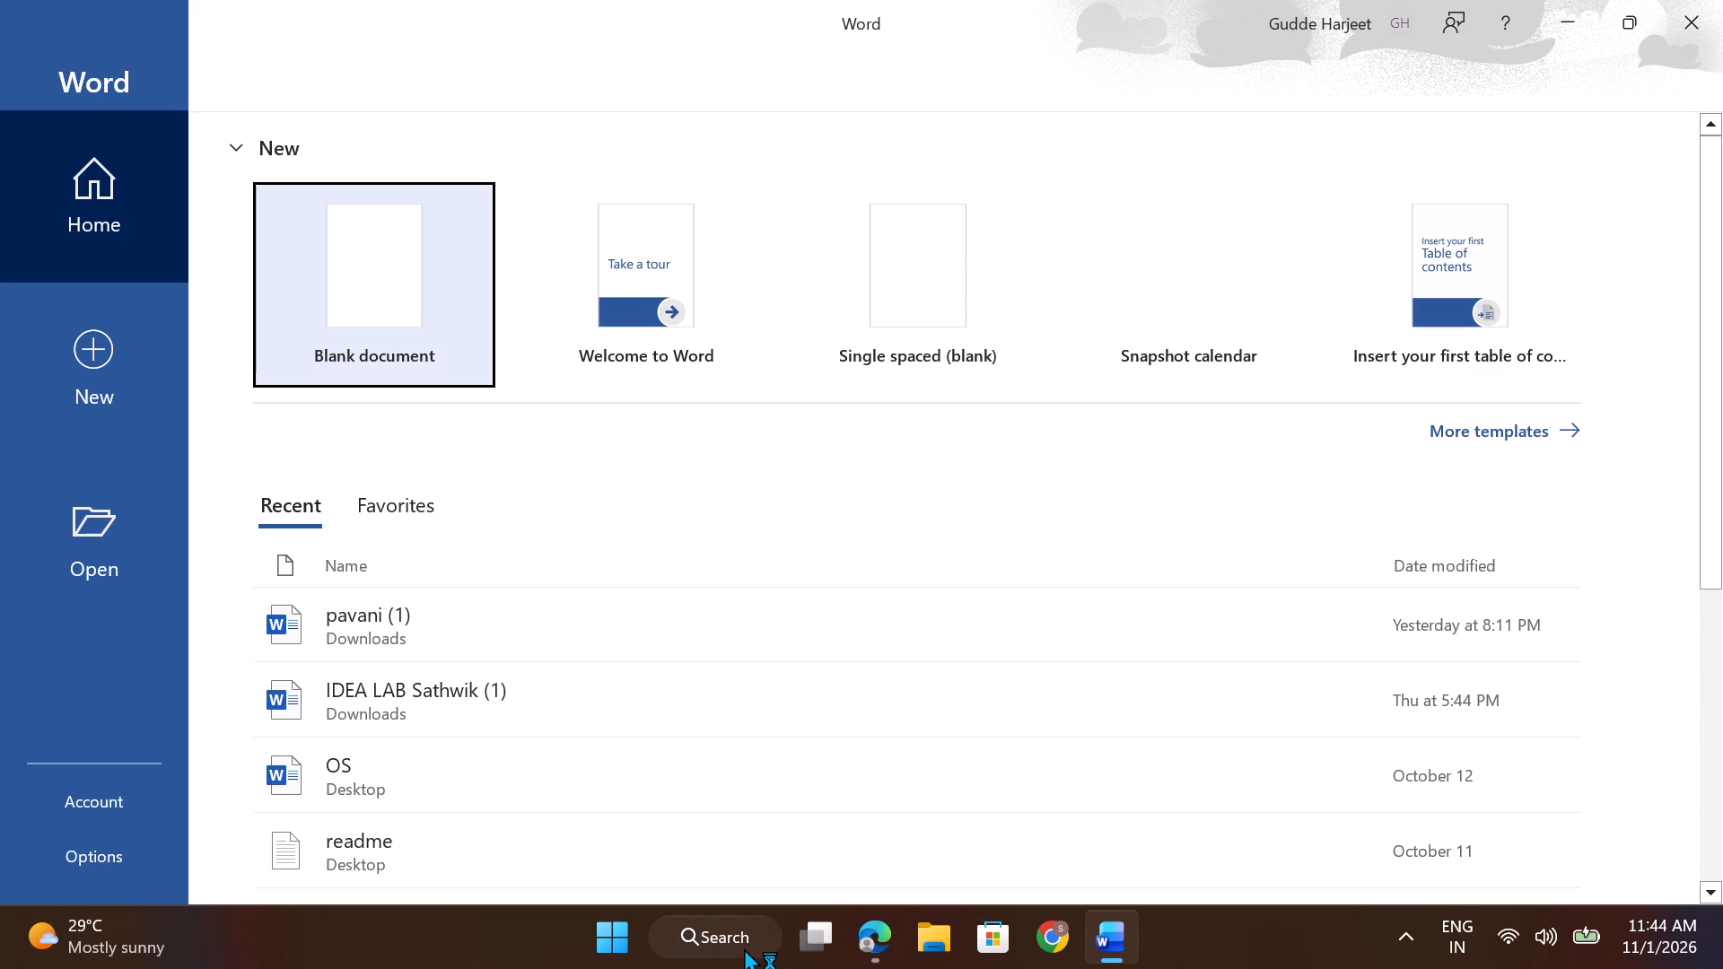
click(385, 348)
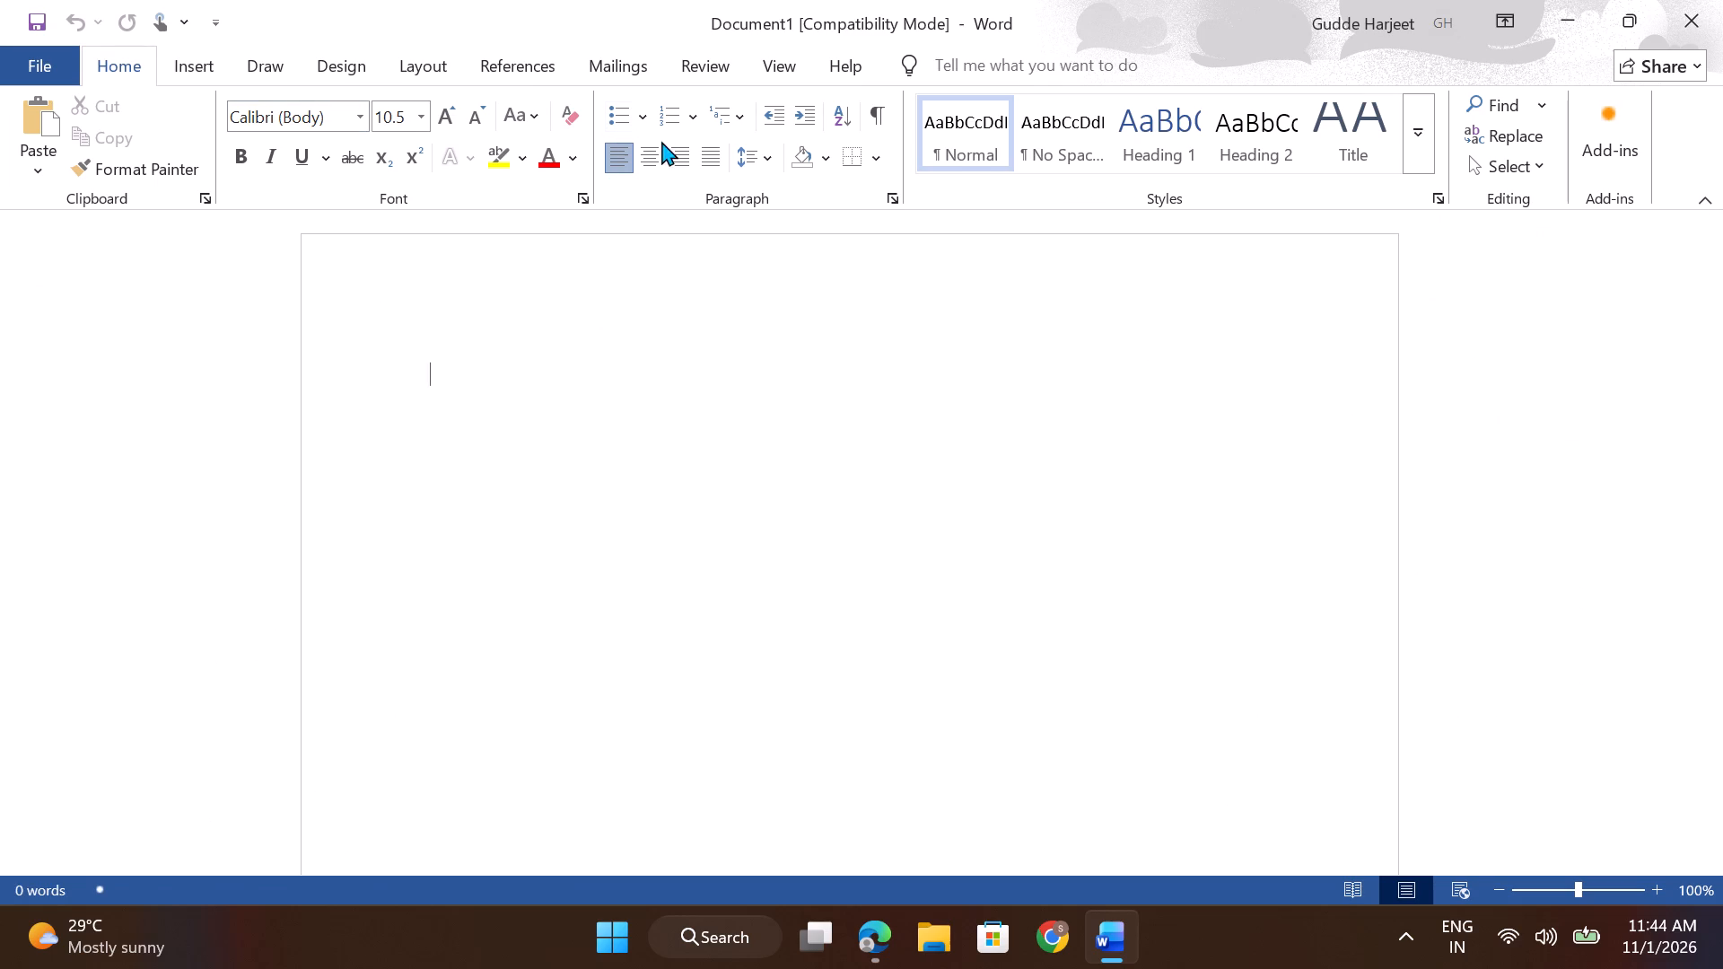
Format the blank document's text in Times New Roman with justified alignment.
click(328, 120)
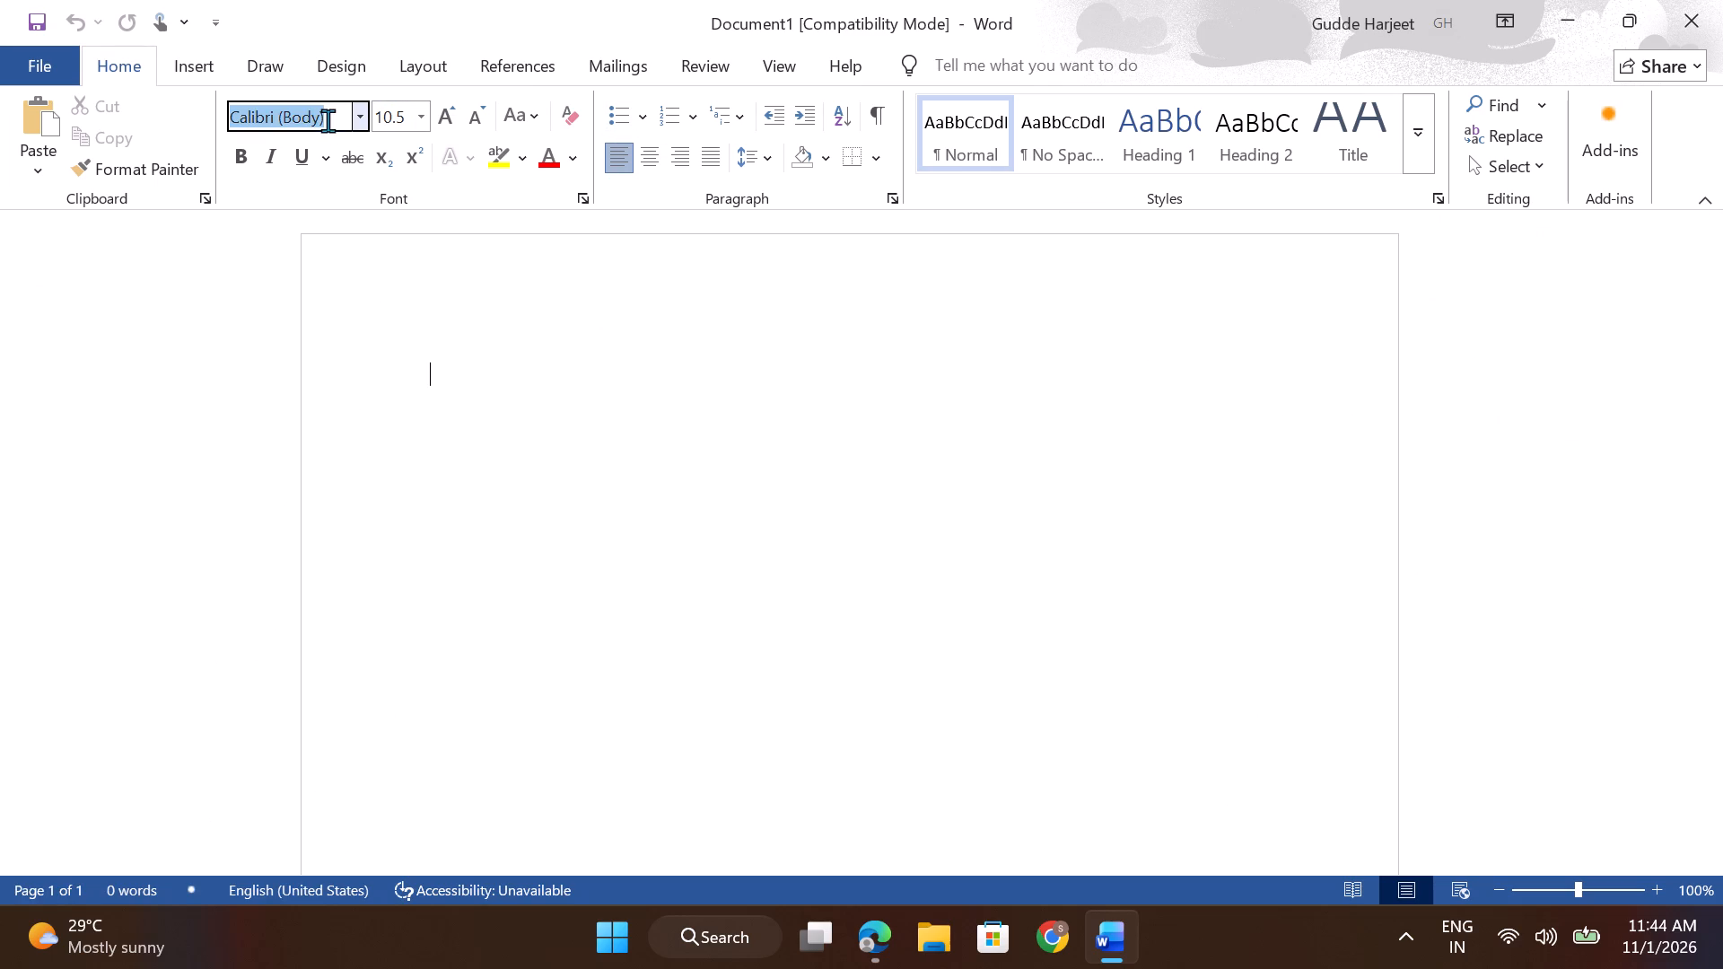
text(tim)
key(Return)
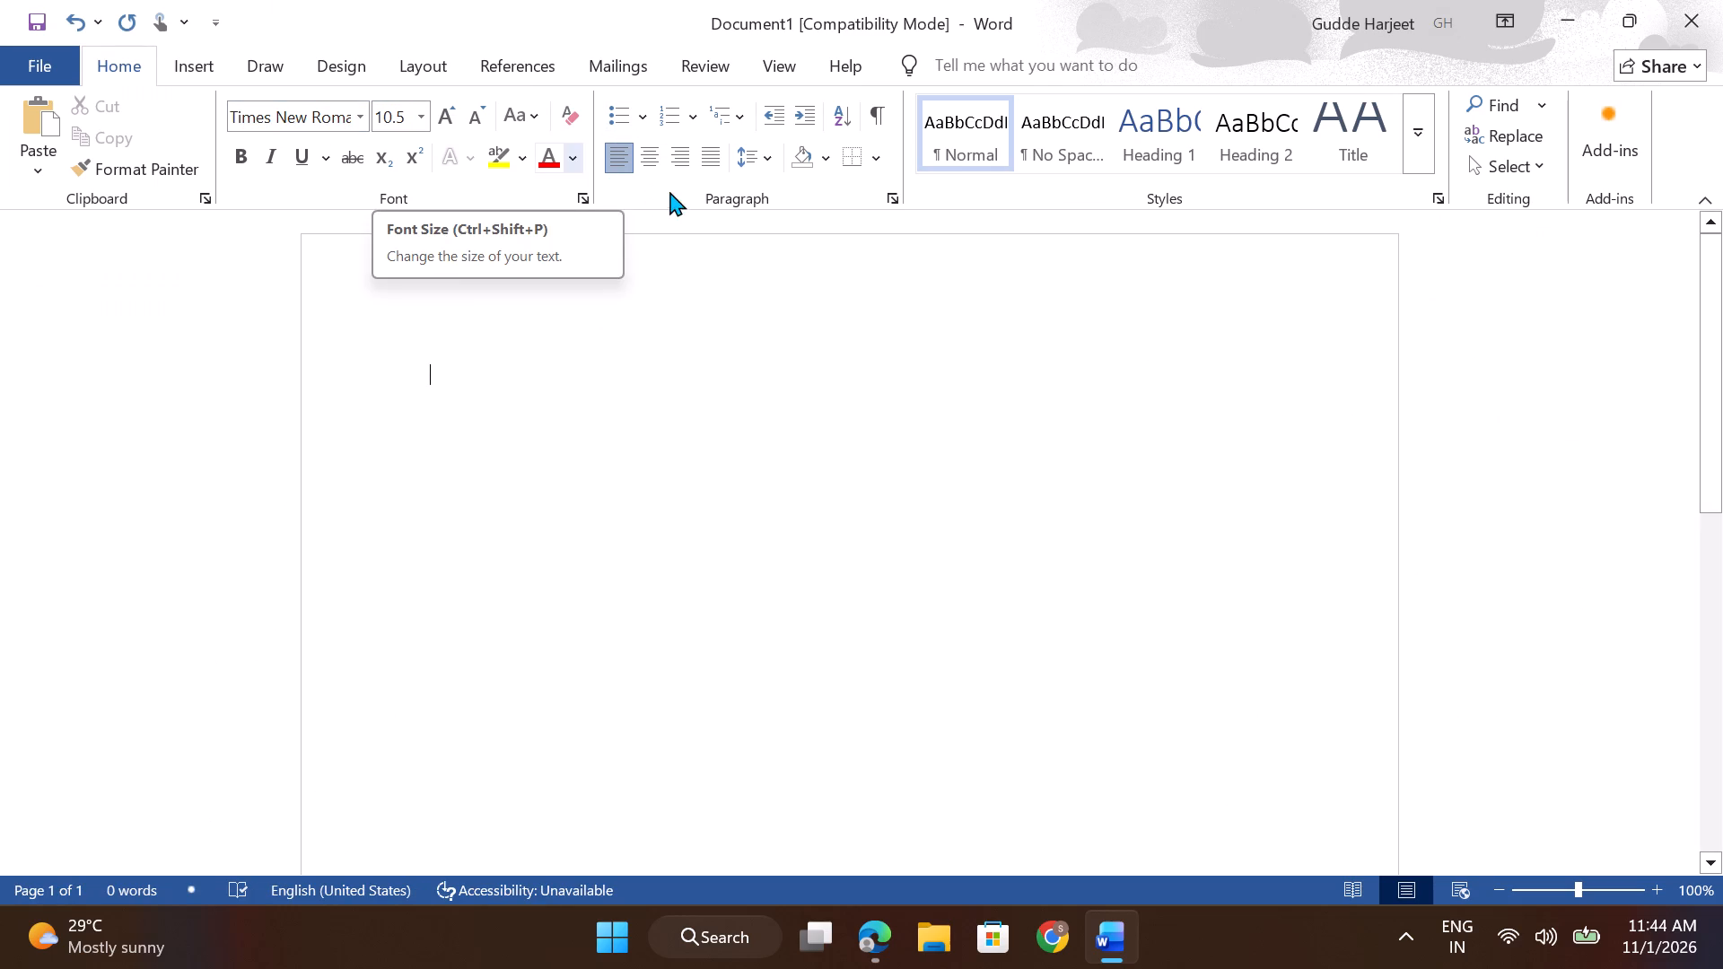
click(708, 161)
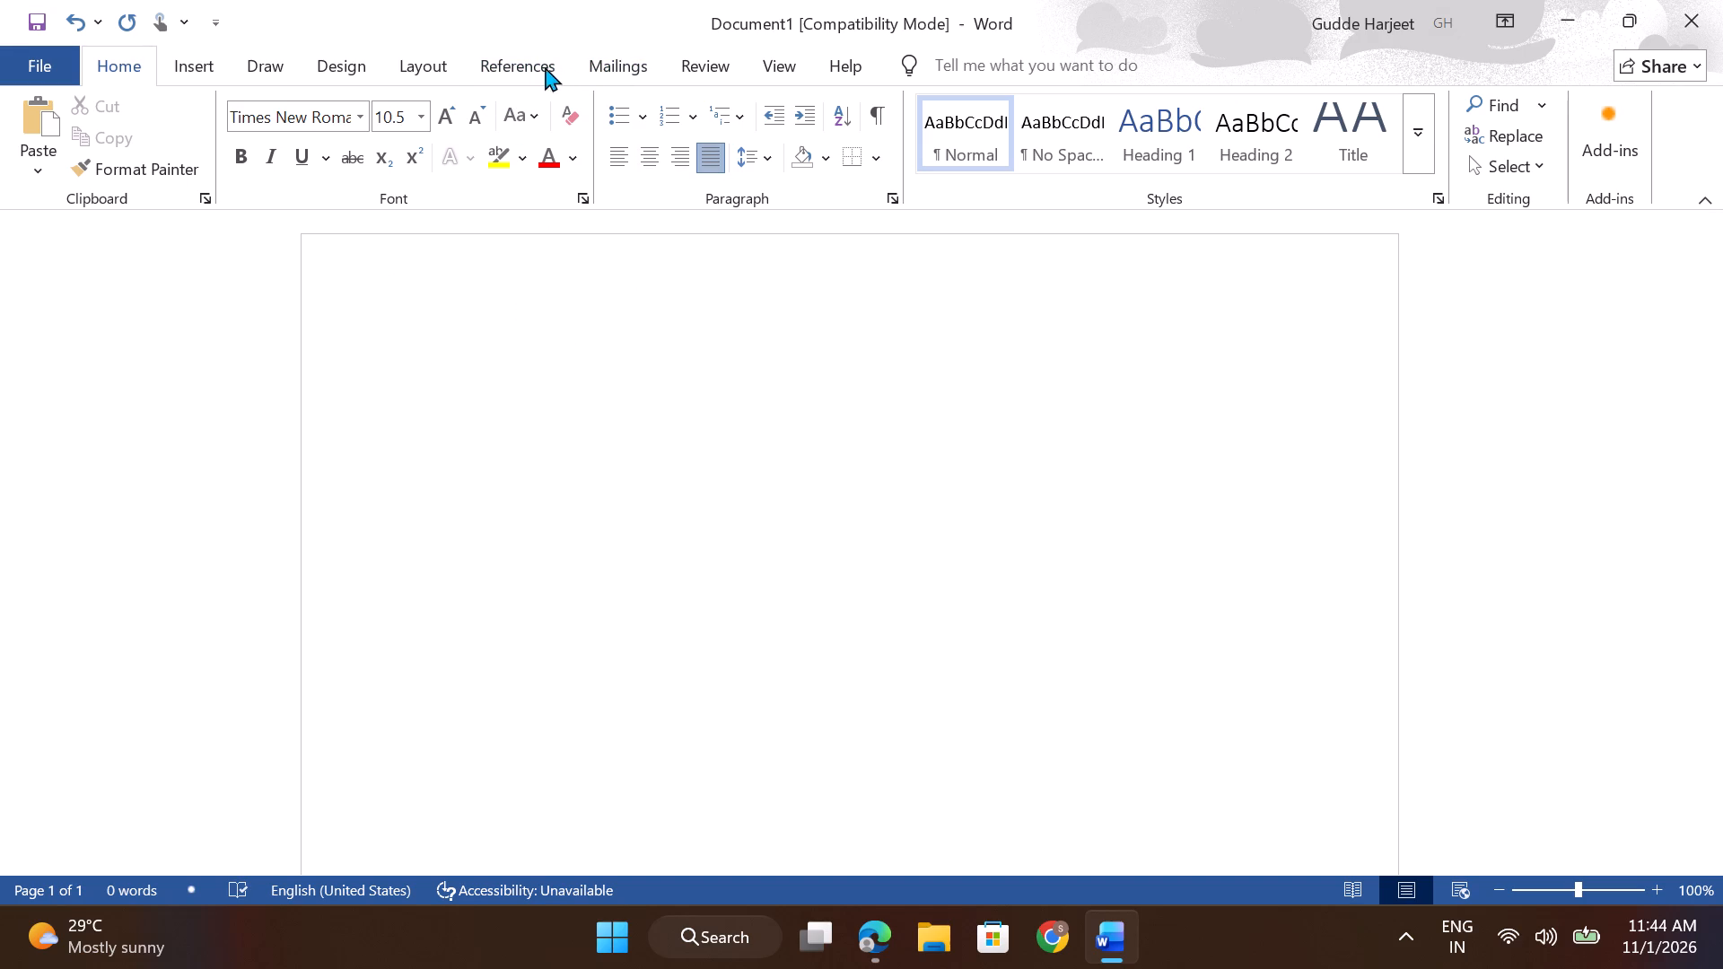
Apply the Normal page margins, 1" on every side, to the document.
click(430, 65)
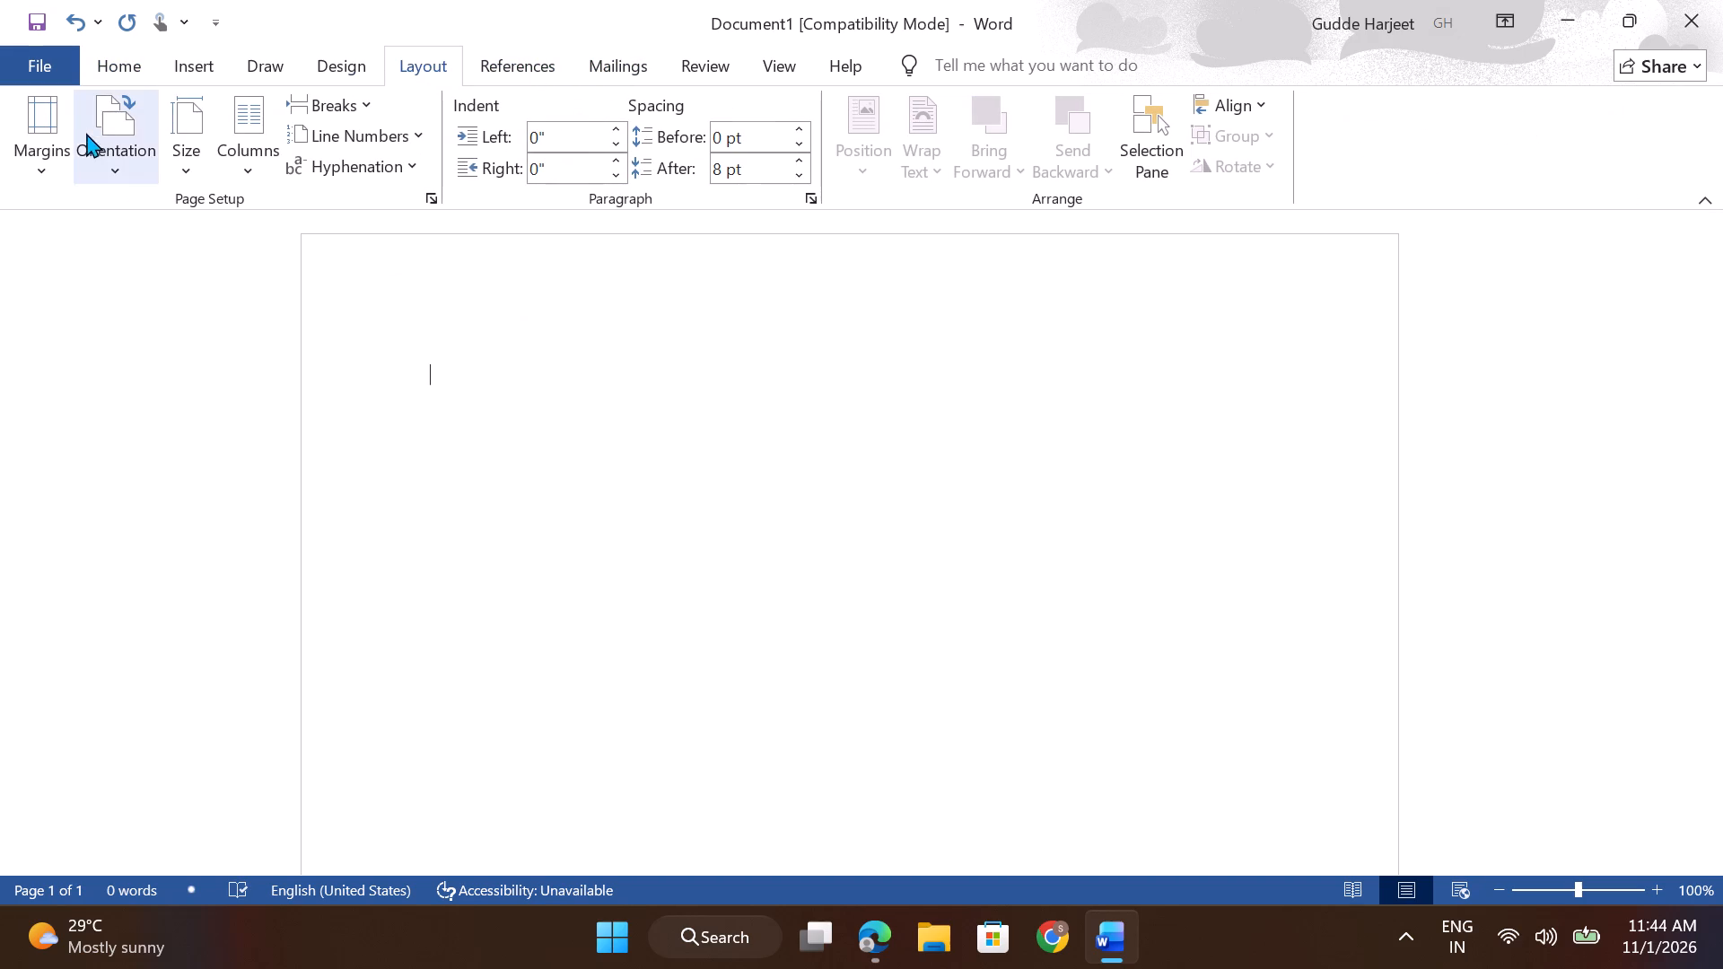
click(51, 156)
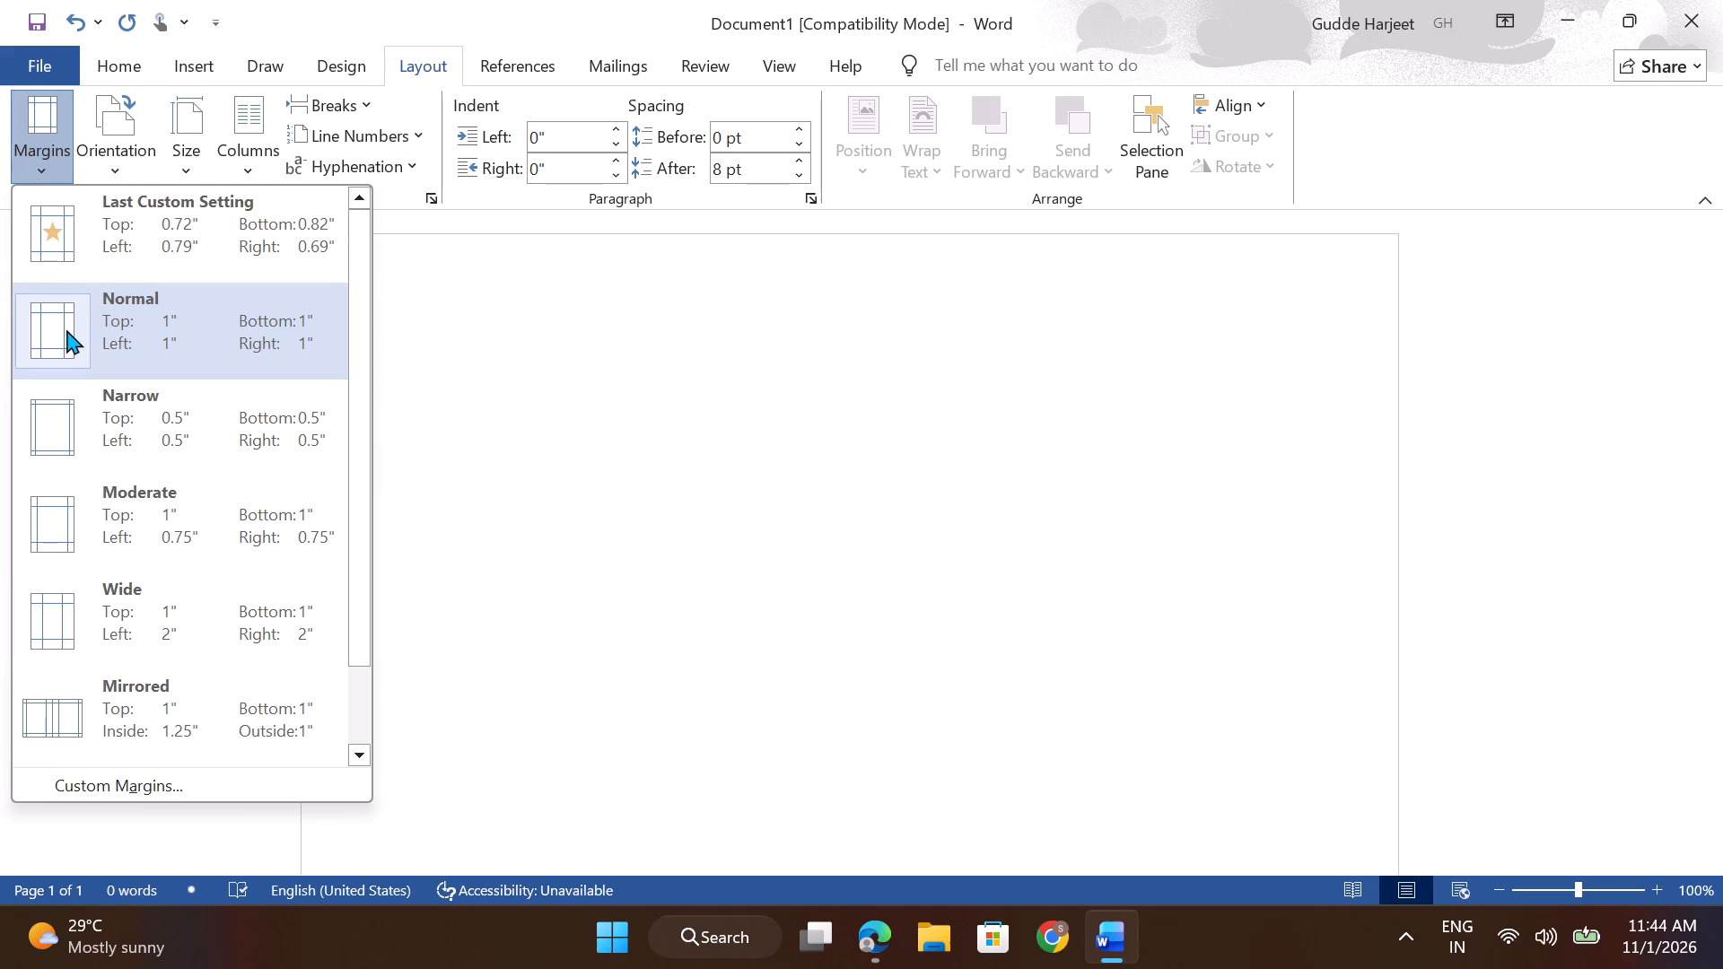
click(66, 329)
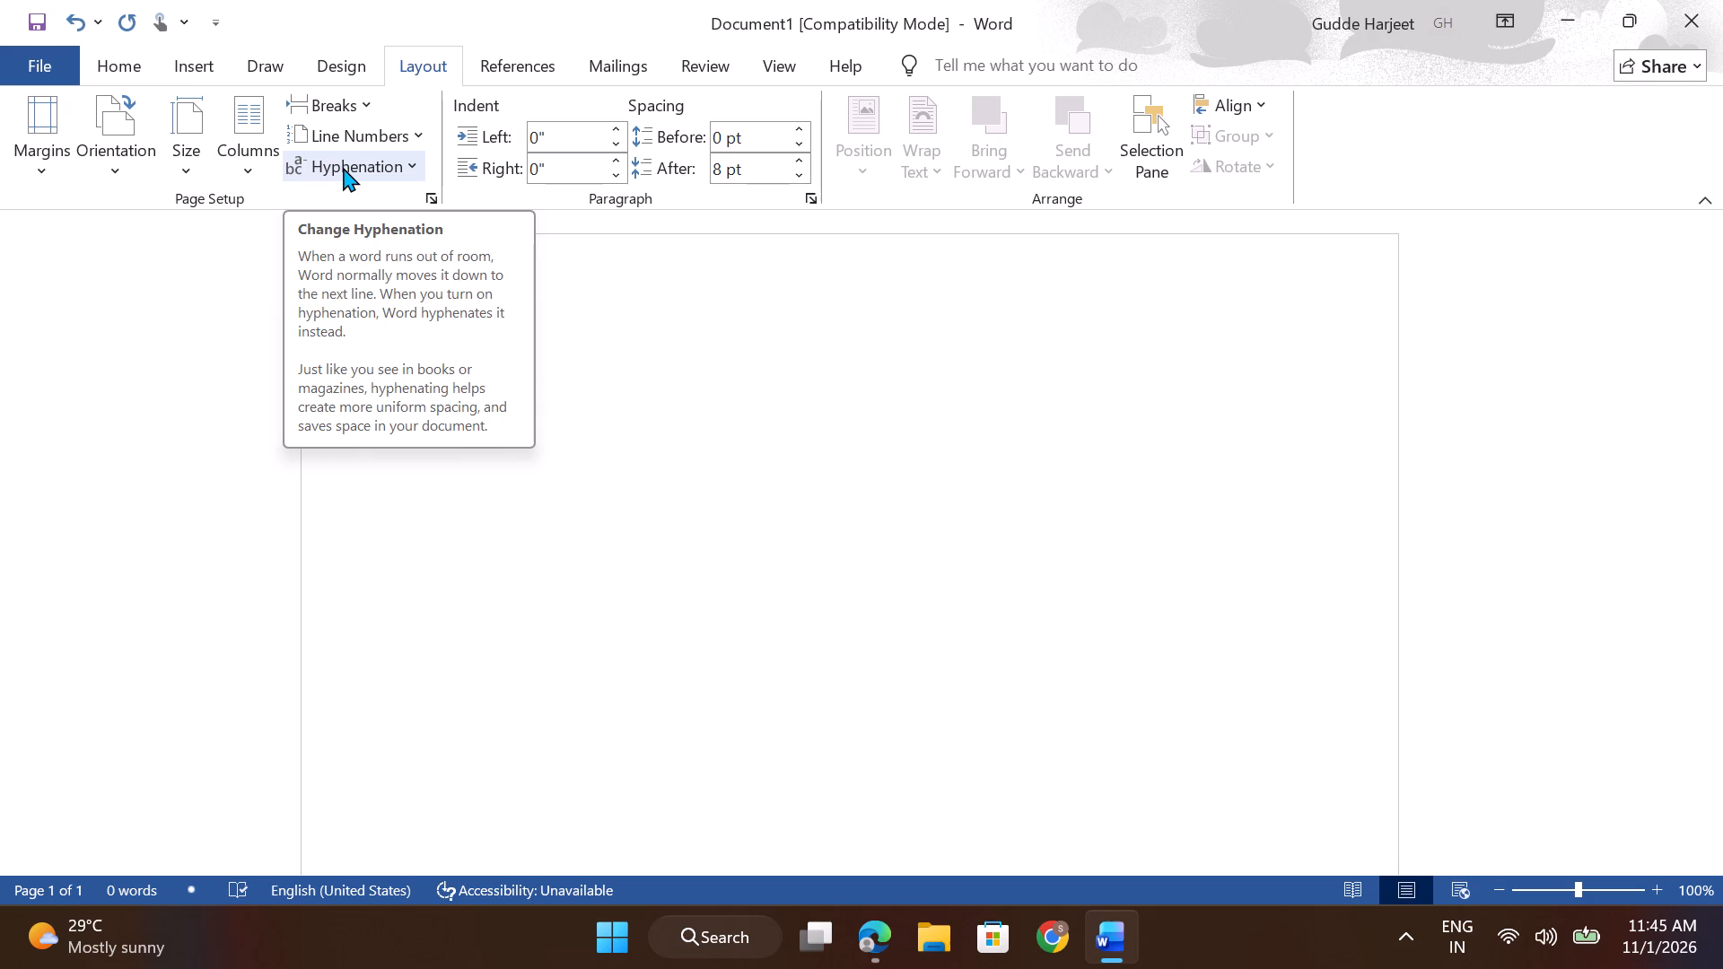
Add a page border with the Shadow setting to the whole document.
click(333, 74)
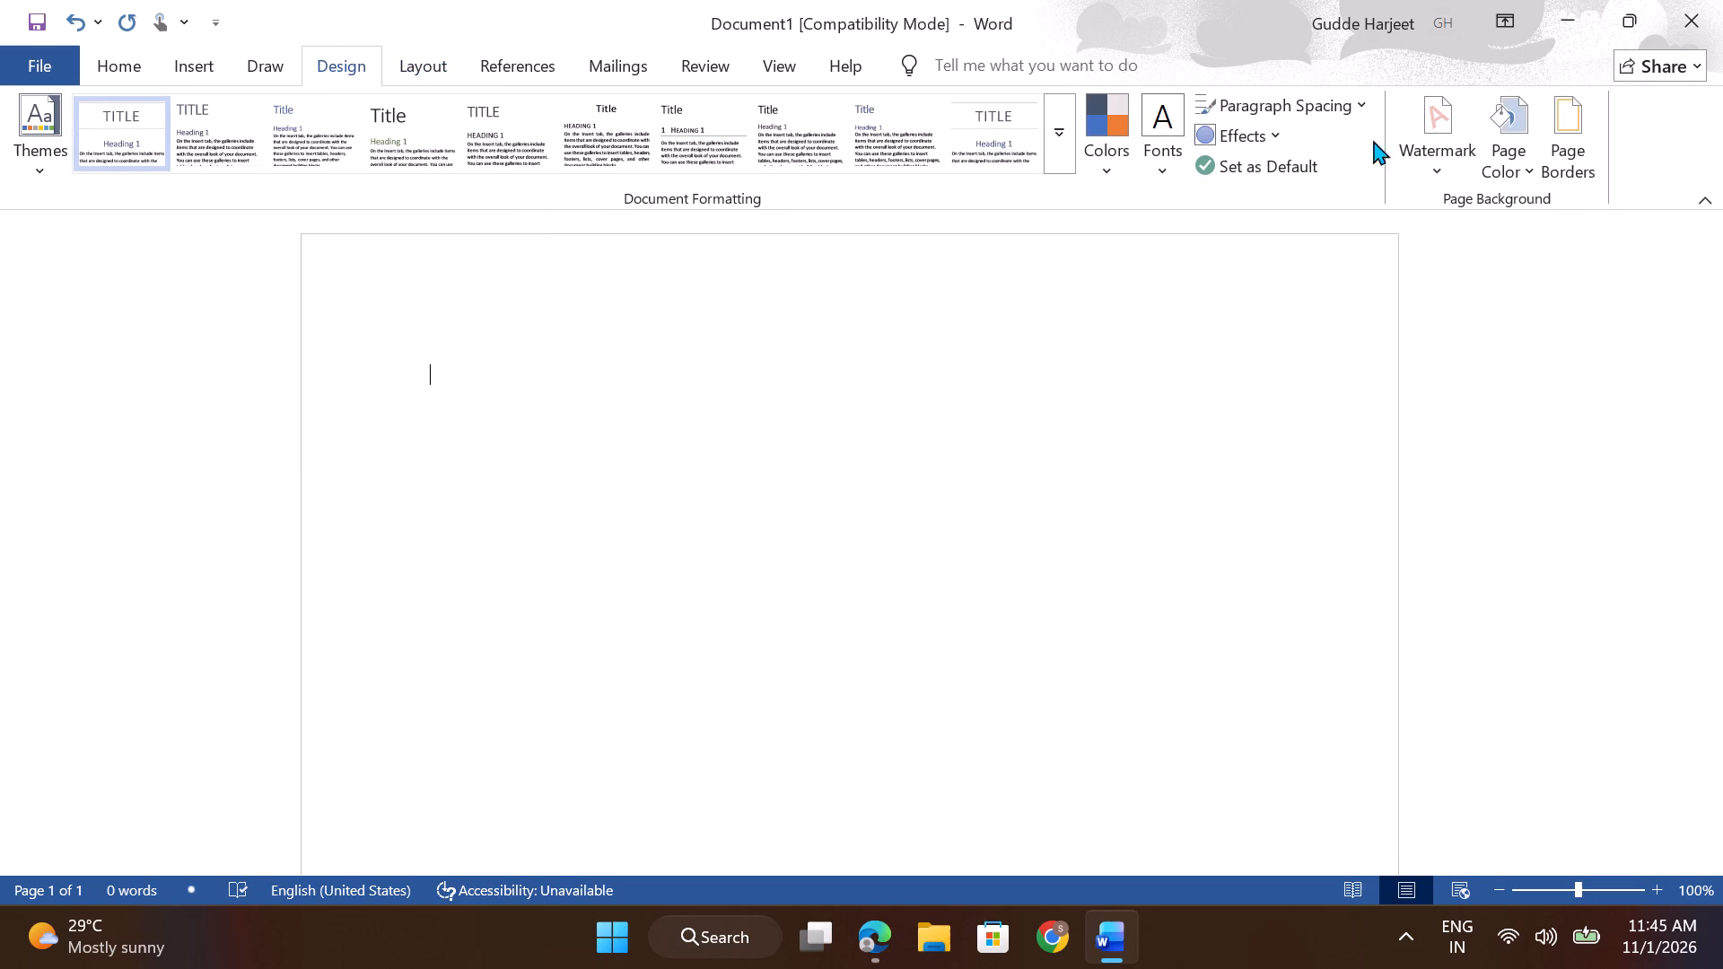
click(1584, 130)
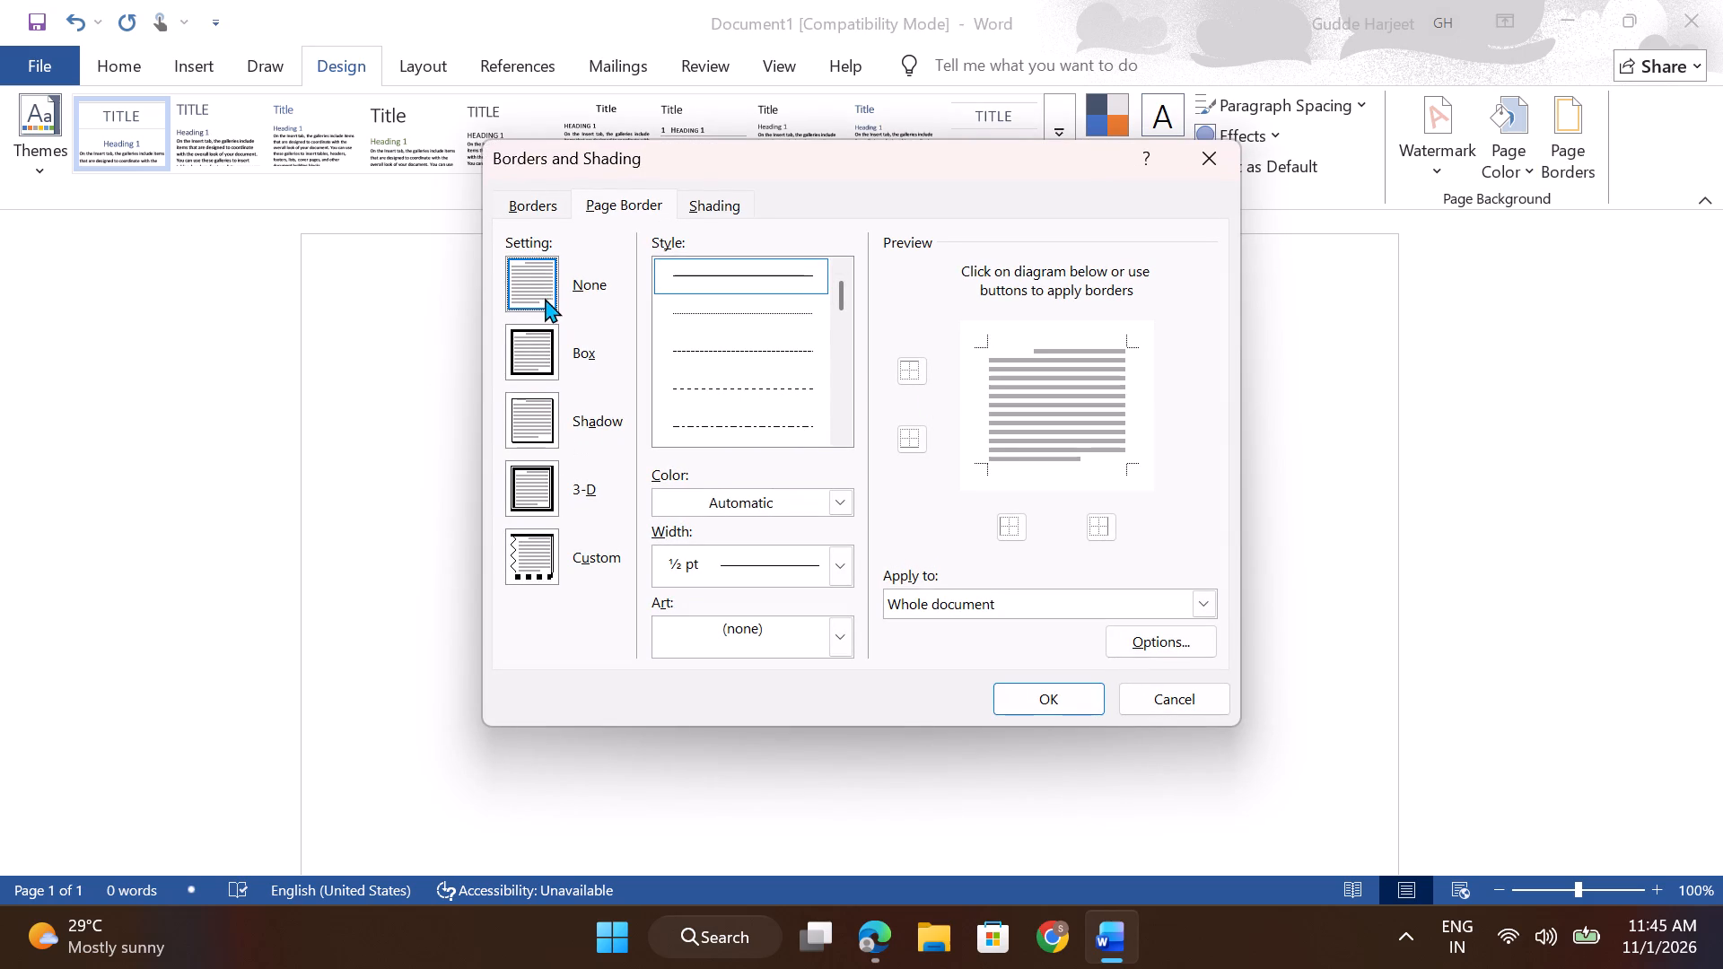
click(535, 423)
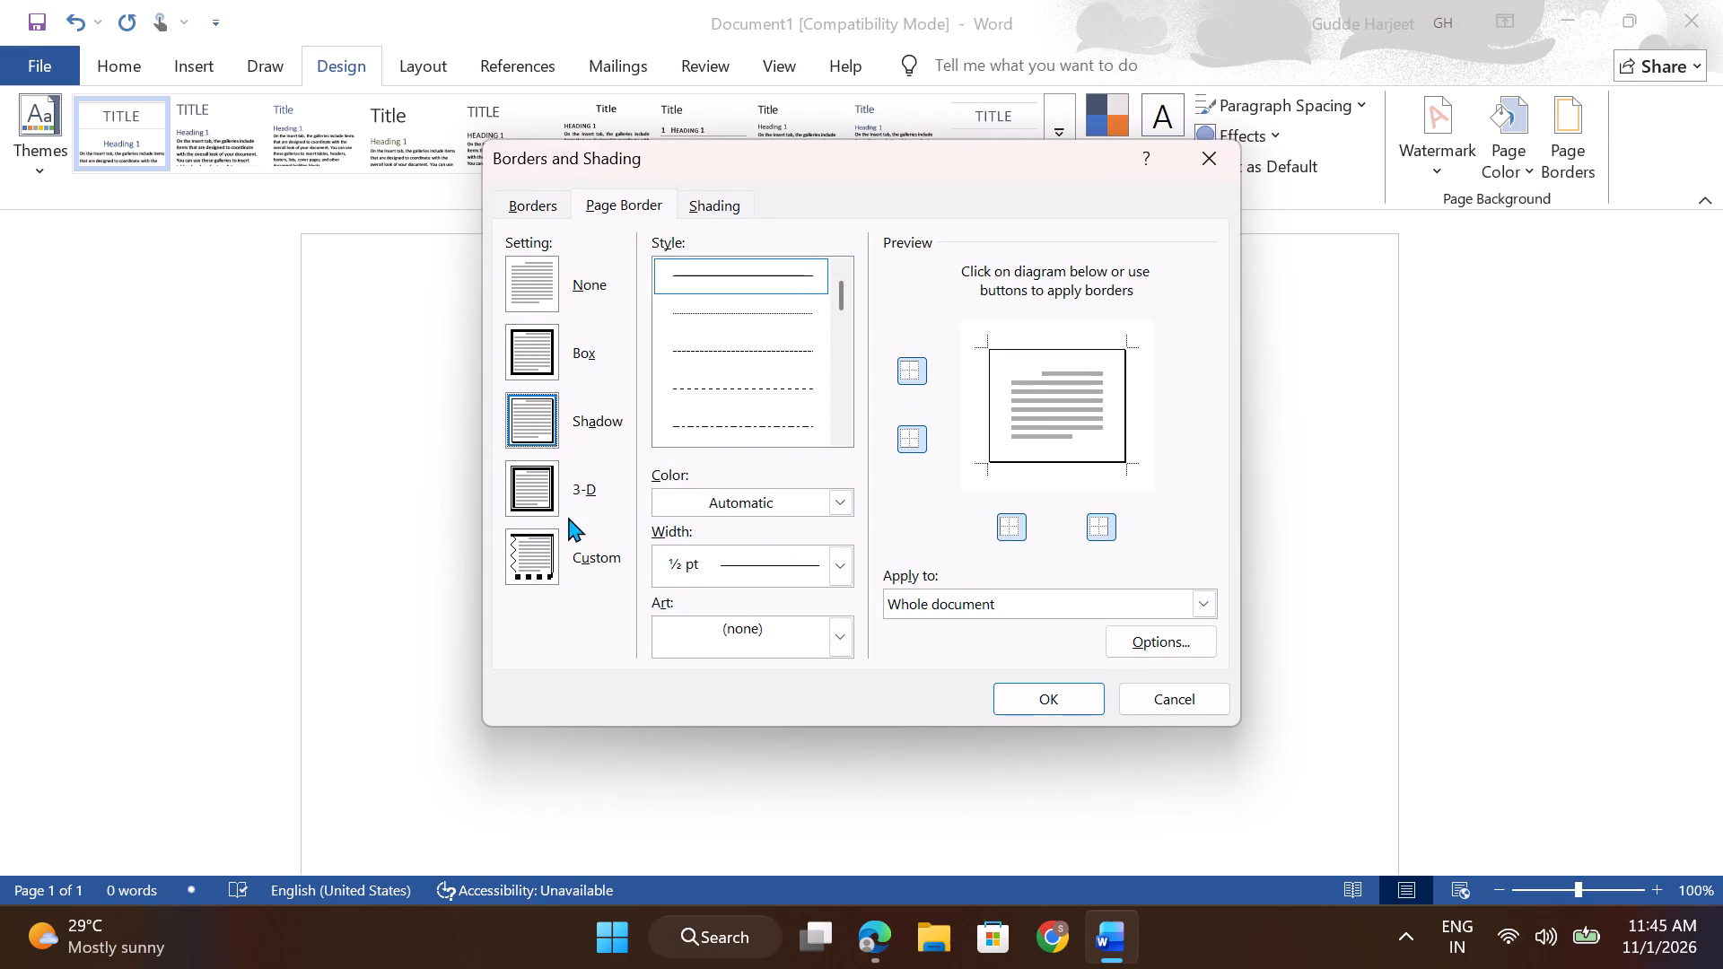
scroll(568, 517, down, 2)
click(1073, 690)
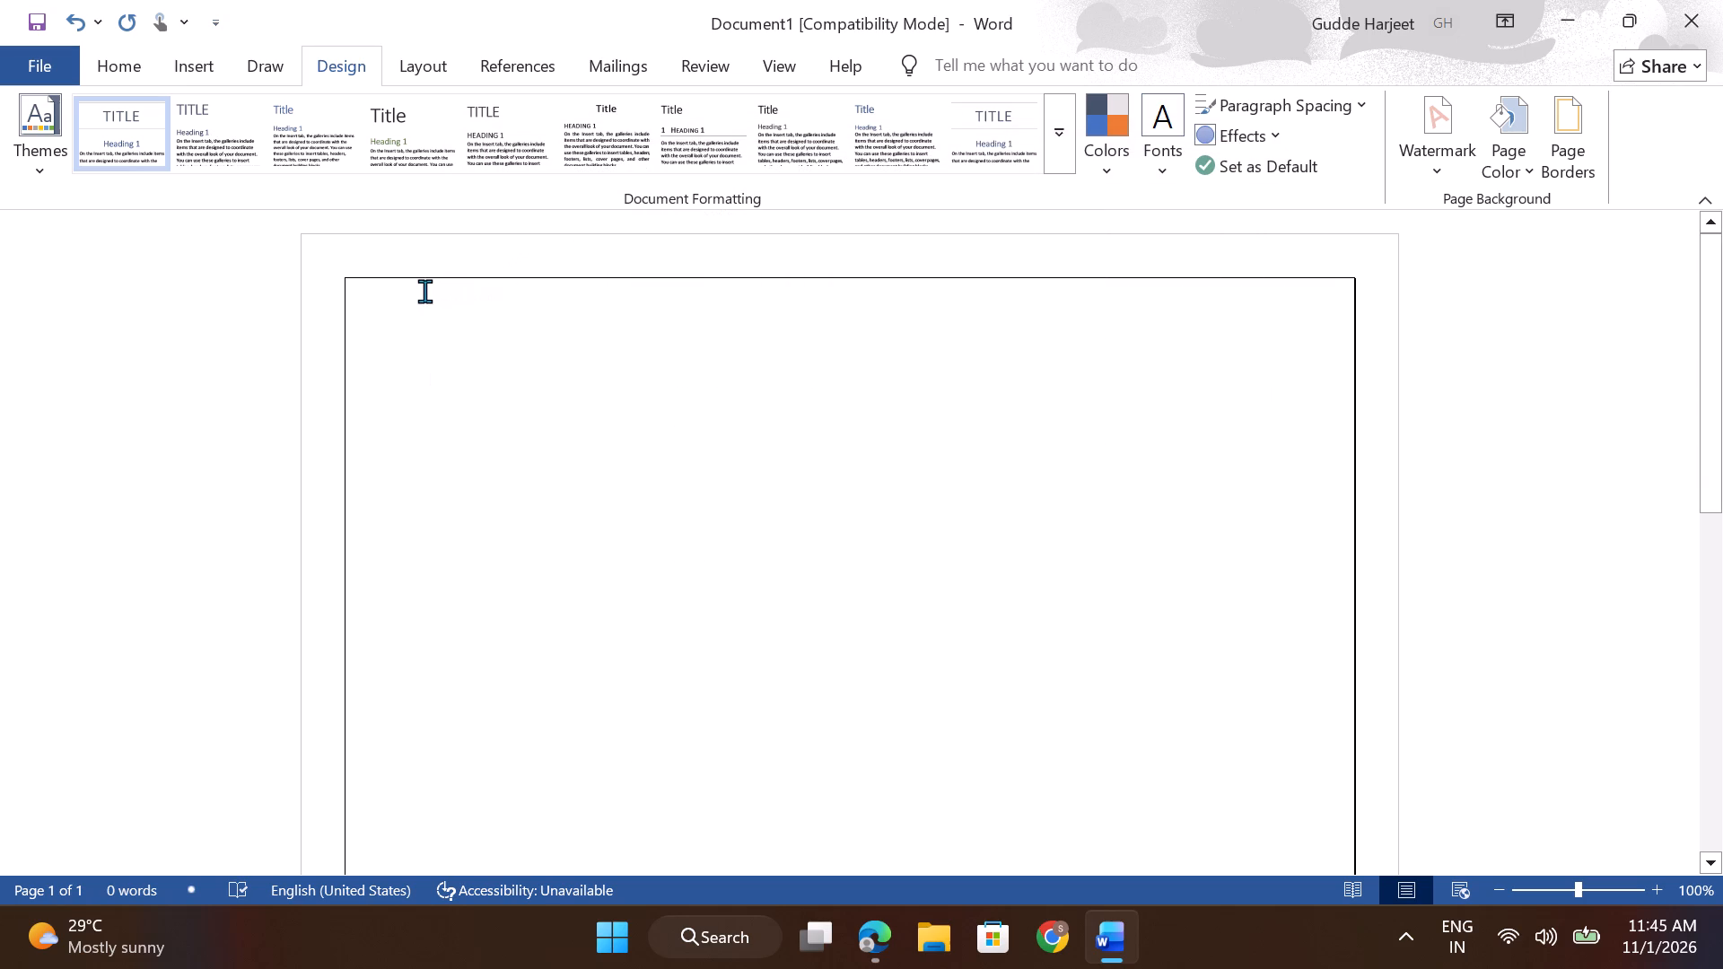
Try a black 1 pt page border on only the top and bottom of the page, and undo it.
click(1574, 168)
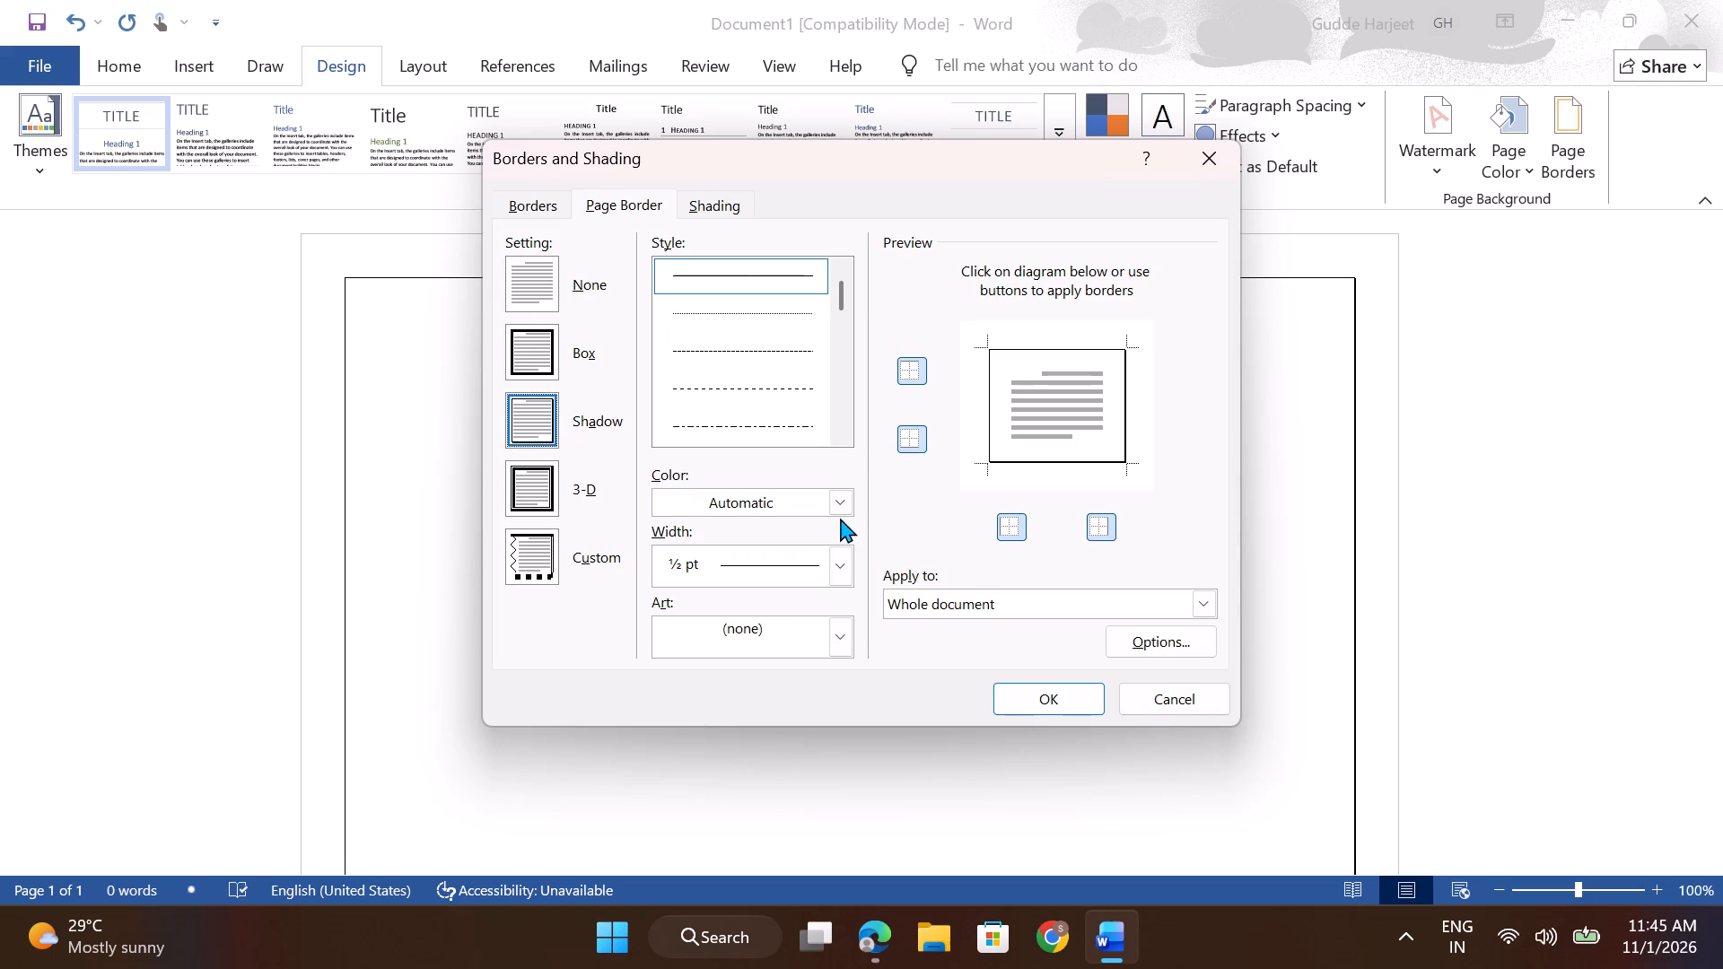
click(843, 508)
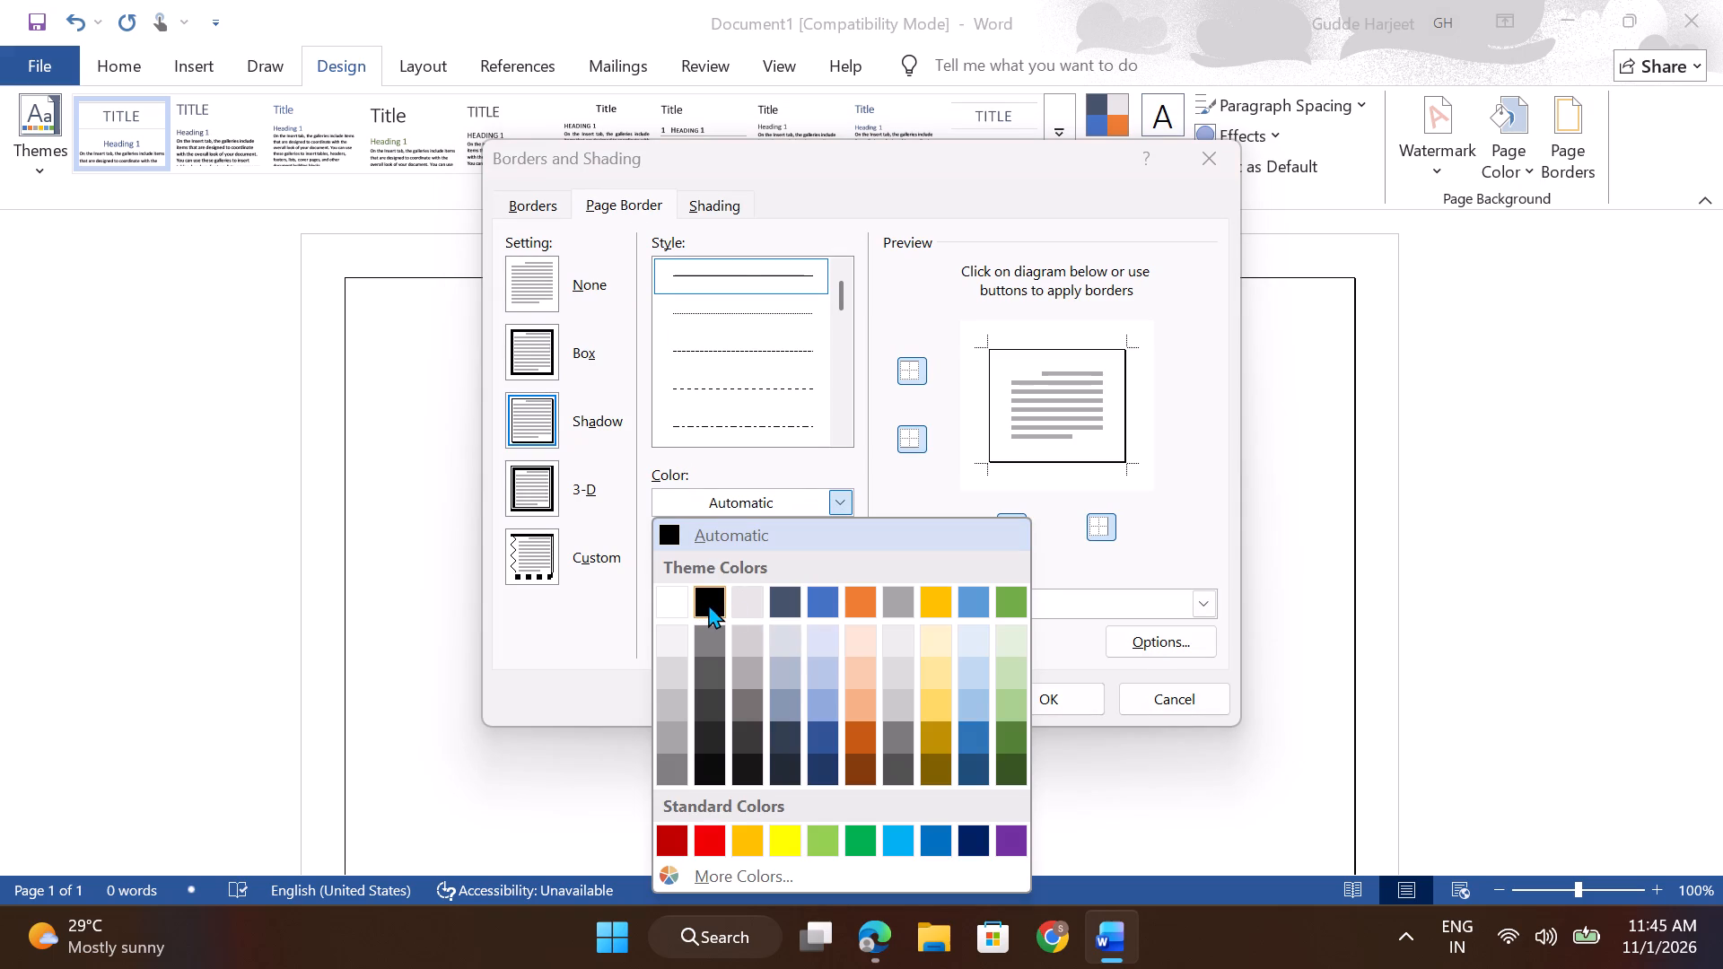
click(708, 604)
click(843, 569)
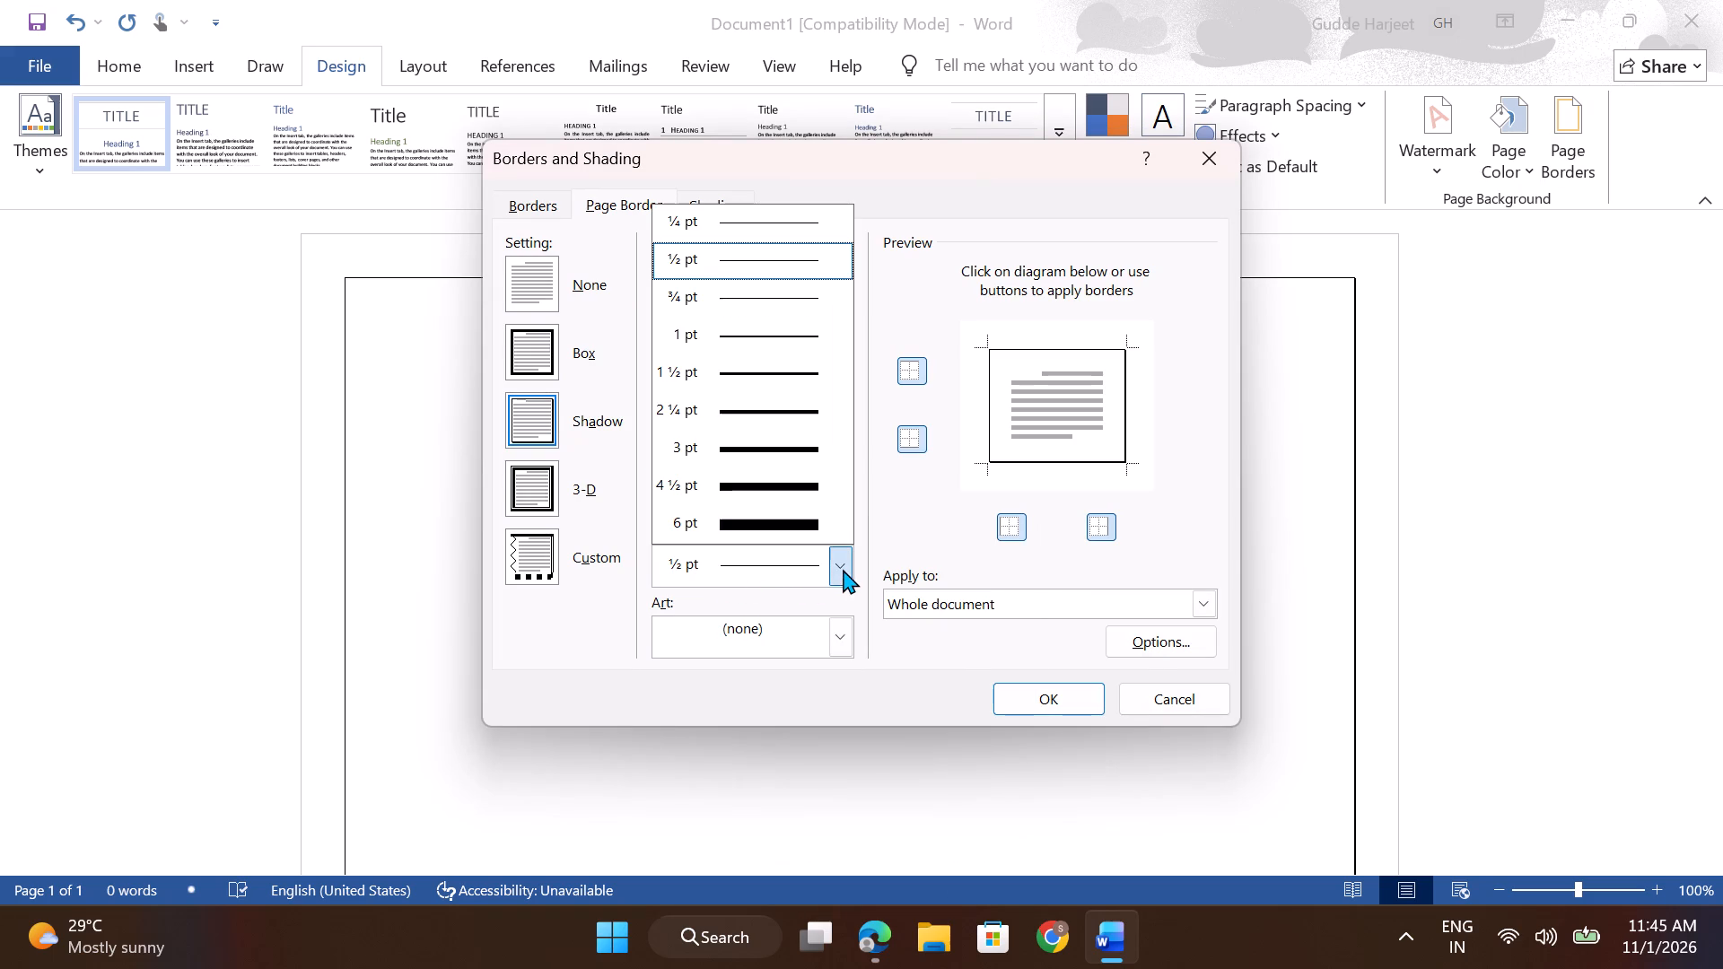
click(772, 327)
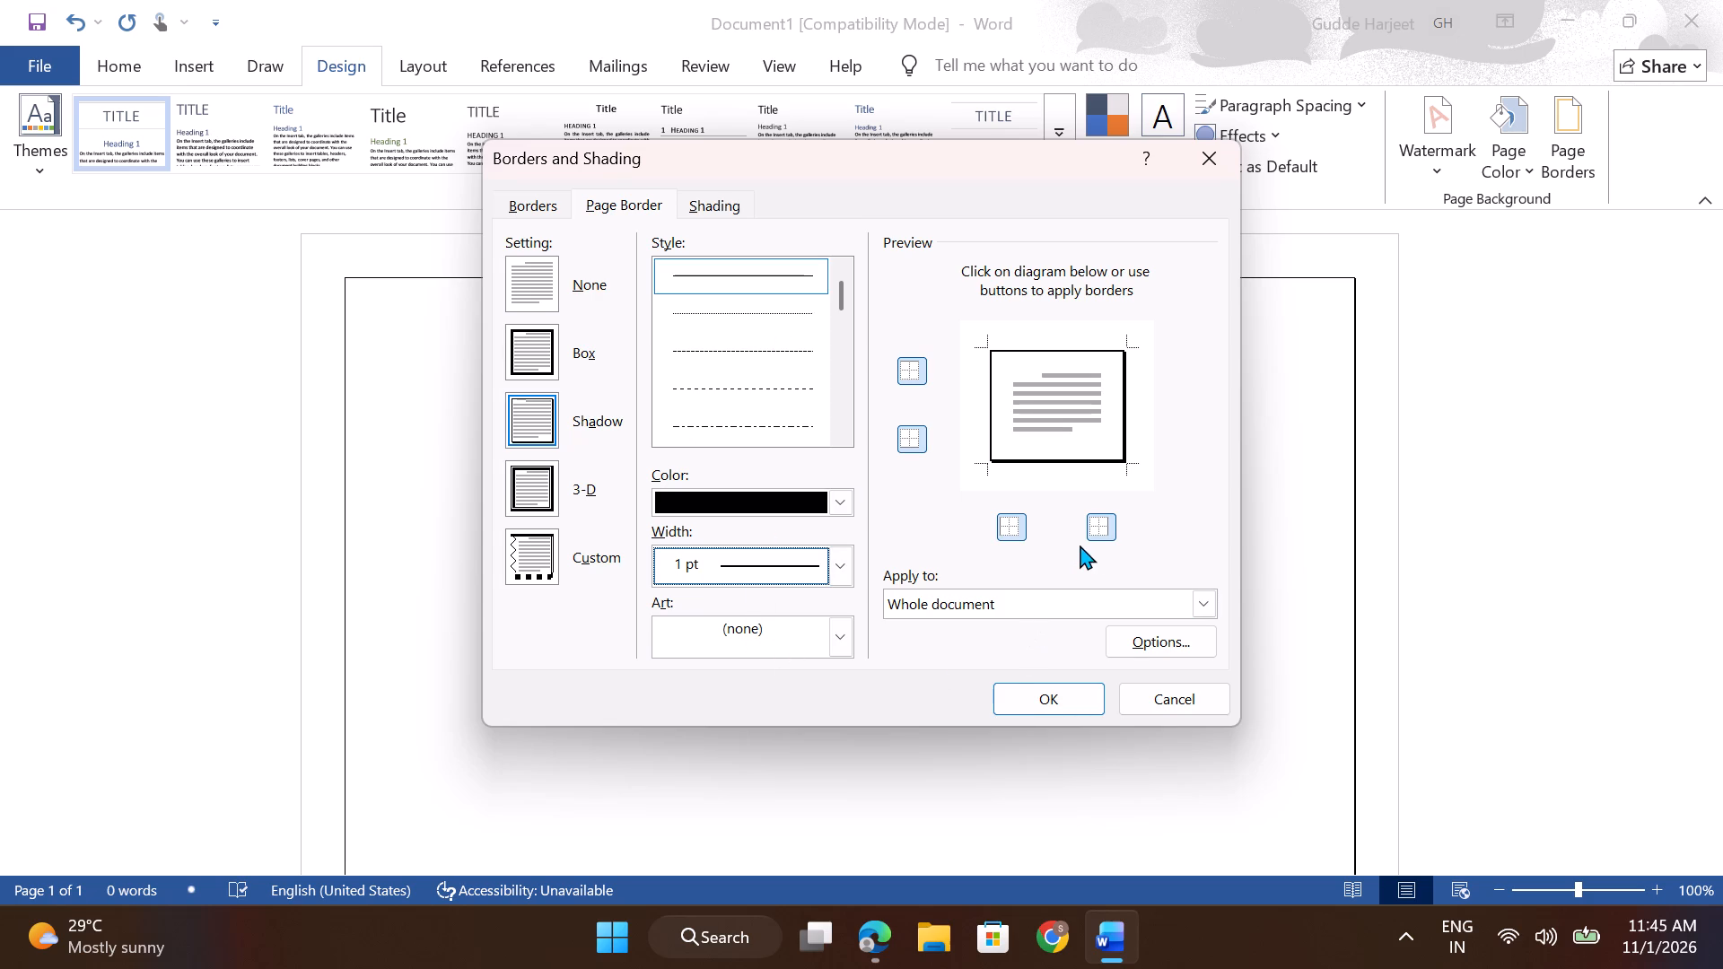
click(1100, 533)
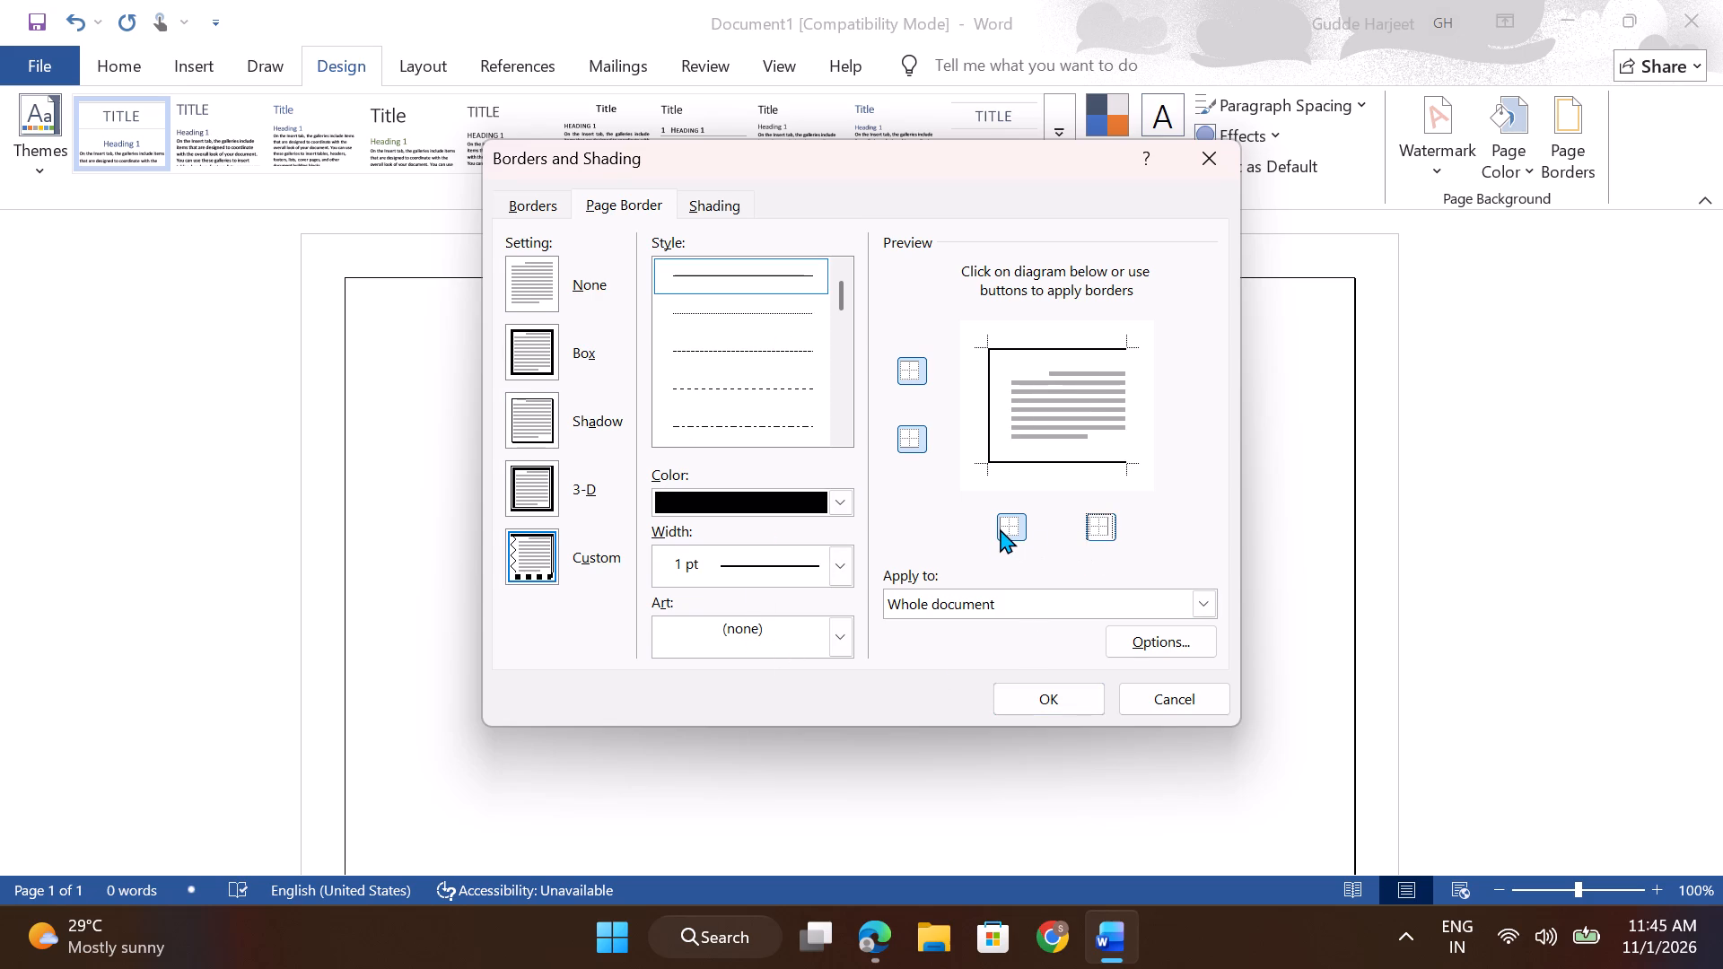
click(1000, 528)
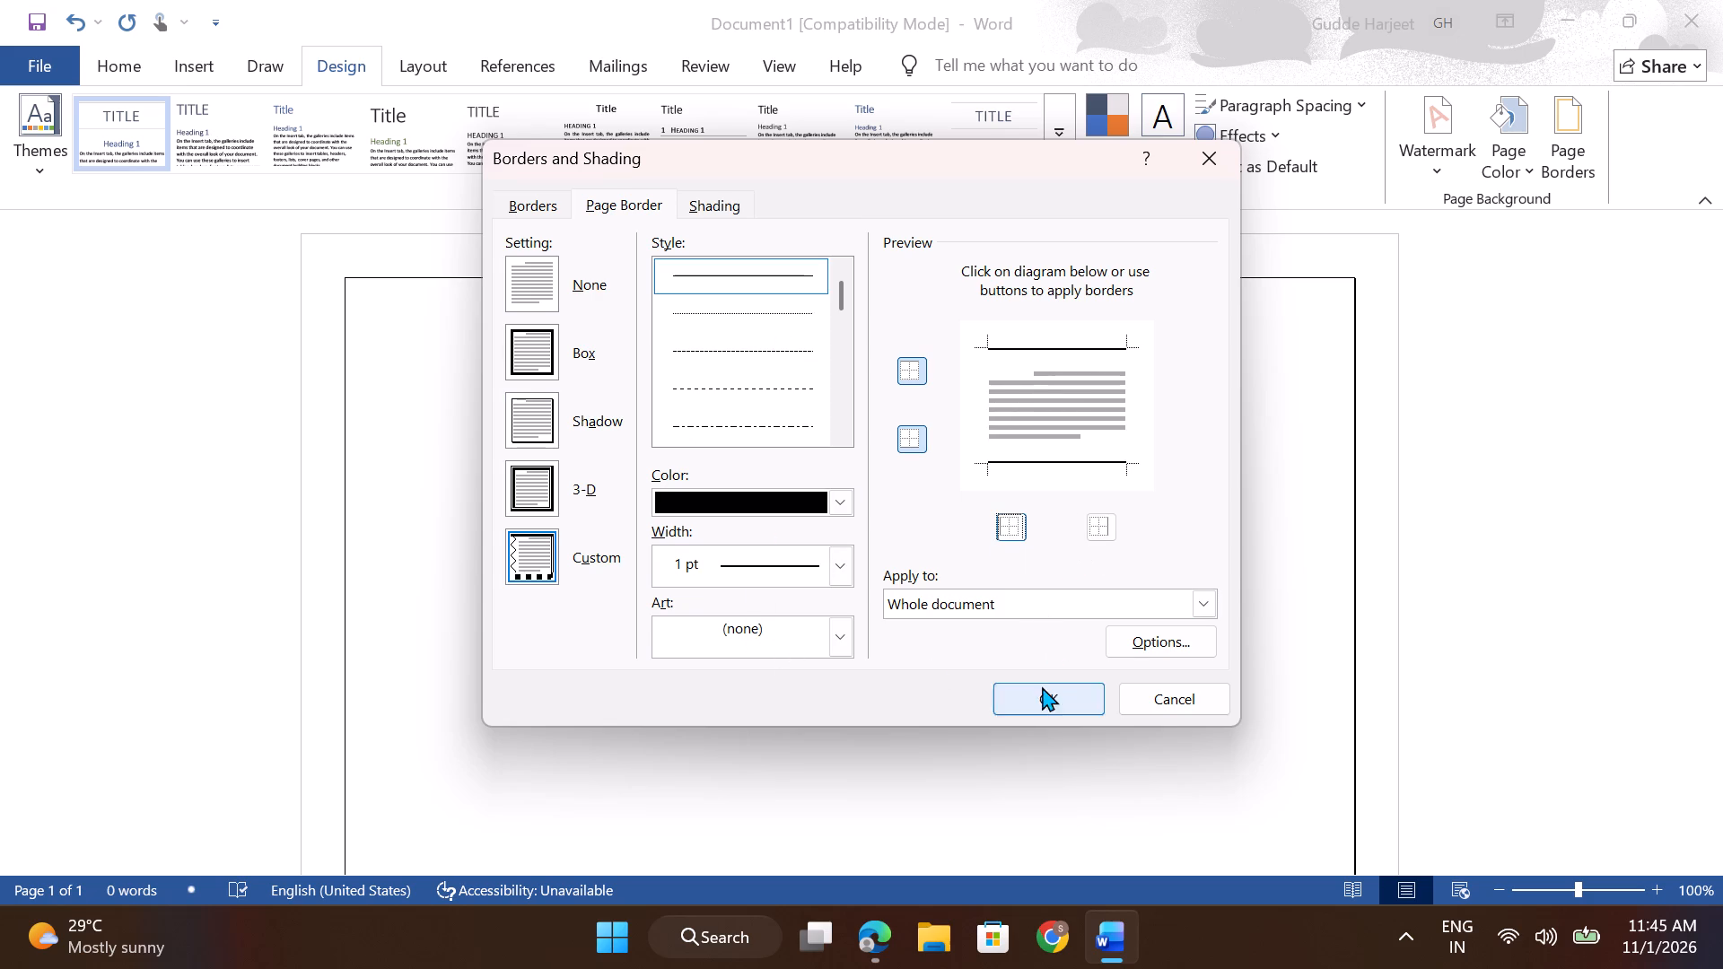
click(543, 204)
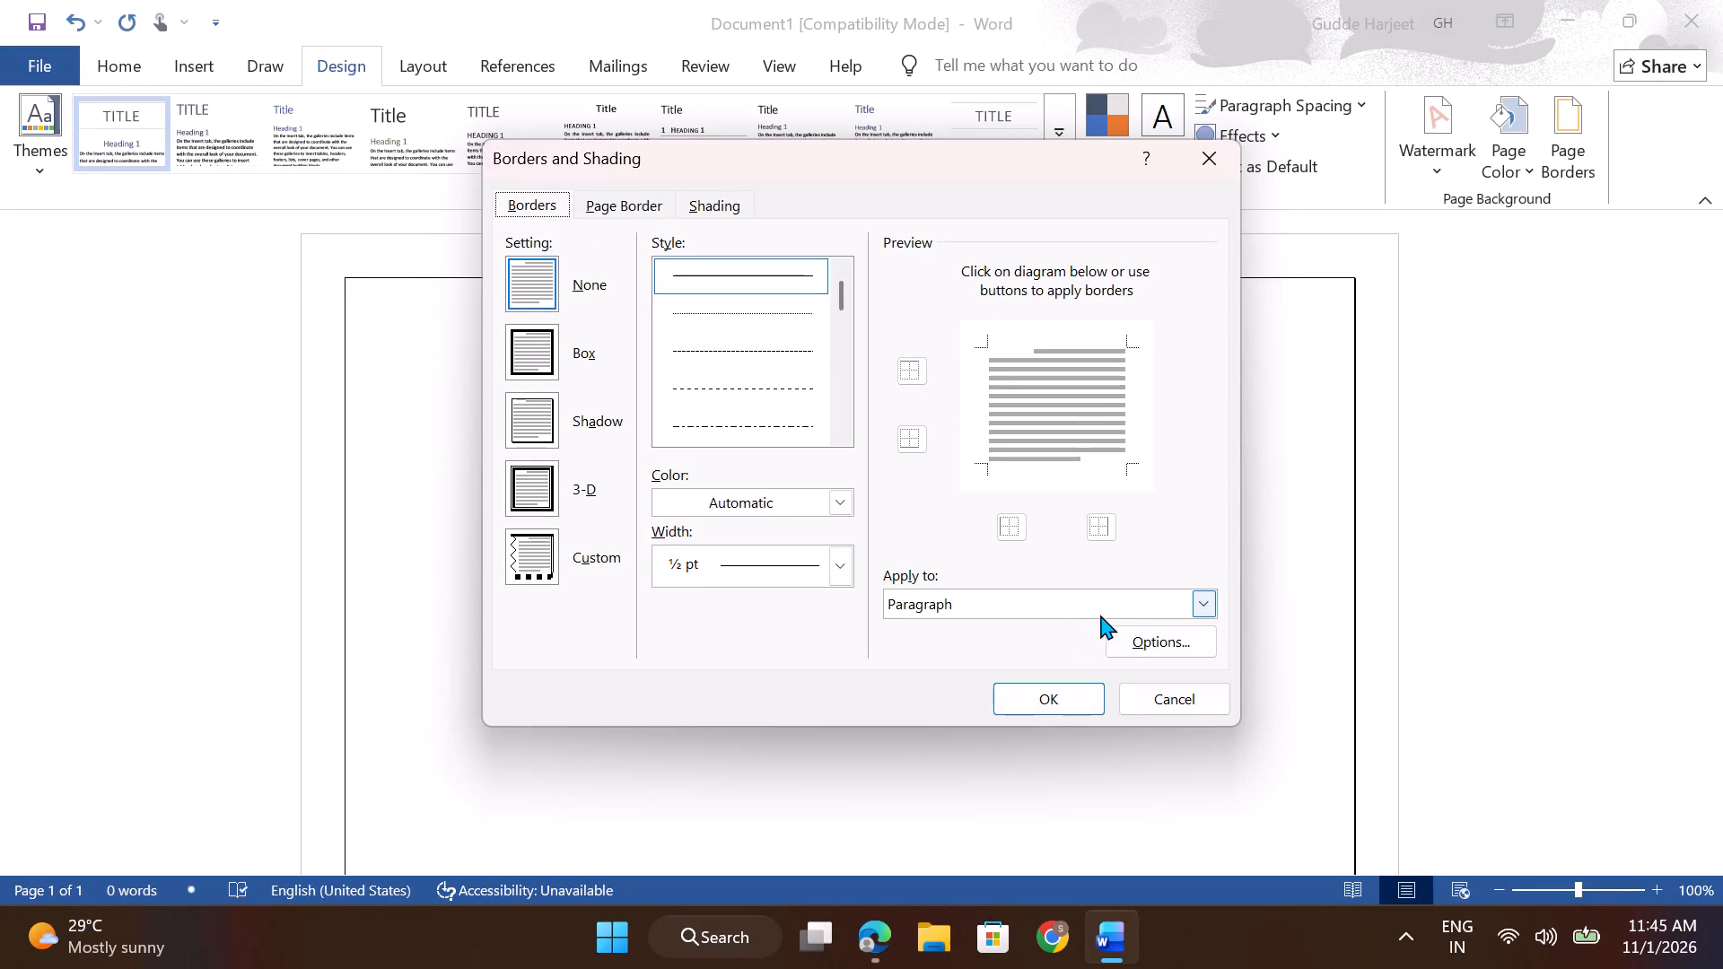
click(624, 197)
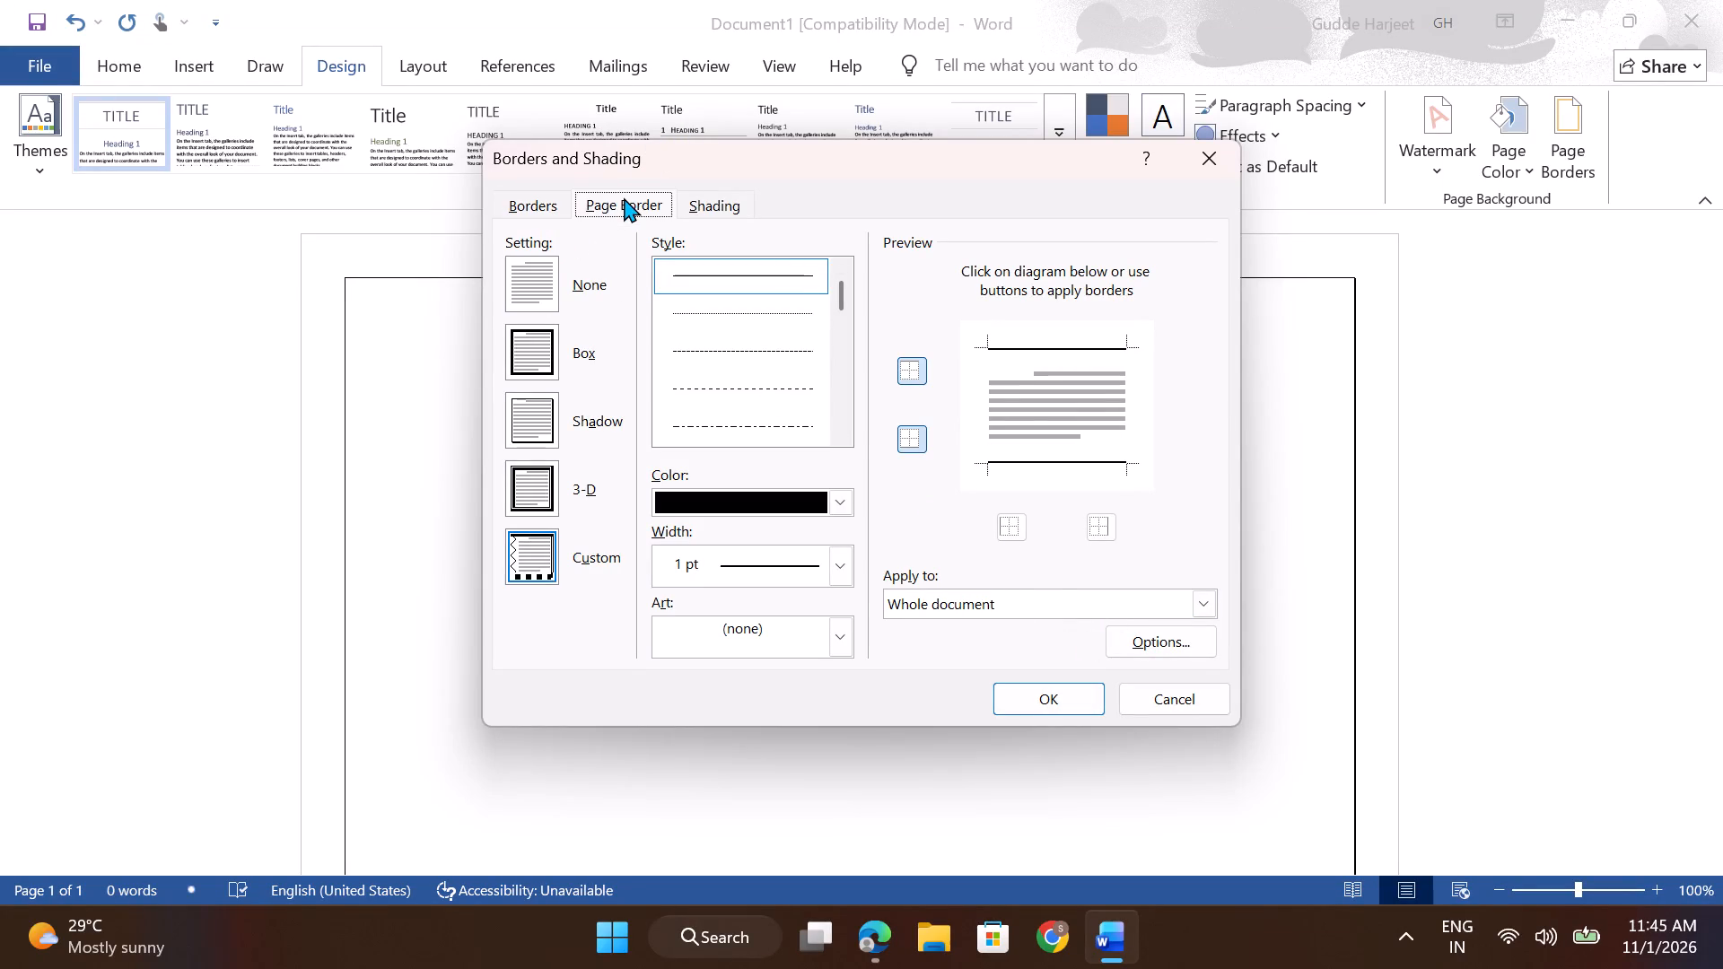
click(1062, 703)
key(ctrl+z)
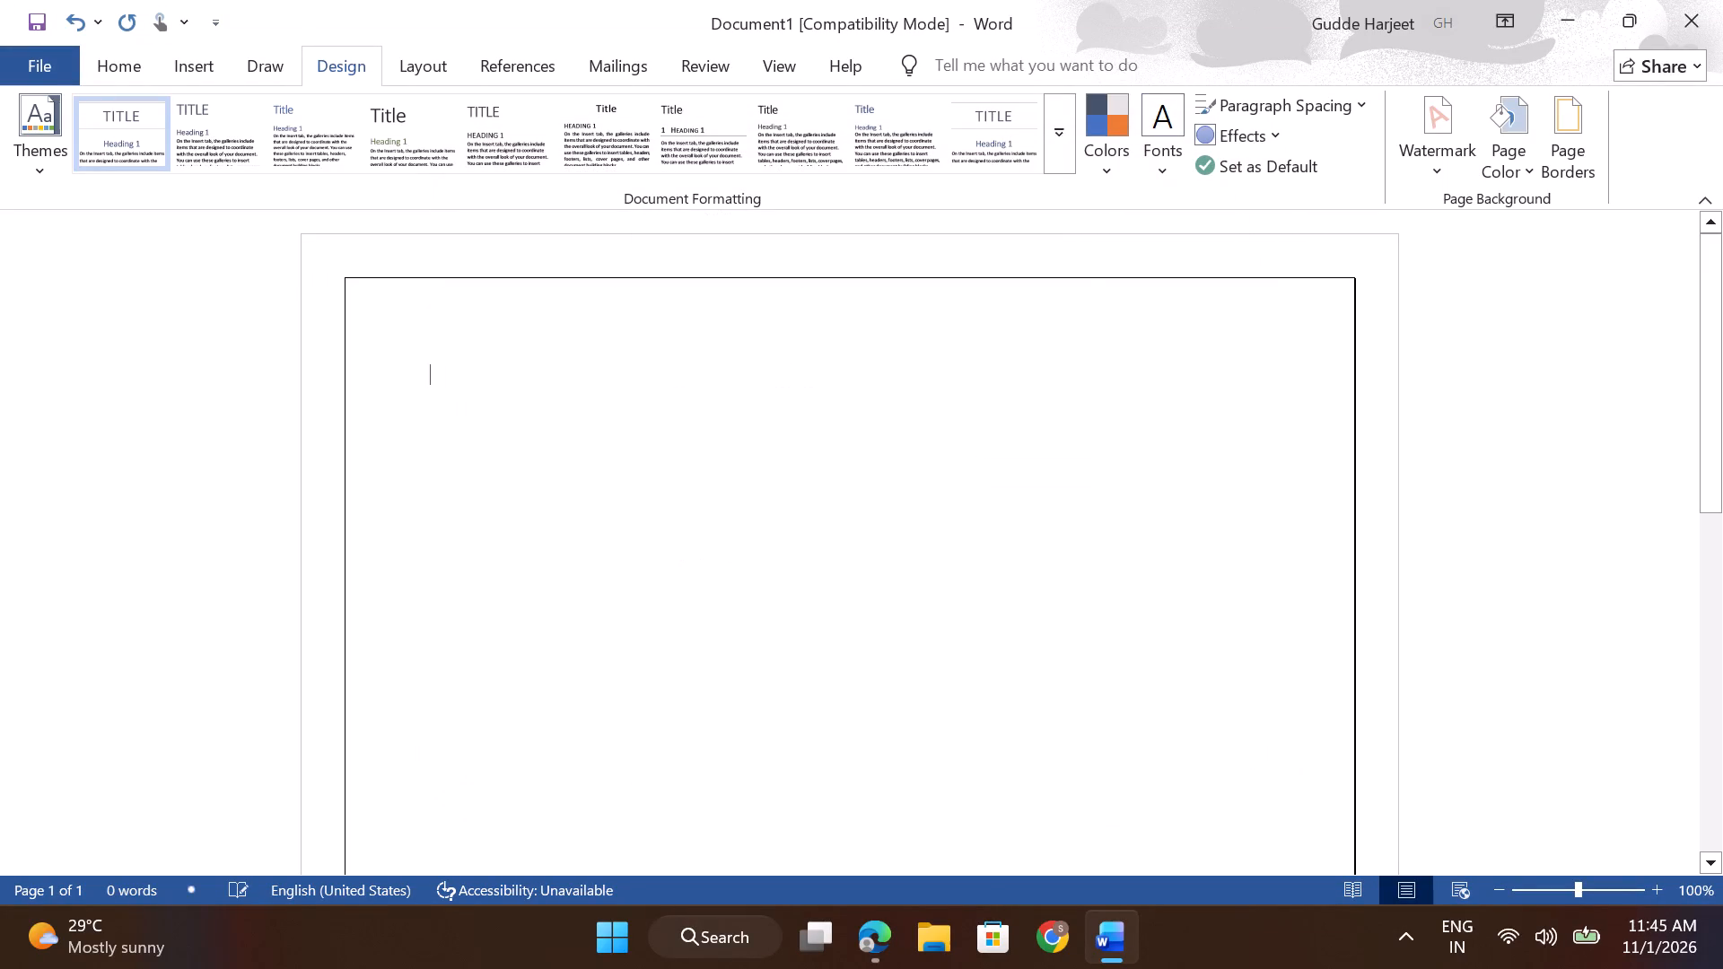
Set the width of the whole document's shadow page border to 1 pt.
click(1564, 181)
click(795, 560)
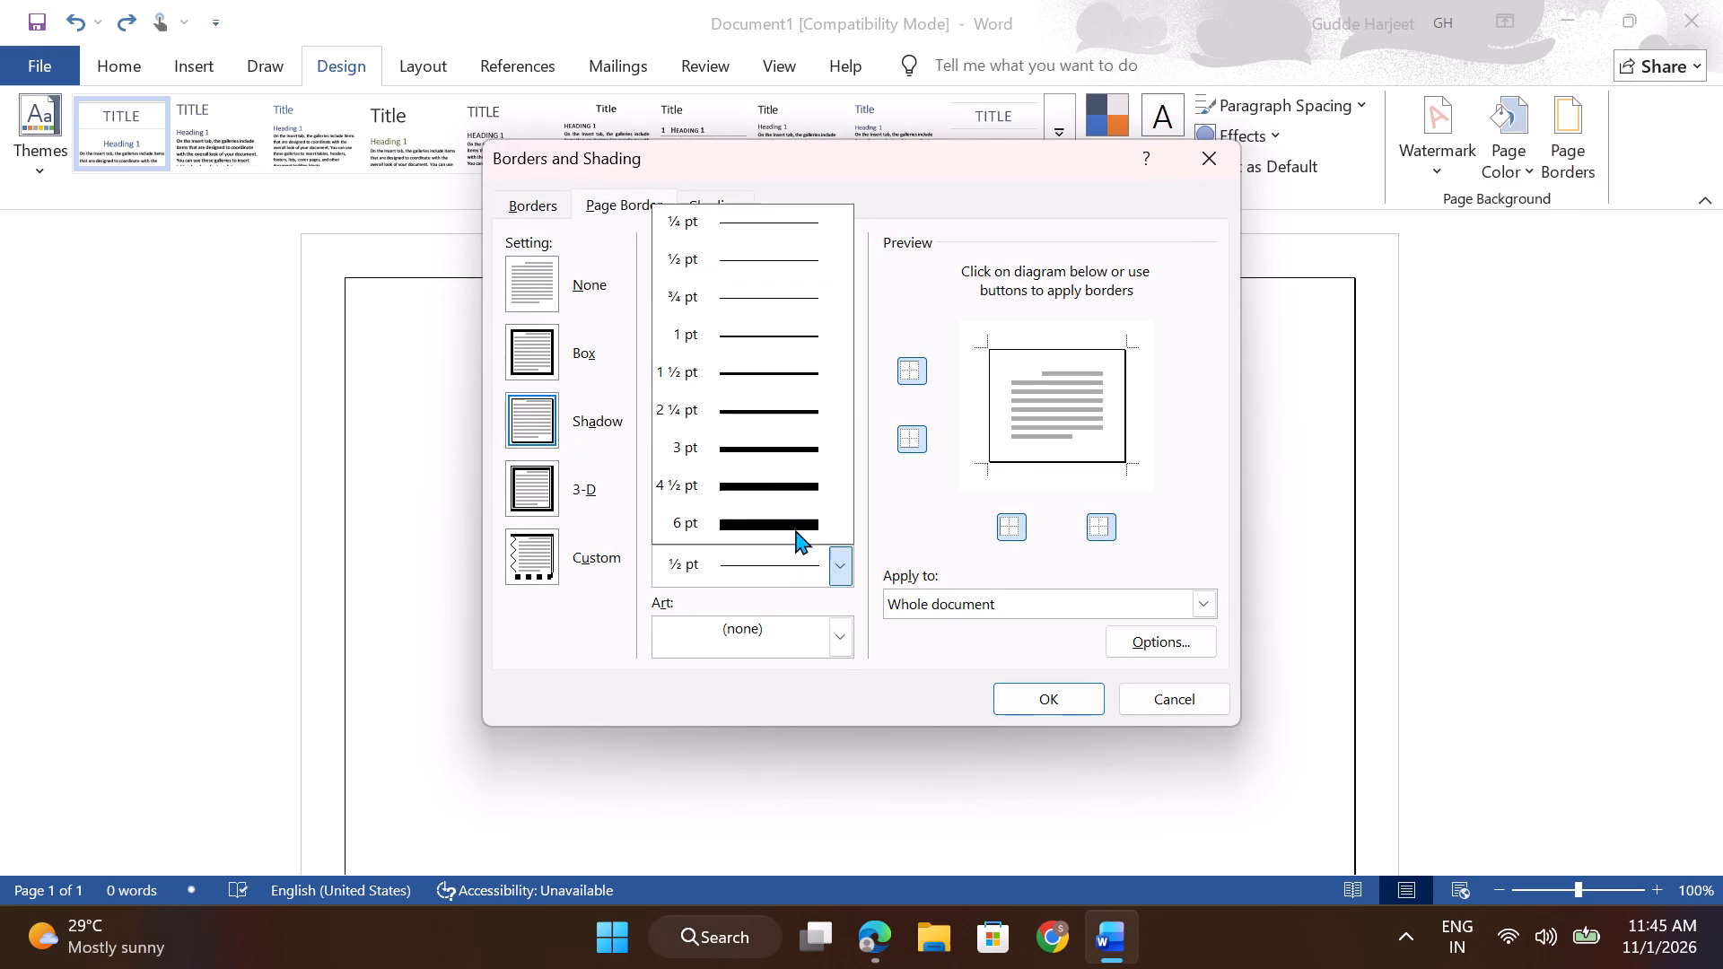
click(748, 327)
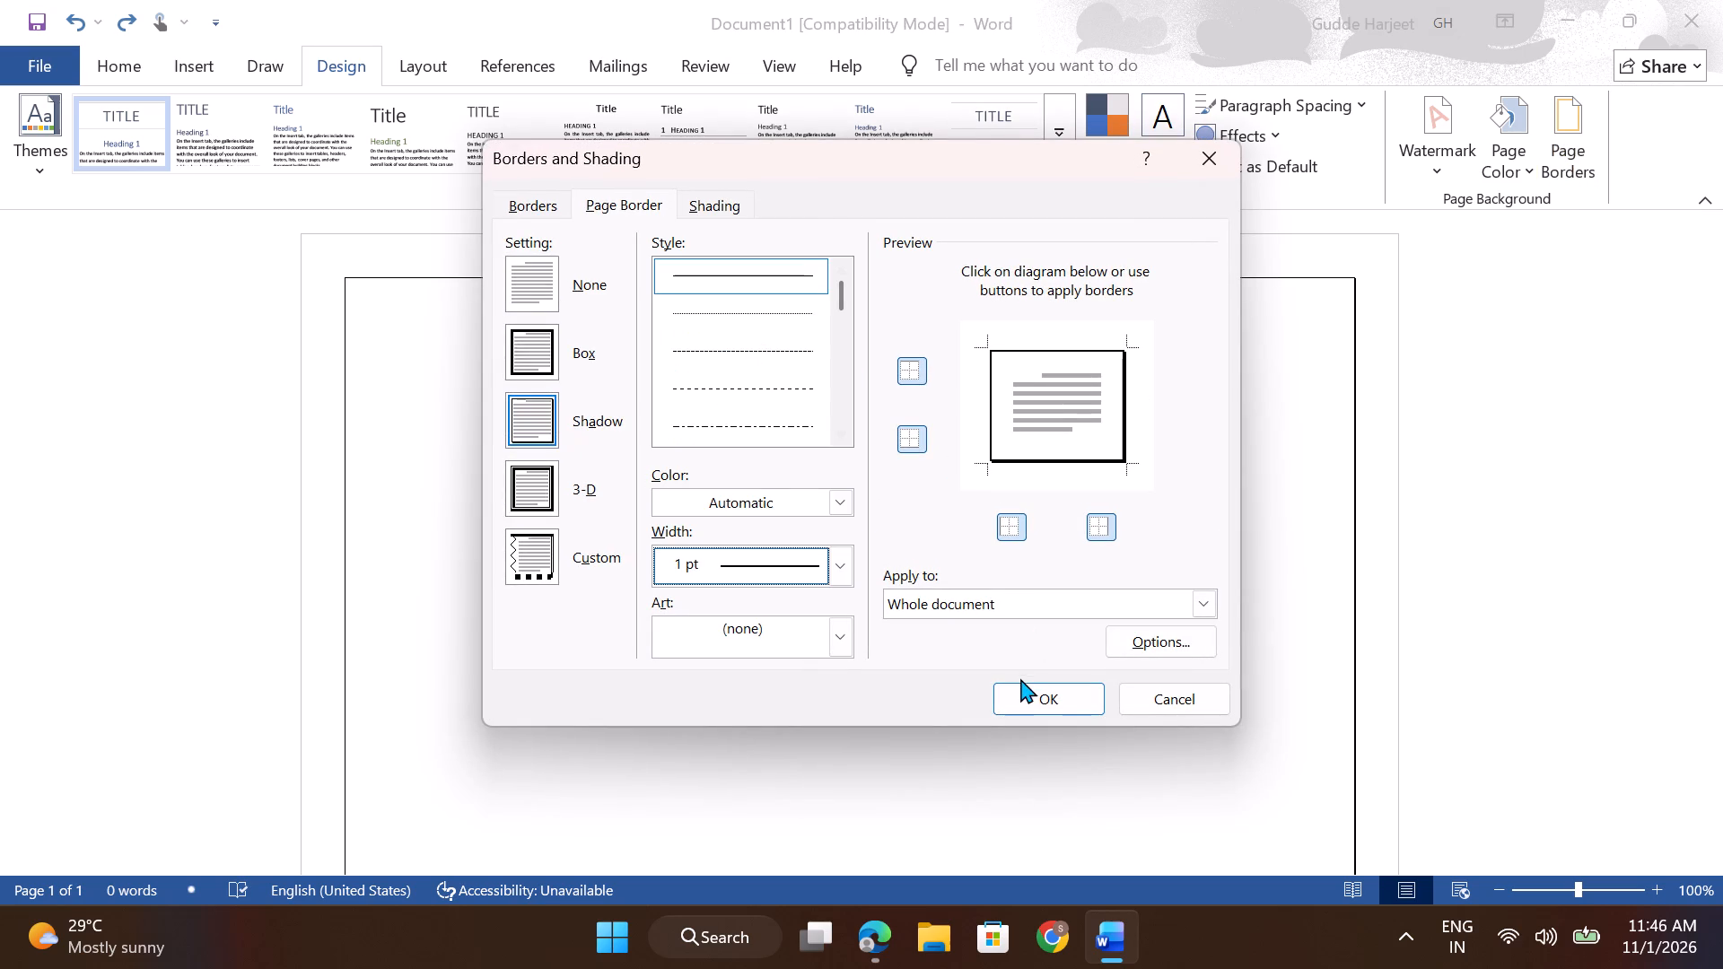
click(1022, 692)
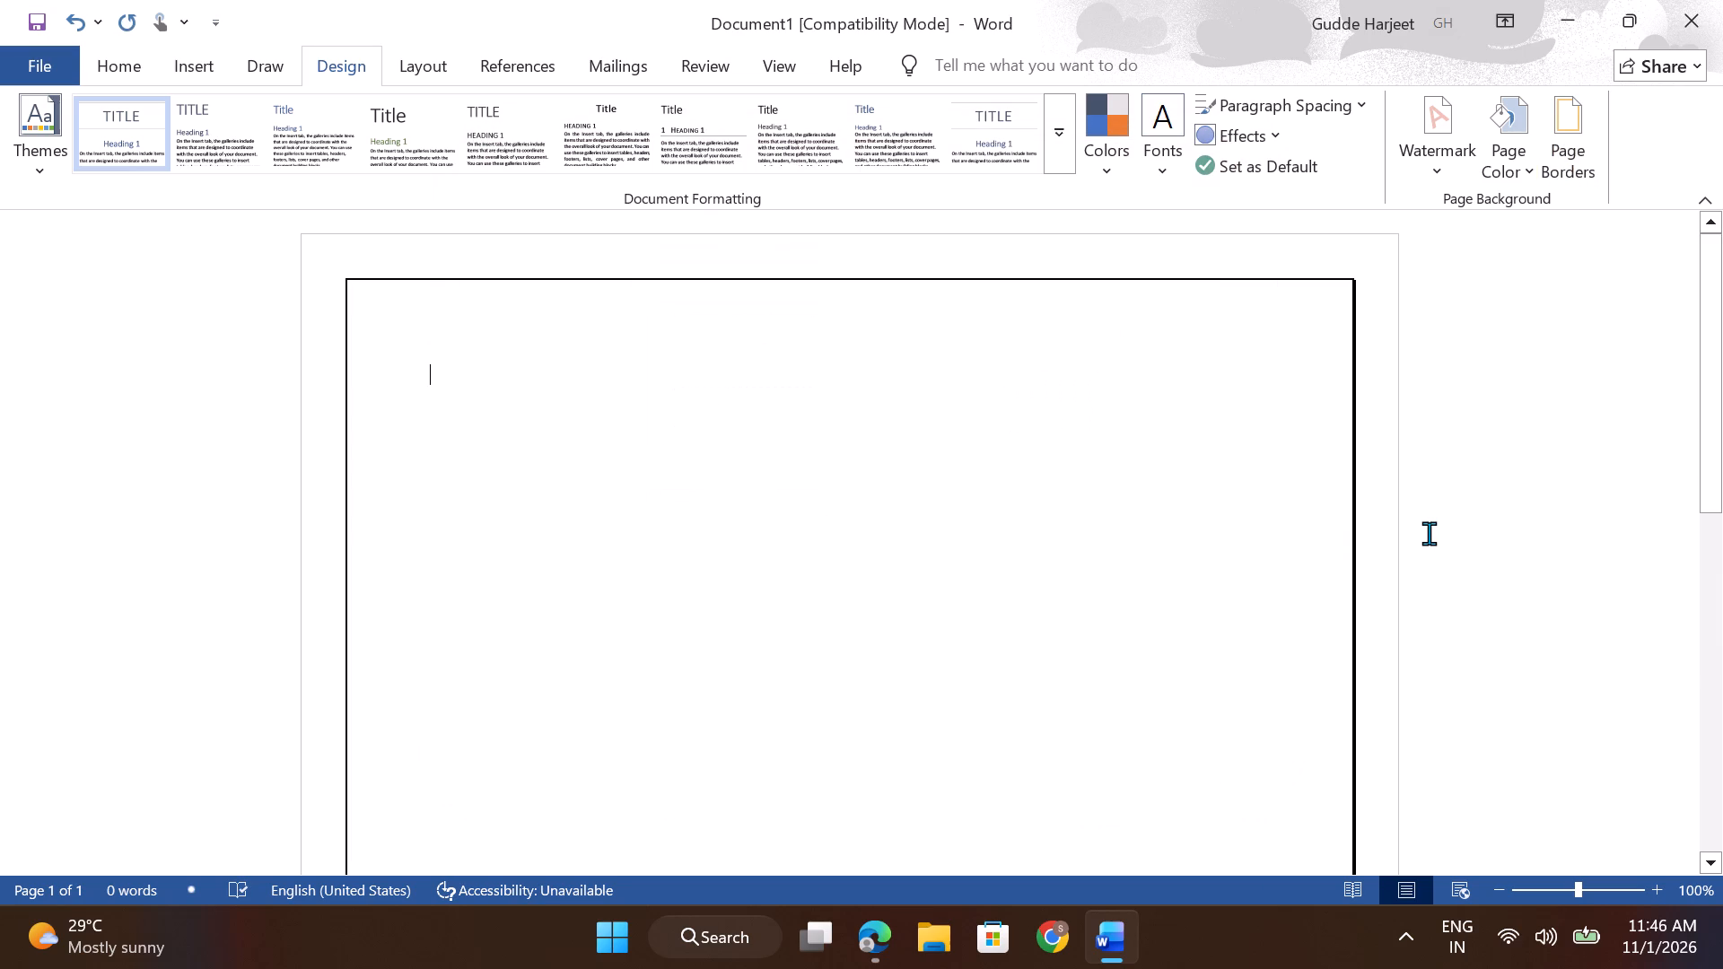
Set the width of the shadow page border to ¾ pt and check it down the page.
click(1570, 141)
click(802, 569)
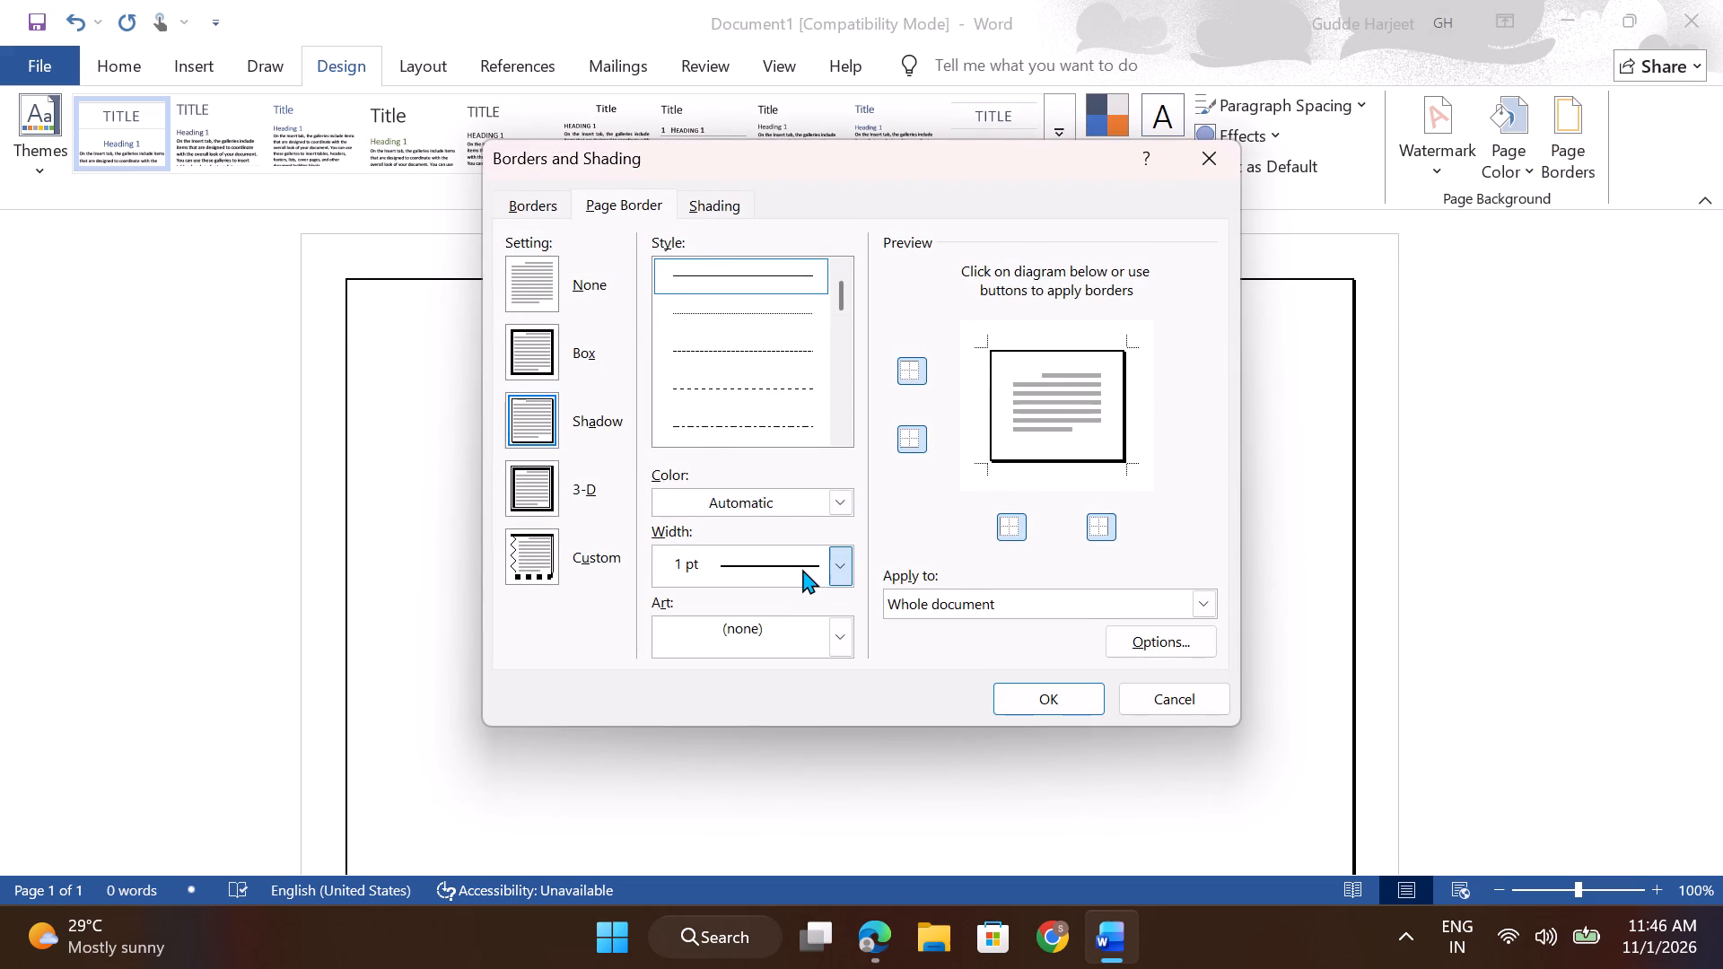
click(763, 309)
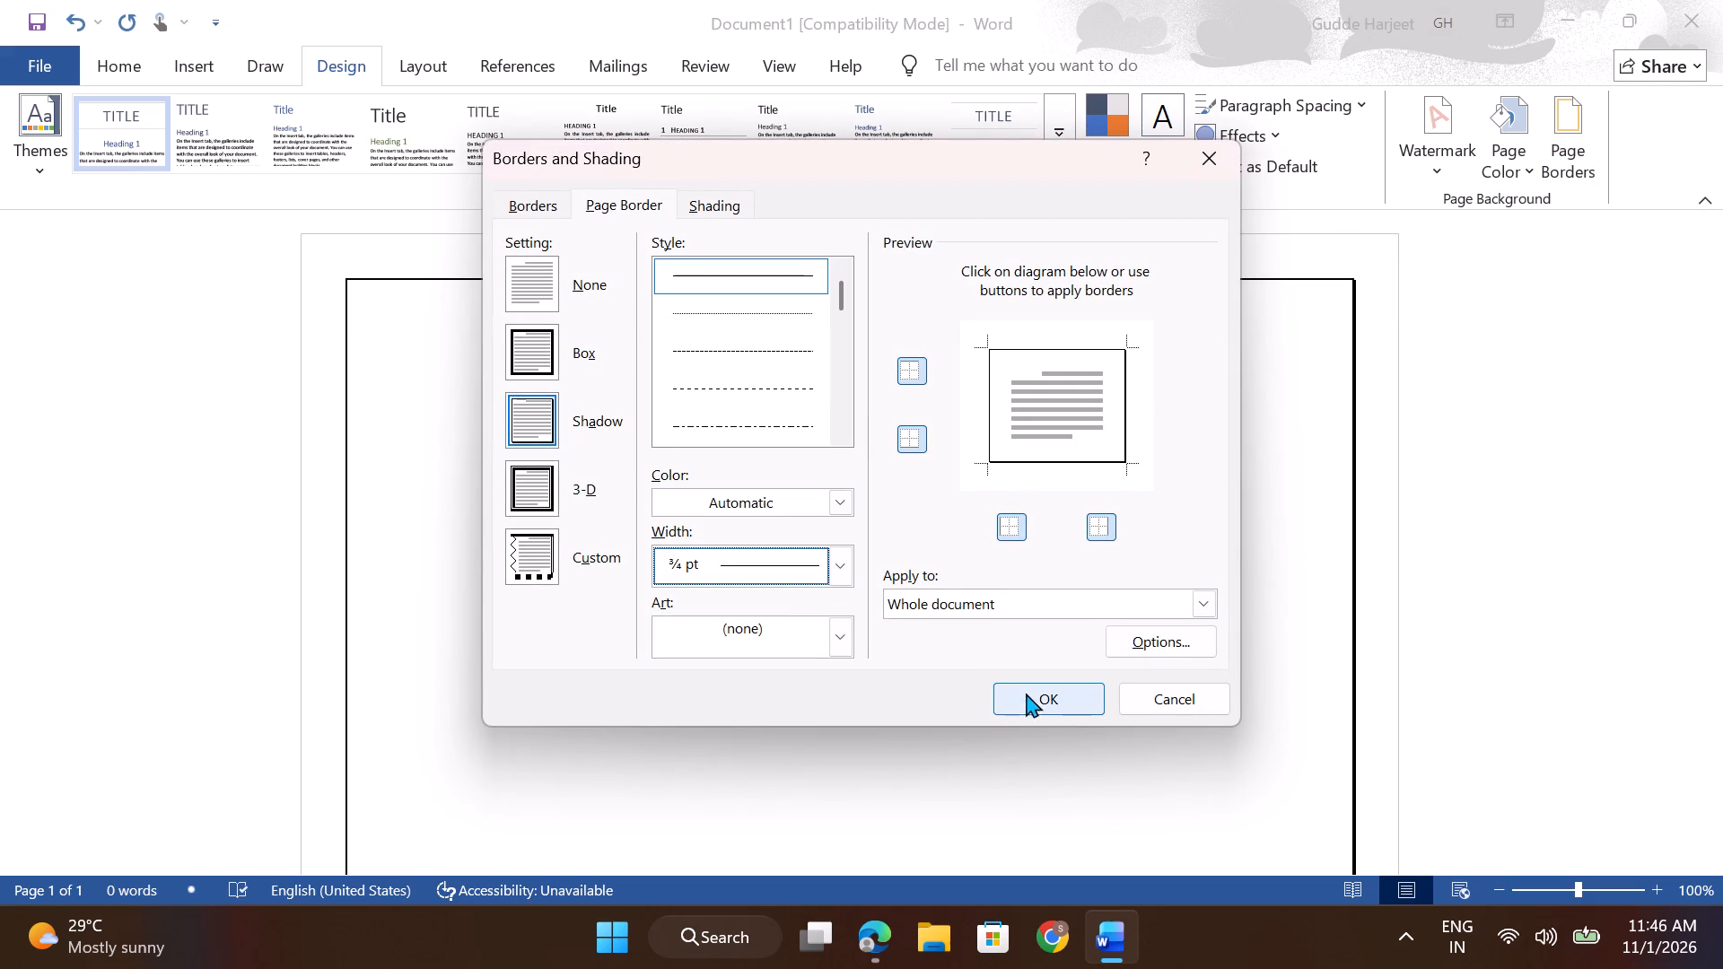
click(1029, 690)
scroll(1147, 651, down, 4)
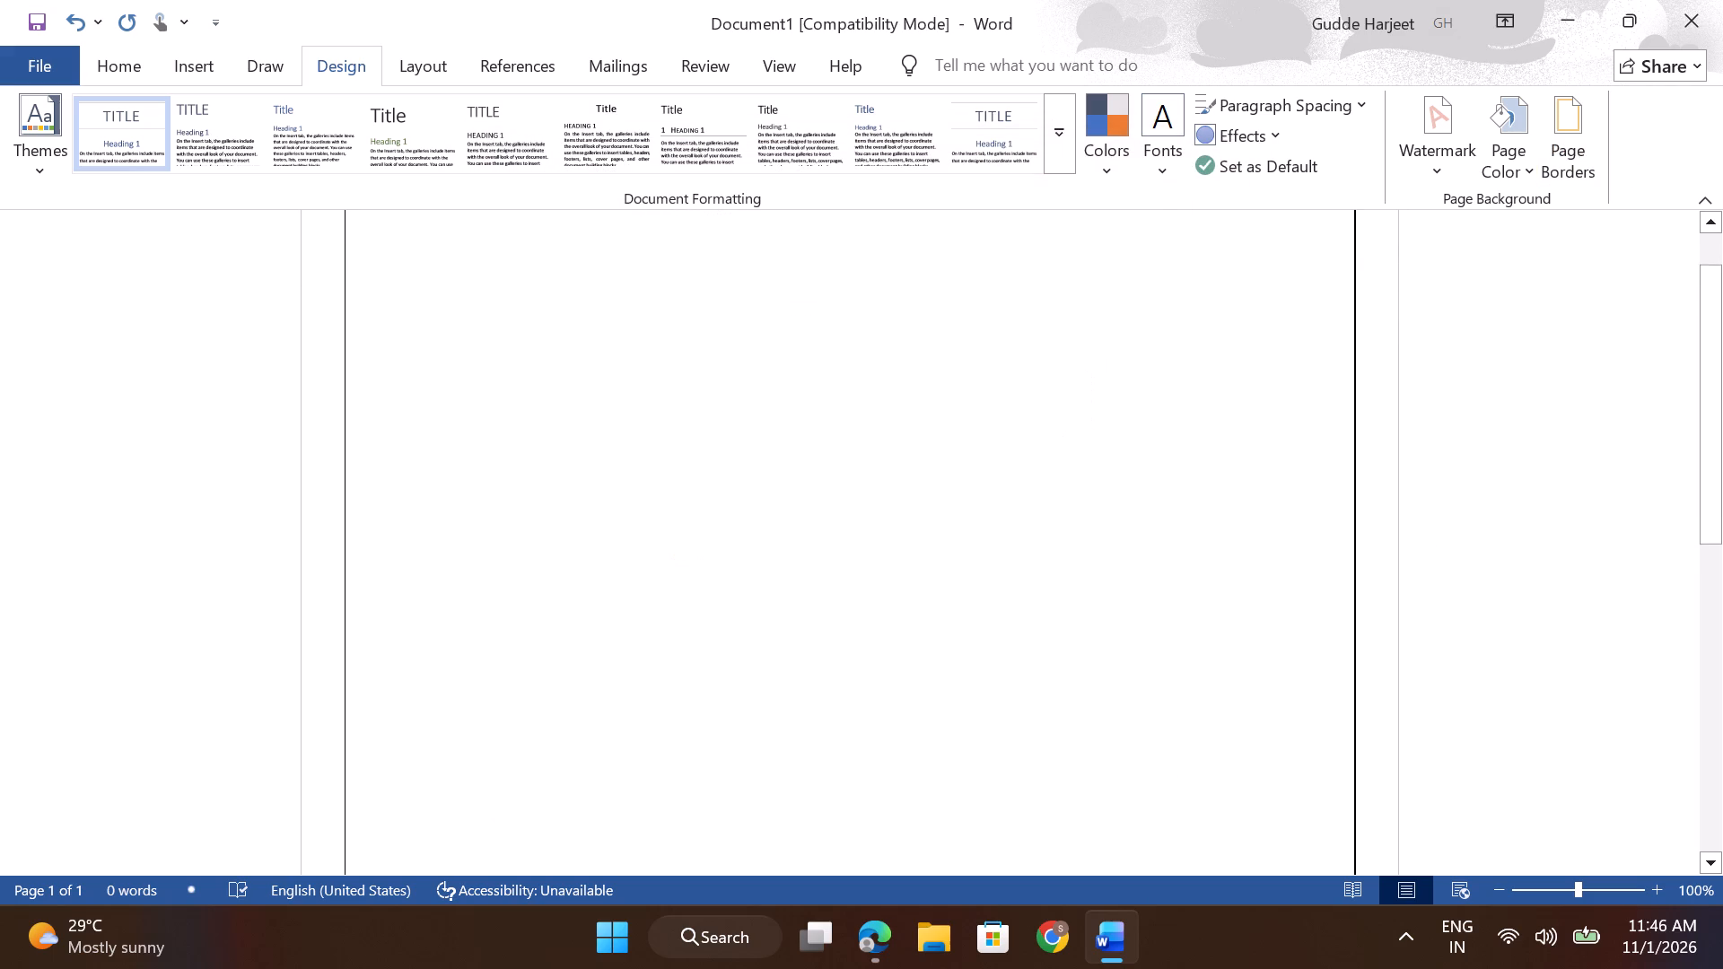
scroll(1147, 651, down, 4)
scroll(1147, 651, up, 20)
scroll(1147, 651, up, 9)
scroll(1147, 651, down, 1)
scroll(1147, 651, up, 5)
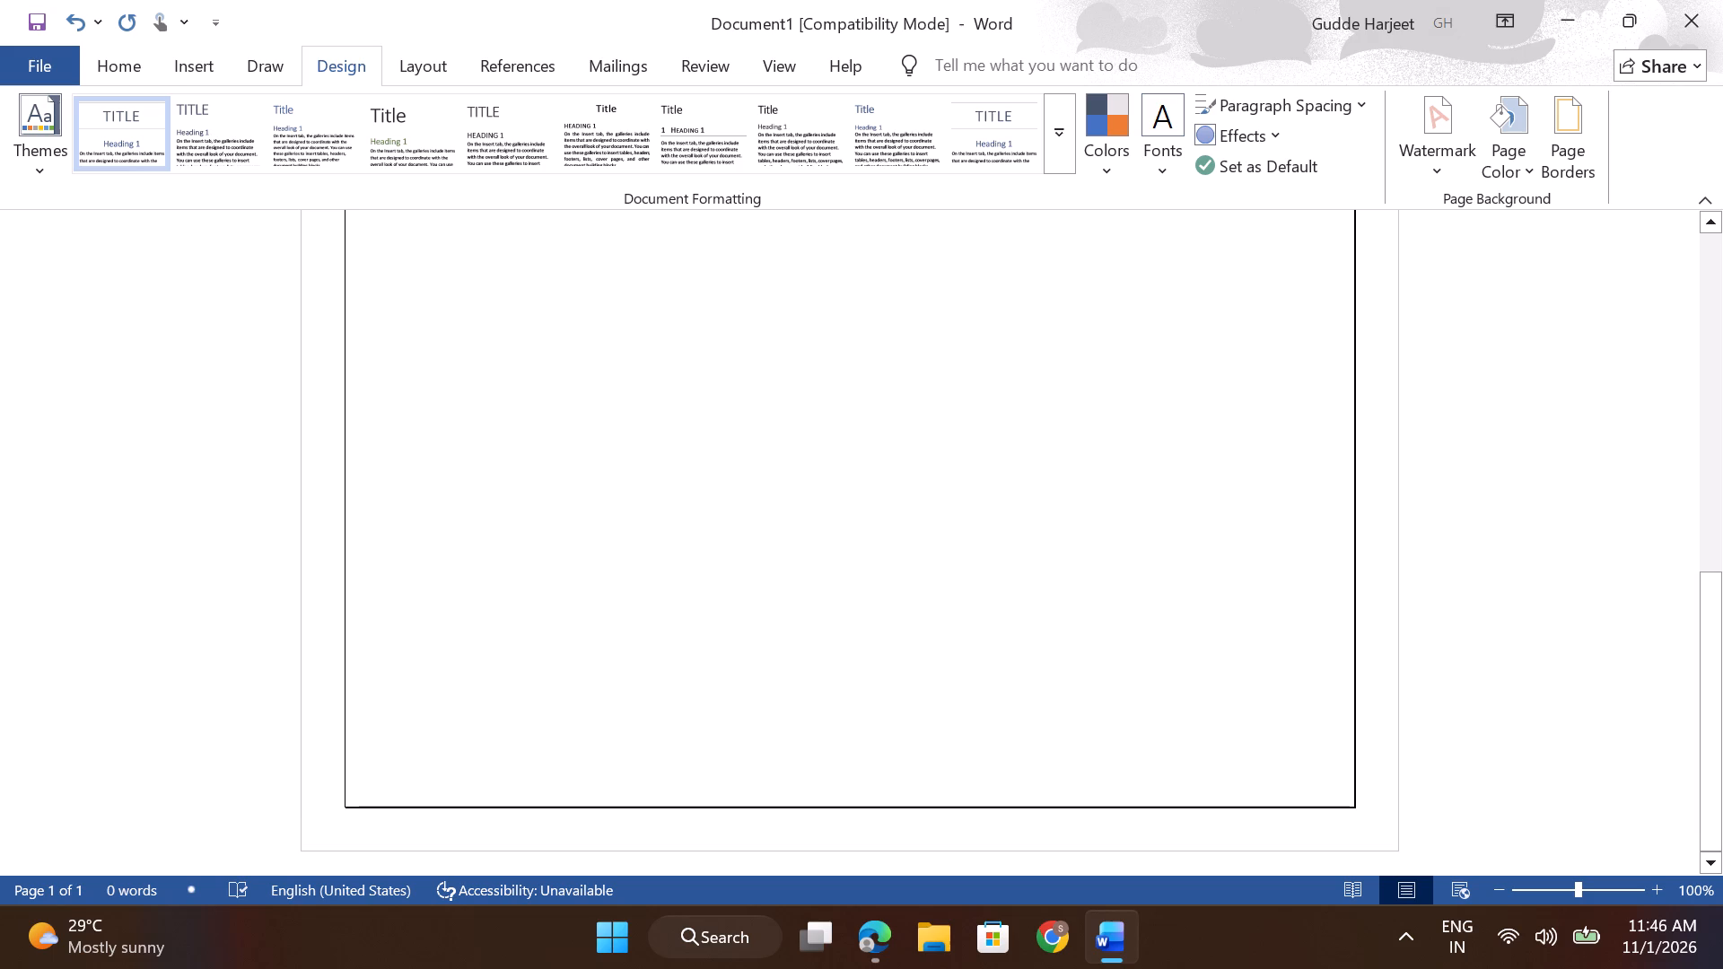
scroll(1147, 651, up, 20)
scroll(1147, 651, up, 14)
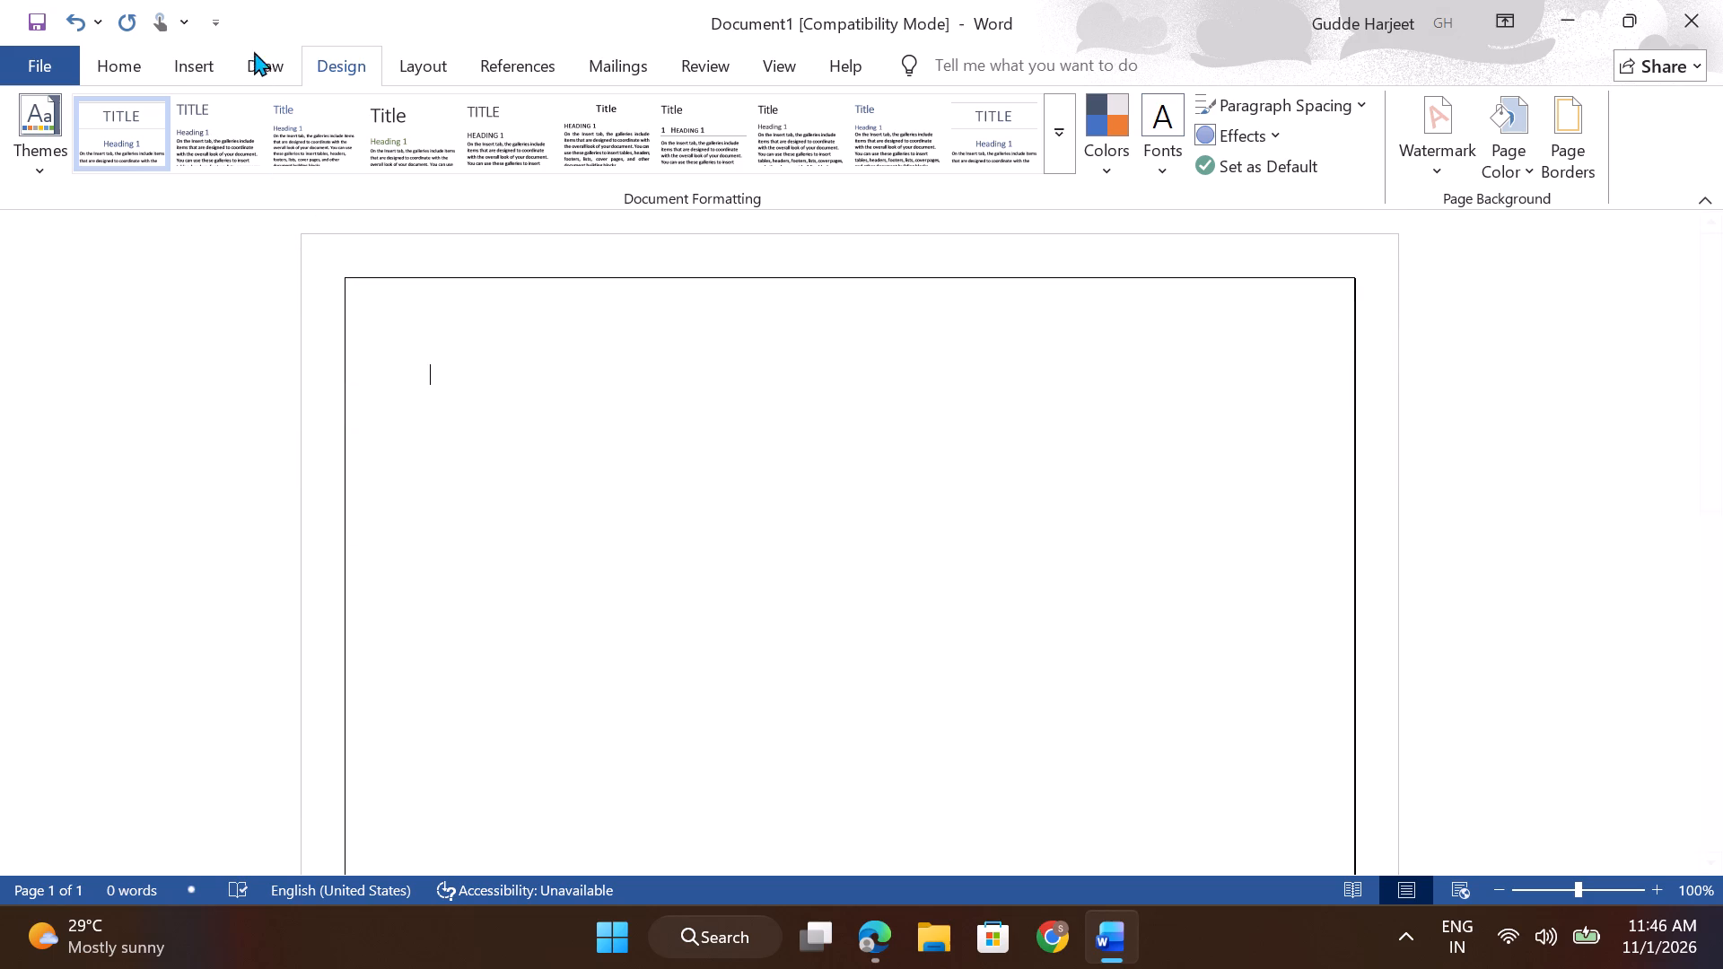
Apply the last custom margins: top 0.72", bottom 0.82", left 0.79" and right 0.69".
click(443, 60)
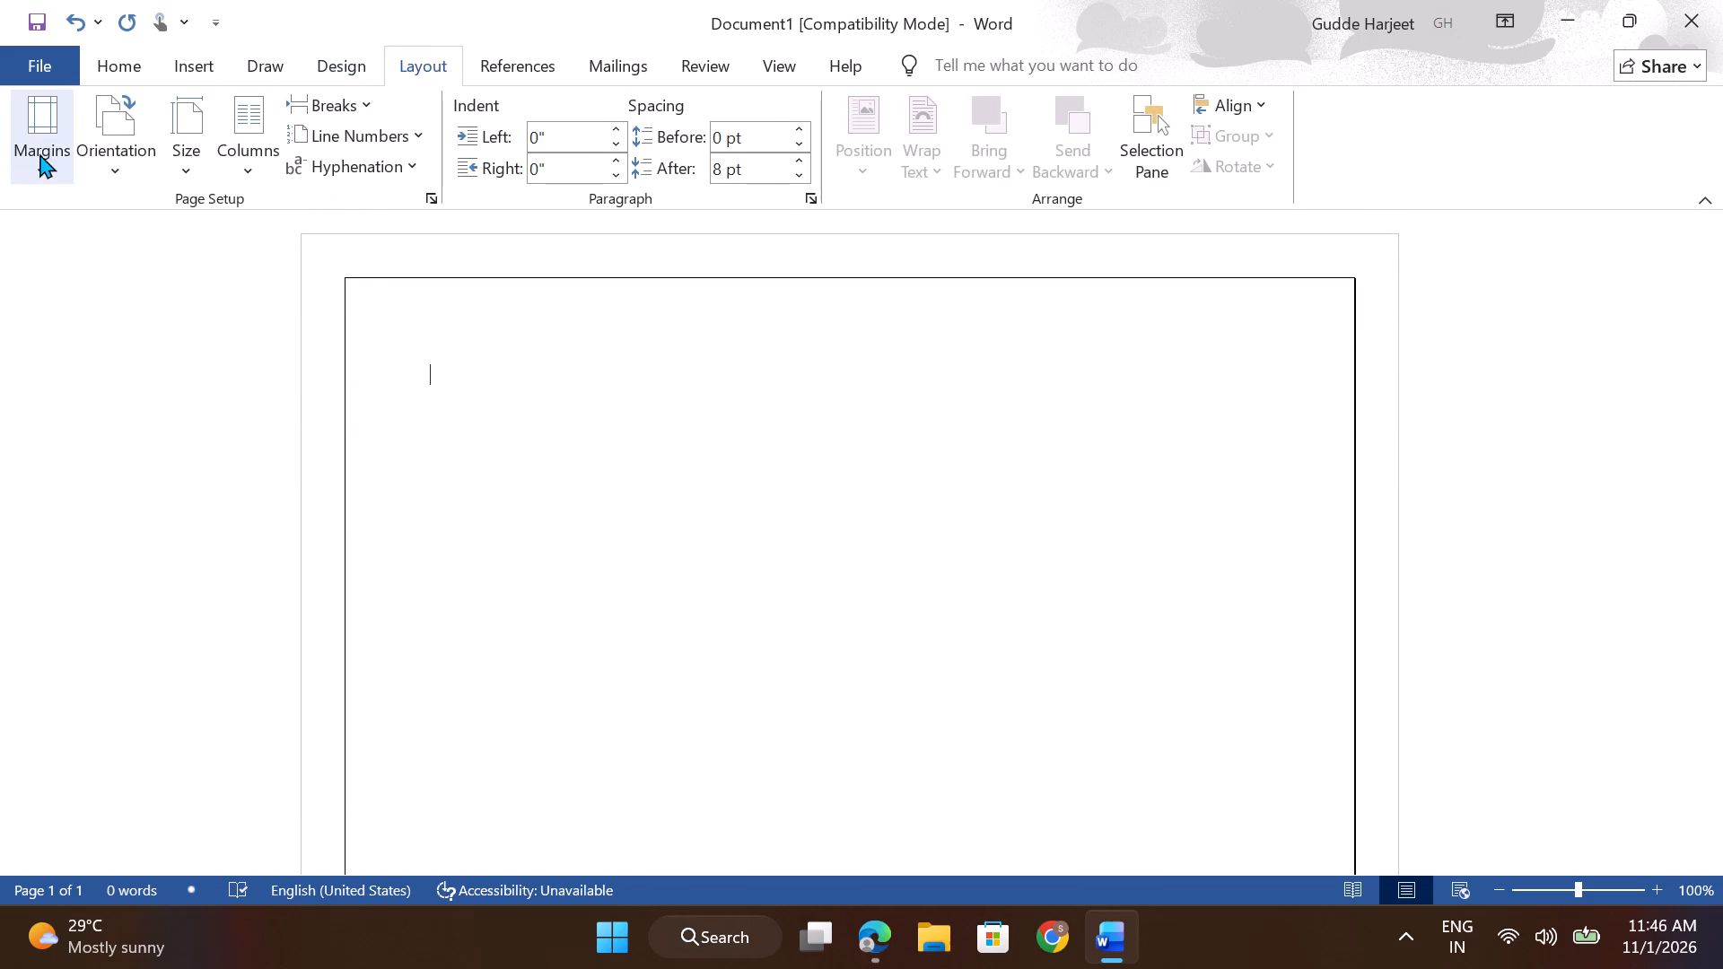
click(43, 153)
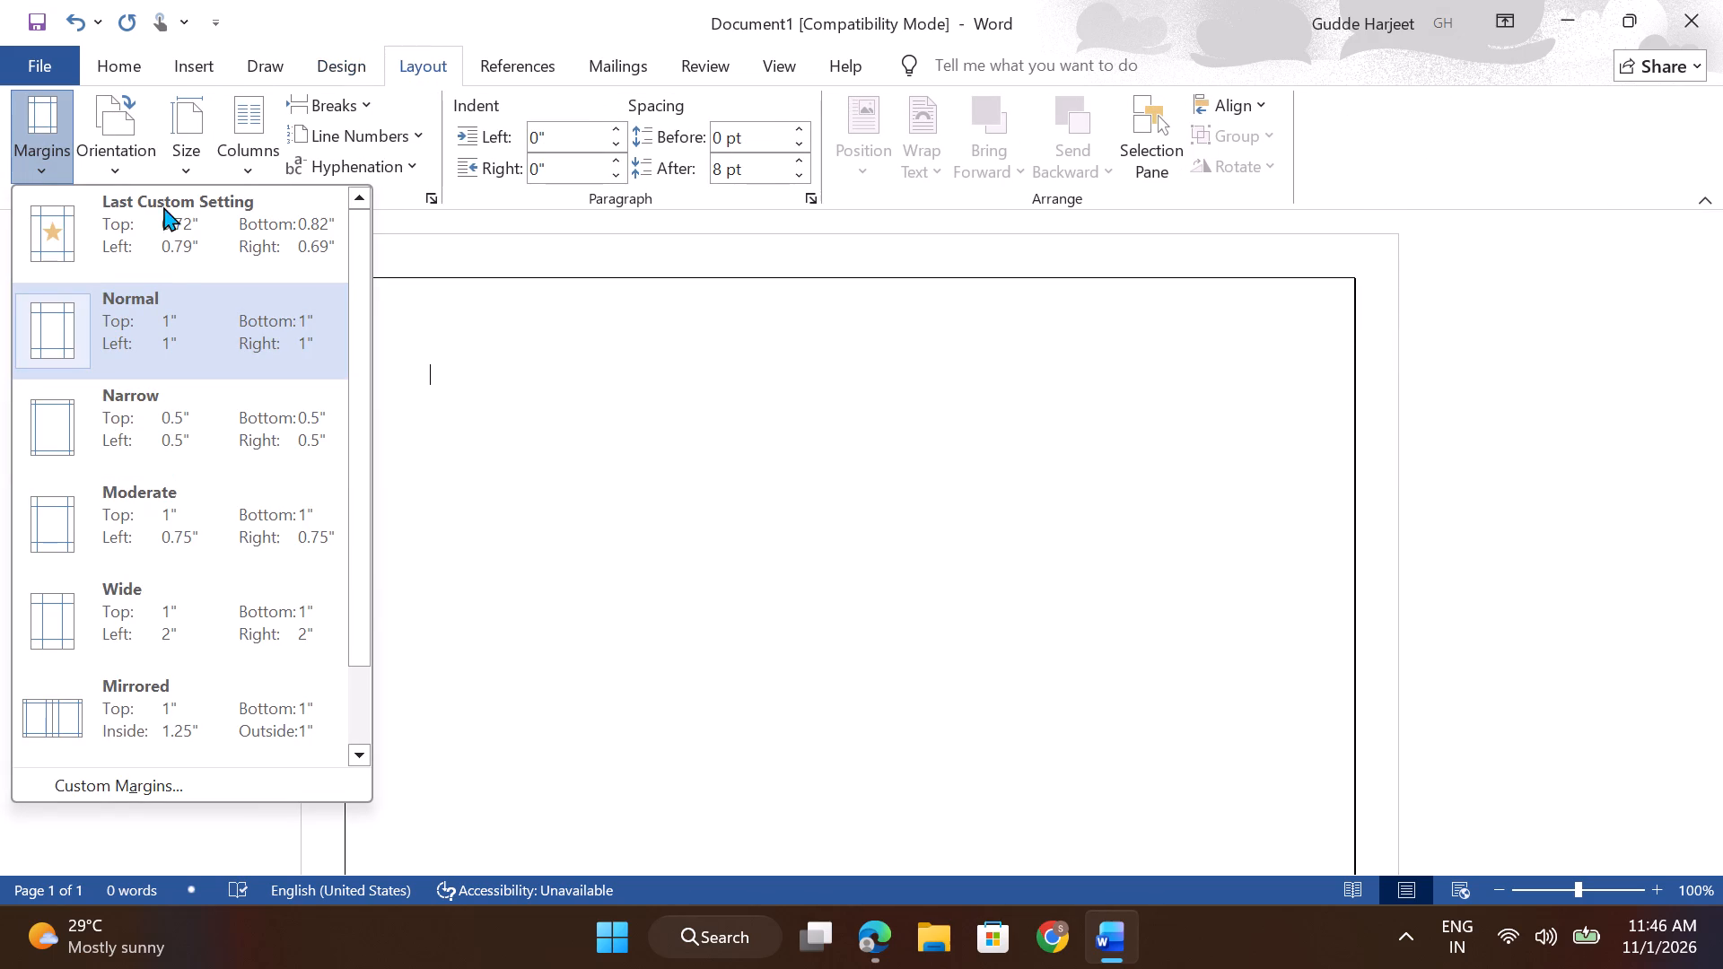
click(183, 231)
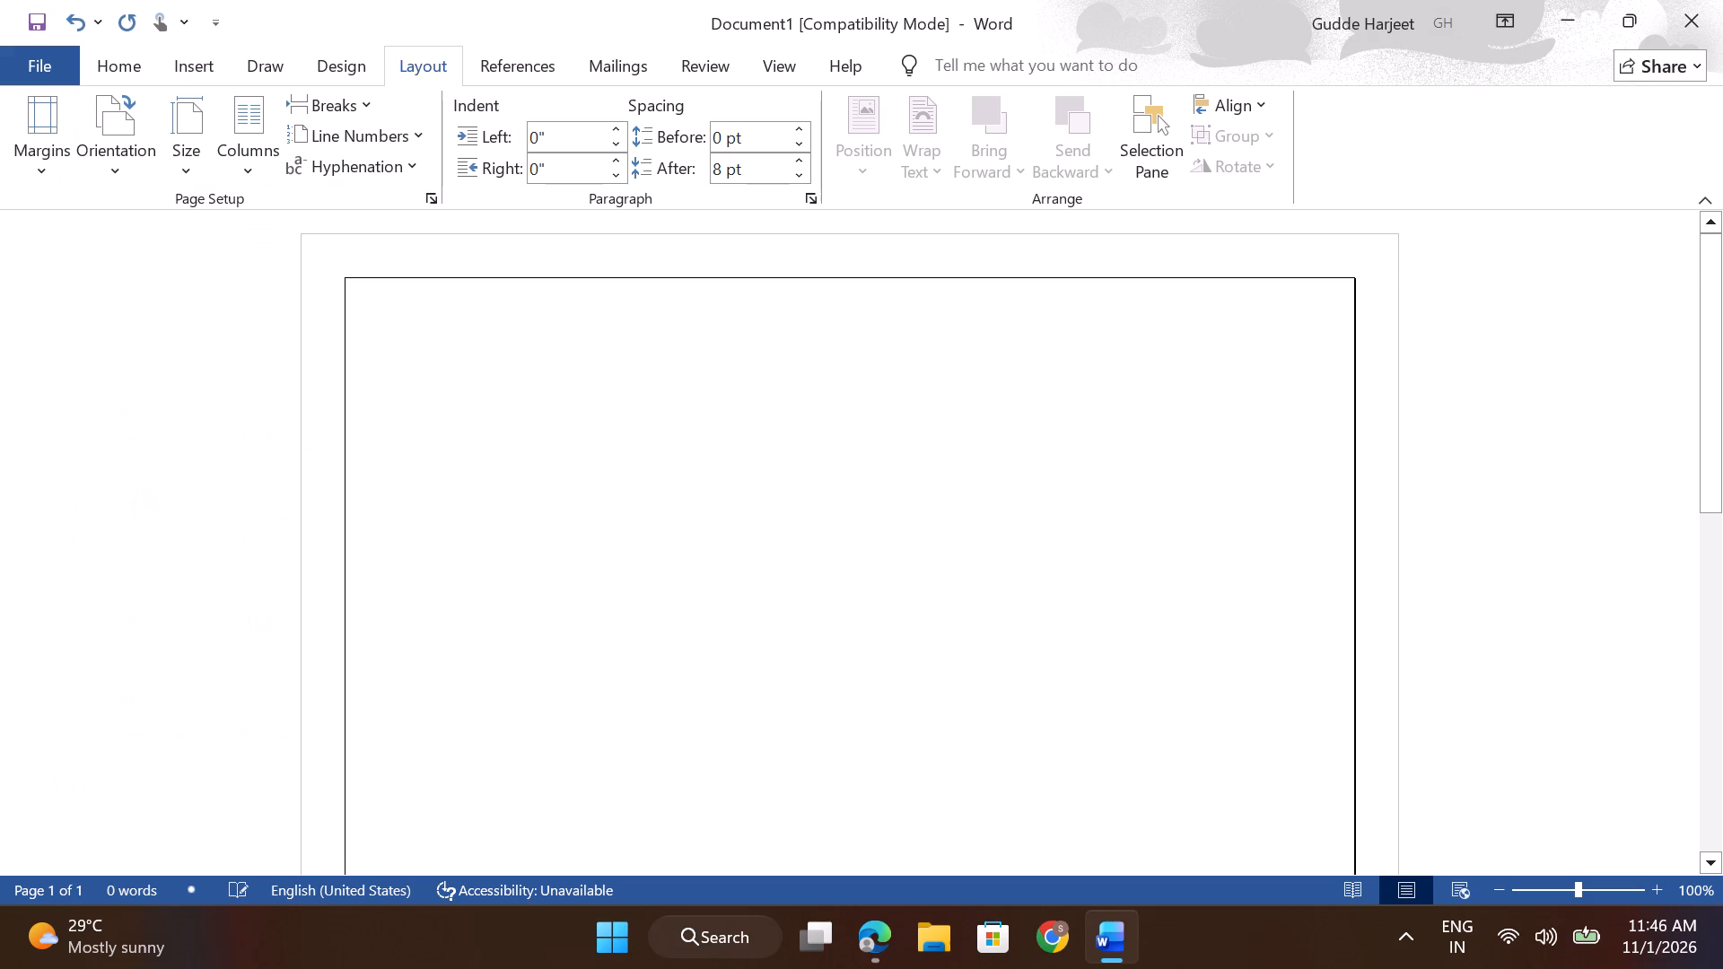
Undo all the changes made to the blank document, including its page border and margins.
key(ctrl+z)
key(ctrl+z)
key(ctrl+z)
key(ctrl+z)
key(ctrl+z)
key(ctrl+z)
key(ctrl+z)
key(ctrl+z)
key(ctrl+z)
key(ctrl+z)
key(ctrl+z)
key(ctrl+z)
key(ctrl+z)
key(ctrl+z)
key(ctrl+z)
key(ctrl+z)
key(ctrl+z)
key(ctrl+z)
key(ctrl+z)
key(ctrl+z)
Apply the last custom margins to the document: top 0.72", bottom 0.82", left 0.79" and right 0.69".
click(69, 122)
click(94, 227)
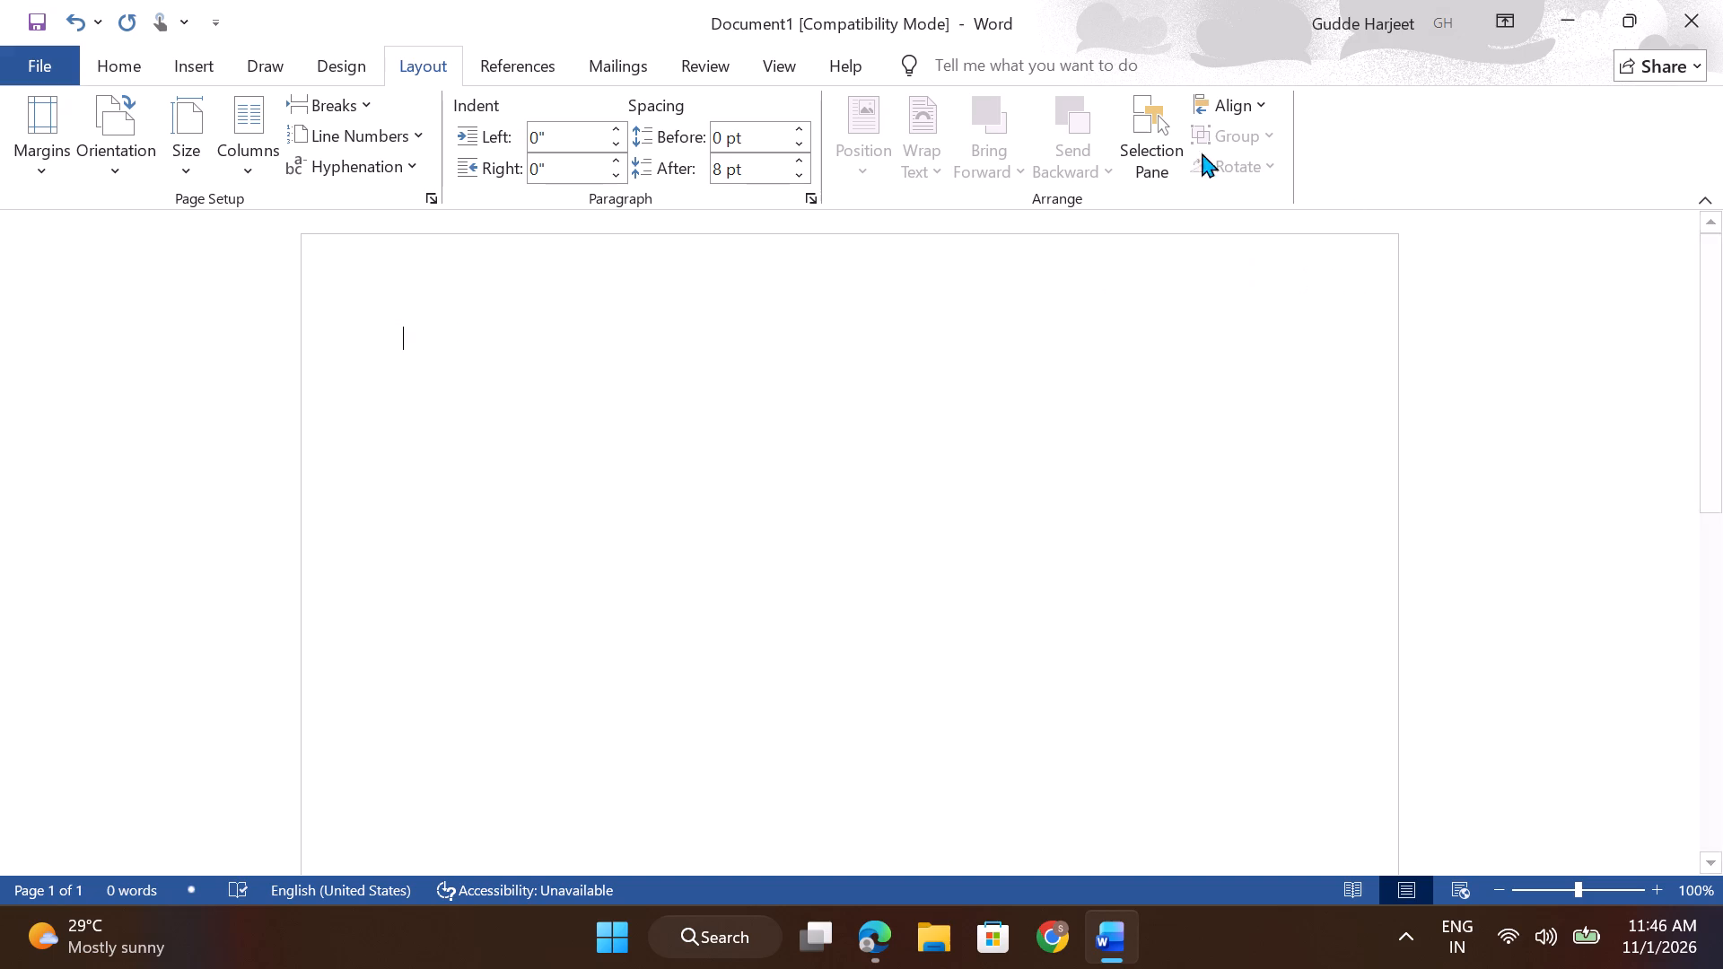
click(63, 132)
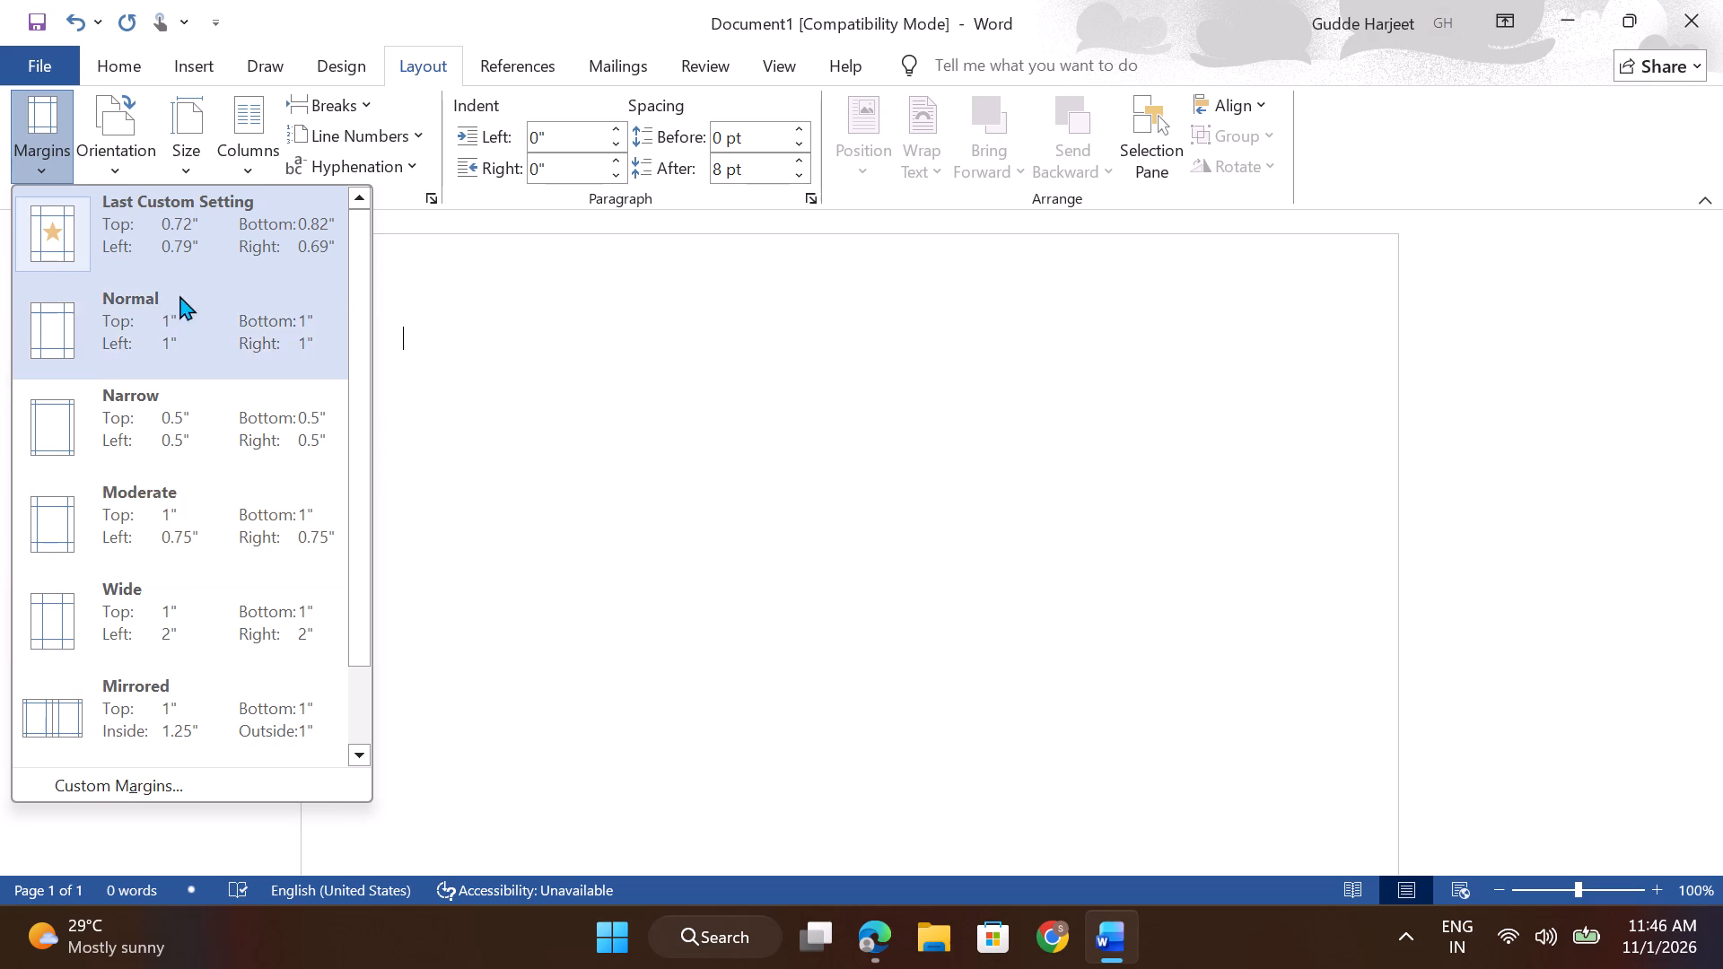
click(175, 245)
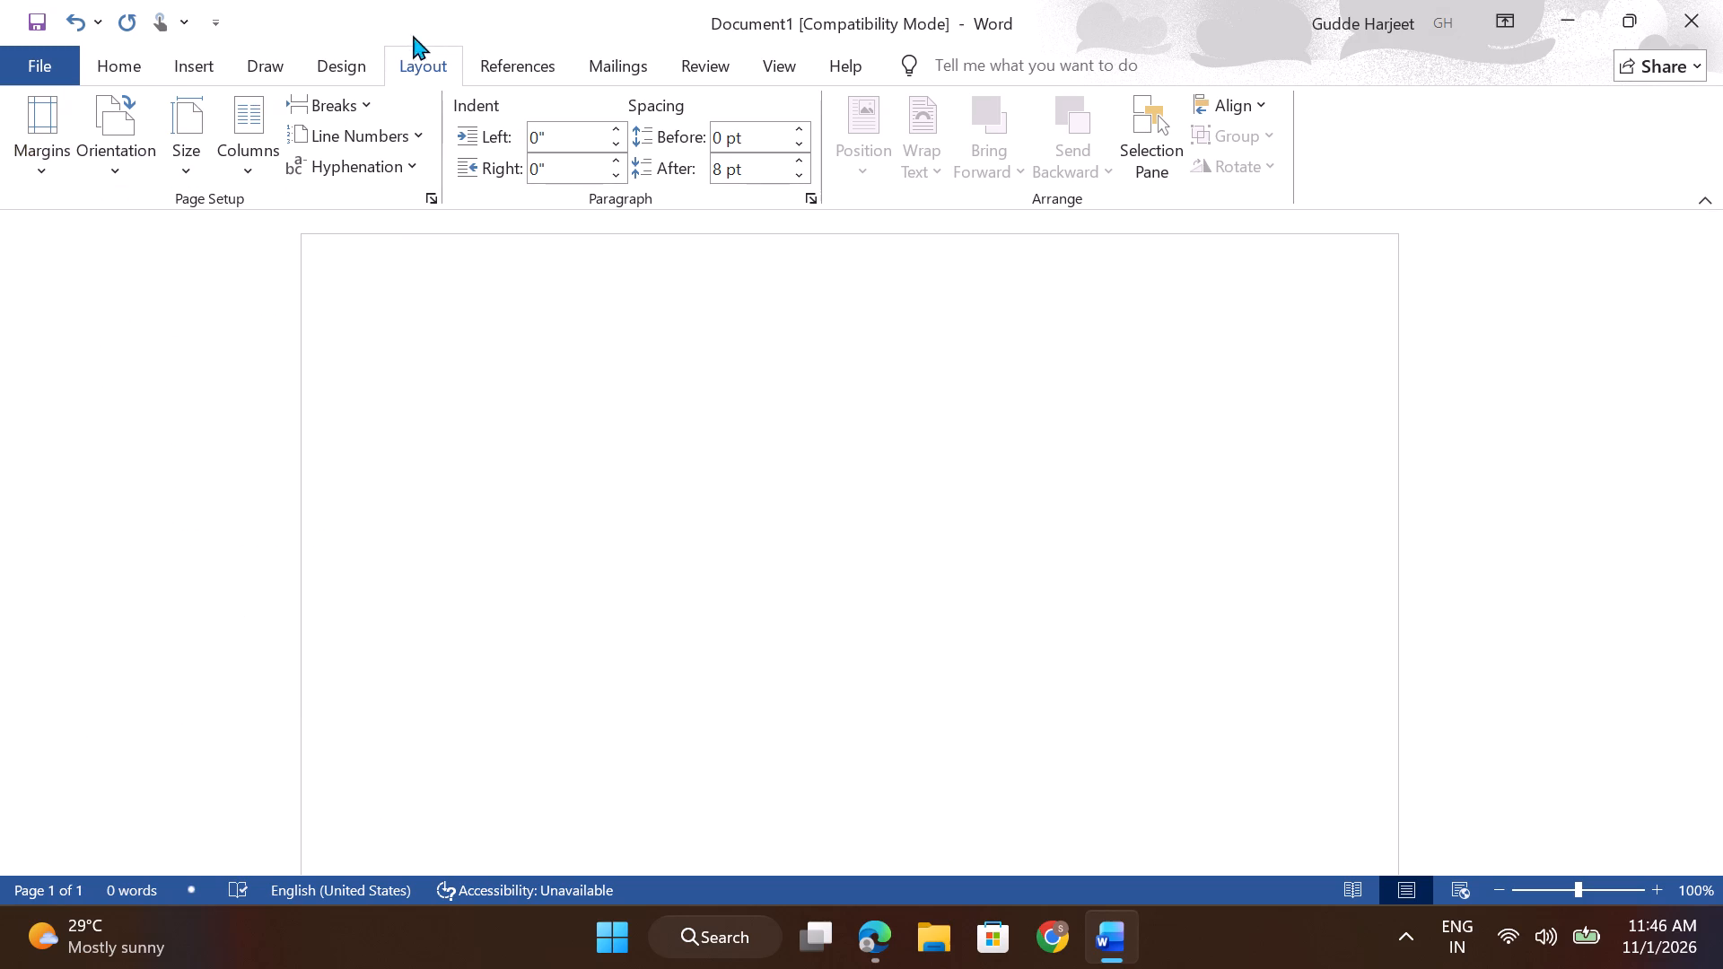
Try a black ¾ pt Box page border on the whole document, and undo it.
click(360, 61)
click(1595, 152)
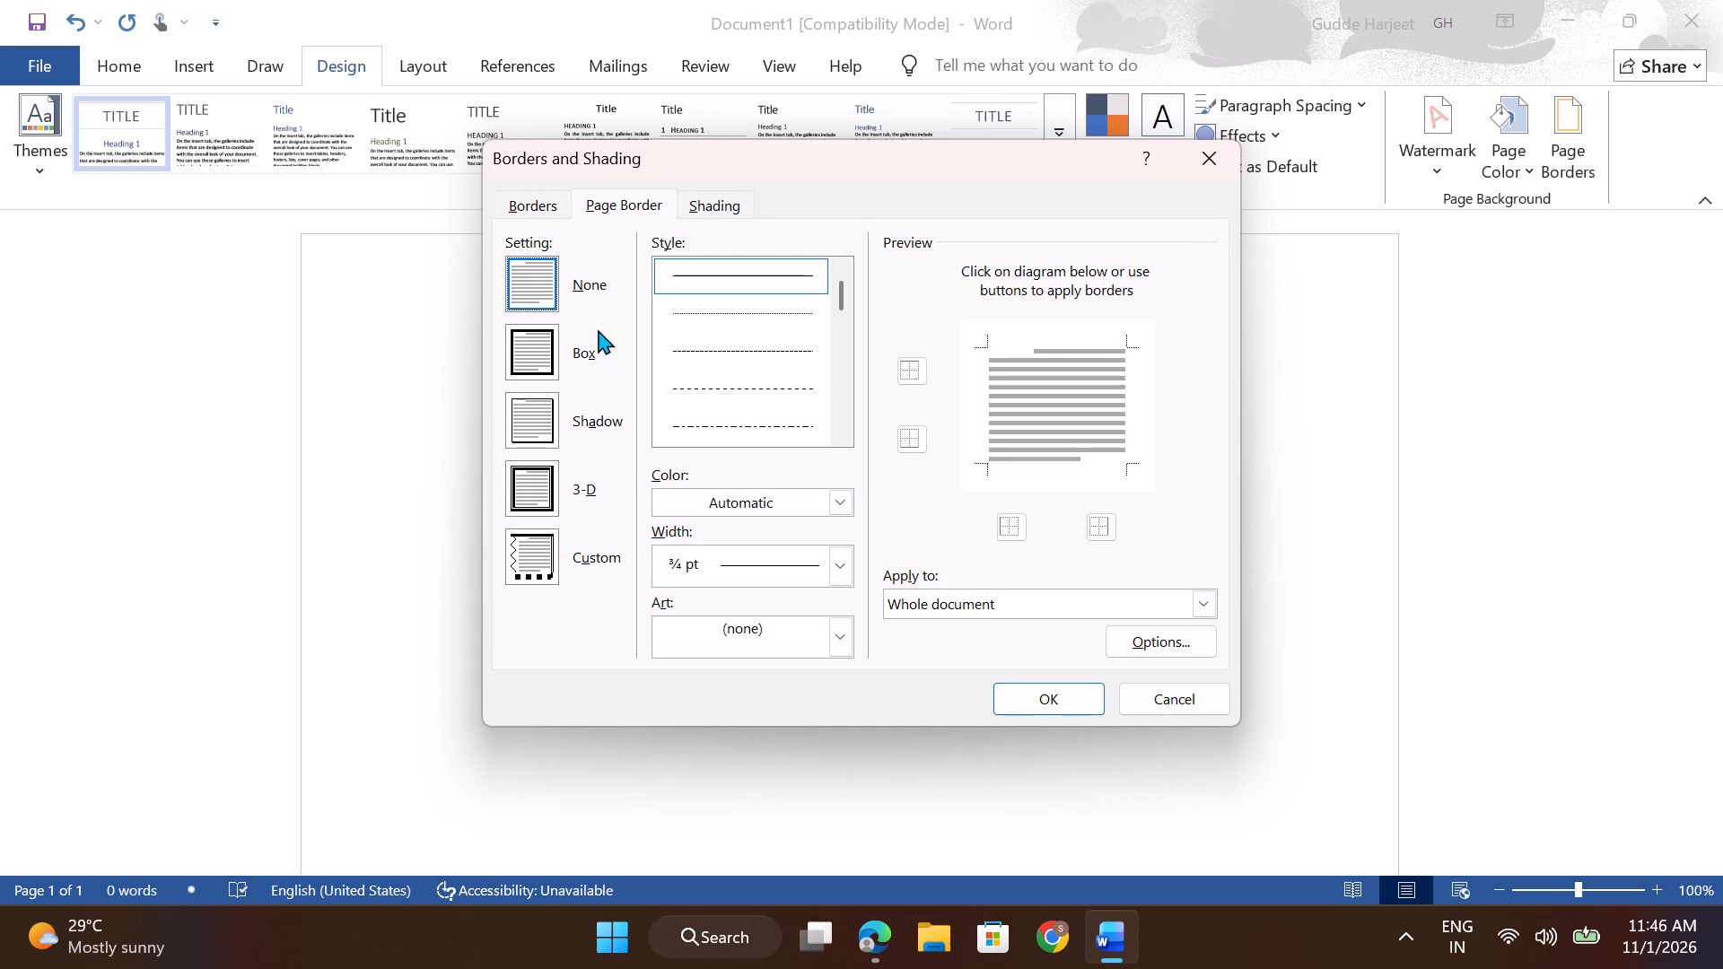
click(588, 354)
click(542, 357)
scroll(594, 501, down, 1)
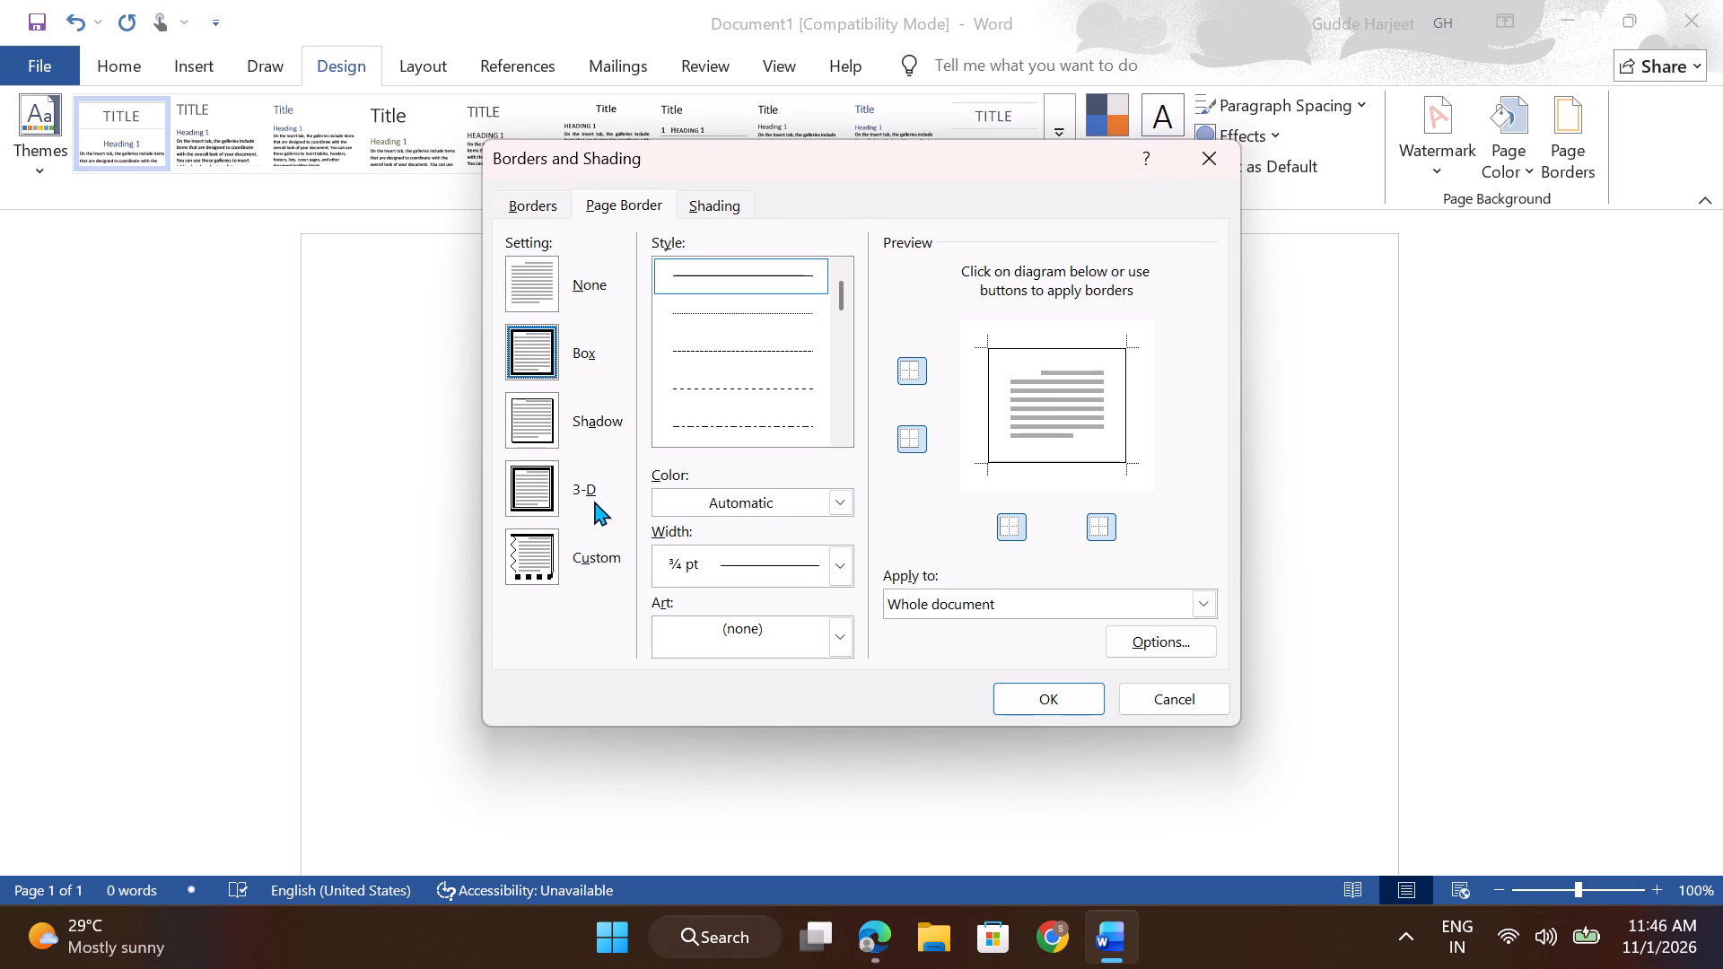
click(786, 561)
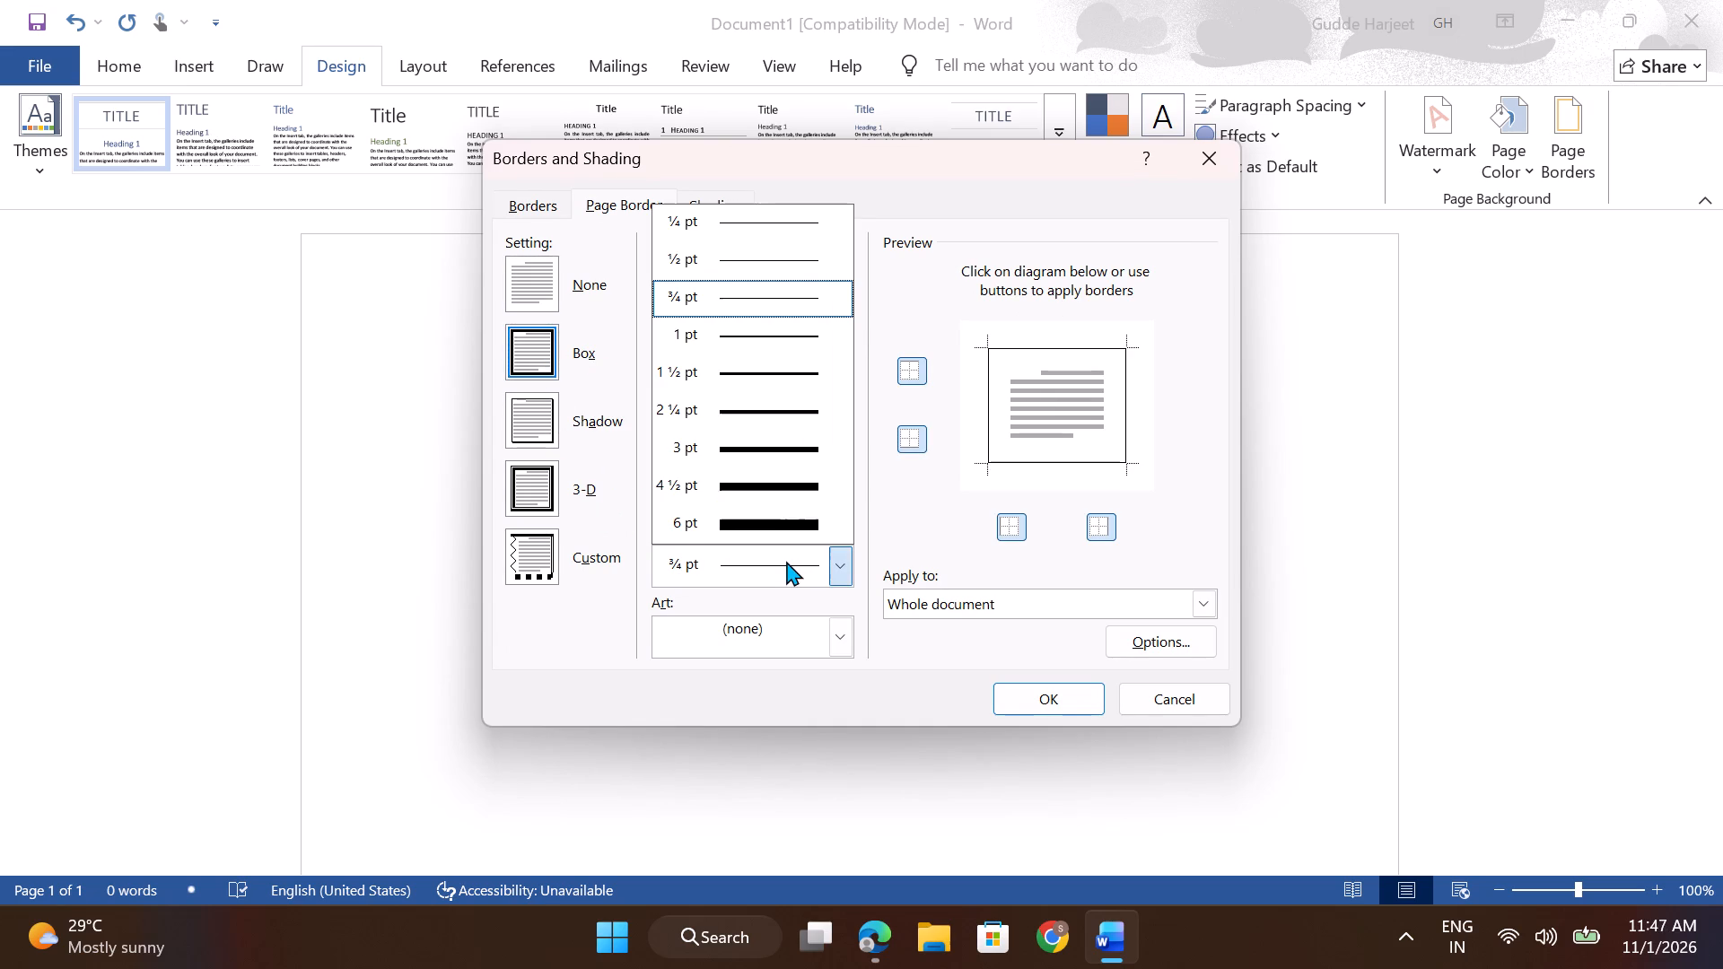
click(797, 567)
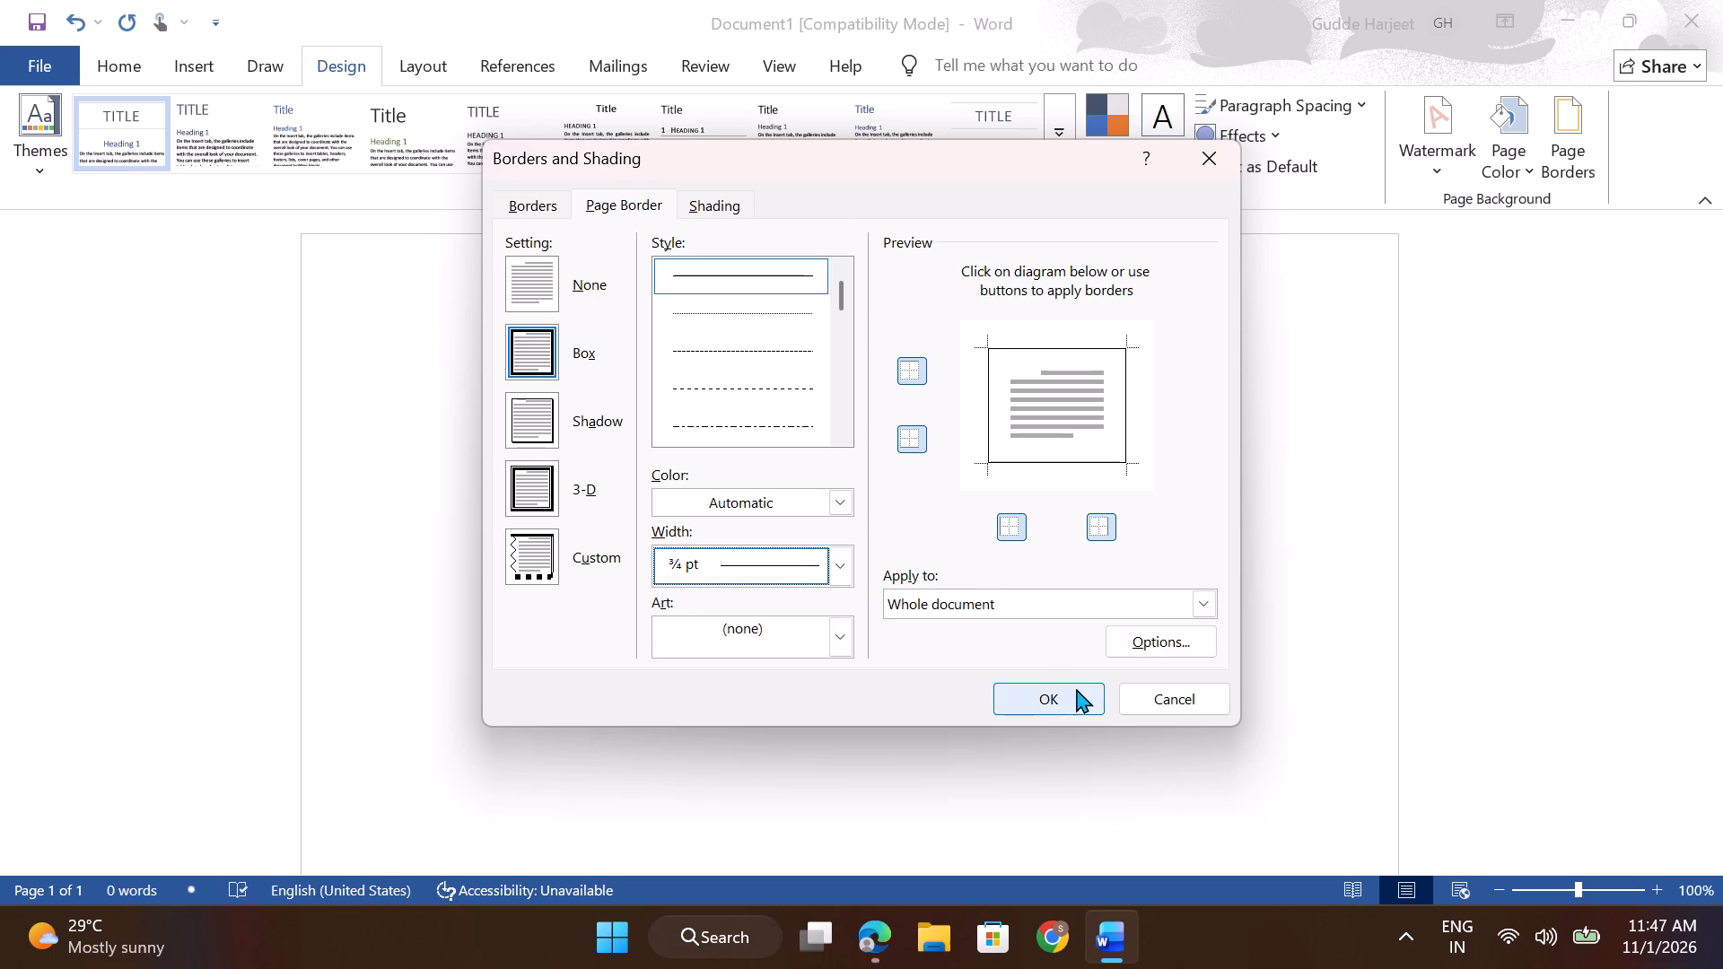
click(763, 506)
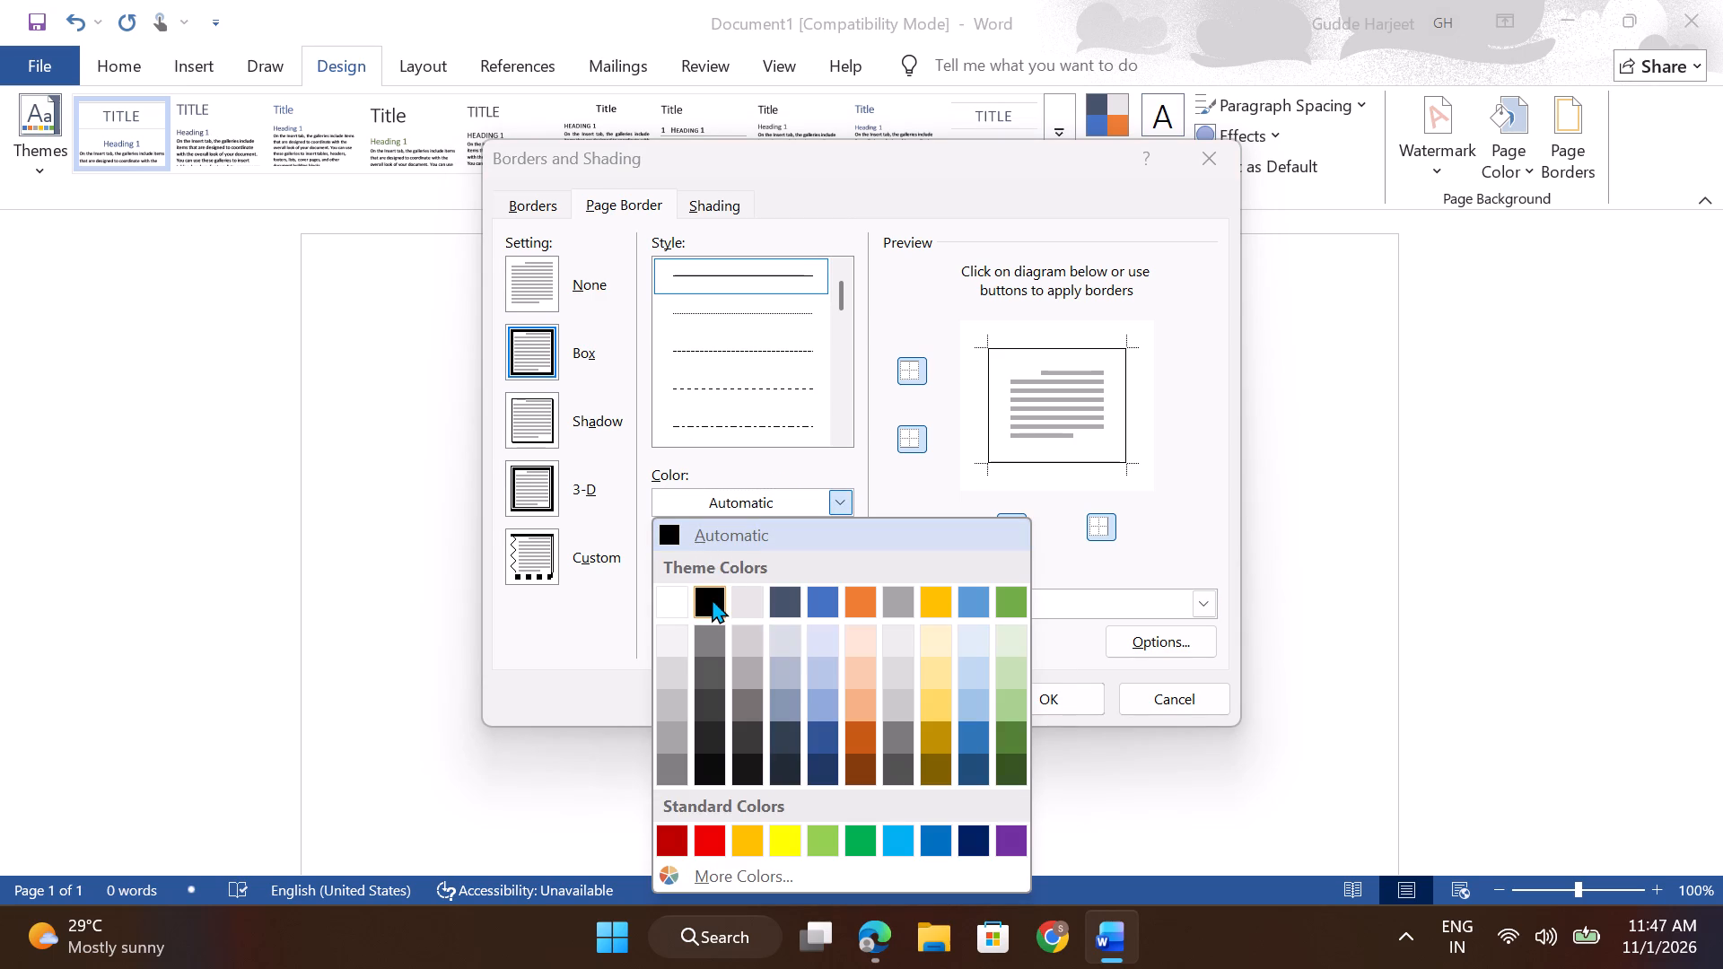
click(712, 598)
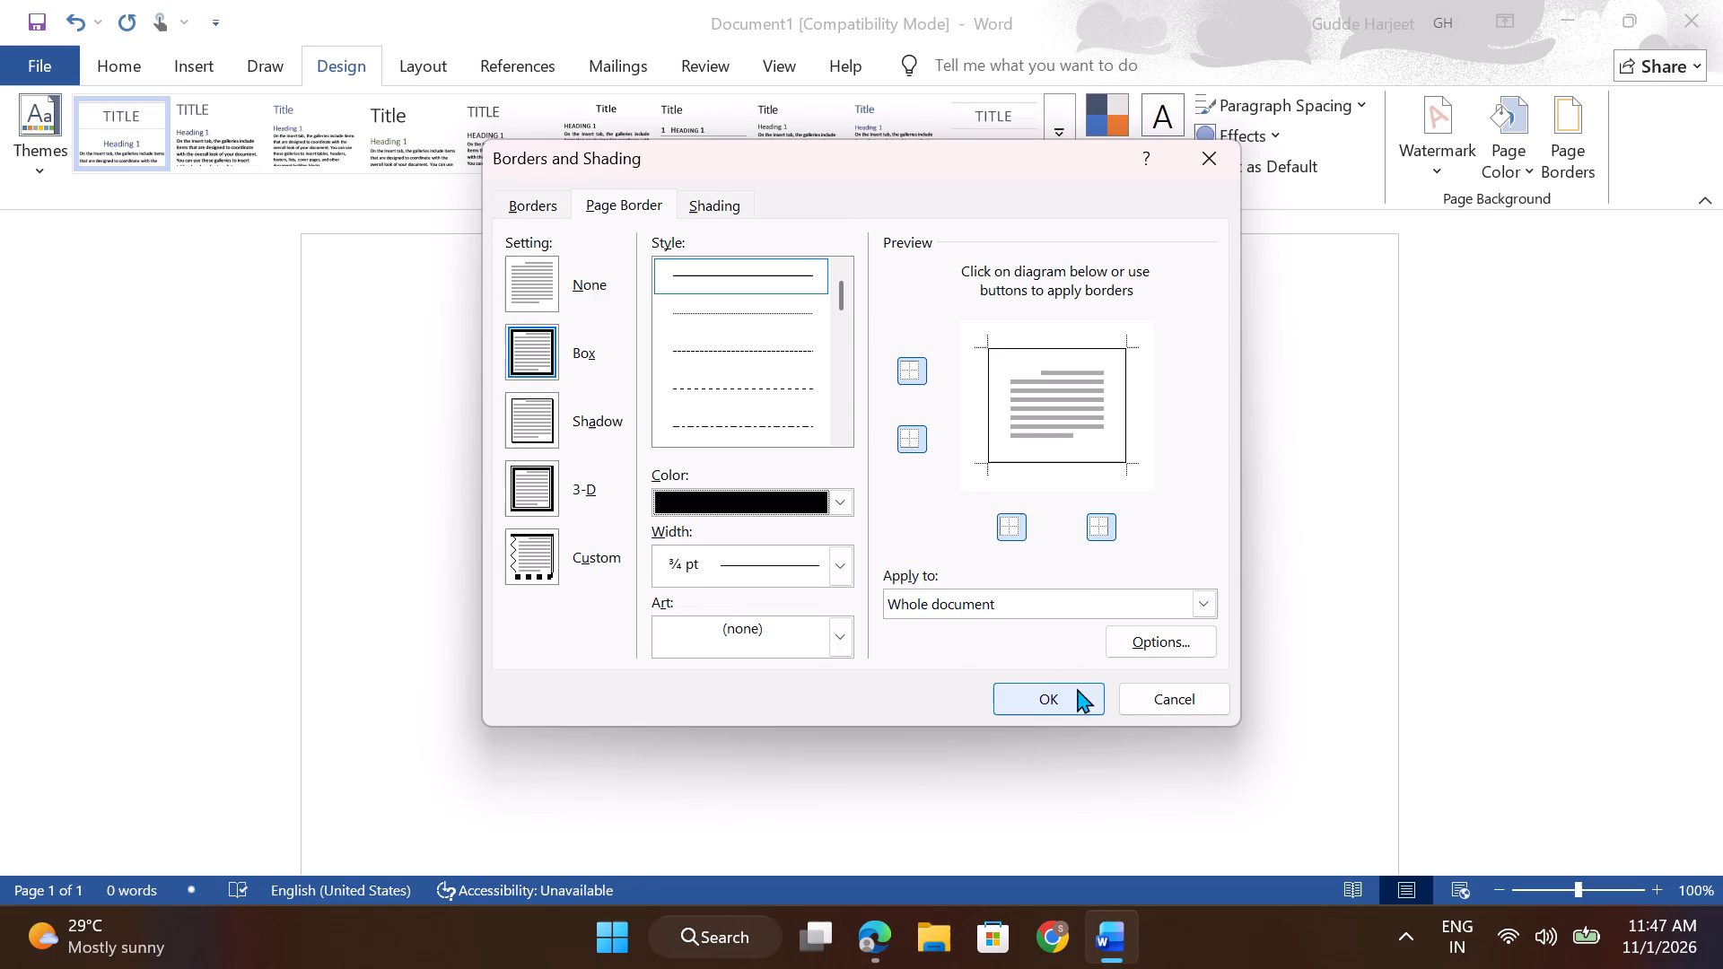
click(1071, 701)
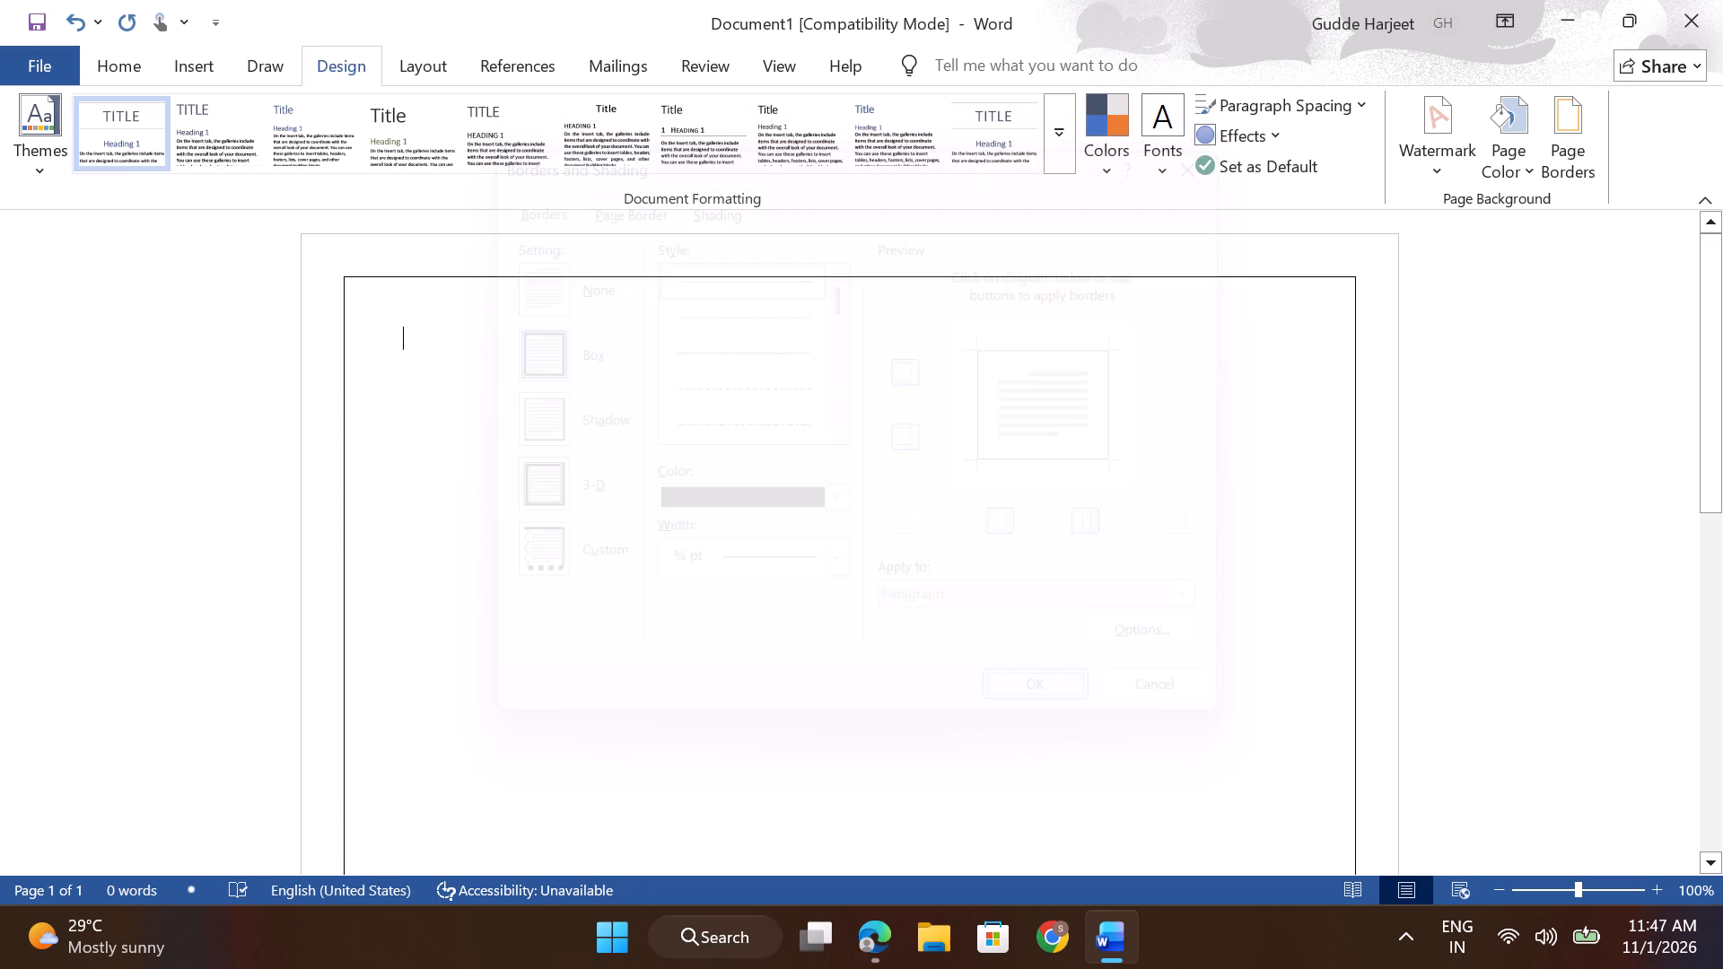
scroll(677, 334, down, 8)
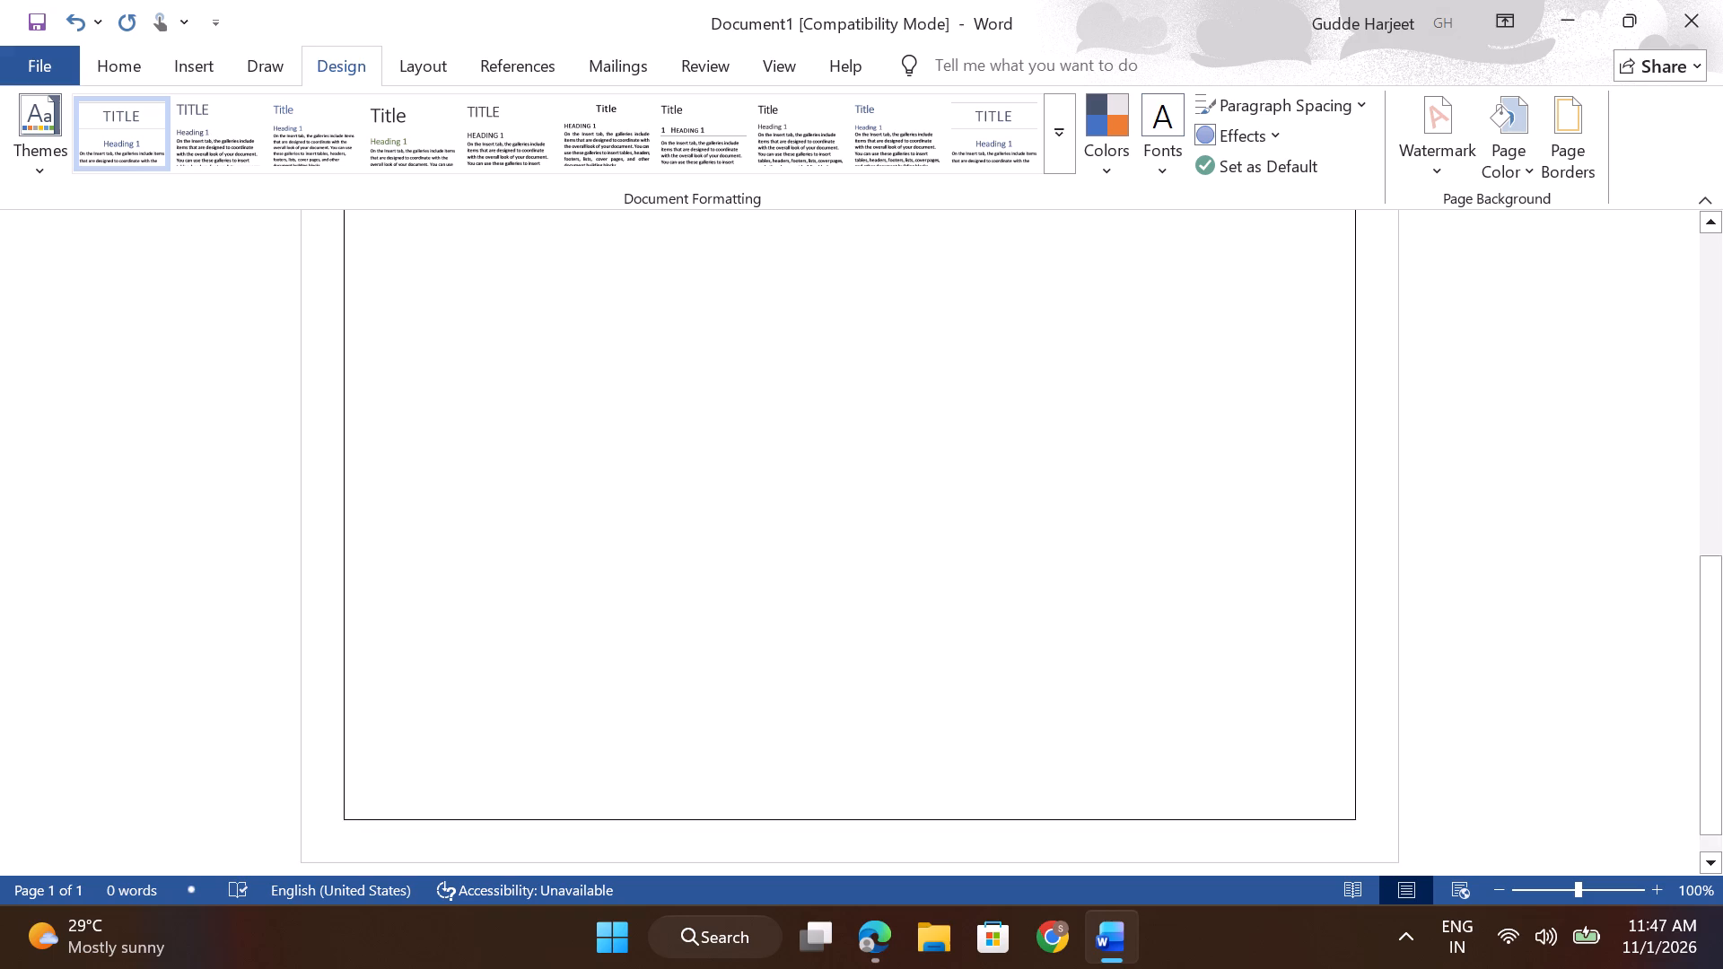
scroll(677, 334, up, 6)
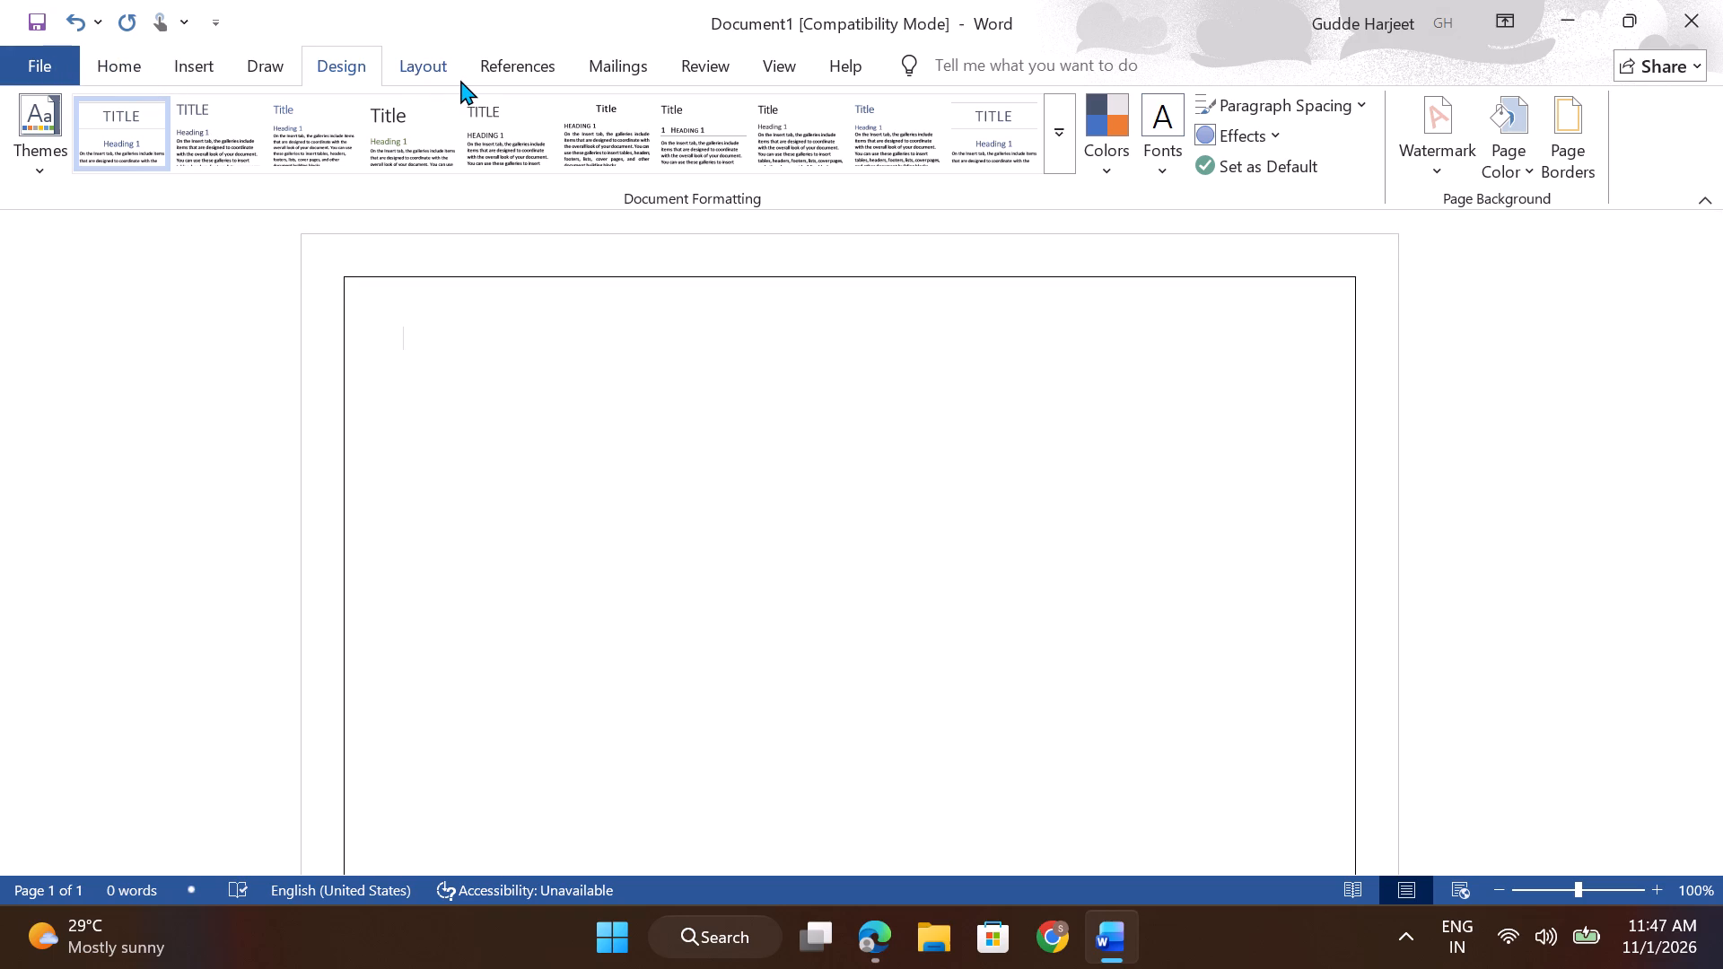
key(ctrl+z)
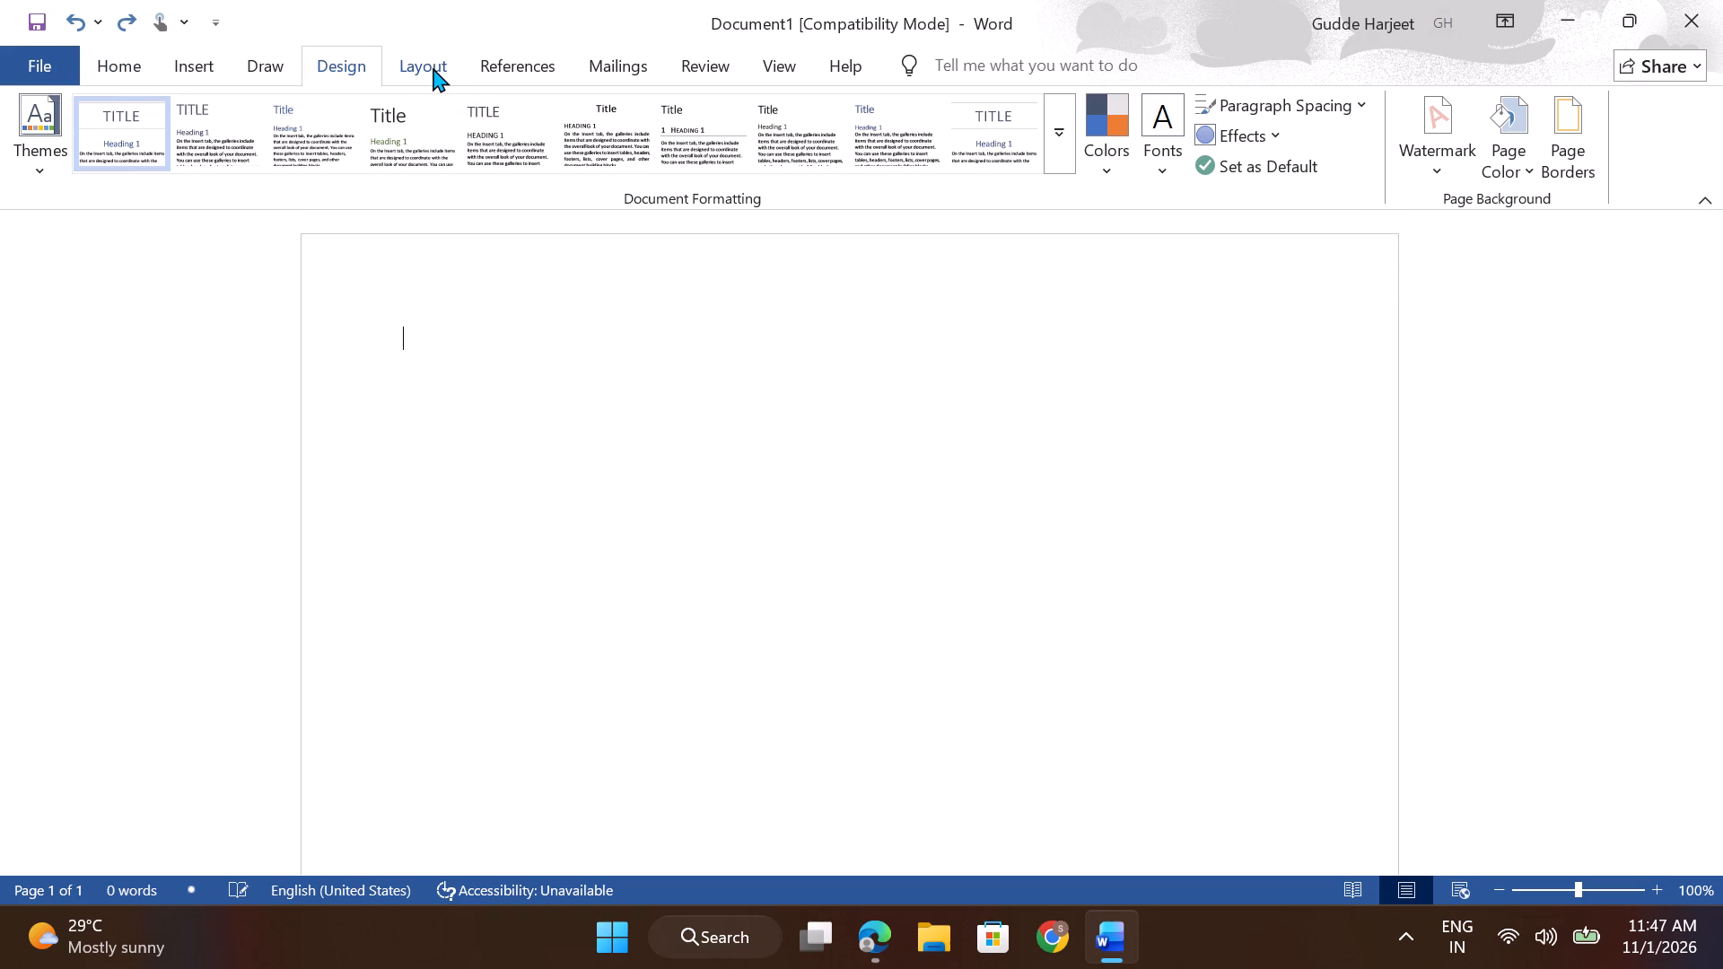
Set a custom left page margin of 1.00" for the whole document.
click(433, 67)
click(34, 139)
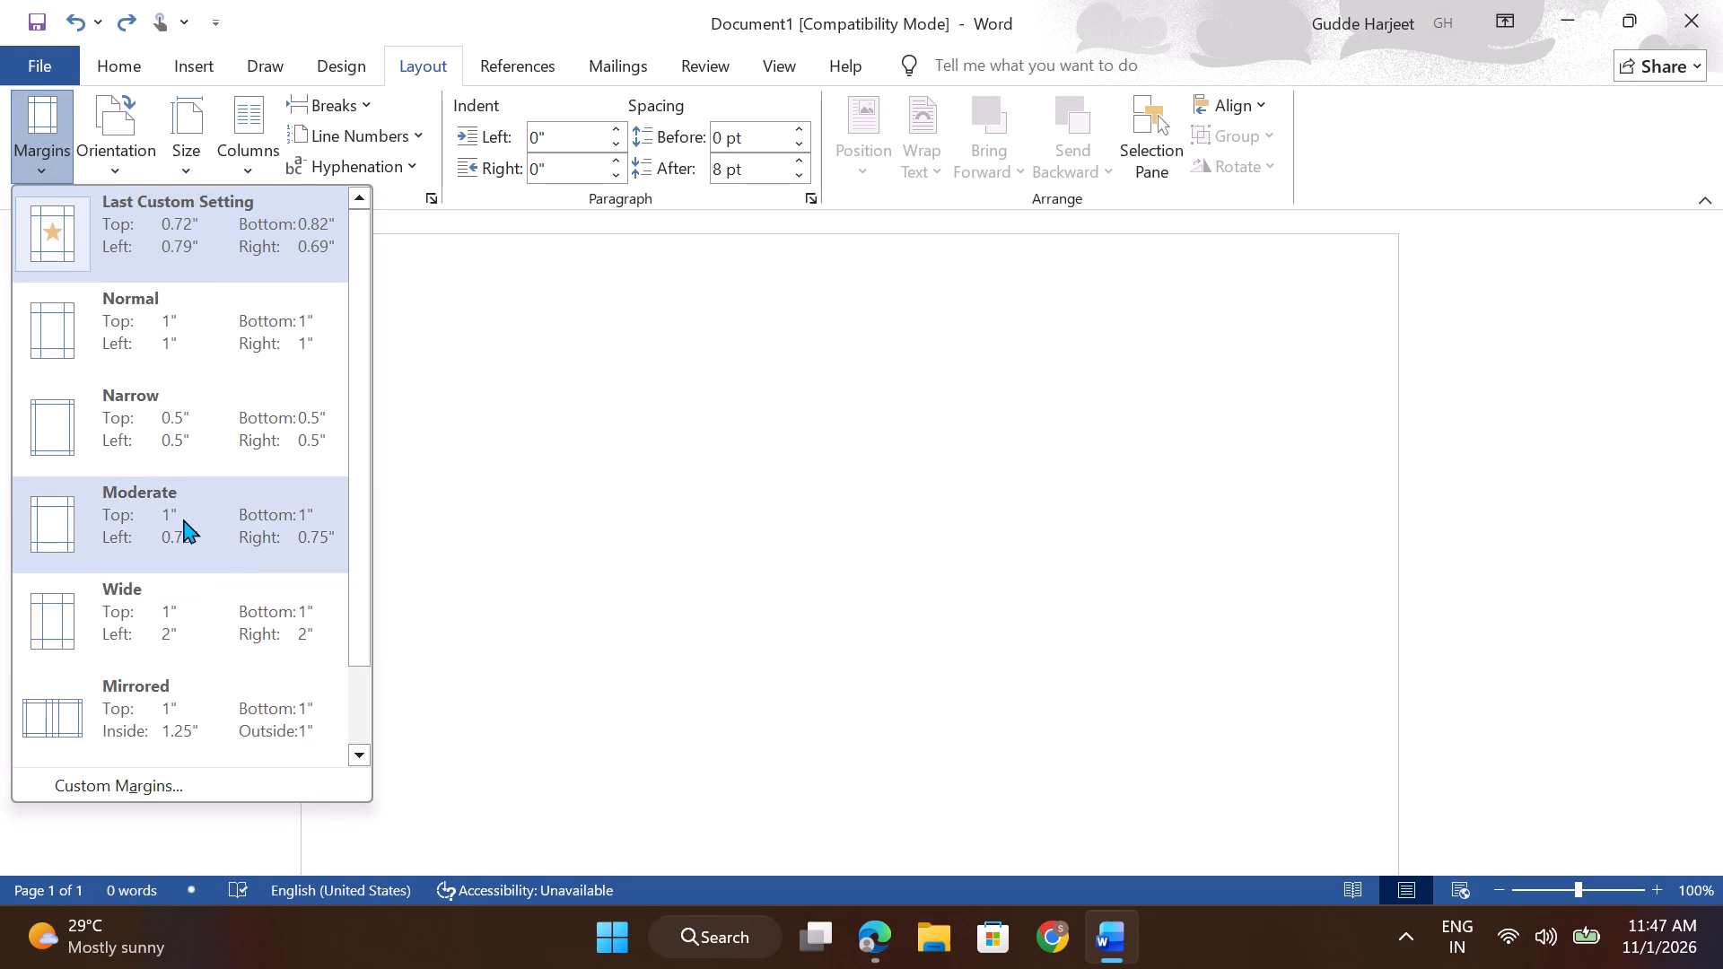
scroll(191, 491, down, 1)
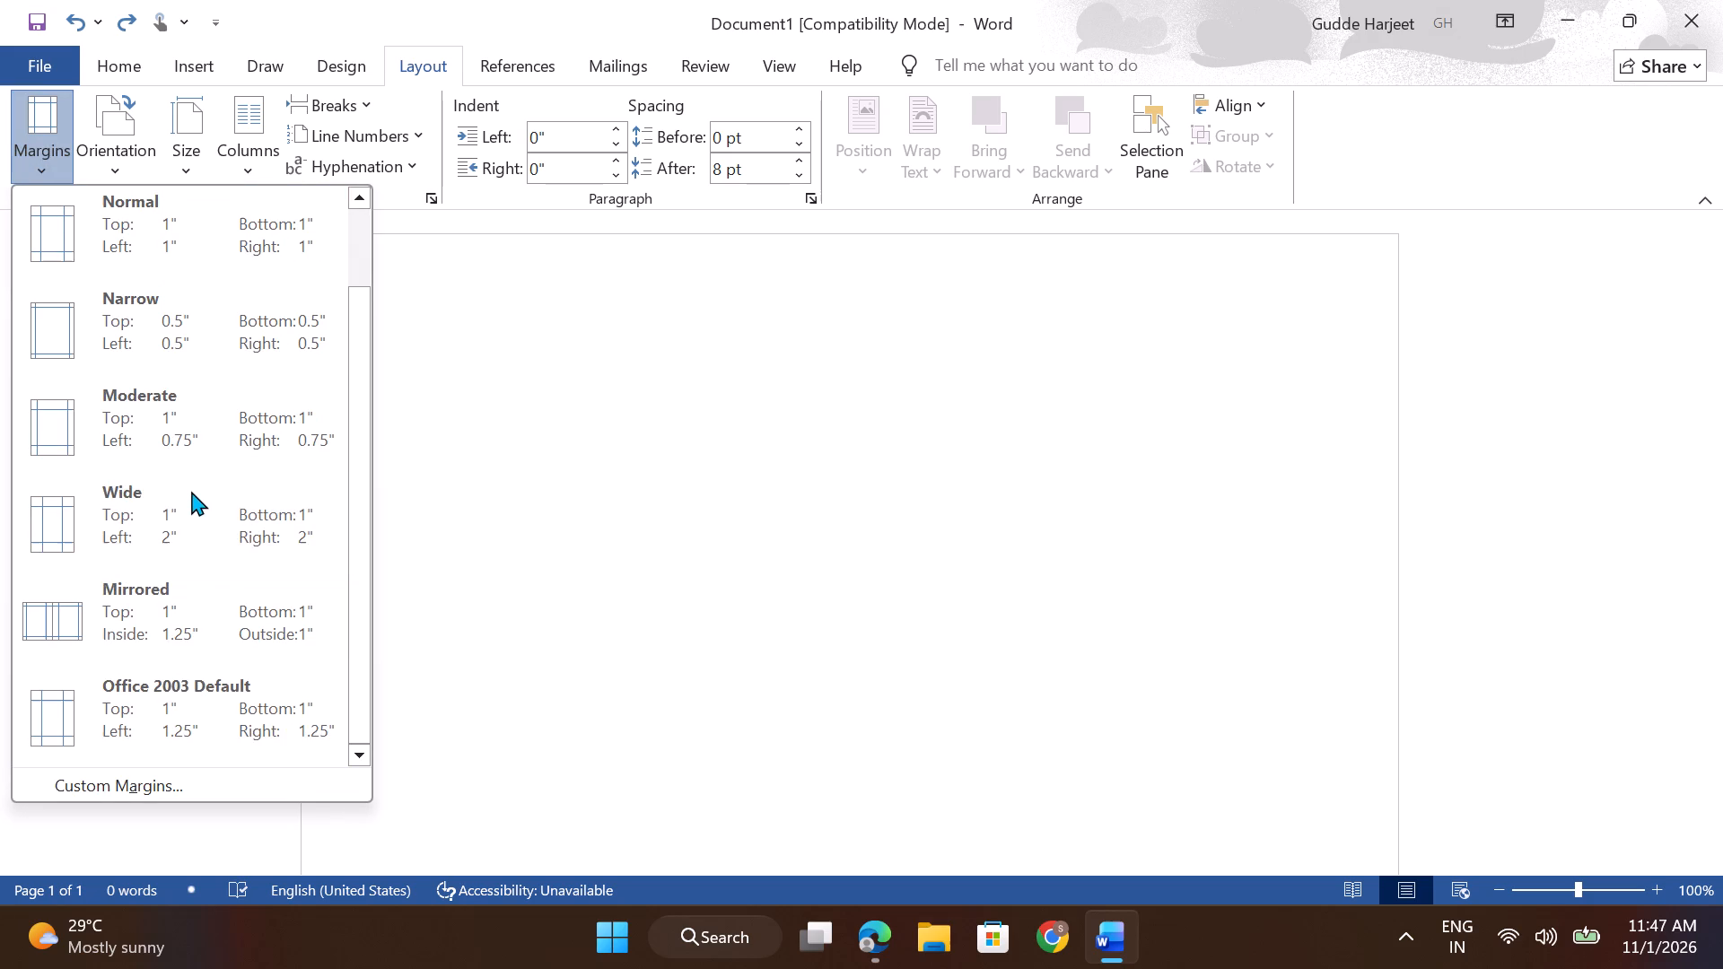
click(164, 779)
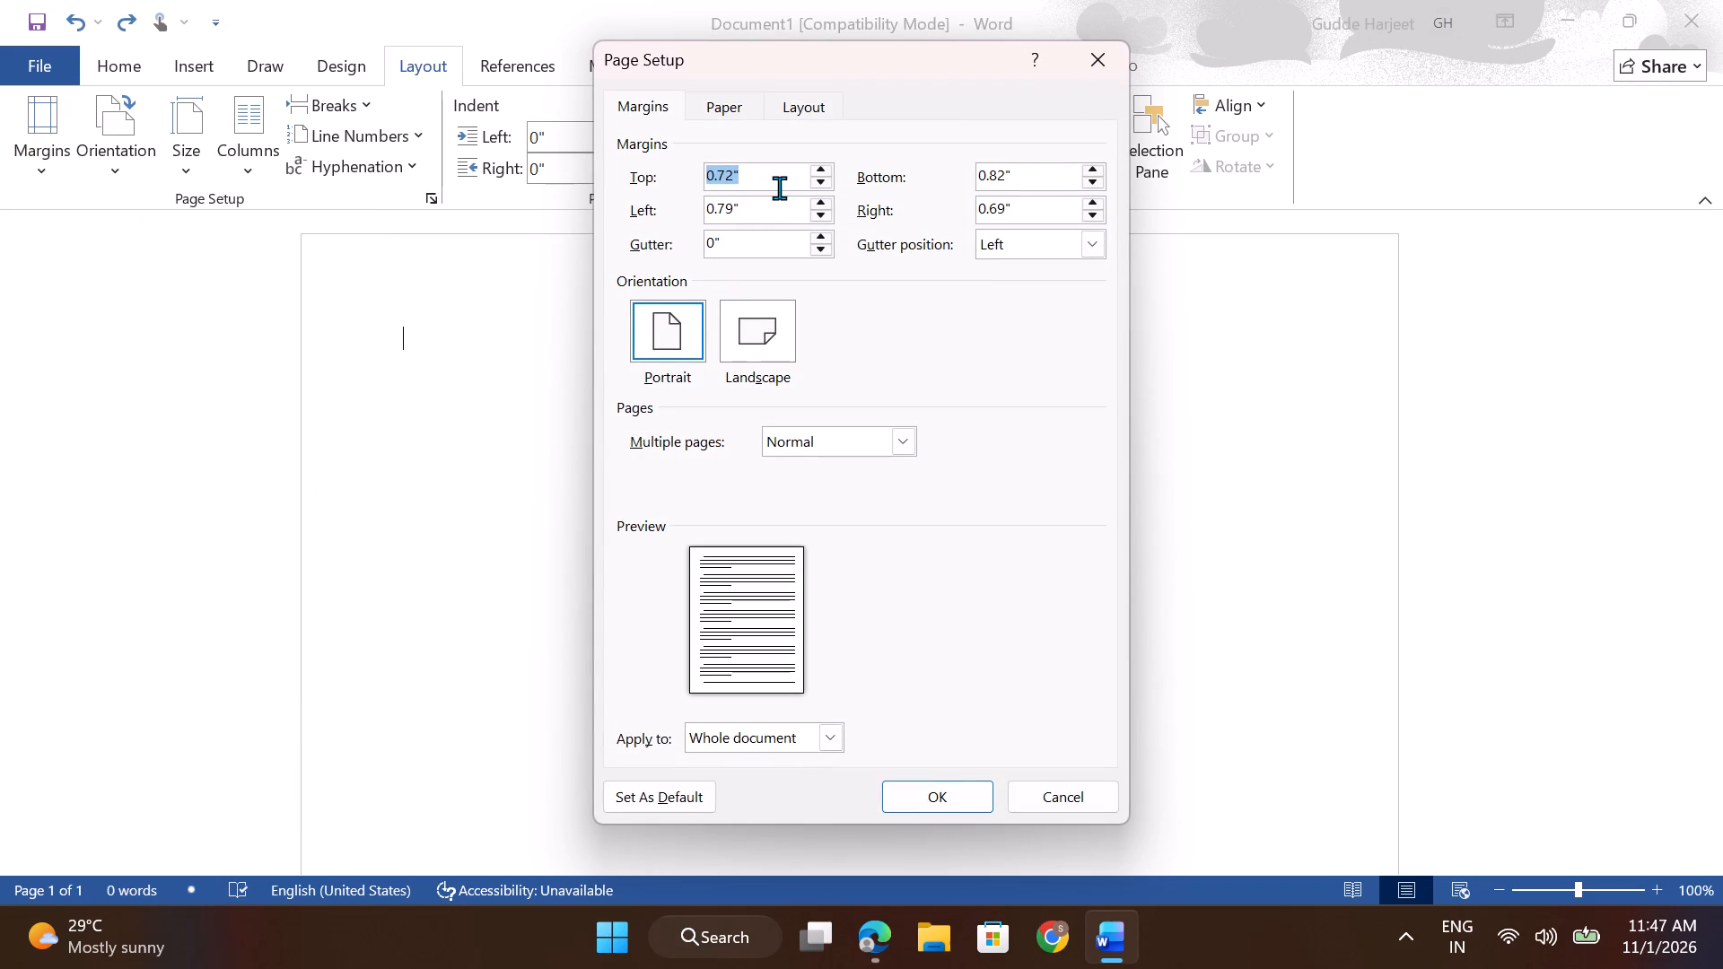
click(715, 210)
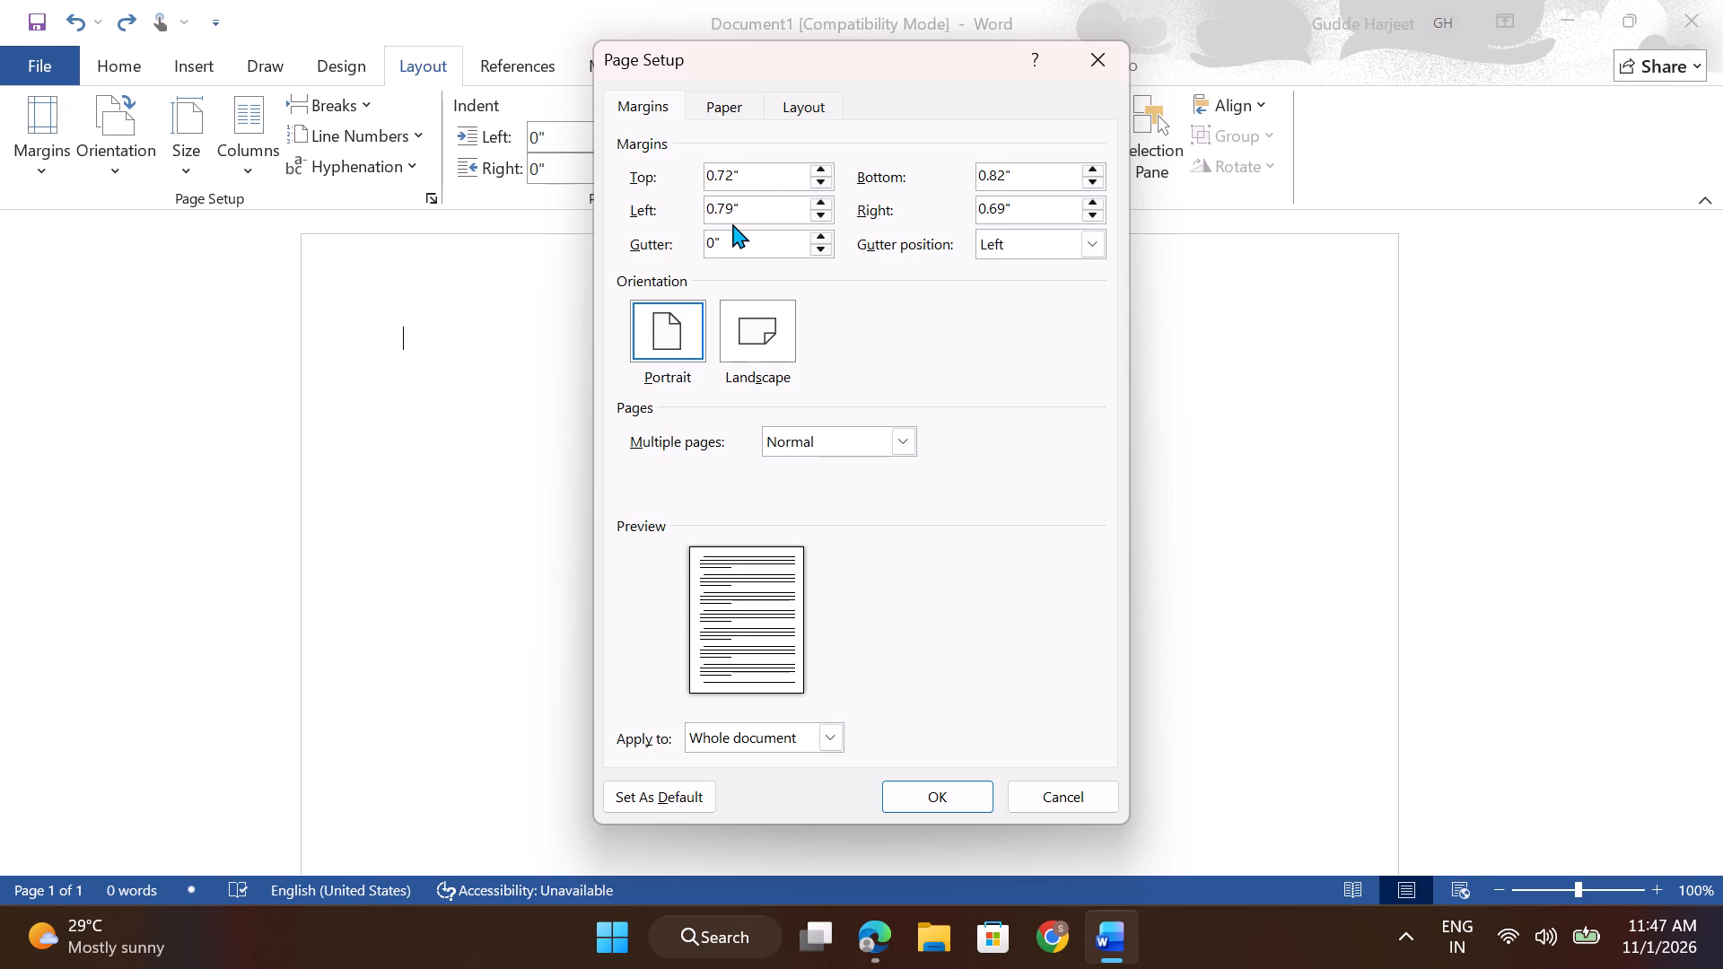
key(BackSpace)
key(1)
key(Right)
key(Right)
key(Right)
key(BackSpace)
key(BackSpace)
key(0)
key(0)
click(961, 799)
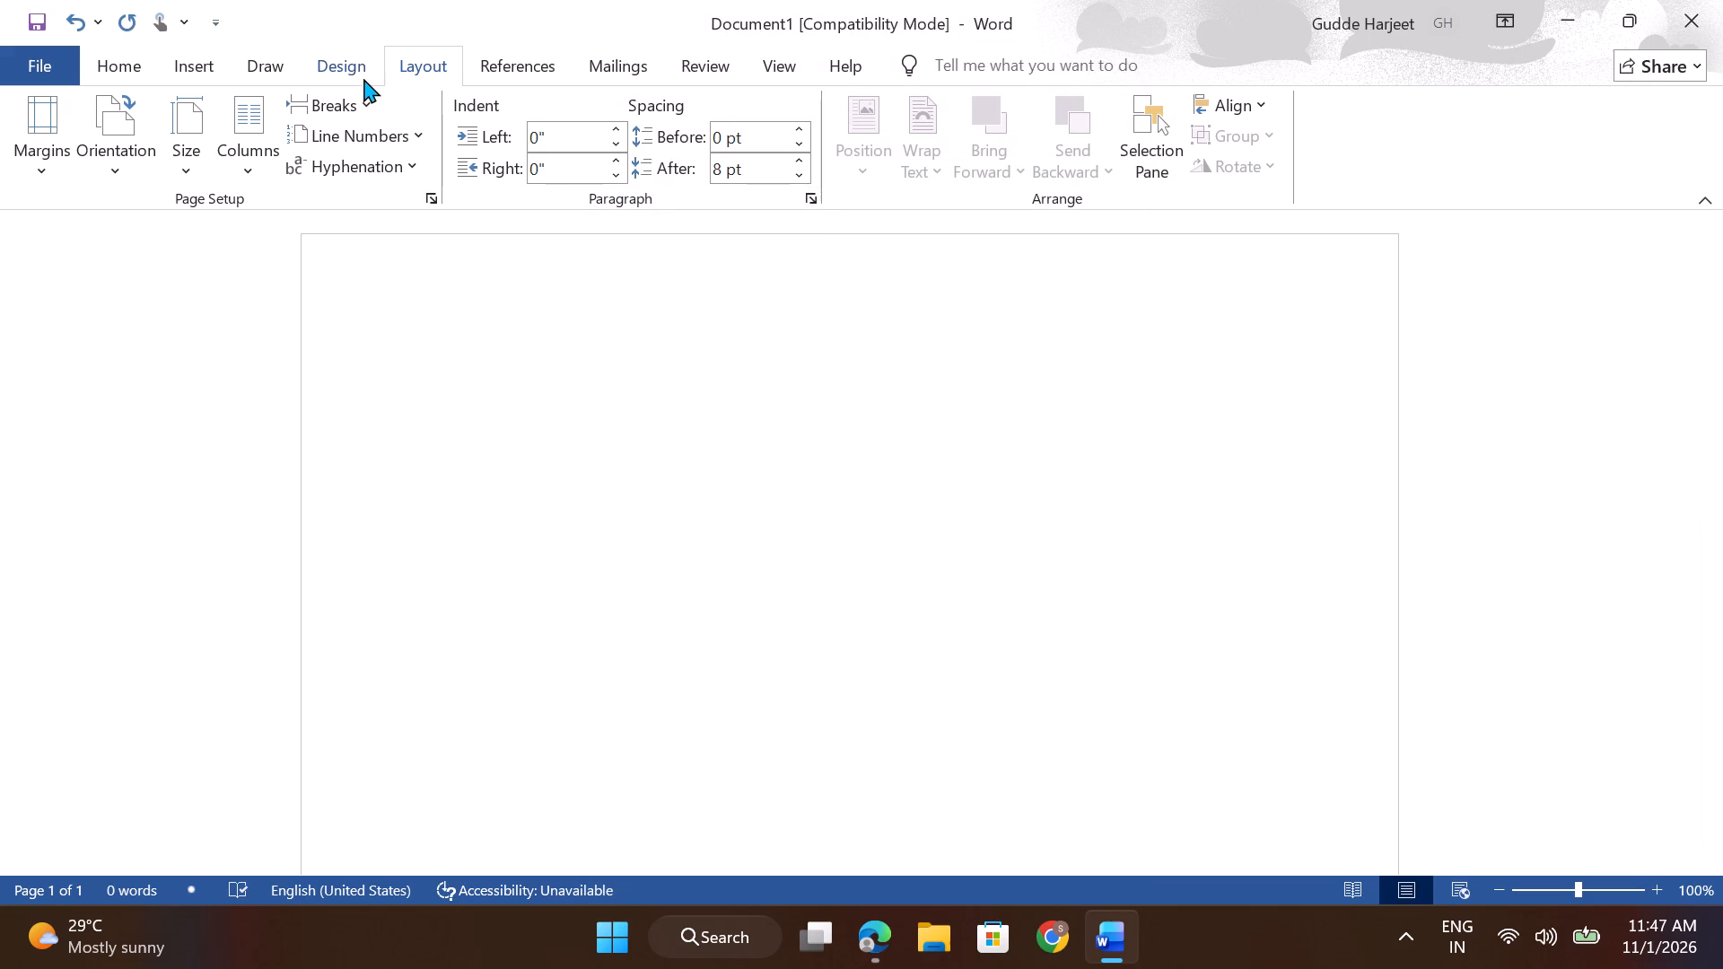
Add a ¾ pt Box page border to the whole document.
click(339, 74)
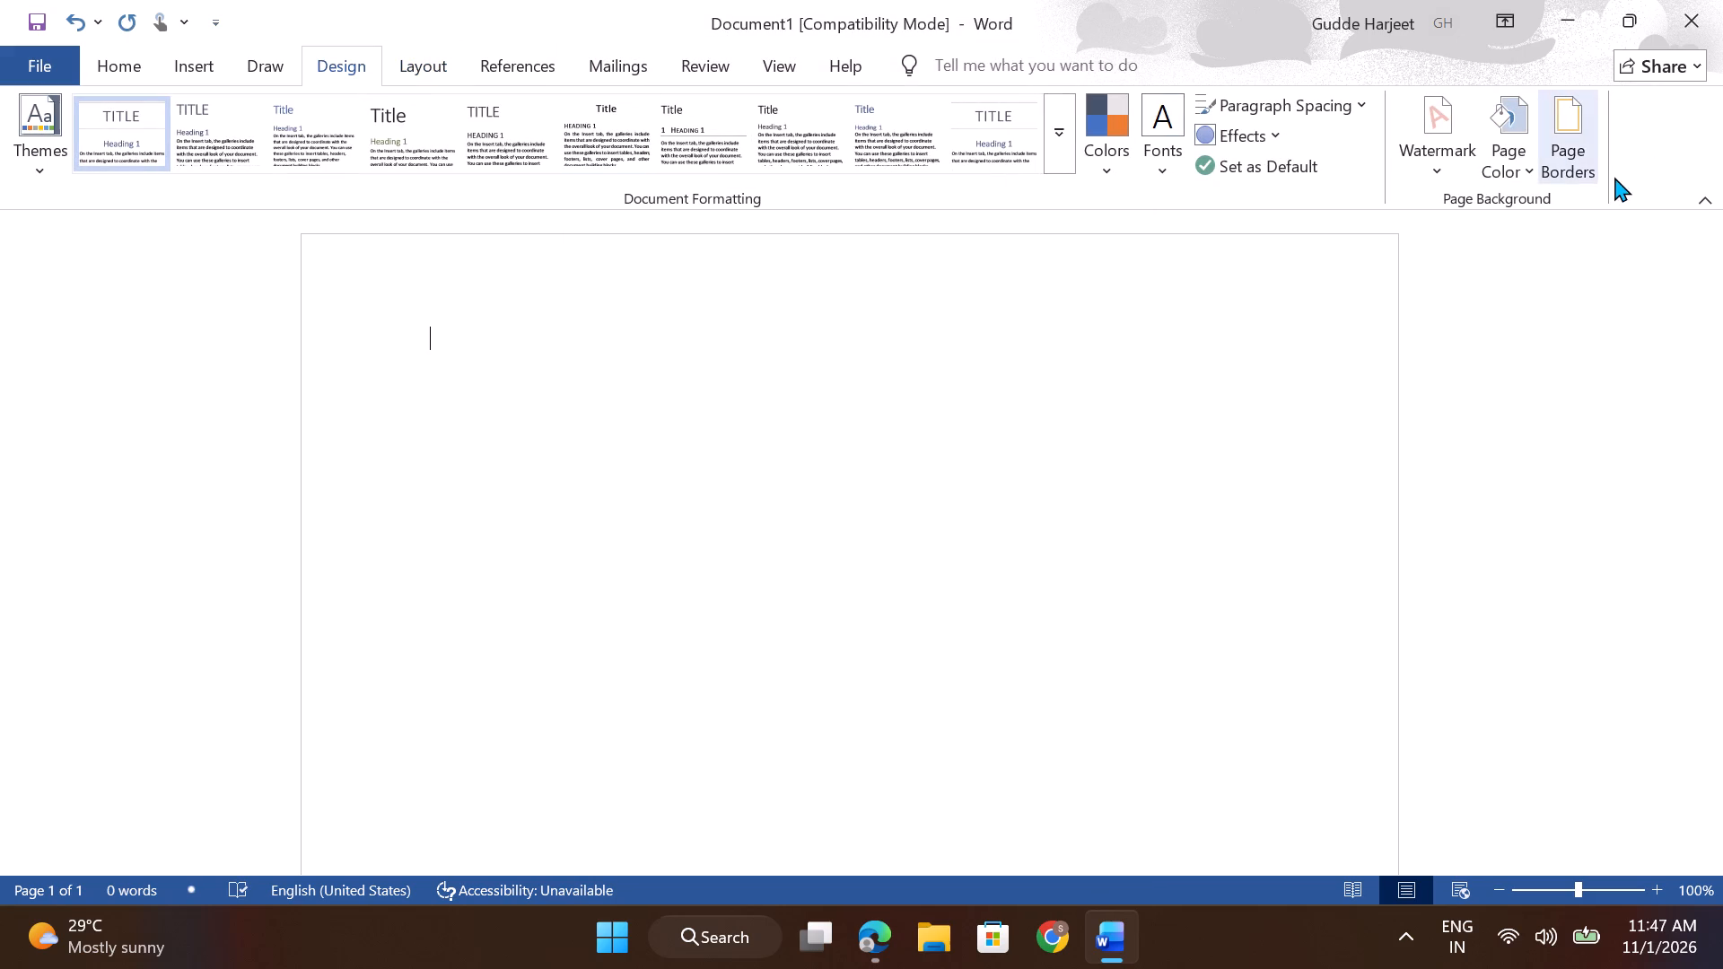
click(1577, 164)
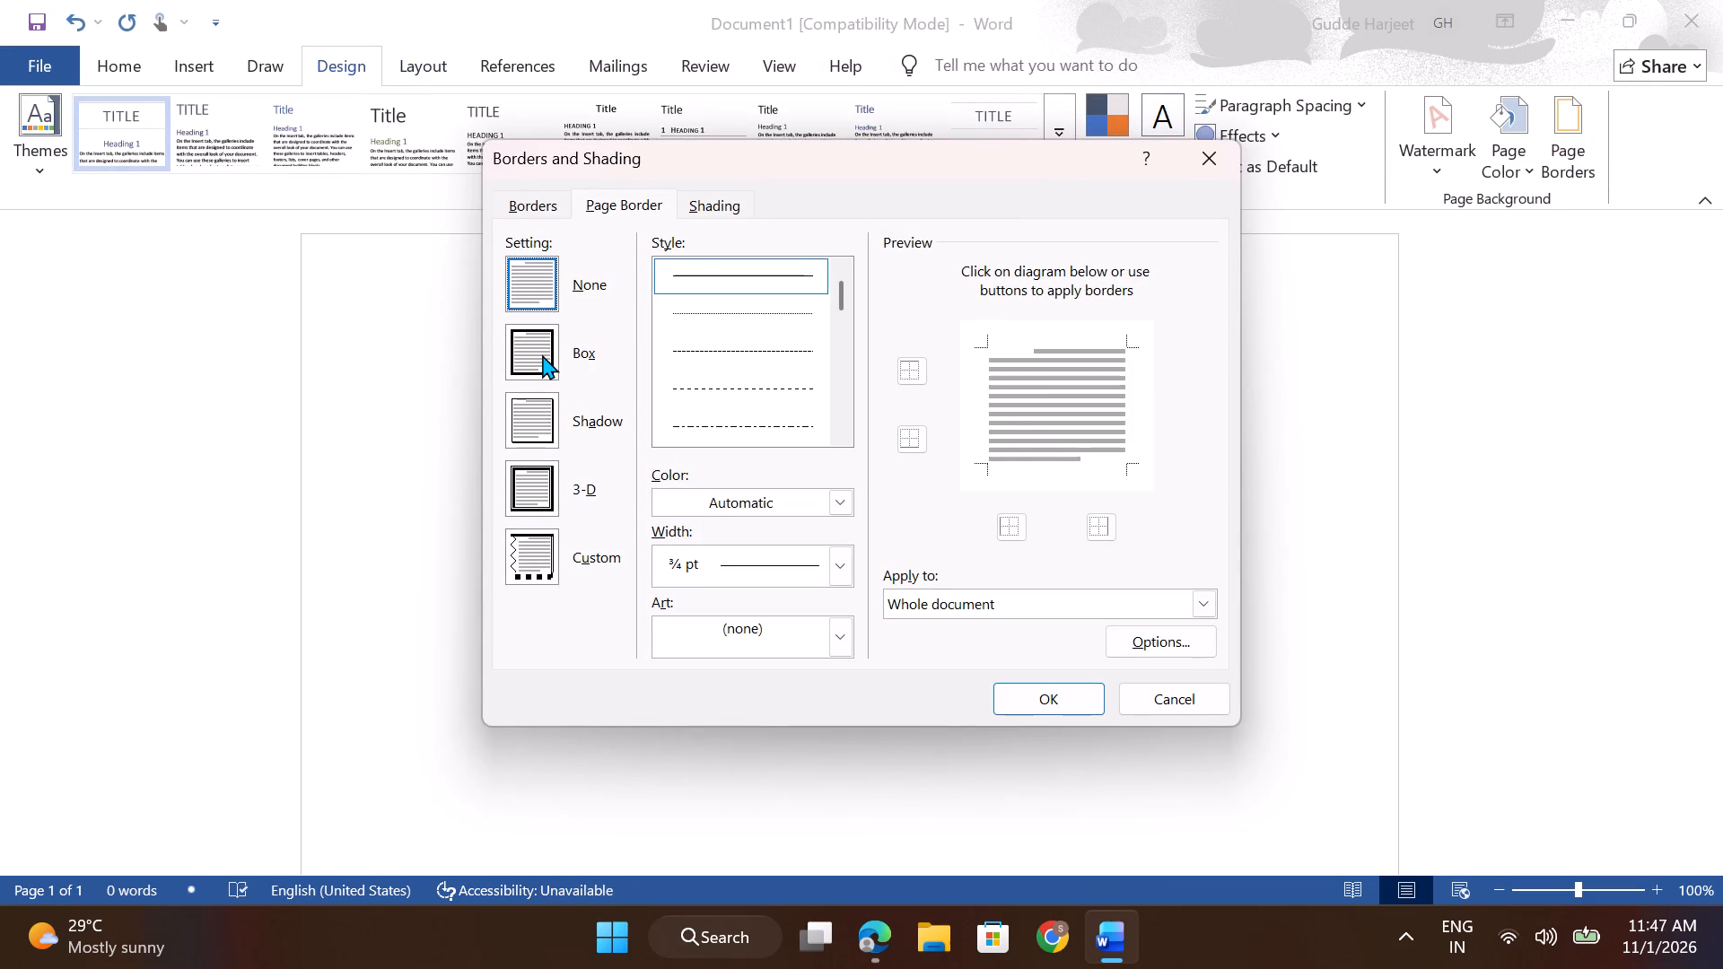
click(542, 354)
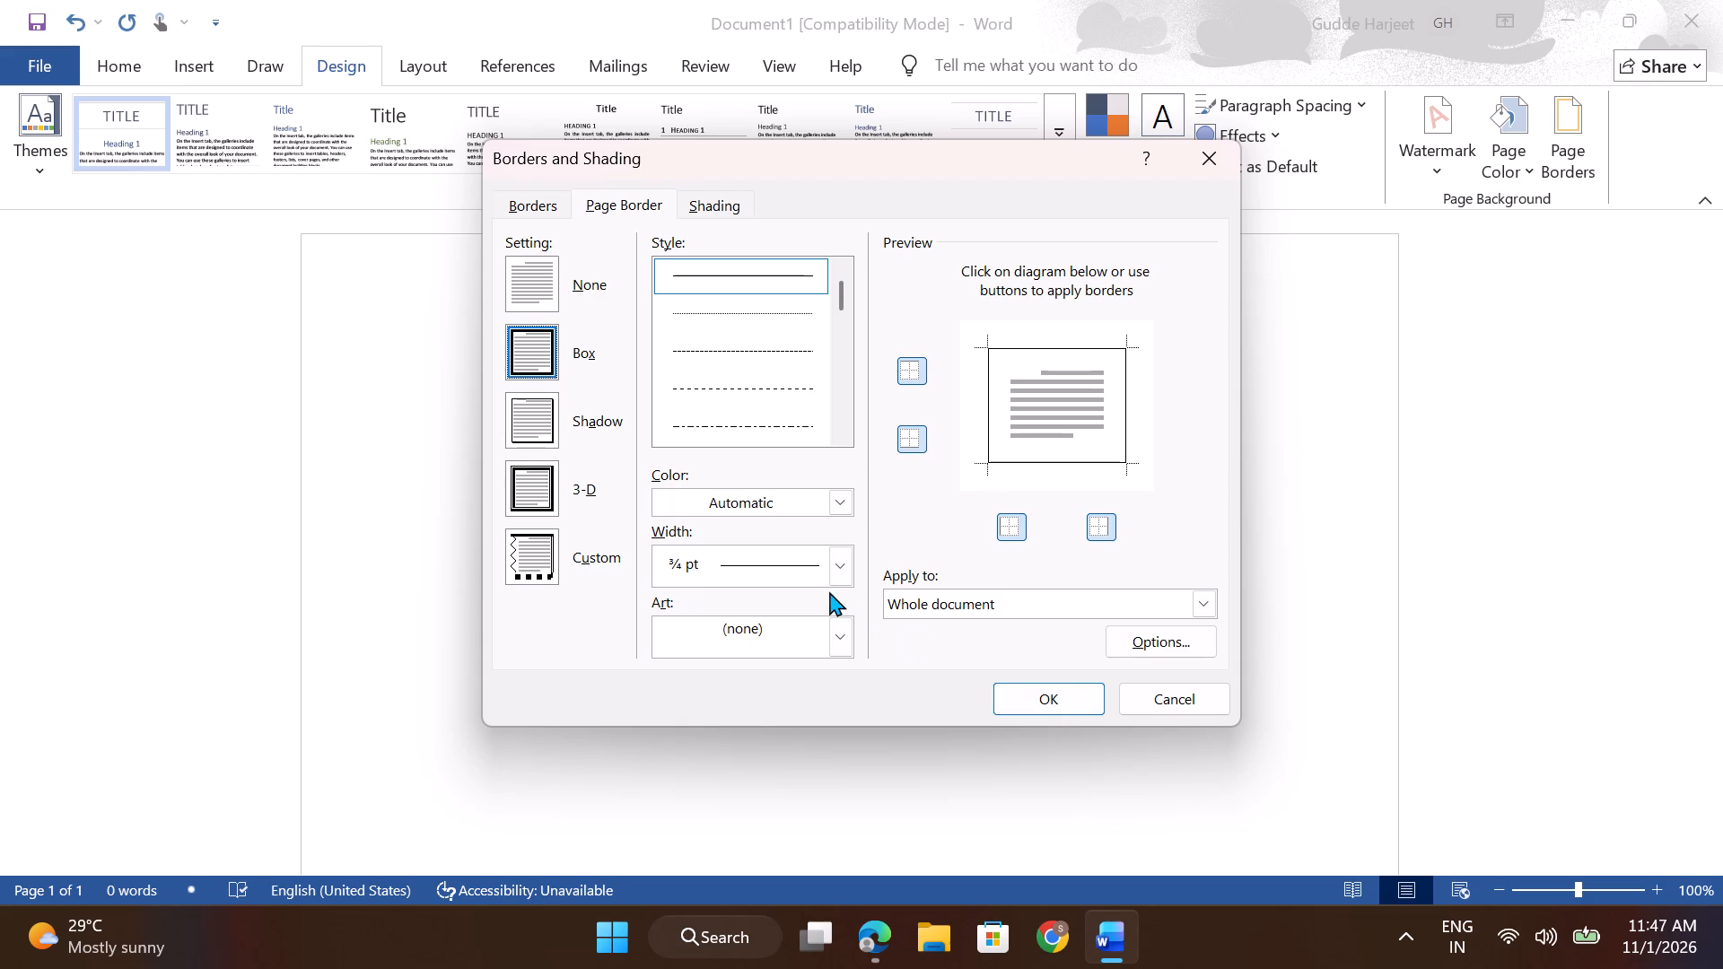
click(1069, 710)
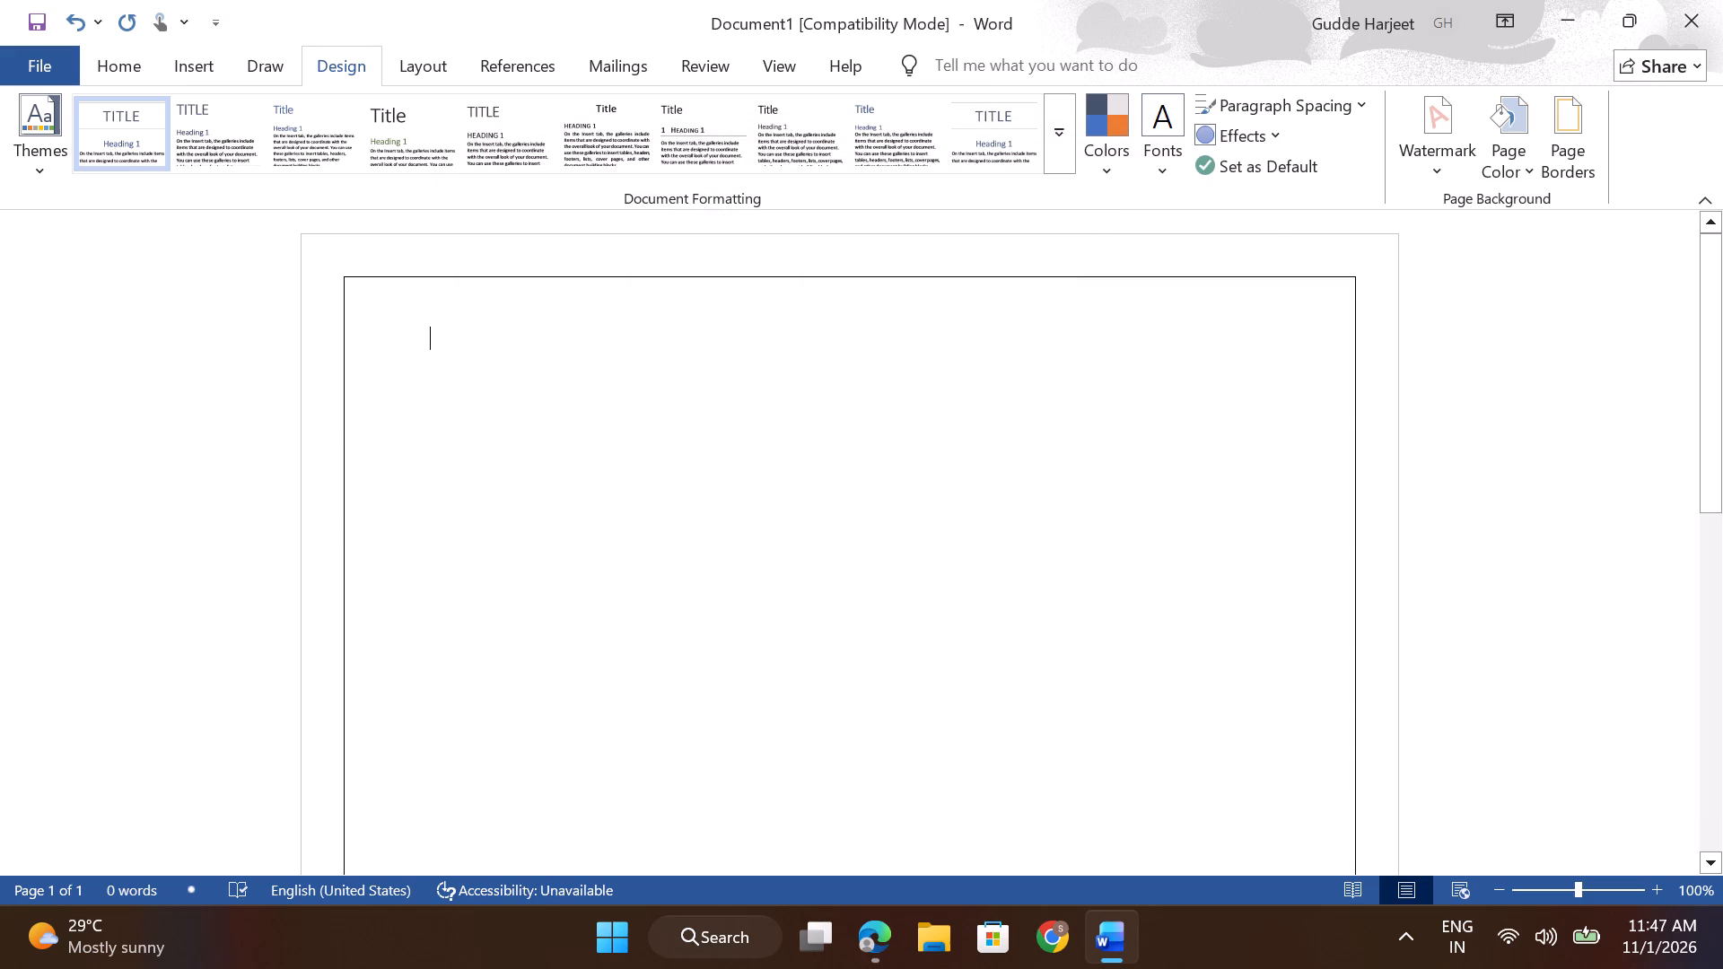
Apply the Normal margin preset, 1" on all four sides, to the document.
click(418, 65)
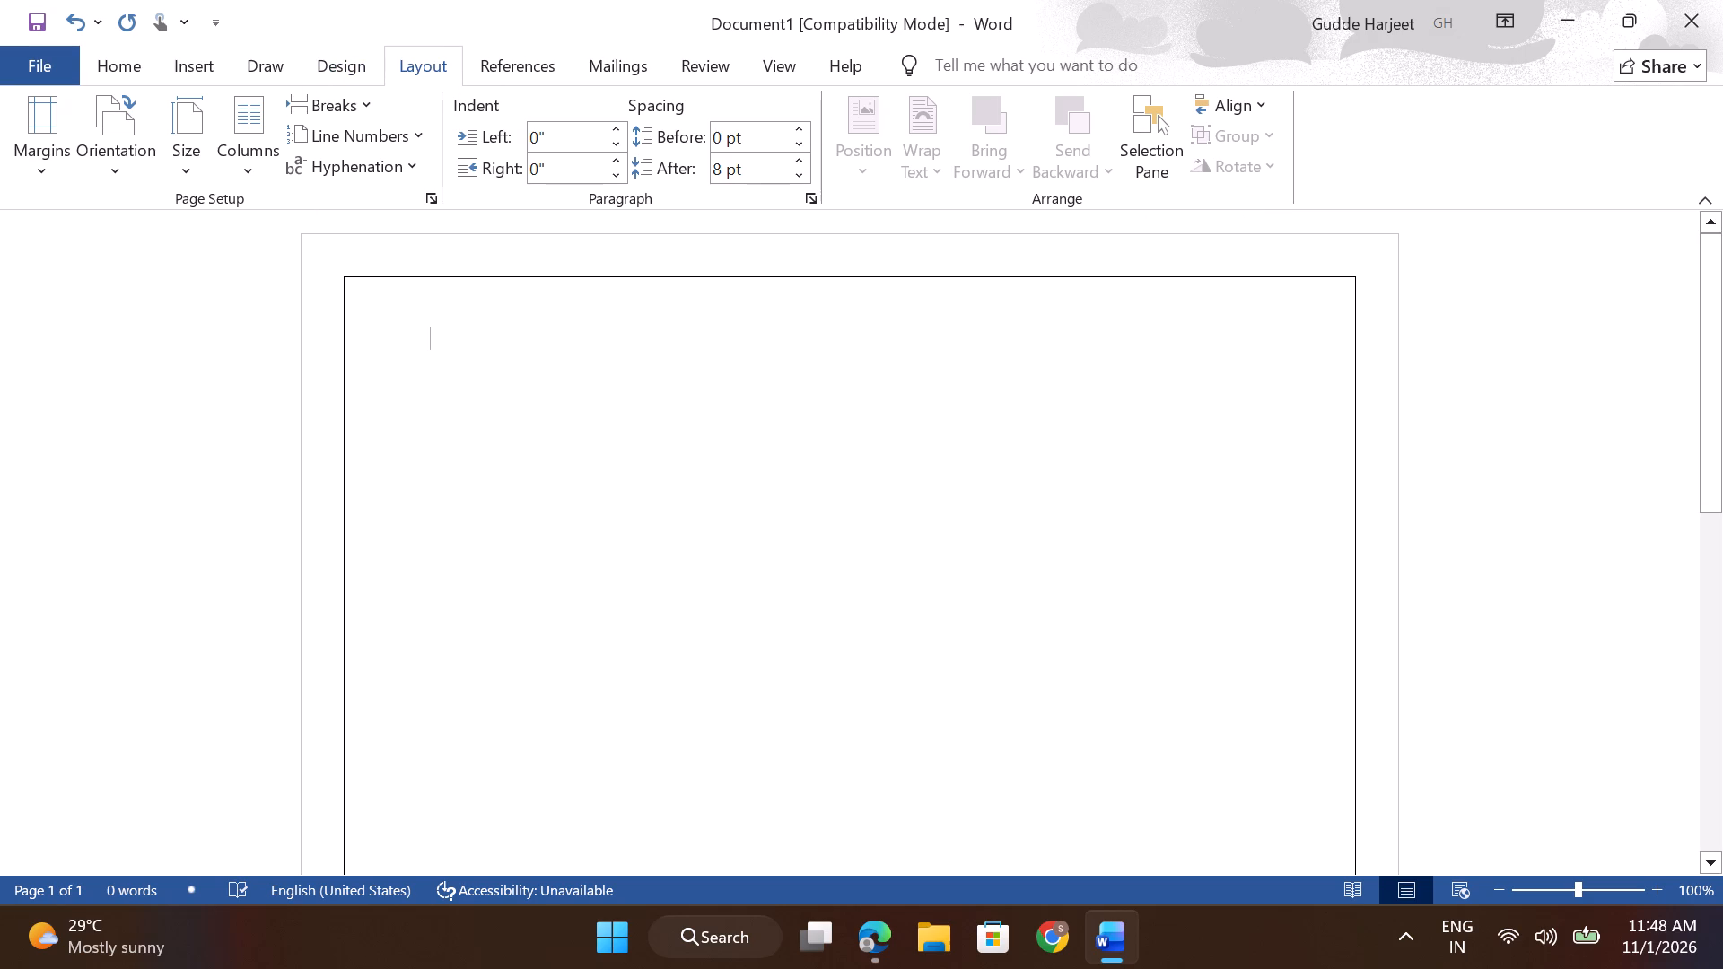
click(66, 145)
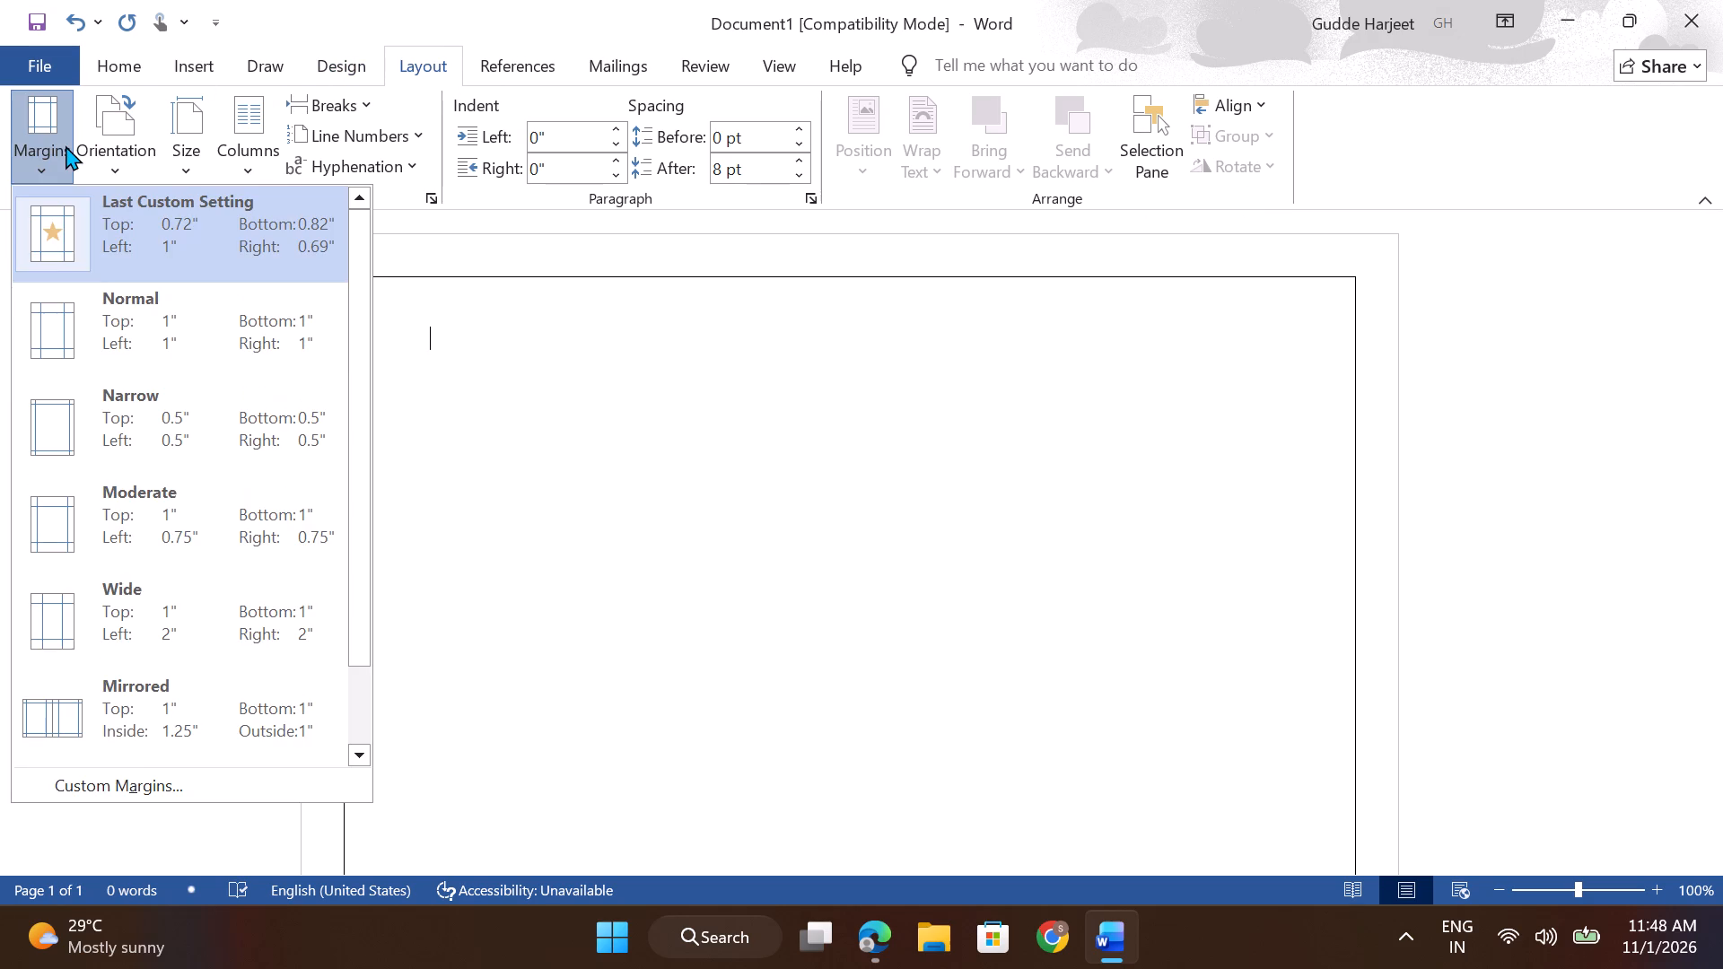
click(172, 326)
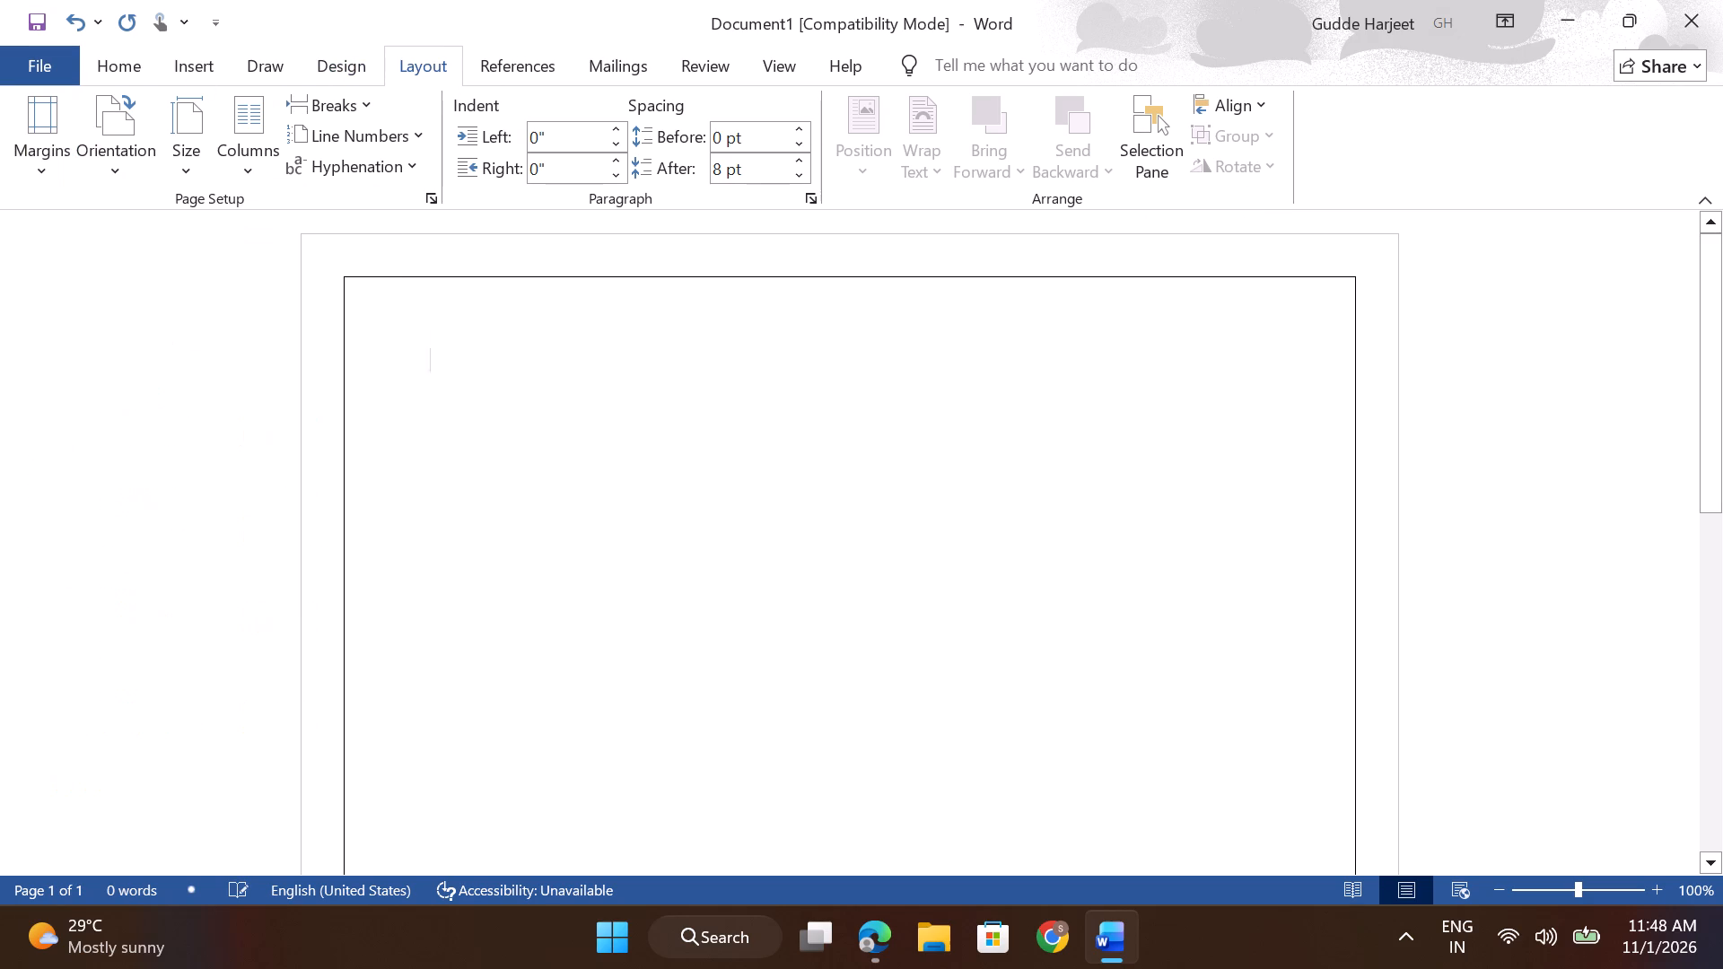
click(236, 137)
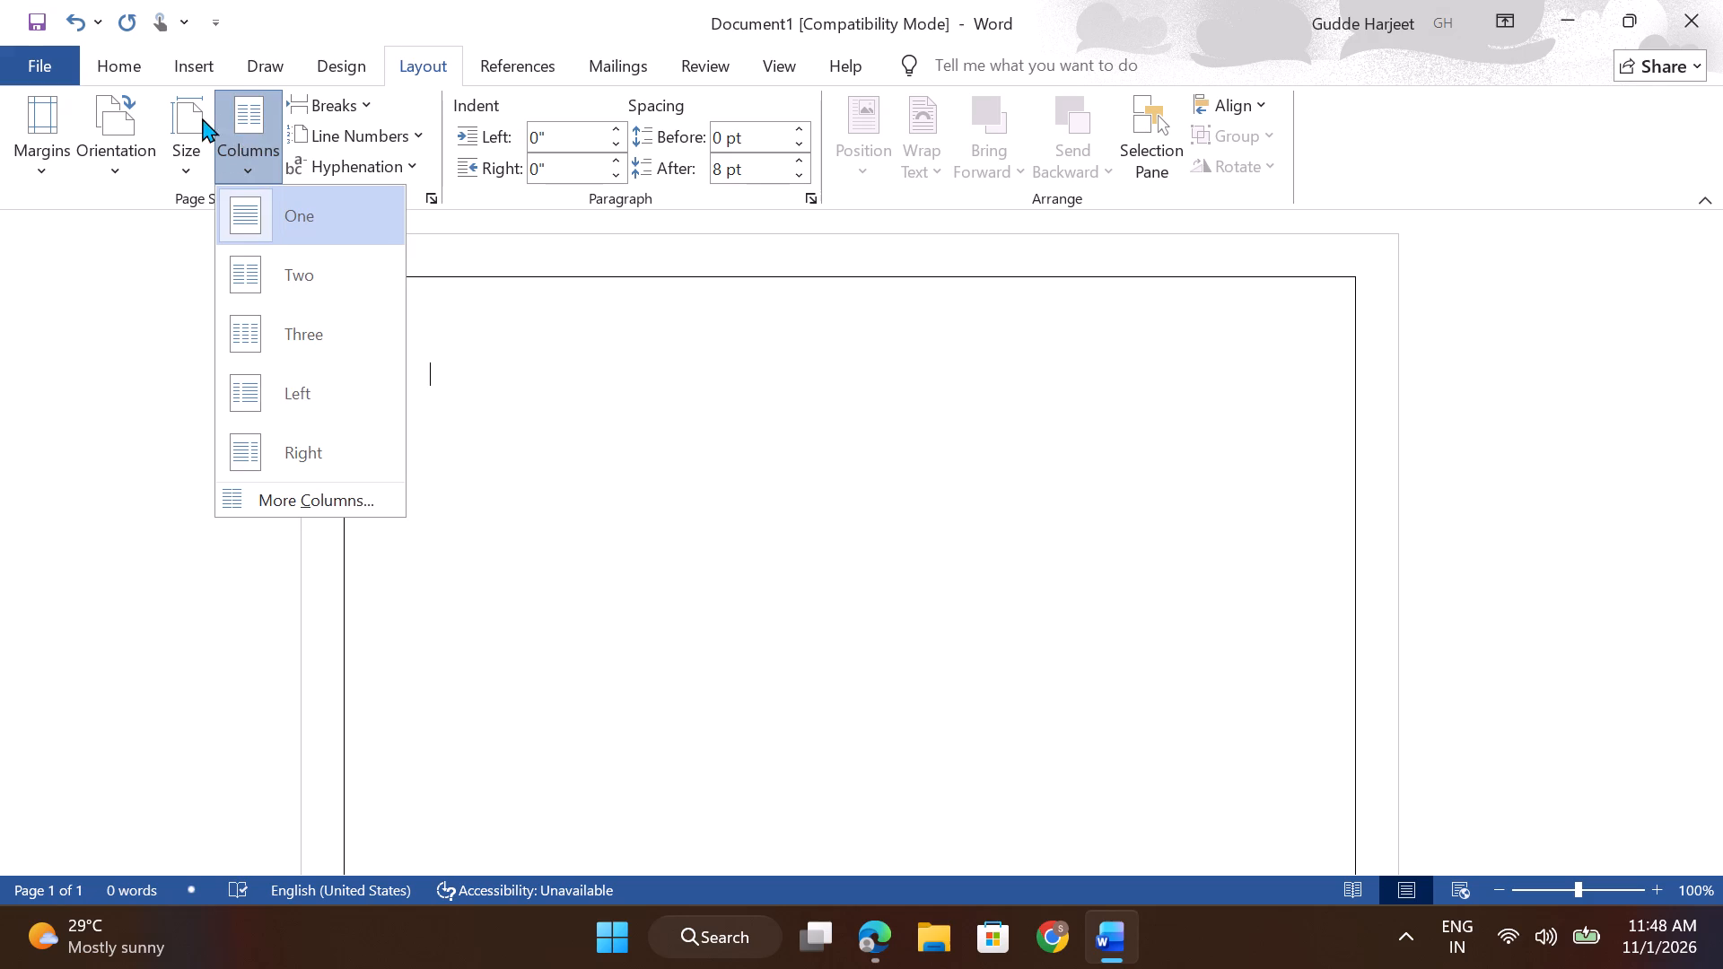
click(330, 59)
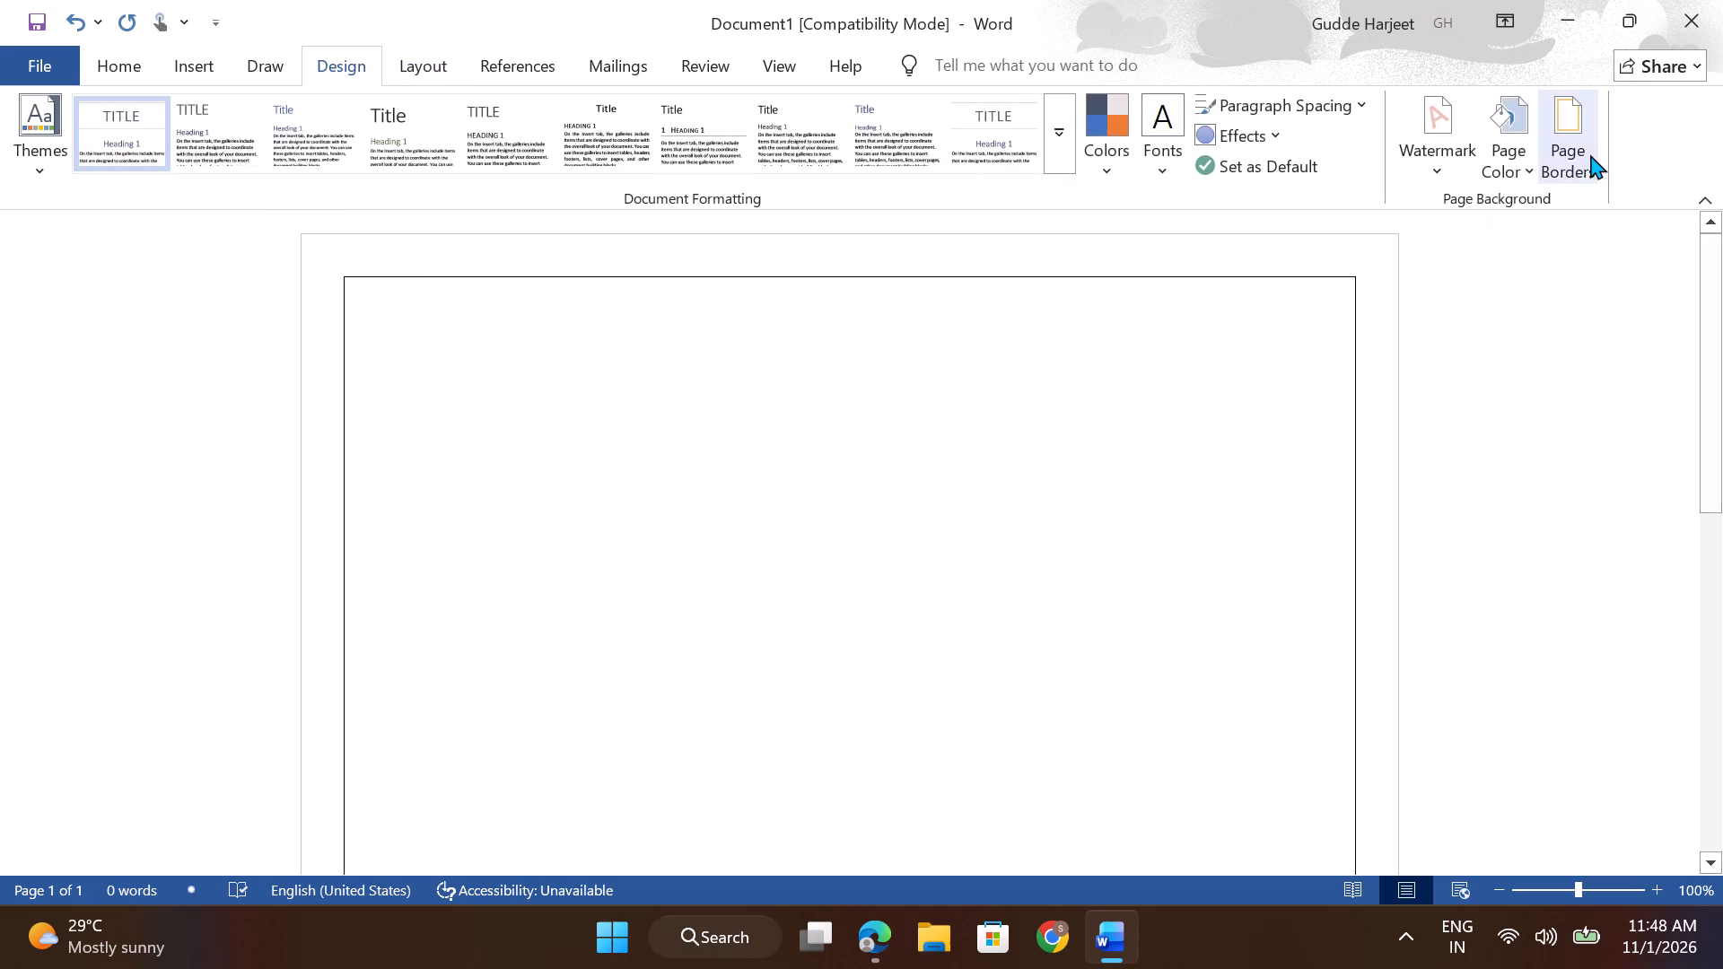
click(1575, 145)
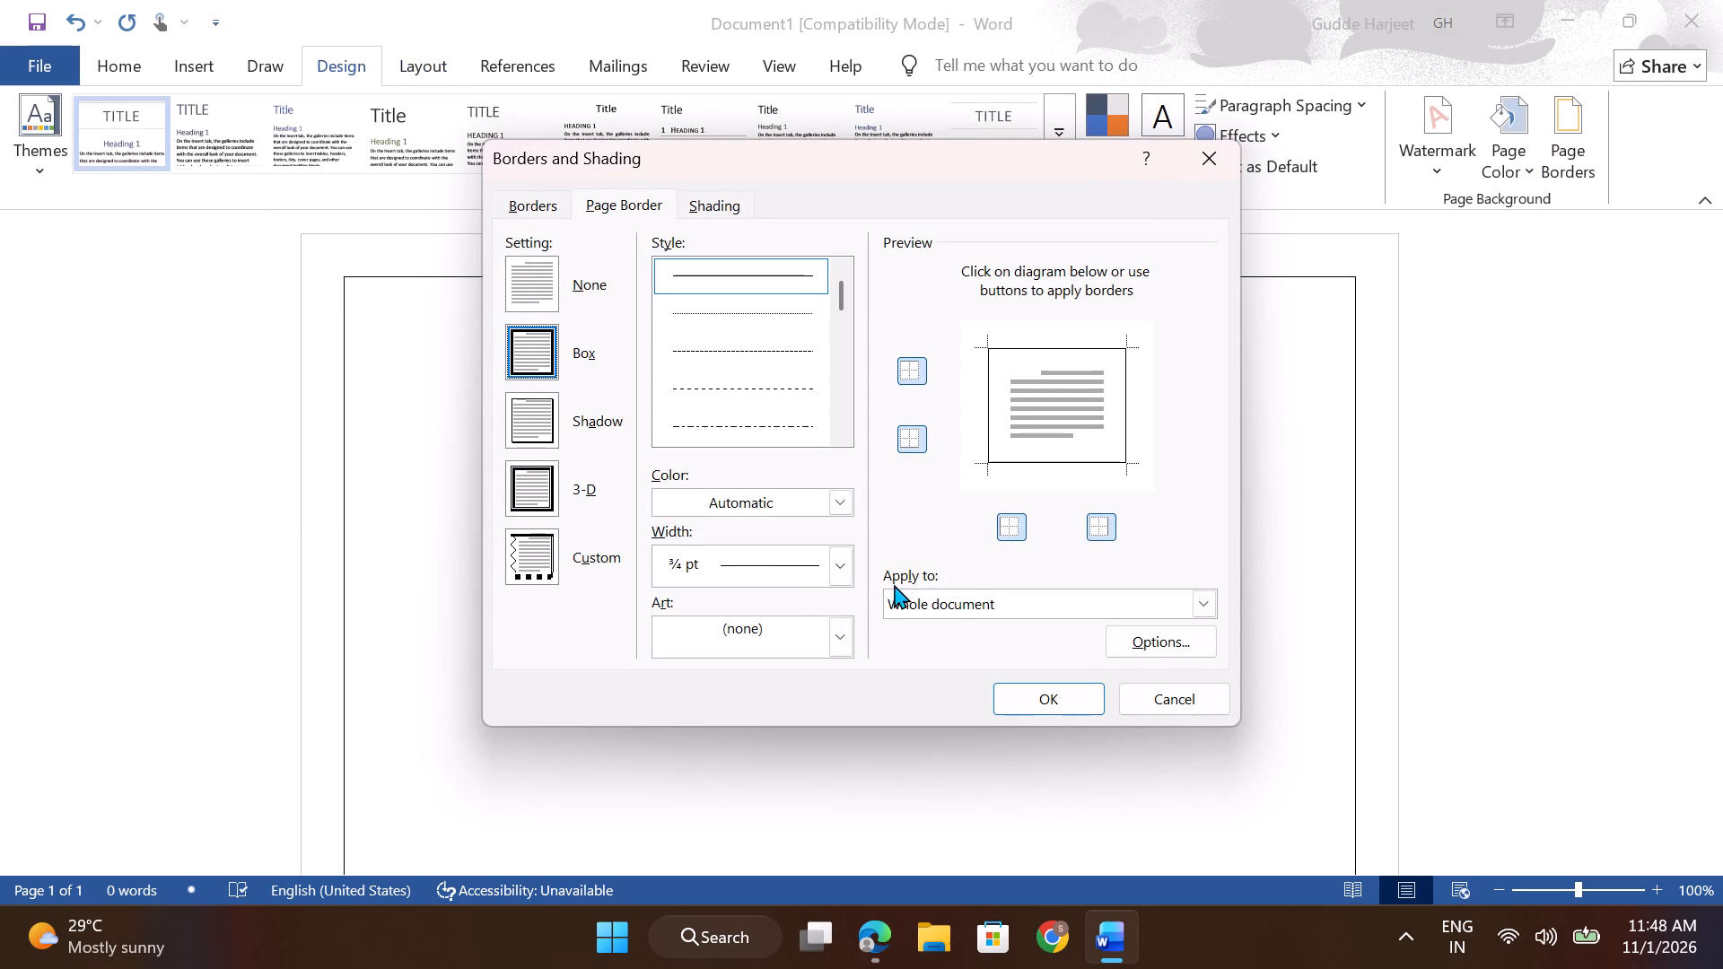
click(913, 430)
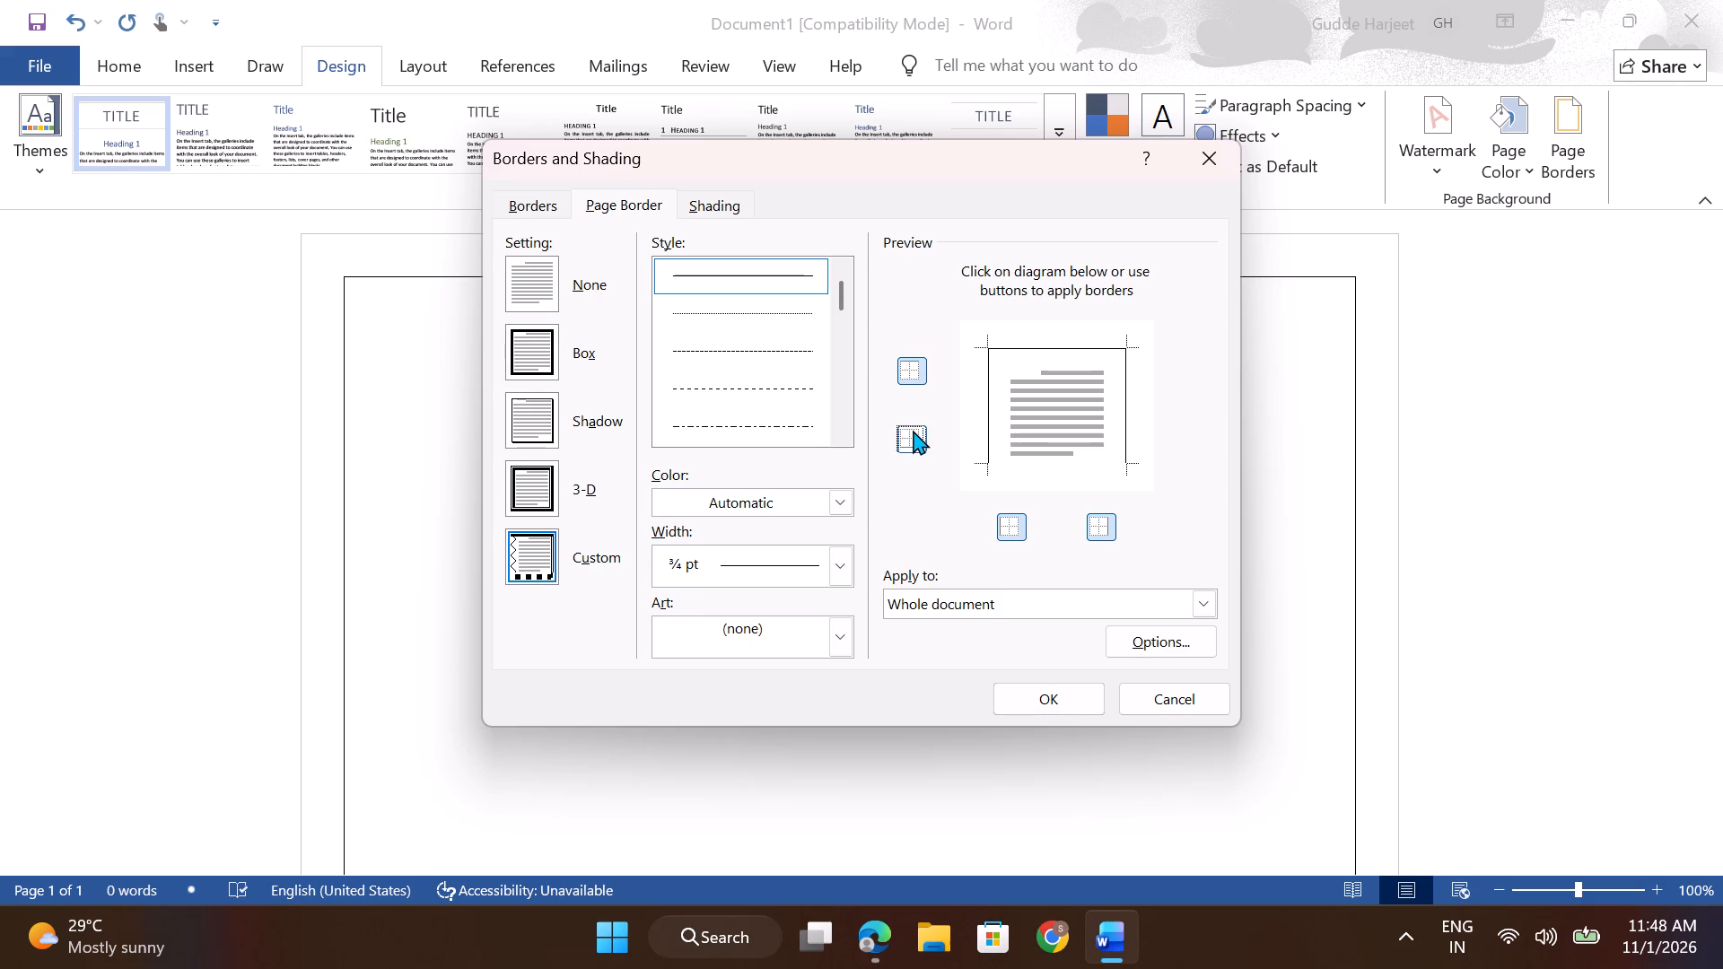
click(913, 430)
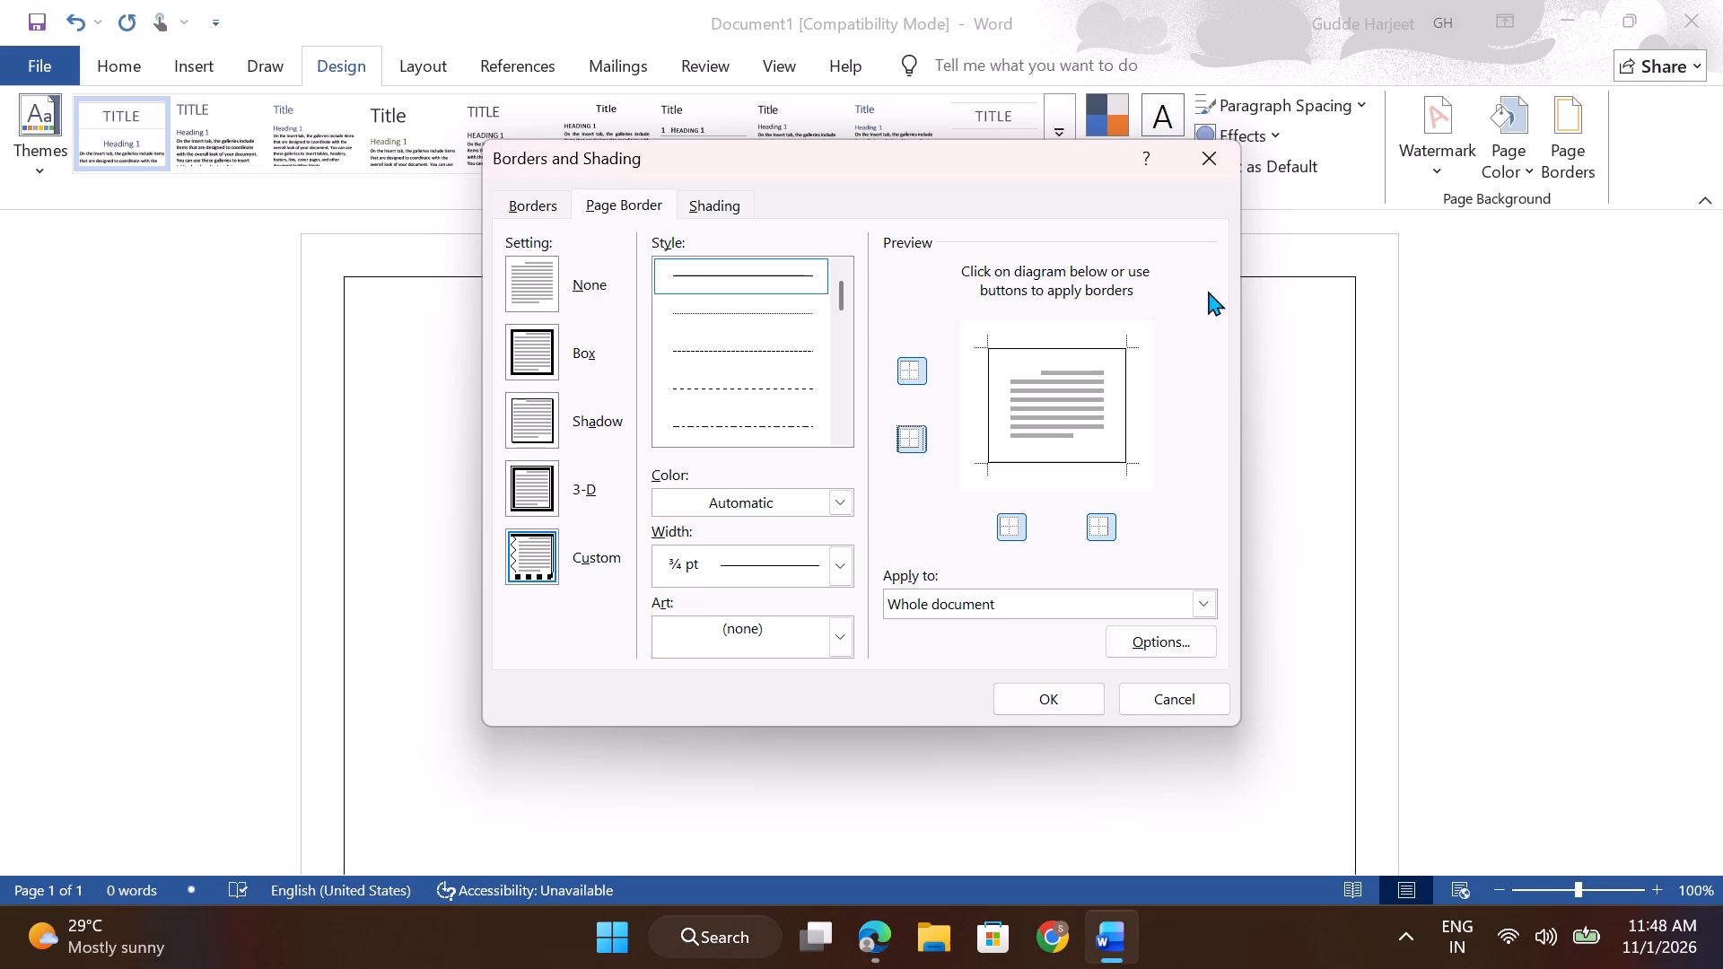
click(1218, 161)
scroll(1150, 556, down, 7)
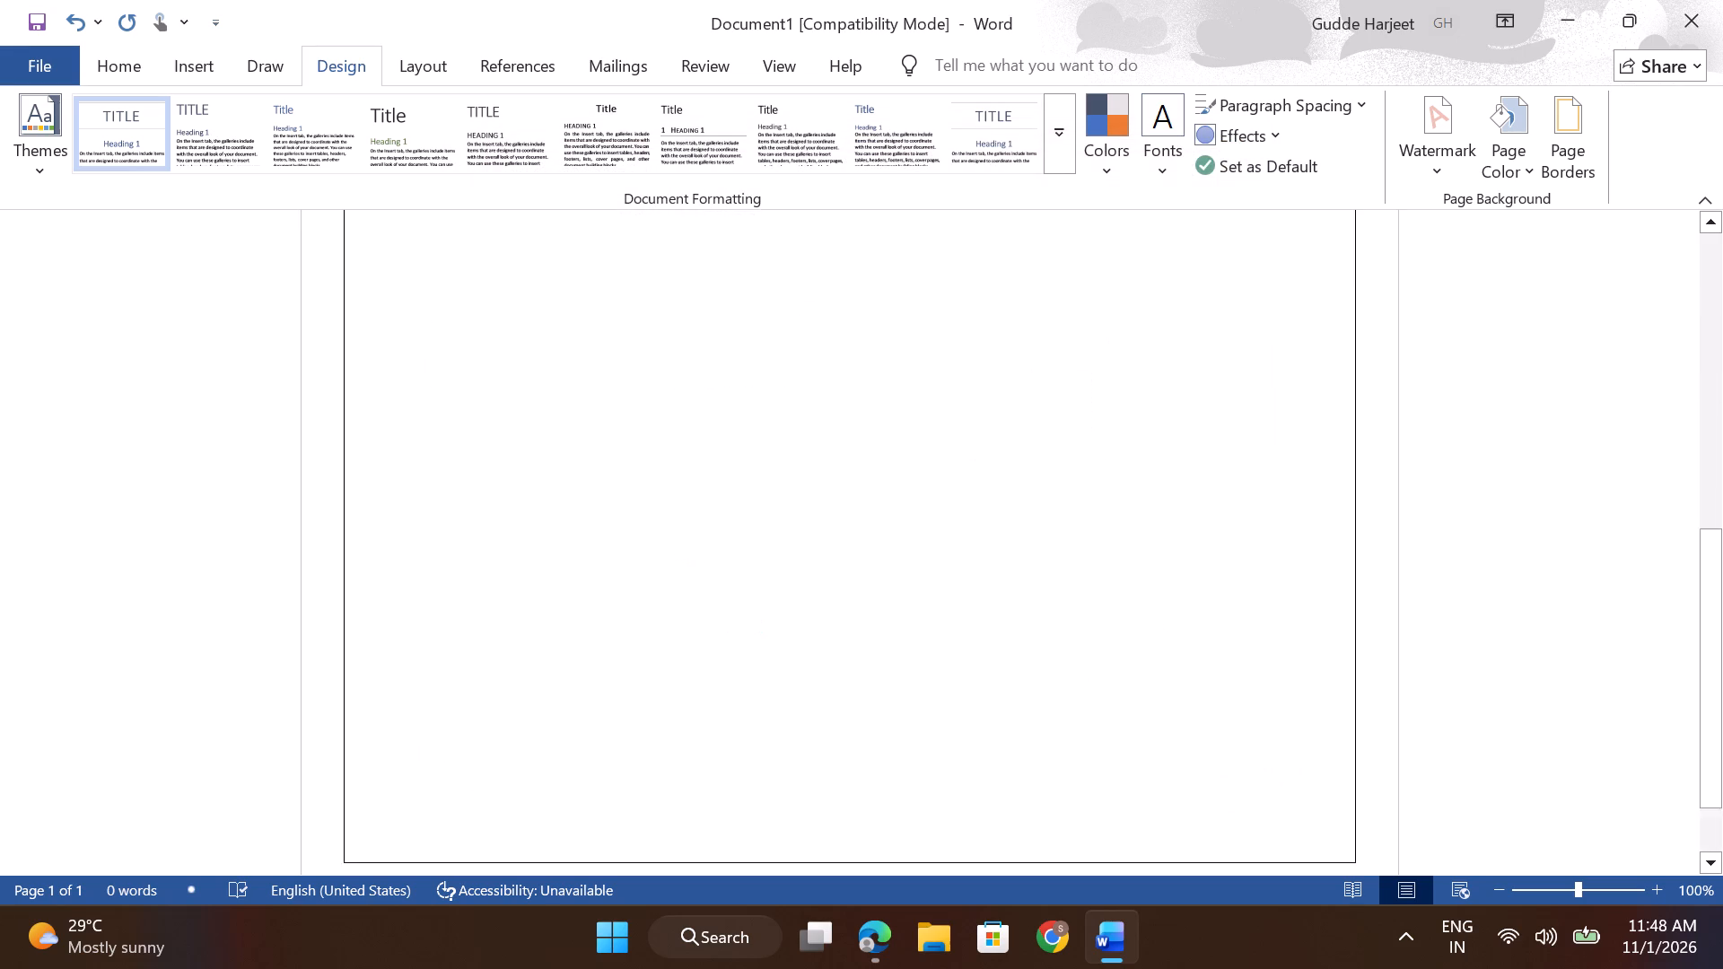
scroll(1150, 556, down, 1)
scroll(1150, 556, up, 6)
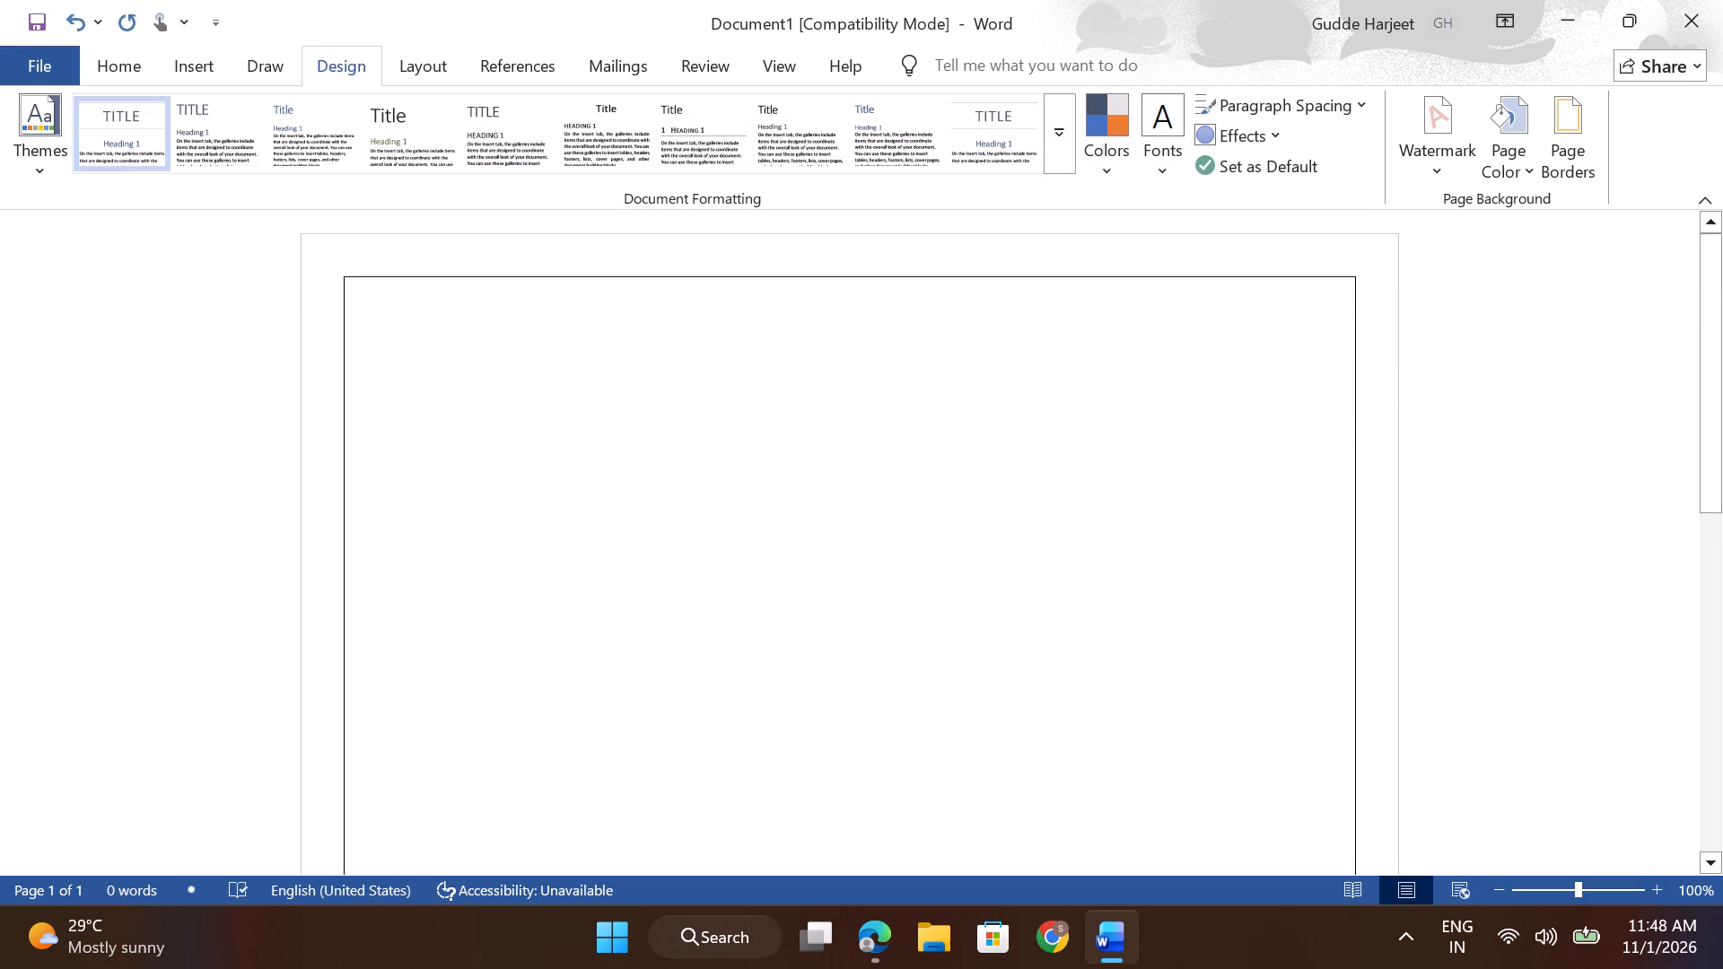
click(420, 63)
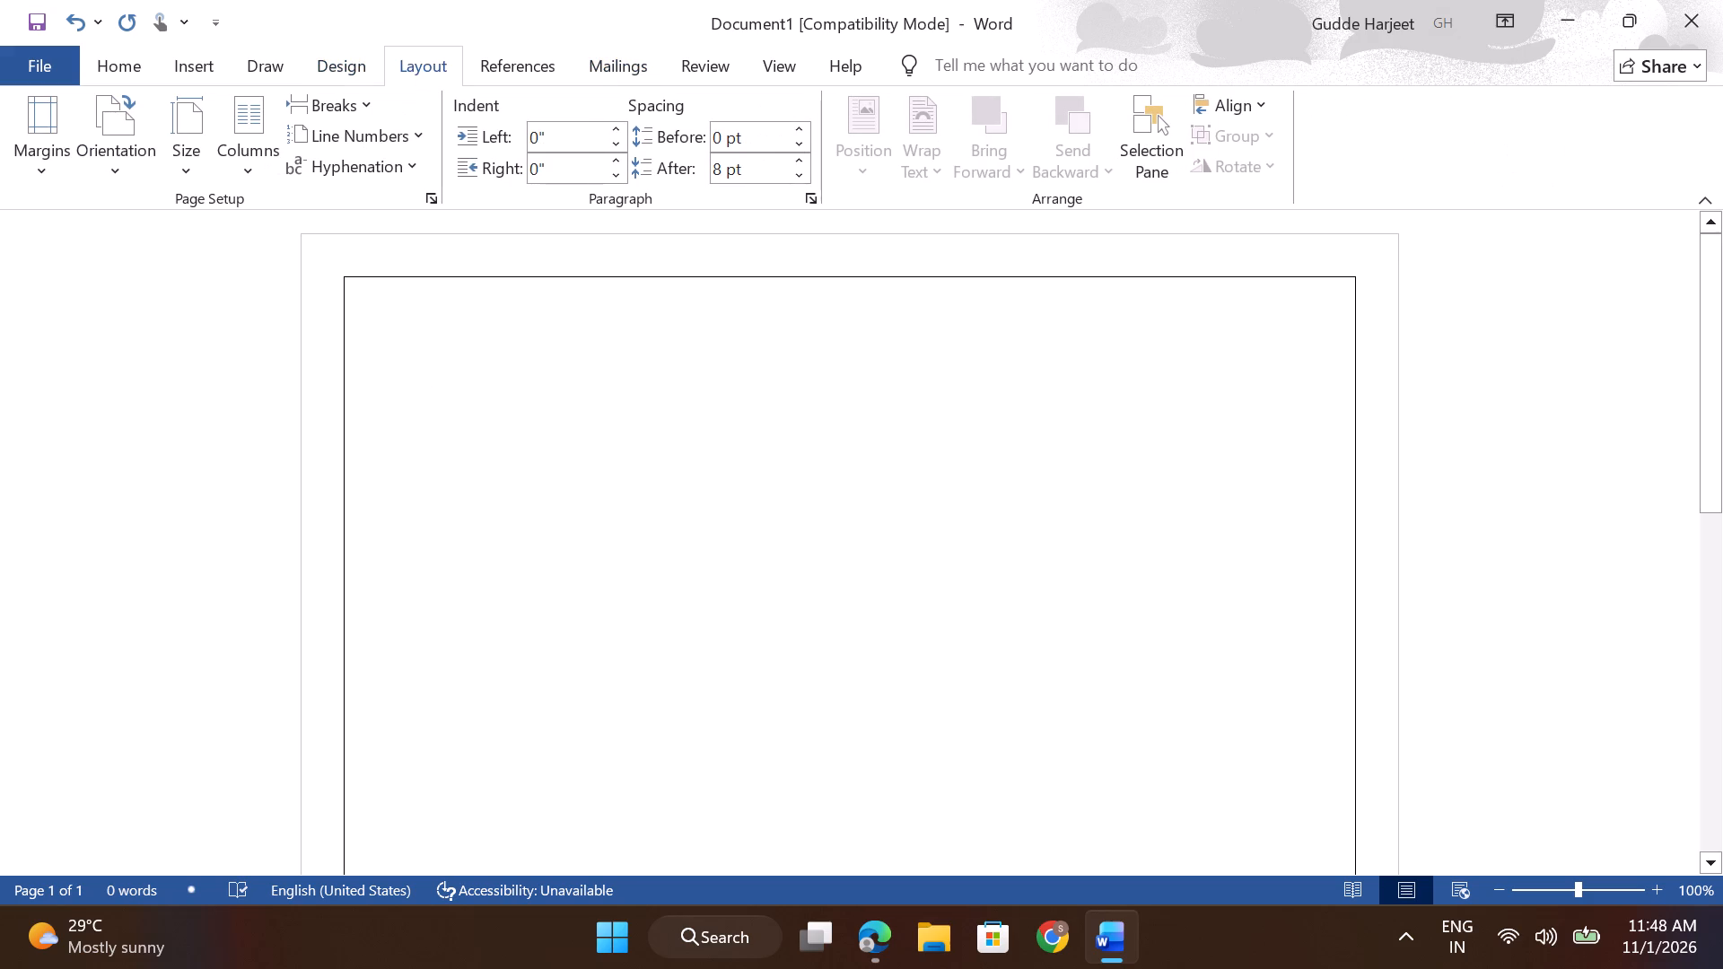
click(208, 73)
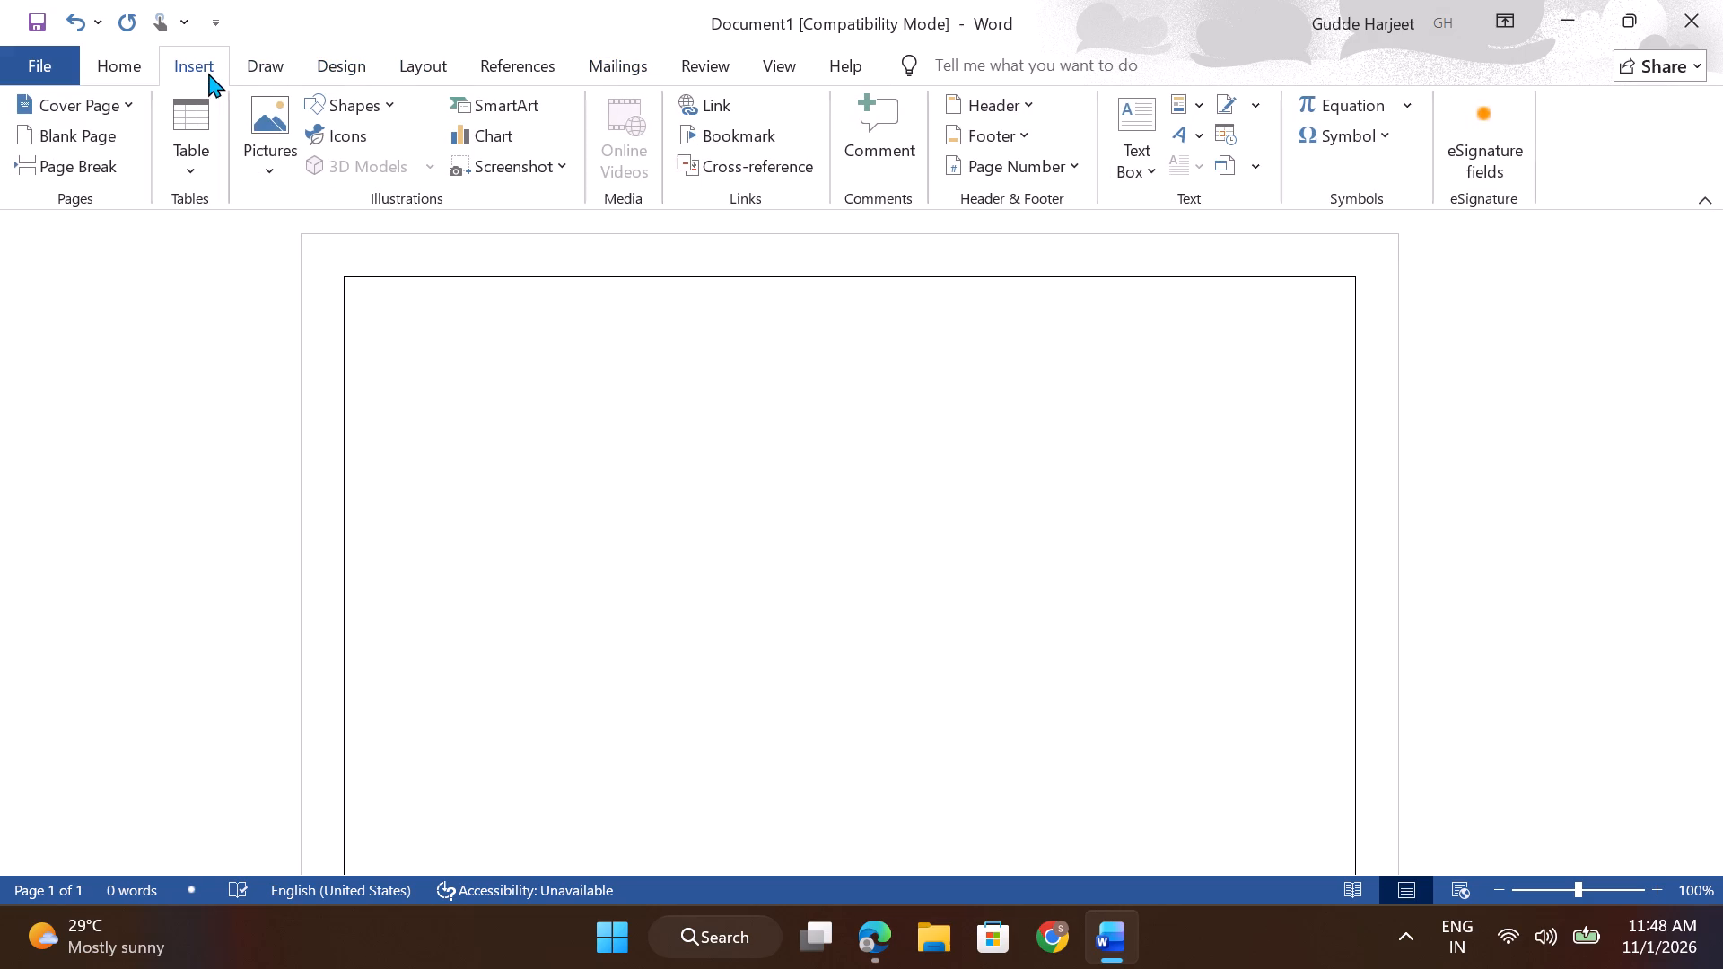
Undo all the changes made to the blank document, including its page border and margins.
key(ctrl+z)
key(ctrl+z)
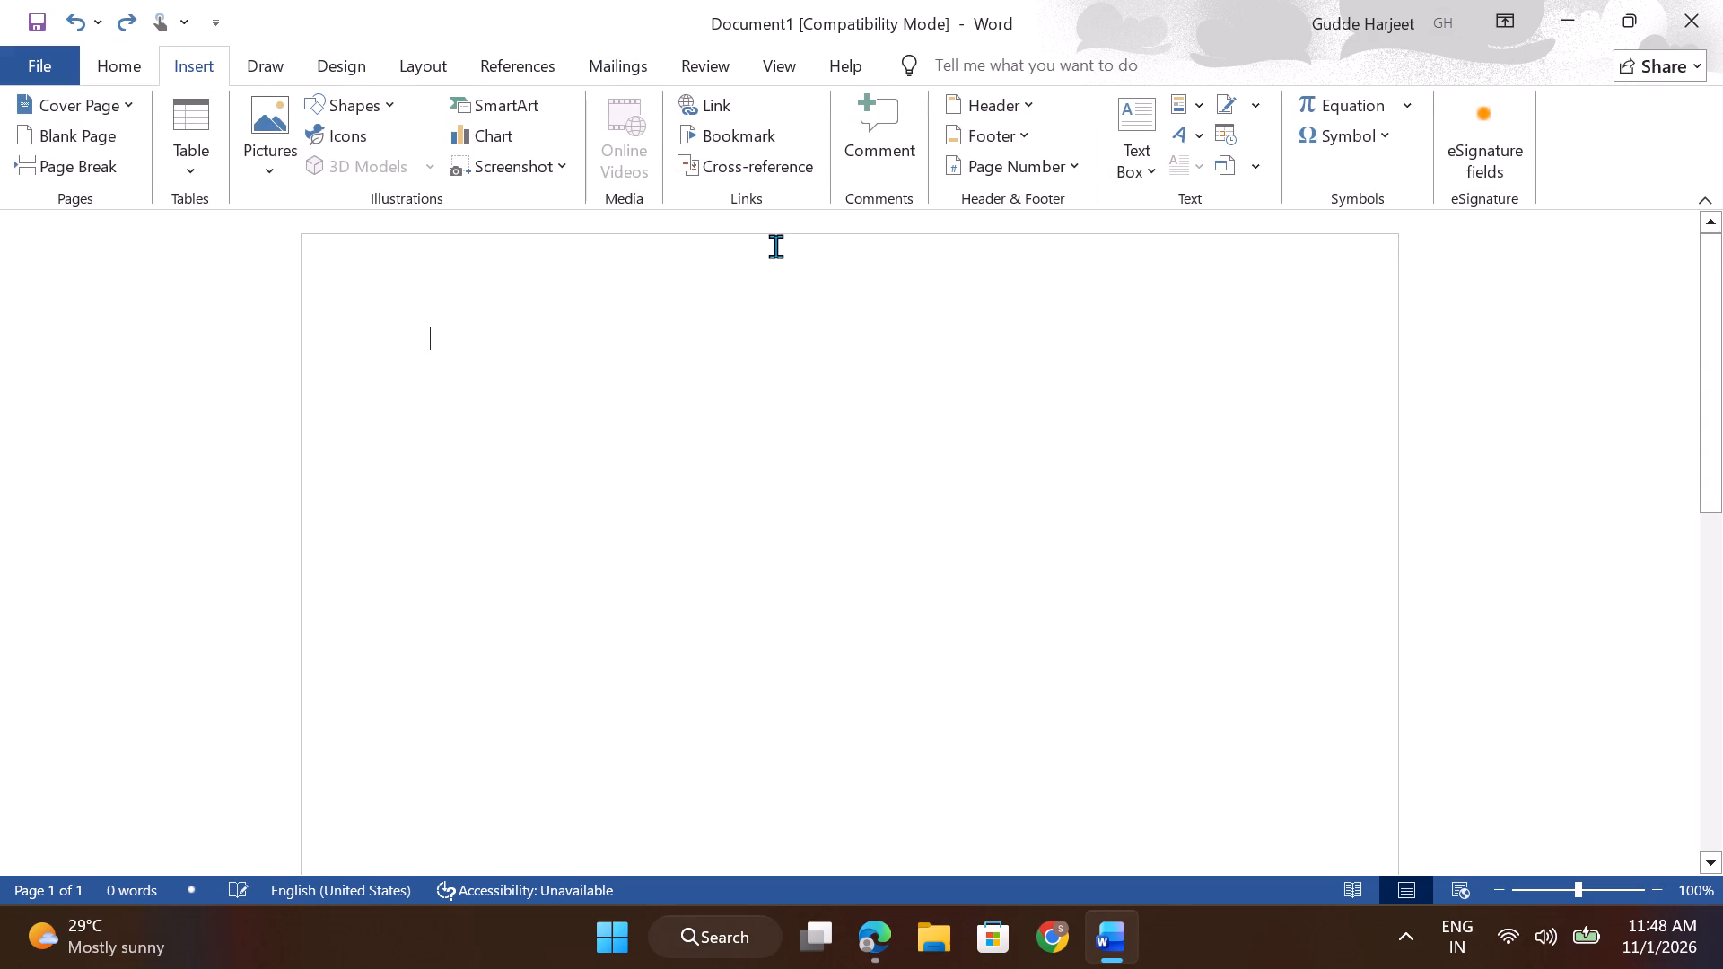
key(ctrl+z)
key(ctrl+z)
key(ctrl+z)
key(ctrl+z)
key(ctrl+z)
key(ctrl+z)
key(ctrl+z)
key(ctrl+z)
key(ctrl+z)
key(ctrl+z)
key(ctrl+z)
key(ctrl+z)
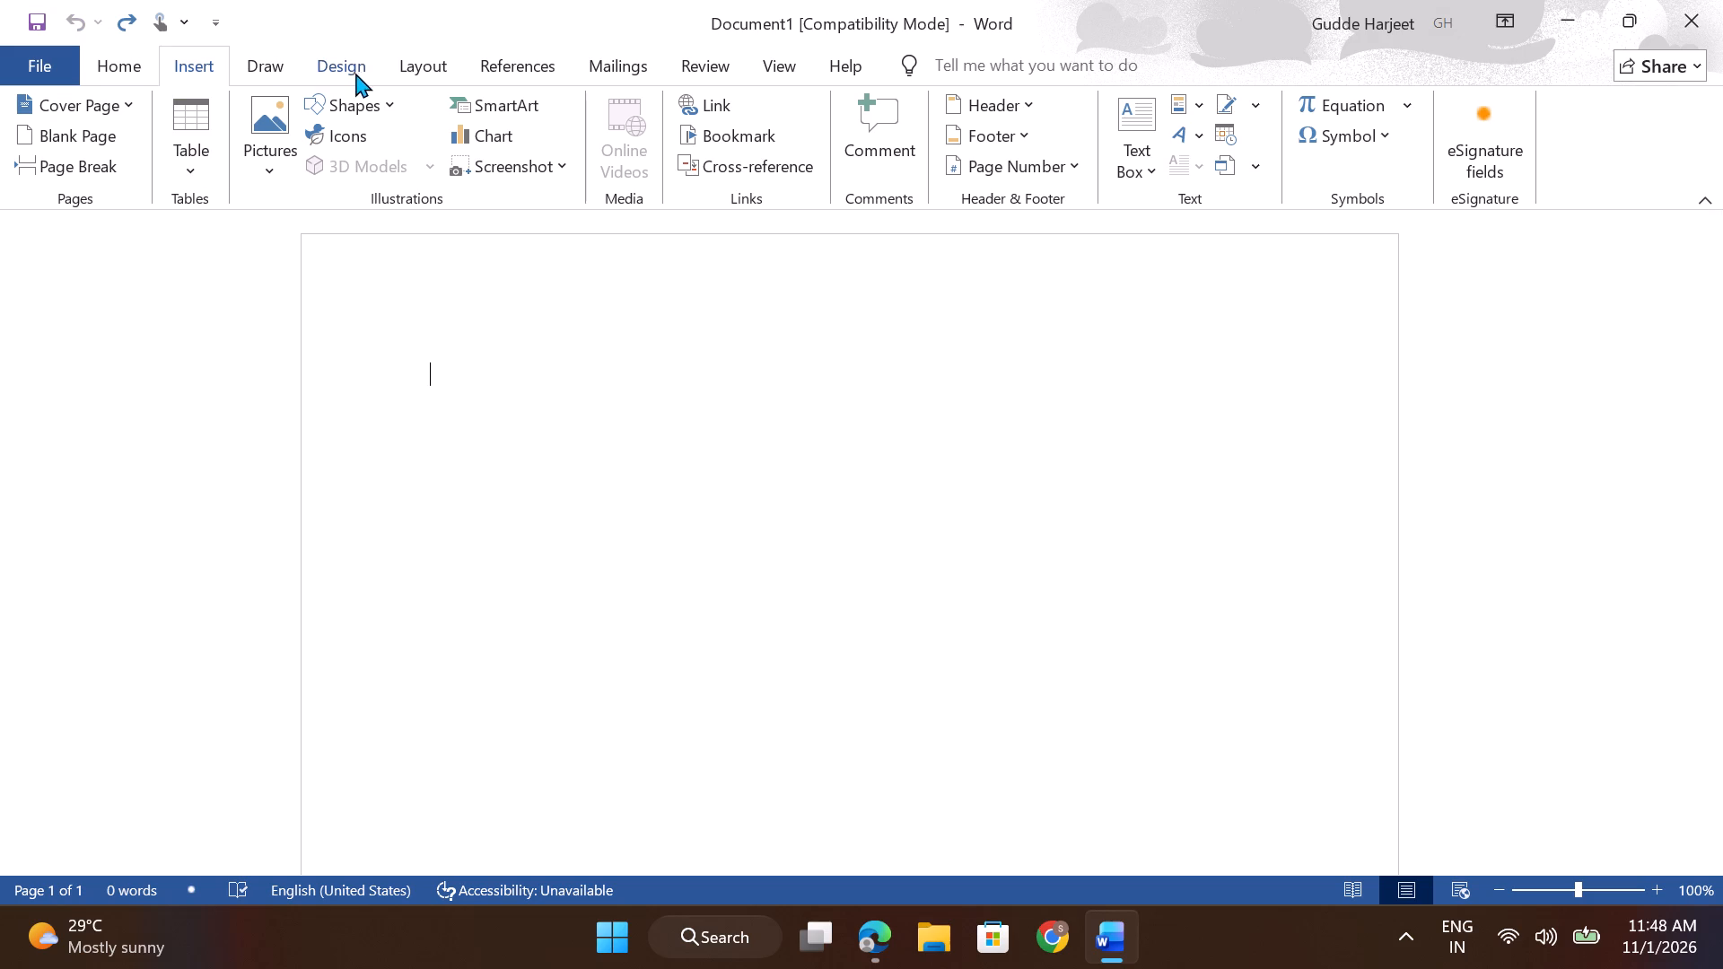
Apply the Normal margin preset, 1" on all four sides, to the document.
click(427, 63)
click(25, 145)
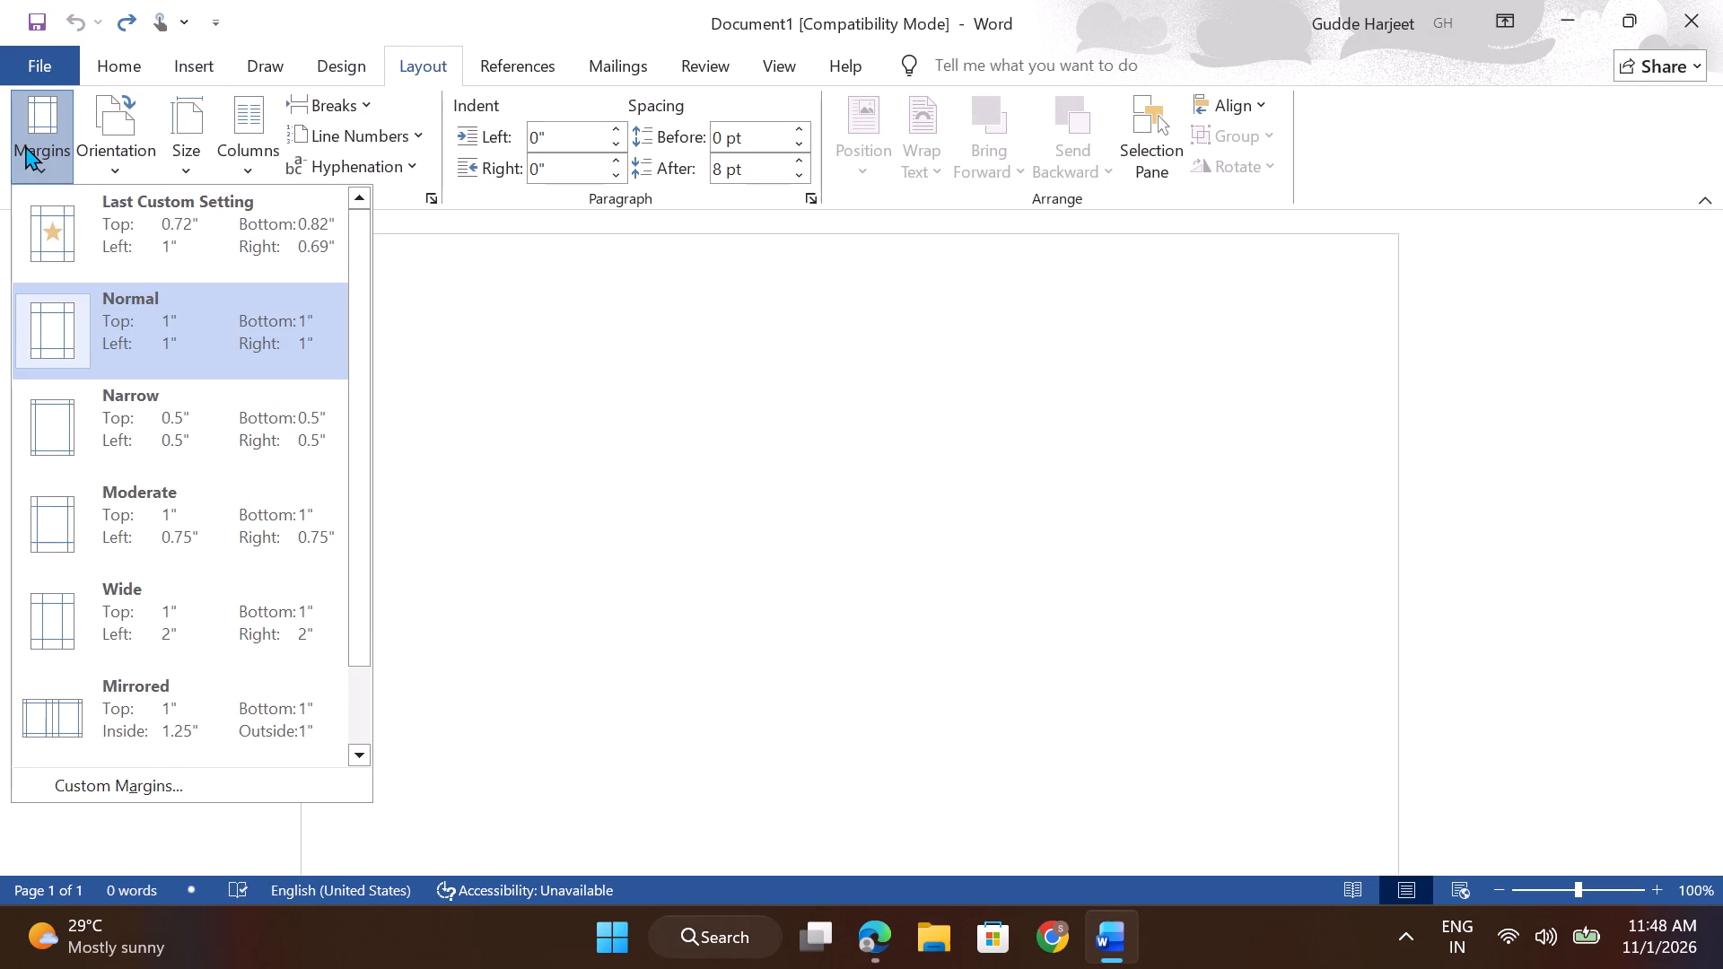
click(123, 320)
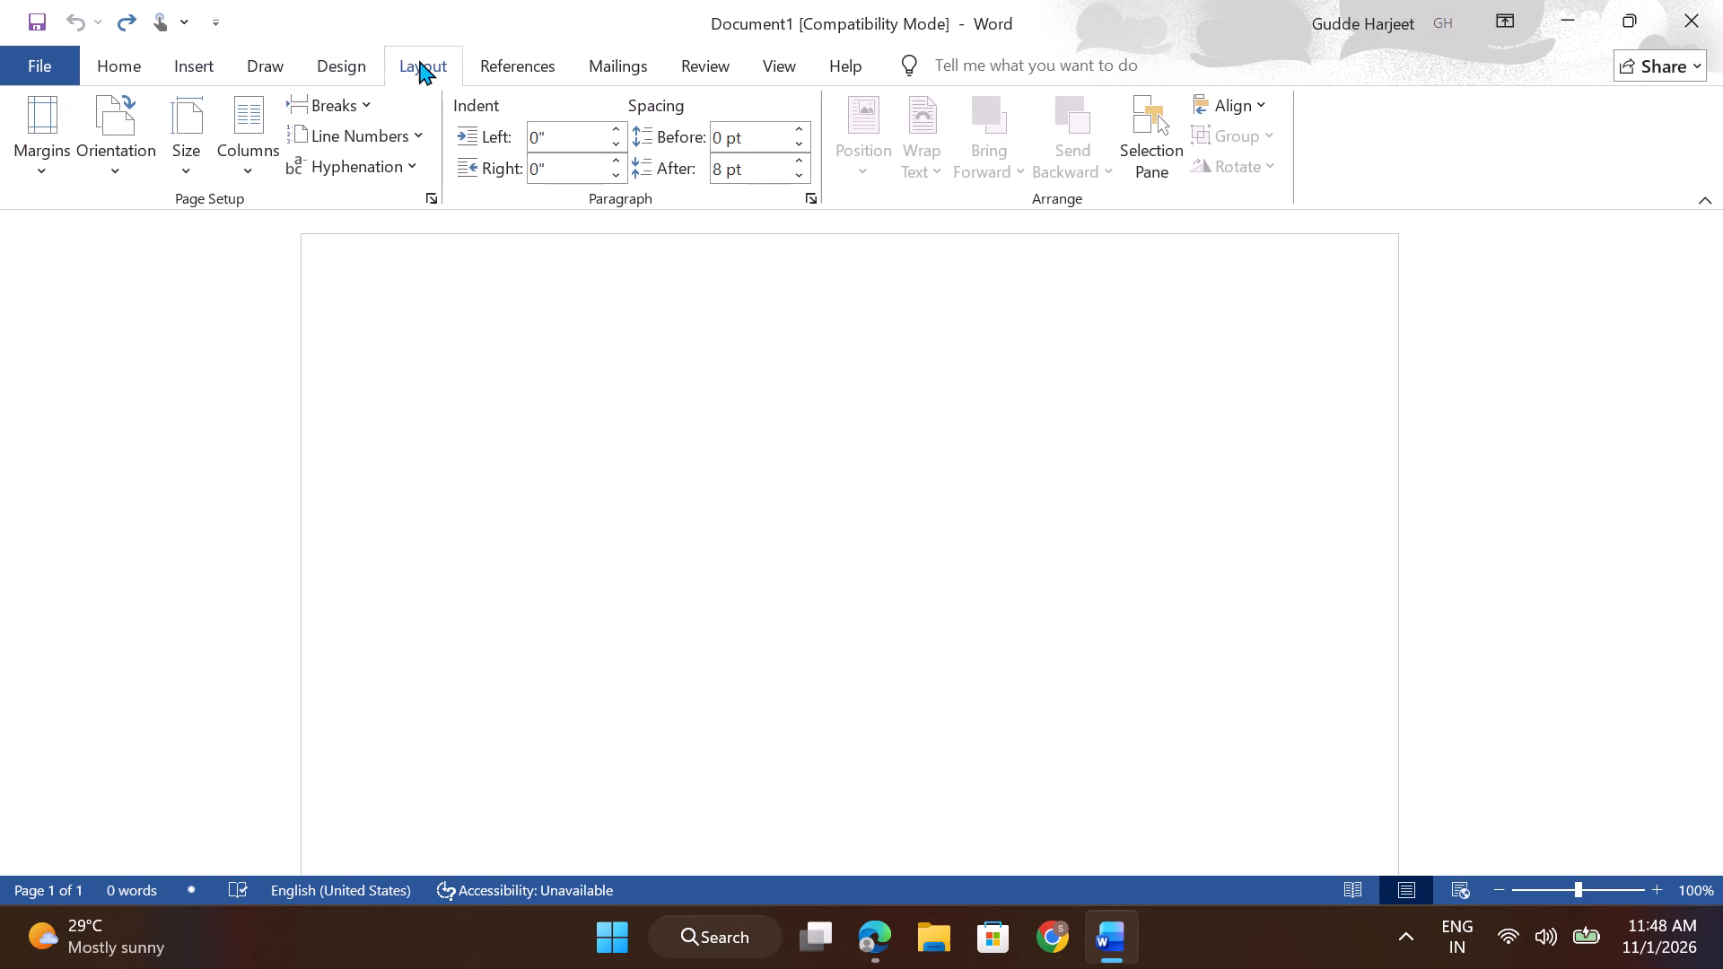
click(34, 140)
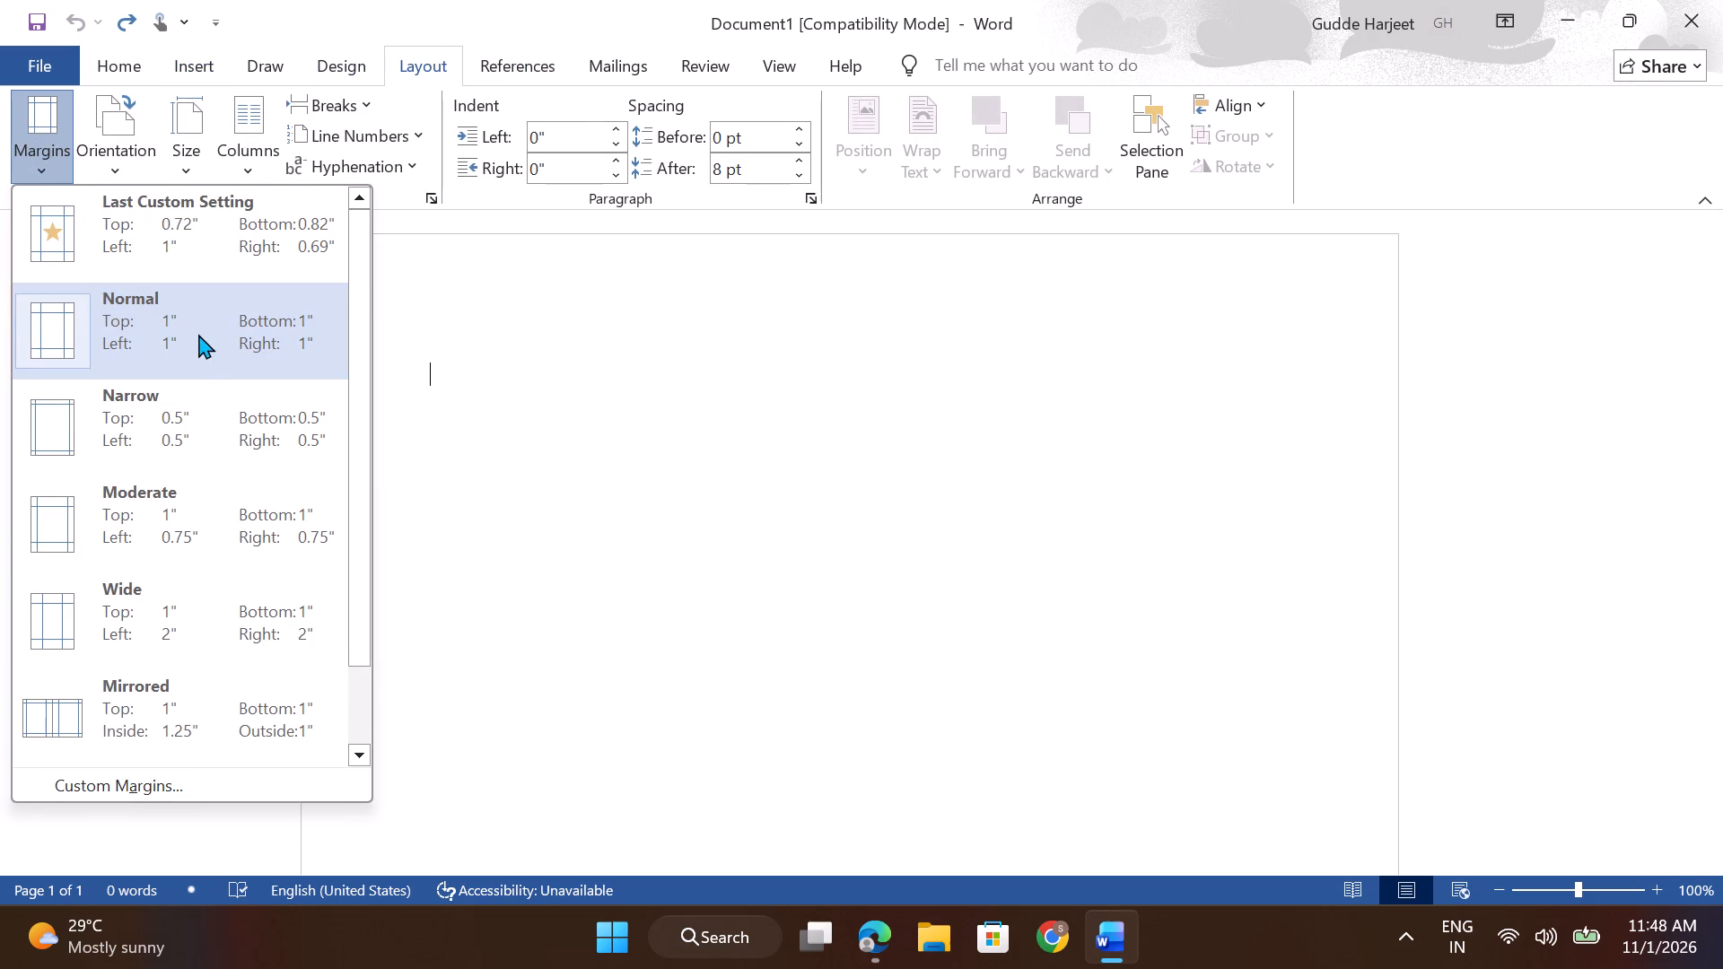
click(220, 344)
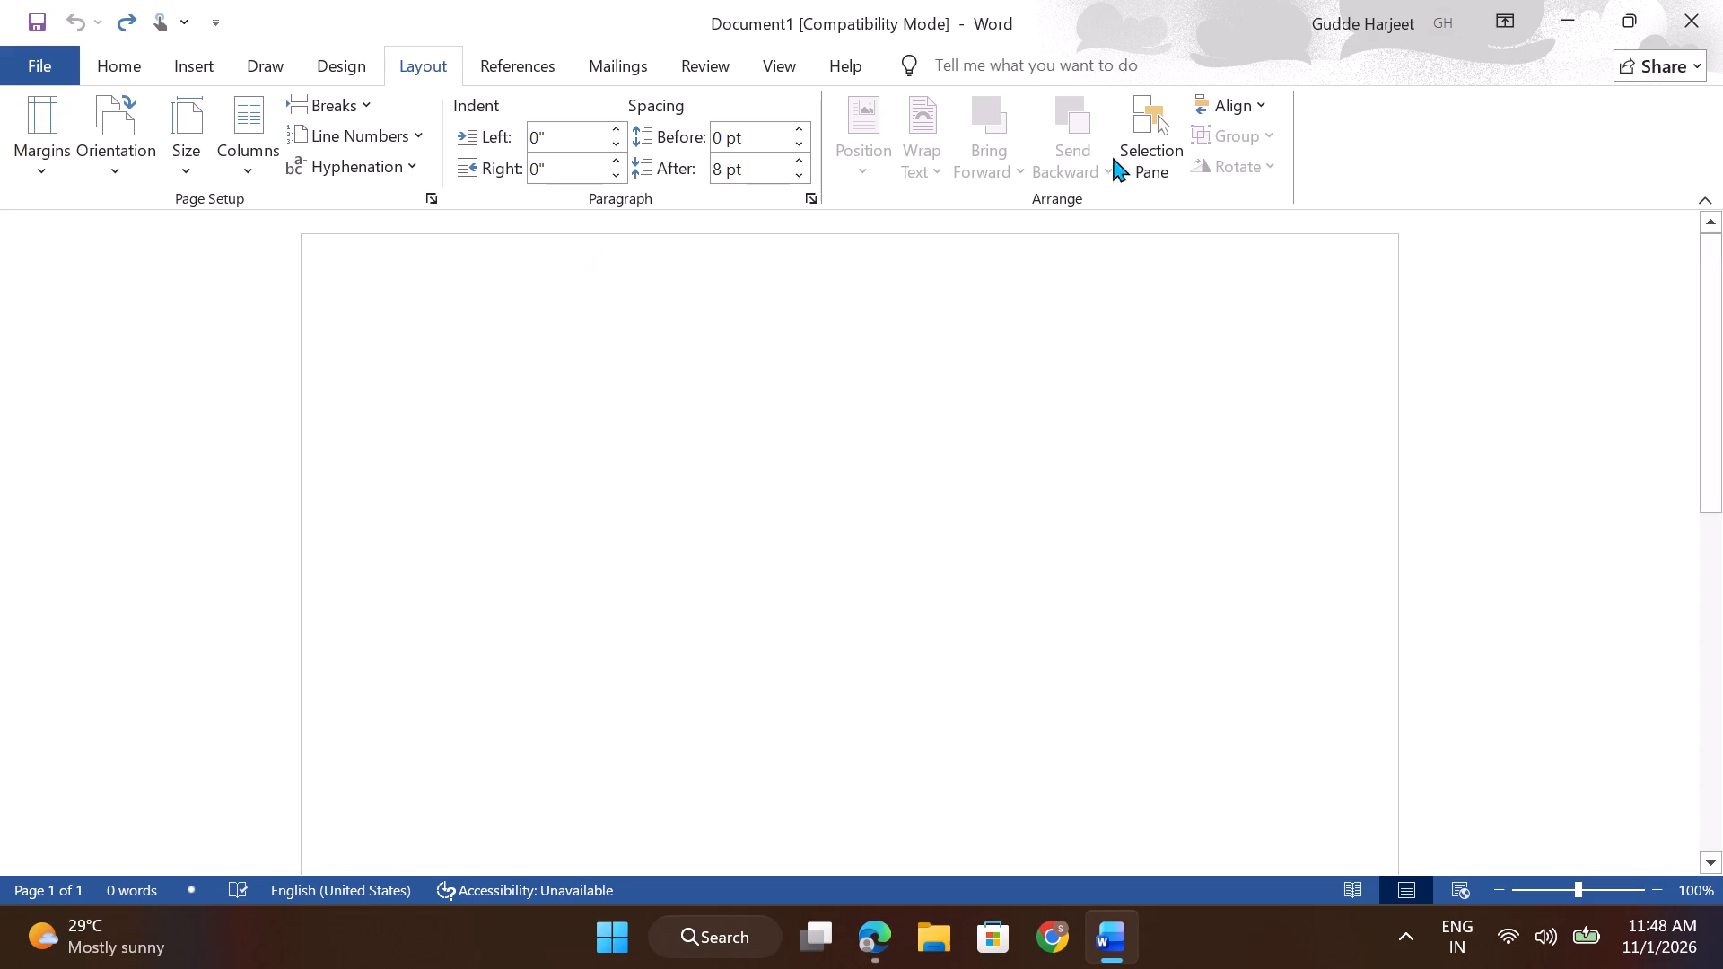
Add a Box page border with a ¾ pt line in automatic colour to the whole document.
click(361, 66)
click(1580, 142)
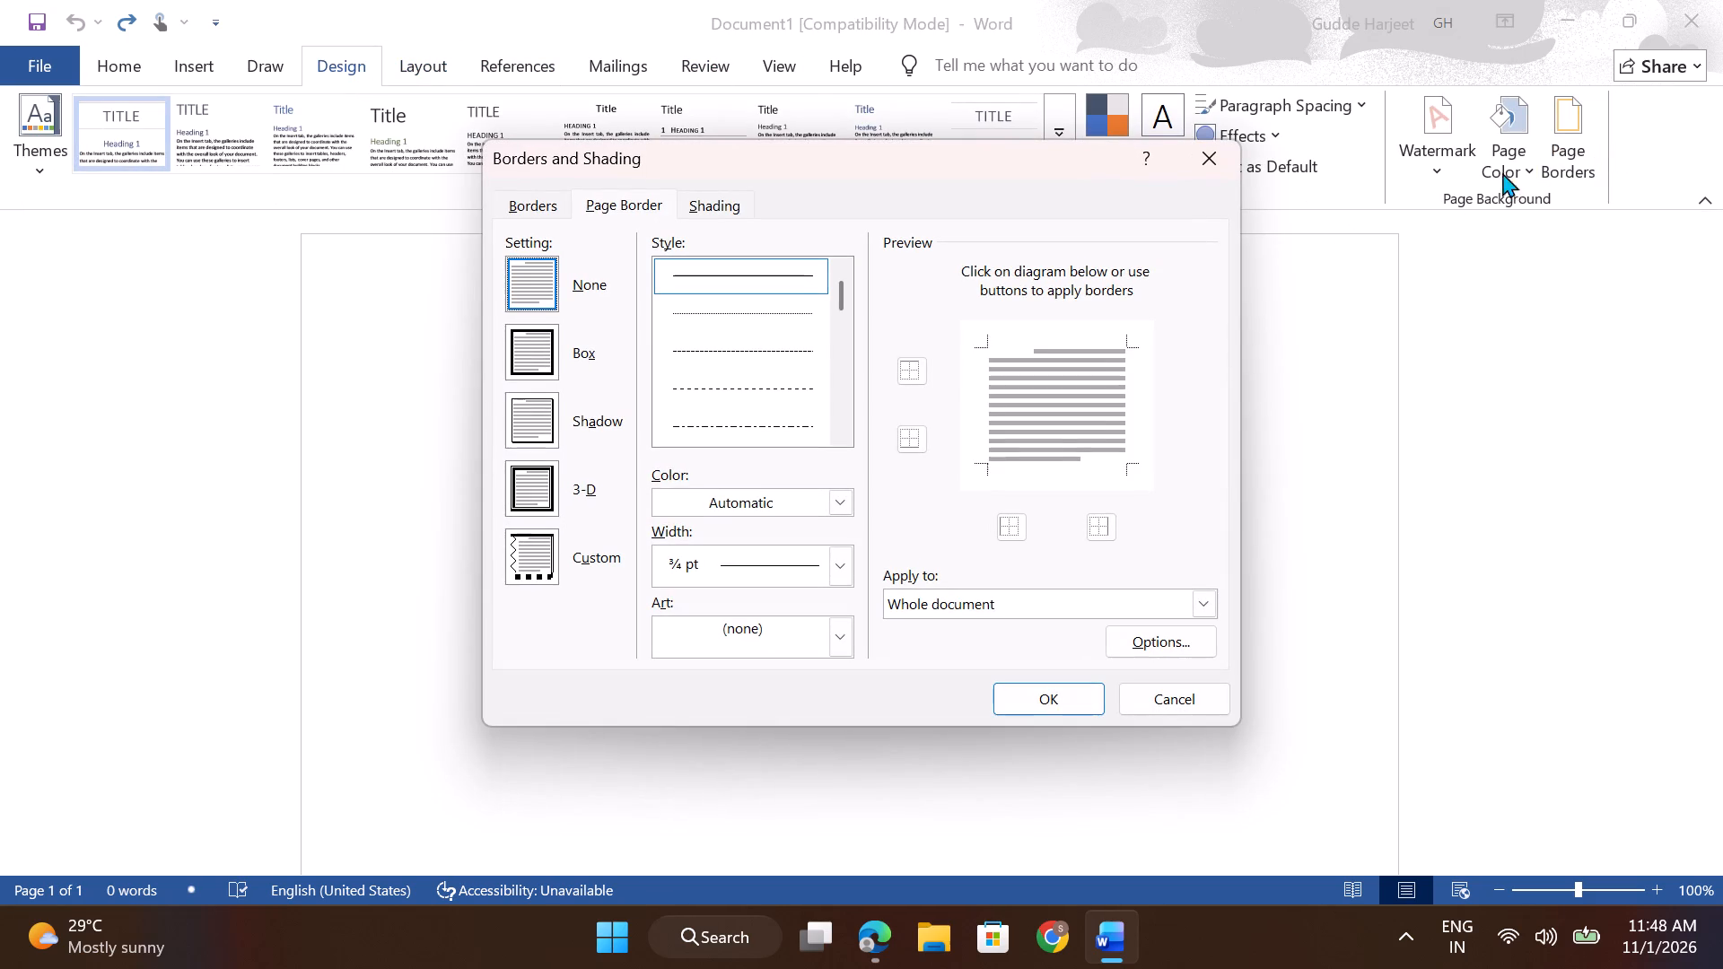
click(531, 332)
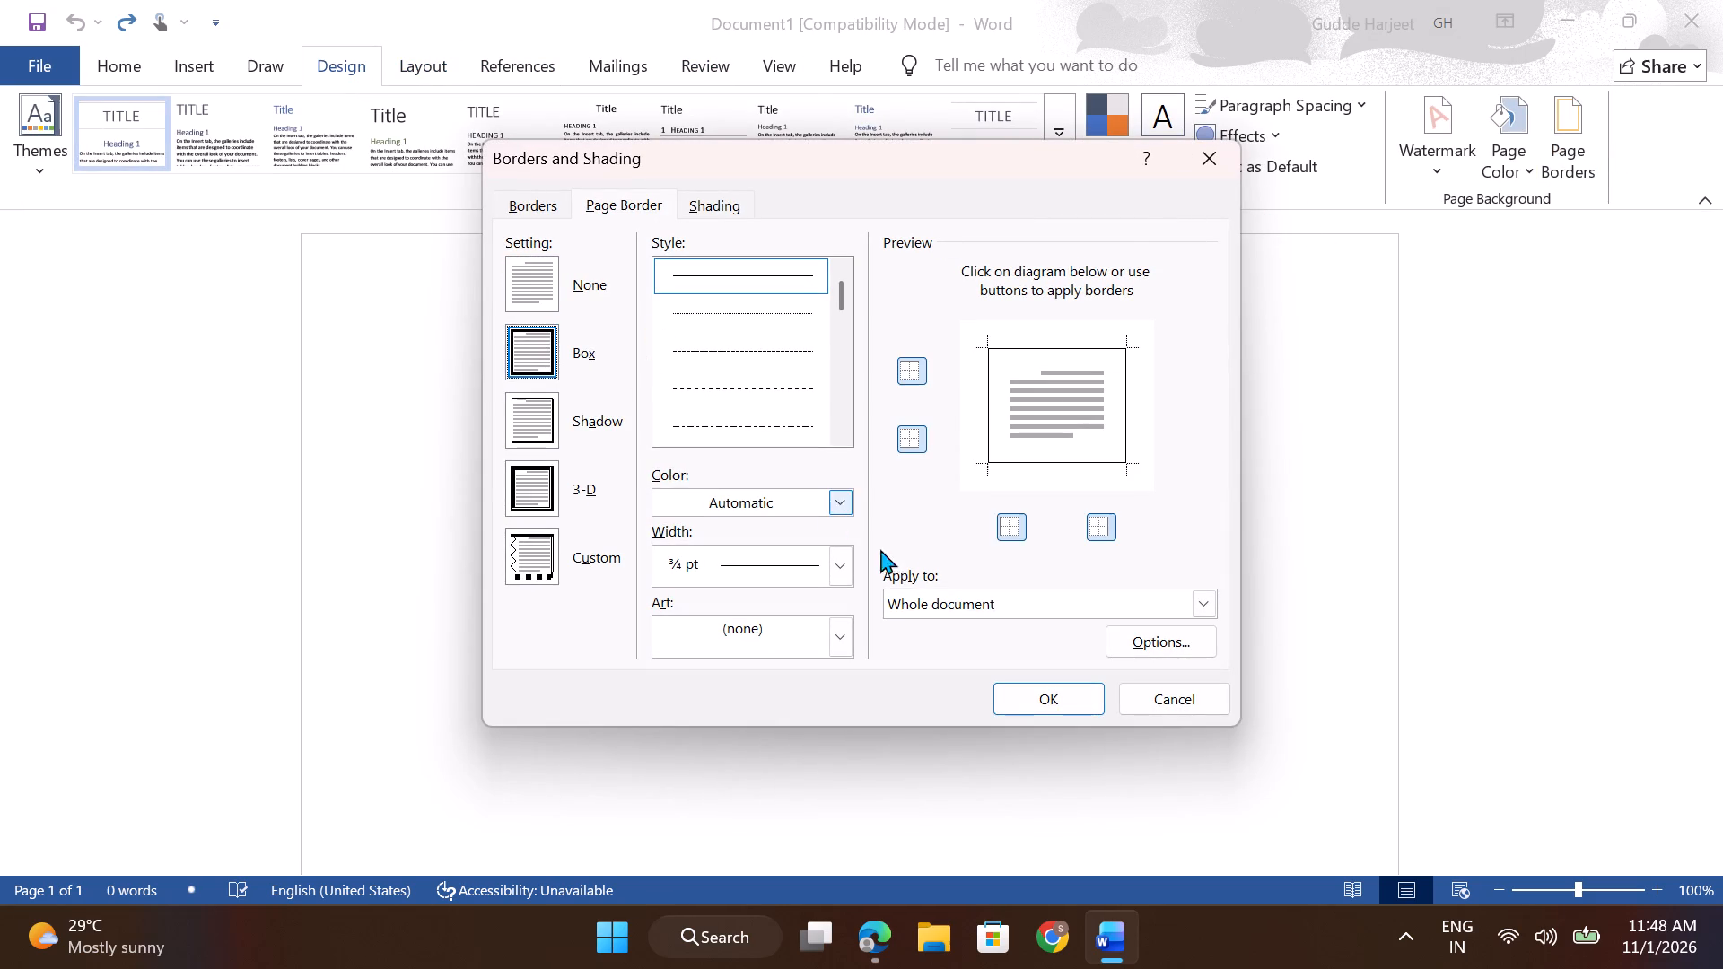
click(796, 557)
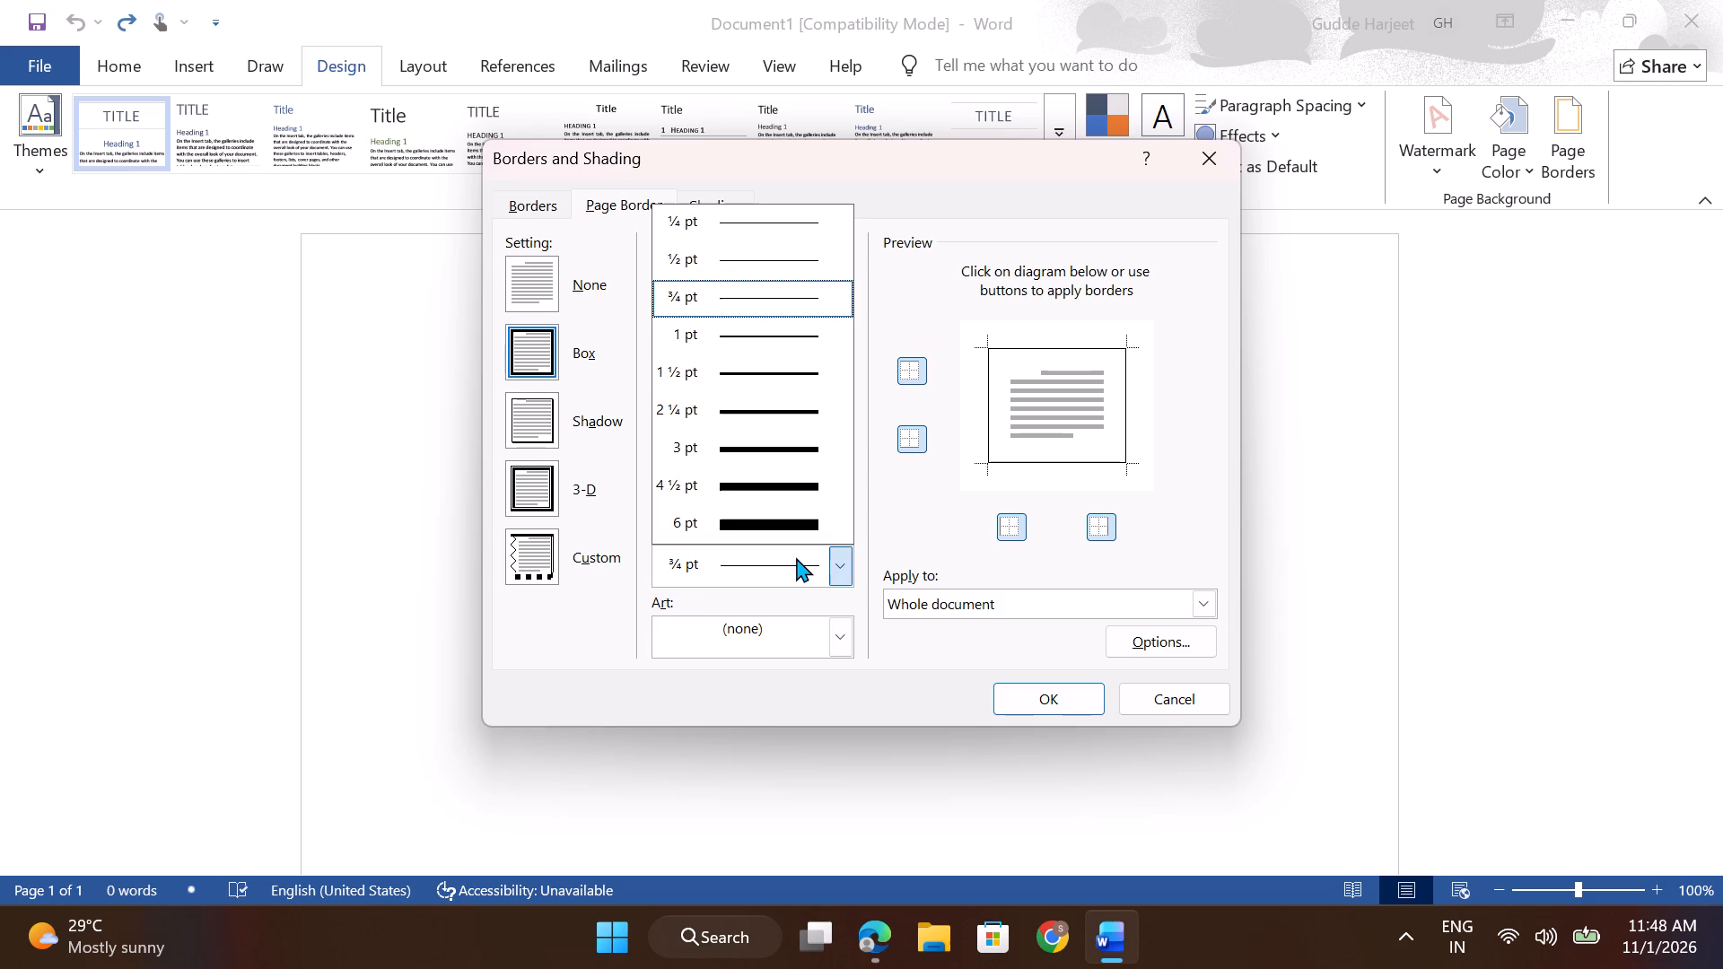
click(736, 295)
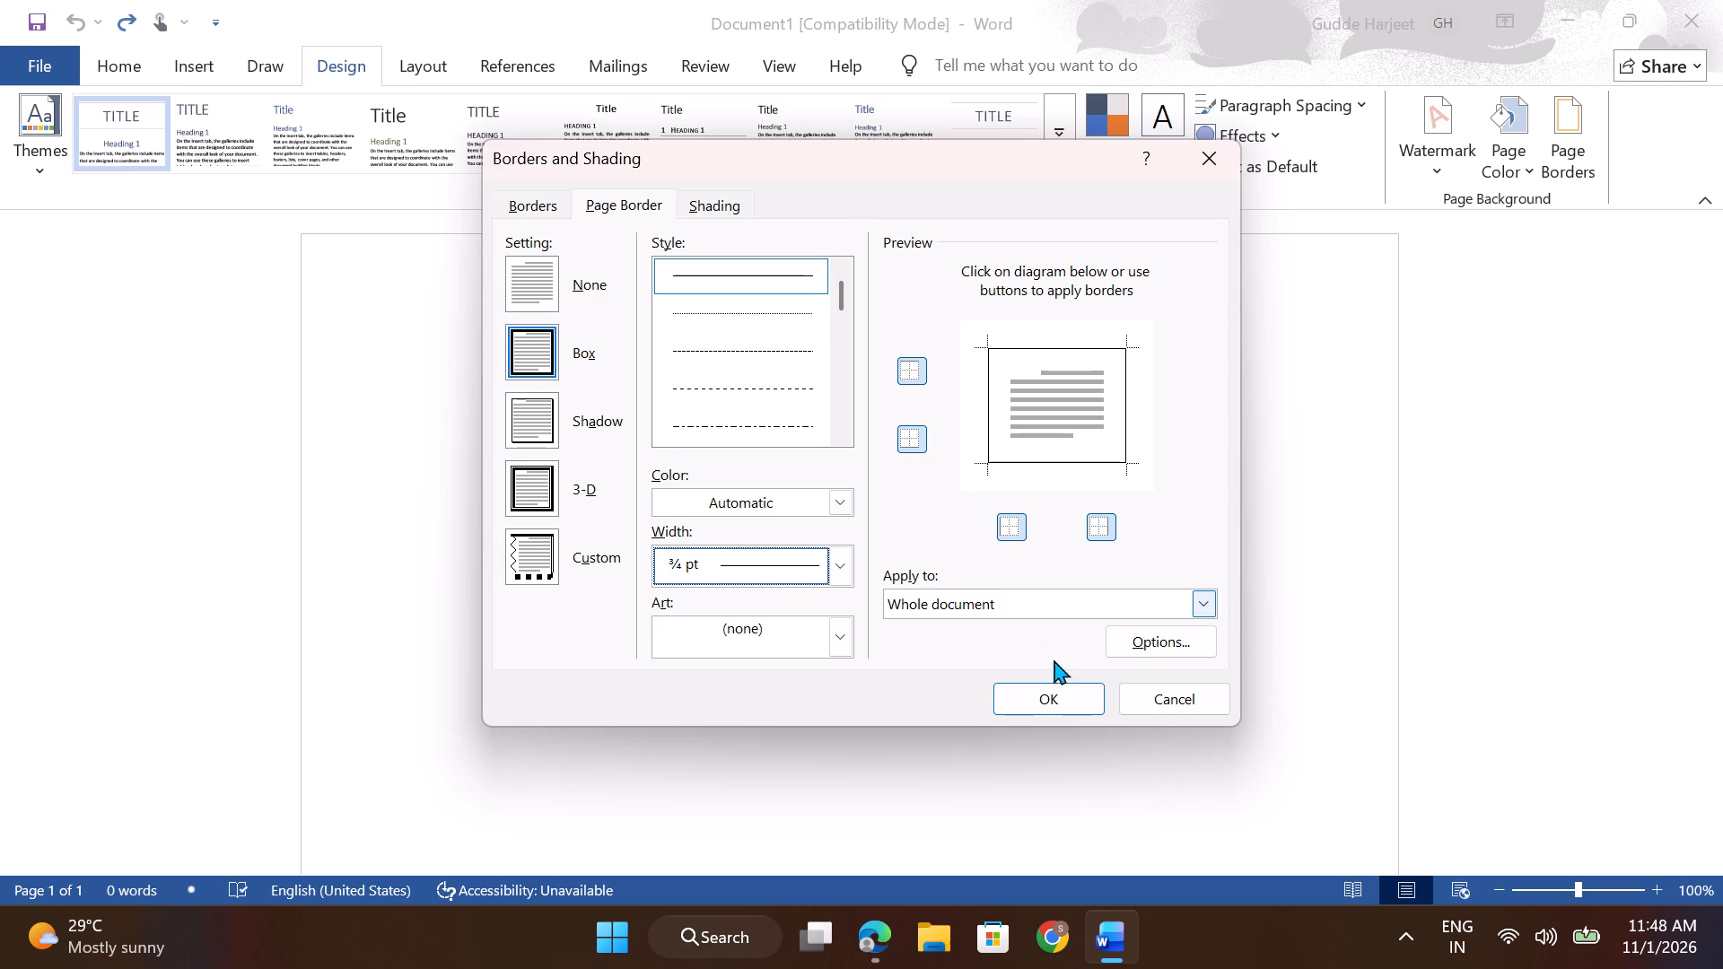
click(1071, 711)
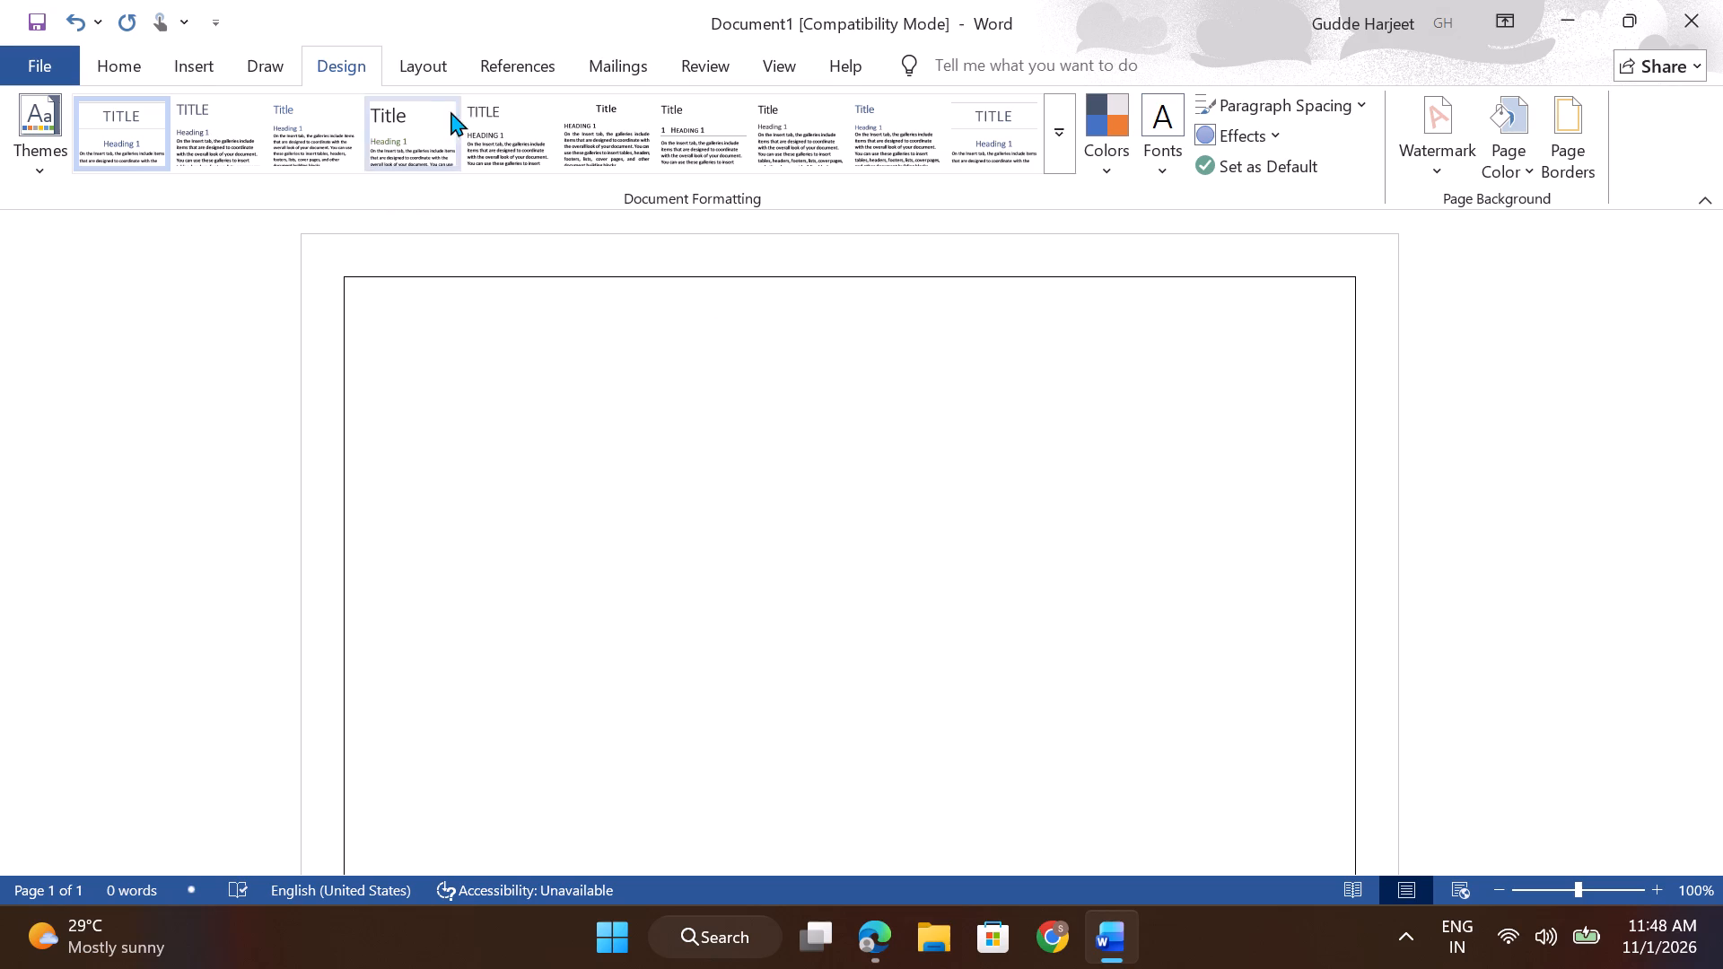
Insert centred page numbers at the bottom of the page in the Plain Number 2 style, and leave the footer.
click(184, 68)
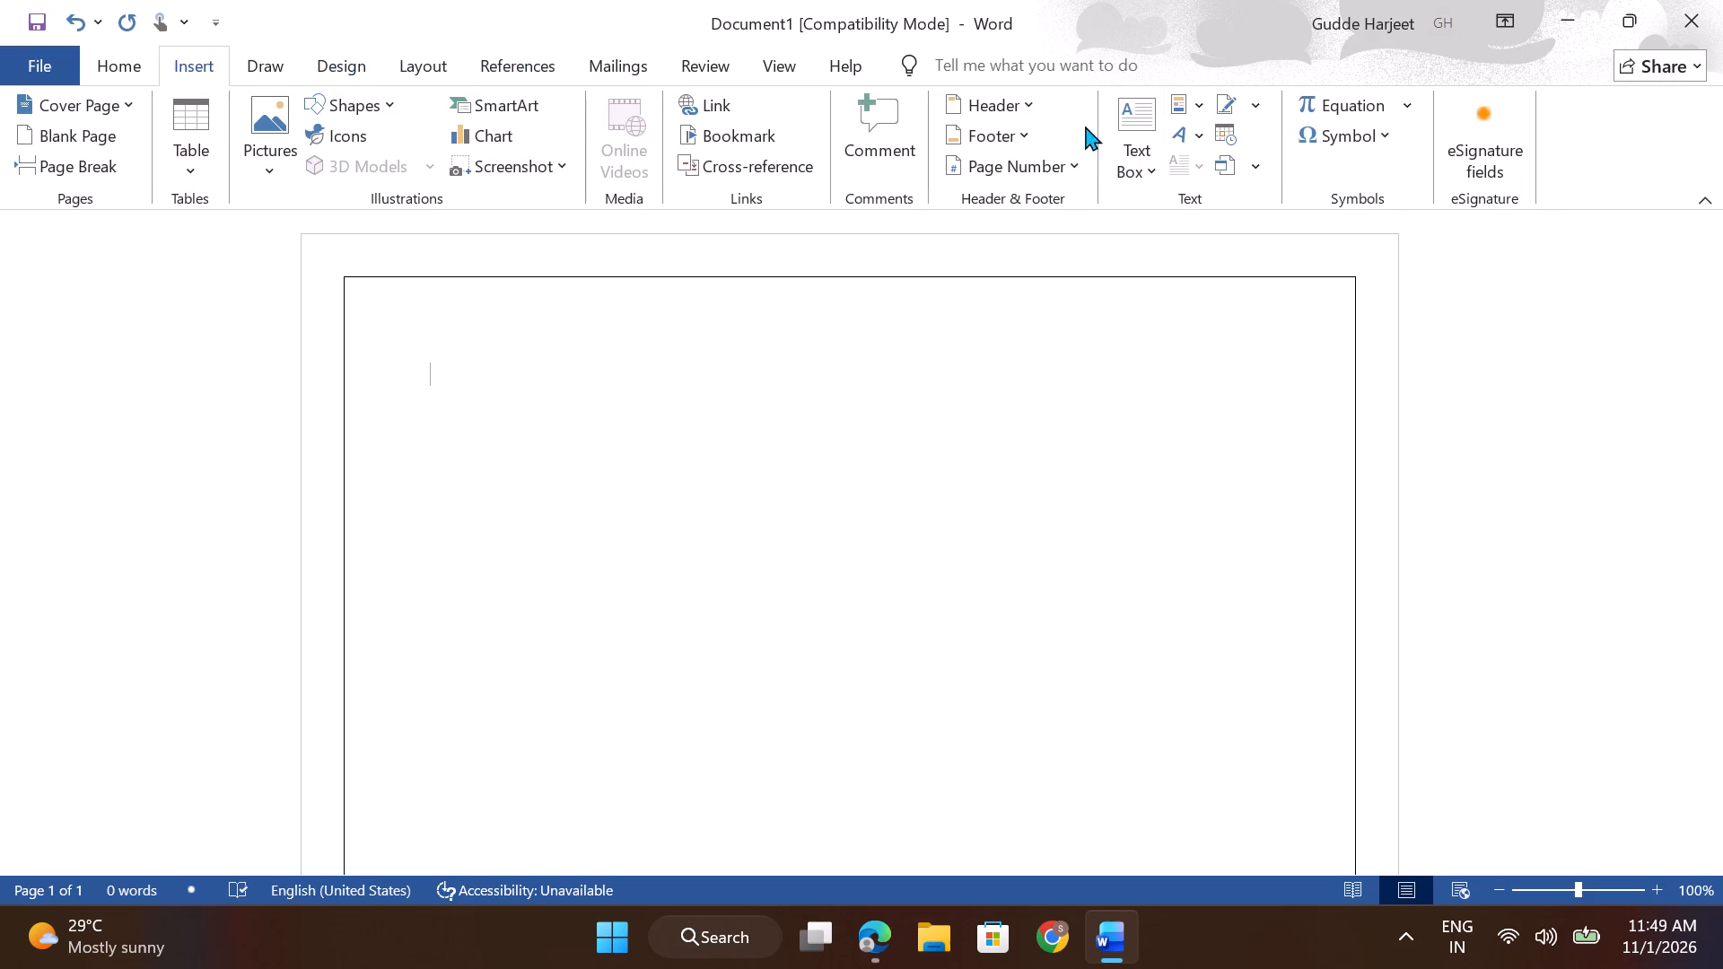
click(1025, 168)
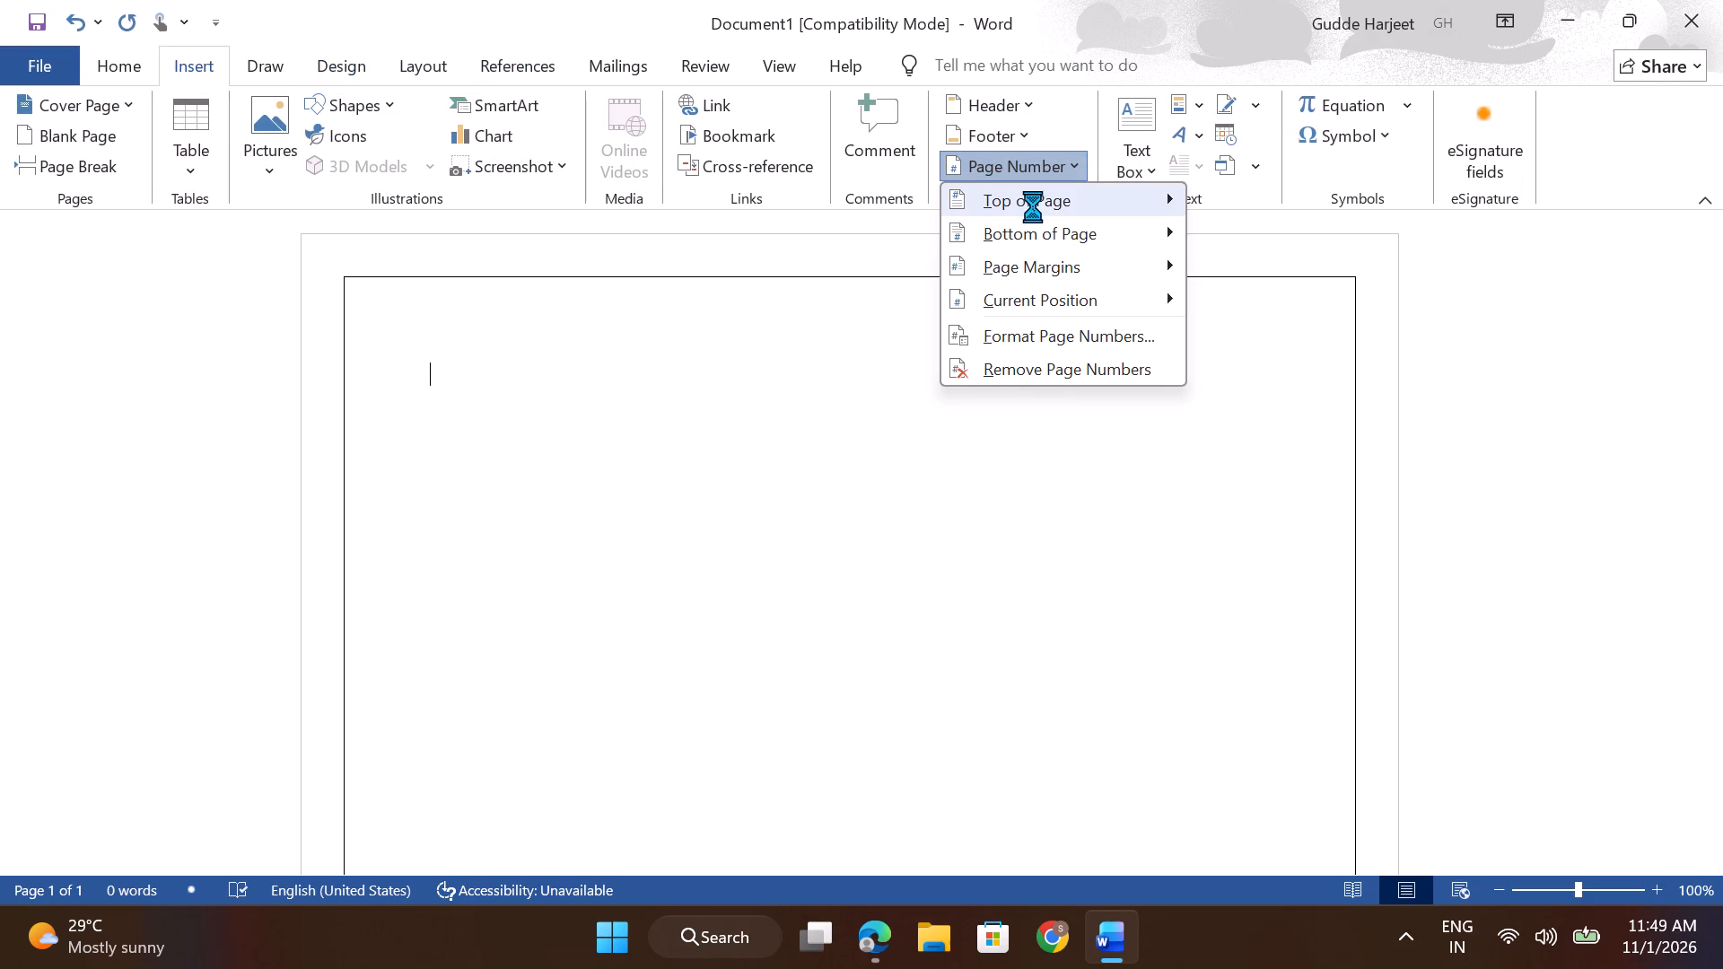
click(1042, 240)
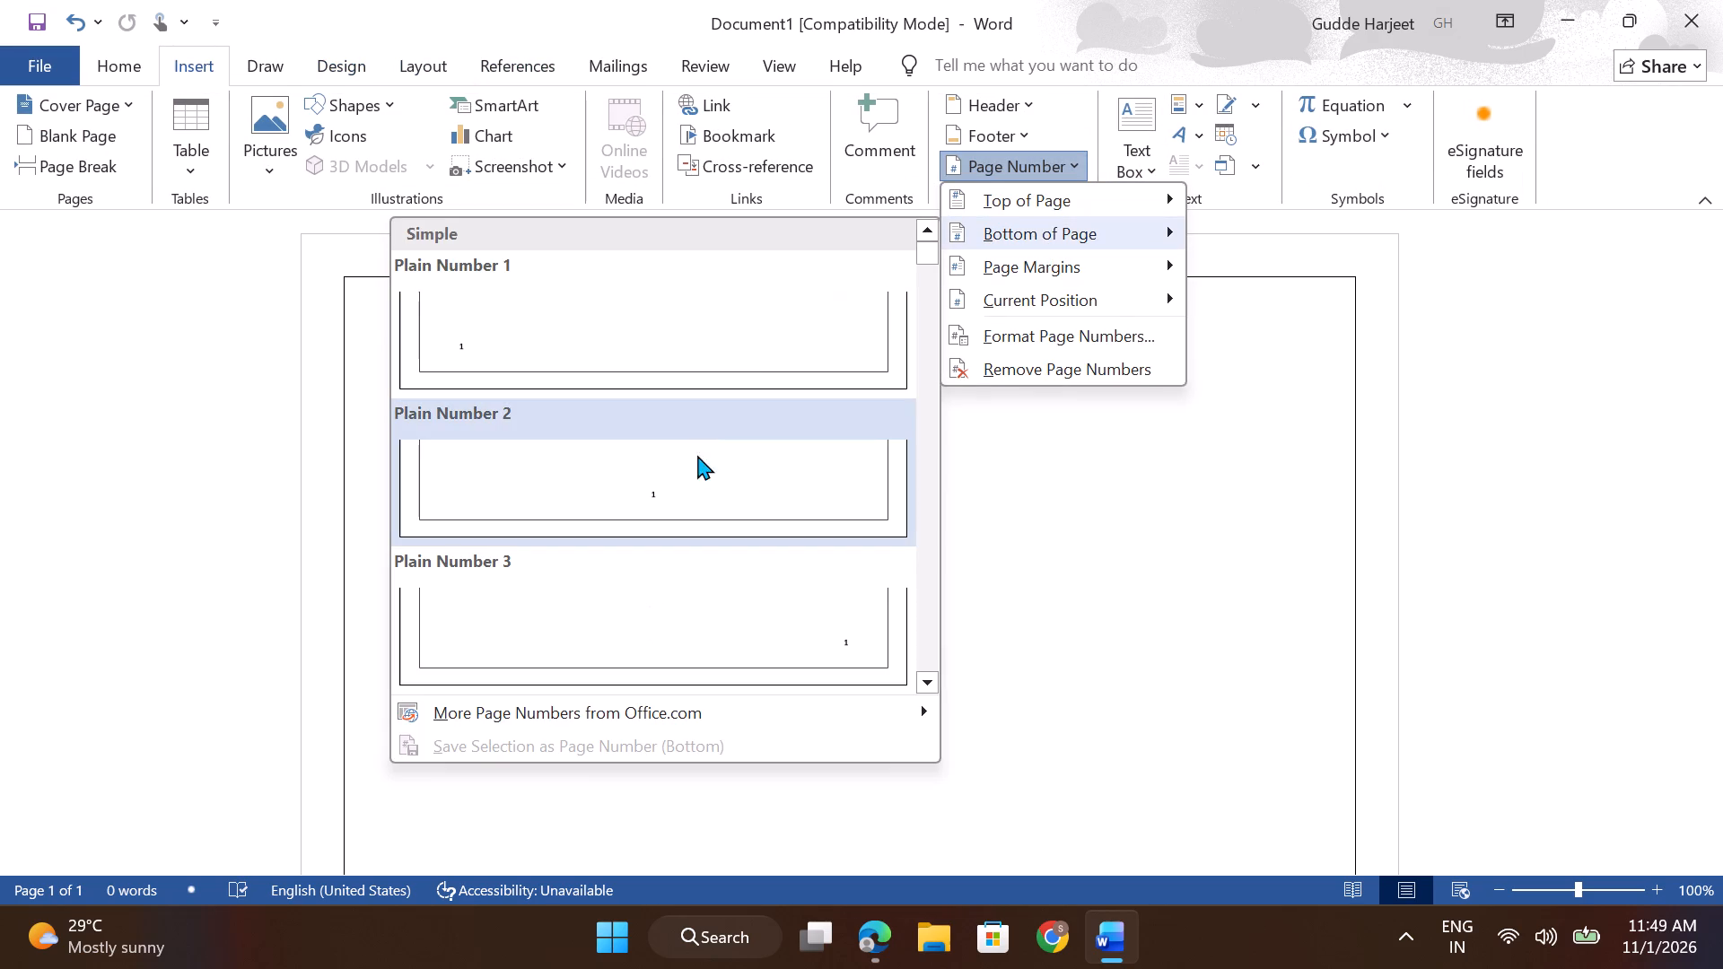
click(699, 472)
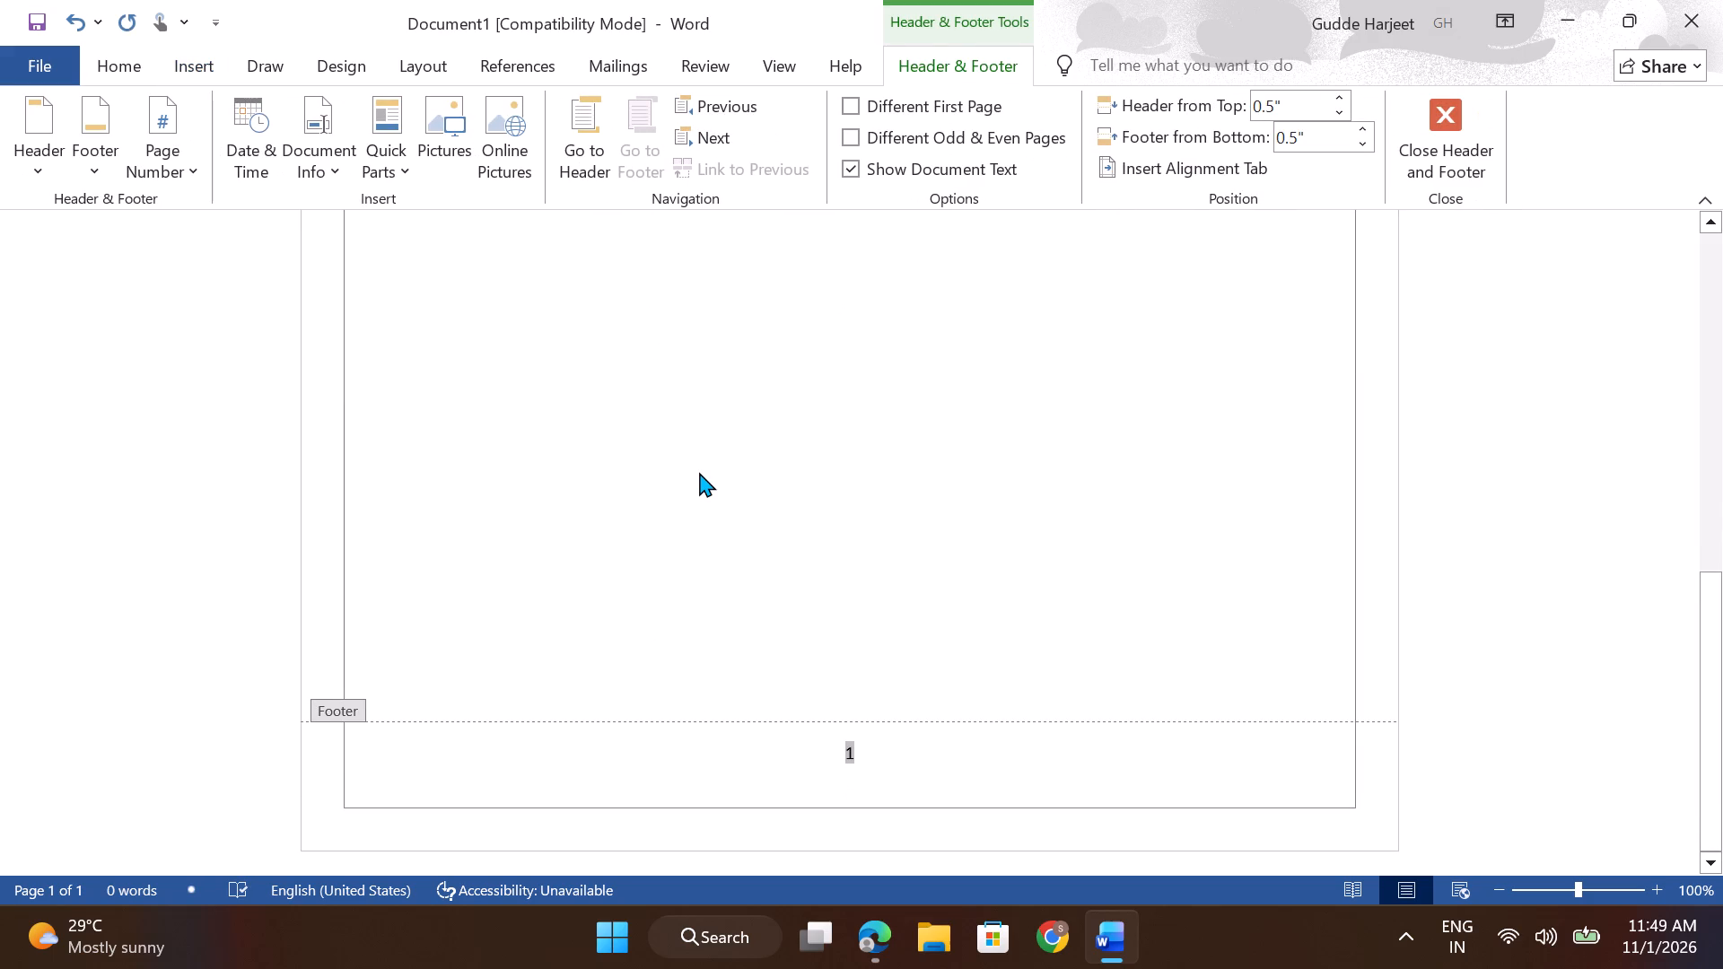
click(1587, 554)
click(1447, 128)
scroll(1447, 511, down, 4)
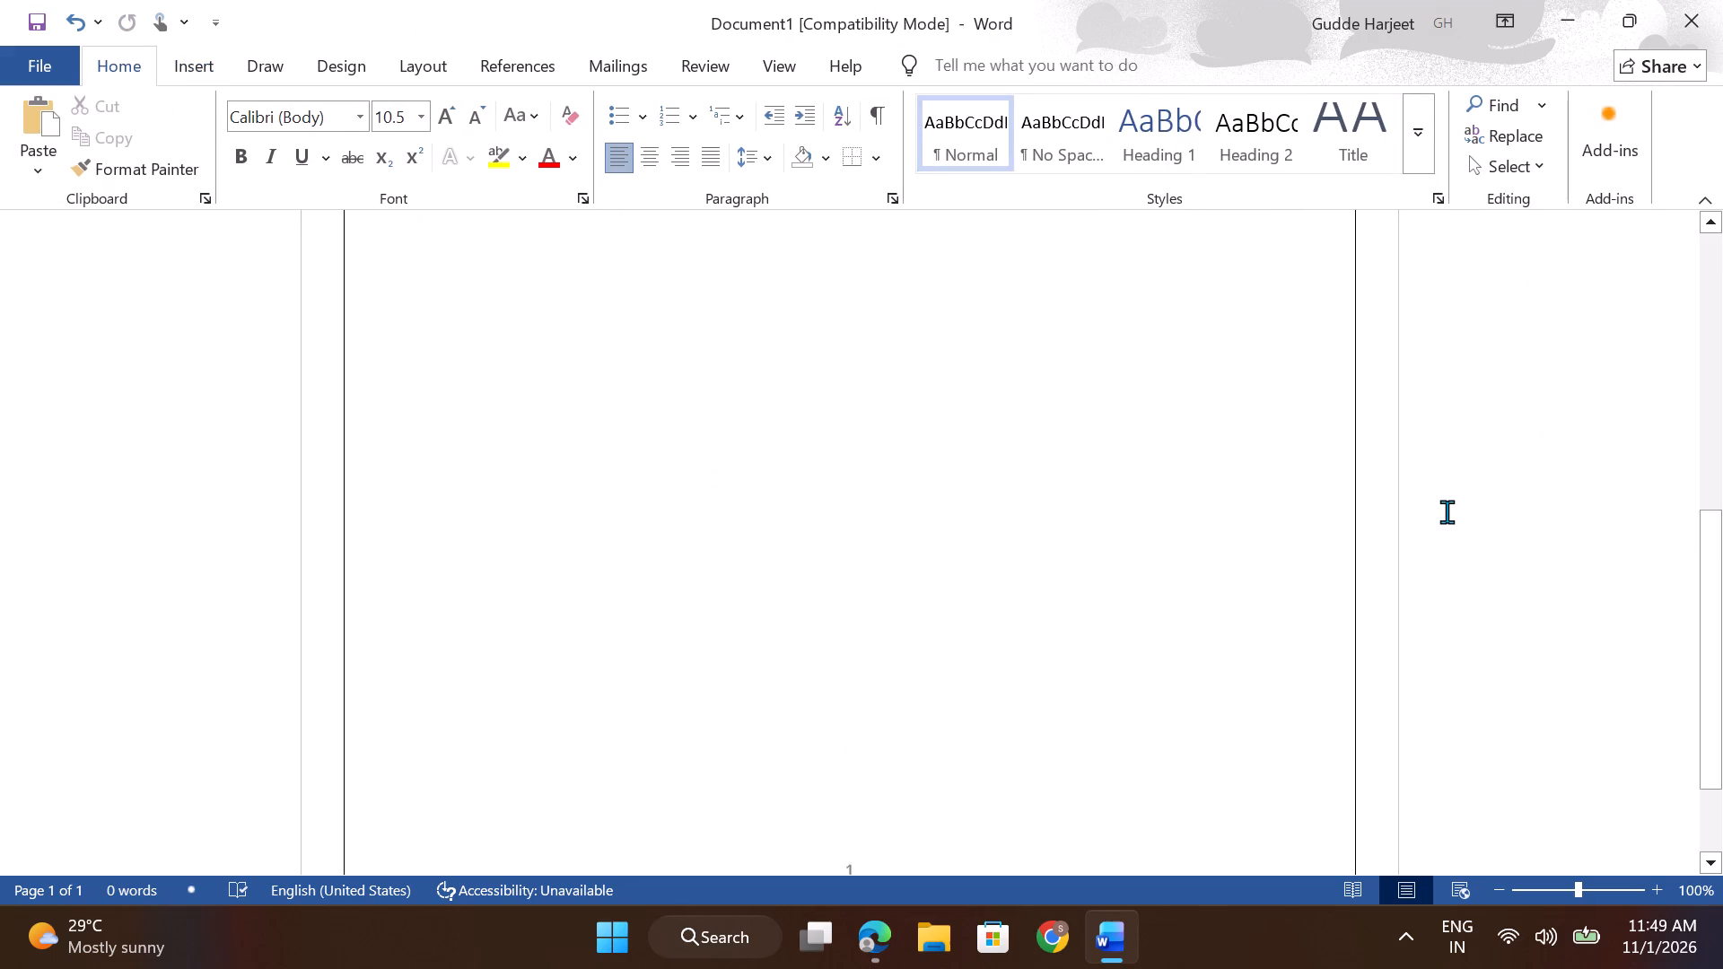
scroll(1447, 511, down, 2)
scroll(1447, 511, up, 7)
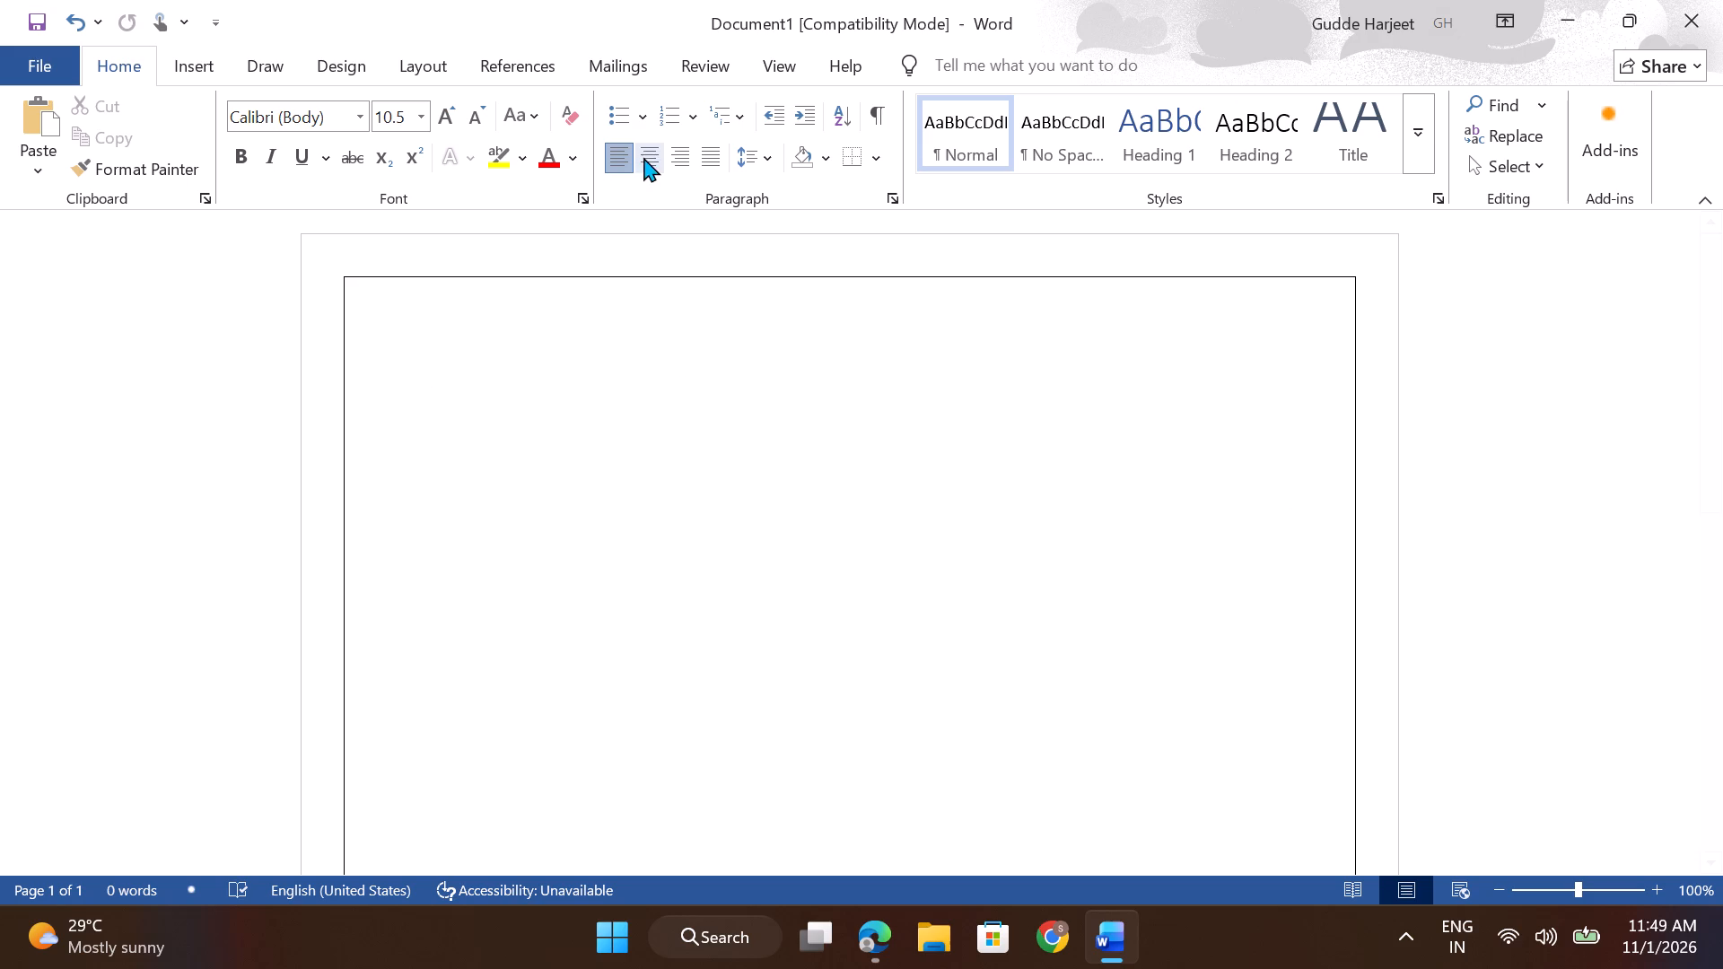
Set the blank document's font to Times New Roman and its paragraph alignment to justified.
click(328, 120)
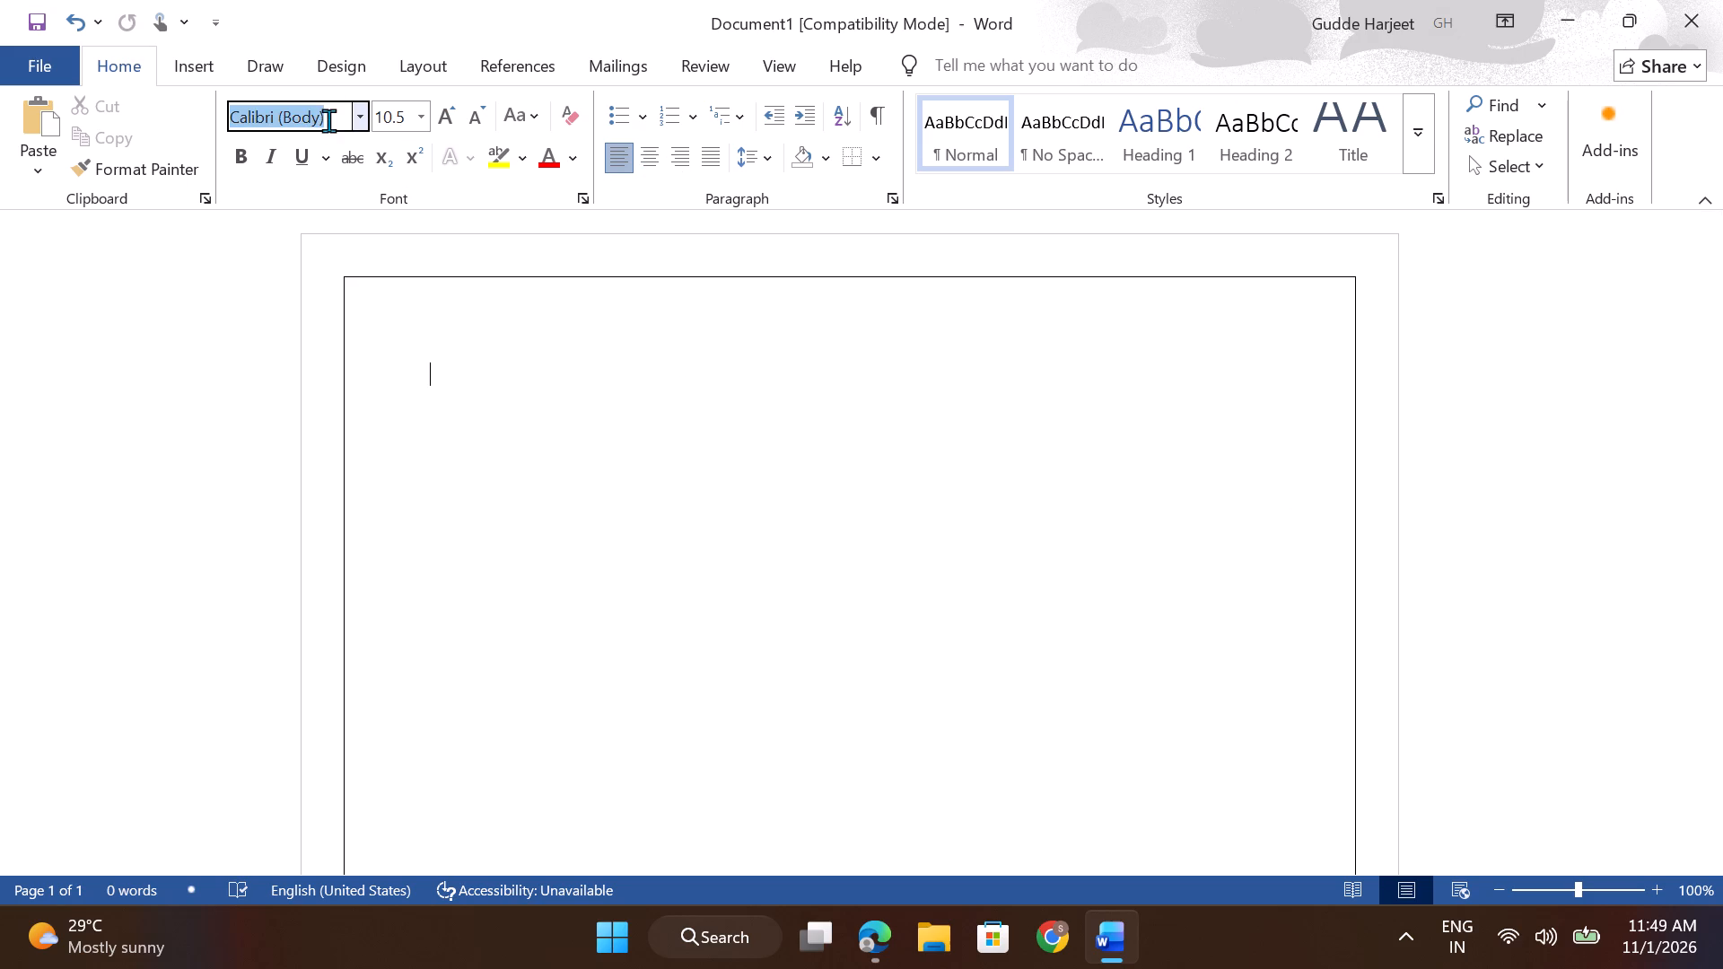
text(times)
key(Return)
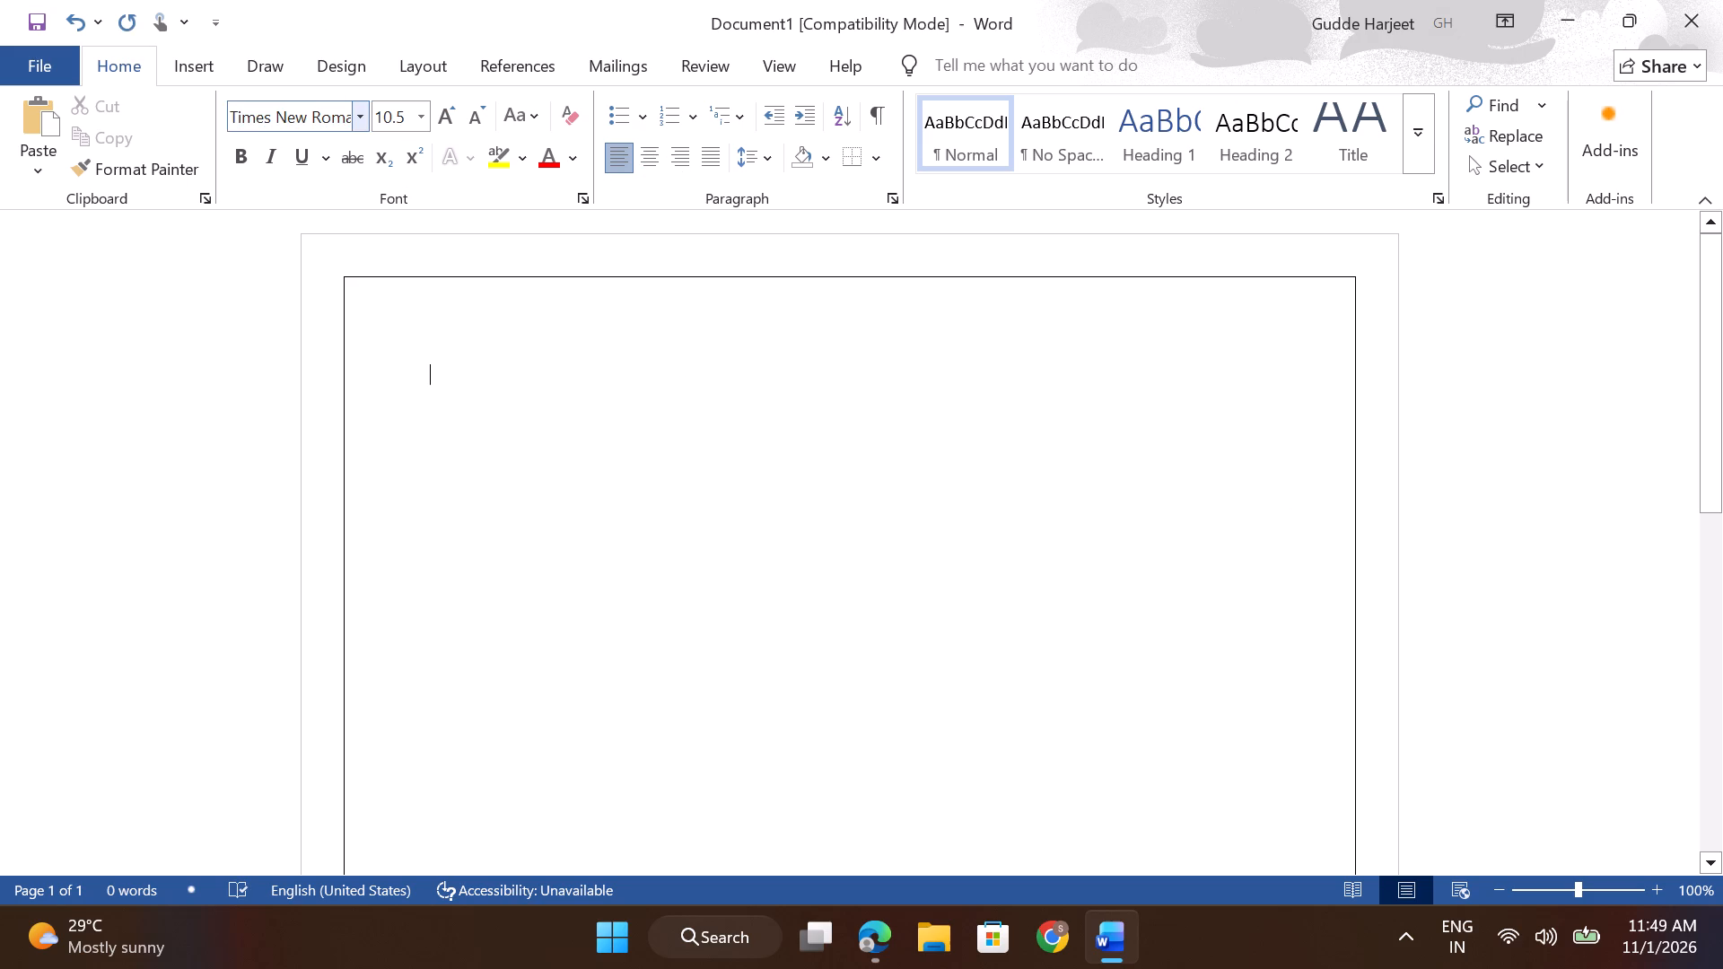
click(700, 157)
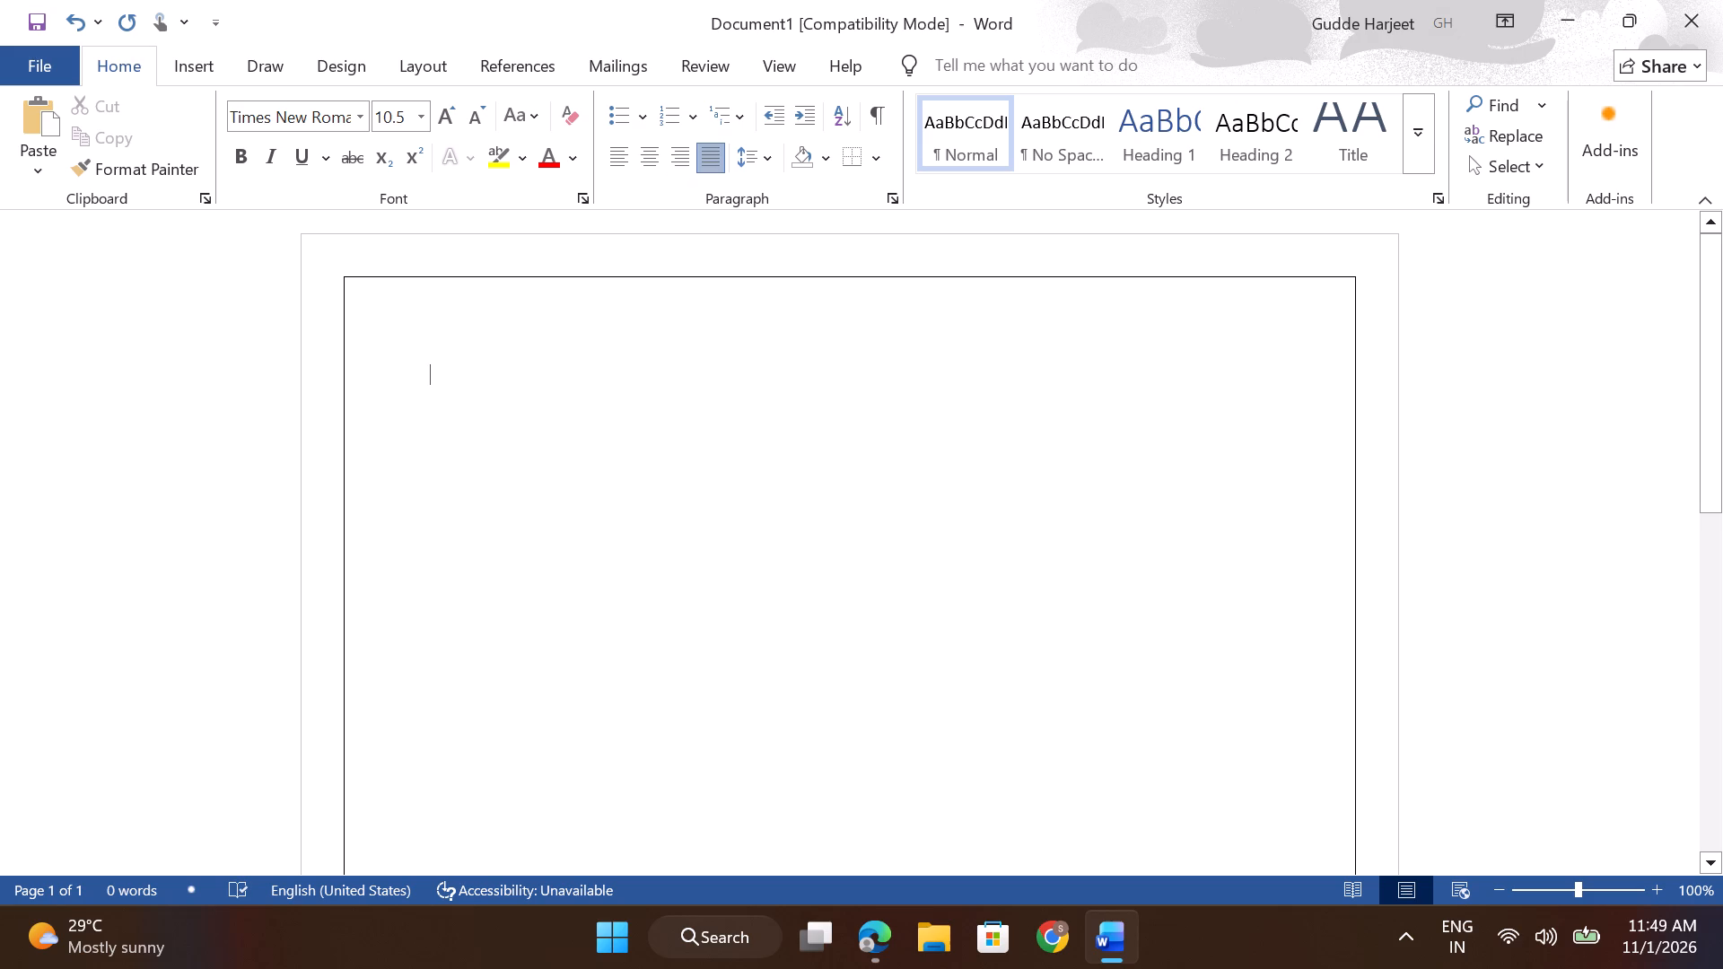
text(CHAPTER)
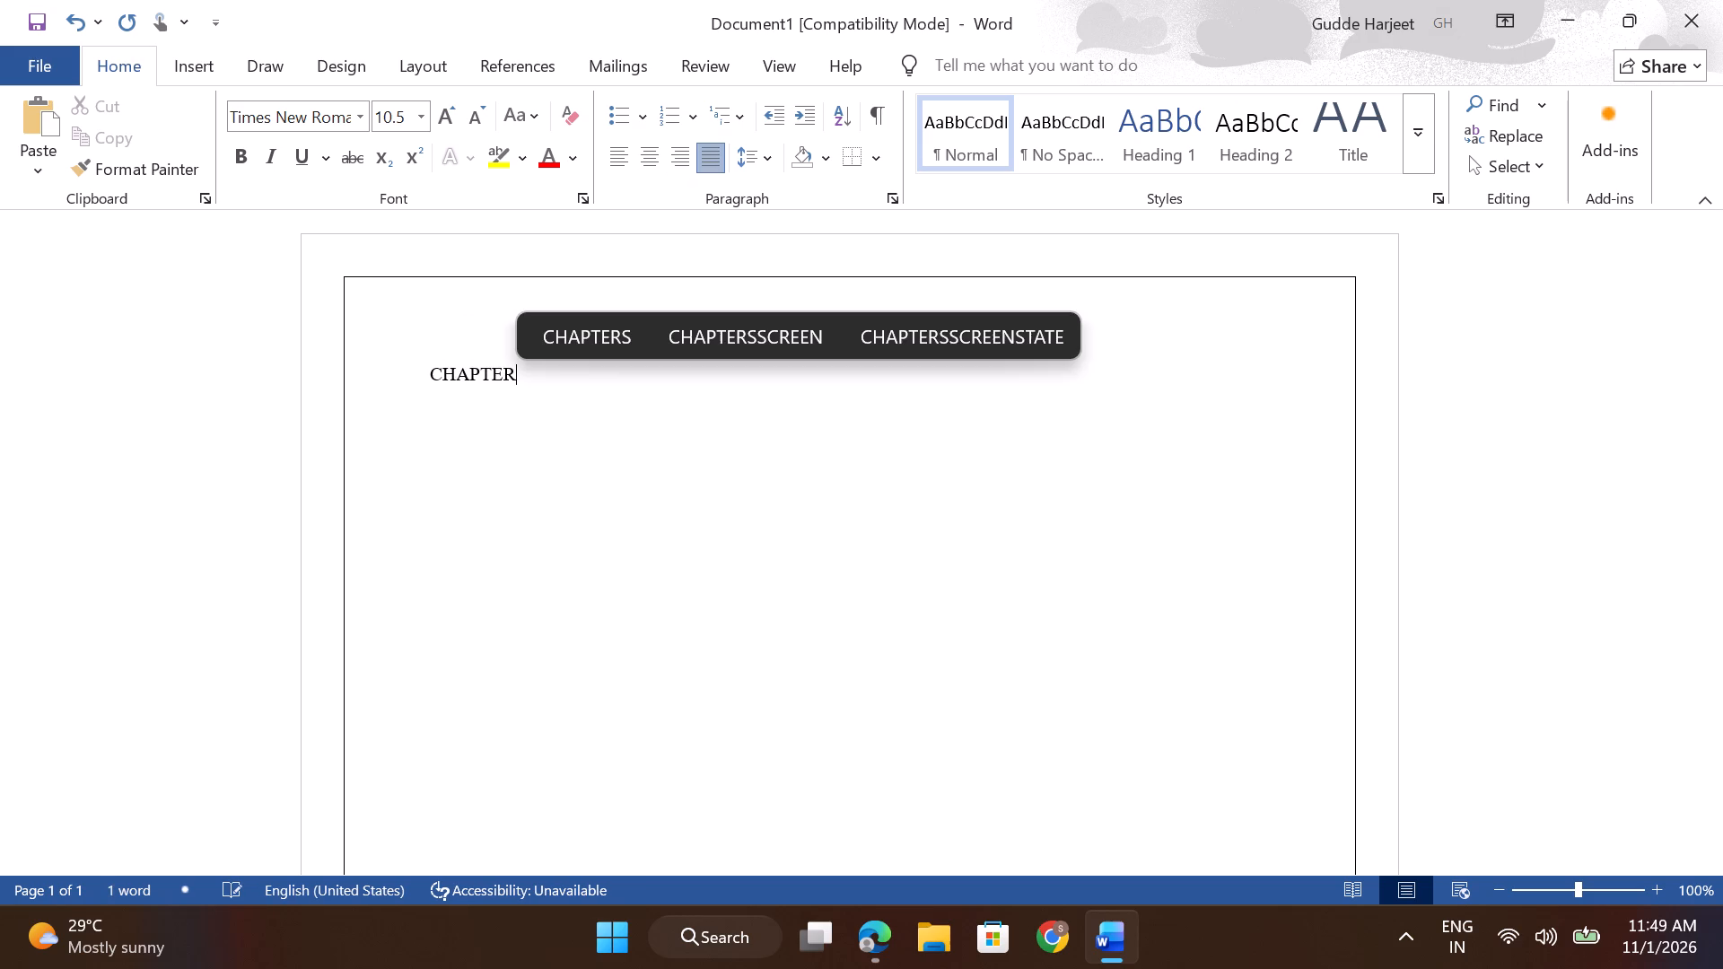
key(space)
key(1)
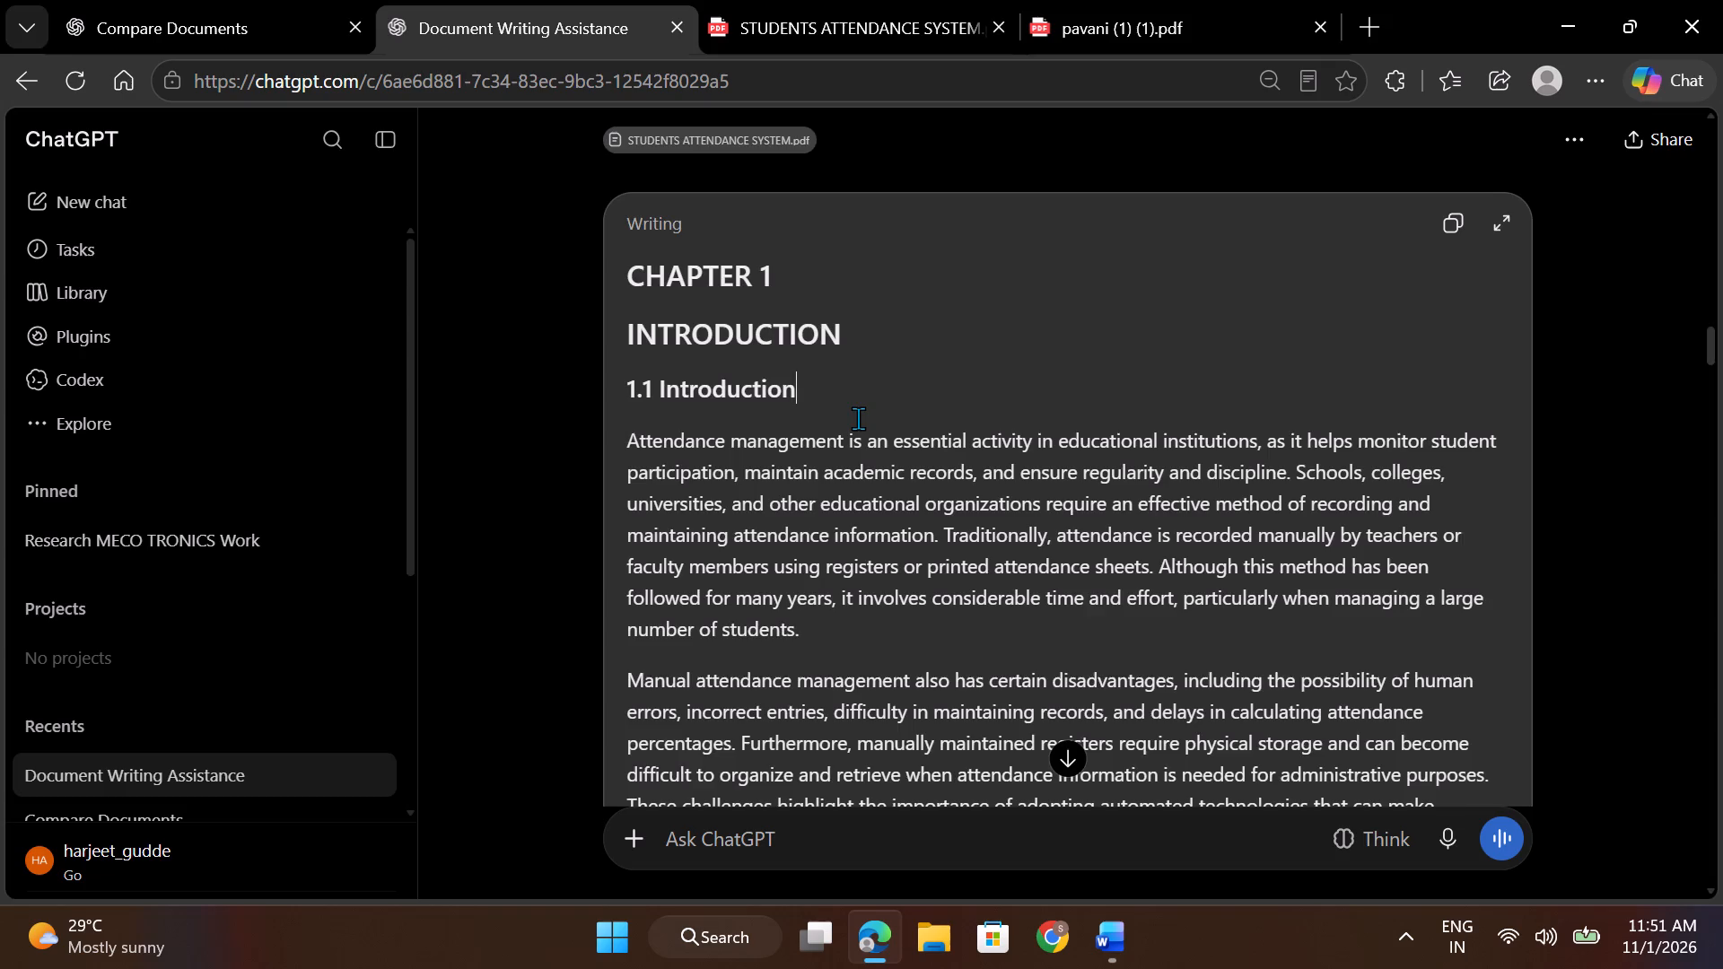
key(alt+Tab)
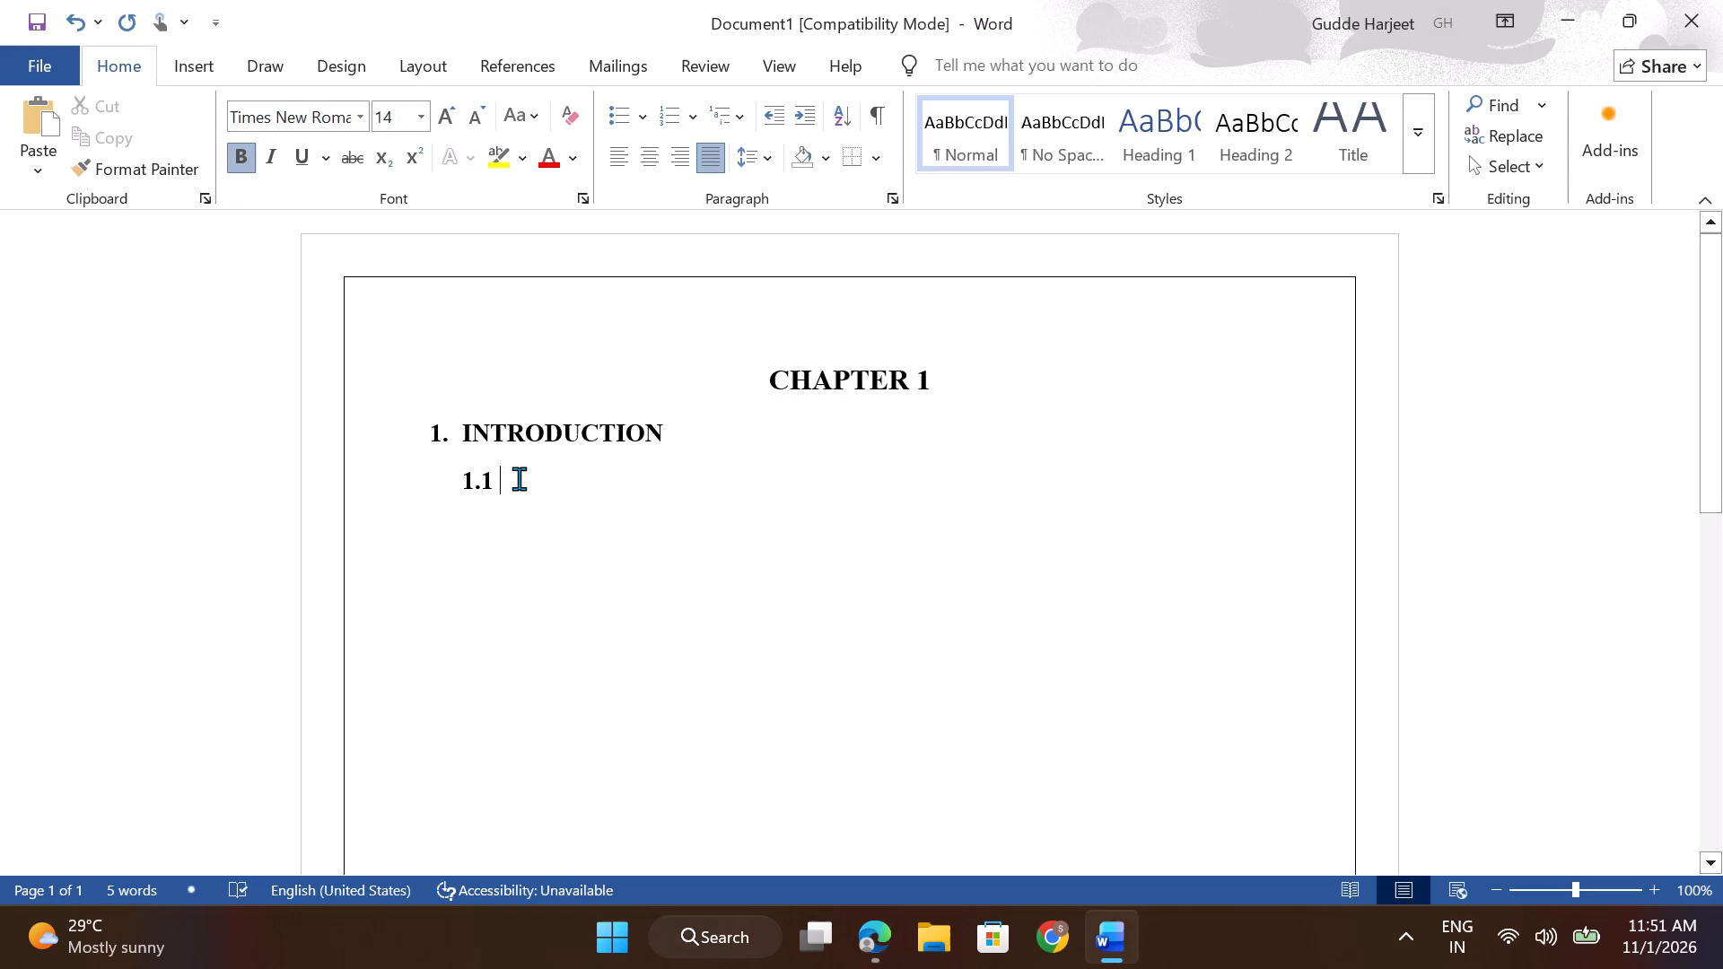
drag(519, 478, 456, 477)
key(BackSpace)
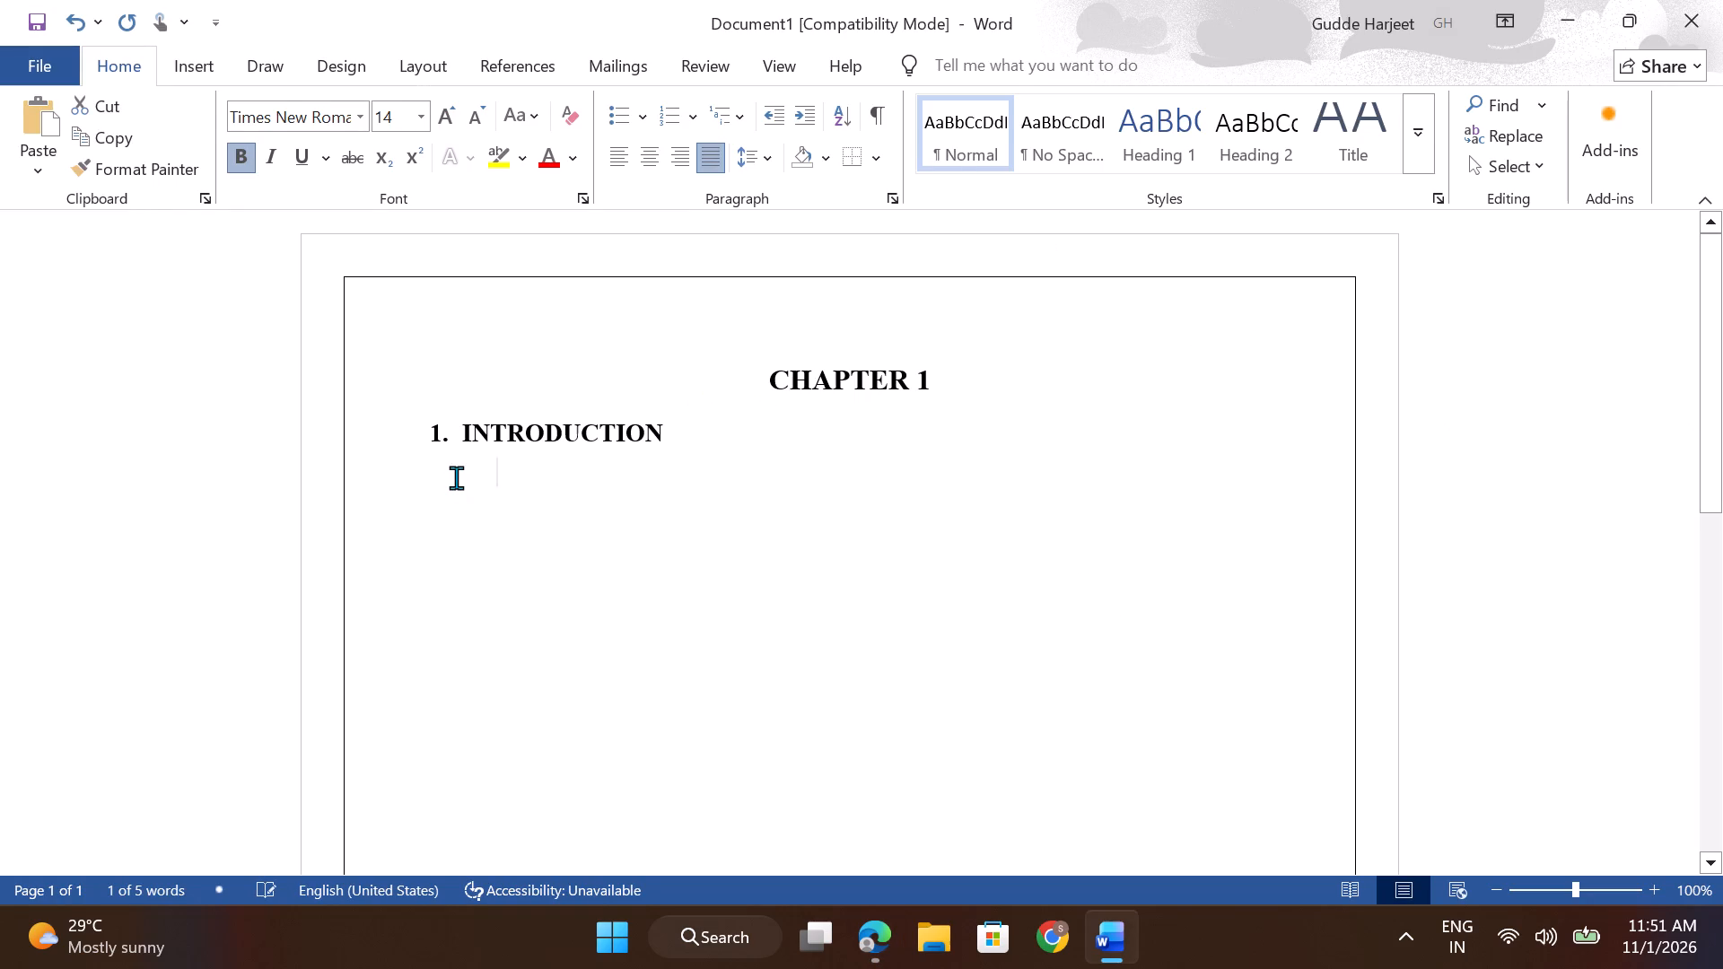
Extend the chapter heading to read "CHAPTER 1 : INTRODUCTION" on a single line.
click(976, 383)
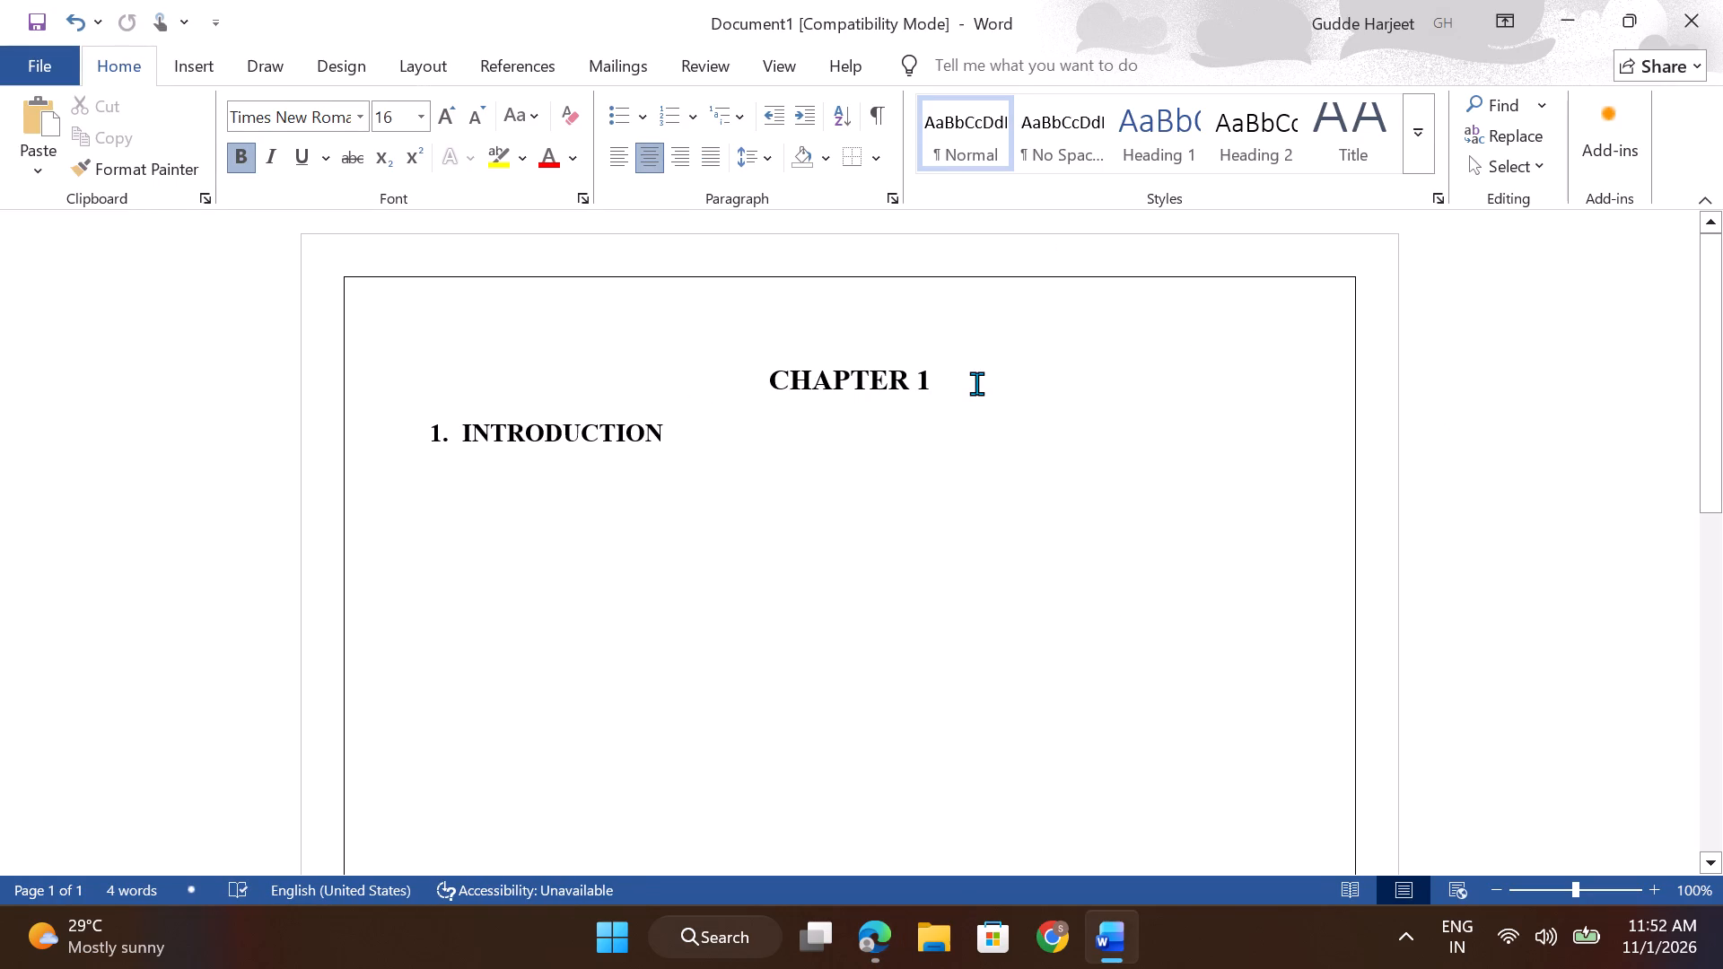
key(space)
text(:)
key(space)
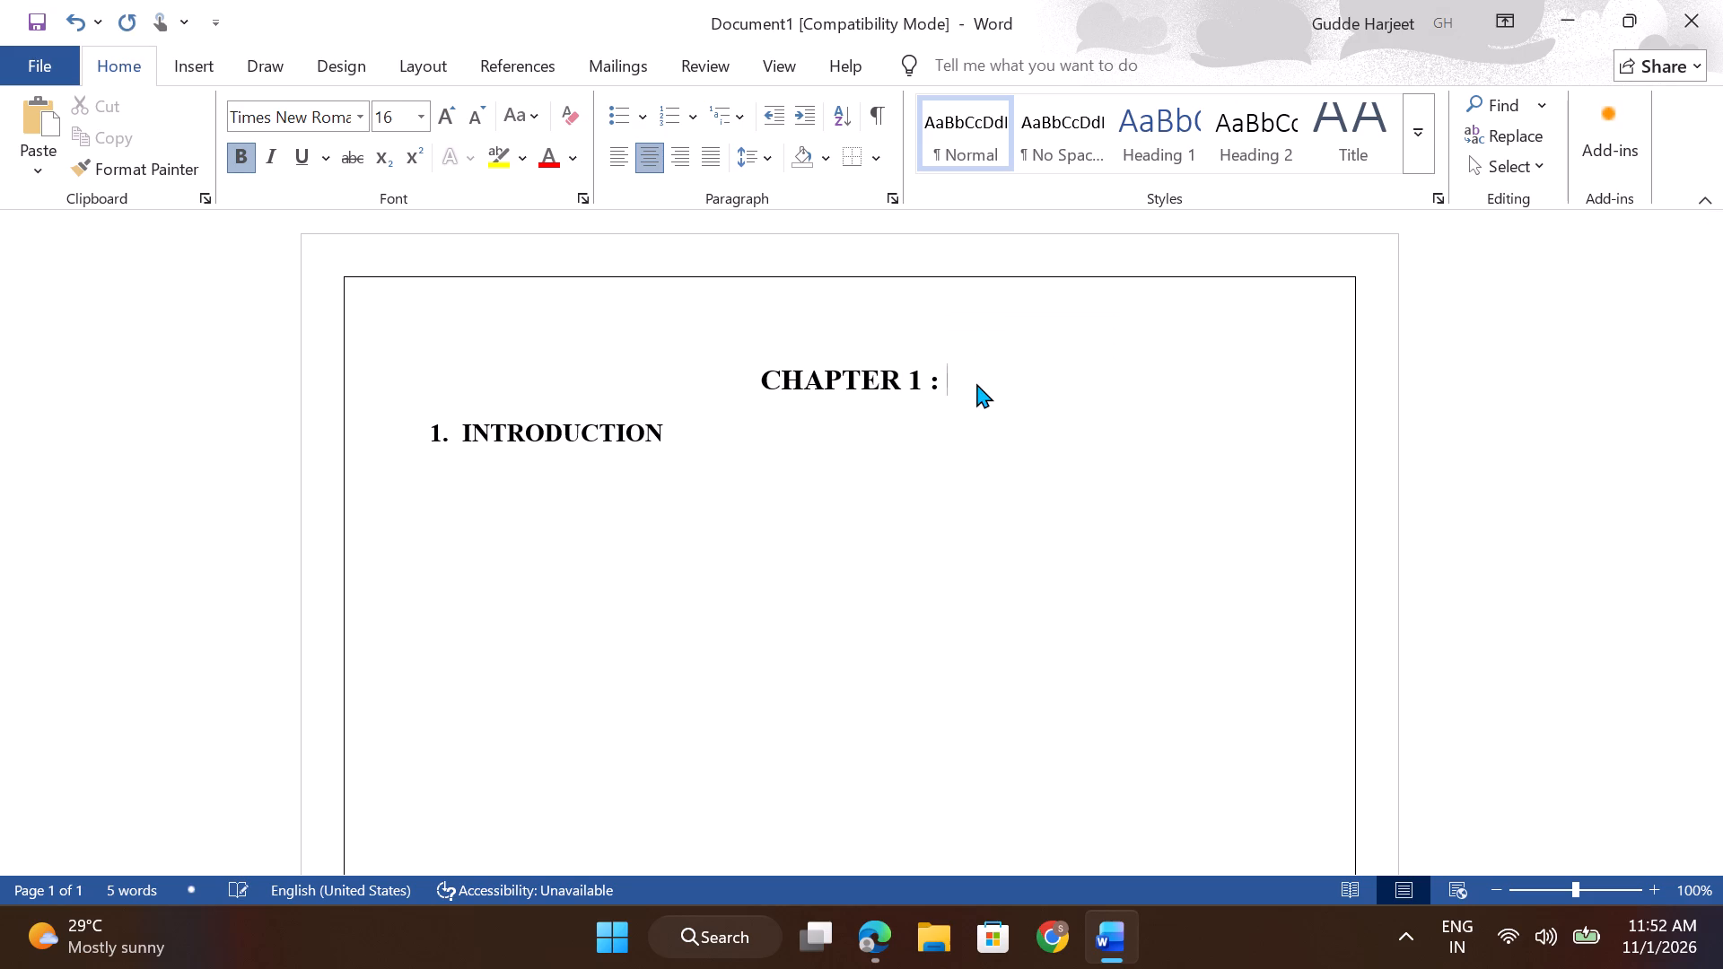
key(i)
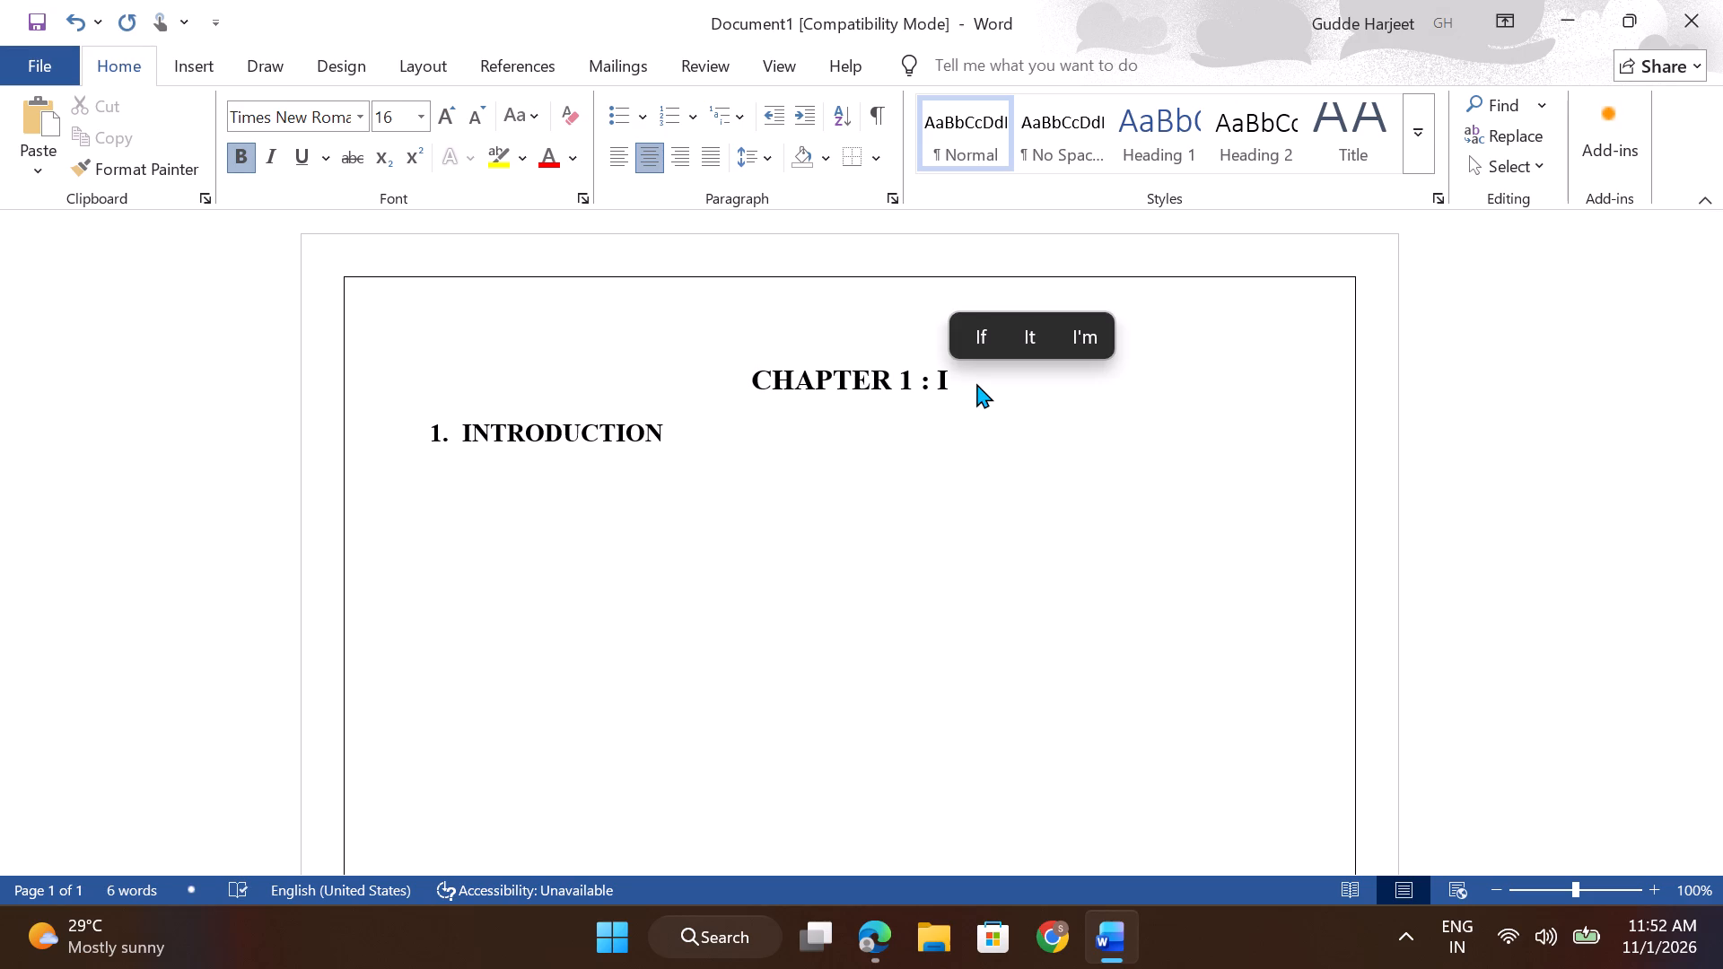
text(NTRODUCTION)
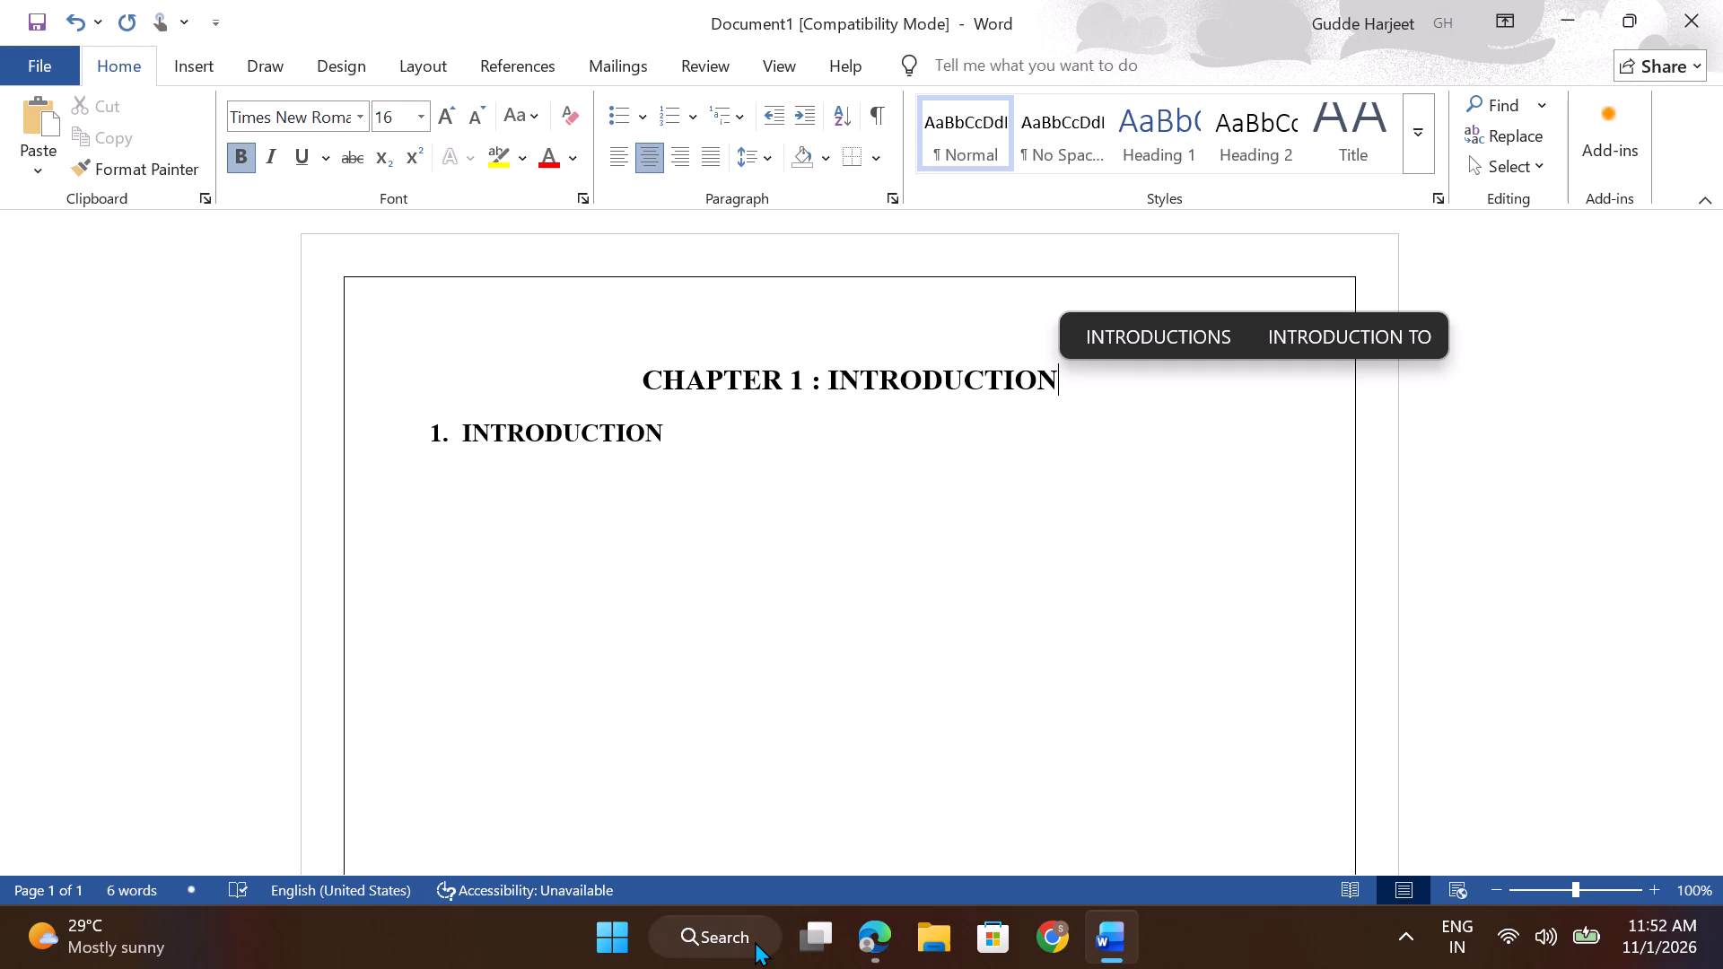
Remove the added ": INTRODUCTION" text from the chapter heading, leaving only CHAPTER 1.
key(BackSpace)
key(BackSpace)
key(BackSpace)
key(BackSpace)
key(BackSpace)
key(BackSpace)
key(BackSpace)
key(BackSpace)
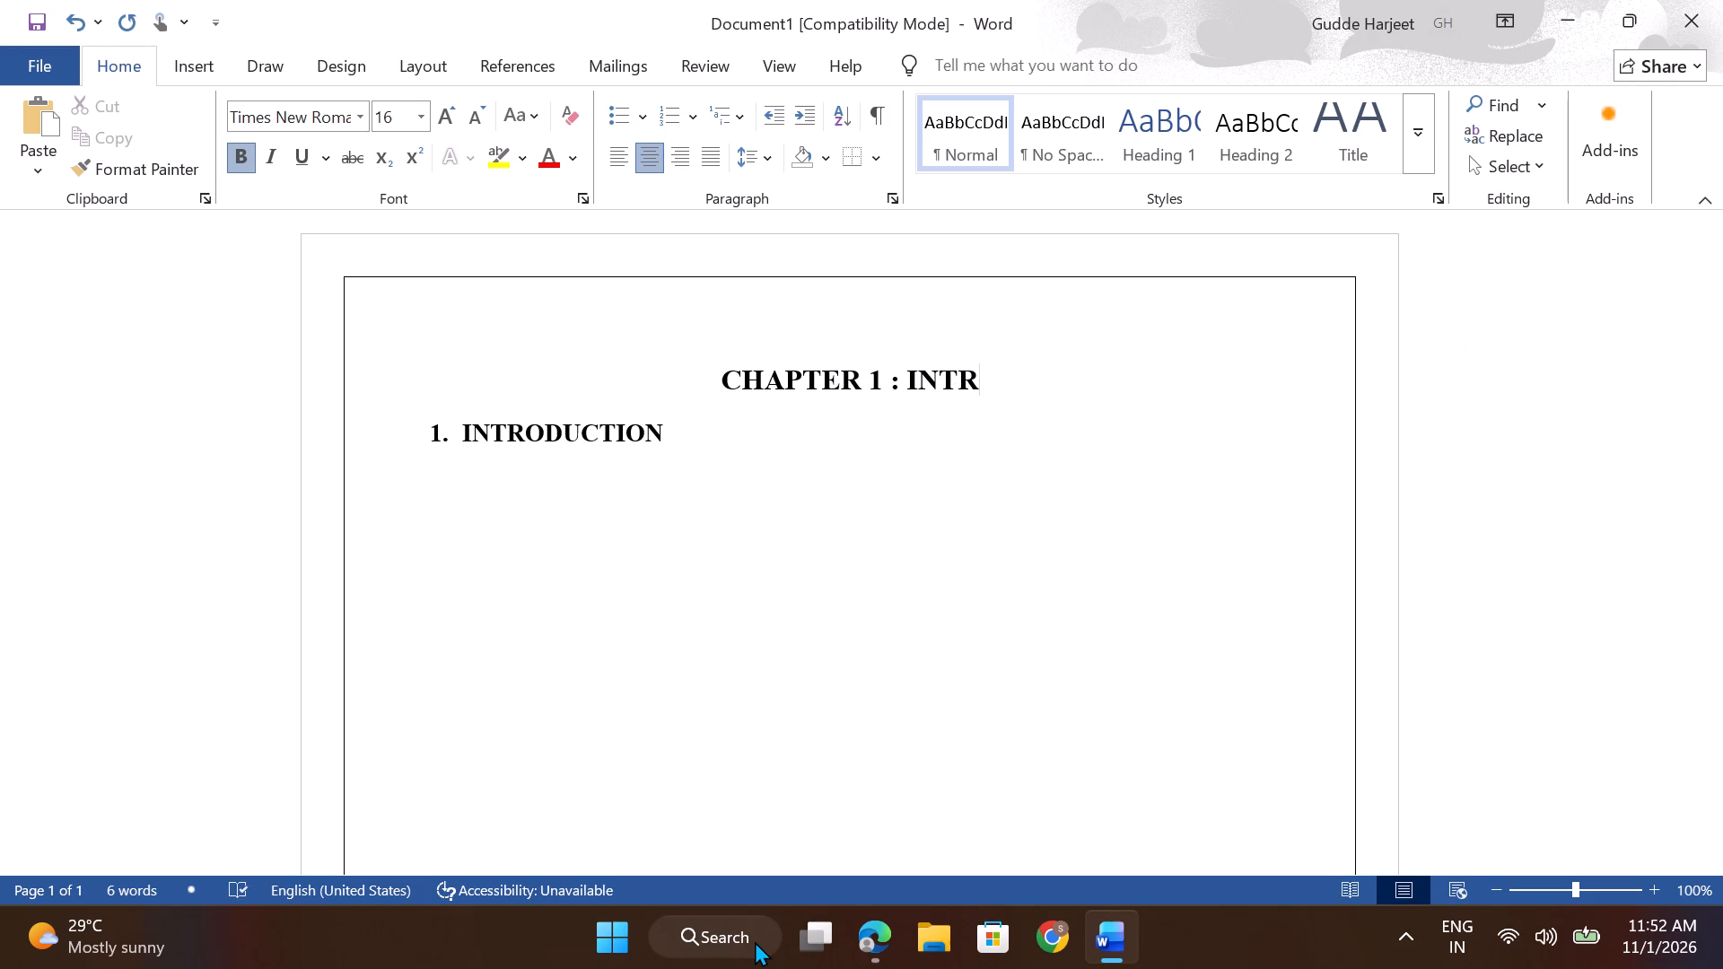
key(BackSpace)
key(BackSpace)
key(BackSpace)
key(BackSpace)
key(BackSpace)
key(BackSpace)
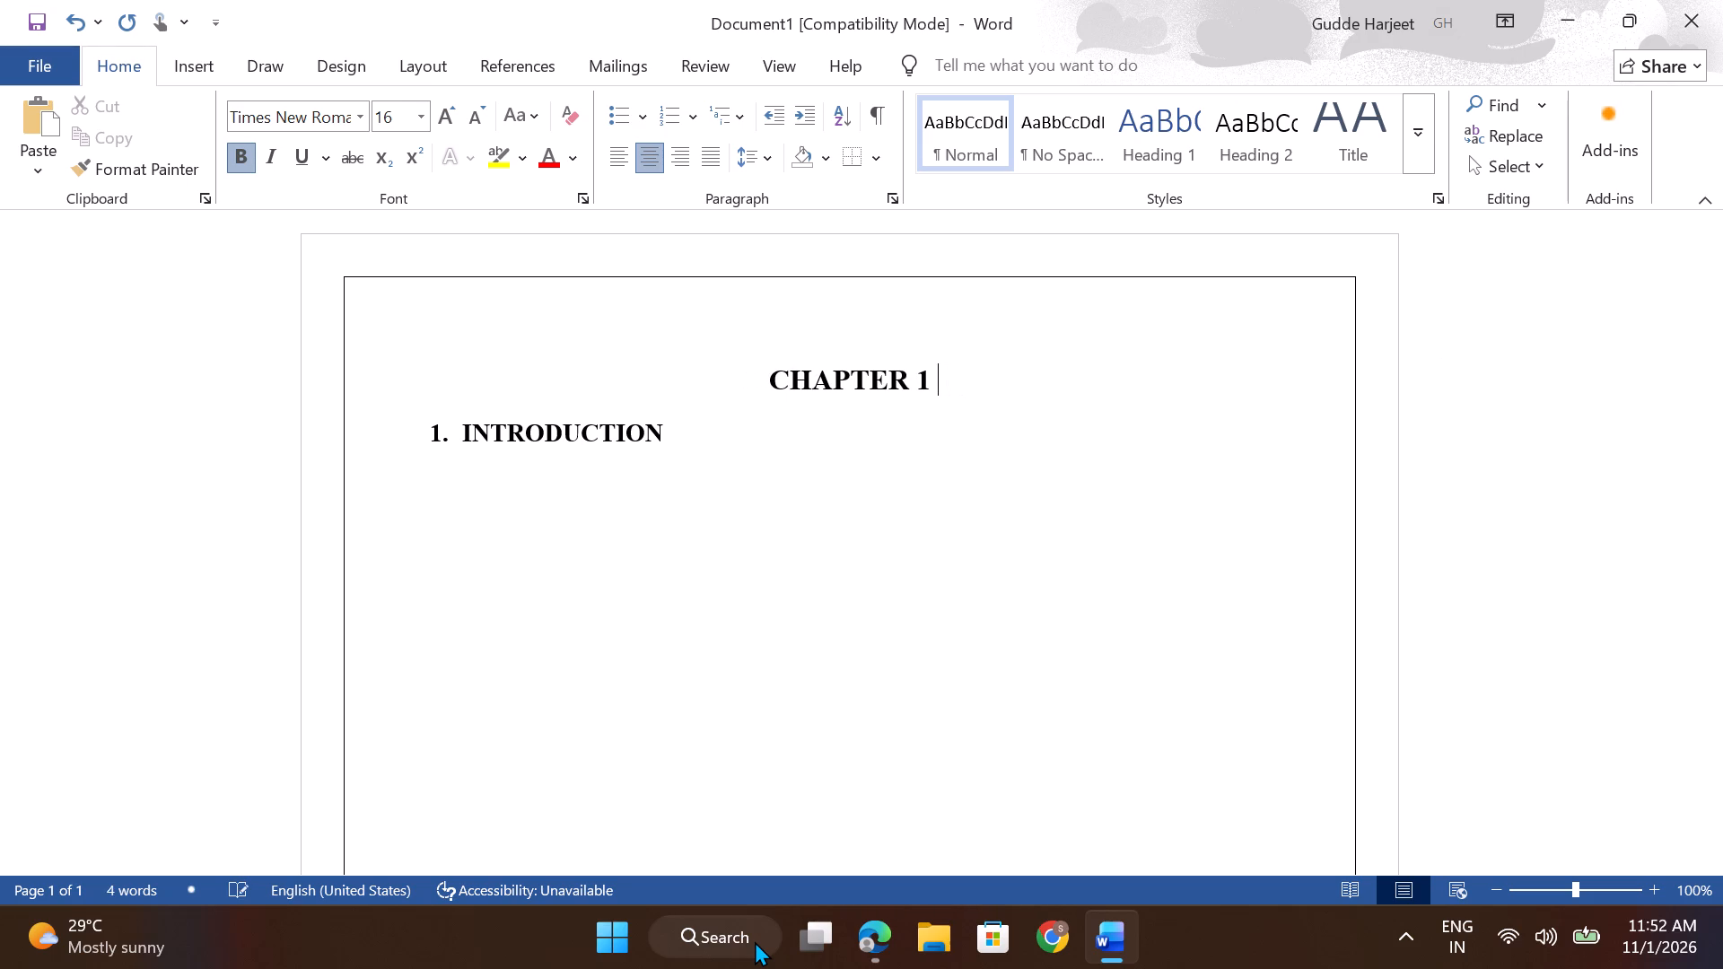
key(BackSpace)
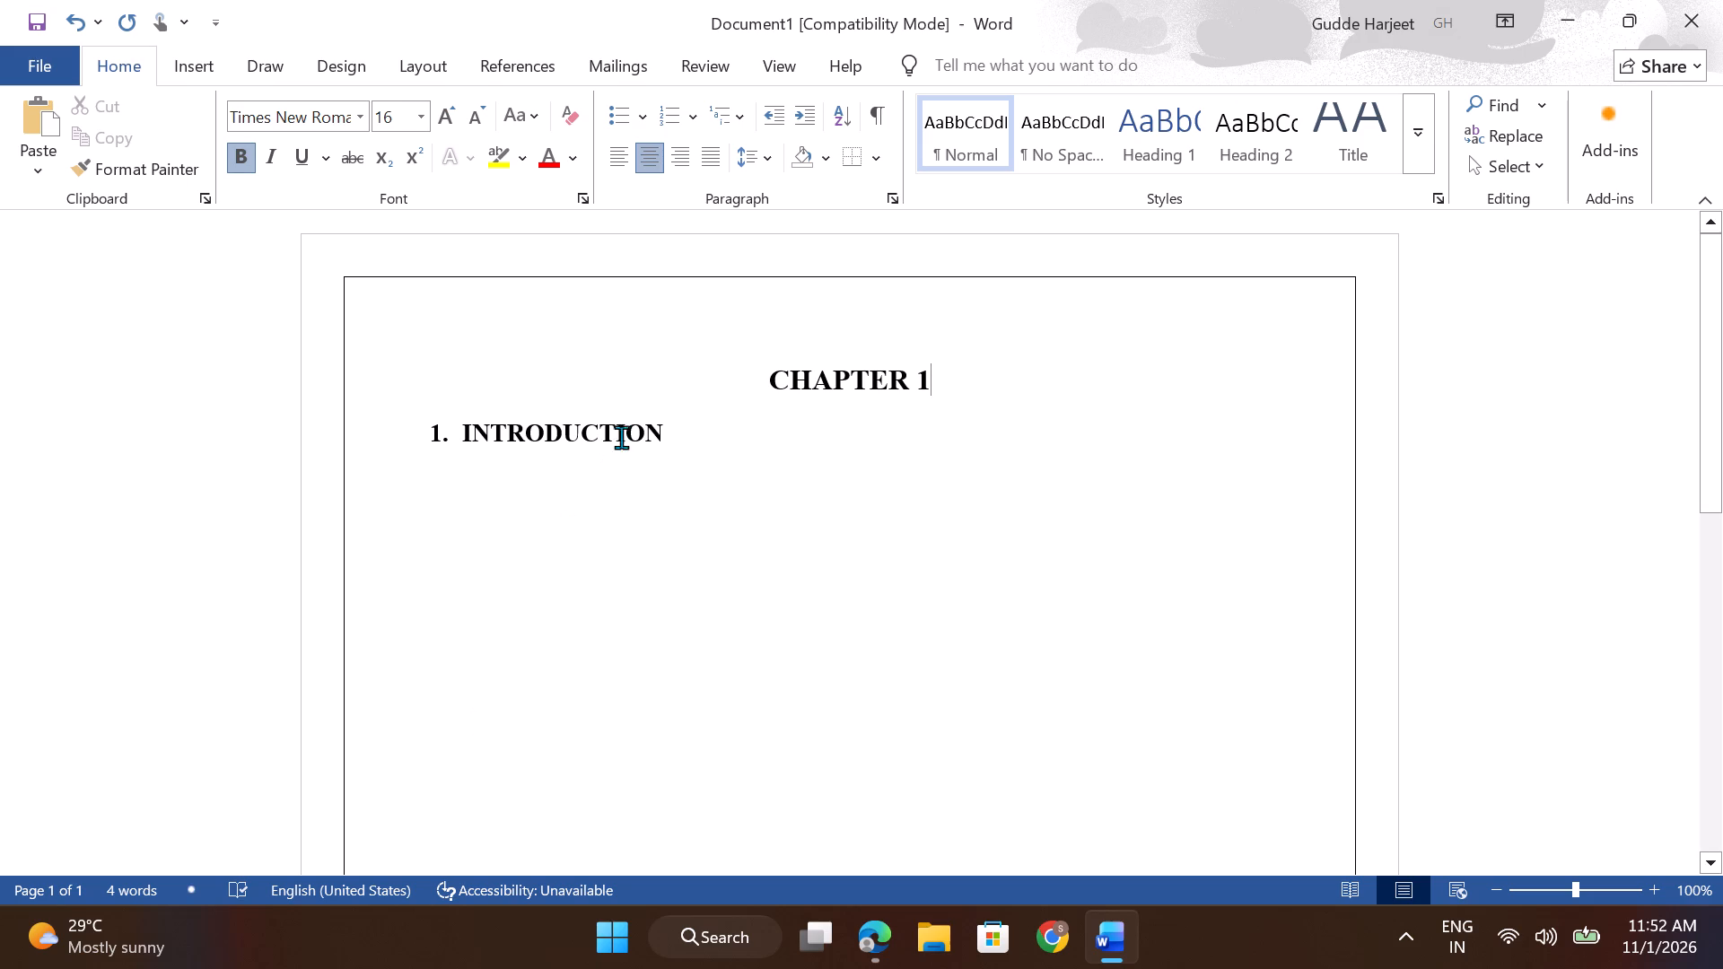
Delete the numbered INTRODUCTION heading and the empty lines left below CHAPTER 1.
drag(699, 428, 399, 427)
key(BackSpace)
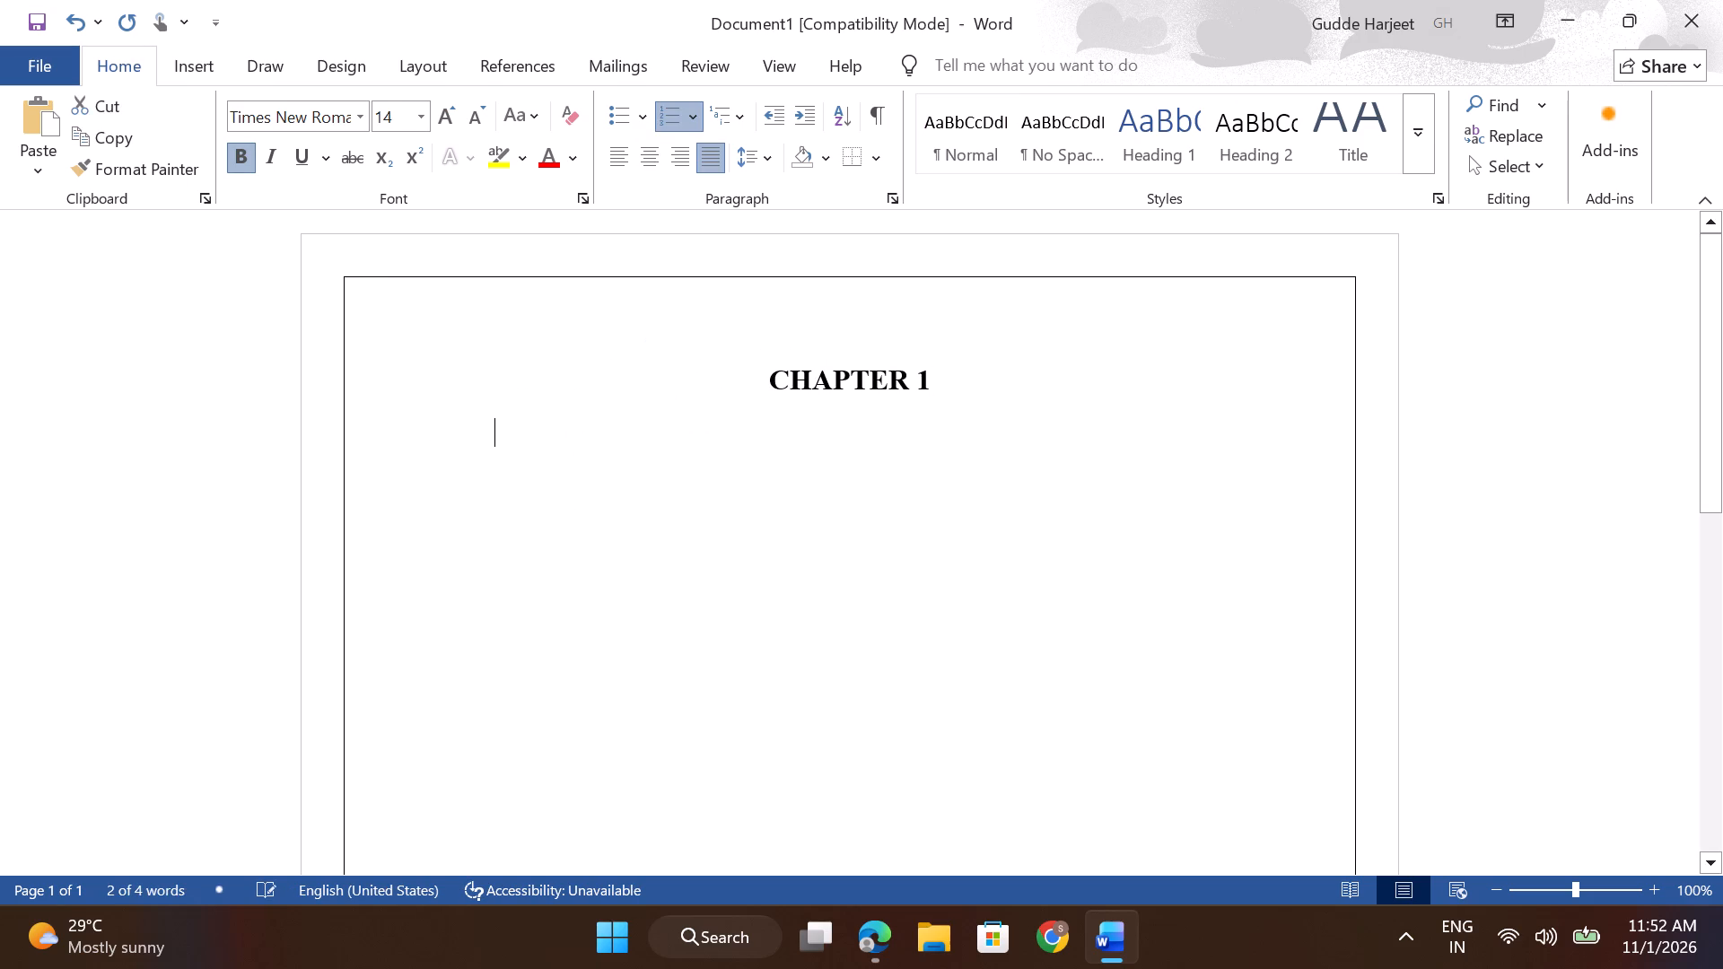
key(ctrl+a)
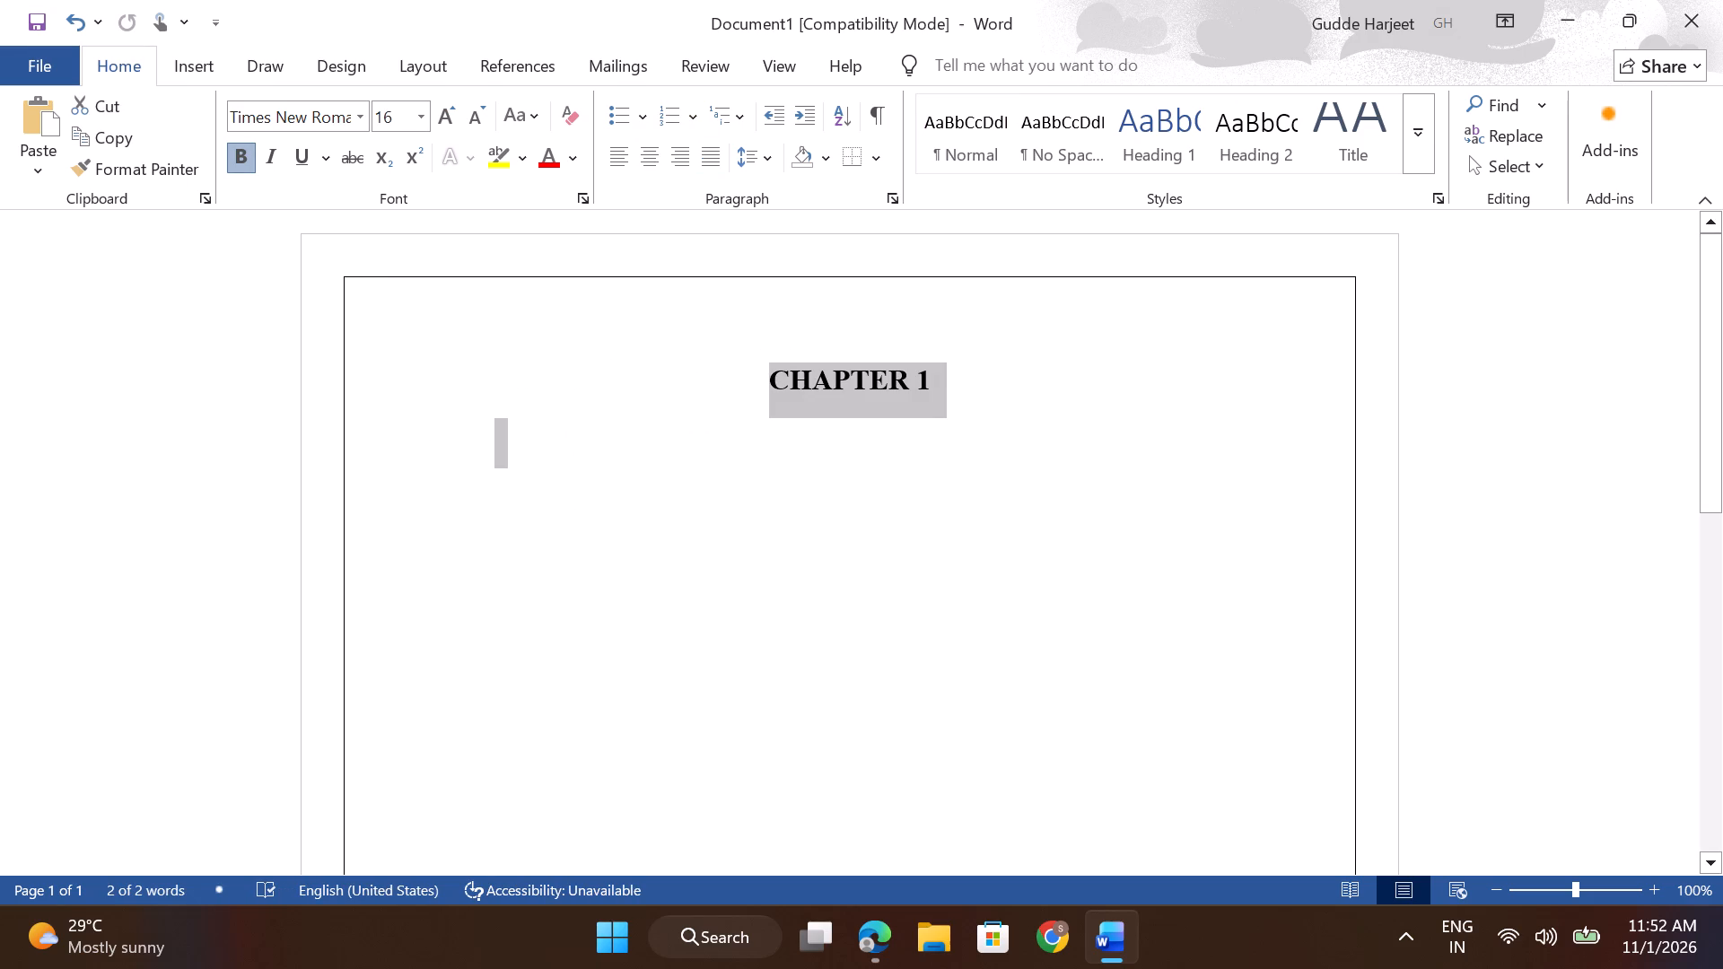
click(748, 154)
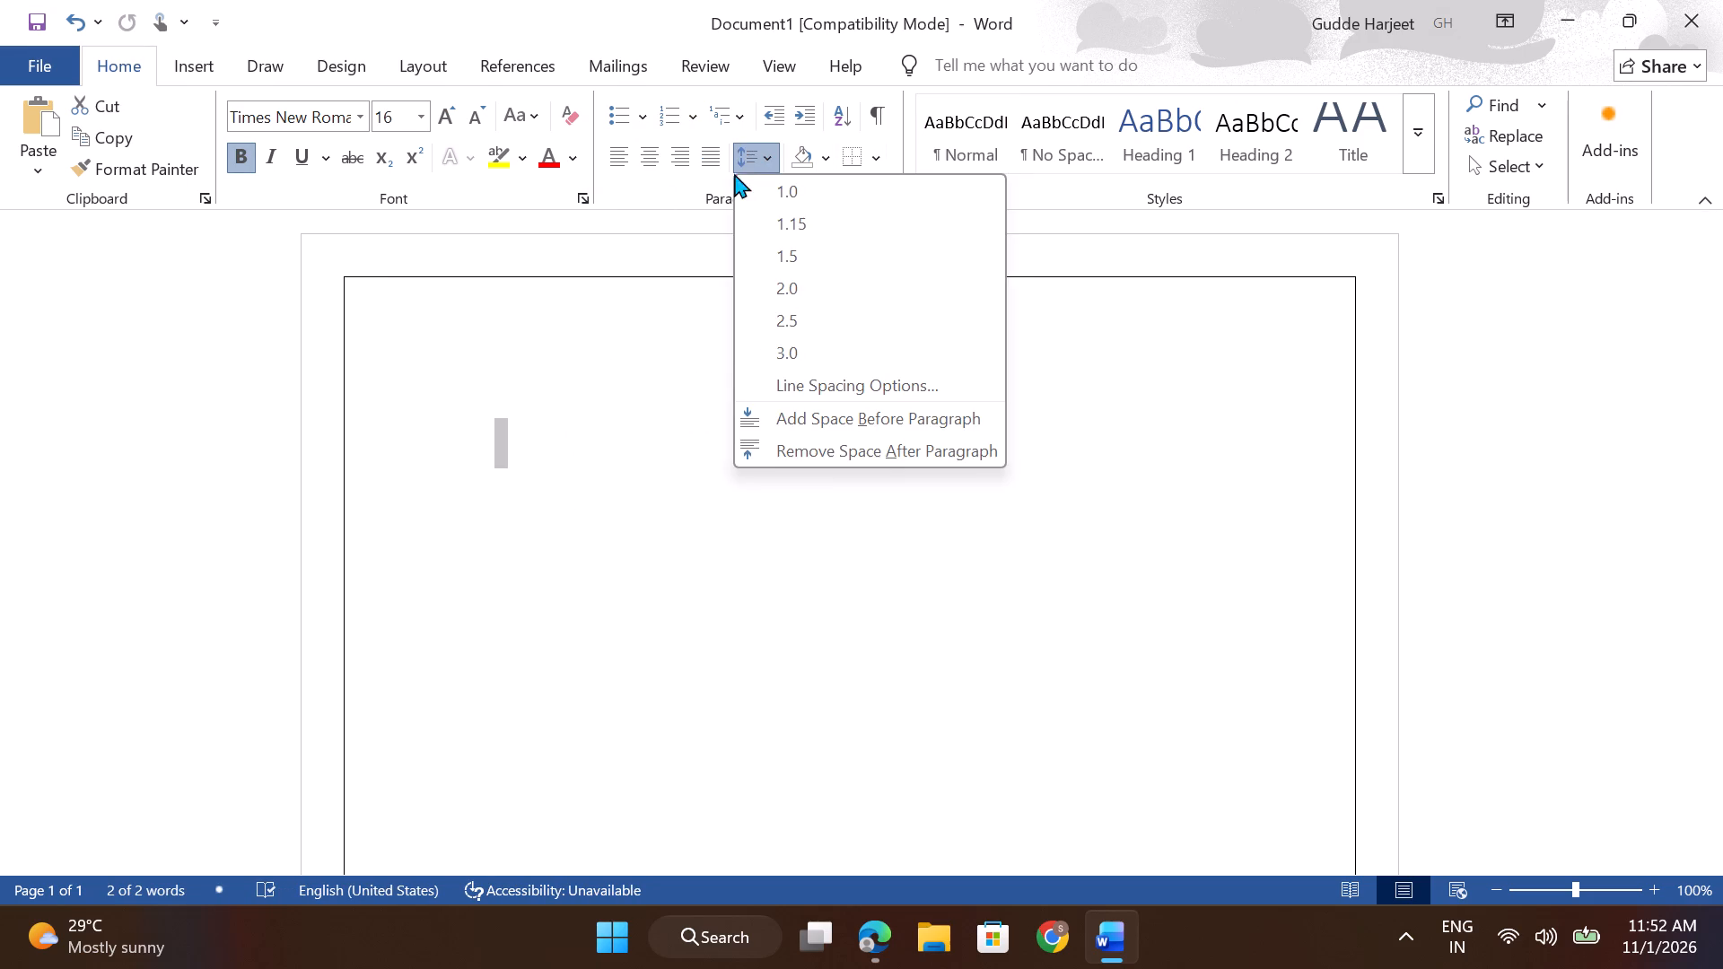
click(574, 390)
click(563, 428)
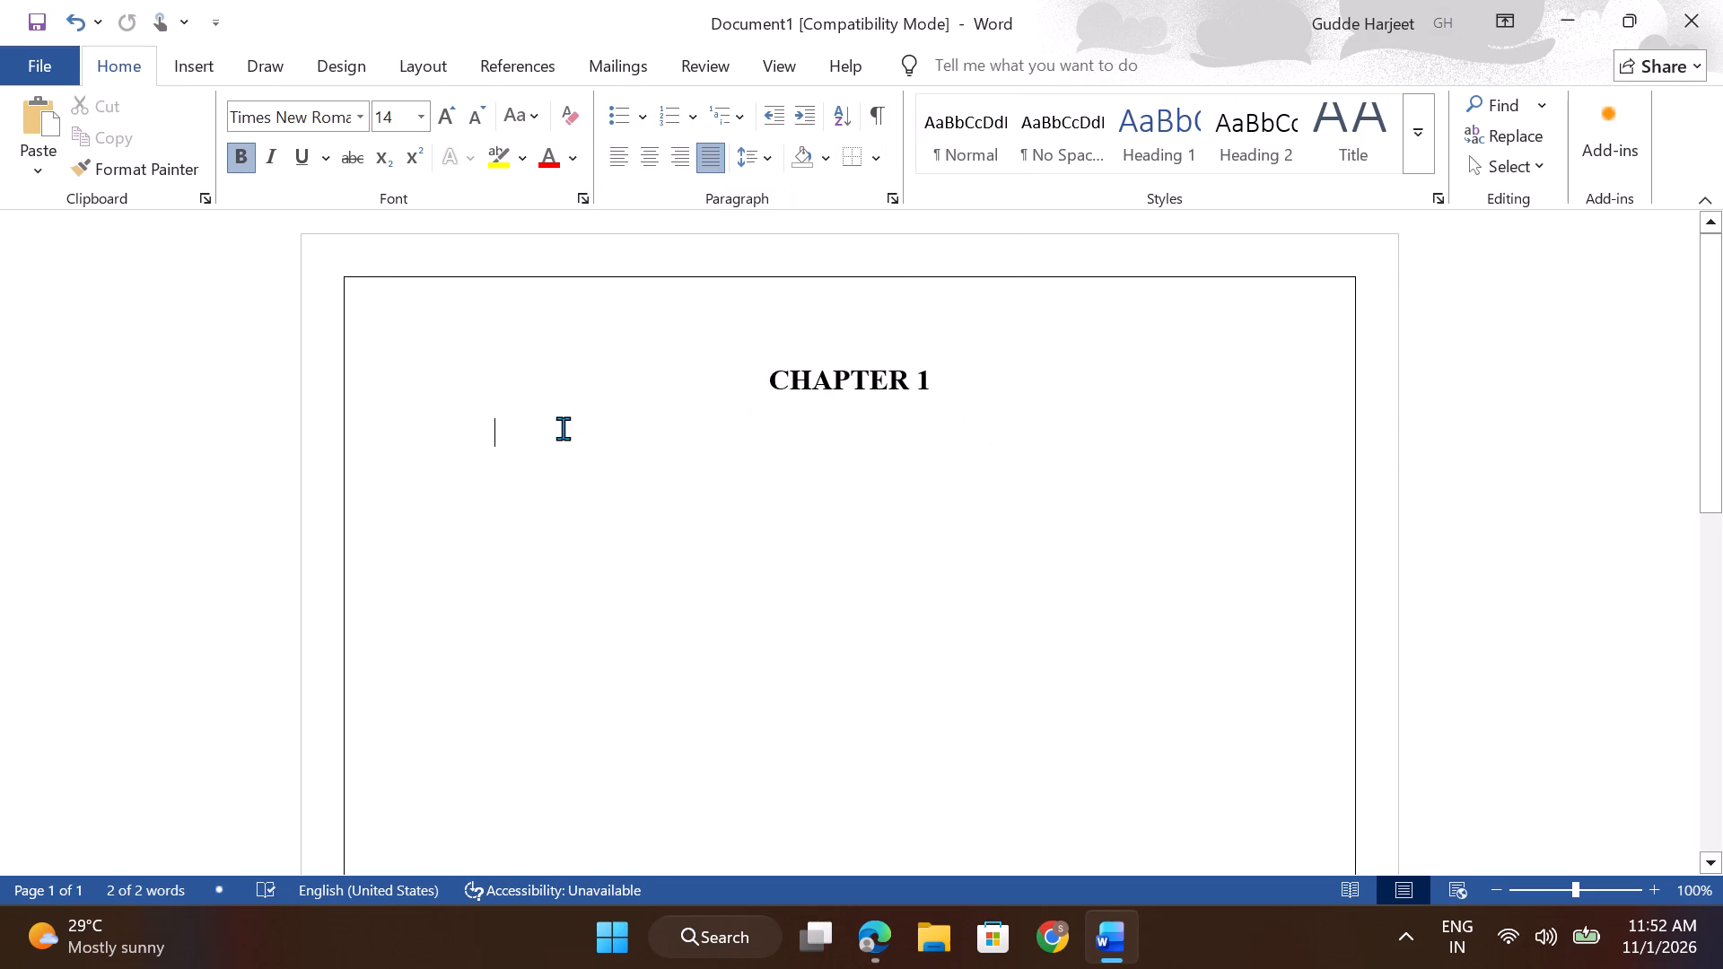
key(BackSpace)
key(BackSpace)
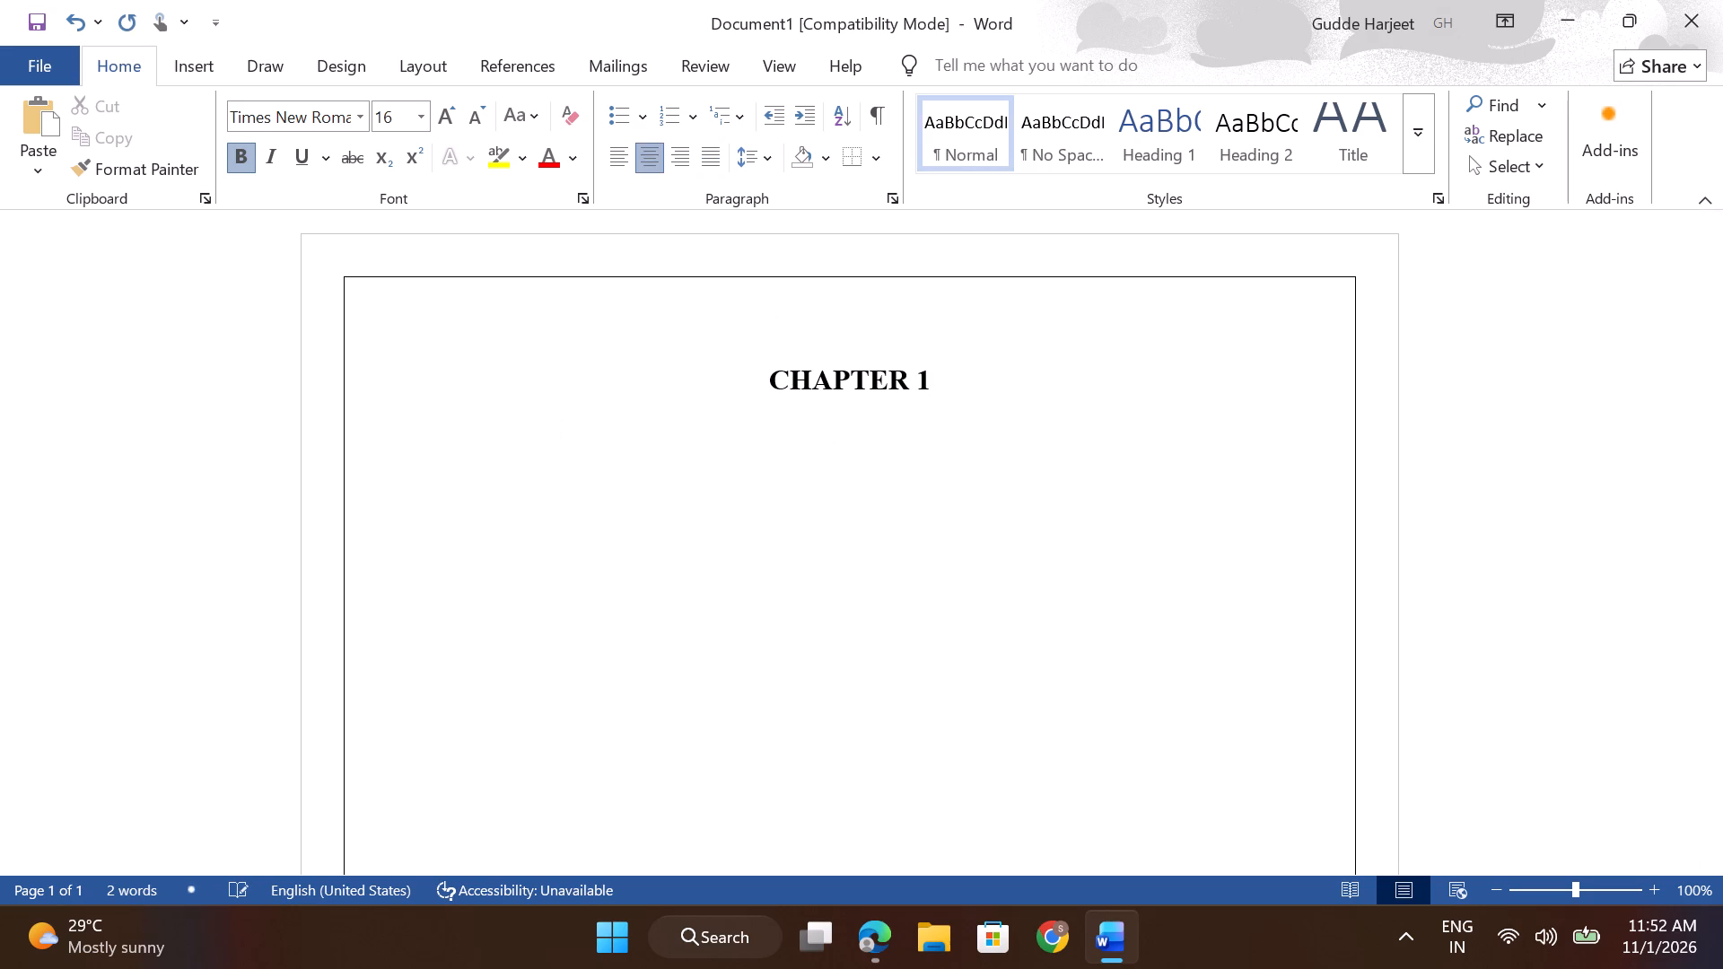
Add a centred, unnumbered INTRODUCTION heading below CHAPTER 1 and start a left-aligned line beneath it.
key(ctrl+a)
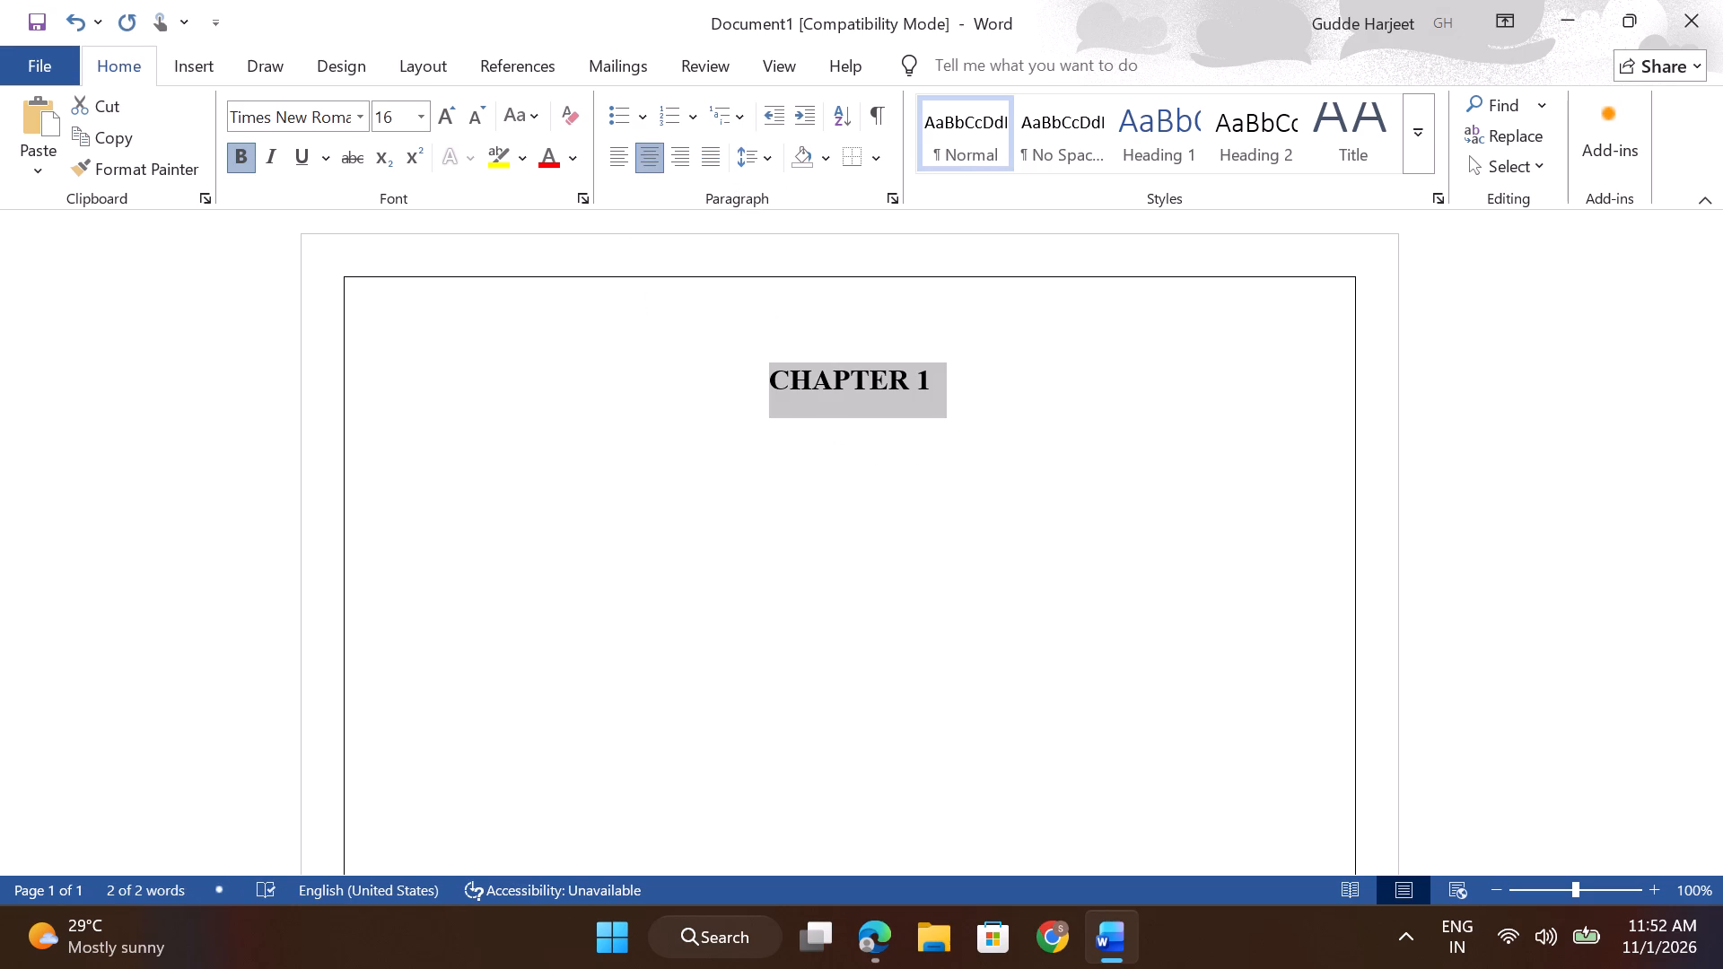
click(634, 371)
click(949, 390)
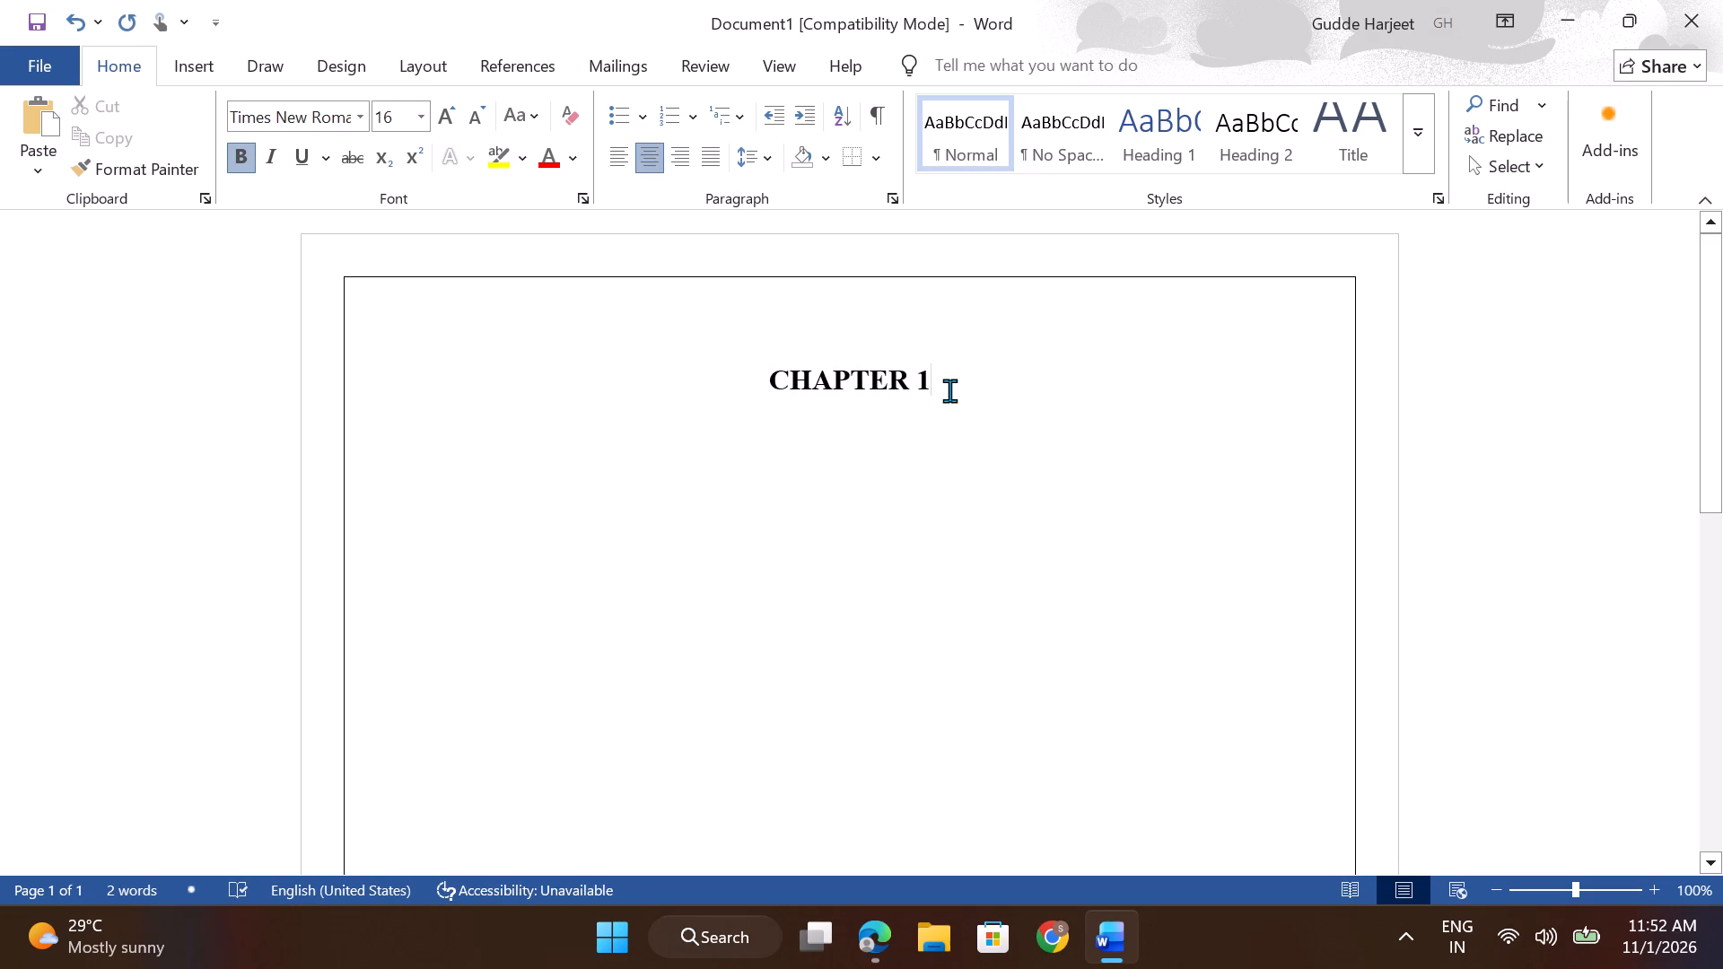
key(Return)
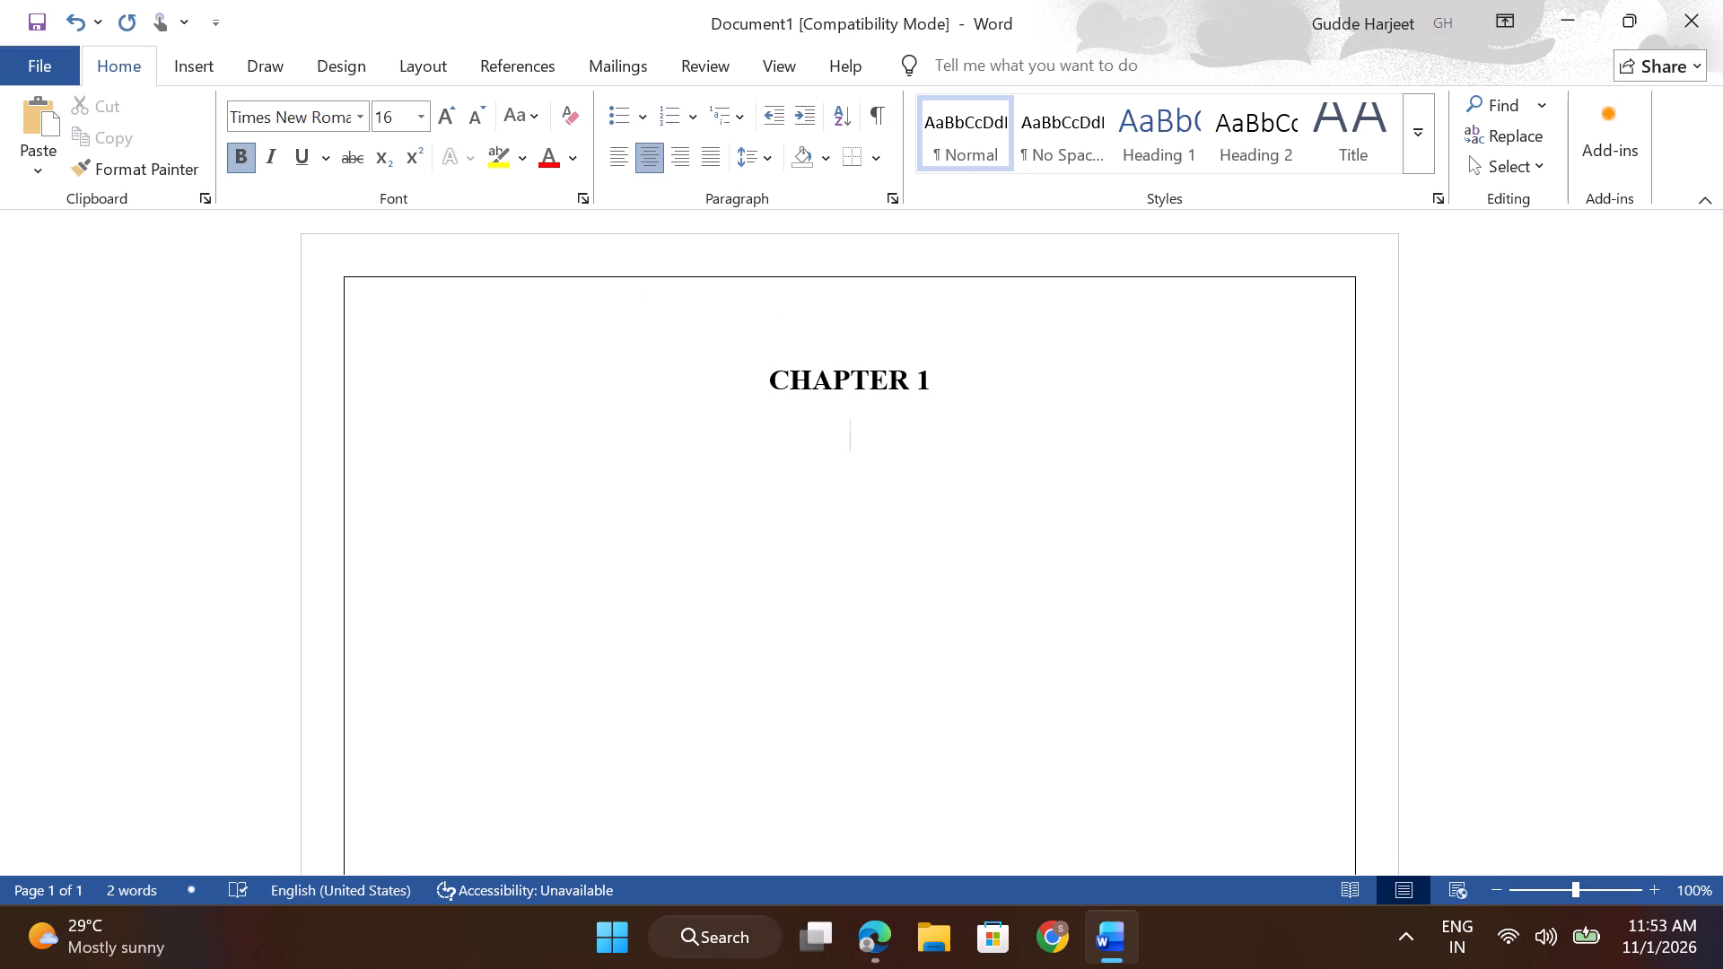
text(INTRO)
text(DUCTION)
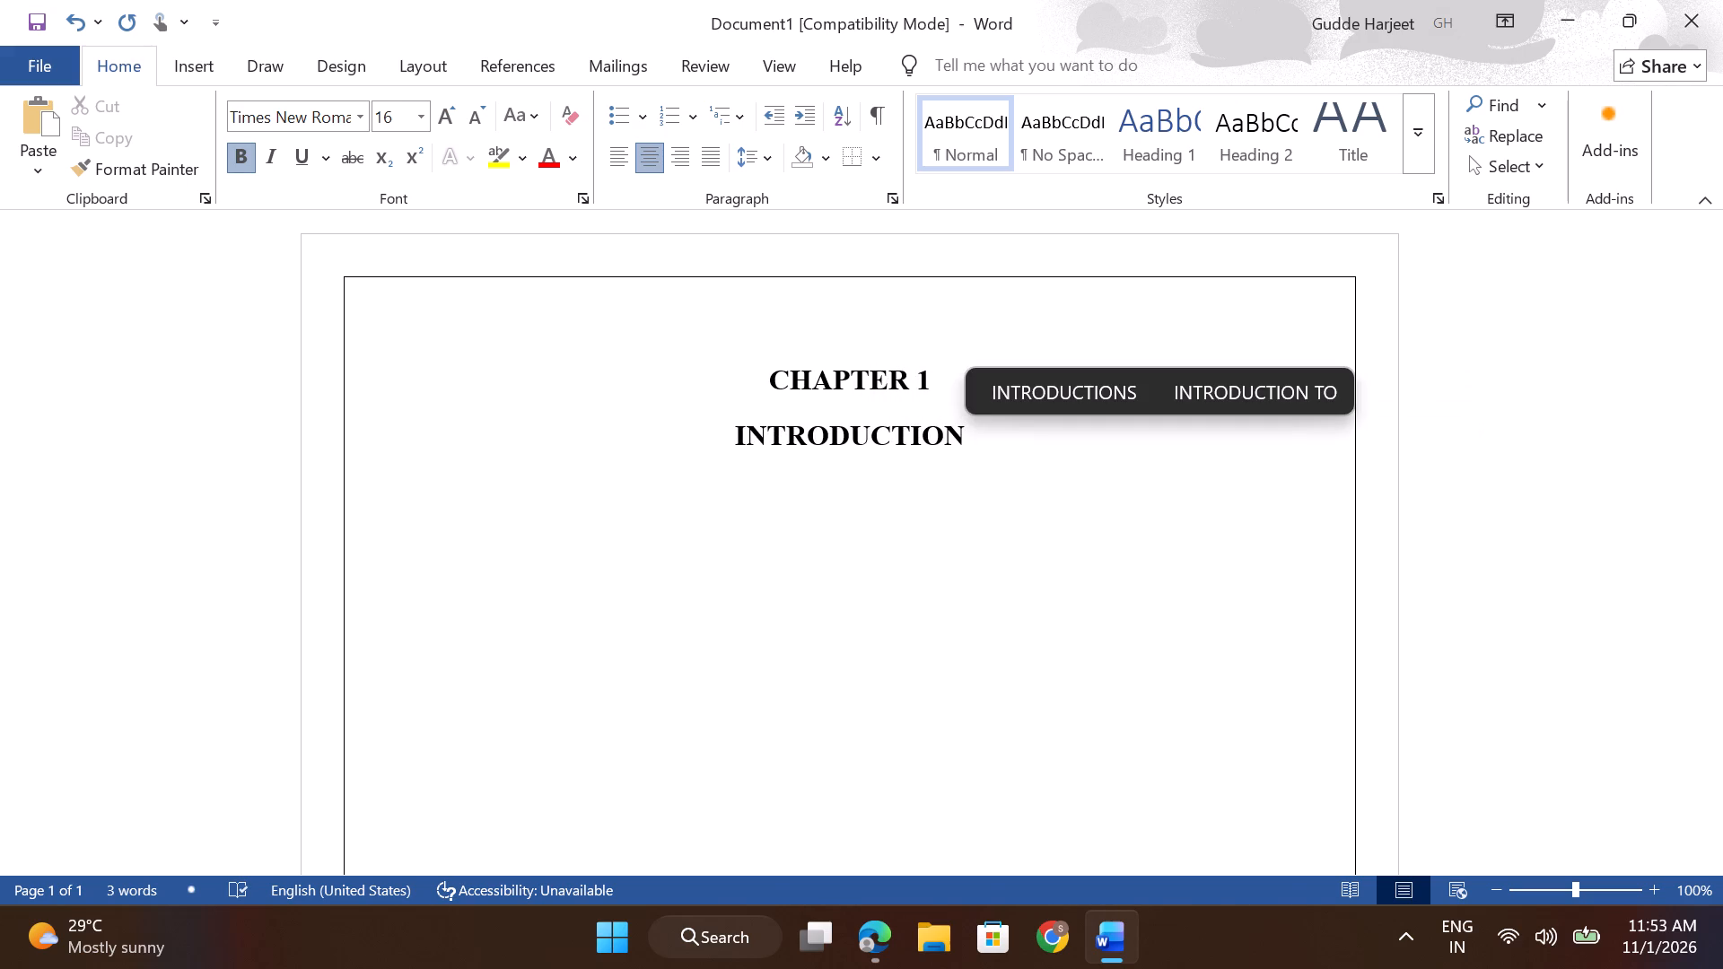
key(Return)
key(BackSpace)
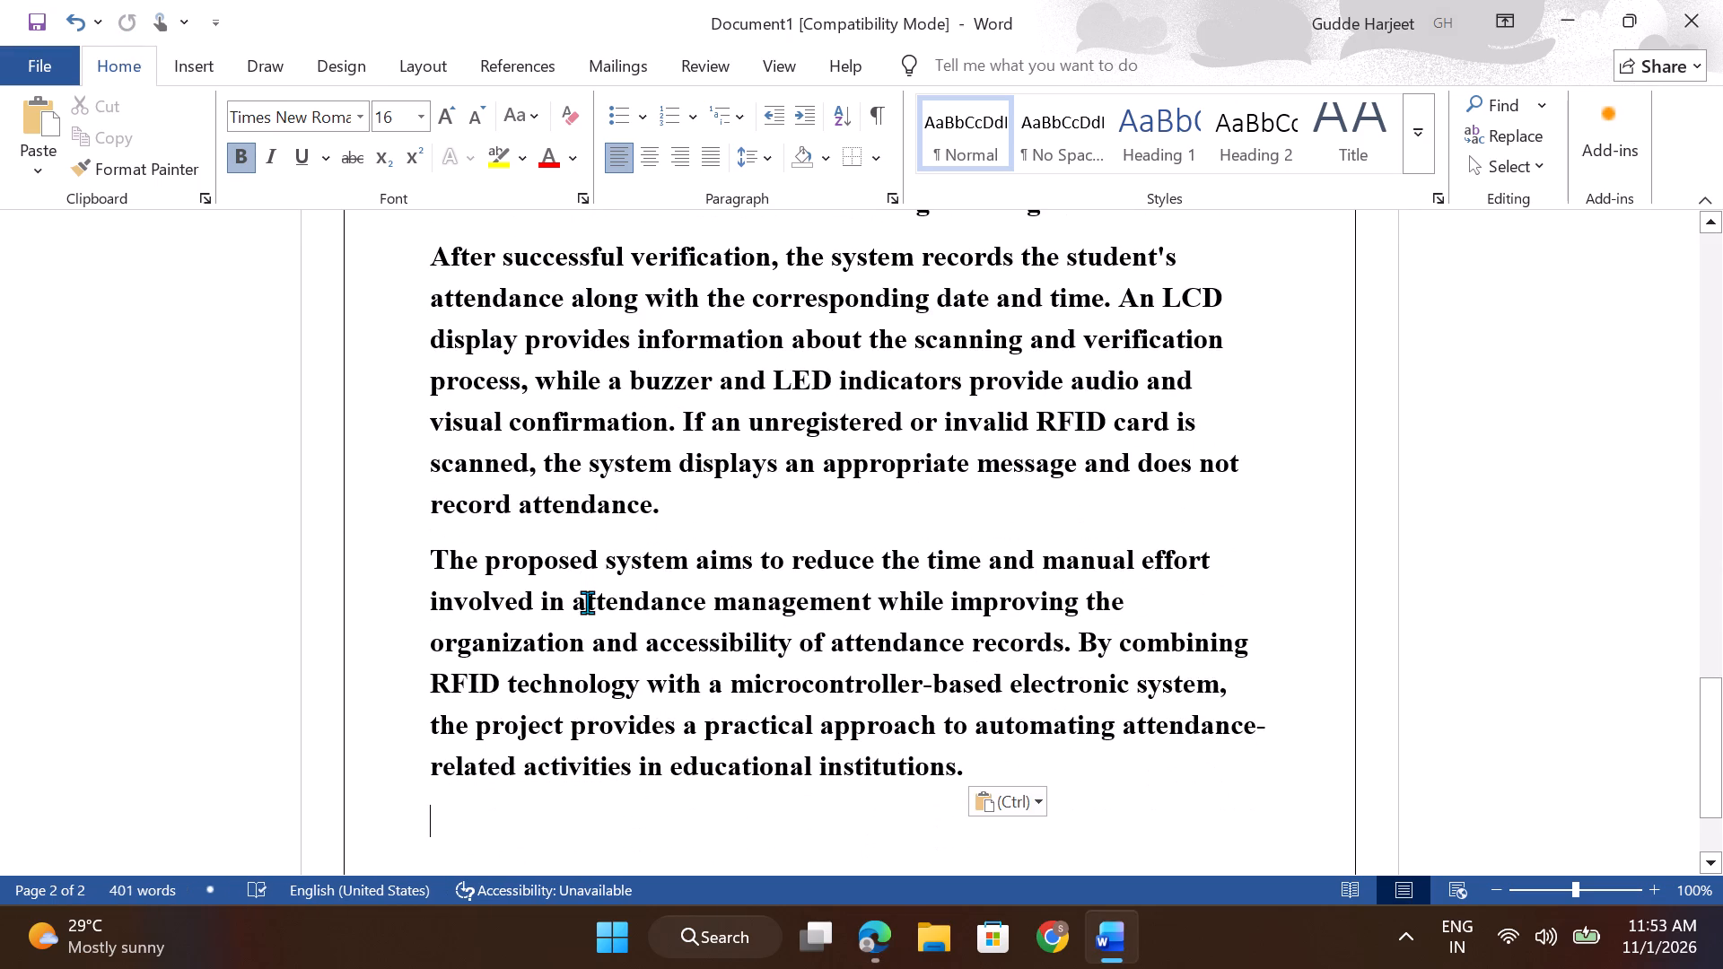
Set the font size of all the pasted introduction paragraphs to 12, excluding the two headings.
drag(979, 771, 540, 271)
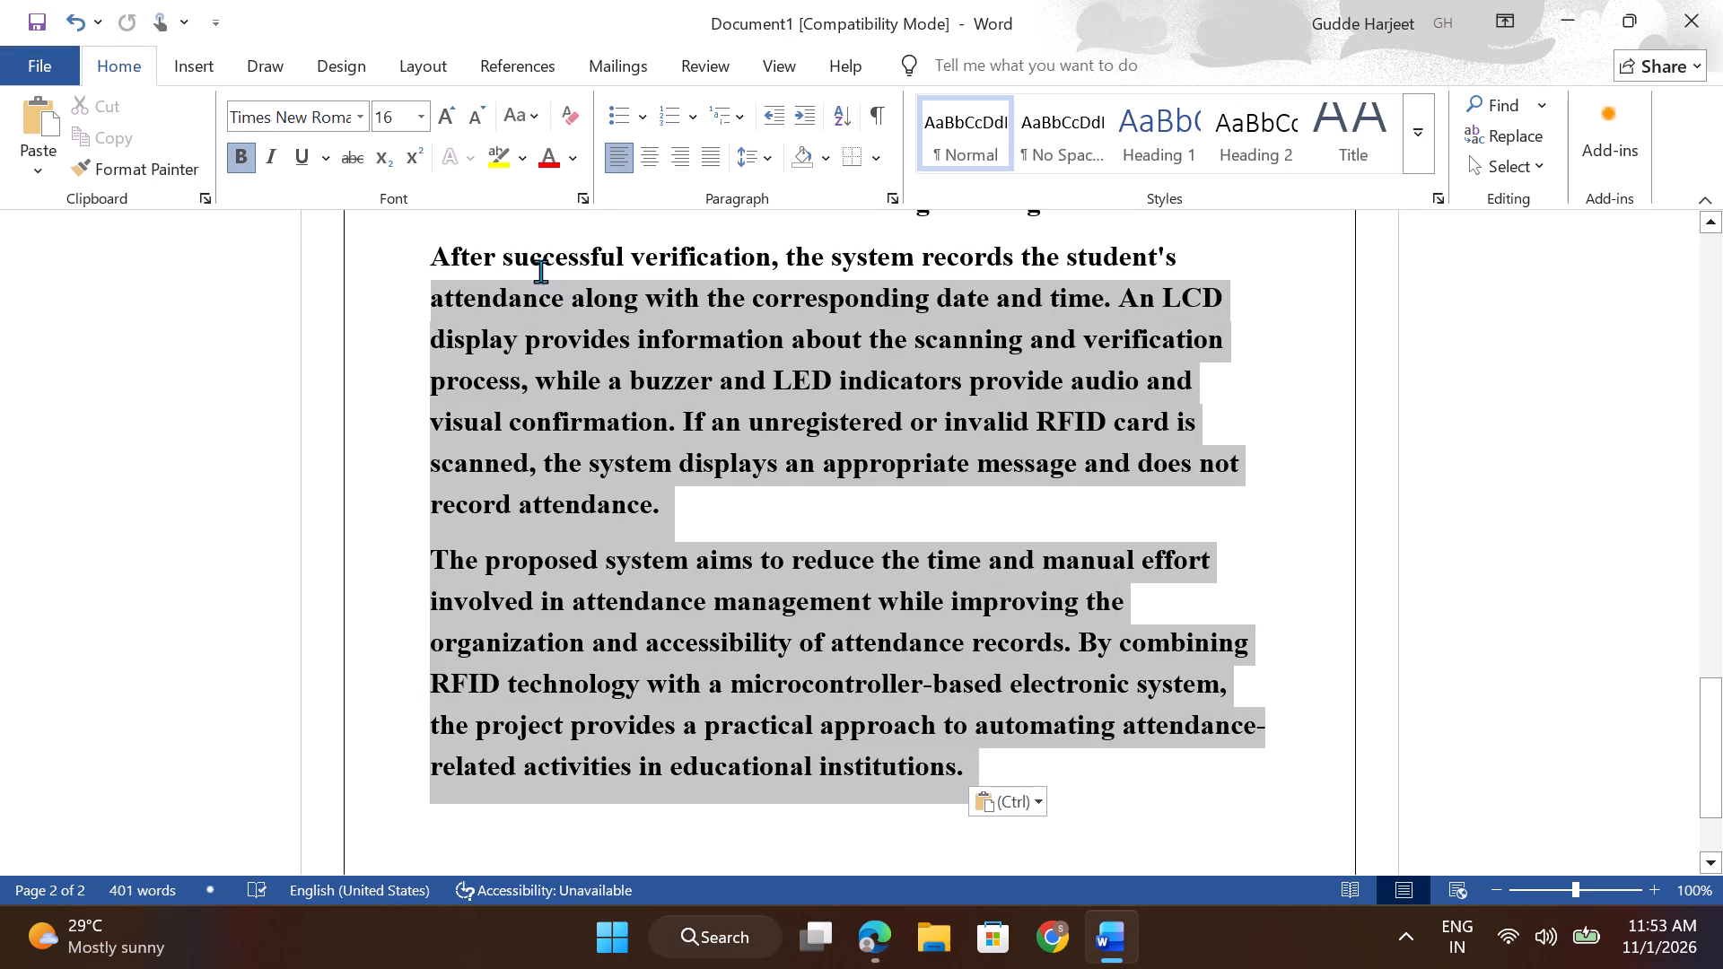
drag(540, 271, 464, 188)
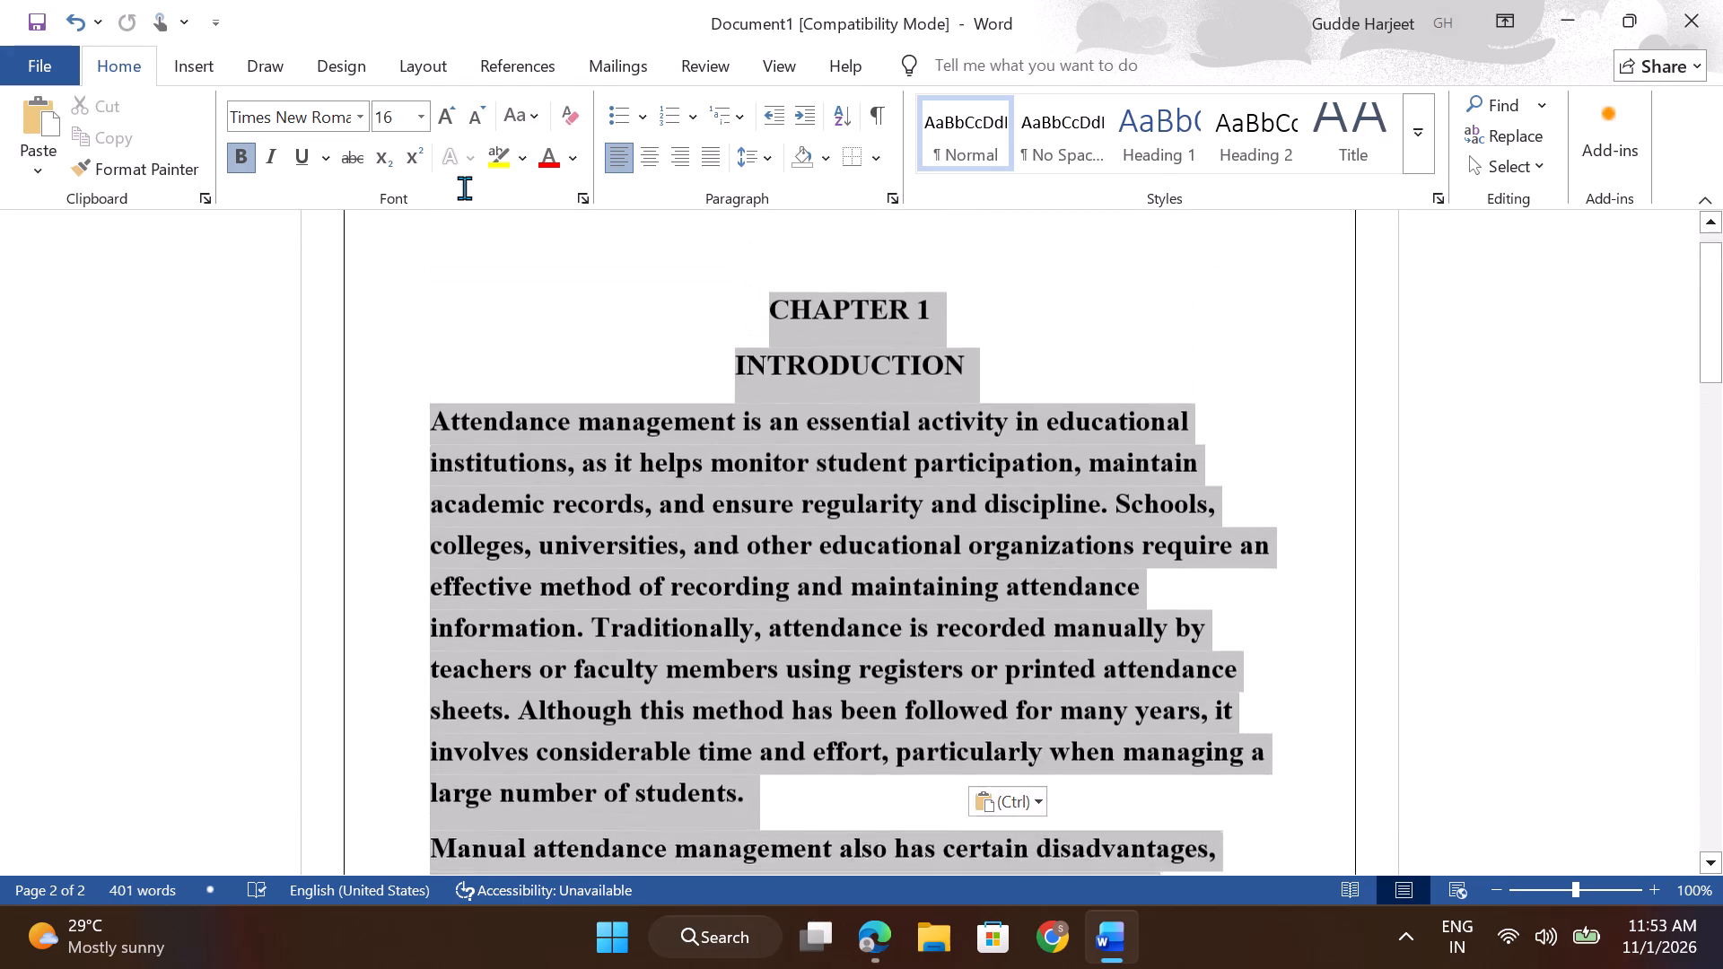
drag(464, 188, 422, 496)
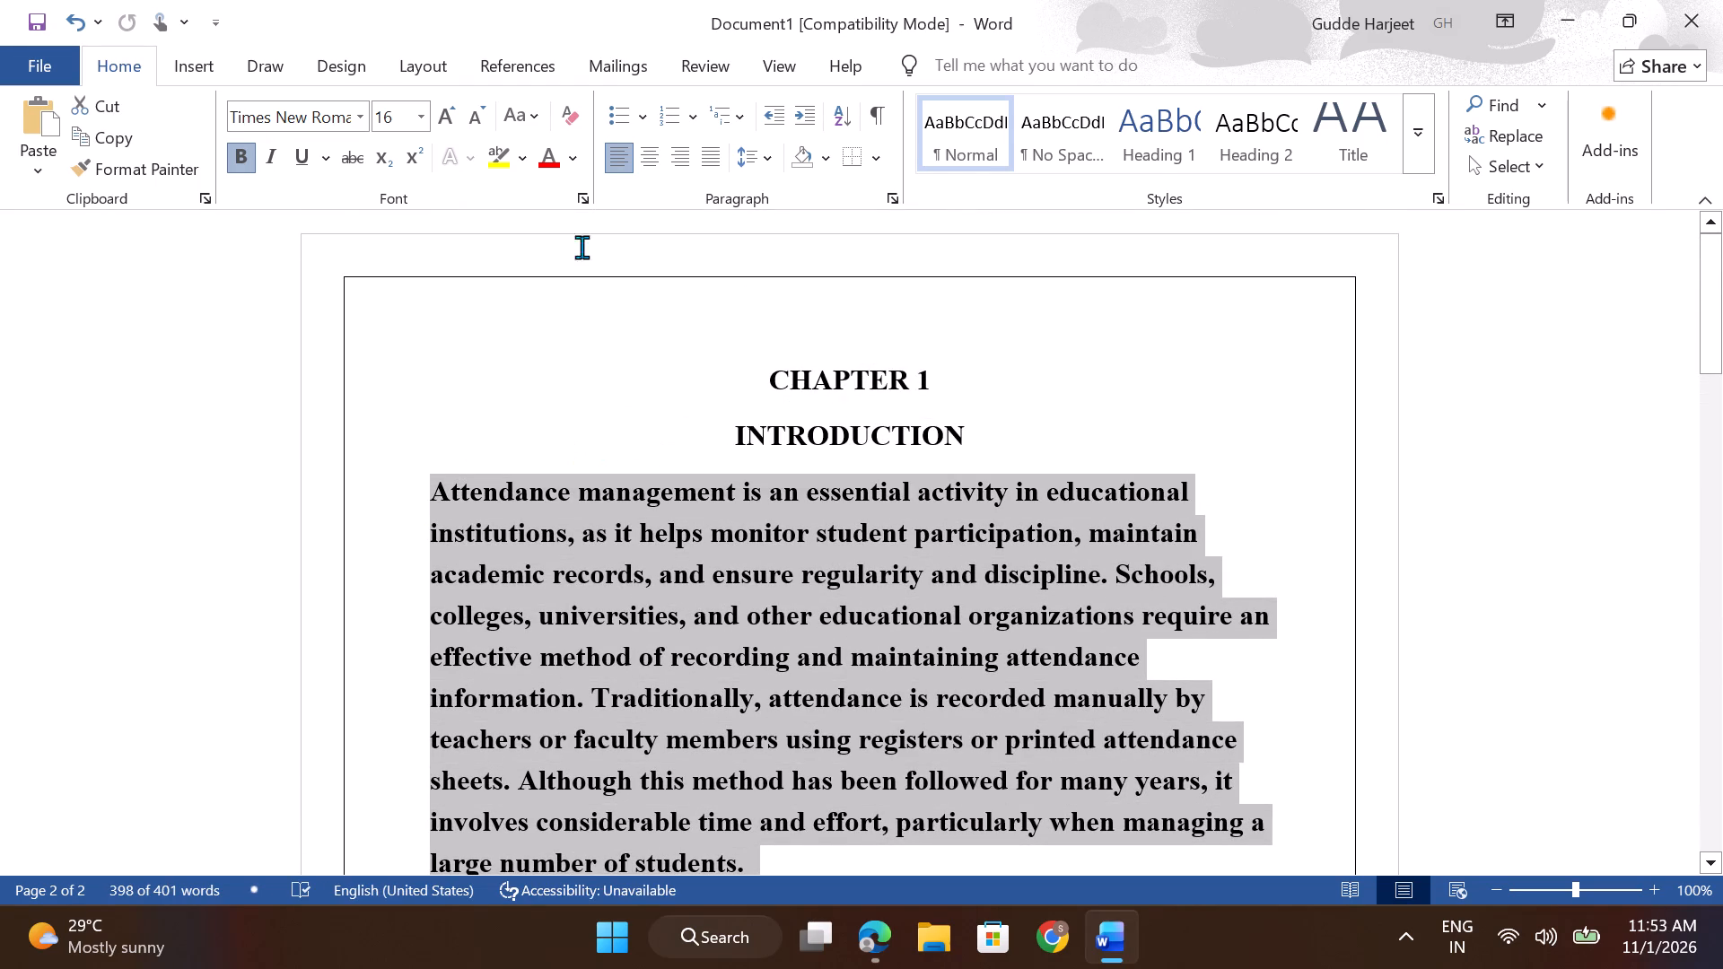
click(416, 112)
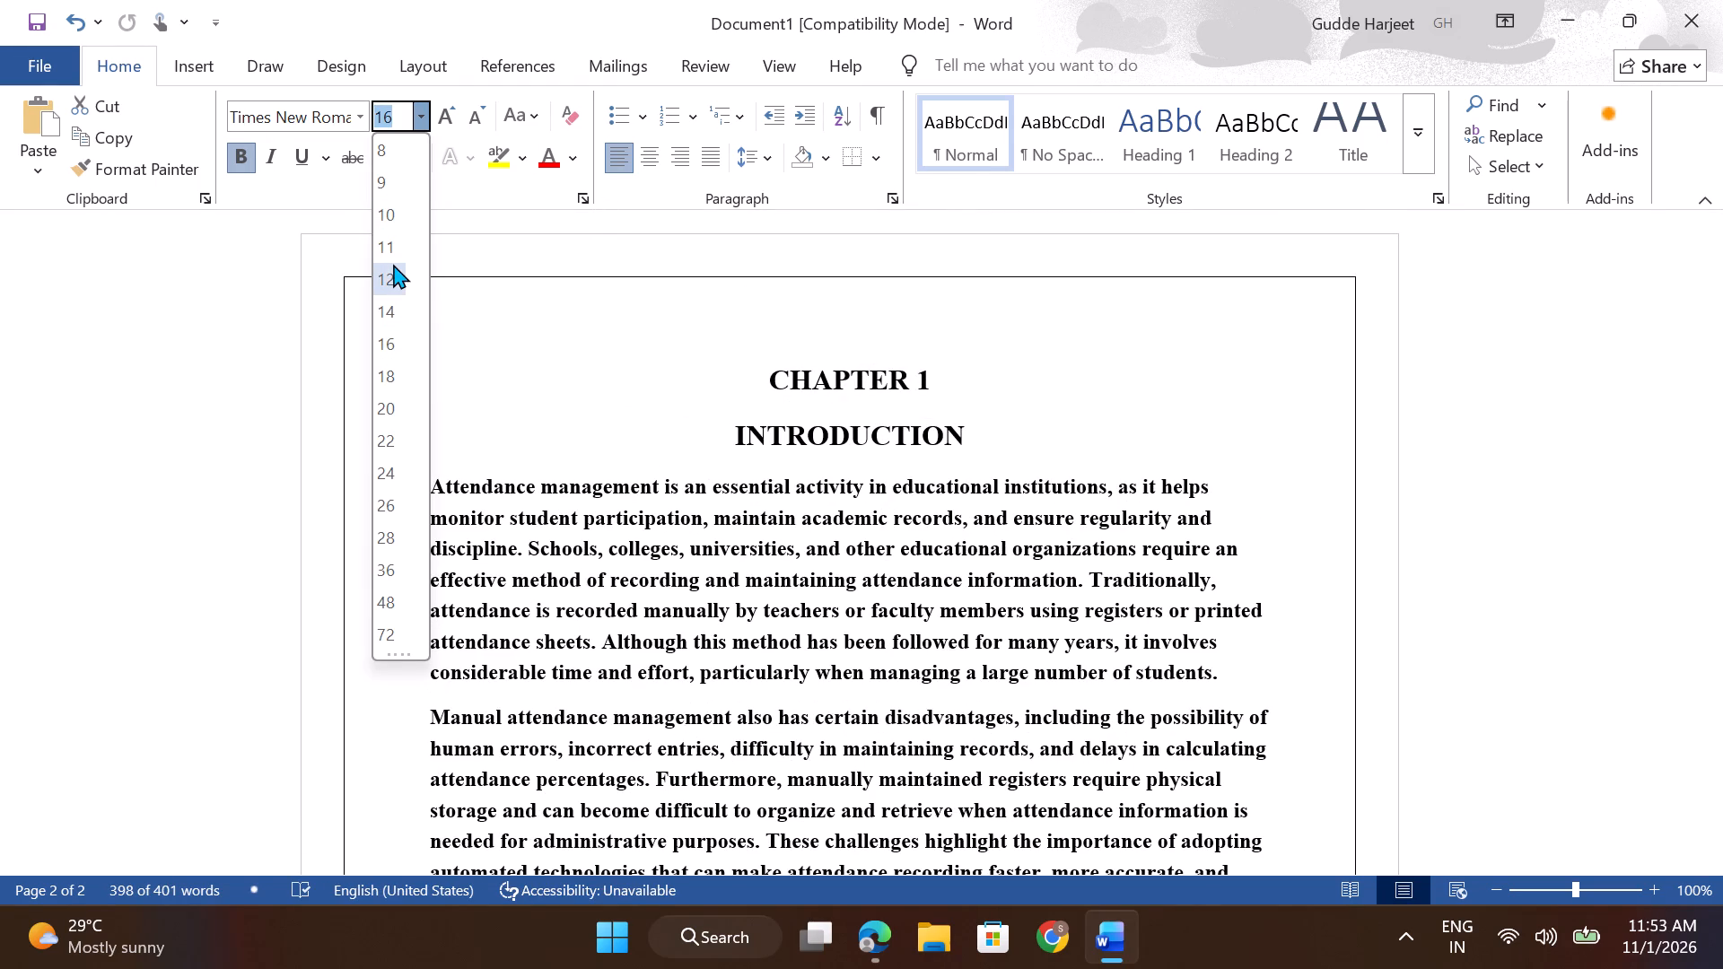
click(393, 264)
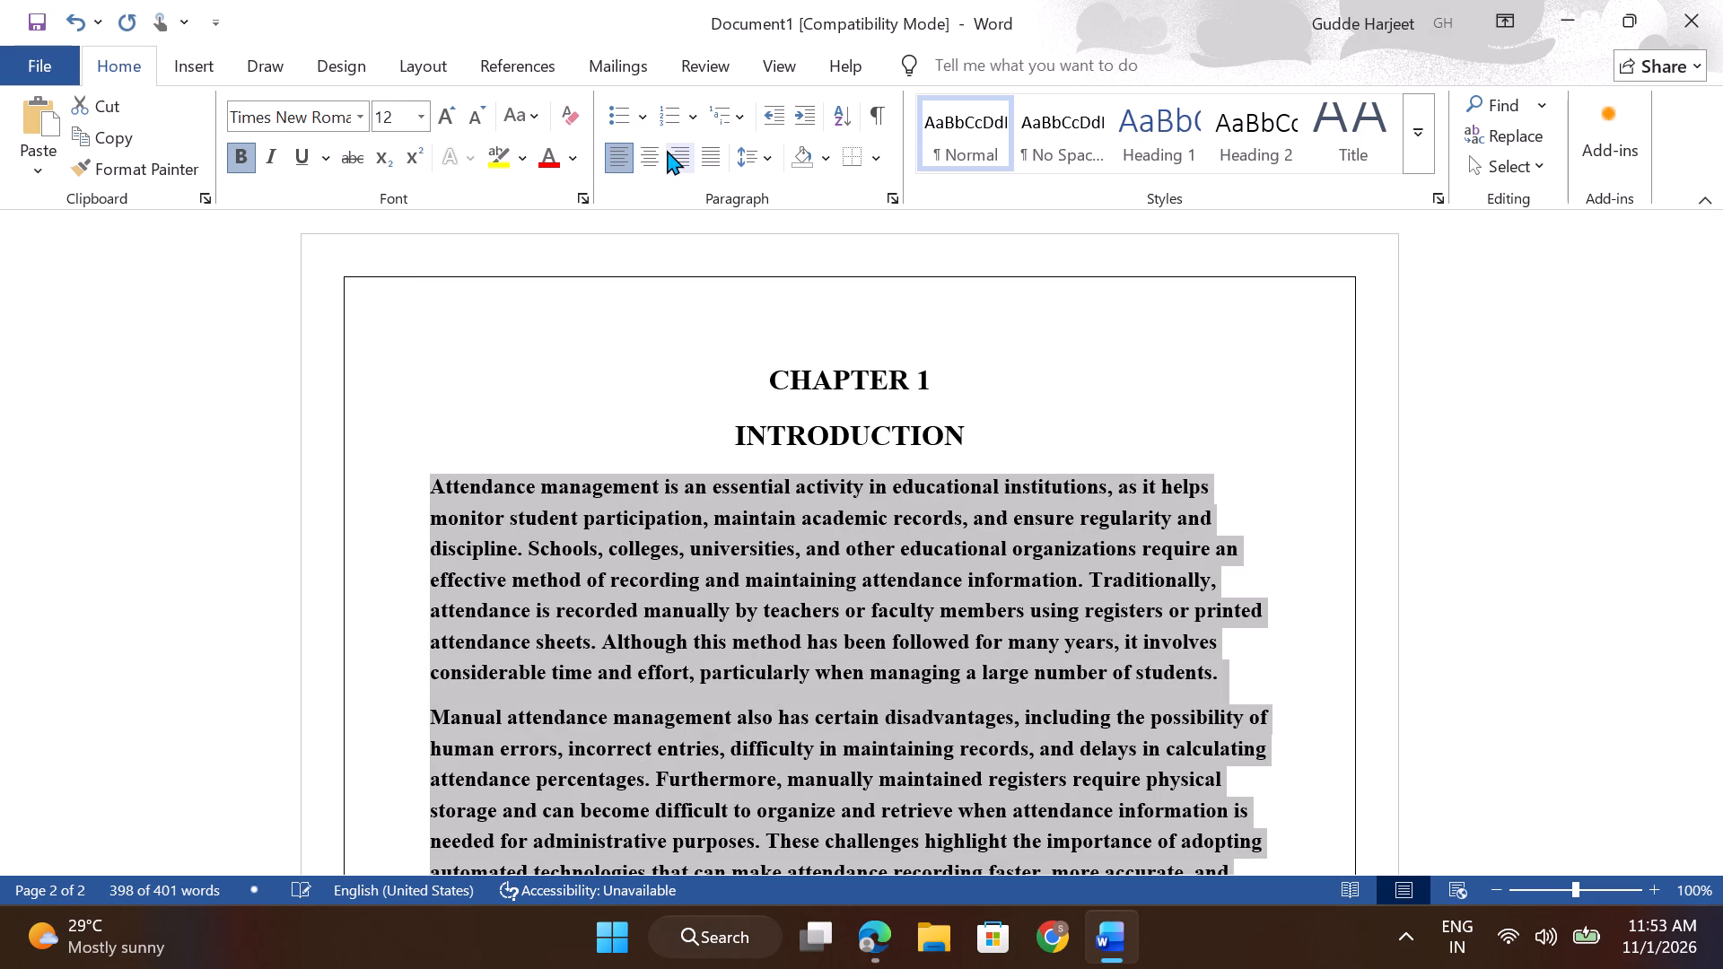
Justify the introduction paragraphs and remove their bold formatting, leaving the CHAPTER 1 and INTRODUCTION headings out of the selection.
click(719, 150)
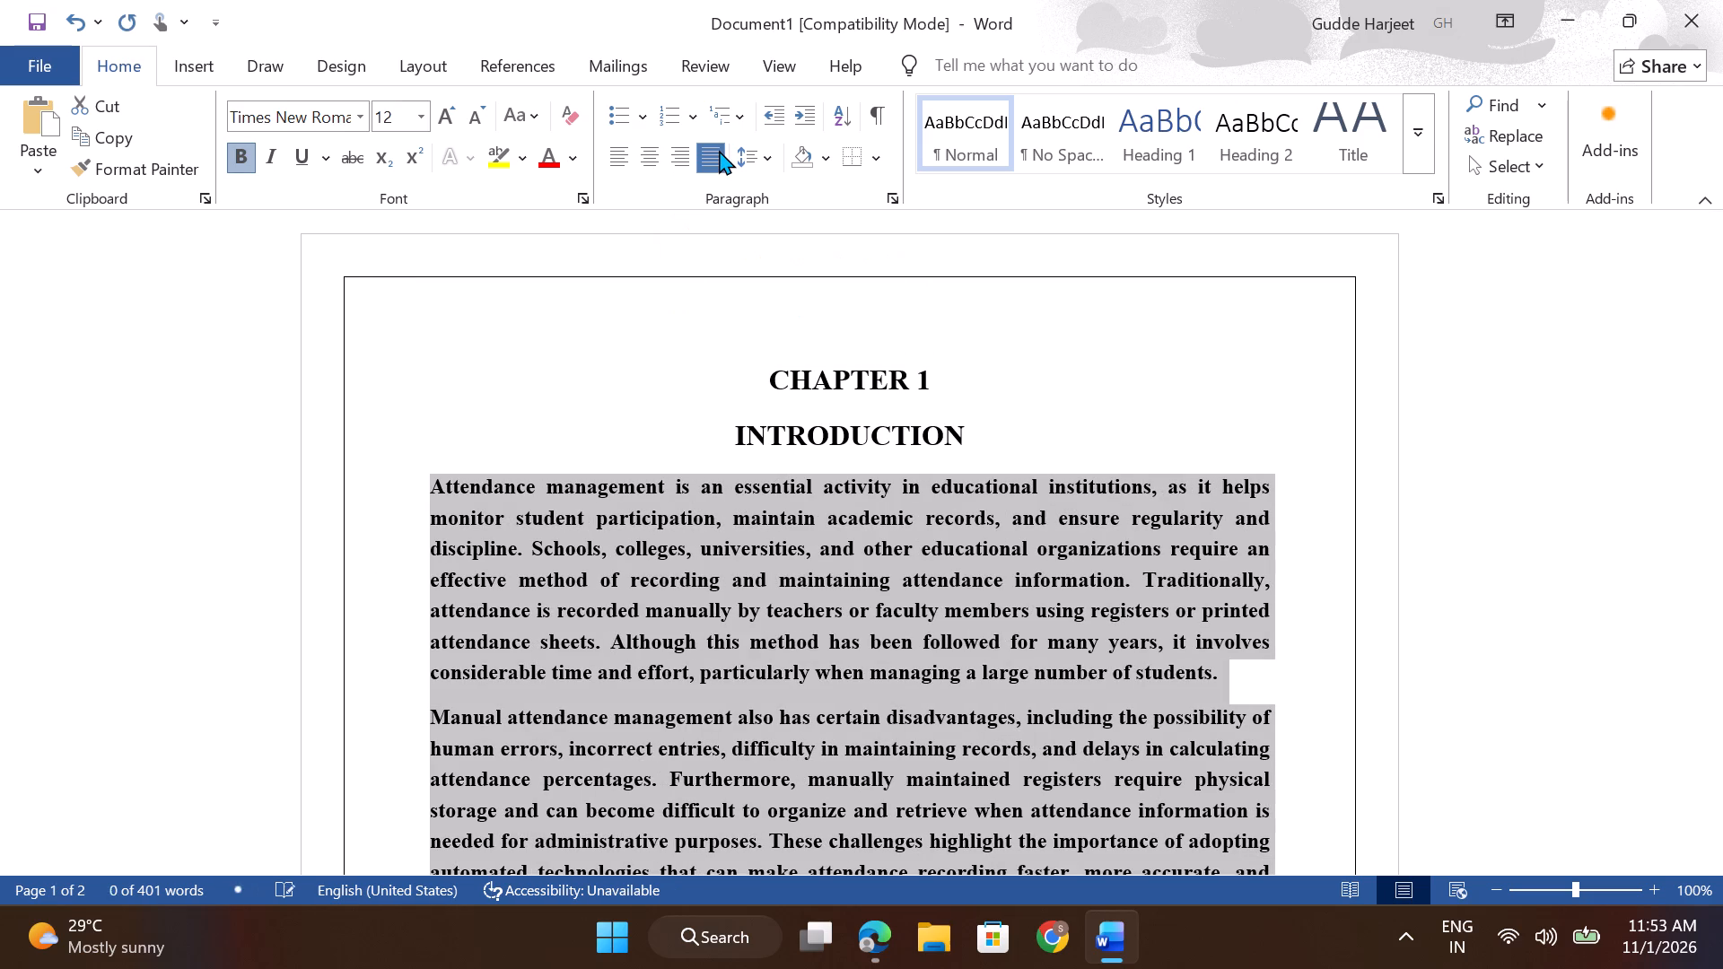
click(242, 160)
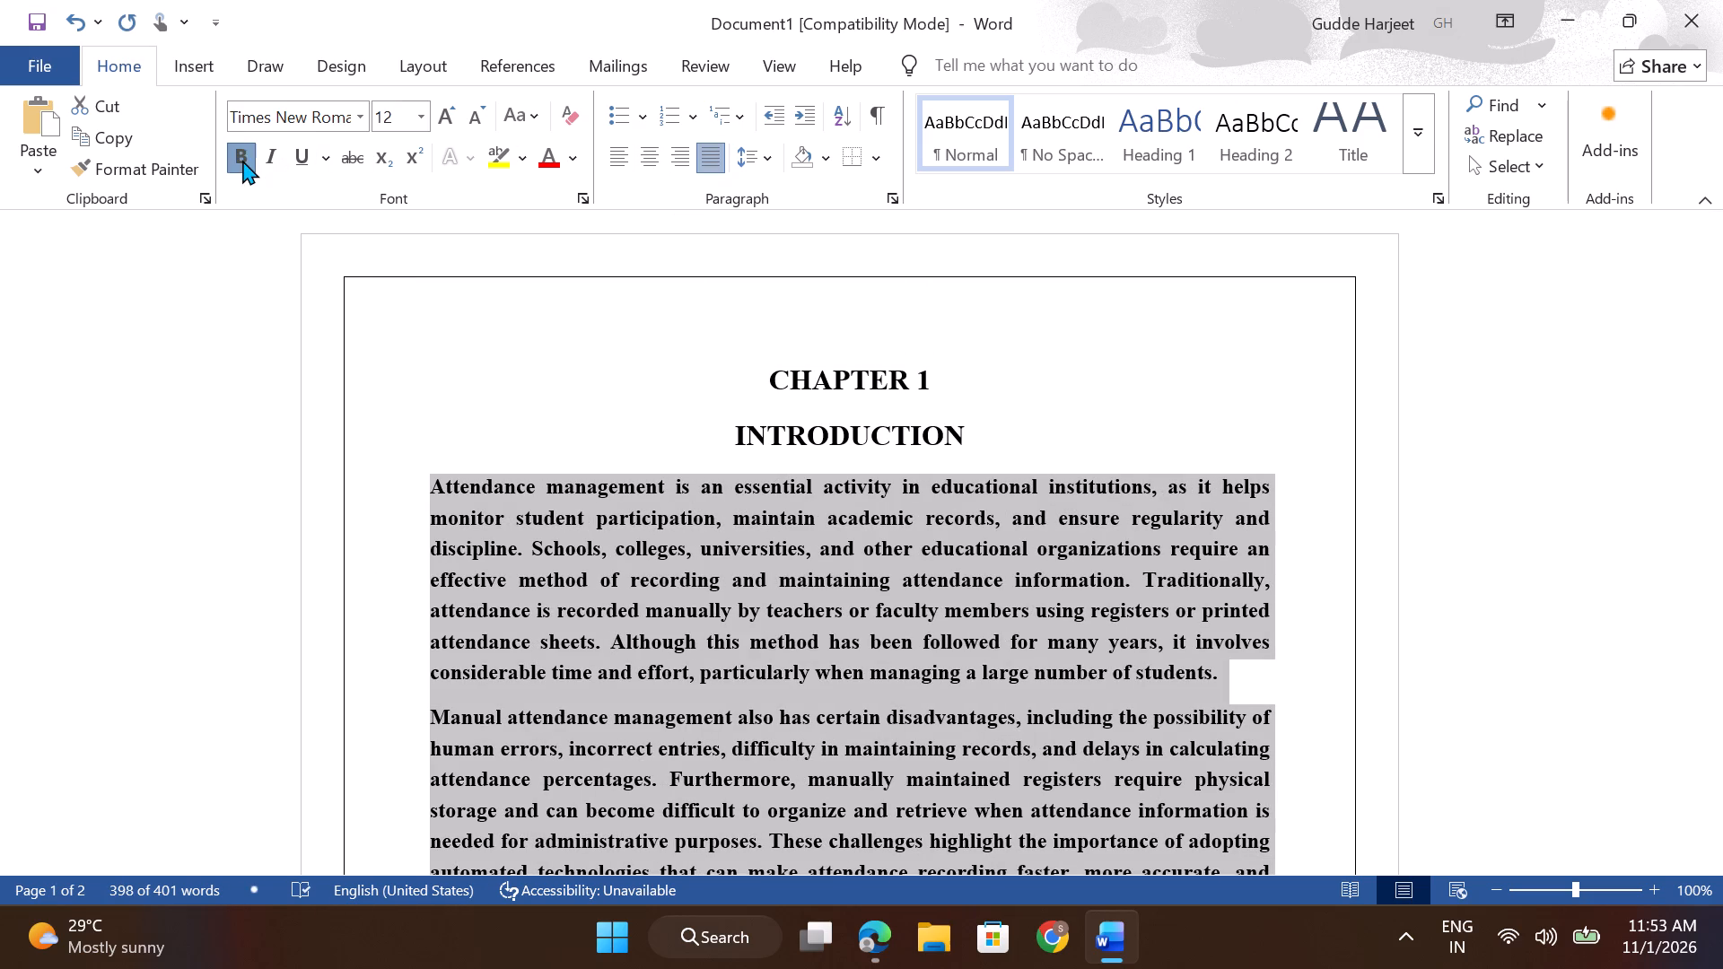
click(1219, 425)
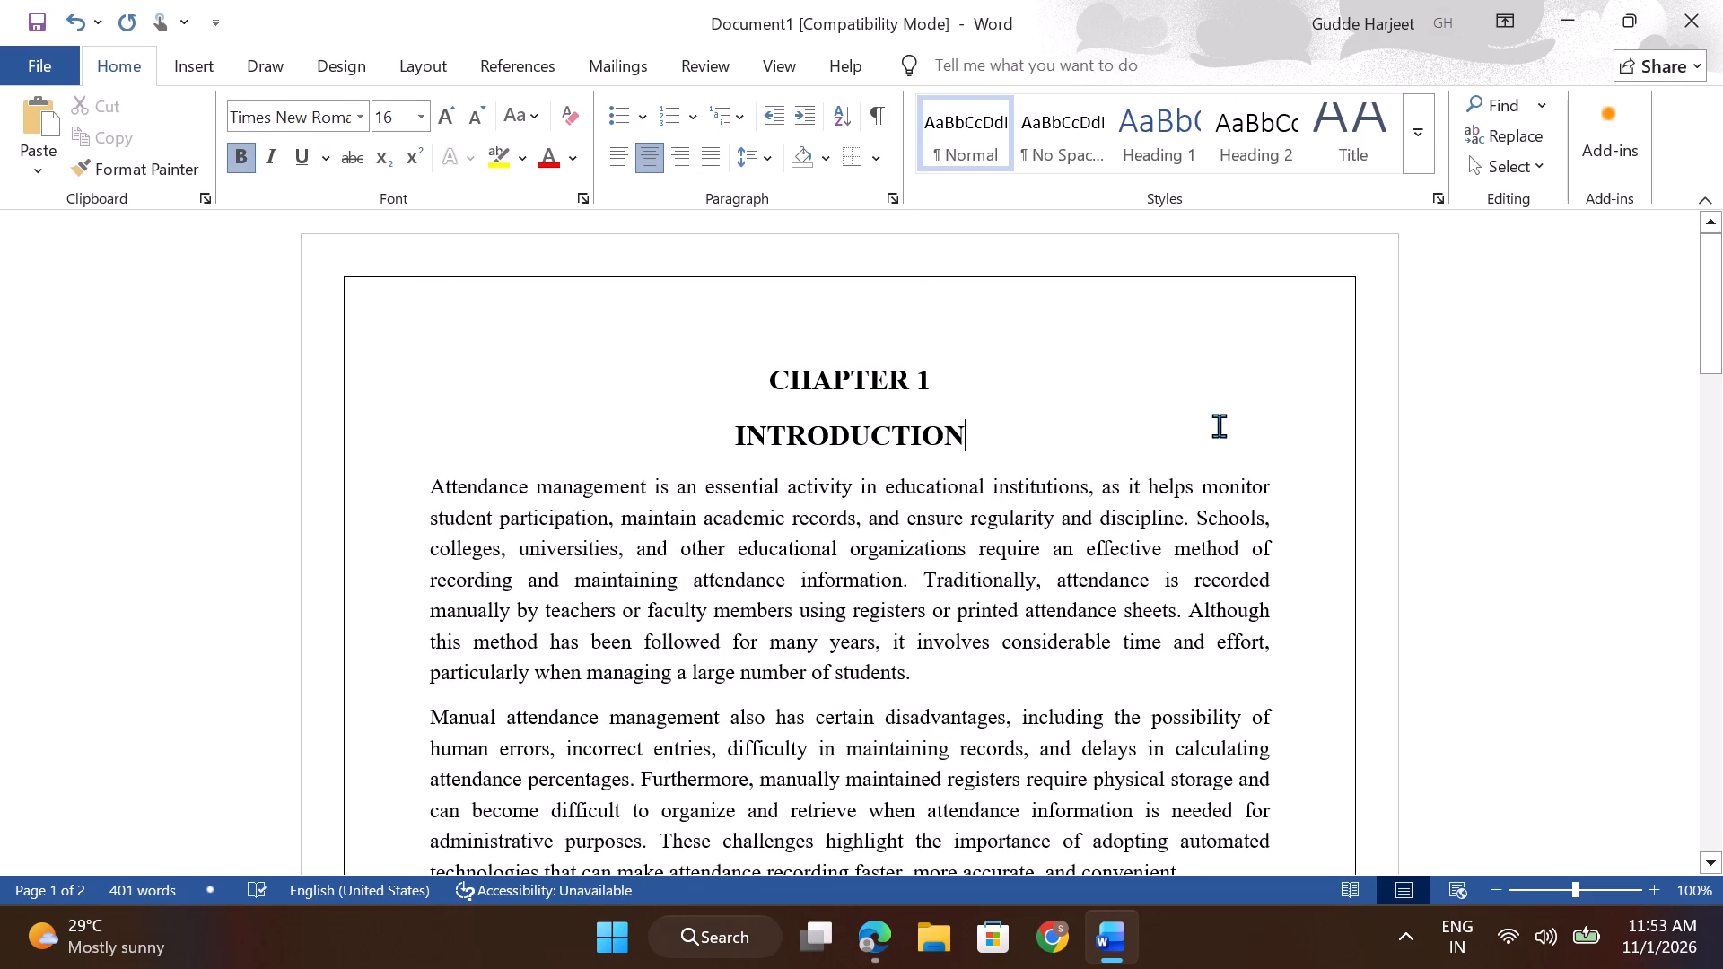
Add the line "1.1 Project Background" below the last introduction paragraph on page 2.
scroll(1219, 425, down, 1)
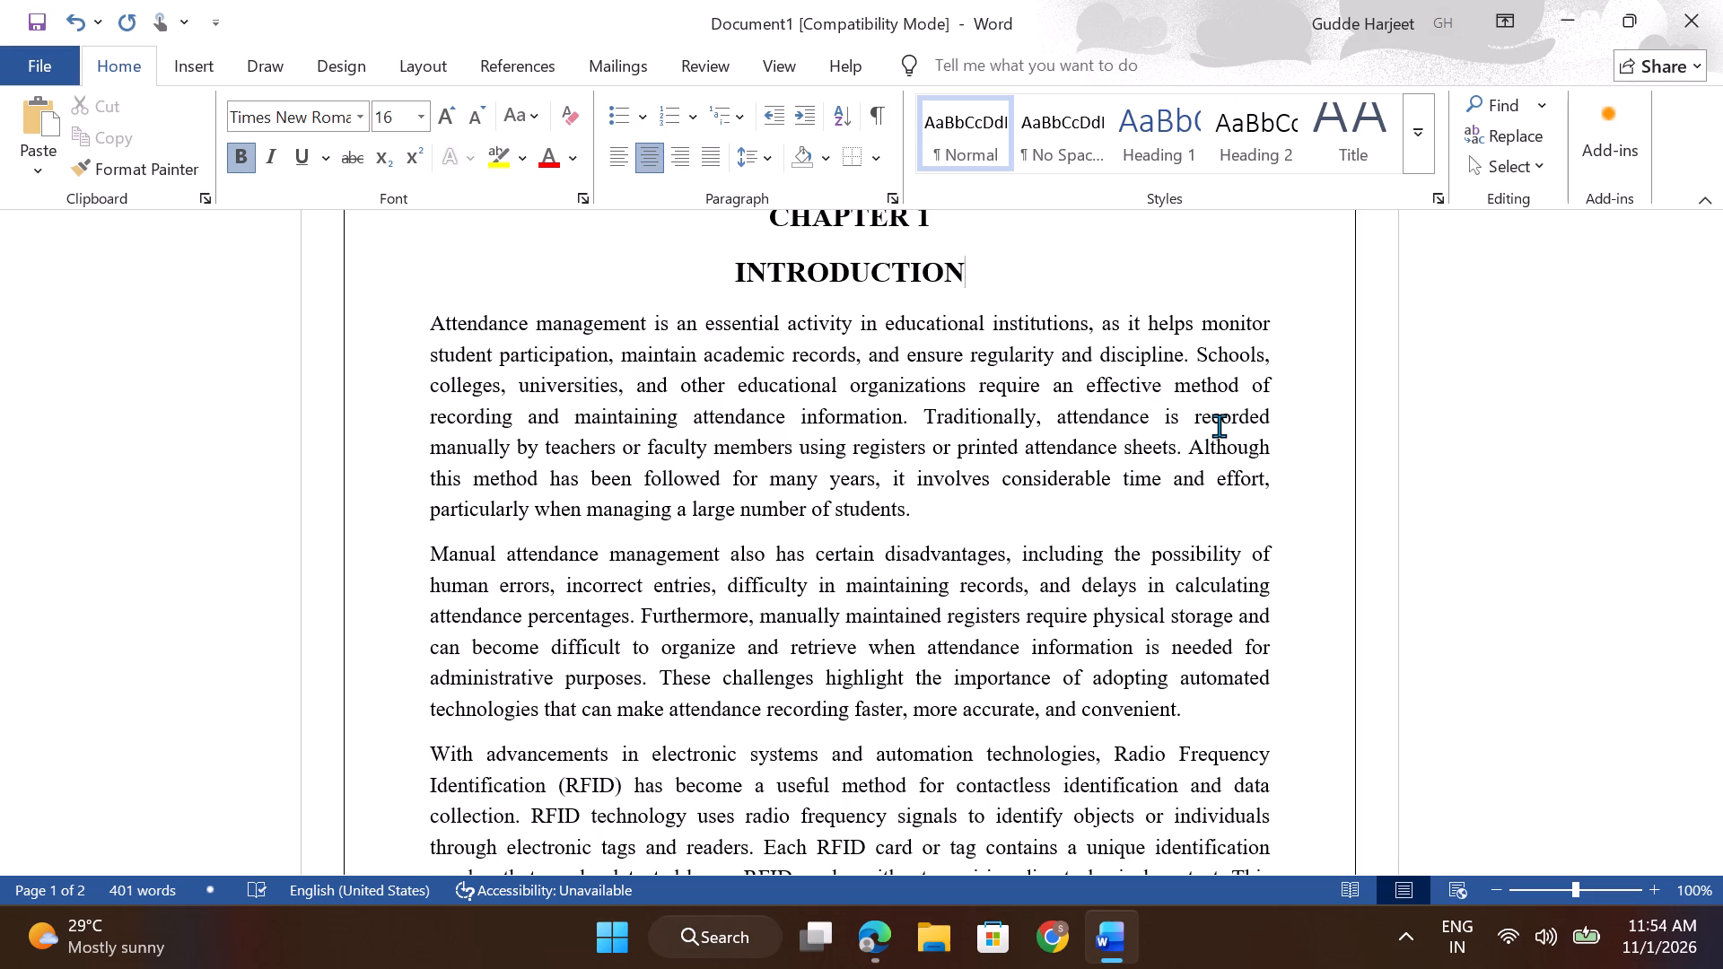
scroll(1219, 425, down, 5)
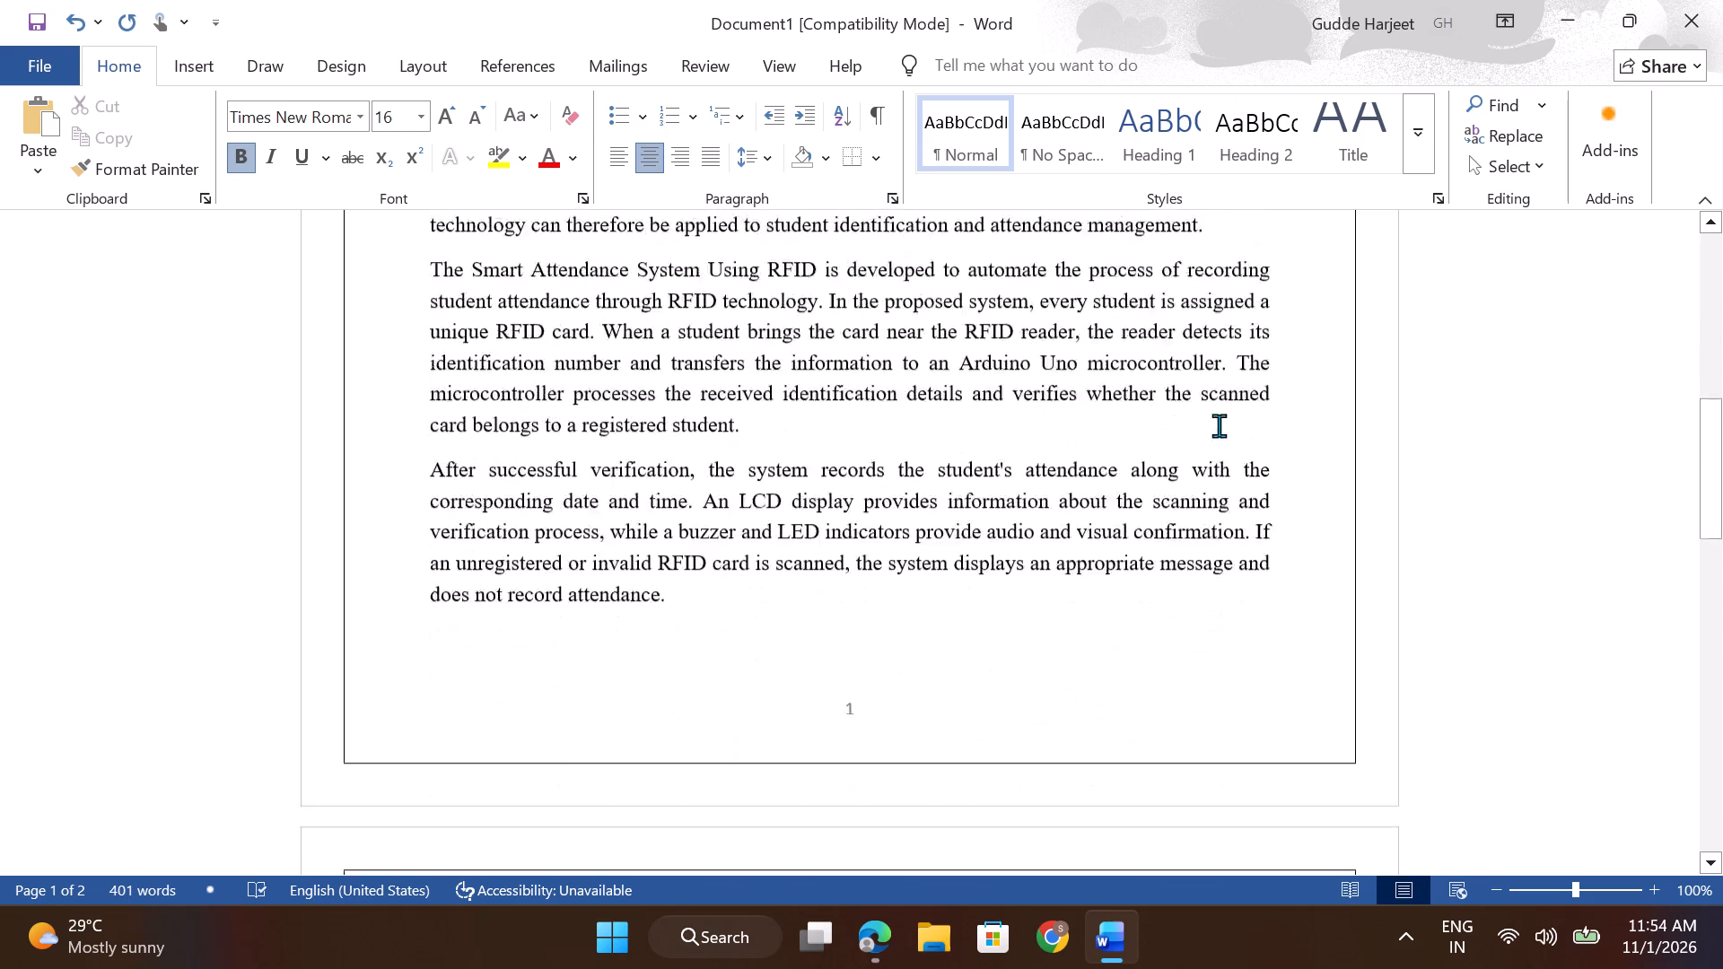
scroll(1219, 425, down, 1)
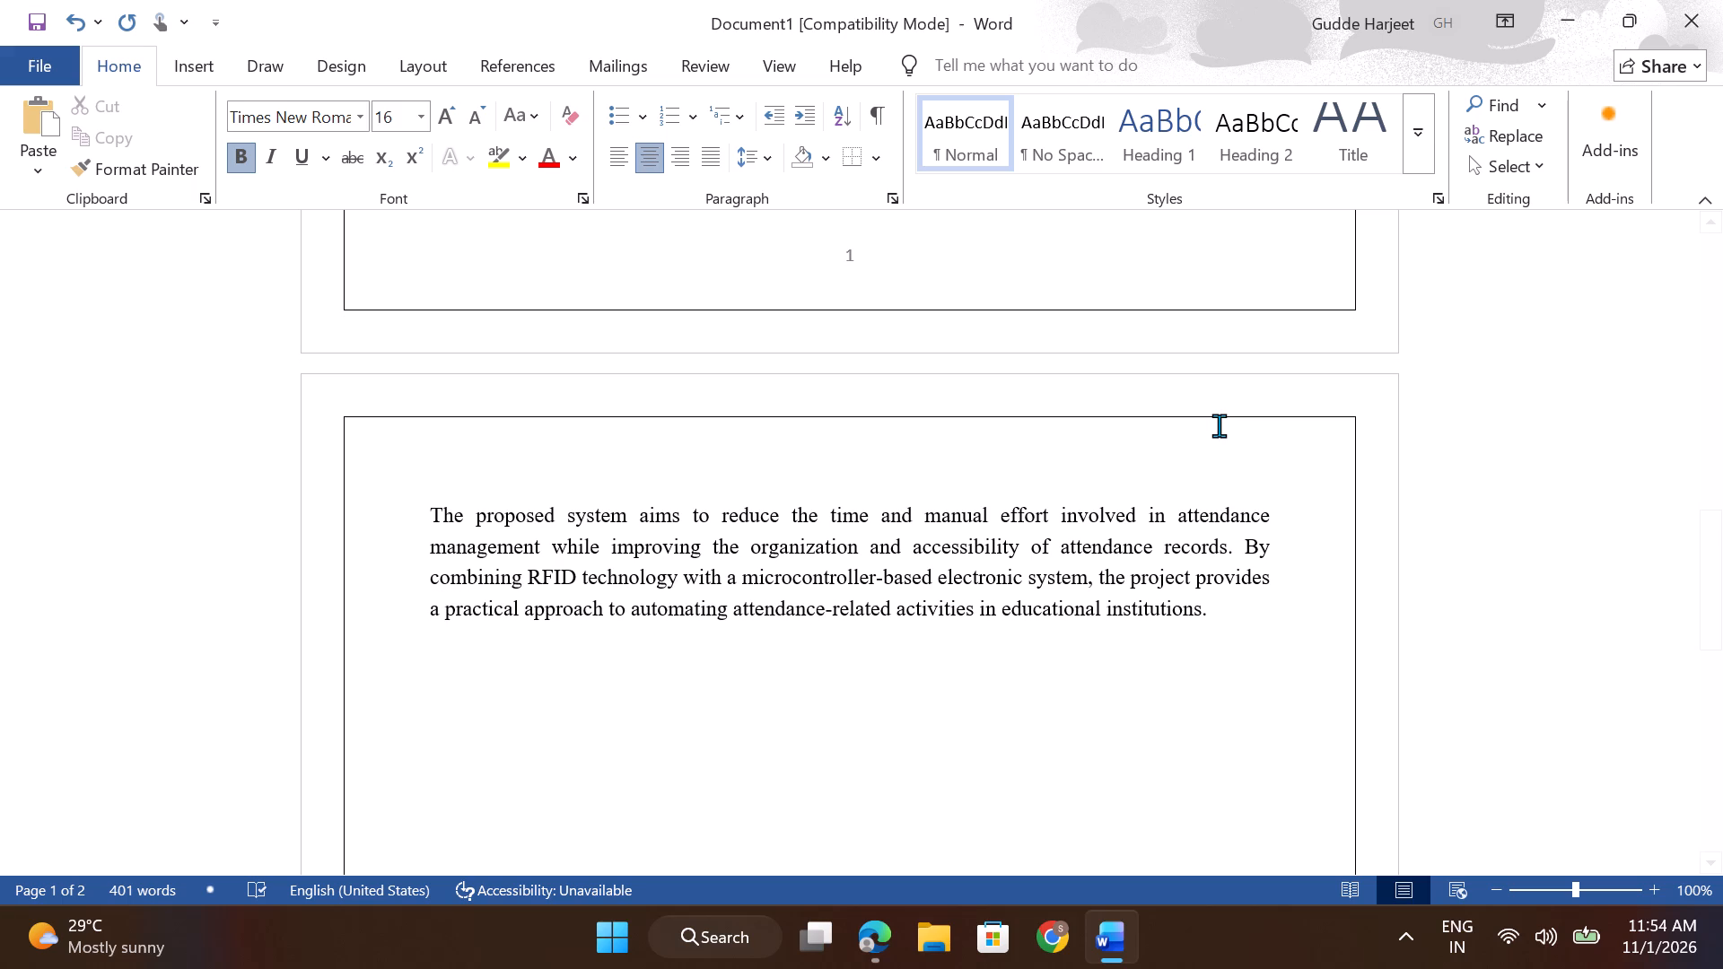
click(1267, 625)
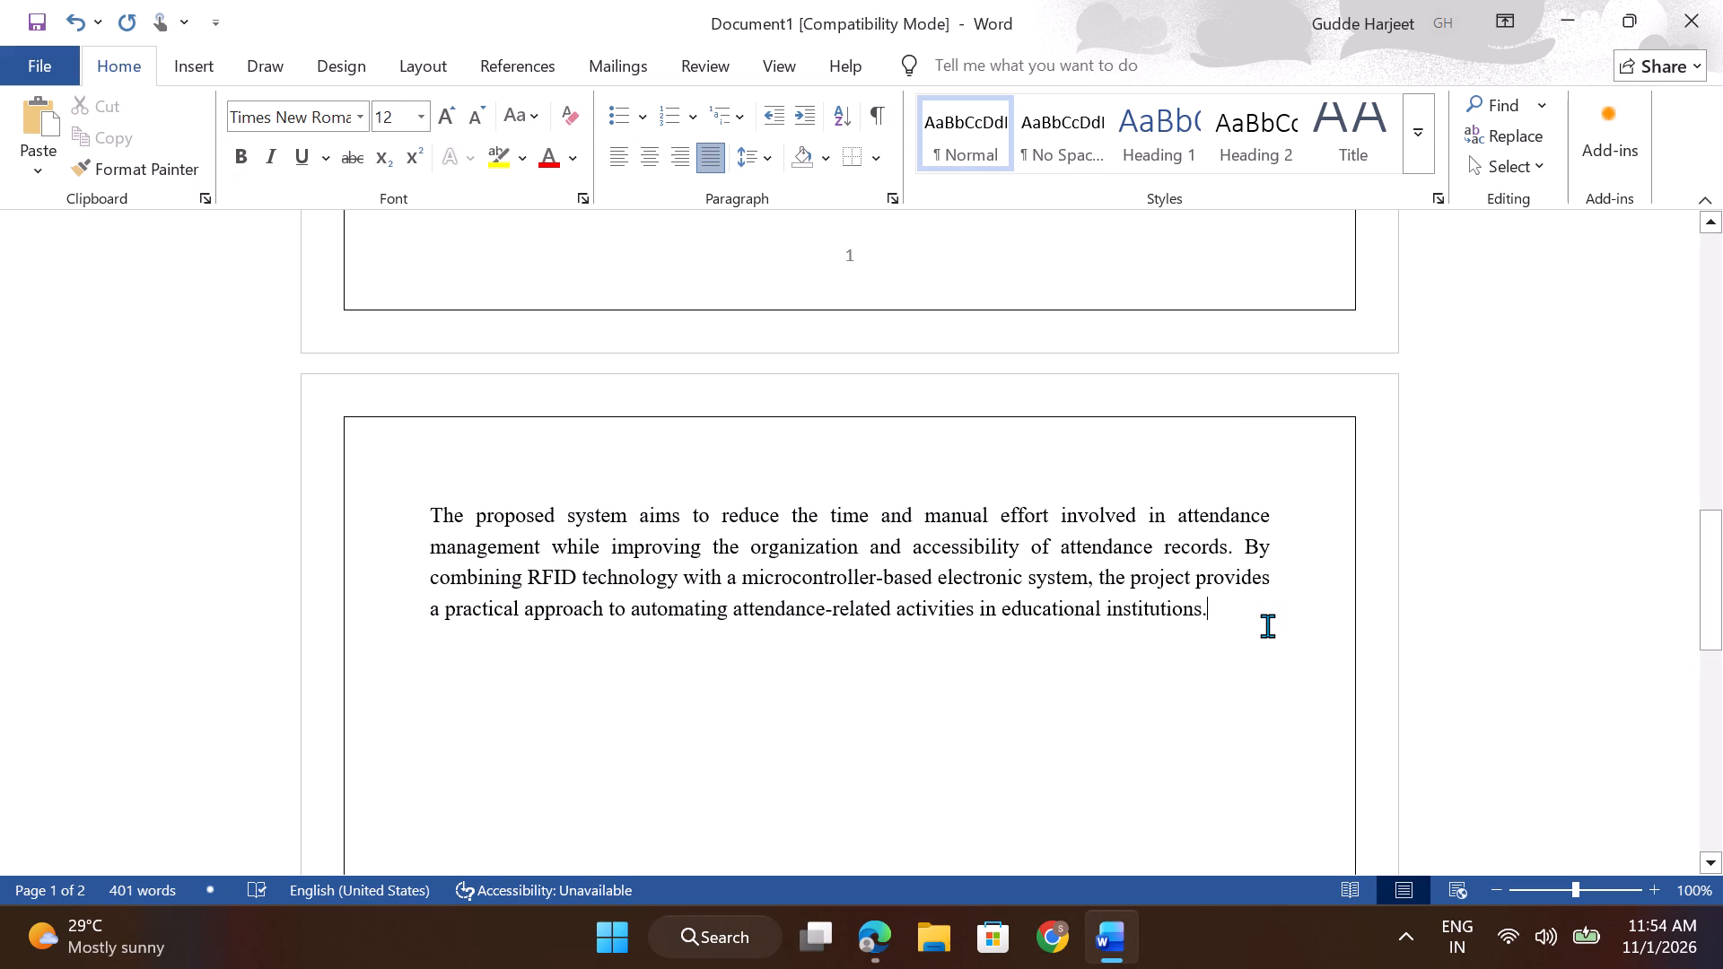
key(Return)
key(1)
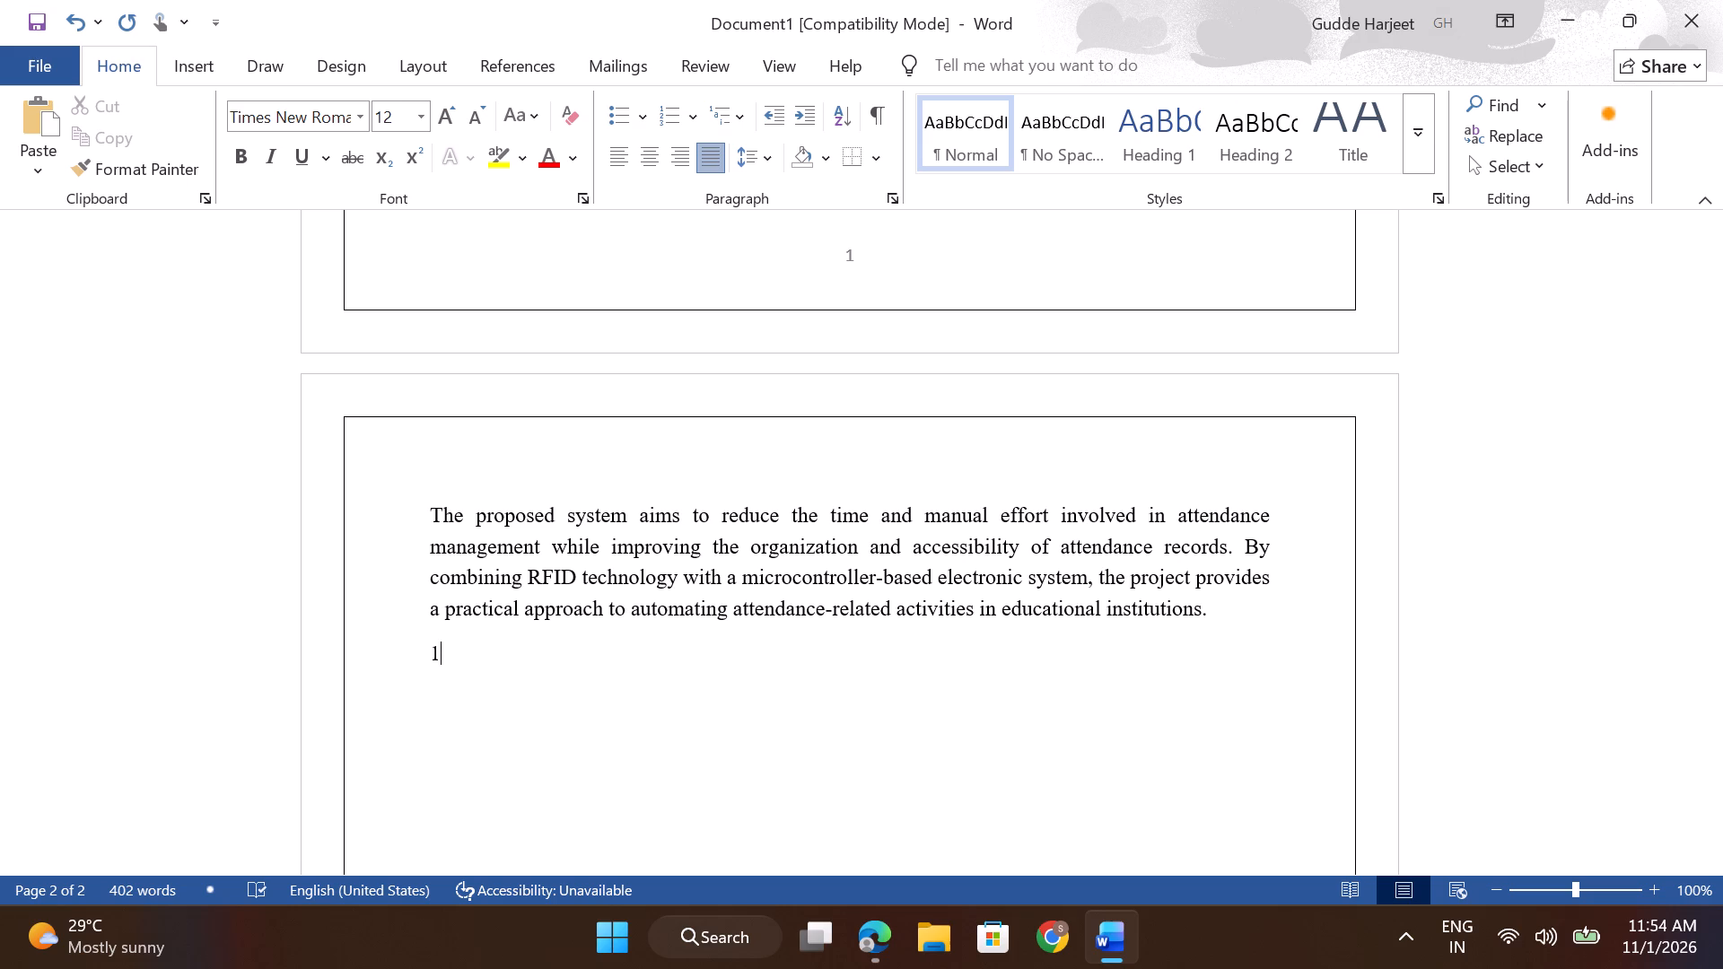
text(.1)
key(space)
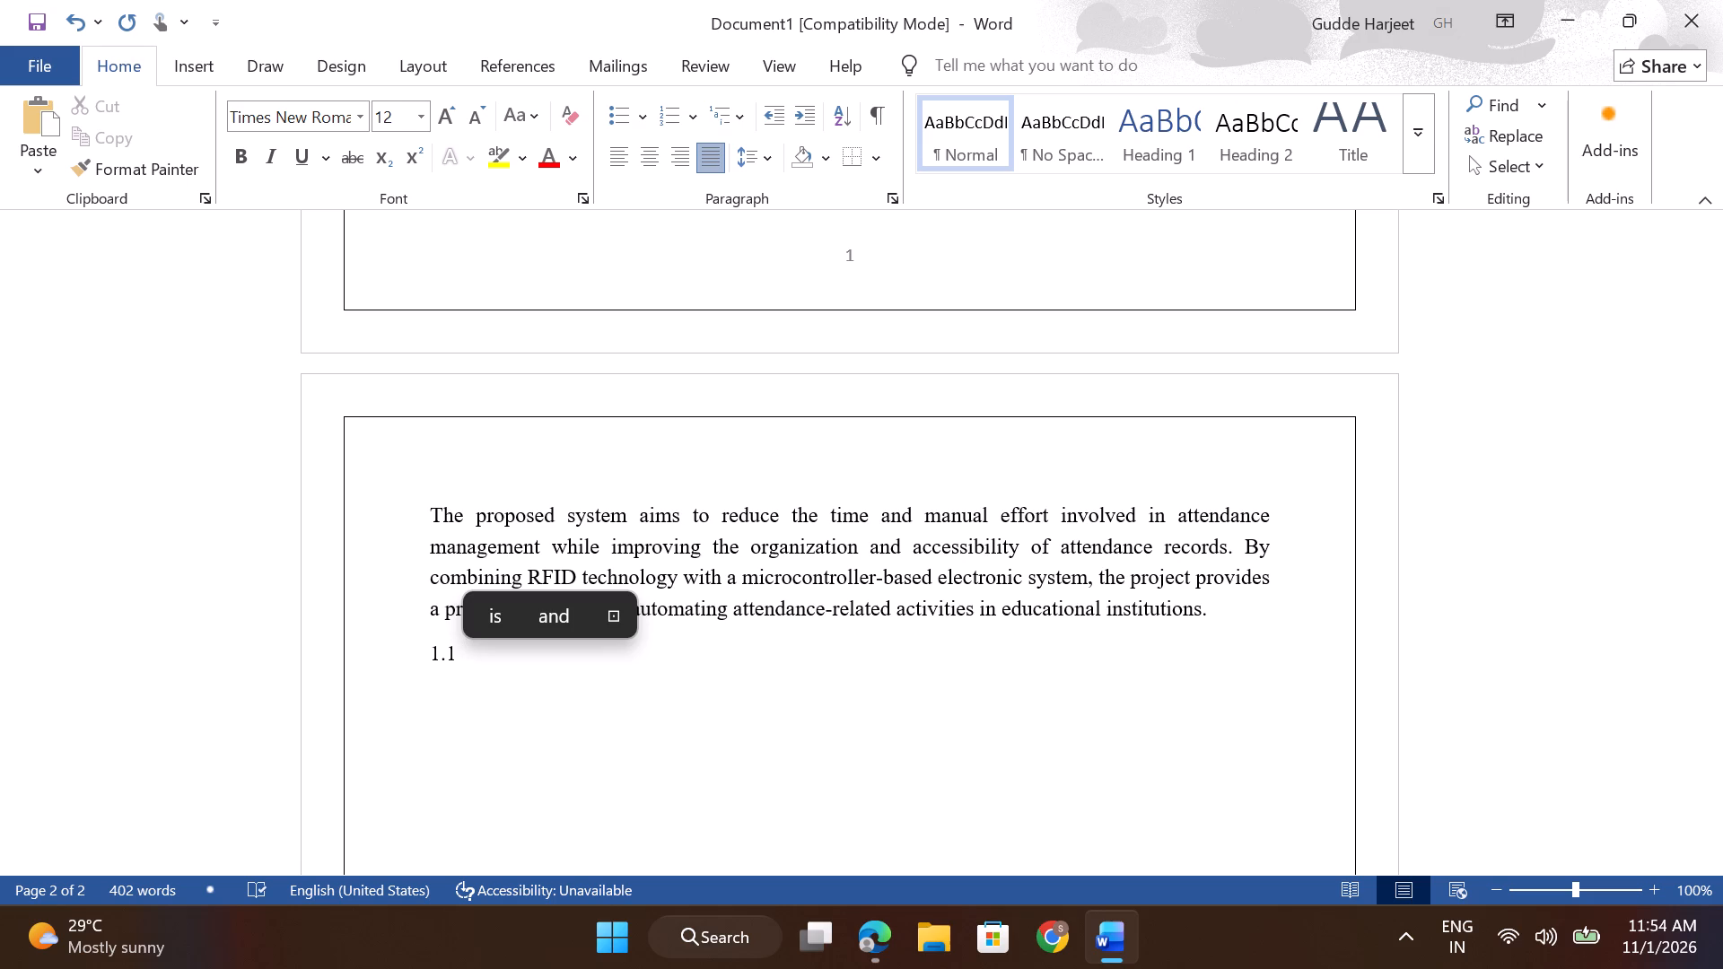
text(ro)
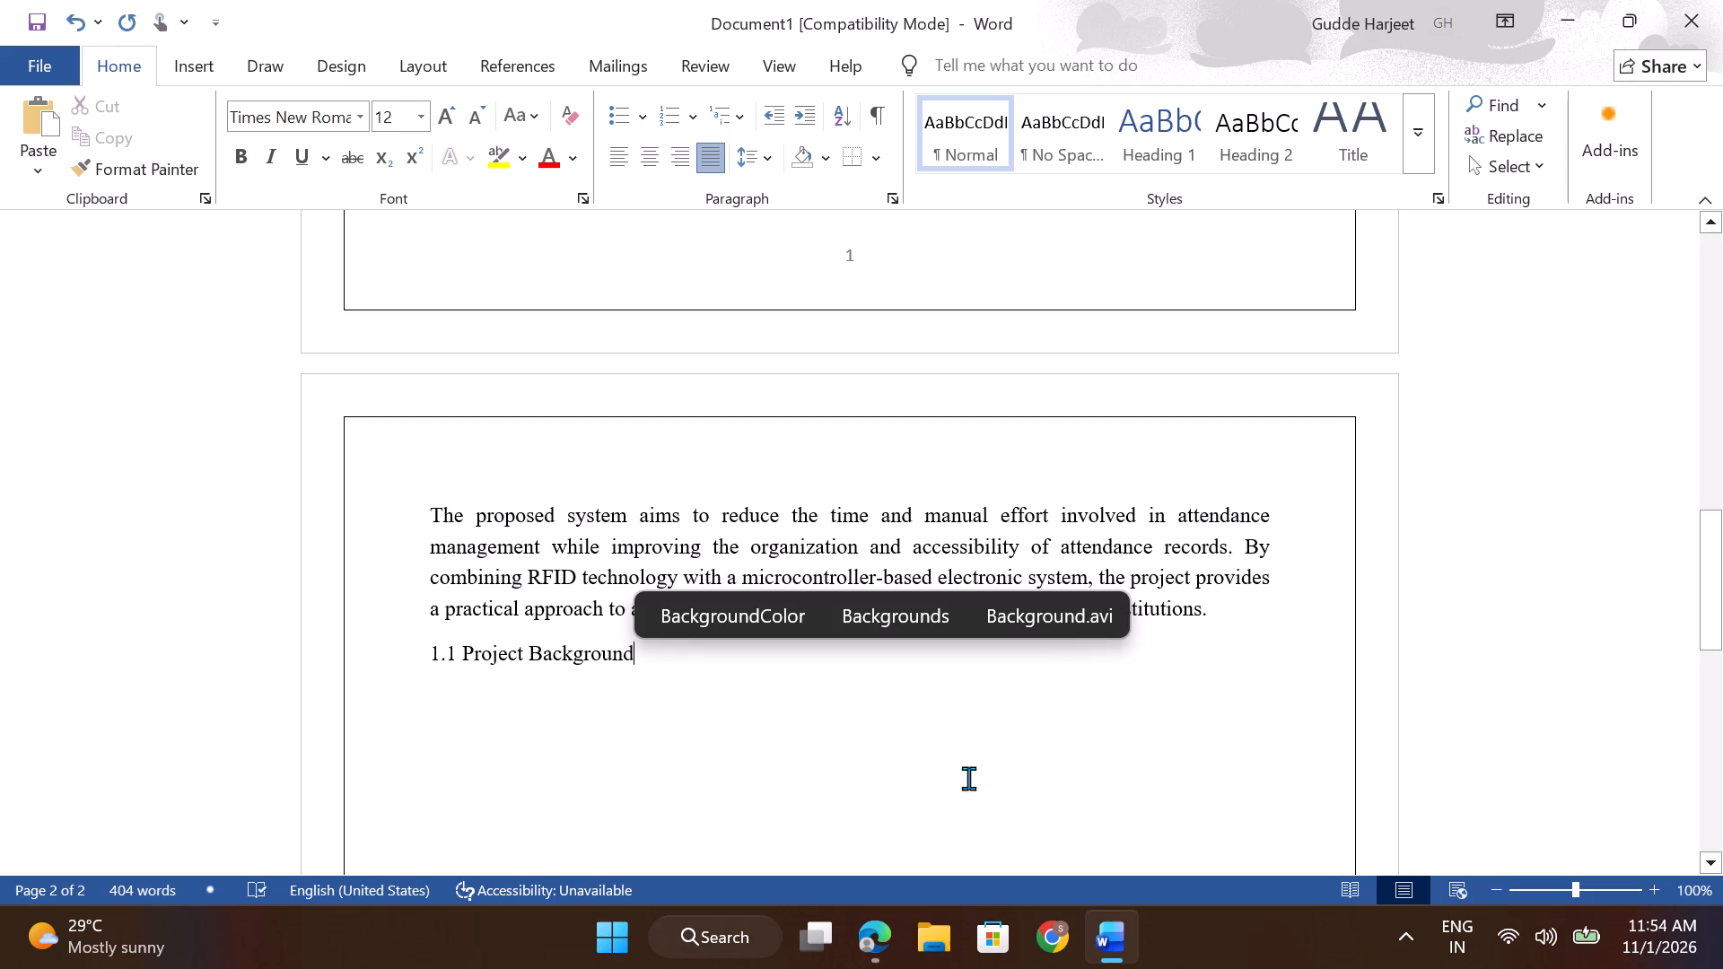
Make the "1.1 Project Background" heading bold at size 14, and start an unnumbered line beneath it.
triple_click(586, 658)
click(586, 658)
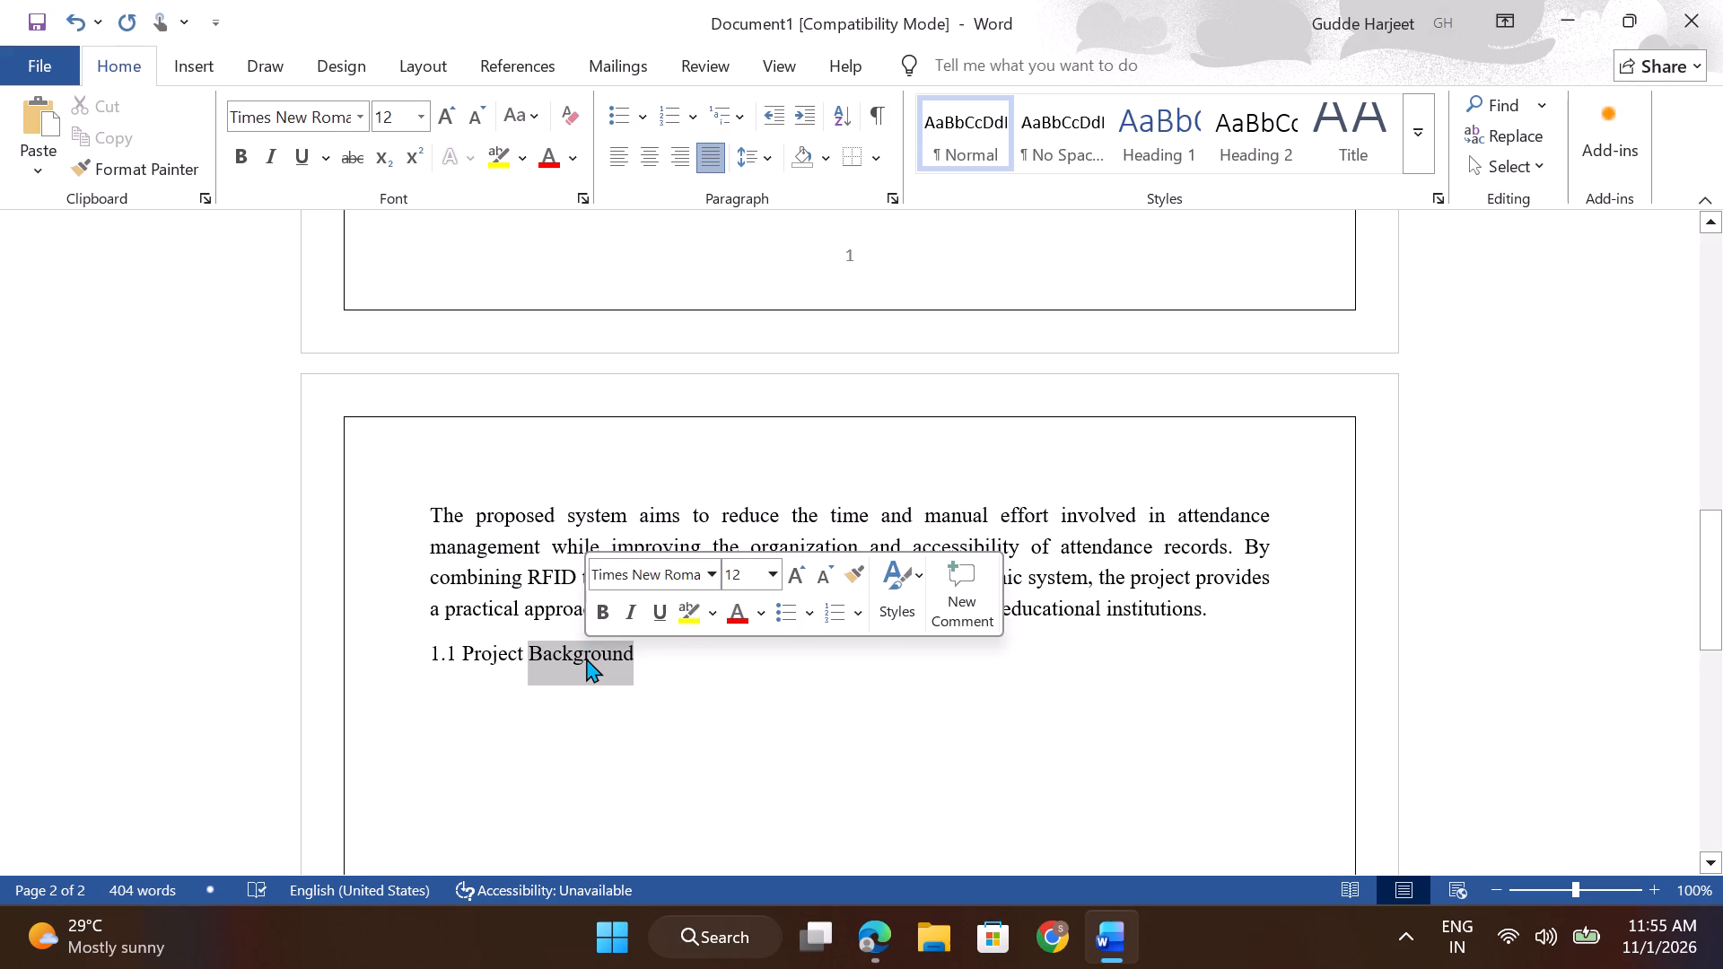
triple_click(586, 658)
click(594, 615)
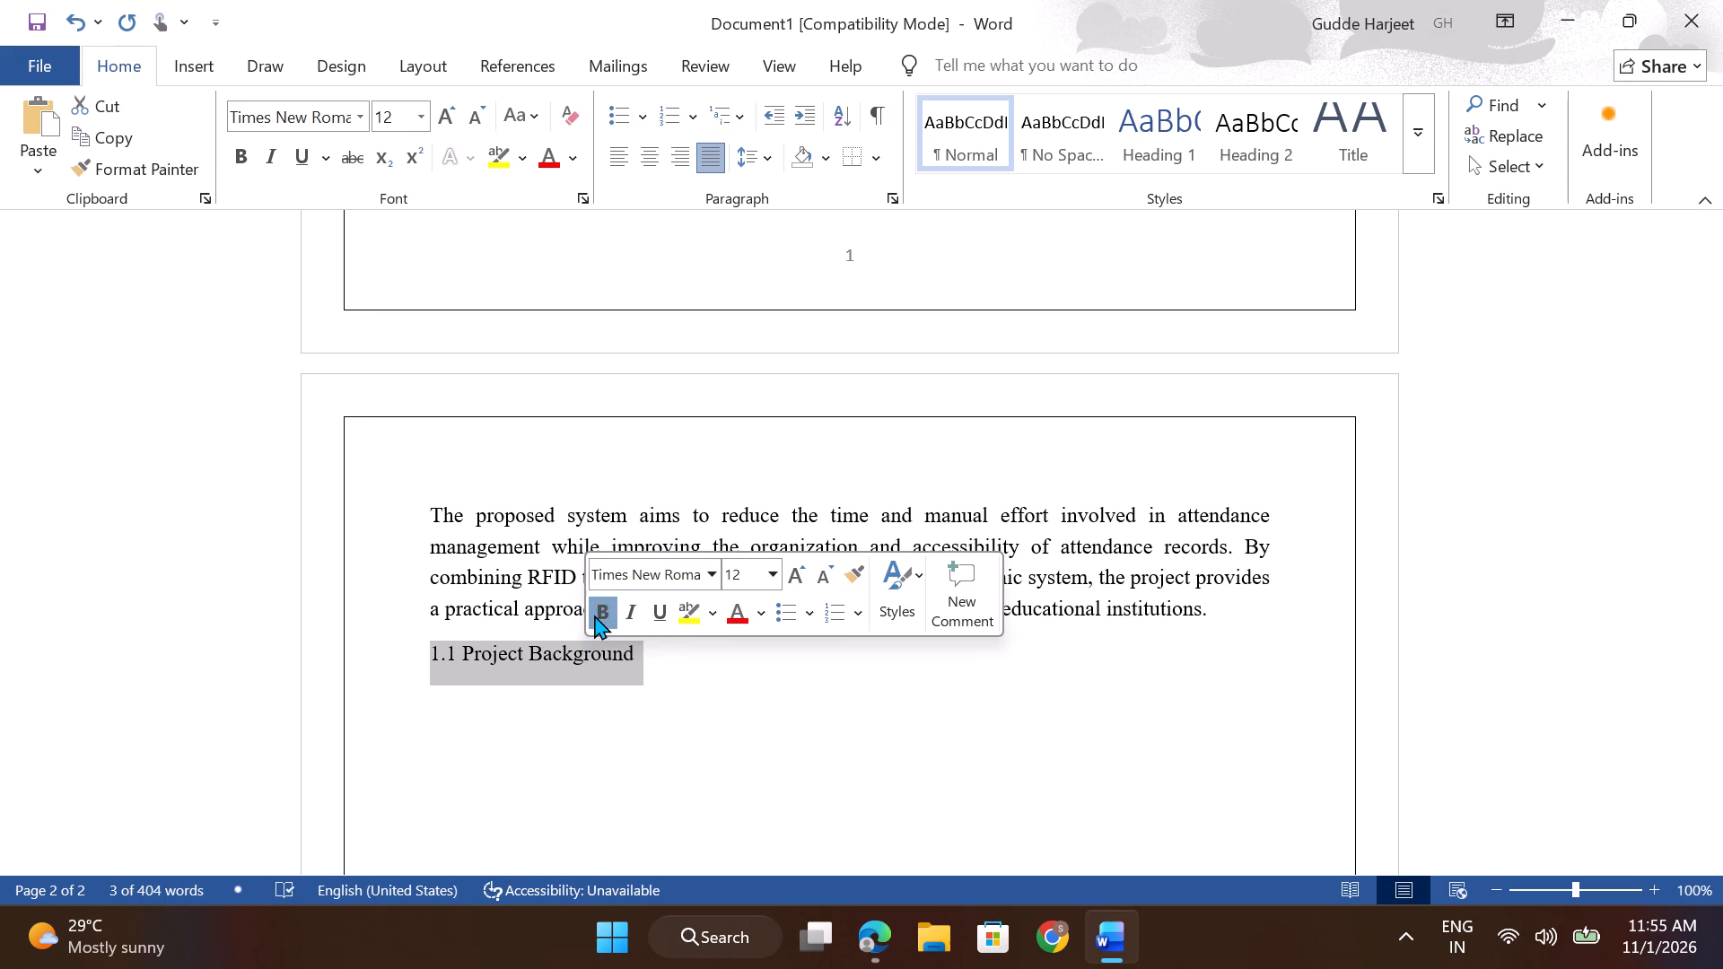
click(770, 568)
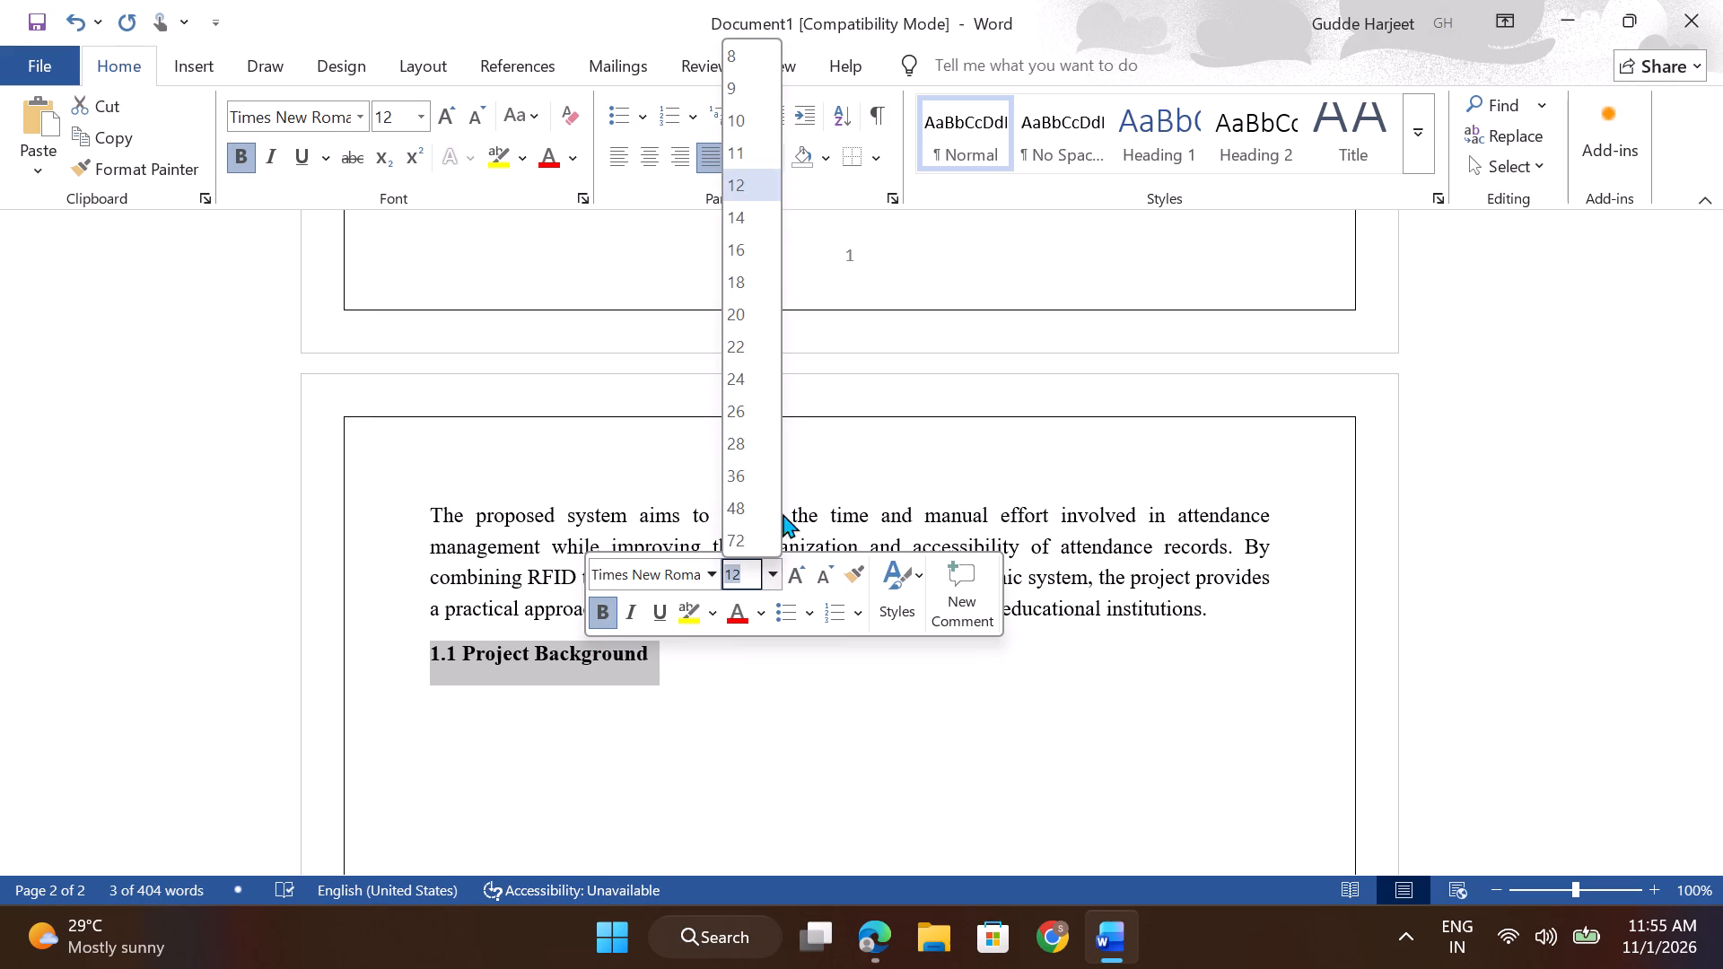
click(743, 223)
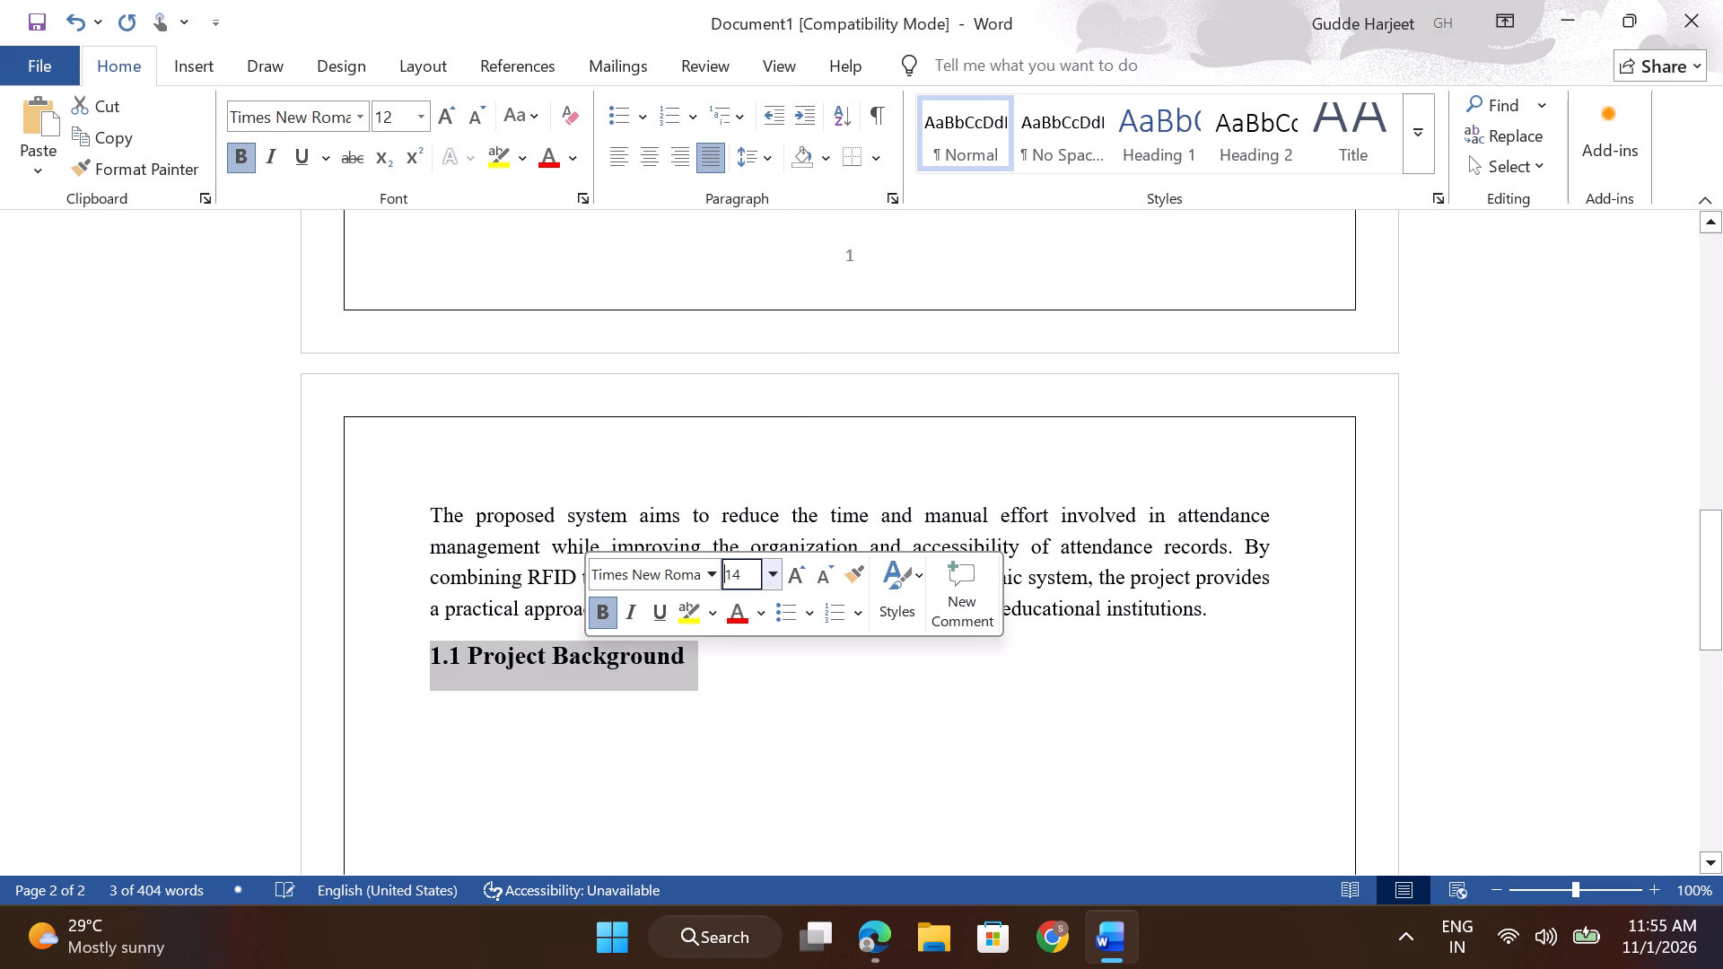
click(725, 678)
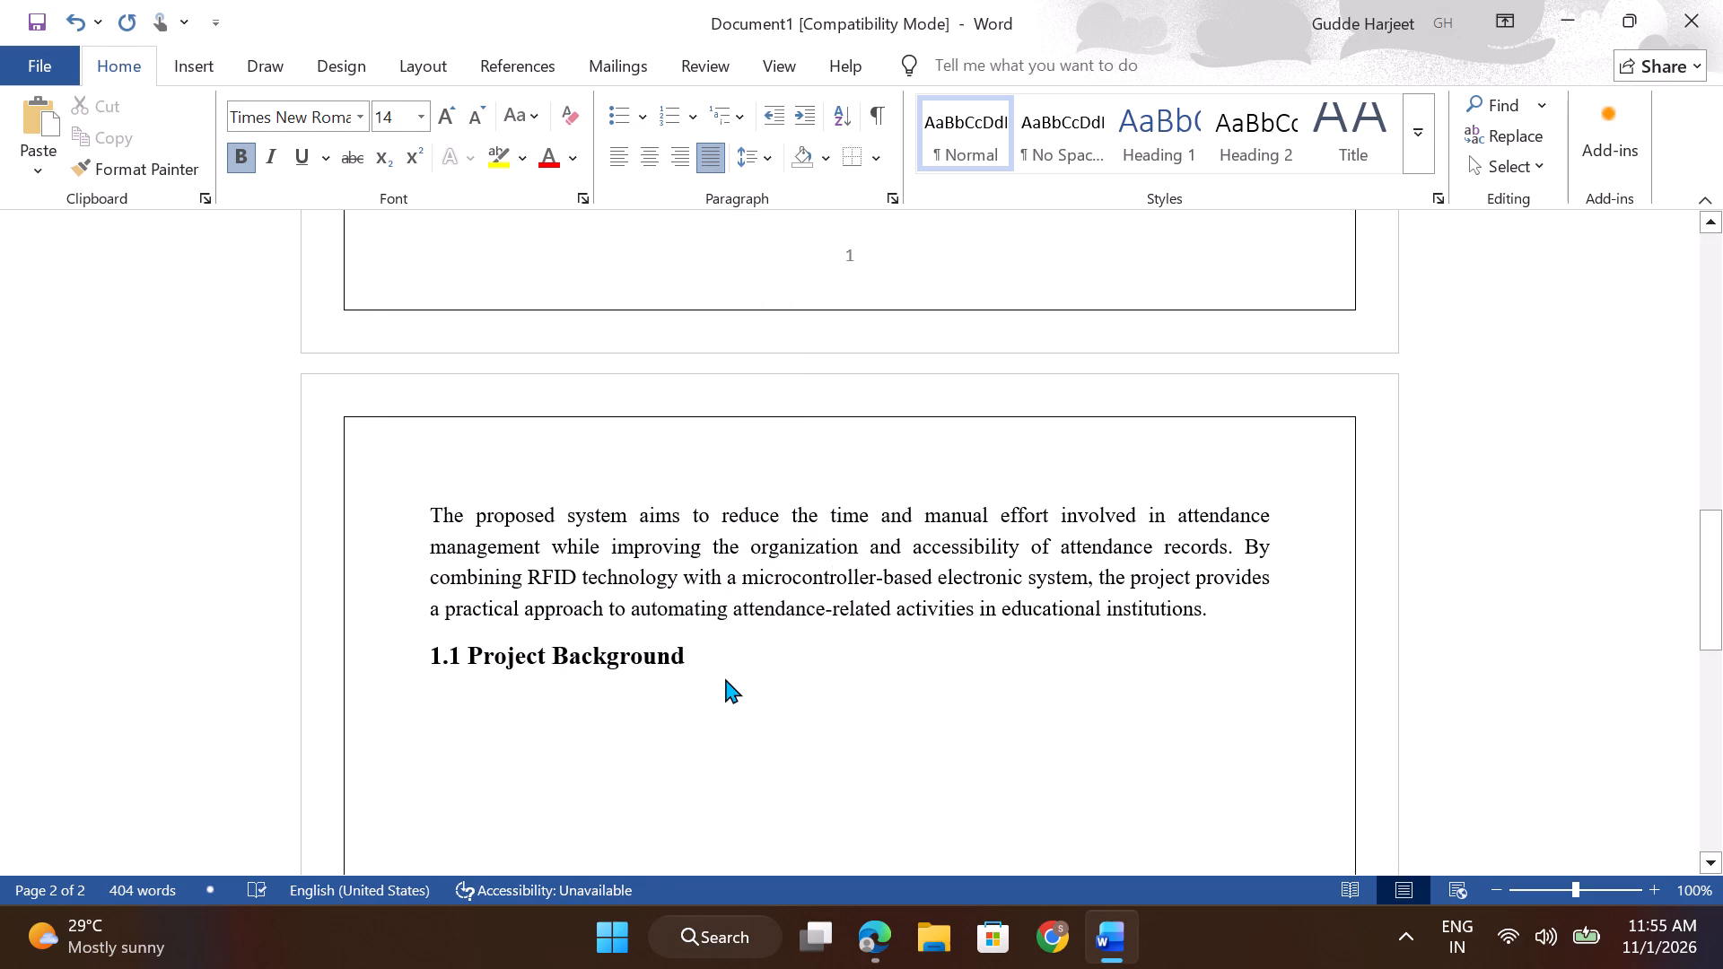
key(Return)
key(BackSpace)
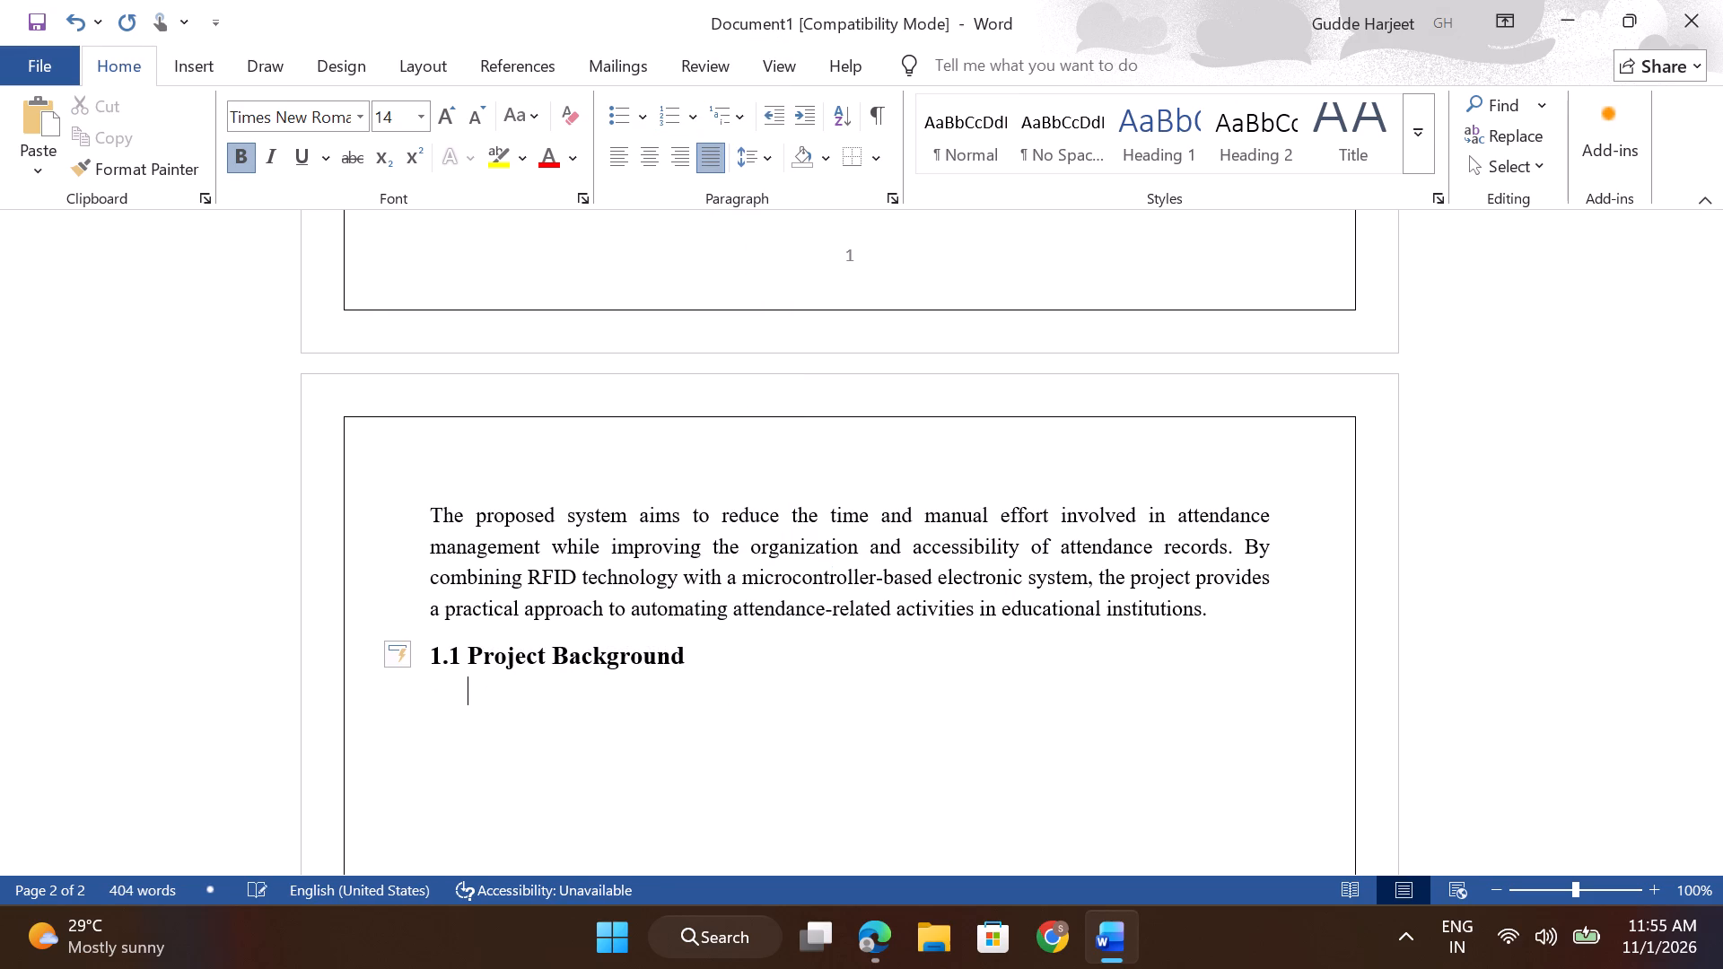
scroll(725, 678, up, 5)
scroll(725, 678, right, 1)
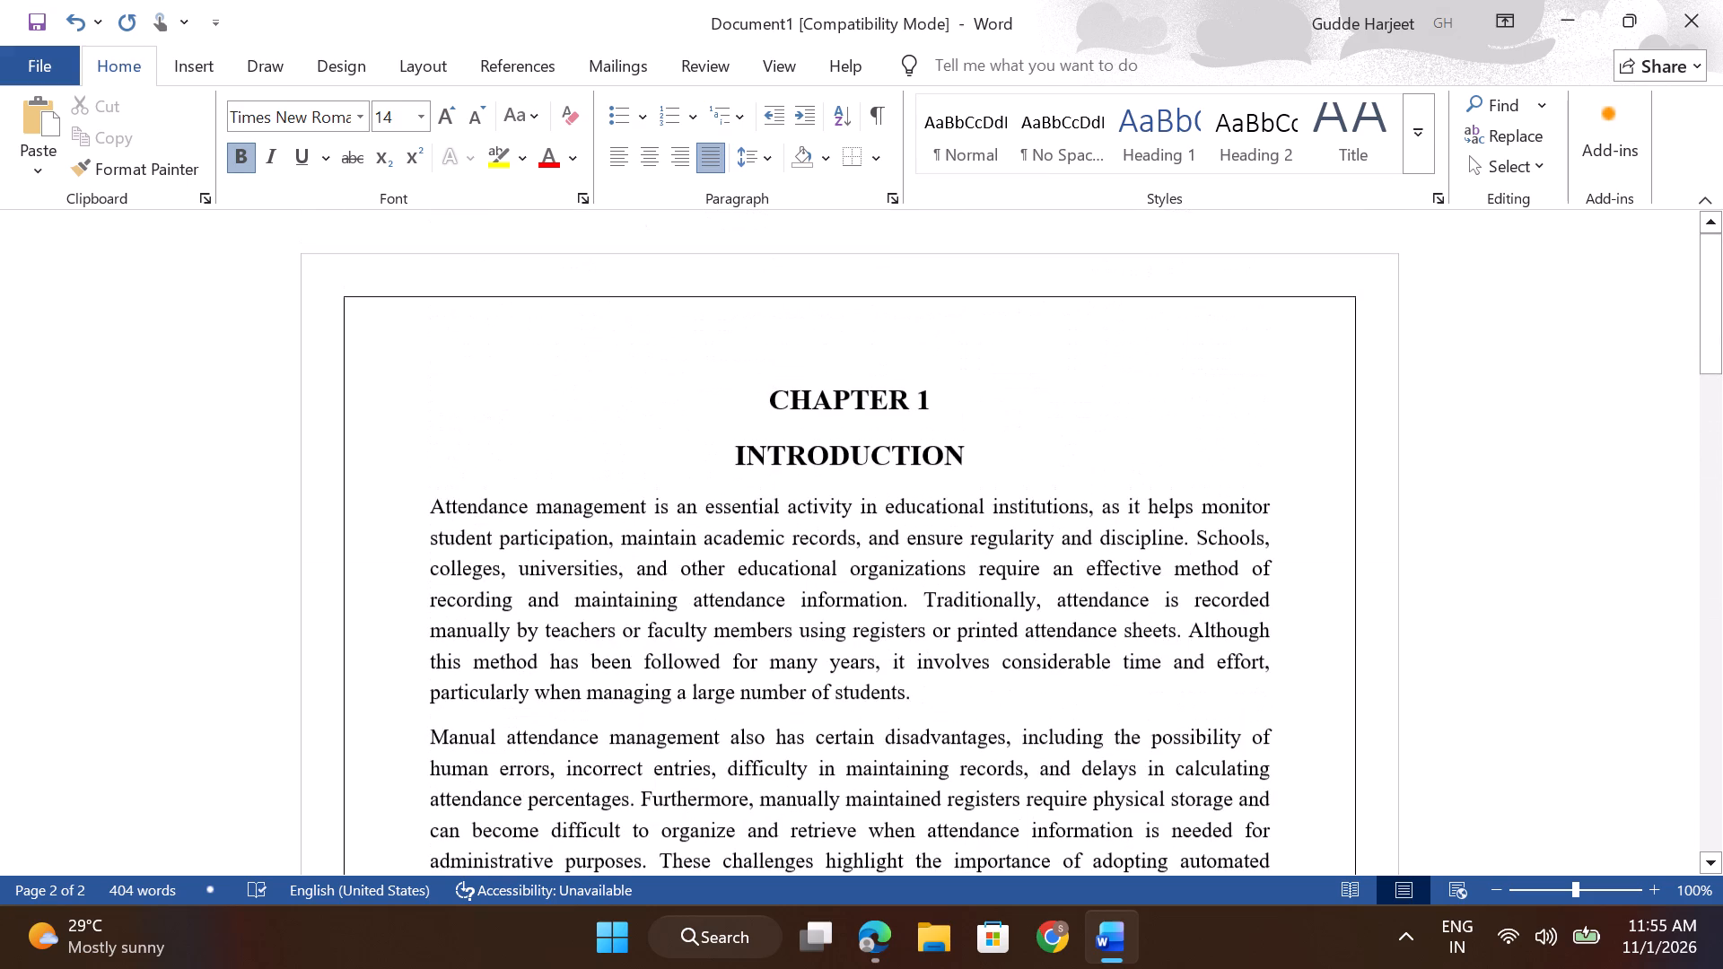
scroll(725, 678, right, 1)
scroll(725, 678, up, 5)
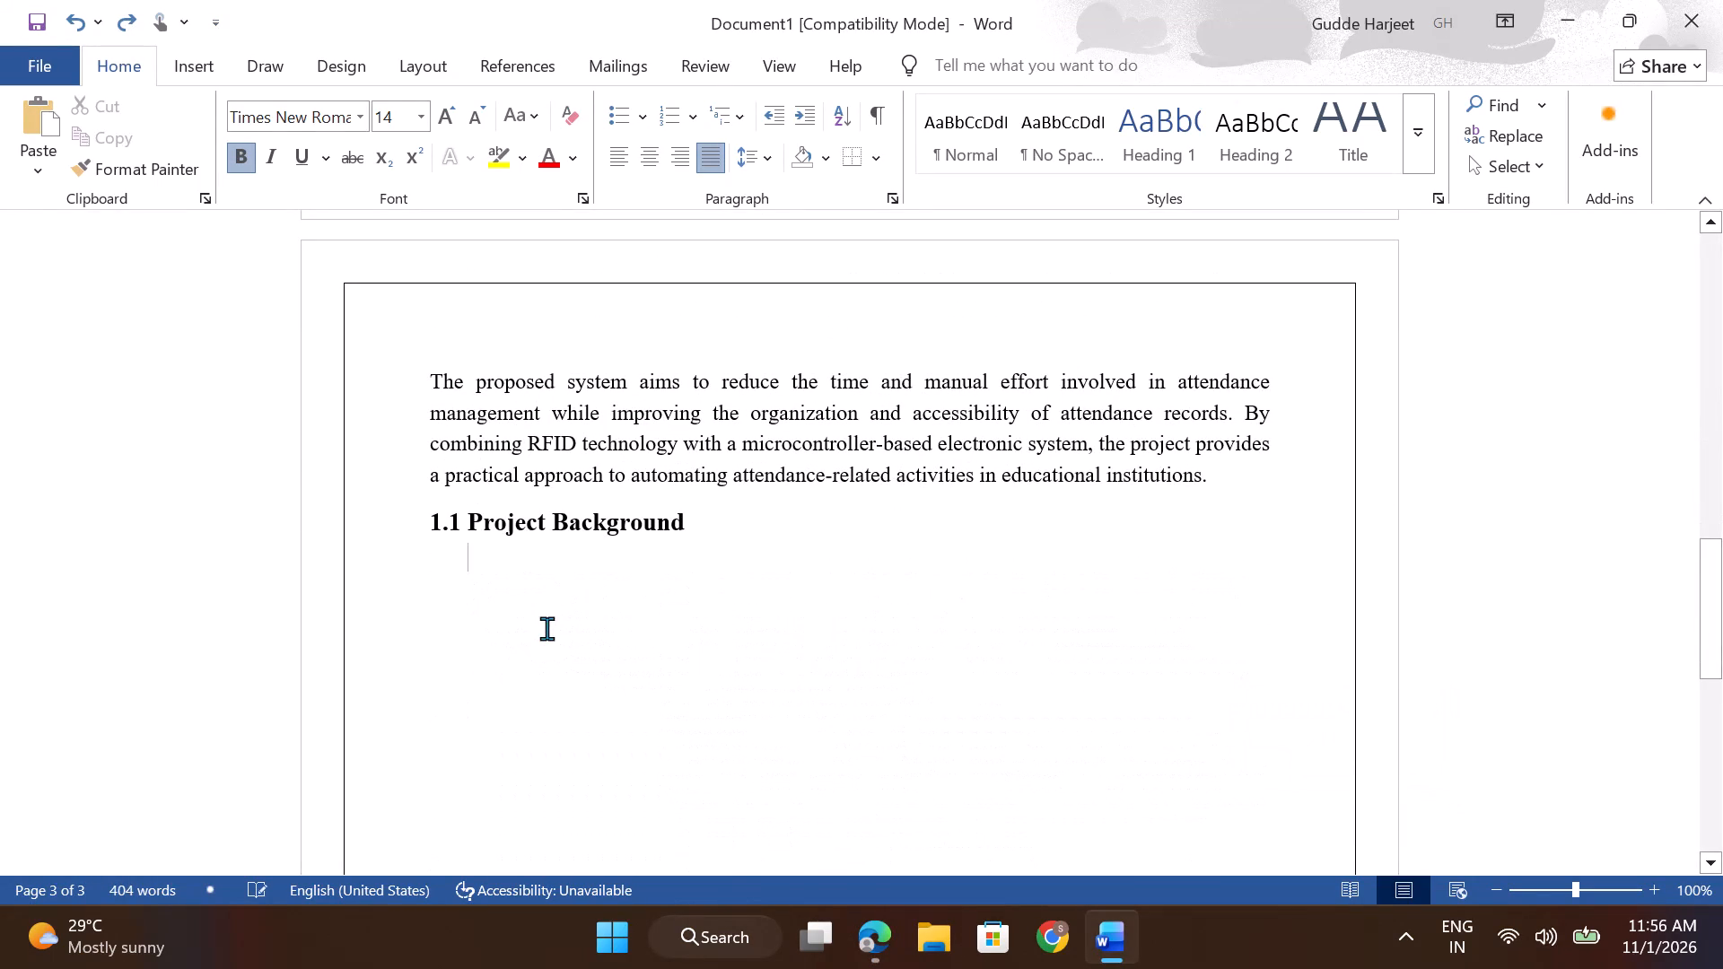
Open Notepad and paste the copied background text into a new blank tab.
click(893, 933)
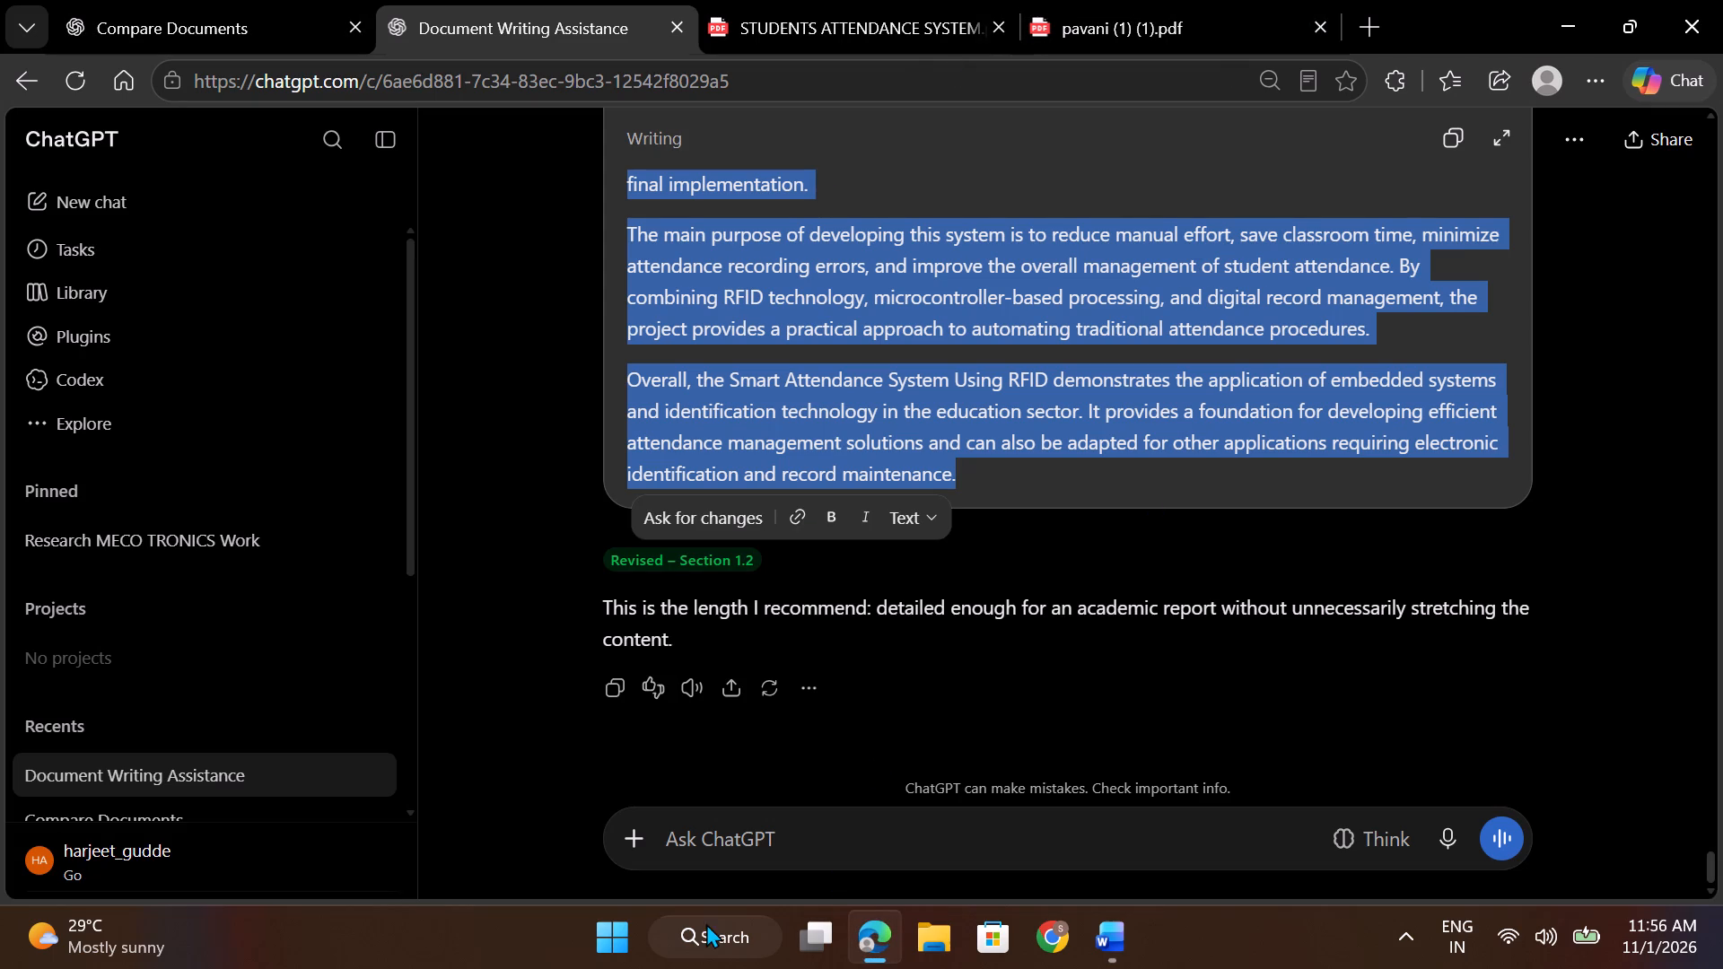
click(677, 945)
text(note)
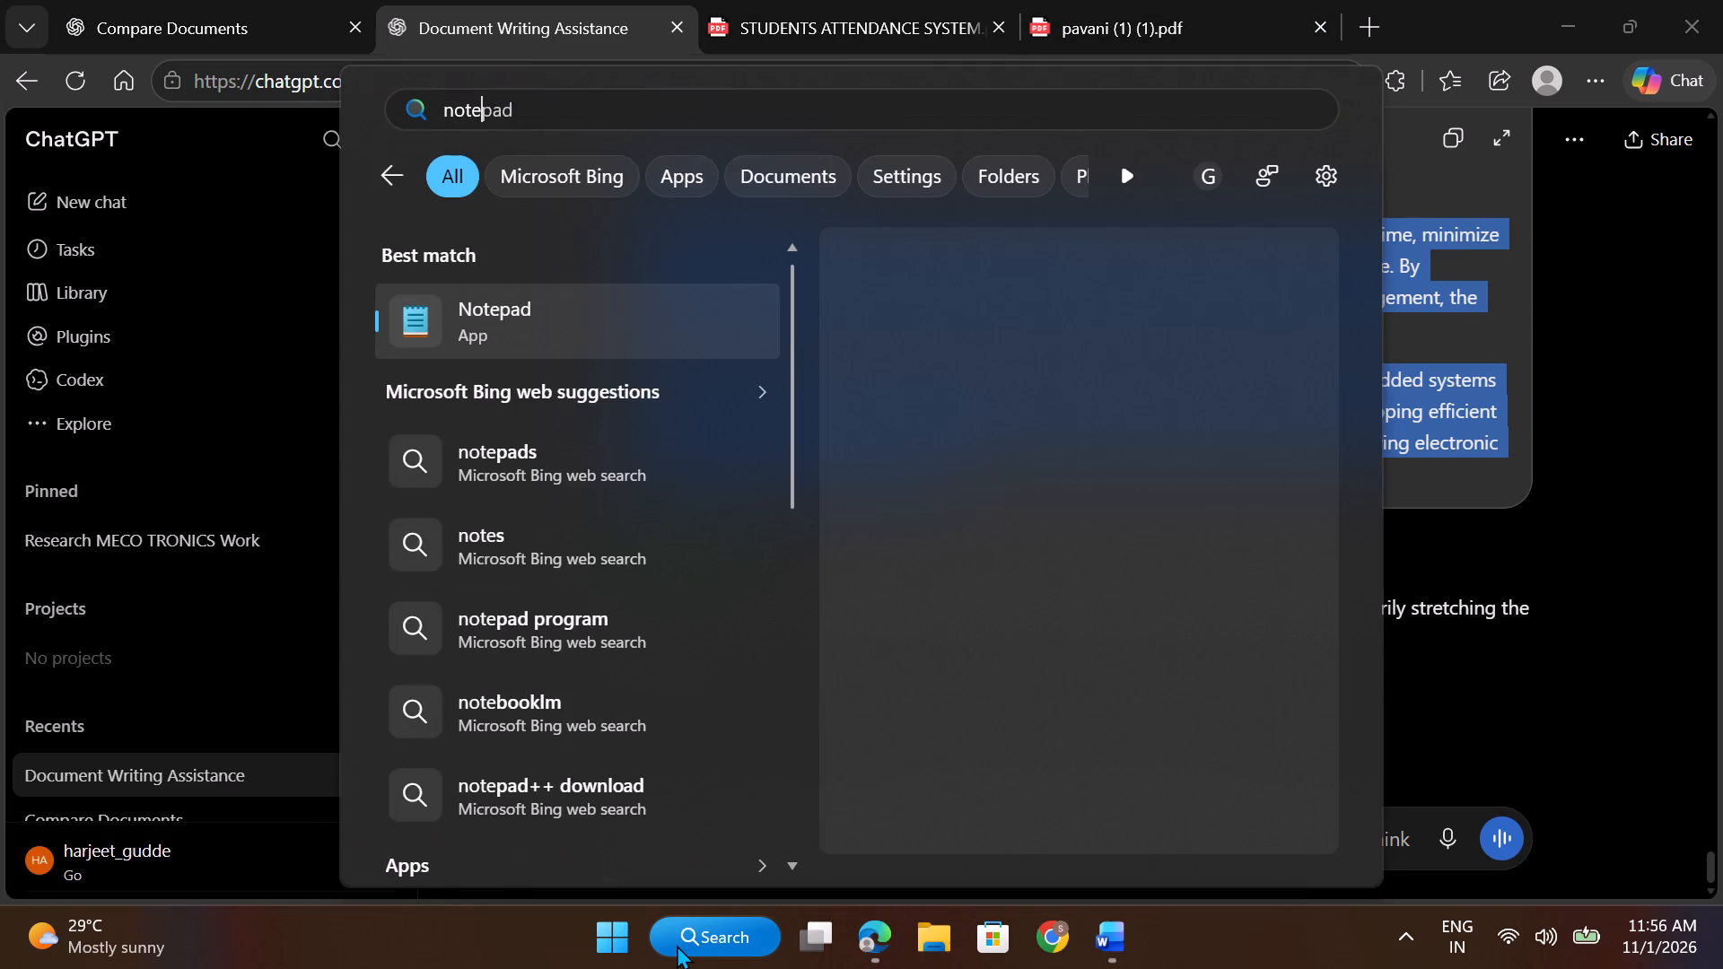
key(Return)
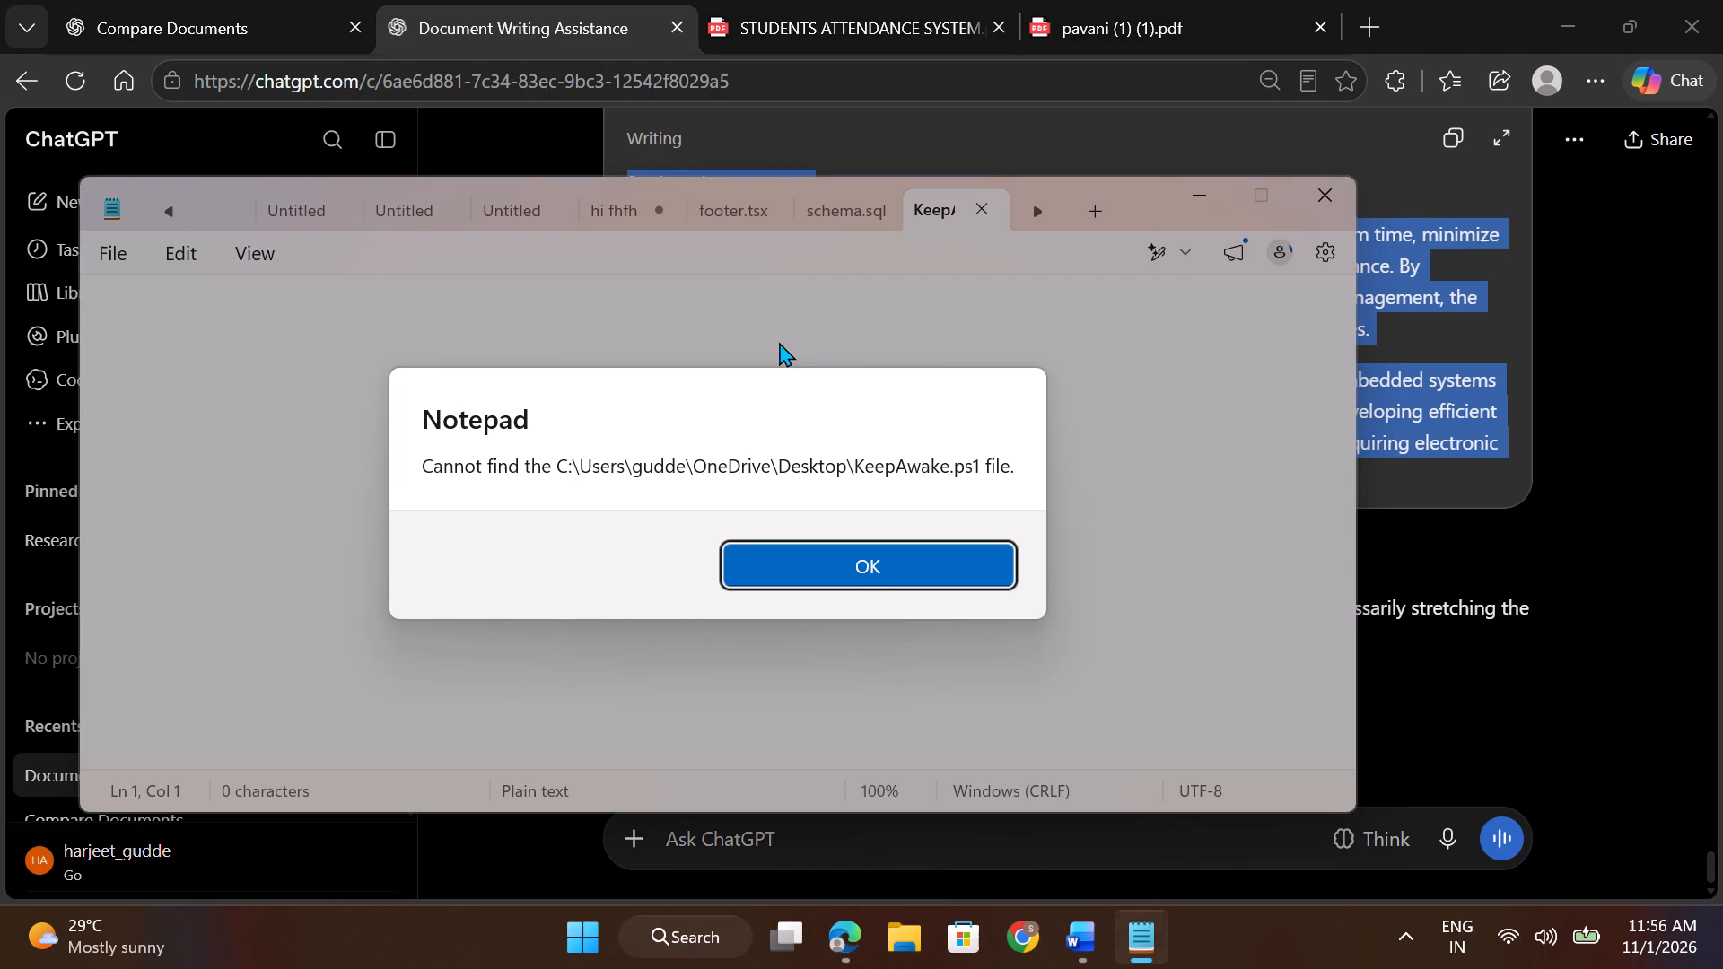
drag(885, 545, 896, 558)
click(896, 558)
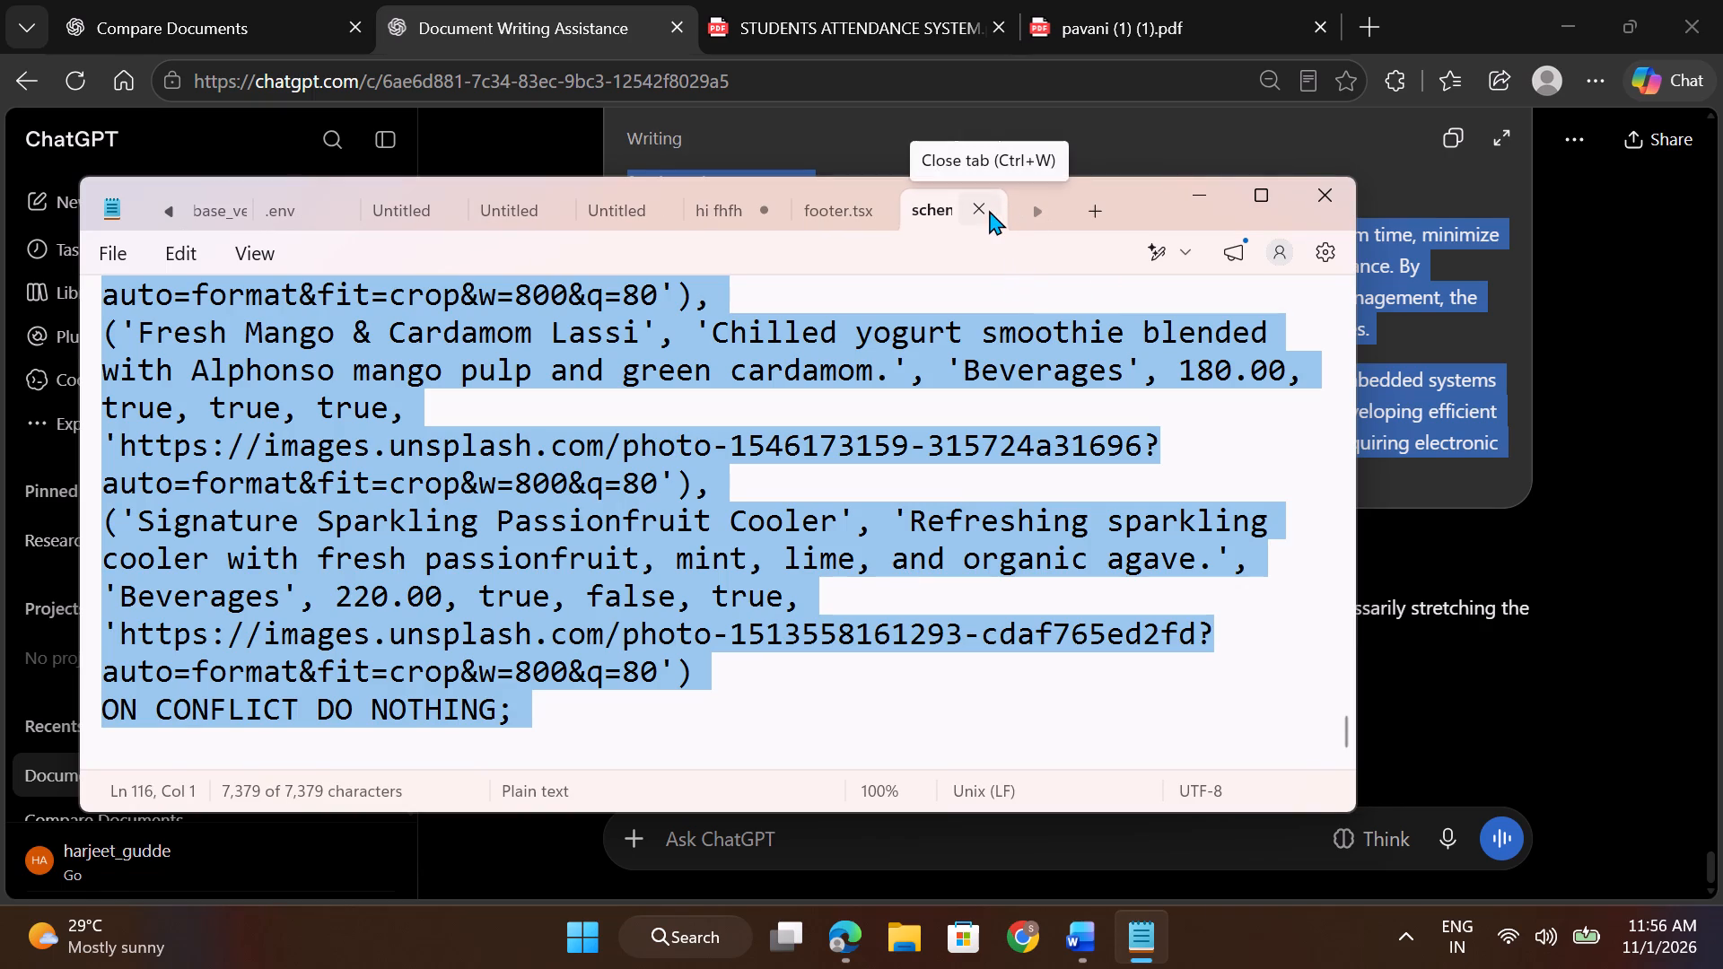
click(814, 596)
scroll(870, 497, up, 8)
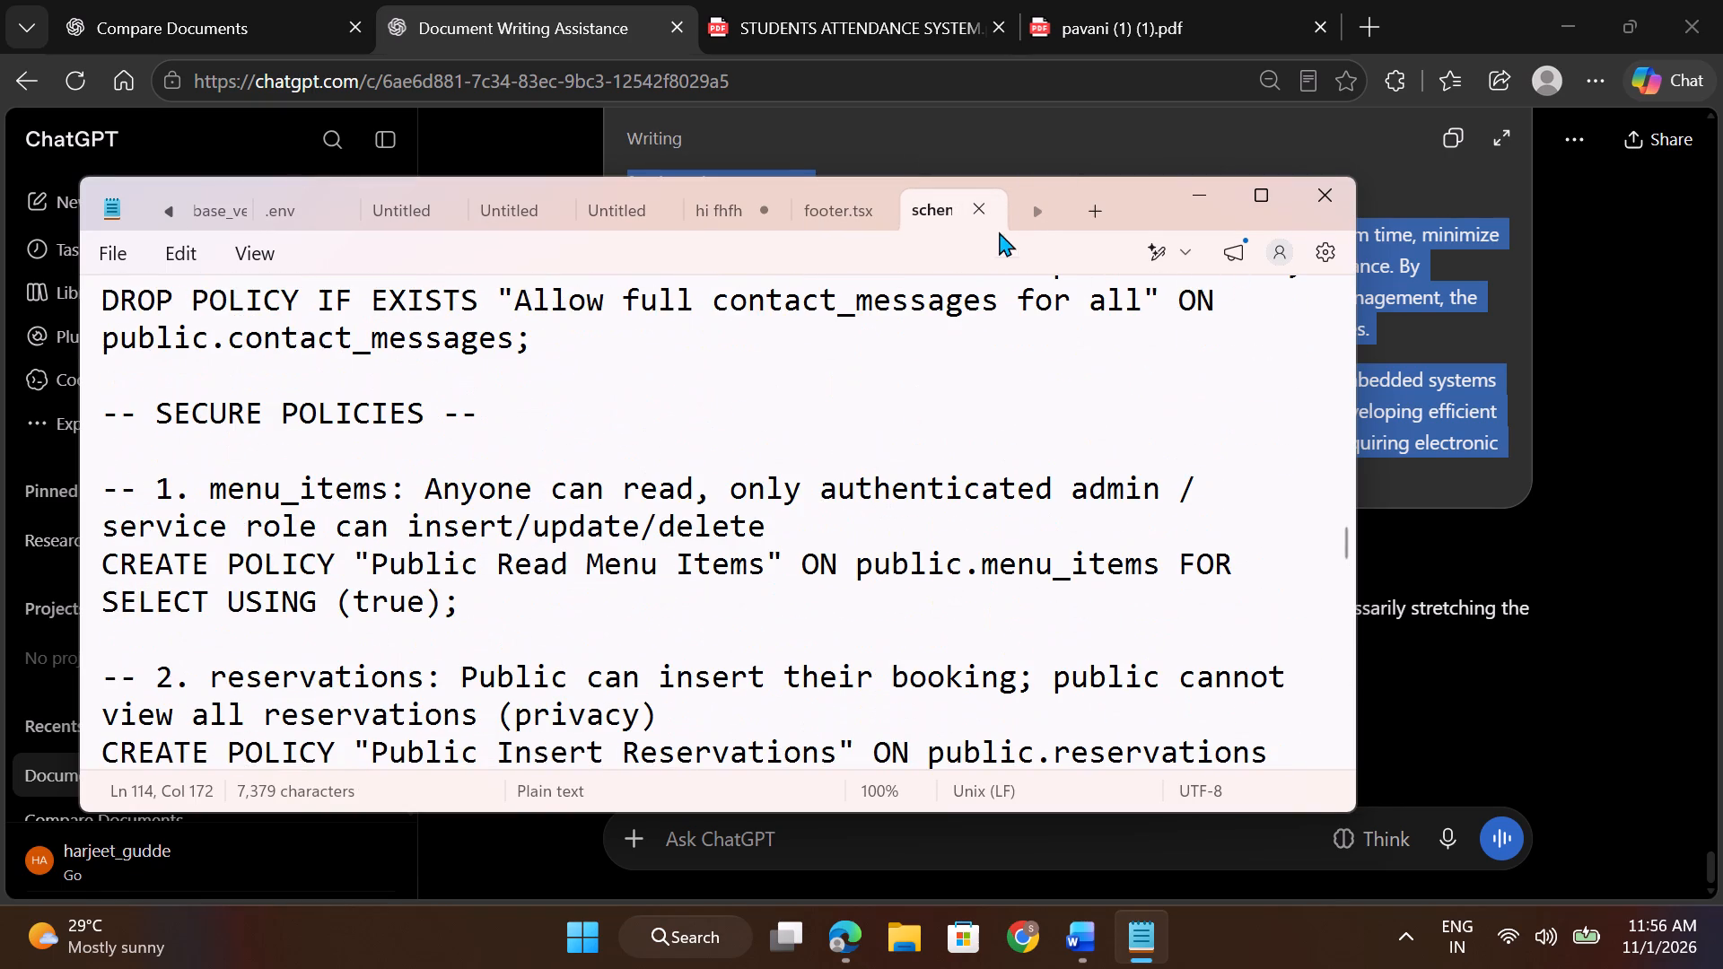
click(1086, 216)
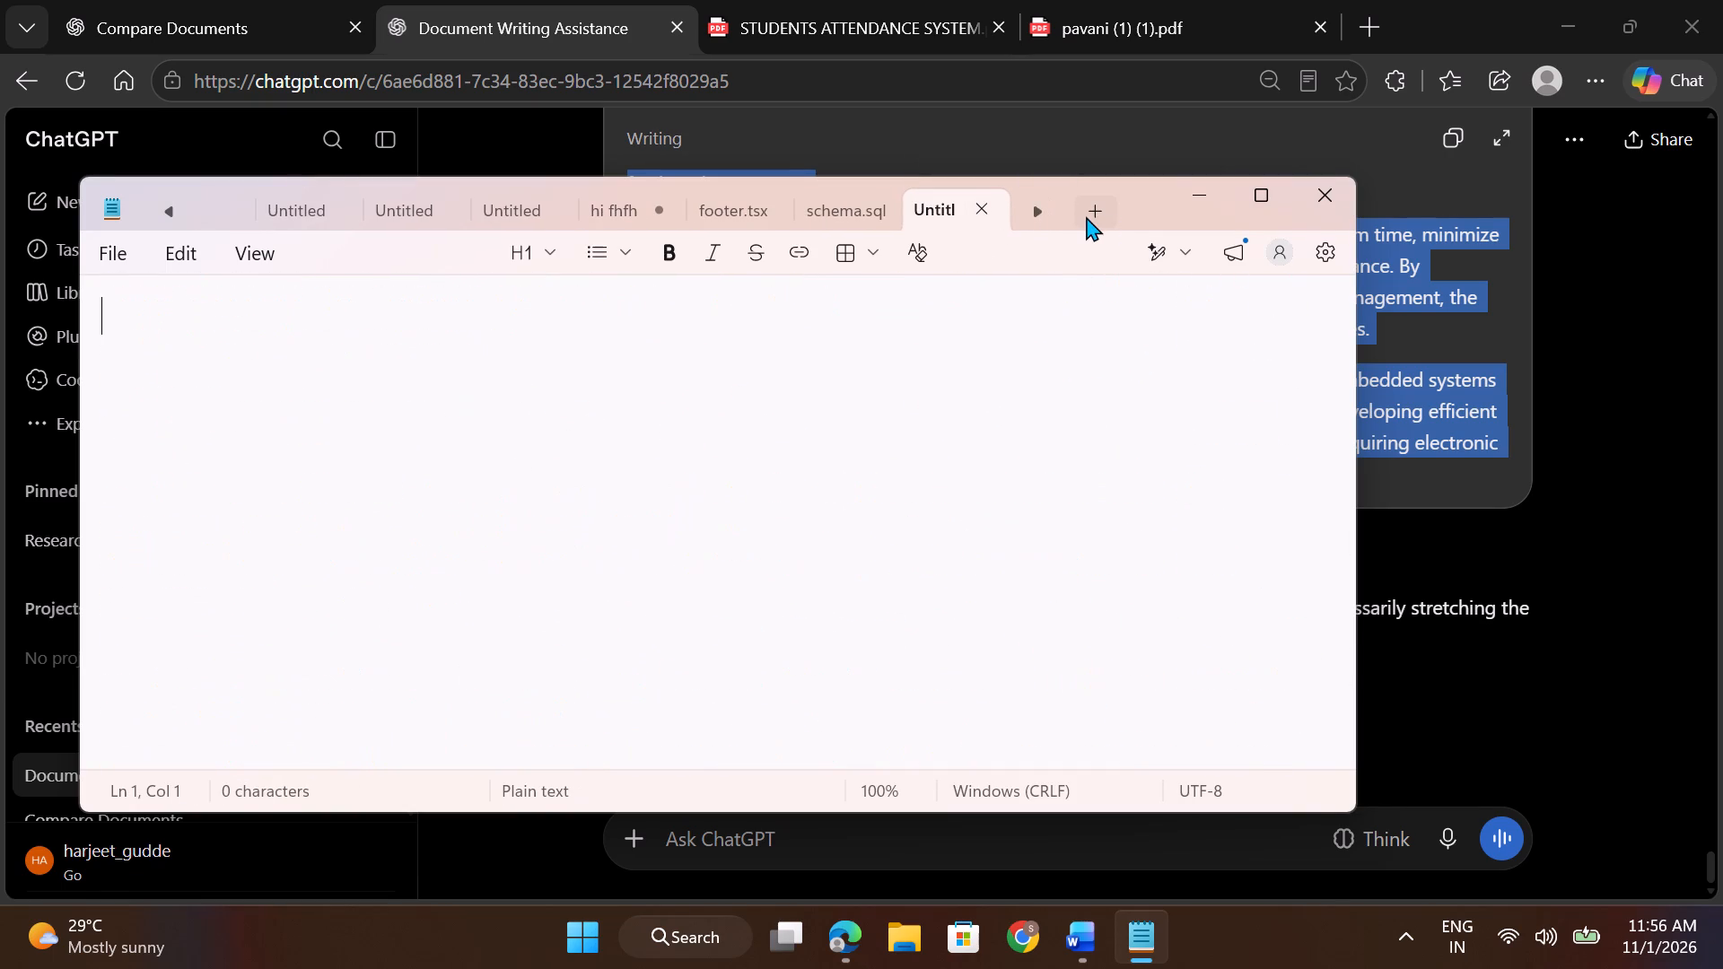
key(ctrl+v)
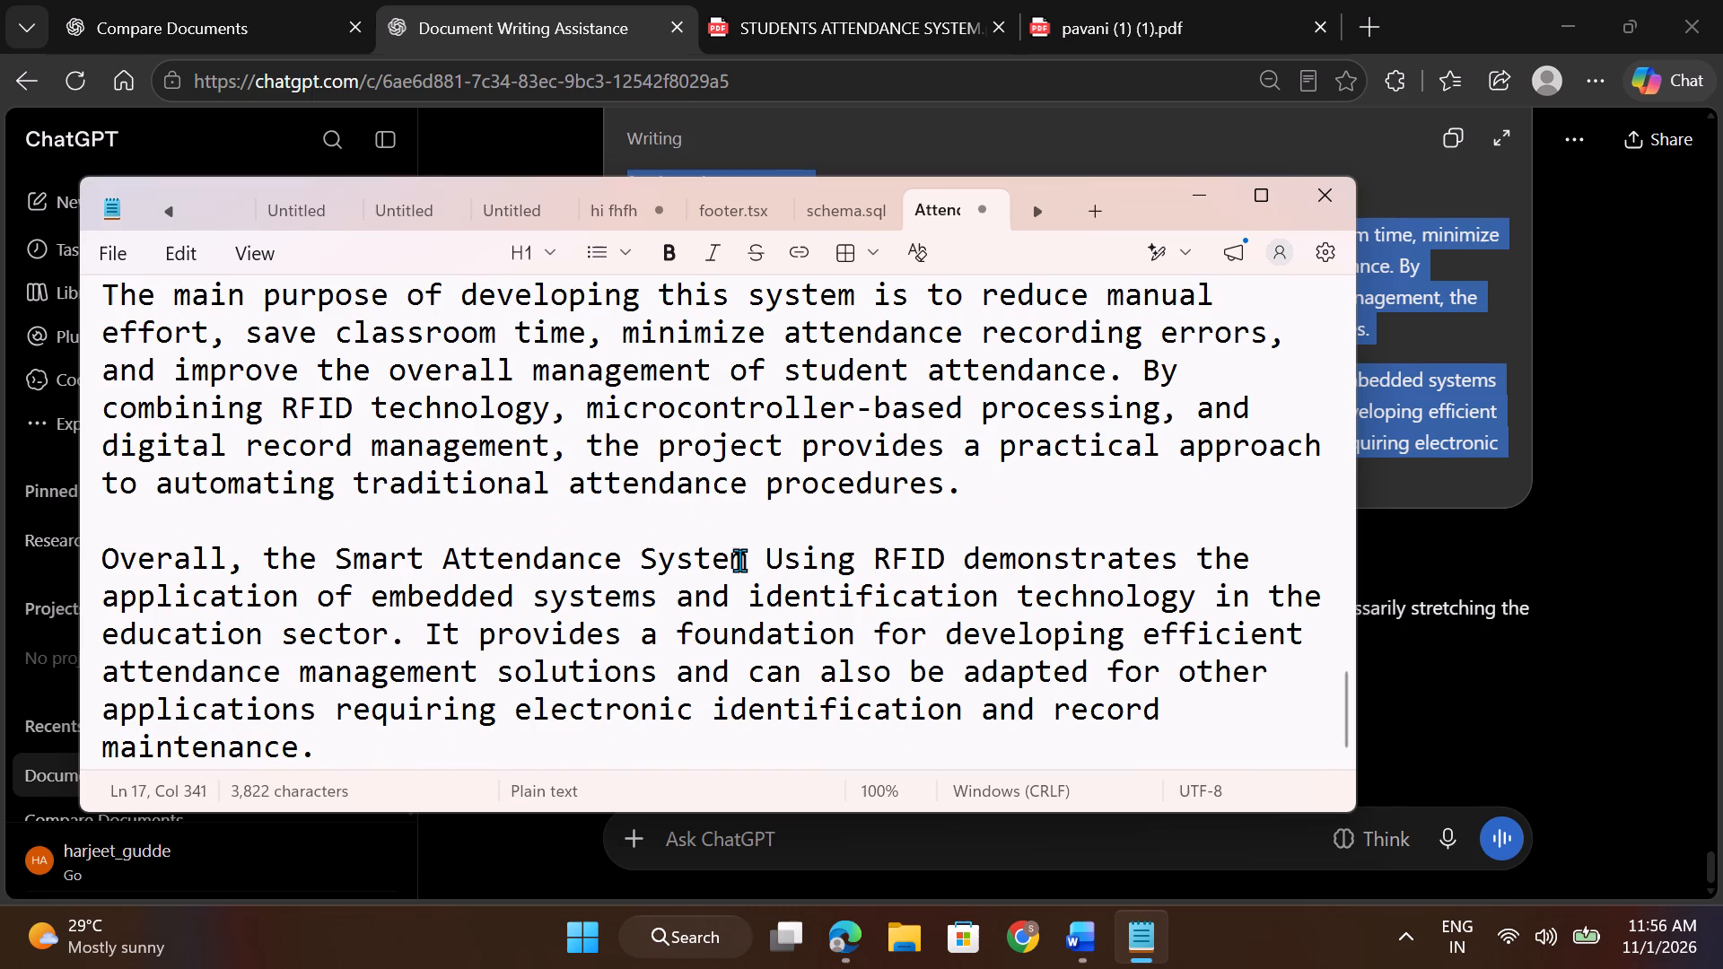
Copy the entire background text from Notepad and paste it beneath the "1.1 Project Background" heading in Word.
click(223, 521)
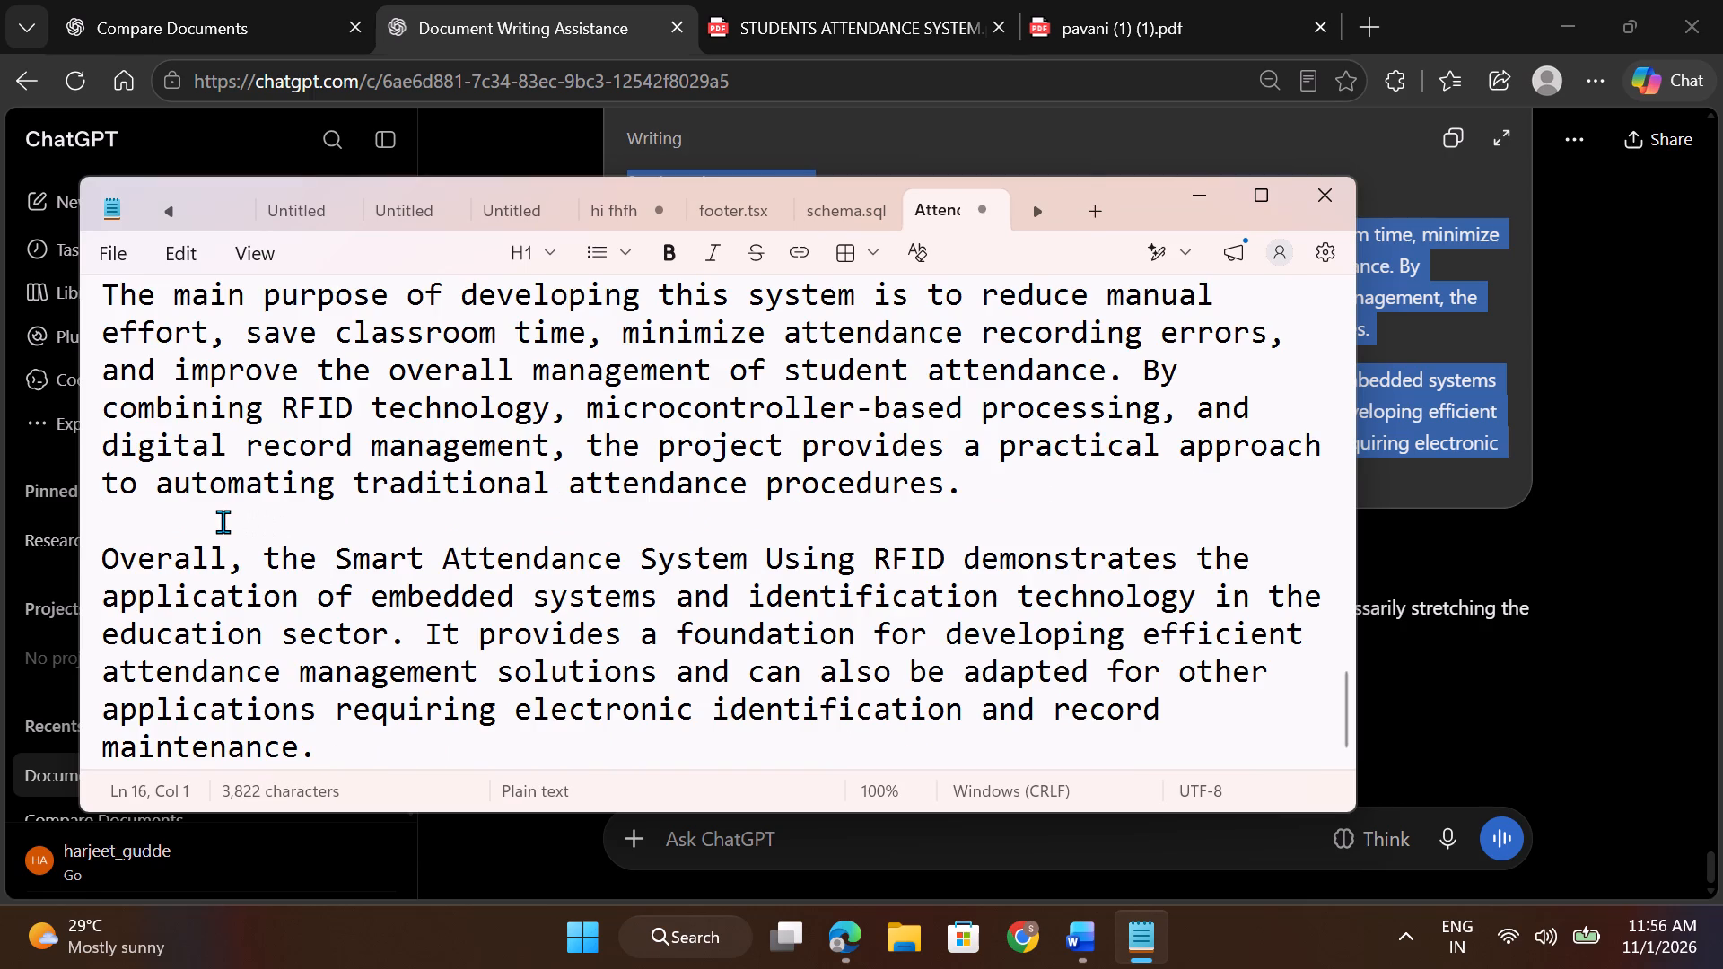
key(ctrl+a)
key(ctrl+c)
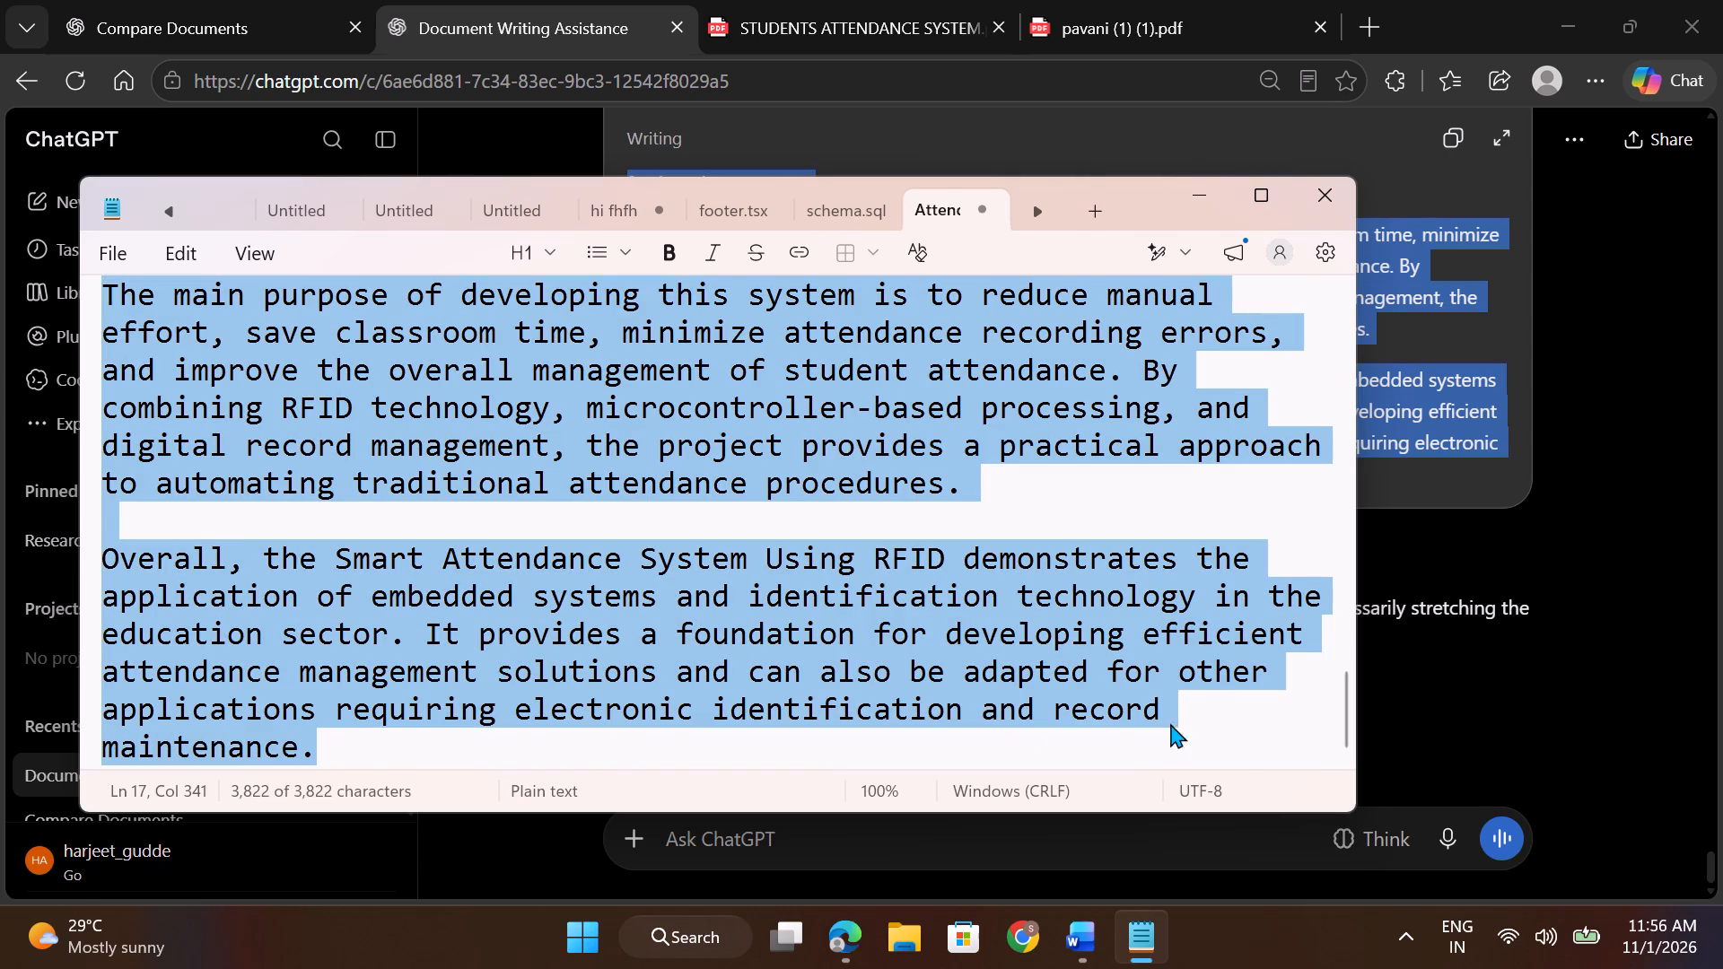
click(1098, 939)
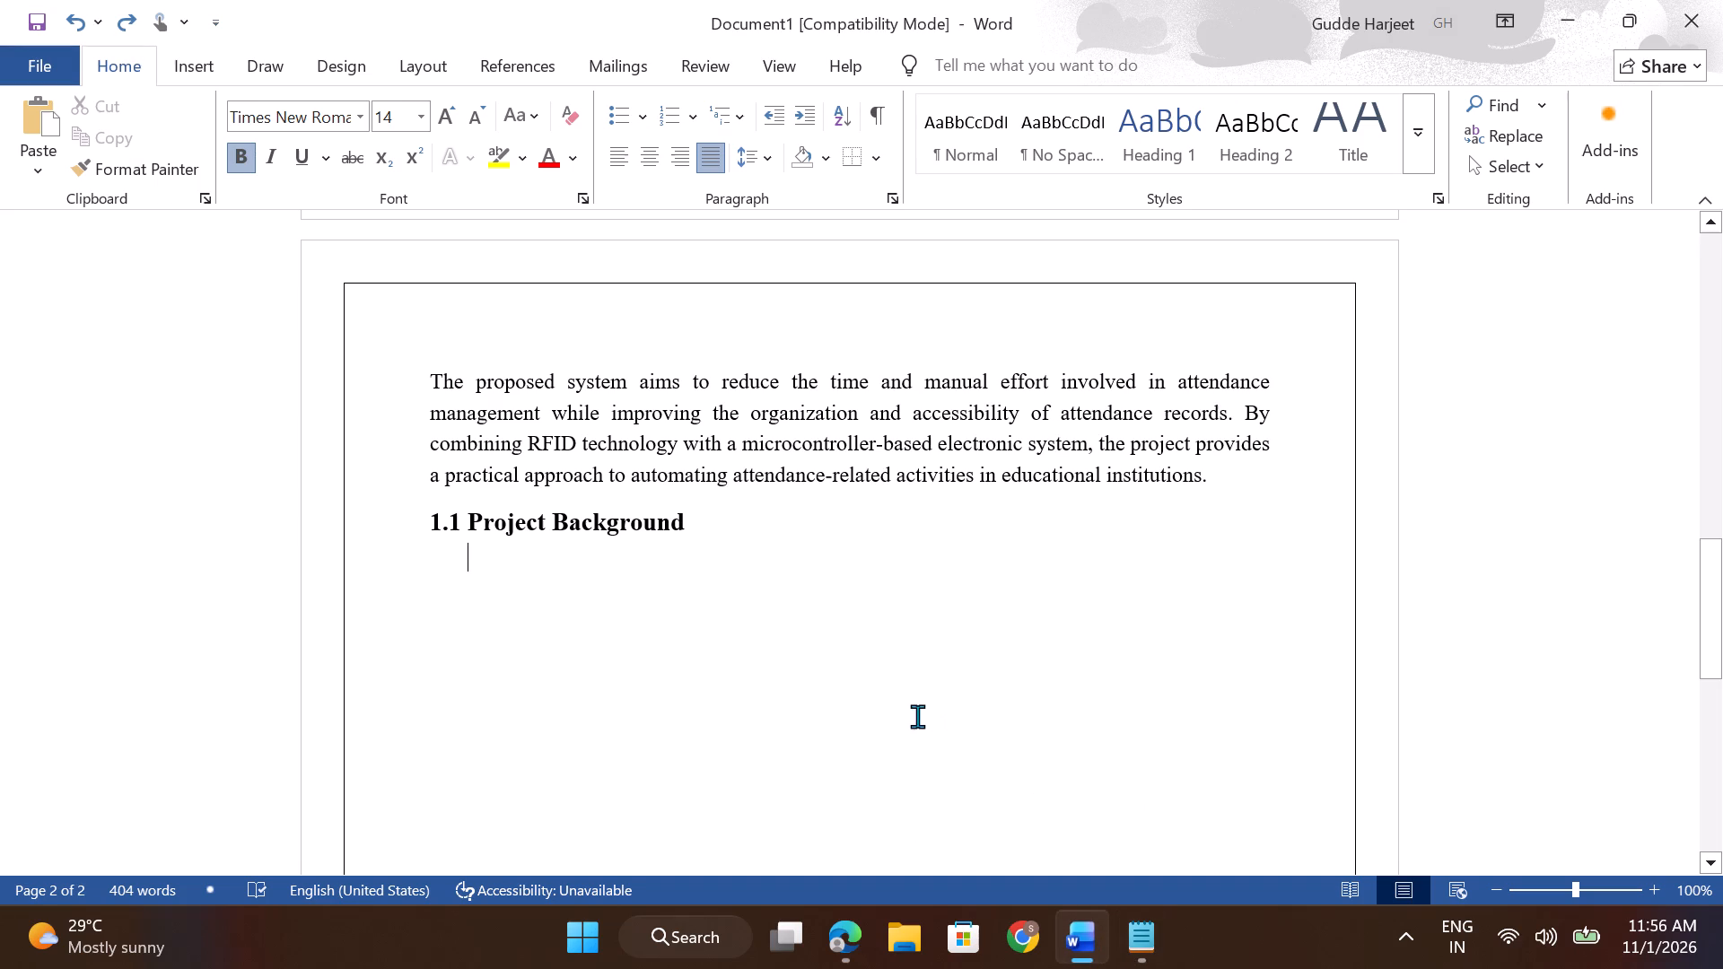
key(ctrl+v)
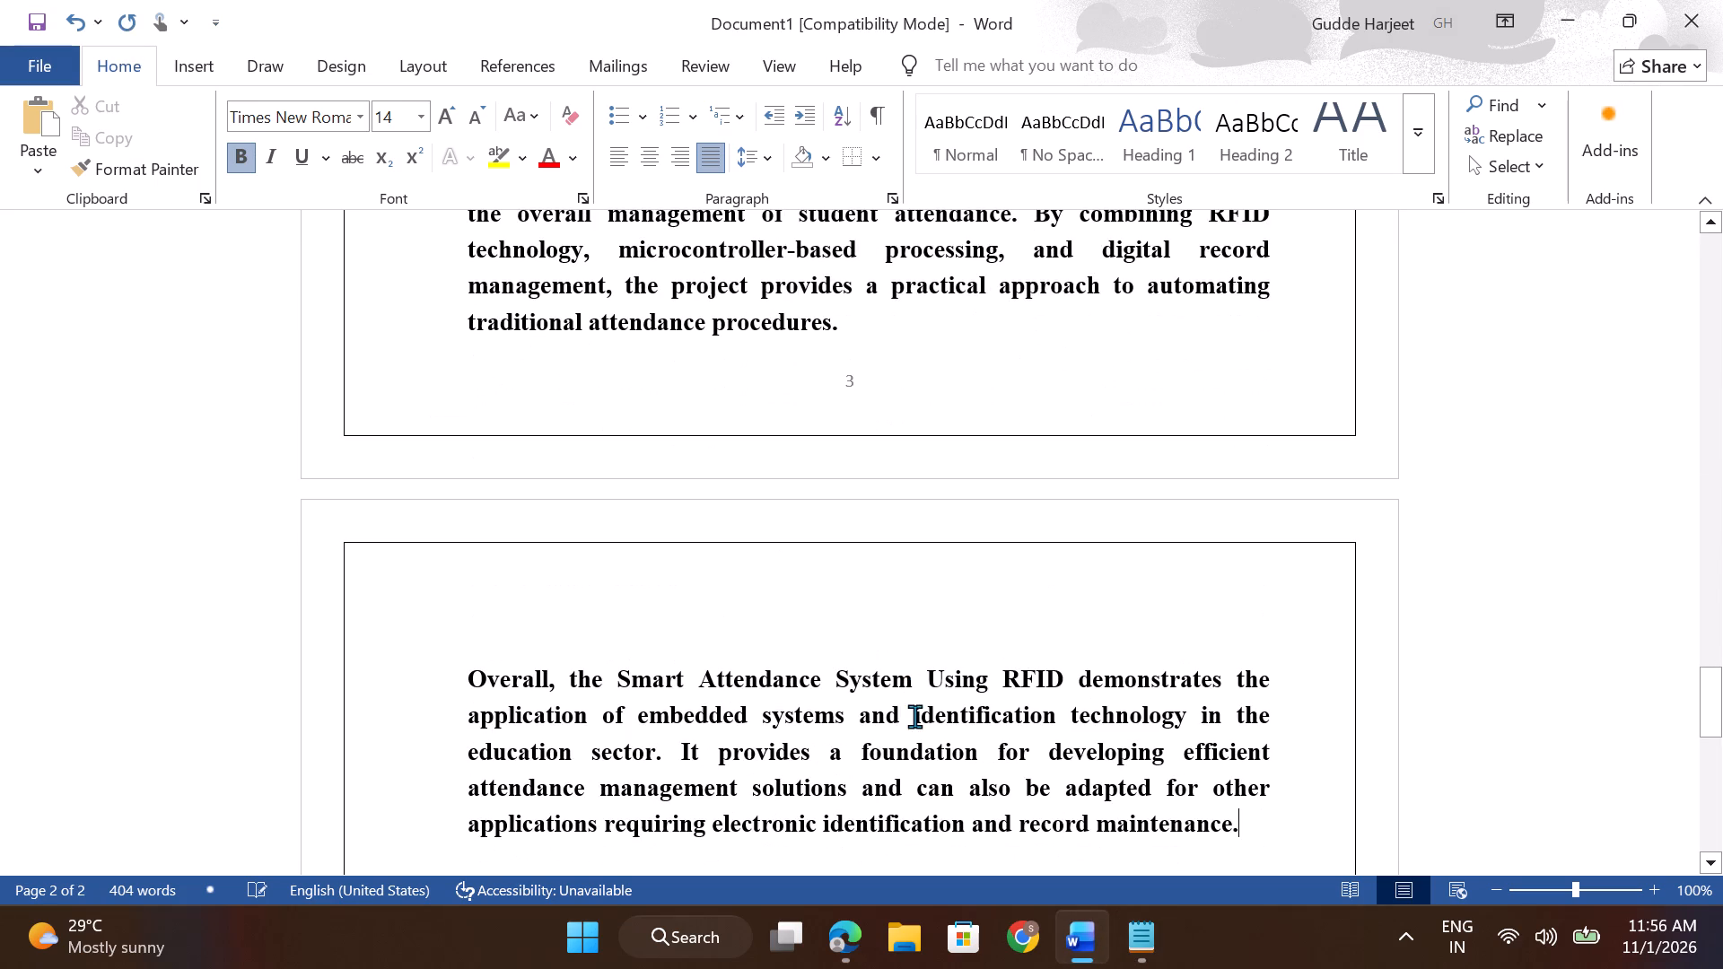
Set all the pasted background paragraphs to font size 12 and remove their bold formatting.
drag(1247, 821, 515, 180)
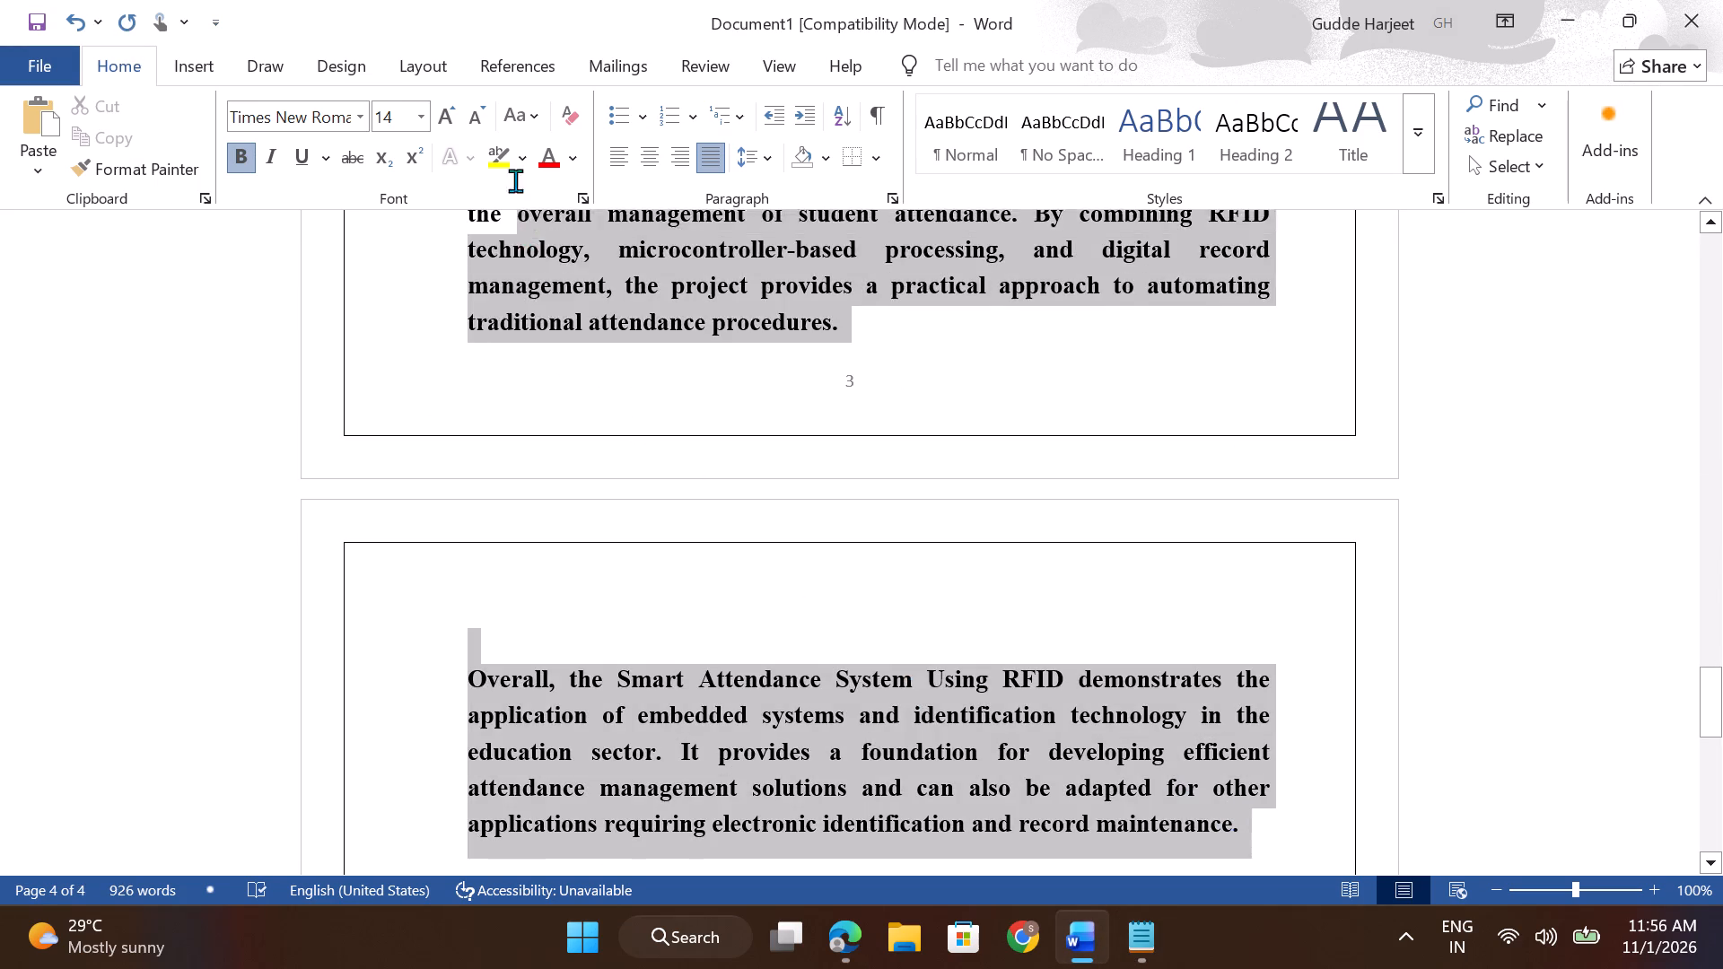
drag(515, 180, 503, 584)
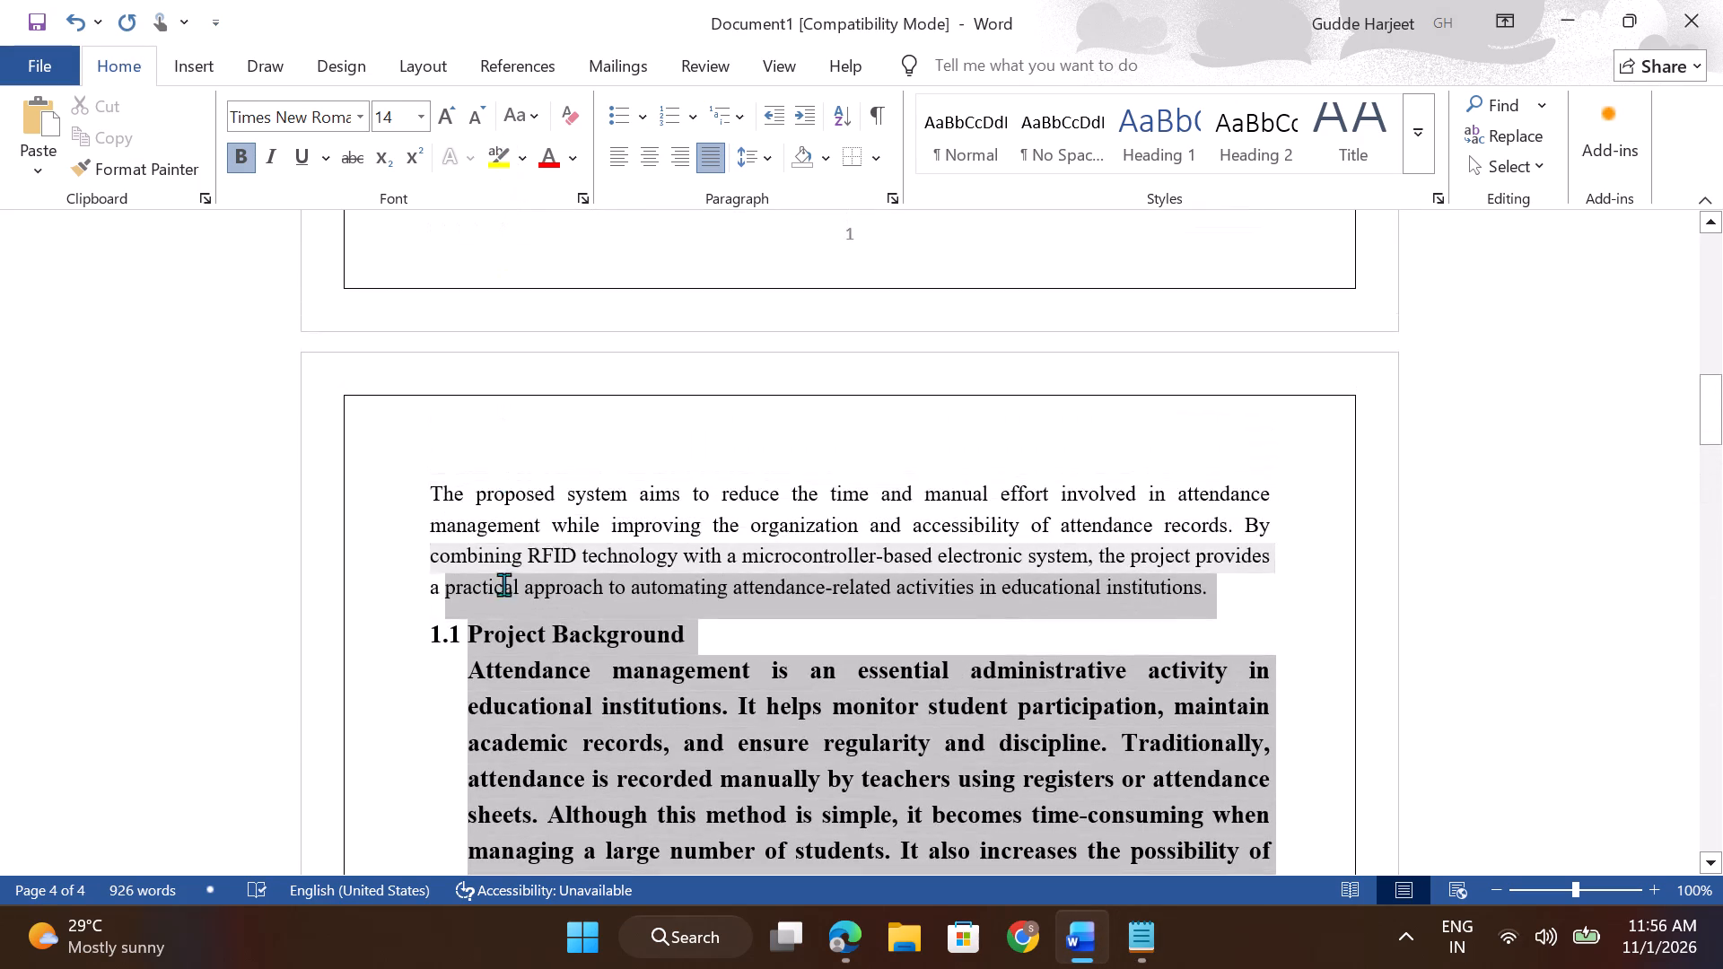
drag(503, 584, 474, 672)
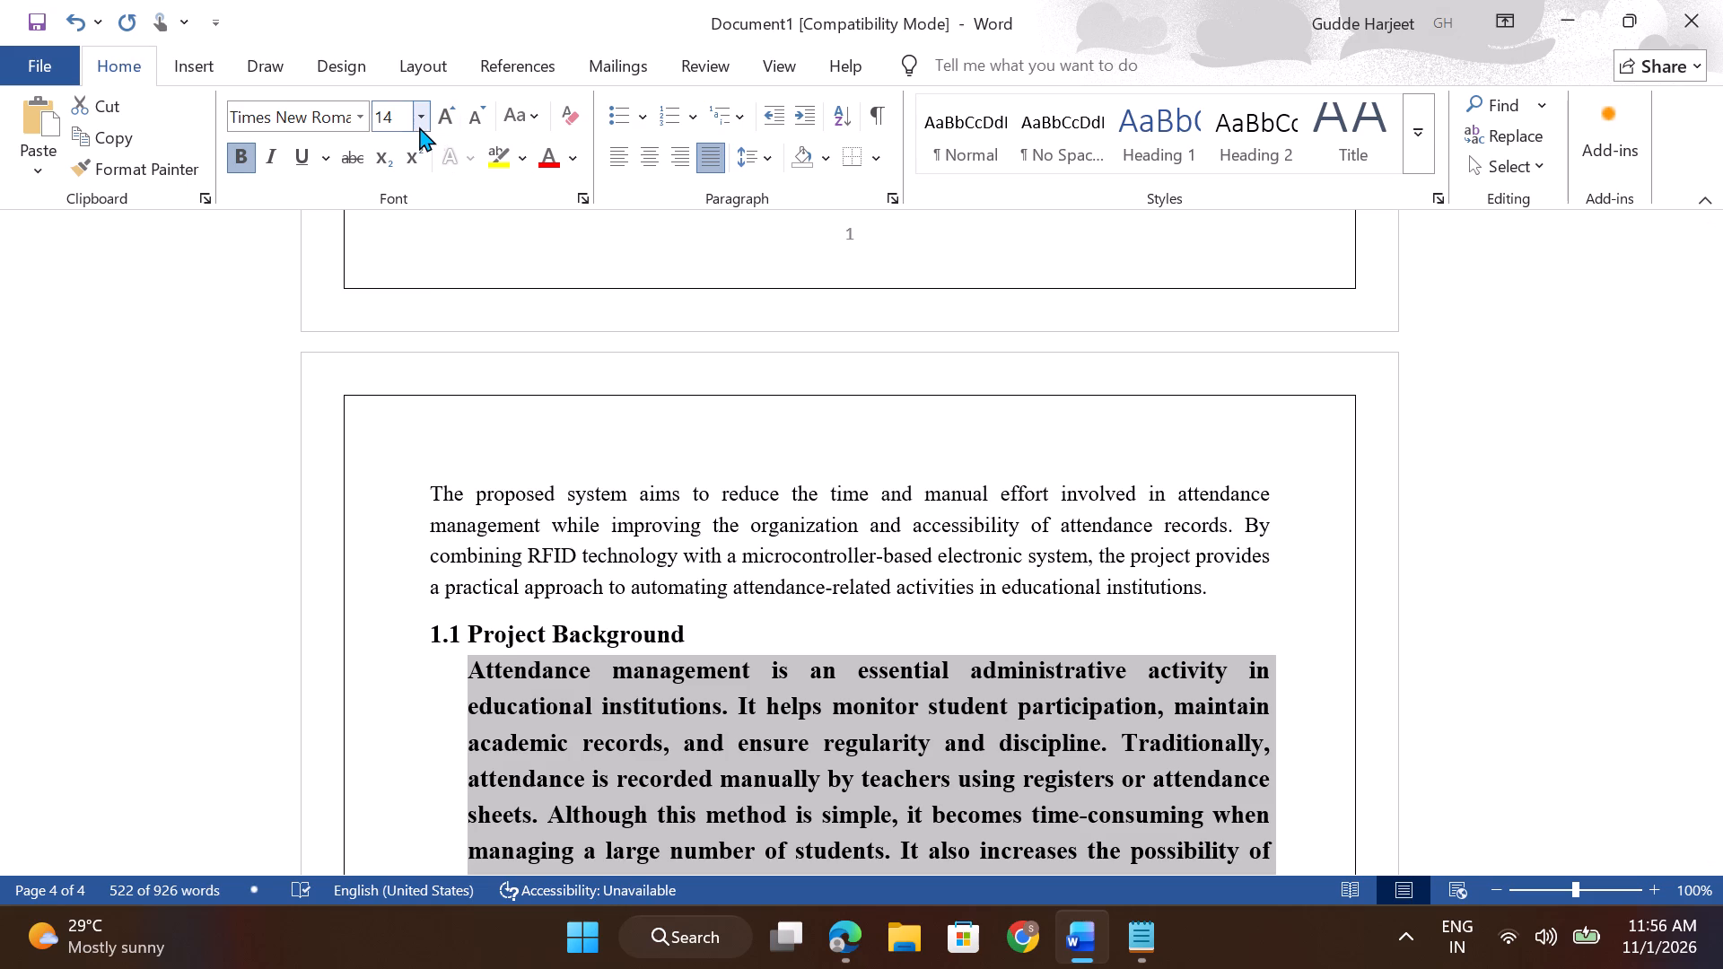
click(415, 122)
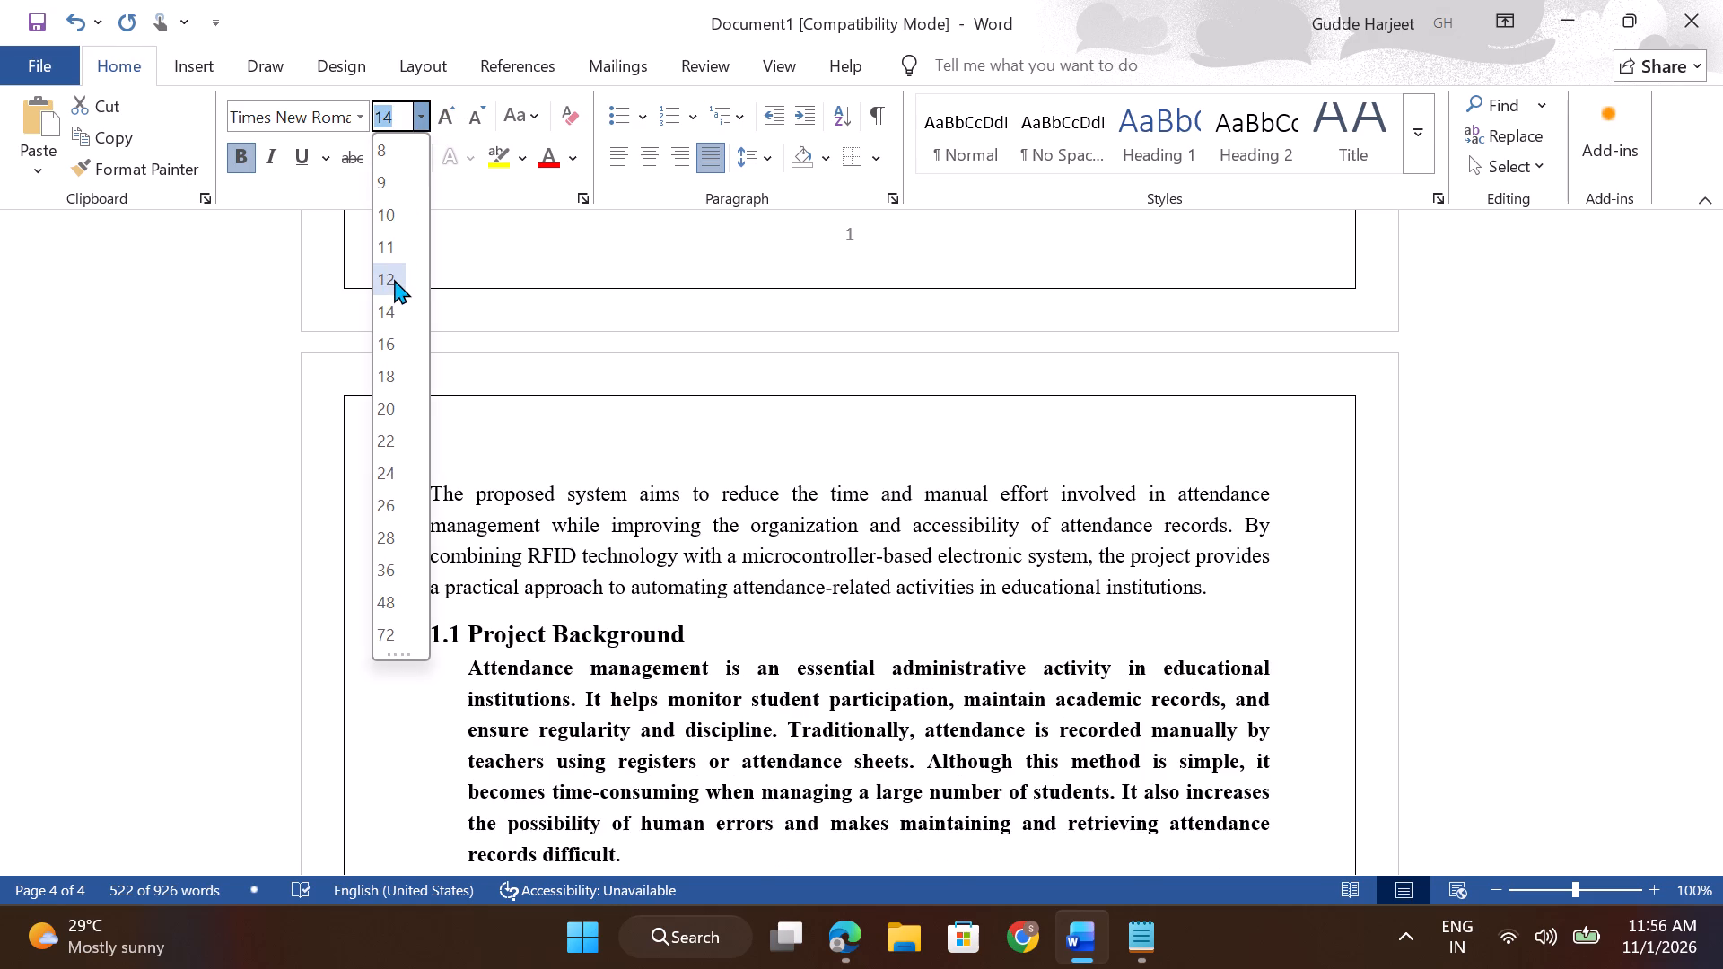
click(394, 279)
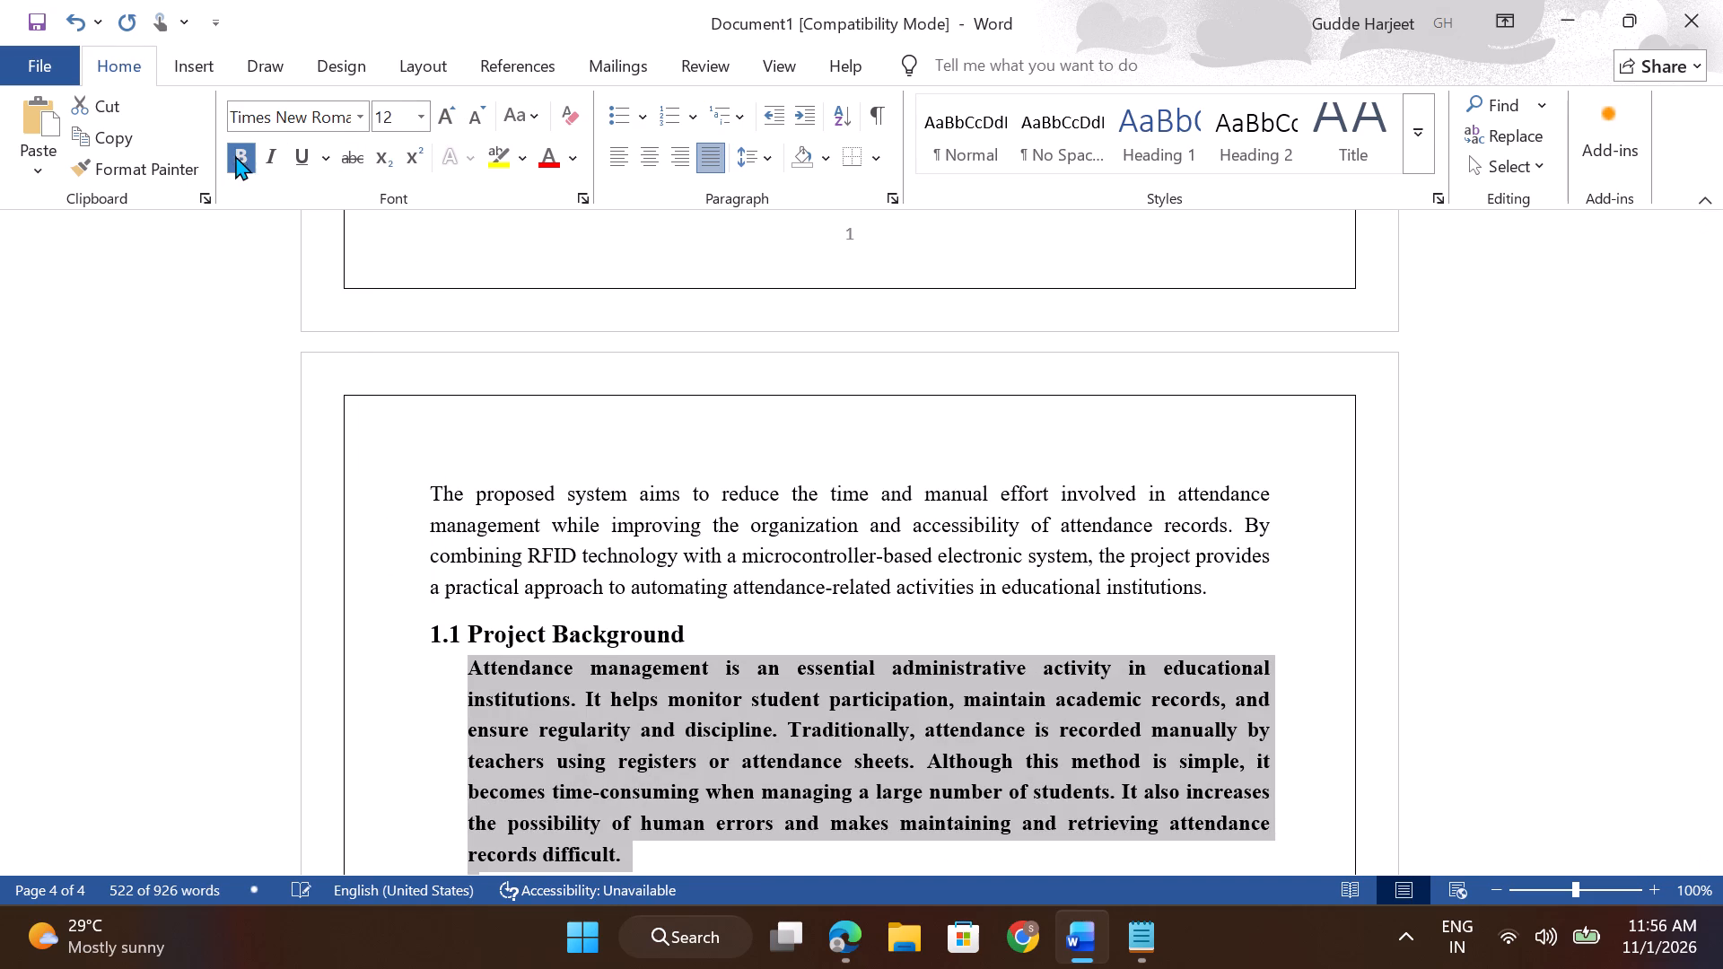
click(238, 155)
click(1081, 617)
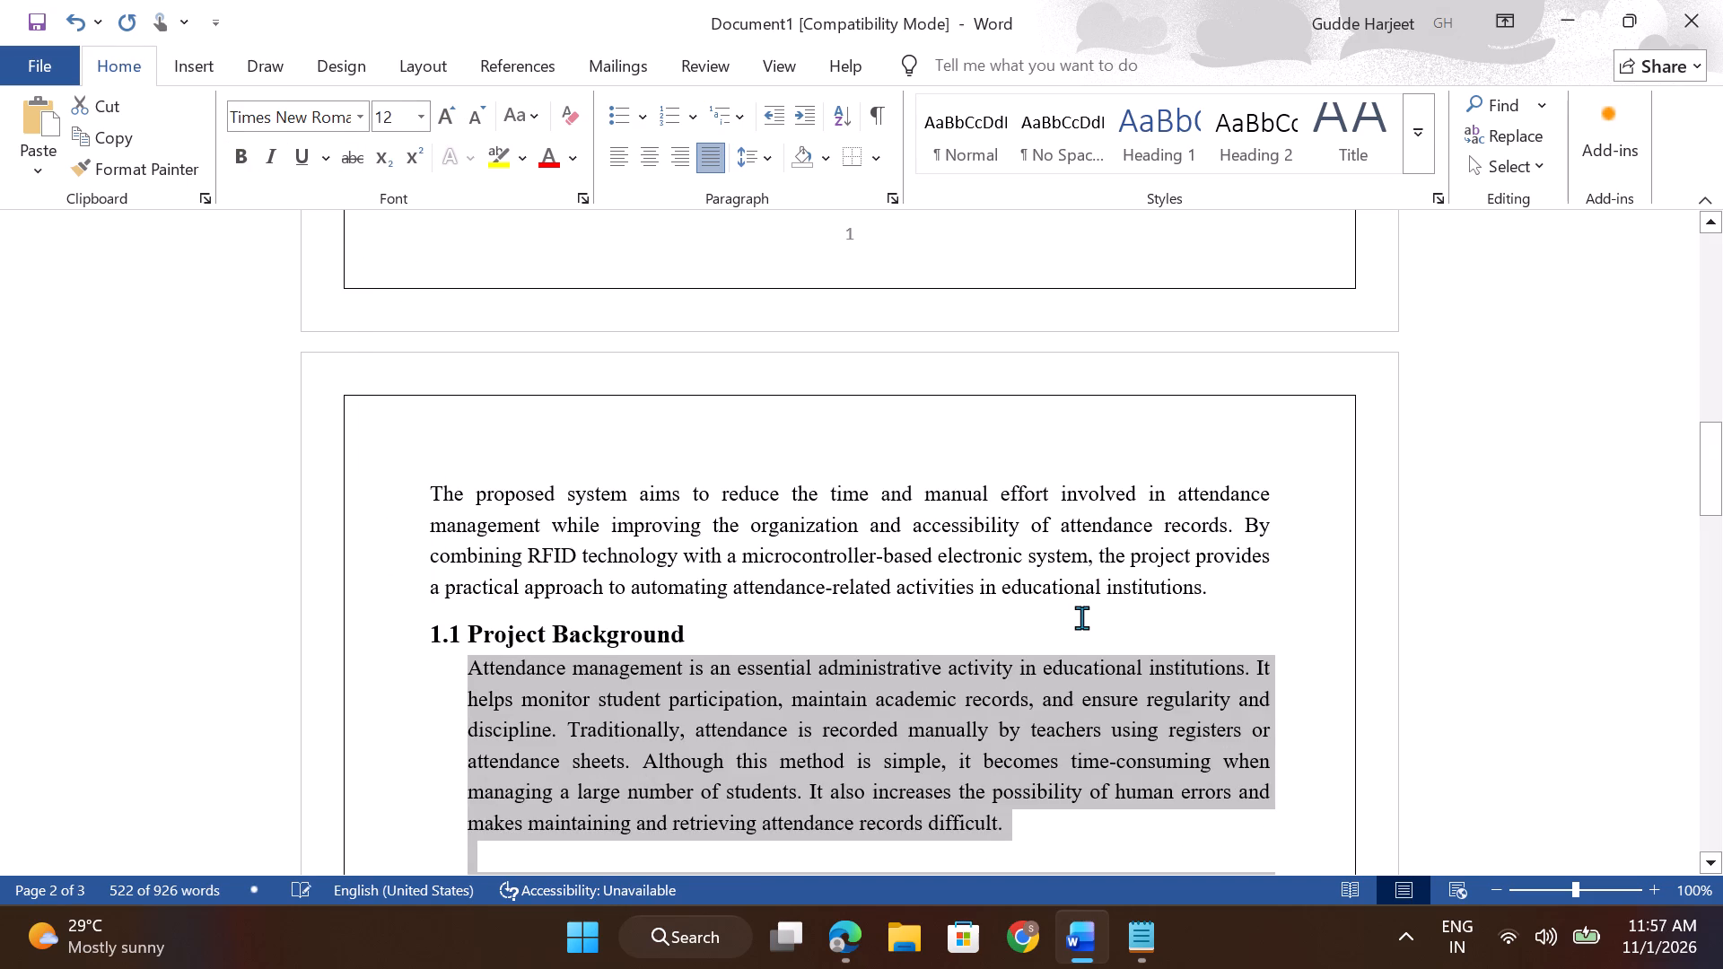
Insert an unnumbered blank line between the "1.1 Project Background" heading and the first background paragraph.
scroll(1081, 617, down, 2)
click(730, 356)
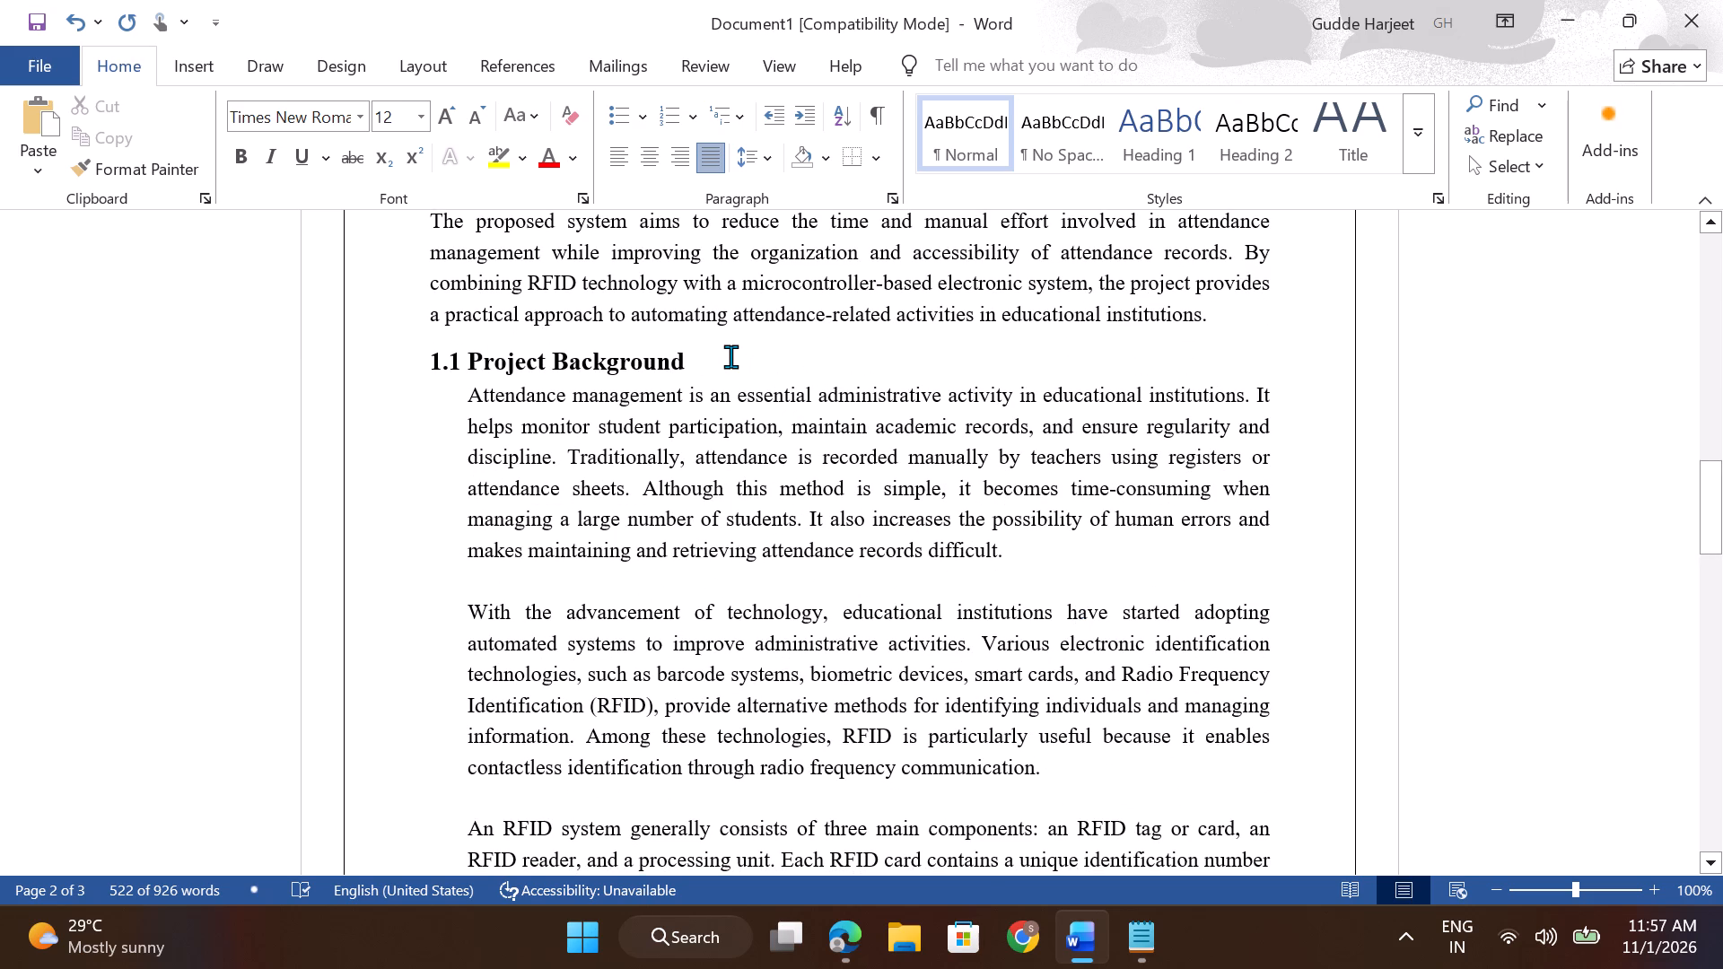
key(Return)
key(BackSpace)
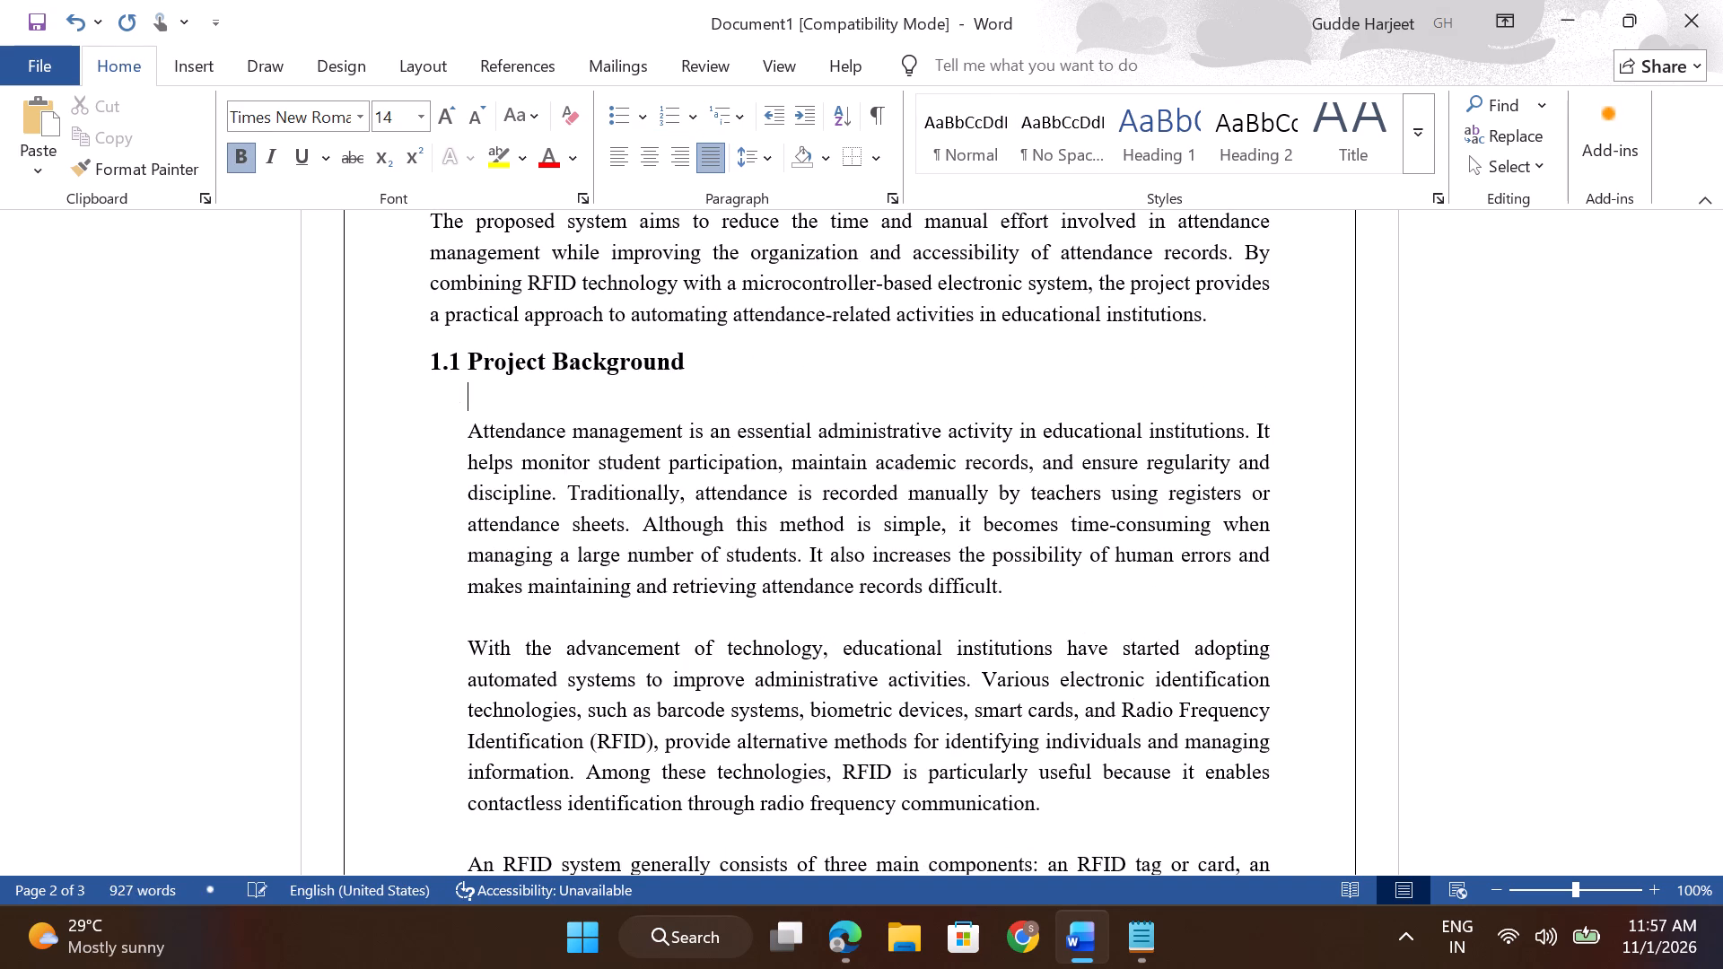
key(BackSpace)
key(BackSpace)
key(Return)
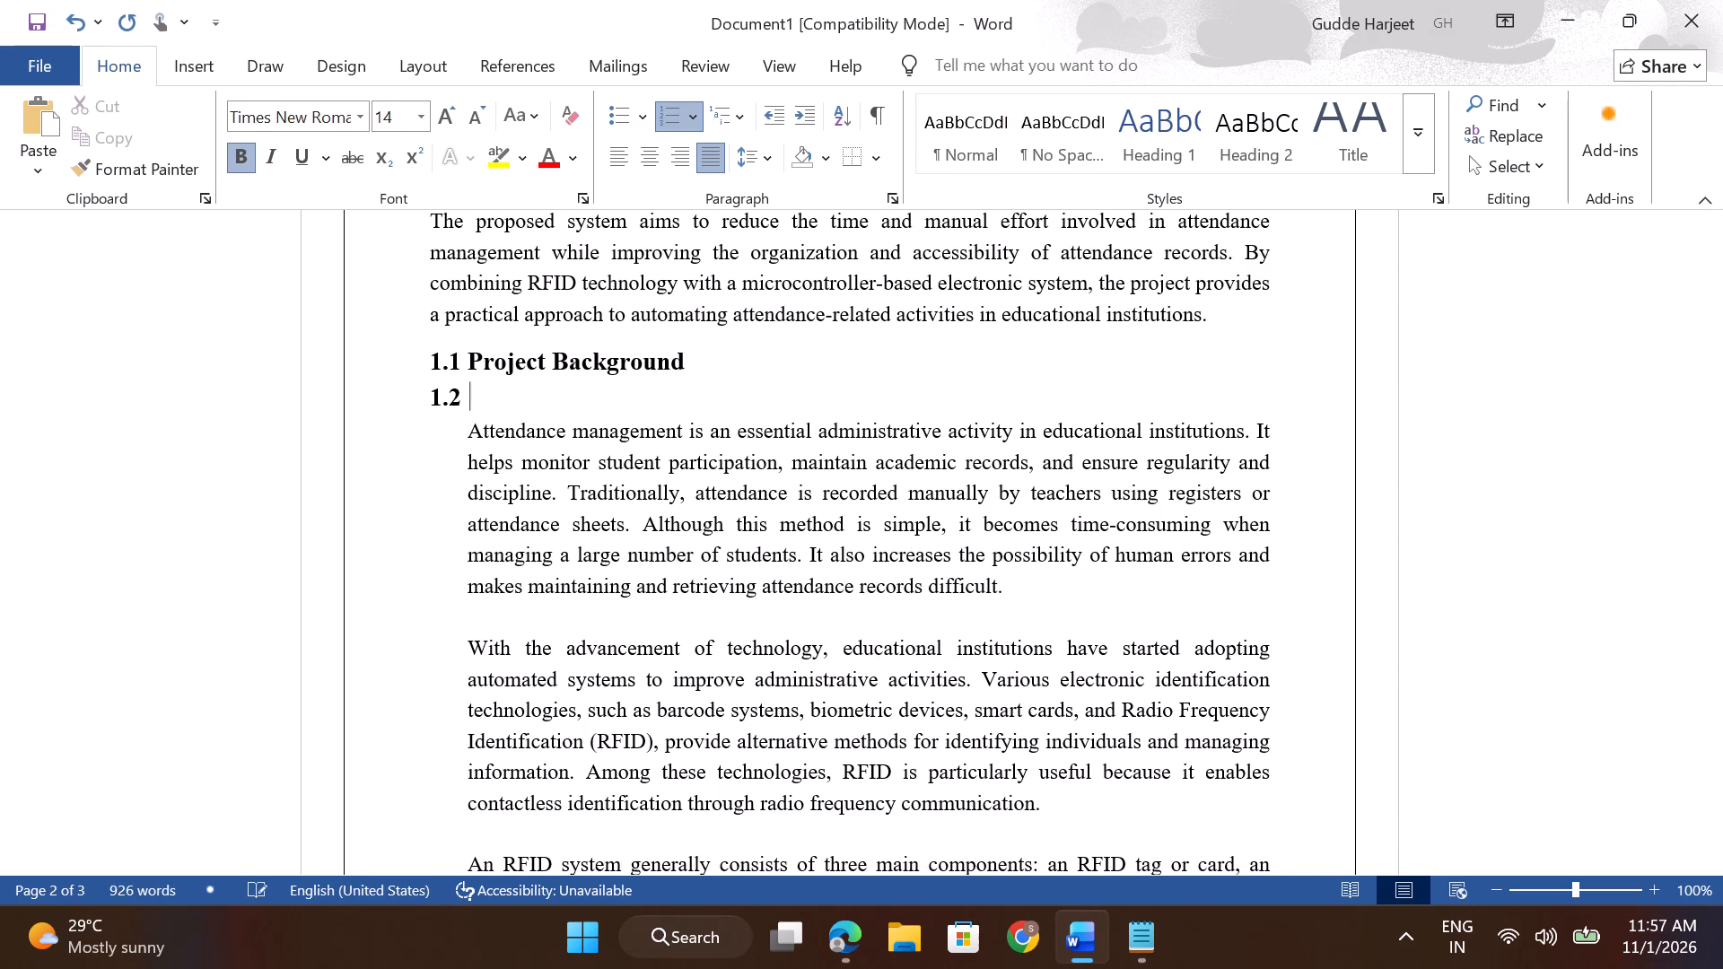
key(BackSpace)
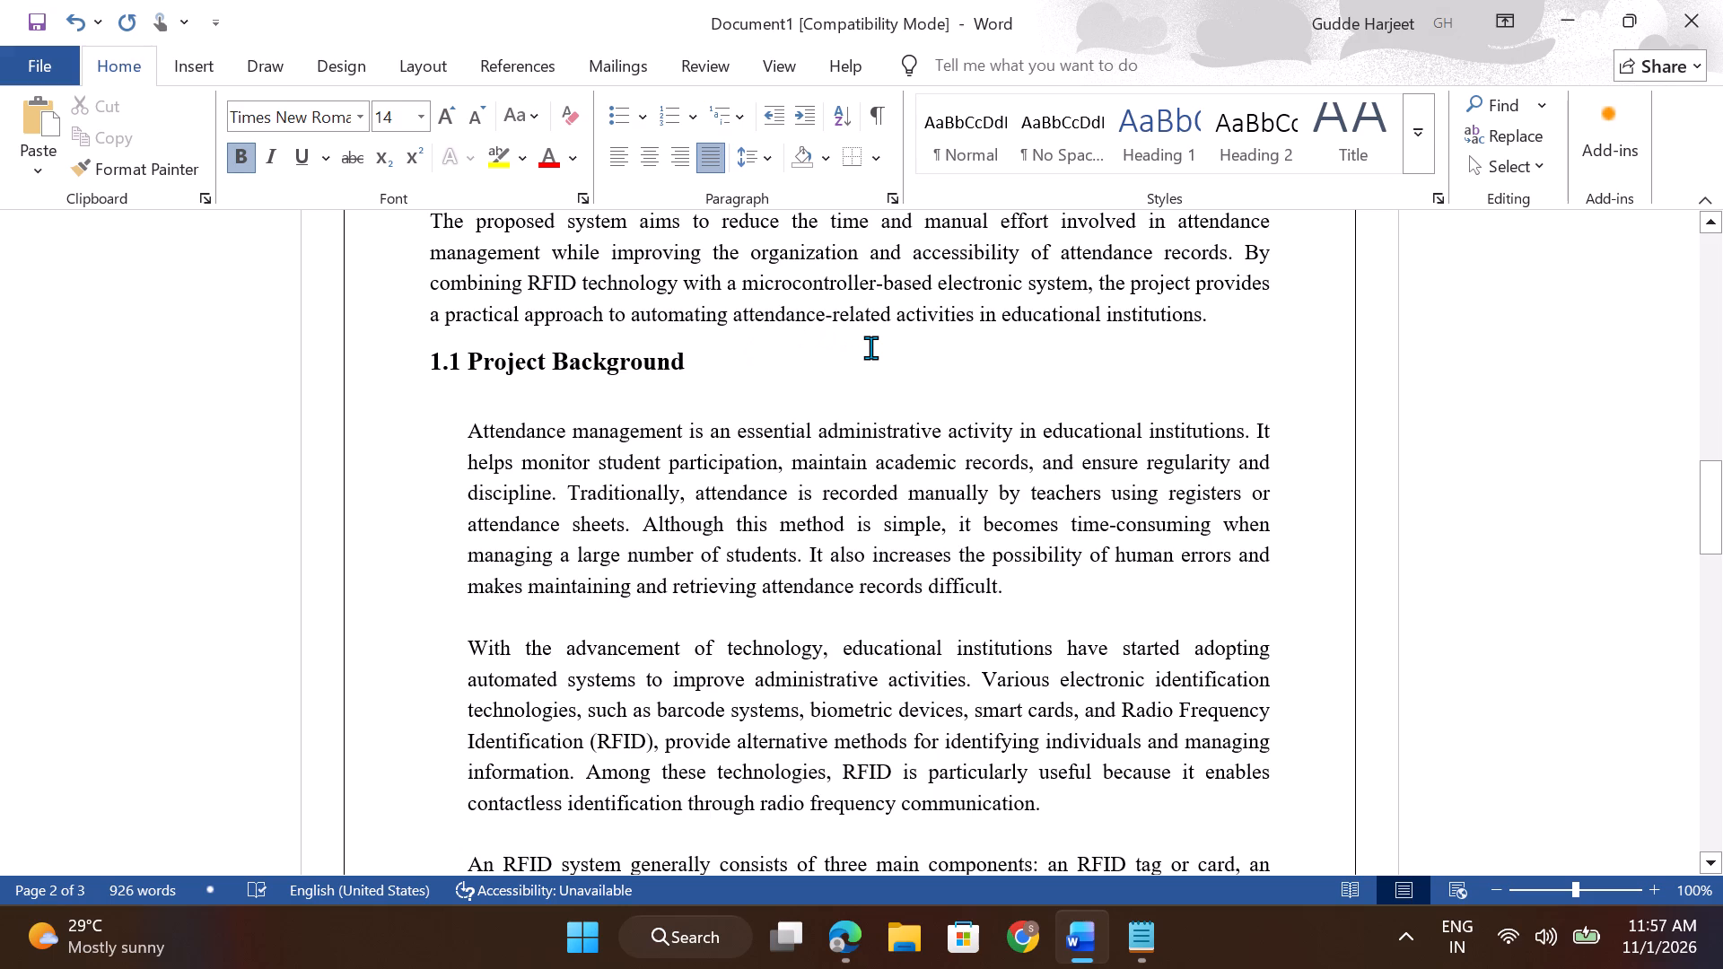
Copy all the background paragraphs below the "1.1 Project Background" heading and delete them from the document.
drag(465, 429, 706, 968)
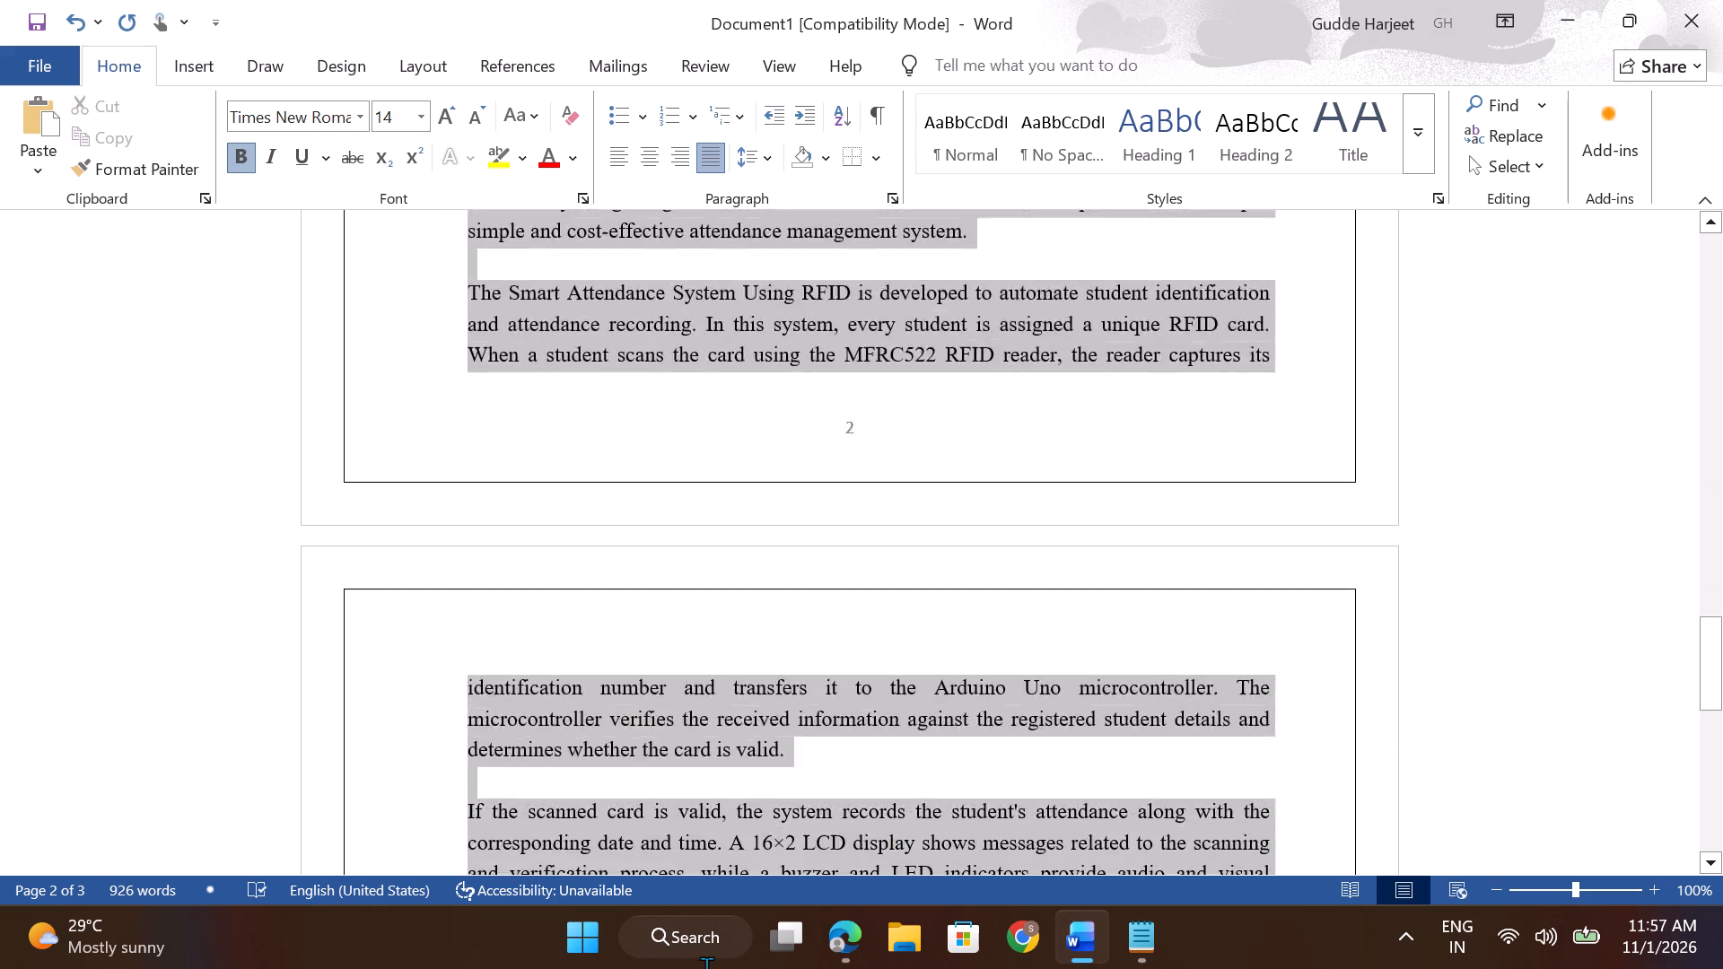
drag(706, 968, 1262, 319)
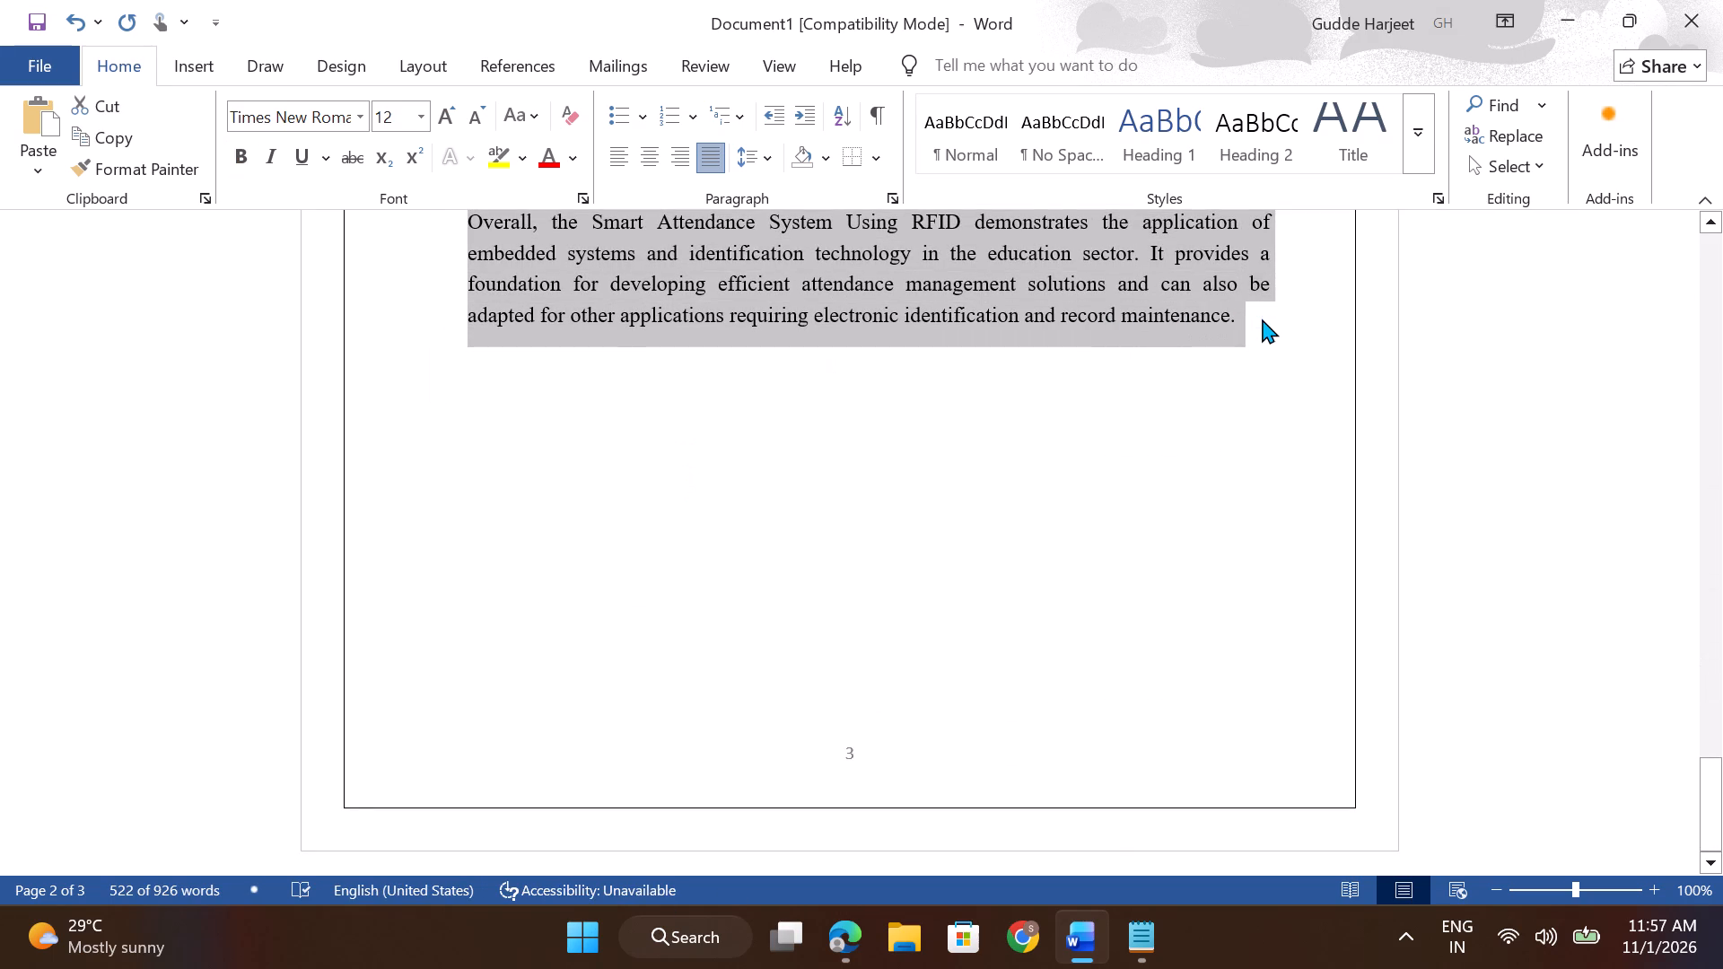
key(ctrl+c)
key(BackSpace)
scroll(1190, 374, up, 2)
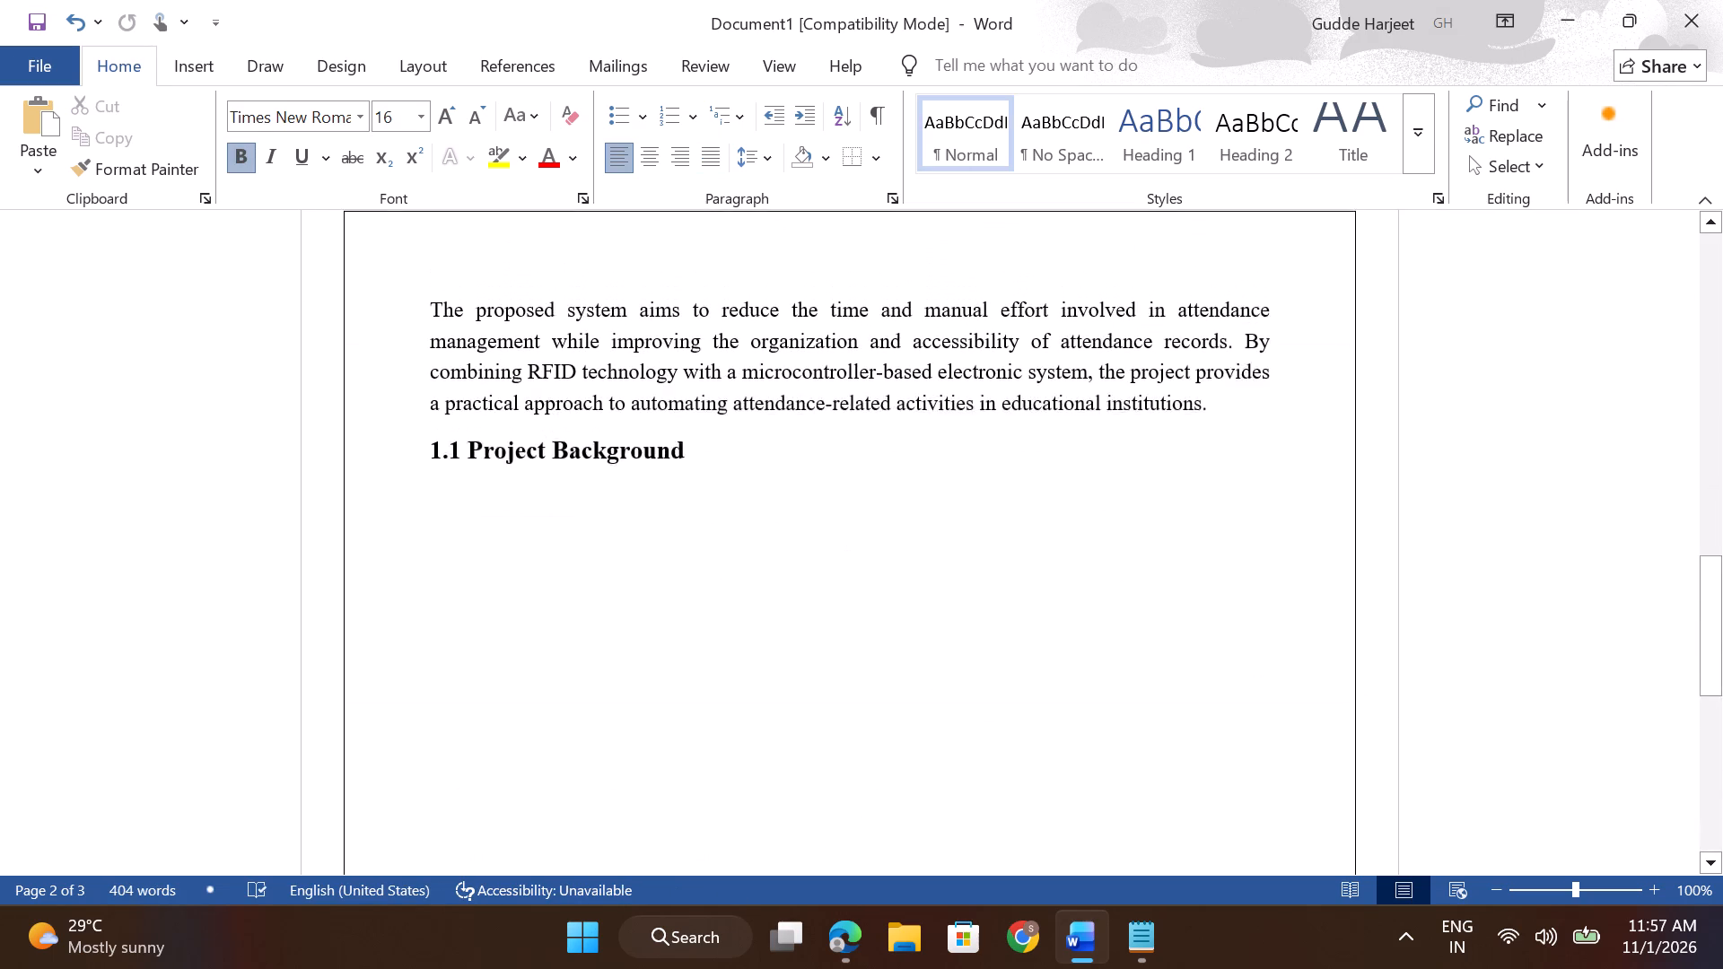
Remove the leftover empty lines below the "1.1 Project Background" heading and add one unnumbered blank line beneath it.
key(BackSpace)
key(BackSpace)
key(Return)
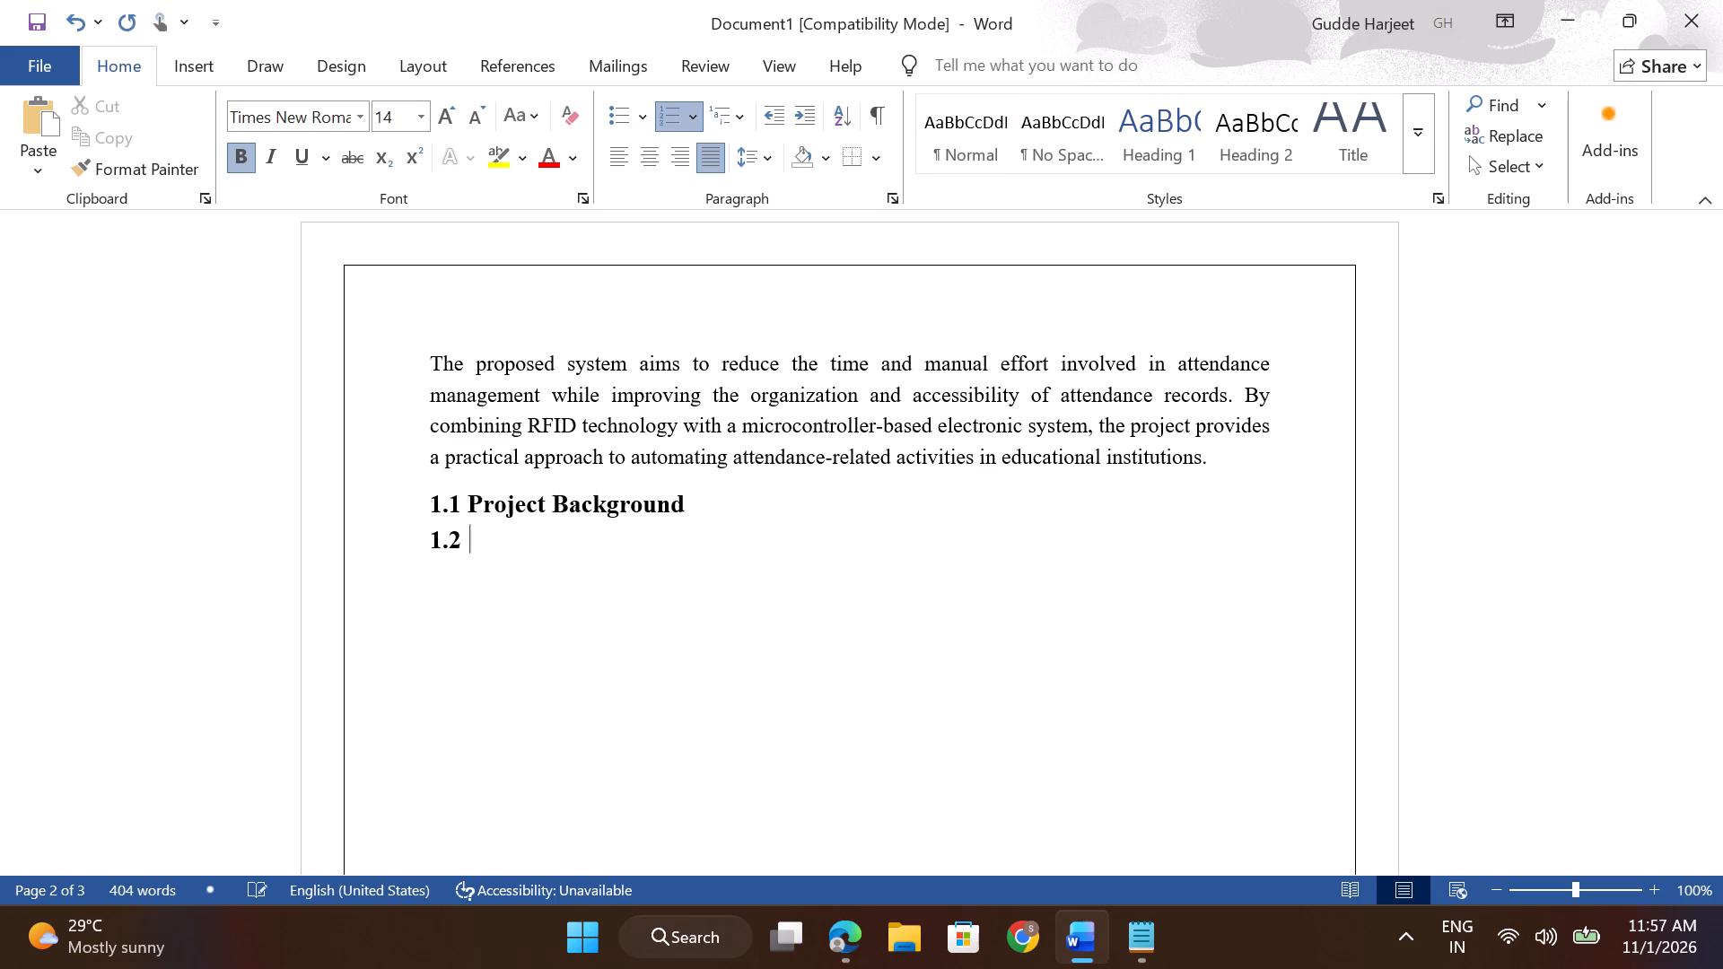
key(BackSpace)
key(BackSpace)
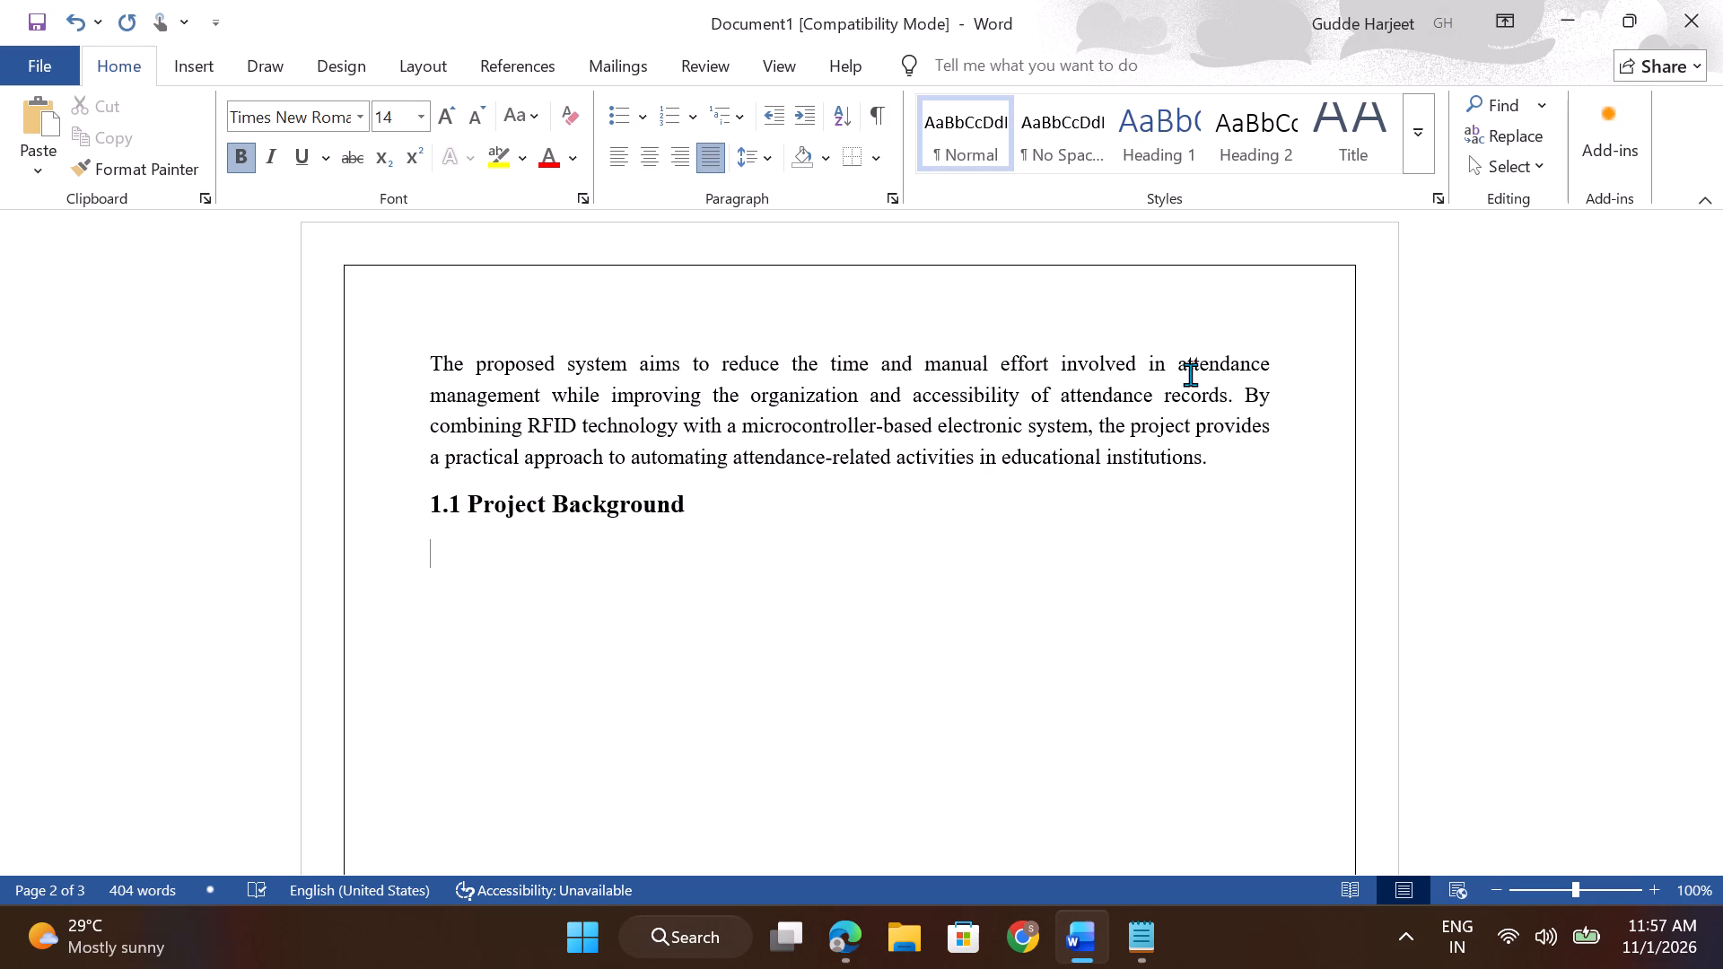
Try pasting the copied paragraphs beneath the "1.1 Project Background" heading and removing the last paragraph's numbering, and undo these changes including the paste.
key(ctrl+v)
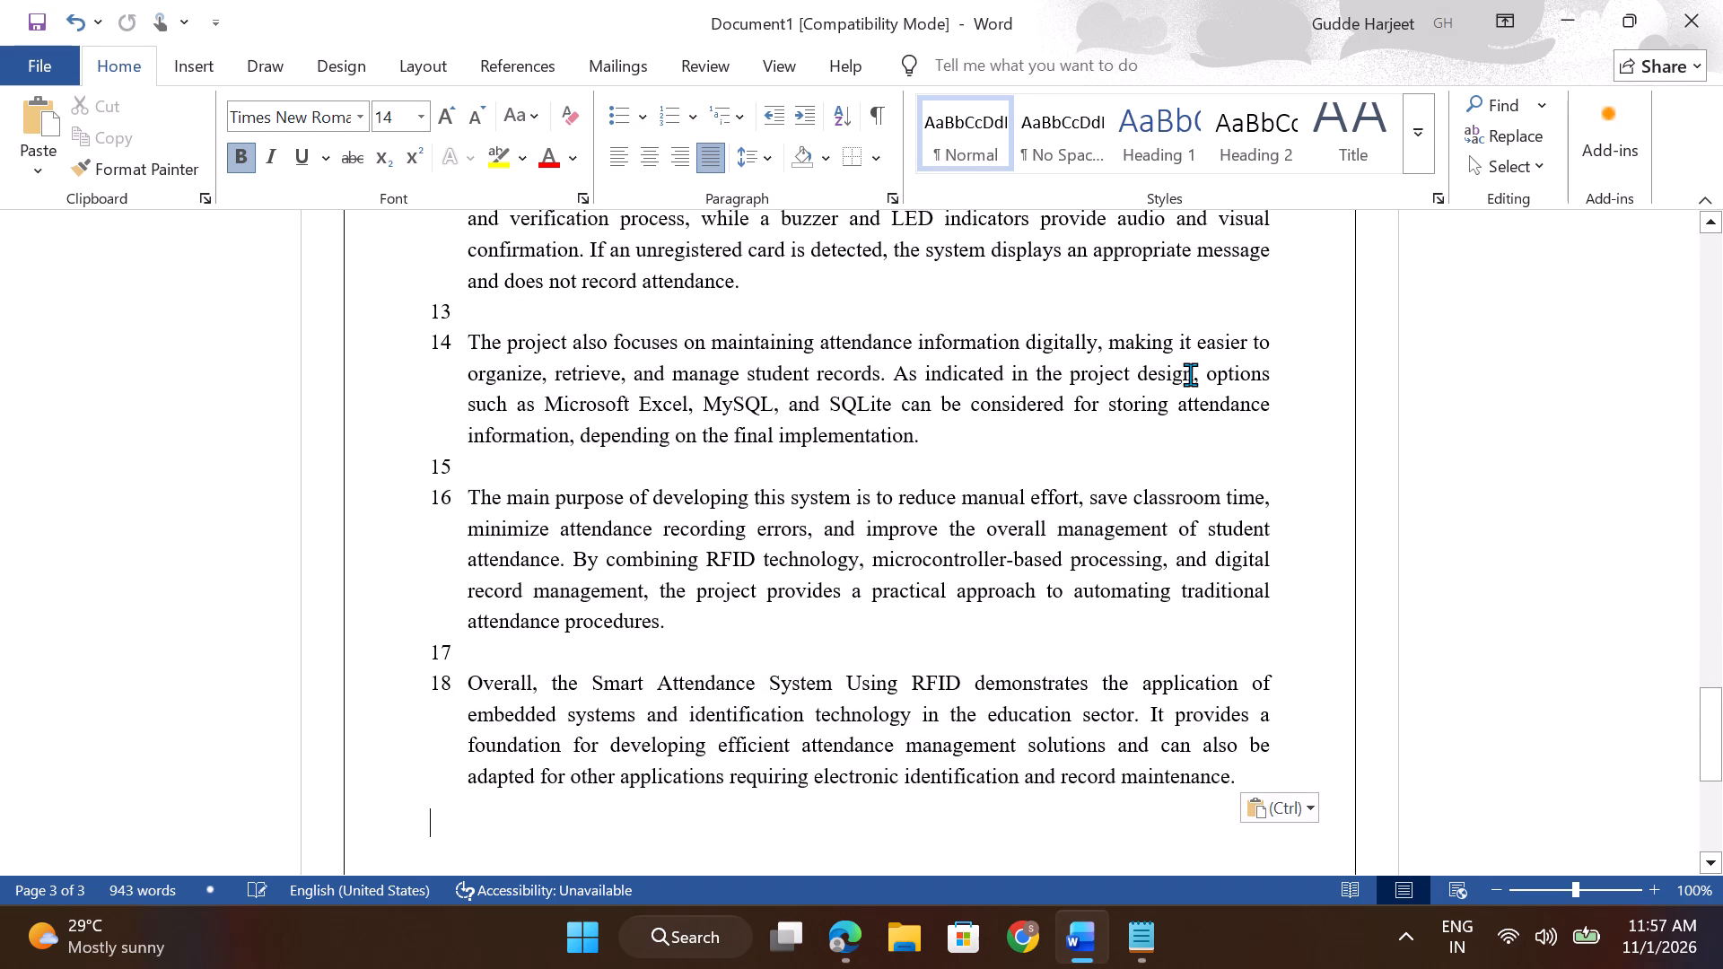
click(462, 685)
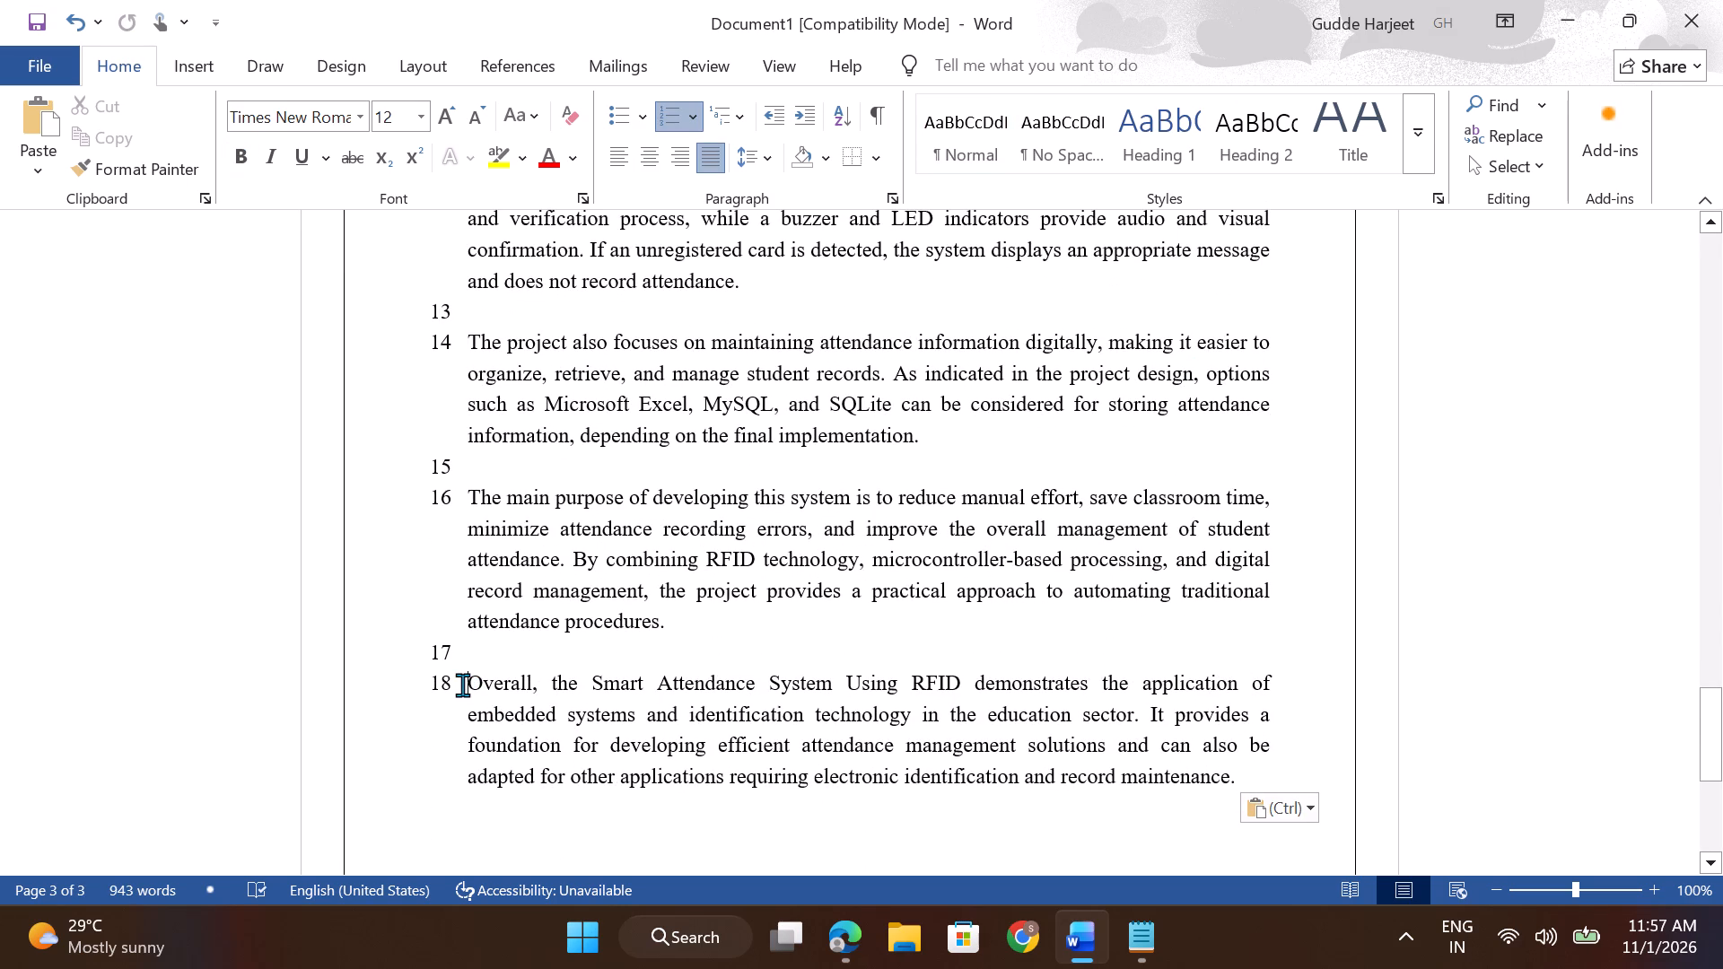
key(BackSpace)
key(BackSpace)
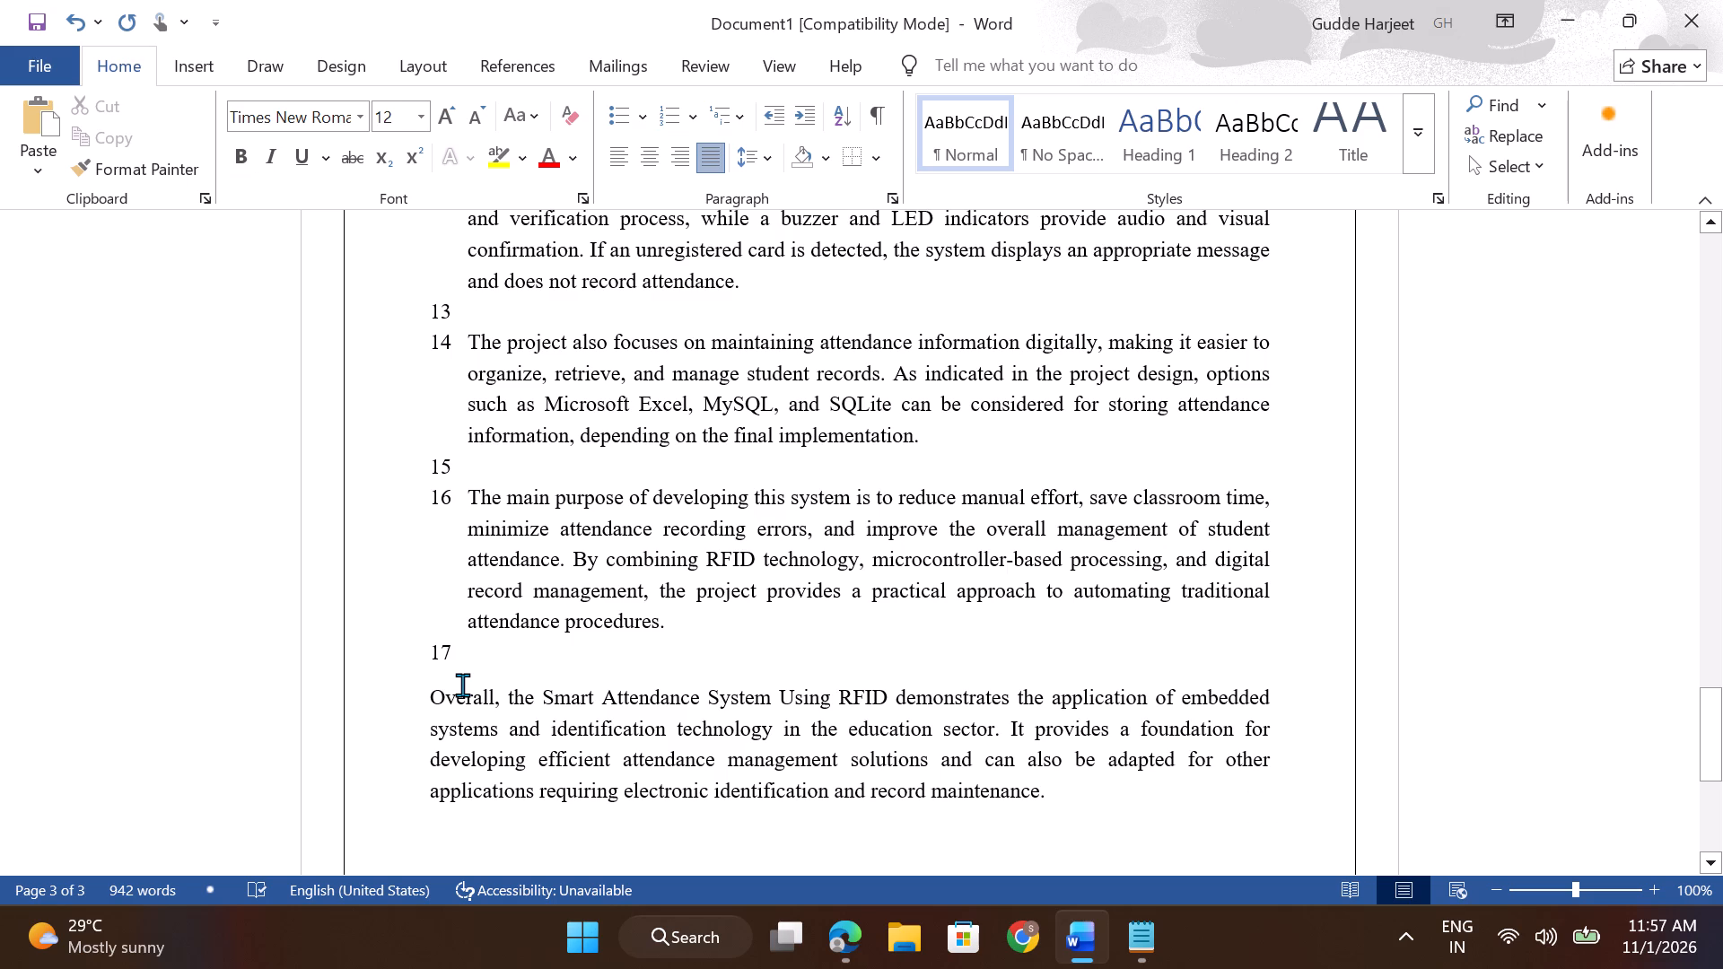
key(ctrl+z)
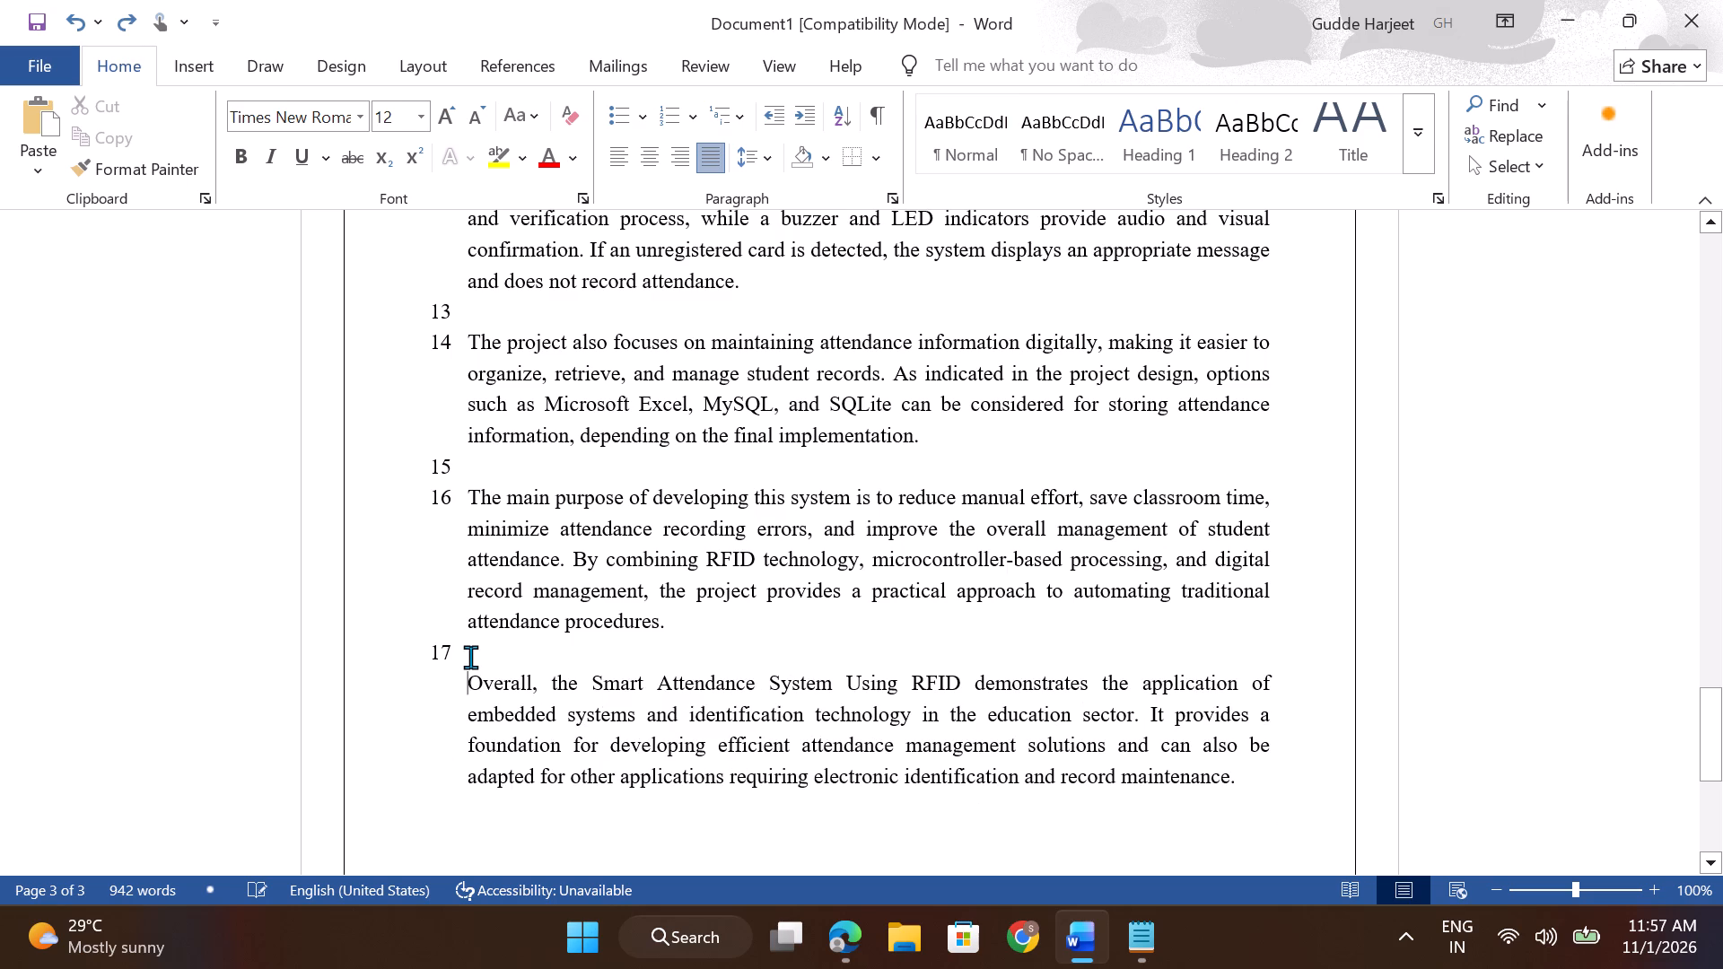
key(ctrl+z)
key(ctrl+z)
Replace the Notepad text with the copied background paragraphs, copy it all as plain text, and paste it beneath the "1.1 Project Background" heading in Word.
scroll(470, 657, up, 1)
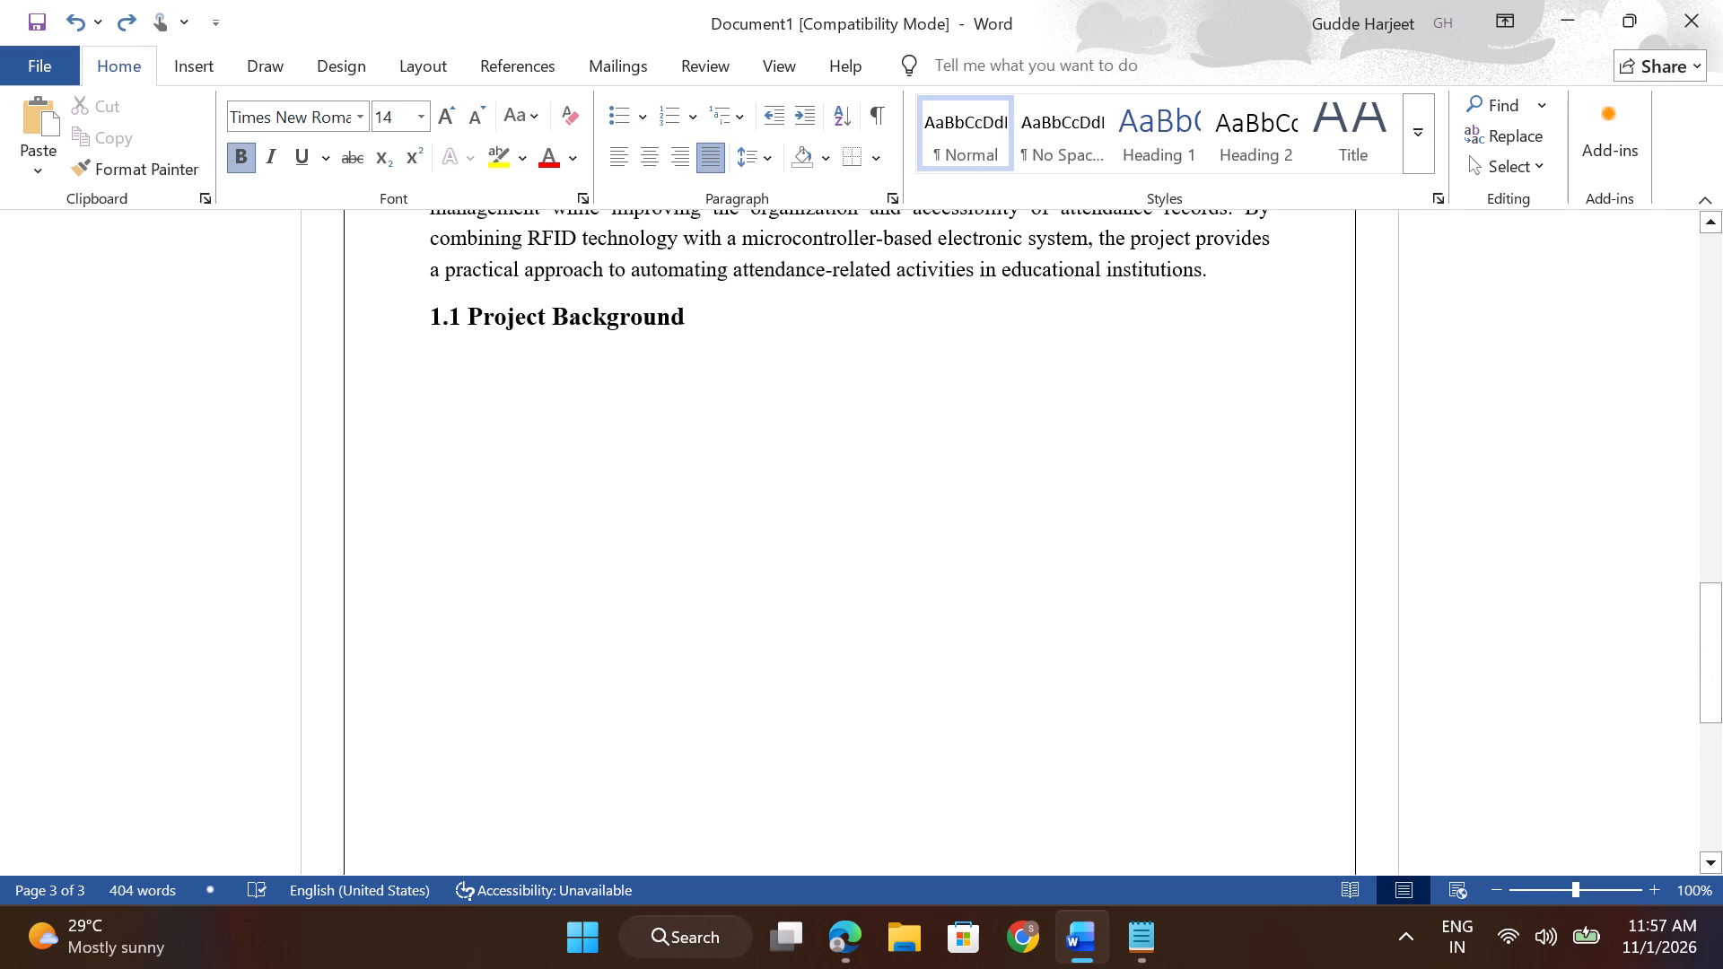
scroll(470, 657, up, 1)
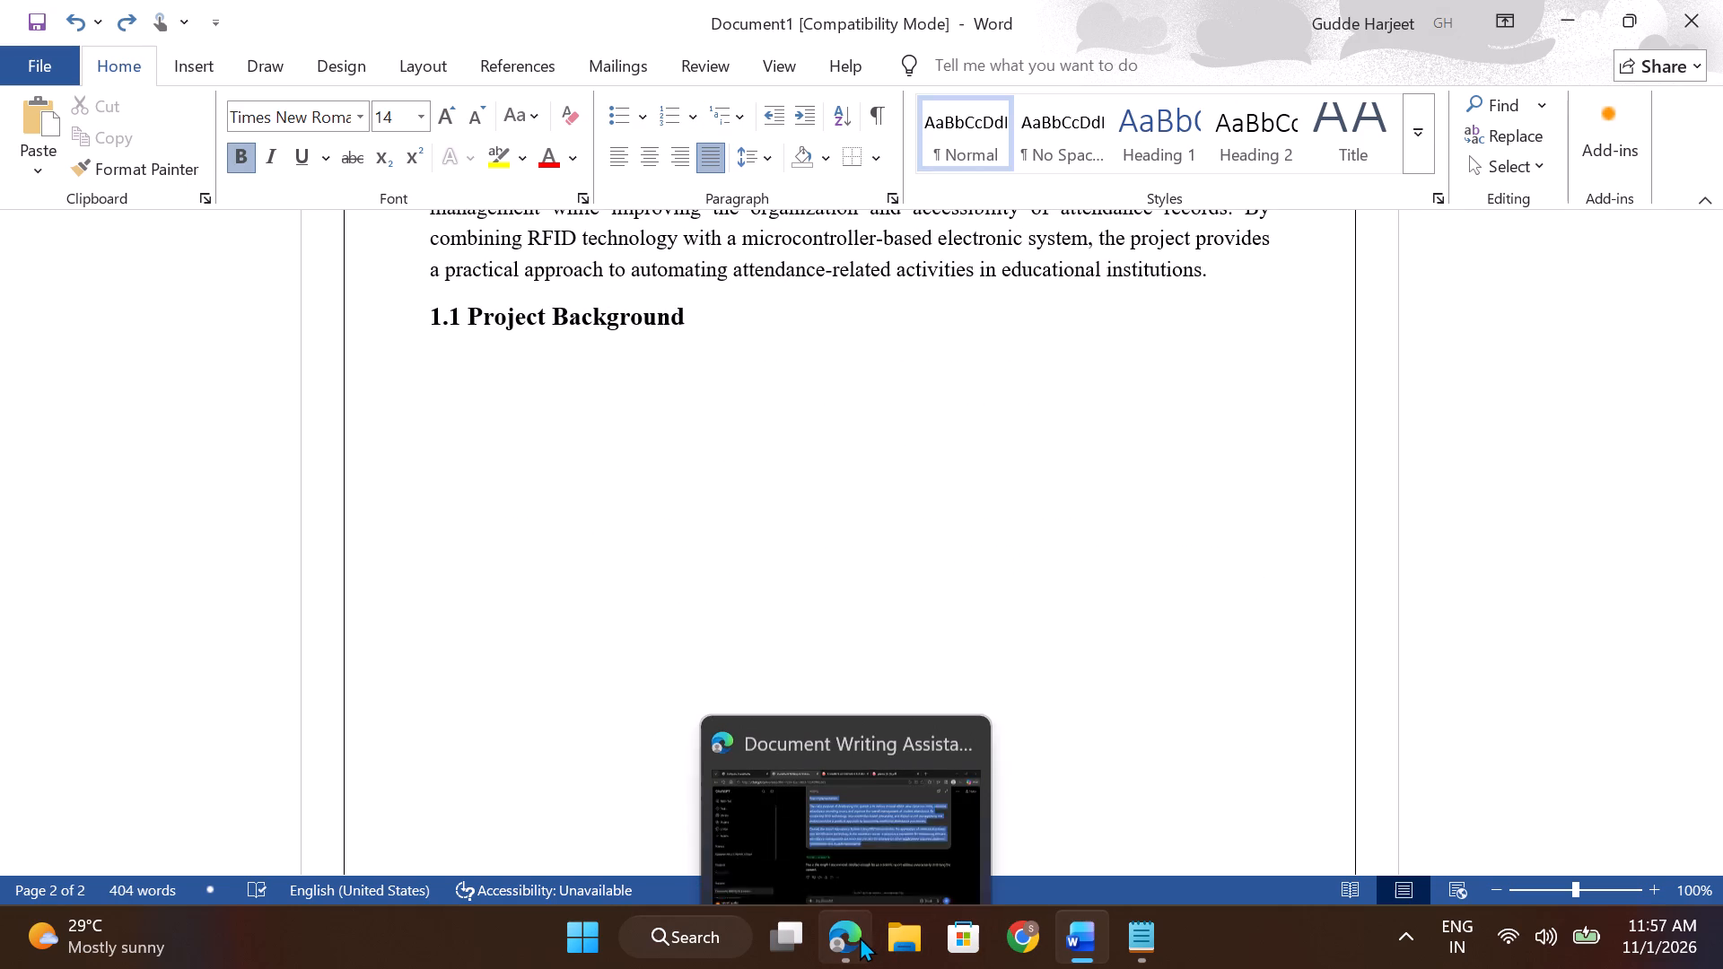
click(1119, 935)
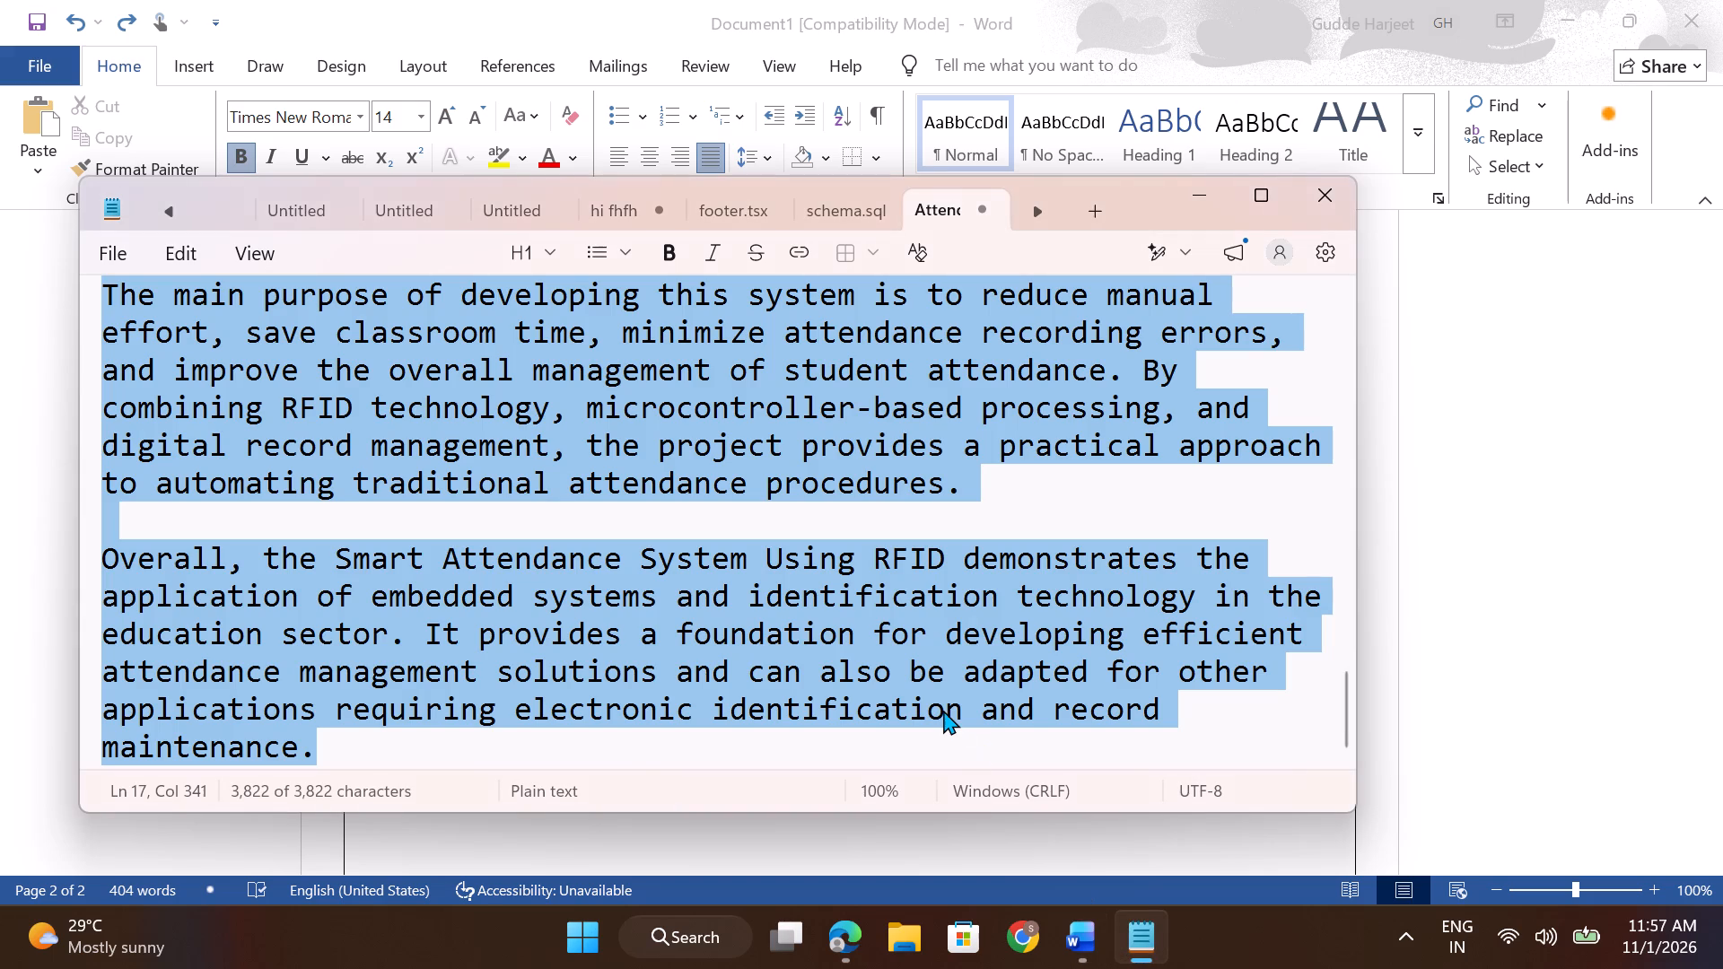
key(BackSpace)
key(ctrl+v)
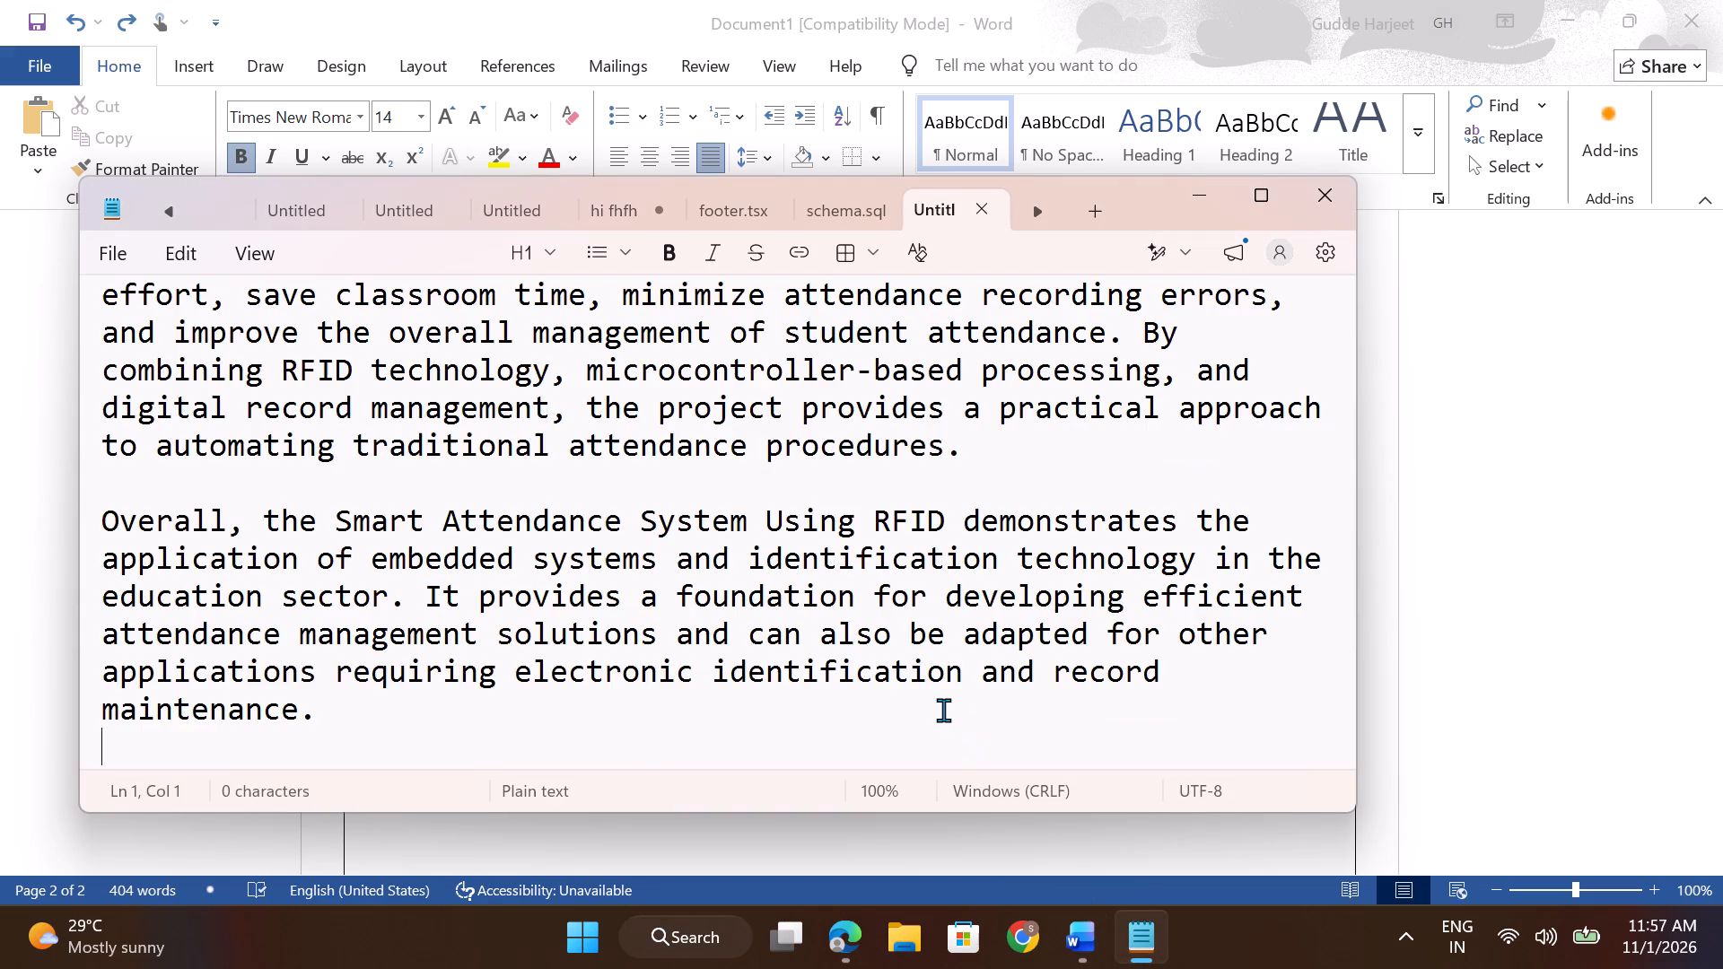
key(ctrl+a)
key(ctrl+c)
key(alt+Tab)
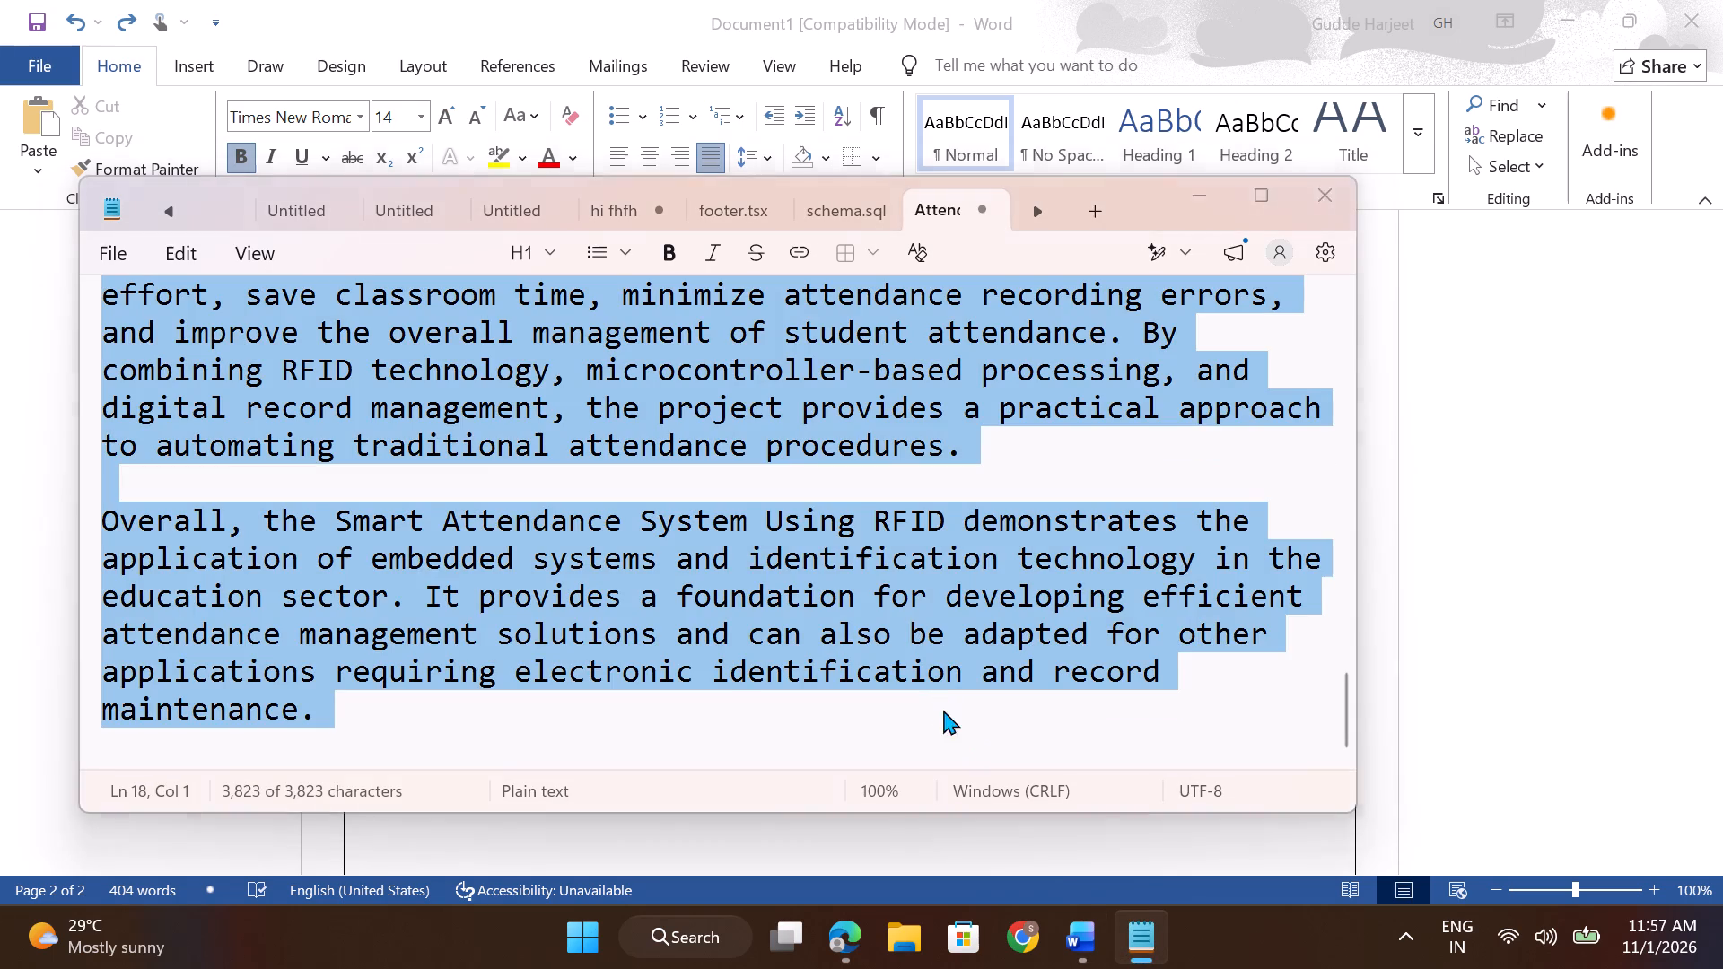
key(ctrl+v)
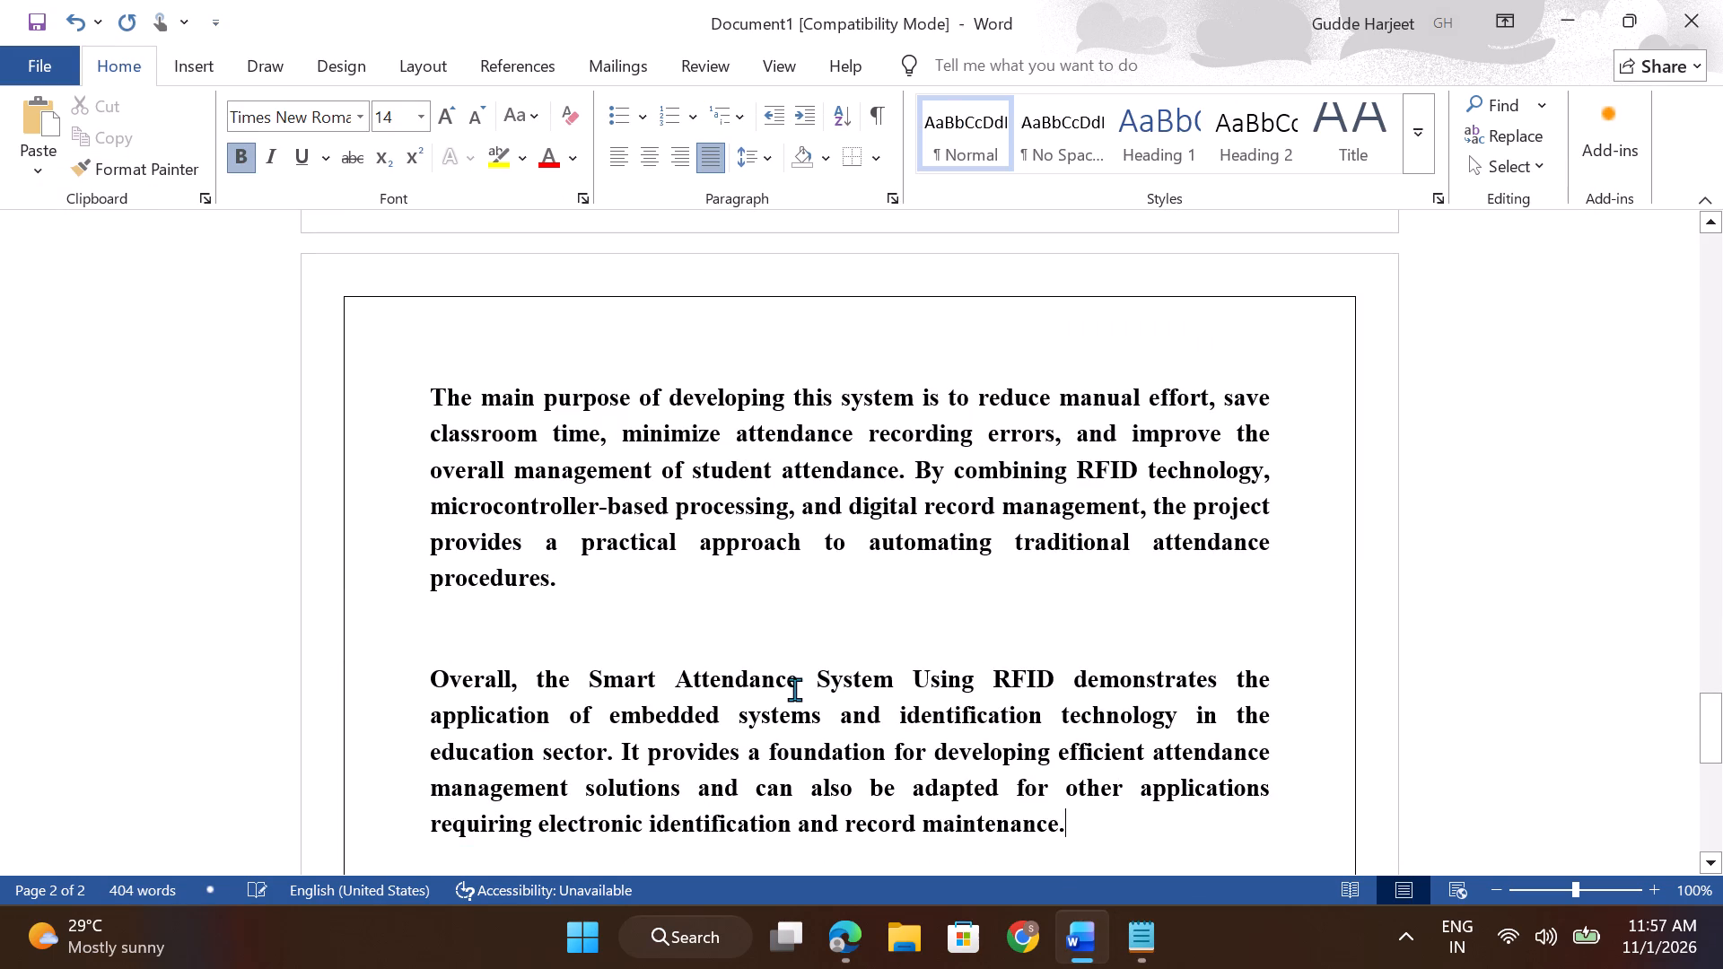
Remove the bold formatting from all the pasted background paragraphs and set them to font size 12.
drag(1087, 812, 658, 179)
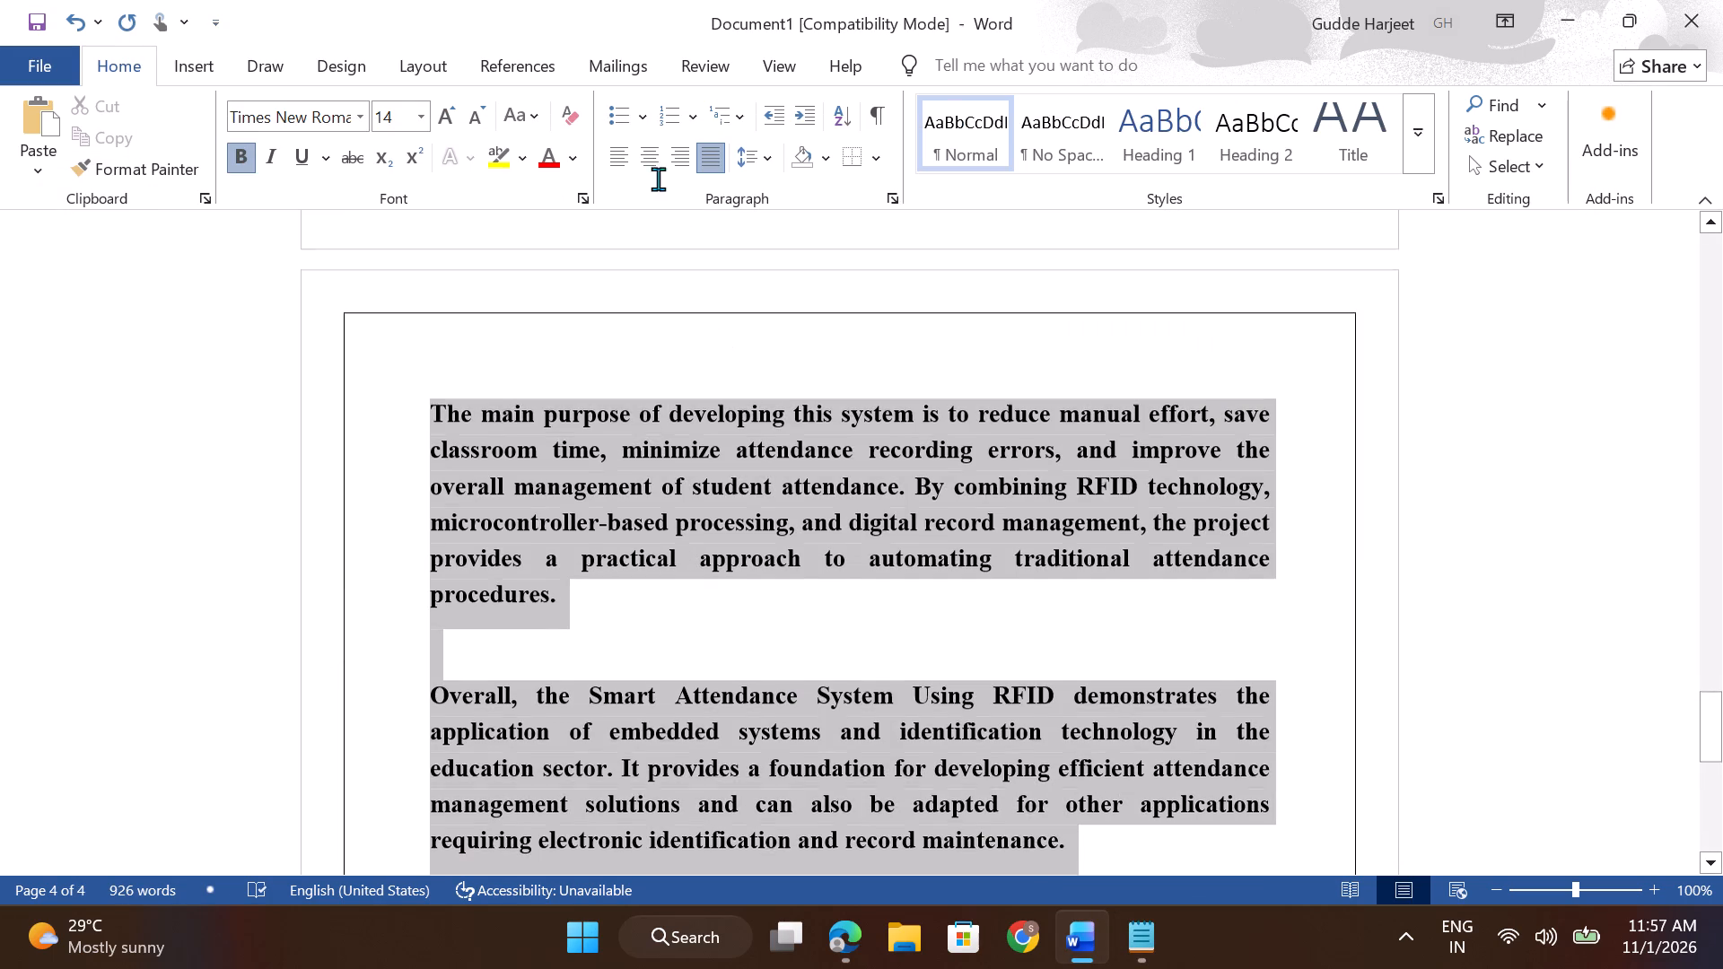
drag(658, 179, 607, 212)
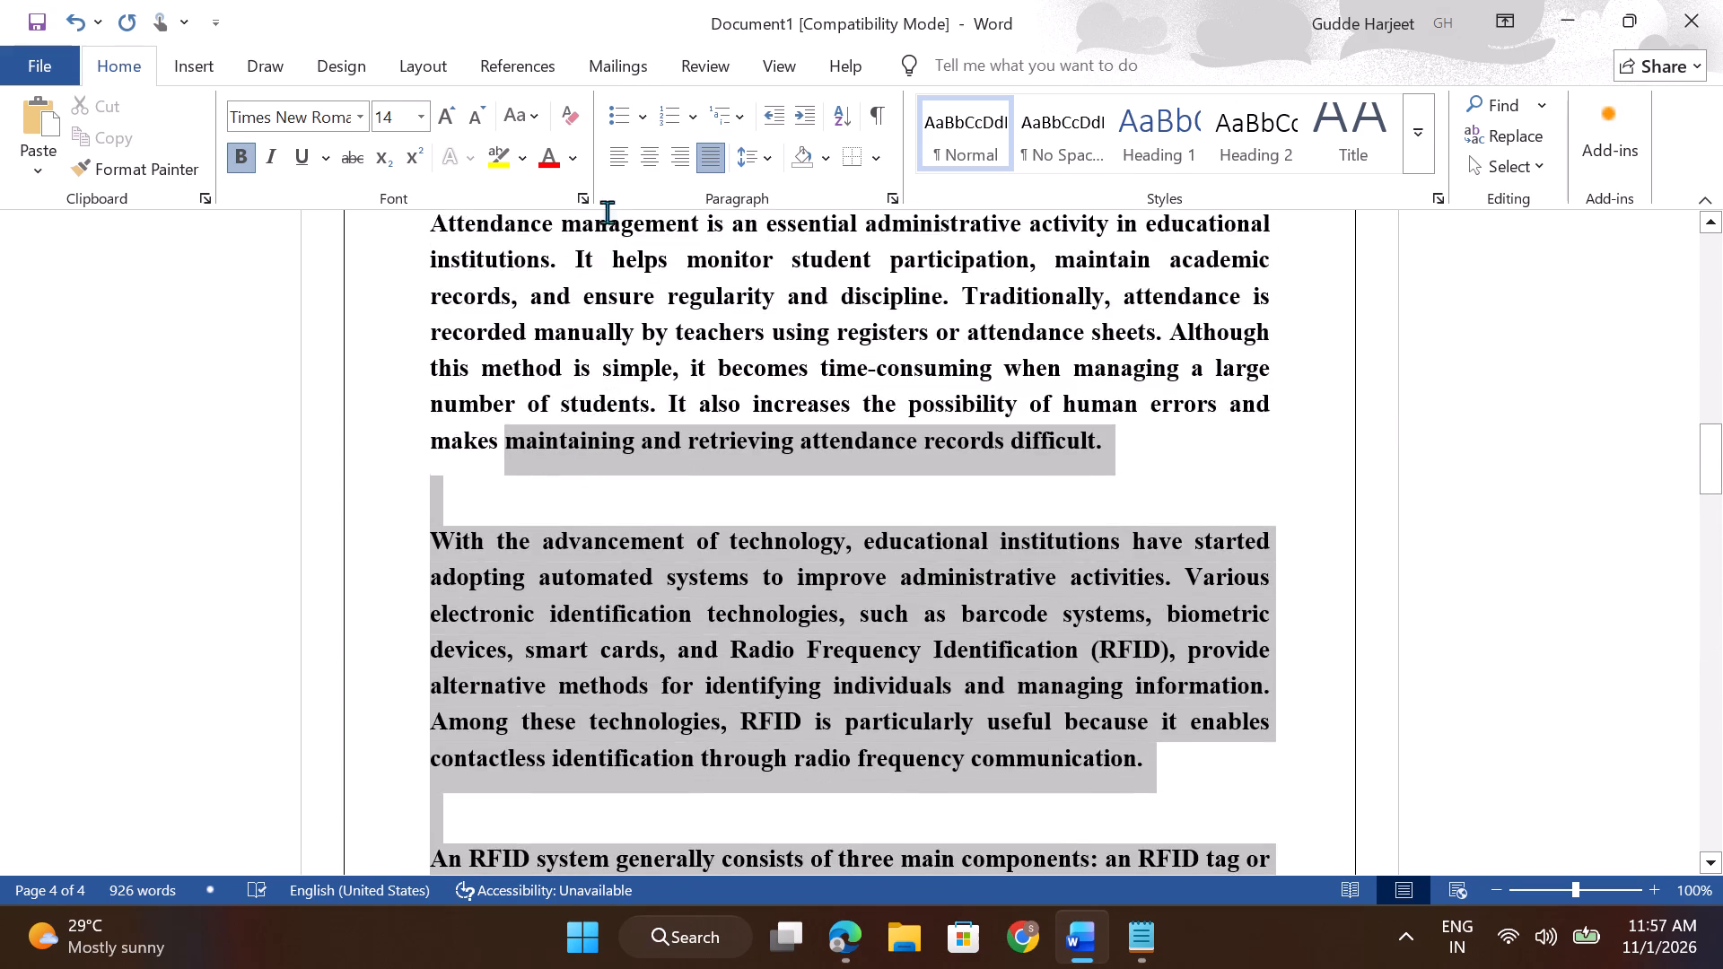
drag(607, 212, 429, 795)
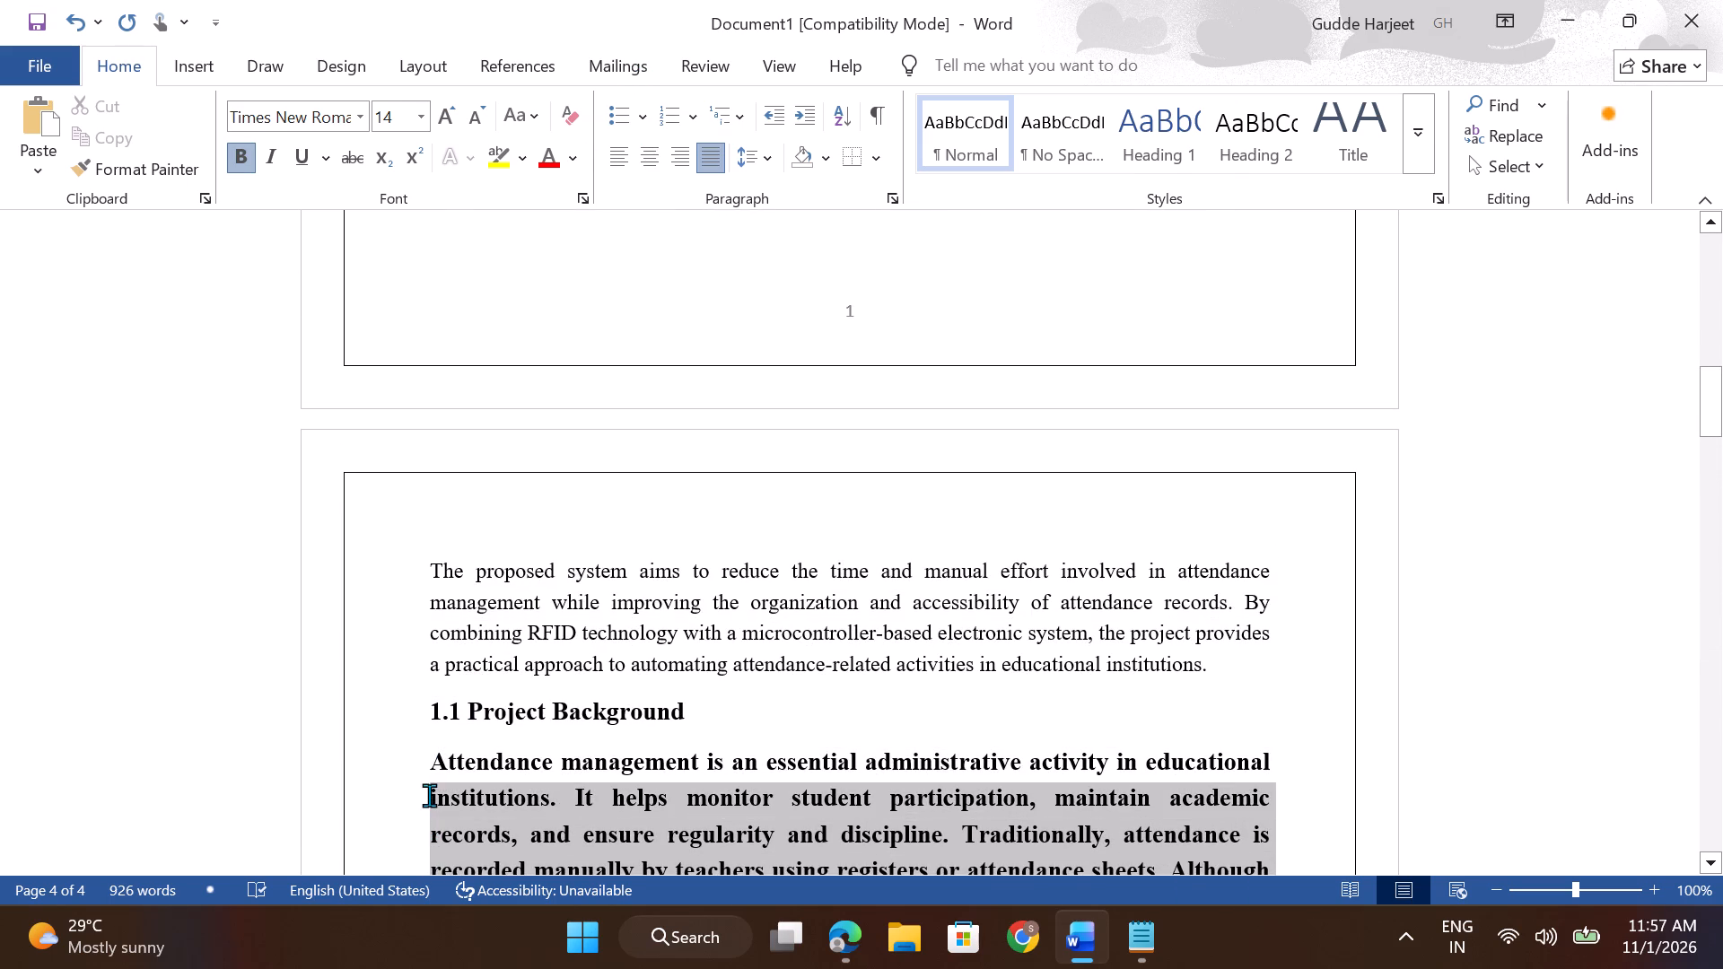
drag(429, 795, 427, 777)
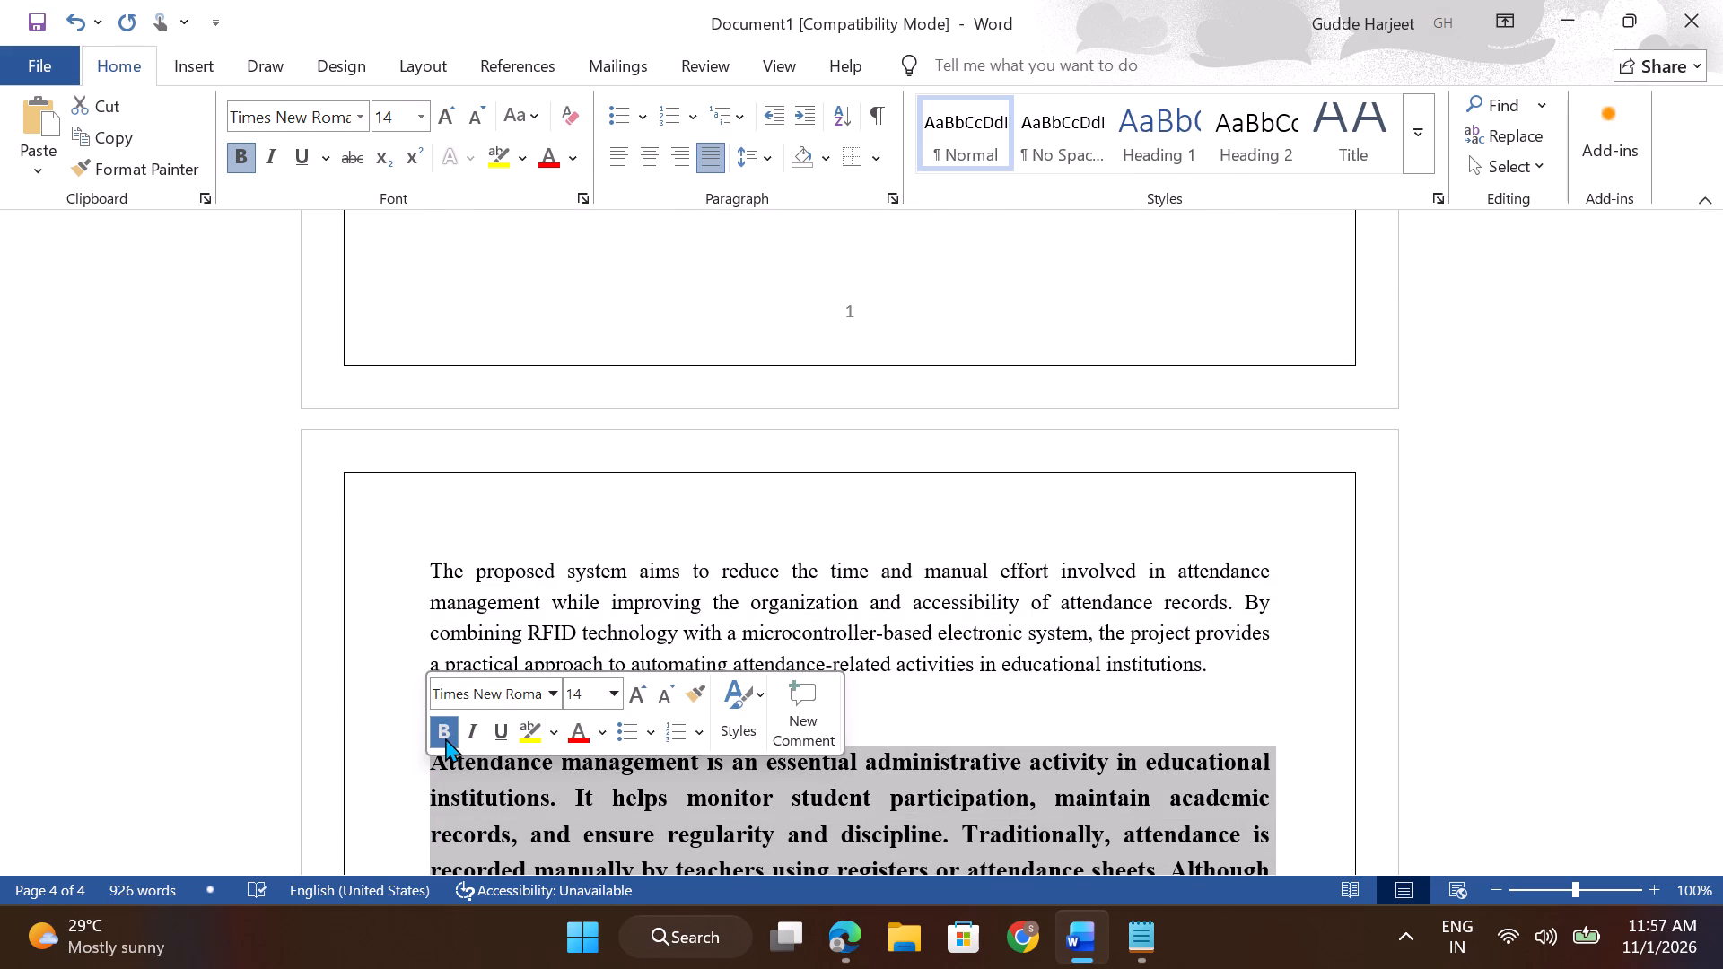
click(445, 738)
click(614, 689)
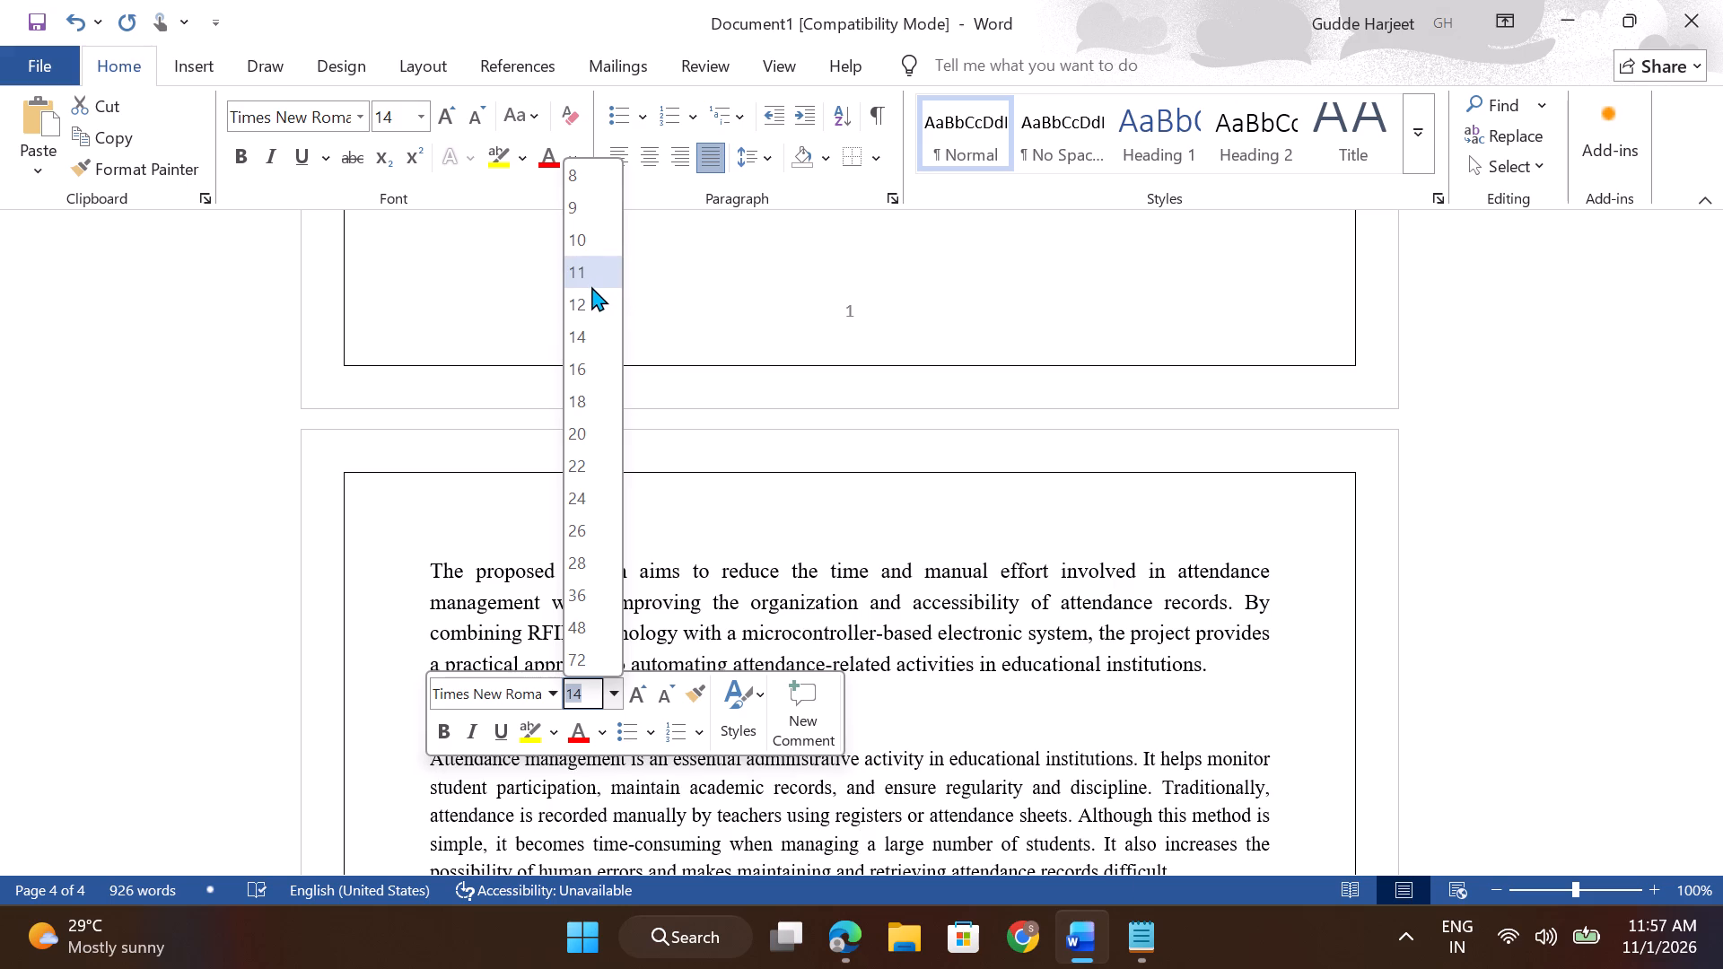
click(590, 301)
click(1093, 731)
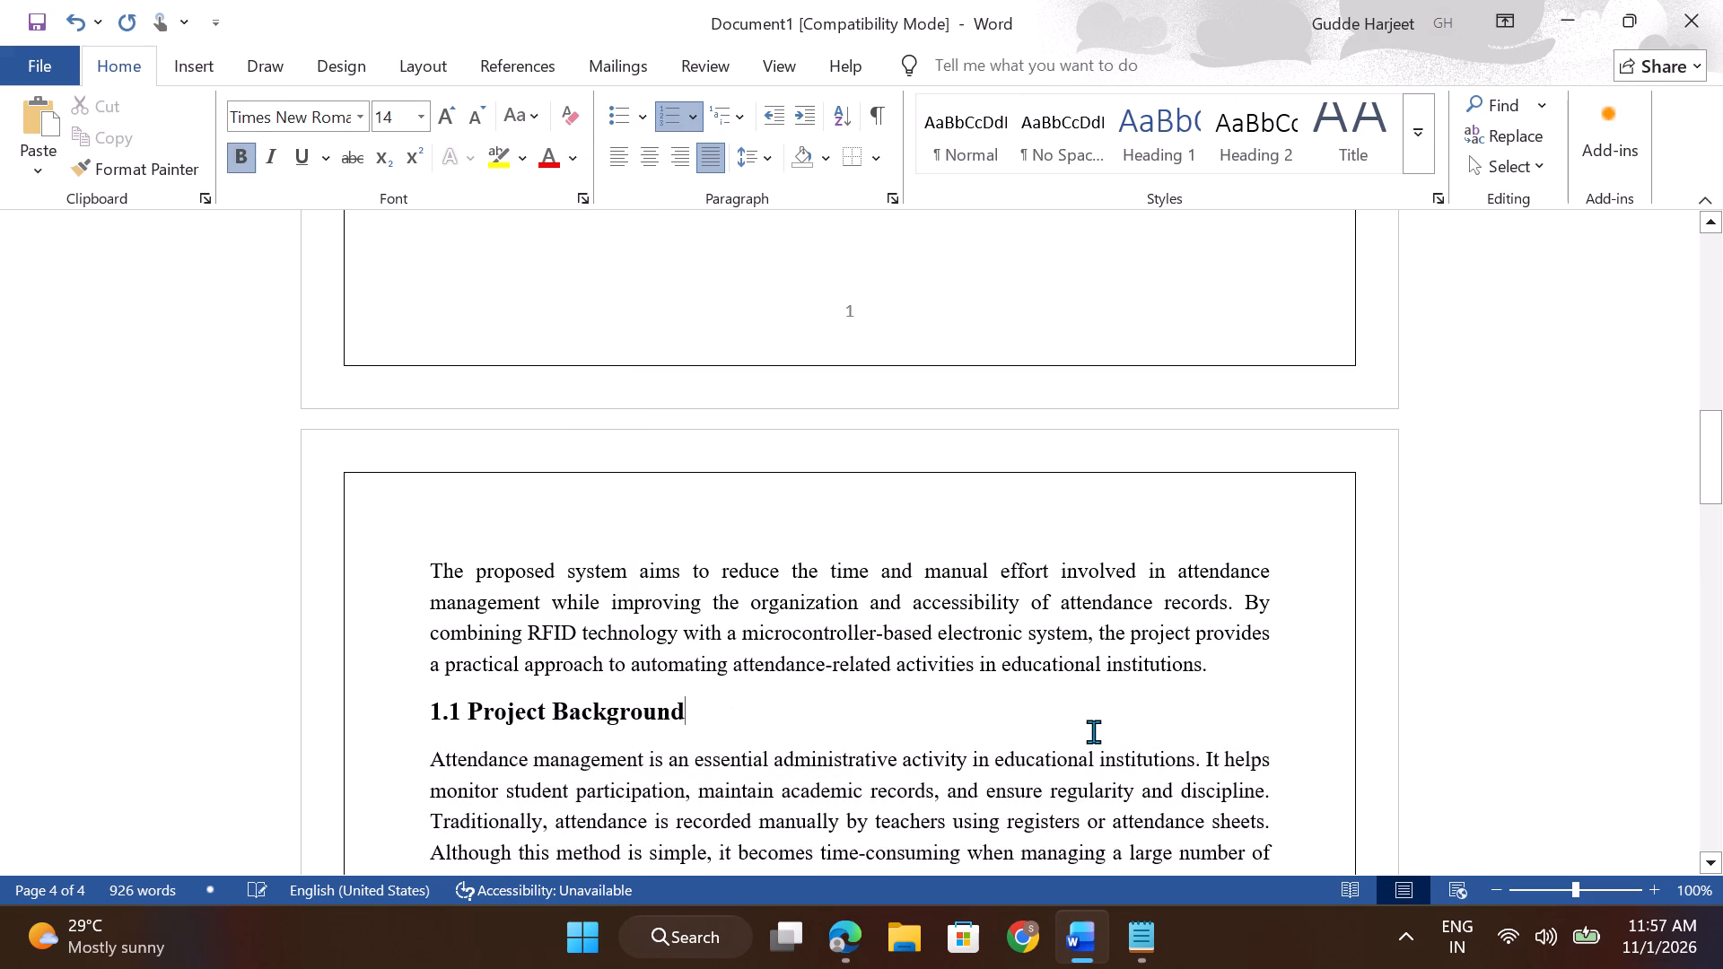
Delete the blank lines separating the background paragraphs, from "Attendance management" down to "The Smart Attendance System Using RFID".
scroll(1093, 731, down, 3)
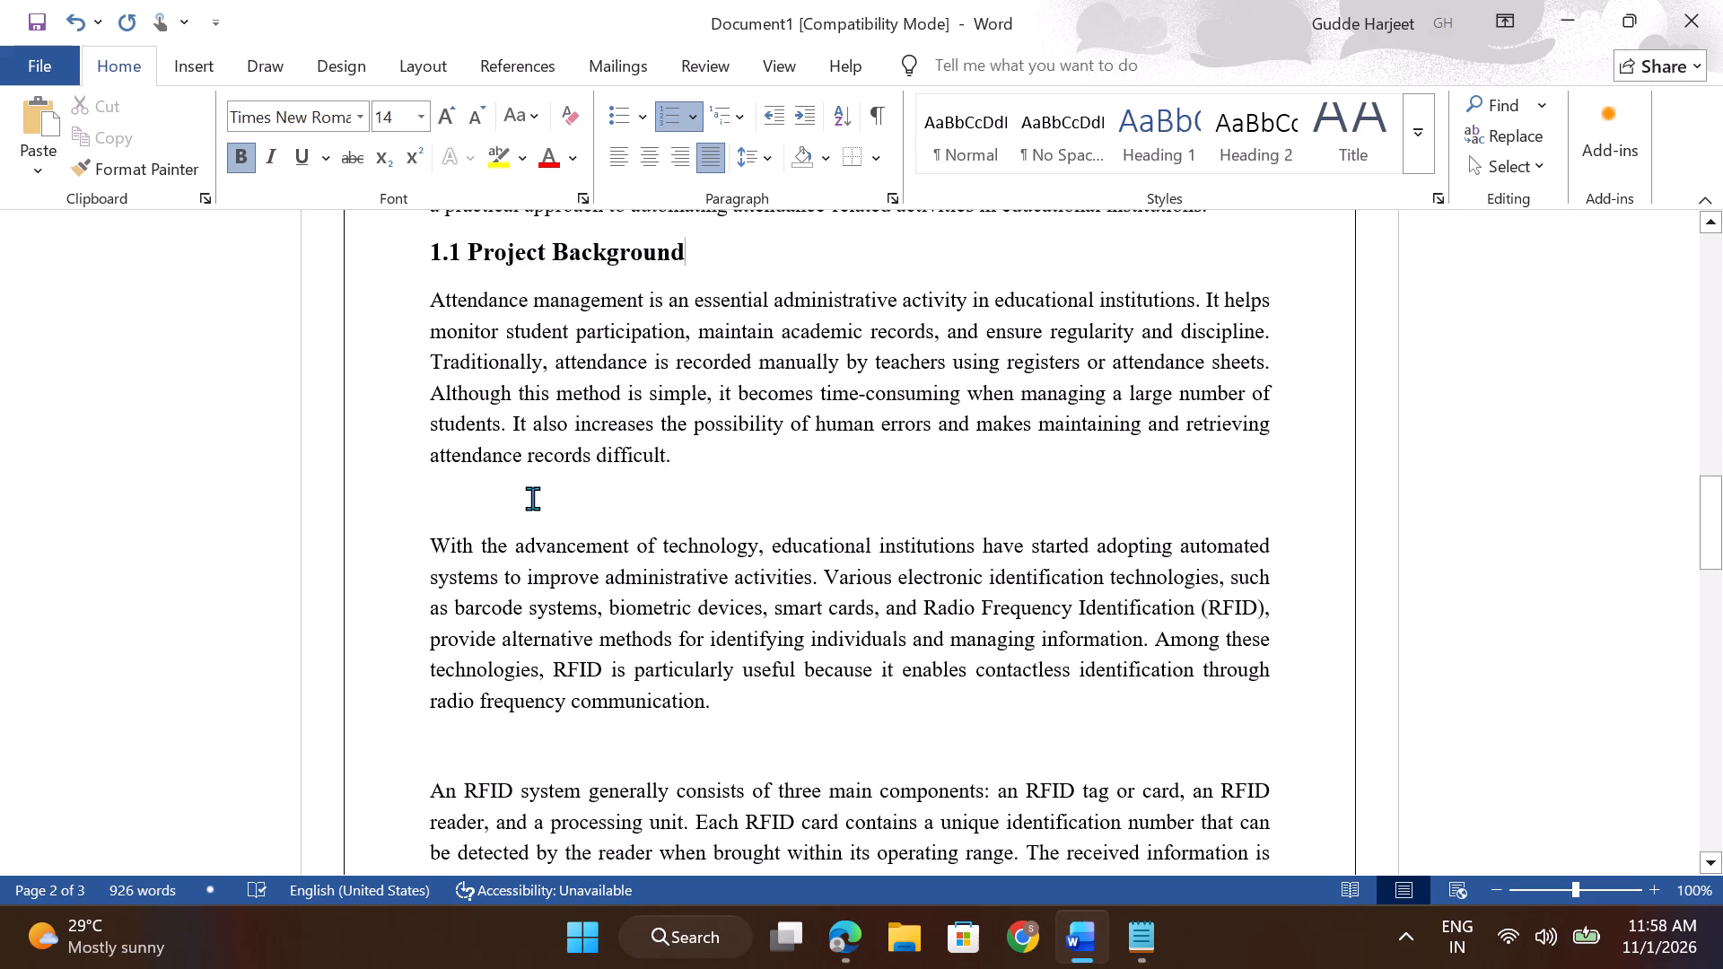
click(532, 500)
key(BackSpace)
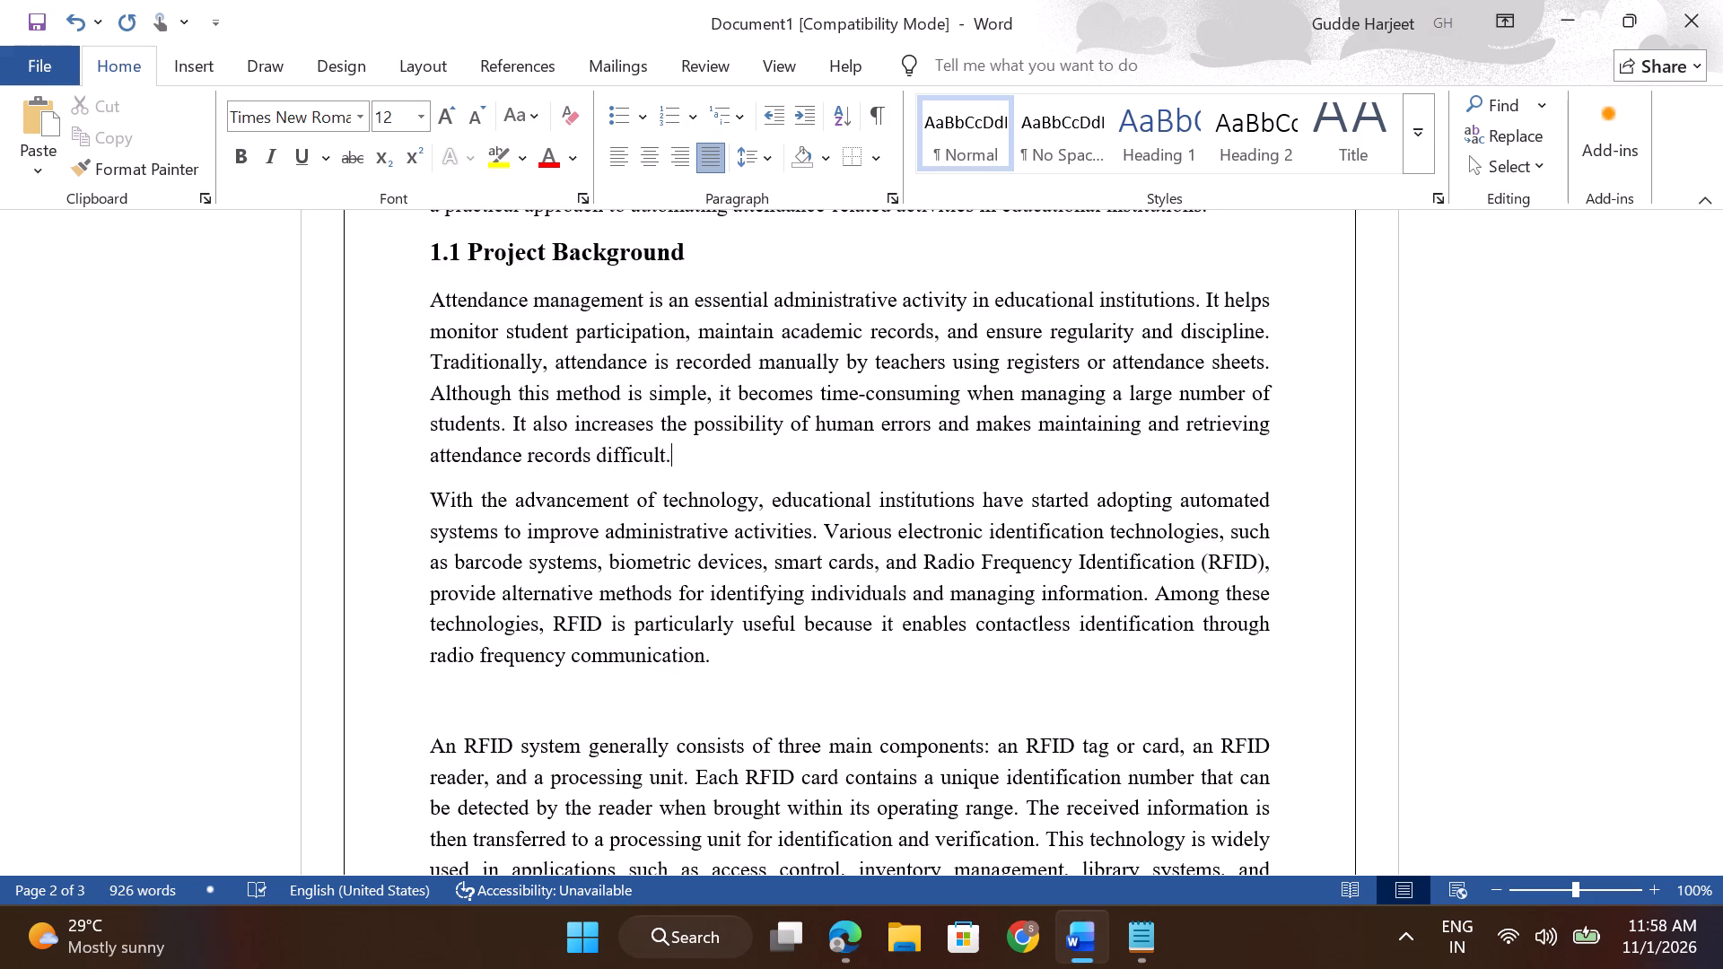
scroll(532, 500, down, 1)
click(471, 570)
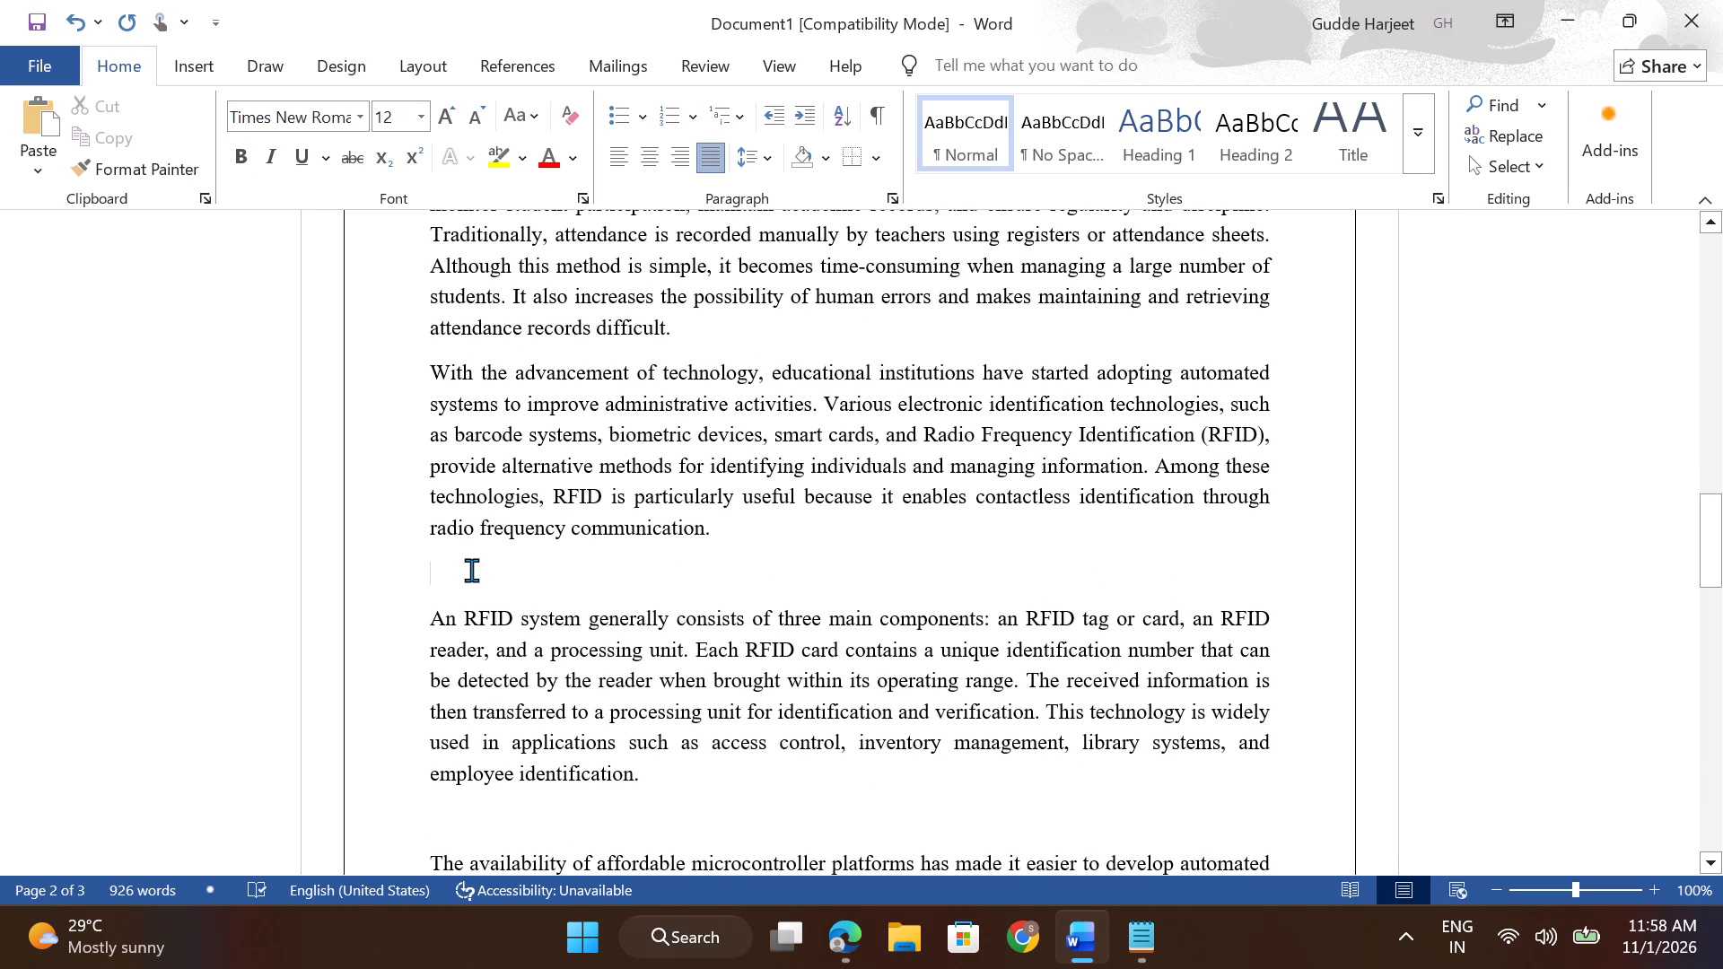
key(BackSpace)
scroll(471, 570, down, 1)
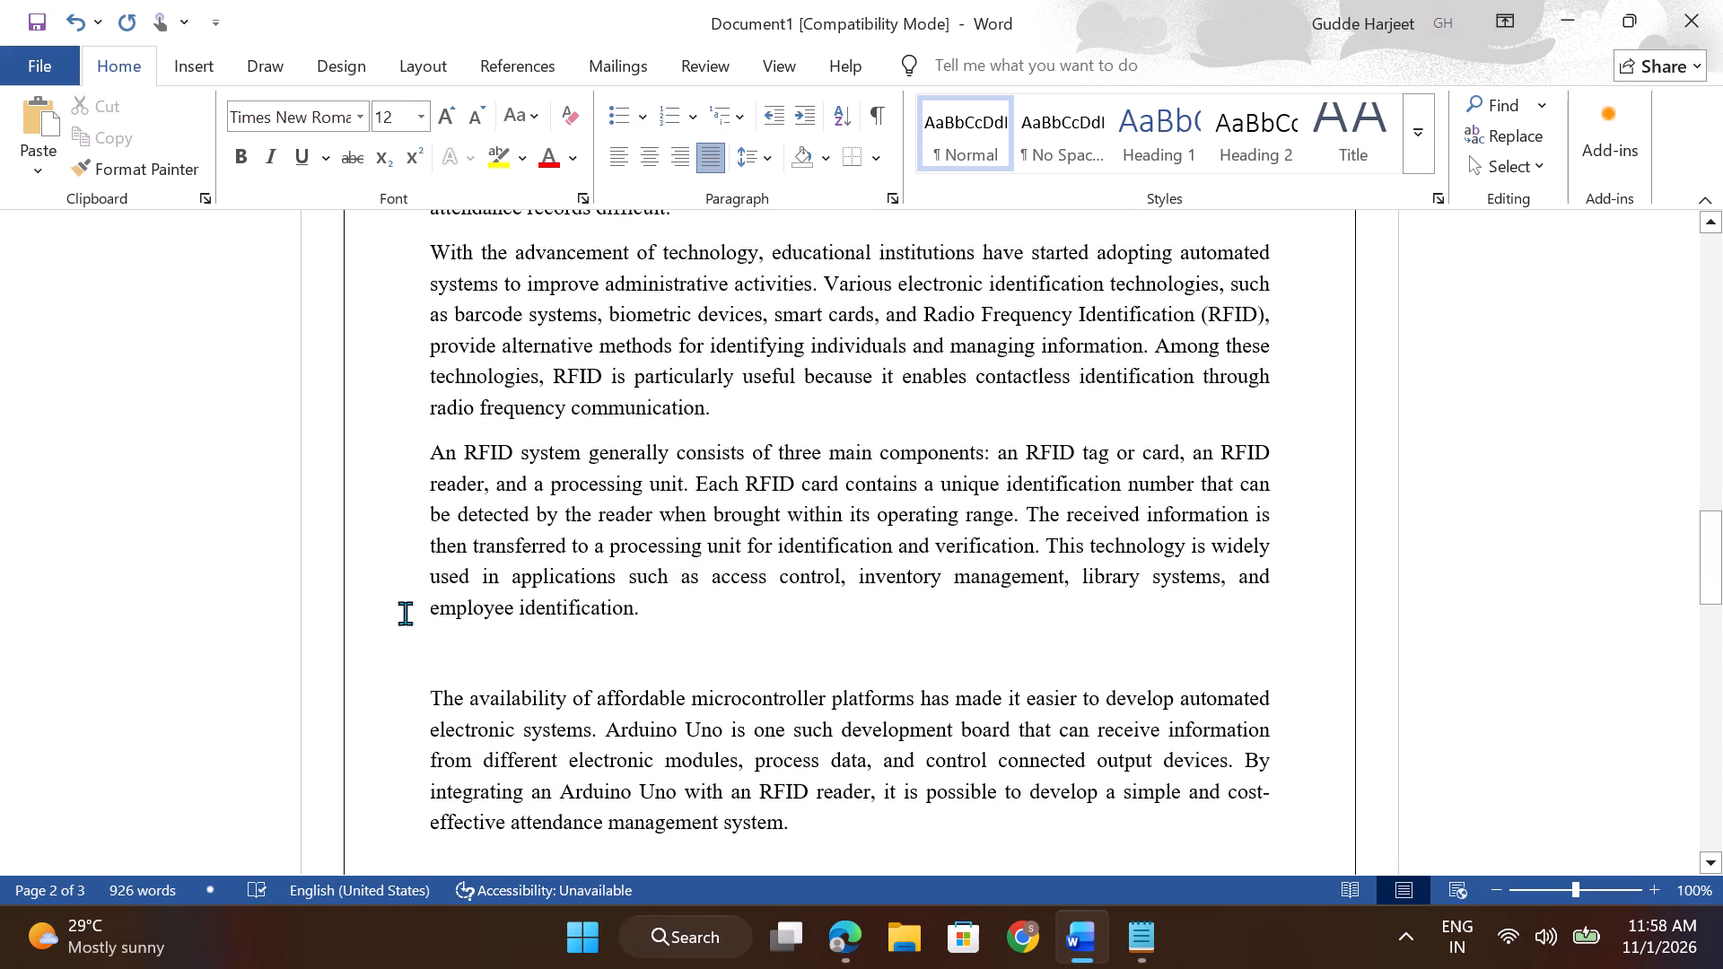
click(549, 674)
key(BackSpace)
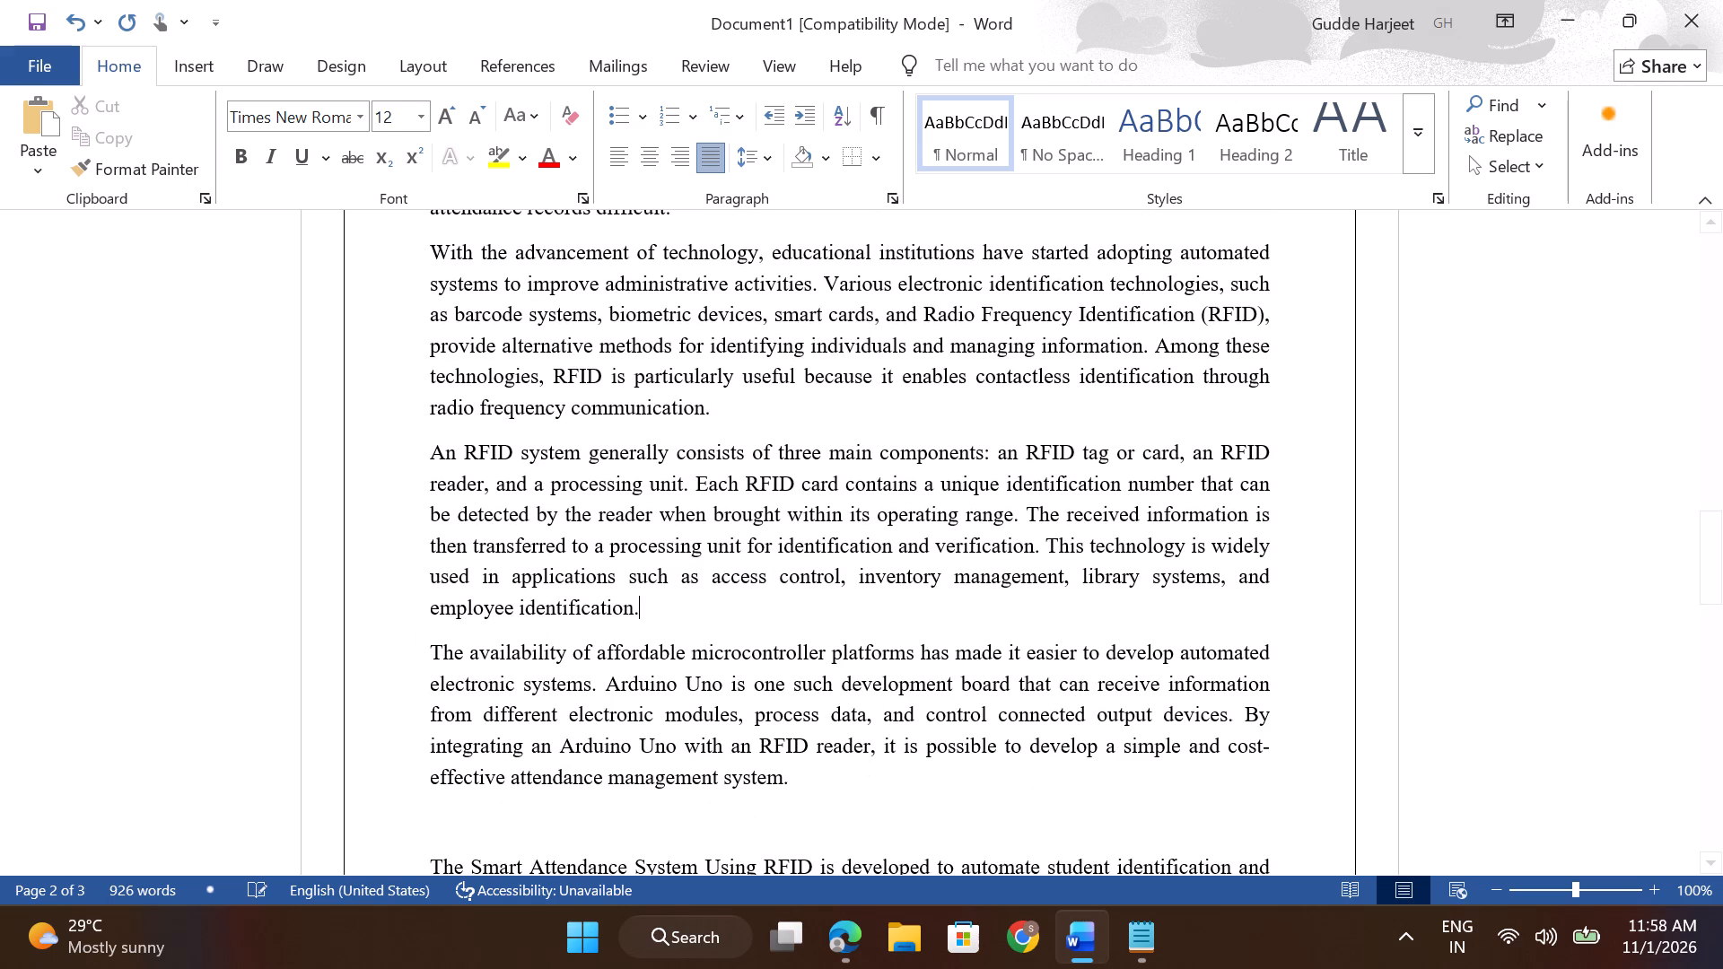
scroll(549, 674, down, 3)
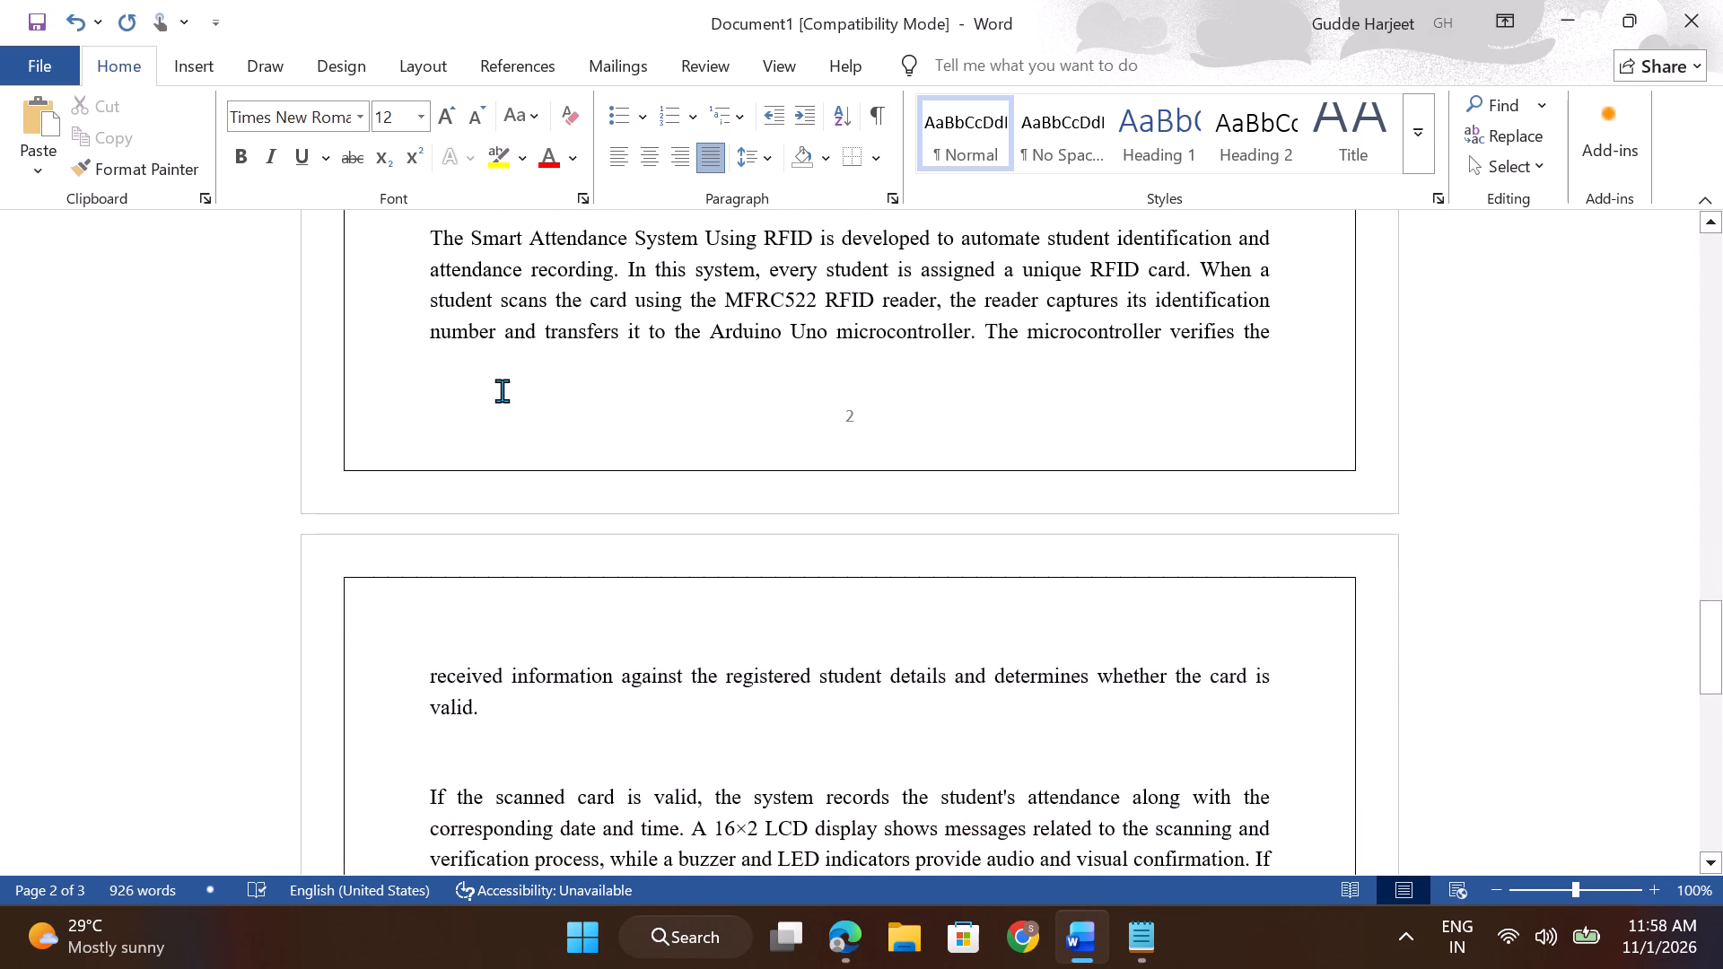
scroll(502, 390, up, 1)
click(479, 345)
key(BackSpace)
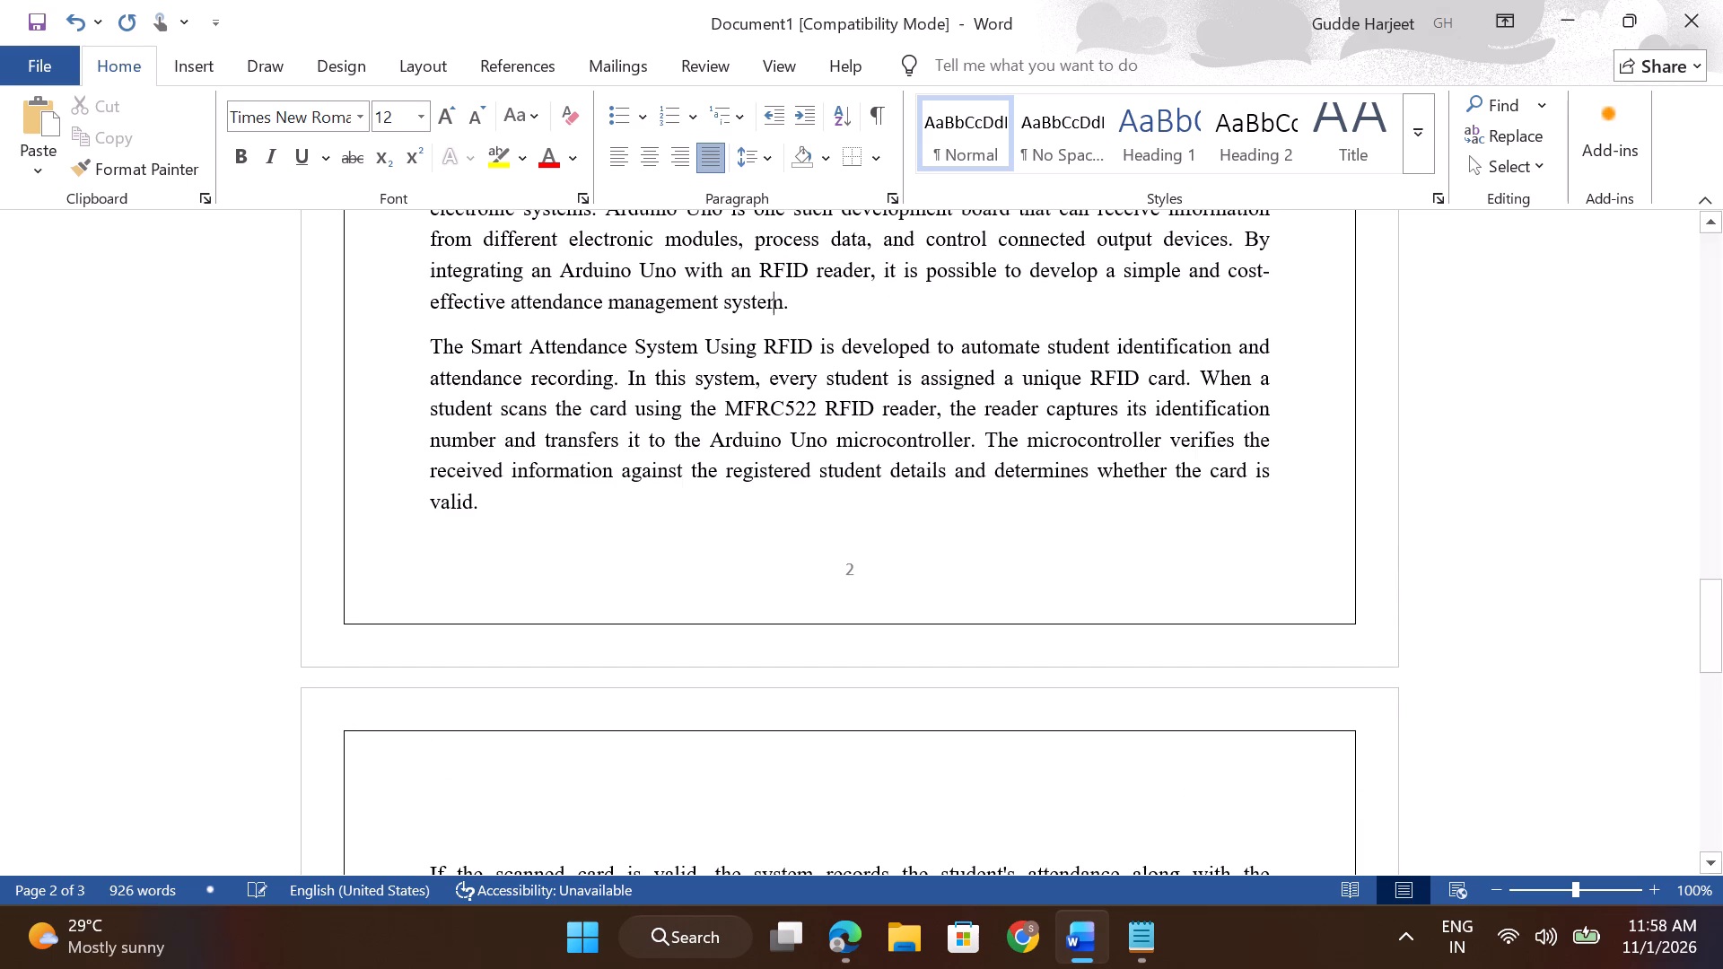
Delete the remaining blank lines between the background paragraphs, from before "If the scanned card is valid" to before "Overall", keeping each paragraph separate.
scroll(505, 556, down, 1)
click(417, 558)
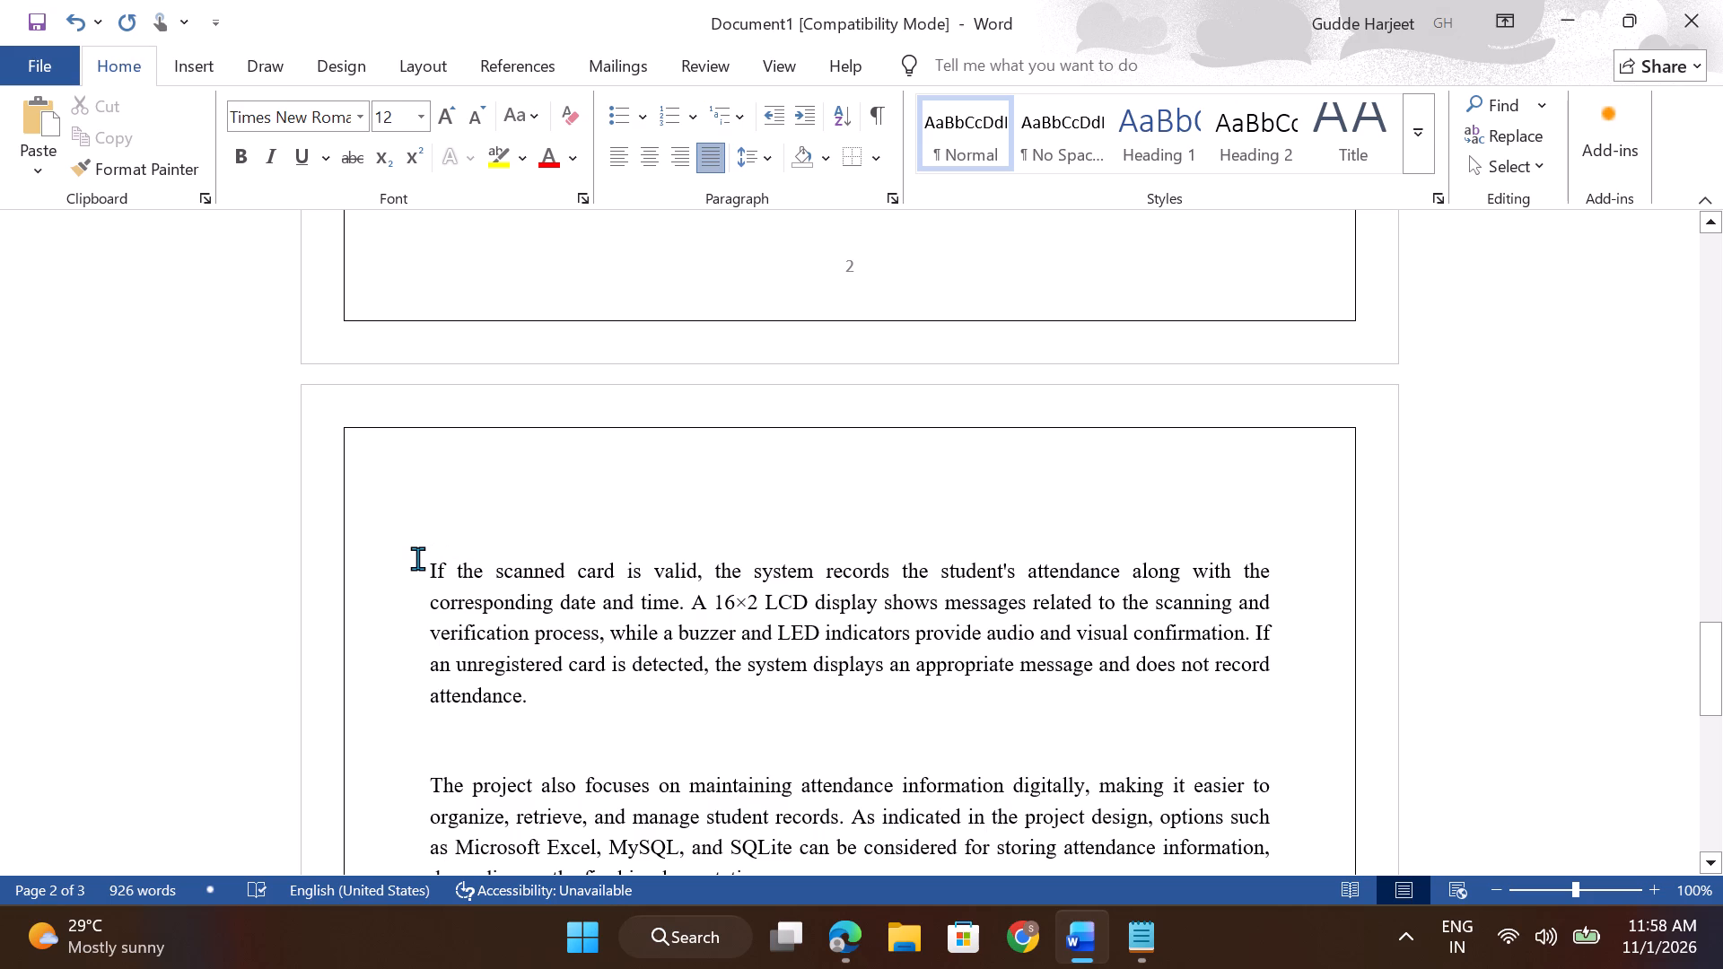
key(BackSpace)
key(BackSpace)
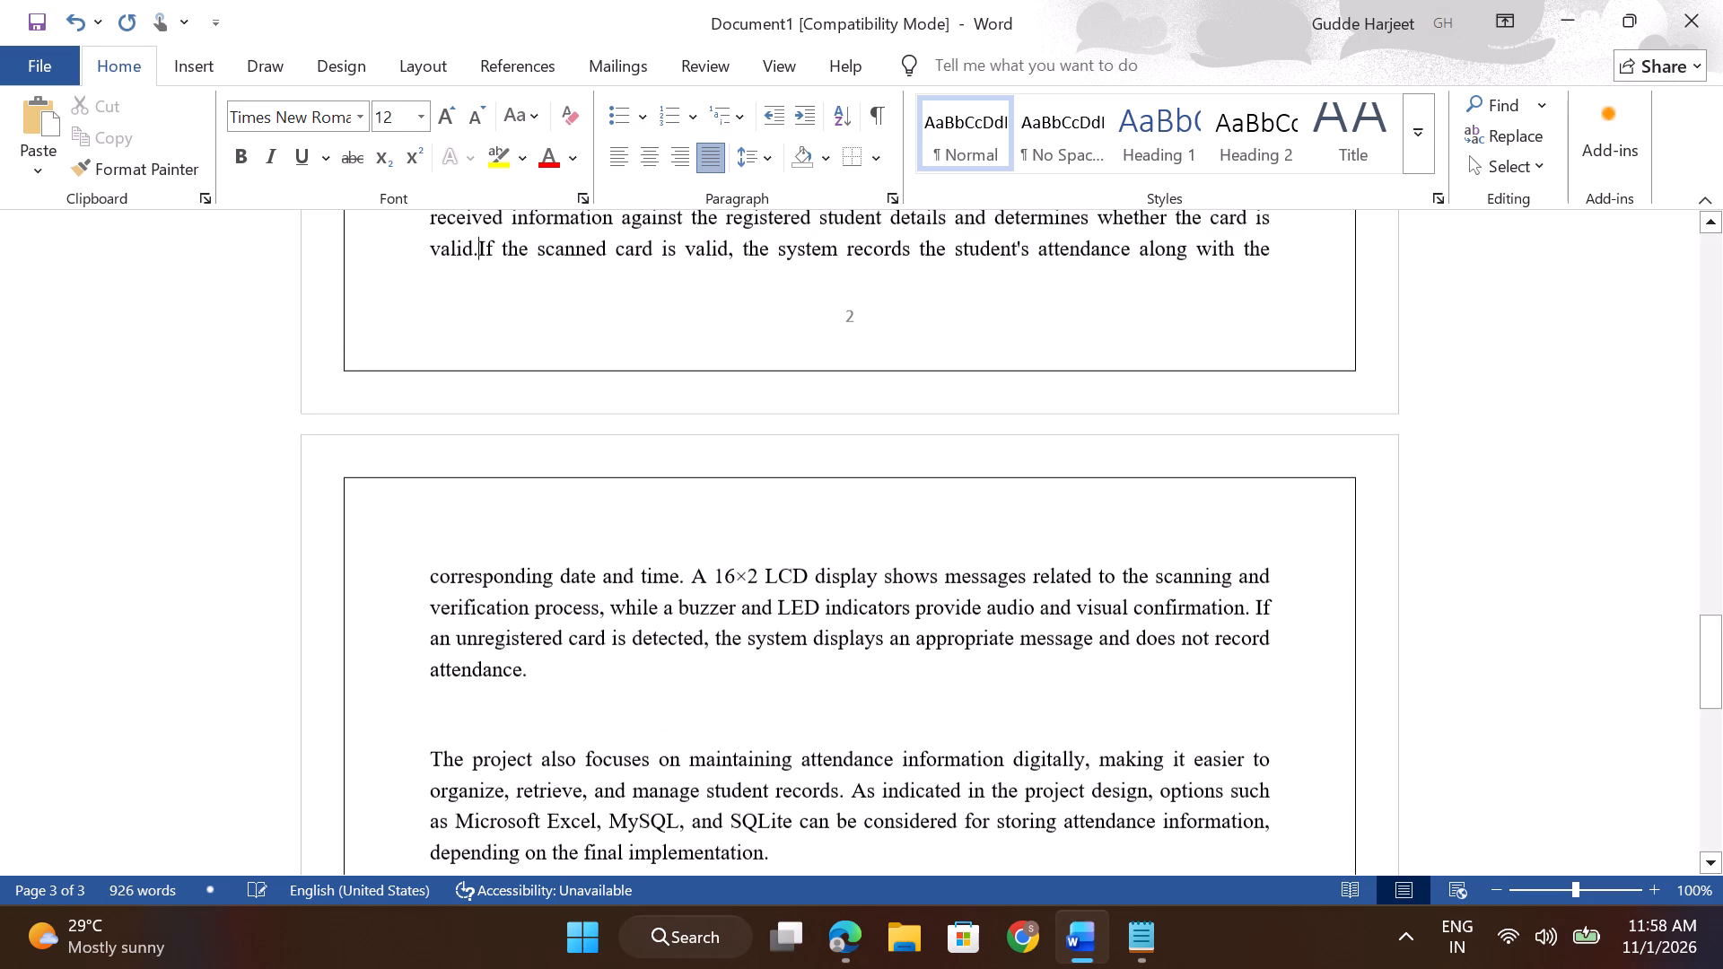
key(Return)
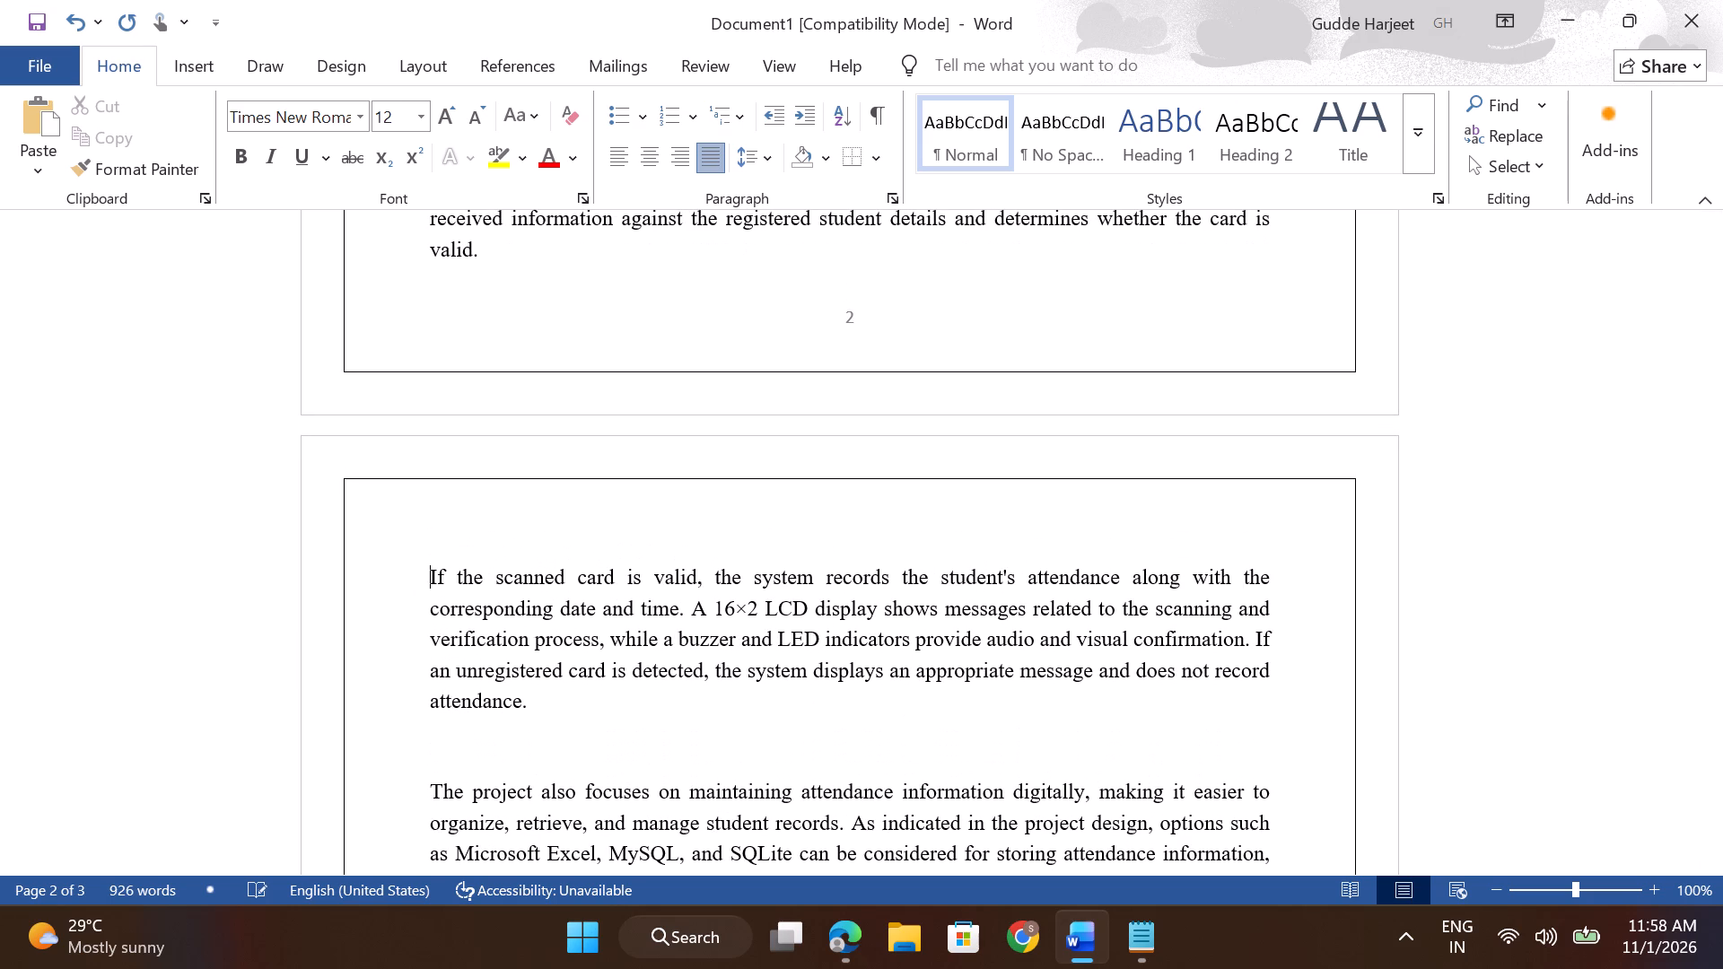
click(505, 760)
key(BackSpace)
scroll(505, 760, down, 3)
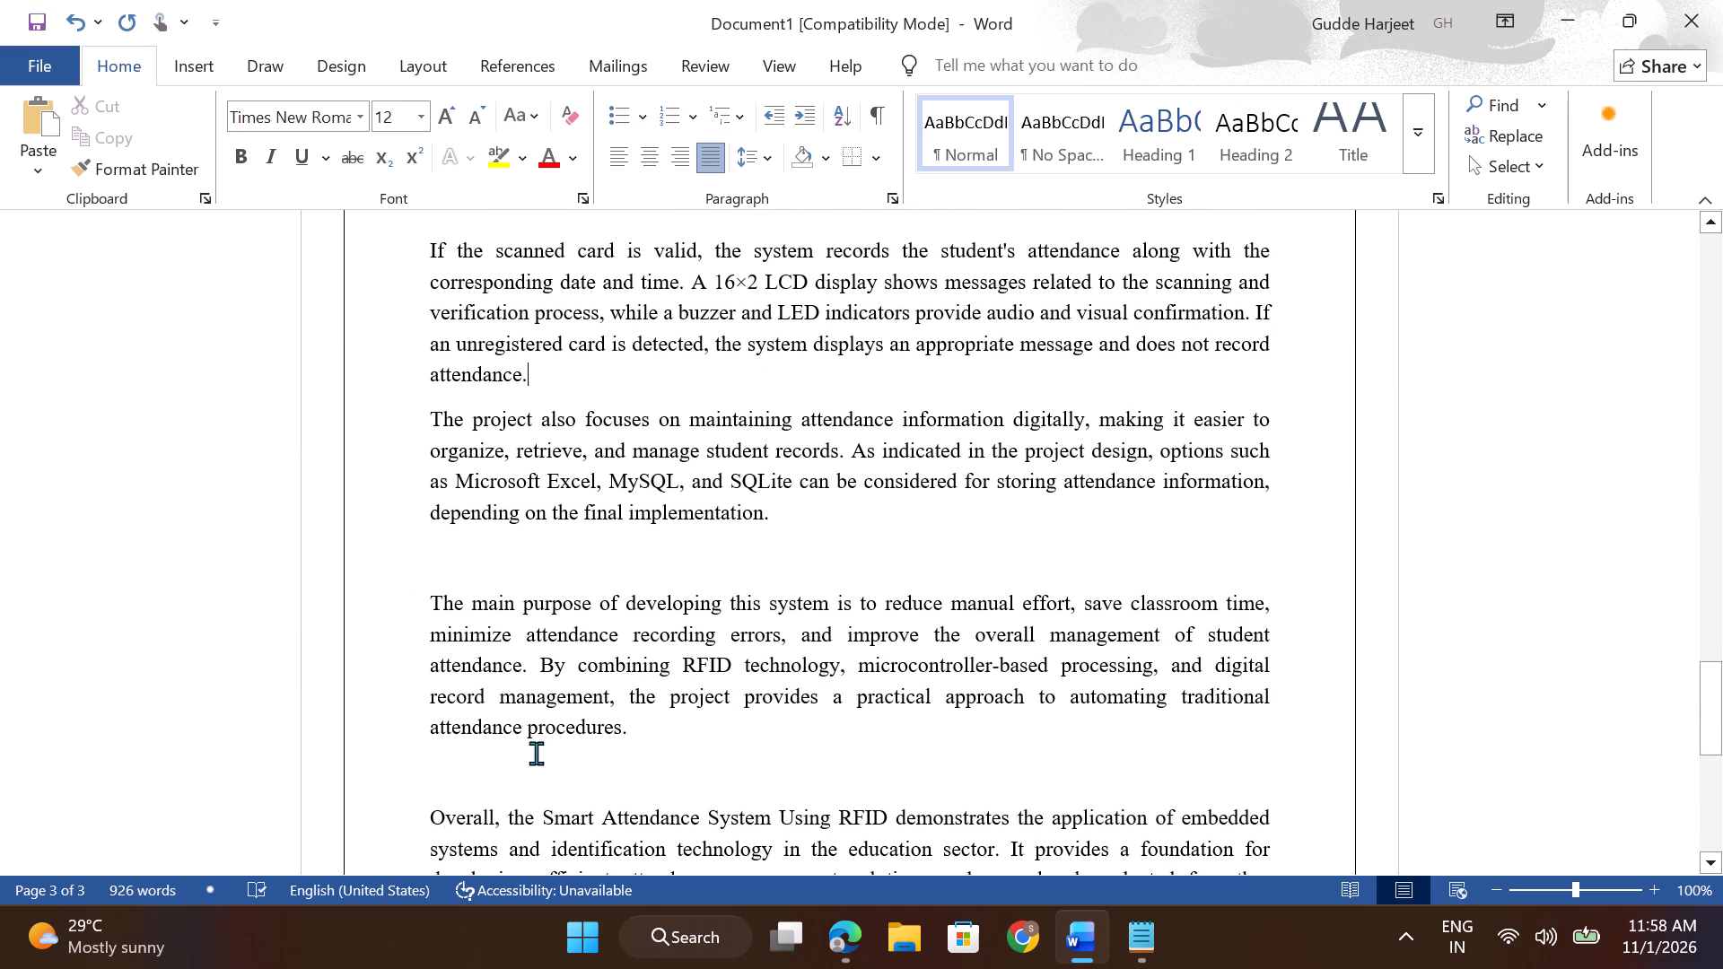
click(485, 560)
key(BackSpace)
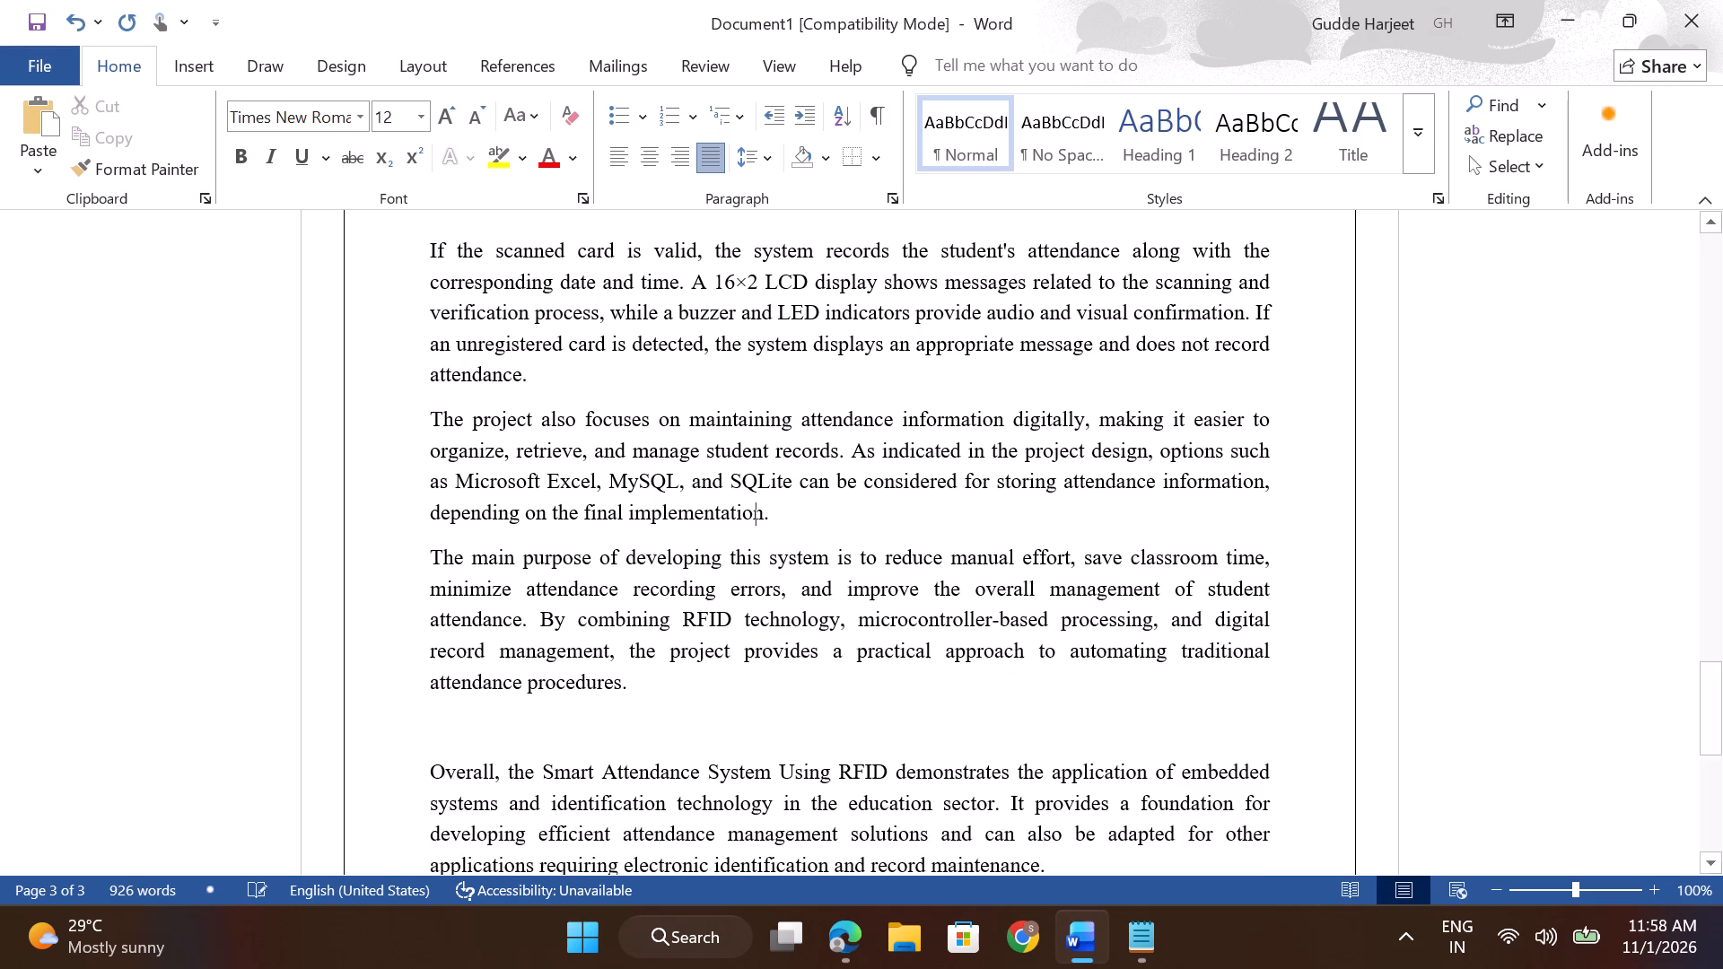
click(503, 746)
key(BackSpace)
Compare the length of the background section in Word with the Introduction and Existing System pages of the reference PDF report.
scroll(503, 746, up, 6)
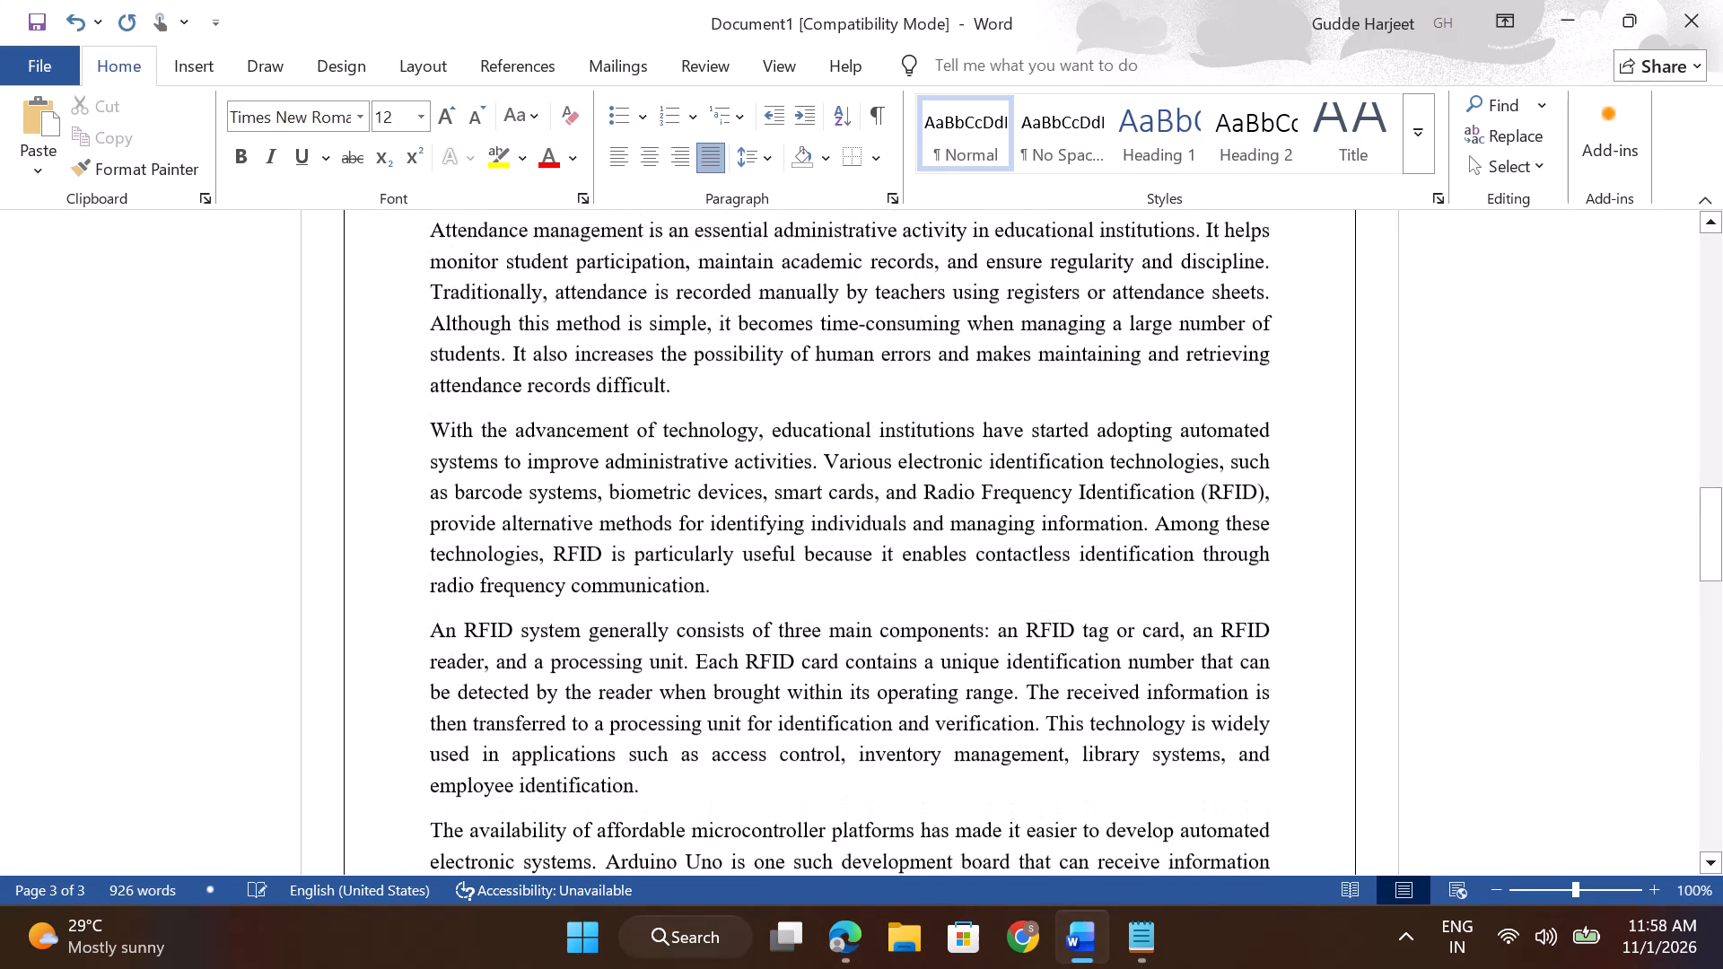
scroll(503, 746, right, 1)
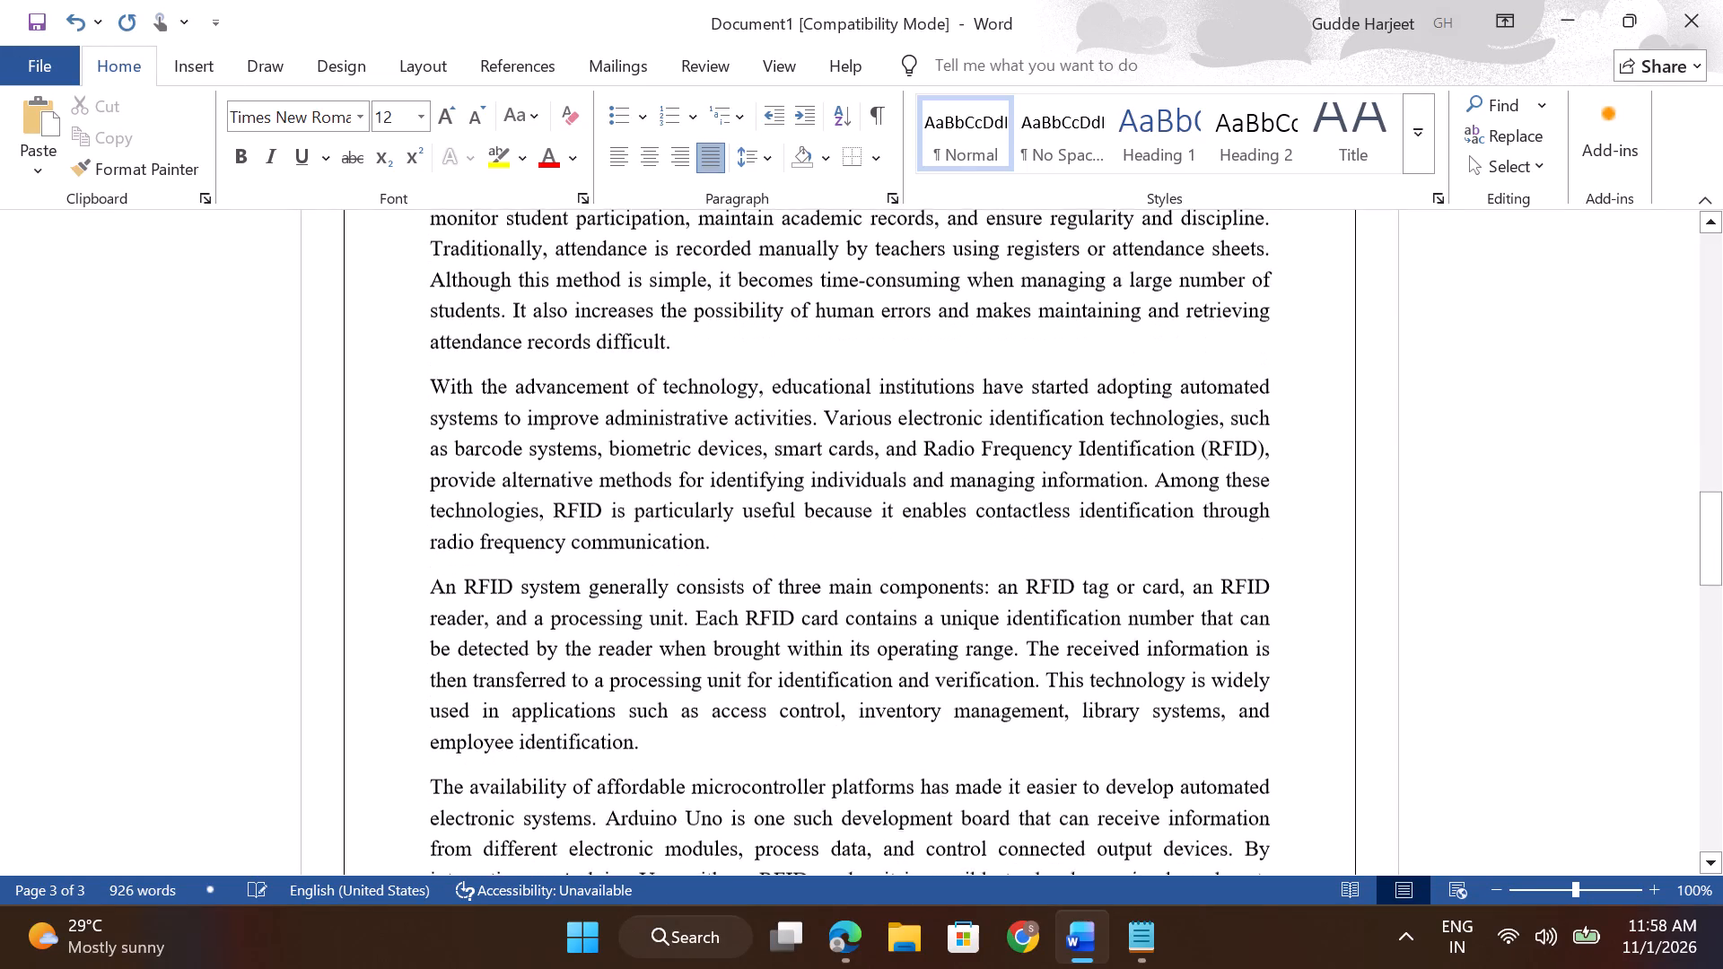
click(831, 956)
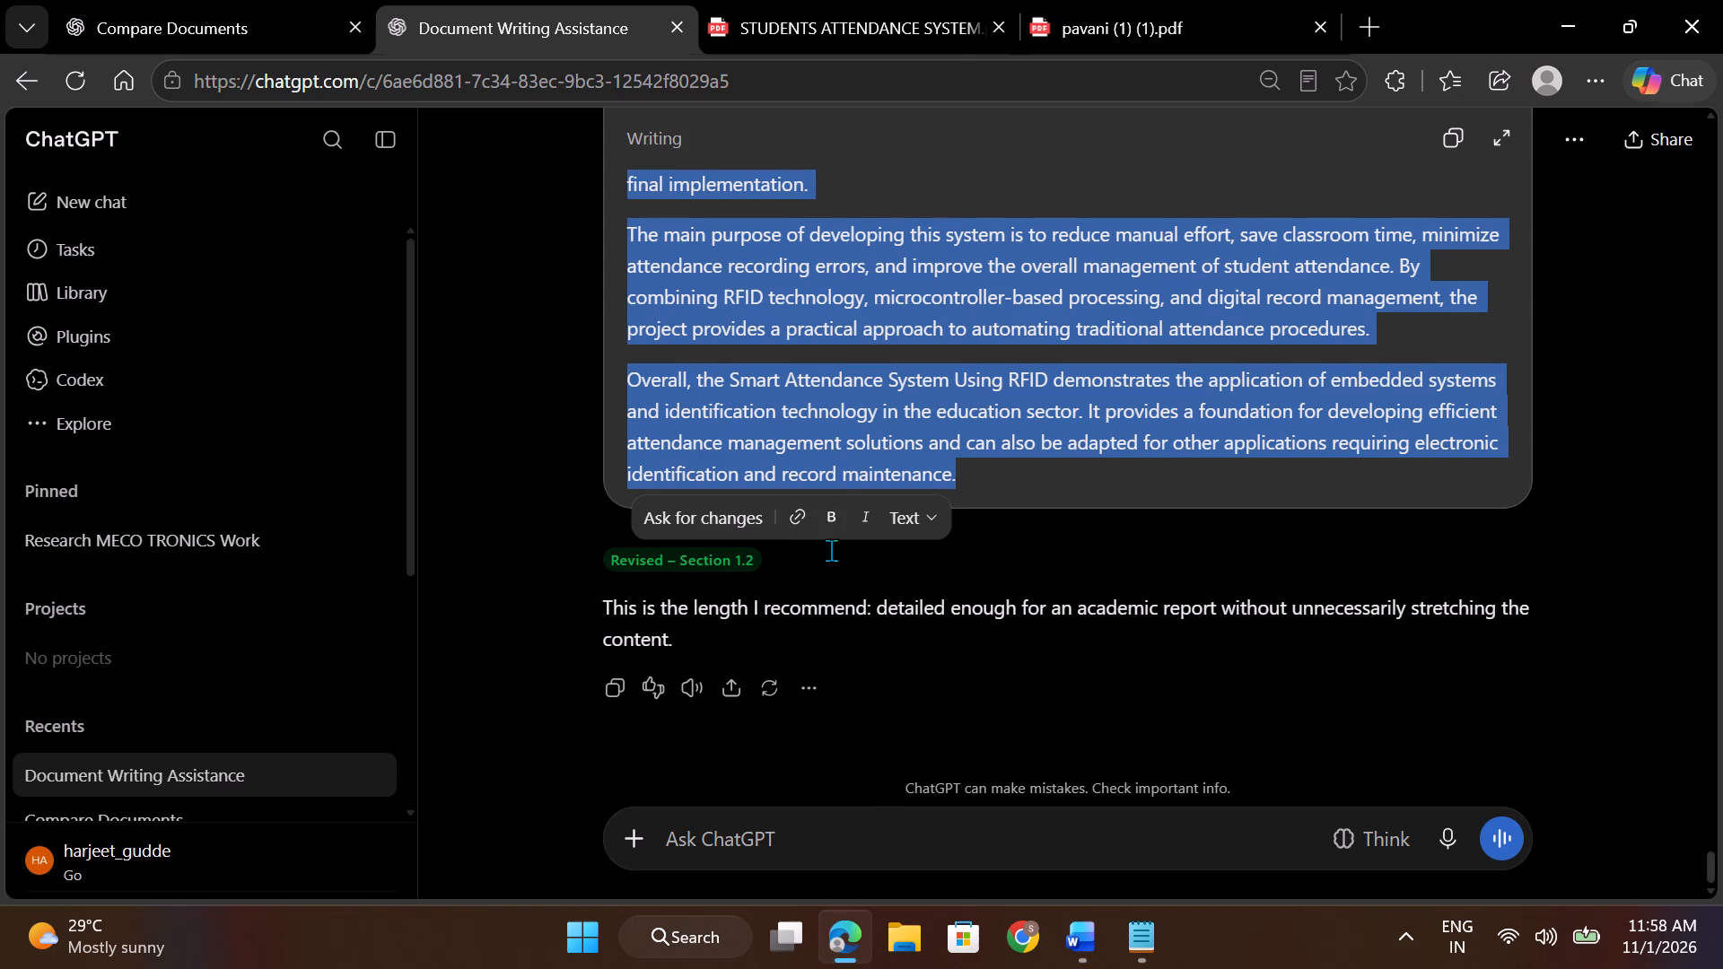
click(1249, 0)
scroll(829, 659, down, 4)
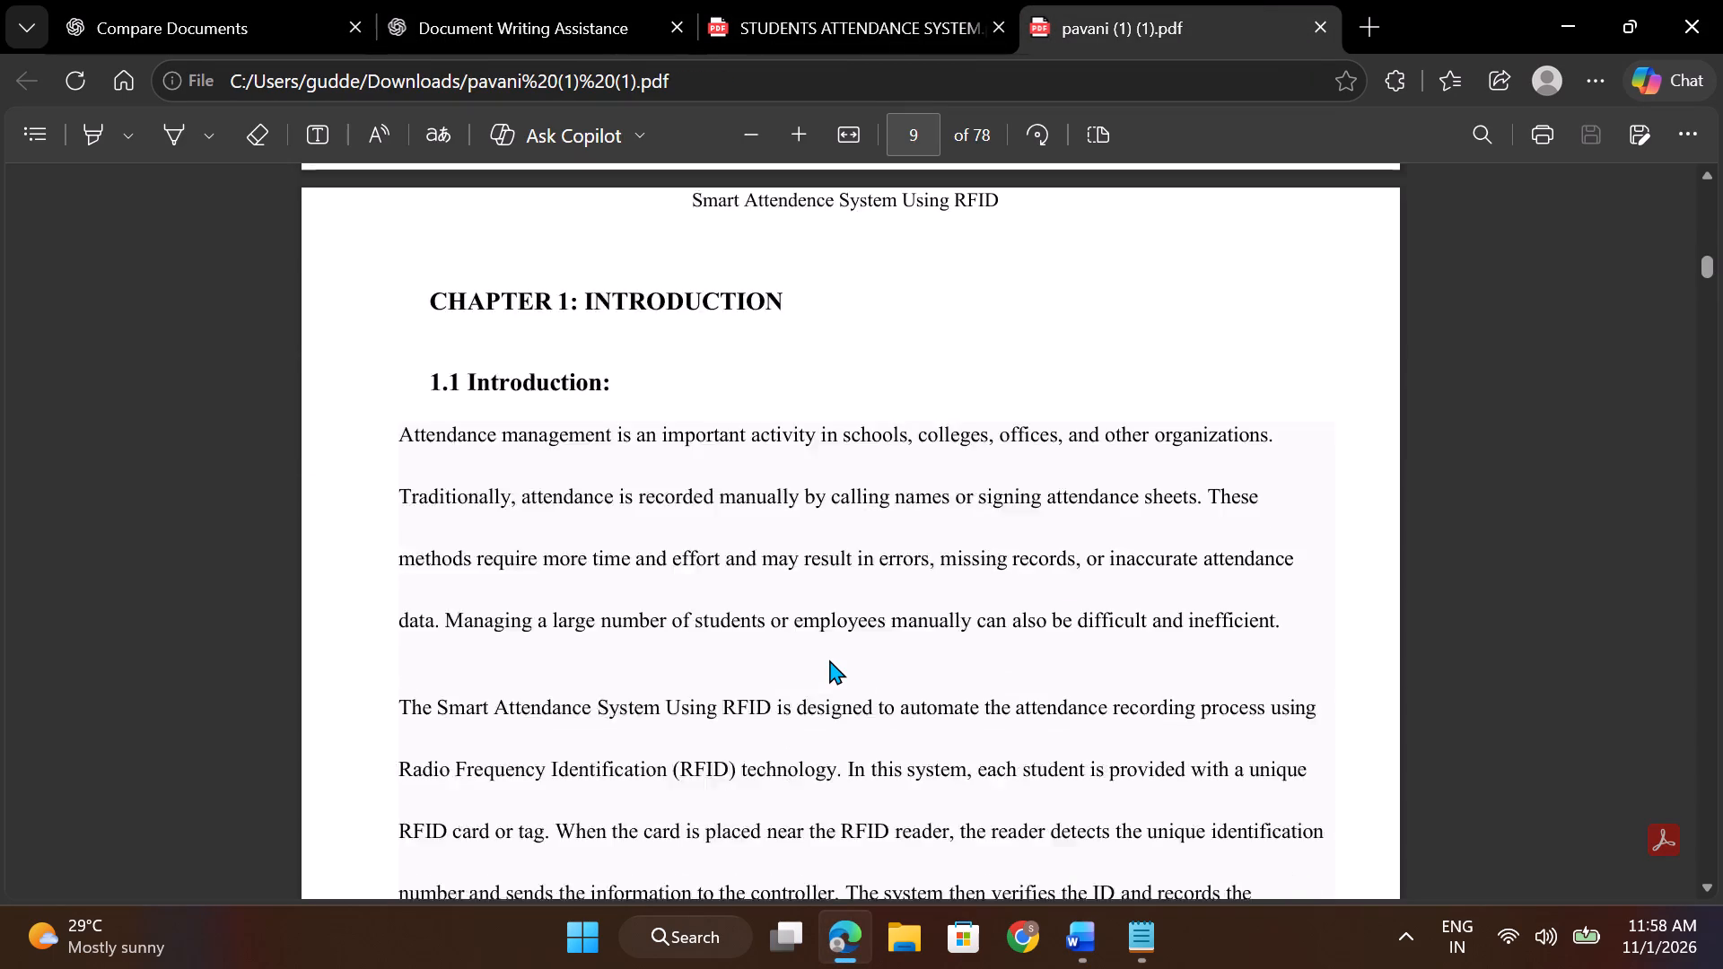
scroll(829, 659, down, 9)
scroll(829, 659, up, 3)
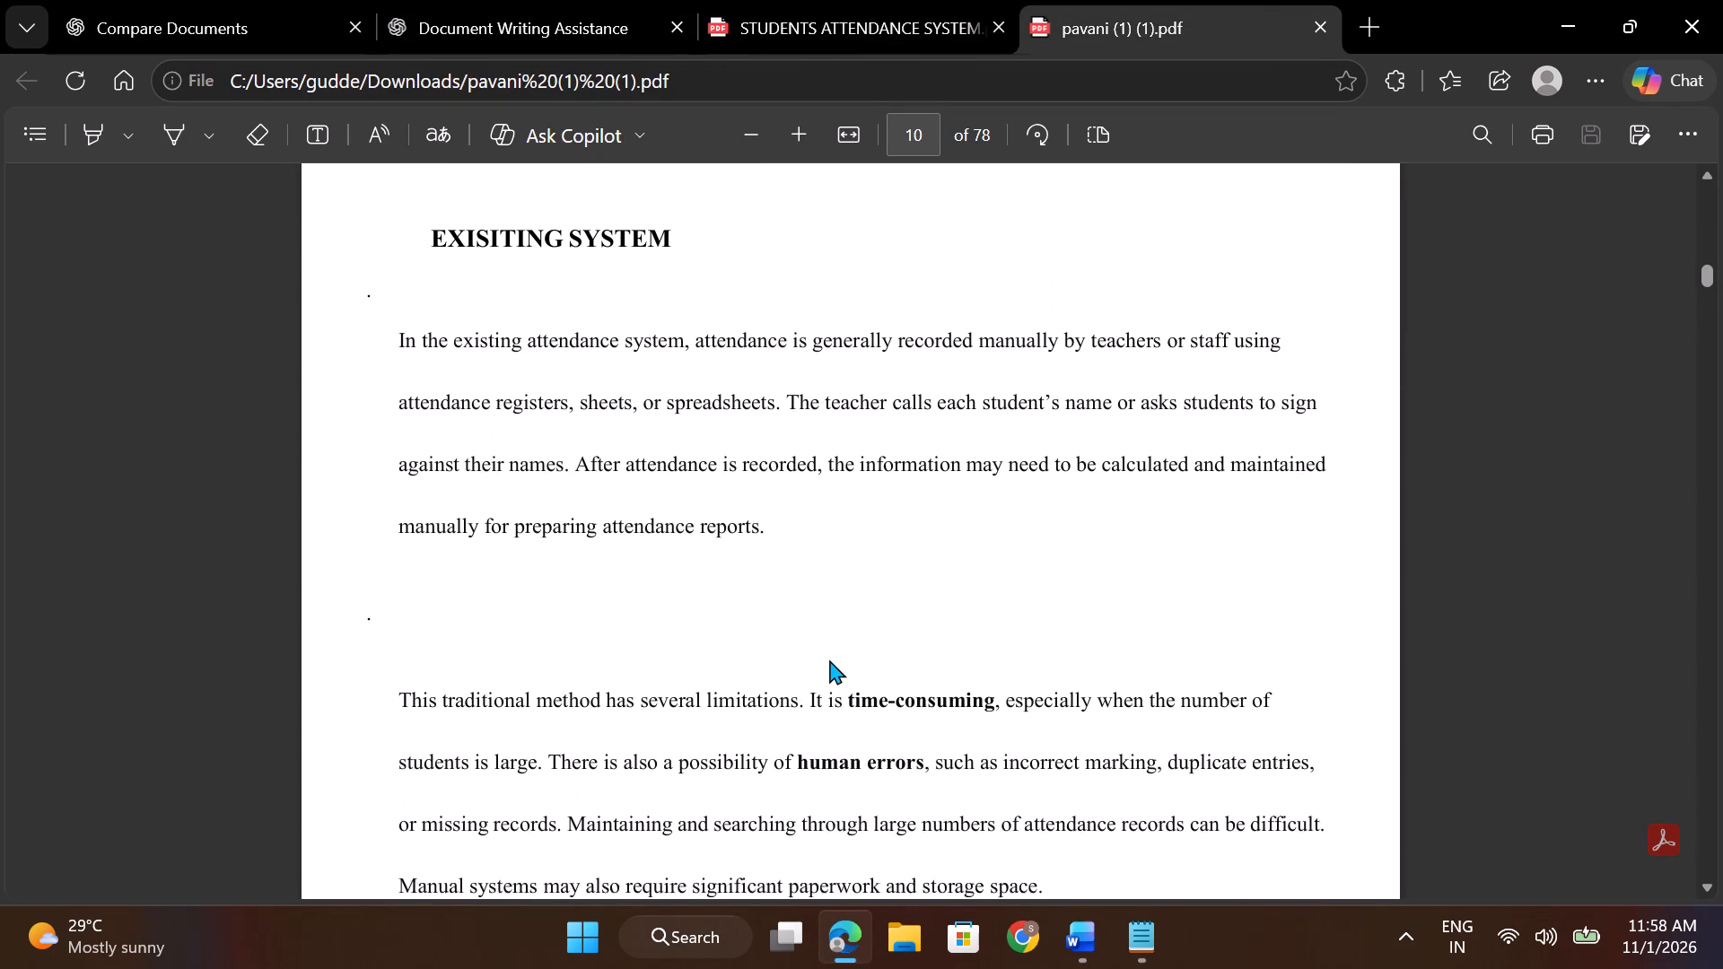
scroll(829, 659, up, 8)
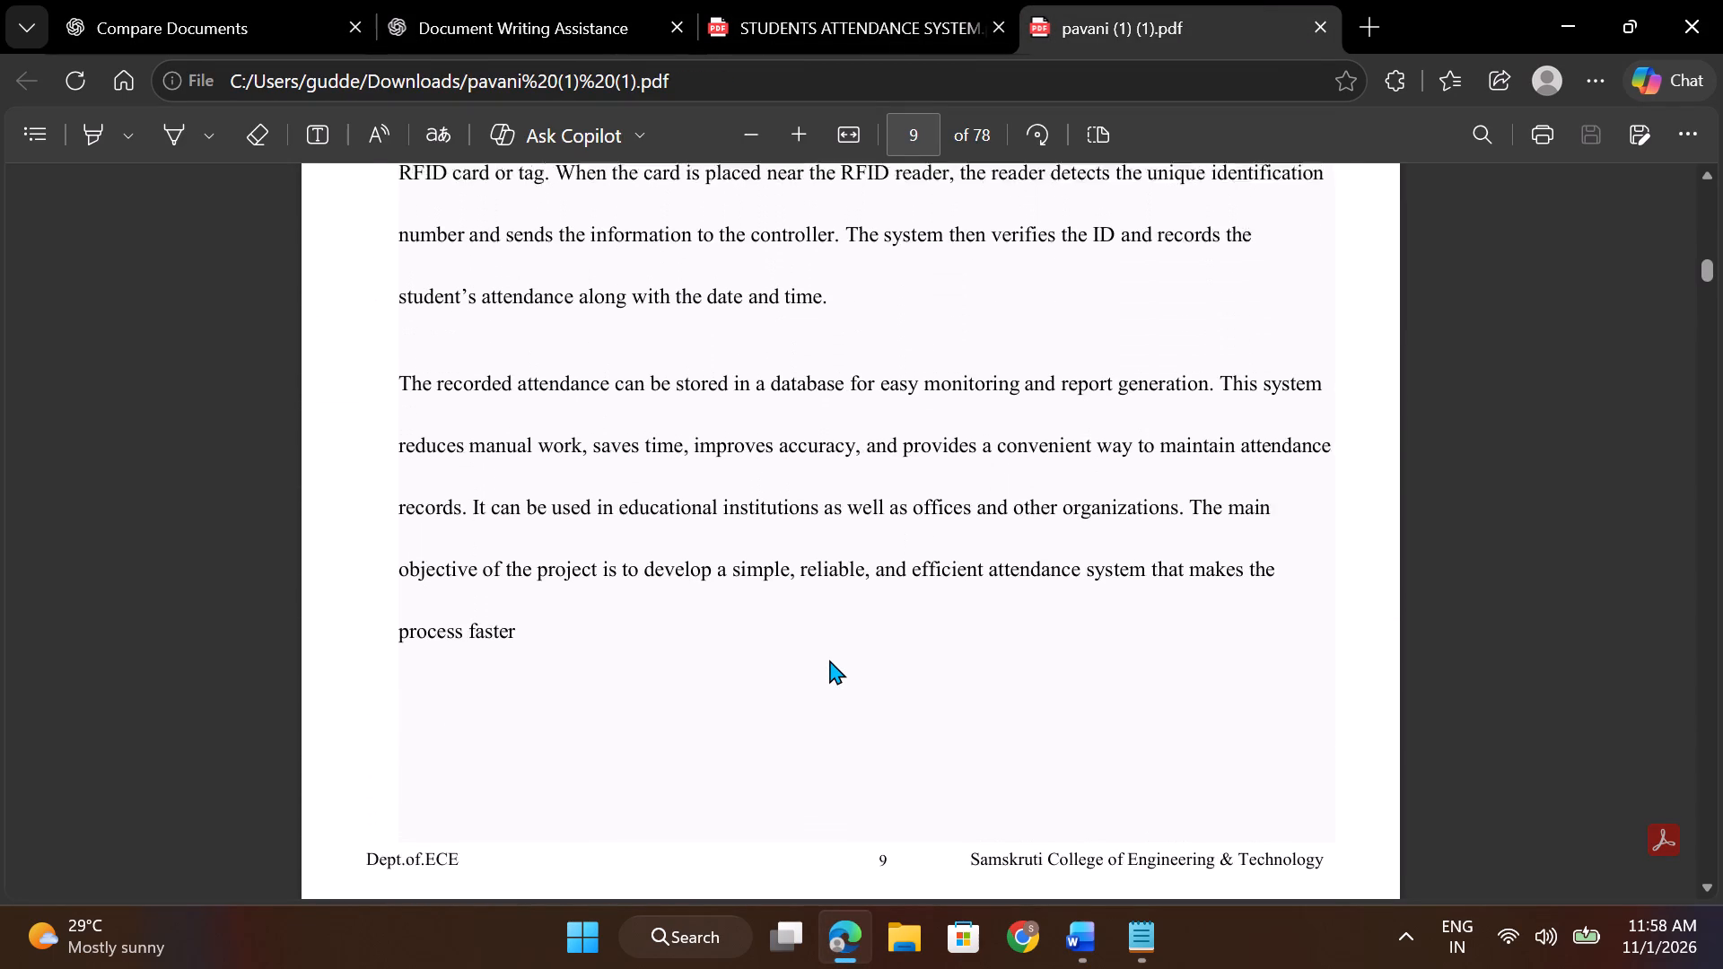
scroll(829, 659, up, 3)
scroll(829, 659, down, 3)
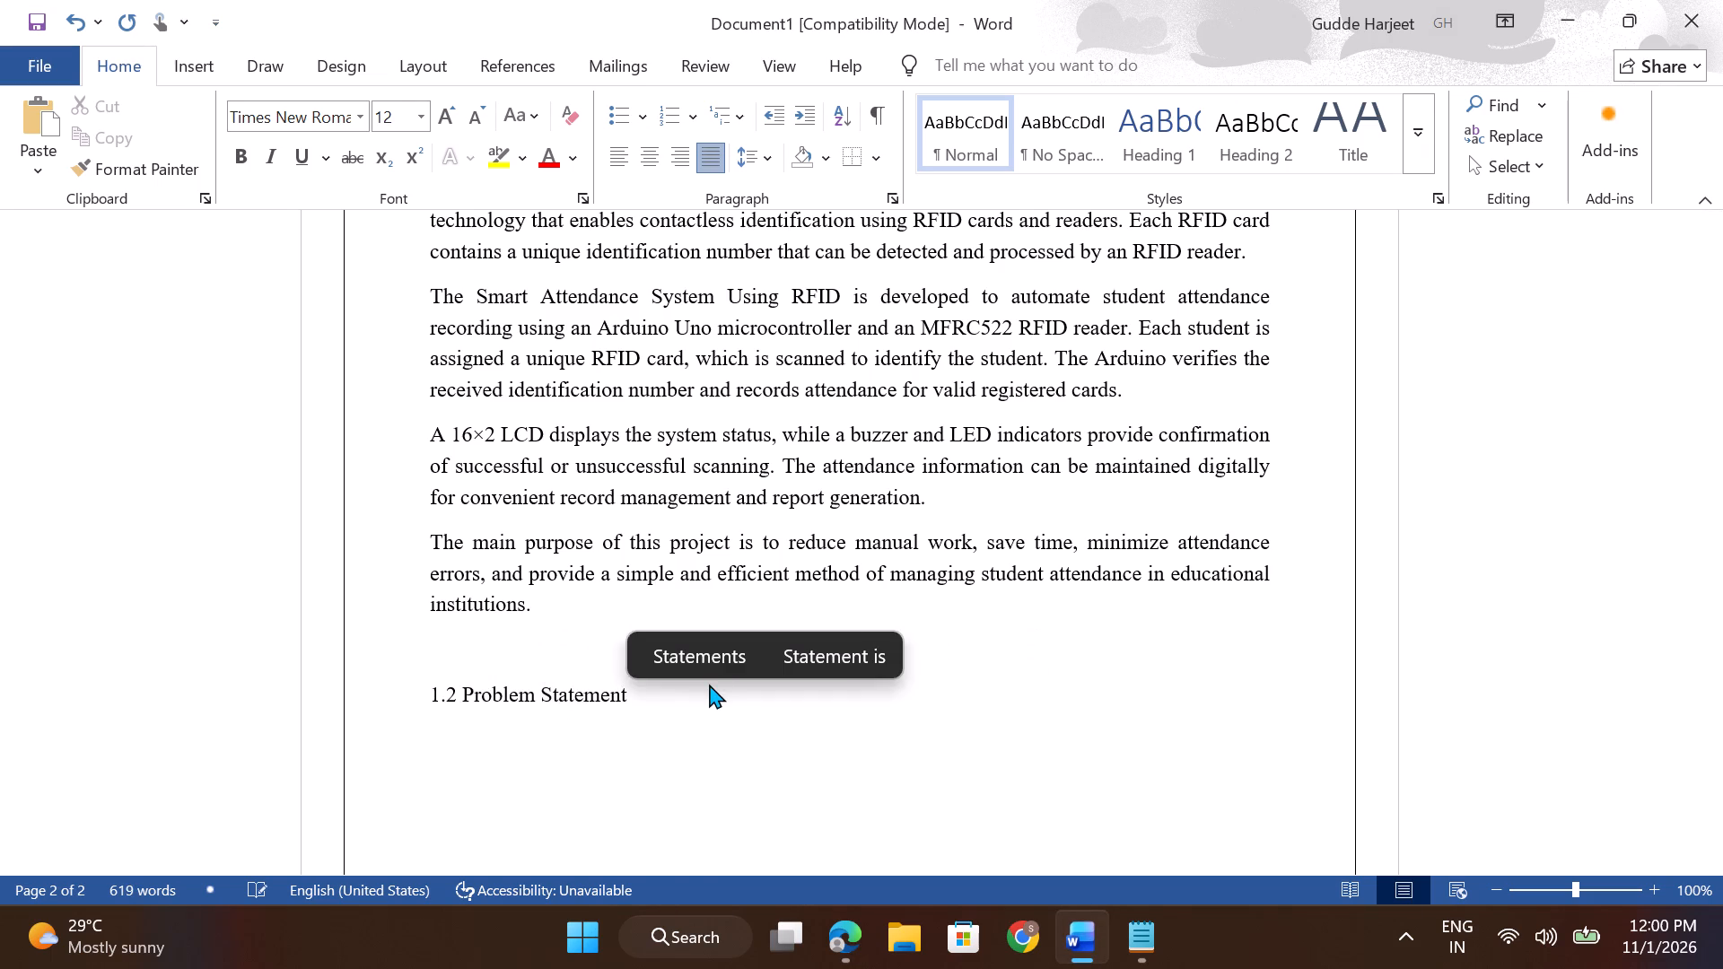
key(Return)
key(BackSpace)
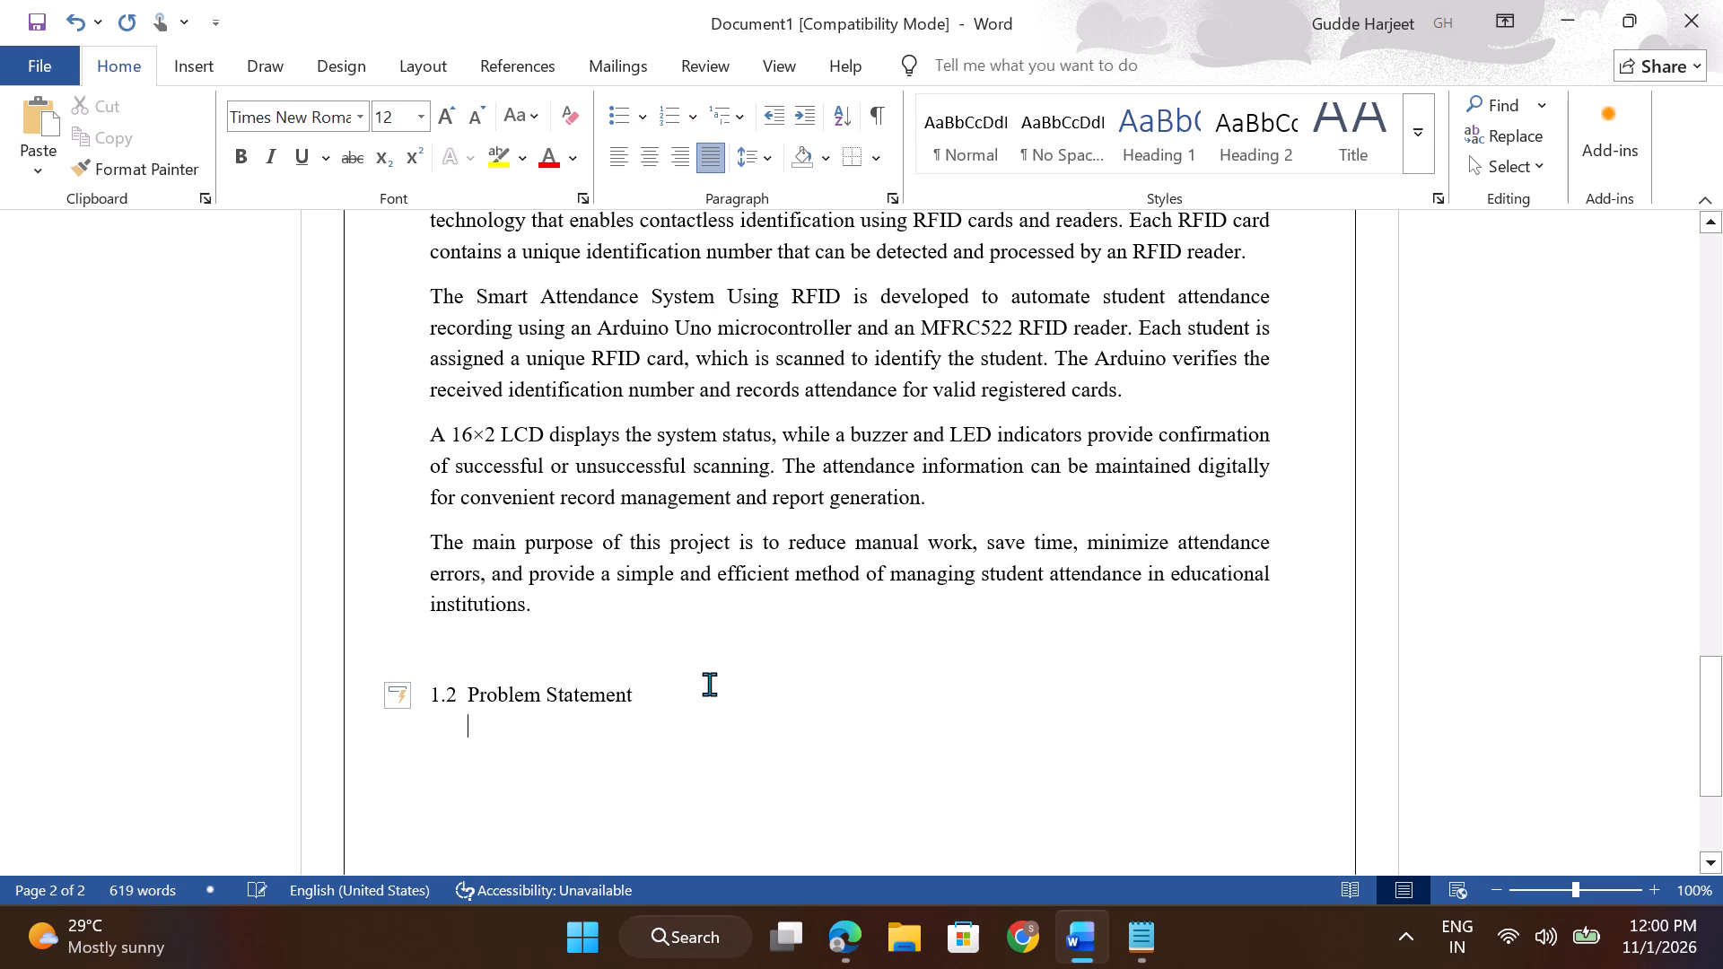
key(BackSpace)
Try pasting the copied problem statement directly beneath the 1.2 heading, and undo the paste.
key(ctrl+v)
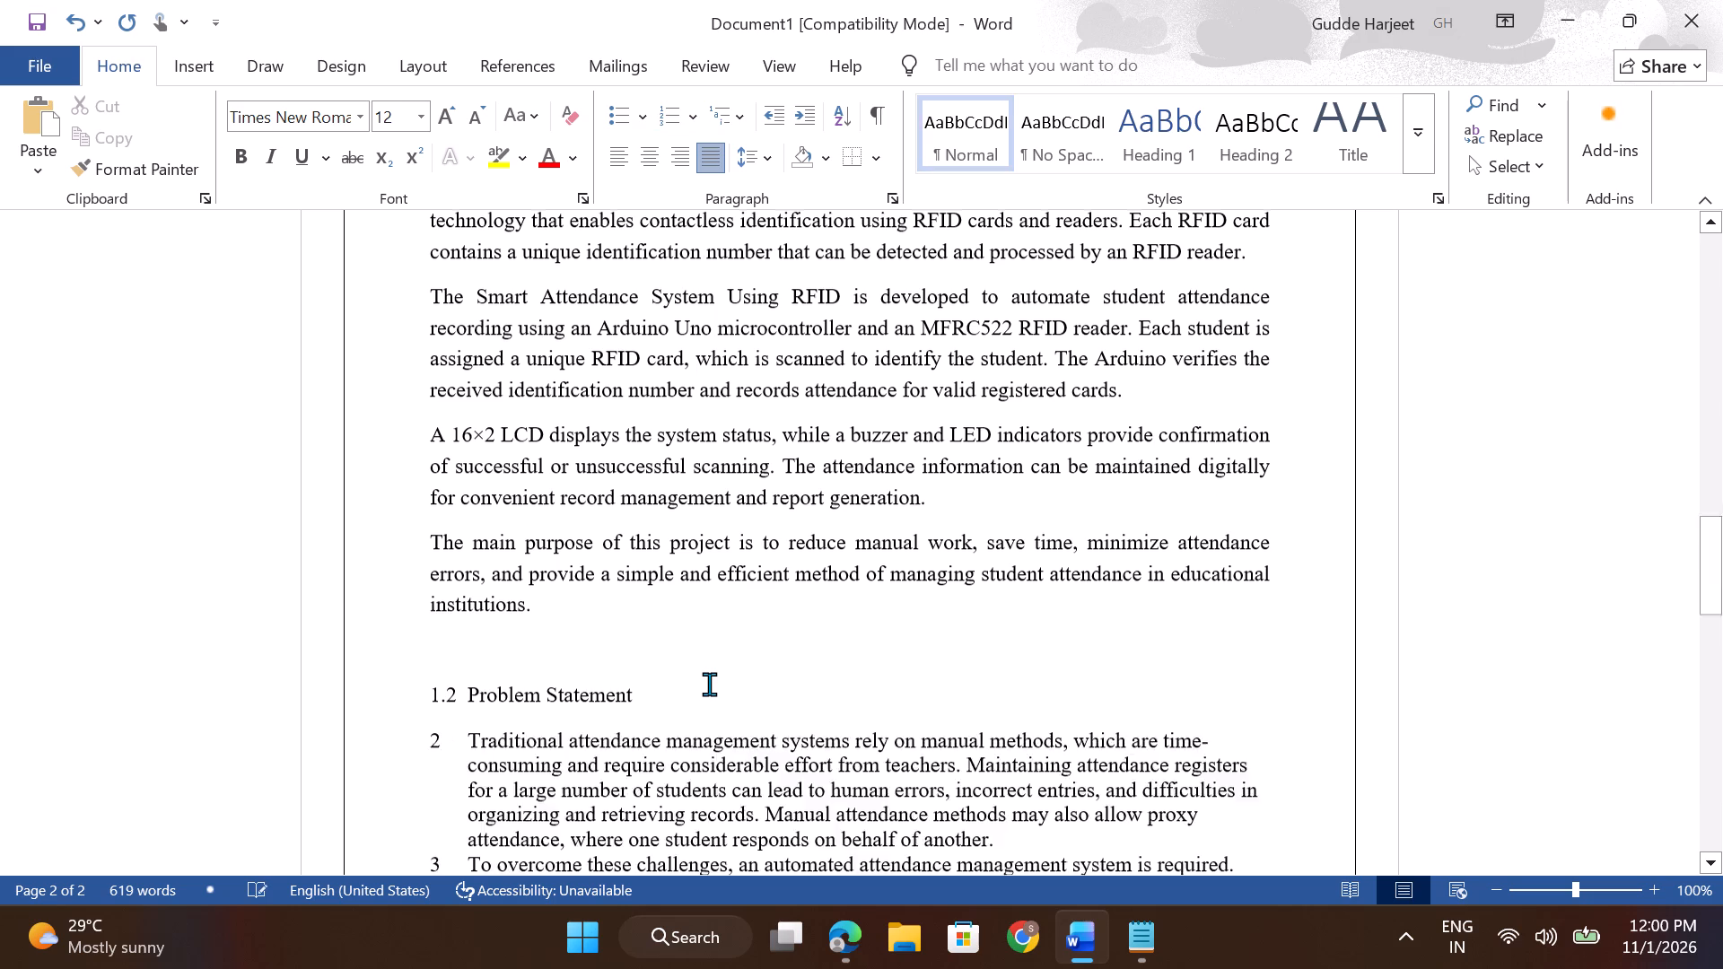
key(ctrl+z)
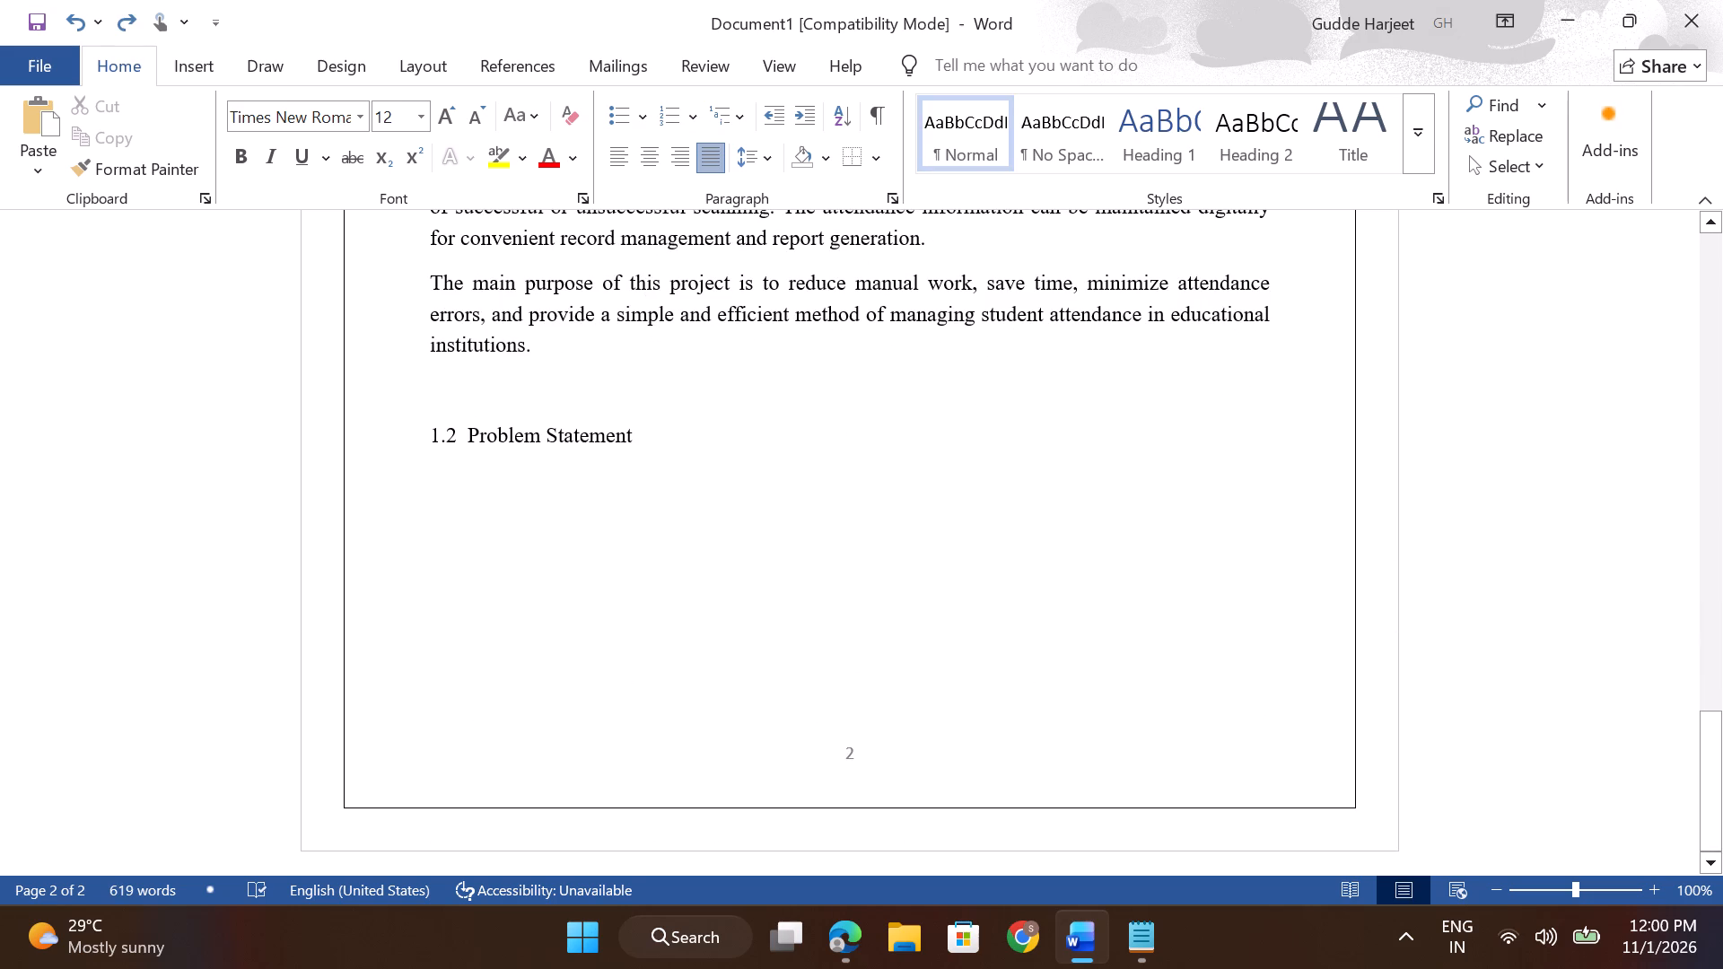
Format the "1.2 Problem Statement" heading as 14 pt bold.
triple_click(549, 433)
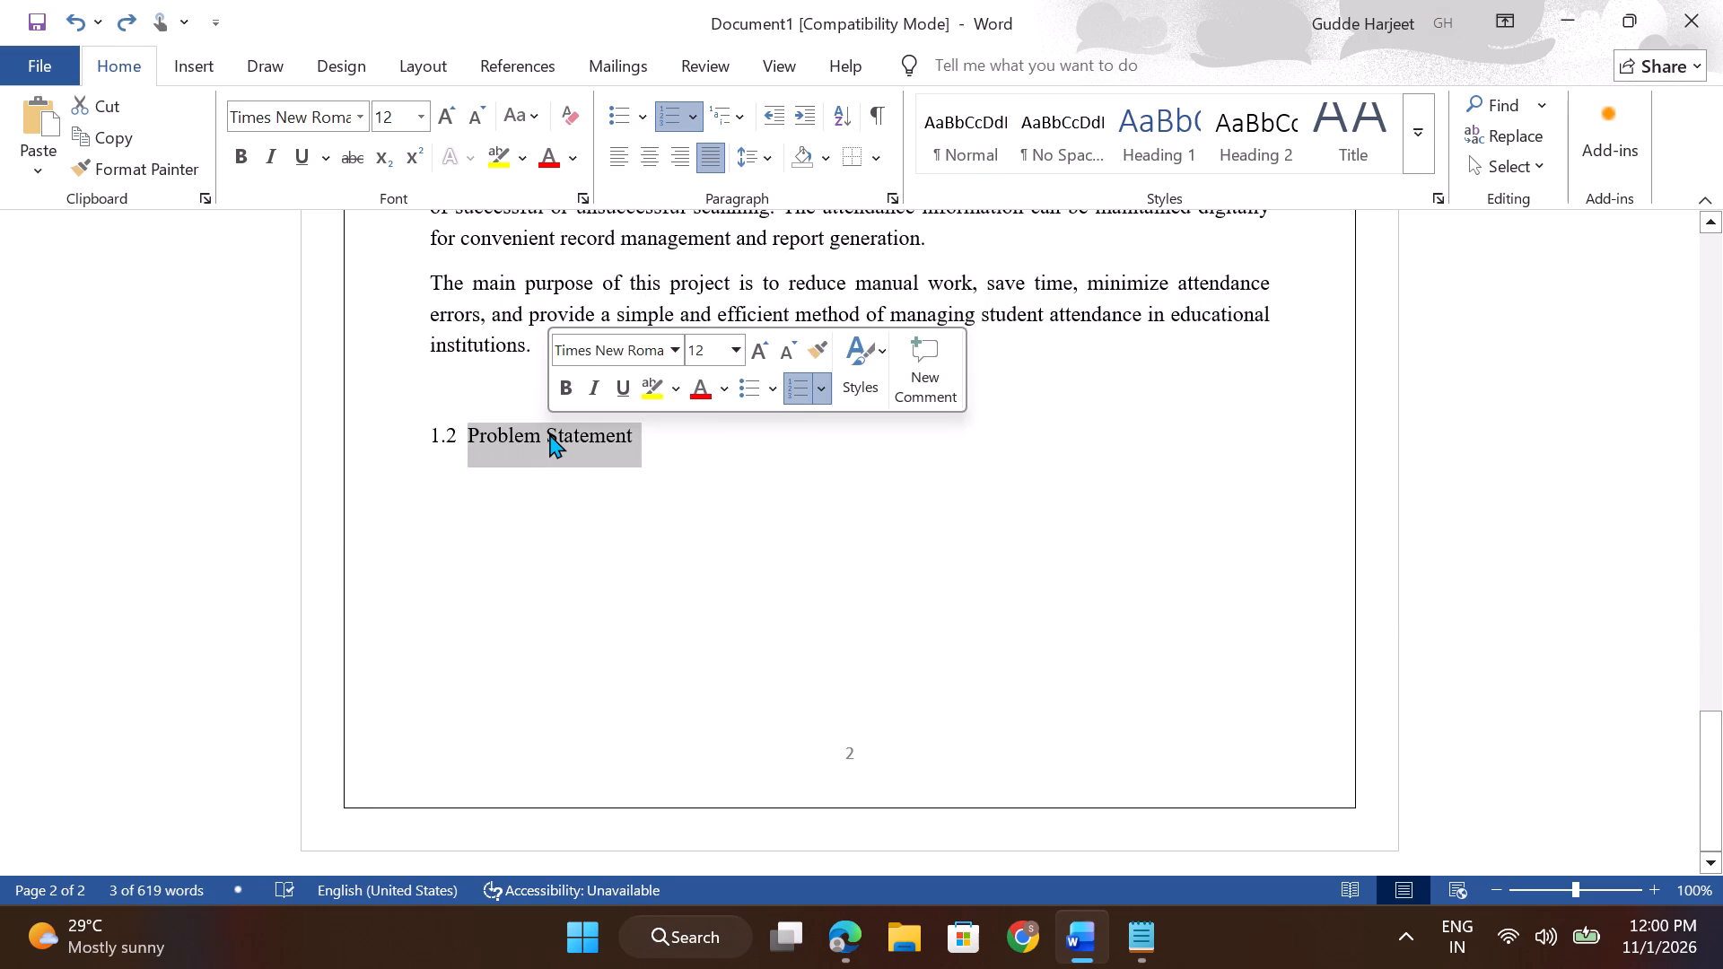
click(620, 450)
drag(645, 436, 429, 440)
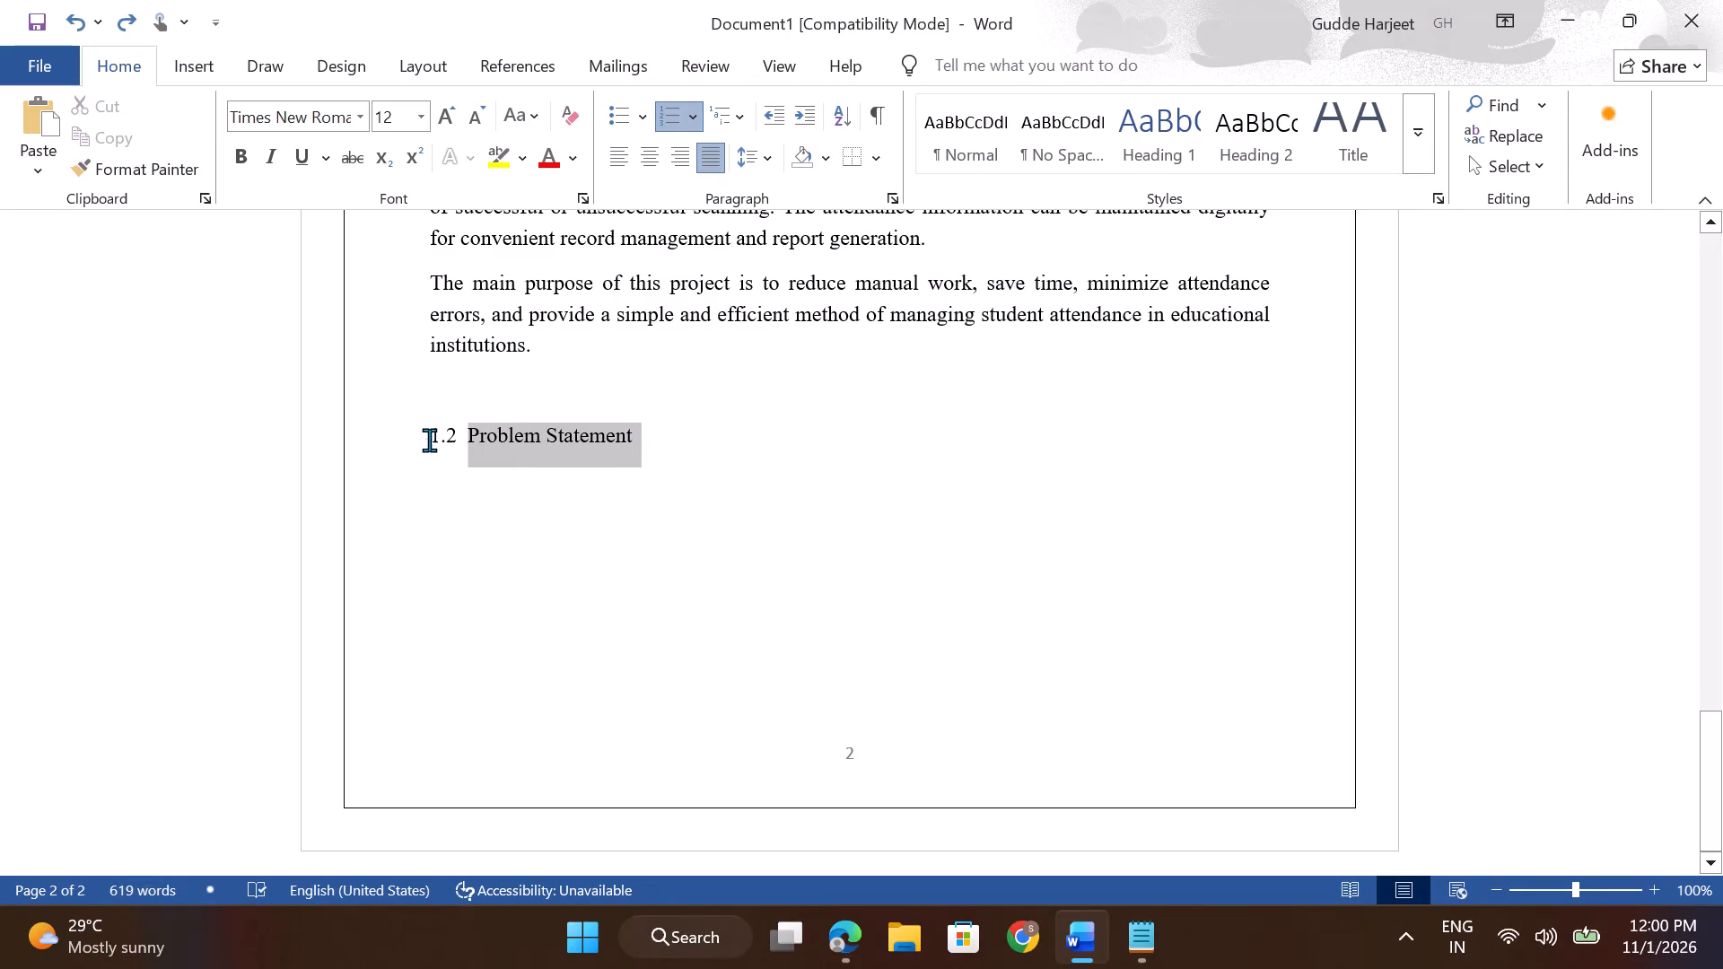
drag(429, 440, 391, 427)
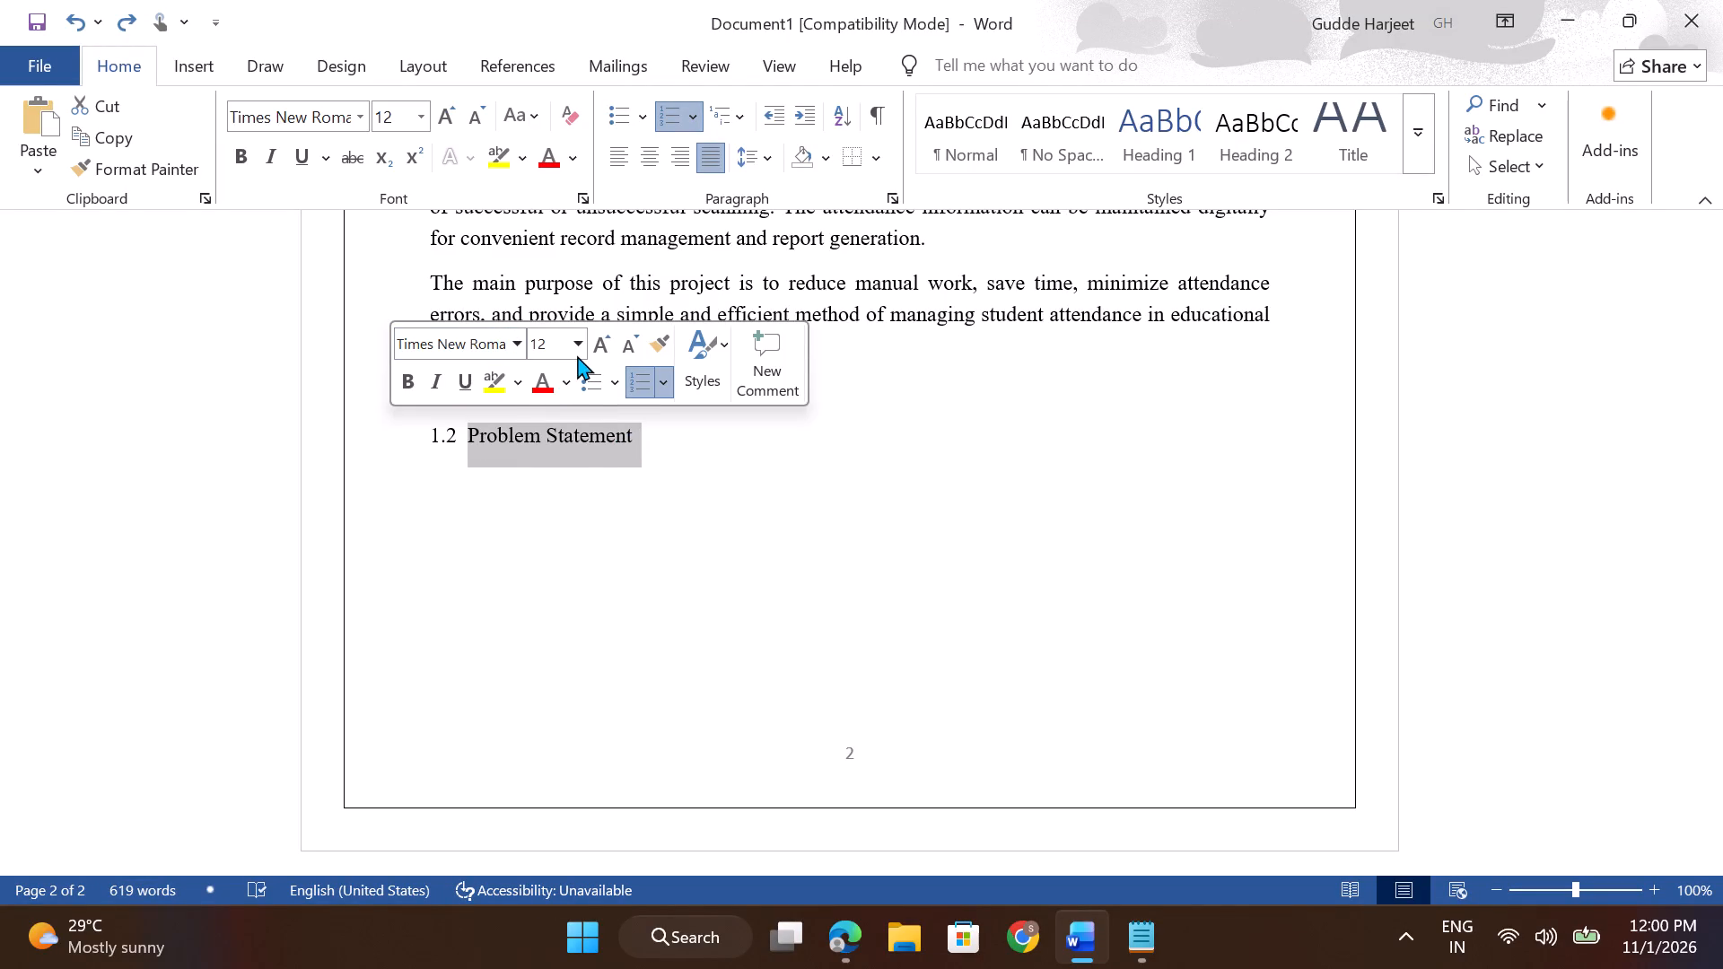
click(577, 348)
click(554, 538)
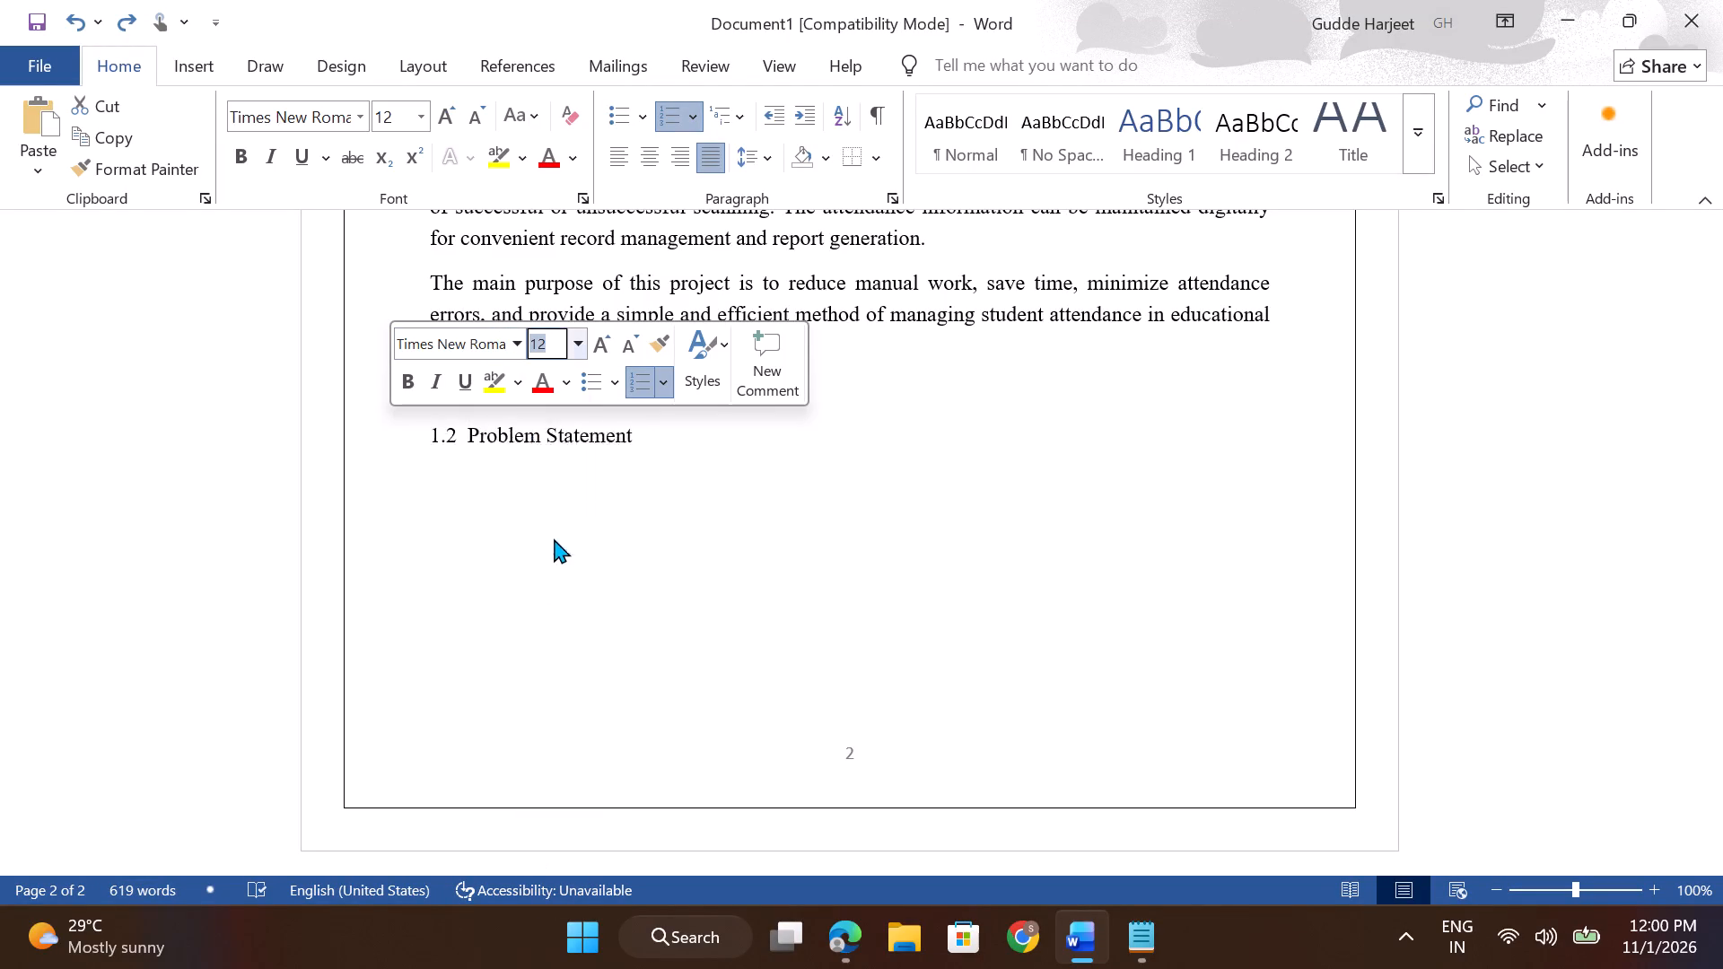
click(407, 387)
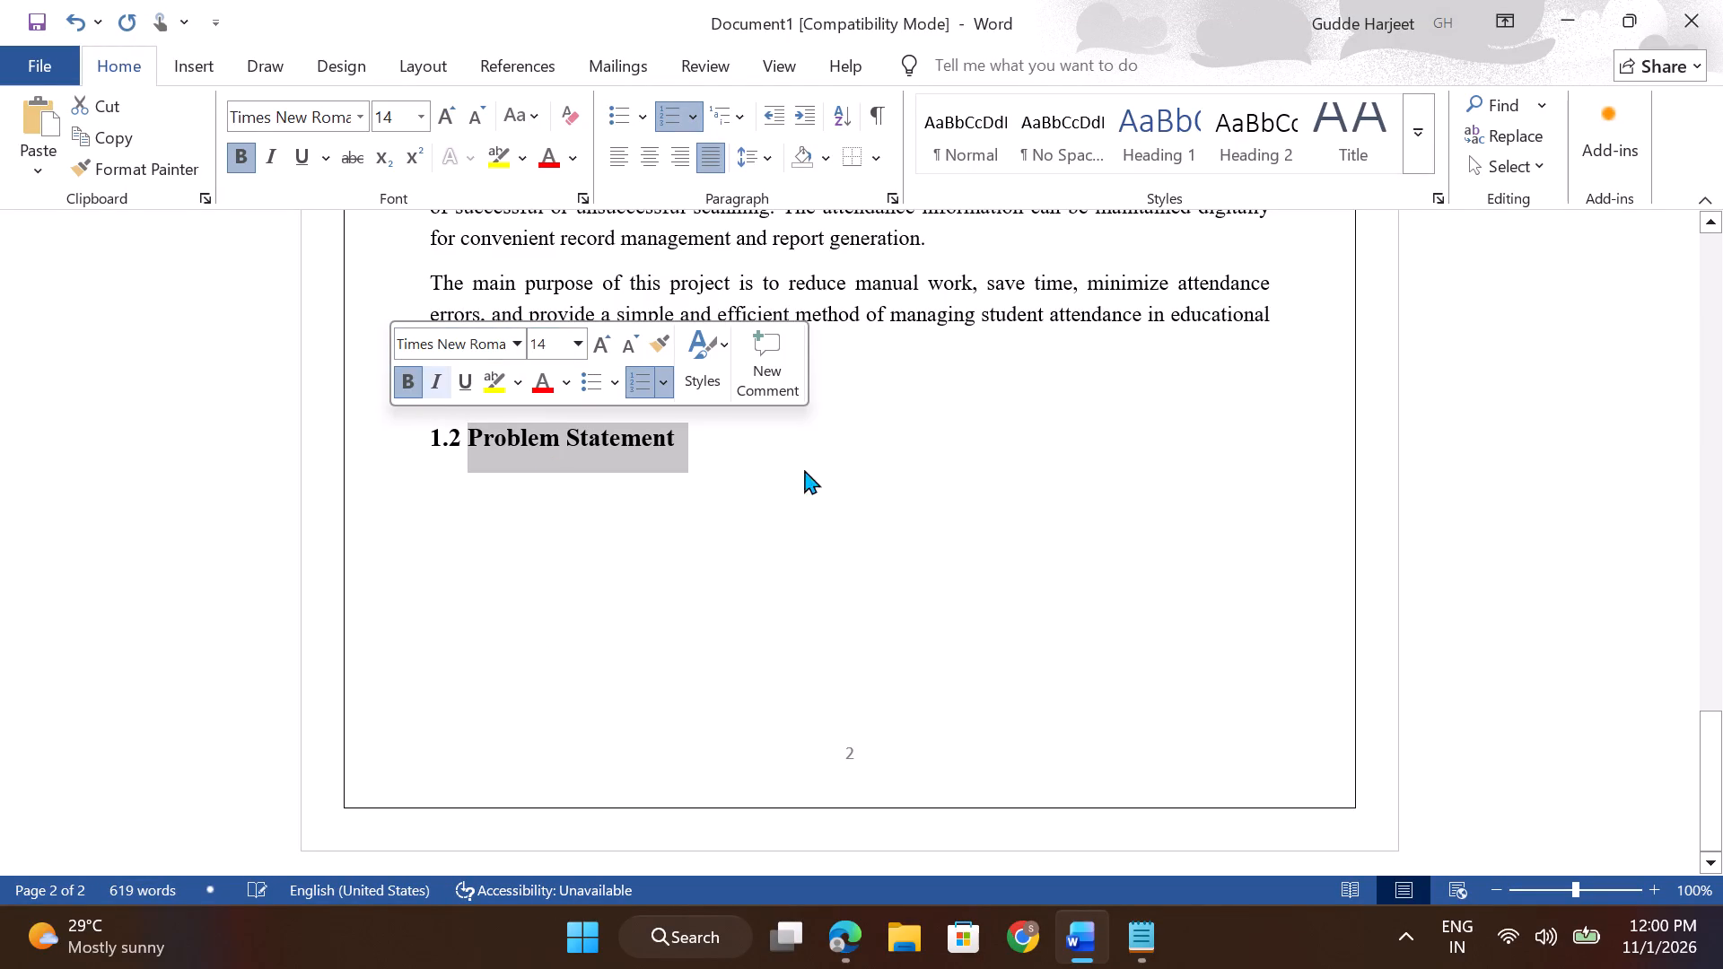
click(766, 450)
Delete the blank line above the "1.2 Problem Statement" heading.
scroll(766, 450, up, 4)
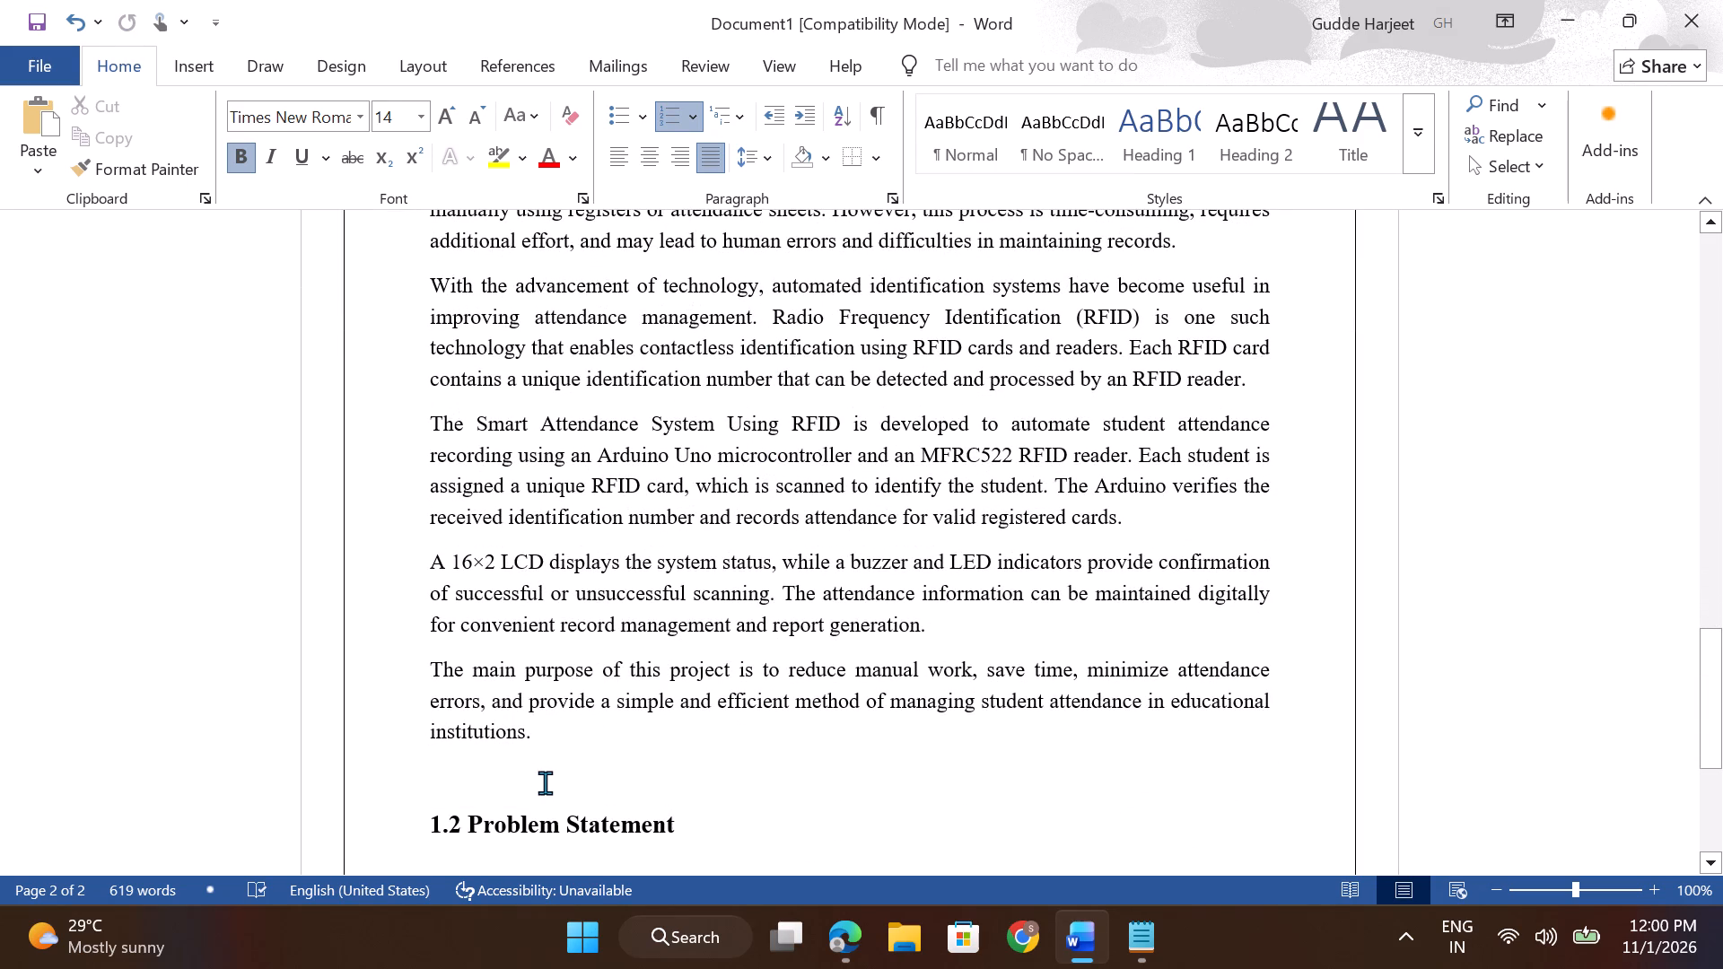
click(545, 782)
key(BackSpace)
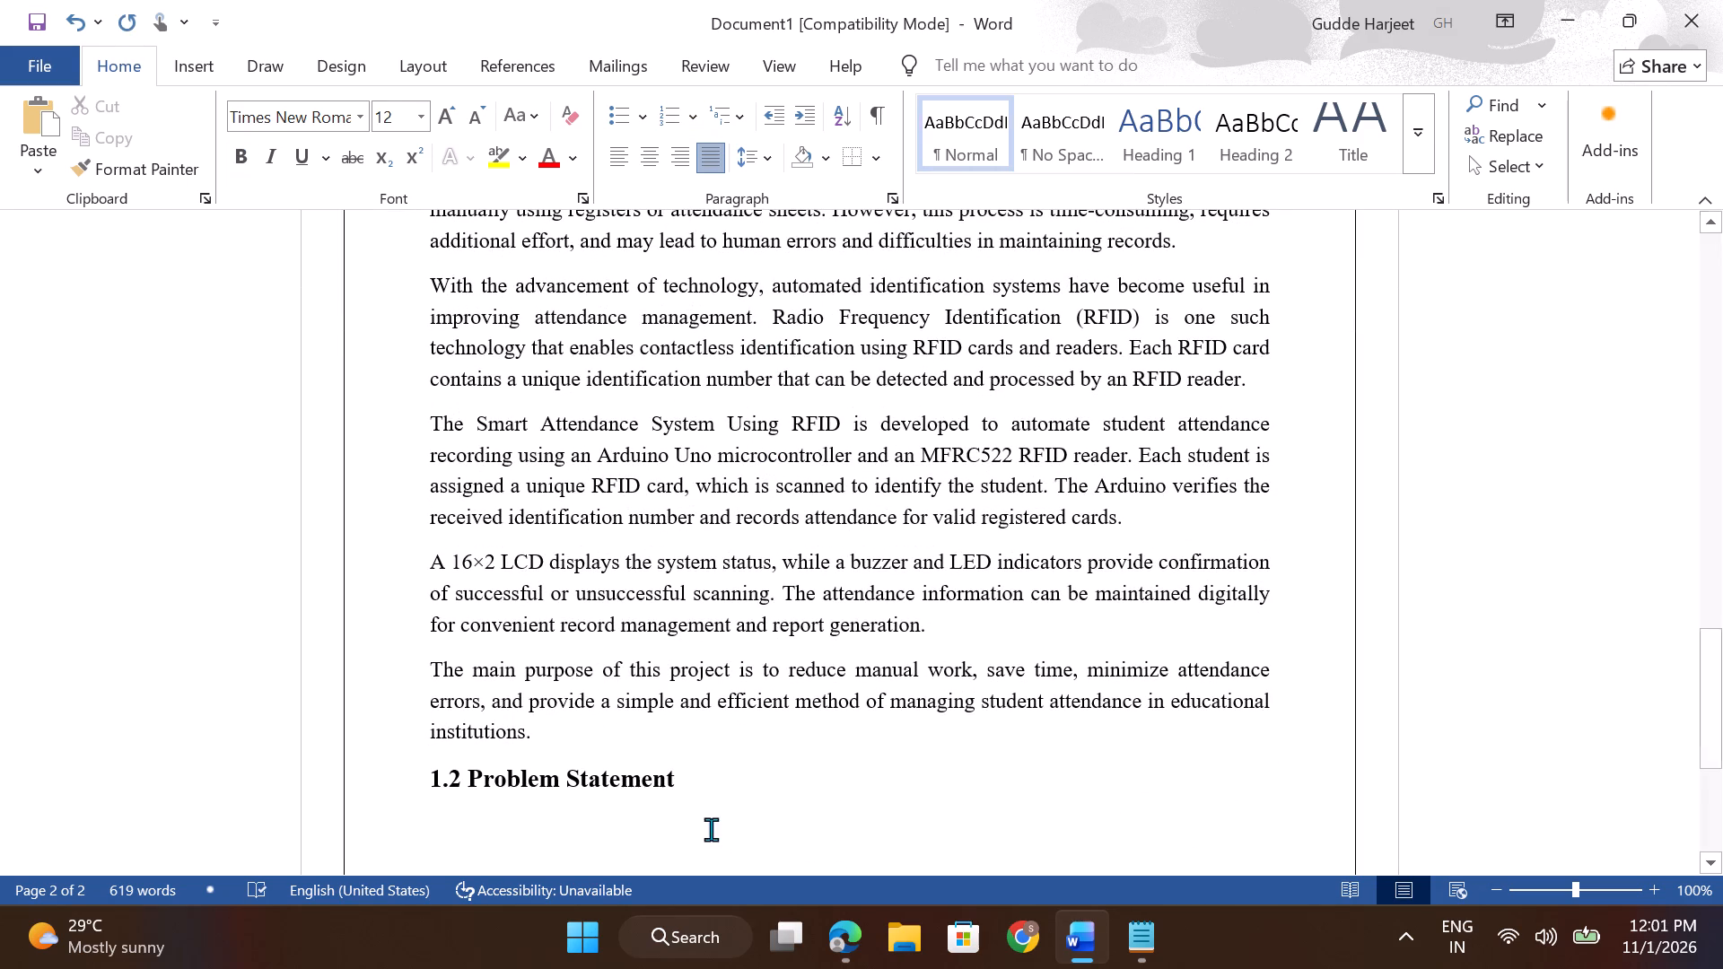
Add an empty line beneath the "1.2 Problem Statement" heading and remove its automatic numbering and indent.
click(728, 781)
key(Return)
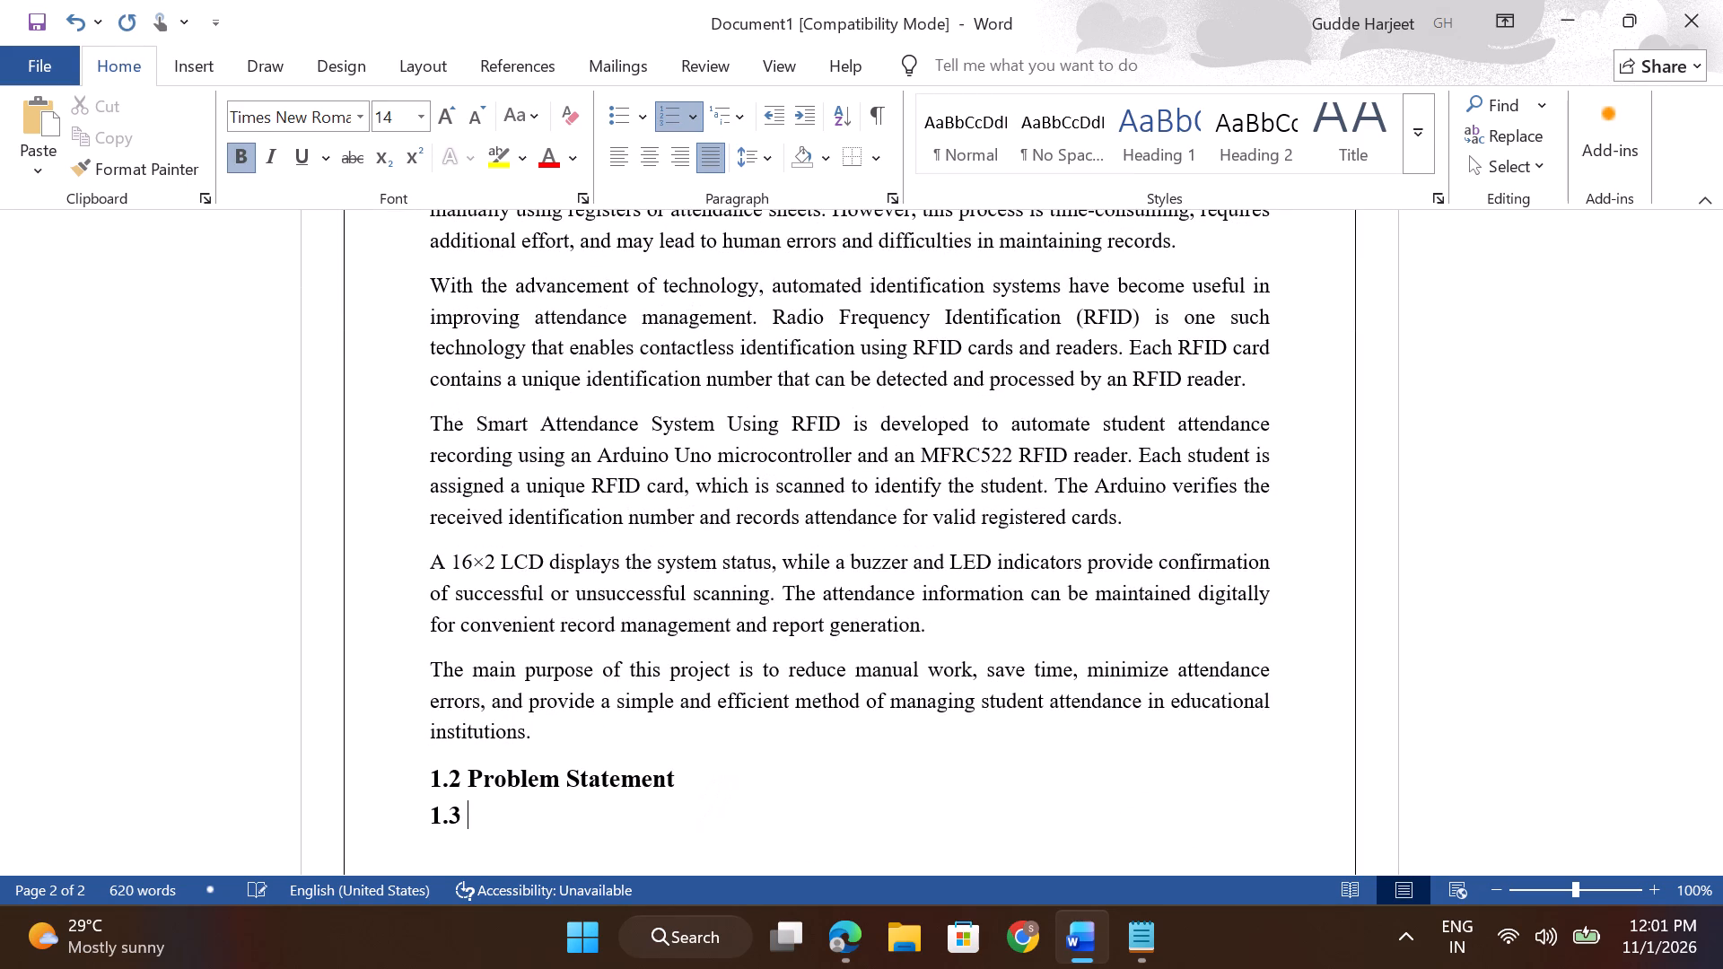
key(BackSpace)
key(BackSpace)
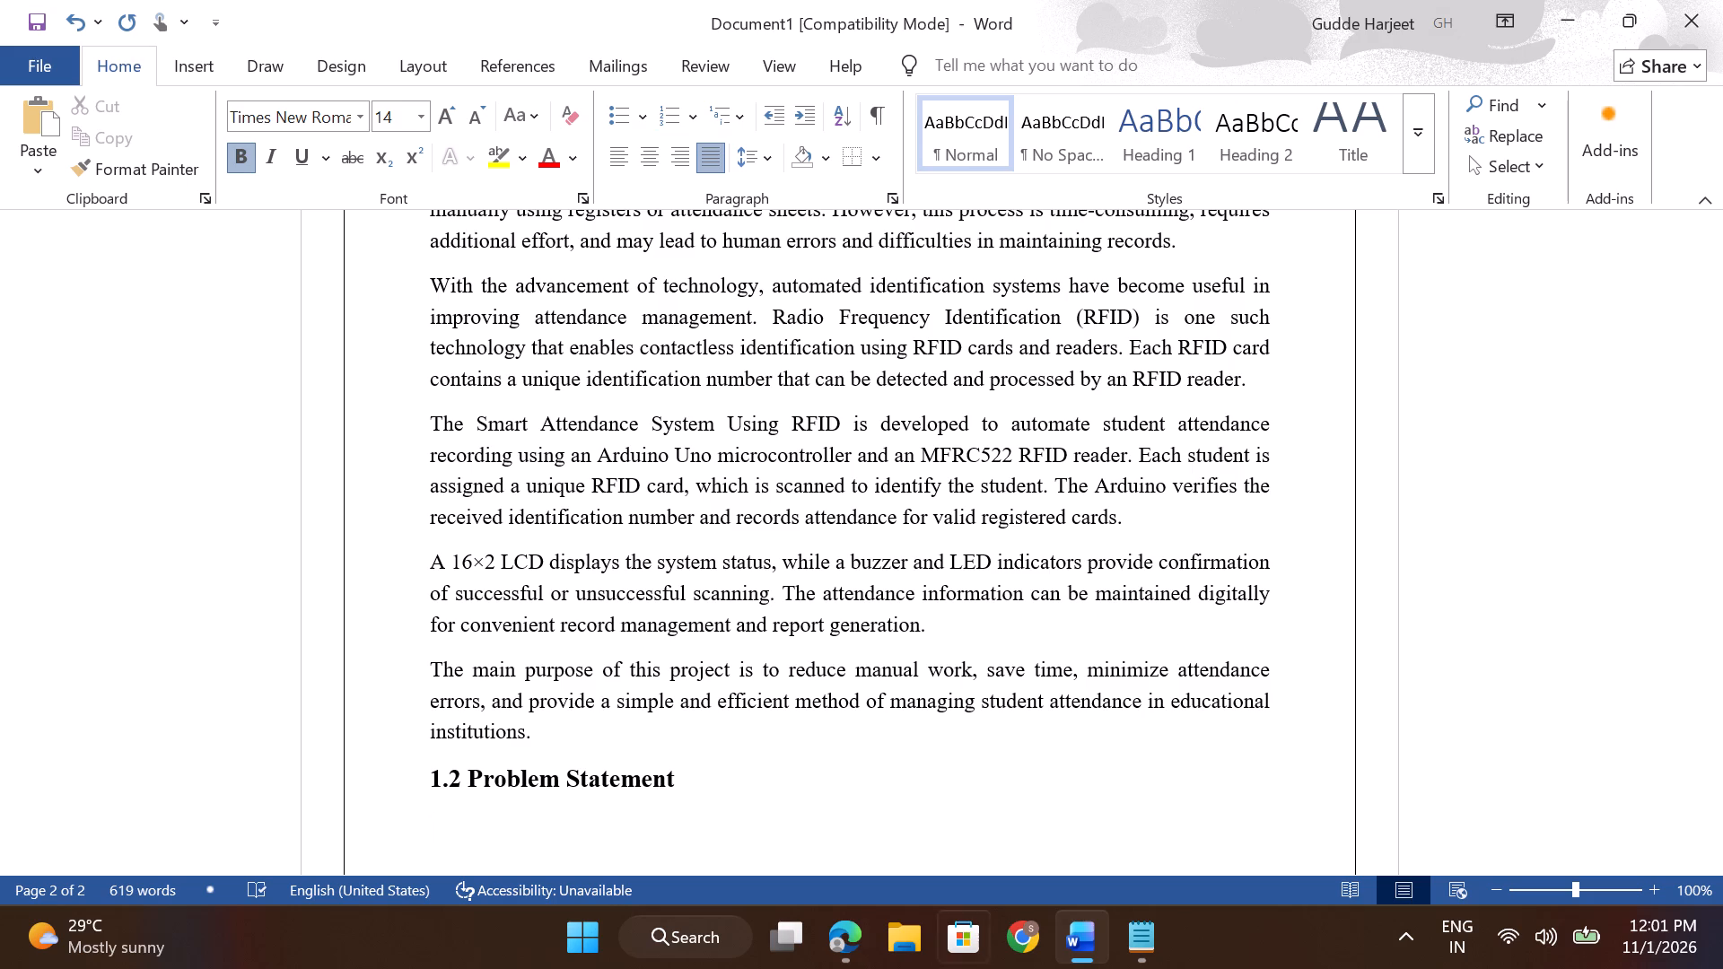
Replace all the Notepad text with the copied problem statement, copy it as plain text, and return to Word.
click(1140, 928)
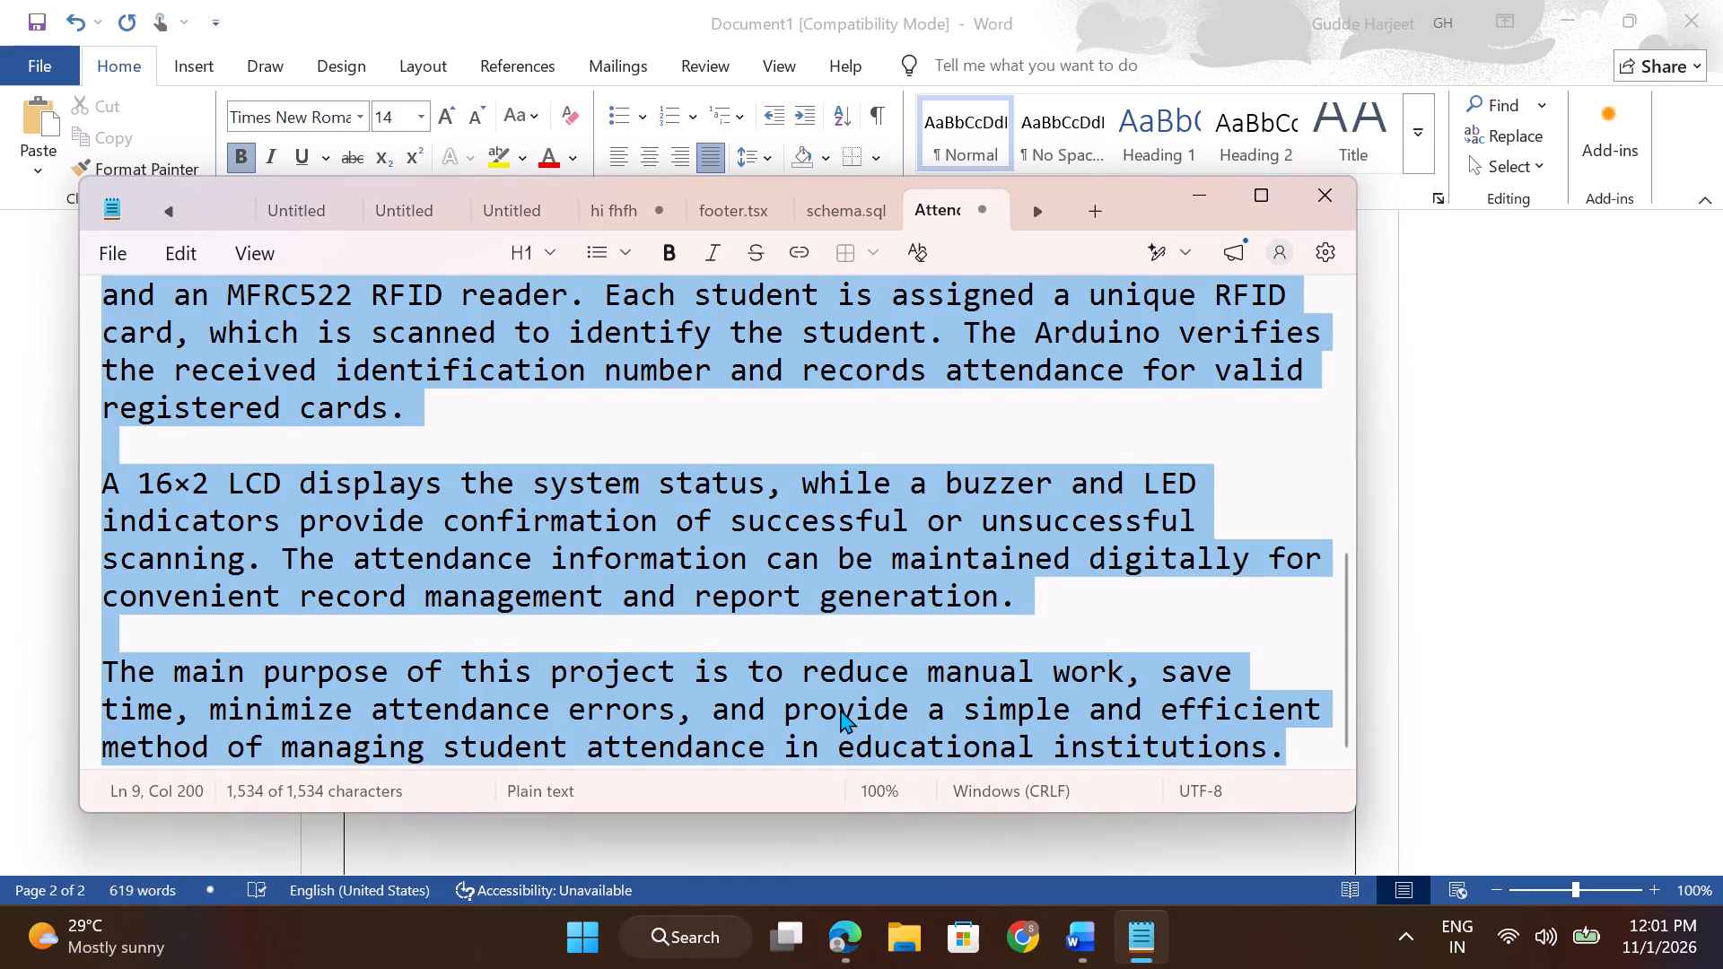
key(ctrl+v)
scroll(802, 509, up, 8)
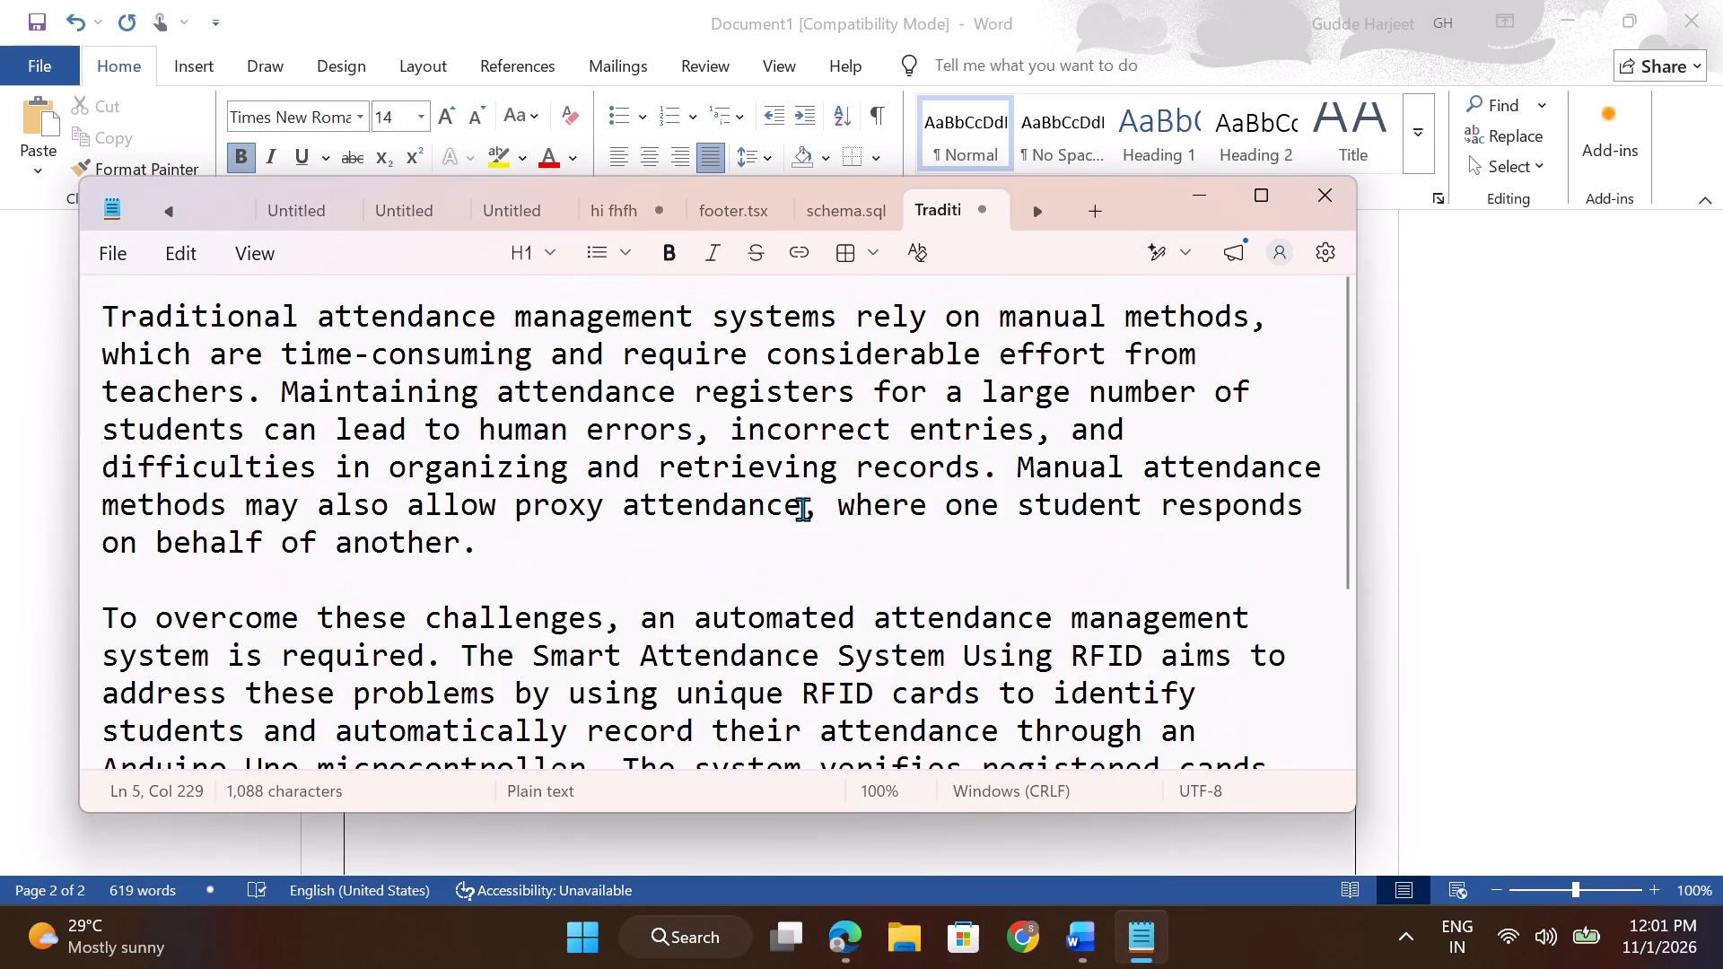
key(ctrl+a)
key(ctrl+c)
key(alt+Tab)
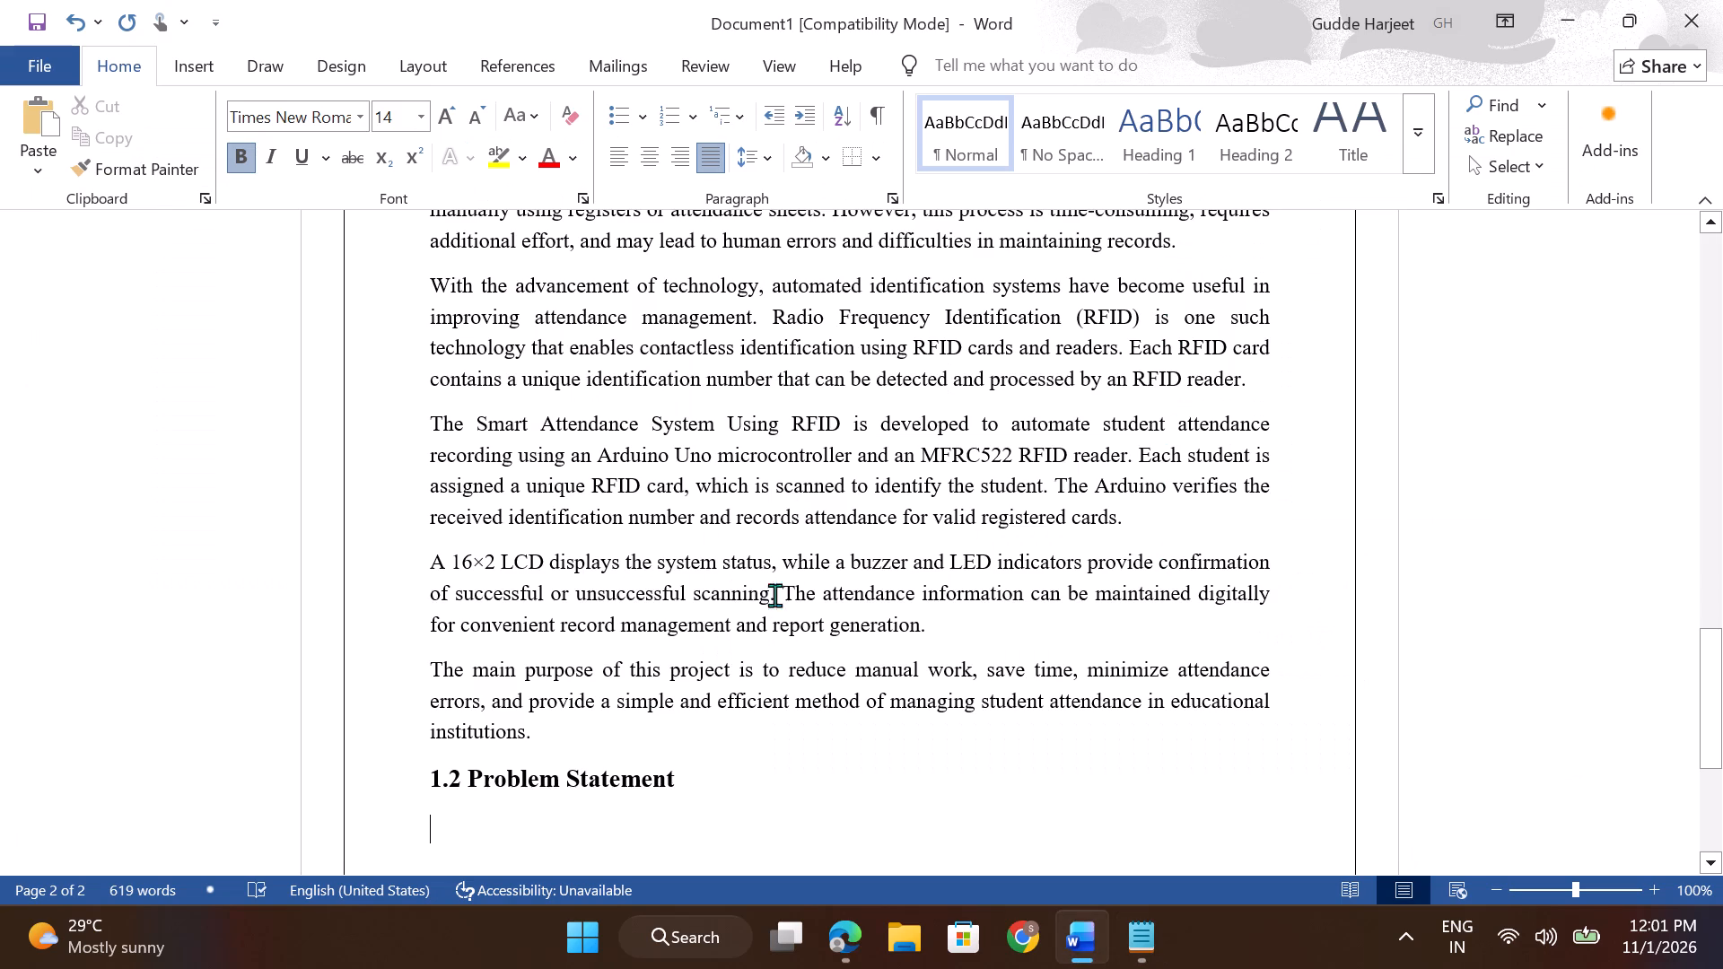
Paste the problem statement beneath the "1.2 Problem Statement" heading and format its paragraphs as 12 pt without bold.
key(ctrl+v)
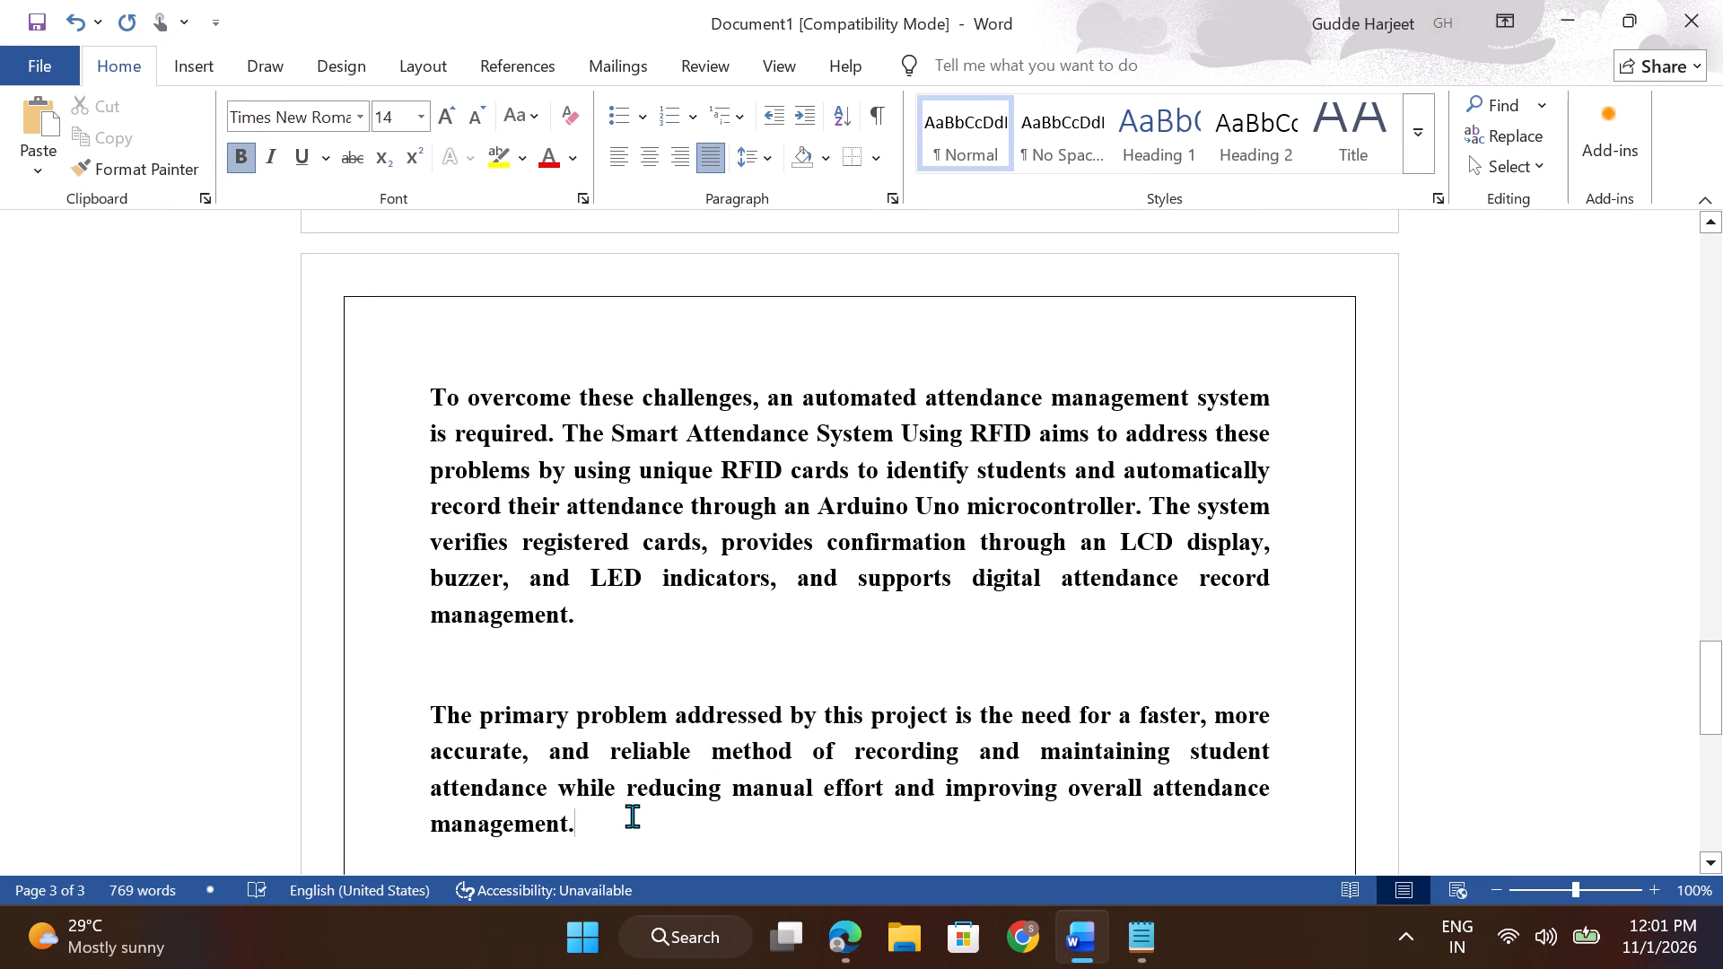
drag(632, 820, 425, 179)
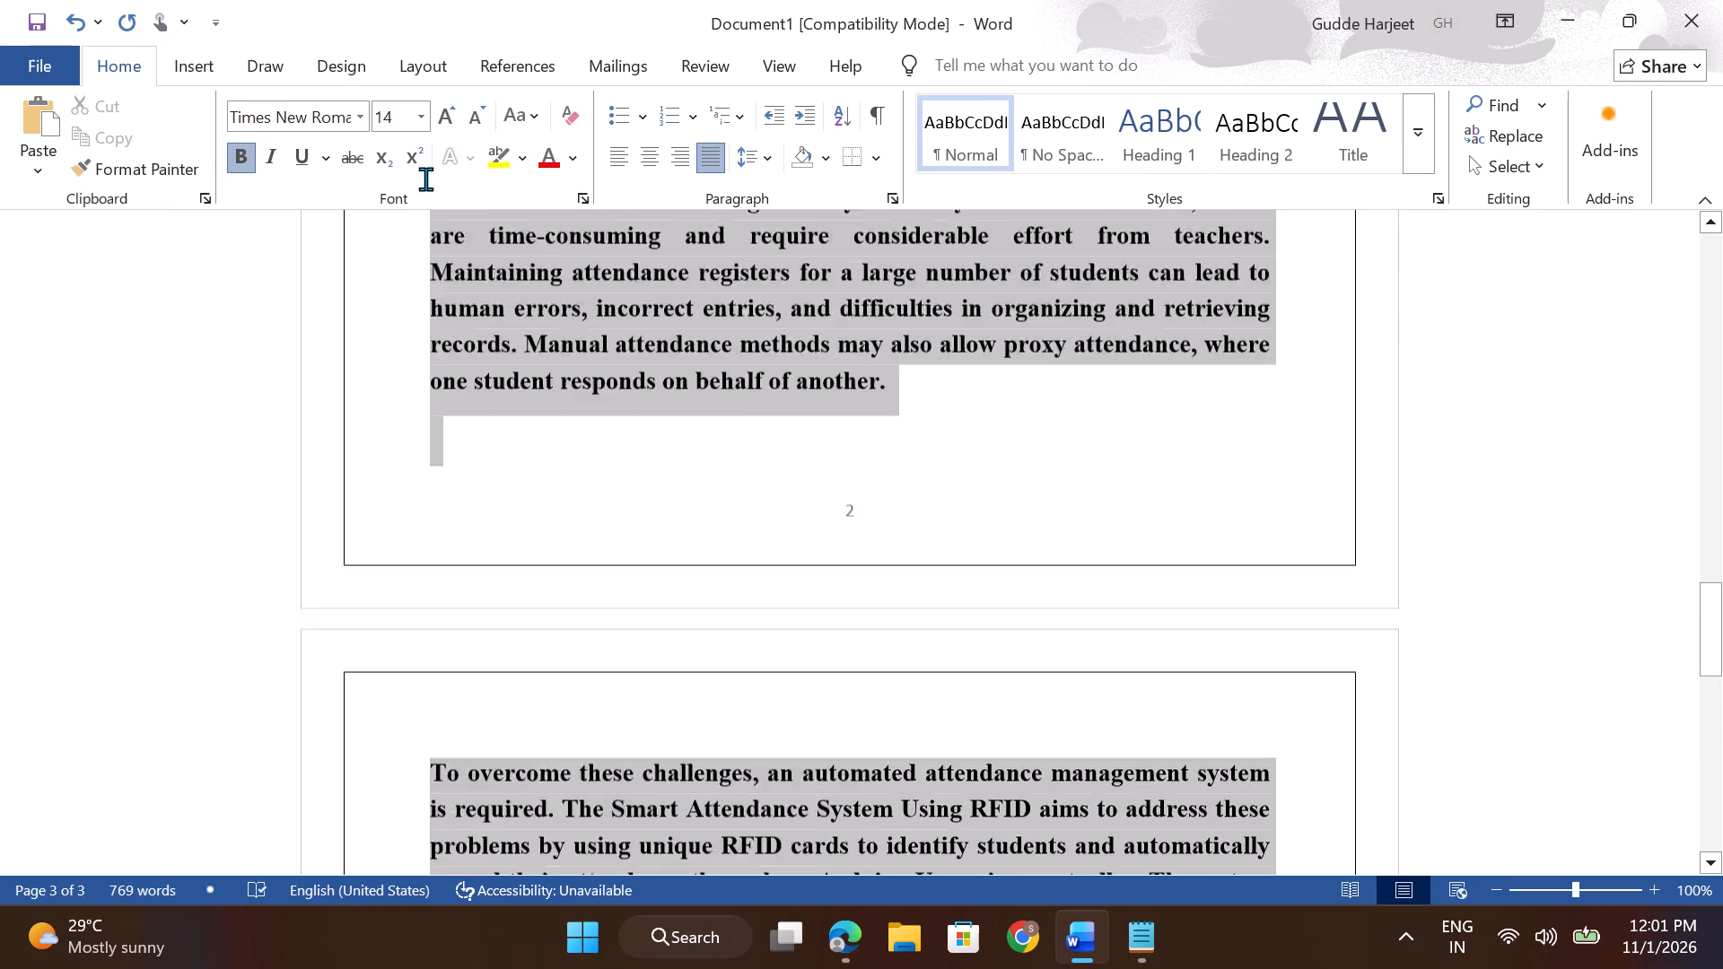
drag(425, 179, 405, 688)
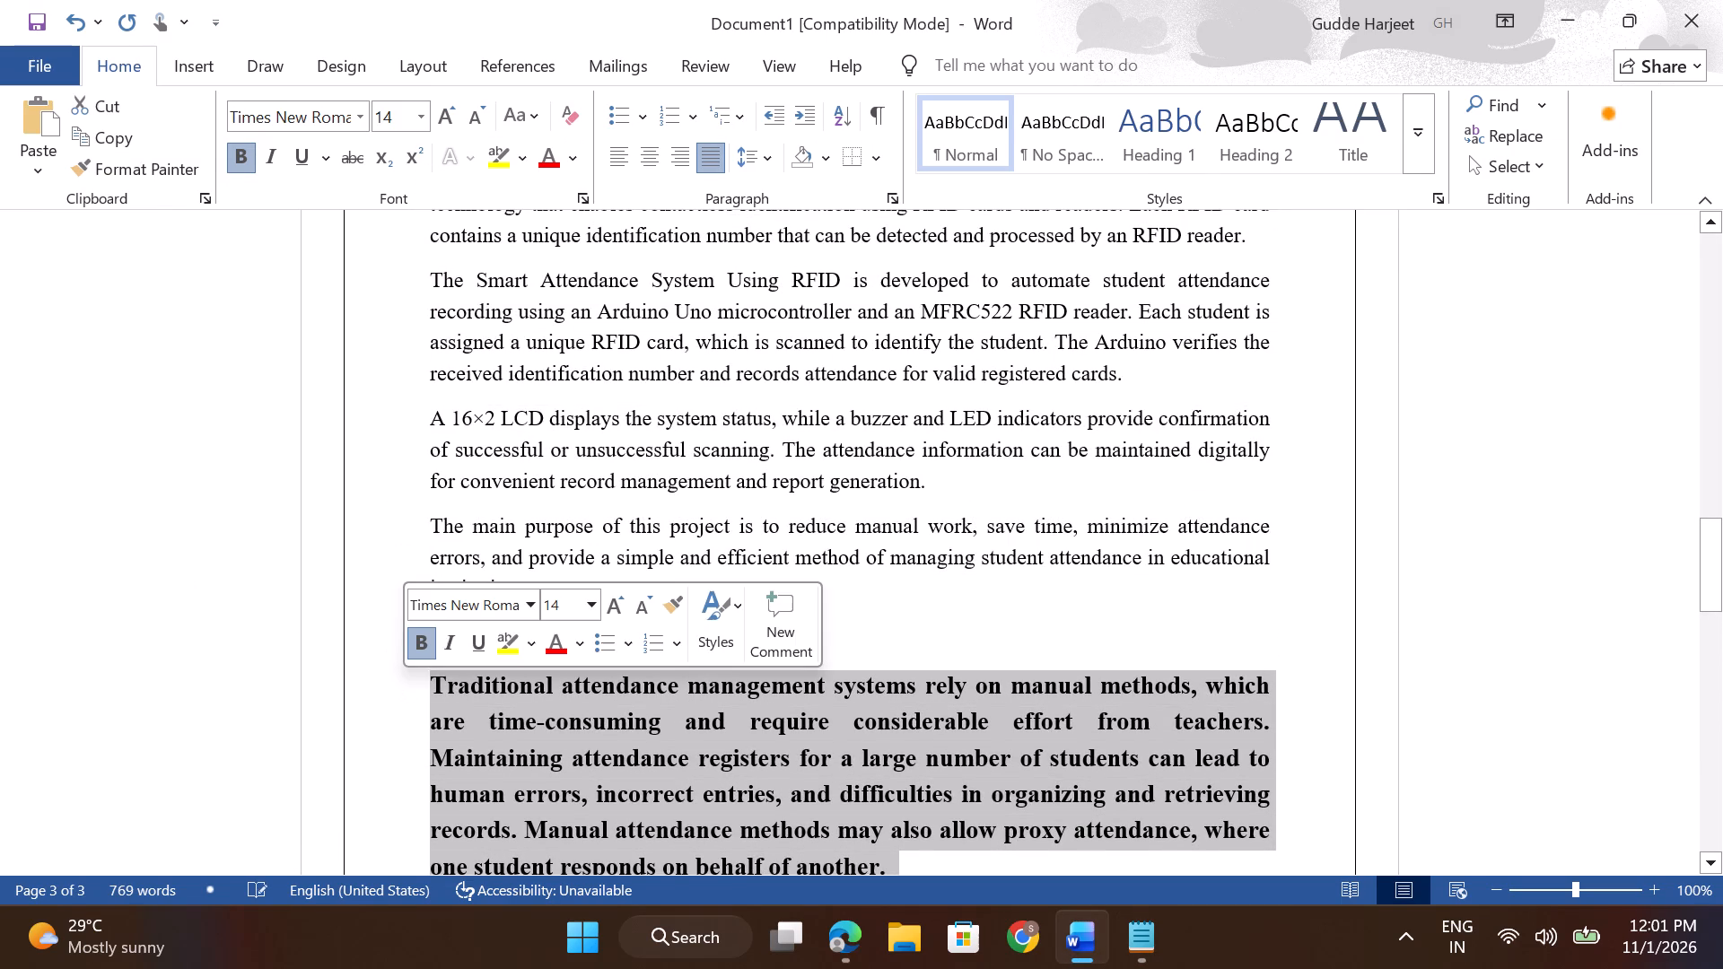
click(416, 642)
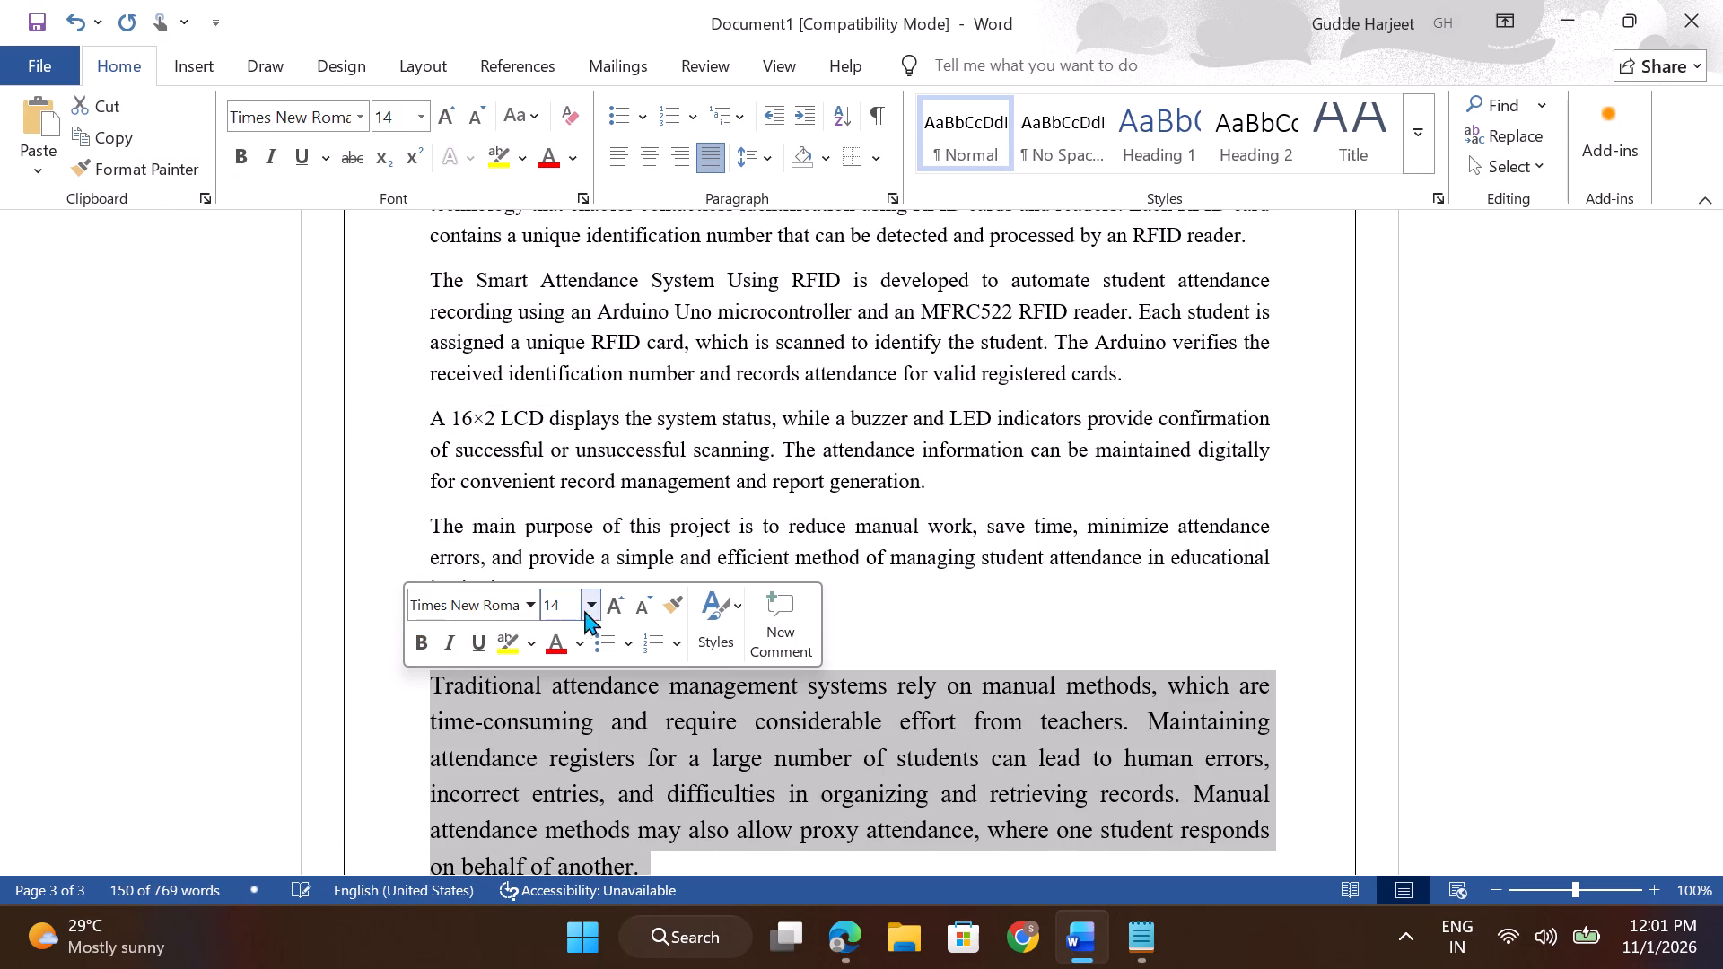
click(591, 607)
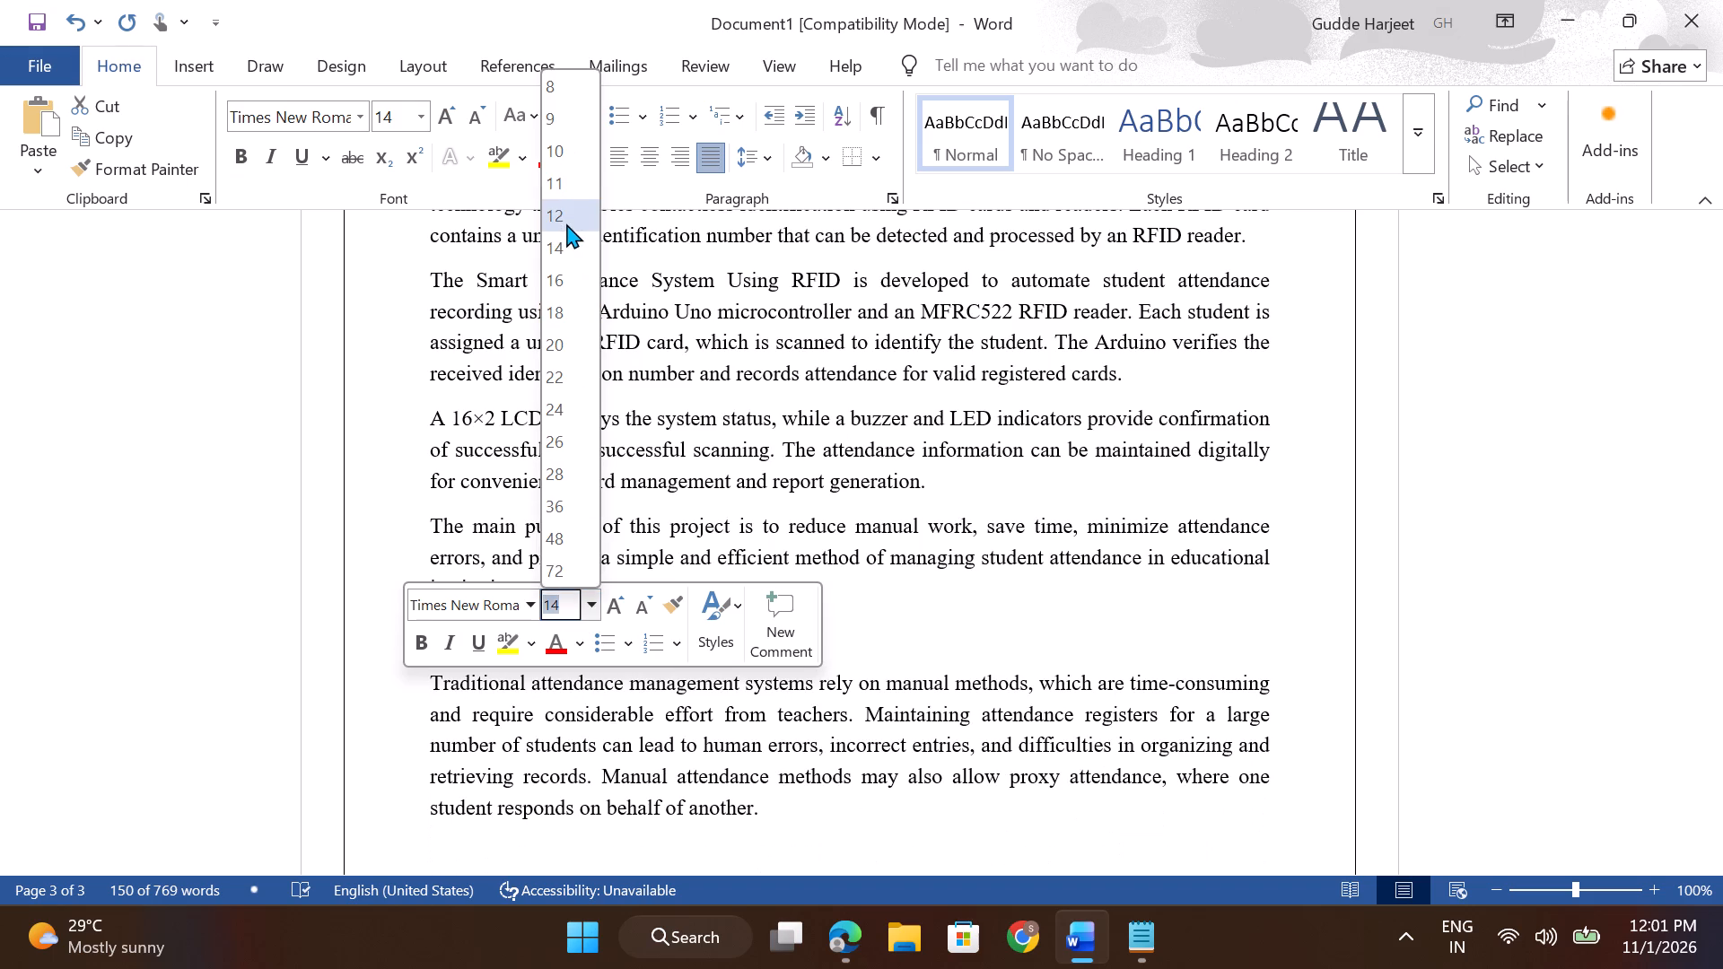
click(566, 223)
click(958, 630)
Delete the blank lines between the three problem statement paragraphs.
scroll(958, 630, down, 1)
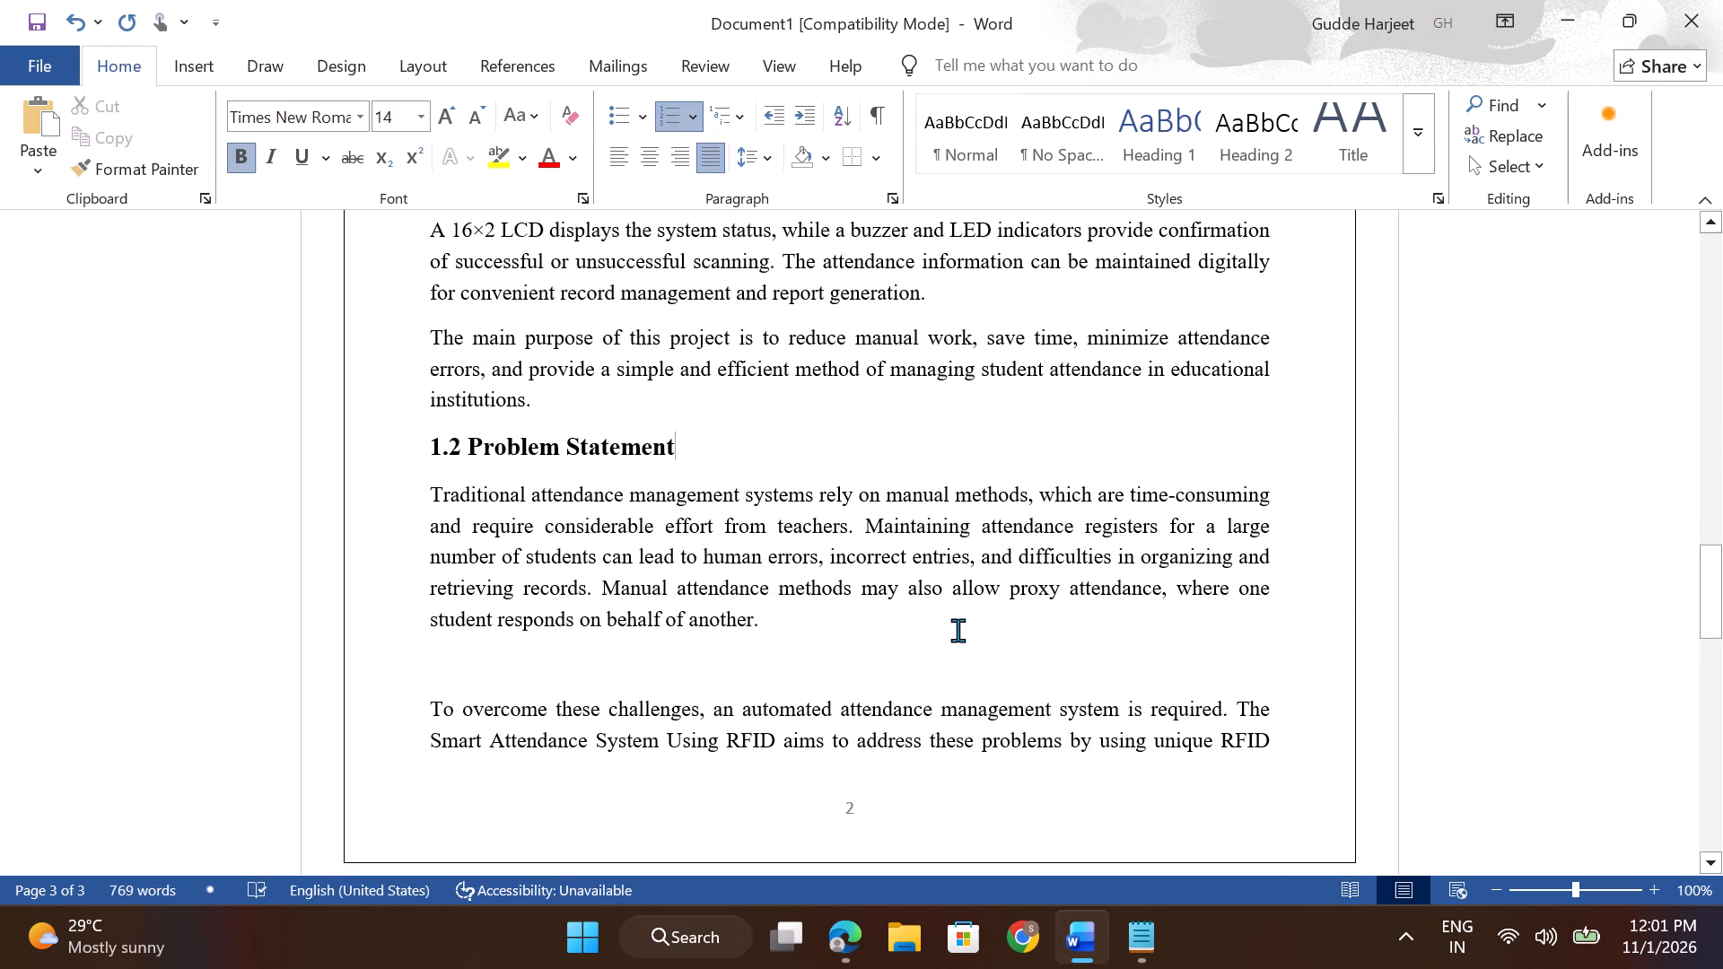
click(618, 653)
key(BackSpace)
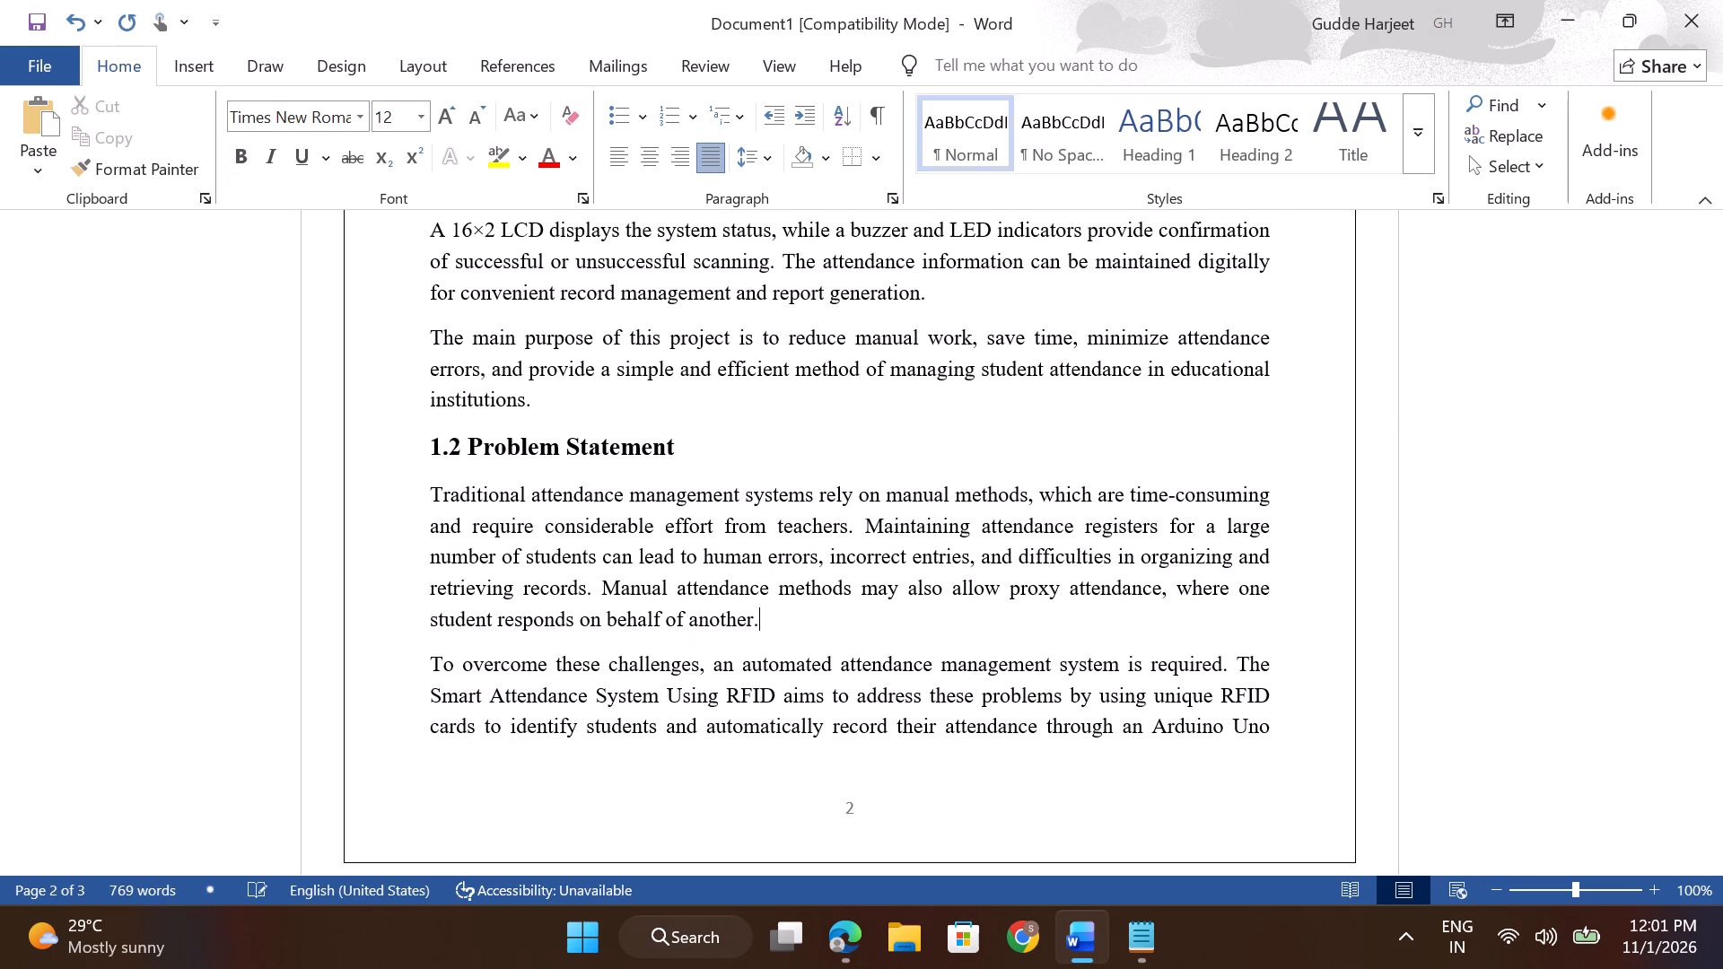
scroll(618, 653, down, 6)
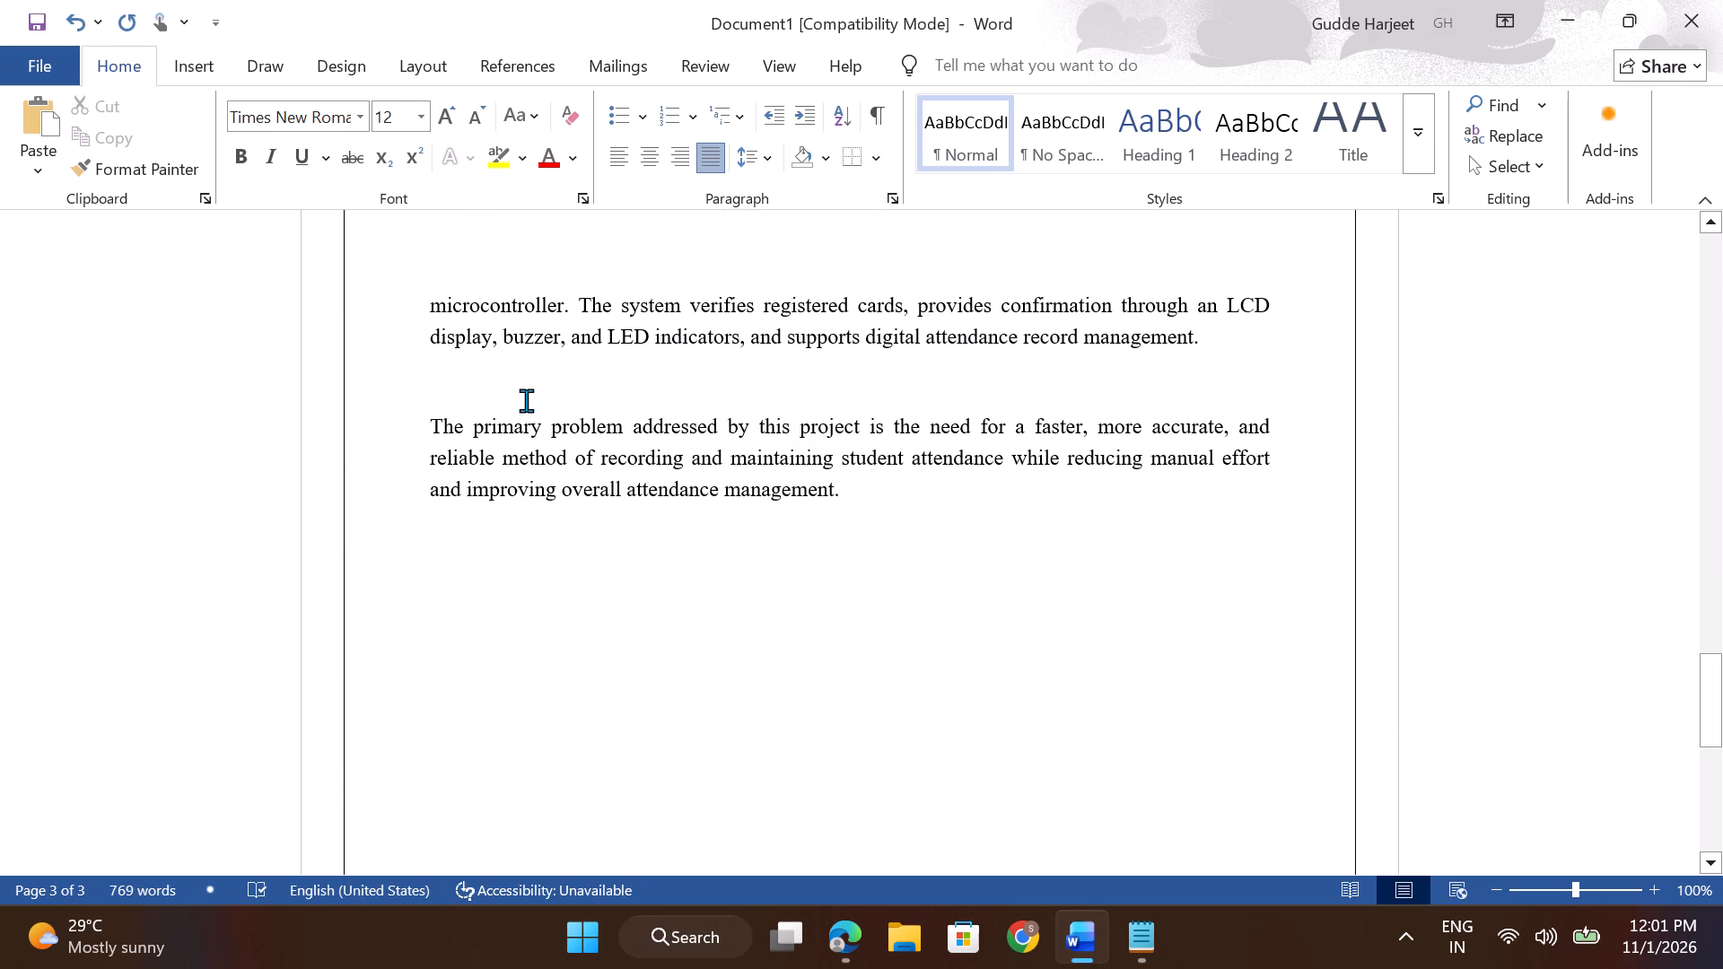
click(526, 400)
key(BackSpace)
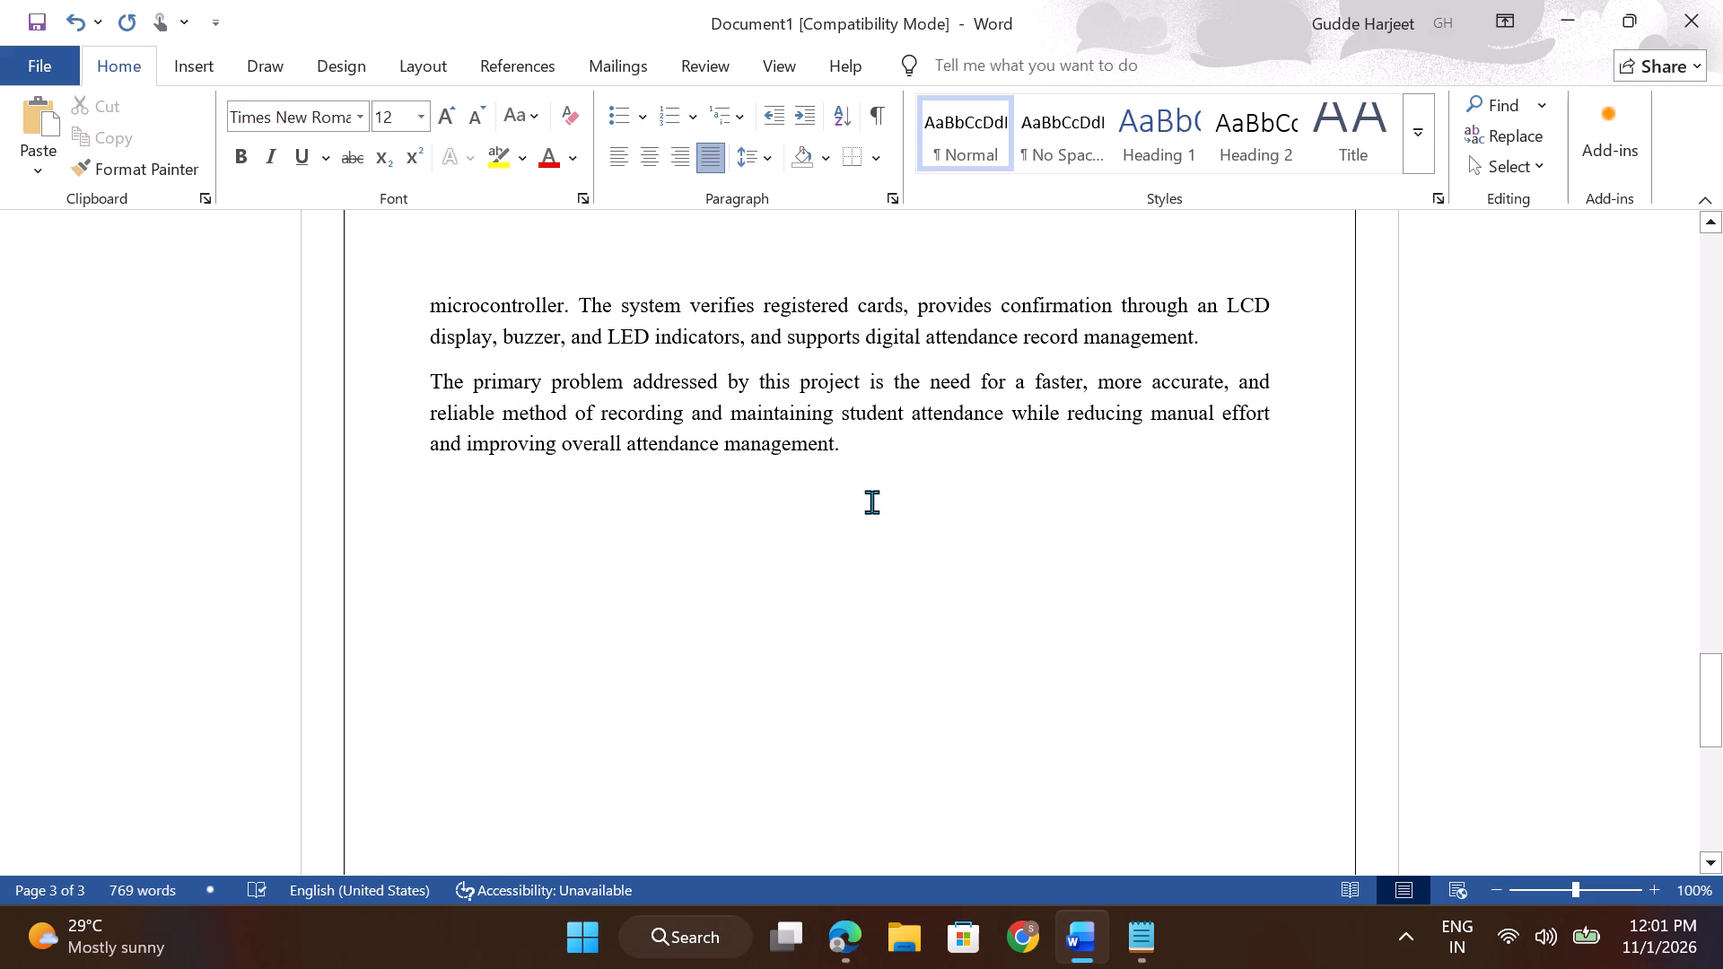
Start a new line after the last problem statement paragraph with the section number "1.3".
scroll(897, 455, up, 6)
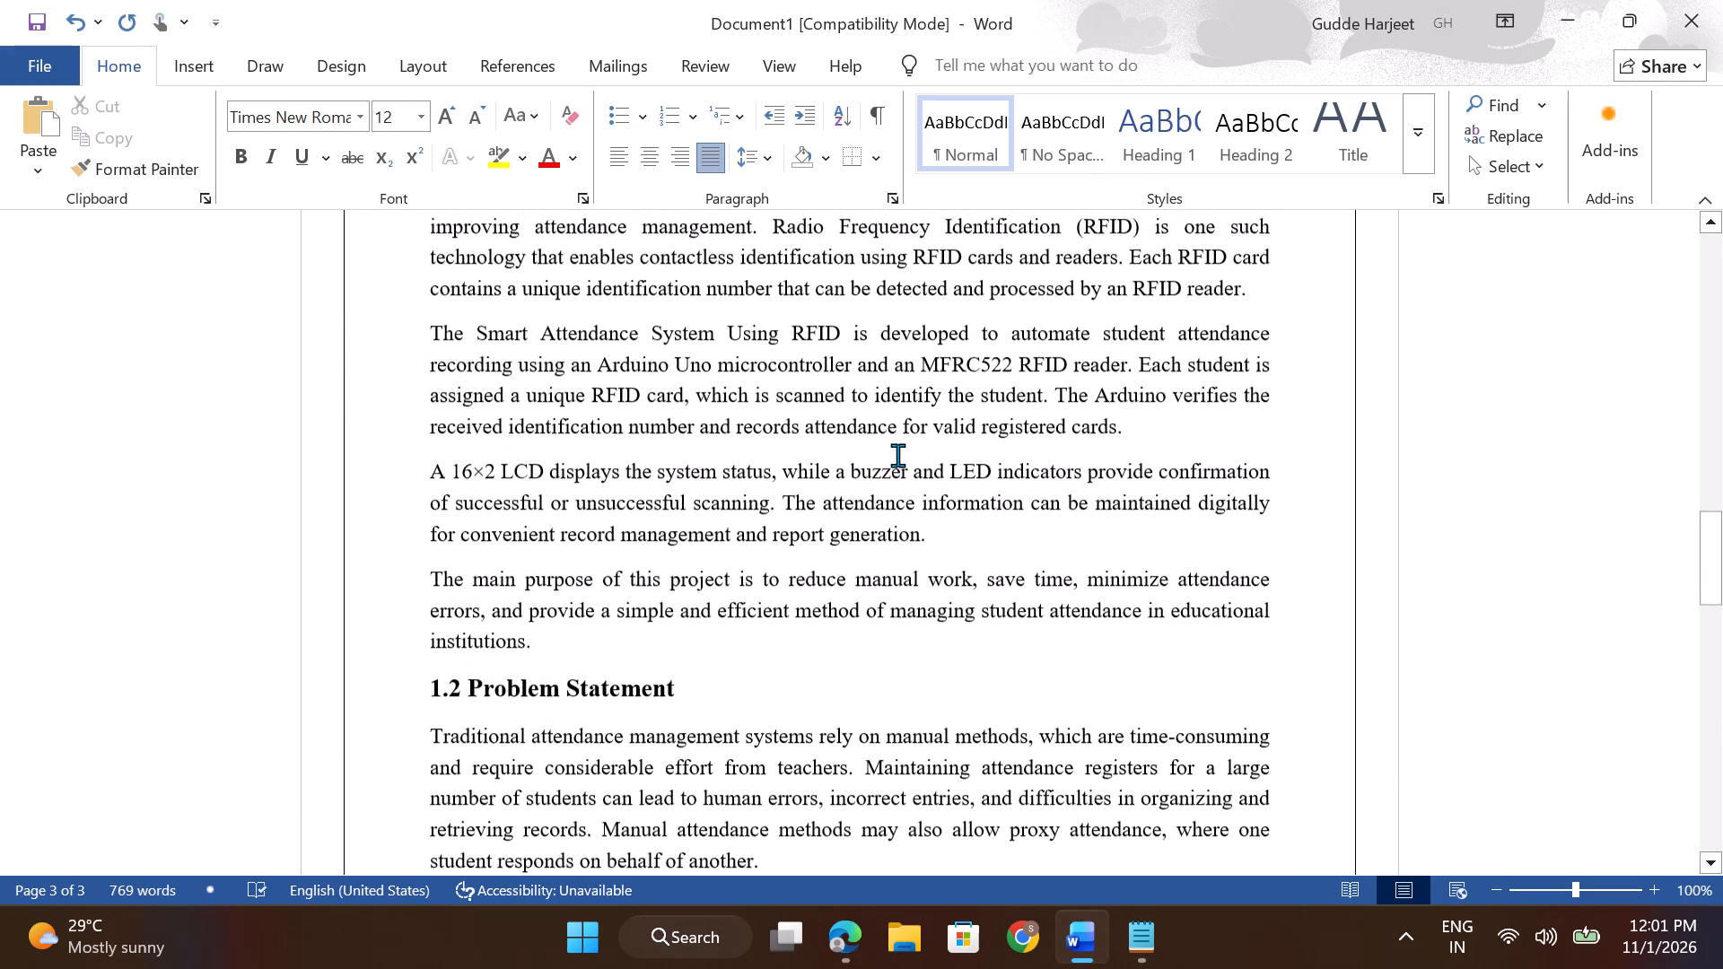
scroll(897, 455, down, 6)
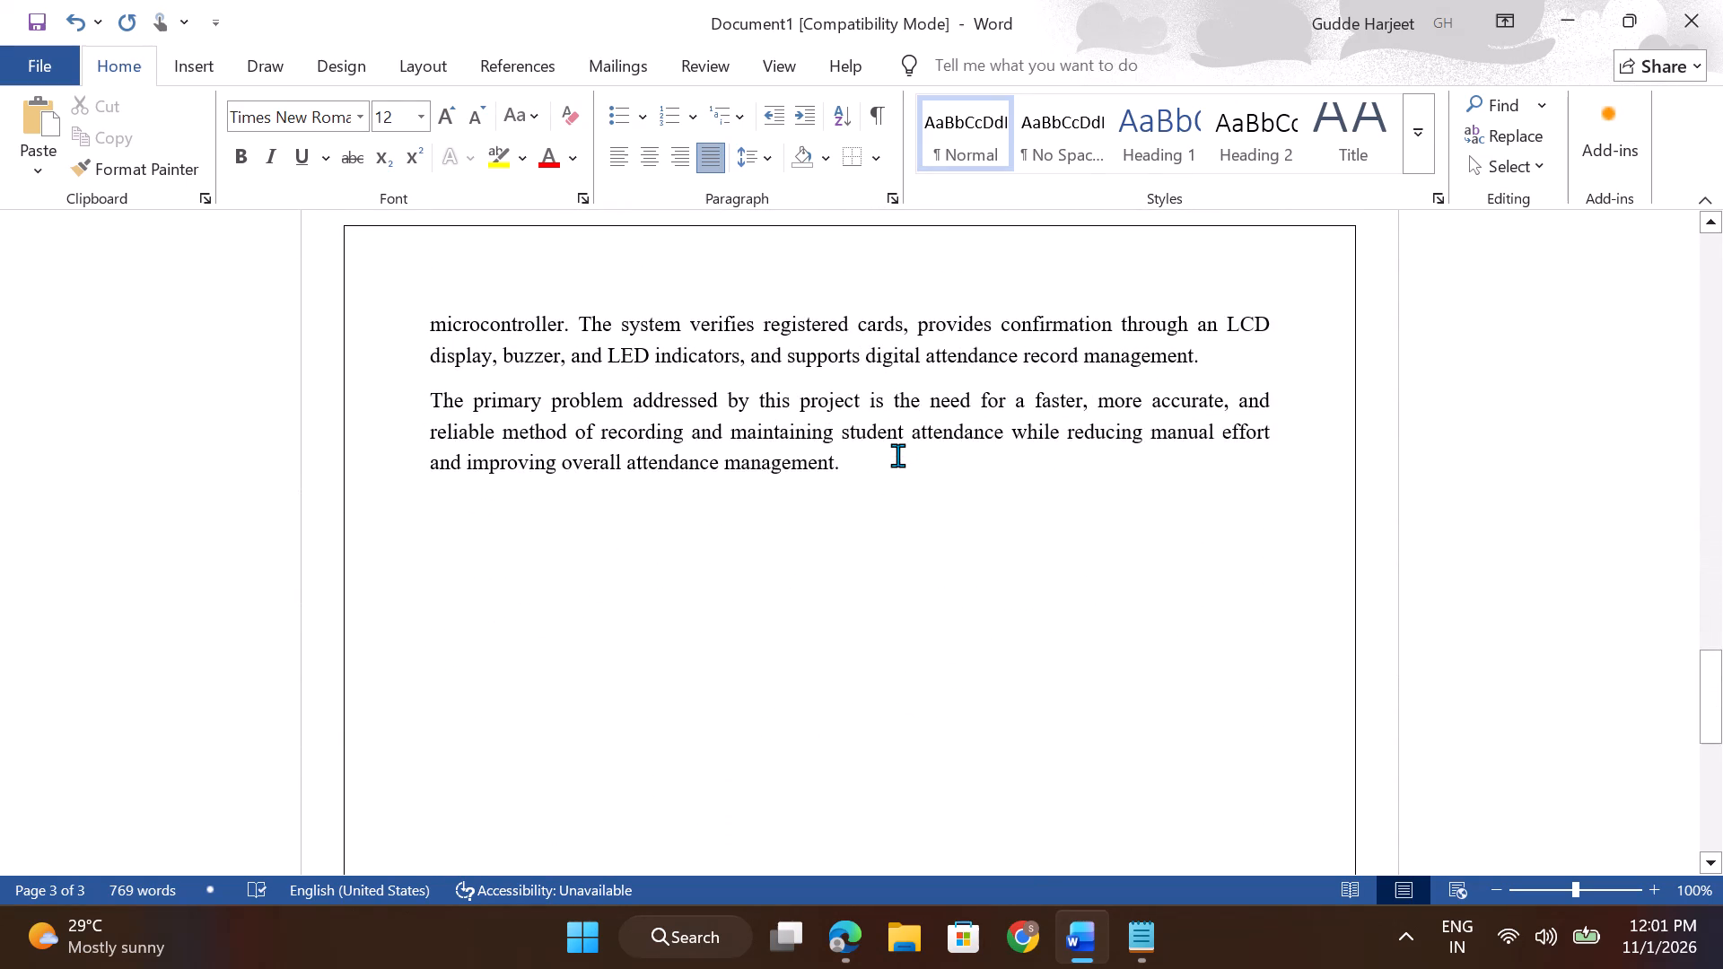
scroll(897, 455, down, 1)
click(877, 455)
key(Return)
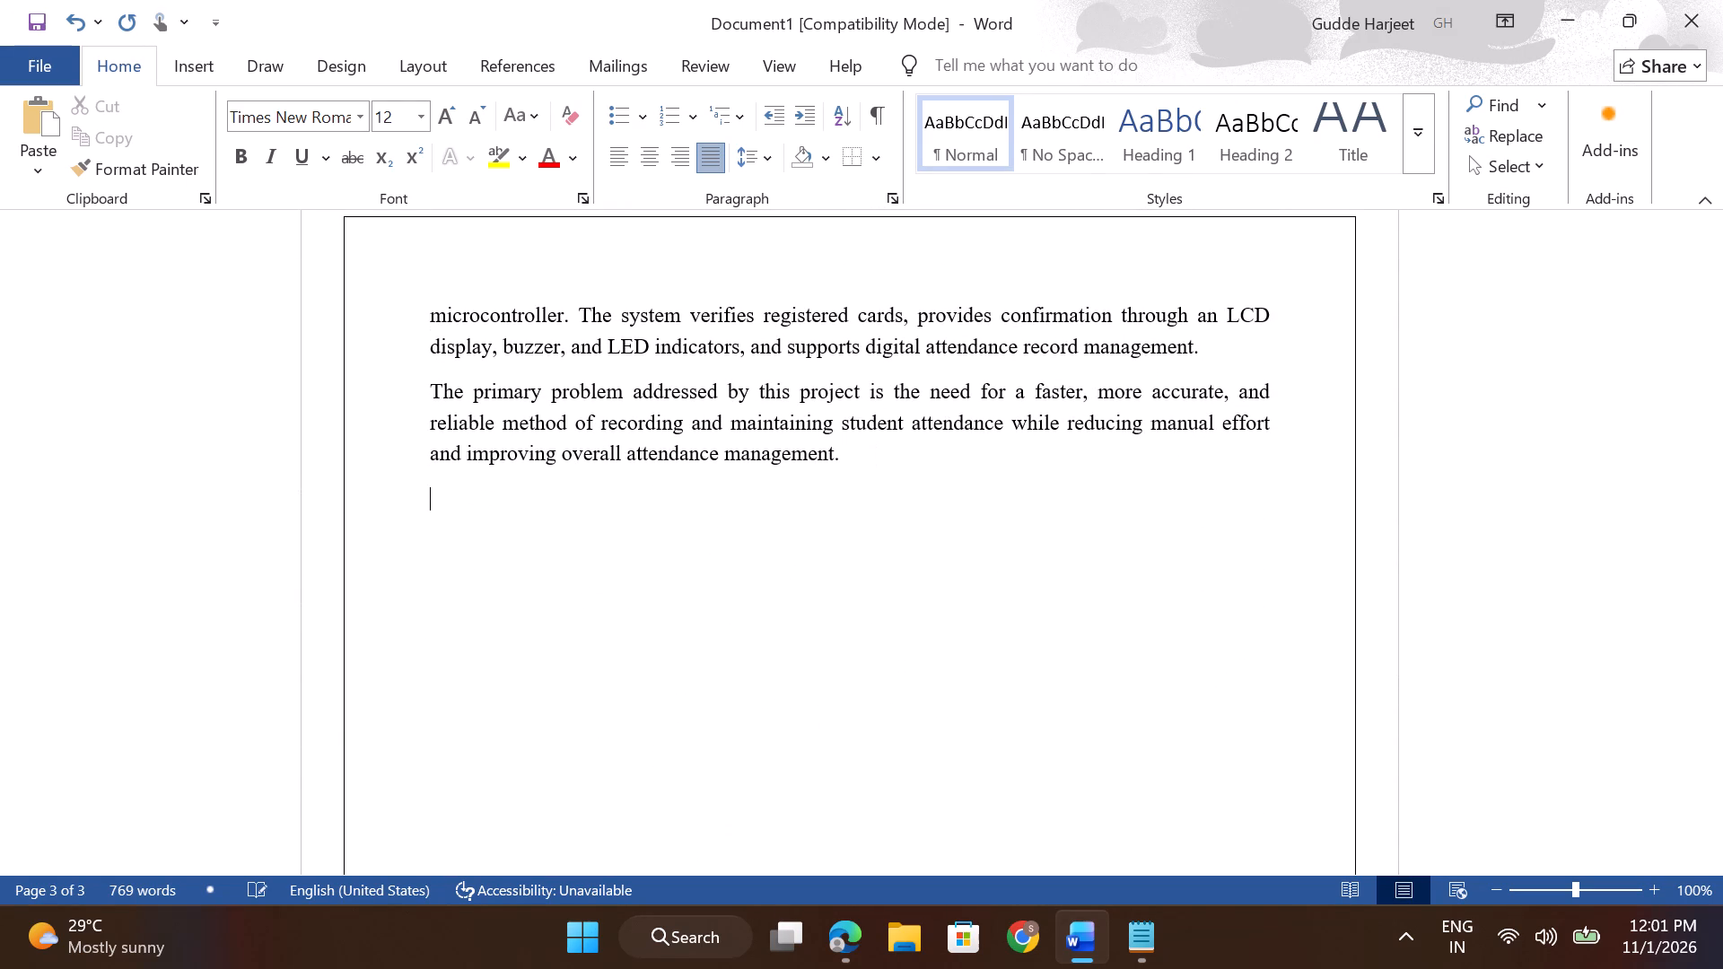
text(1.3)
key(space)
key(alt+Tab)
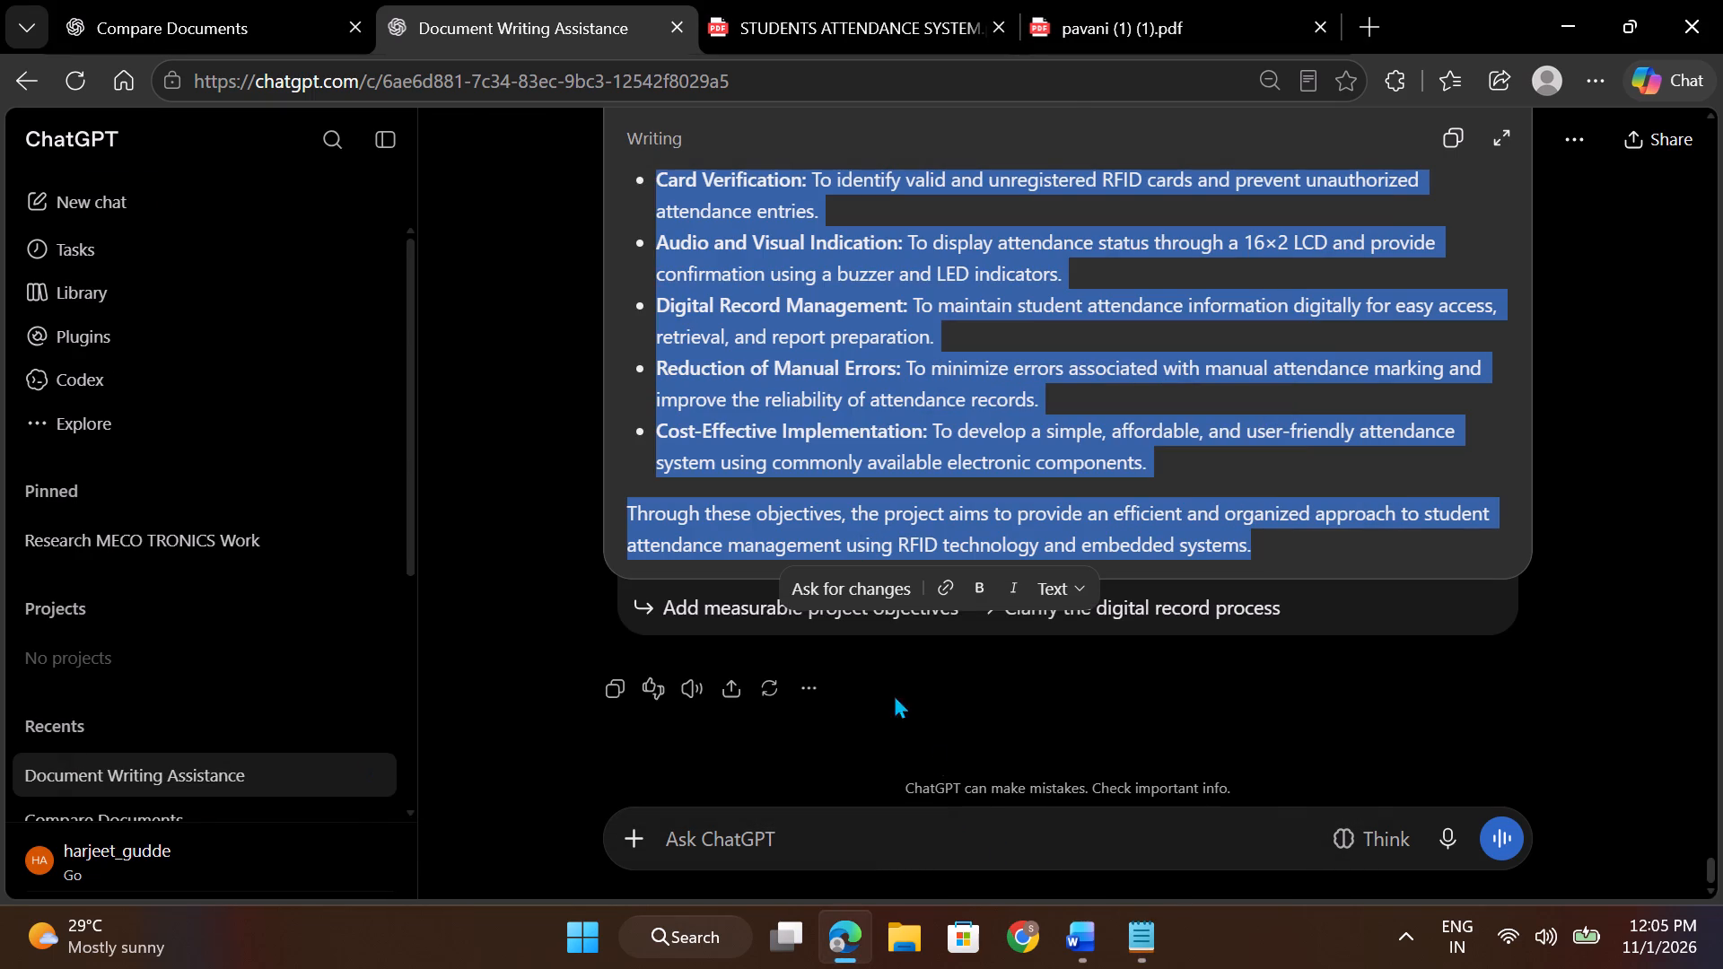
click(1062, 931)
key(alt+Tab)
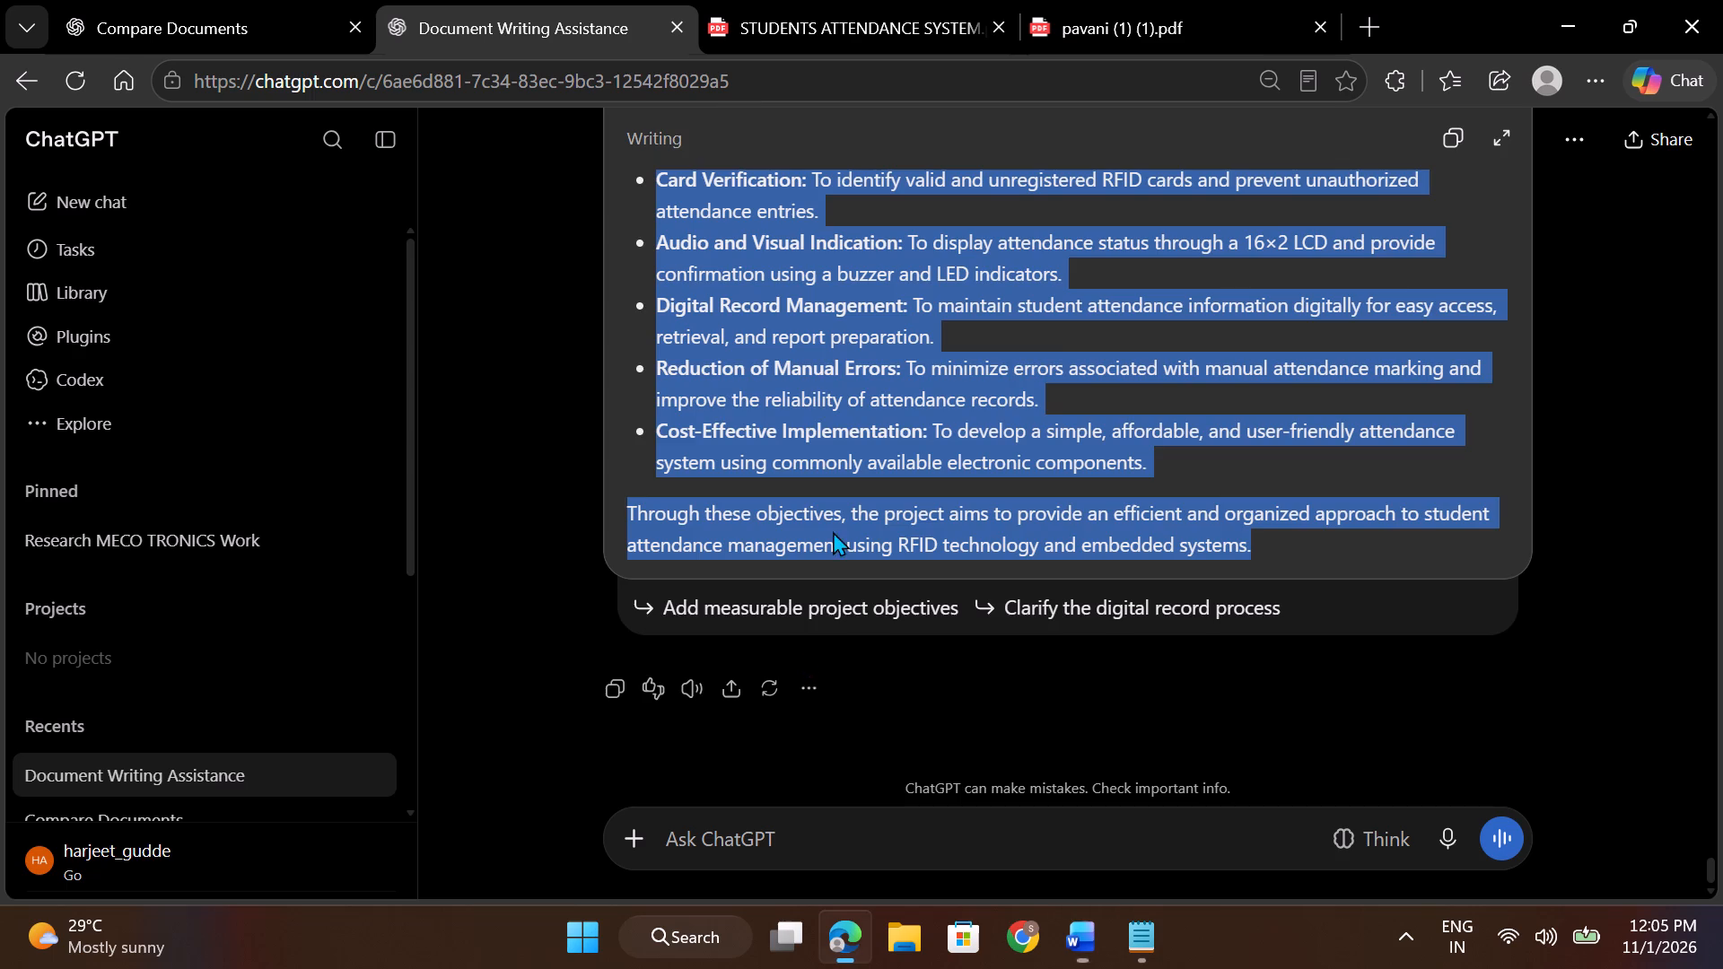
scroll(842, 518, up, 6)
click(757, 621)
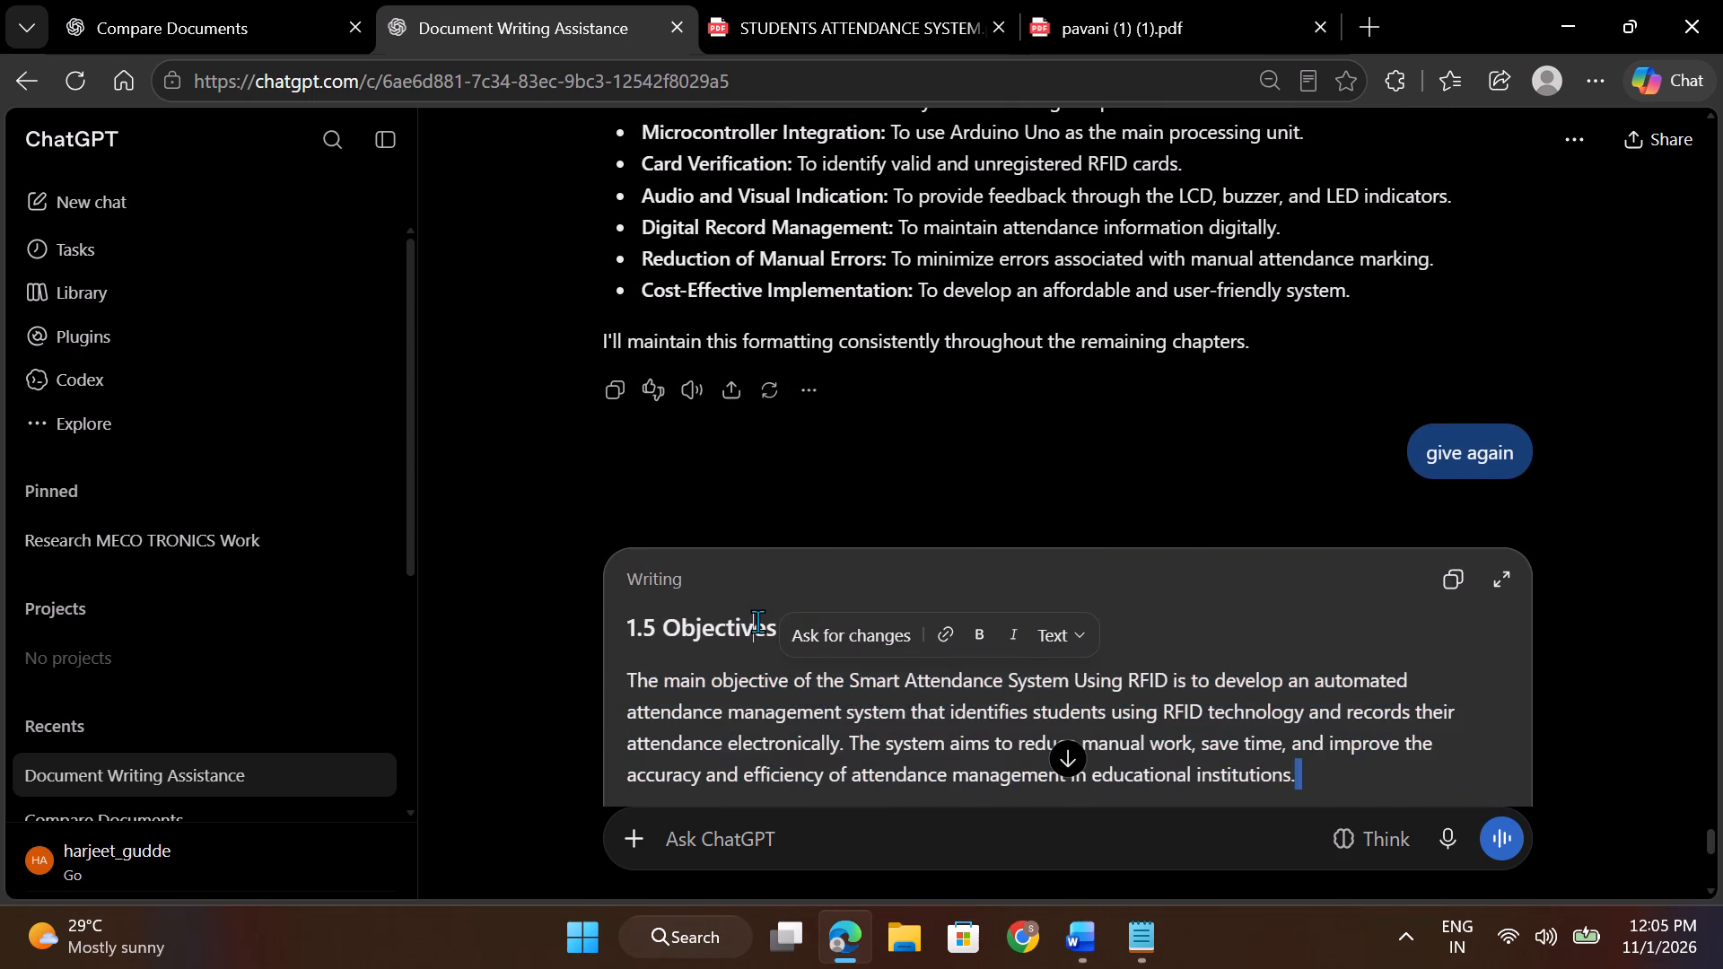
key(alt+Tab)
text(OBJE)
key(BackSpace)
key(BackSpace)
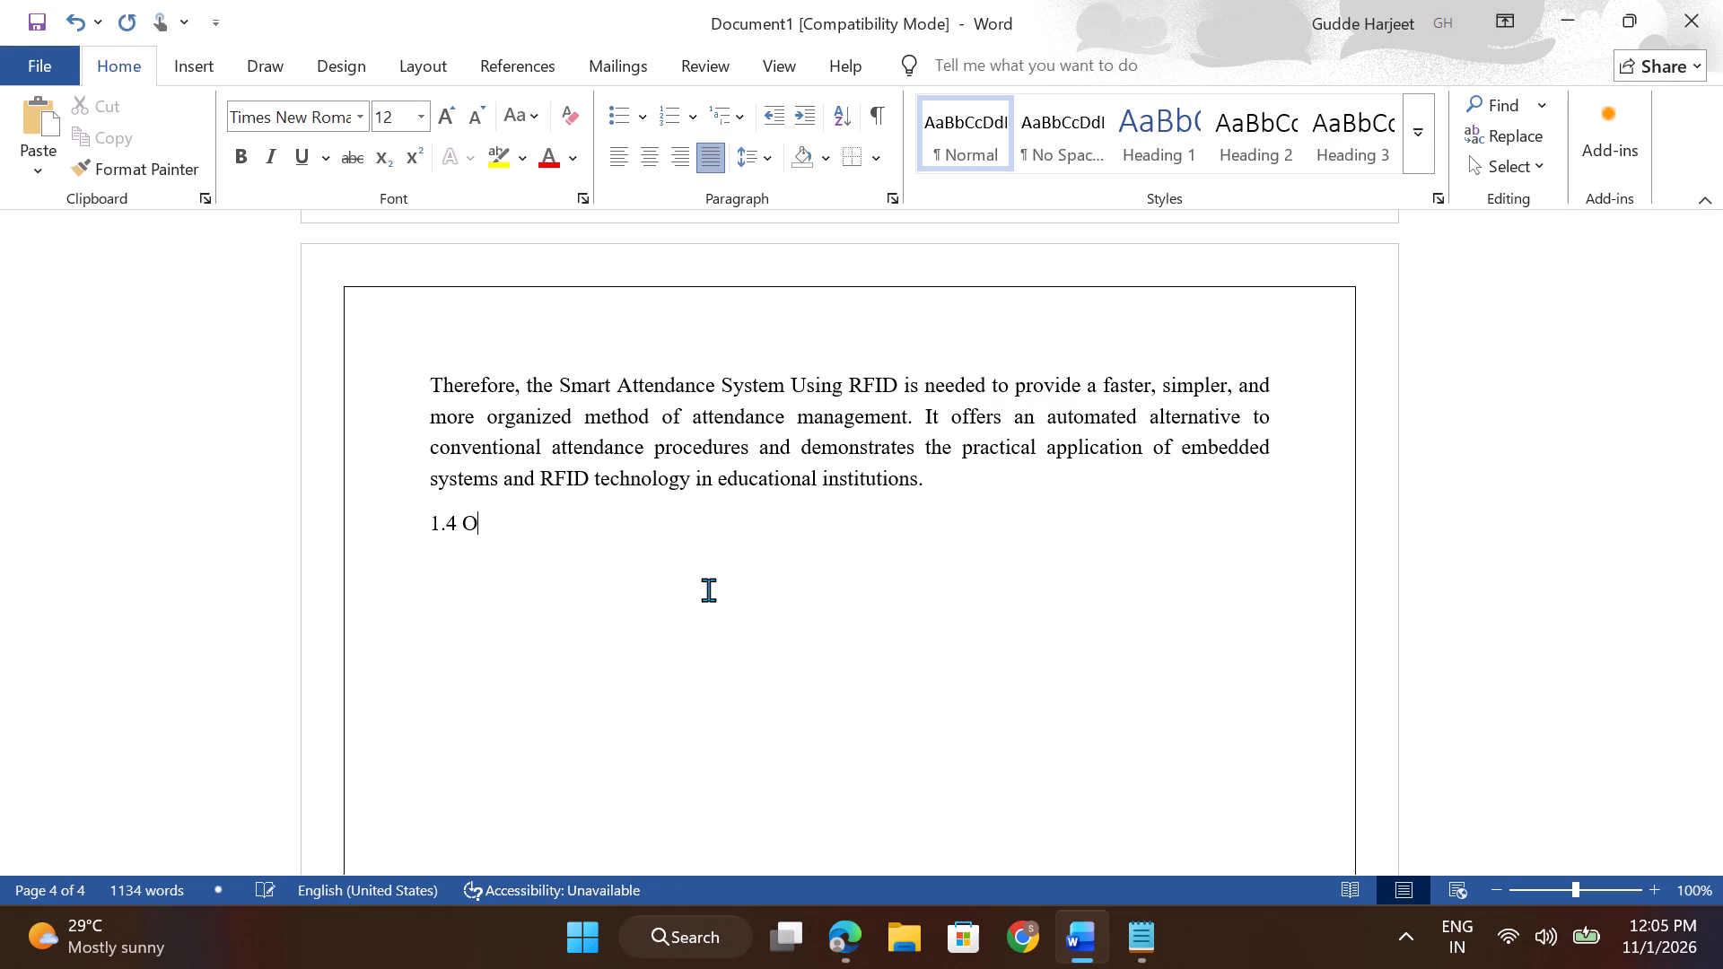
text(bjectives of the)
key(space)
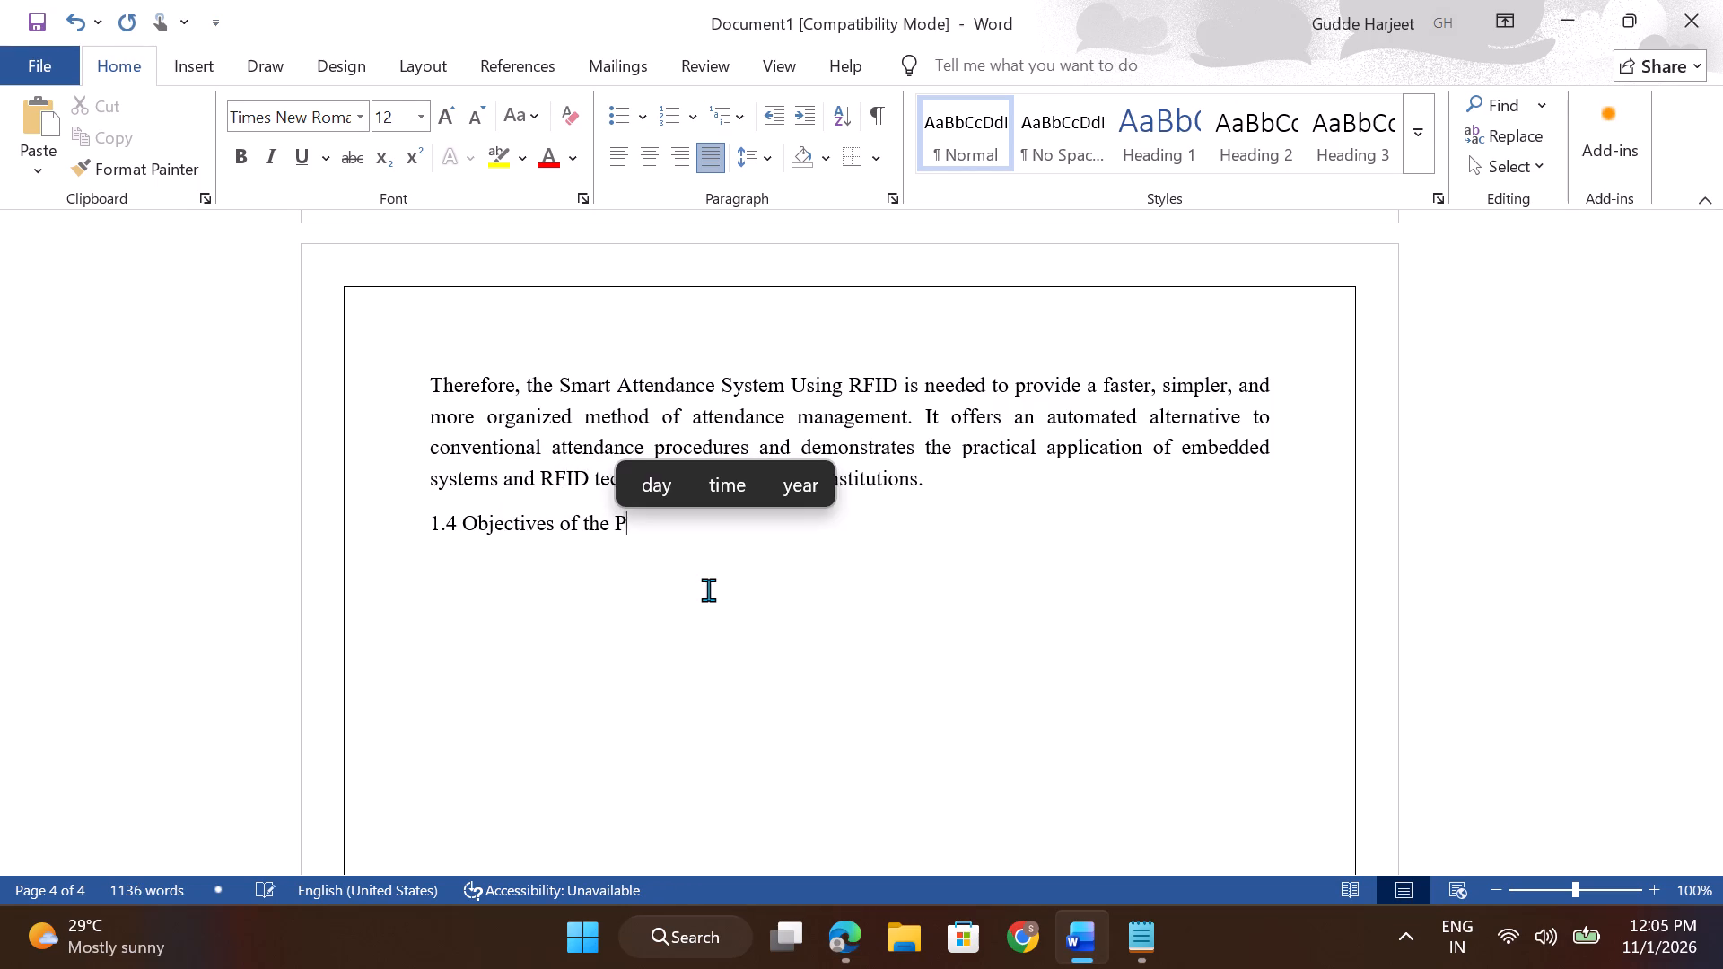
text(roh)
key(BackSpace)
text(ject)
Format the "1.4 Objectives of the Project" heading as bold 14 pt.
ctrl+click(556, 523)
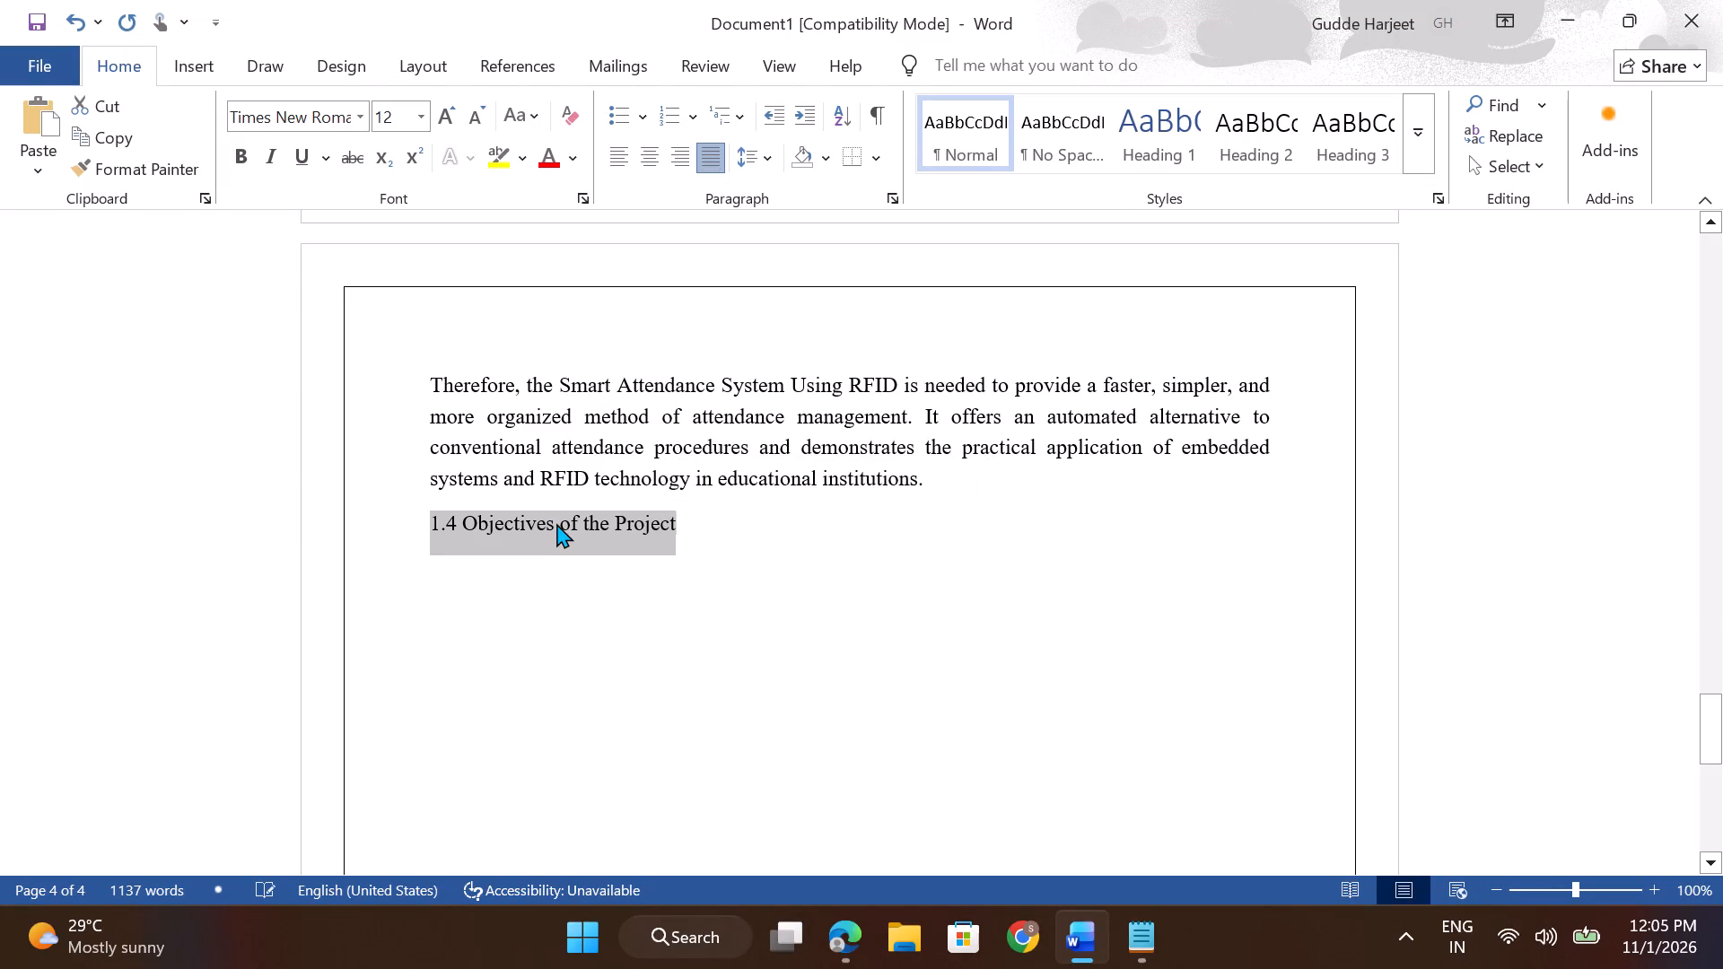
click(427, 113)
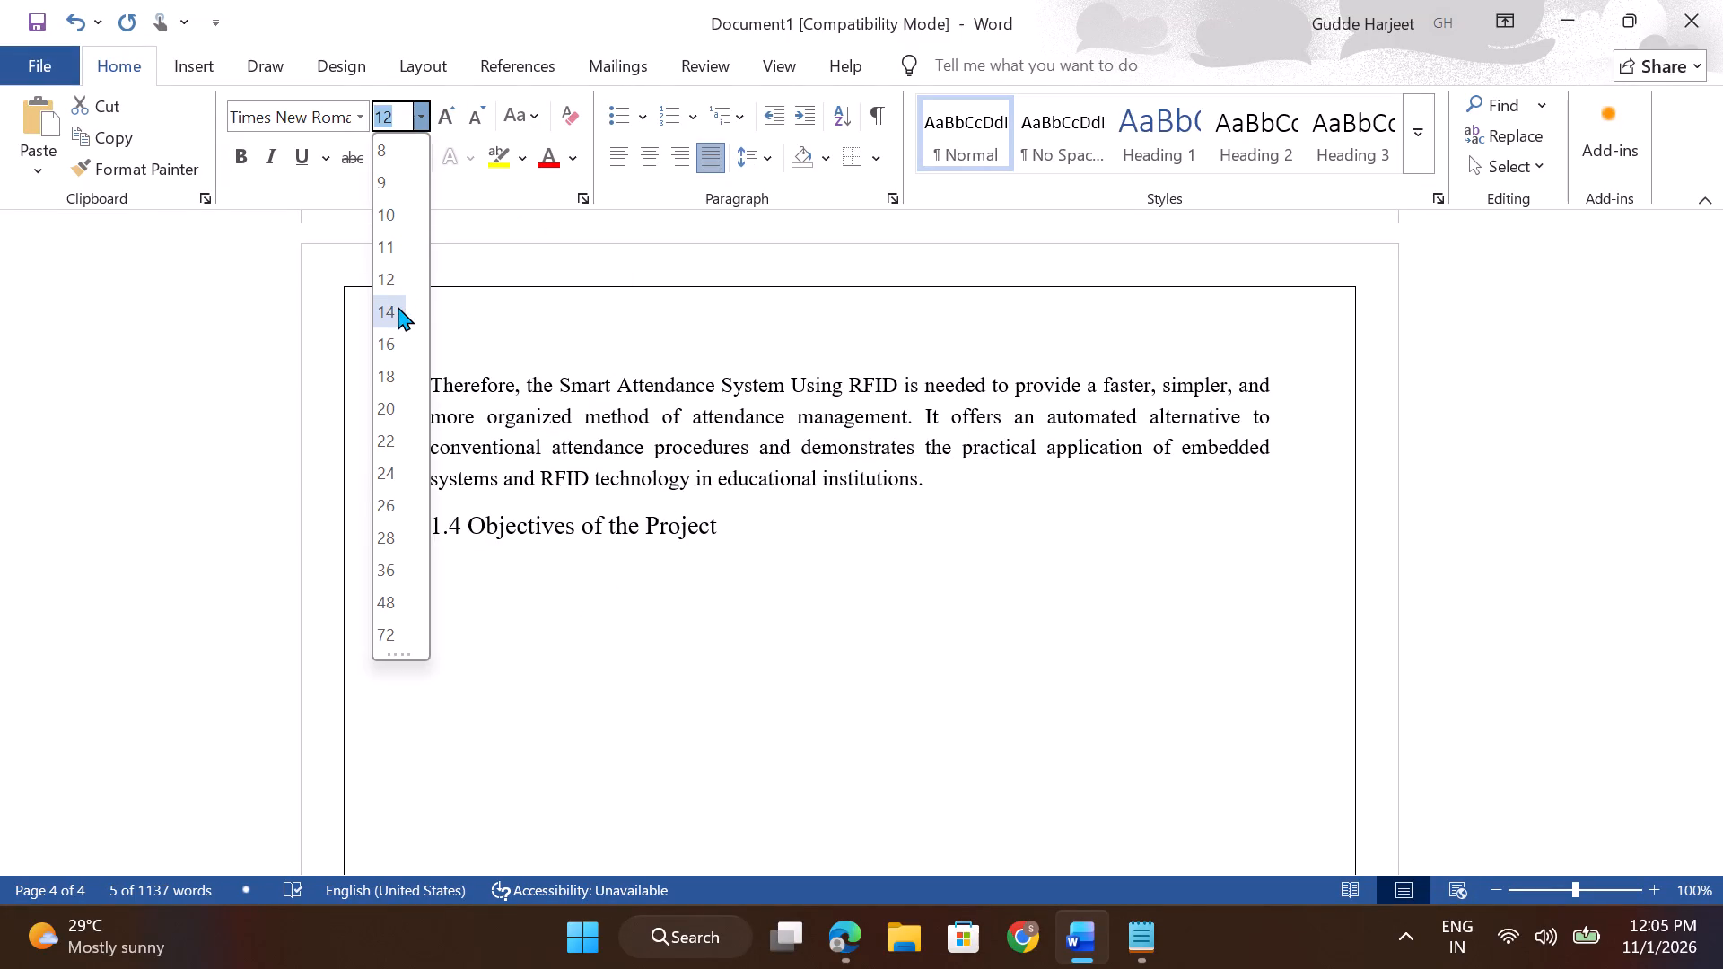
click(398, 306)
click(249, 157)
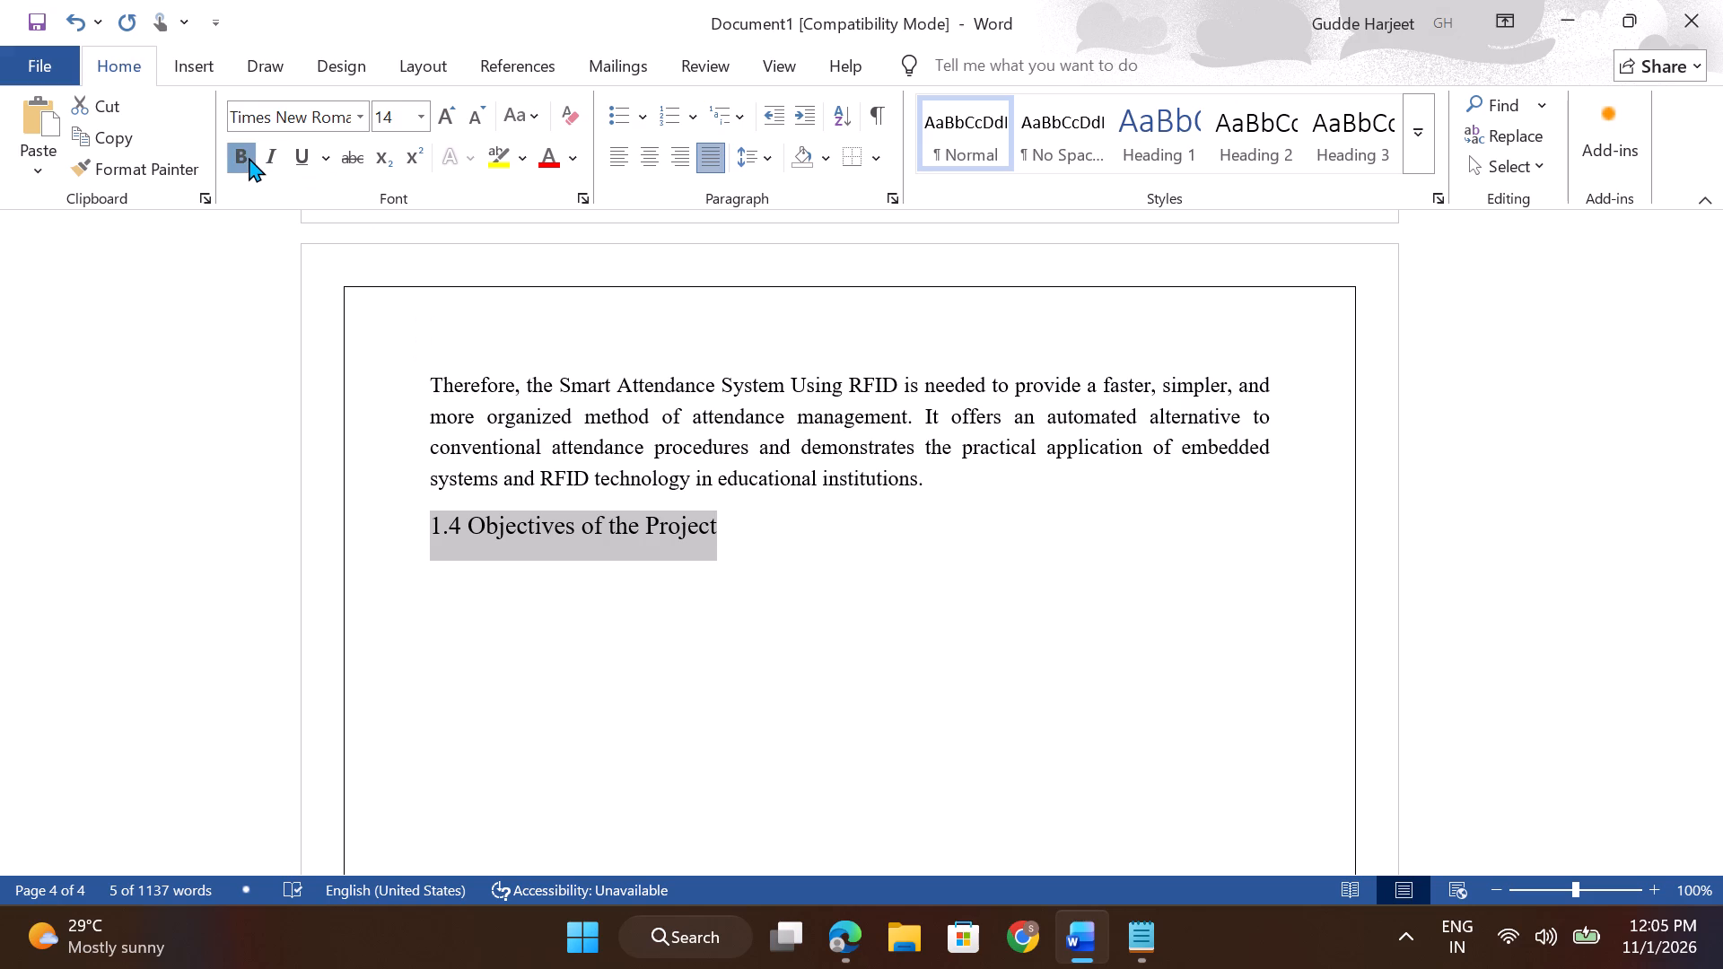
click(792, 528)
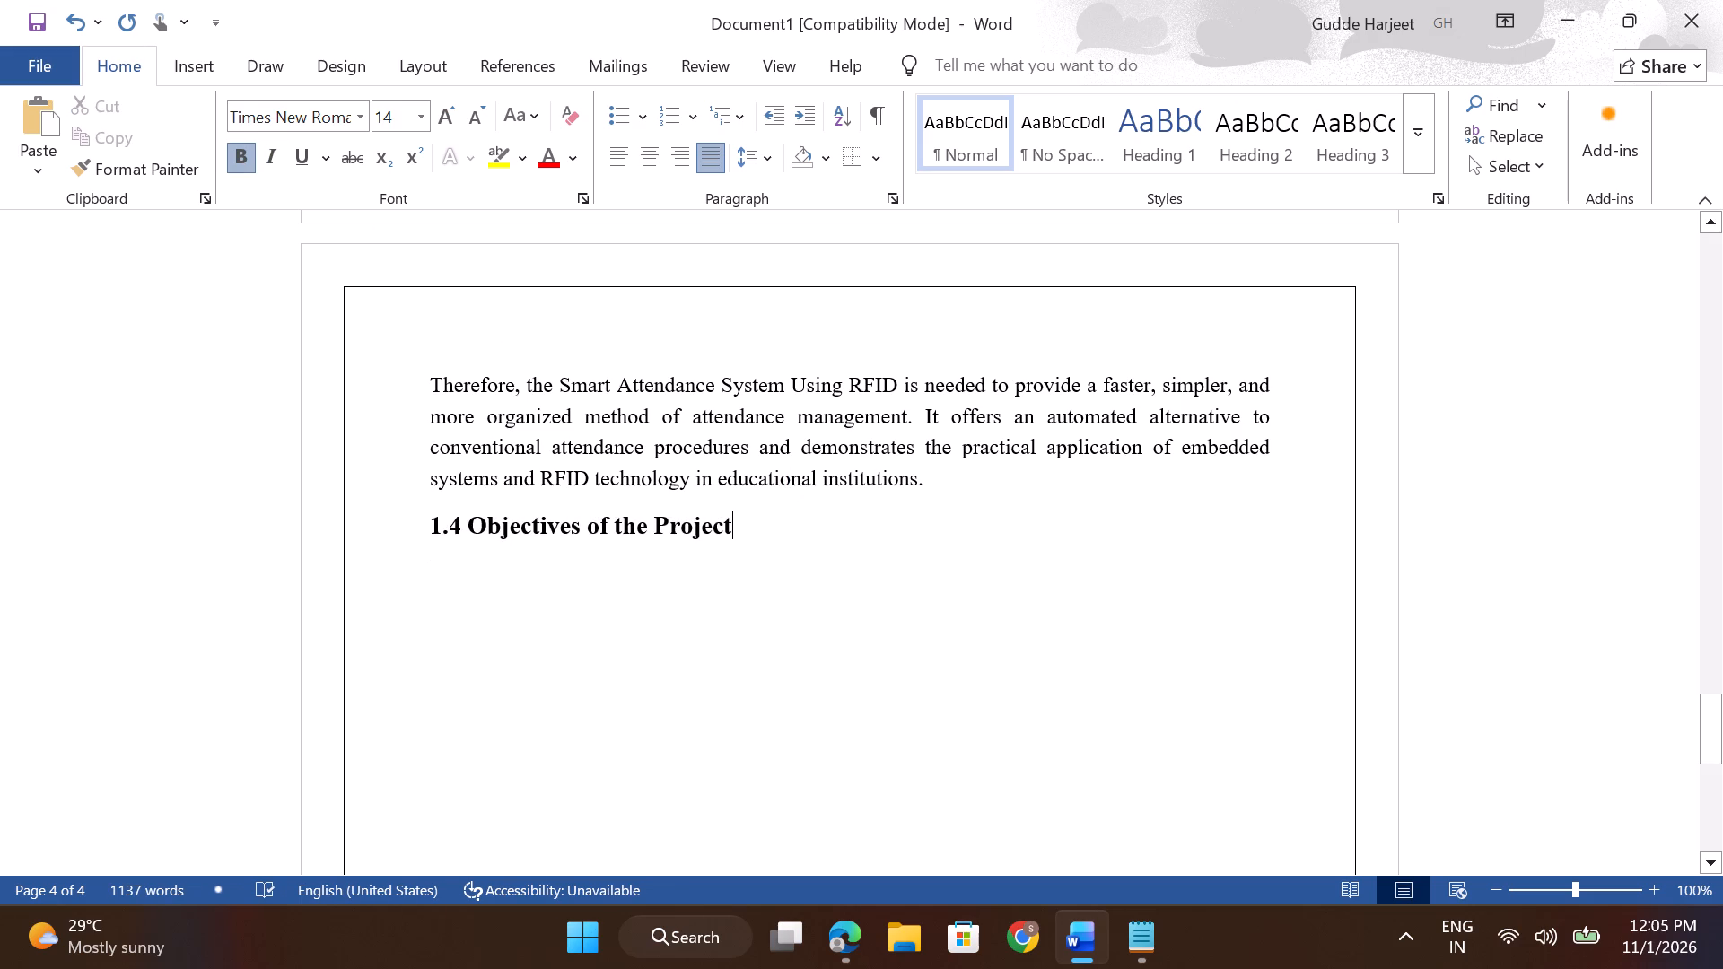
Start a new line below the "1.4 Objectives of the Project" heading, then copy the whole objectives text in Notepad.
key(Return)
key(BackSpace)
key(BackSpace)
key(alt+Tab)
key(alt+Tab)
key(alt+Tab)
key(alt+Tab)
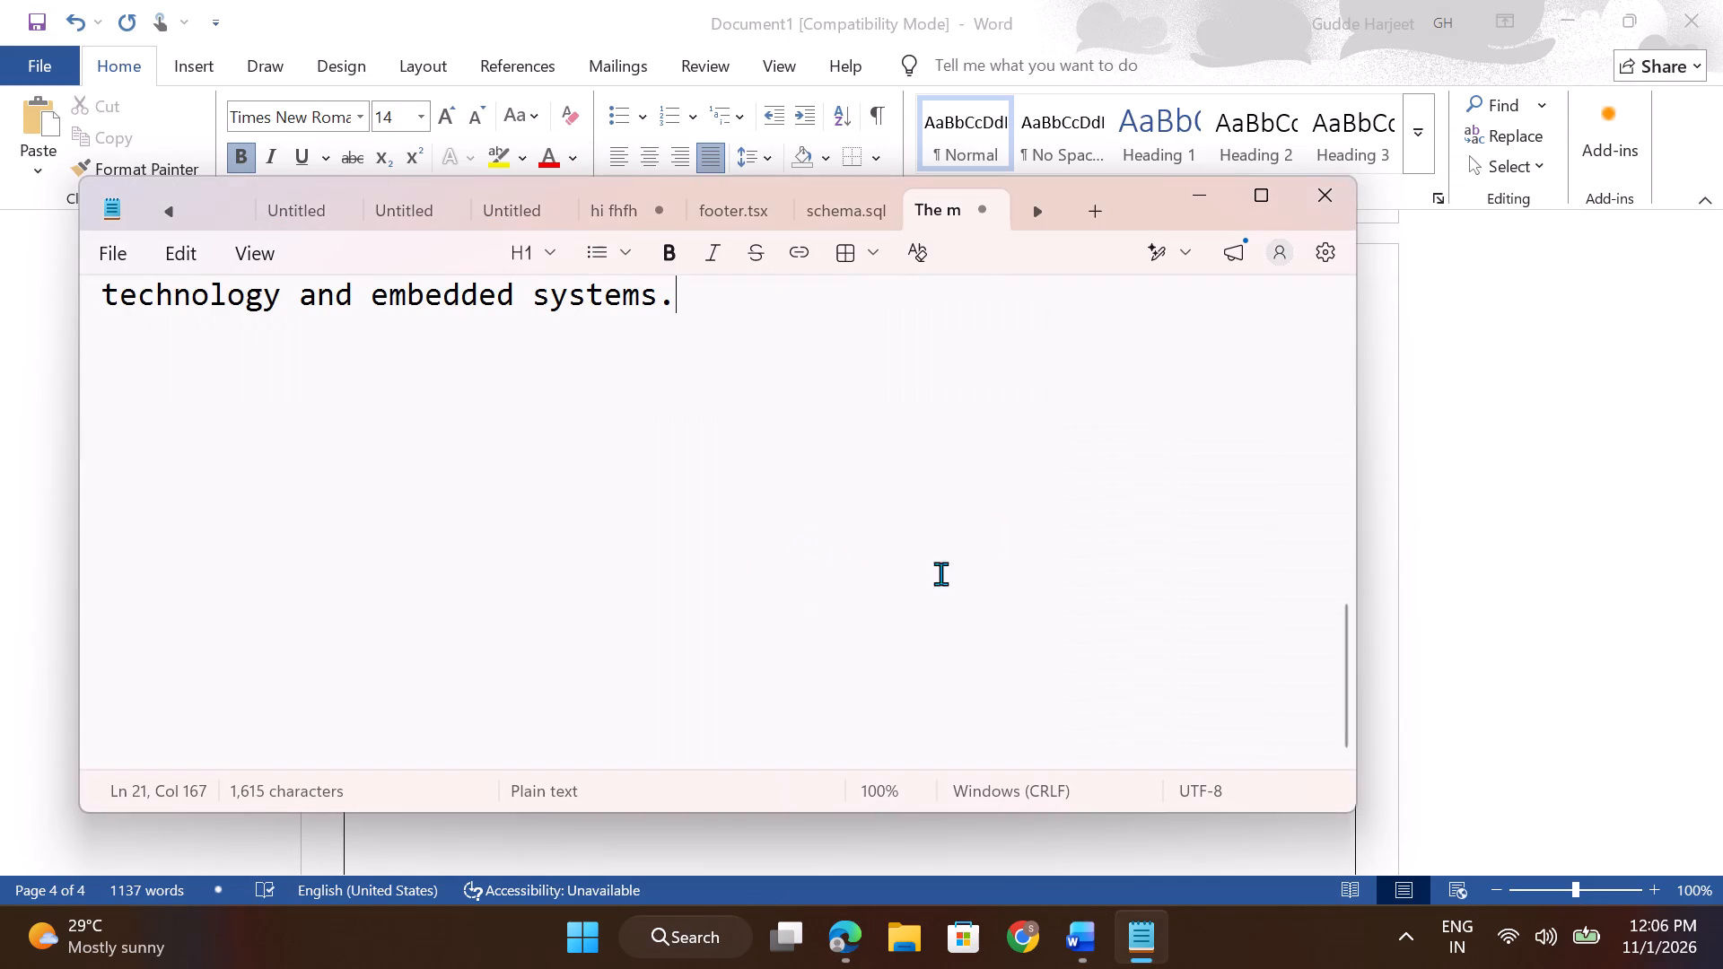
key(ctrl+a)
key(ctrl+c)
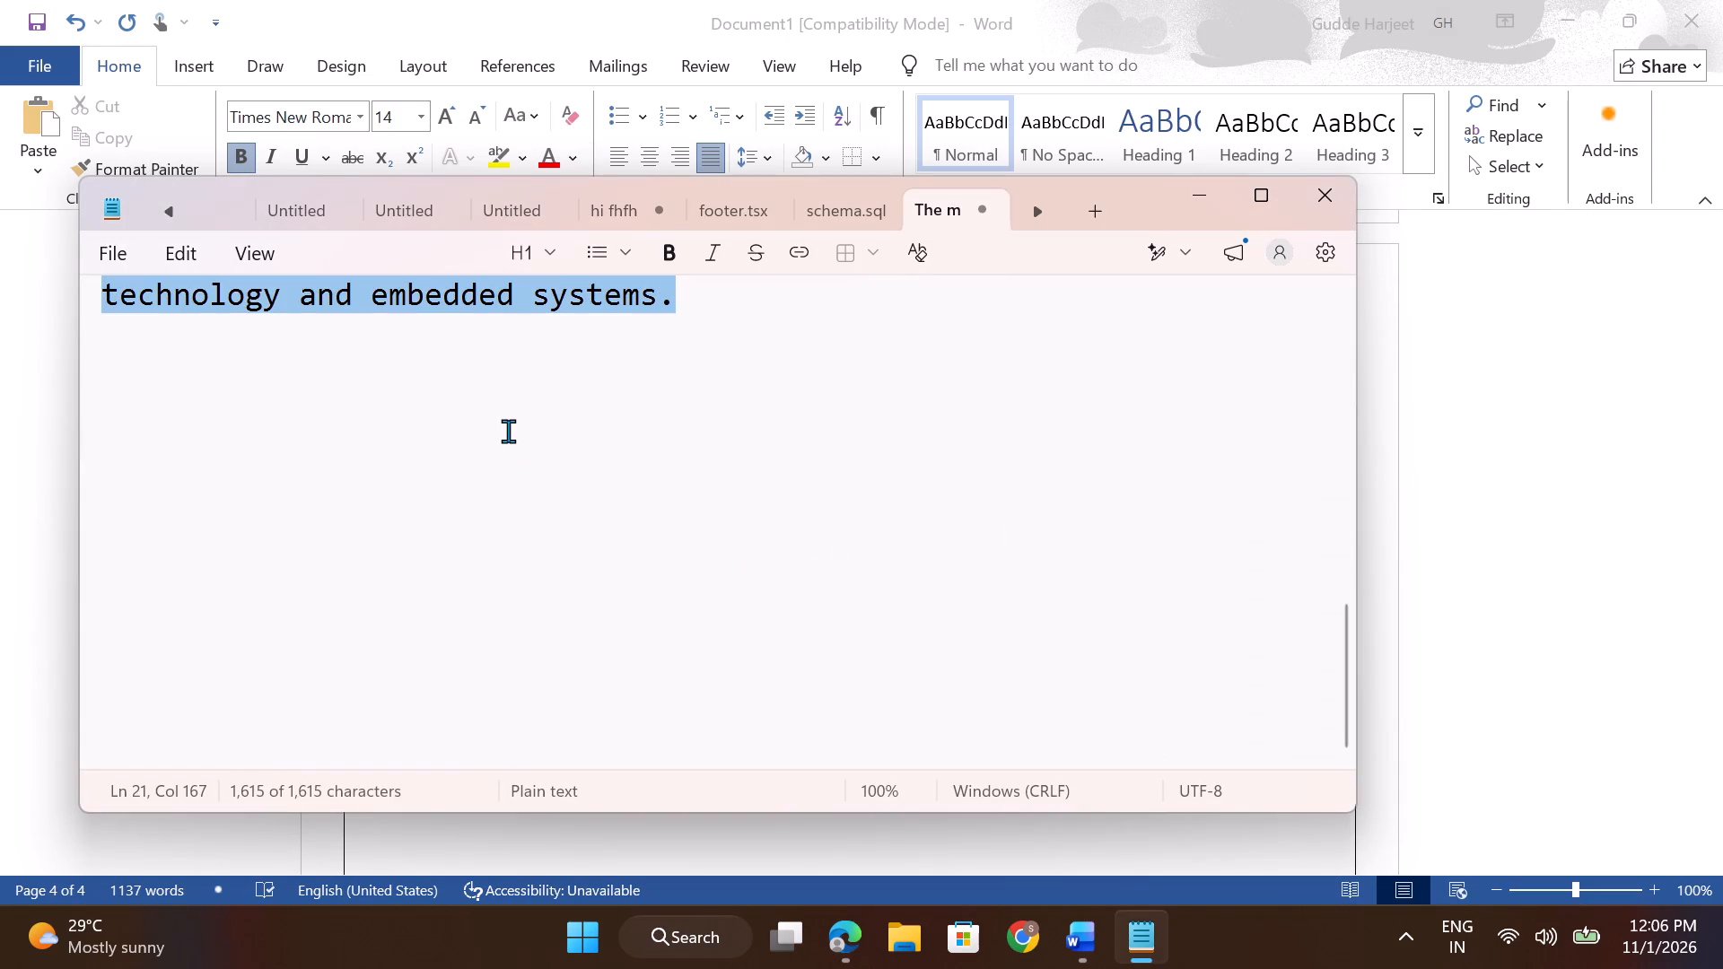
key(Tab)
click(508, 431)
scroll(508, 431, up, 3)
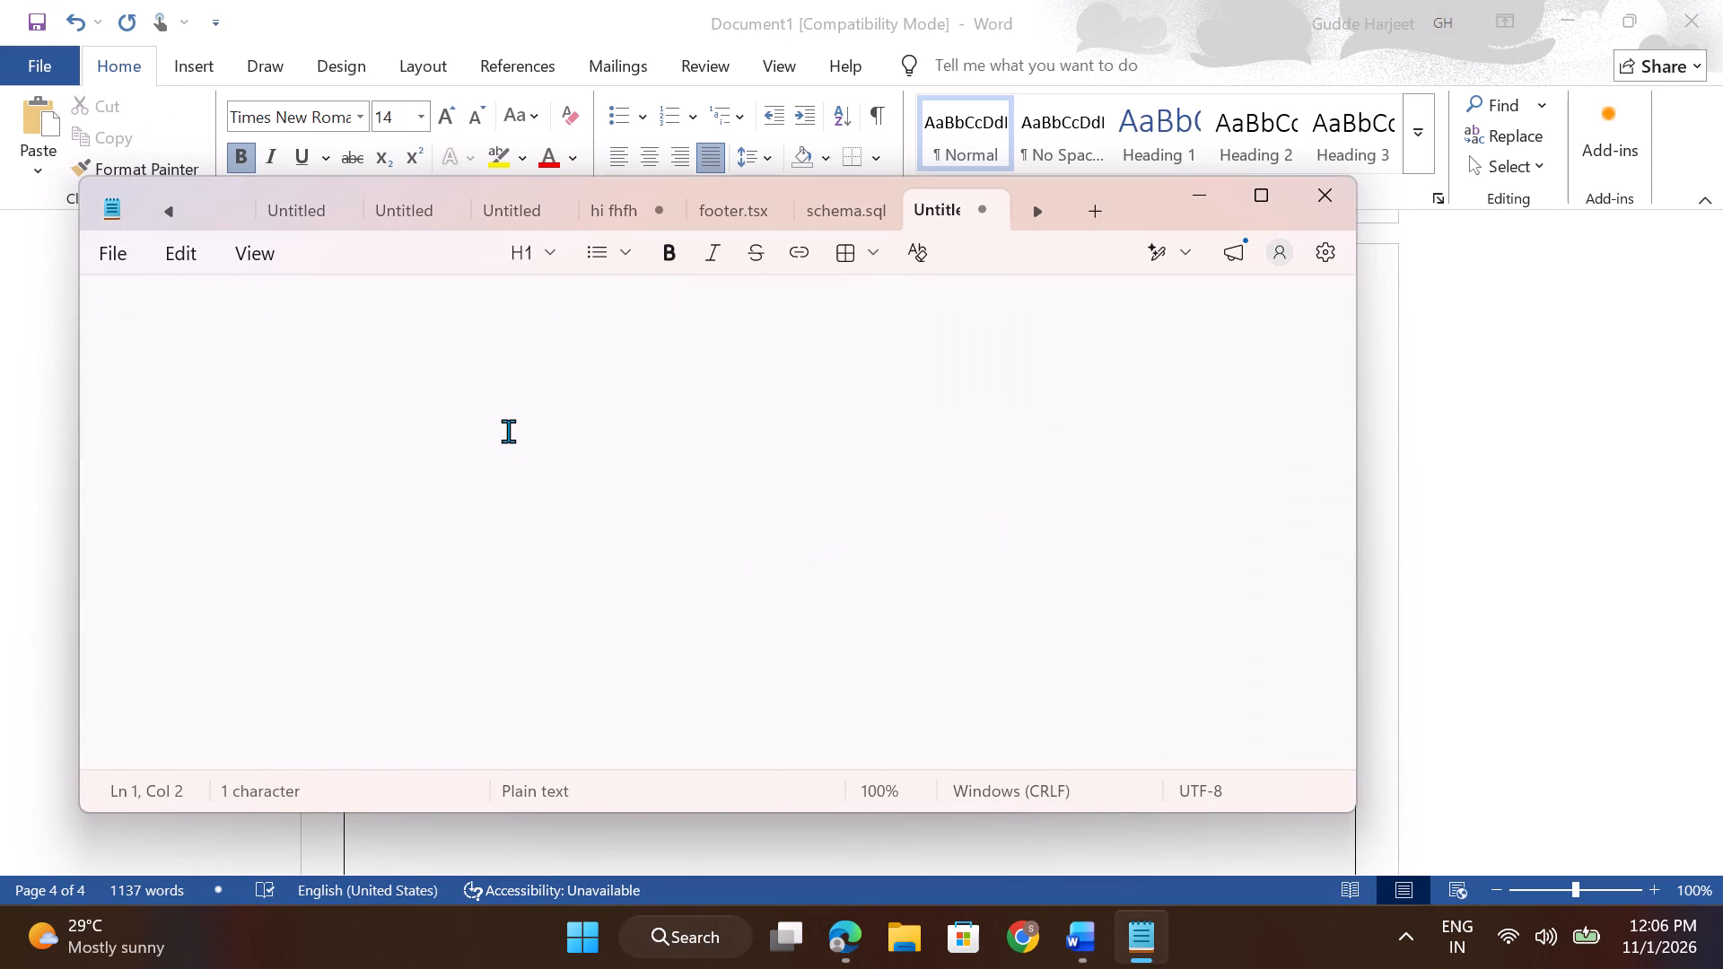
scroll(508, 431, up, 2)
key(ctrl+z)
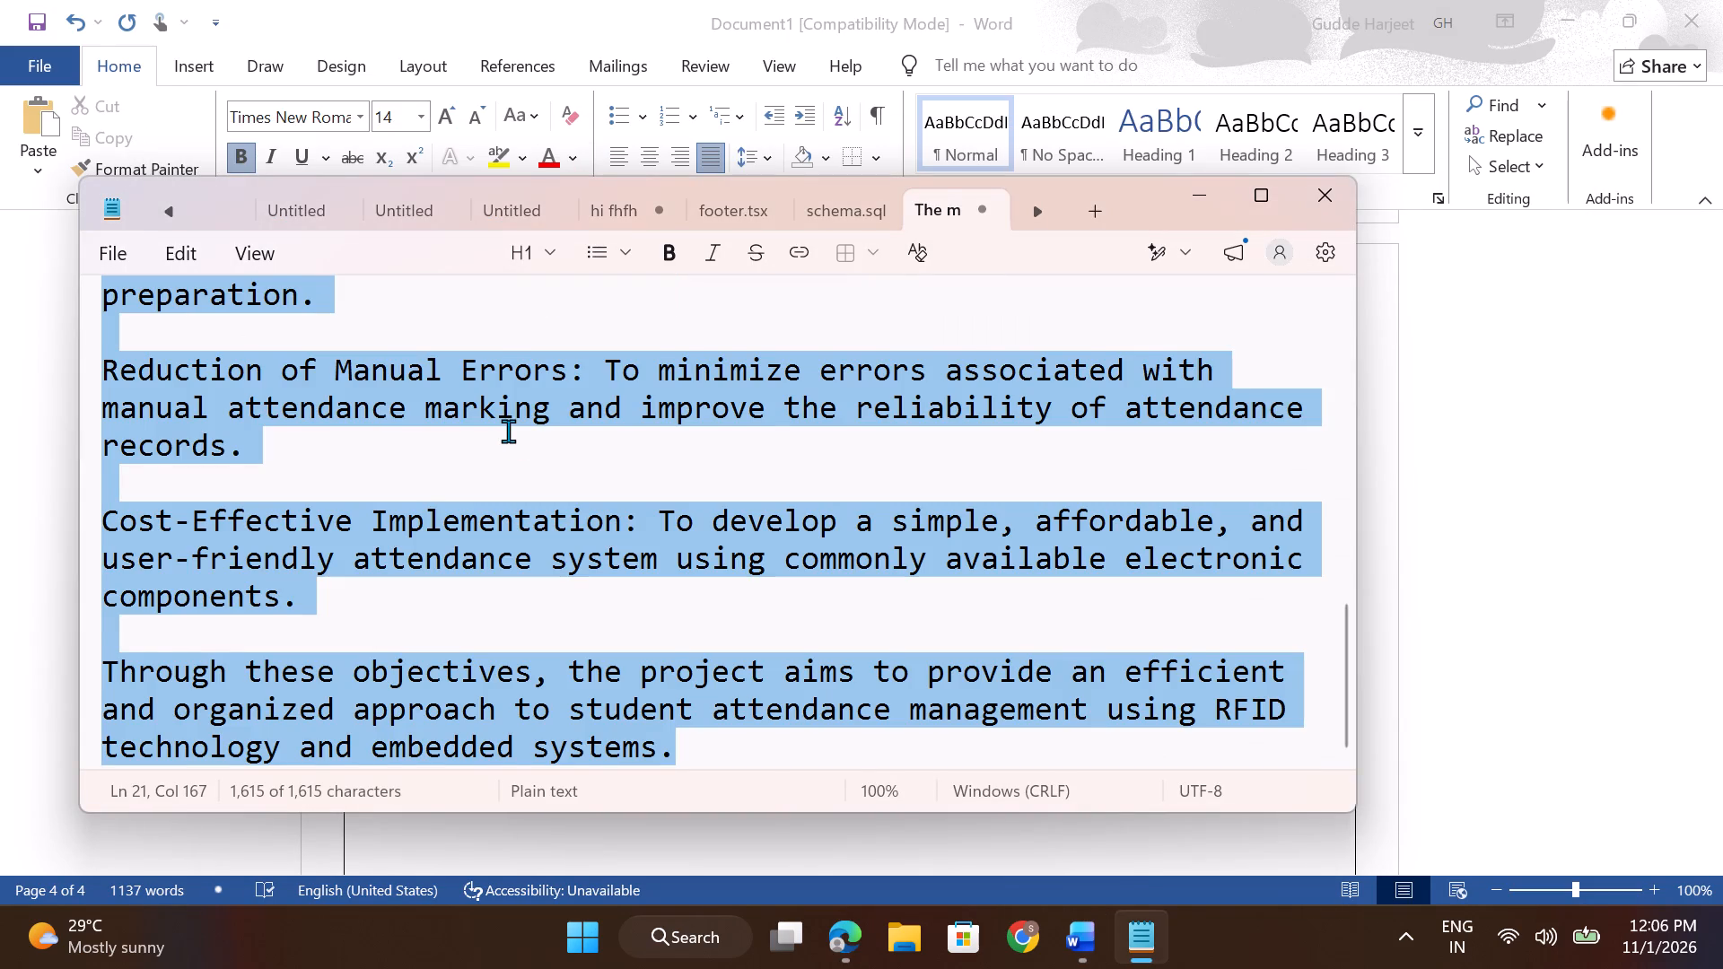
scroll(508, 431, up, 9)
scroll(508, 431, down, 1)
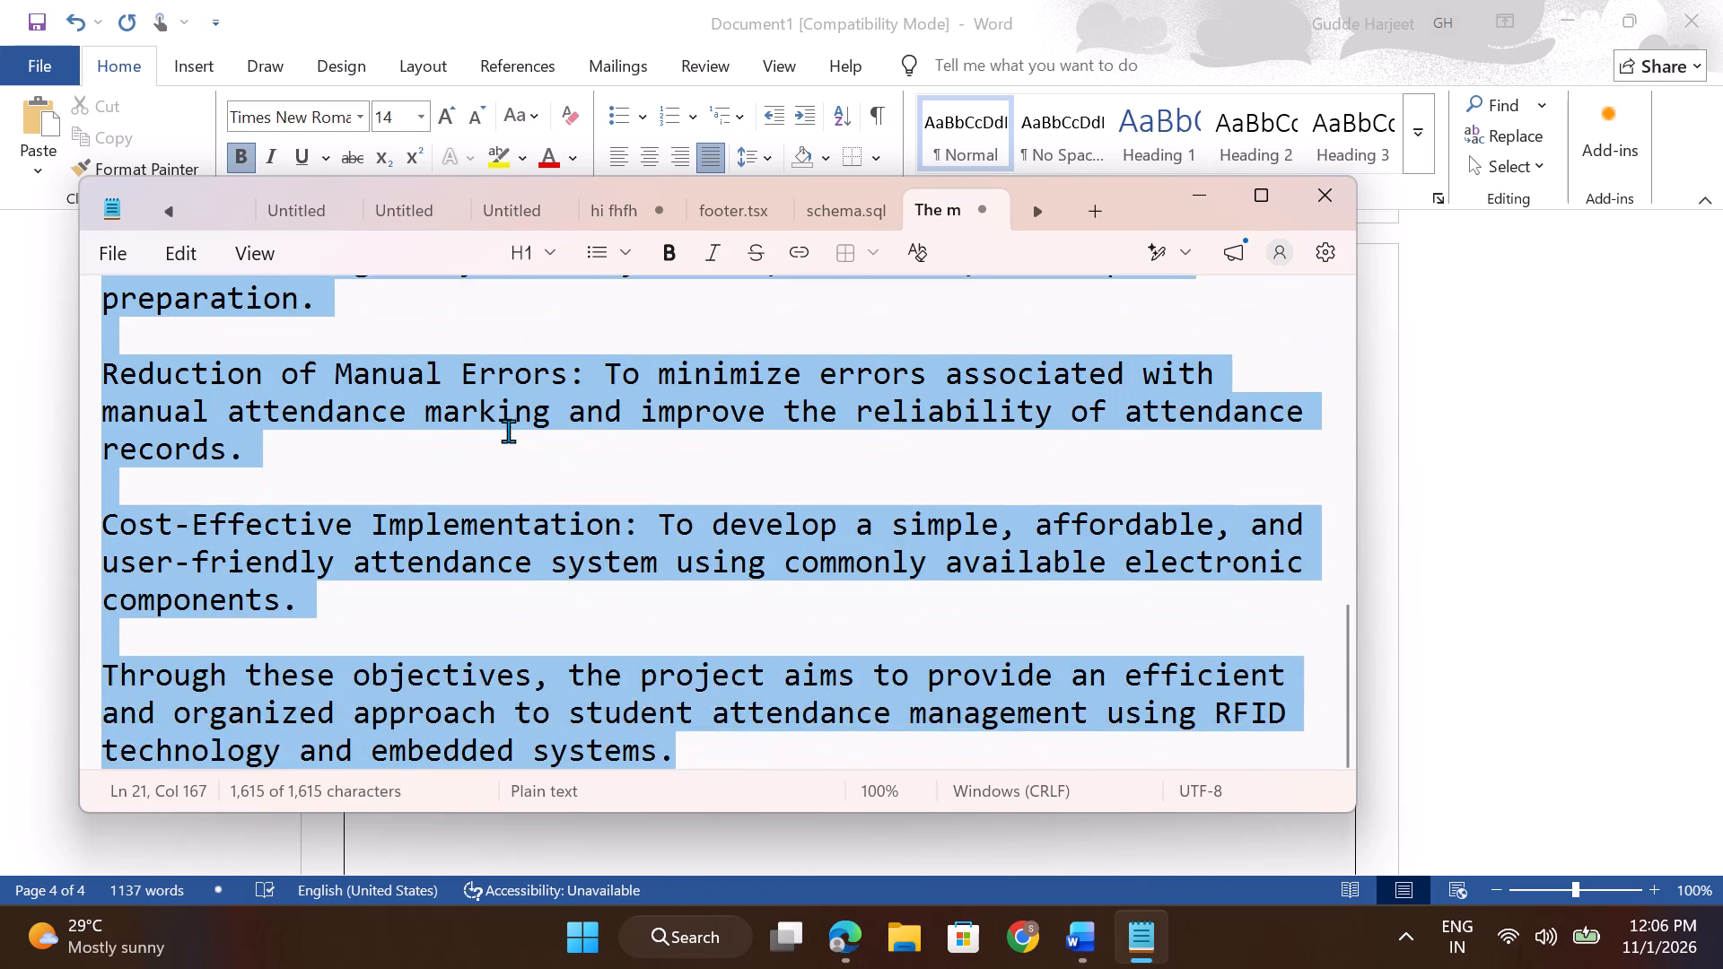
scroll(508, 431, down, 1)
Copy the whole objectives text in Notepad and paste it under the 1.4 heading in the Word document.
click(508, 431)
key(ctrl+a)
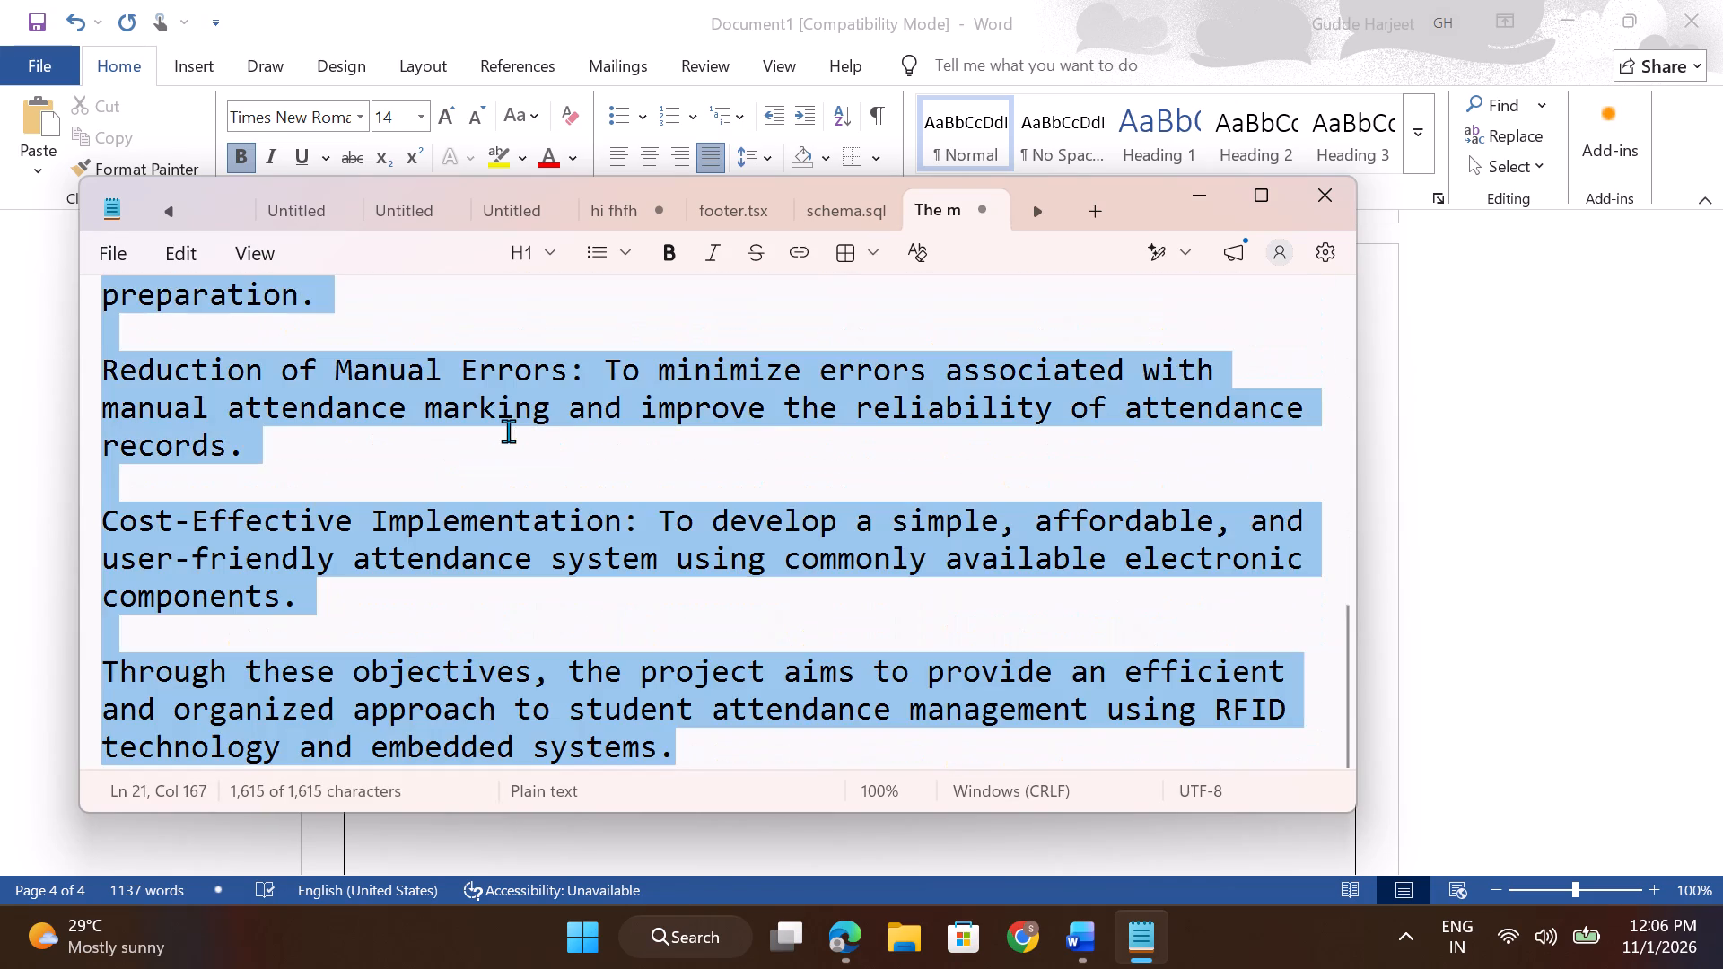
key(ctrl+c)
key(alt+Tab)
key(ctrl+v)
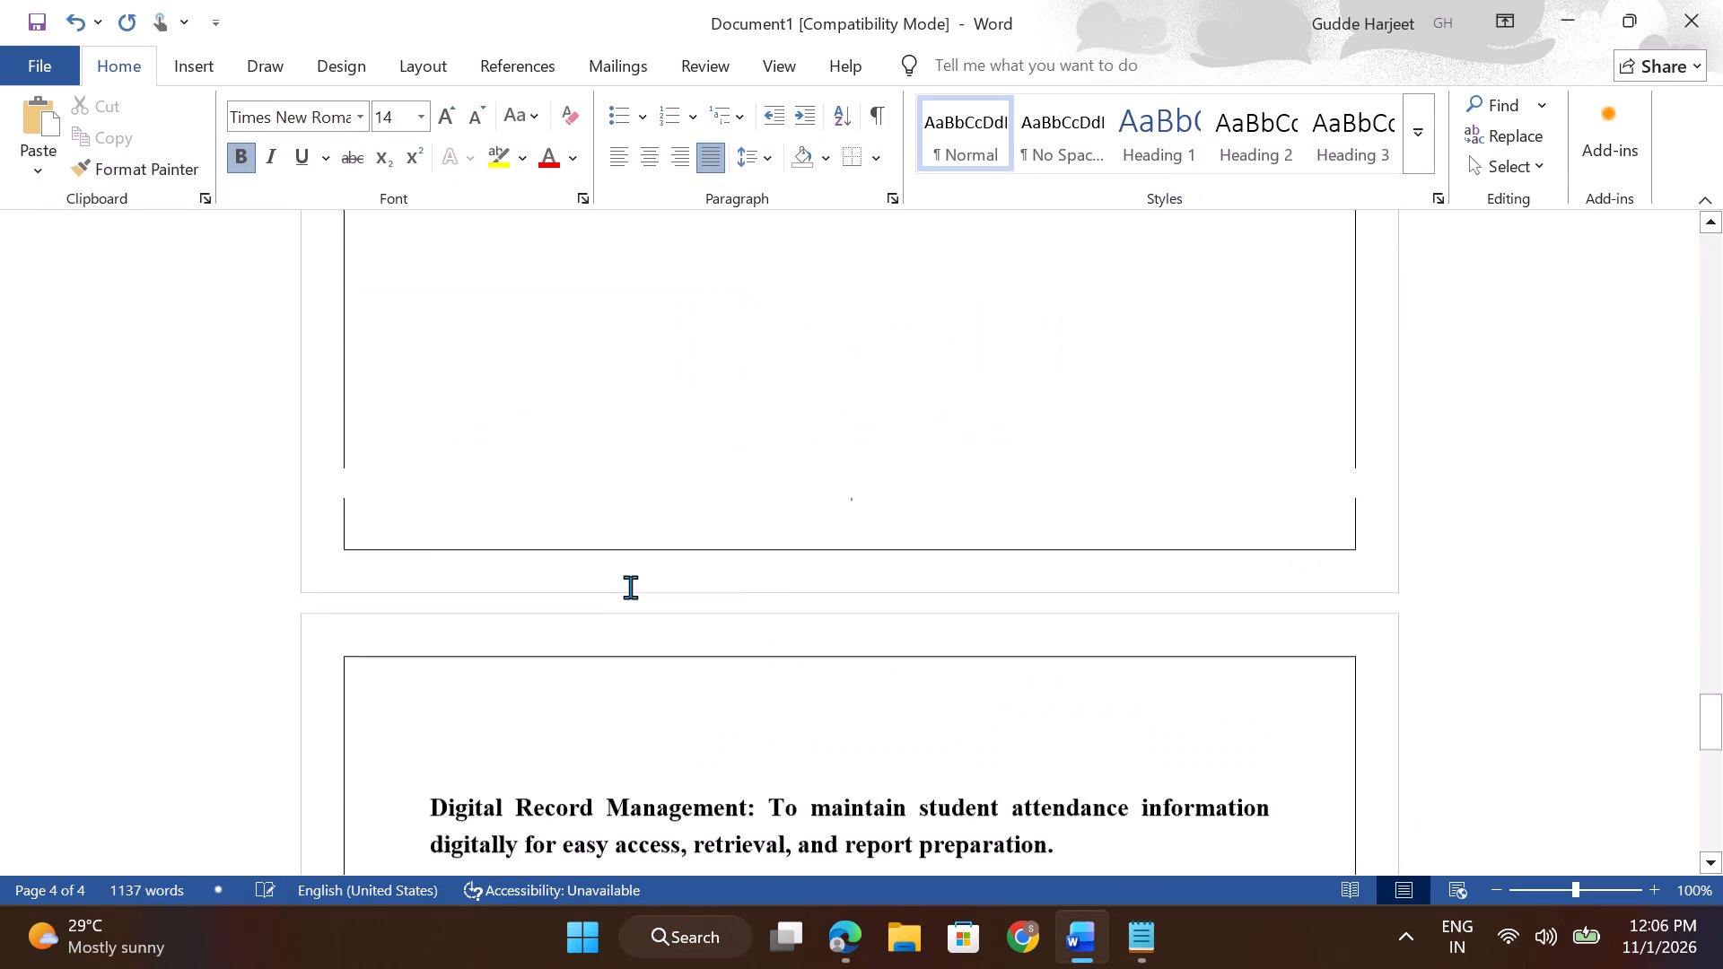
Remove bold from all the pasted section 1.4 body text and set its font size to 12 pt.
drag(841, 837, 522, 510)
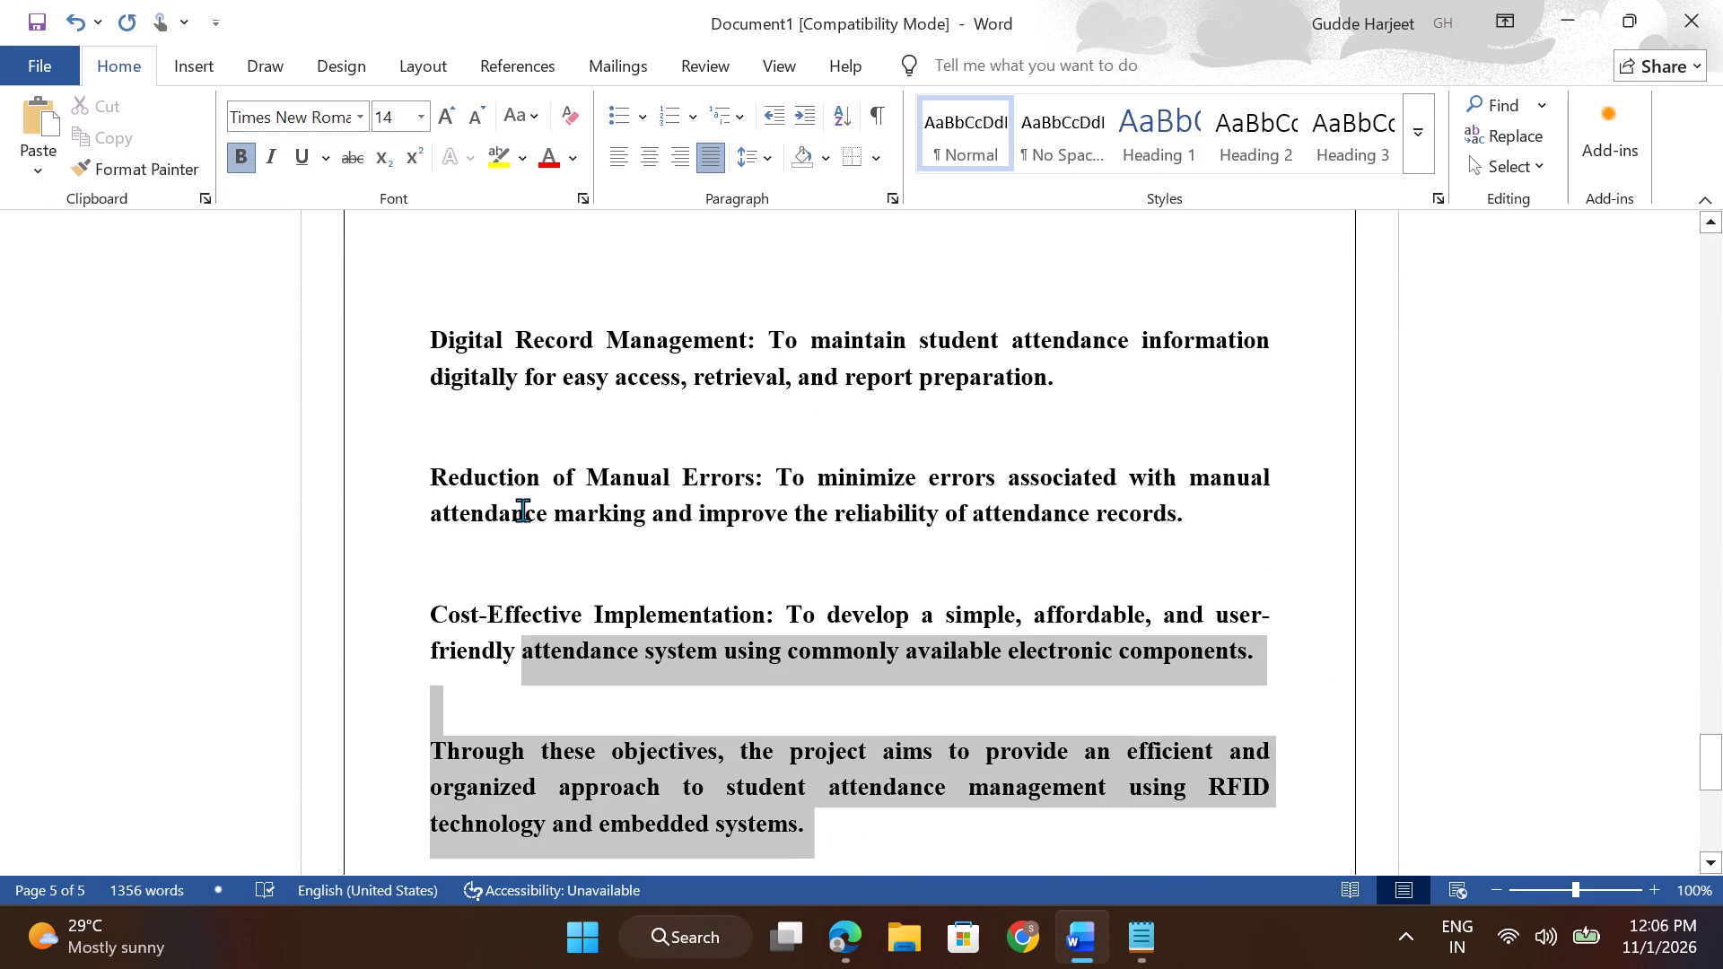
drag(522, 510, 434, 193)
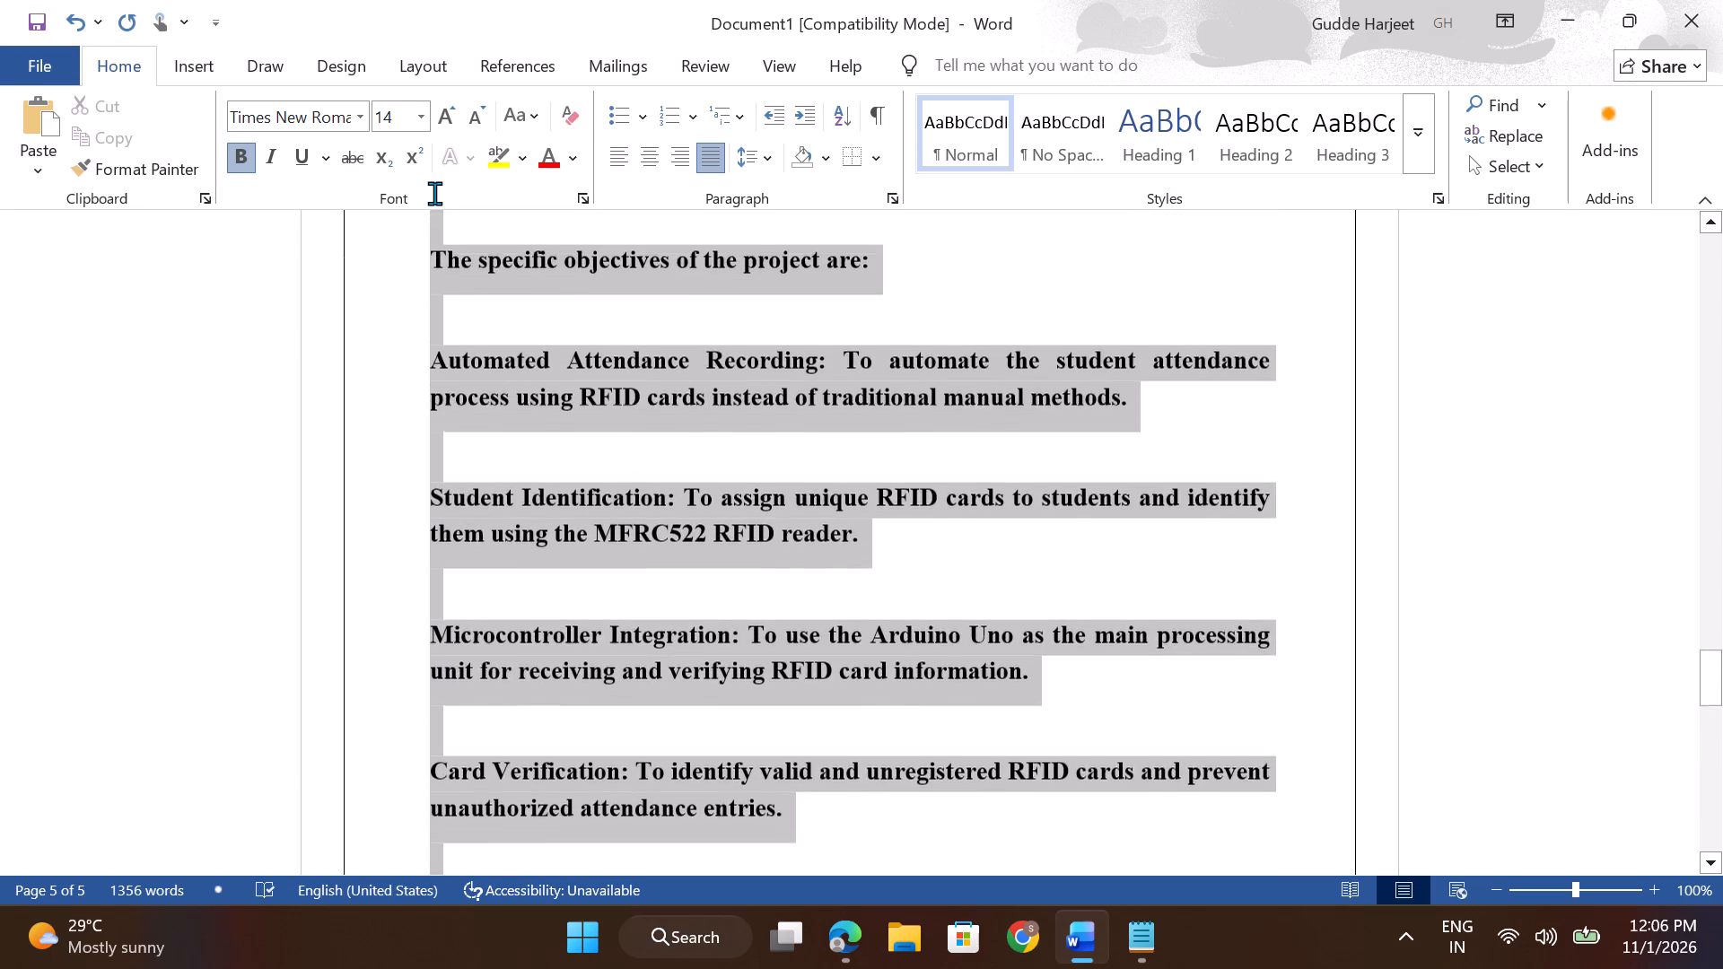
drag(434, 193, 427, 432)
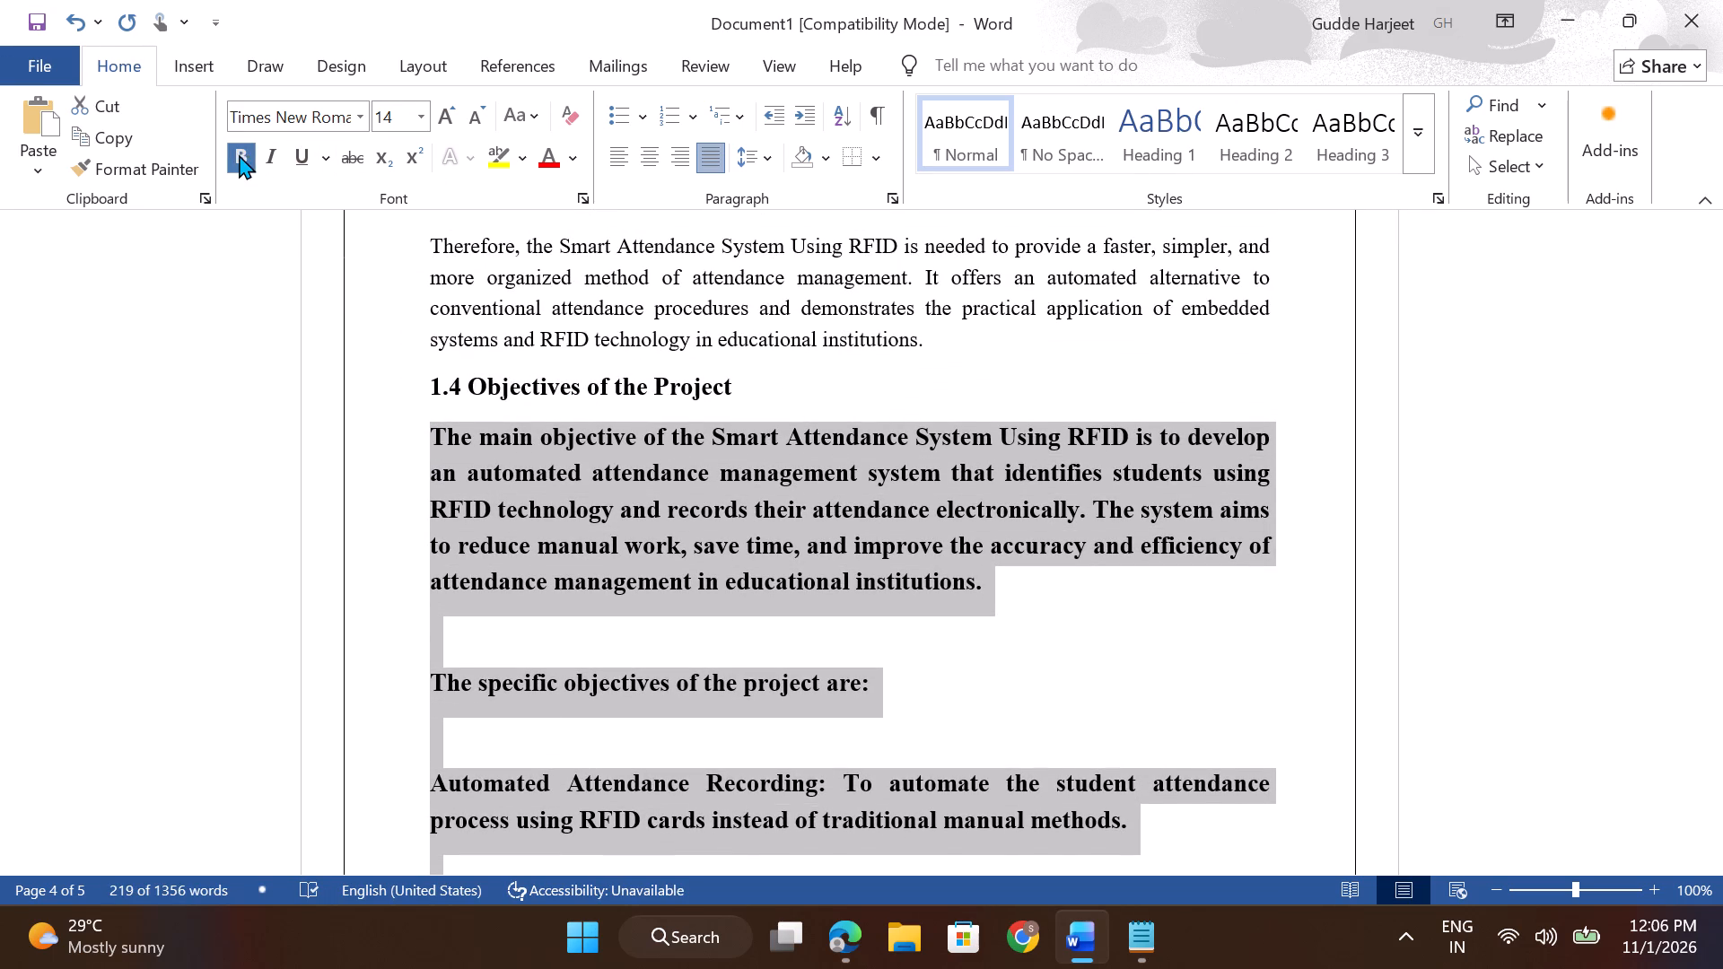
click(239, 154)
click(393, 118)
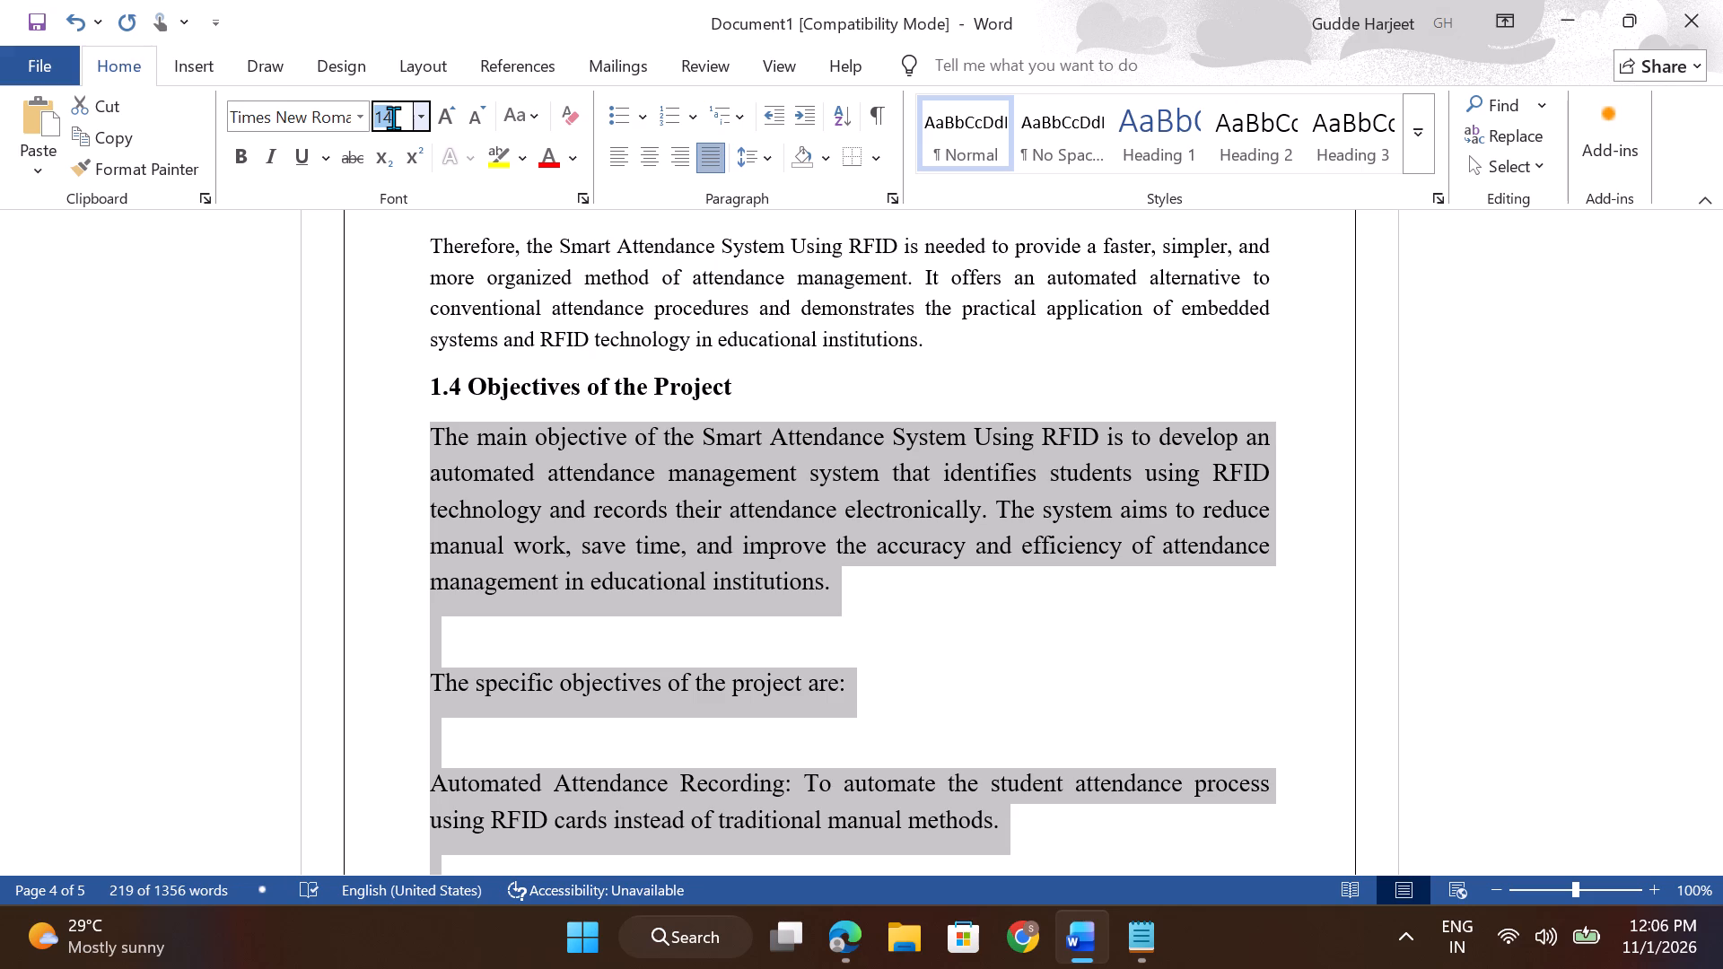
text(12)
key(Return)
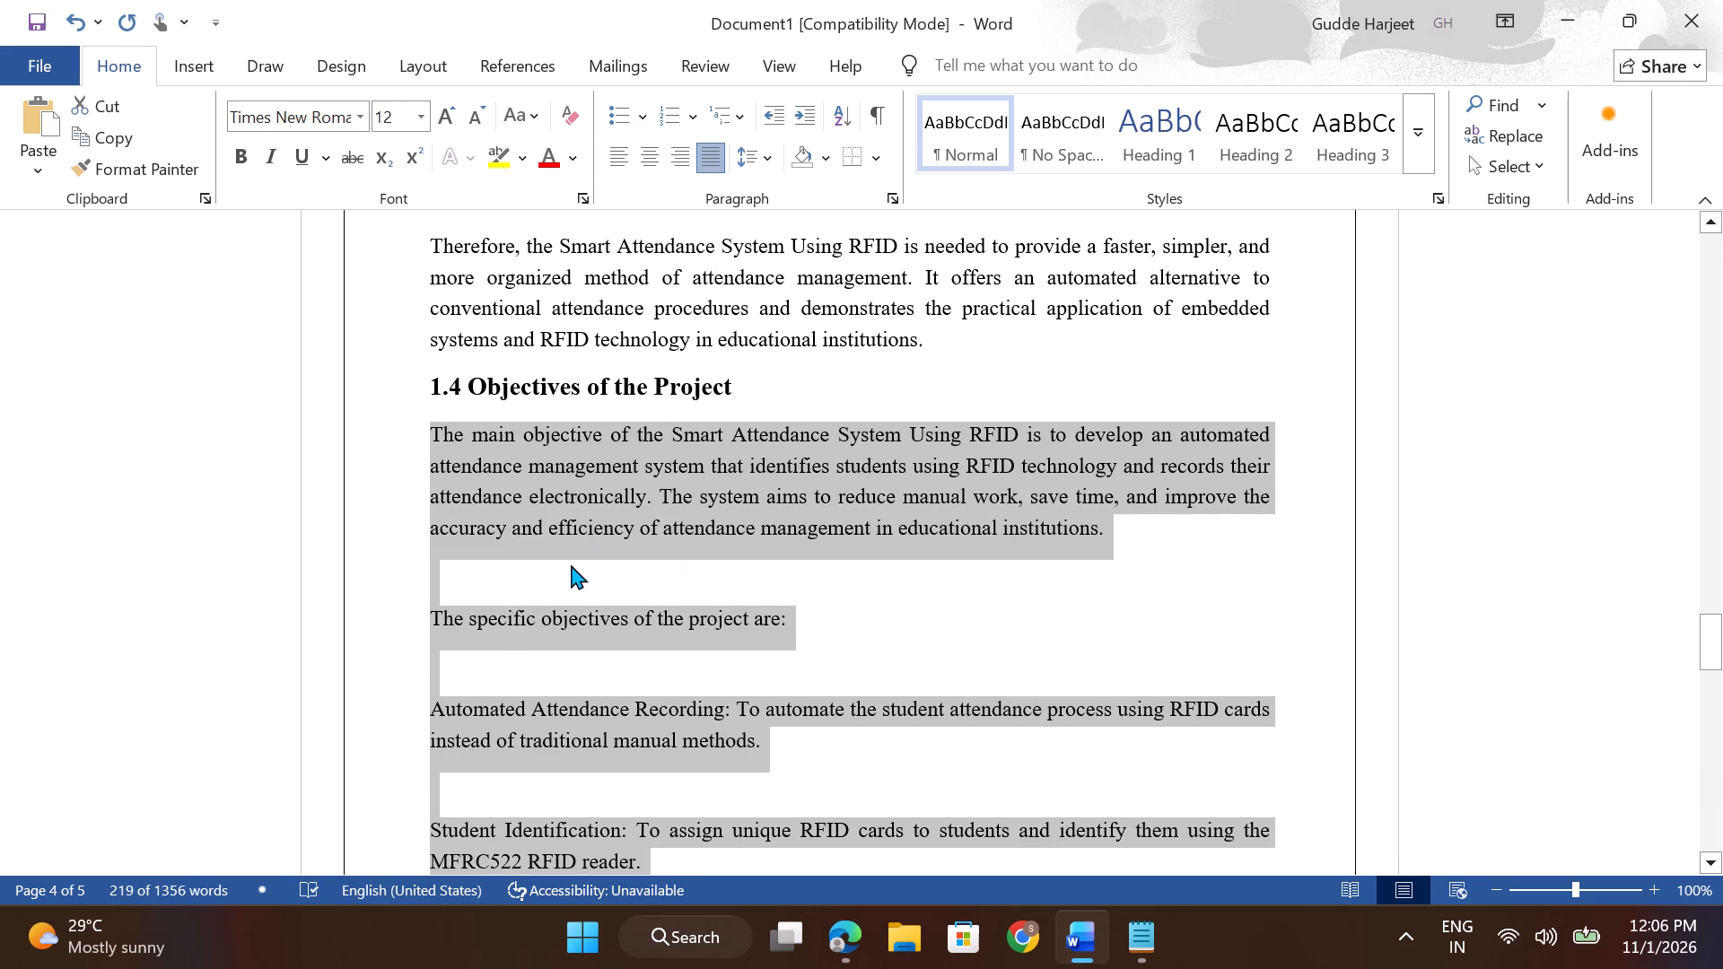
Delete the blank lines between section 1.4's paragraphs from the main objective down to Microcontroller Integration.
click(571, 564)
key(BackSpace)
drag(571, 564, 474, 634)
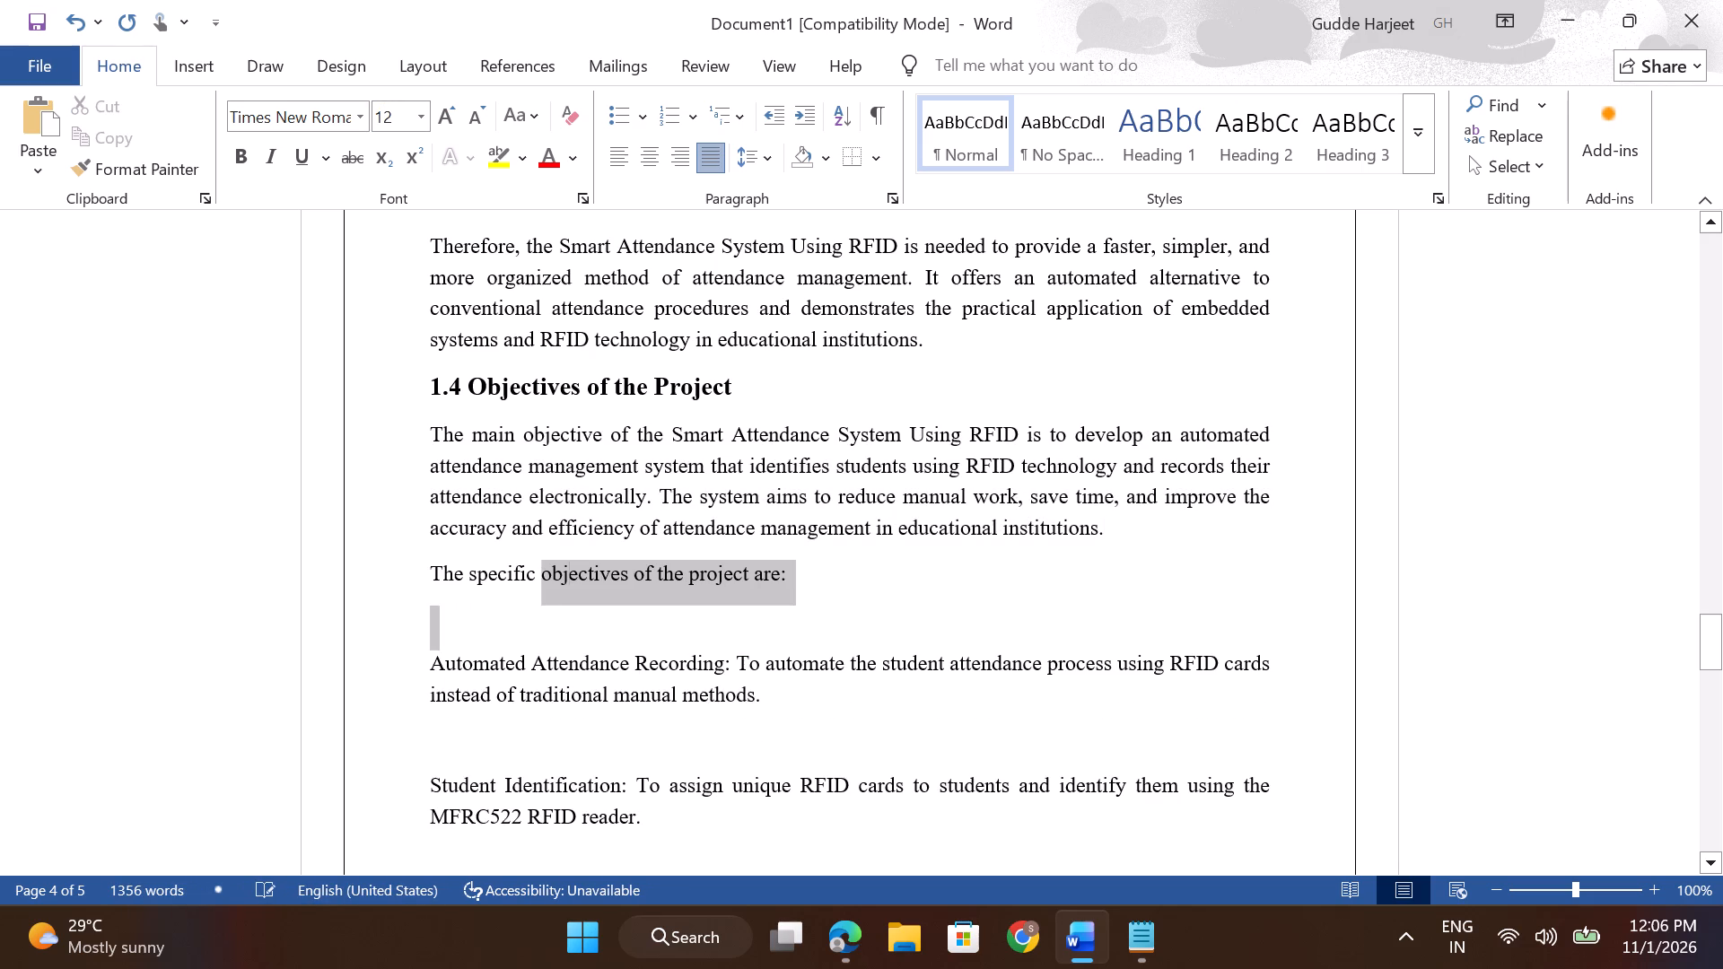
drag(474, 634, 503, 630)
click(465, 633)
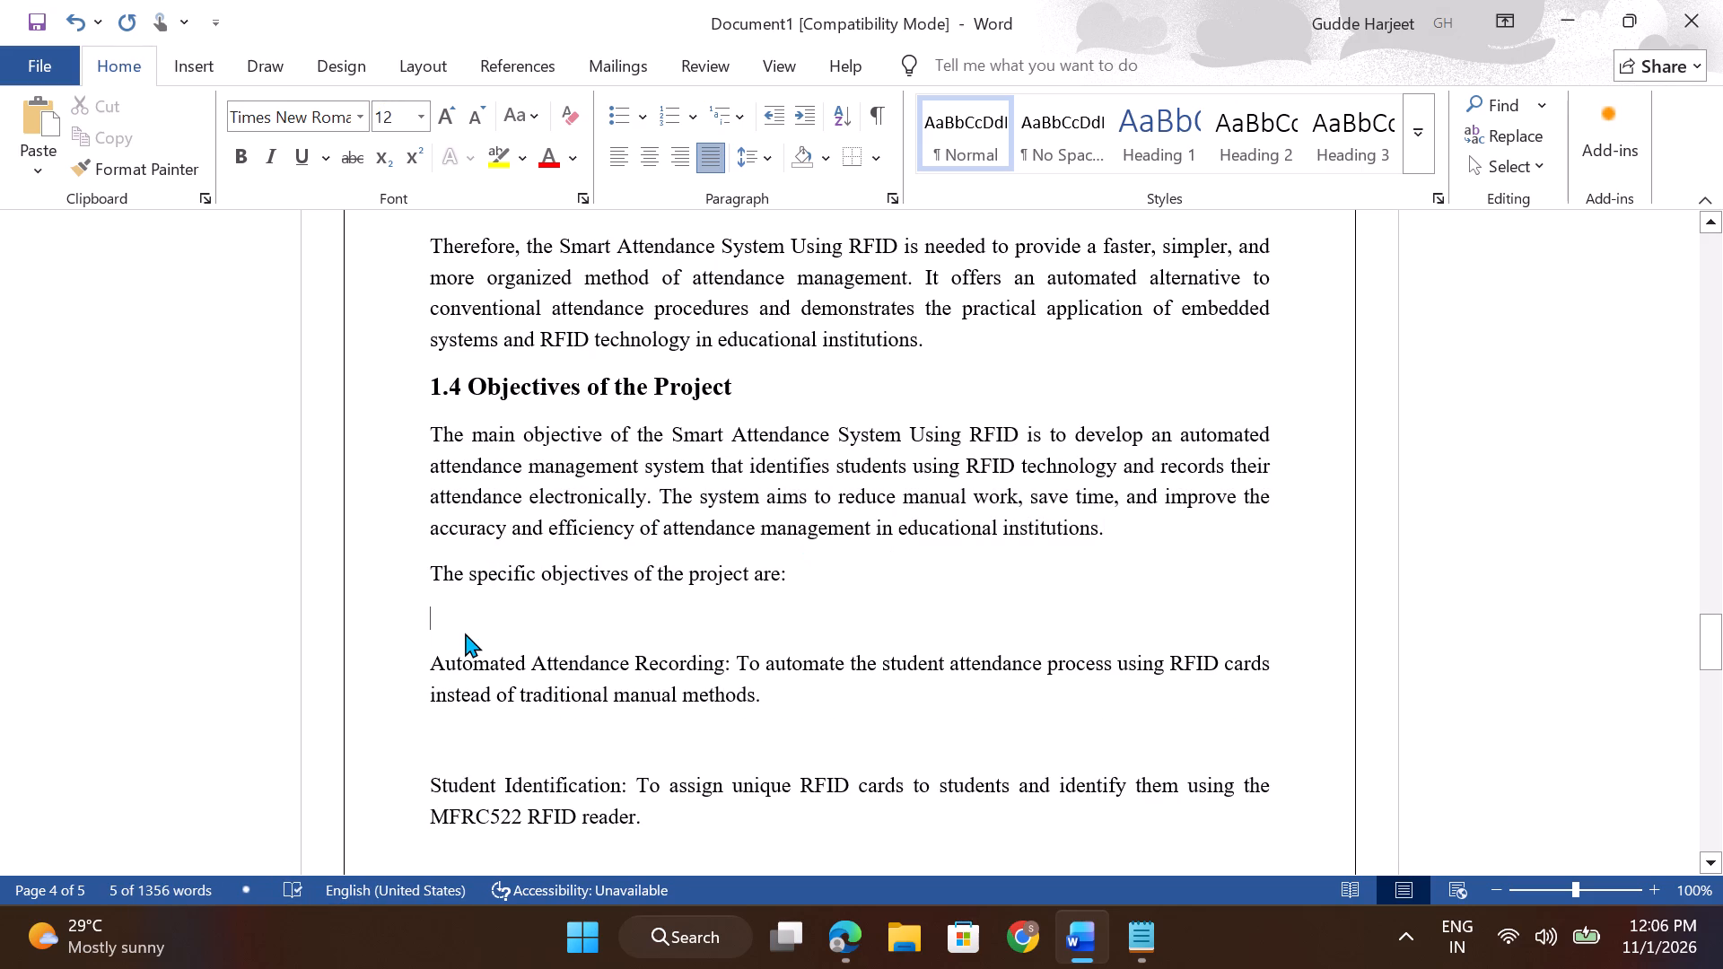
key(BackSpace)
click(468, 713)
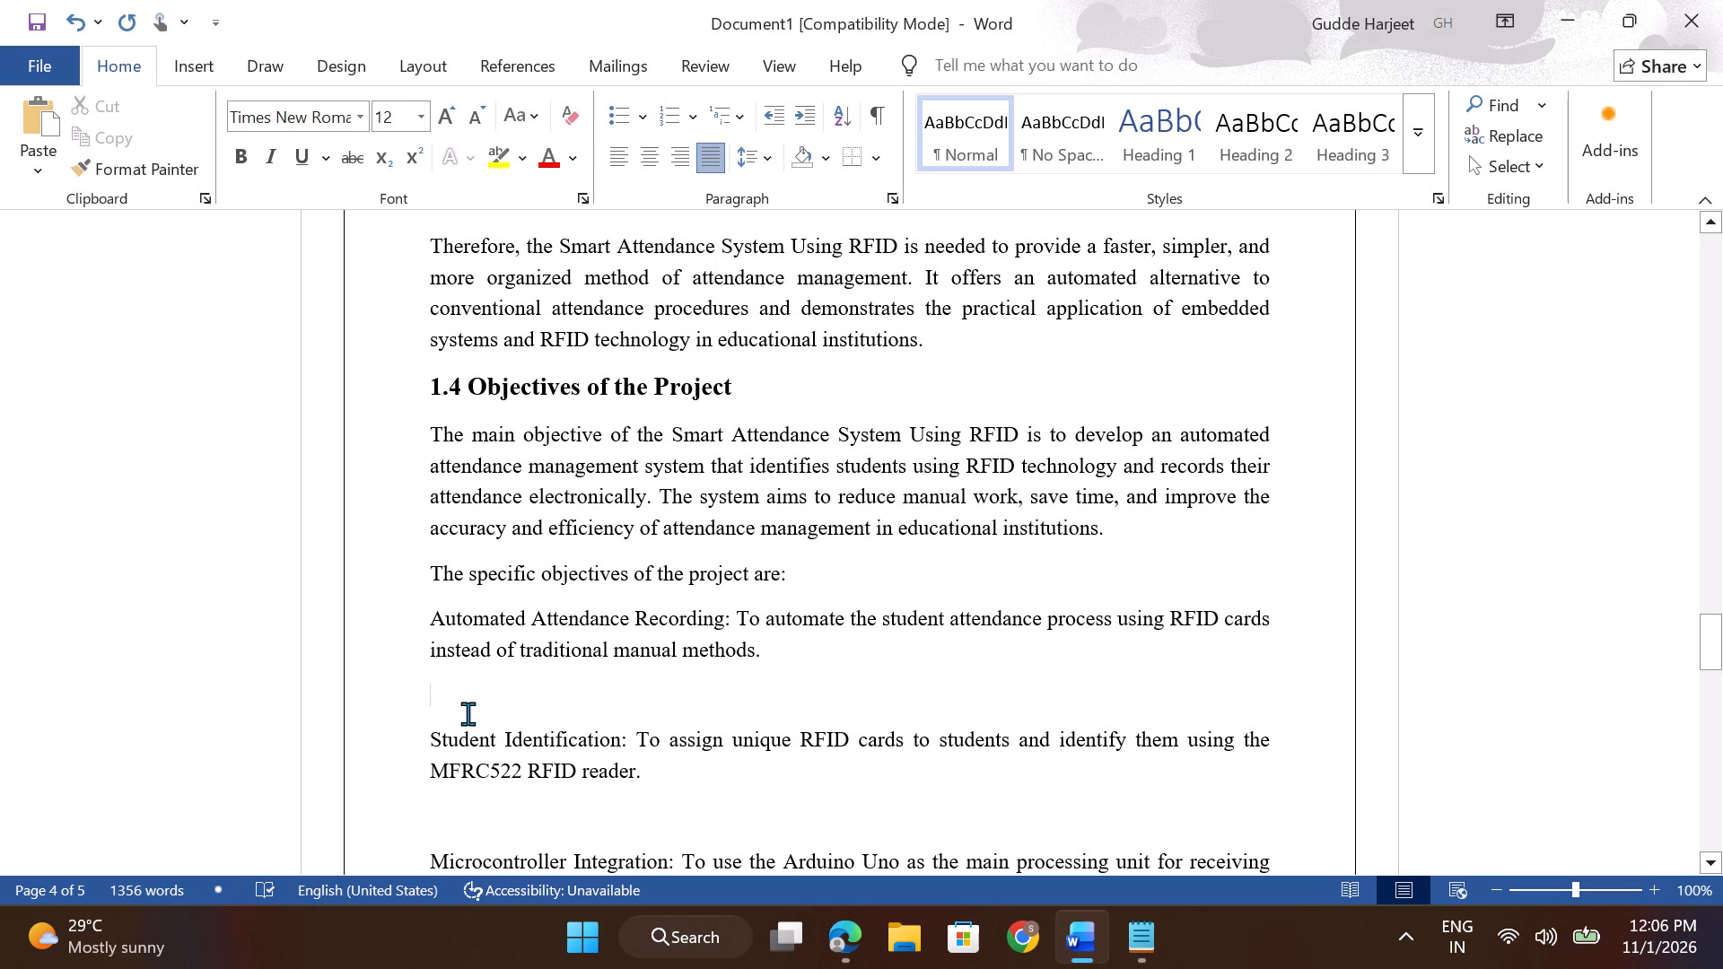
key(BackSpace)
click(501, 775)
key(space)
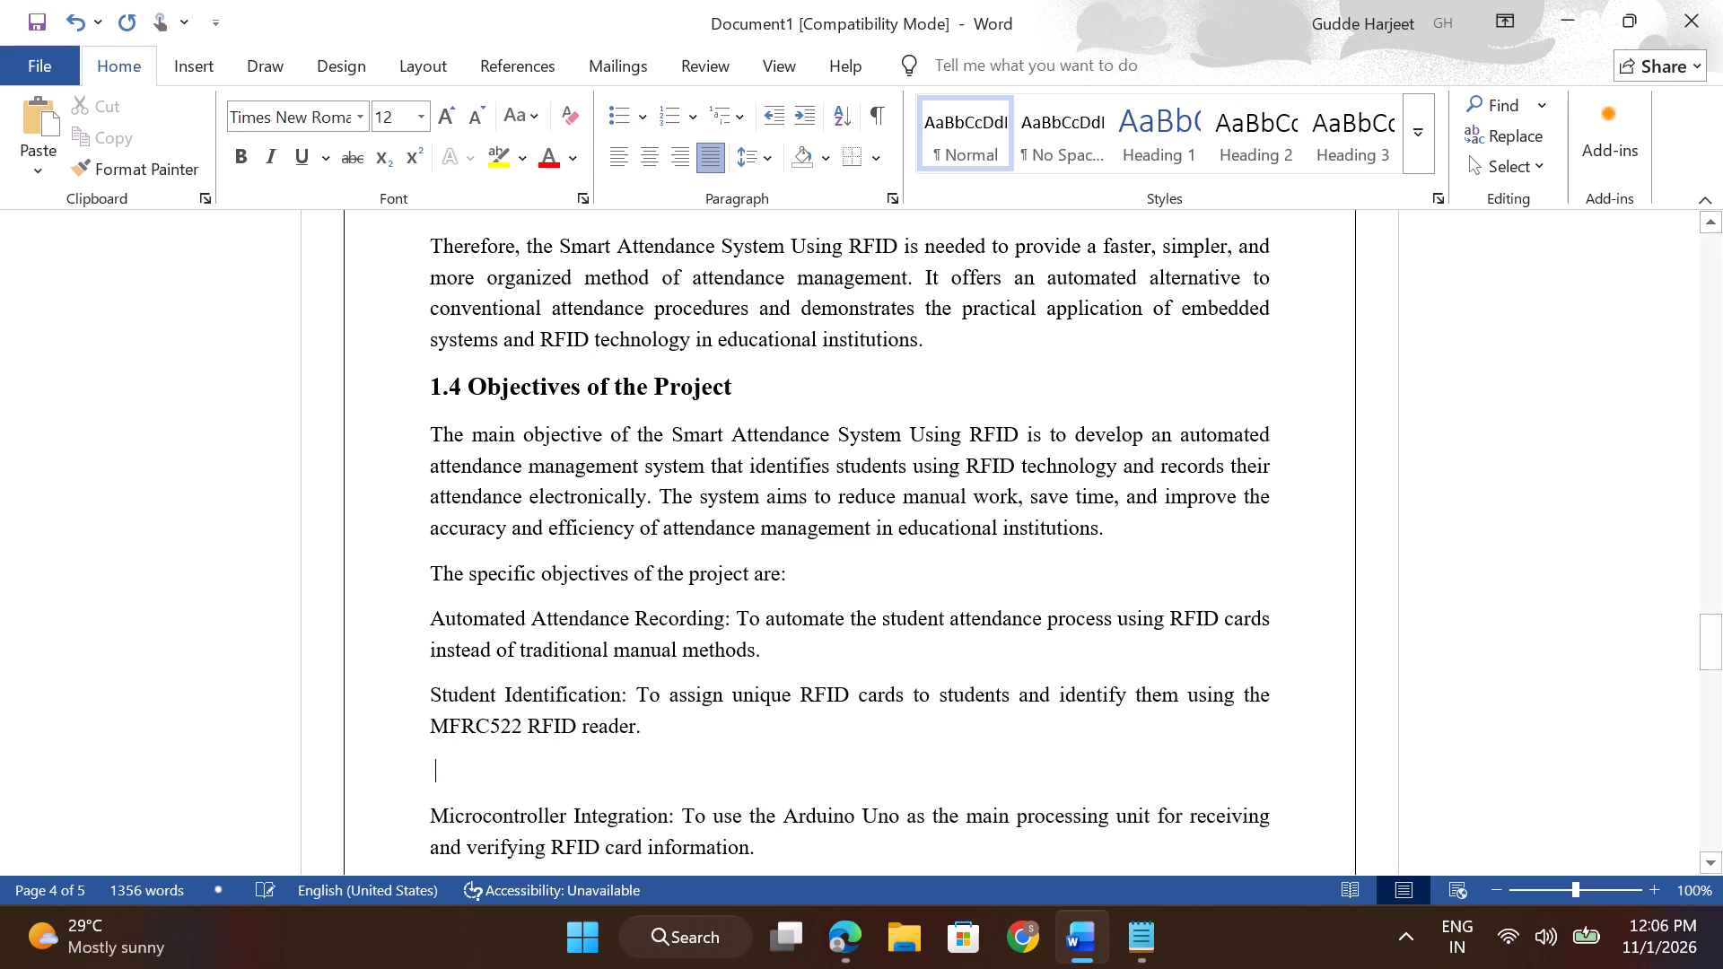
key(BackSpace)
key(BackSpace)
Delete the blank lines after the Microcontroller Integration, Card Verification, and Audio and Visual Indication paragraphs.
scroll(501, 775, down, 1)
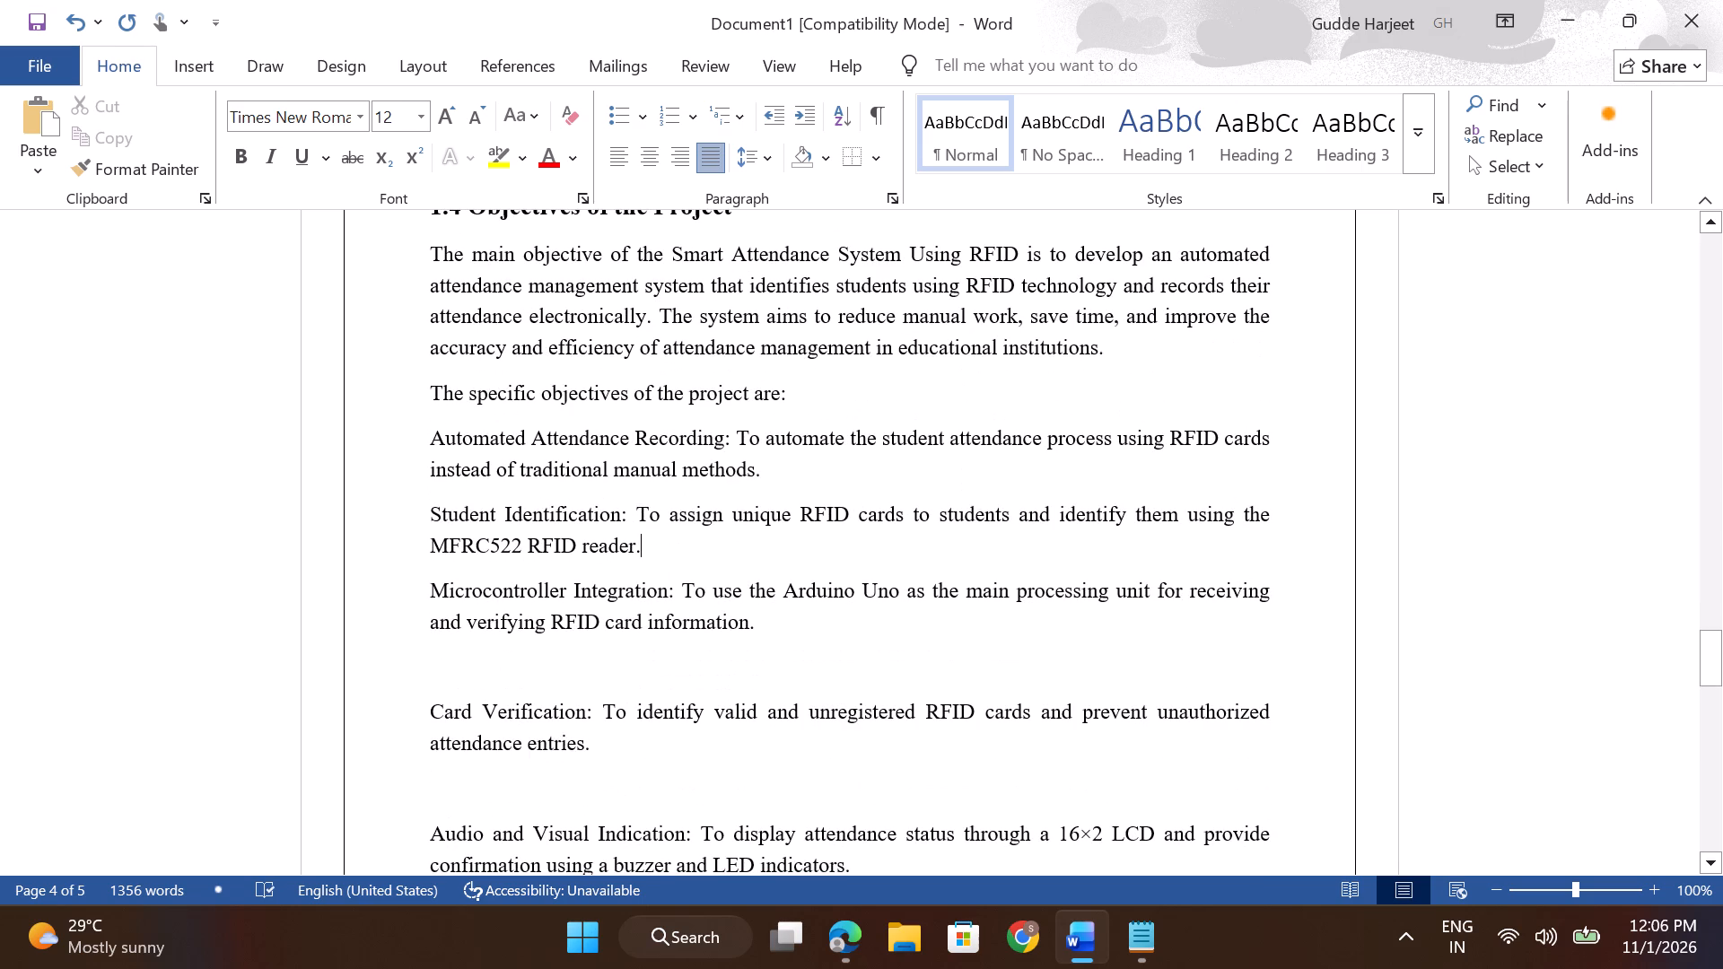
click(500, 673)
key(BackSpace)
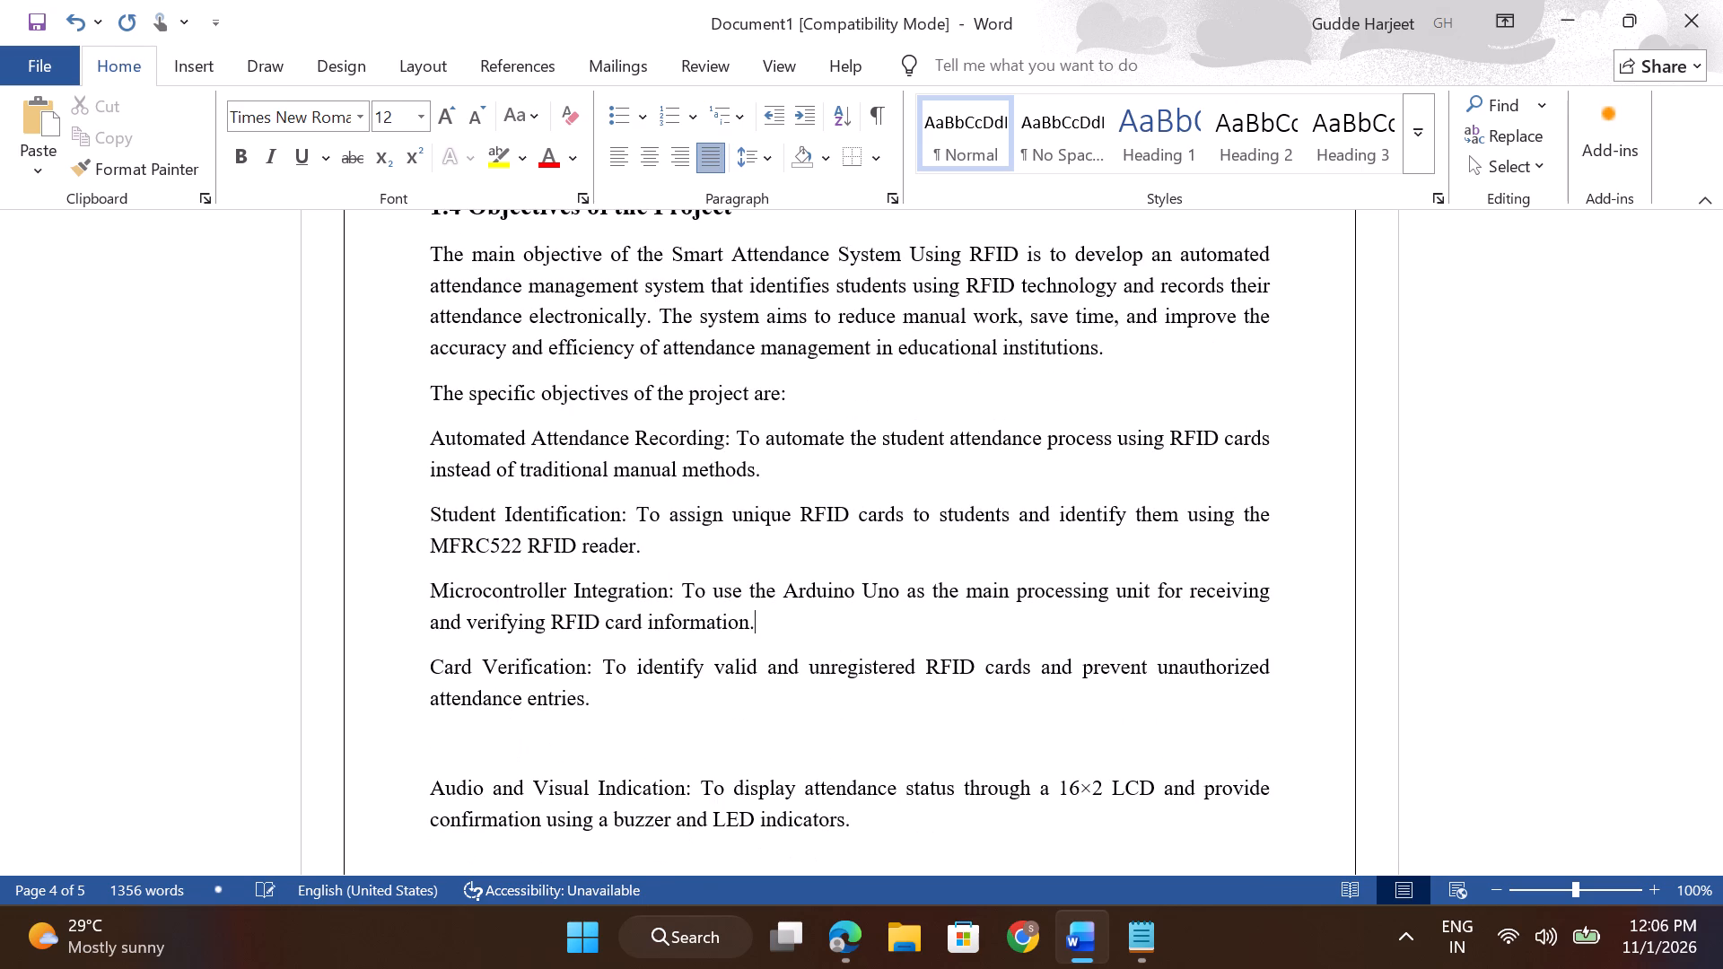
click(490, 730)
key(BackSpace)
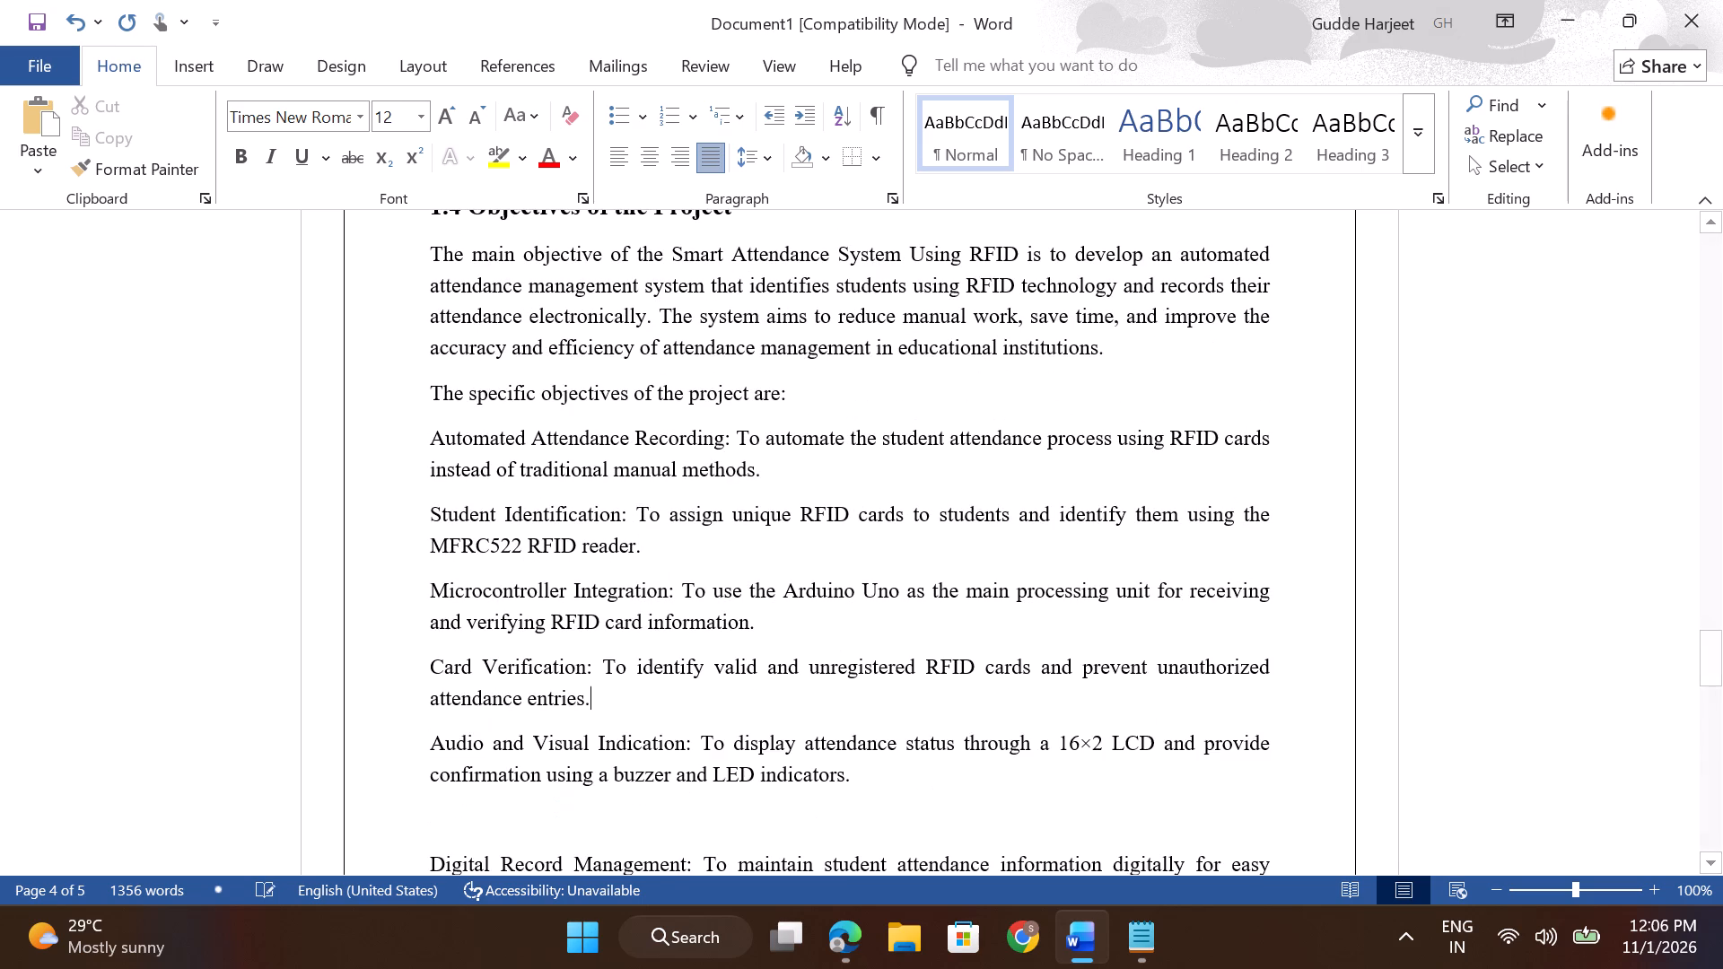
scroll(490, 730, down, 1)
click(521, 534)
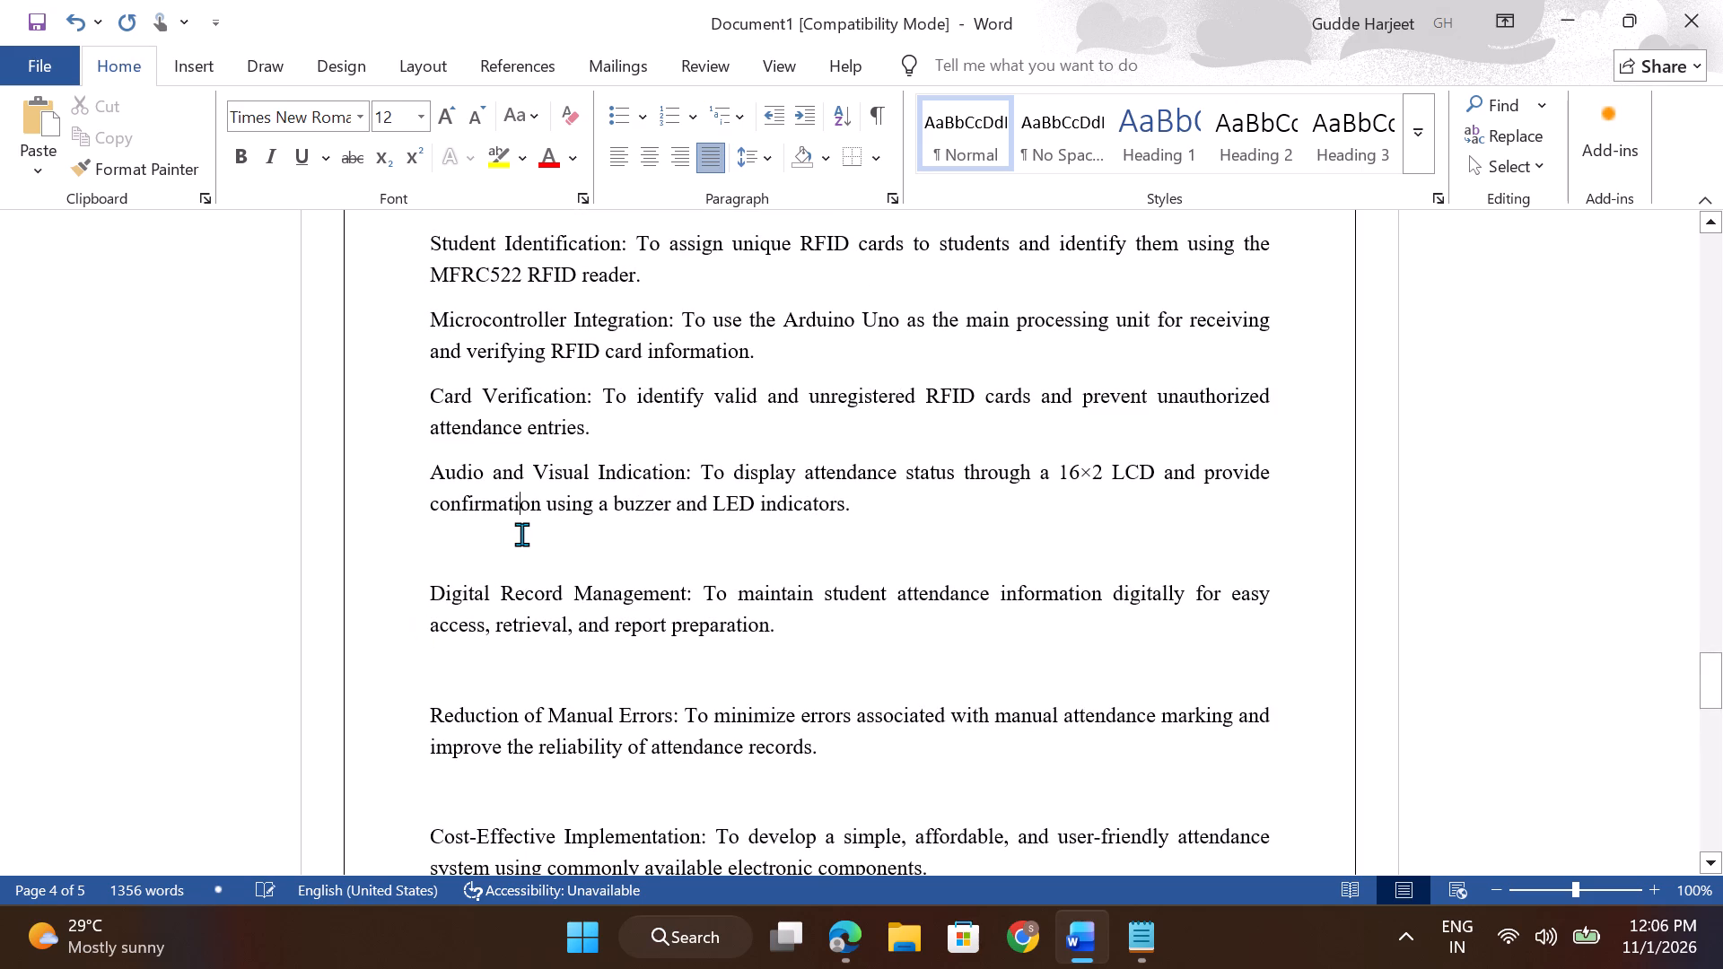
key(BackSpace)
key(ctrl+z)
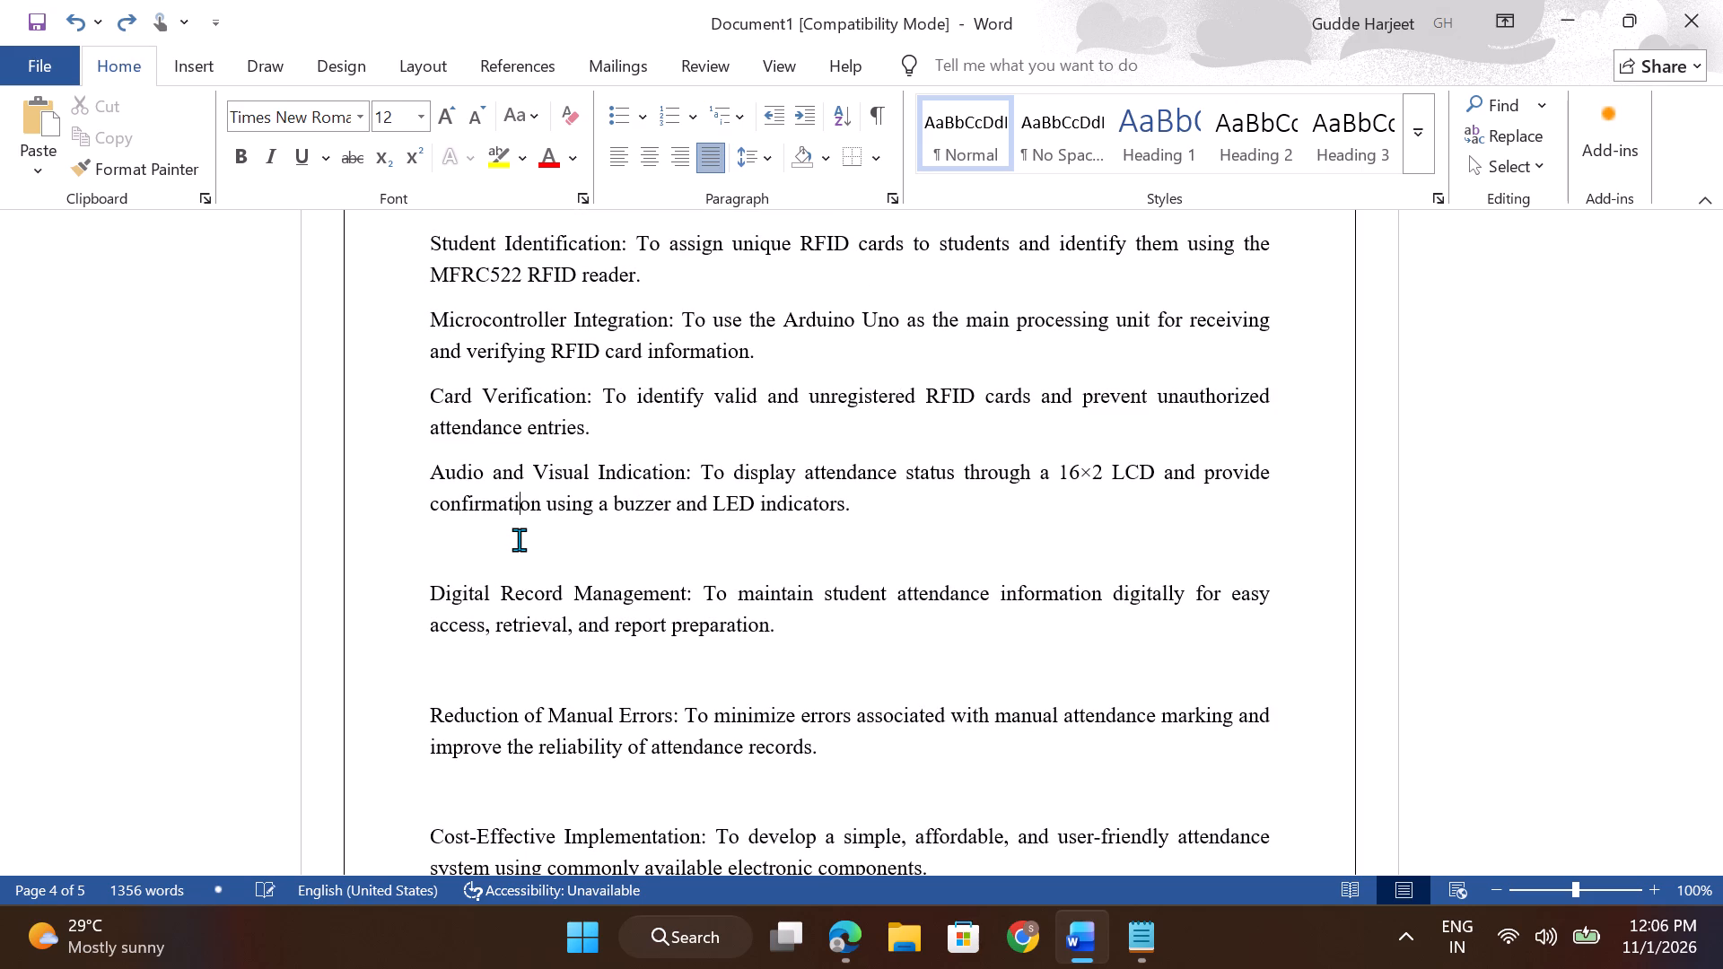
click(511, 555)
key(BackSpace)
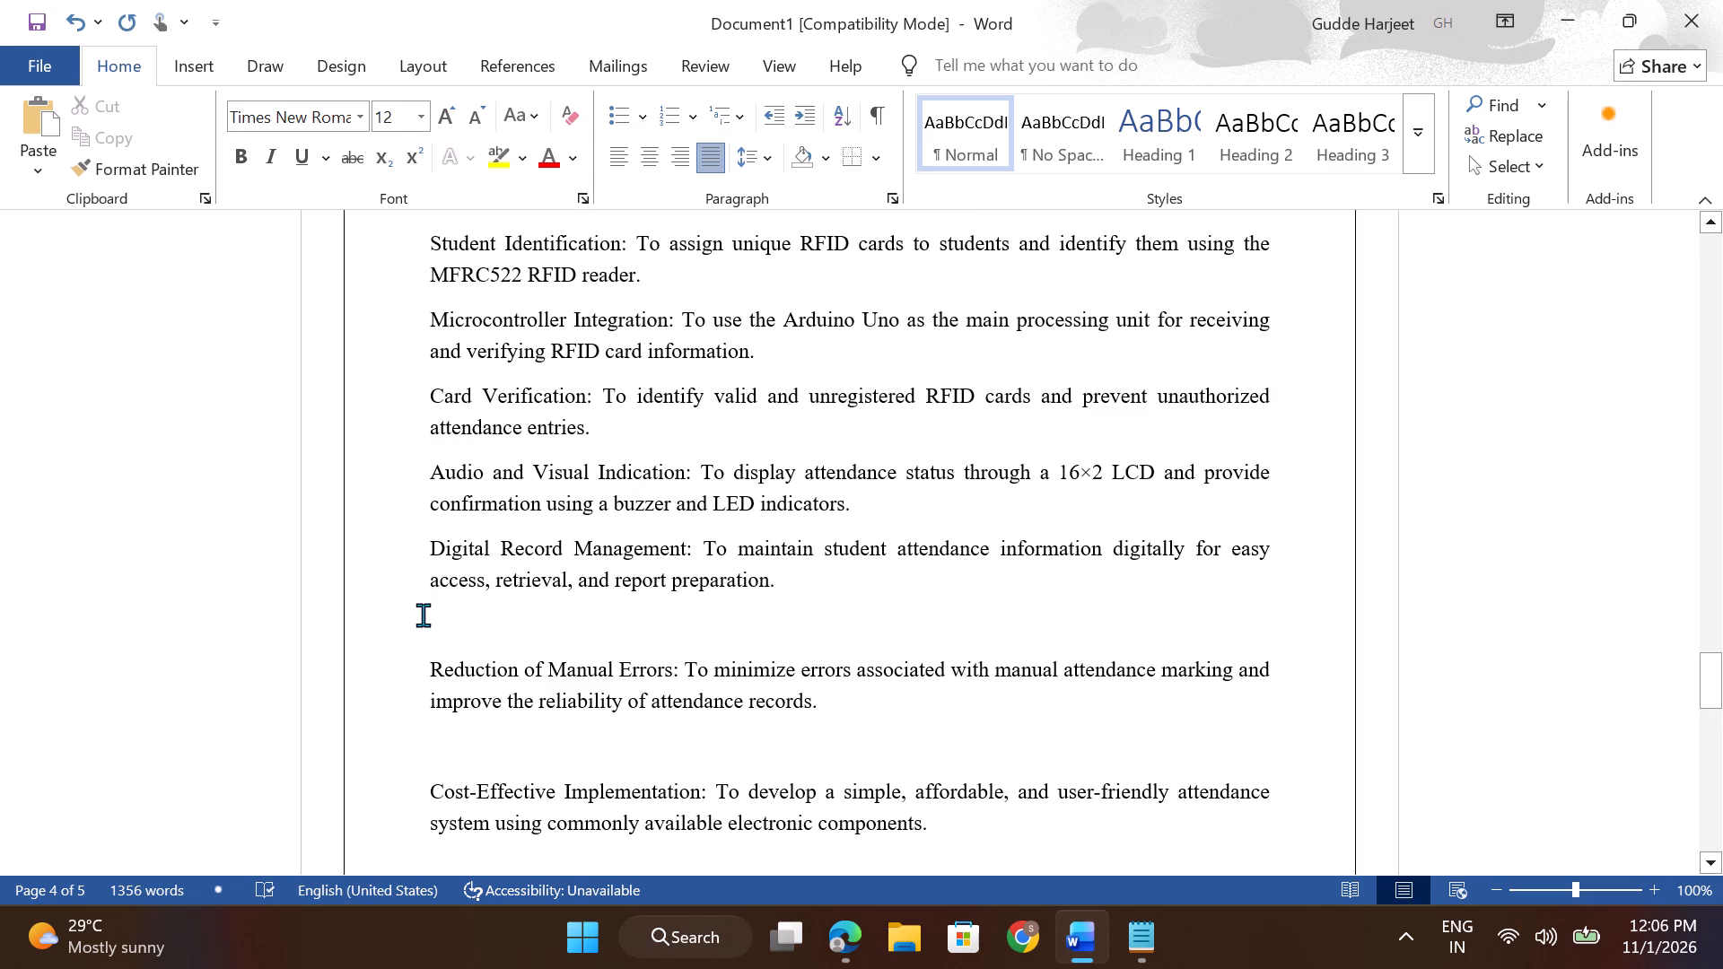
Delete the blank lines after the Digital Record Management, Reduction of Manual Errors, and Cost-Effective Implementation paragraphs.
click(454, 621)
key(BackSpace)
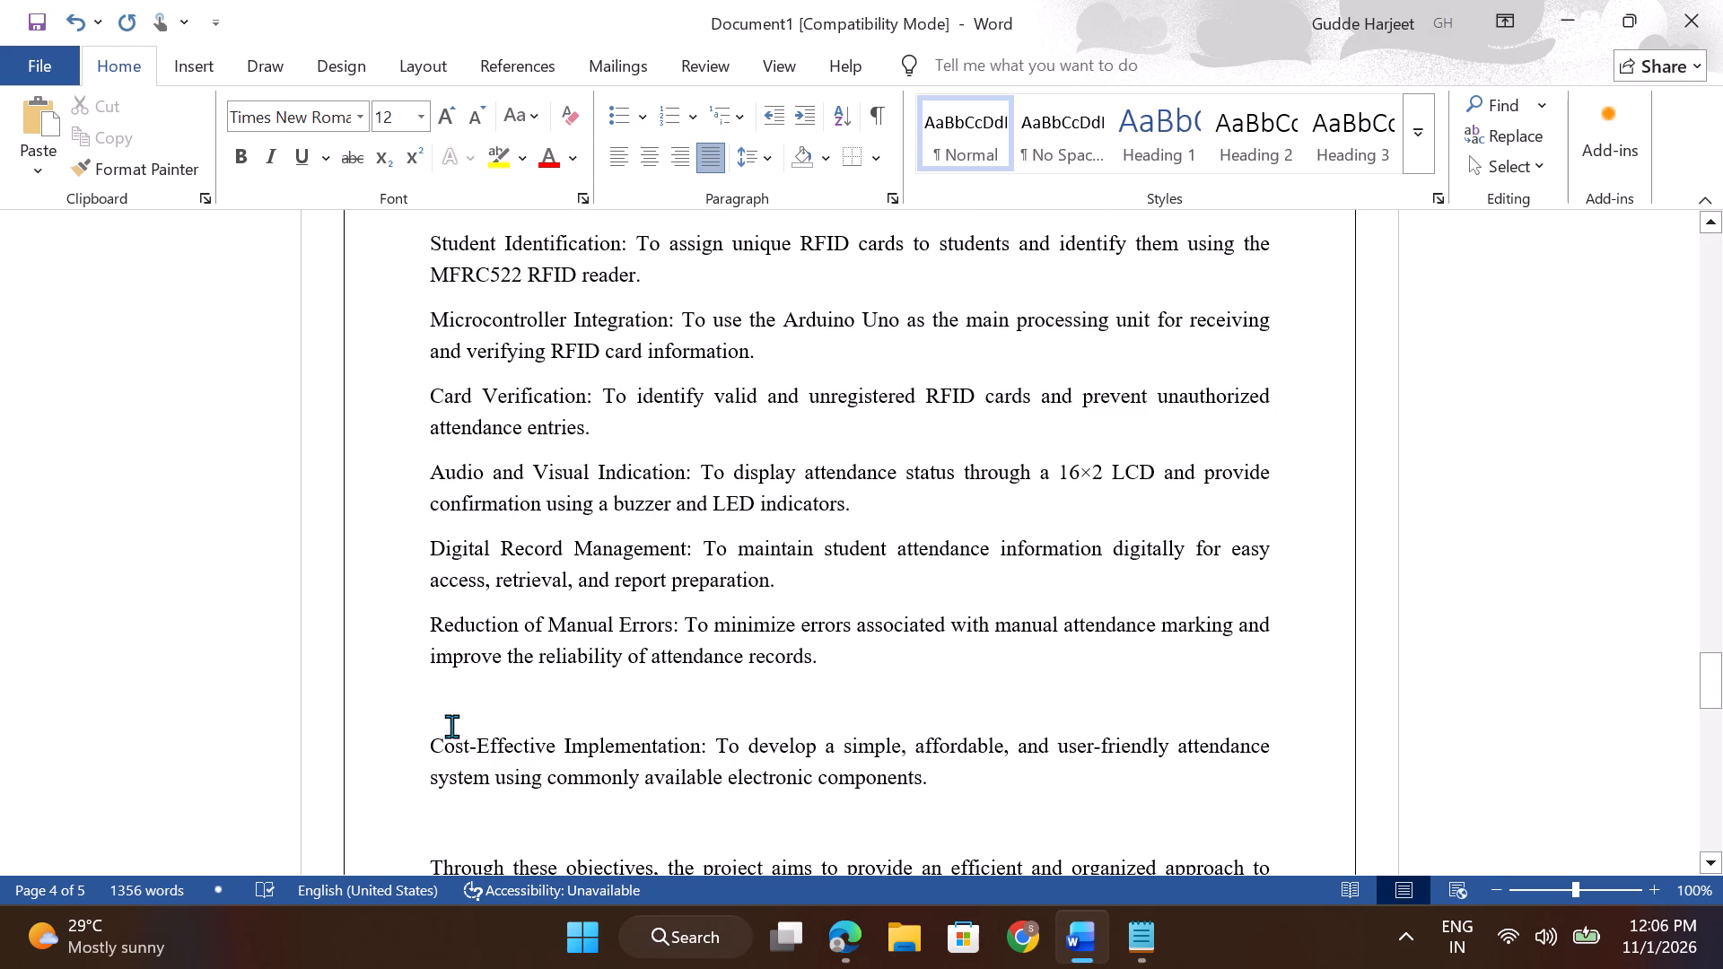
click(469, 712)
key(BackSpace)
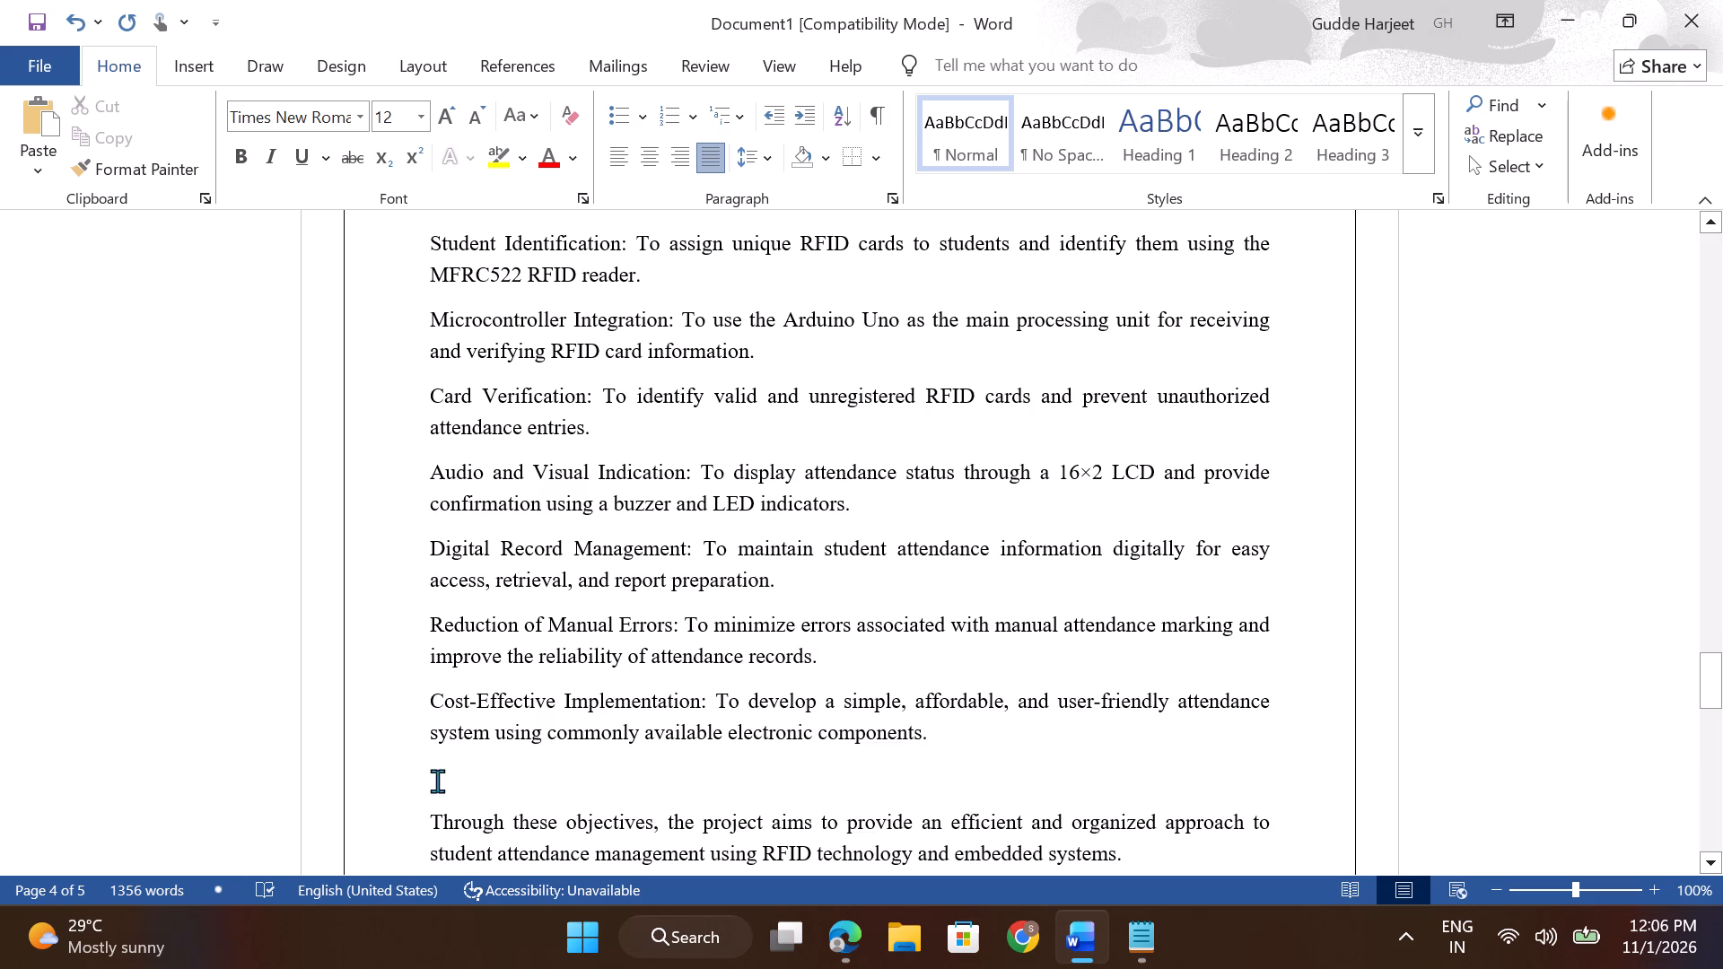
click(478, 797)
key(BackSpace)
Apply bullets to the Automated Attendance Recording, Student Identification, Microcontroller Integration, and Card Verification objectives in section 1.4.
scroll(478, 797, up, 1)
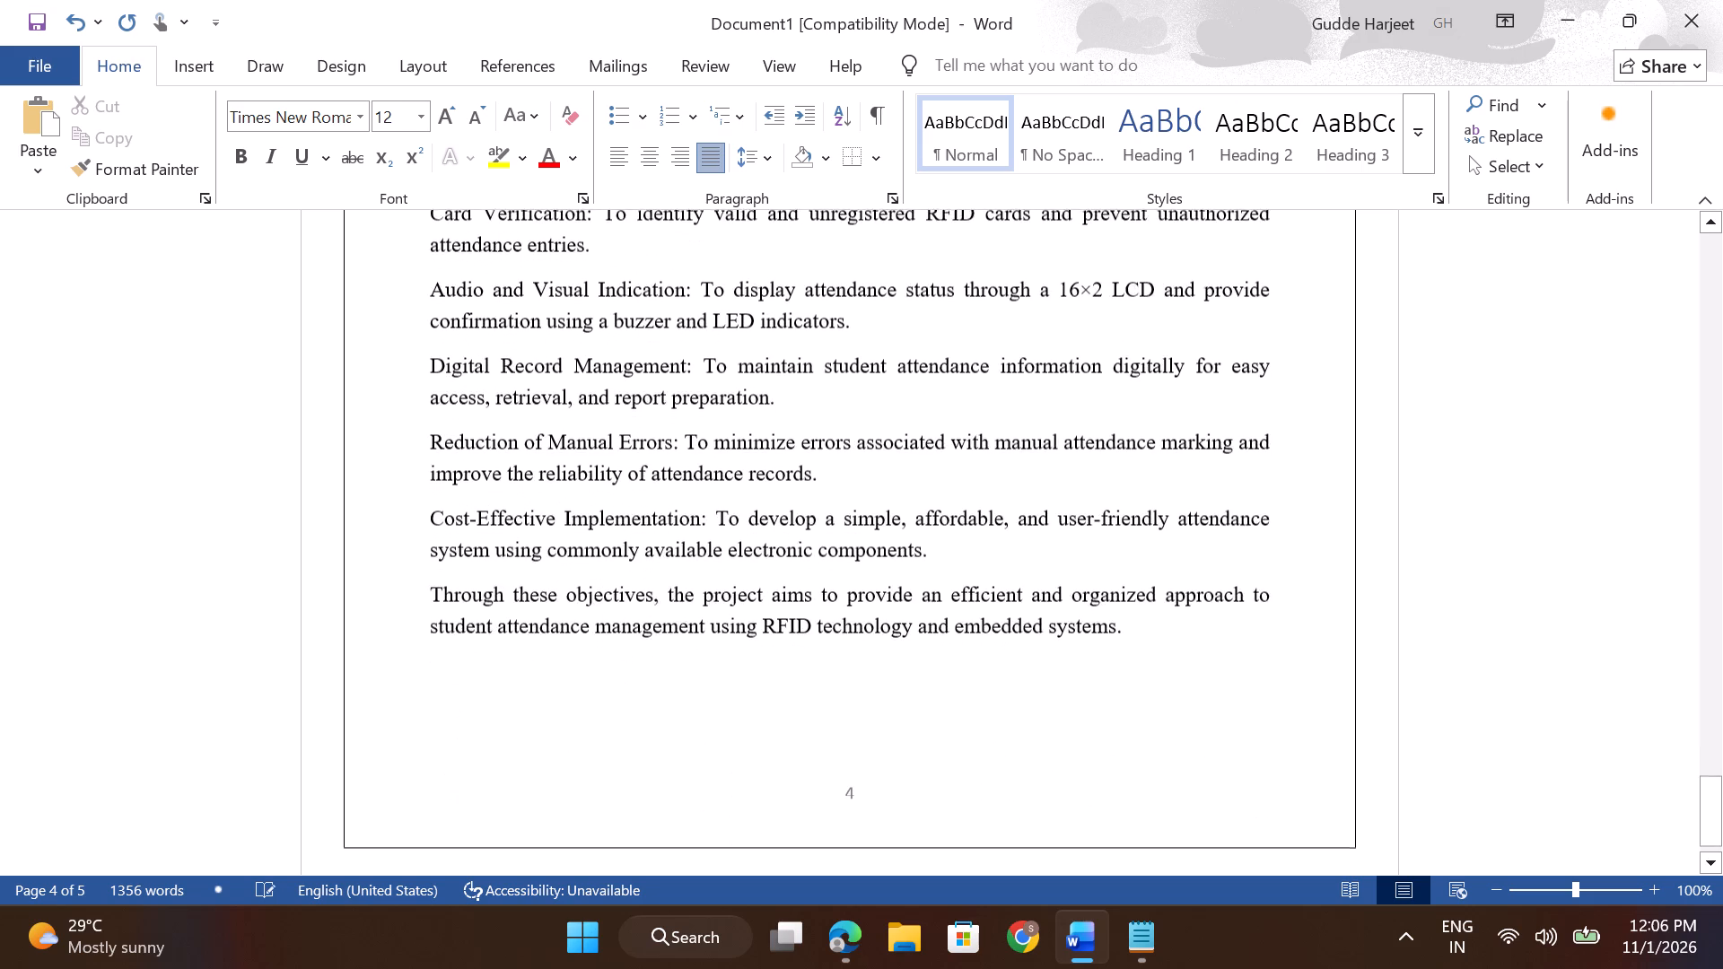
scroll(478, 797, up, 1)
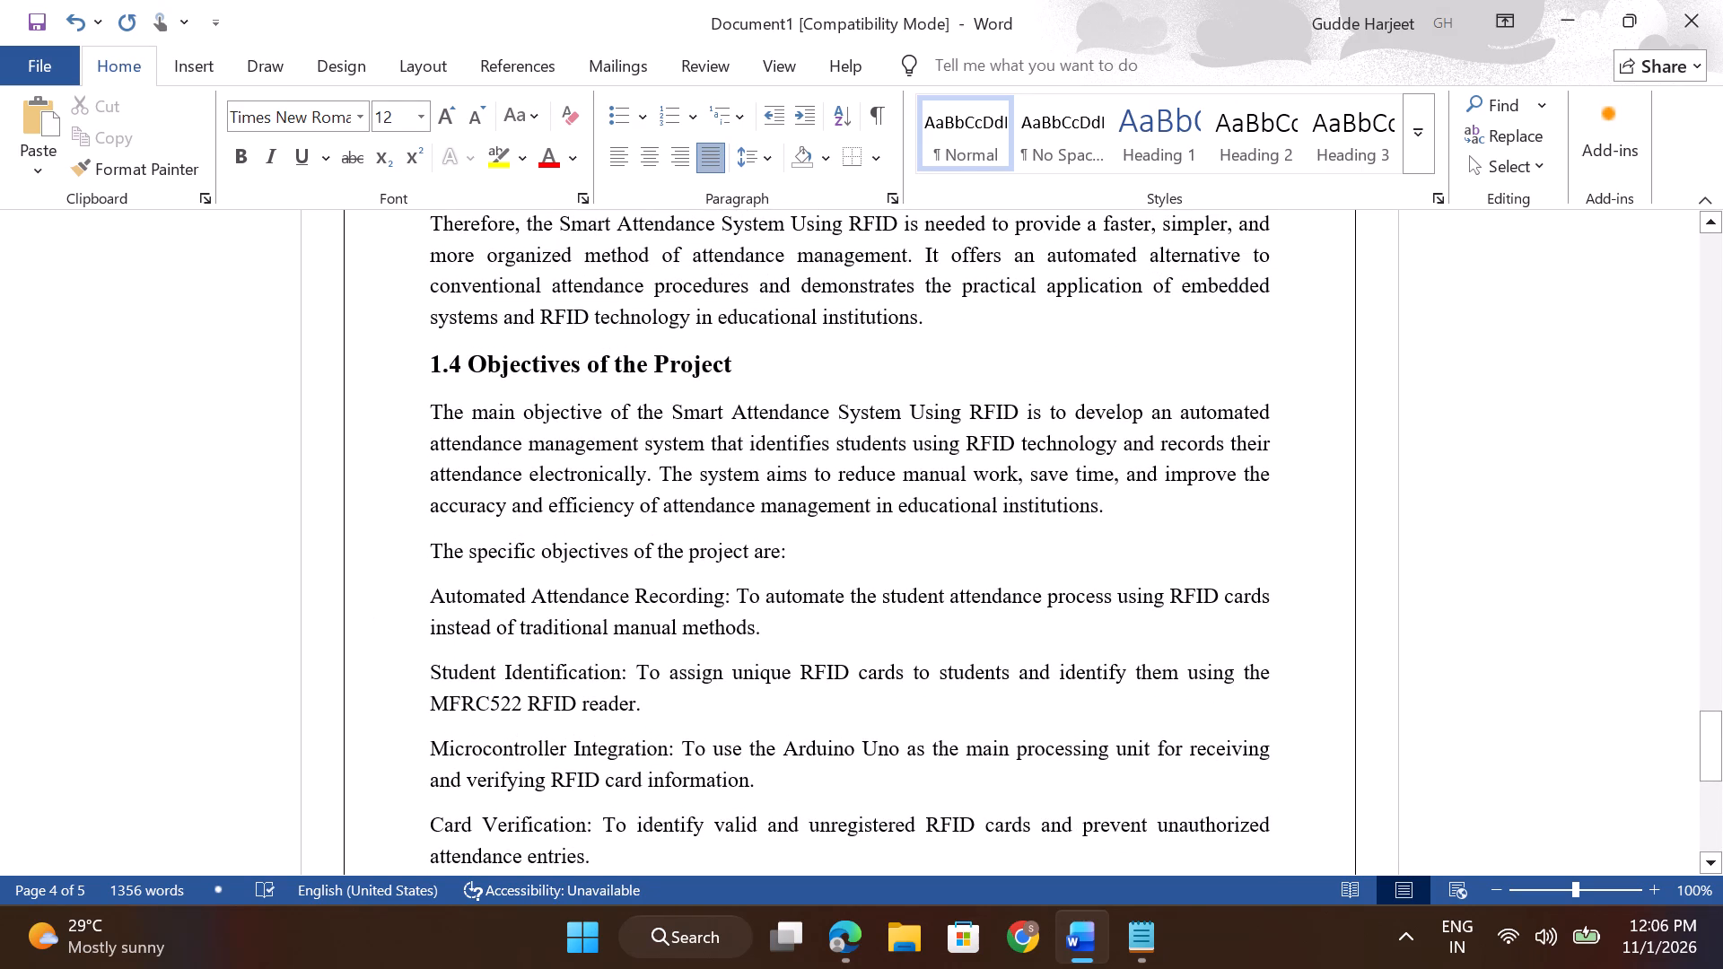
click(433, 597)
click(622, 116)
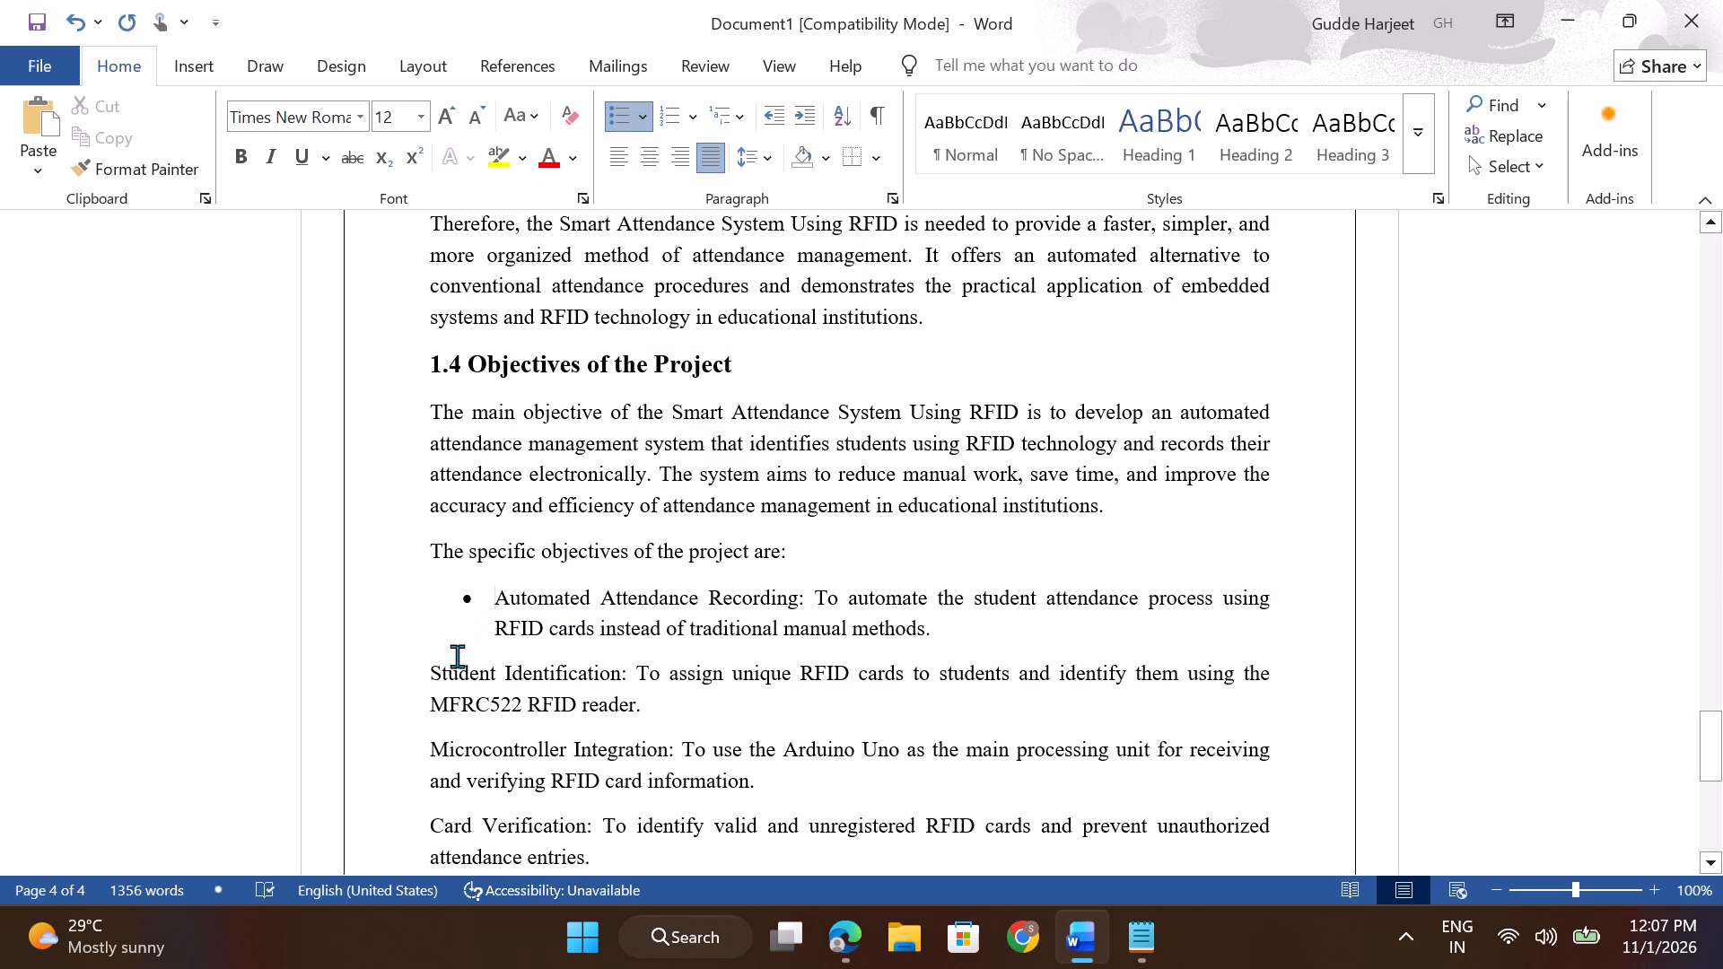
click(434, 665)
click(627, 118)
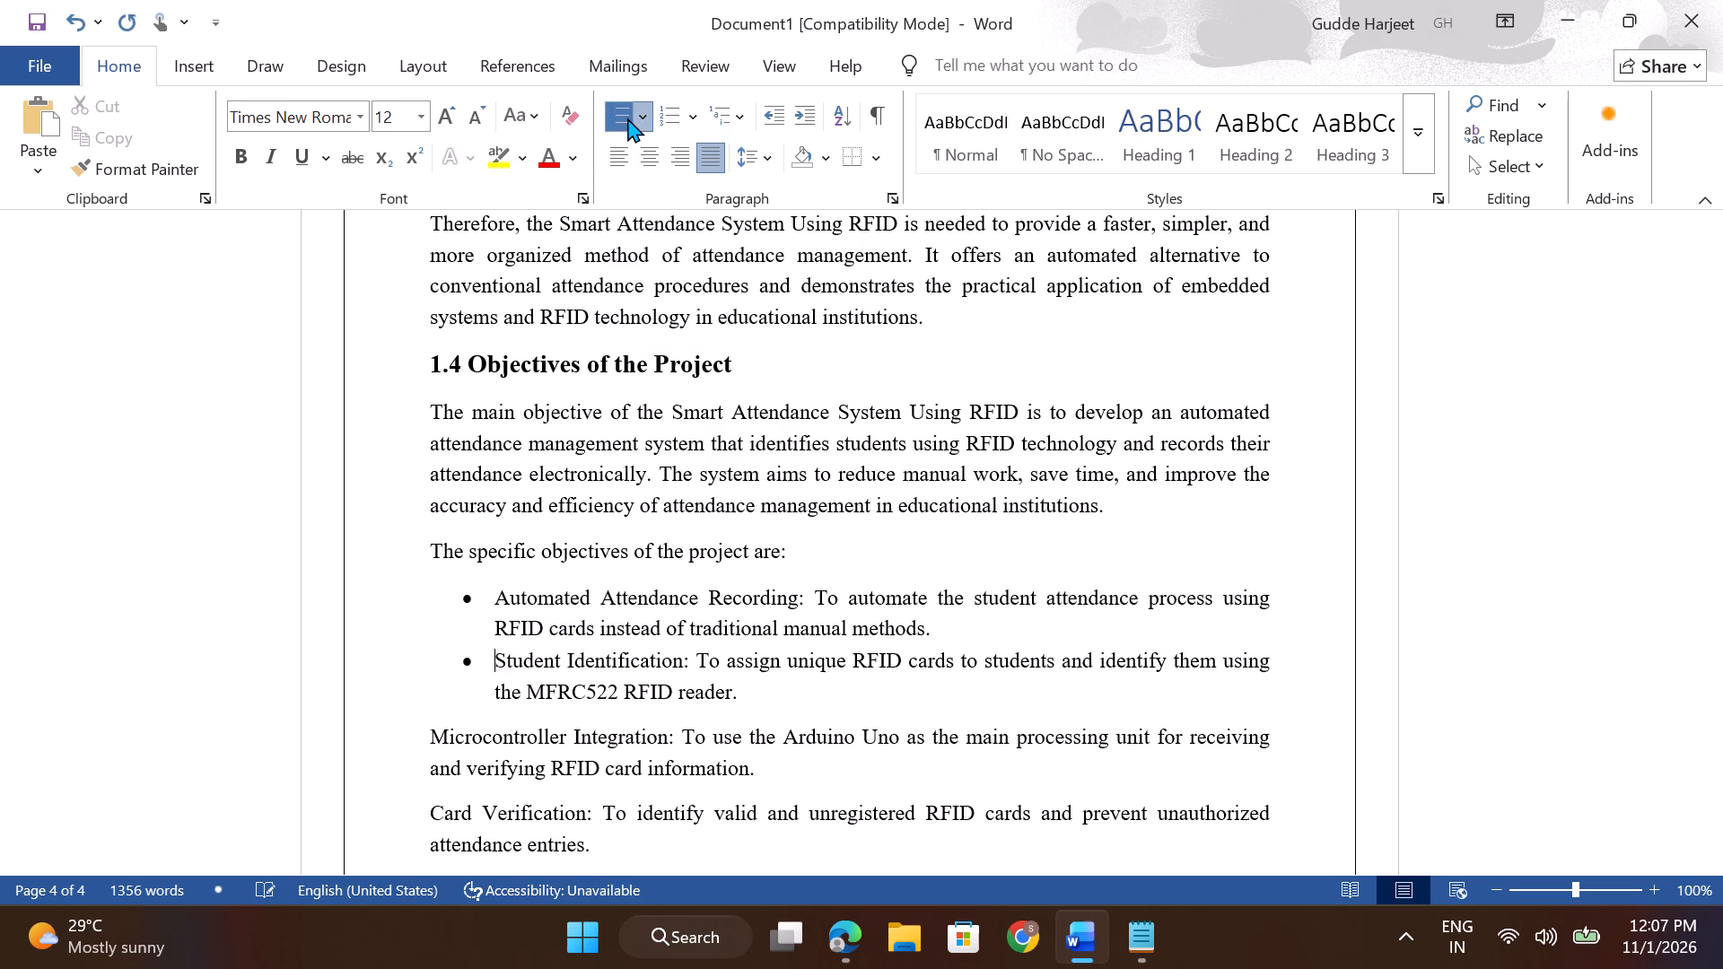
click(429, 738)
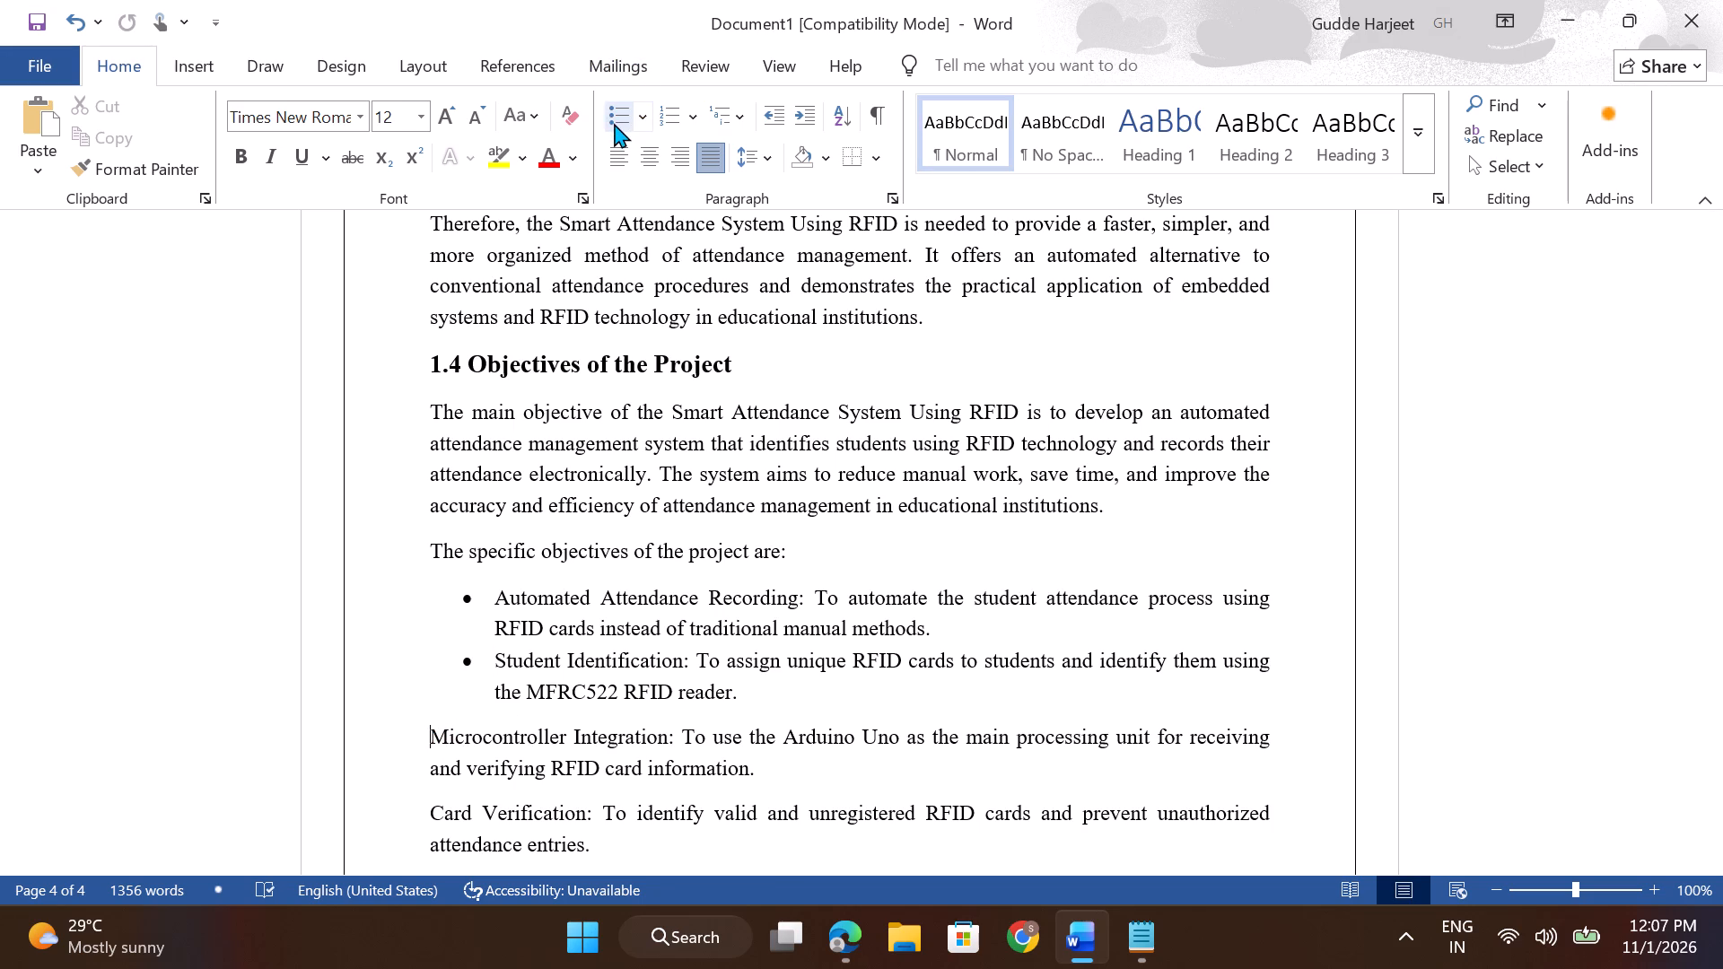
click(614, 123)
click(429, 795)
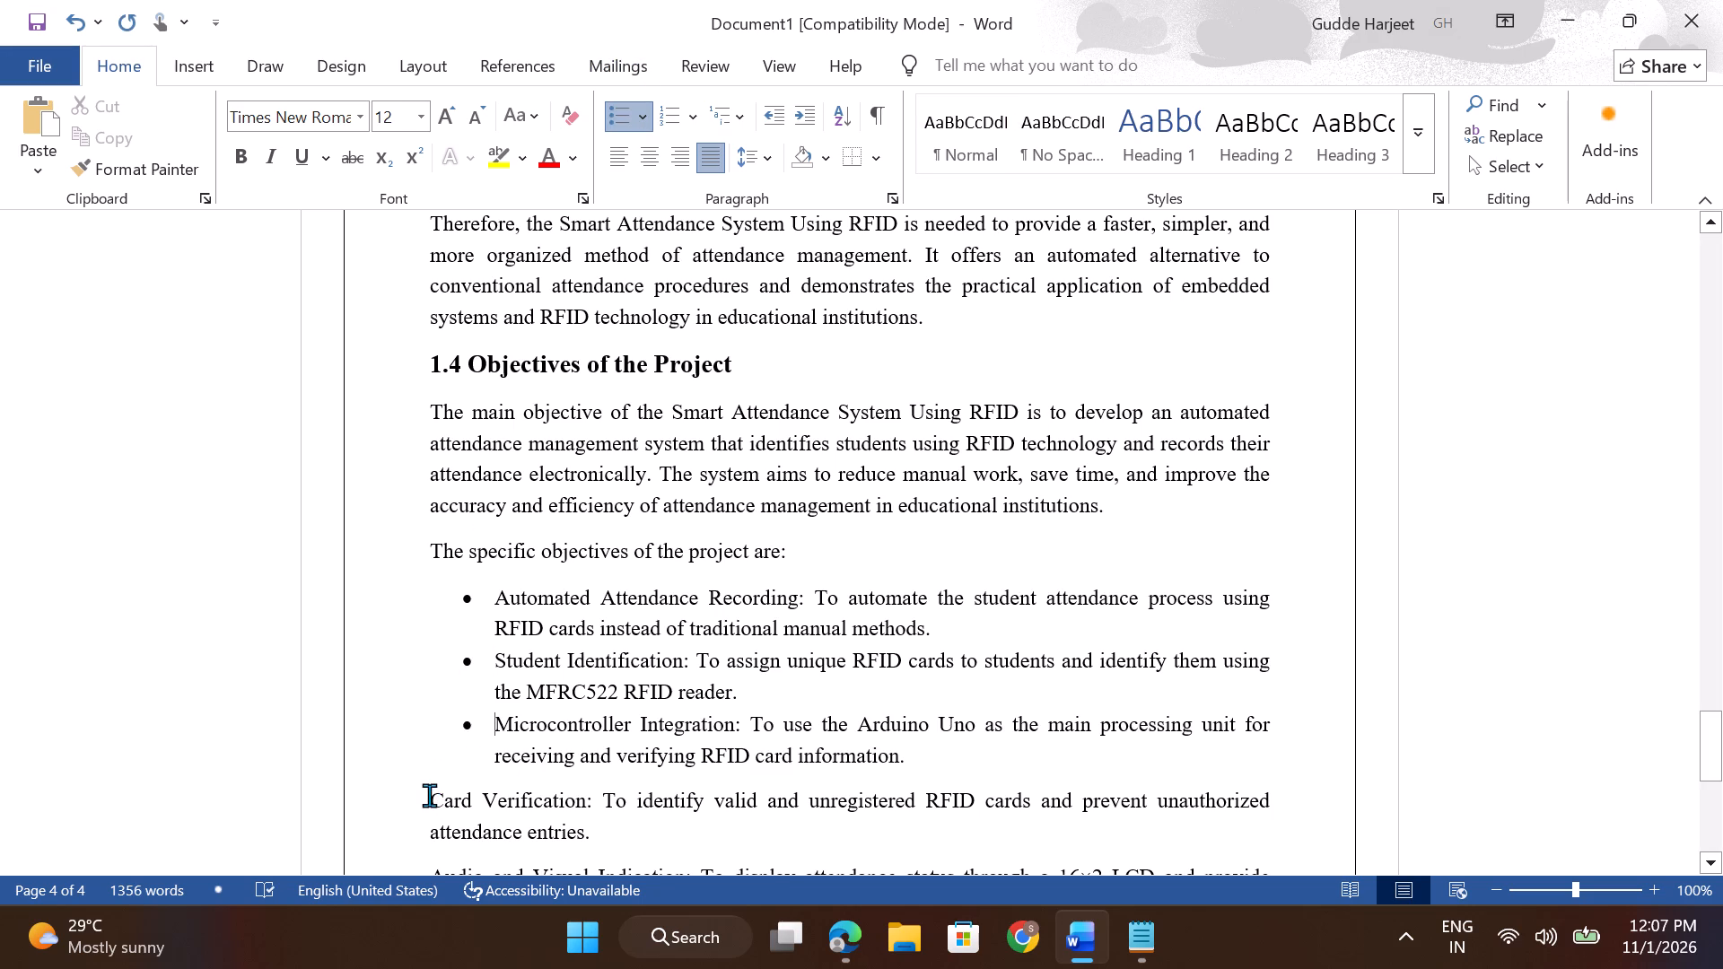
click(620, 125)
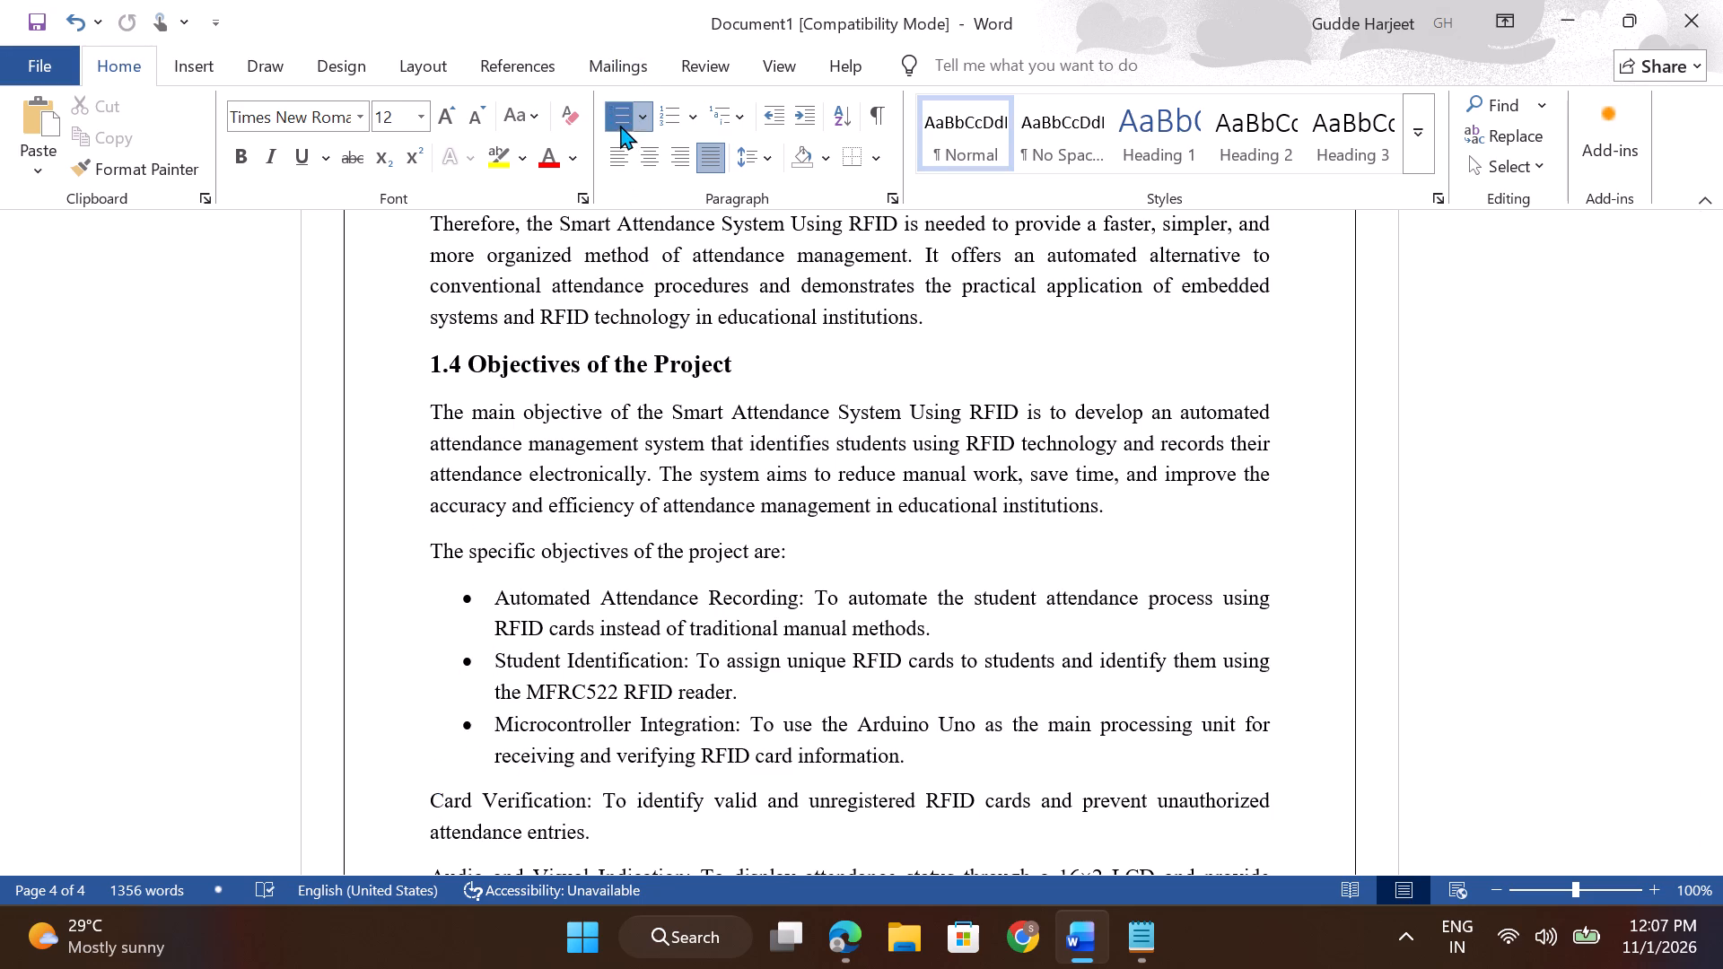
Apply bullets to the Audio and Visual Indication, Digital Record Management, Reduction of Manual Errors, and Cost-Effective Implementation objectives.
scroll(594, 593, down, 1)
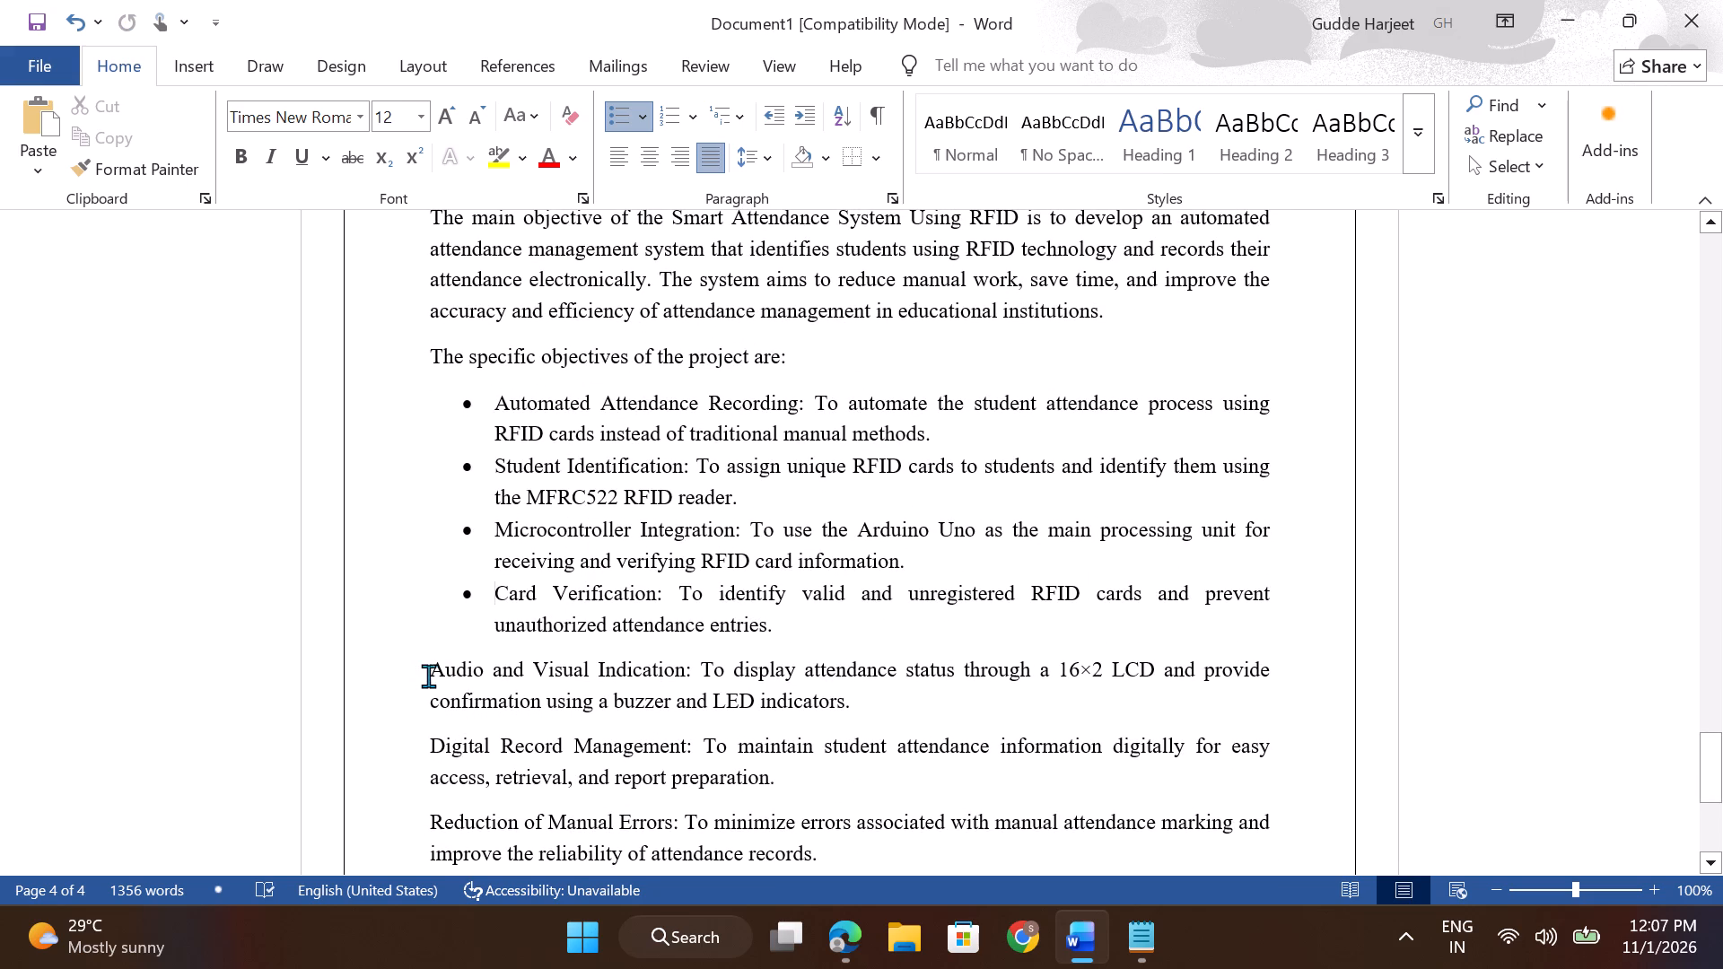
click(433, 676)
click(620, 112)
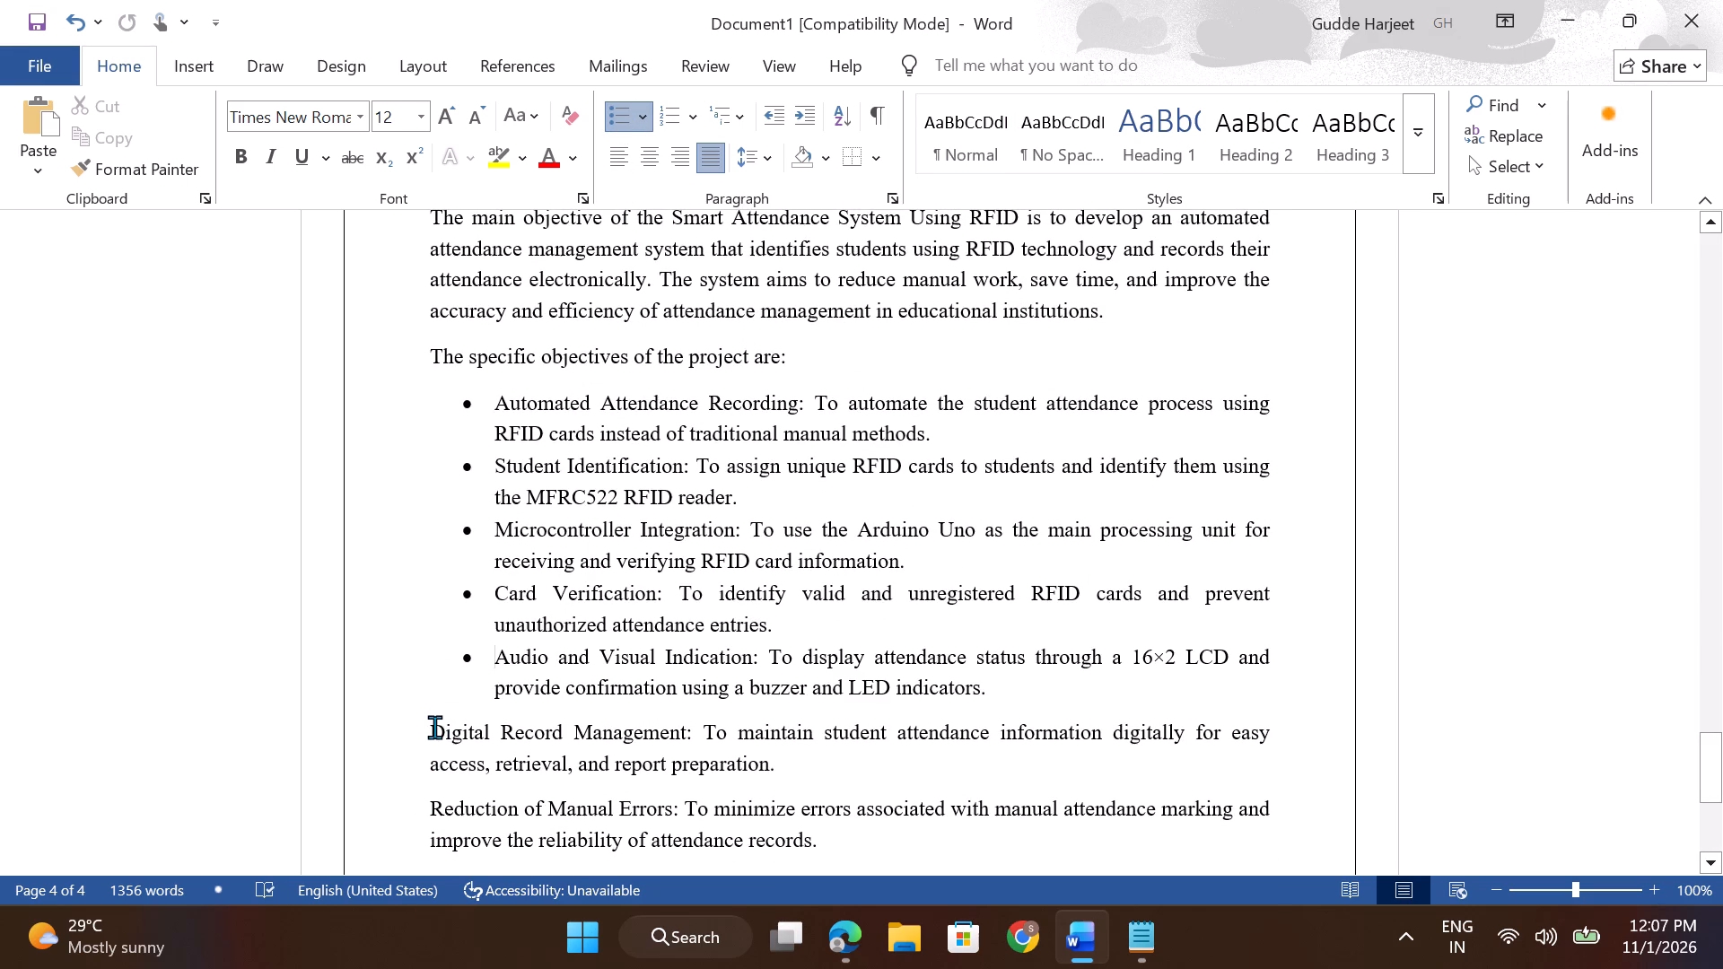
click(434, 727)
click(617, 116)
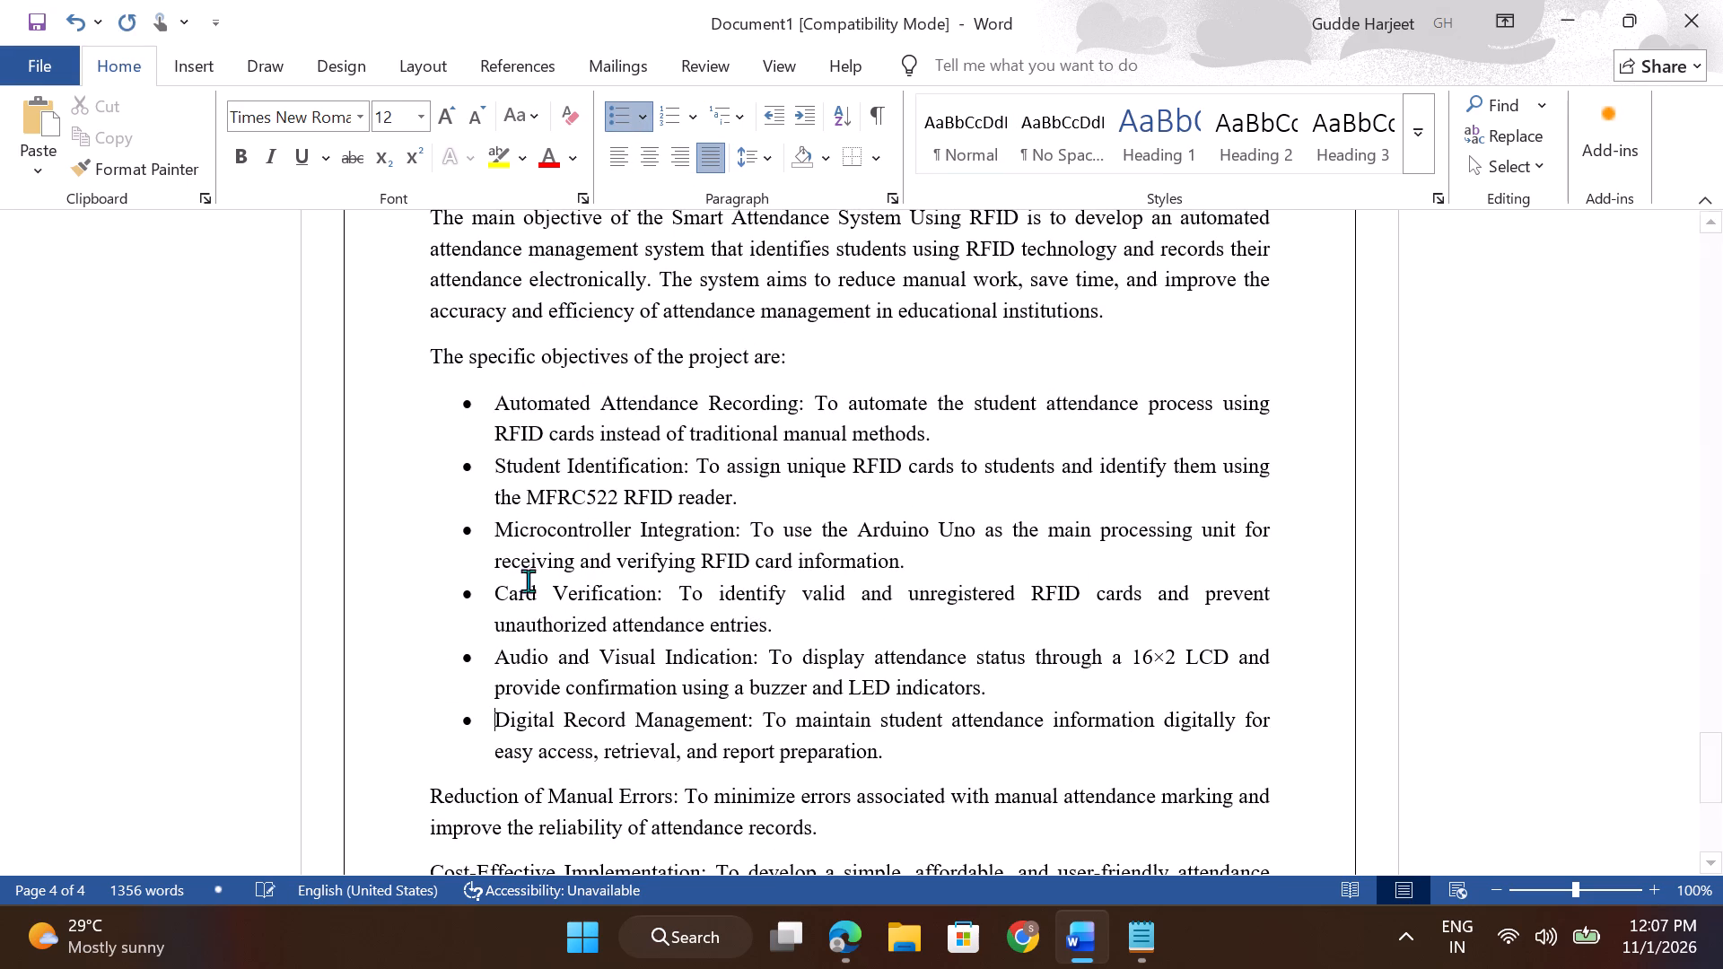
click(425, 791)
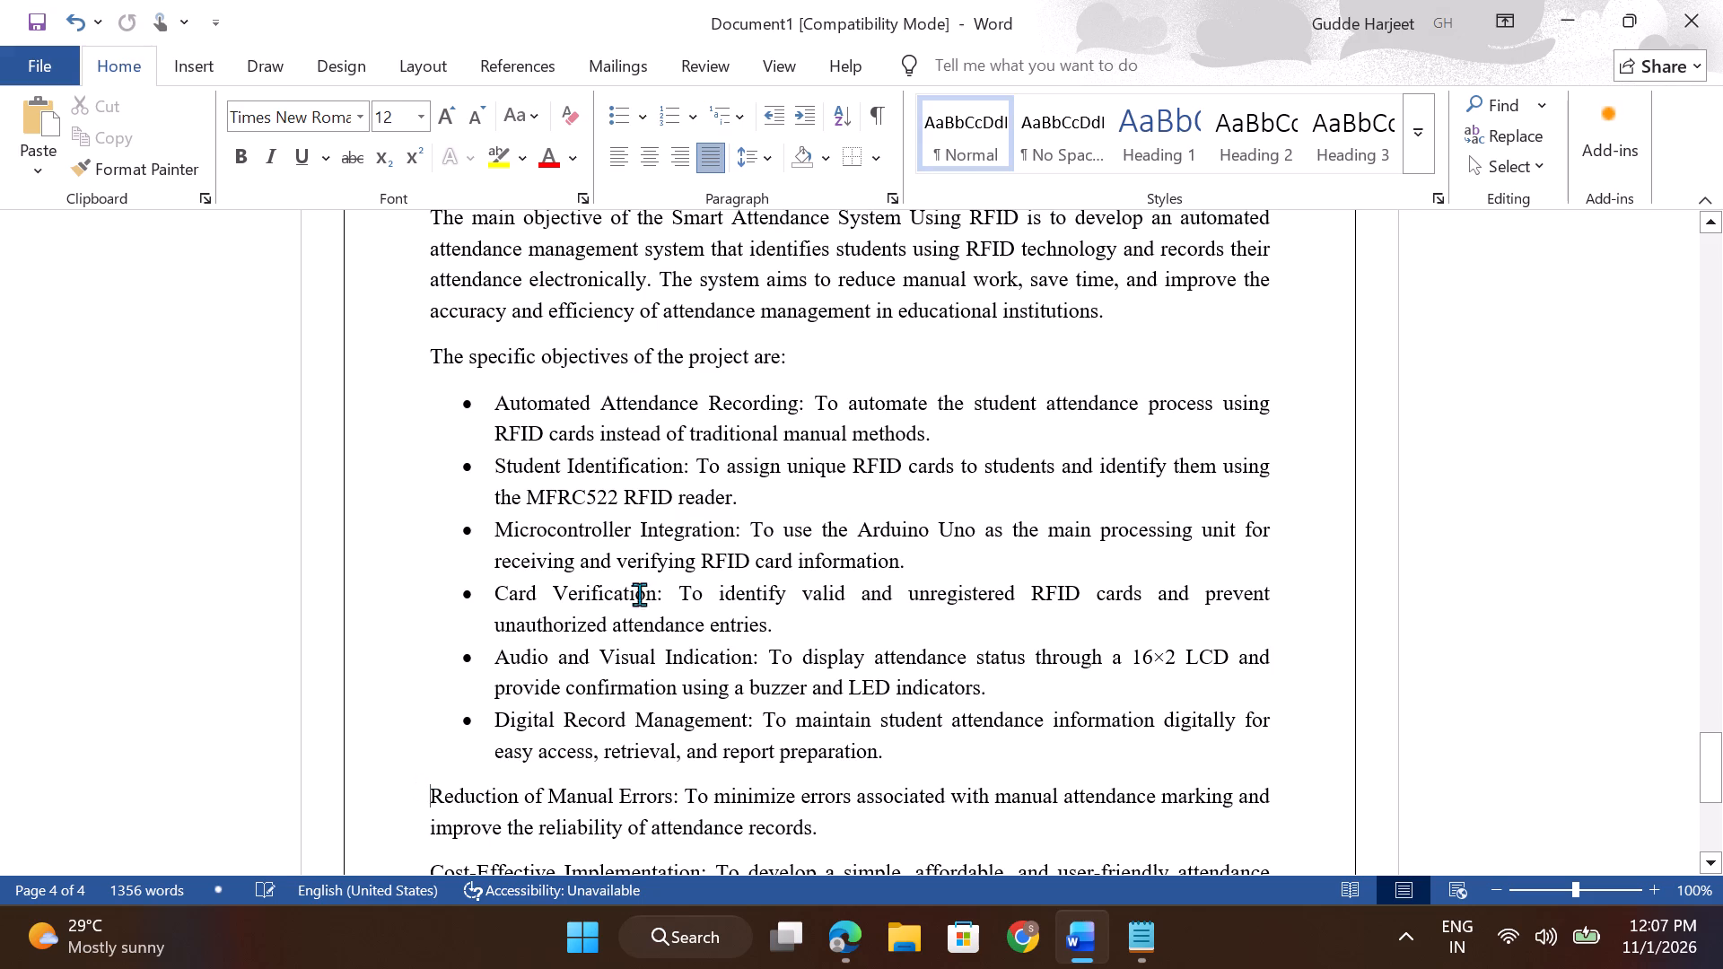
click(619, 110)
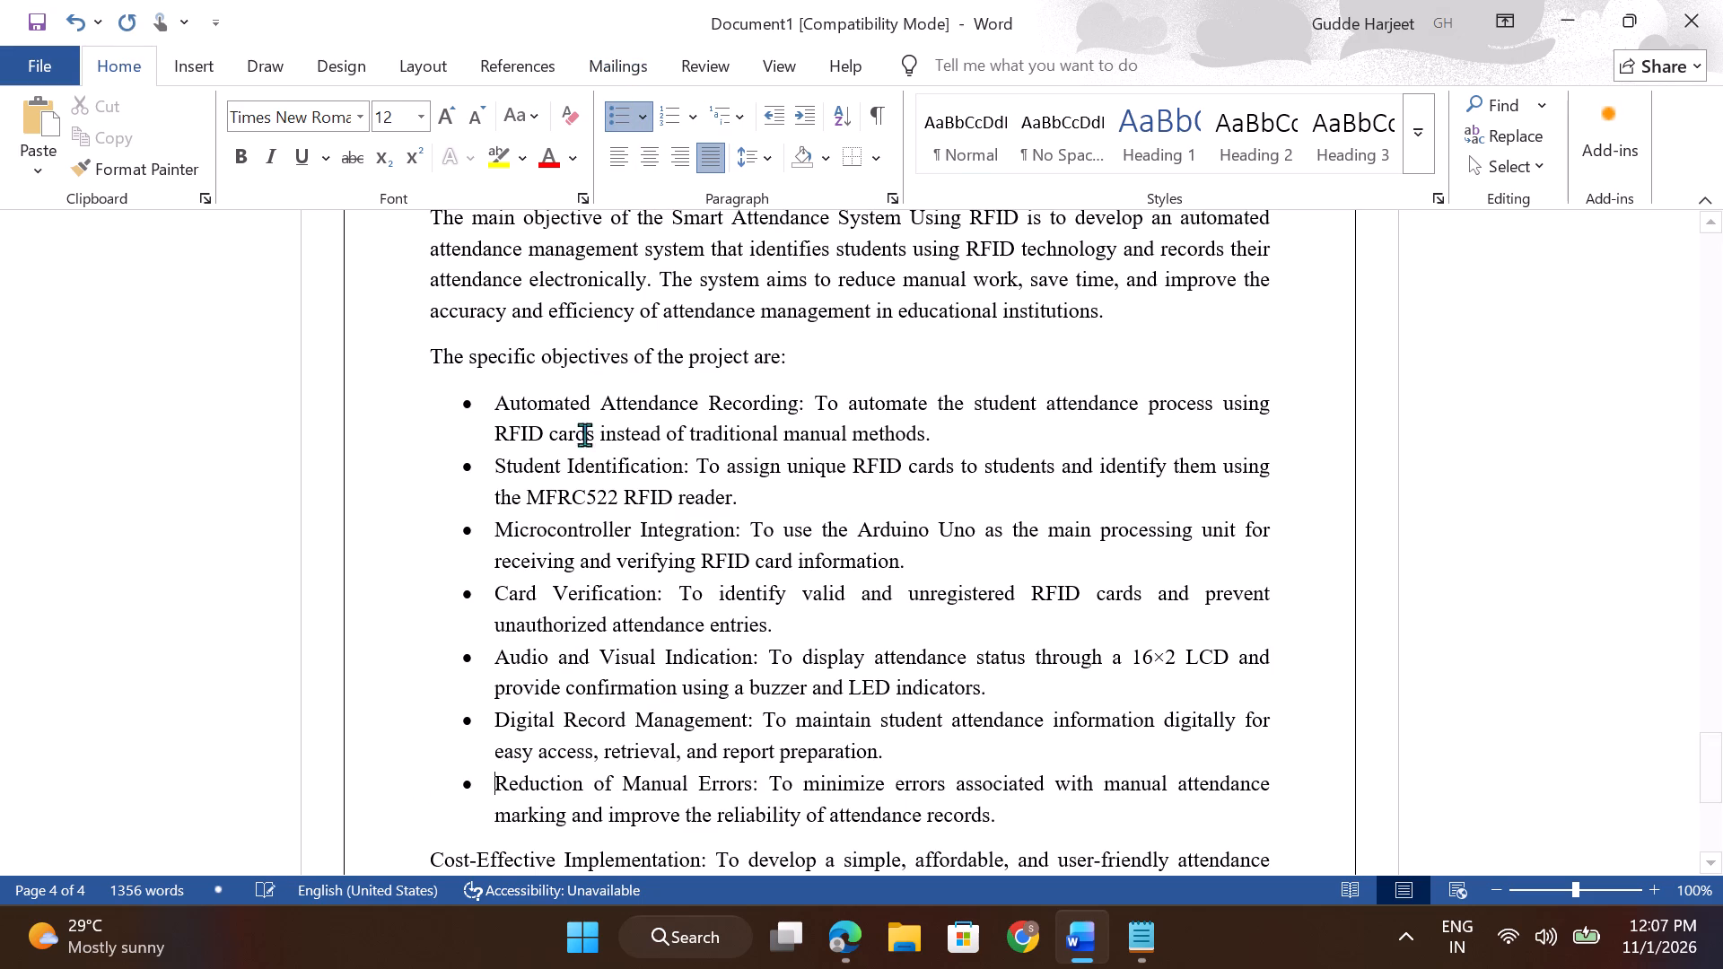
scroll(534, 630, down, 1)
click(430, 679)
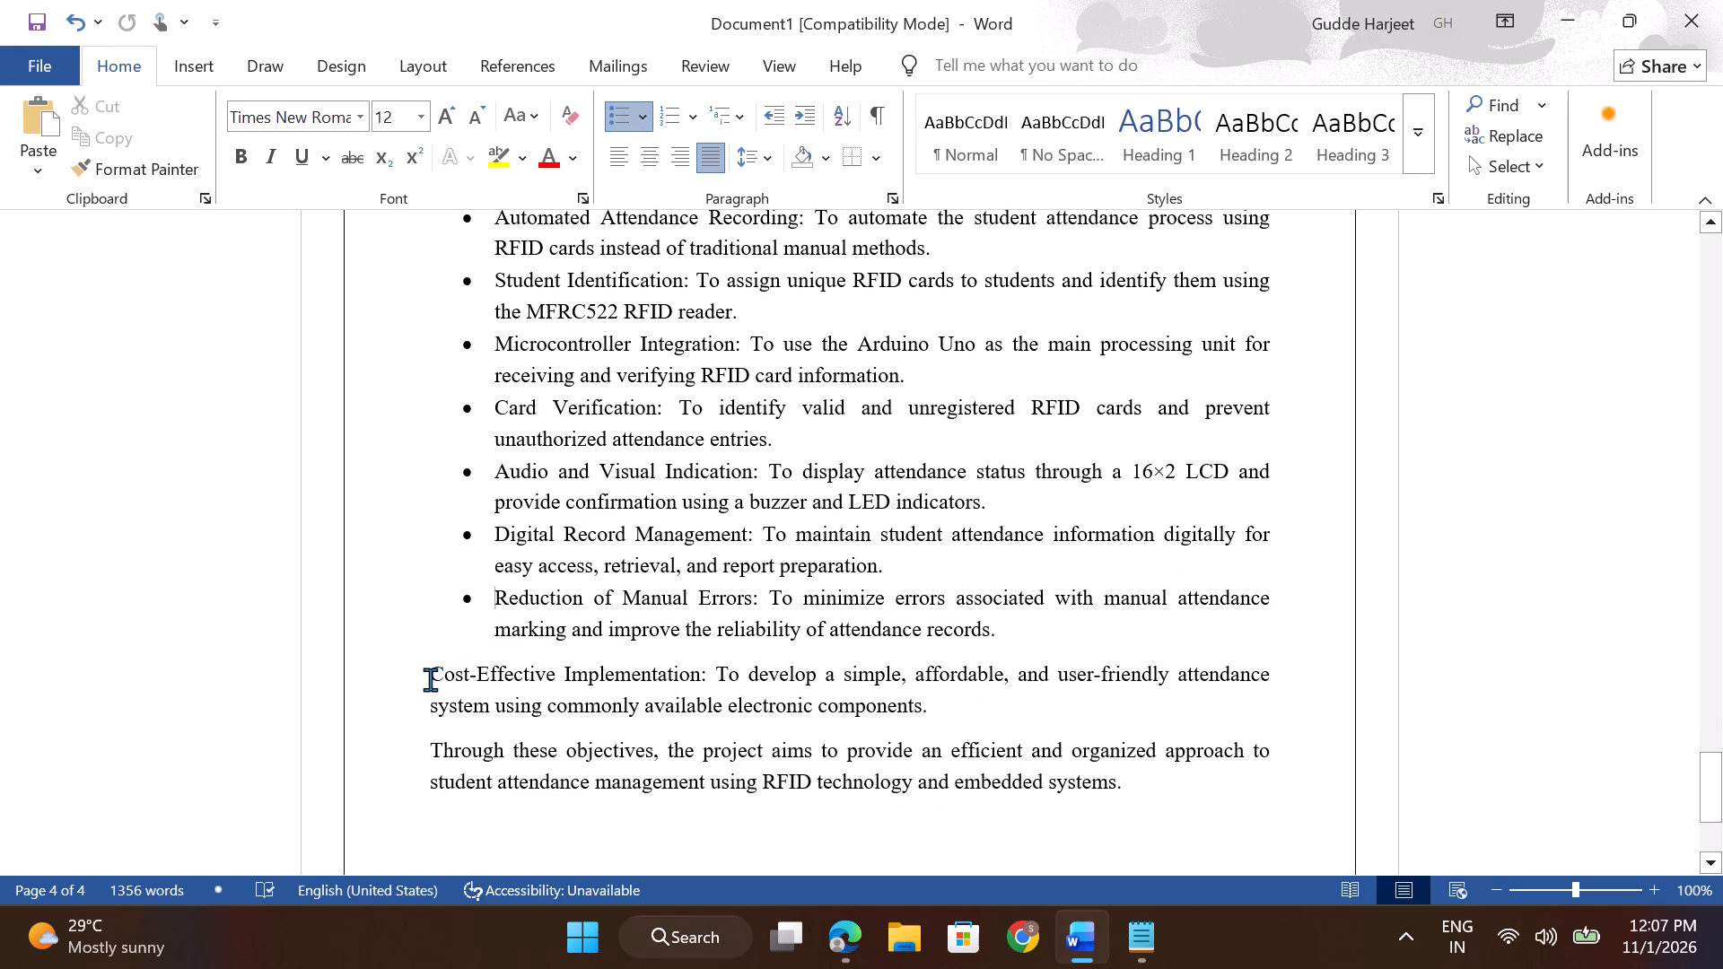
click(630, 106)
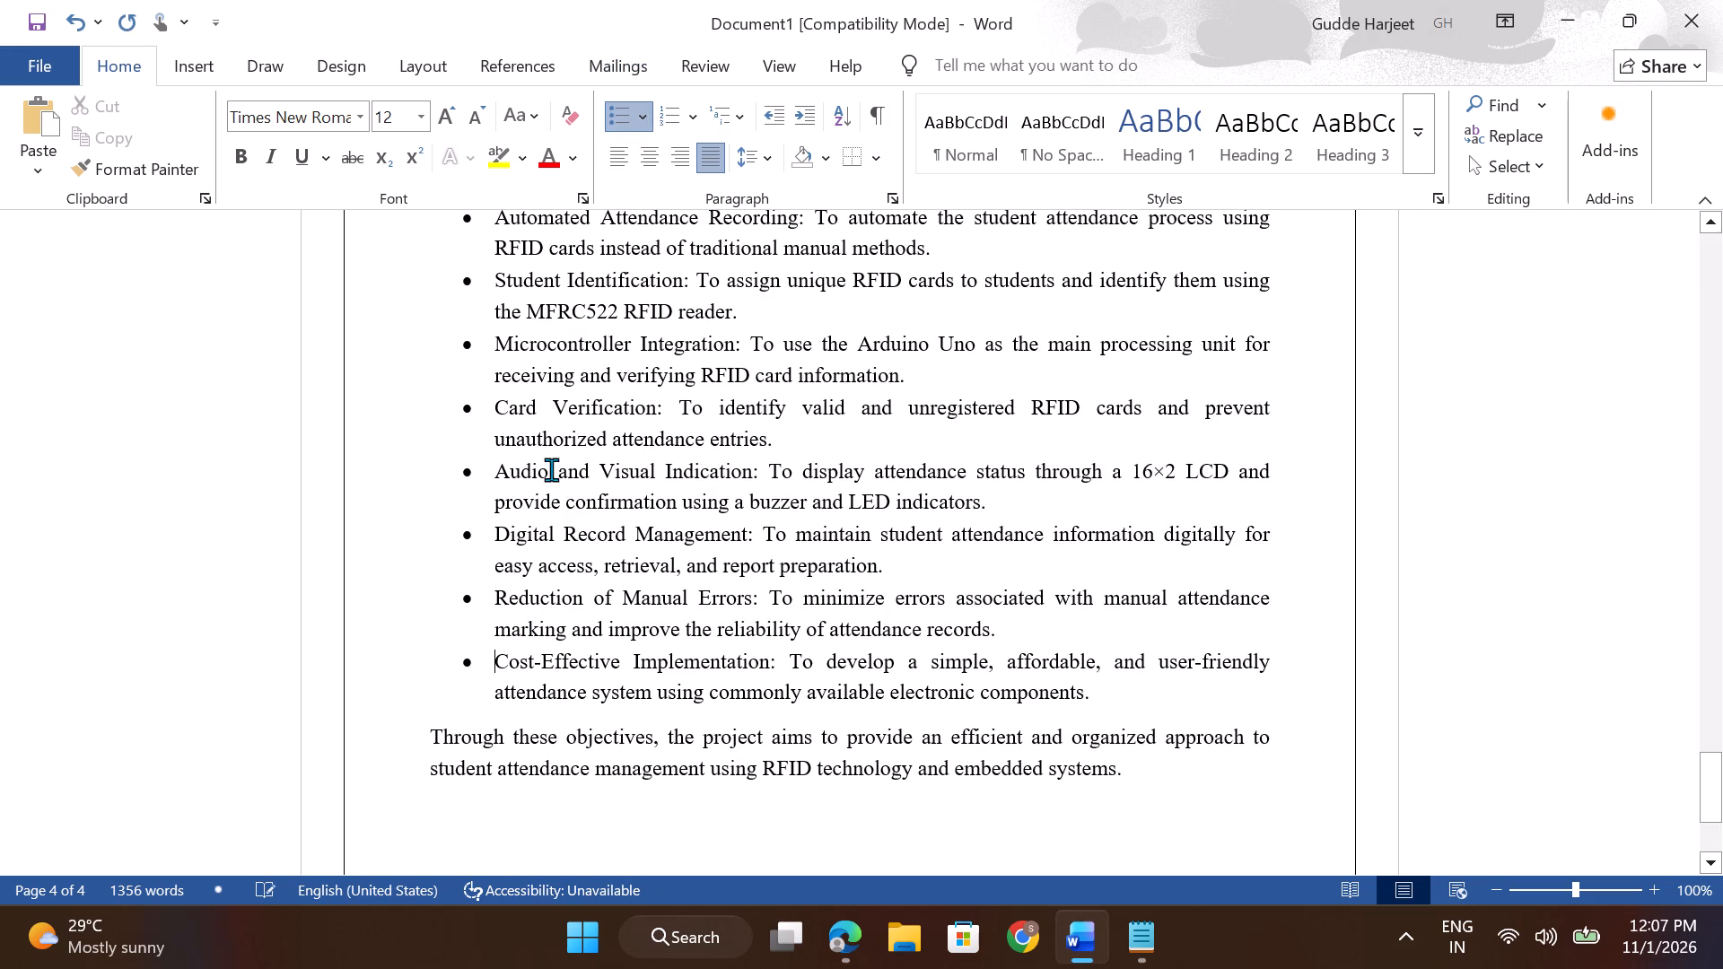
Bold the lead-in labels of the Automated Attendance Recording, Student Identification, Microcontroller Integration, and Card Verification bullets, including their colons.
scroll(550, 504, up, 2)
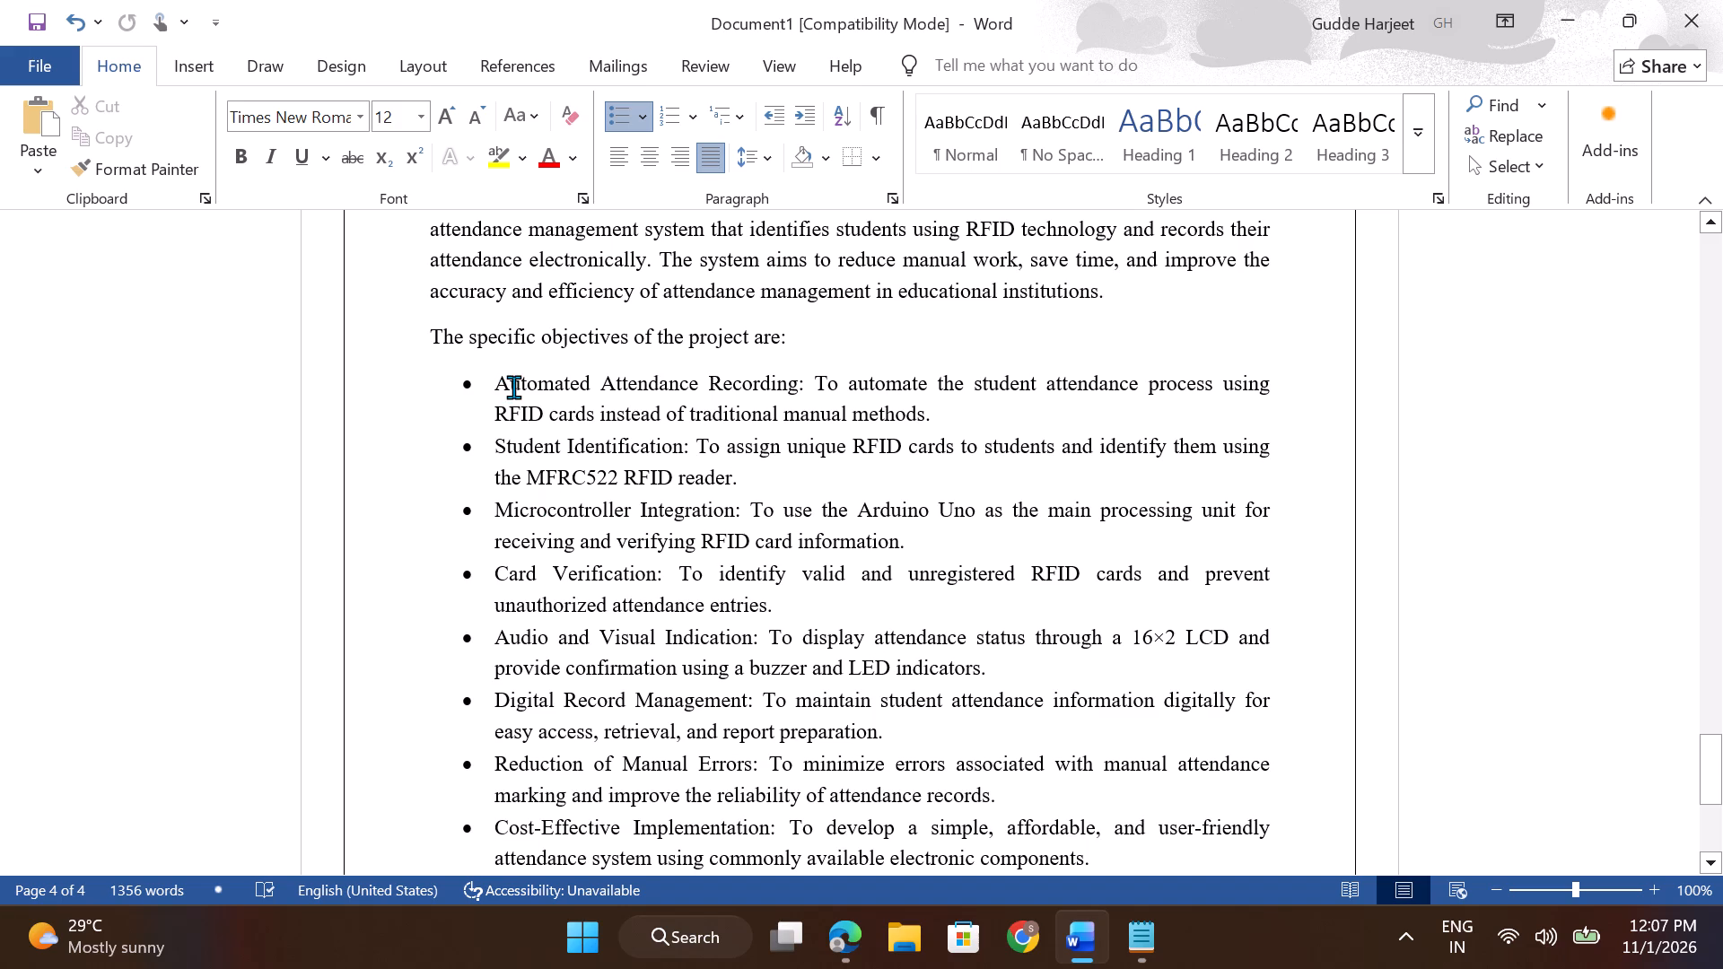
drag(496, 382, 783, 389)
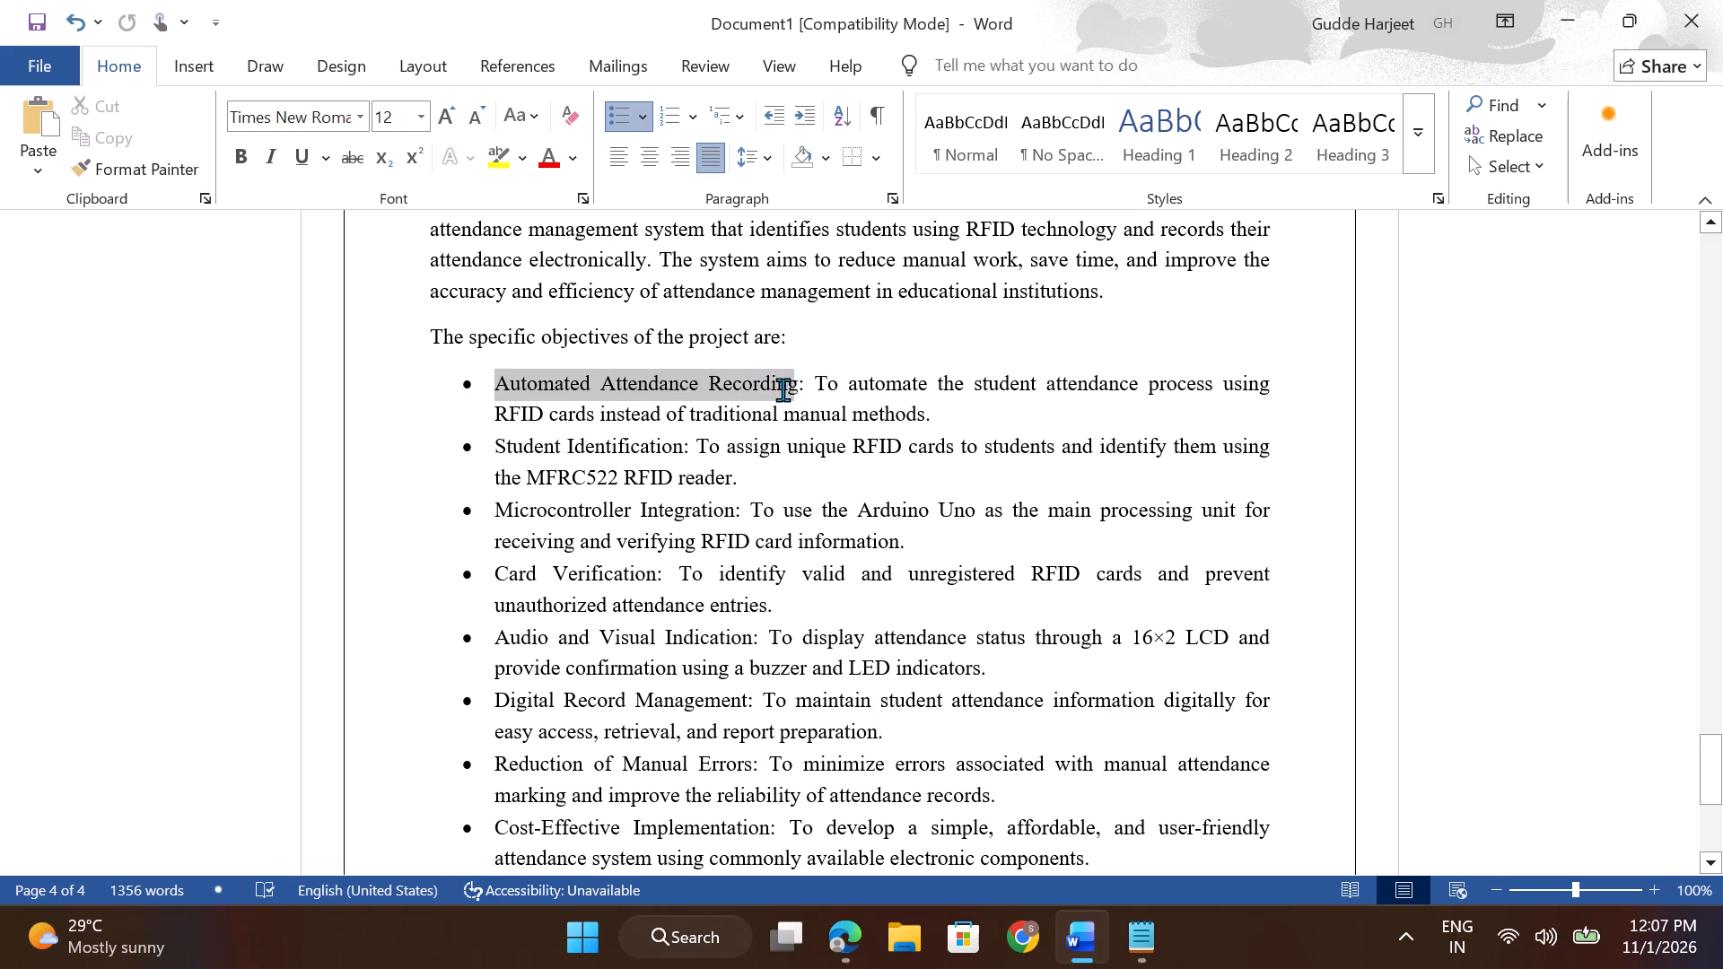
drag(783, 389, 804, 389)
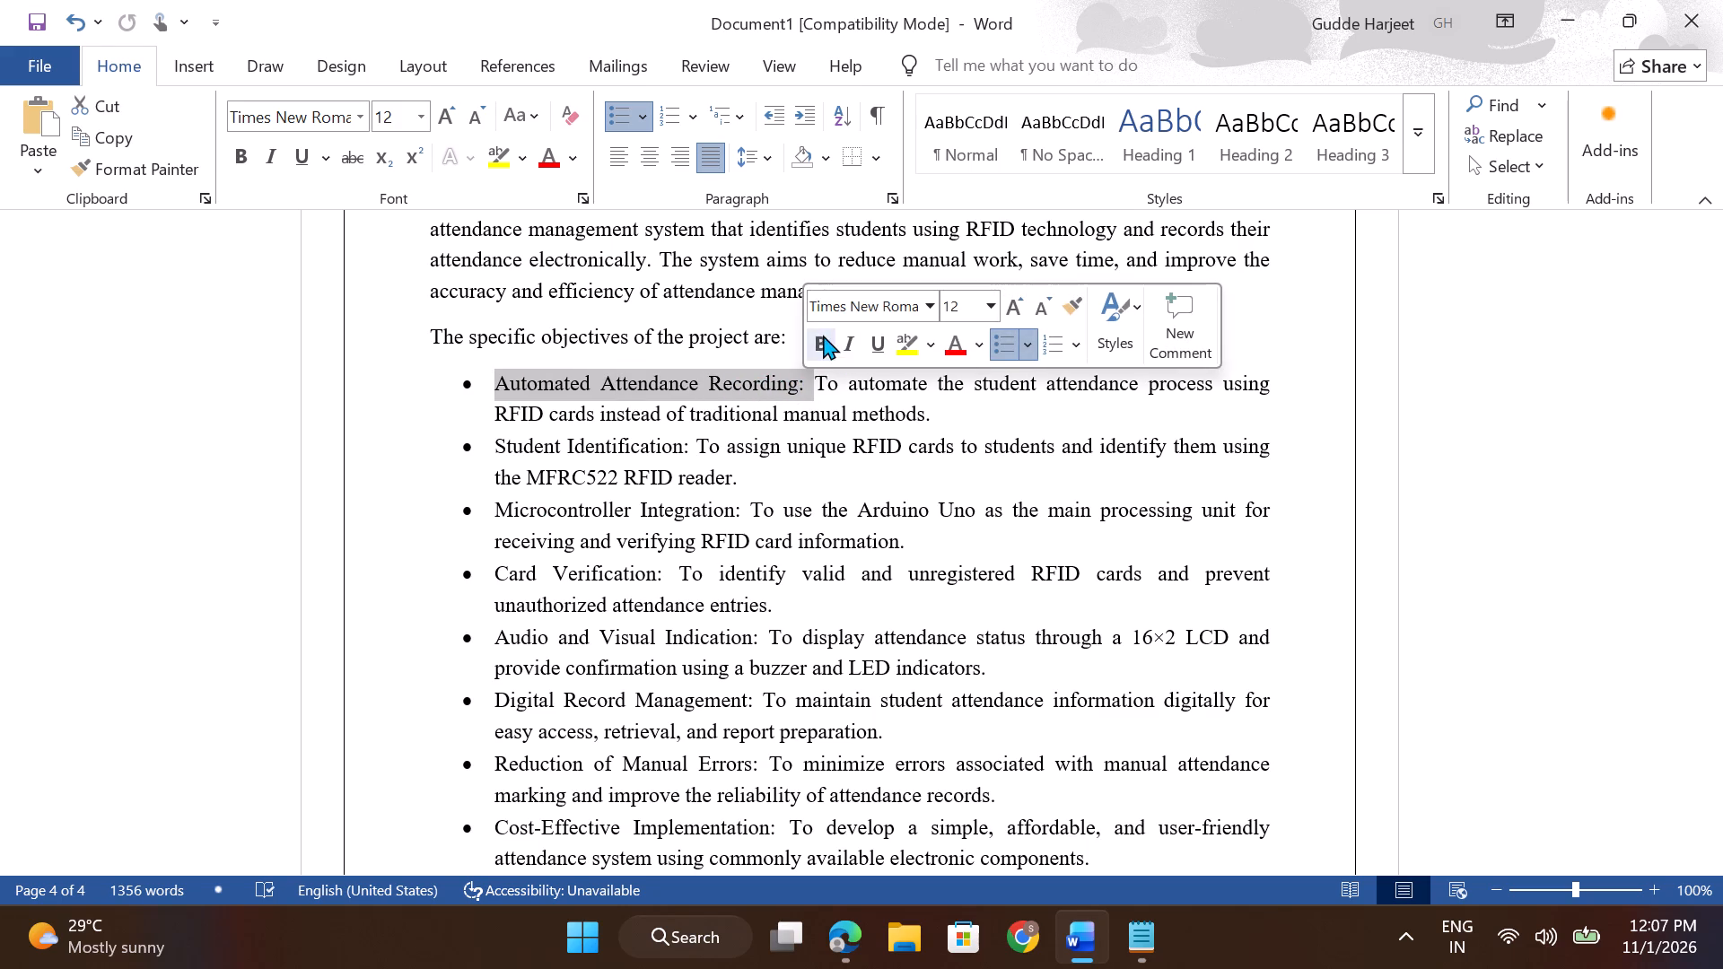
click(823, 335)
drag(494, 449, 623, 465)
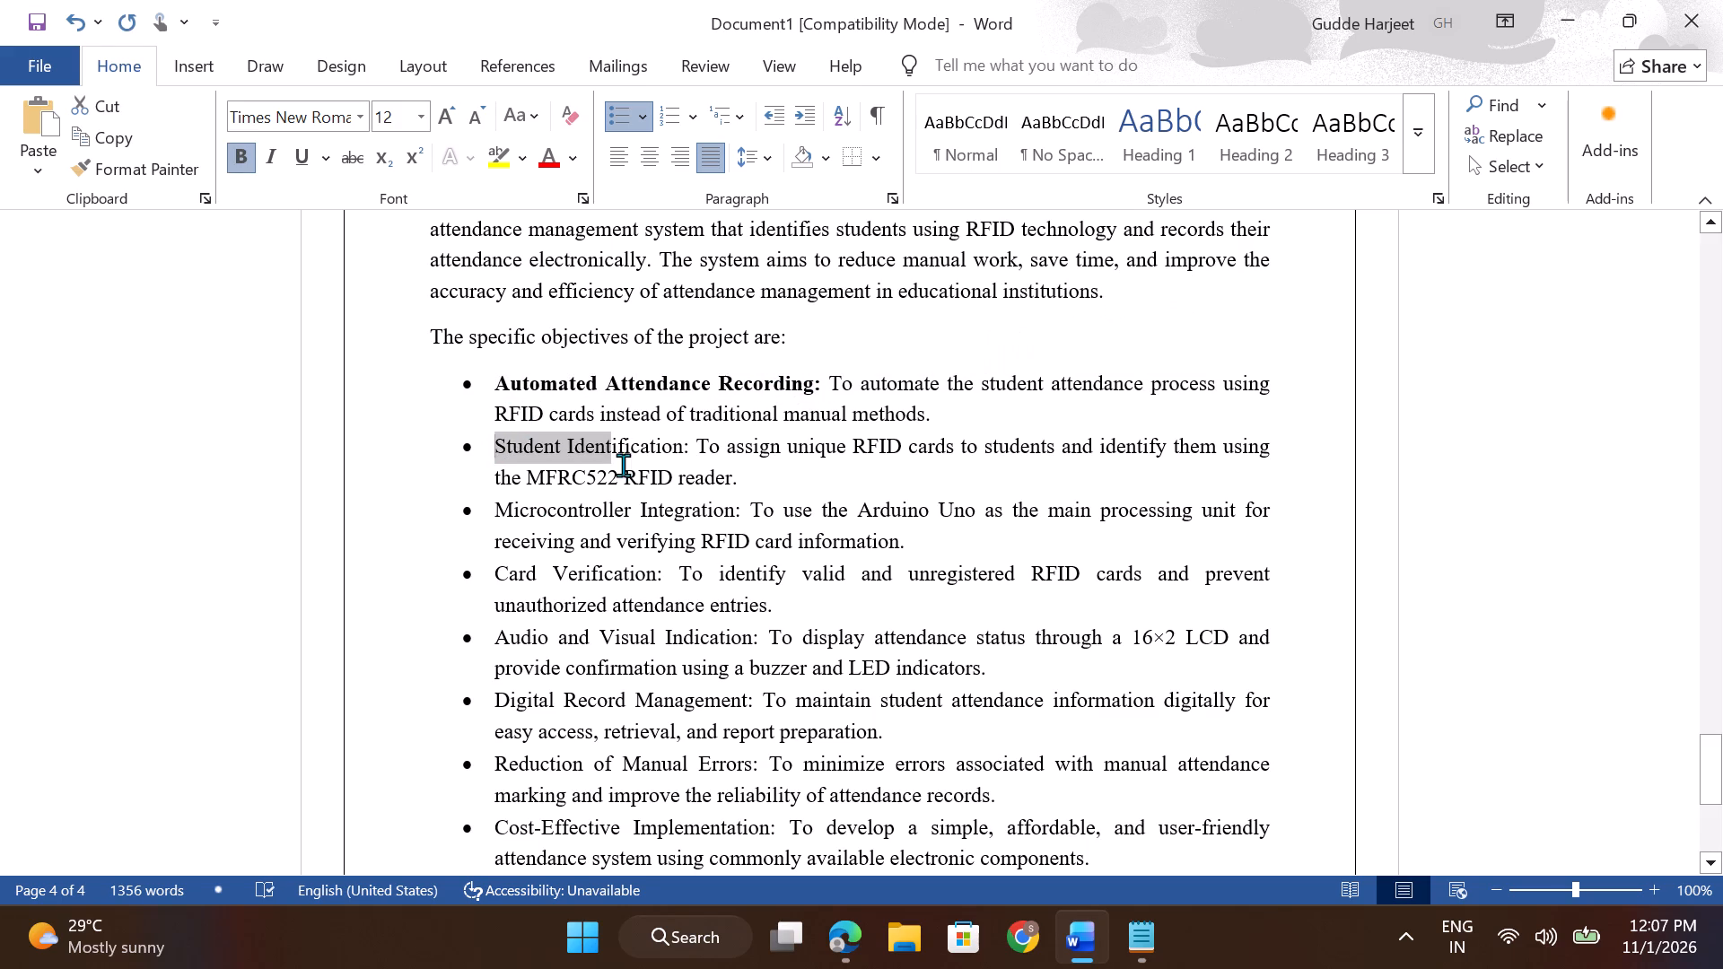
drag(623, 465, 689, 452)
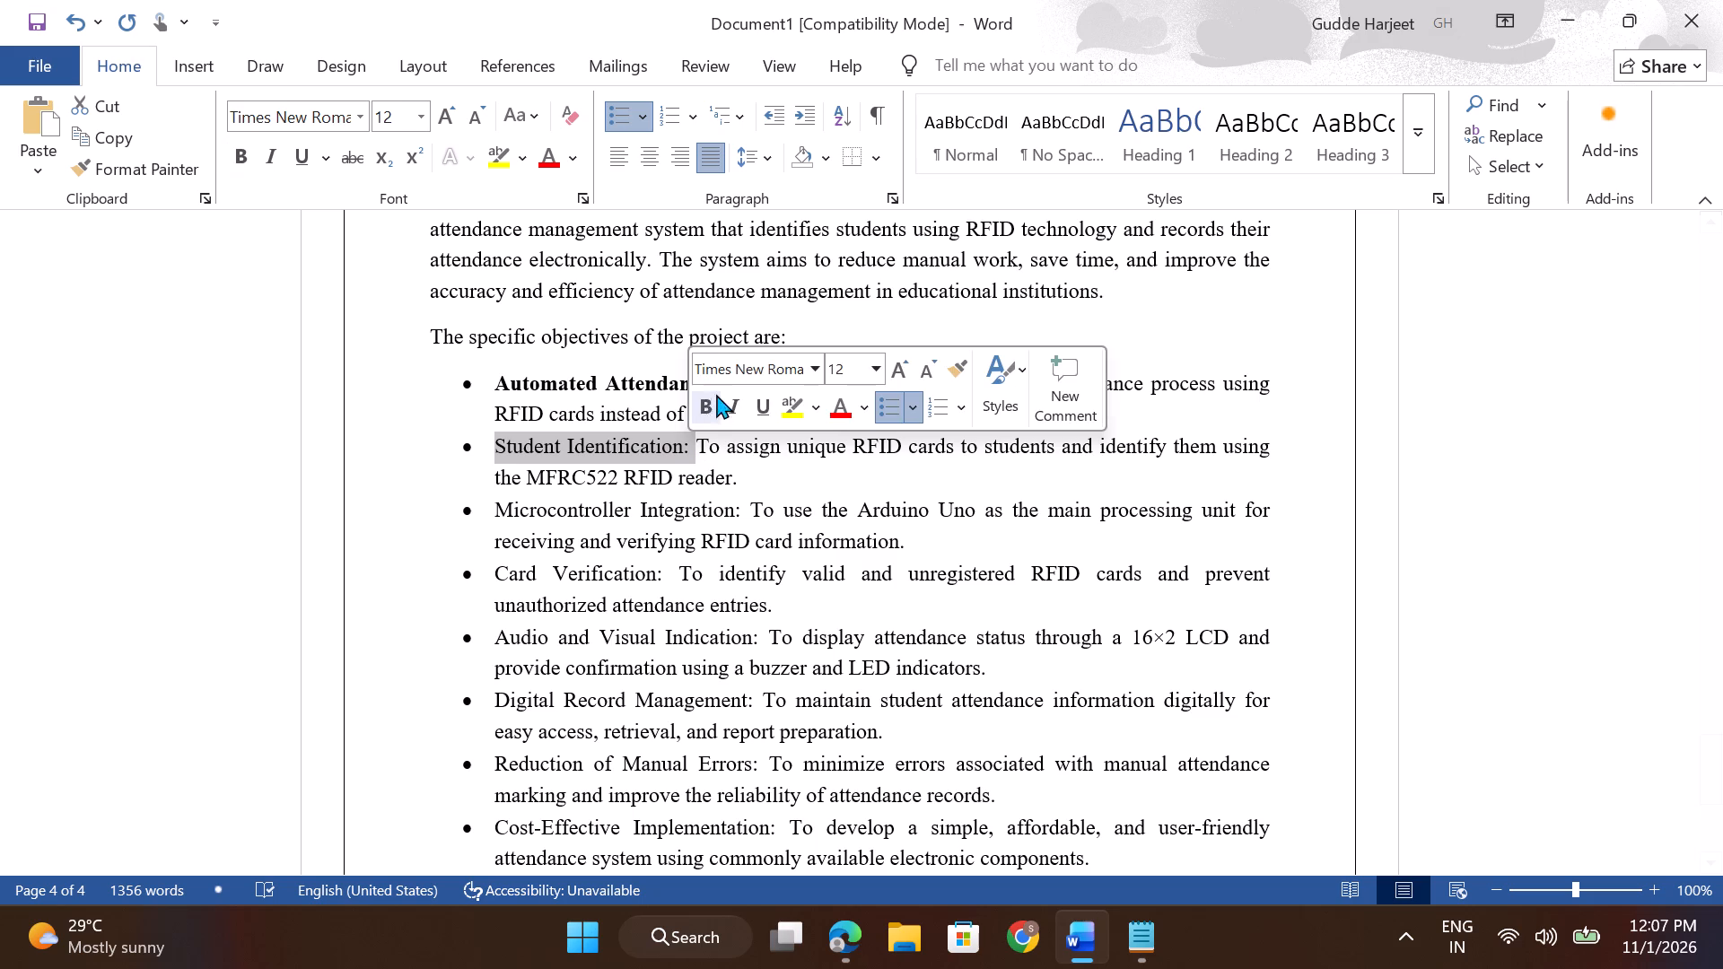
click(708, 399)
drag(494, 514, 737, 506)
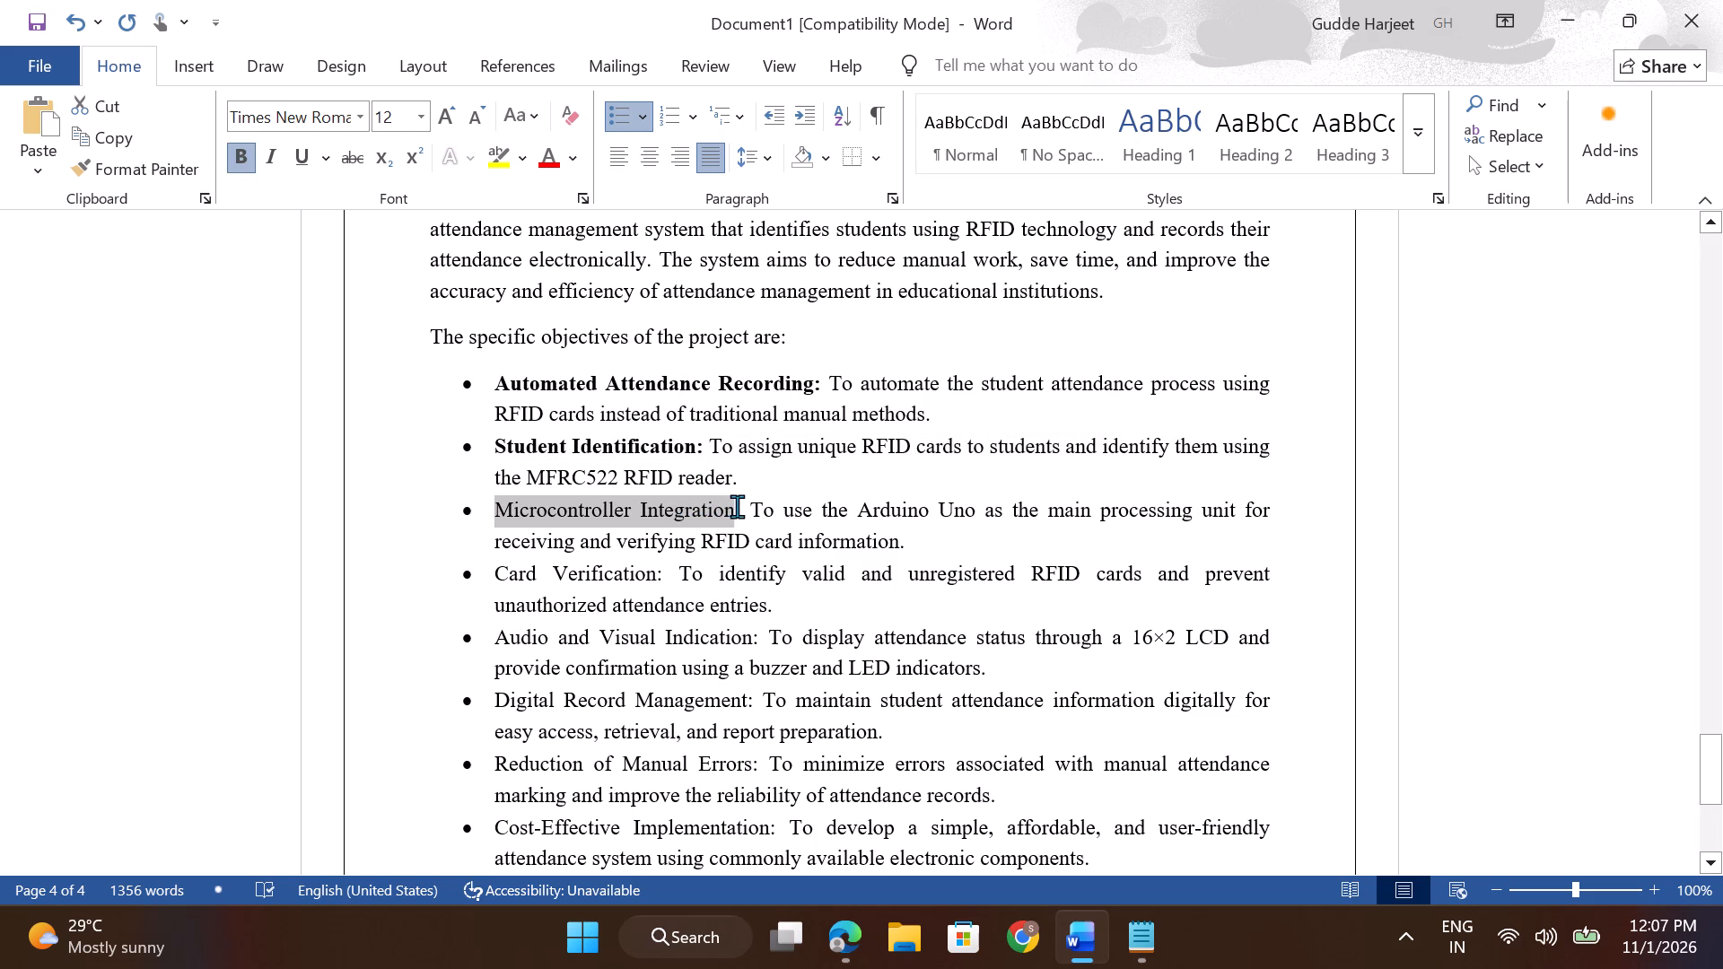
drag(737, 506, 740, 507)
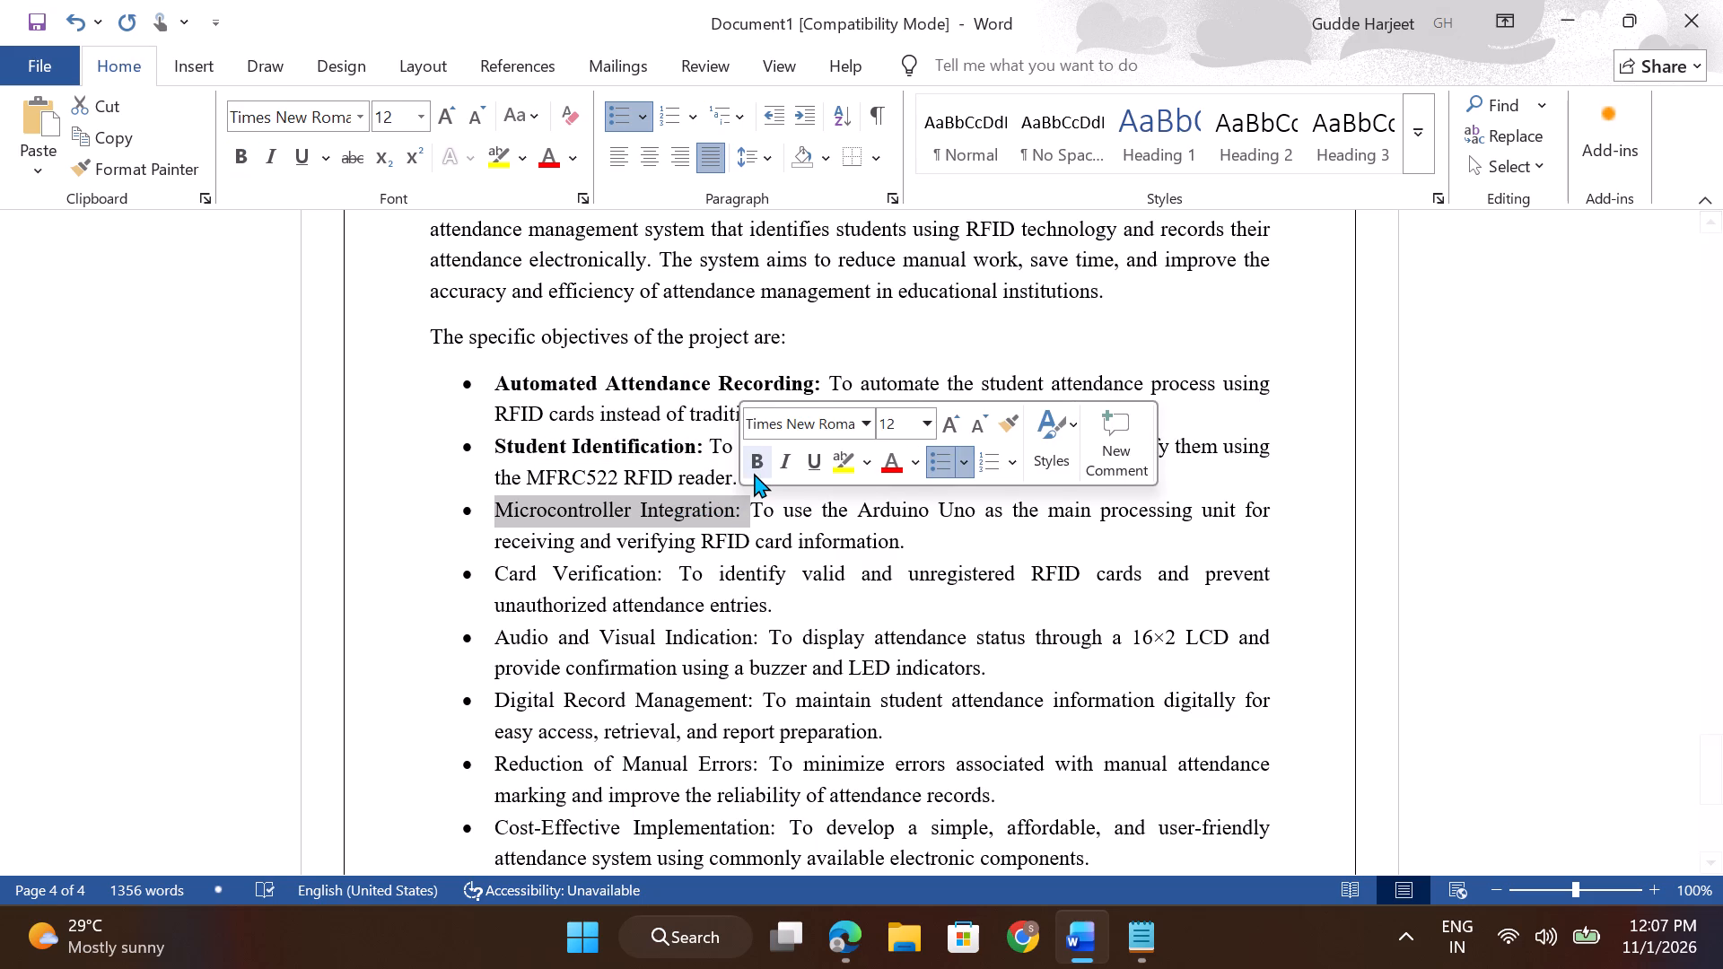
click(754, 473)
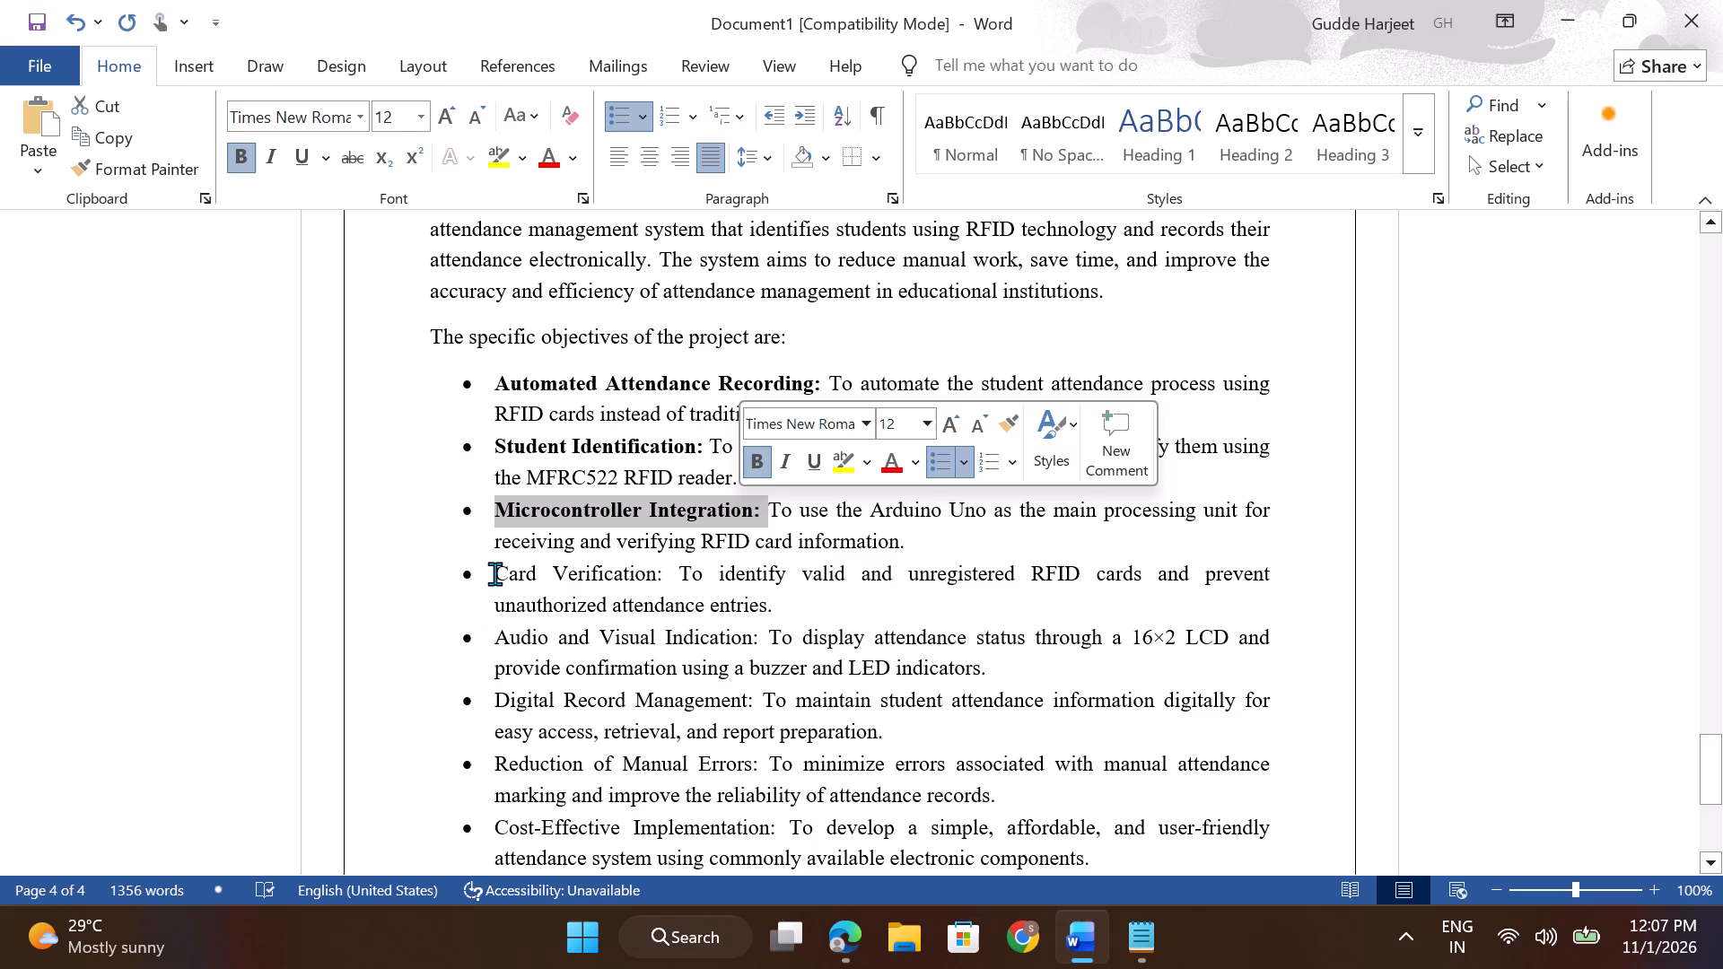
drag(494, 573, 657, 581)
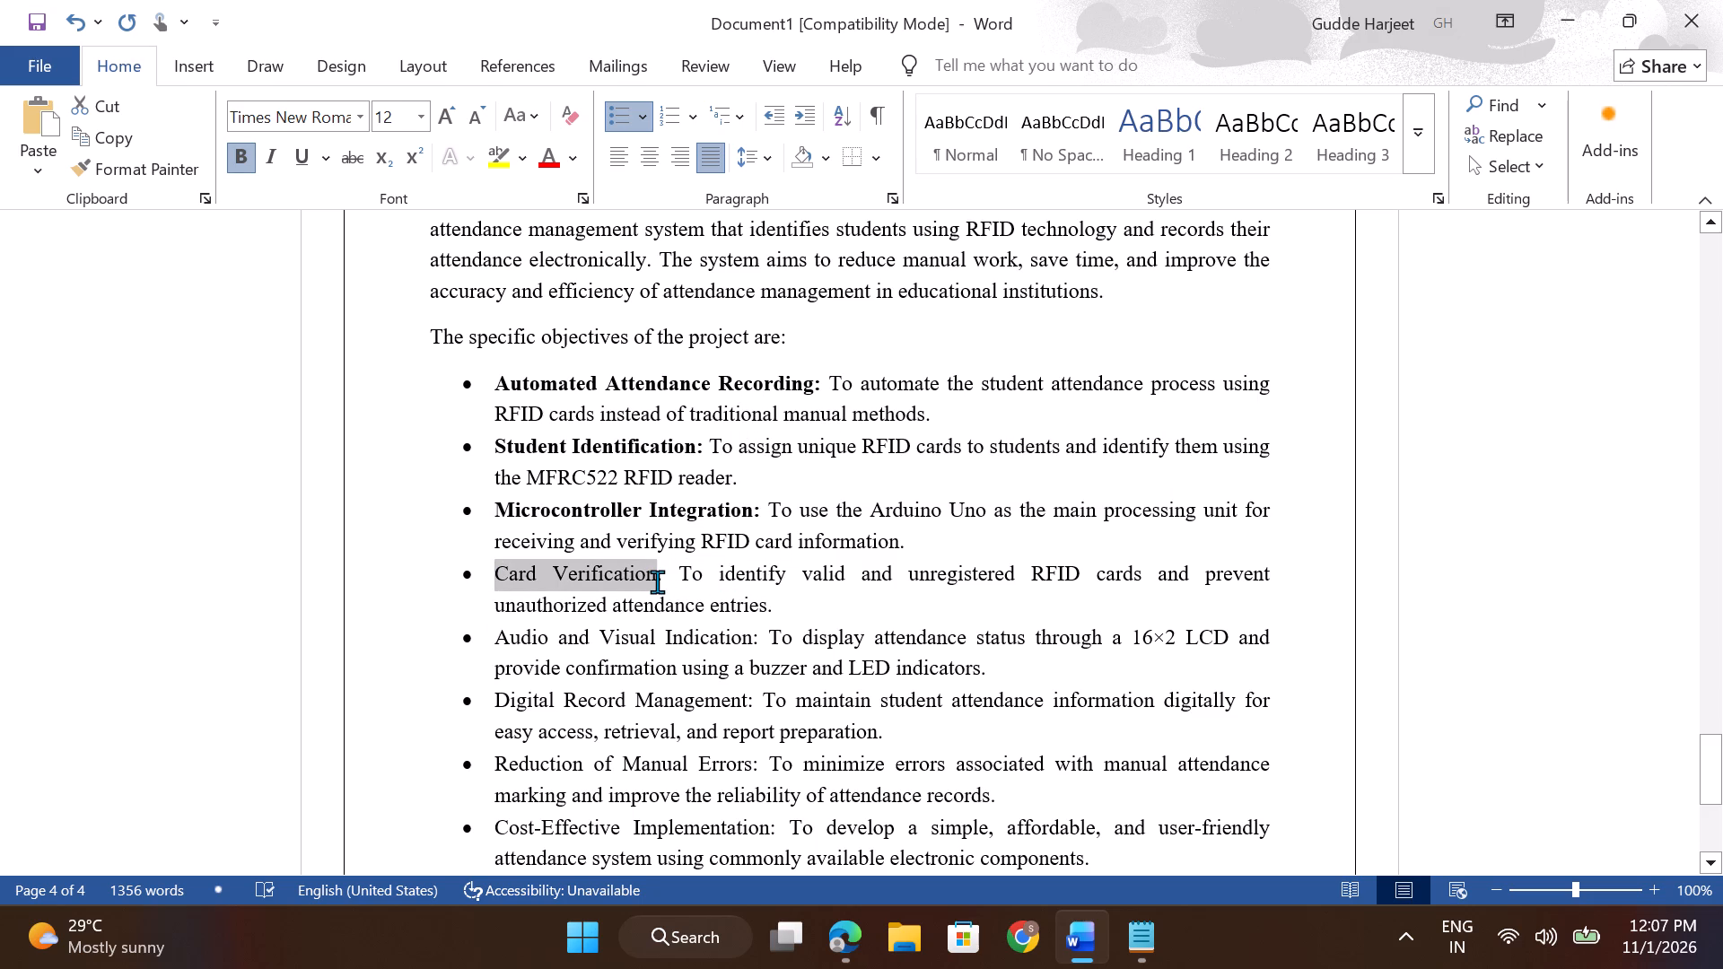
drag(657, 581, 660, 581)
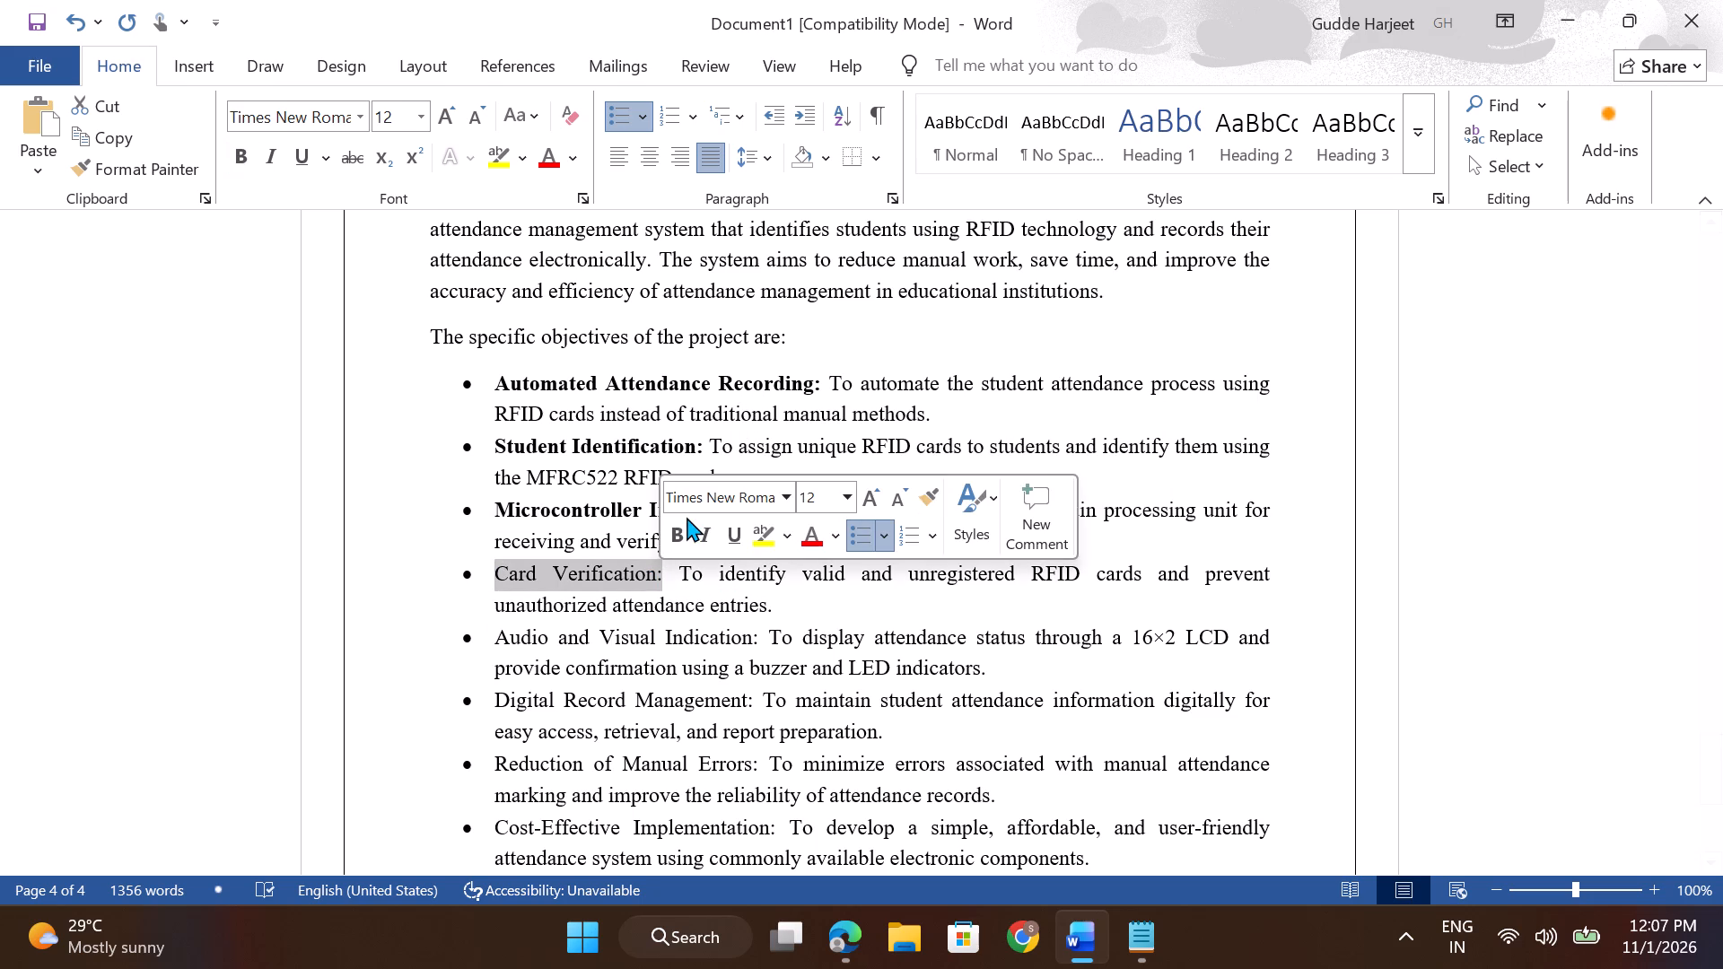
click(686, 528)
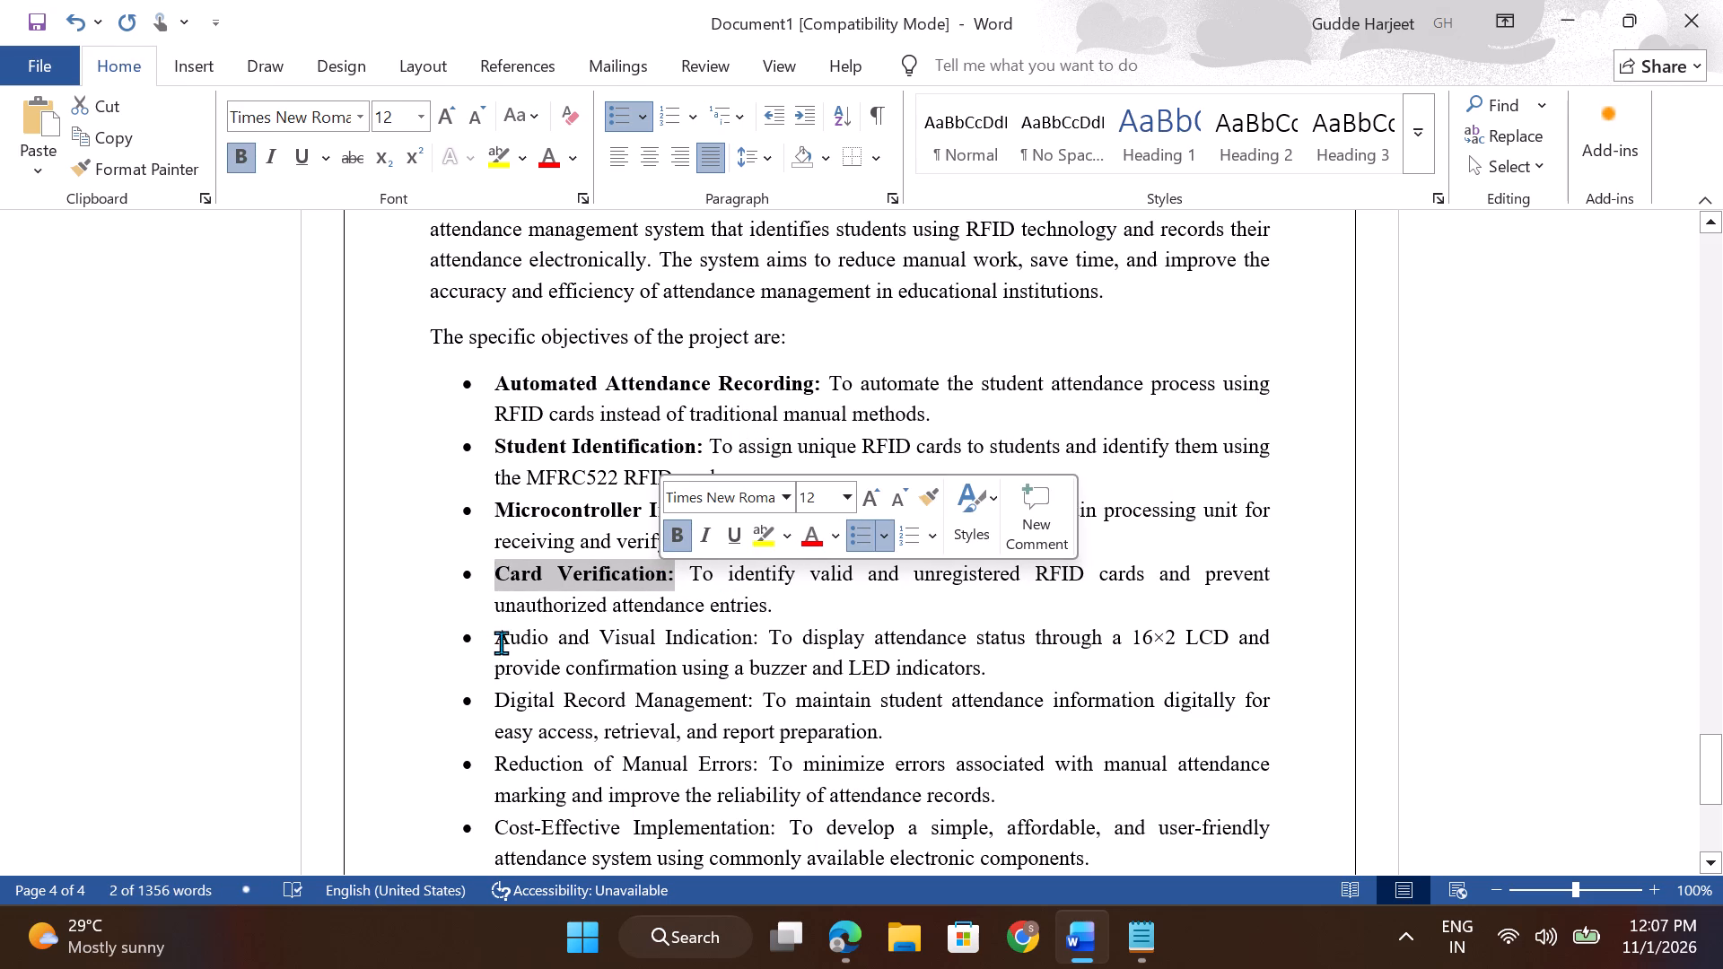
Bold the lead-in labels of the Audio and Visual Indication, Digital Record Management, Reduction of Manual Errors, and Cost-Effective Implementation bullets, including their colons.
drag(497, 642, 756, 643)
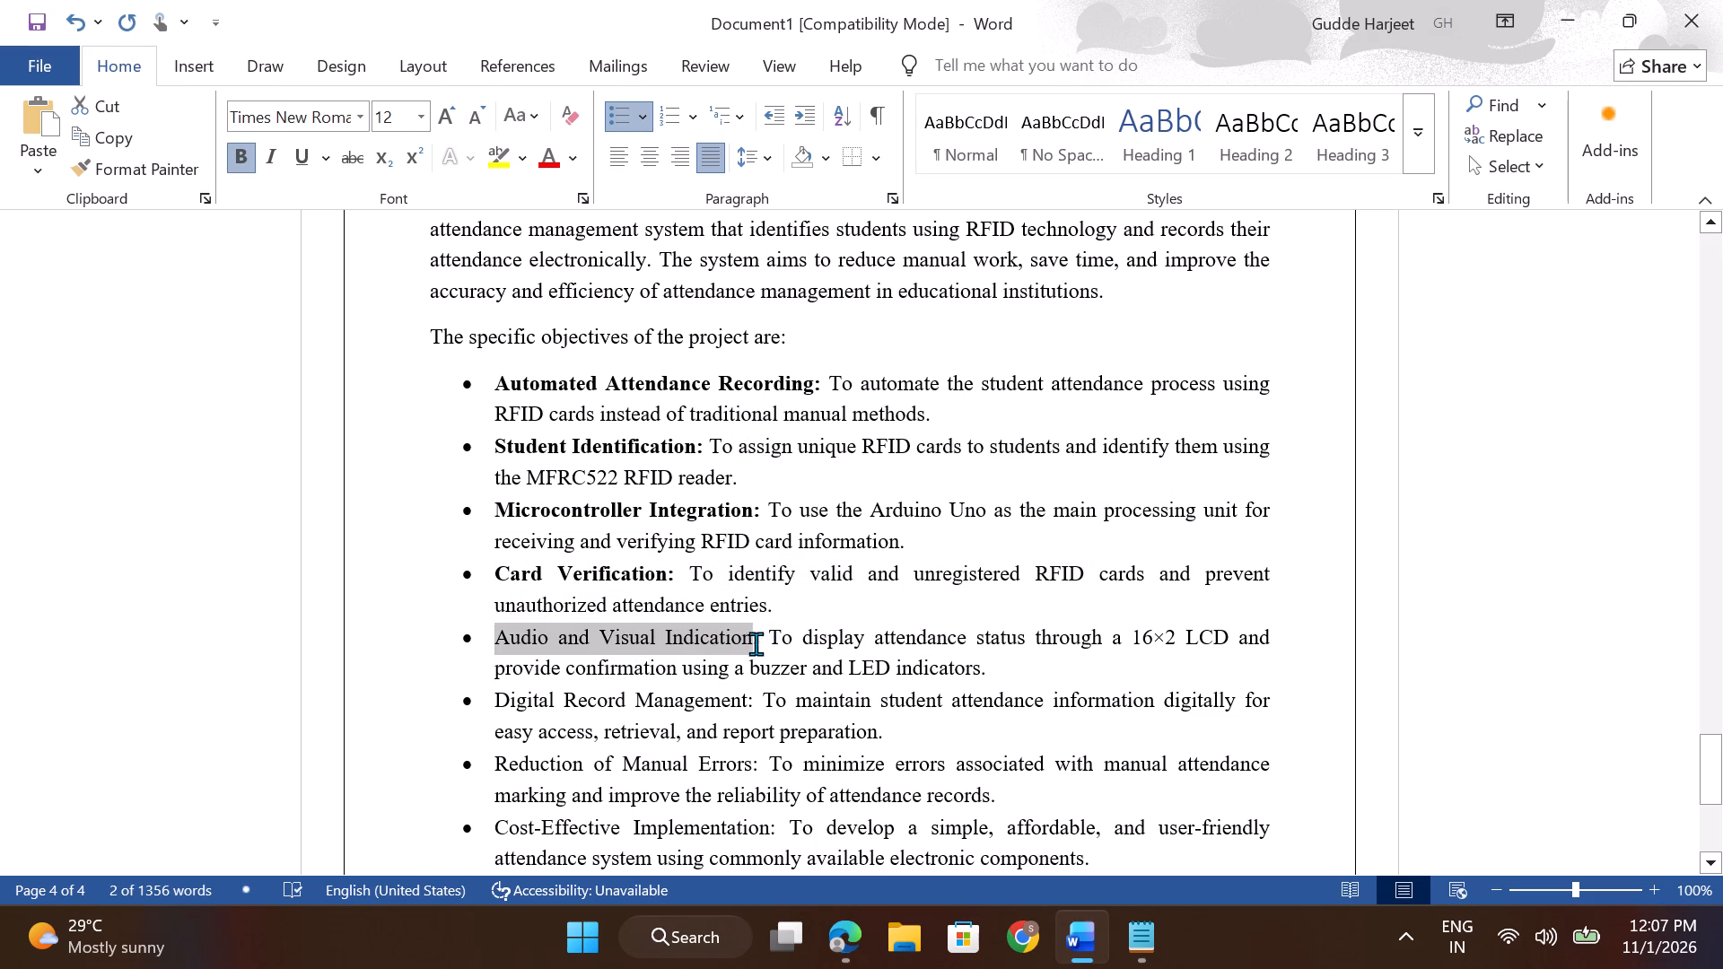
drag(756, 643, 758, 643)
click(774, 591)
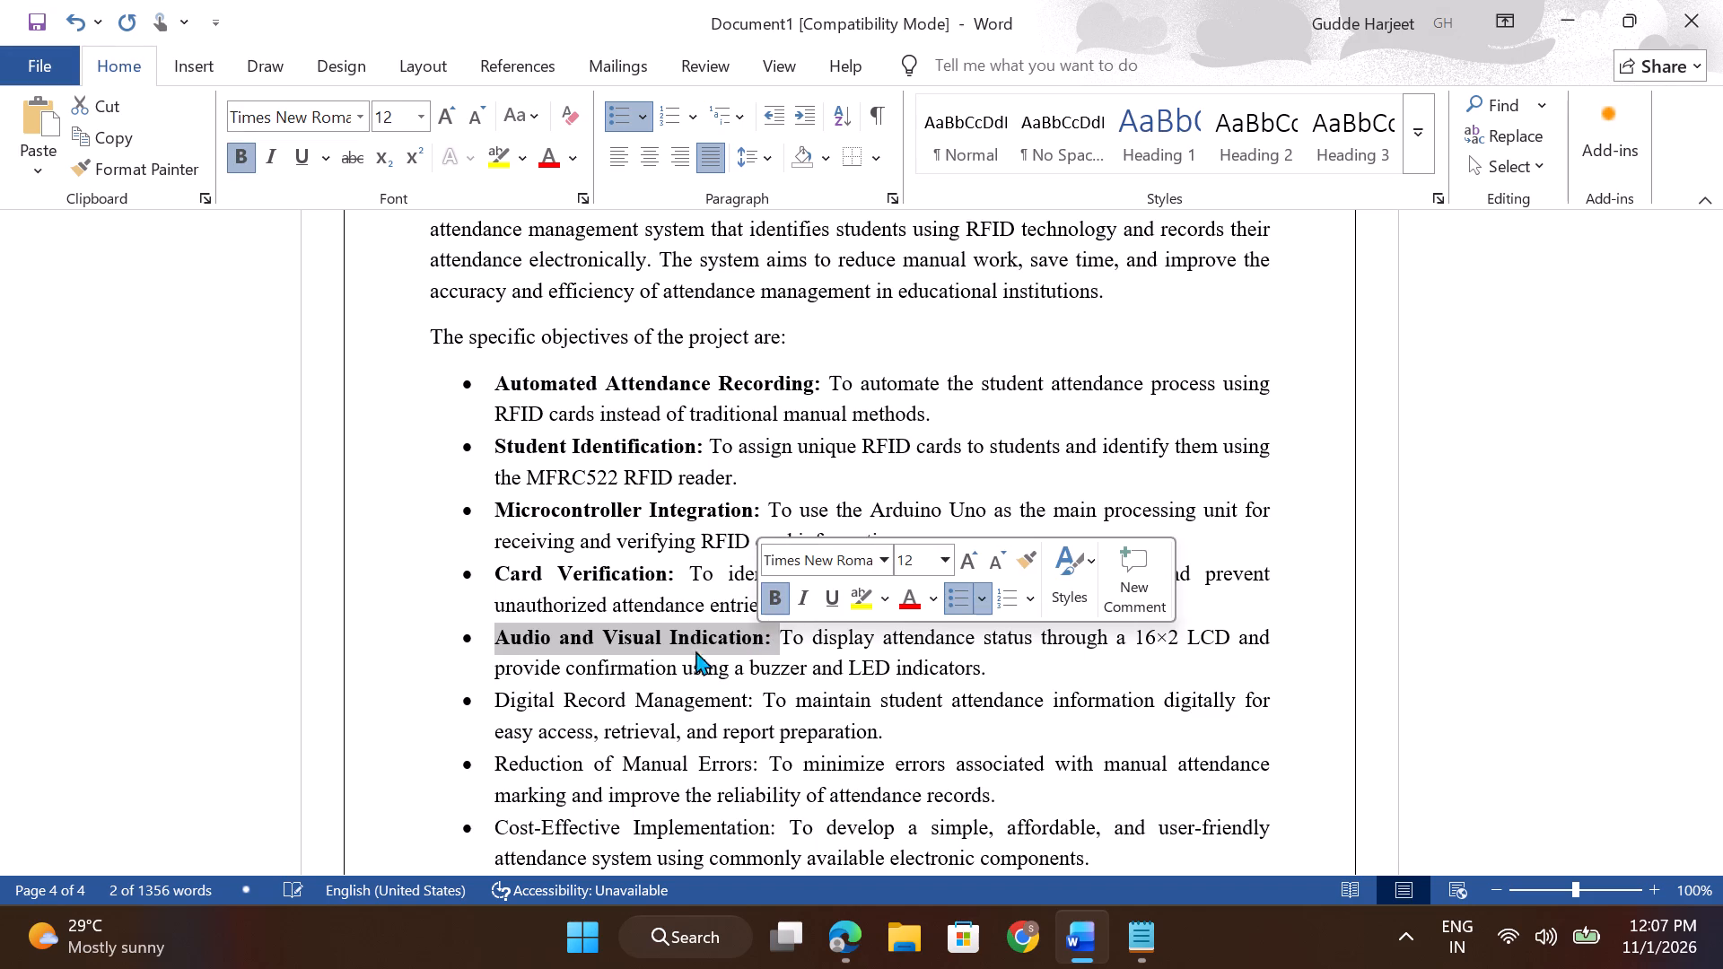
drag(501, 700, 558, 700)
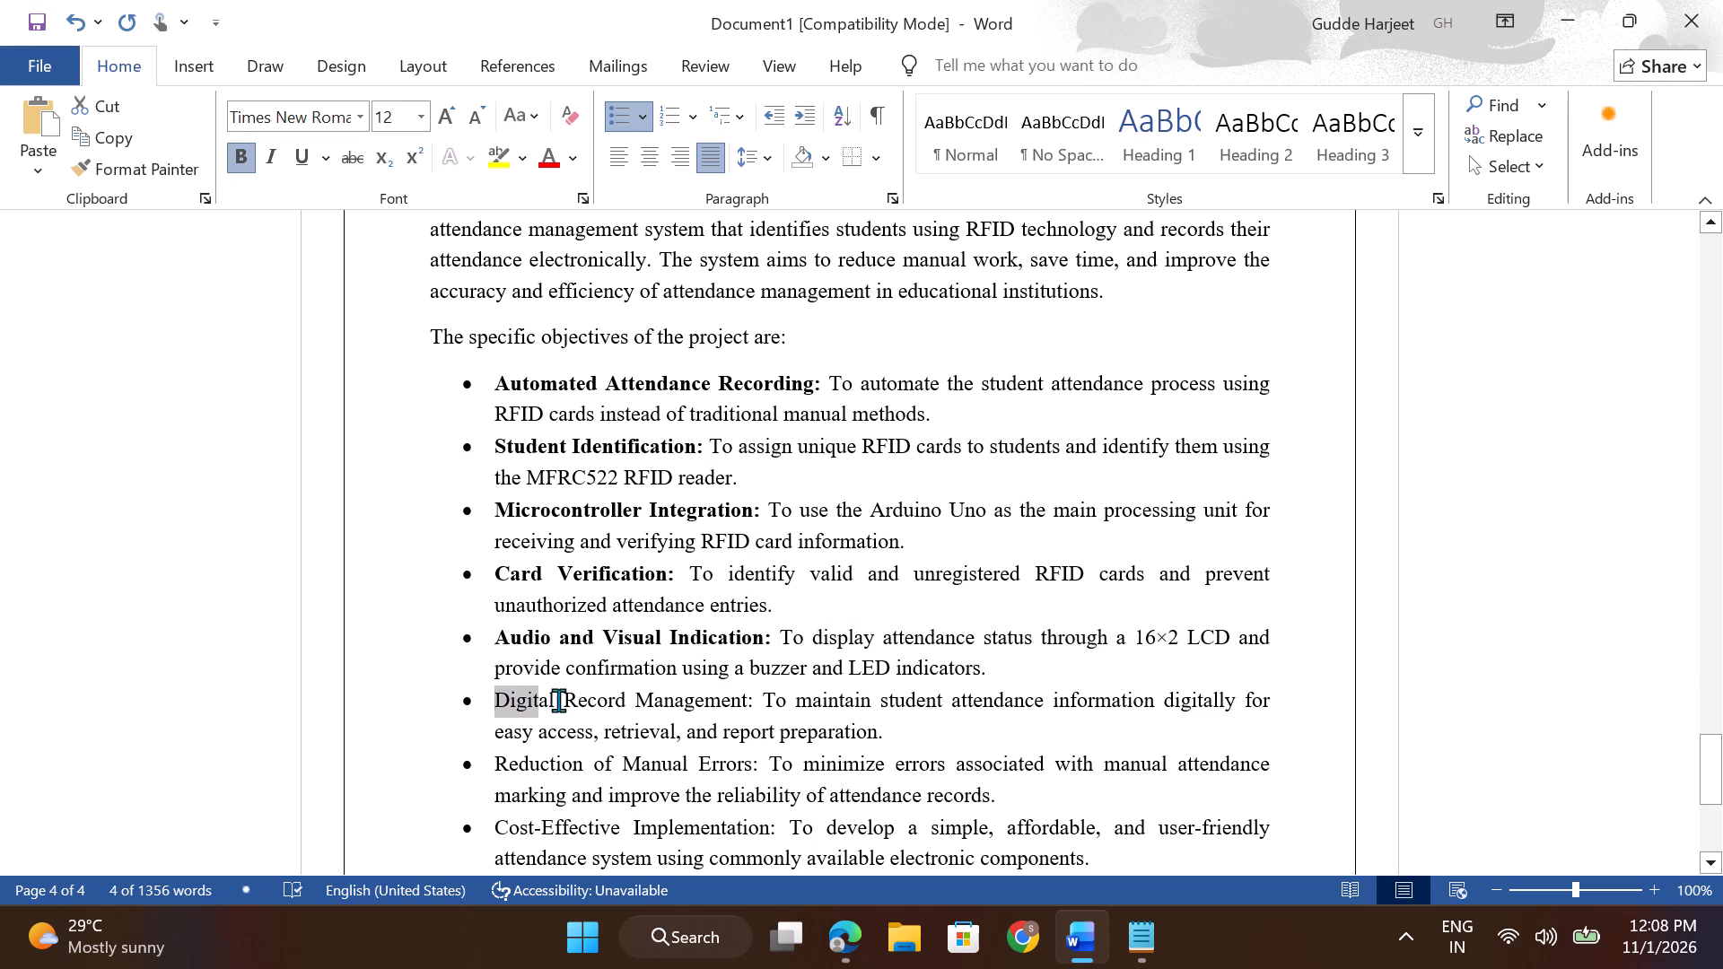
drag(558, 700, 750, 699)
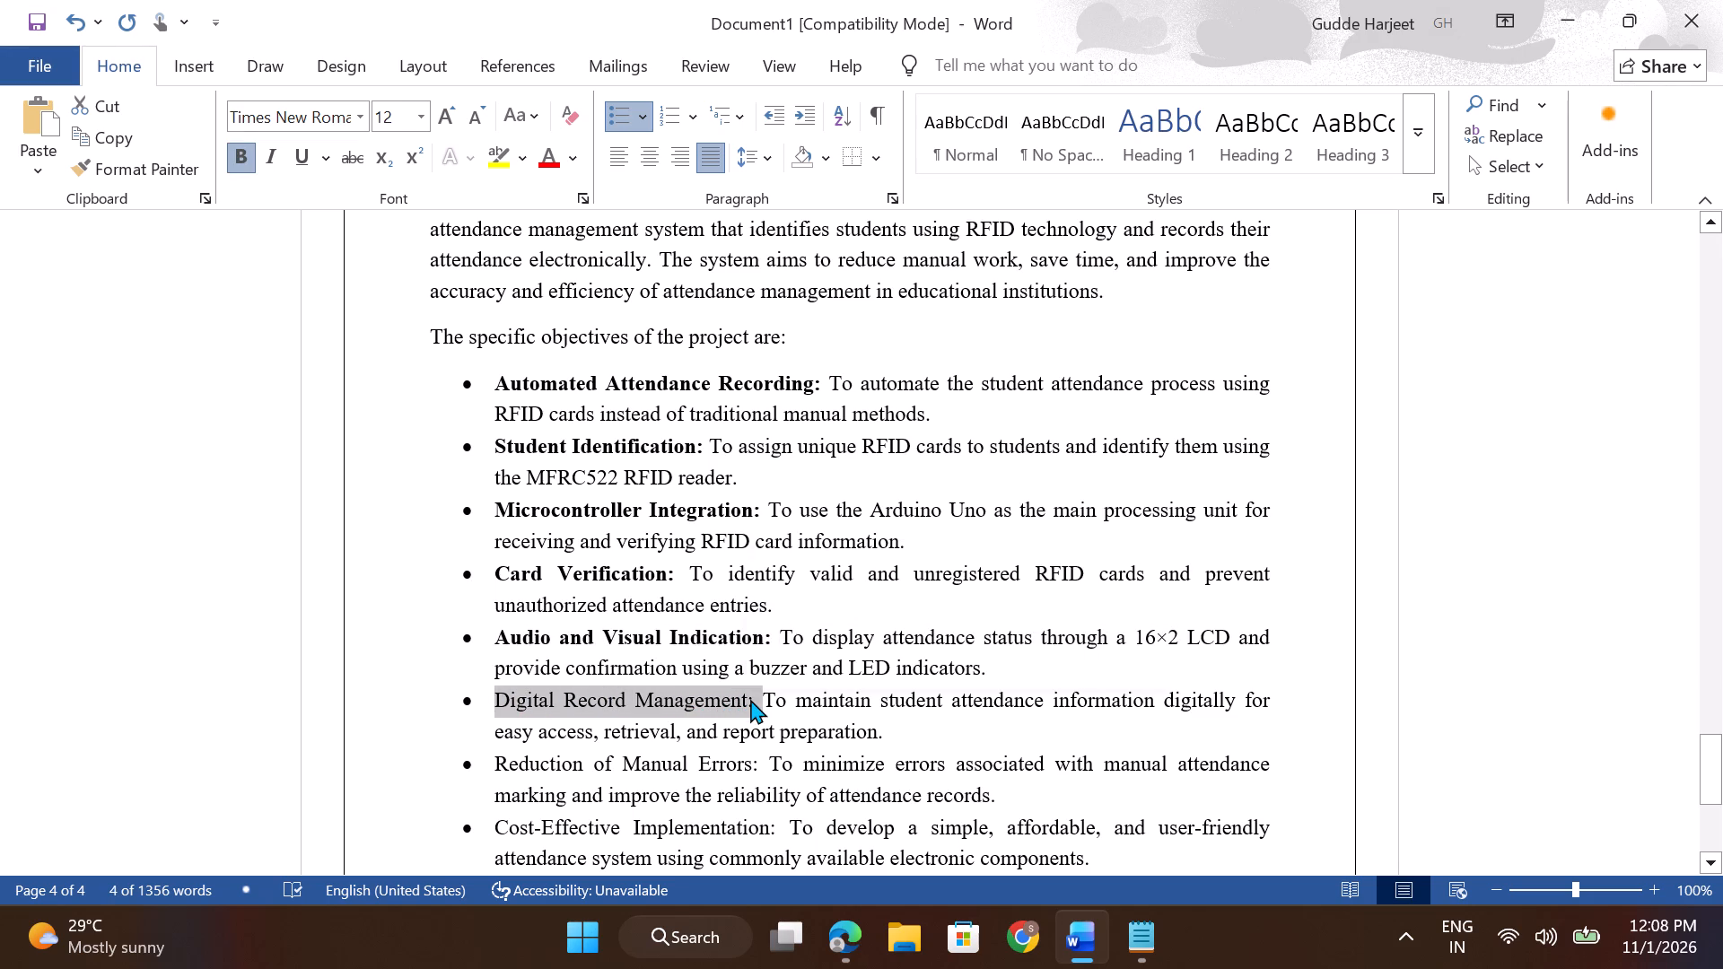
click(768, 658)
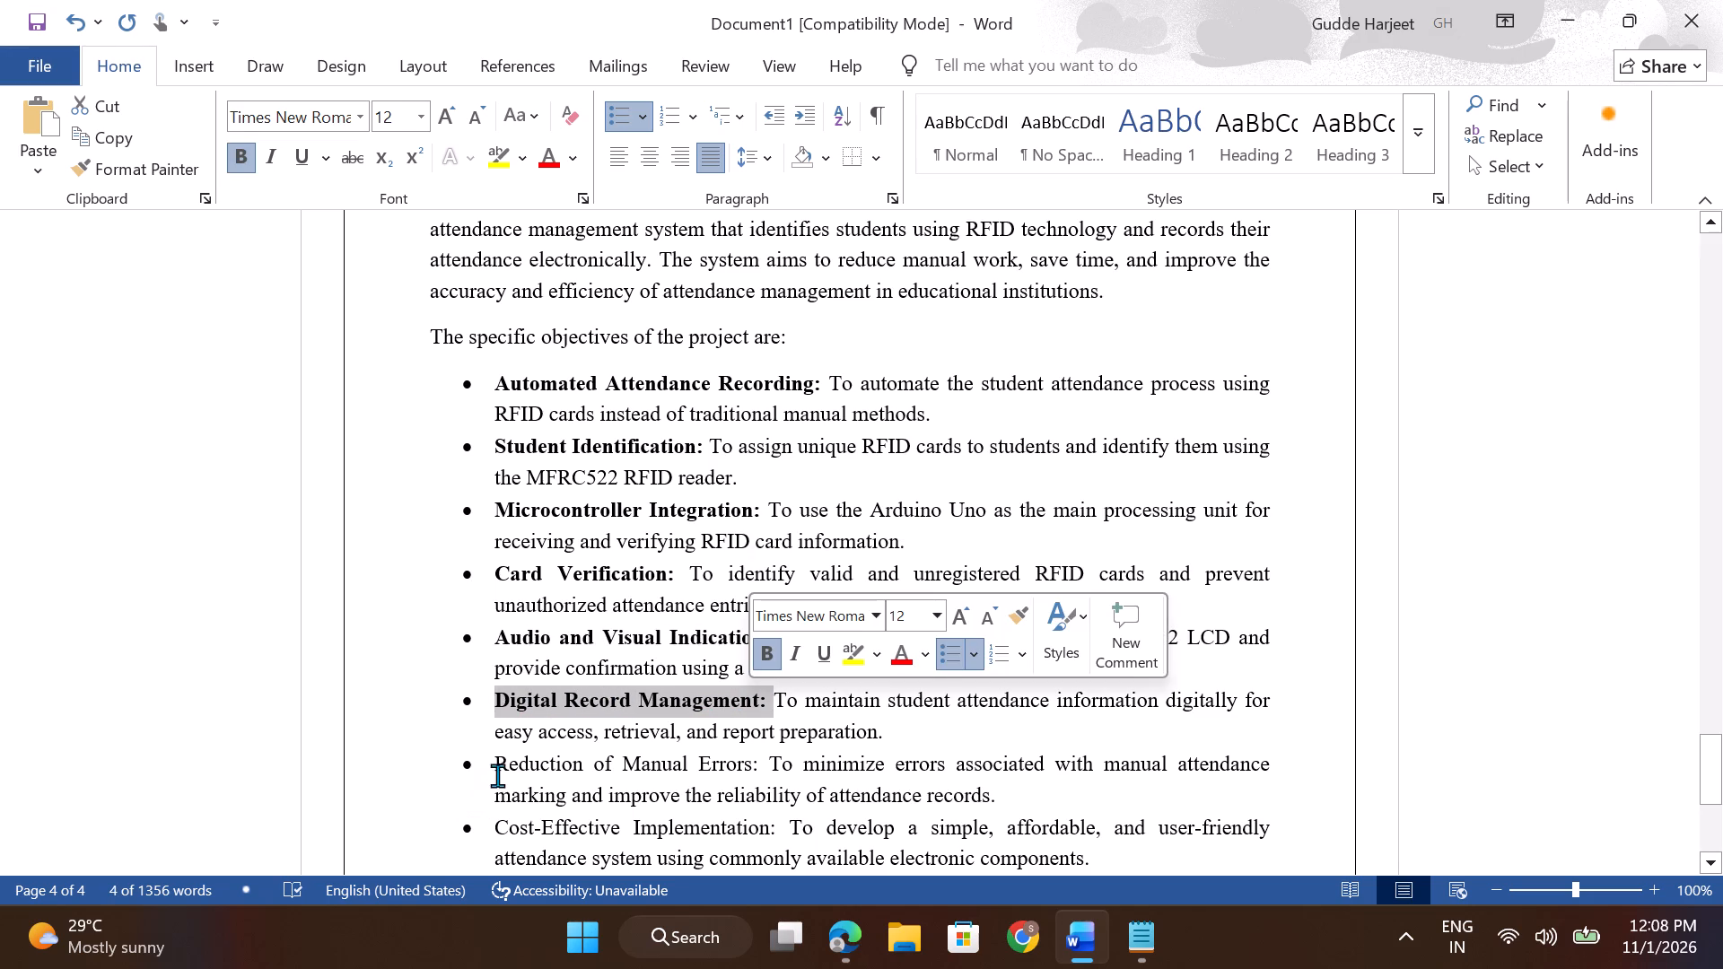
drag(496, 767, 748, 773)
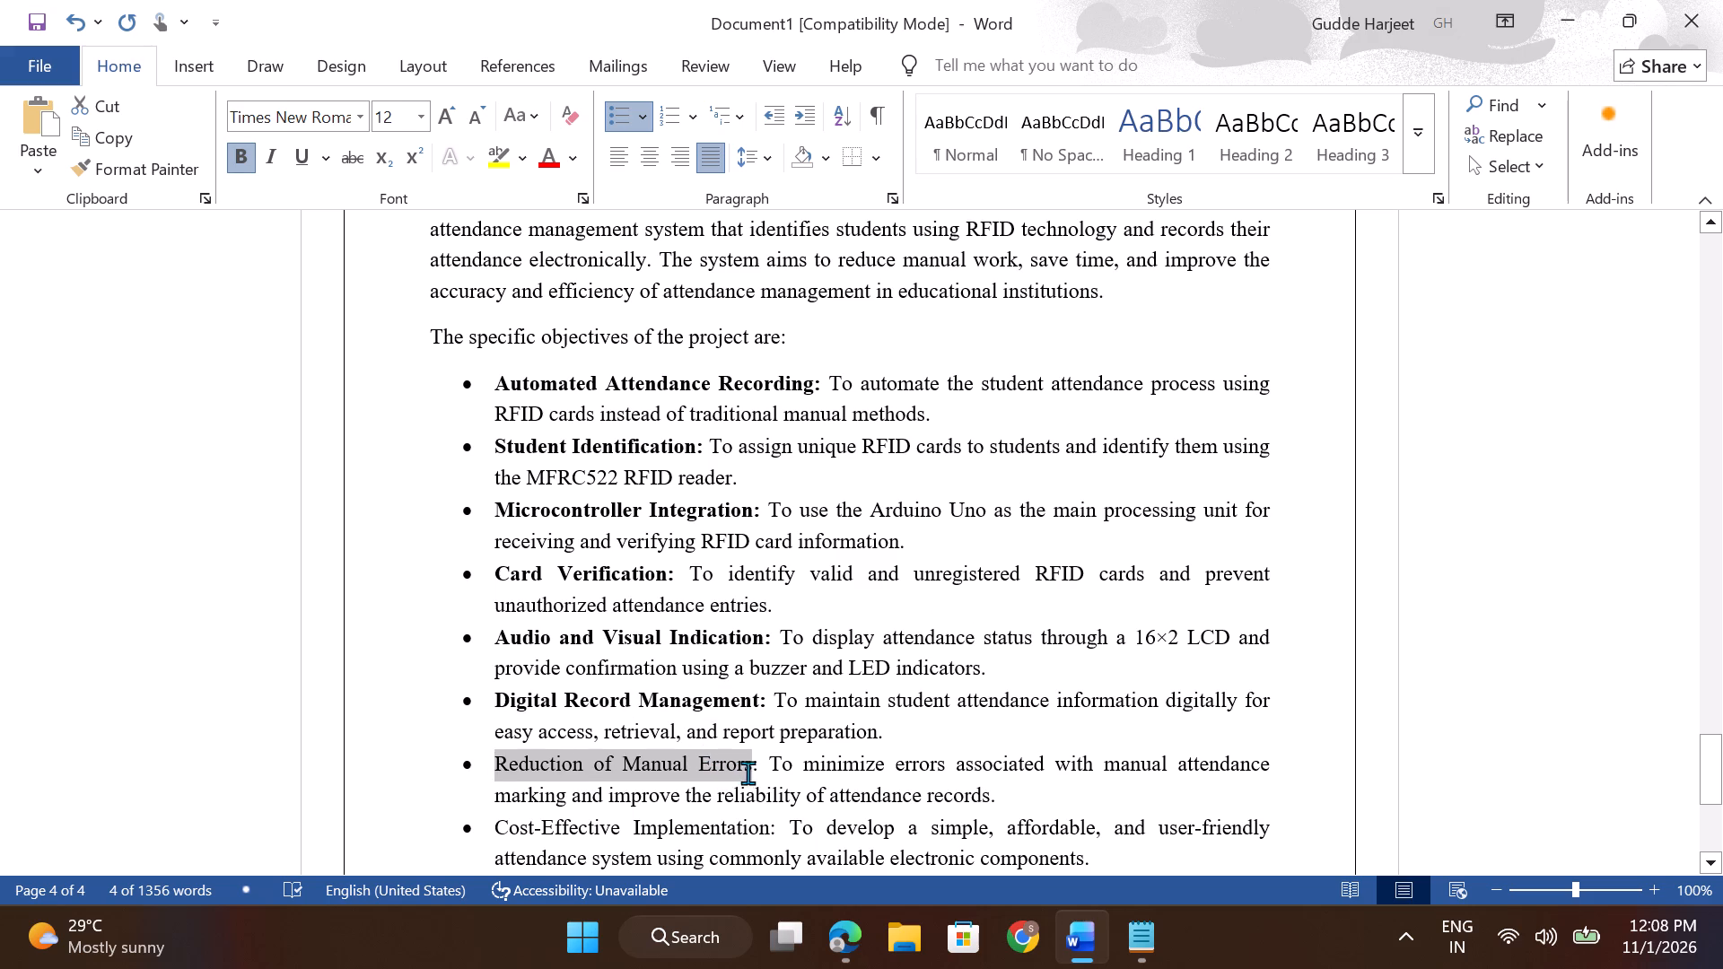
drag(748, 773, 765, 770)
click(782, 735)
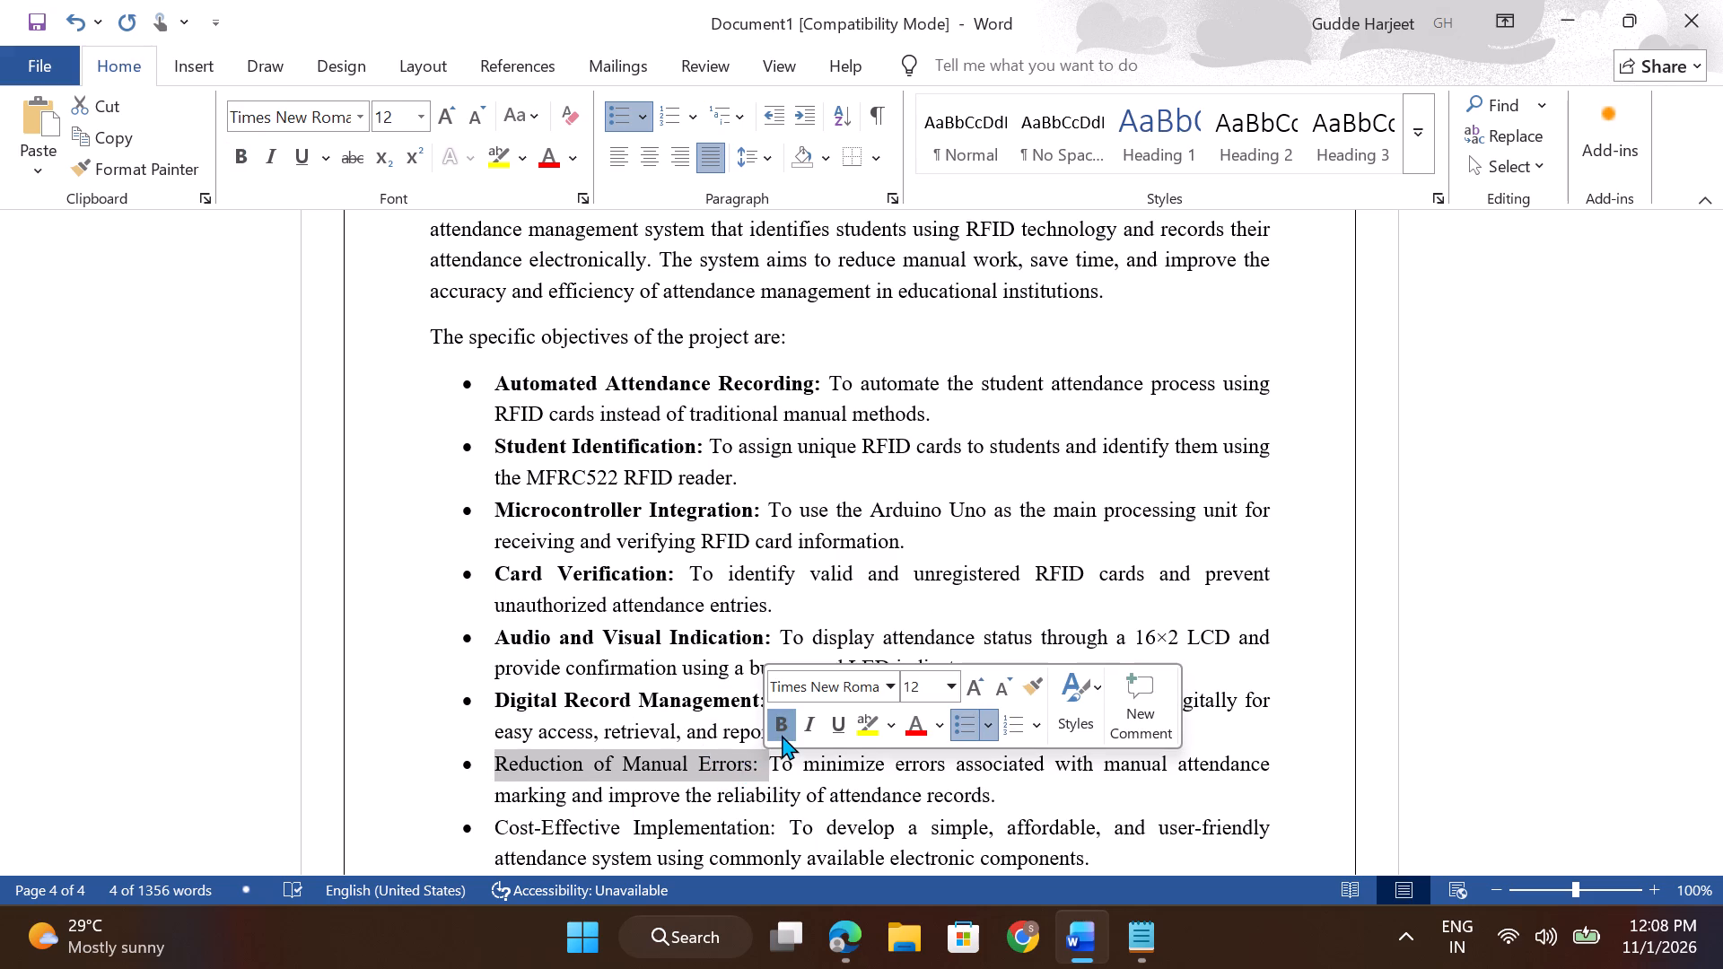
drag(496, 827, 745, 828)
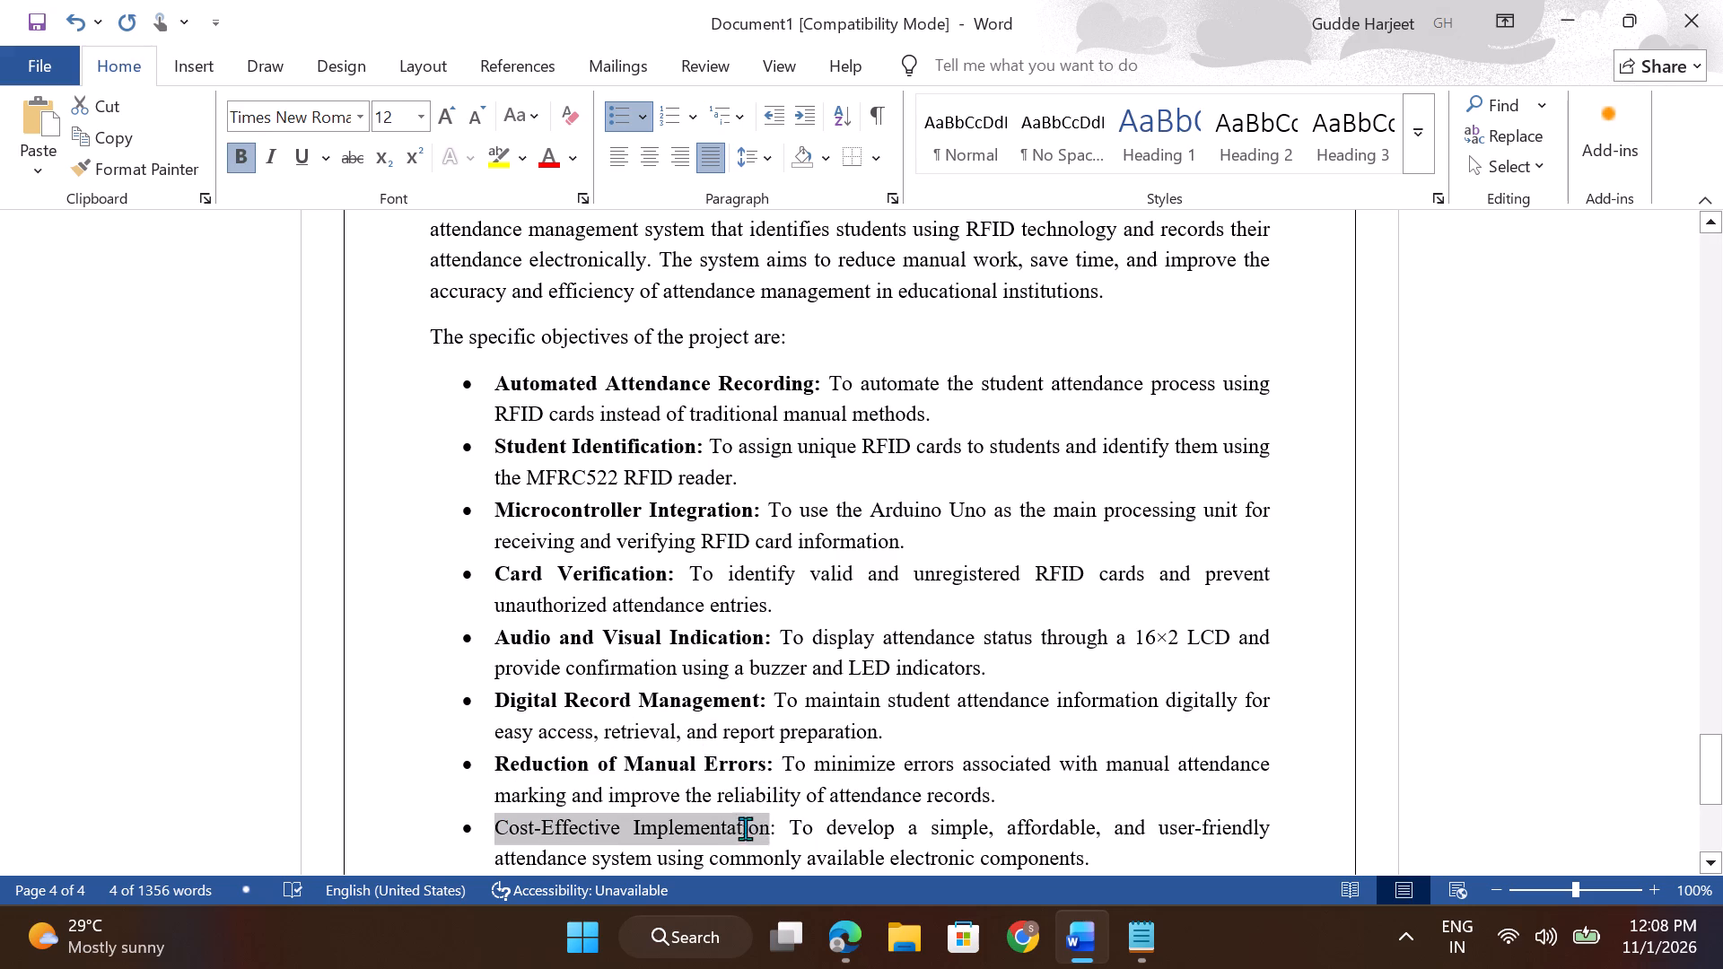
drag(745, 828, 782, 829)
click(798, 785)
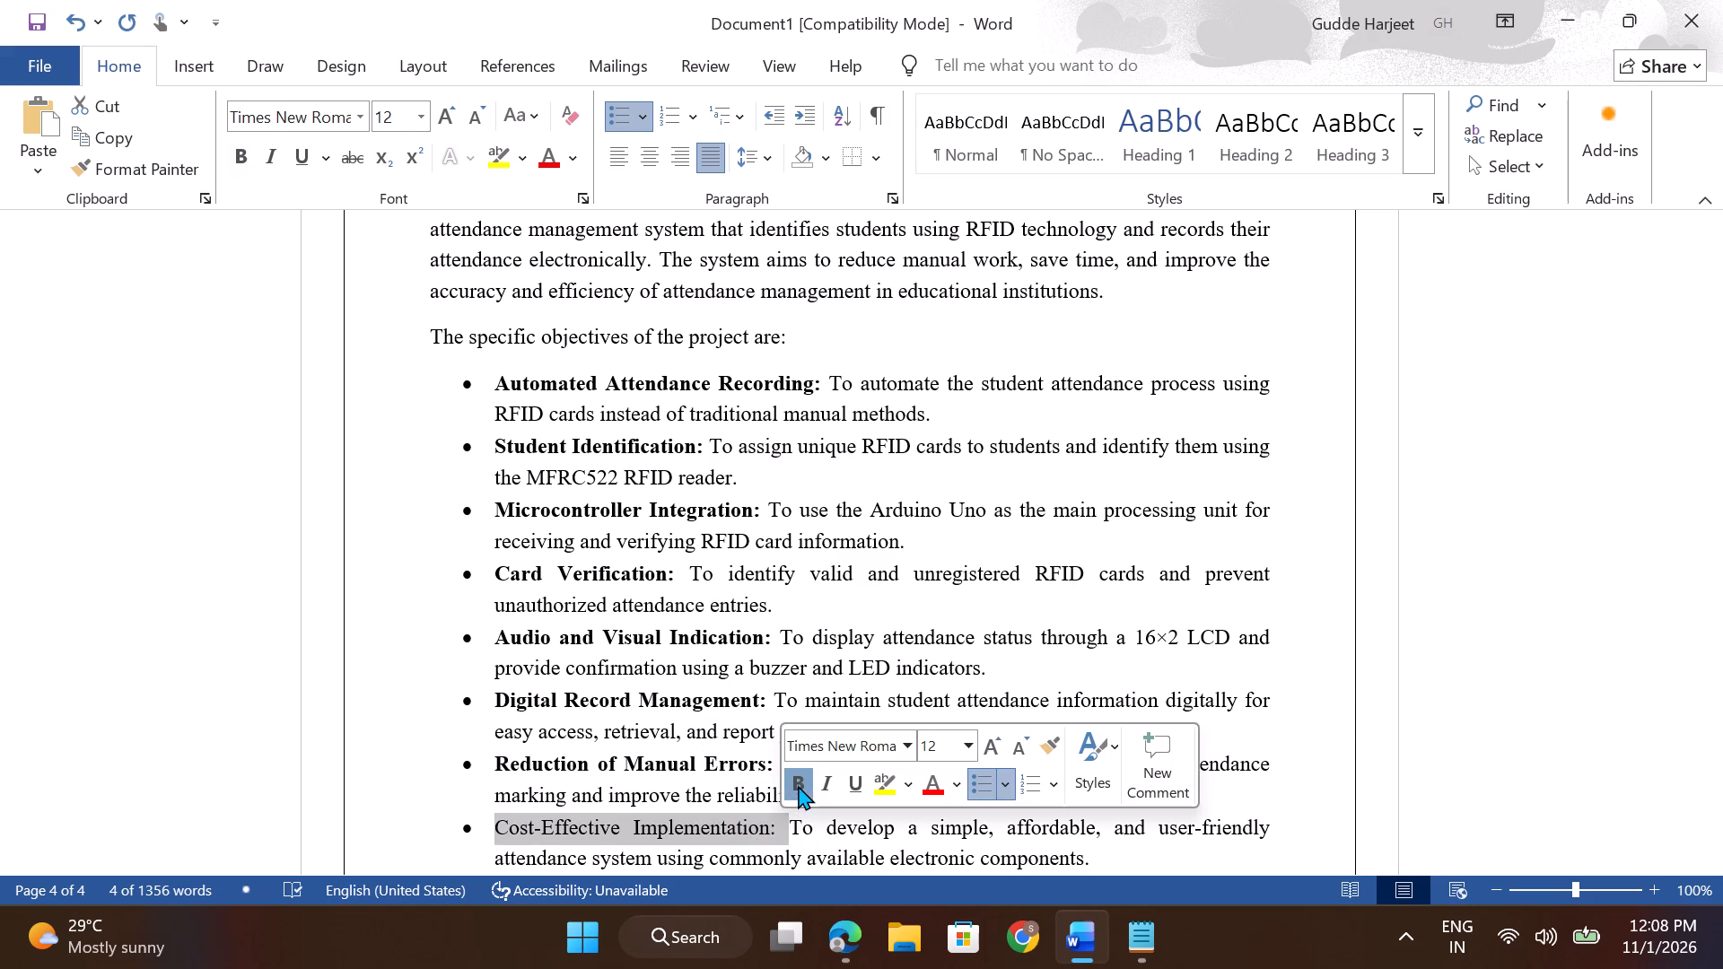
scroll(653, 729, down, 2)
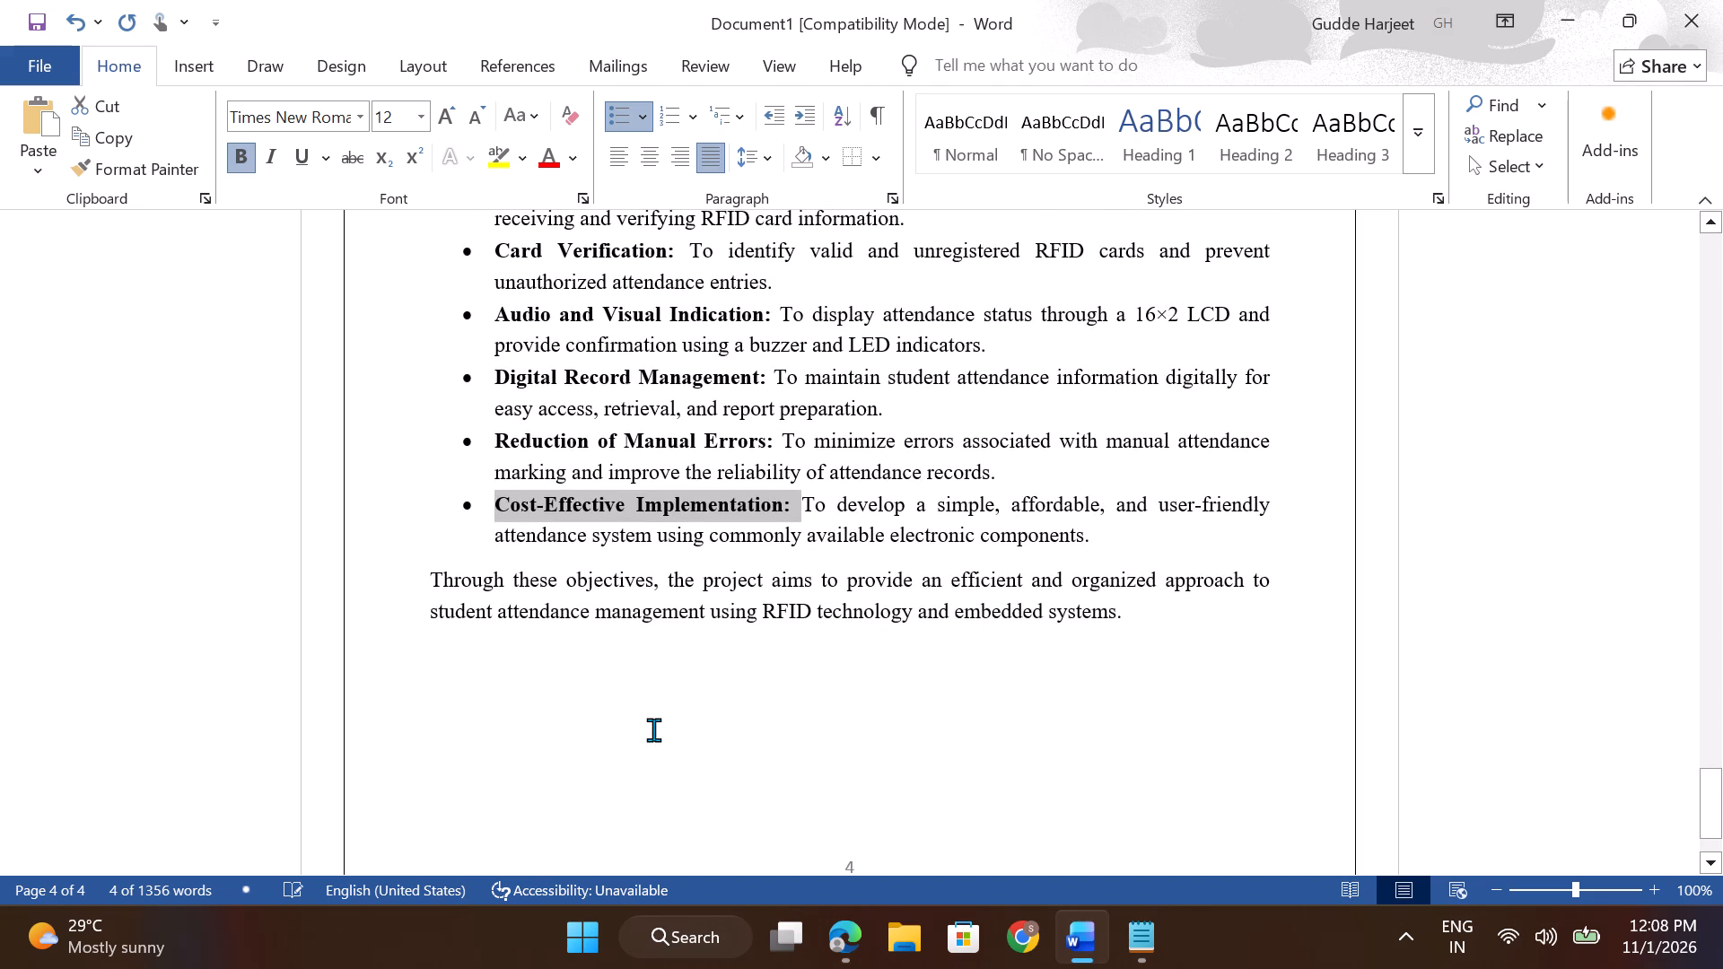
scroll(653, 729, up, 4)
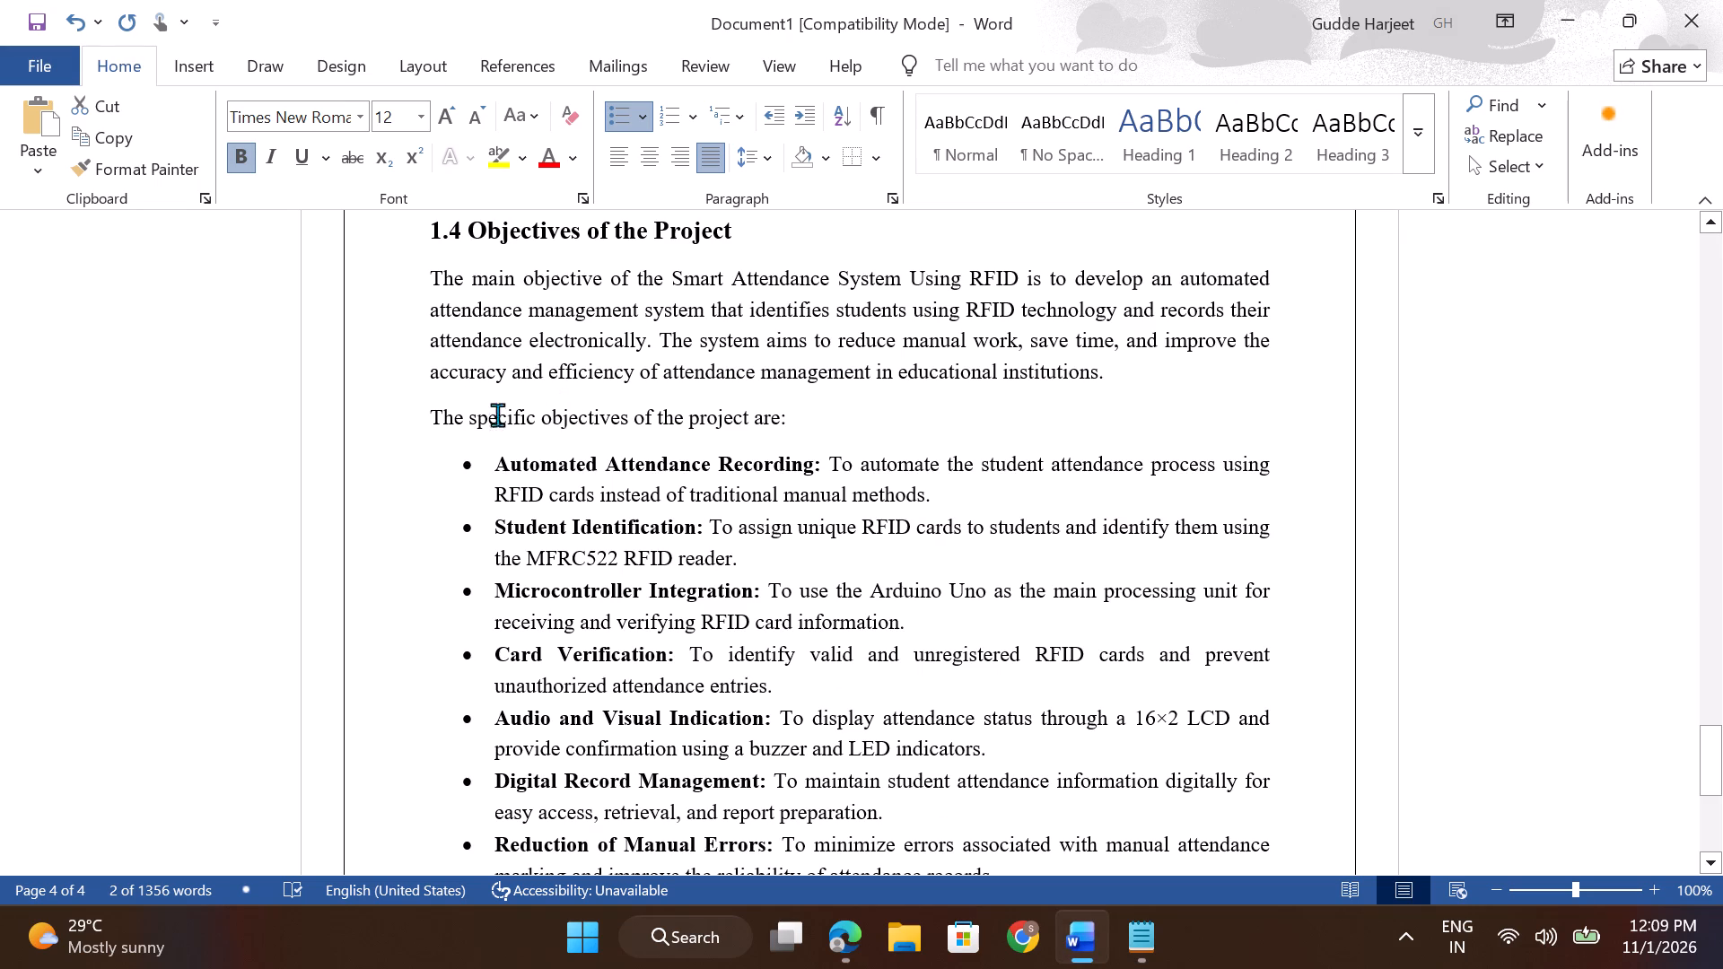
drag(431, 278, 574, 839)
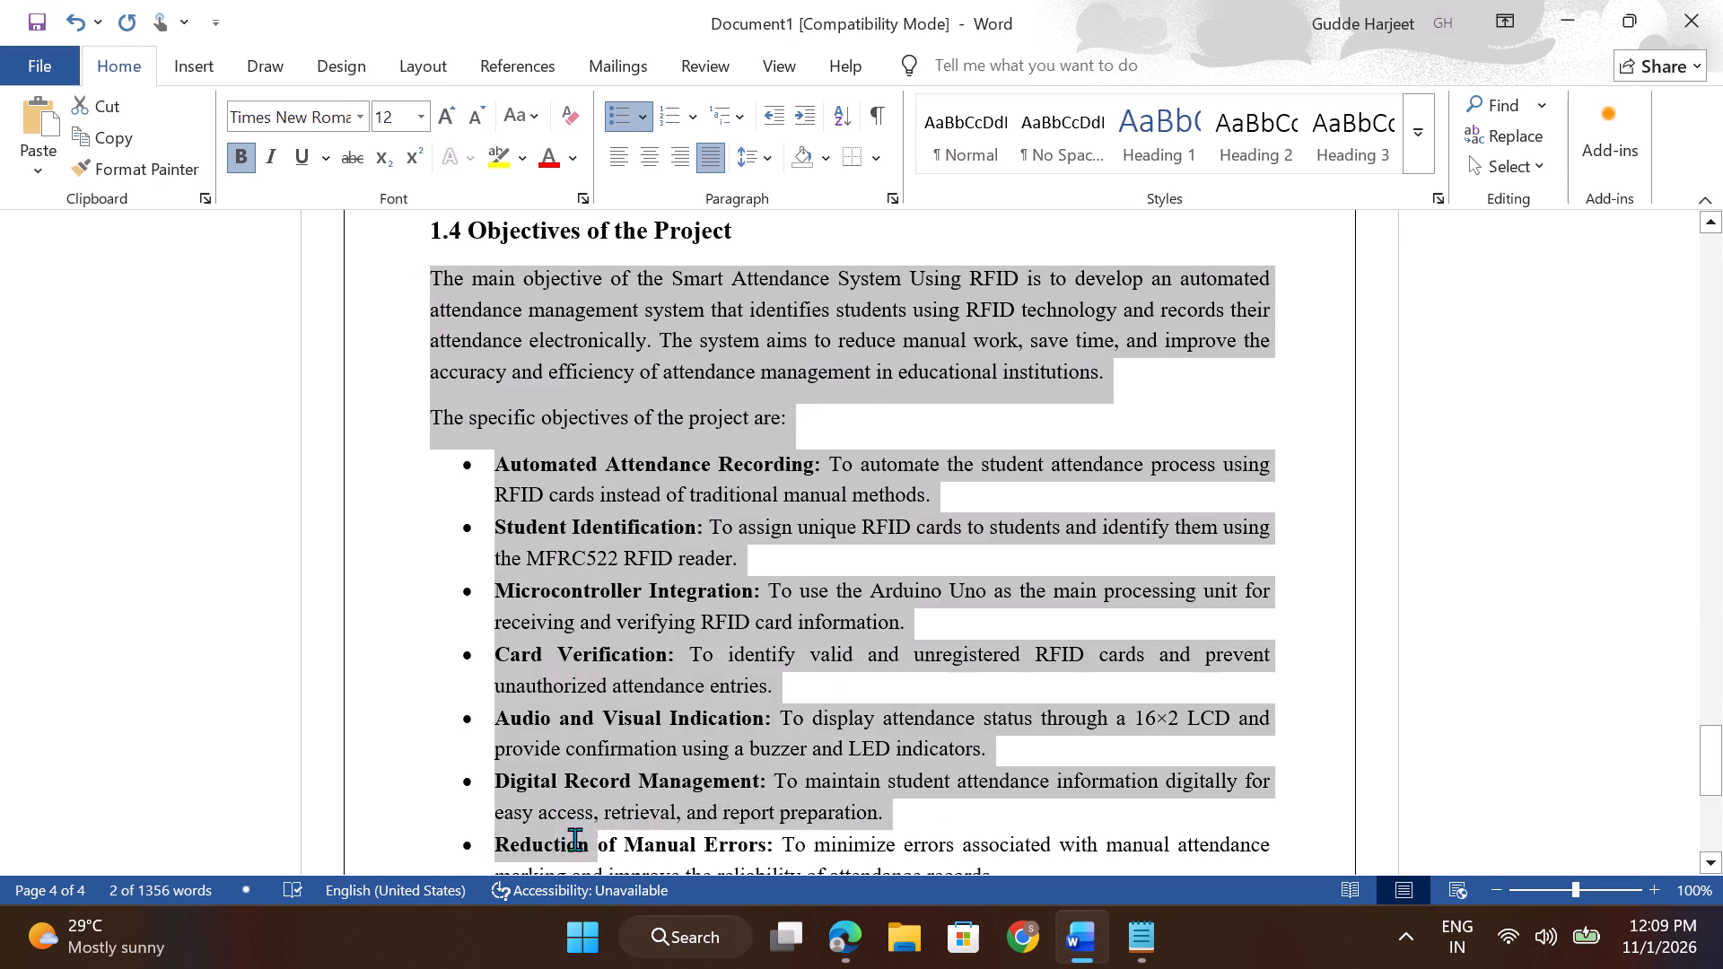
drag(574, 839, 1152, 503)
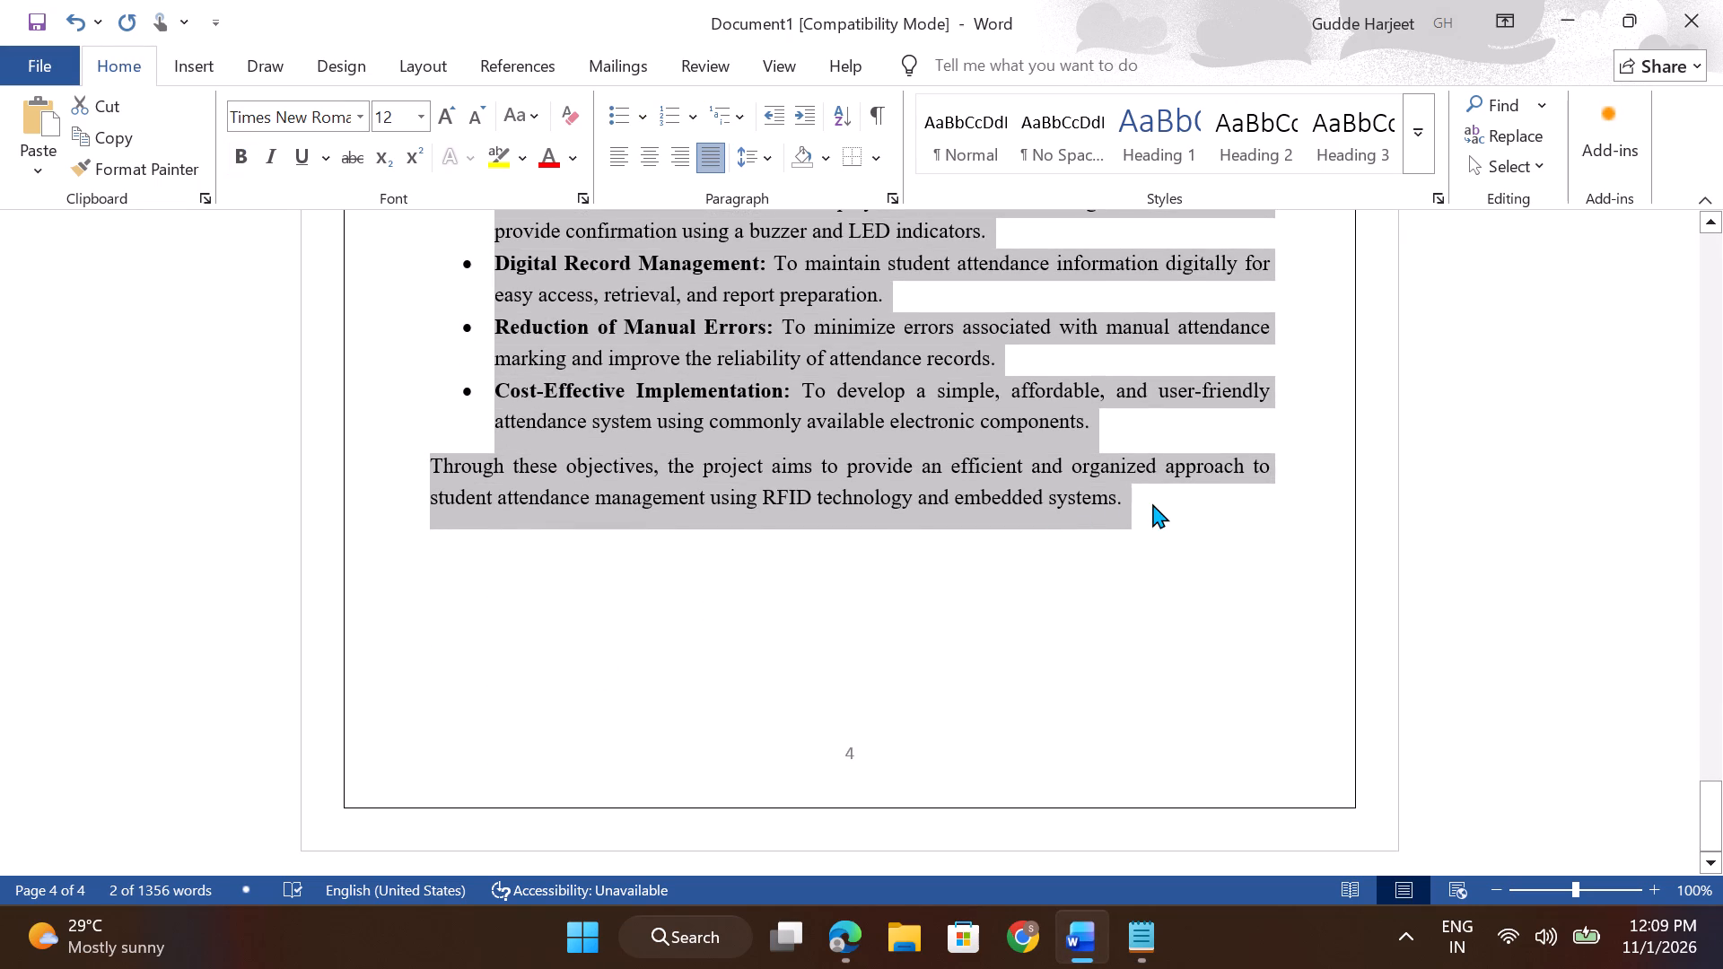
key(ctrl+v)
Remove the blank paragraphs between the opening paragraph of section 1.4 and the Card Verification objective.
scroll(661, 547, up, 4)
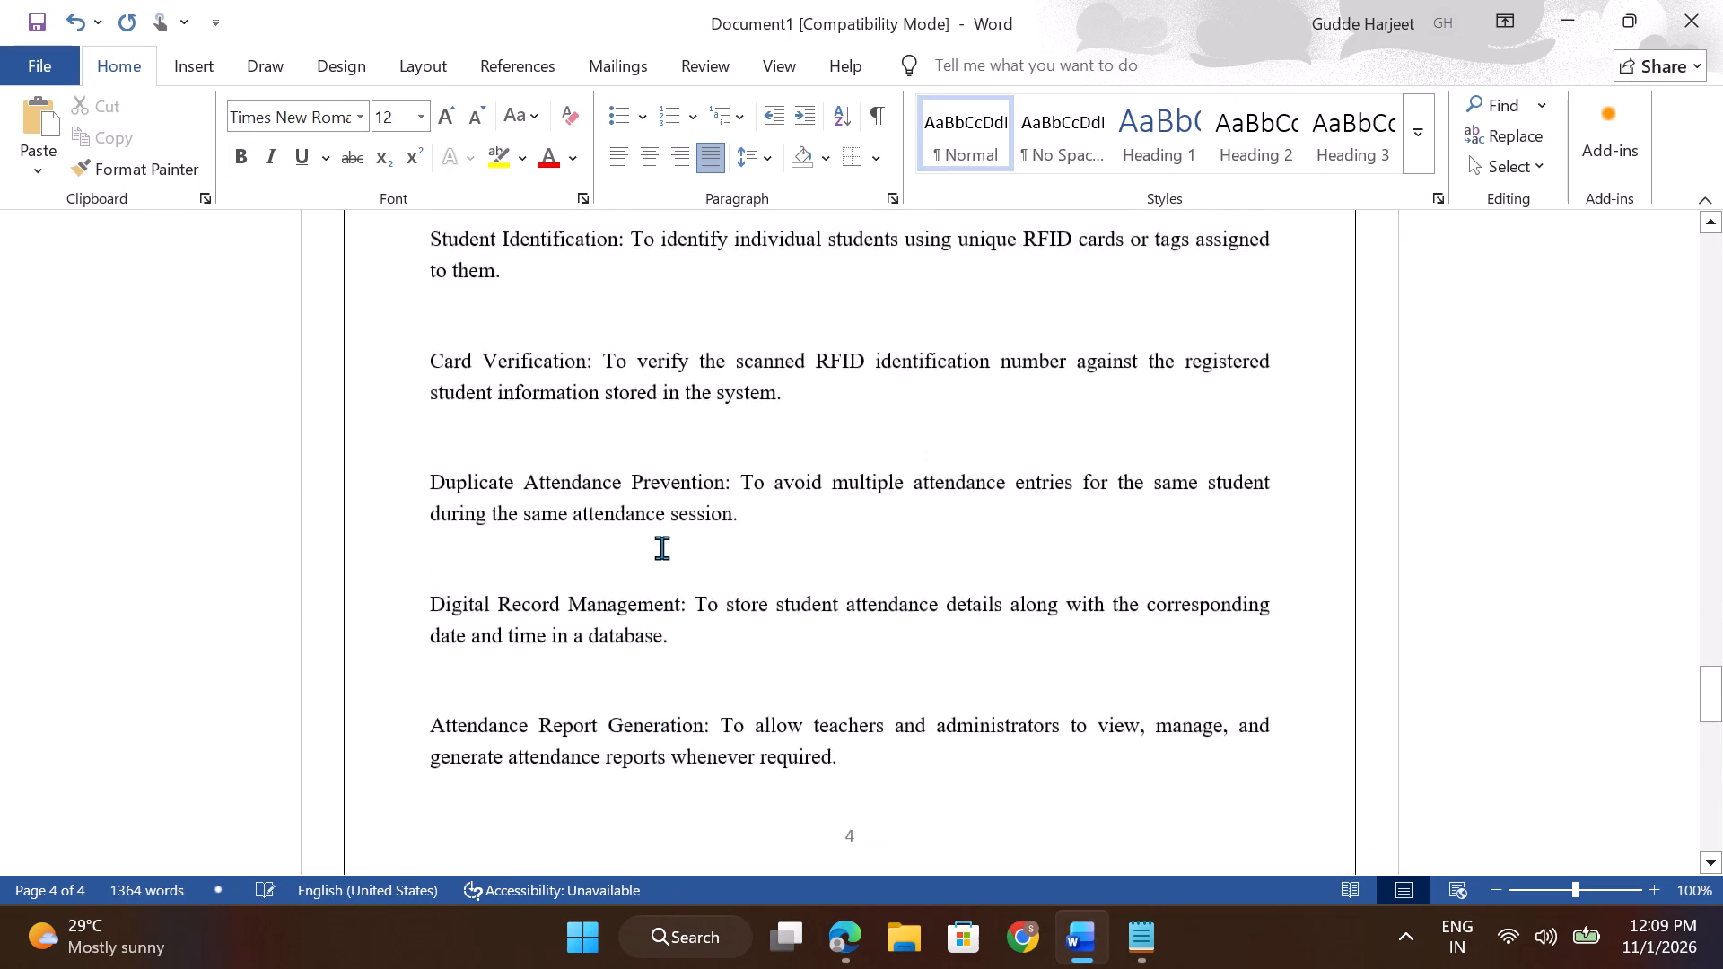
scroll(661, 547, up, 4)
click(466, 346)
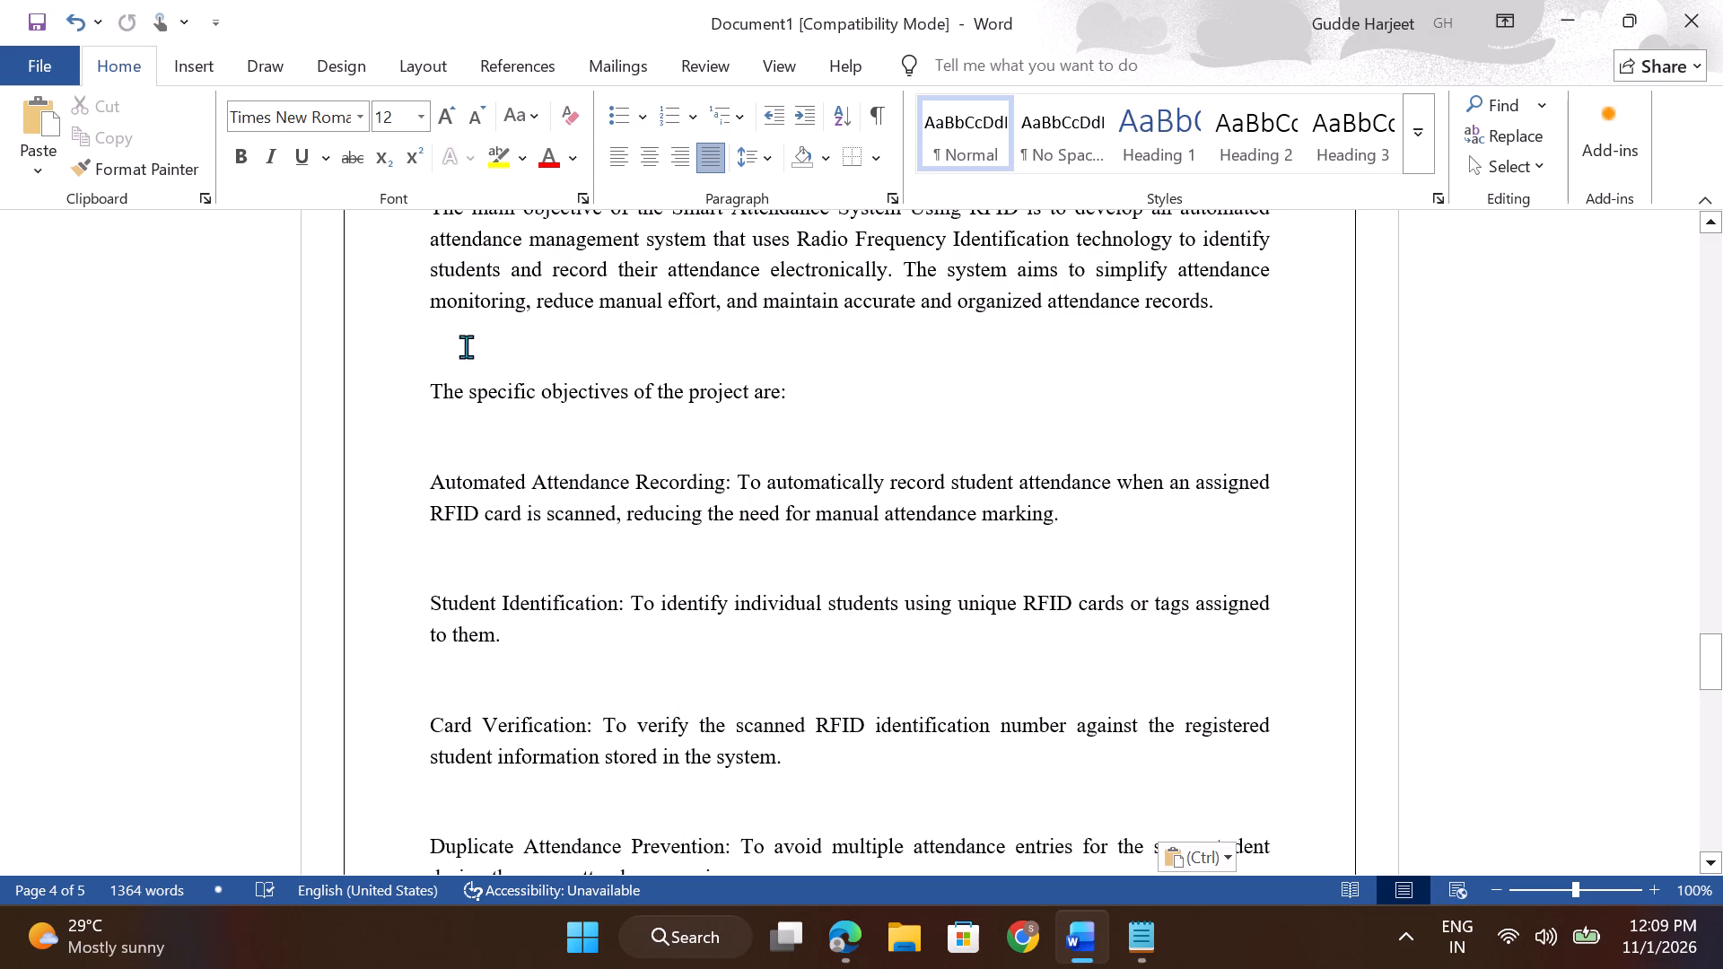
key(BackSpace)
click(502, 397)
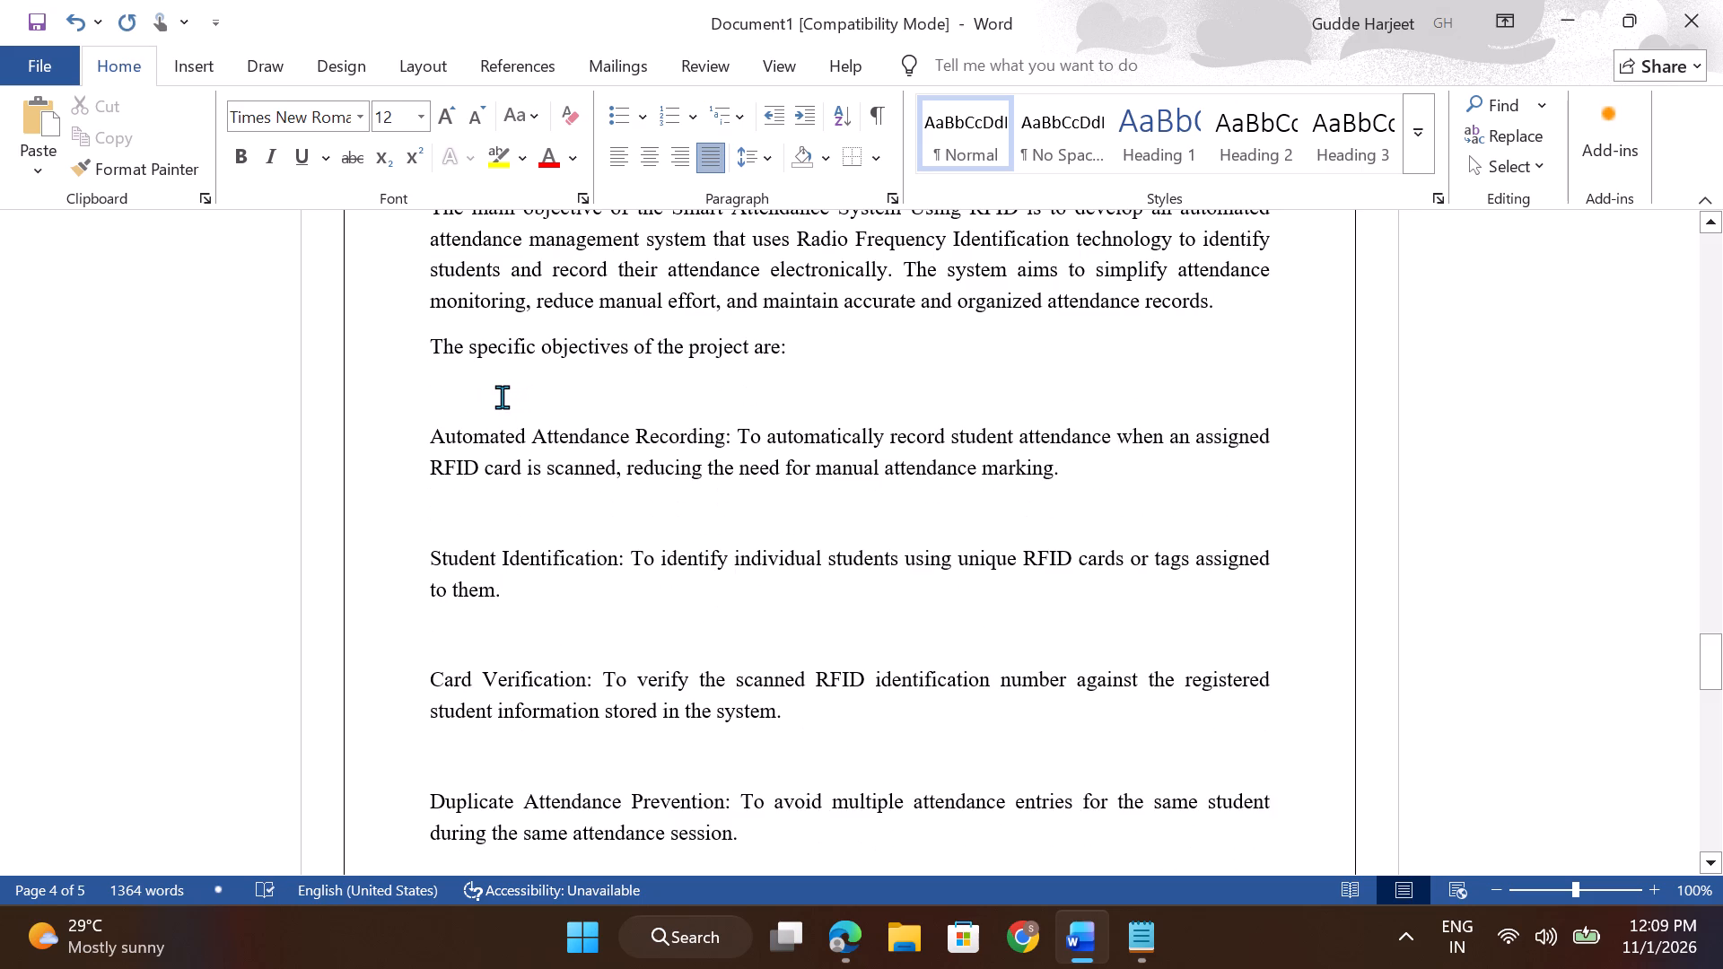
key(BackSpace)
click(489, 452)
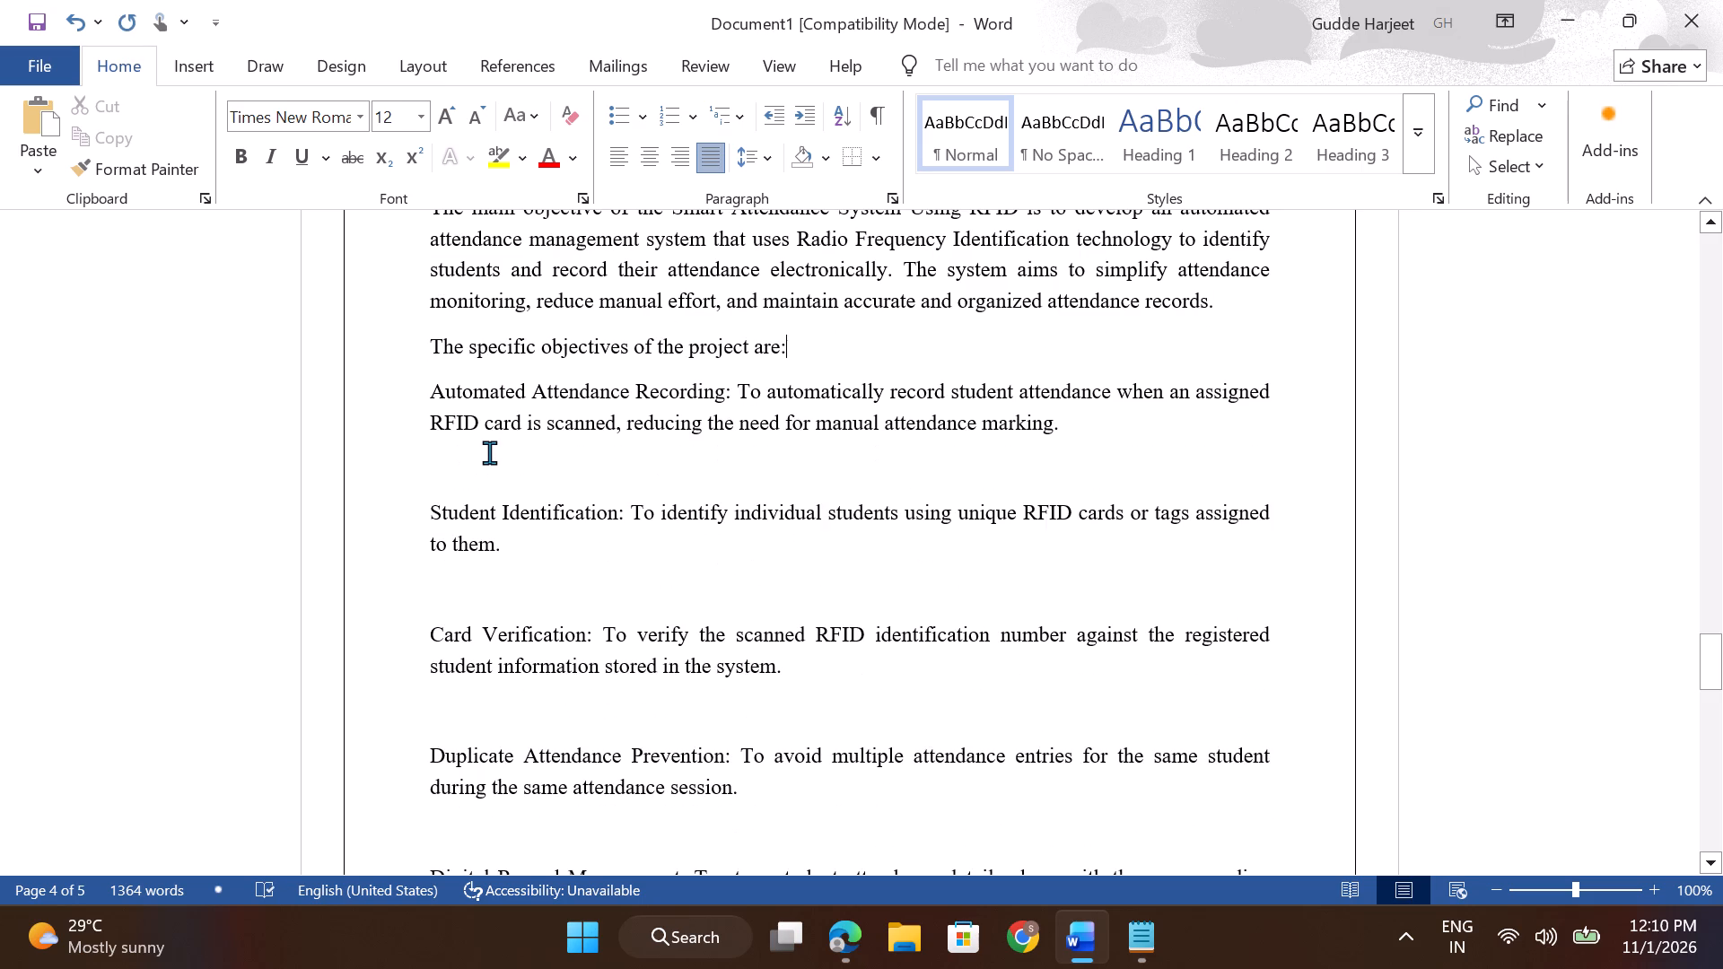
click(489, 452)
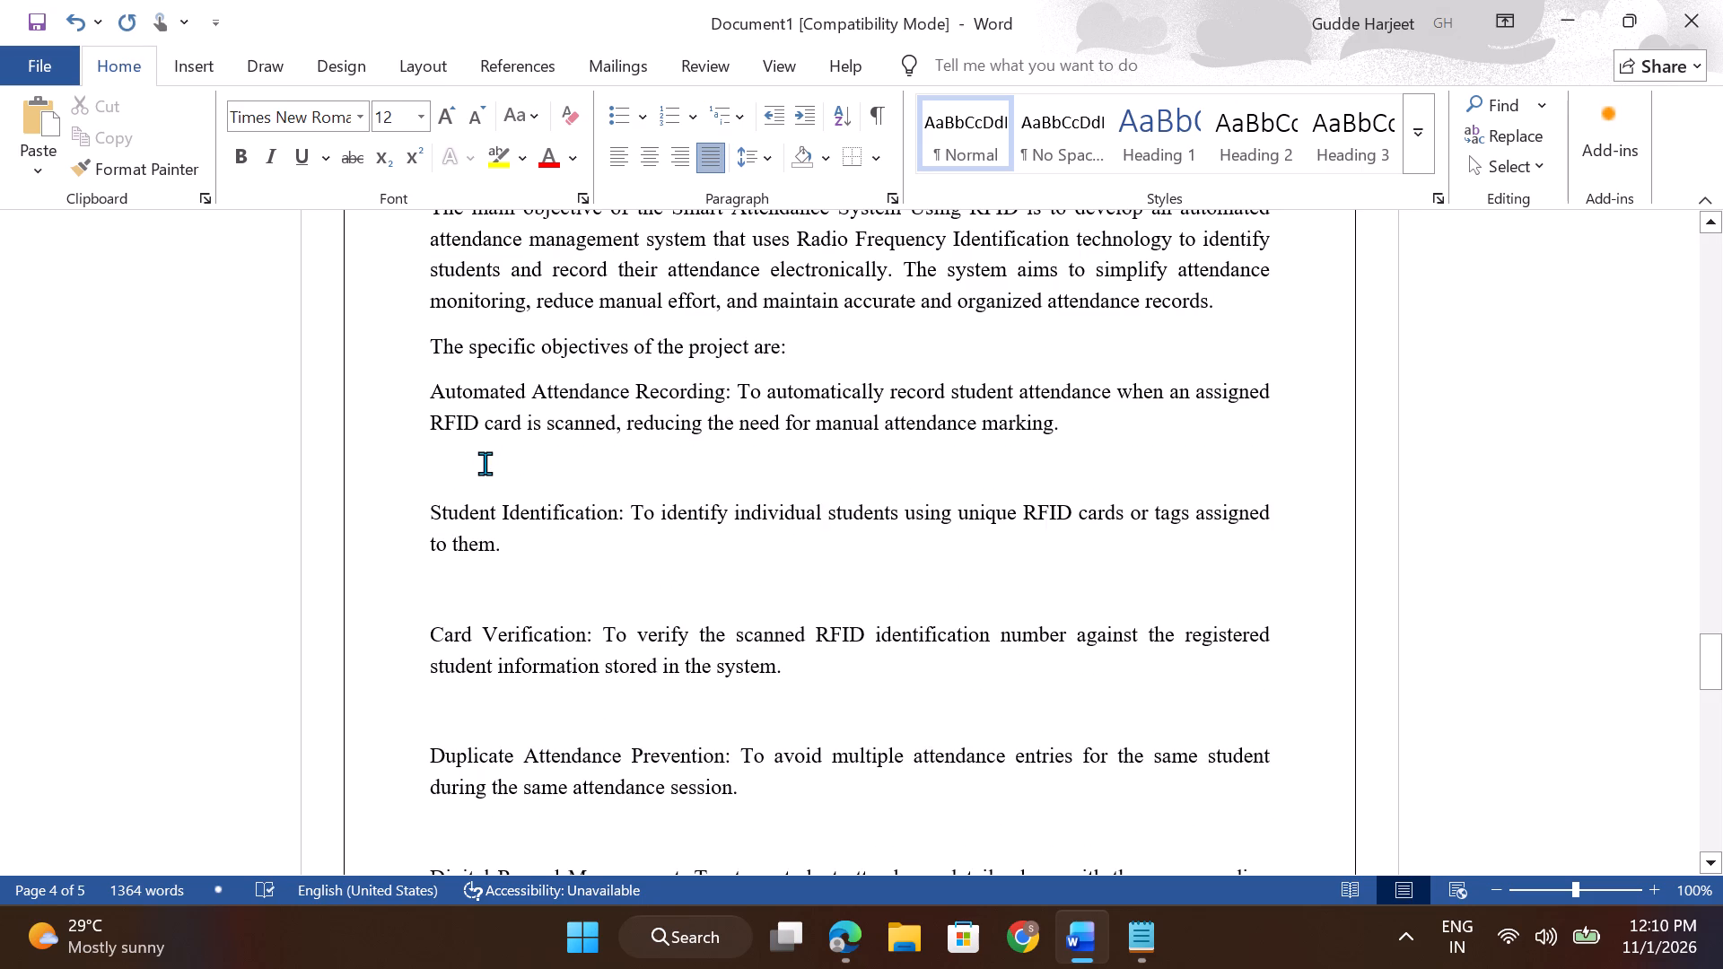
click(485, 463)
key(BackSpace)
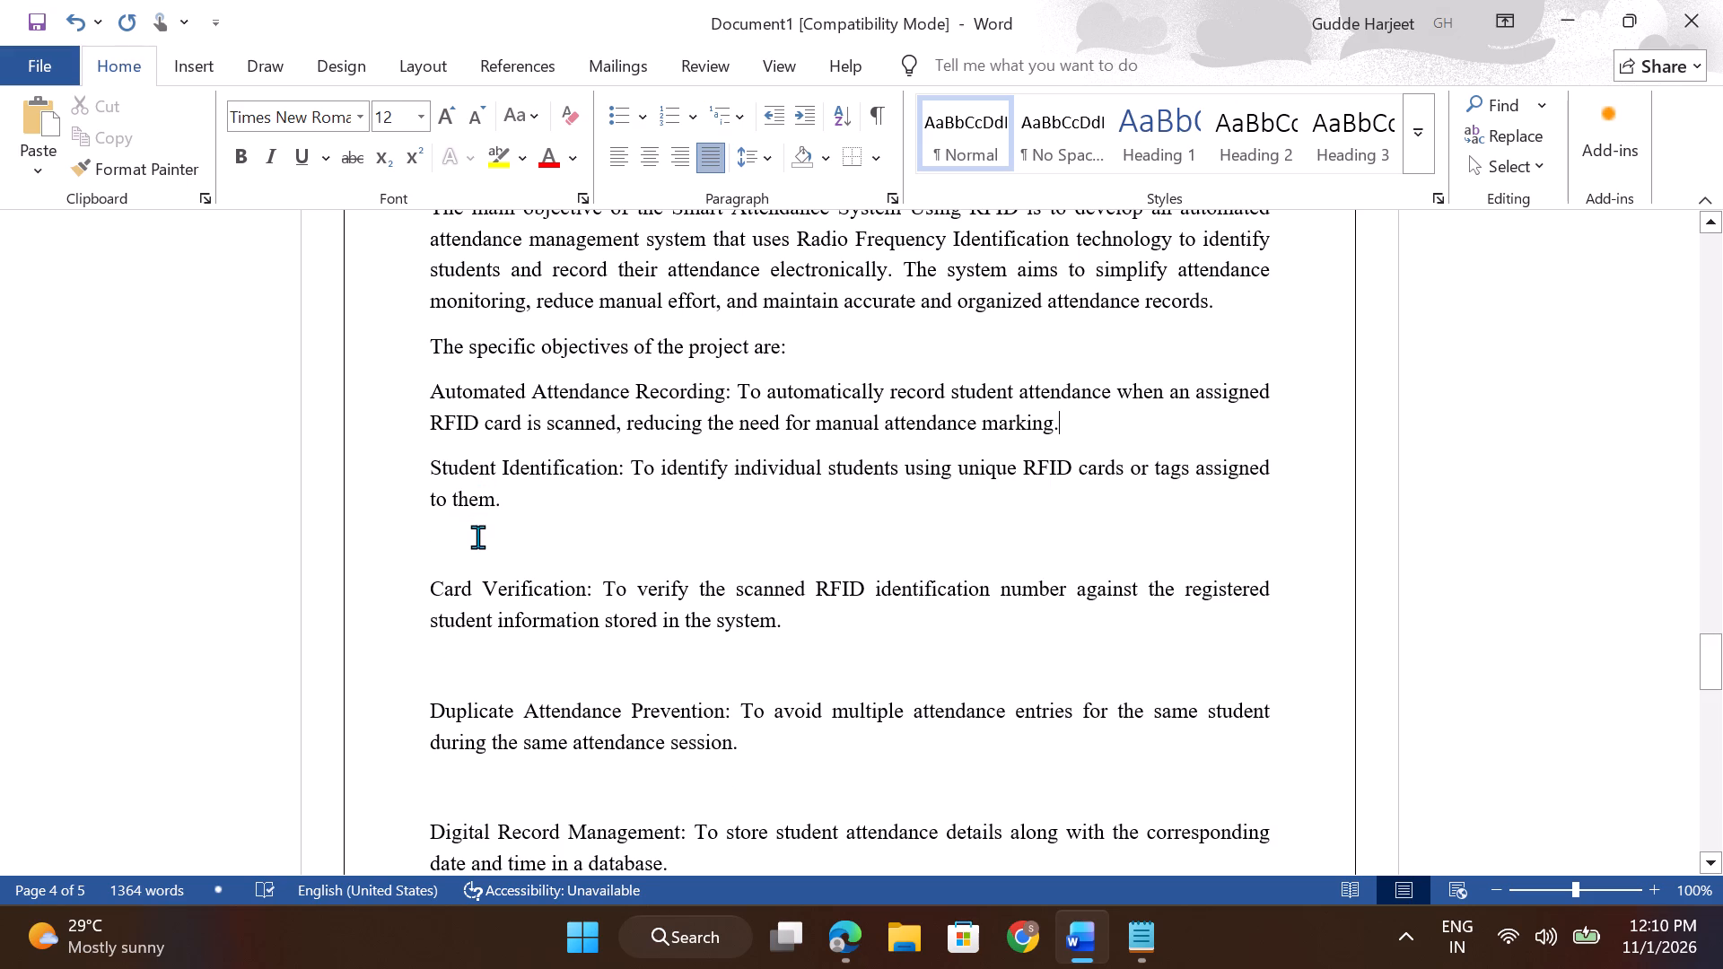
click(477, 537)
key(BackSpace)
Remove the remaining blank paragraphs in section 1.4, from after Card Verification down to the closing "Through these objectives" paragraph.
click(465, 626)
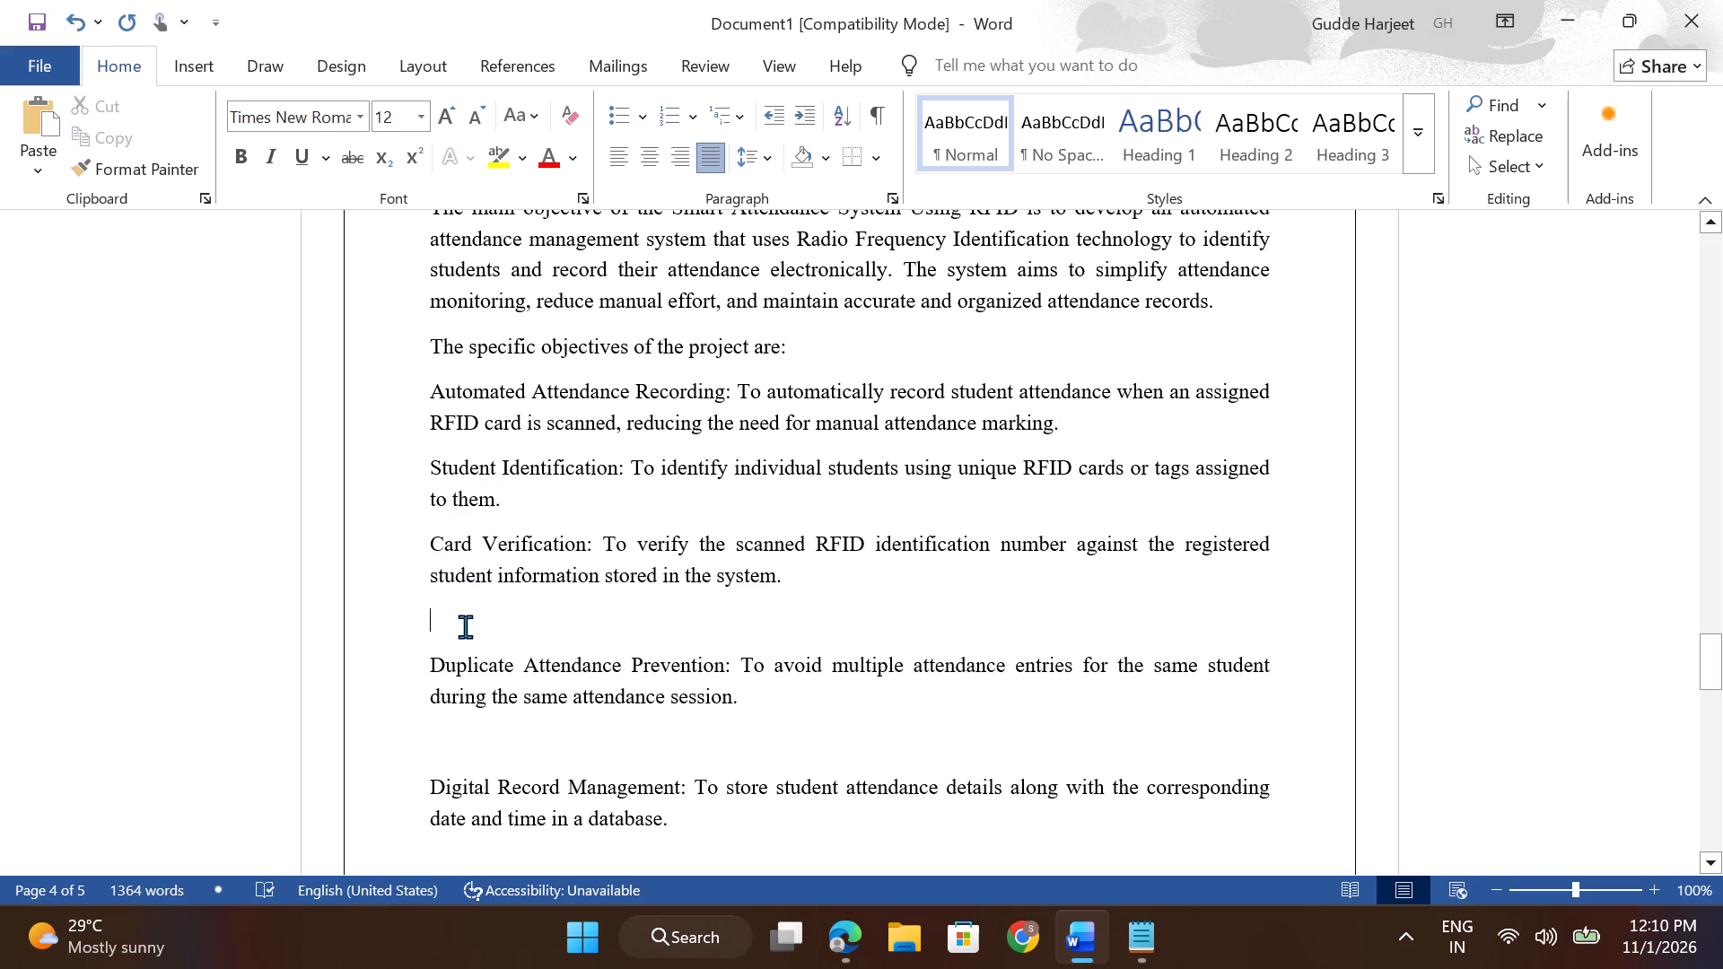
key(BackSpace)
click(448, 700)
key(BackSpace)
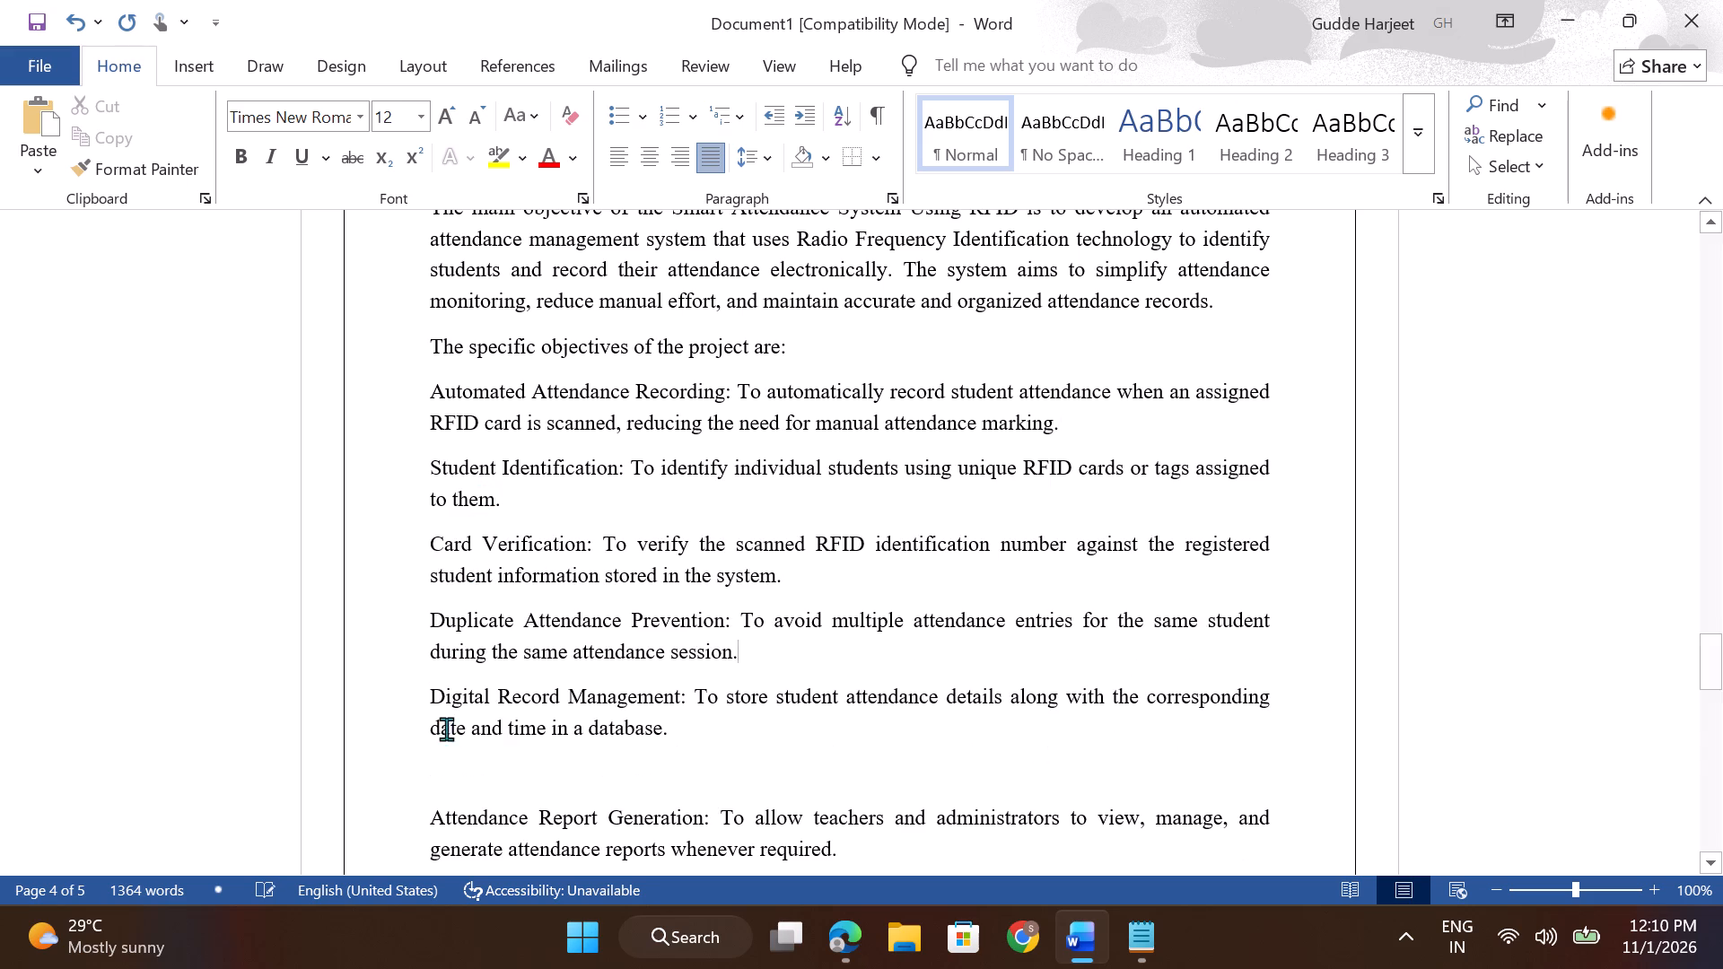
click(438, 775)
key(BackSpace)
scroll(438, 775, down, 1)
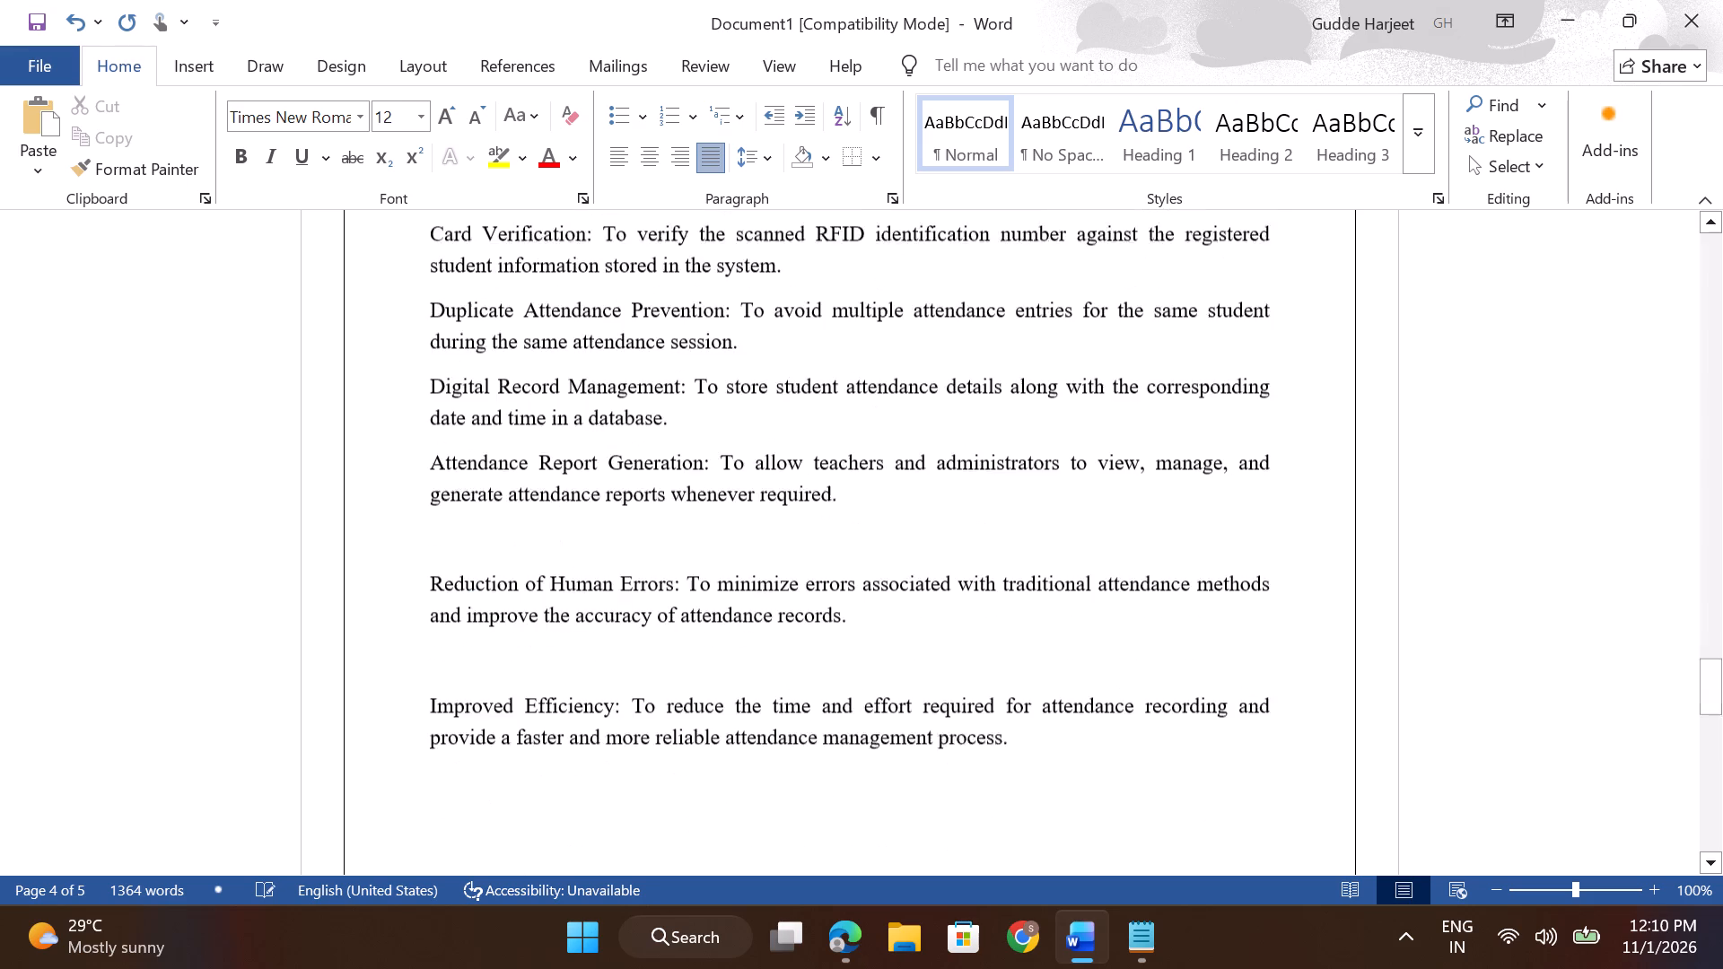
scroll(438, 775, down, 2)
click(470, 471)
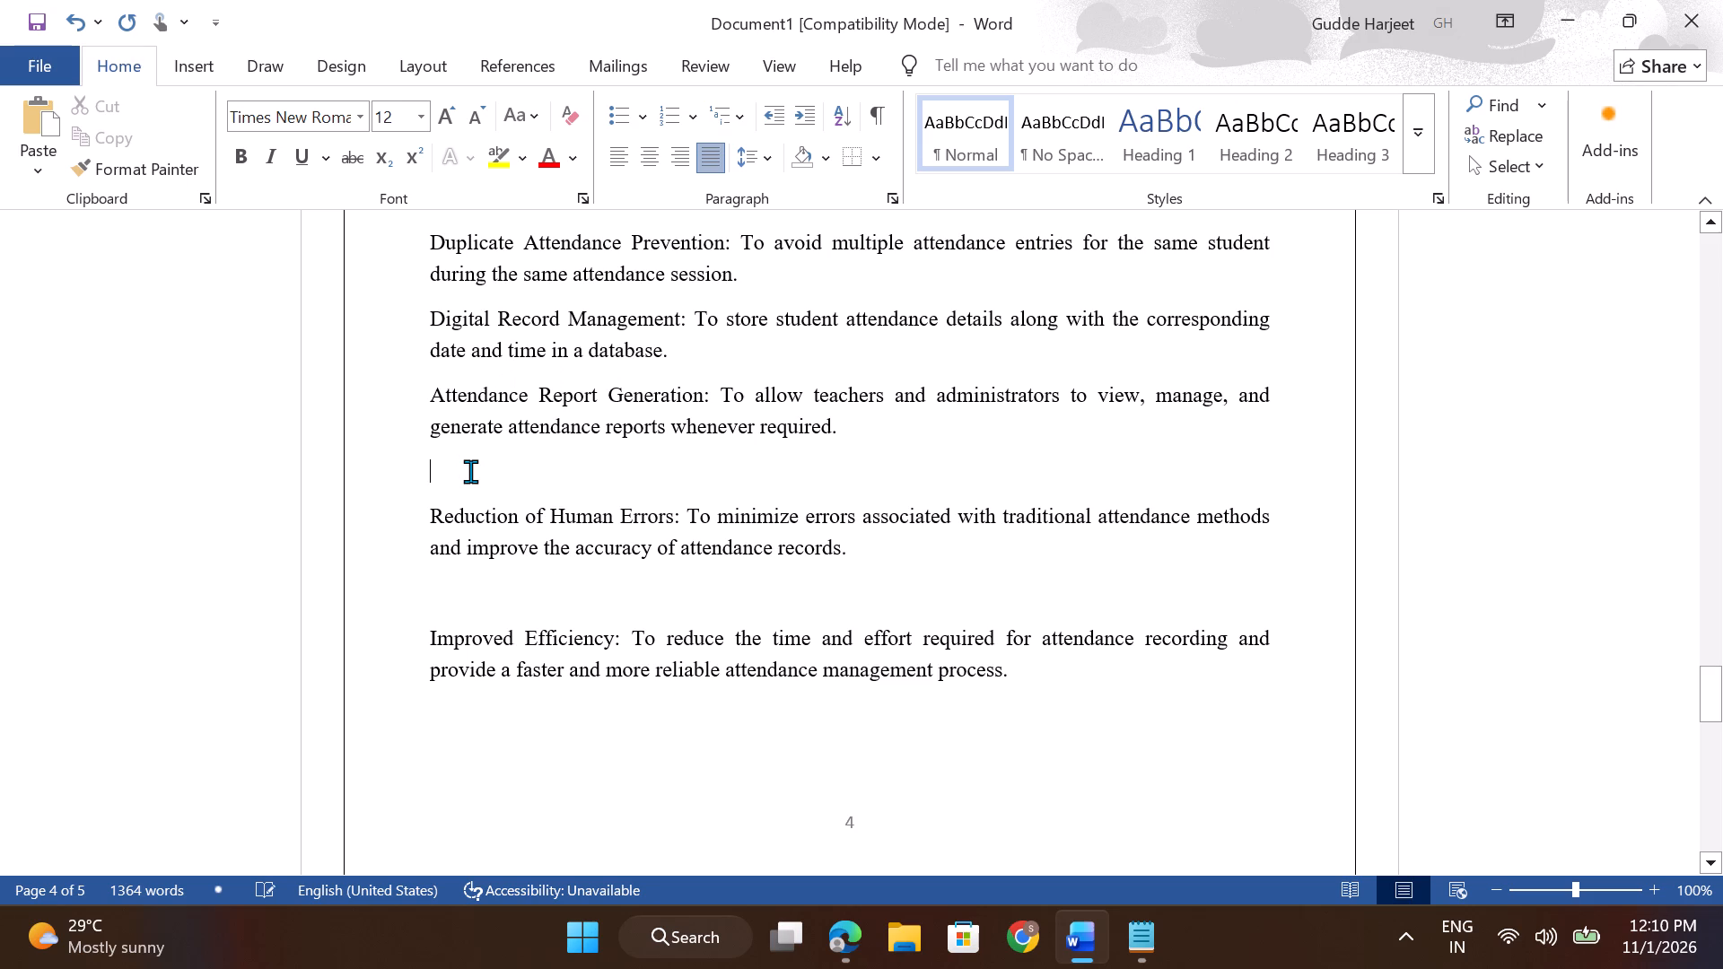
key(BackSpace)
click(485, 549)
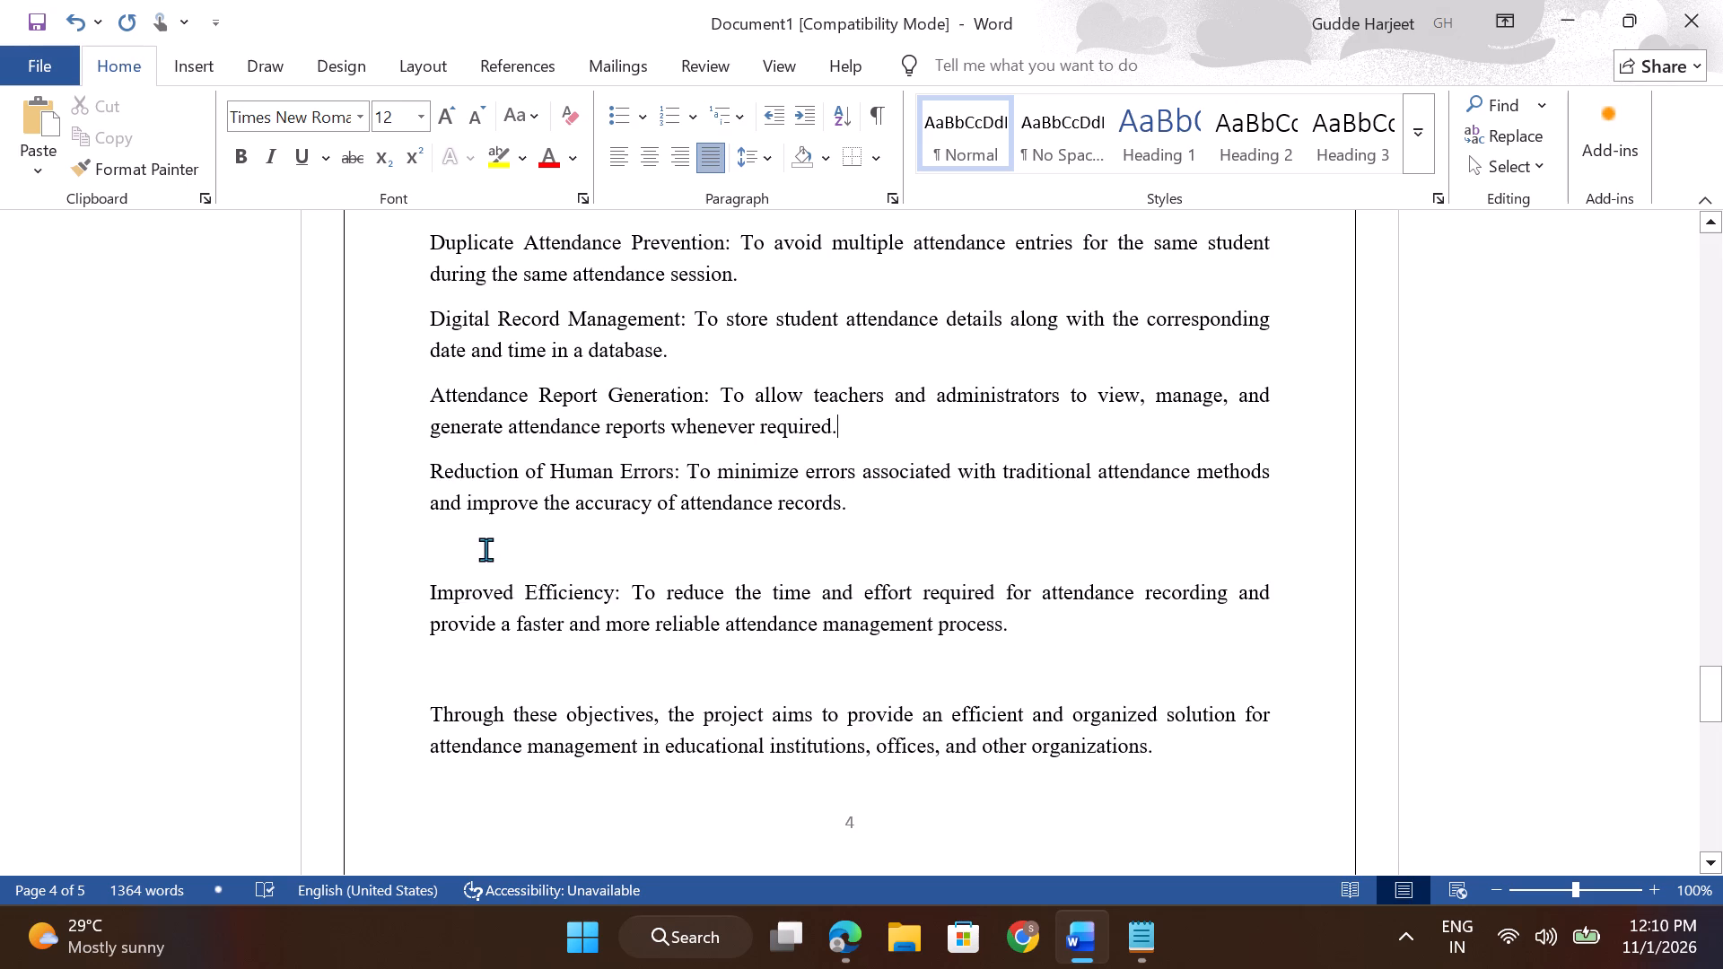
key(BackSpace)
click(480, 637)
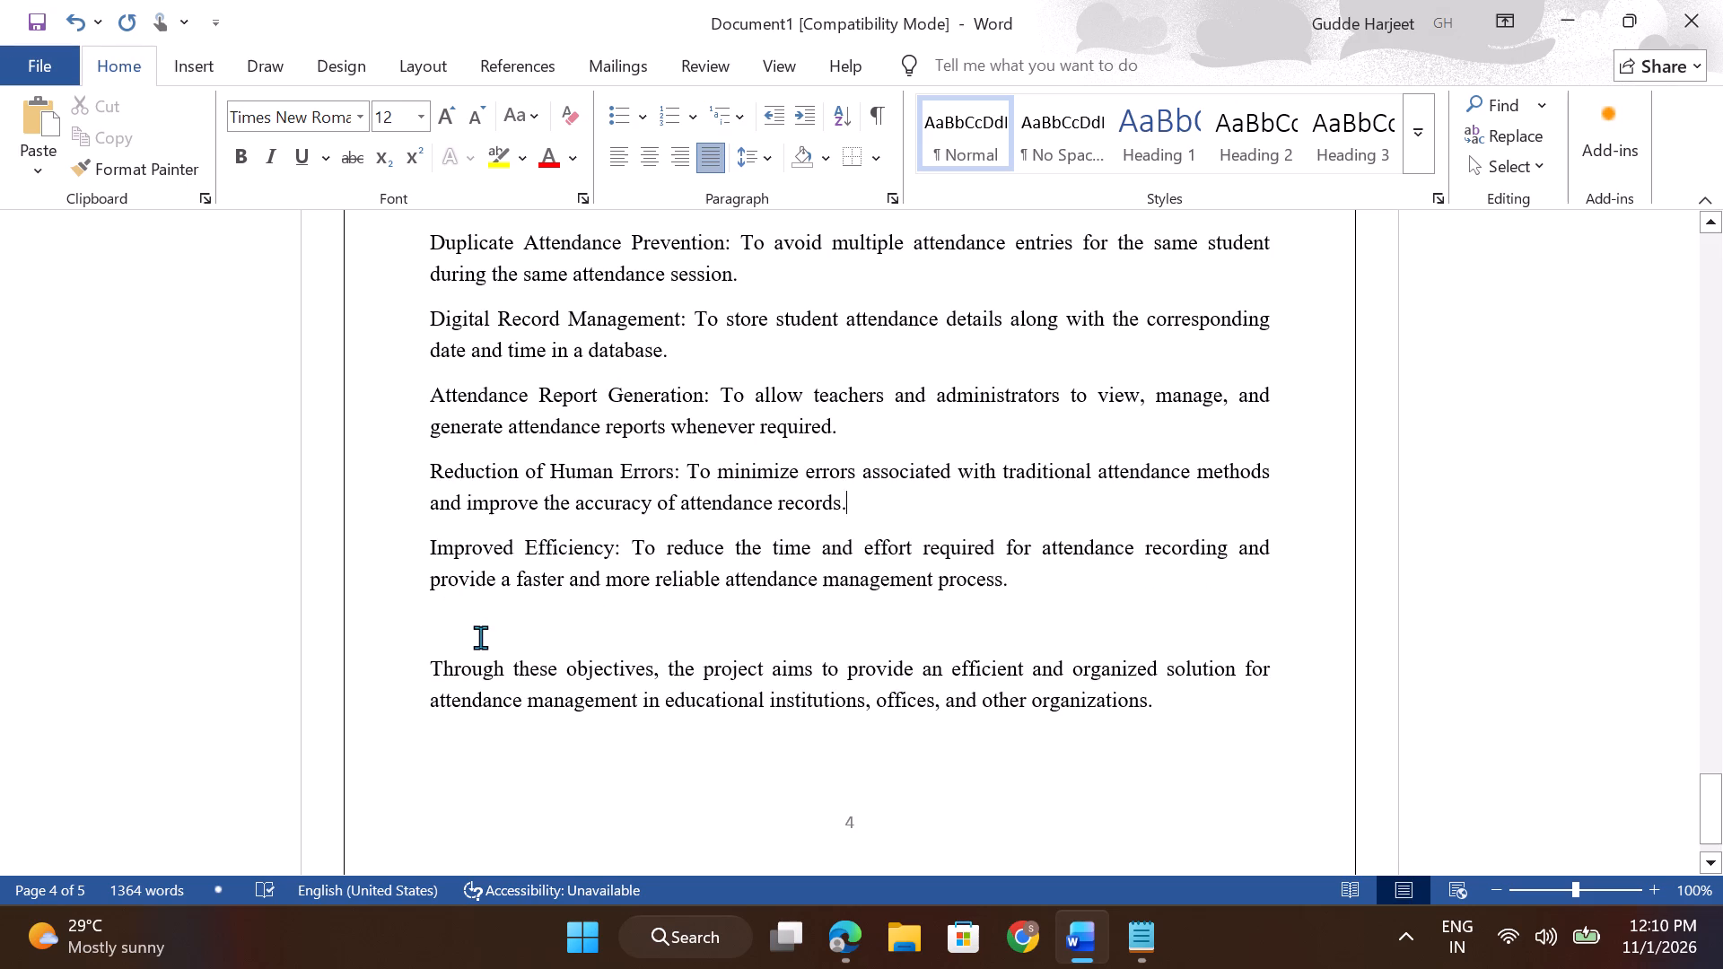
key(BackSpace)
Format the Automated Attendance Recording, Student Identification, Card Verification and Duplicate Attendance Prevention objectives as bullet points.
scroll(480, 637, up, 4)
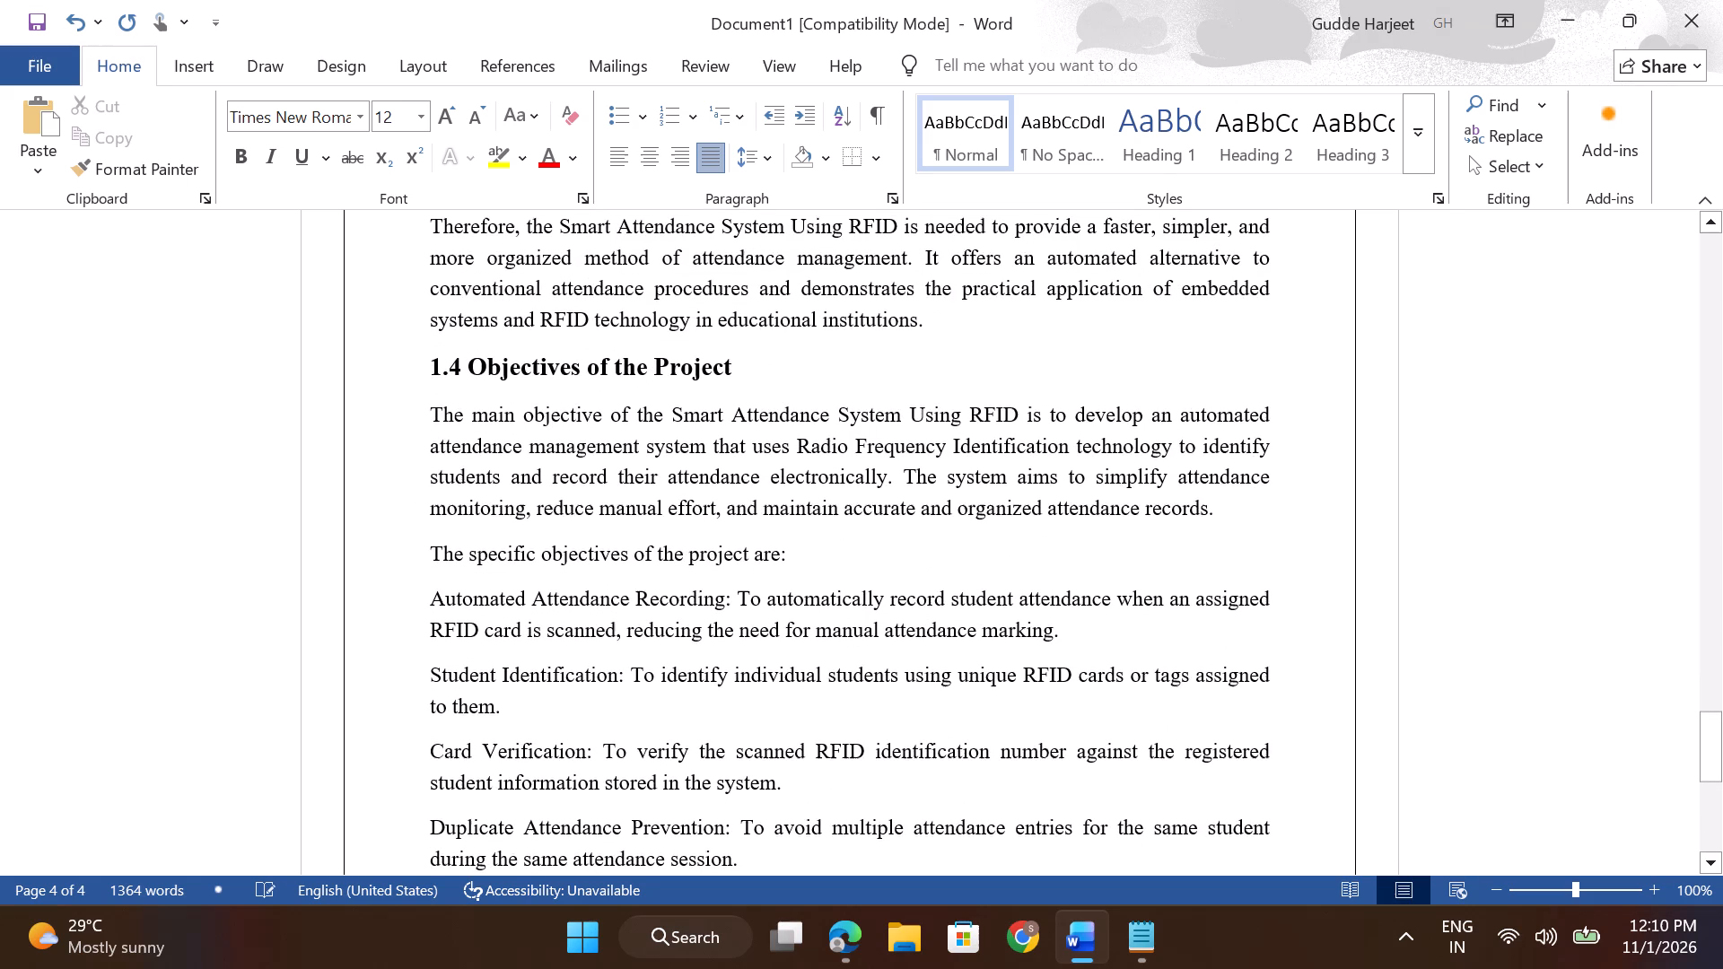
click(433, 602)
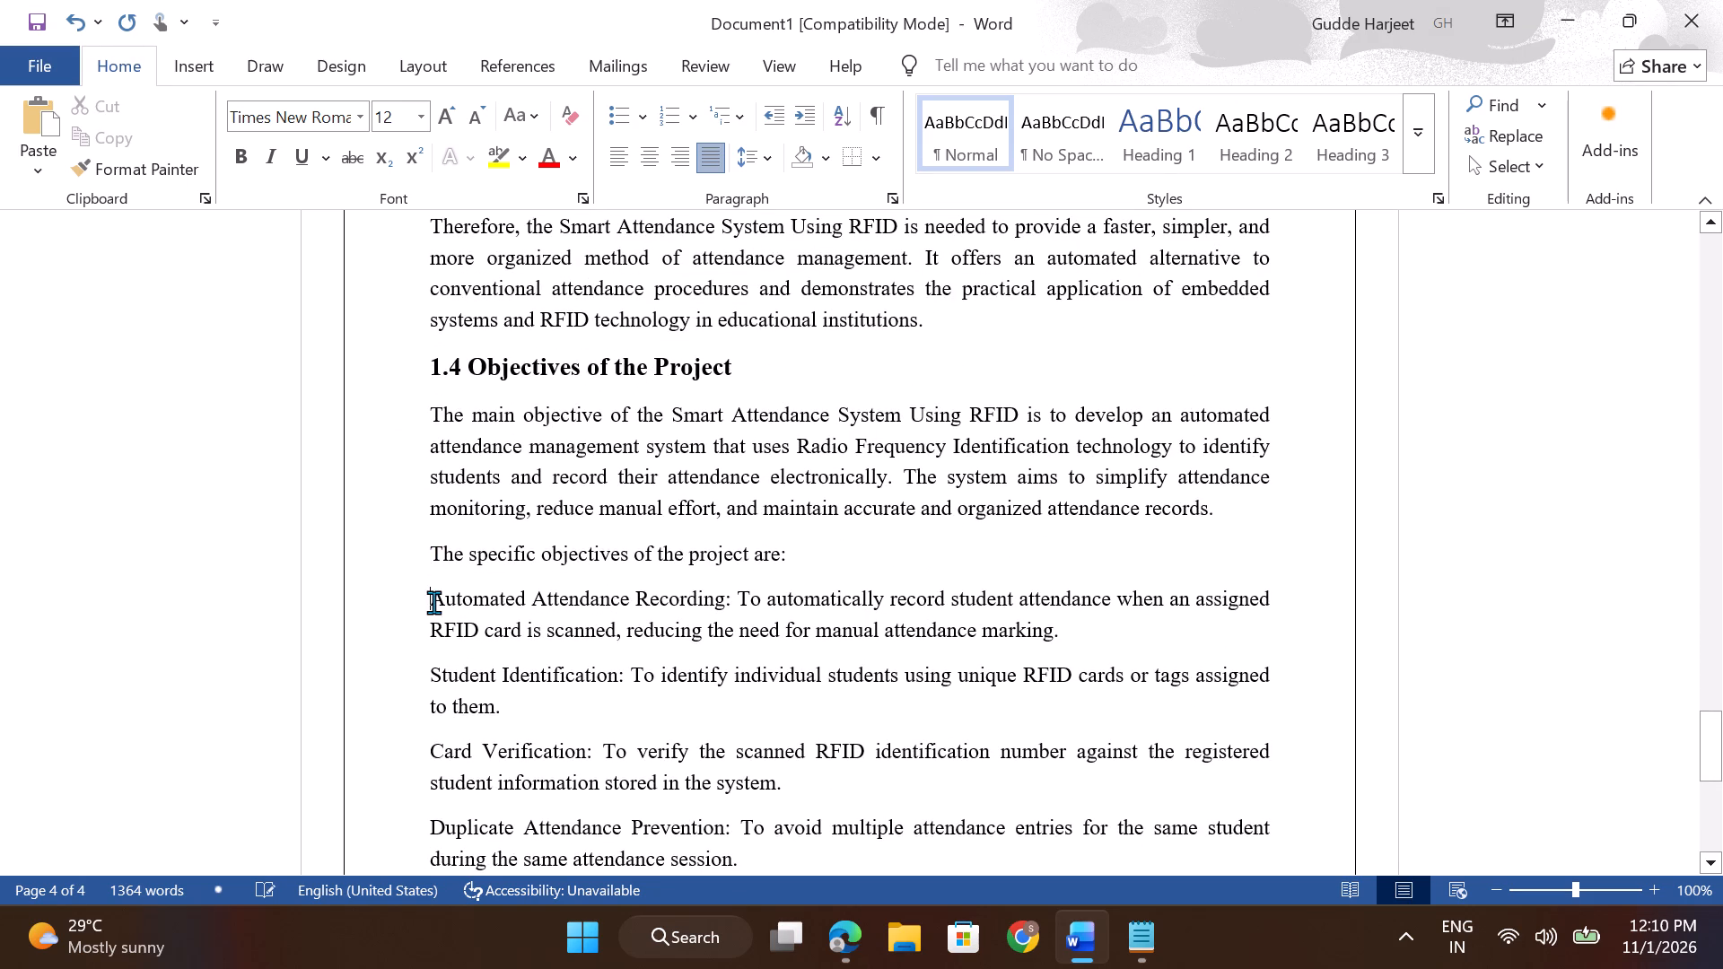
click(619, 118)
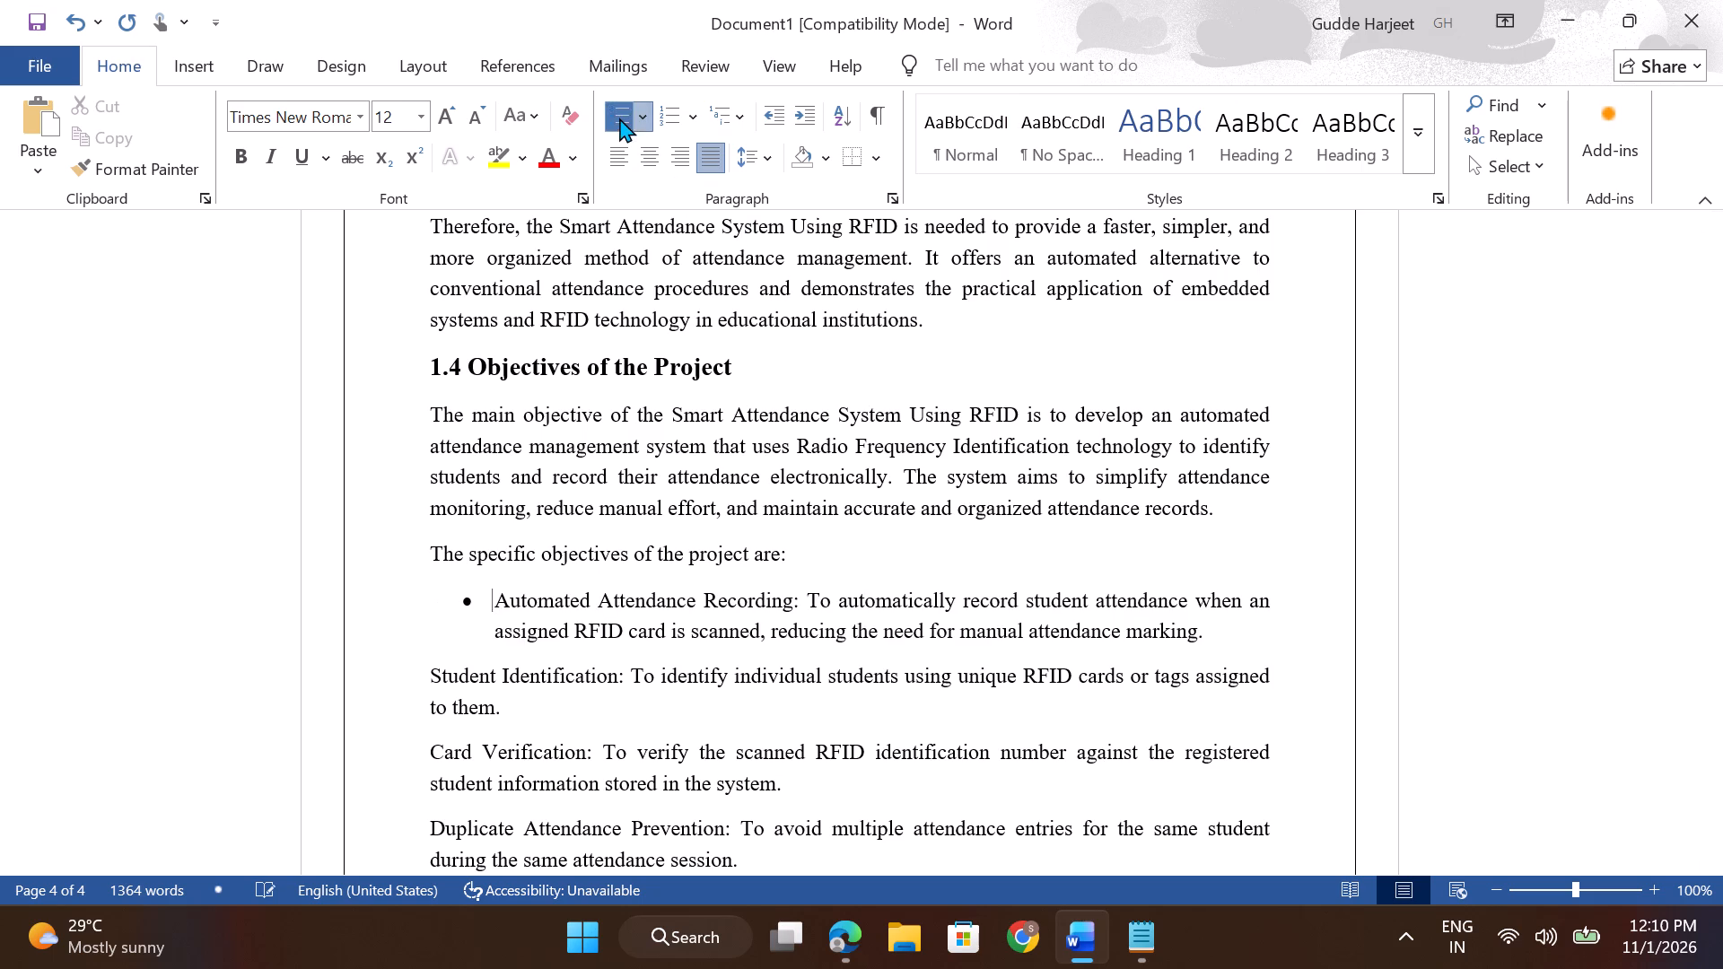
click(432, 669)
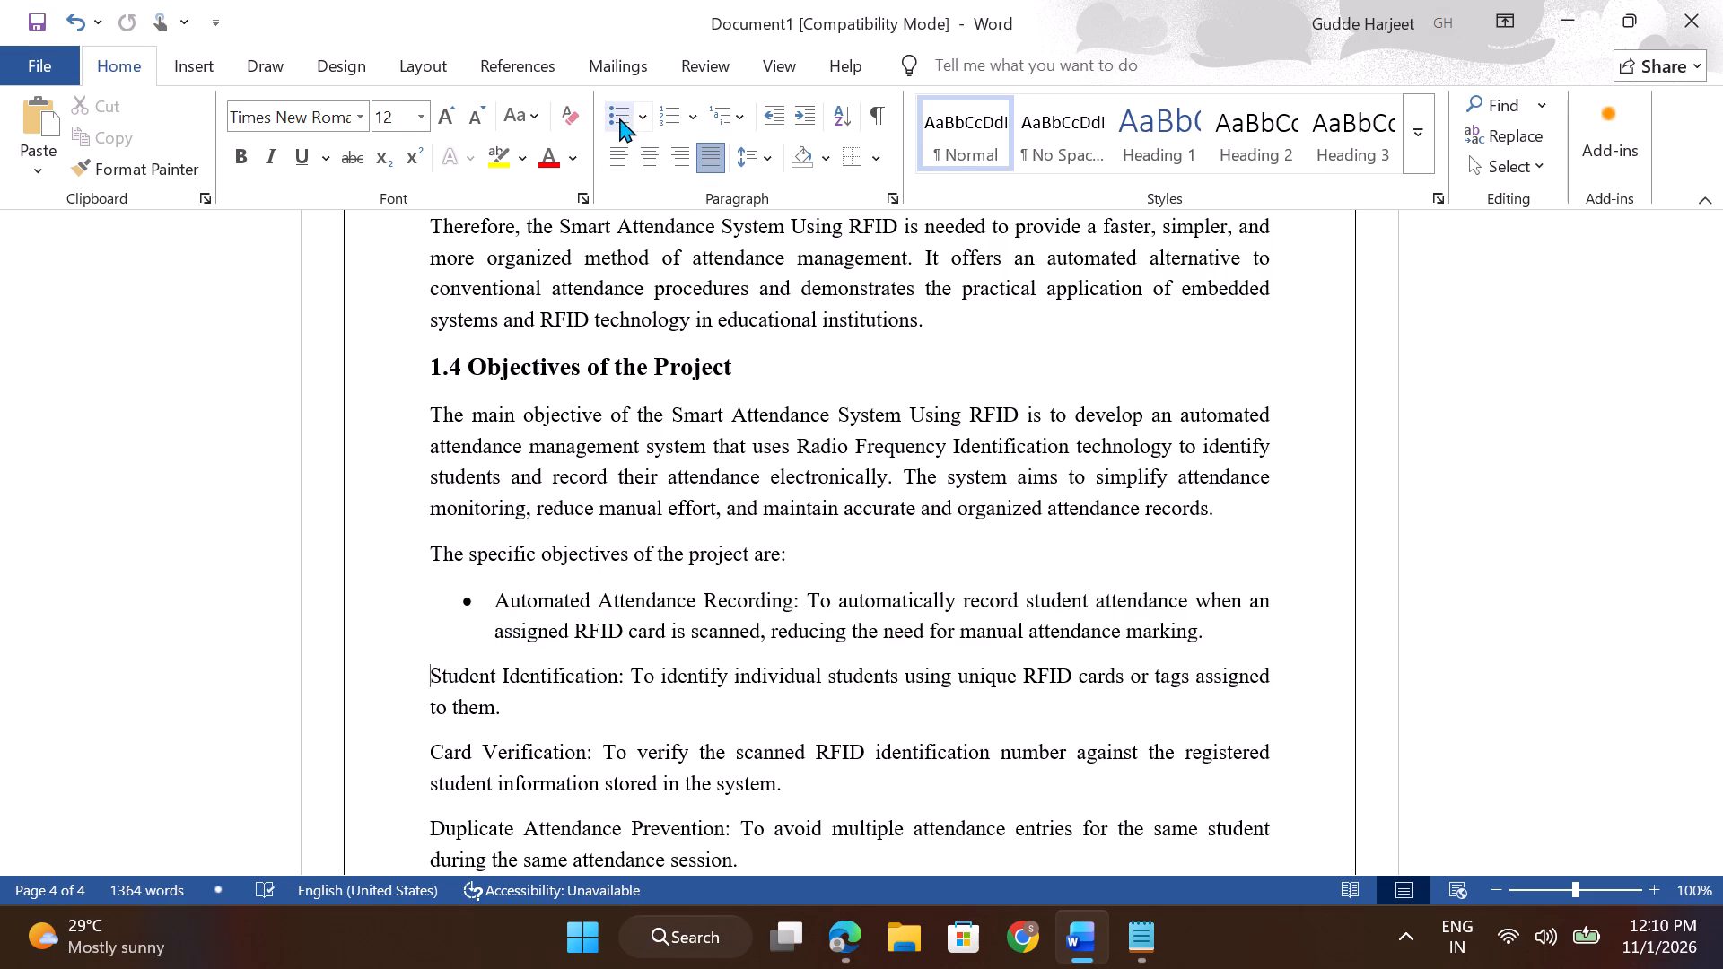
click(619, 118)
click(427, 737)
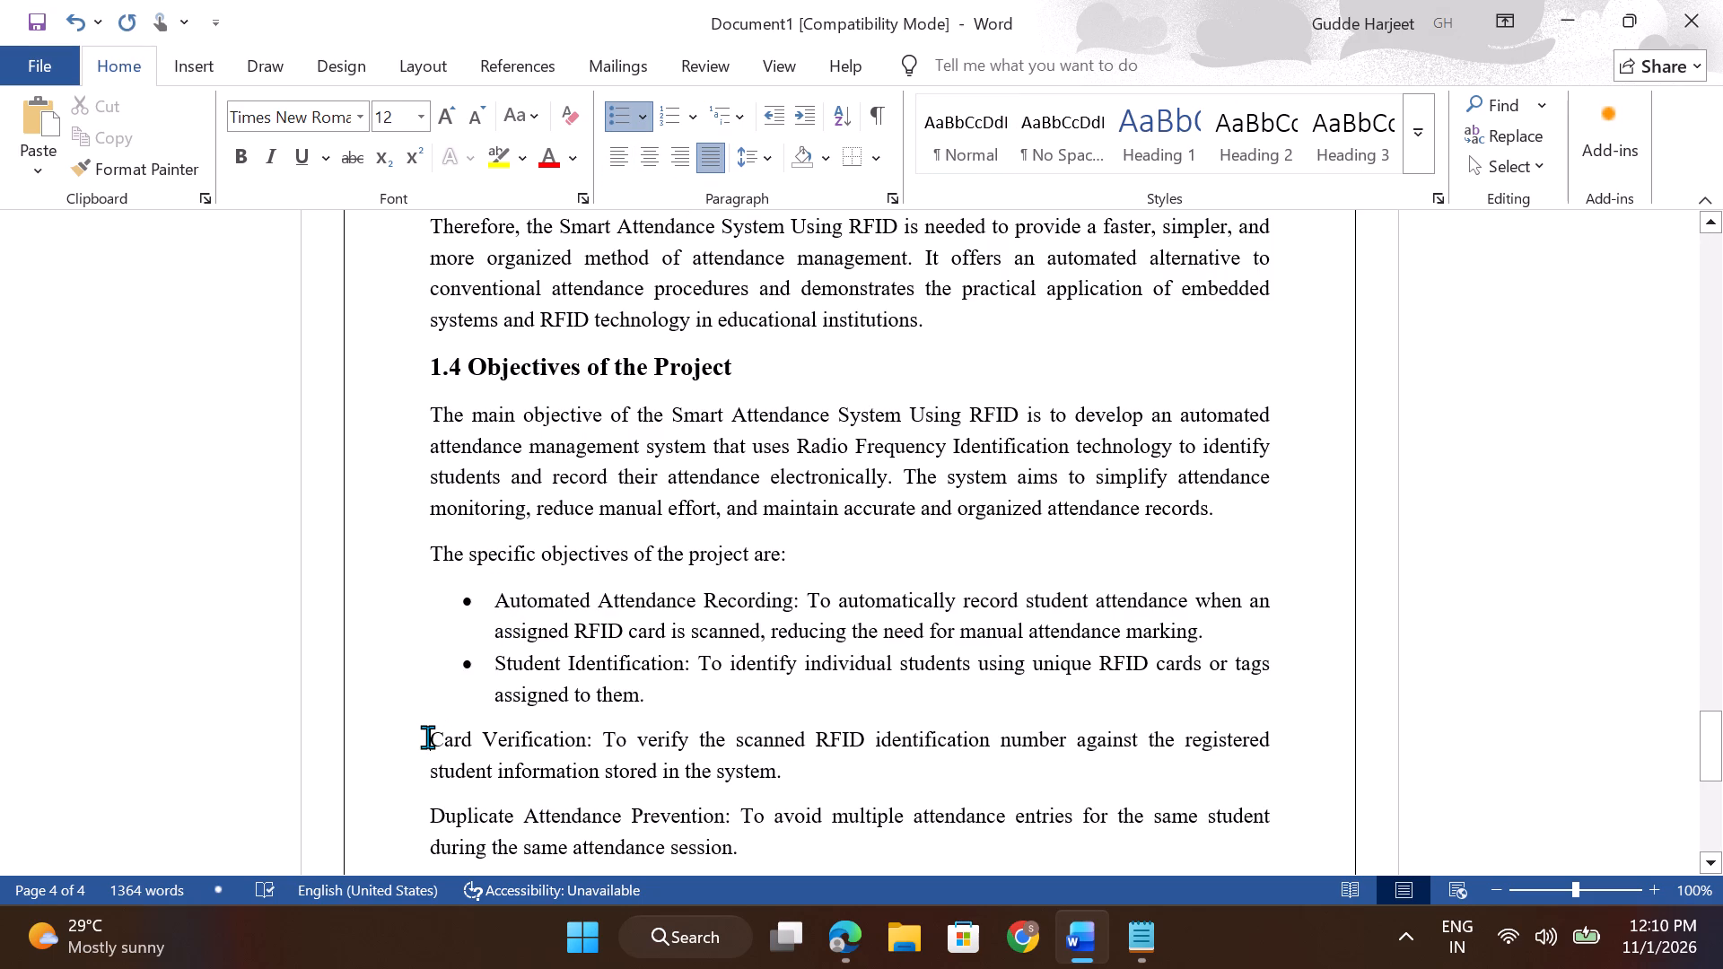
click(614, 106)
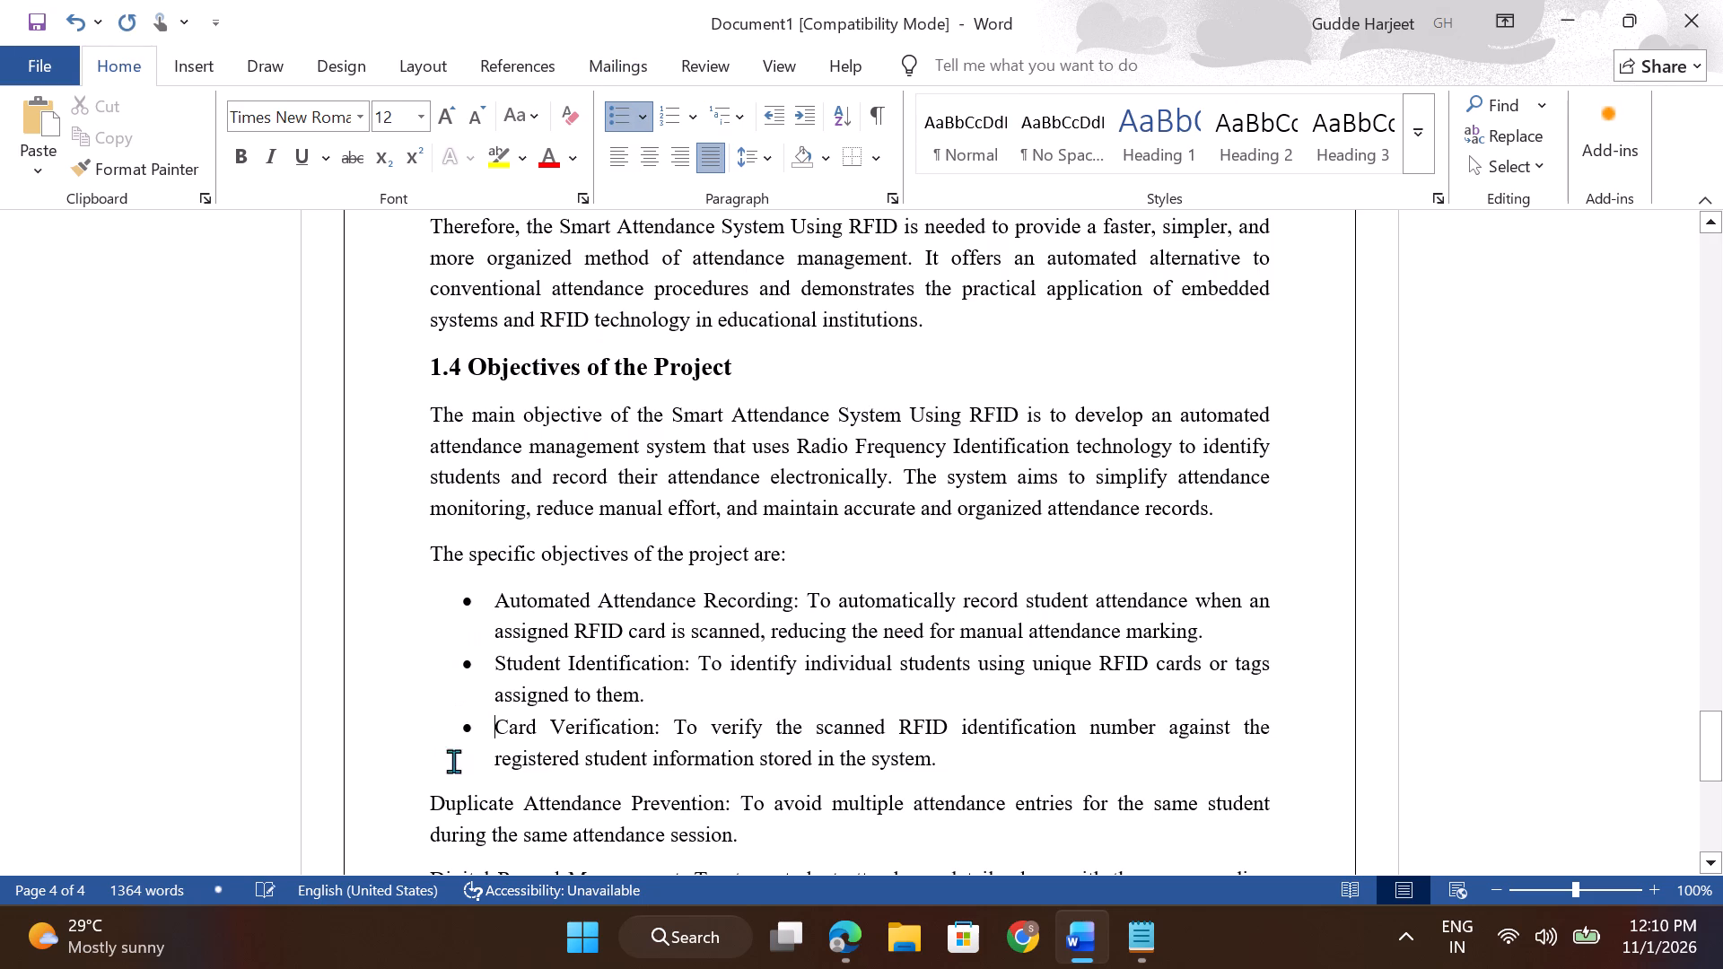
click(428, 809)
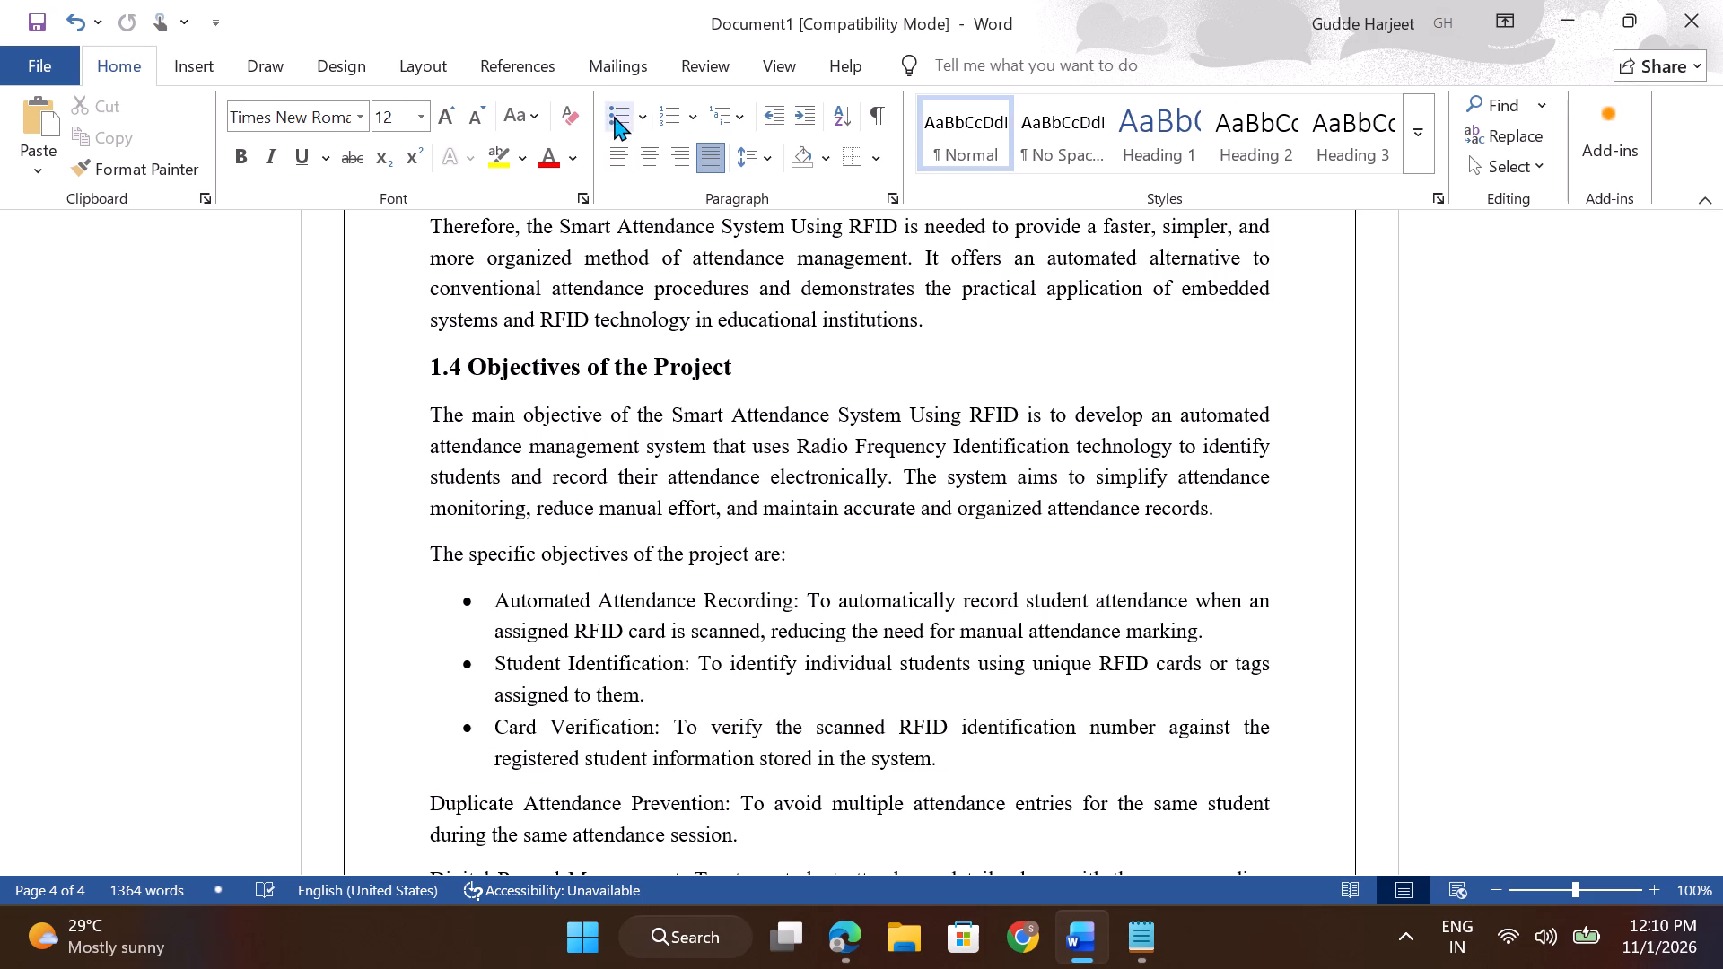
click(614, 116)
Format the Digital Record Management, Attendance Report Generation, Reduction of Human Errors and Improved Efficiency objectives as bullet points.
scroll(562, 626, down, 2)
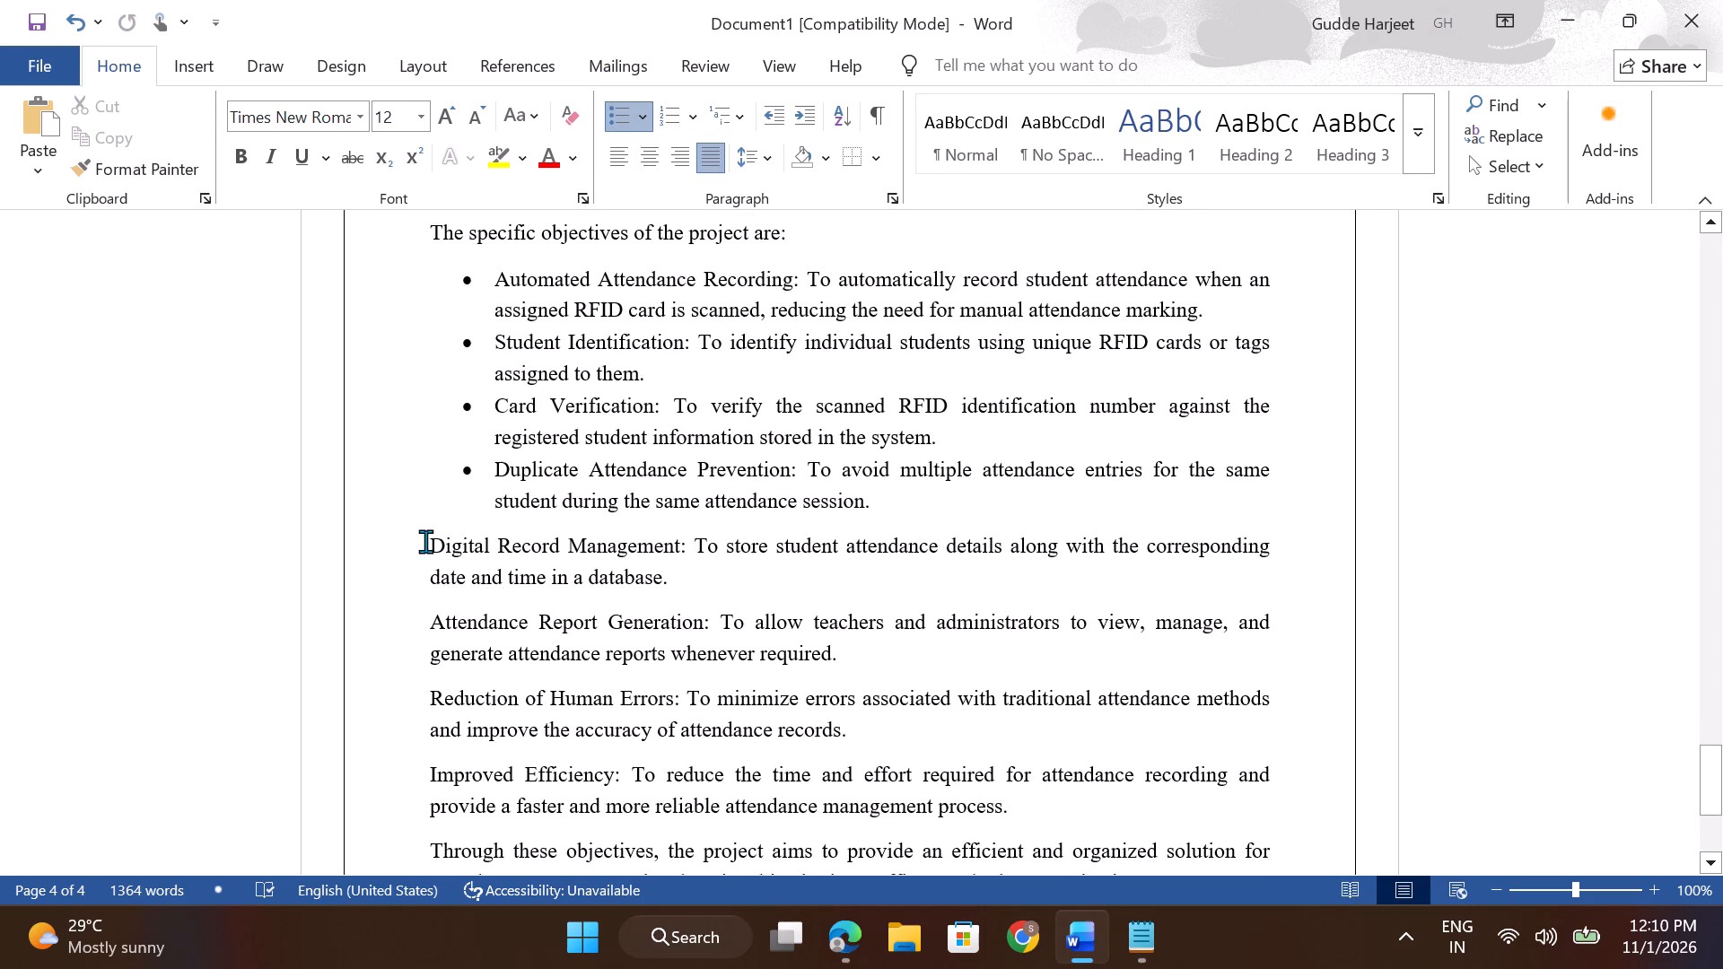
click(425, 541)
click(616, 130)
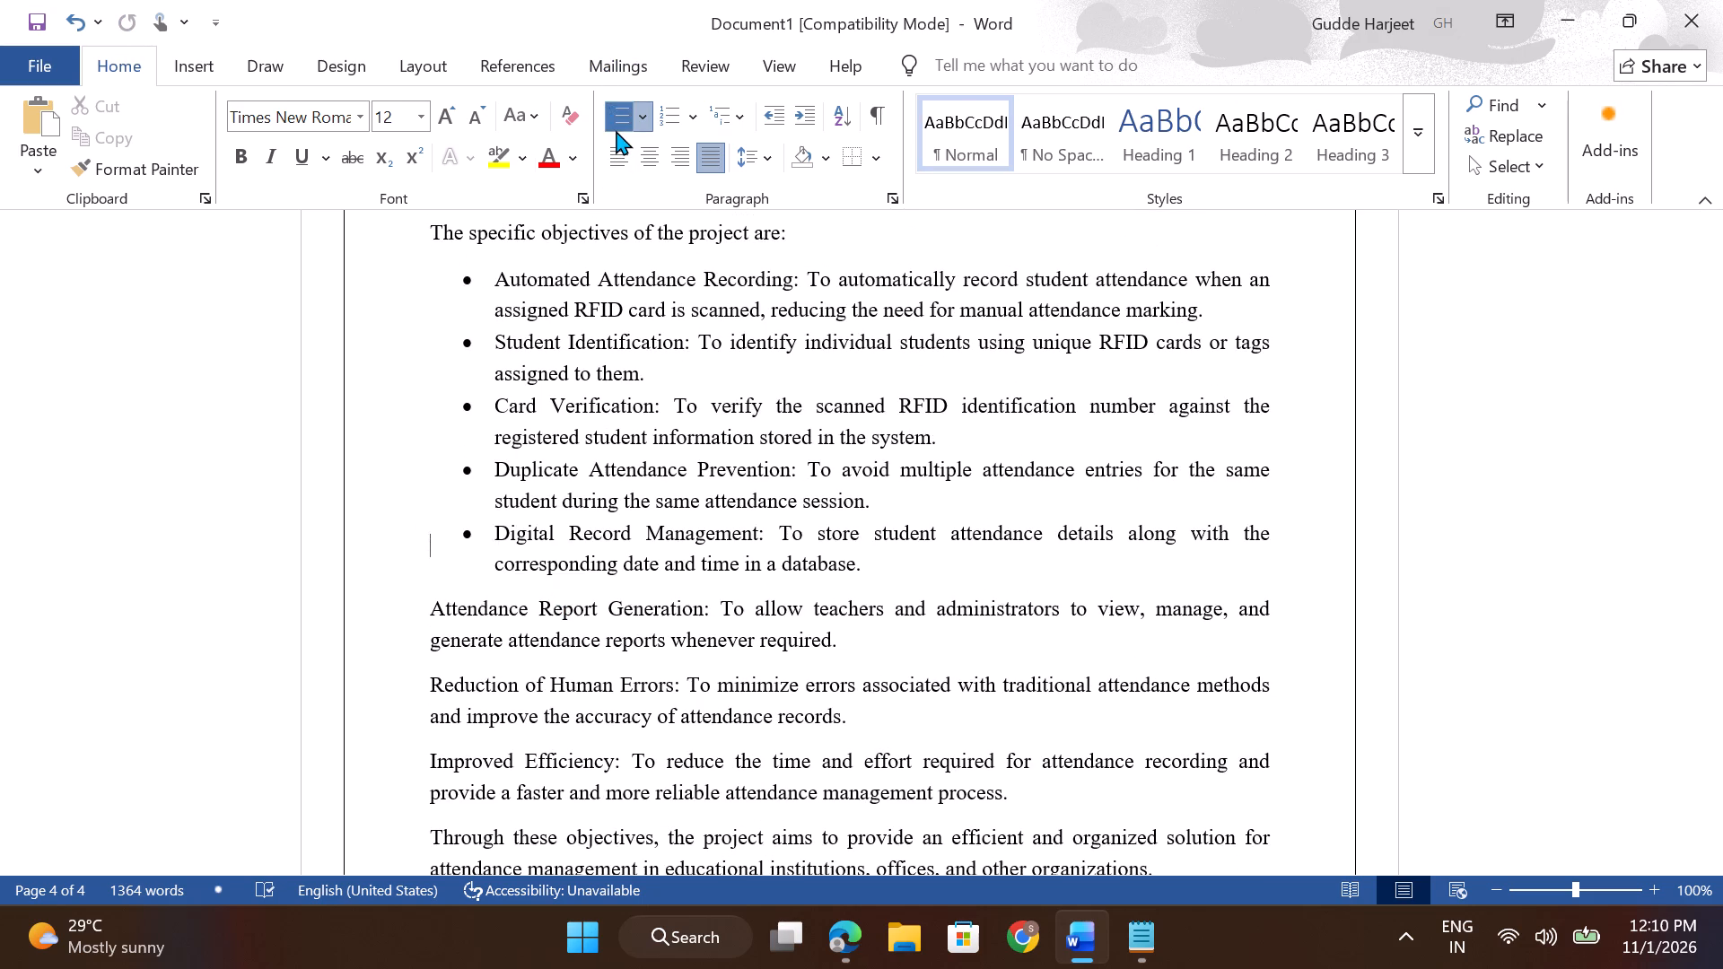
click(429, 598)
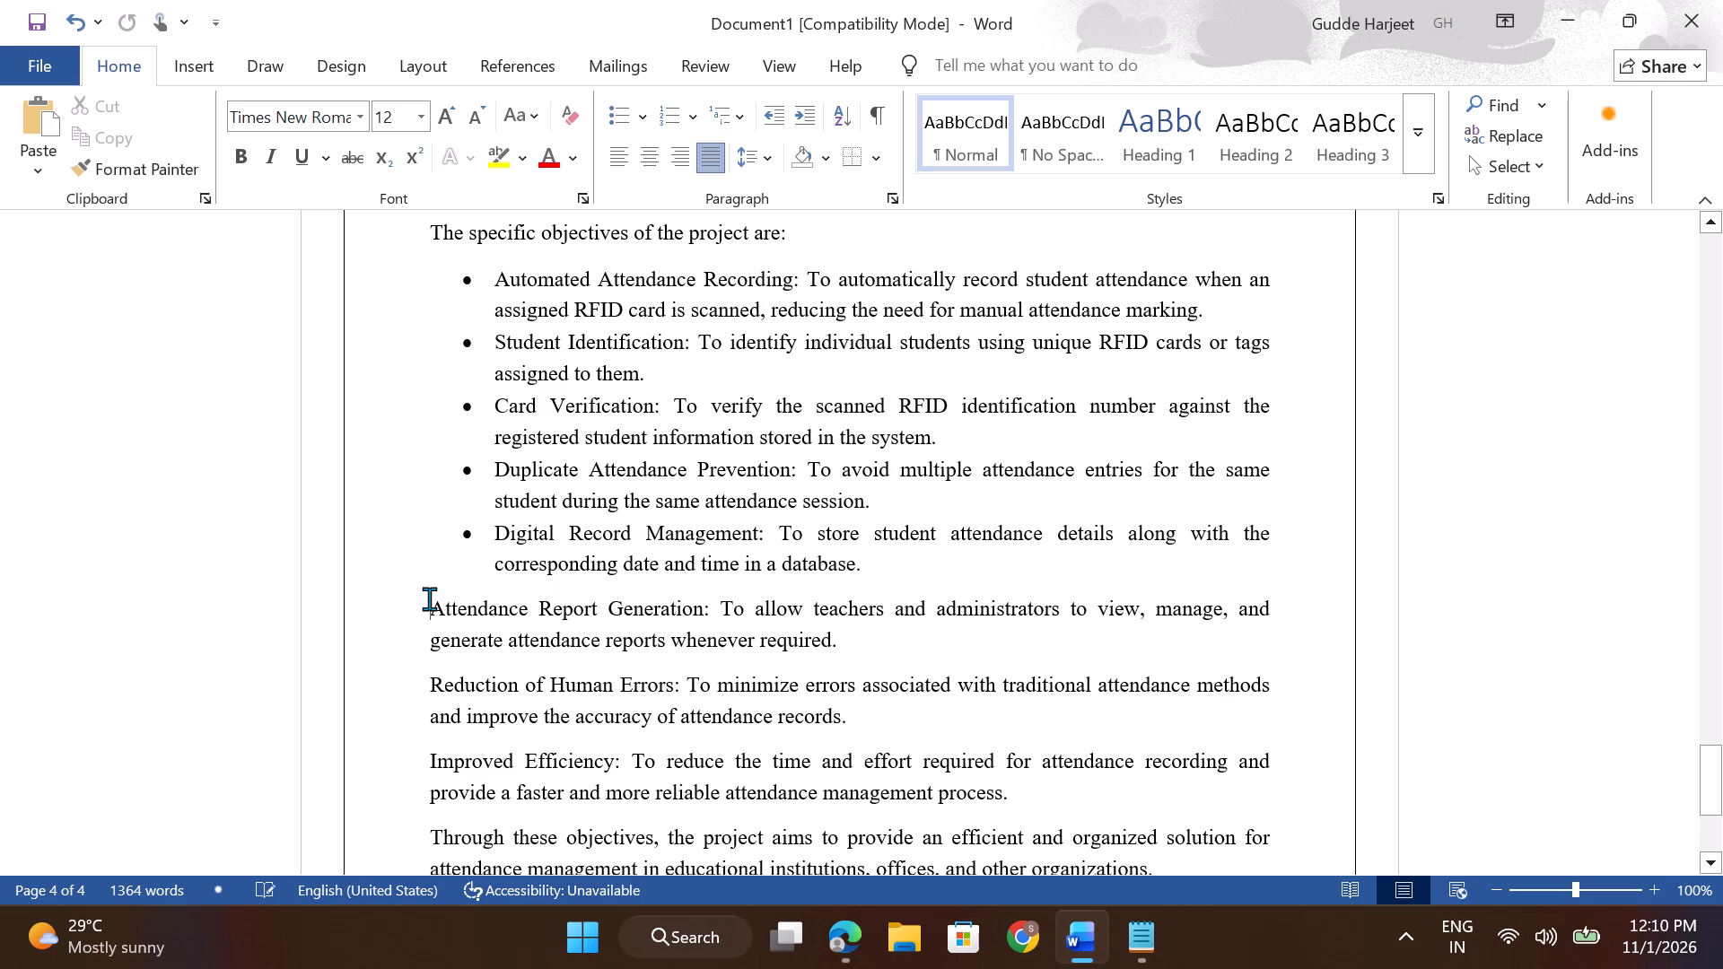
click(612, 117)
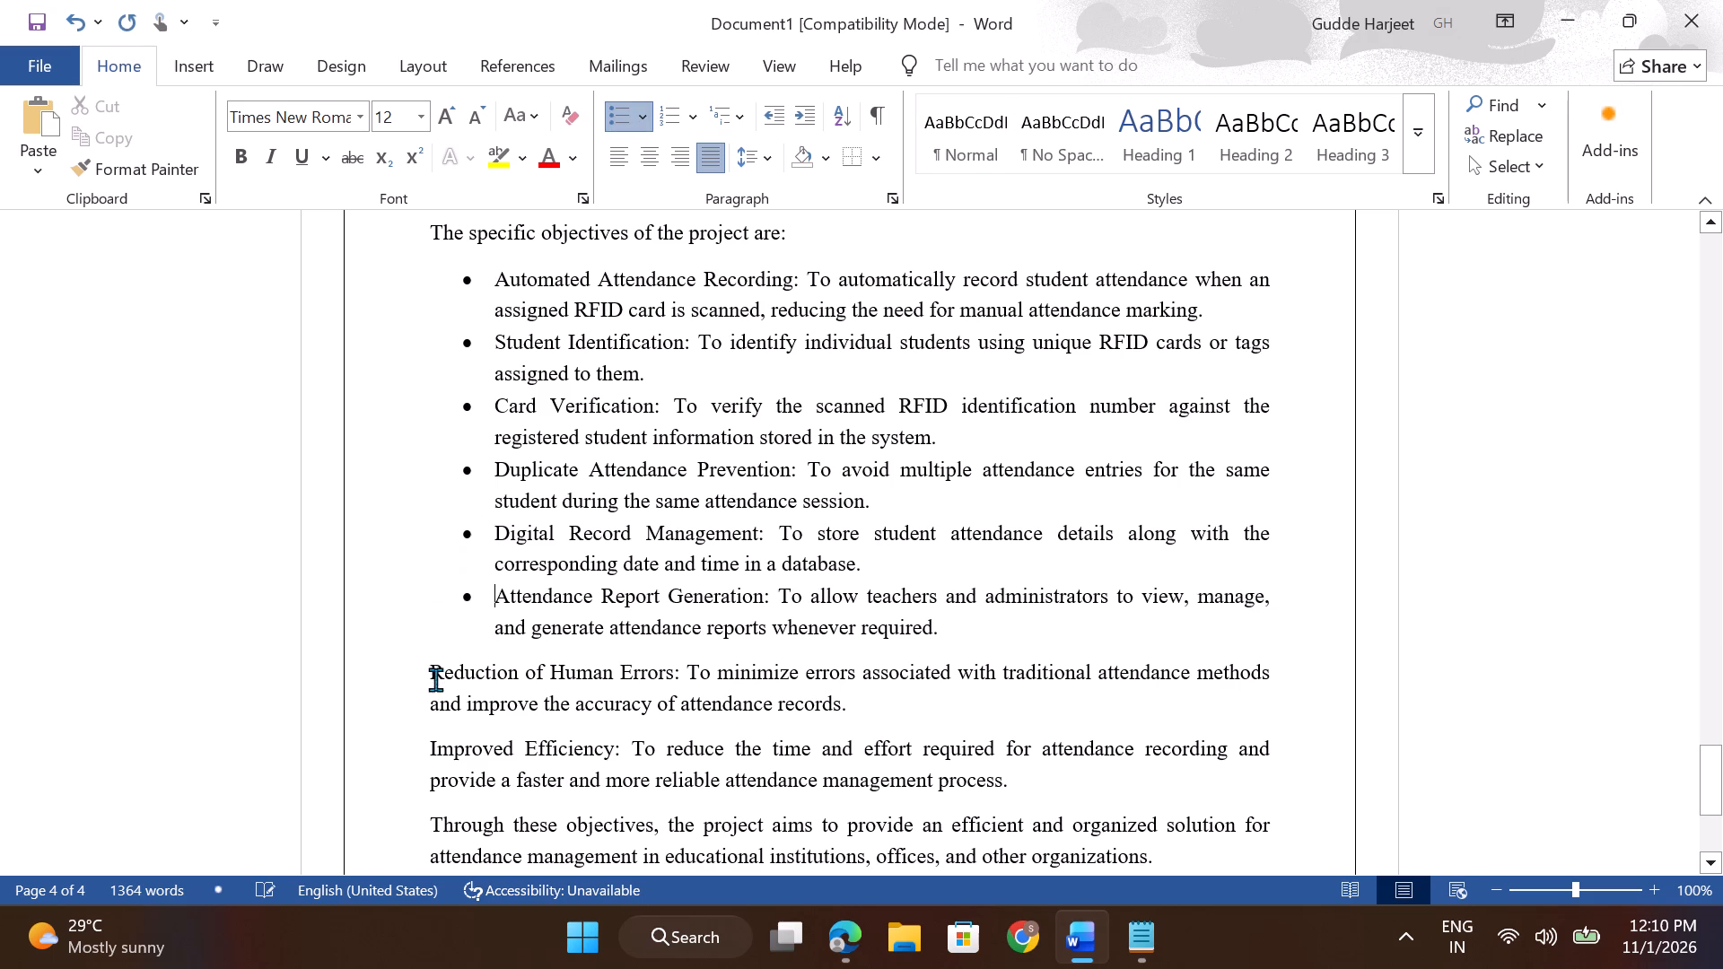
click(433, 675)
click(619, 125)
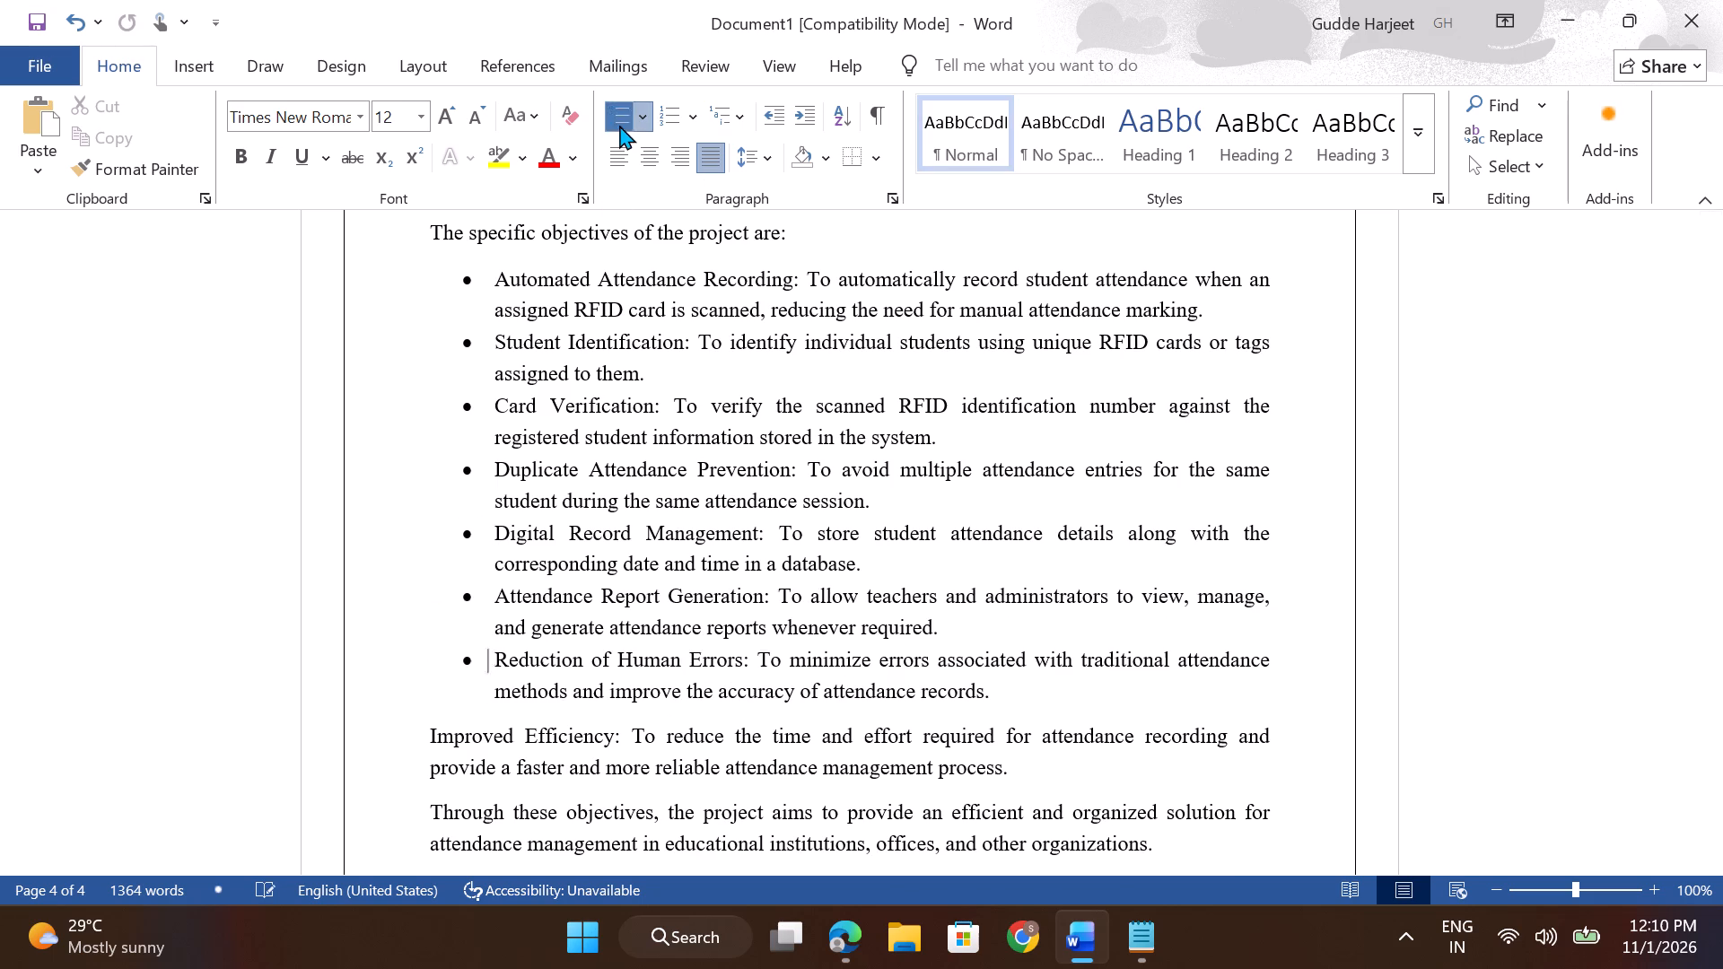
click(425, 736)
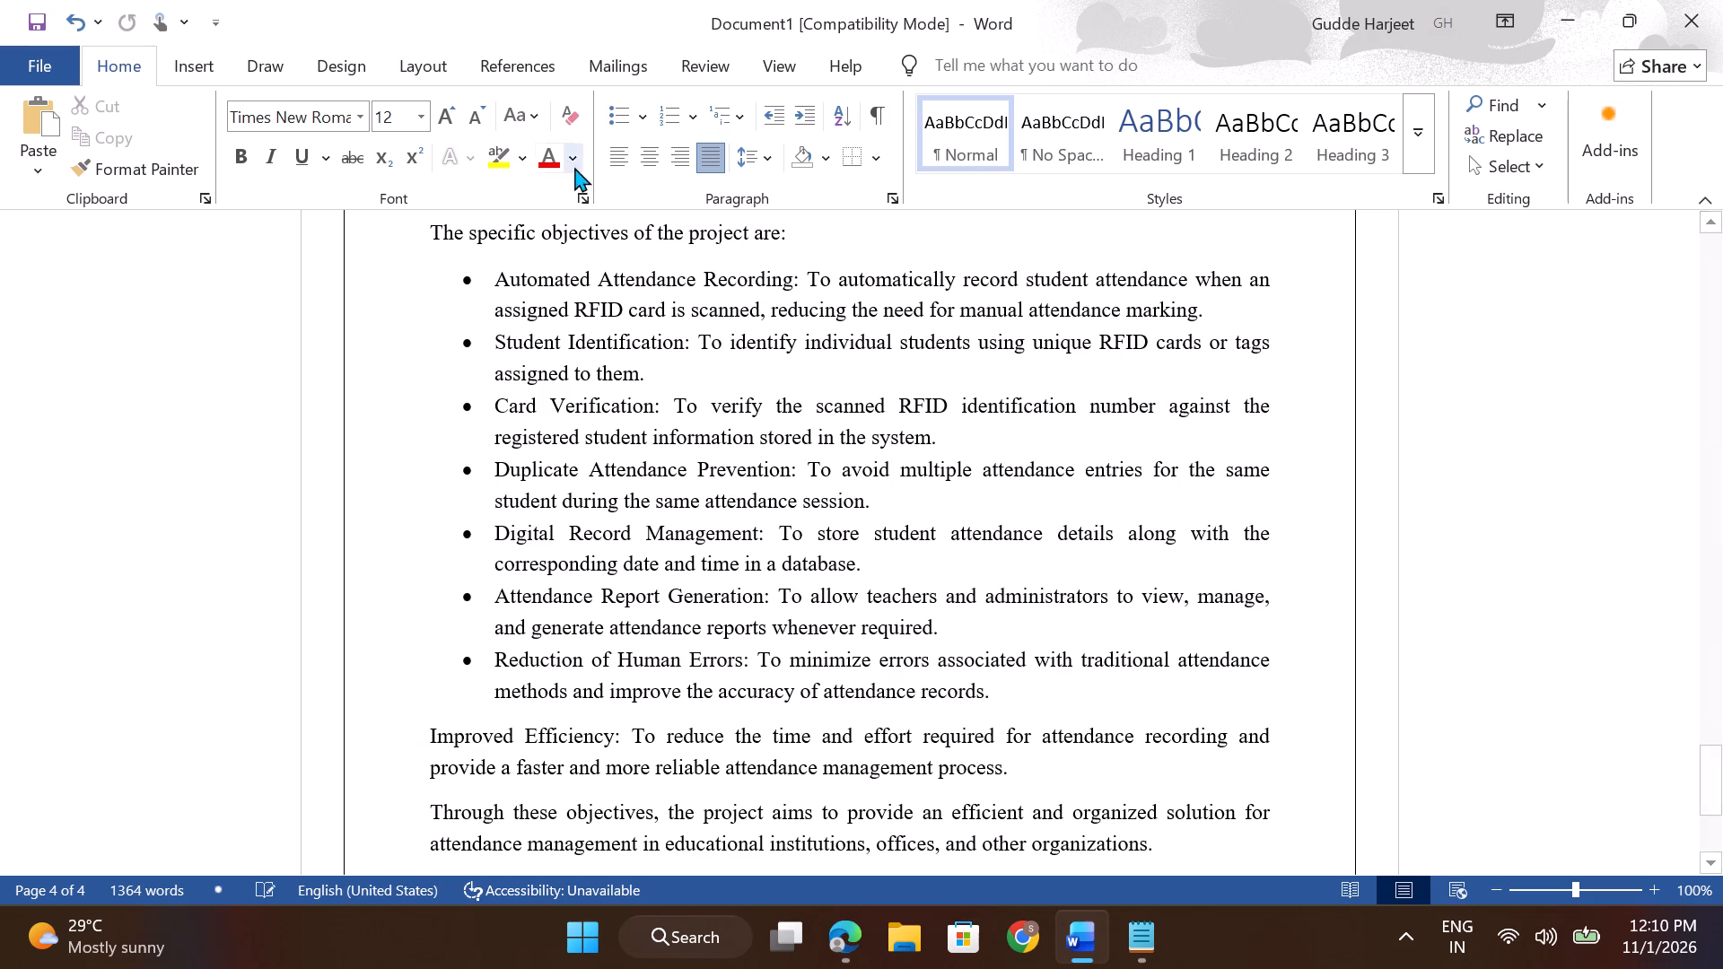
click(616, 100)
click(616, 104)
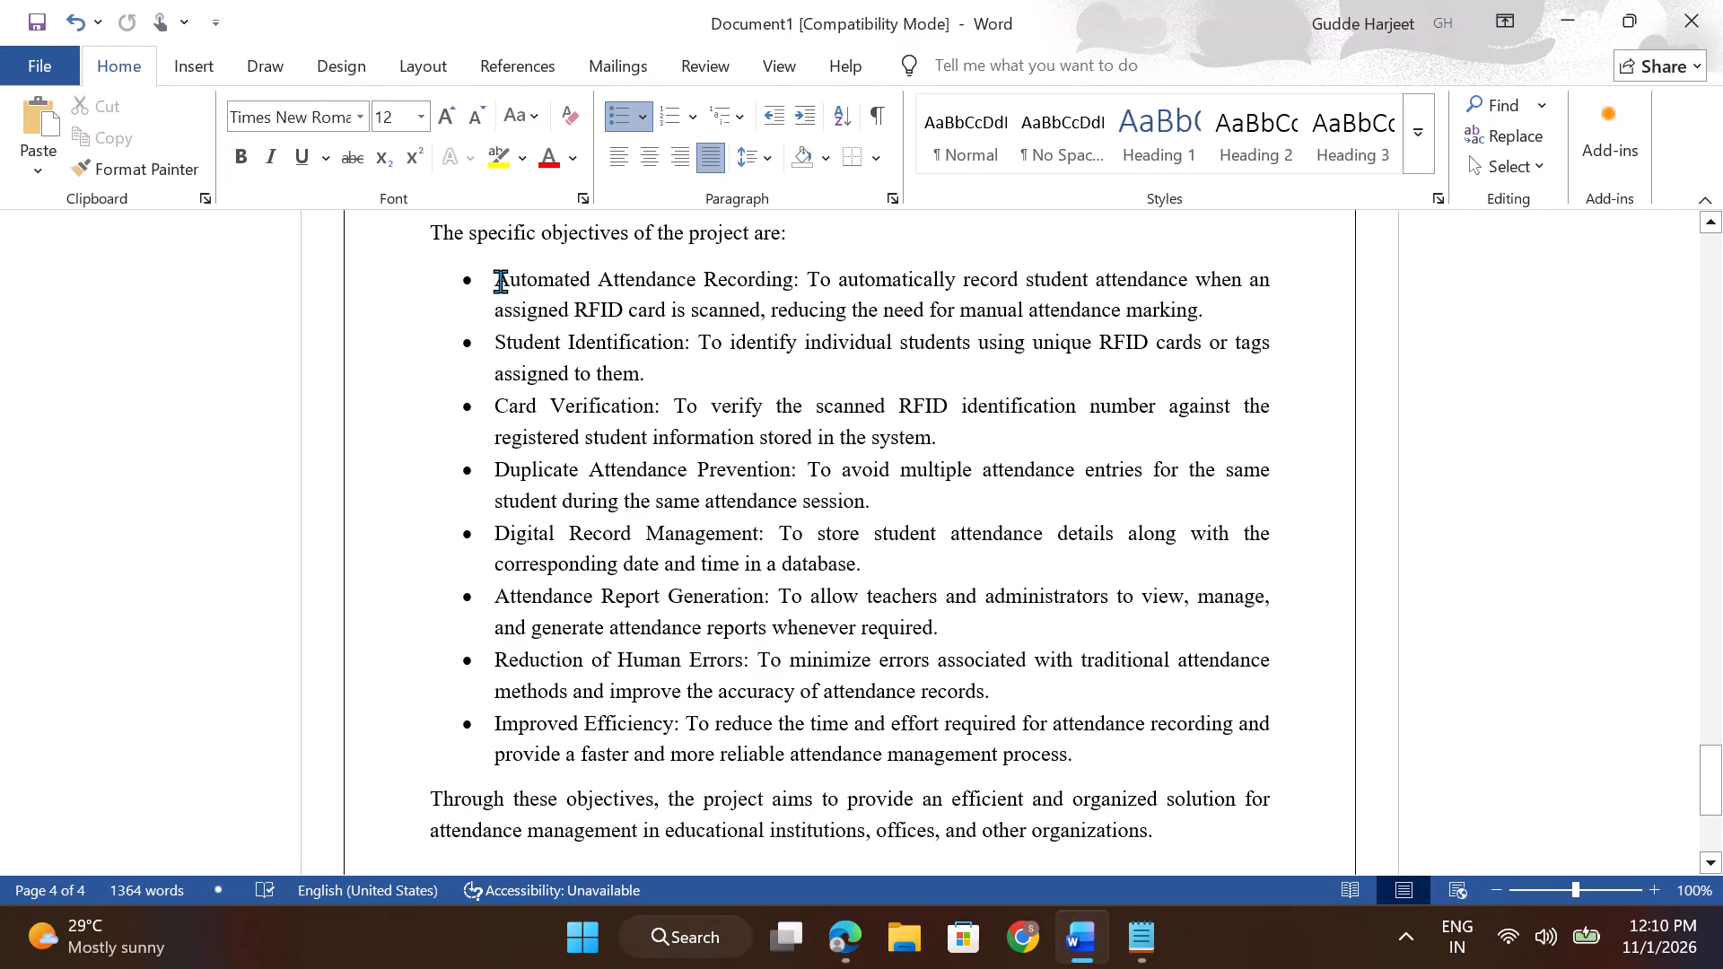
Bold the lead-in titles Automated Attendance Recording, Student Identification, Card Verification and Duplicate Attendance Prevention, including their colons.
drag(500, 281, 801, 284)
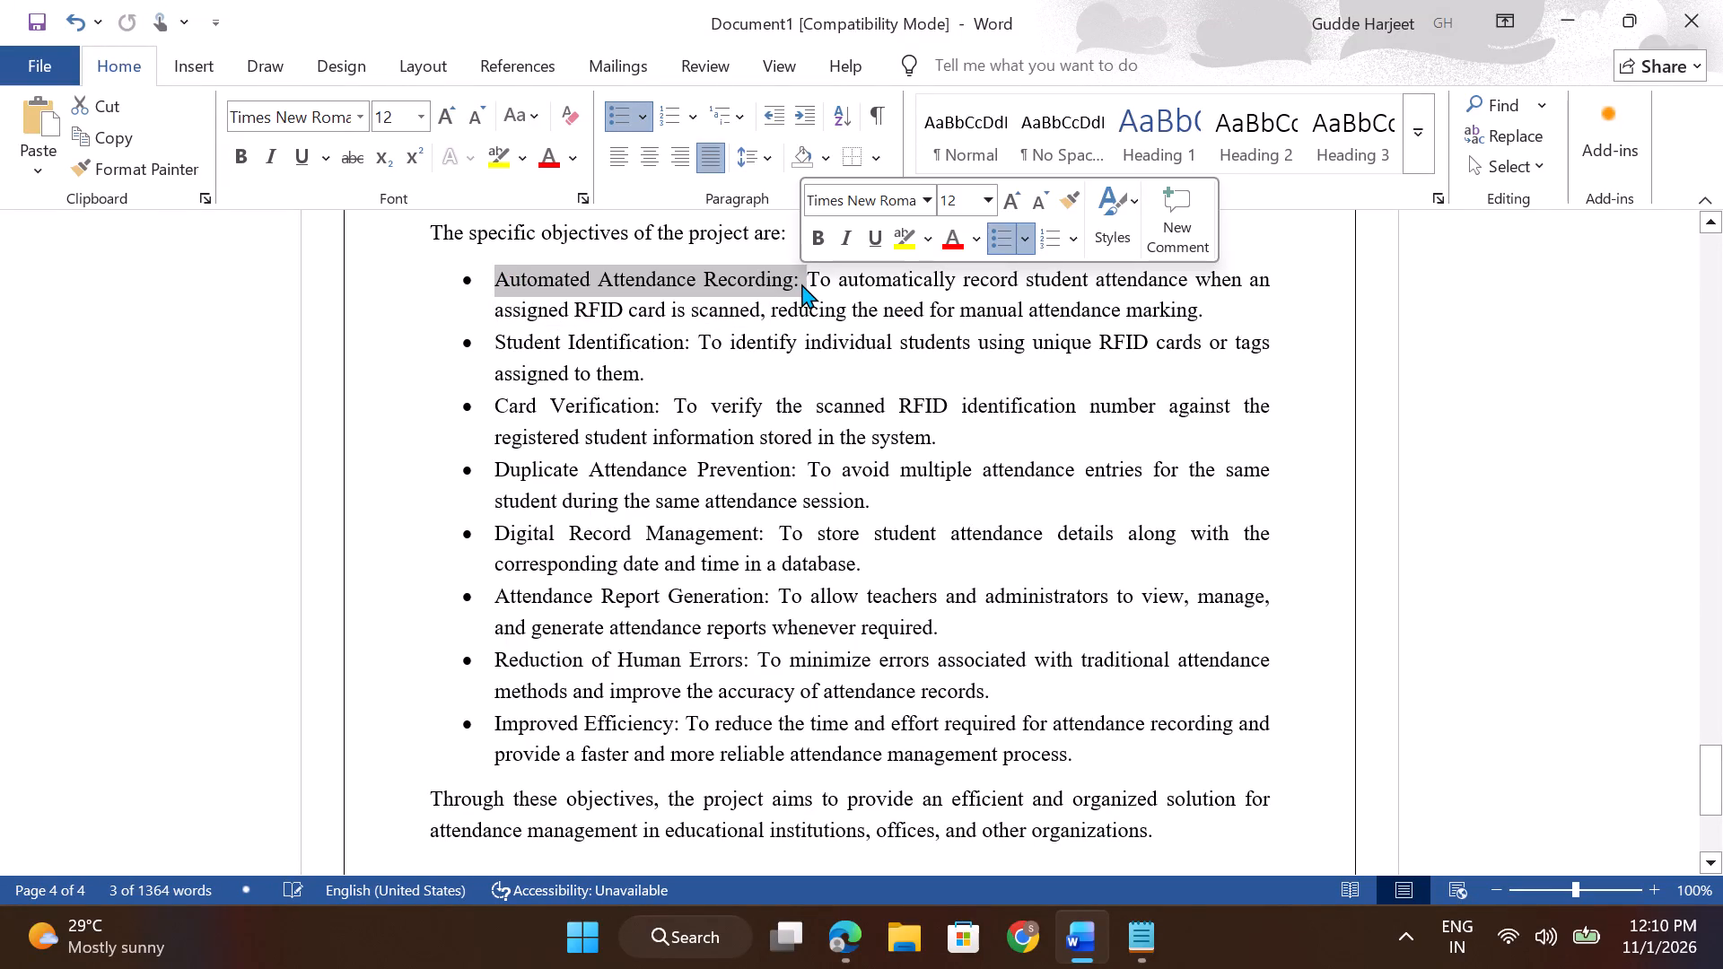
click(240, 163)
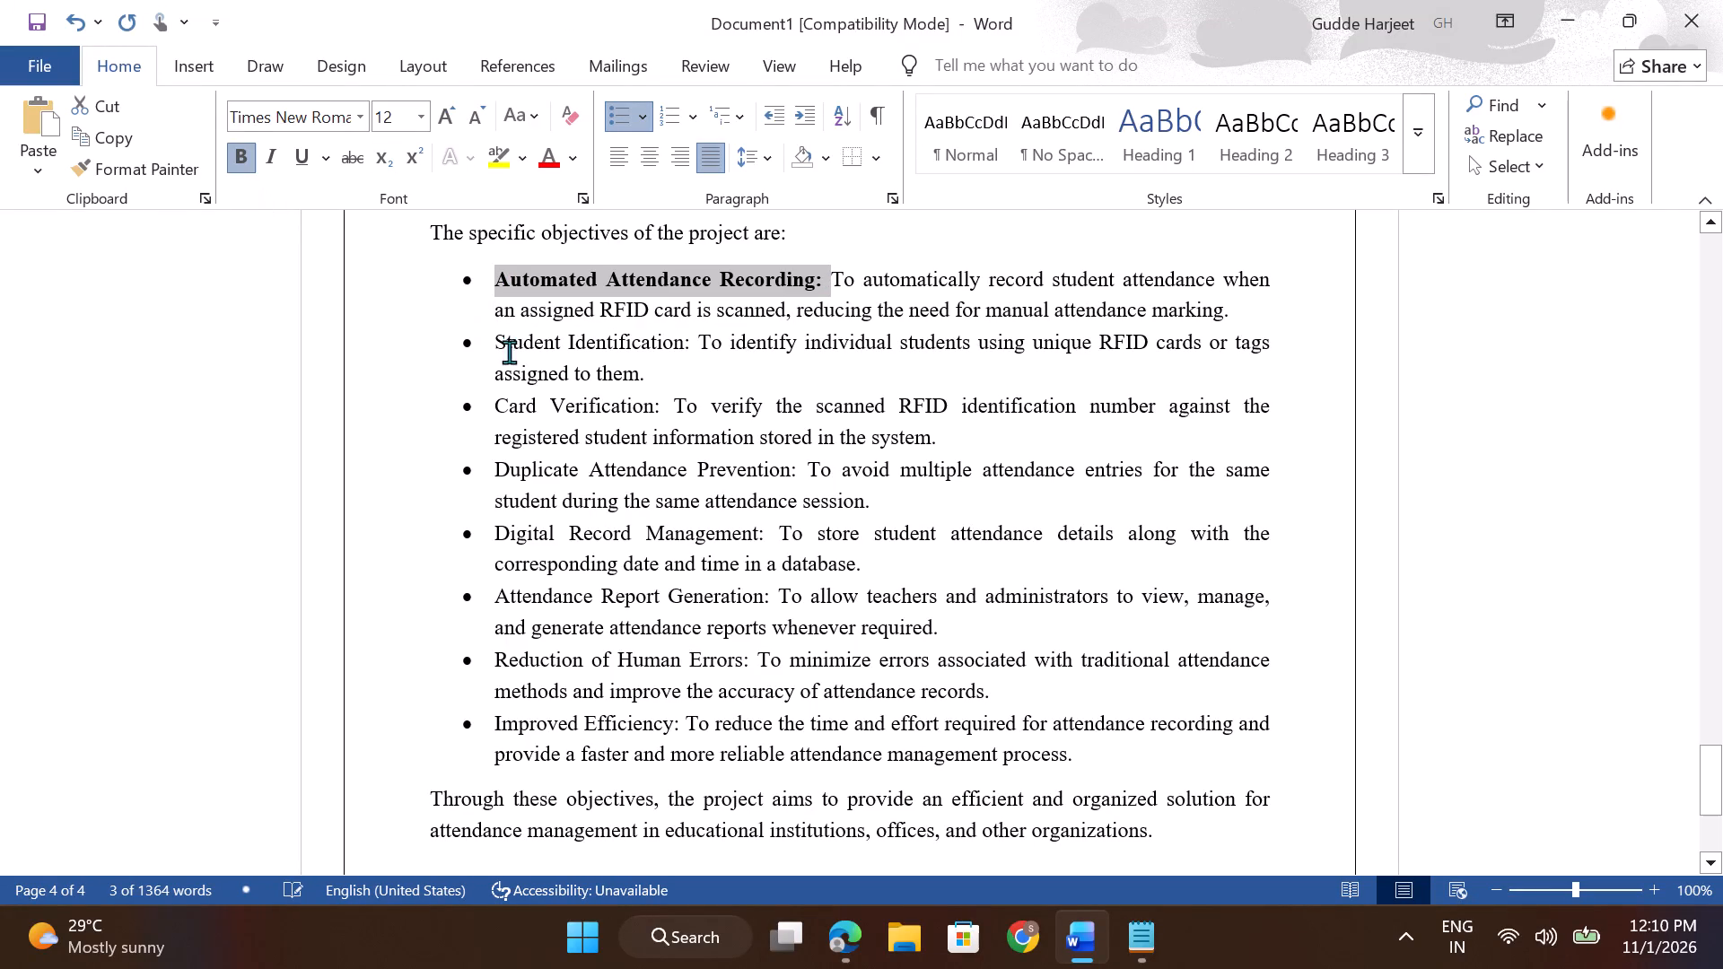
double_click(510, 337)
double_click(510, 337)
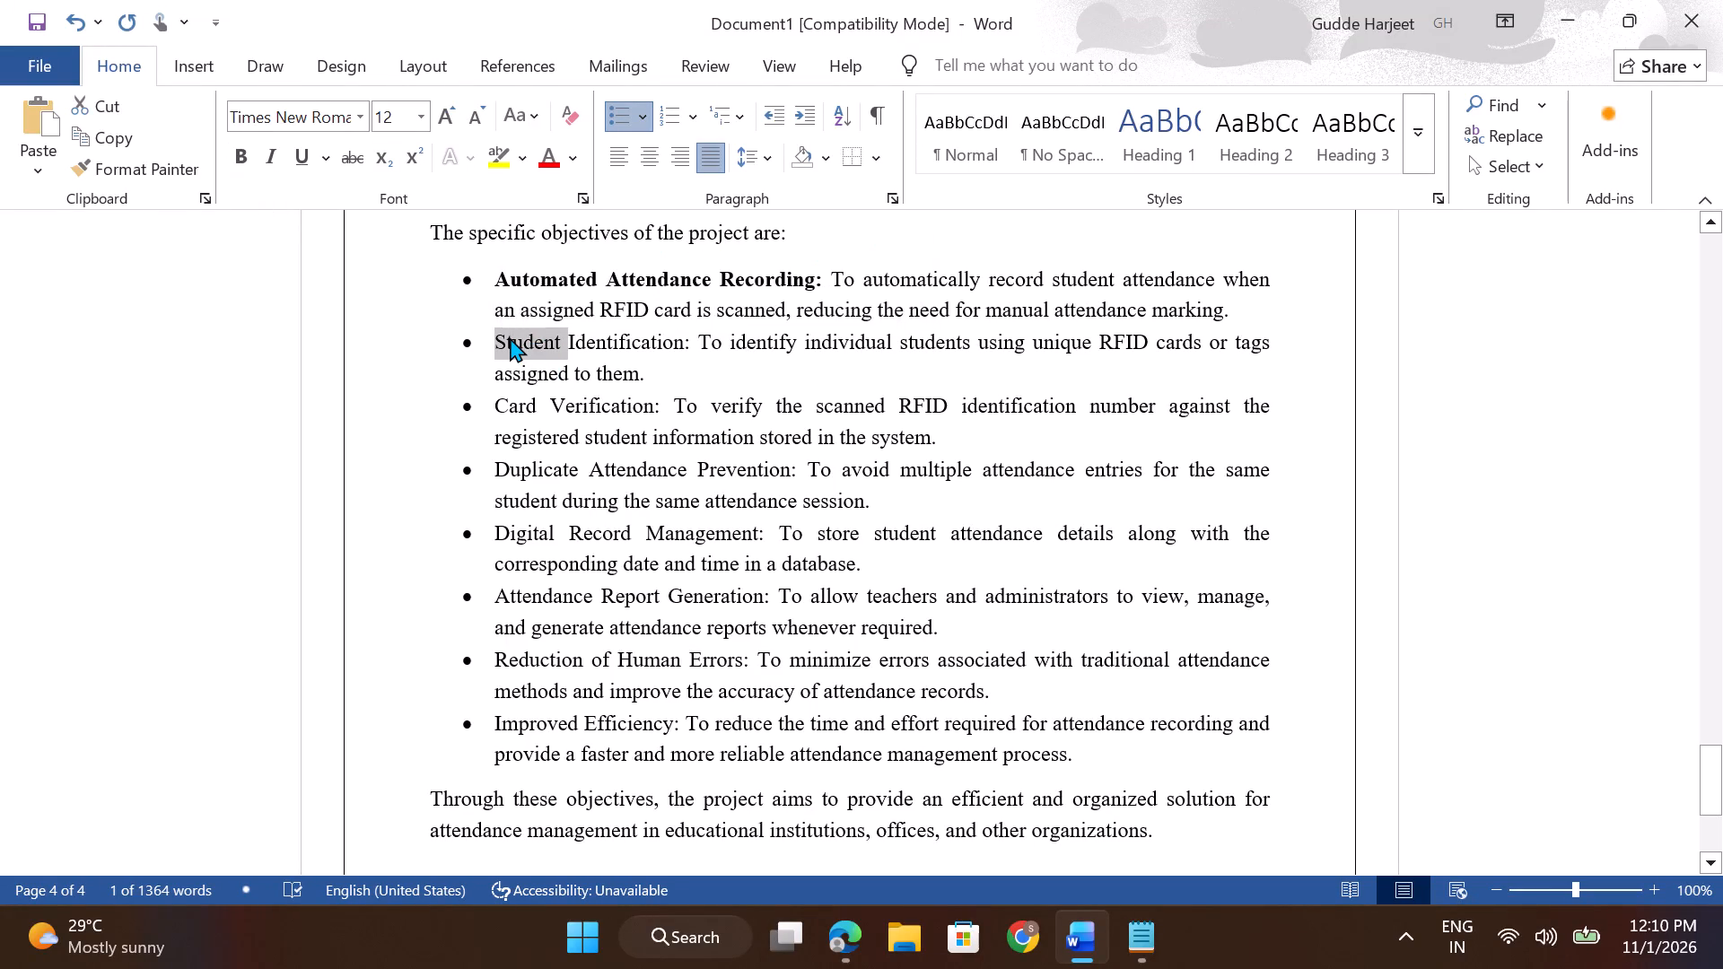
triple_click(510, 337)
click(510, 337)
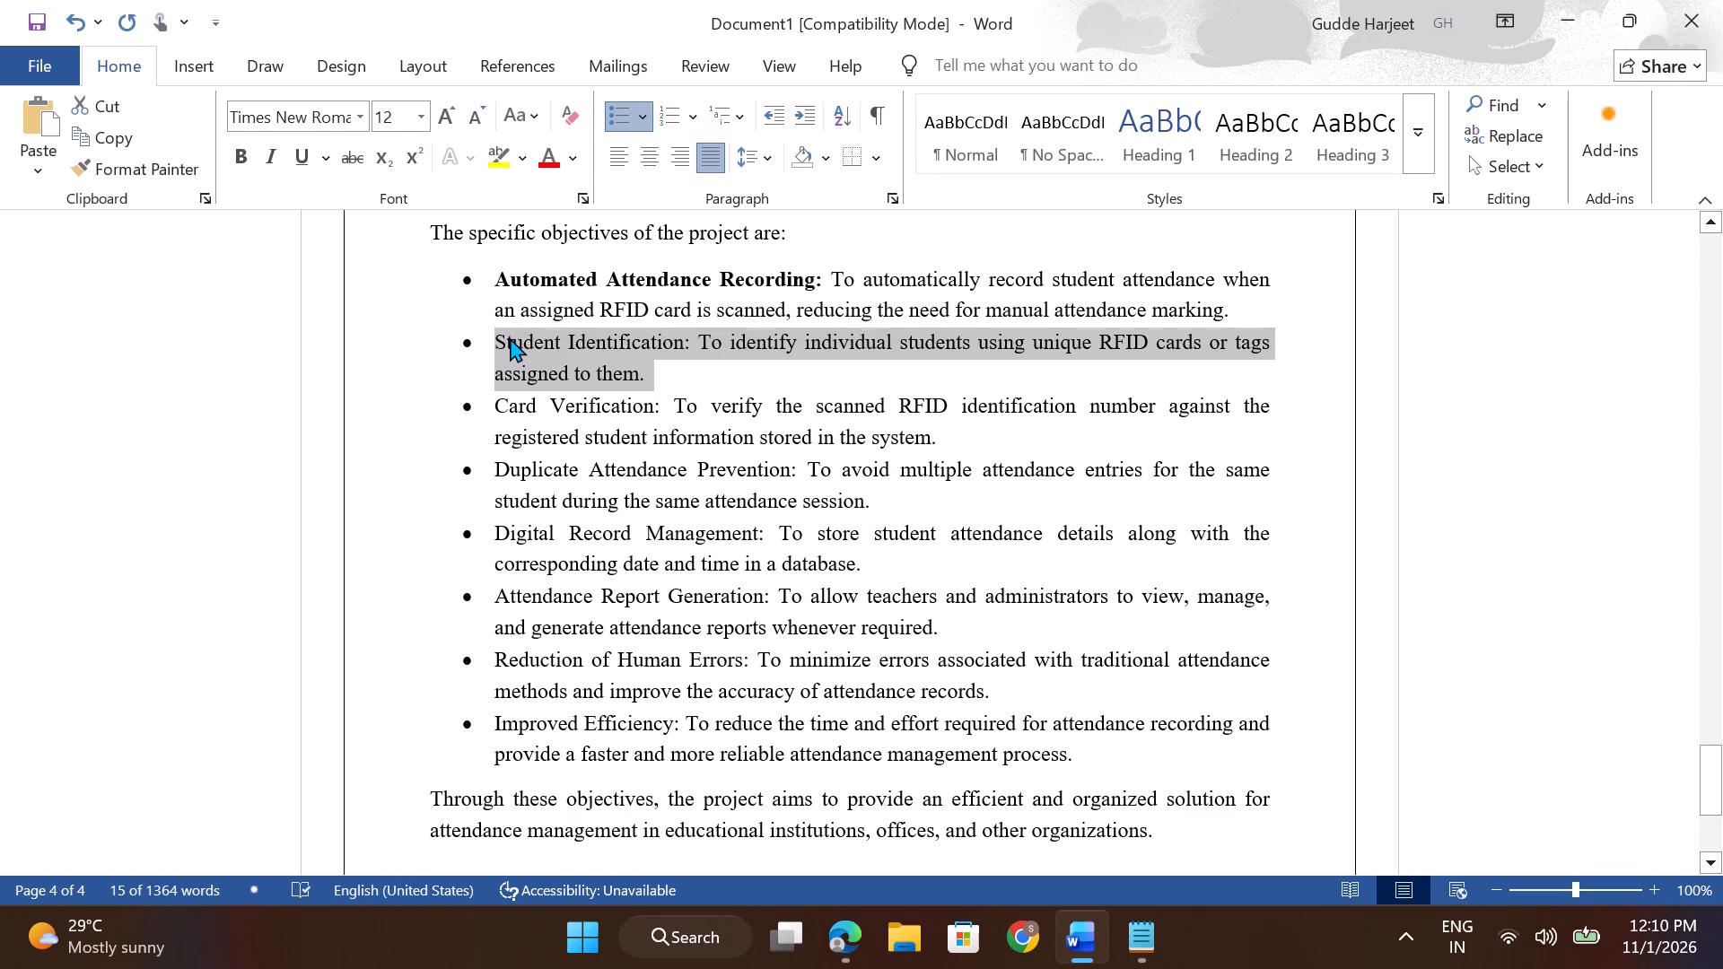
drag(488, 338, 680, 347)
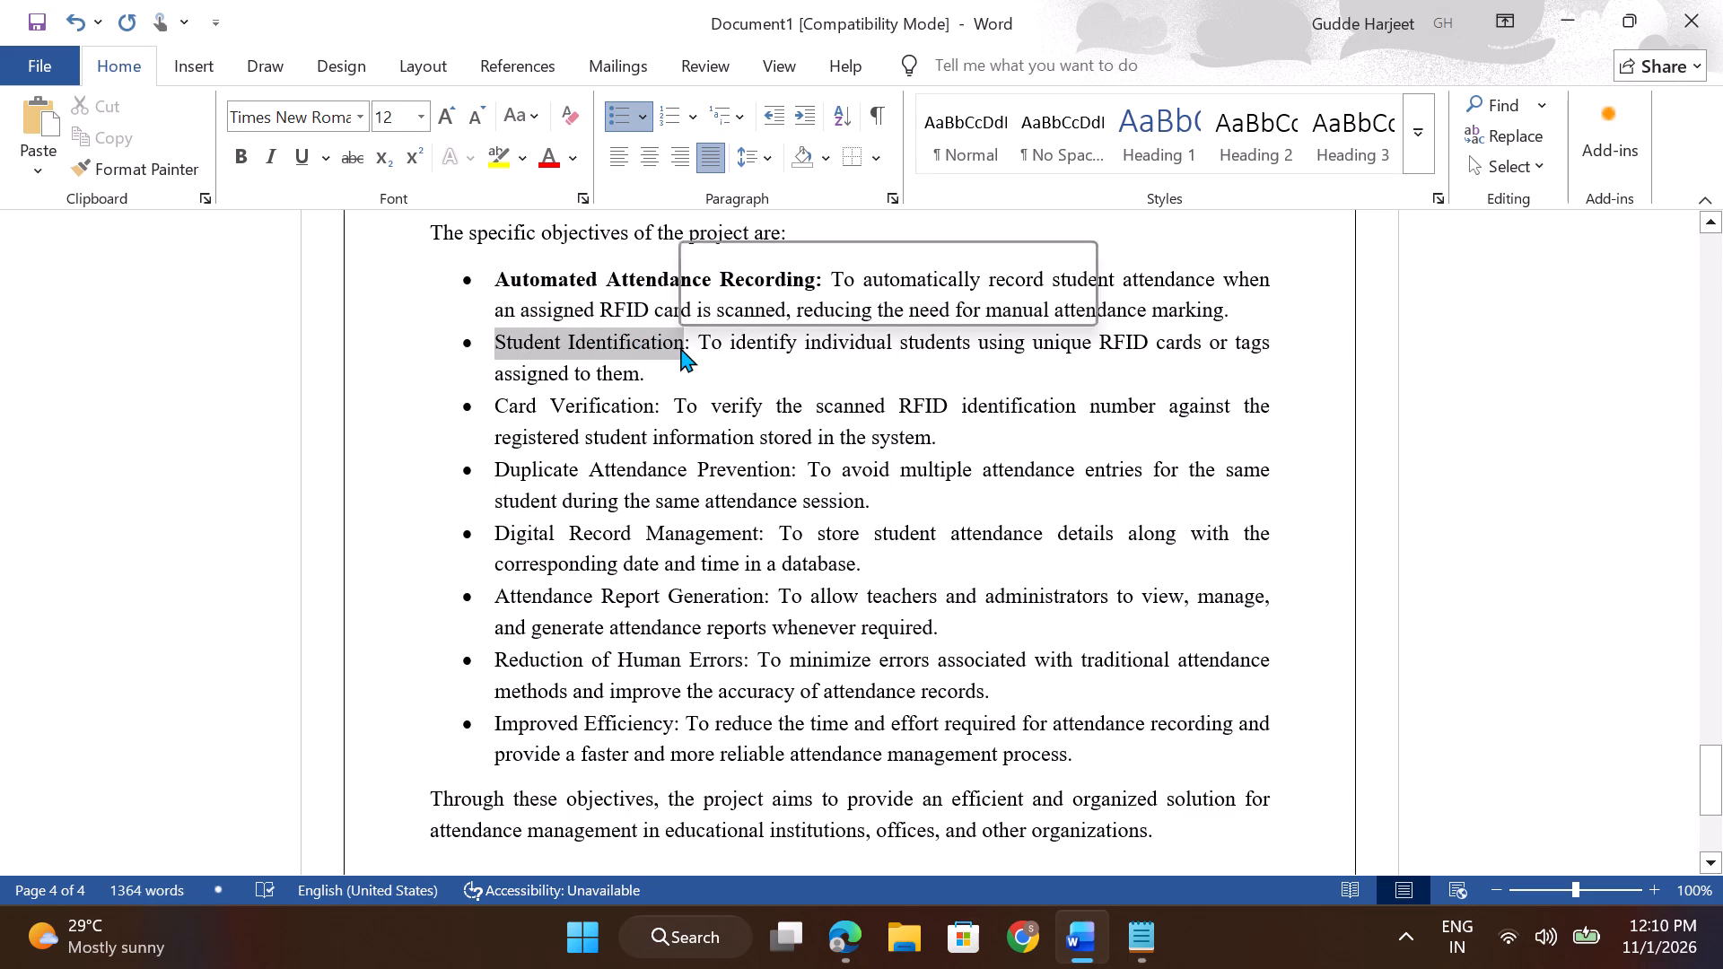
drag(690, 345, 529, 347)
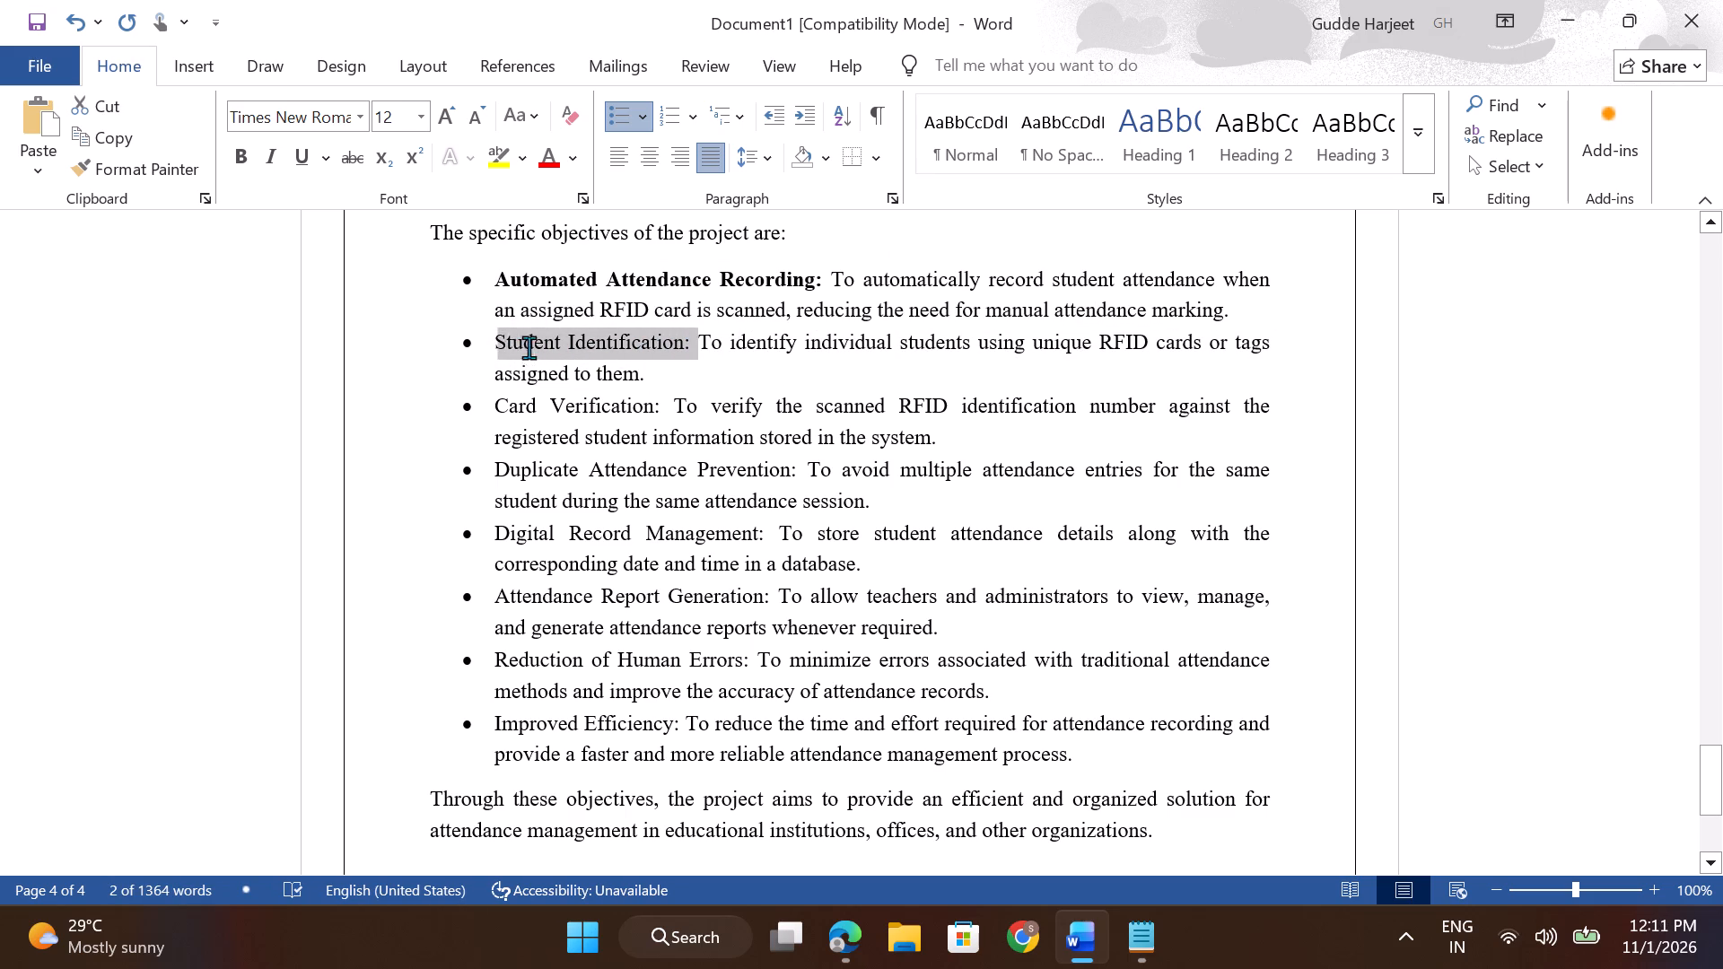
drag(529, 347, 505, 347)
click(242, 150)
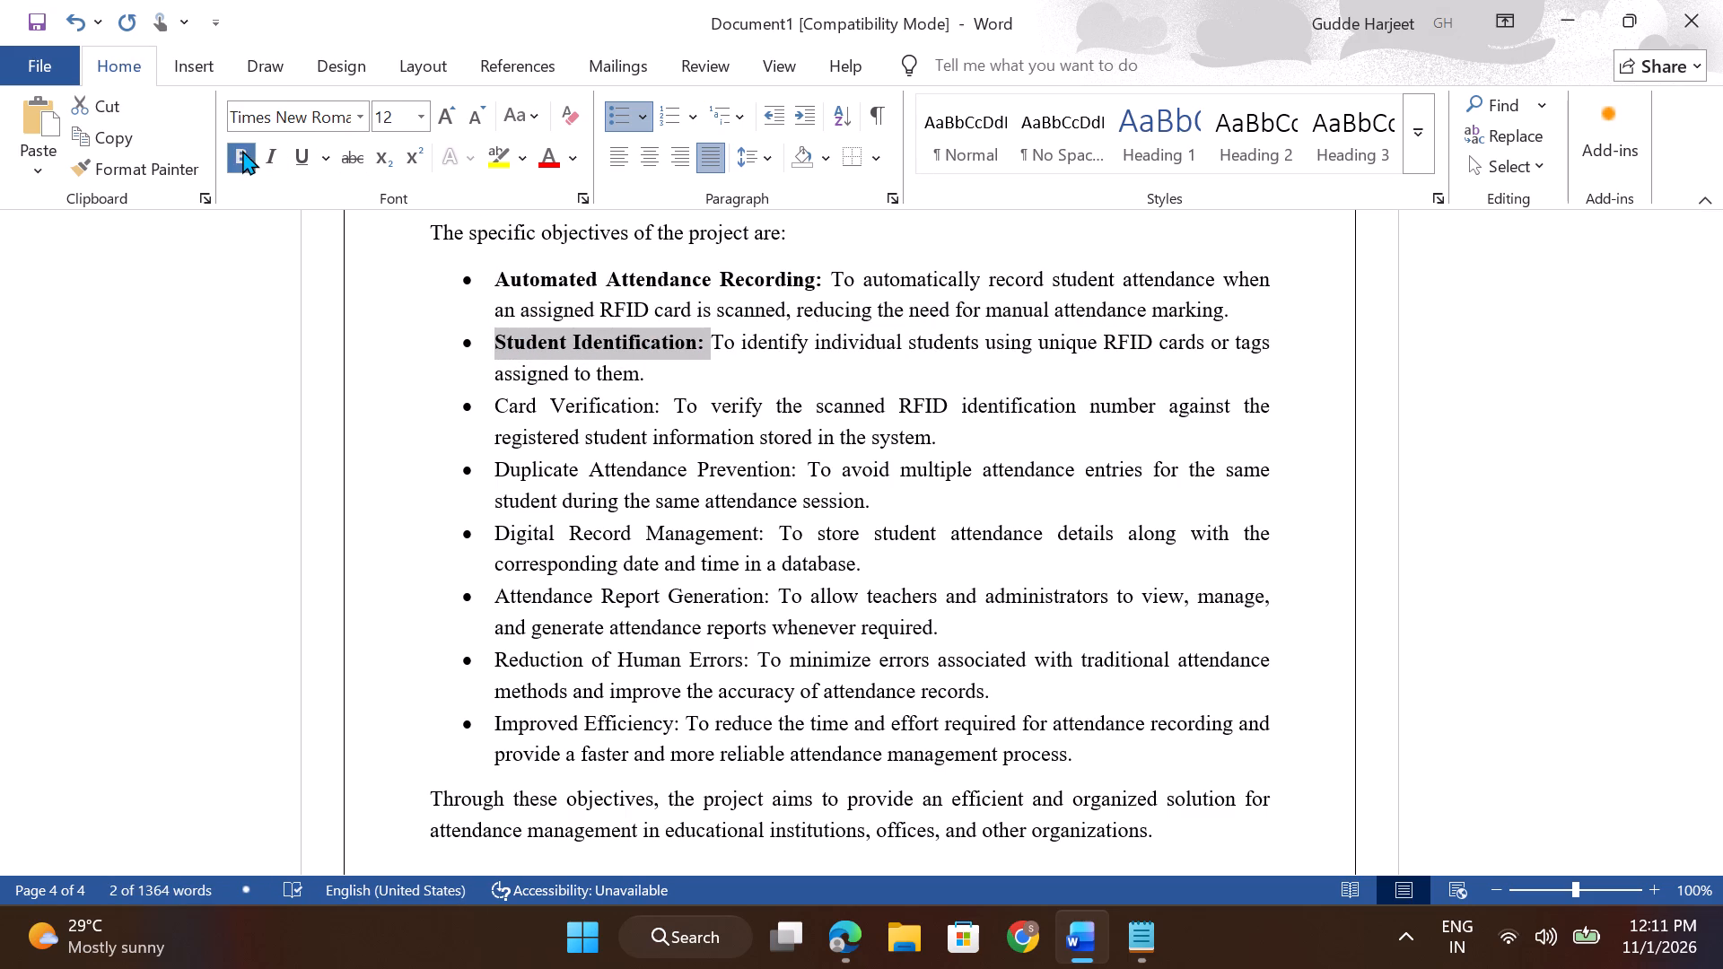
drag(496, 403, 592, 416)
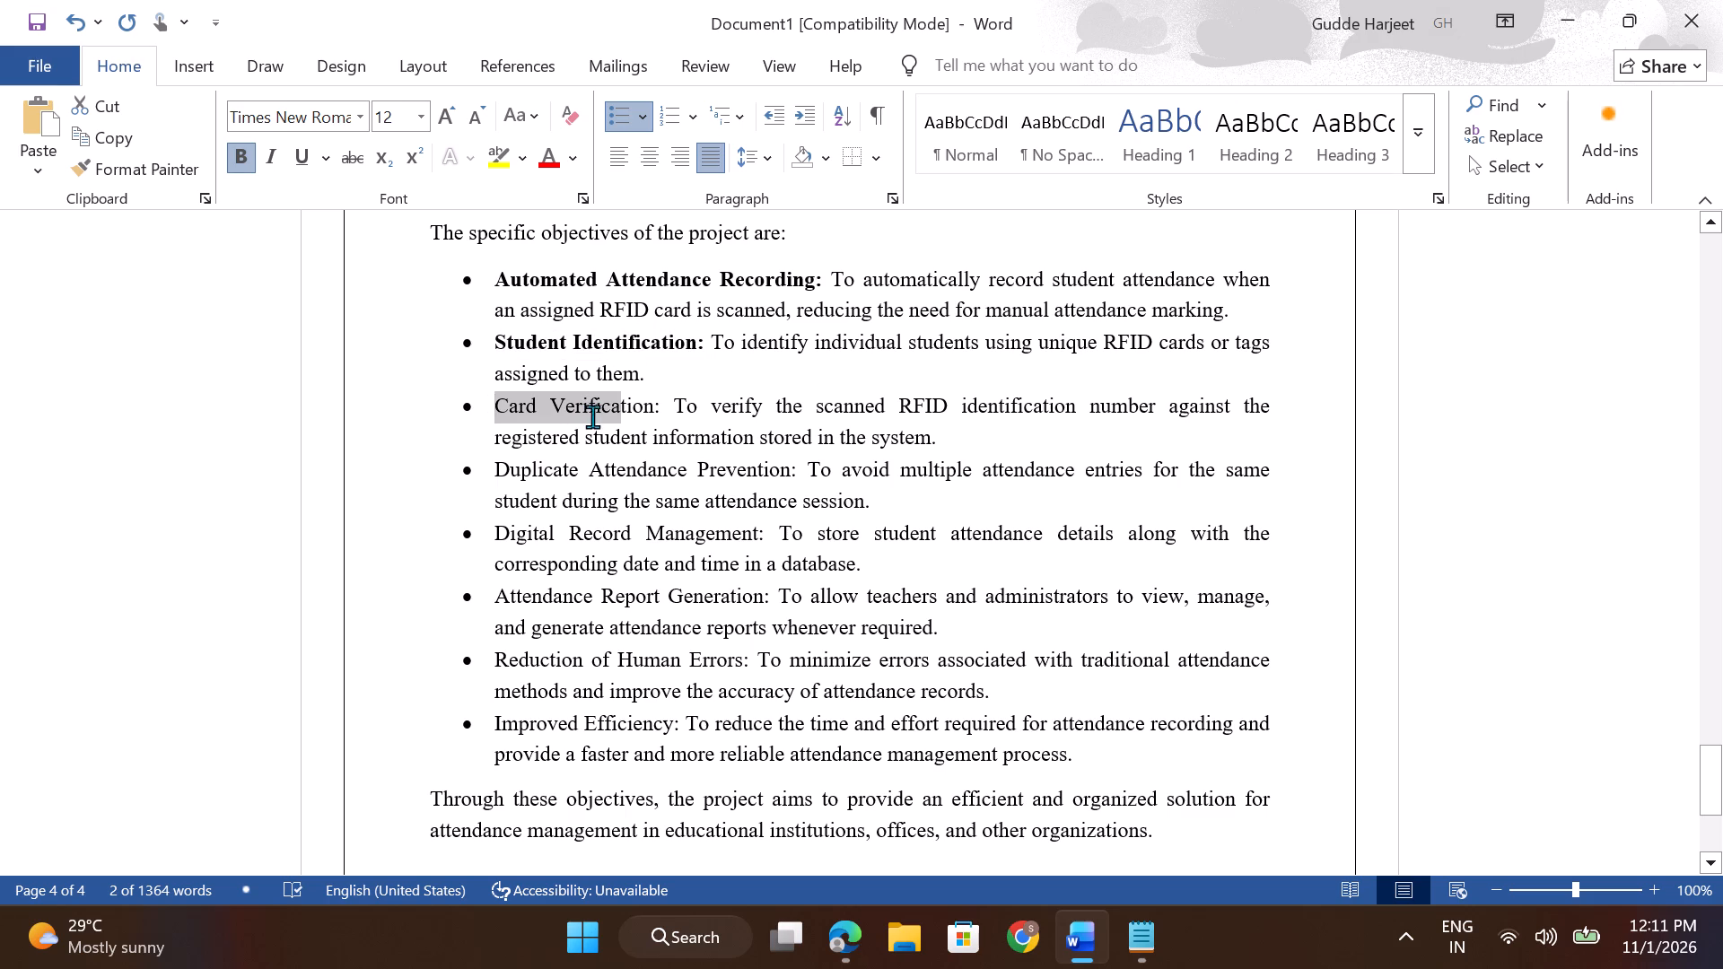
drag(592, 416, 664, 407)
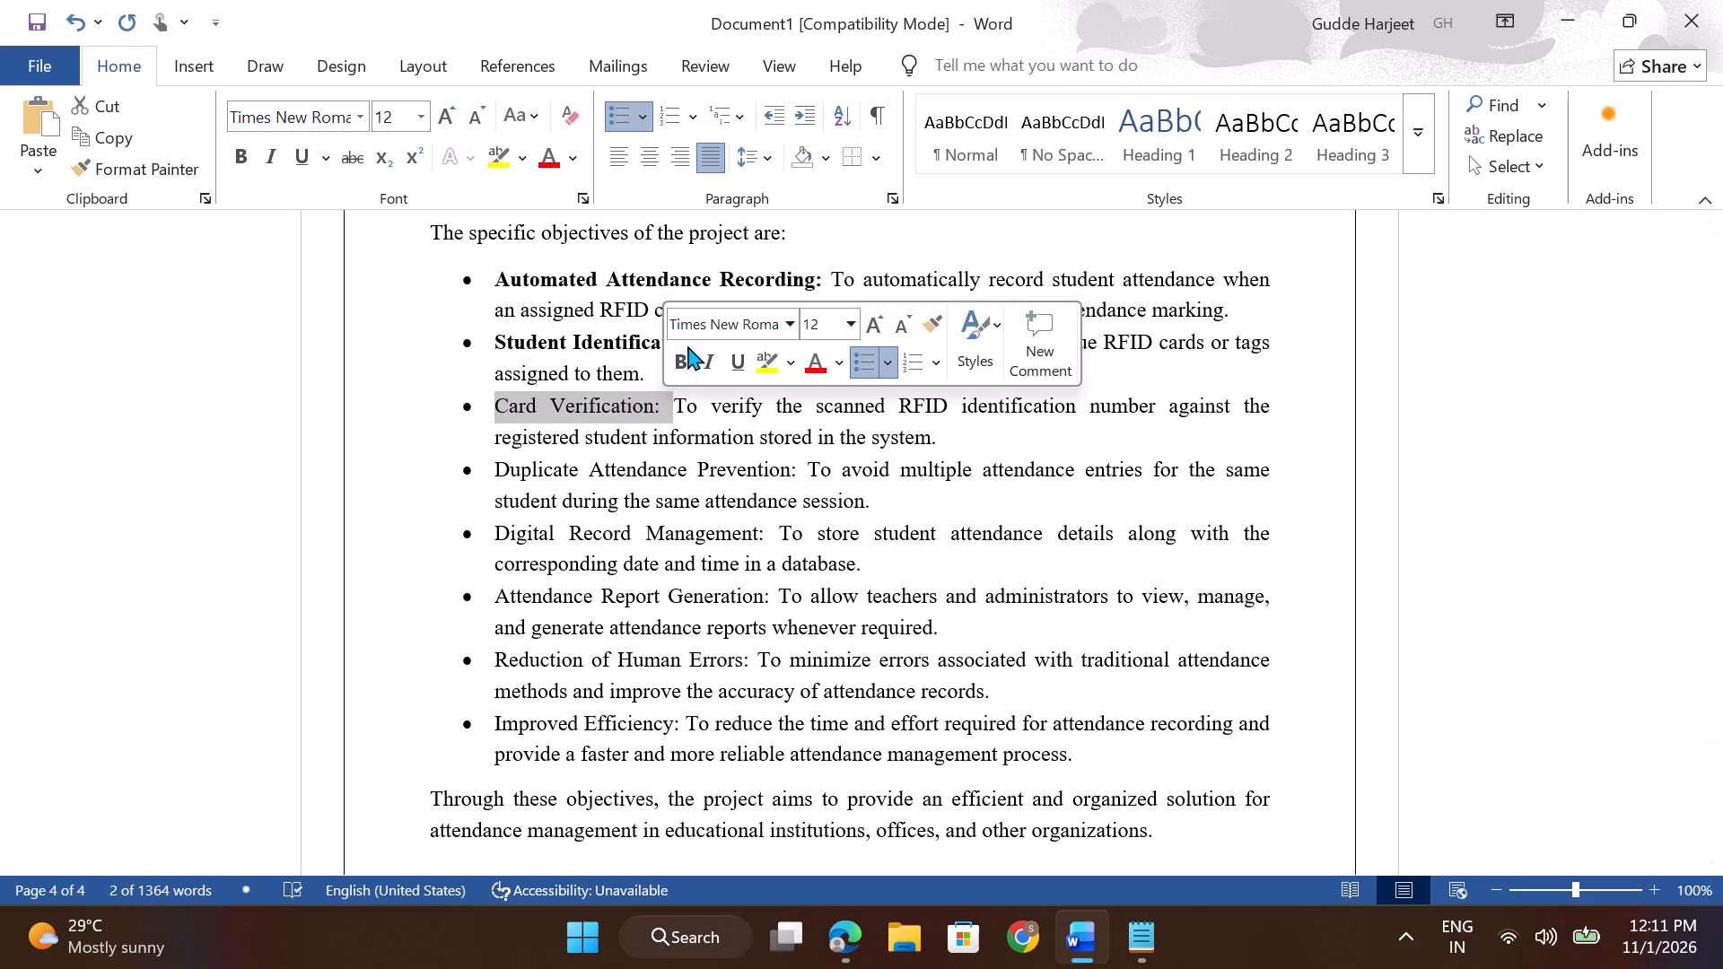
click(687, 355)
drag(496, 472, 799, 473)
click(818, 428)
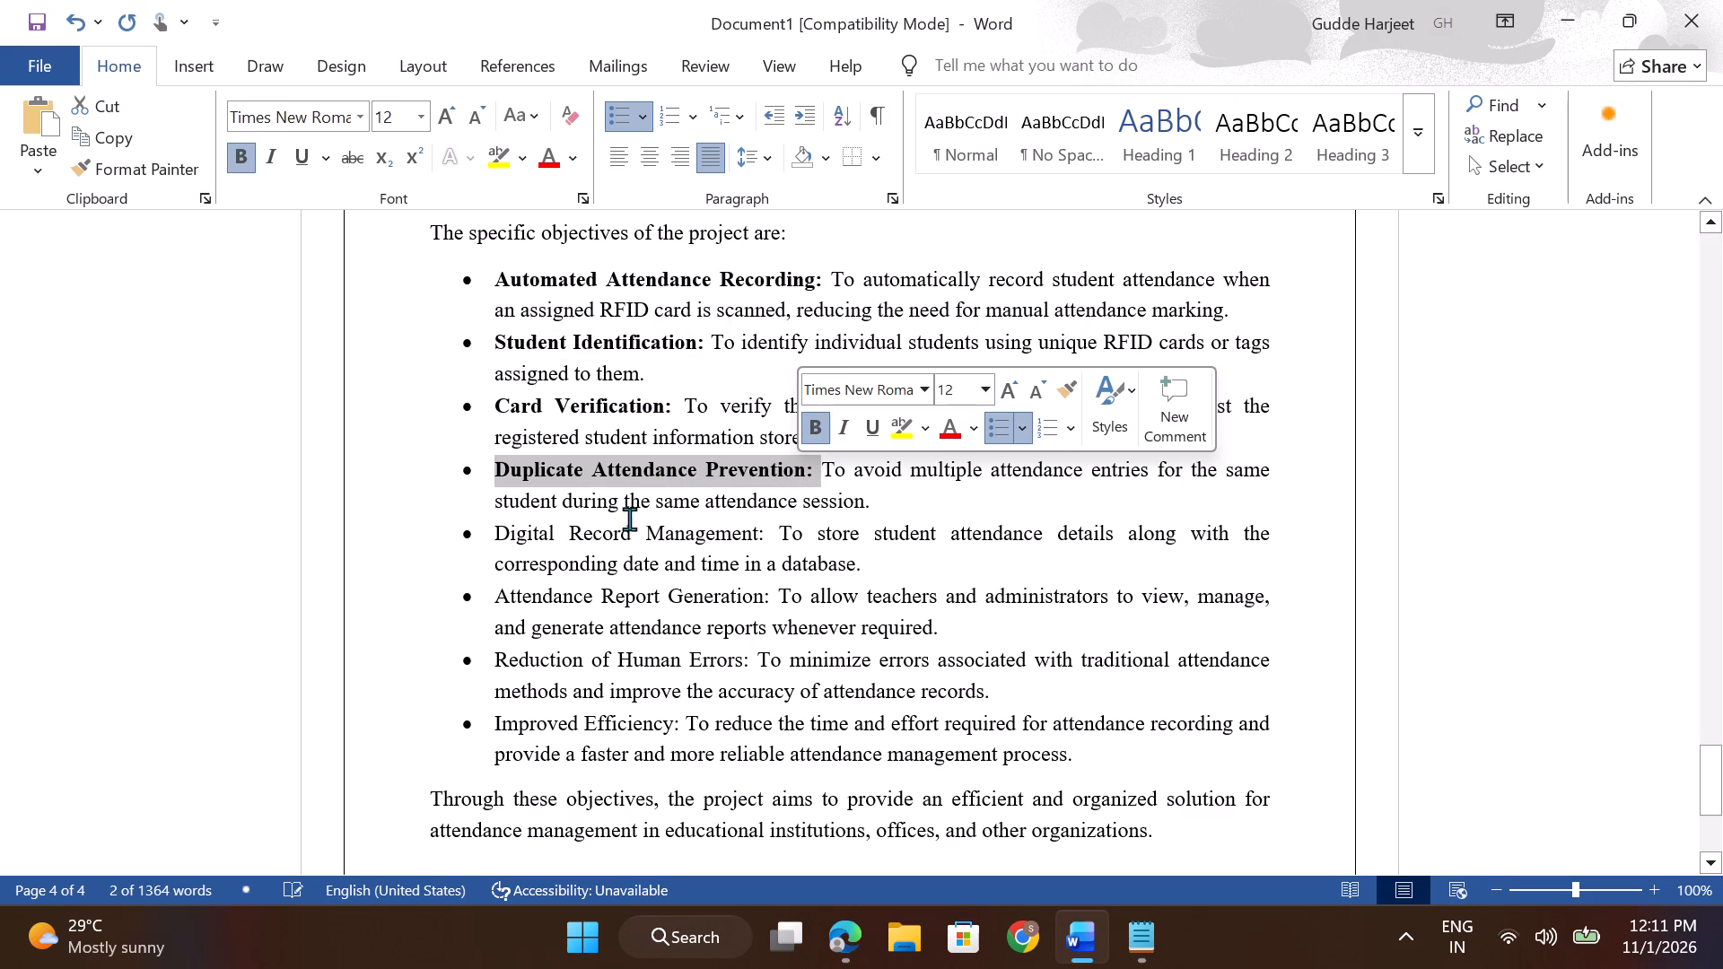
Bold the lead-in titles Digital Record Management, Attendance Report Generation, Reduction of Human Errors and Improved Efficiency, including their colons.
drag(498, 531, 774, 544)
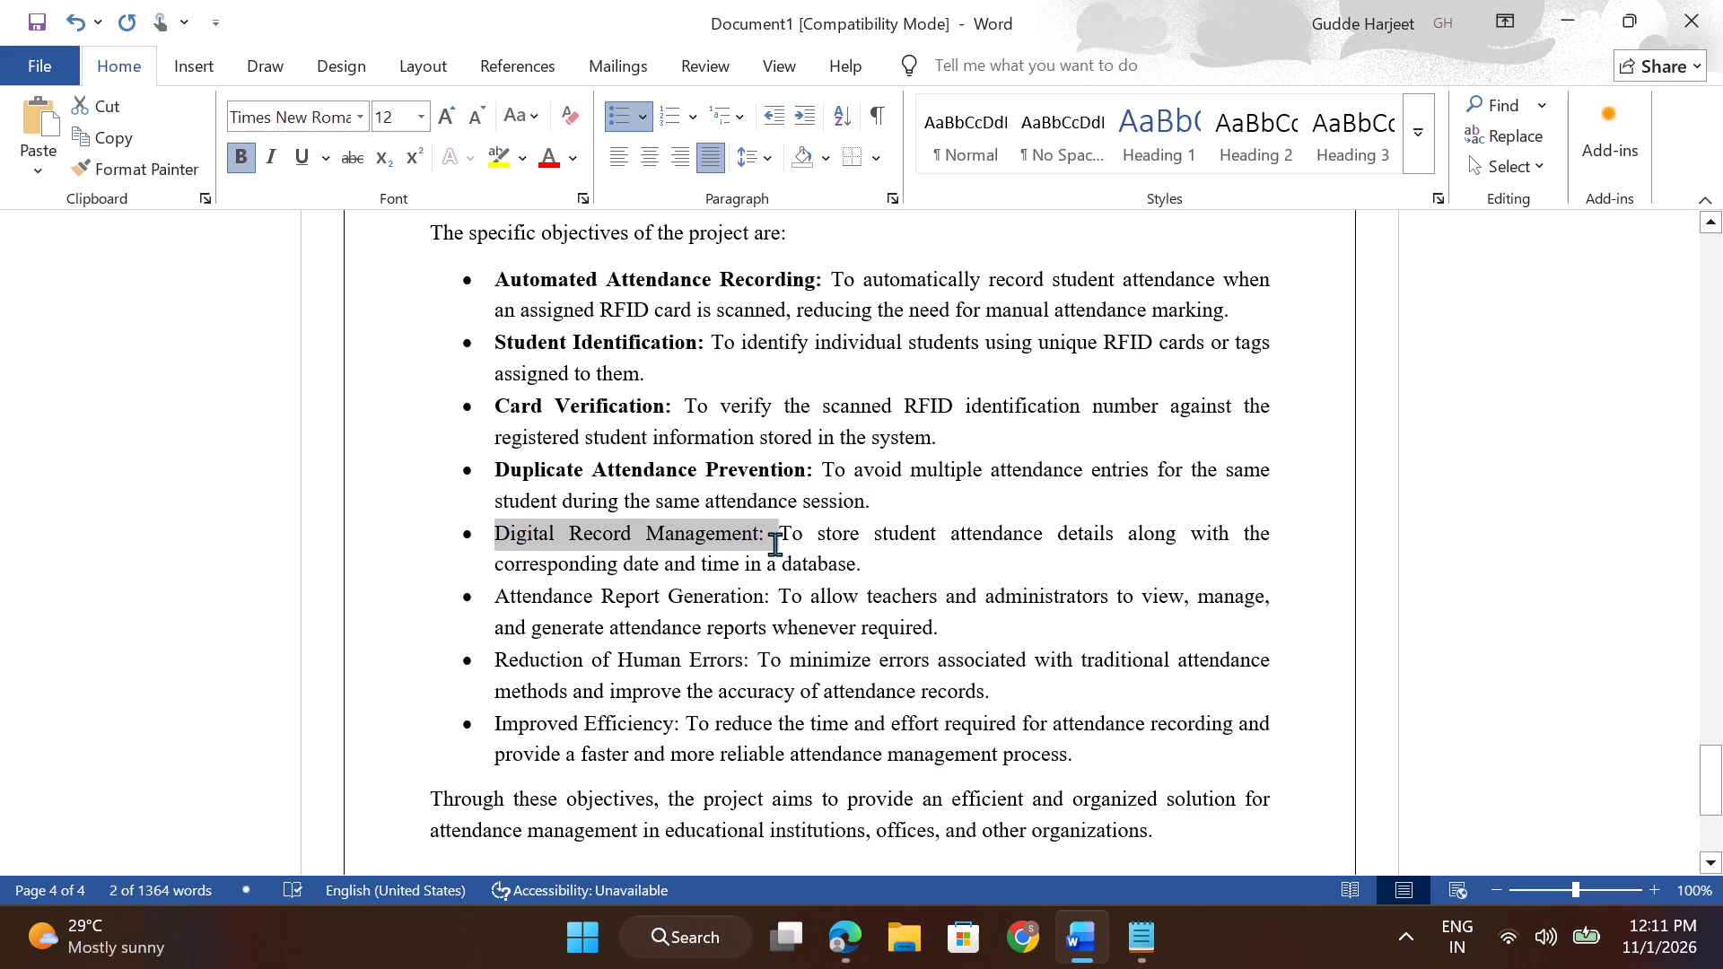
drag(774, 544, 765, 542)
click(782, 492)
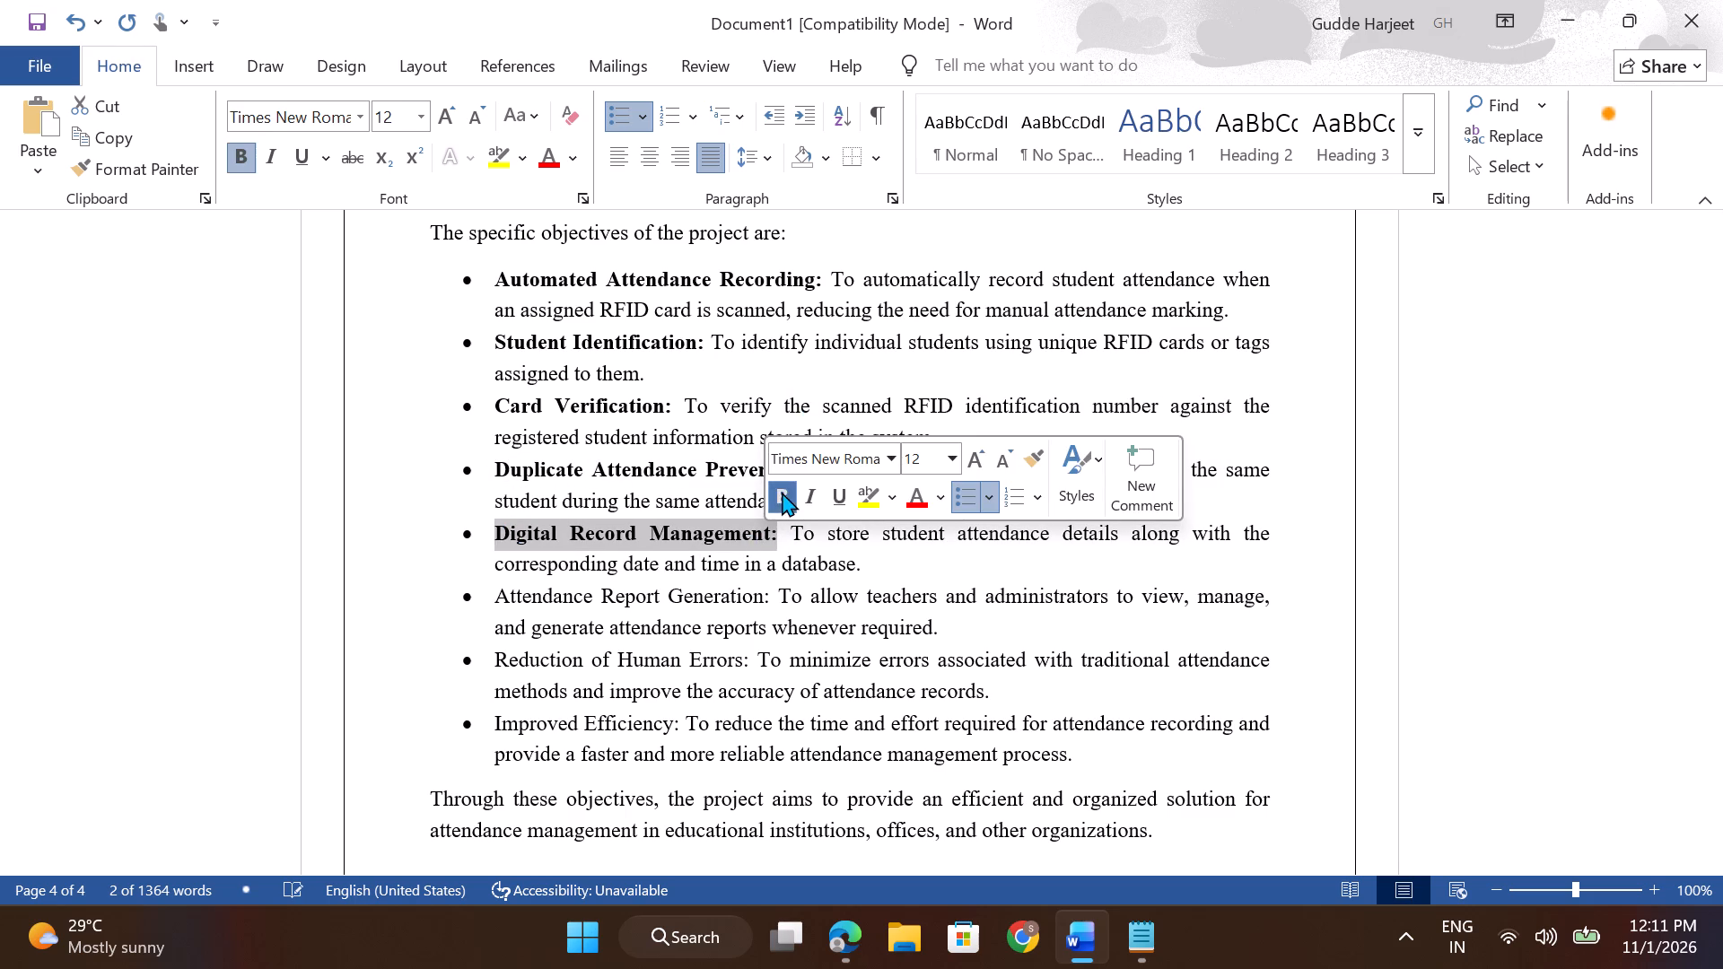
drag(496, 600, 698, 605)
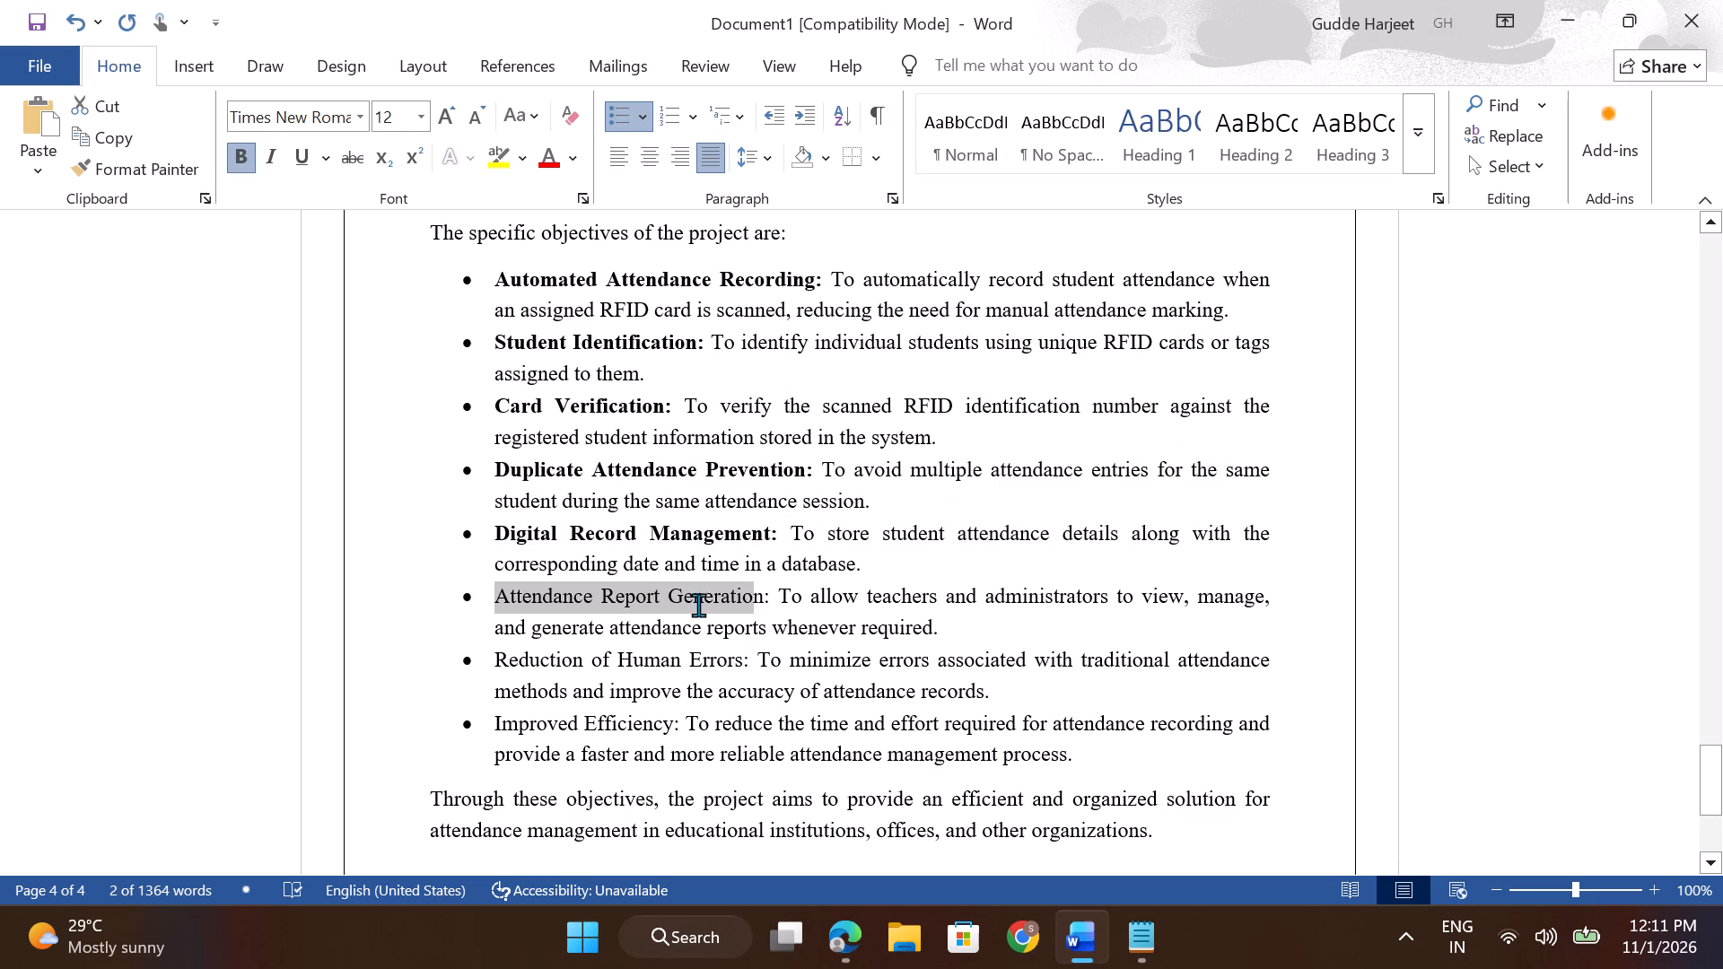
drag(698, 605, 771, 600)
click(785, 554)
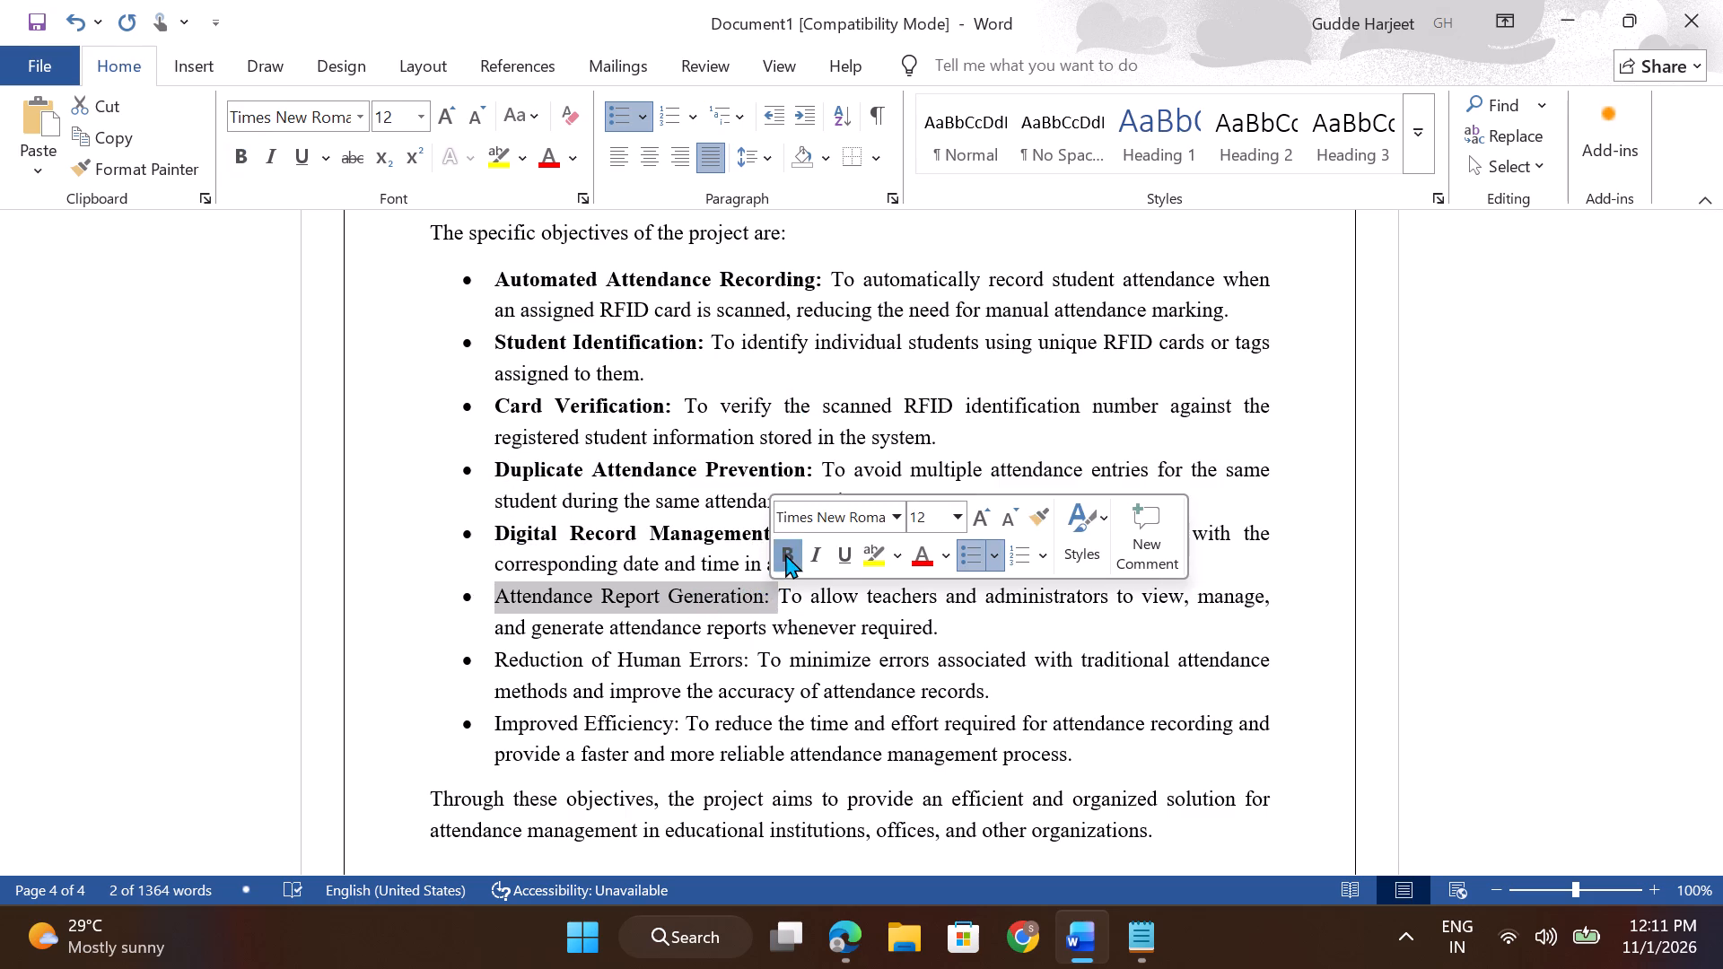
drag(493, 653, 493, 654)
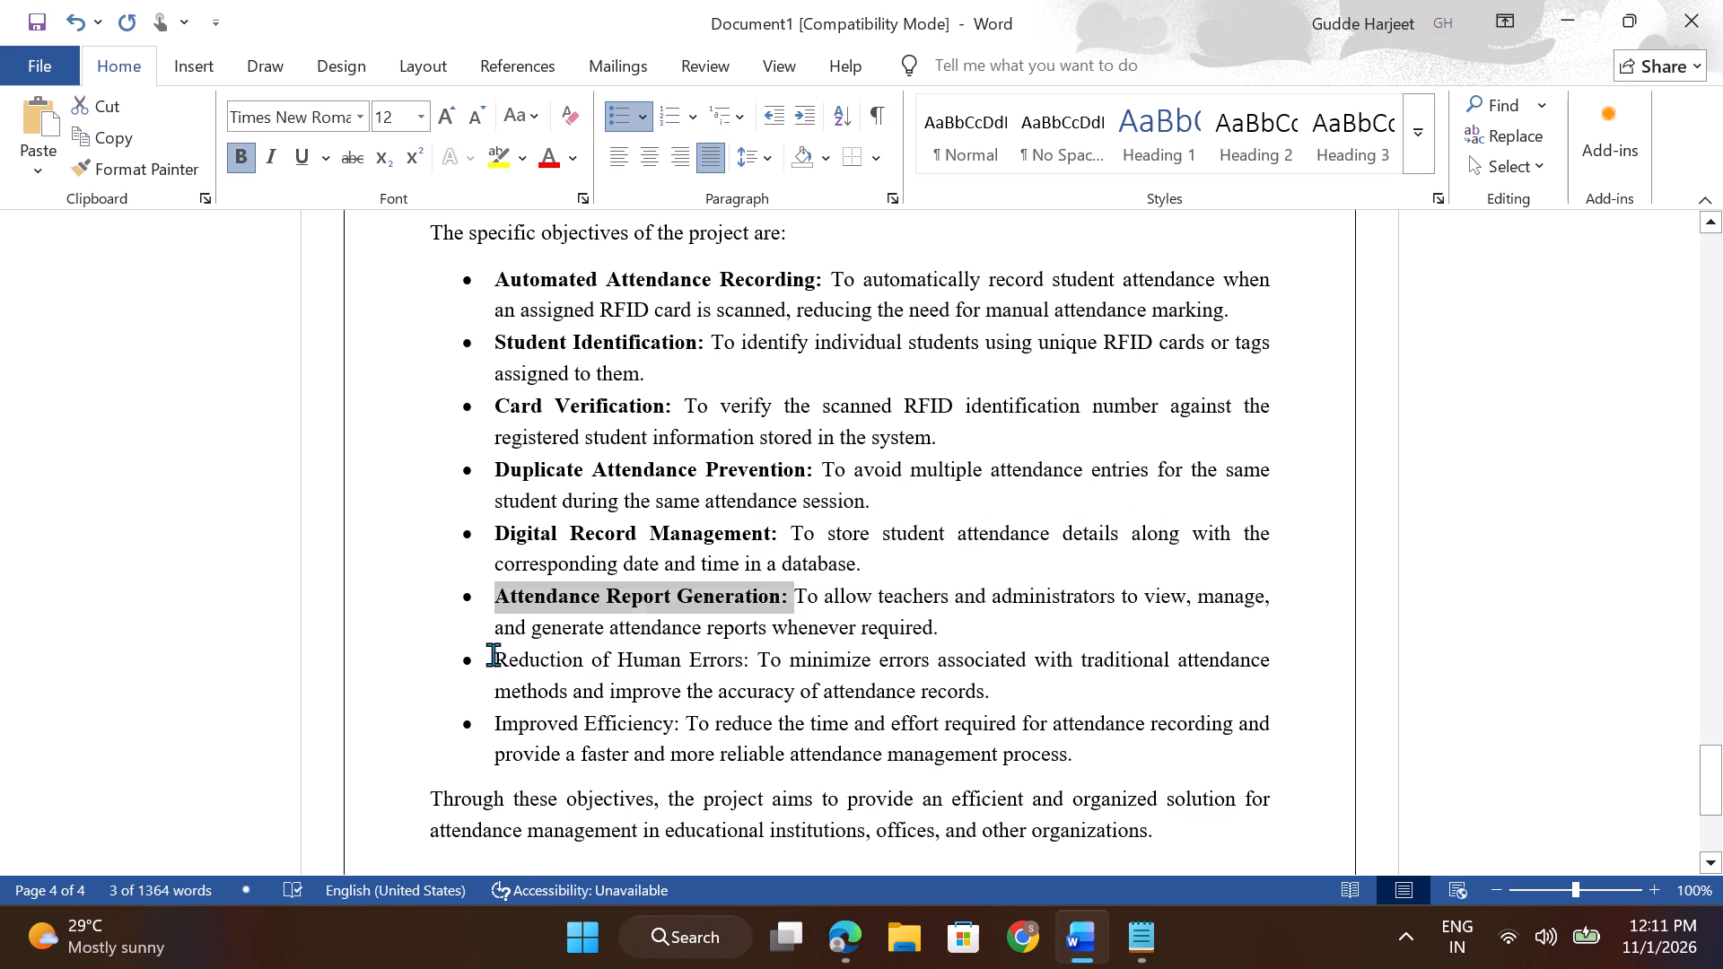
drag(493, 654, 756, 662)
click(769, 616)
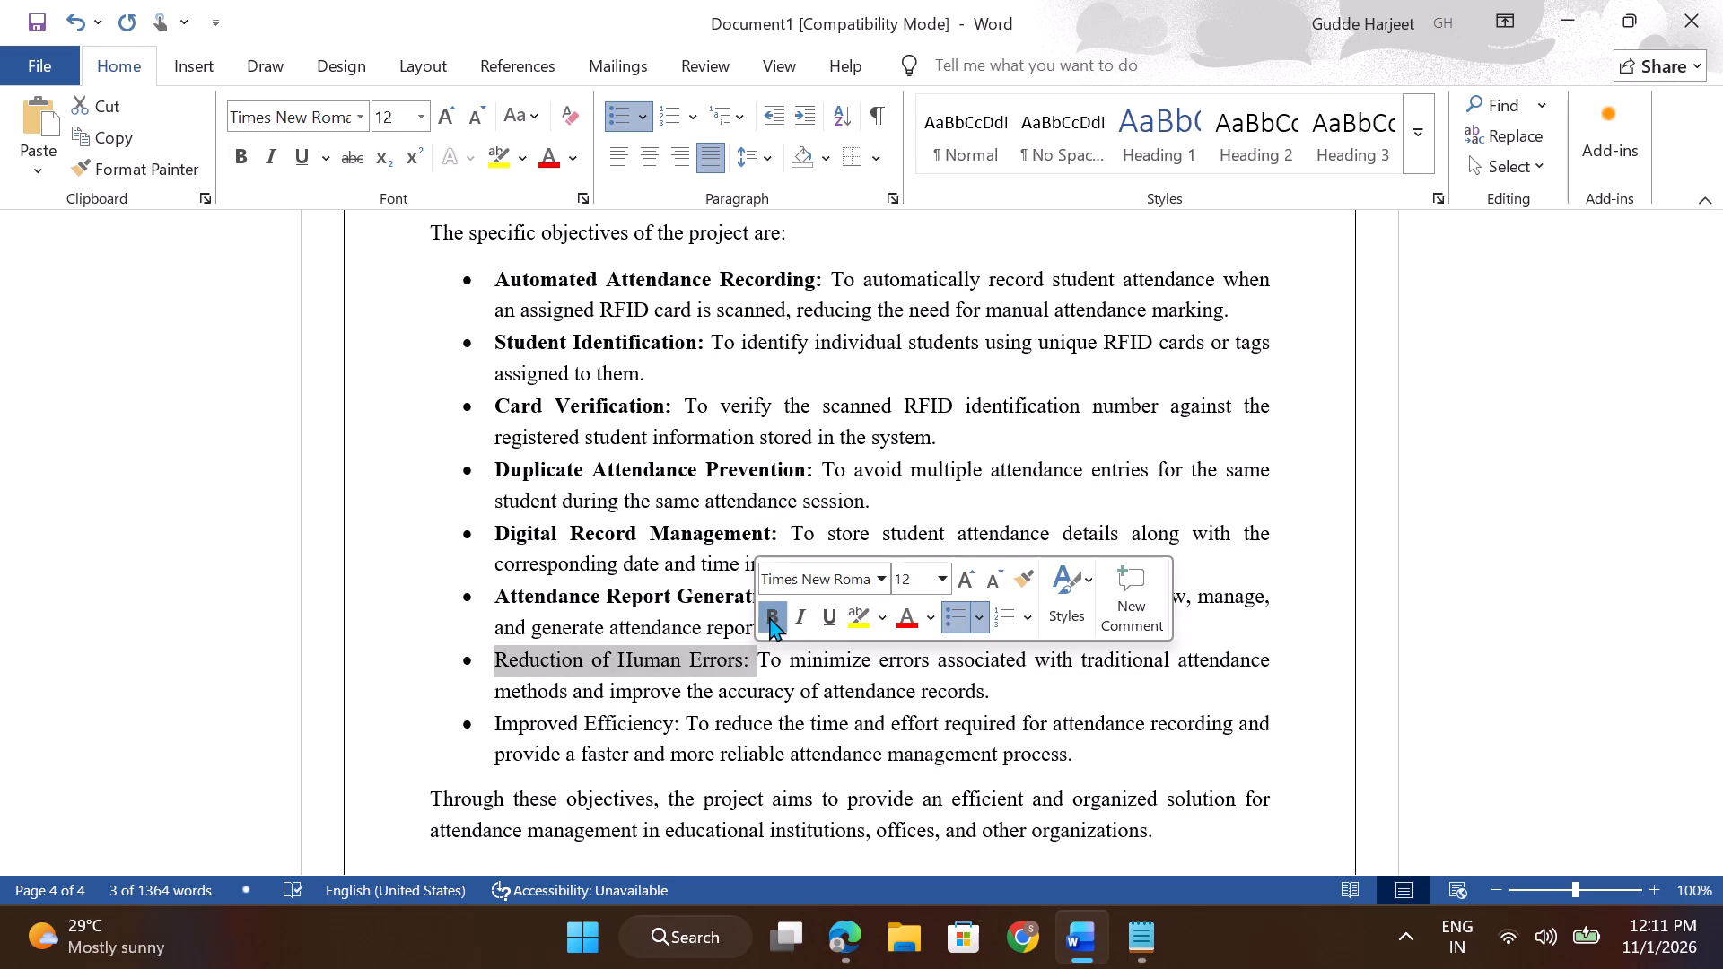
drag(494, 726, 661, 735)
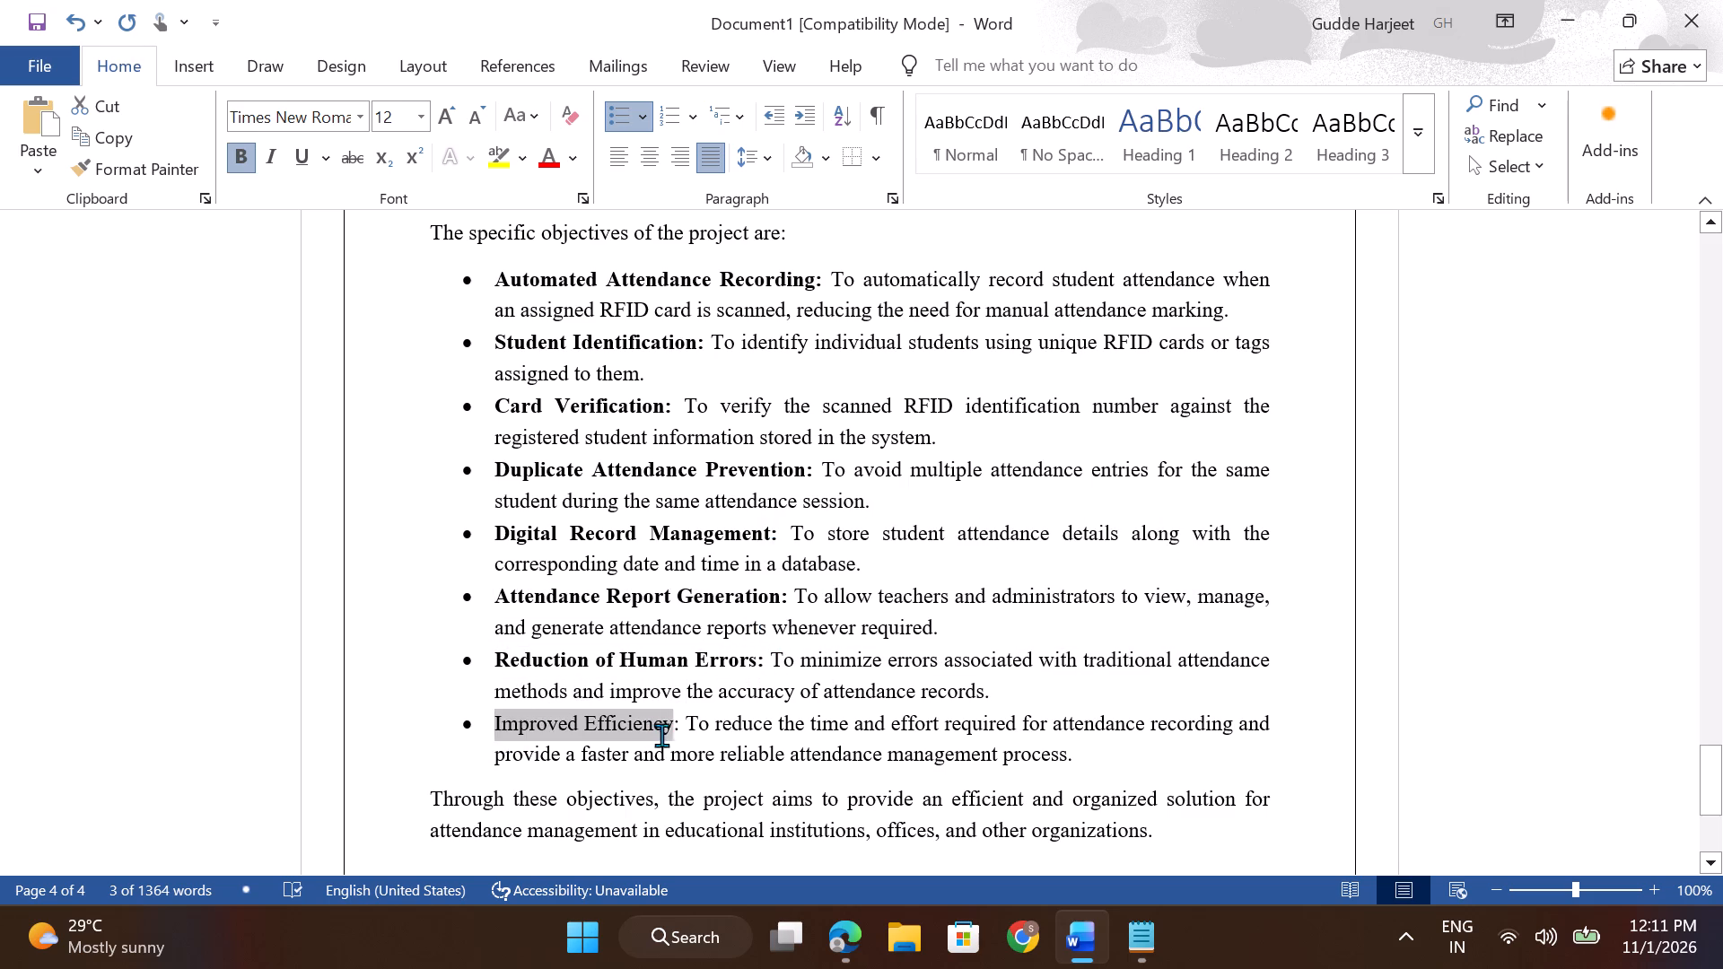
drag(661, 735, 679, 735)
click(695, 685)
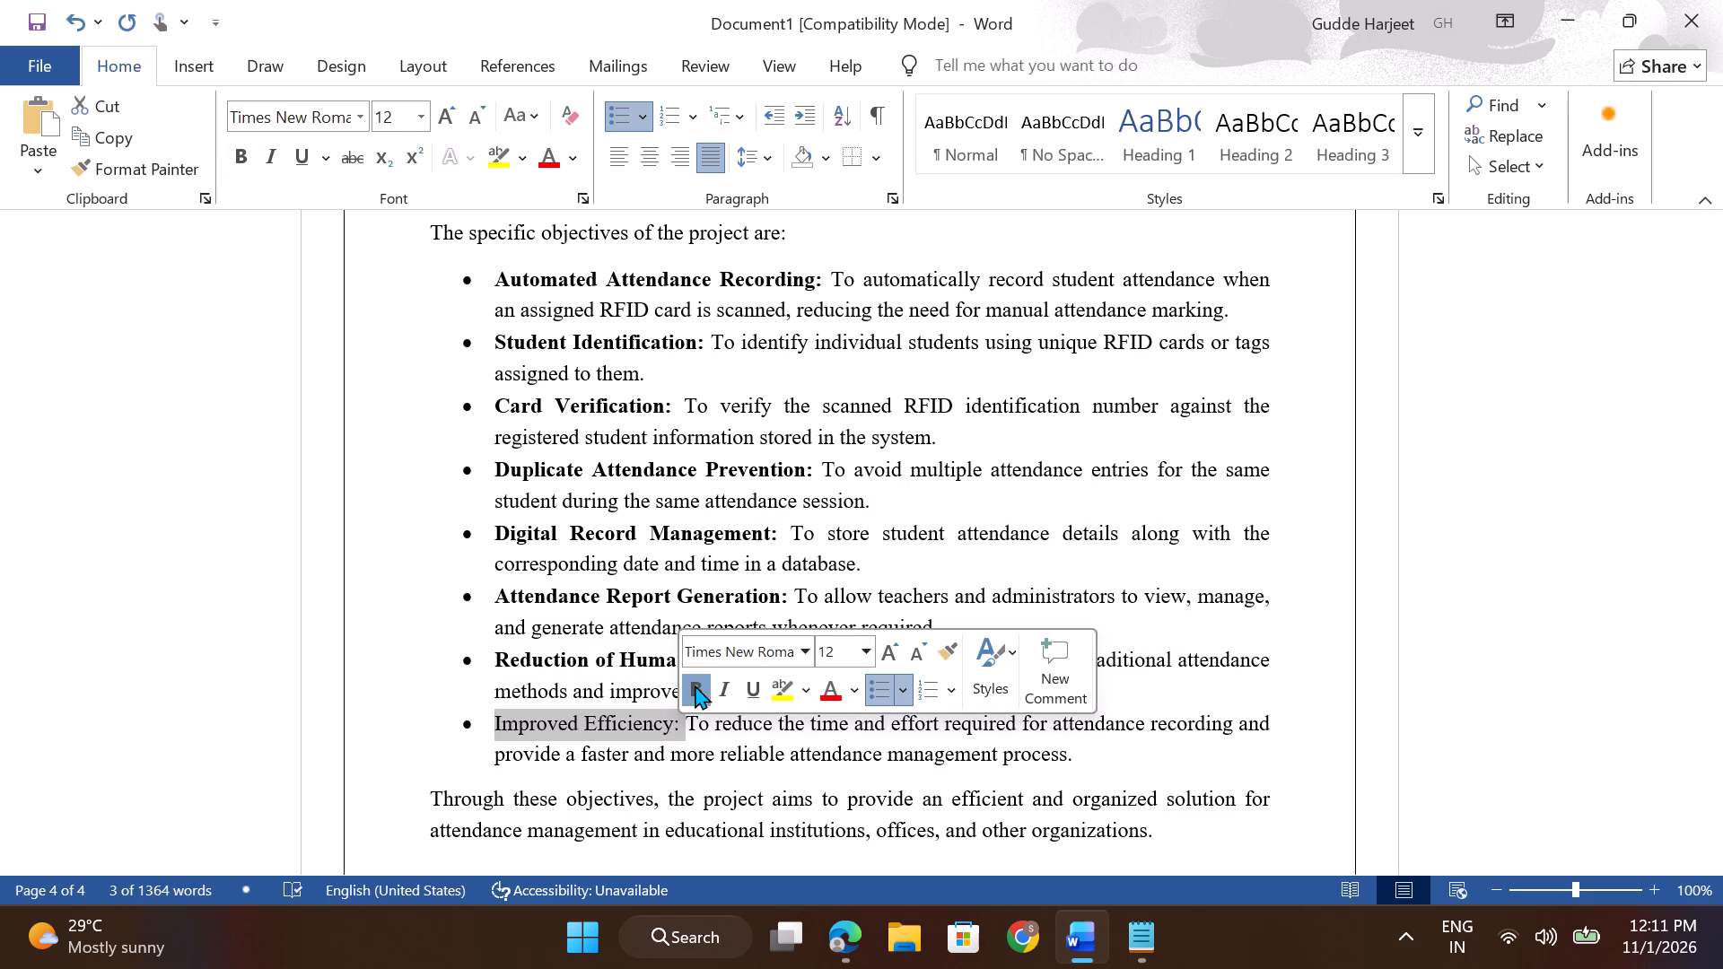
click(391, 628)
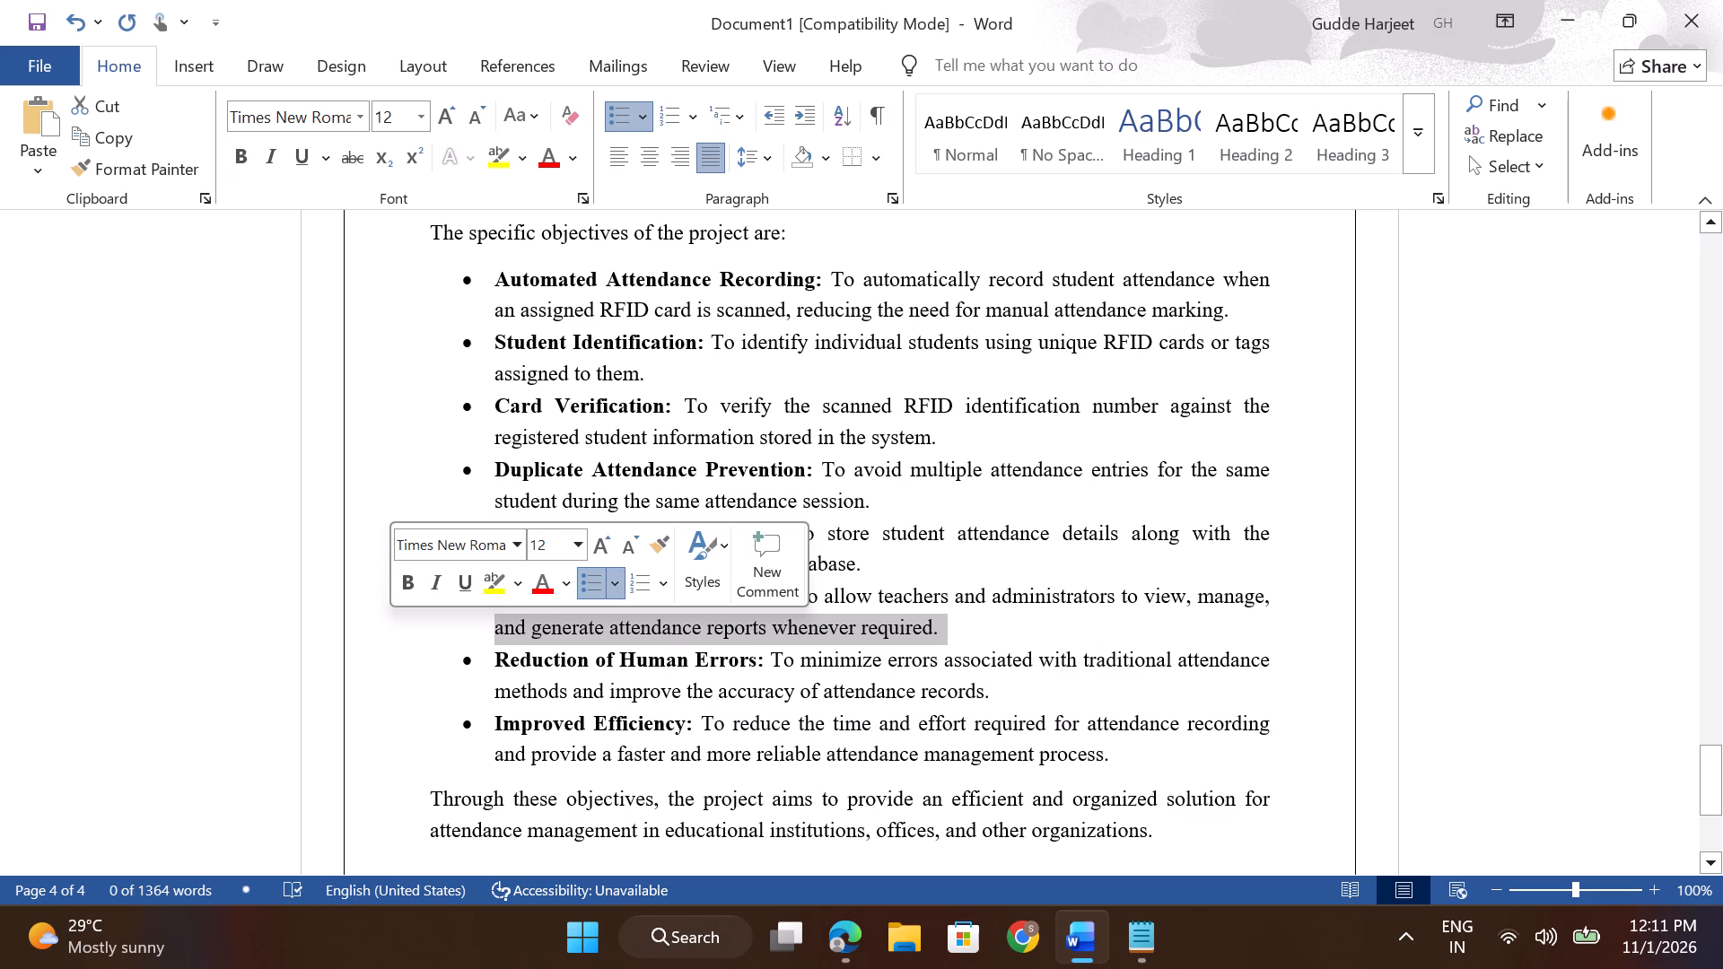
click(414, 665)
click(414, 665)
scroll(414, 665, up, 1)
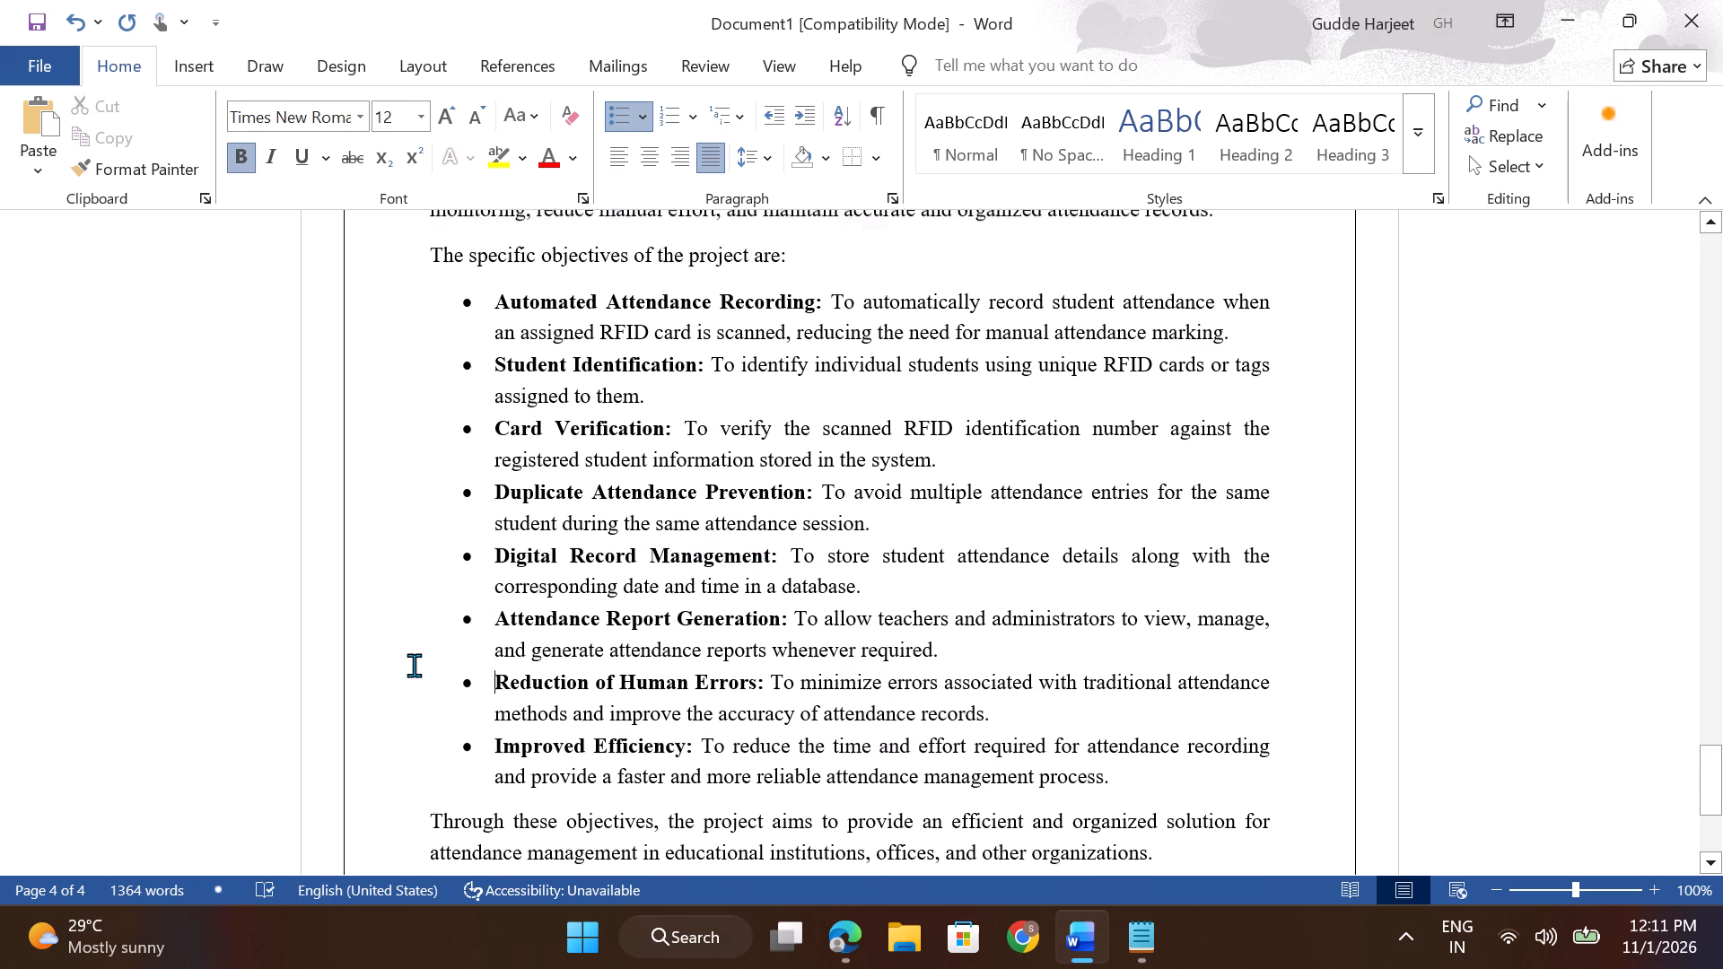
scroll(414, 665, up, 4)
scroll(414, 665, down, 5)
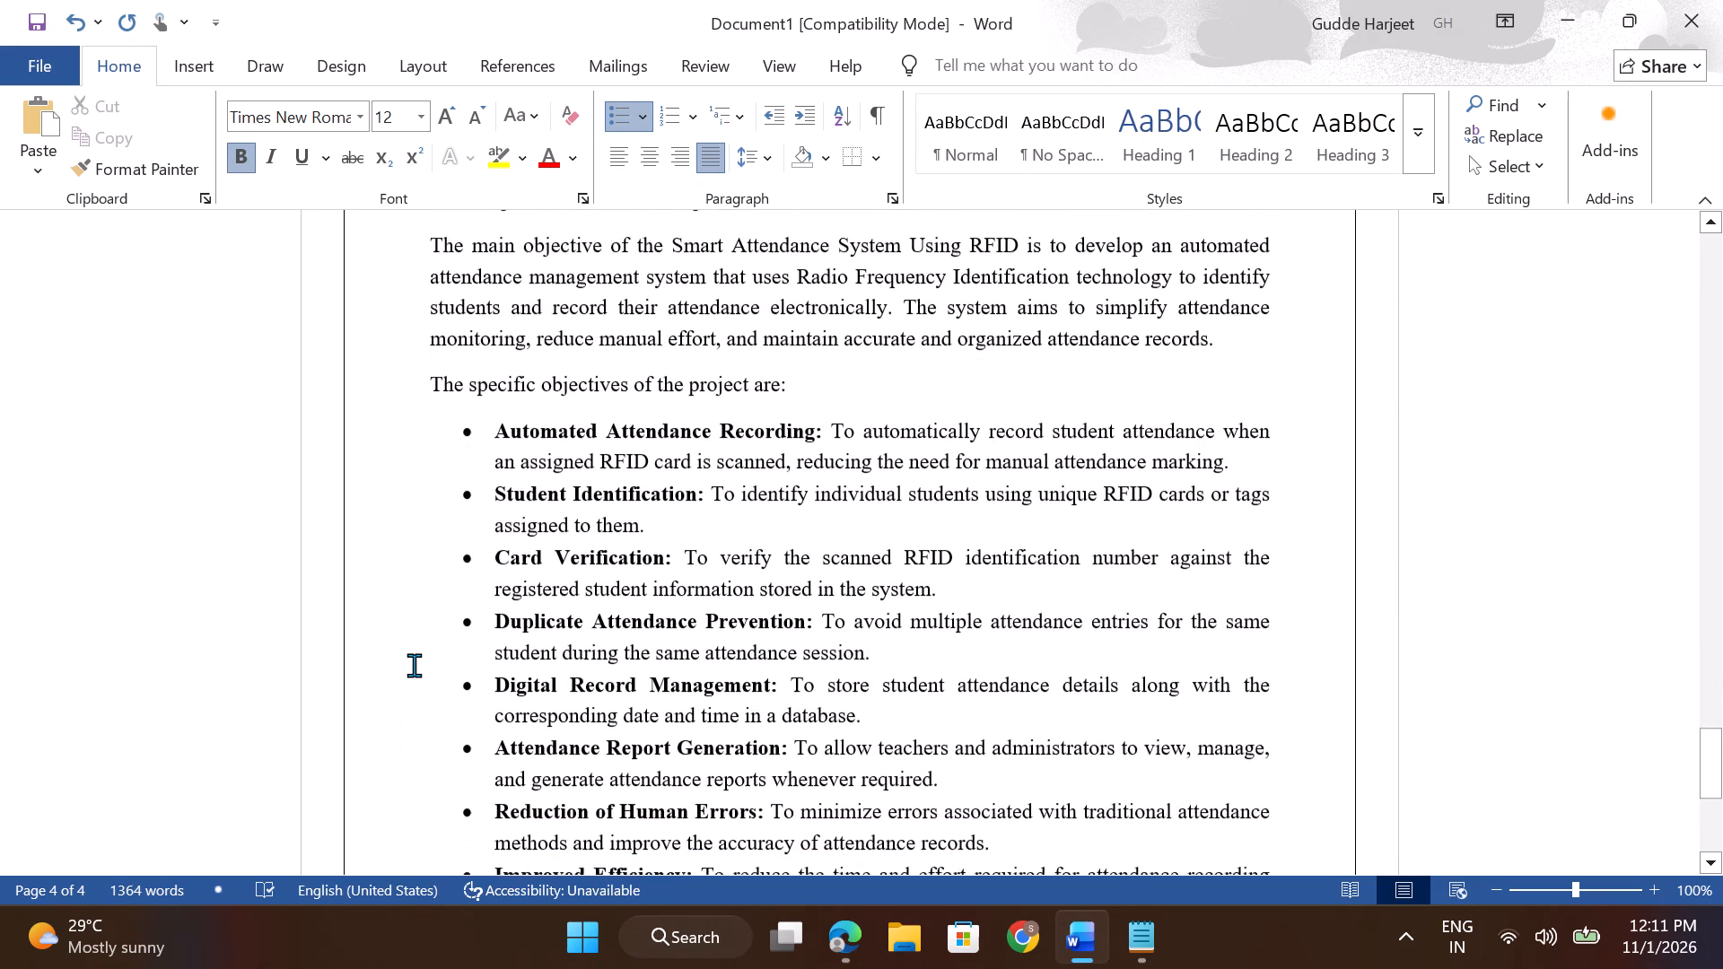
scroll(414, 665, down, 3)
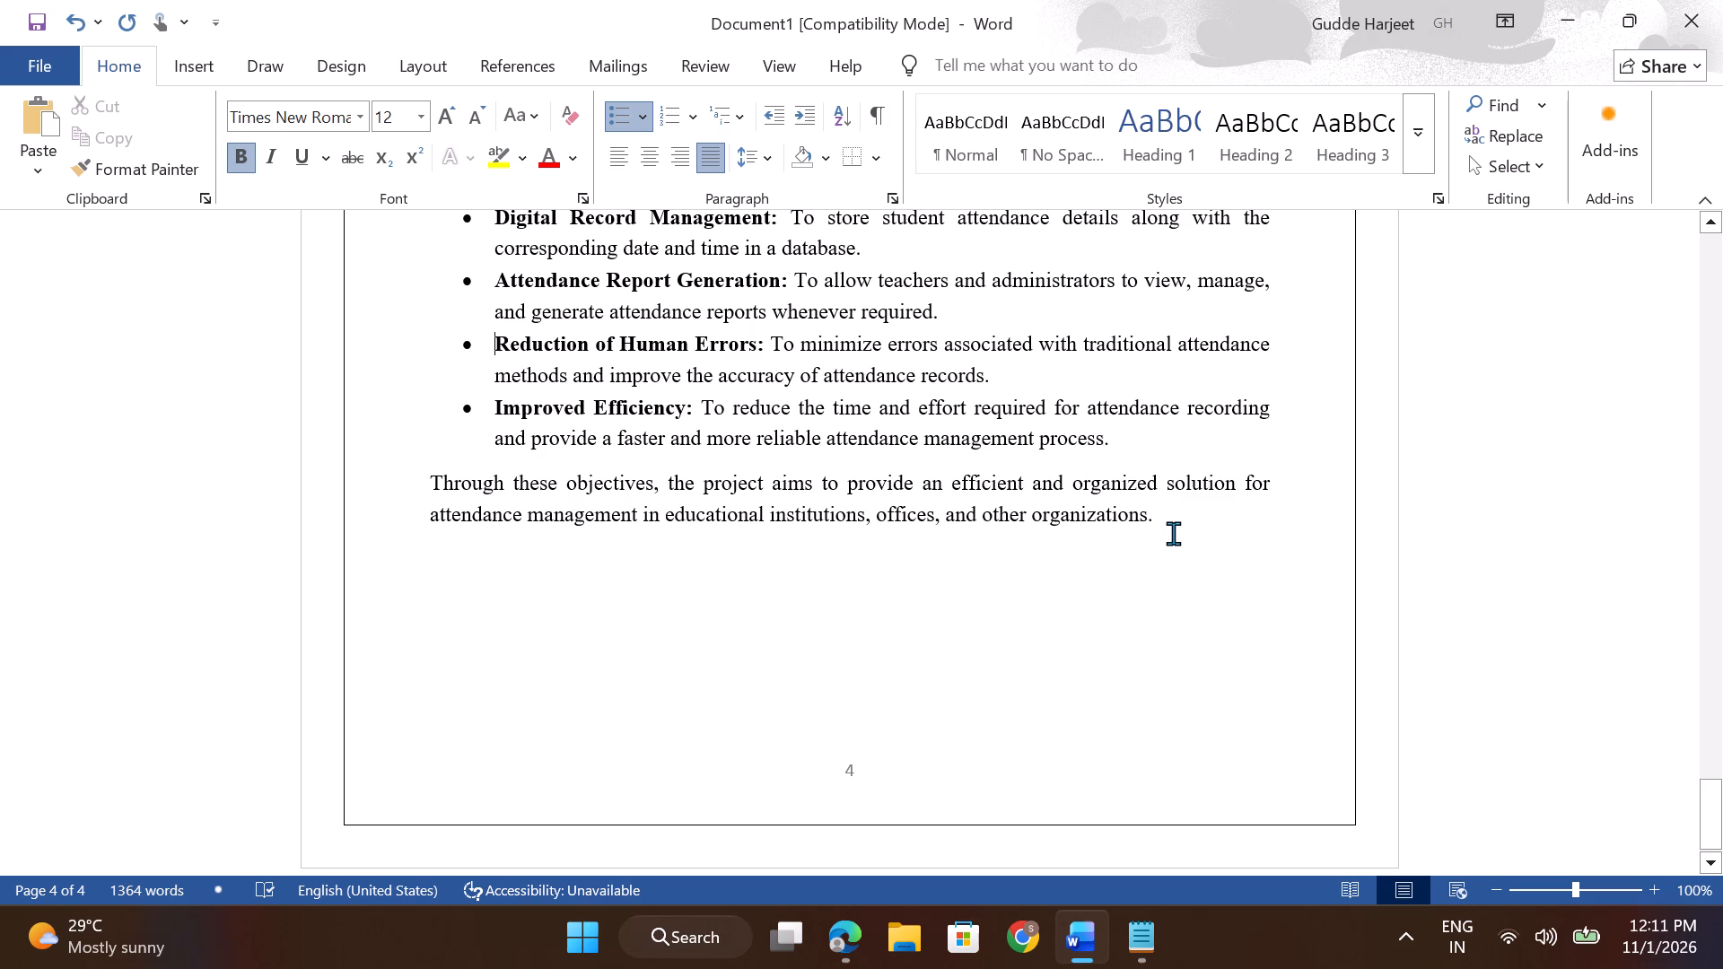
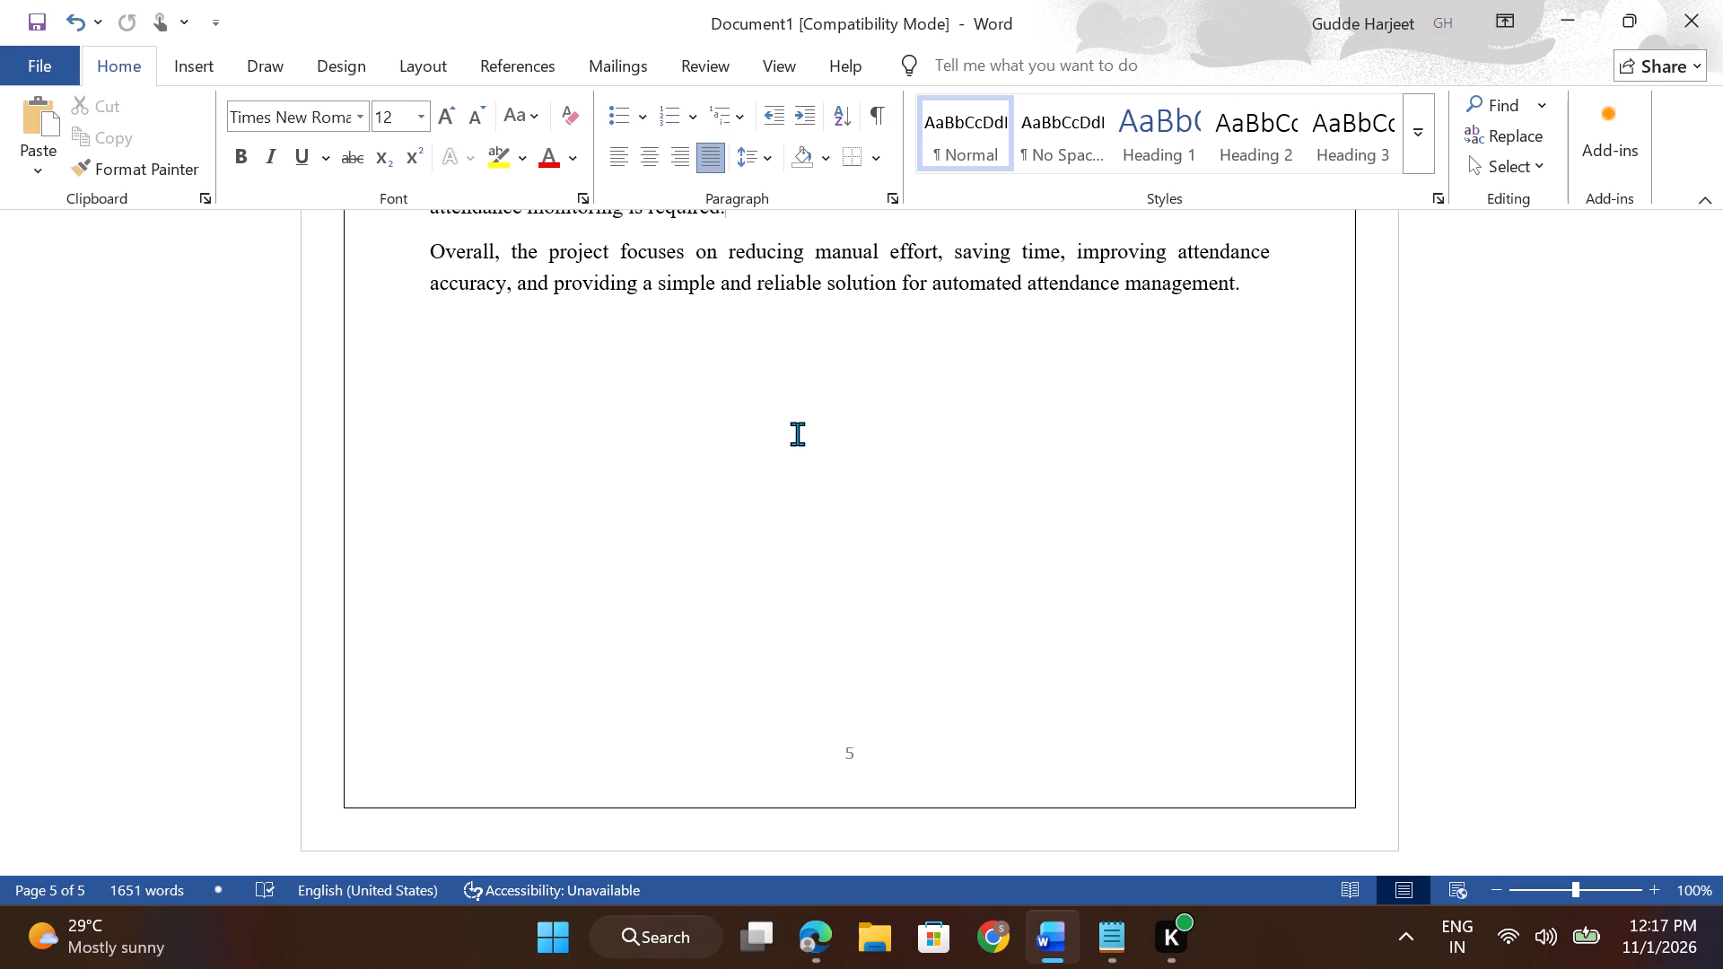
scroll(797, 433, down, 4)
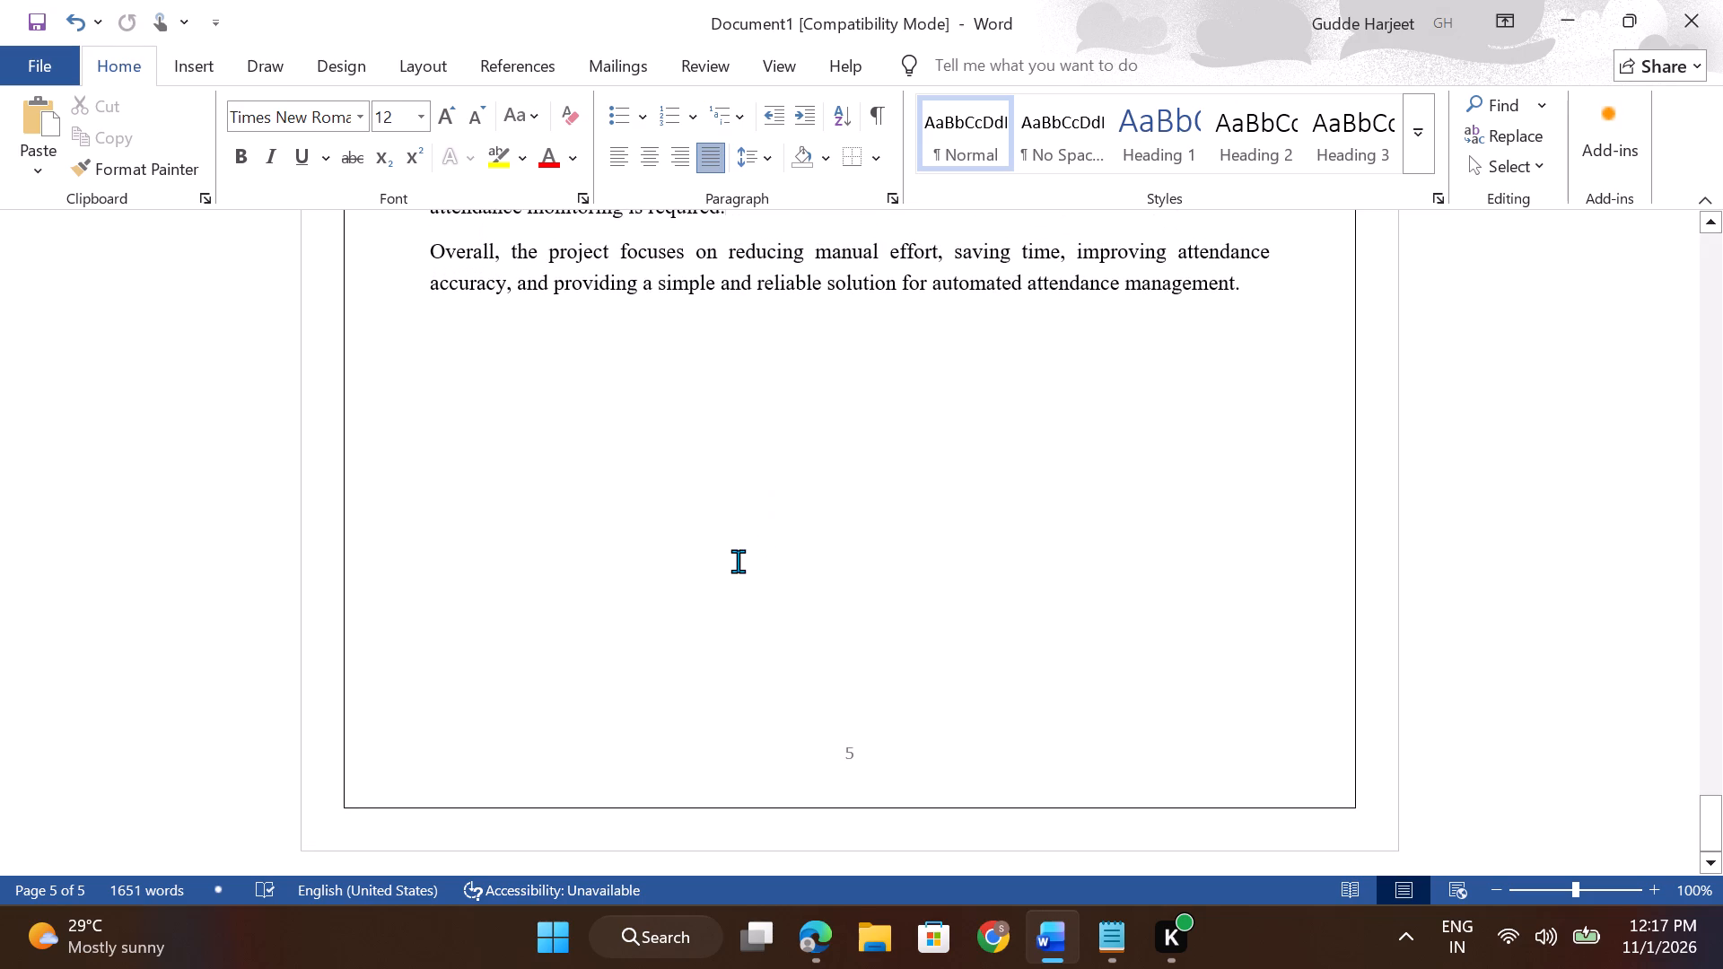
click(738, 561)
click(509, 634)
click(925, 553)
click(1297, 268)
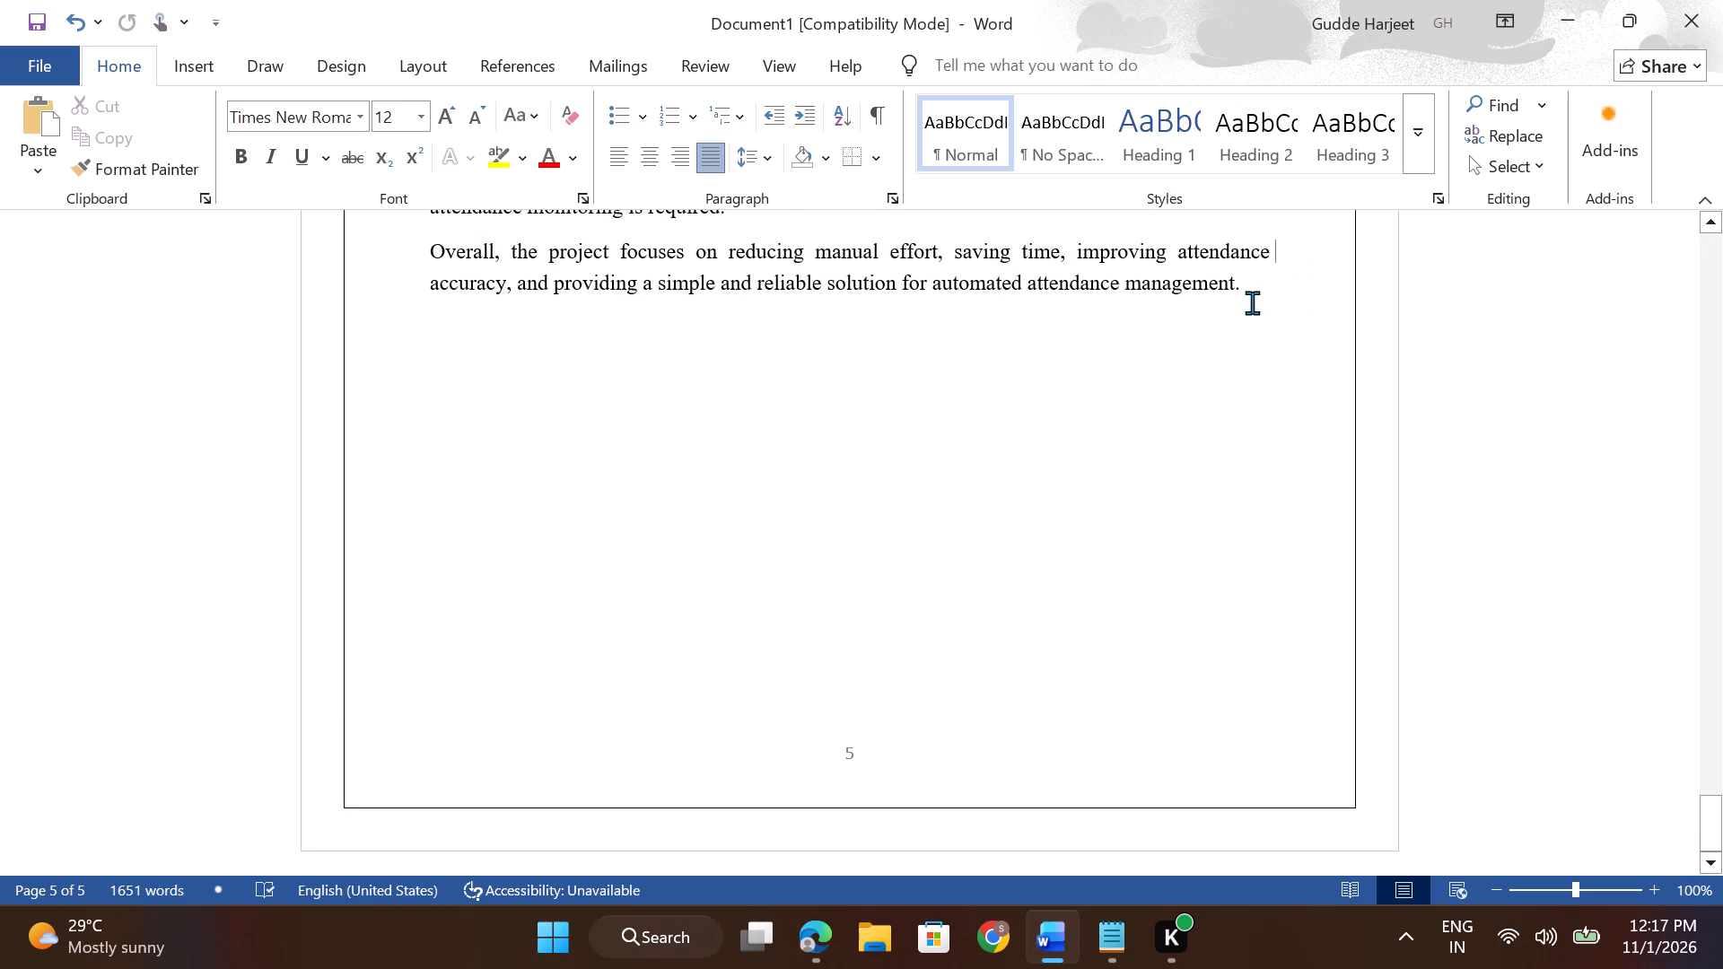
click(1252, 302)
key(Return)
key(Return)
key(Return)
key(Return)
key(Return)
key(Return)
key(Return)
key(Return)
key(Return)
key(Return)
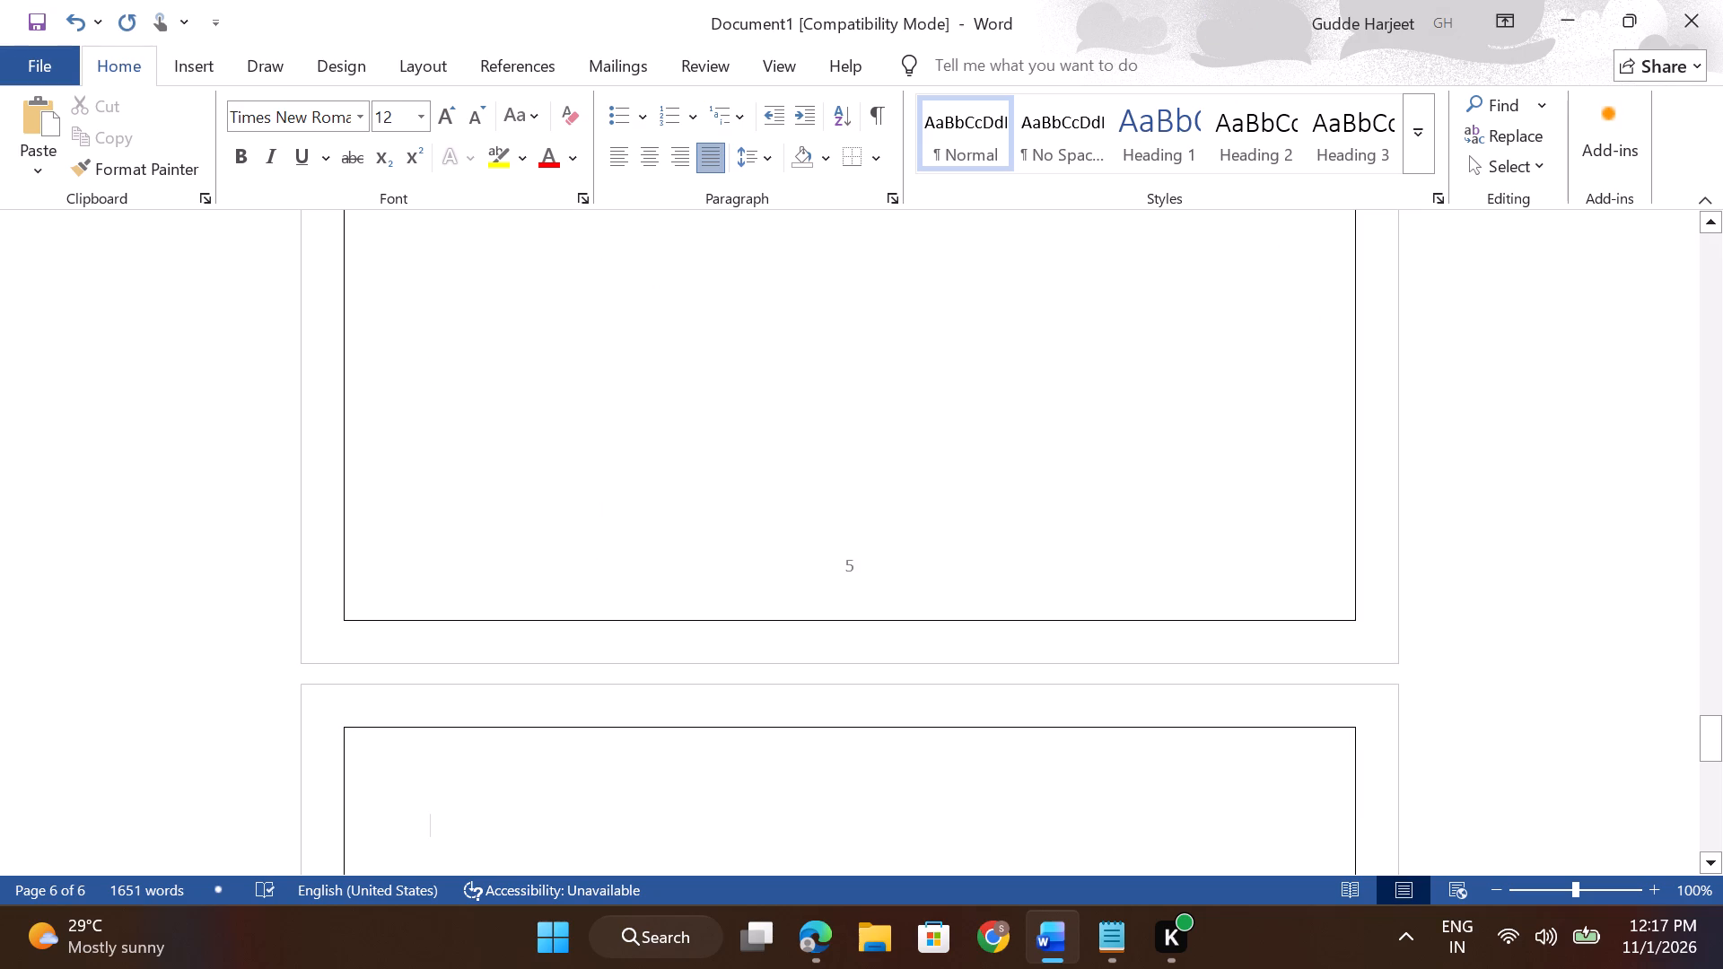
Enter the heading "CHAPTER 2" at the top of page 6 and make it bold, size 16 and centred.
text(CHAPTER)
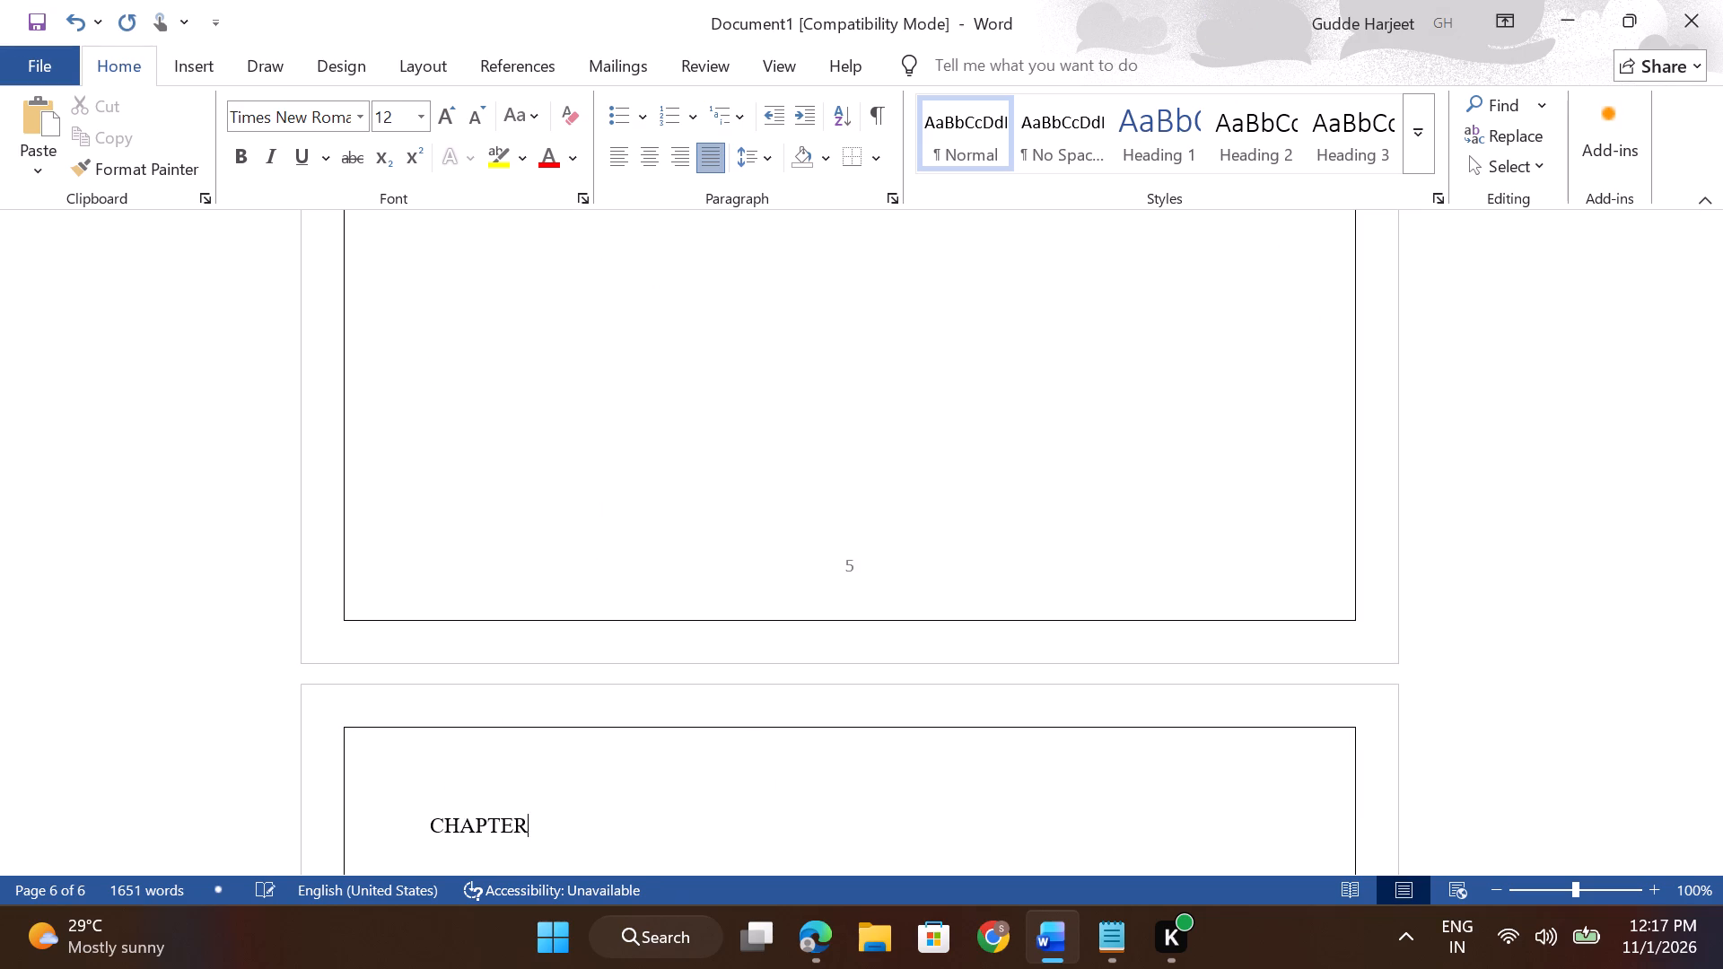
key(space)
key(2)
key(Return)
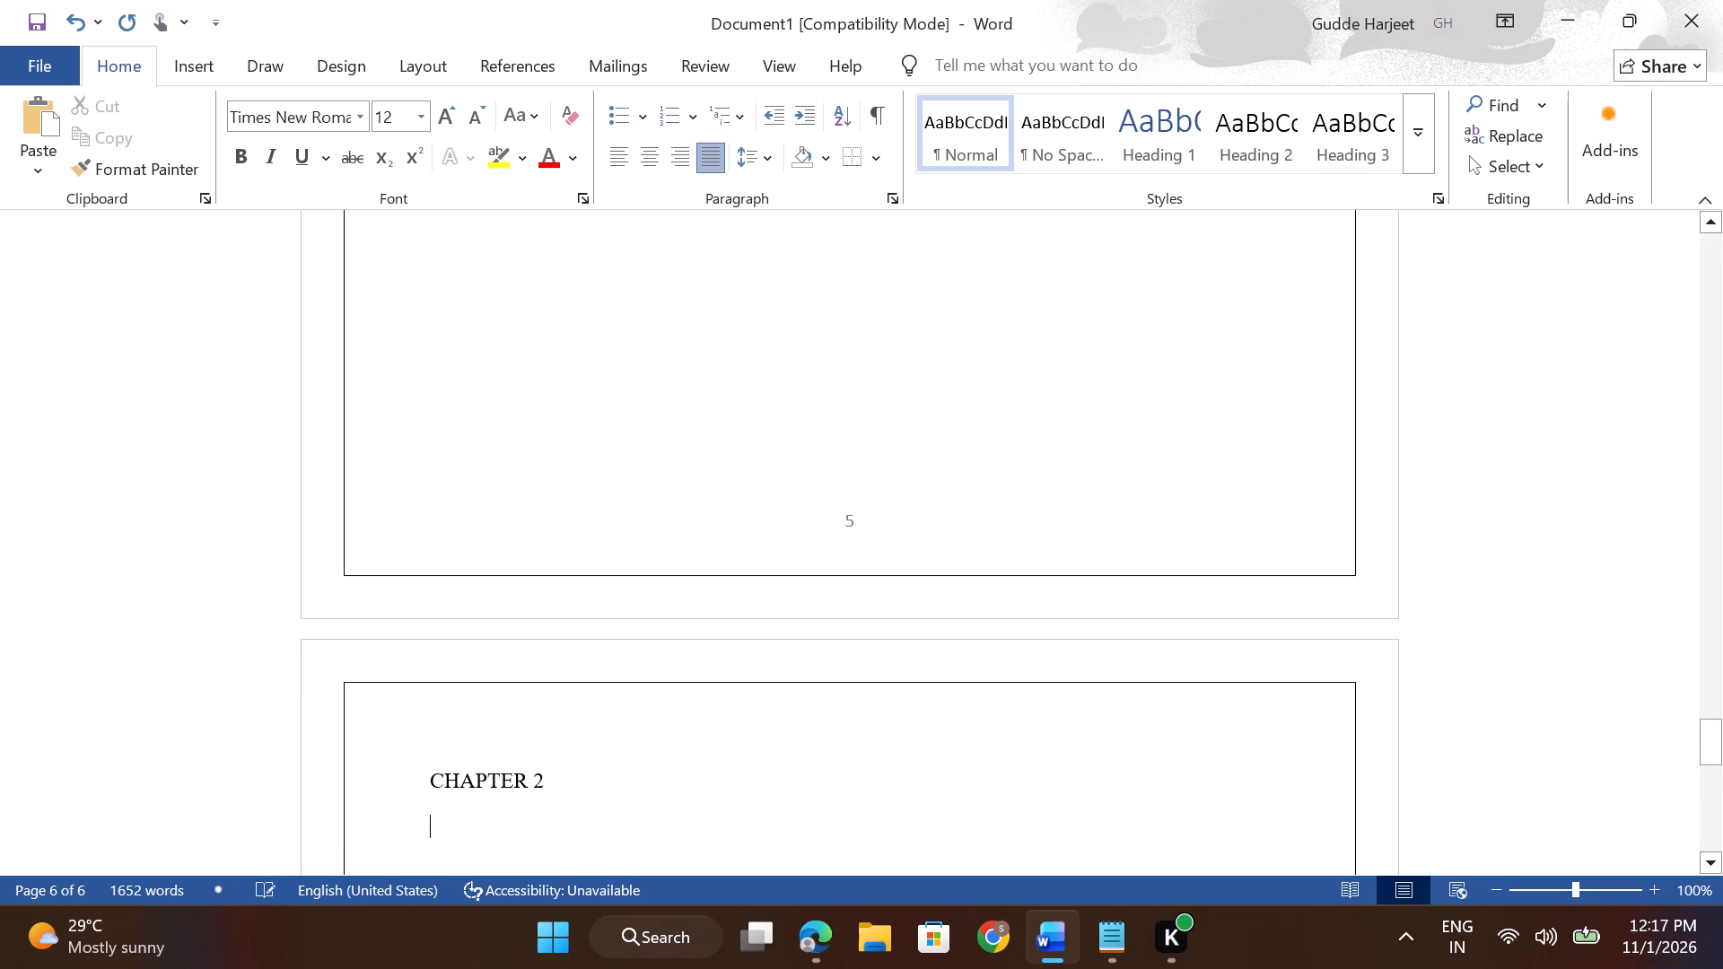
triple_click(478, 791)
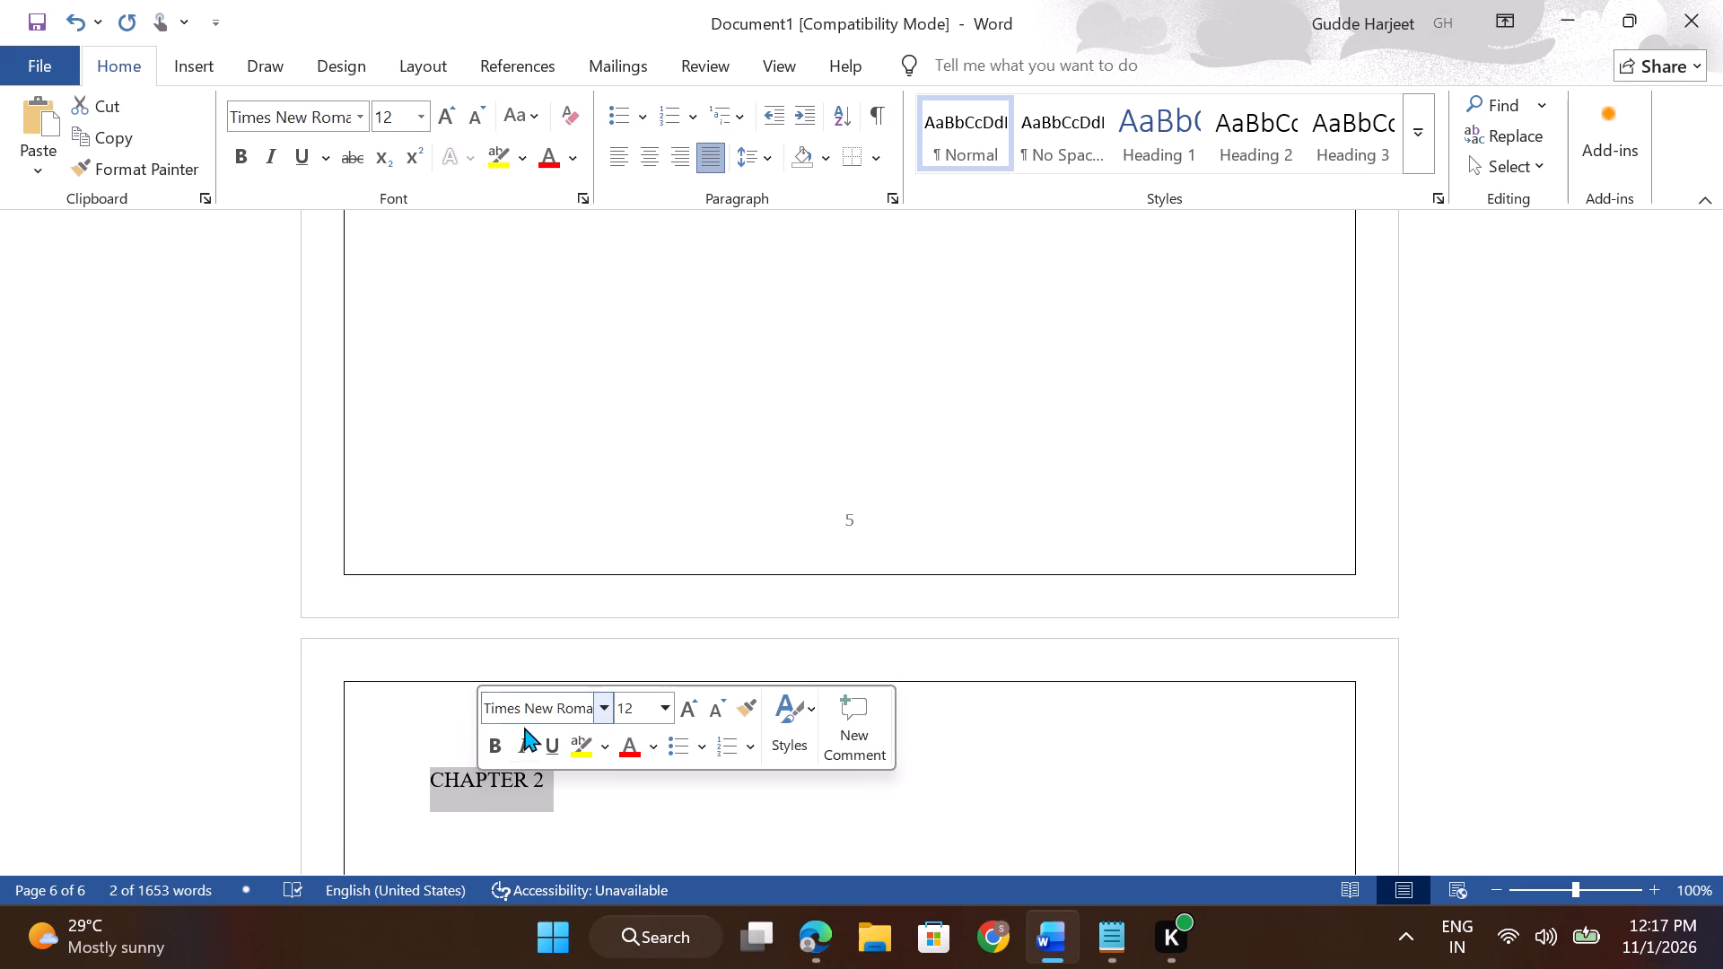
click(504, 737)
click(639, 703)
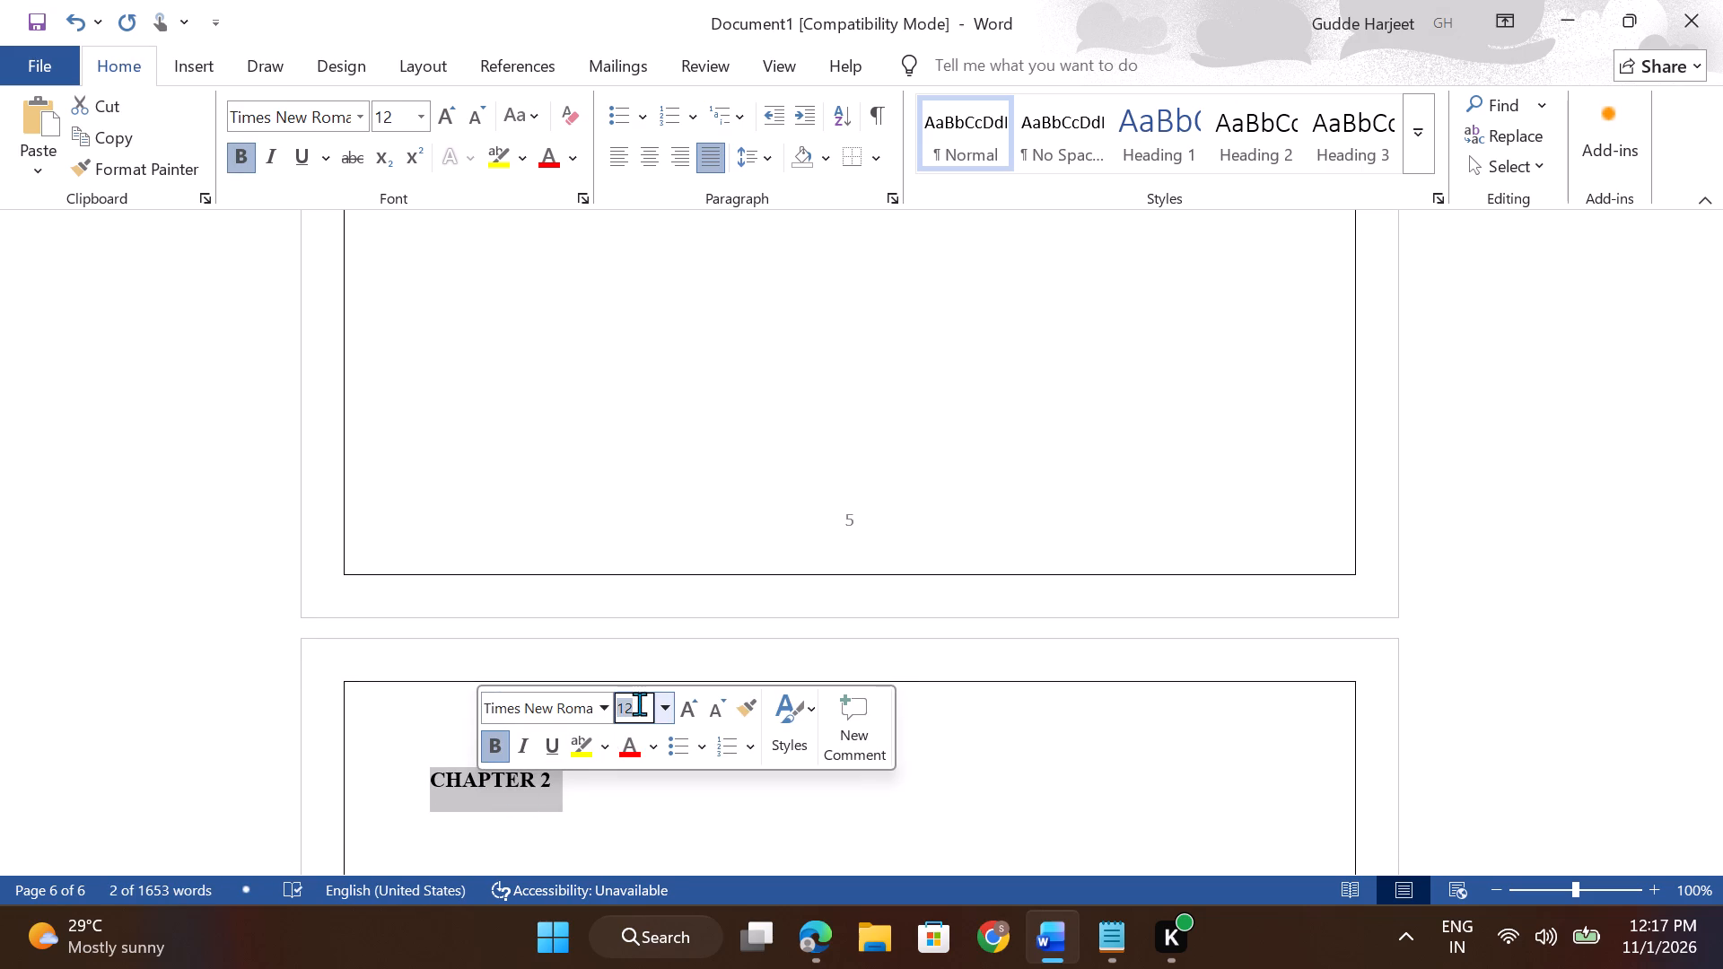
text(16)
key(Return)
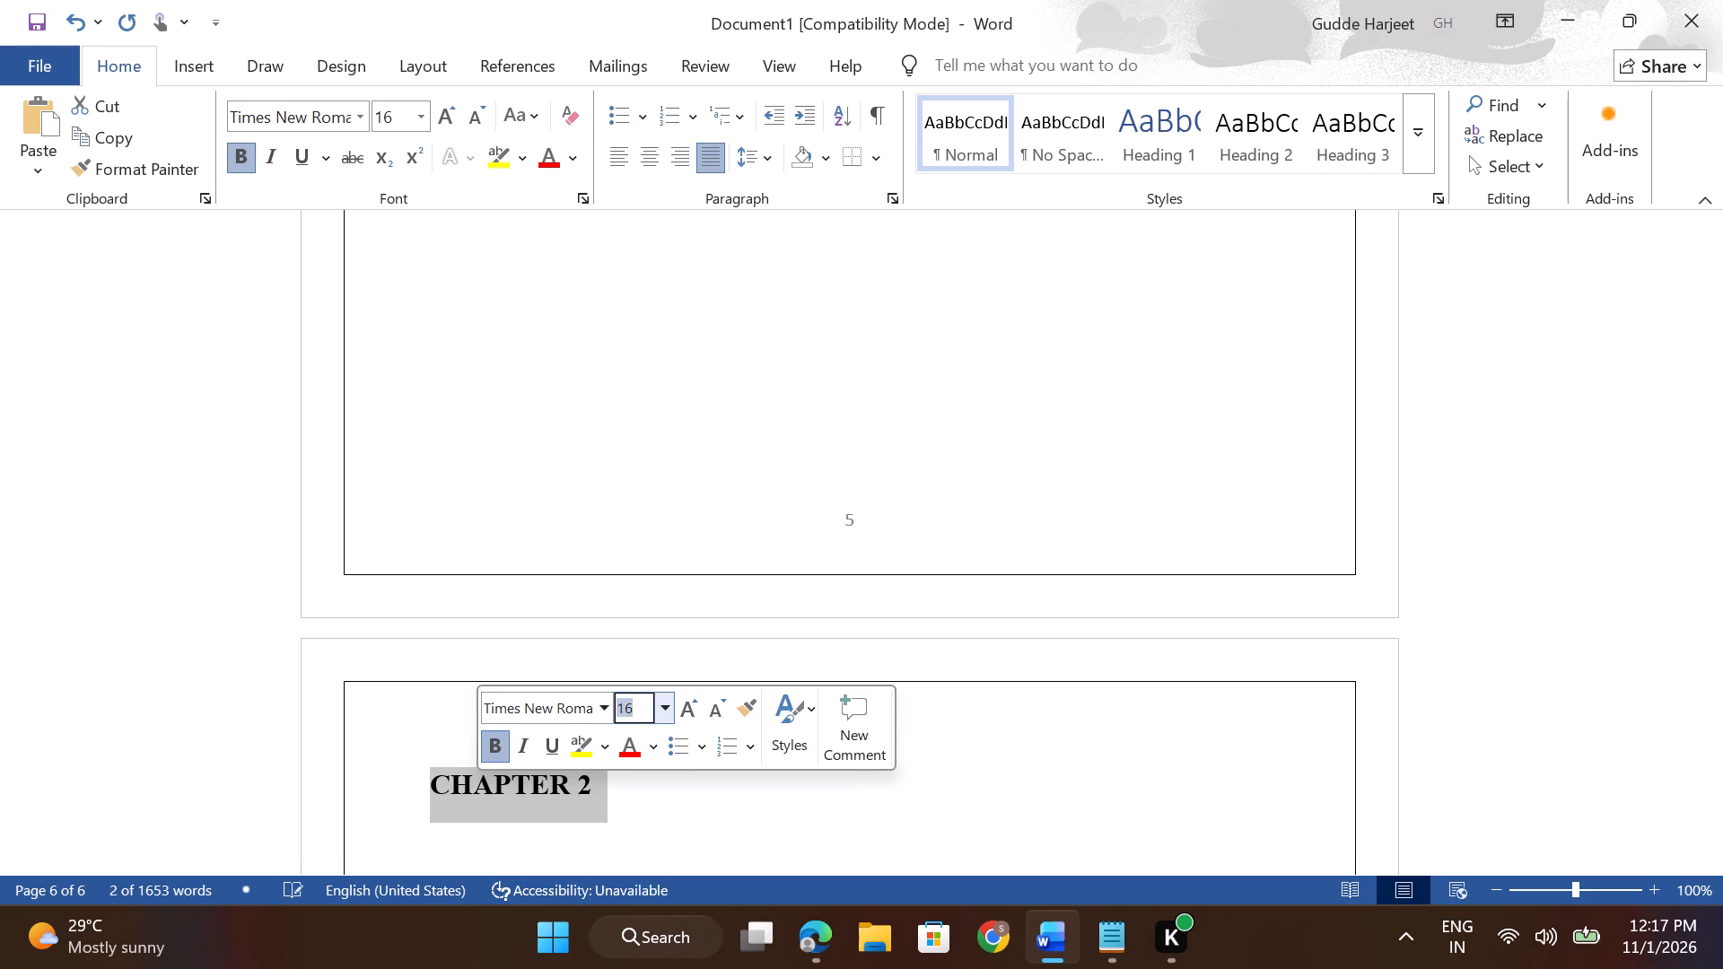
click(647, 153)
Paste the copied chapter title below the CHAPTER 2 heading and remove its "Chapter 2 –" prefix.
click(984, 767)
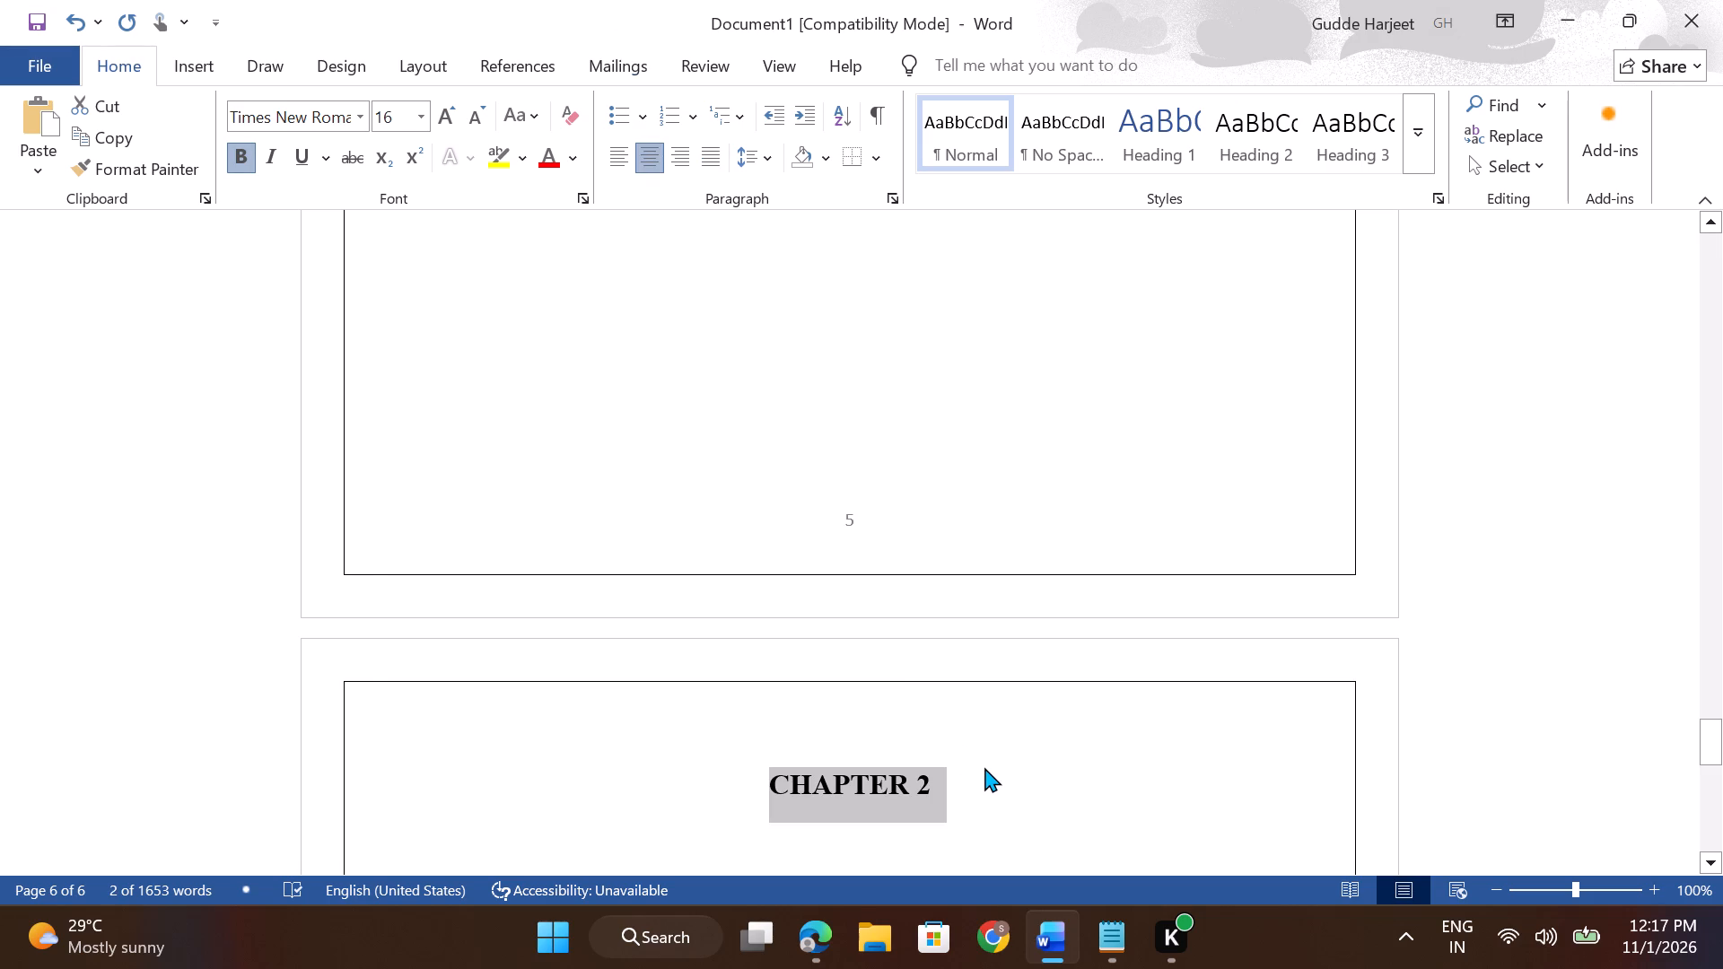
scroll(984, 767, down, 1)
key(Return)
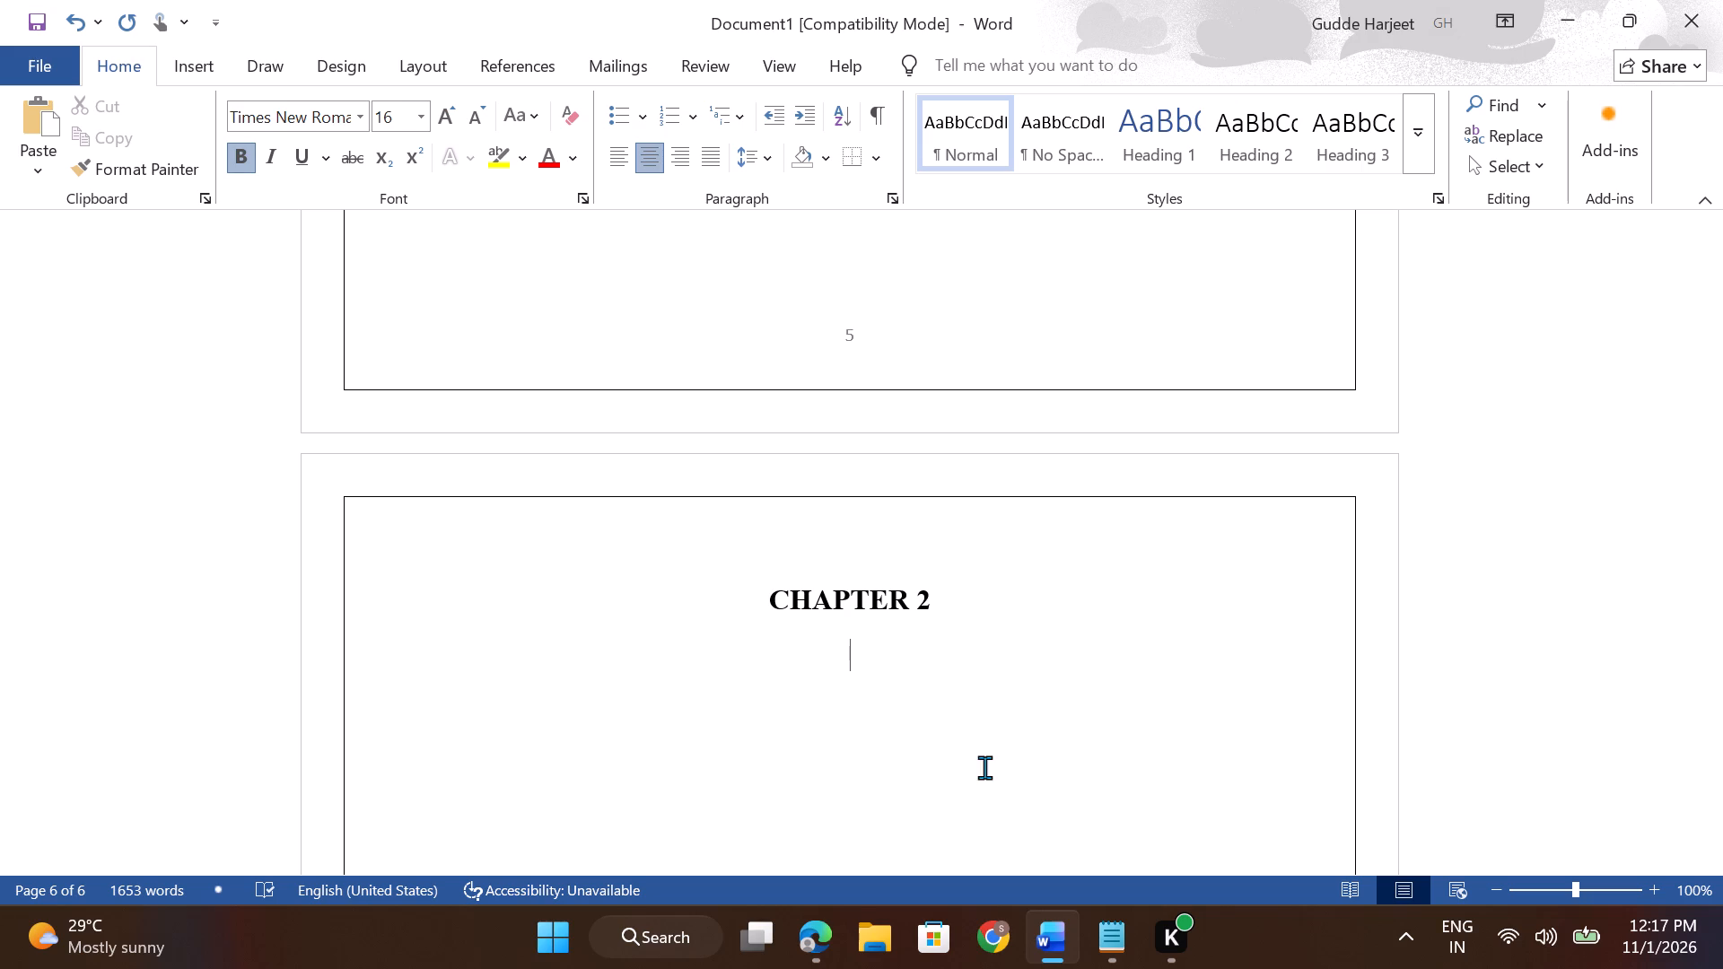
key(ctrl+v)
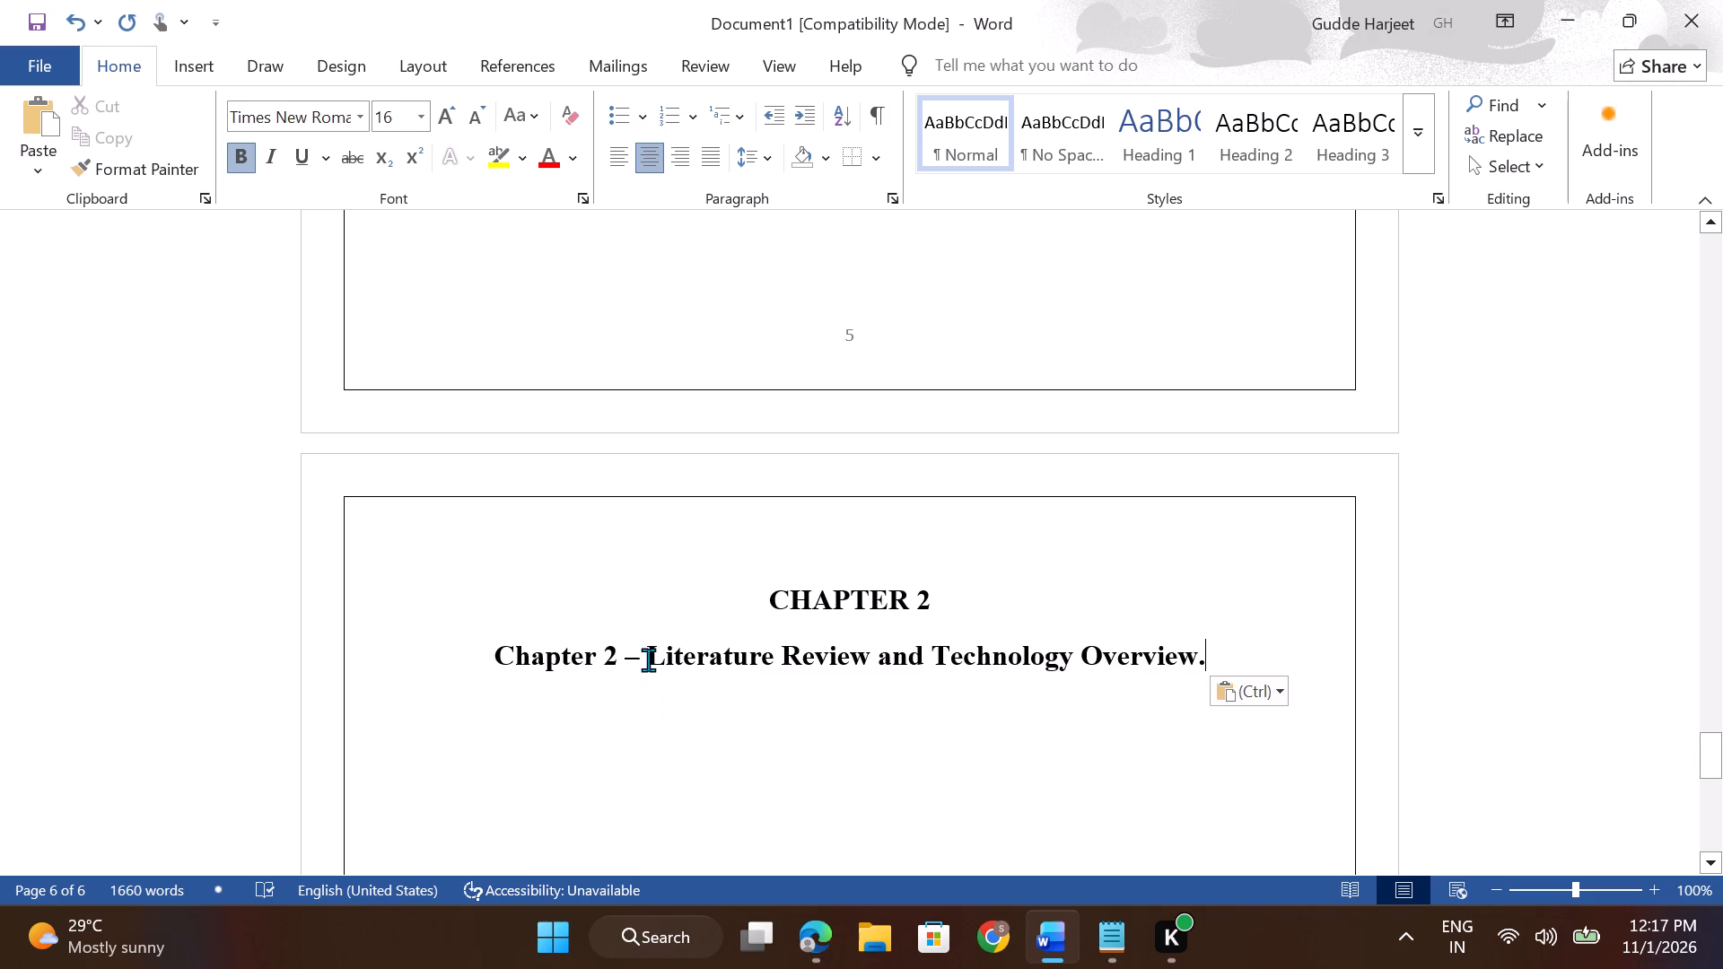
drag(649, 659, 466, 643)
key(BackSpace)
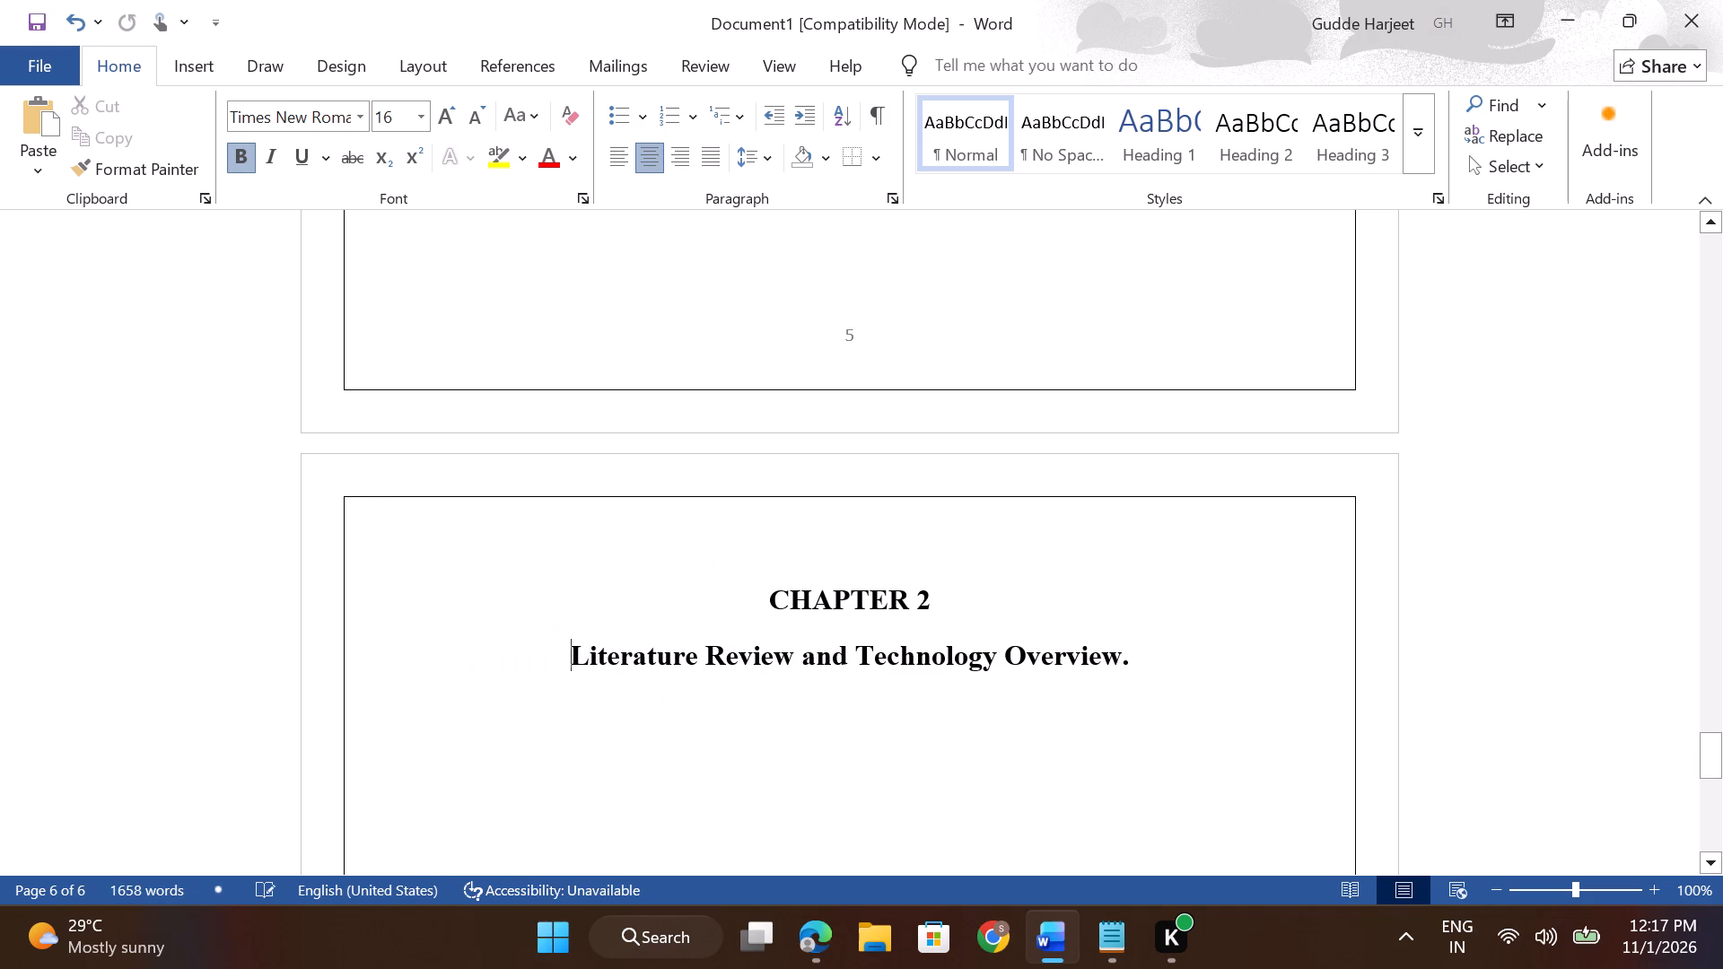
Convert the "Literature Review and Technology Overview" title to uppercase and delete its trailing full stop.
scroll(1024, 672, up, 16)
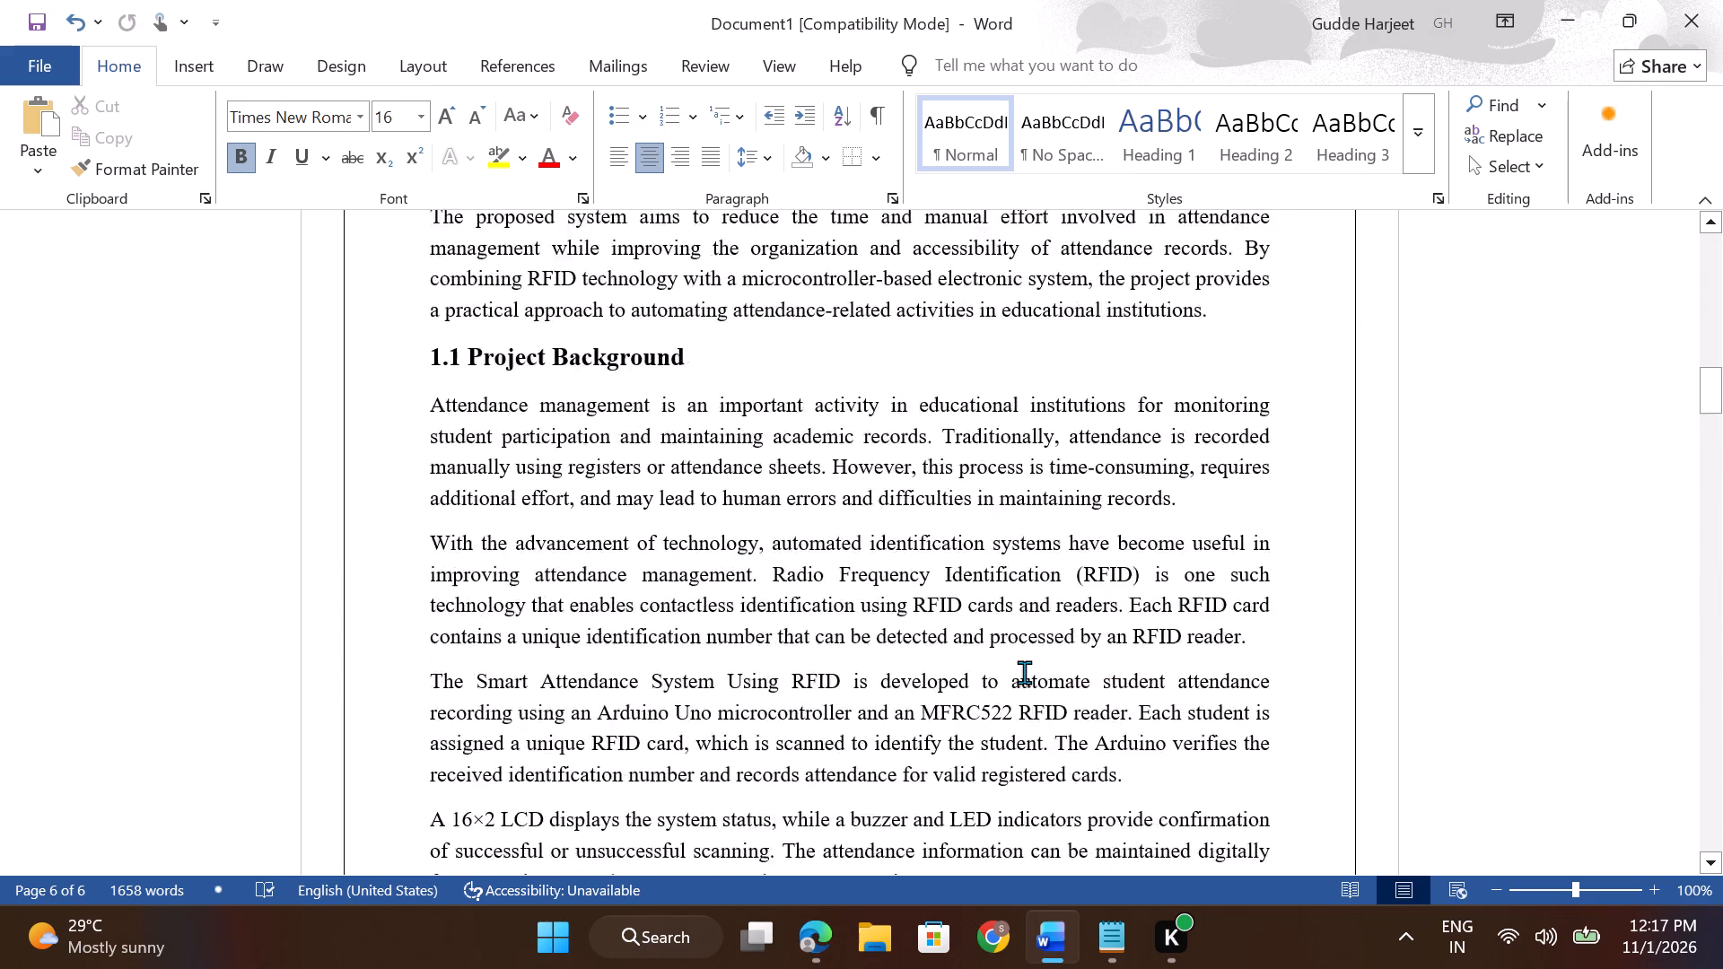
scroll(1024, 672, down, 8)
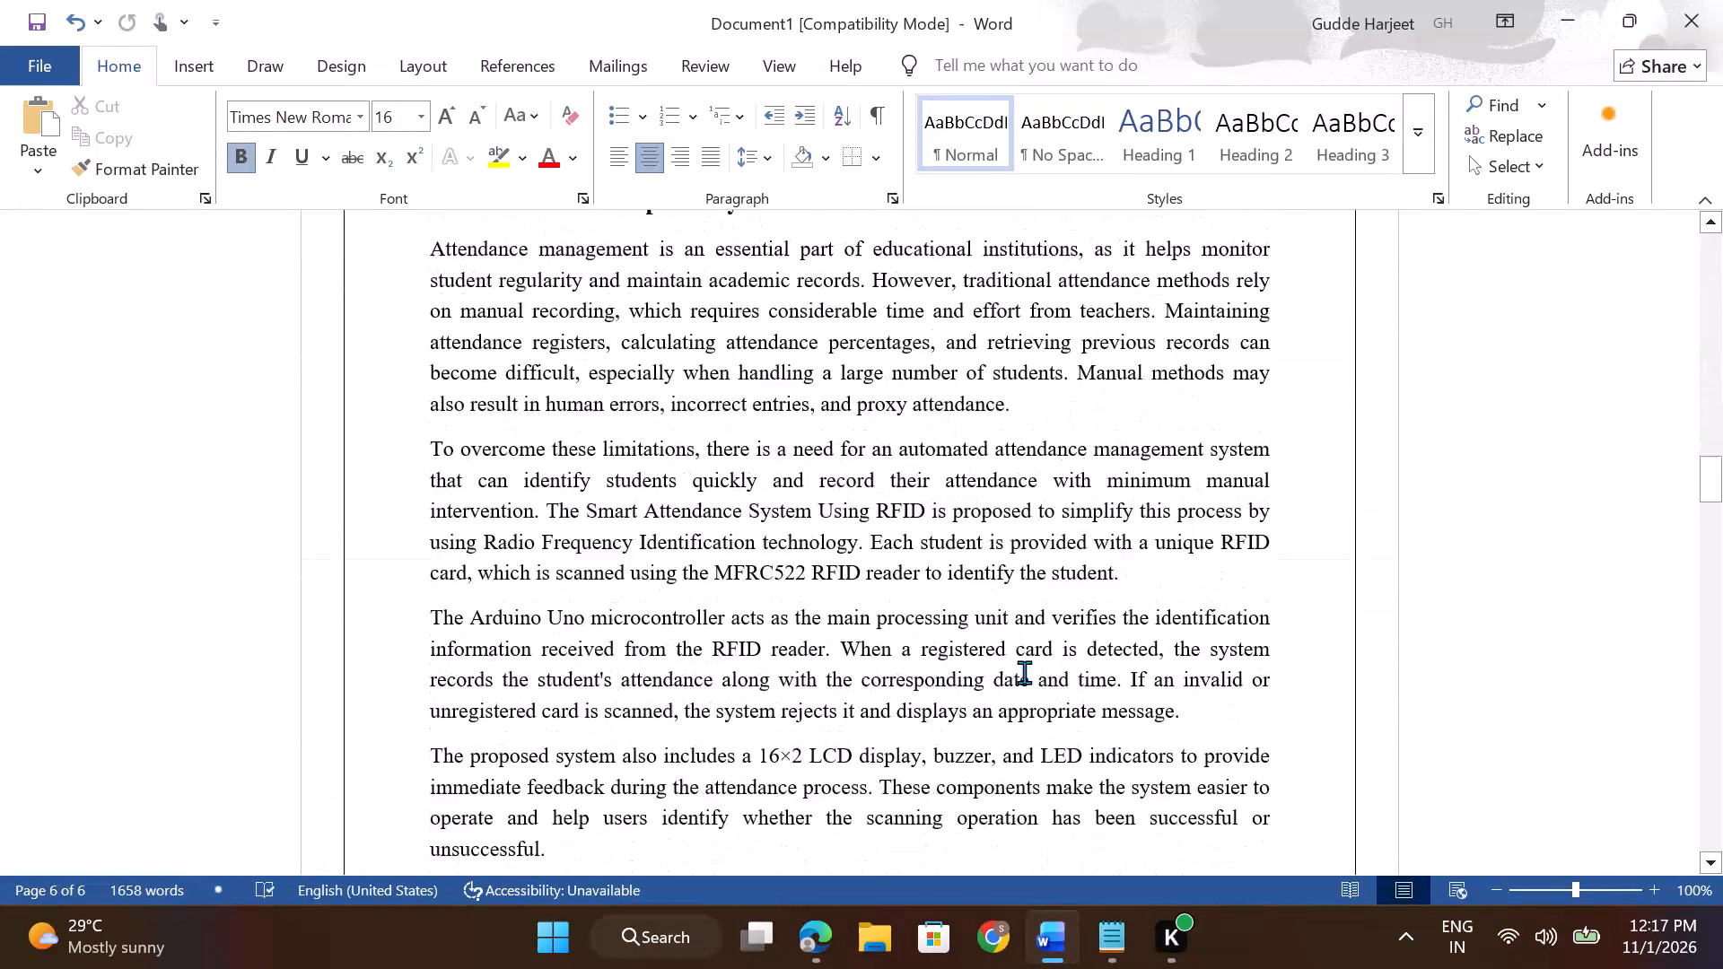
scroll(1024, 672, down, 13)
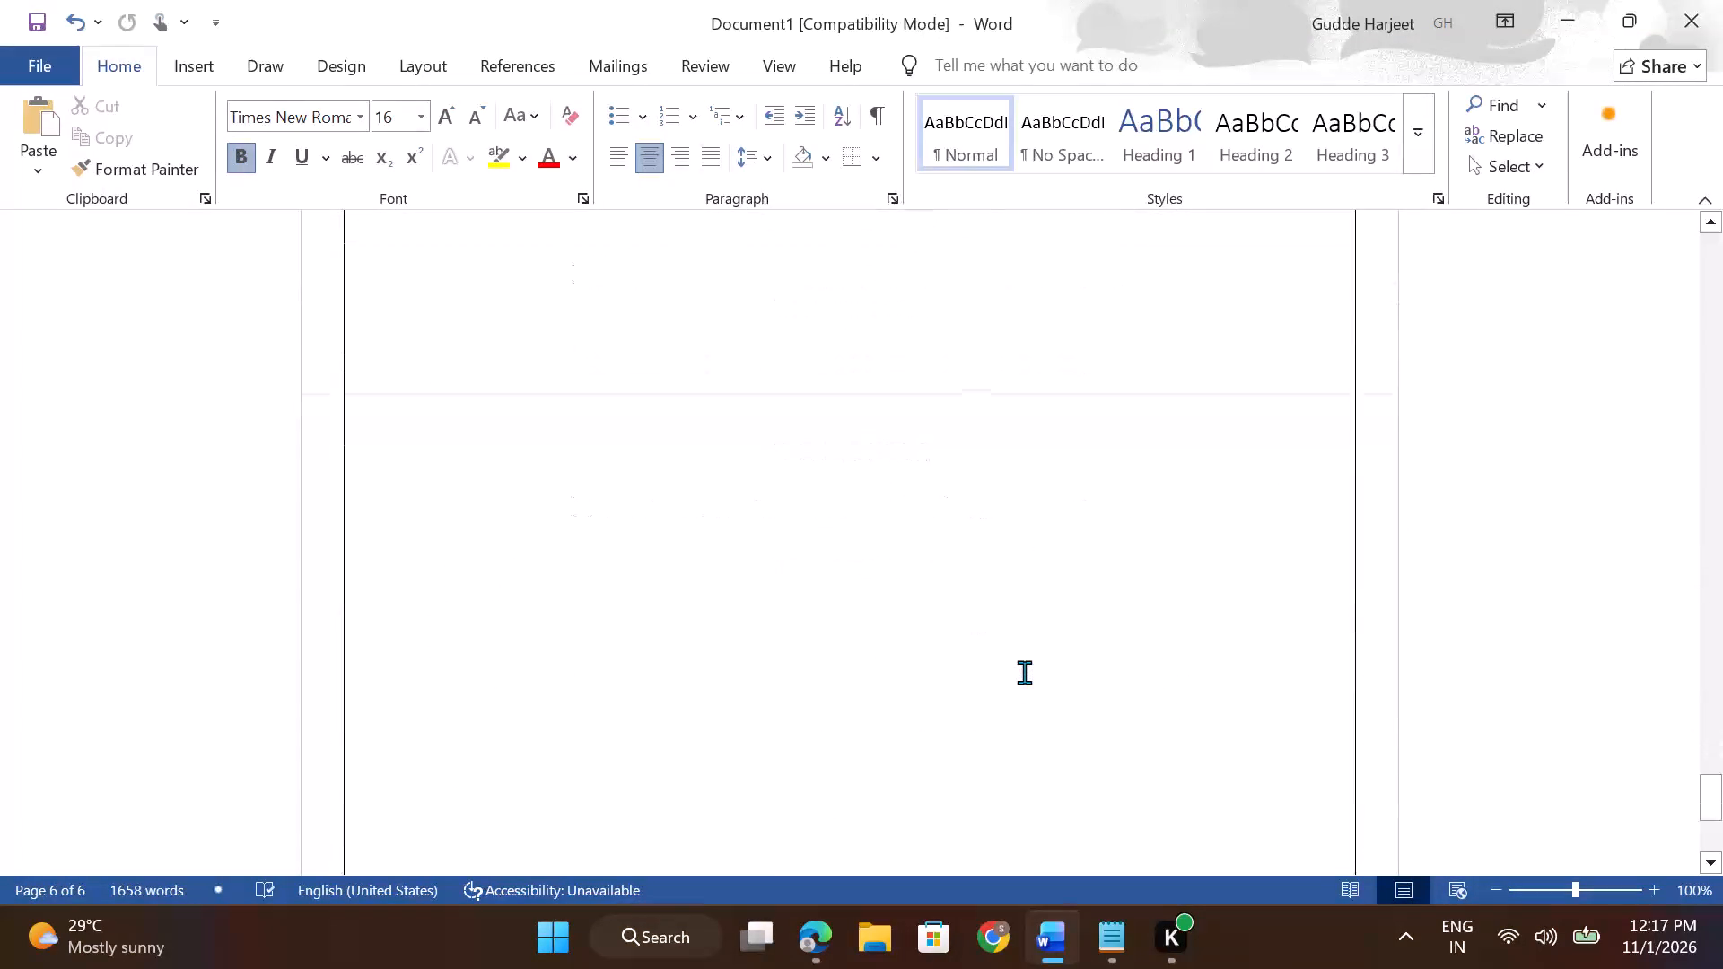
scroll(1024, 672, up, 3)
drag(1136, 621, 547, 629)
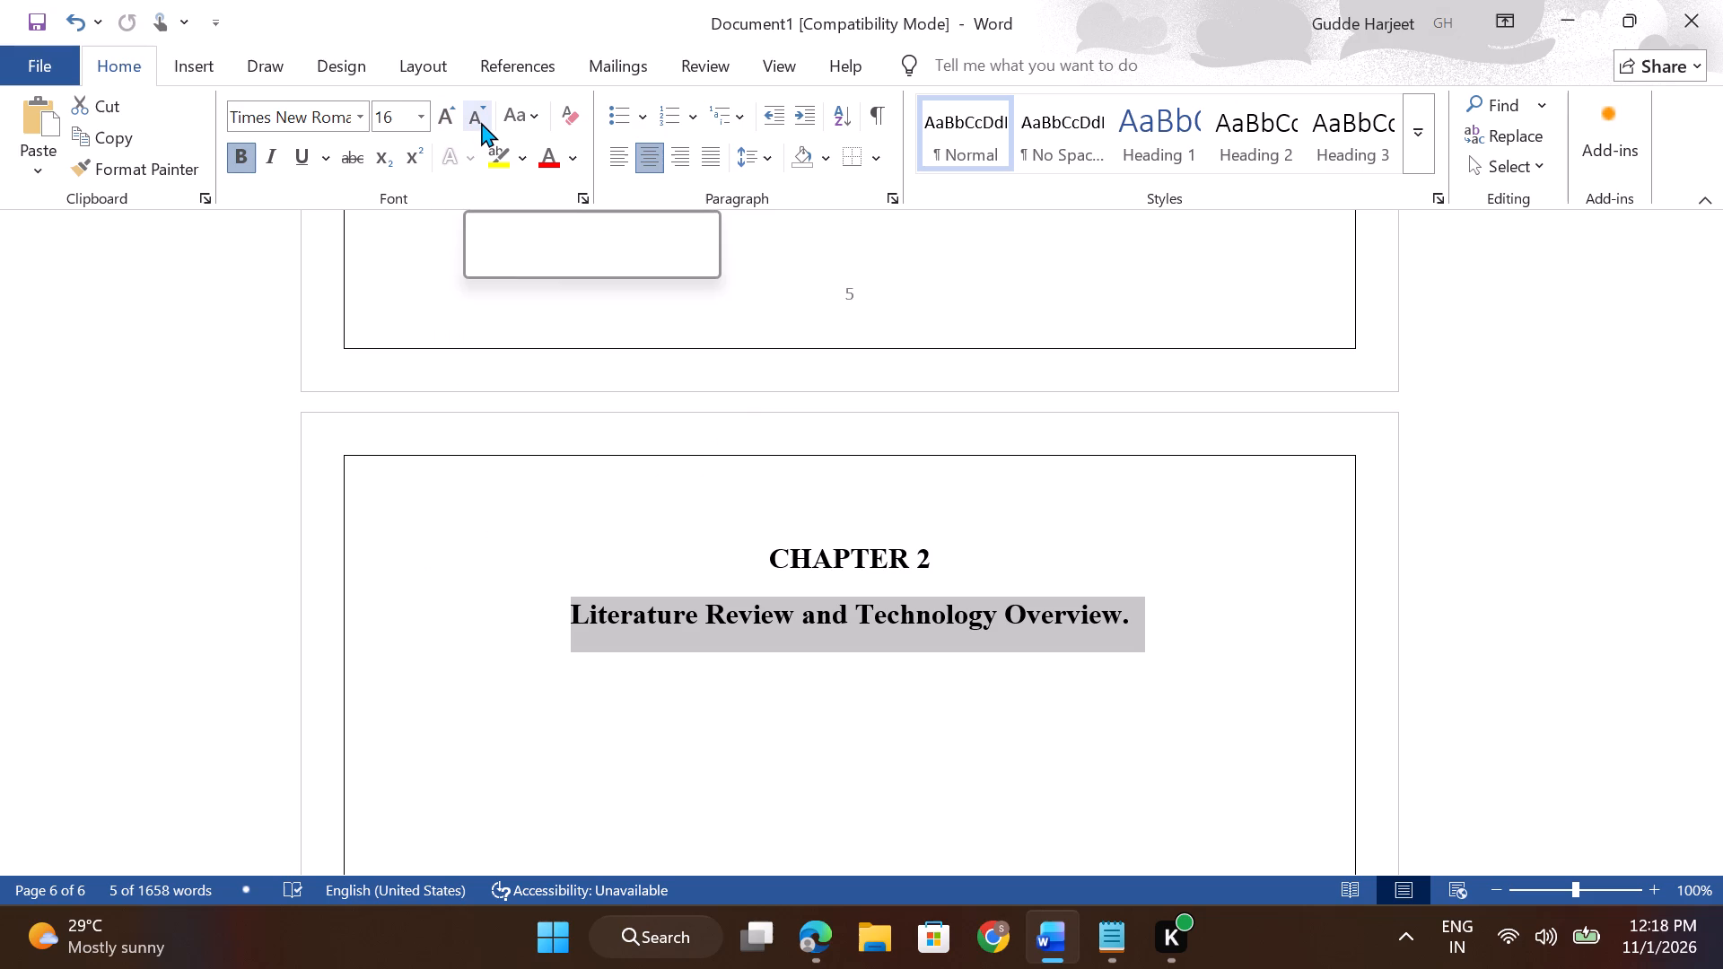
click(535, 113)
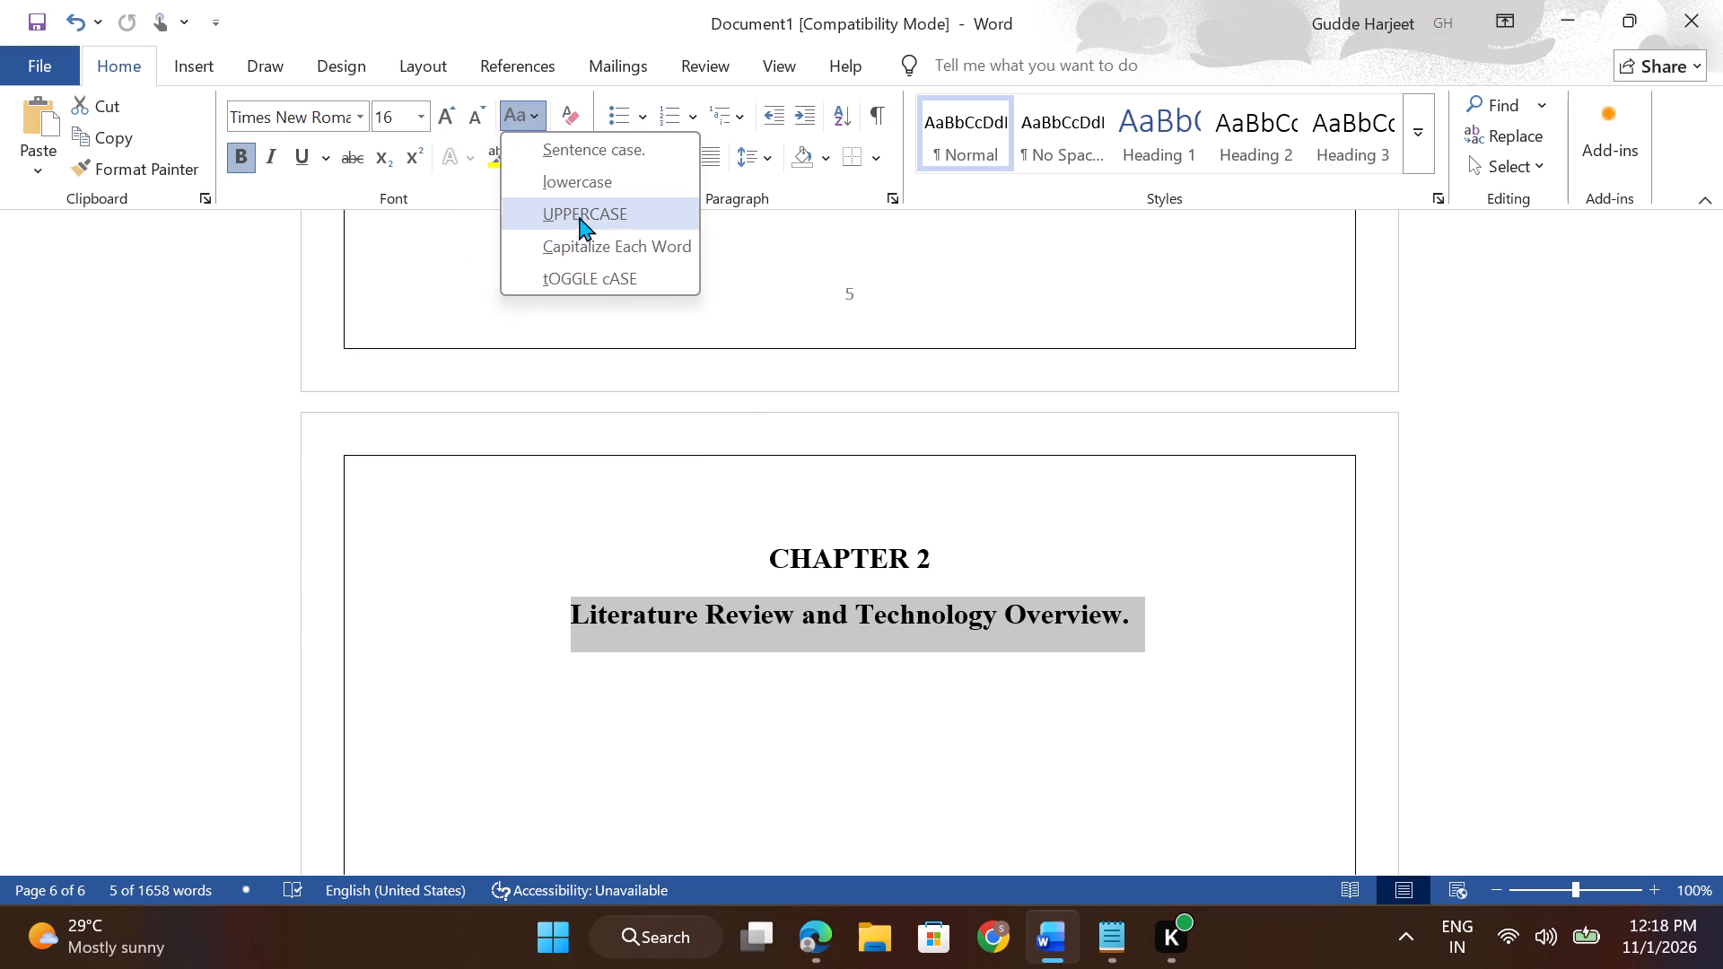
click(582, 220)
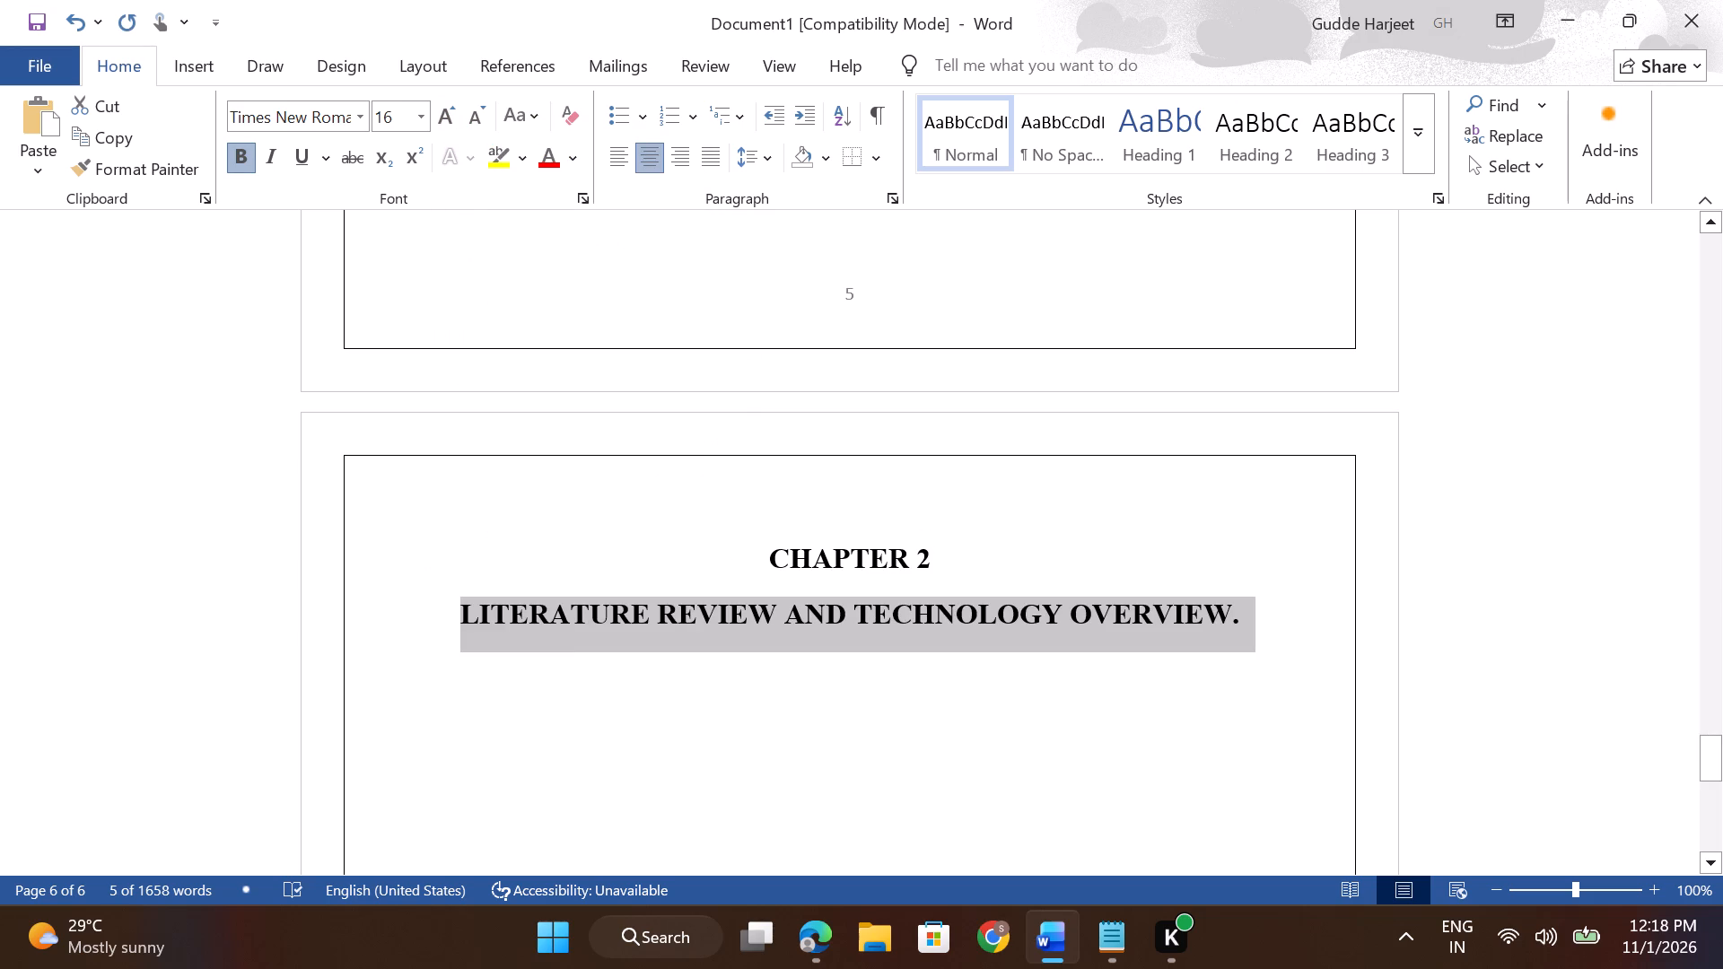
click(1269, 653)
click(1249, 615)
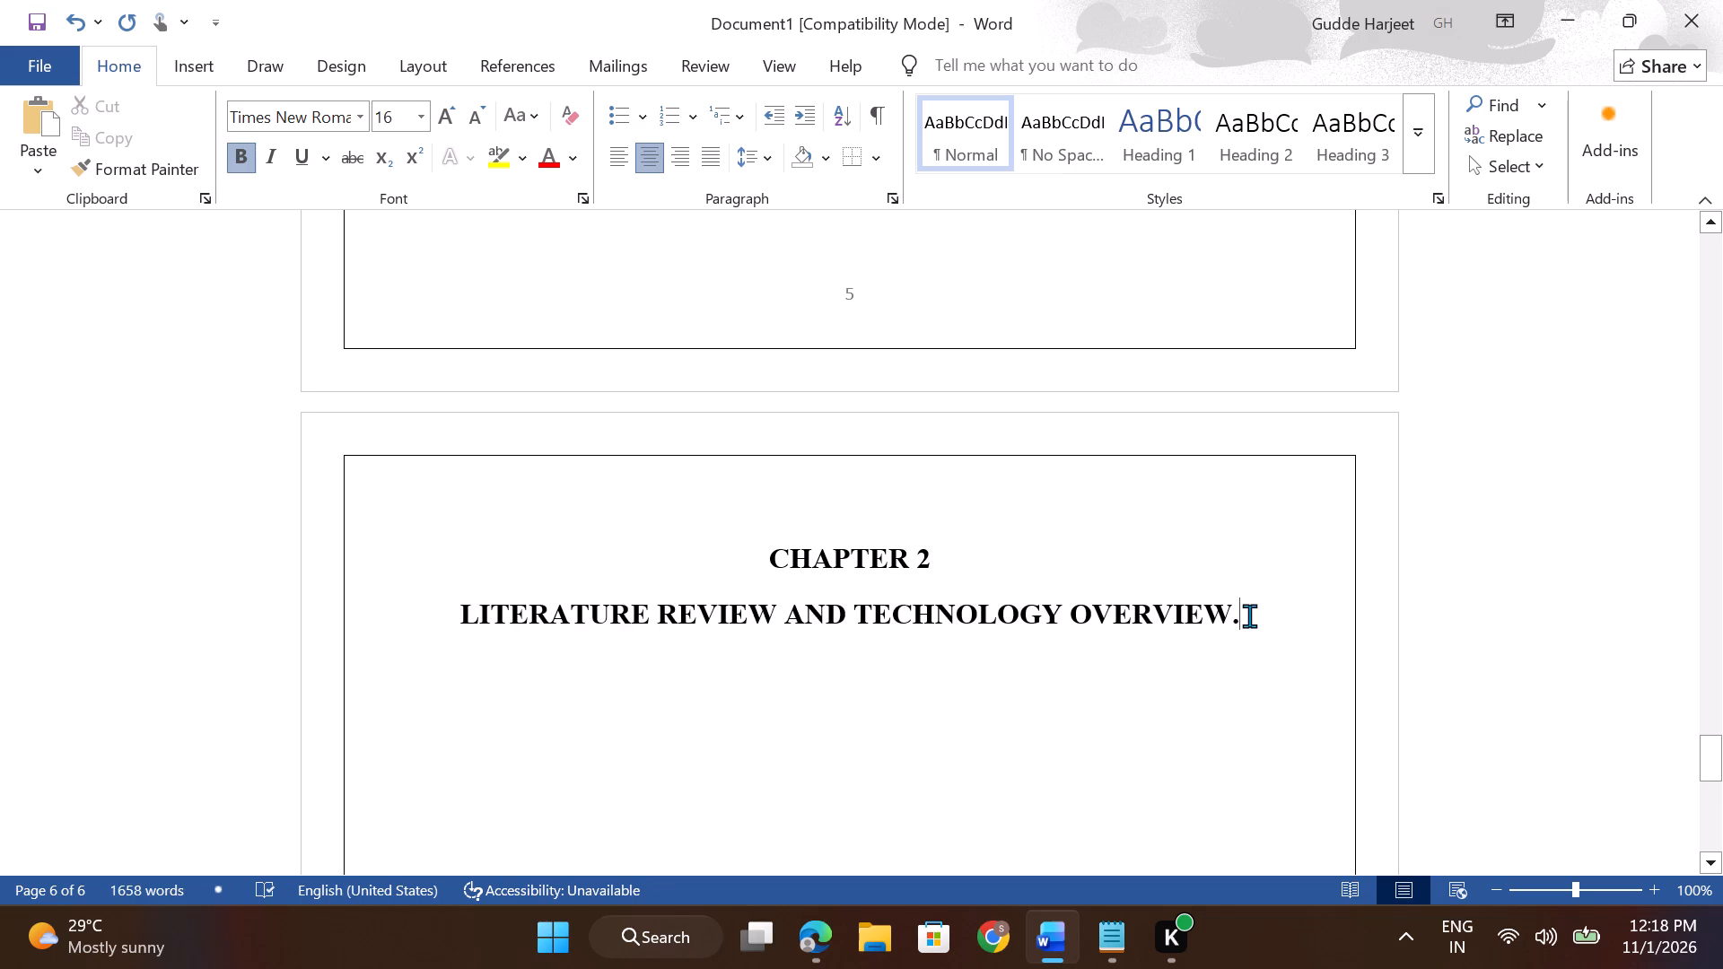
key(BackSpace)
Start a new justified paragraph below the chapter title.
key(Return)
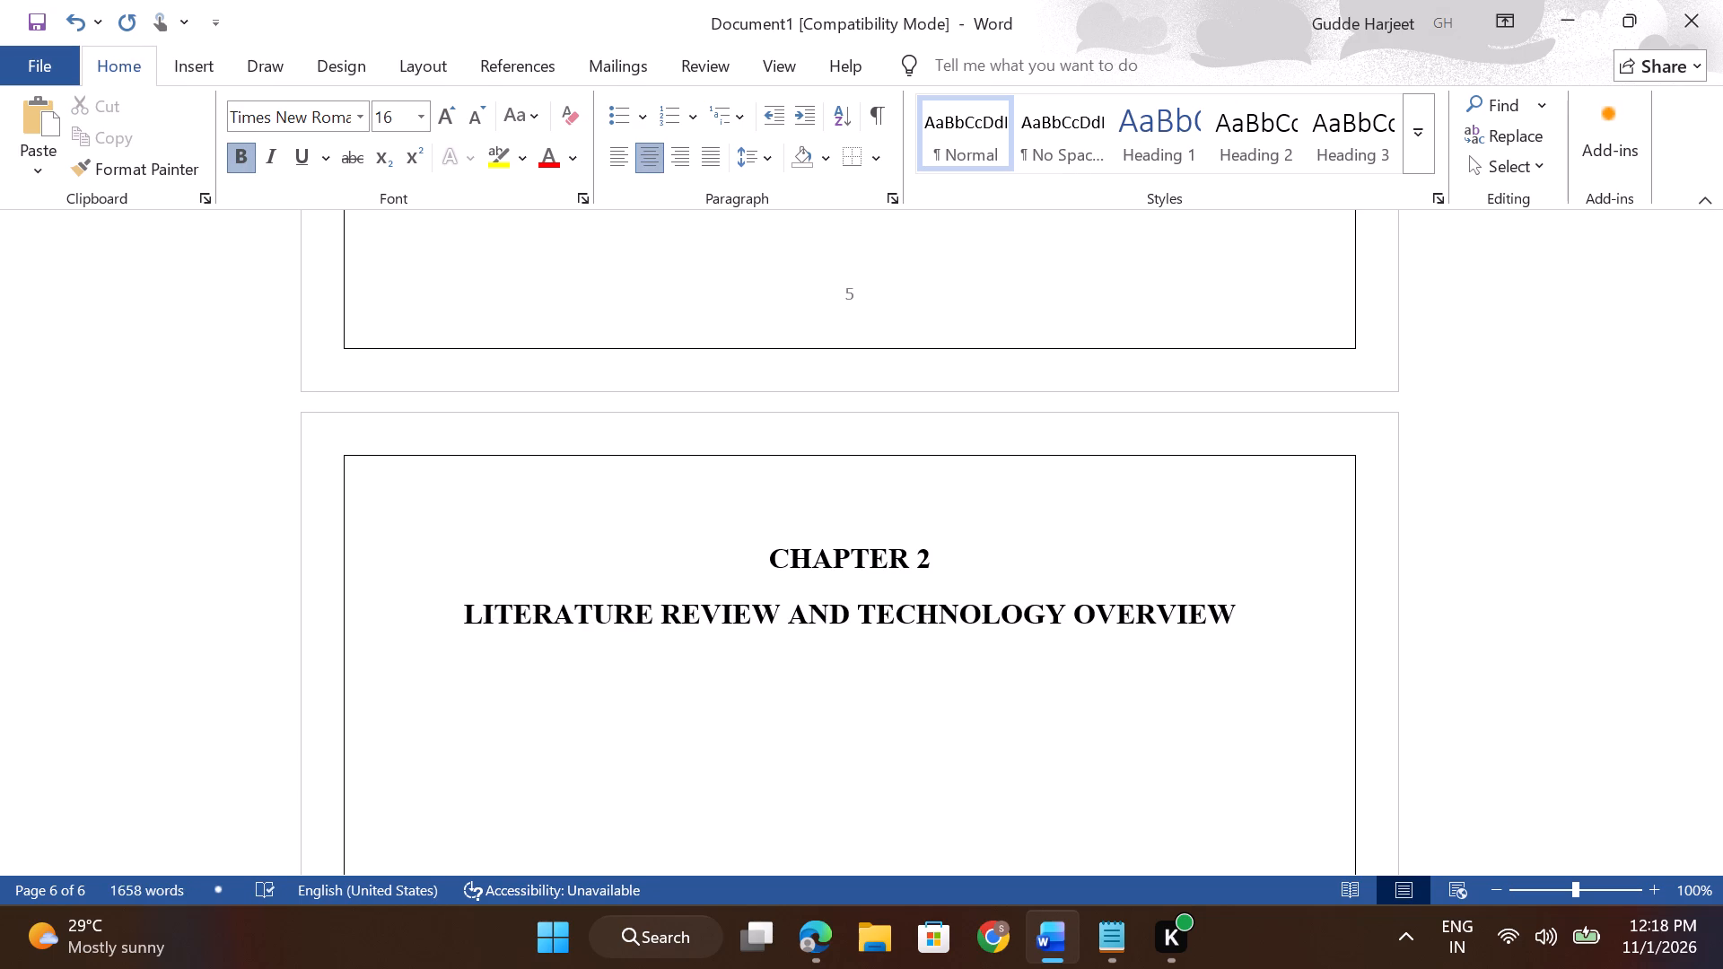
key(BackSpace)
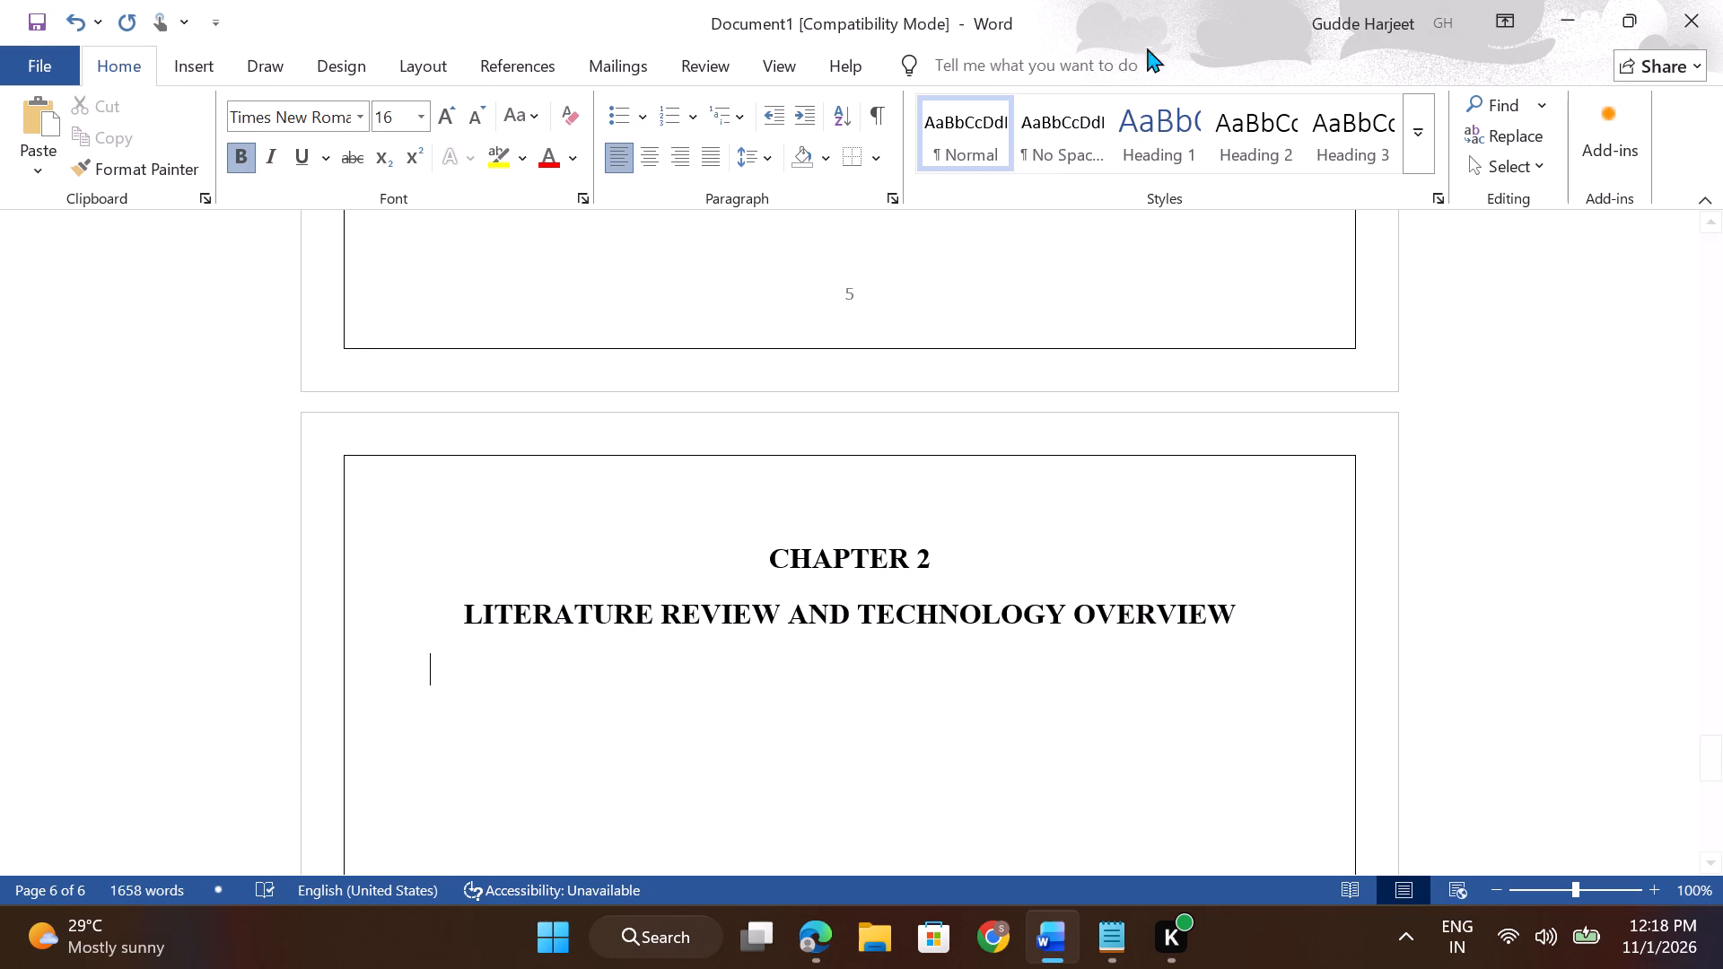
click(703, 157)
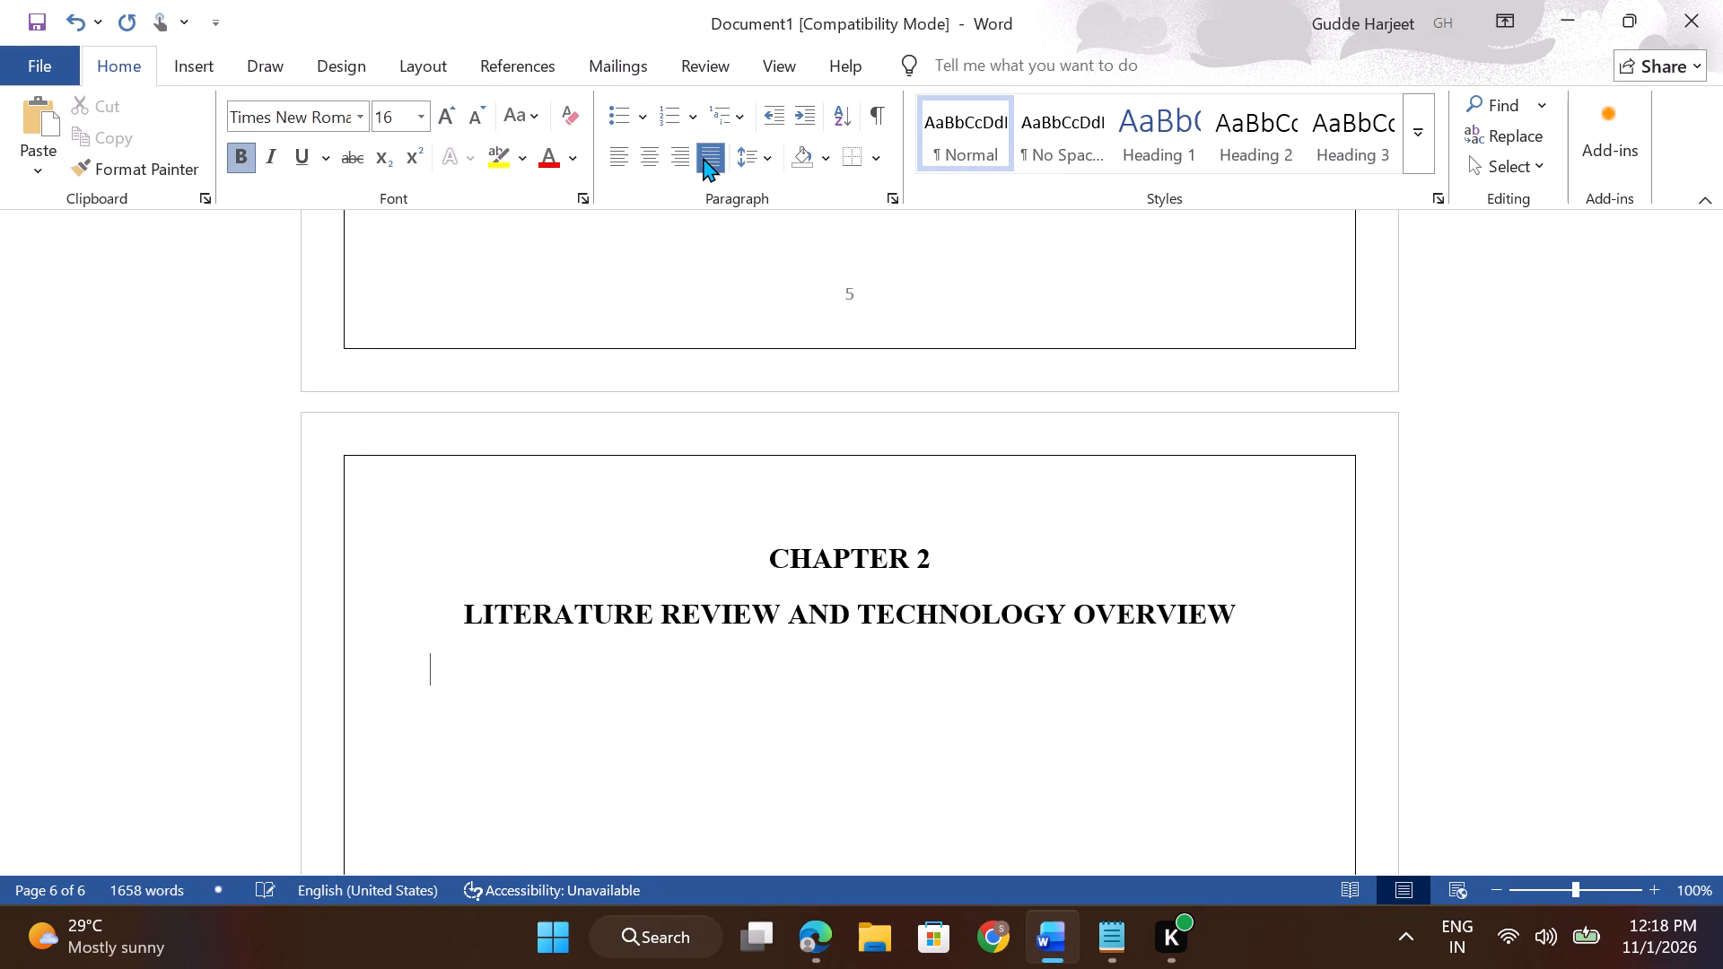
Set the font size of the new paragraph below the chapter title to 14 and turn off bold.
click(398, 109)
text(14)
key(Return)
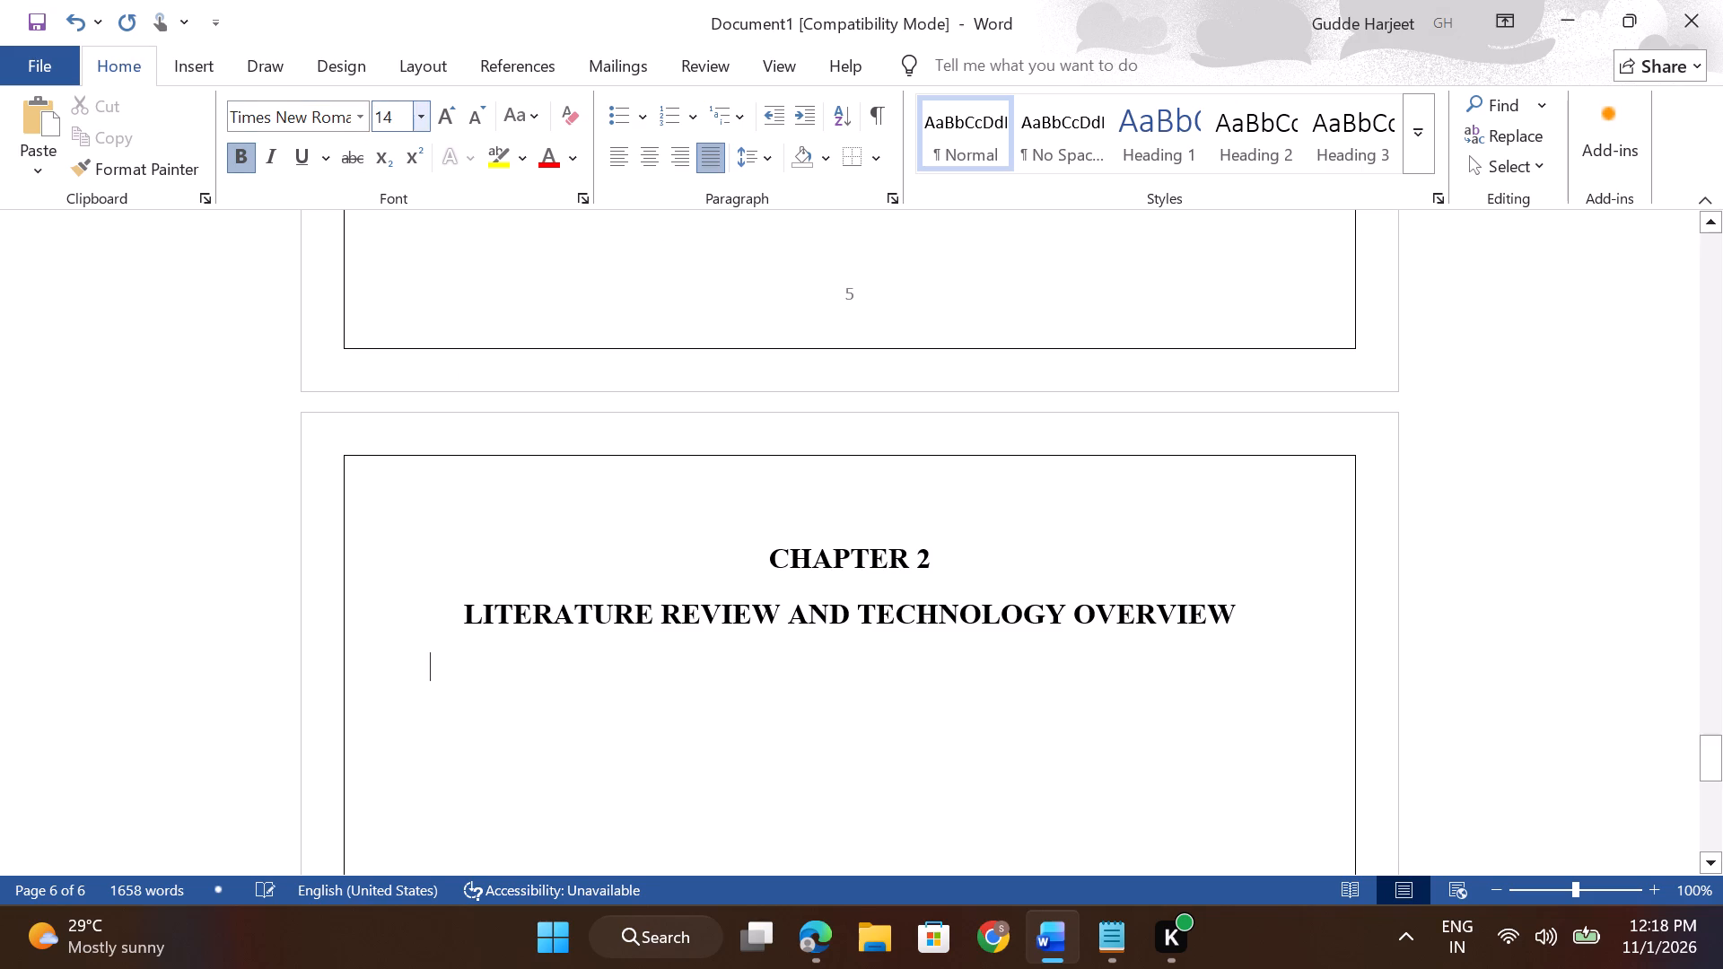
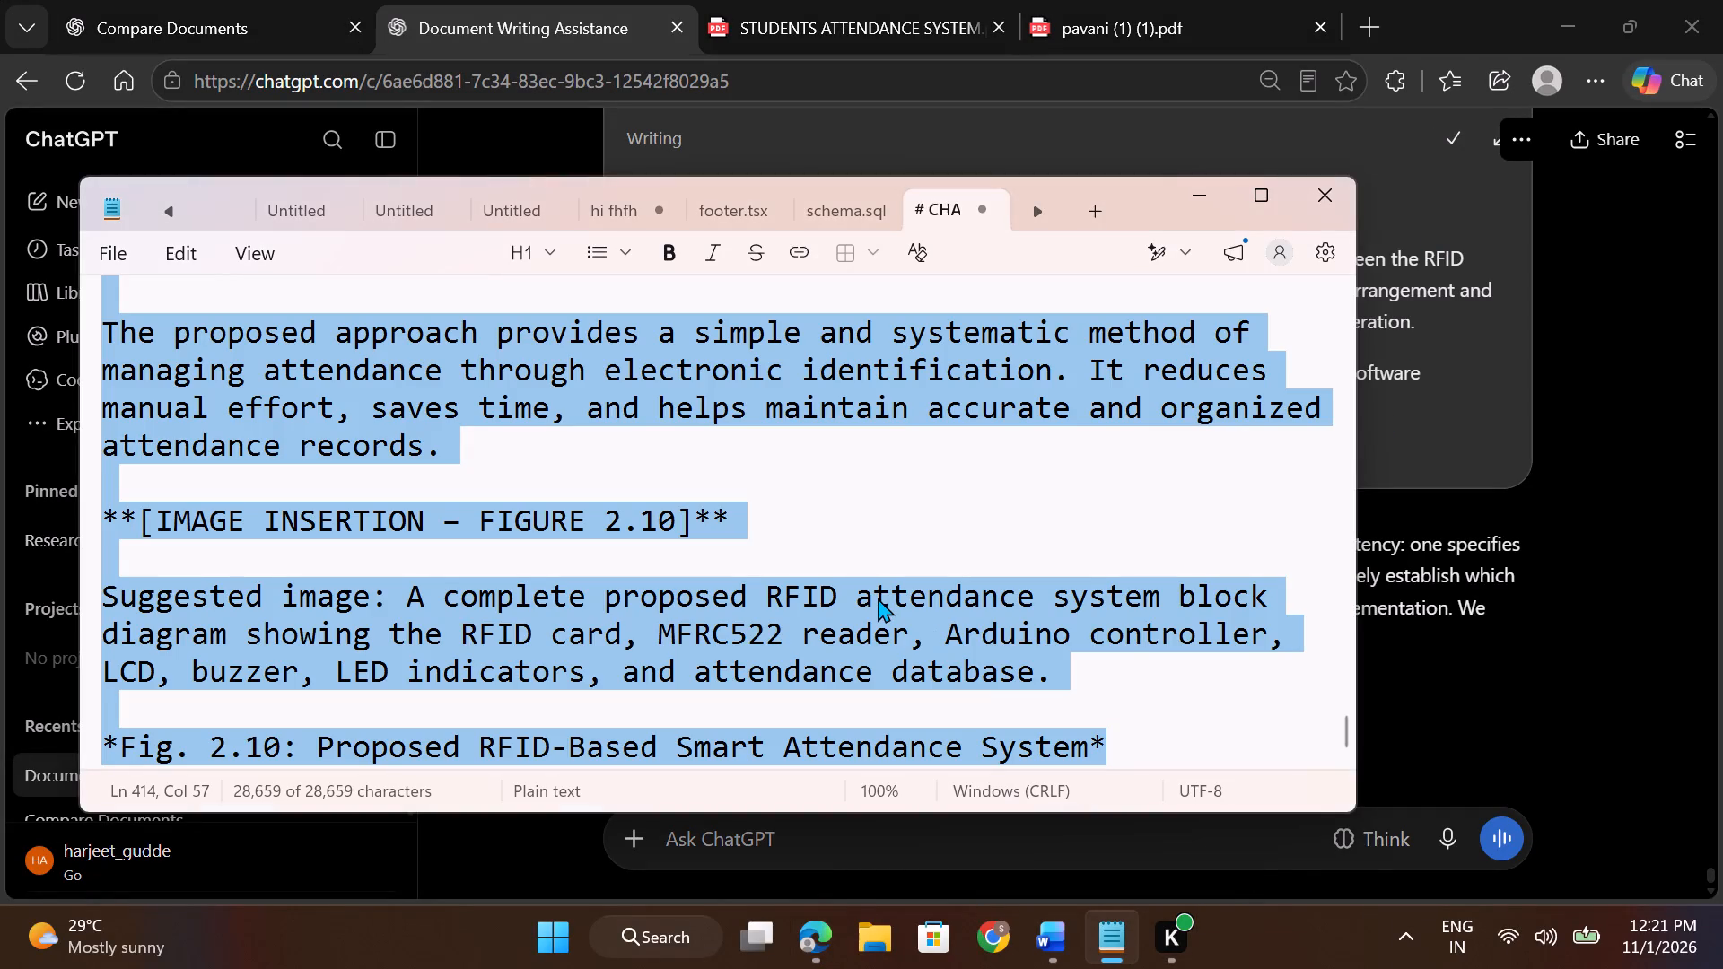
key(ctrl+v)
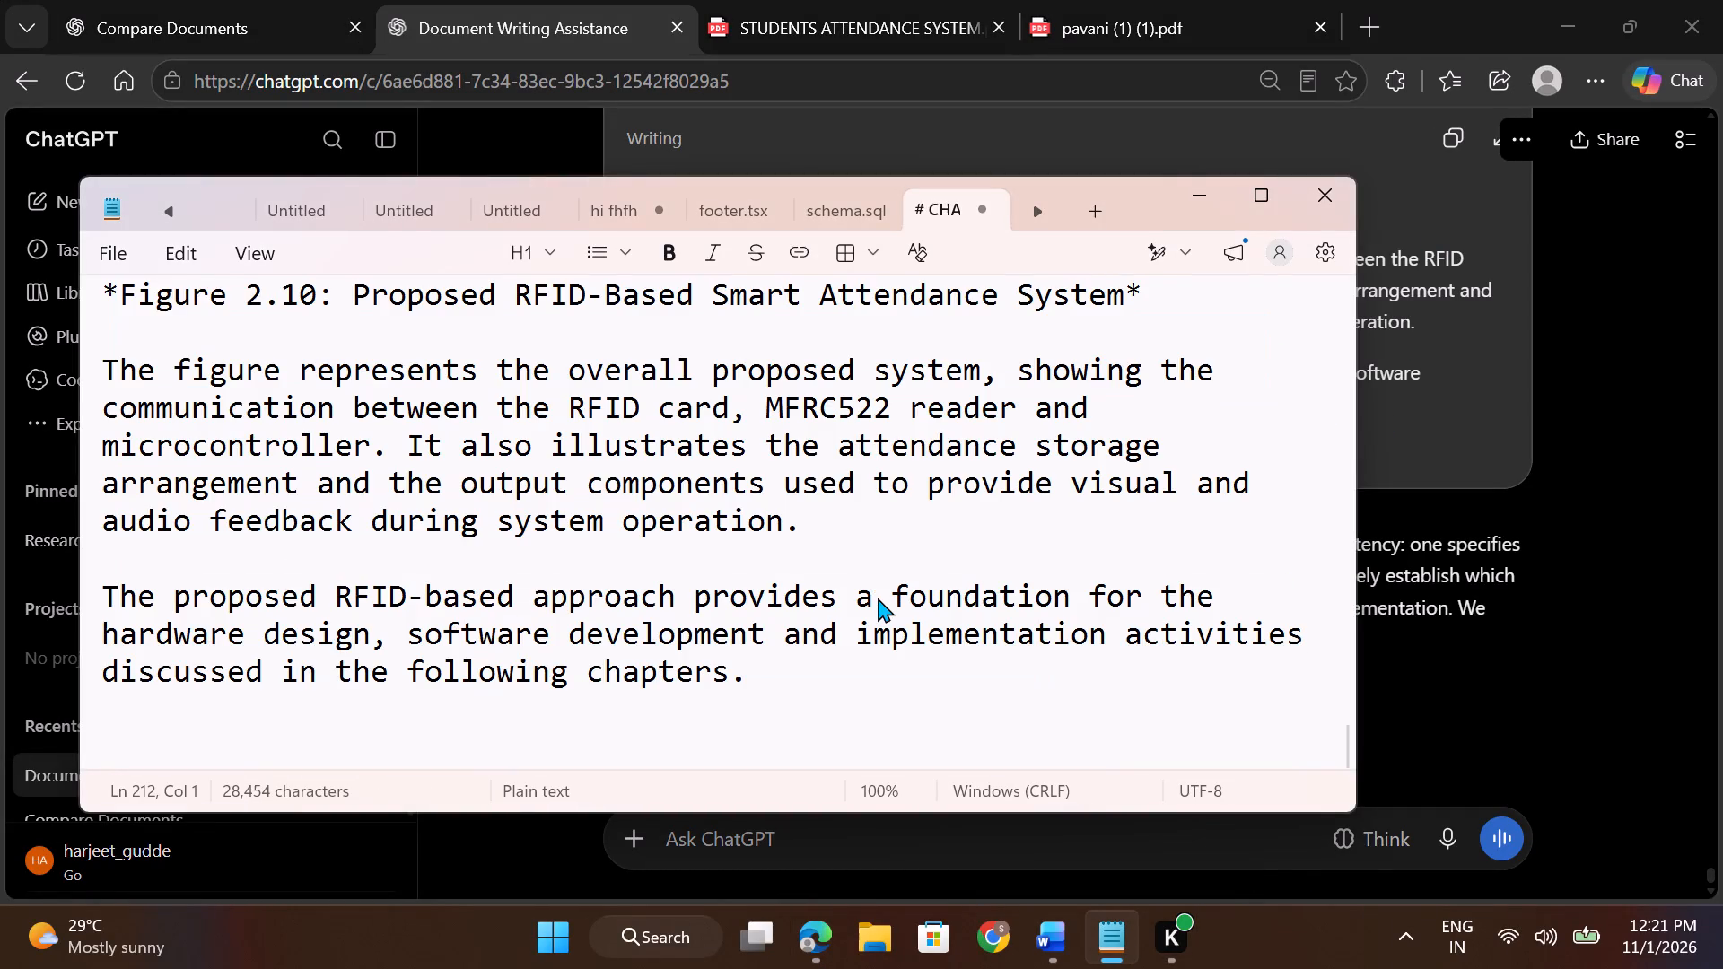
key(ctrl+a)
key(ctrl+c)
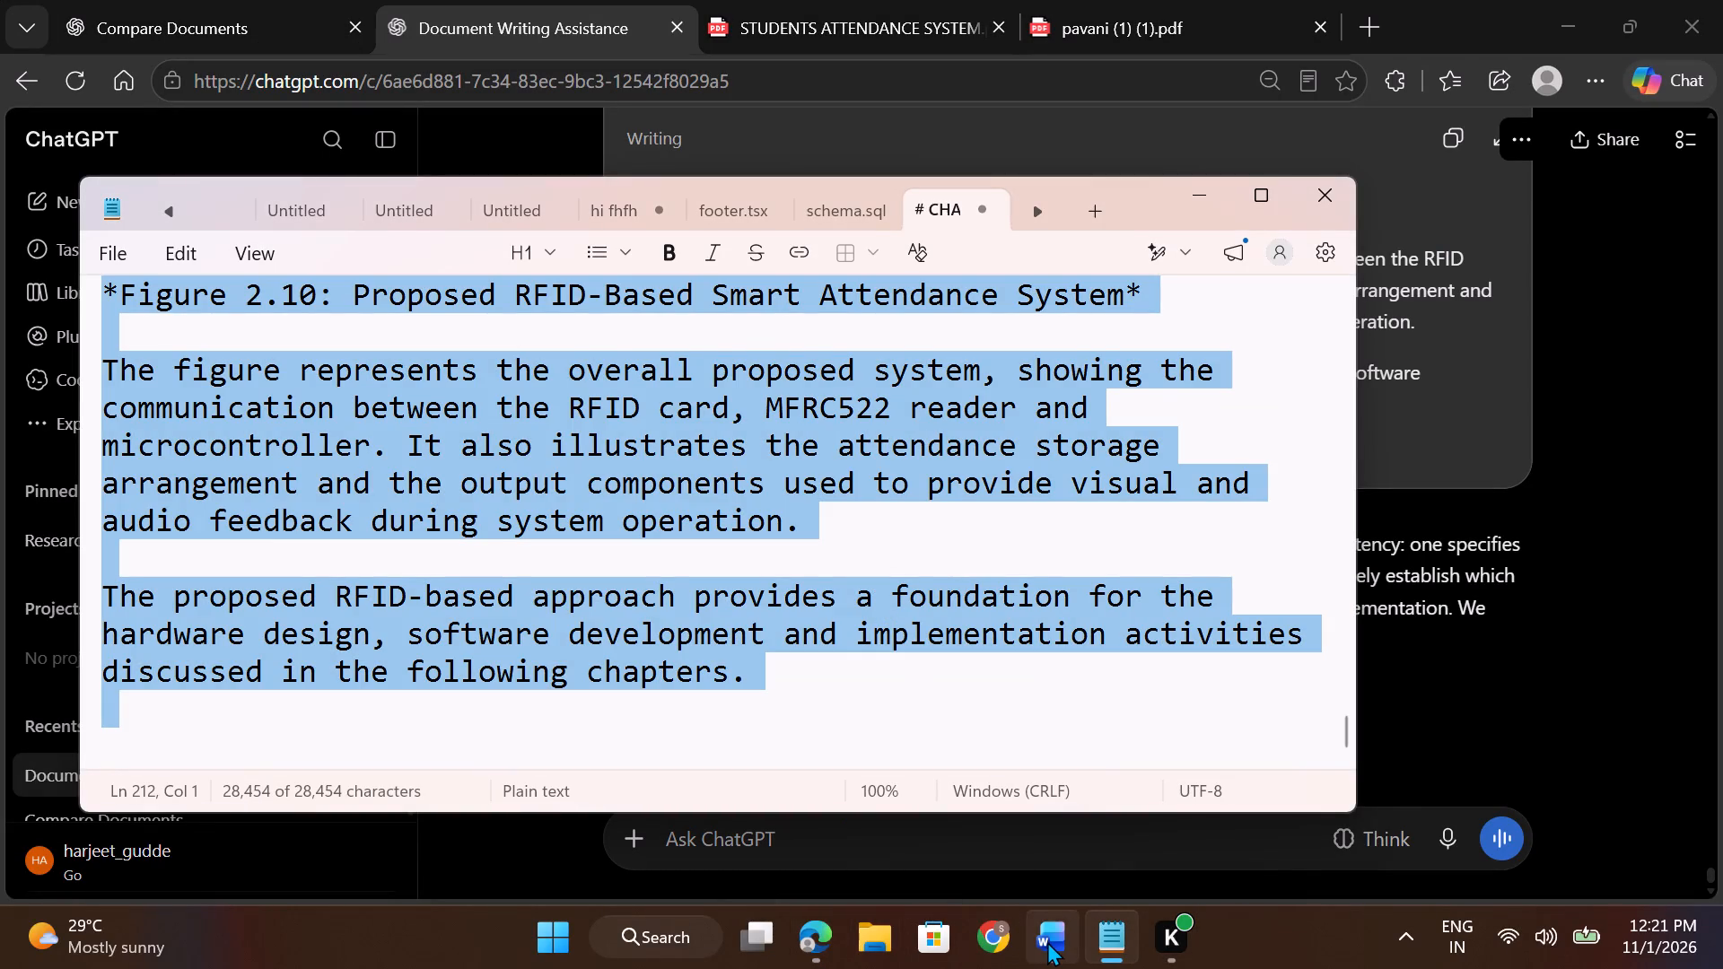
click(1047, 941)
key(ctrl+v)
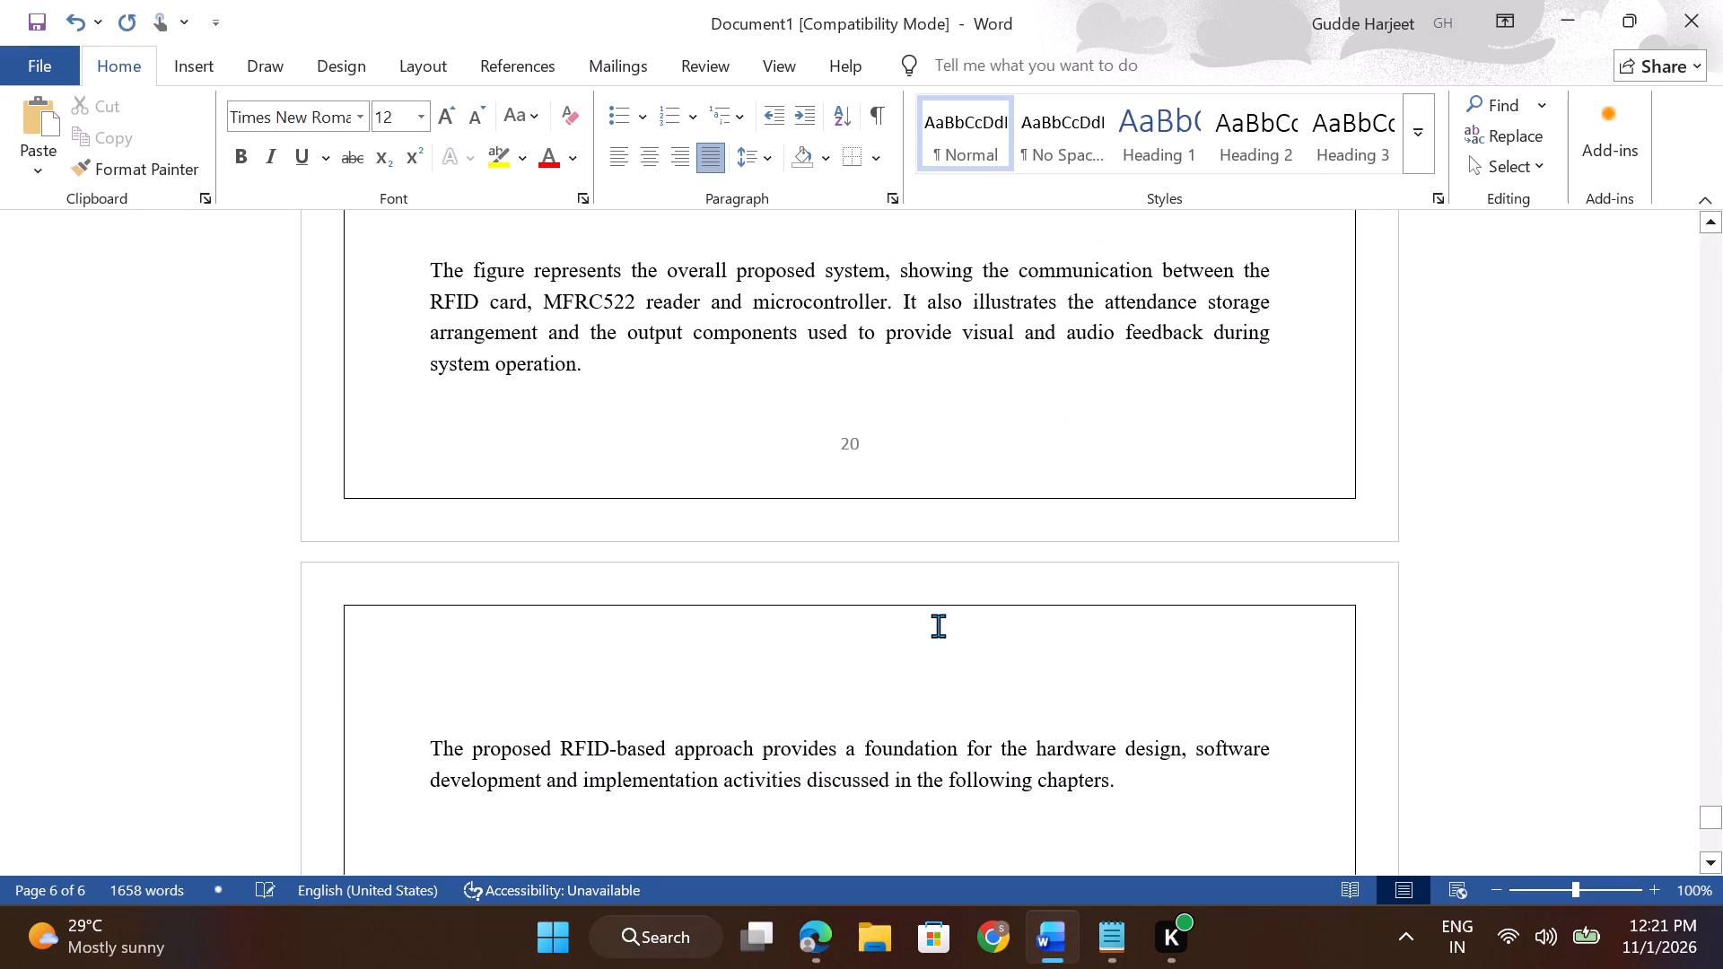
Delete the duplicate "# CHAPTER 2" and "# LITERATURE REVIEW AND TECHNOLOGY OVERVIEW" lines and the "##" before 2.1 Introduction.
scroll(938, 625, up, 12)
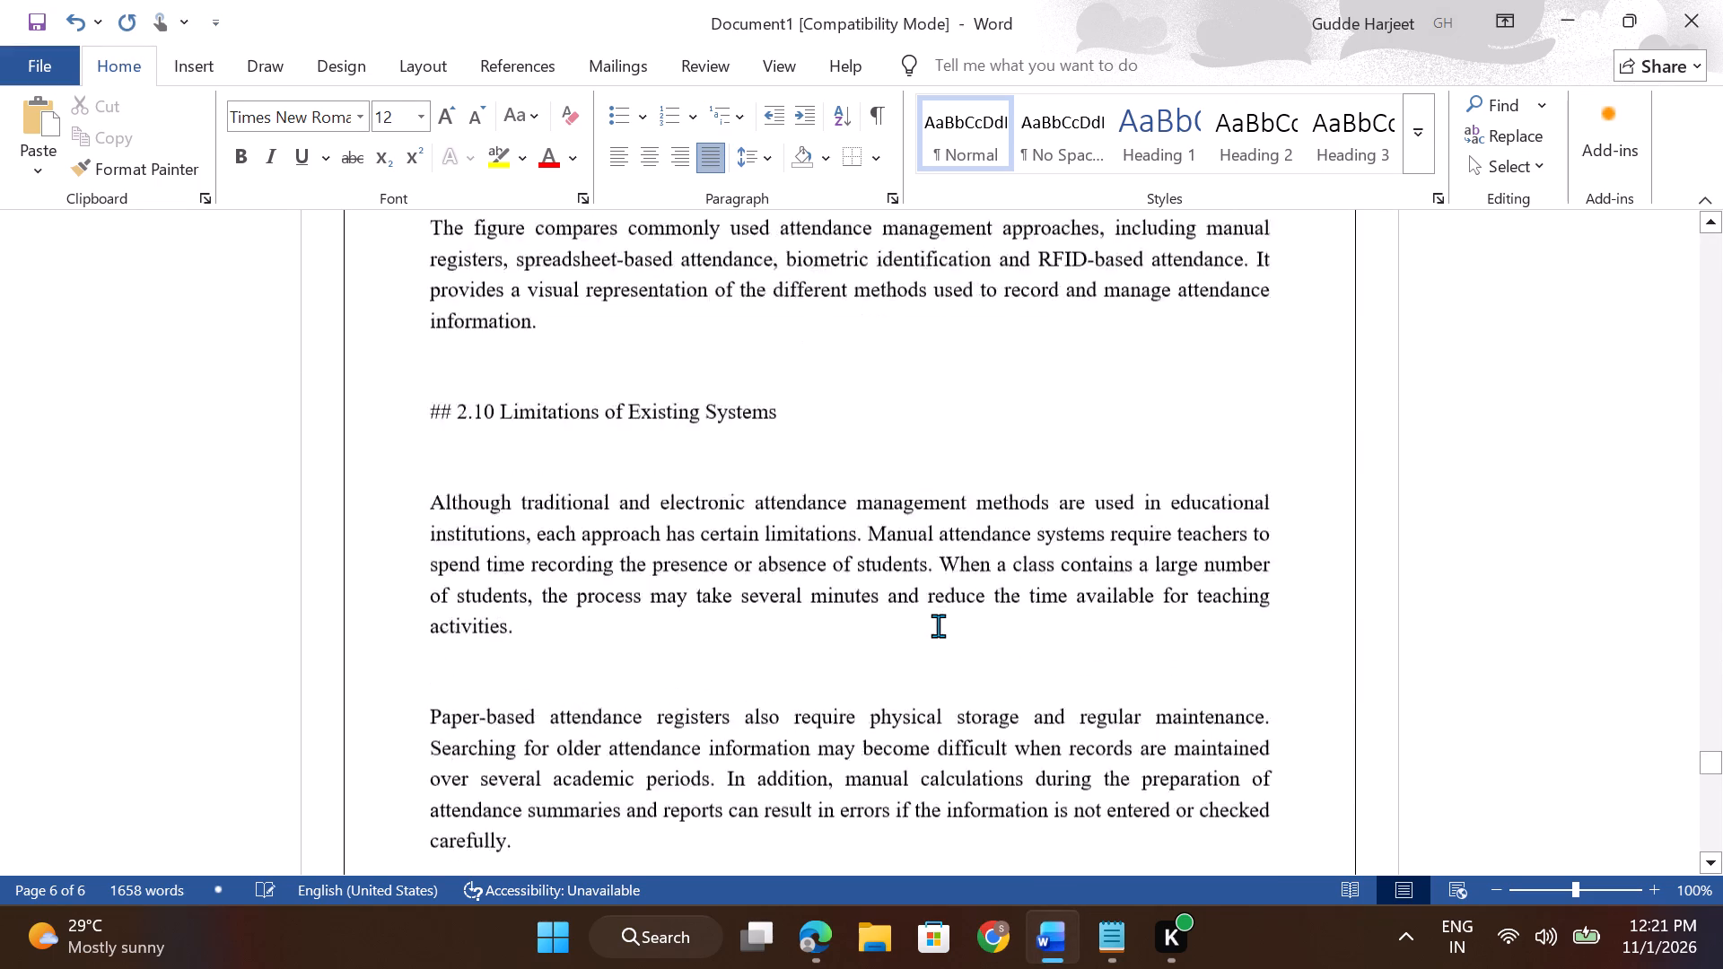
scroll(938, 625, up, 20)
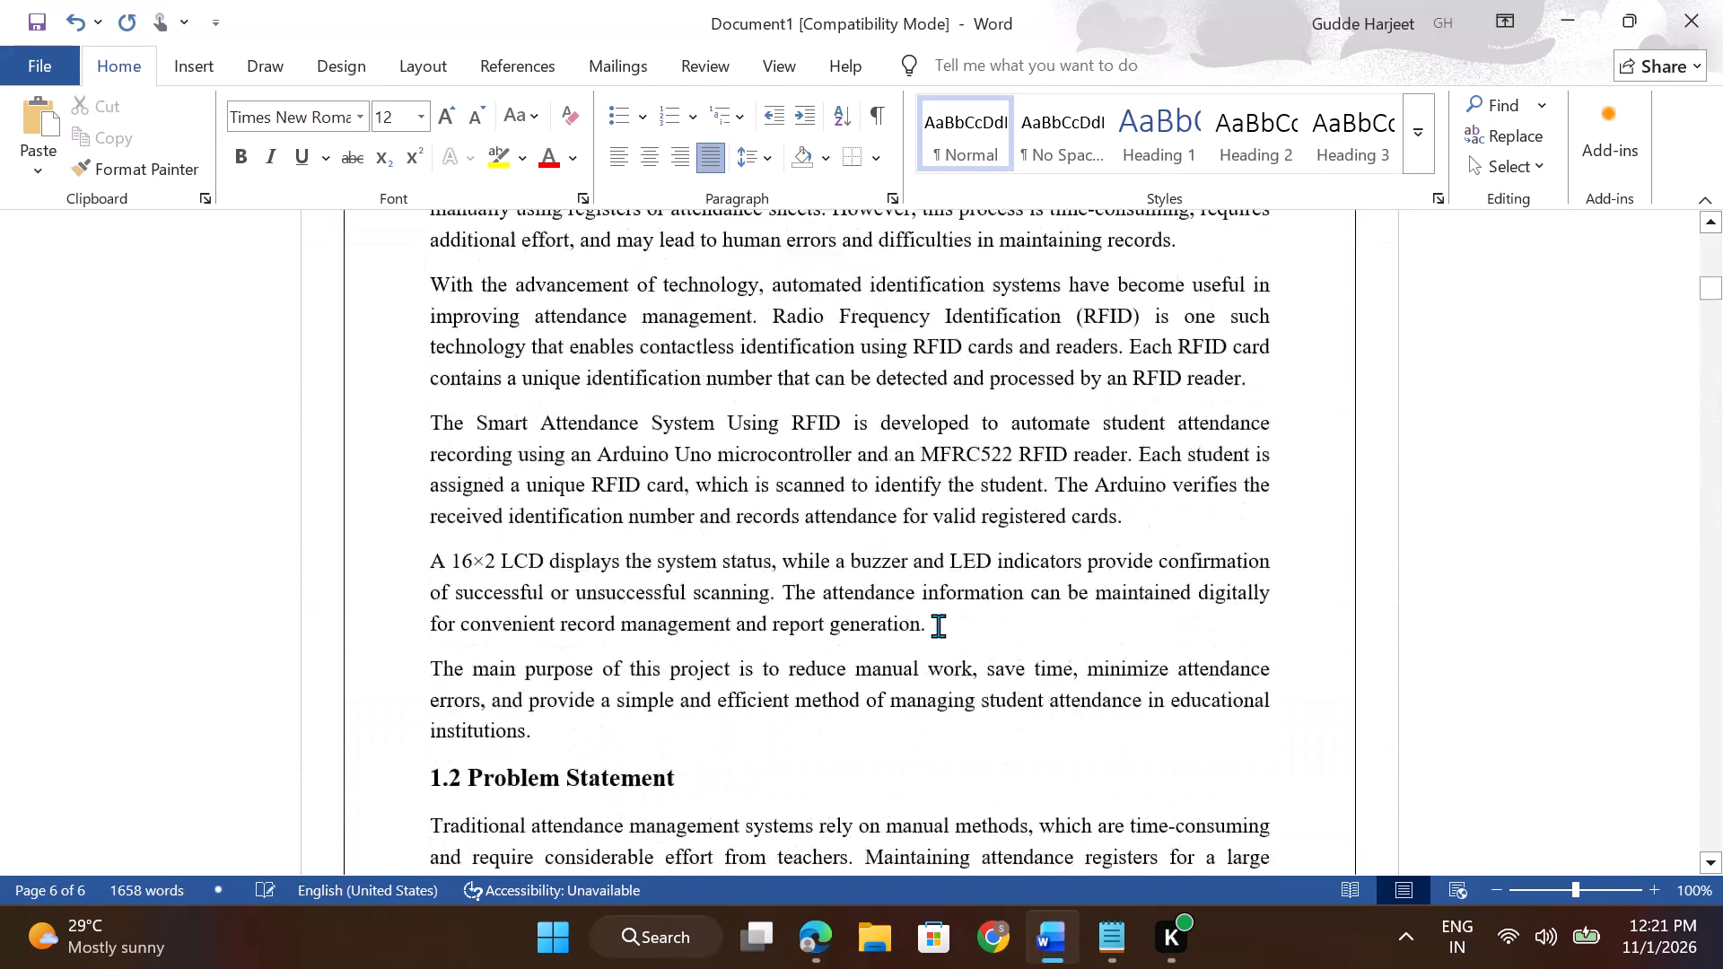
scroll(938, 625, up, 3)
scroll(938, 625, down, 7)
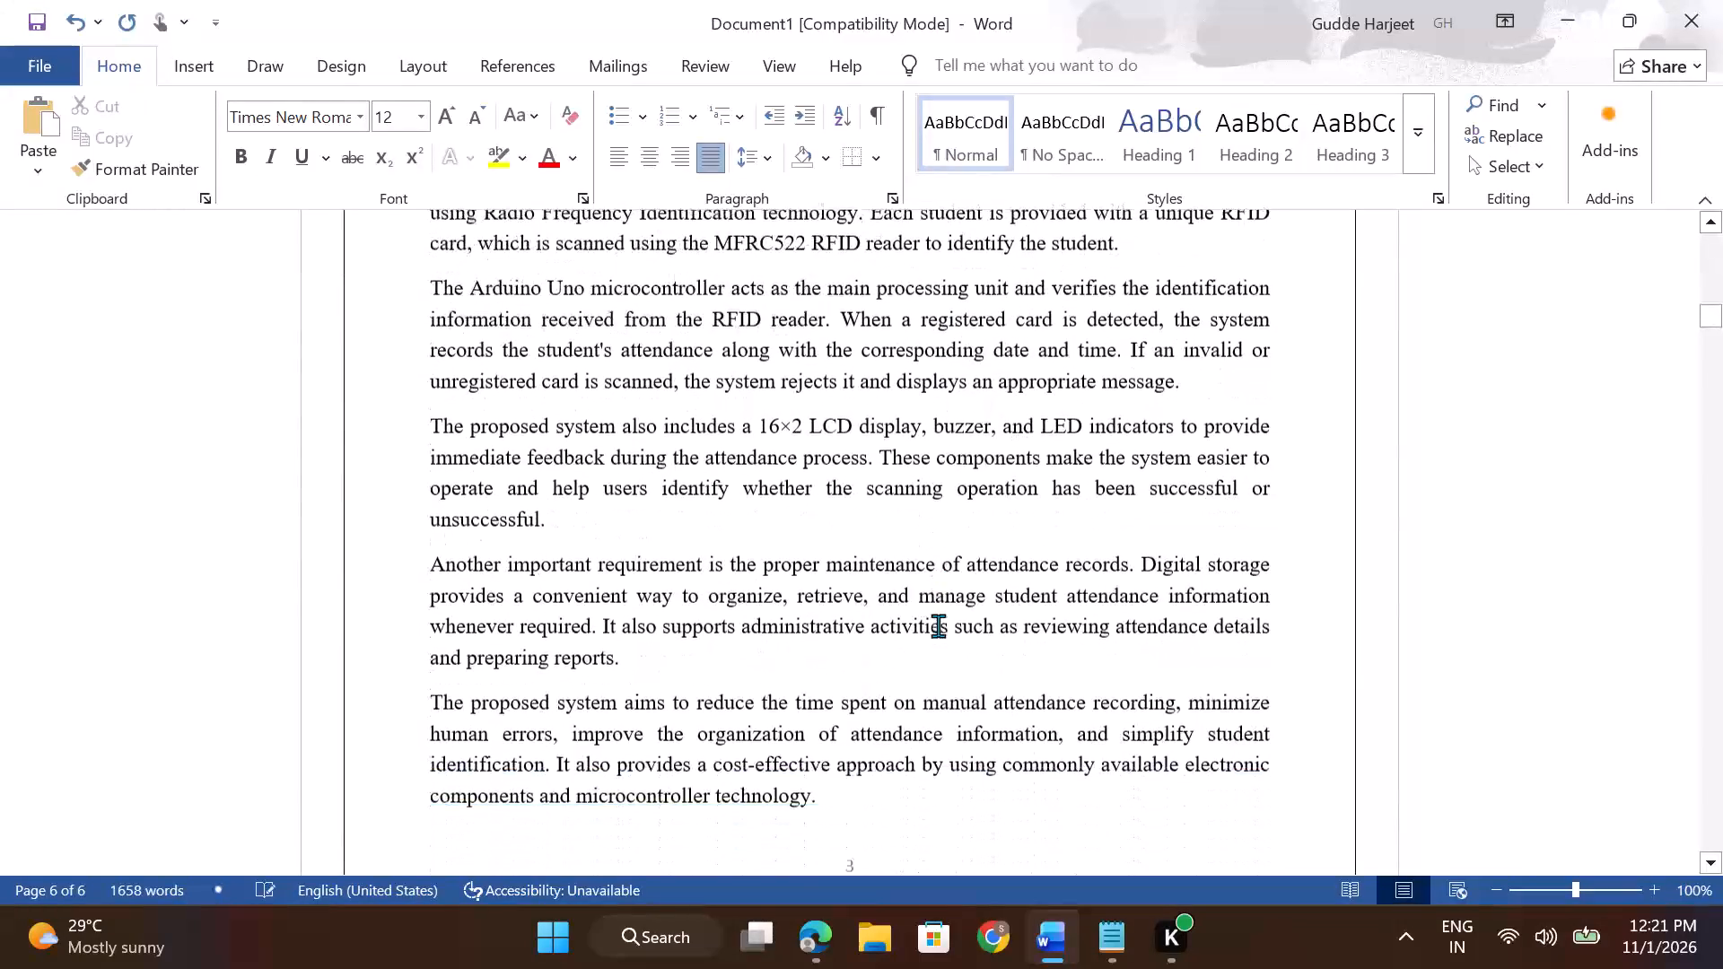
scroll(938, 625, down, 15)
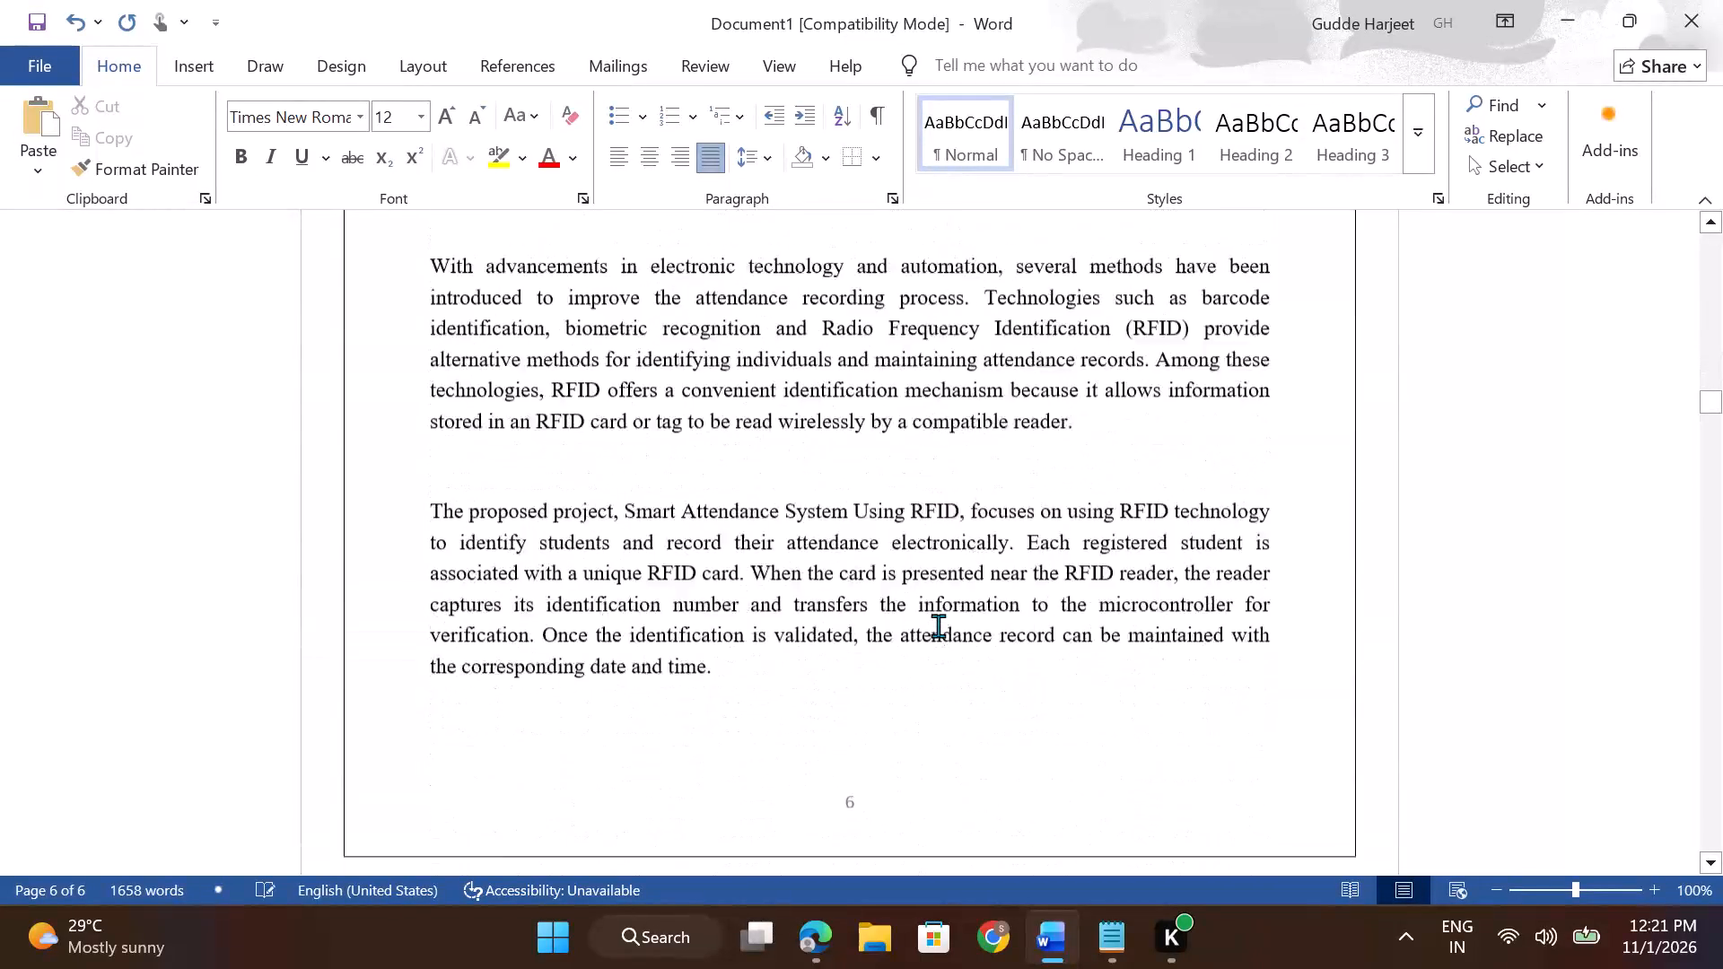
scroll(938, 625, up, 5)
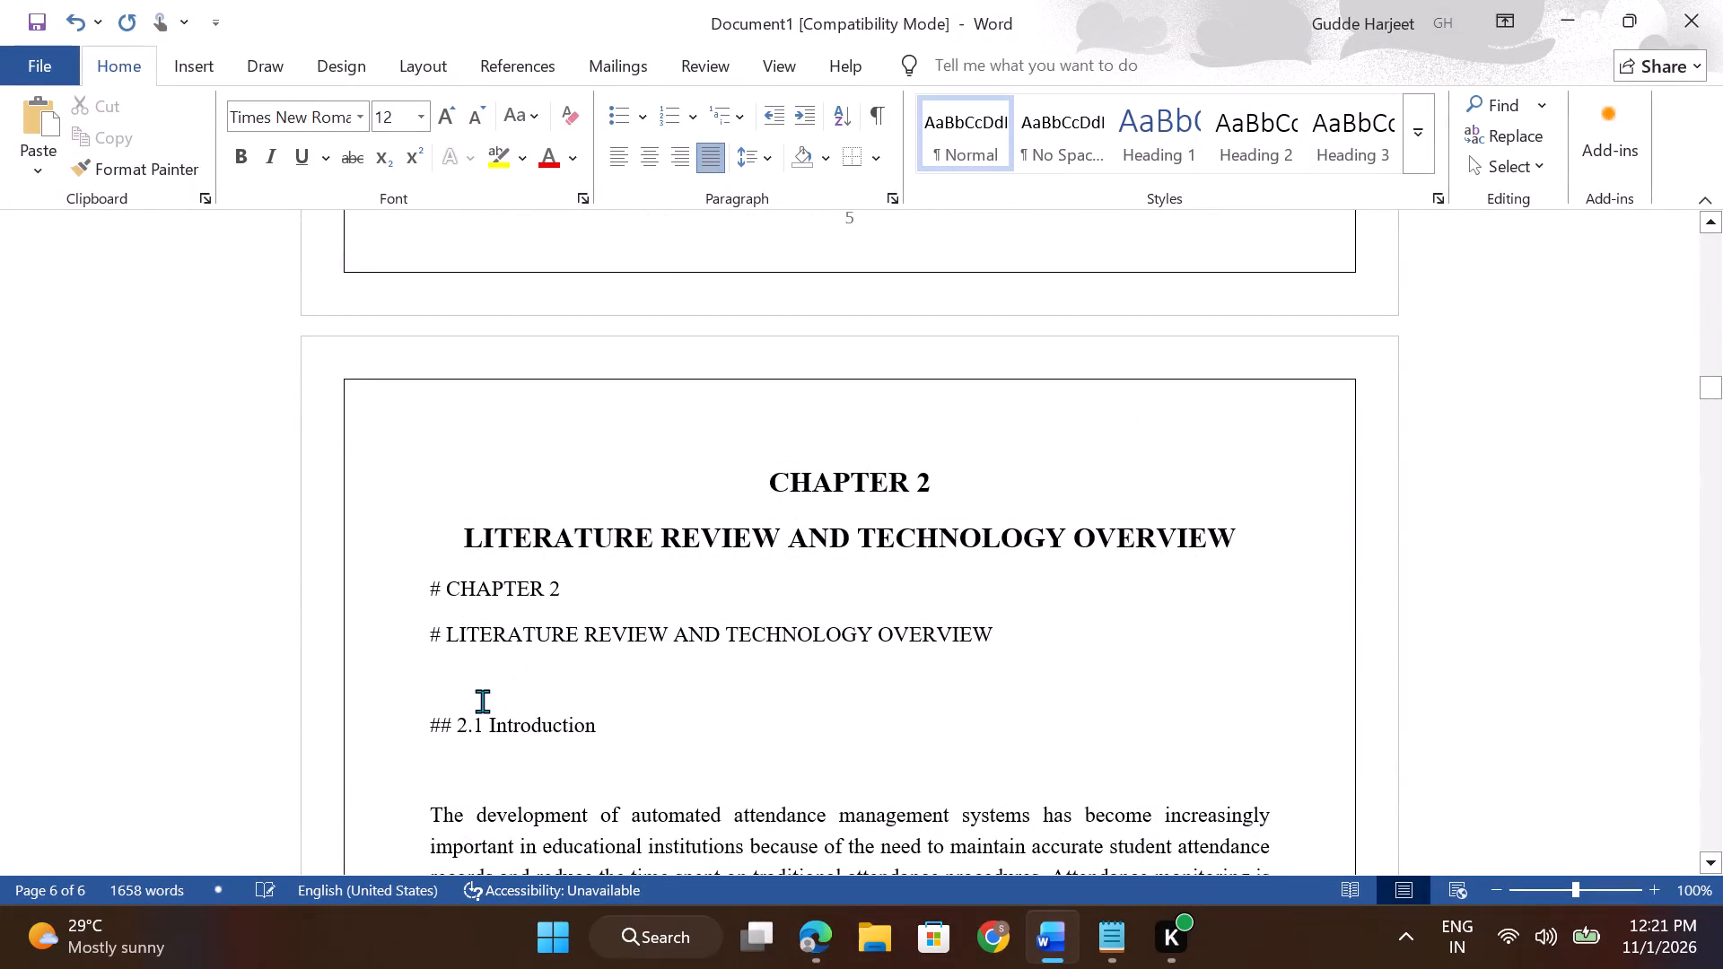
drag(454, 725, 415, 589)
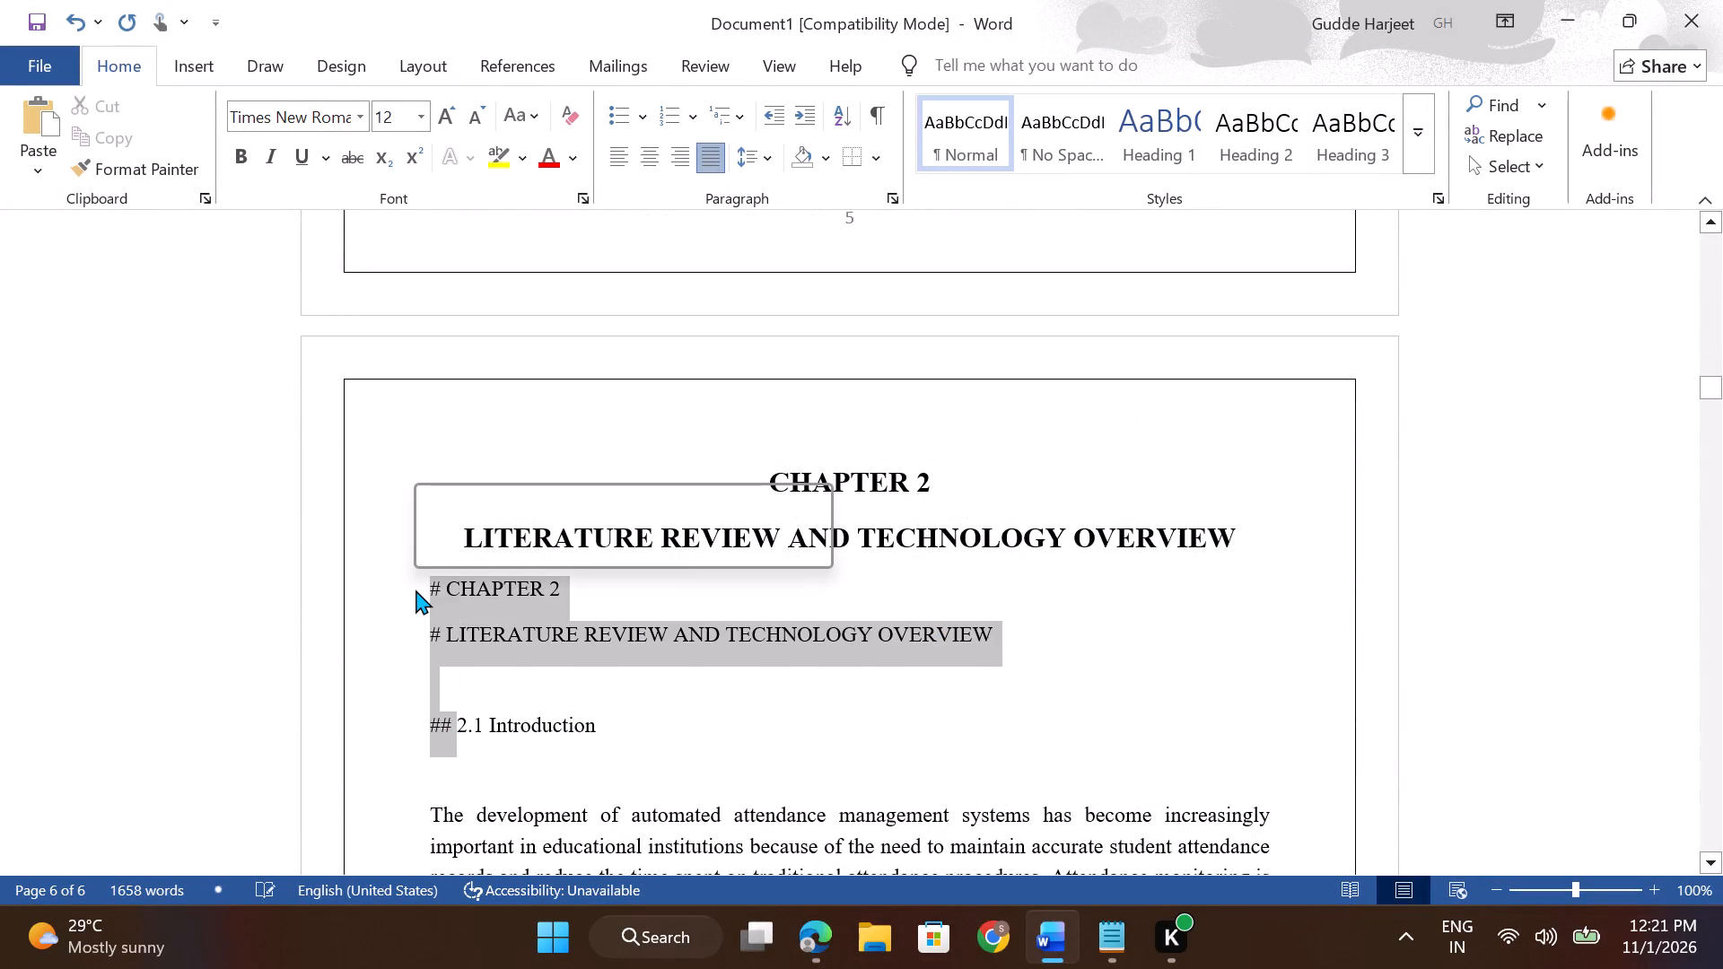
key(BackSpace)
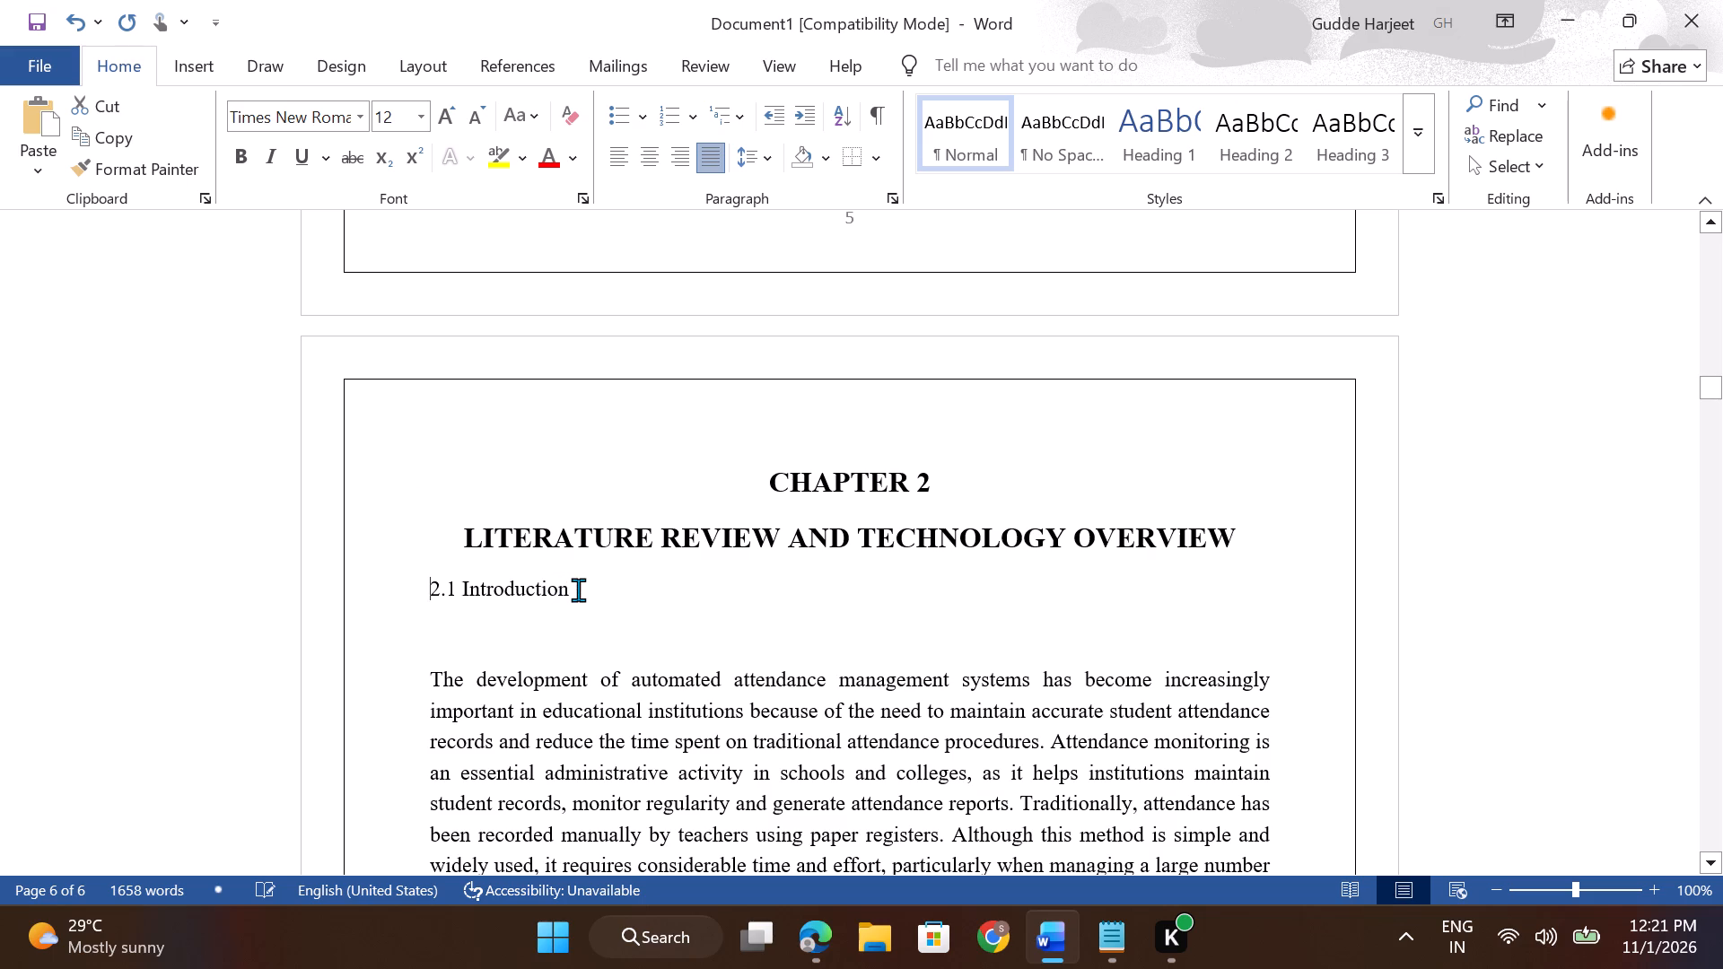
Format the "2.1 Introduction" heading as 14 pt bold and remove the blank line below it.
drag(578, 589, 380, 593)
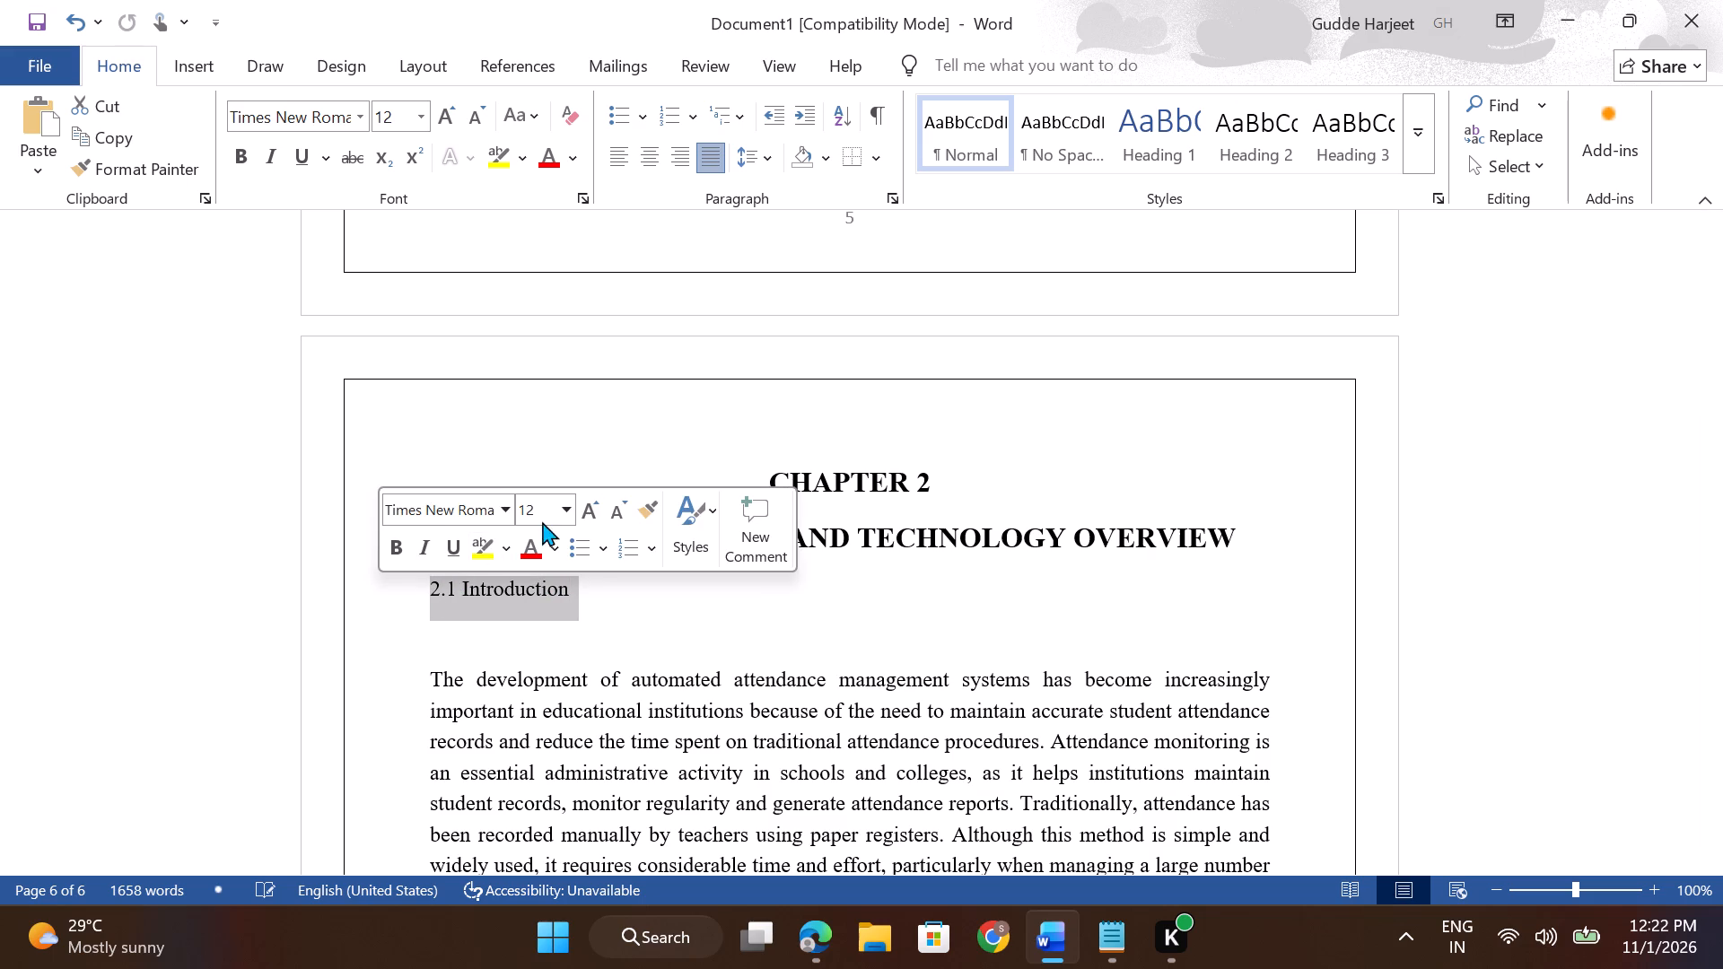
click(562, 512)
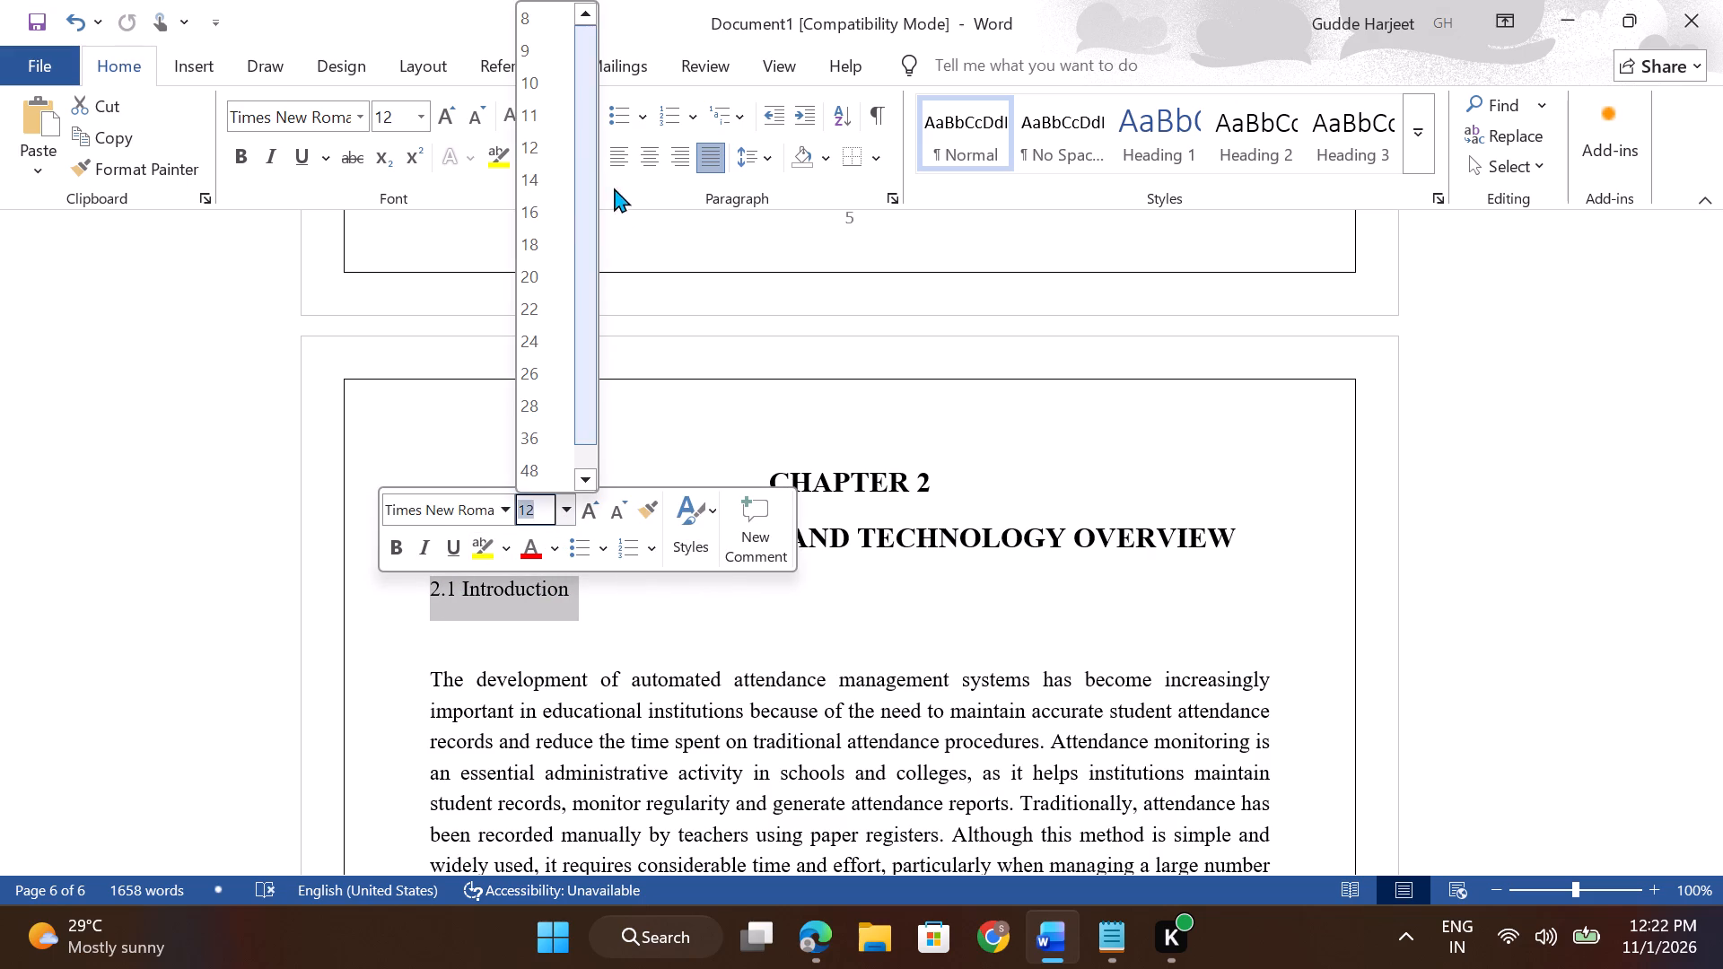
click(544, 176)
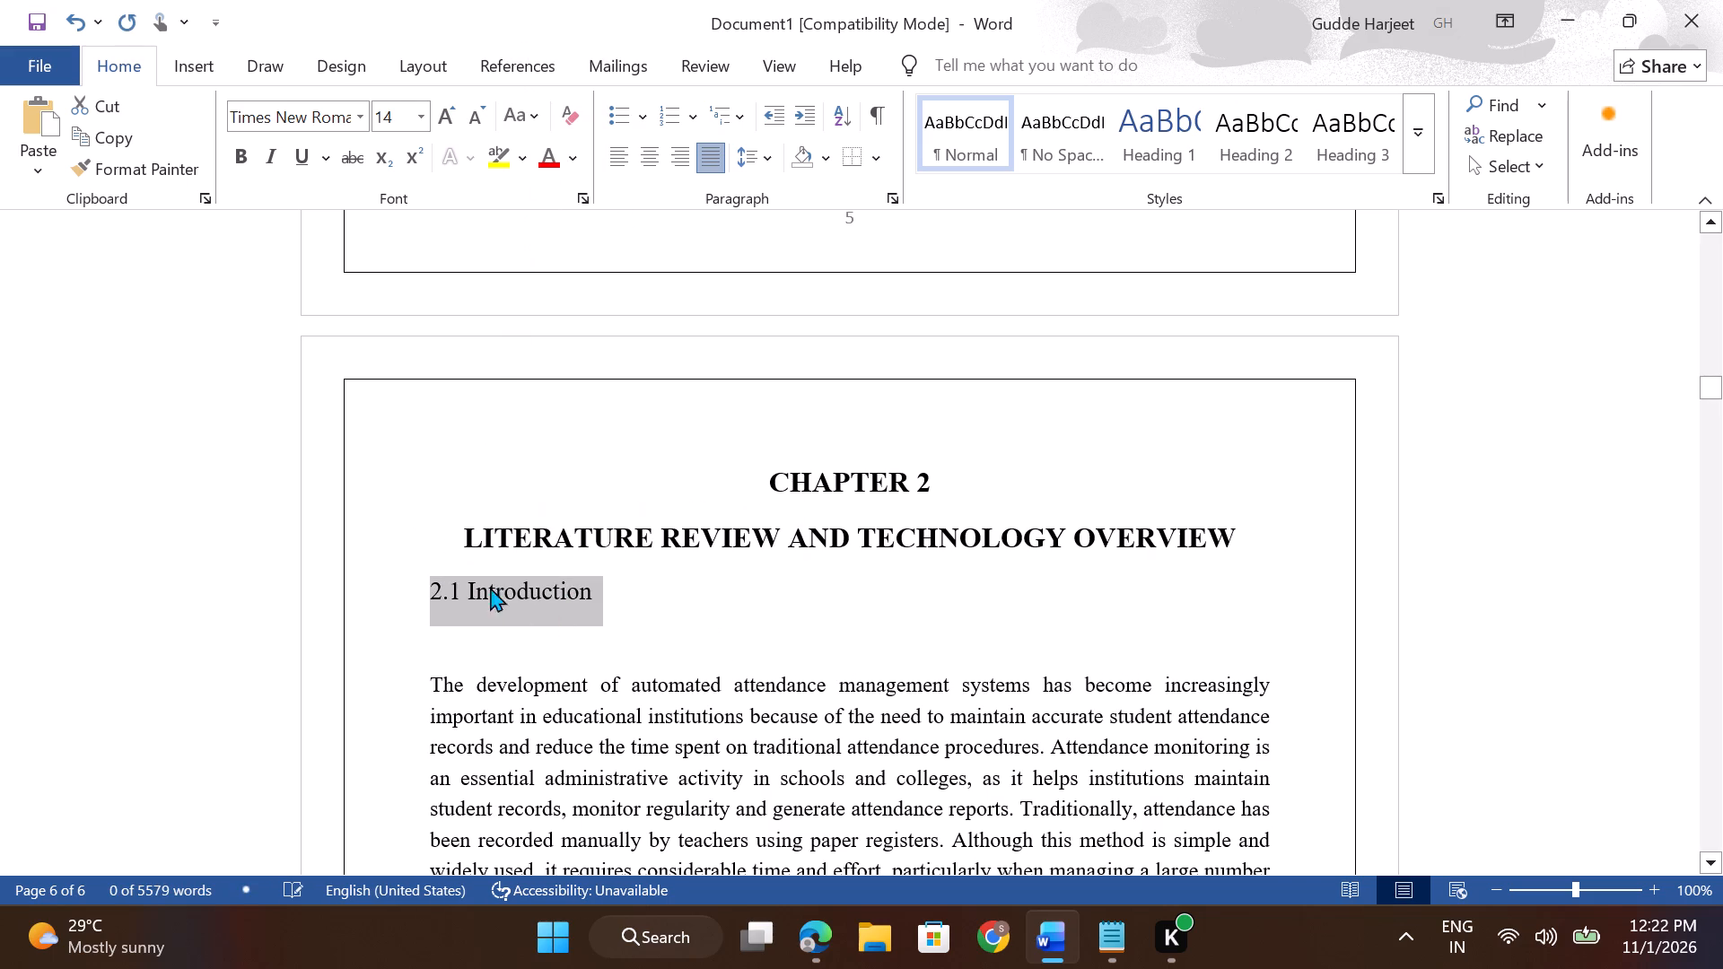
click(249, 161)
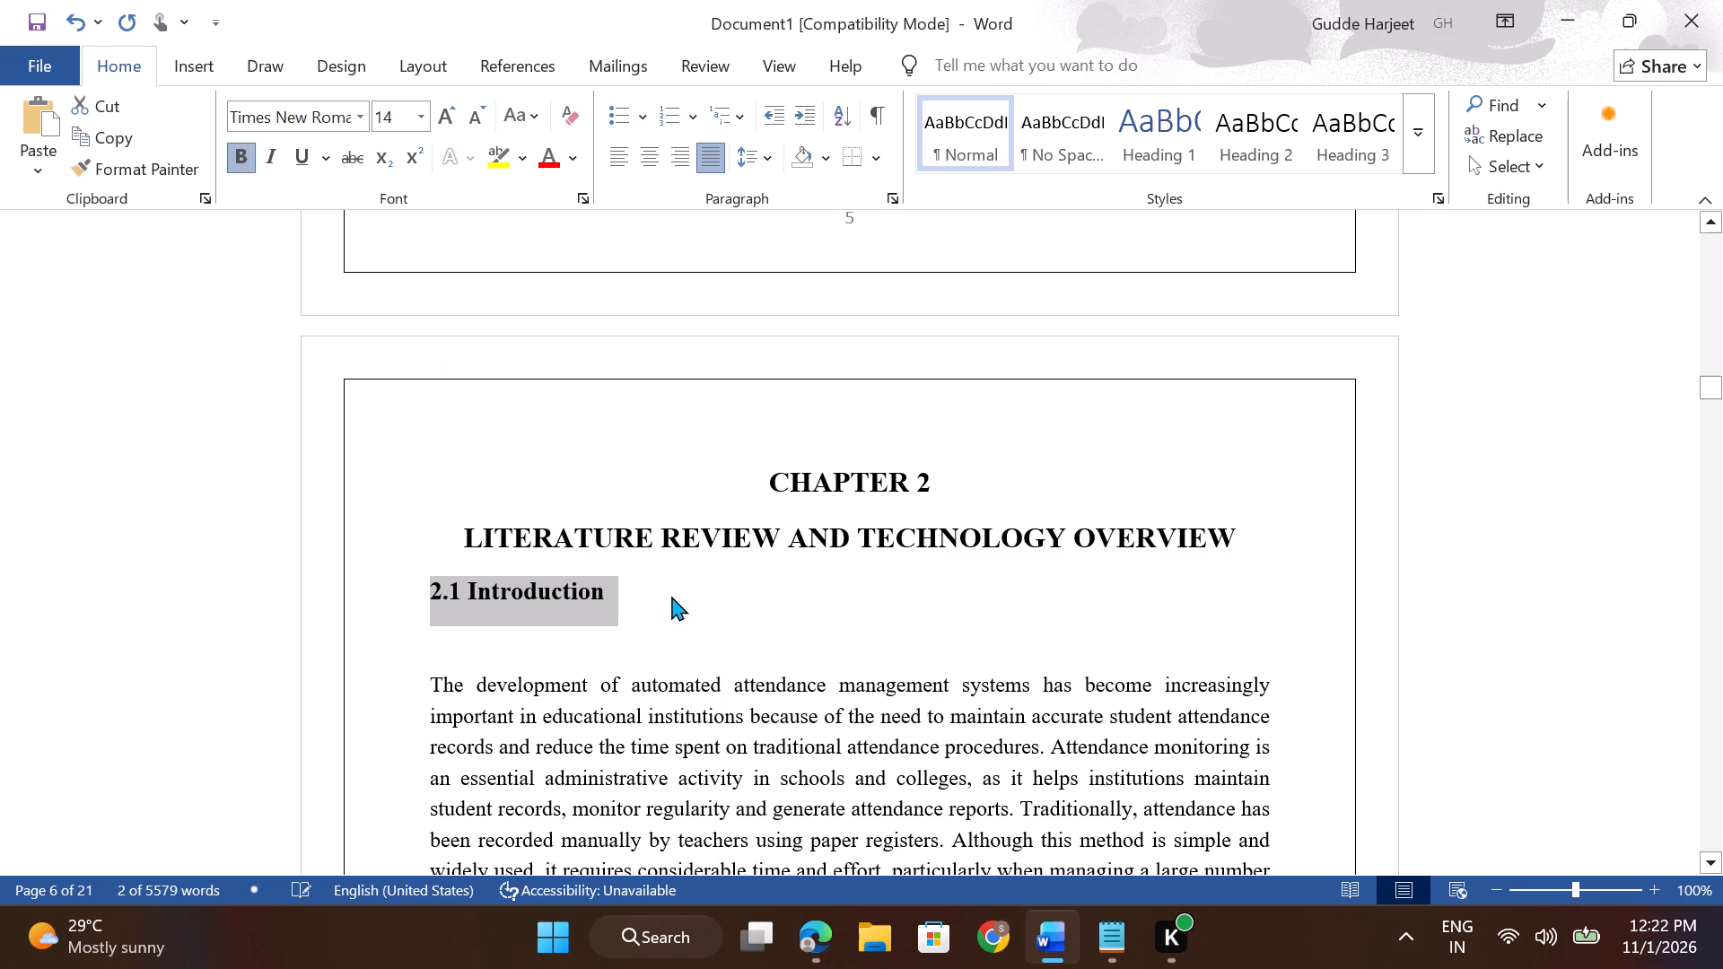
click(671, 597)
key(Return)
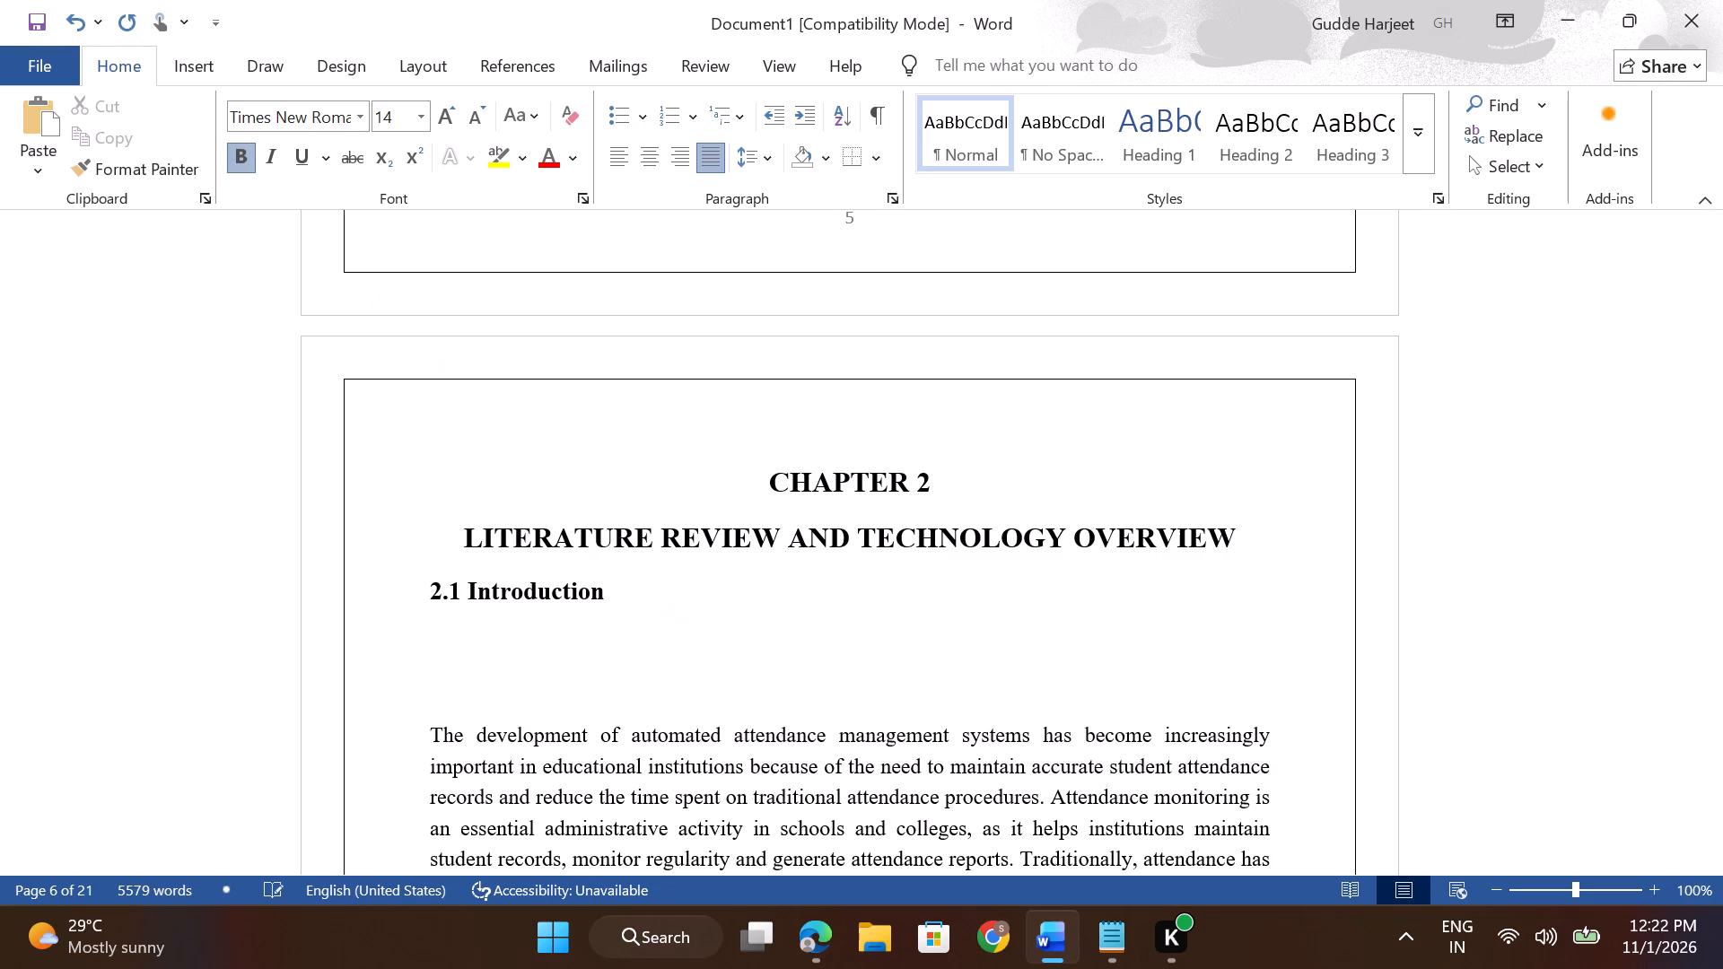
key(BackSpace)
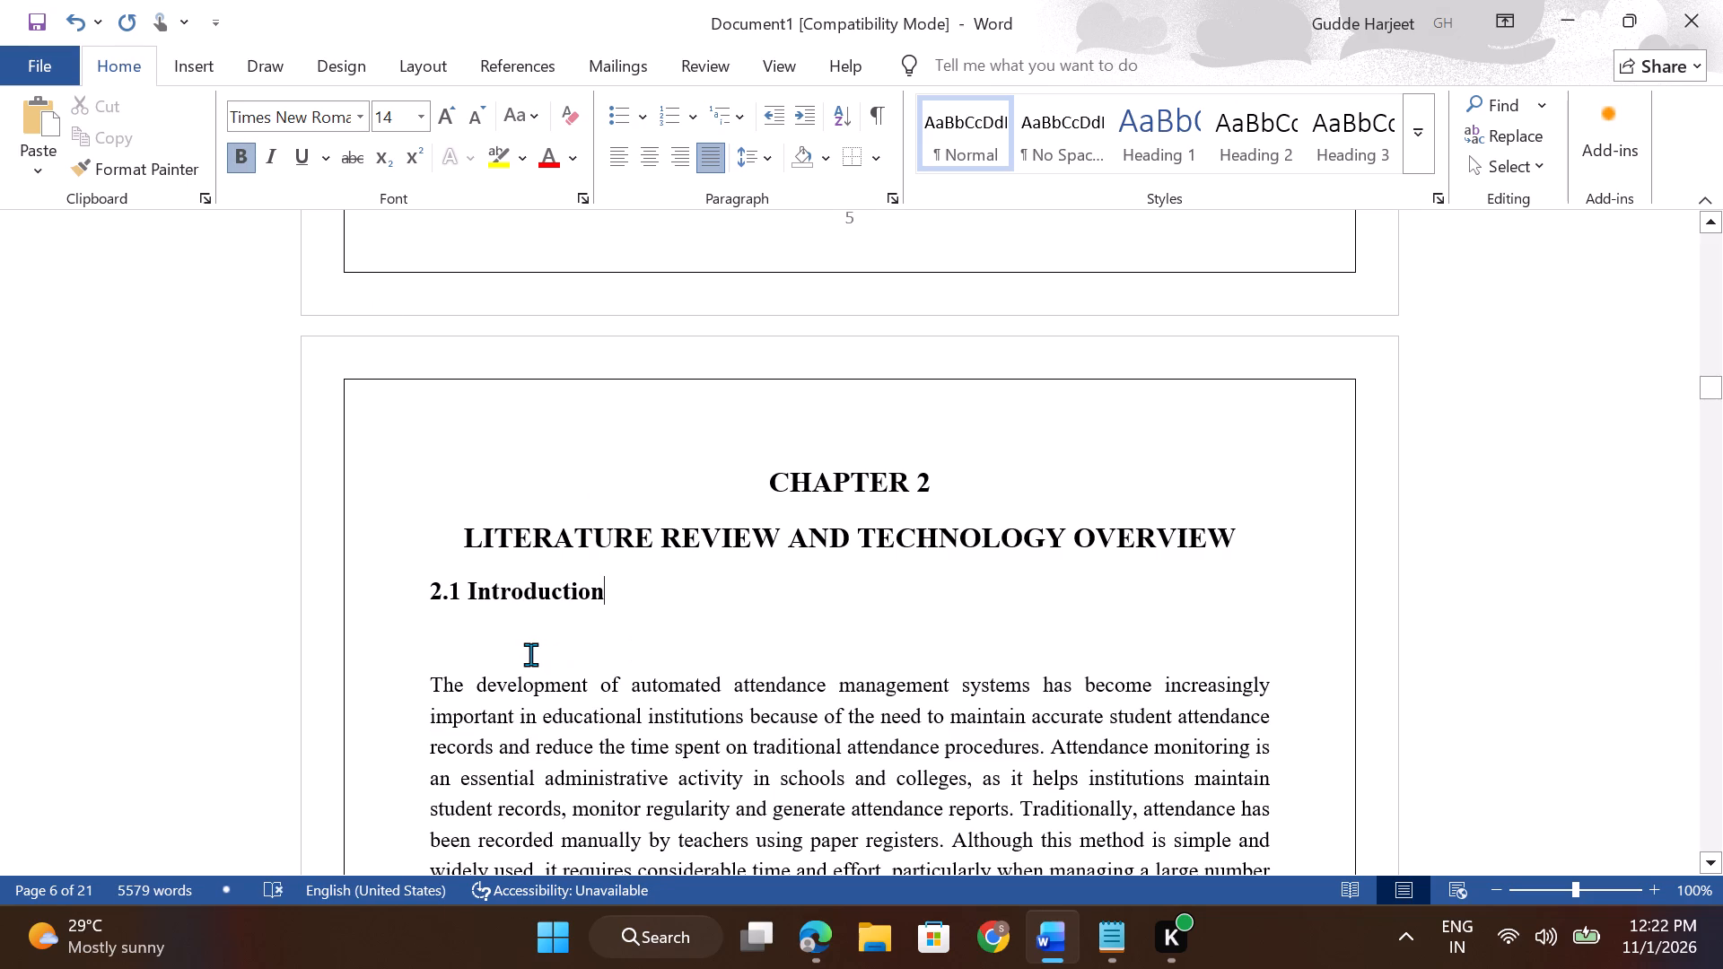
click(530, 654)
key(BackSpace)
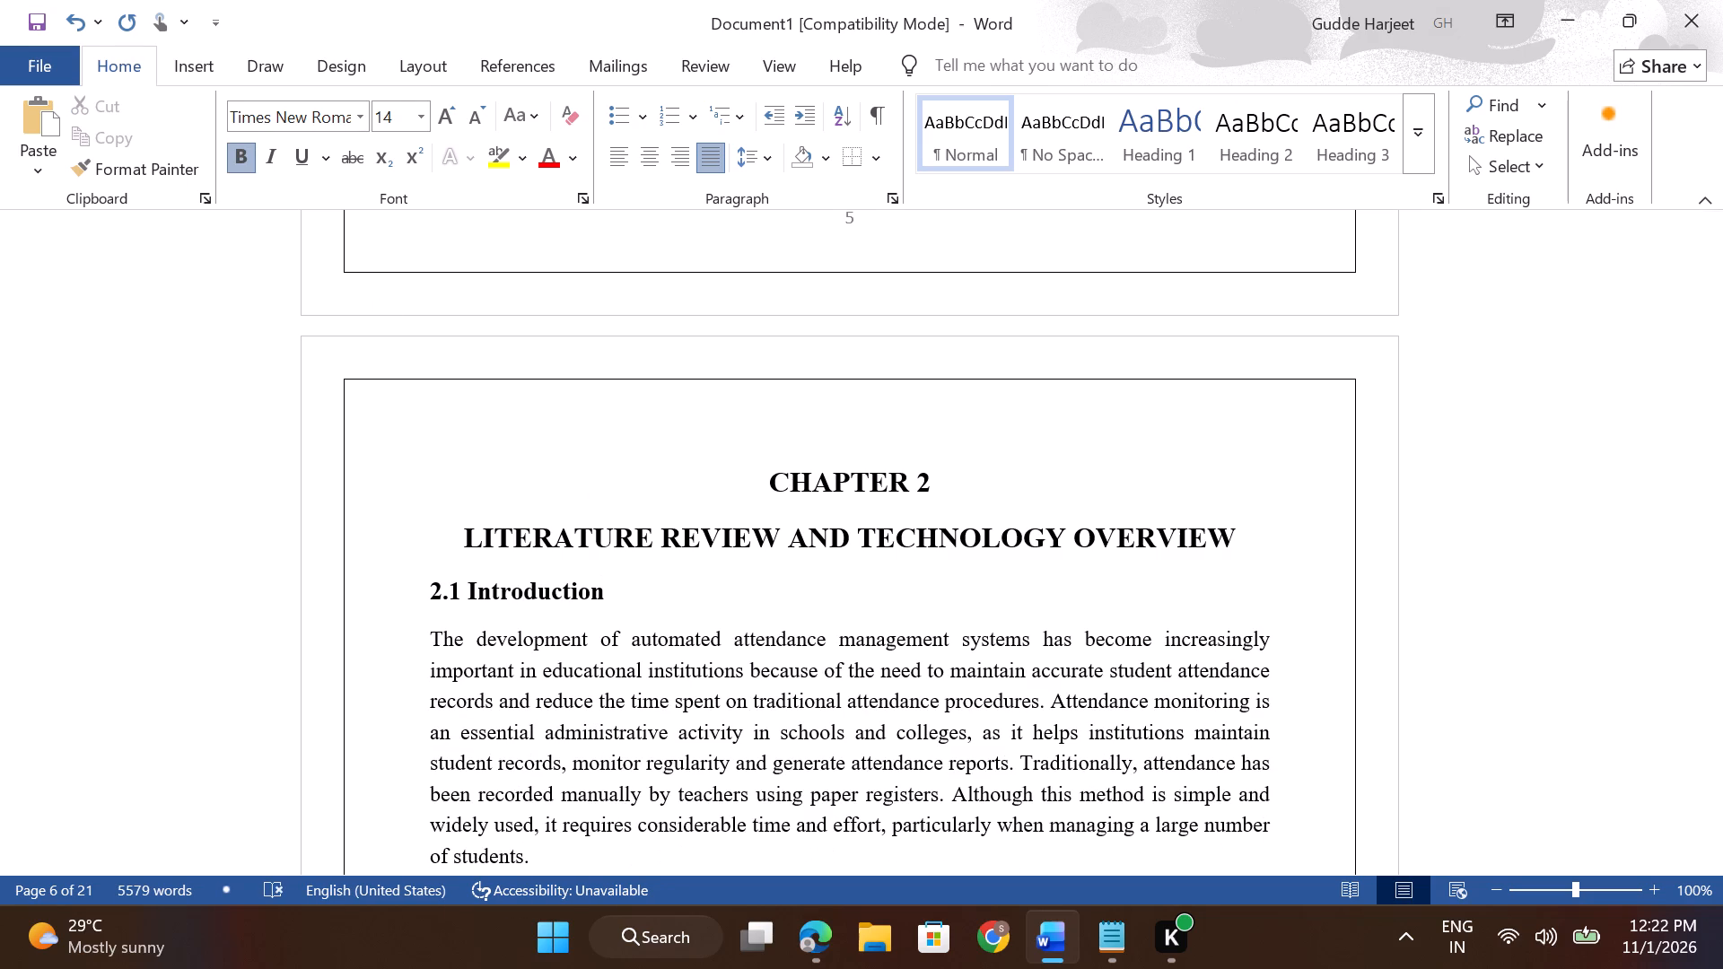
Remove the blank lines between the paragraphs of section 2.1 and before the 2.2 heading.
click(431, 642)
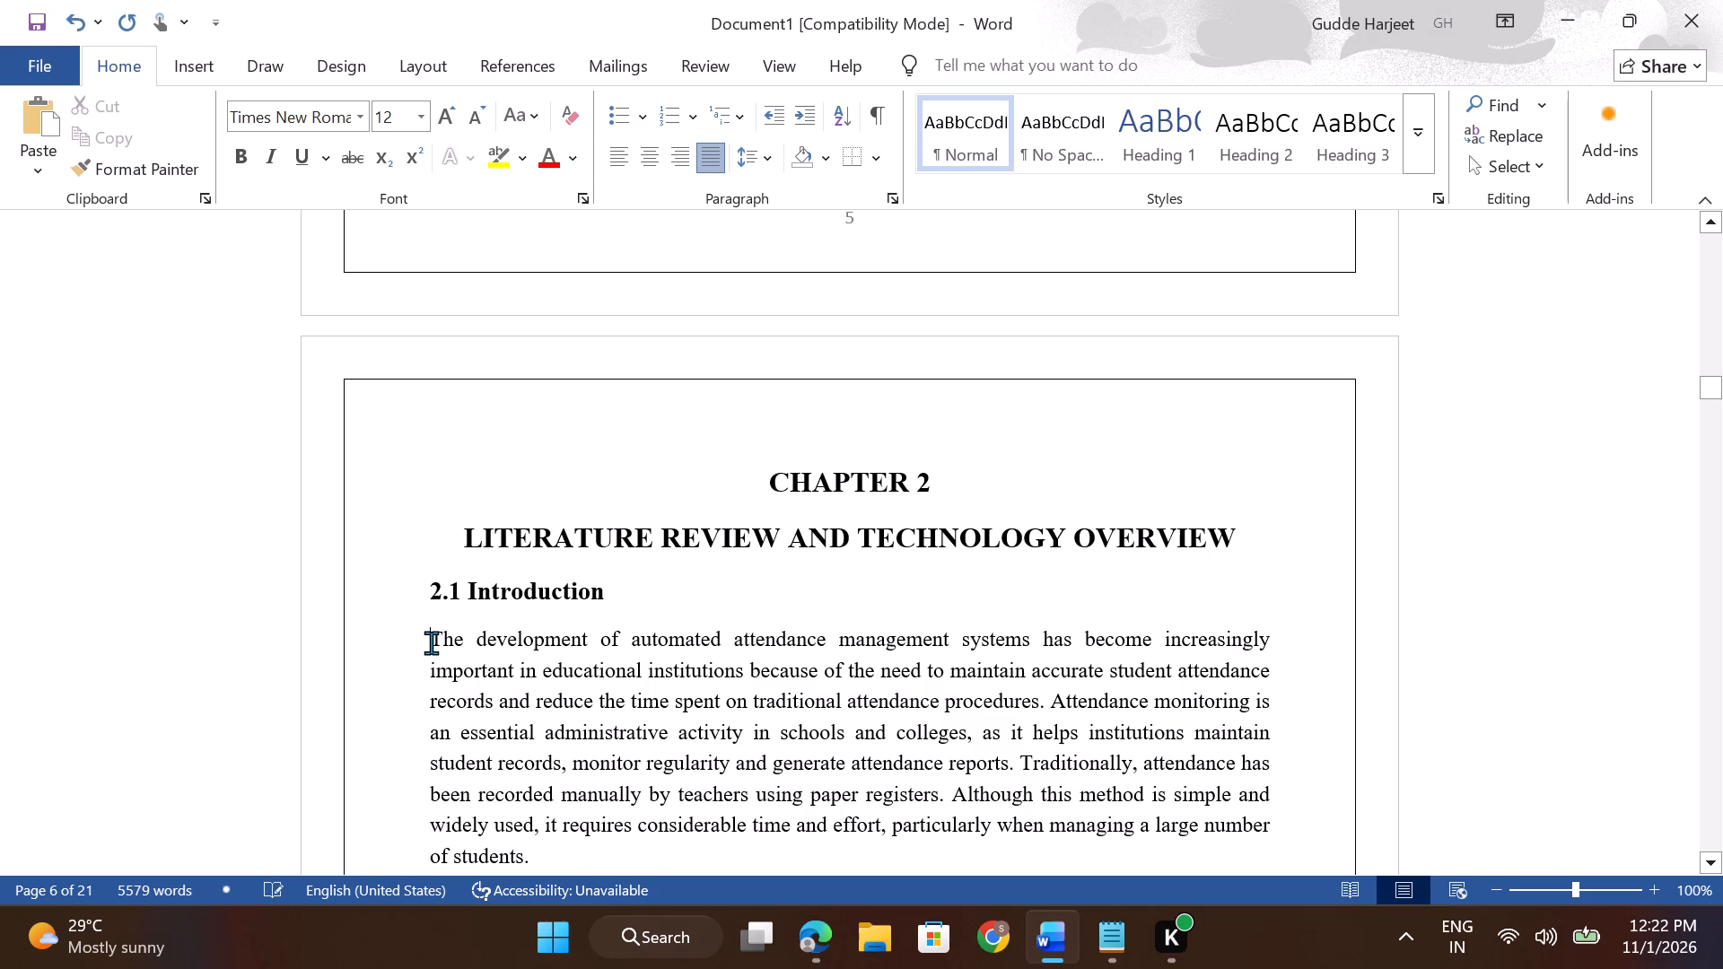
scroll(675, 743, down, 3)
click(529, 563)
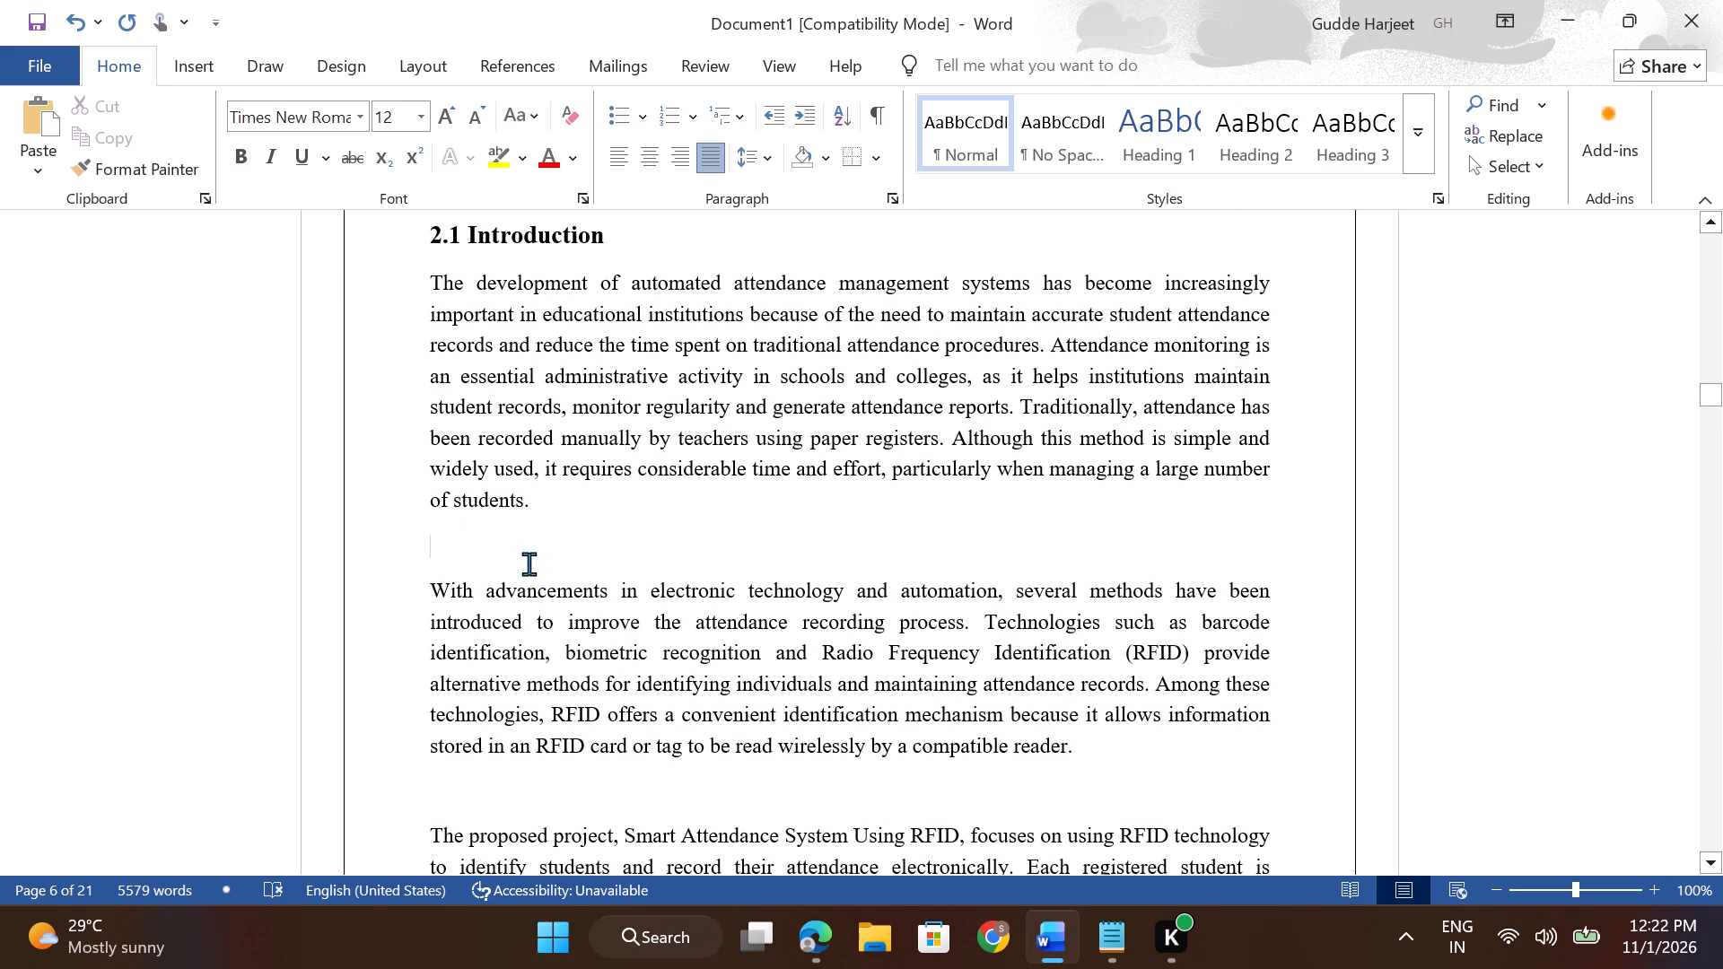
key(BackSpace)
click(537, 755)
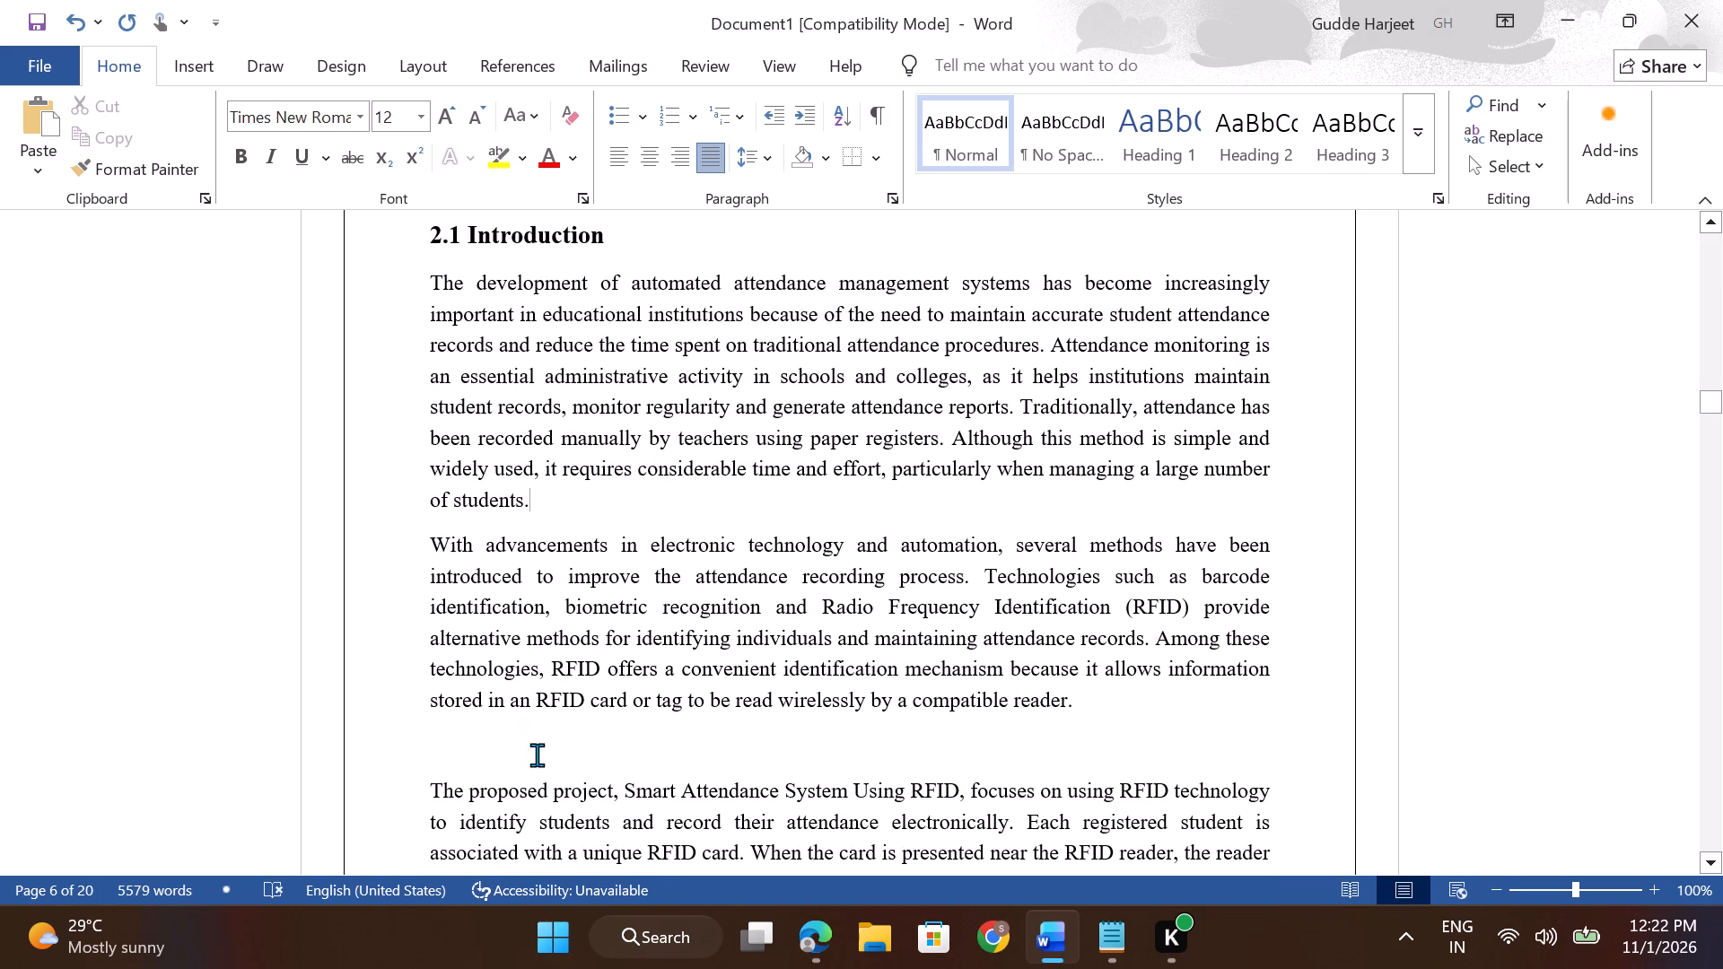
key(BackSpace)
scroll(537, 755, down, 3)
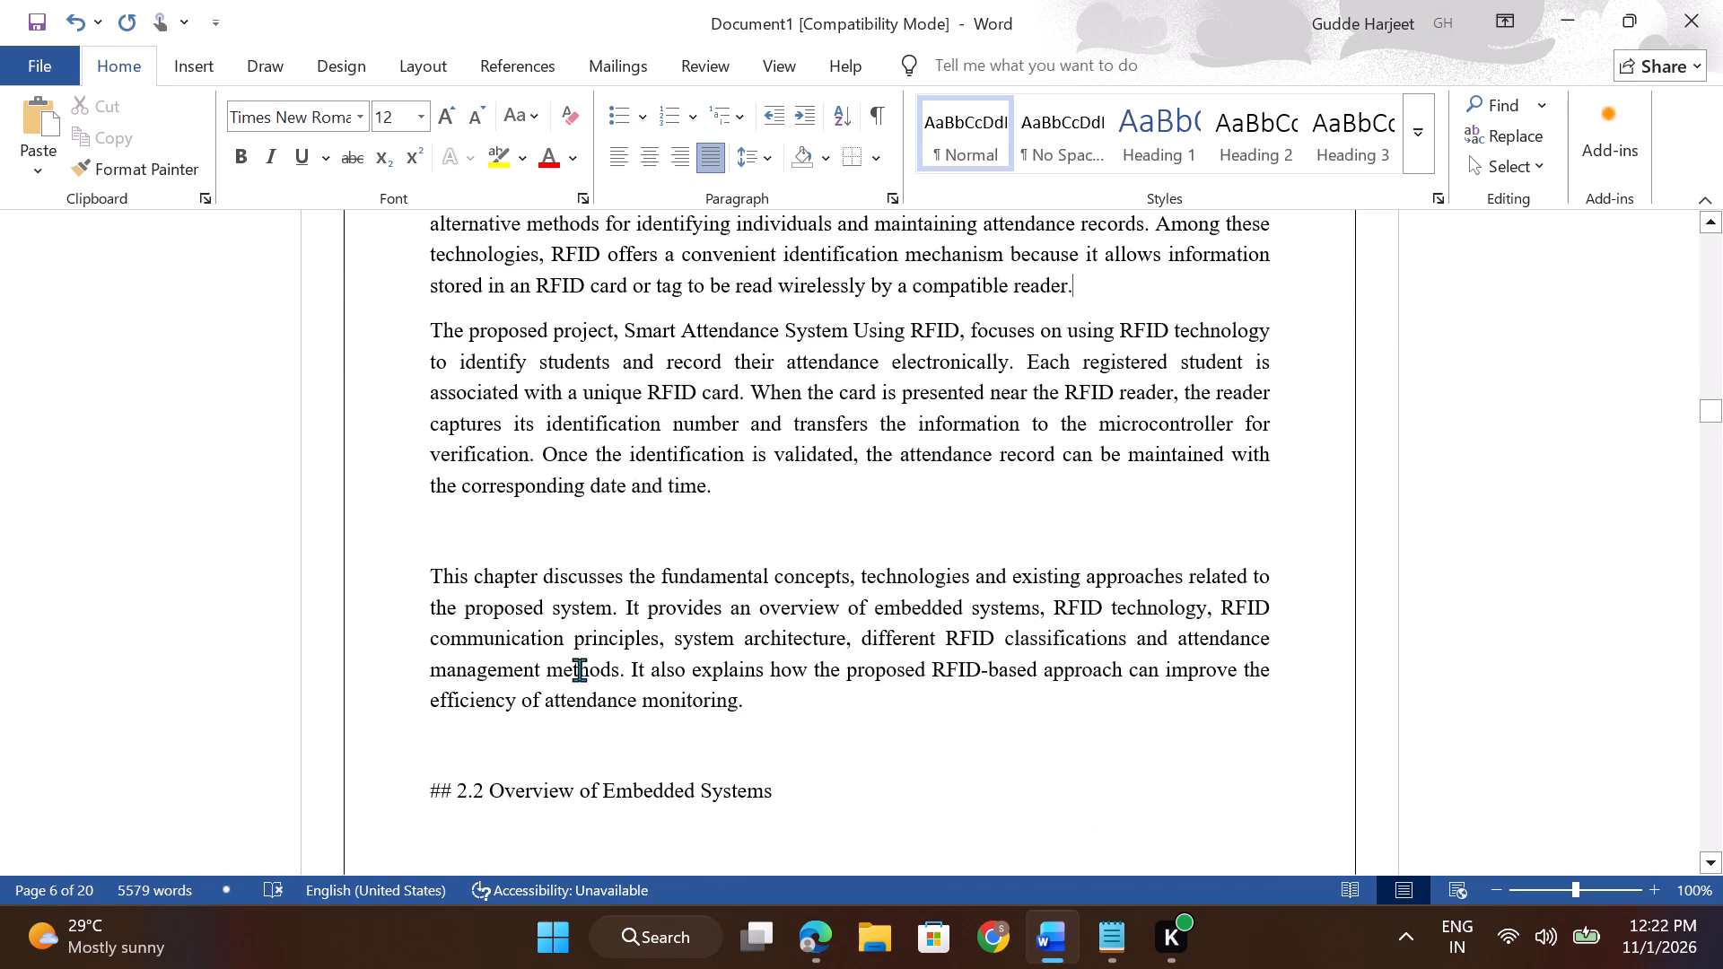
click(510, 525)
key(BackSpace)
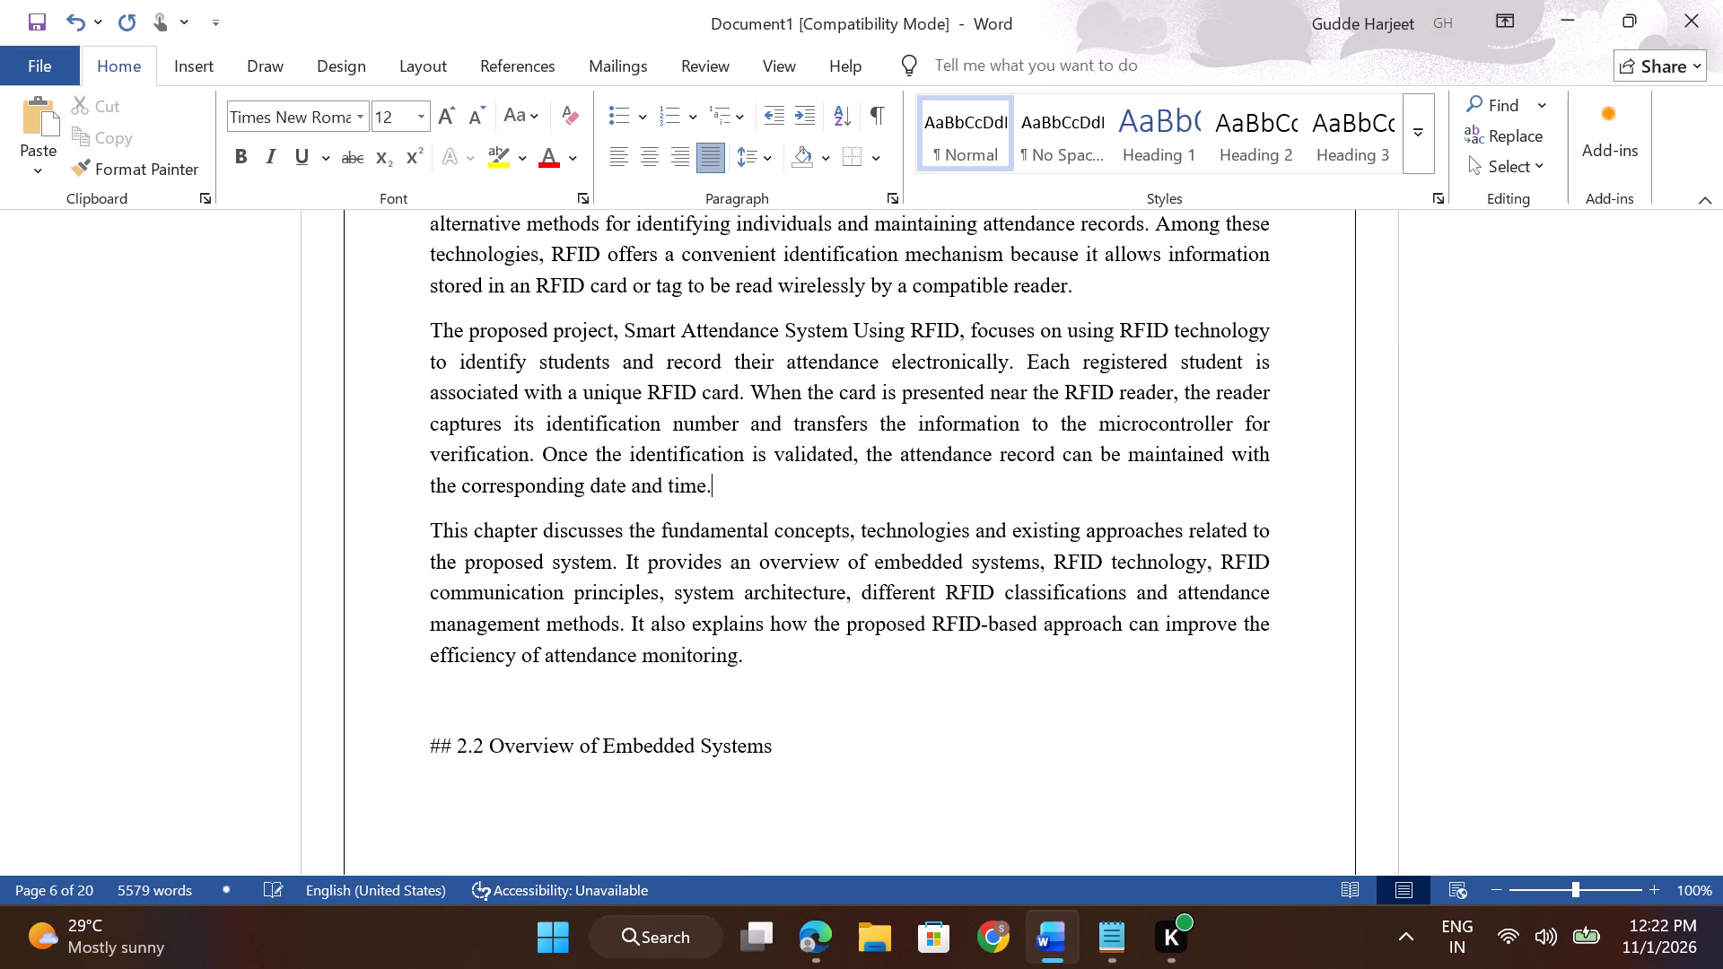
click(468, 707)
key(BackSpace)
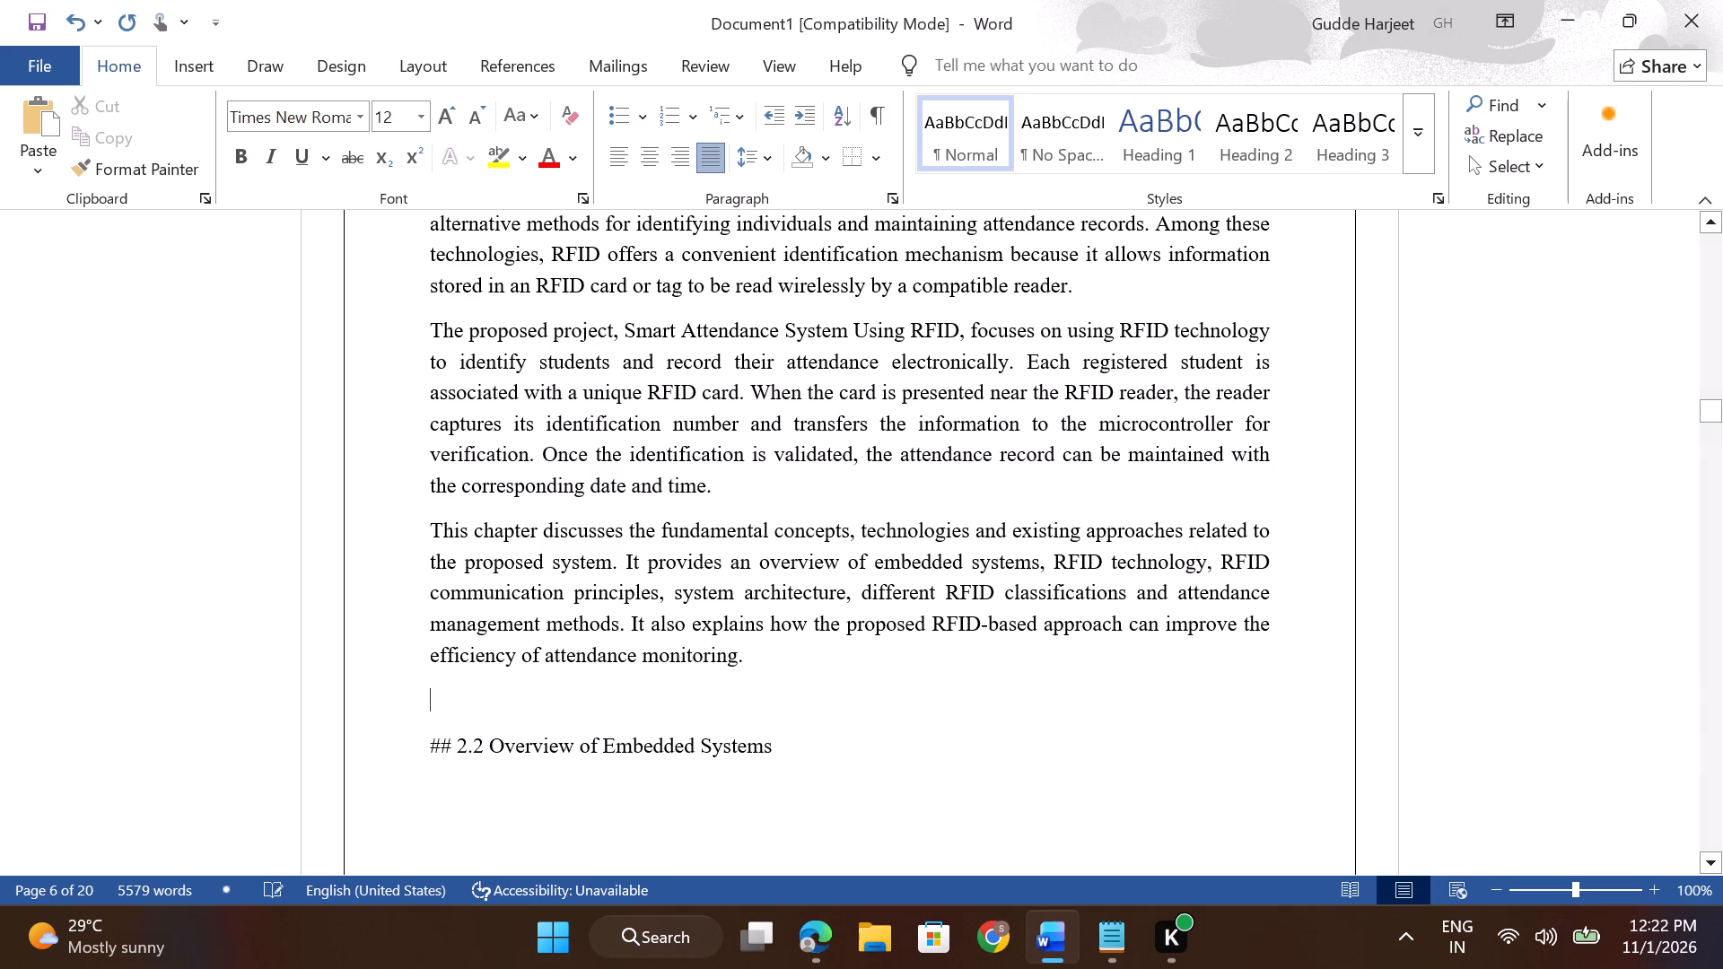
Strip the "##" from "2.2 Overview of Embedded Systems", make the heading bold 14 pt, and remove the blank line below it.
click(456, 696)
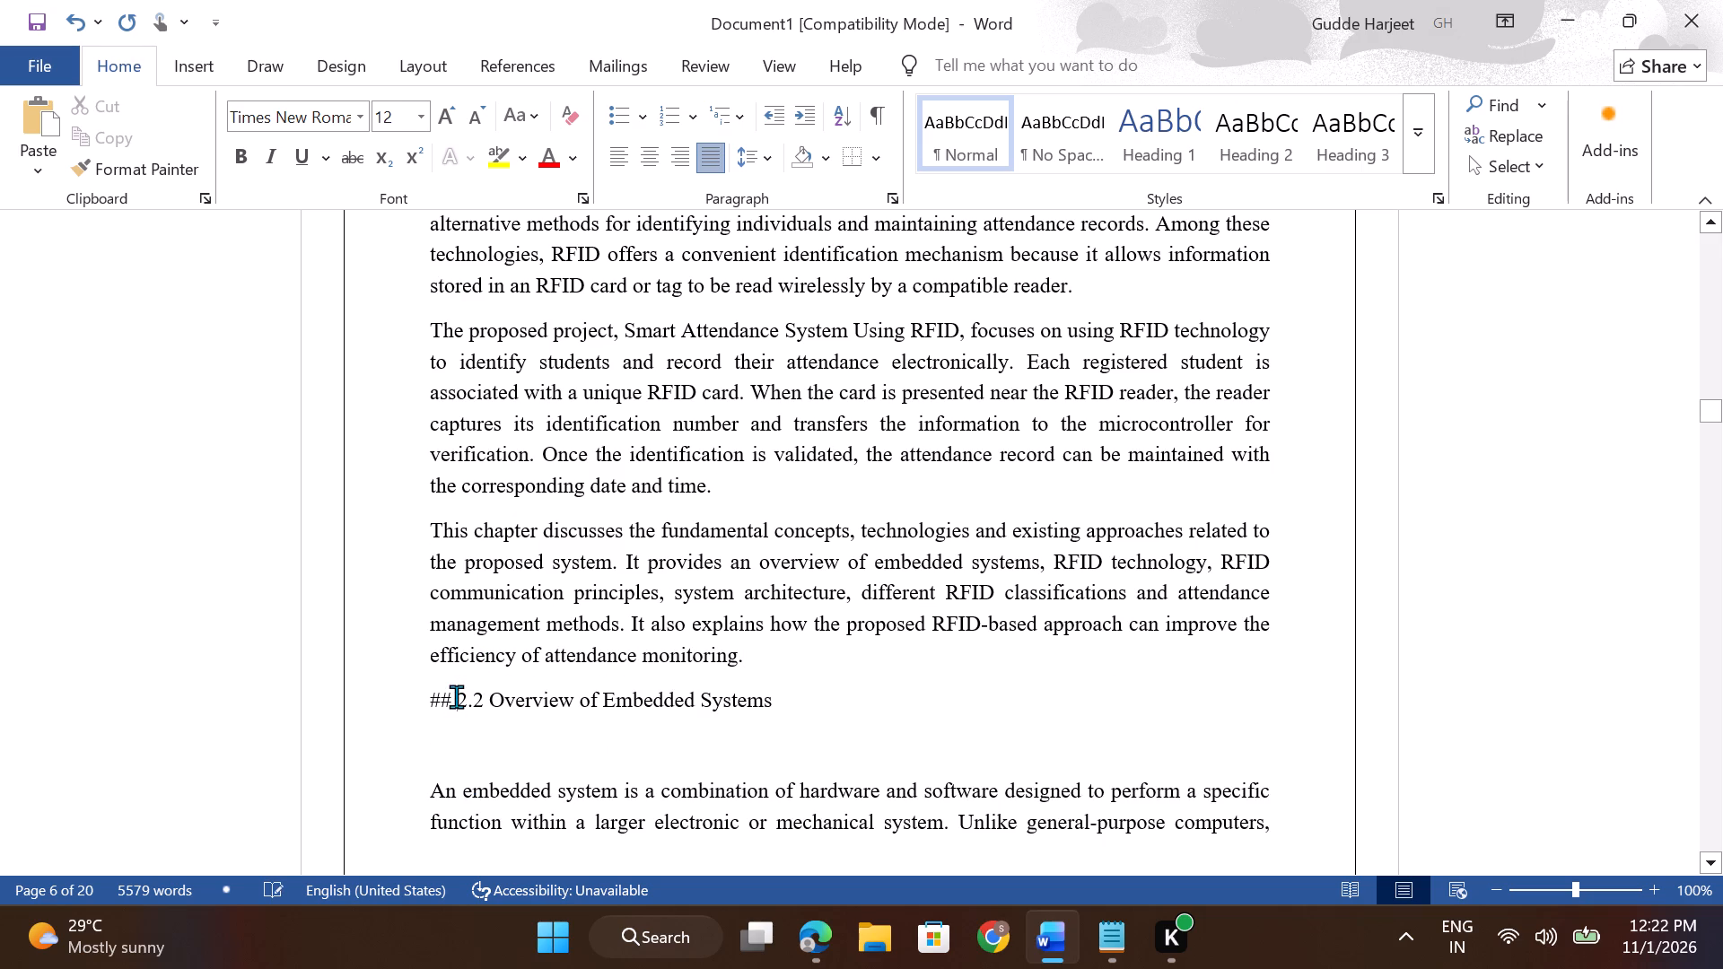
key(BackSpace)
key(BackSpace)
key(BackSpace)
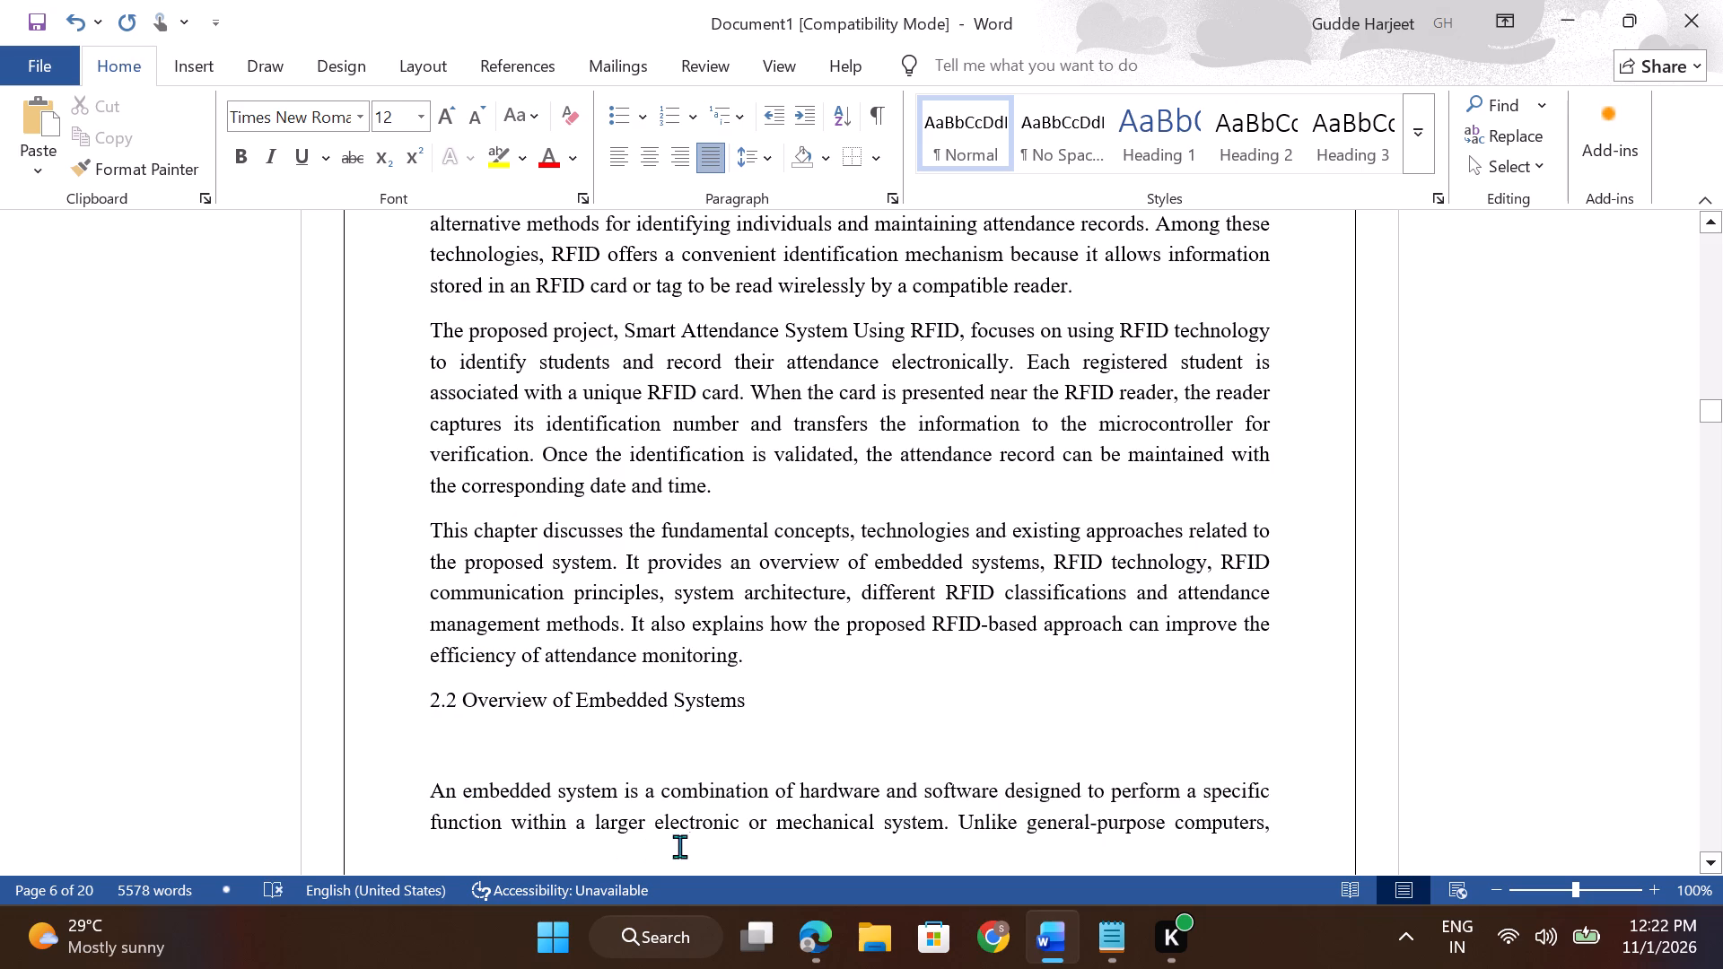
drag(757, 705, 426, 692)
click(450, 637)
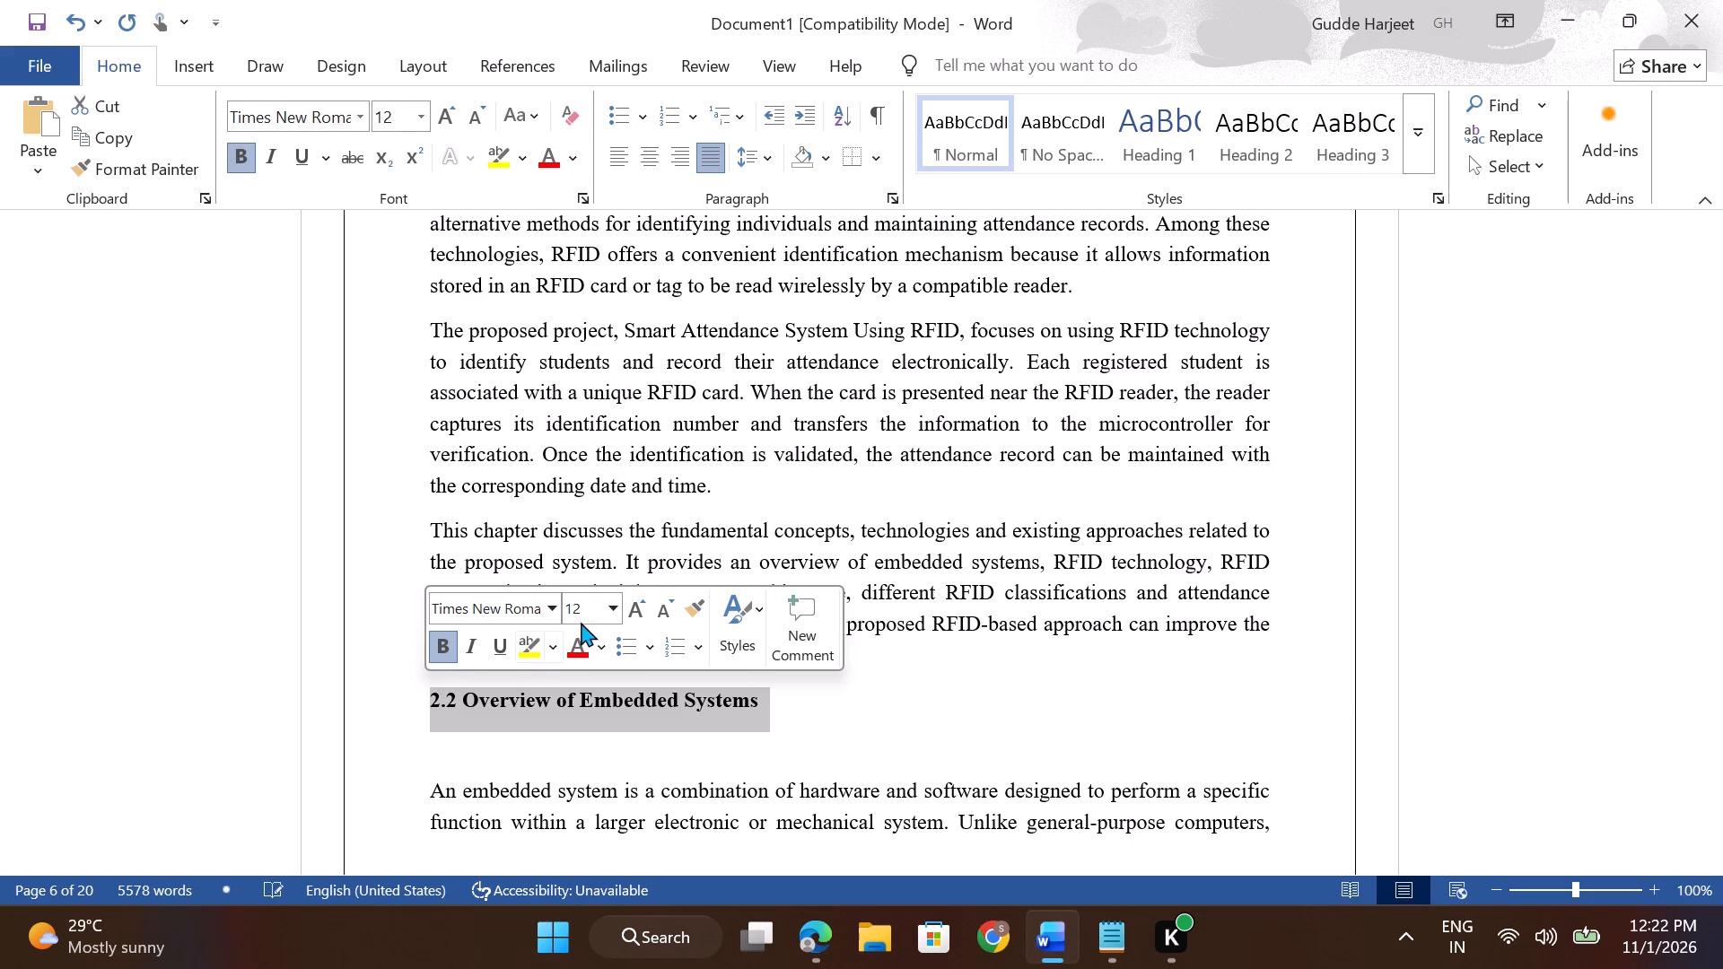
click(607, 612)
click(571, 245)
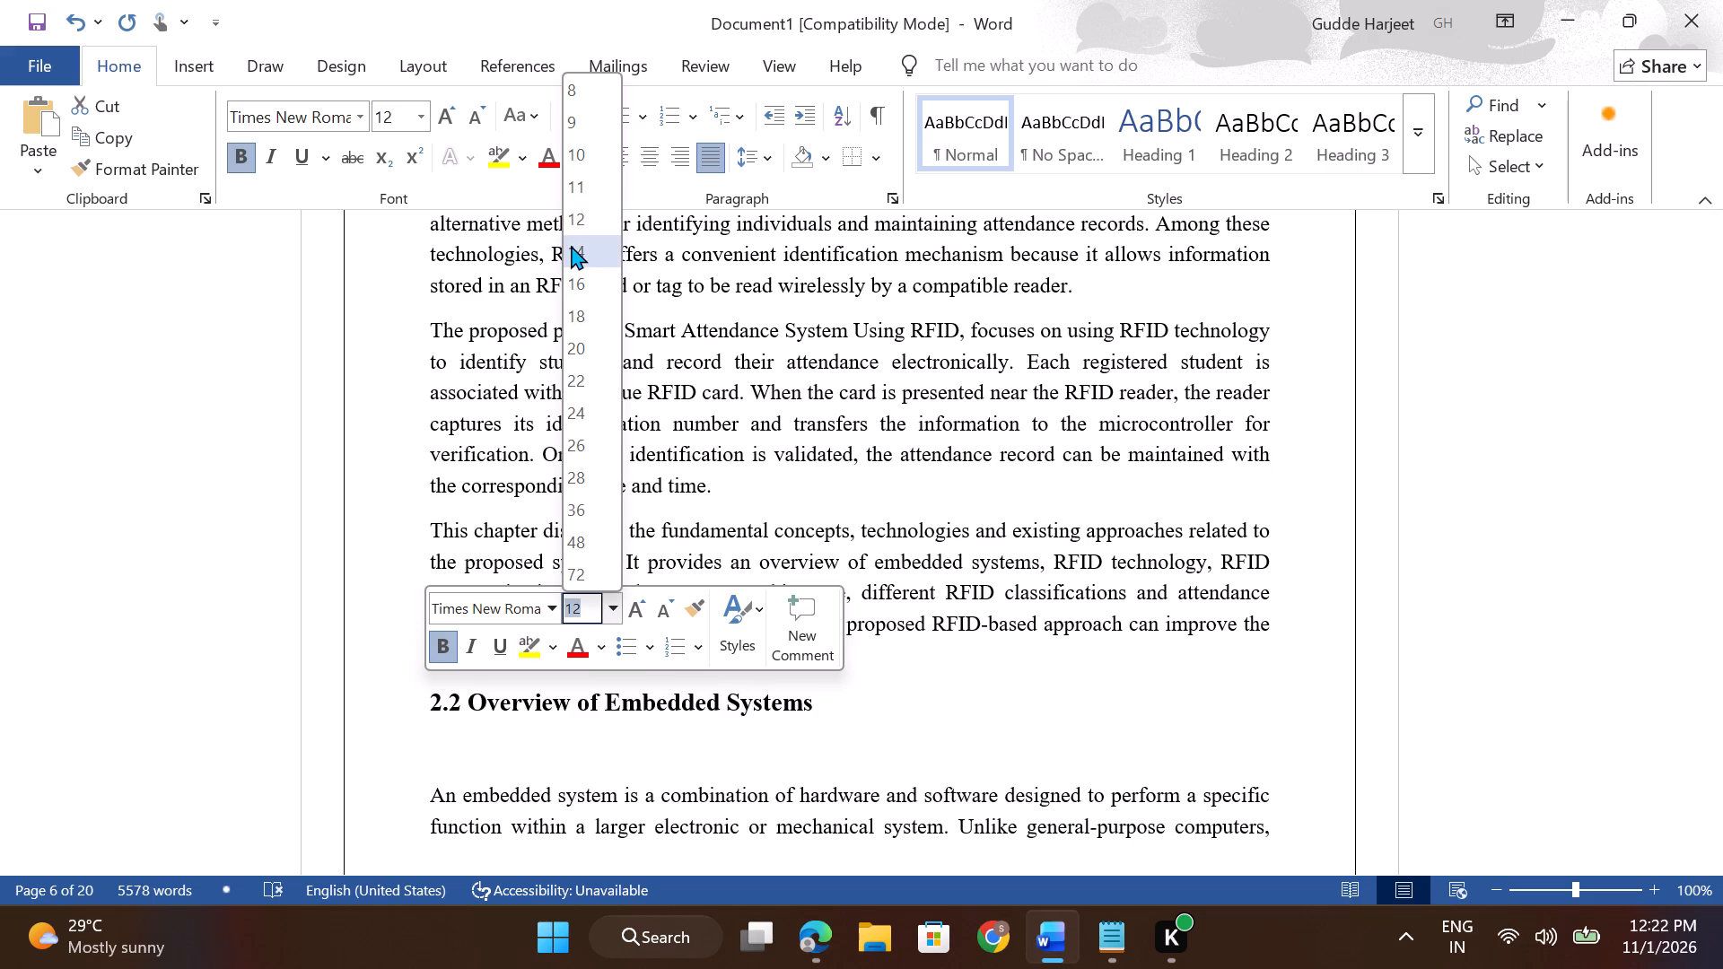
click(542, 764)
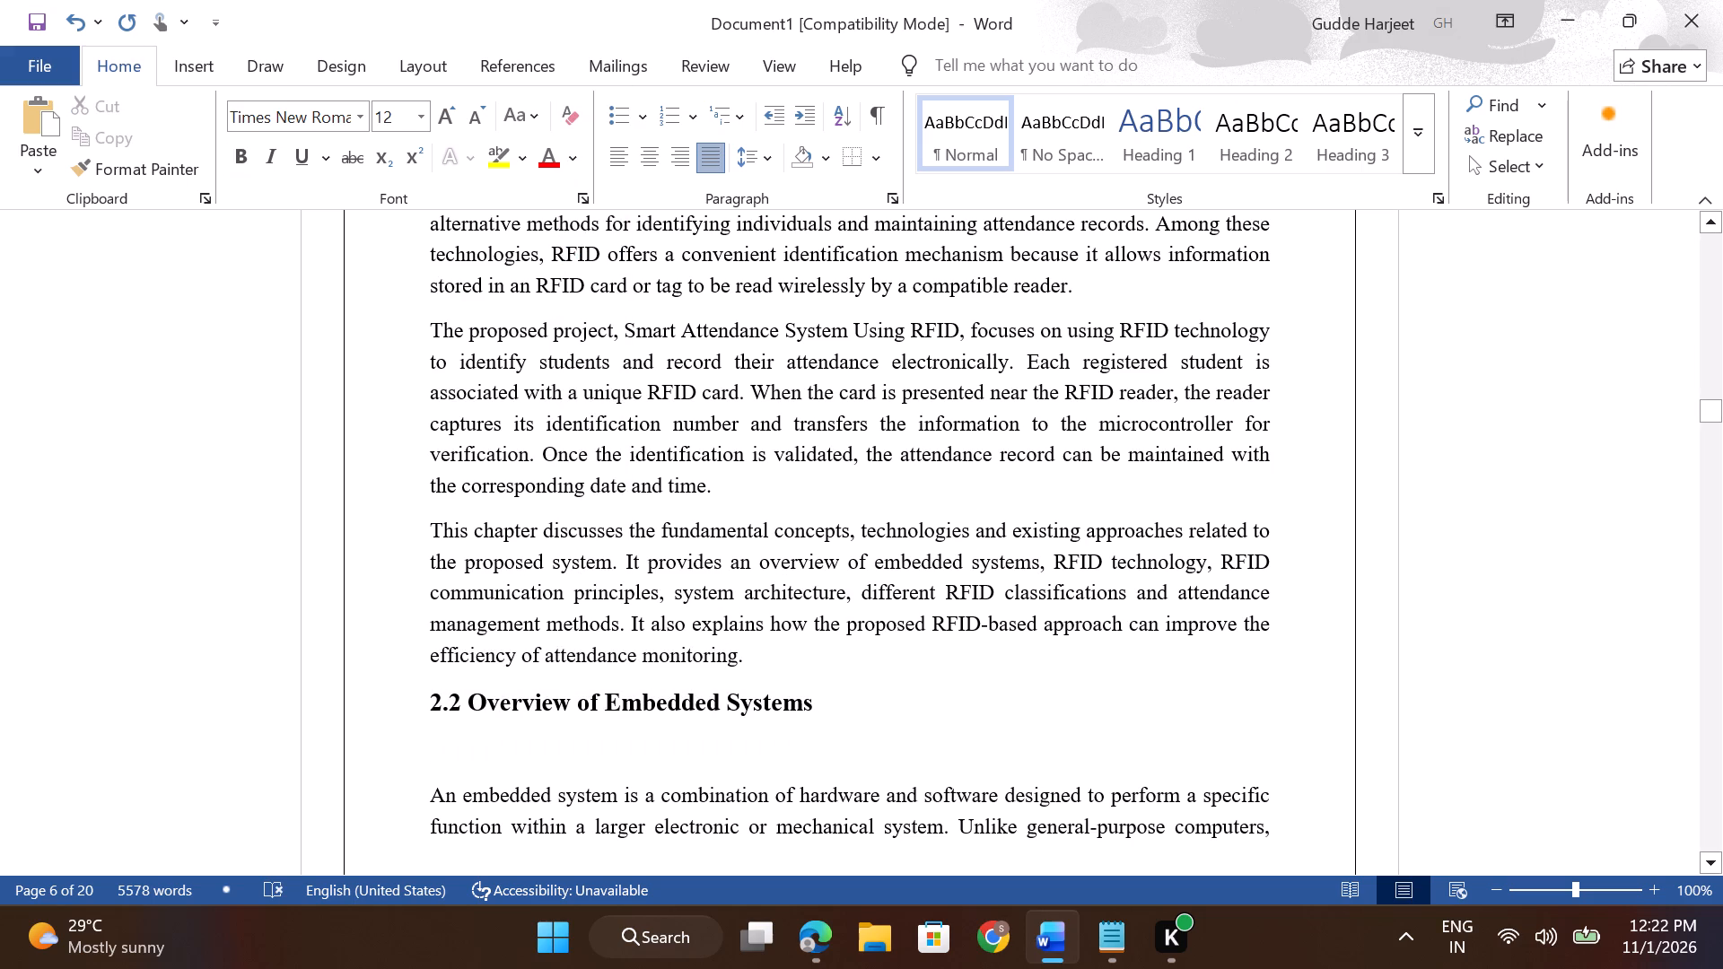
key(BackSpace)
Remove the blank lines between the paragraphs of section 2.2 and before the "[INSERT FIGURE 2.1 HERE" placeholder.
scroll(542, 764, down, 3)
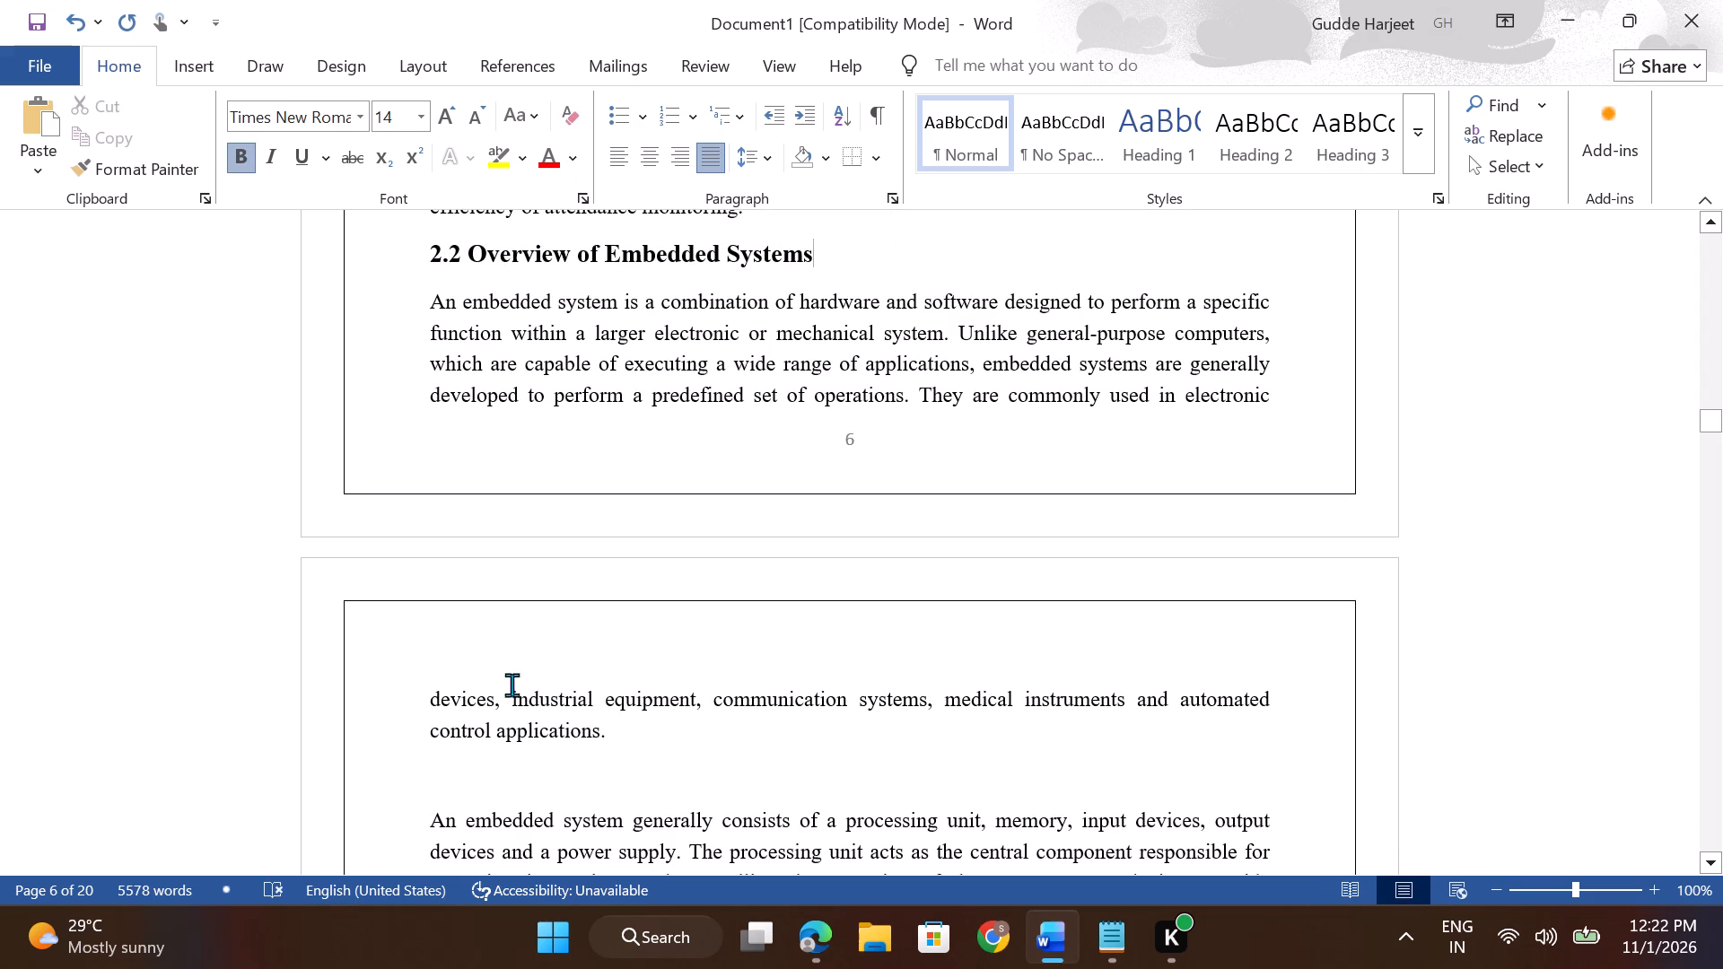
click(493, 667)
click(477, 768)
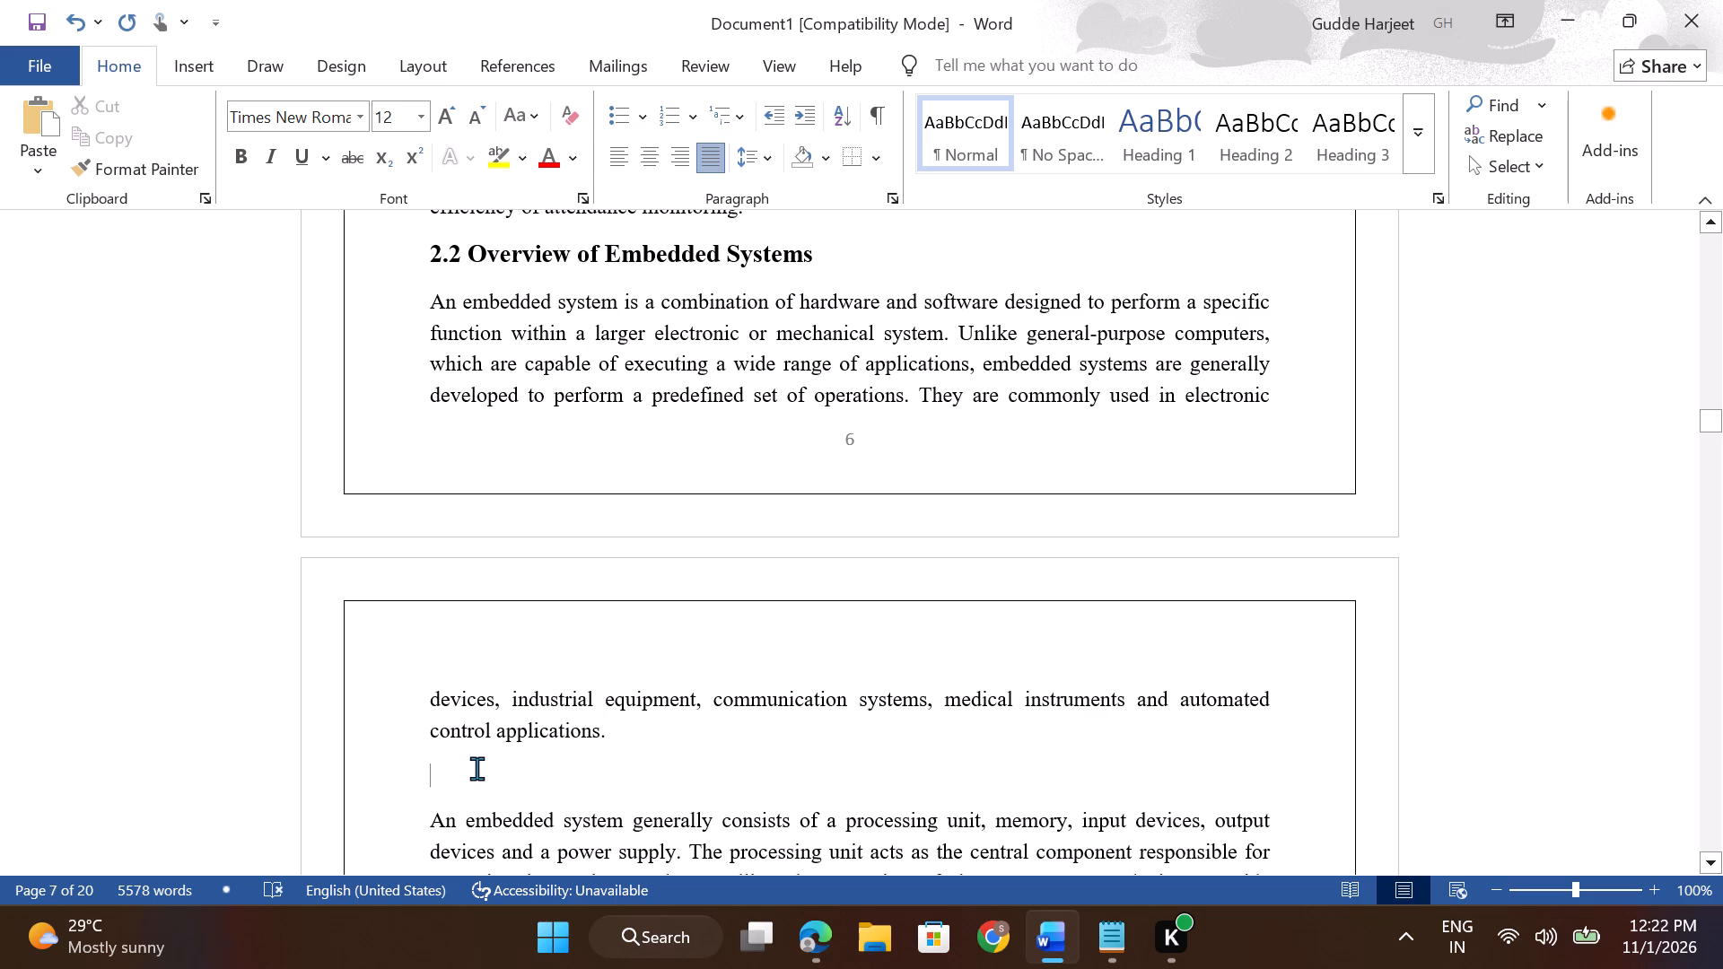
key(BackSpace)
scroll(477, 768, down, 3)
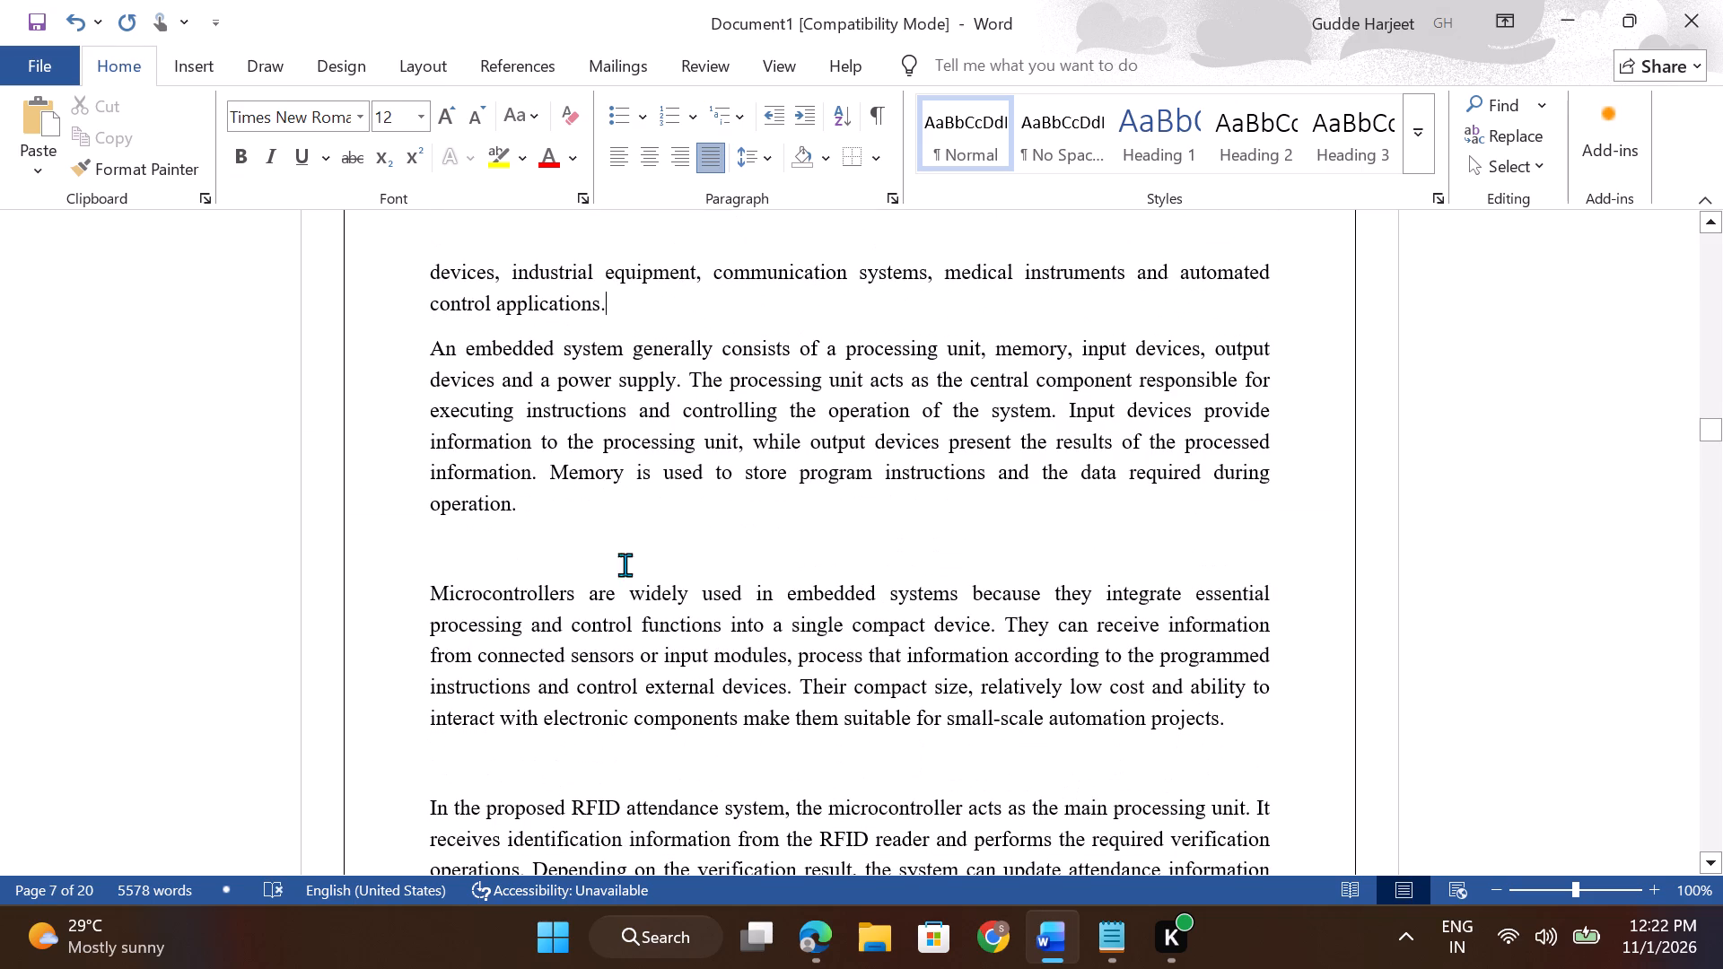
click(494, 562)
key(BackSpace)
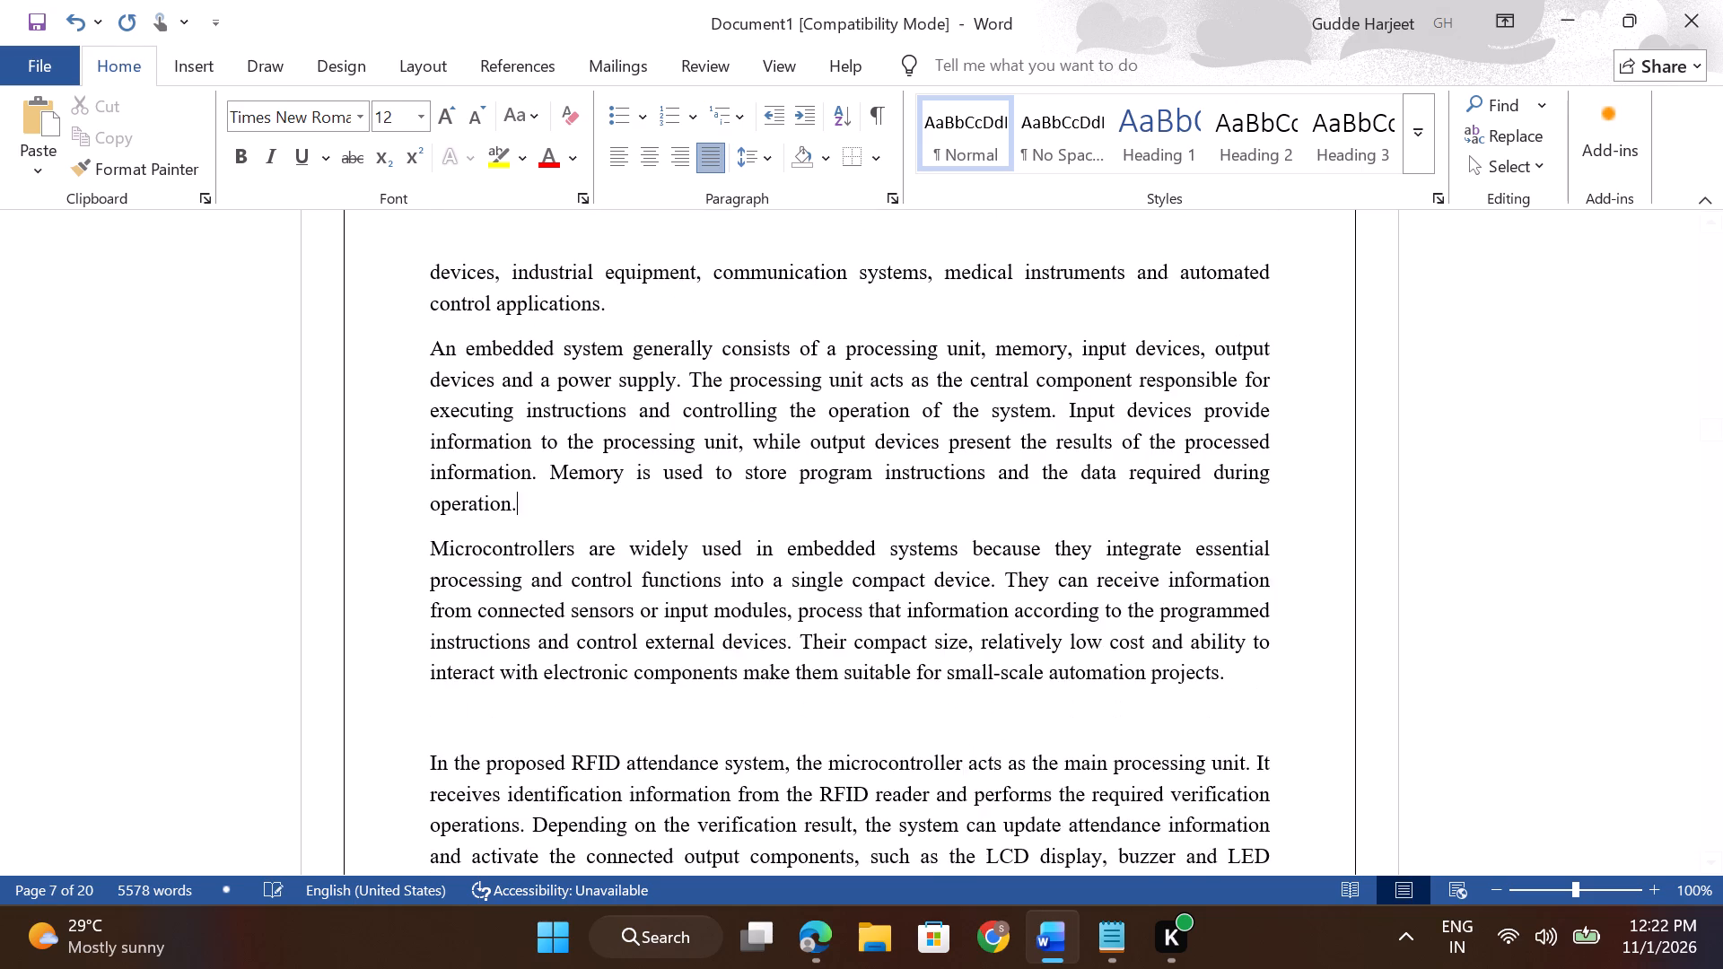
scroll(494, 562, down, 1)
click(487, 518)
key(BackSpace)
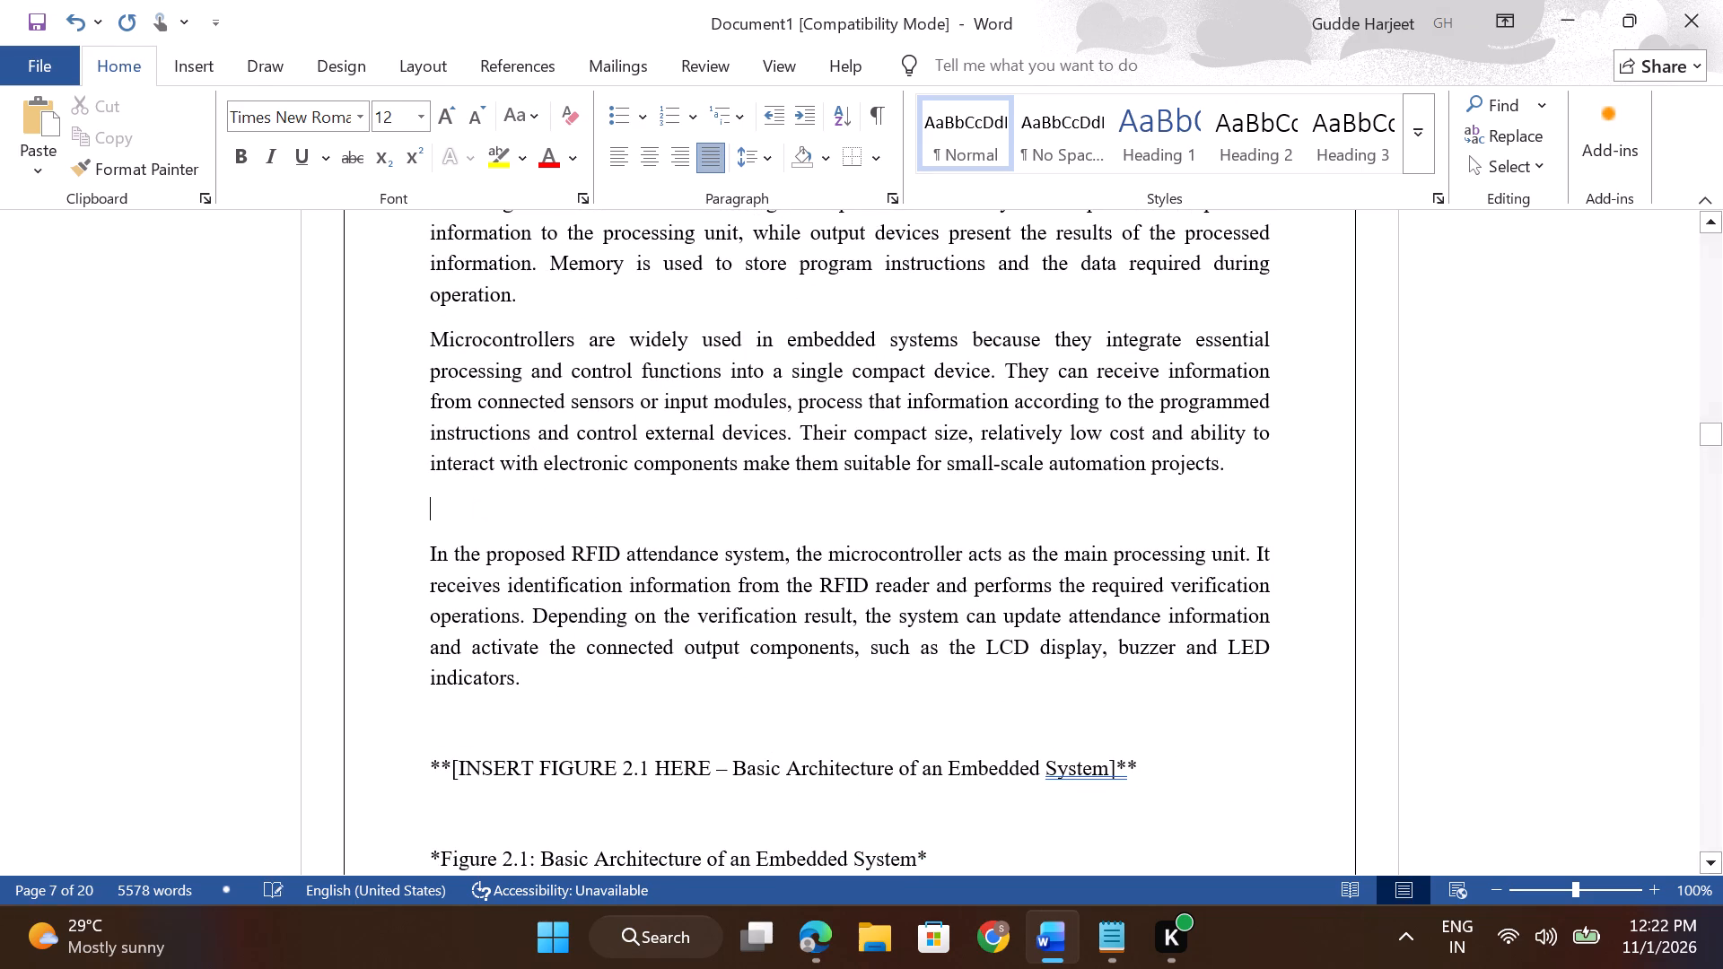
click(500, 678)
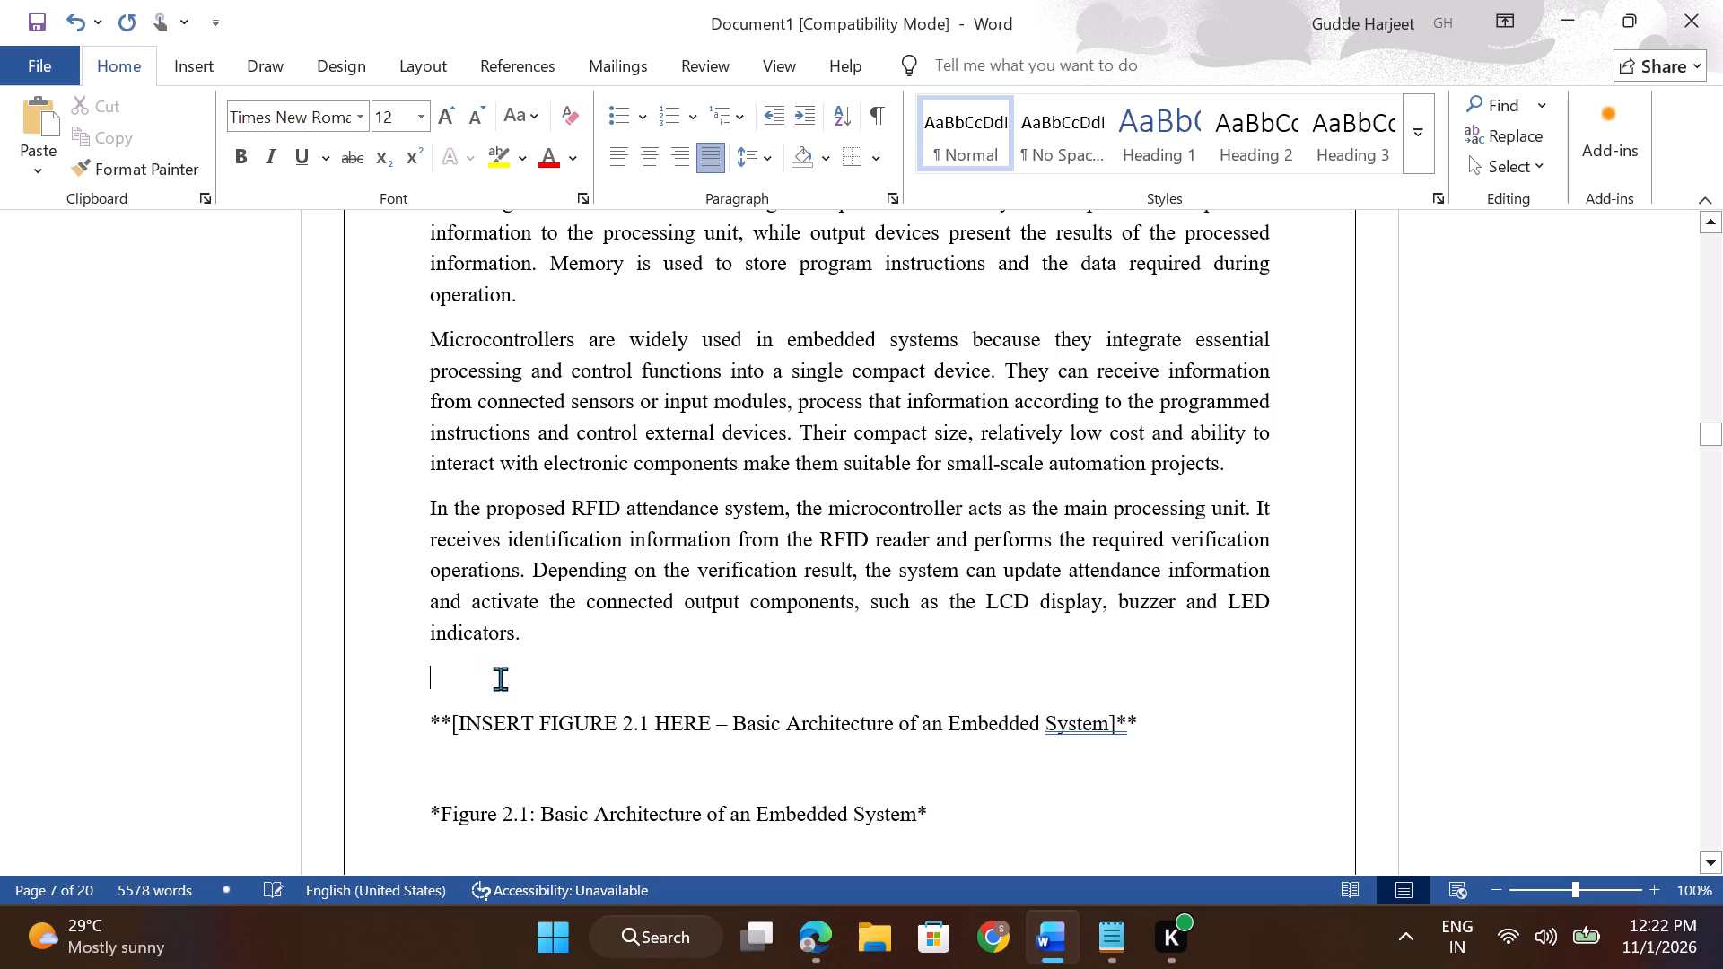
key(BackSpace)
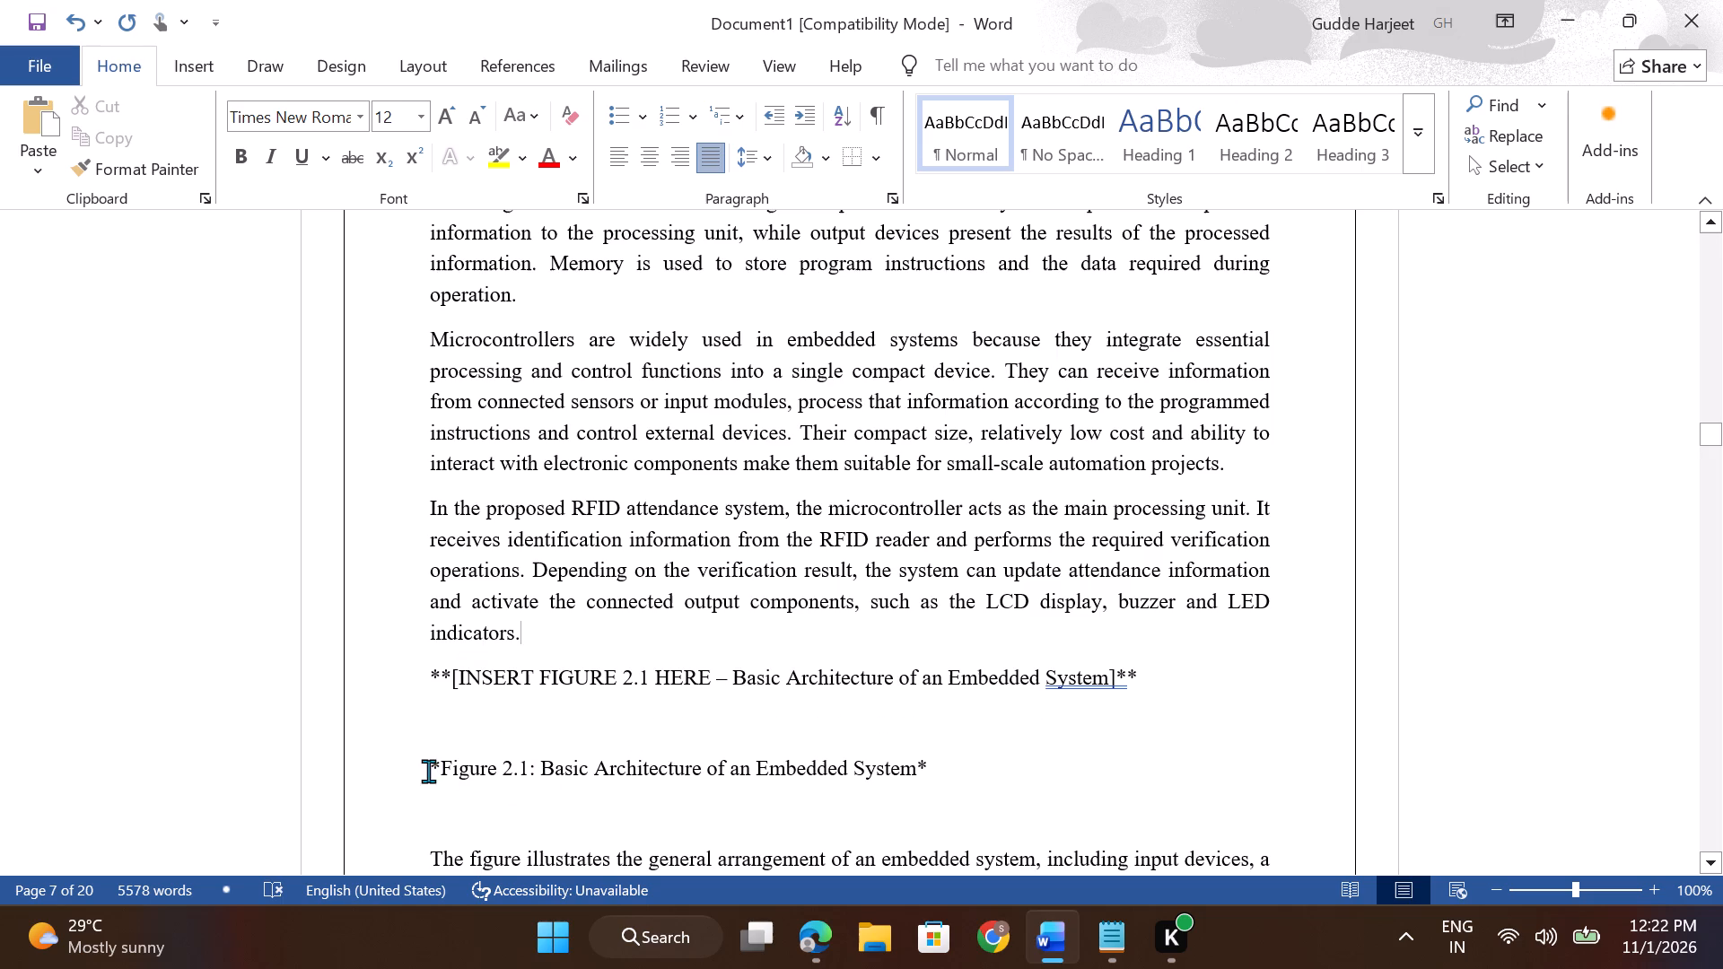
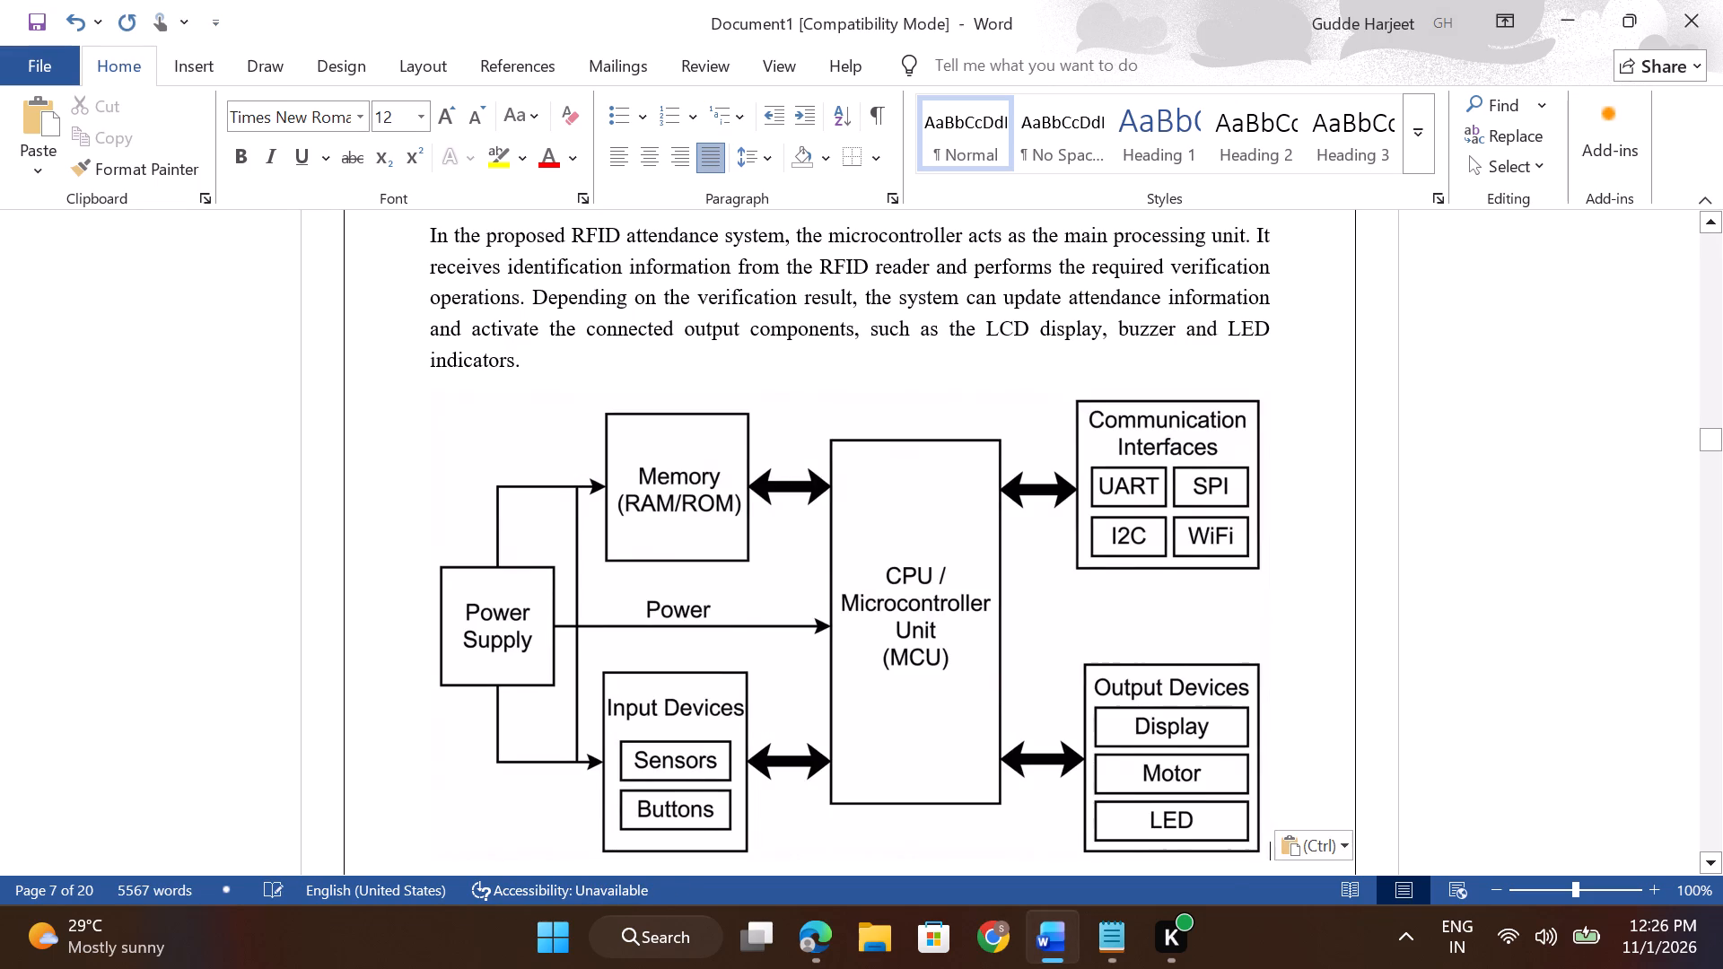
Shrink the Figure 2.1 diagram proportionally to about 70% of the text width.
scroll(777, 502, down, 1)
click(1155, 532)
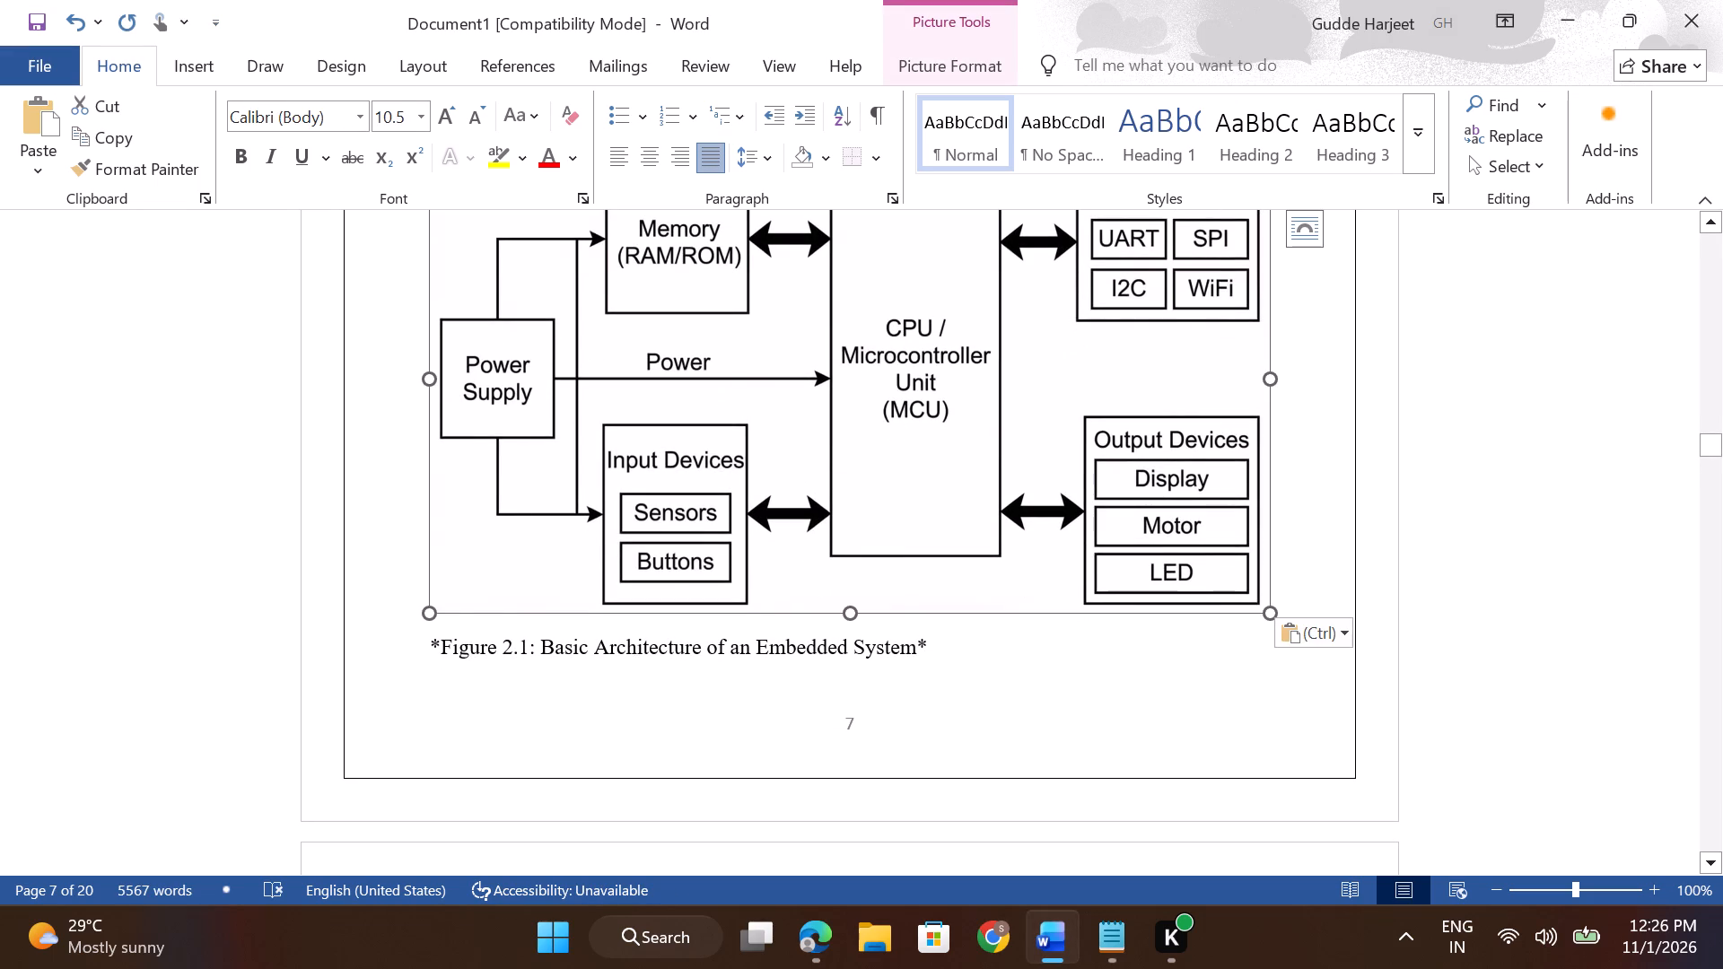
drag(1266, 612, 1083, 410)
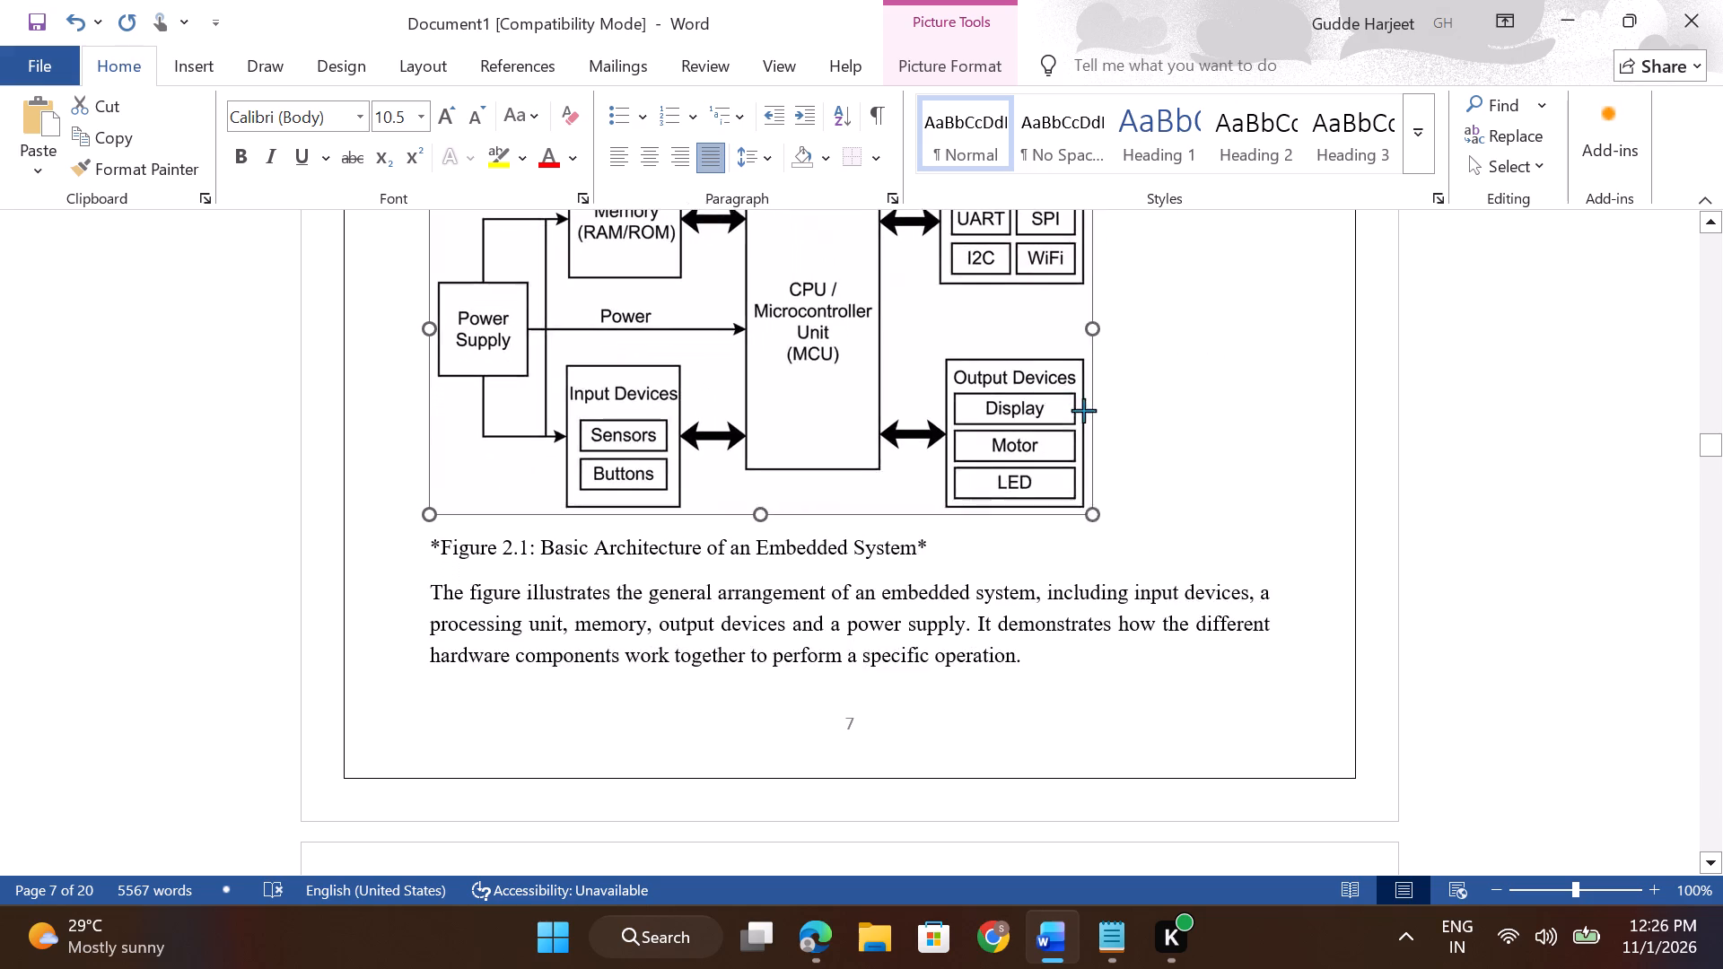
drag(1083, 410, 1026, 335)
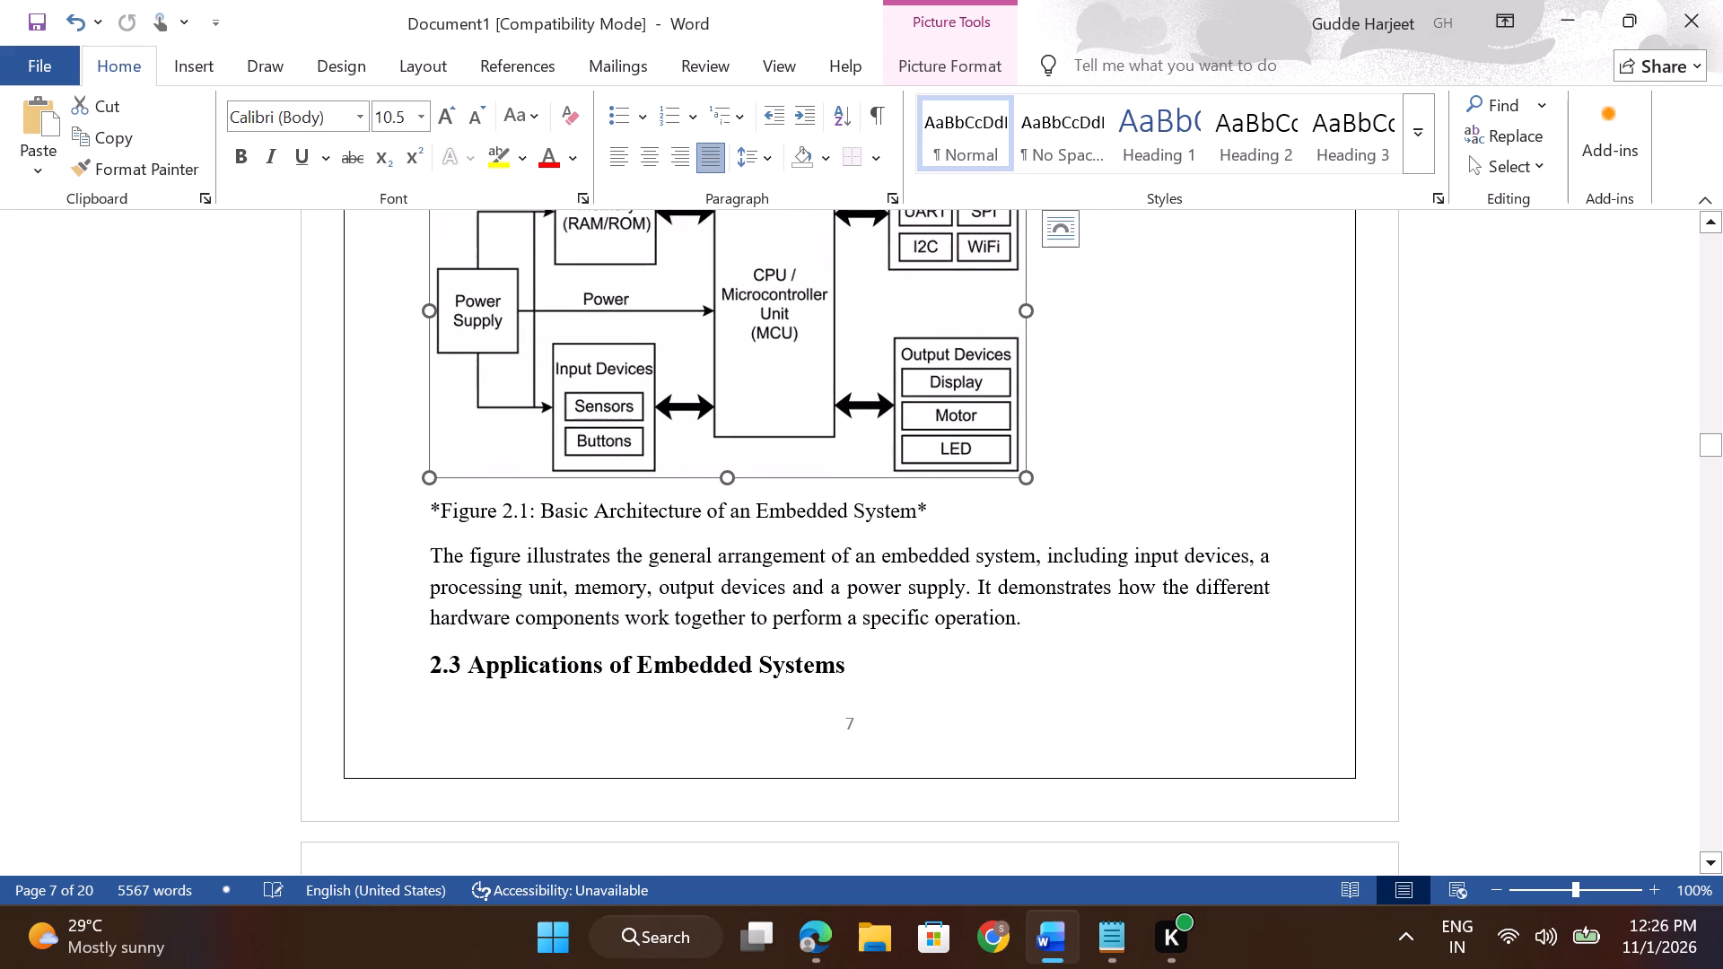
Center the Figure 2.1 diagram horizontally between the page margins.
scroll(1180, 383, up, 5)
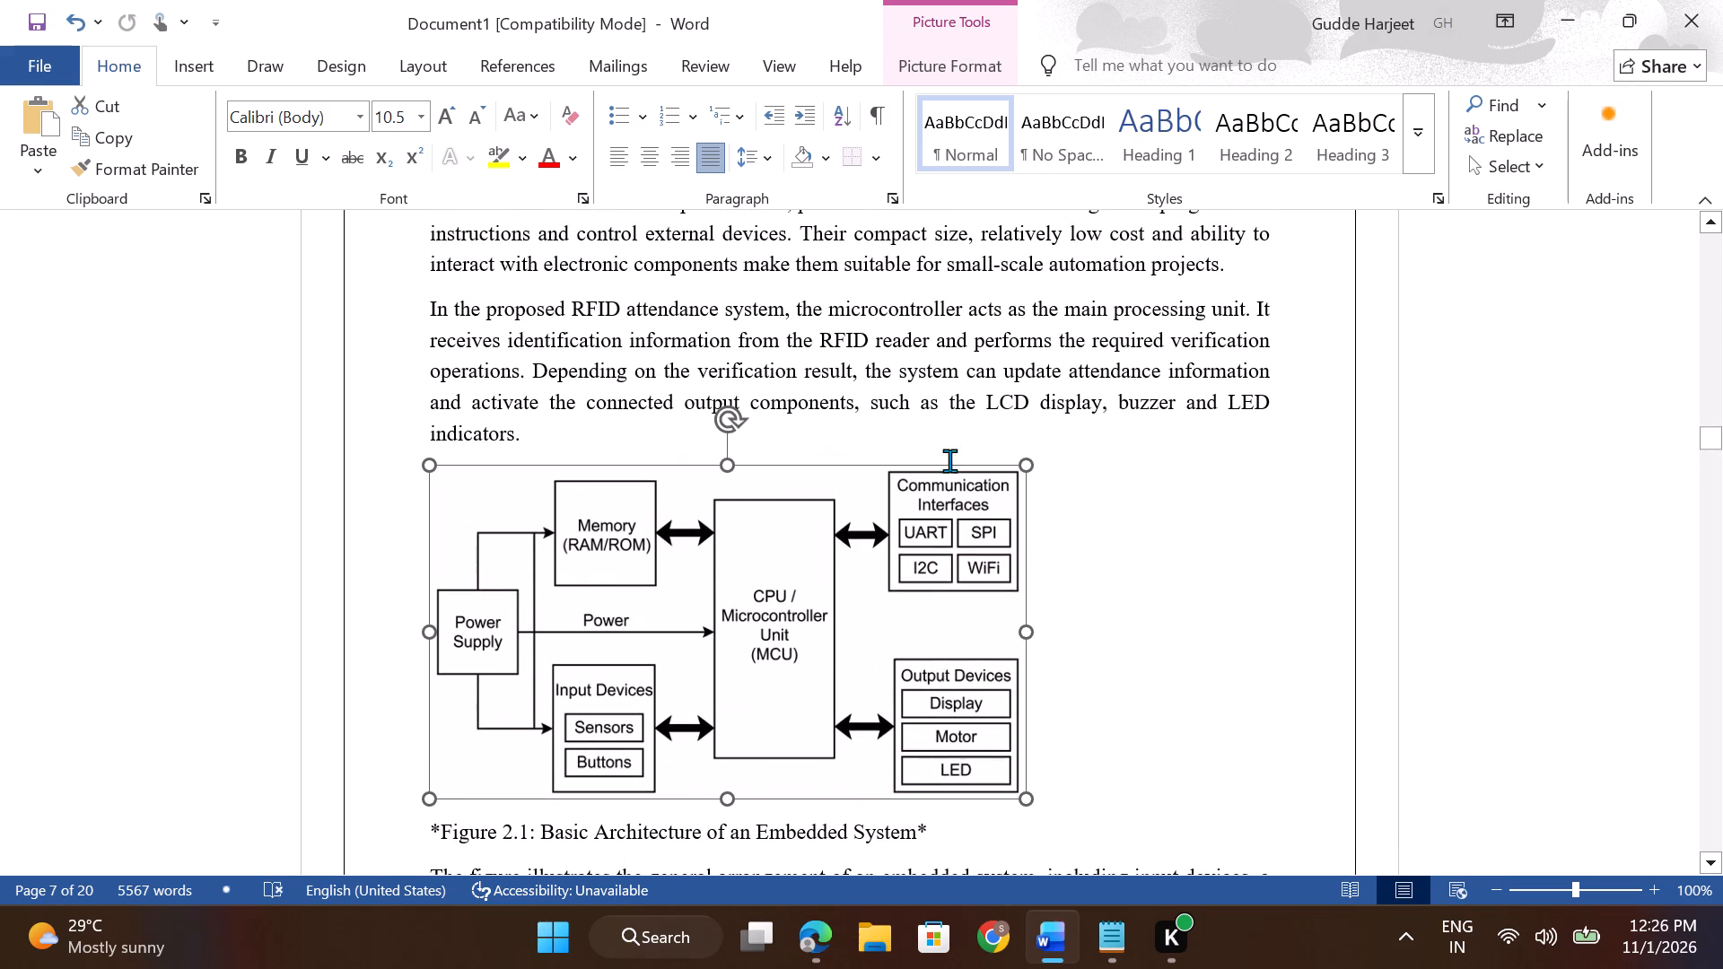
scroll(802, 507, down, 1)
click(406, 582)
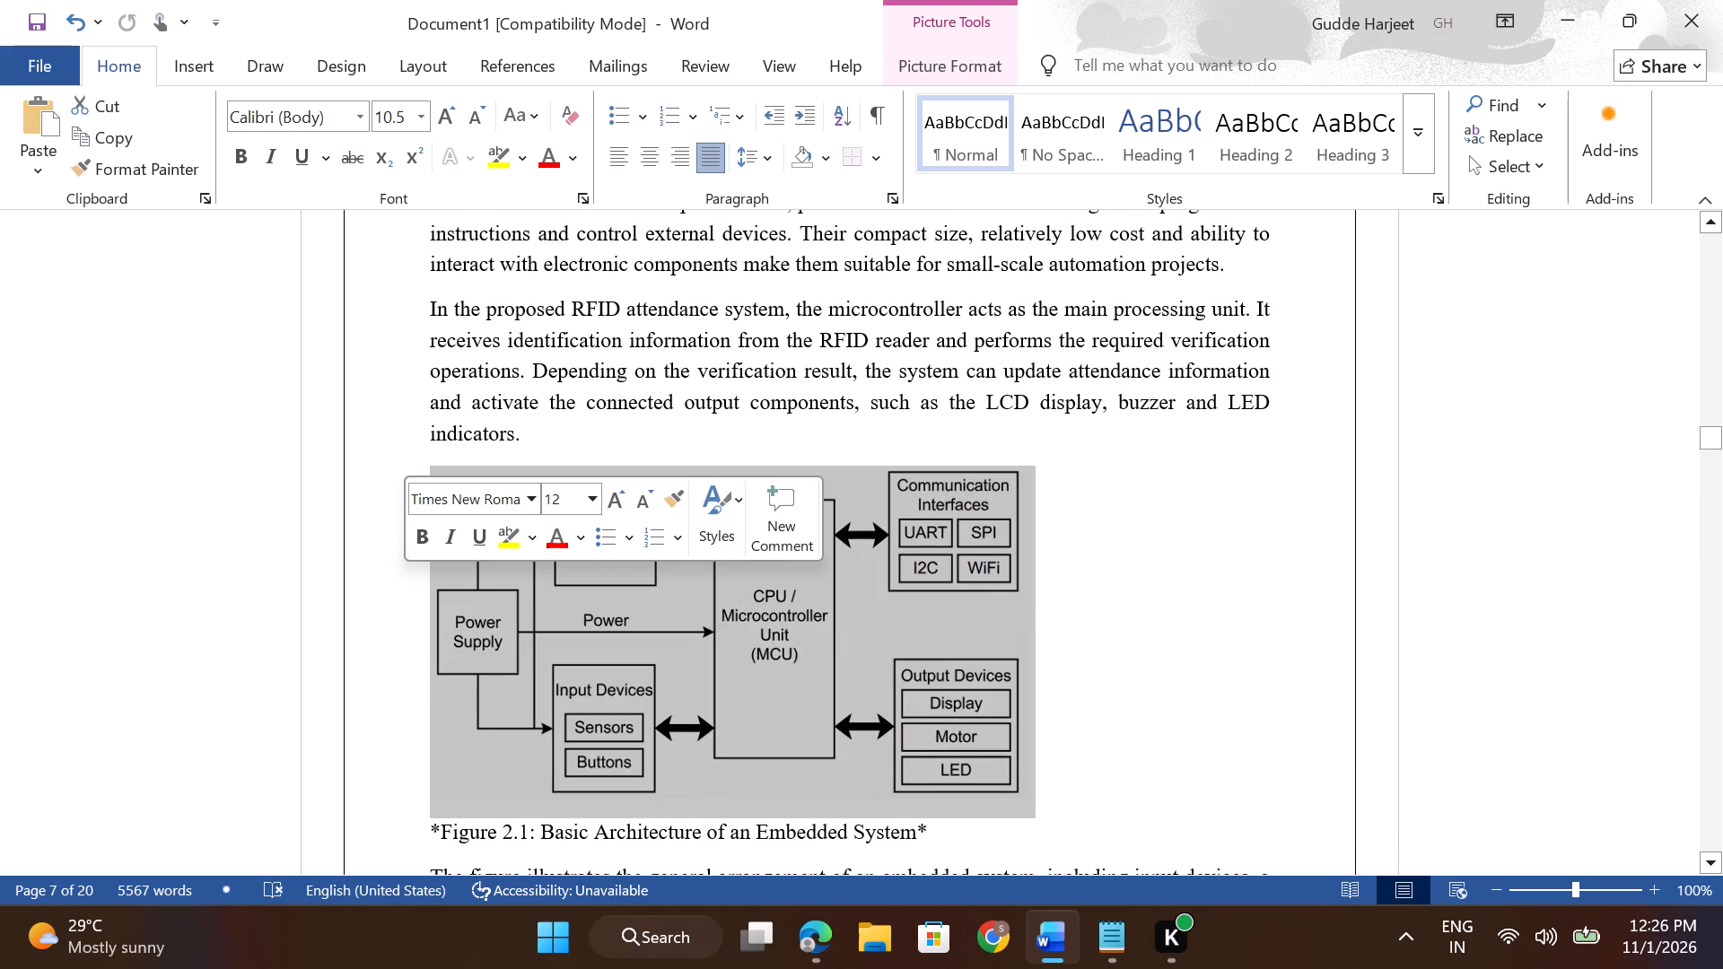
click(652, 150)
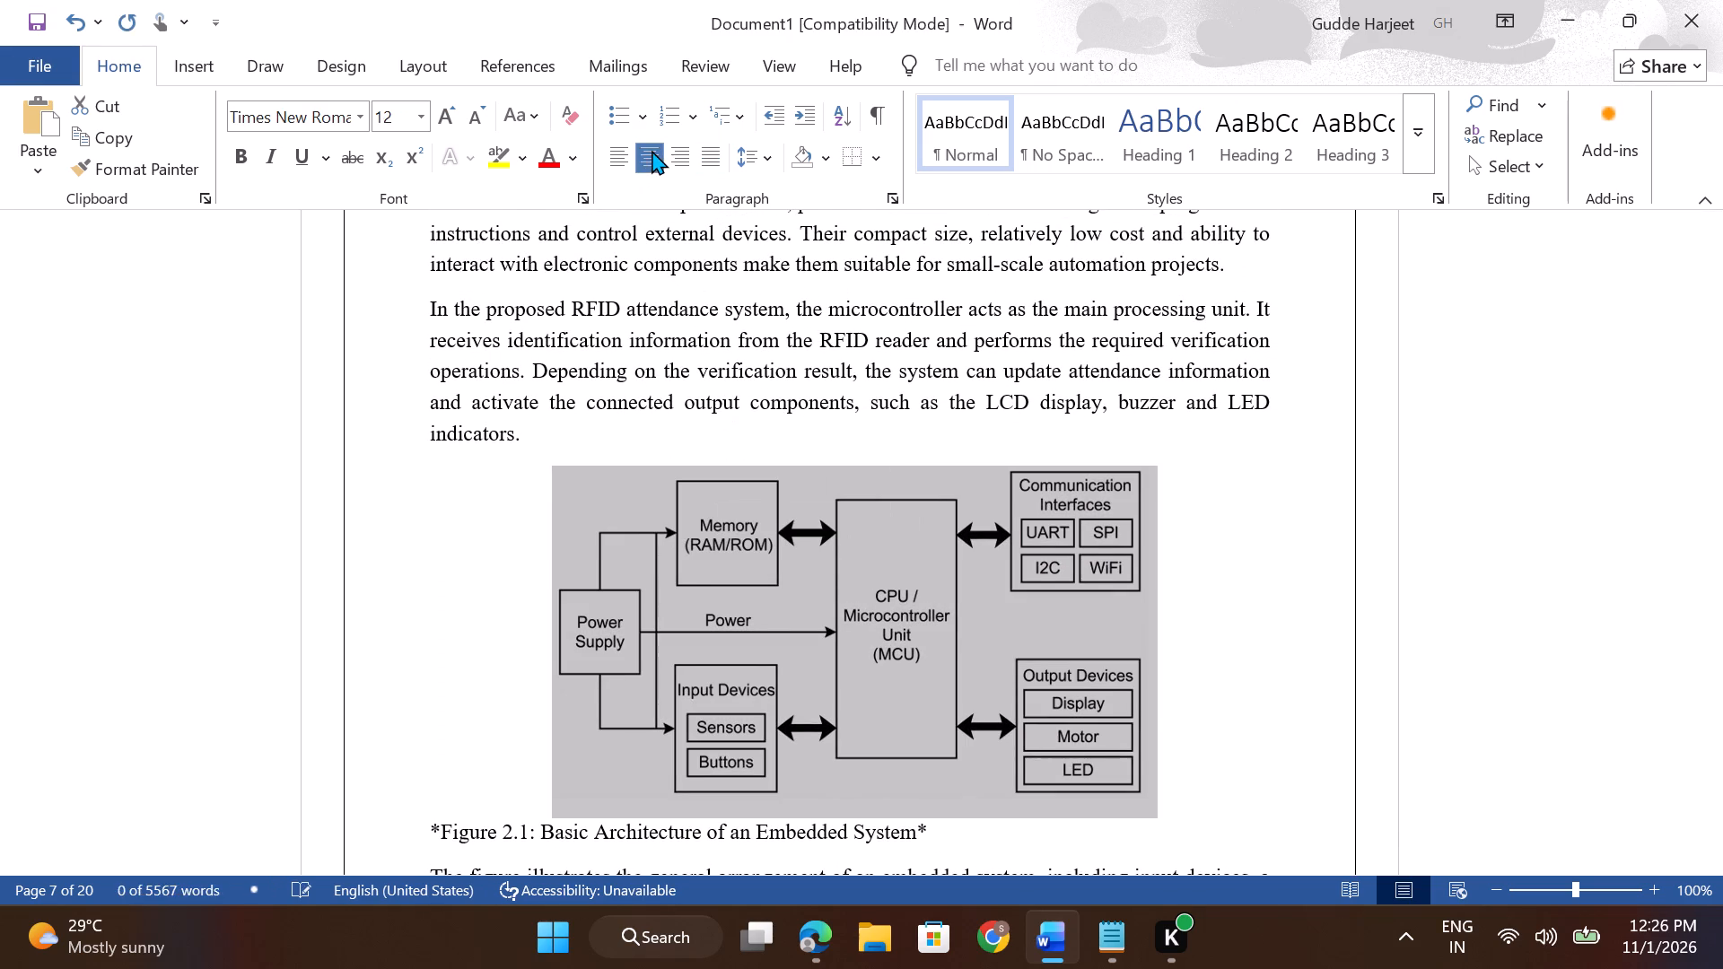
click(1239, 618)
scroll(1239, 618, down, 1)
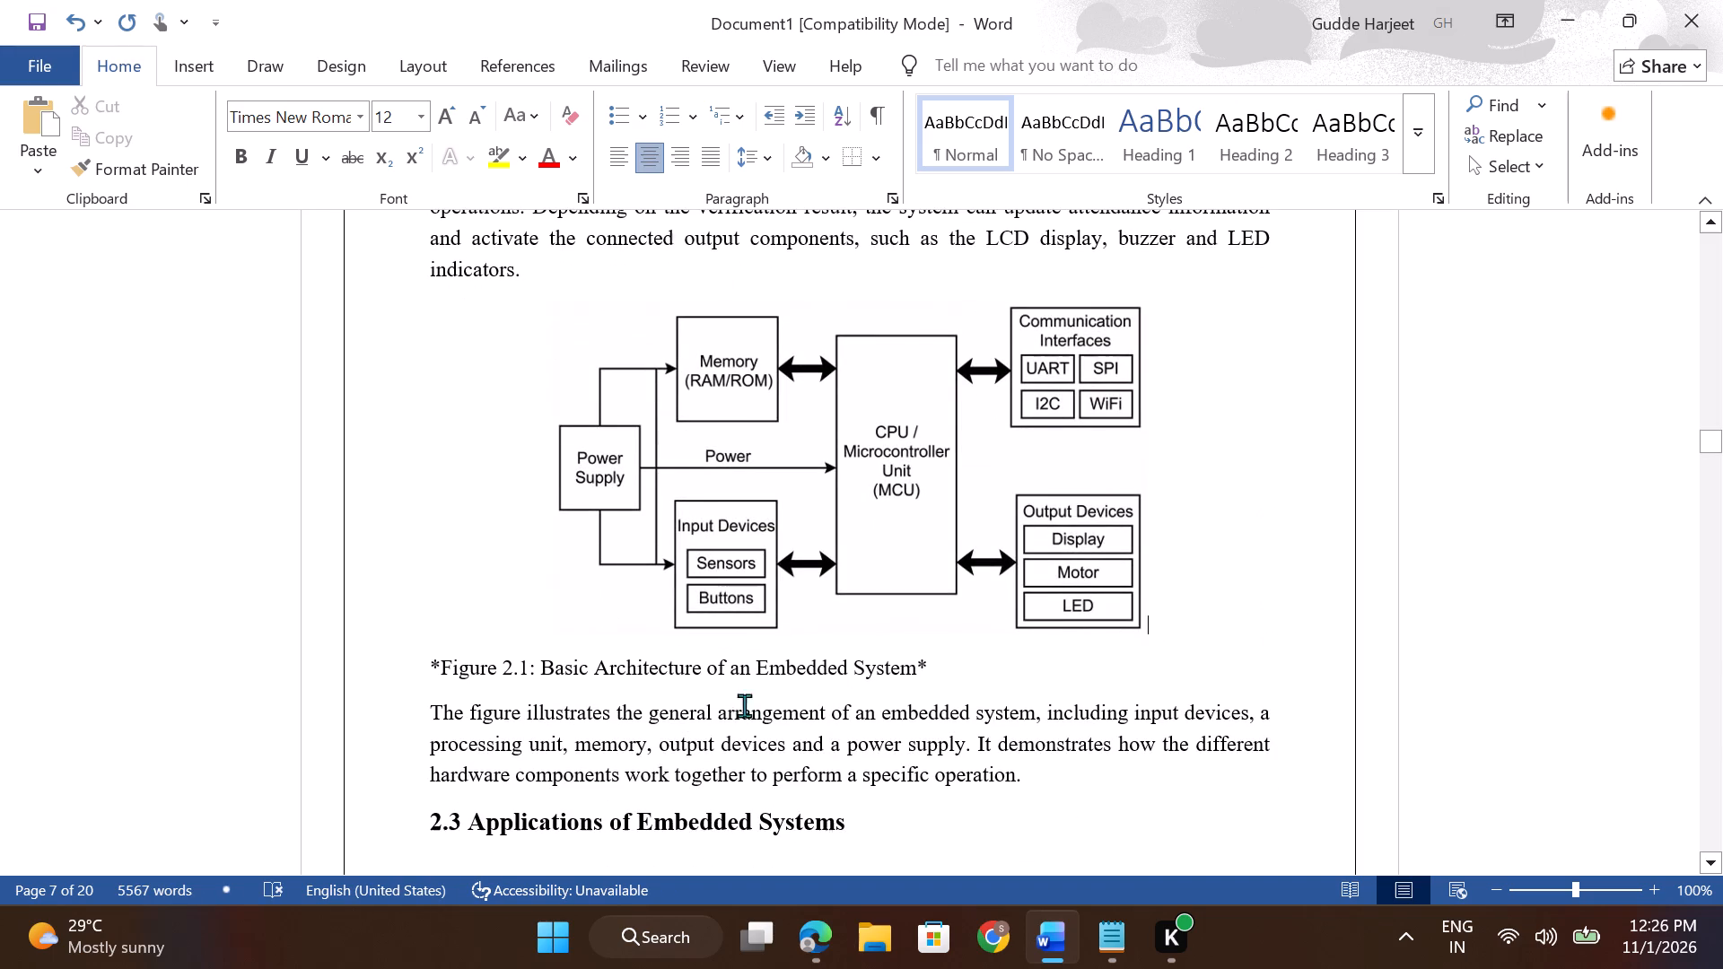
Add a blank line after the paragraph explaining Figure 2.1, before the 2.3 heading.
click(1075, 775)
key(Return)
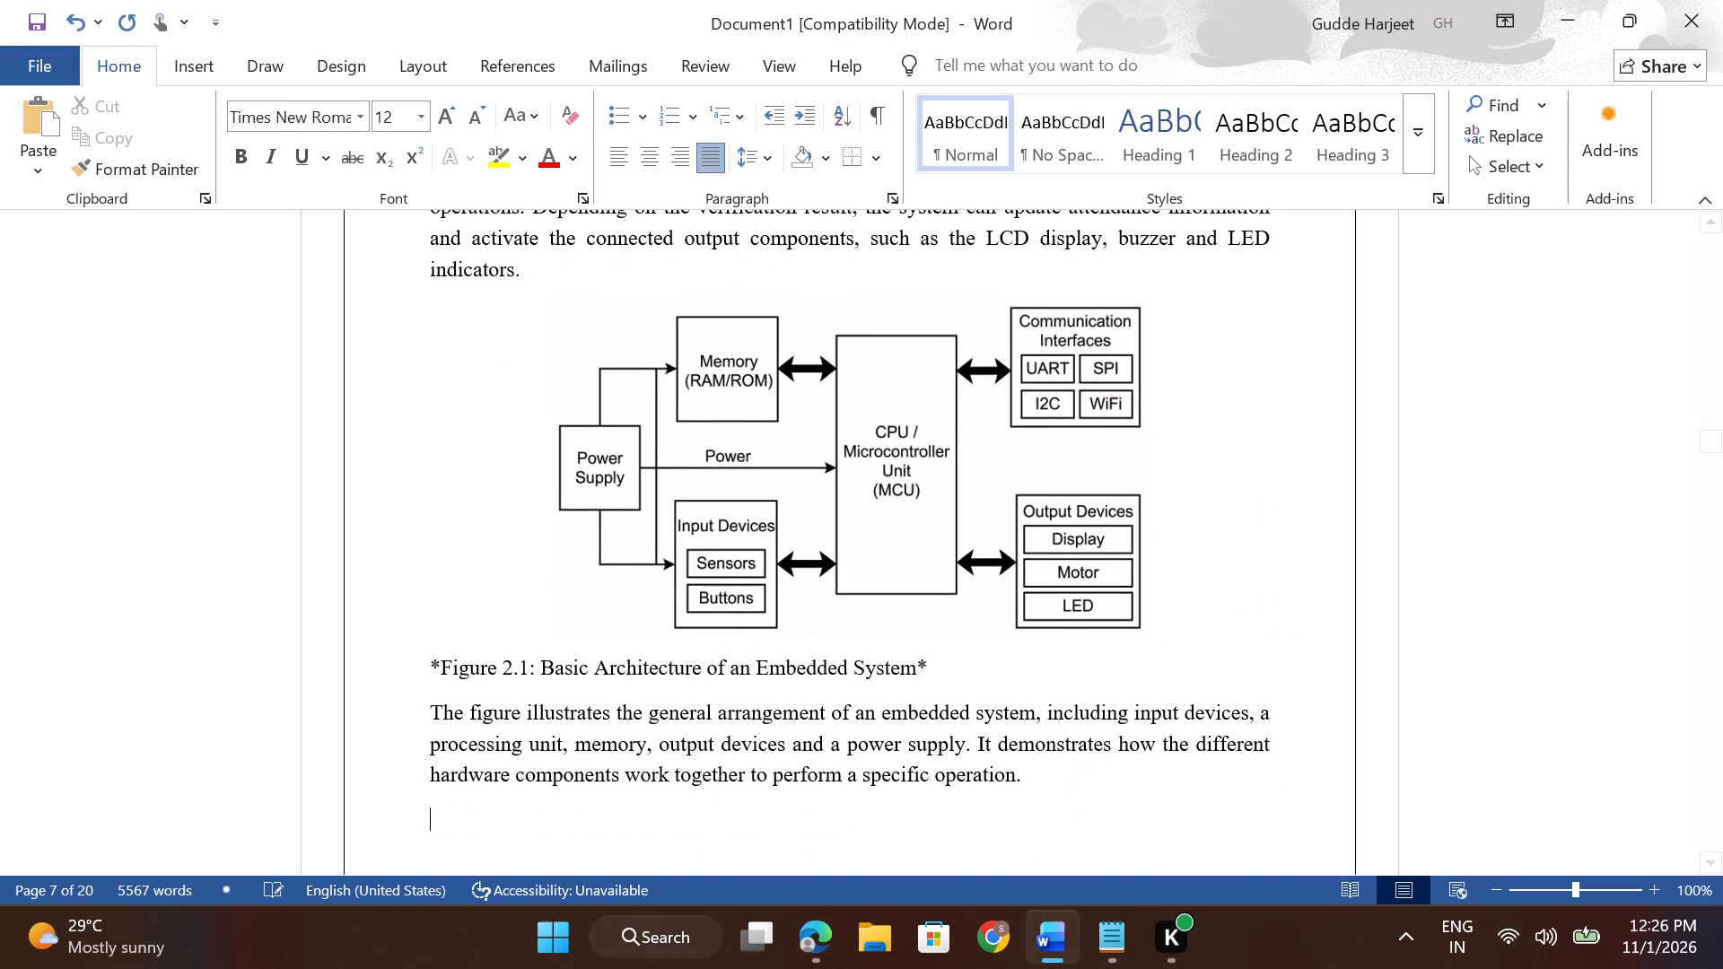
Remove the asterisks at both ends of the Figure 2.1 caption.
click(445, 672)
key(BackSpace)
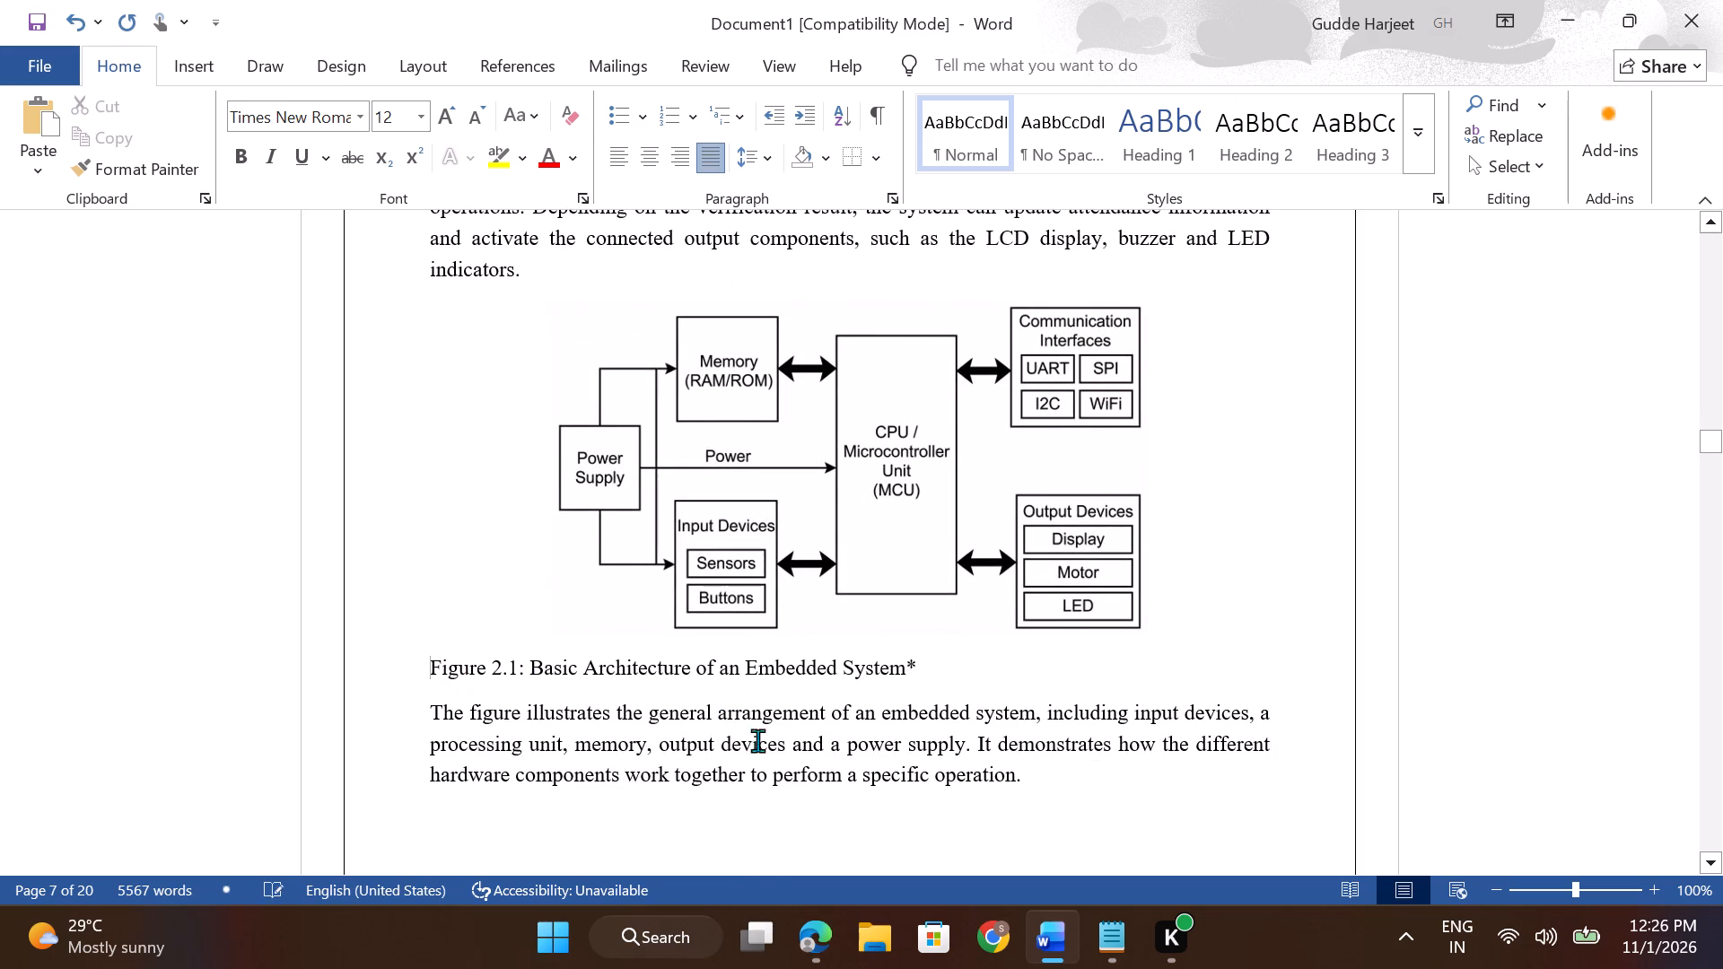
click(928, 663)
key(BackSpace)
Set the Figure 2.1 caption to font size 10.5 and center it under the diagram.
ctrl+click(595, 668)
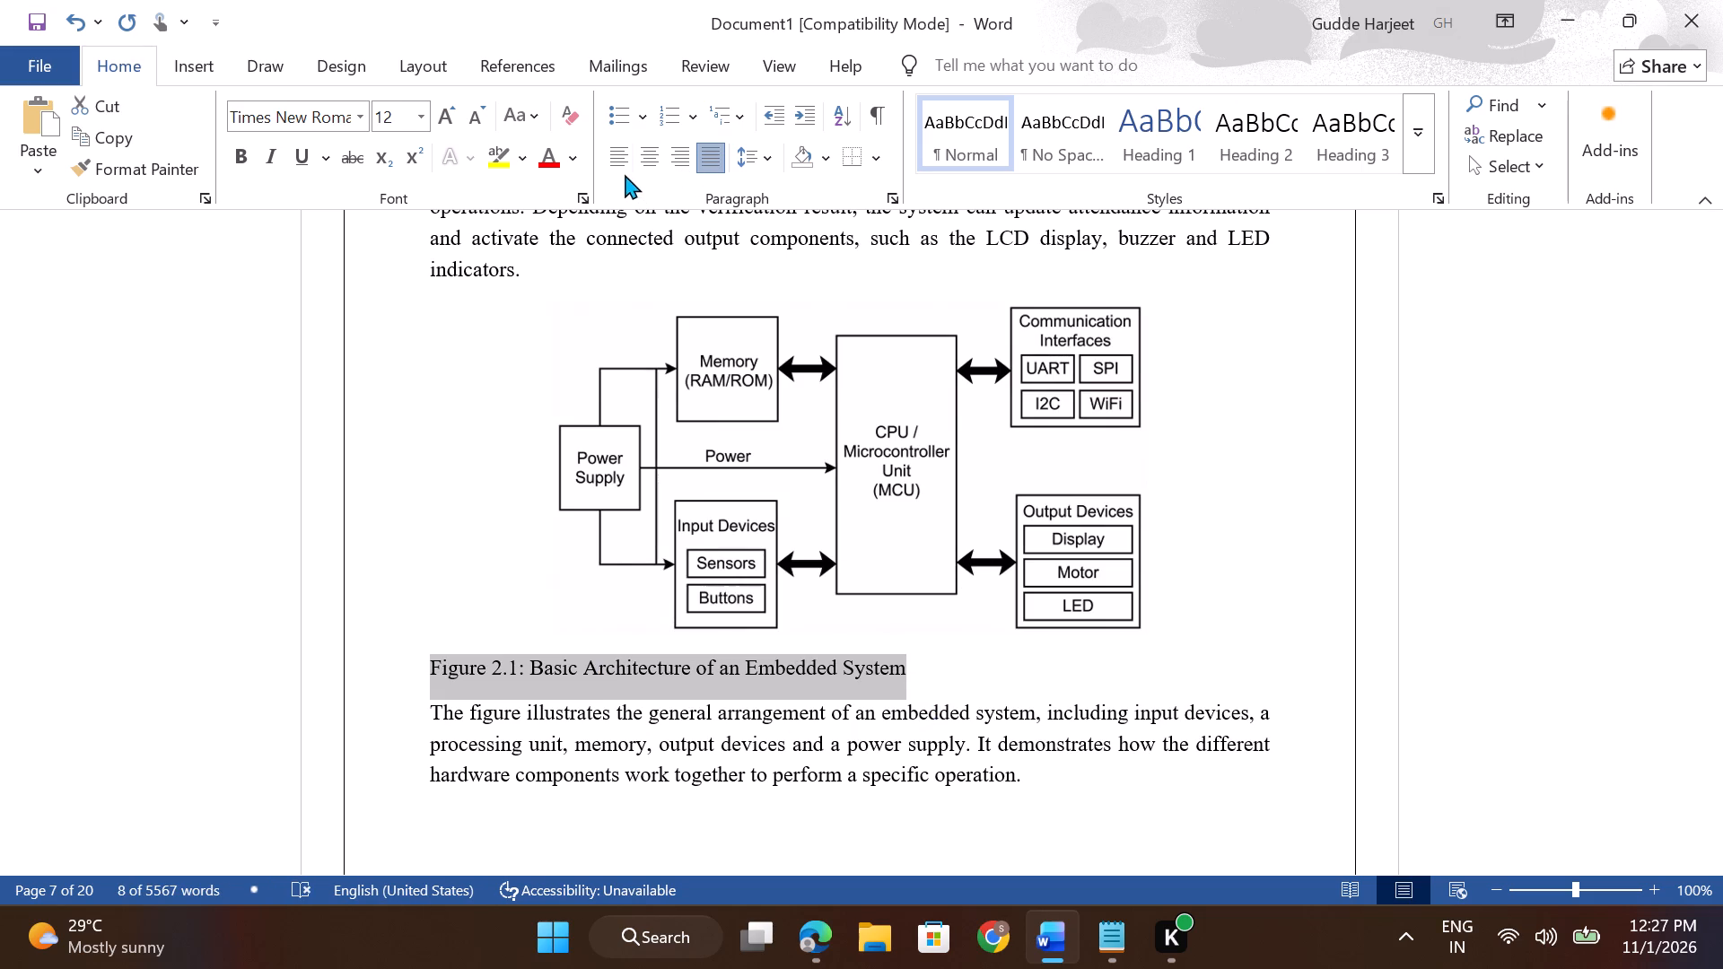
click(425, 118)
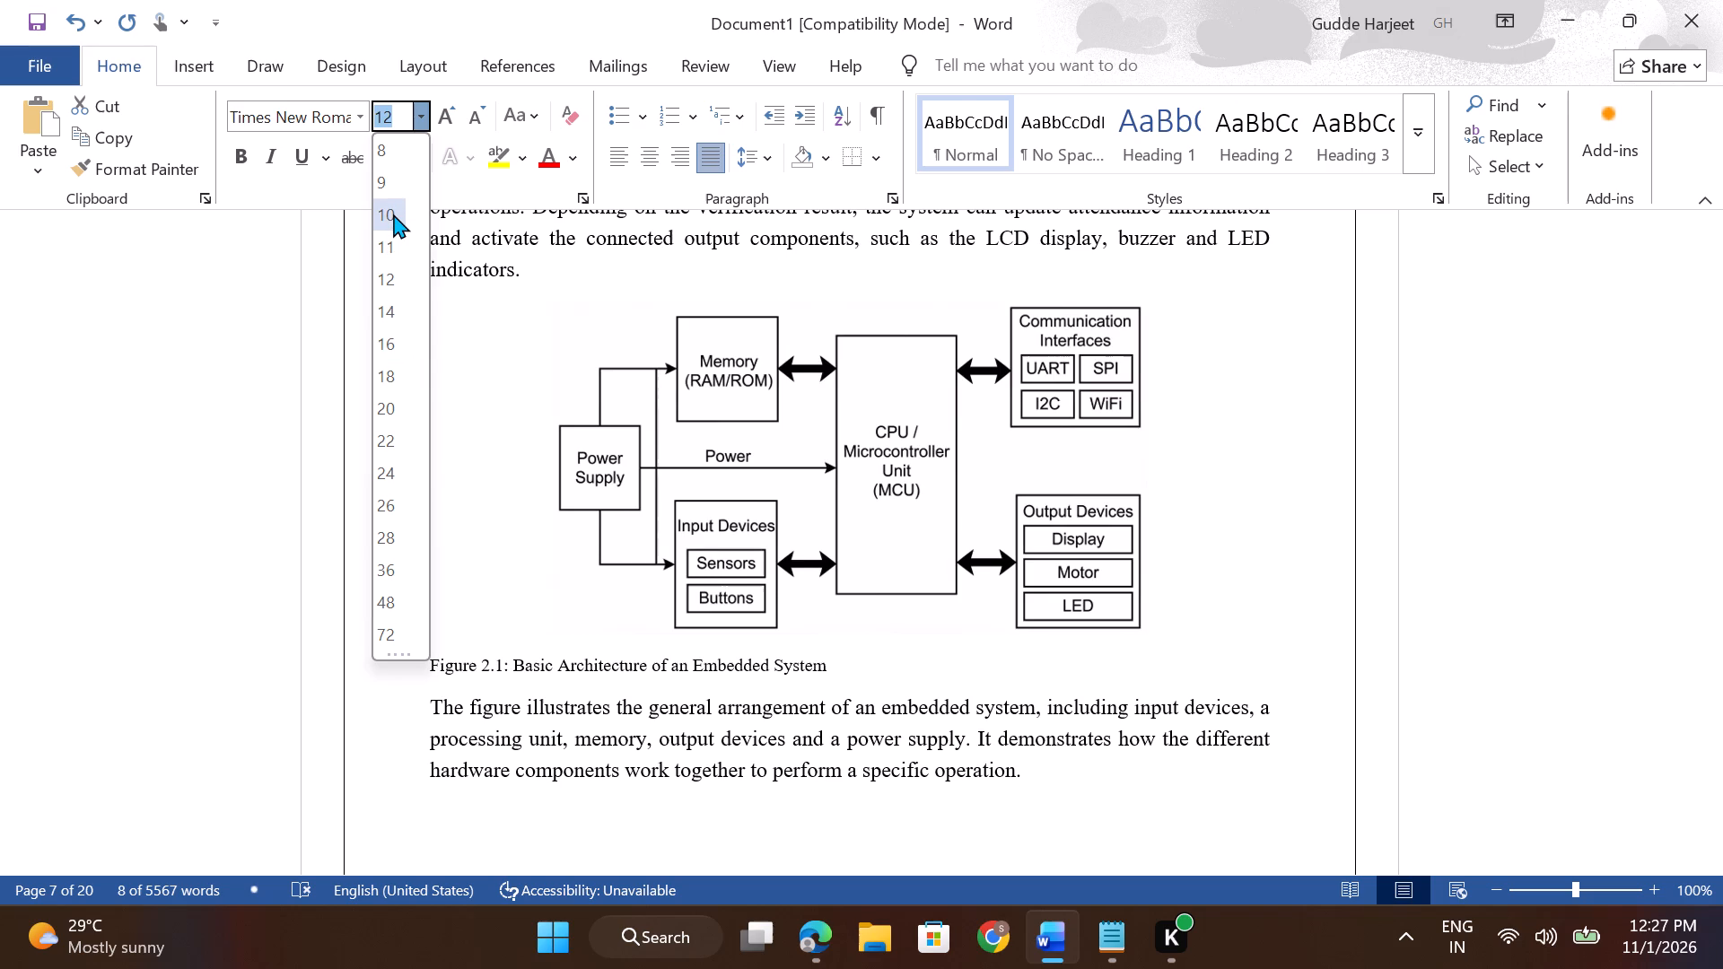
click(391, 107)
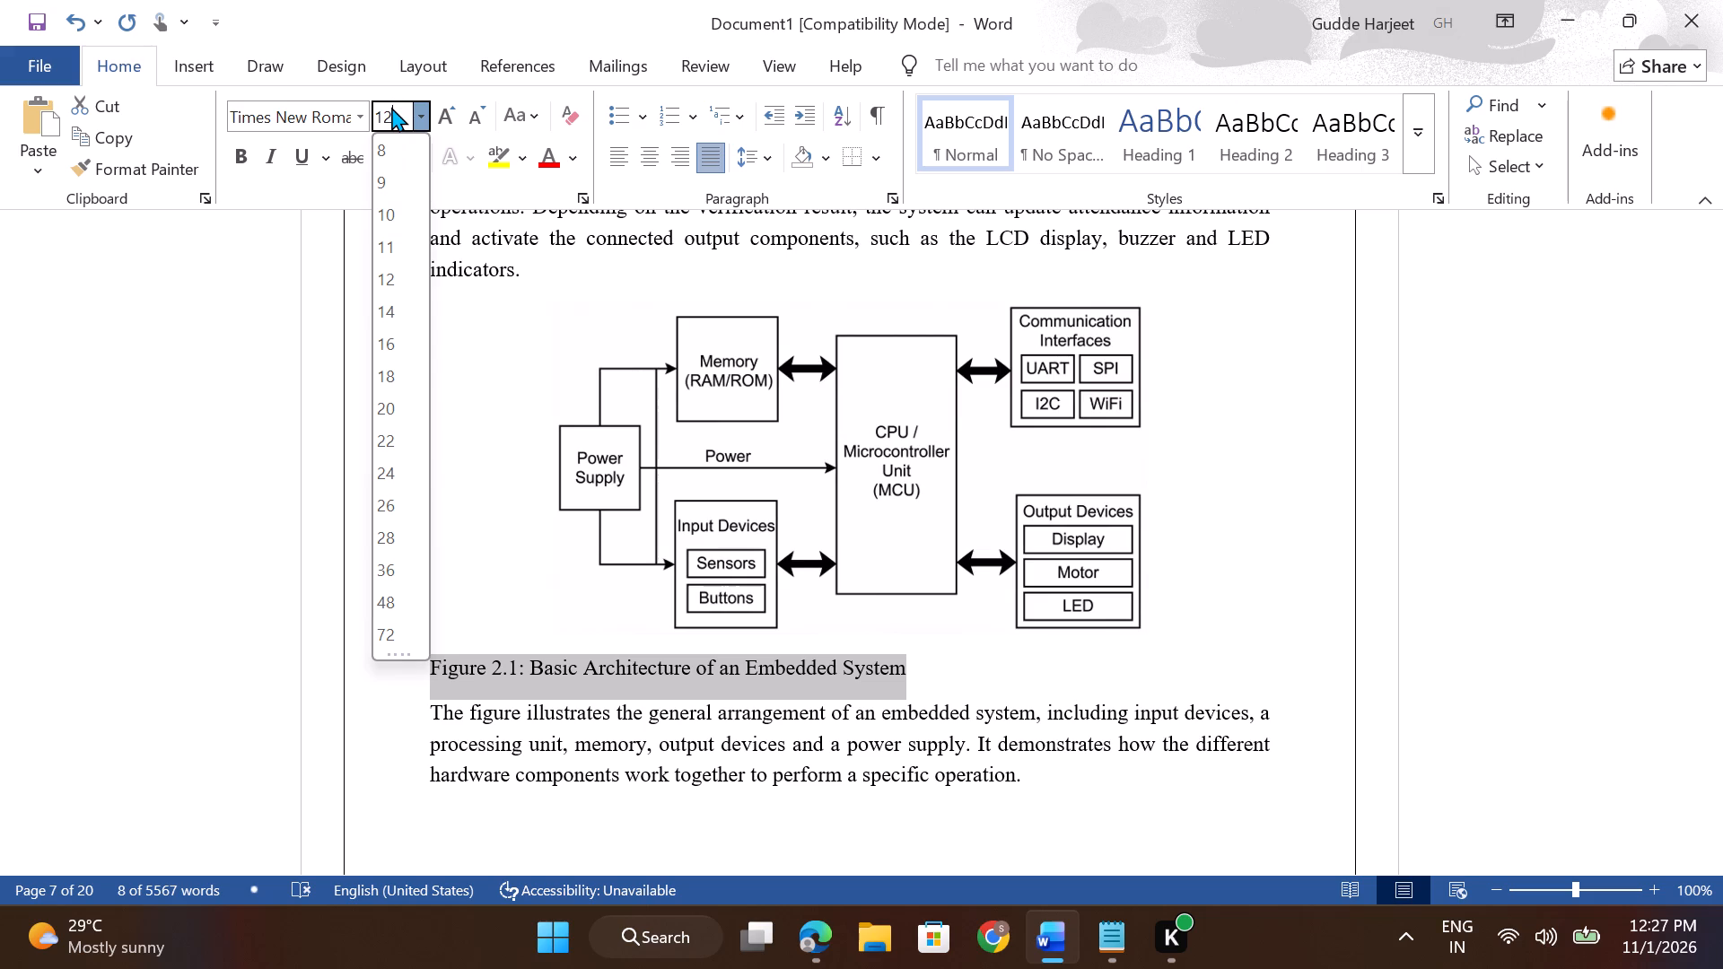
key(ctrl+z)
key(ctrl+a)
text(10.)
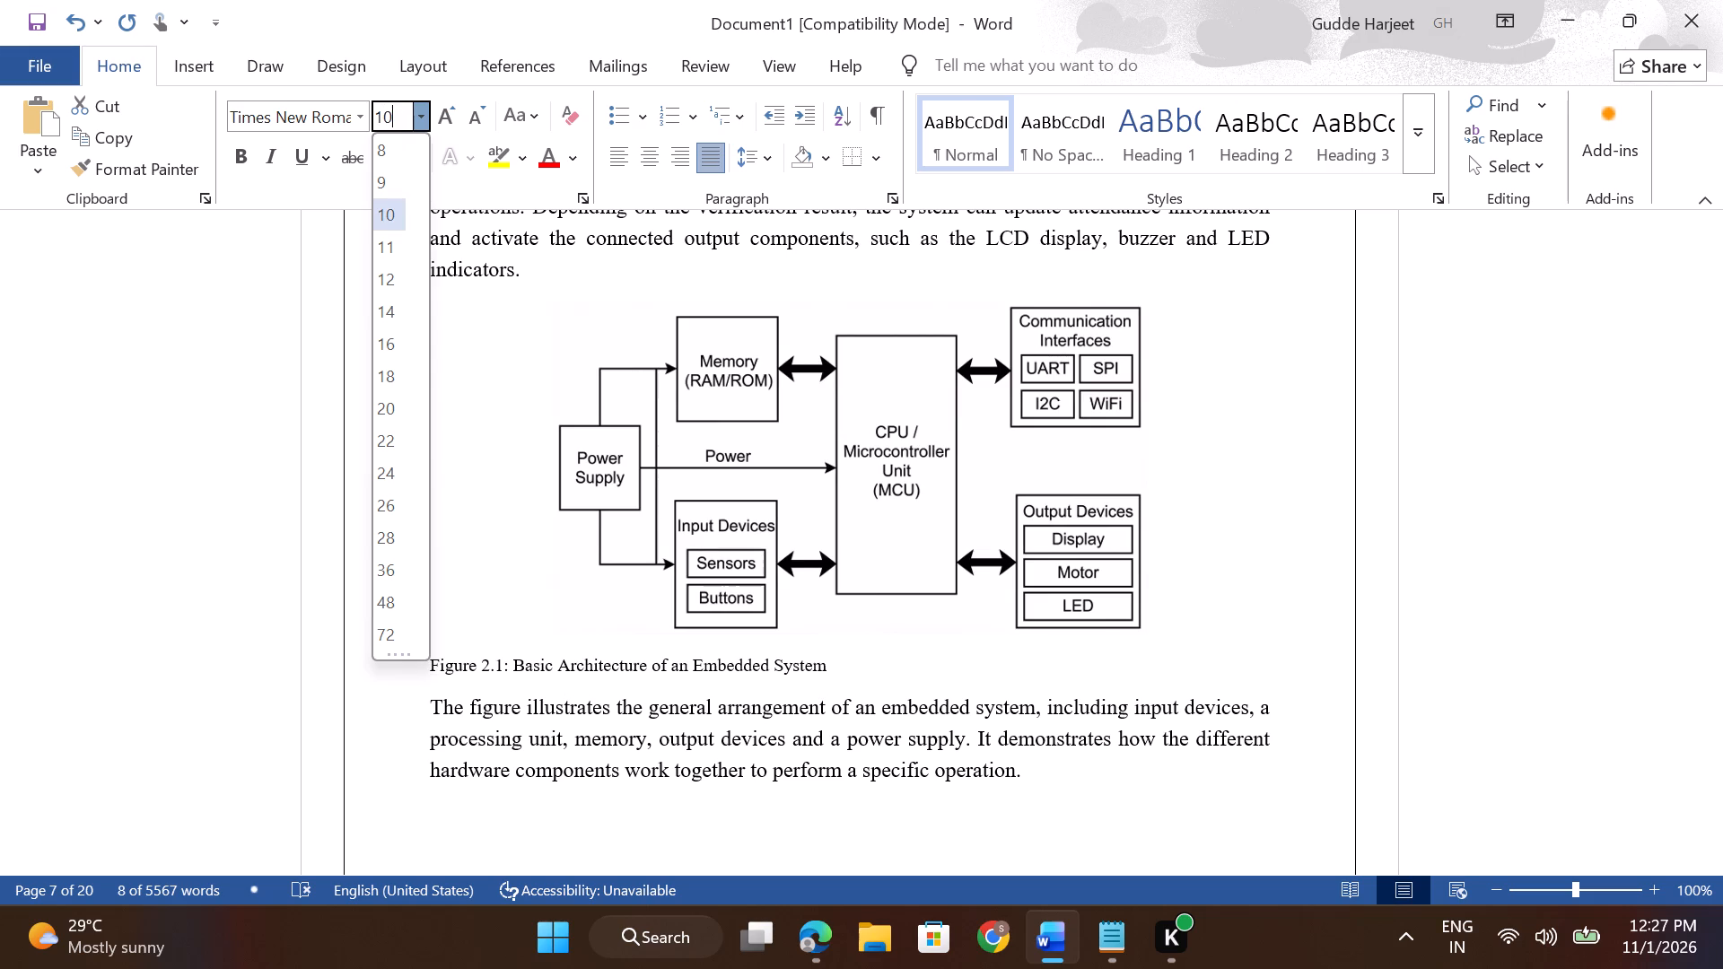
key(5)
key(Return)
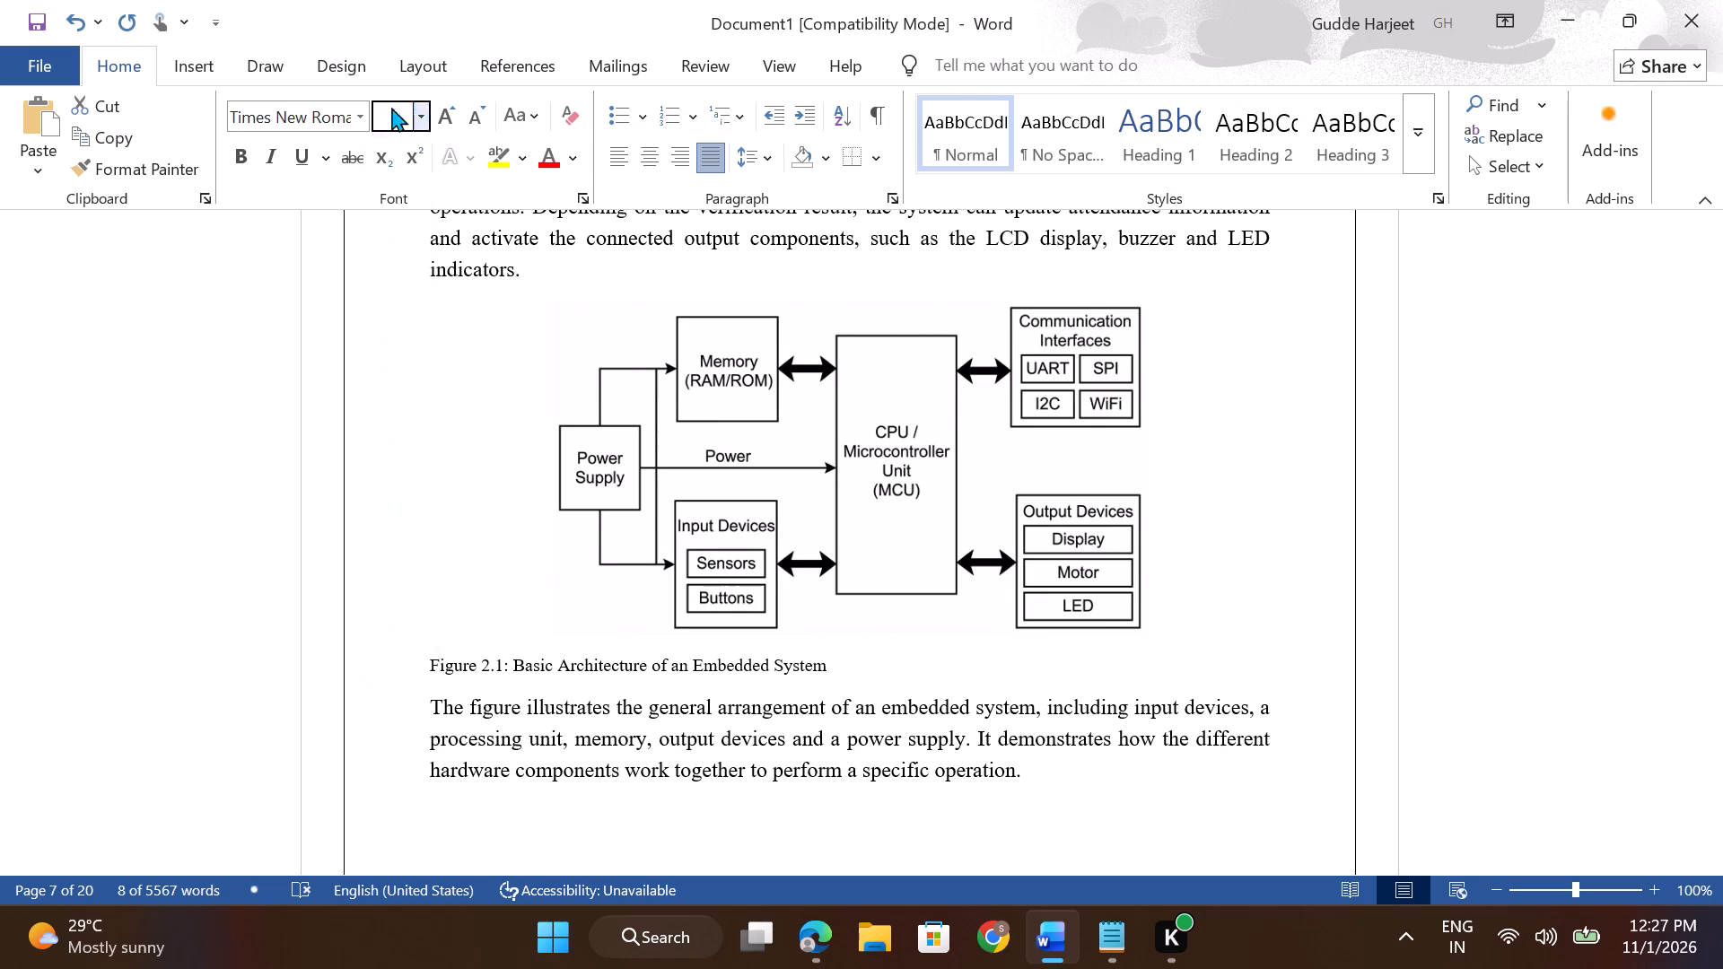
click(656, 155)
click(452, 612)
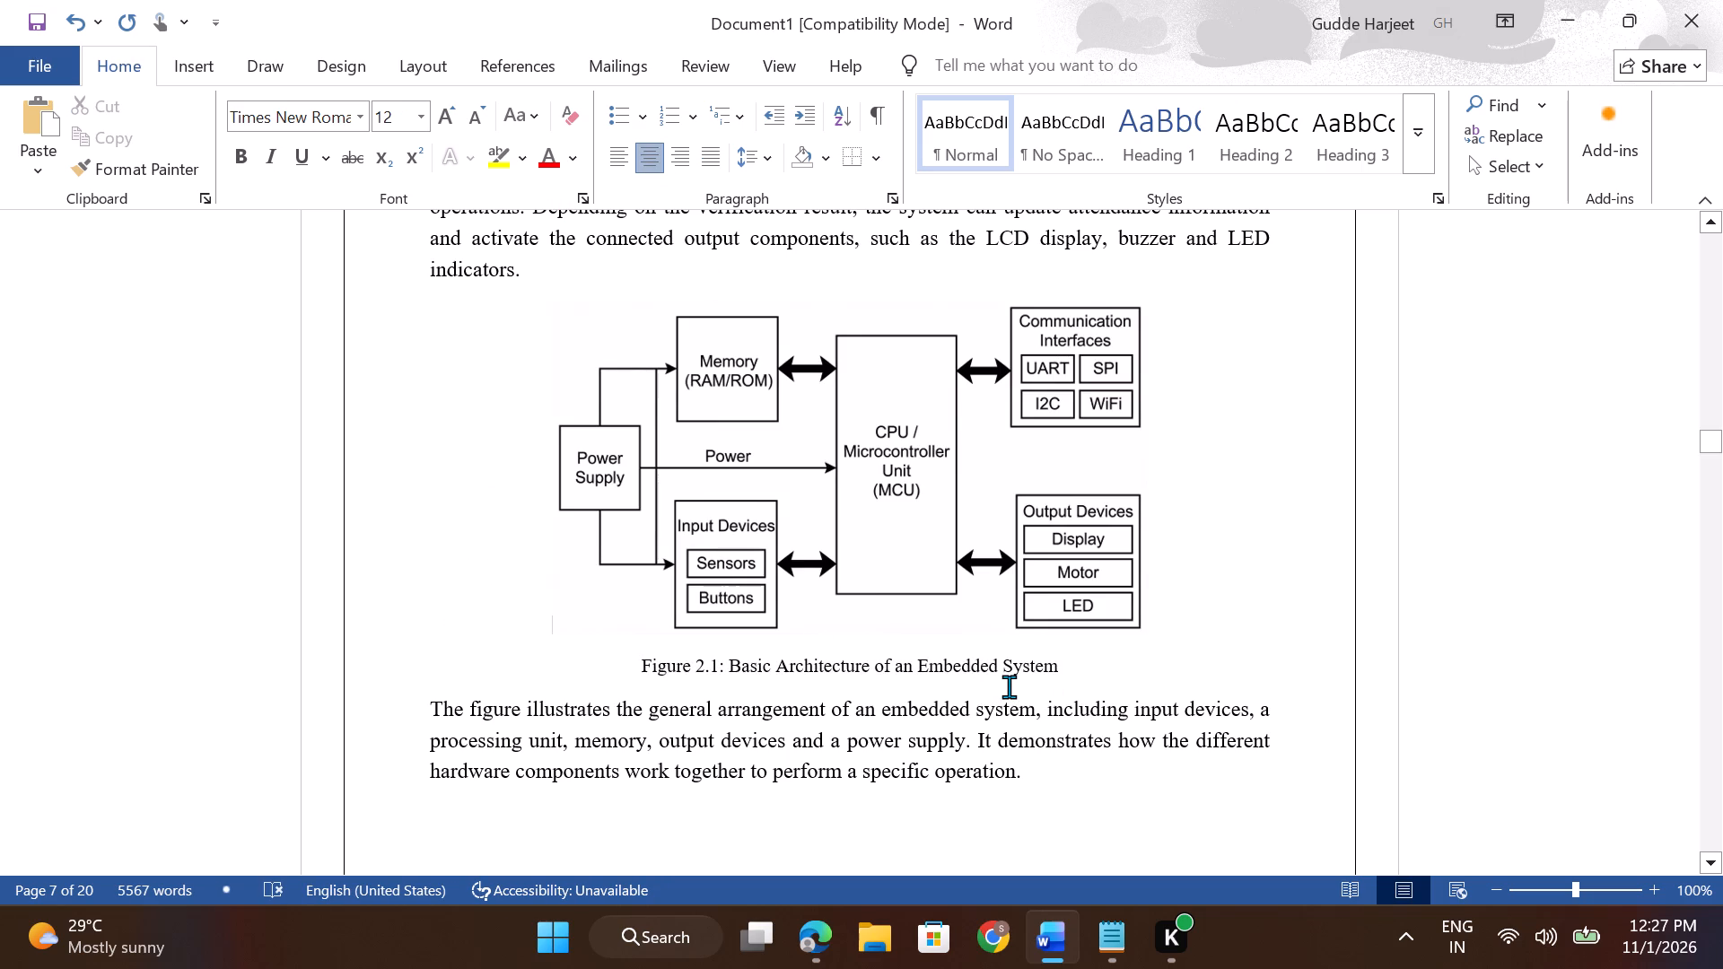
Delete the blank lines between the first four paragraphs of section 2.3, Applications of Embedded Systems.
scroll(1009, 686, up, 2)
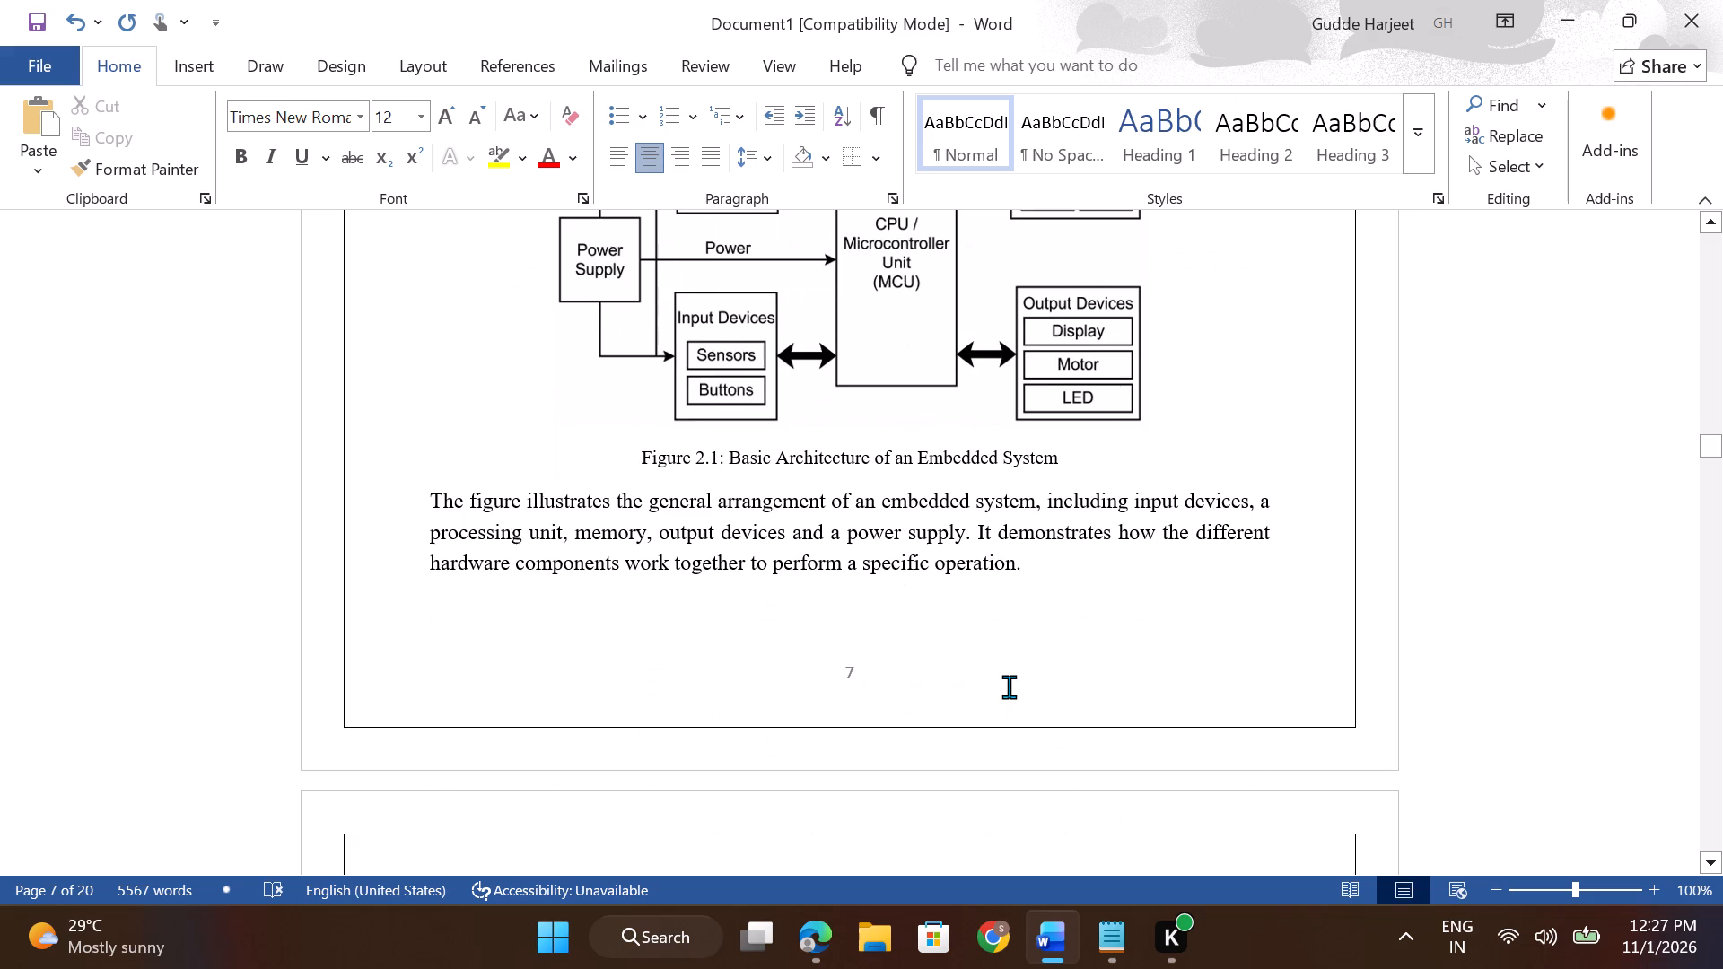
scroll(1009, 686, up, 3)
scroll(1009, 686, down, 7)
scroll(1009, 686, up, 2)
scroll(1009, 686, down, 2)
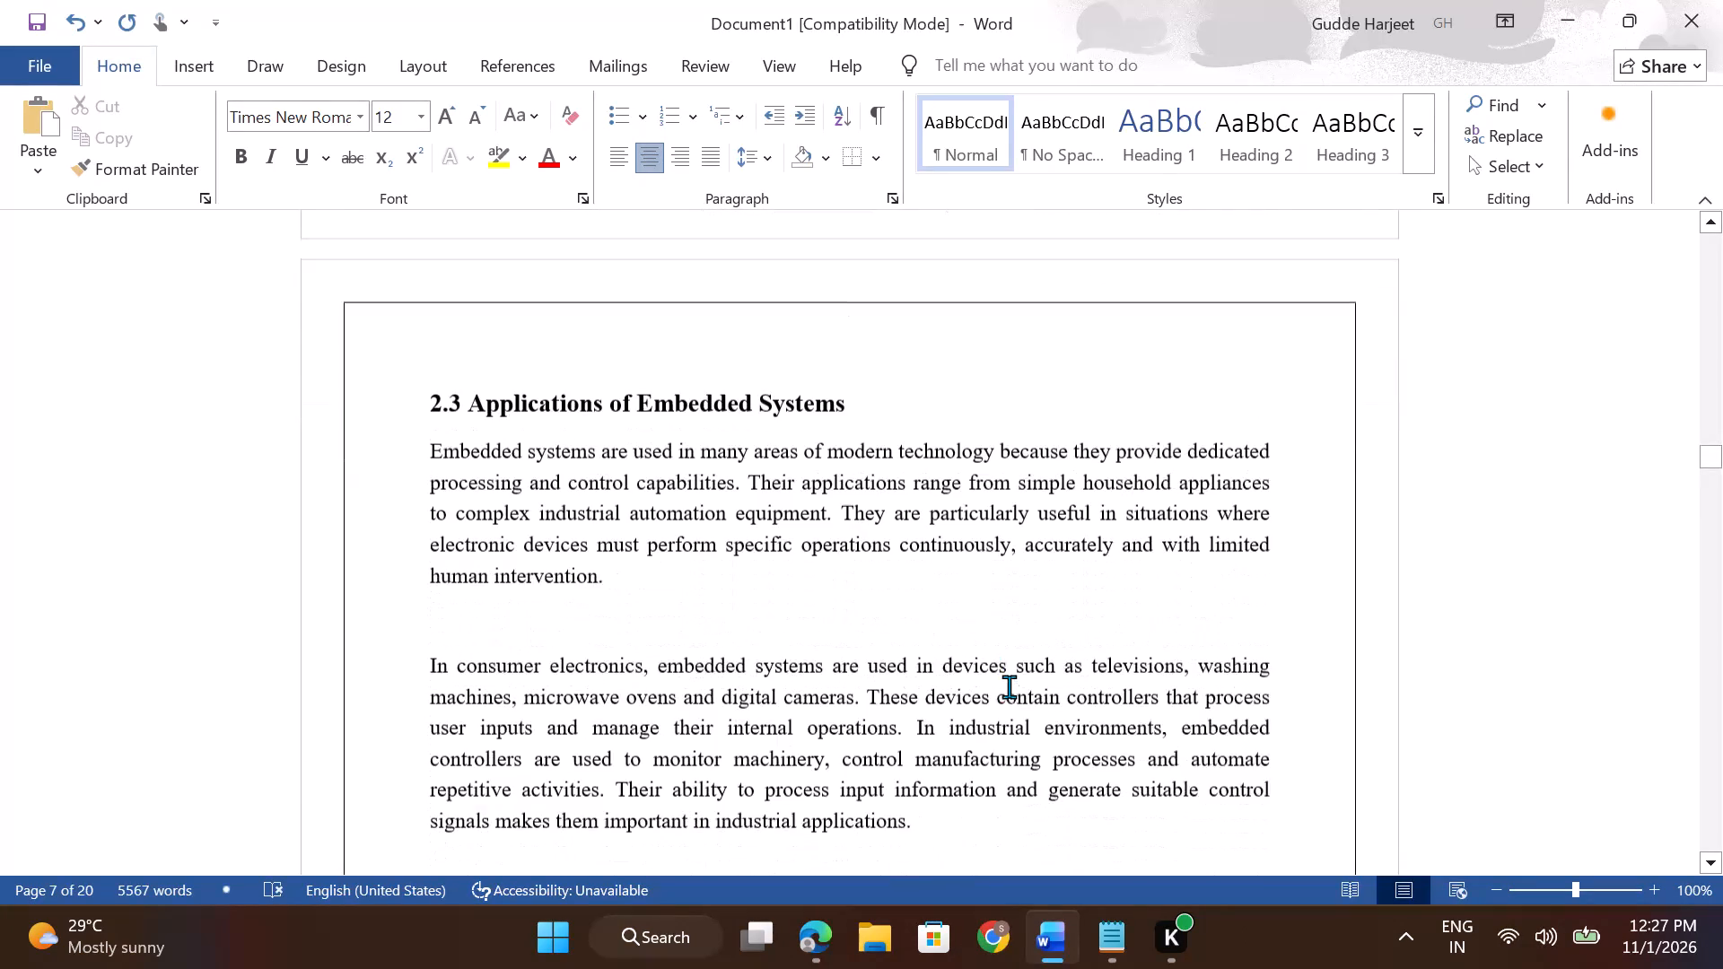
scroll(1009, 686, down, 1)
click(555, 545)
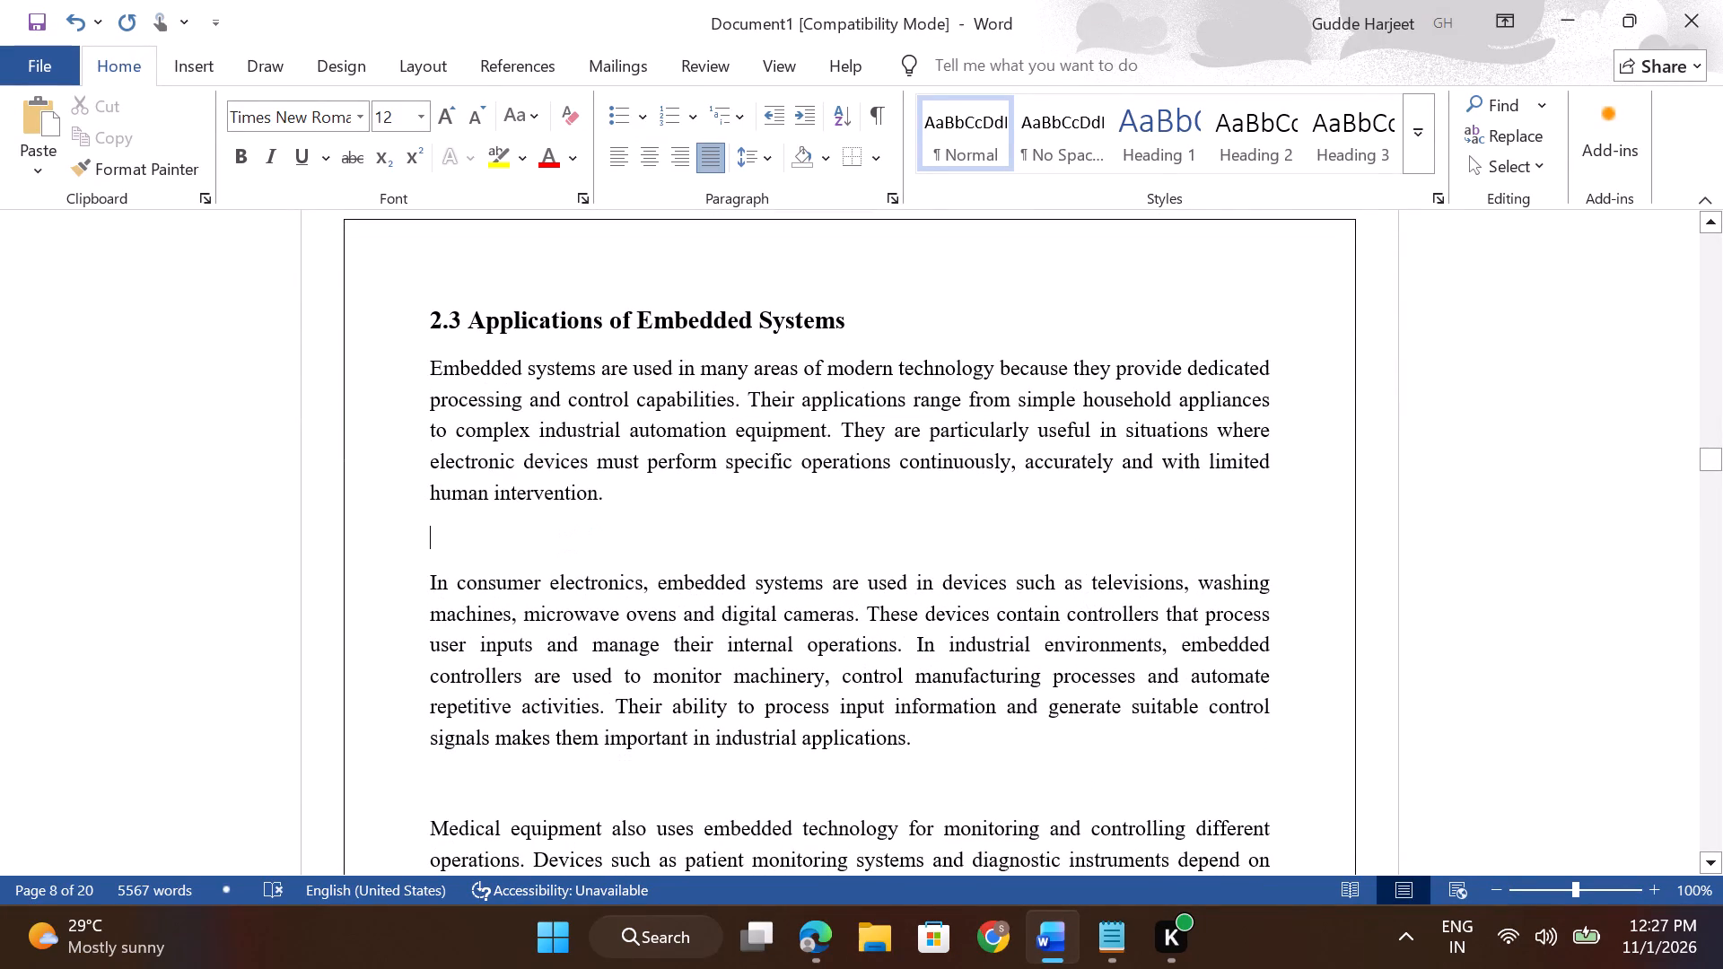
key(BackSpace)
click(536, 735)
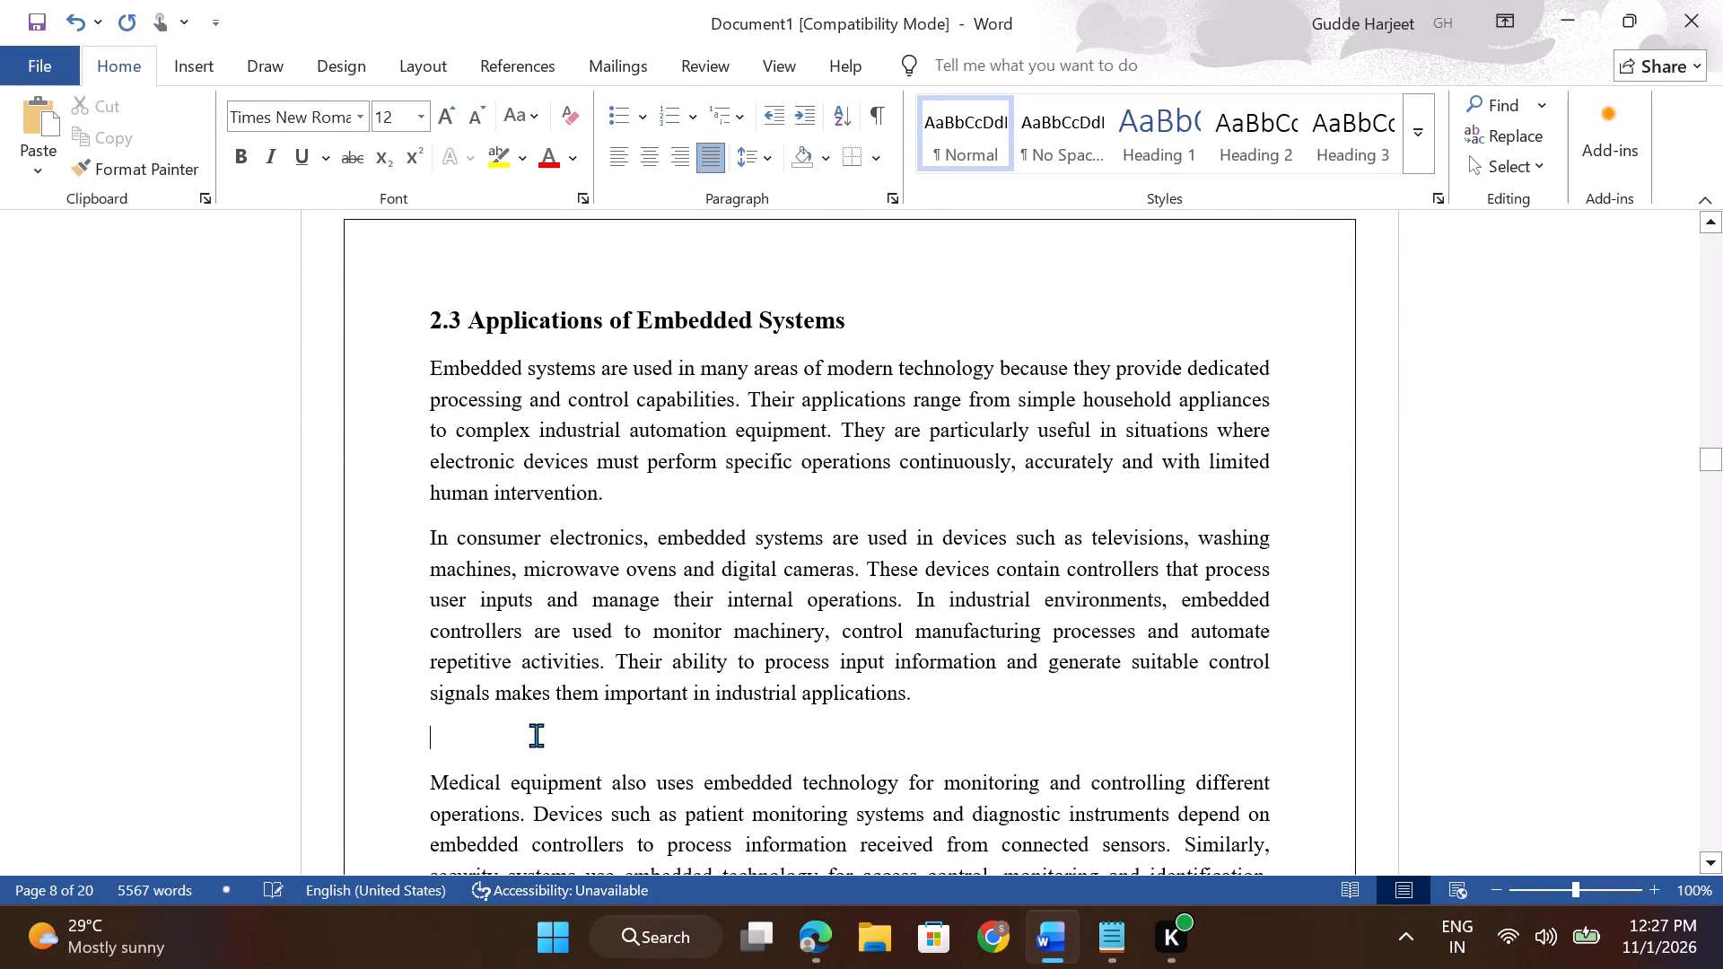
key(BackSpace)
scroll(536, 735, down, 3)
click(468, 606)
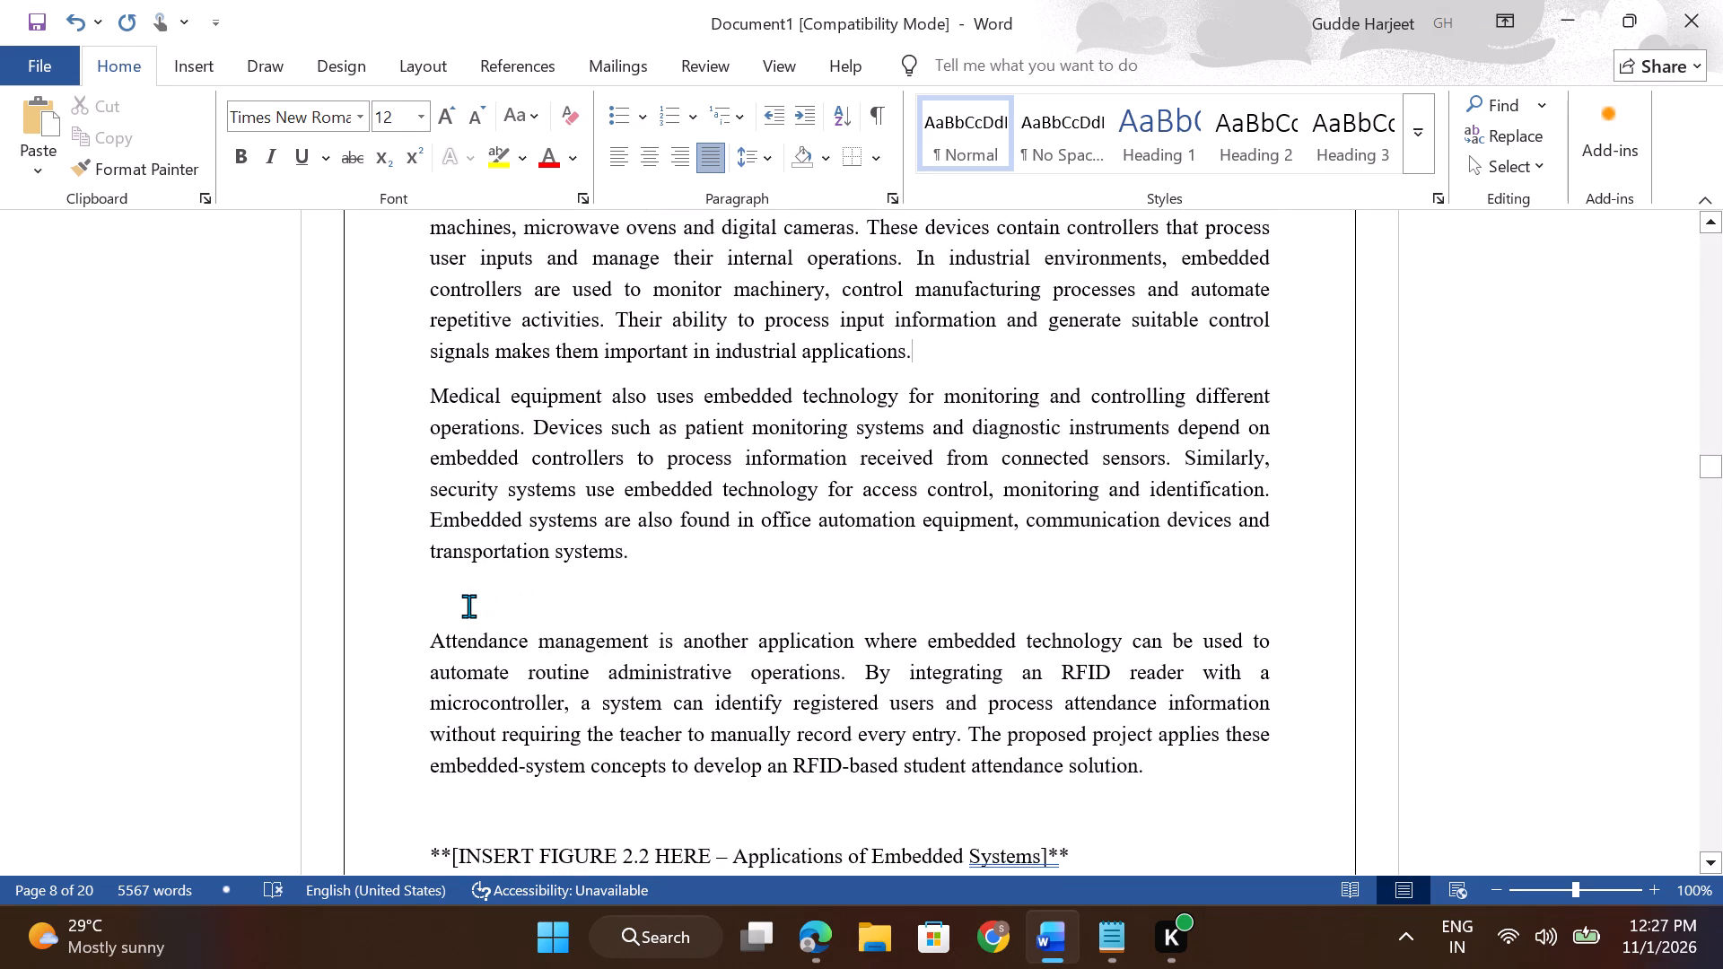
key(BackSpace)
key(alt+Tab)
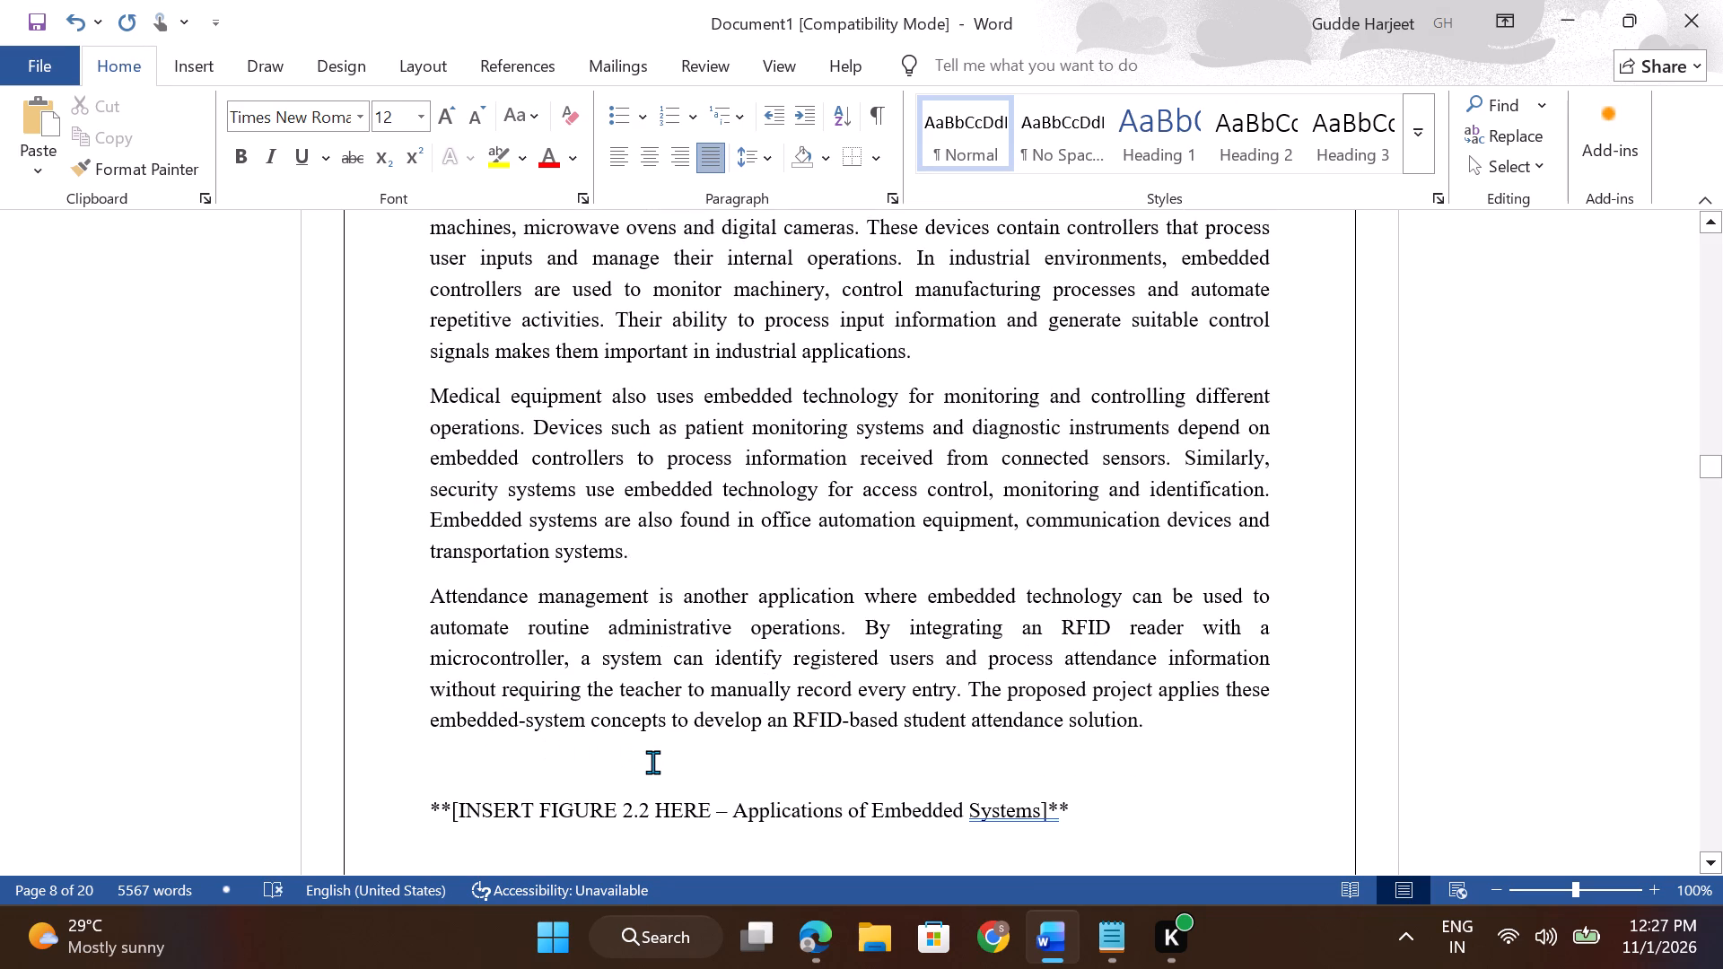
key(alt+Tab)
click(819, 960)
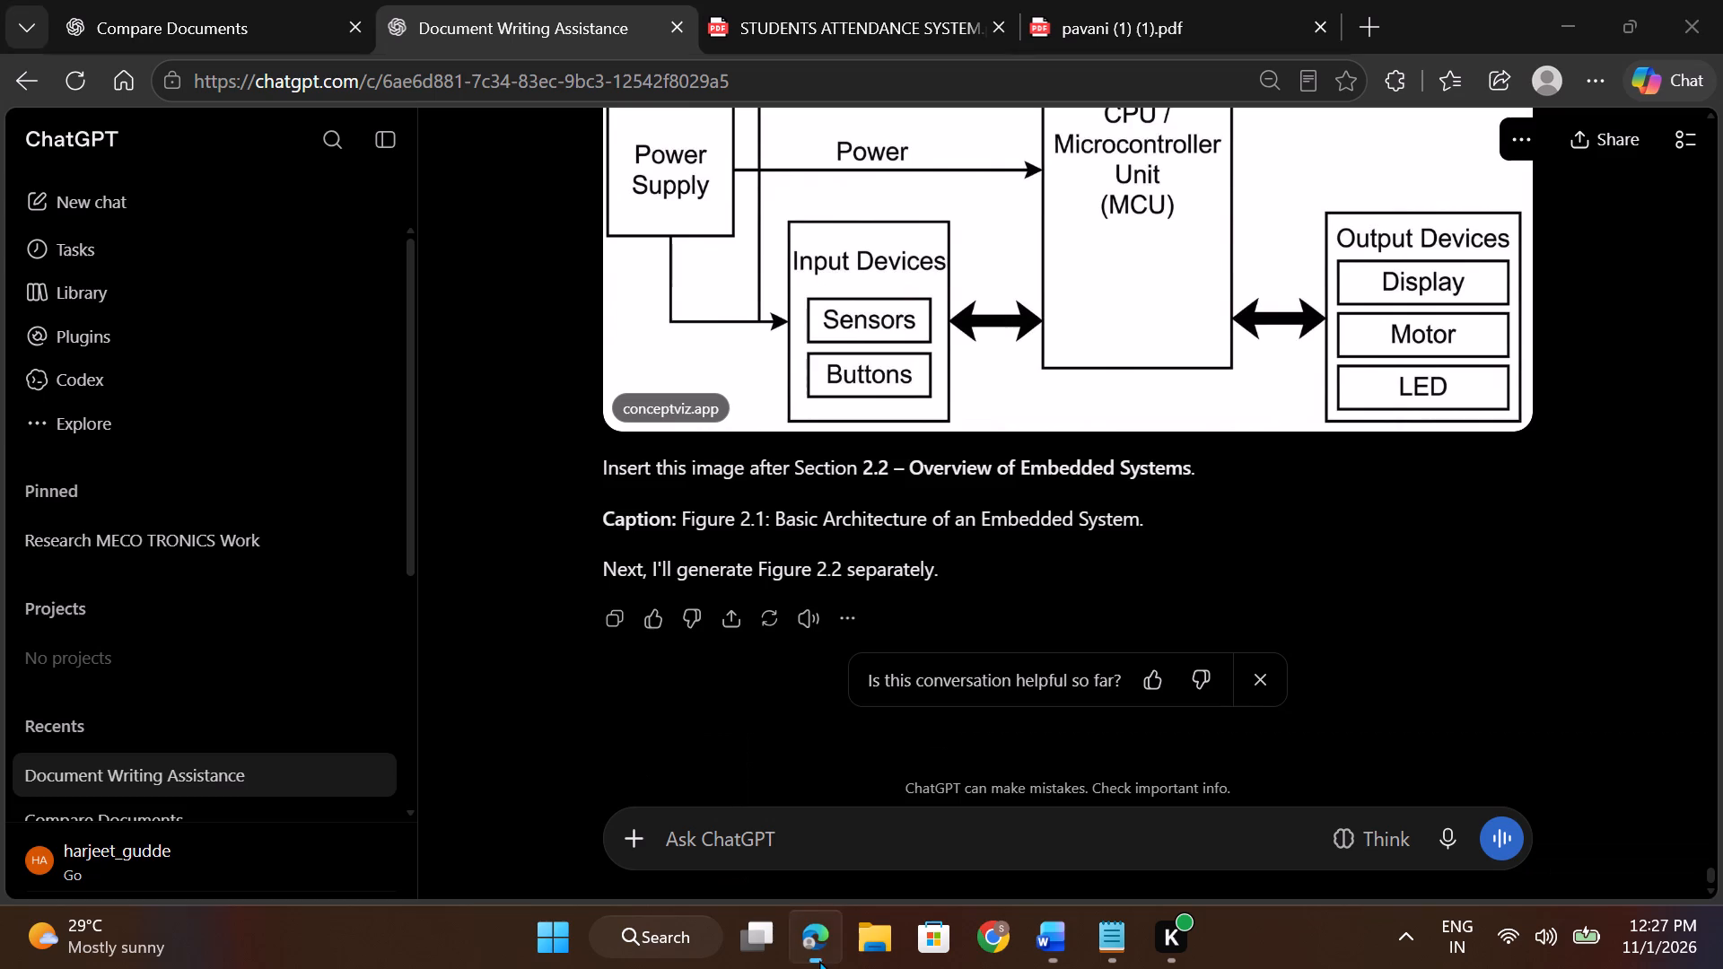
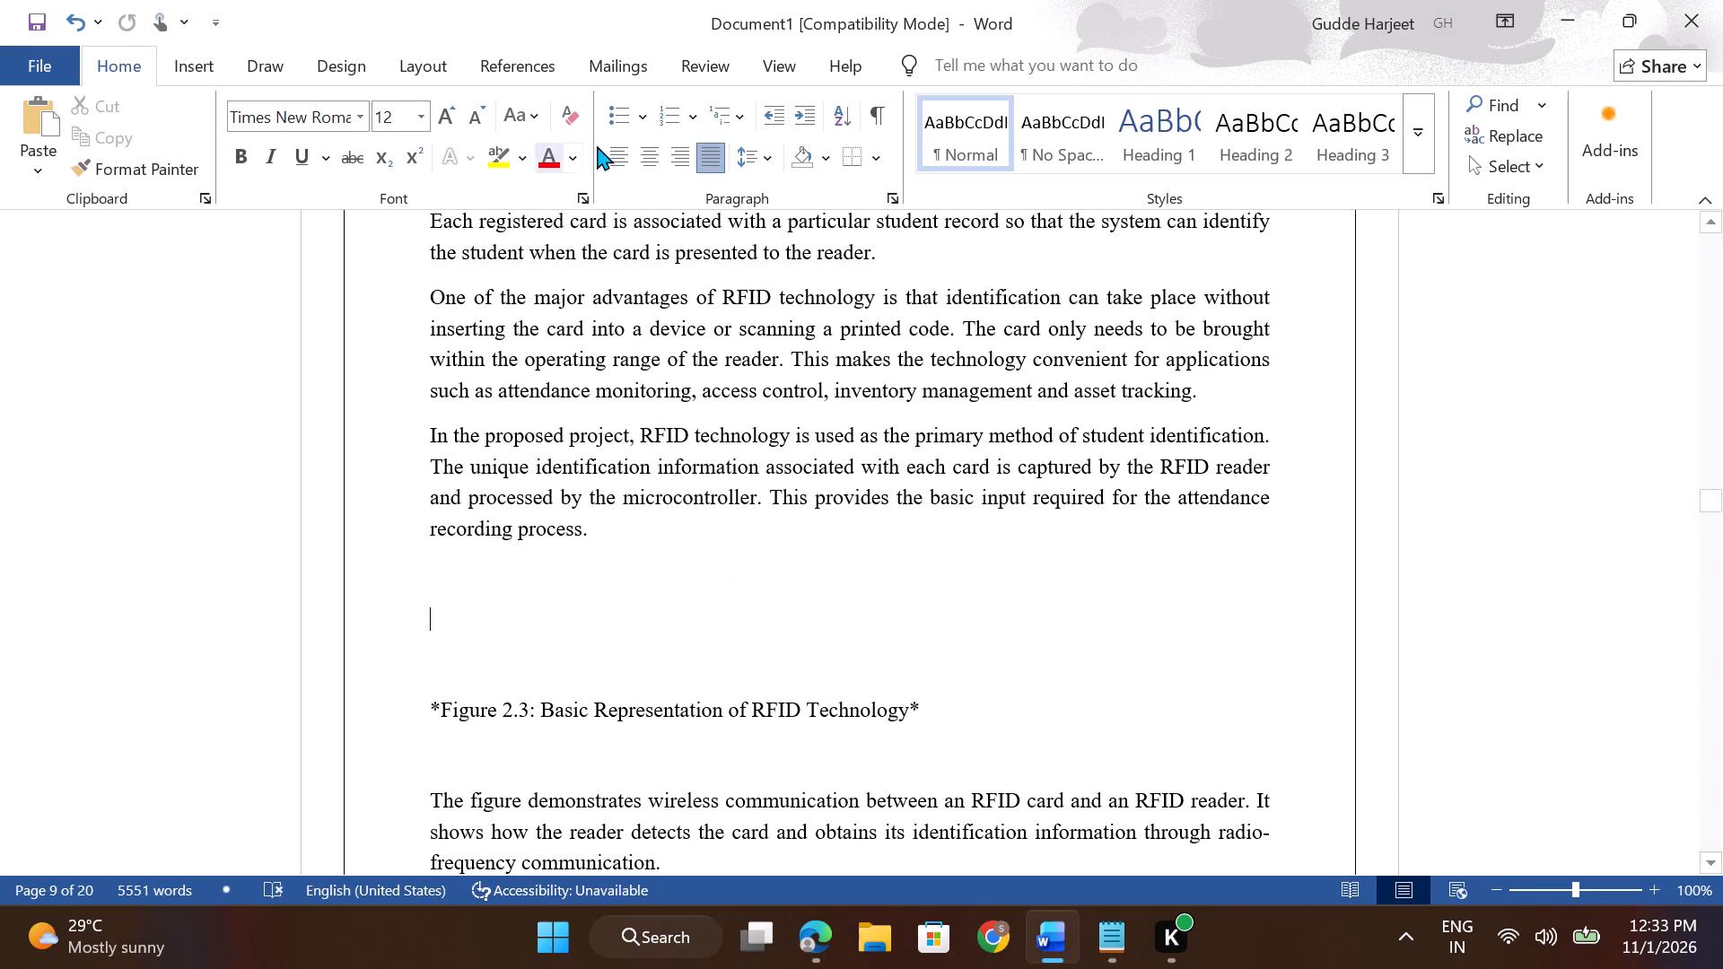
click(645, 167)
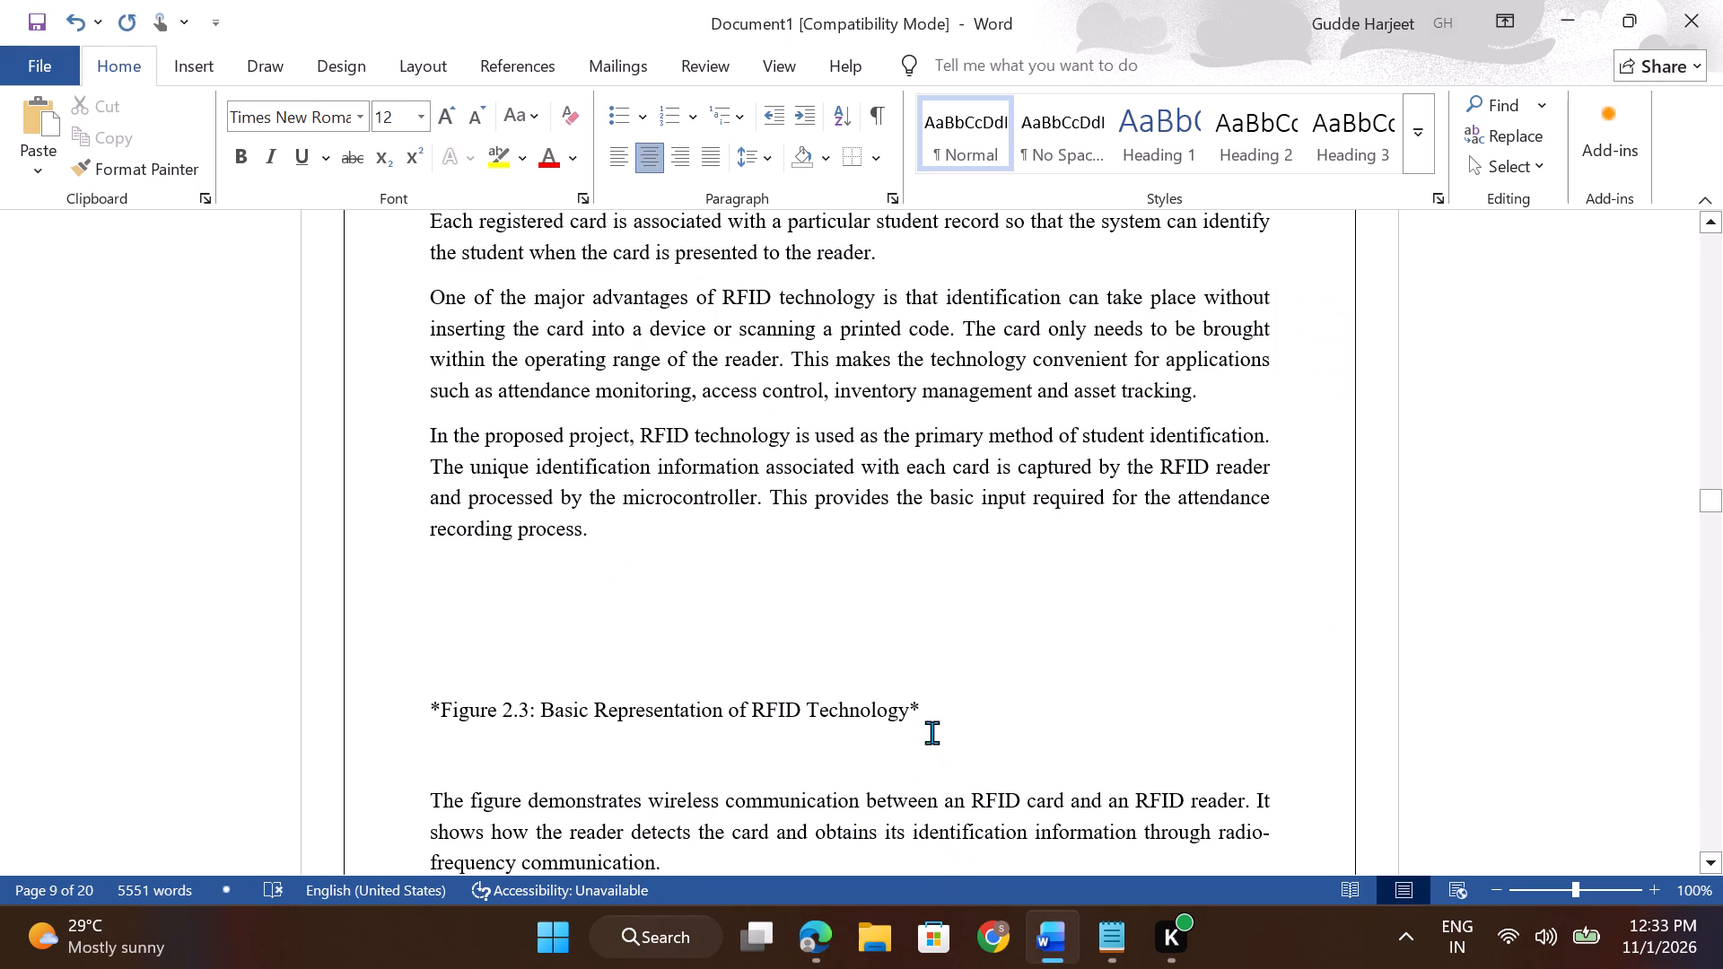
Centre the "Figure 2.3: Basic Representation of RFID Technology" caption and set its font size to 10.5.
click(933, 710)
ctrl+click(933, 710)
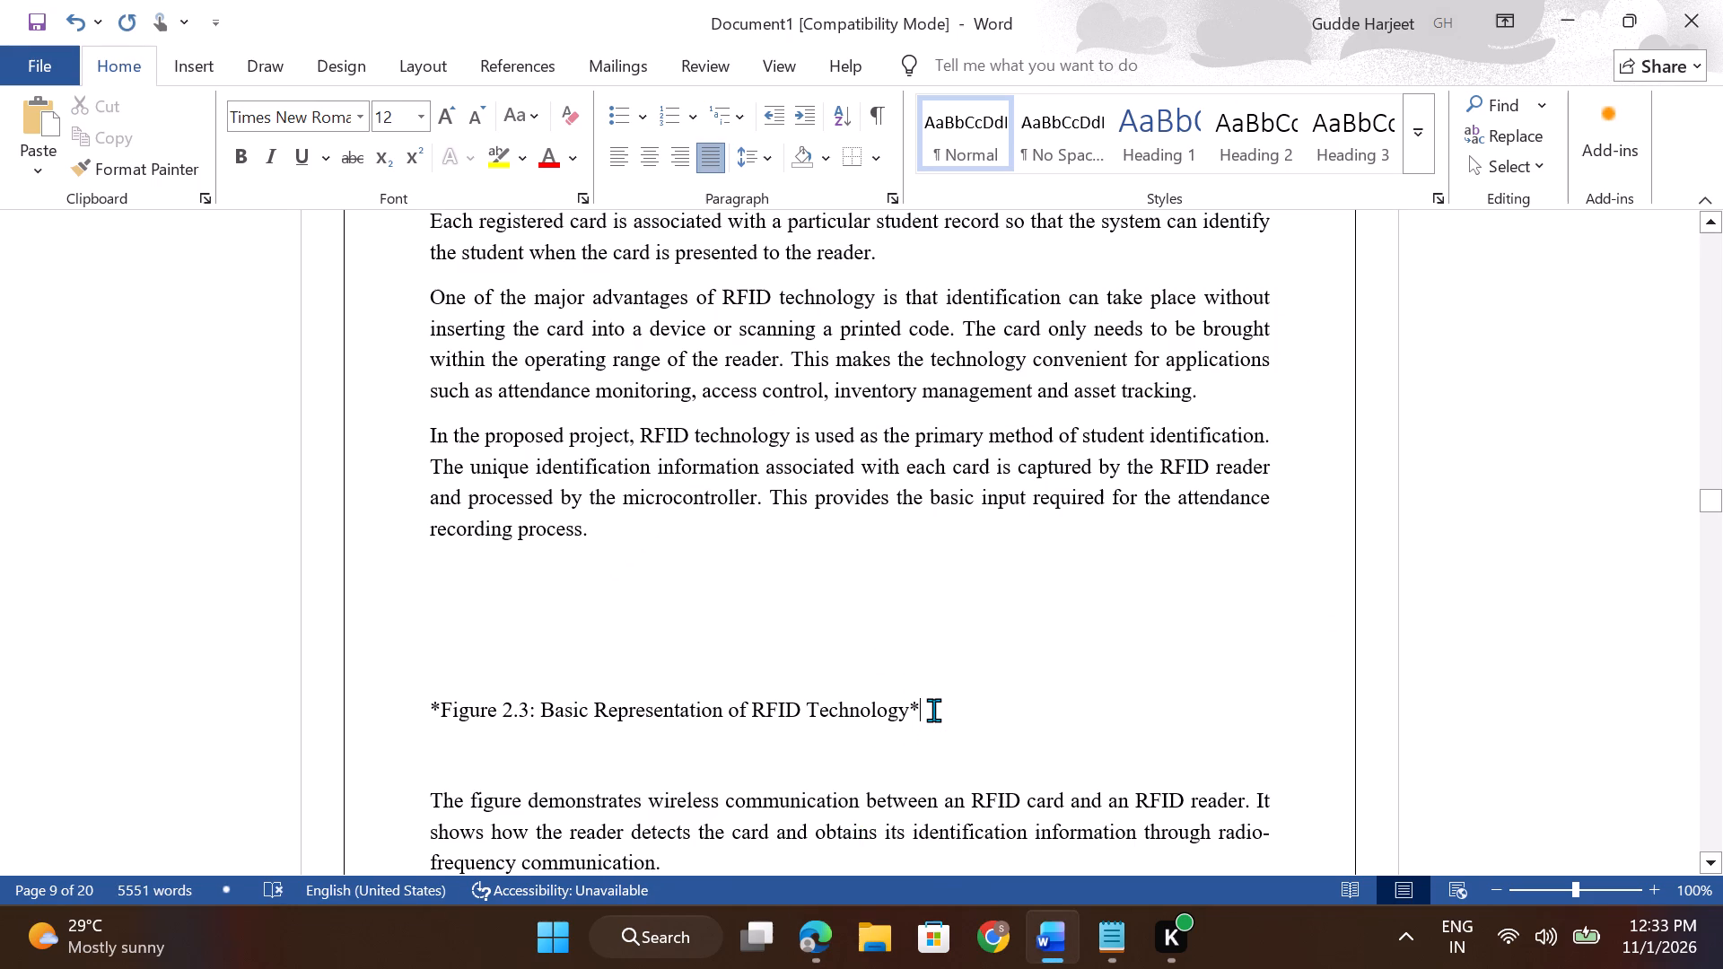
ctrl+click(920, 703)
click(891, 707)
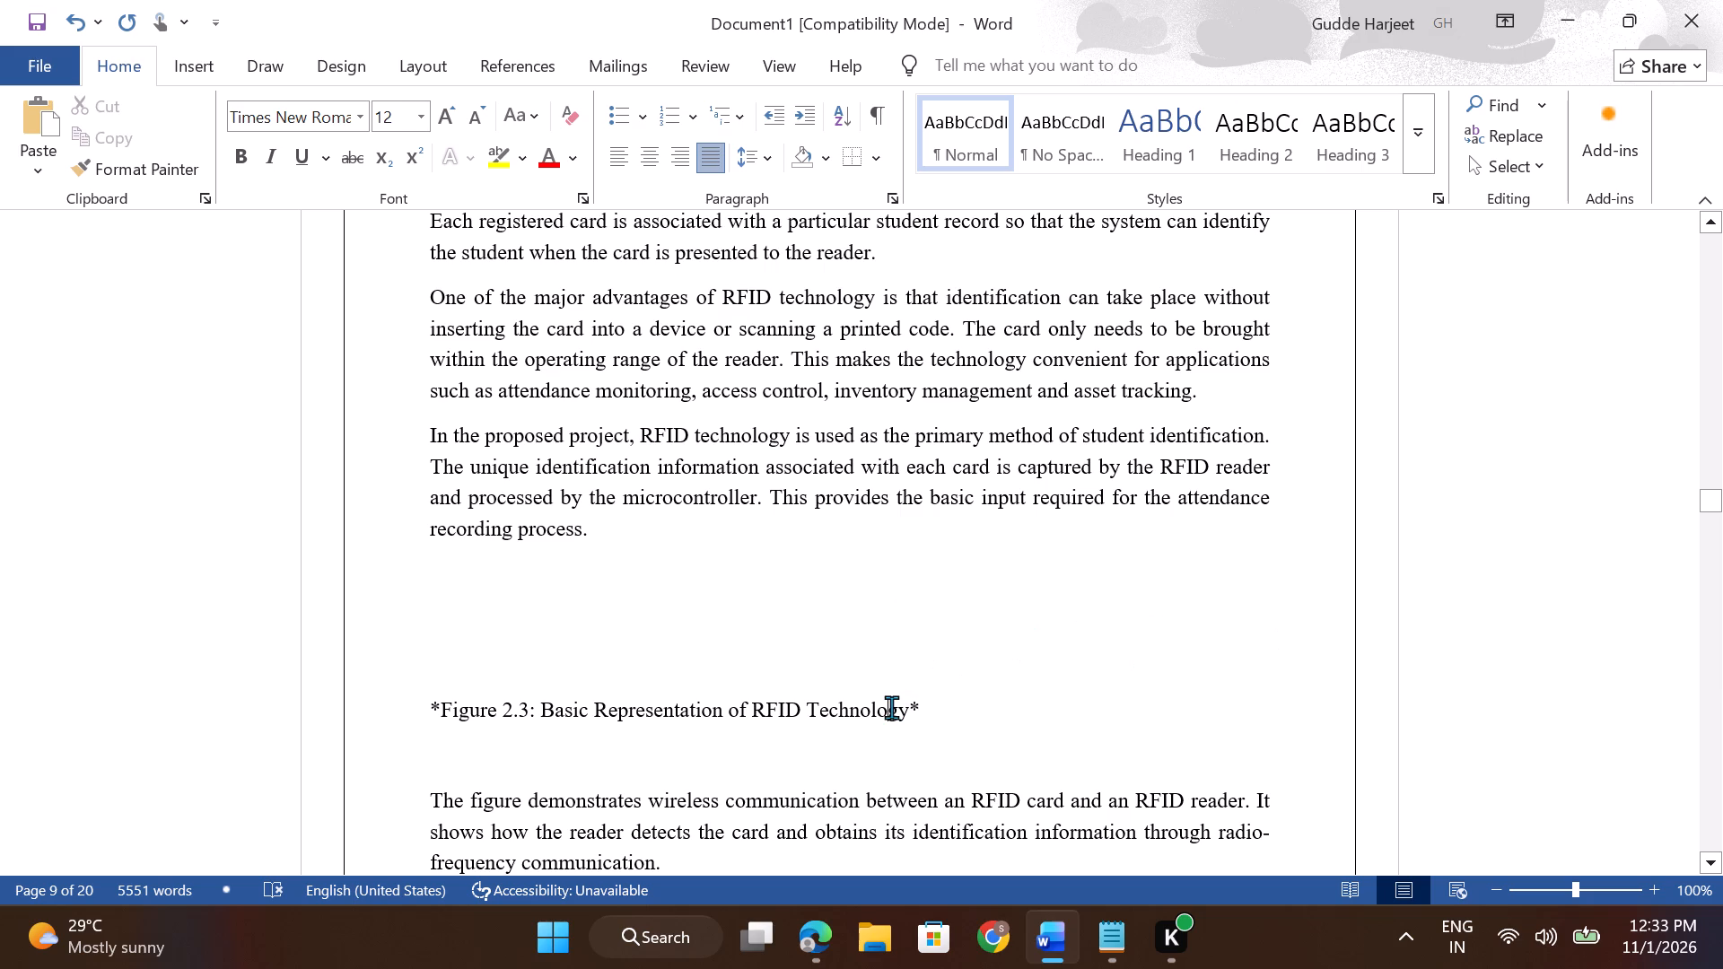
ctrl+click(891, 707)
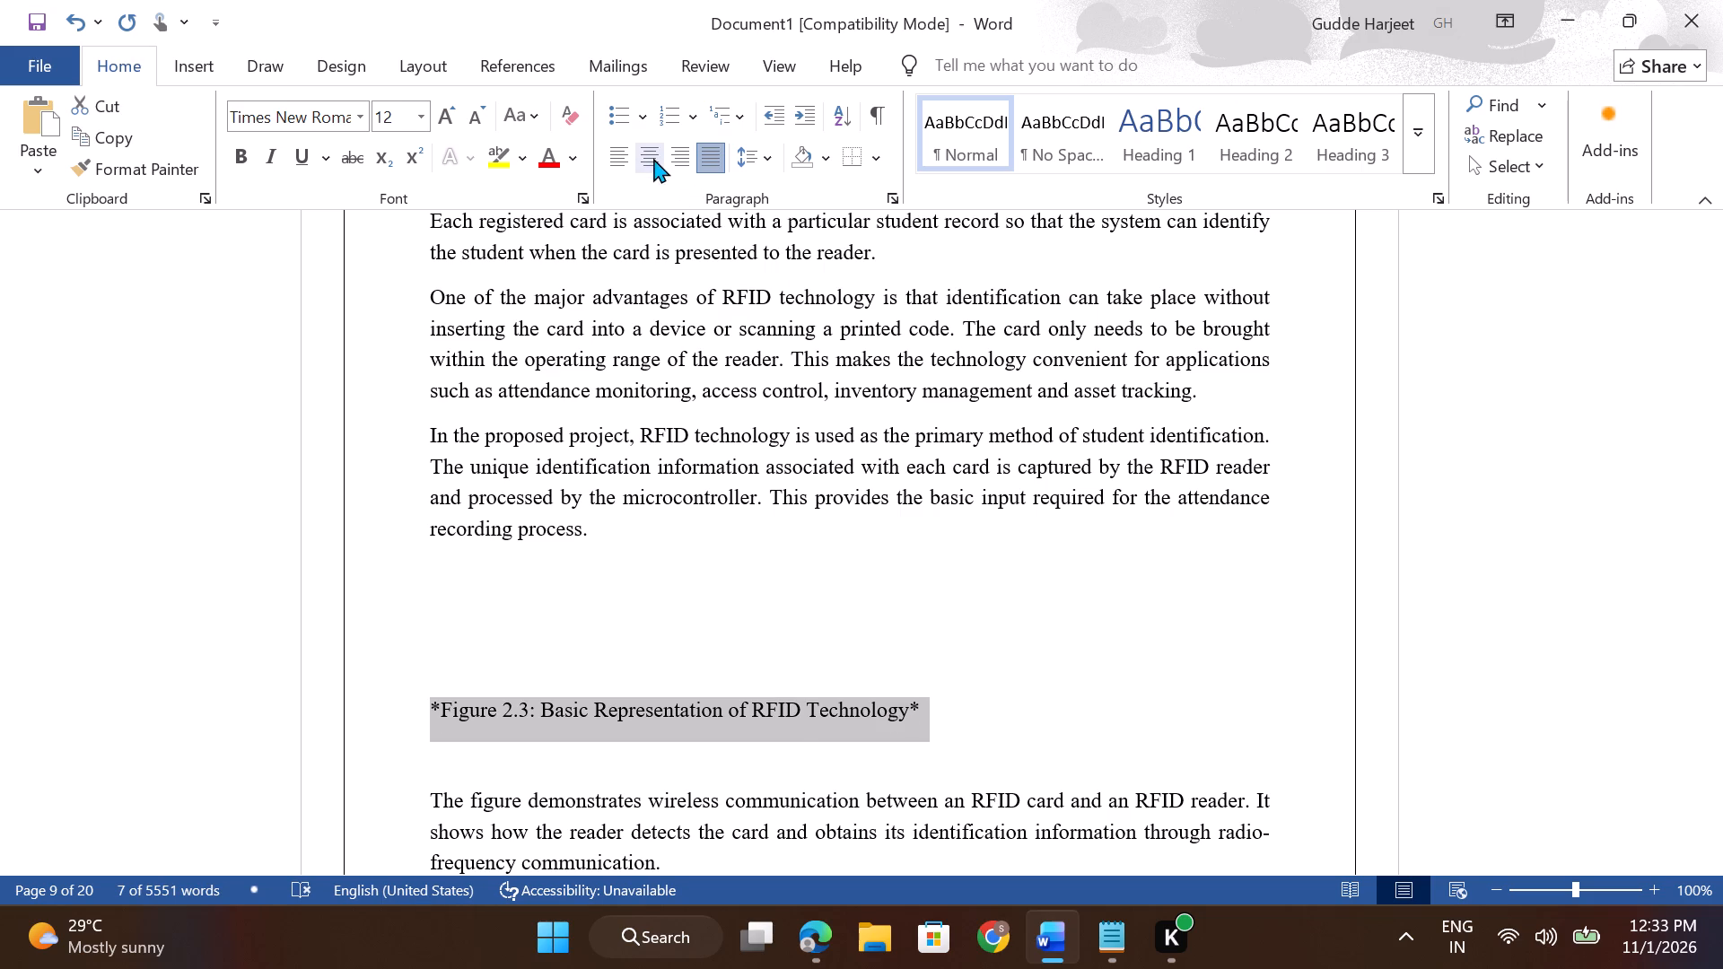
click(653, 158)
click(398, 117)
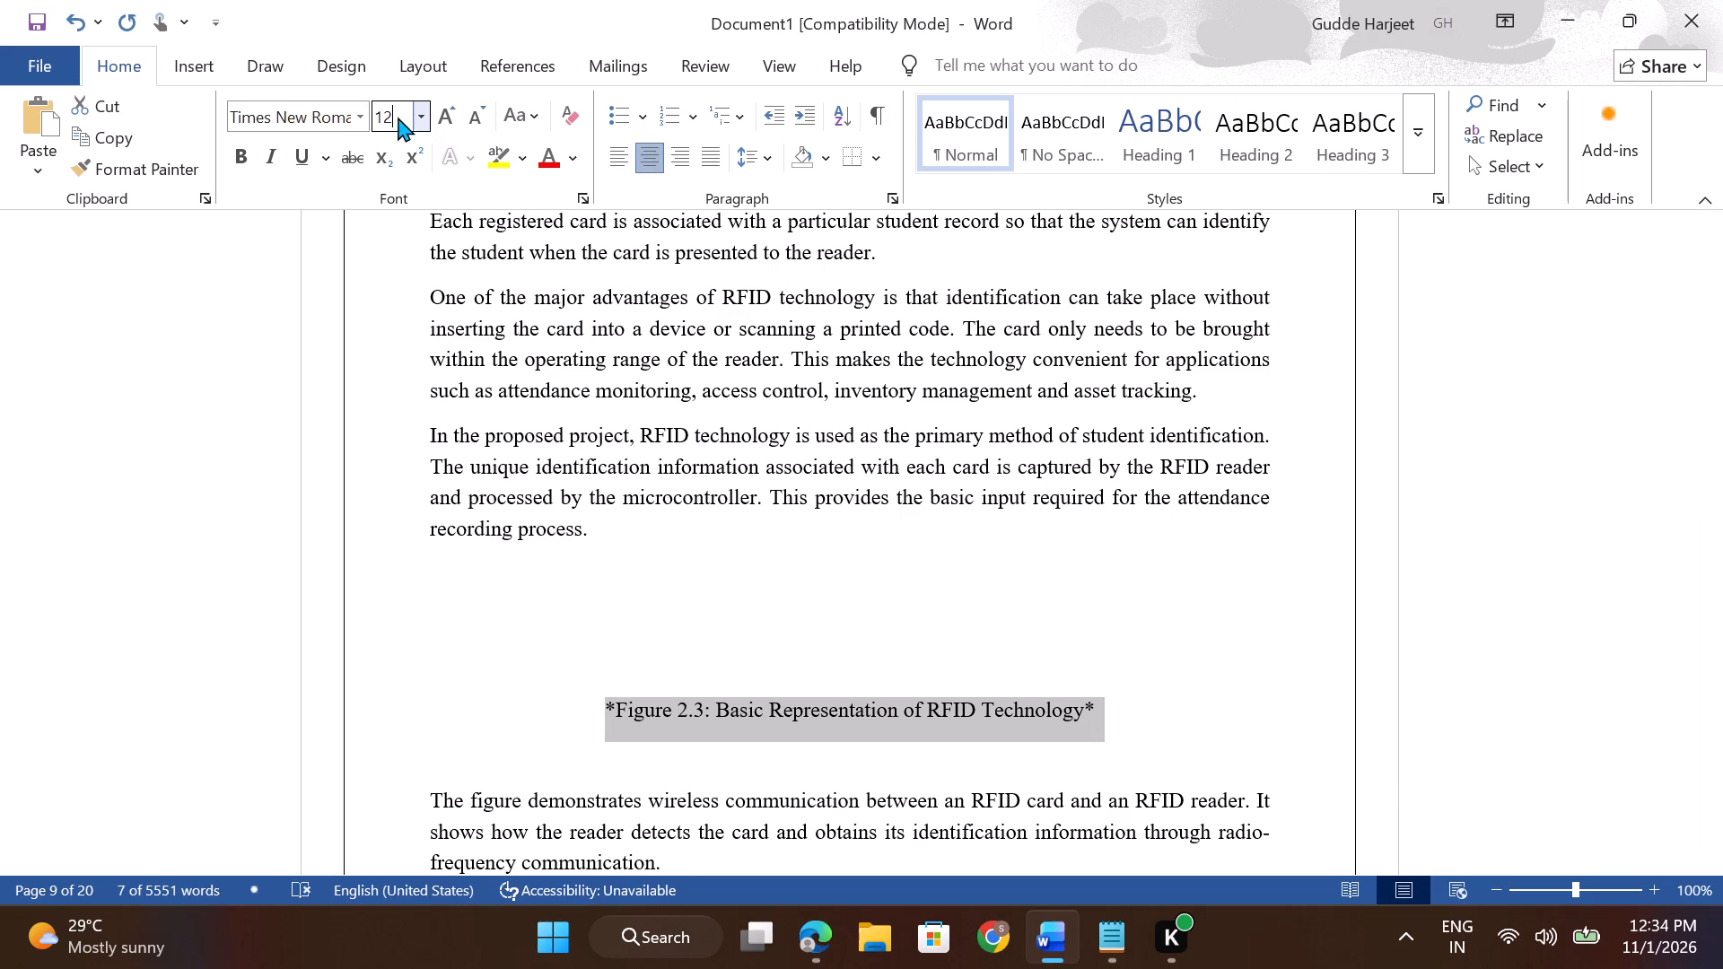
text(10.5)
key(Return)
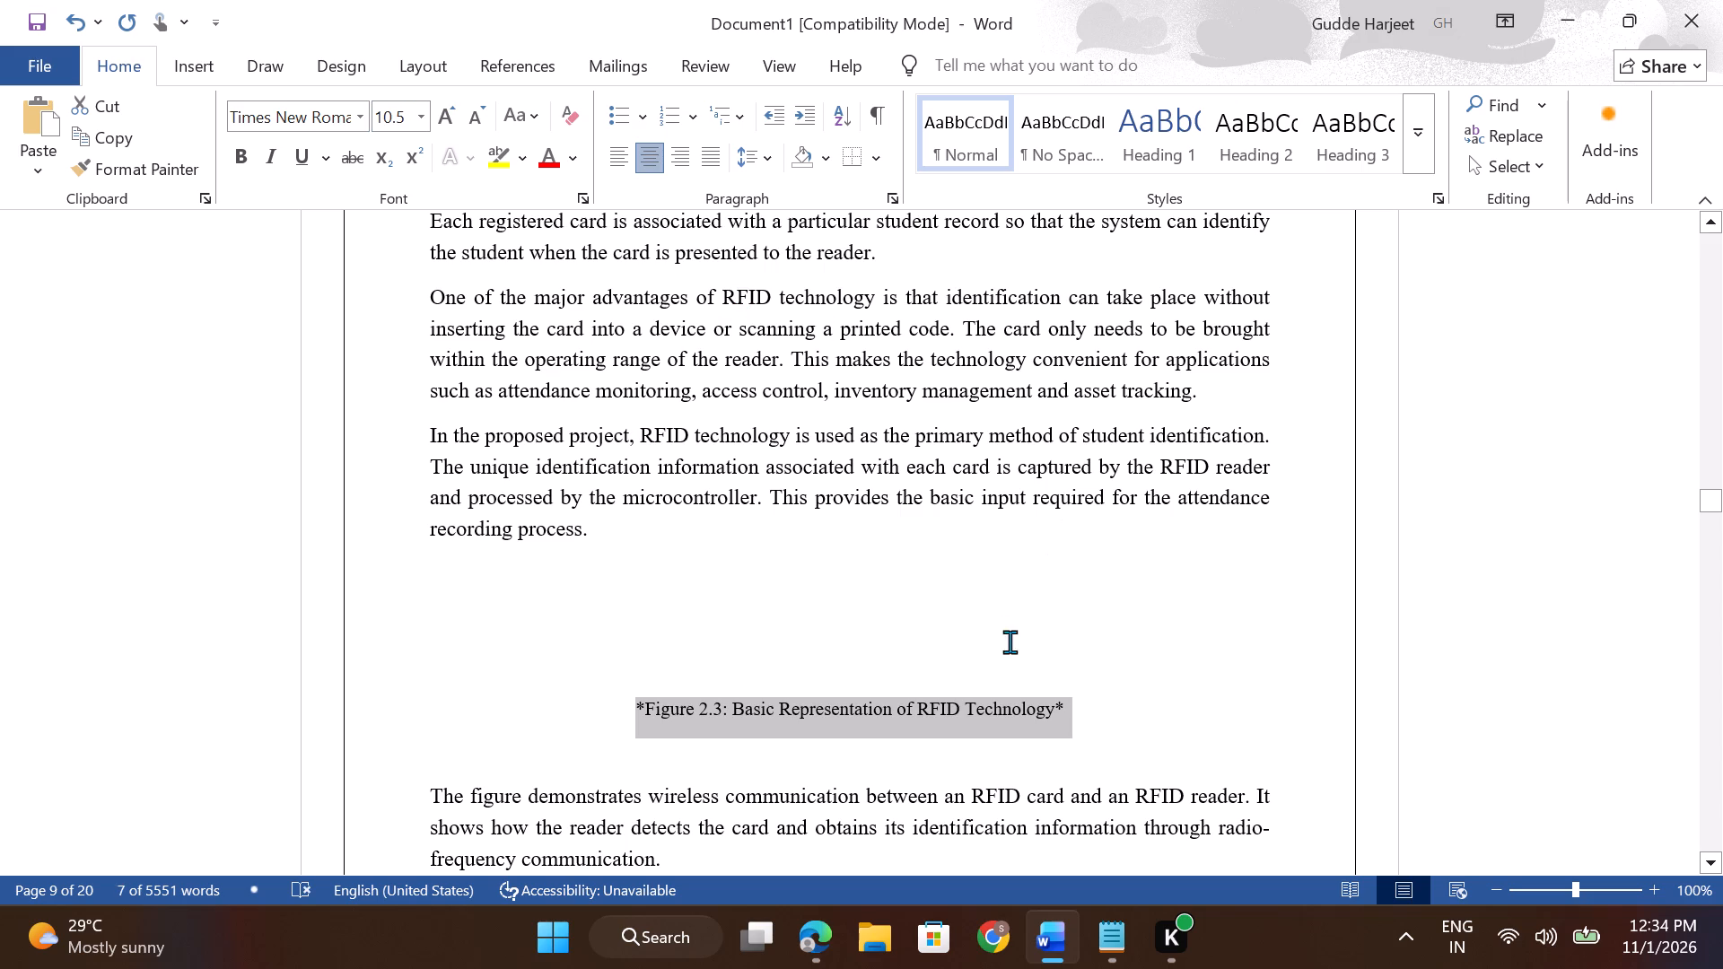
Remove the asterisks from both ends of the "Figure 2.3: Basic Representation of RFID Technology" caption.
click(1068, 716)
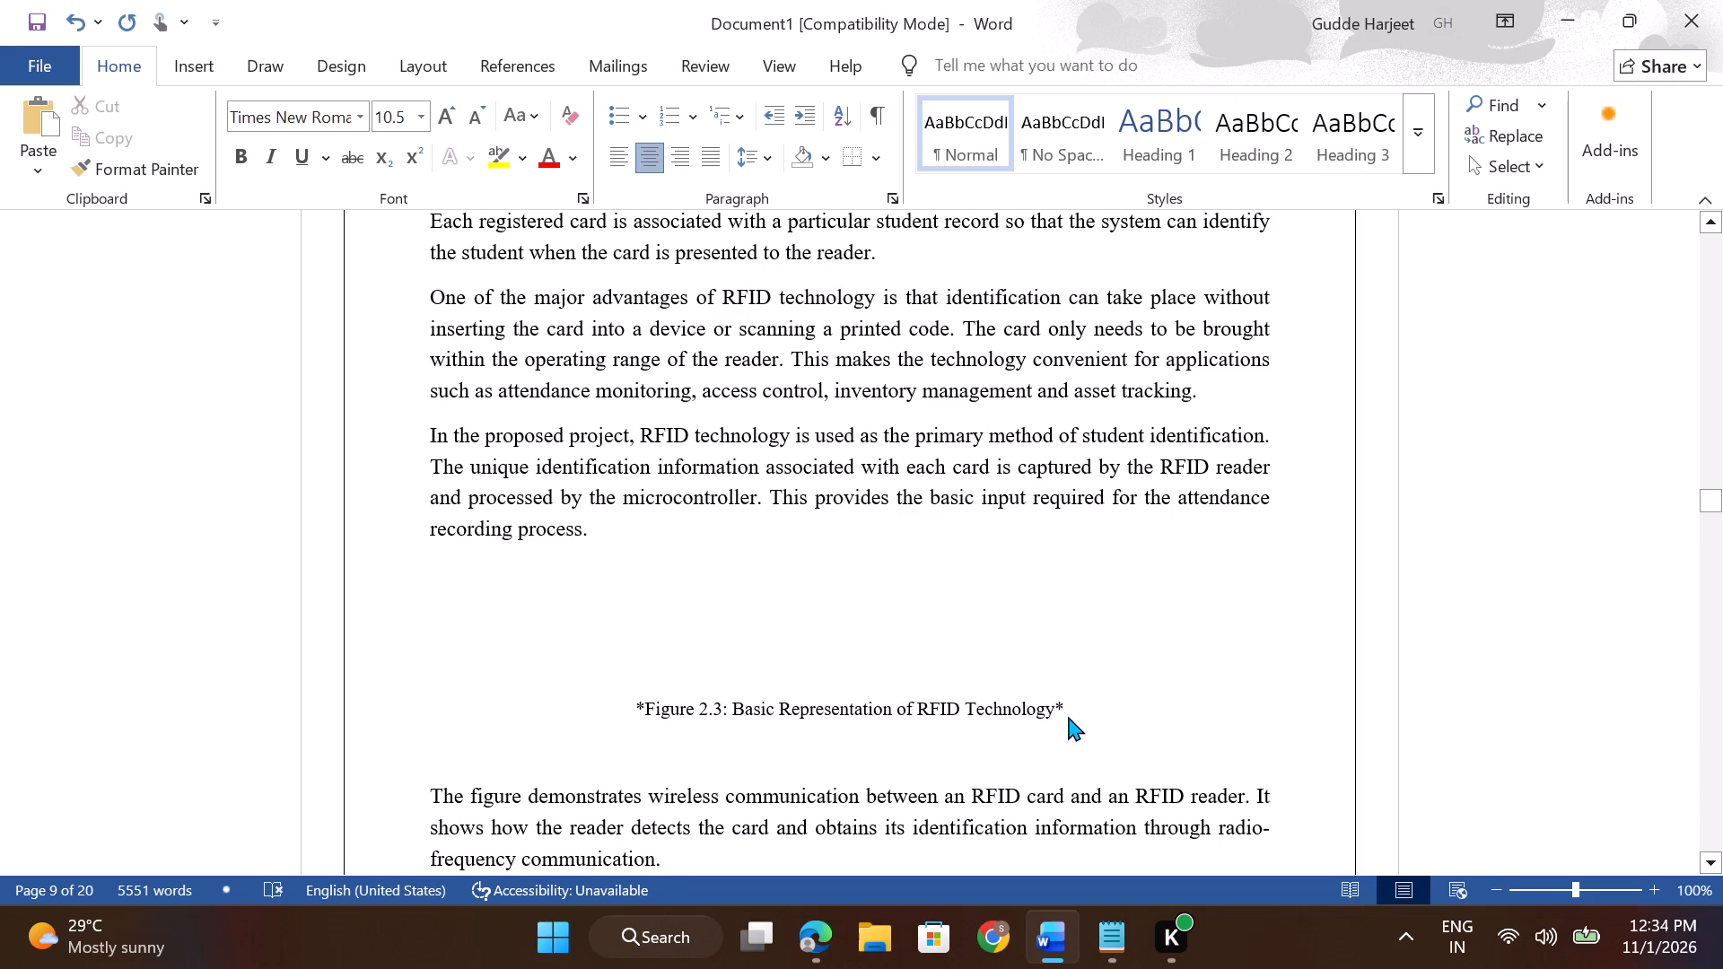
key(BackSpace)
click(648, 708)
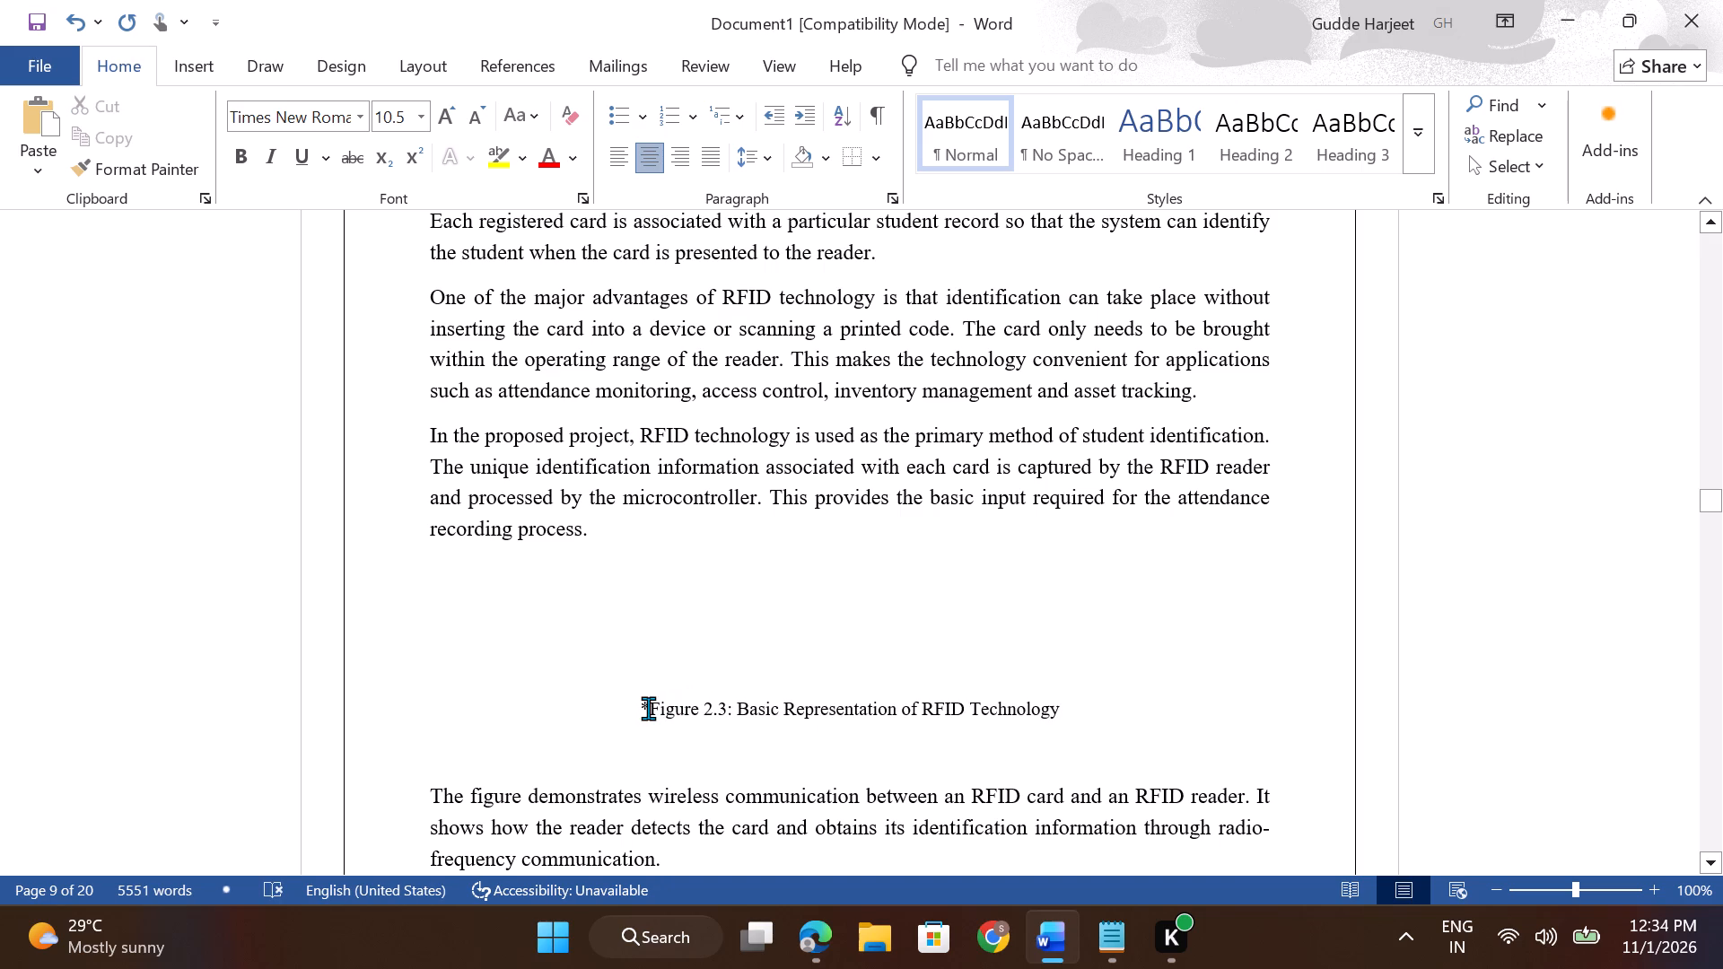
key(BackSpace)
Renumber the "Figure 2.1: Basic Architecture of an Embedded System" caption as Figure 2(a).
scroll(648, 708, up, 5)
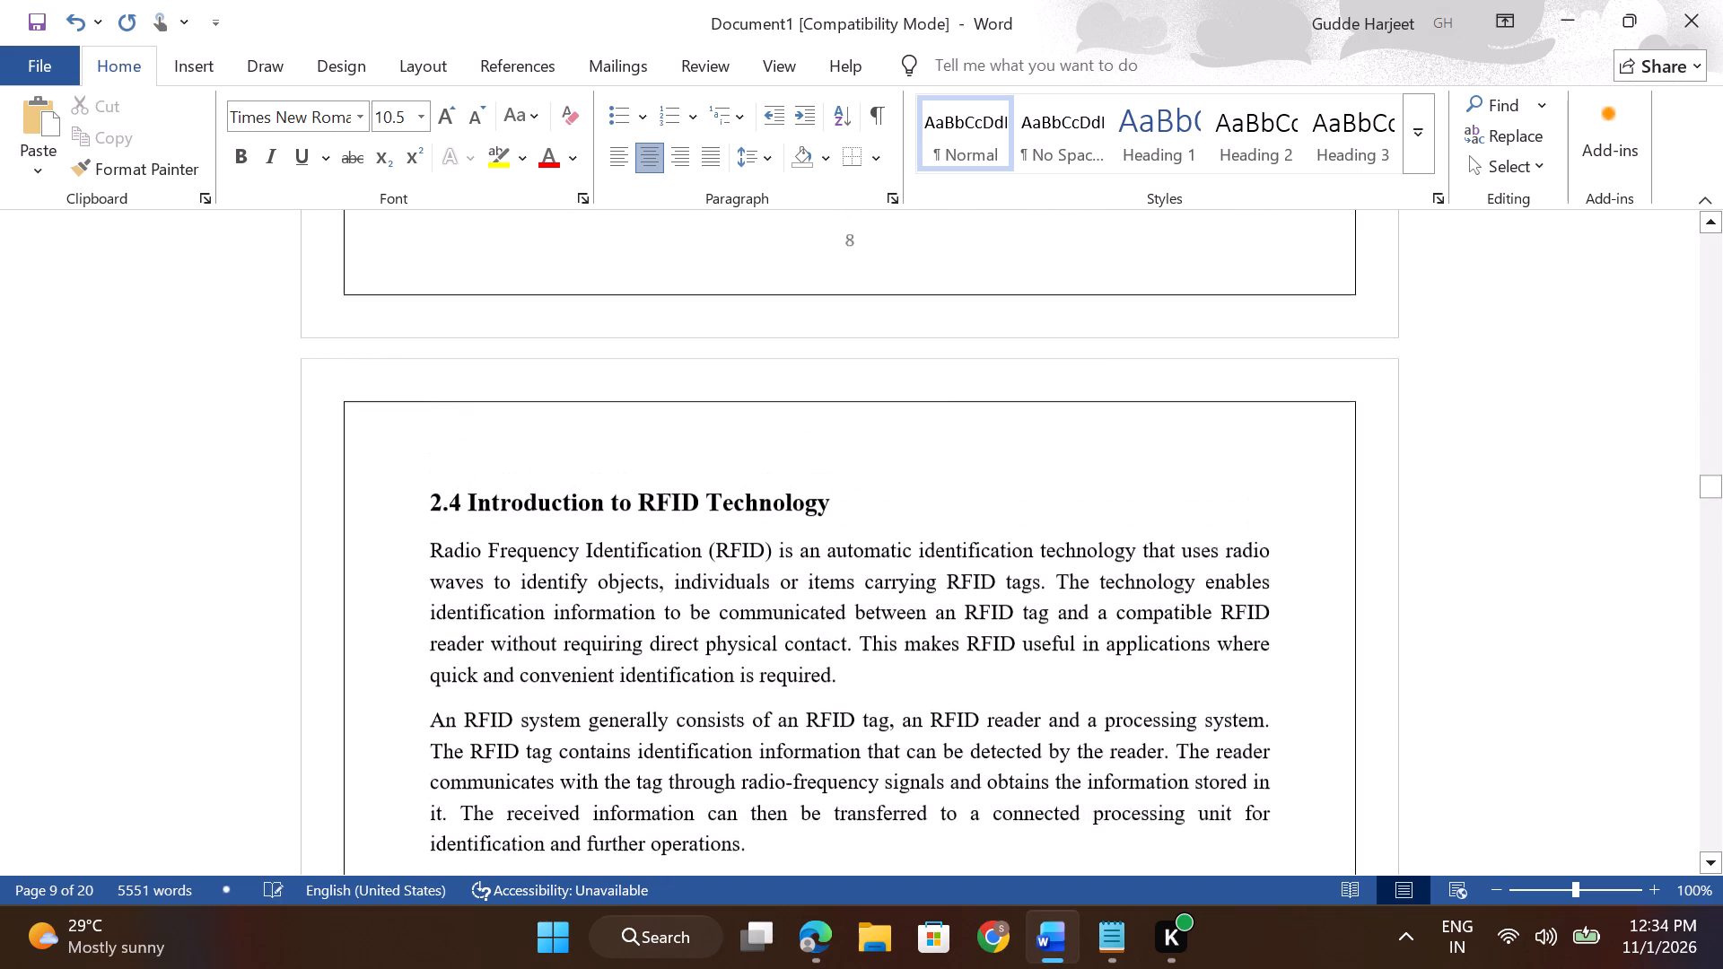
scroll(648, 708, down, 5)
scroll(648, 708, up, 2)
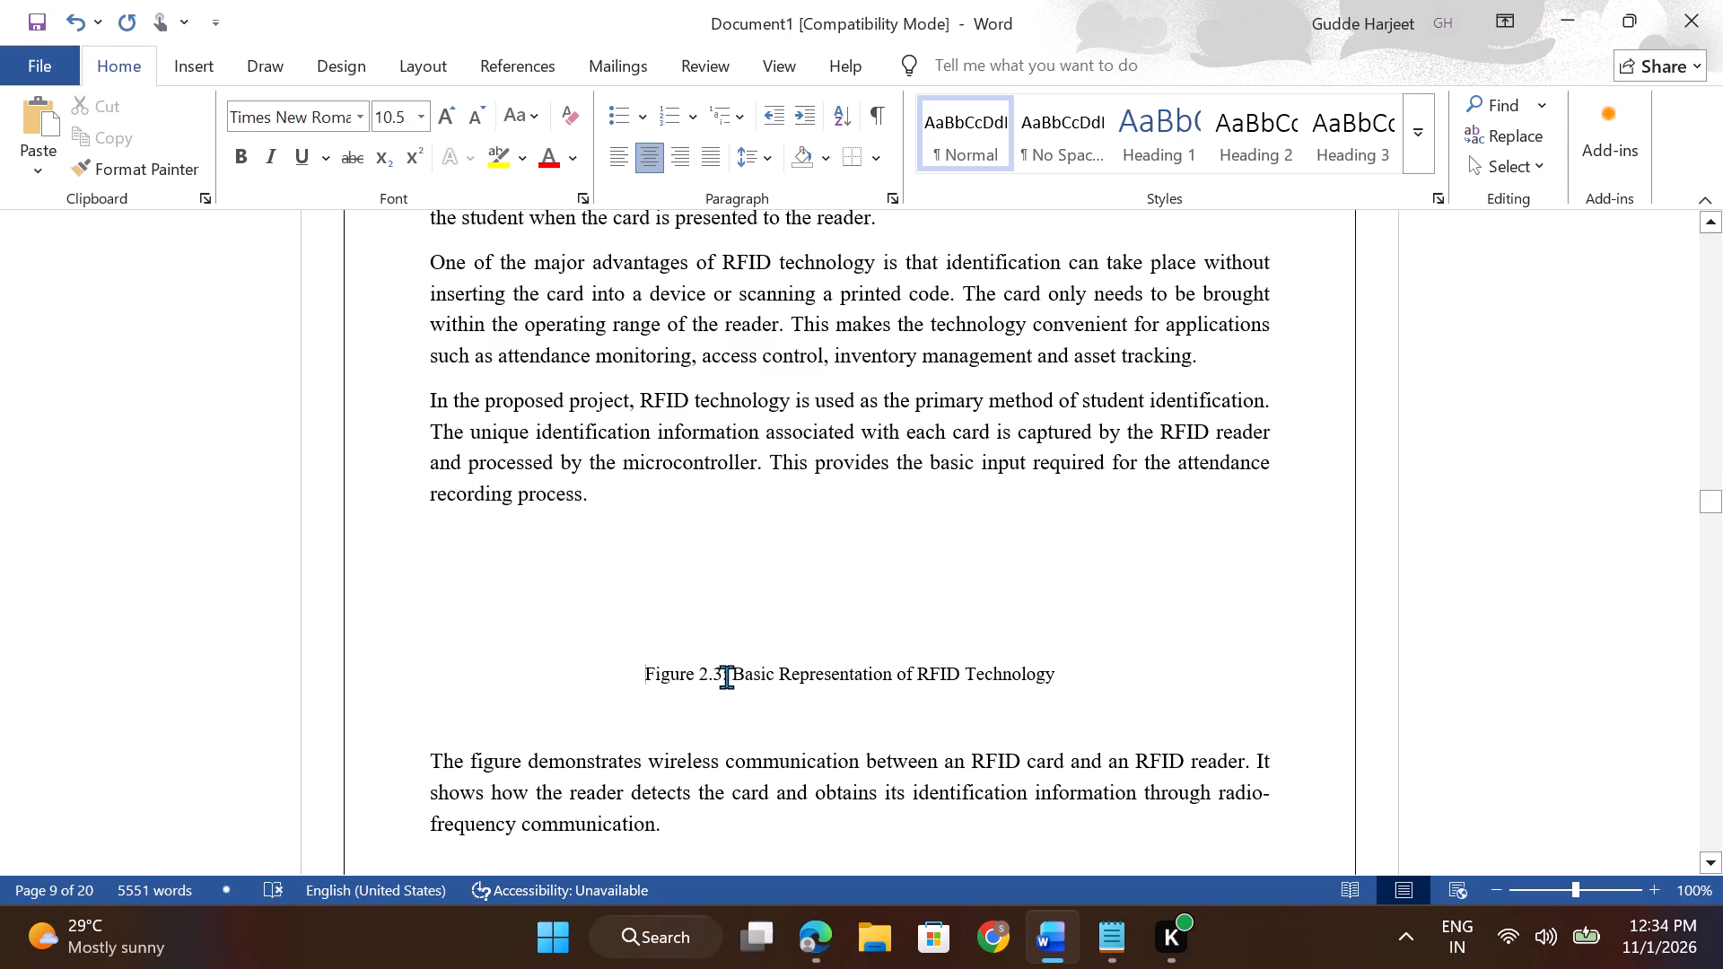
scroll(721, 670, up, 6)
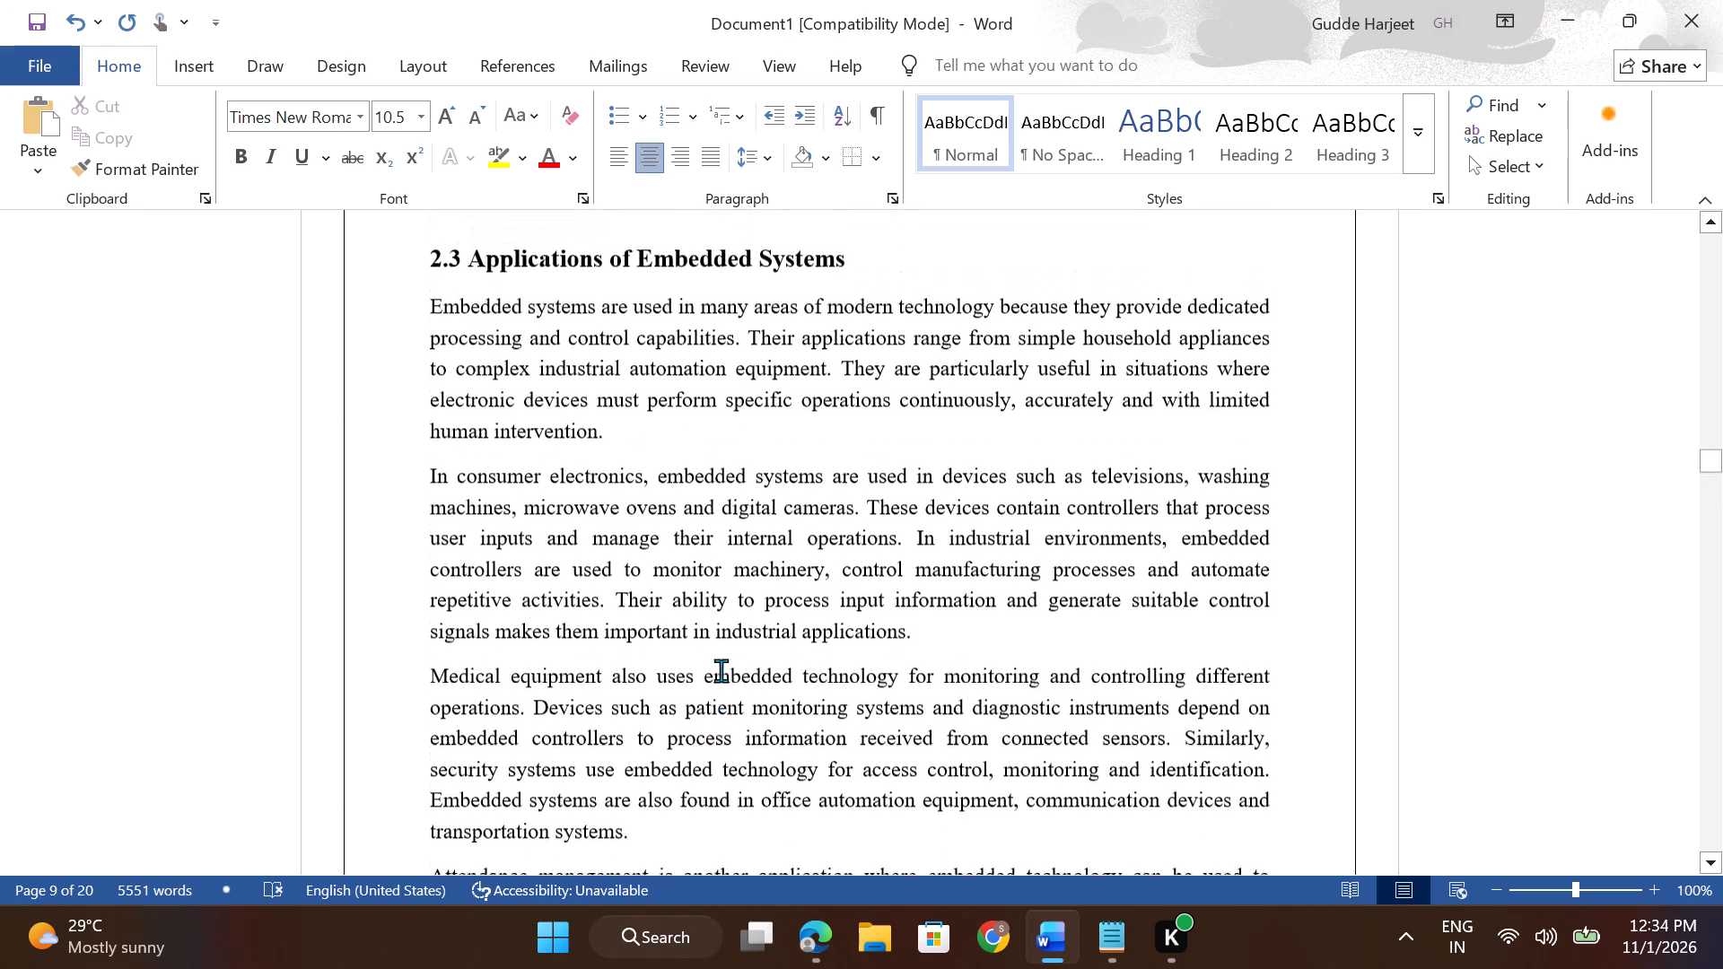
scroll(721, 670, up, 4)
scroll(721, 670, down, 2)
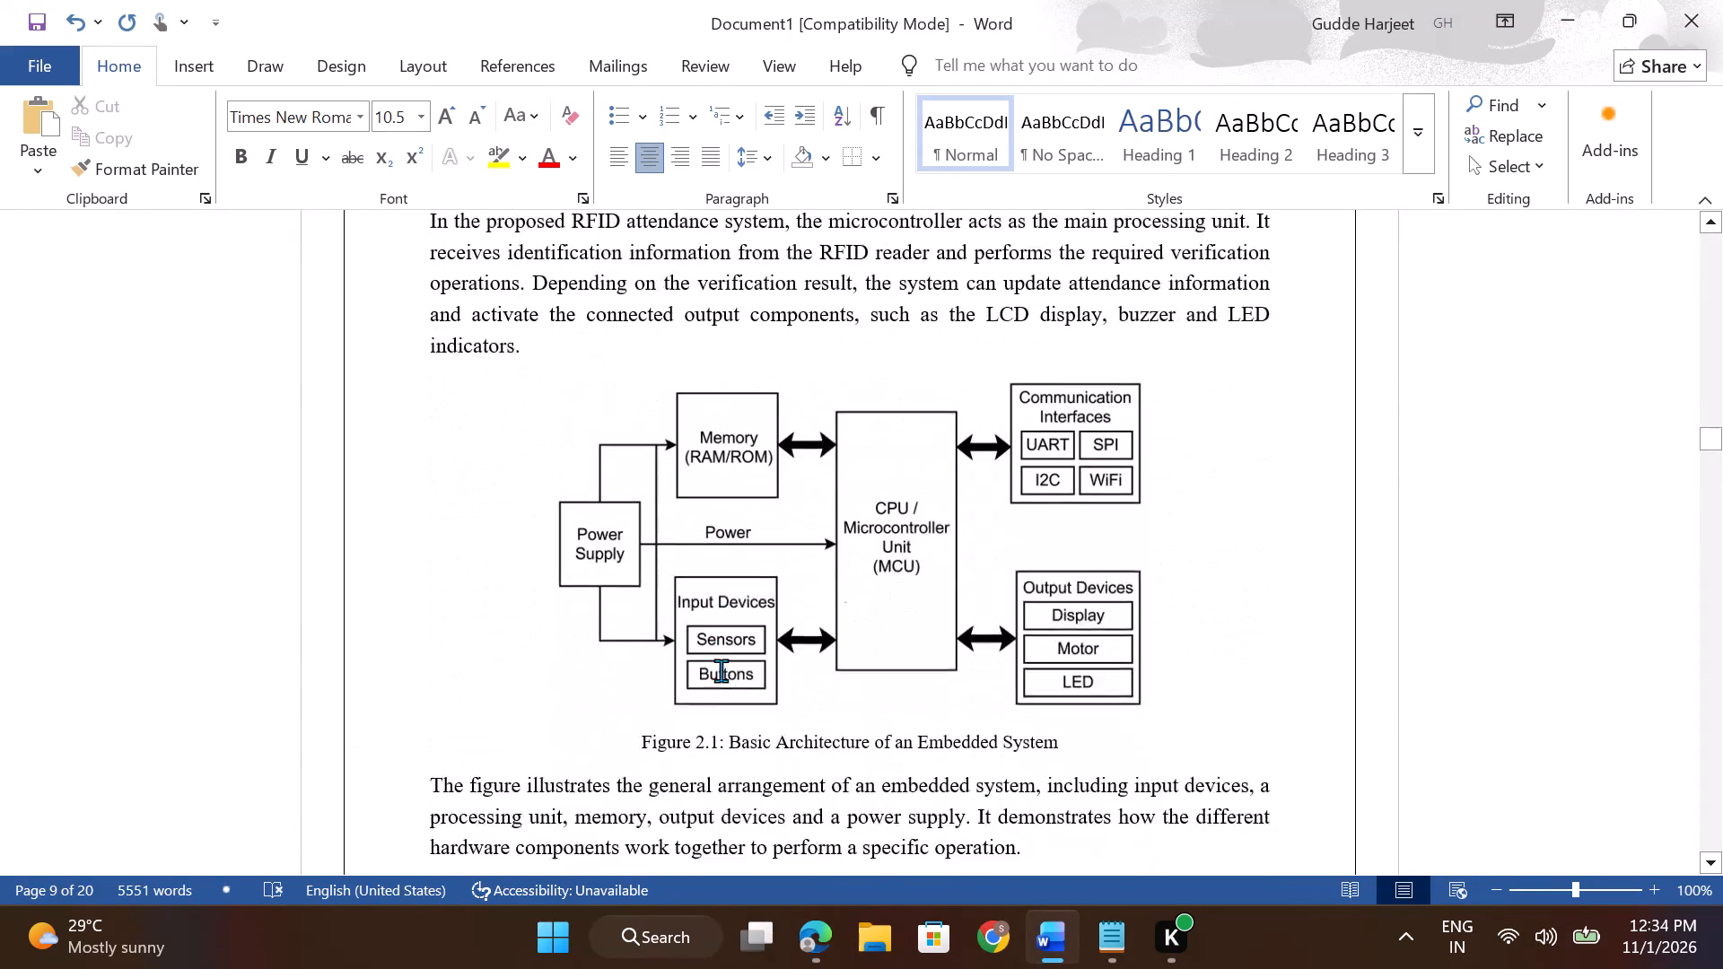
scroll(721, 670, down, 1)
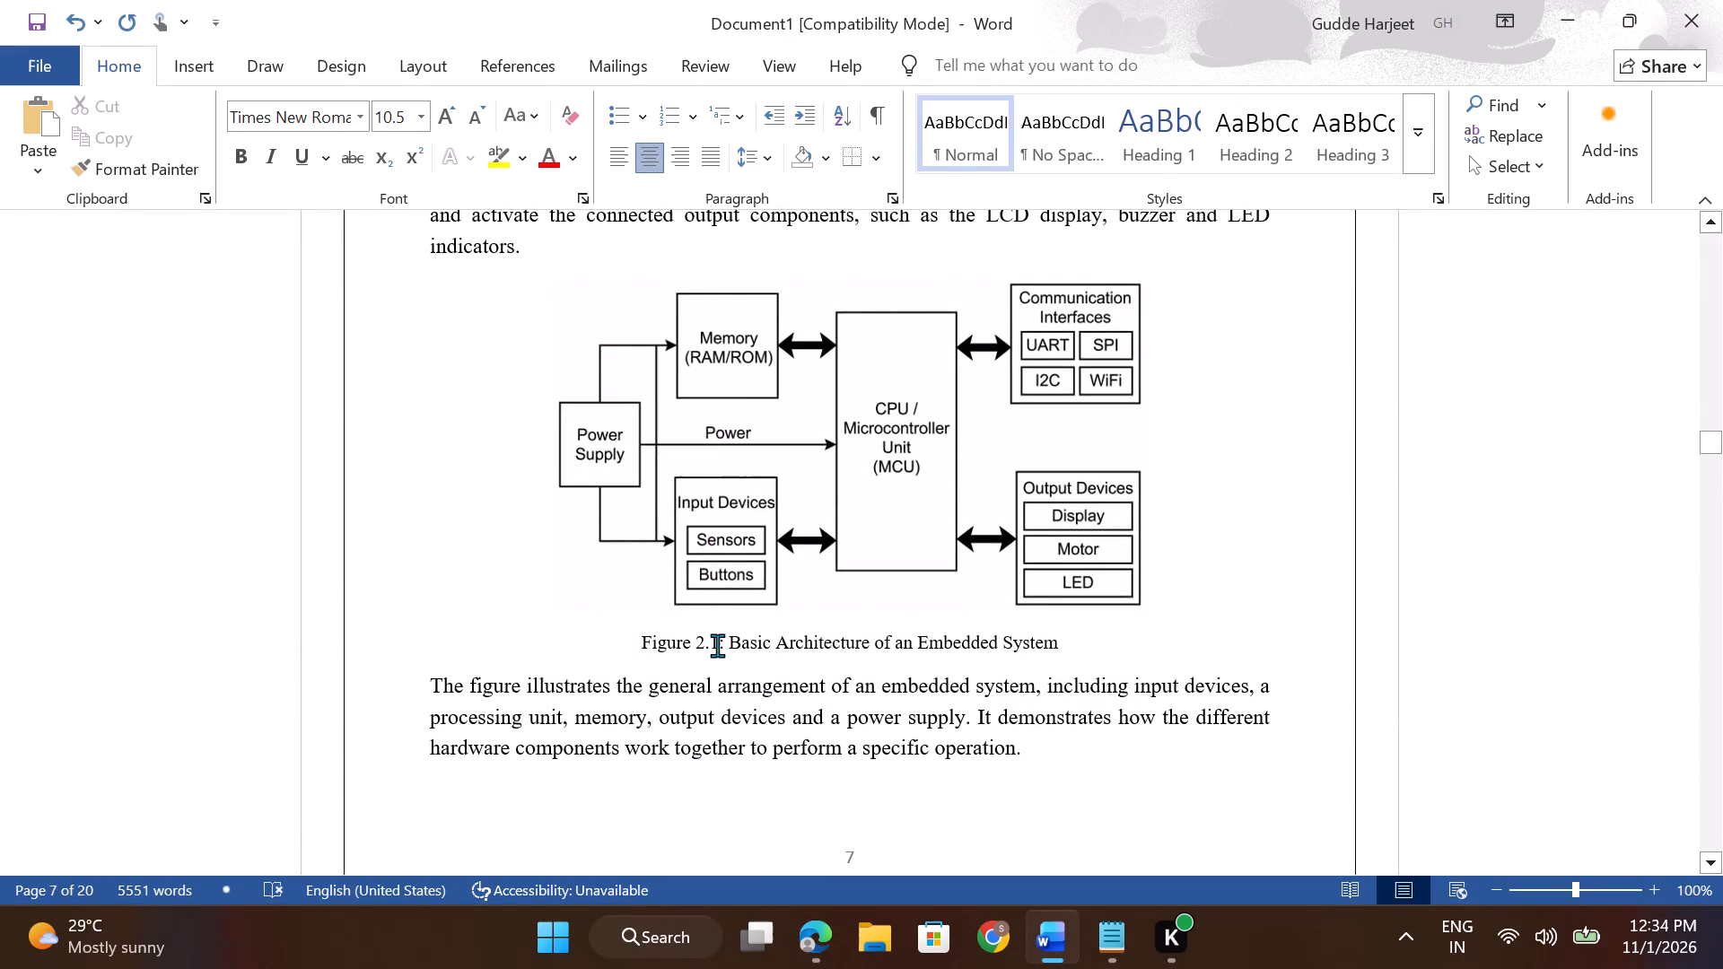
click(717, 645)
key(BackSpace)
key(BackSpace)
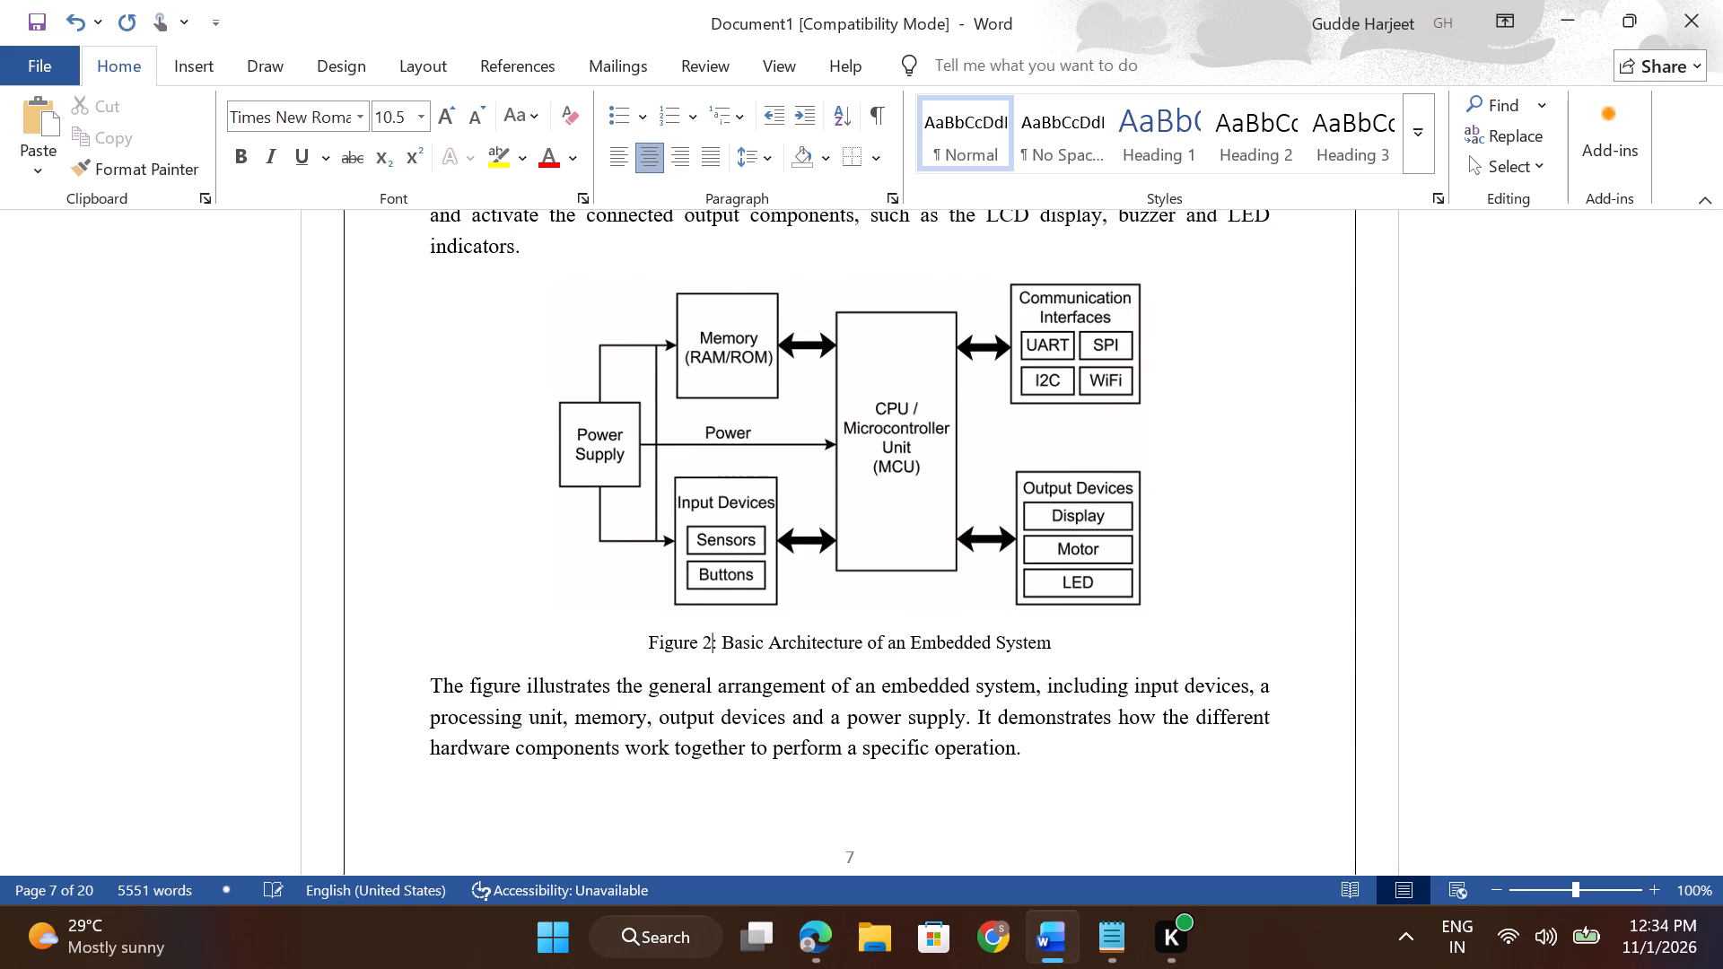
text(())
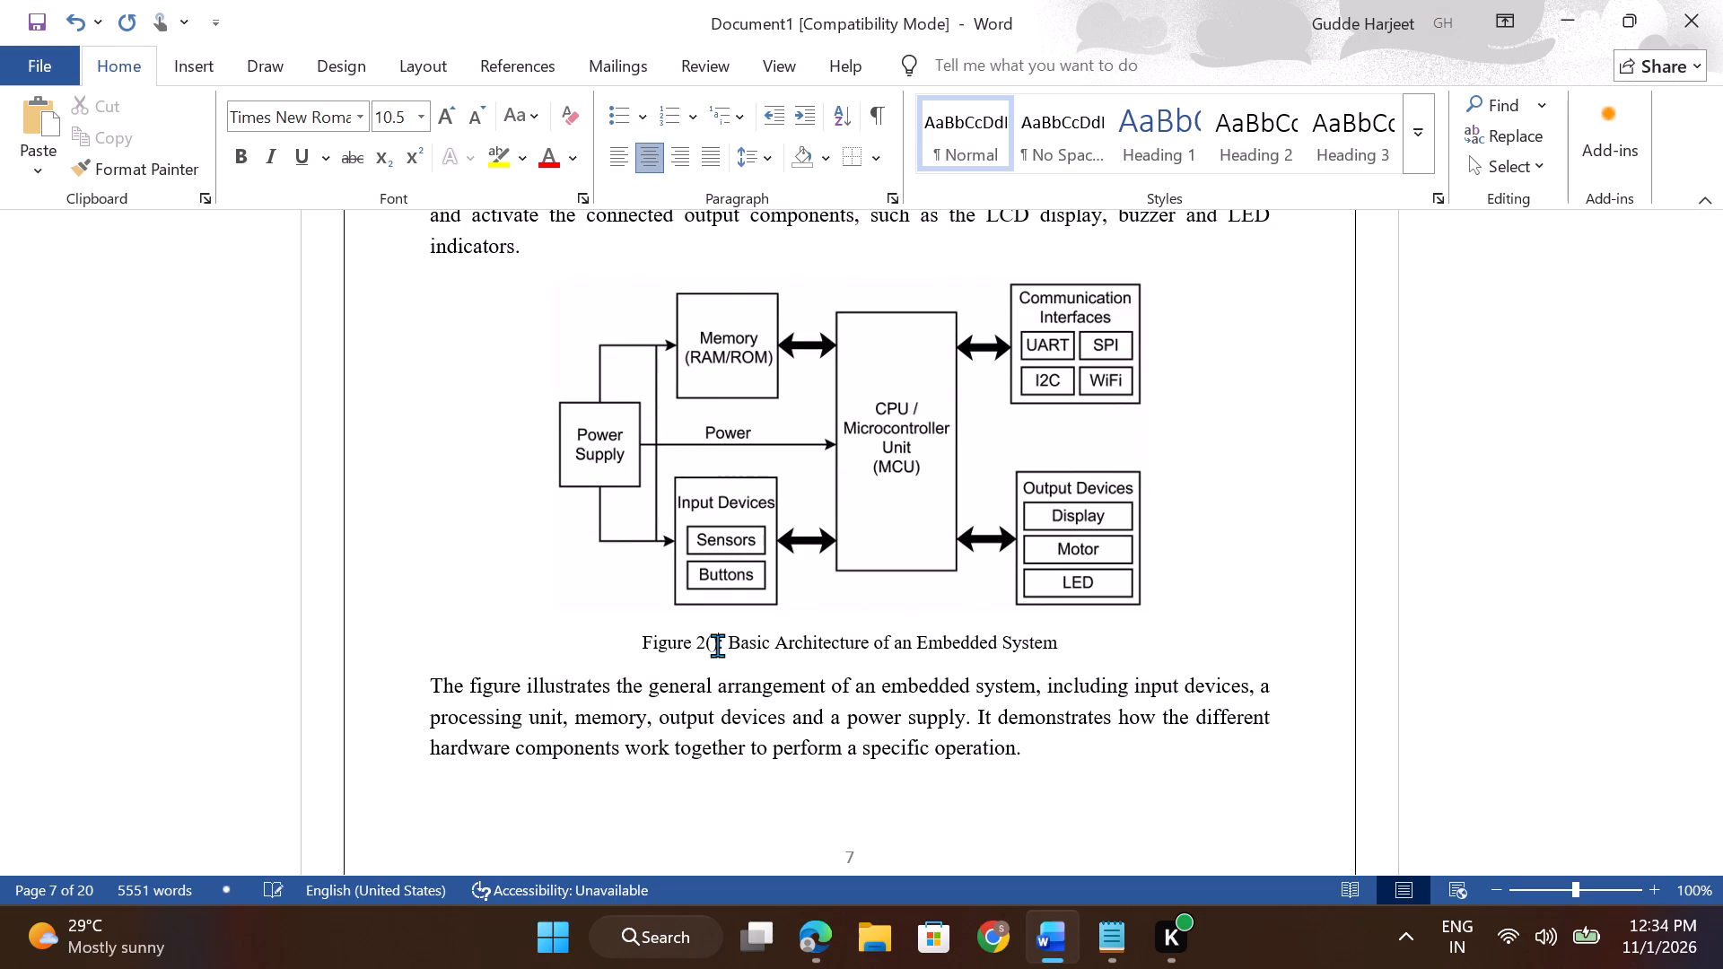
key(Left)
key(a)
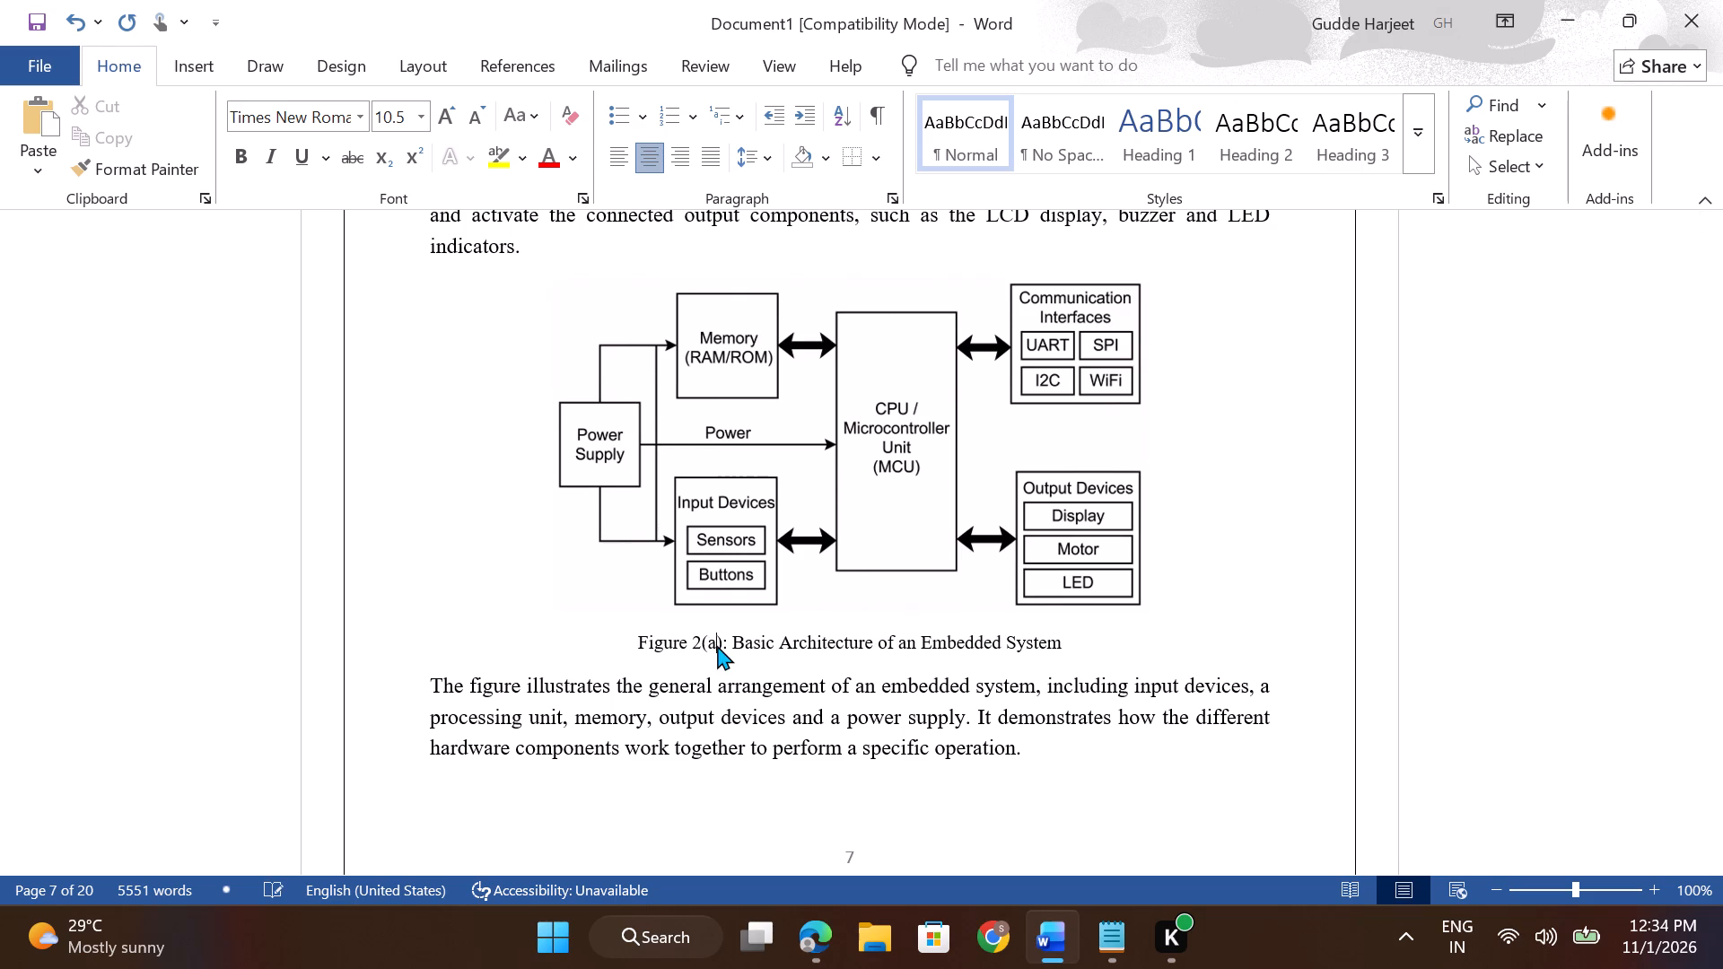
Renumber the "Figure 2.3: Basic Representation of RFID Technology" caption as Figure 2(b).
scroll(786, 685, down, 4)
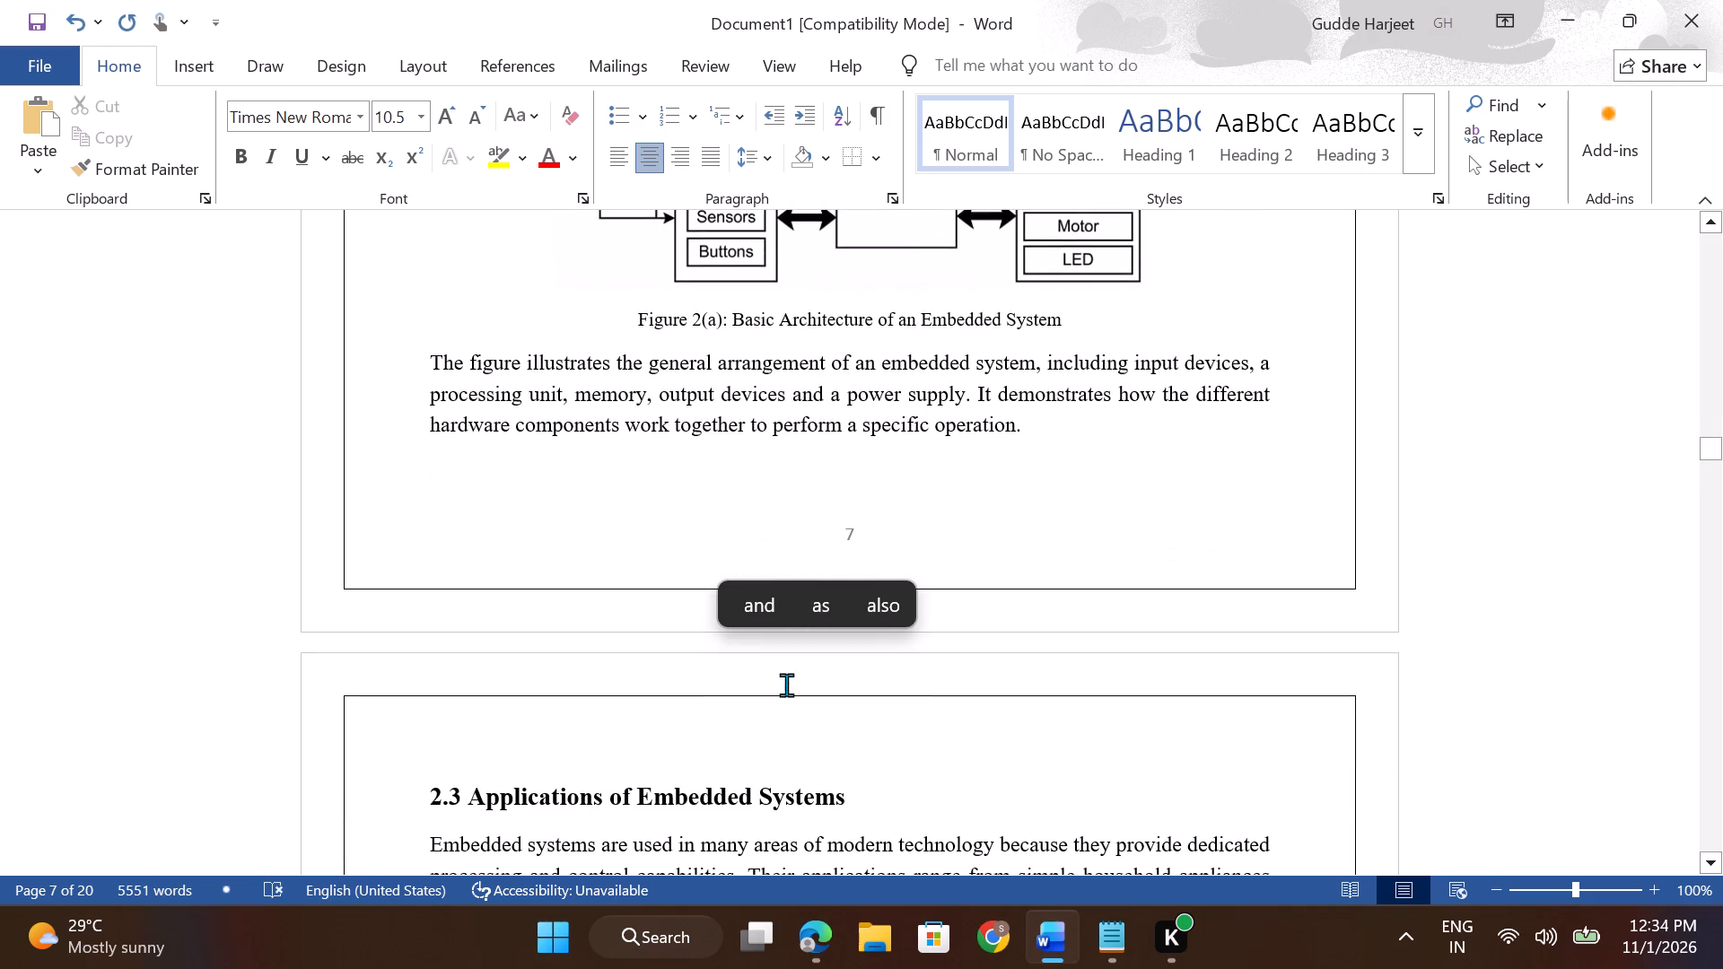
scroll(786, 685, down, 9)
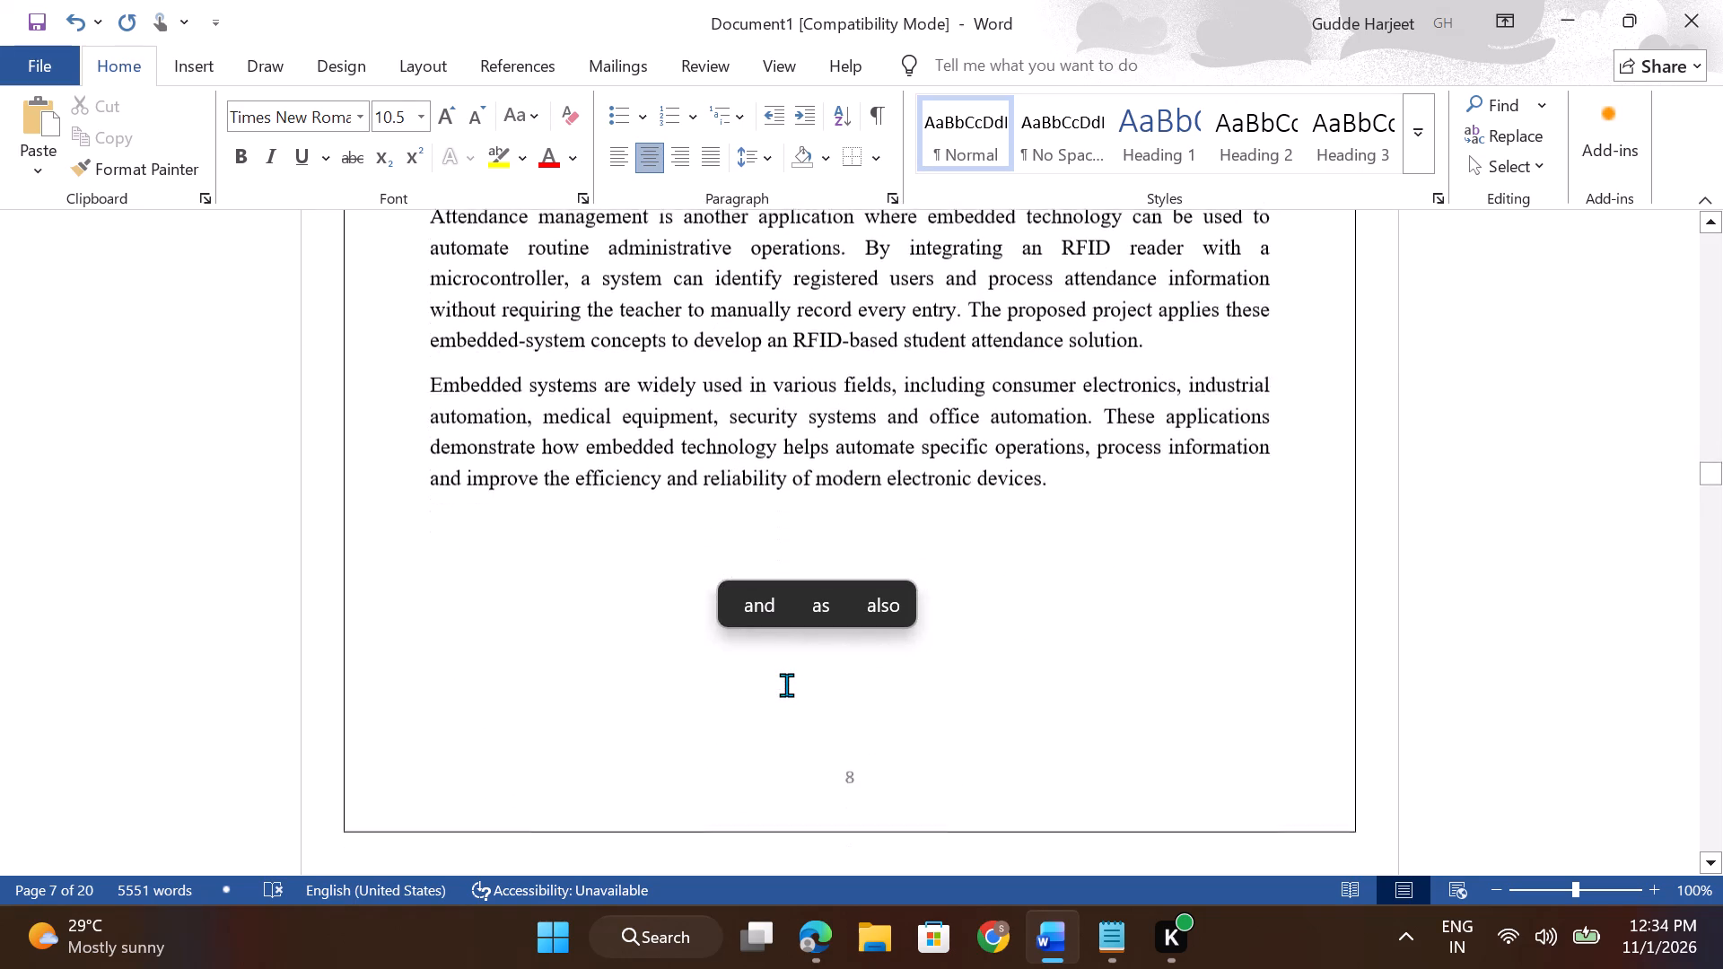
scroll(786, 685, down, 7)
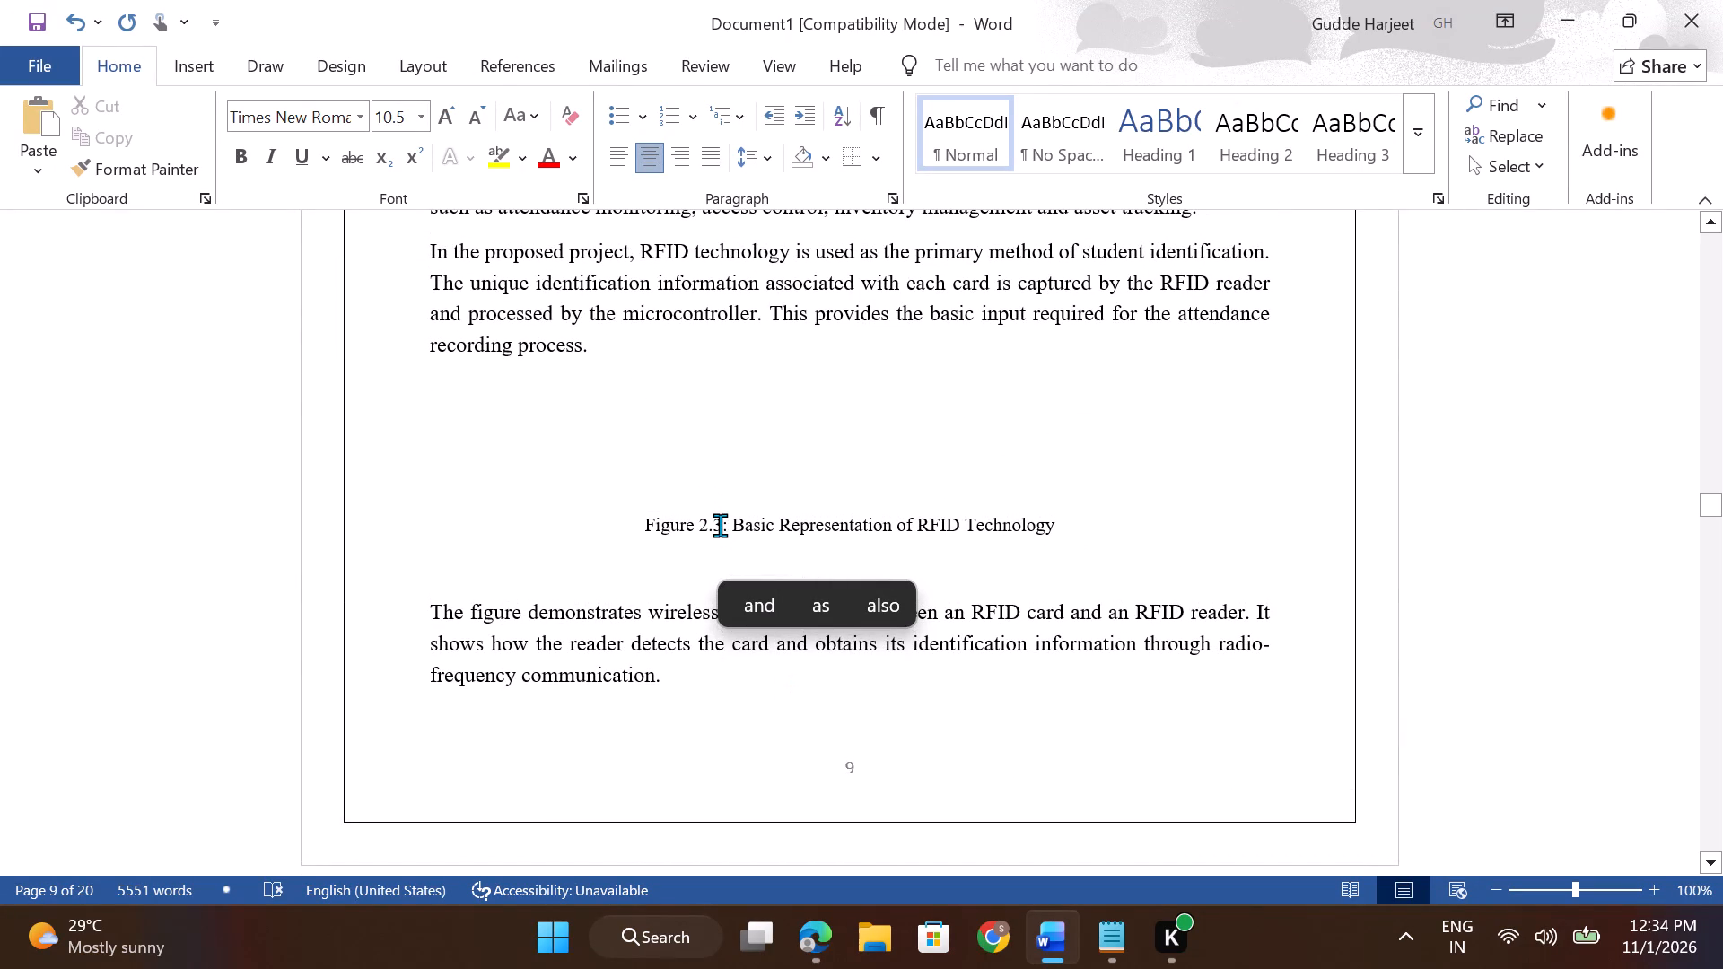
click(720, 525)
key(BackSpace)
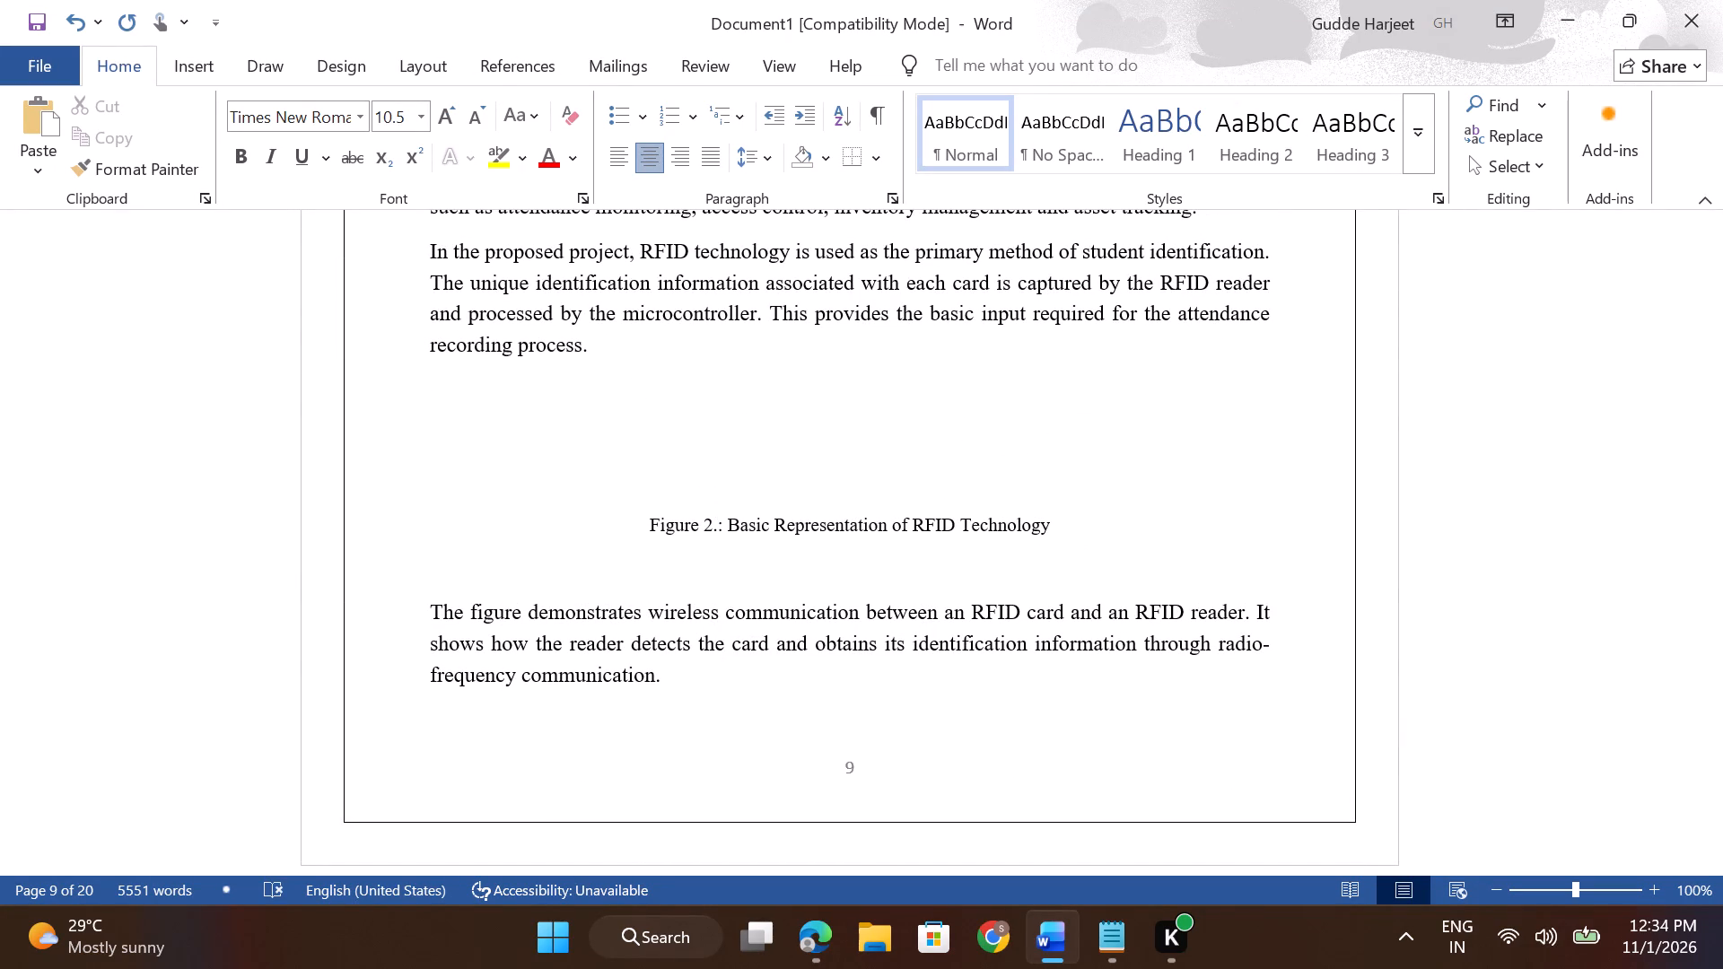
Finish renumbering the "Basic Representation of RFID Technology" caption as Figure 2(b).
key(BackSpace)
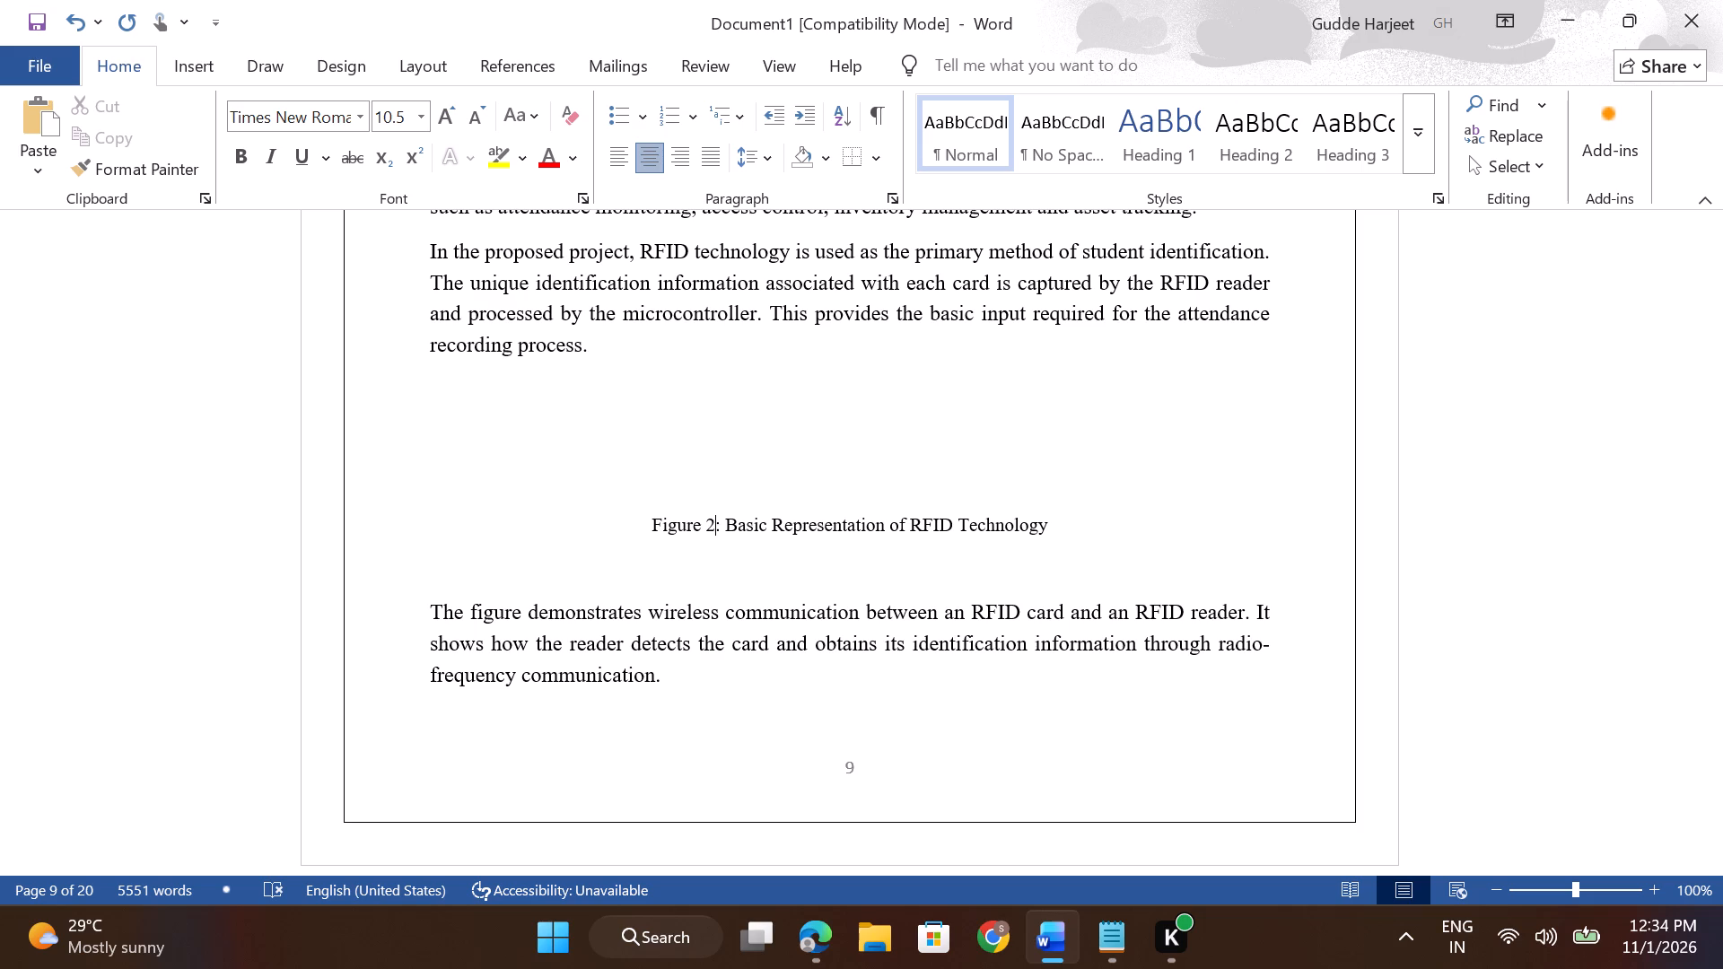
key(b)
key(BackSpace)
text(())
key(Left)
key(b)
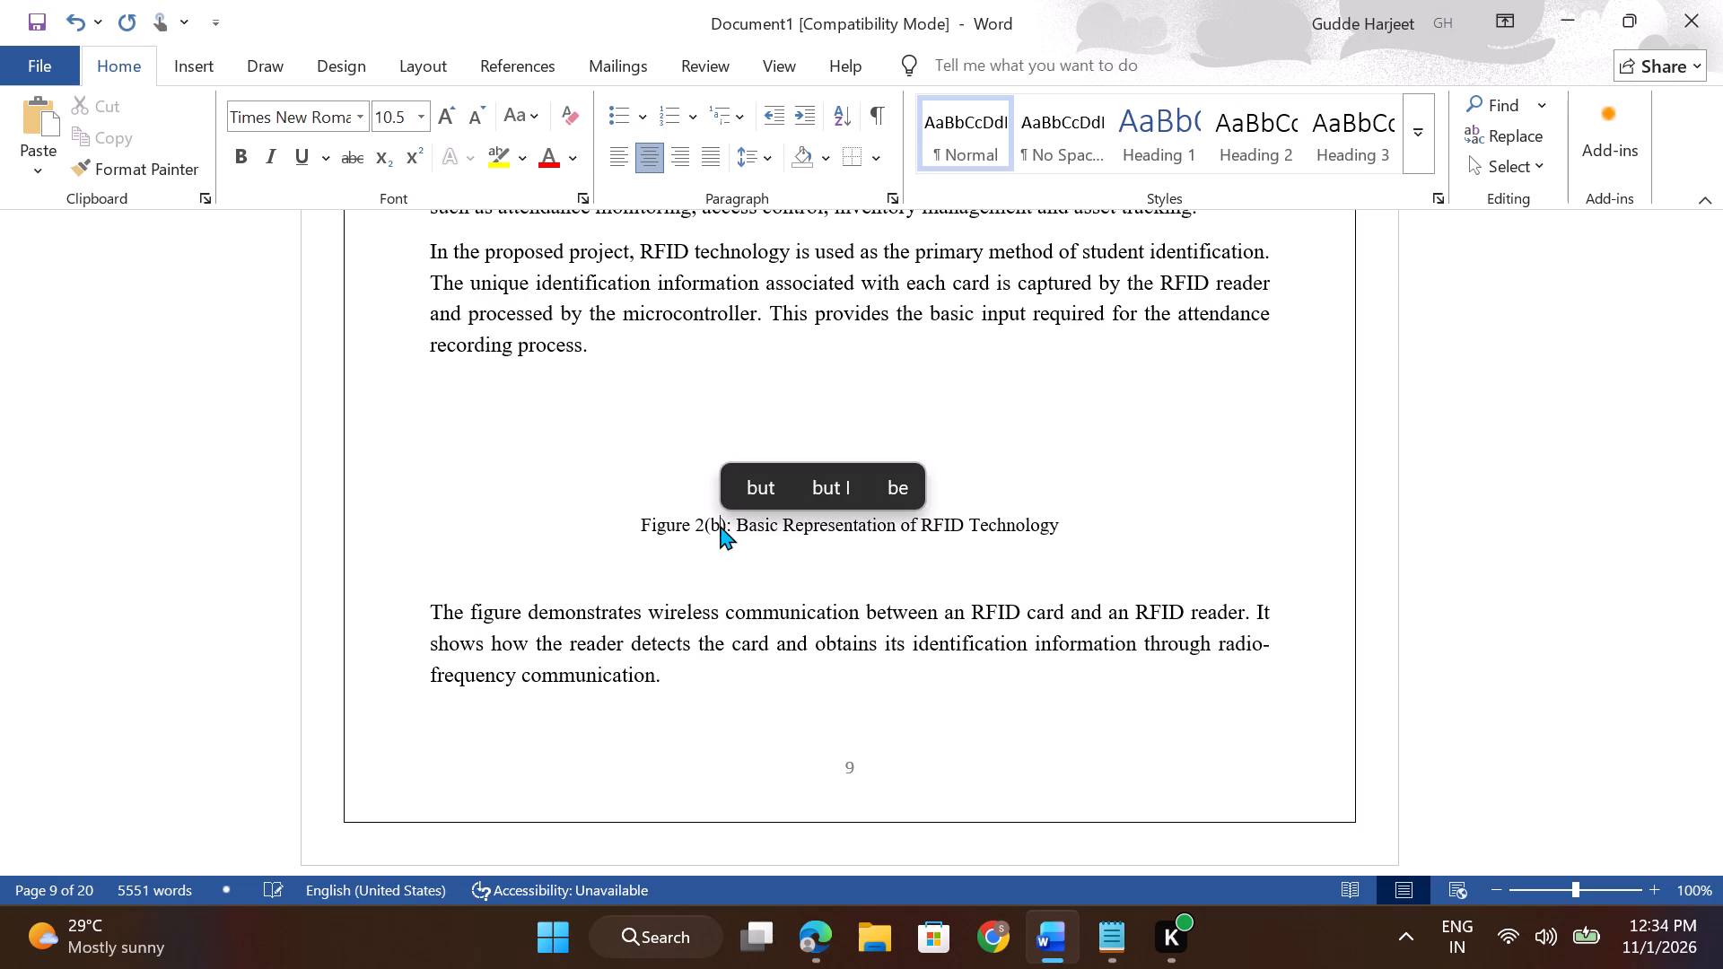
Delete the blank line between the Figure 2(b) caption and the paragraph describing the figure.
click(893, 585)
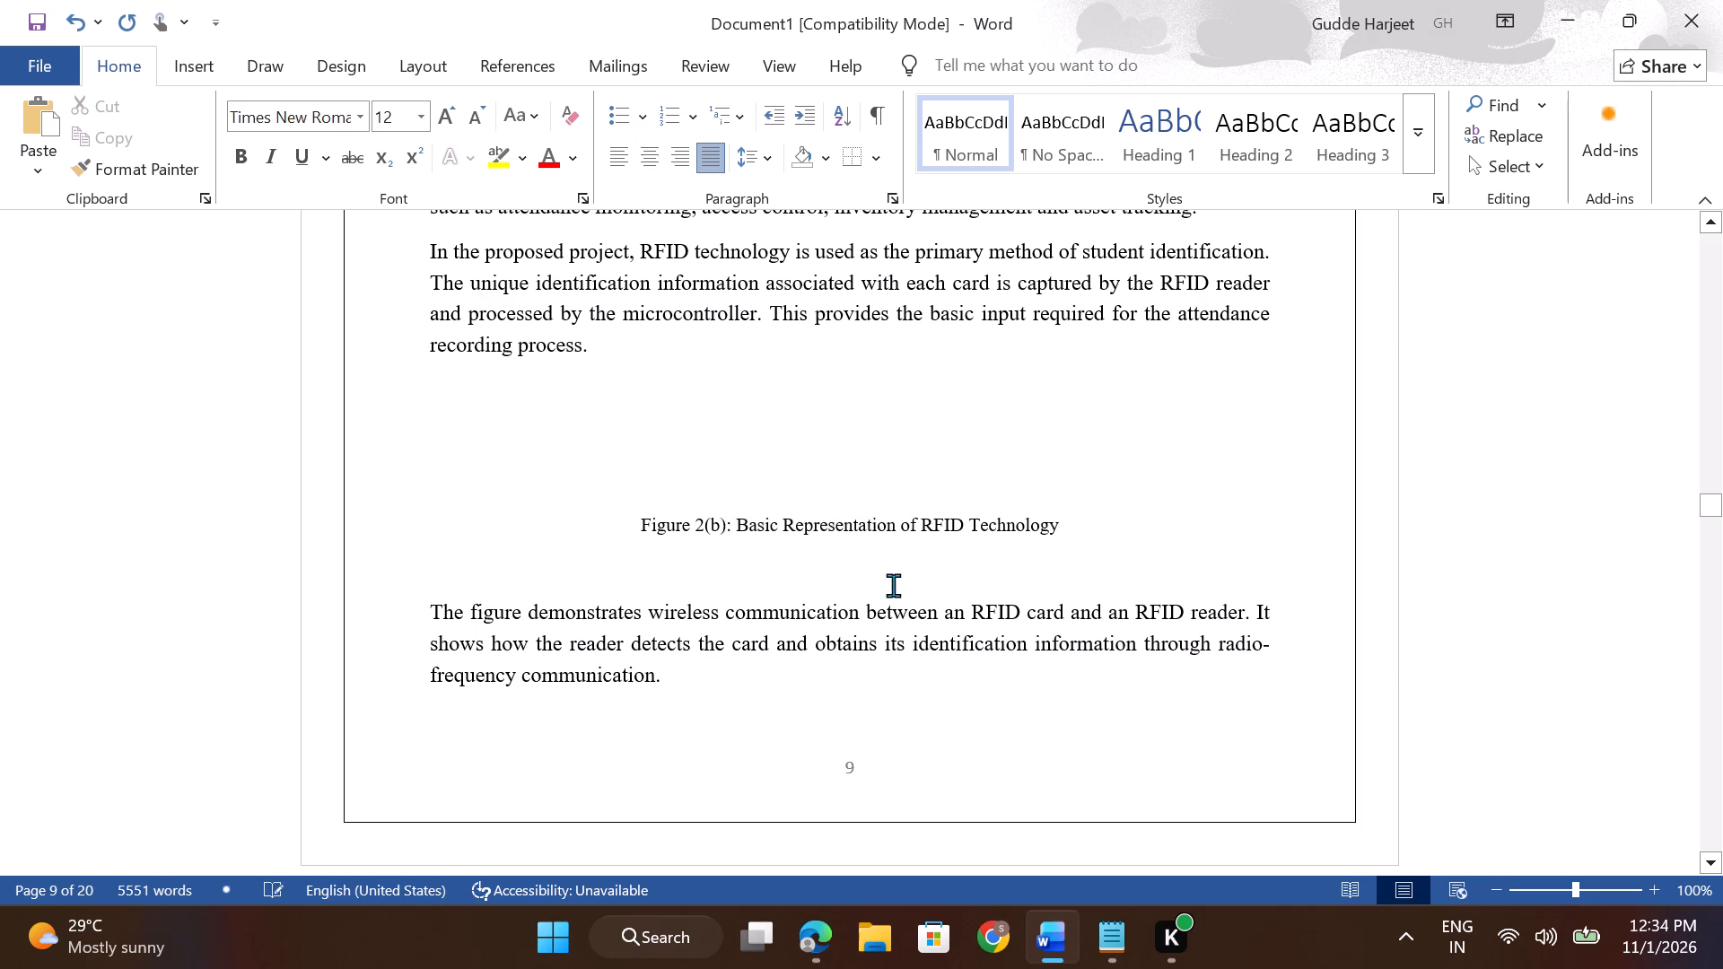
key(BackSpace)
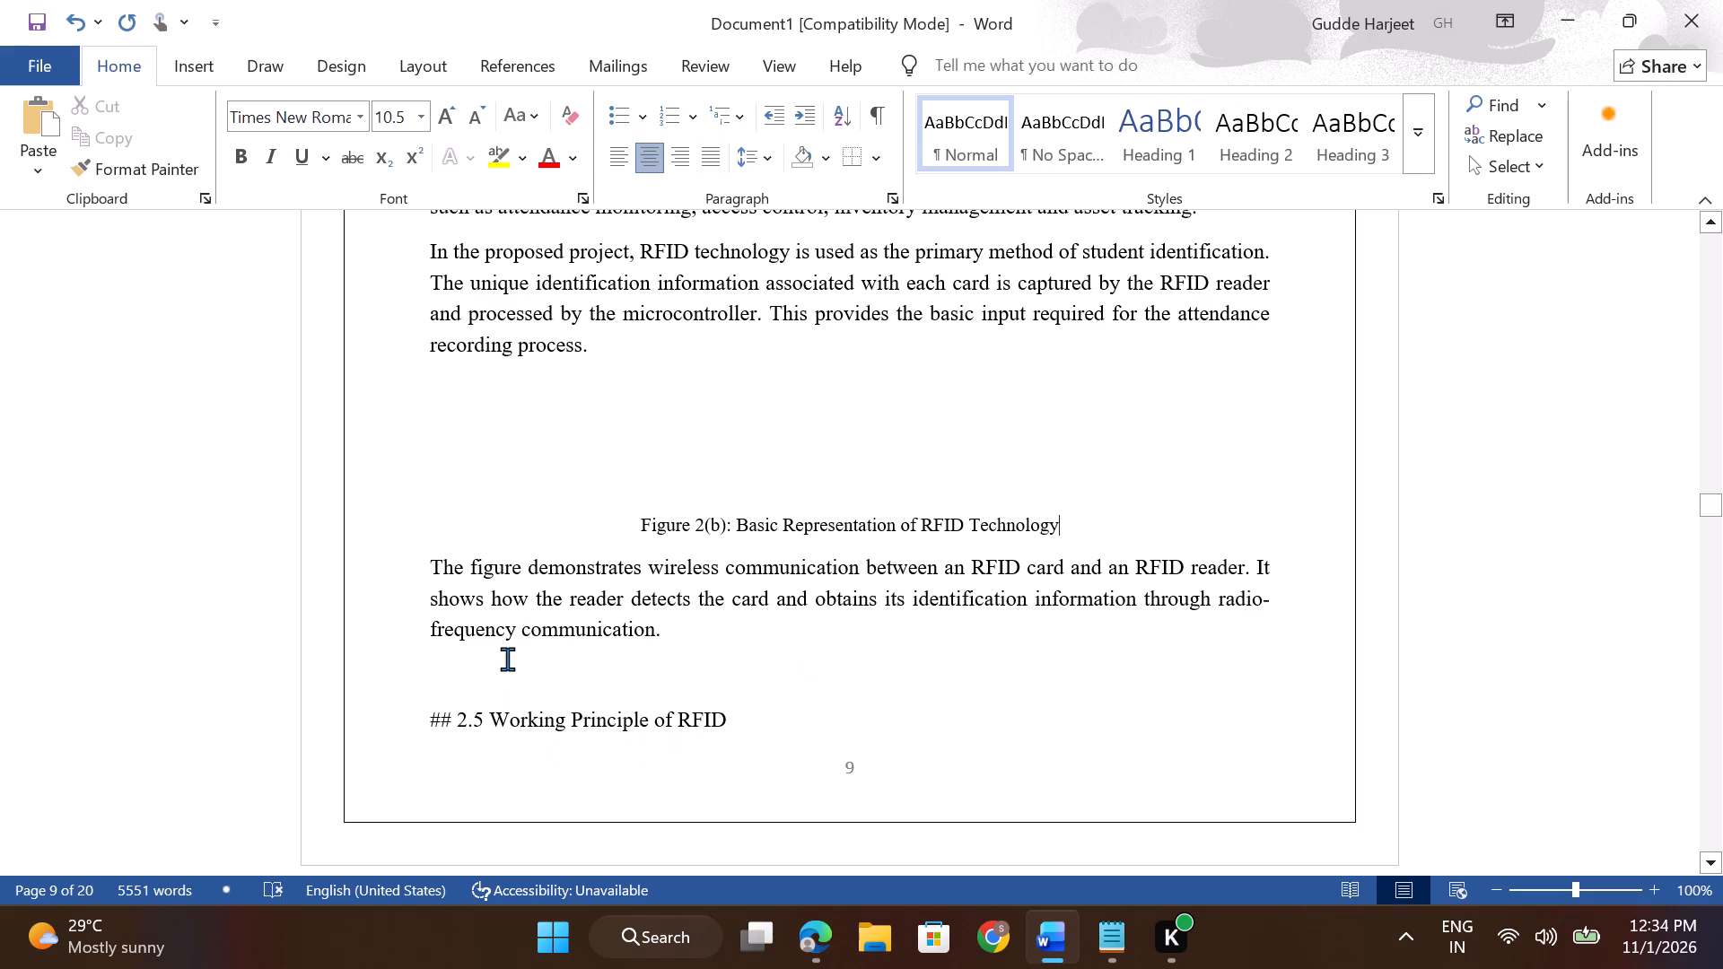
Insert an extra blank line above the "## 2.5 Working Principle of RFID" heading to push it onto the next page.
click(507, 659)
click(507, 676)
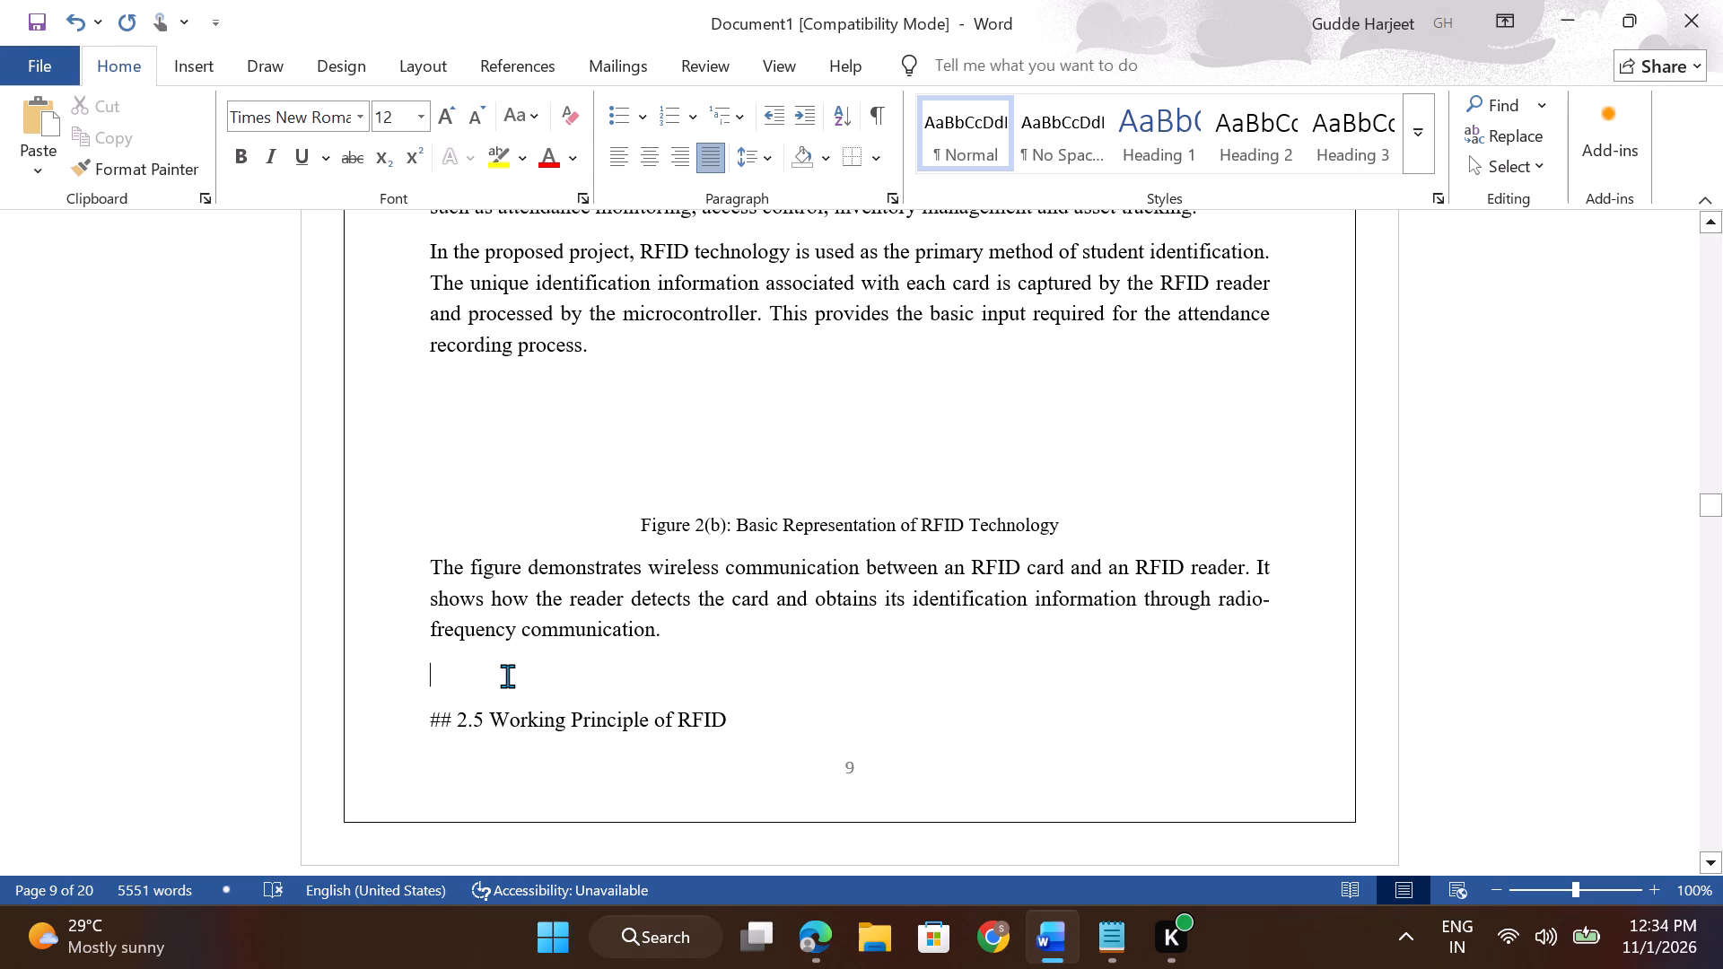
click(507, 676)
key(backslash)
key(Return)
key(BackSpace)
key(BackSpace)
key(Return)
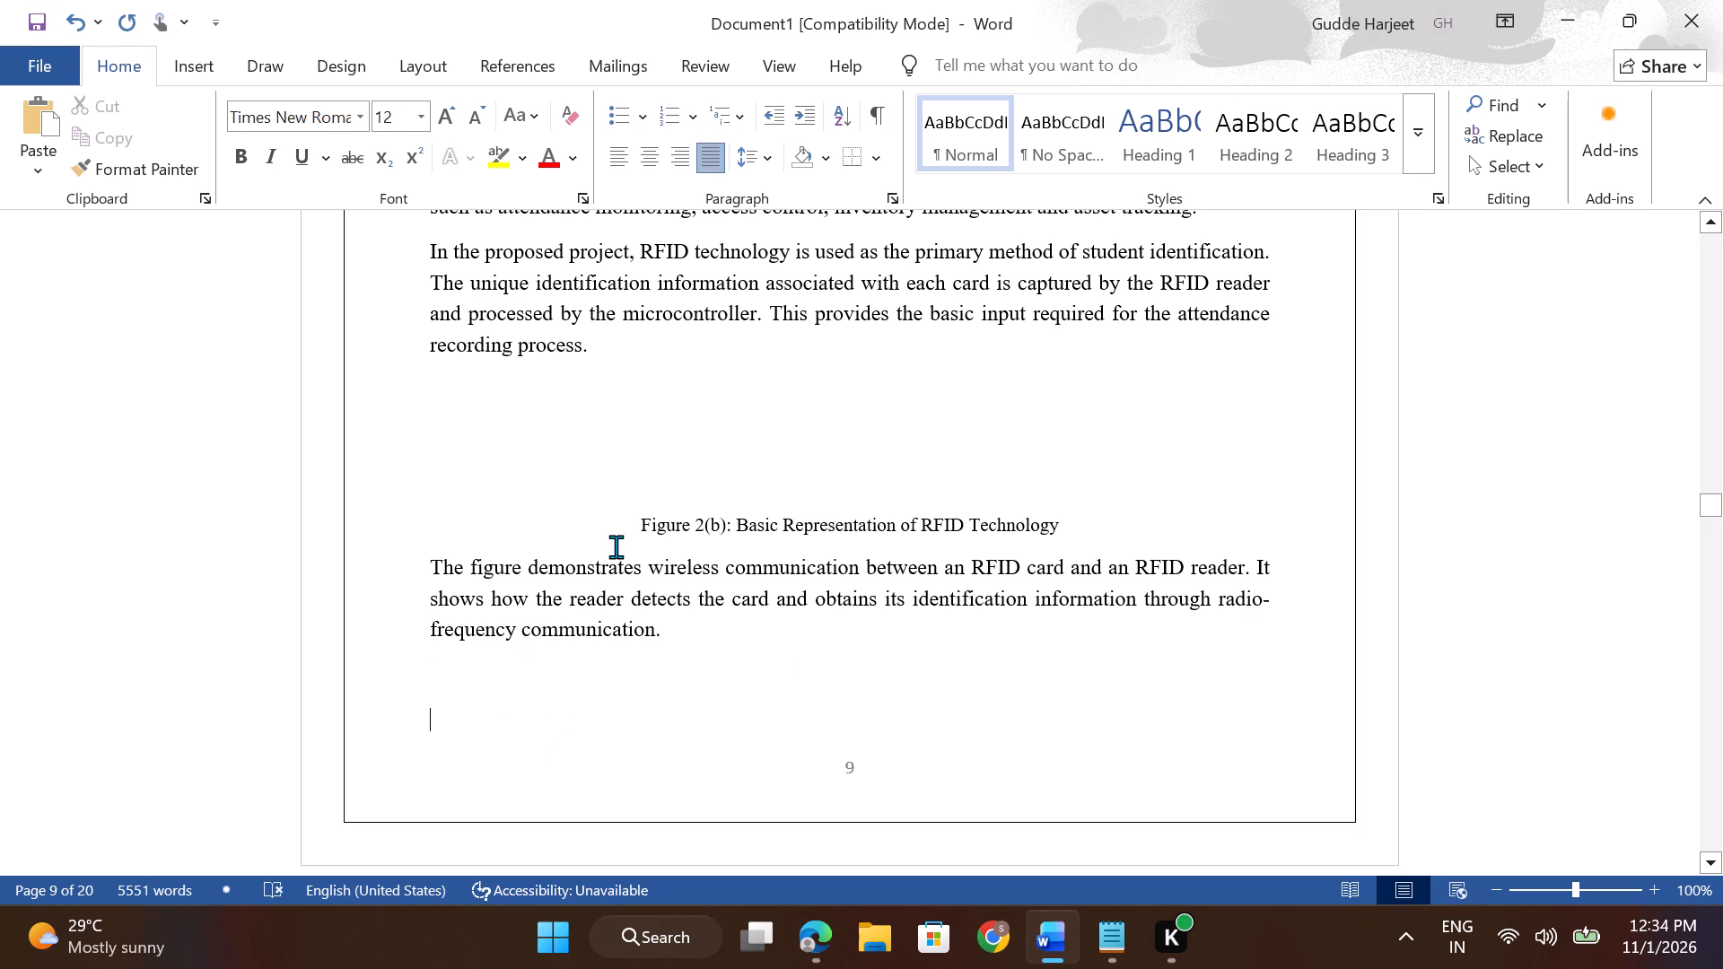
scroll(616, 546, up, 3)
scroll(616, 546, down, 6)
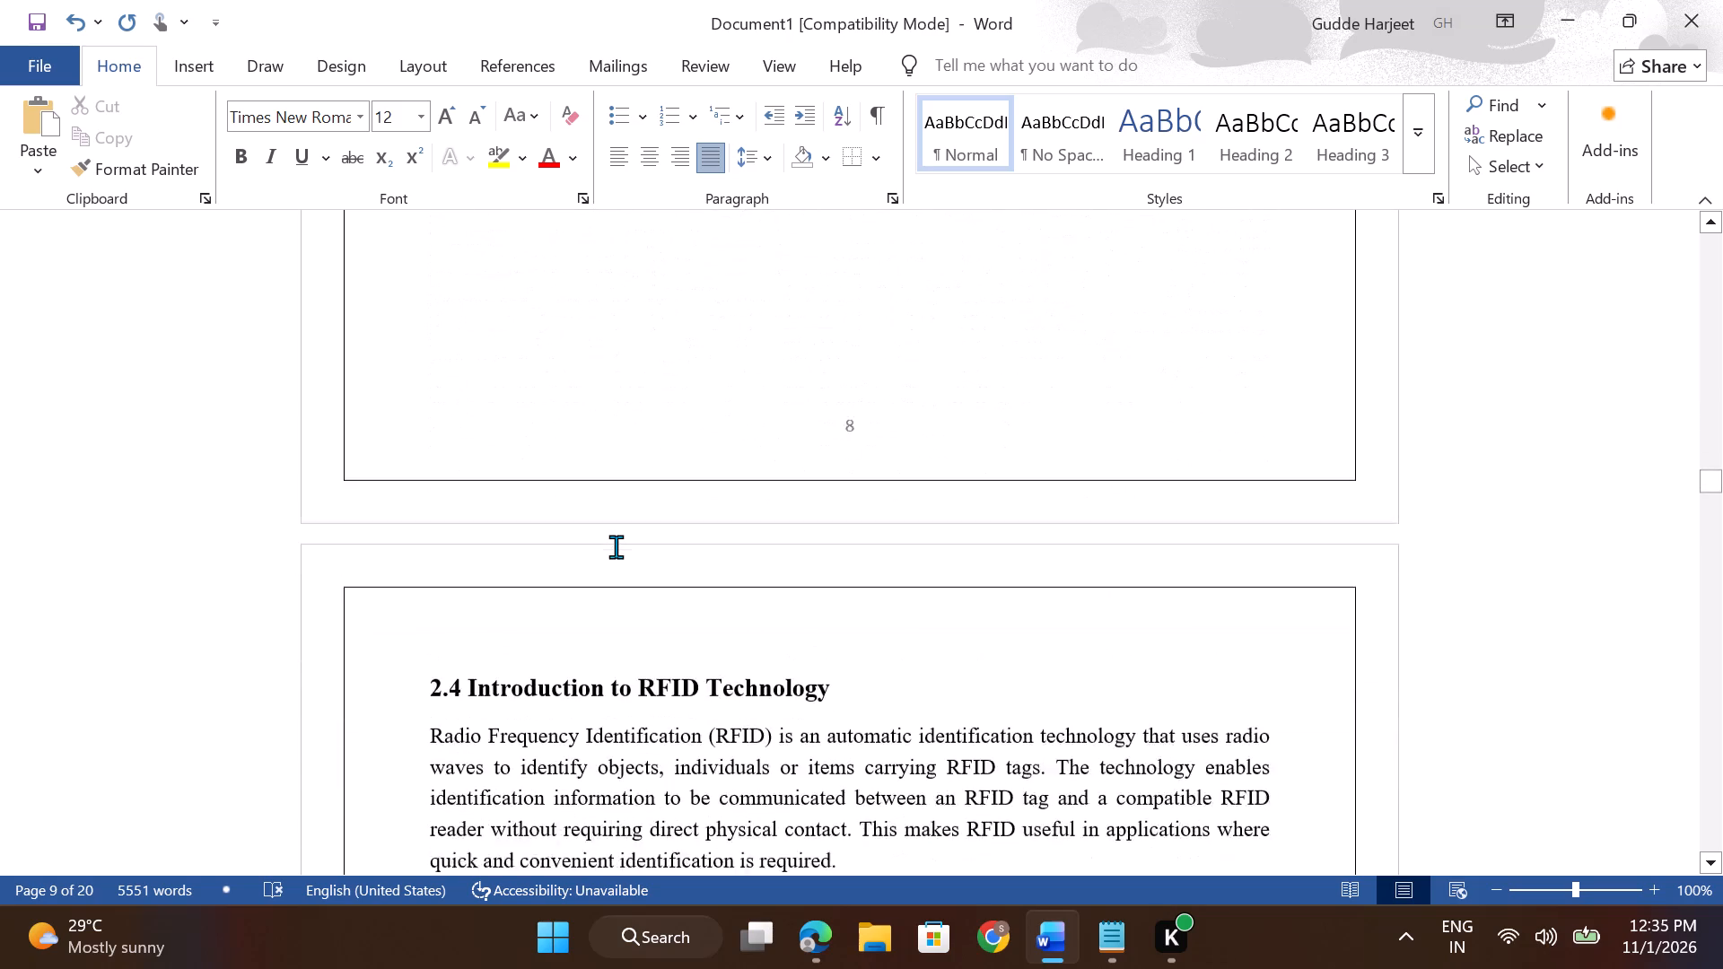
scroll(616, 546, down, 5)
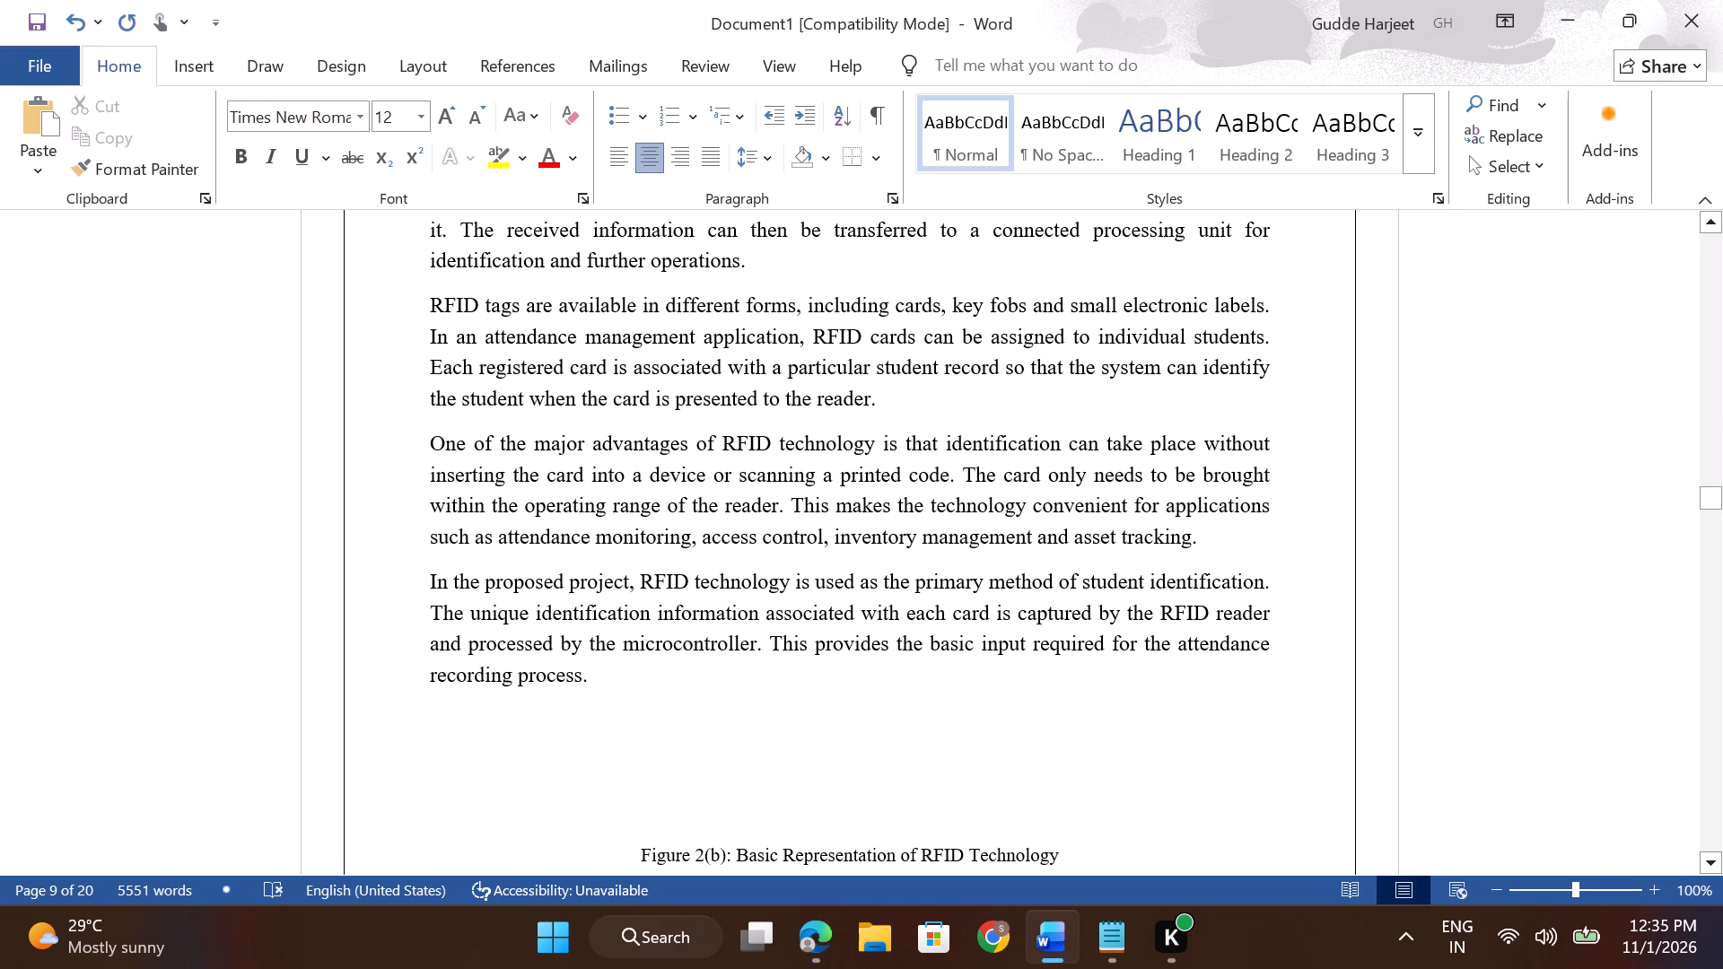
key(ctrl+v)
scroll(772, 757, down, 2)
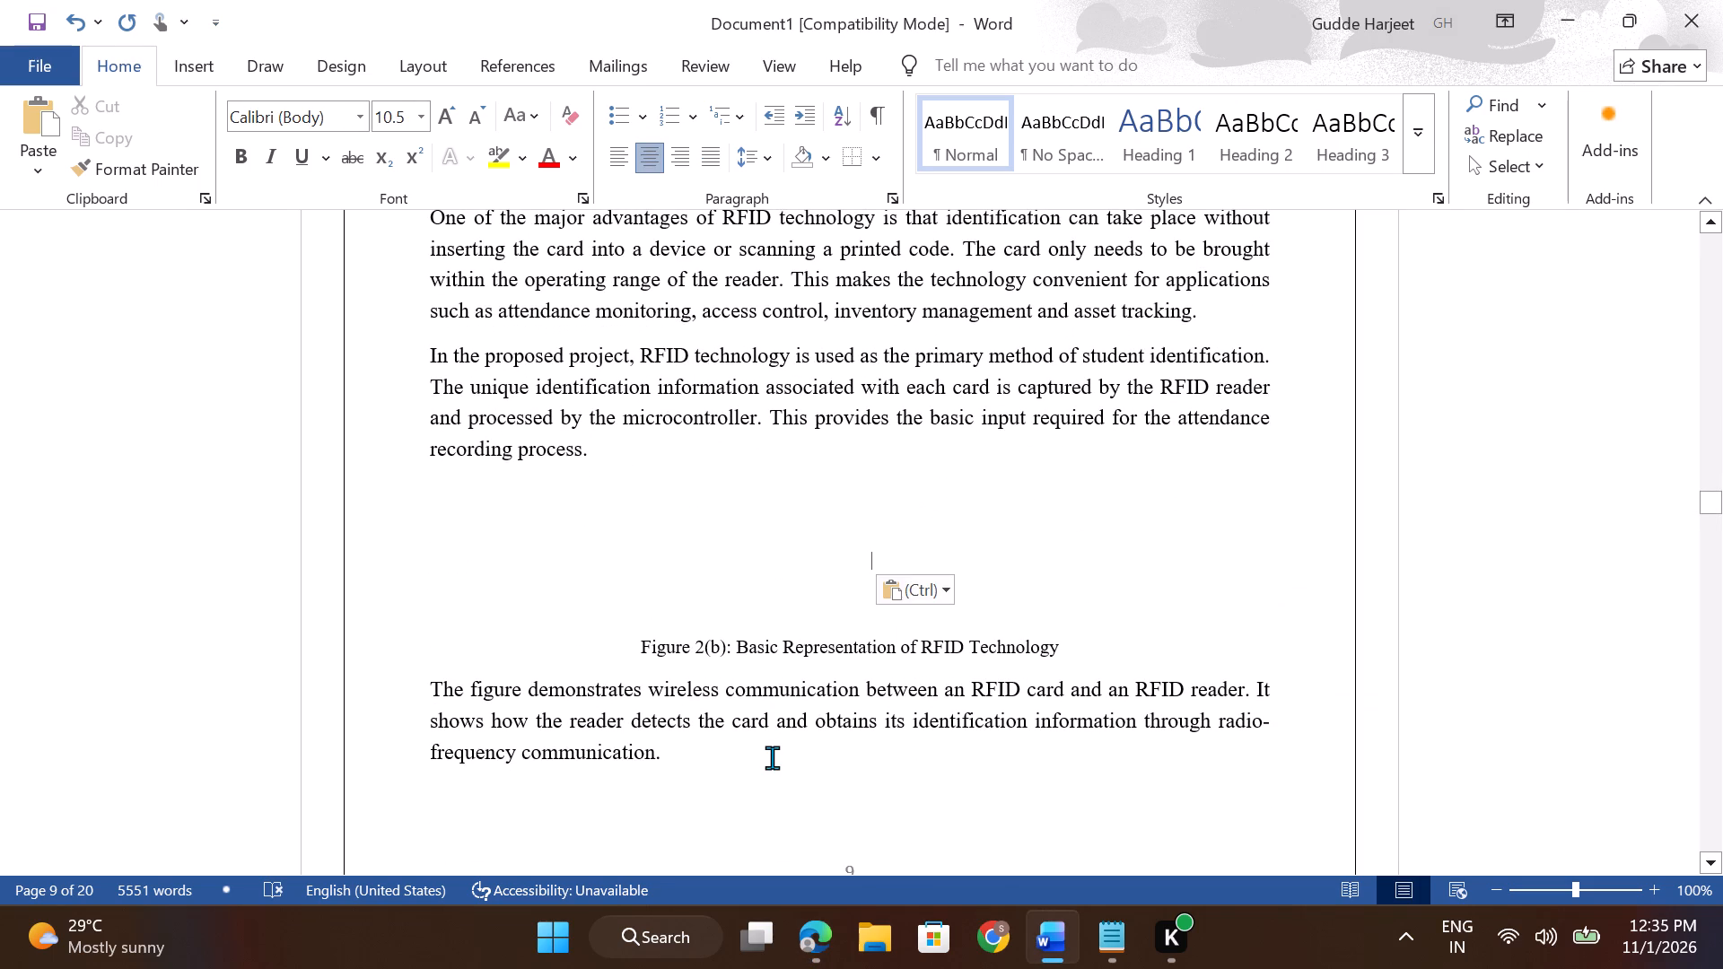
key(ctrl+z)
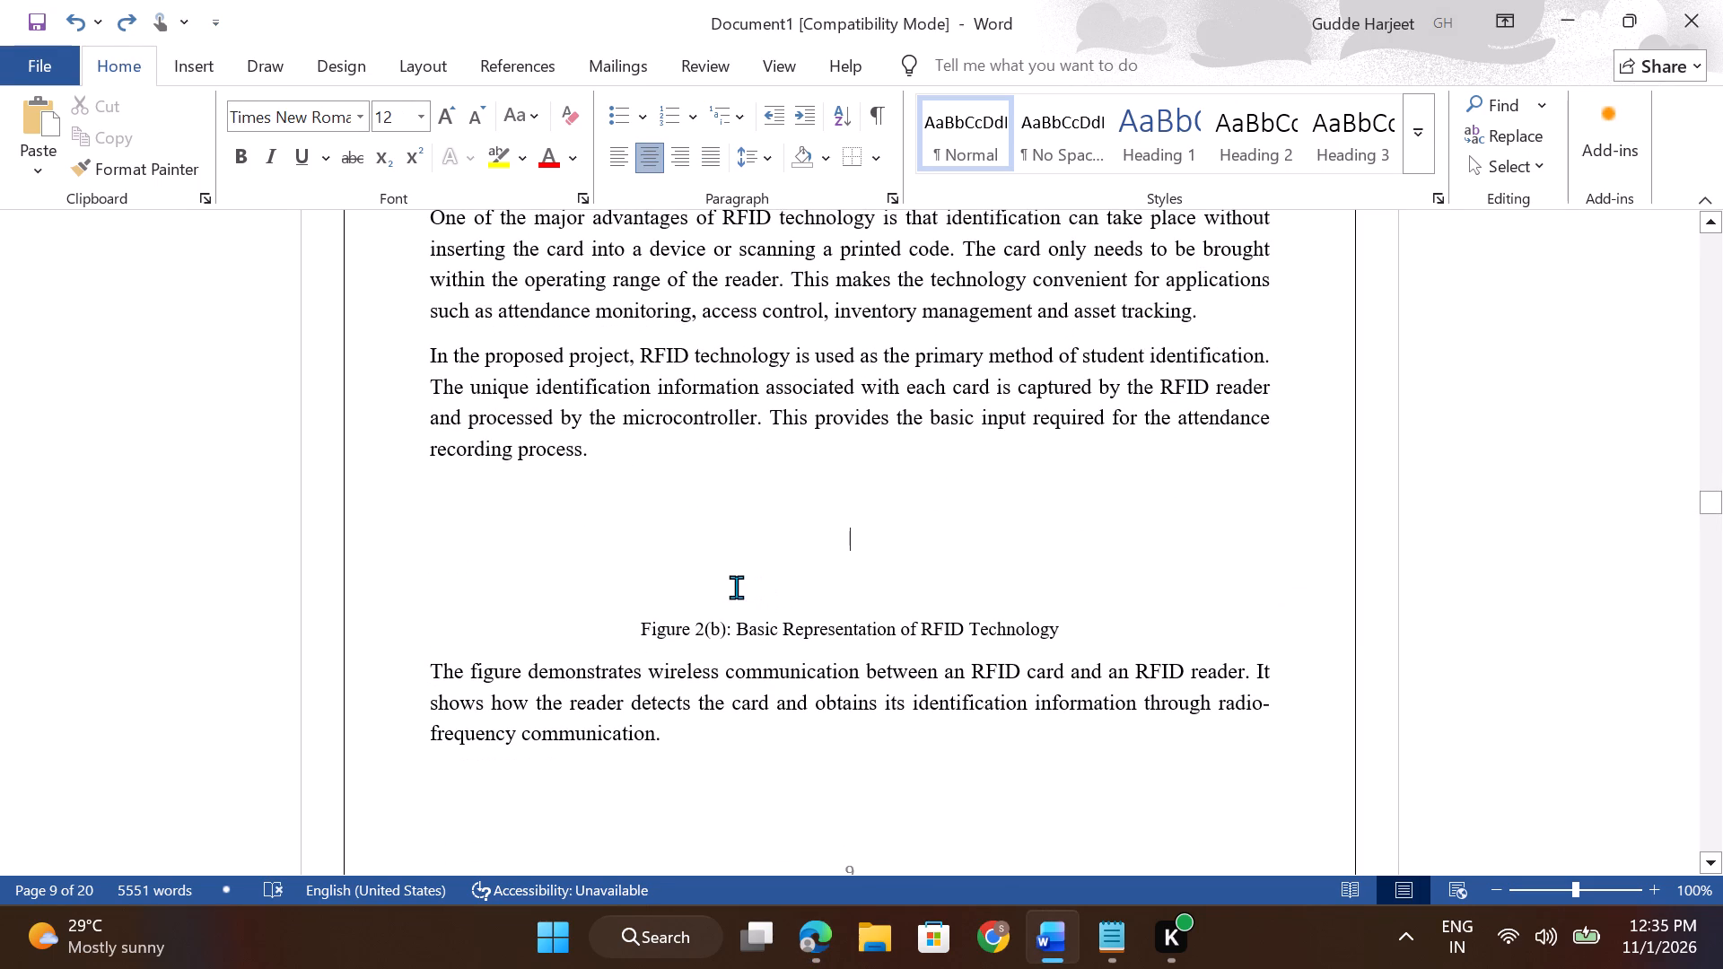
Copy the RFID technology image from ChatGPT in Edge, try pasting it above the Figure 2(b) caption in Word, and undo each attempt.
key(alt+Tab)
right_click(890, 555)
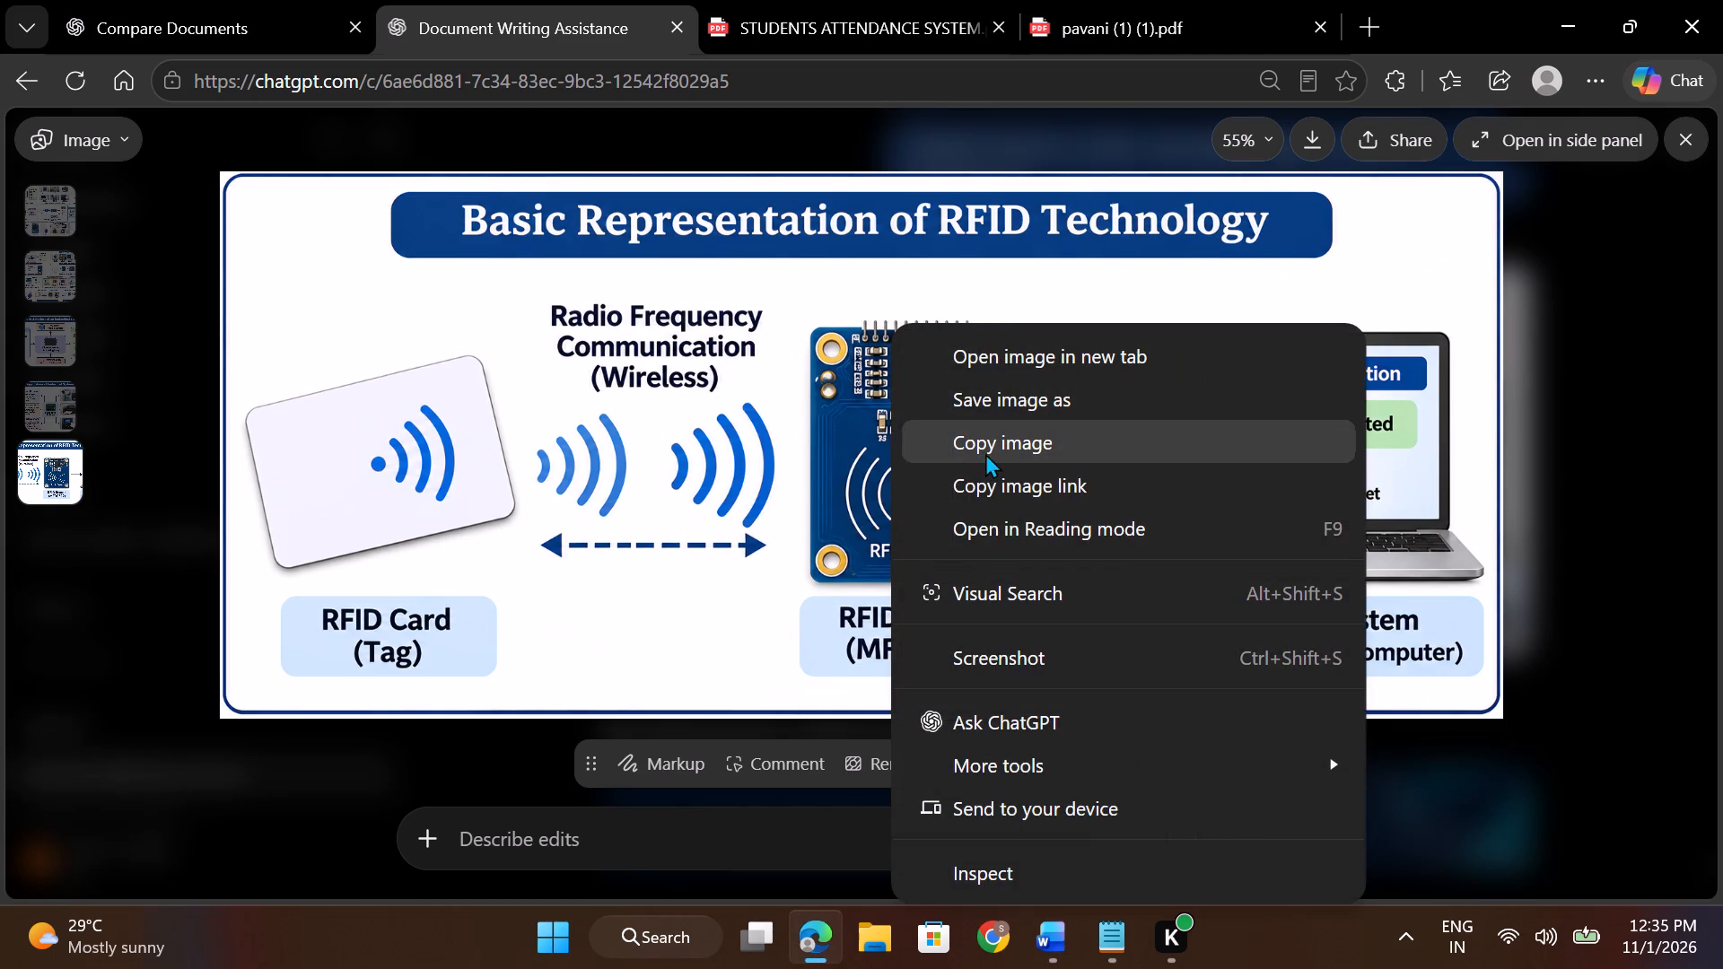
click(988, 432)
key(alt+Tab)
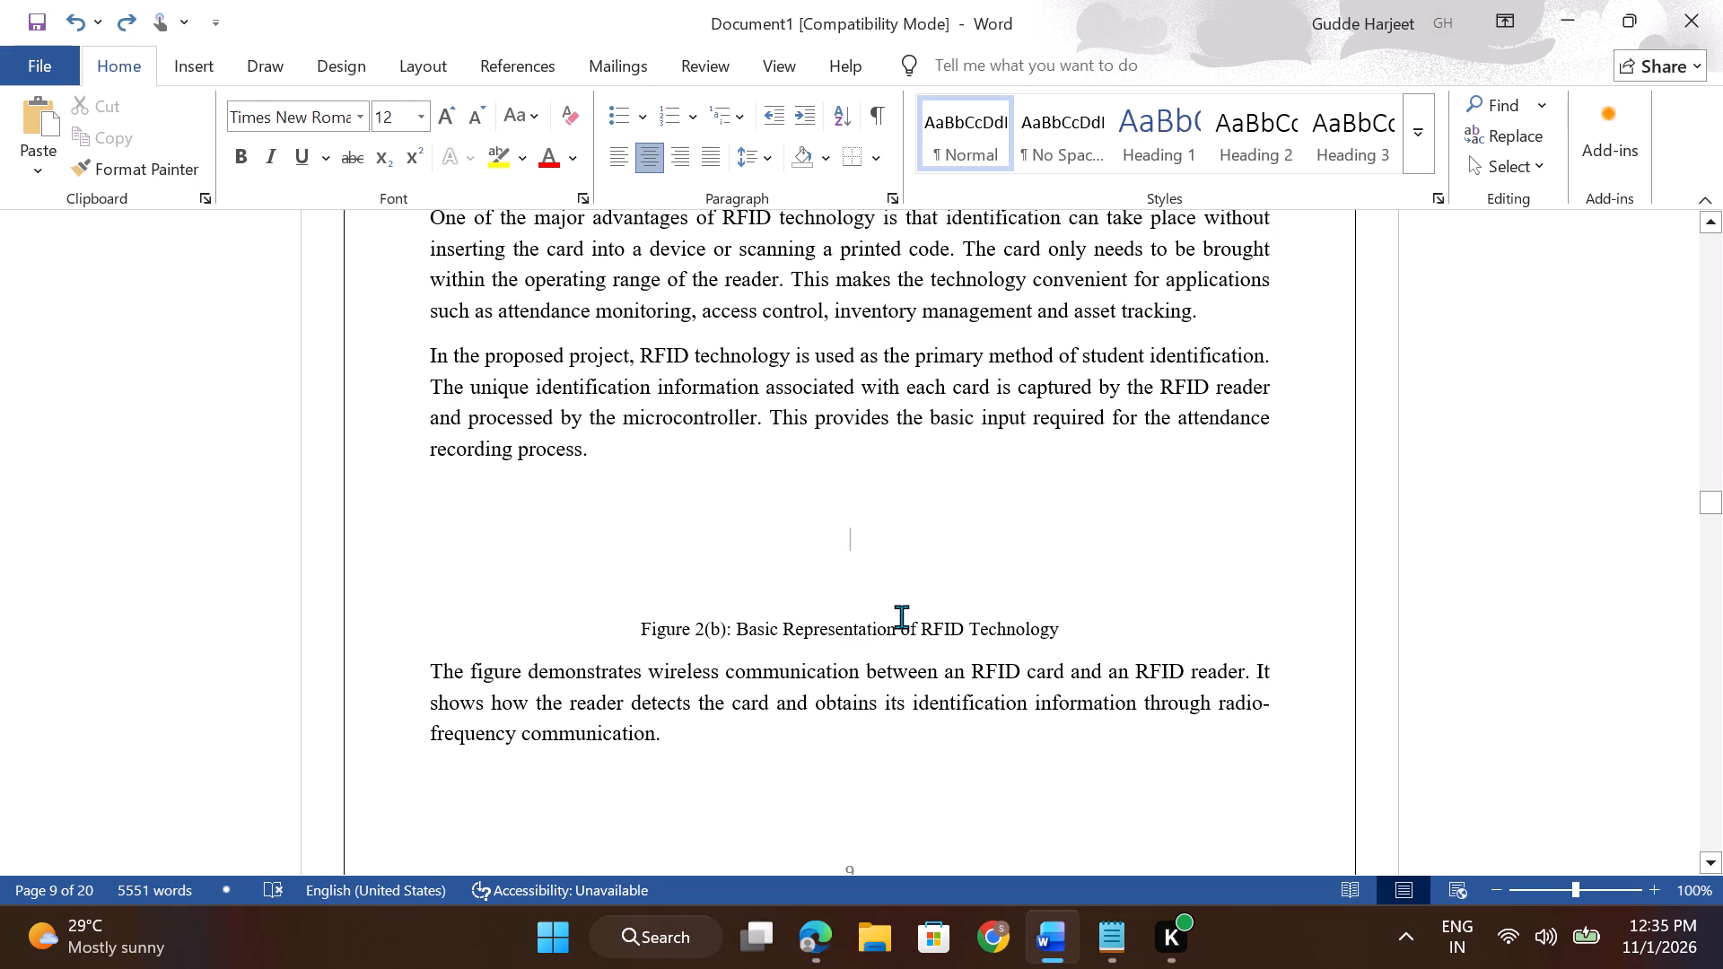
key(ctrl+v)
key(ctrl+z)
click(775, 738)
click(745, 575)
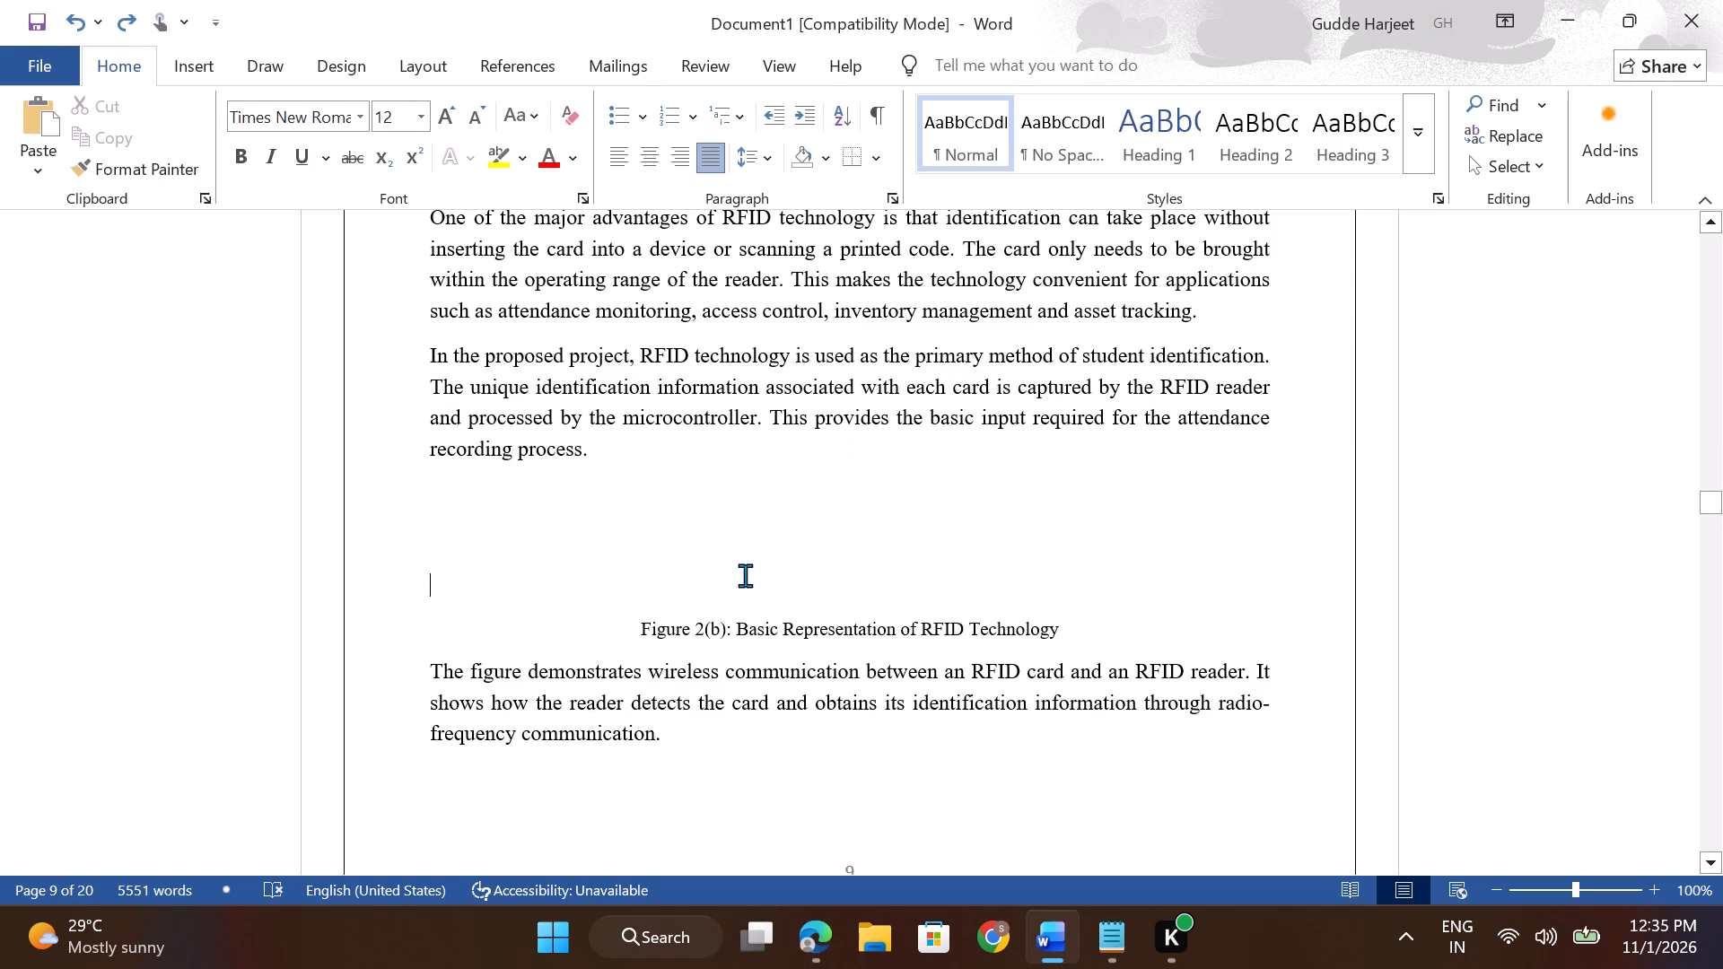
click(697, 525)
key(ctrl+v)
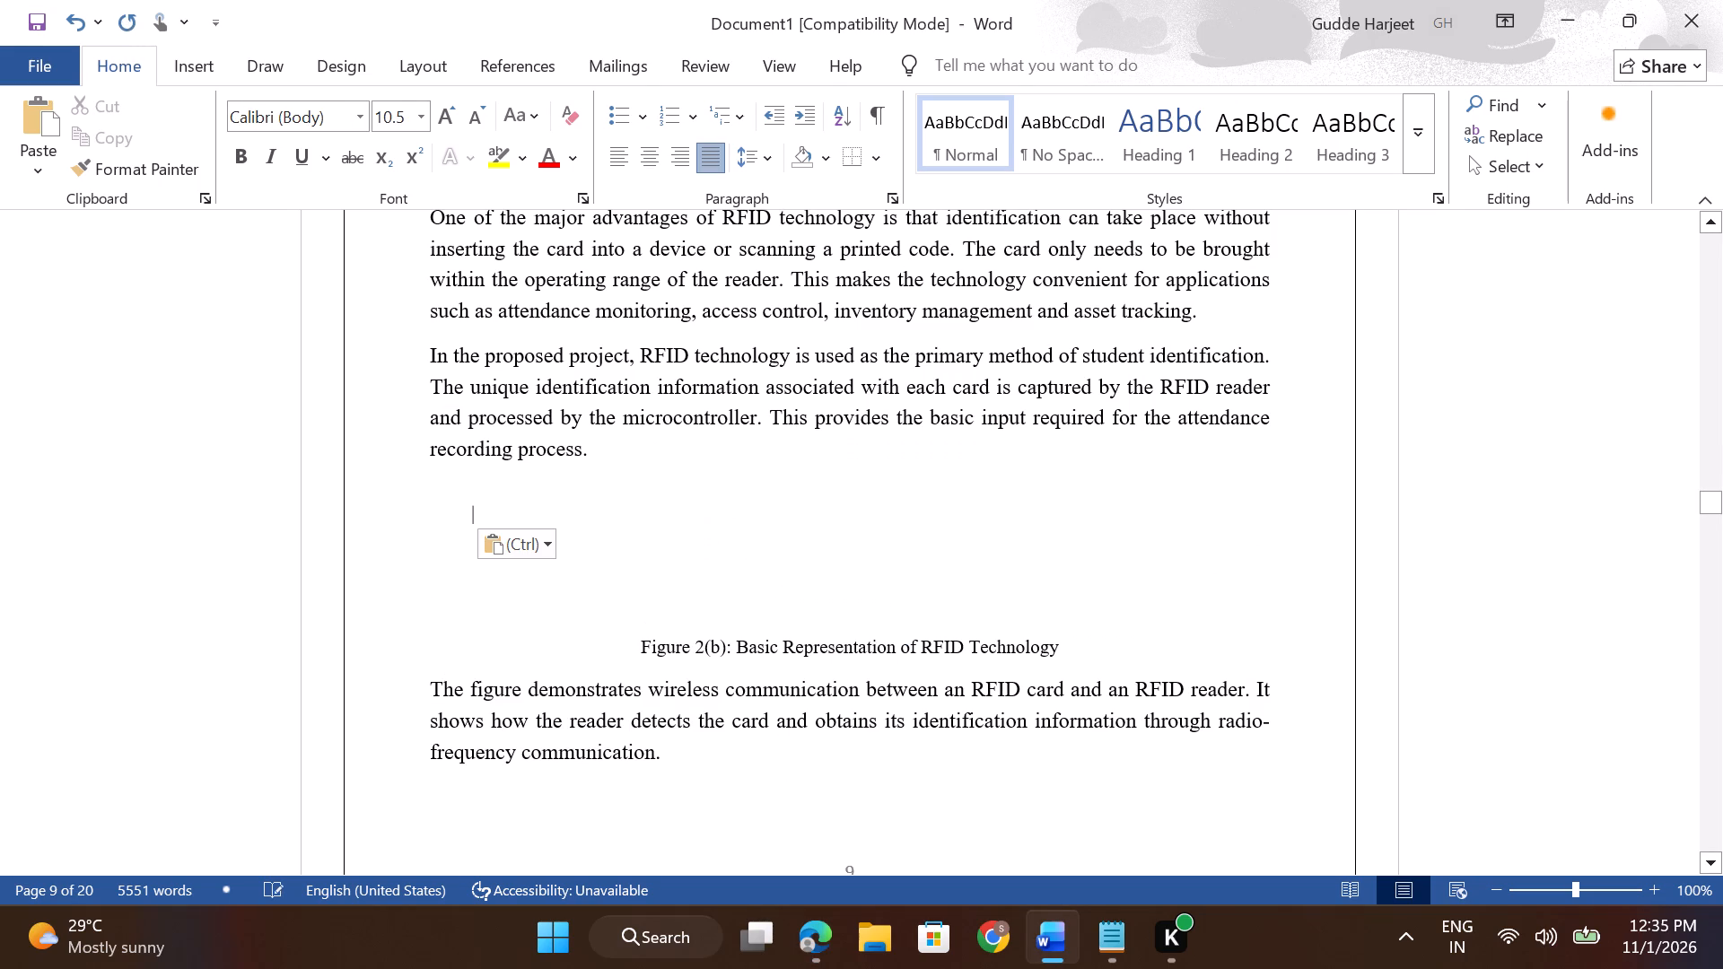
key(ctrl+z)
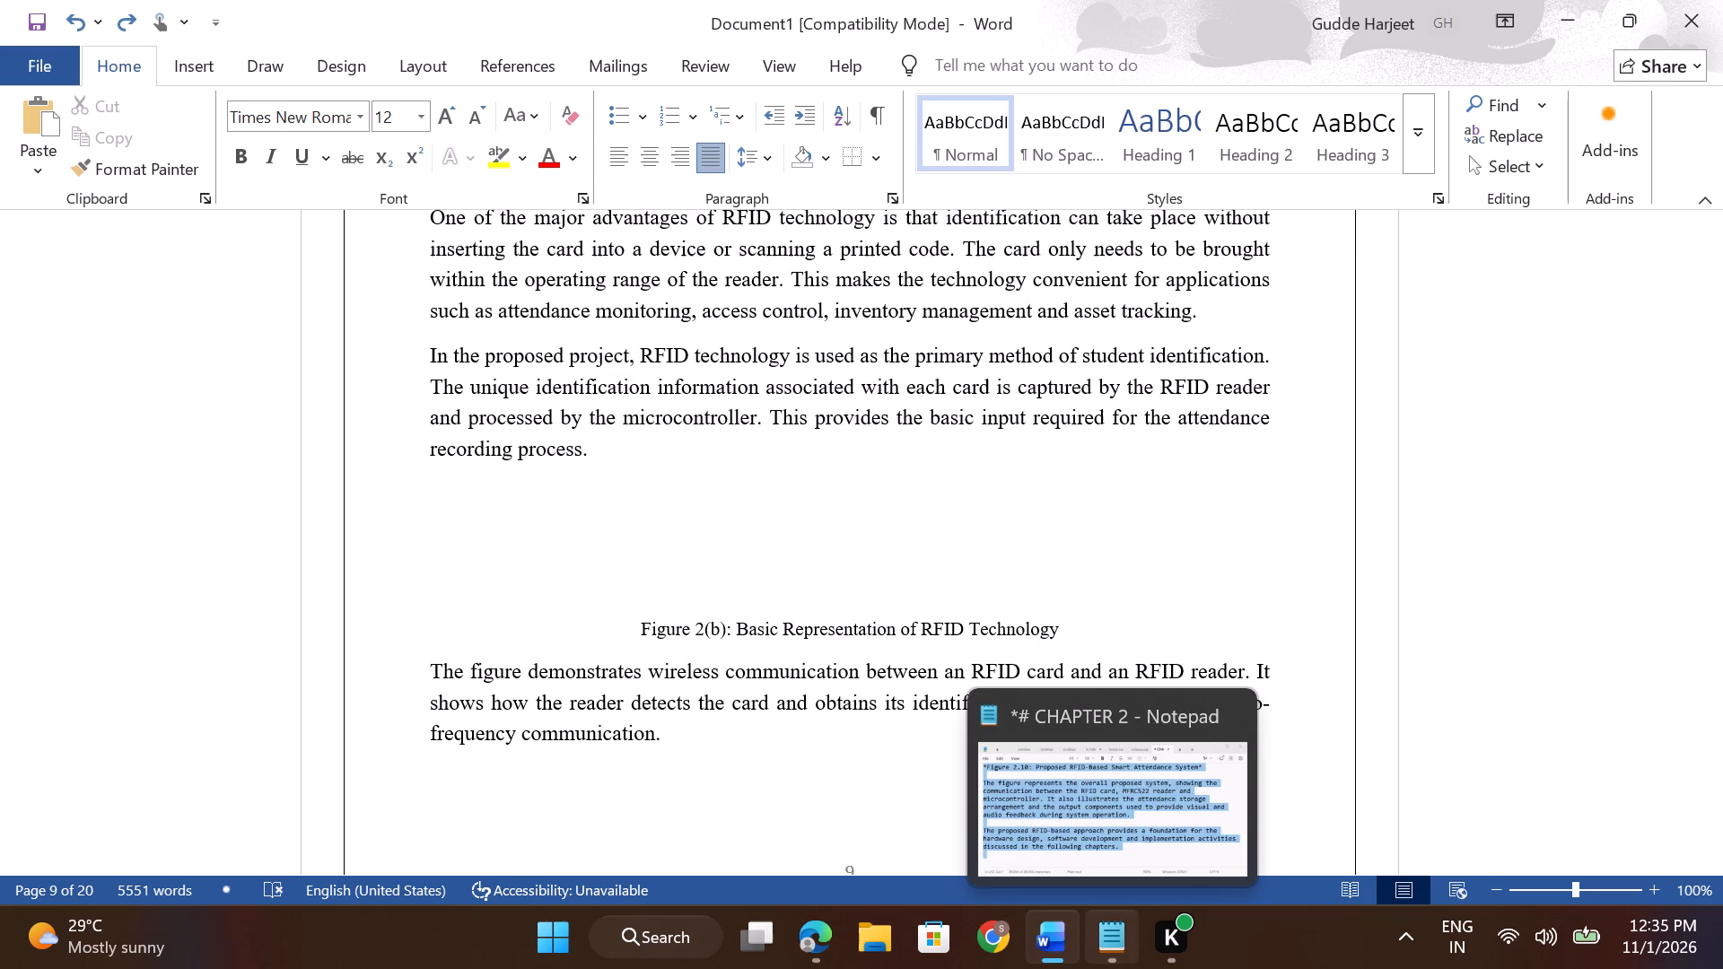
Switch to Notepad, clear the Chapter 2 text and try pasting the clipboard contents there.
click(1114, 968)
click(960, 726)
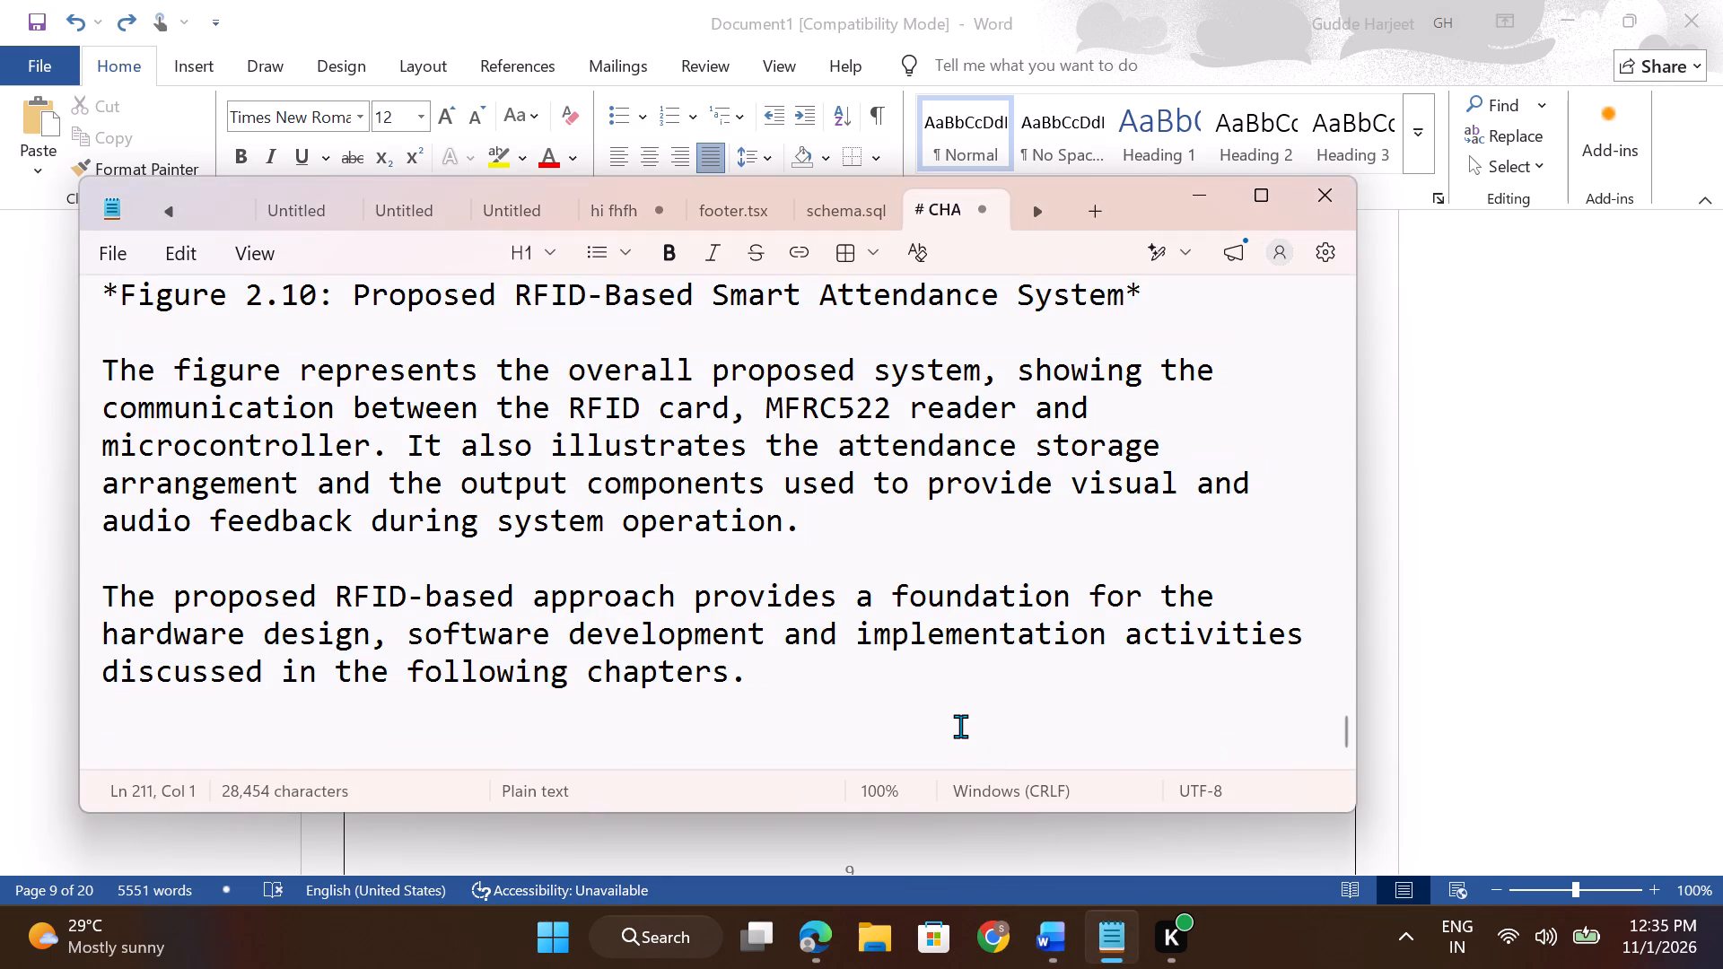
key(ctrl+a)
key(ctrl+v)
key(BackSpace)
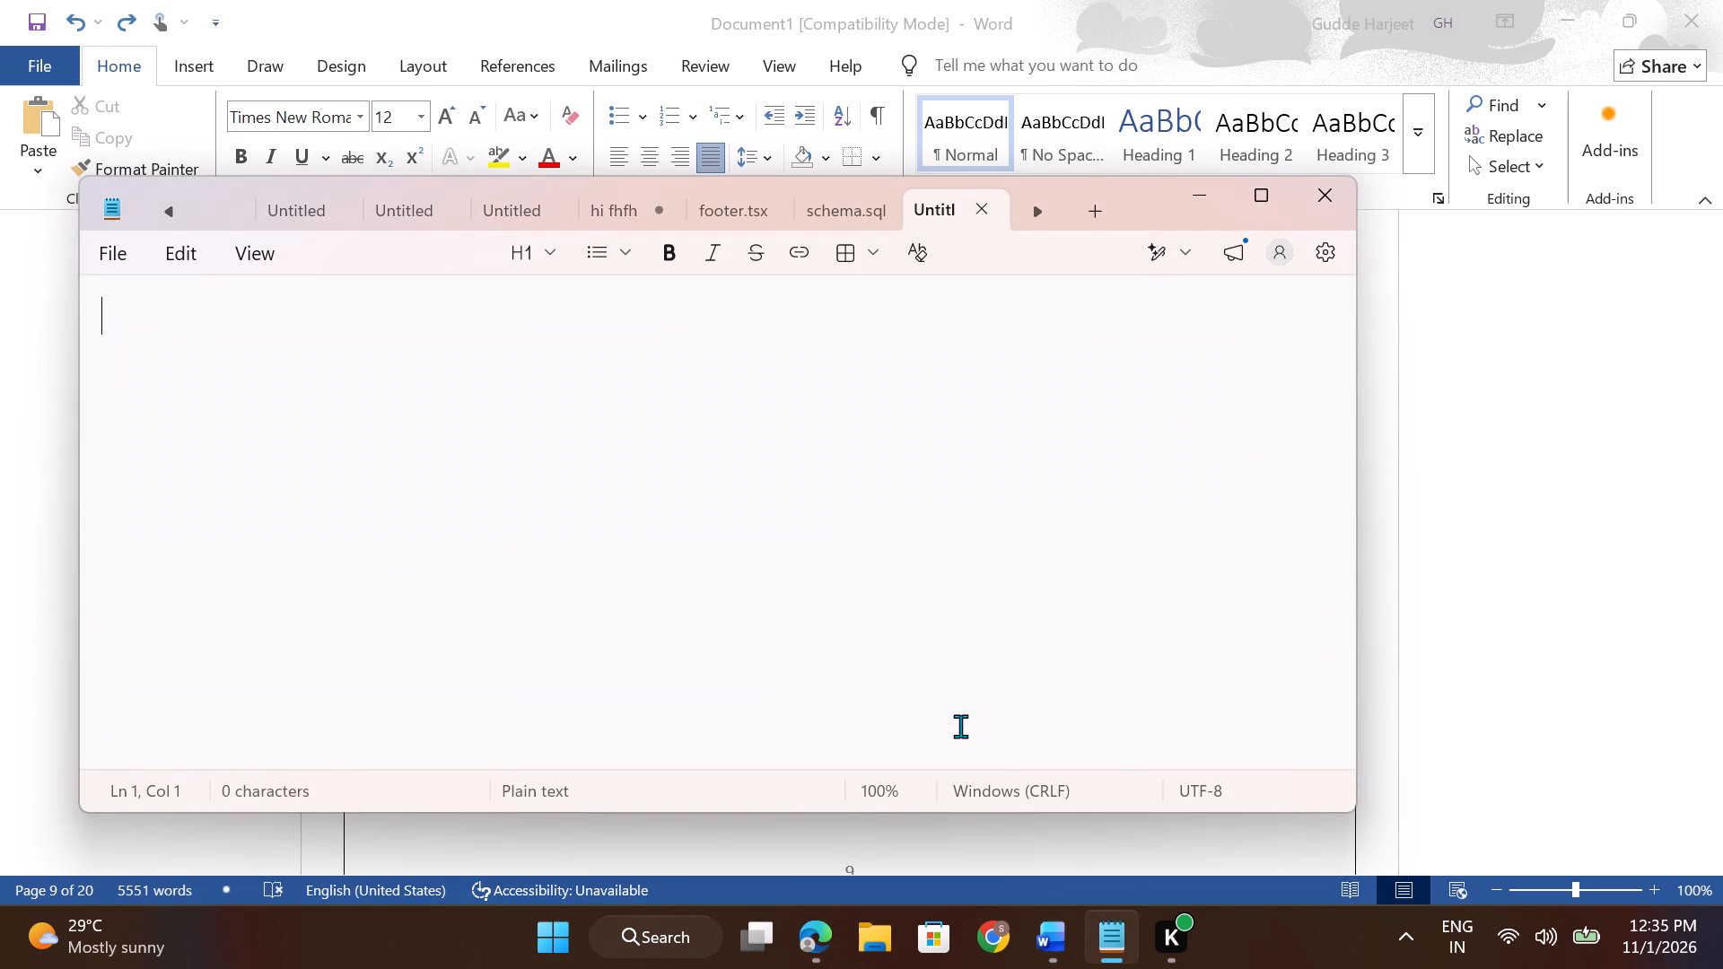
key(ctrl+v)
Download the RFID technology image from ChatGPT in Edge and insert the downloaded file above the Figure 2(b) caption in Word.
key(alt+Tab)
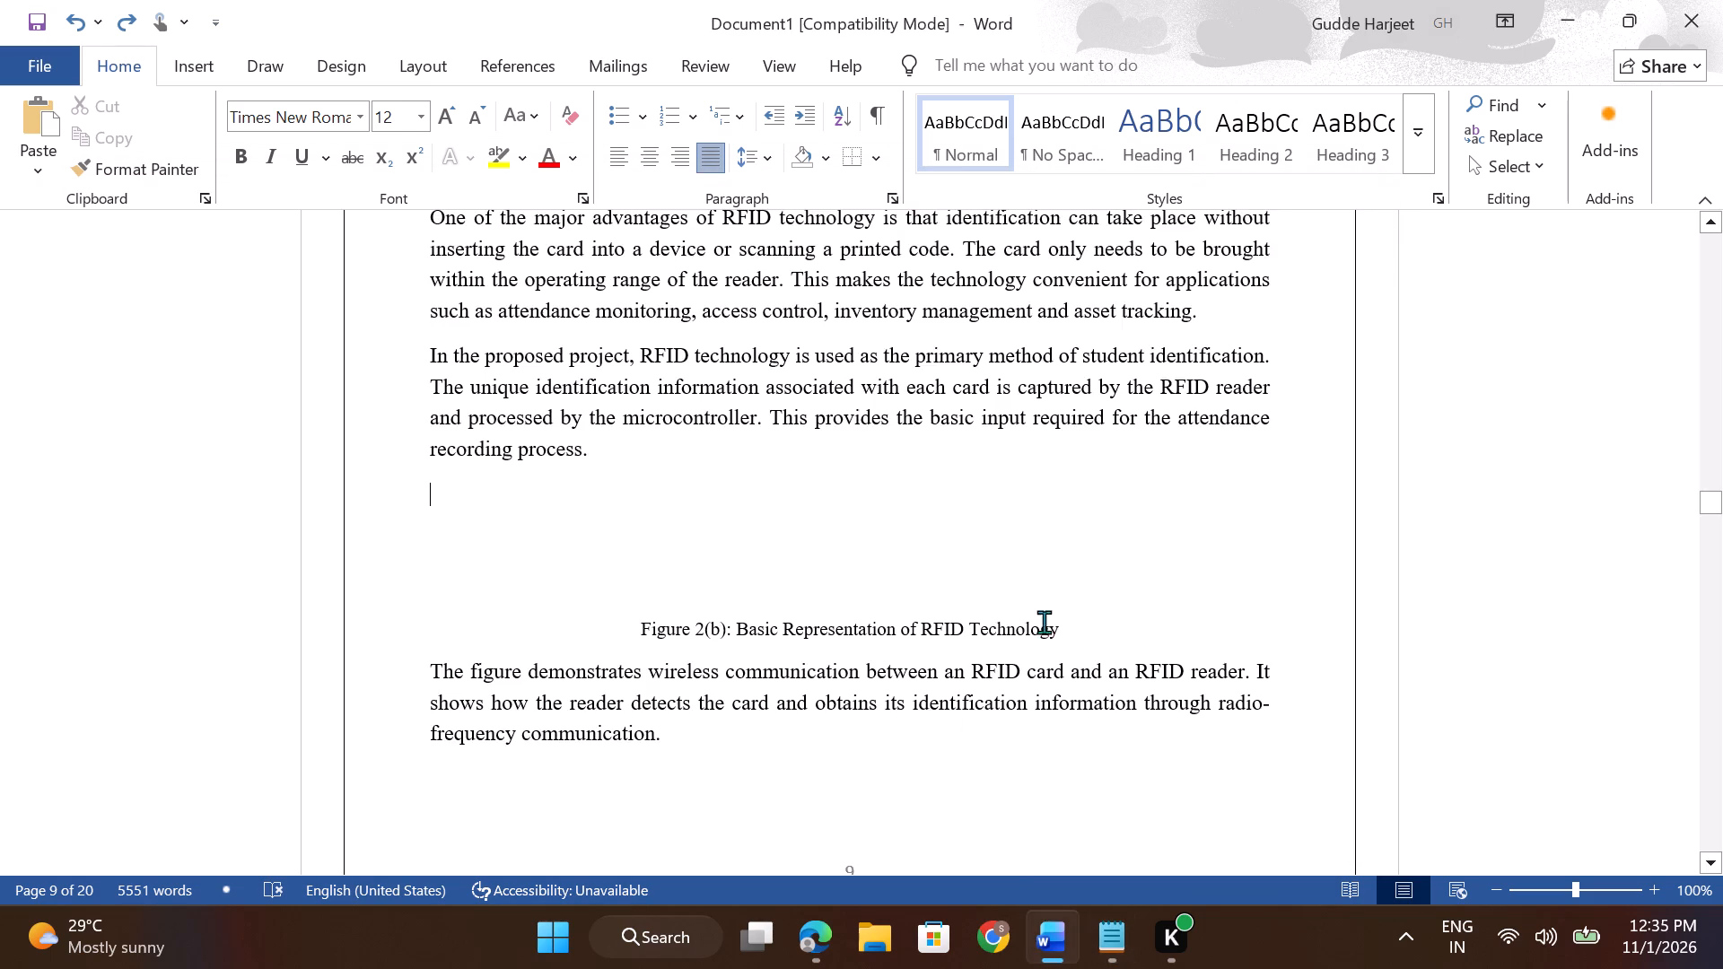
key(alt+Tab)
key(alt+Tab)
key(alt+Tab)
key(alt+Tab)
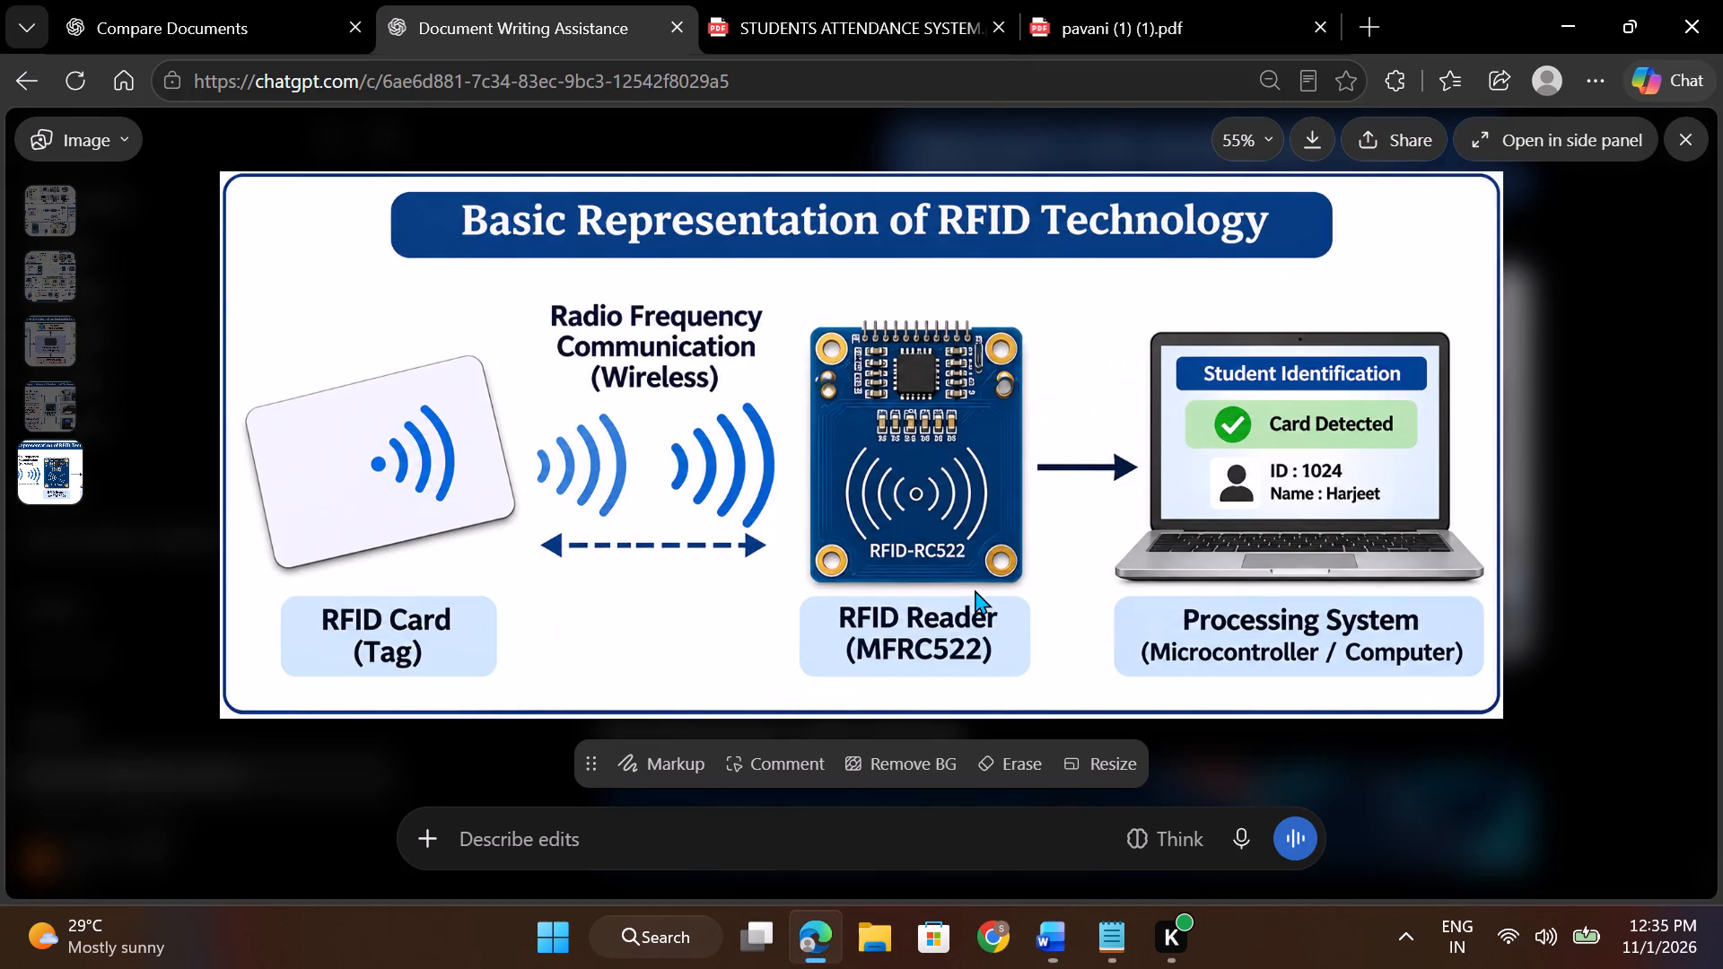
click(1313, 142)
drag(1252, 201, 1104, 888)
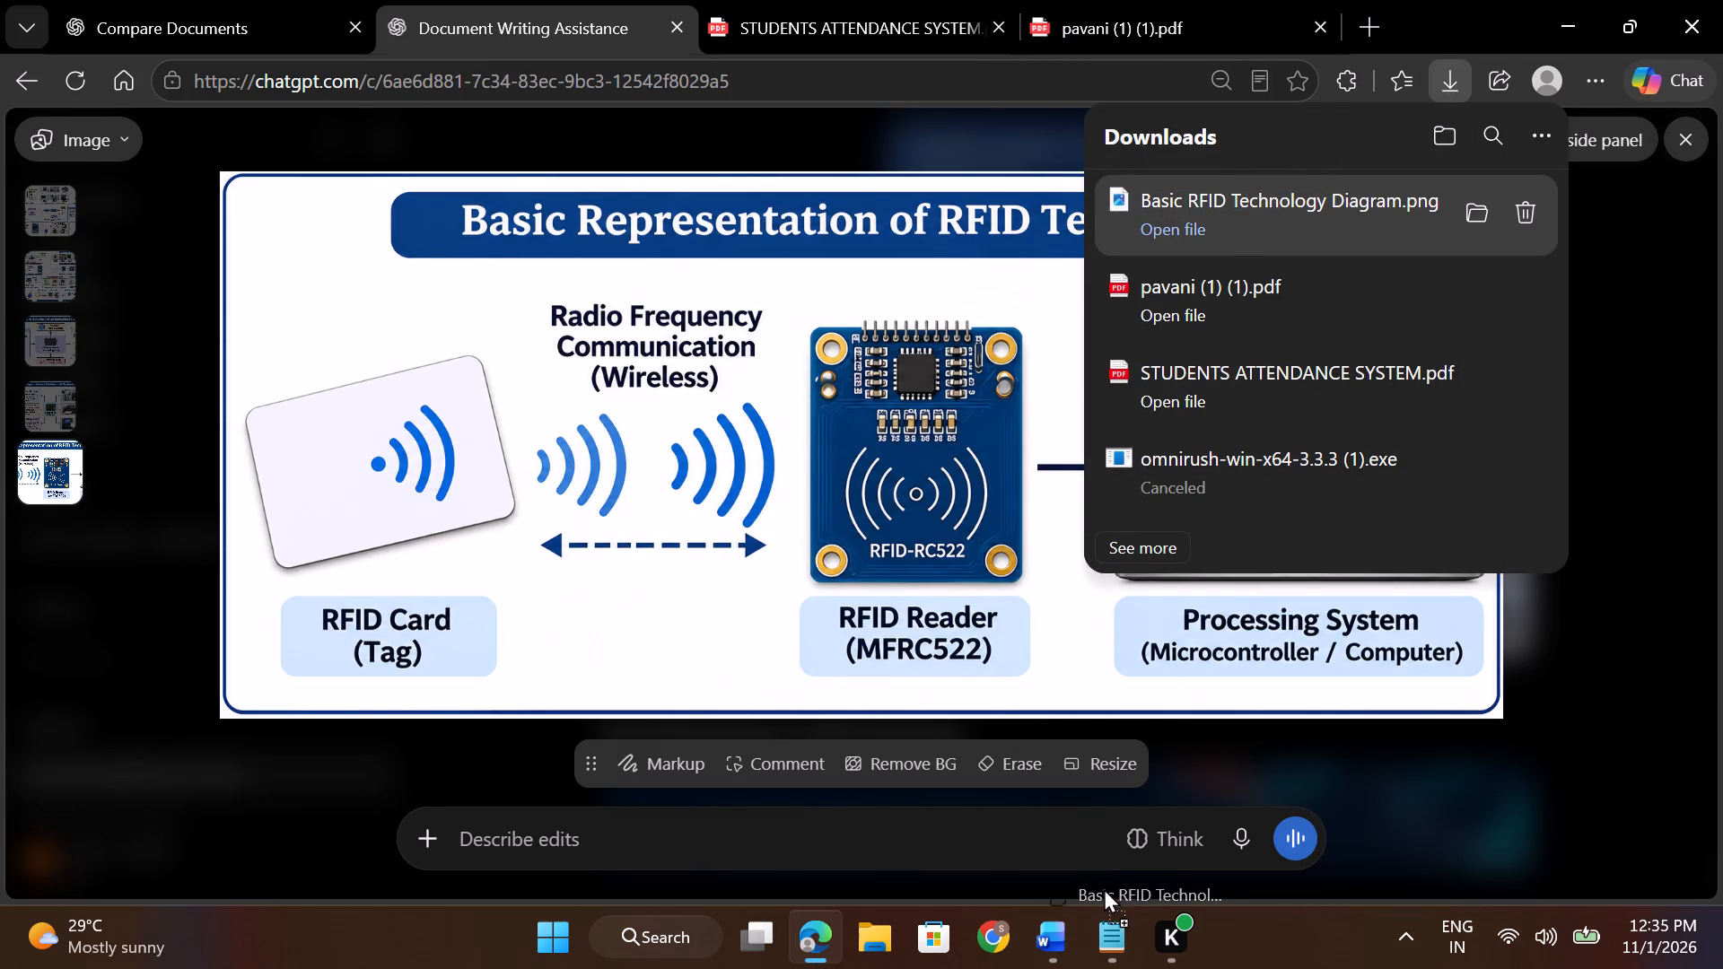
drag(1104, 888, 749, 510)
Shrink the inserted RFID technology picture to about 60 percent of the text width and centre it.
scroll(992, 609, down, 1)
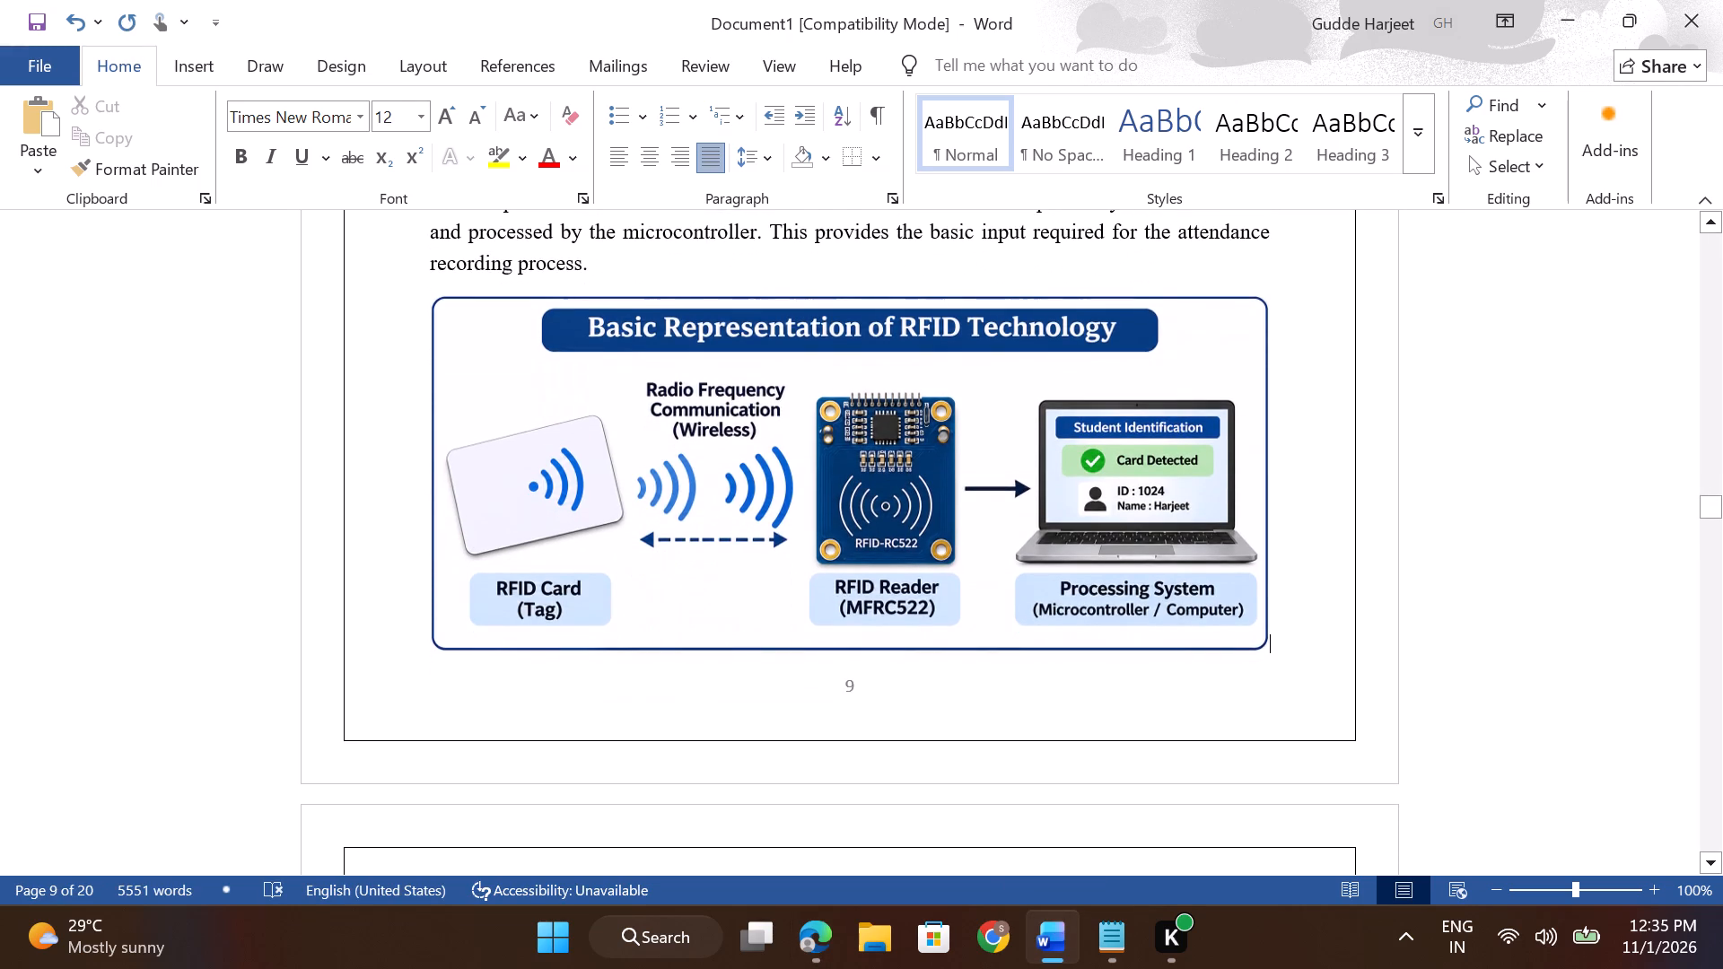
click(992, 609)
drag(1268, 652, 935, 501)
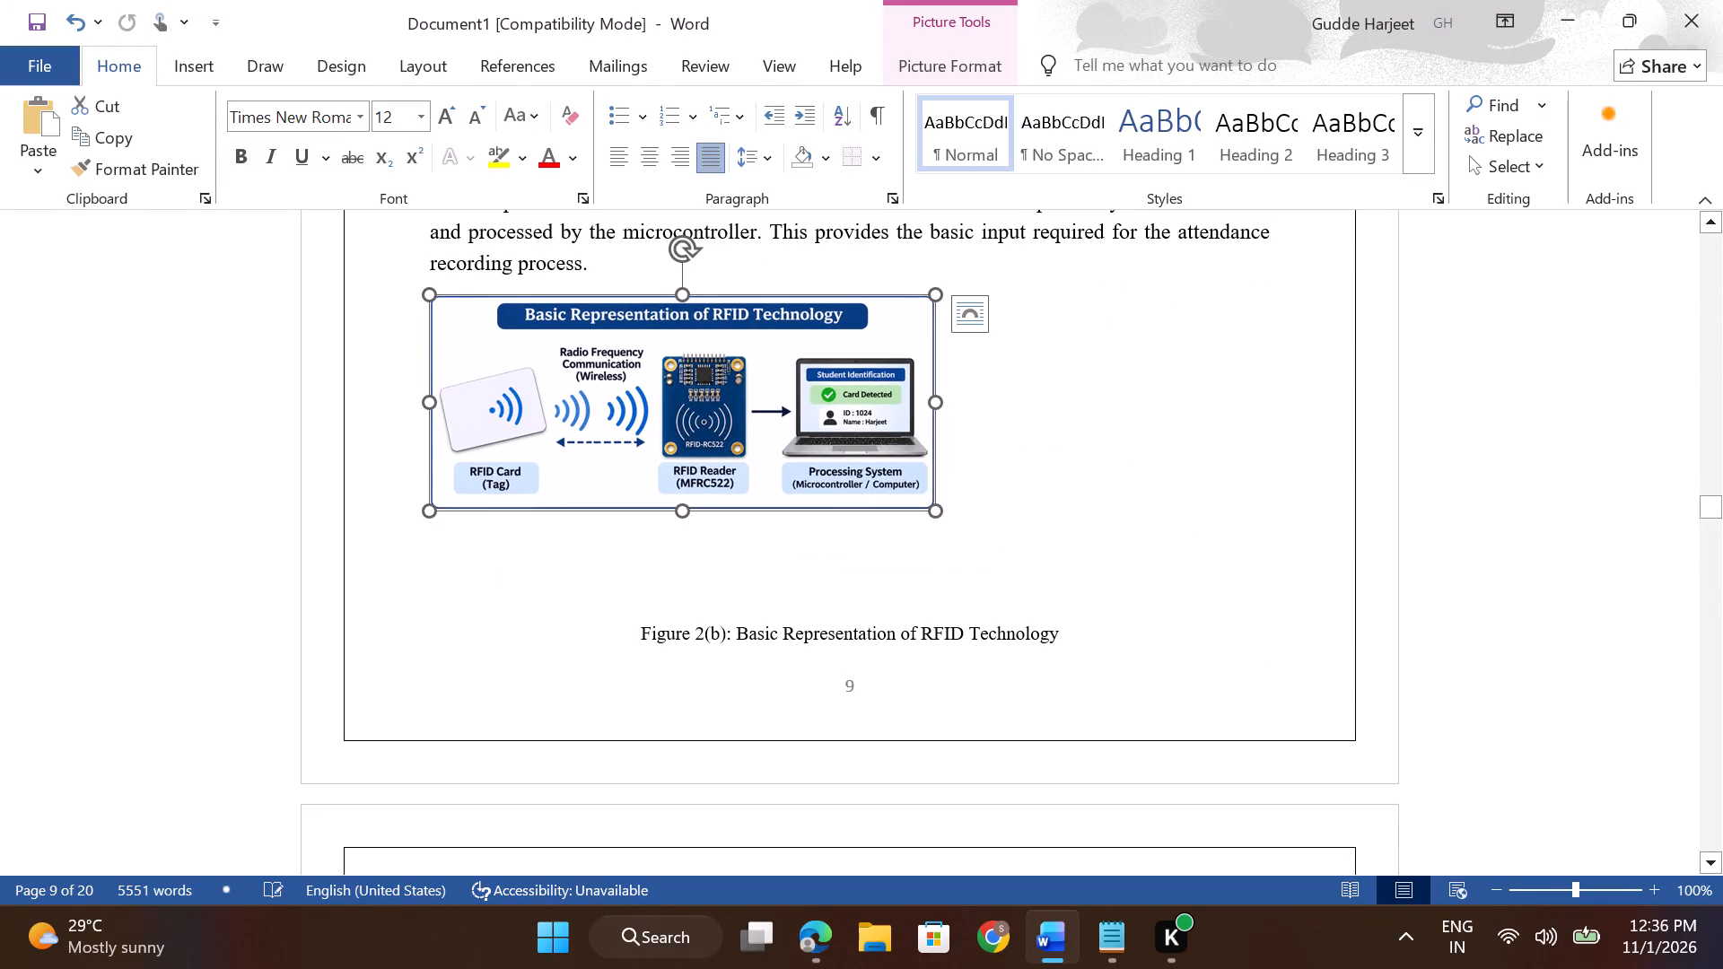
click(406, 383)
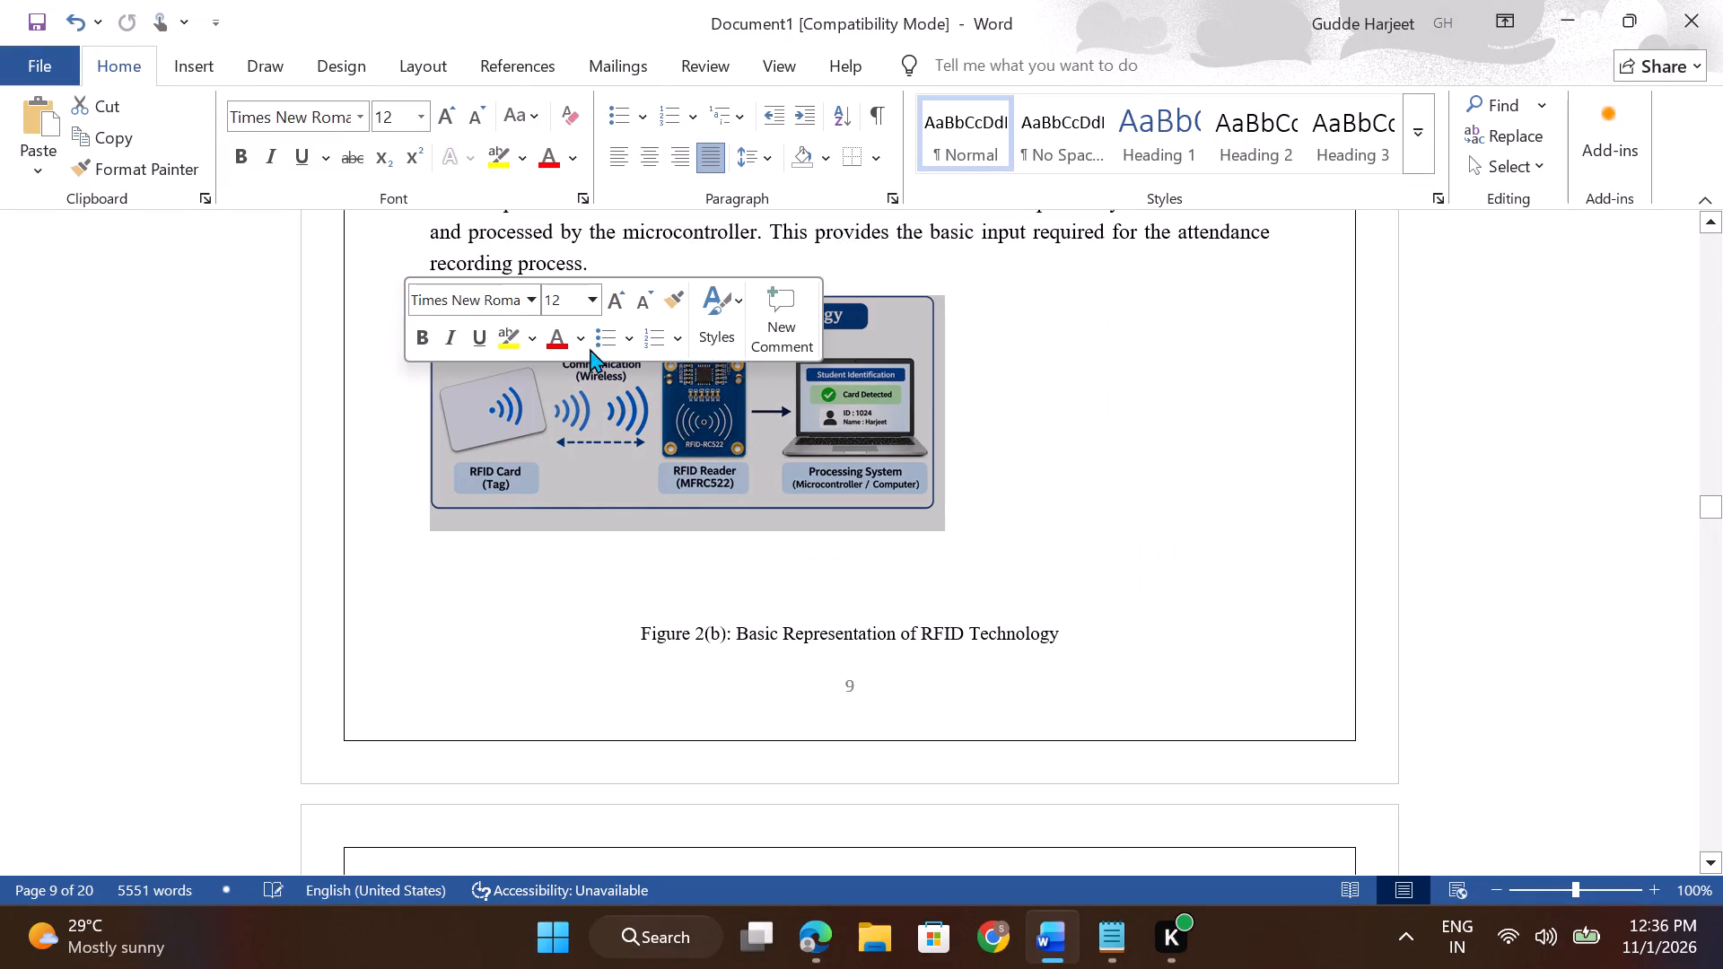
click(651, 145)
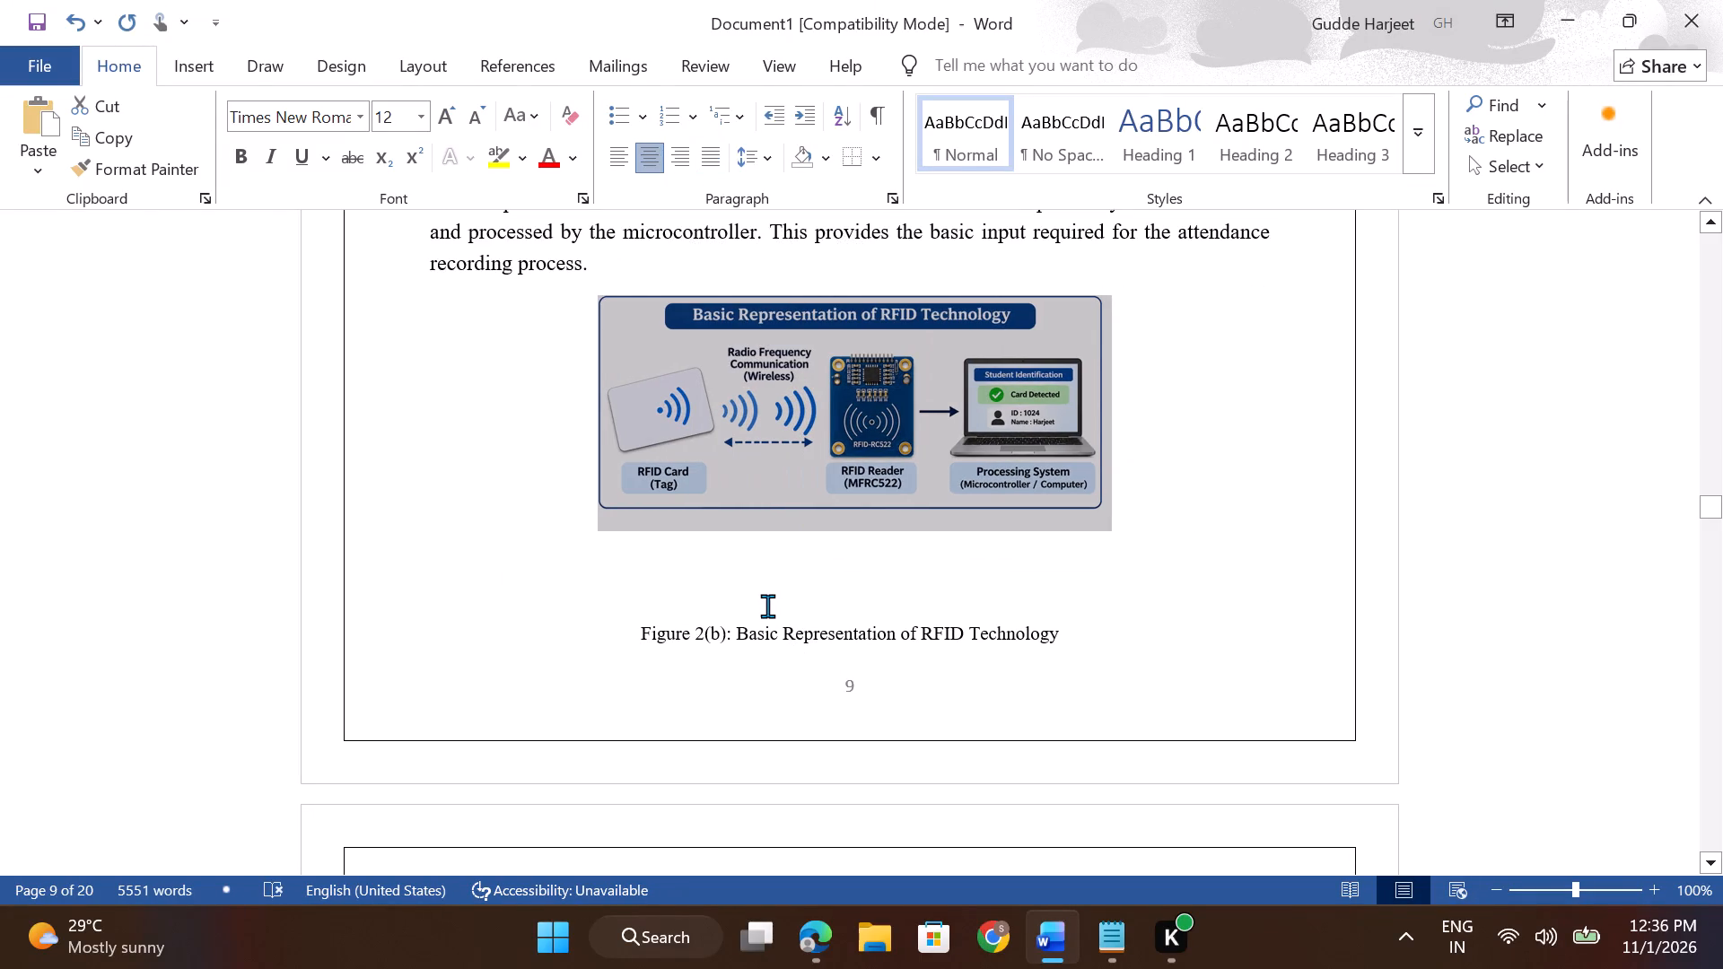
Delete the blank lines between the RFID technology picture and its Figure 2(b) caption.
click(767, 600)
key(BackSpace)
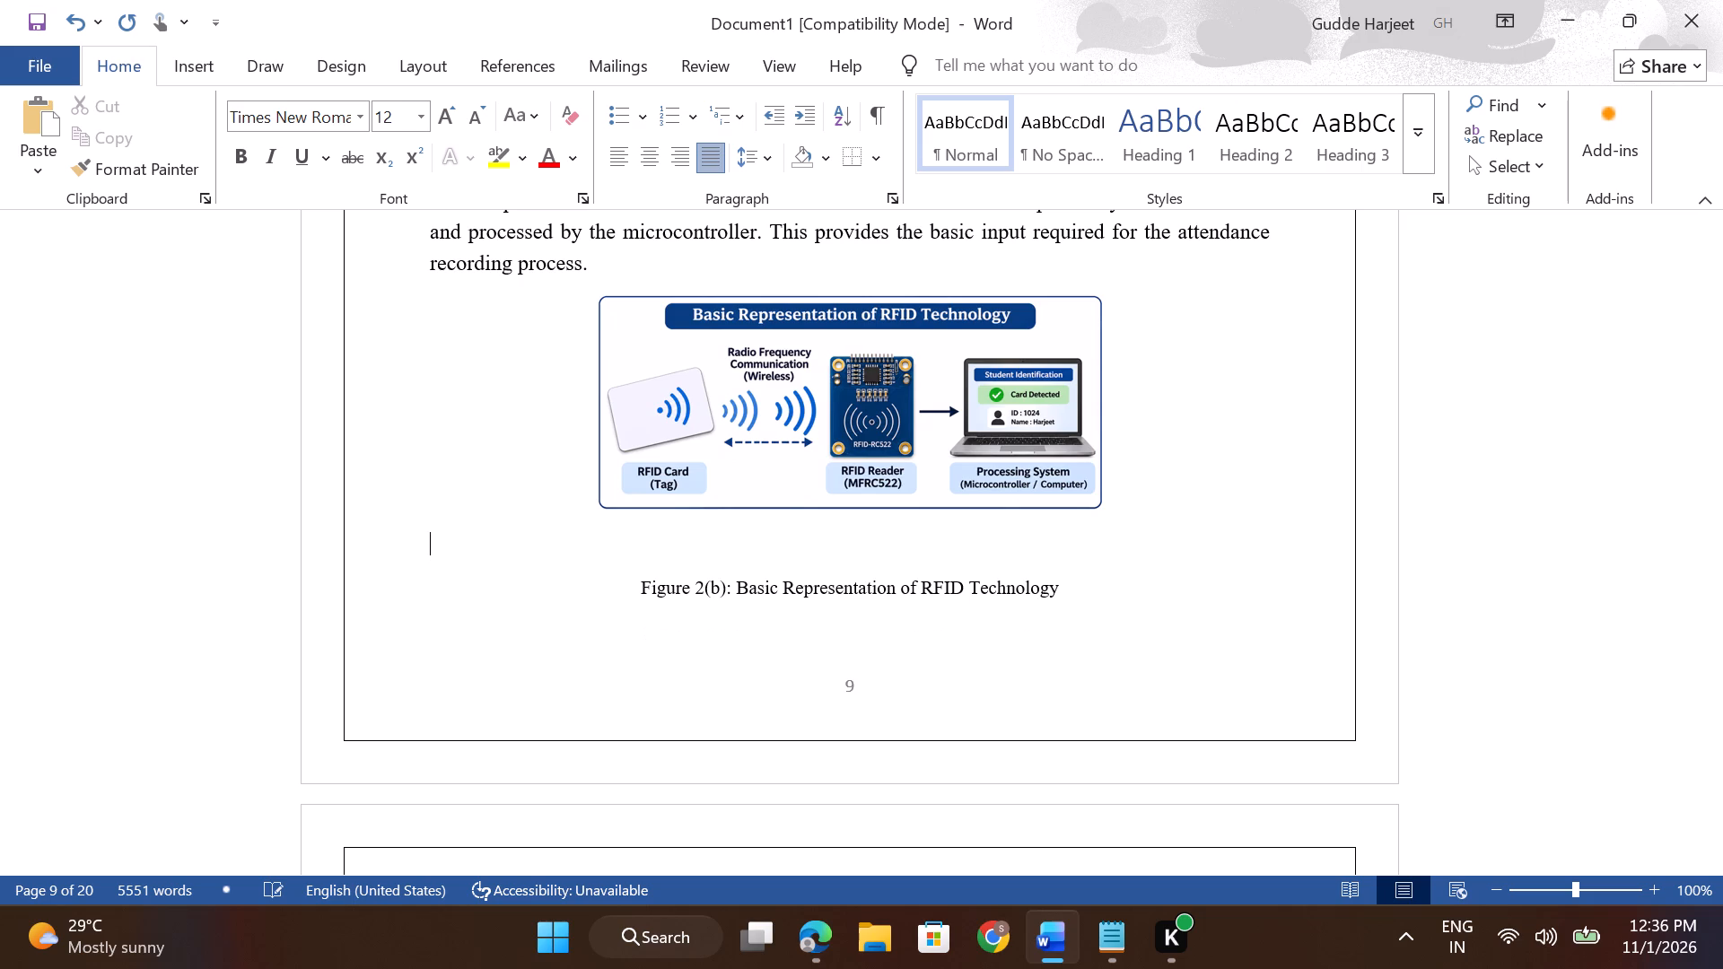
key(BackSpace)
scroll(767, 600, down, 2)
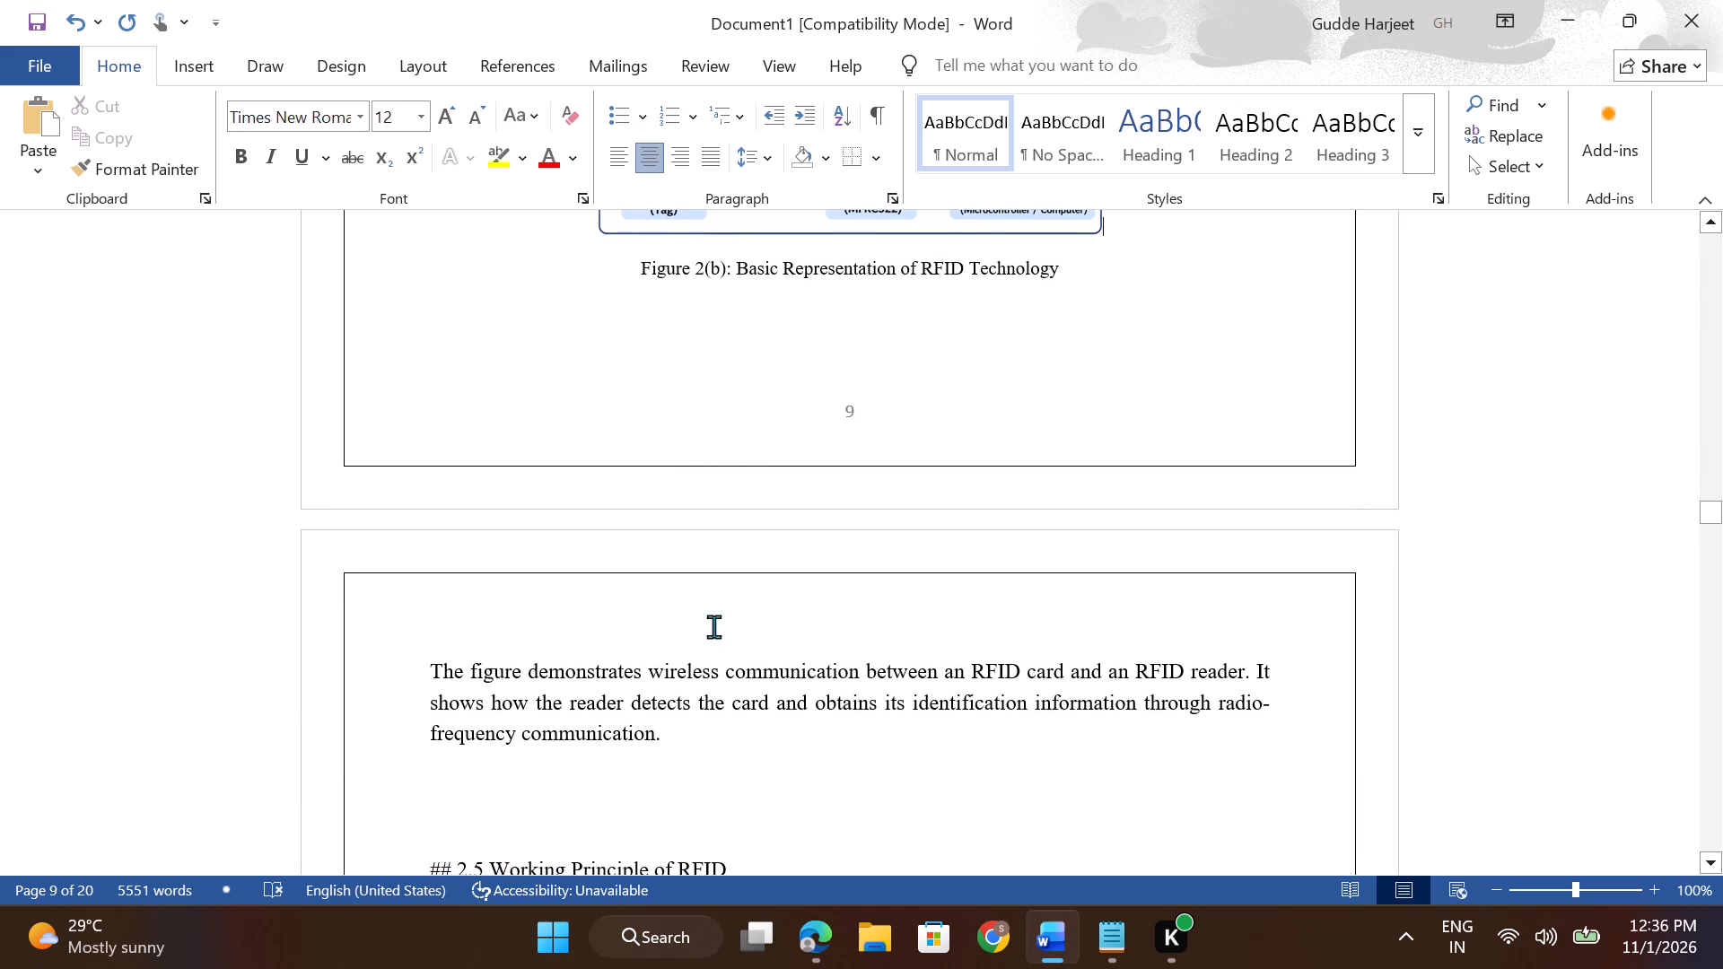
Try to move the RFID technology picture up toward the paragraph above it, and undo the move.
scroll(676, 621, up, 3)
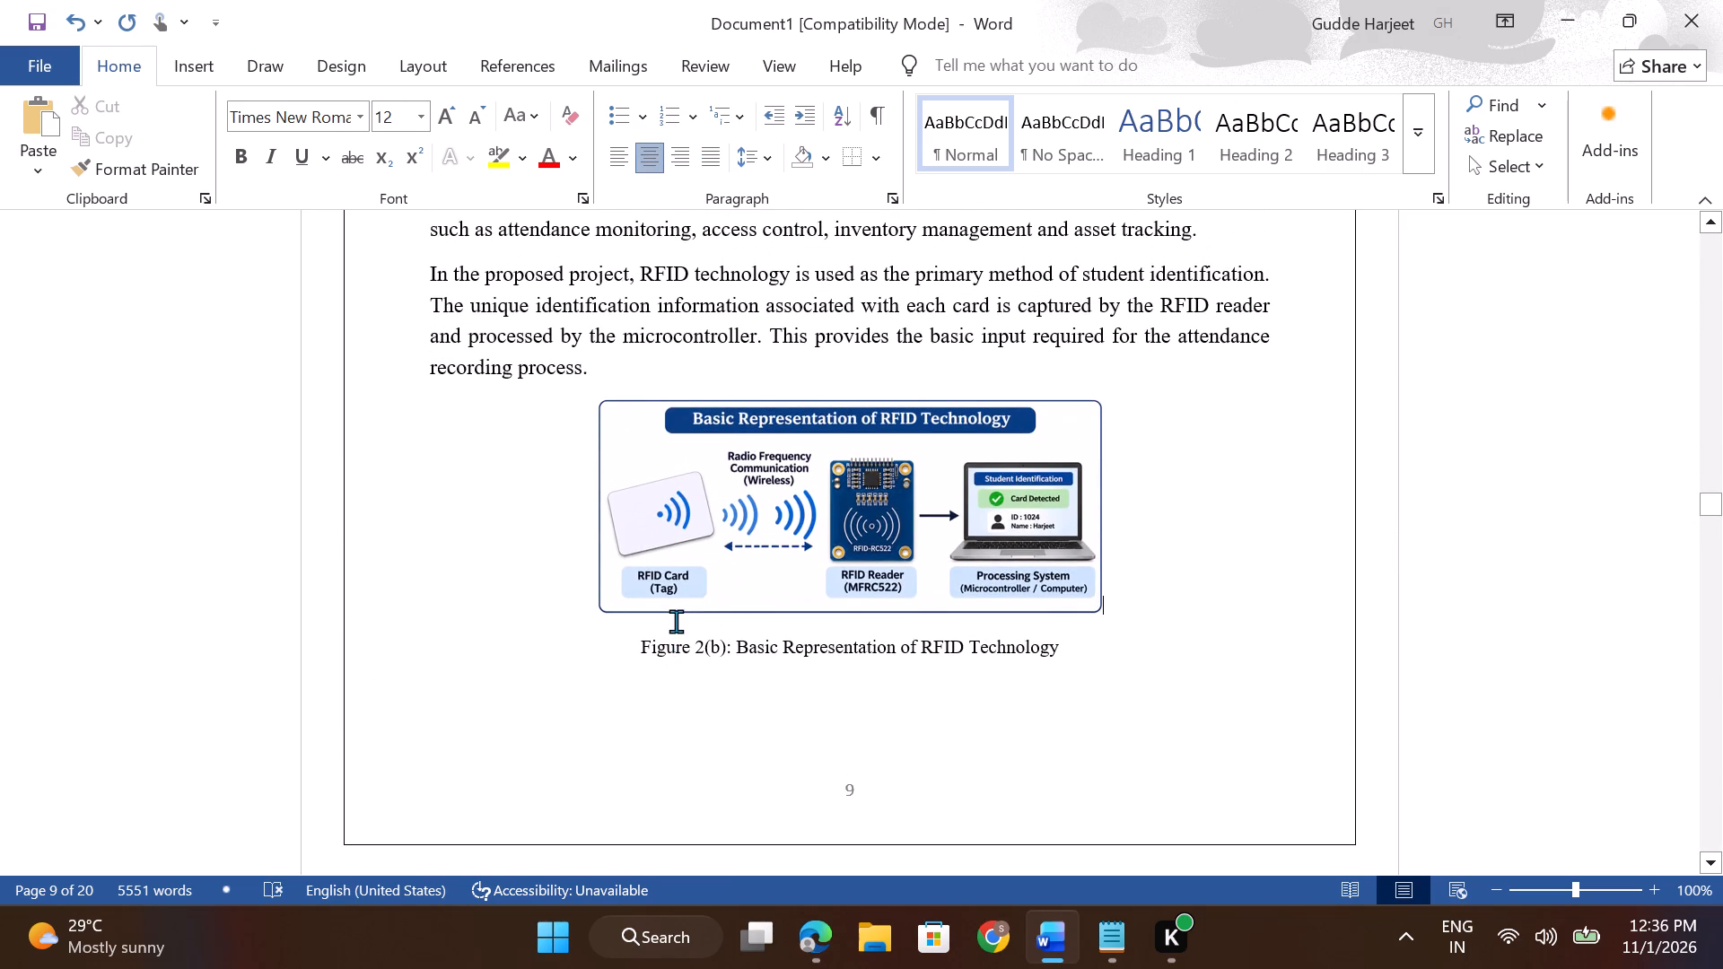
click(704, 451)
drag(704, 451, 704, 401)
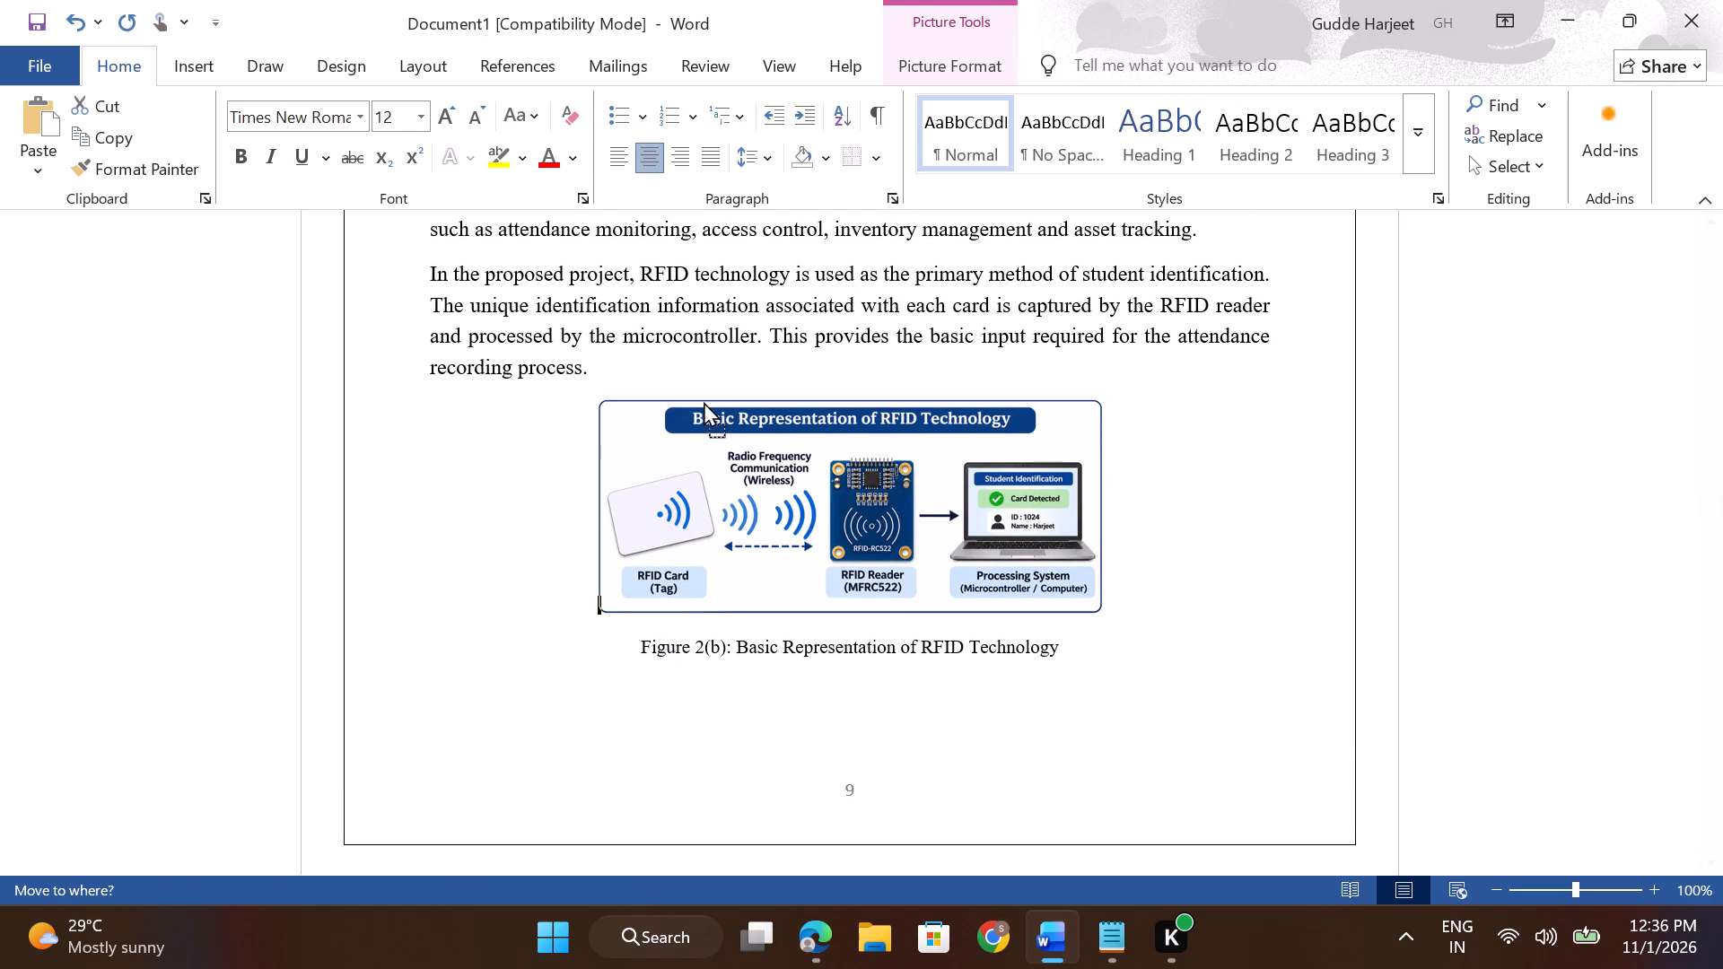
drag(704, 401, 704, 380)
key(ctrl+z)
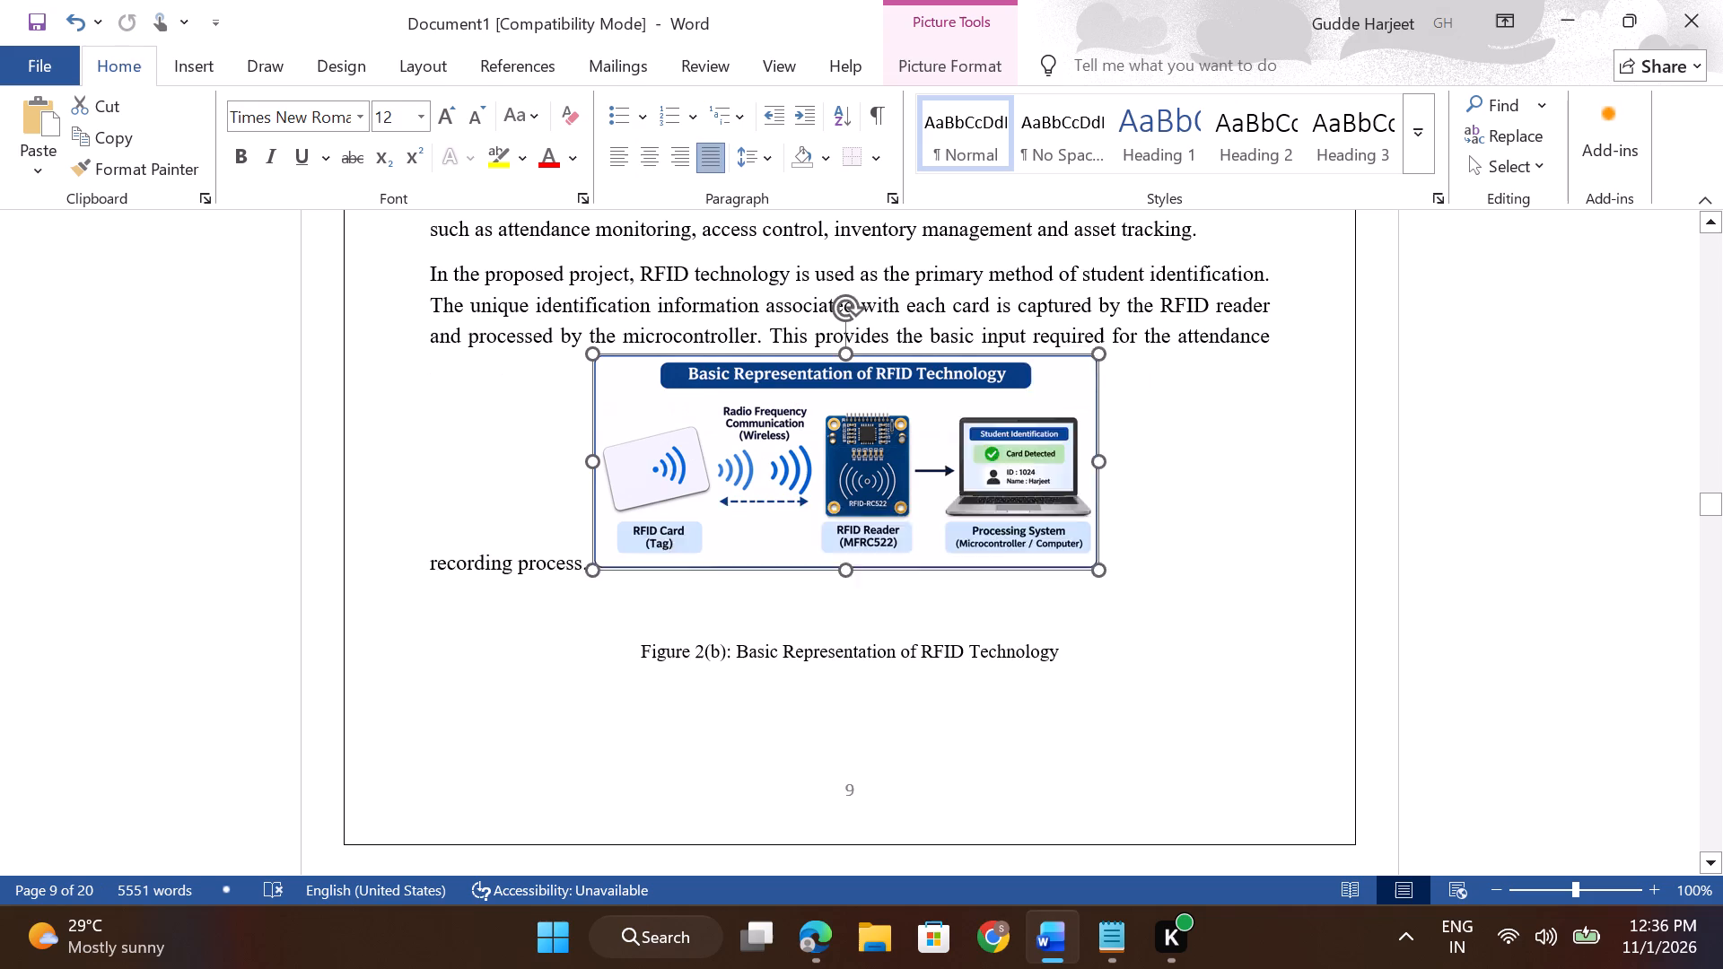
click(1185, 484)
Enlarge the RFID technology picture above the Figure 2(b) caption to about 85 percent of the text width.
scroll(1185, 484, up, 6)
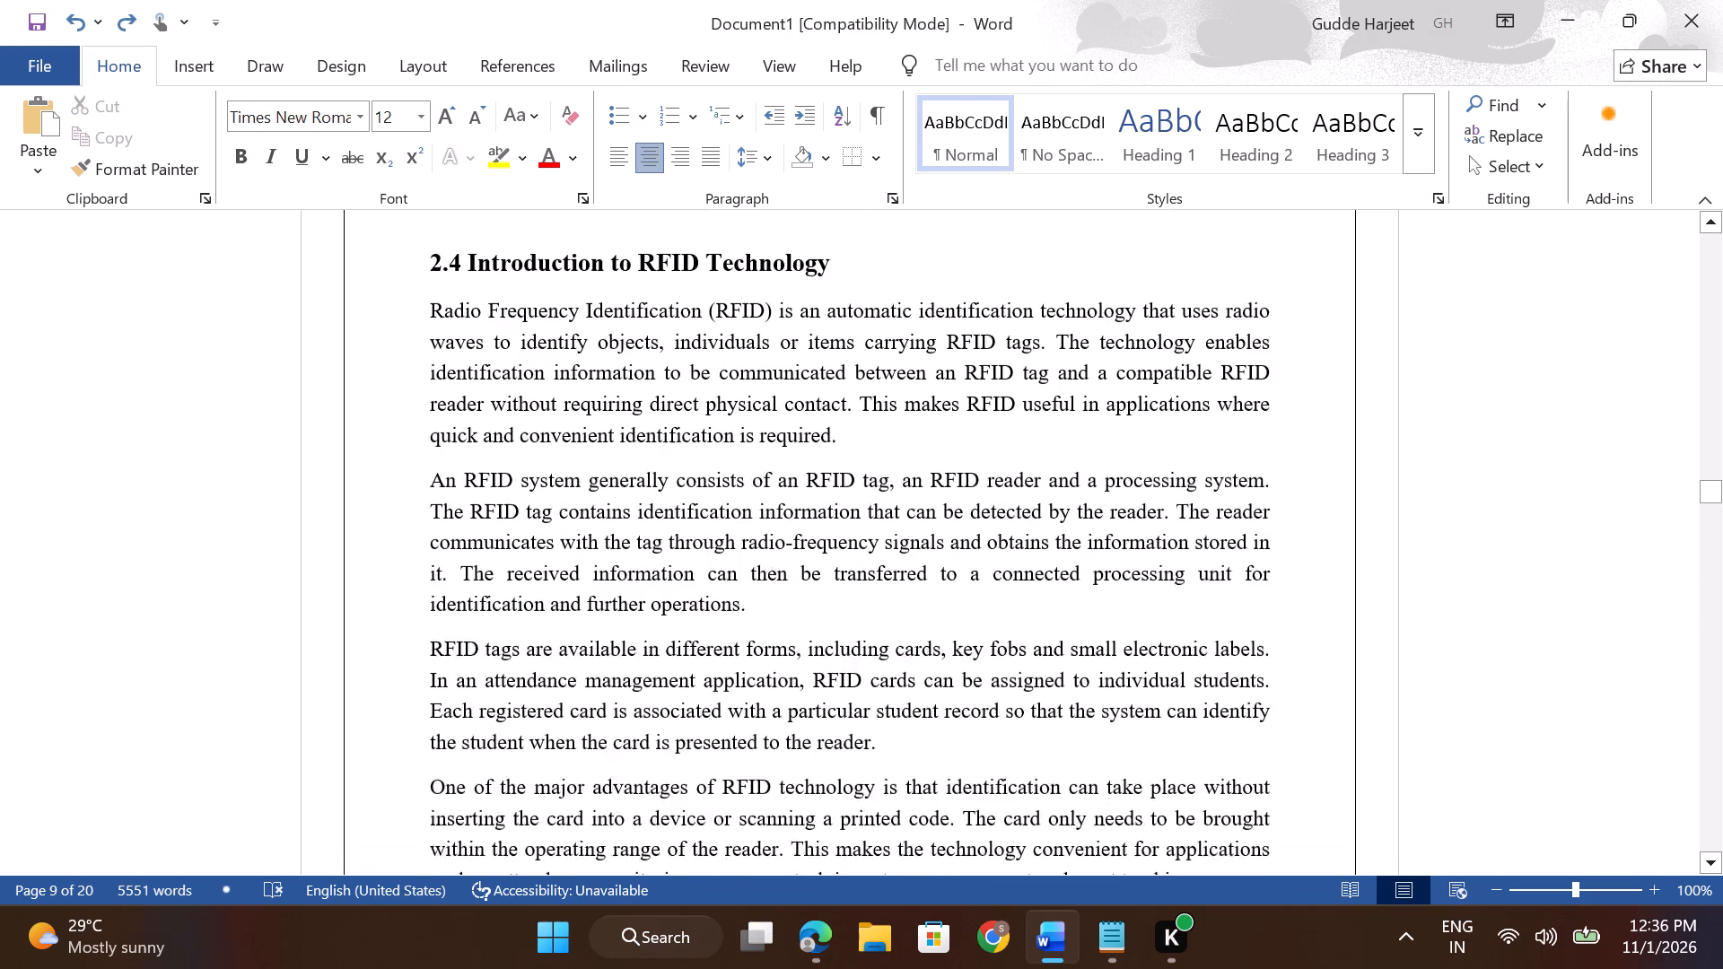
scroll(1185, 484, down, 2)
scroll(1185, 484, up, 2)
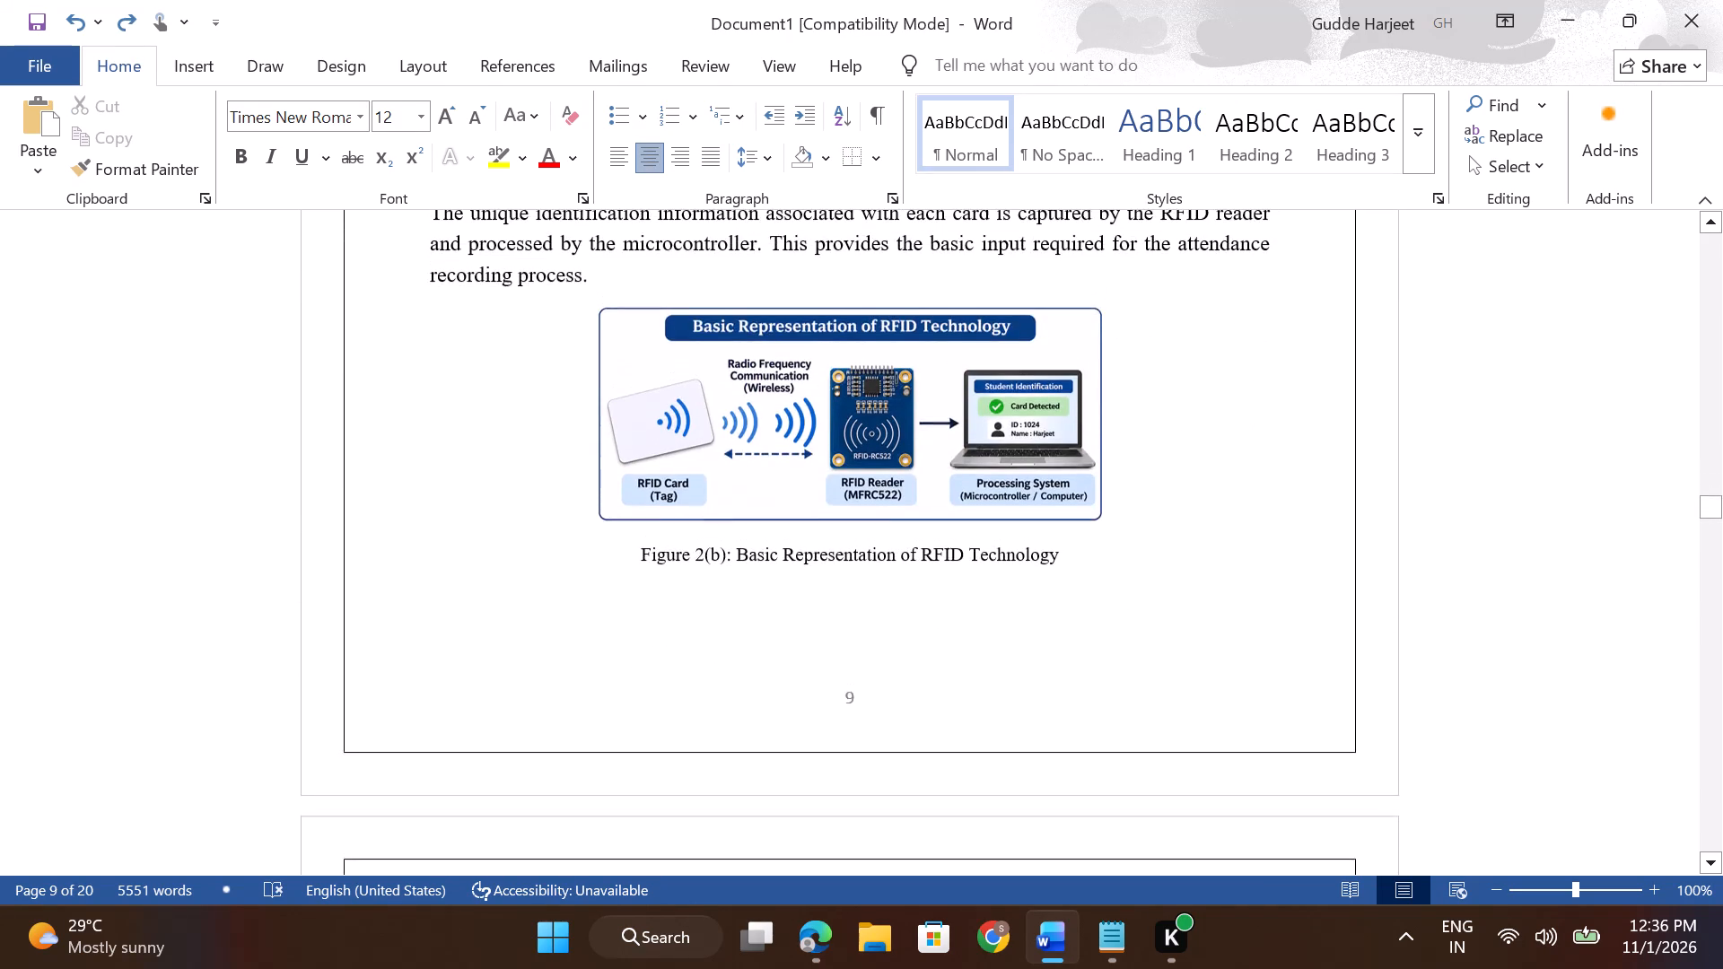
scroll(1185, 484, up, 1)
click(1025, 477)
drag(1106, 537, 1217, 633)
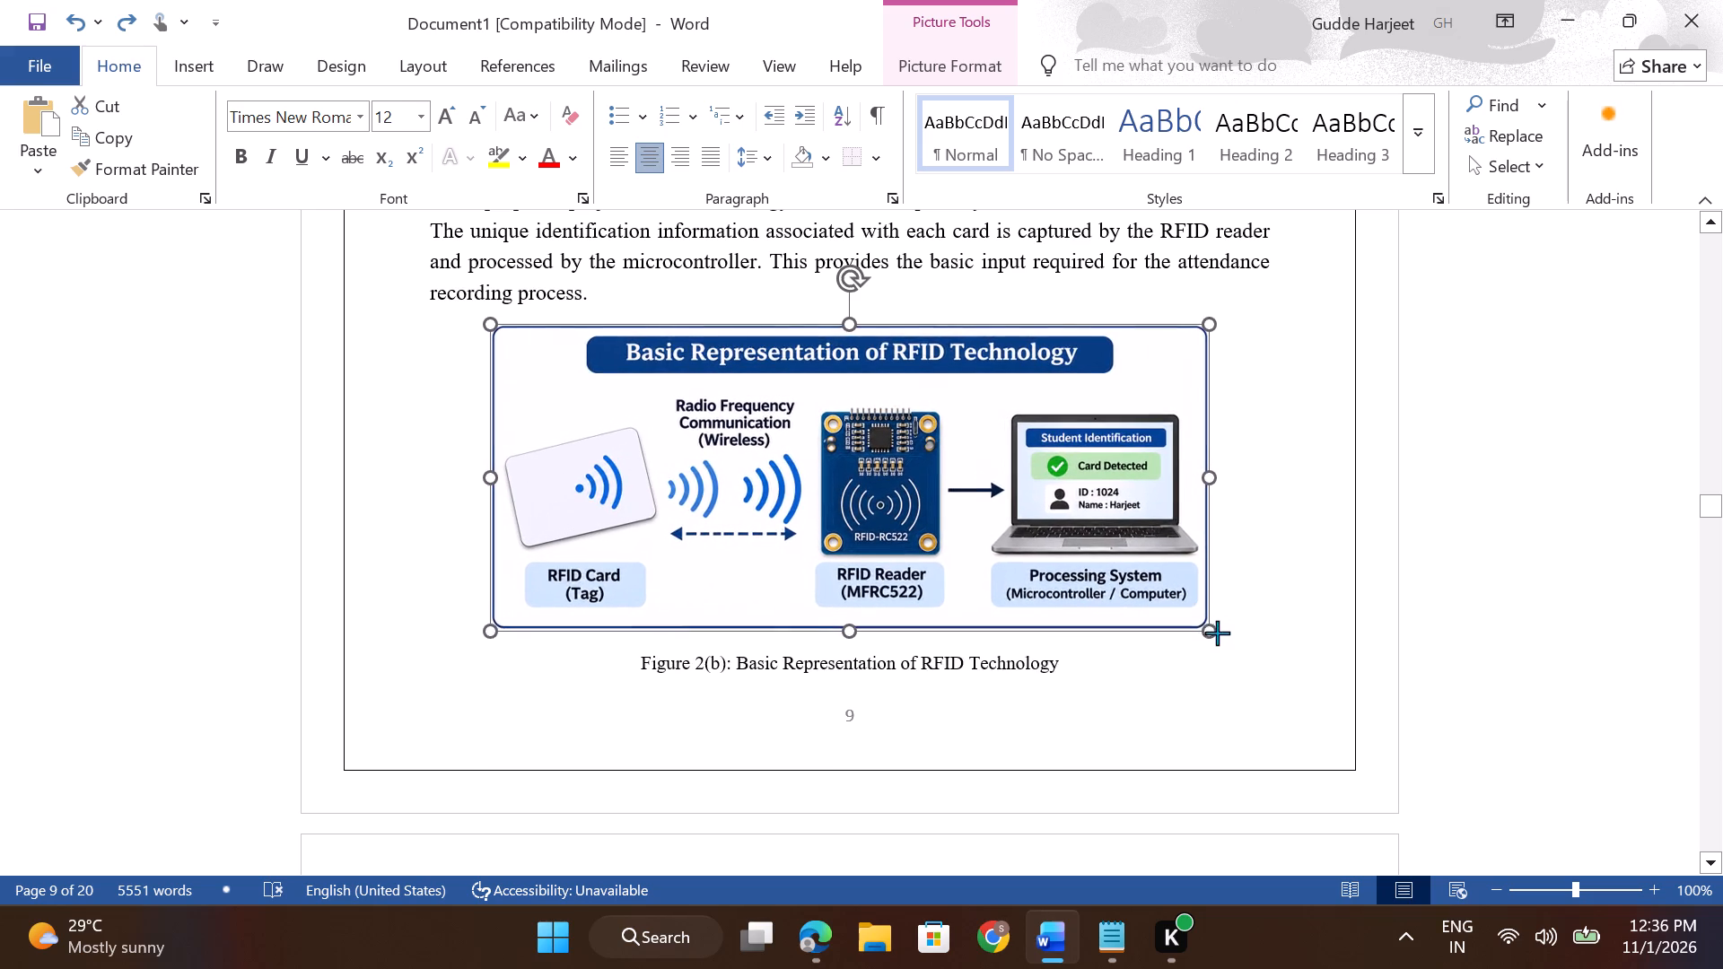
drag(1217, 633, 1218, 633)
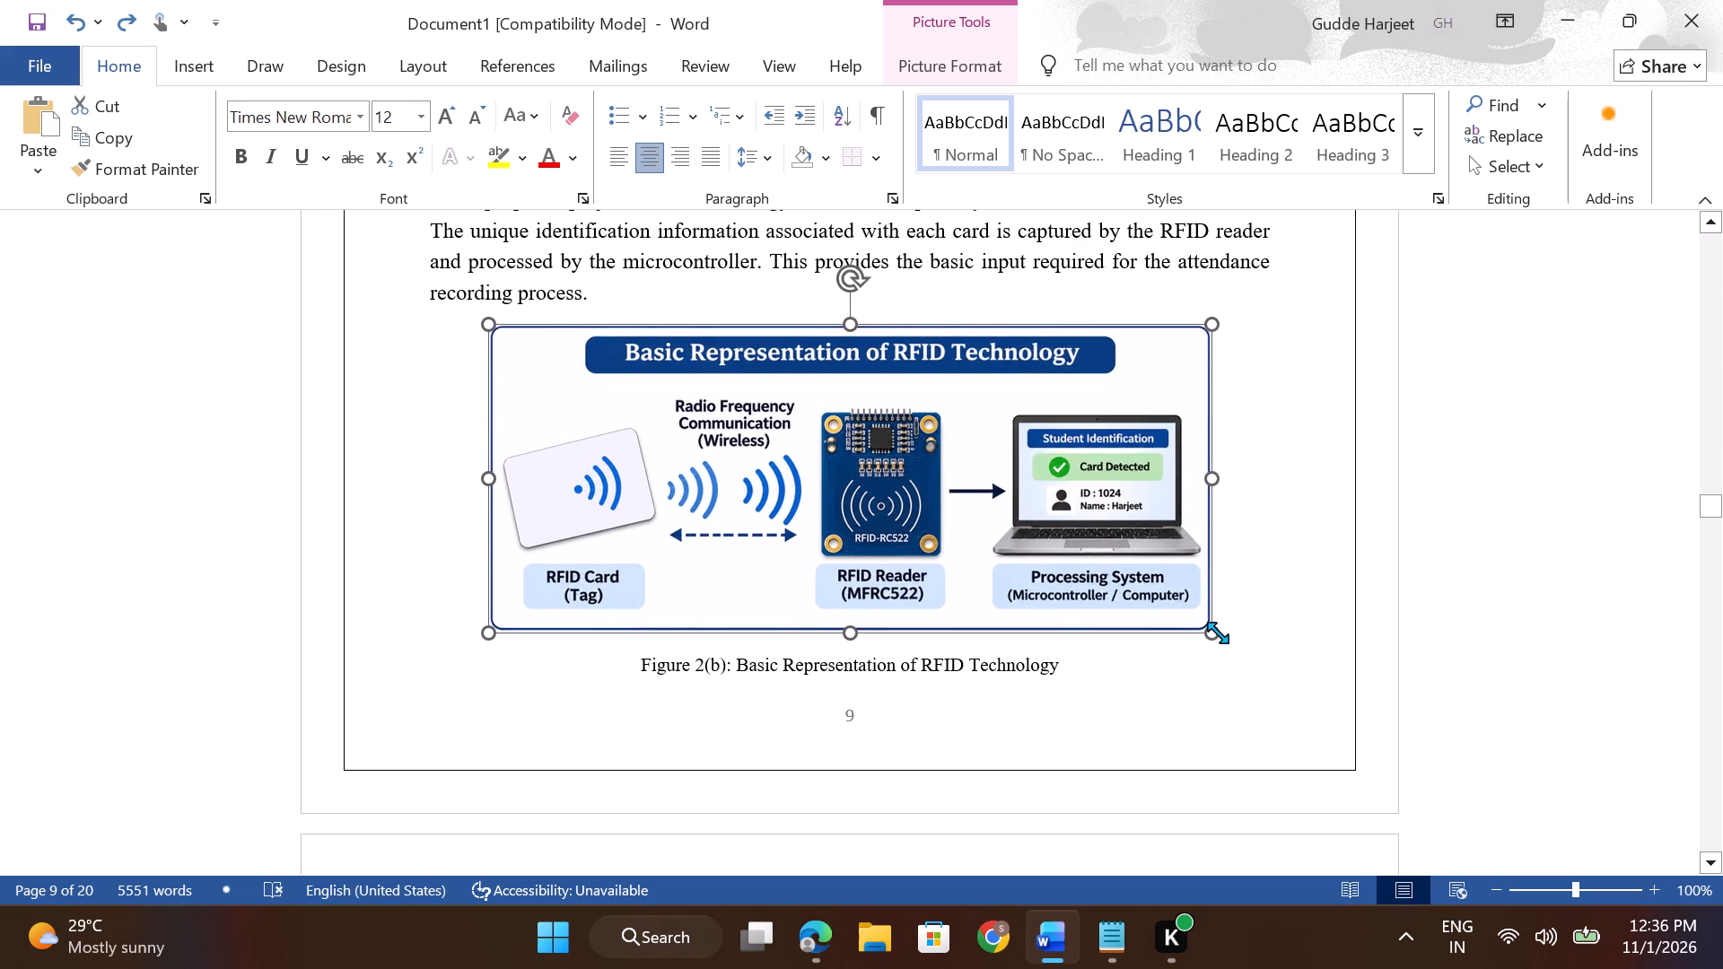
click(1301, 583)
Delete the paragraph explaining wireless card and reader communication below the Figure 2(b) caption, along with its surrounding blank lines.
scroll(1301, 583, down, 2)
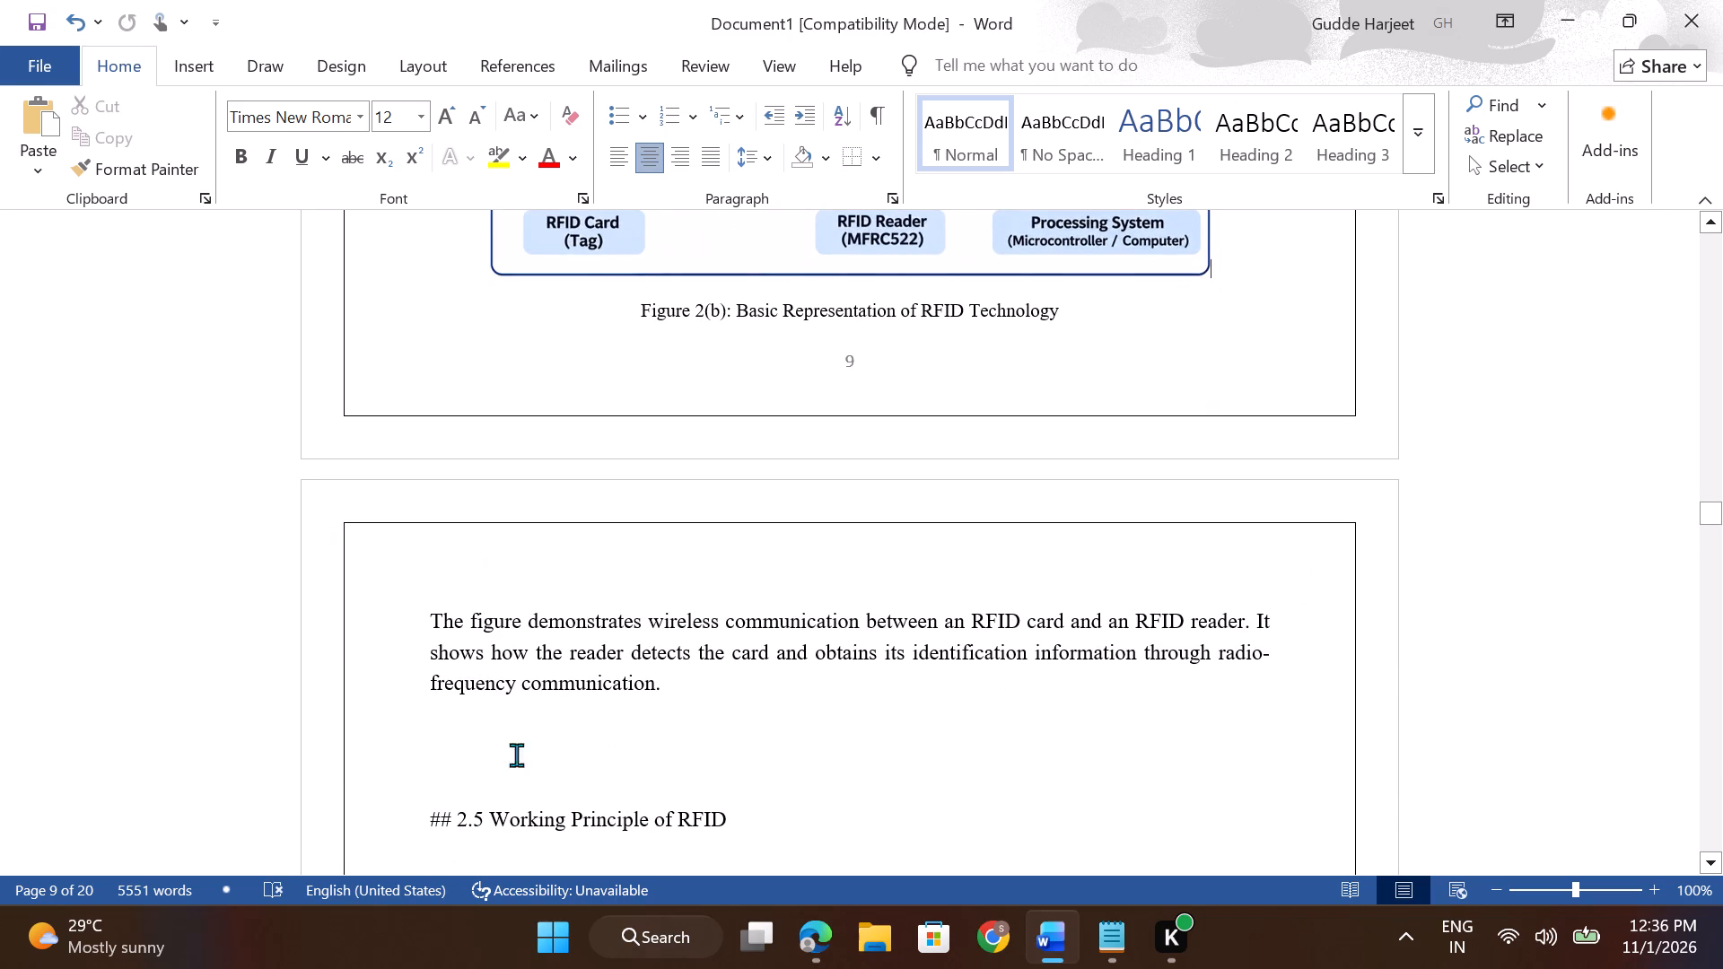
drag(482, 793, 321, 574)
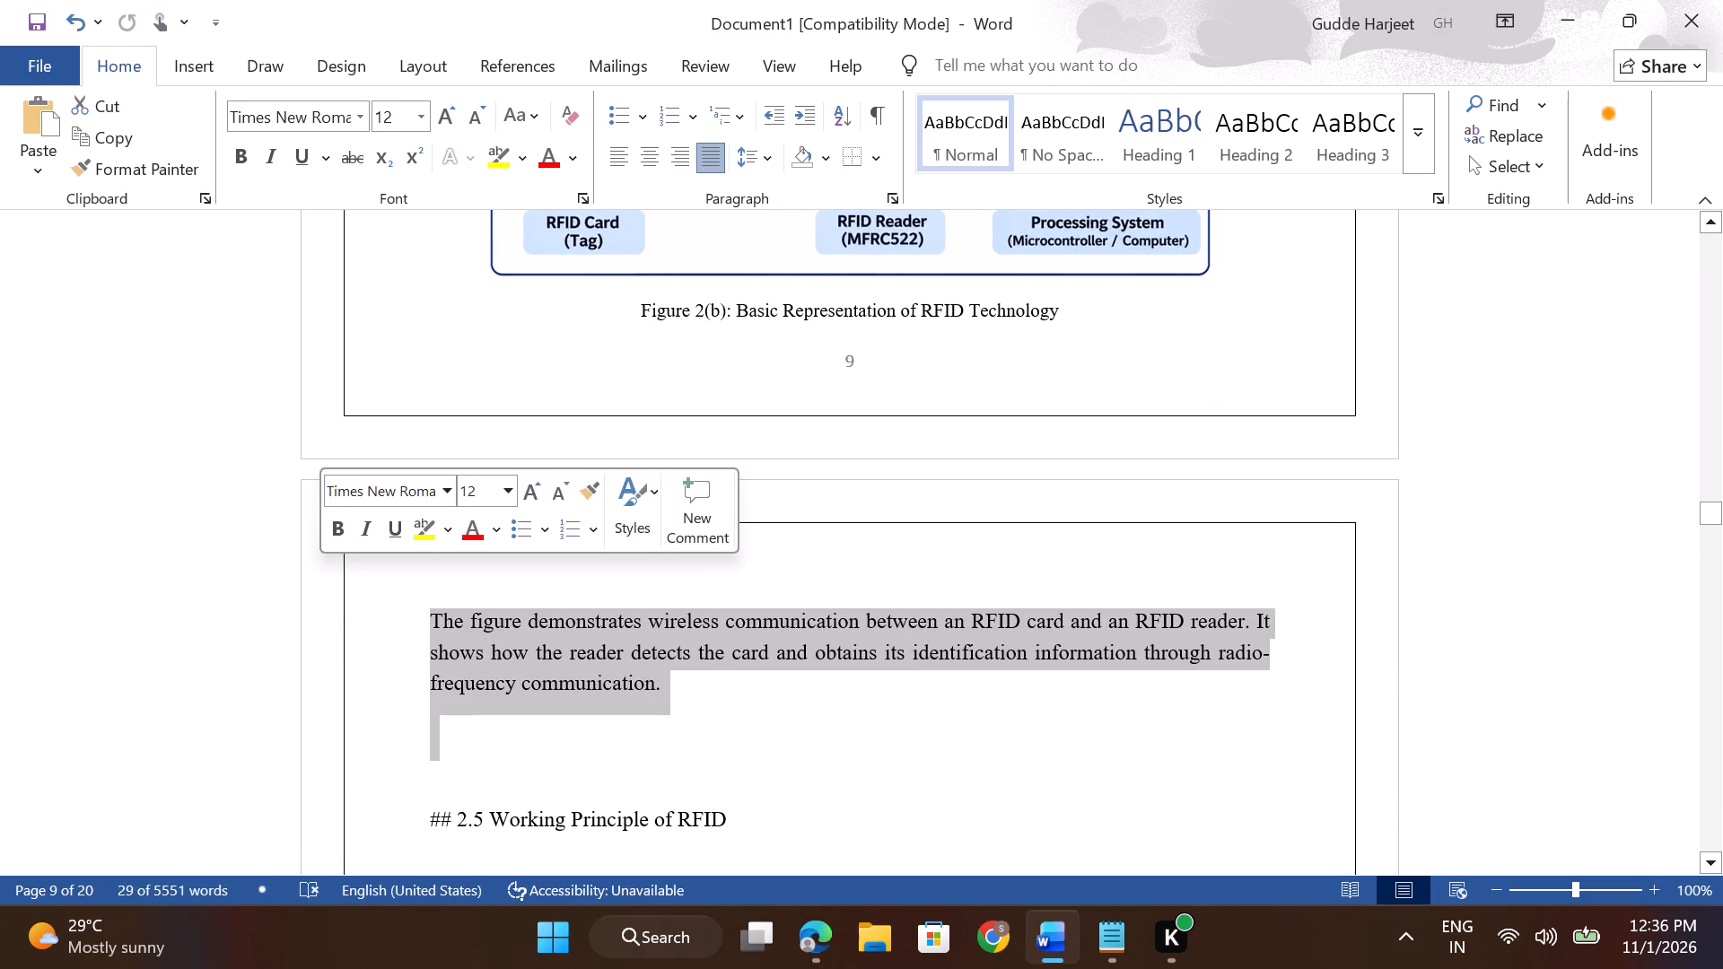
key(BackSpace)
key(BackSpace)
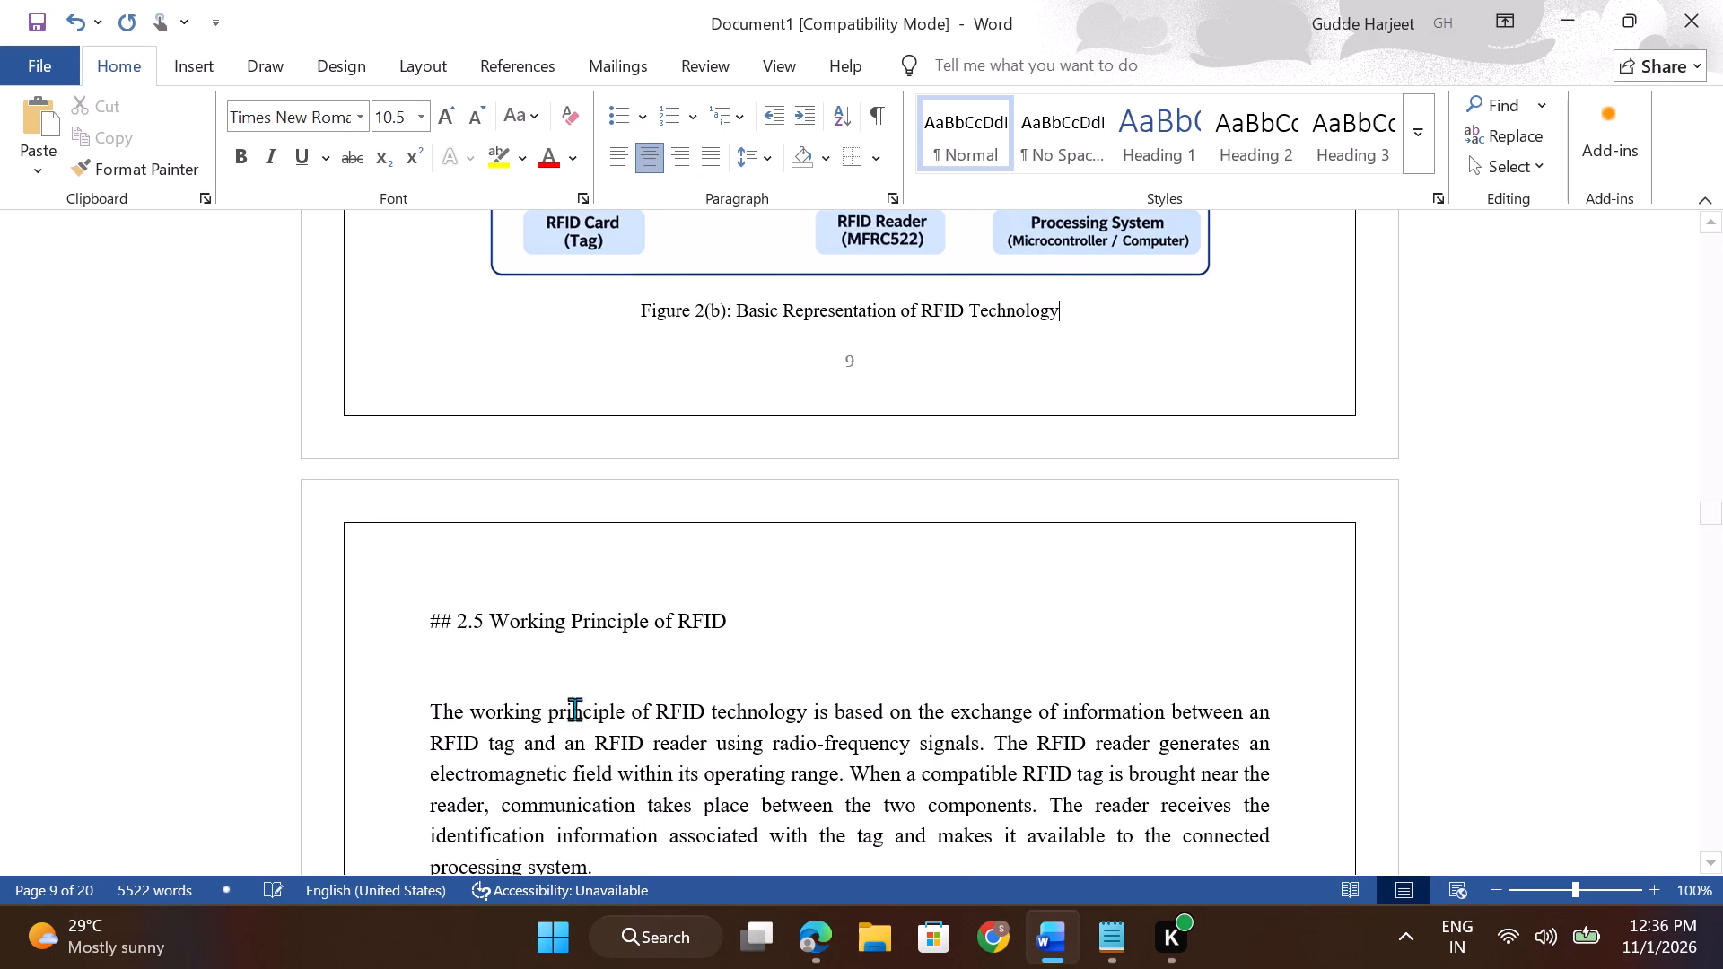
Remove the ## marks from the 2.5 Working Principle of RFID heading and format it as 14 pt bold.
click(450, 615)
key(BackSpace)
key(BackSpace)
key(Right)
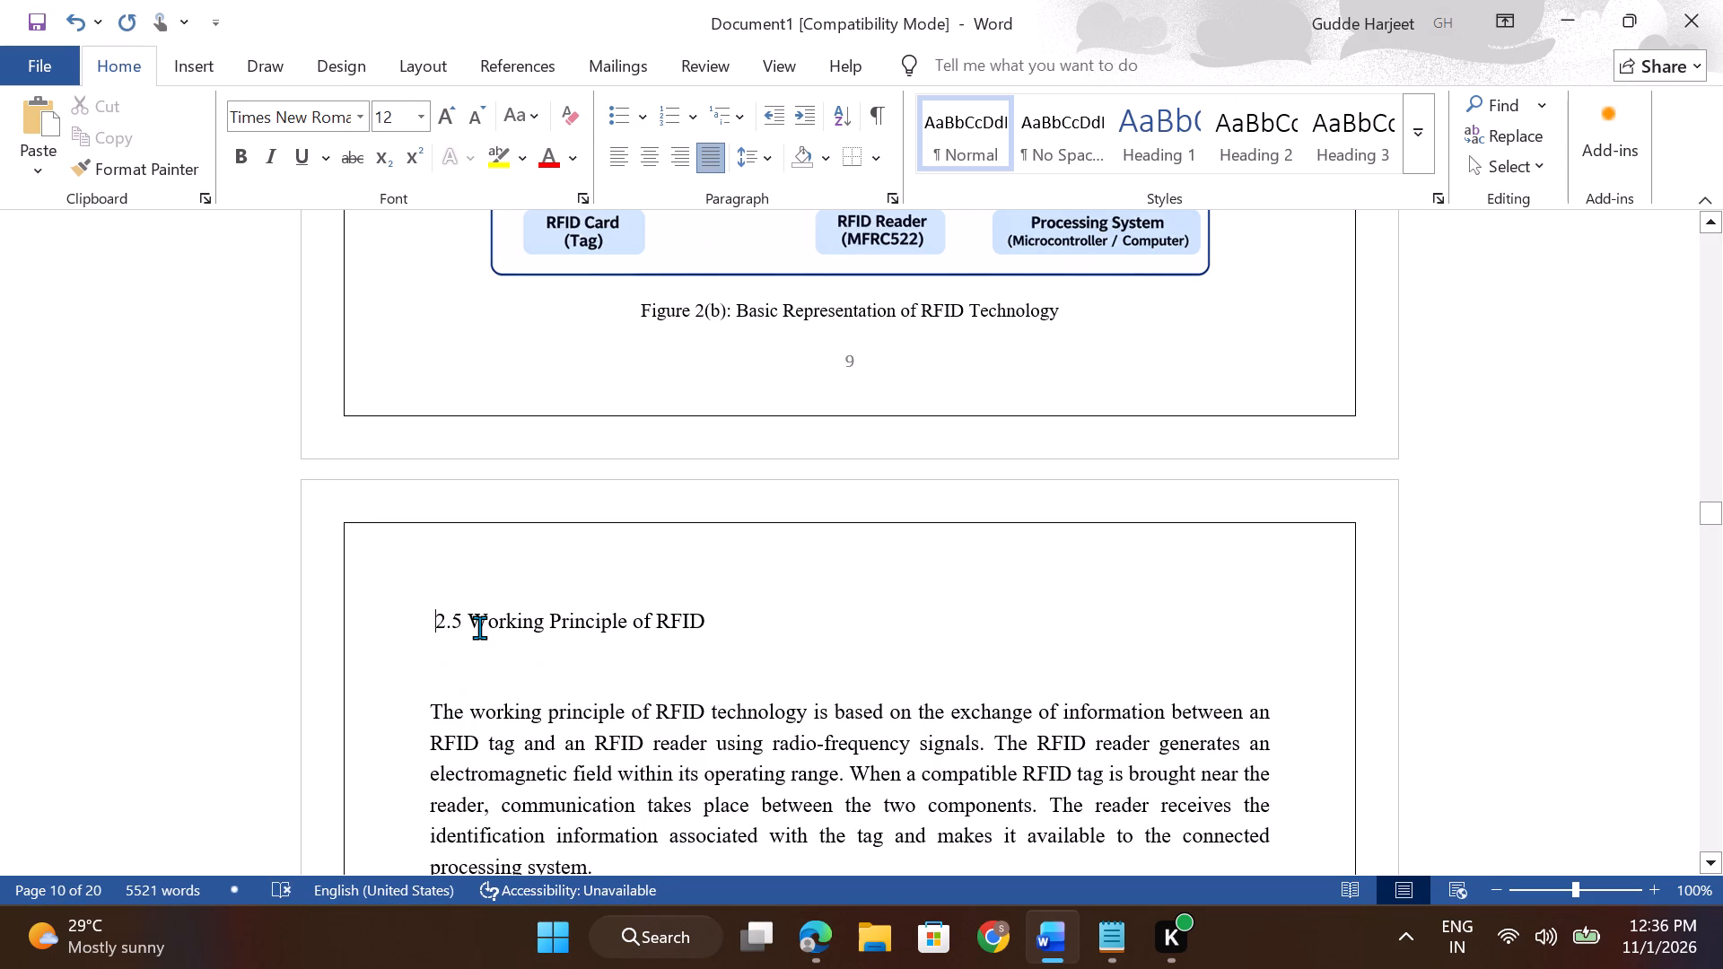
key(BackSpace)
click(479, 627)
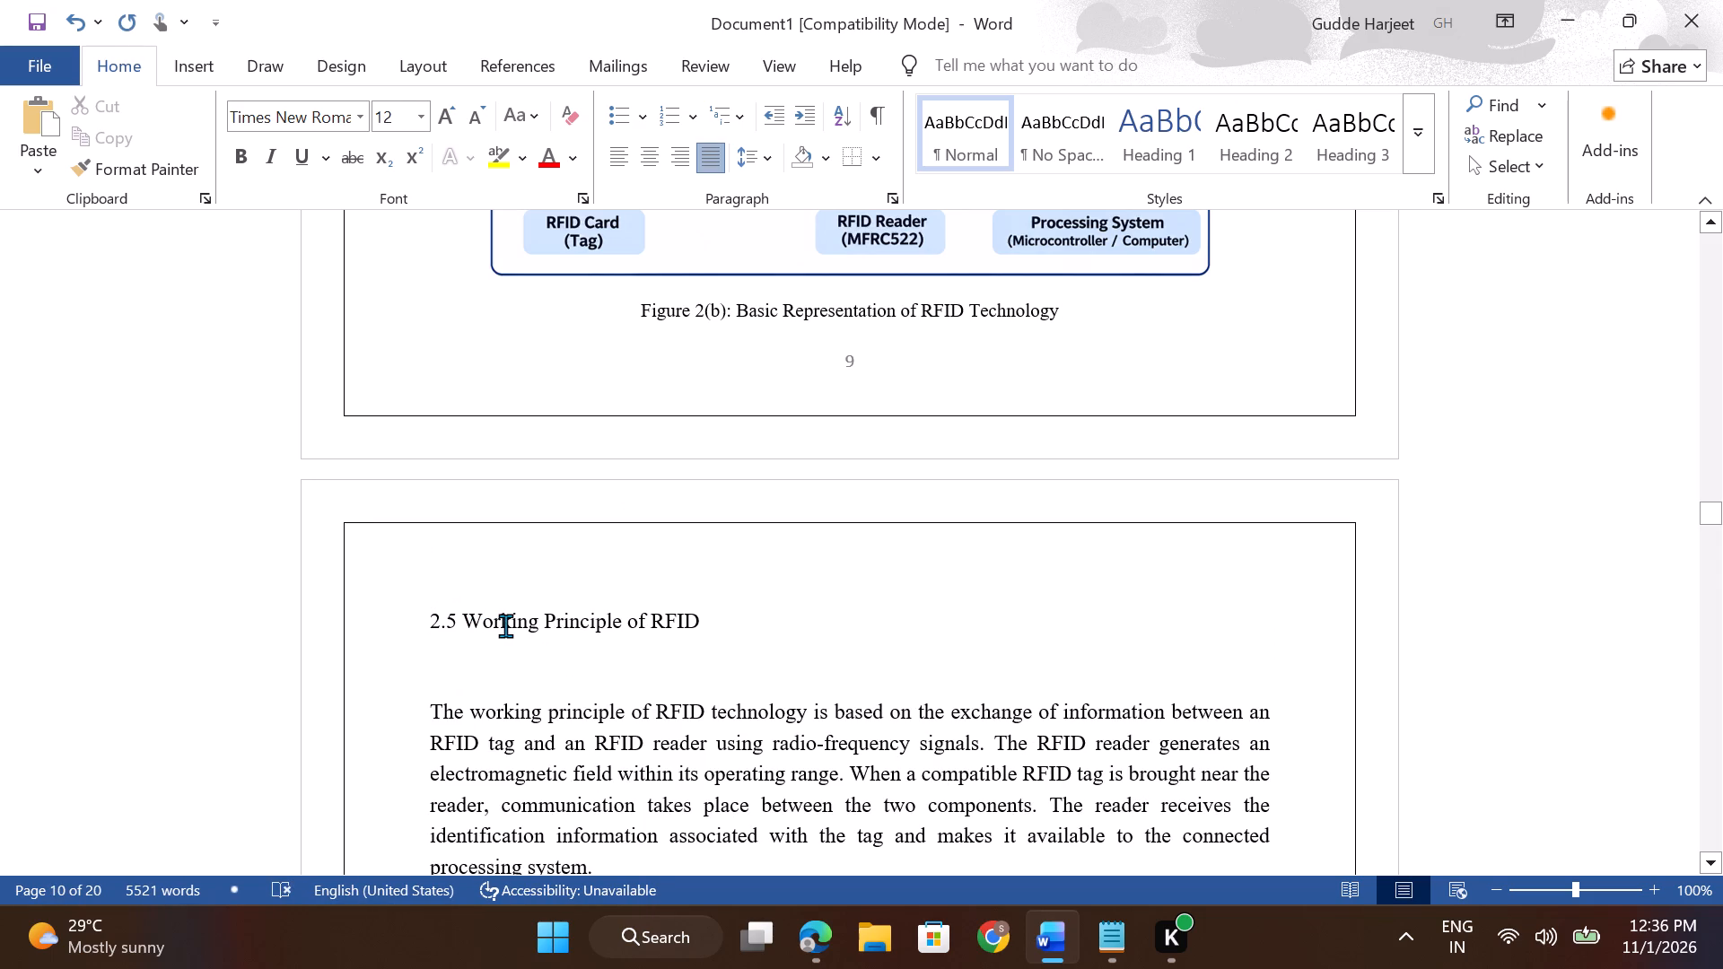
ctrl+click(505, 625)
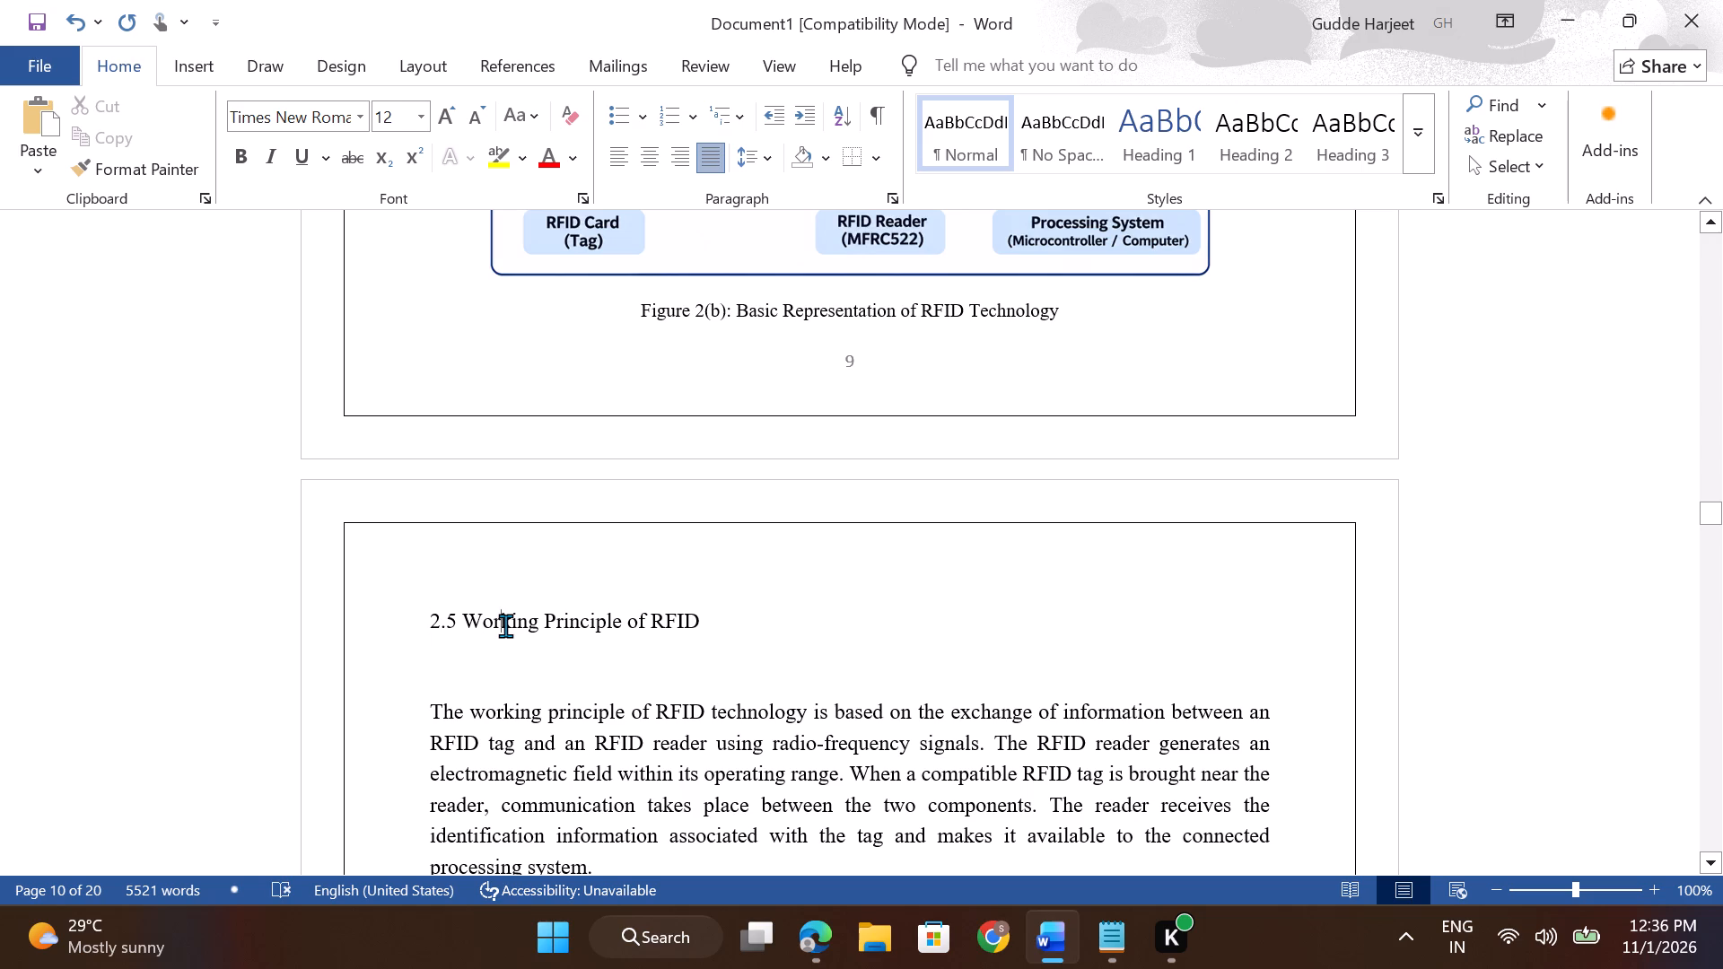
ctrl+click(505, 625)
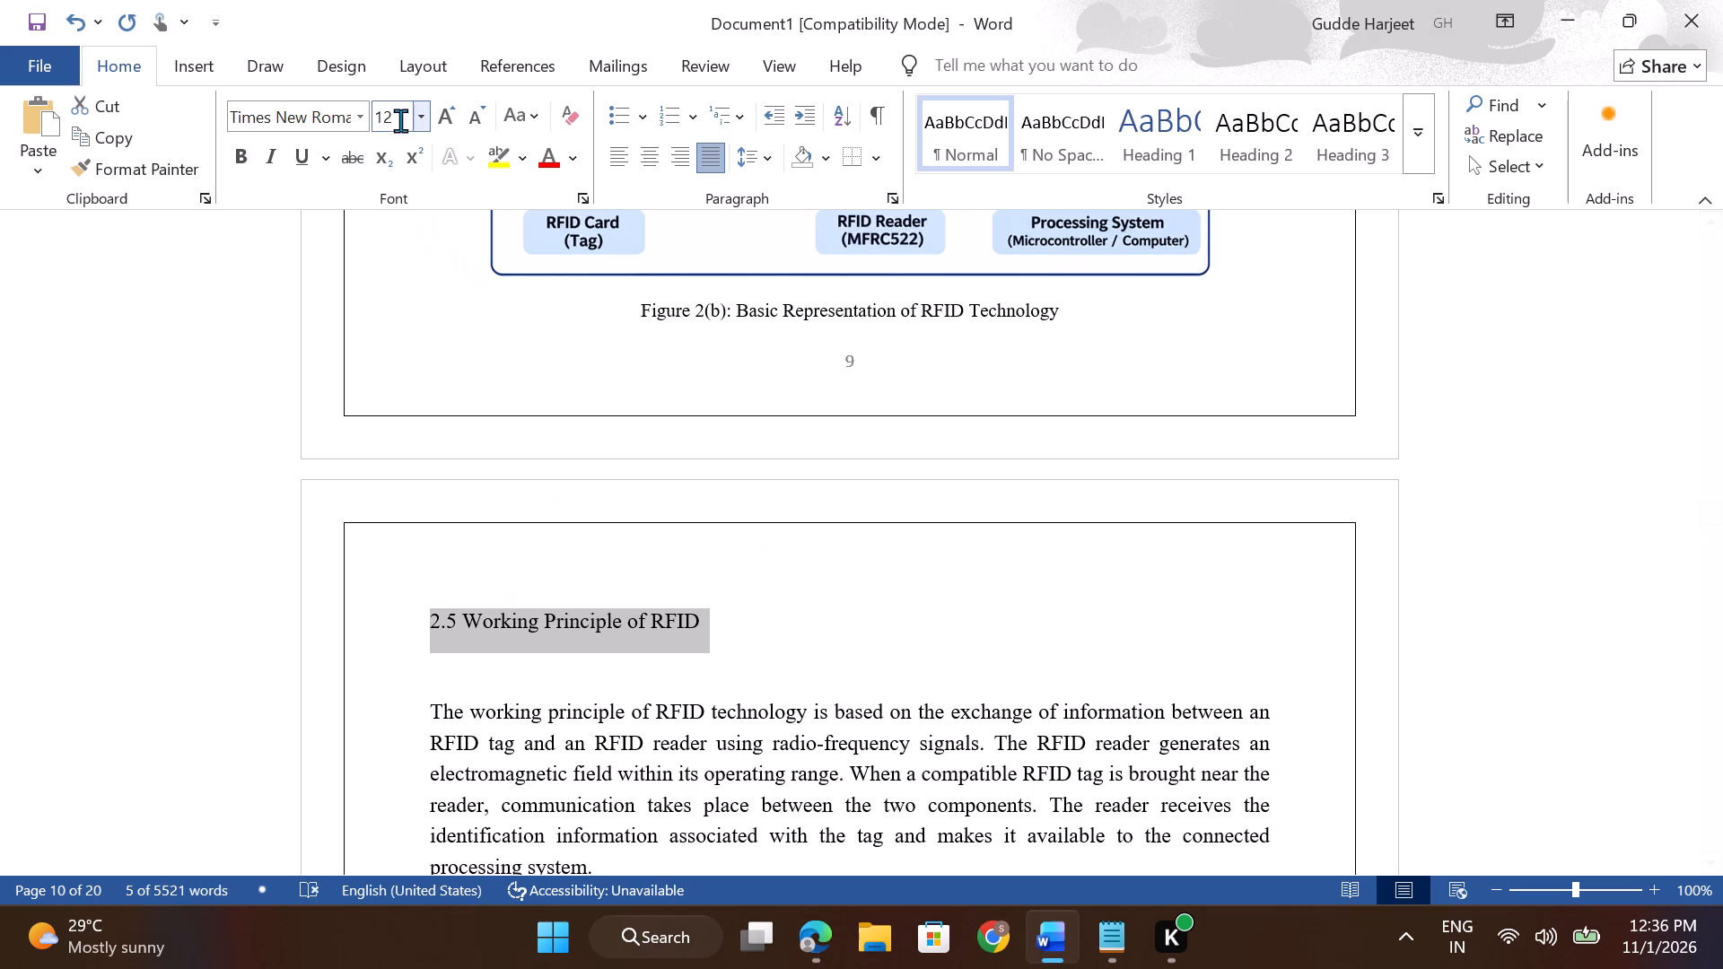
click(411, 117)
text(14)
key(Return)
click(241, 153)
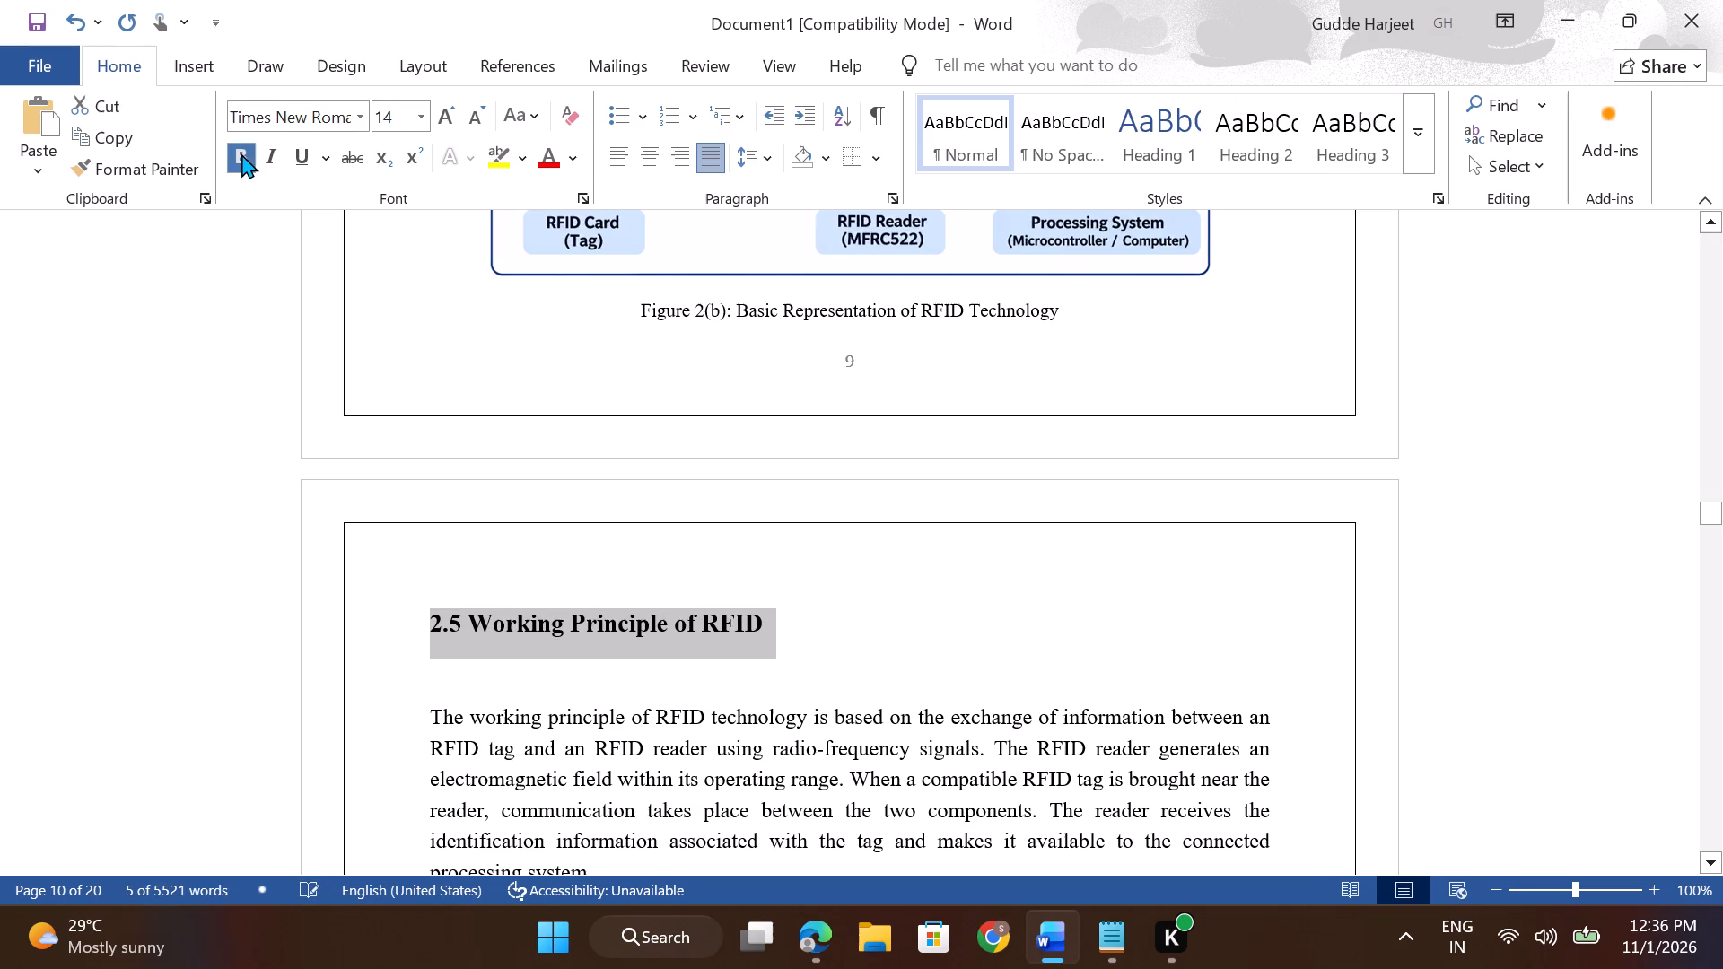
Delete the blank lines below the 2.5 heading and between the body paragraphs of that section.
click(614, 691)
key(BackSpace)
scroll(614, 691, up, 4)
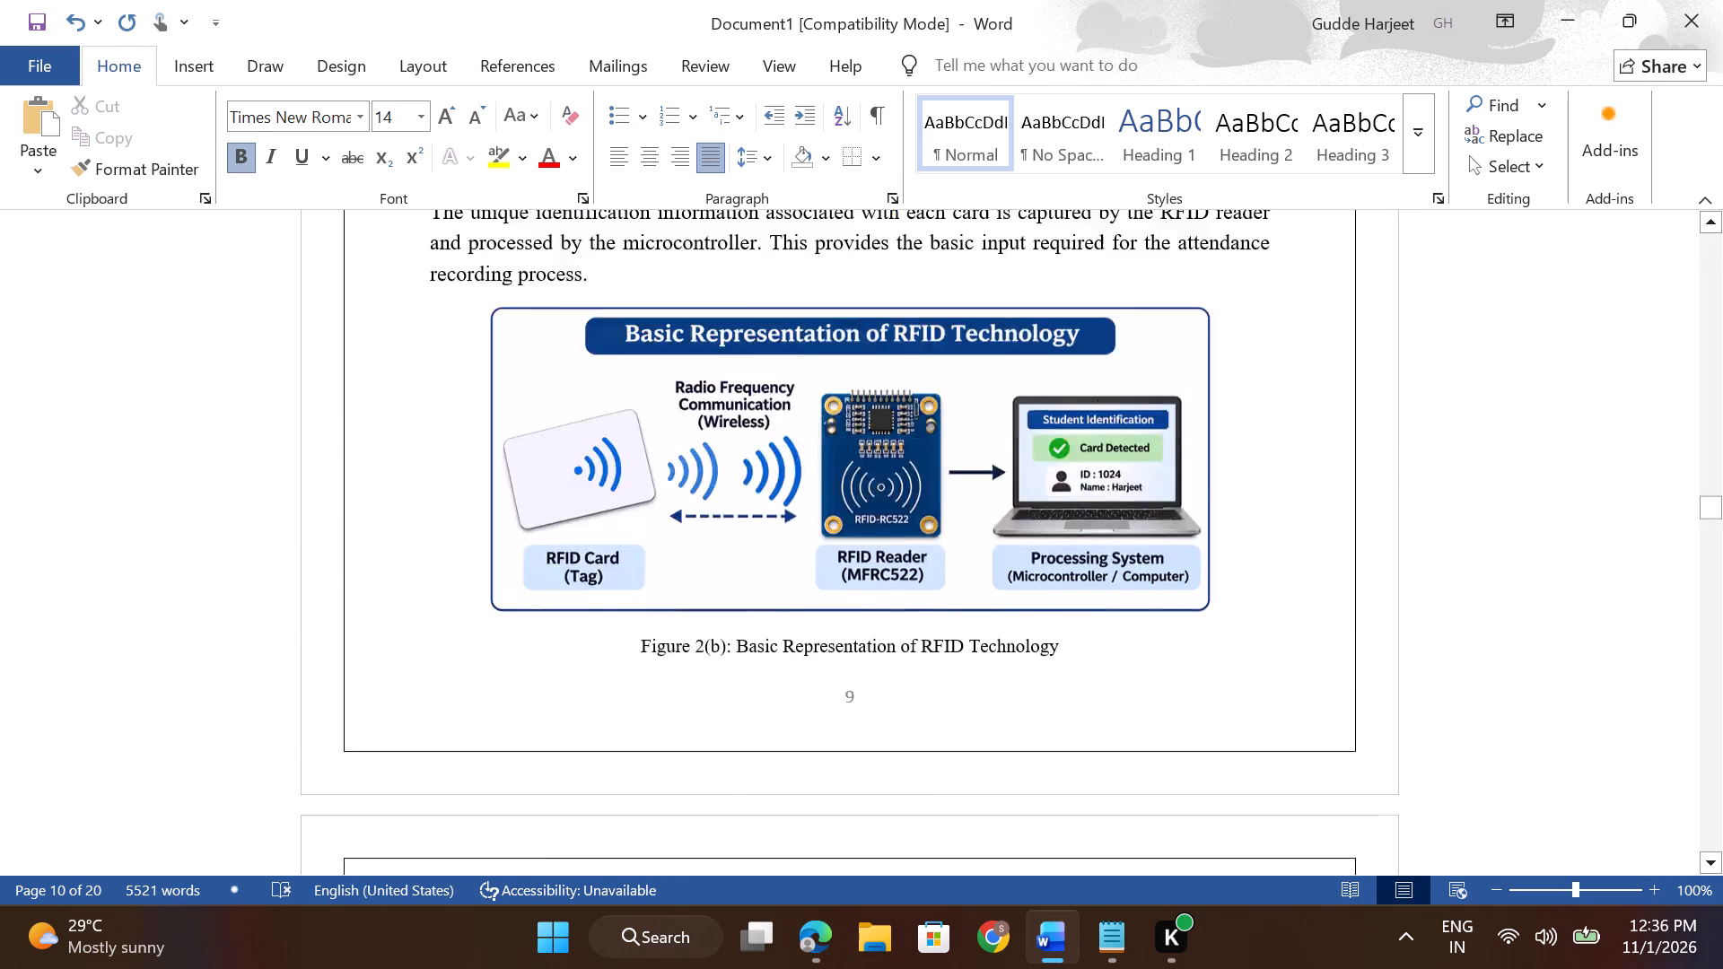
scroll(614, 691, up, 2)
scroll(614, 691, down, 3)
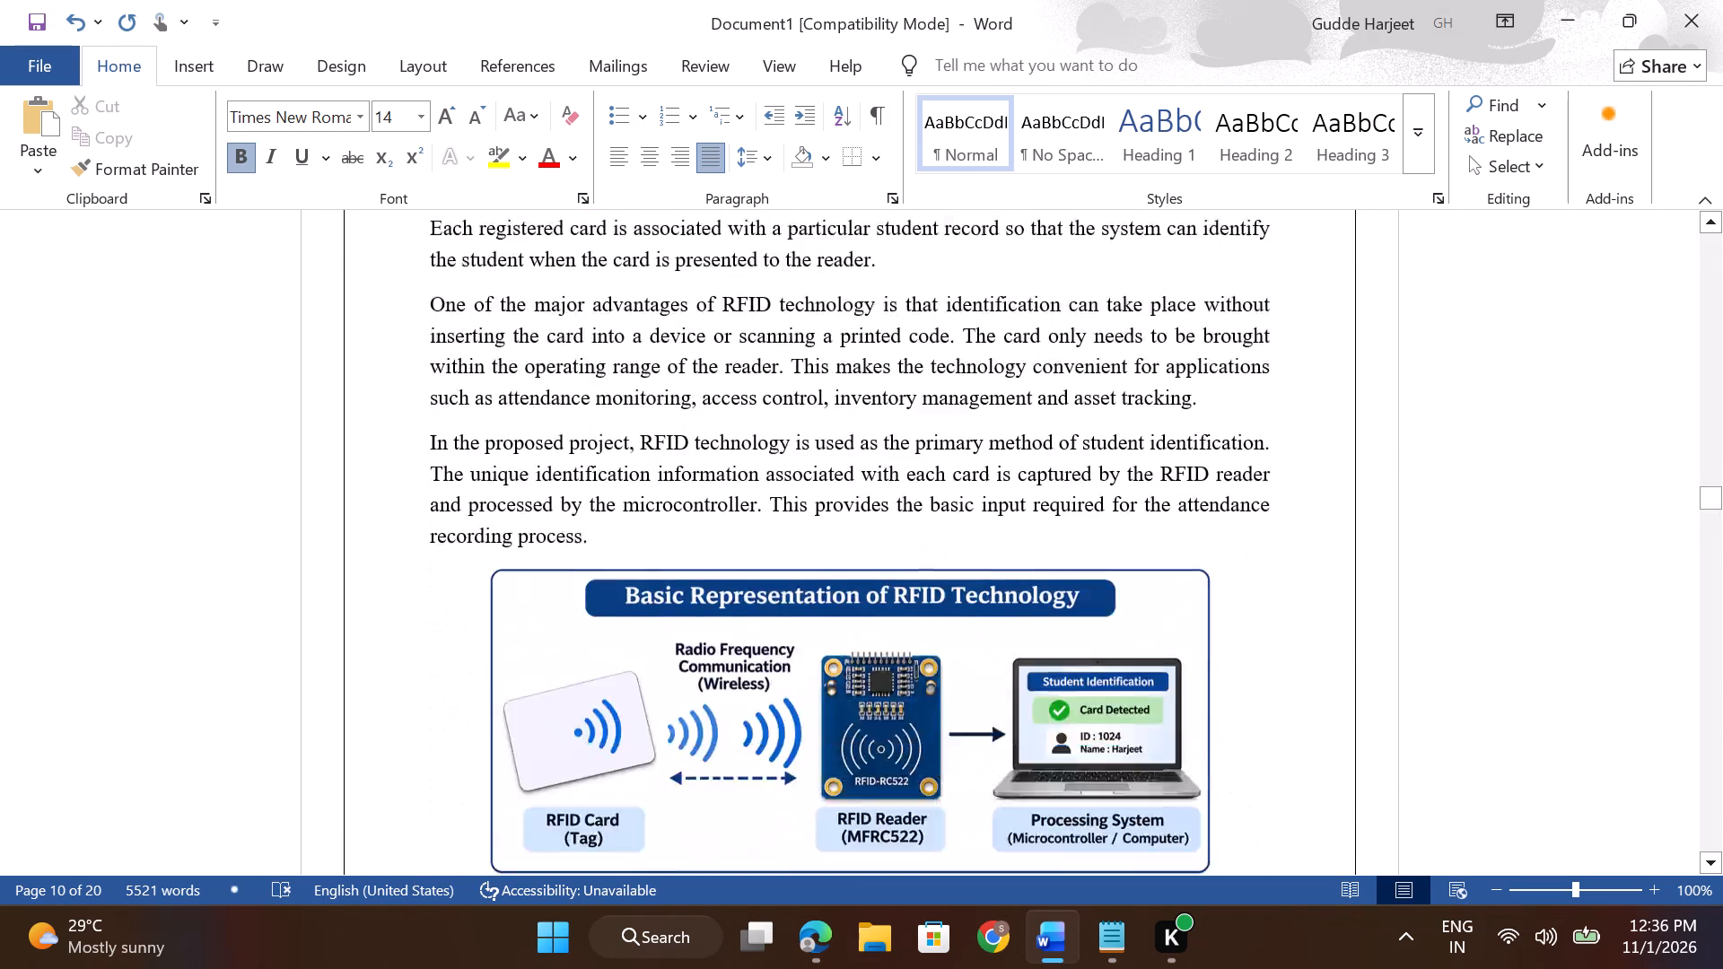
scroll(614, 691, down, 1)
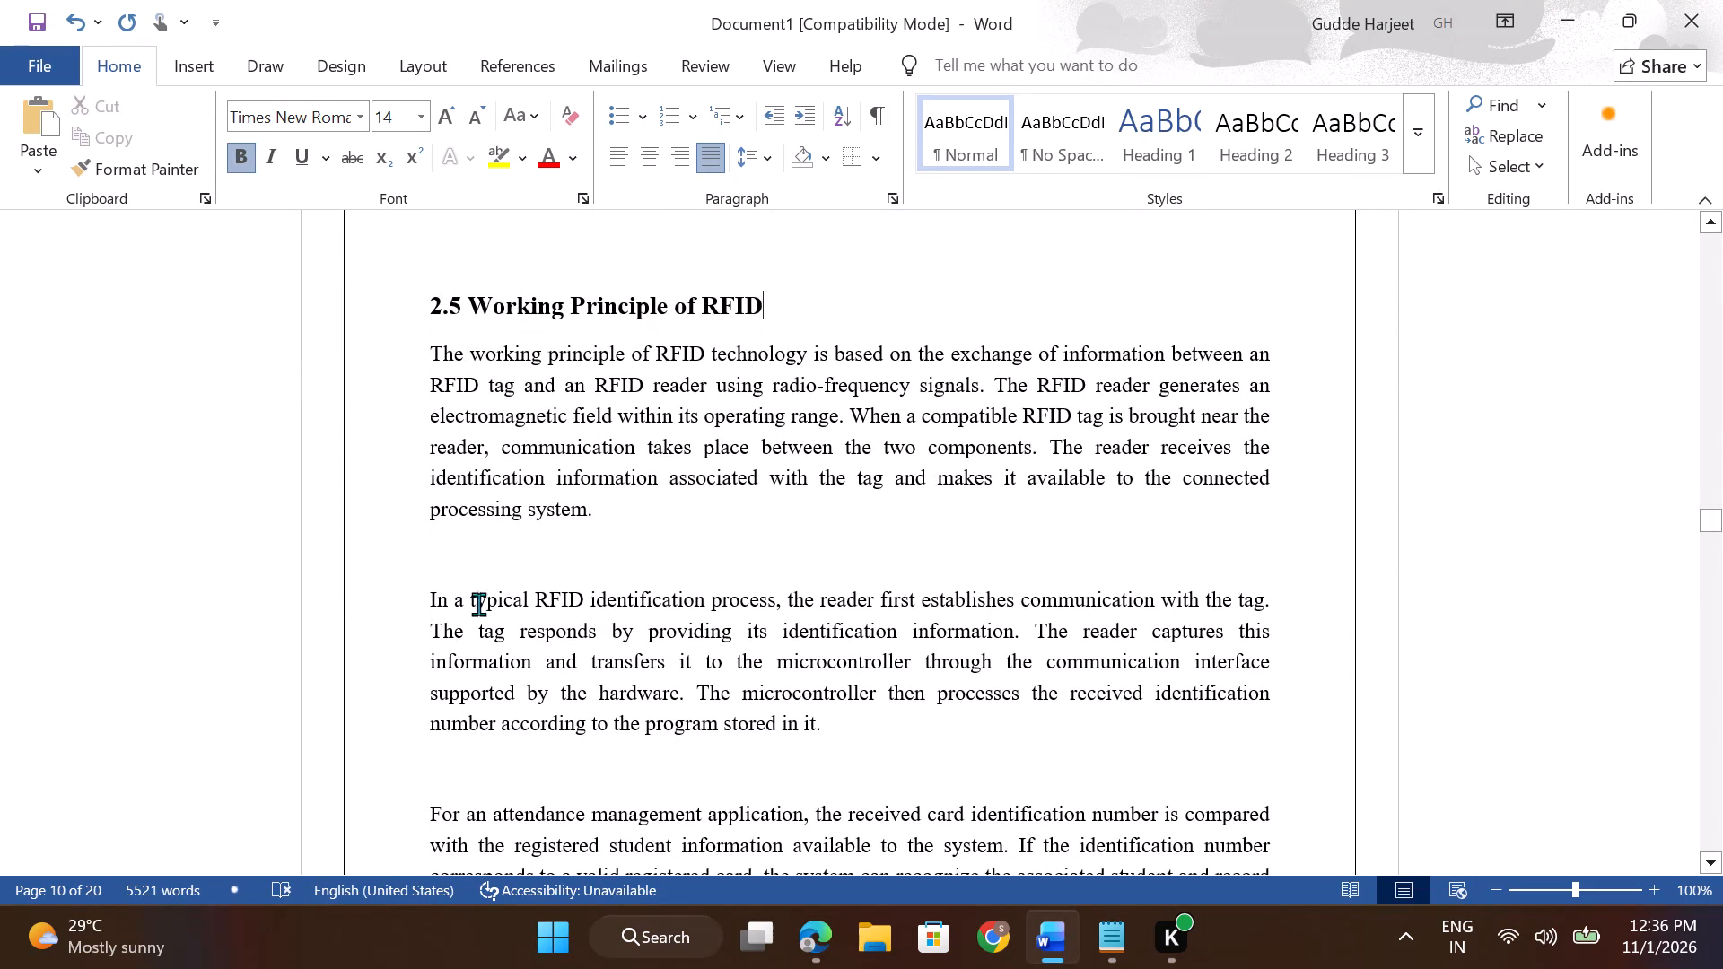
click(507, 573)
key(BackSpace)
scroll(507, 573, down, 1)
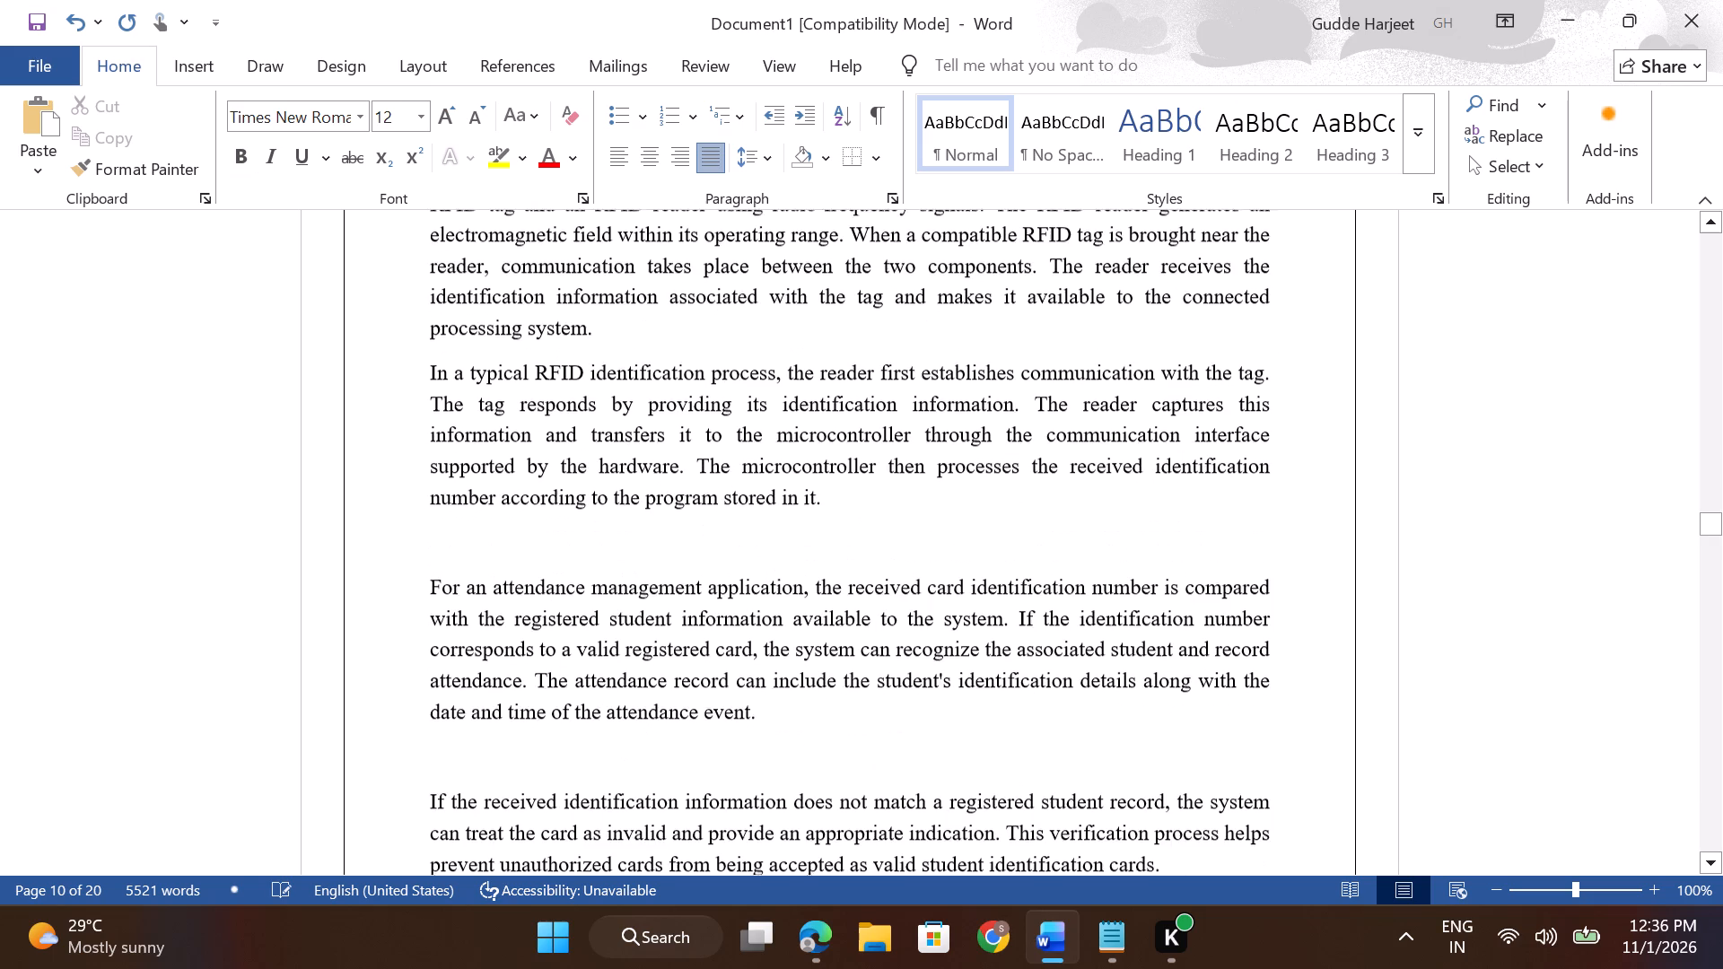
scroll(507, 573, down, 1)
click(496, 546)
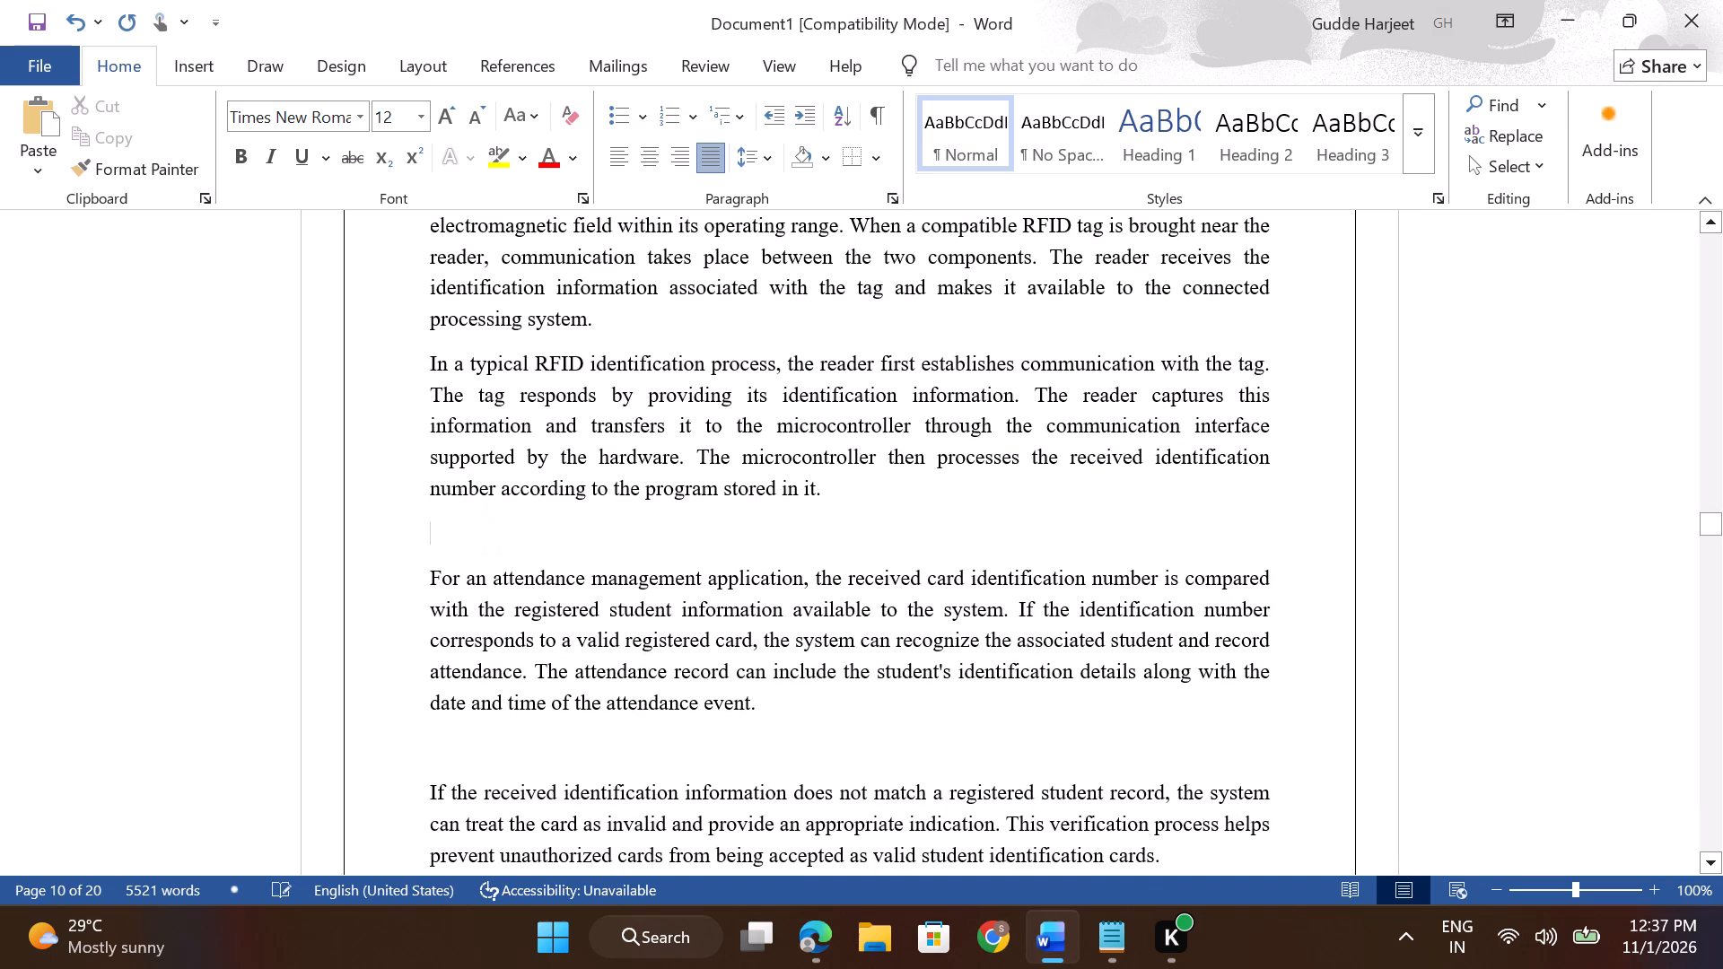
key(BackSpace)
scroll(496, 546, down, 1)
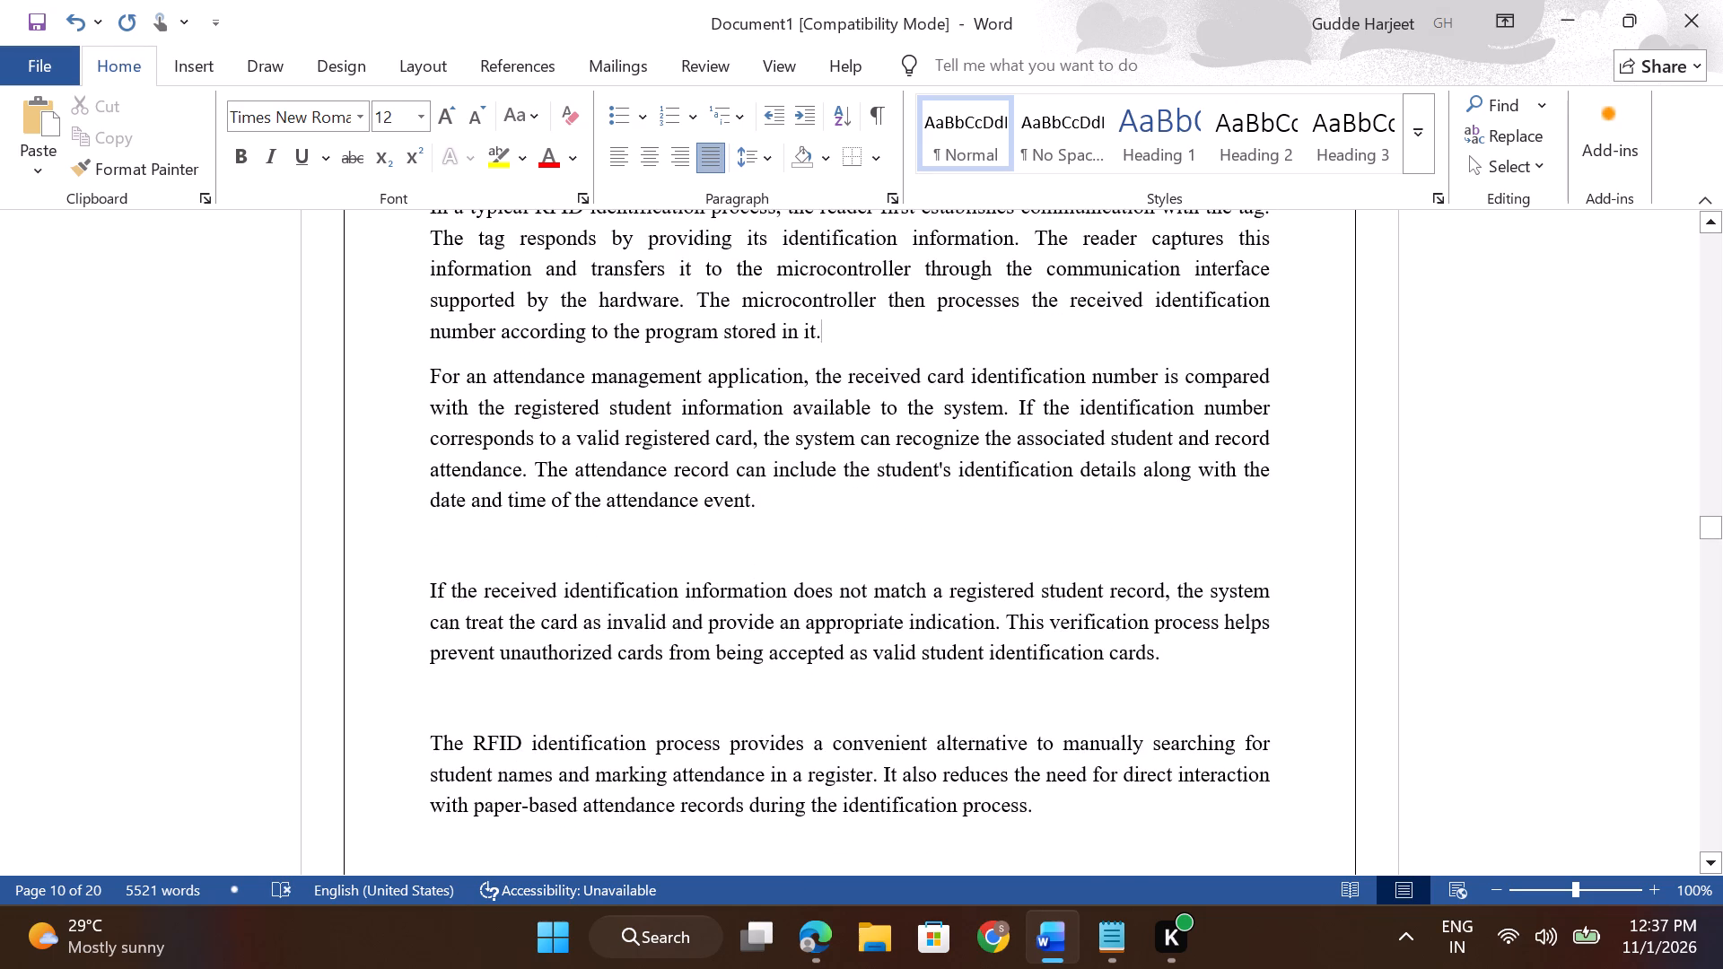
click(538, 560)
key(BackSpace)
scroll(538, 560, down, 1)
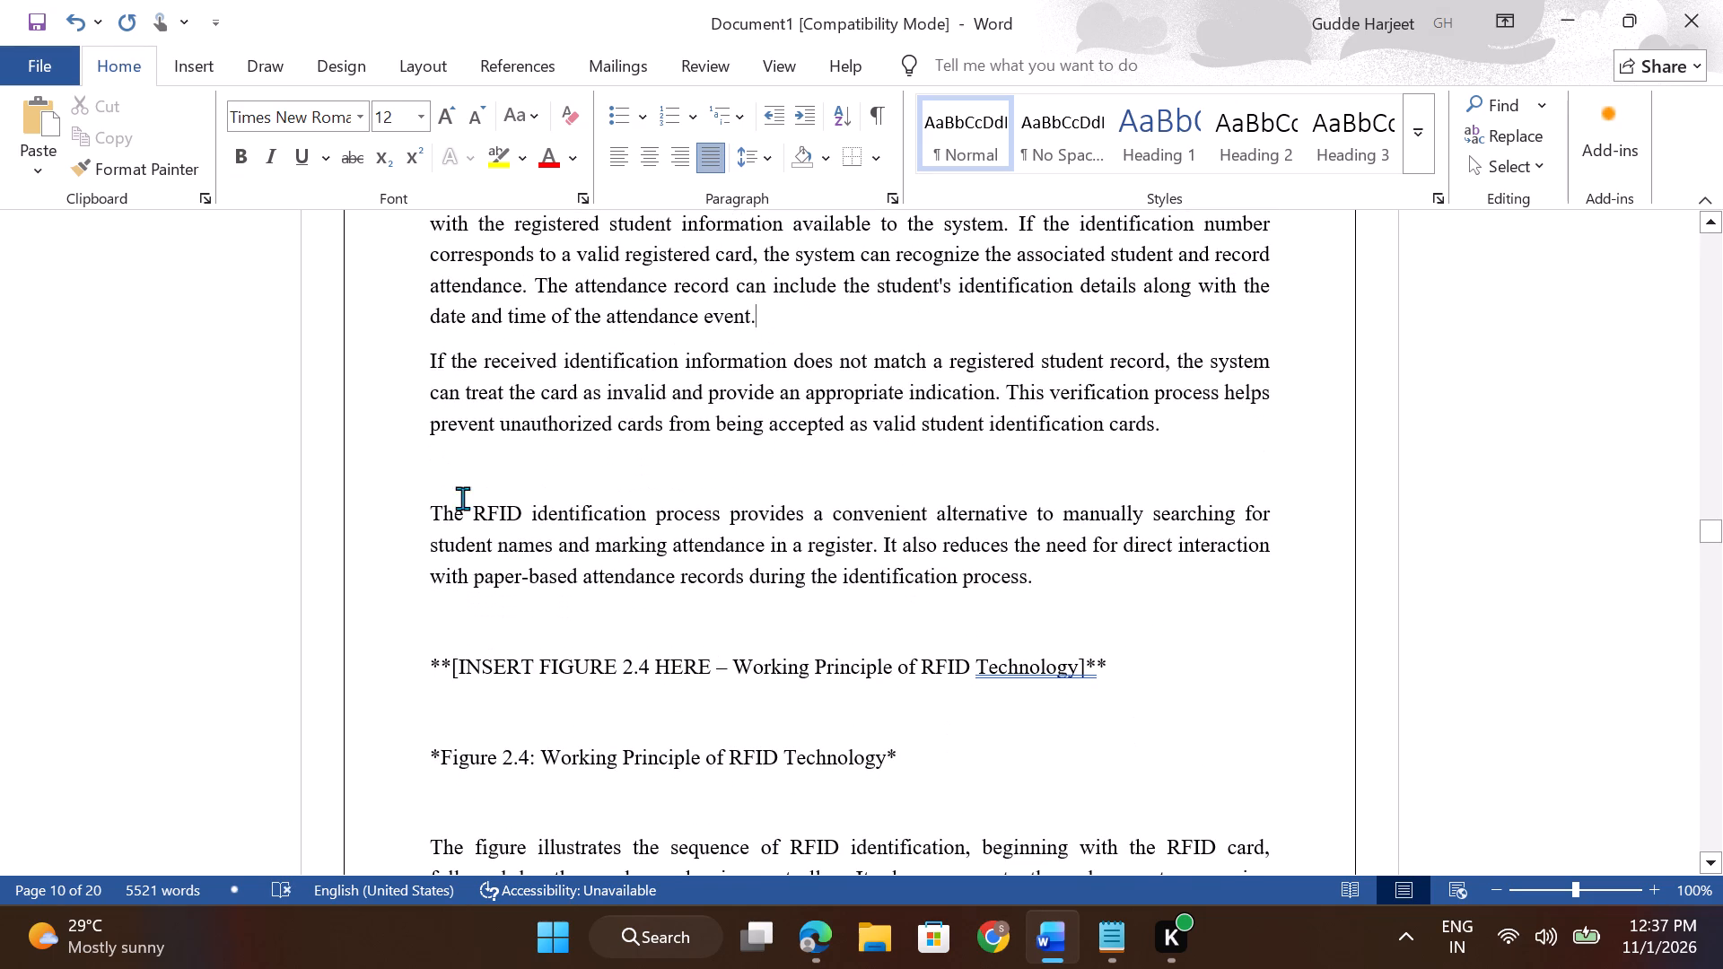
click(484, 474)
key(BackSpace)
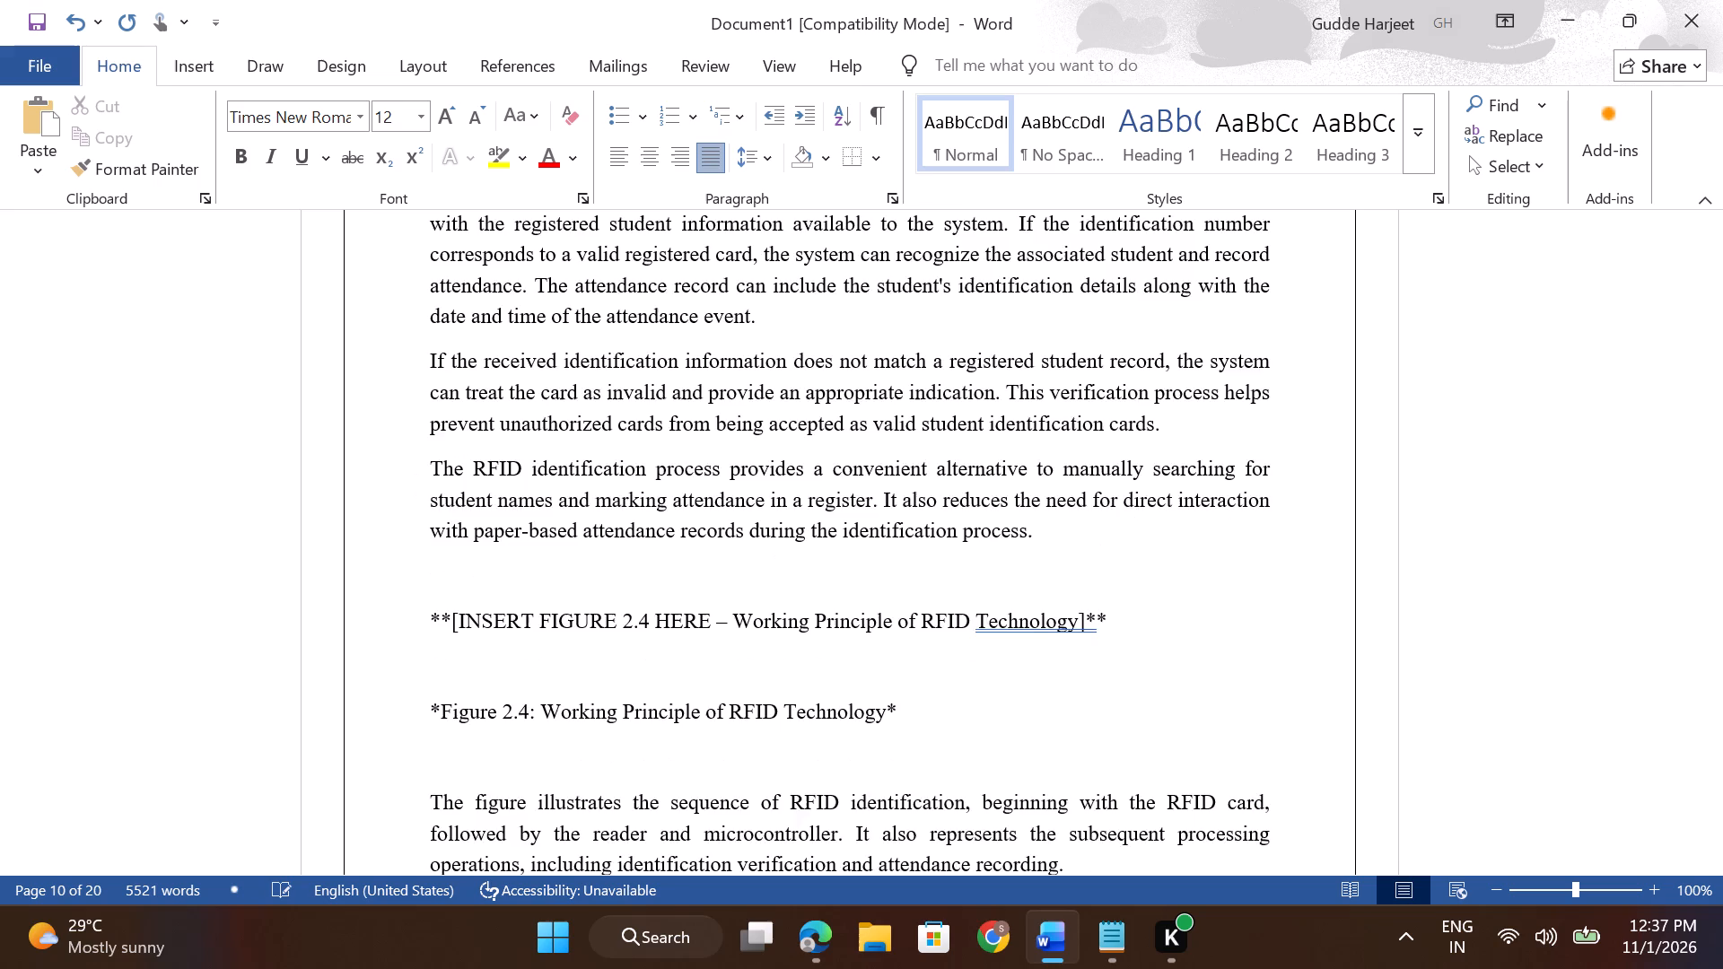
Centre the Figure 2.4 Working Principle of RFID Technology caption, set it to 10.5 pt, and remove its surrounding asterisks.
scroll(484, 474, down, 1)
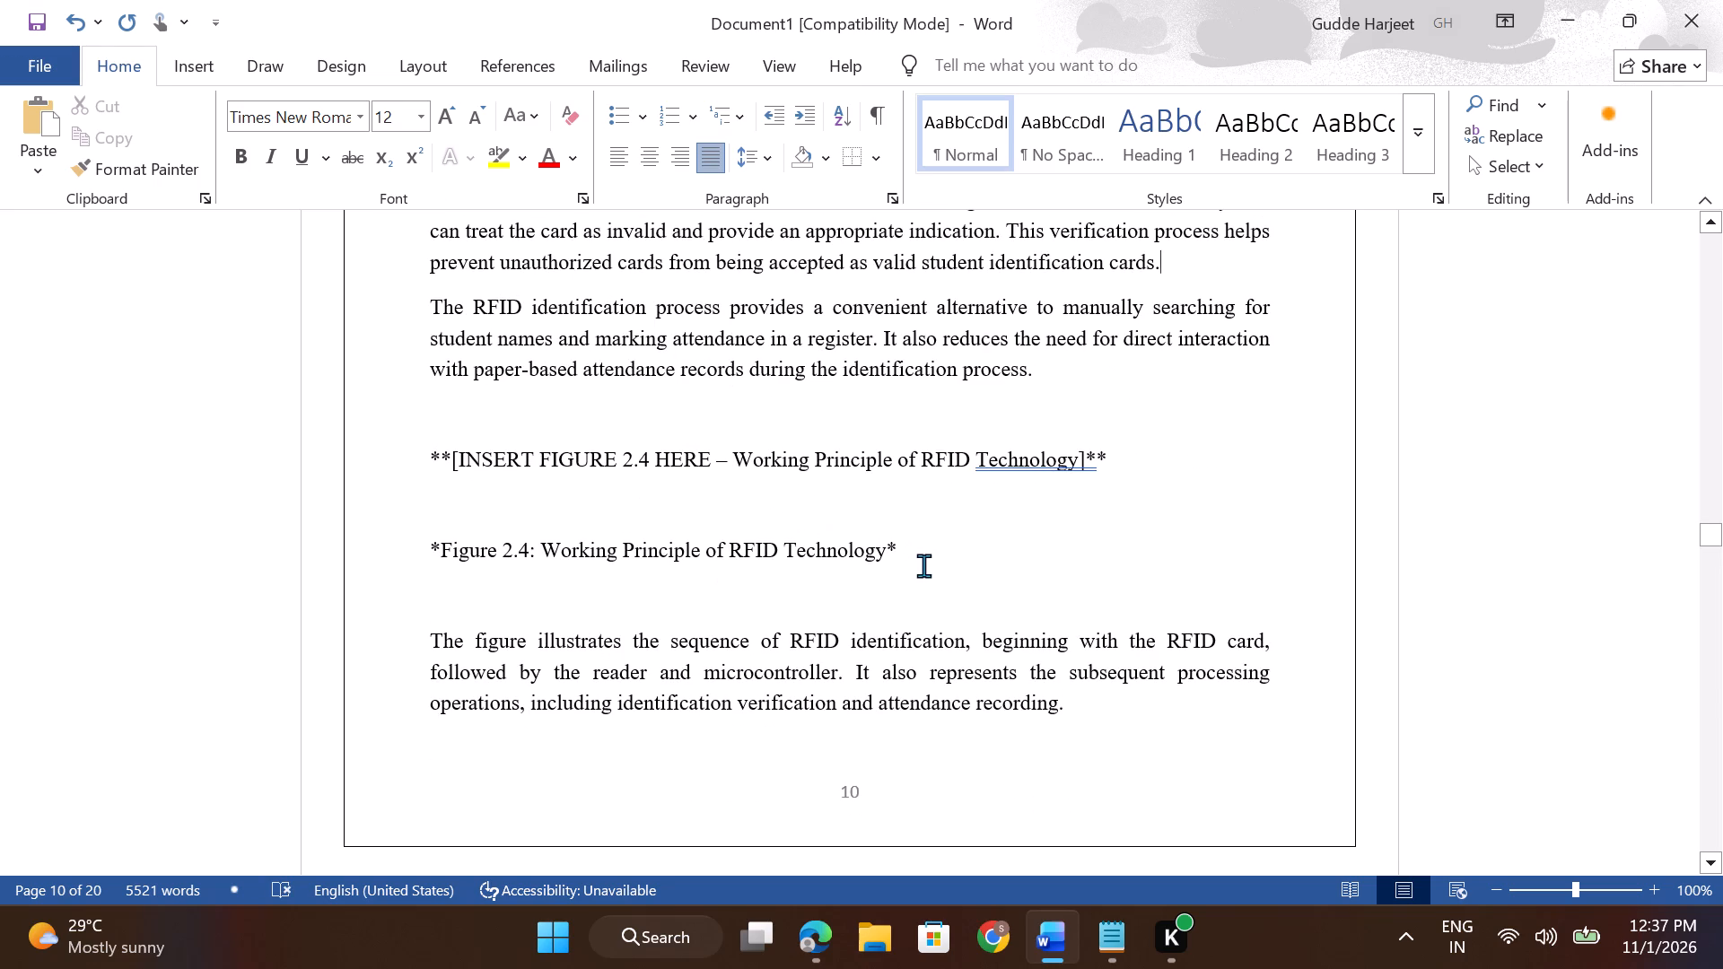
click(910, 554)
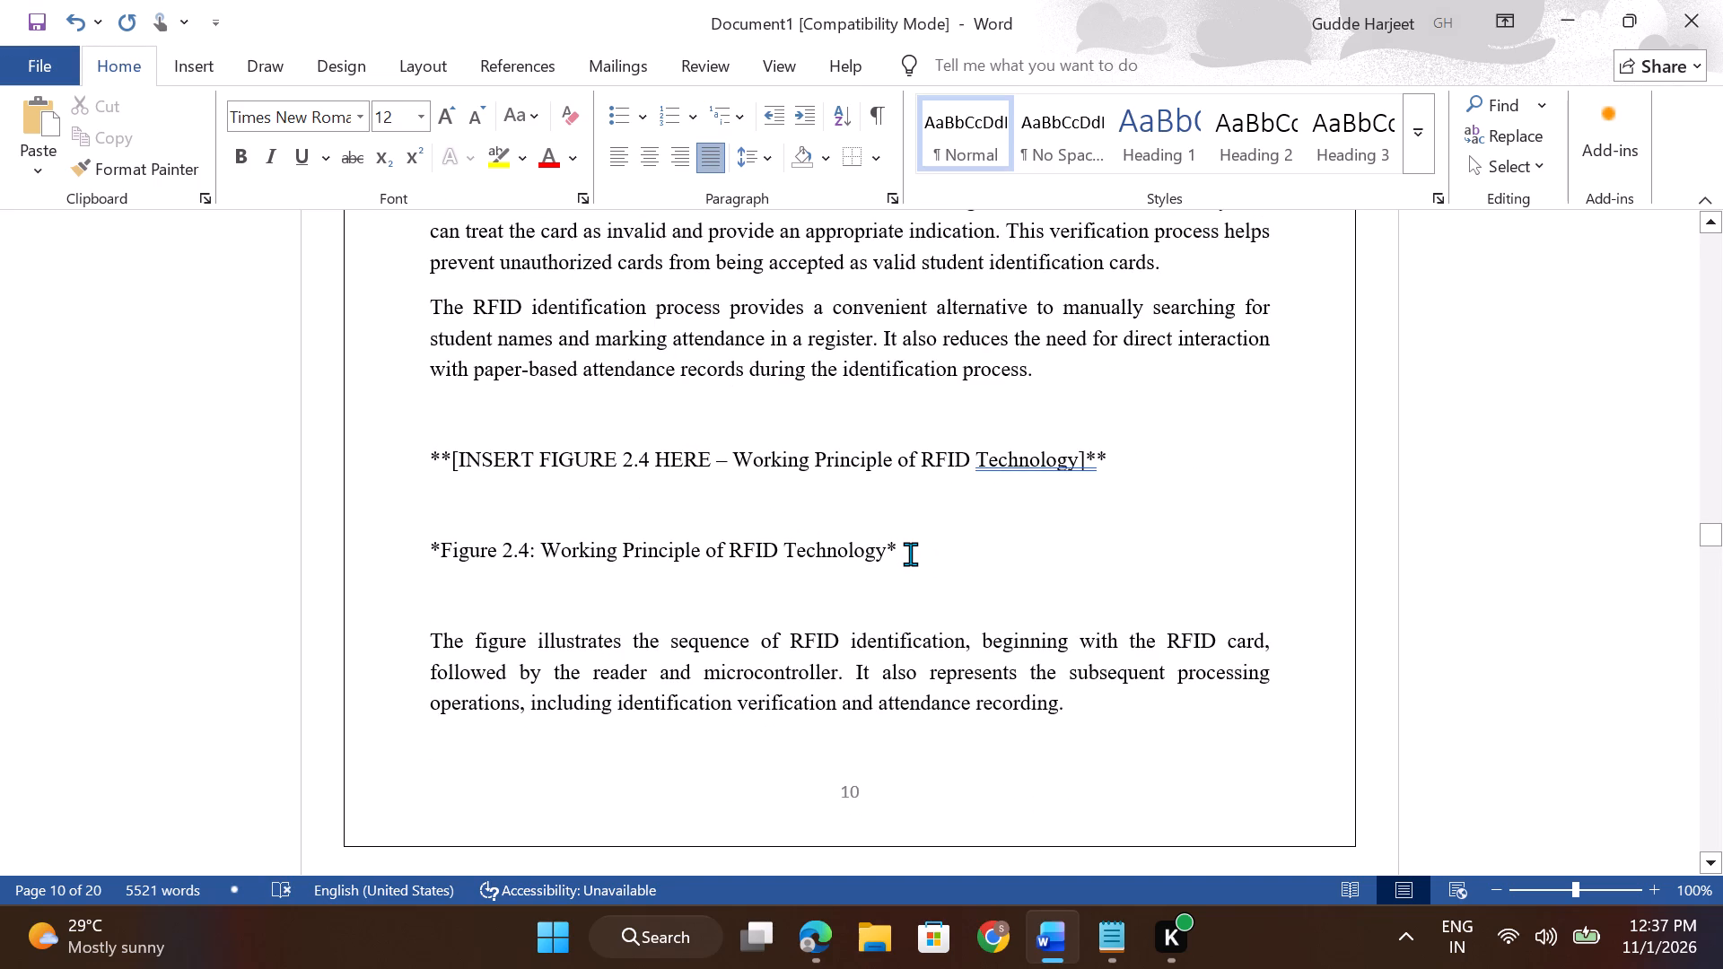
ctrl+click(910, 554)
ctrl+click(857, 553)
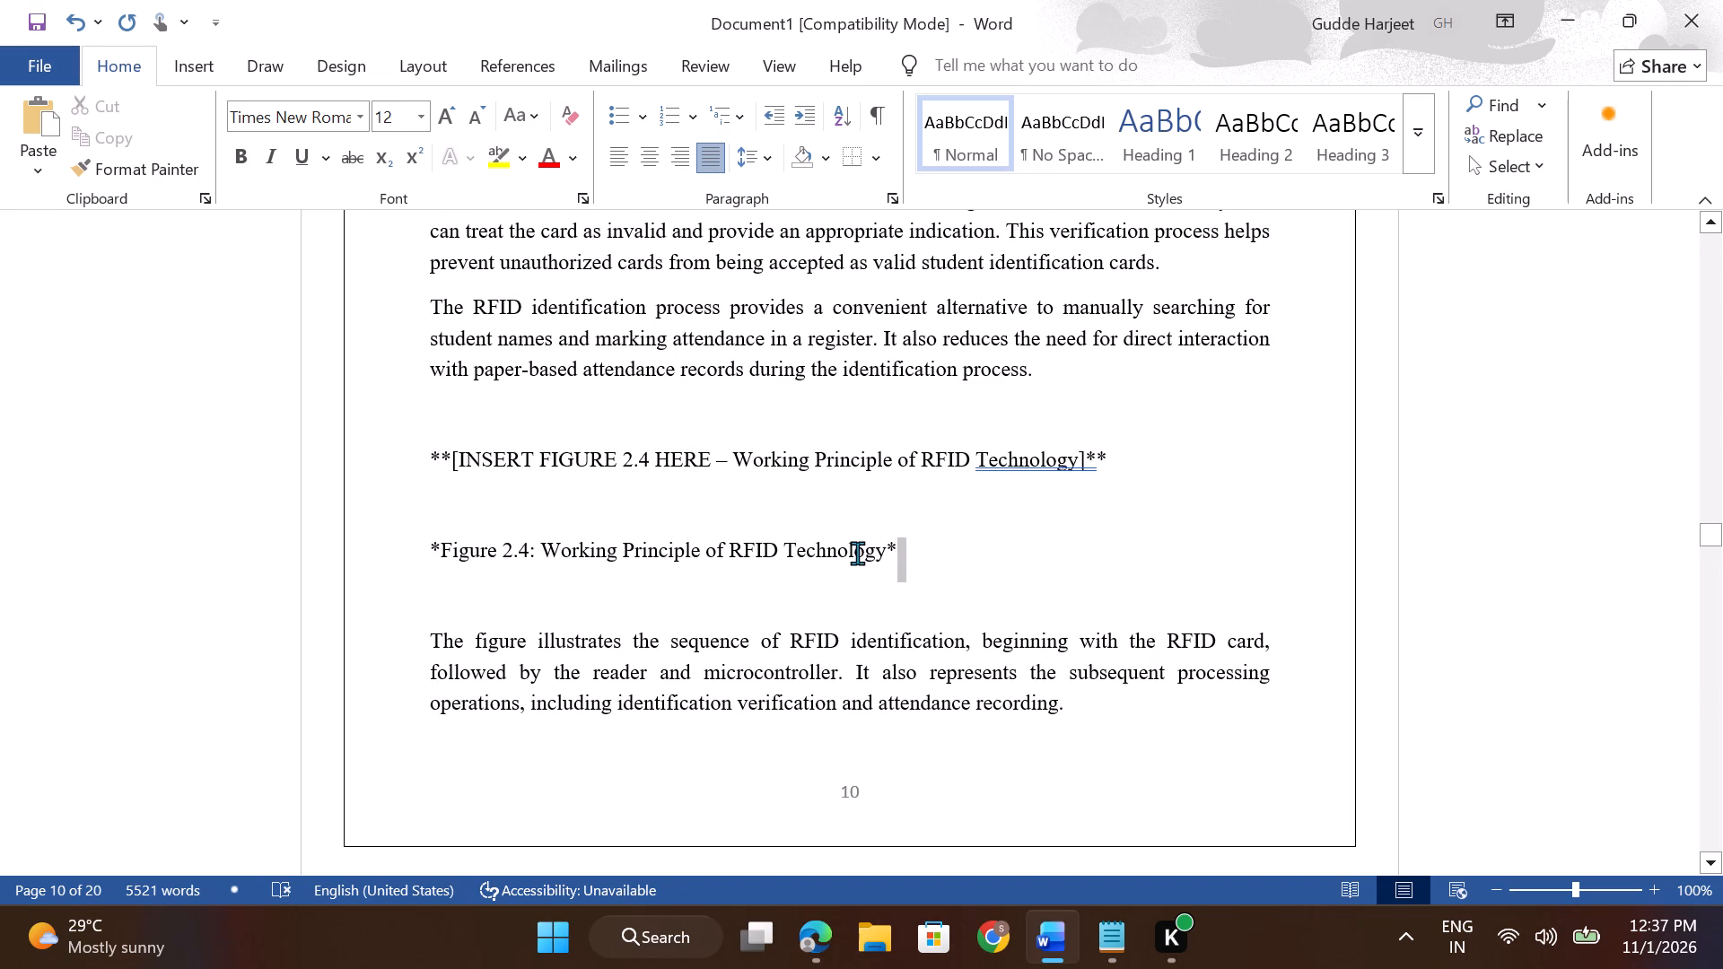
ctrl+click(857, 553)
click(857, 553)
ctrl+click(857, 553)
ctrl+click(658, 153)
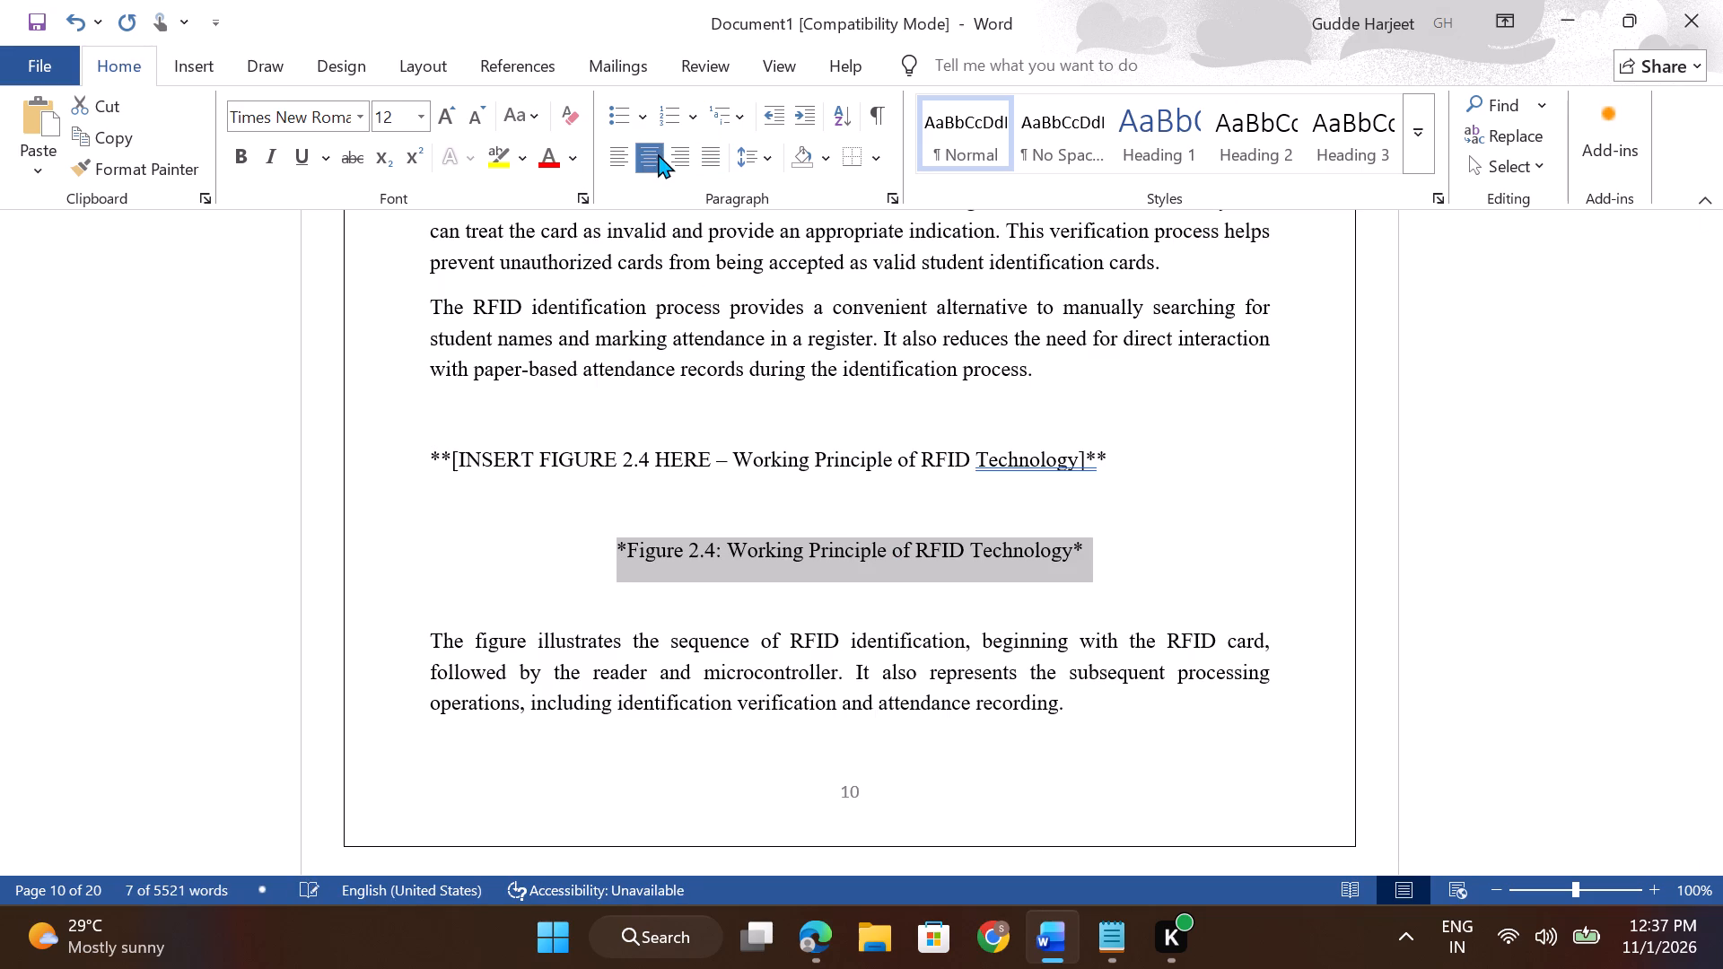
click(408, 116)
text(10.5)
key(Return)
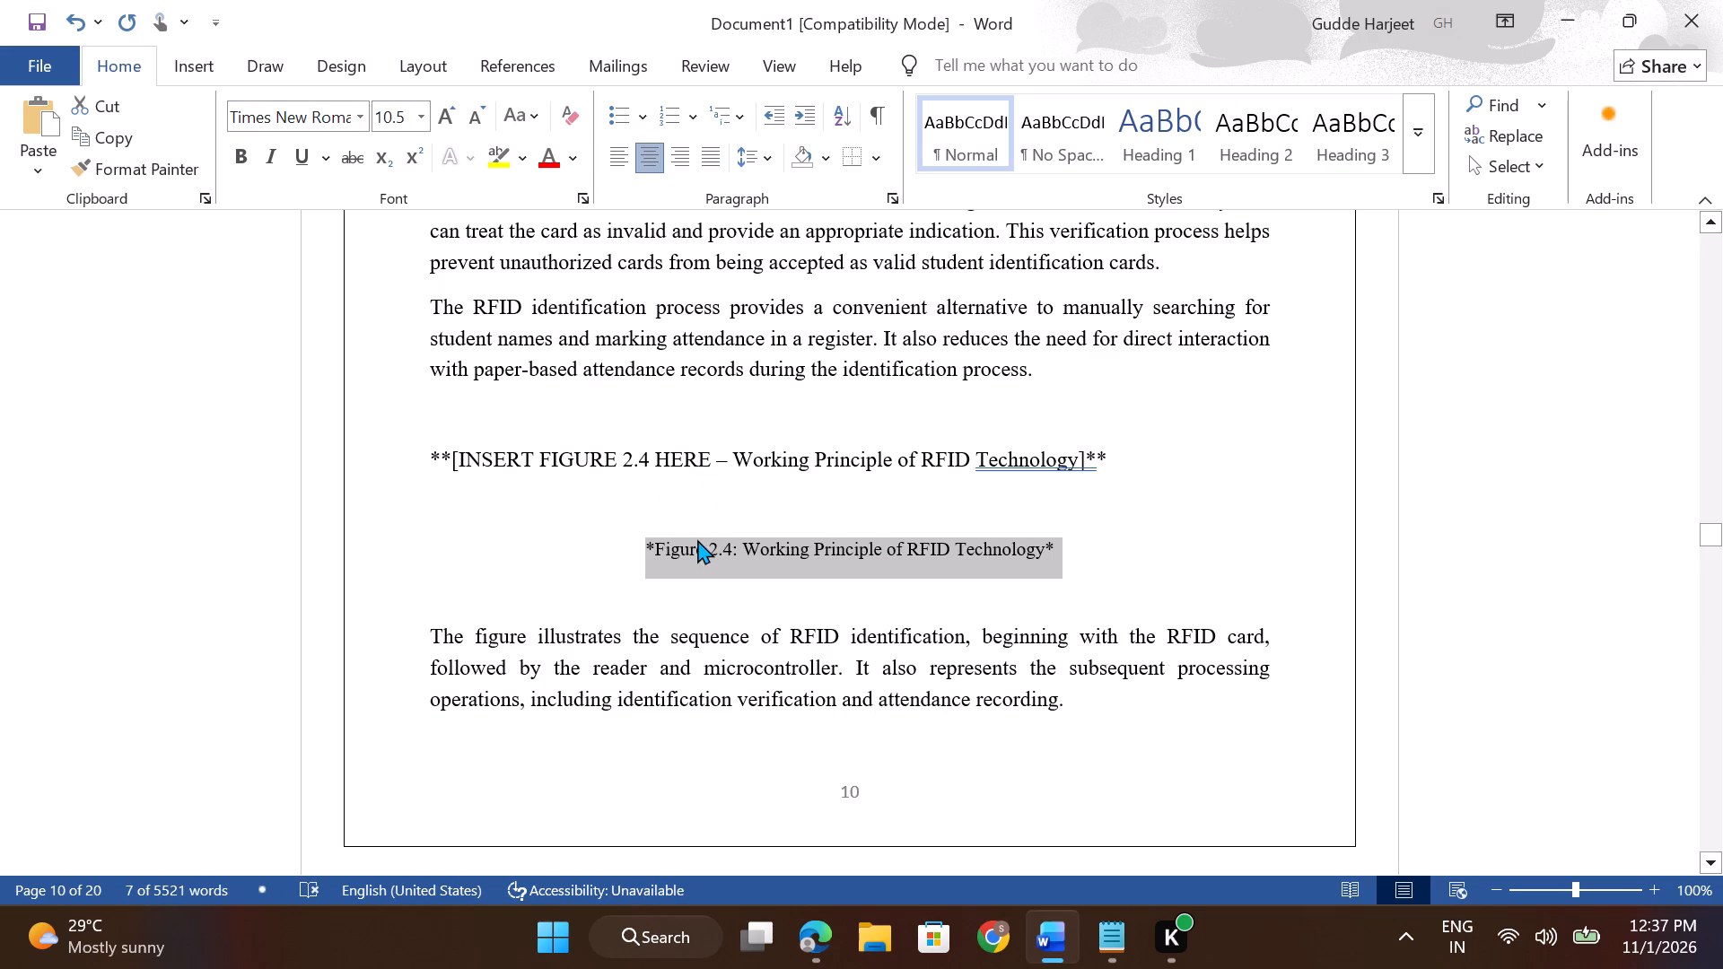
click(652, 539)
key(BackSpace)
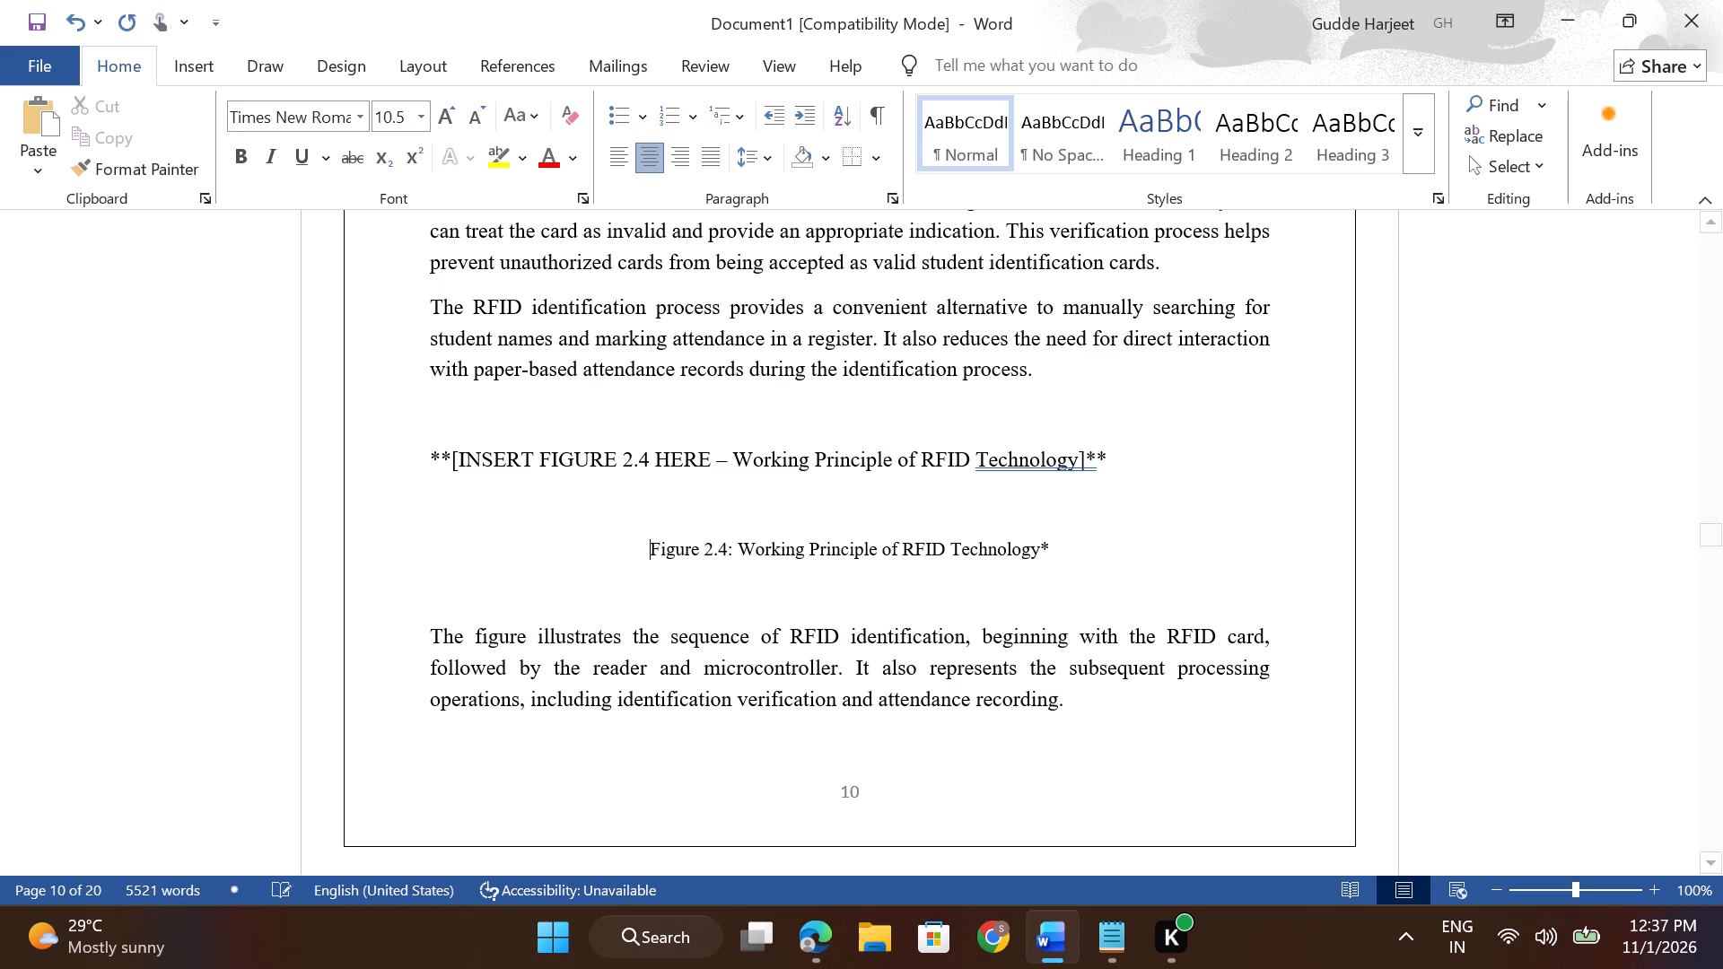
click(1057, 561)
key(BackSpace)
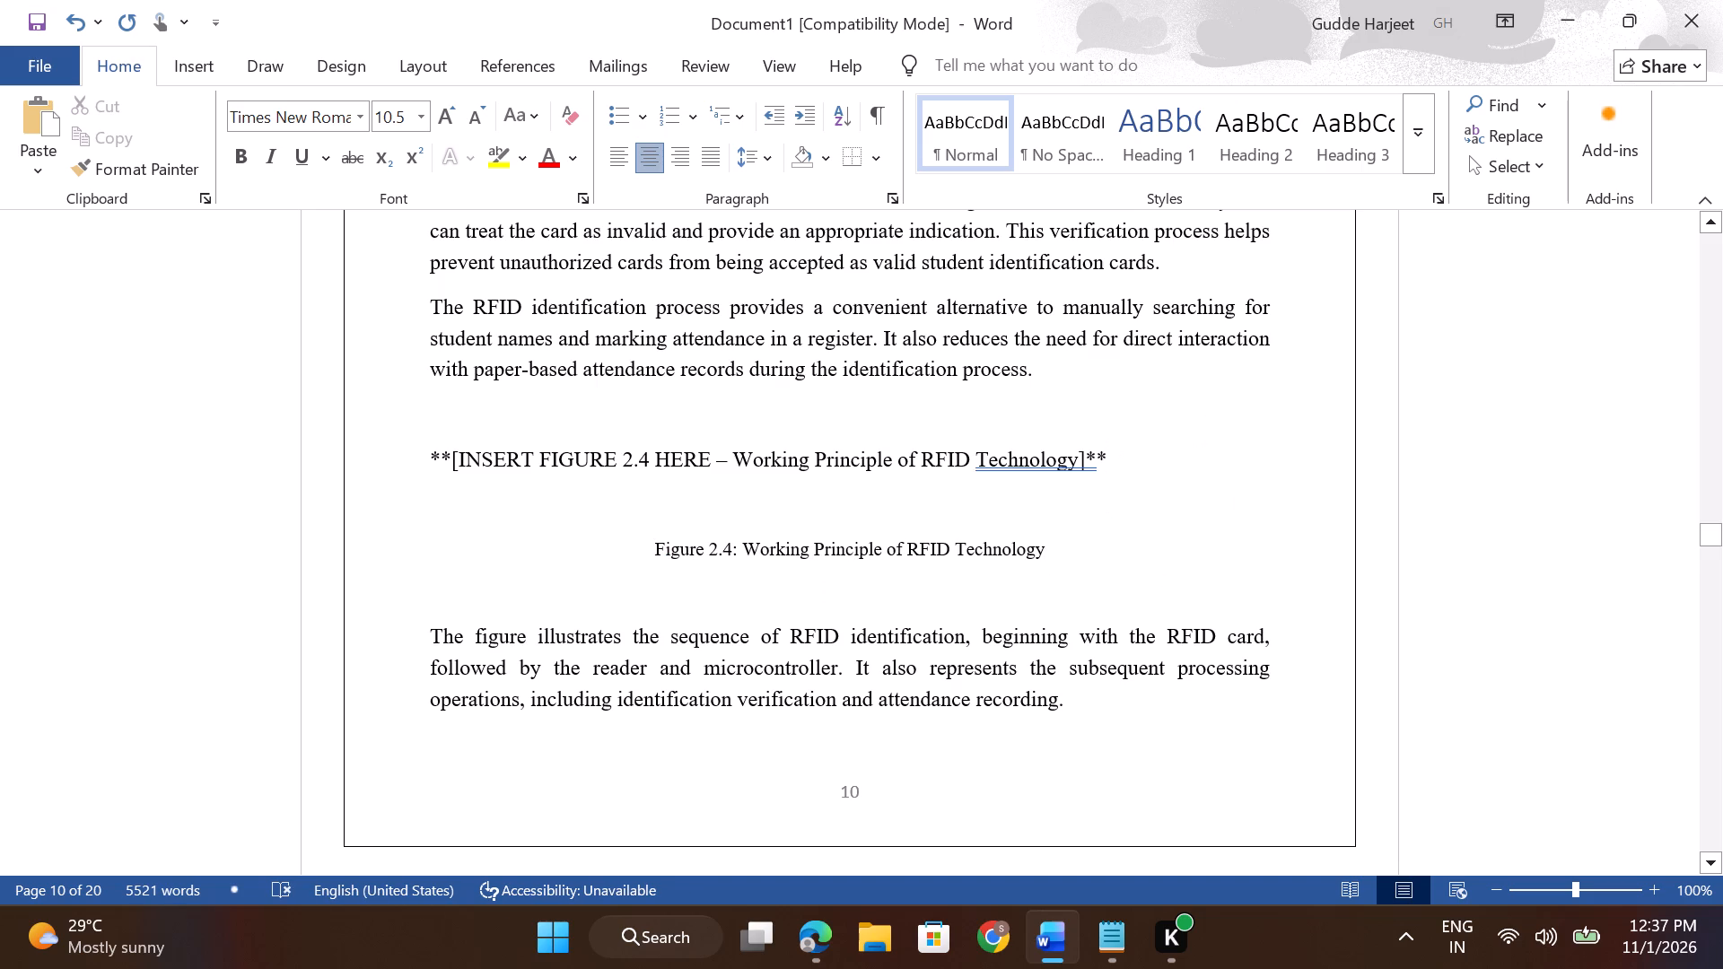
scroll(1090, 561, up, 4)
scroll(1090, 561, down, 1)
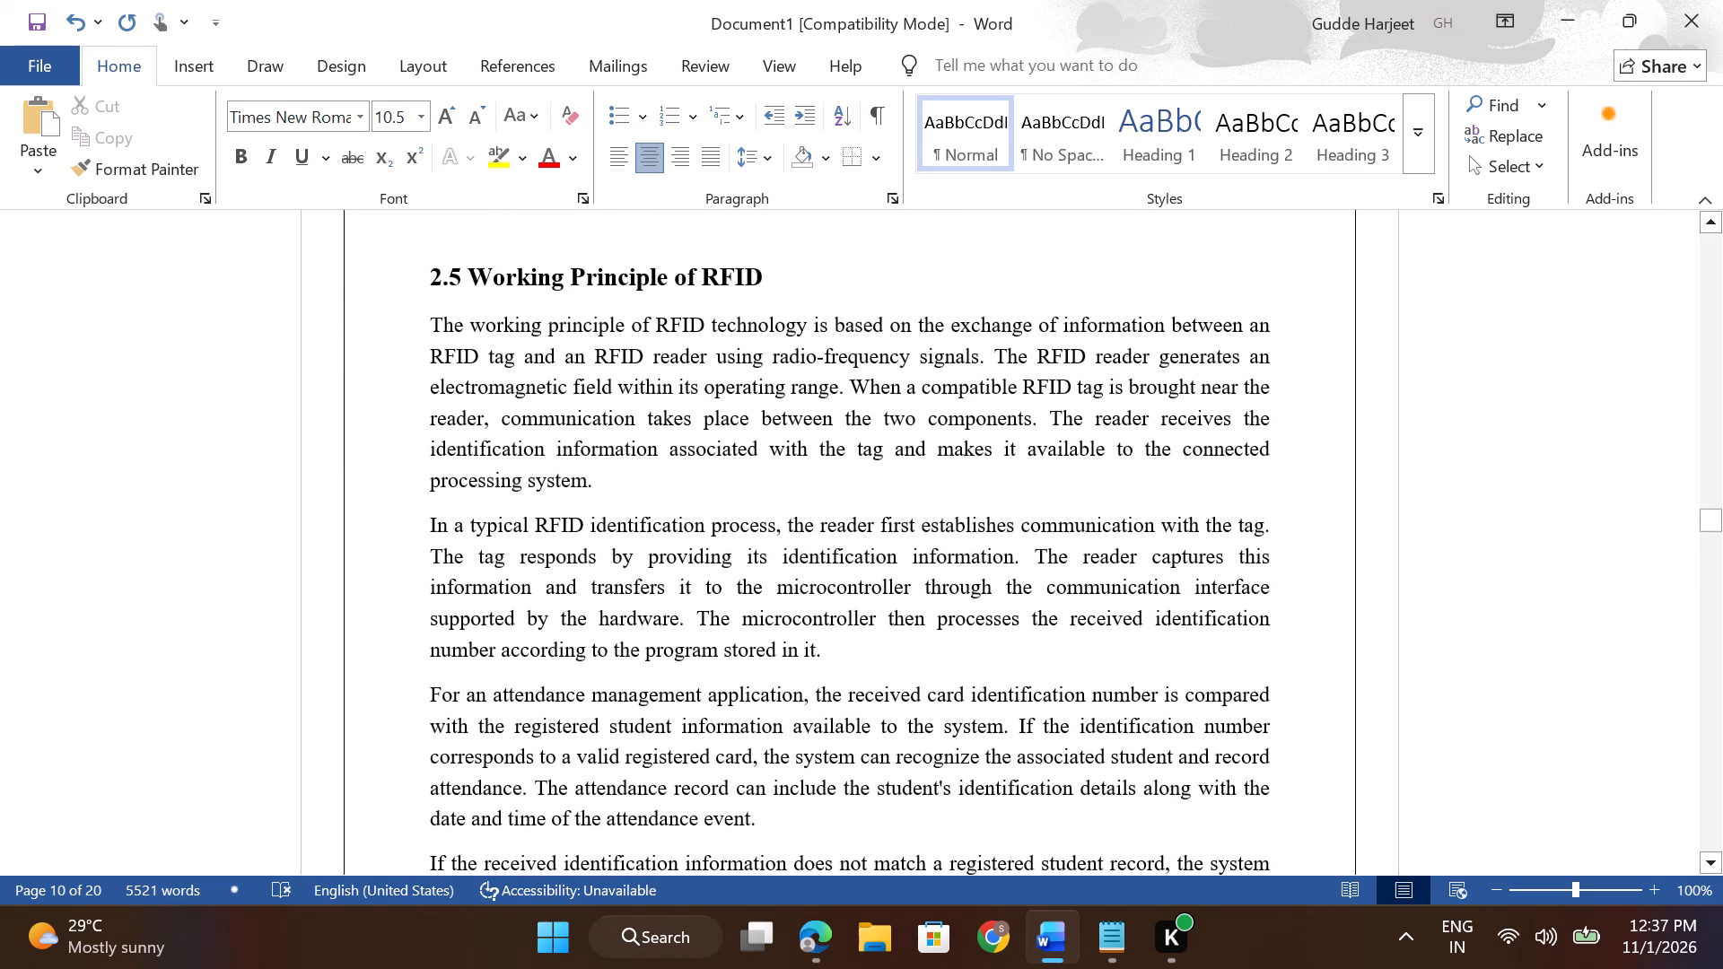
scroll(1090, 561, down, 6)
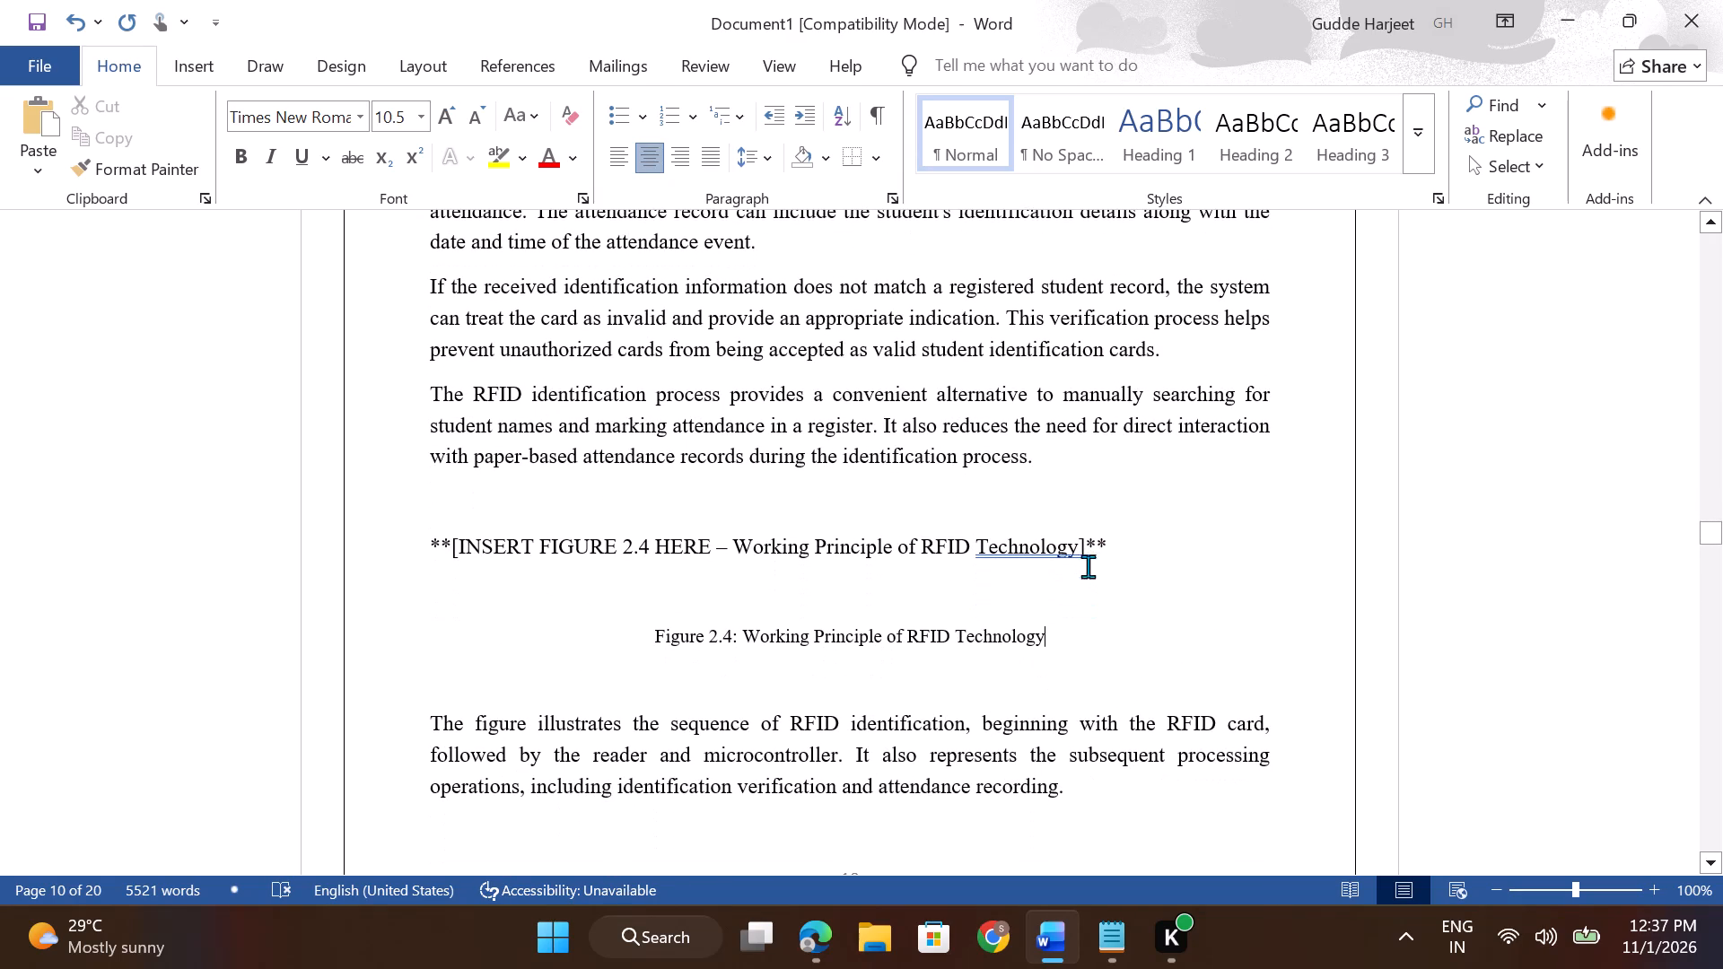
drag(1123, 548, 422, 548)
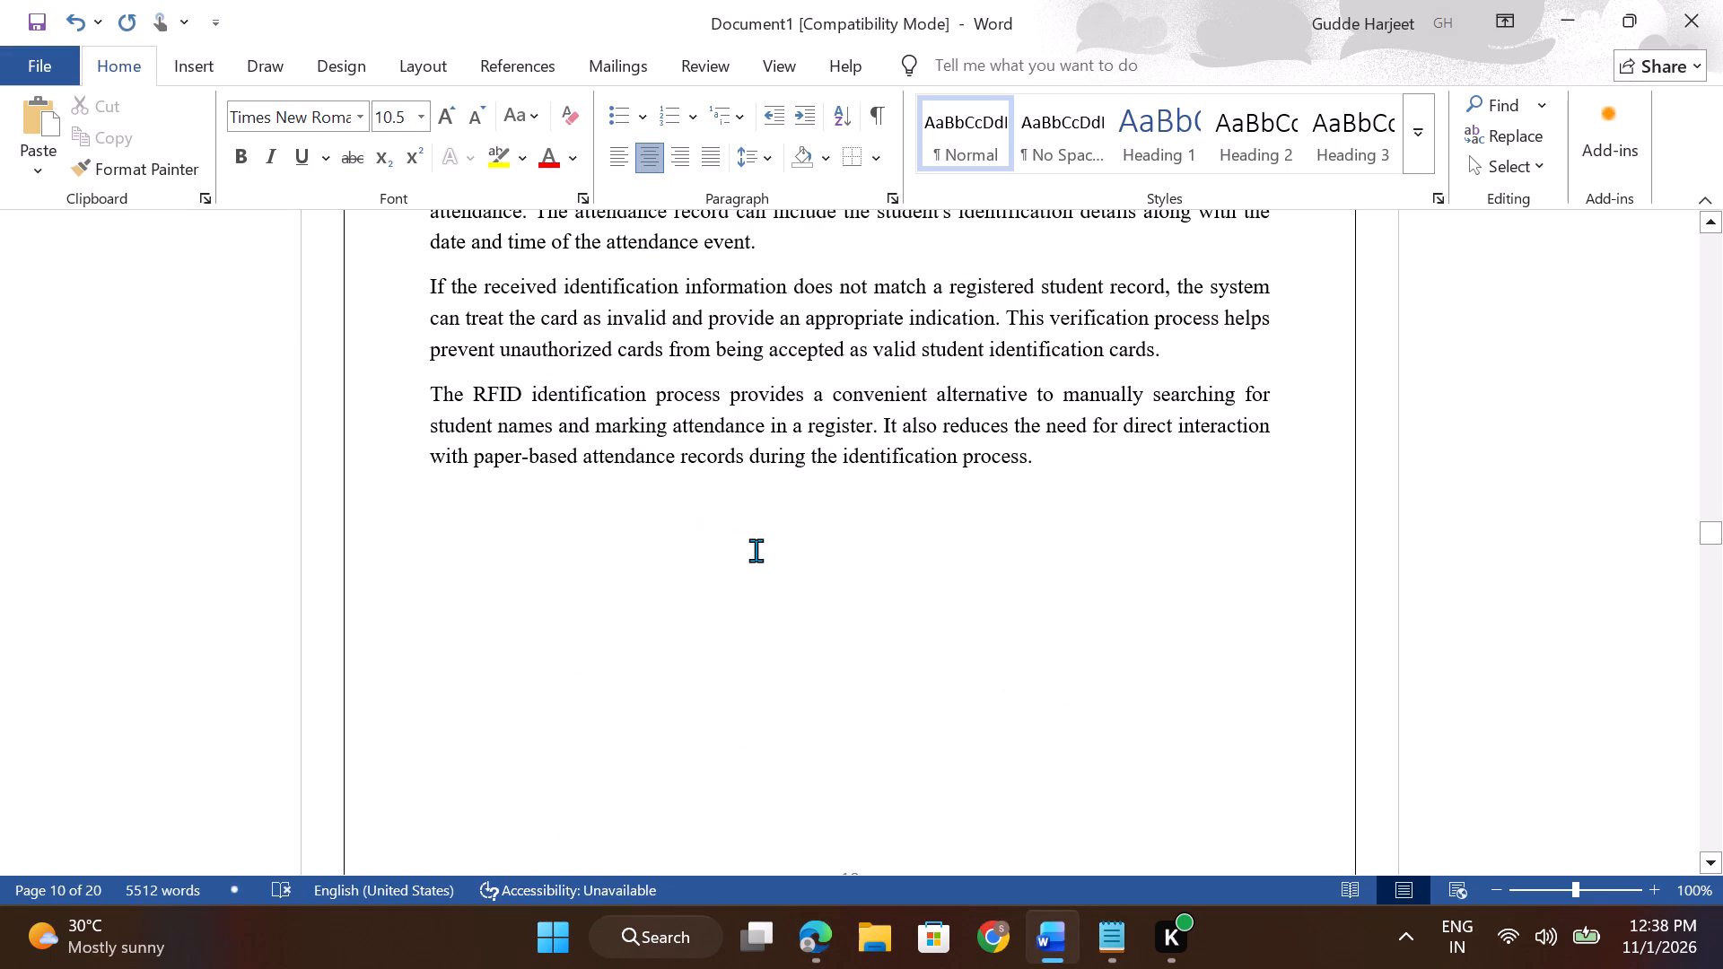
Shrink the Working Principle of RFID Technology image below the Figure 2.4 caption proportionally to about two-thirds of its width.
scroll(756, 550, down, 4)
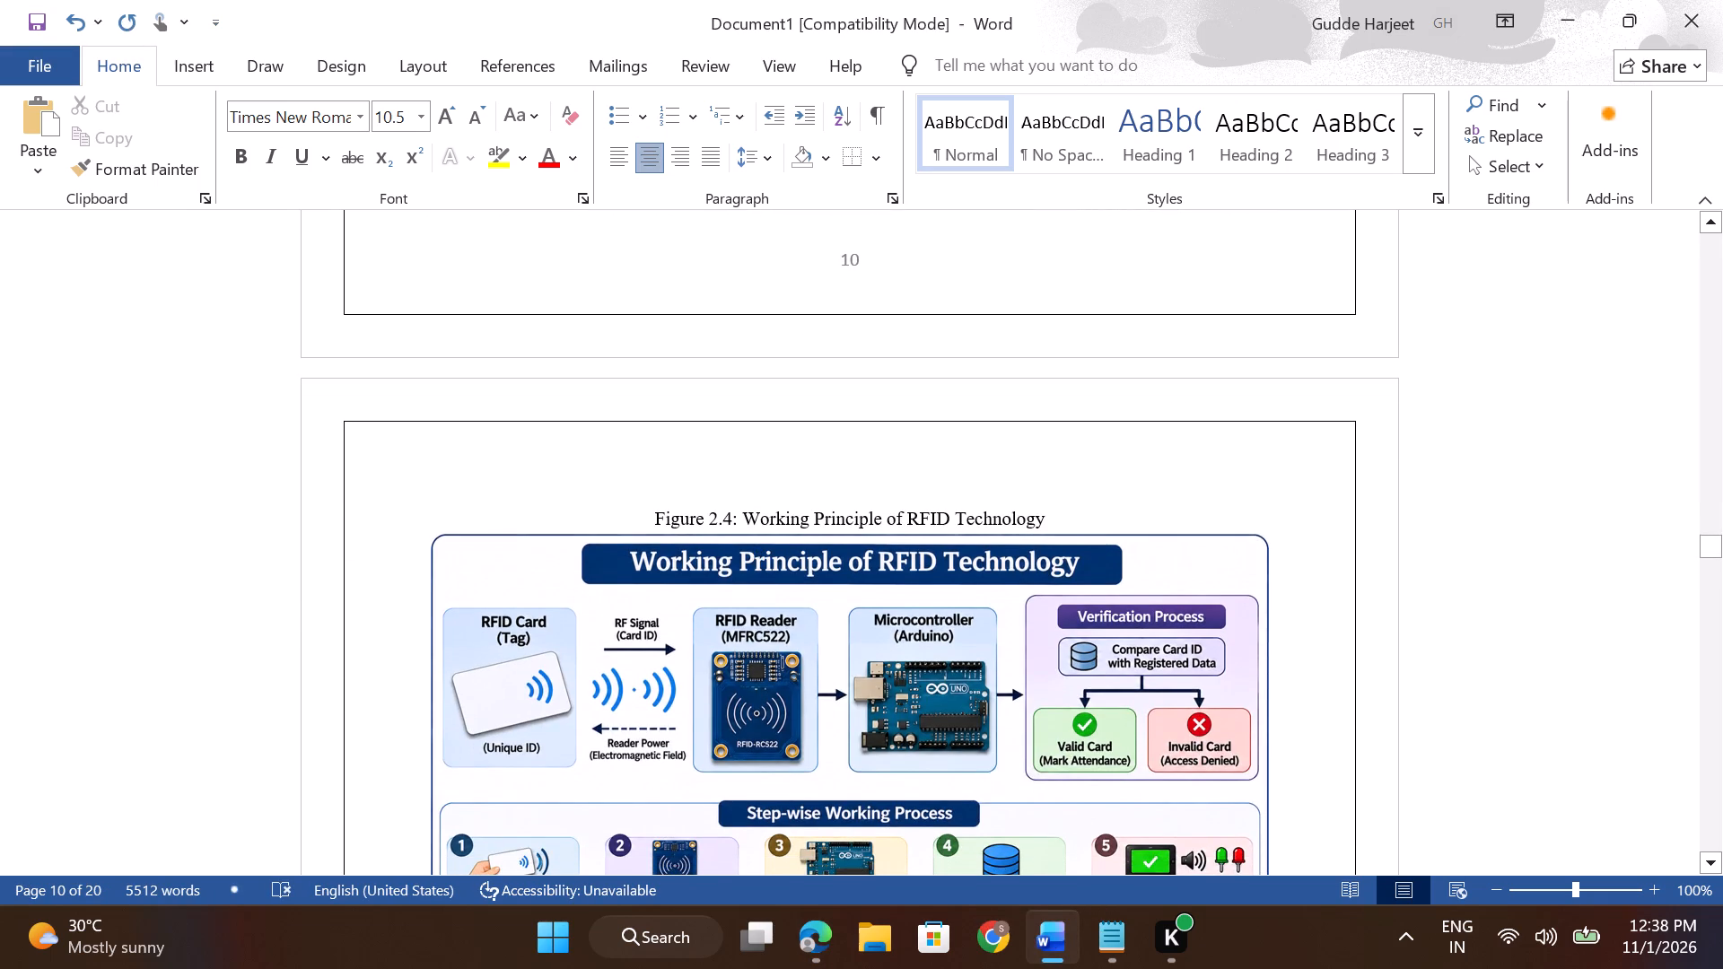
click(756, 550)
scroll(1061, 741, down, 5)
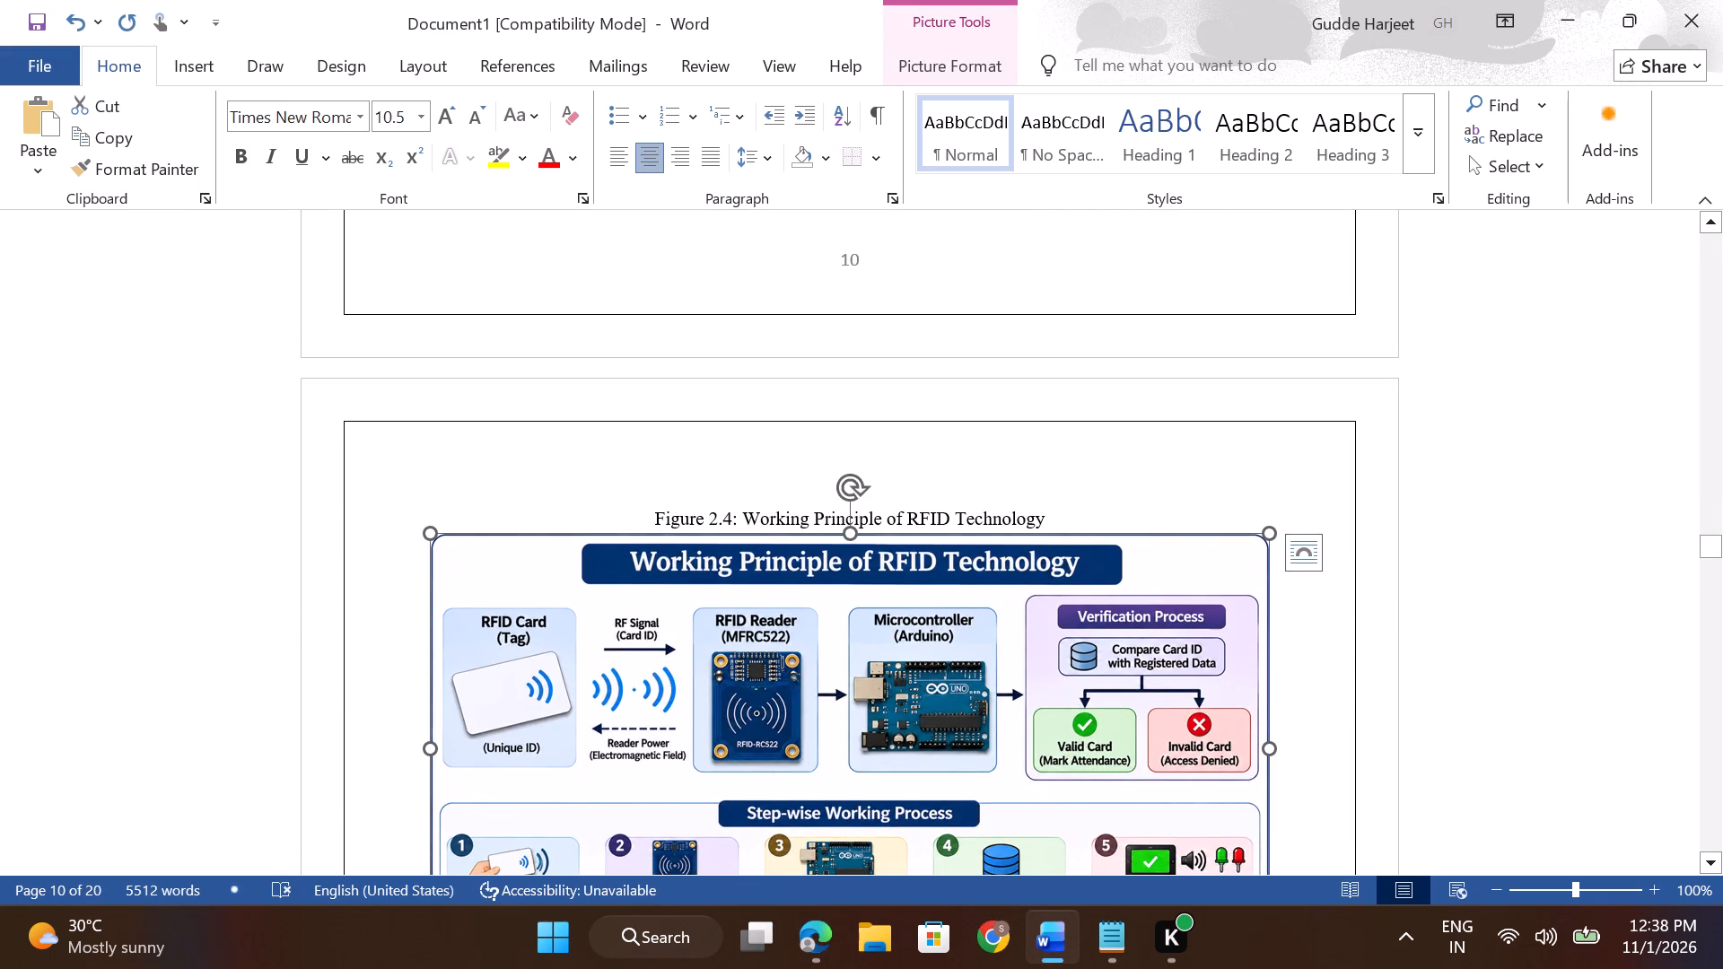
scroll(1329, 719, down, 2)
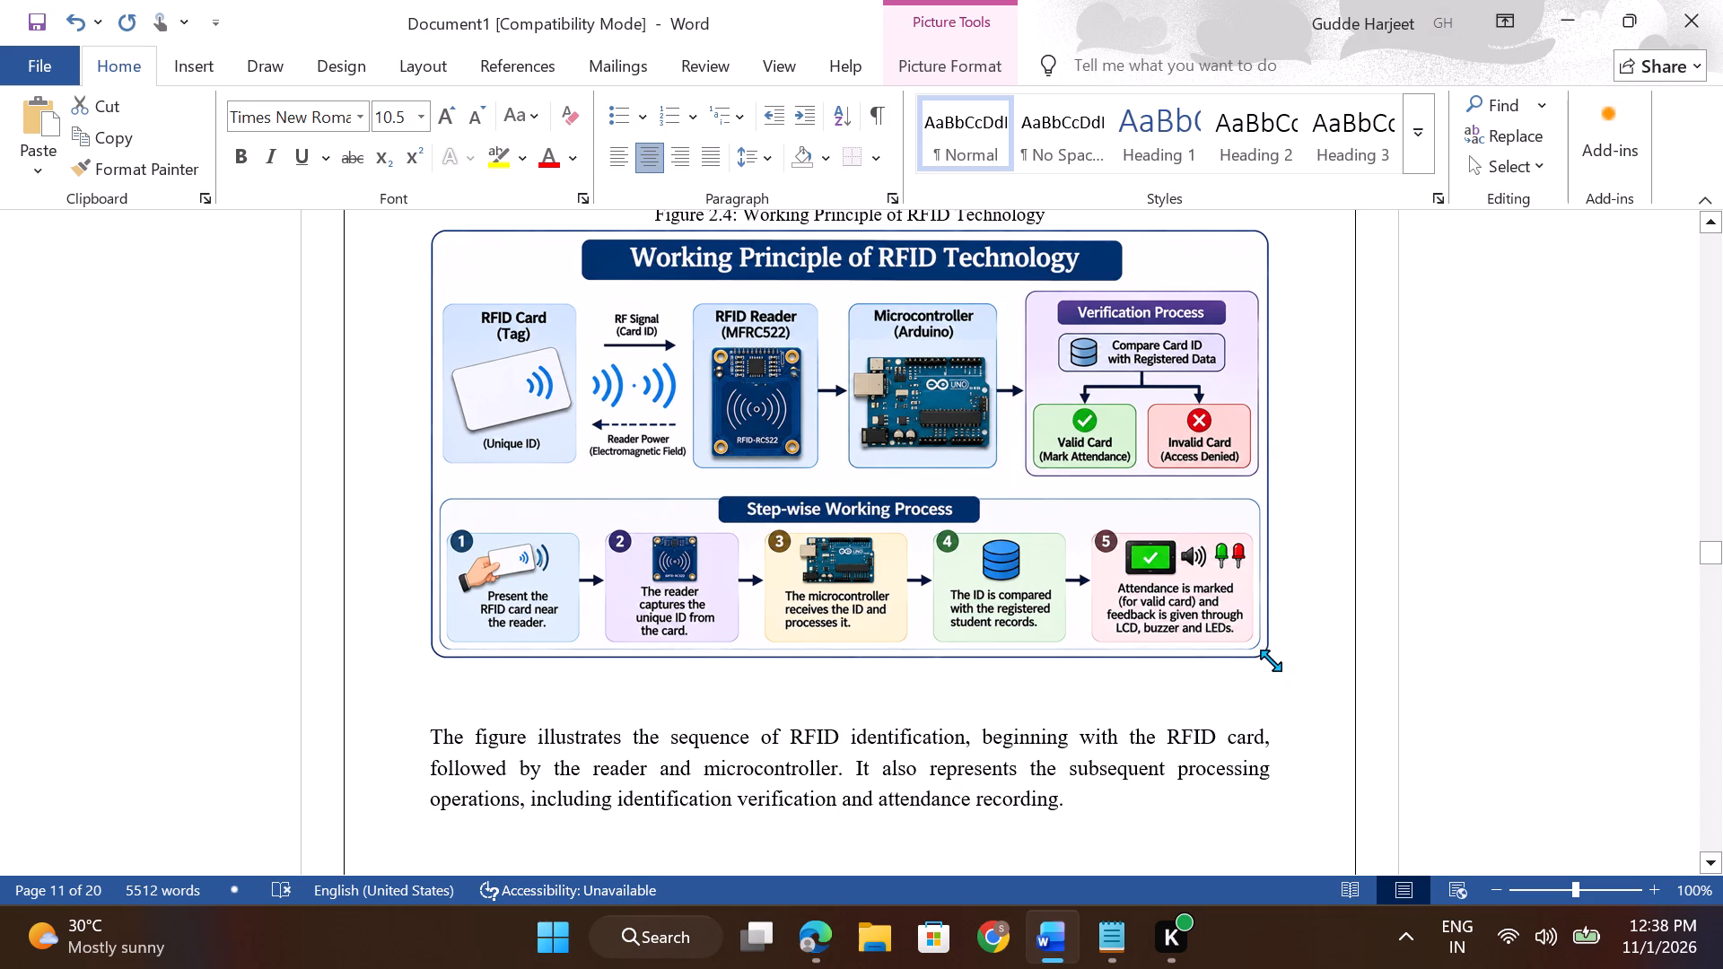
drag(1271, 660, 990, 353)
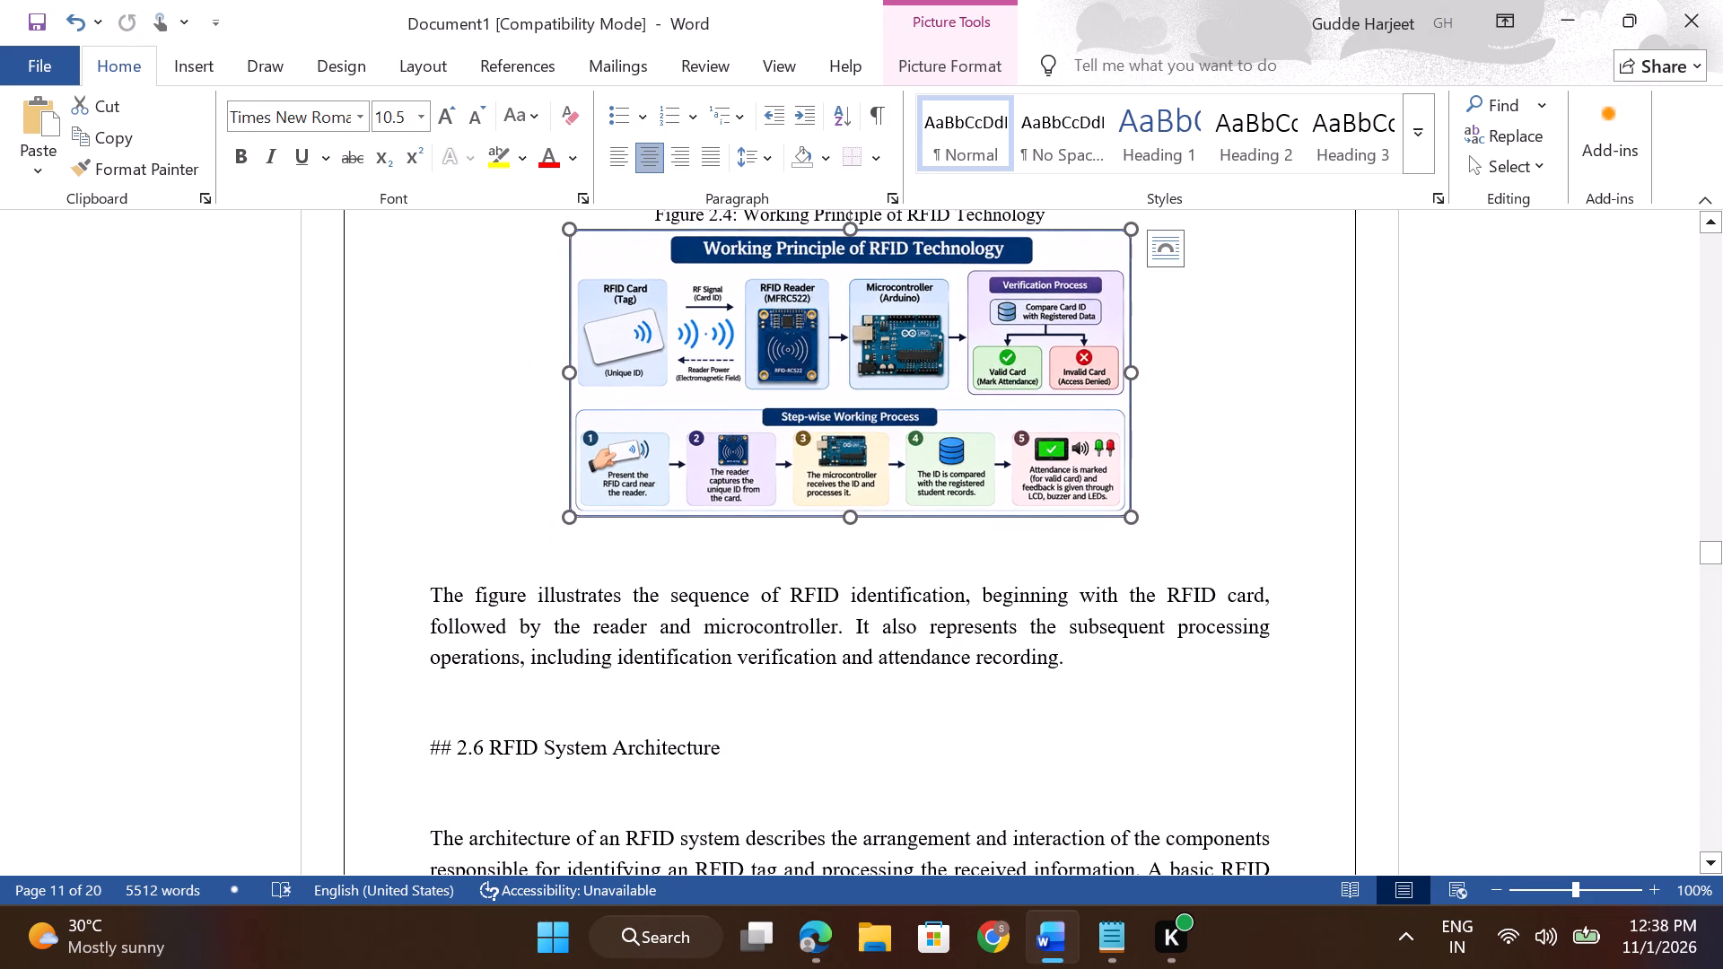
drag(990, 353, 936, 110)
Delete the Working Principle of RFID Technology image placed below the Figure 2.4 caption.
scroll(1207, 441, up, 6)
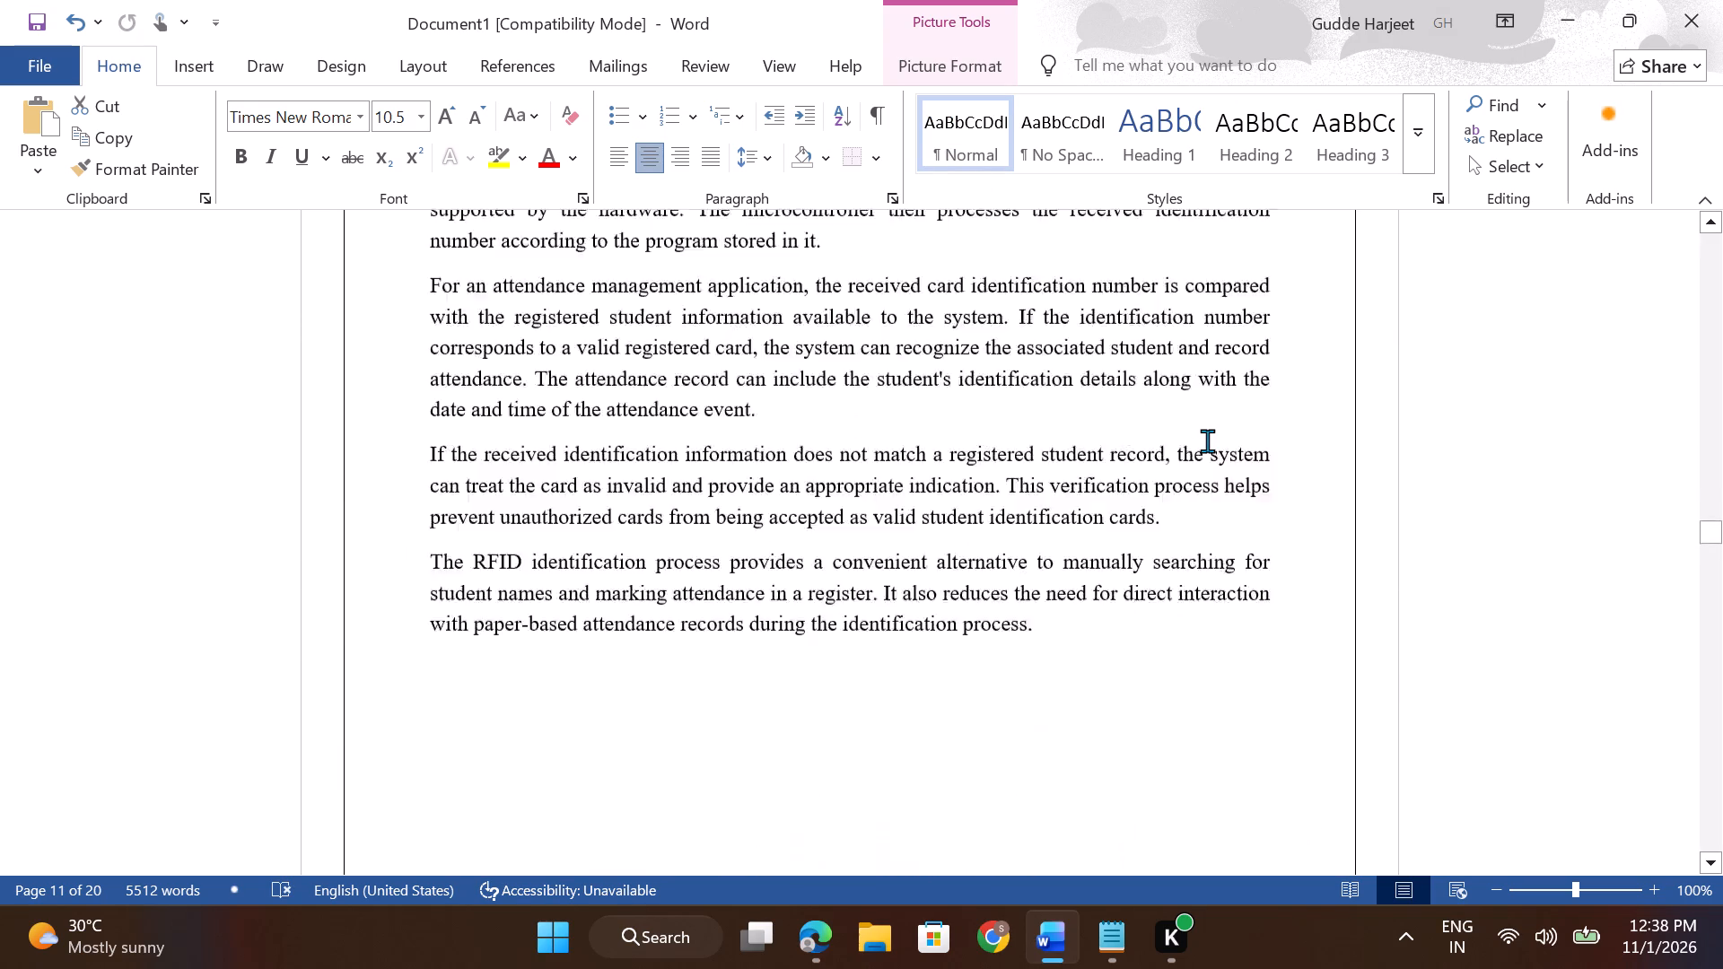
scroll(1207, 441, up, 1)
scroll(1207, 441, down, 7)
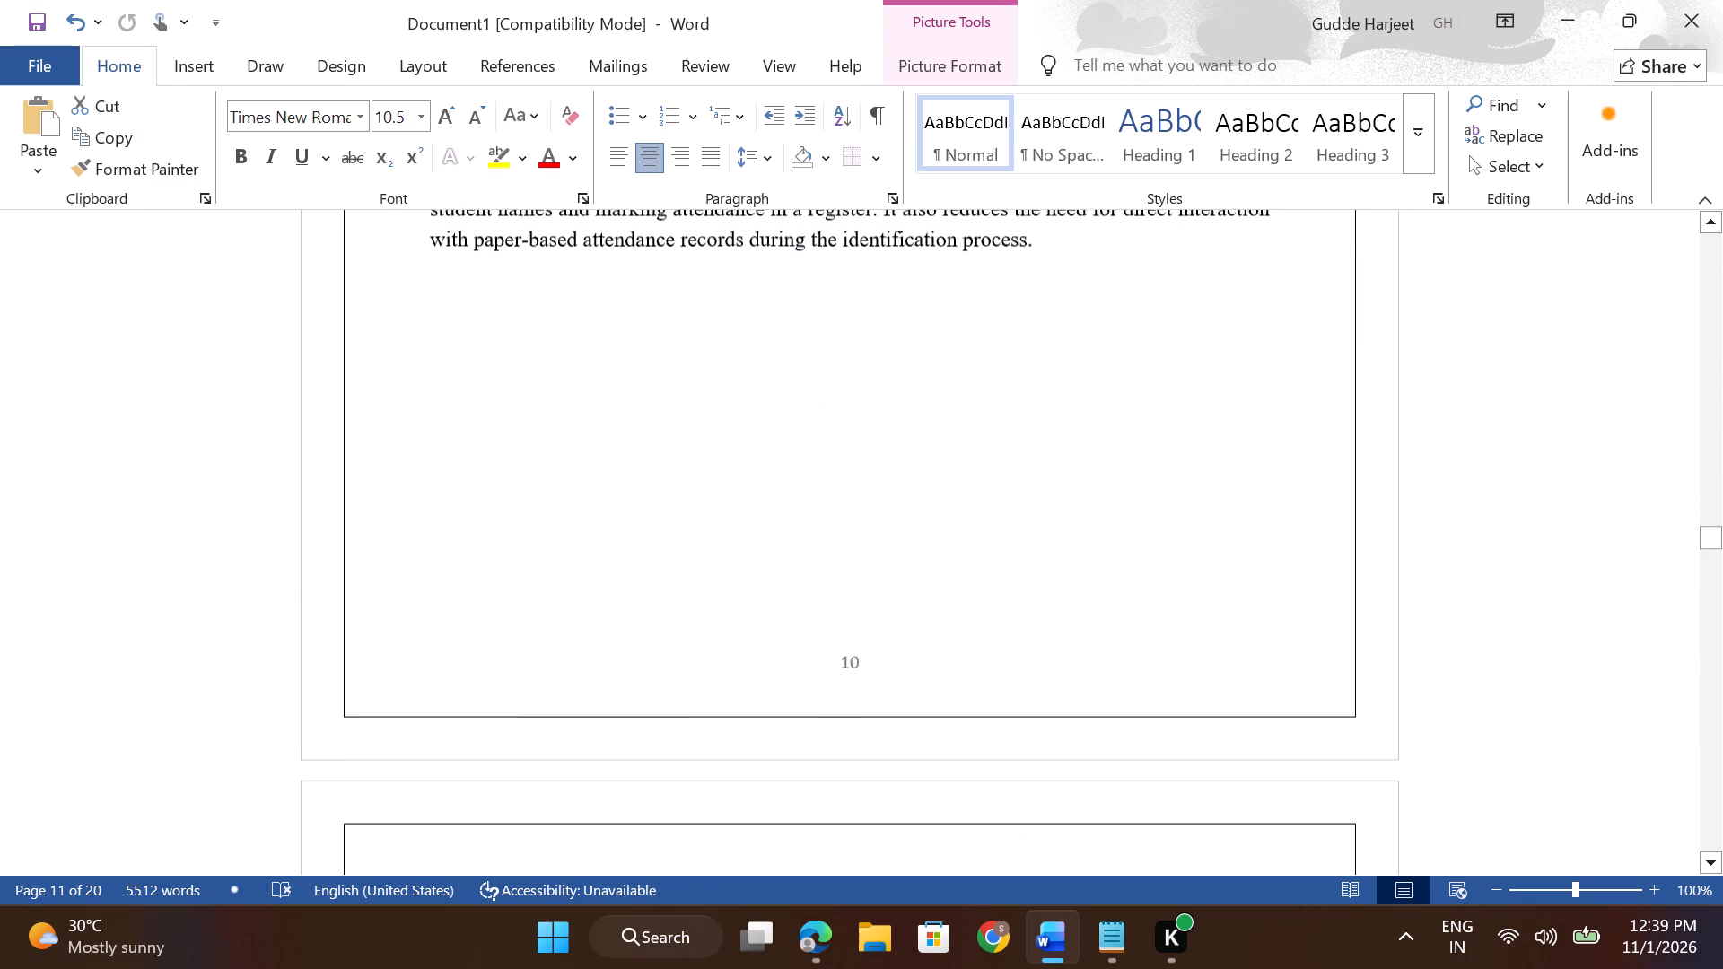
scroll(1207, 441, down, 2)
scroll(1207, 441, up, 3)
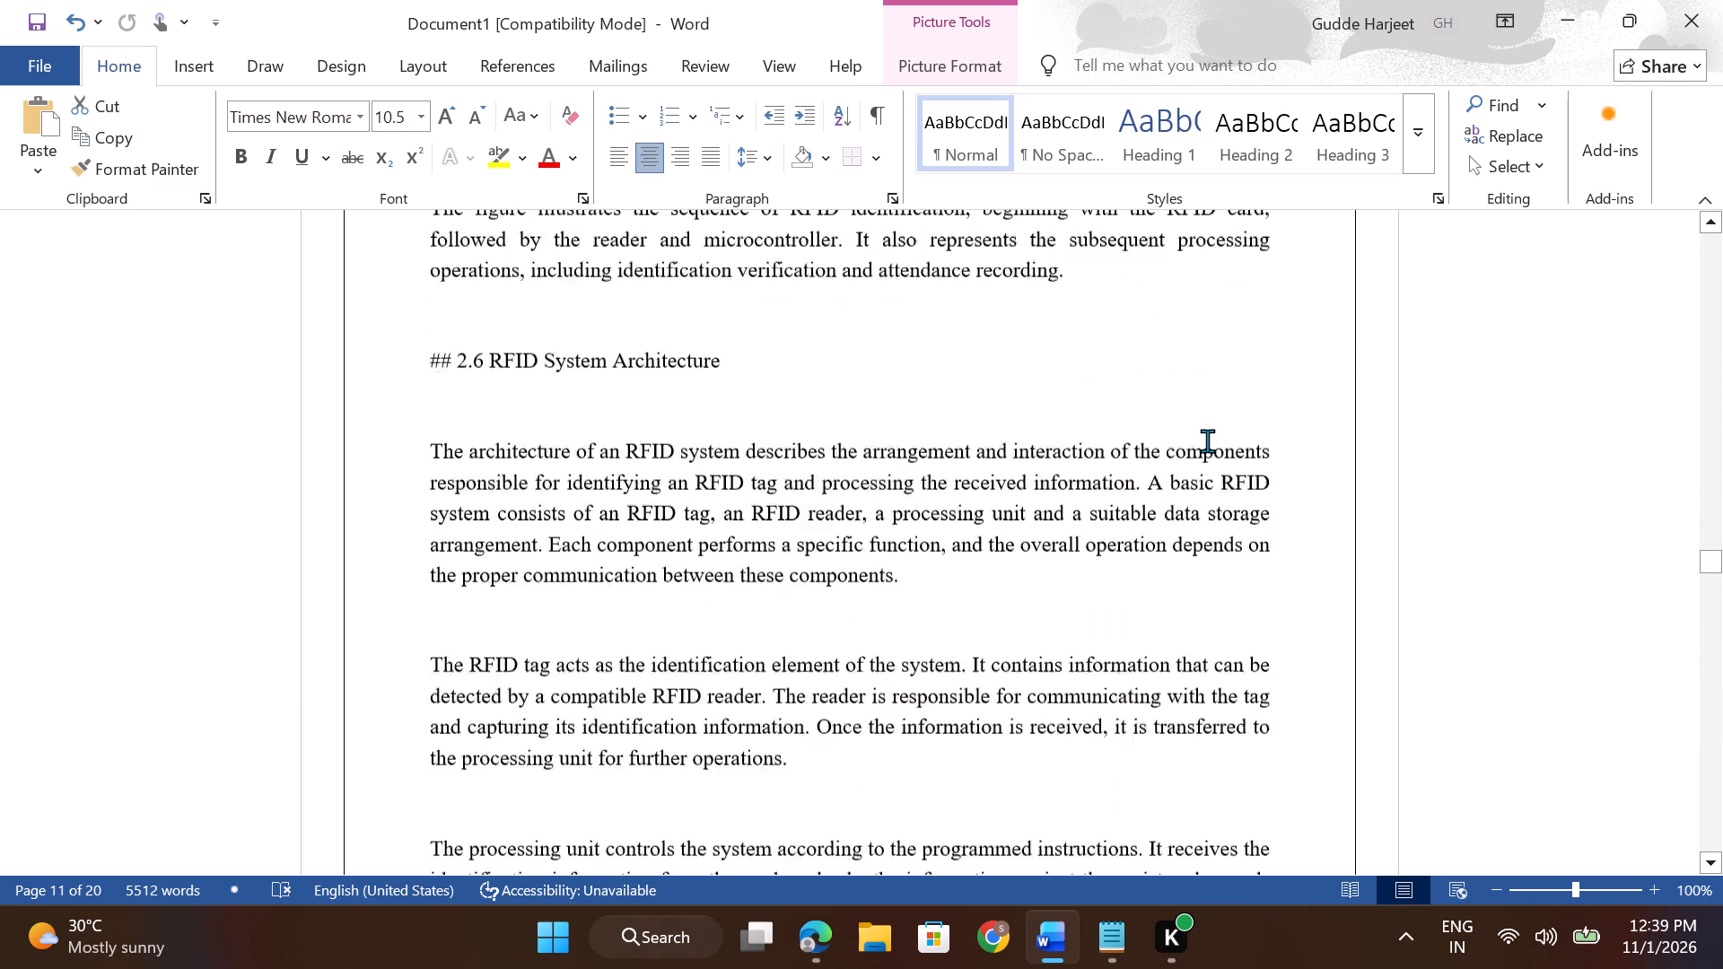
scroll(1207, 441, up, 4)
click(973, 469)
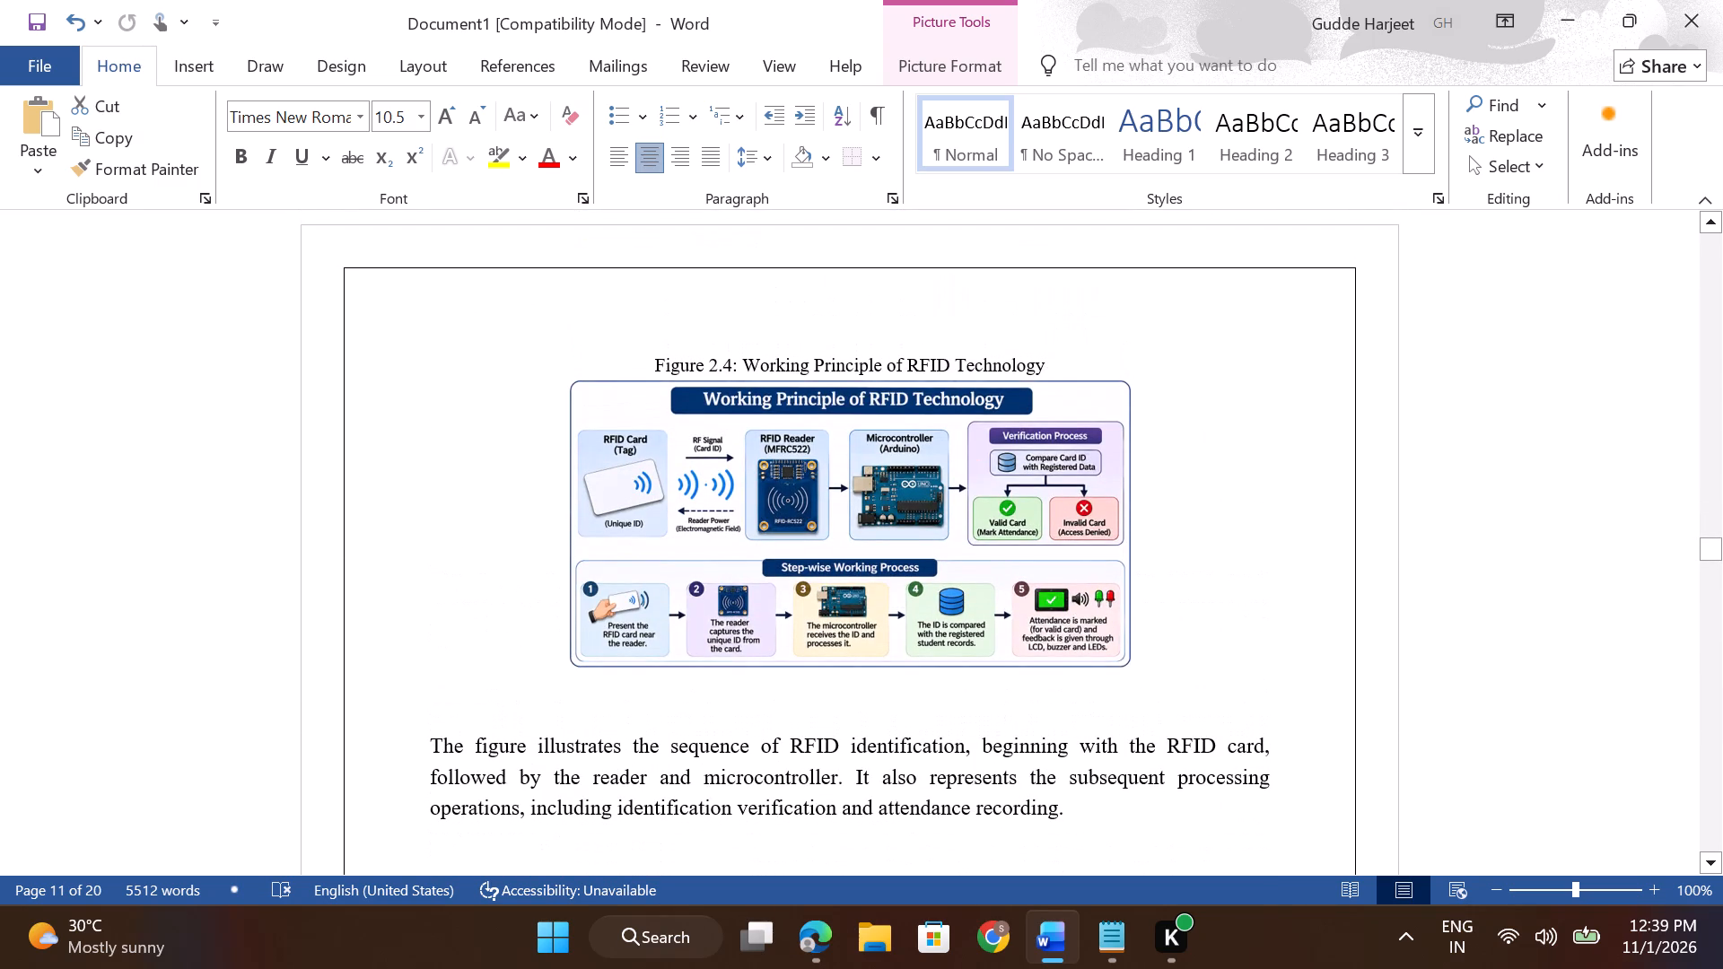
key(Delete)
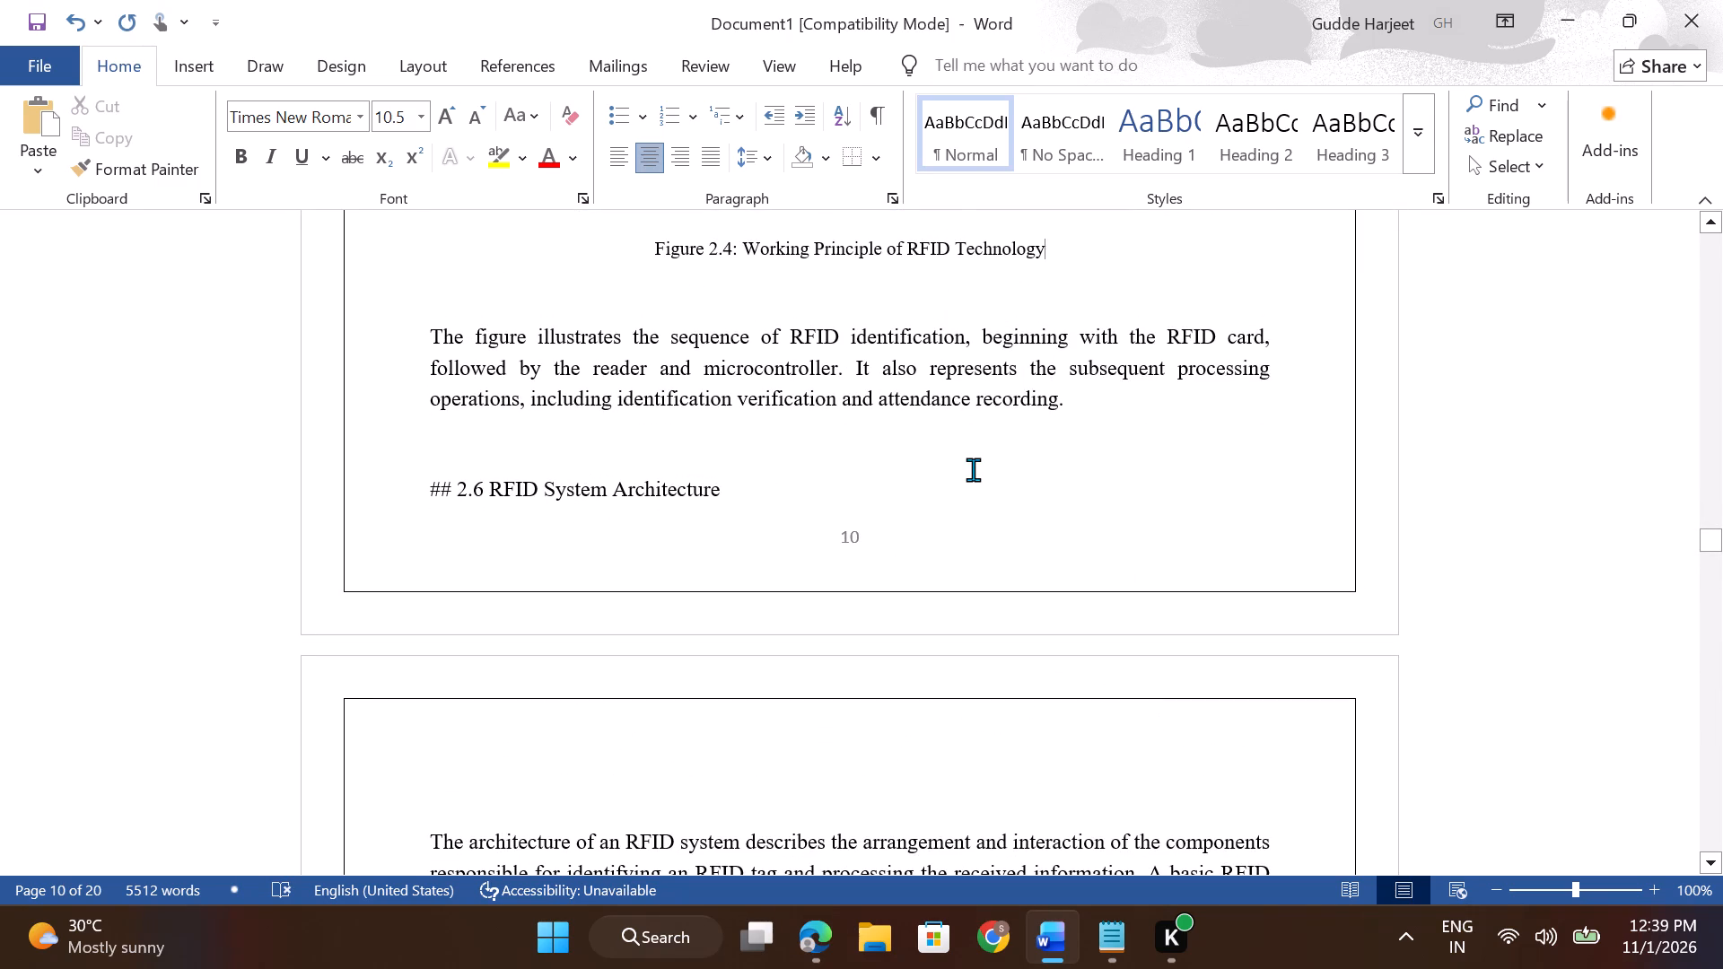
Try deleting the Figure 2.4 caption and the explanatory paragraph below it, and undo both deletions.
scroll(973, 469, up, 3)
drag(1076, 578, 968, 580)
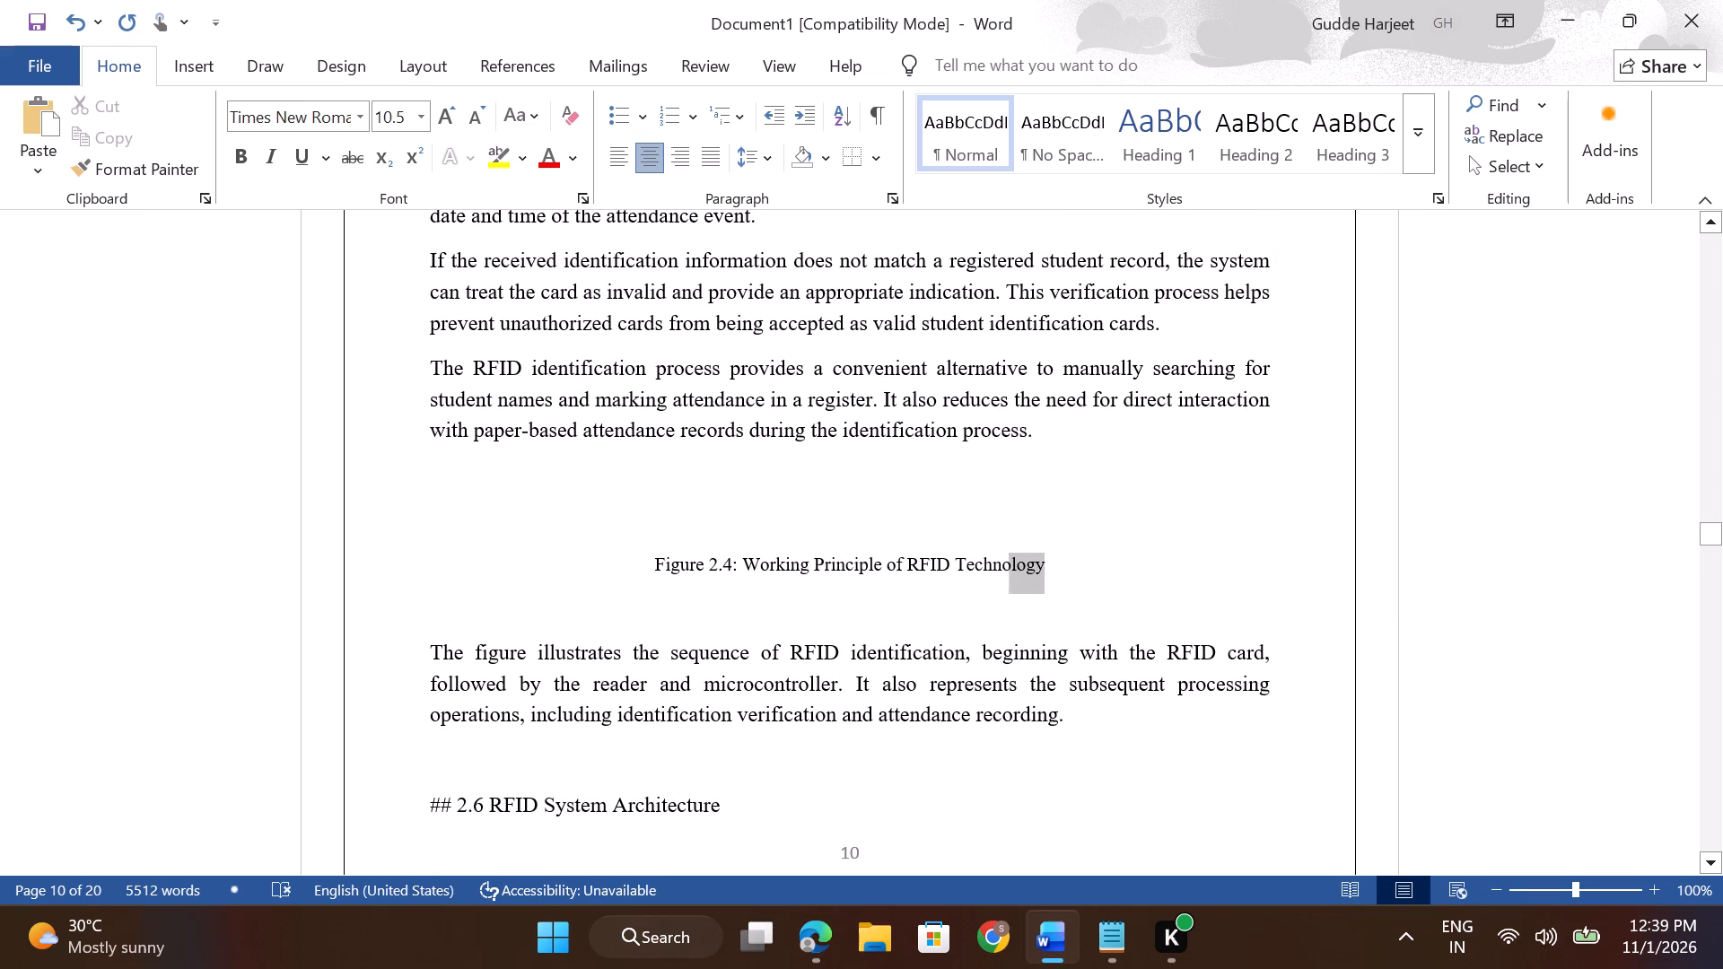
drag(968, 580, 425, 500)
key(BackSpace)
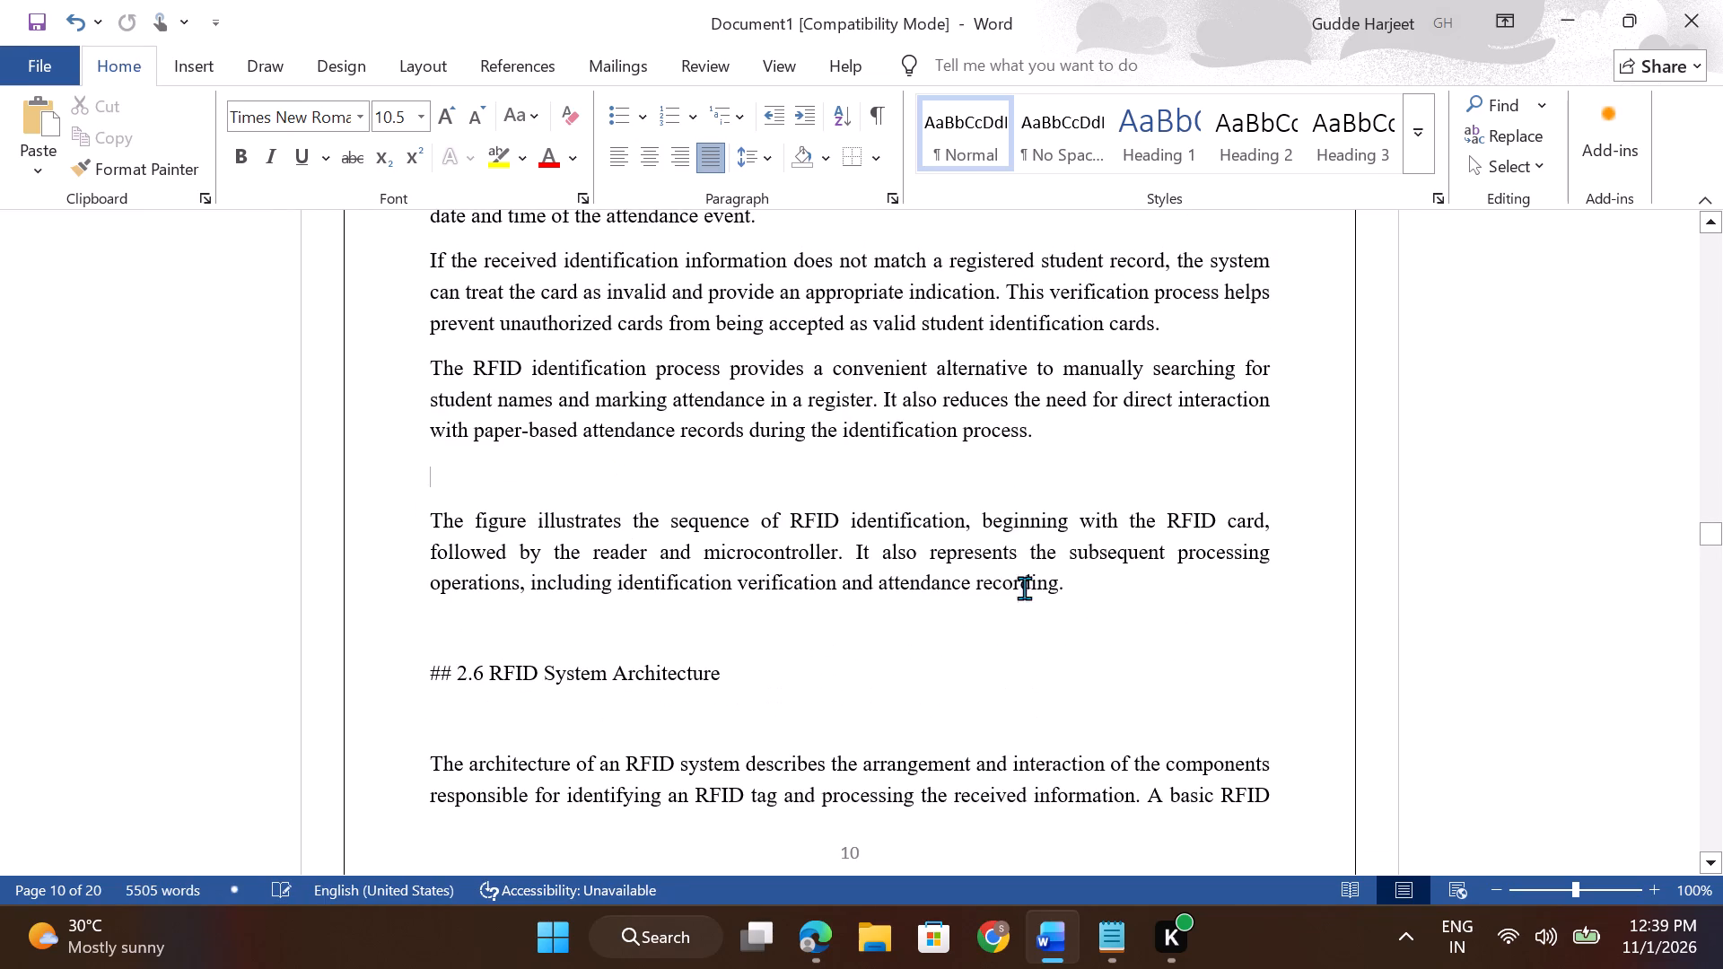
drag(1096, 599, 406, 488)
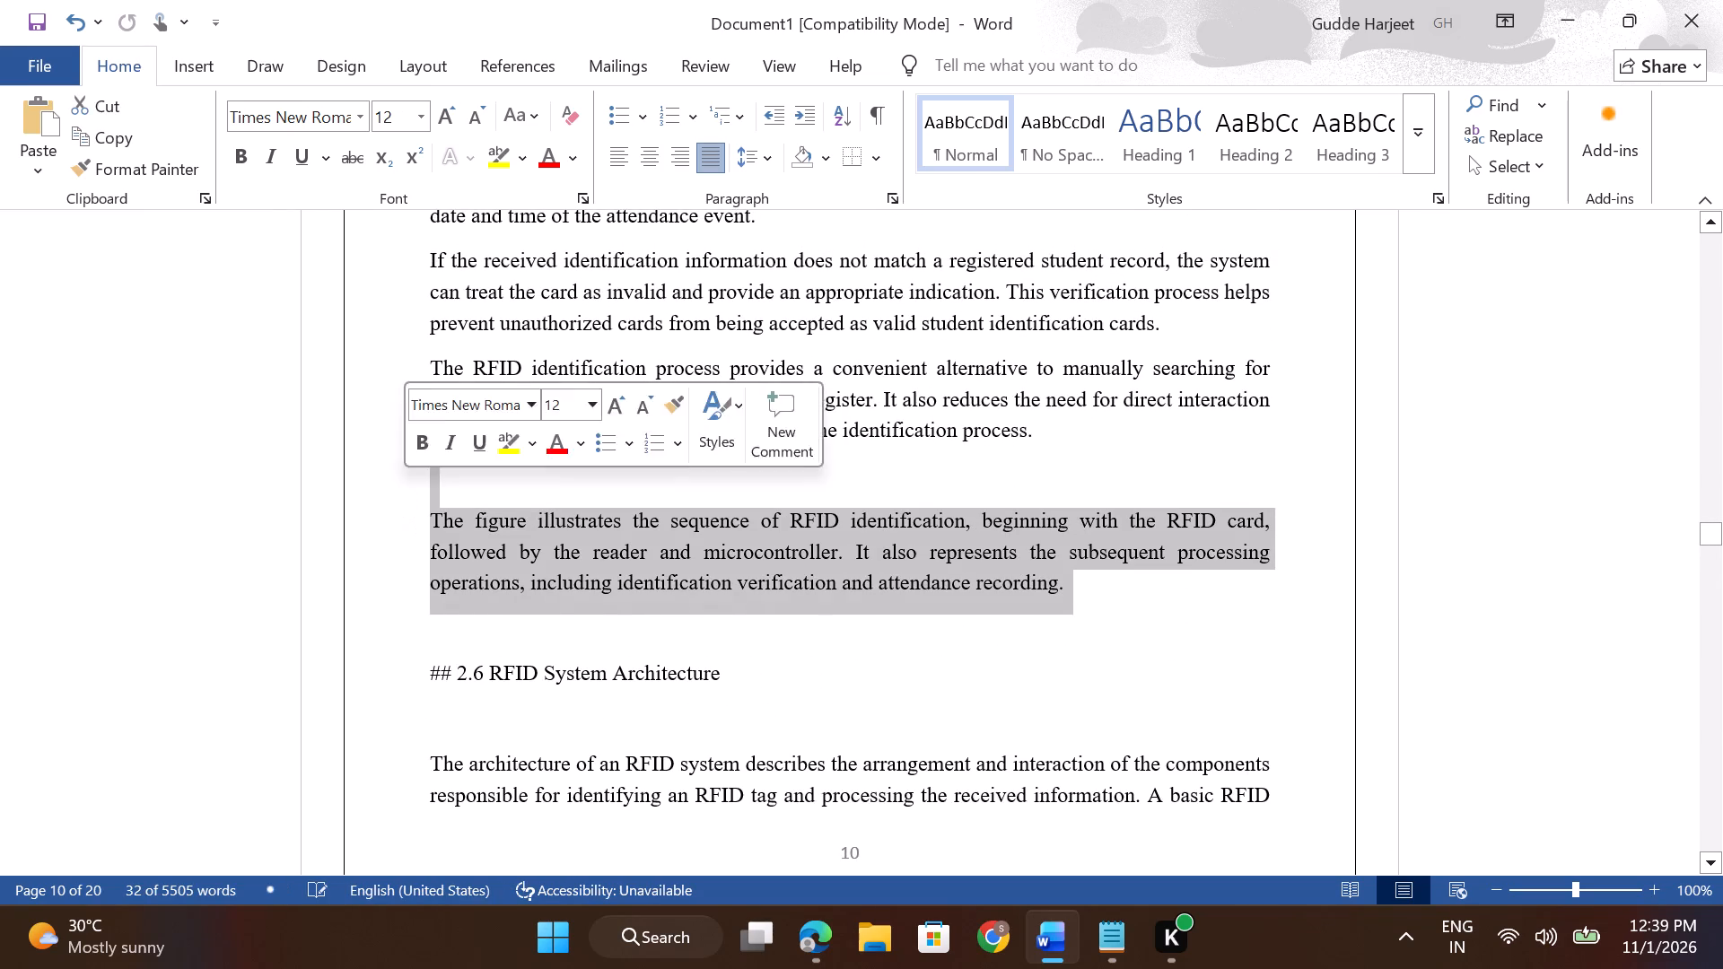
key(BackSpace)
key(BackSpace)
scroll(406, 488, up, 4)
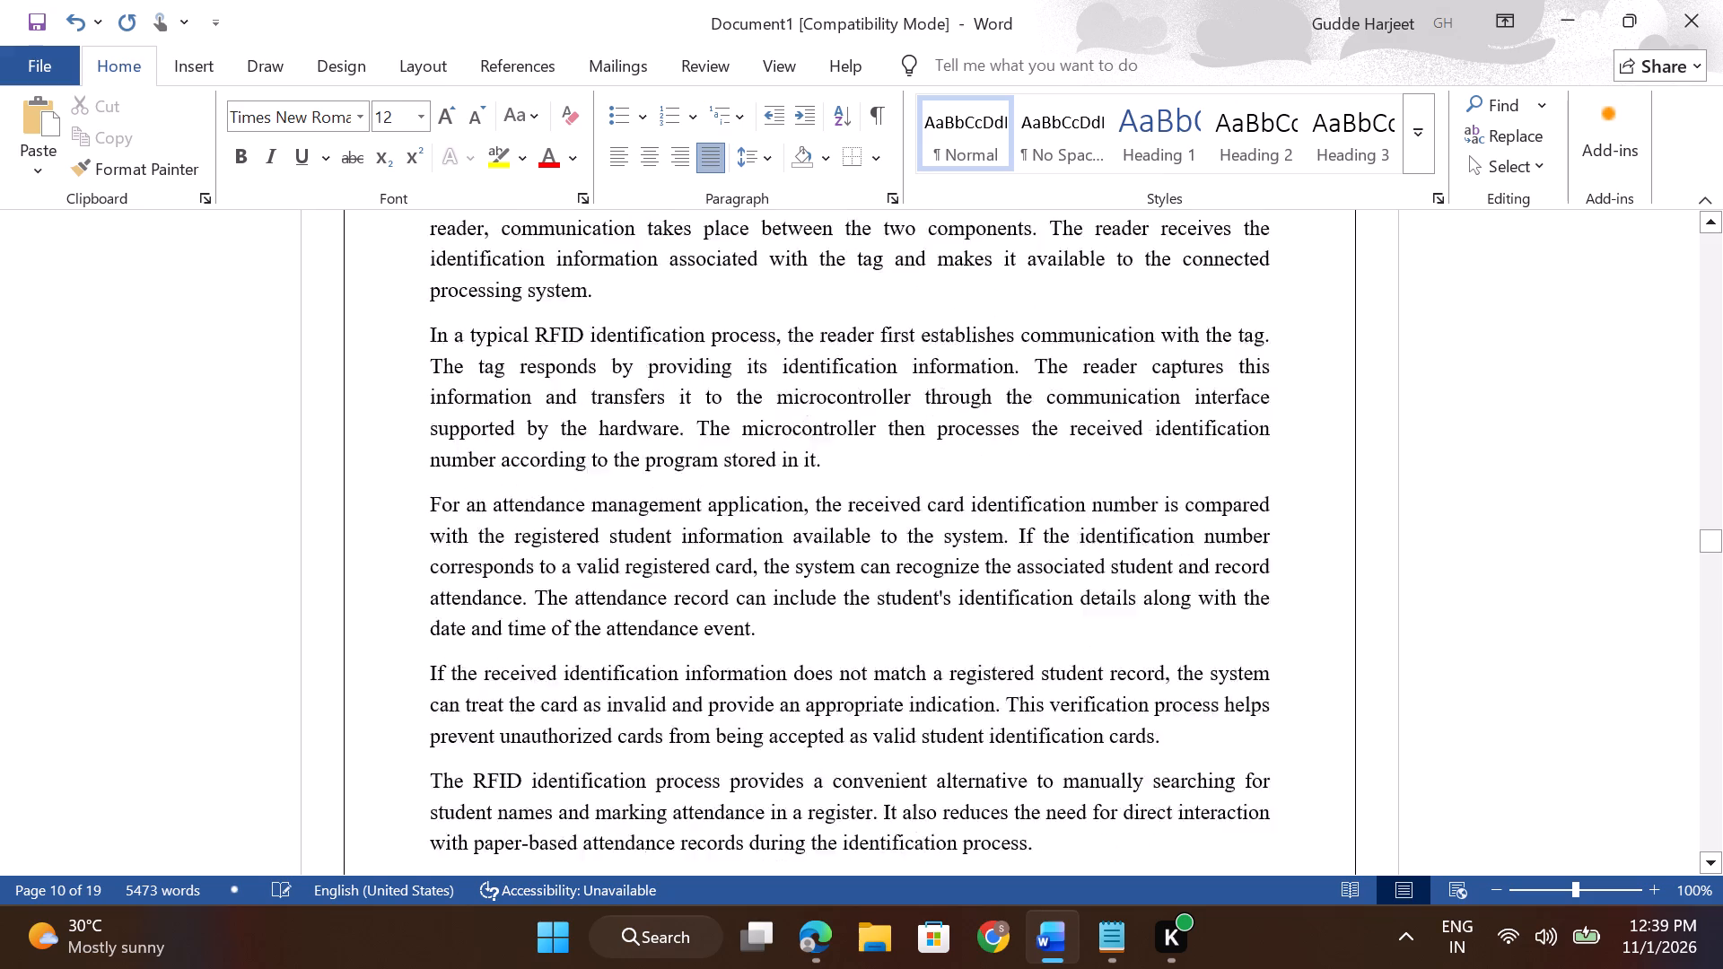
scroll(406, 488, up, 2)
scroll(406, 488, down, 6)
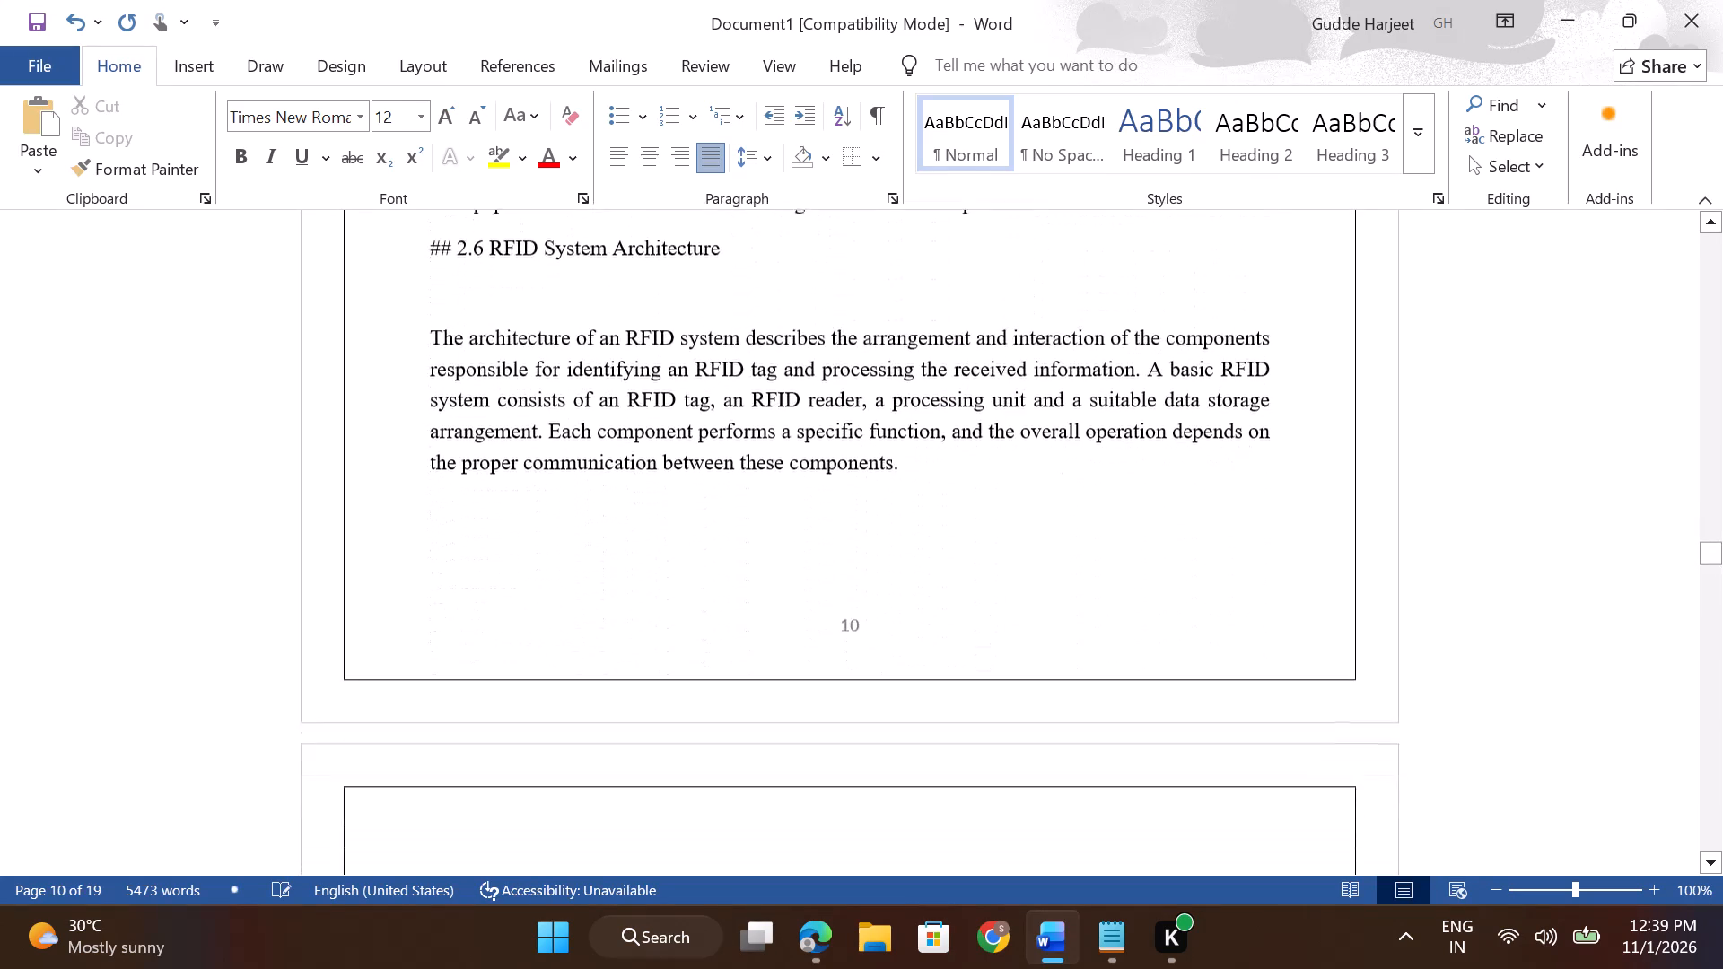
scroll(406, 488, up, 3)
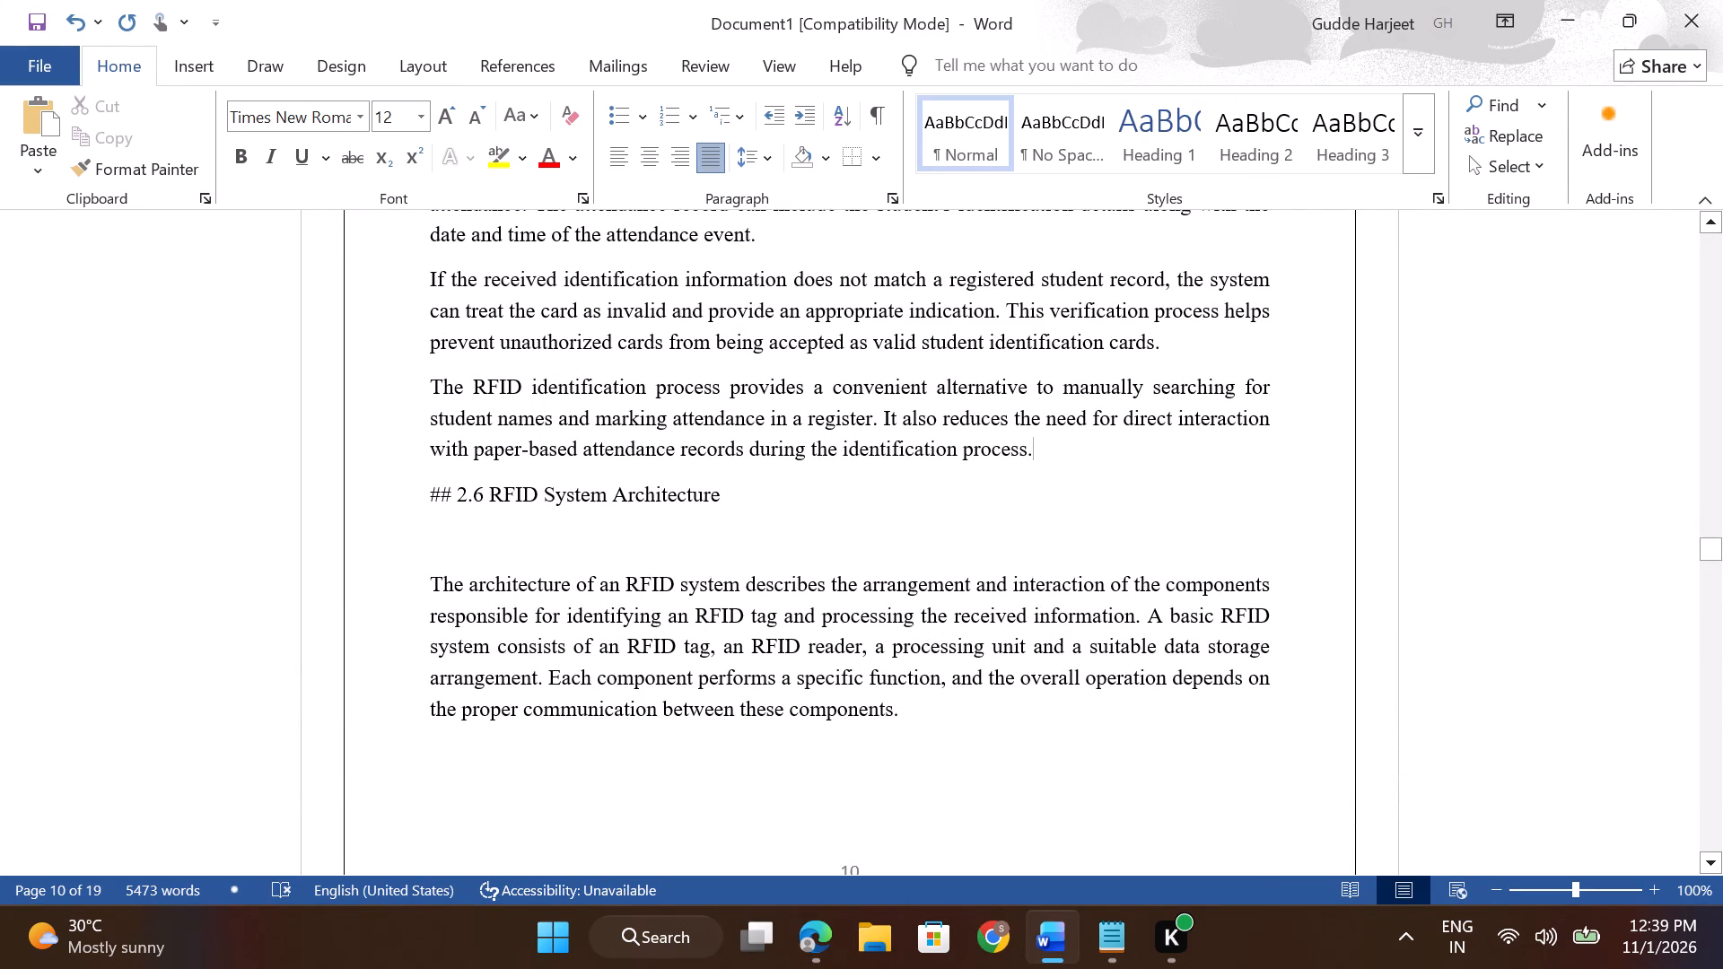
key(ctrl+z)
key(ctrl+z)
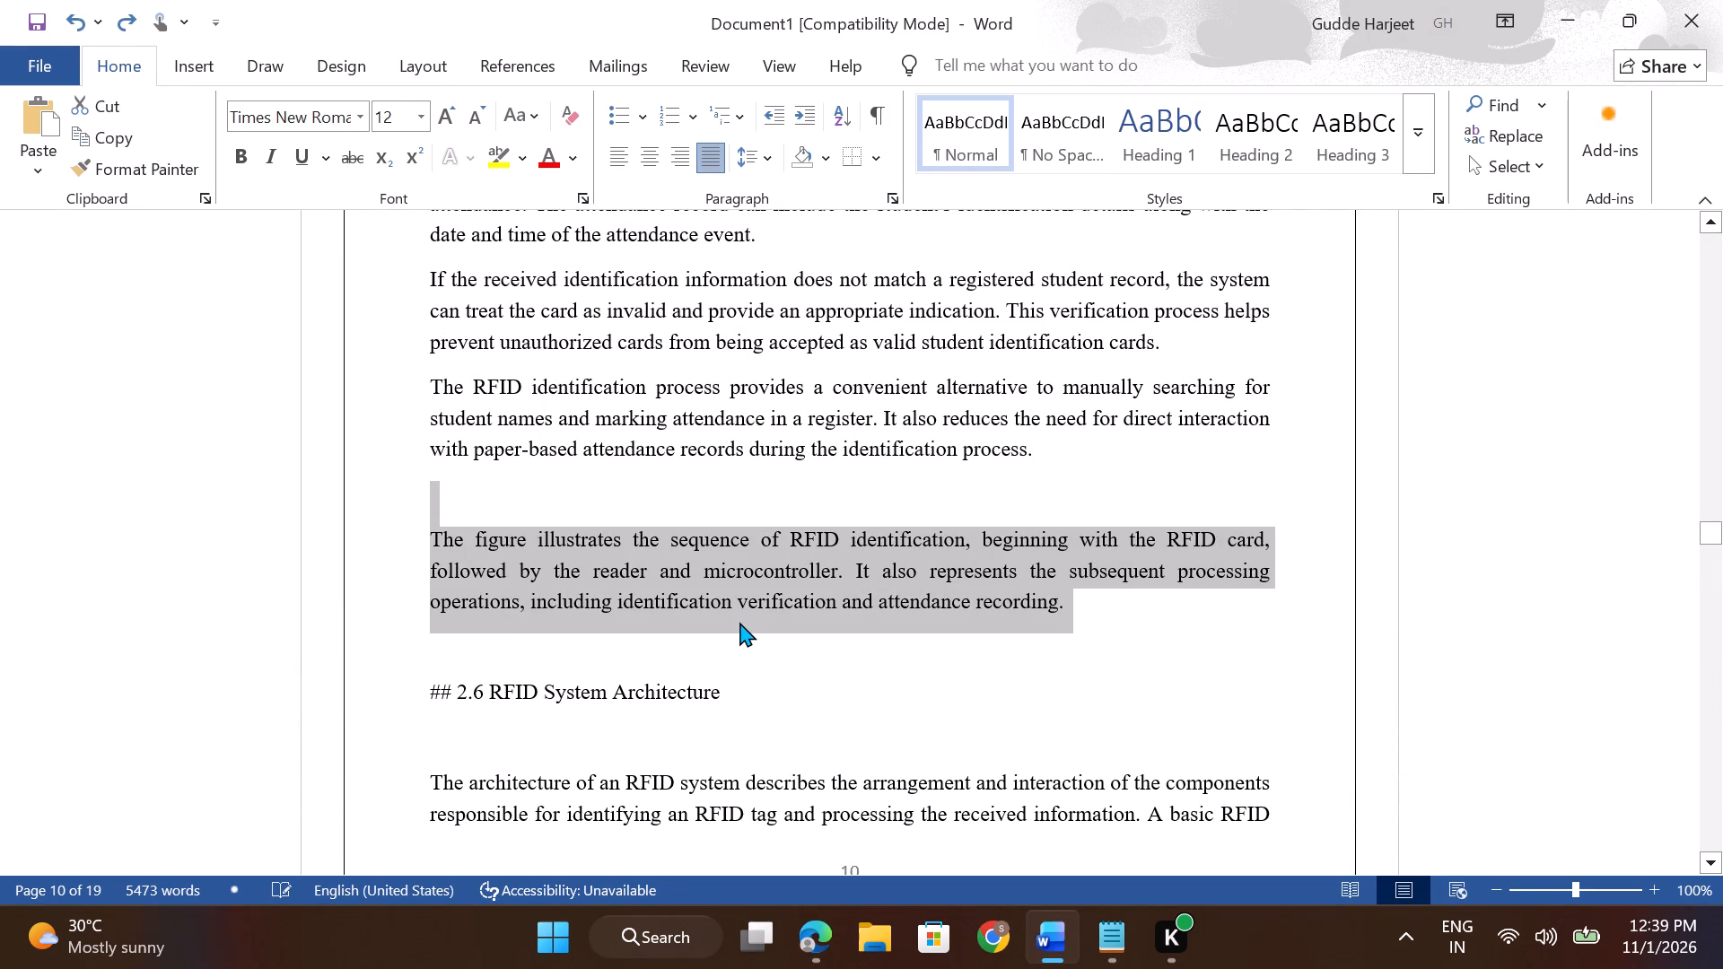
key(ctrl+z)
Delete the paragraph below the Figure 2.4 caption that begins "The figure illustrates the sequence of RFID identification".
click(1096, 750)
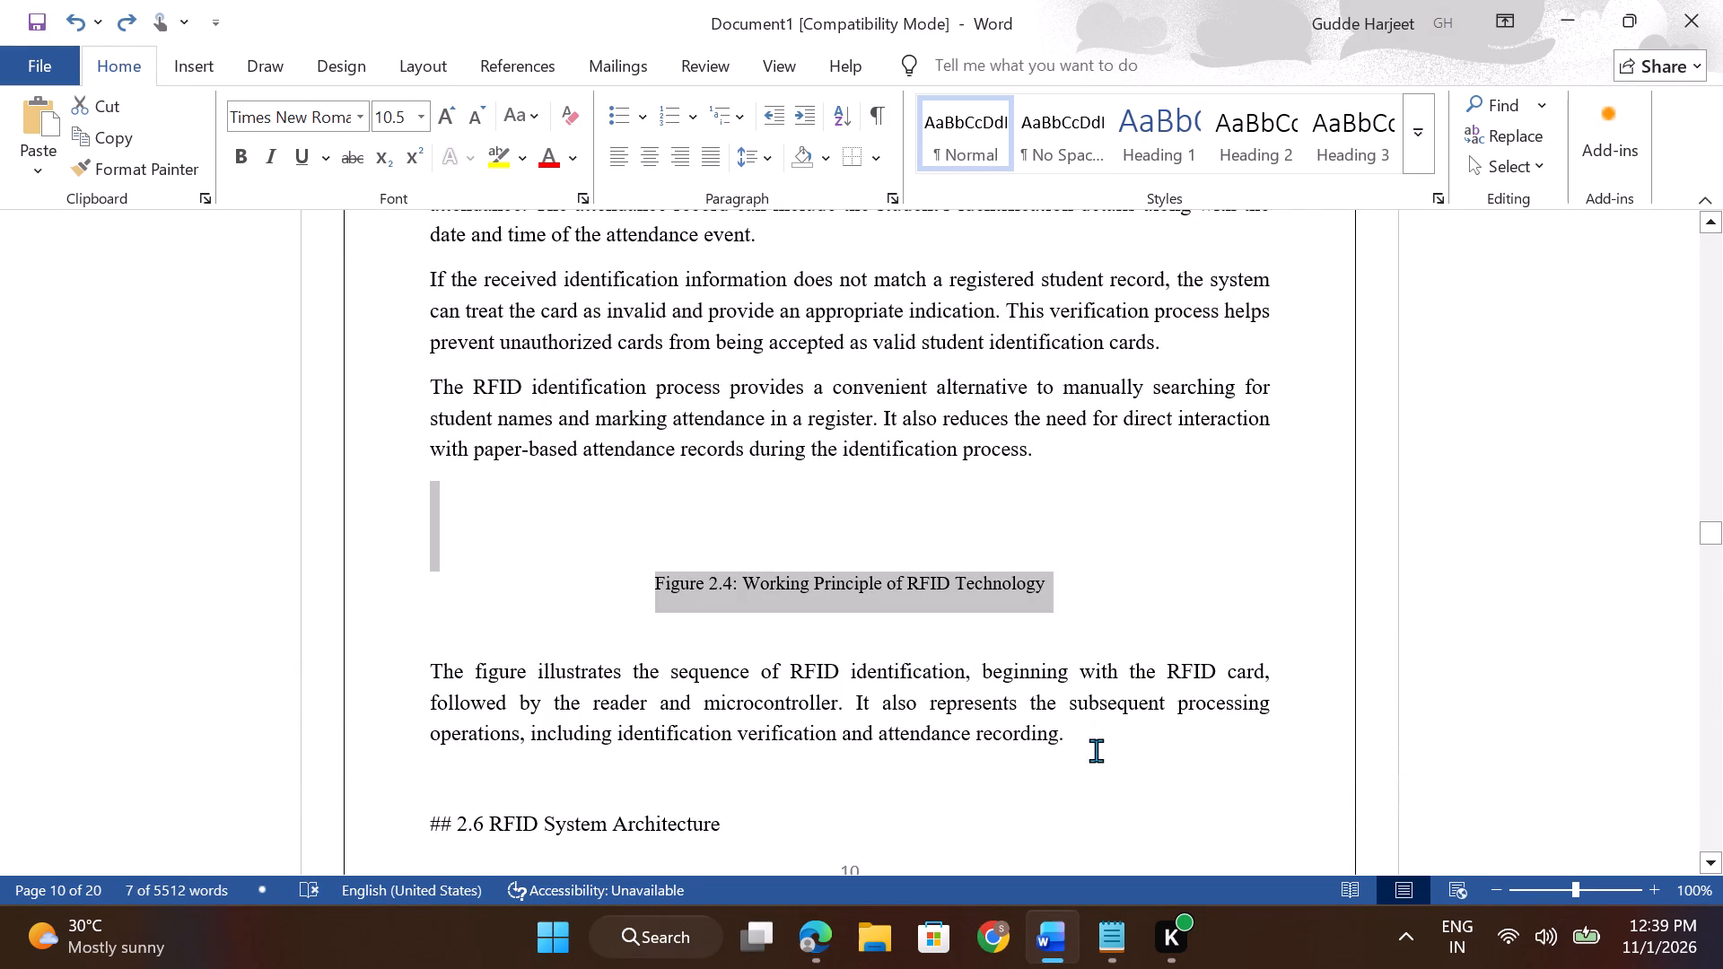
drag(1096, 750, 374, 656)
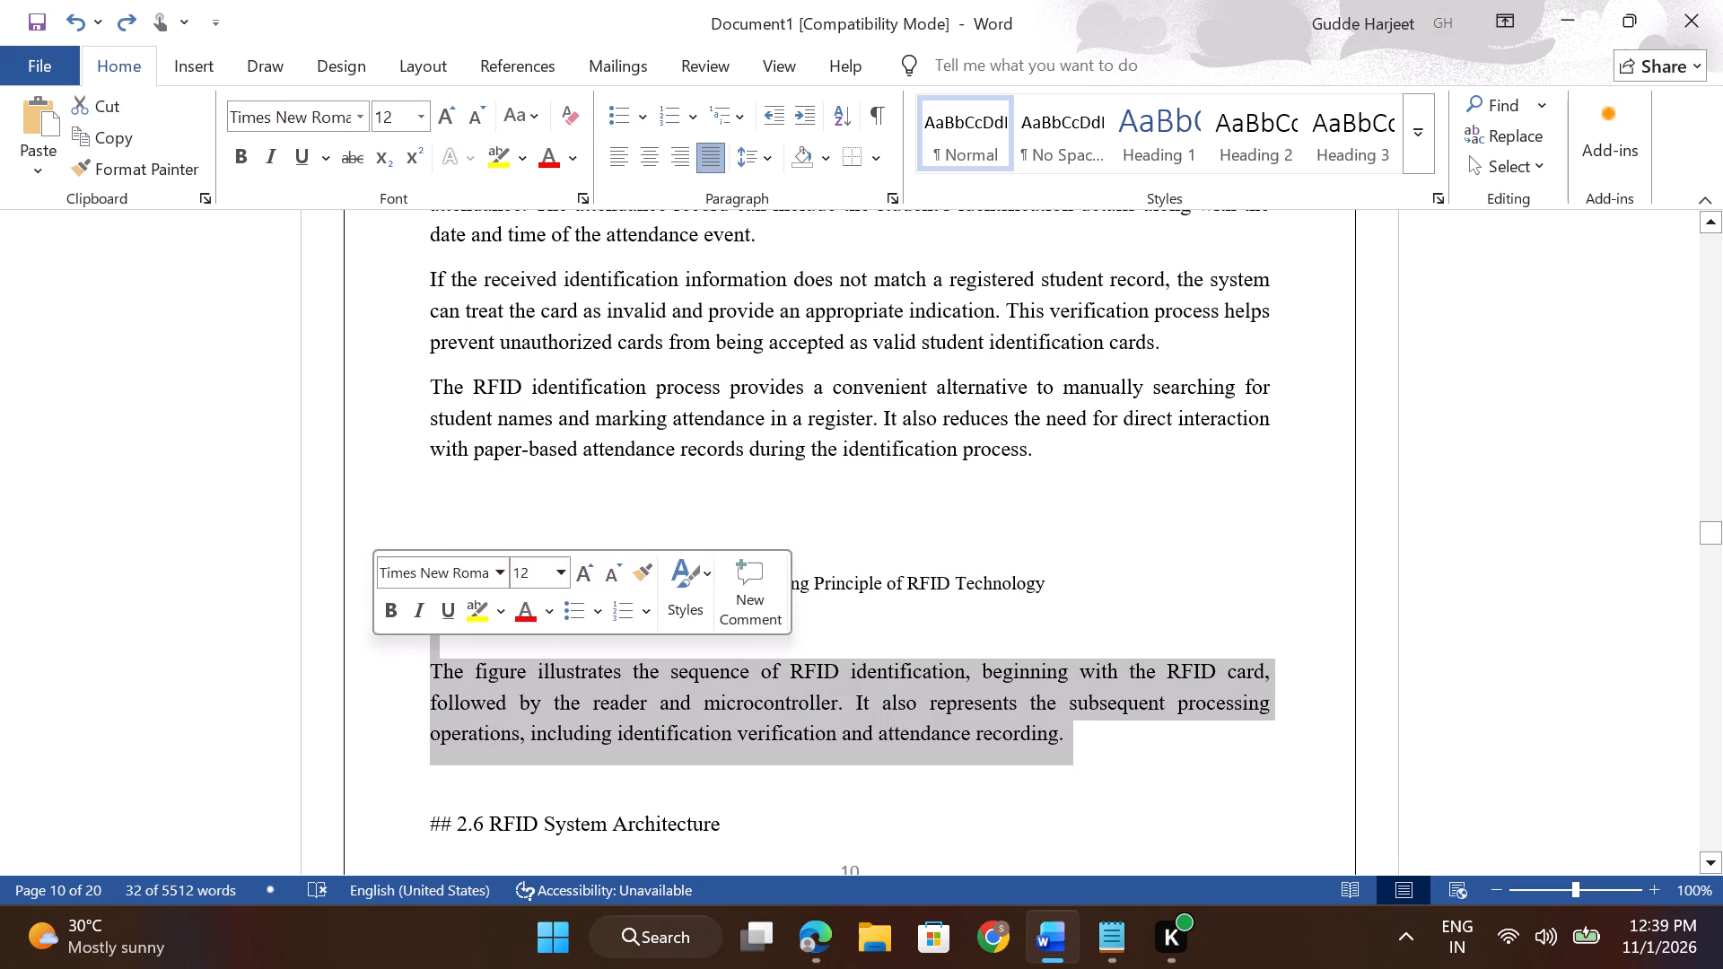
key(BackSpace)
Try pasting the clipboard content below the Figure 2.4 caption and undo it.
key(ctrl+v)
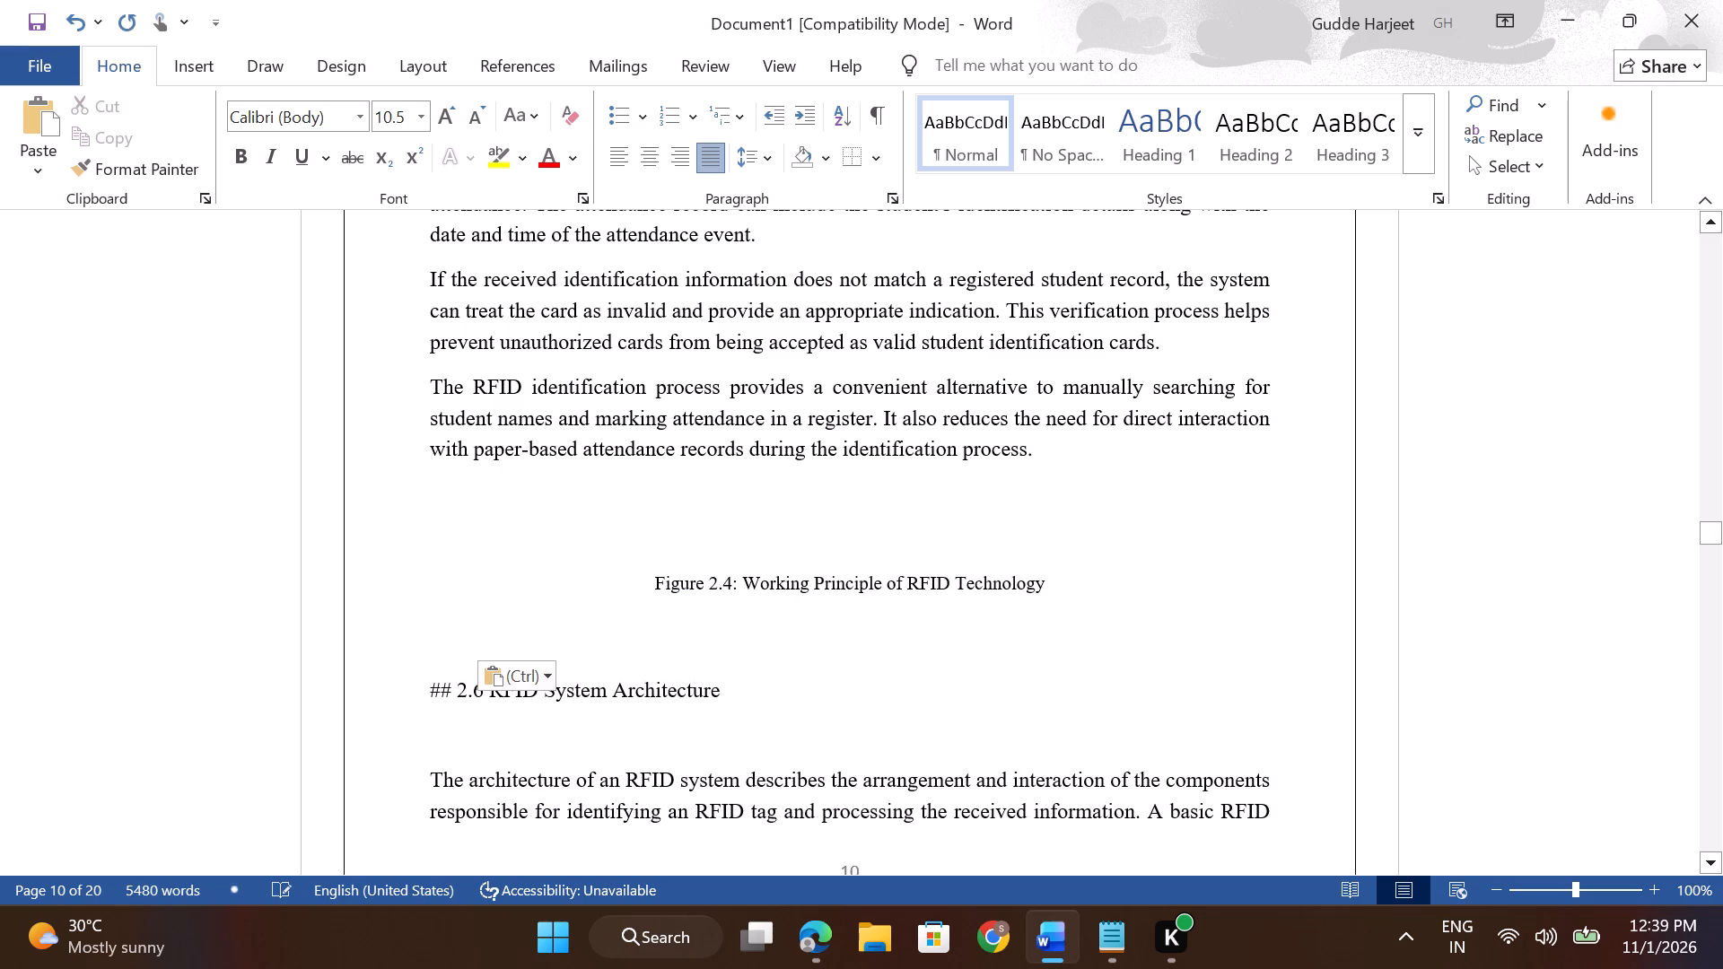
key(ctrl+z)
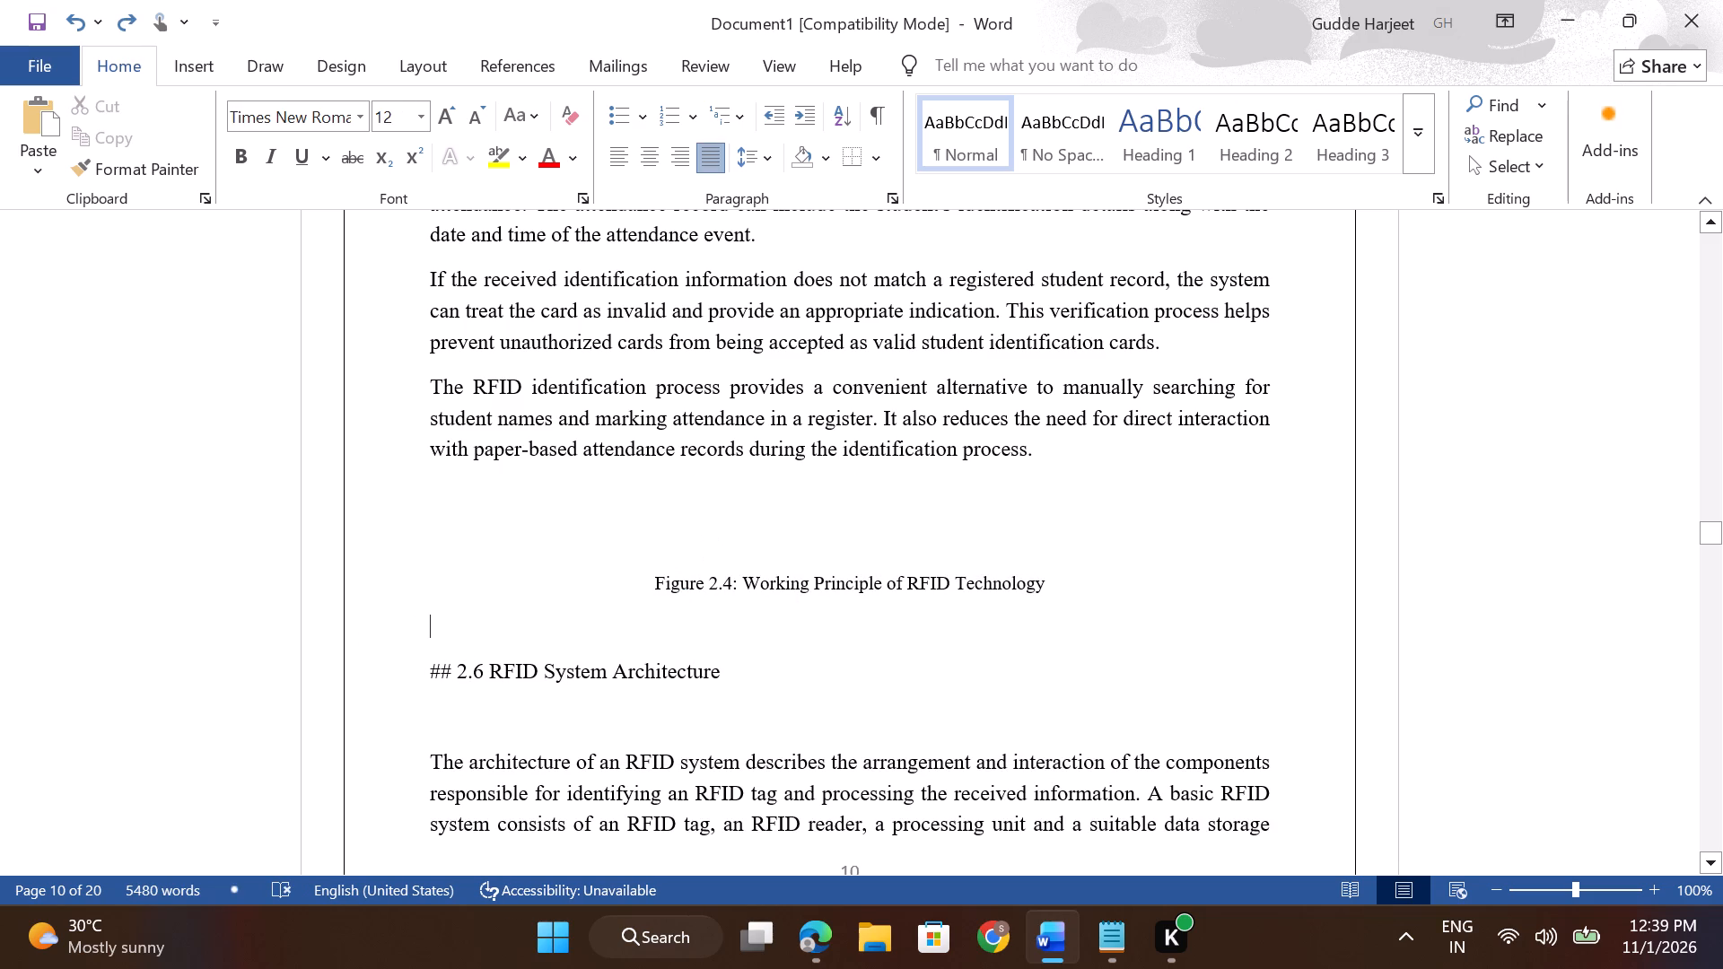
Add four blank lines below the Figure 2.4 caption and six blank lines above it.
click(662, 635)
key(Return)
key(Return)
key(Return)
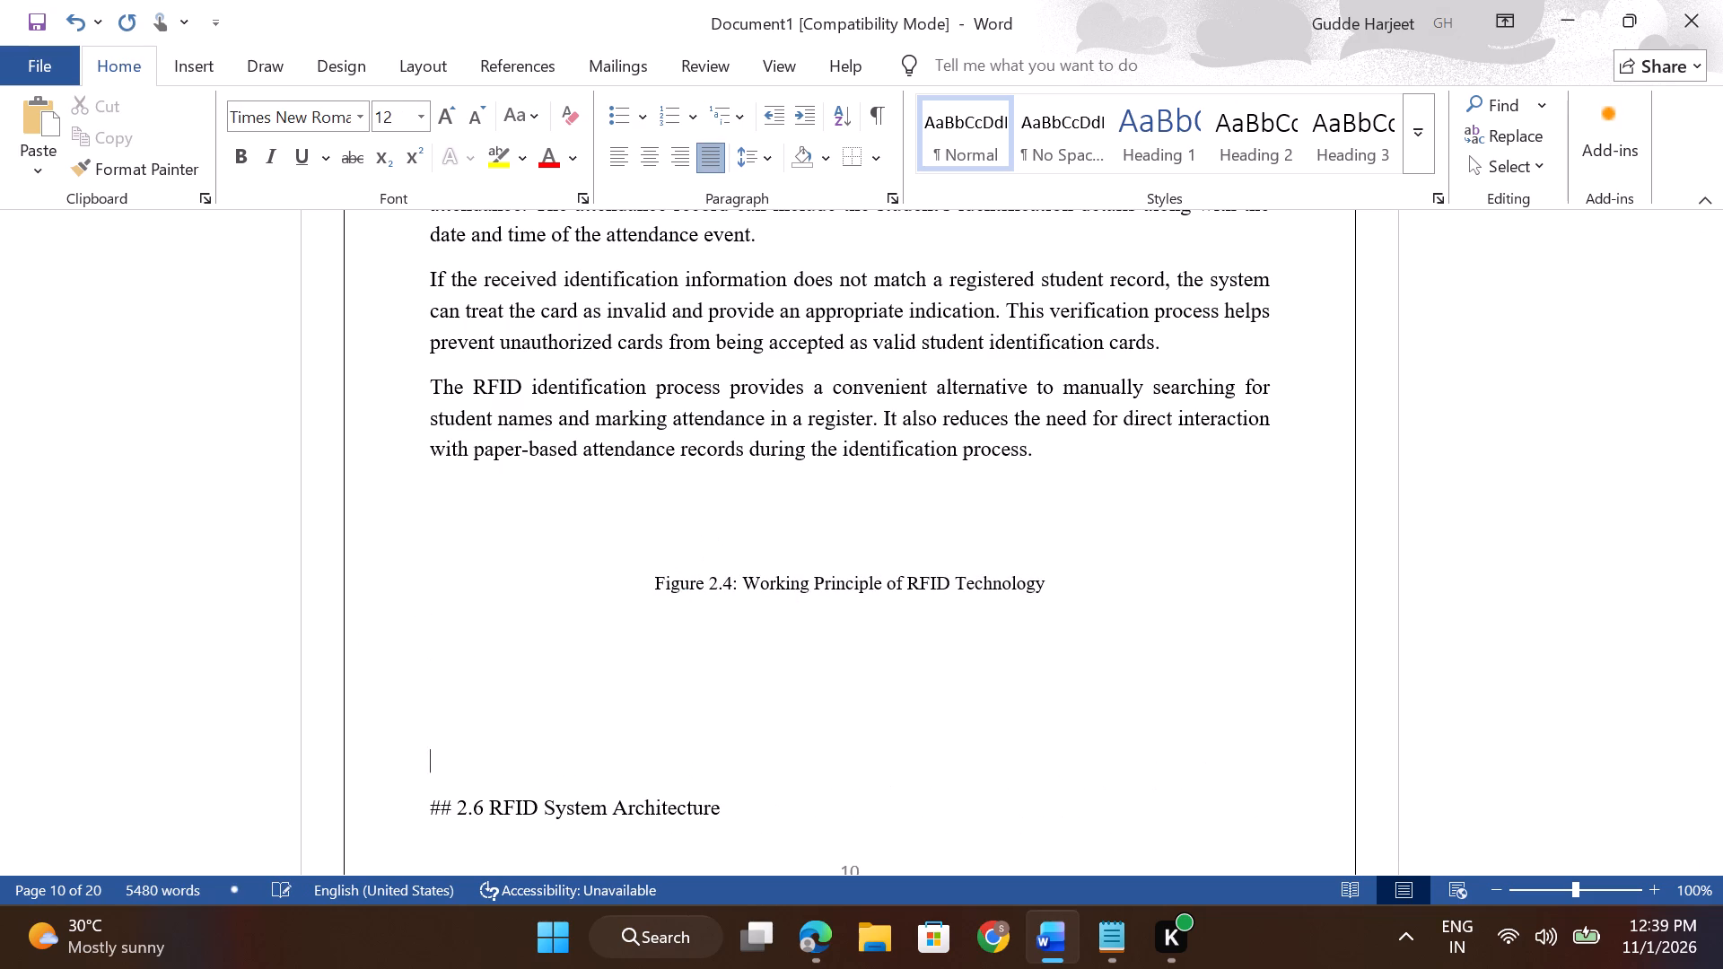
key(Return)
click(836, 522)
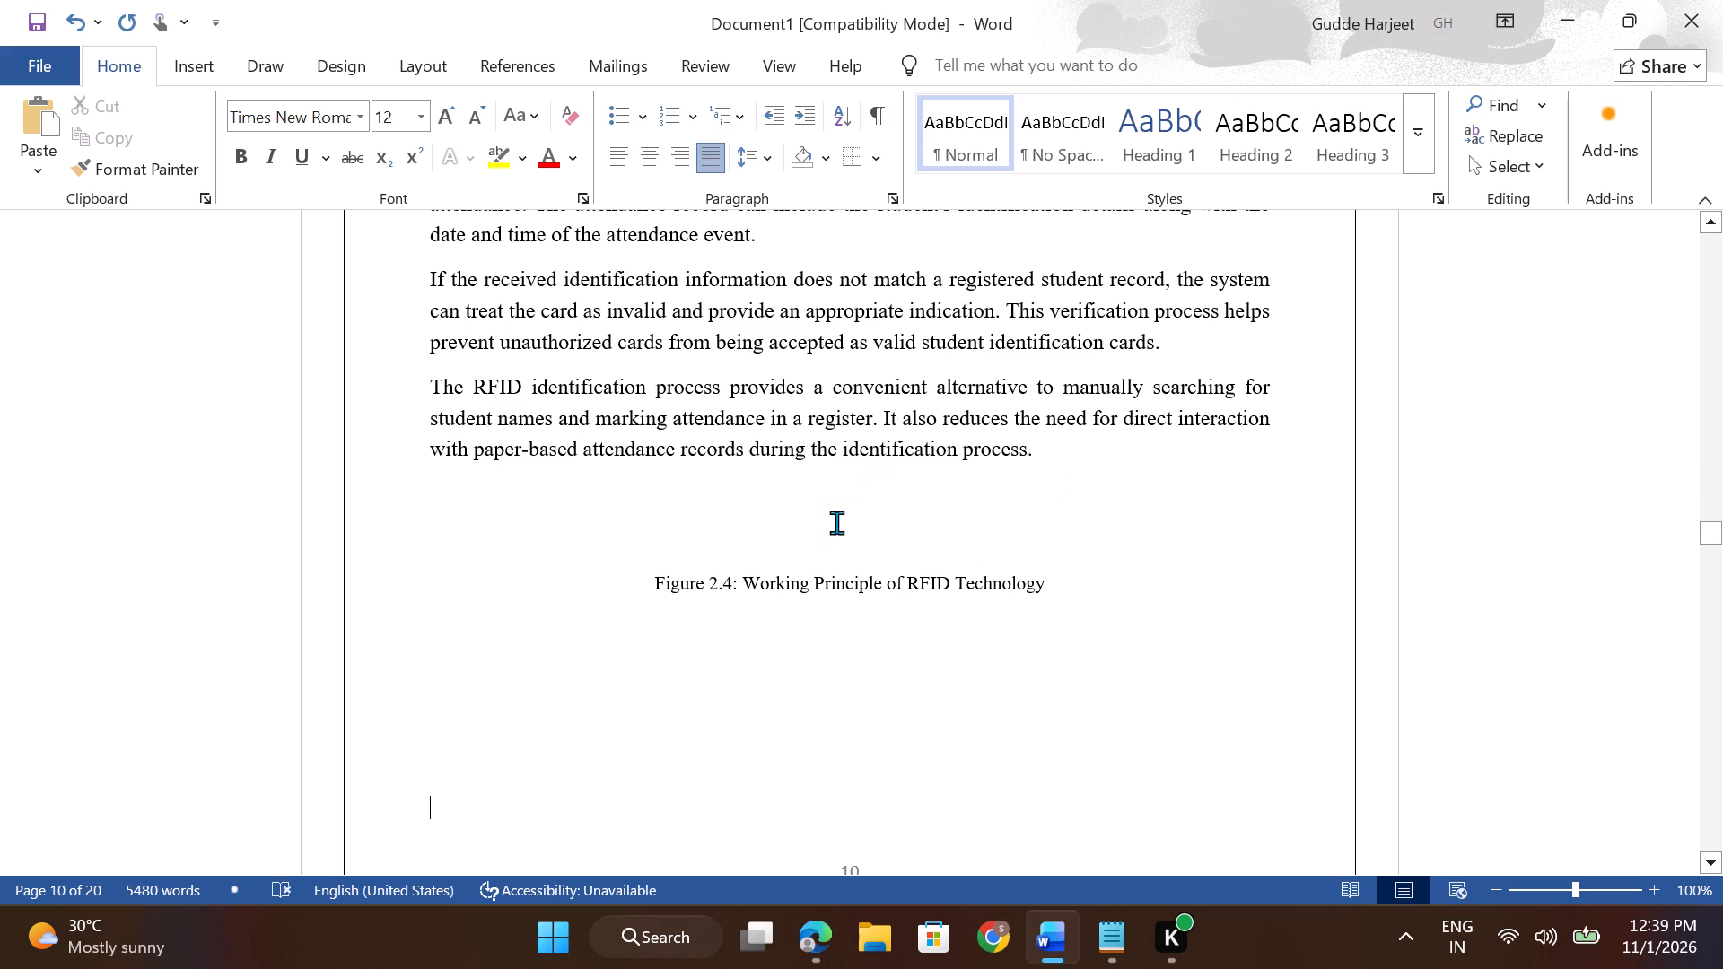
key(Return)
key(Return)
key(Return)
key(Return)
key(Return)
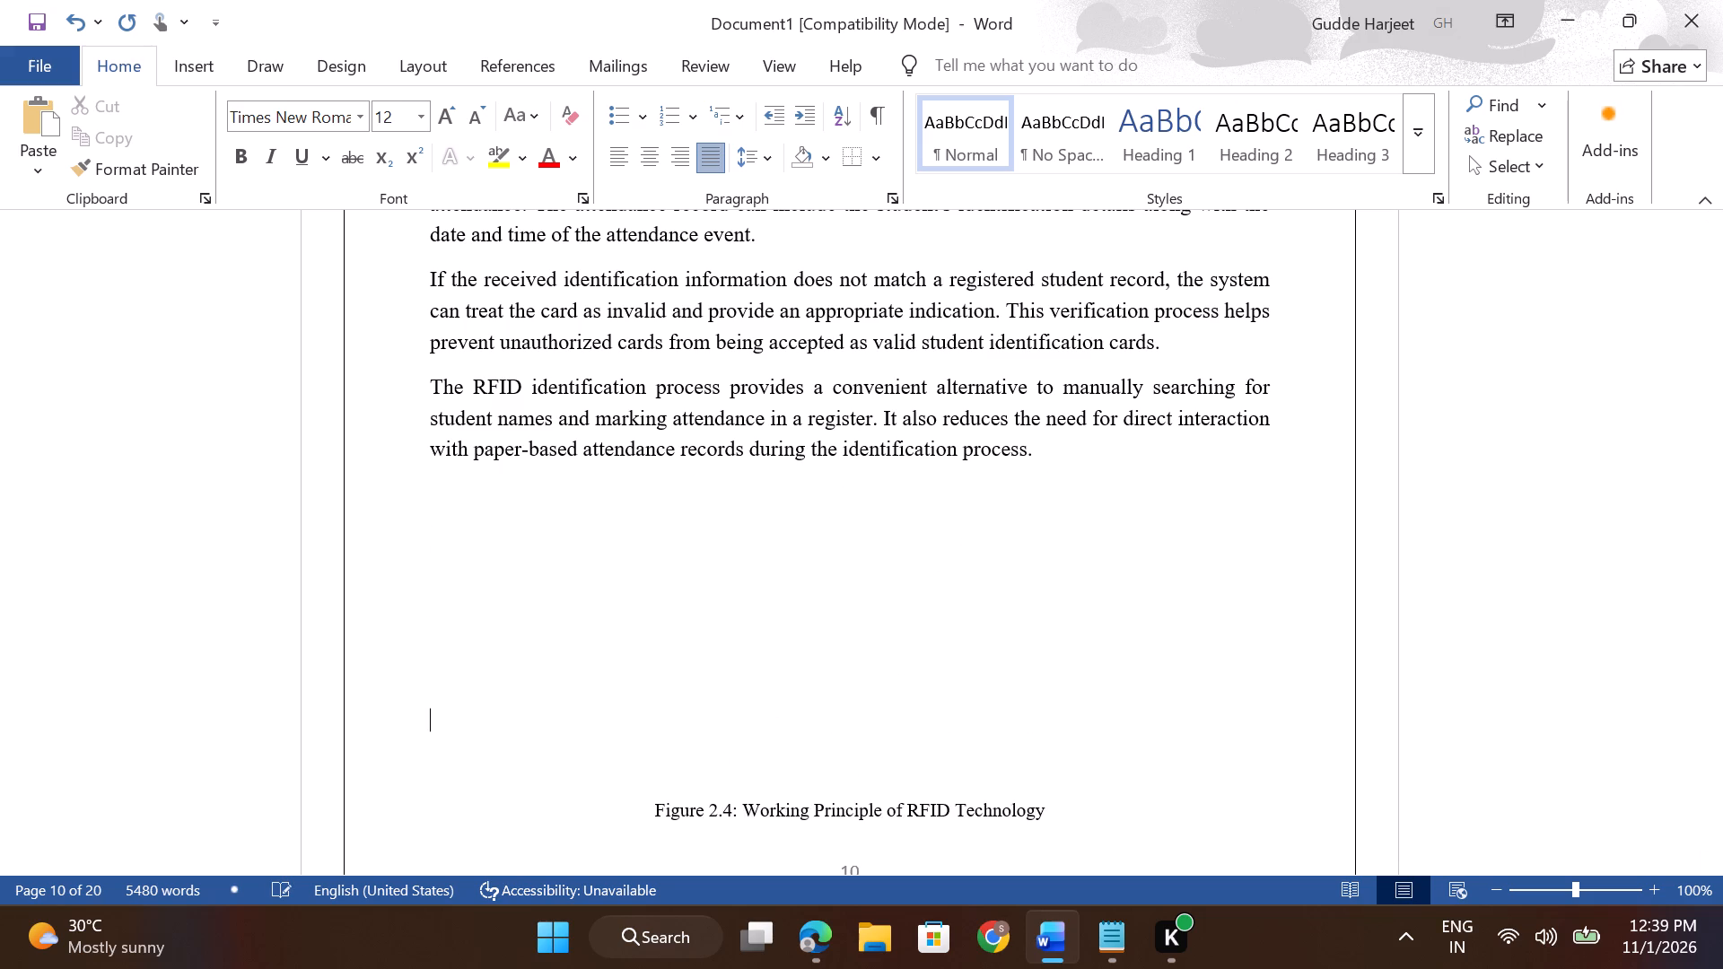
key(Return)
Bring the downloaded Working Principle of RFID Technology image from Edge into the blank space above the Figure 2.4 caption in Word.
key(Up)
key(Up)
key(Up)
key(Up)
key(Up)
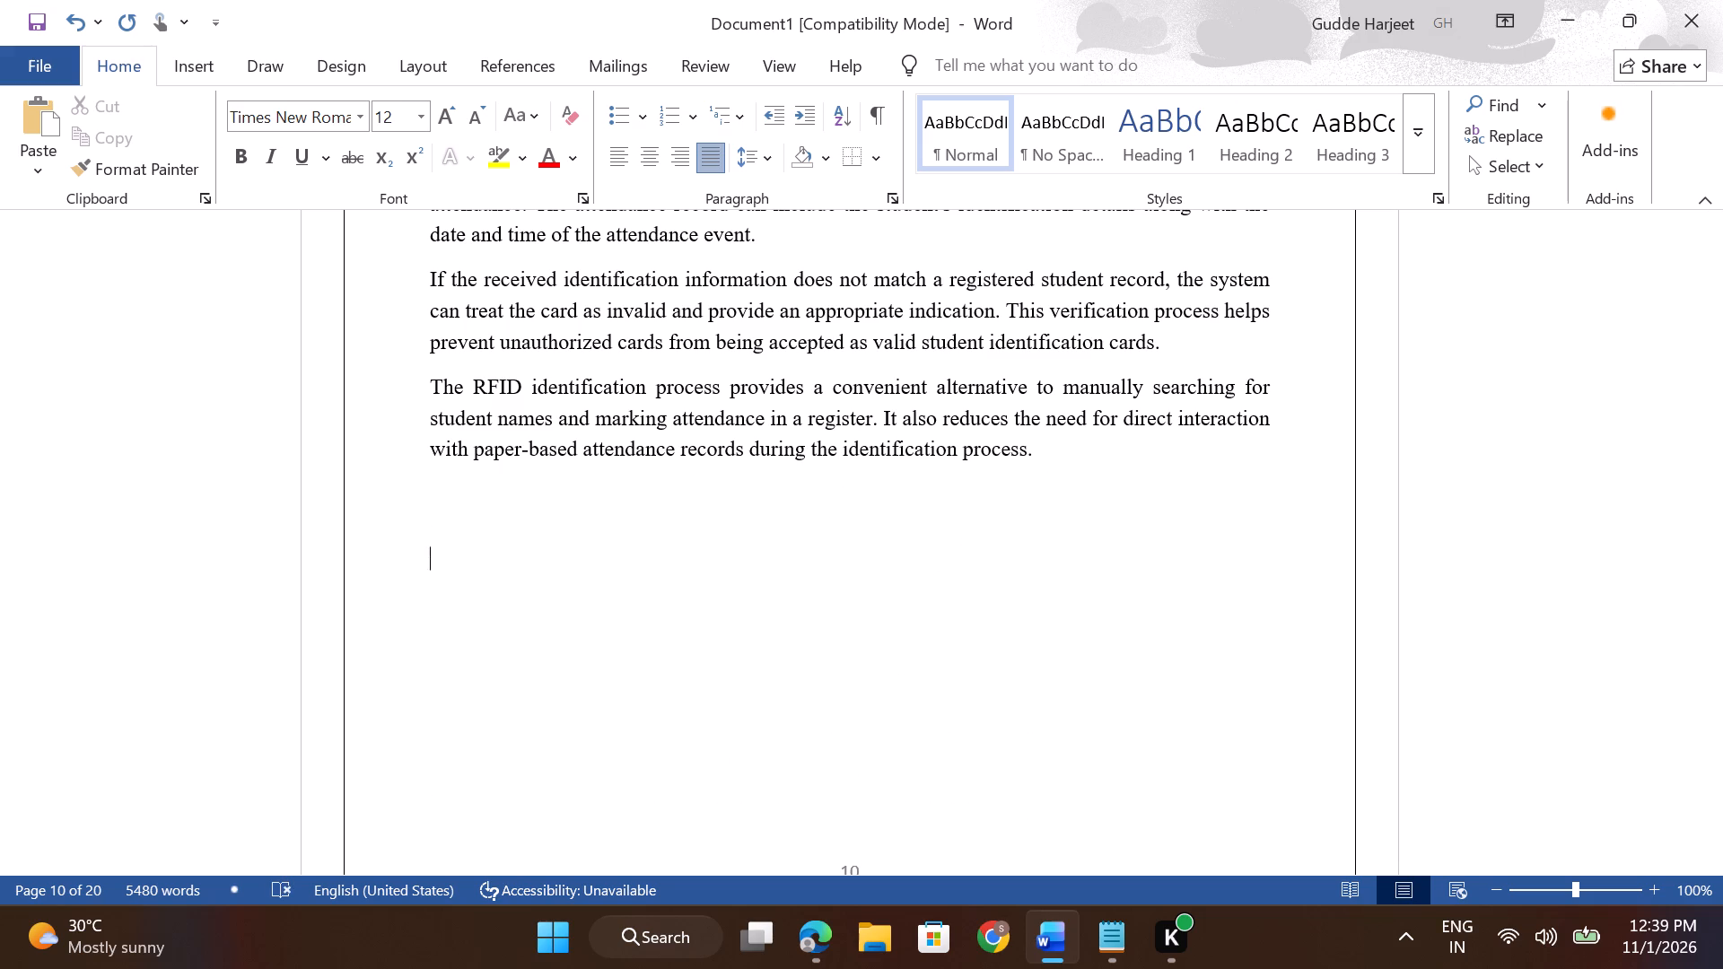
key(Up)
key(alt+Tab)
drag(1240, 225, 800, 550)
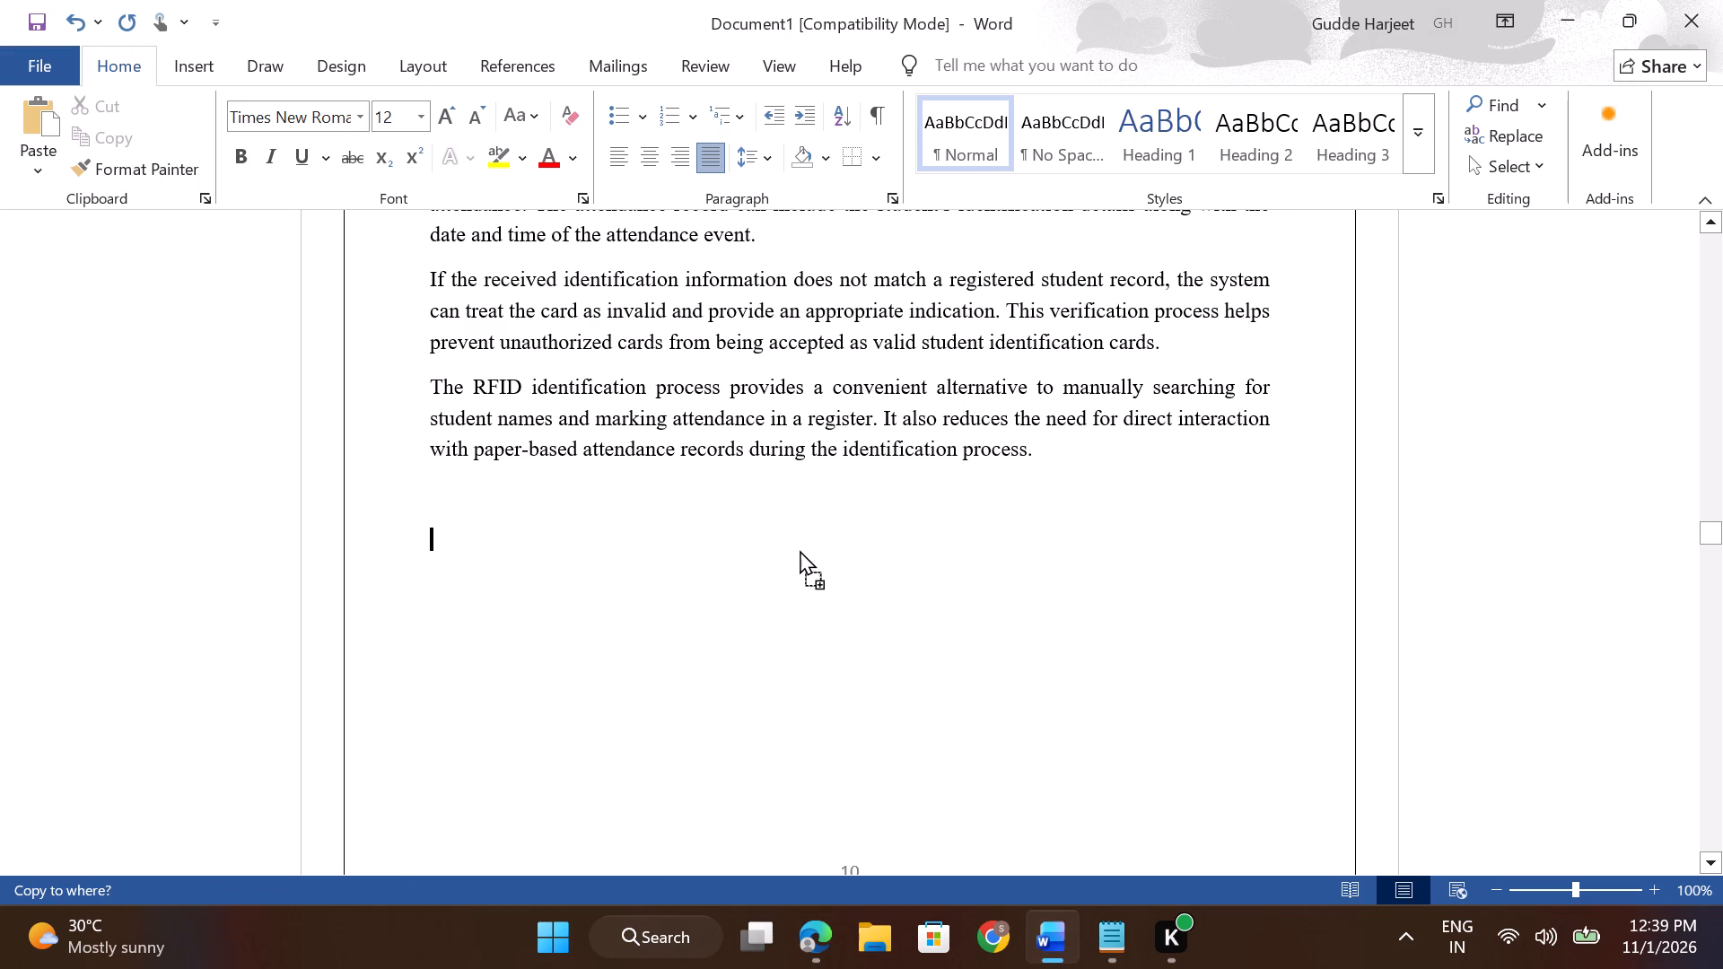
drag(800, 550, 810, 518)
Shrink the inserted image proportionally to a little over half its width so it fits below the last paragraph on page 10.
scroll(810, 518, down, 3)
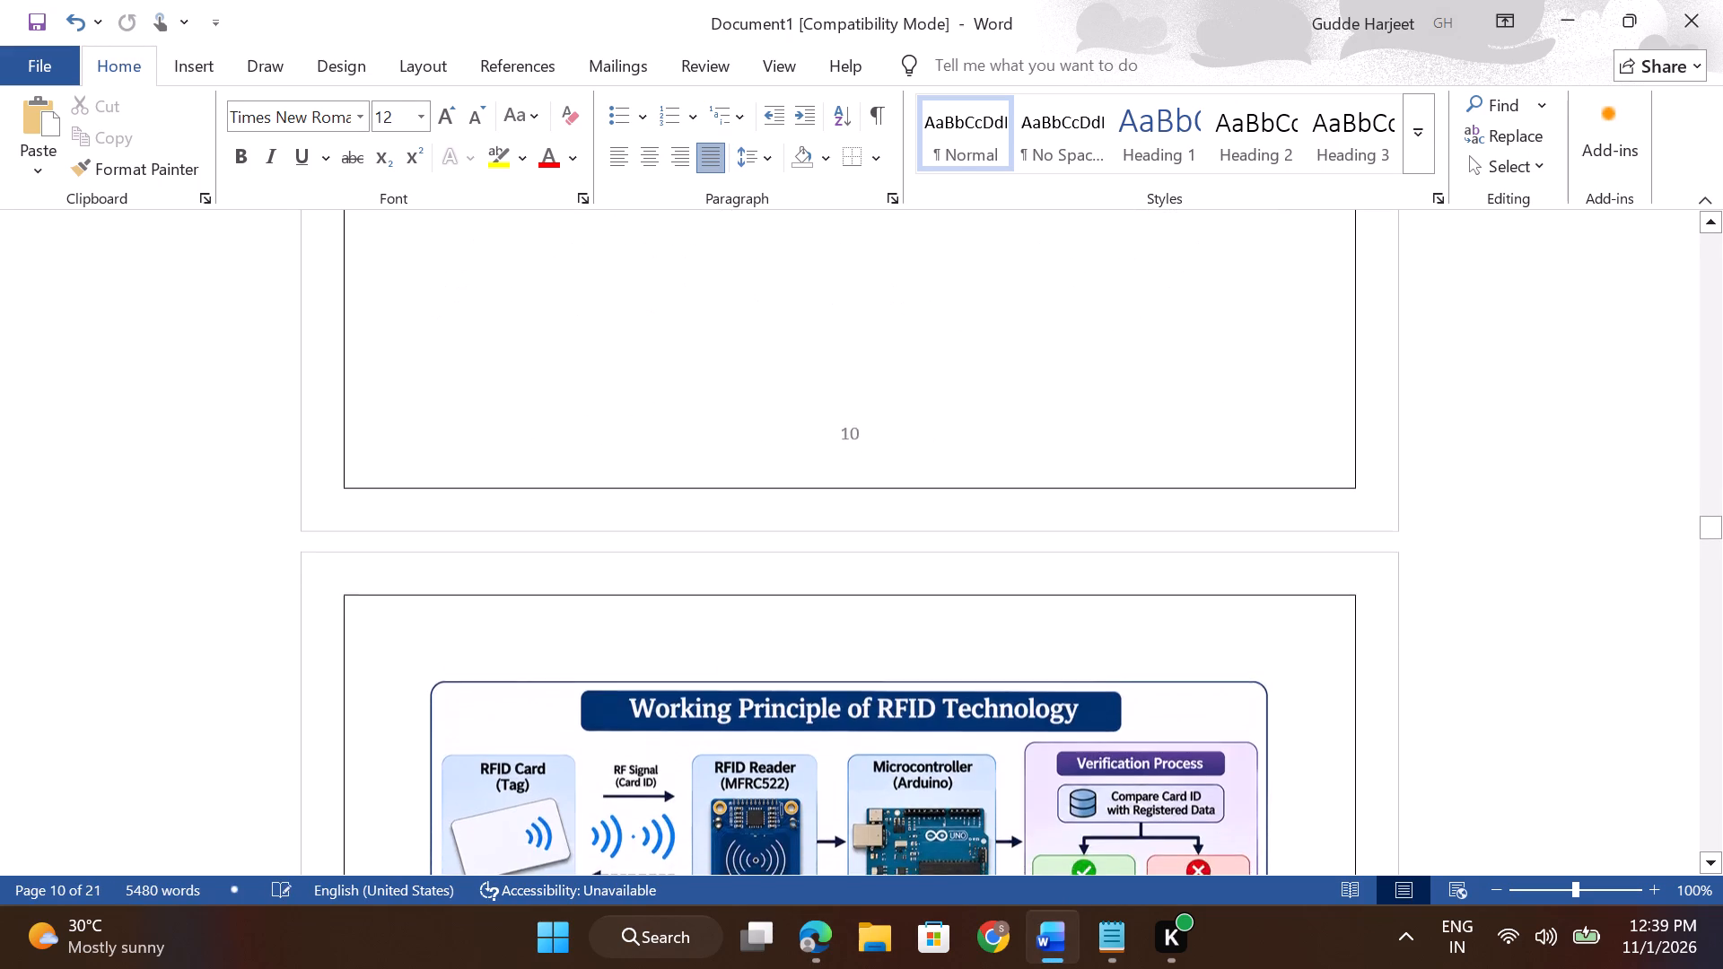
scroll(810, 518, down, 2)
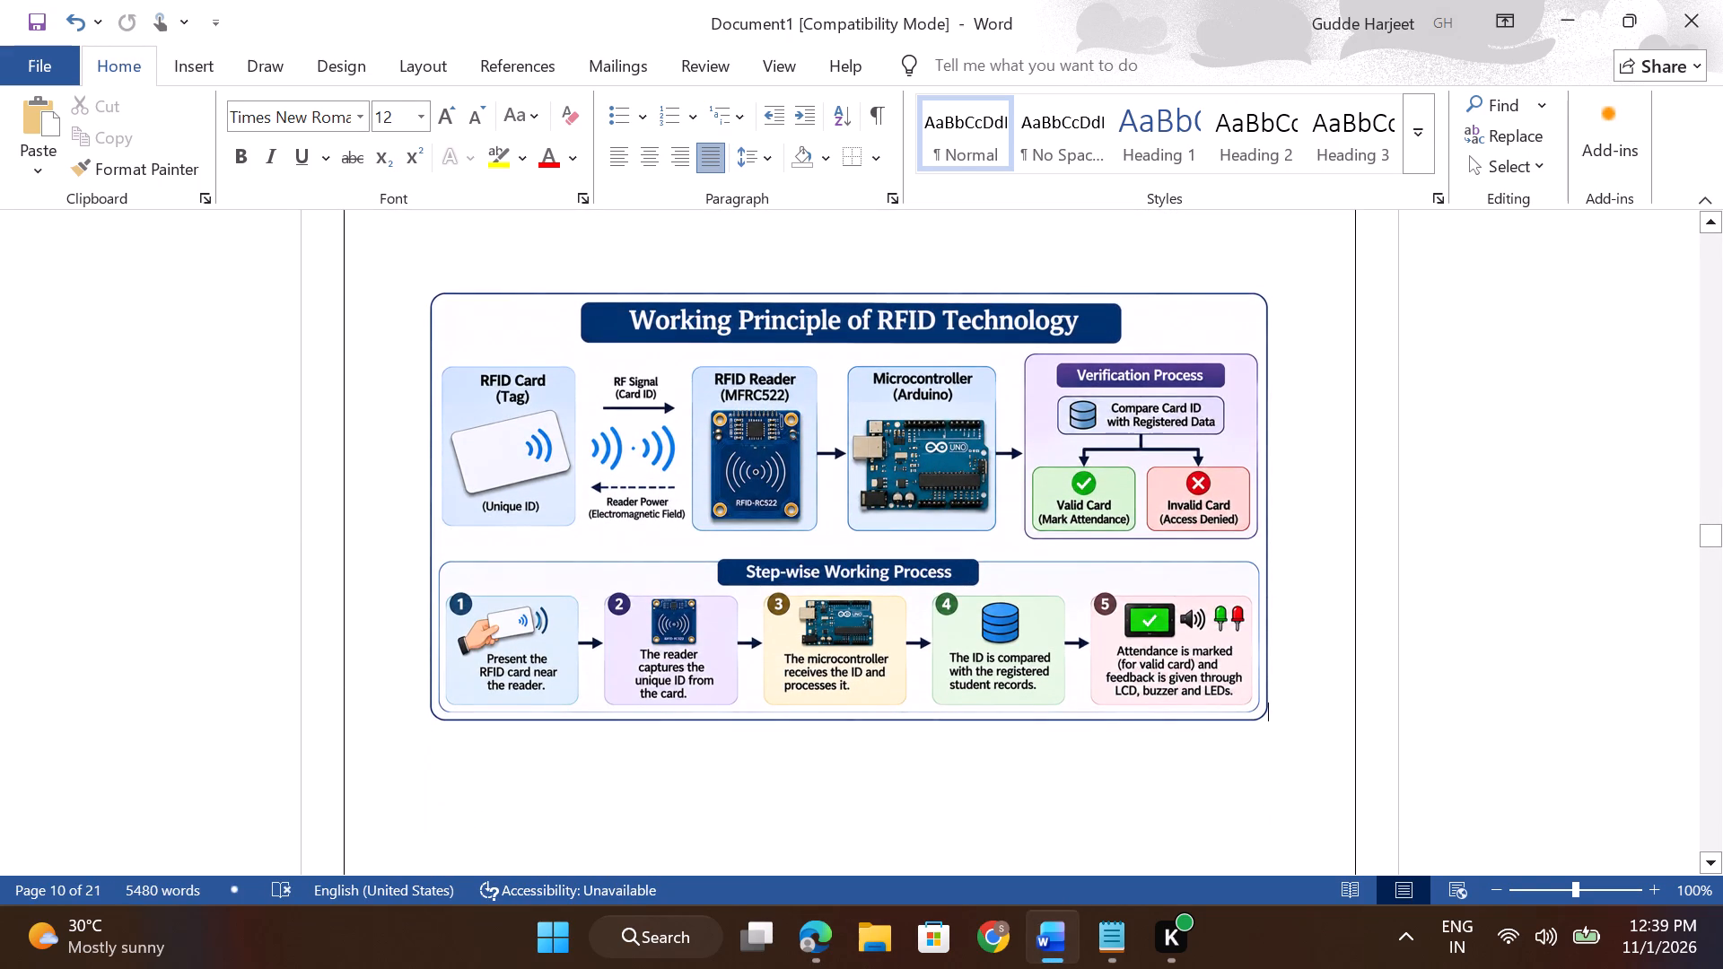
click(1164, 650)
drag(1268, 722, 1263, 717)
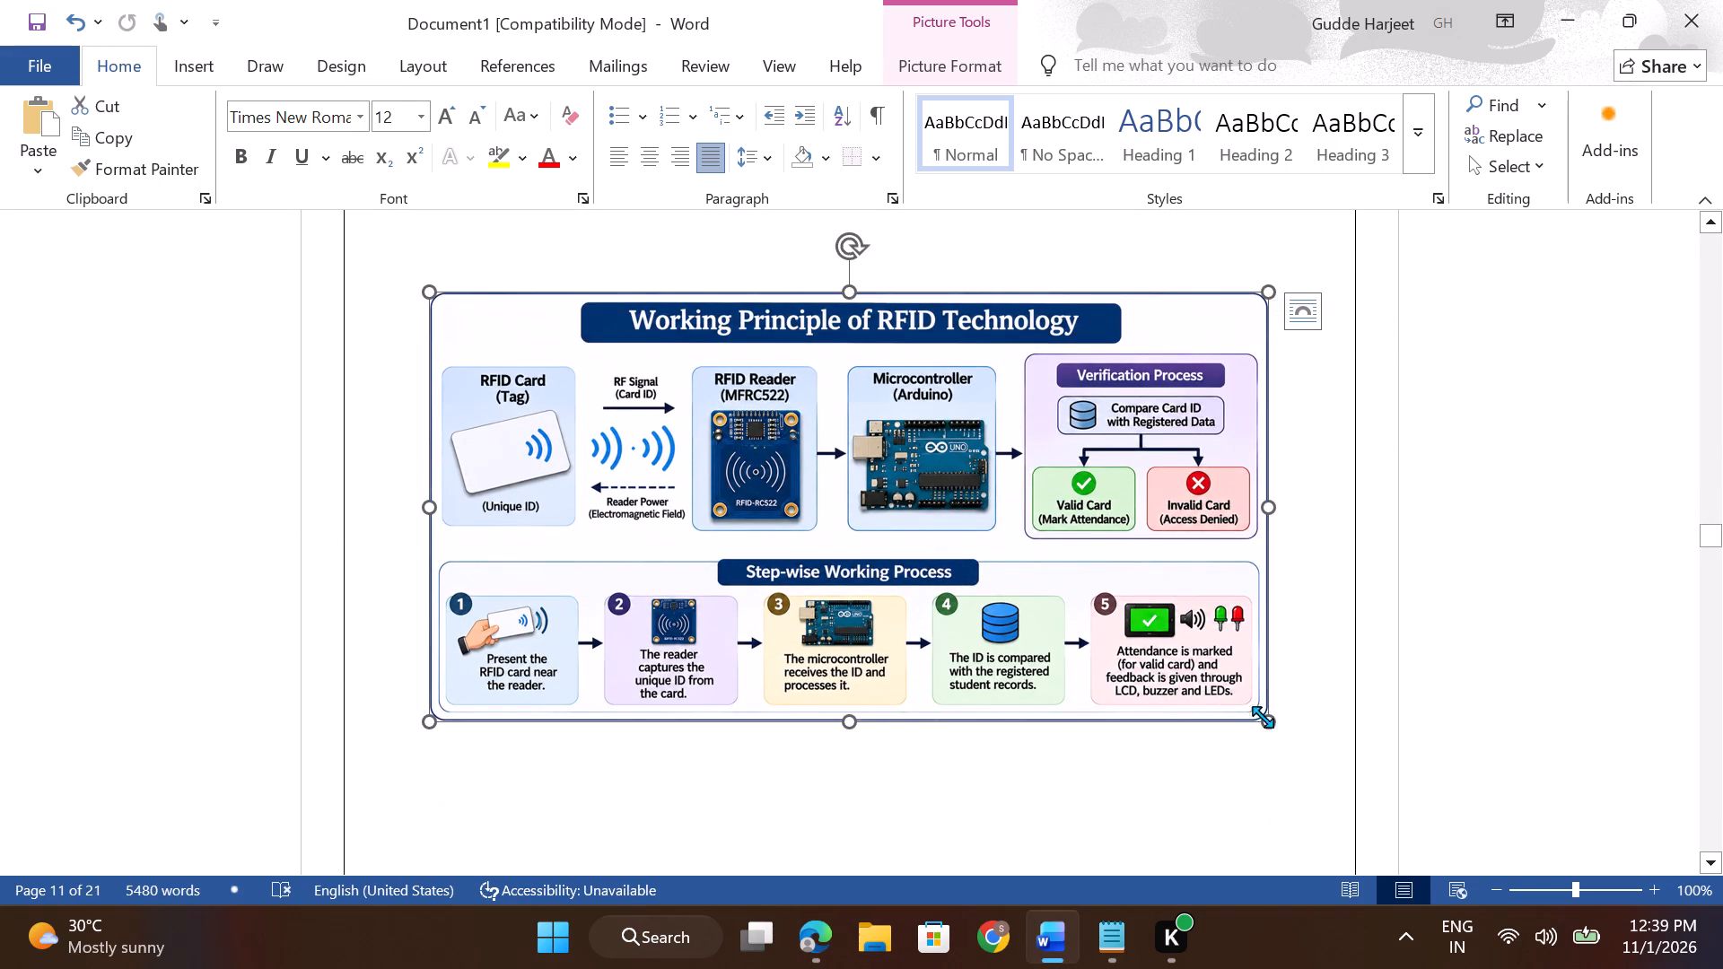
drag(1263, 717, 899, 417)
scroll(899, 417, up, 1)
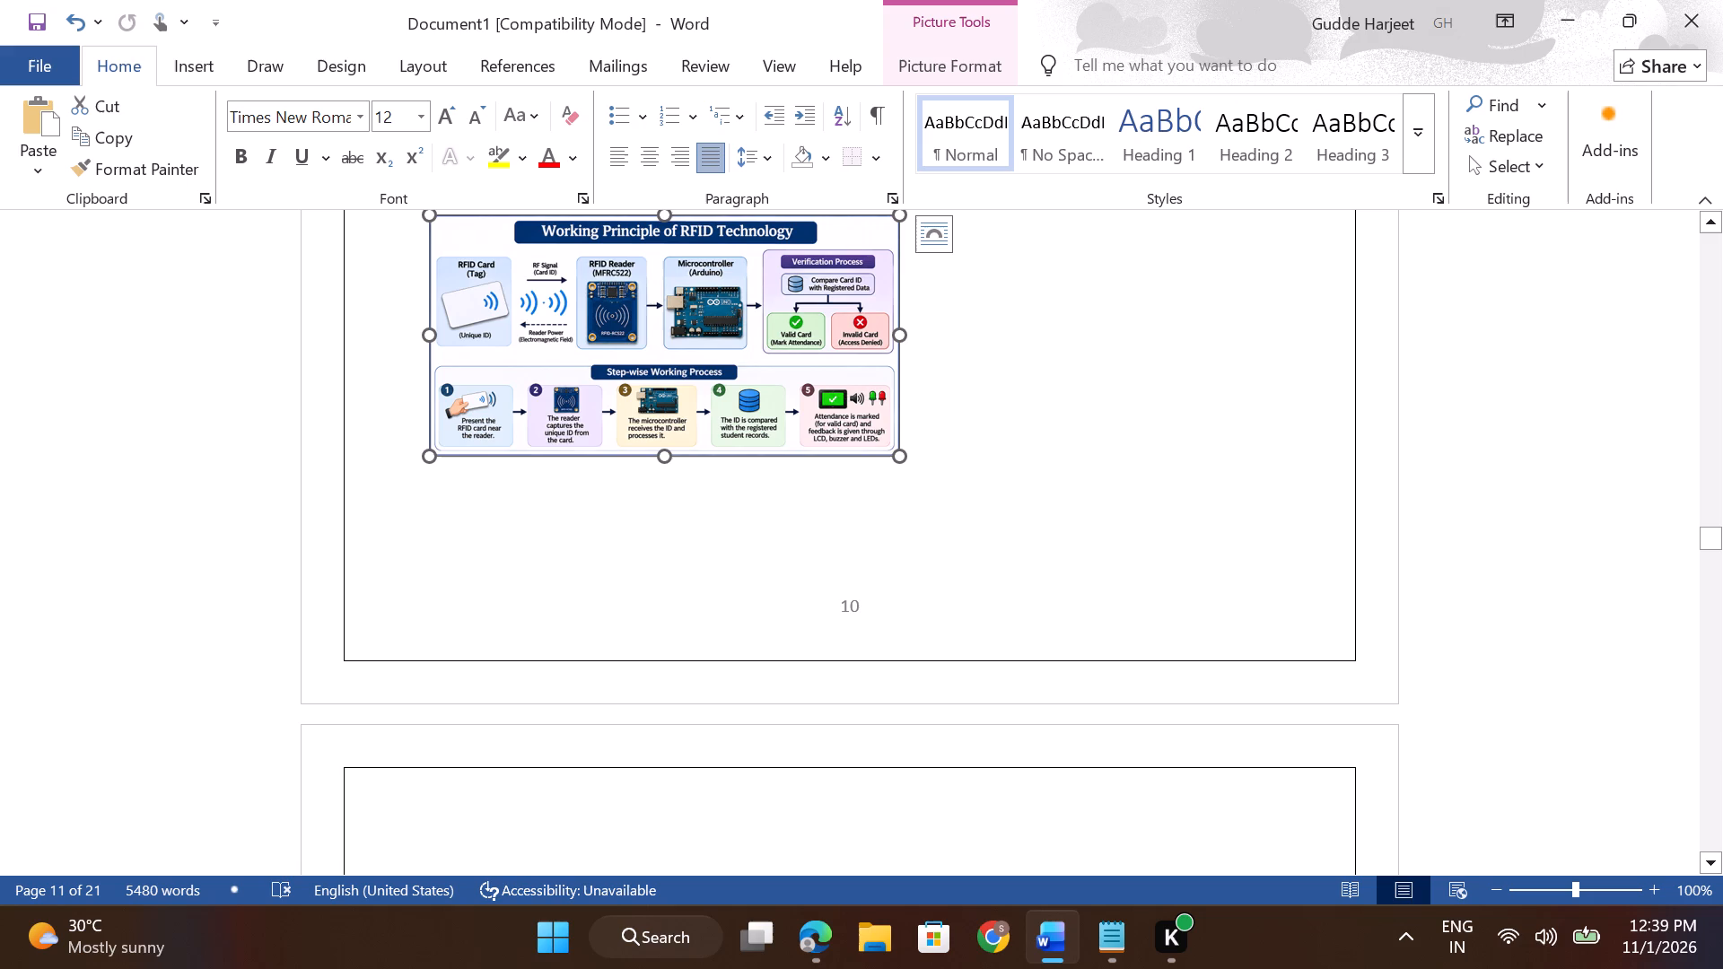
scroll(899, 417, up, 1)
scroll(1100, 406, up, 2)
Center the Working Principle of RFID Technology image and enlarge it proportionally to fill the remaining space on page 10.
click(759, 613)
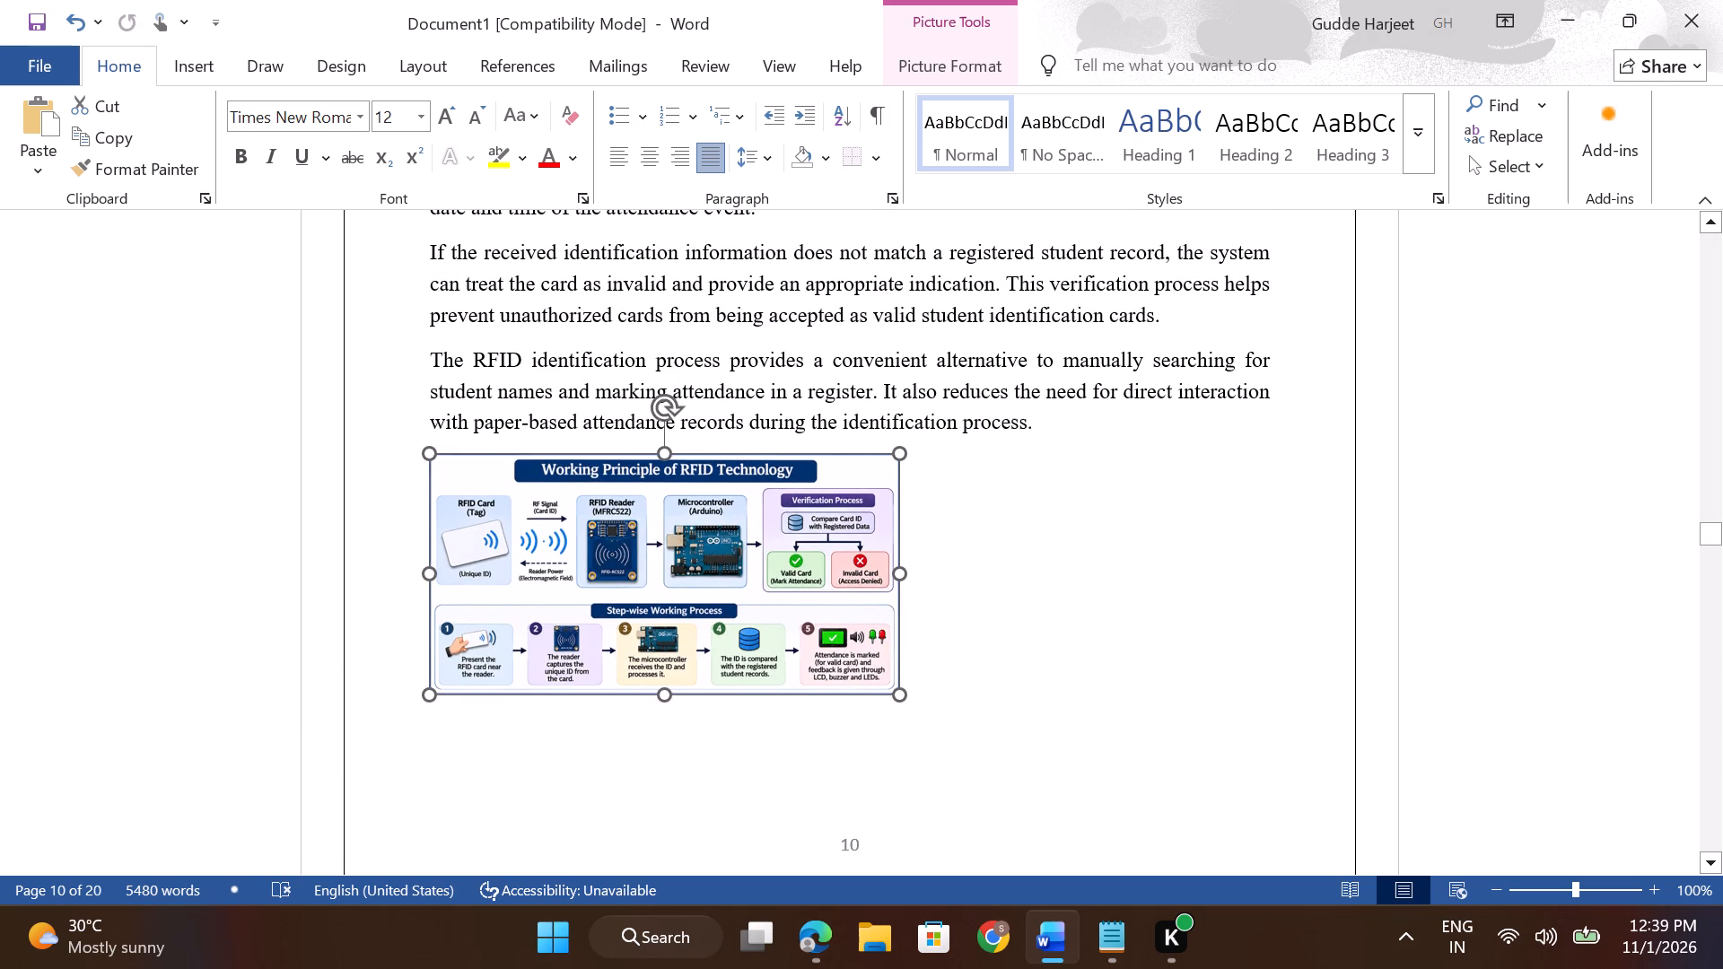
click(652, 162)
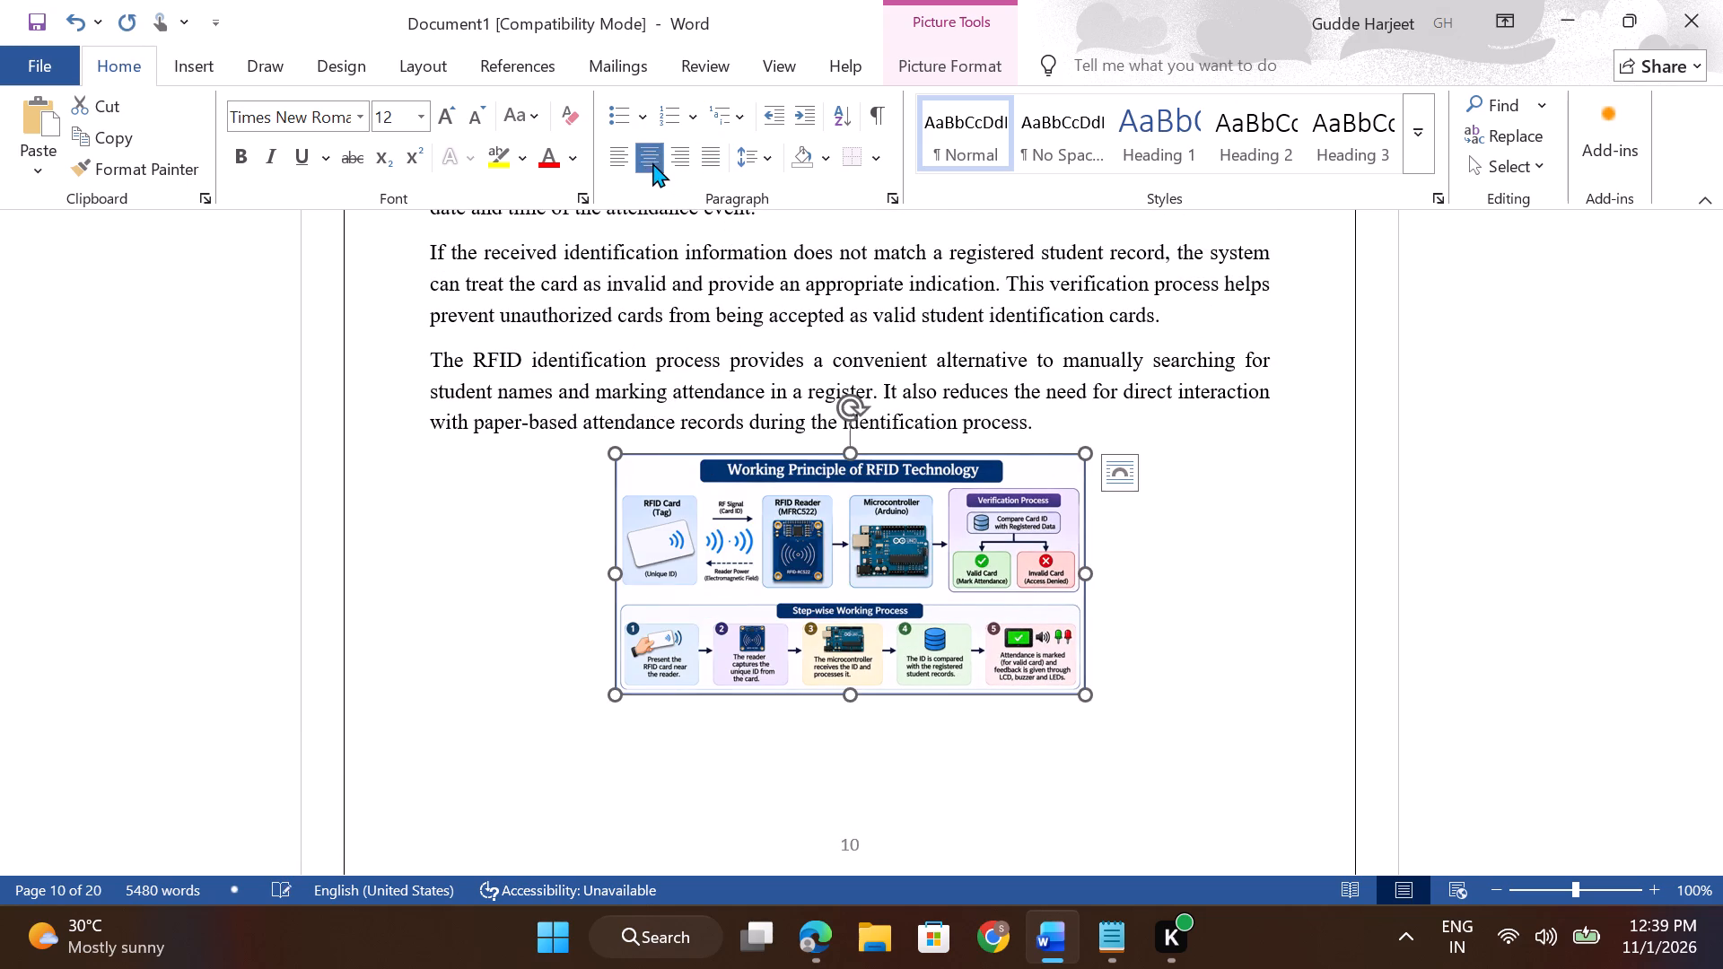
drag(1079, 697, 1123, 735)
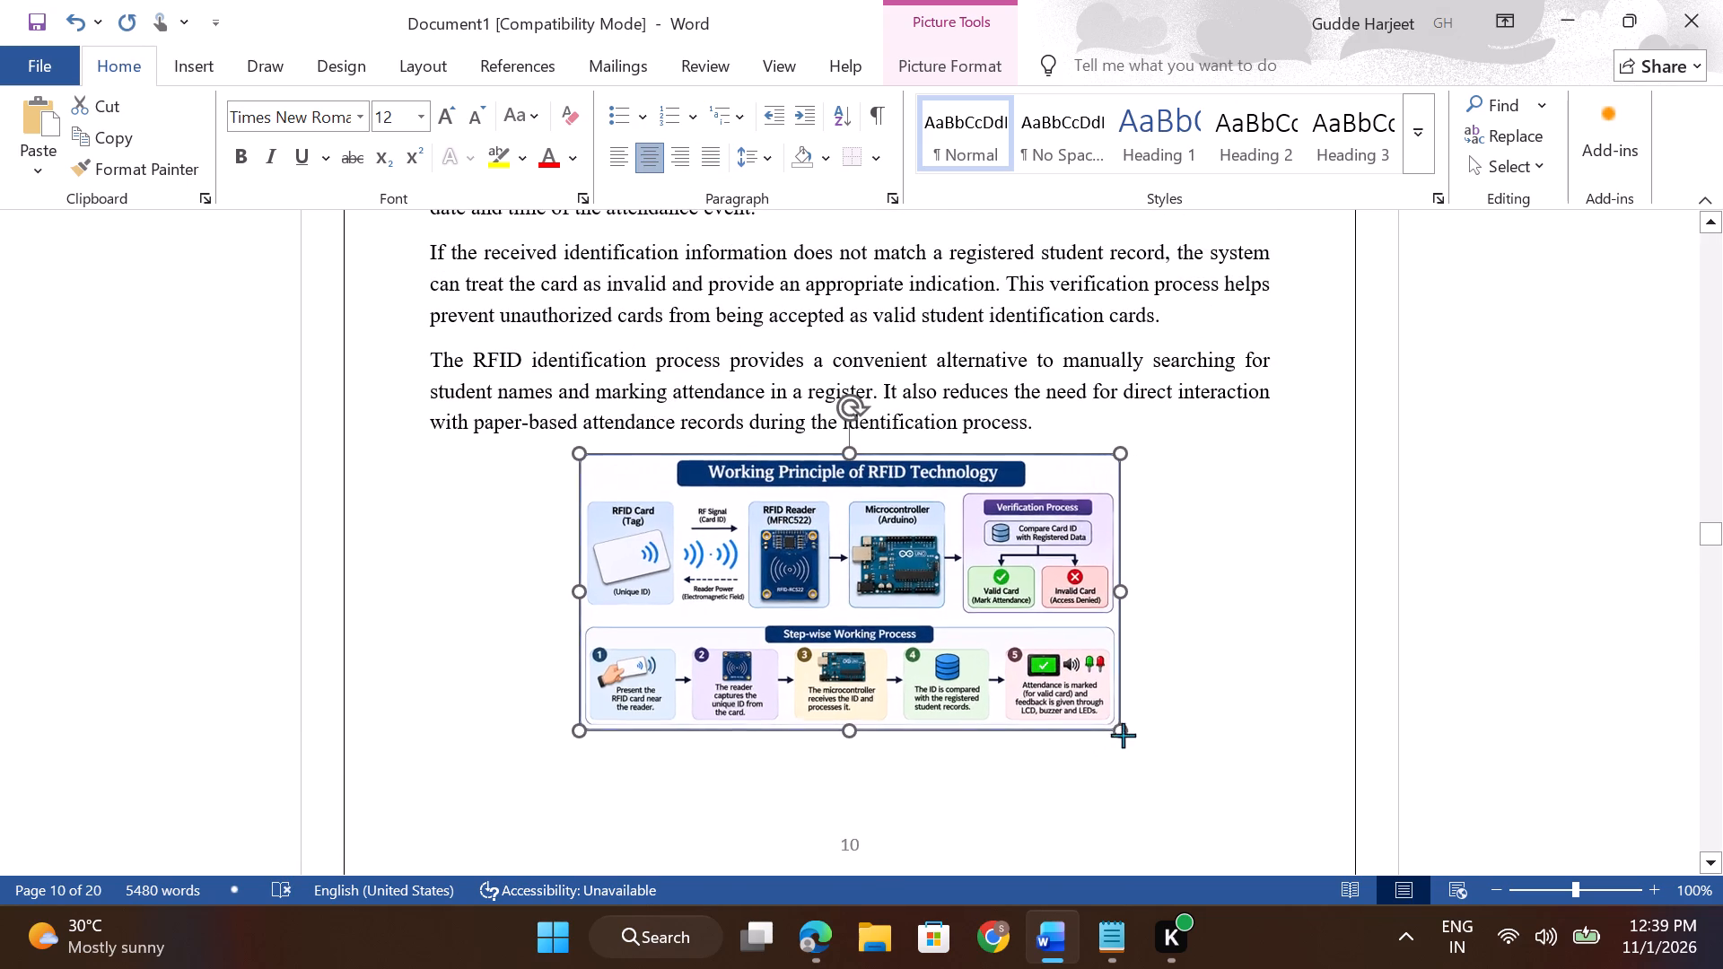
drag(1123, 735, 1159, 763)
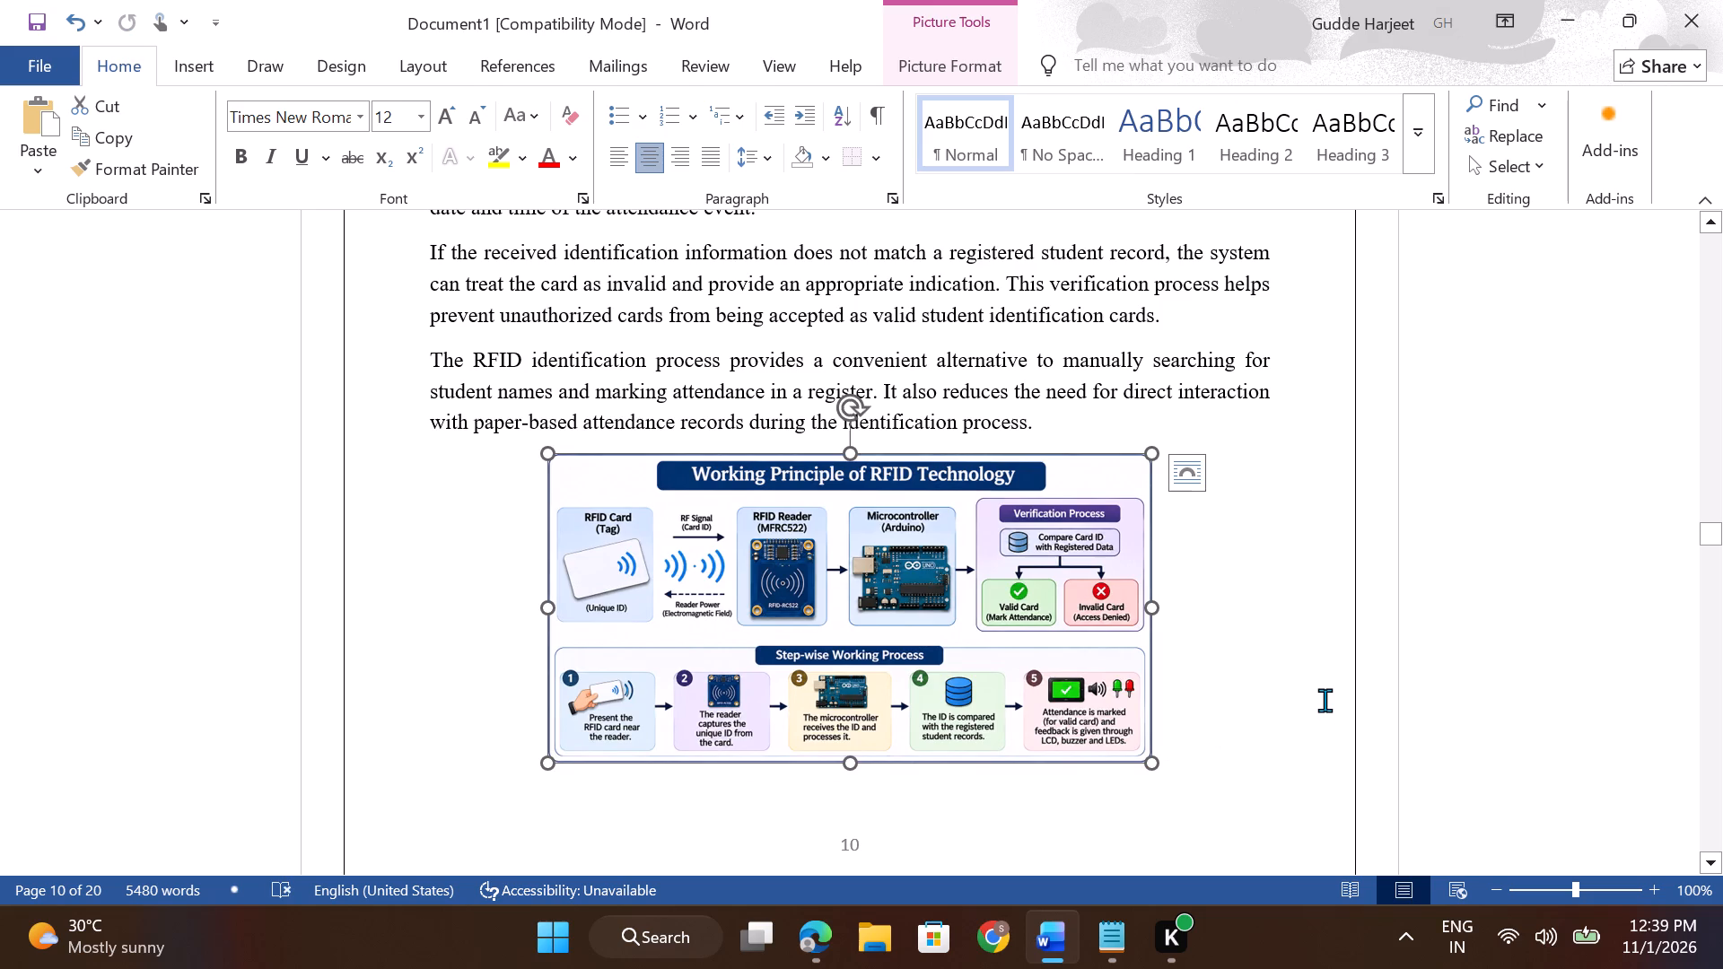
click(1325, 700)
scroll(1325, 700, down, 3)
scroll(1010, 666, down, 1)
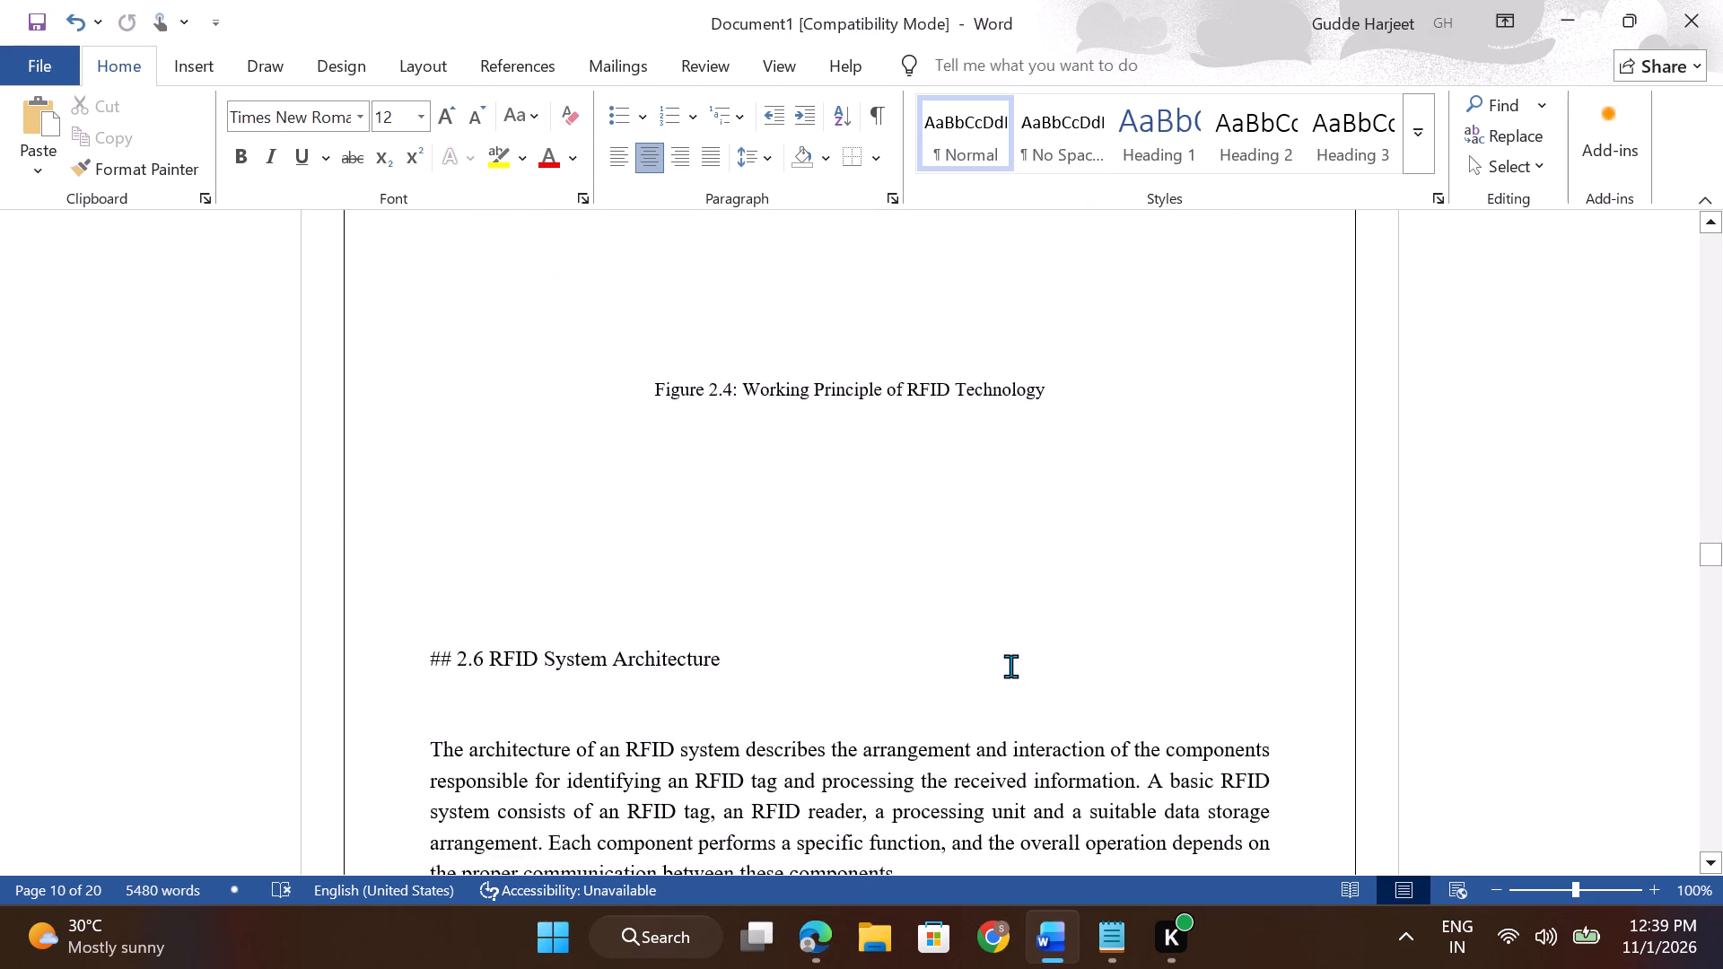
Delete the blank lines above the Figure 2.4 caption so it sits directly beneath the Working Principle image on page 10.
scroll(1010, 666, down, 1)
click(722, 509)
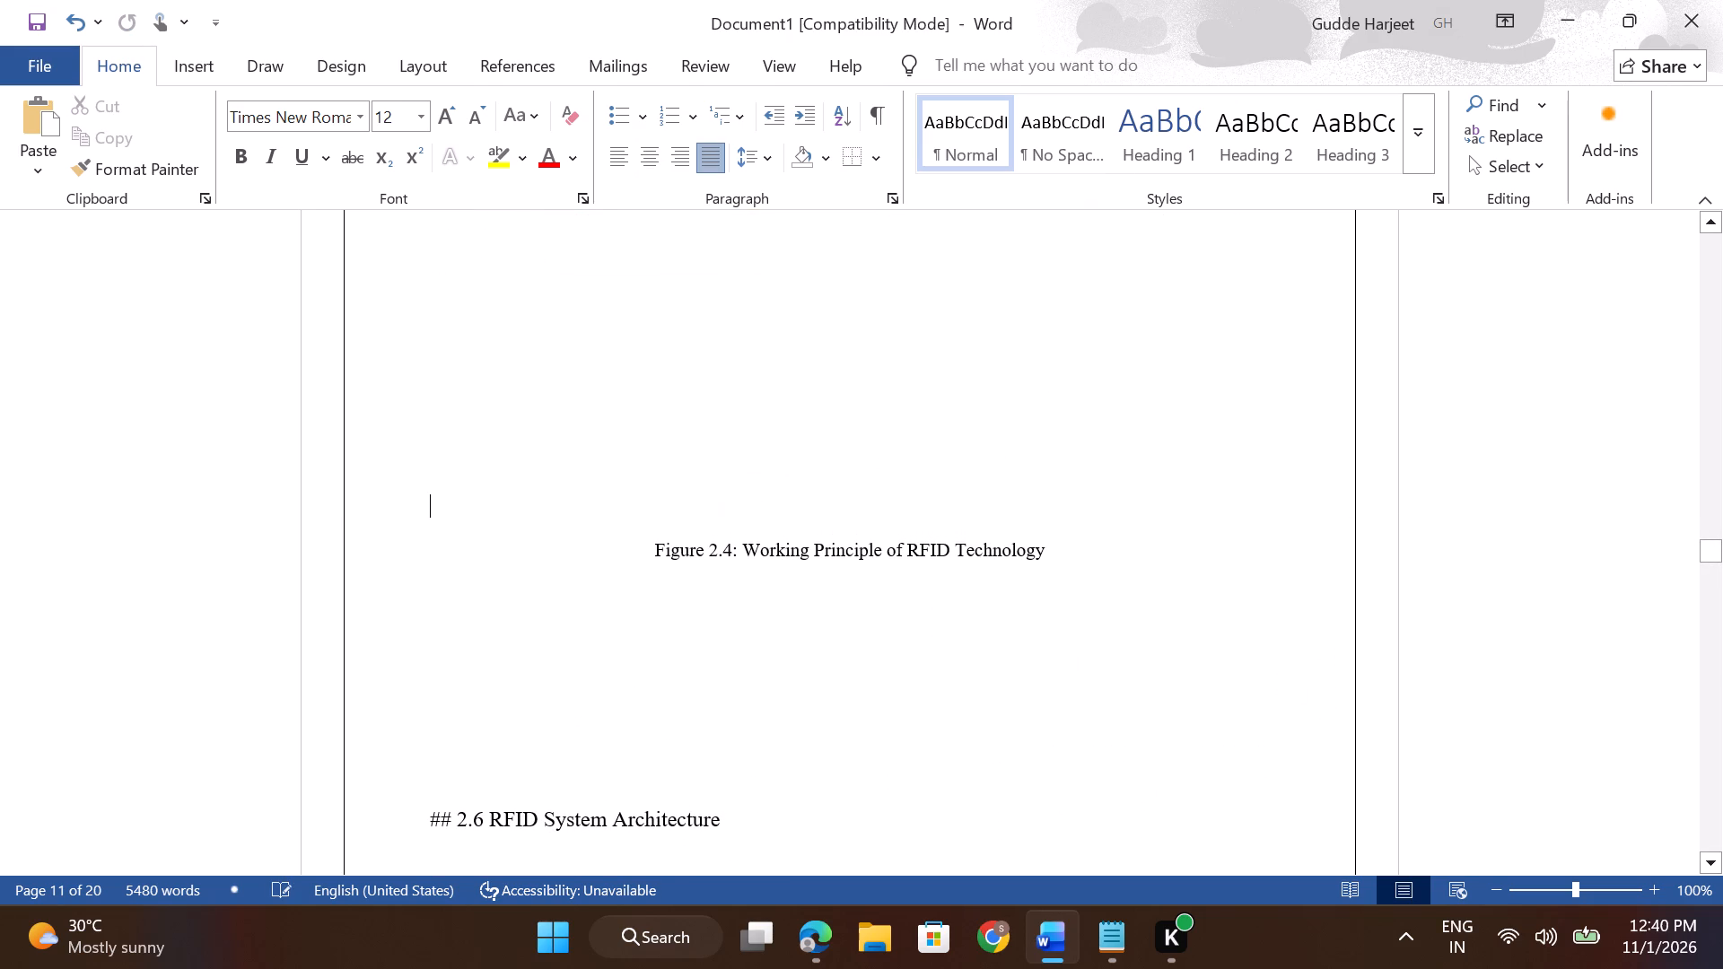
key(BackSpace)
key(BackSpace)
key(BackSpace)
key(BackSpace)
key(BackSpace)
key(BackSpace)
key(BackSpace)
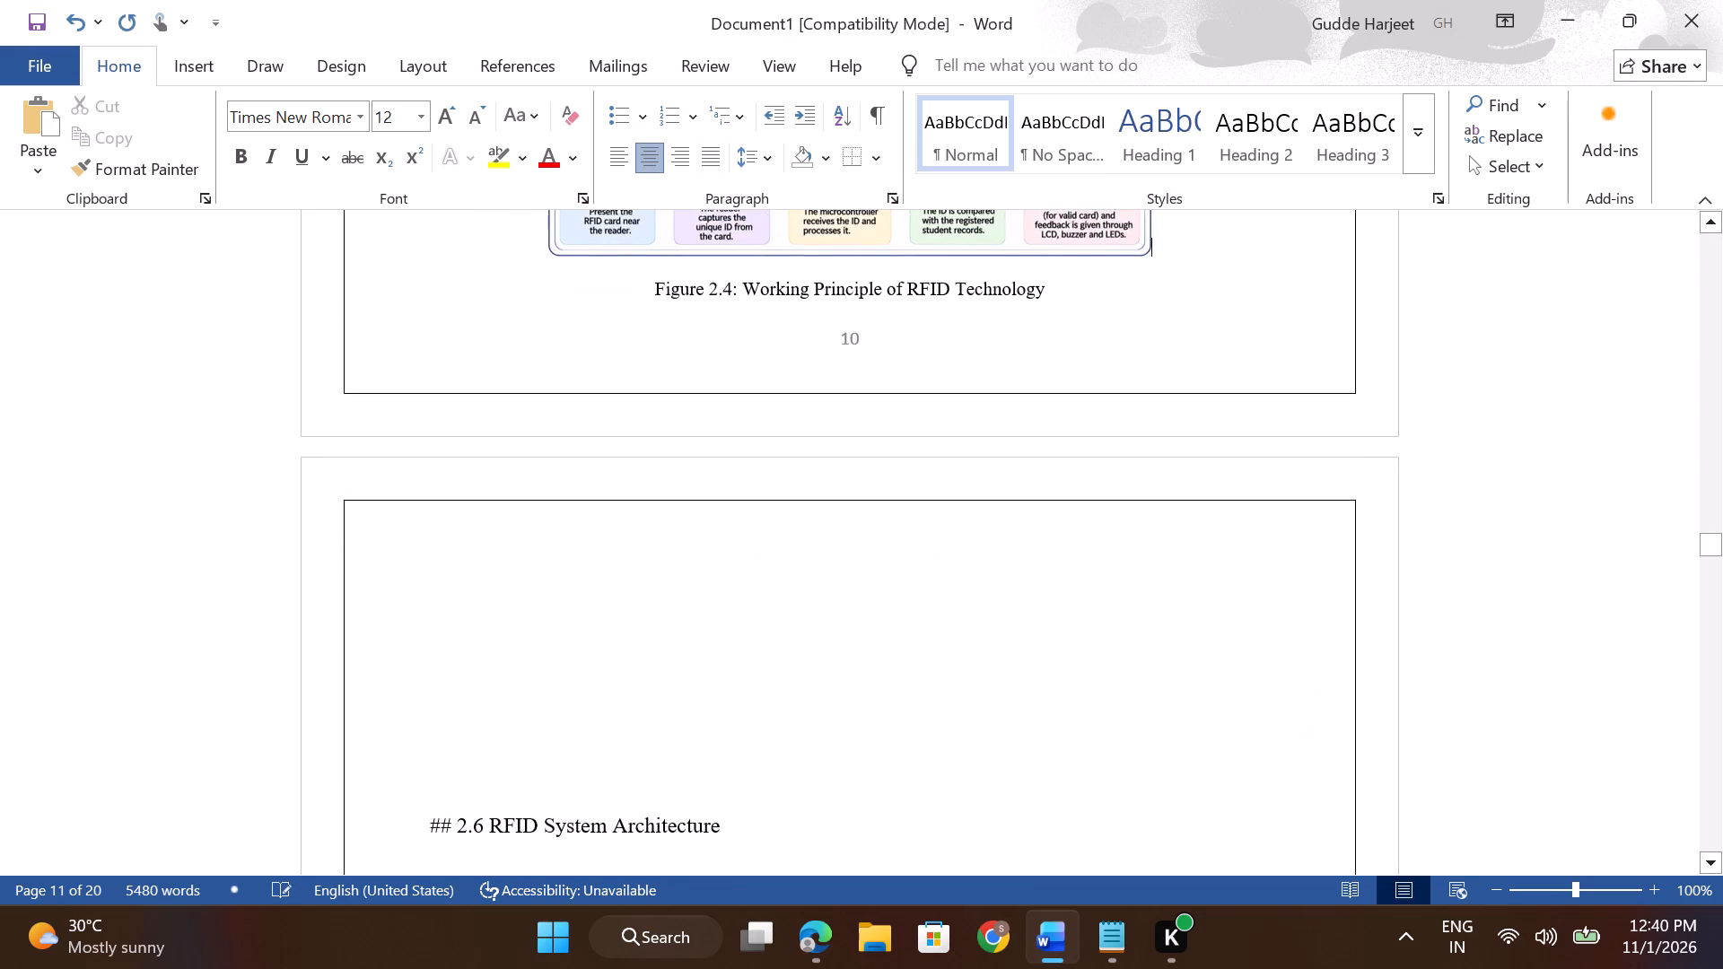
Enlarge the Working Principle of RFID Technology image slightly and proportionally, keeping its Figure 2.4 caption on page 10.
scroll(722, 509, up, 4)
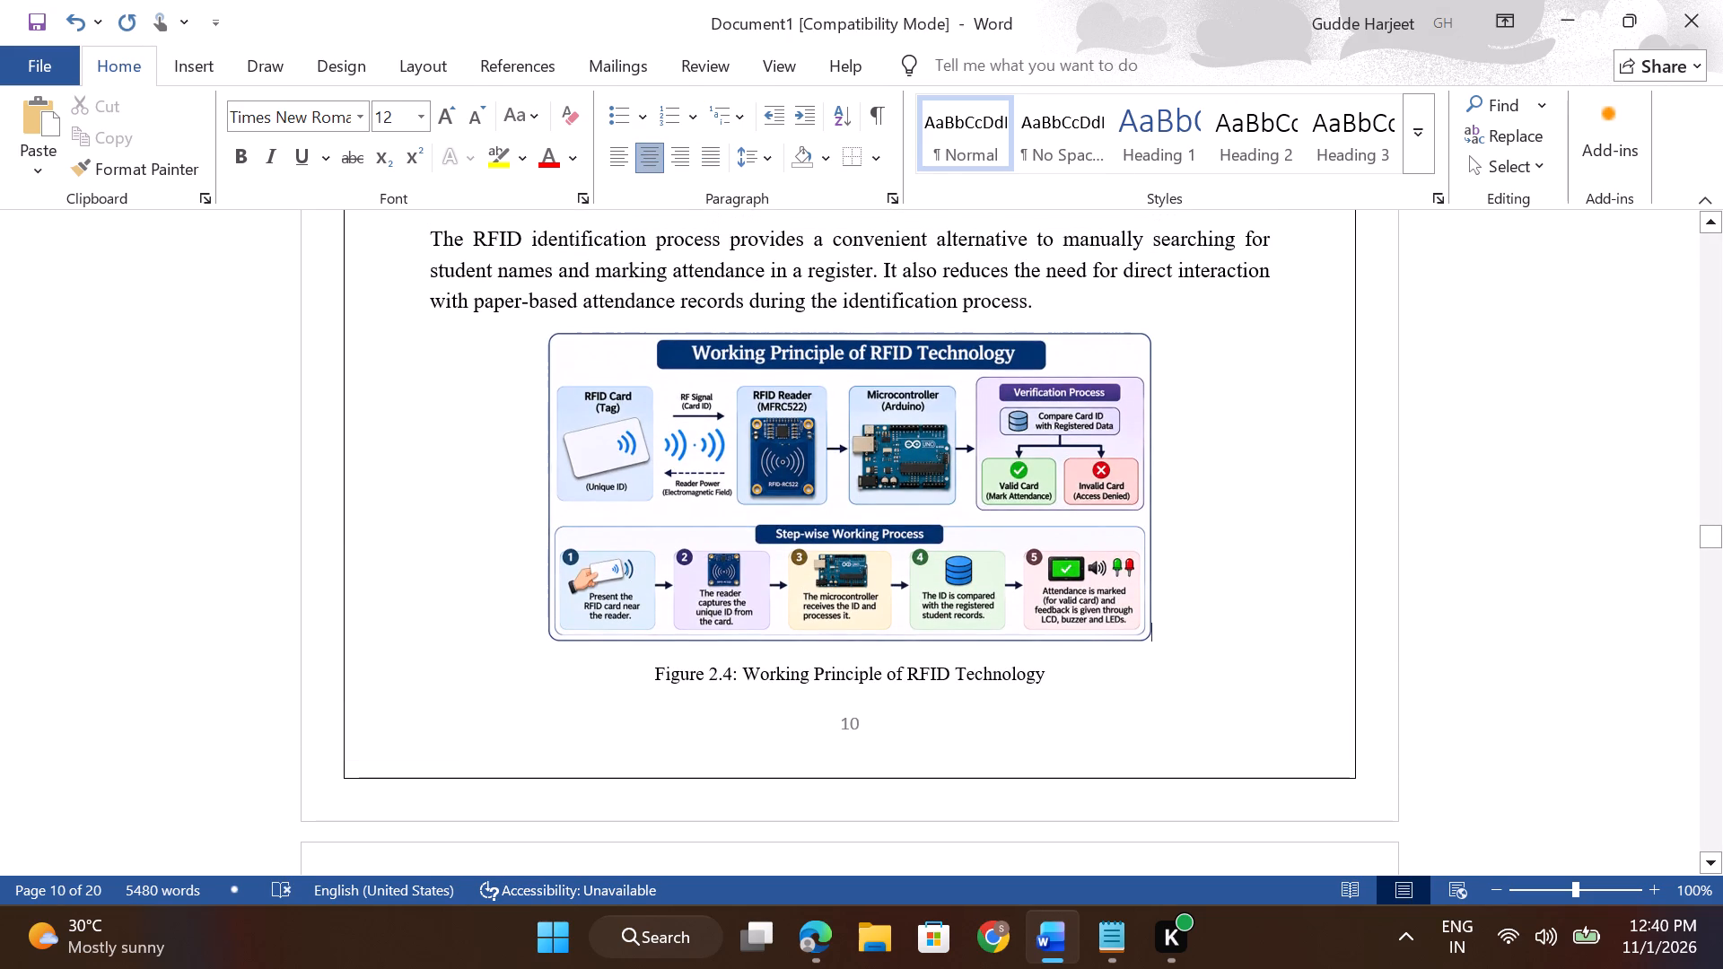
click(1133, 586)
drag(1150, 641, 1152, 653)
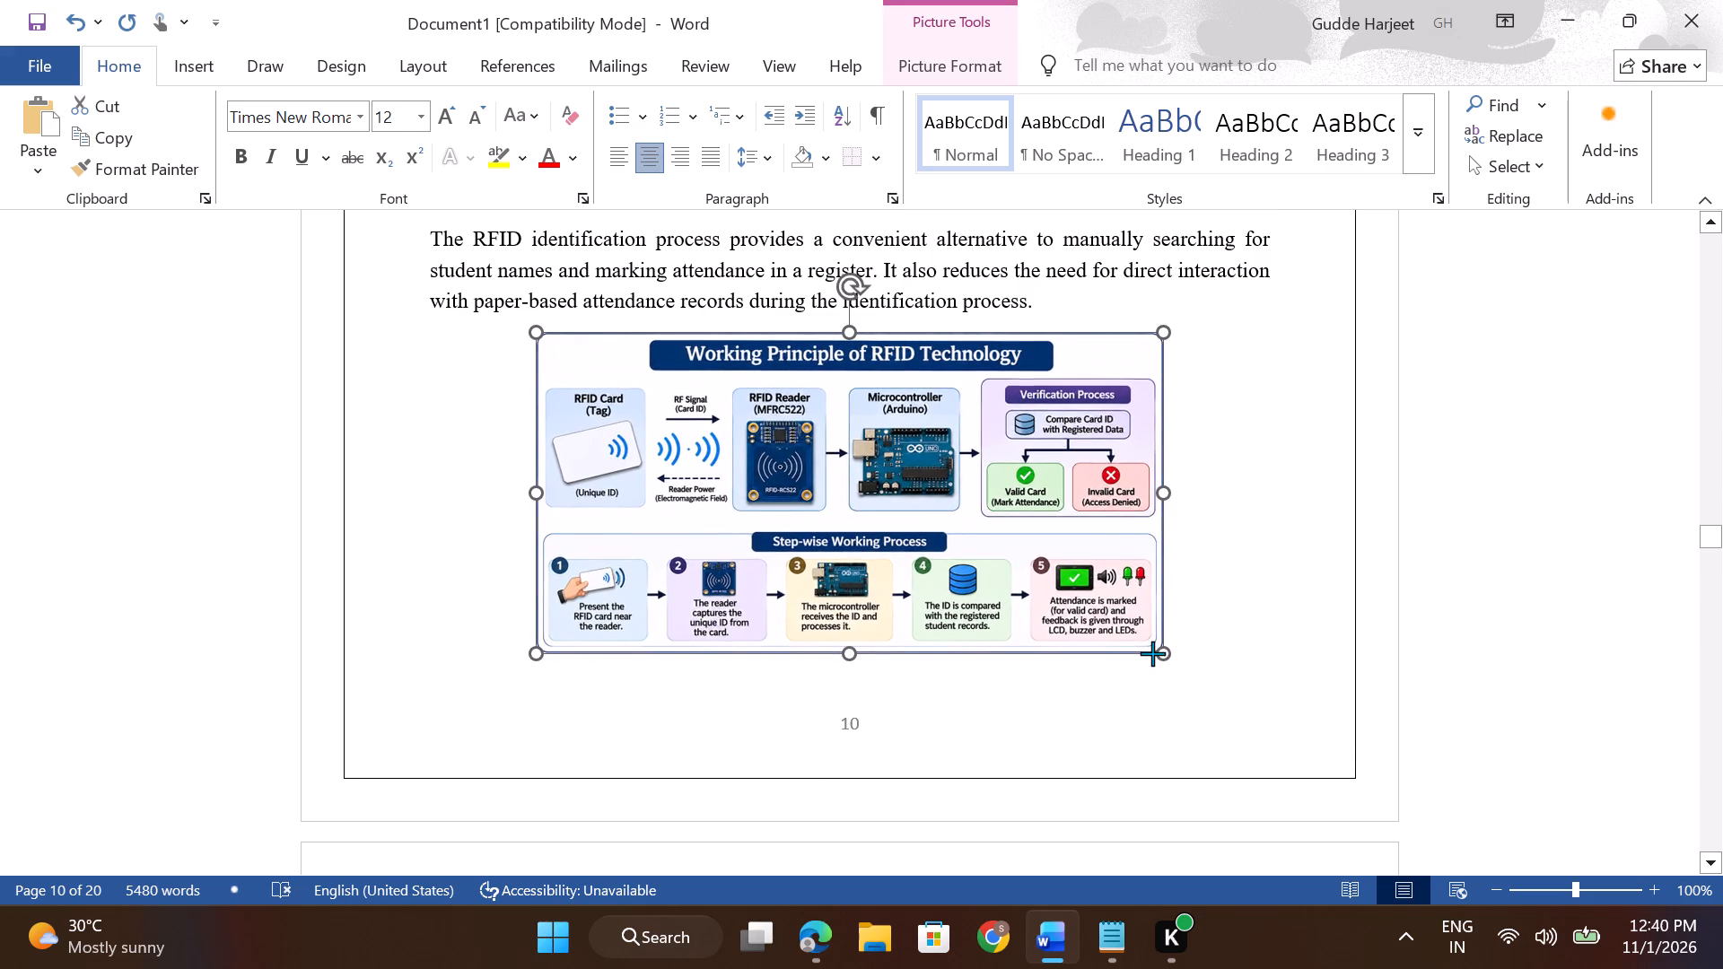
drag(1152, 653, 1150, 650)
click(1259, 530)
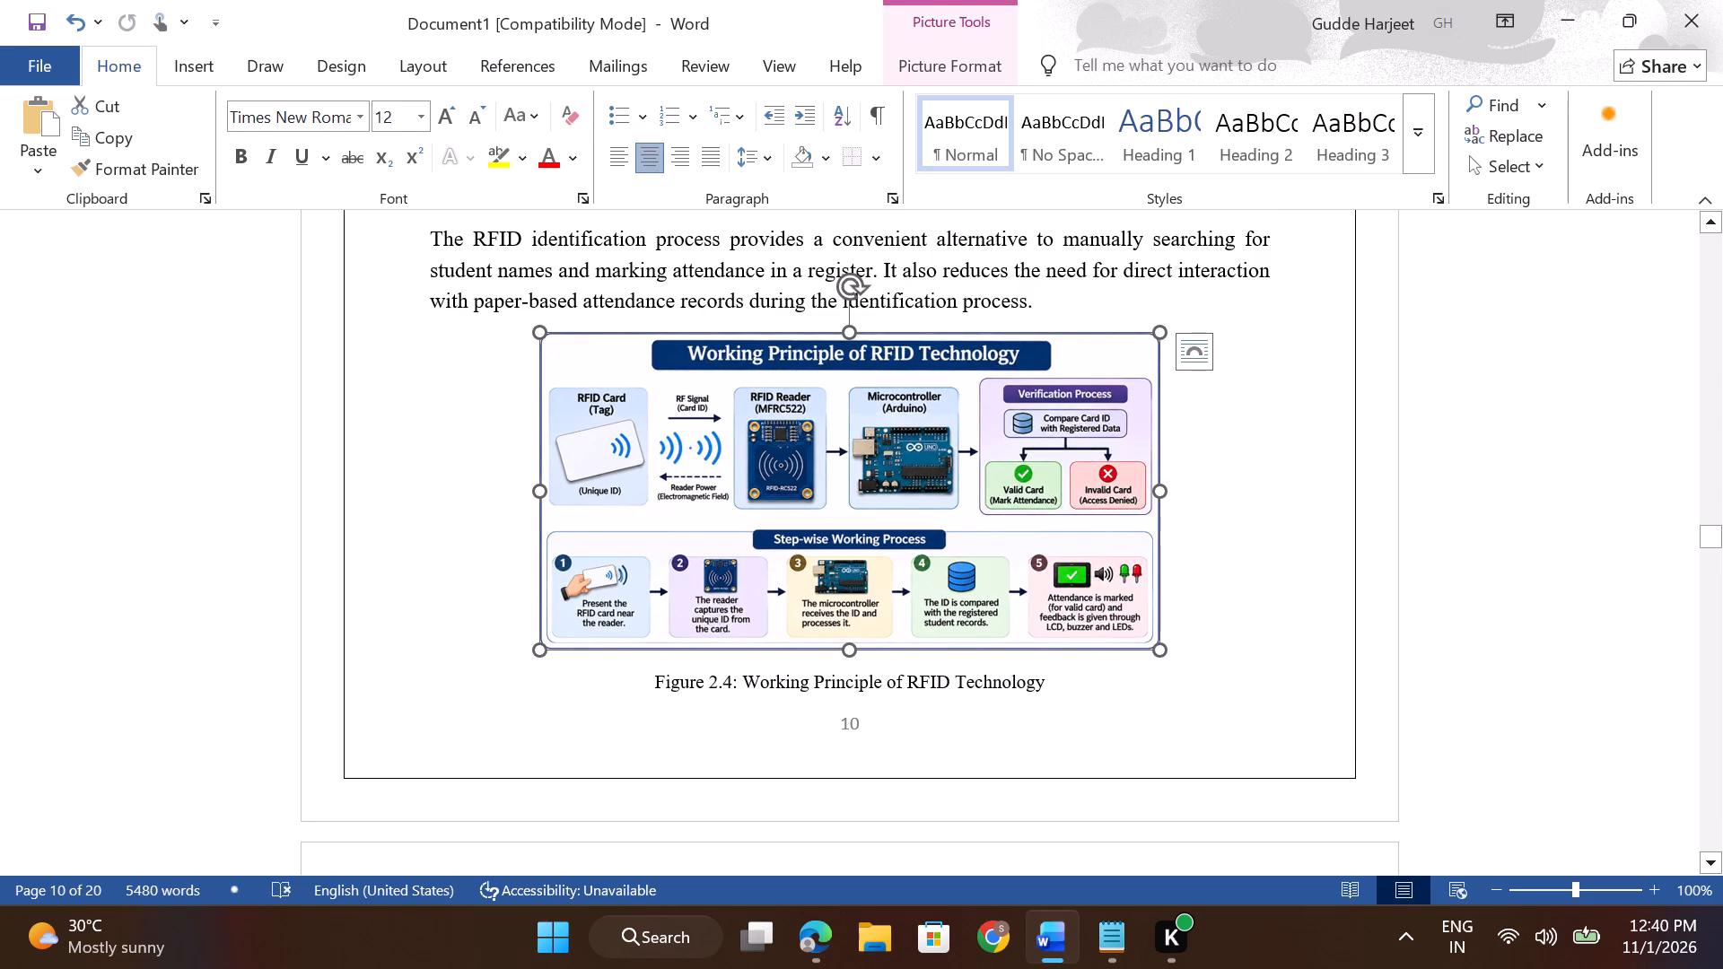
Delete all blank lines above the 2.6 RFID System Architecture heading so it starts at the top of page 11.
scroll(1259, 530, down, 1)
scroll(1259, 530, up, 1)
scroll(1259, 530, down, 2)
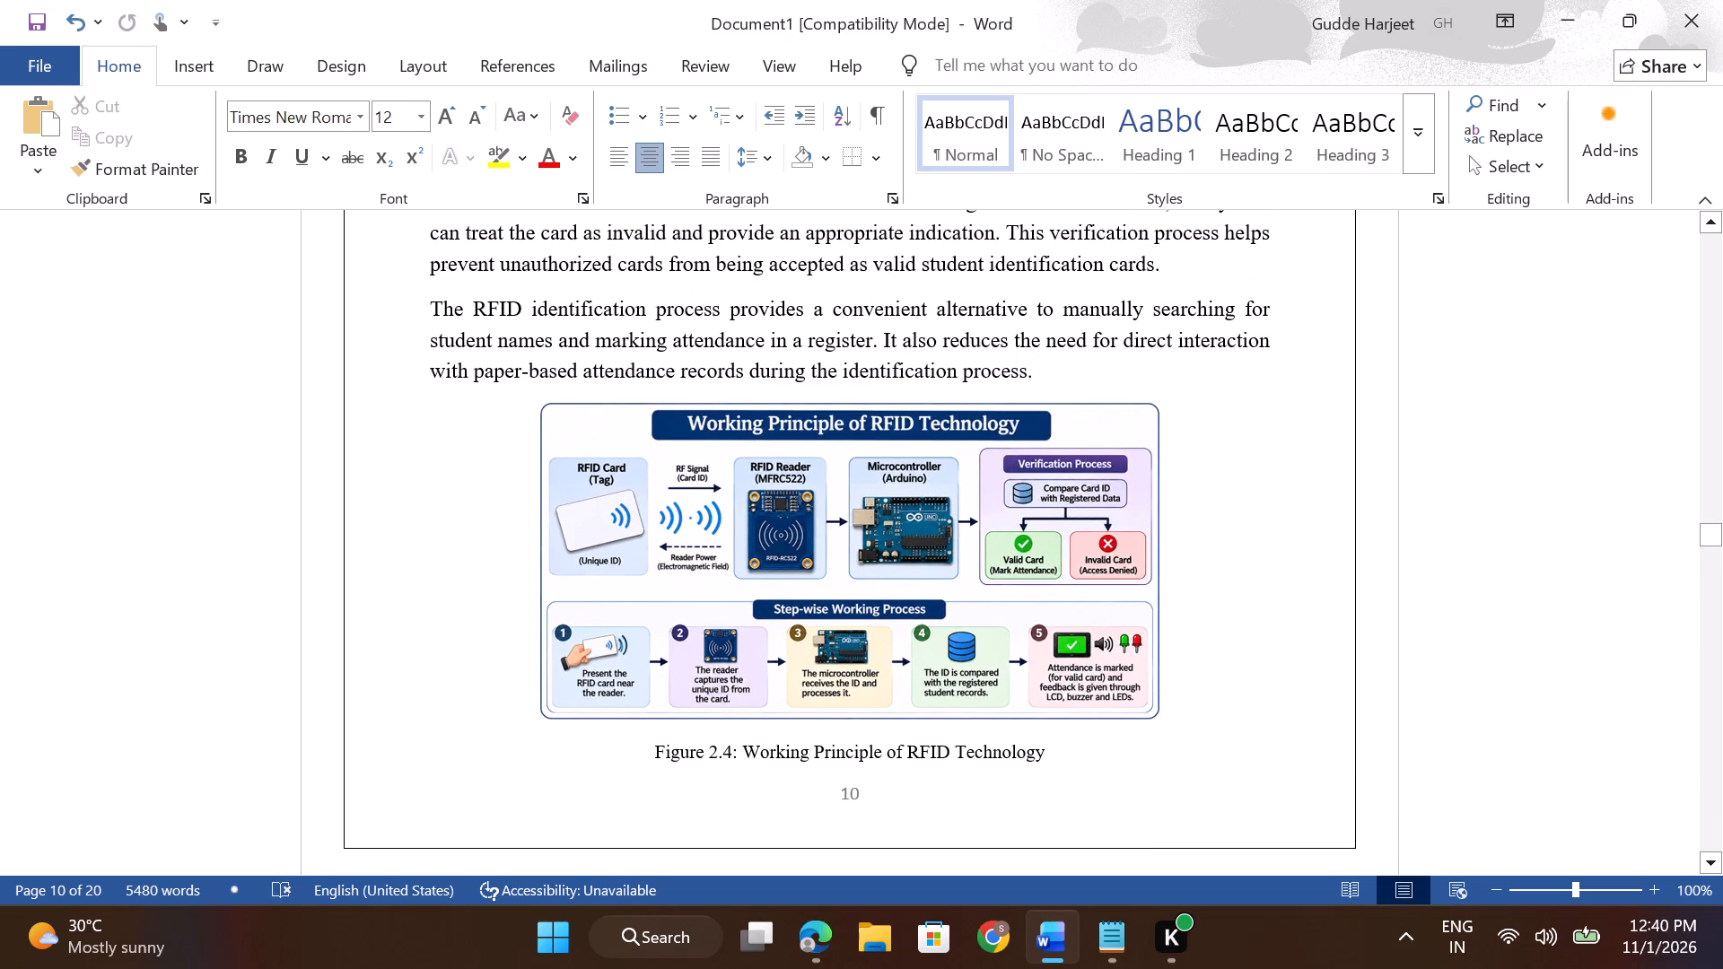
scroll(1259, 530, down, 2)
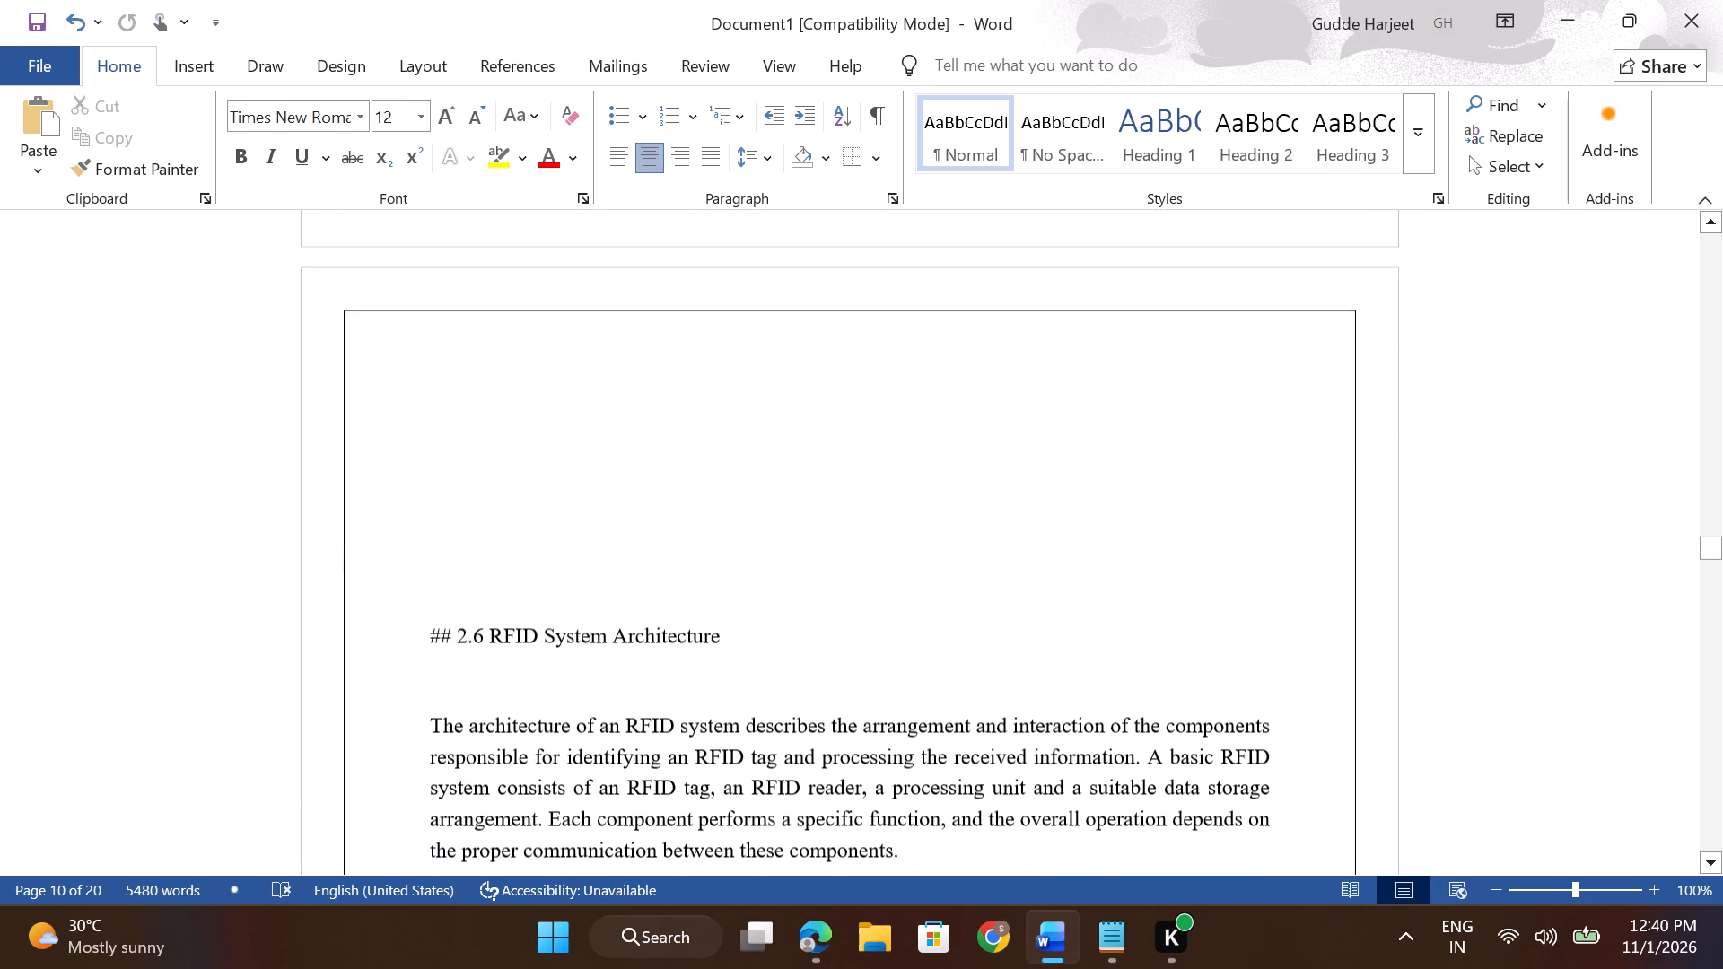
drag(435, 581, 383, 306)
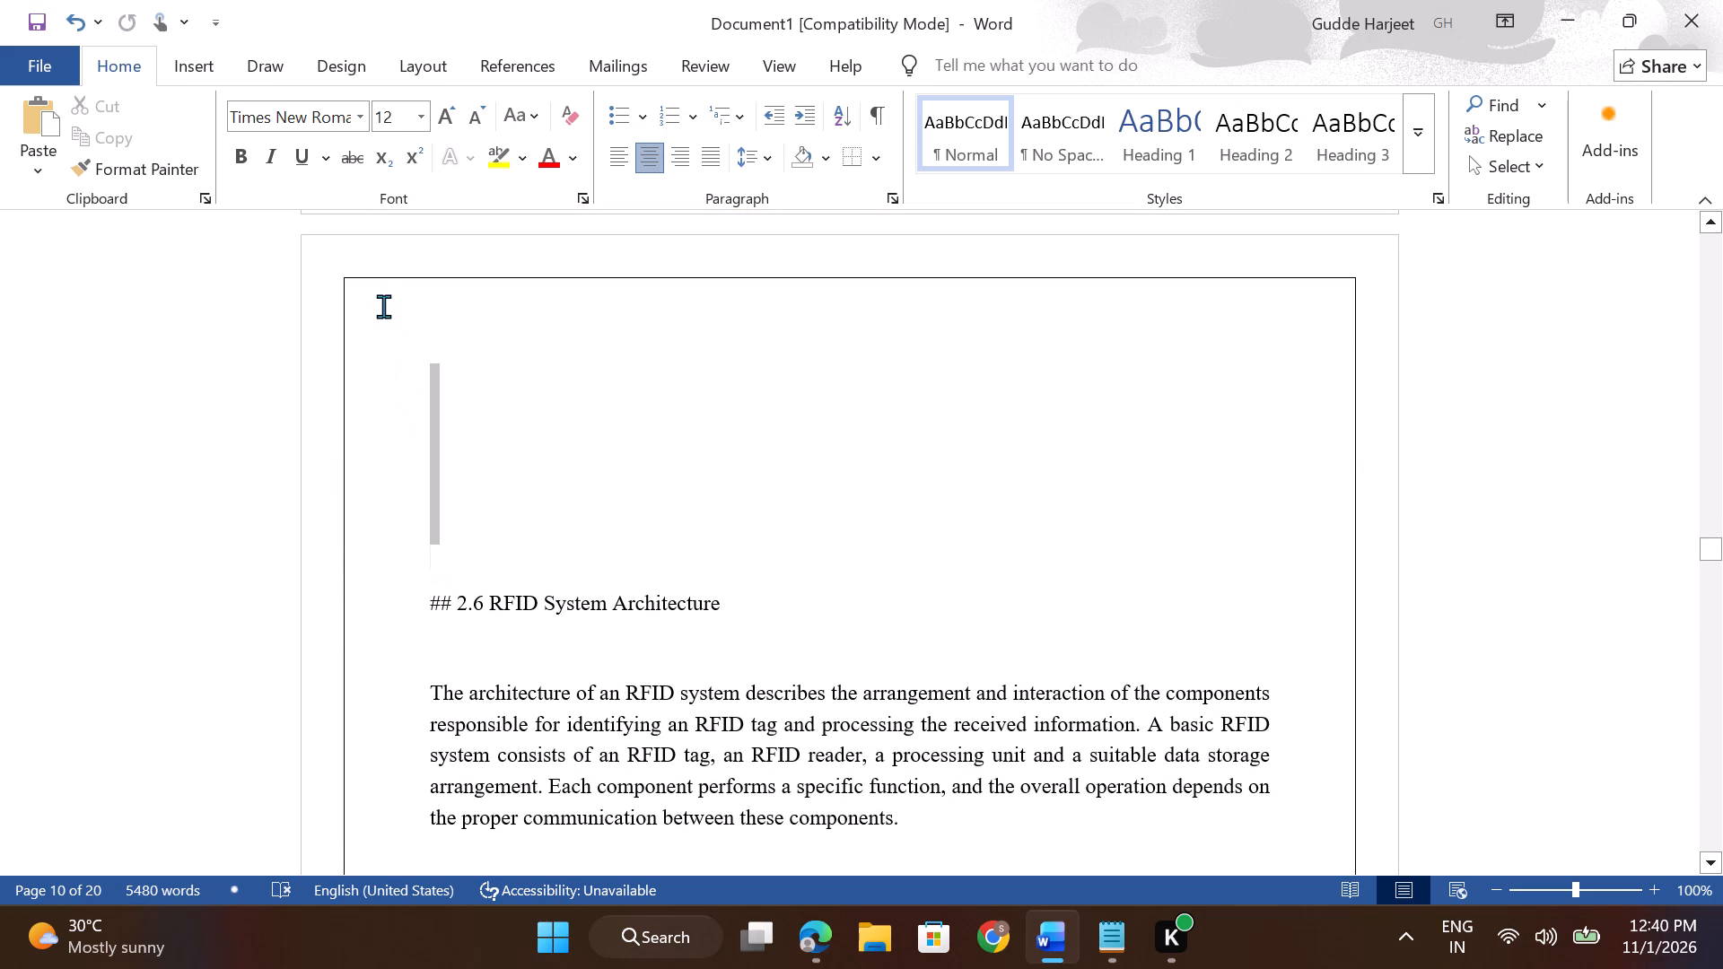
drag(383, 306, 403, 286)
key(BackSpace)
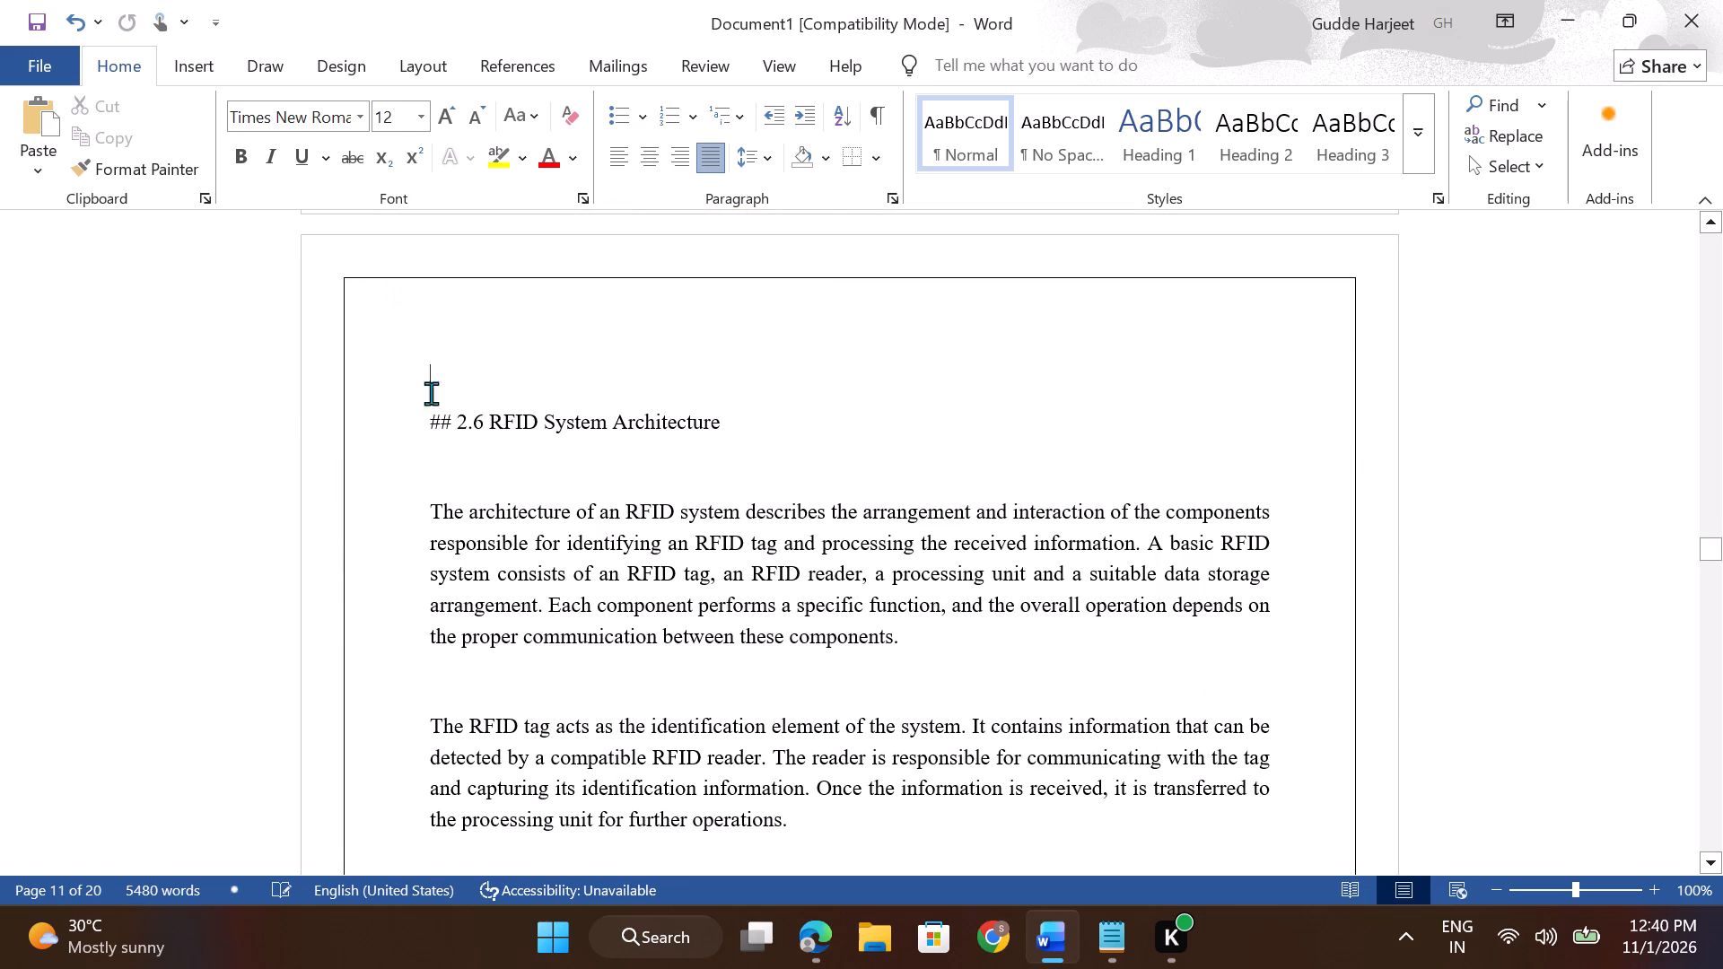
key(Down)
key(BackSpace)
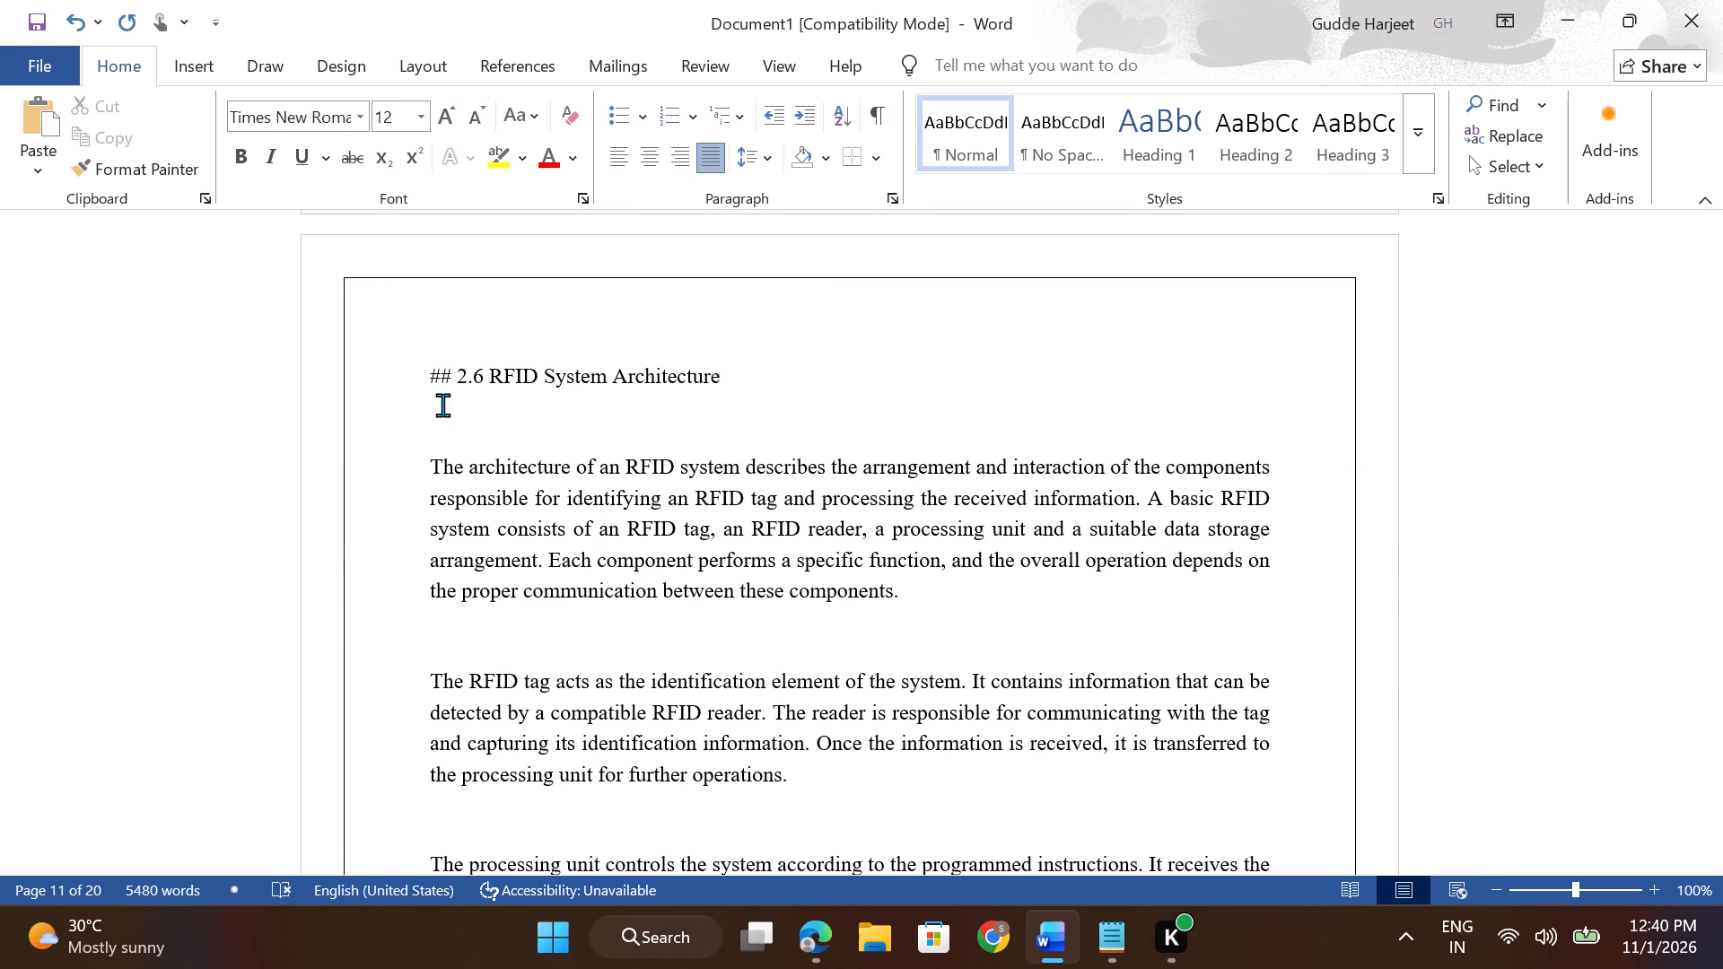
Remove the ## marker from the 2.6 RFID System Architecture heading and format the heading as 14 pt bold.
click(460, 380)
key(BackSpace)
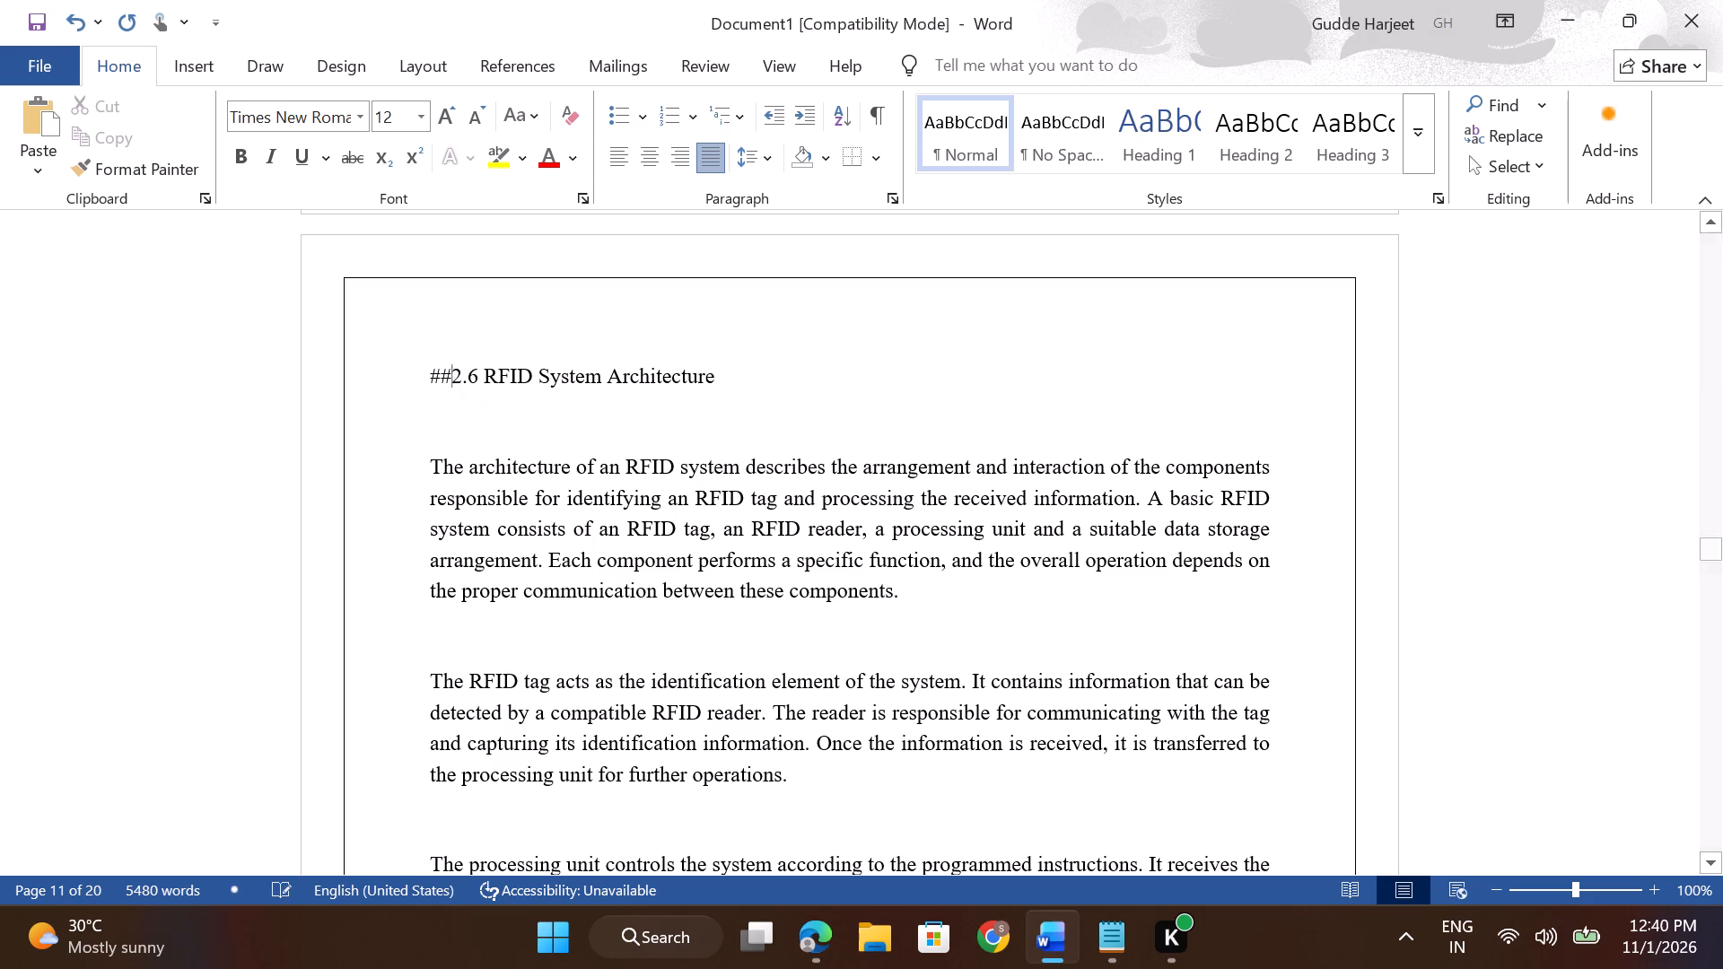
key(BackSpace)
key(BackSpace)
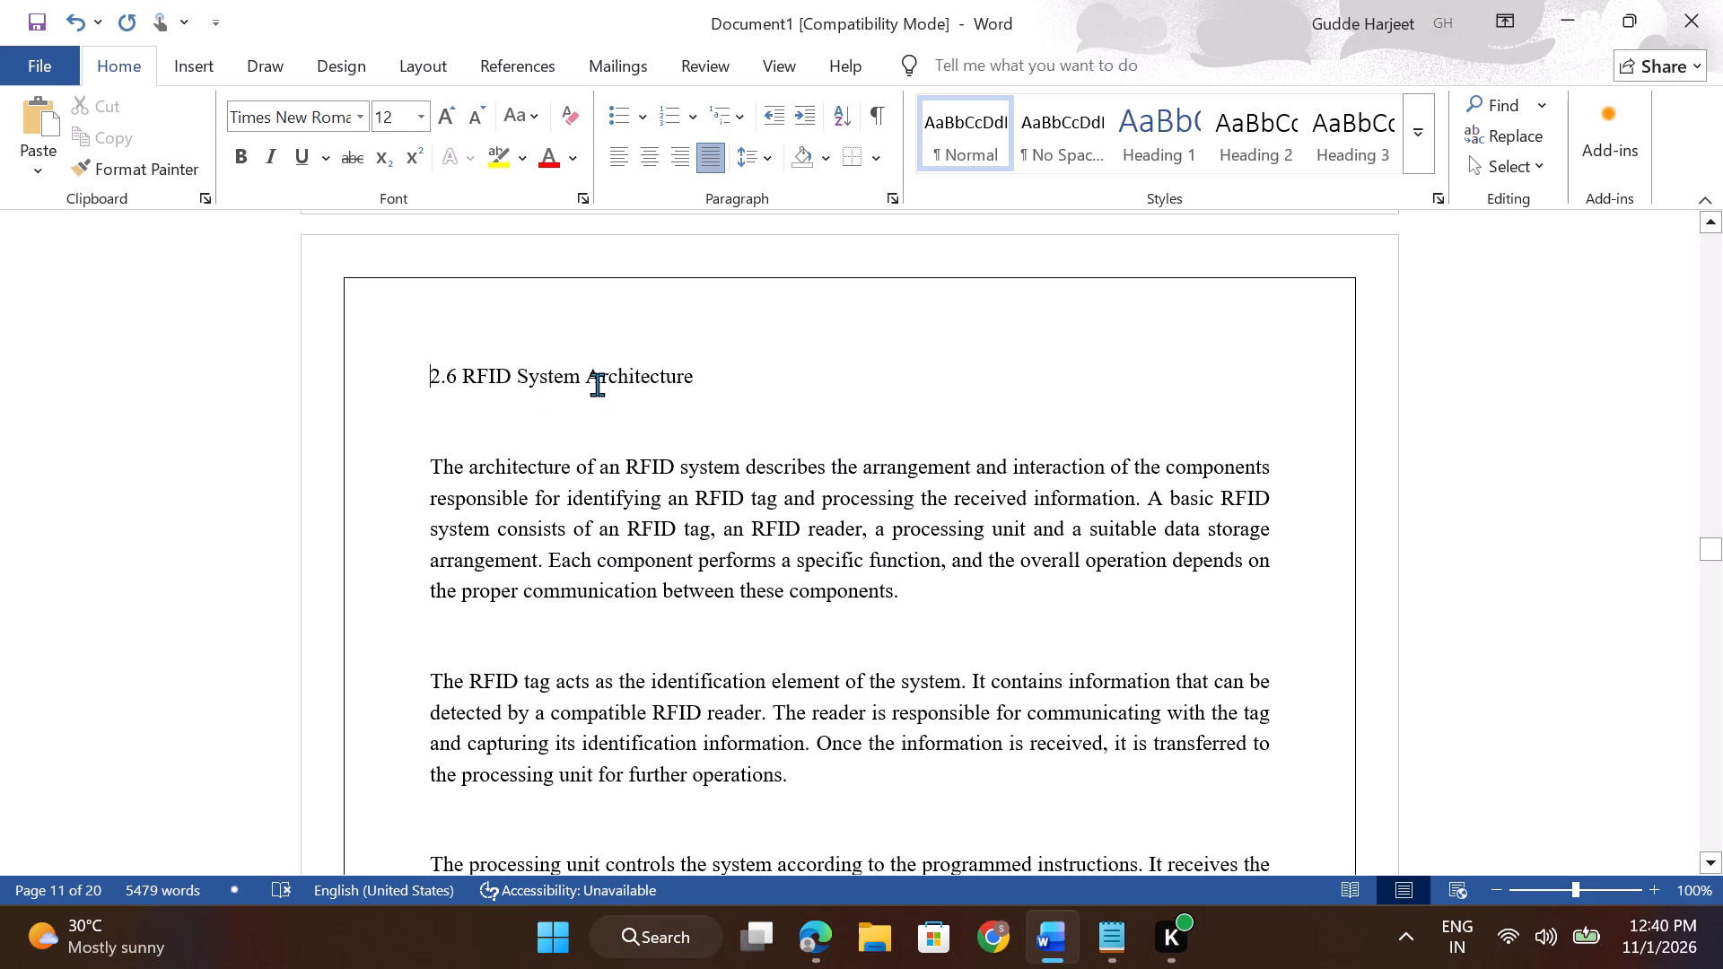
ctrl+click(597, 384)
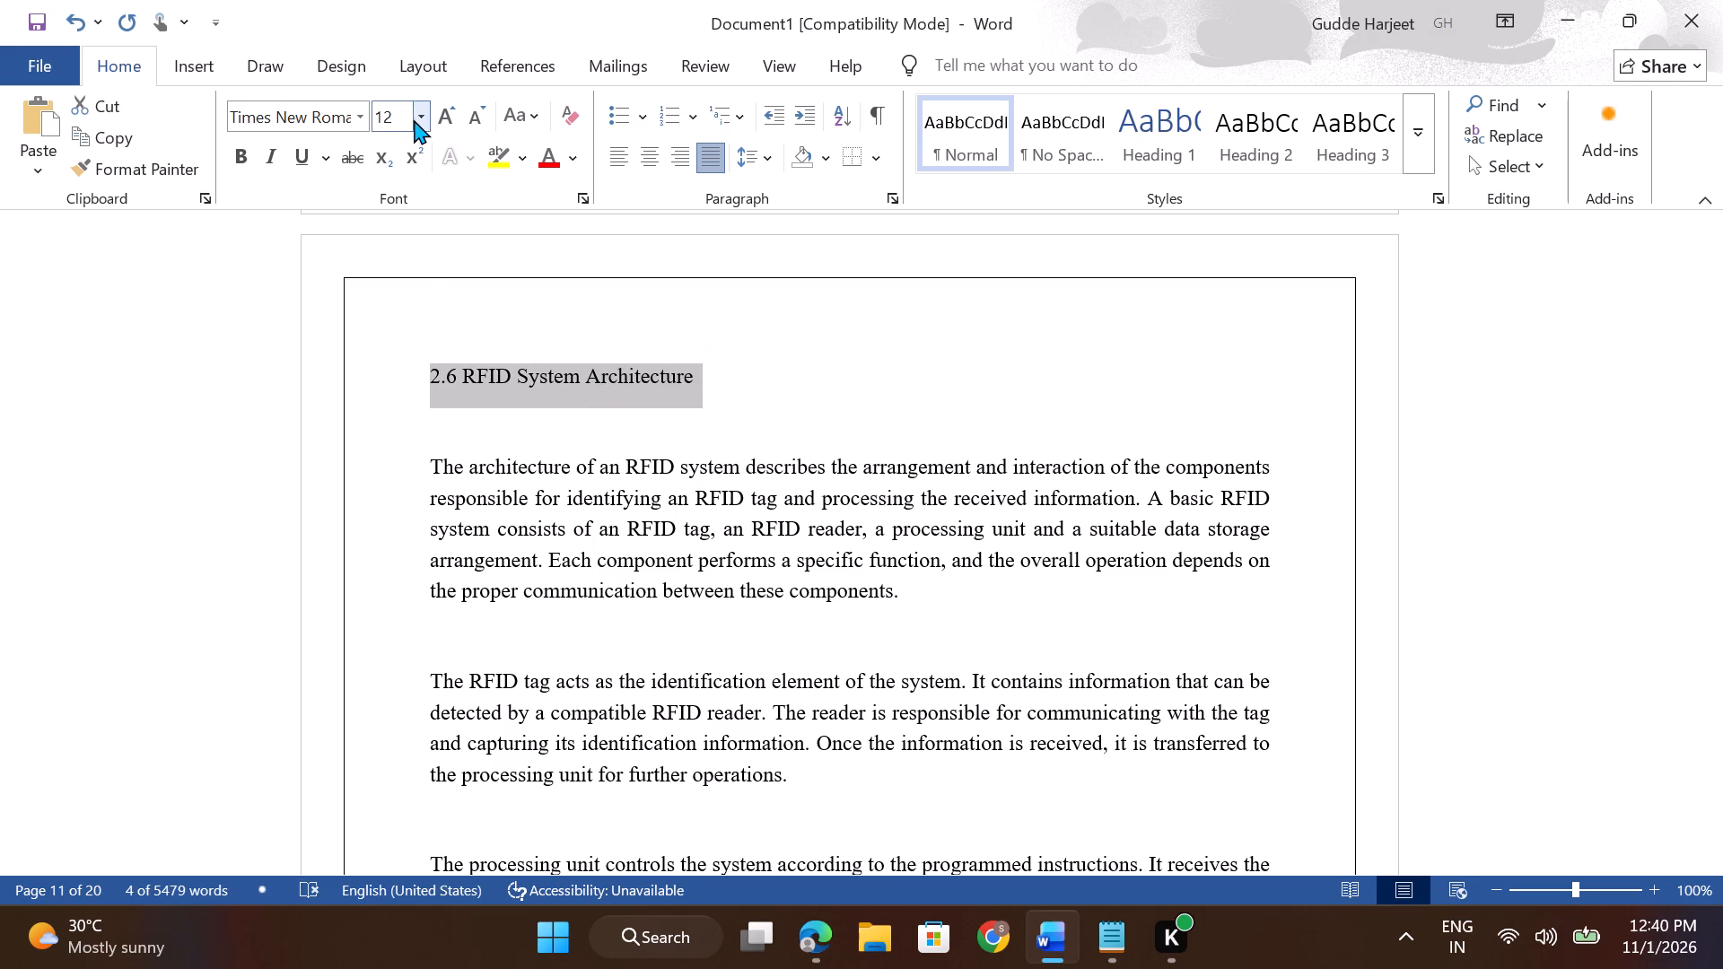
click(415, 119)
click(390, 309)
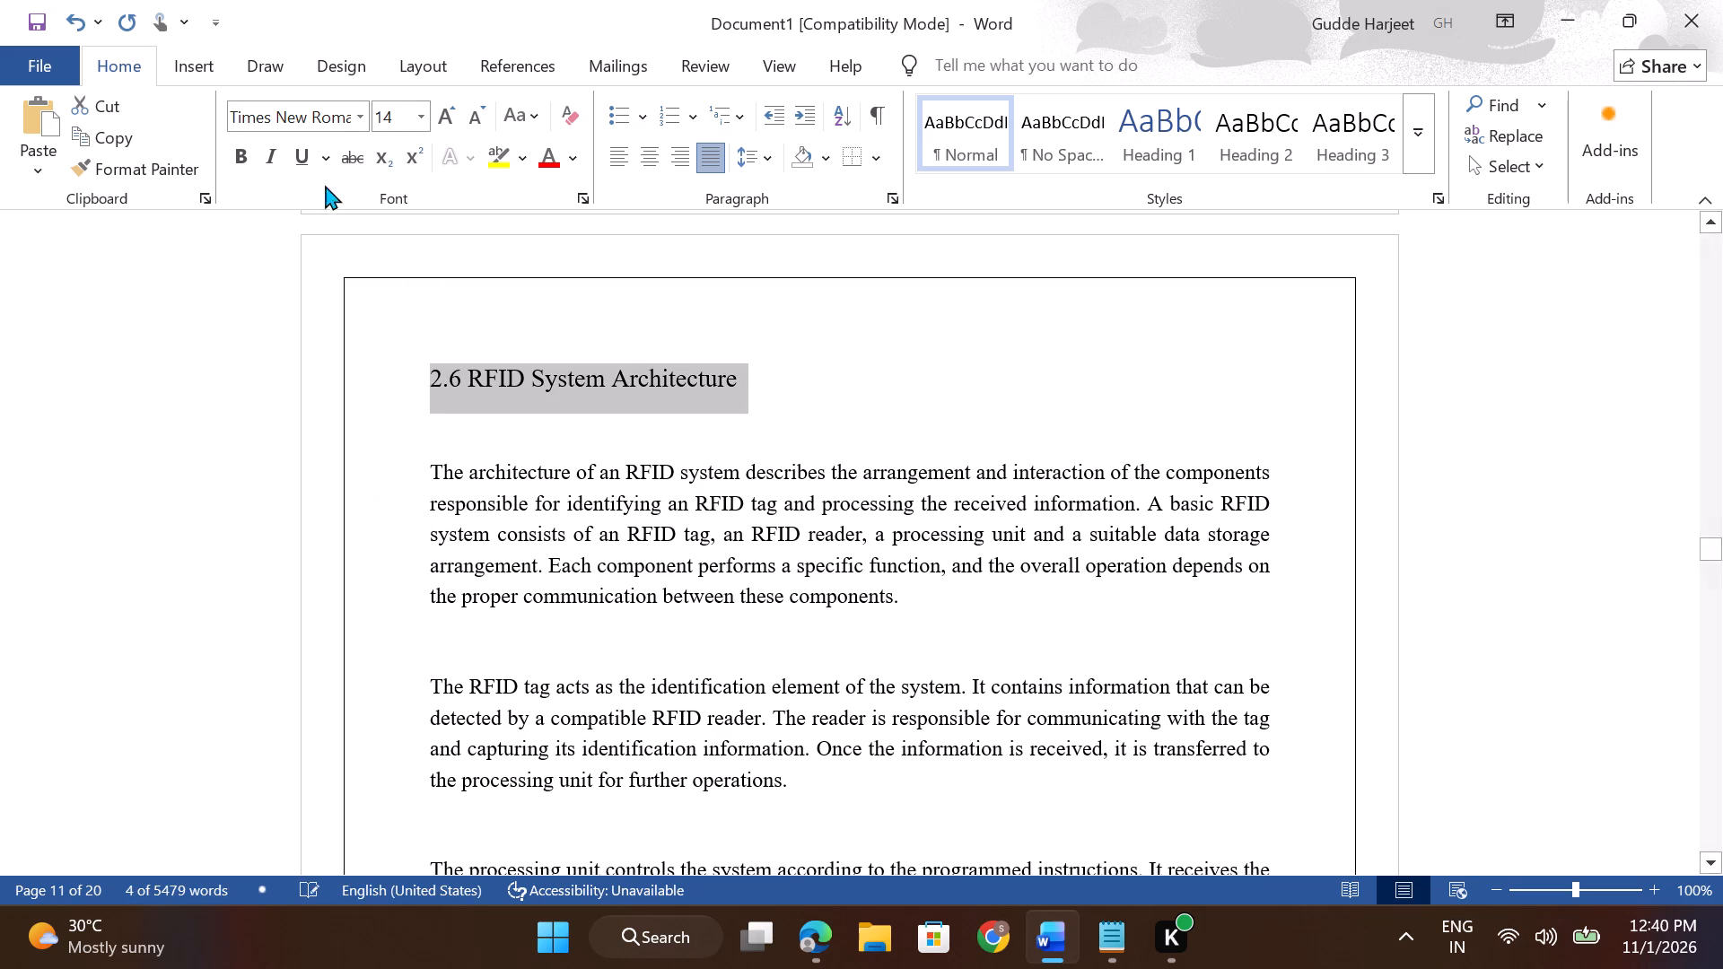
click(241, 151)
click(533, 435)
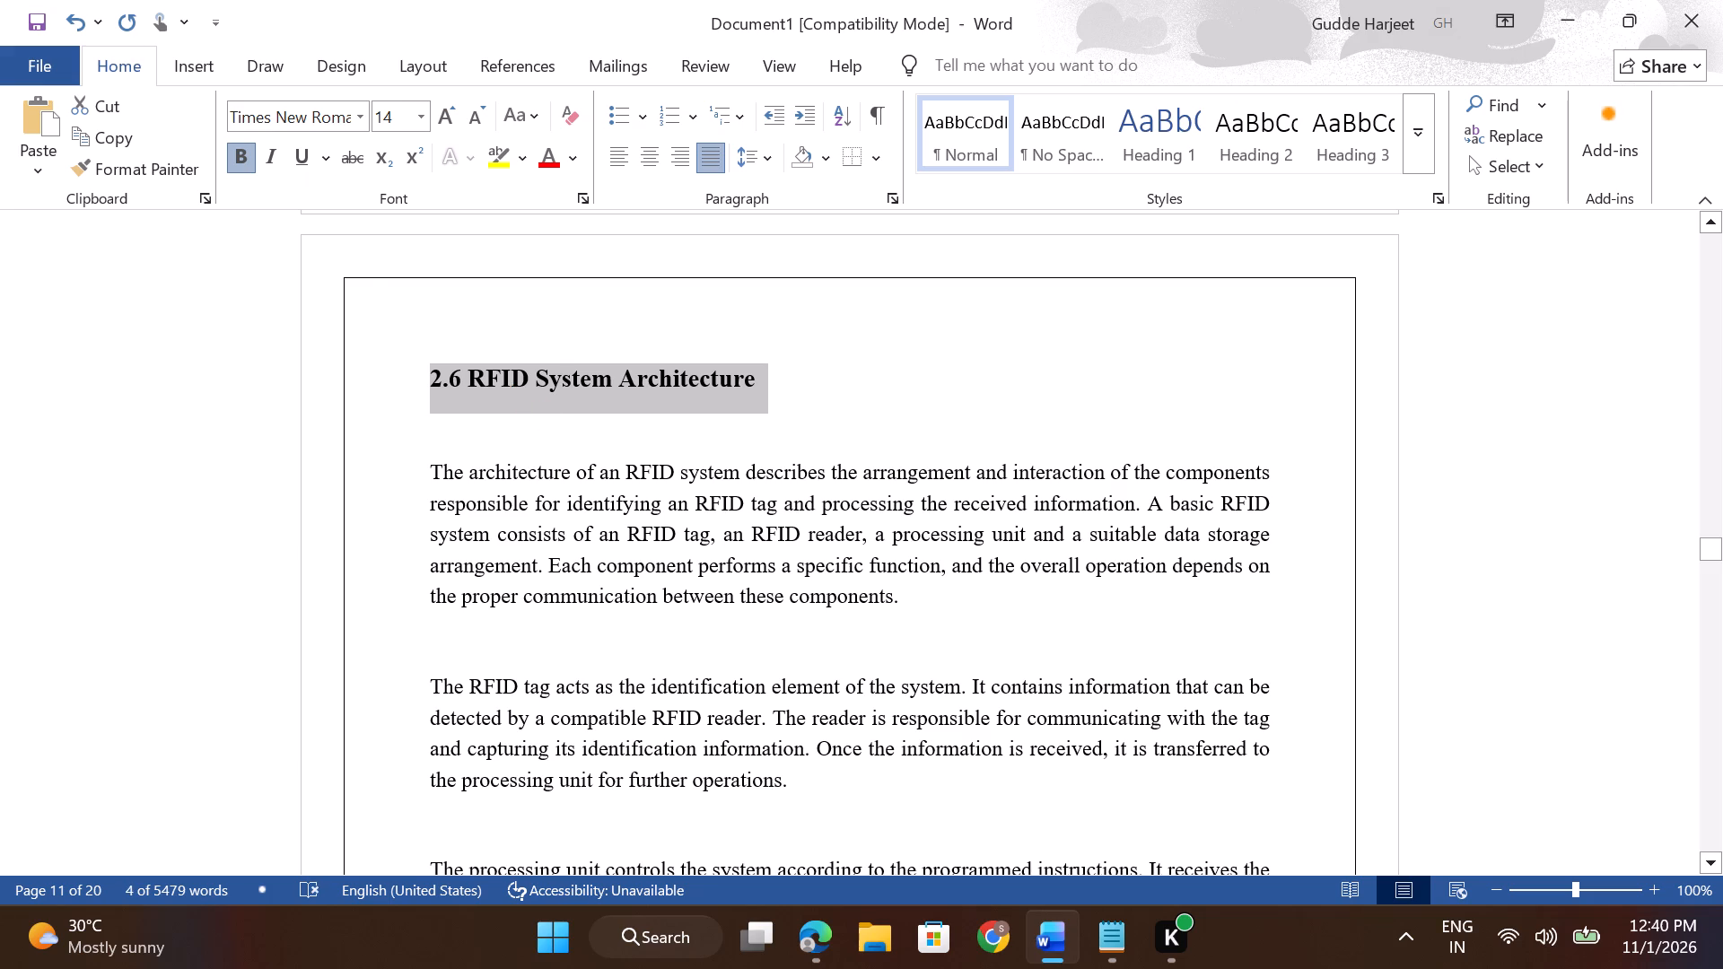
key(BackSpace)
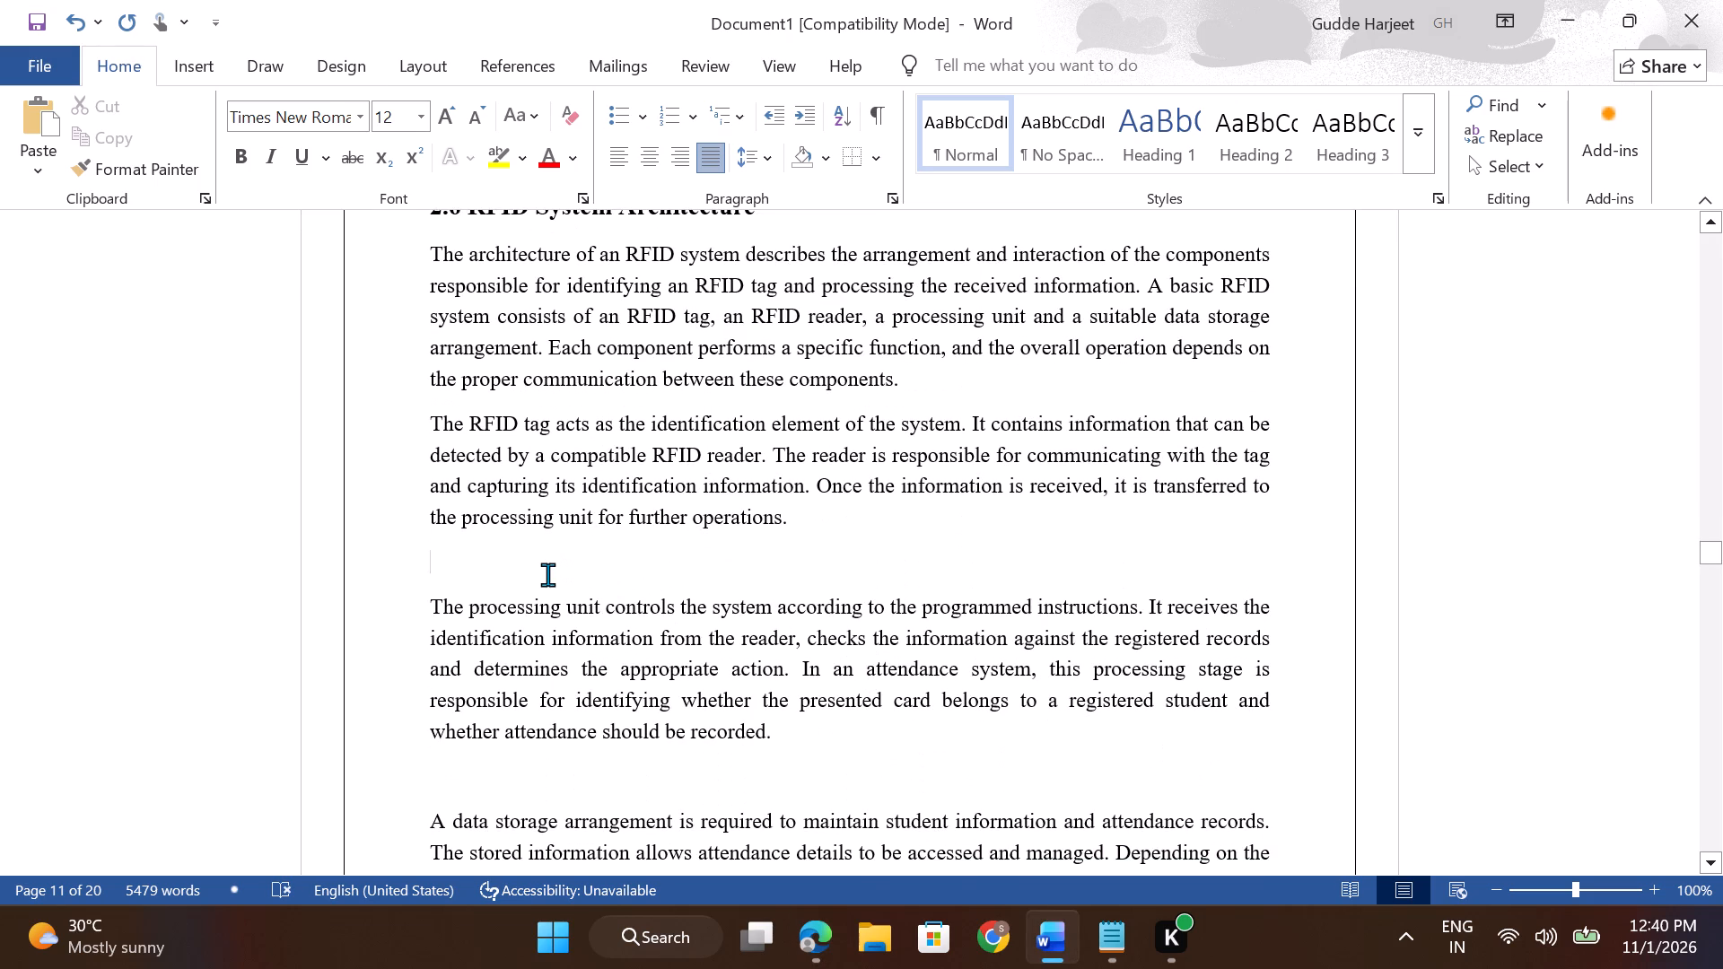
key(BackSpace)
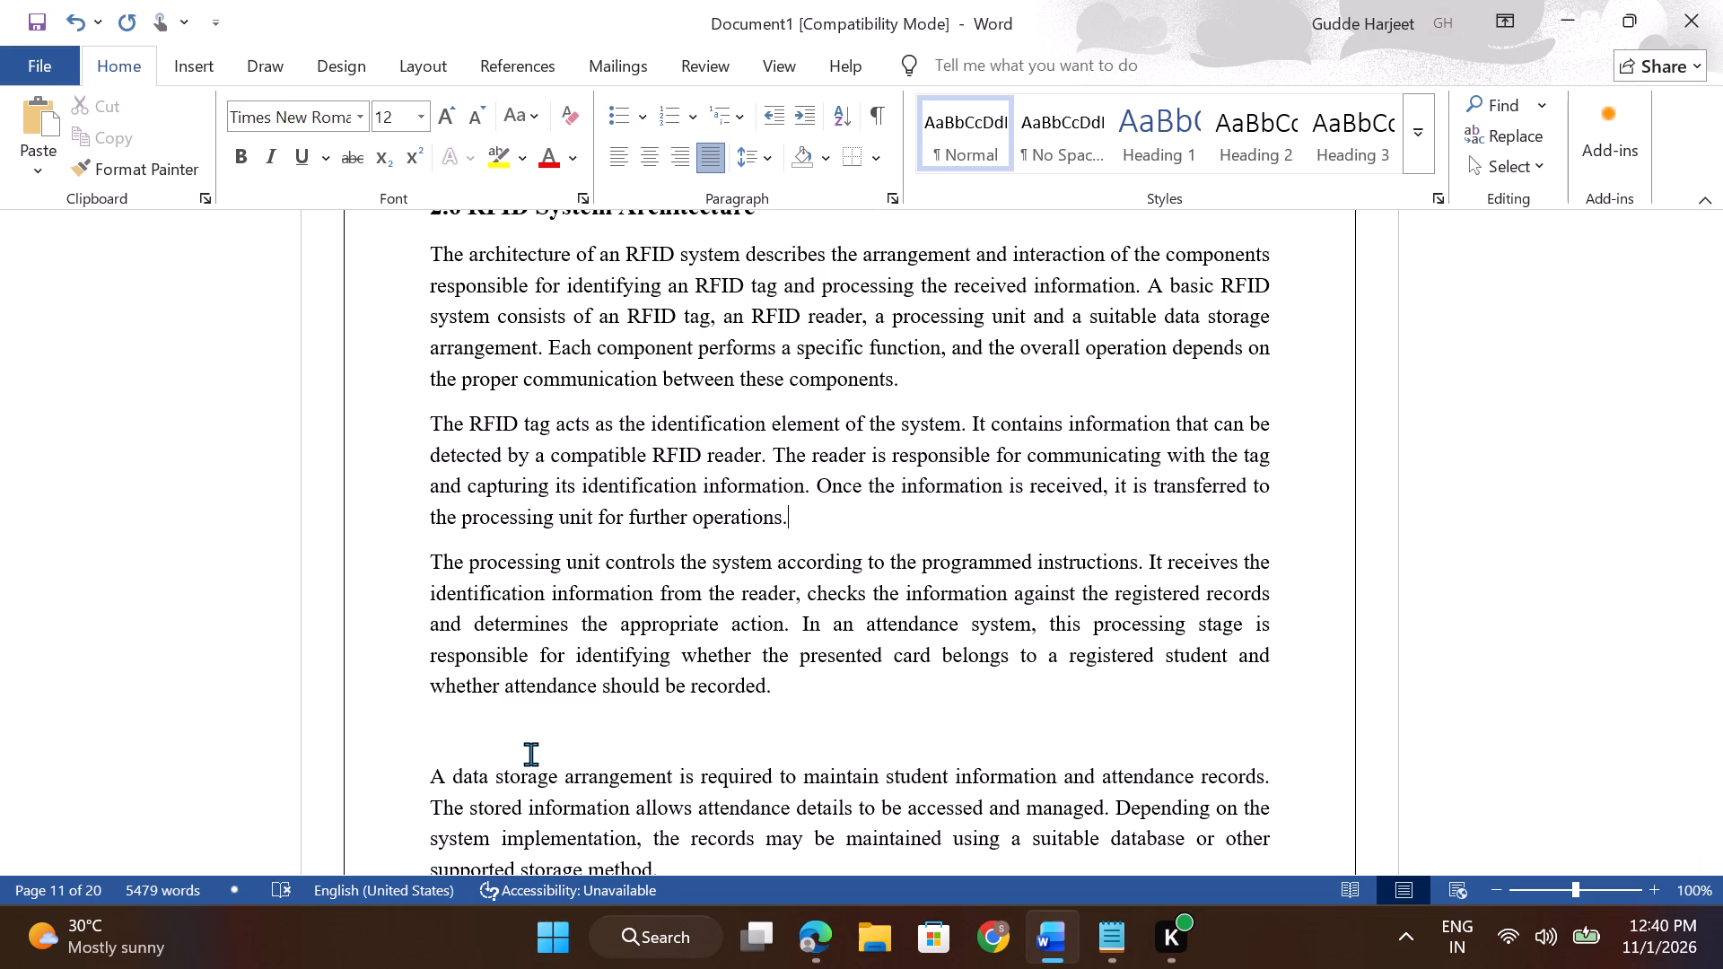
click(530, 754)
key(BackSpace)
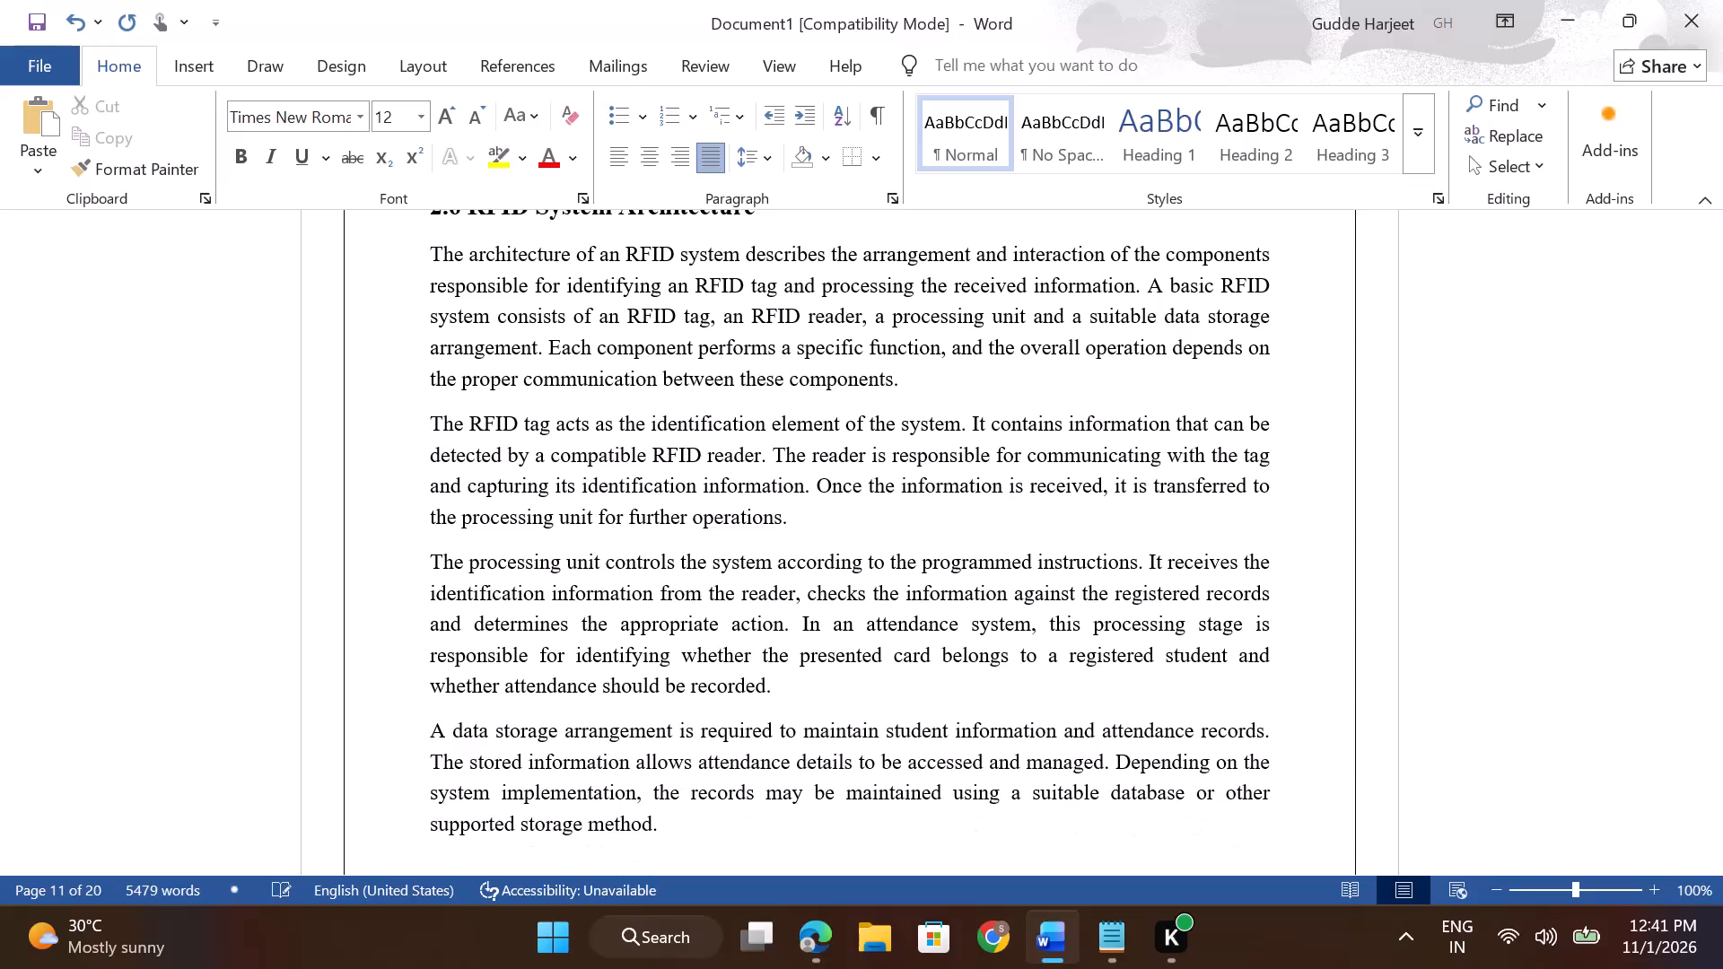
scroll(530, 754, down, 3)
click(450, 537)
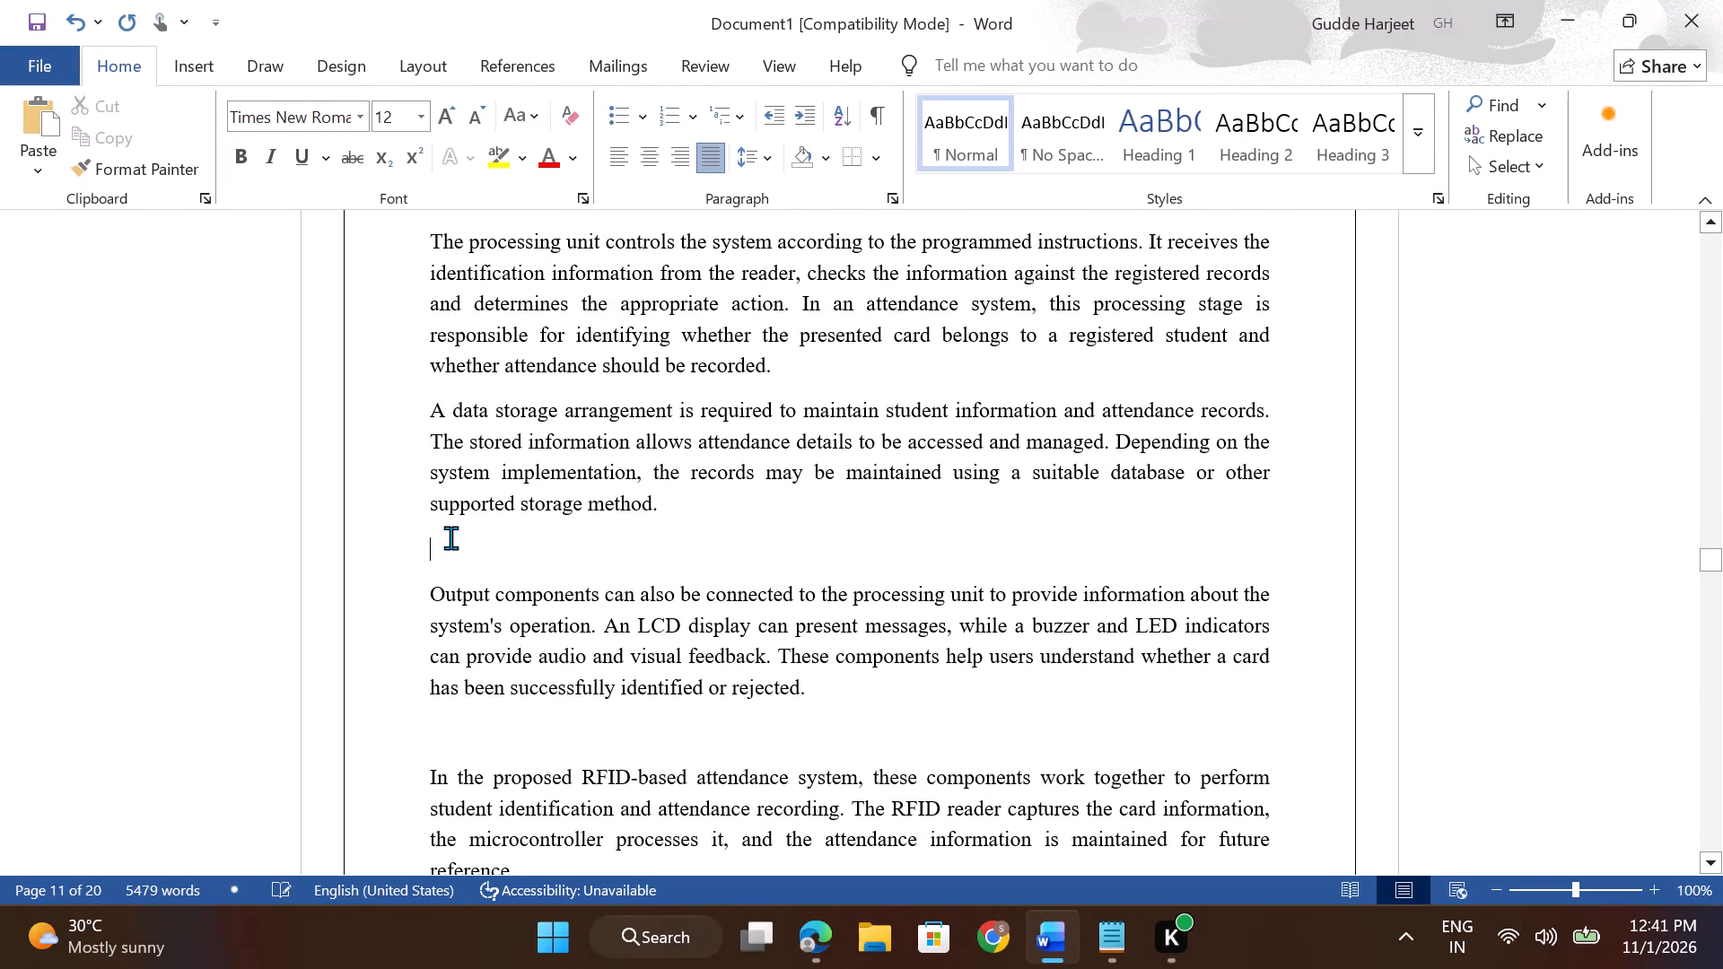
key(BackSpace)
click(538, 696)
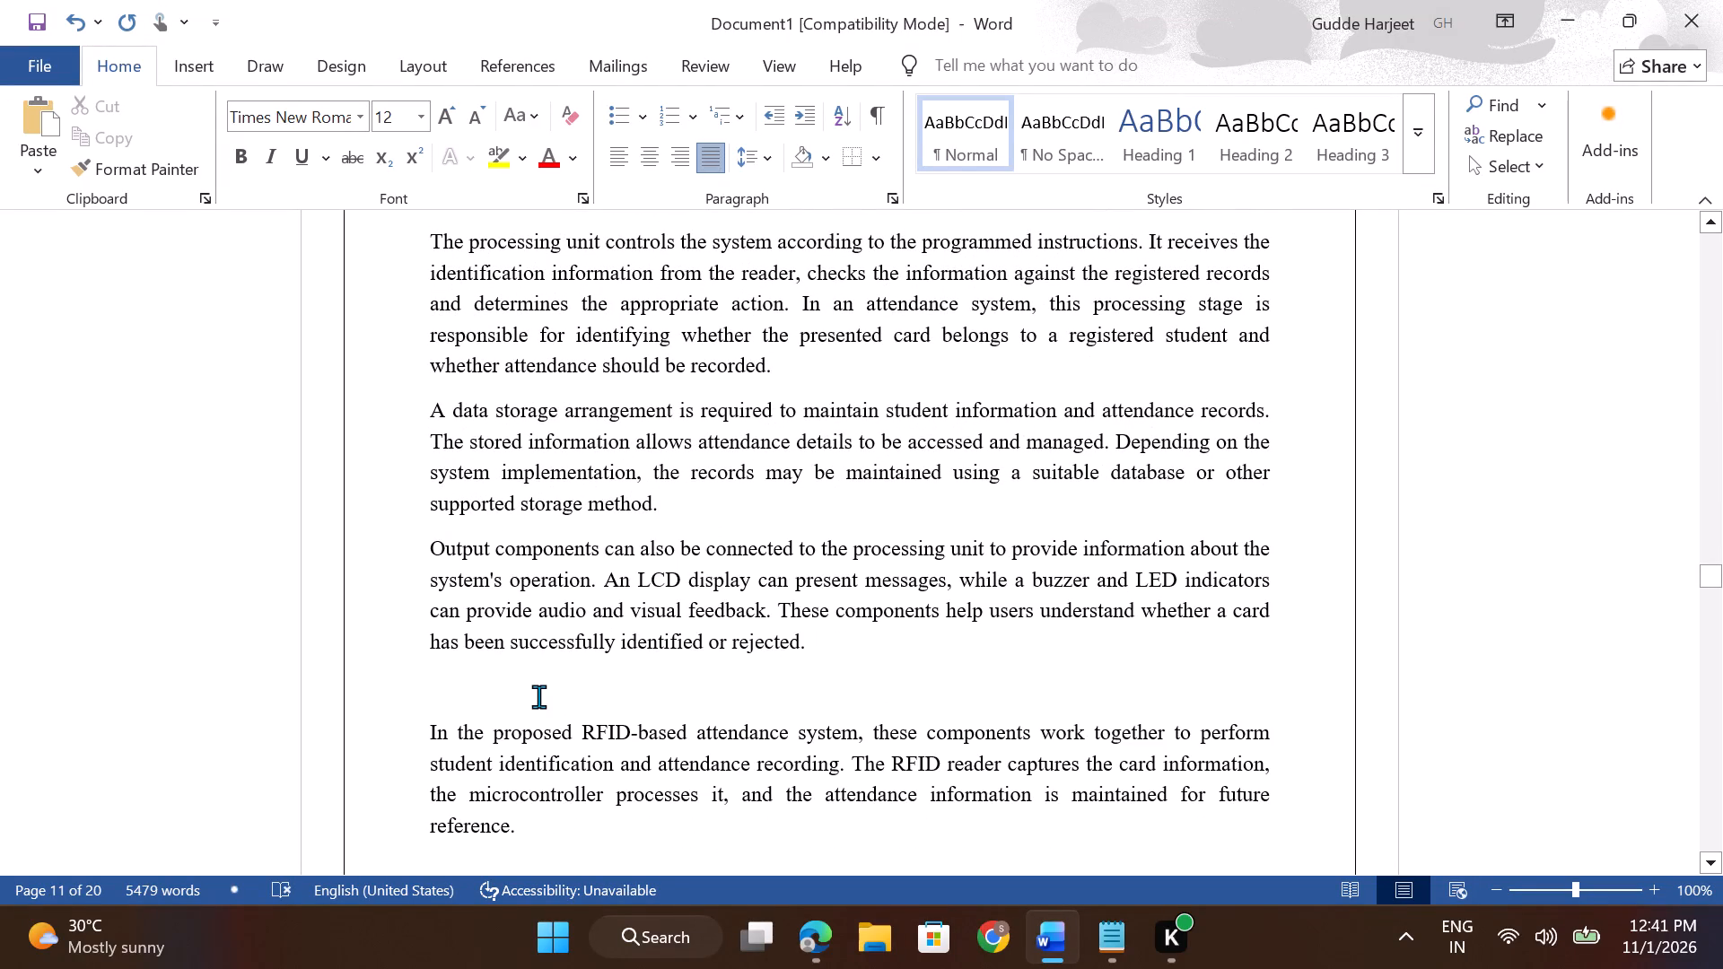
key(BackSpace)
Review section 2.6, the Figure 2.5 placeholder and caption, and the text running onto page 12 up to section 2.7.
scroll(538, 696, down, 2)
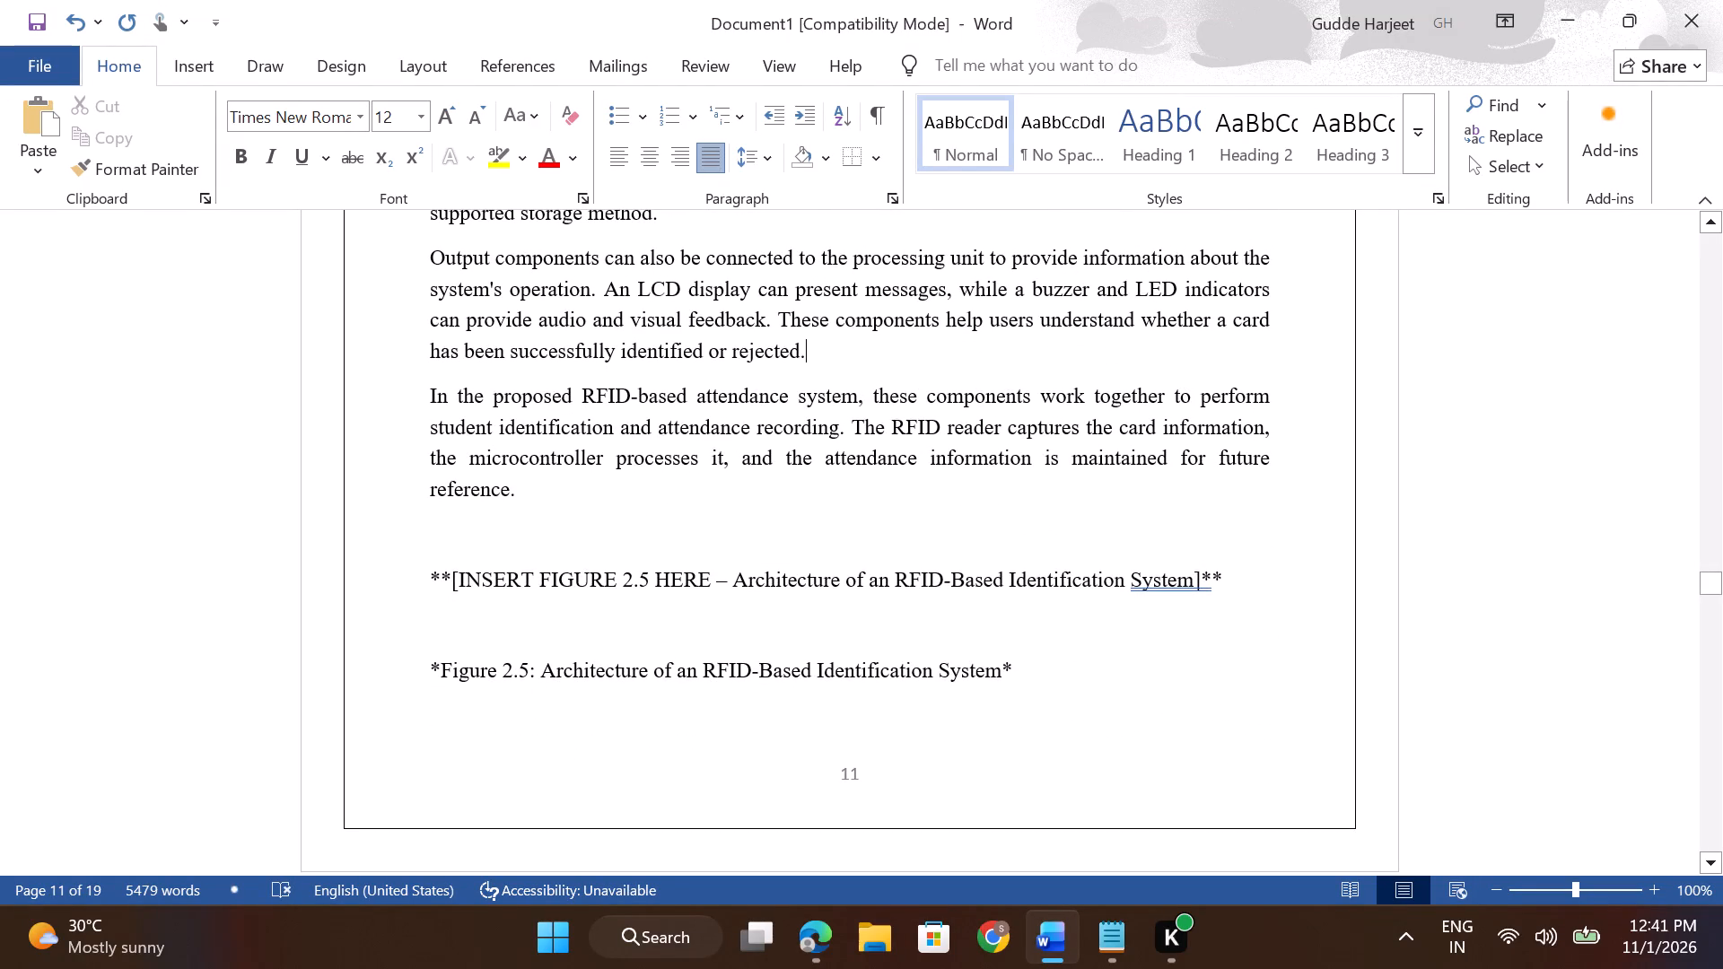
scroll(573, 528, up, 2)
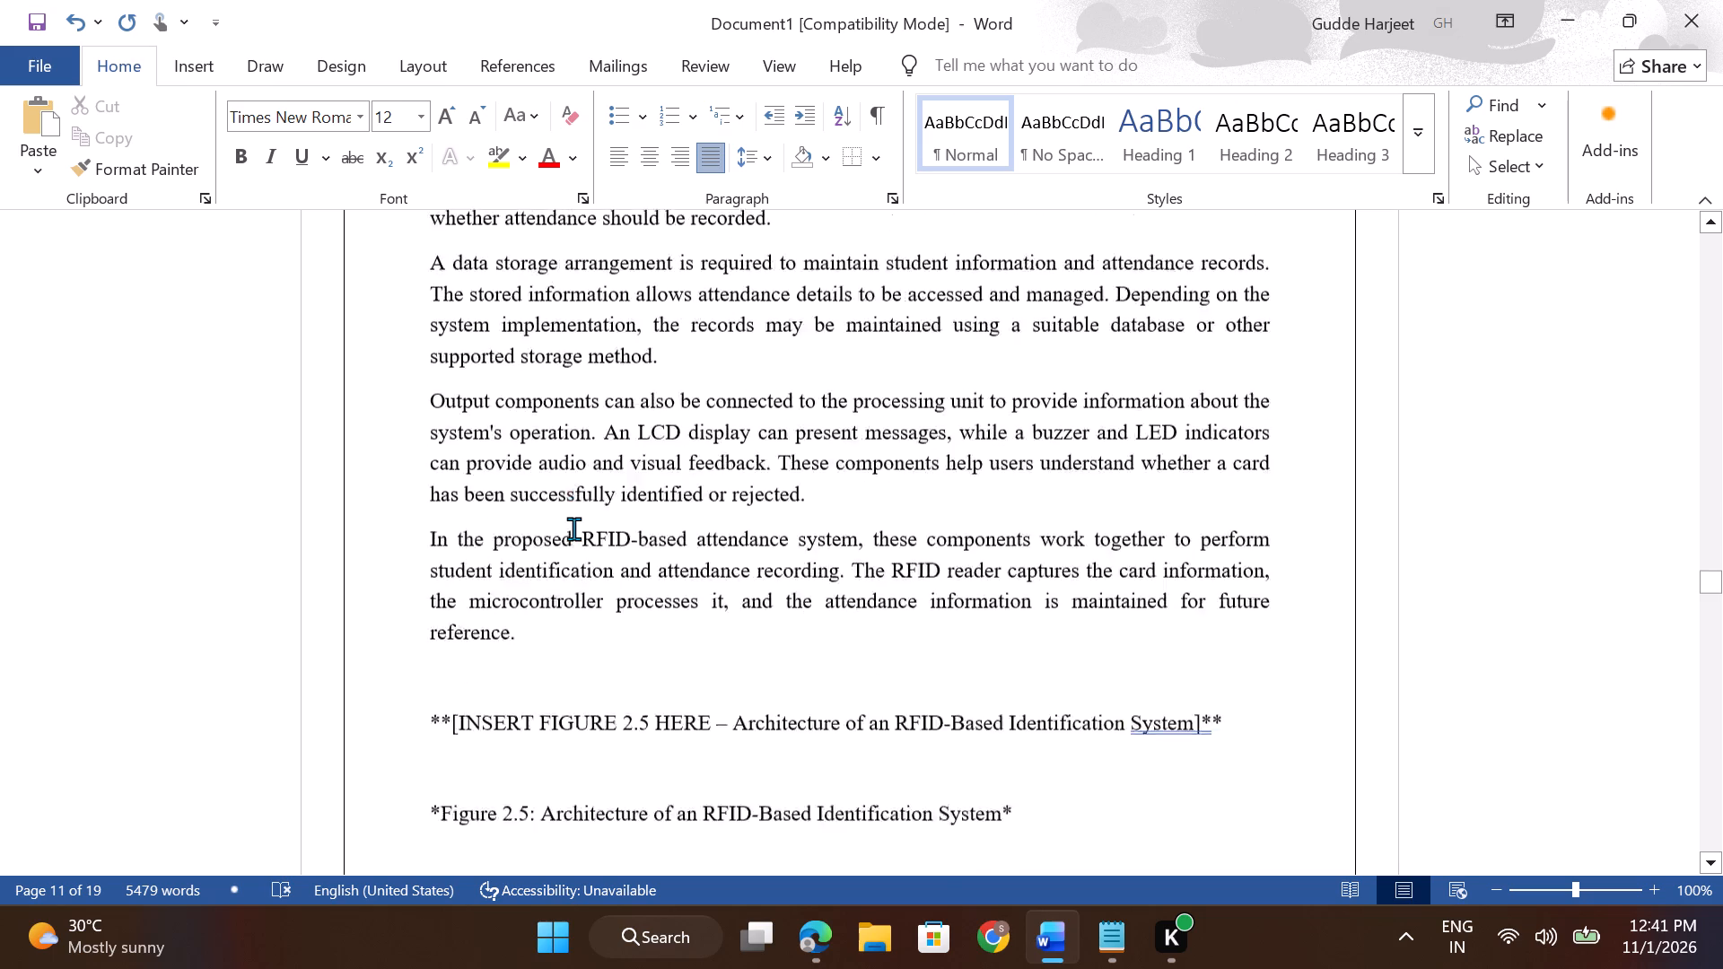
scroll(573, 528, up, 3)
scroll(573, 528, down, 4)
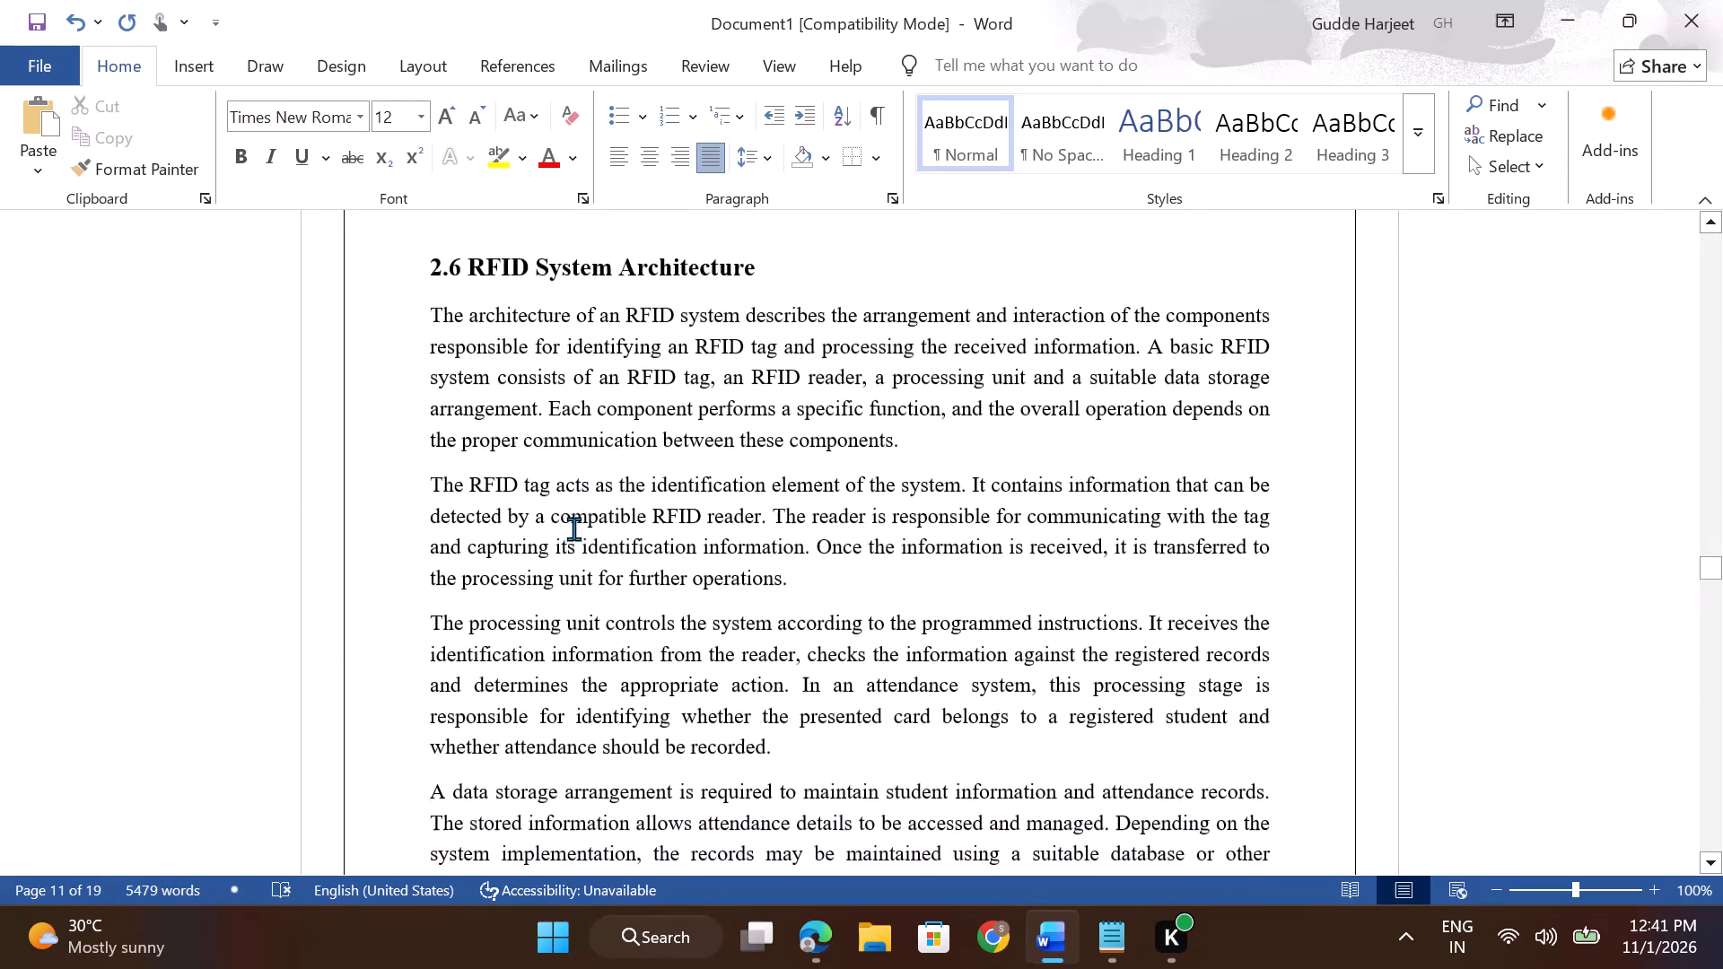
scroll(673, 629, down, 5)
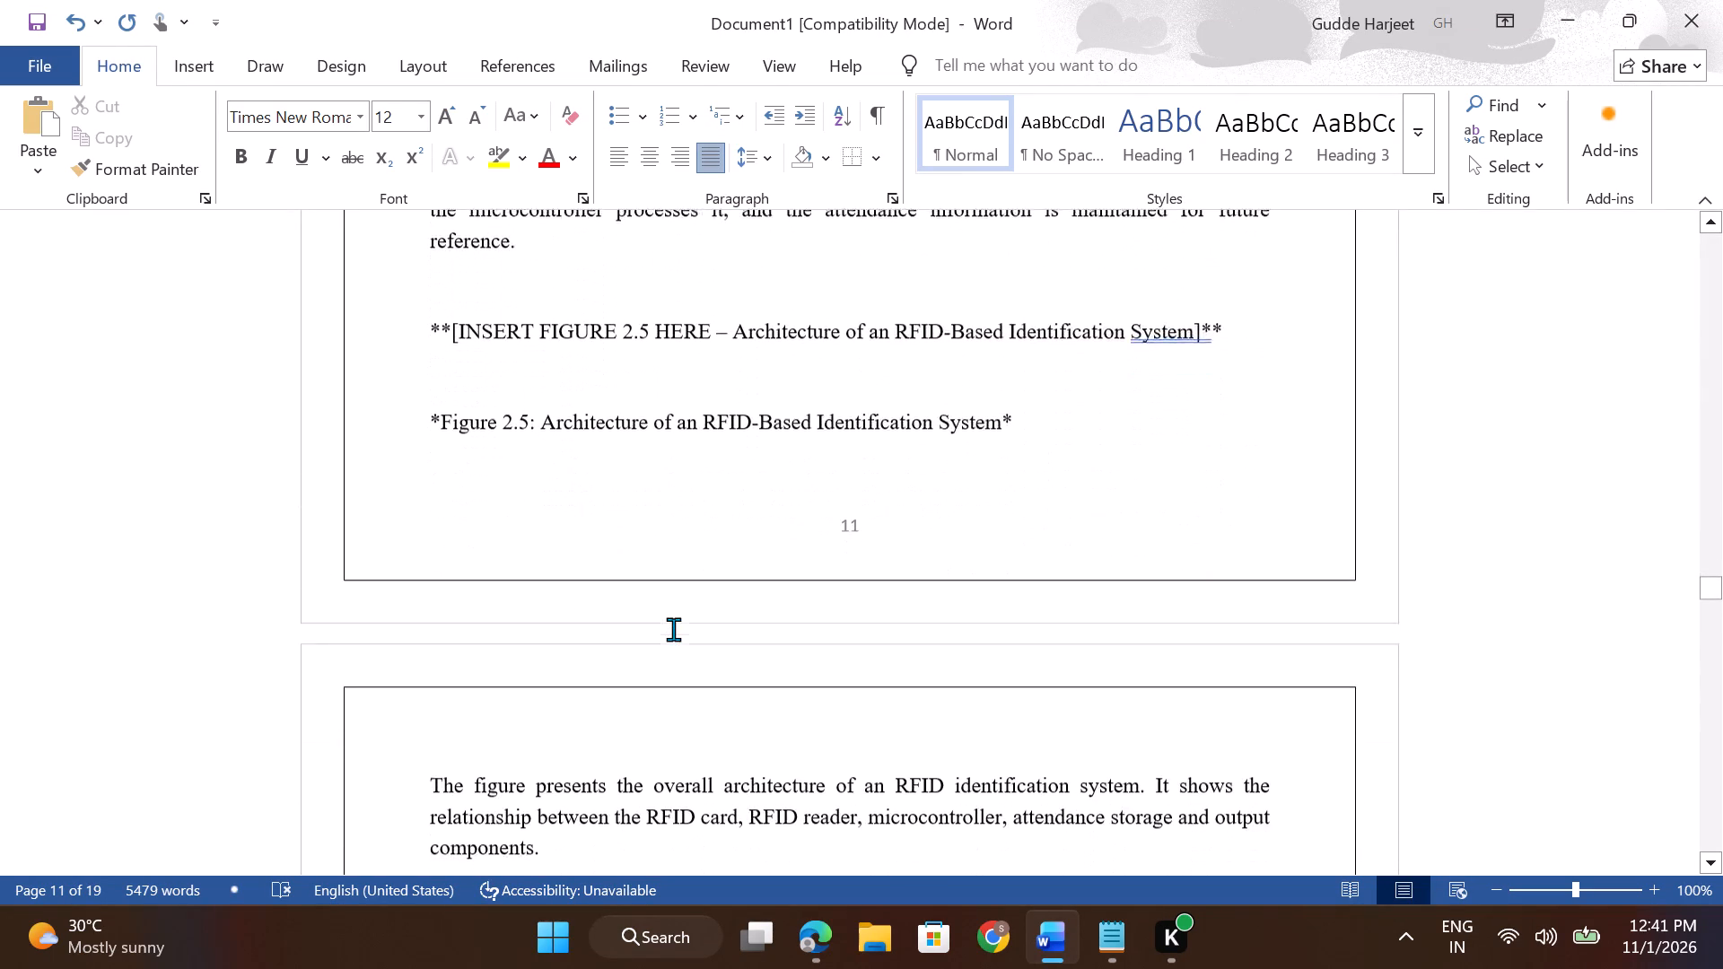
scroll(673, 629, up, 3)
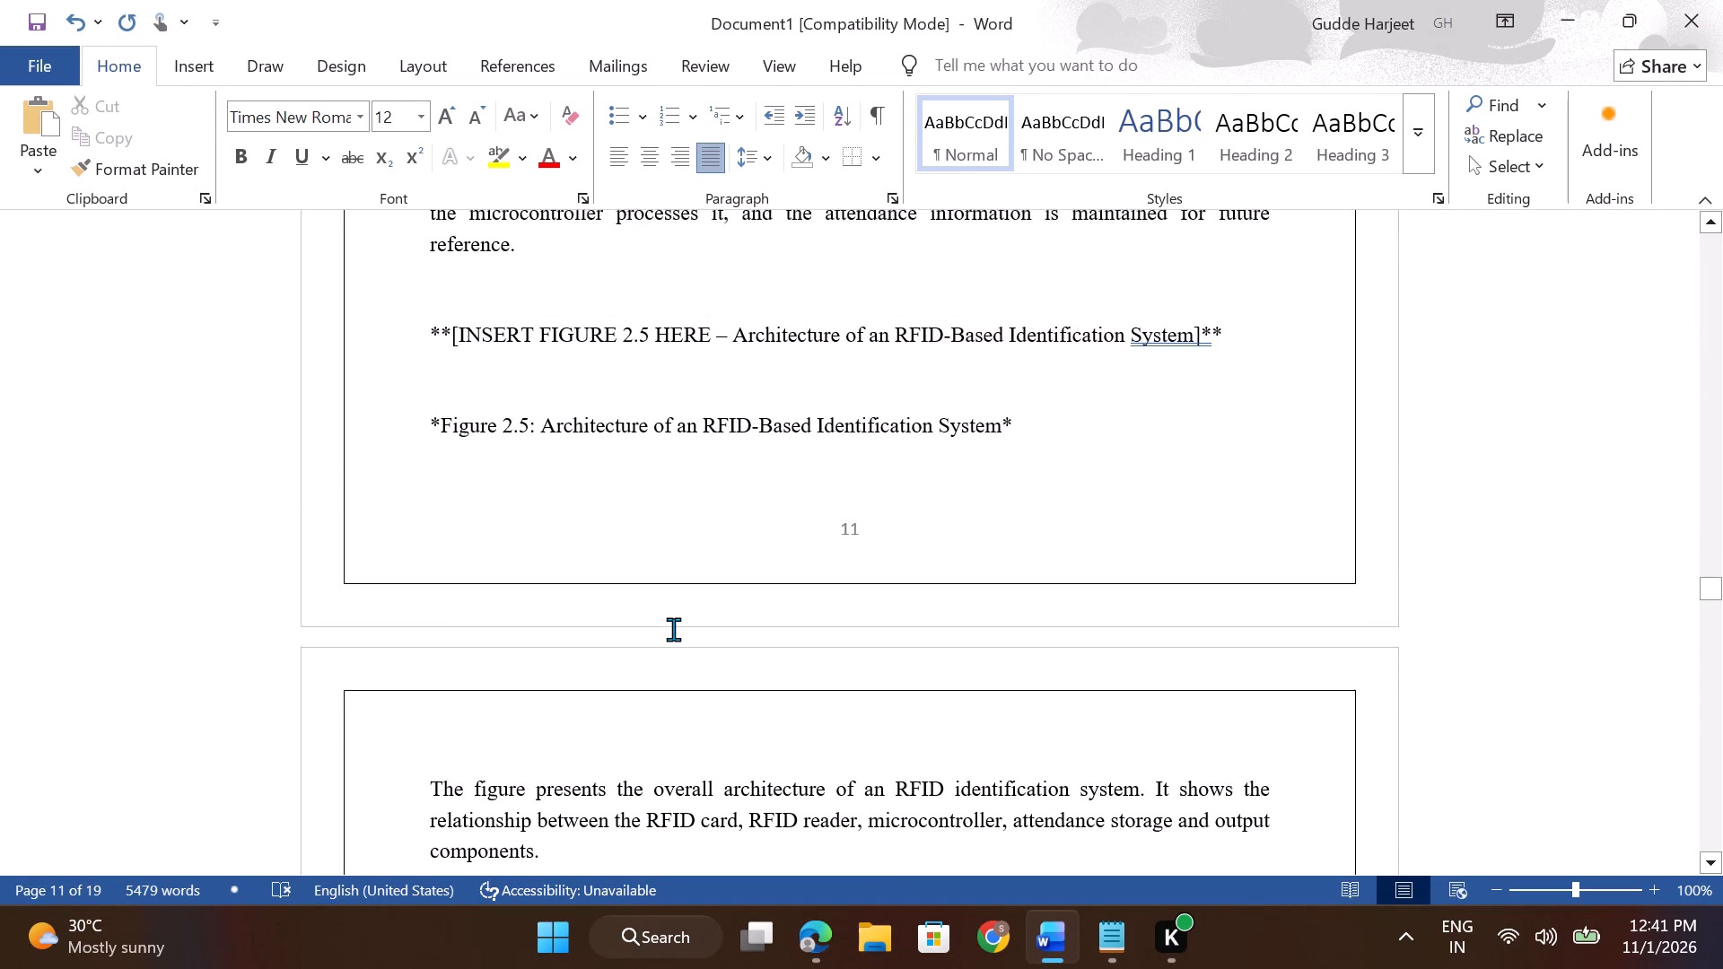
scroll(673, 629, up, 2)
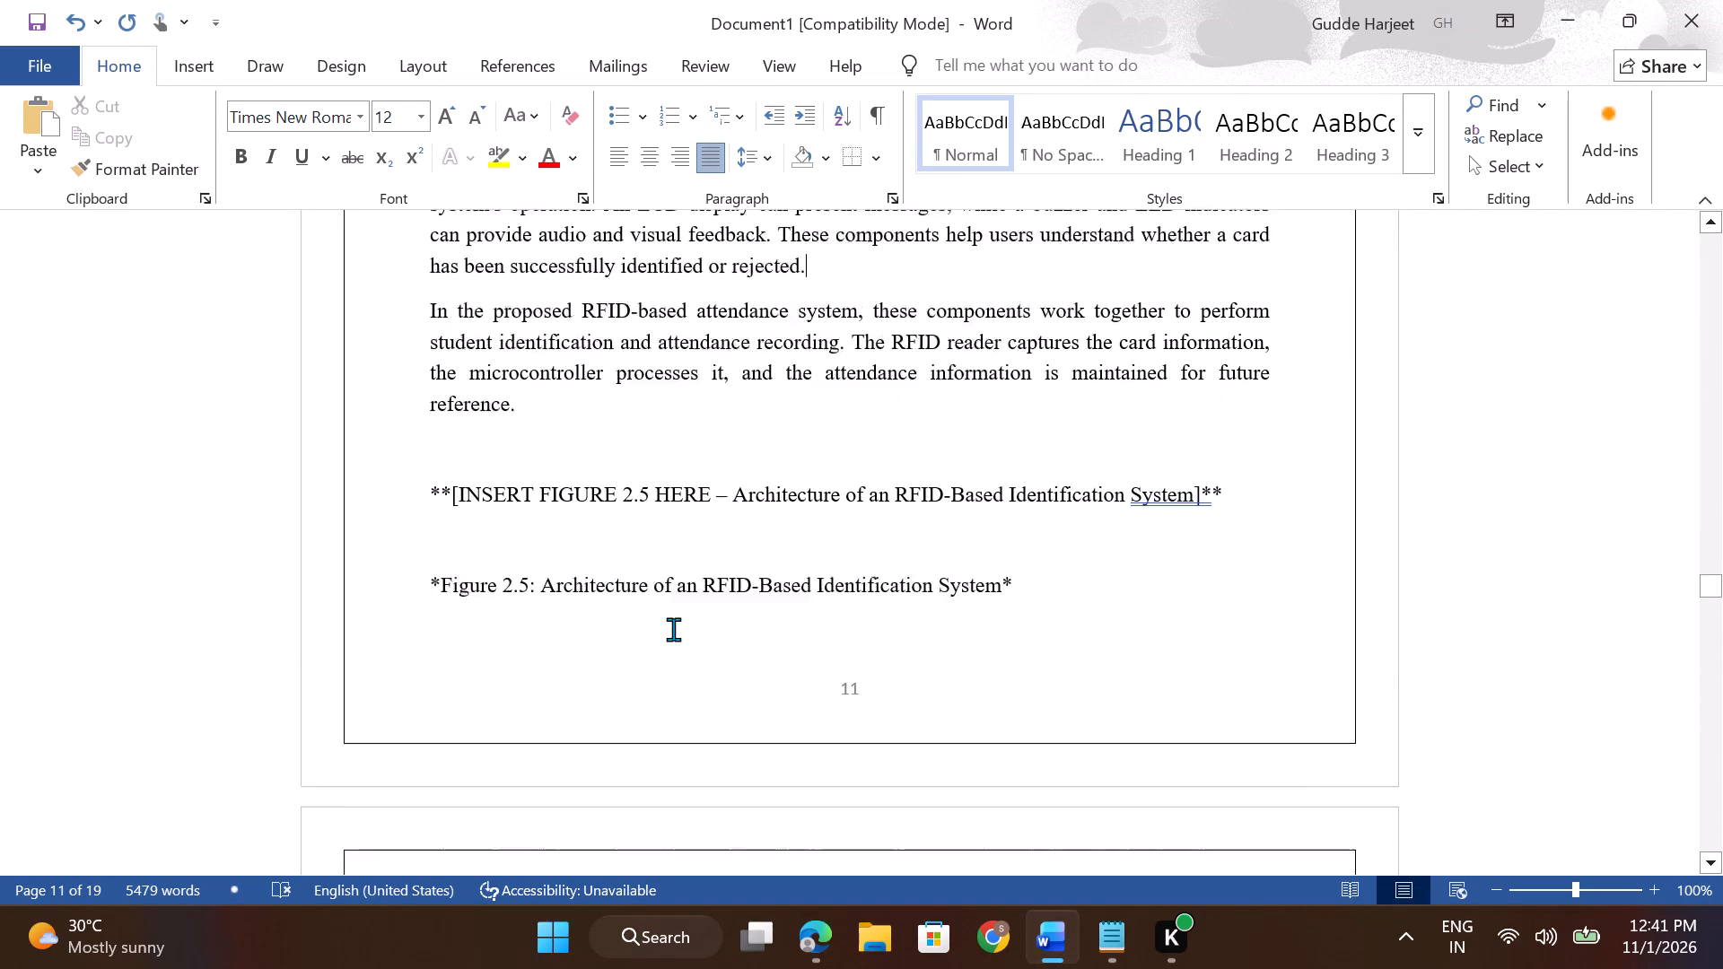
scroll(673, 629, up, 1)
scroll(673, 629, down, 3)
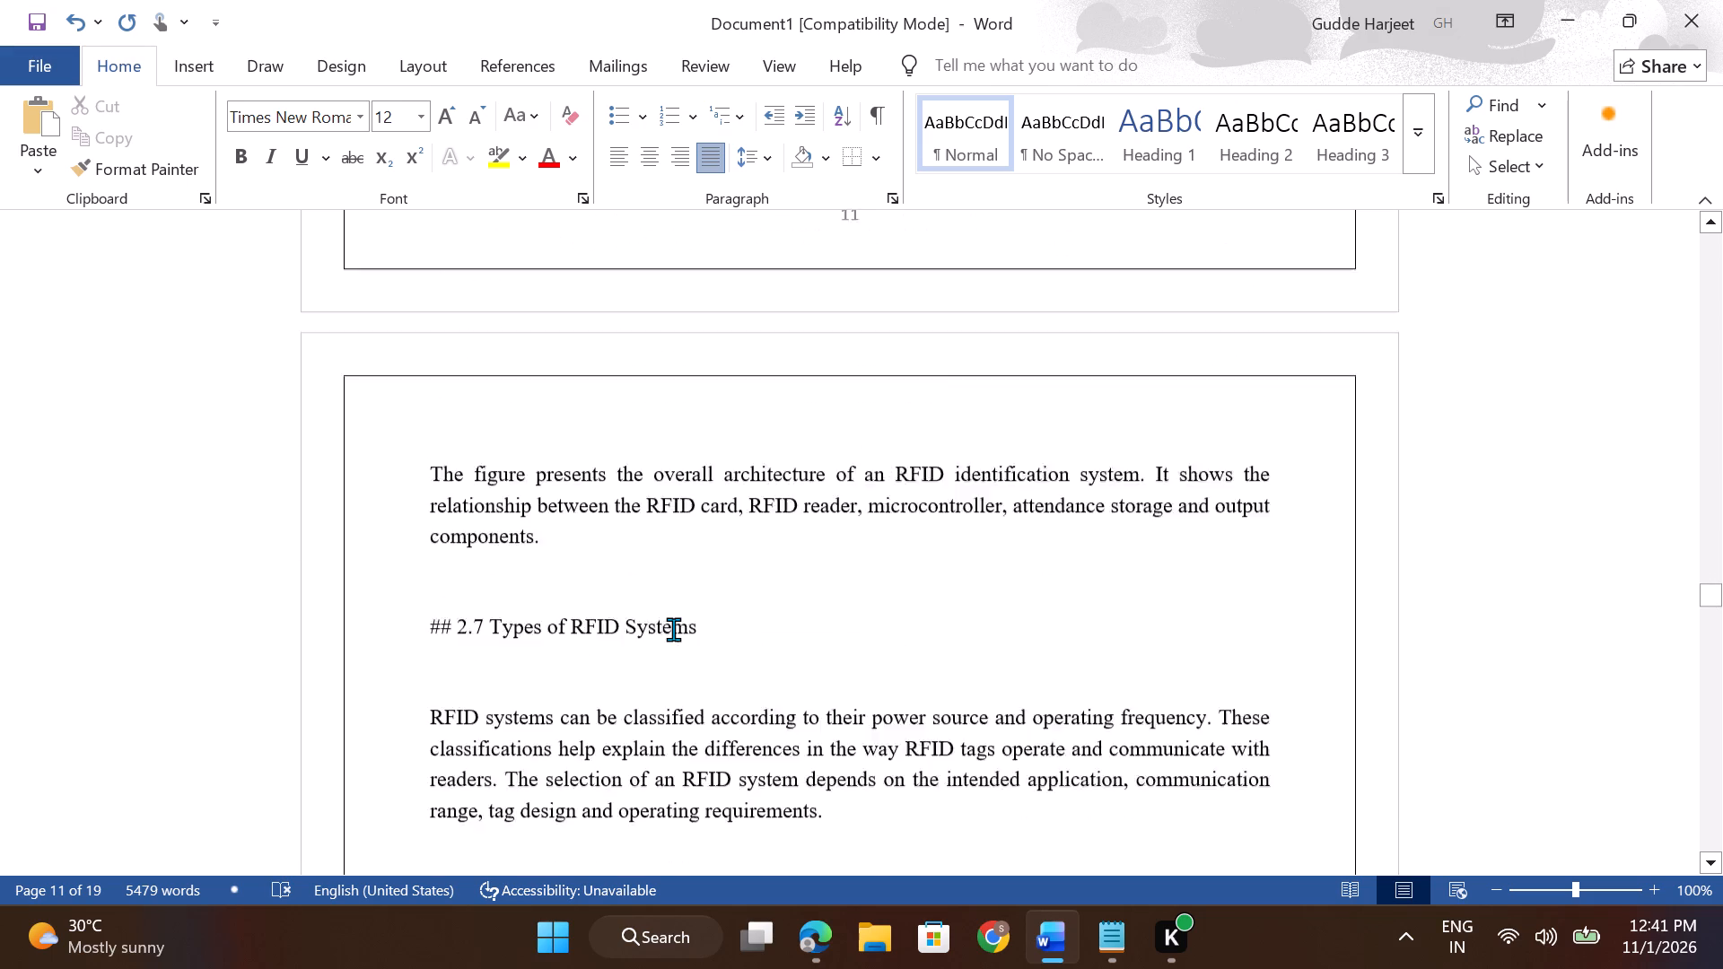
scroll(673, 629, down, 3)
scroll(673, 629, up, 3)
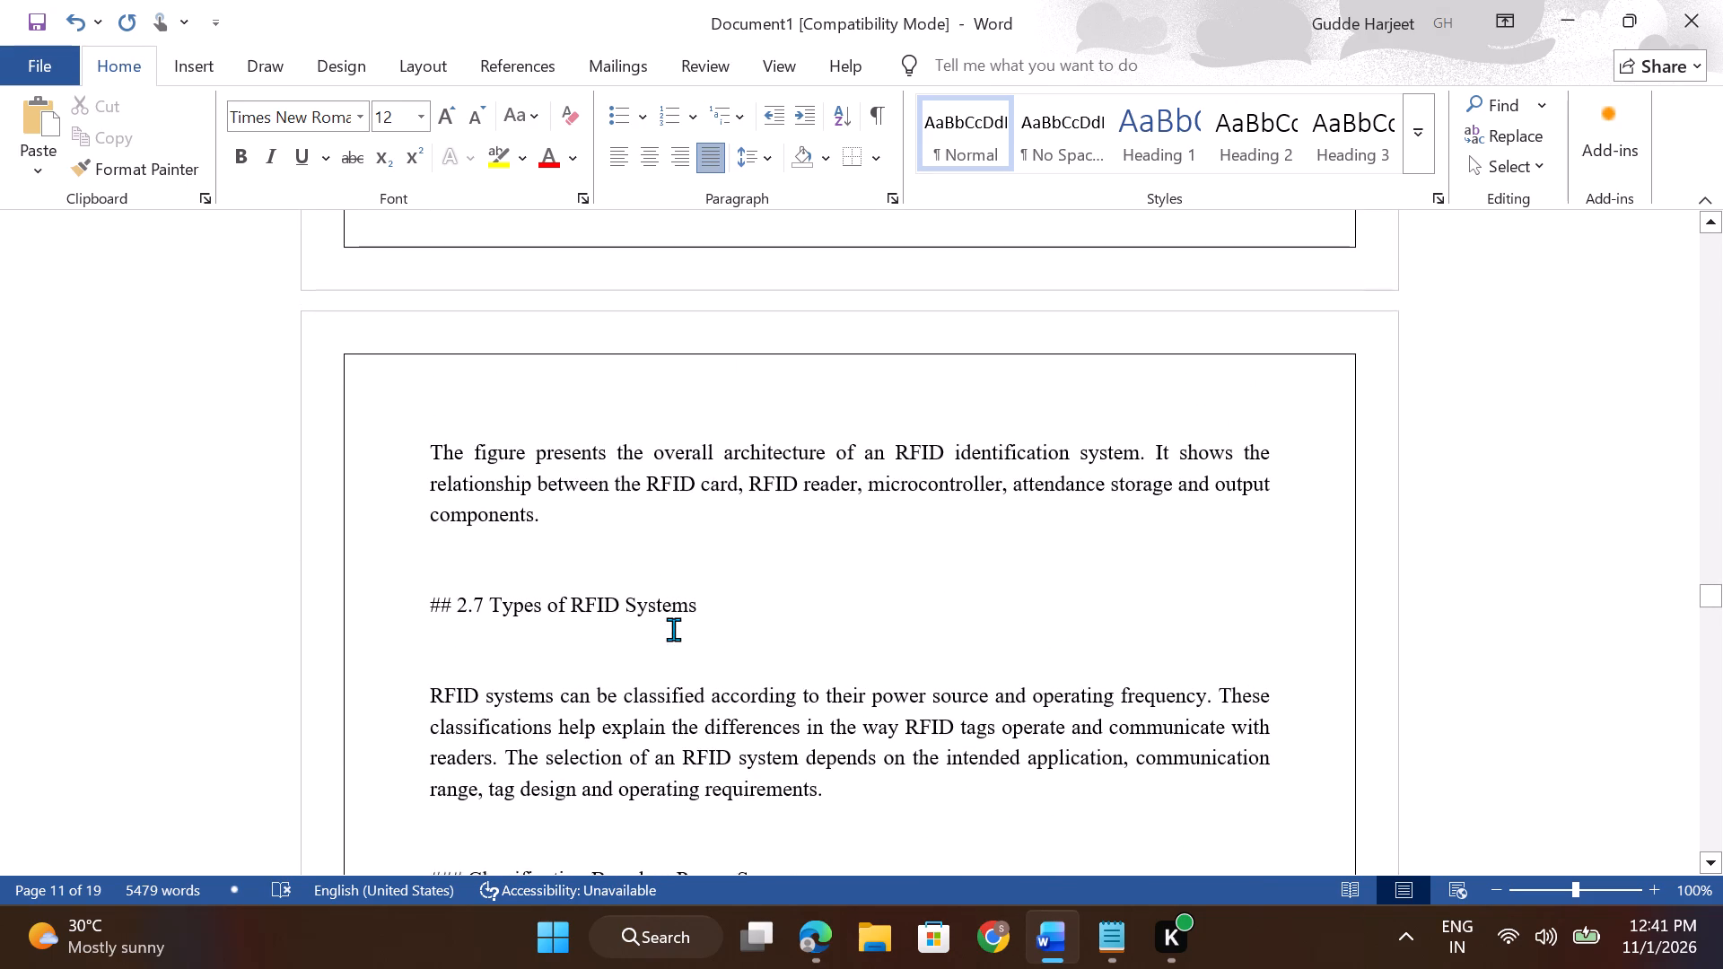
scroll(673, 629, up, 3)
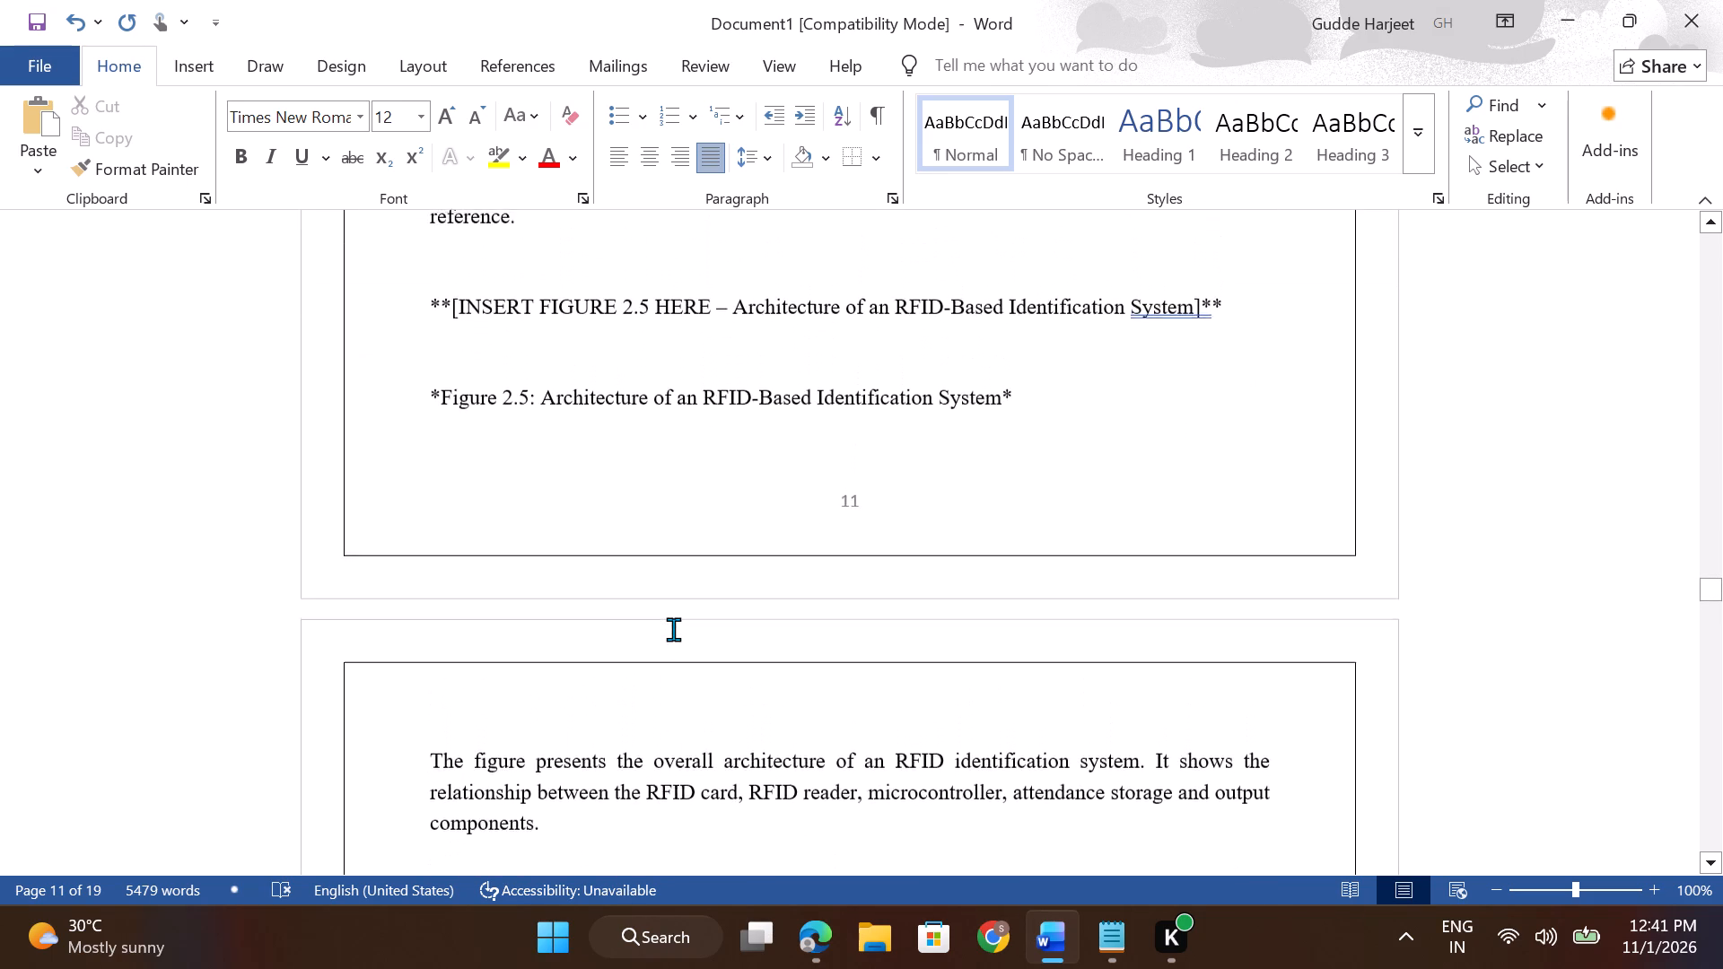
Center the Figure 2.5 caption at the end of section 2.6 and set its font size to 10.5.
scroll(673, 629, up, 1)
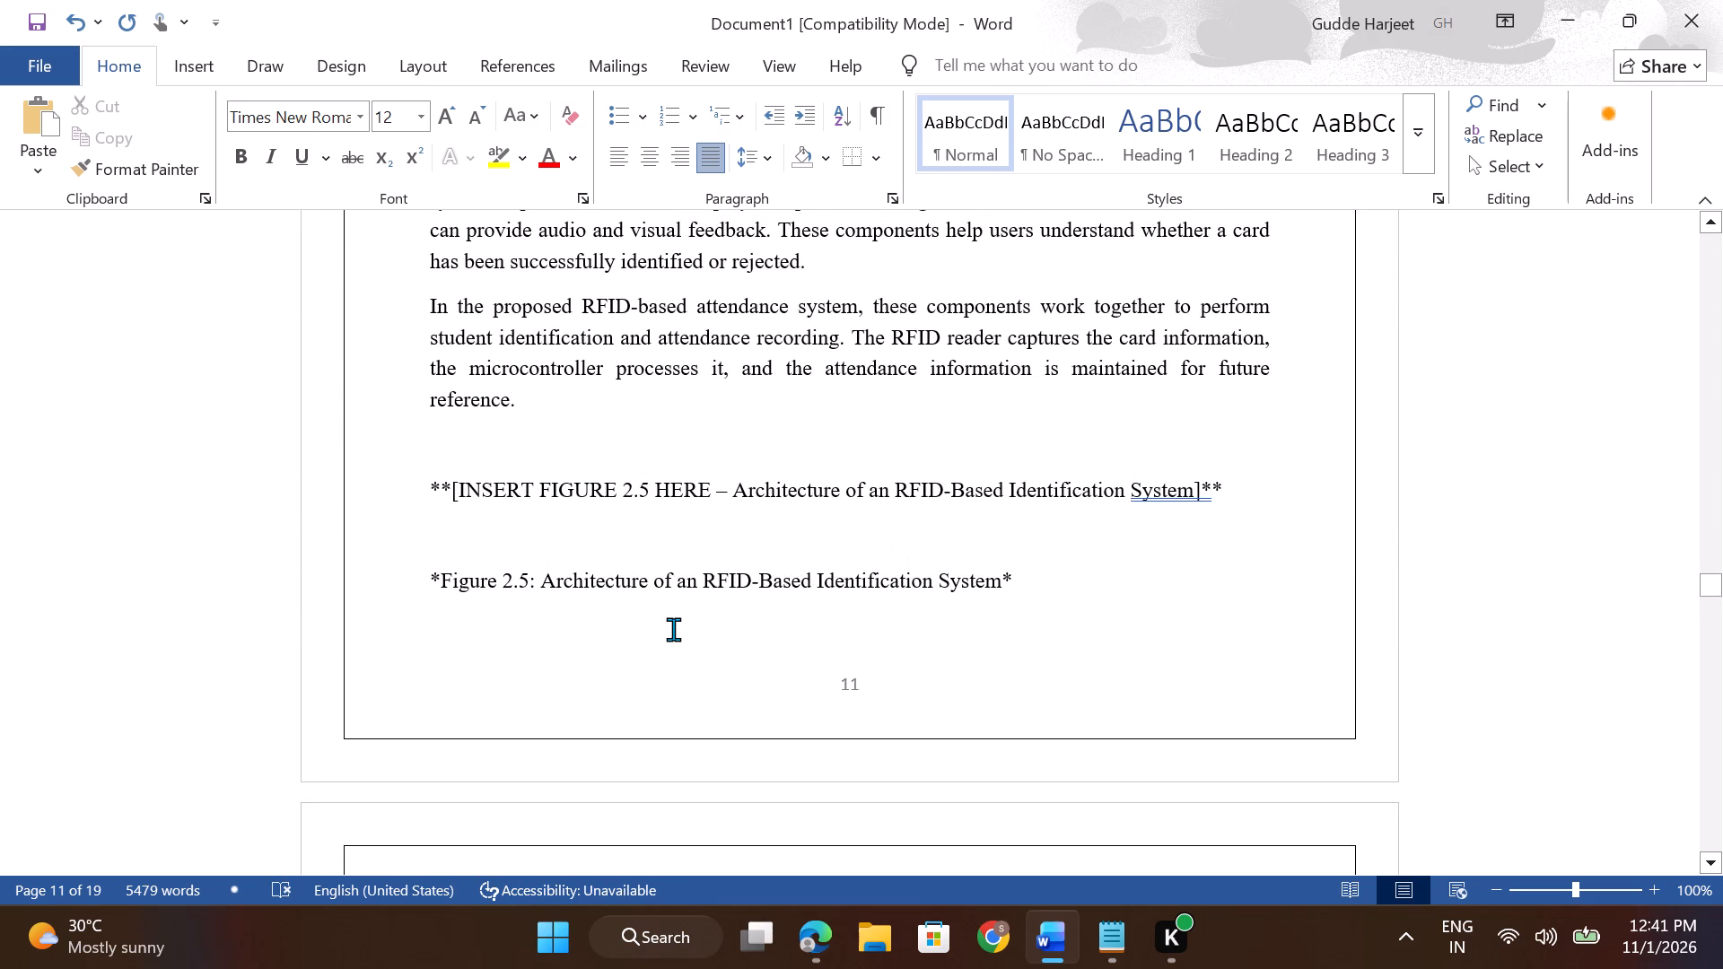
scroll(673, 629, up, 1)
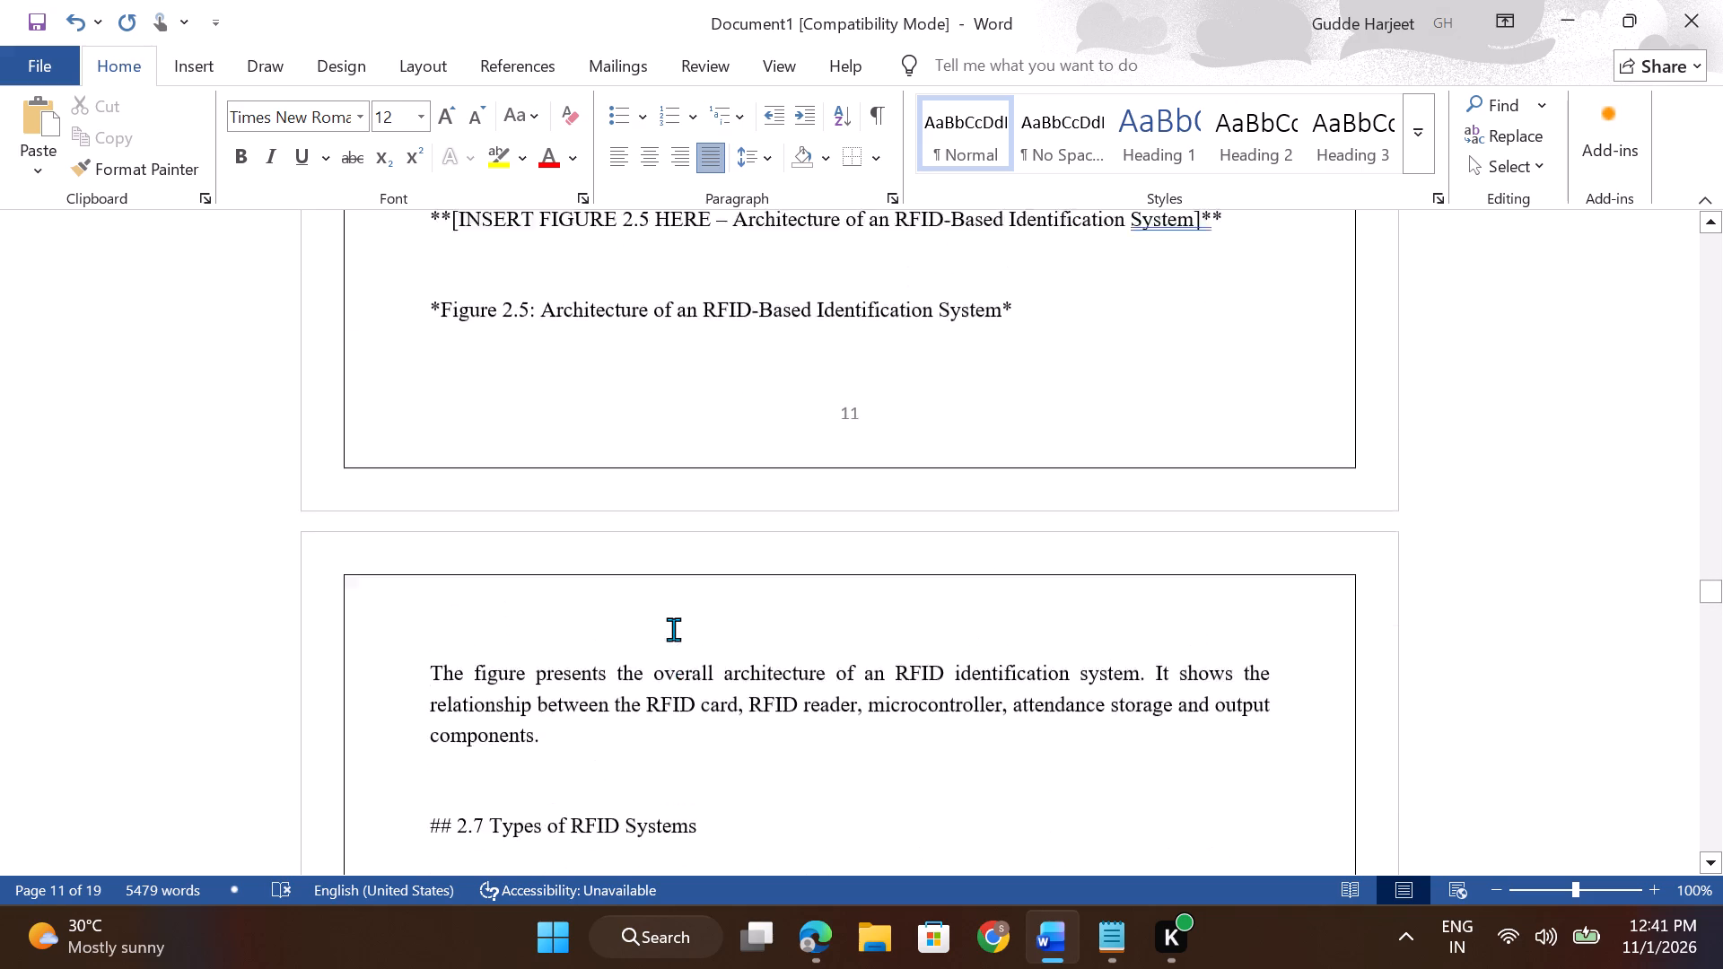
scroll(673, 629, up, 1)
scroll(673, 629, down, 10)
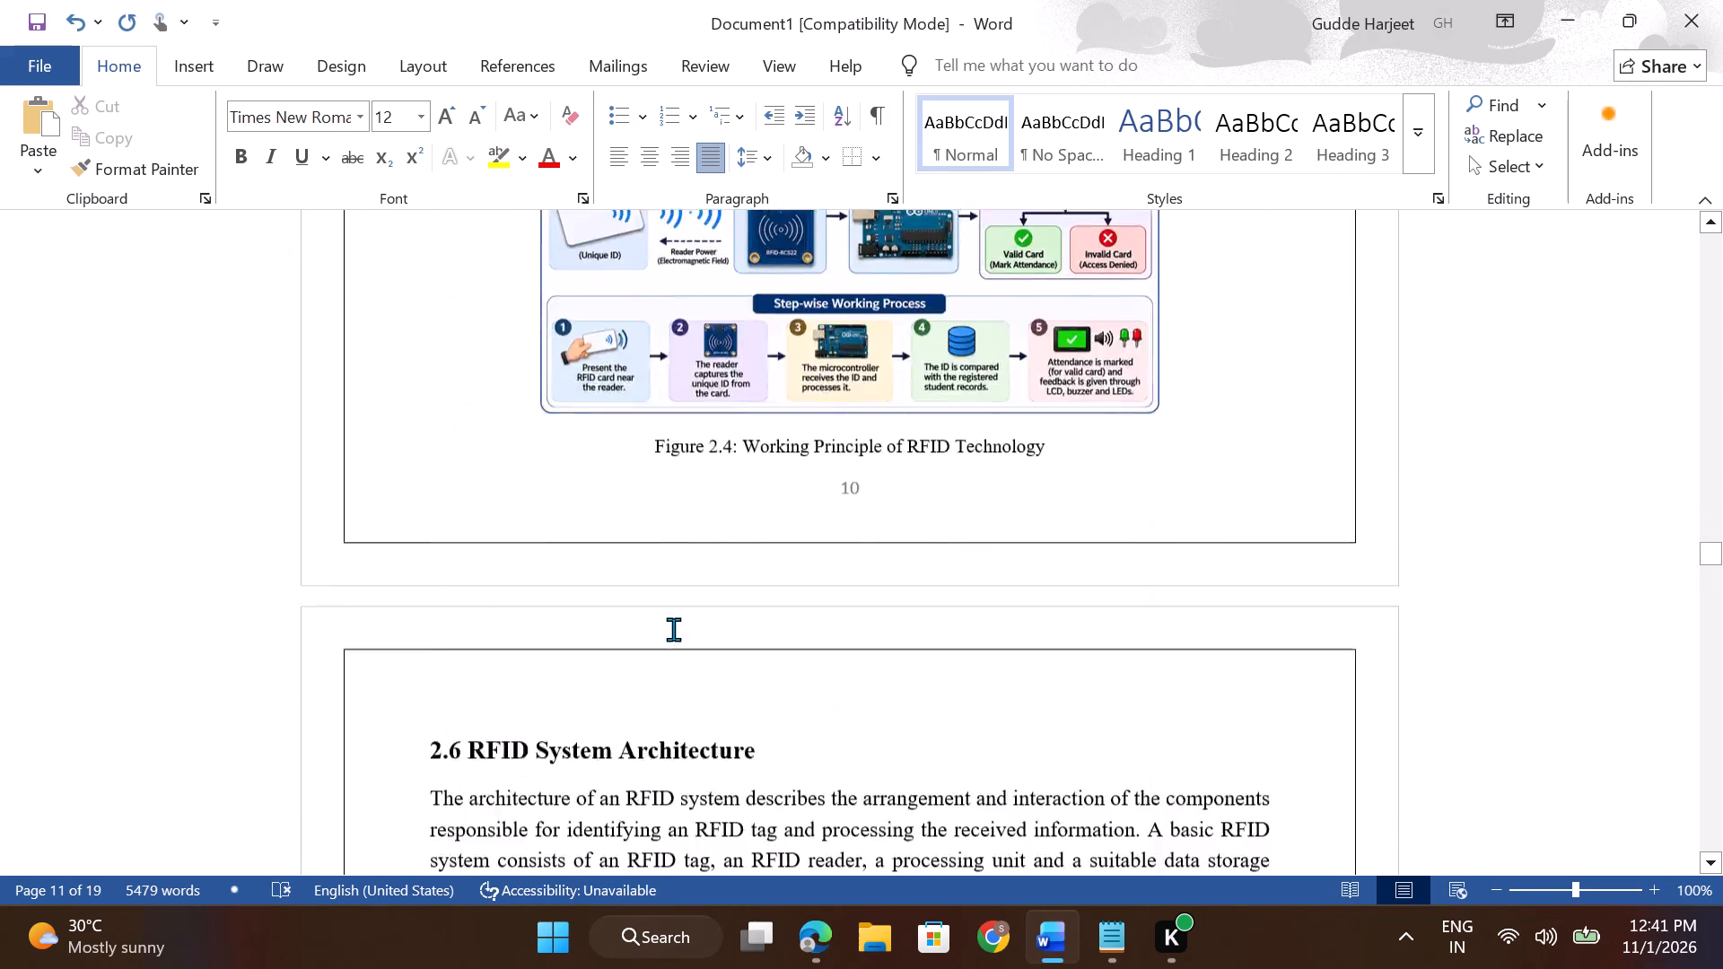
scroll(673, 629, down, 1)
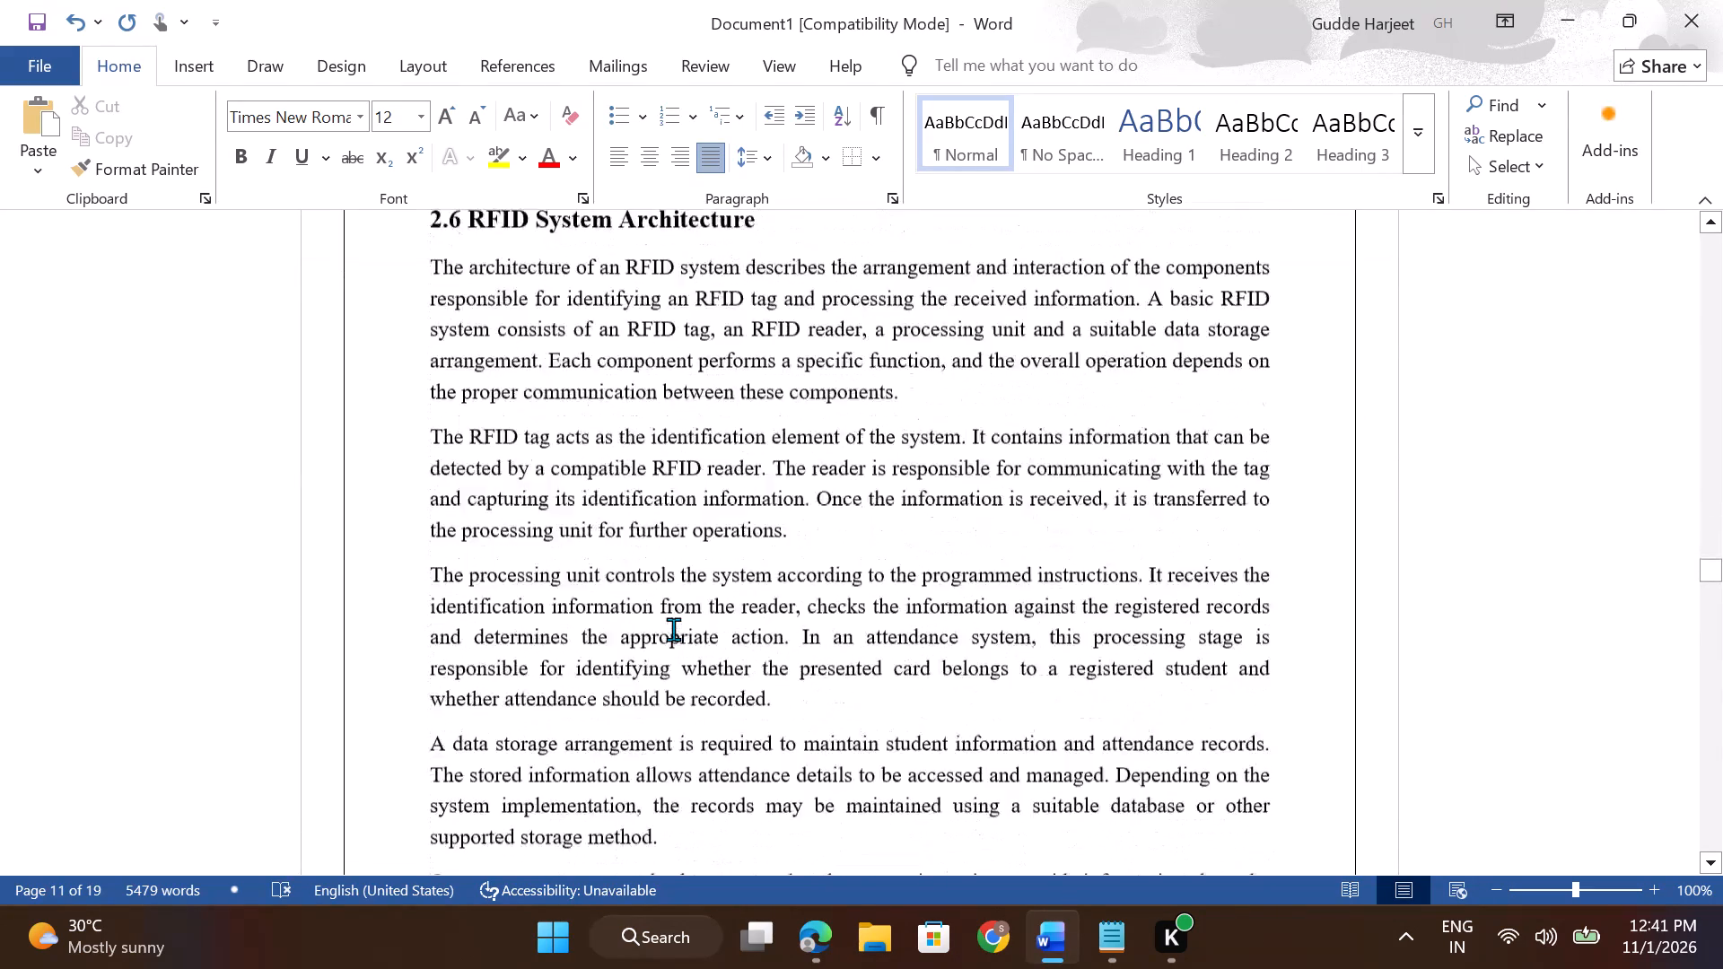
scroll(673, 629, down, 3)
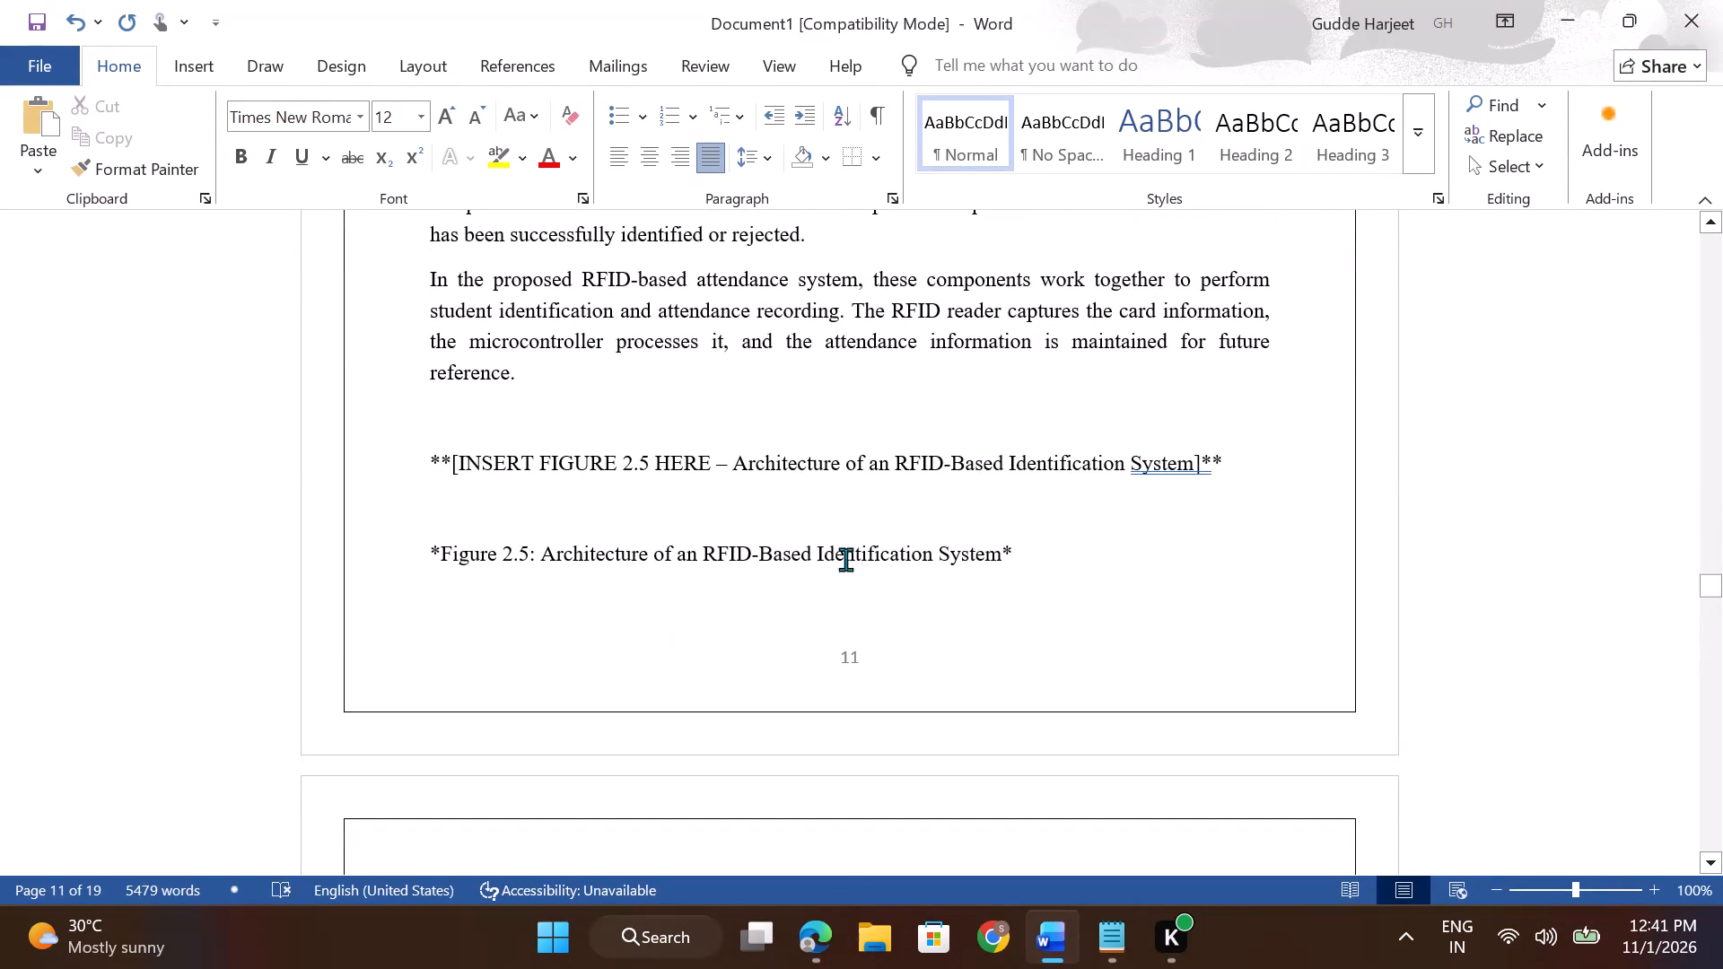
ctrl+click(615, 547)
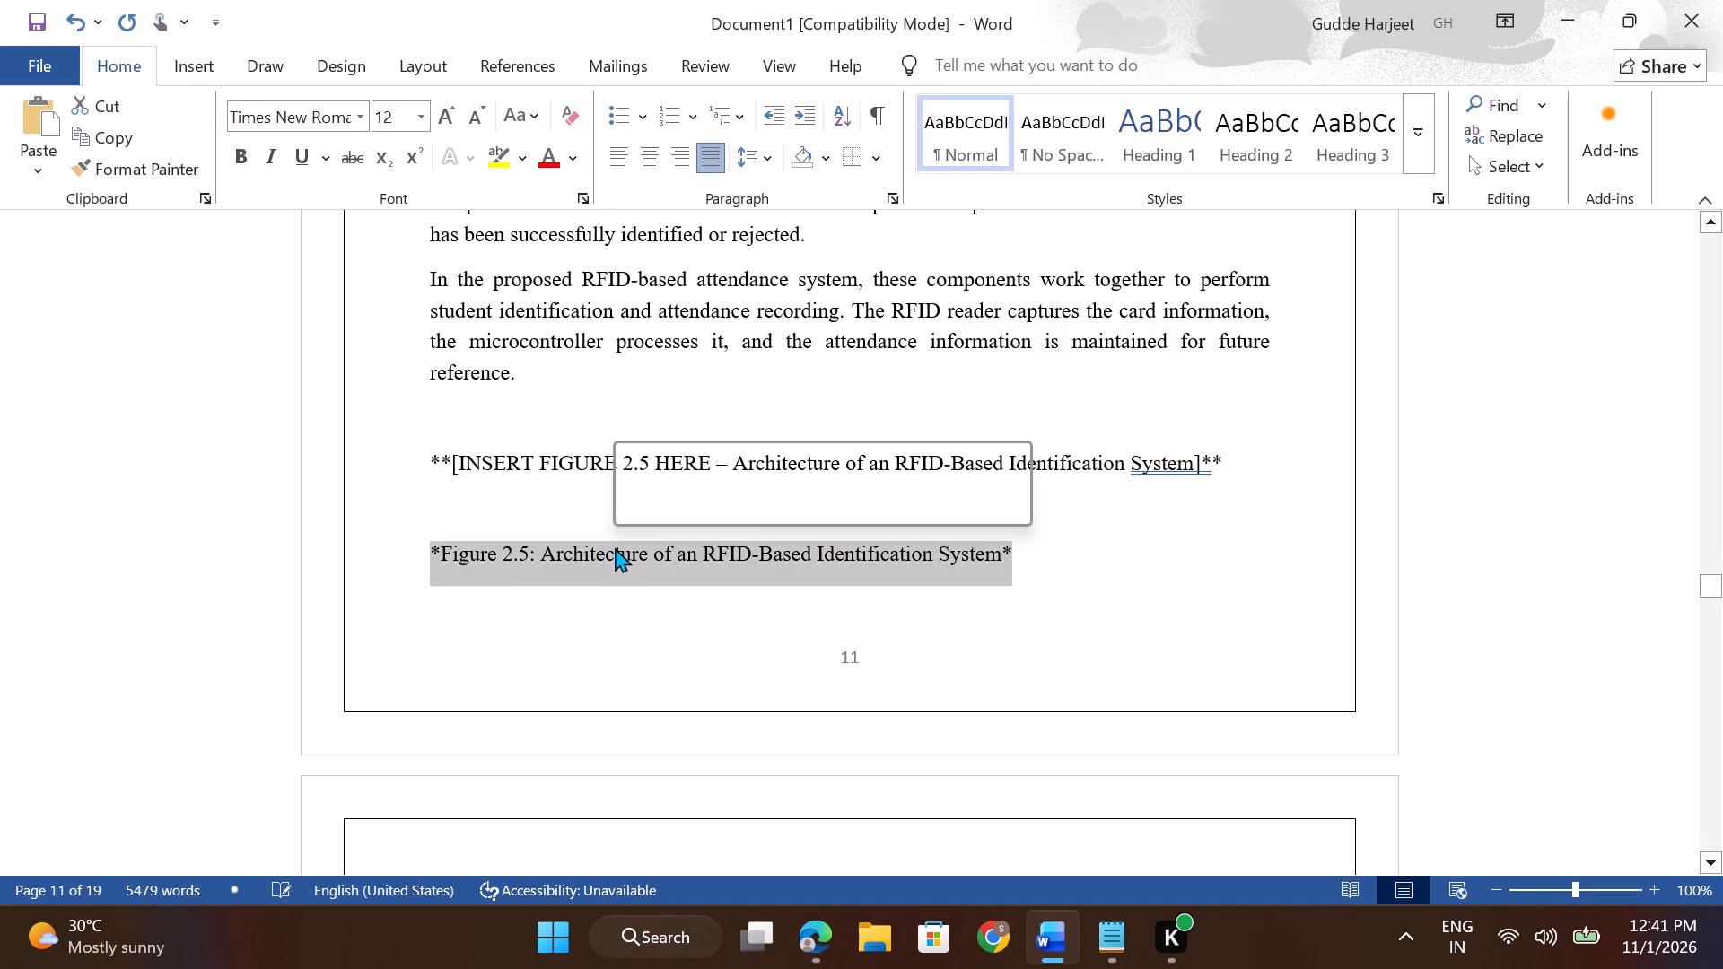
click(643, 161)
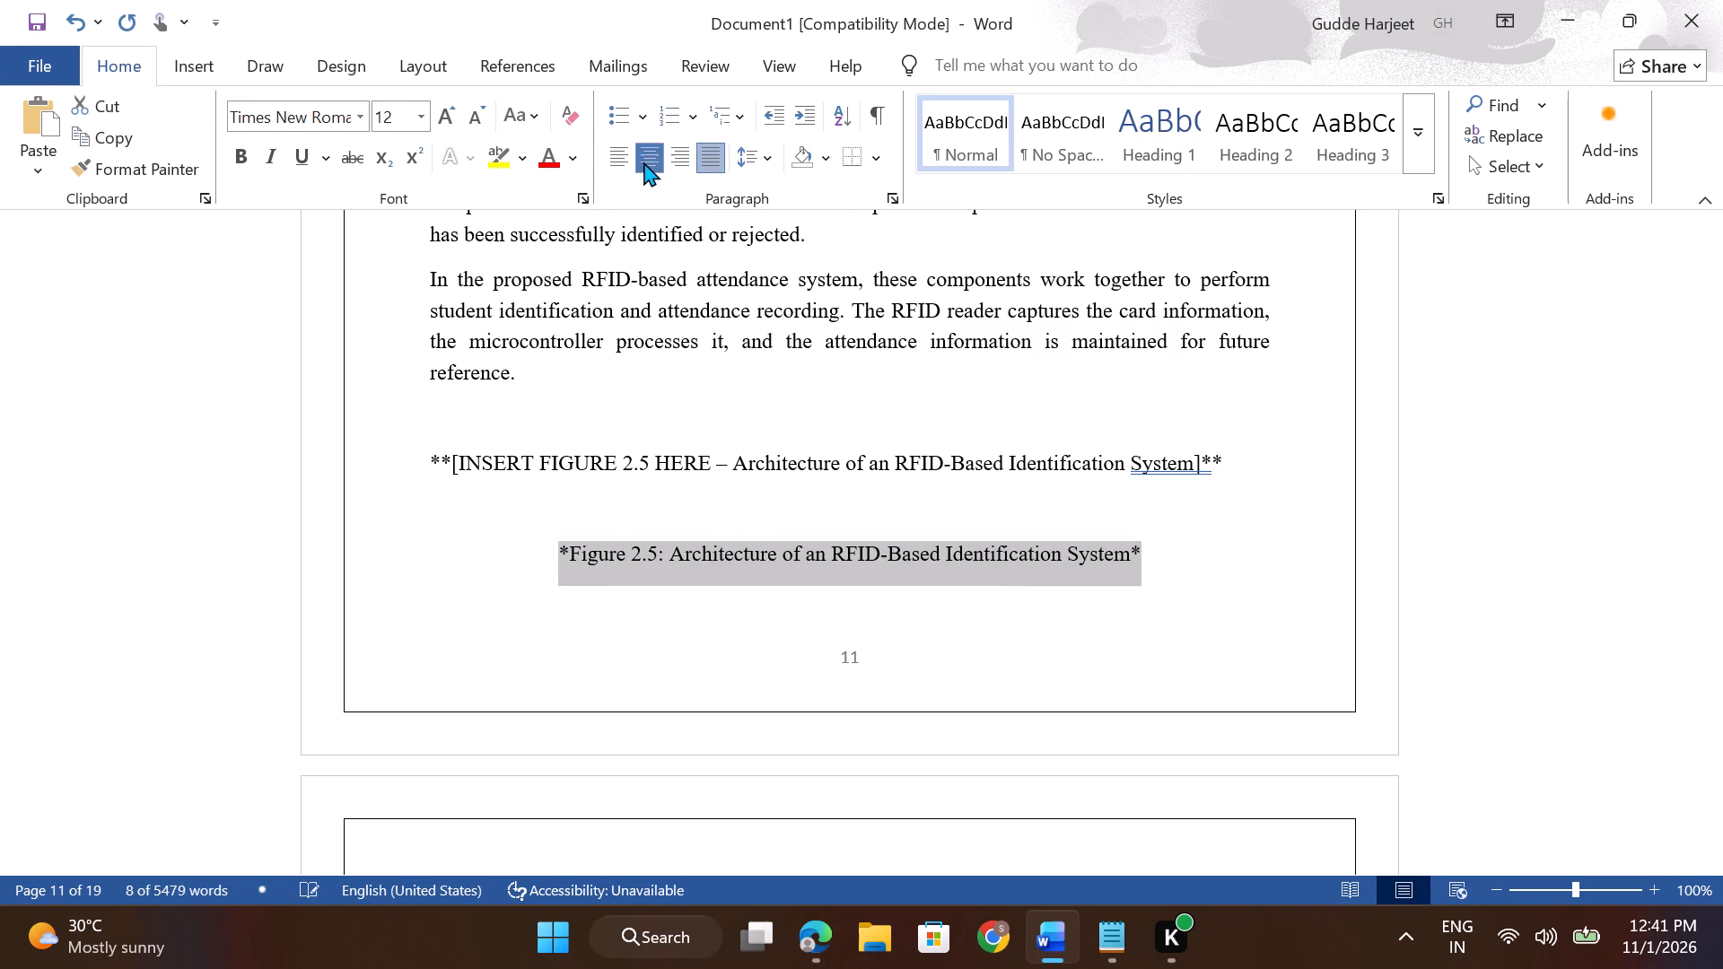
click(570, 549)
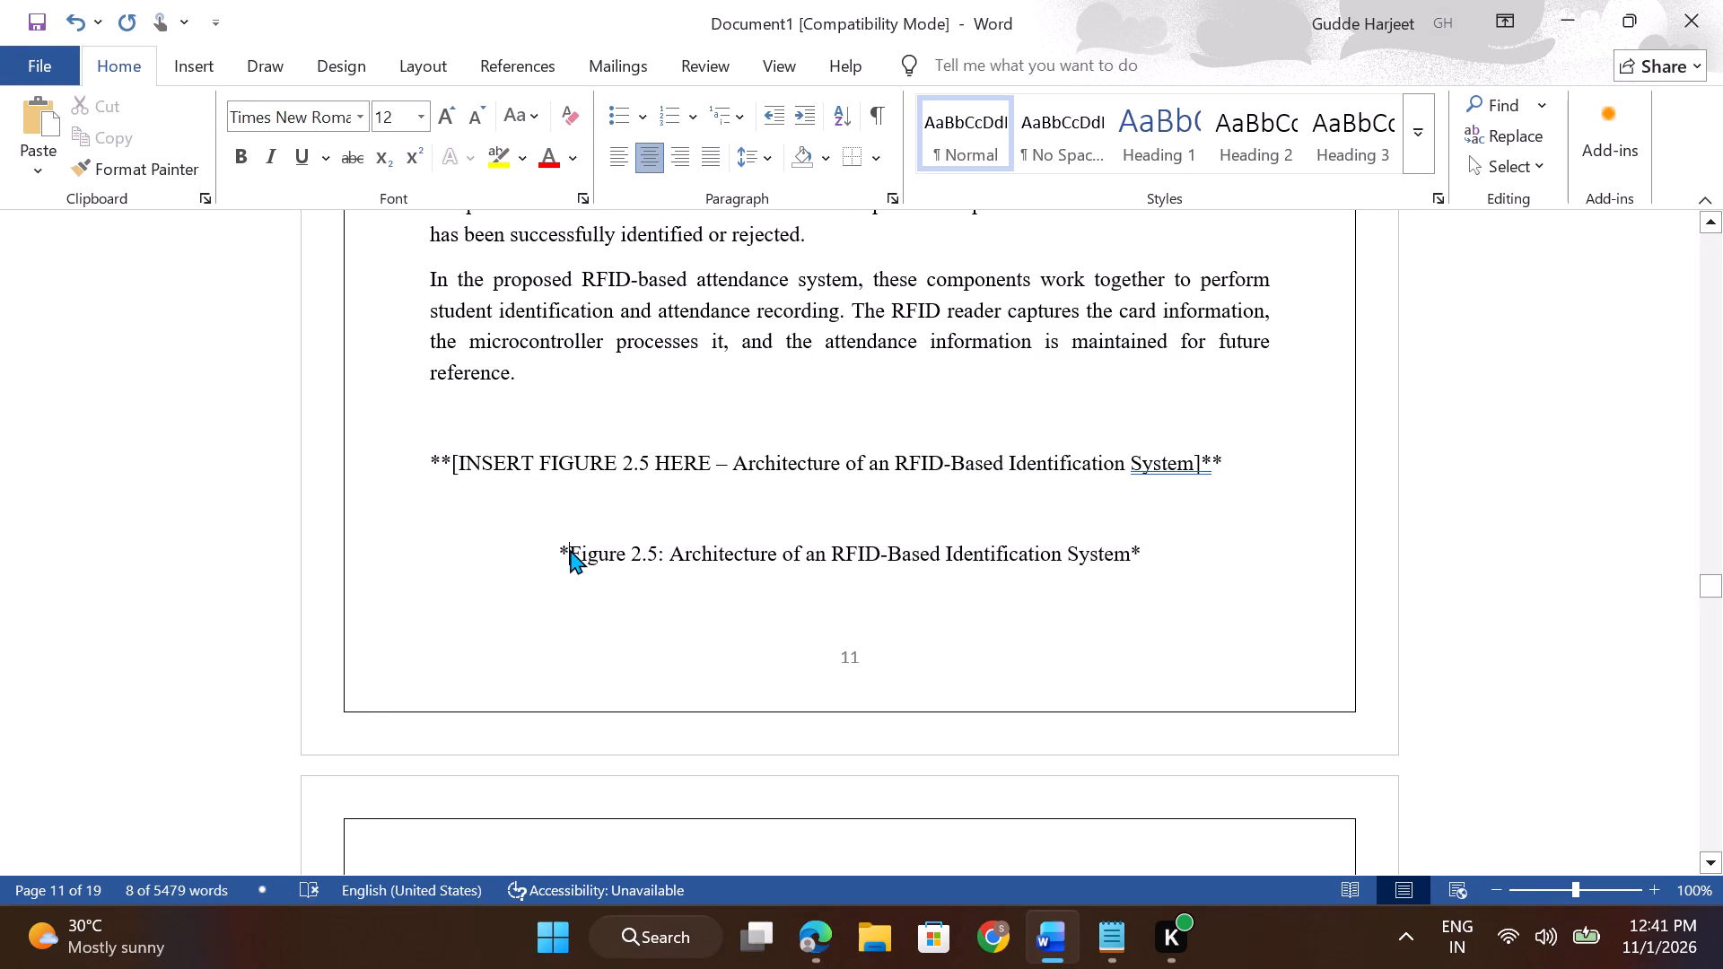
ctrl+click(570, 549)
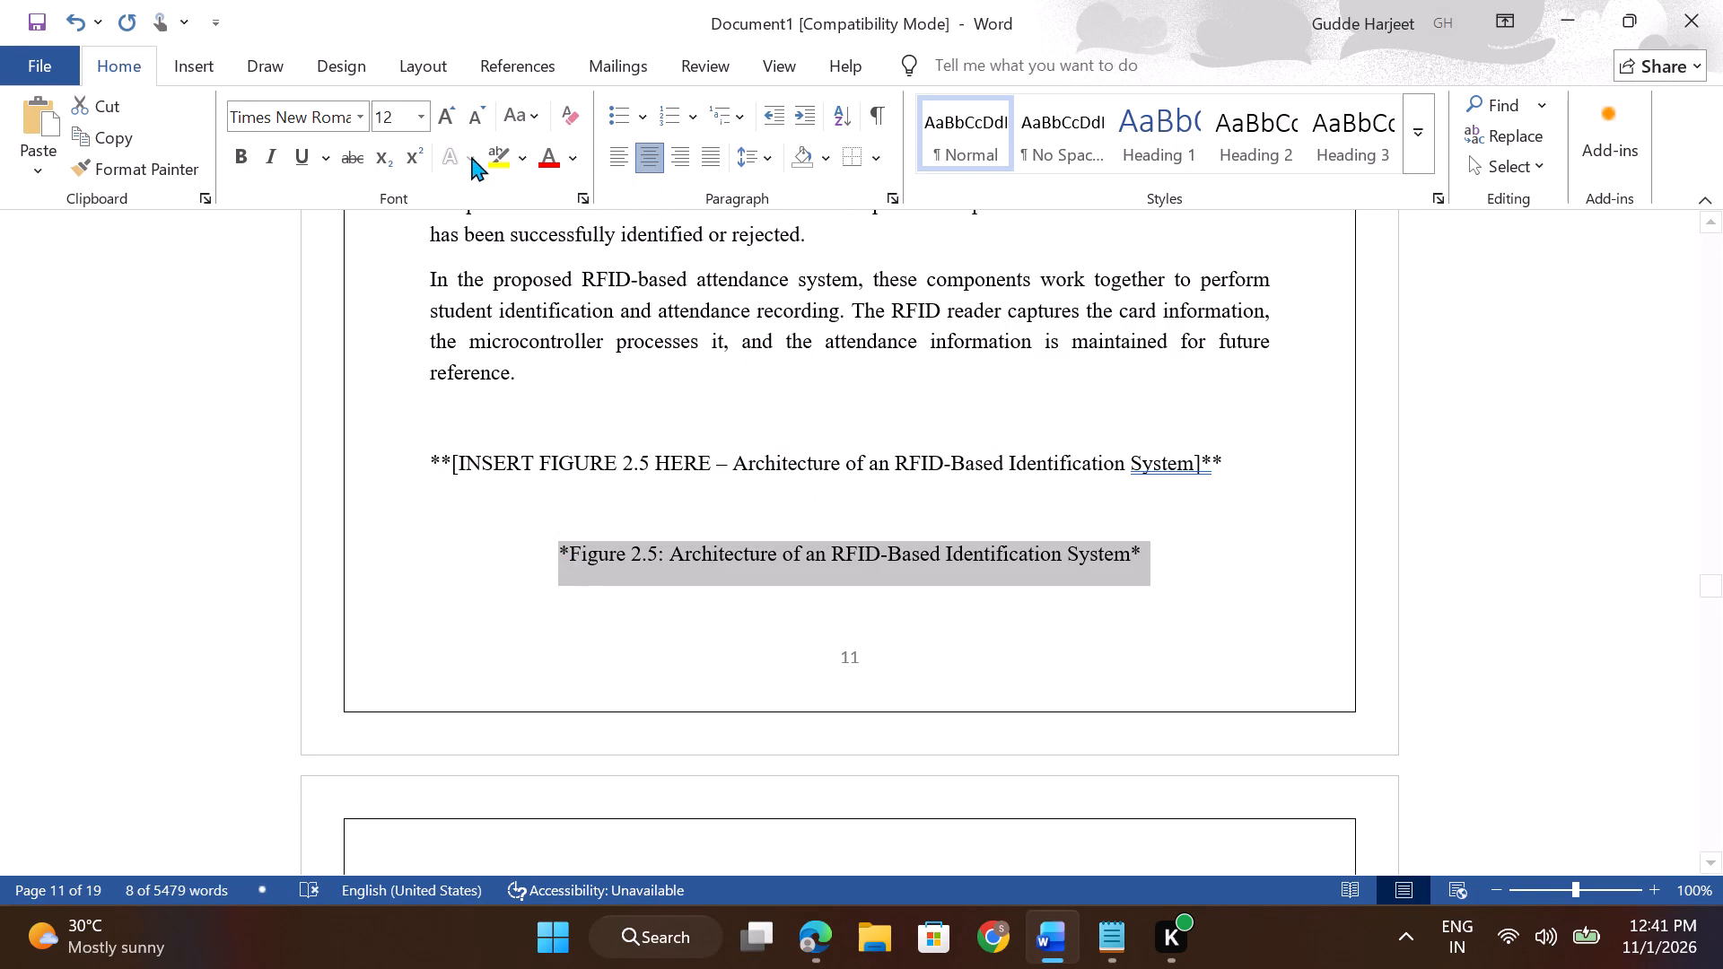
click(420, 117)
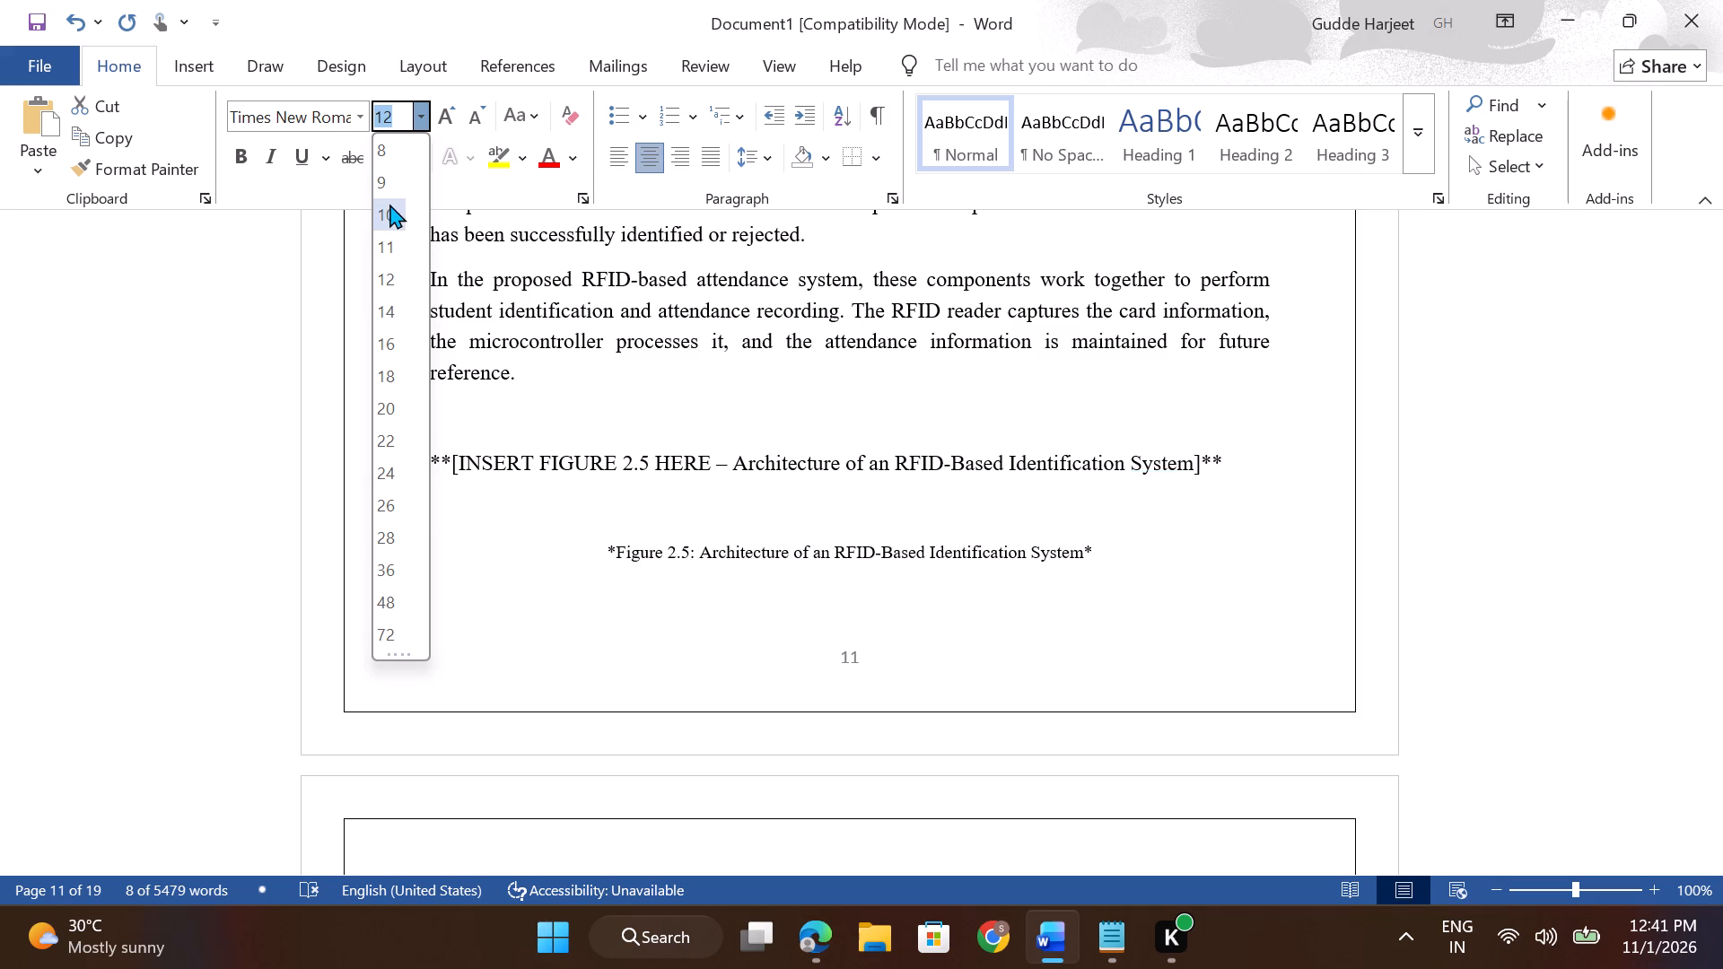
text(10)
text(.5)
key(Return)
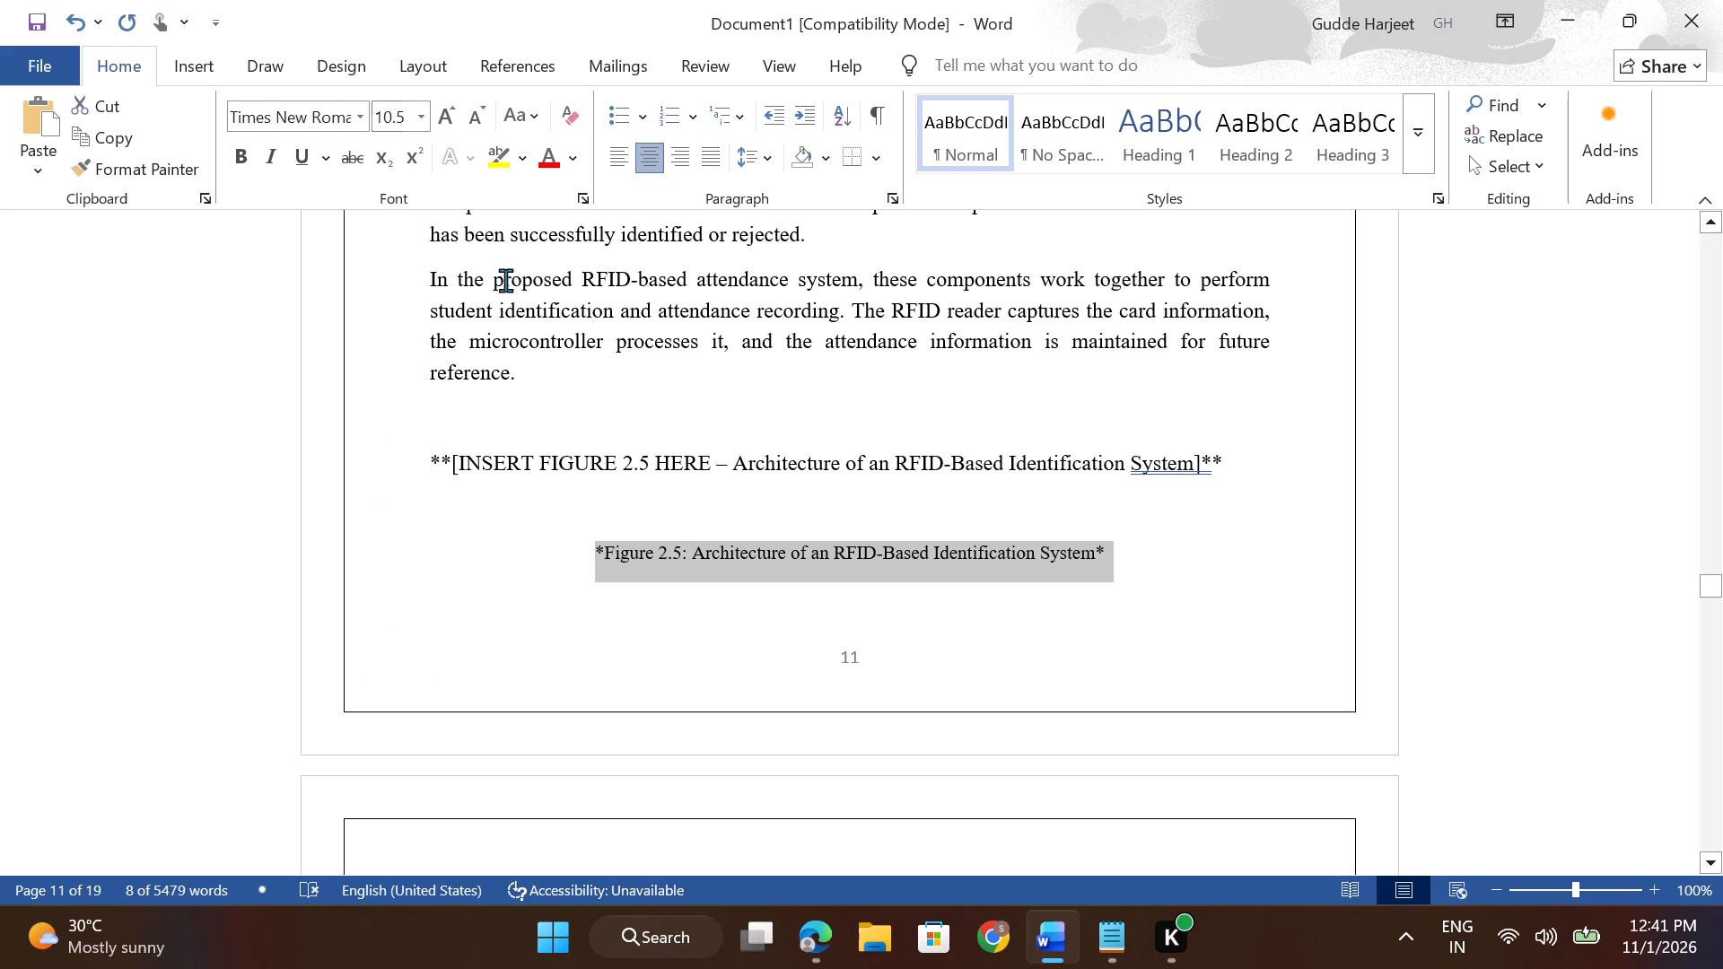
Remove the asterisks before and after the Figure 2.5 caption text.
click(606, 556)
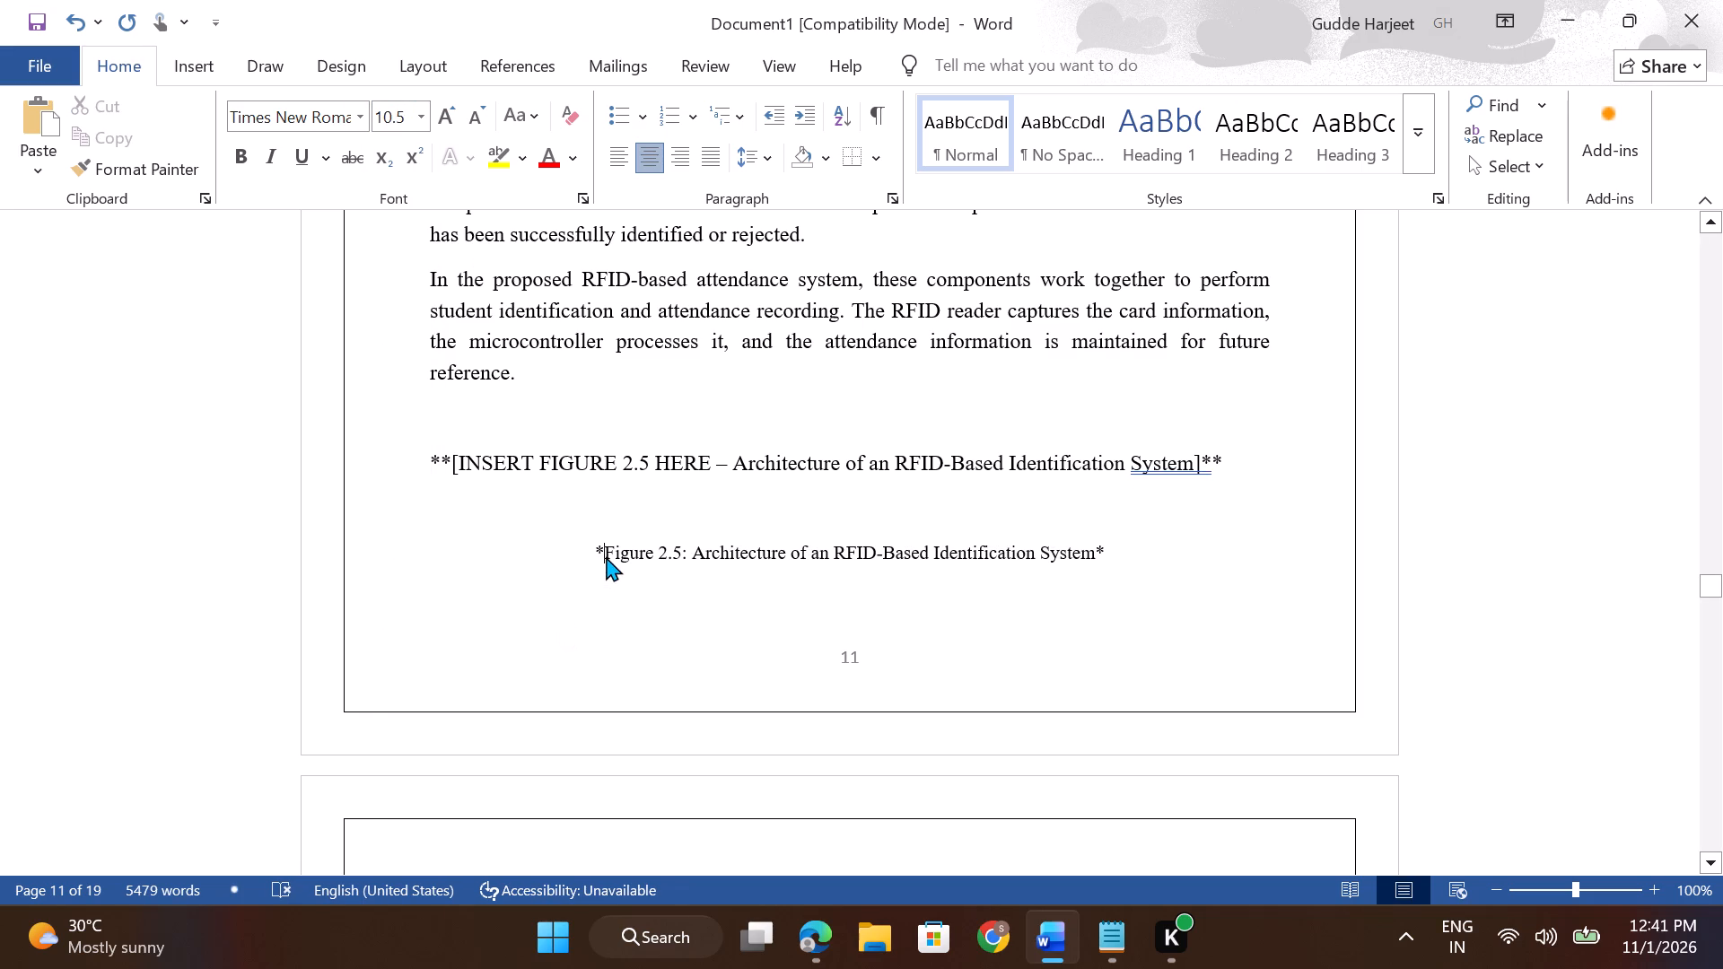
key(BackSpace)
click(1115, 571)
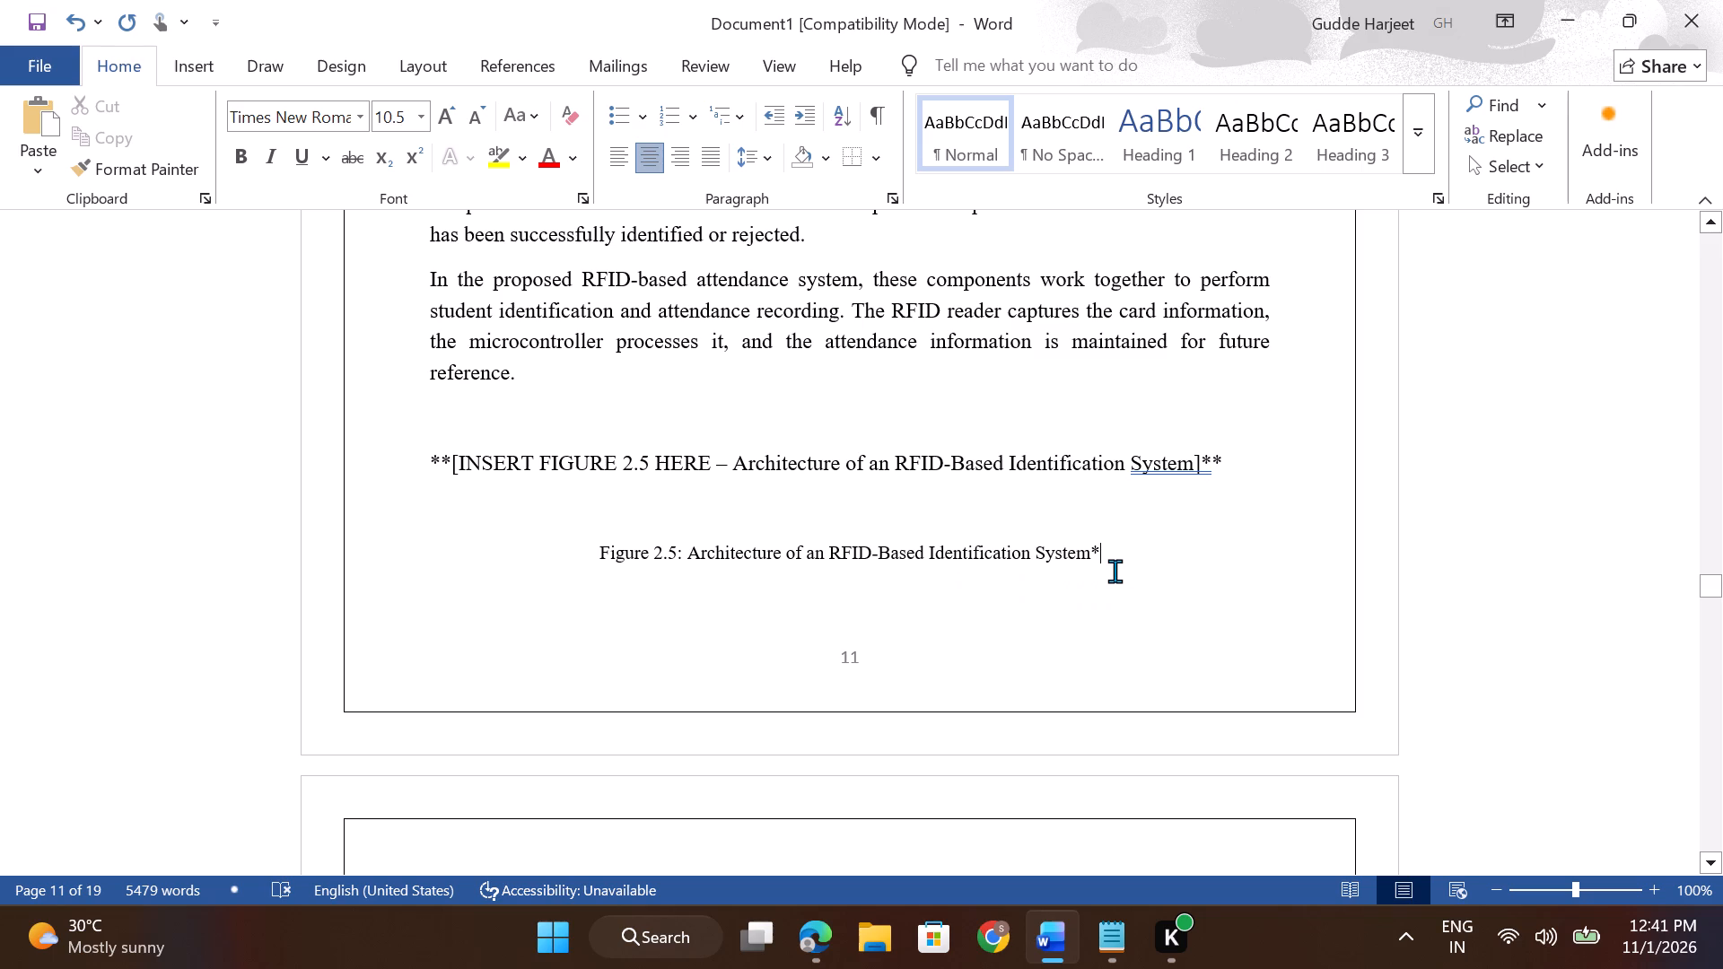
key(BackSpace)
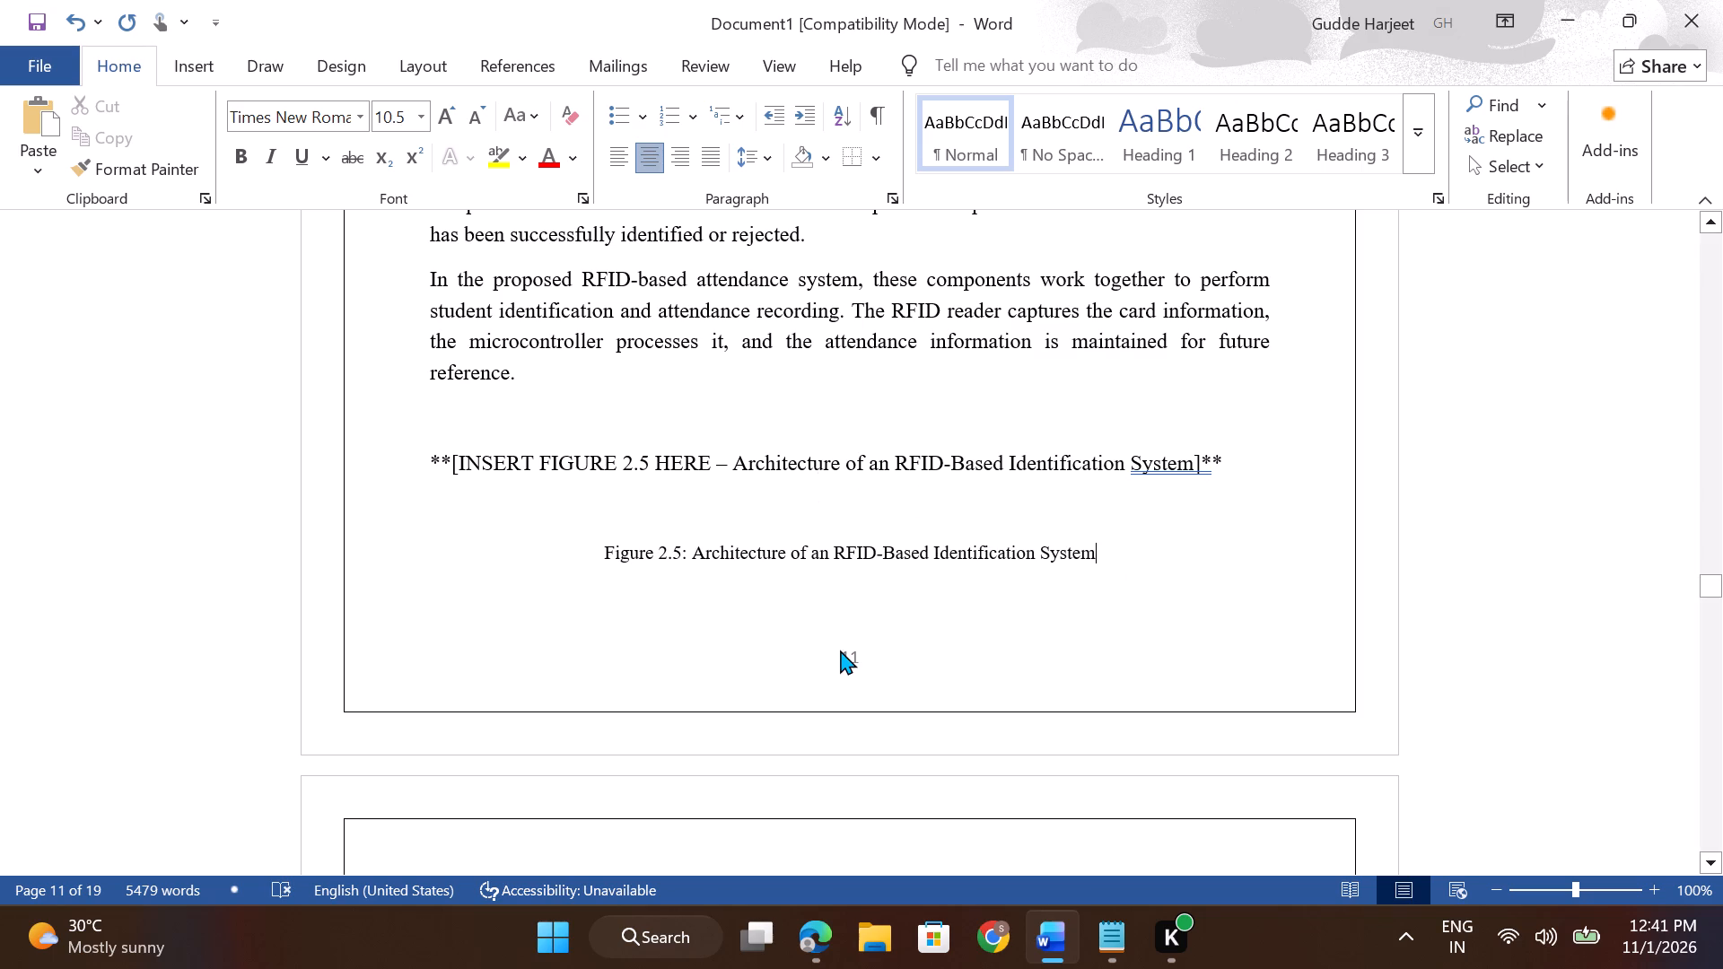
scroll(840, 650, down, 2)
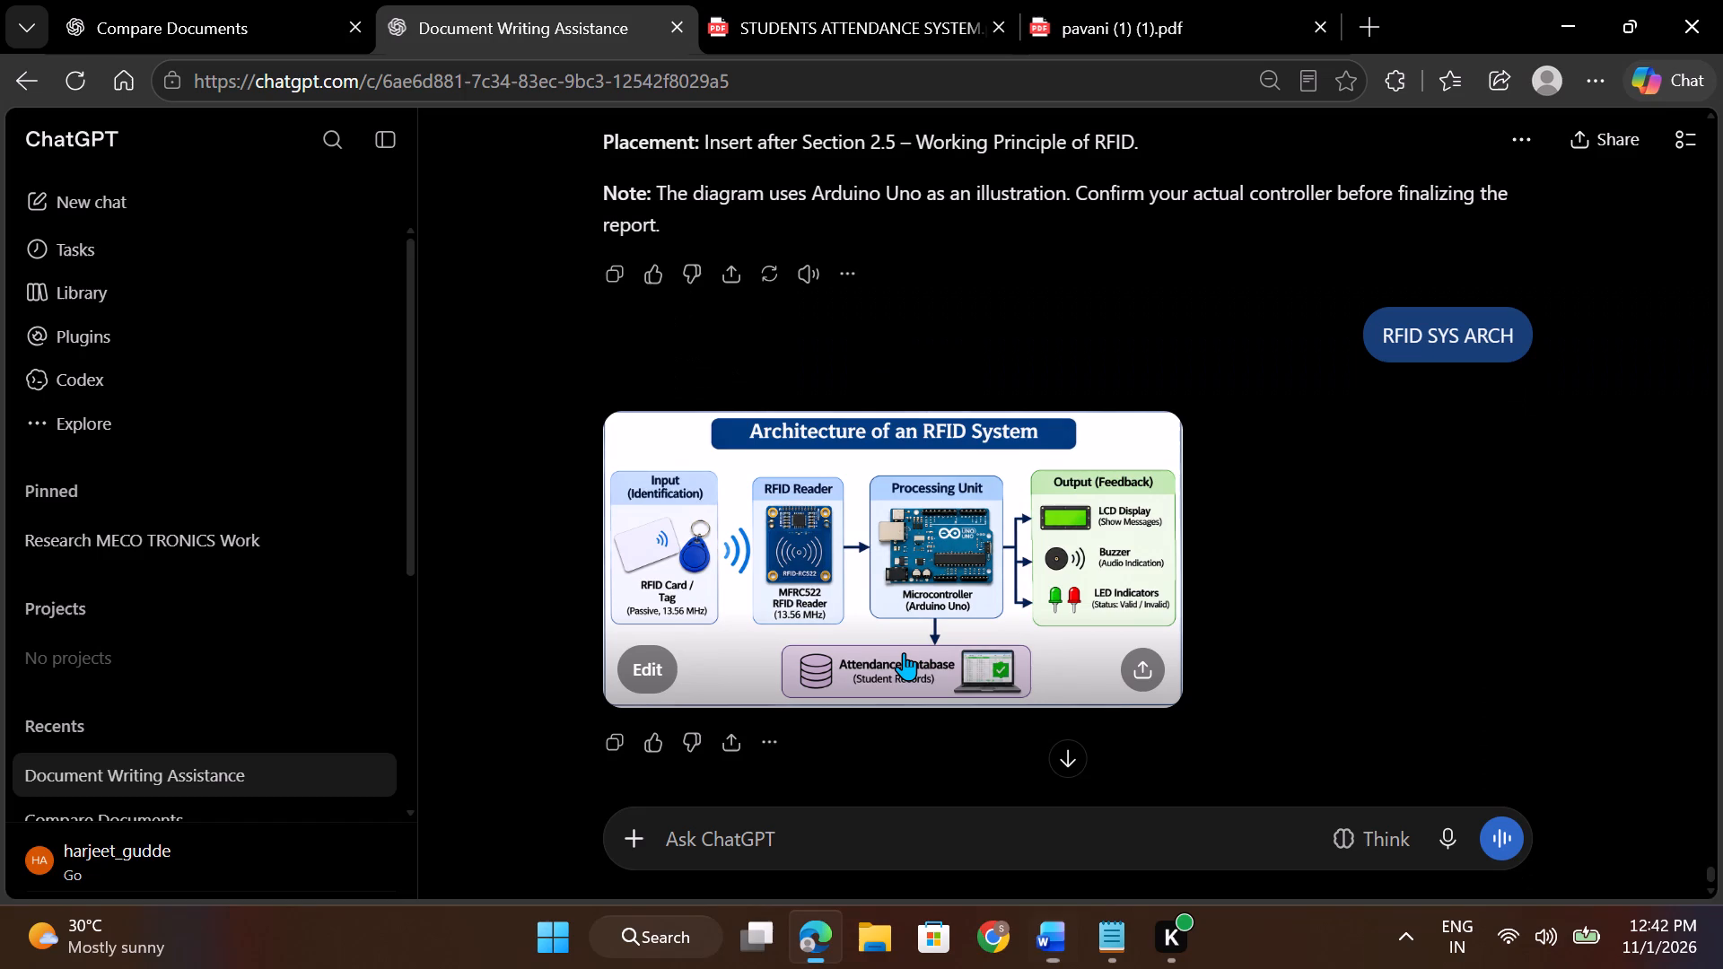
scroll(904, 652, up, 1)
alt+scroll(904, 652, up, 1)
key(alt+Tab)
scroll(904, 652, up, 1)
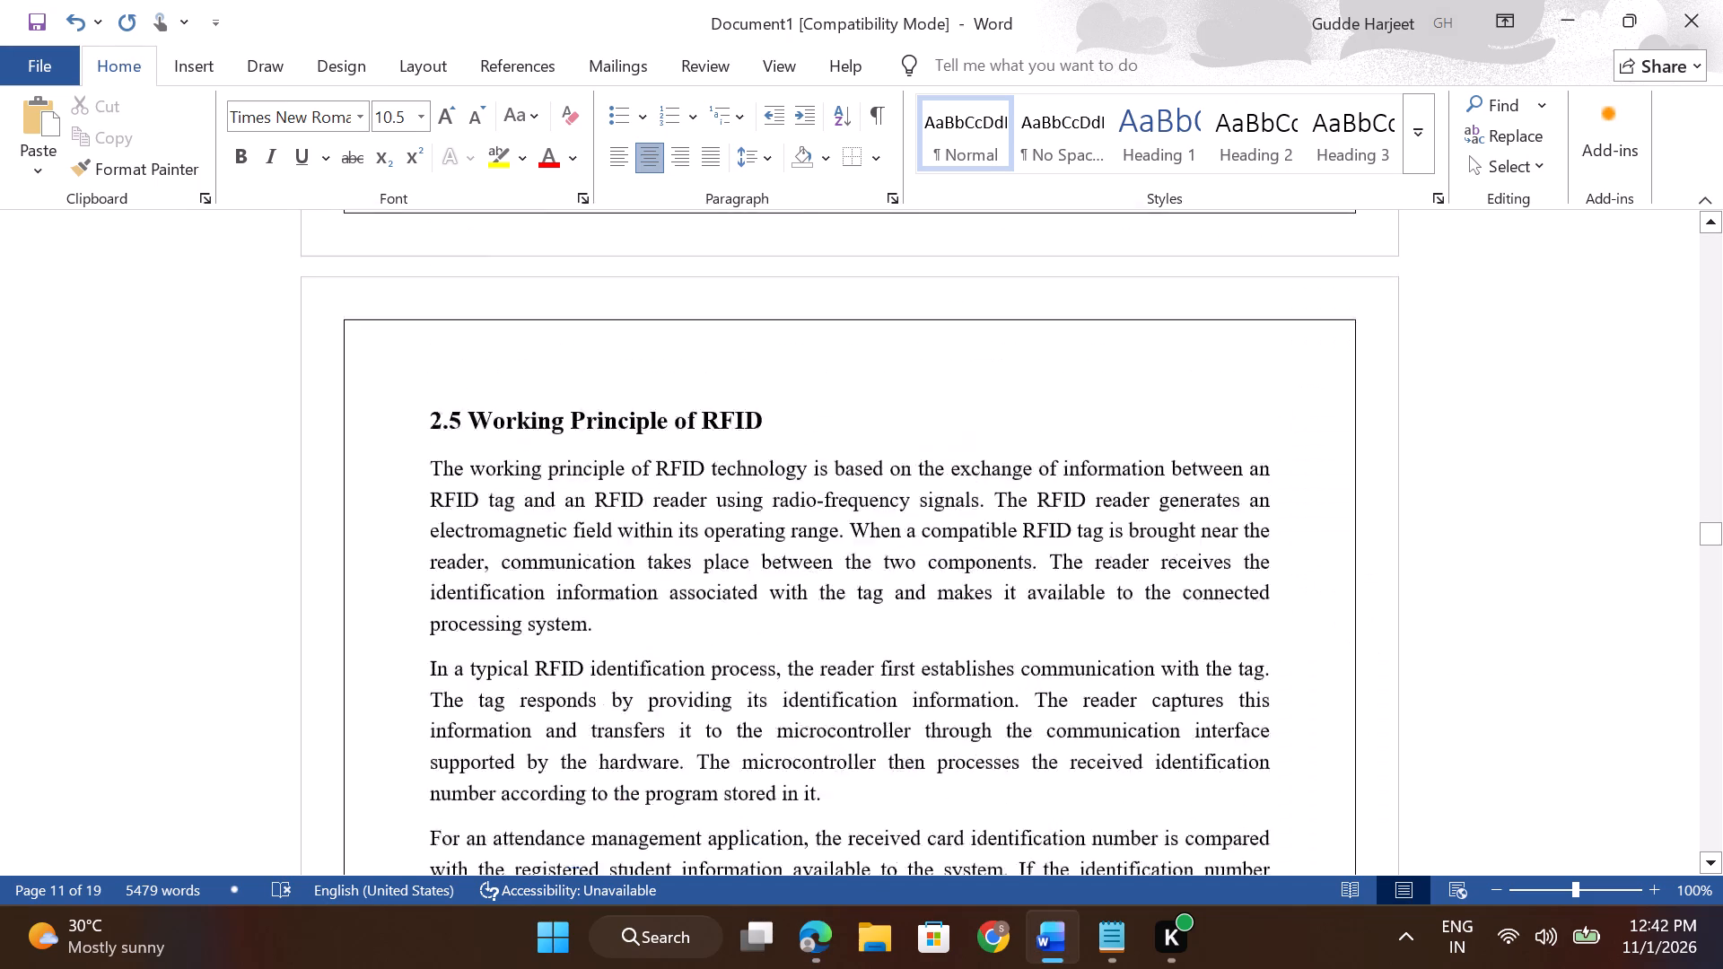
scroll(904, 652, up, 1)
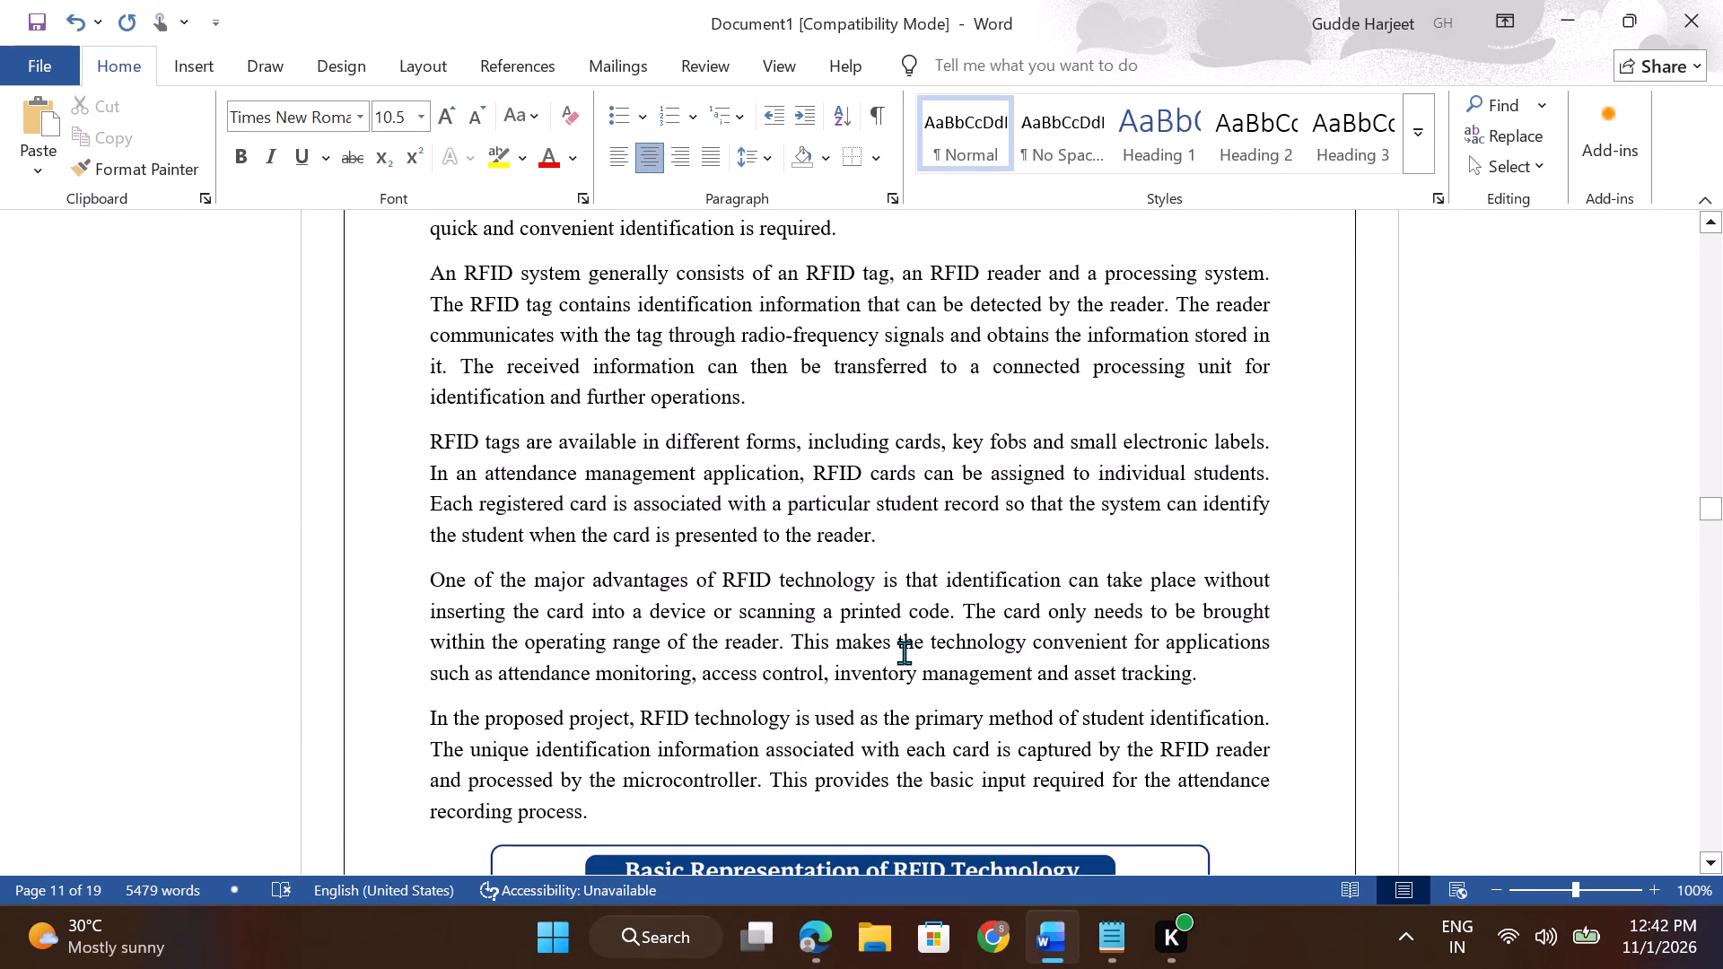
scroll(904, 652, down, 2)
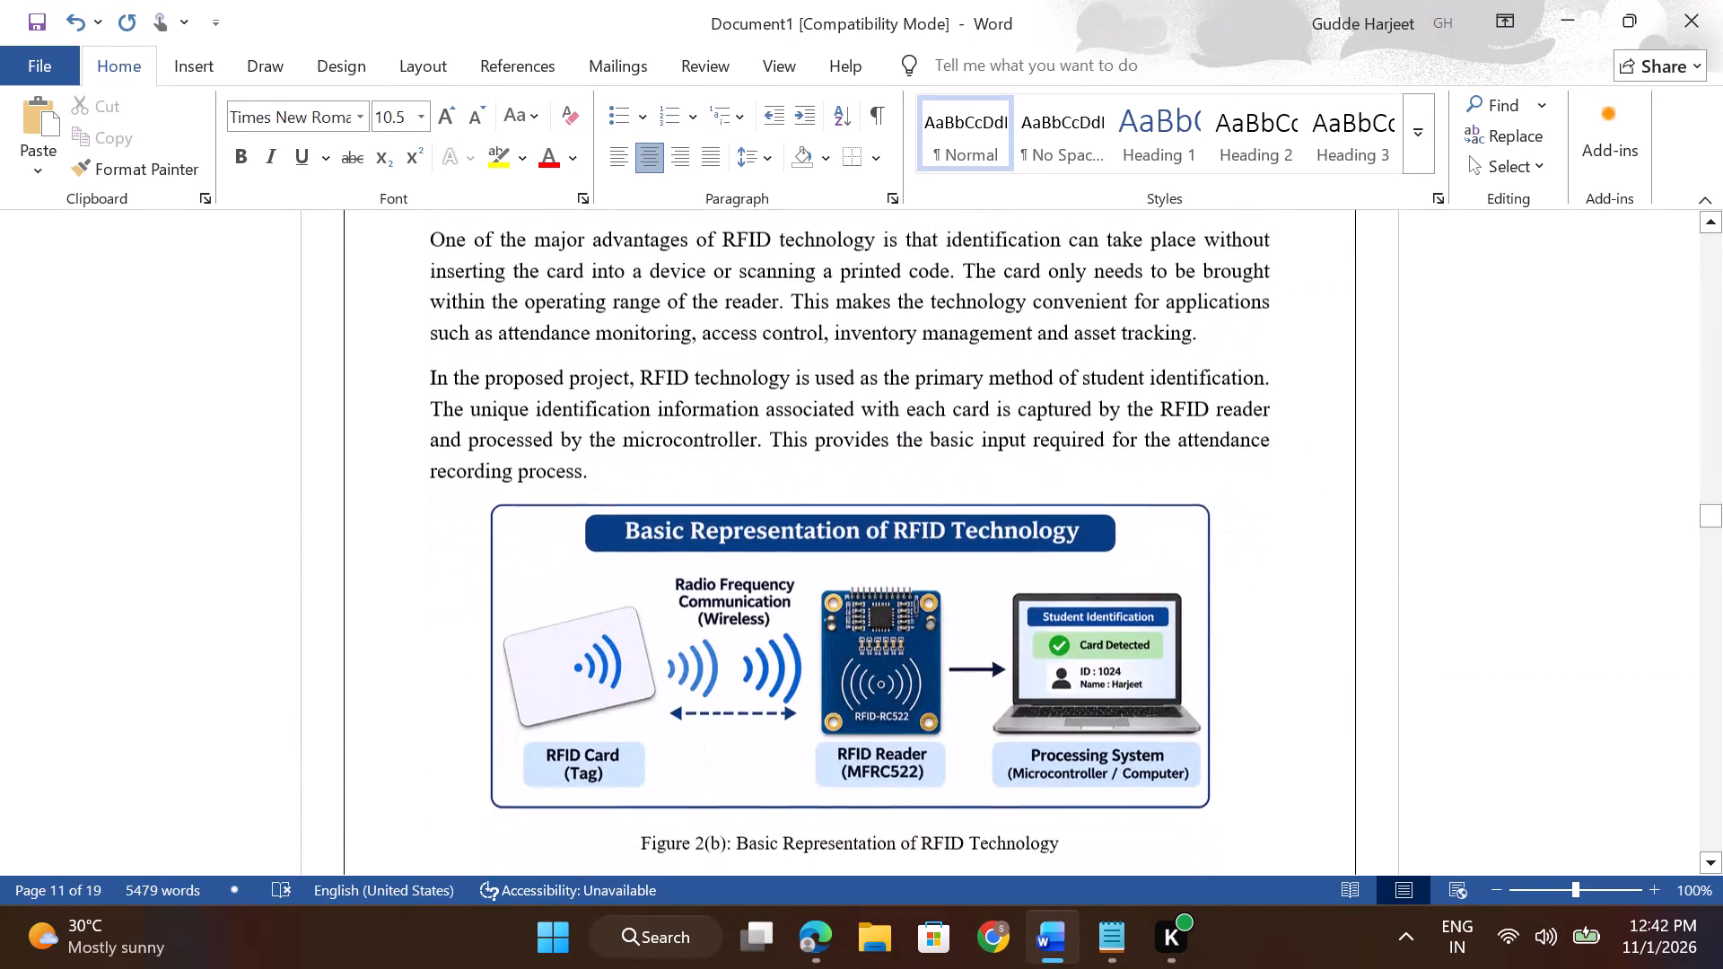
scroll(904, 652, down, 1)
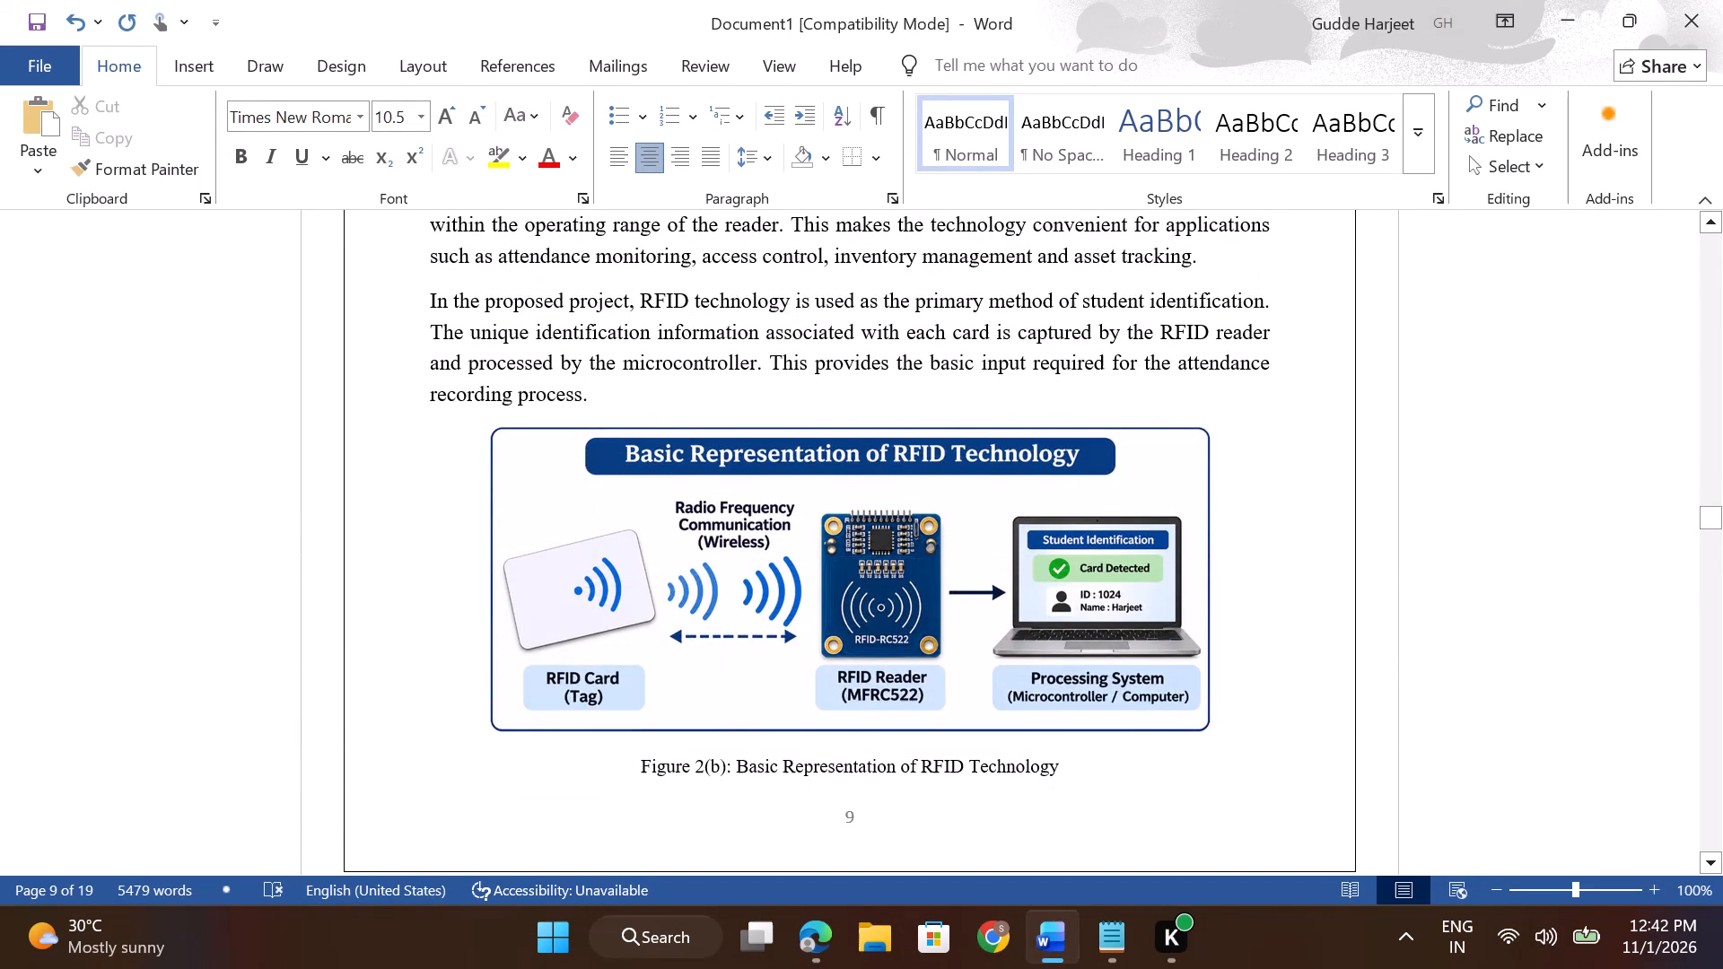
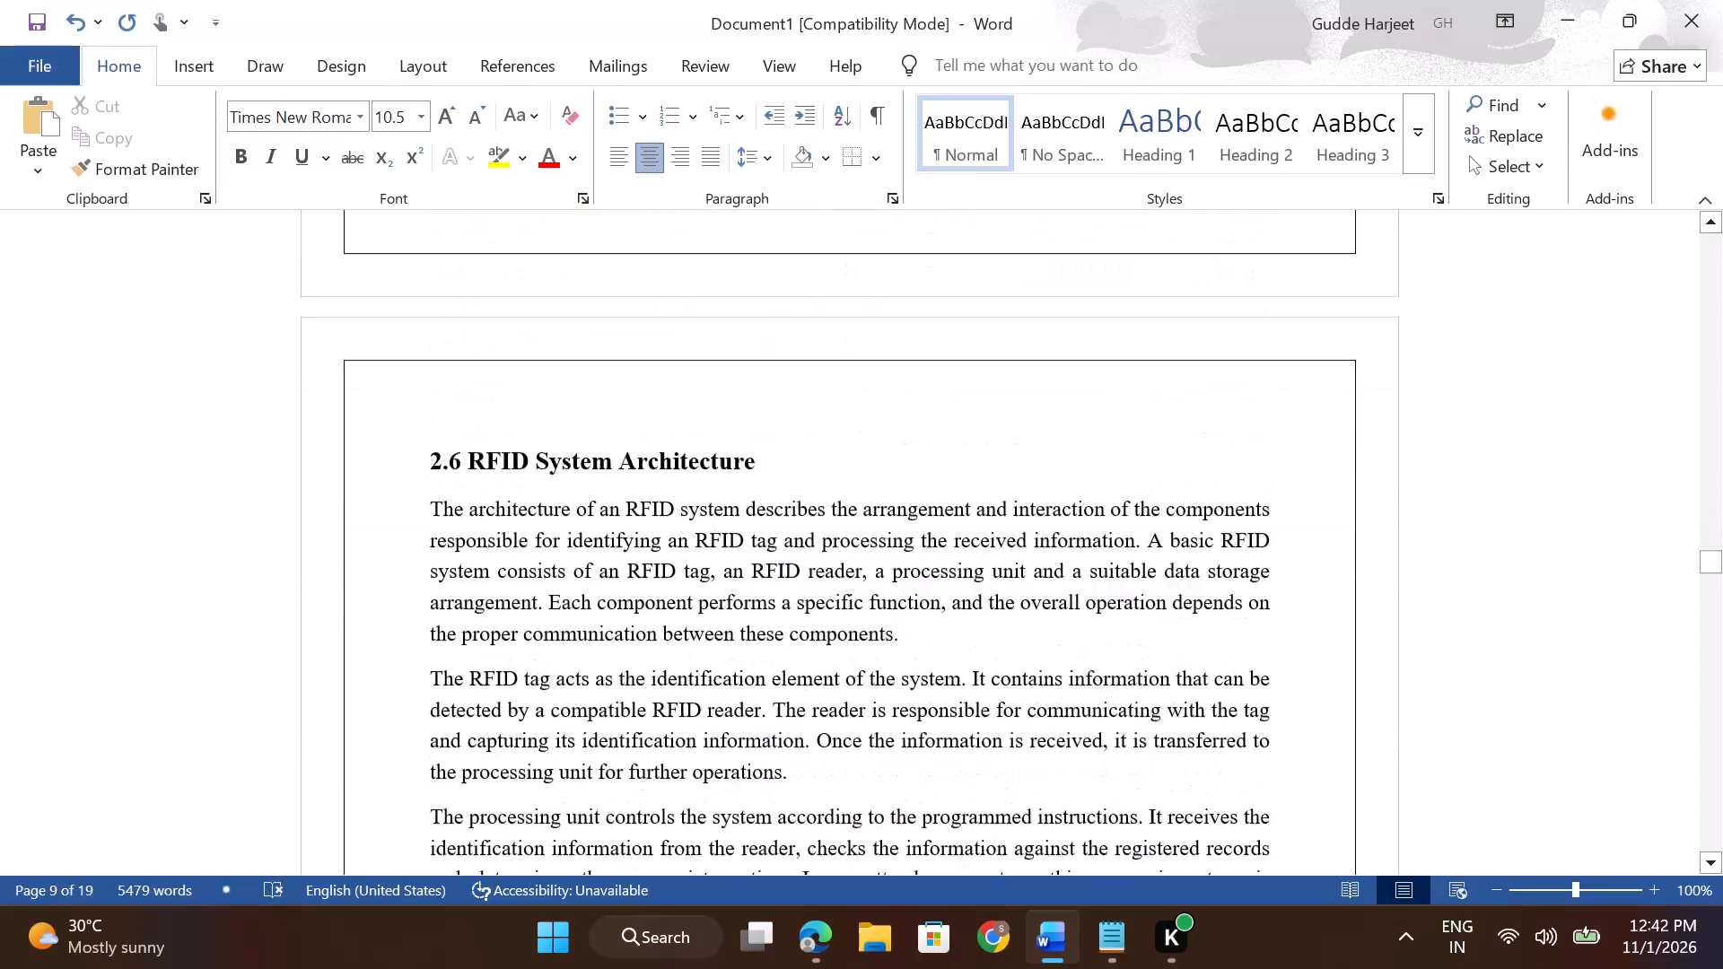
Delete the Figure 2.5 placeholder, its caption and the paragraph describing the figure at the end of section 2.6.
scroll(904, 652, down, 4)
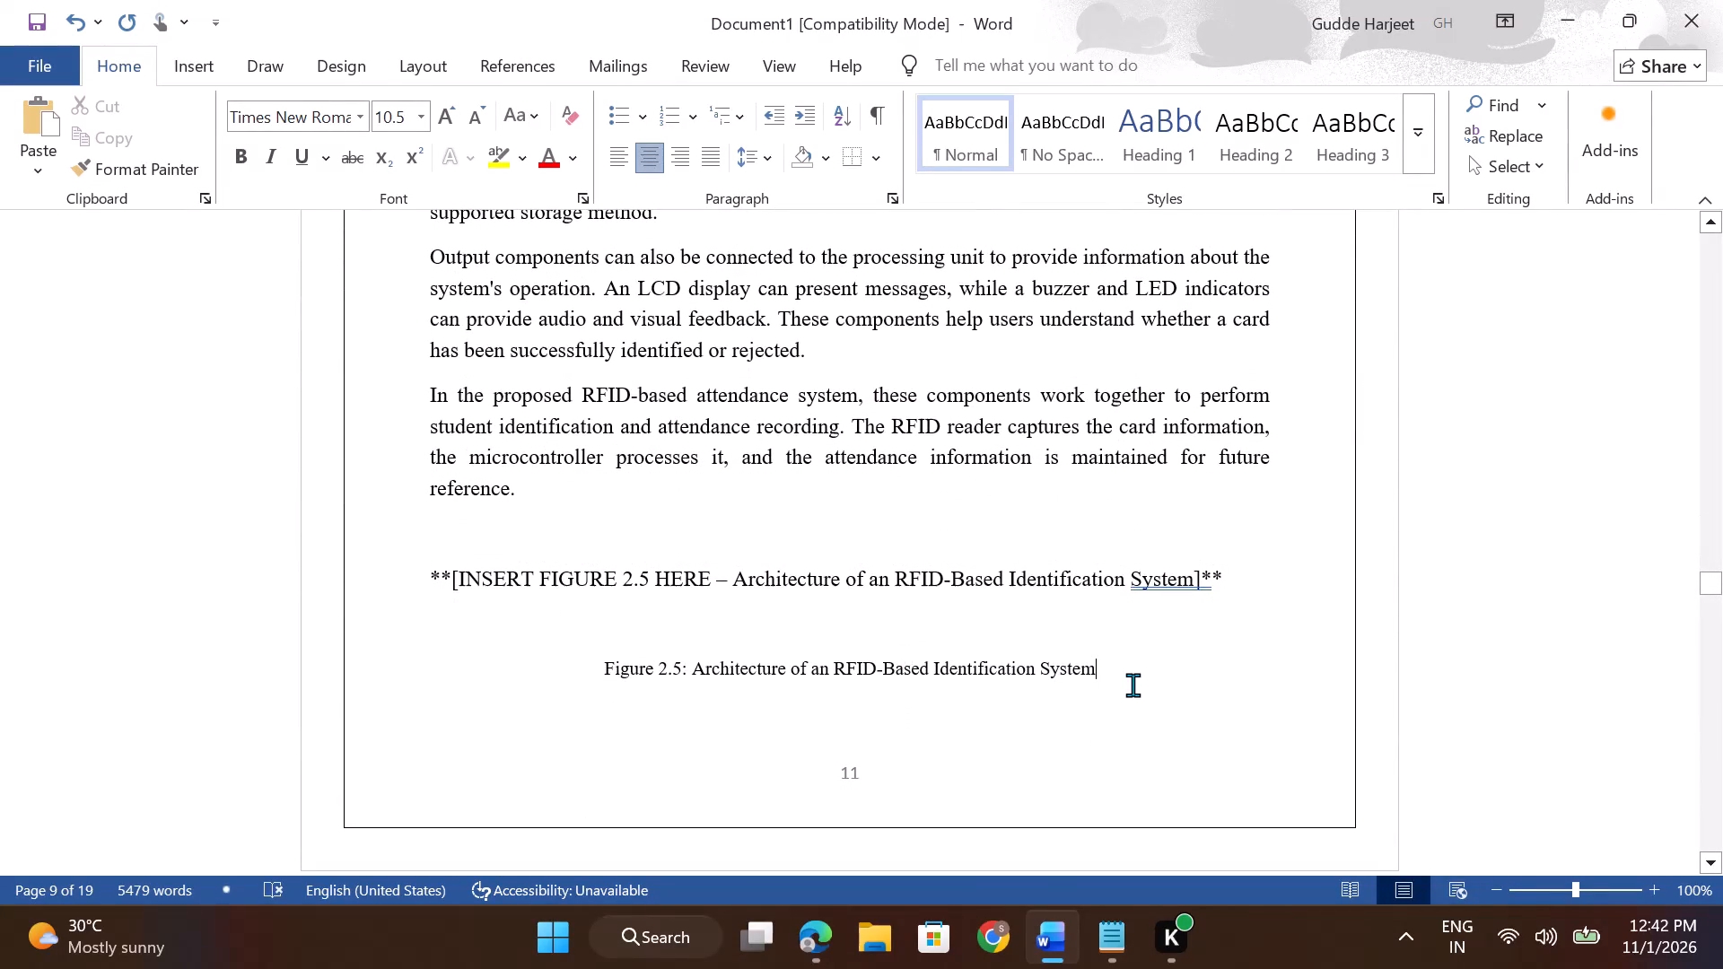
drag(1134, 685, 368, 526)
key(BackSpace)
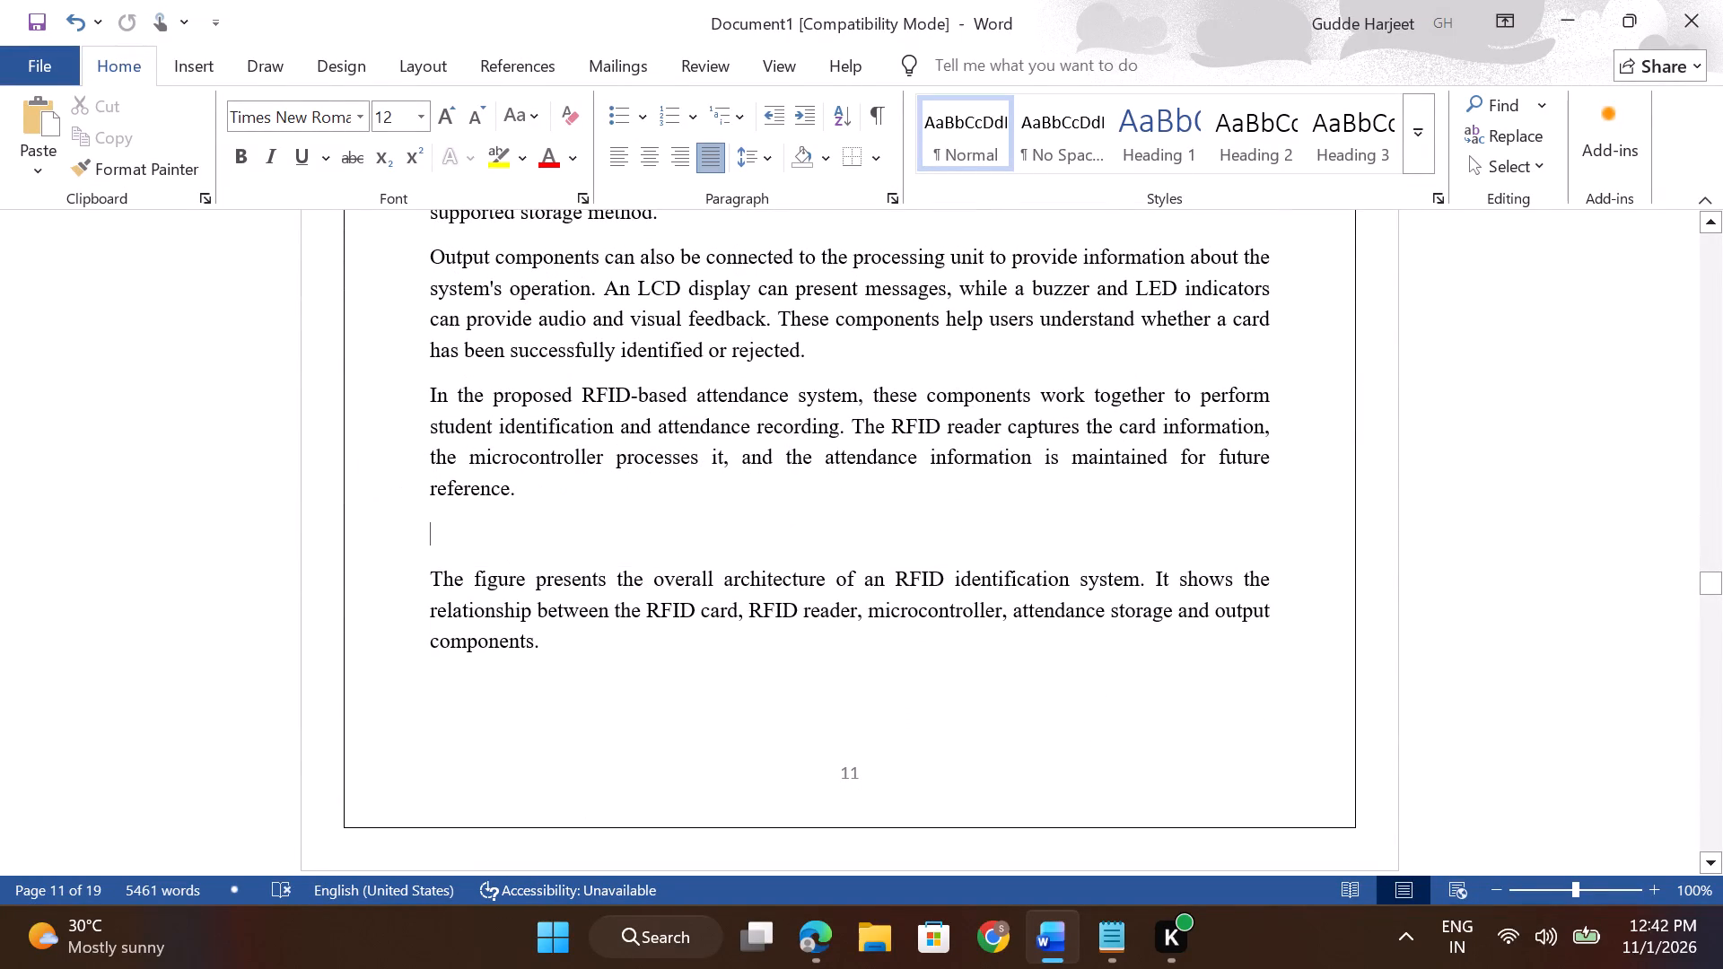
drag(559, 652, 407, 530)
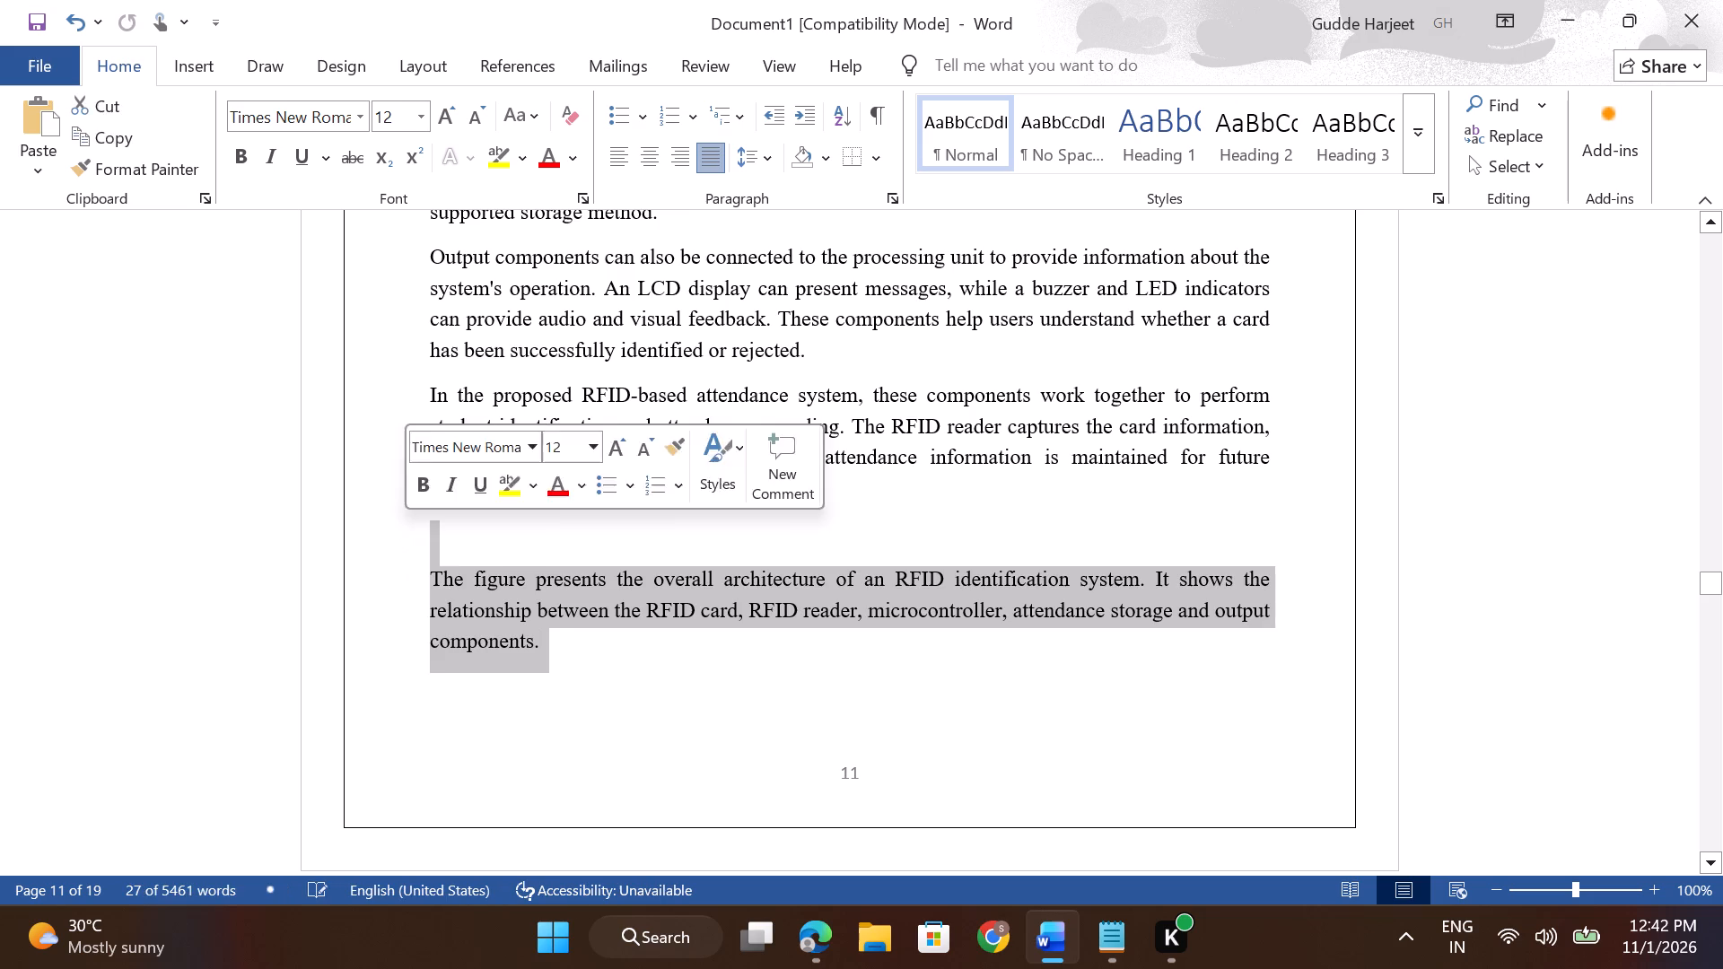
key(BackSpace)
Add blank lines after the last paragraph of section 2.6 to push the 2.7 heading onto the next page.
key(Return)
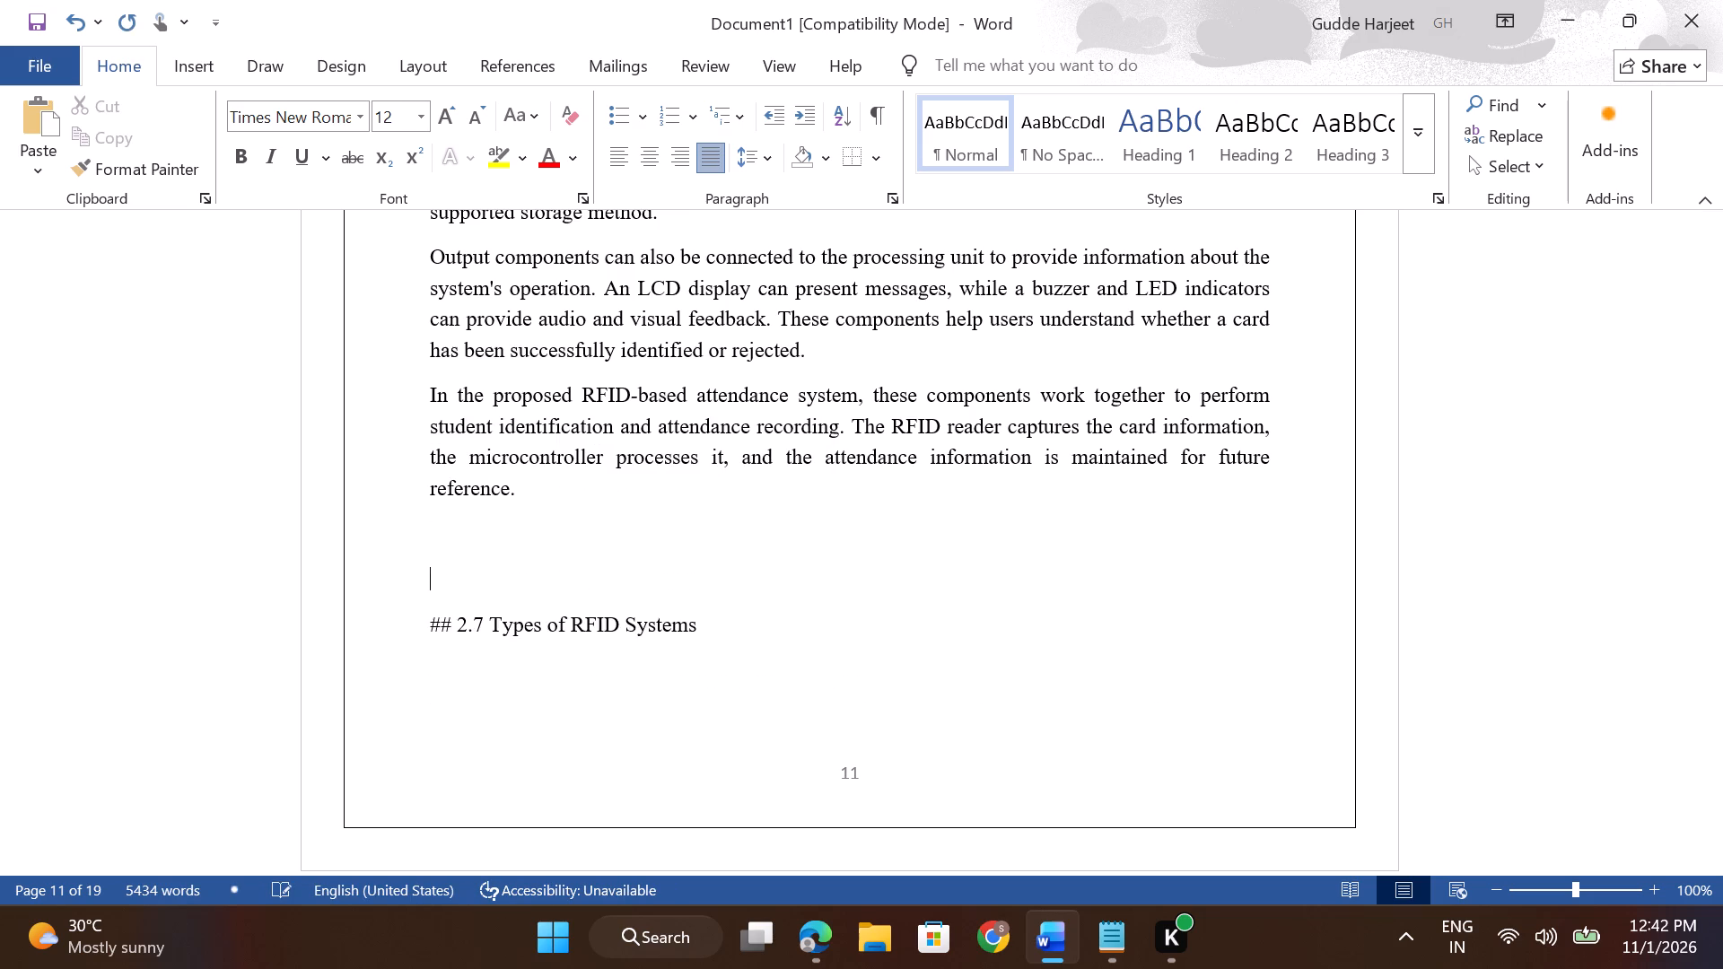
key(Return)
key(Return)
key(Return)
scroll(407, 530, down, 1)
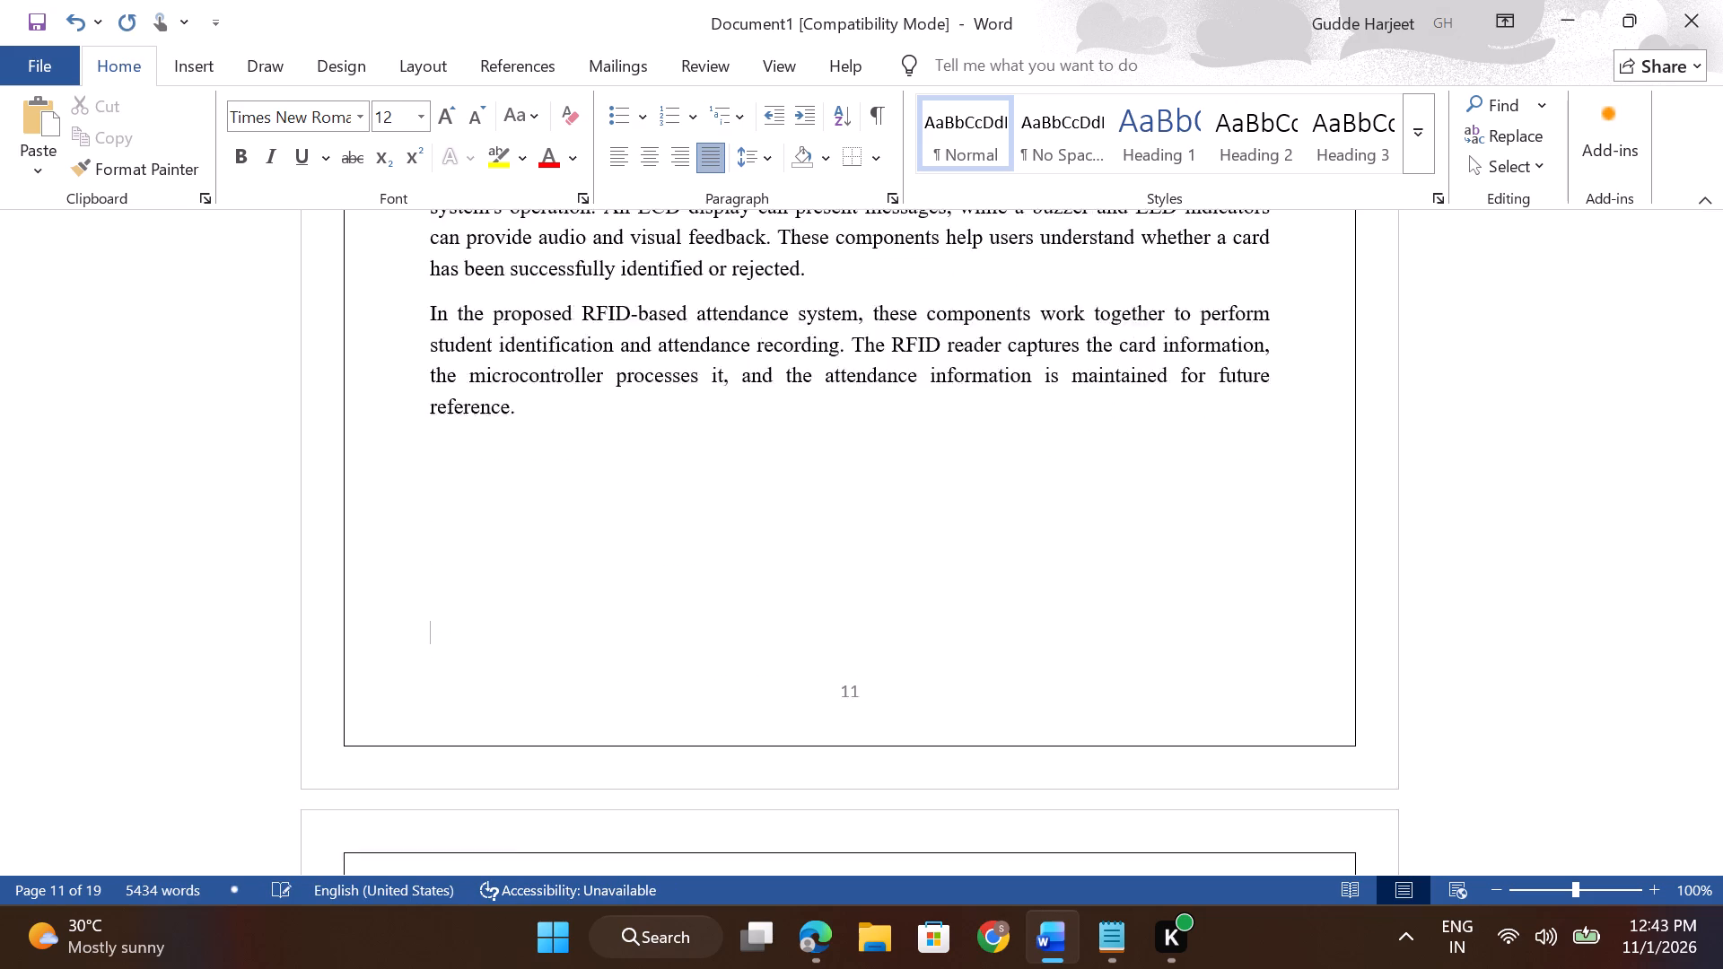
Remove the leading ## marks from the "2.7 Types of RFID Systems" heading.
scroll(407, 530, down, 2)
click(455, 663)
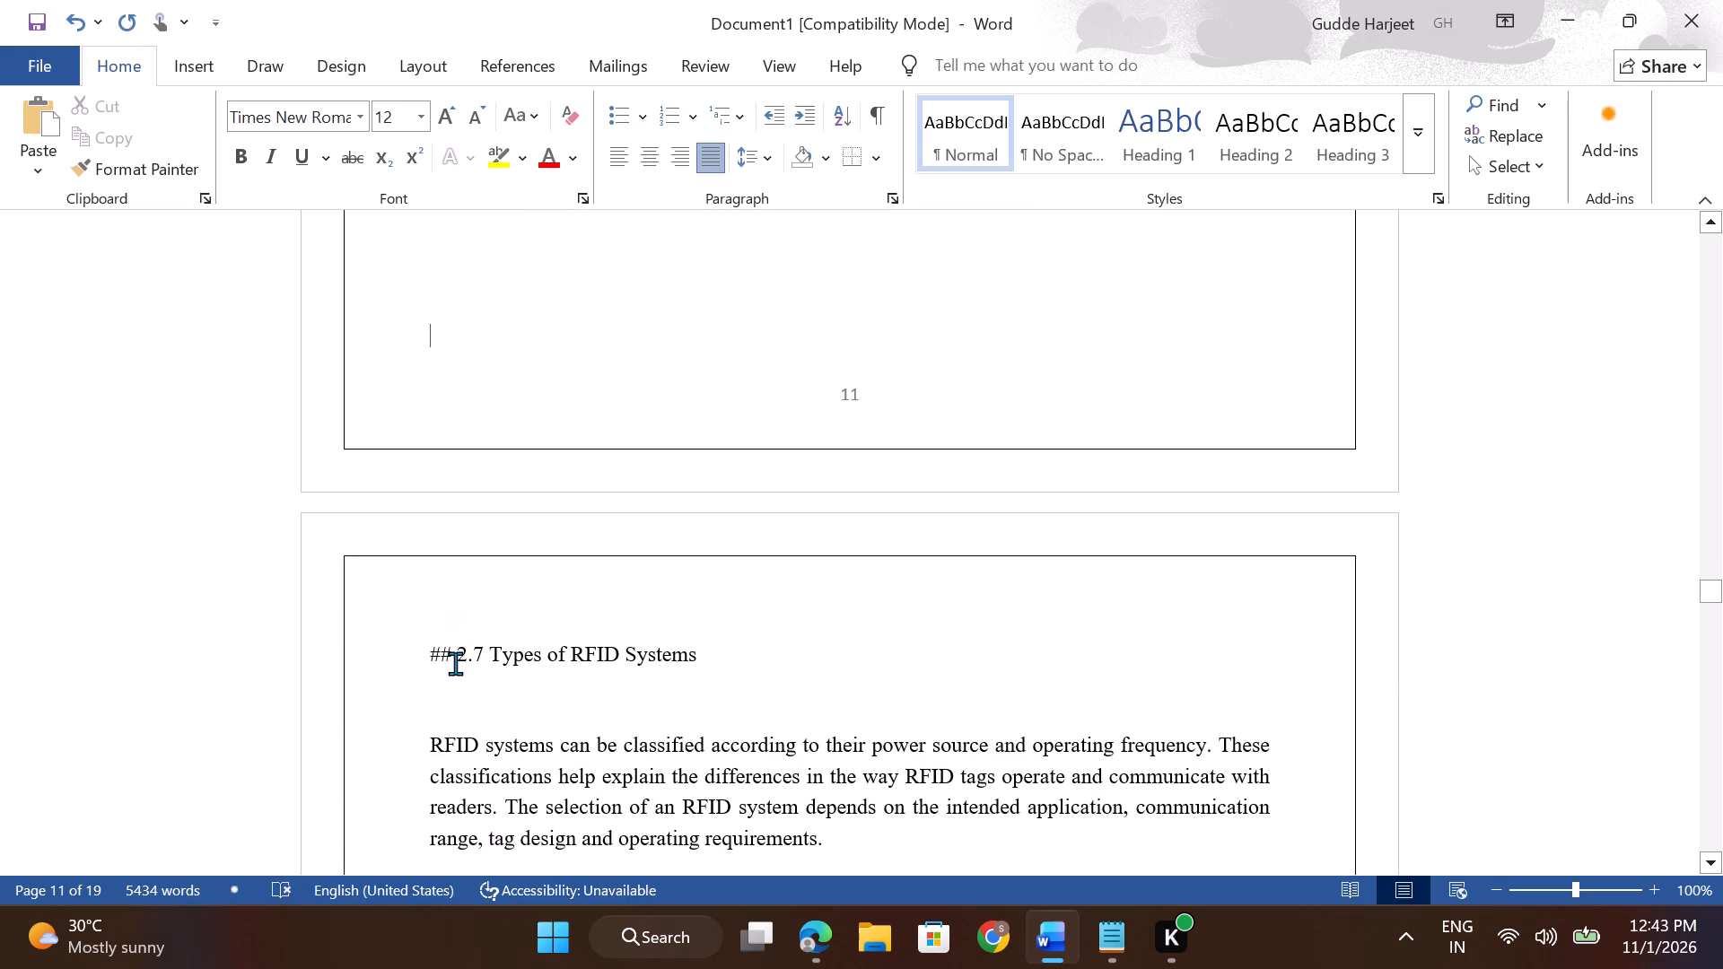
key(BackSpace)
key(BackSpace)
key(BackSpace)
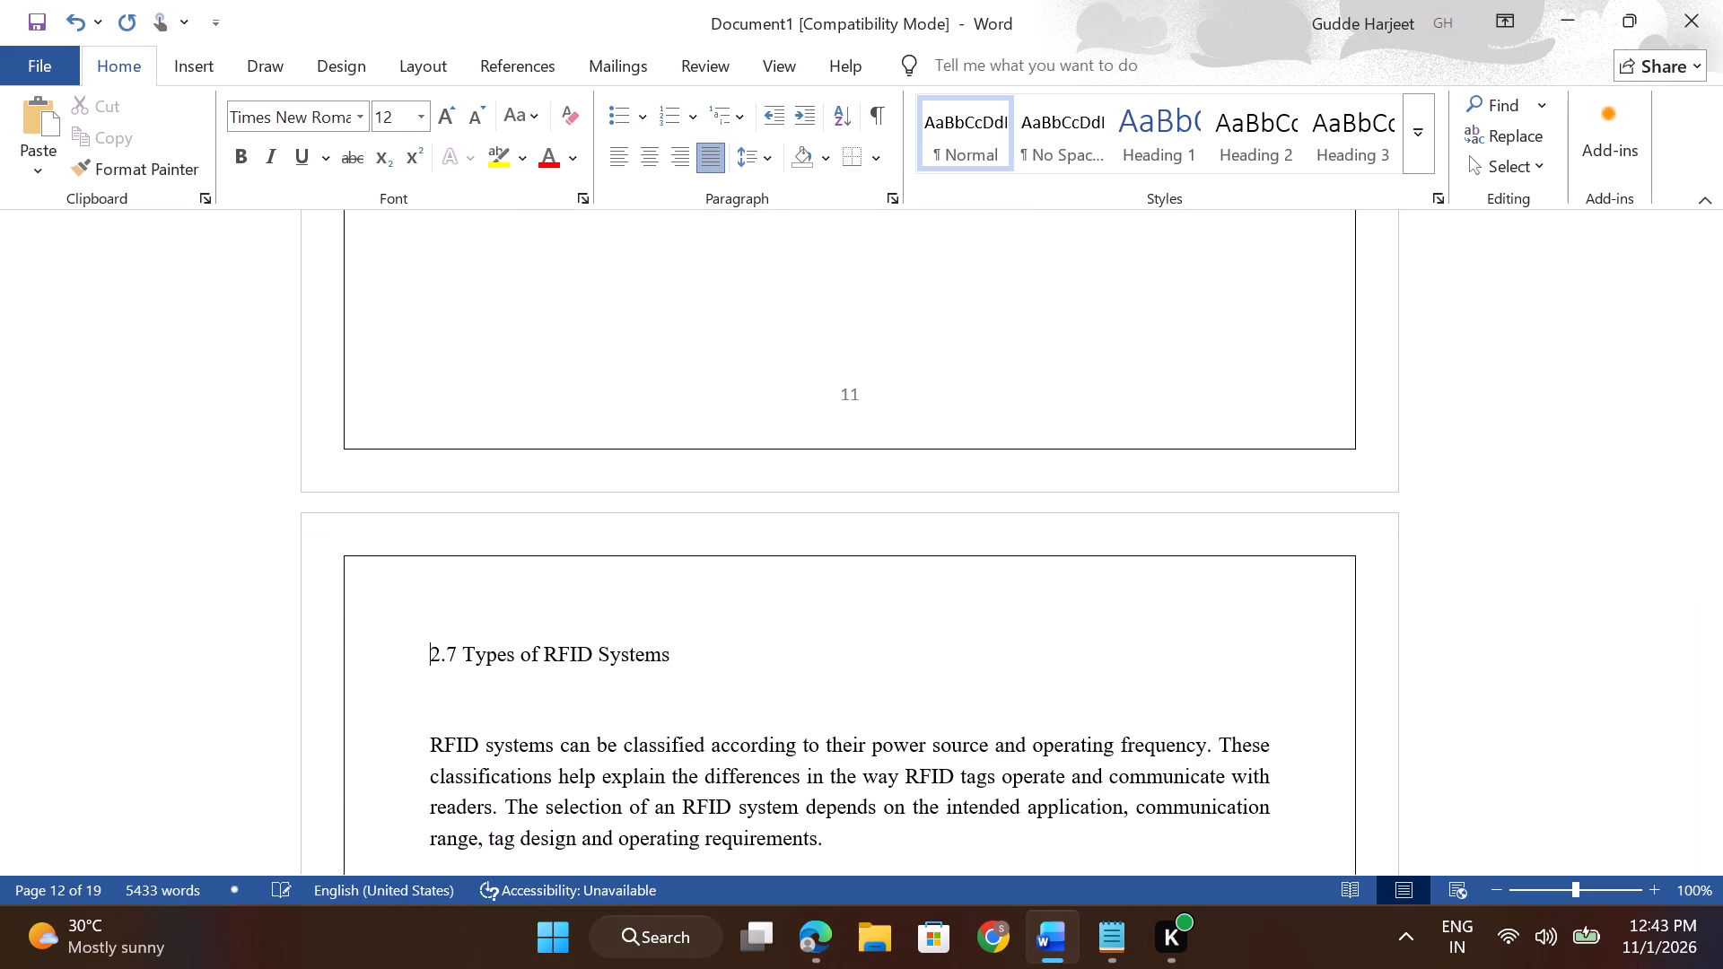
Make the "2.7 Types of RFID Systems" heading bold and set its font size to 14.
click(662, 654)
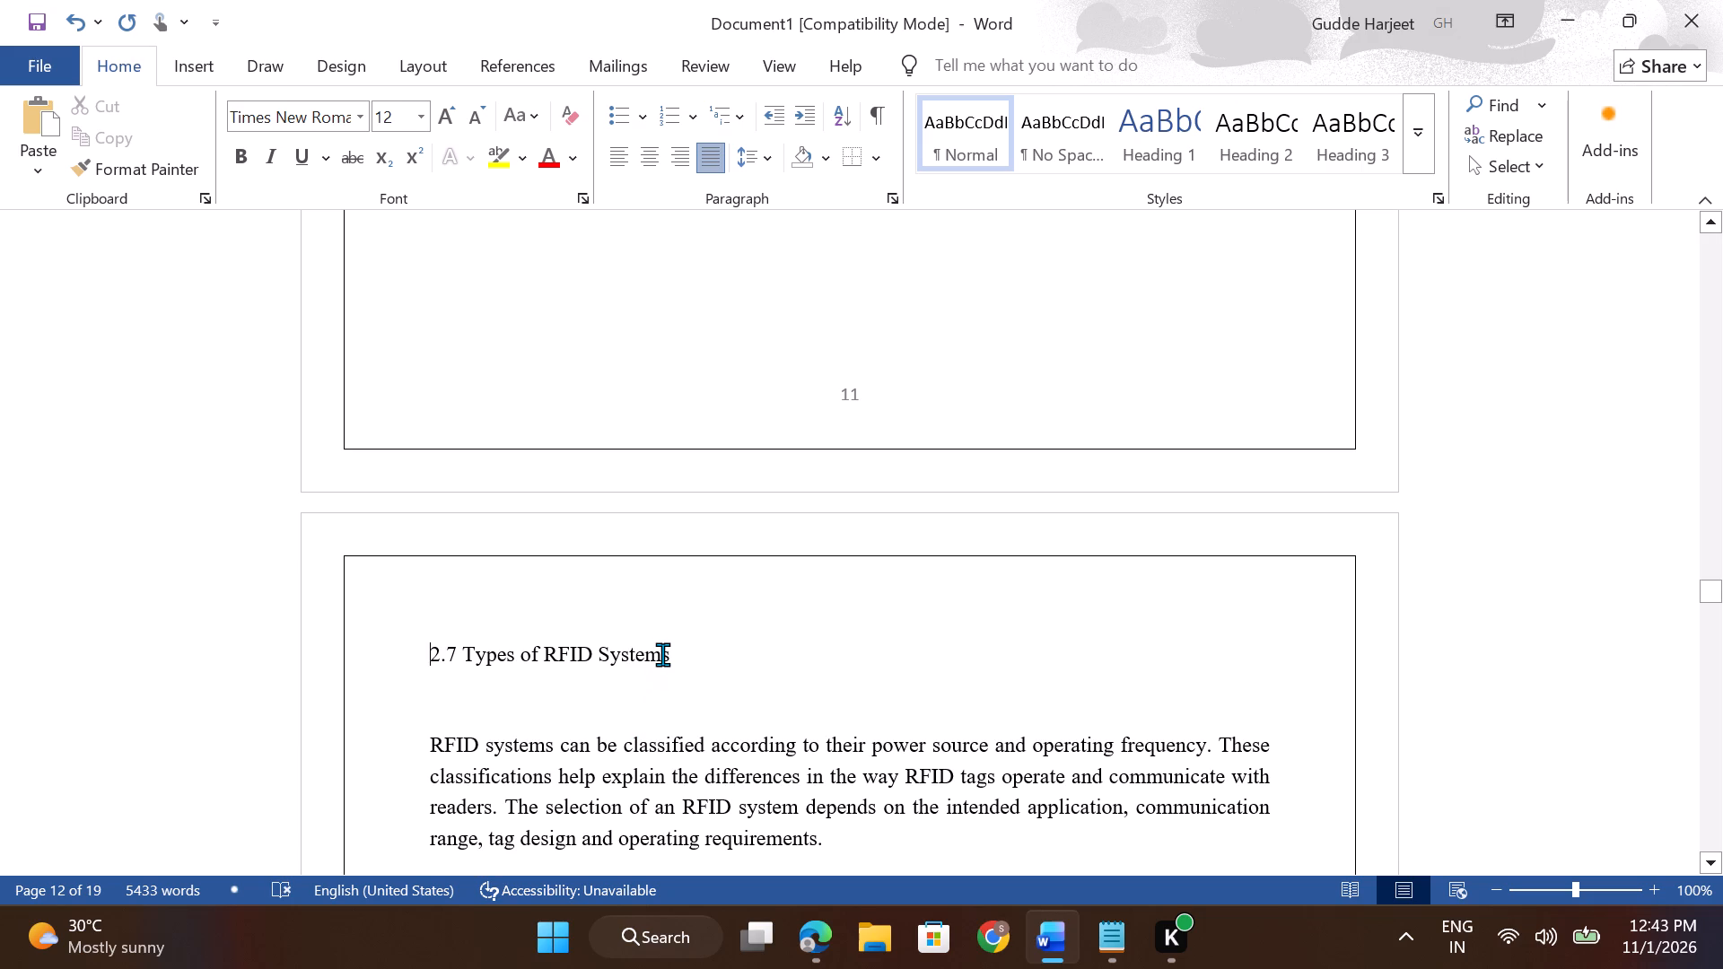
ctrl+click(662, 654)
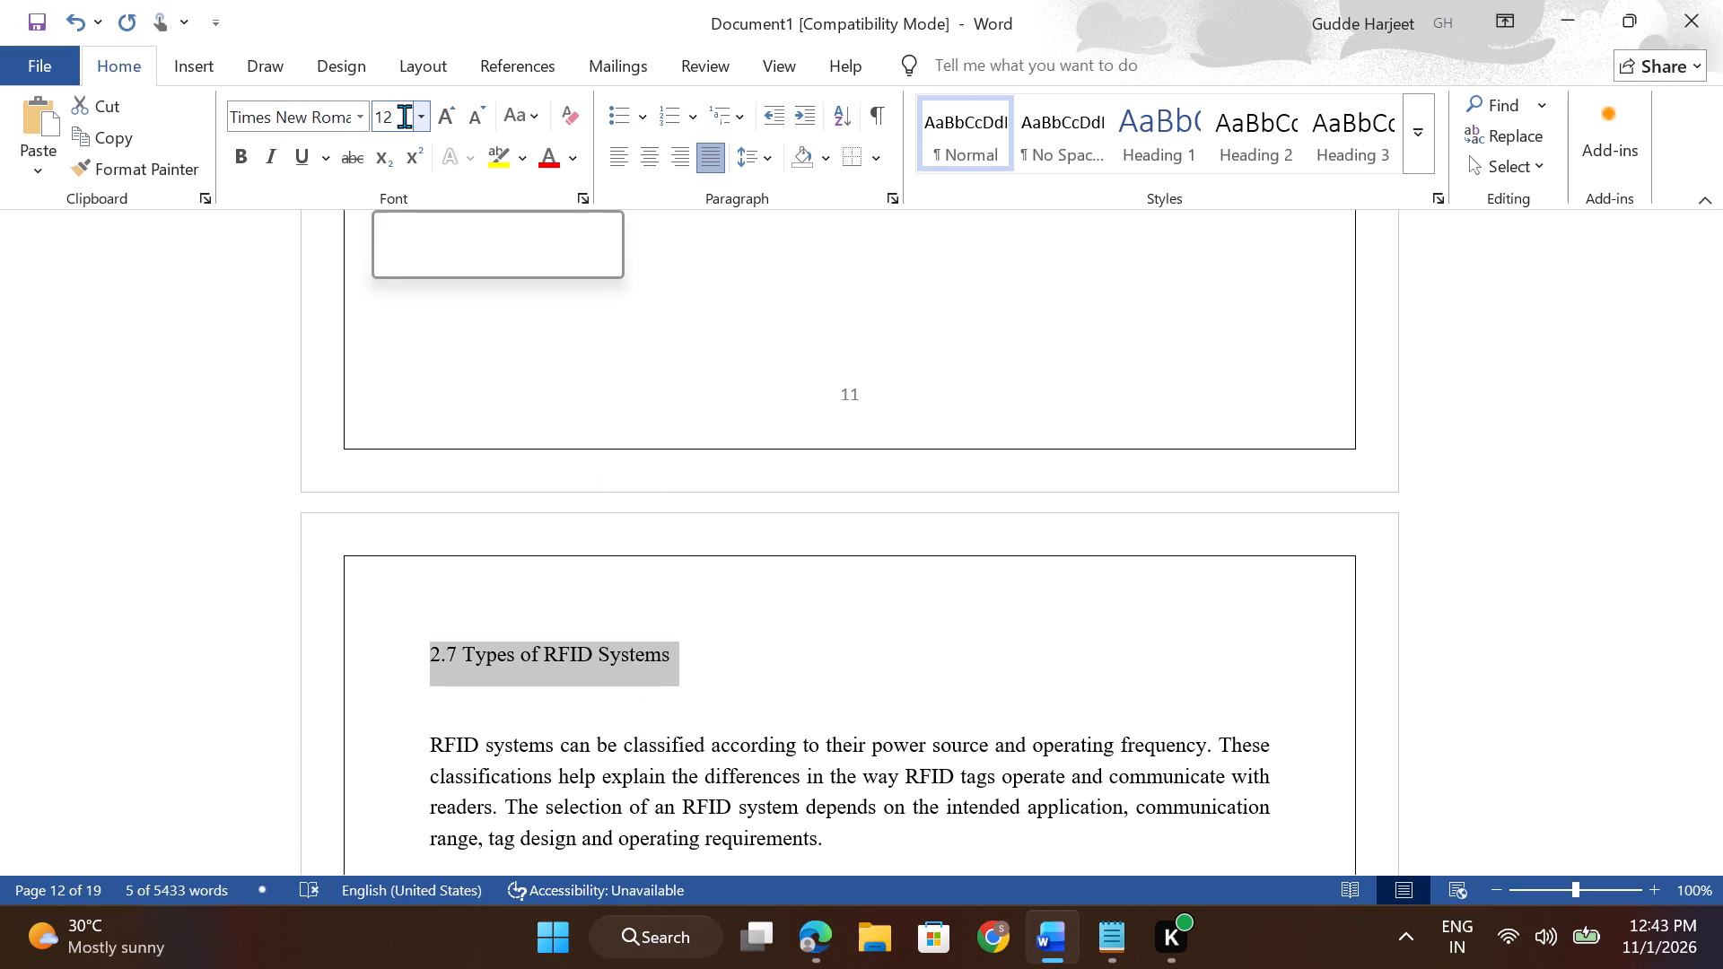
click(233, 159)
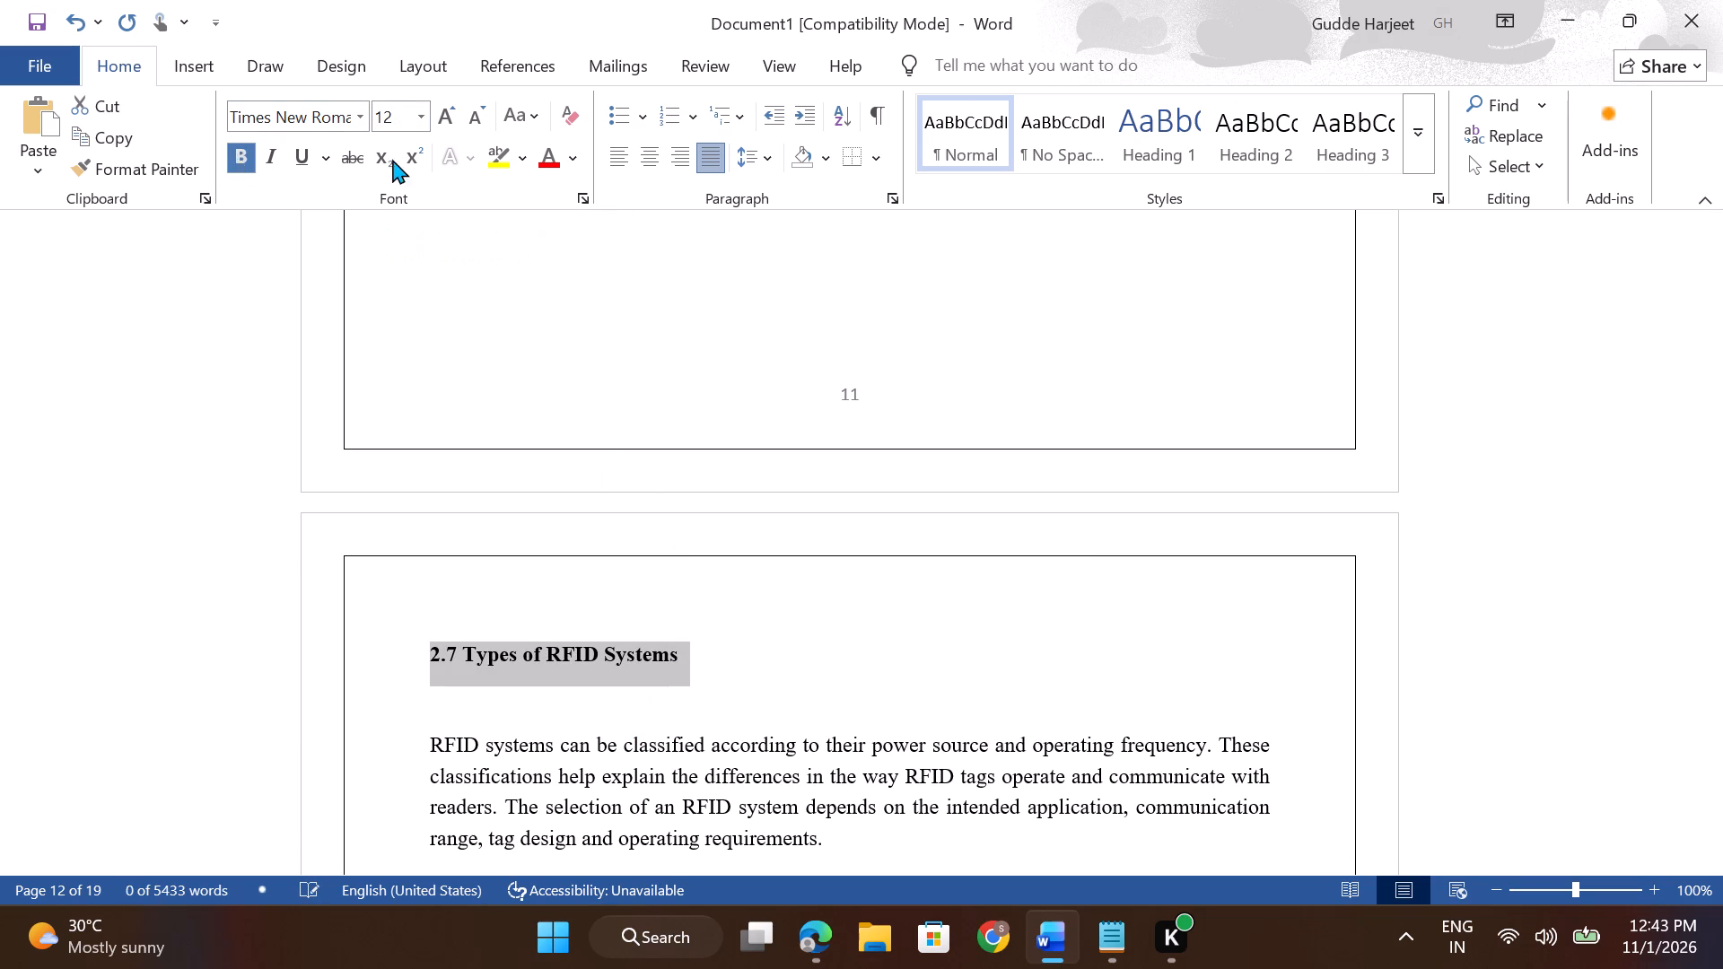
click(428, 118)
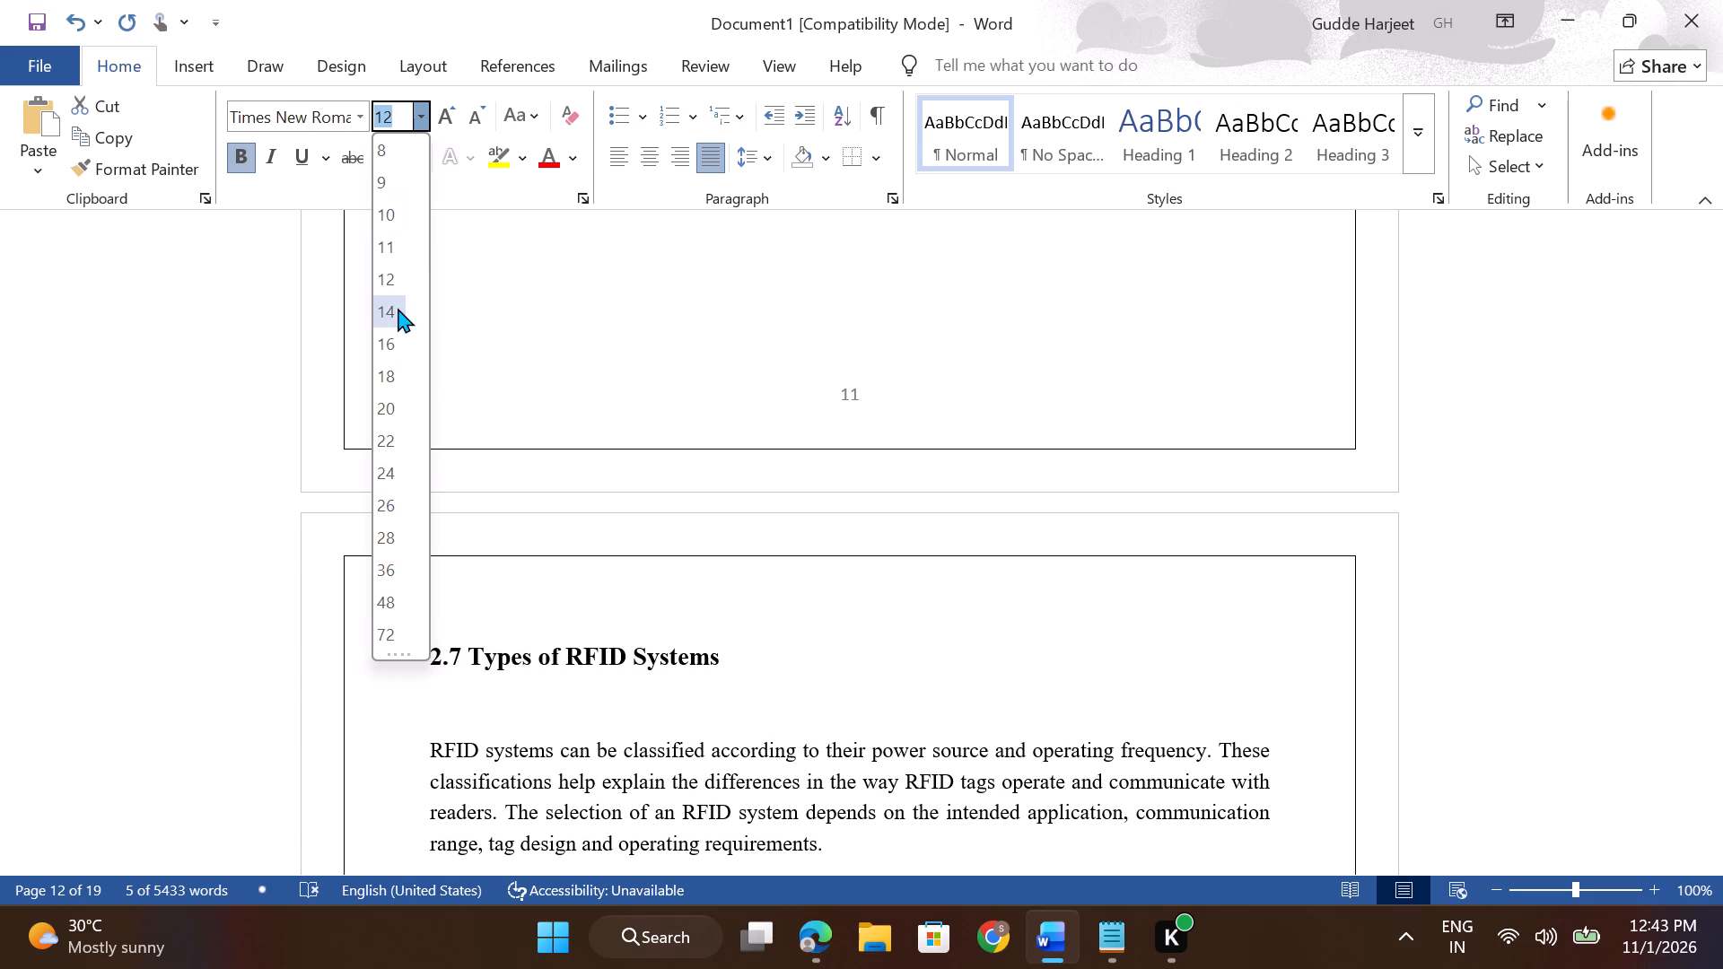
click(398, 308)
Remove the blank lines below the 2.7 heading and above and below the "Classification Based on Power Source" subheading.
click(652, 721)
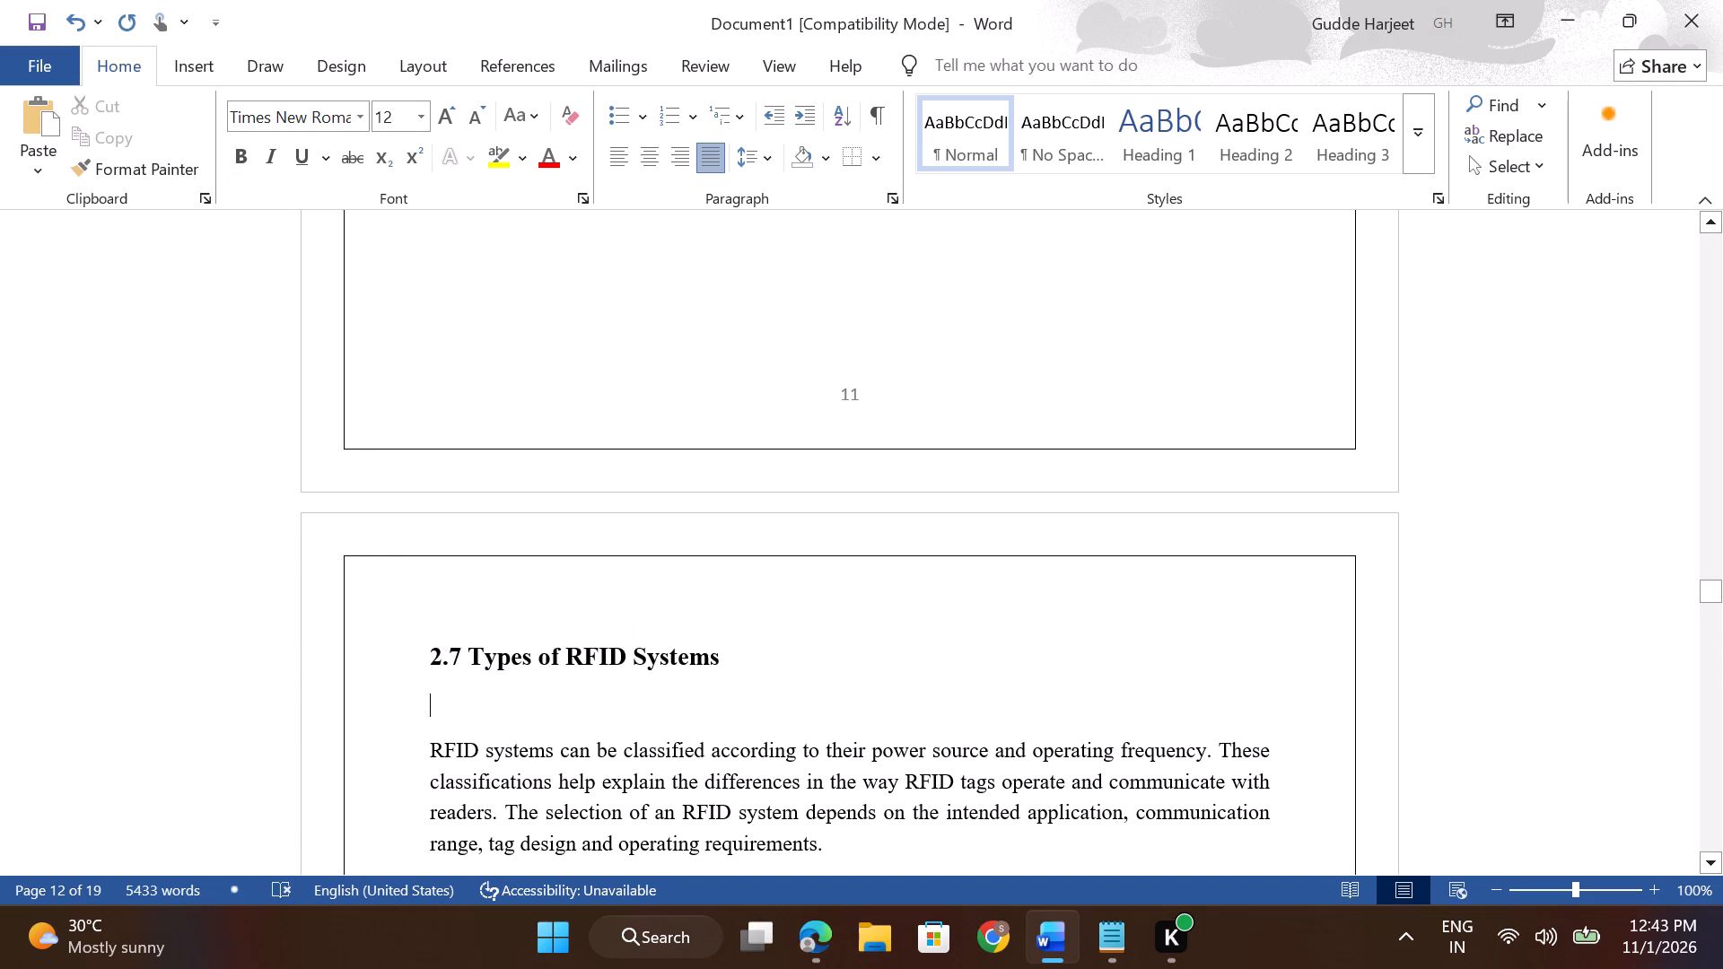
key(BackSpace)
scroll(652, 721, down, 2)
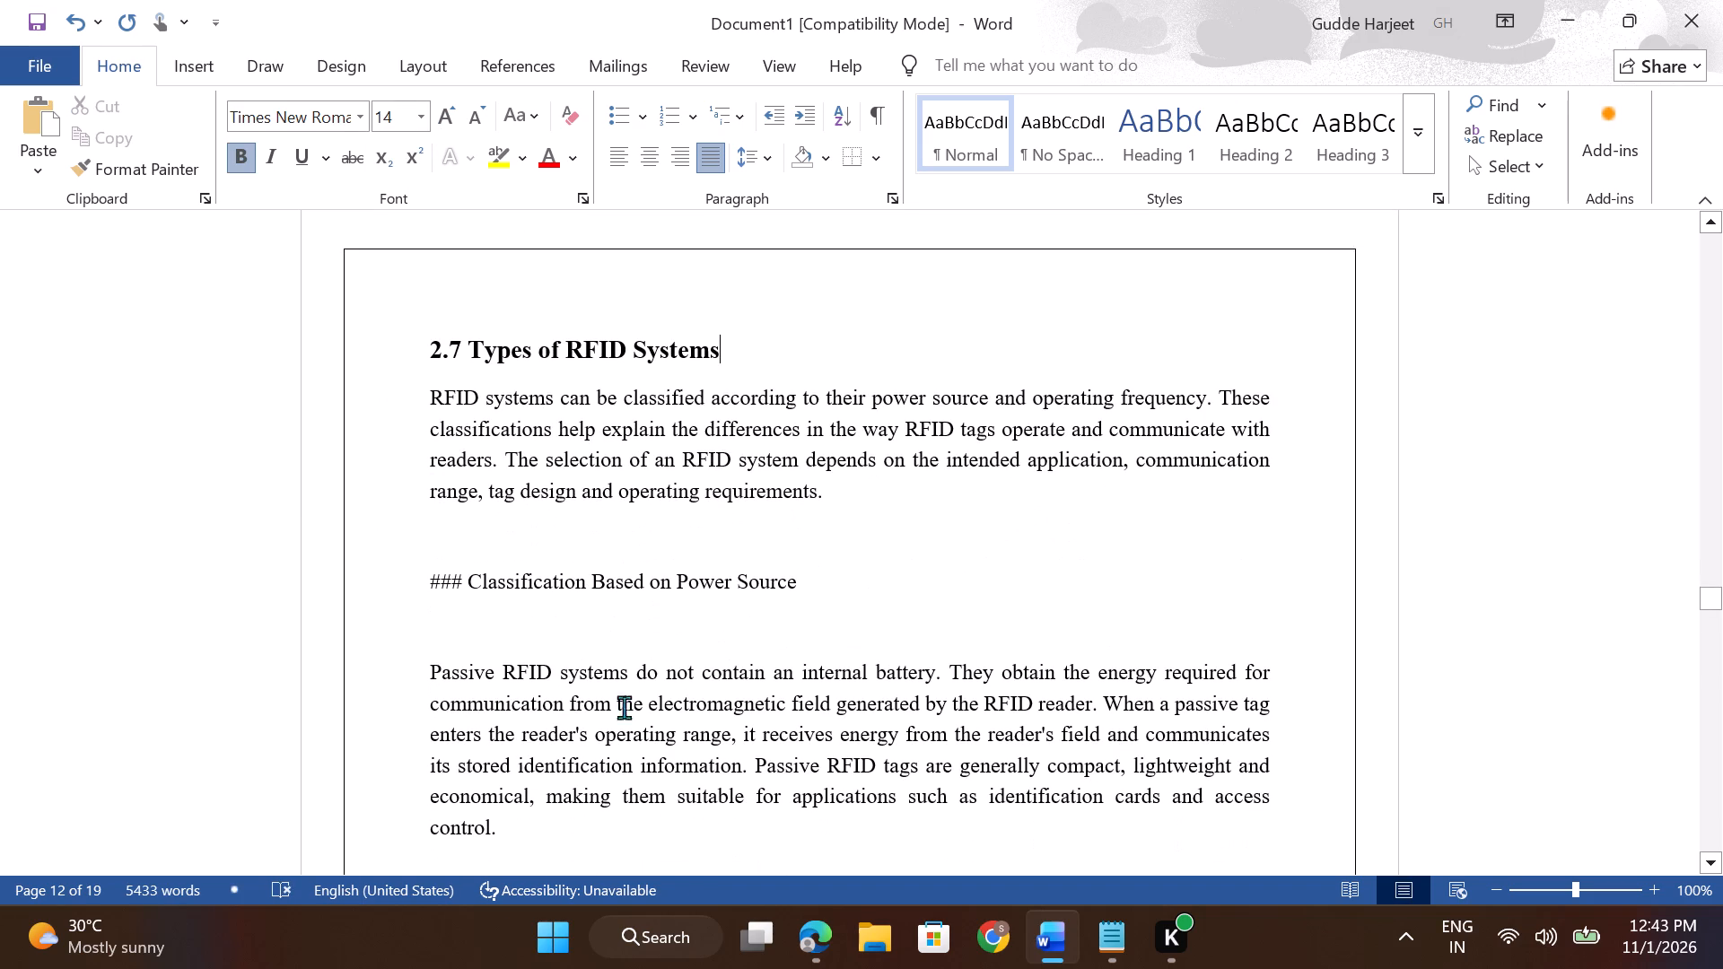
click(609, 554)
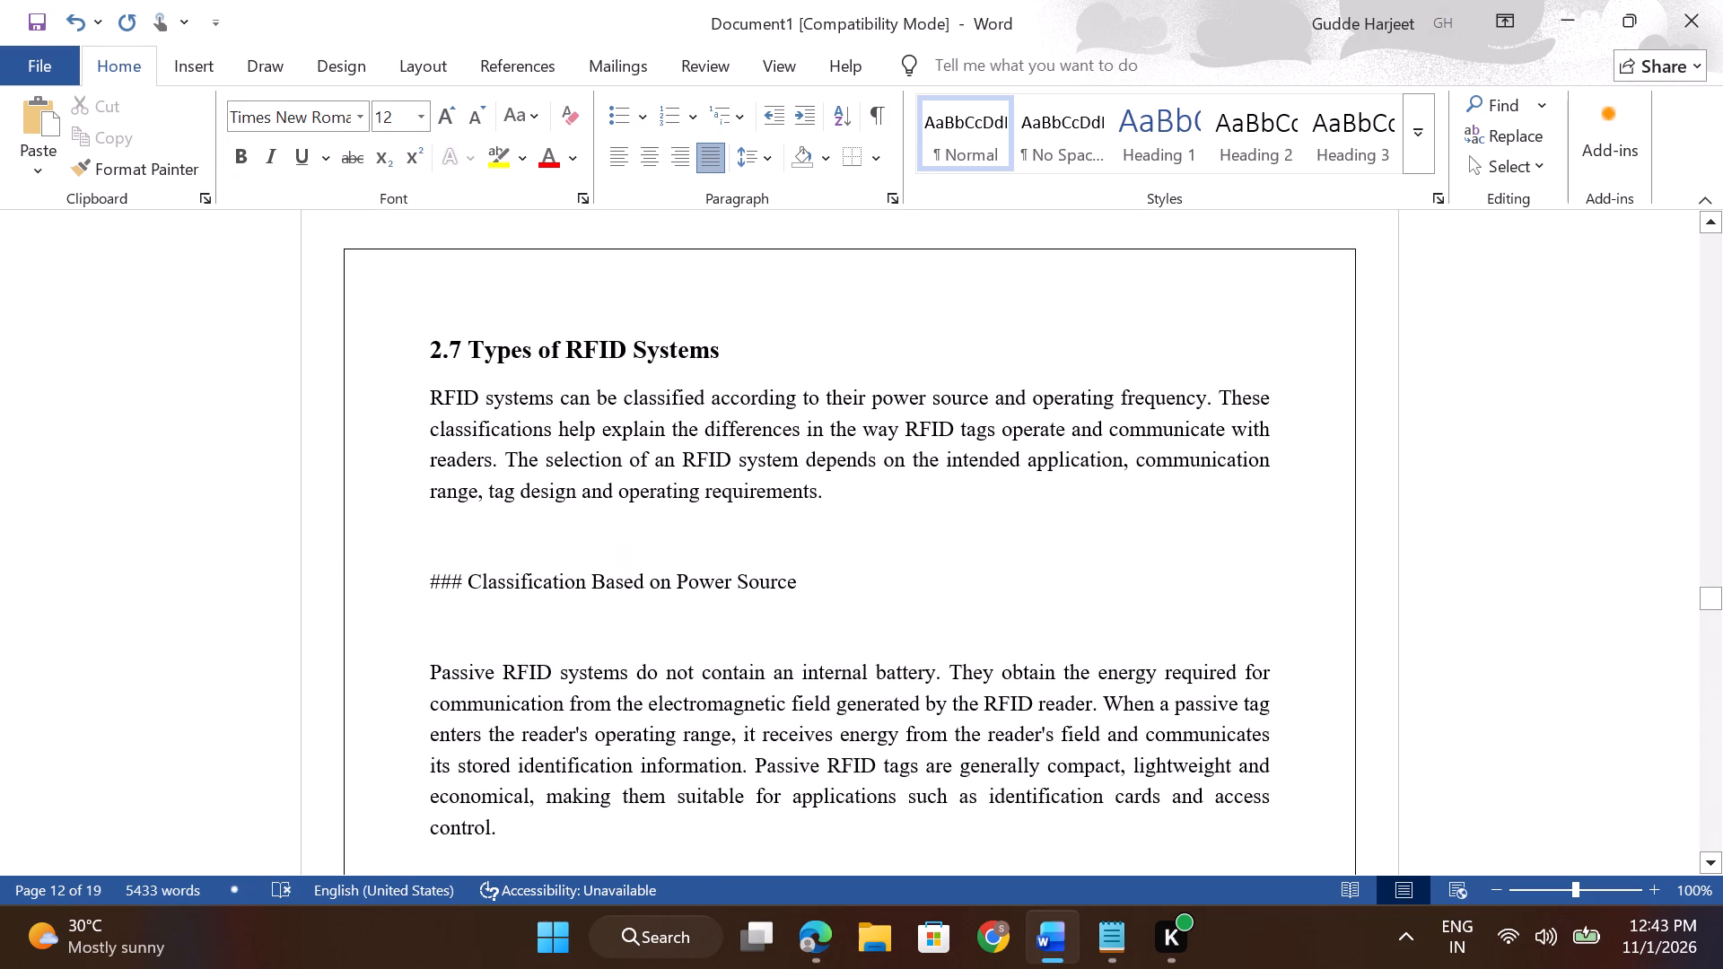
key(BackSpace)
click(617, 602)
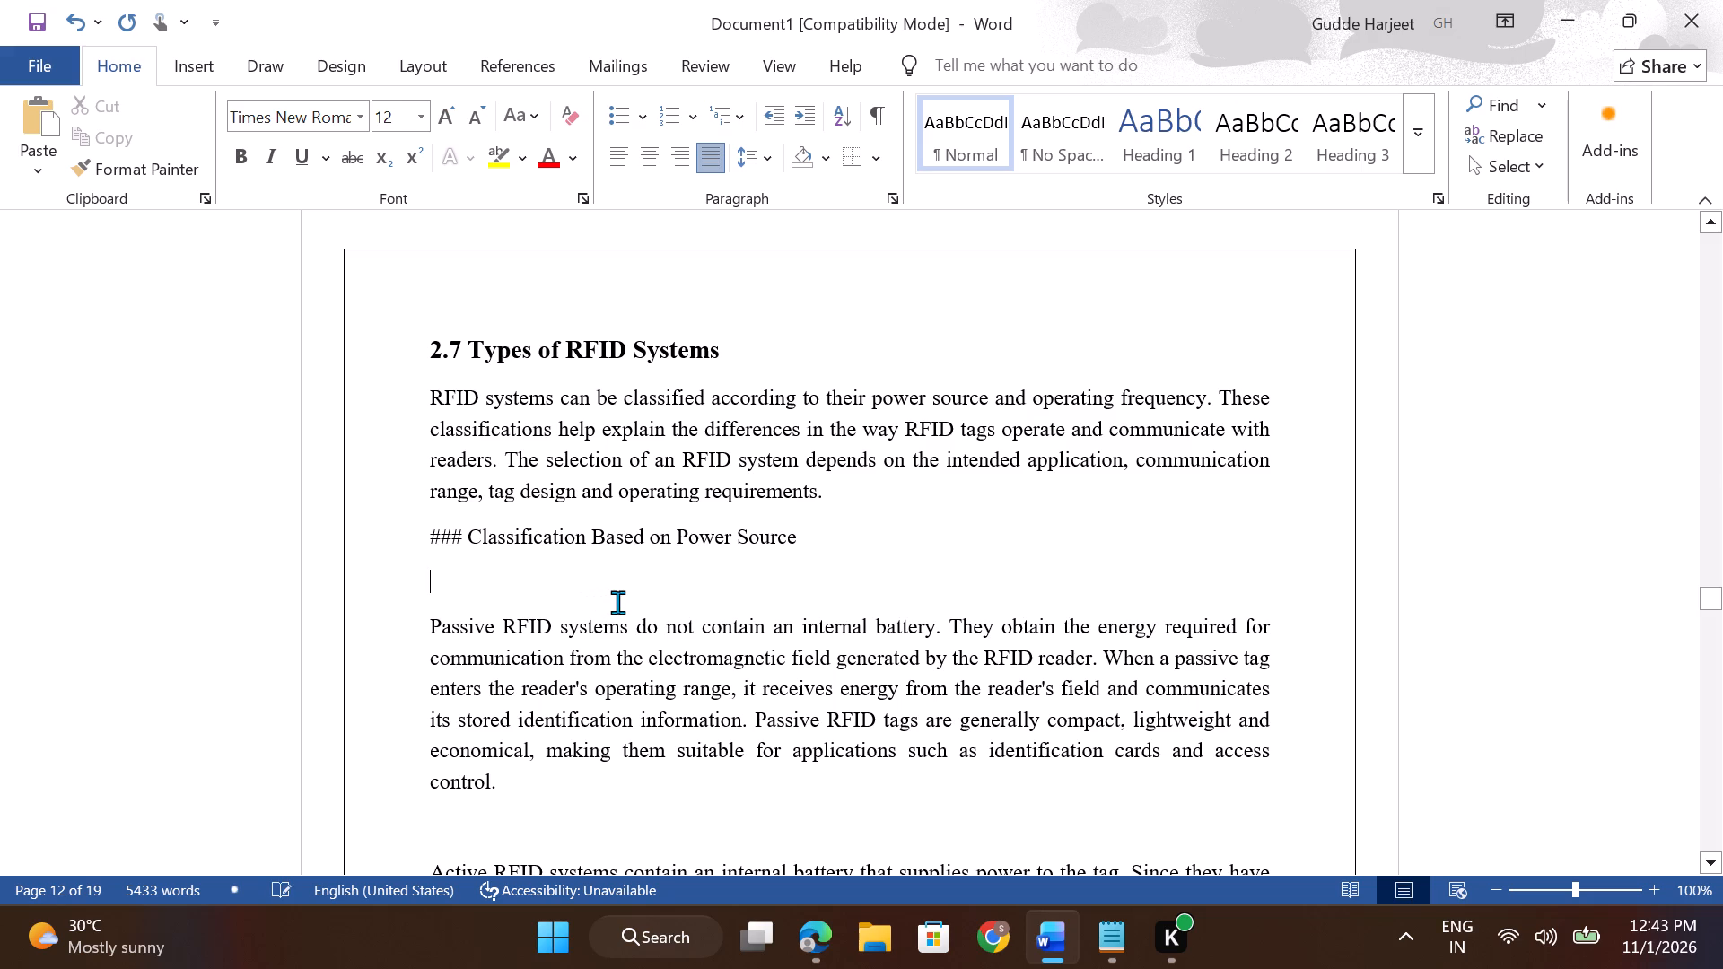
key(BackSpace)
click(622, 669)
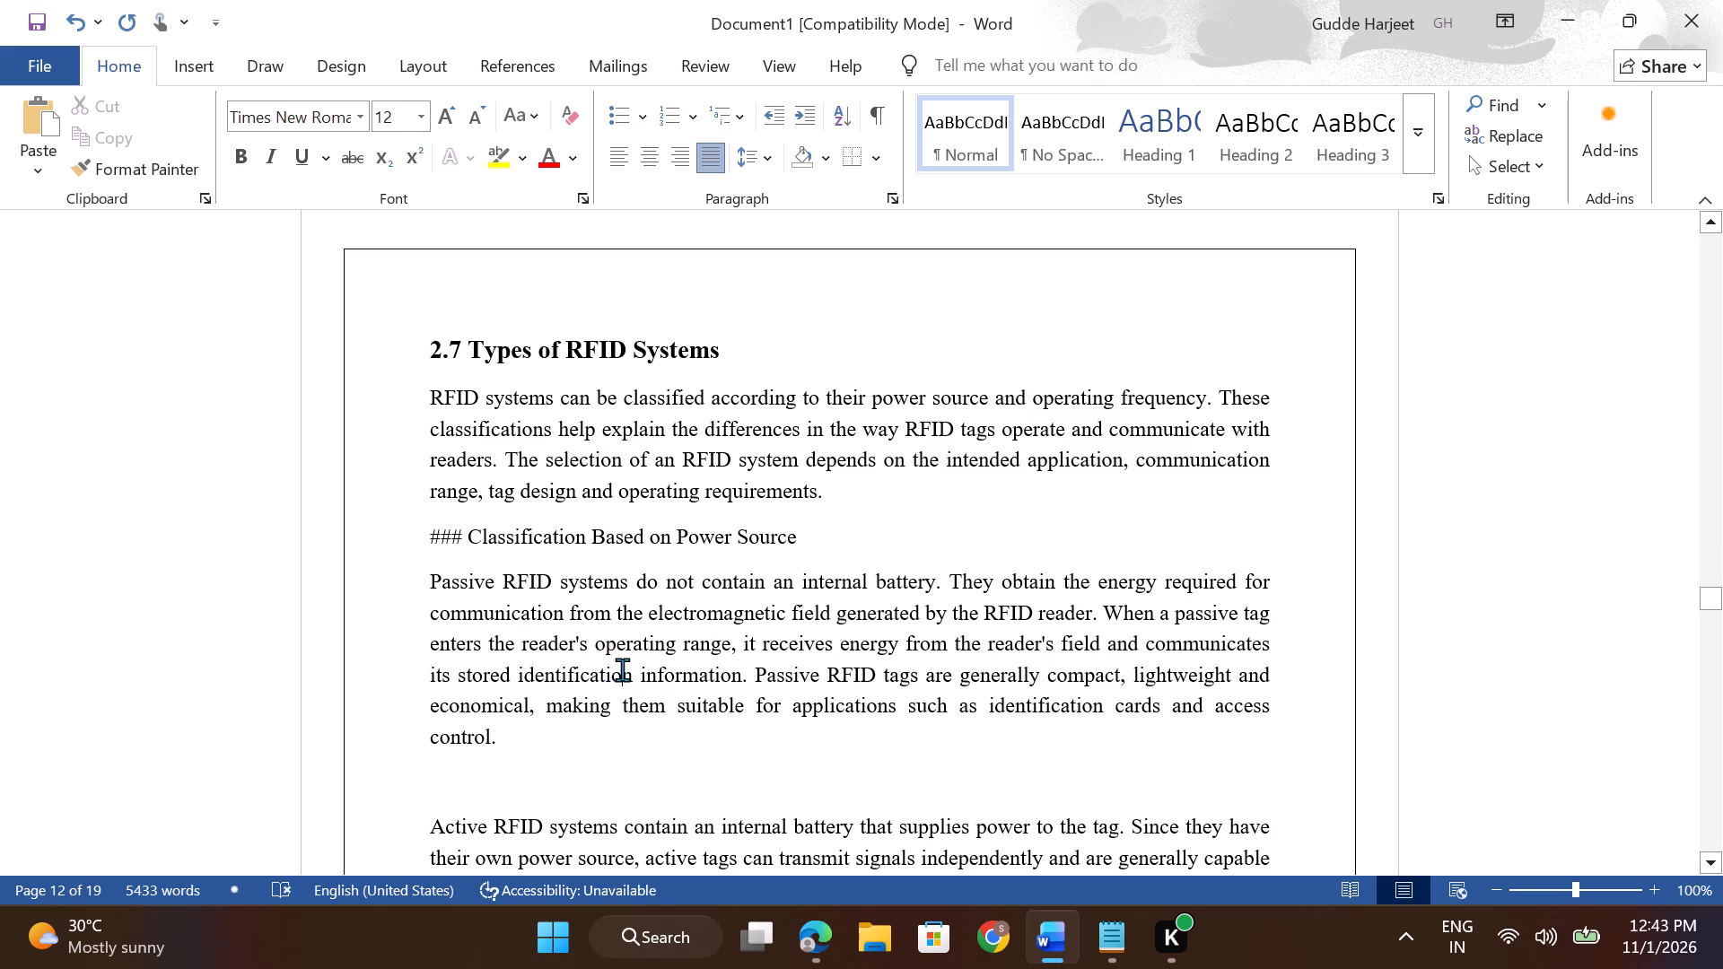
Remove the leading ### marks from the "Classification Based on Power Source" subheading.
click(469, 537)
key(BackSpace)
key(BackSpace)
key(BackSpace)
key(BackSpace)
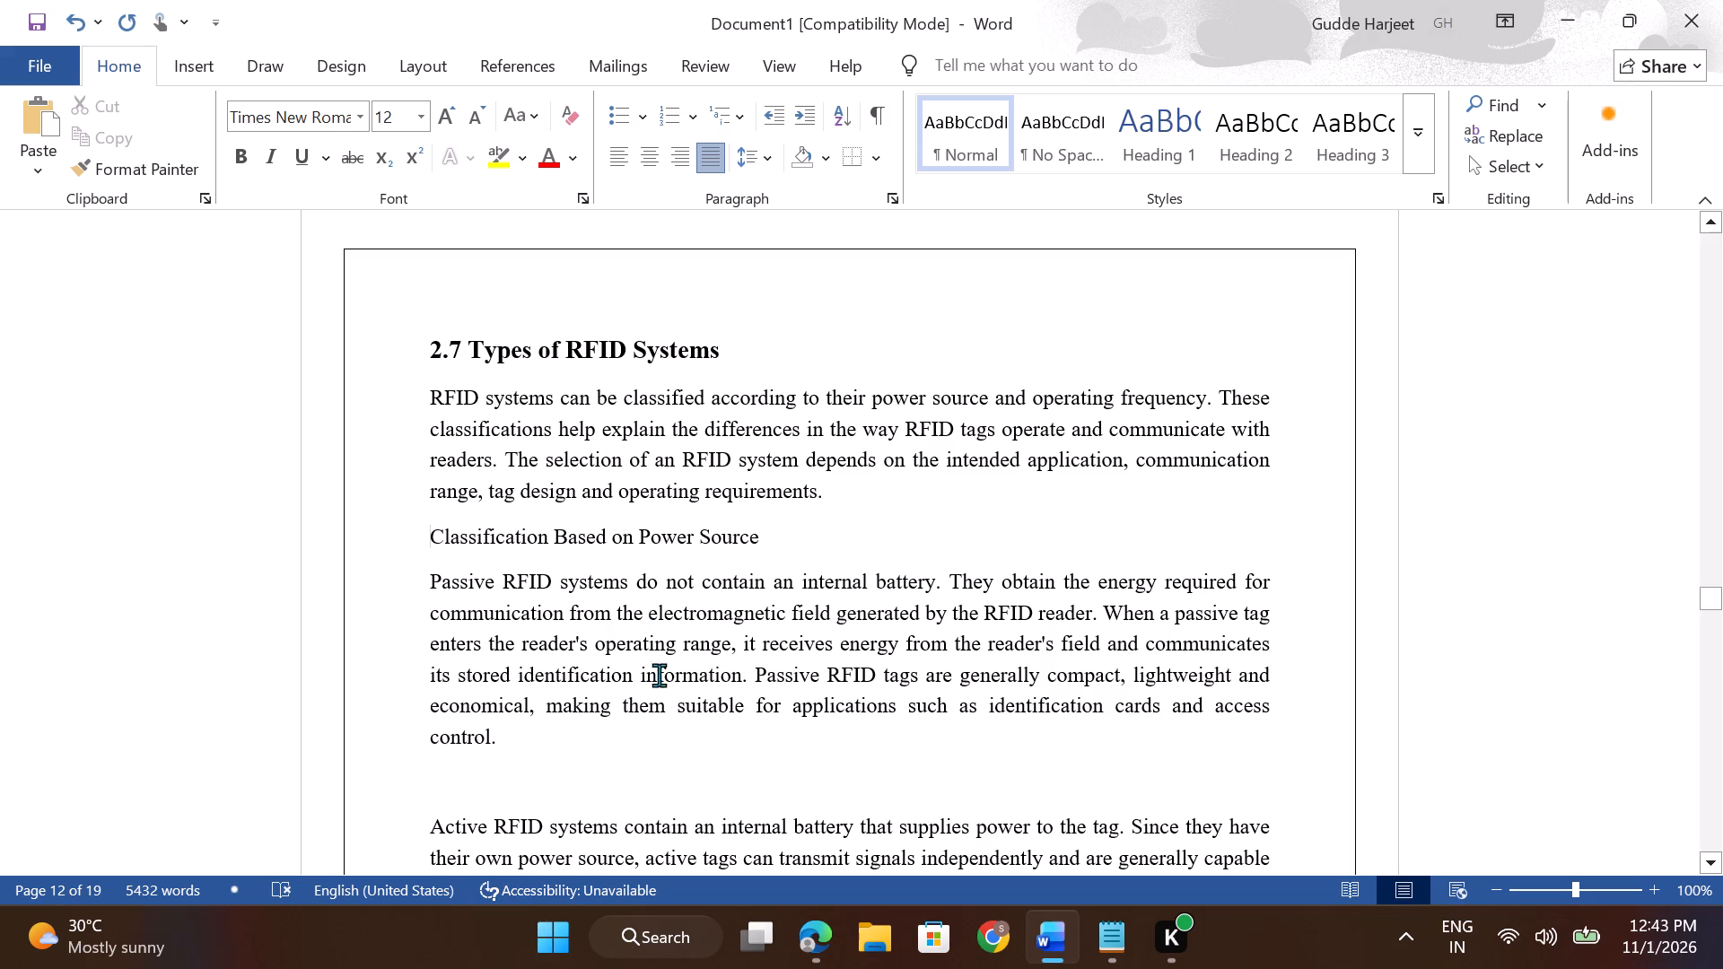
Remove the blank lines separating the passive, active, semi-passive and RFID cards paragraphs in section 2.7.
scroll(654, 694, down, 1)
click(551, 635)
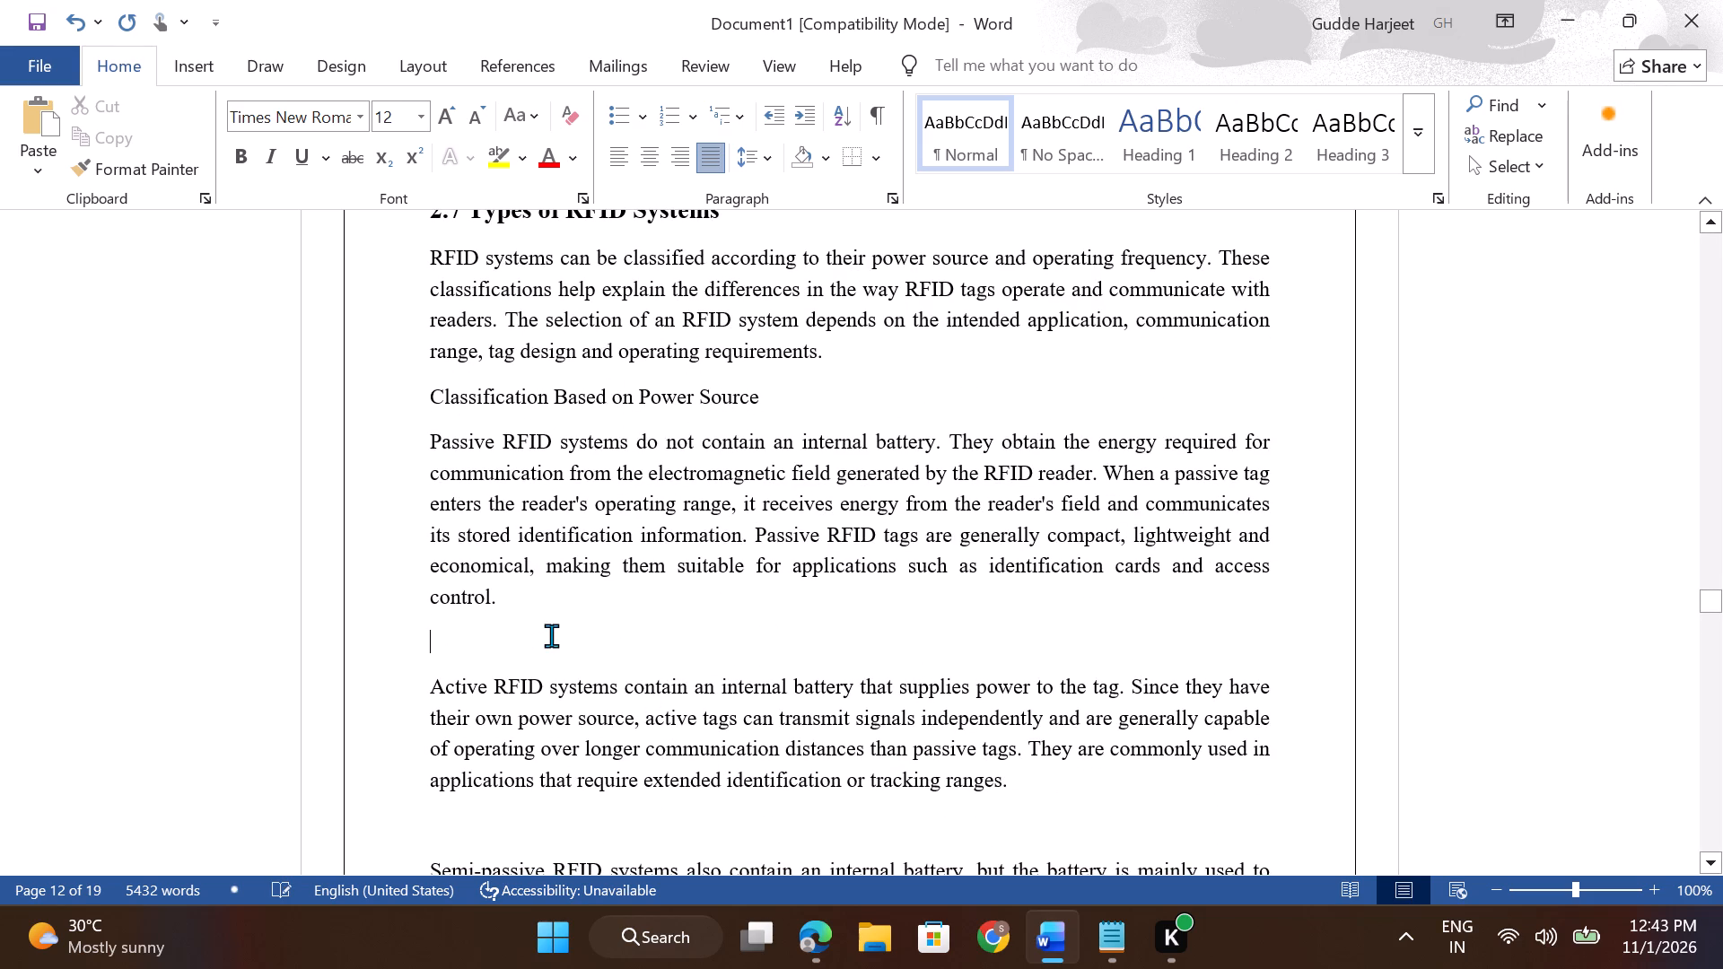
key(BackSpace)
click(527, 770)
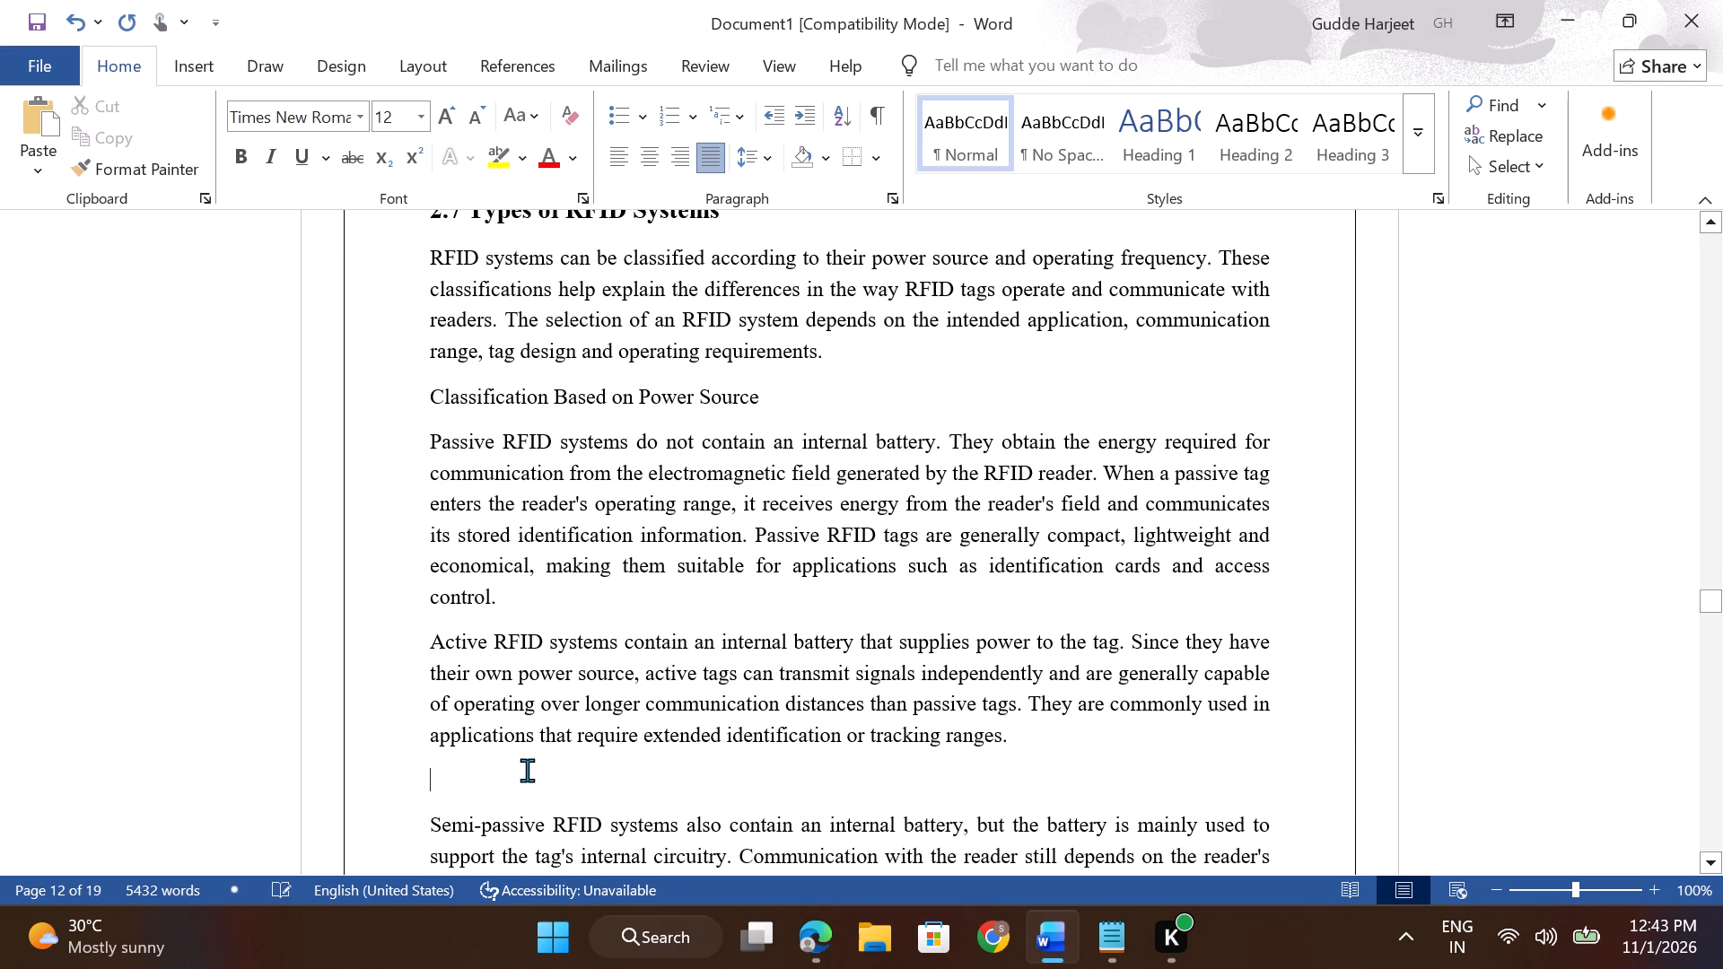
key(BackSpace)
scroll(527, 770, down, 4)
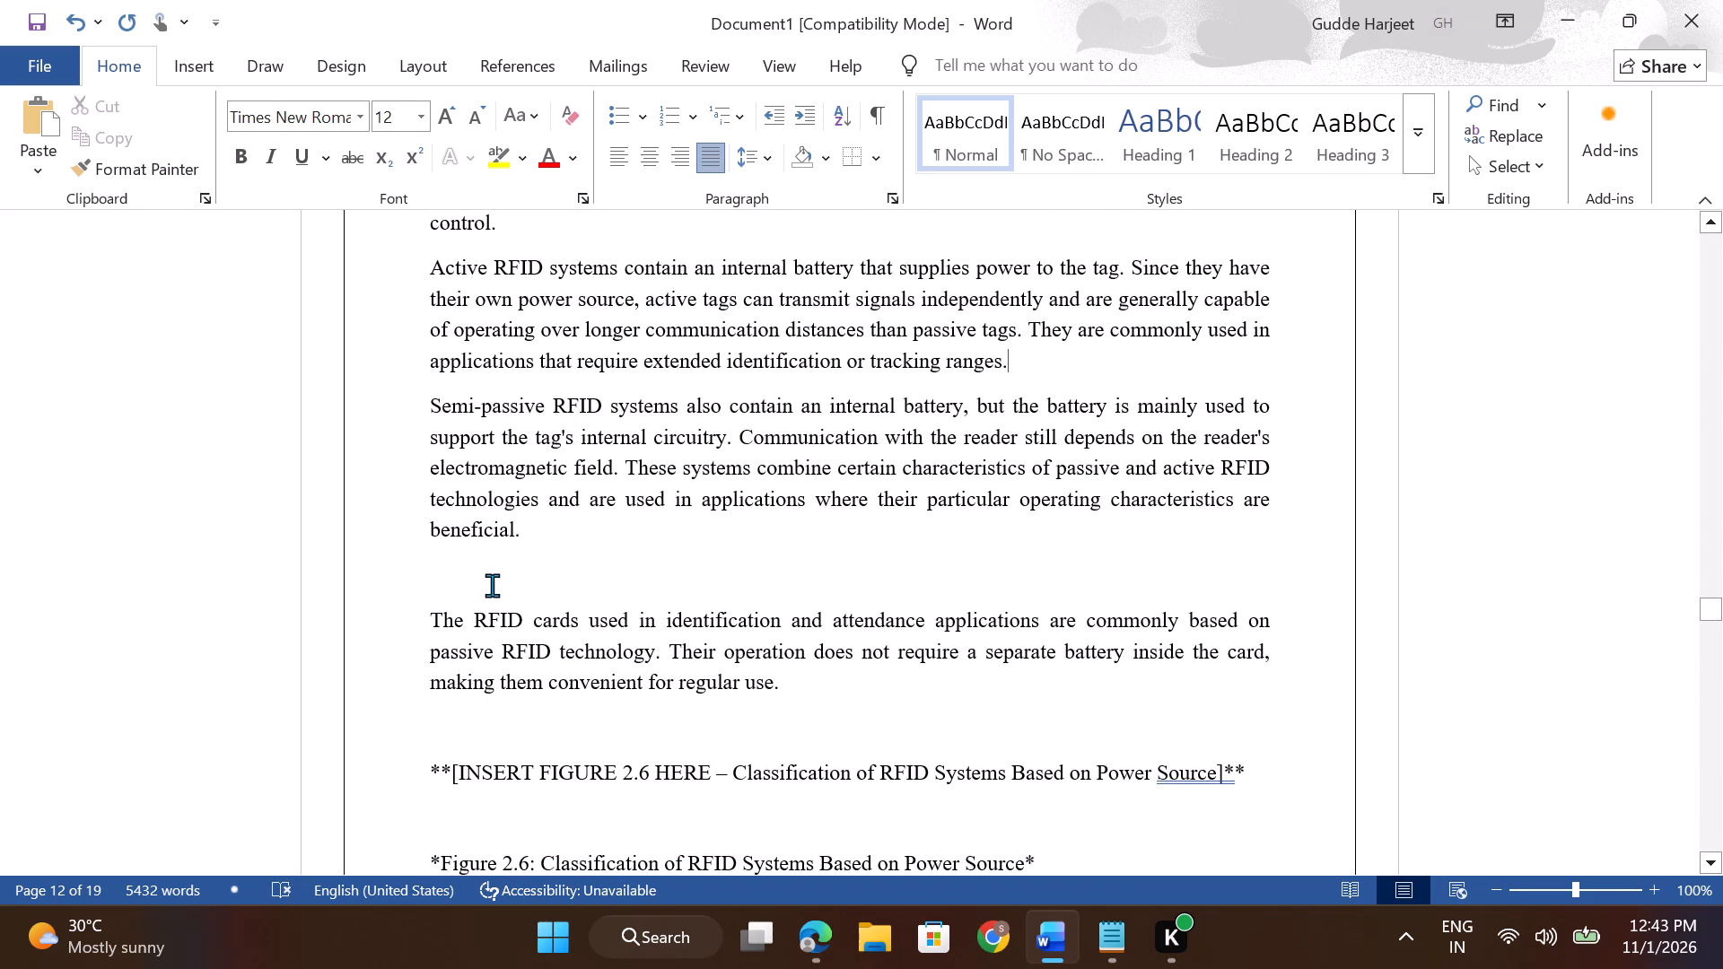
click(492, 578)
key(BackSpace)
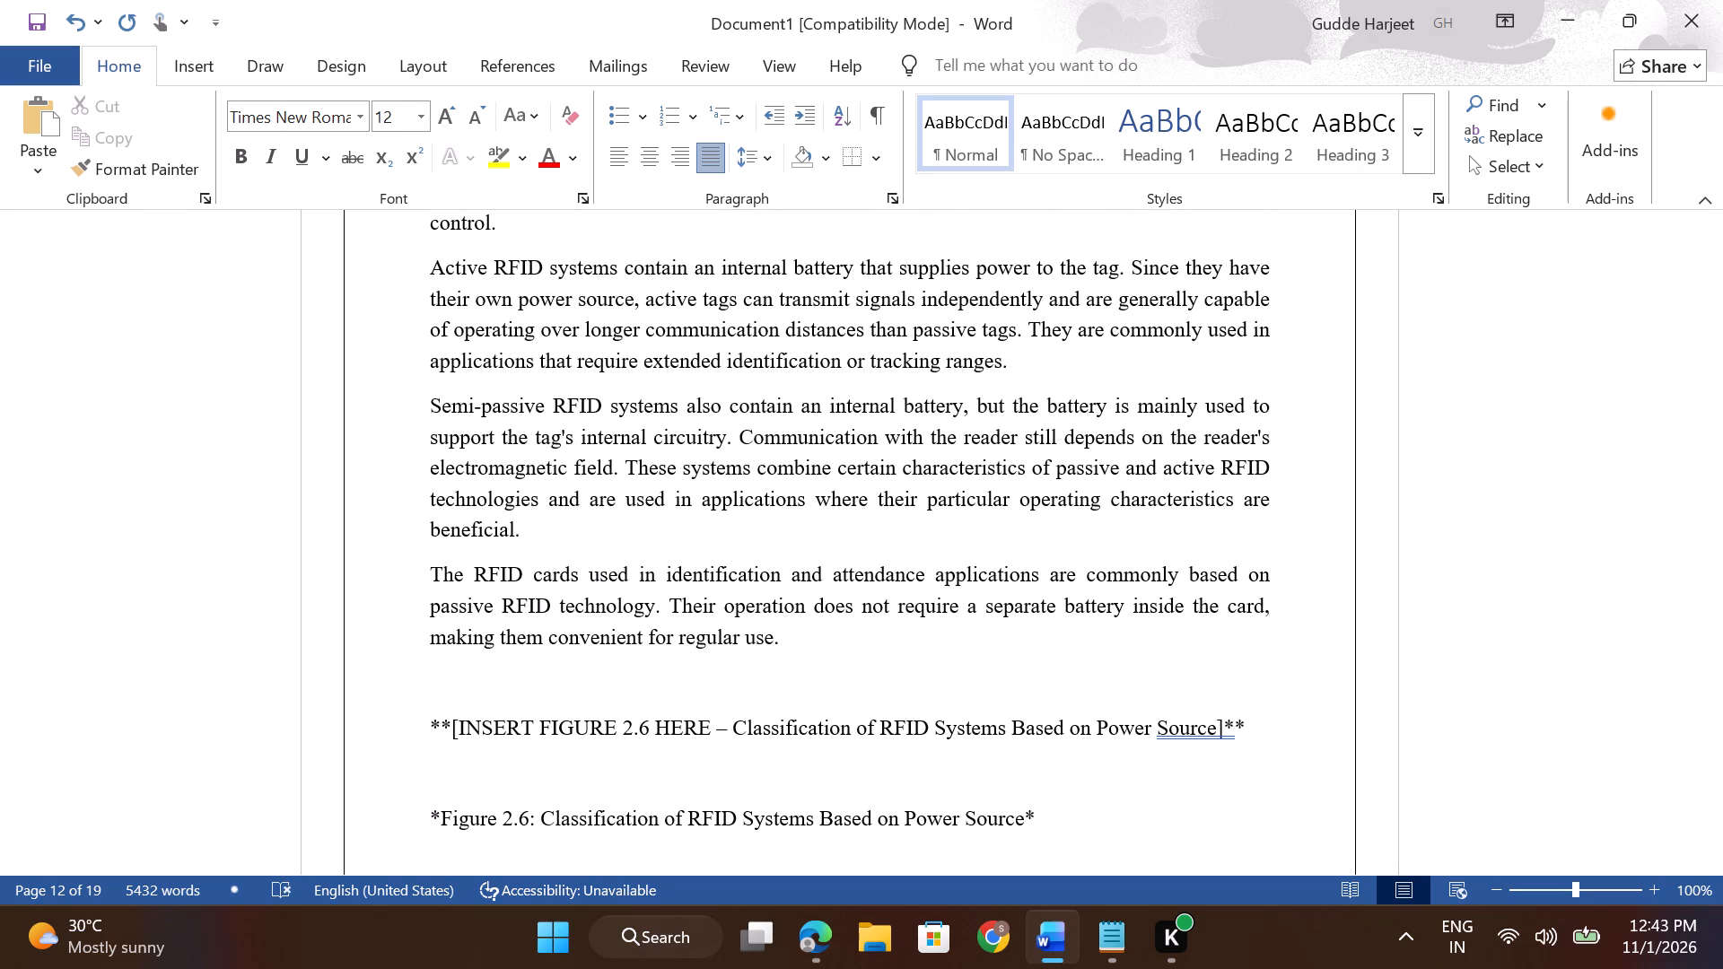
scroll(492, 578, up, 5)
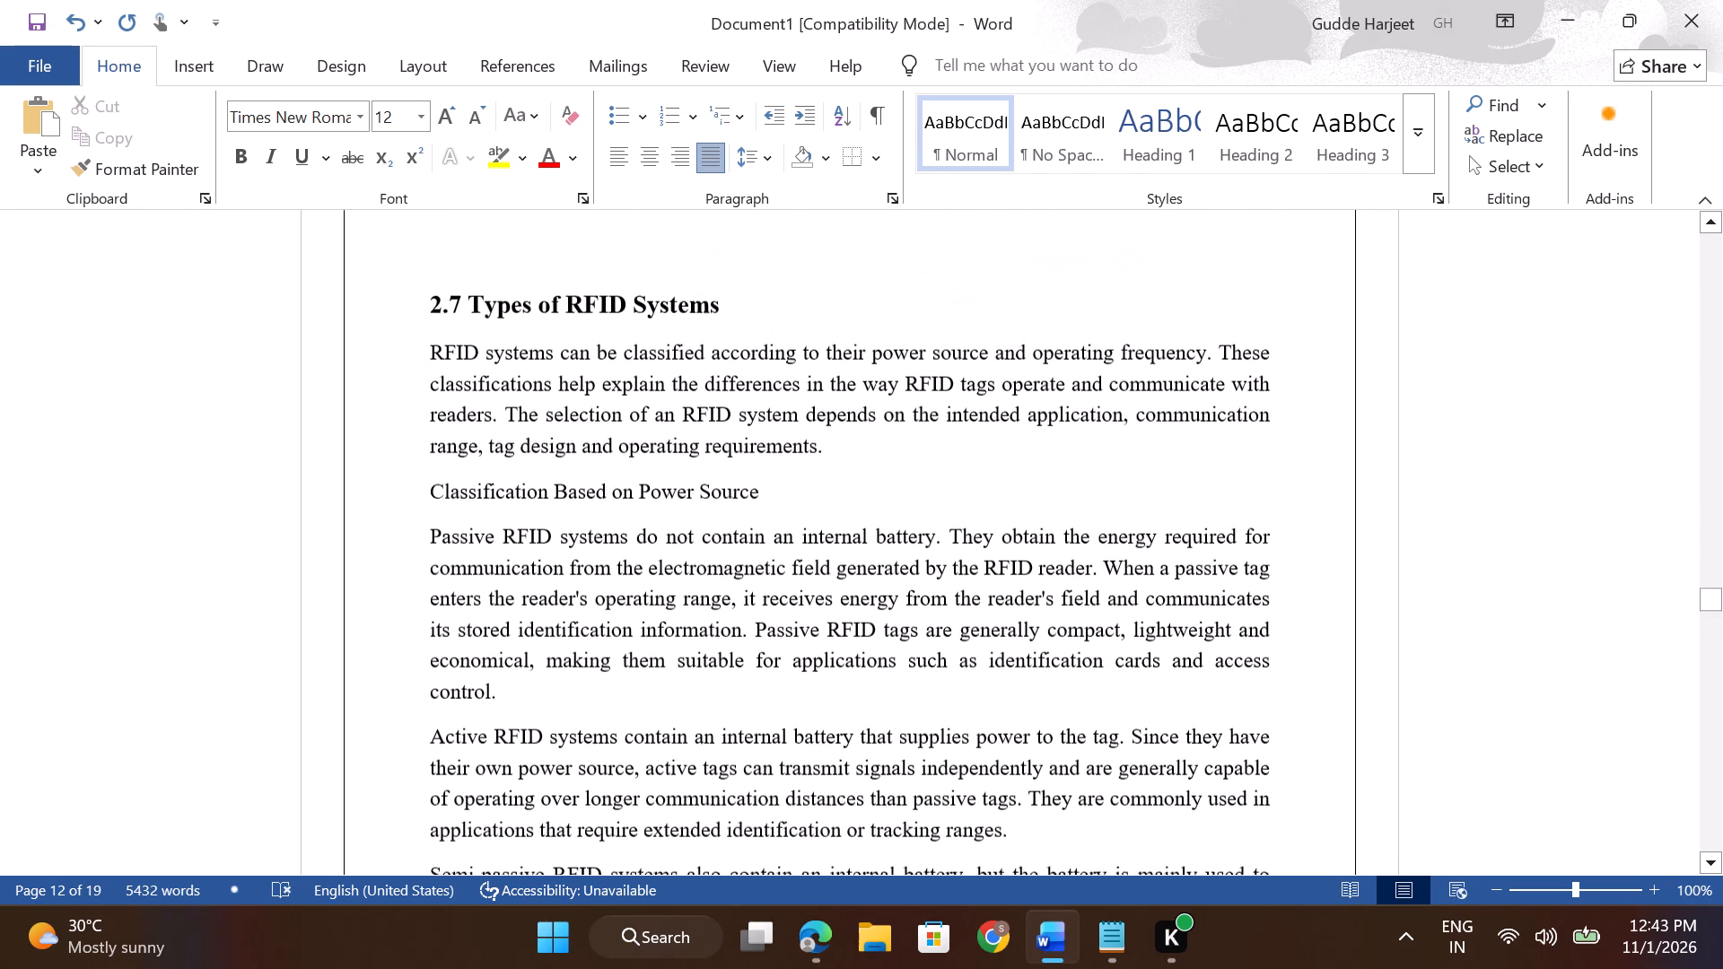
scroll(492, 578, down, 8)
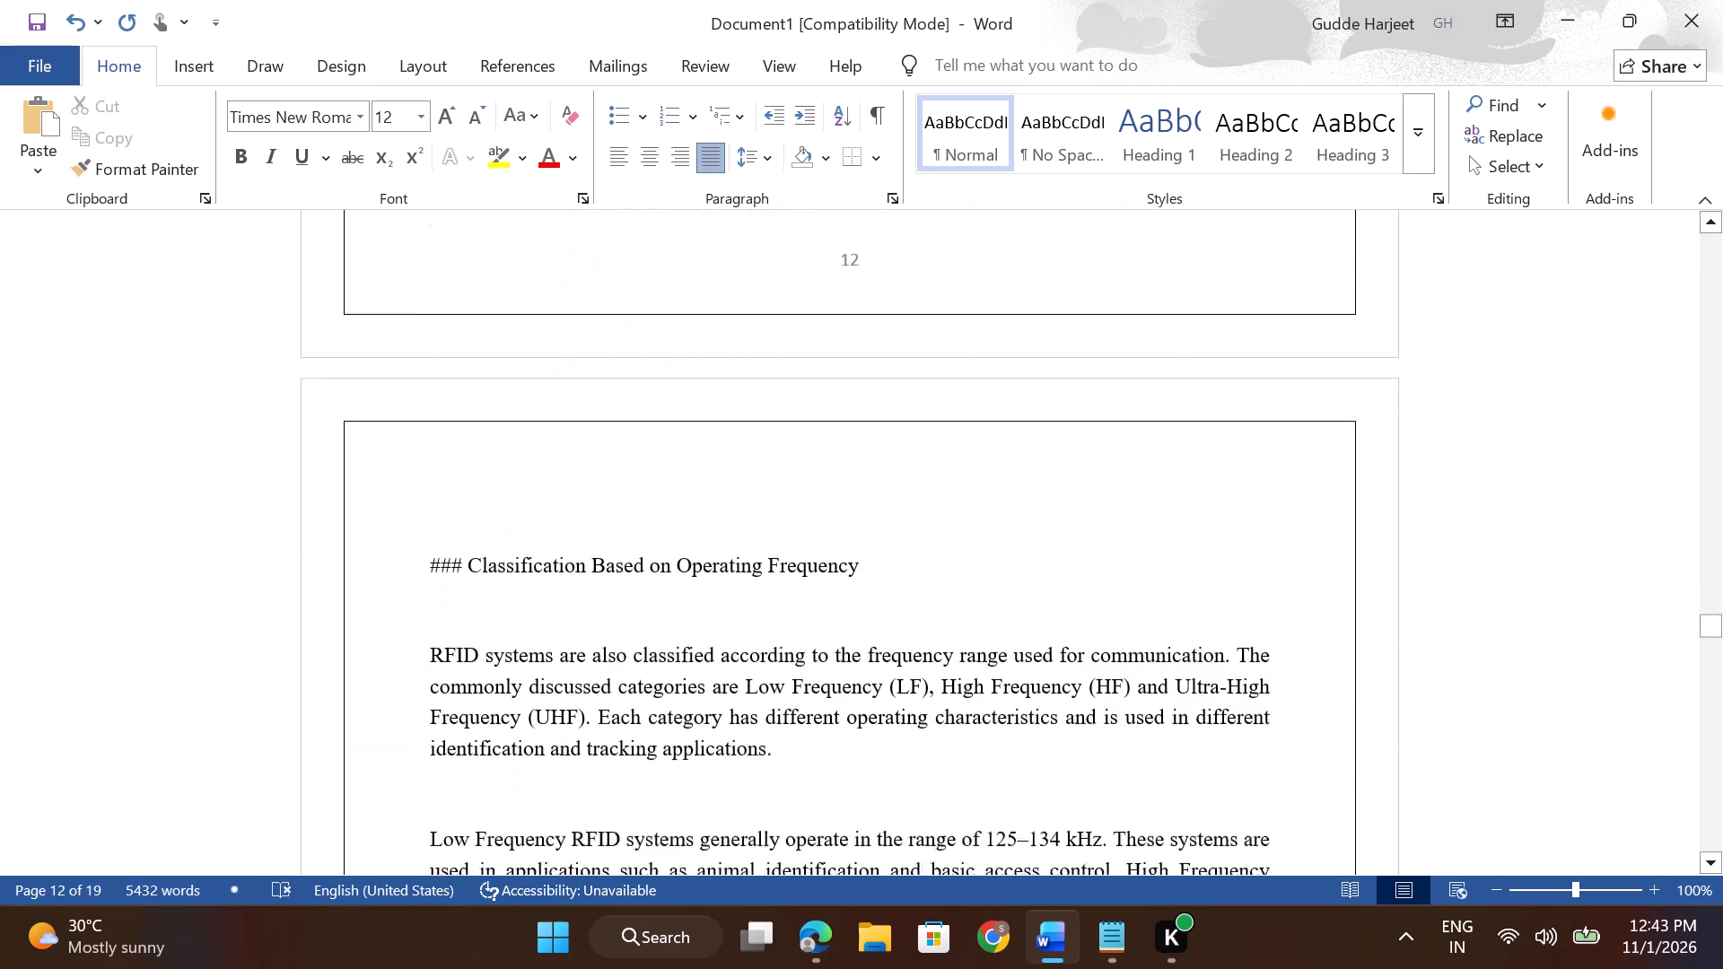
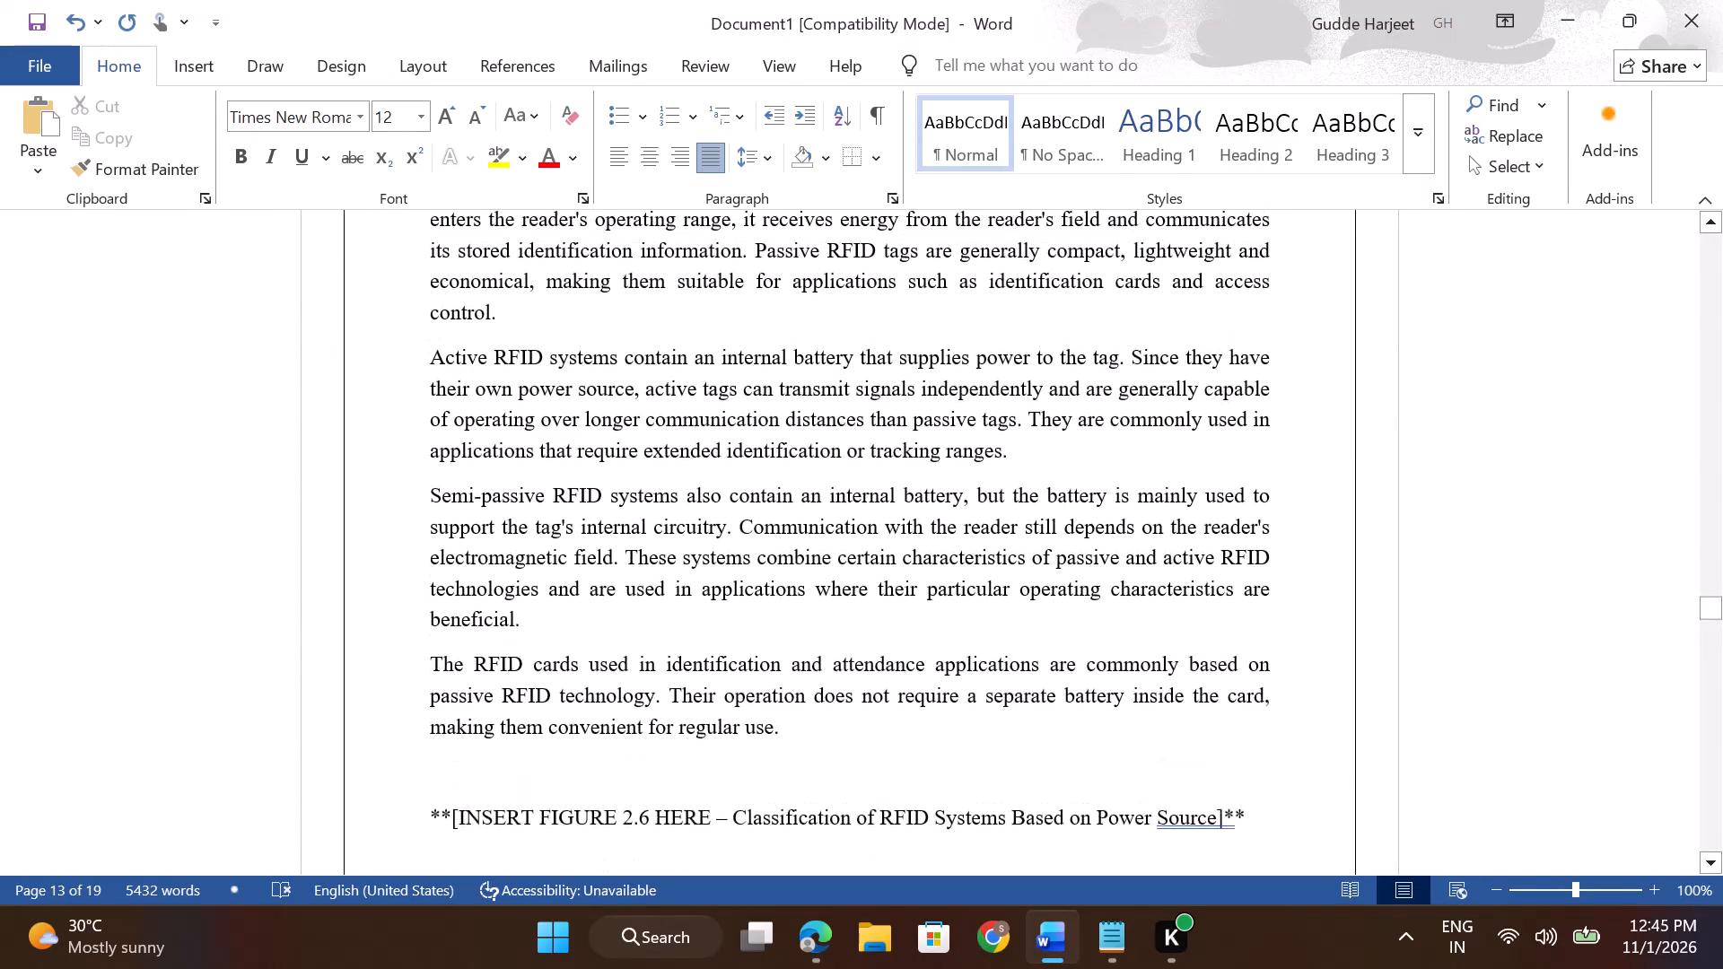
Make the "Classification Based on Power Source" subheading in section 2.7 bold.
scroll(492, 578, down, 2)
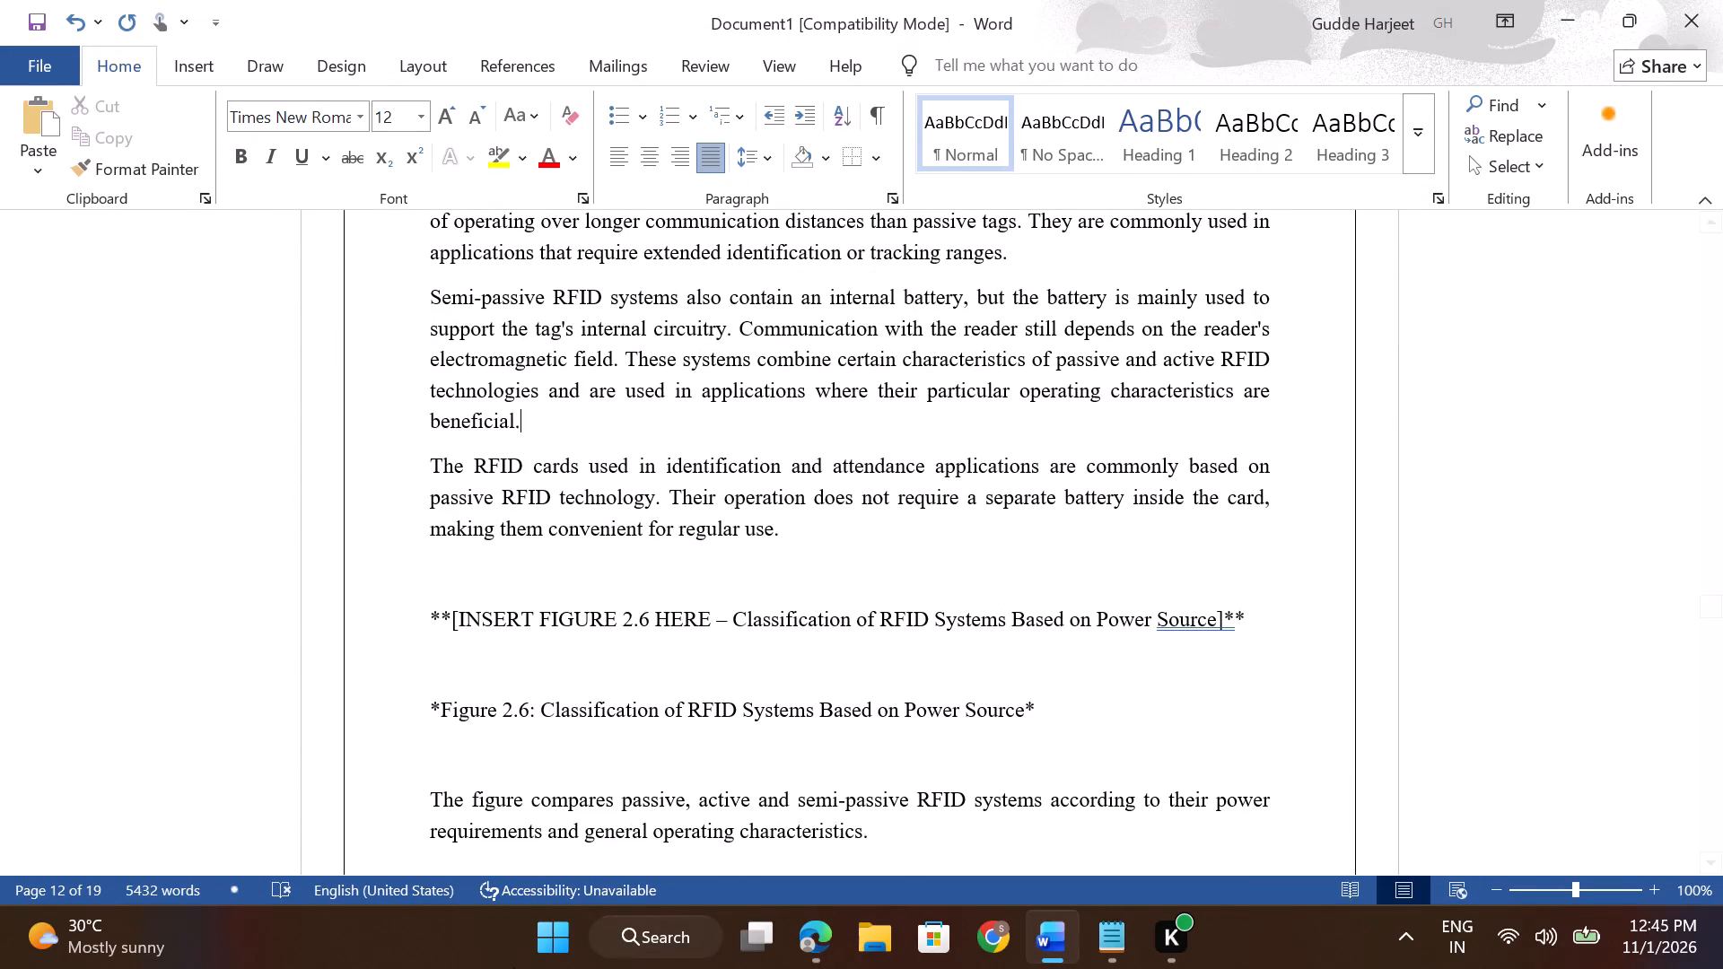
scroll(685, 755, up, 4)
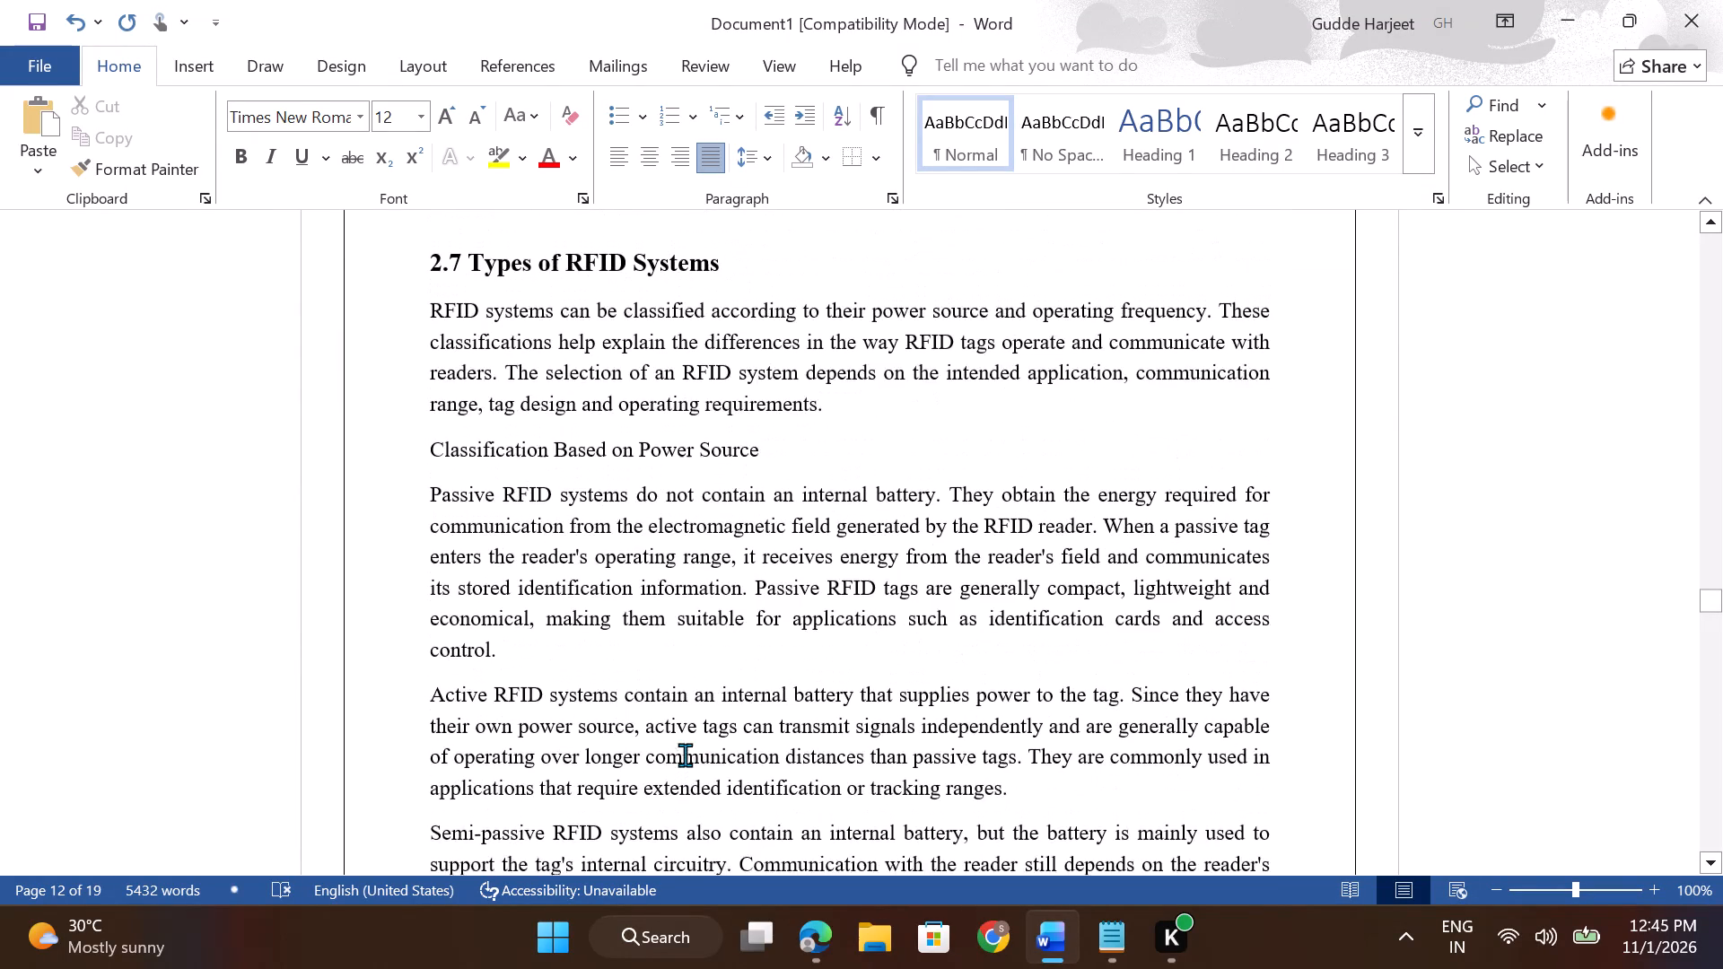
scroll(685, 755, up, 1)
triple_click(587, 478)
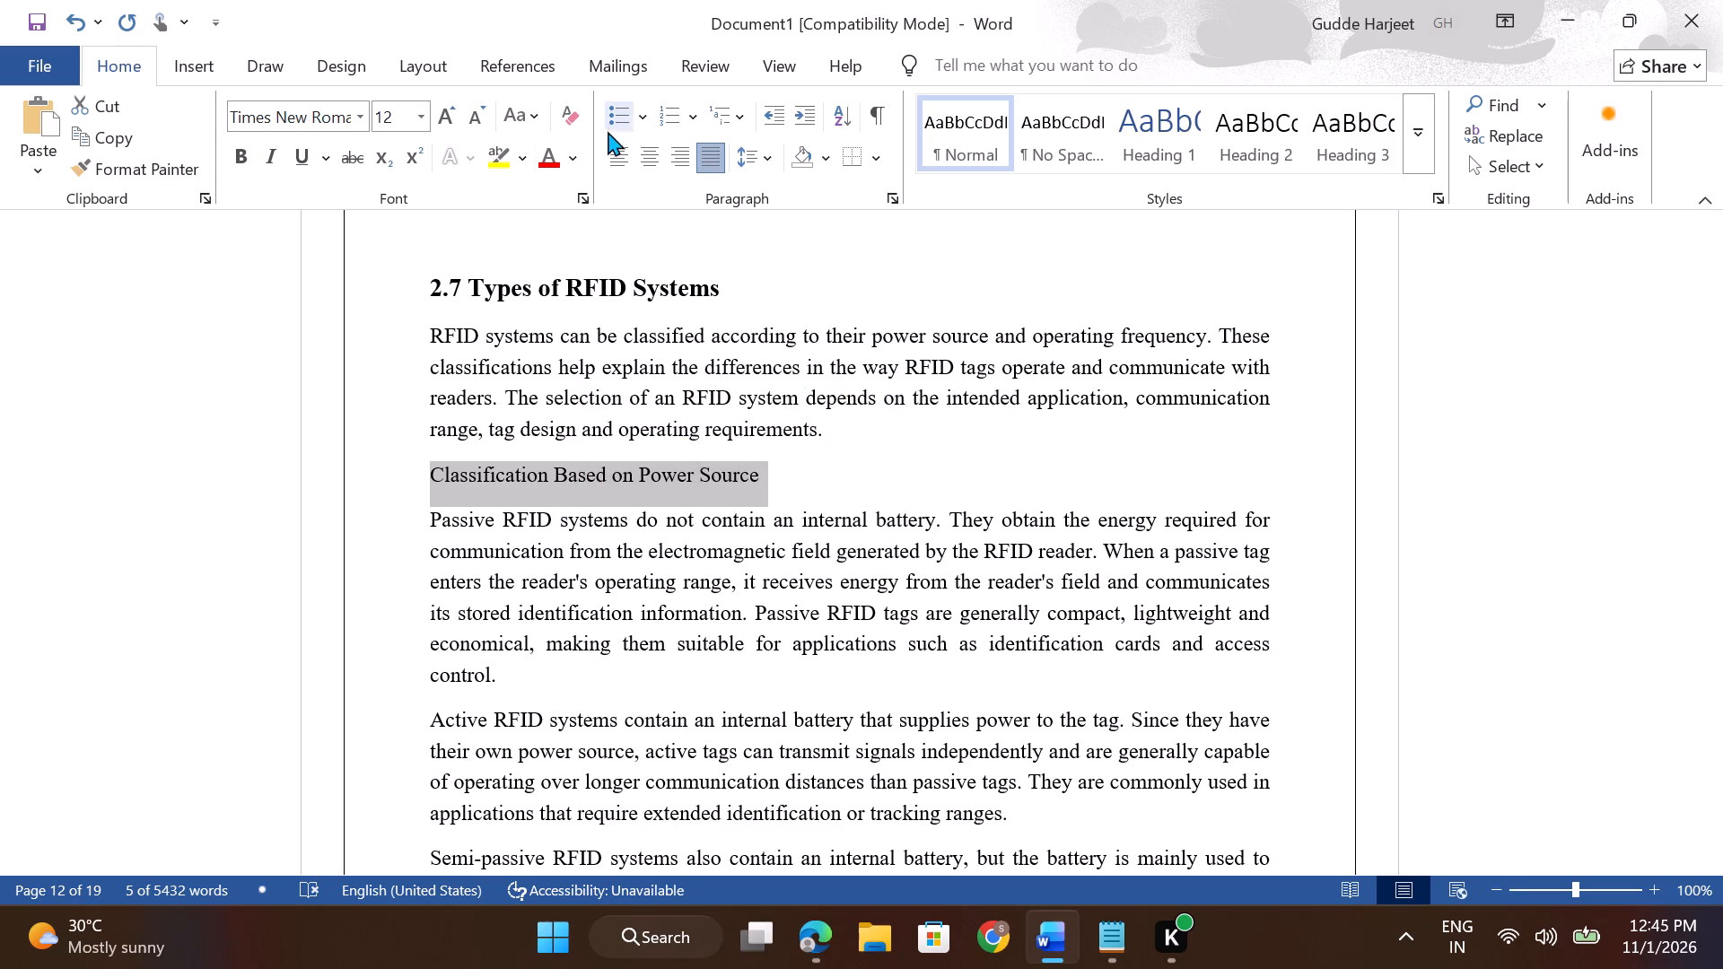
click(233, 155)
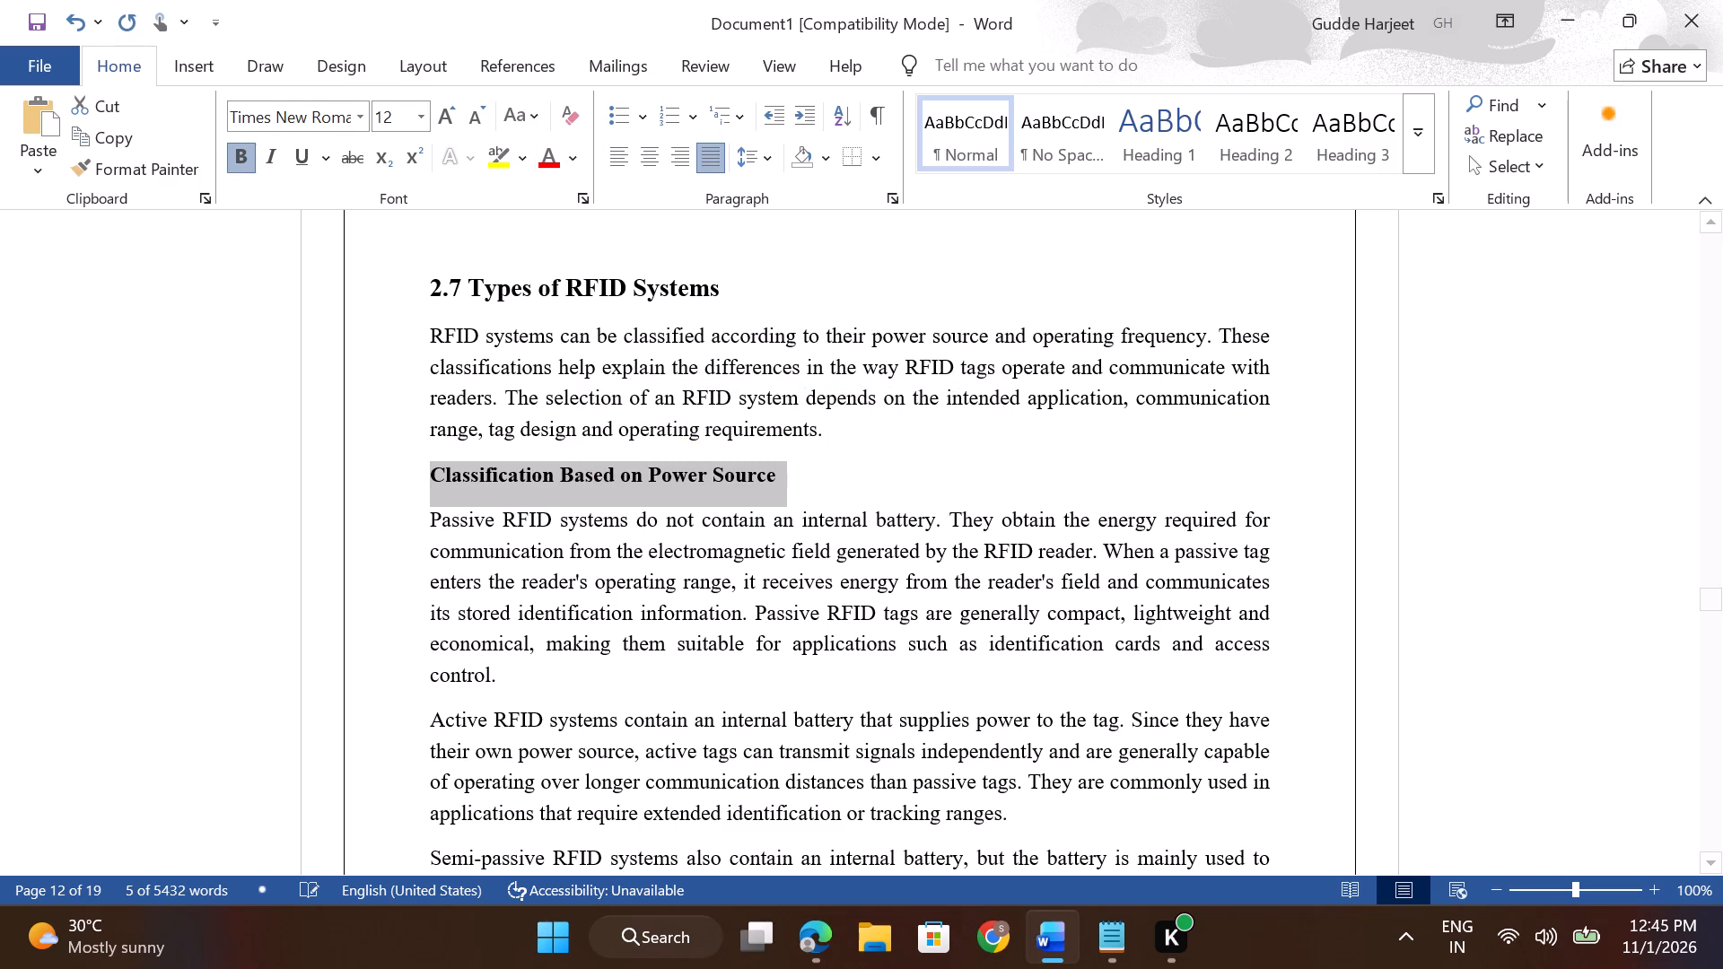
click(757, 480)
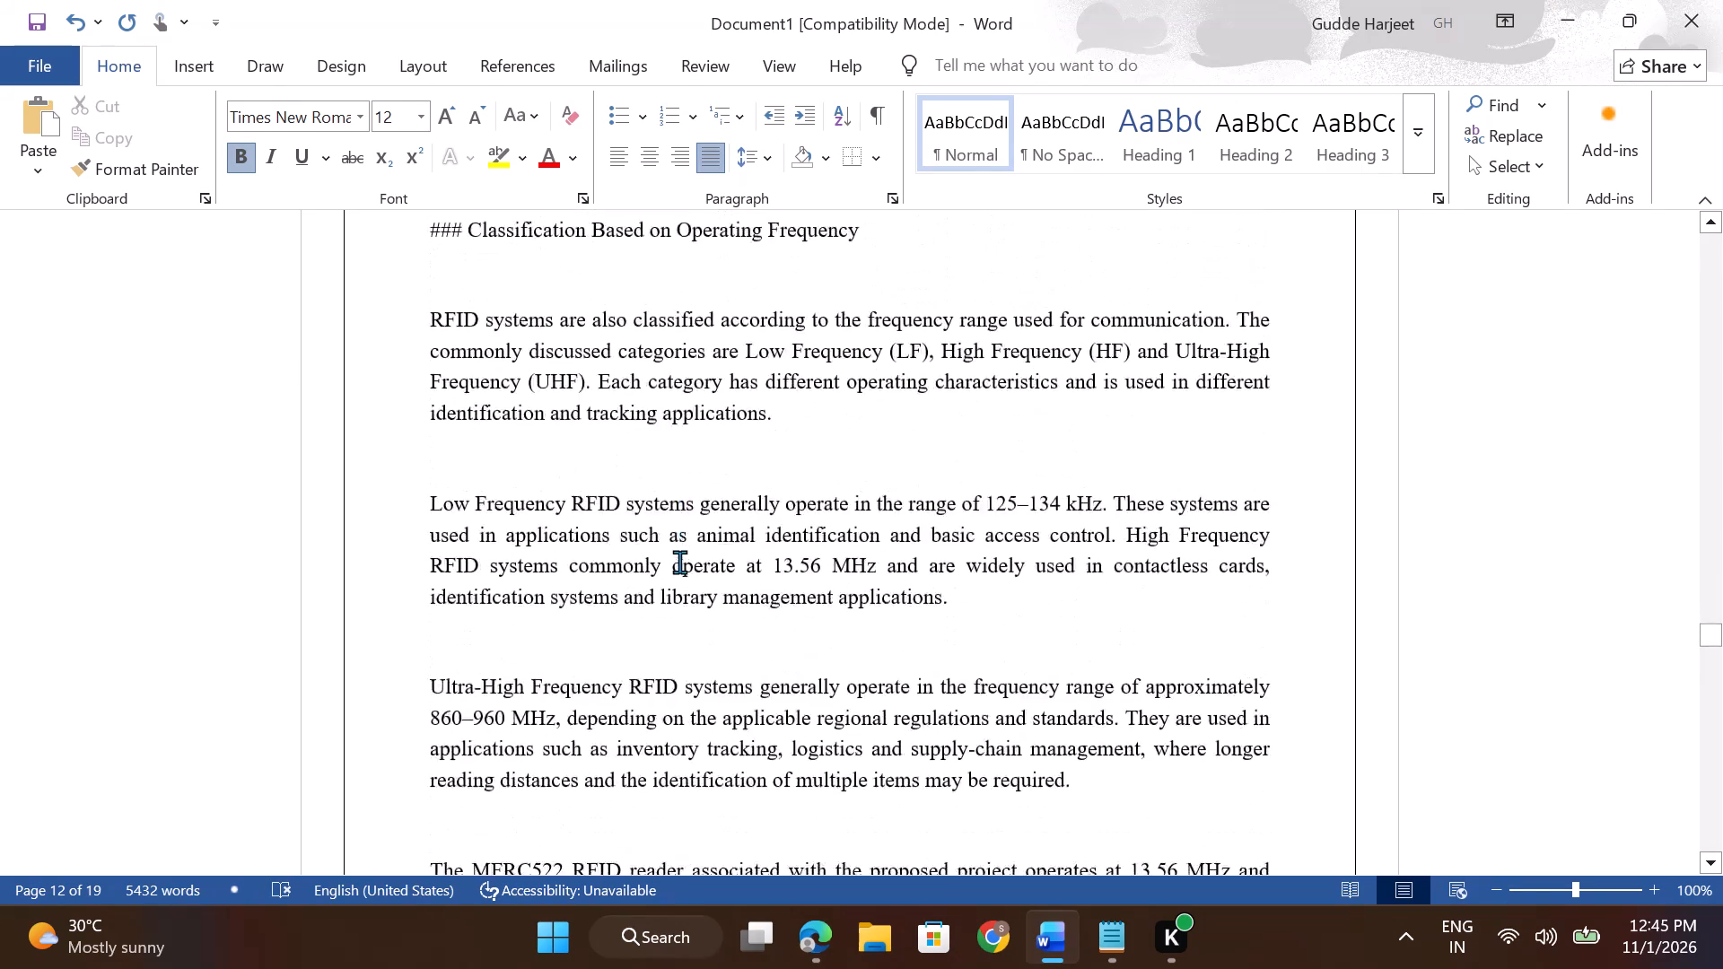
Turn the passive, active and semi-passive RFID paragraphs under "Classification Based on Power Source" into bulleted list items.
scroll(679, 562, up, 4)
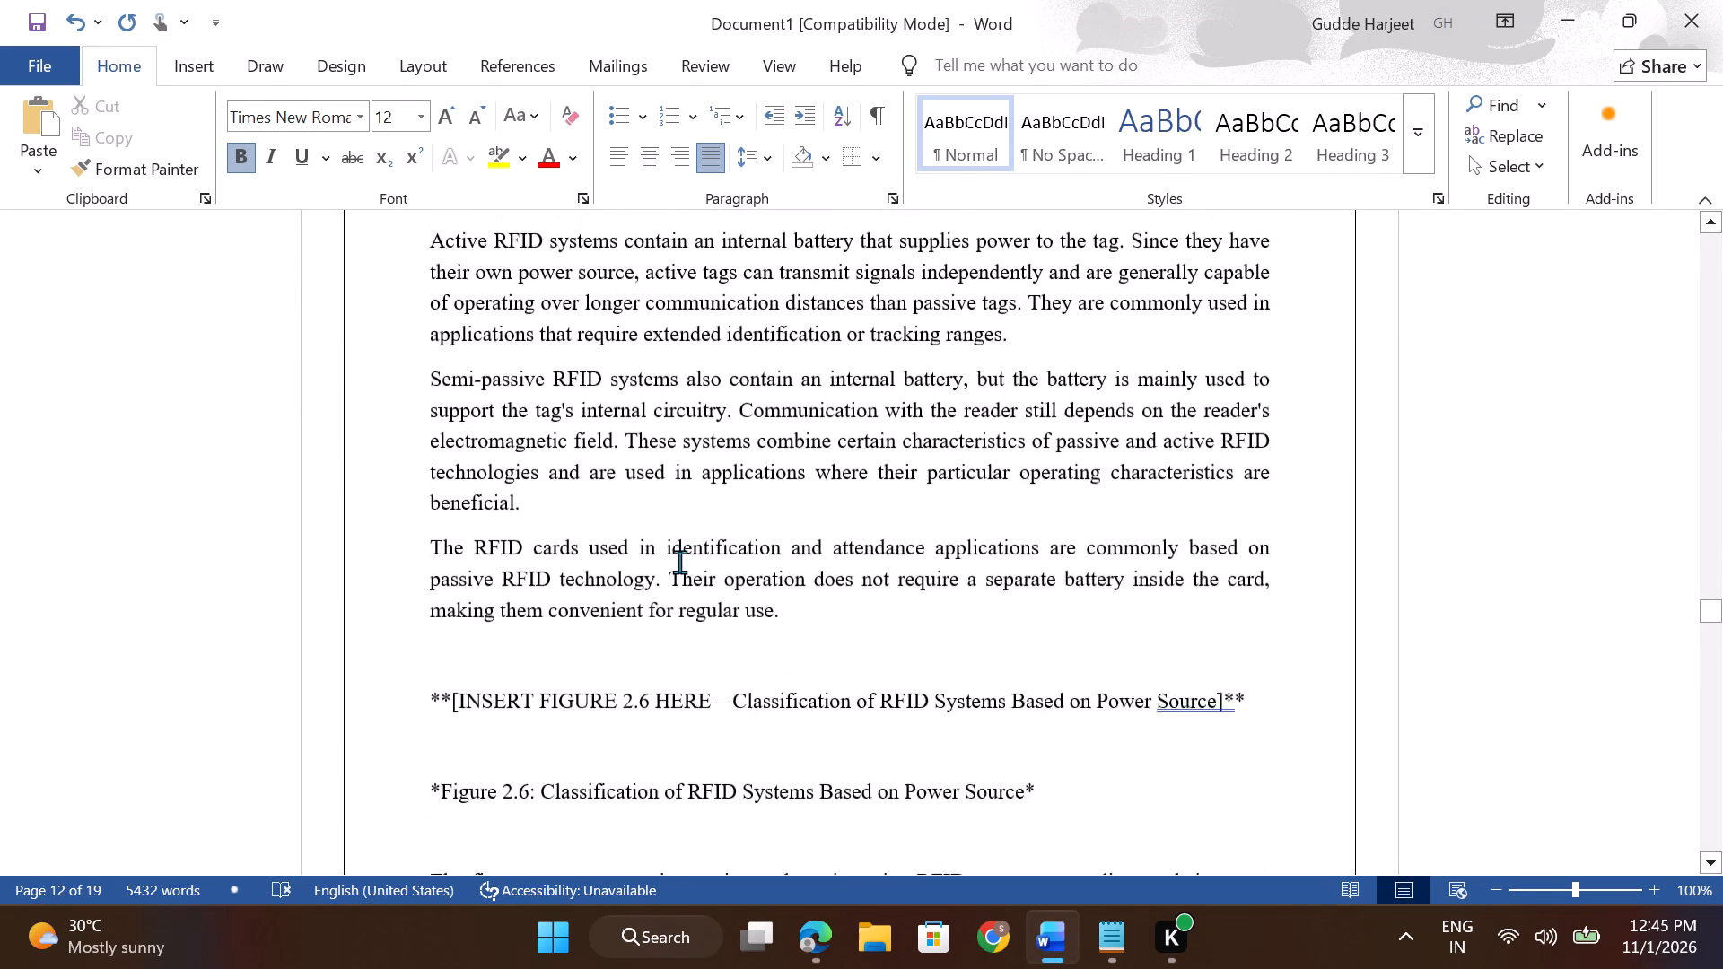
scroll(679, 562, down, 1)
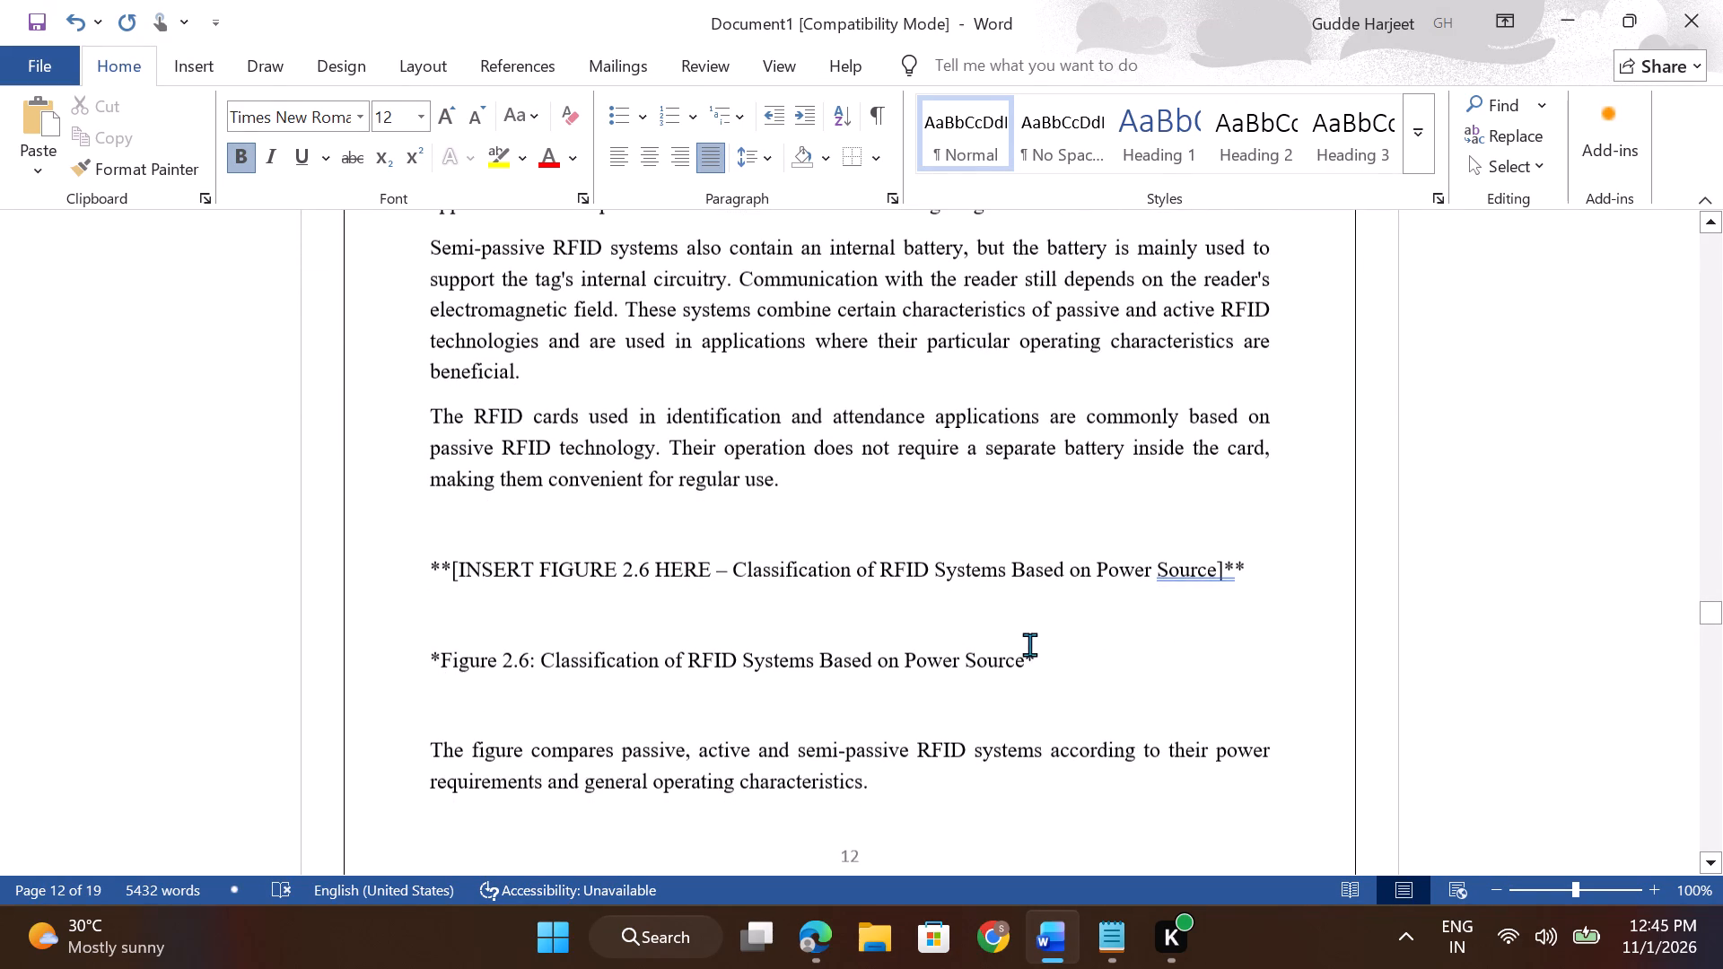
scroll(1029, 644, up, 3)
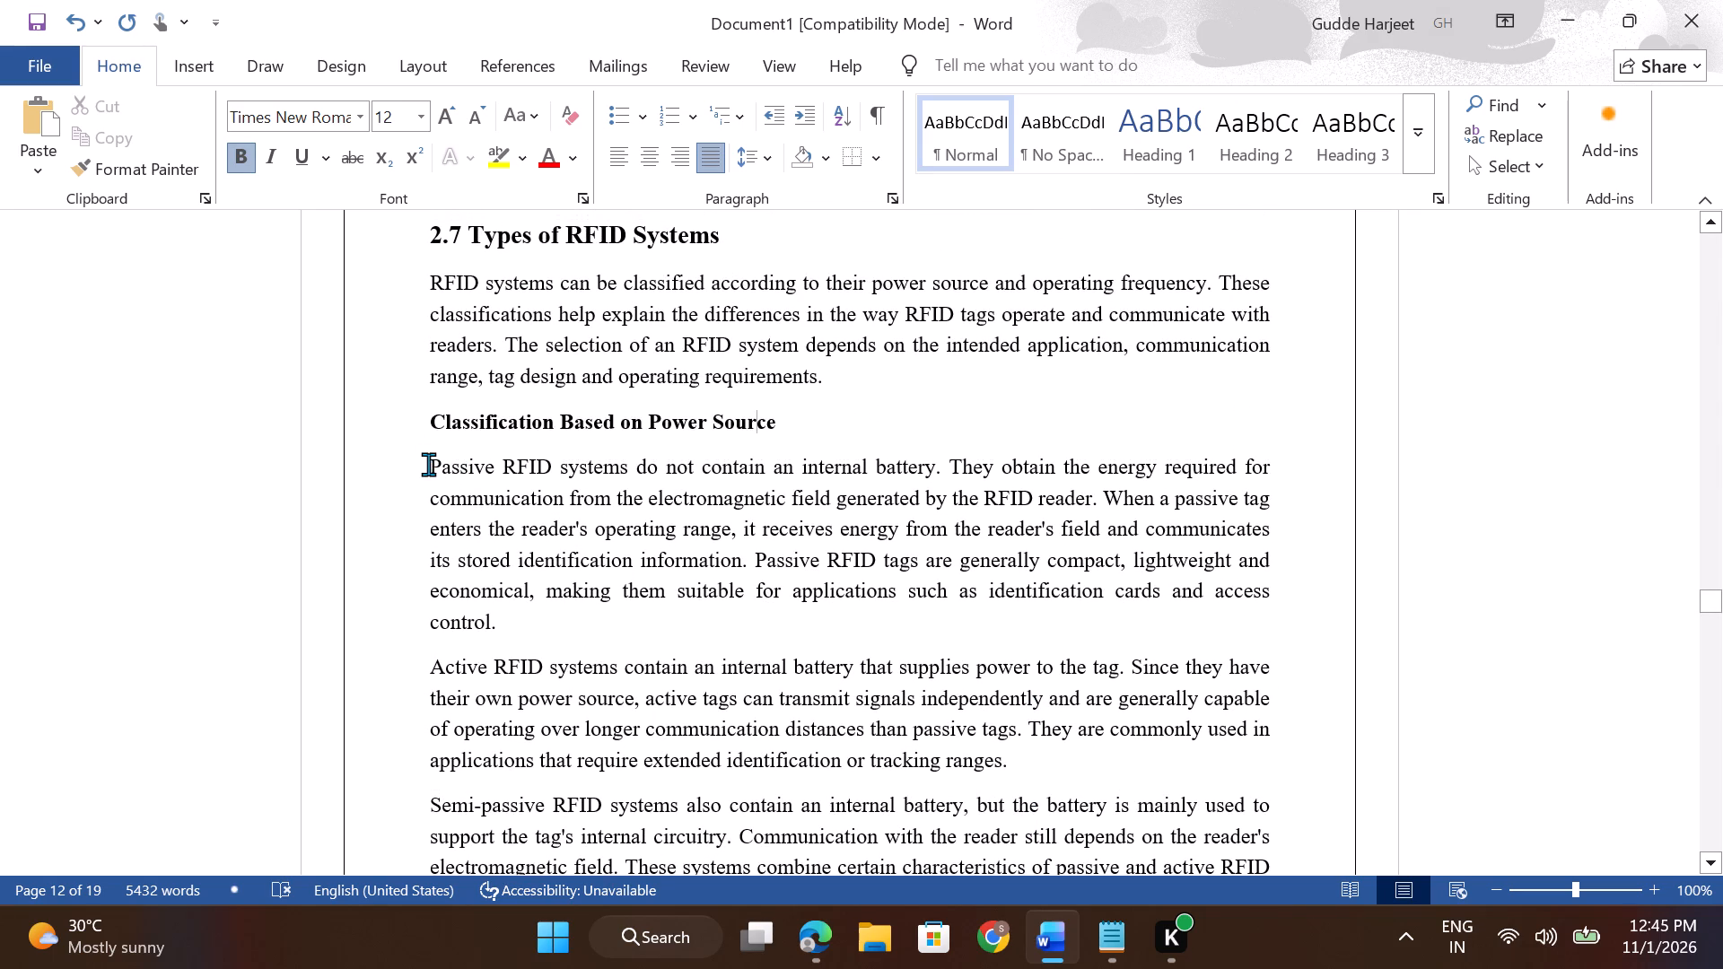
click(428, 464)
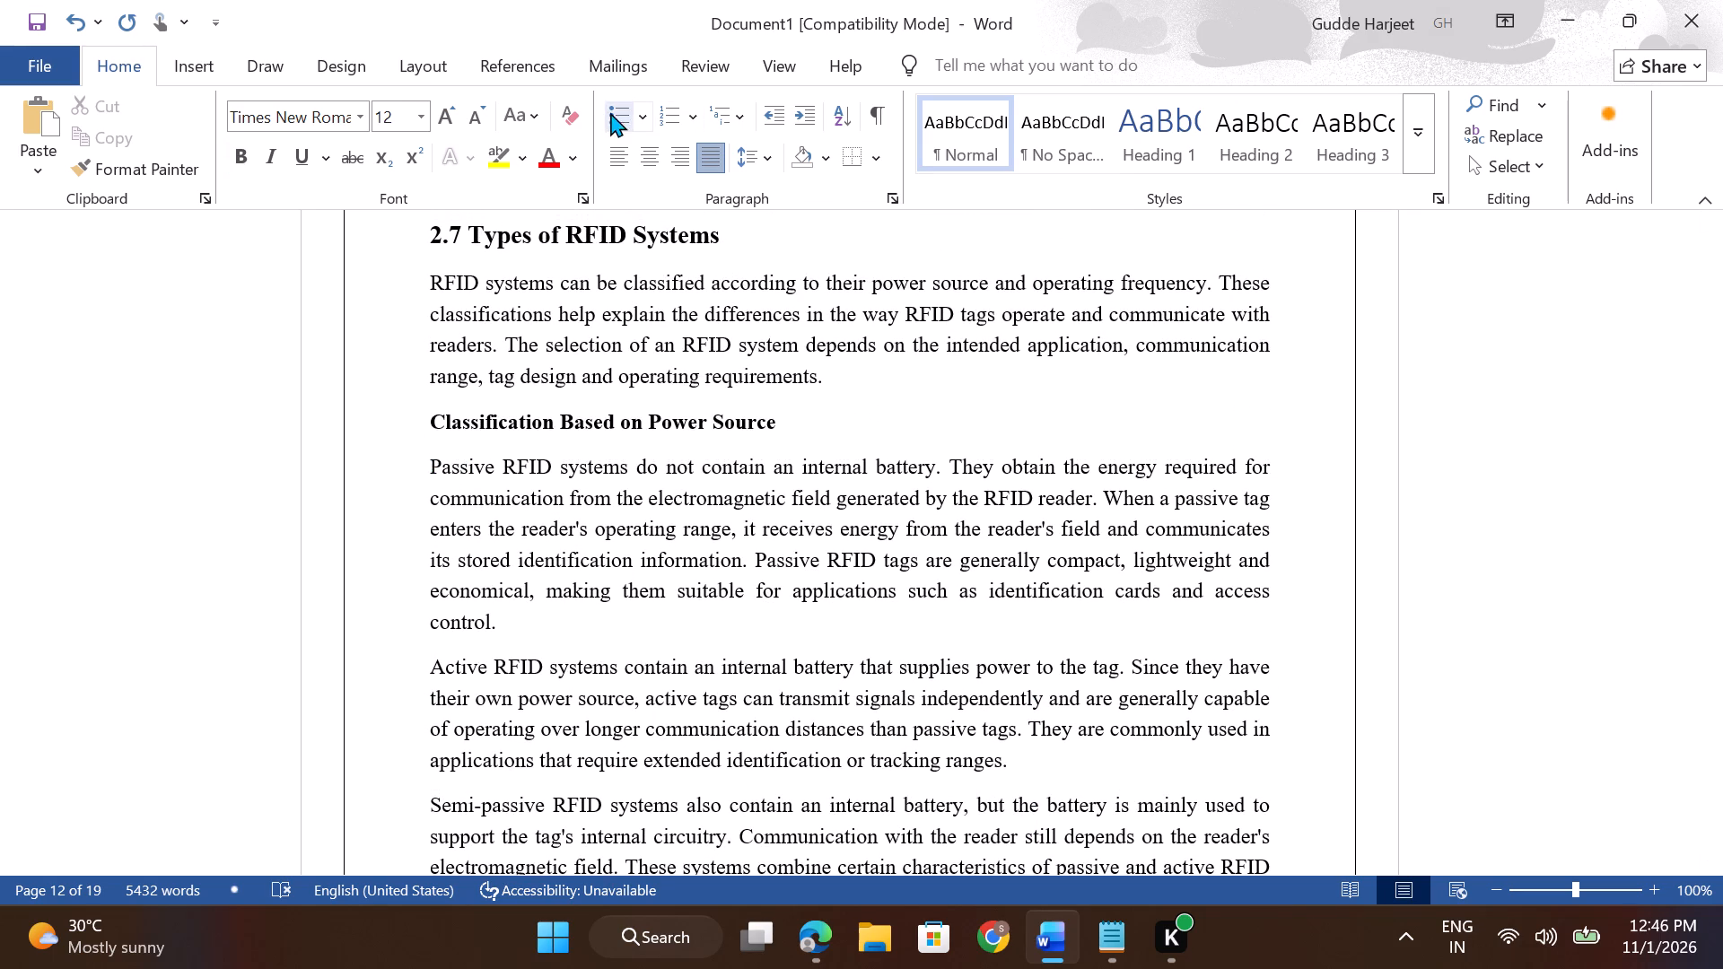
click(610, 112)
click(432, 668)
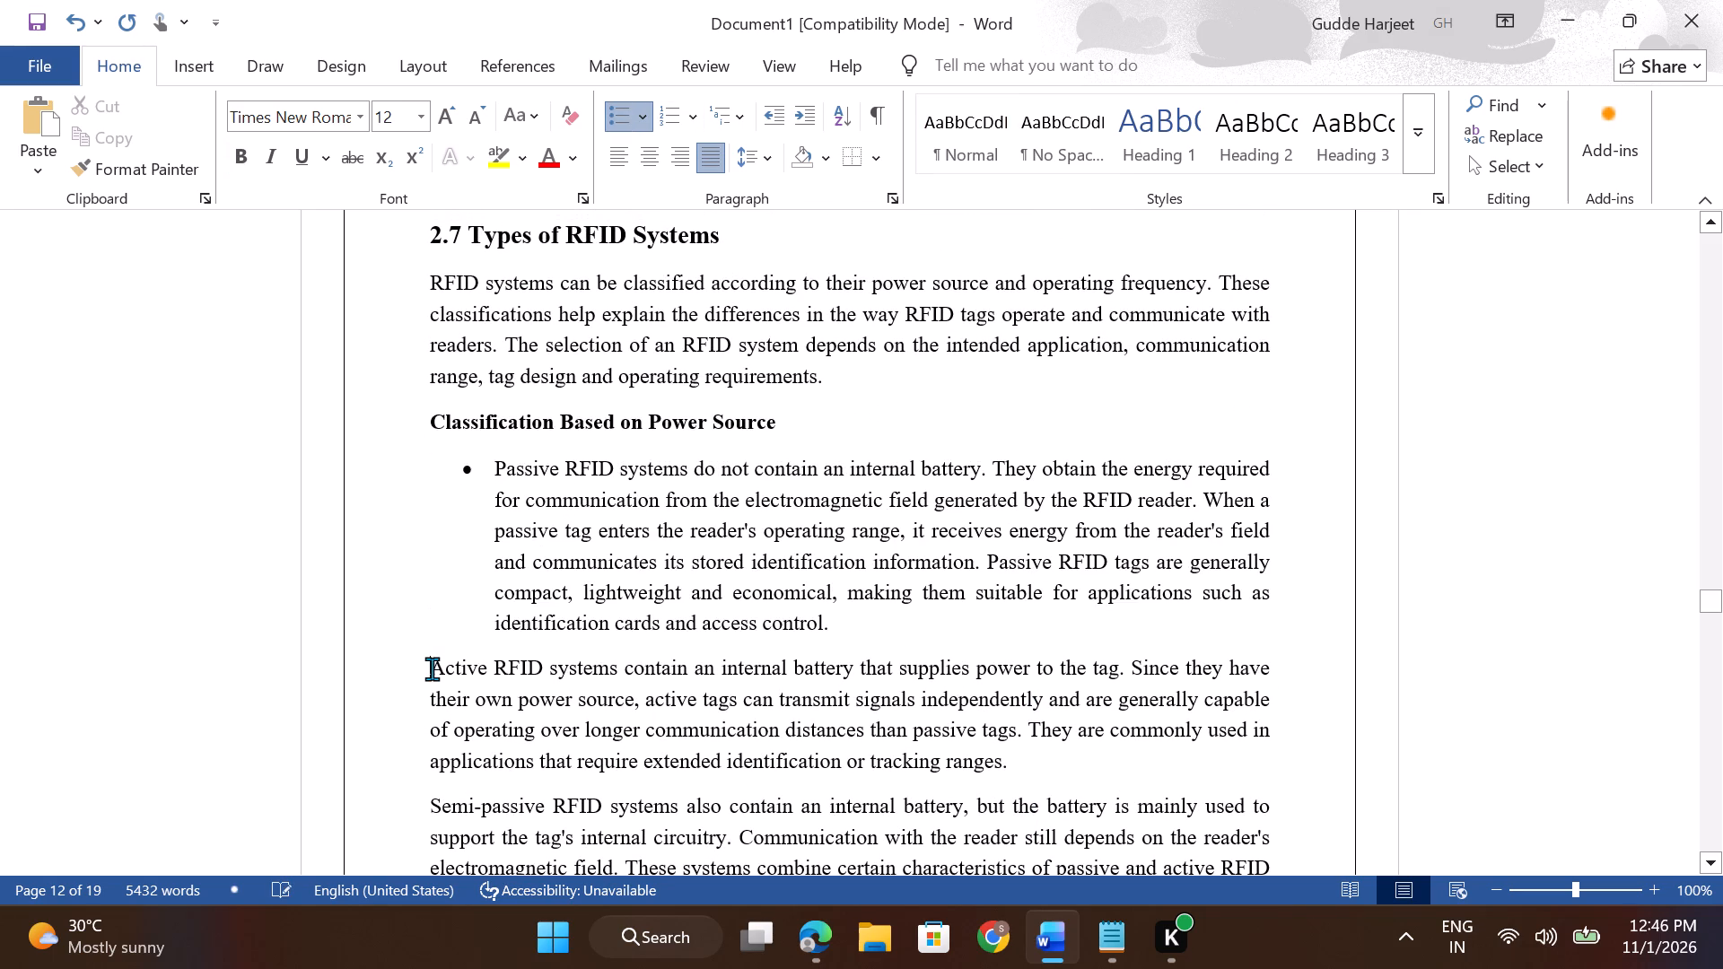
click(619, 123)
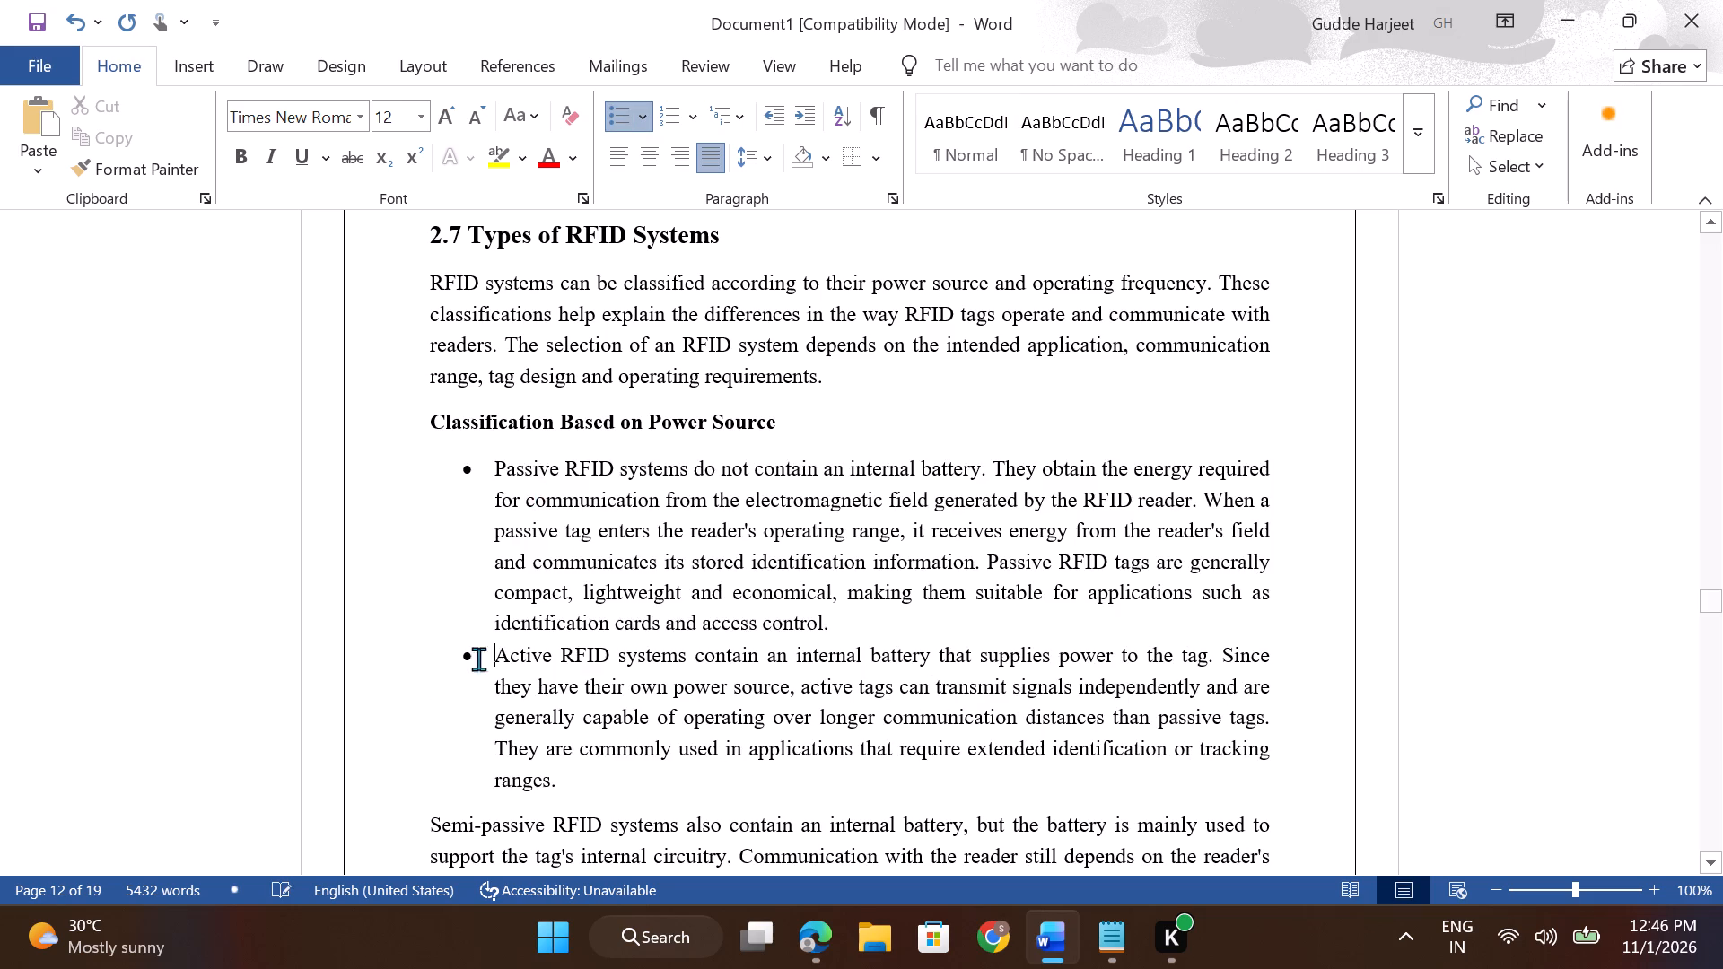
scroll(472, 687, down, 1)
click(430, 643)
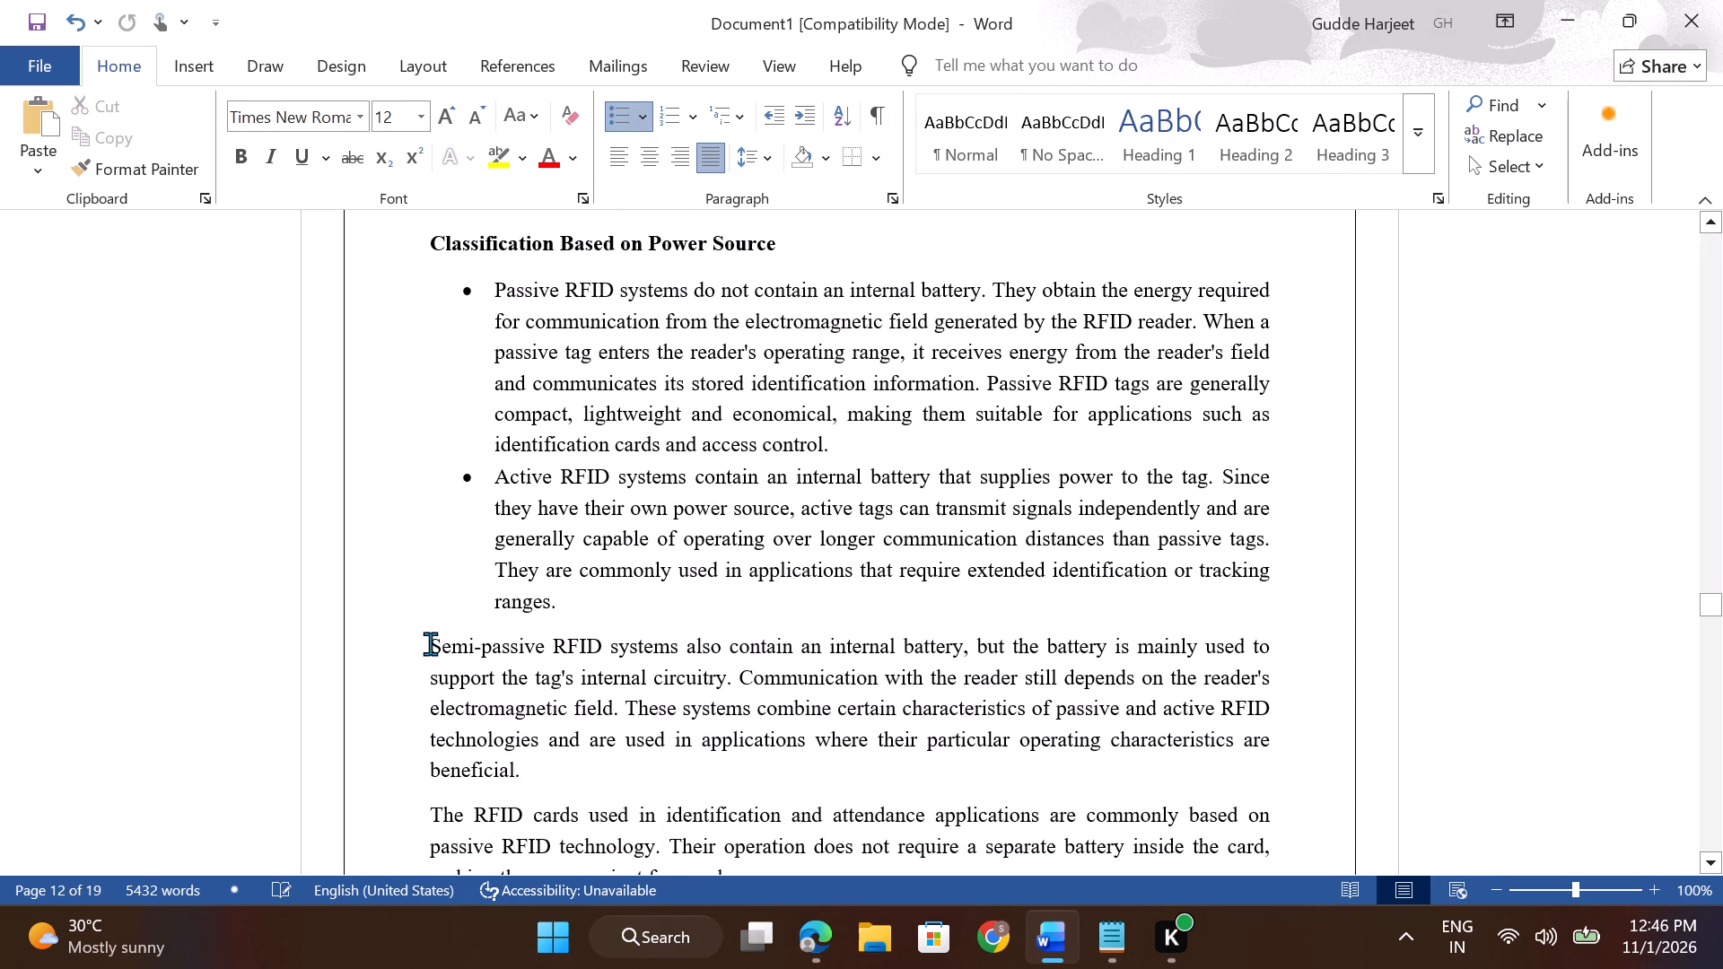
click(616, 109)
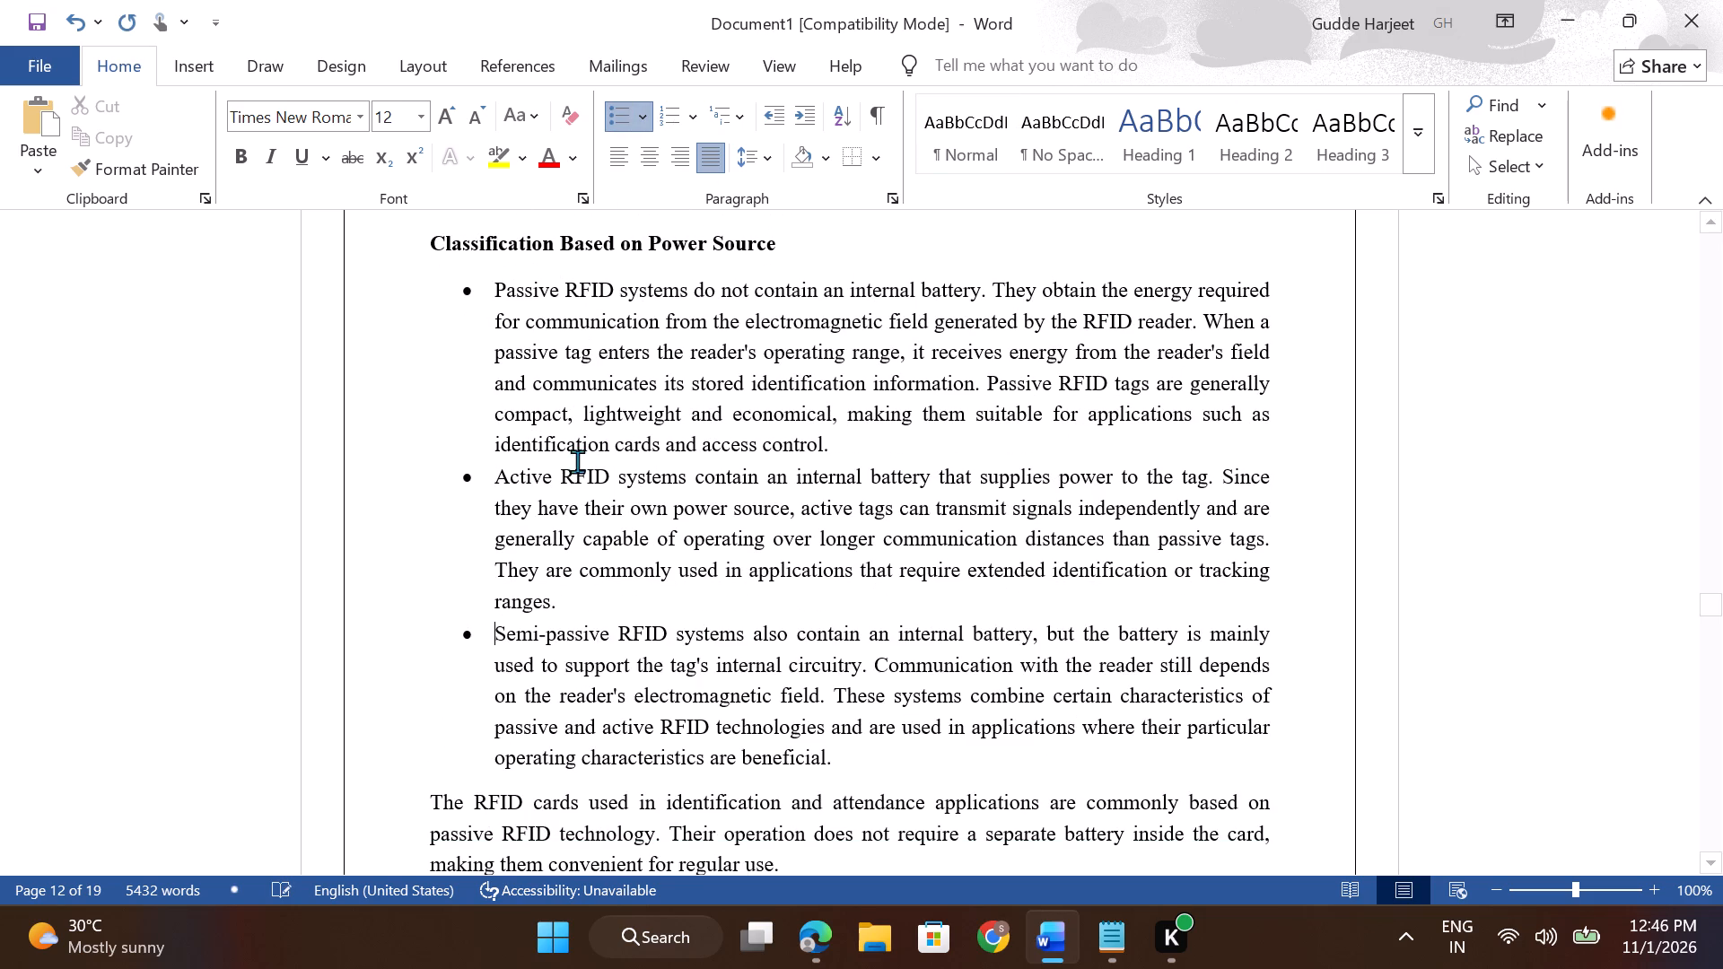
Bold the opening words "Passive RFID", "Active RFID" and "Semi-passive RFID" in the three bullet points.
scroll(577, 461, down, 3)
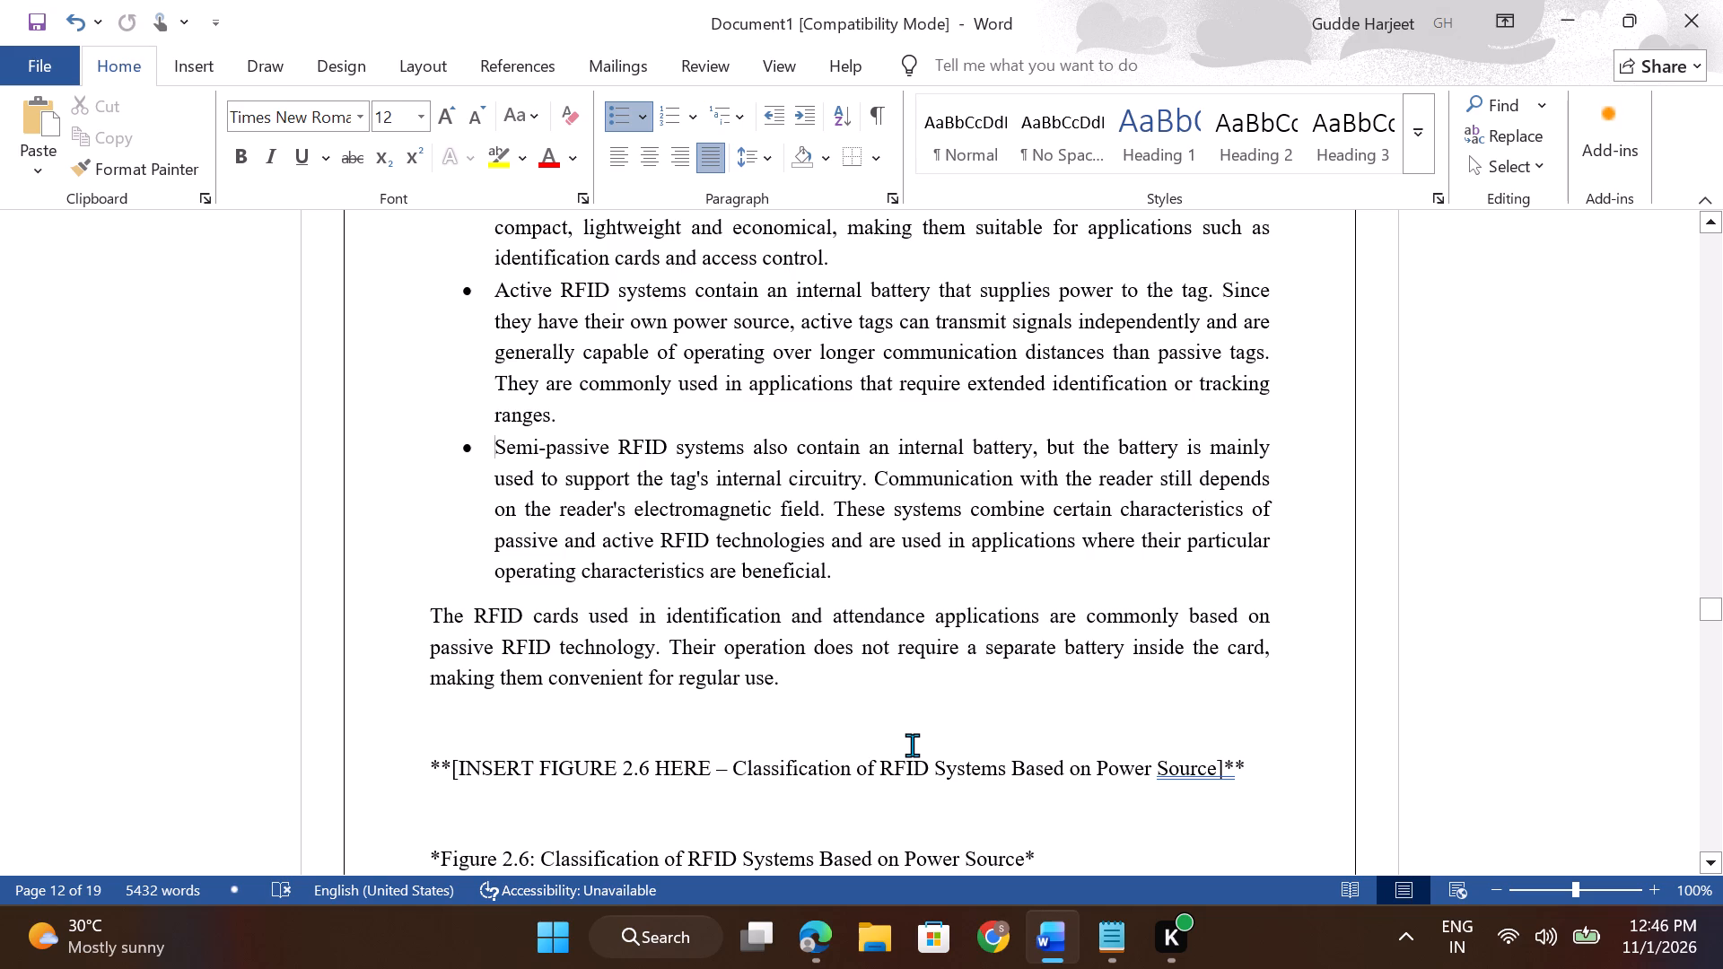
scroll(912, 745, up, 3)
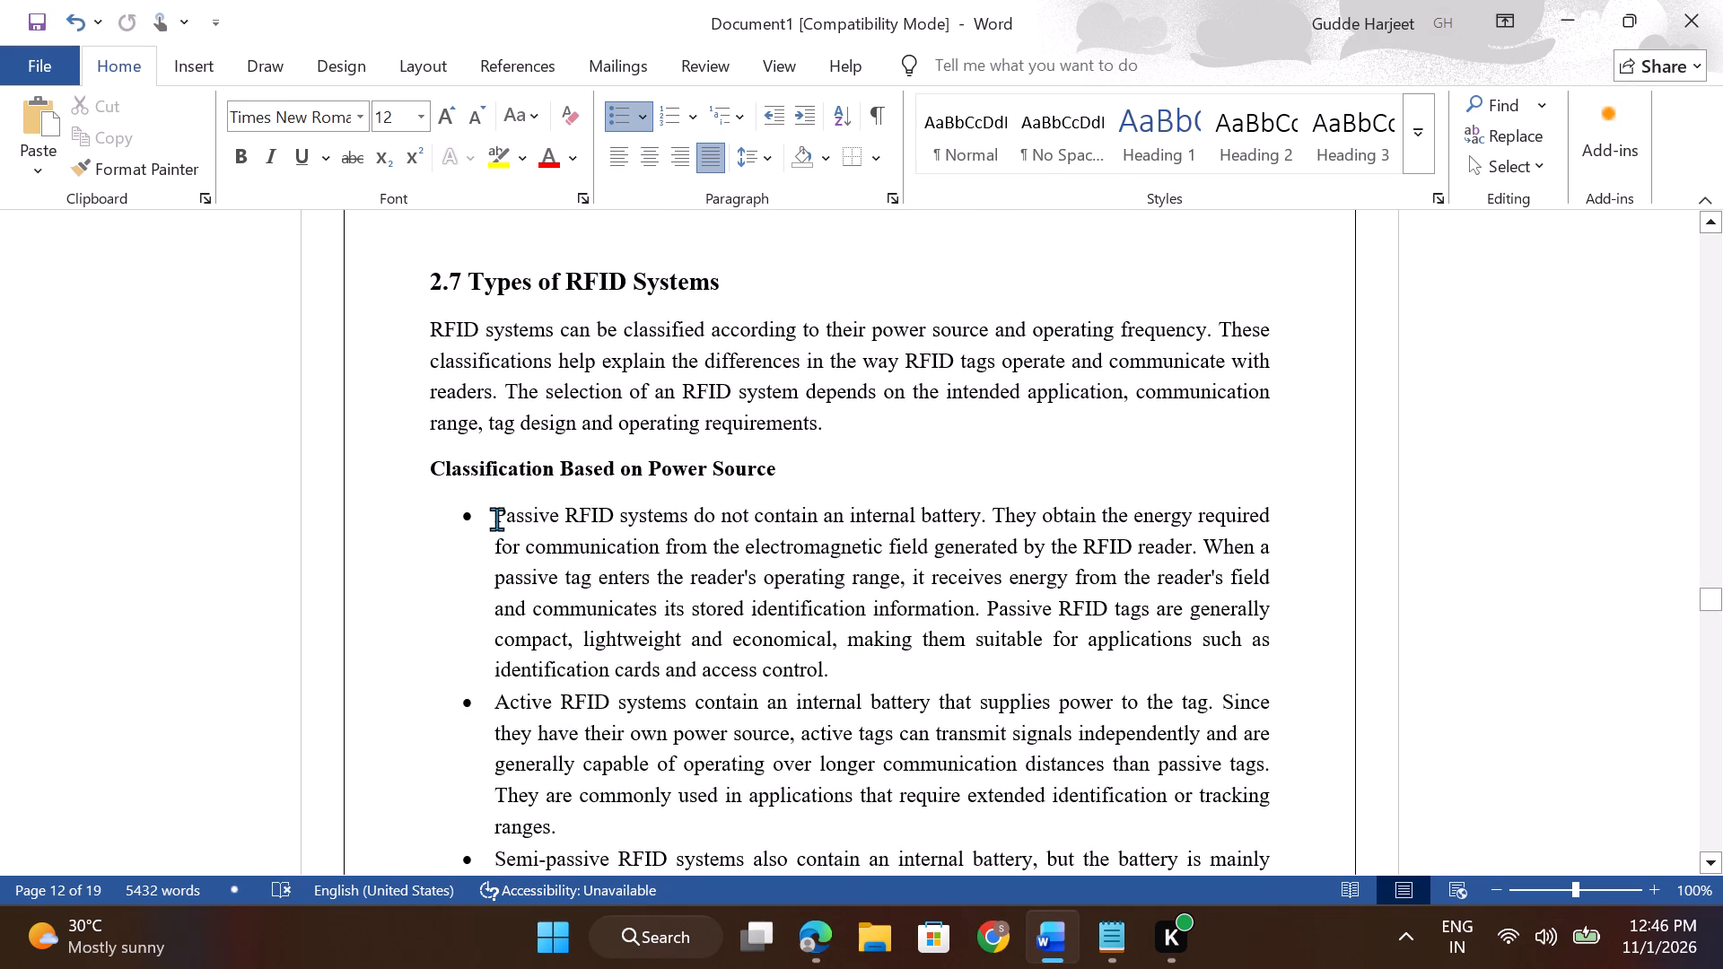
drag(496, 519, 620, 515)
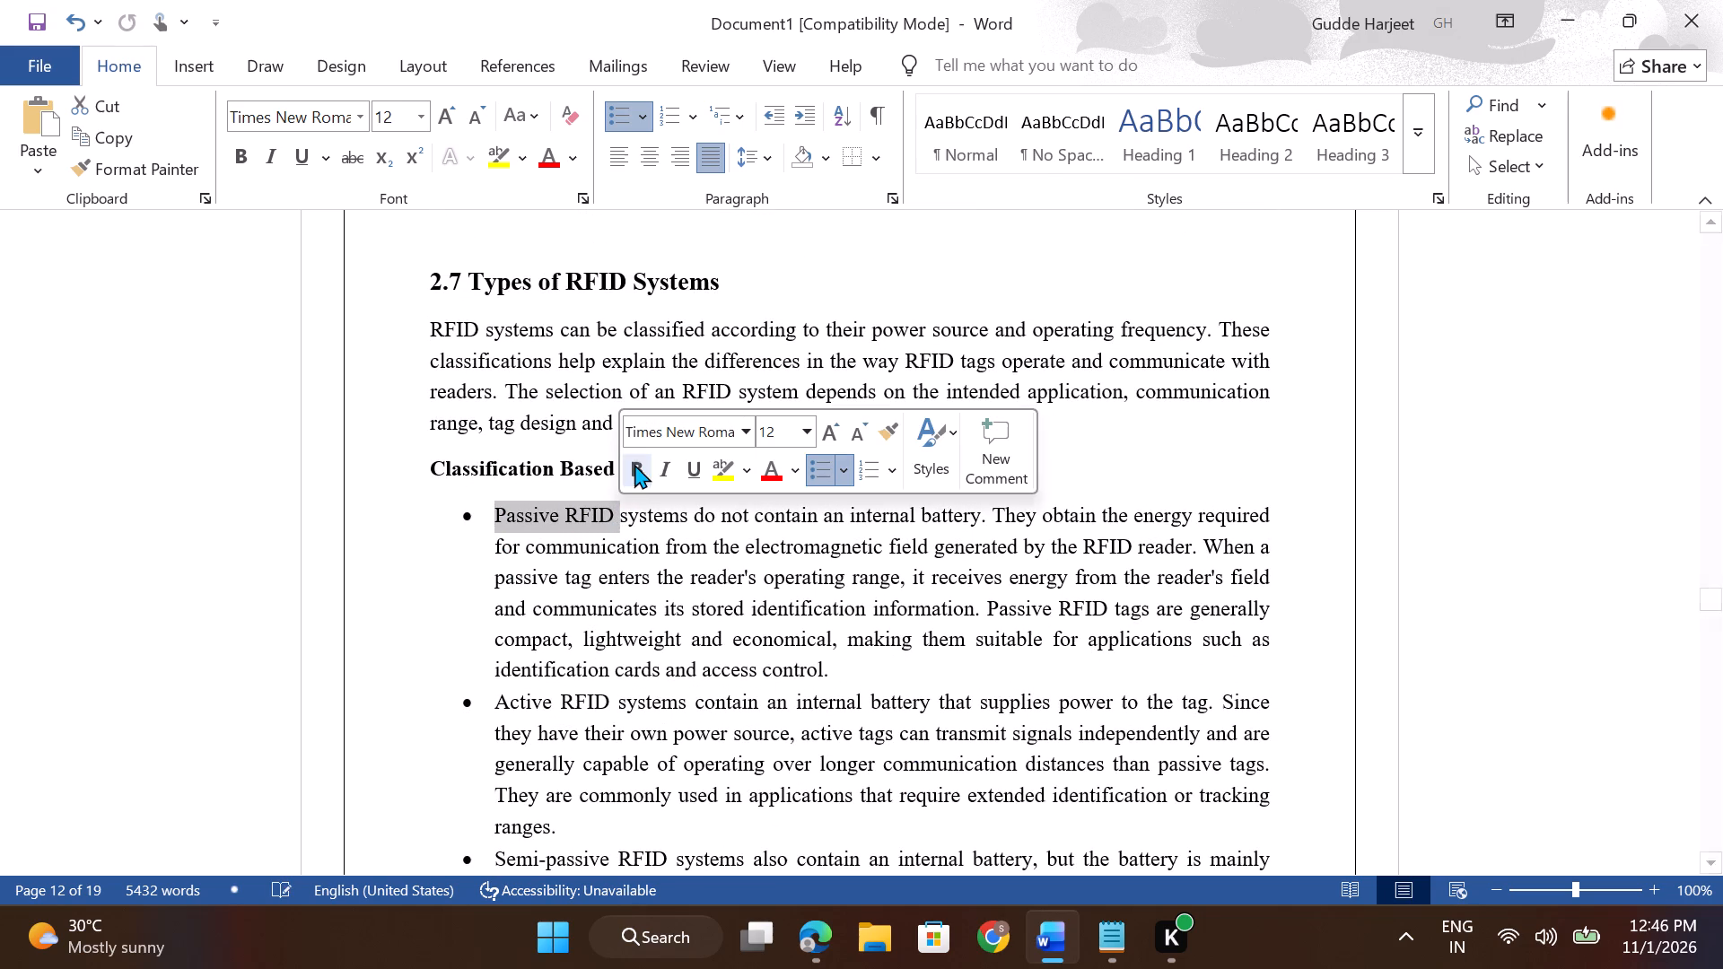
click(634, 462)
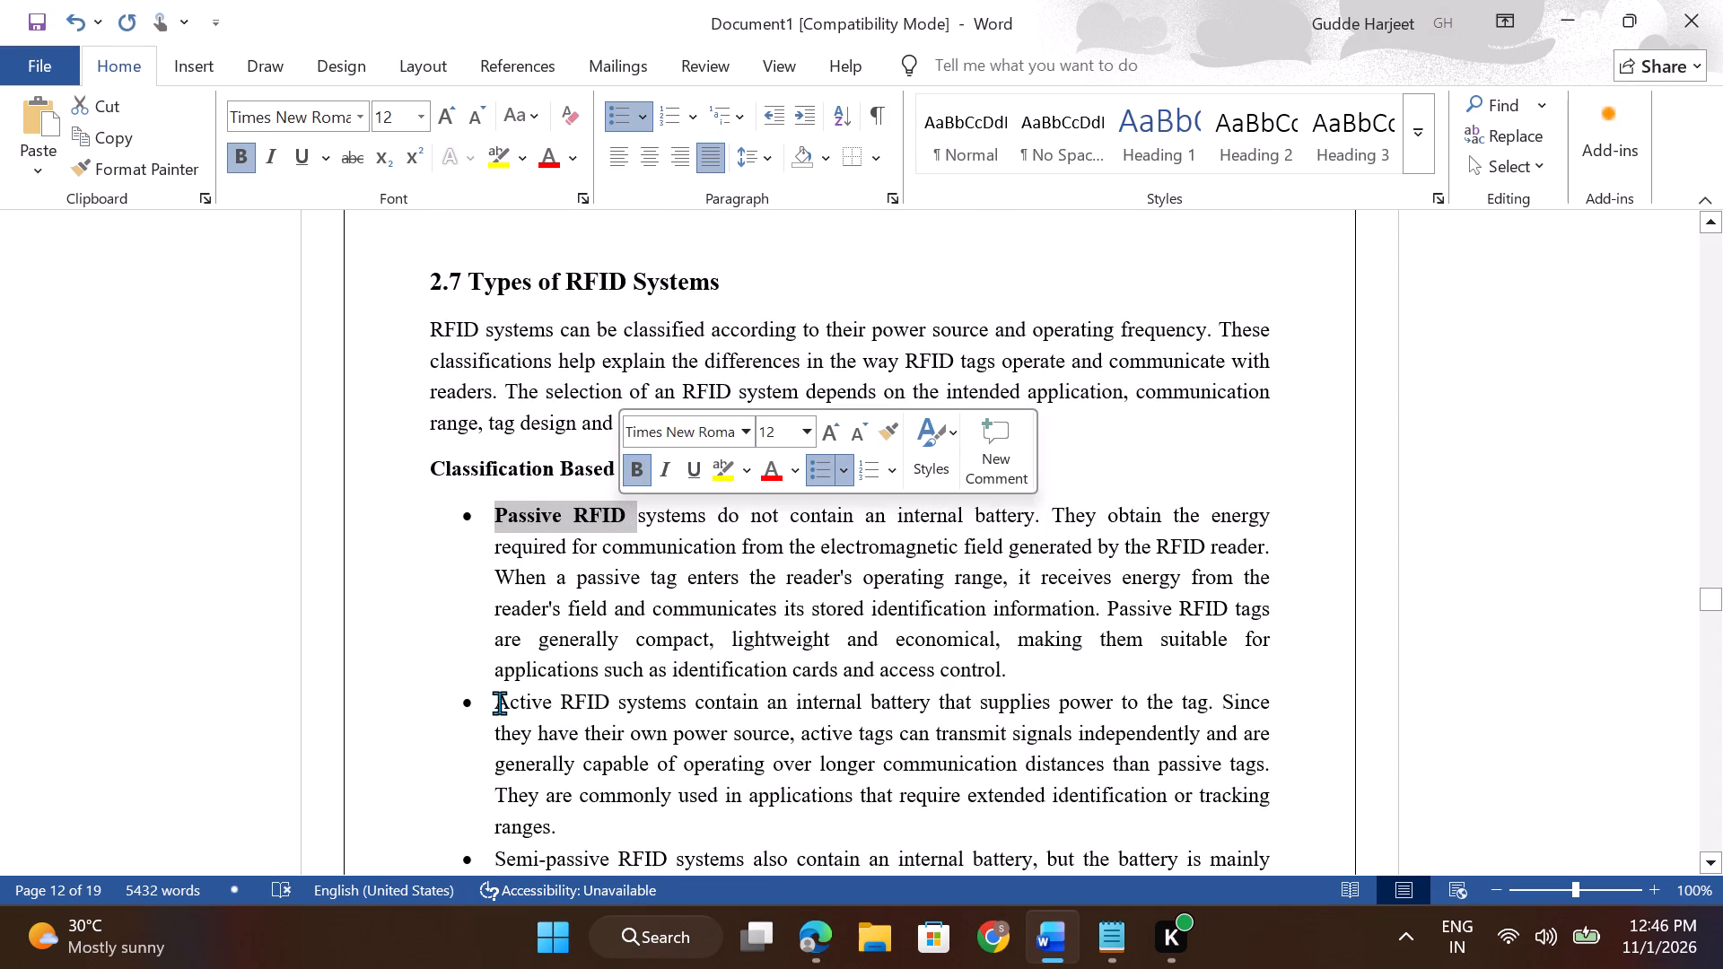
drag(499, 703, 613, 708)
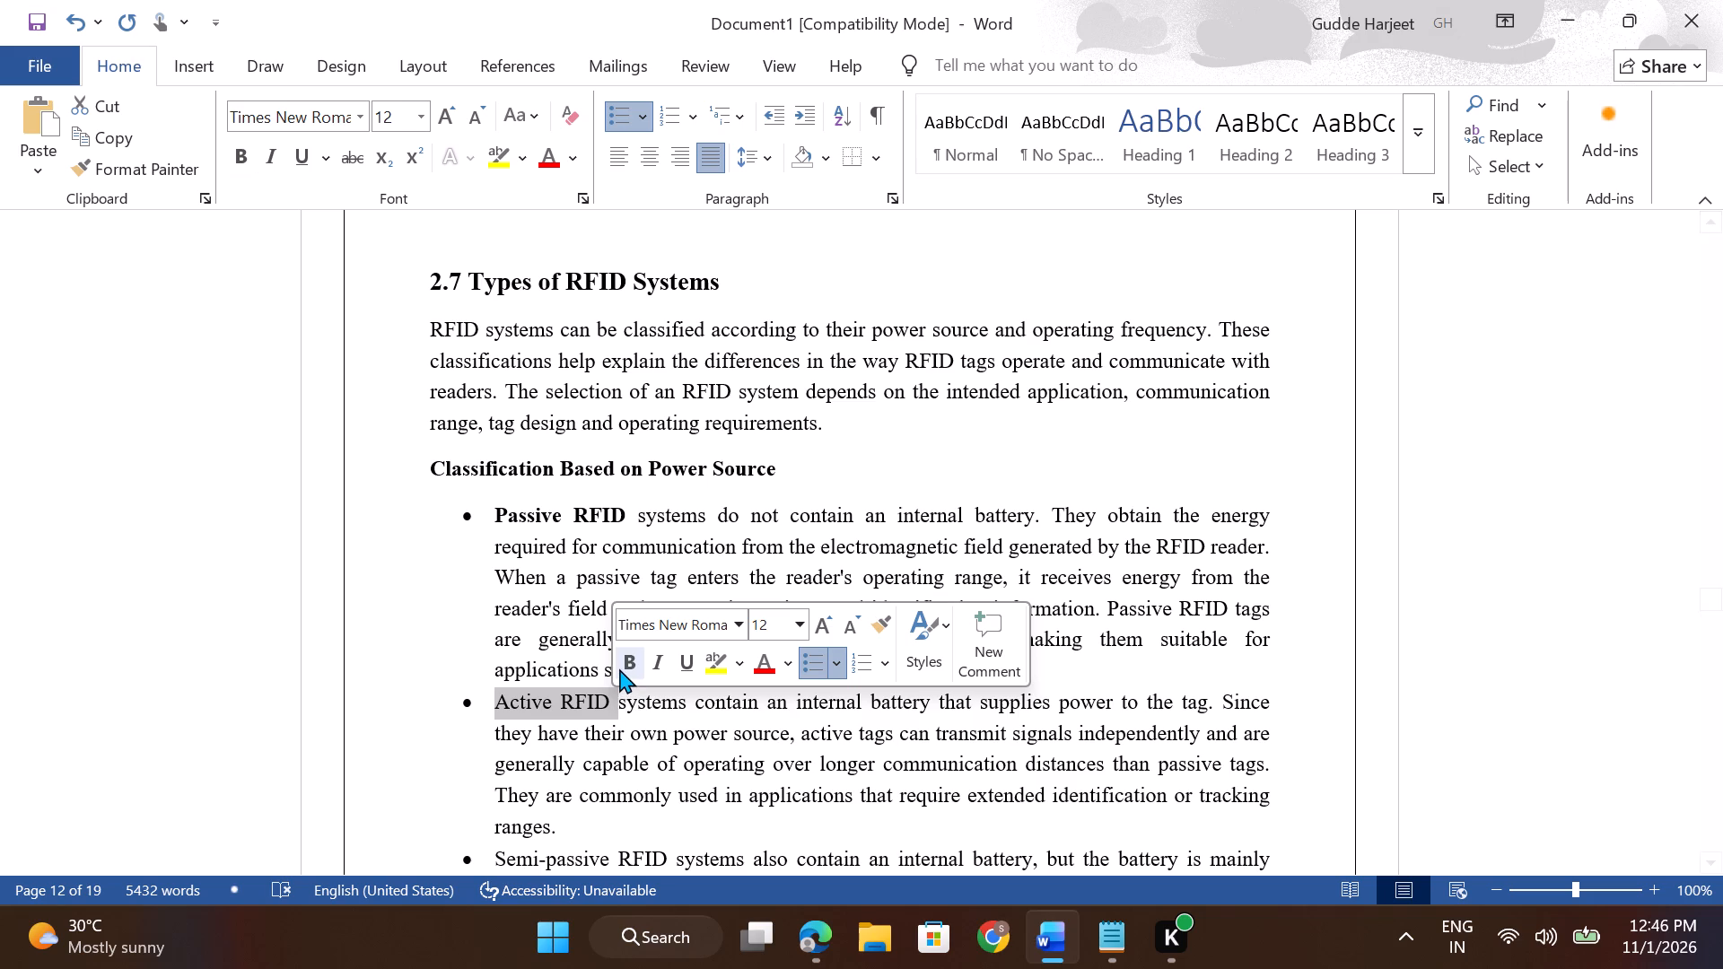
click(619, 668)
scroll(558, 723, down, 1)
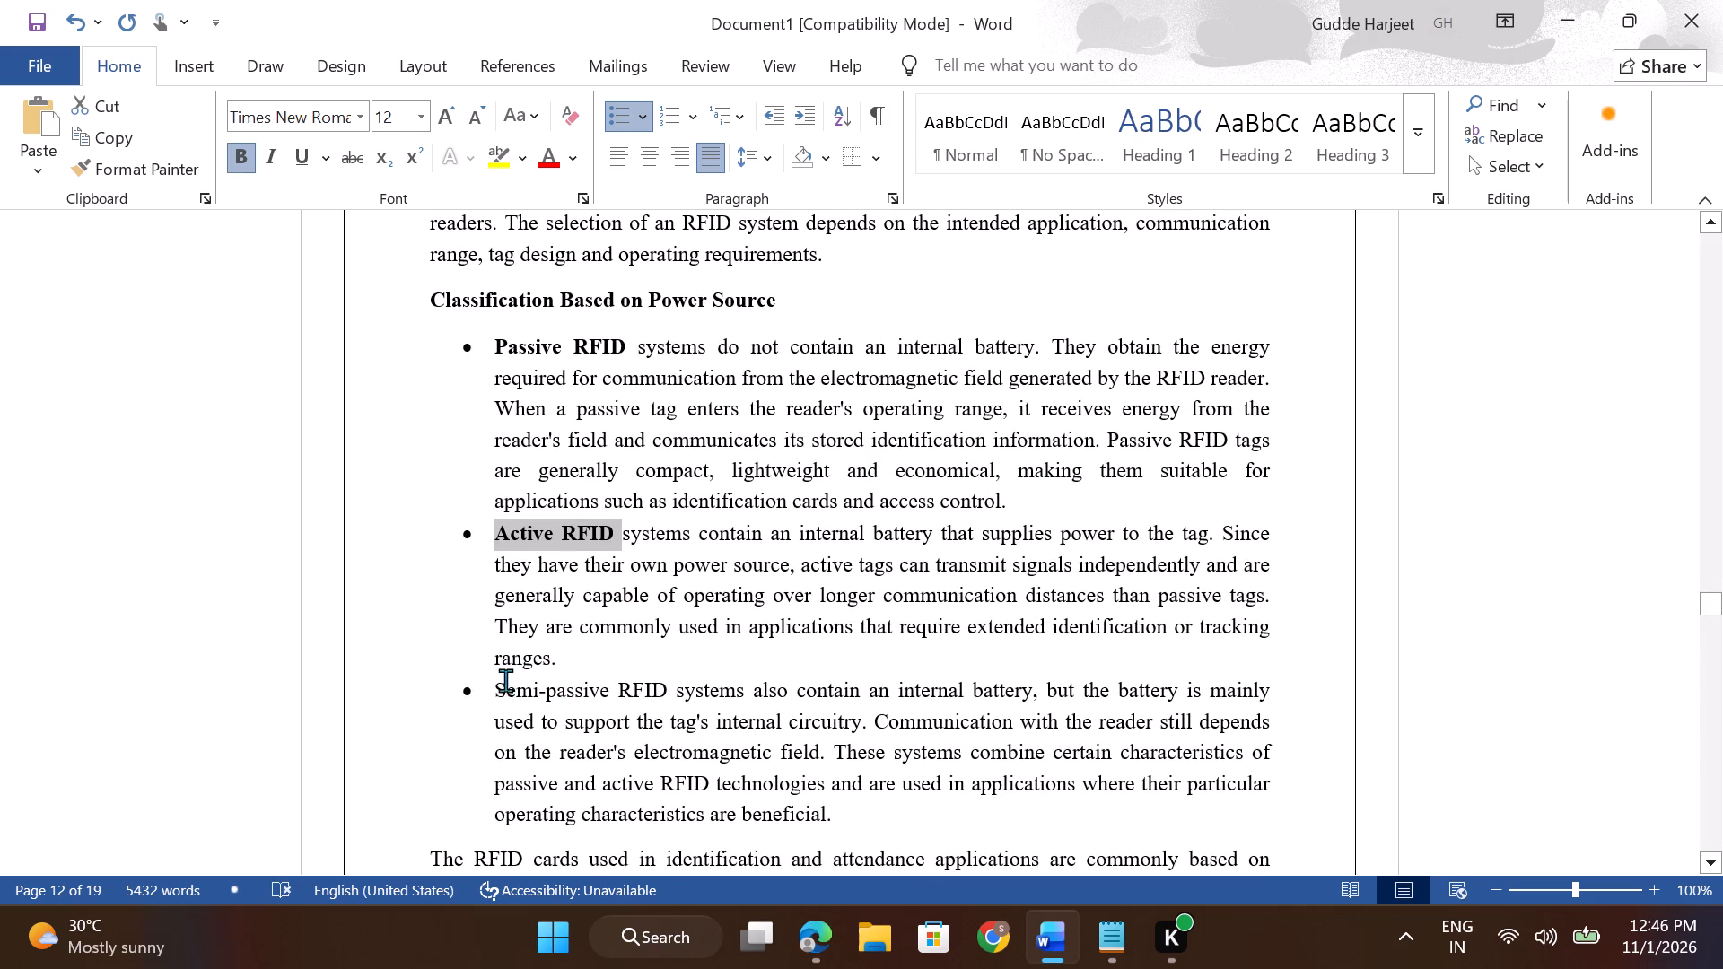
drag(495, 688, 657, 697)
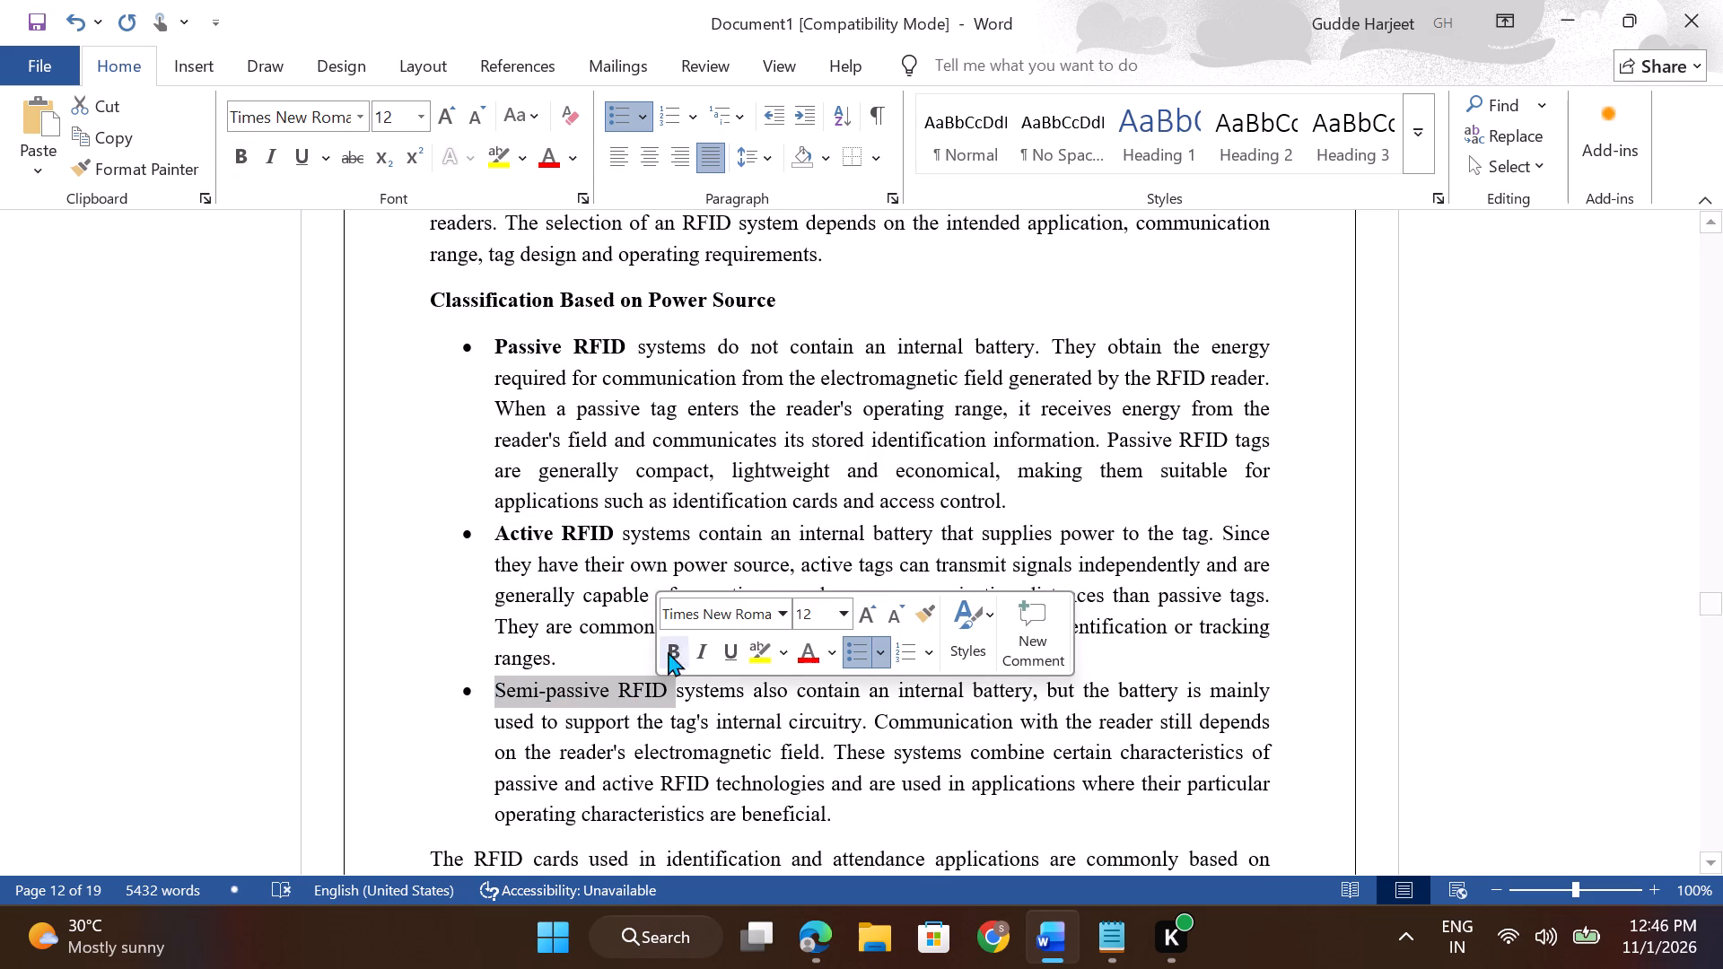
click(671, 634)
click(671, 651)
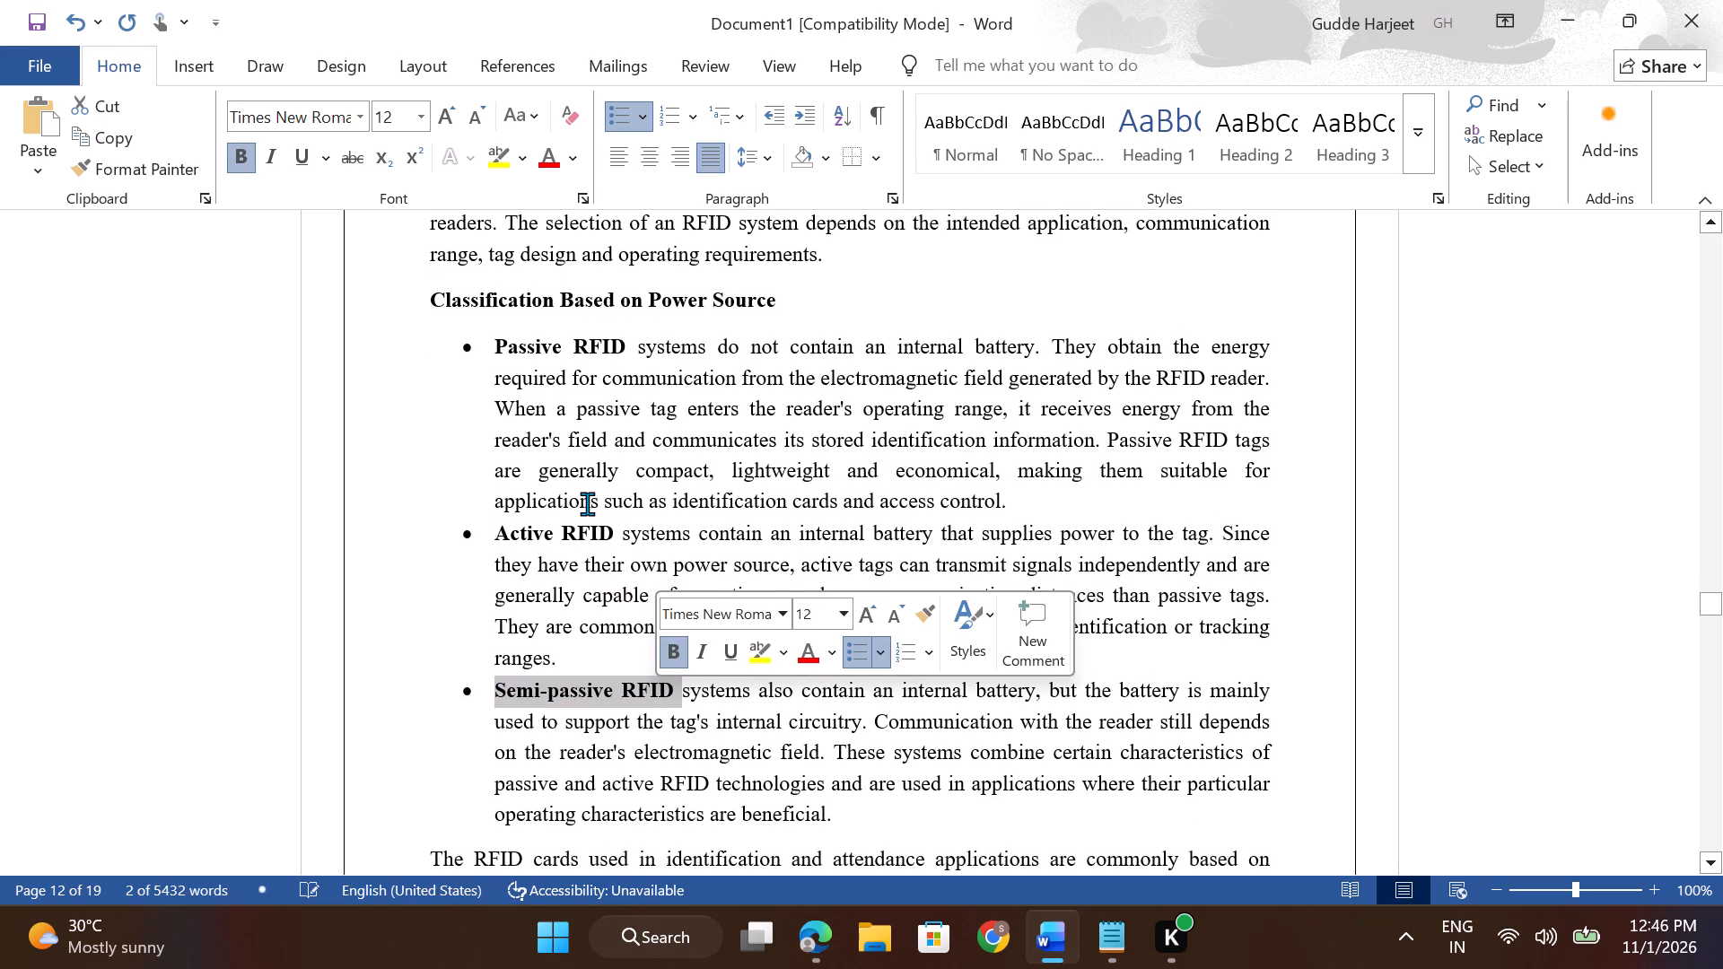
click(587, 503)
Delete the Figure 2.6 placeholder, its caption and the sentence describing the figure, including the blank lines between them.
scroll(587, 503, down, 1)
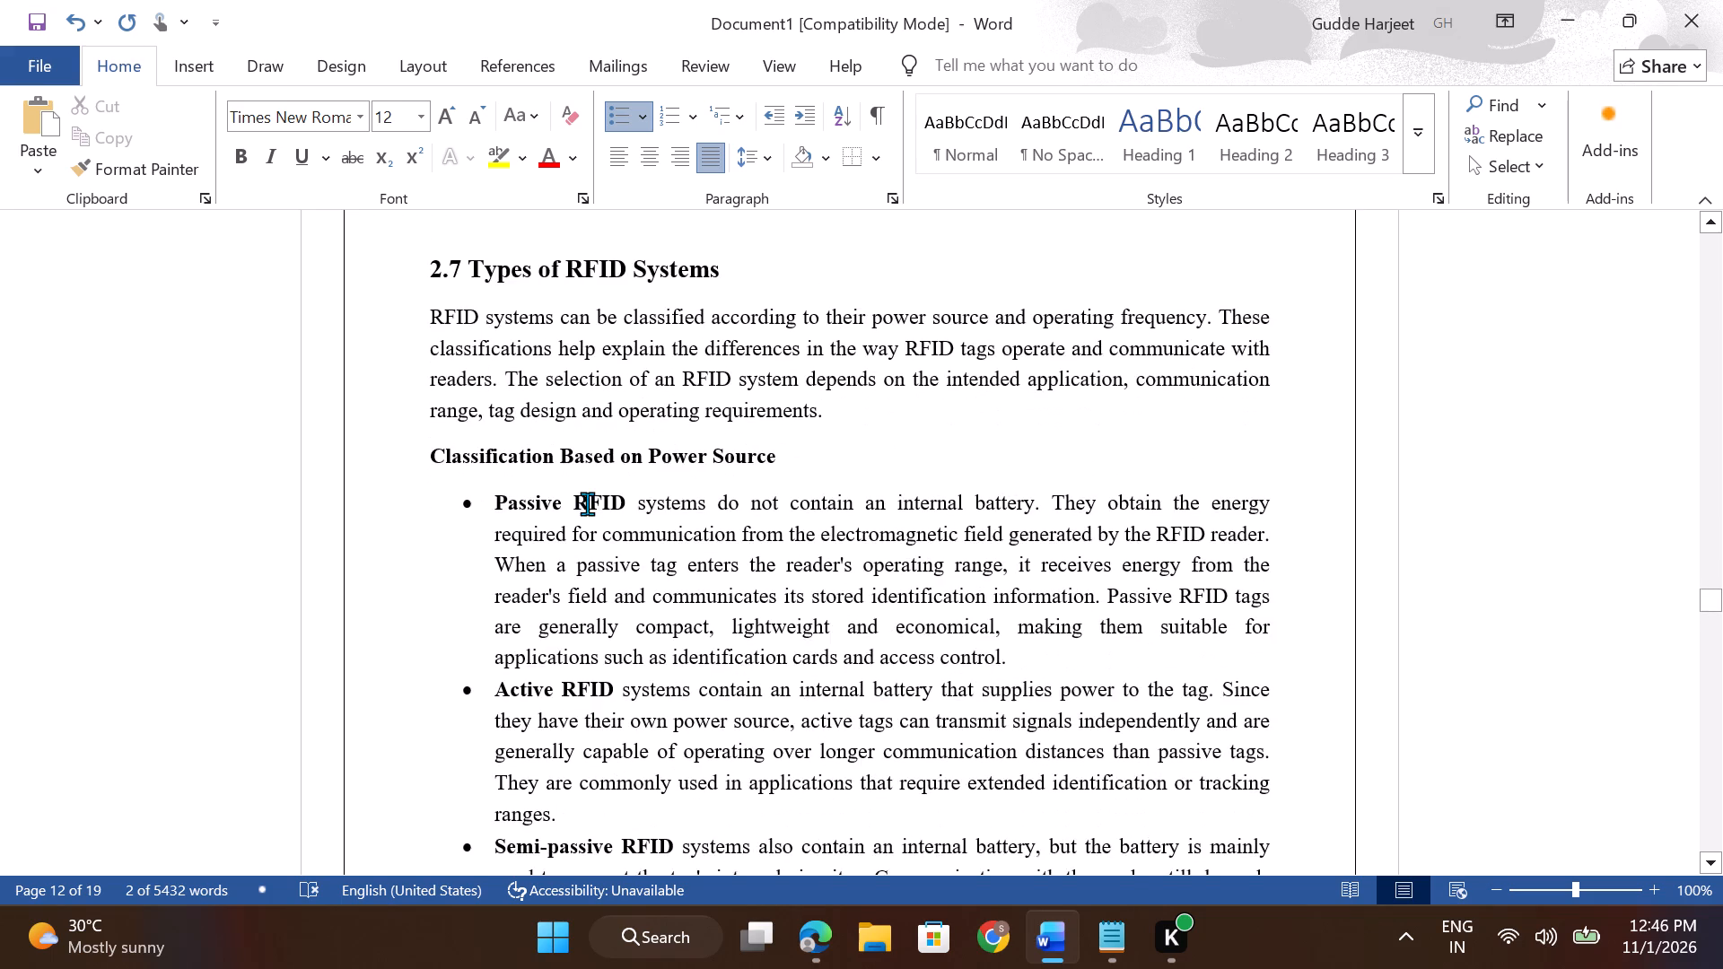
scroll(587, 503, down, 1)
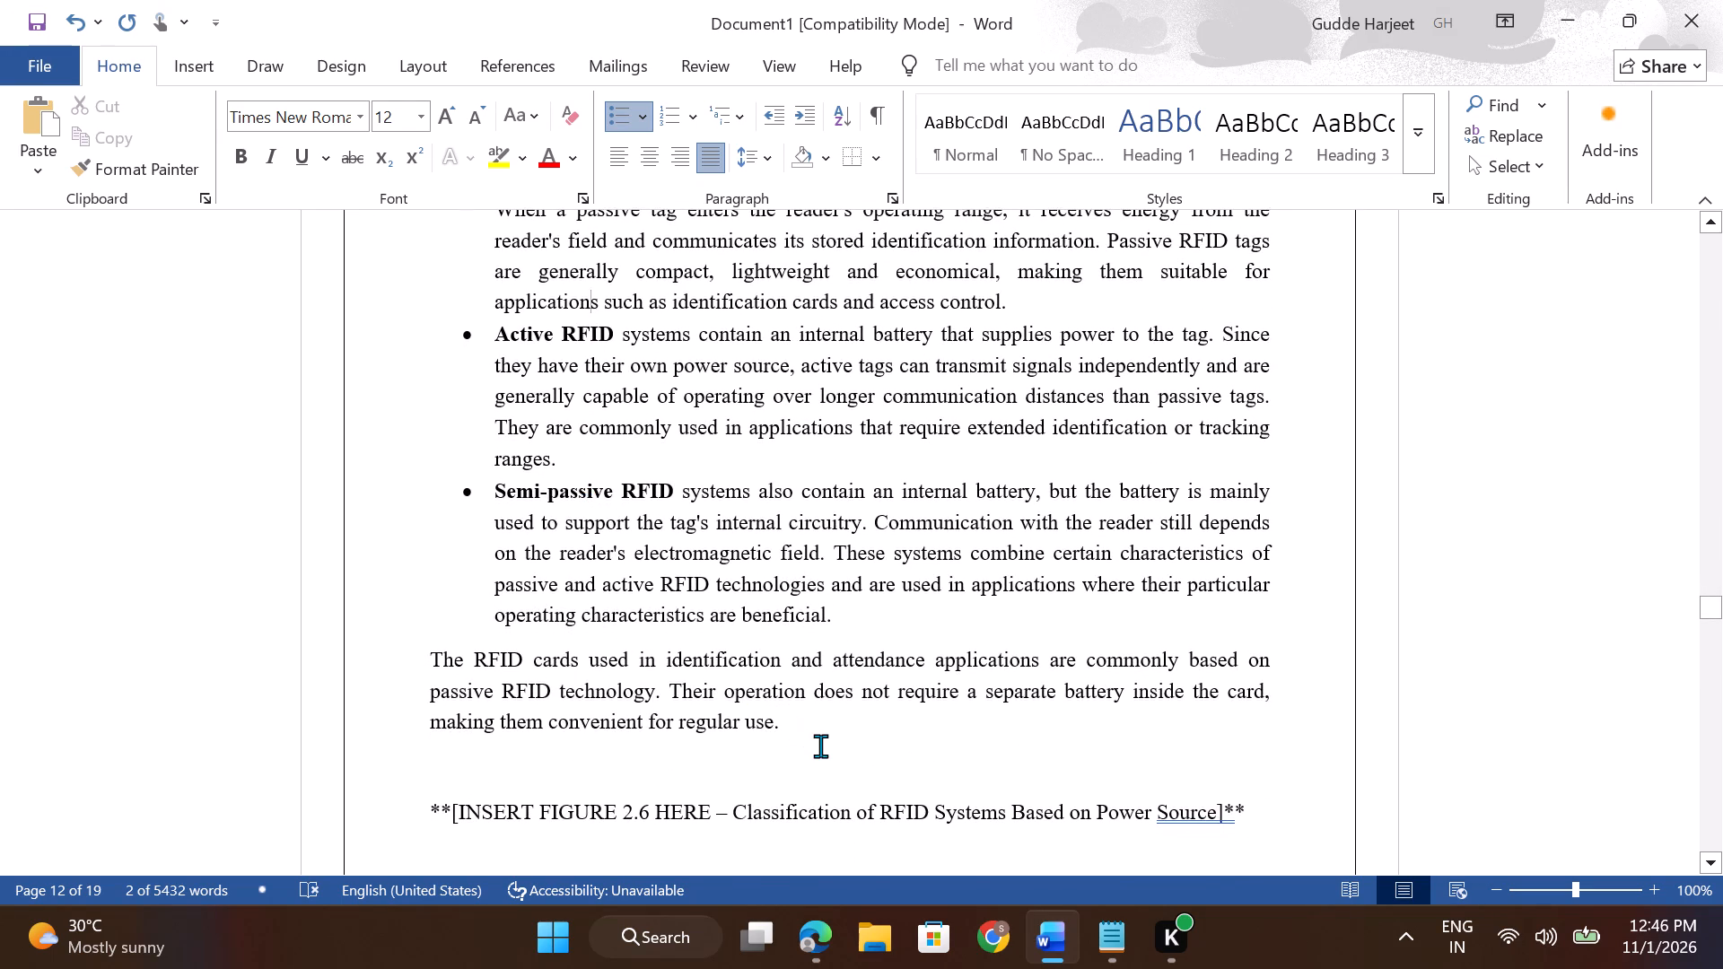
scroll(820, 746, down, 2)
drag(932, 745, 909, 745)
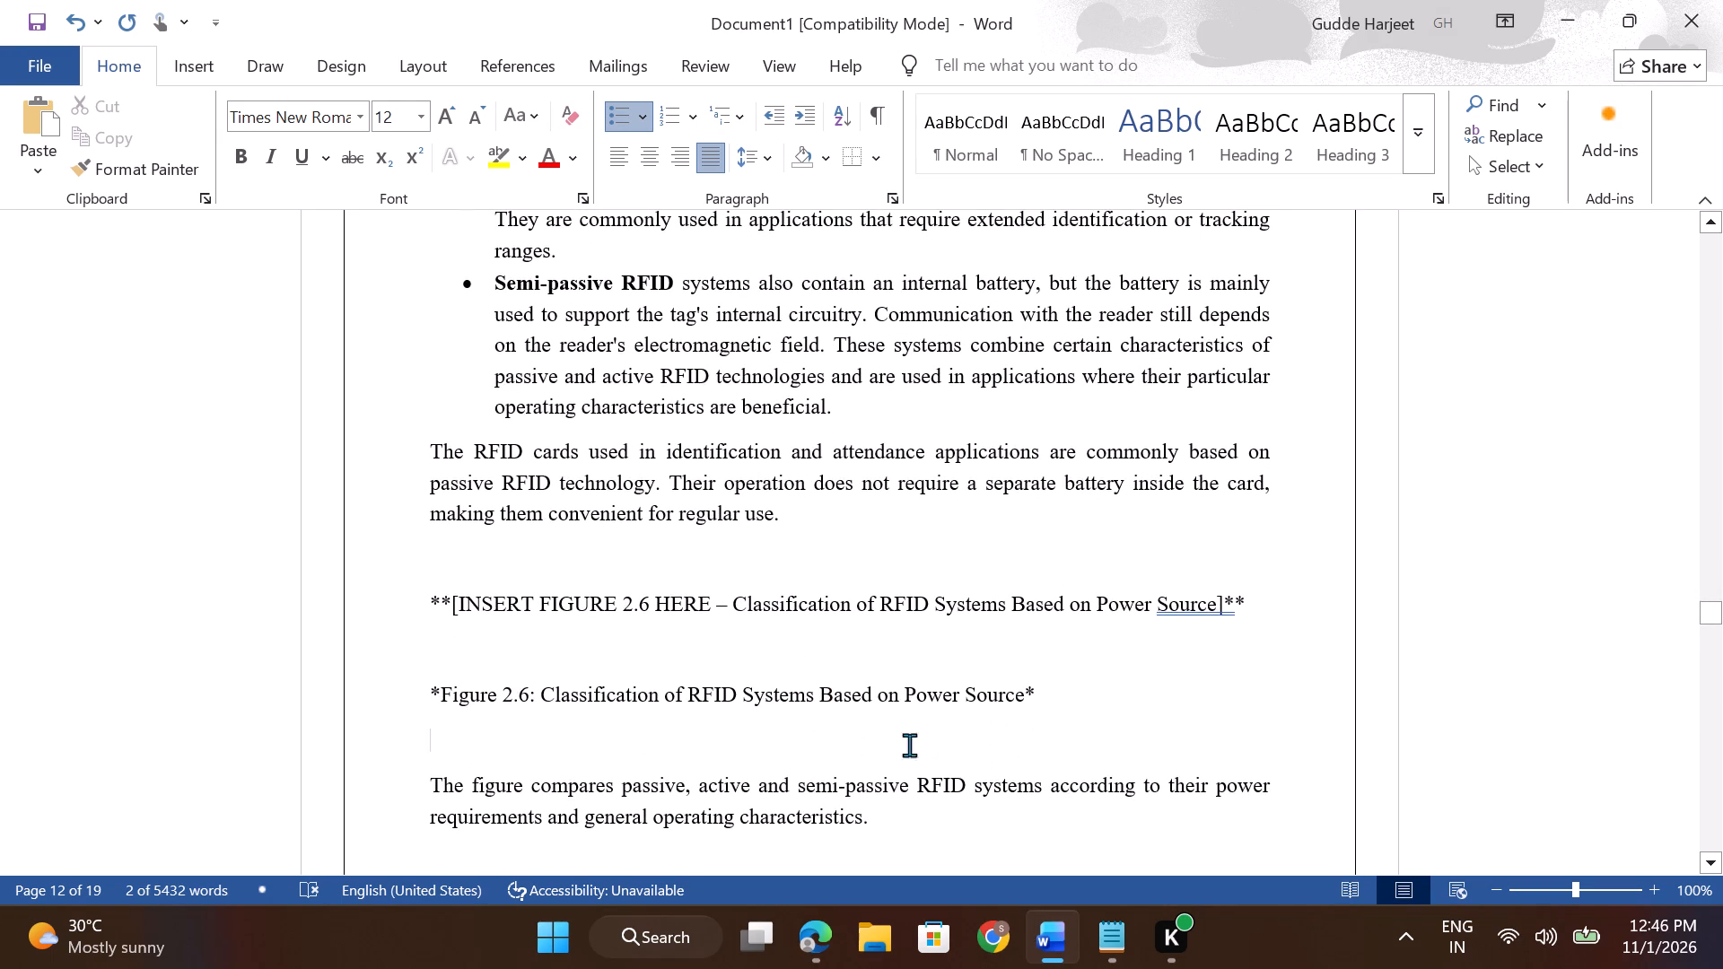
drag(909, 745, 861, 747)
drag(888, 822, 527, 635)
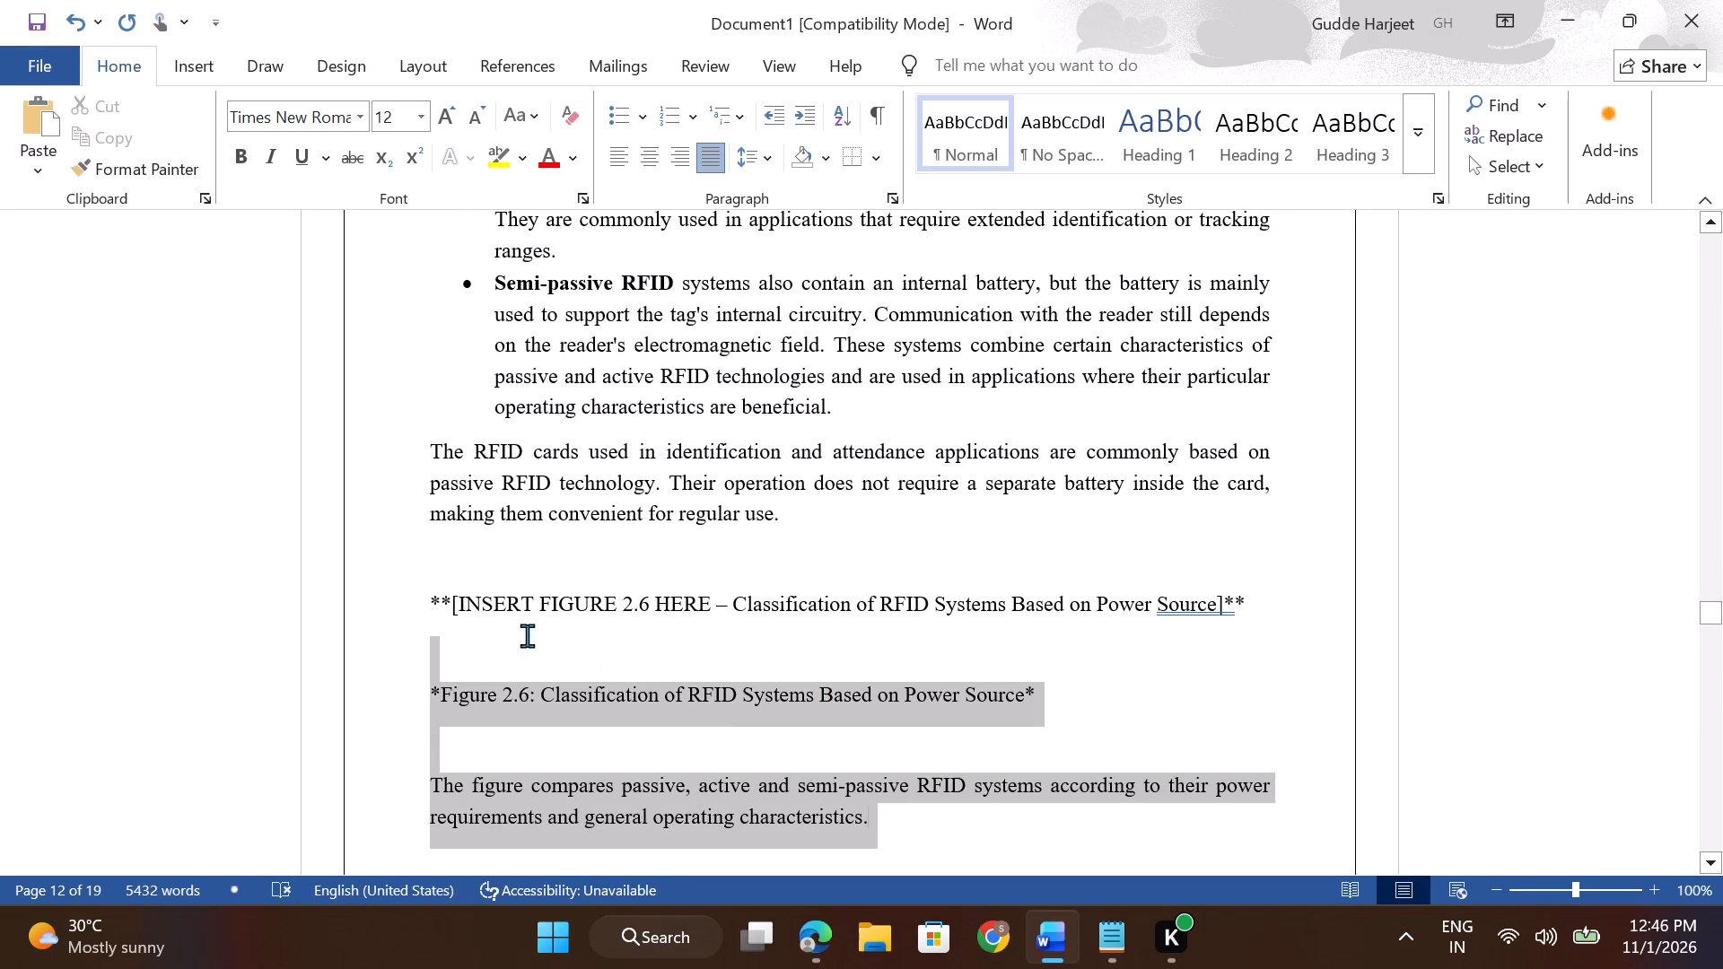
drag(527, 635, 373, 555)
key(BackSpace)
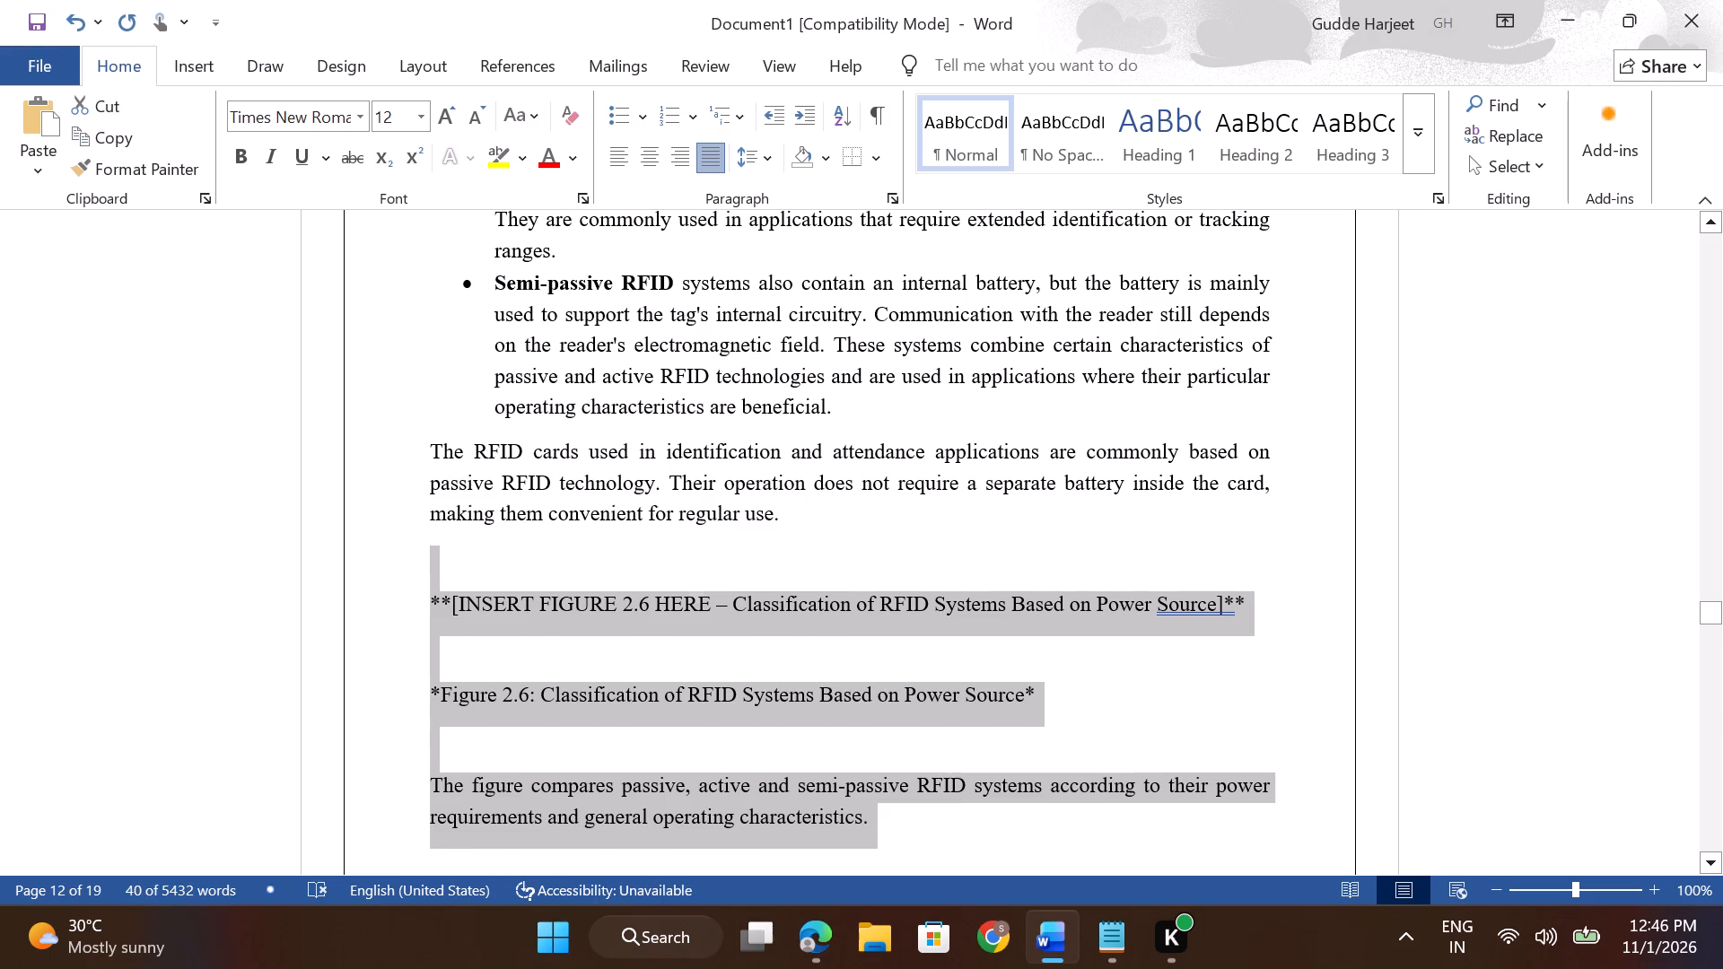
Remove the leading ### marks from the "Classification Based on Operating Frequency" subheading and the blank line above it.
click(474, 609)
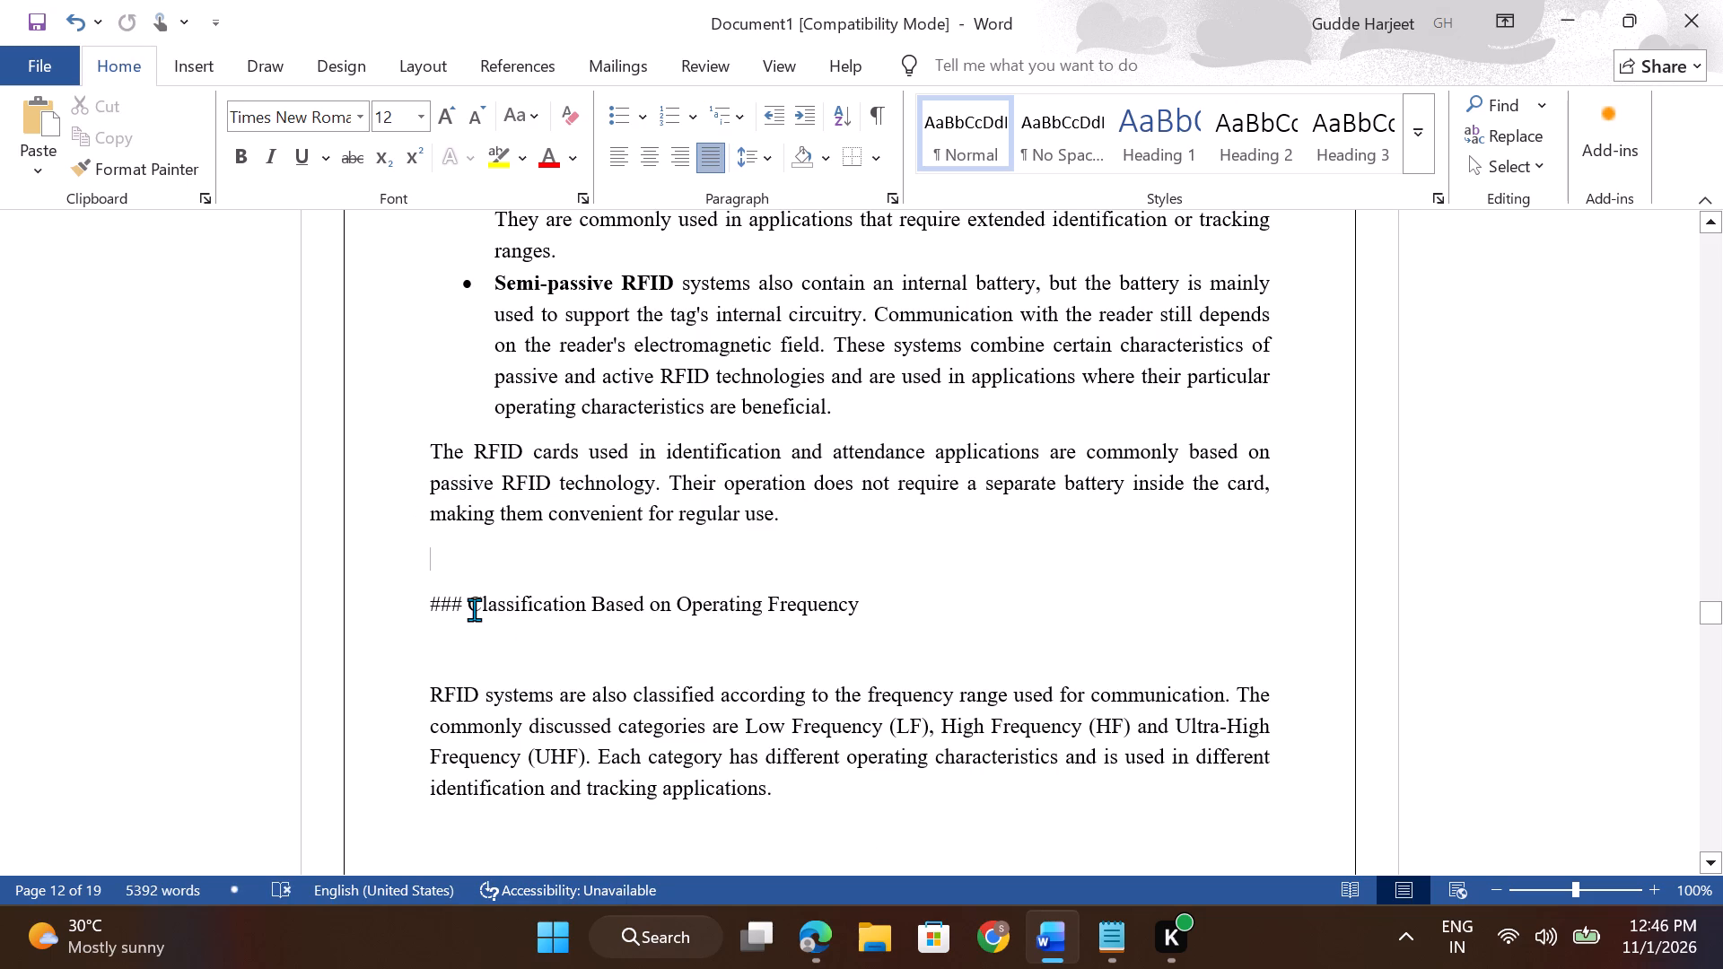
key(BackSpace)
key(BackSpace)
key(BackSpace)
key(BackSpace)
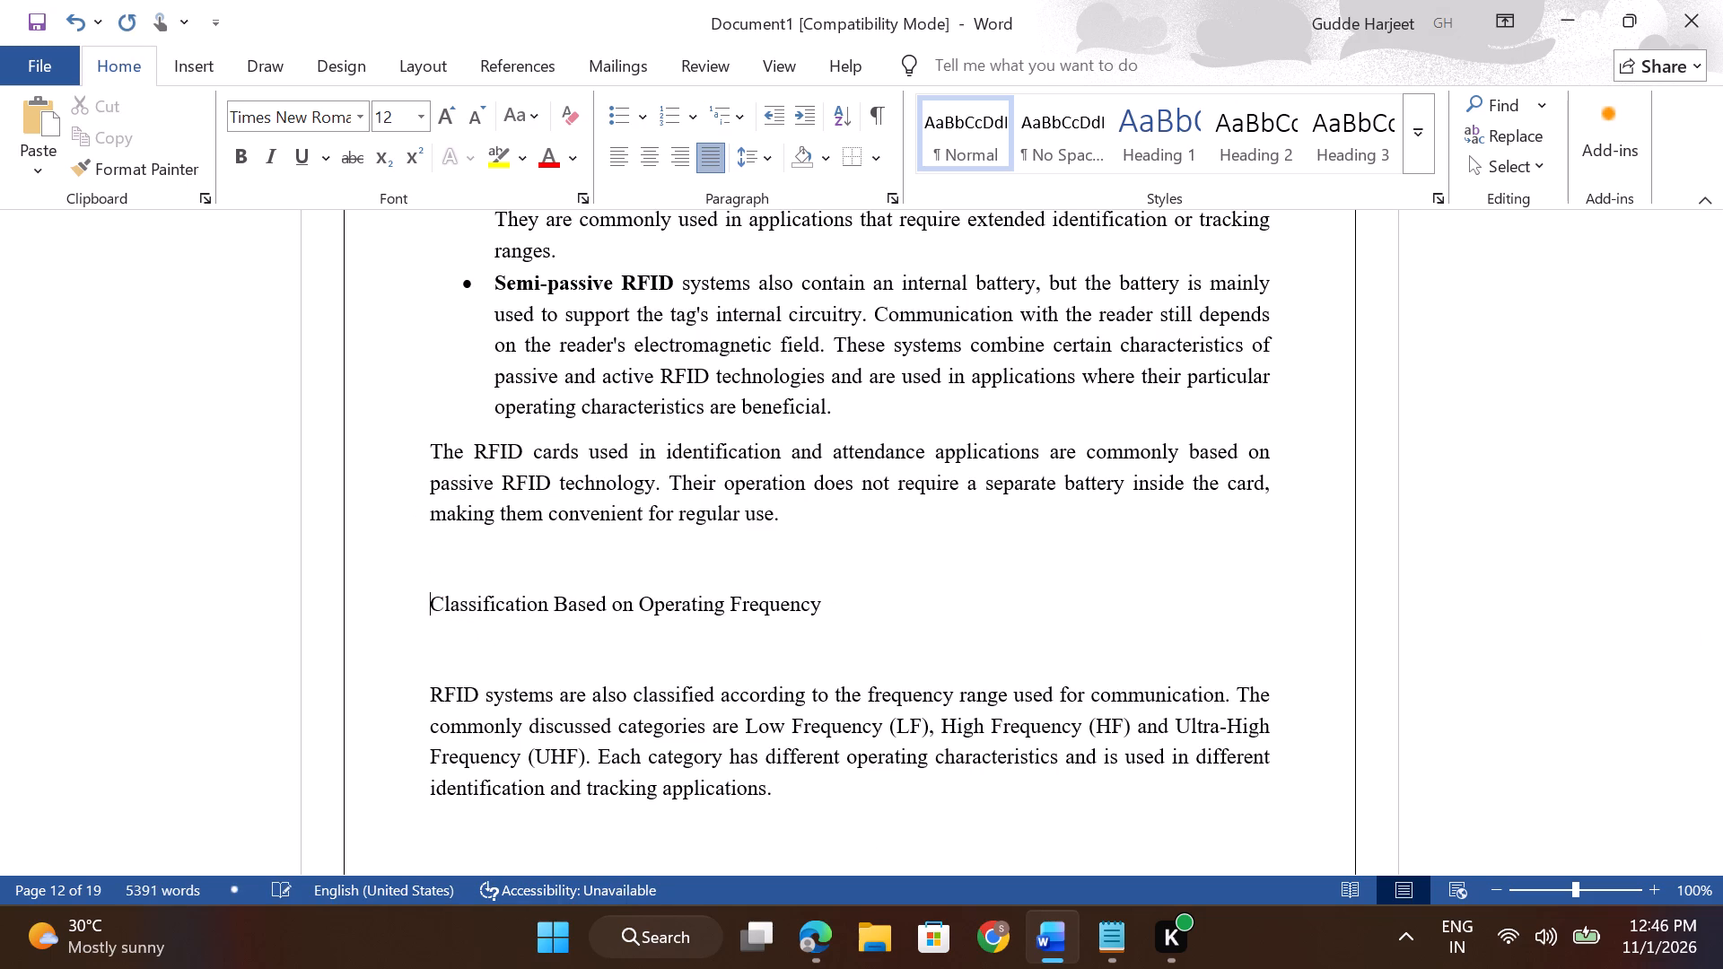
click(511, 573)
key(BackSpace)
Bold the "Classification Based on Operating Frequency" subheading and remove the blank line below it.
click(639, 576)
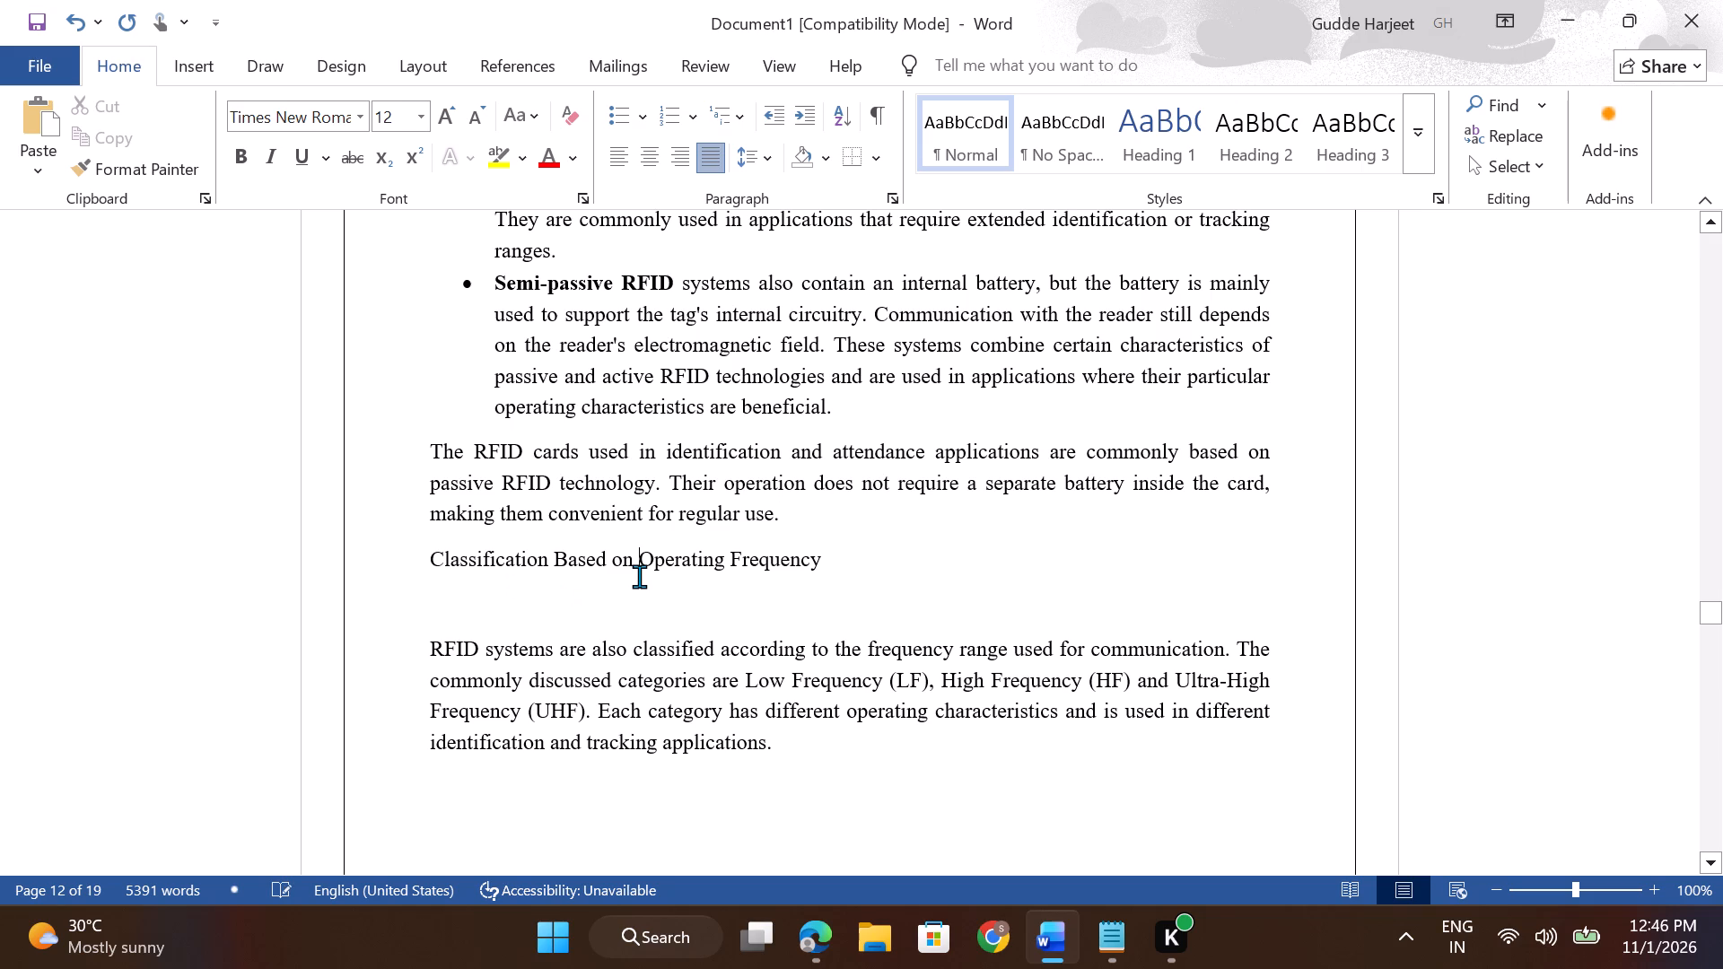
ctrl+click(639, 576)
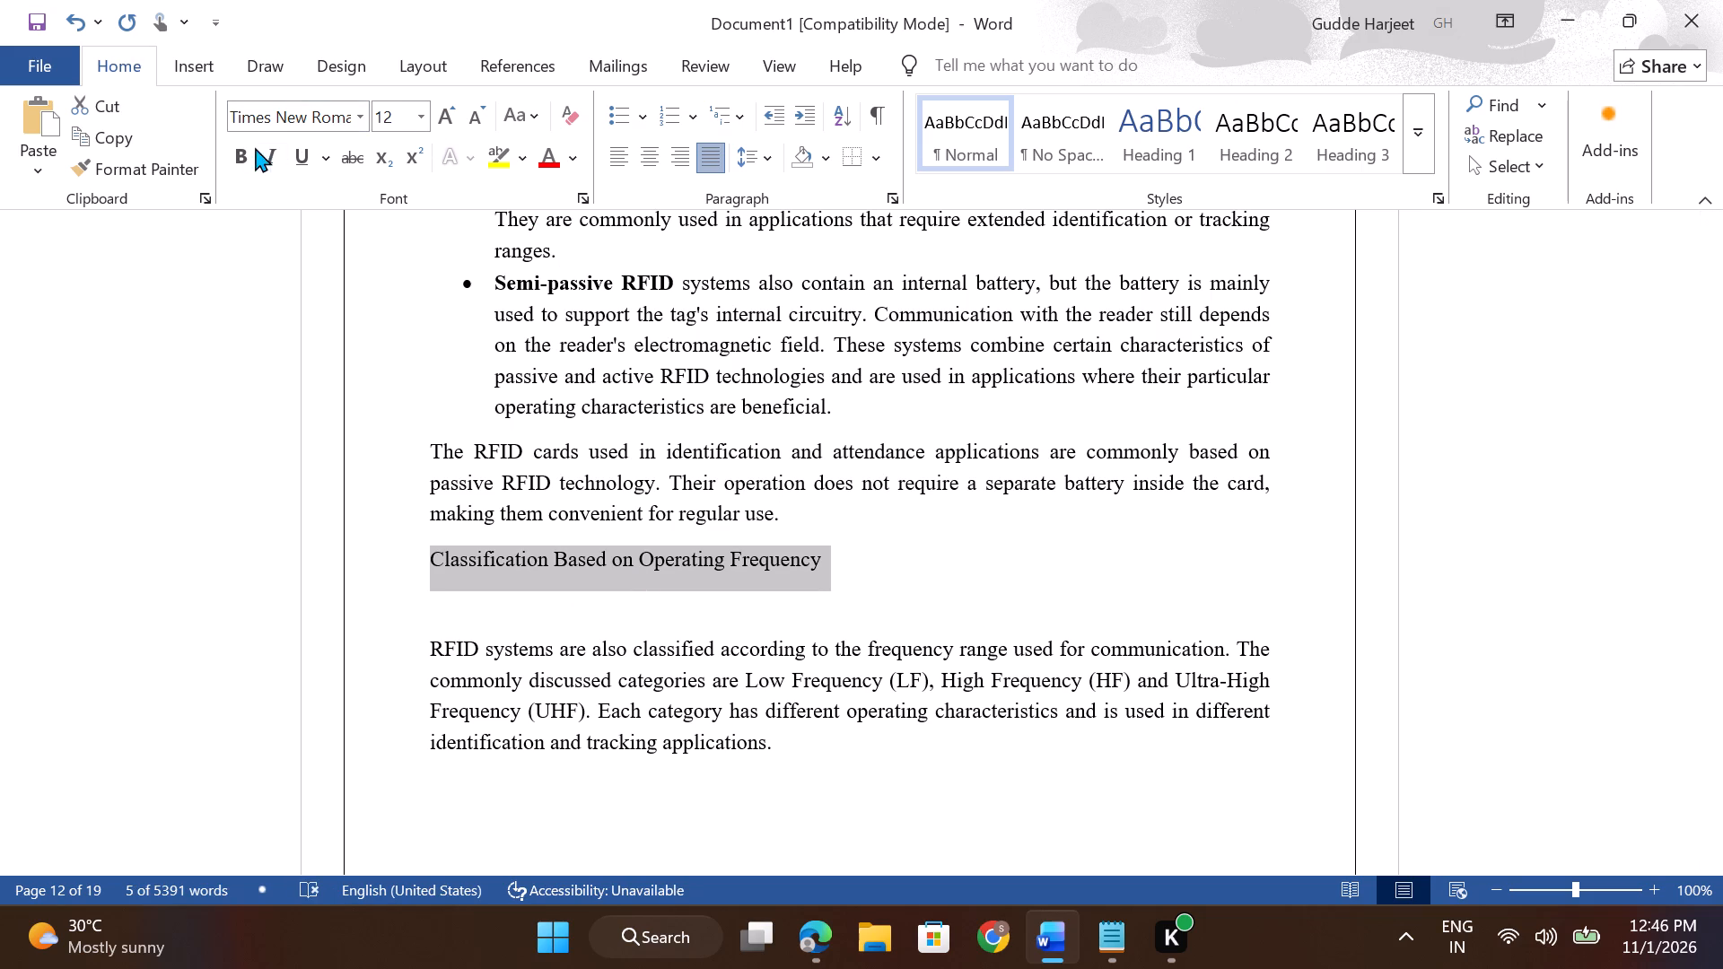
ctrl+click(241, 148)
click(644, 633)
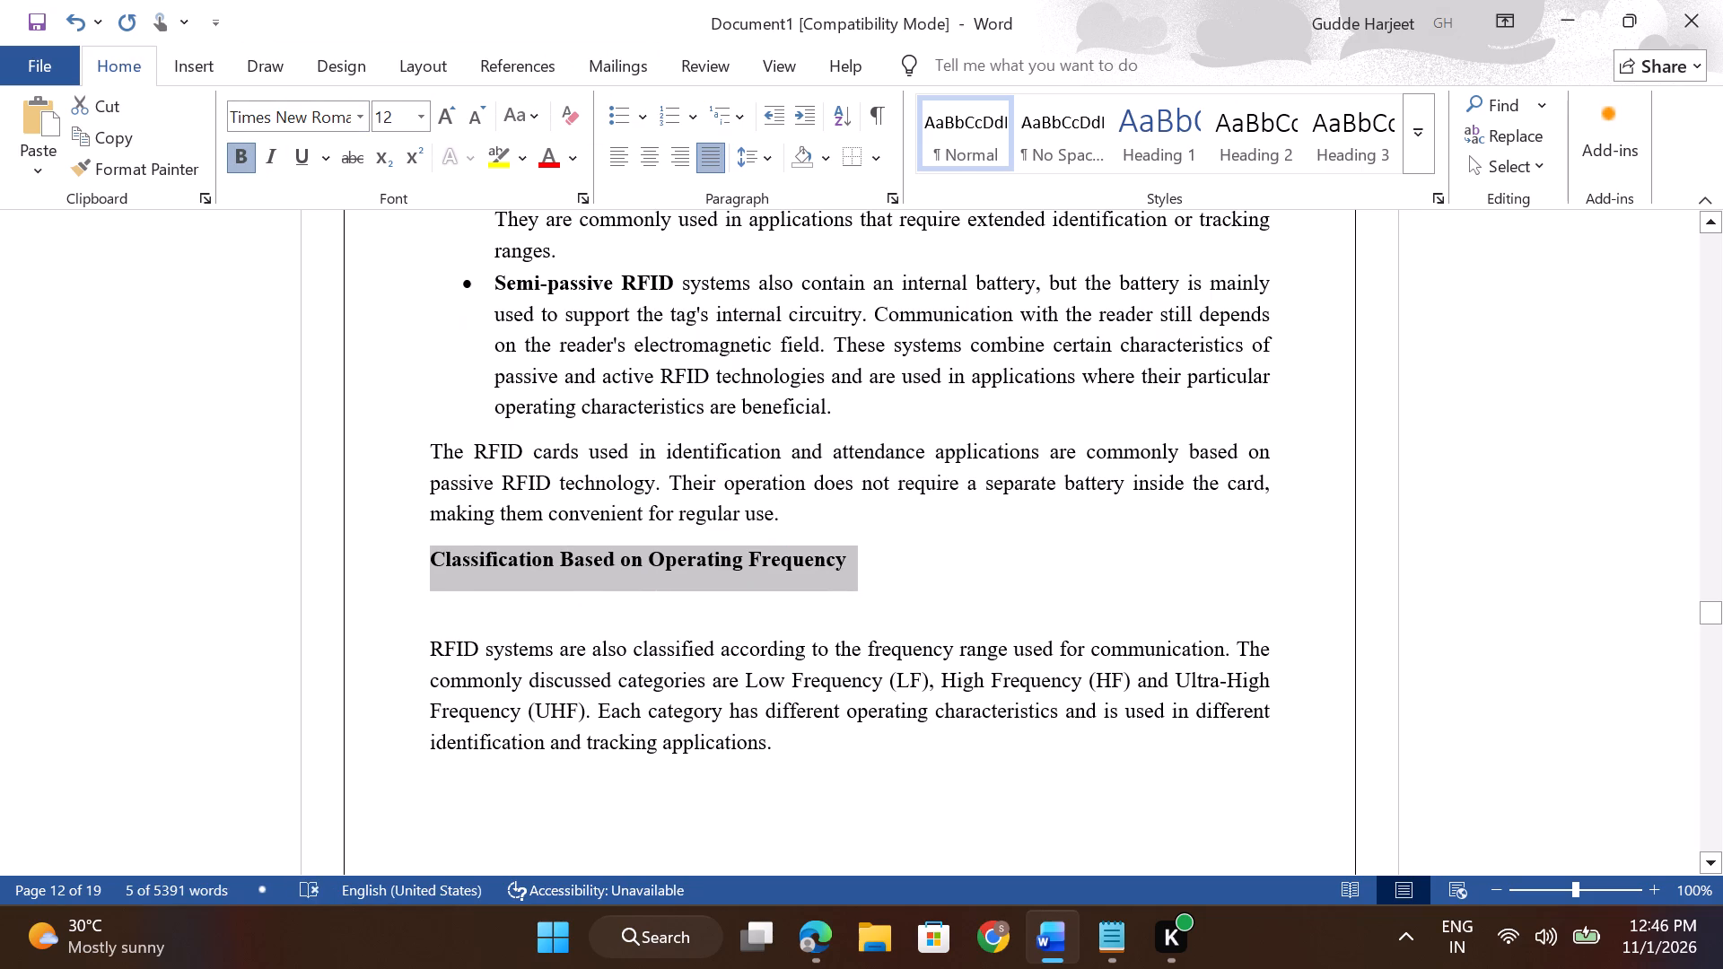
key(BackSpace)
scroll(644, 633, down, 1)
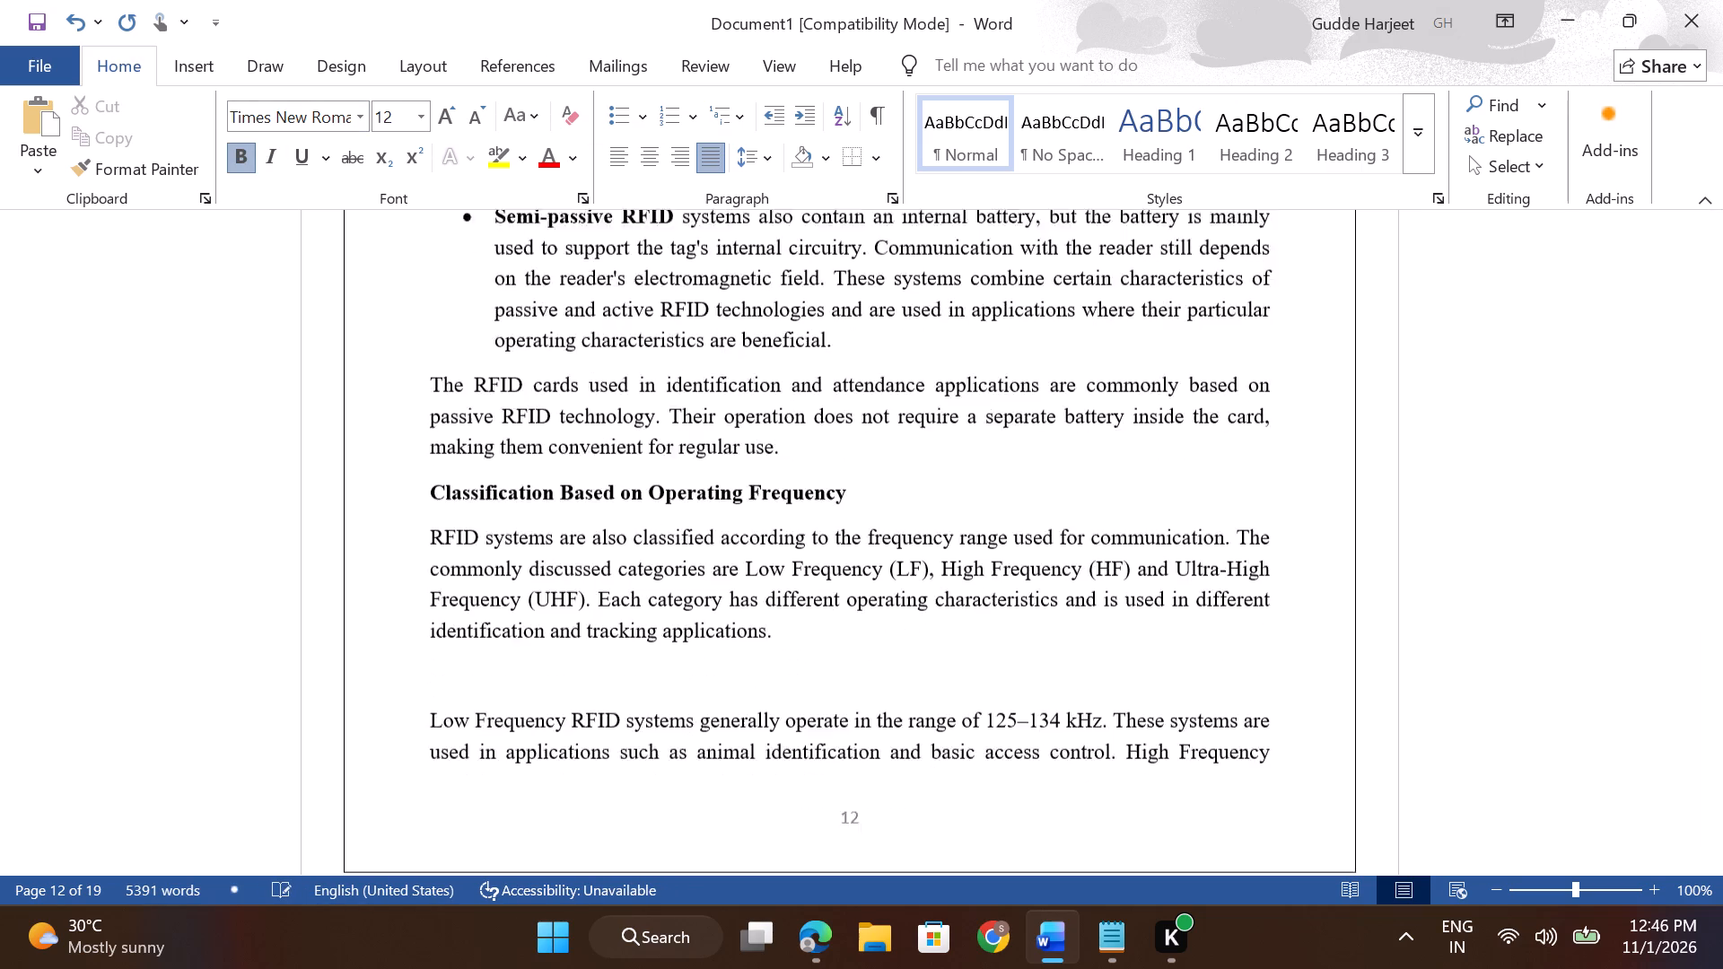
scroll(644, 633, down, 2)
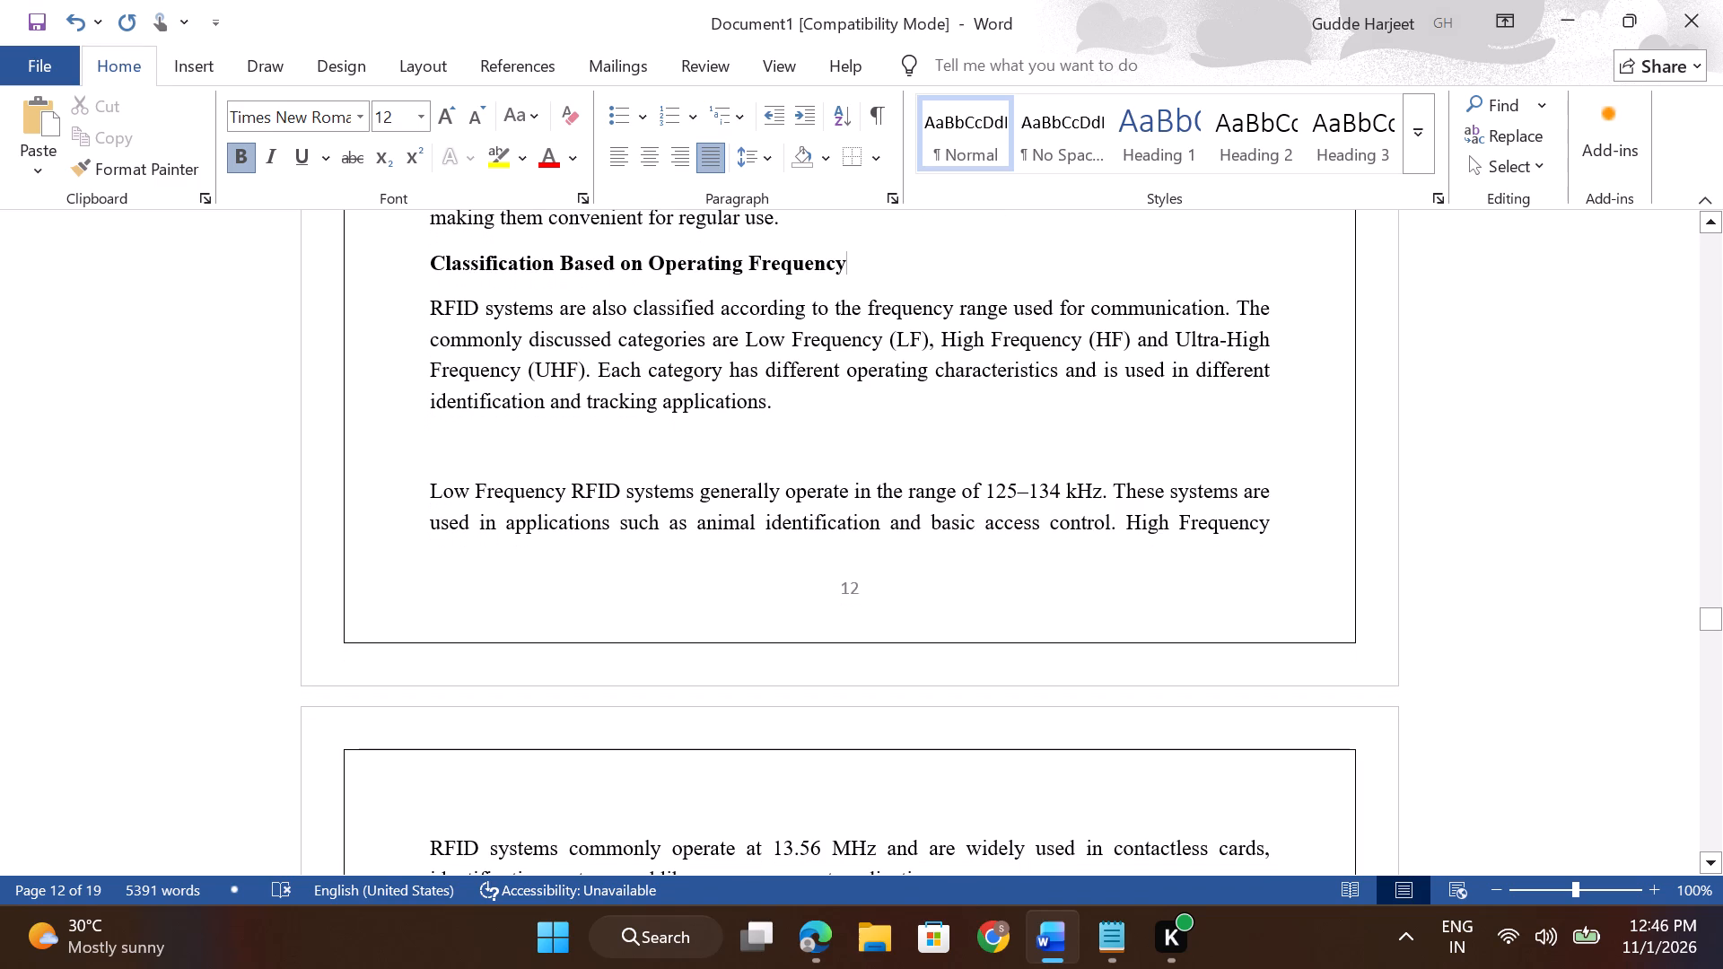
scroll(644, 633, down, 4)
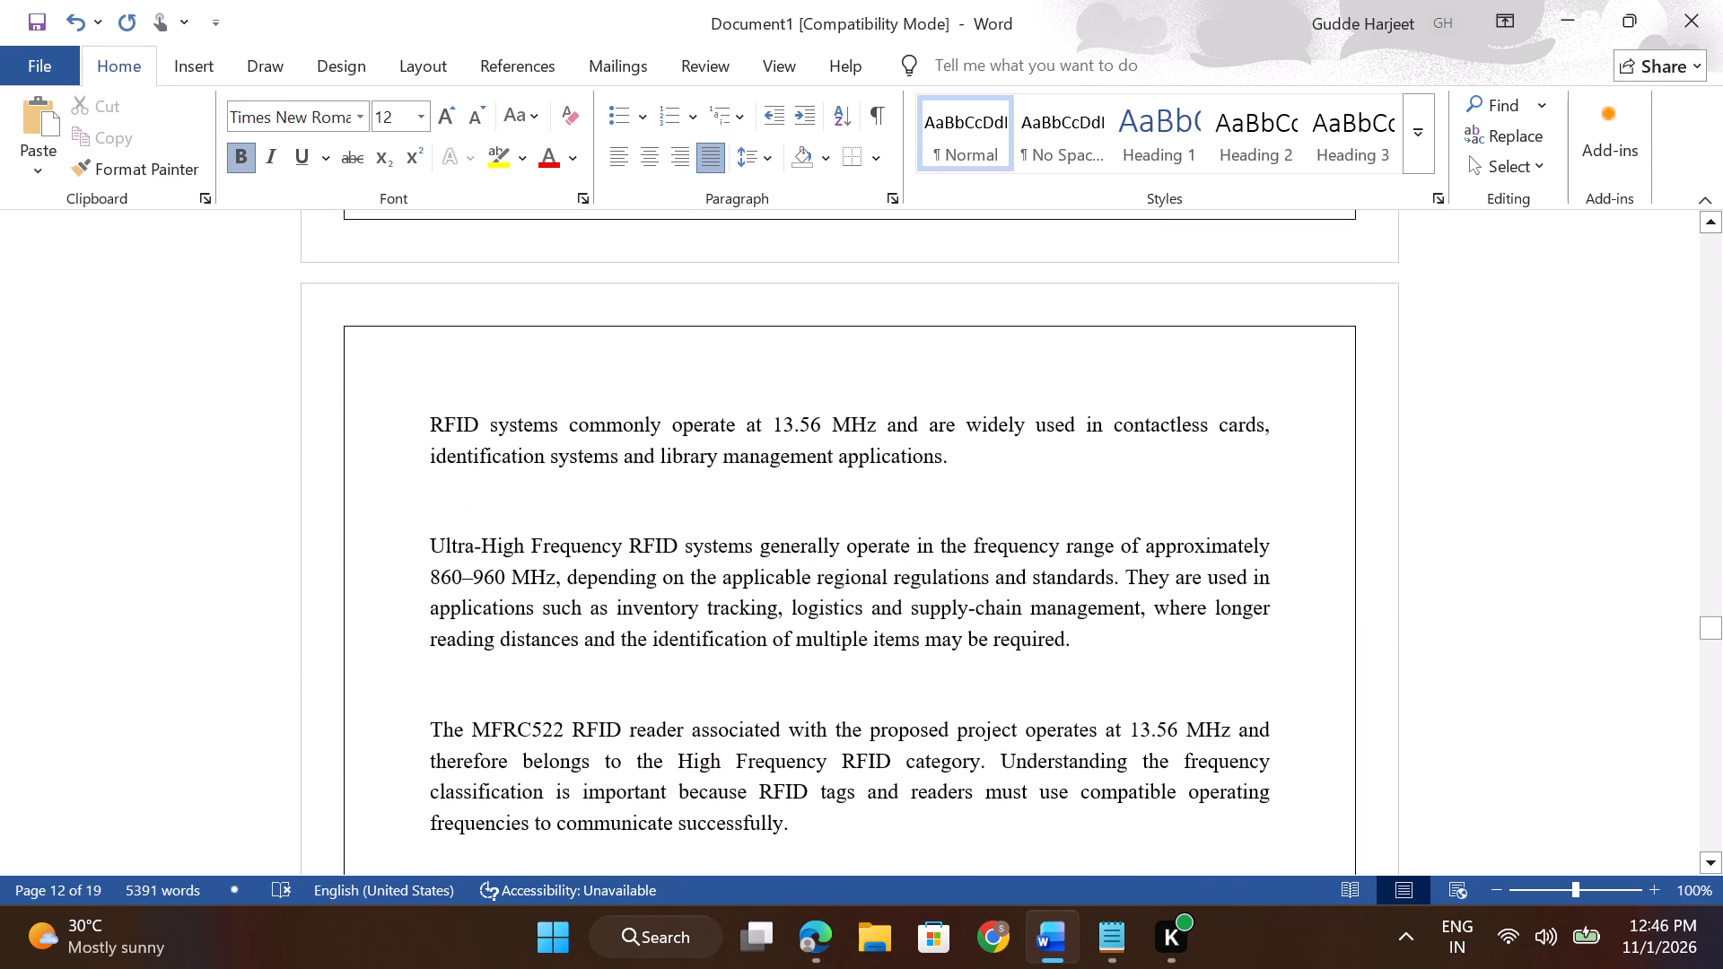
Remove the blank lines above the Low Frequency and Ultra-High Frequency paragraphs in the operating frequency classification section.
scroll(644, 633, up, 3)
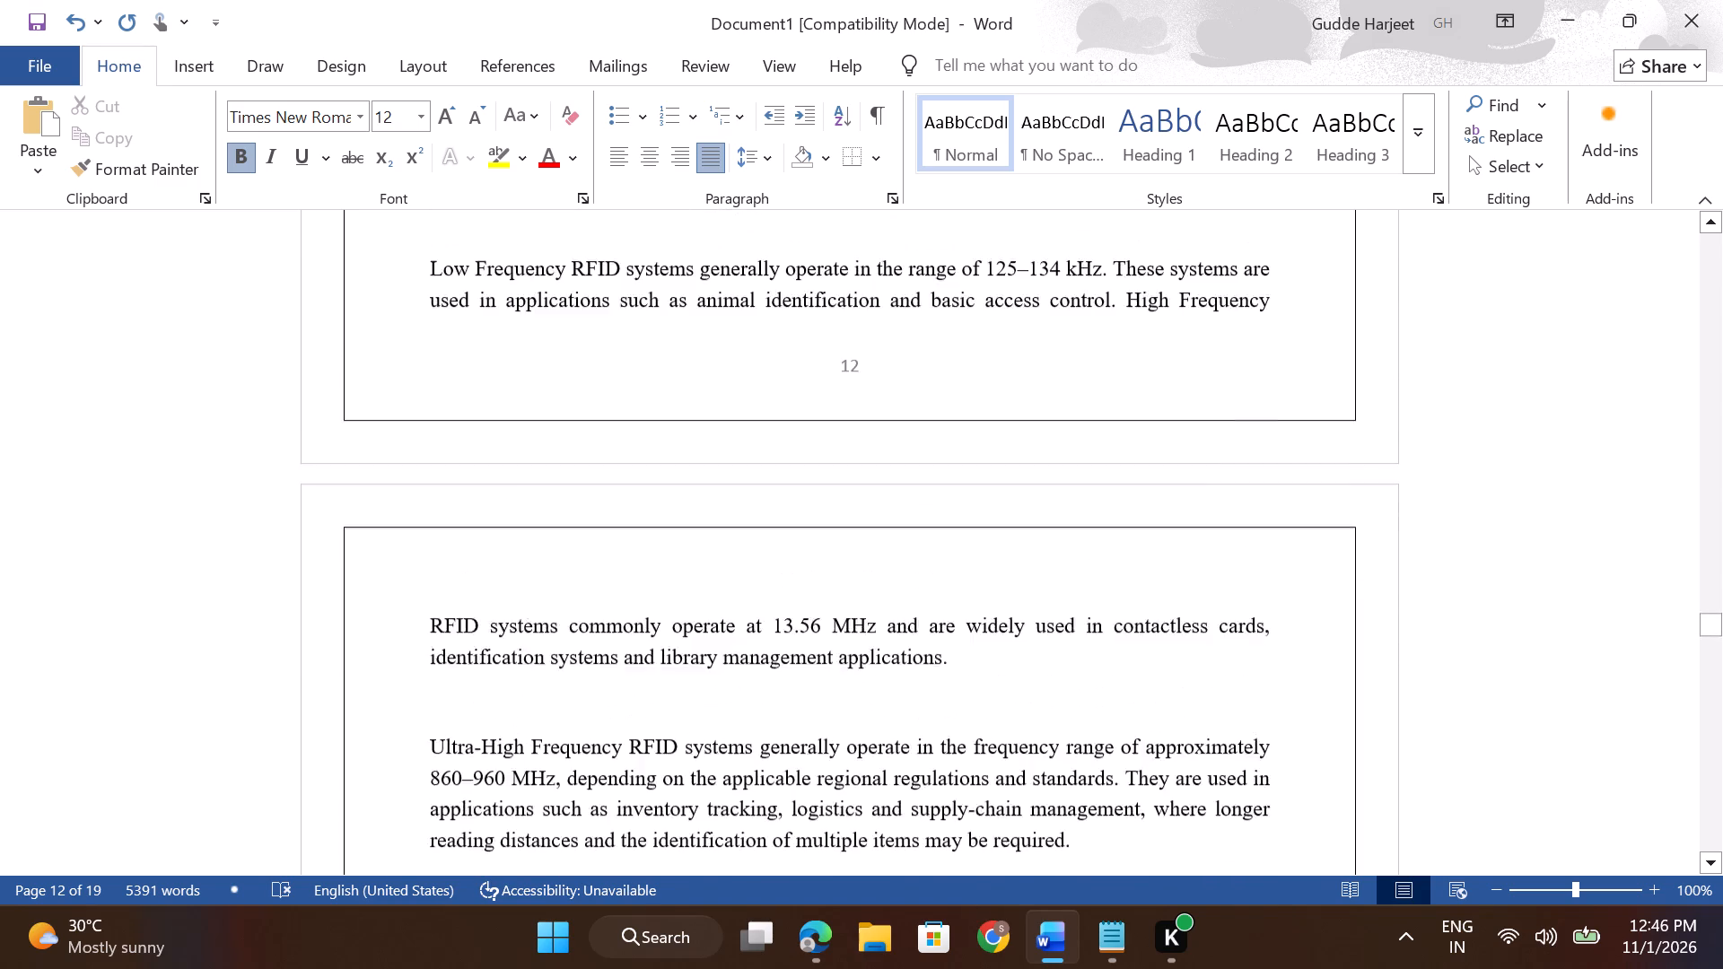
scroll(644, 633, up, 2)
click(515, 596)
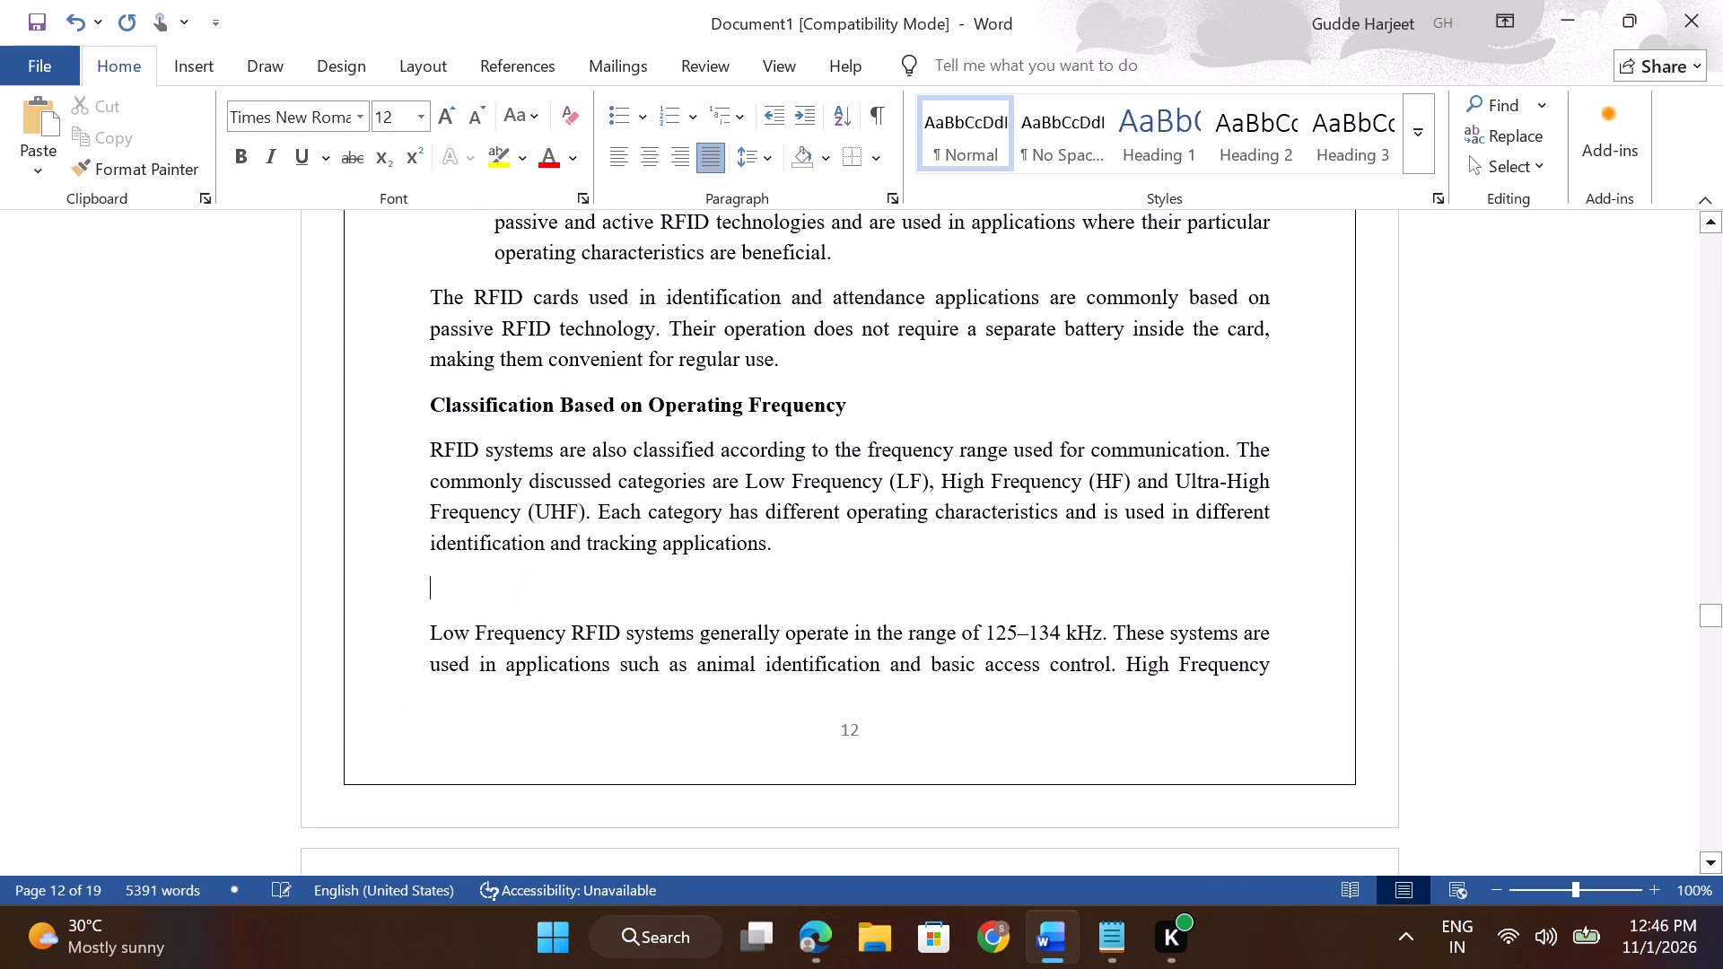
key(BackSpace)
scroll(515, 596, down, 1)
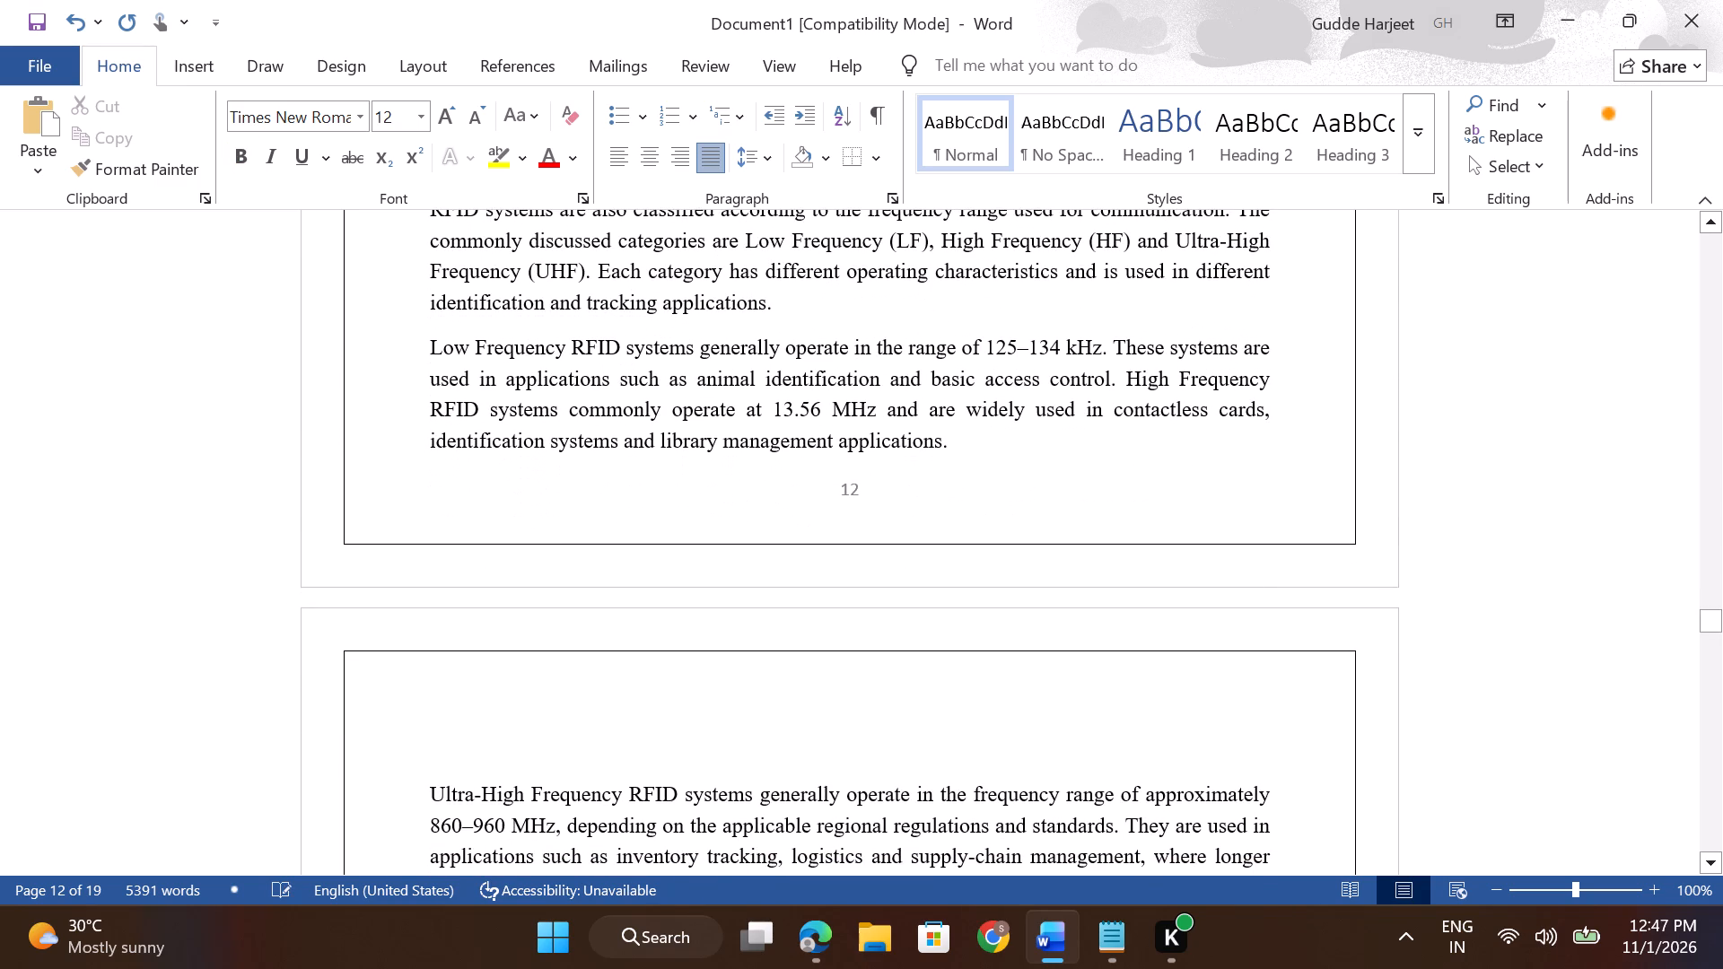
scroll(515, 596, down, 1)
click(469, 753)
key(BackSpace)
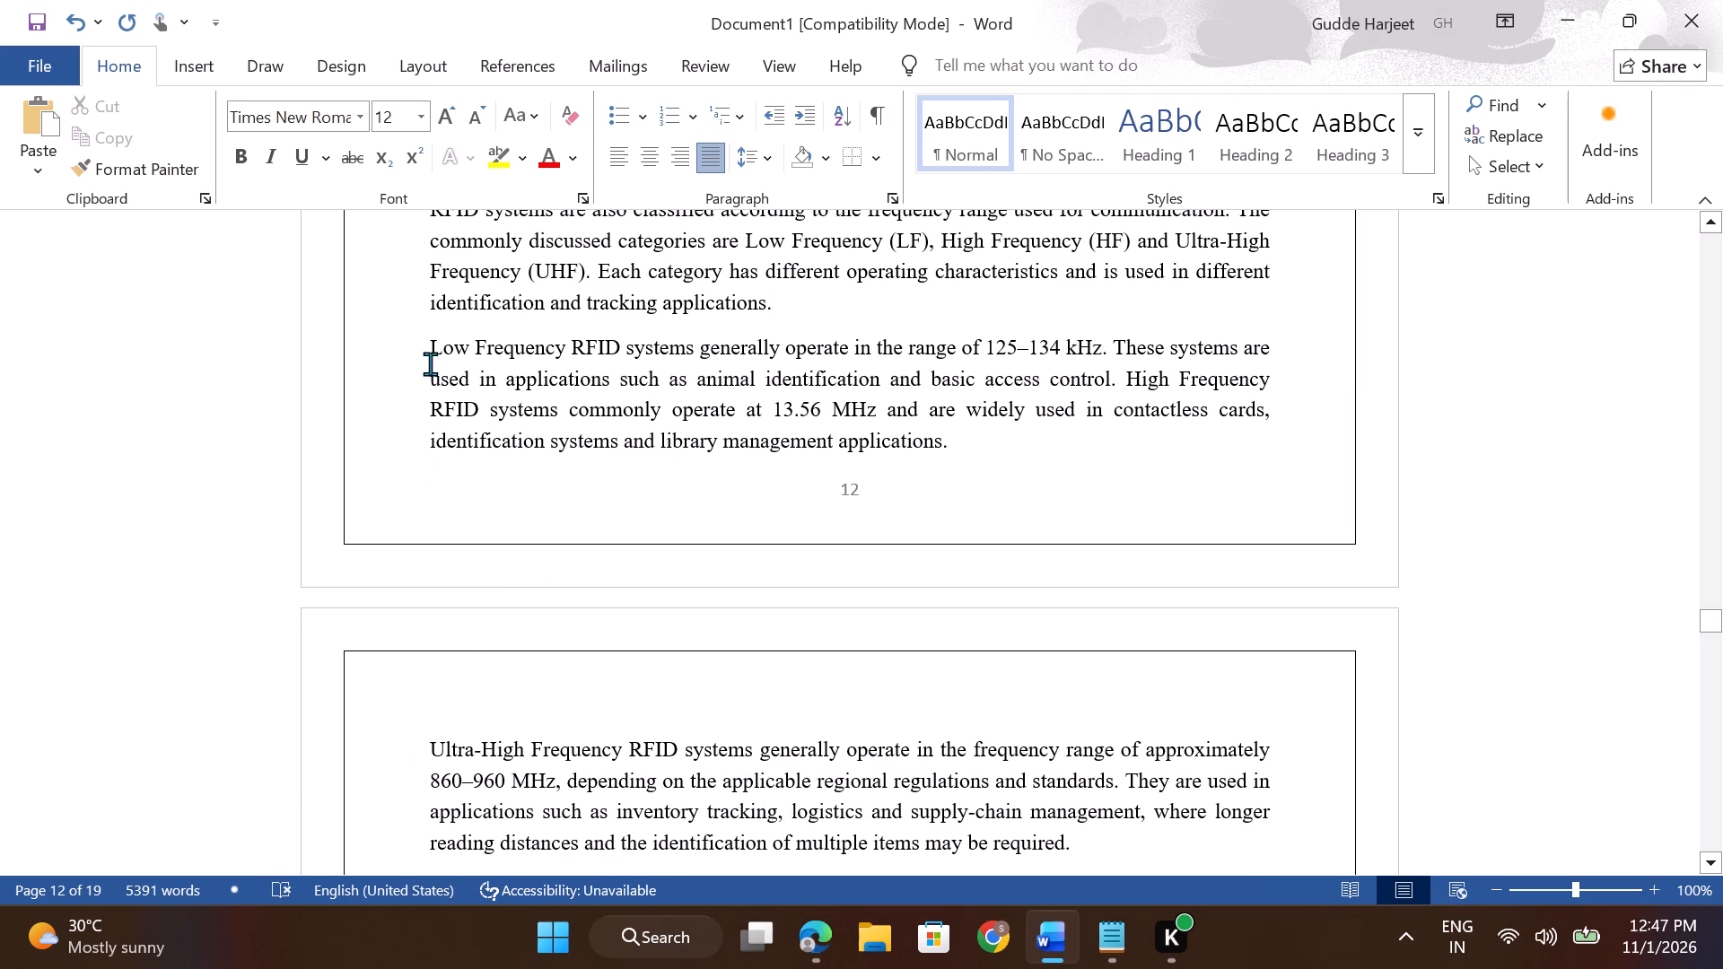
Format the Low Frequency and Ultra-High Frequency RFID paragraphs as bullet points.
click(430, 351)
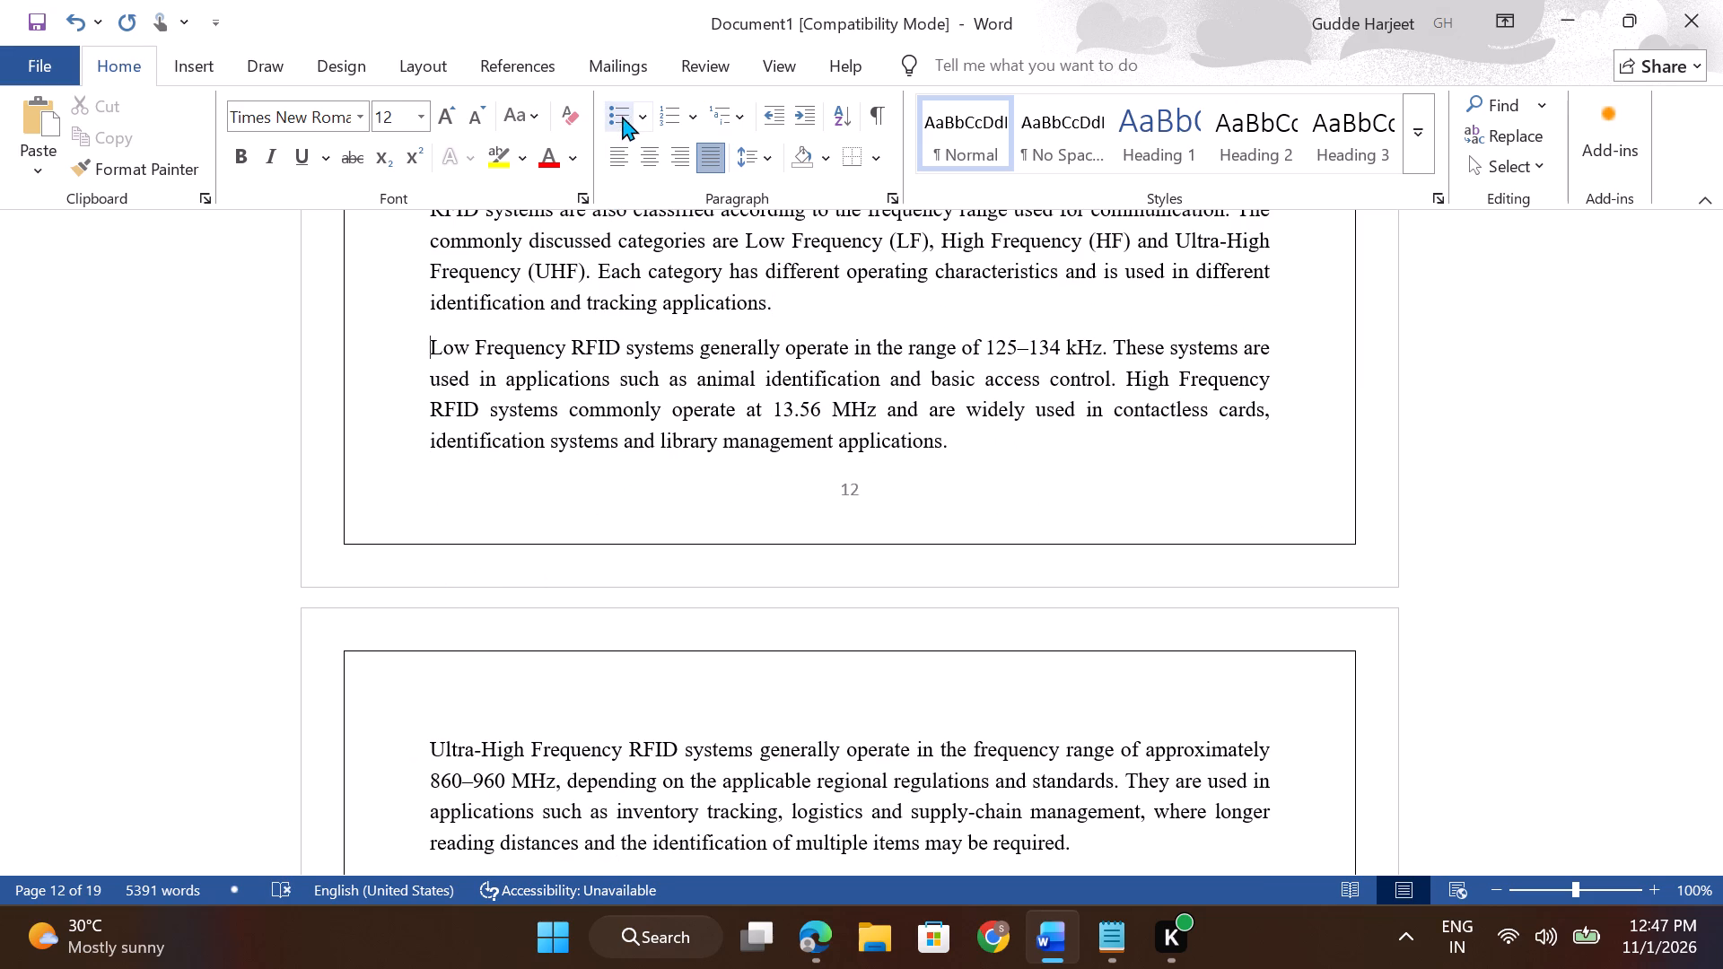
click(622, 116)
scroll(600, 539, up, 2)
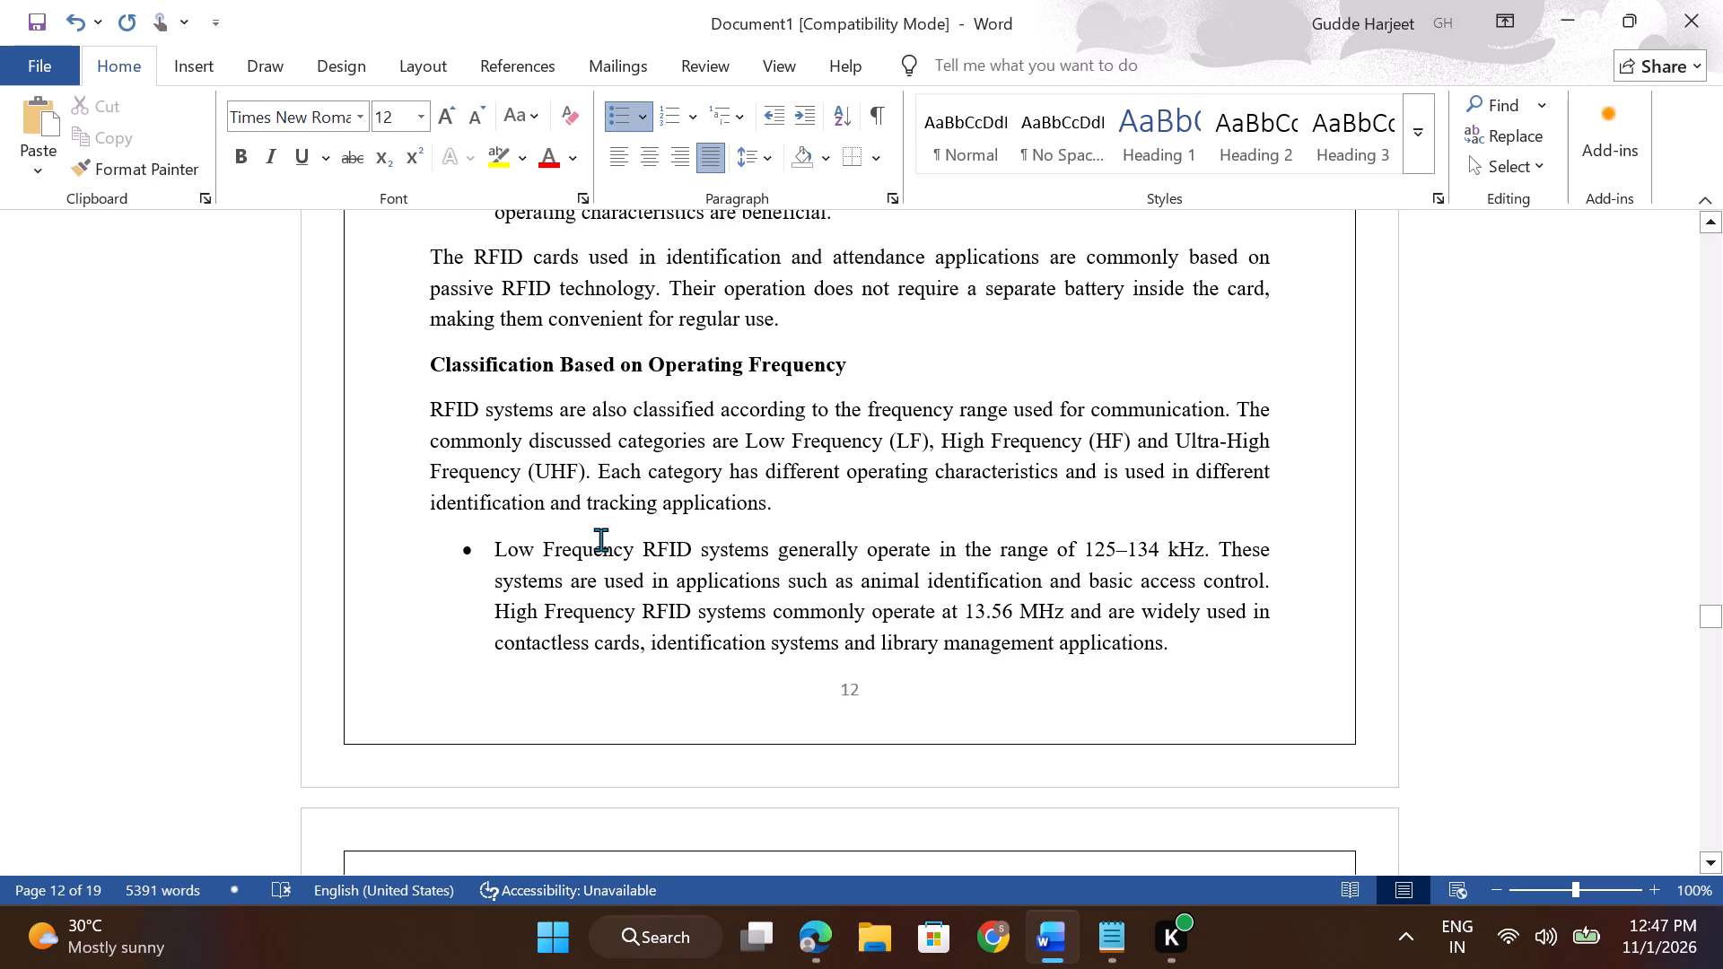
scroll(600, 539, down, 4)
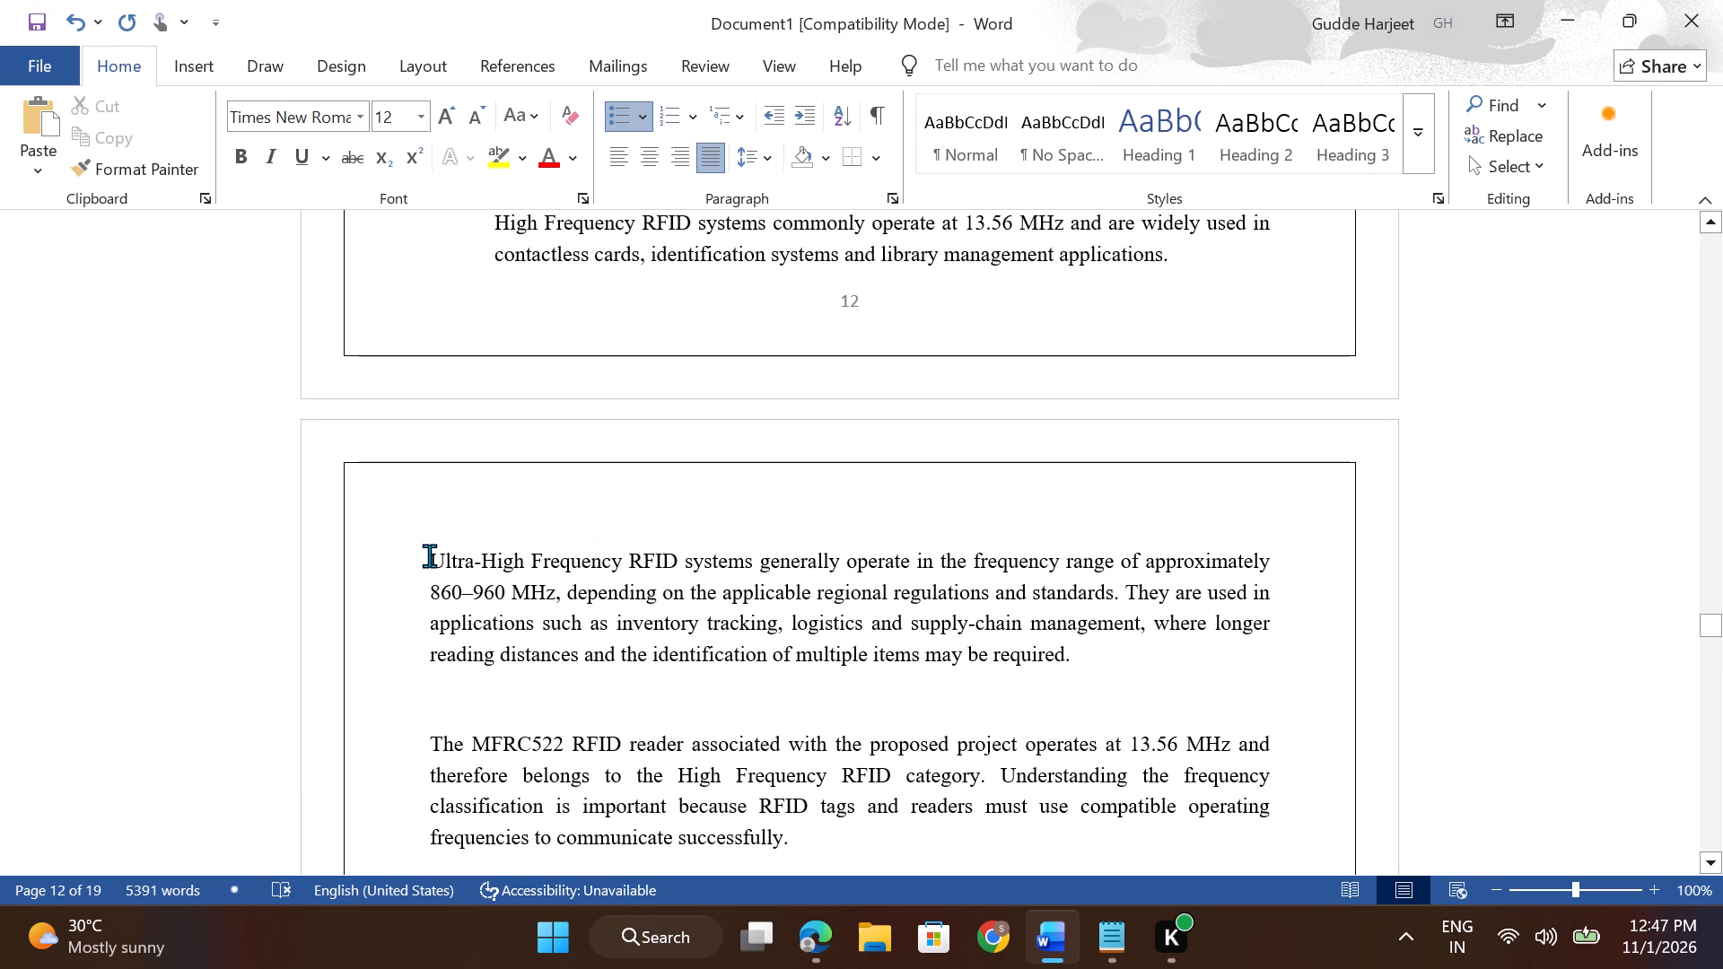
click(429, 555)
click(622, 118)
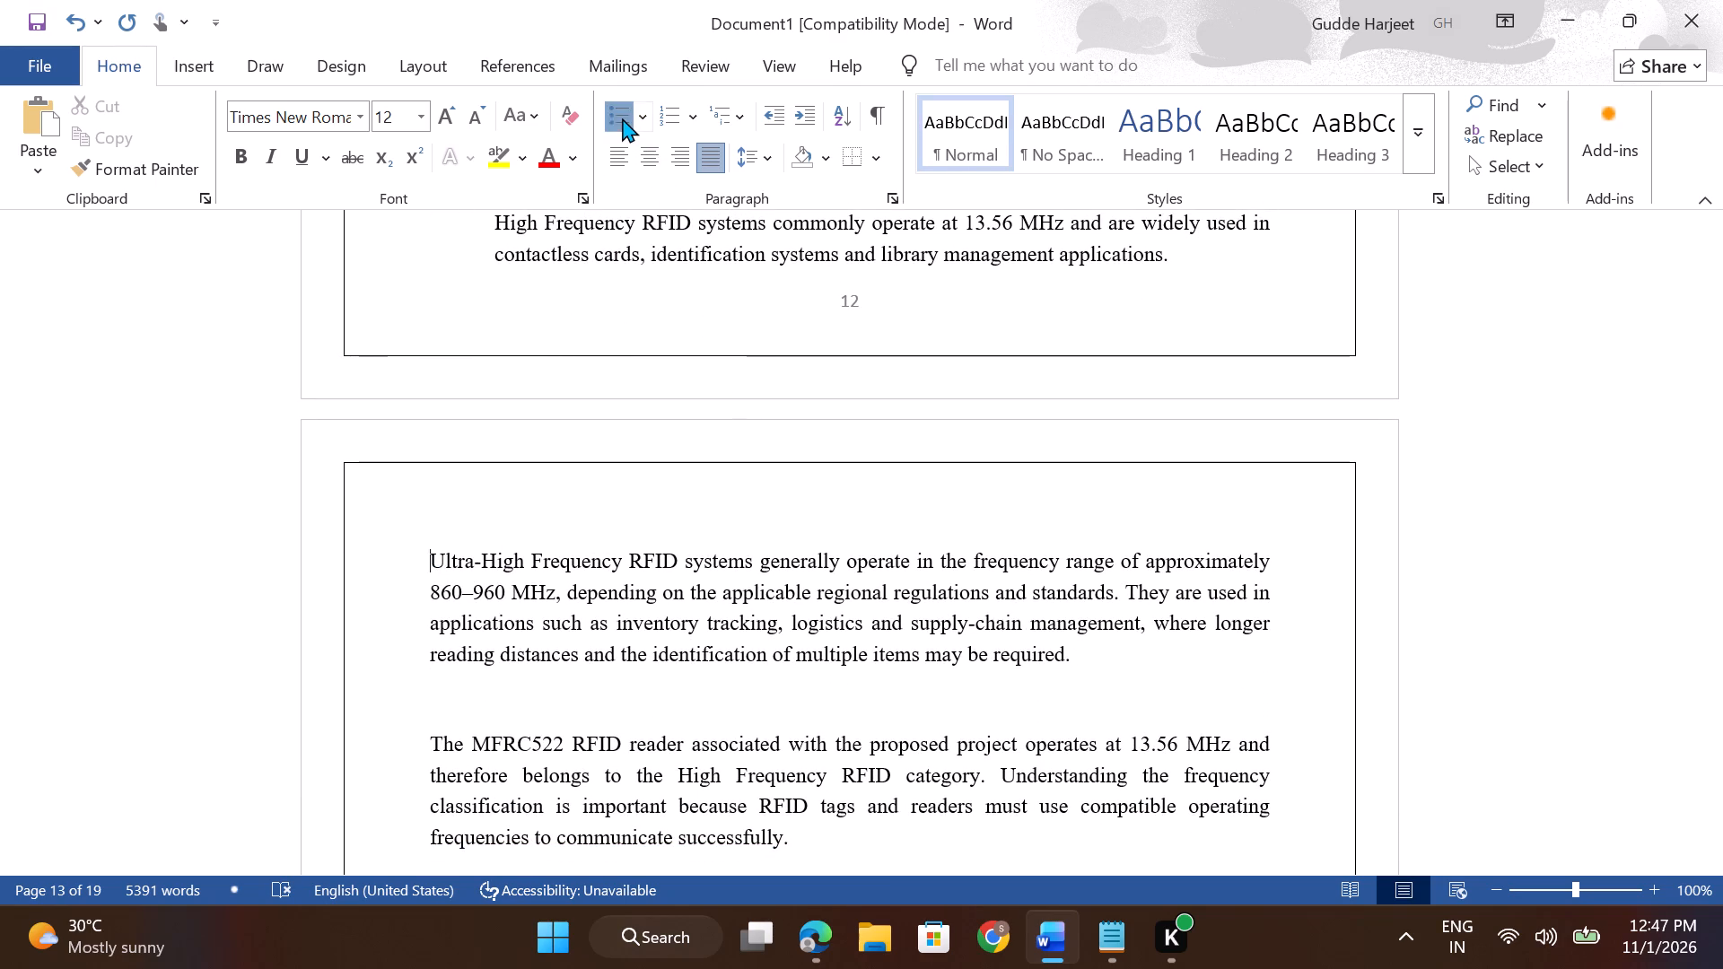
Remove the blank line between the Ultra-High Frequency bullet and the MFRC522 RFID reader paragraph.
click(549, 735)
scroll(549, 735, down, 1)
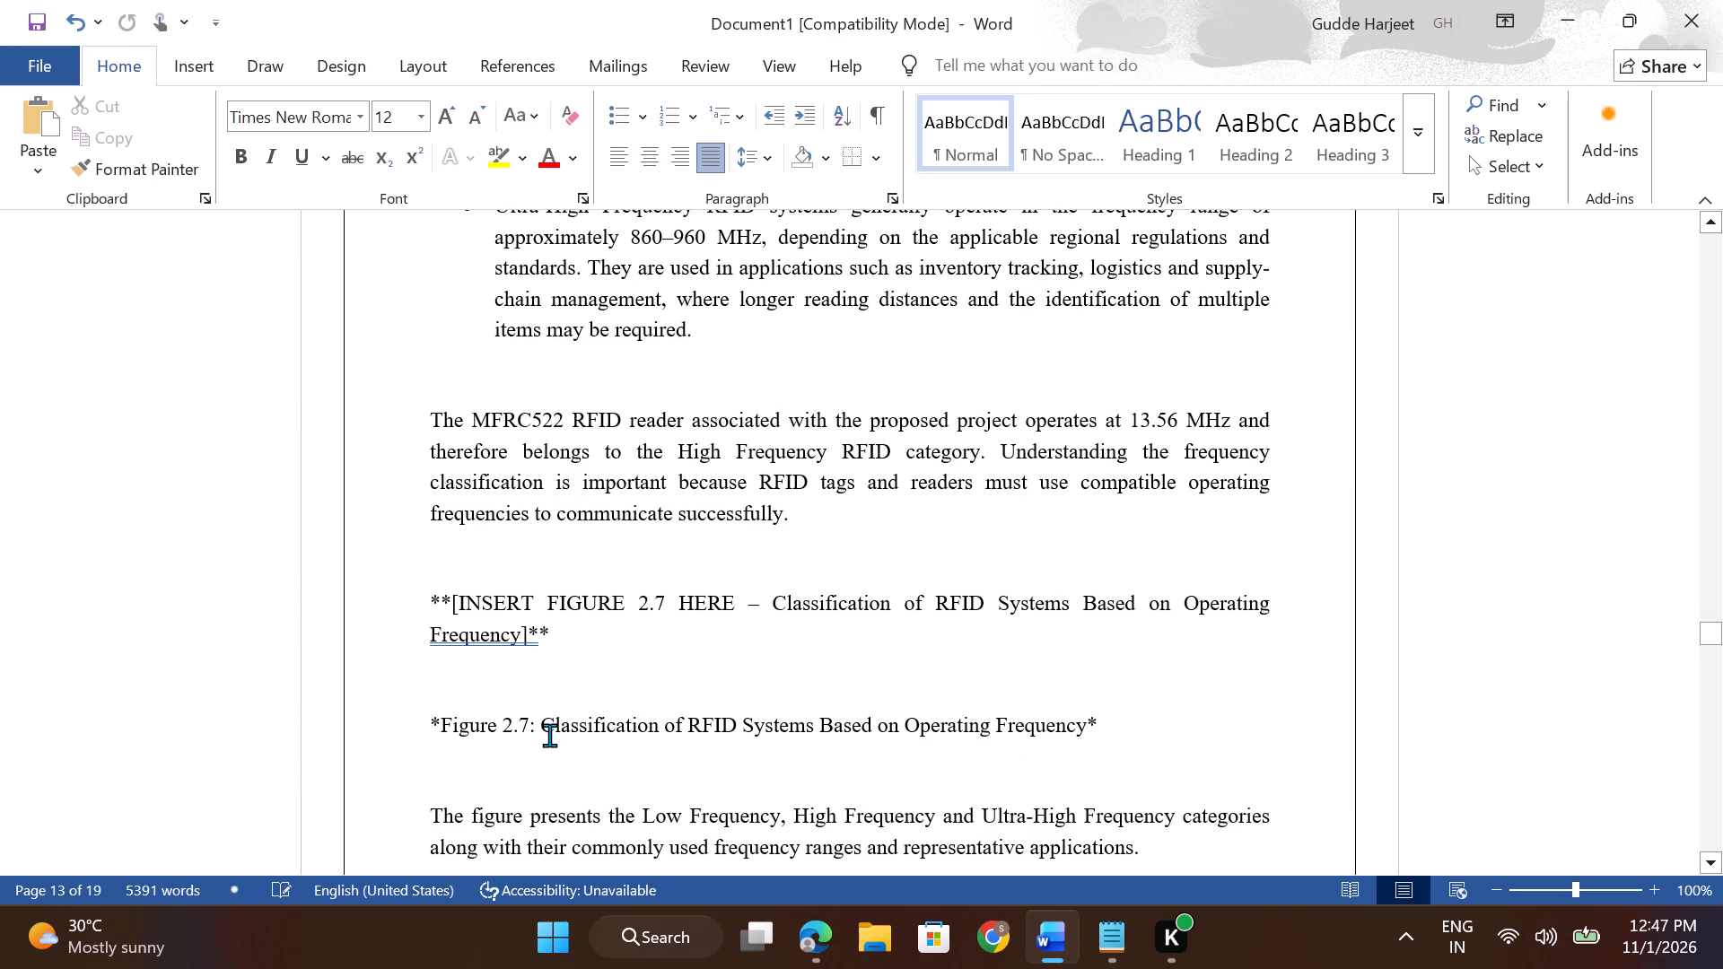
scroll(549, 735, down, 1)
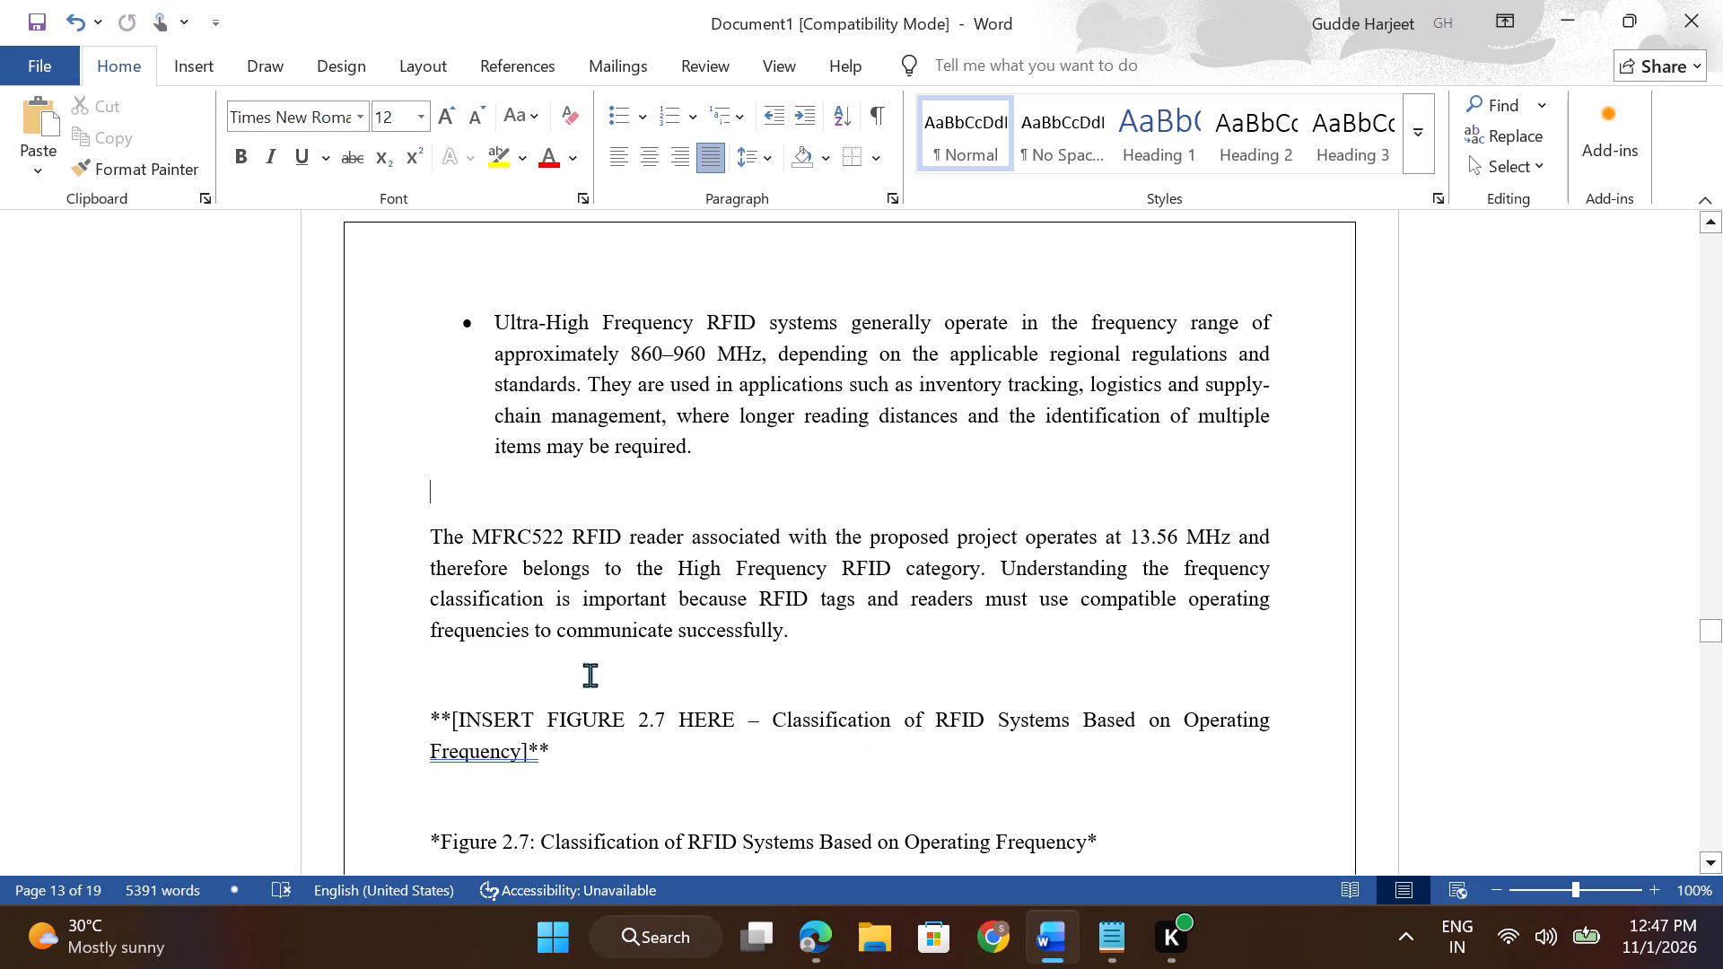
key(BackSpace)
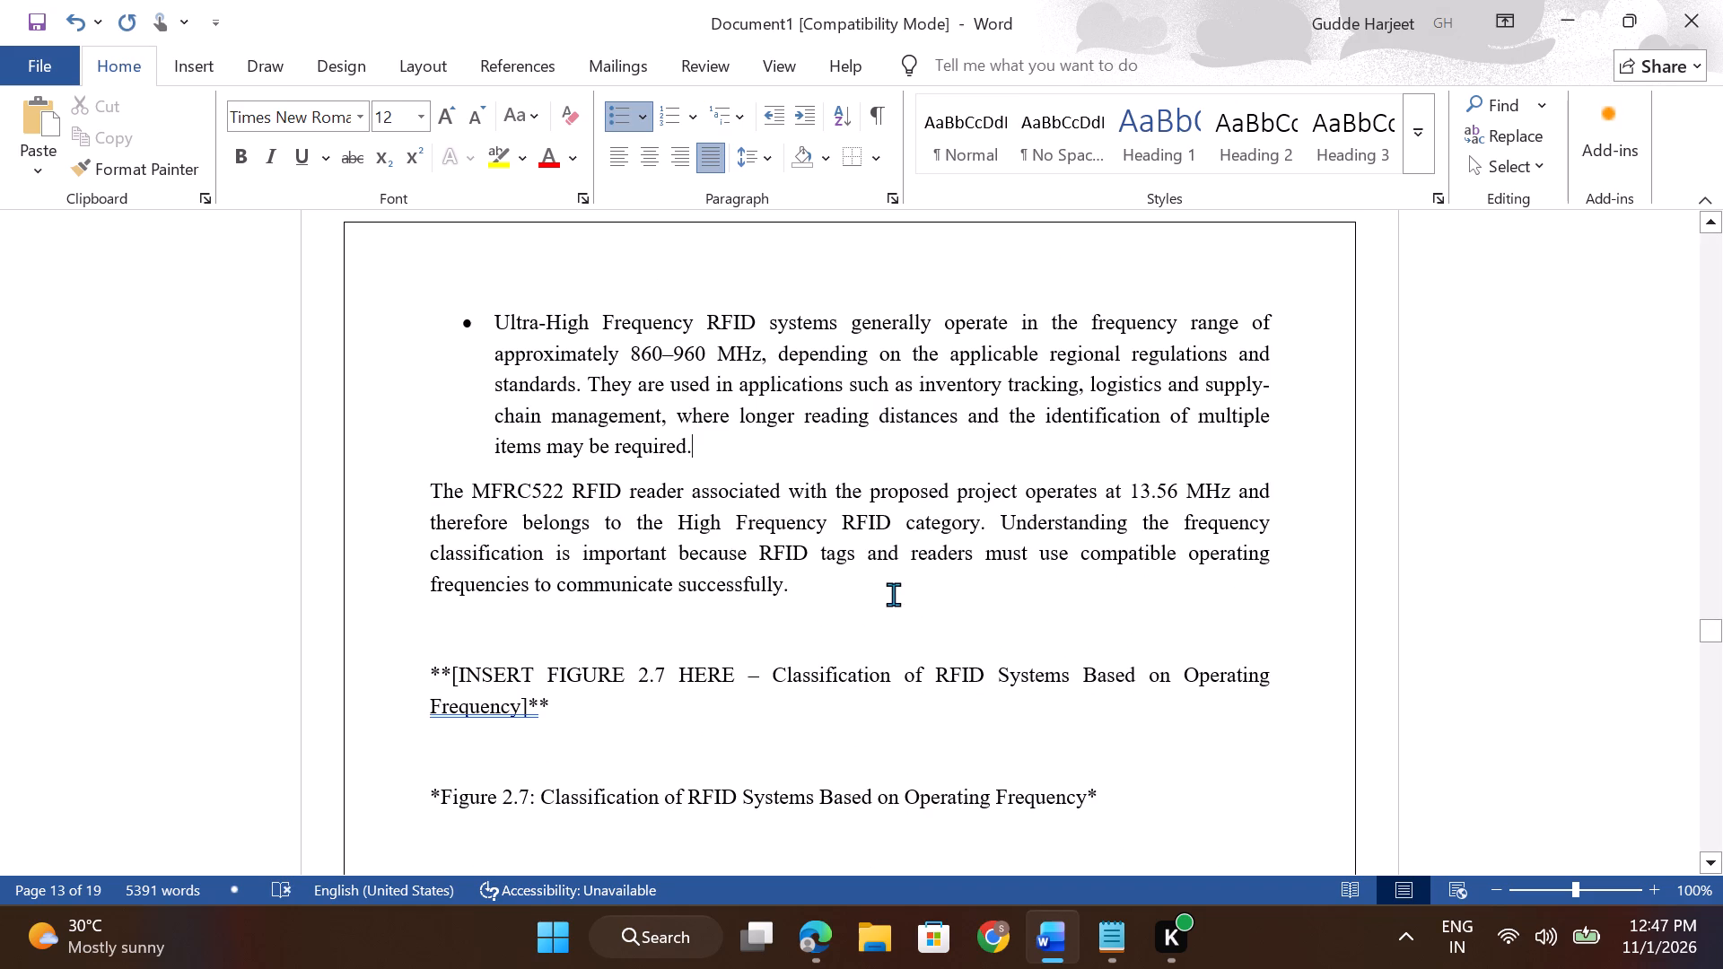
scroll(893, 594, up, 5)
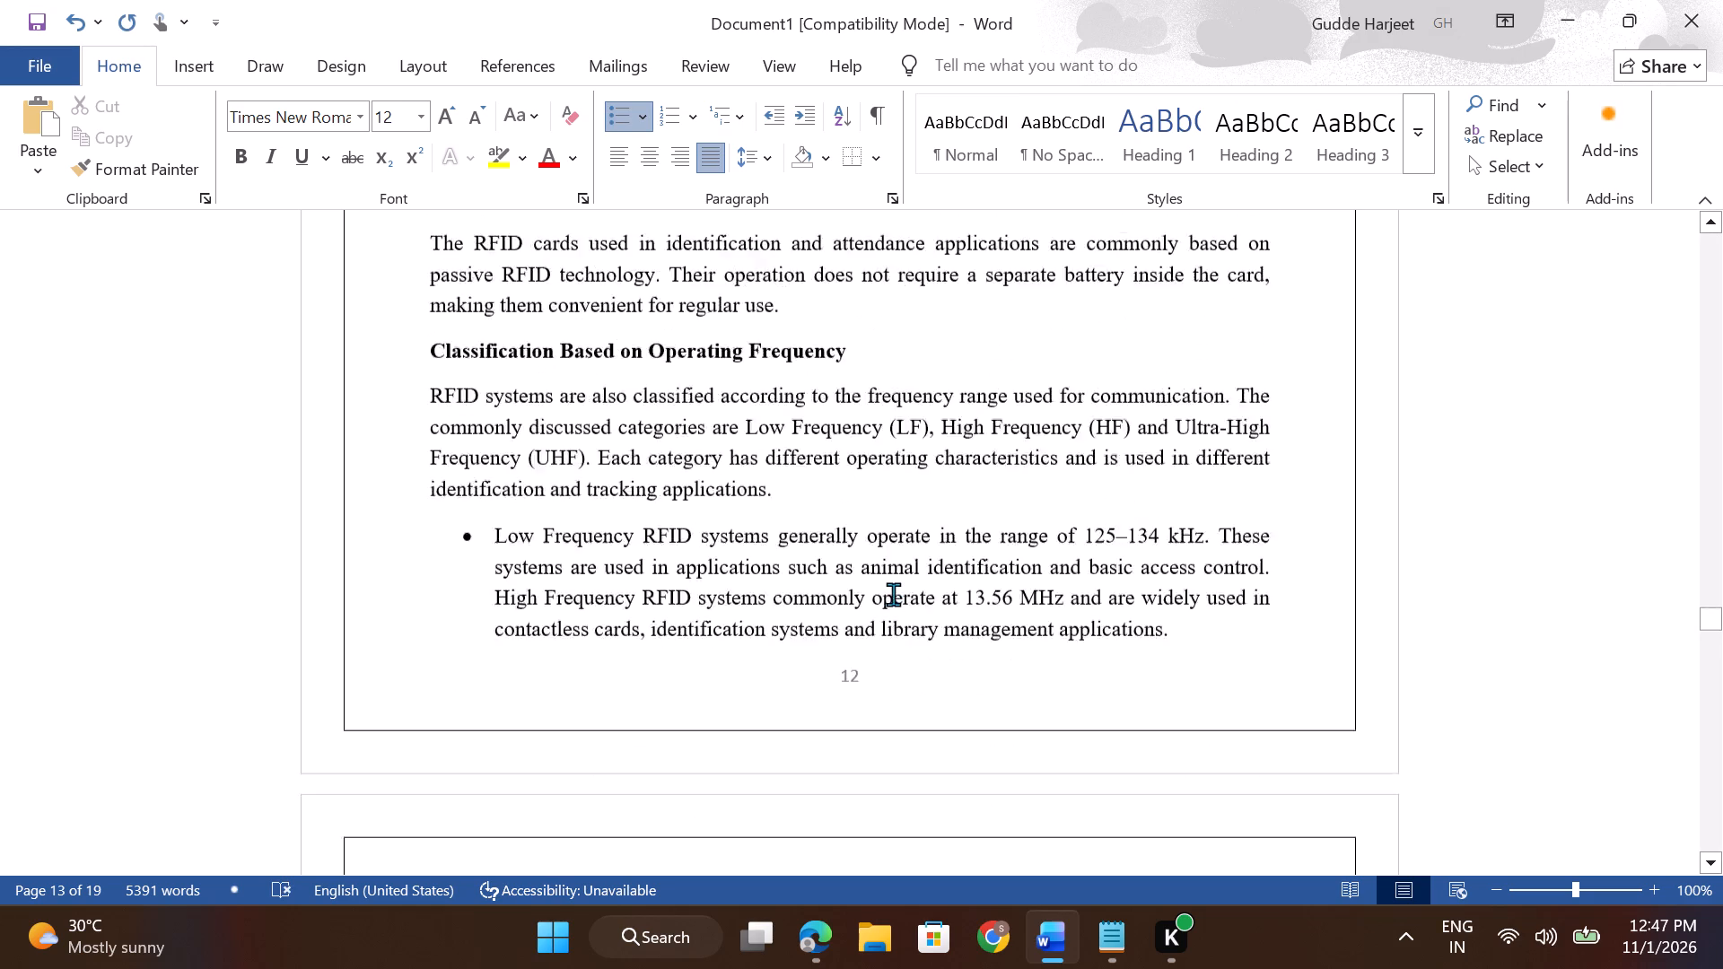
scroll(893, 594, down, 1)
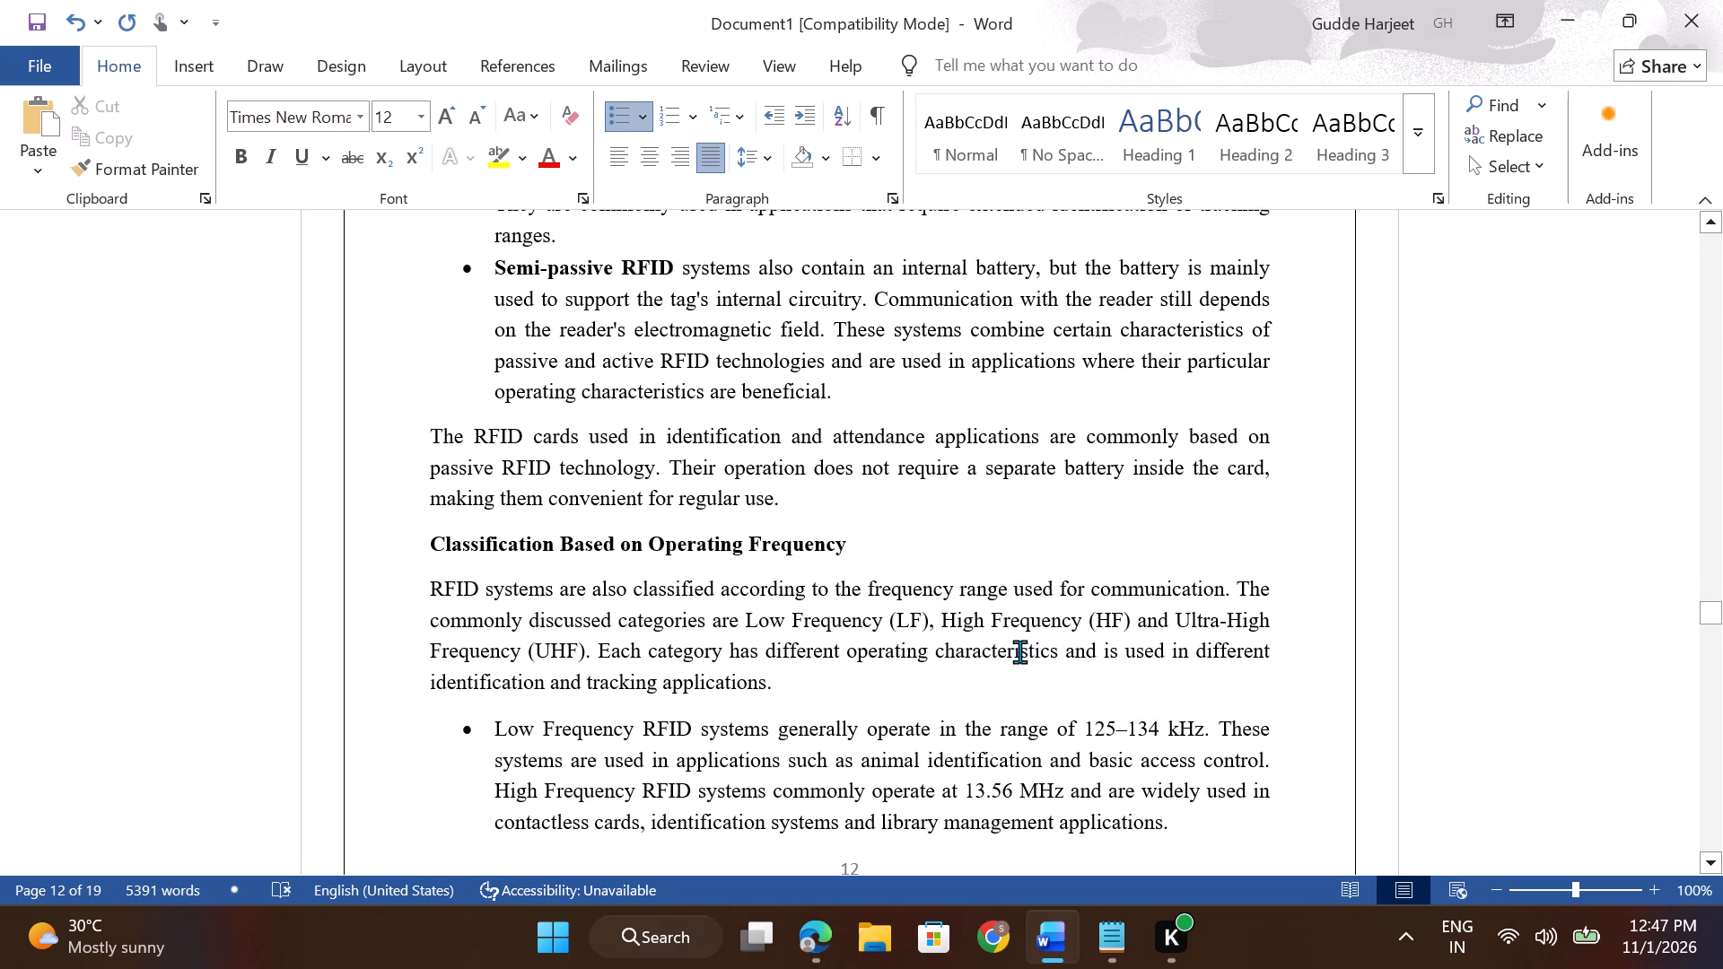
scroll(1019, 651, down, 8)
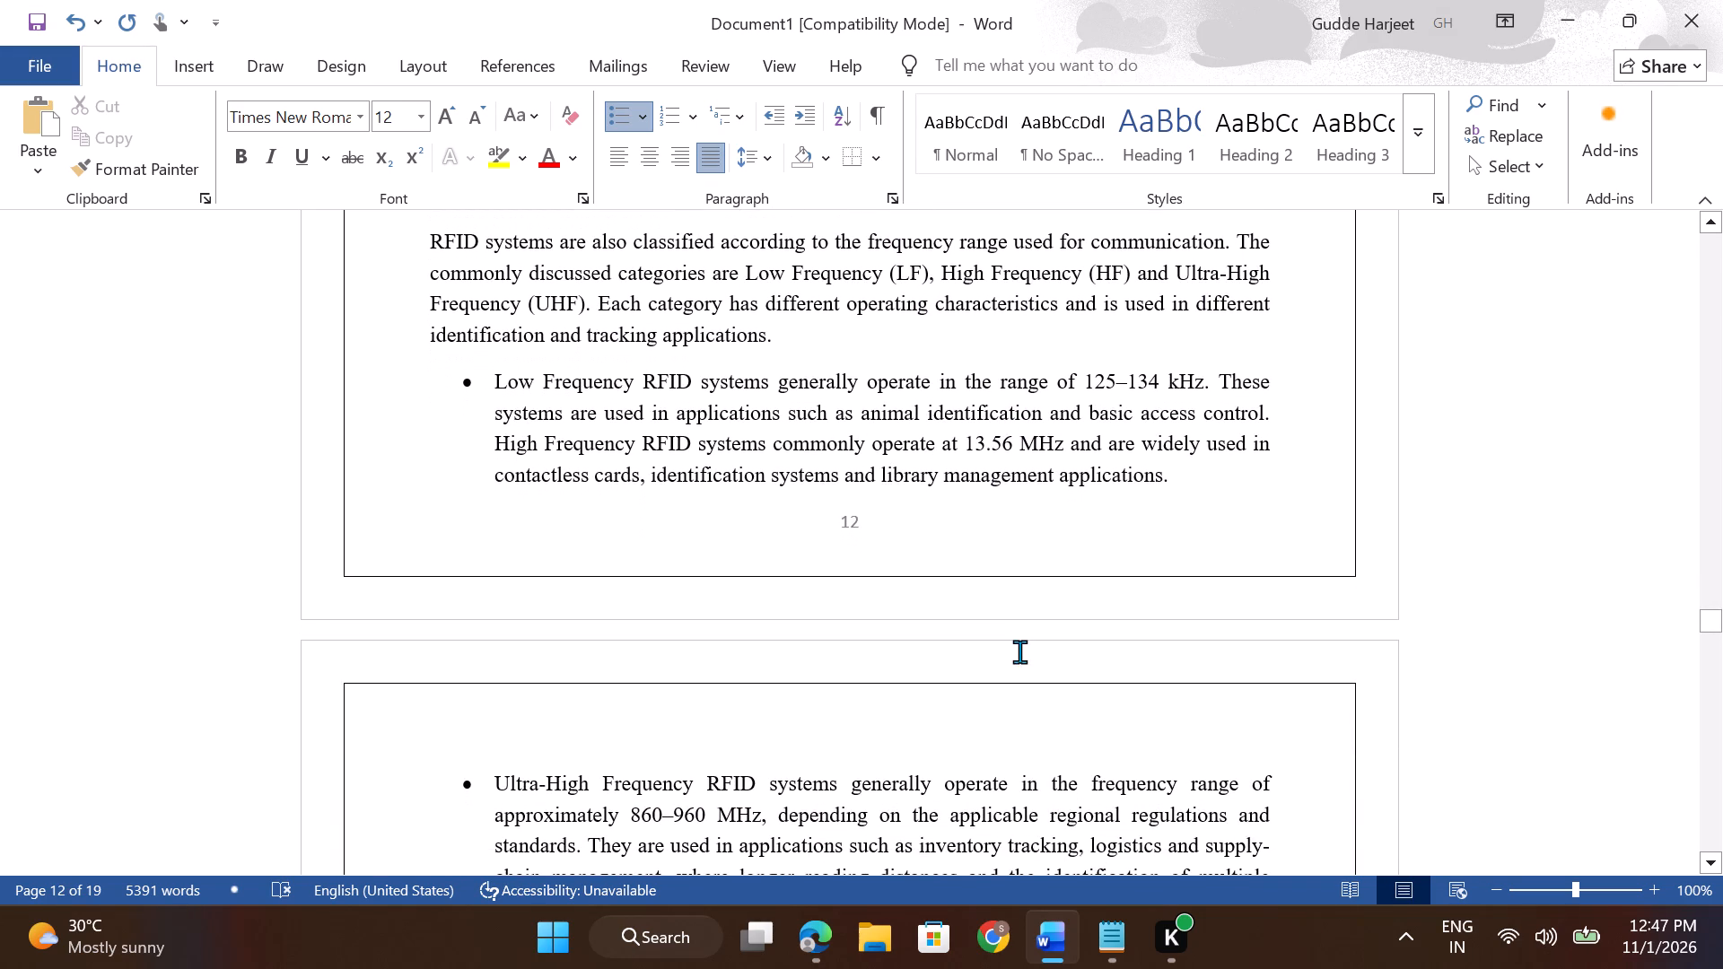
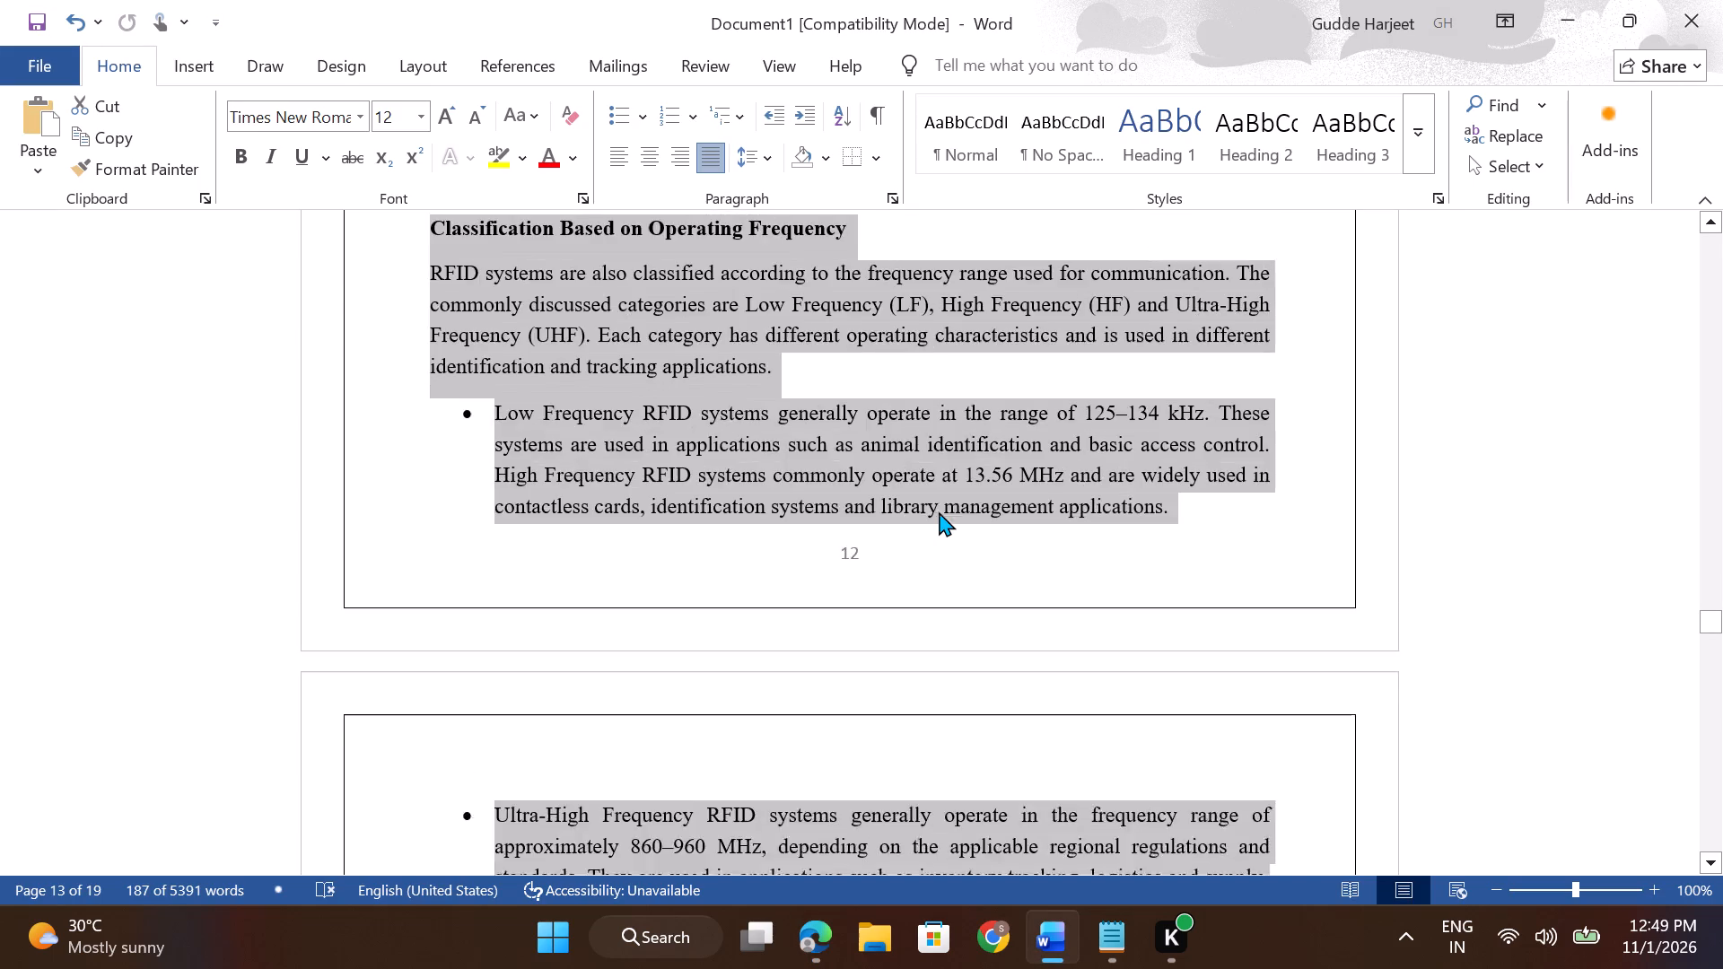
scroll(939, 511, up, 1)
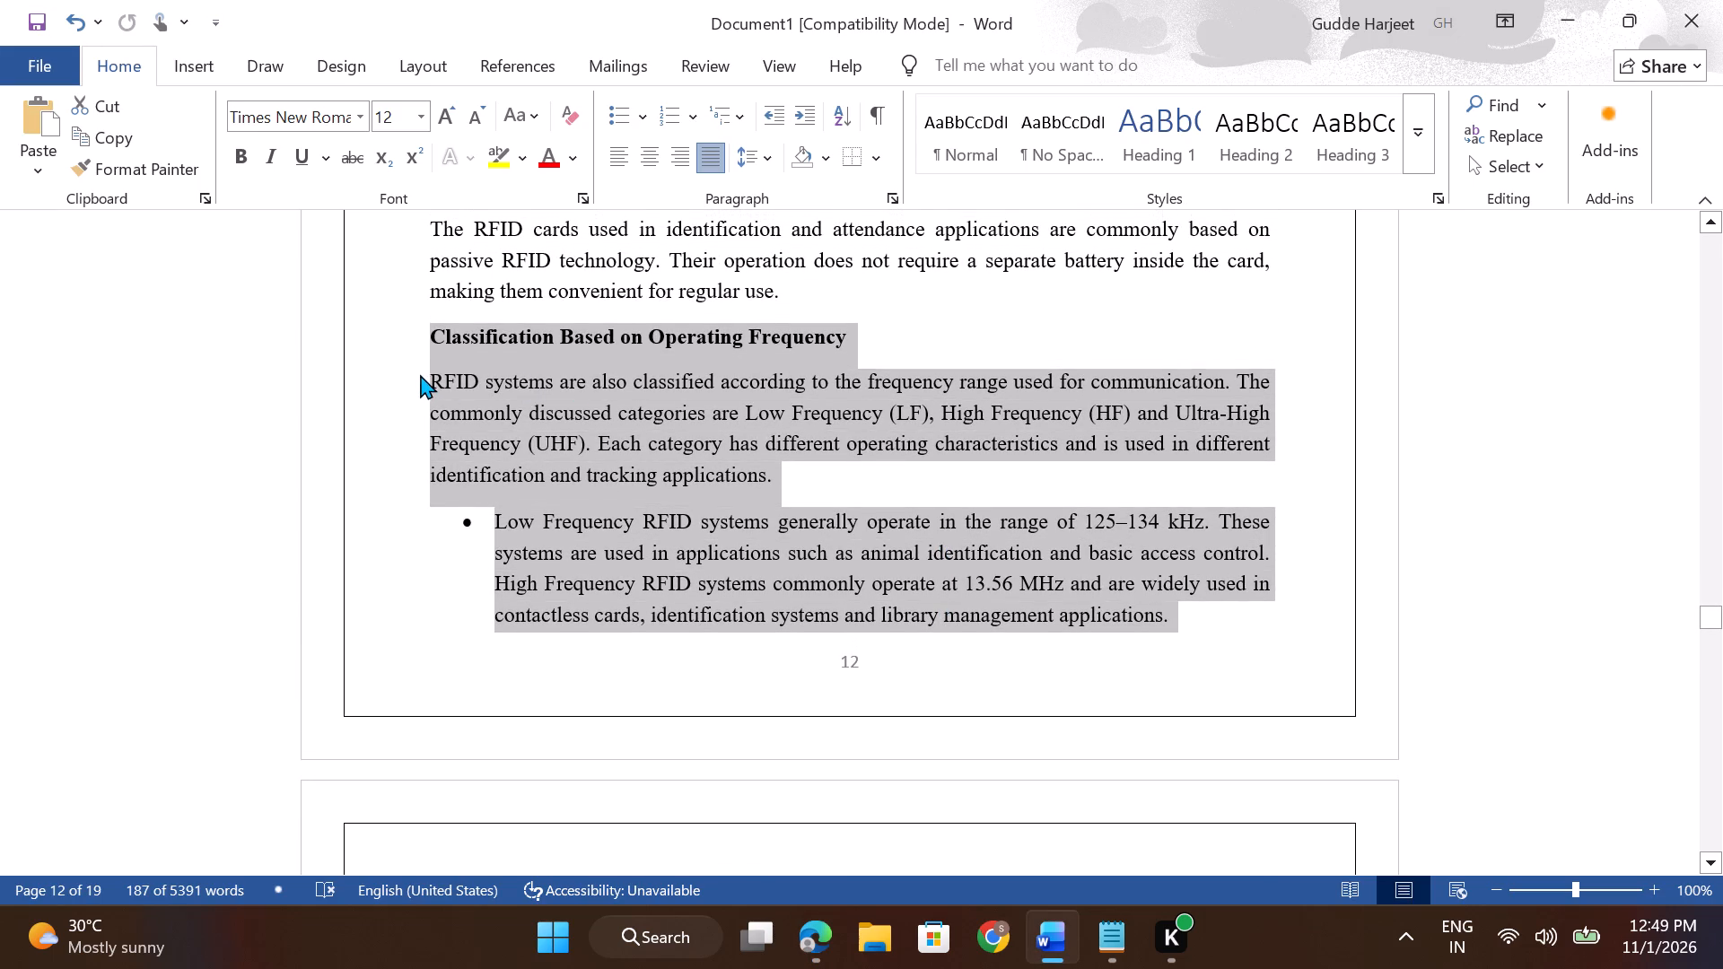
click(429, 374)
drag(429, 374, 595, 816)
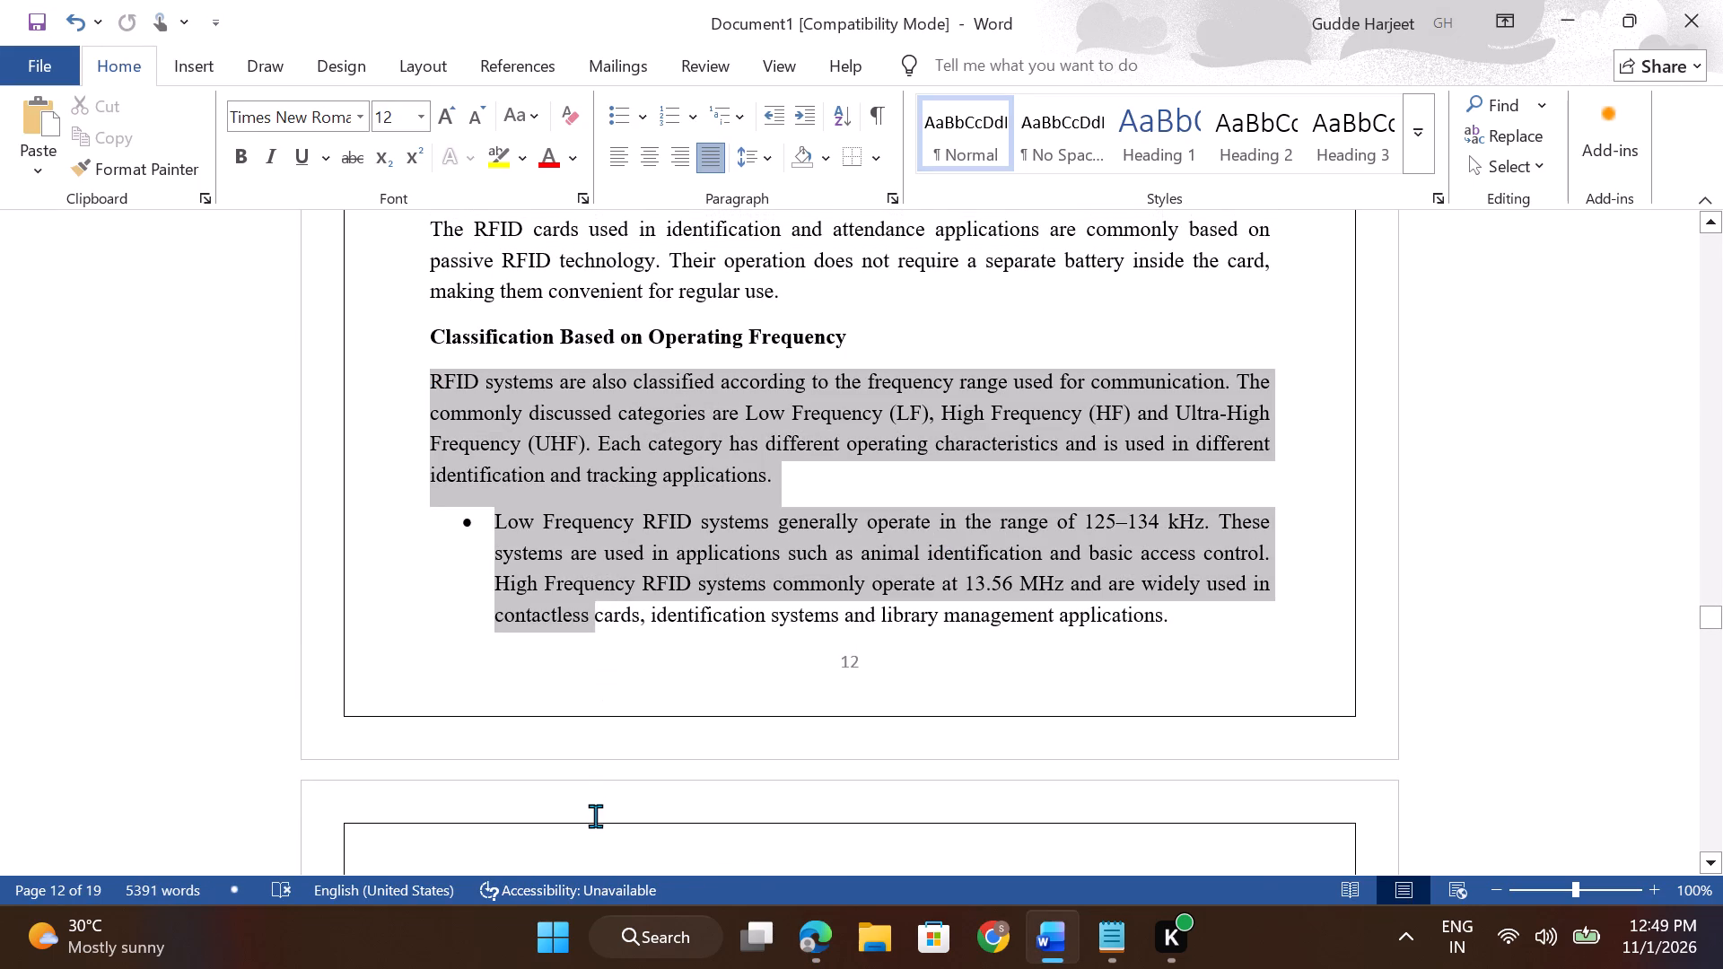
drag(595, 816, 807, 391)
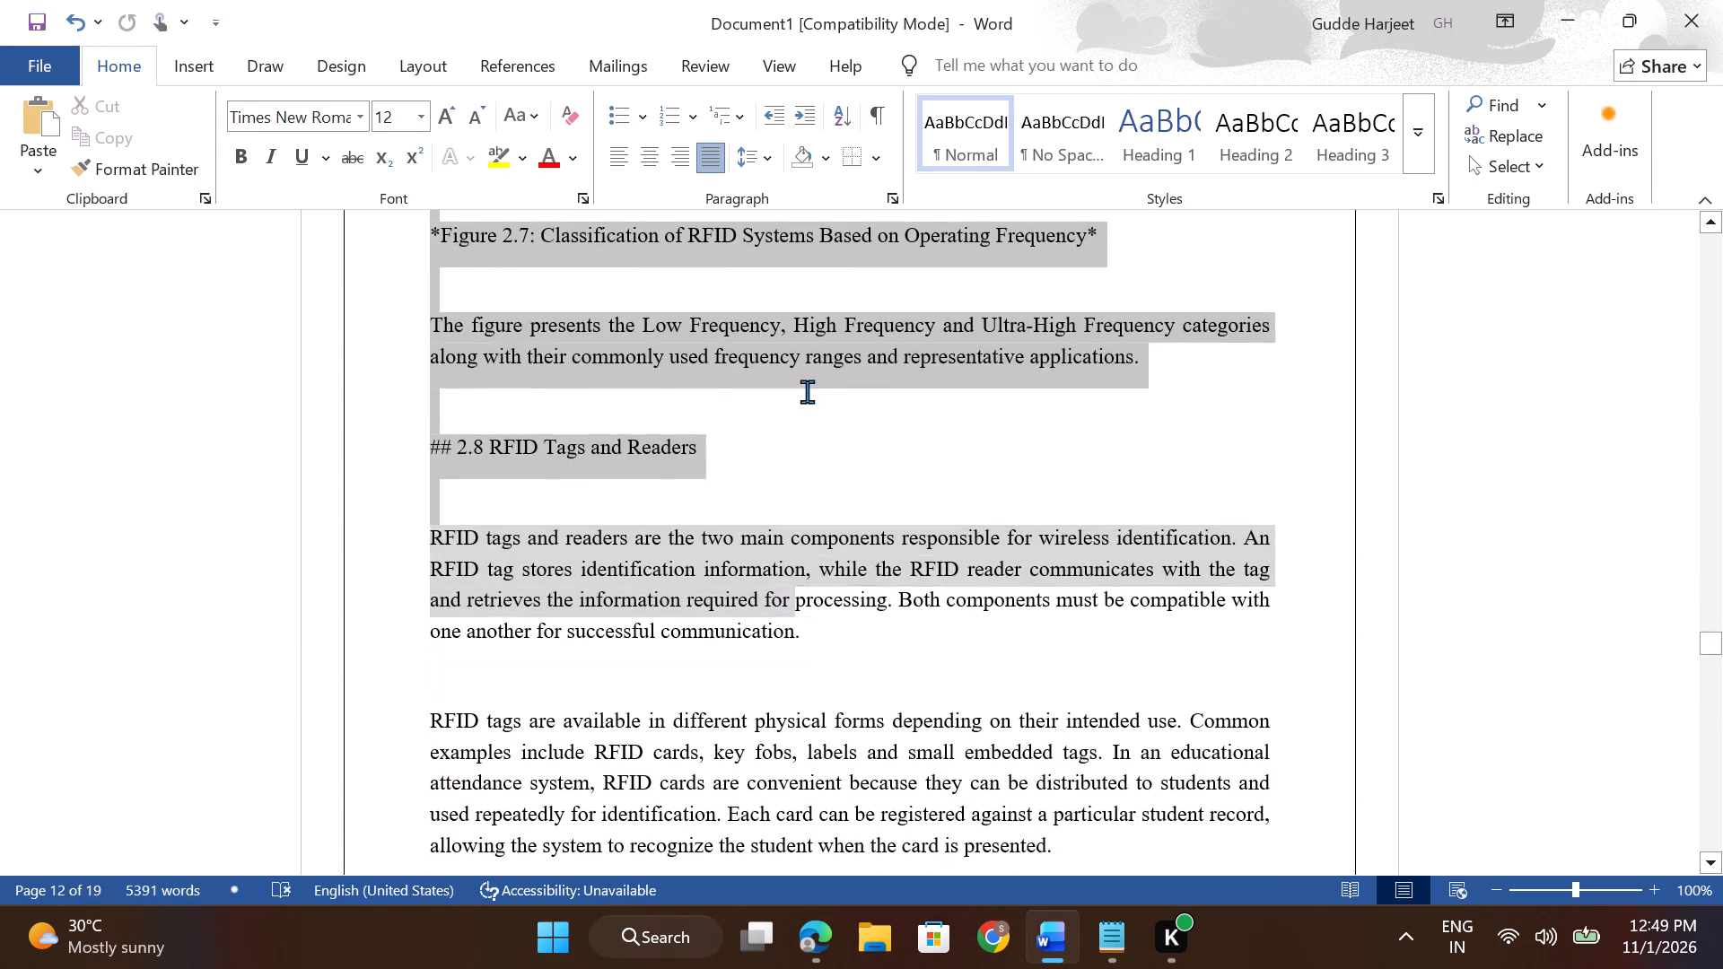
drag(807, 391, 1066, 345)
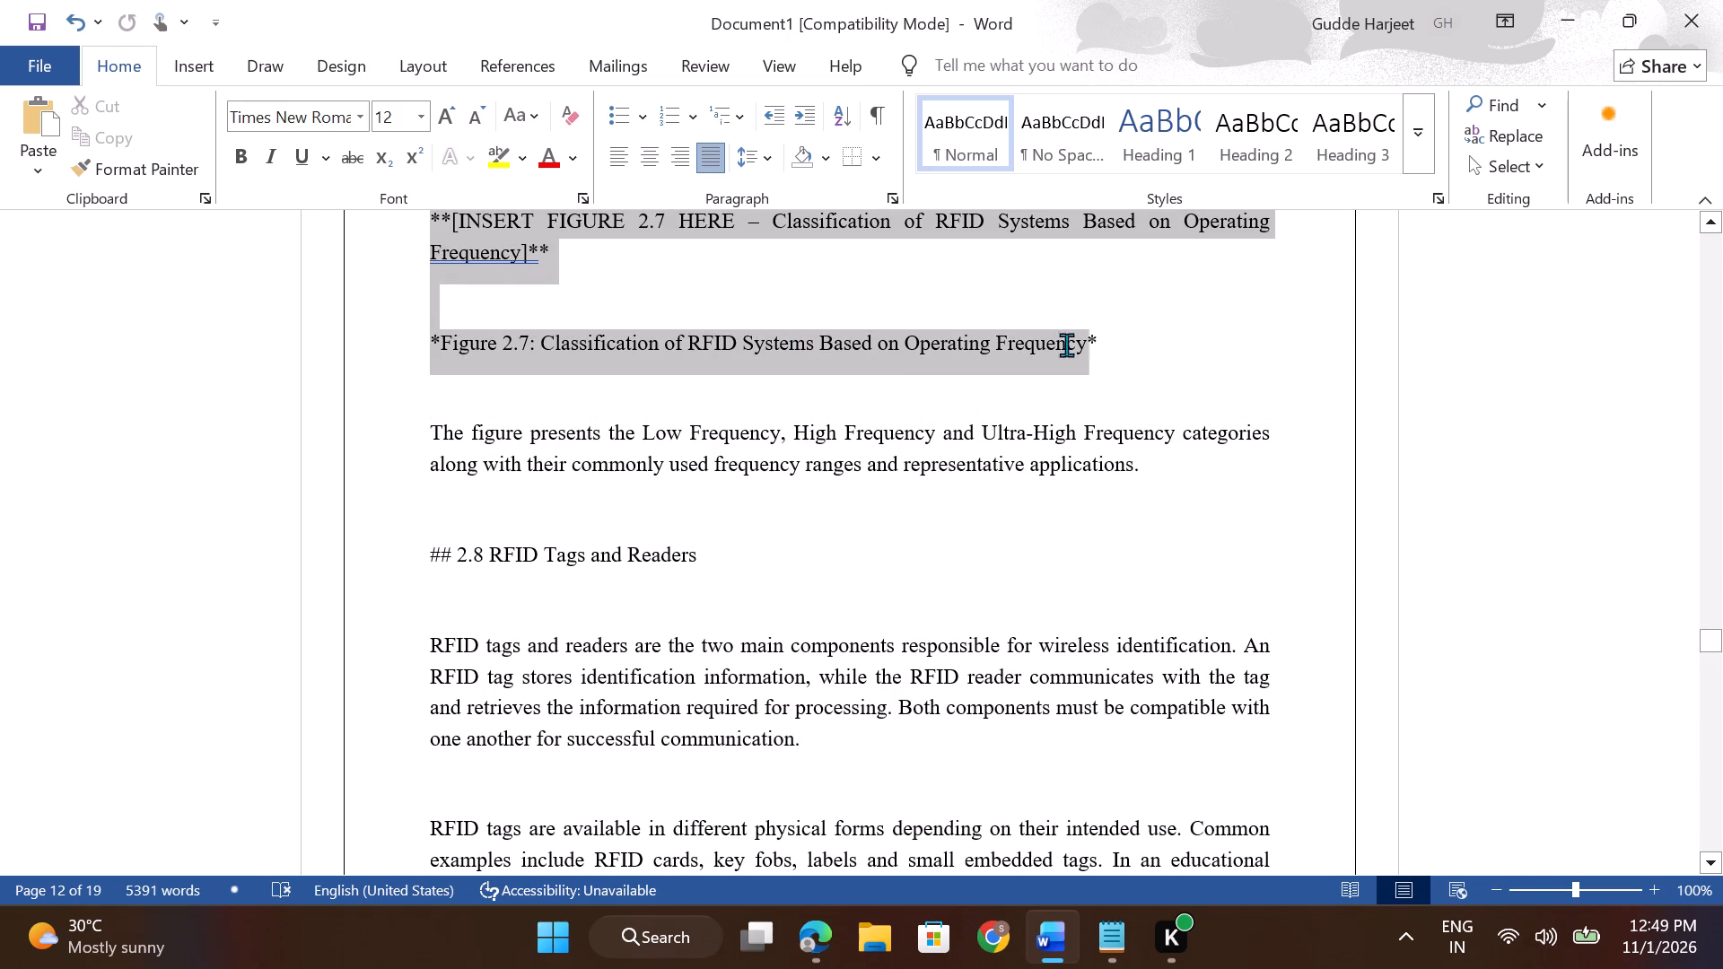
drag(1066, 345, 1240, 350)
drag(1240, 350, 1216, 366)
scroll(1216, 366, up, 1)
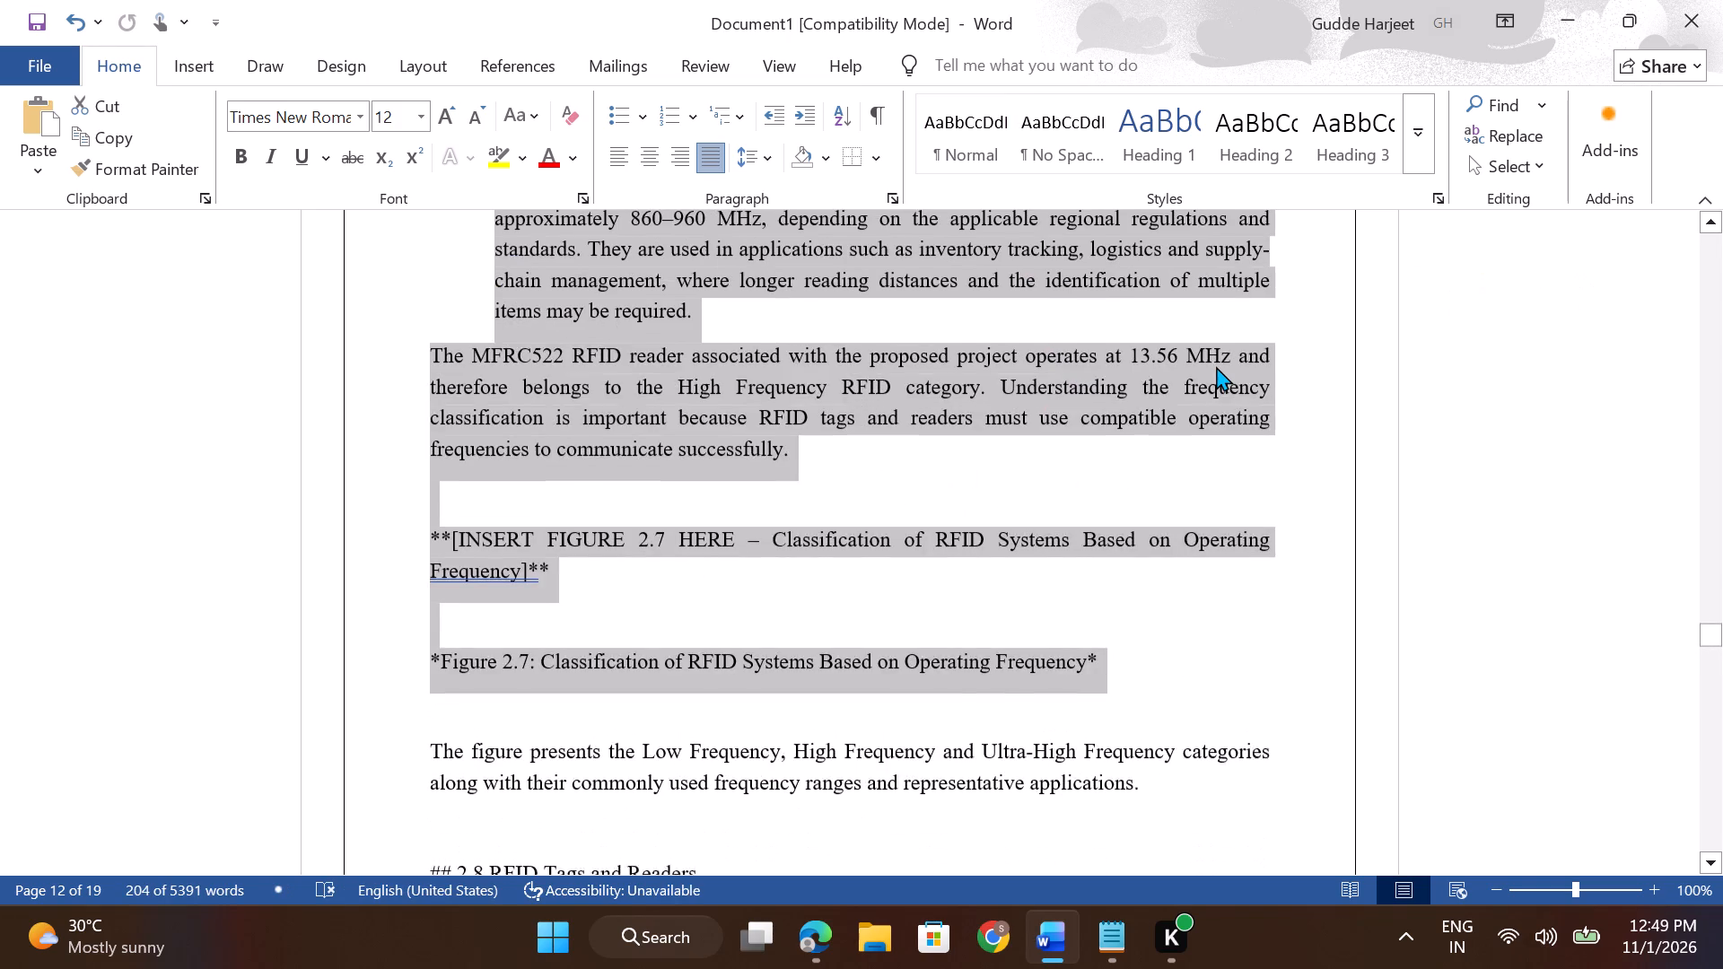
scroll(1216, 366, up, 1)
key(BackSpace)
scroll(1216, 366, up, 1)
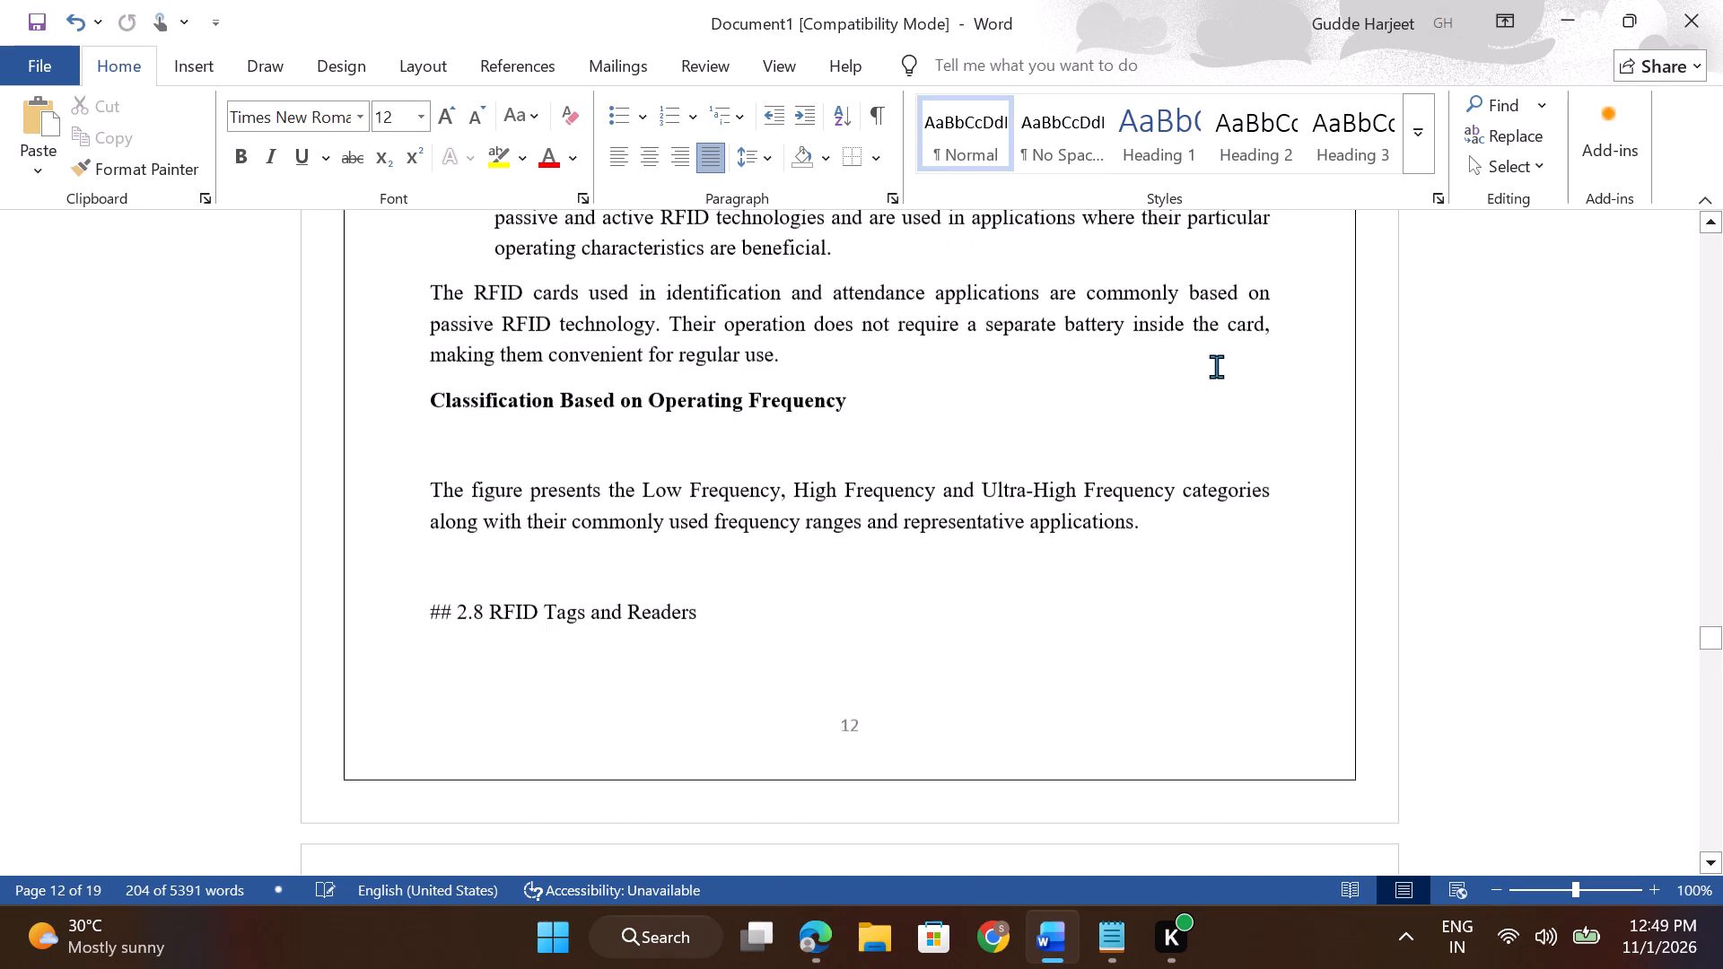
scroll(1216, 366, up, 1)
key(ctrl+v)
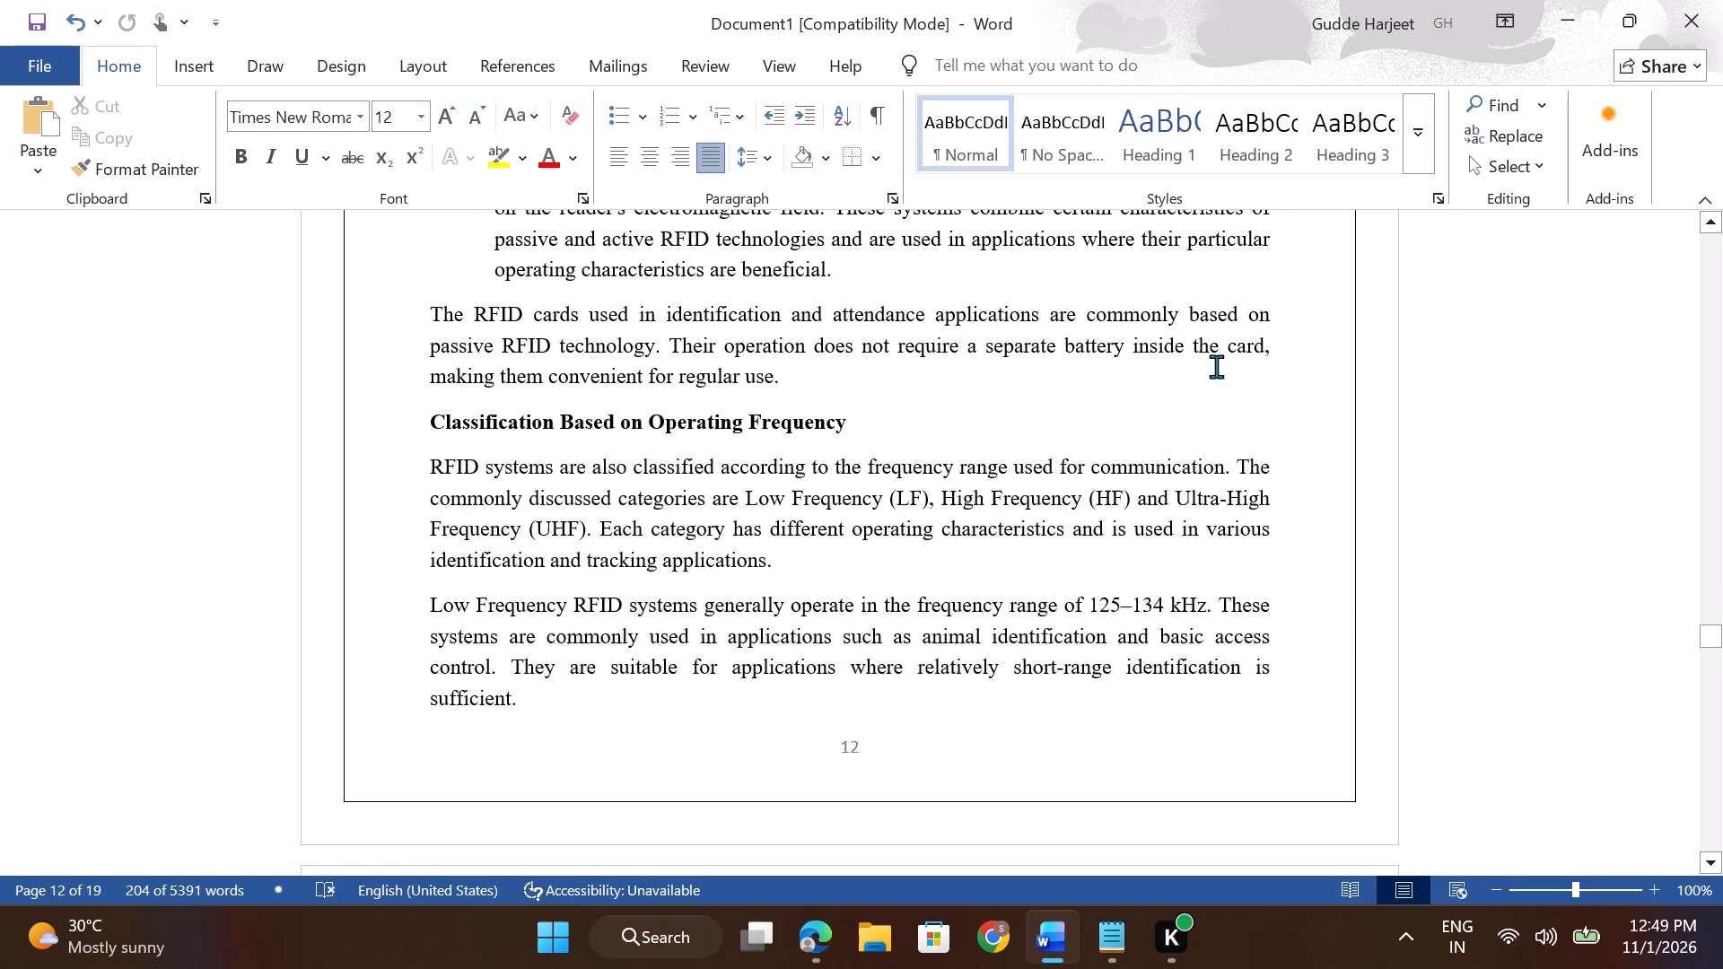
Delete the leftover paragraph beginning "The figure presents the Low Frequency" and the blank lines before section 2.8.
scroll(853, 606, down, 2)
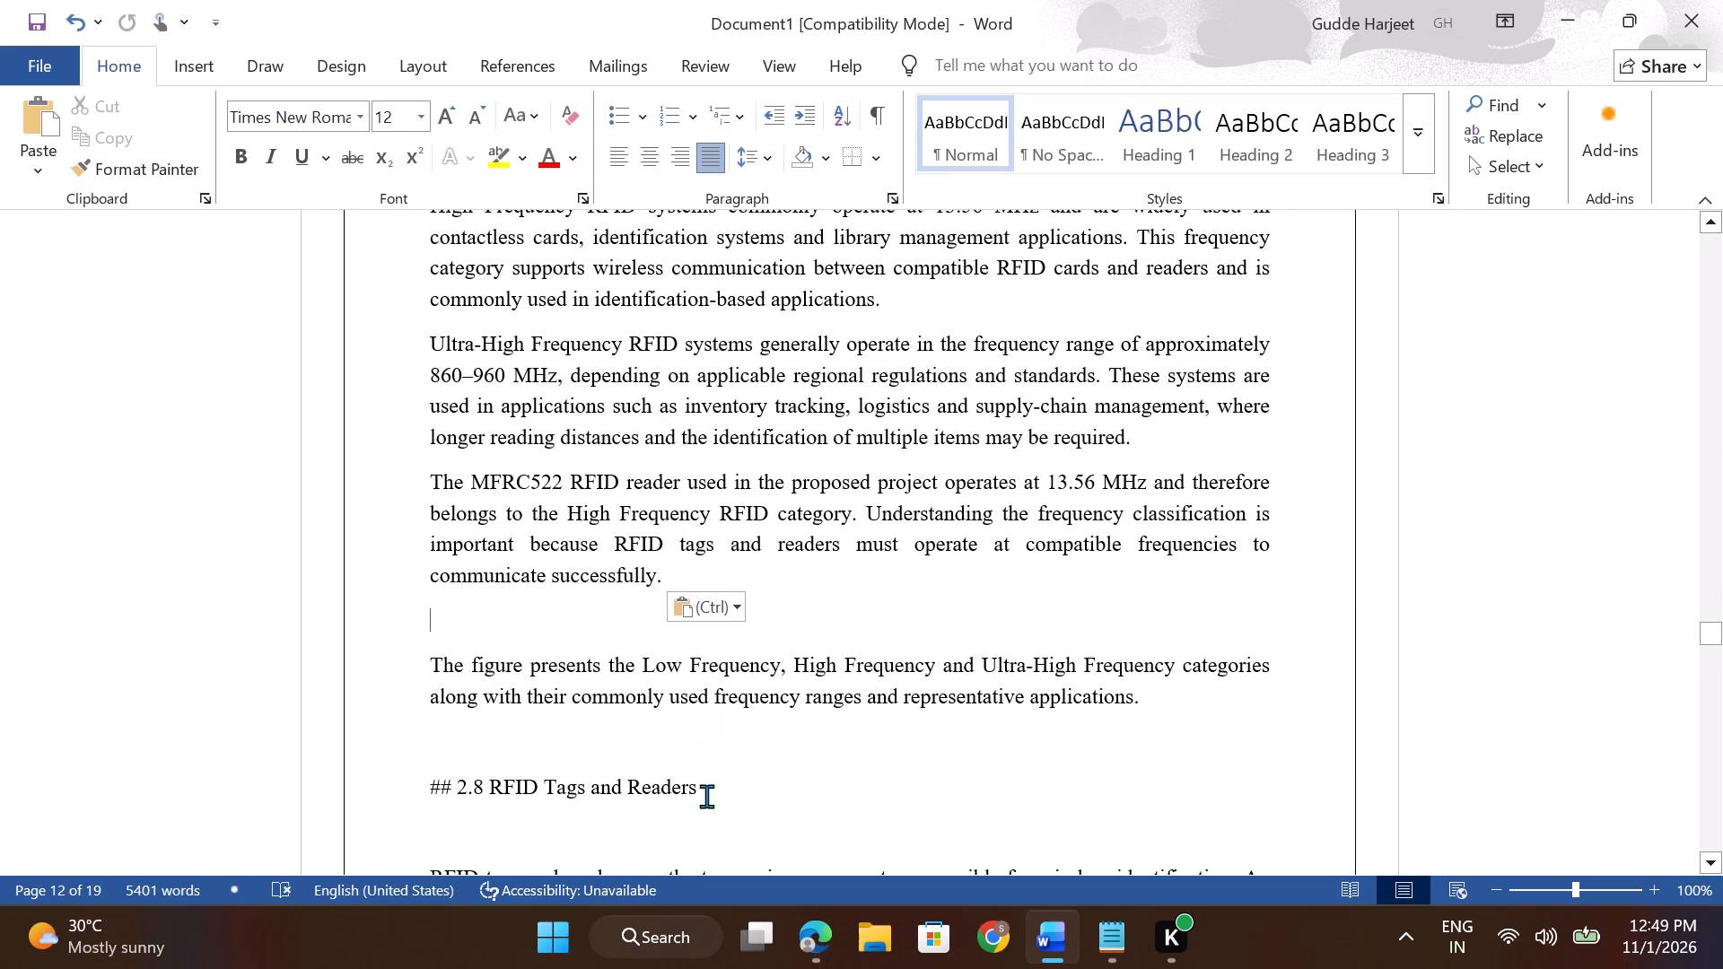
drag(739, 754, 424, 658)
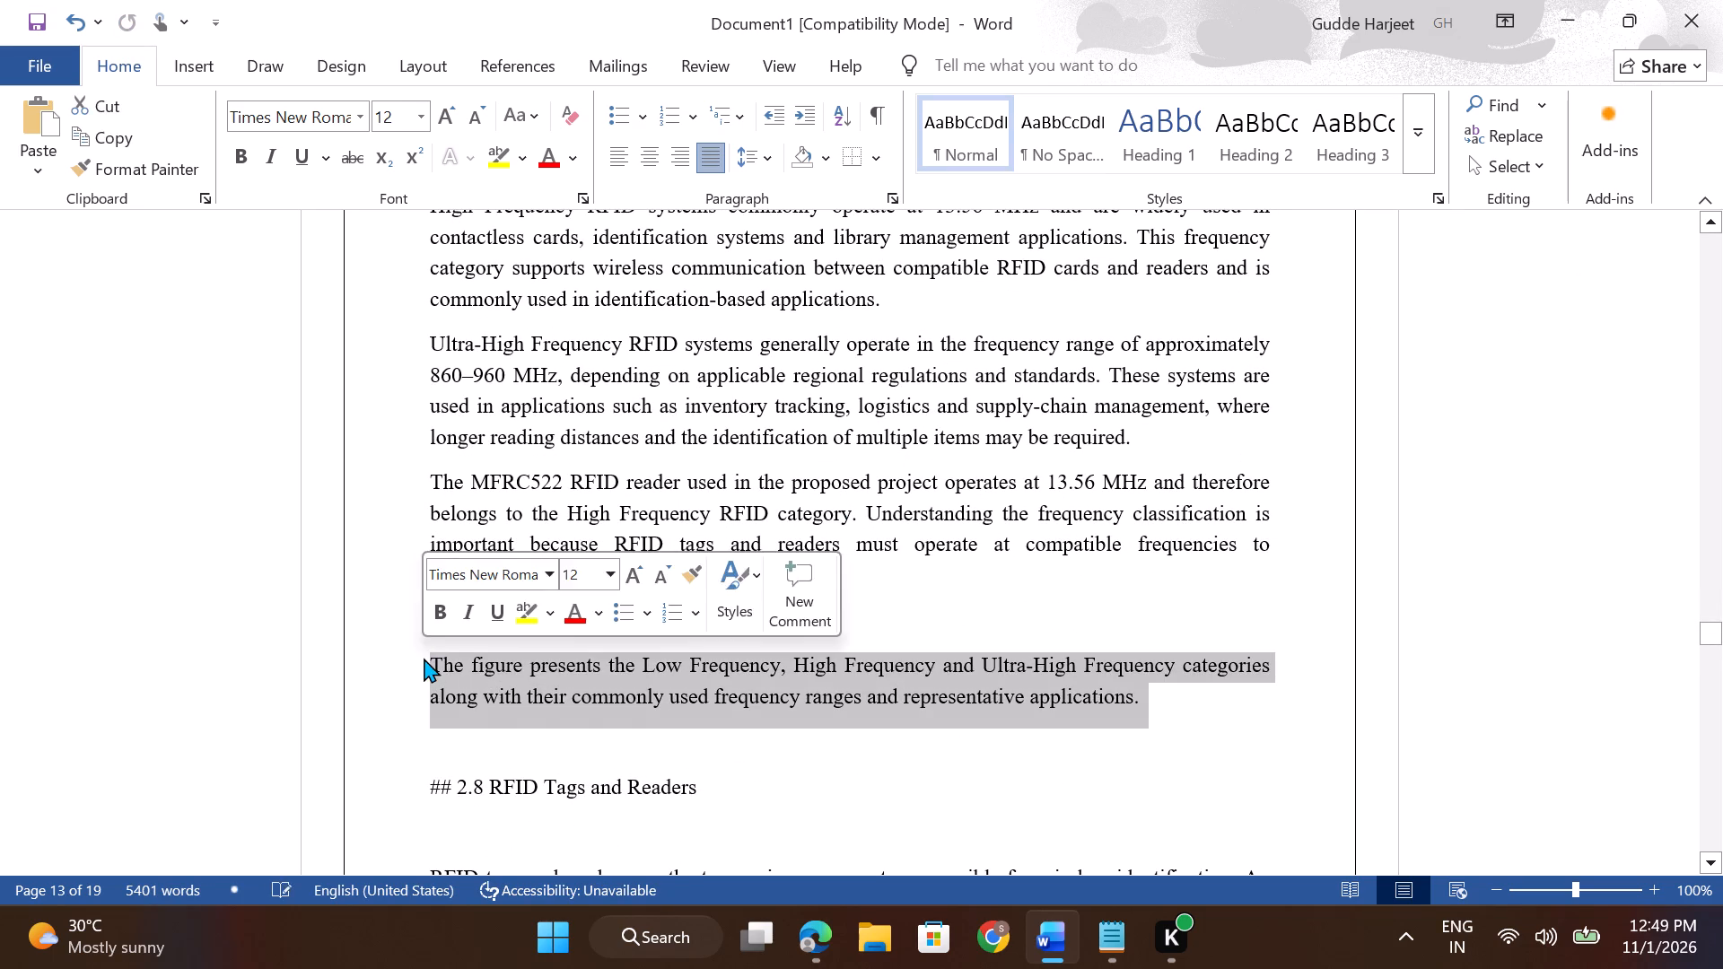
key(BackSpace)
key(BackSpace)
key(BackSpace)
Make the Low Frequency paragraph a bullet point and bold its opening words "Low Frequency RFID".
scroll(424, 658, up, 2)
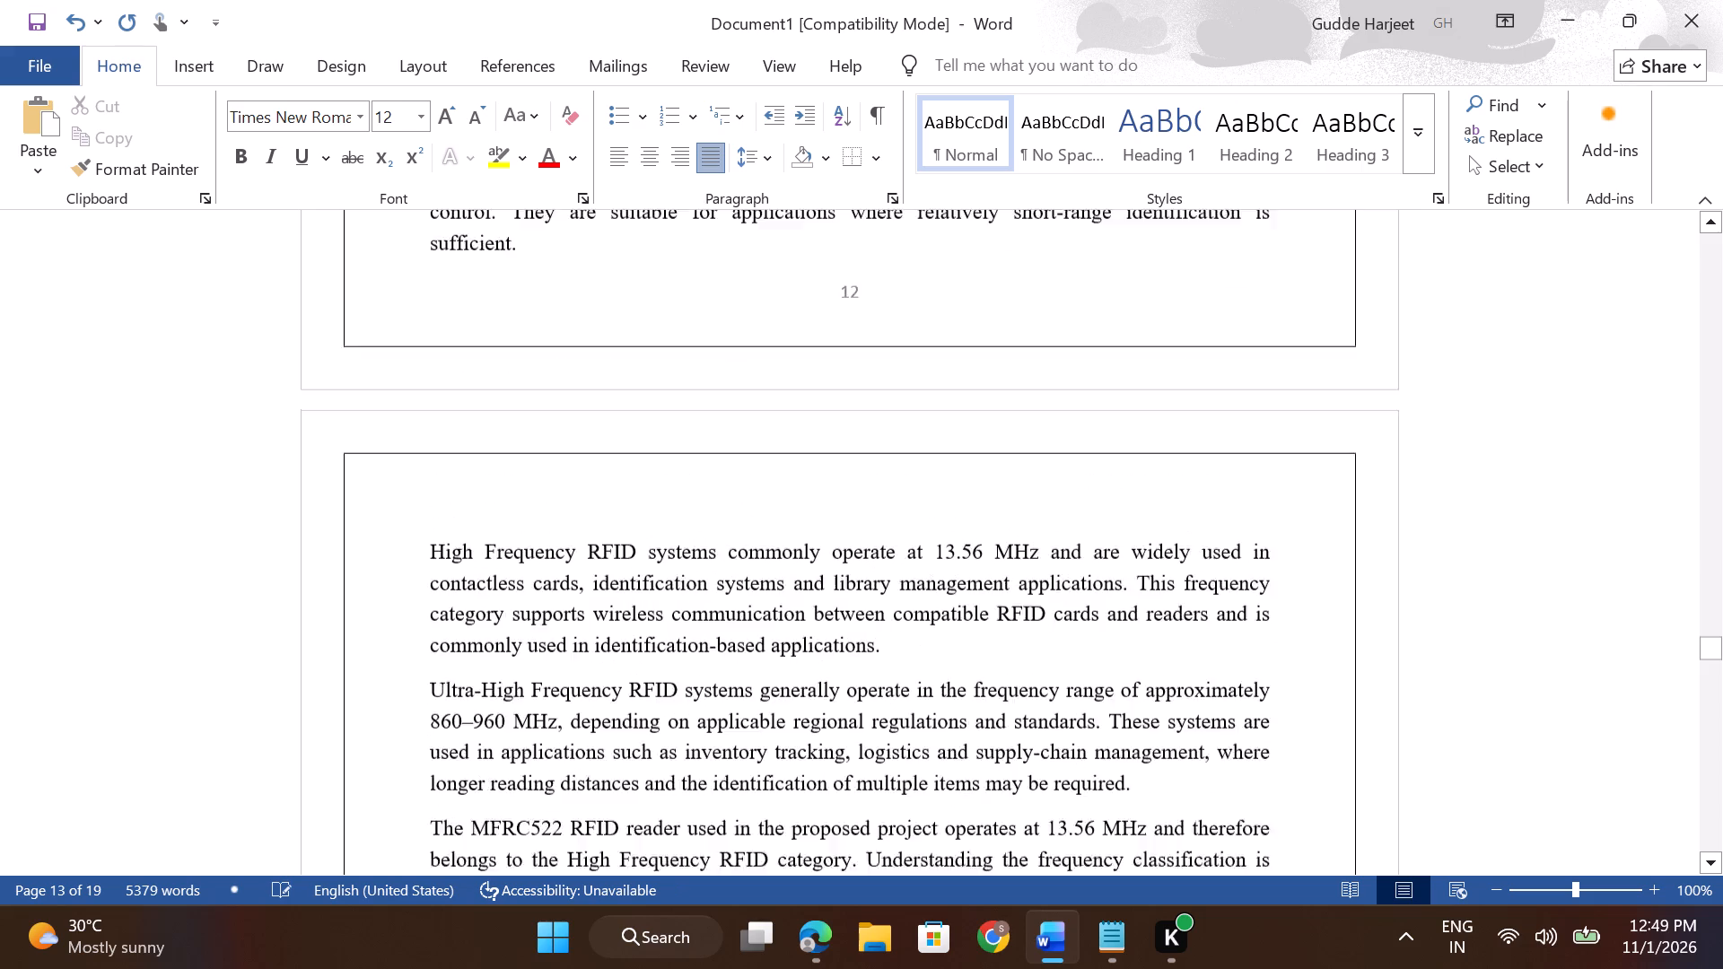
scroll(424, 658, up, 4)
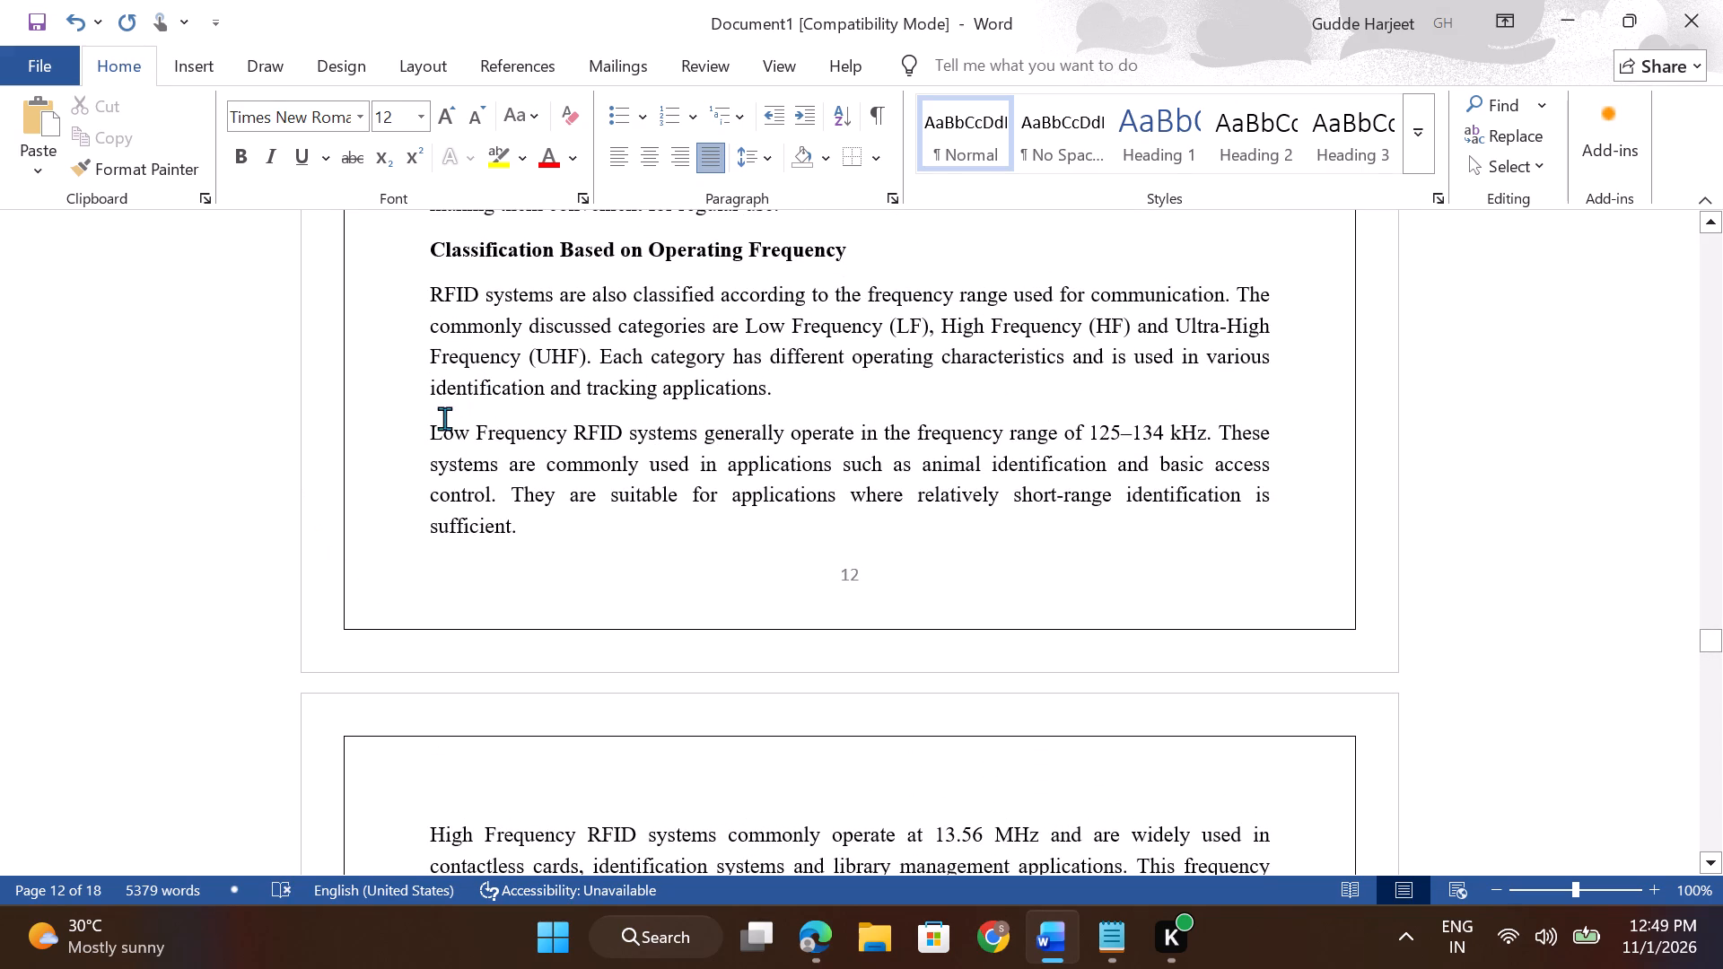
click(426, 433)
click(608, 113)
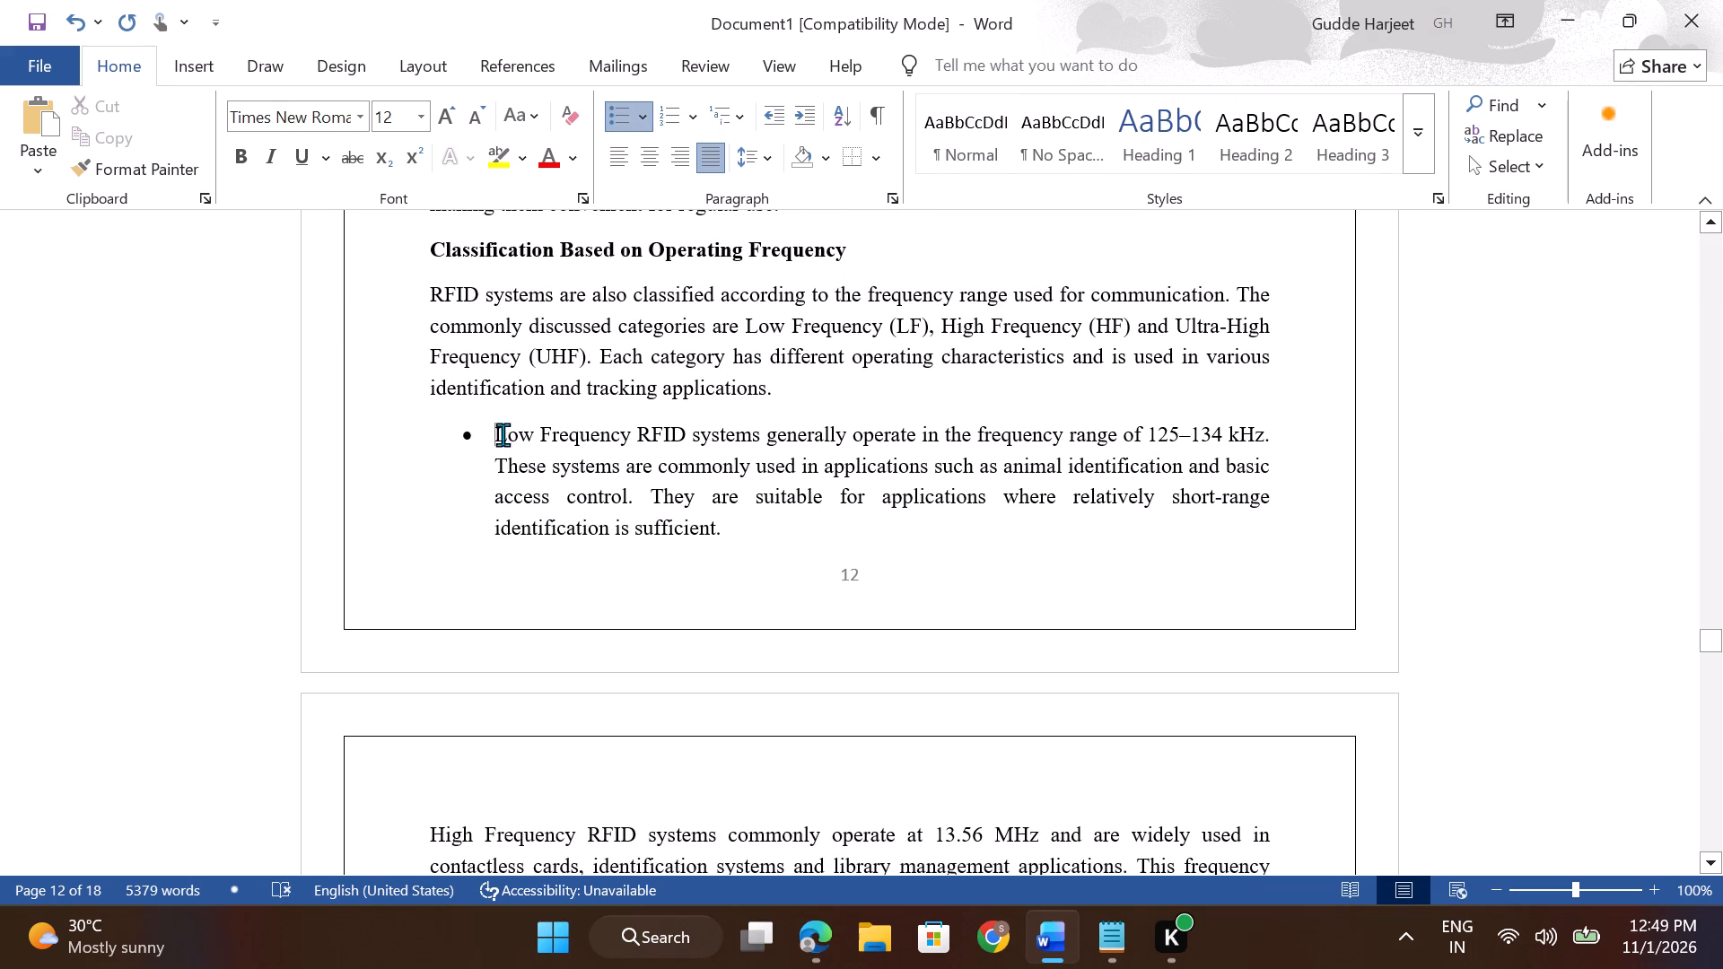
drag(497, 434, 674, 442)
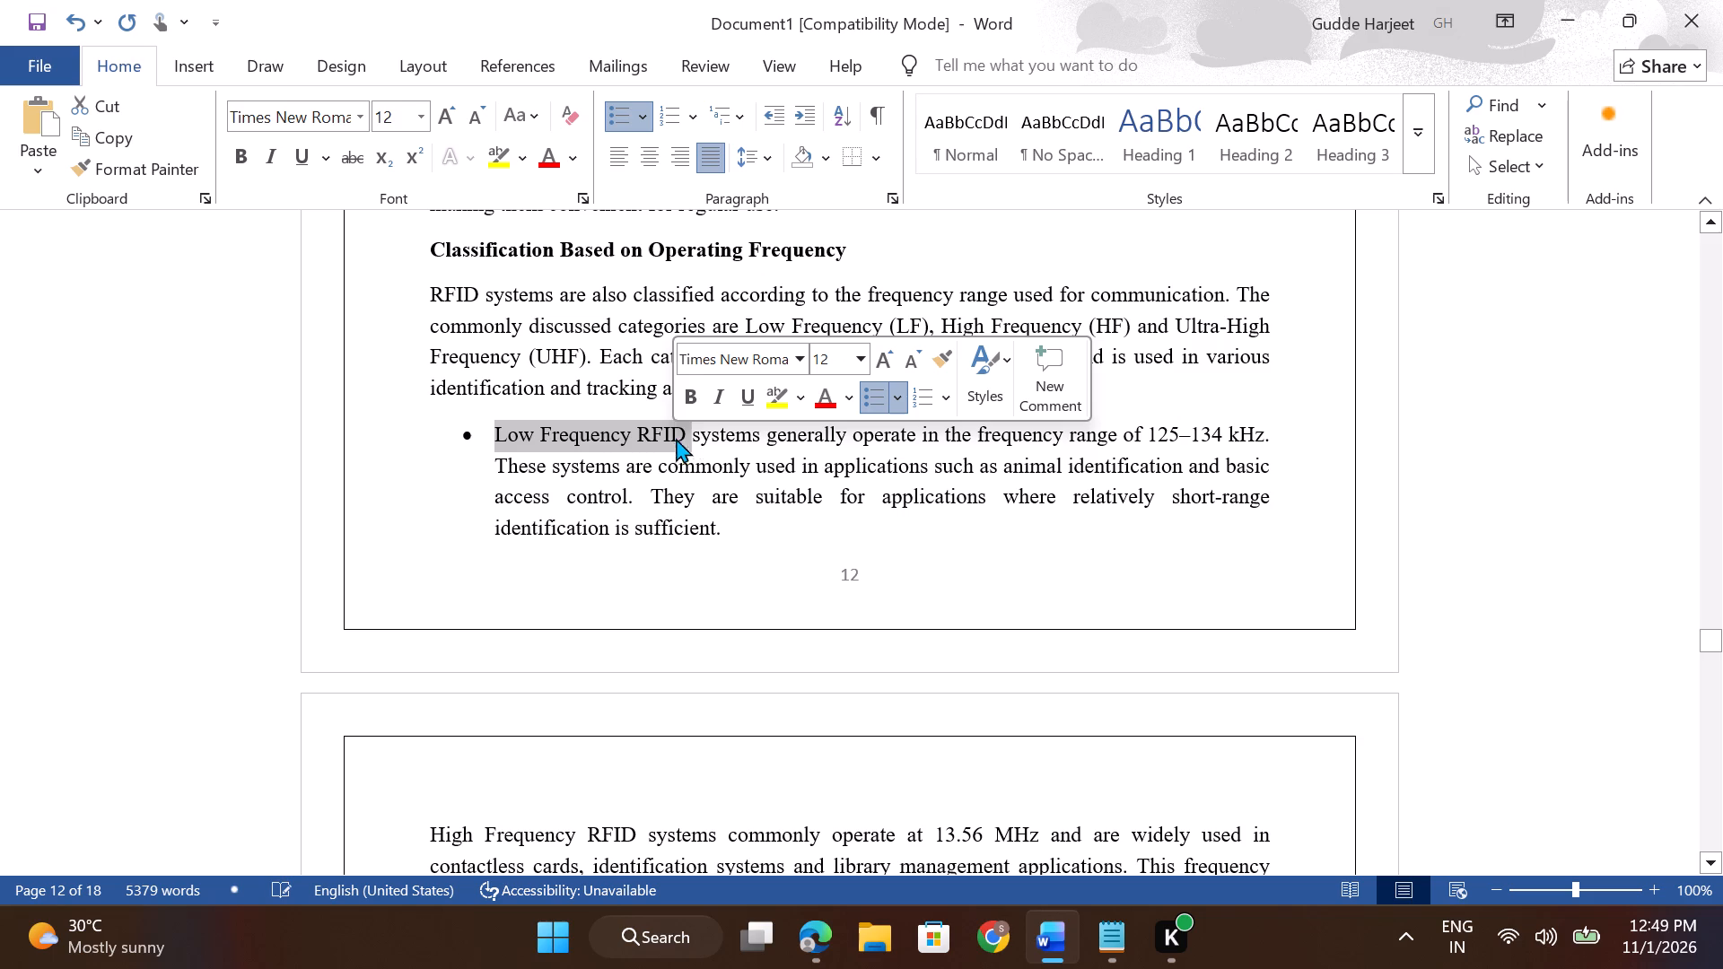
click(687, 399)
click(672, 521)
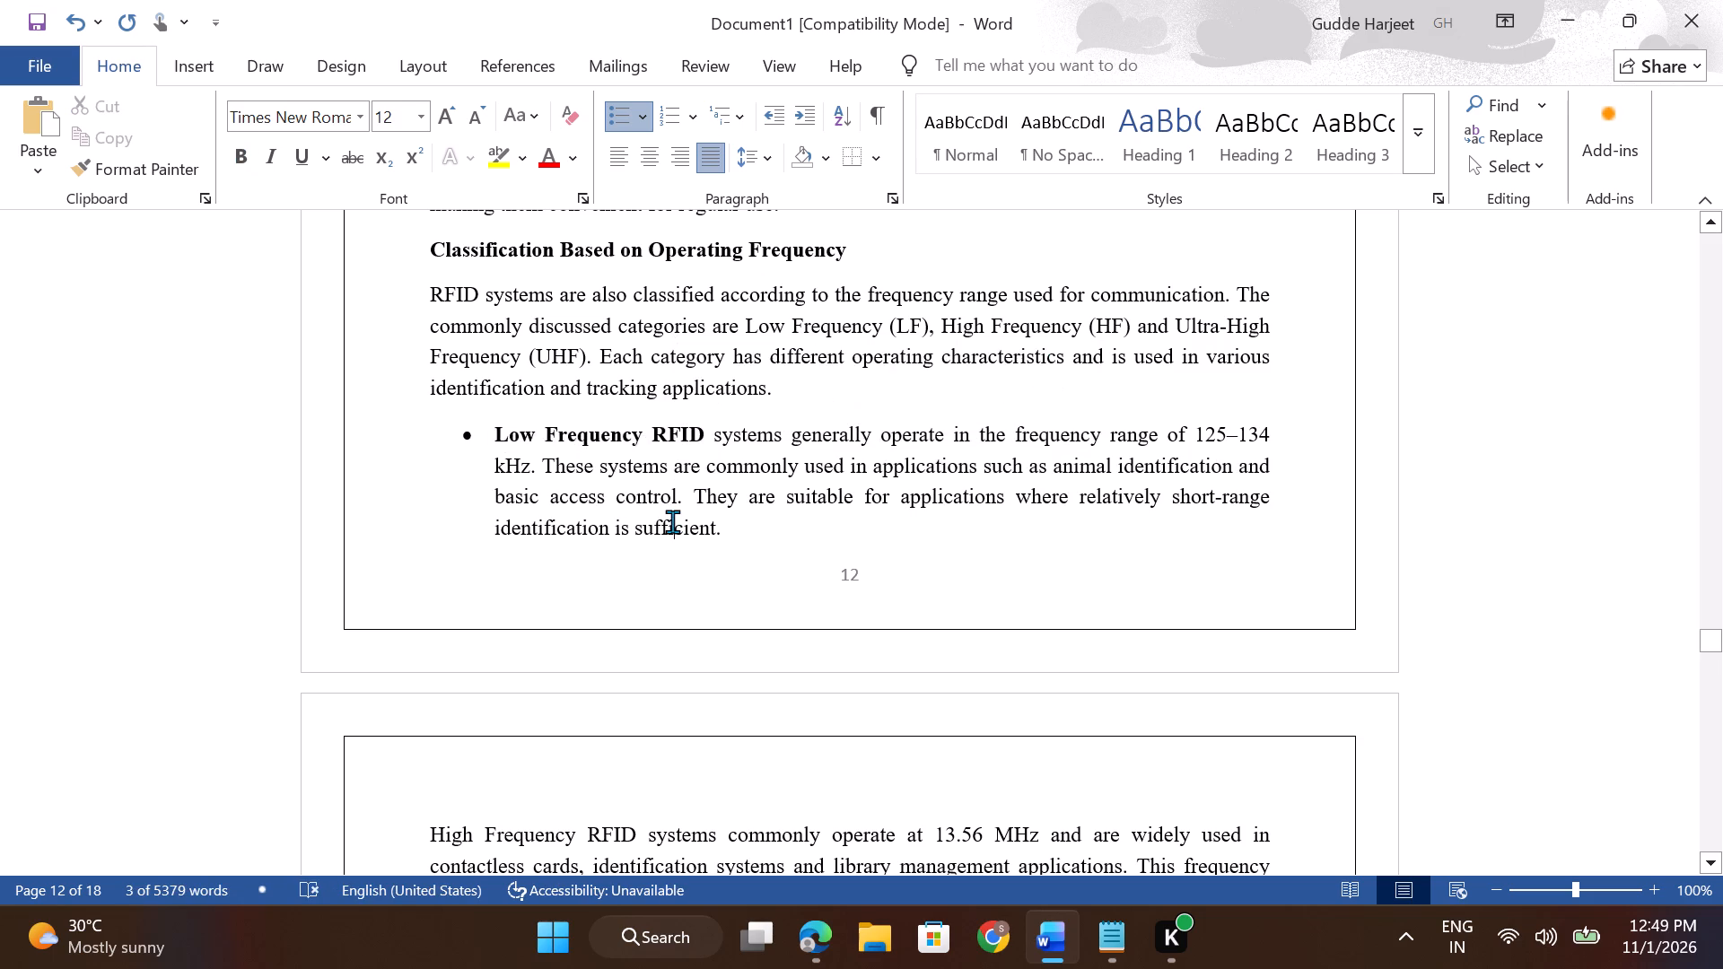
Make the High Frequency paragraph a bullet point and bold its opening words "High Frequency RFID".
scroll(672, 521, down, 2)
click(430, 600)
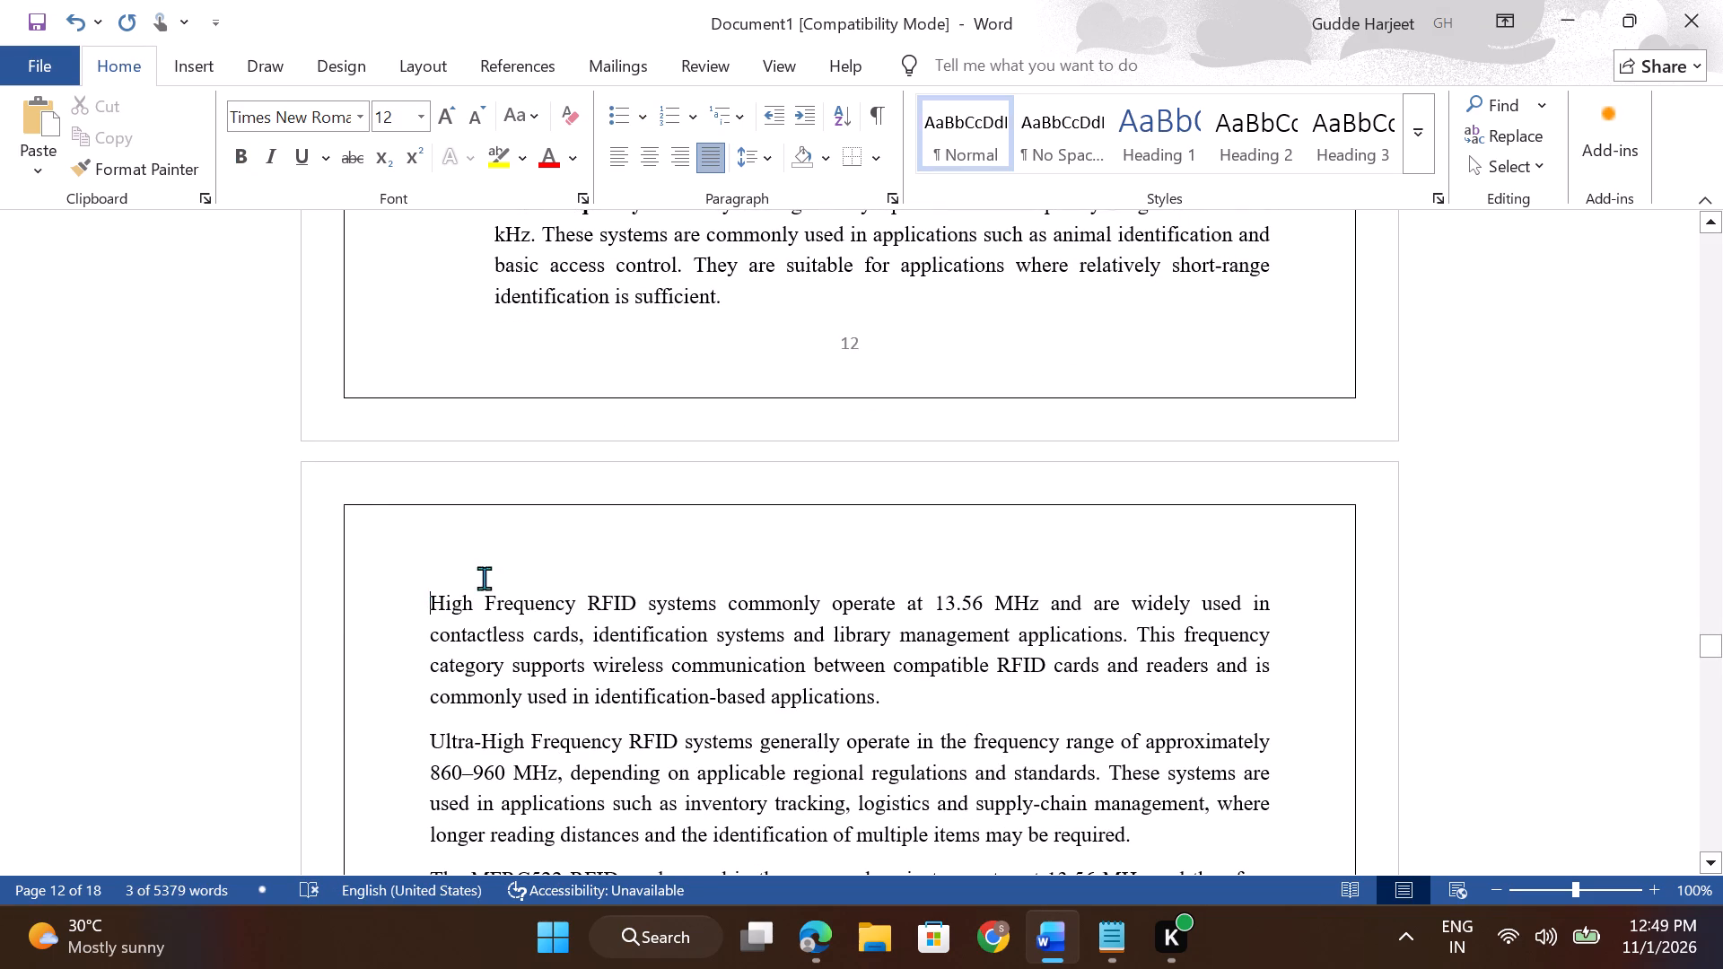
click(617, 122)
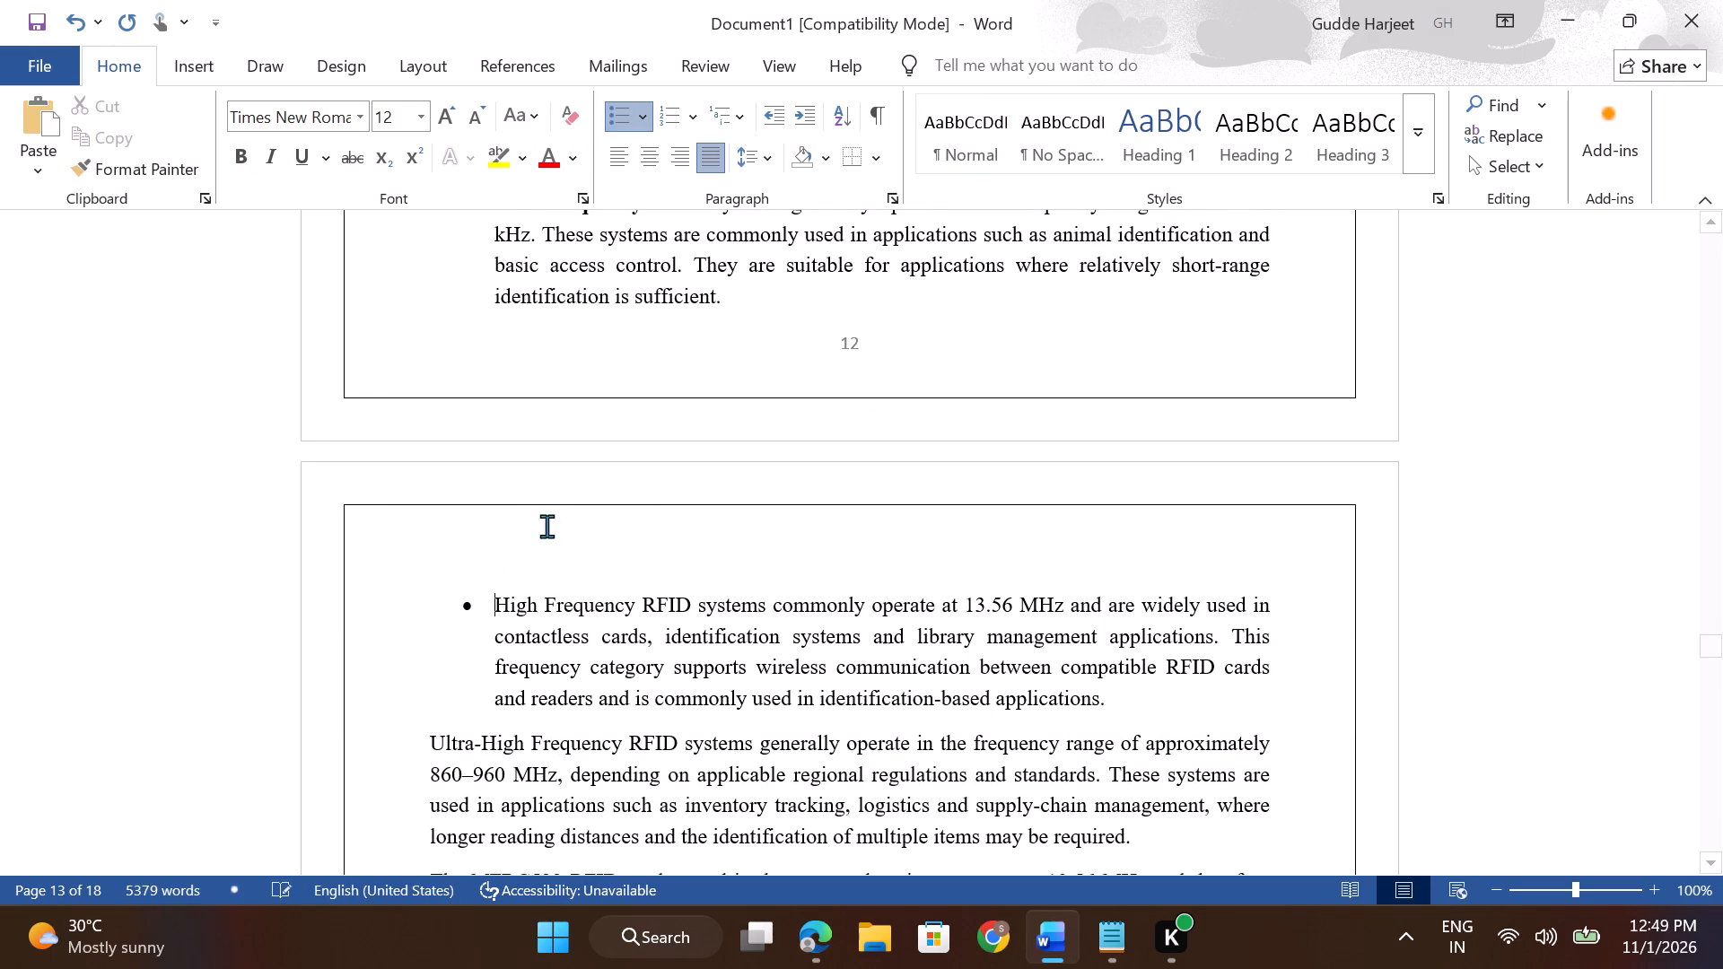
drag(496, 604, 686, 611)
click(696, 563)
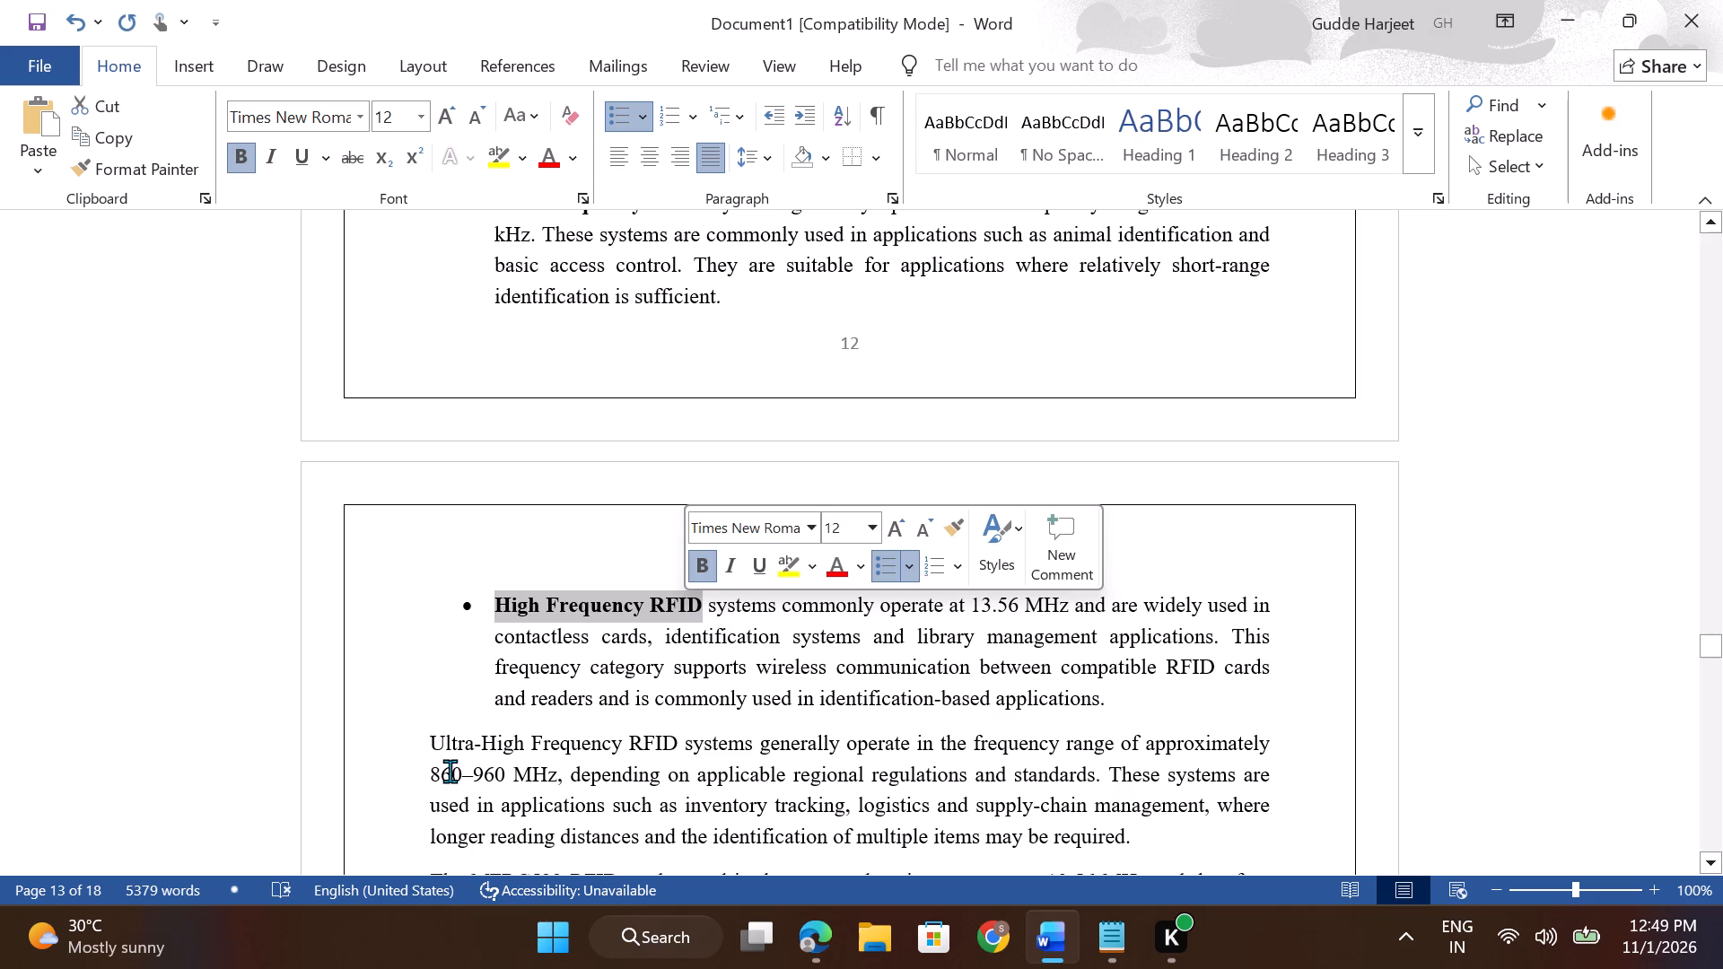
Make the Ultra-High Frequency paragraph a bullet point and bold its opening words "Ultra-High Frequency RFID".
click(430, 745)
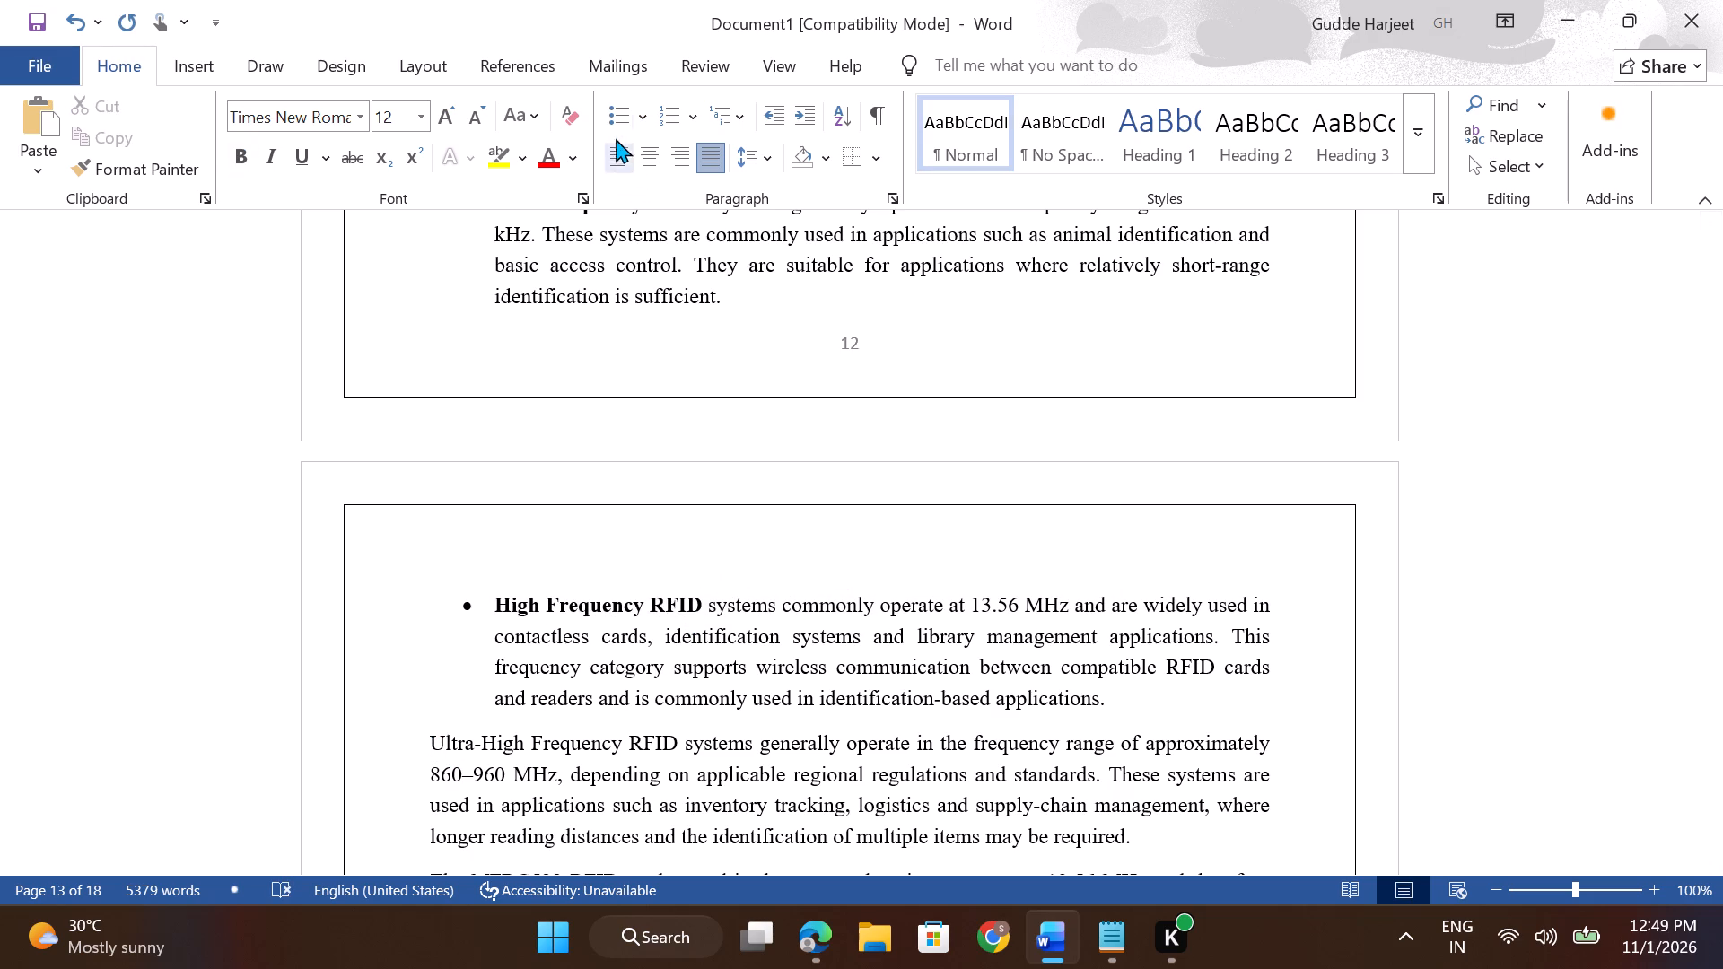
click(616, 116)
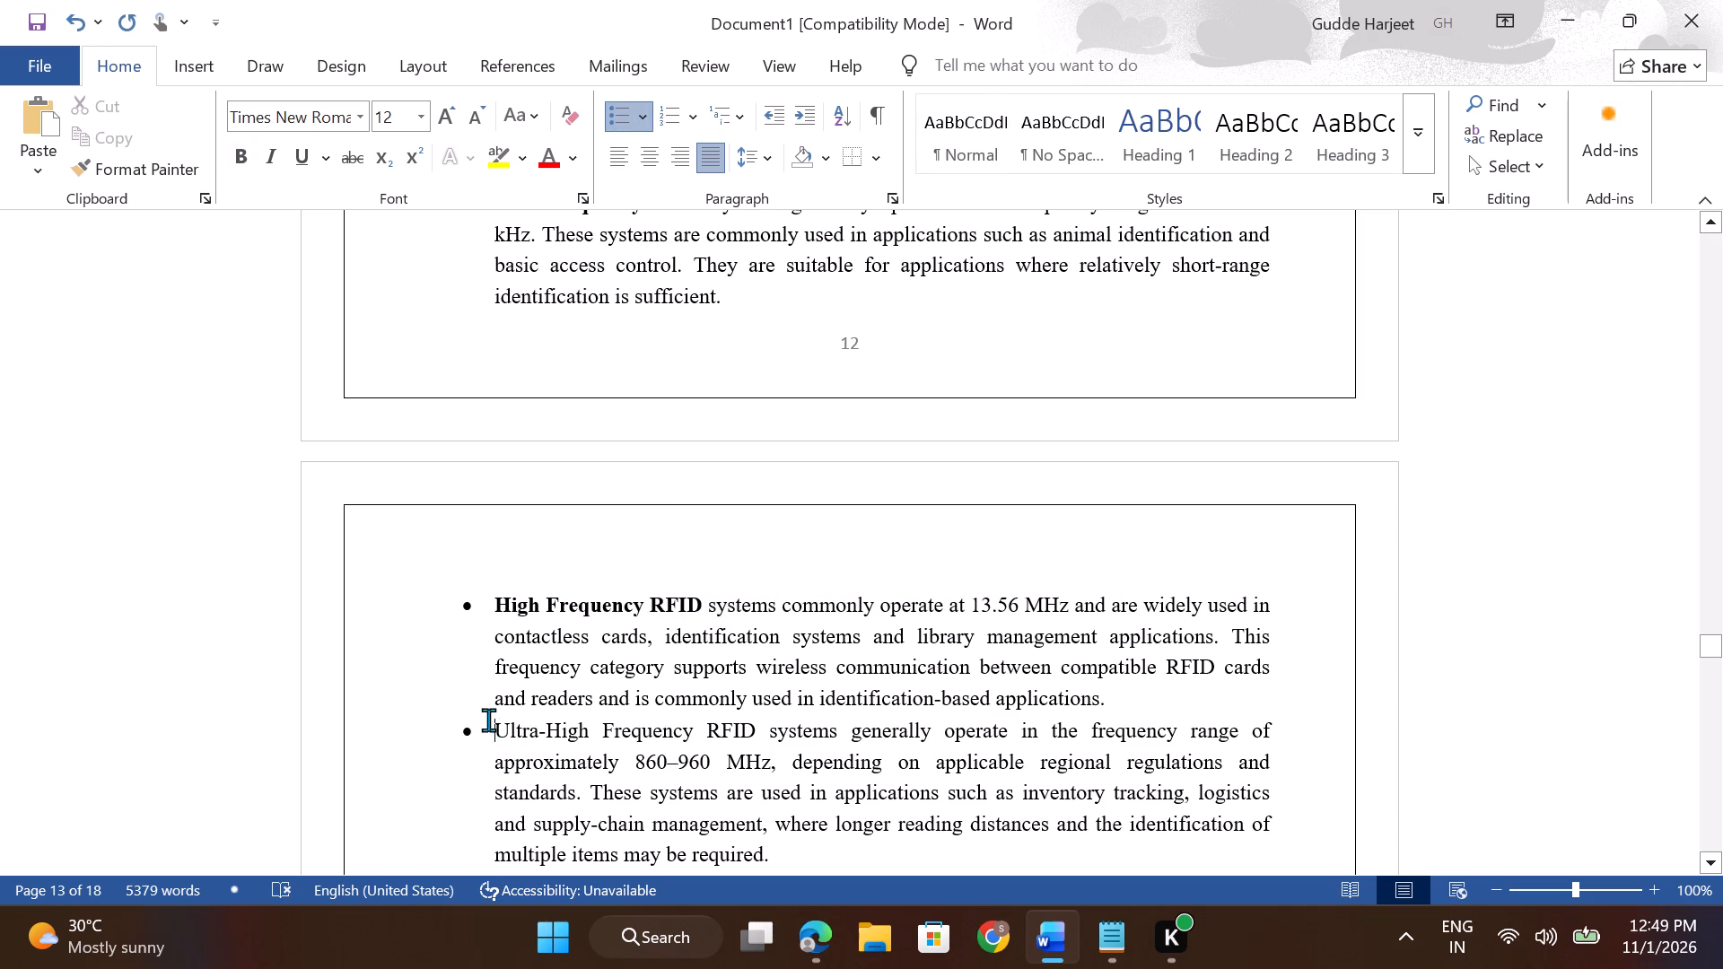
drag(494, 730, 623, 724)
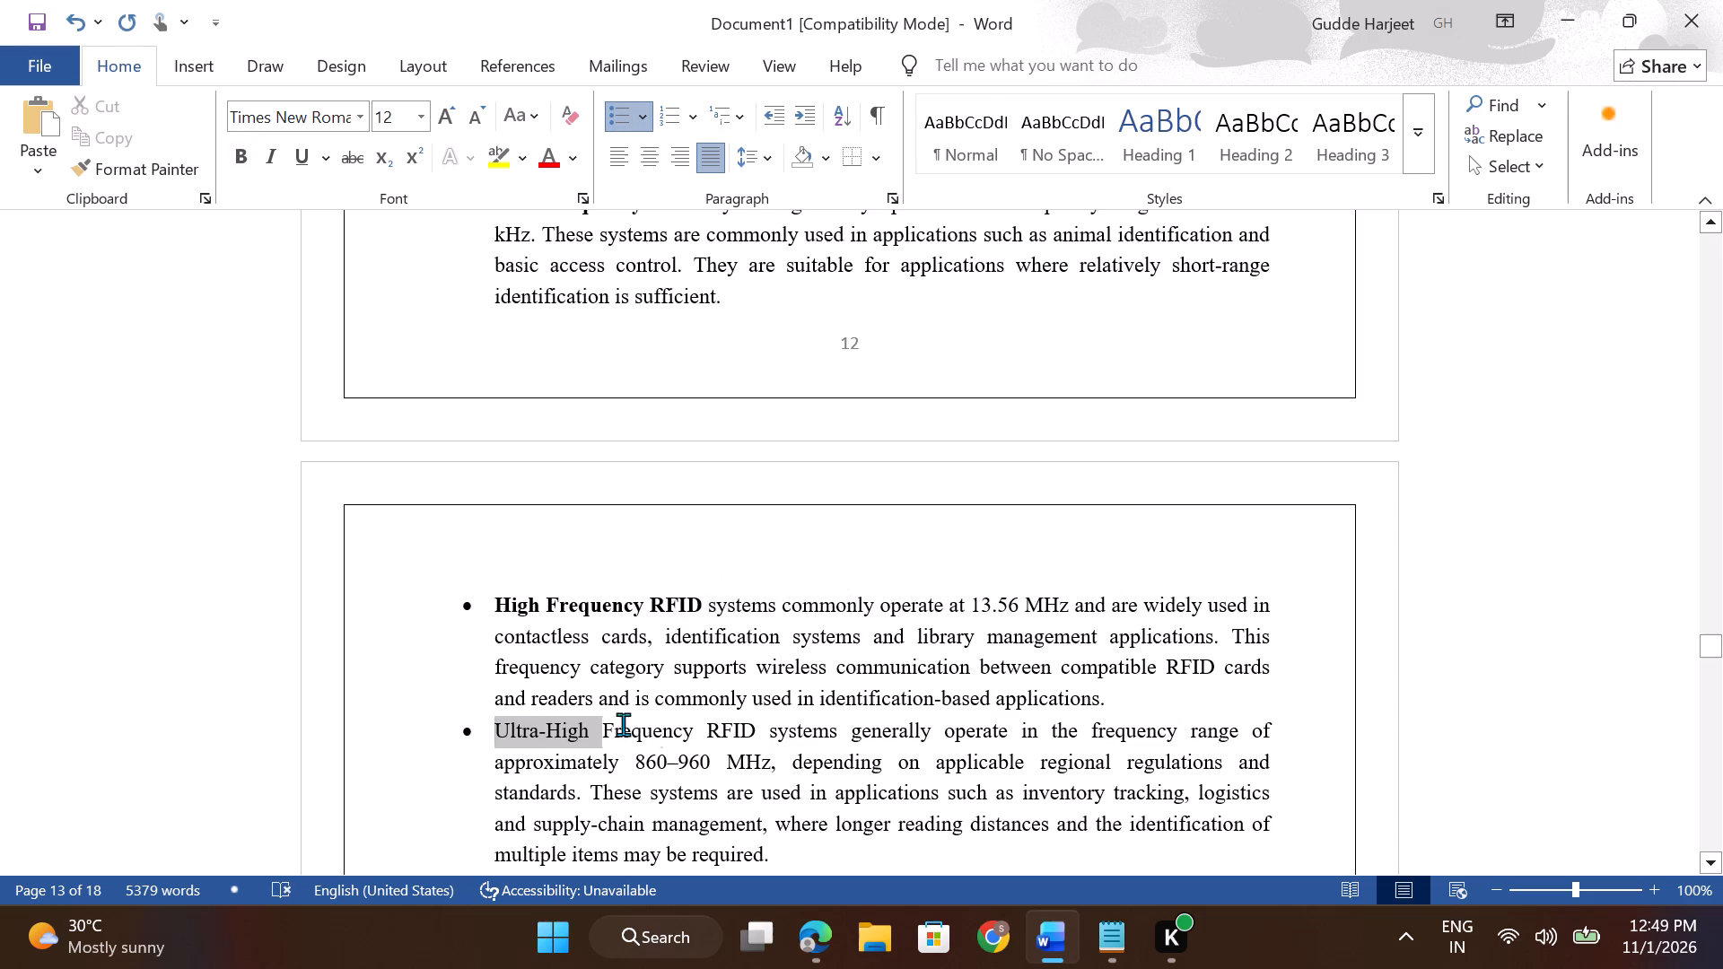
drag(623, 724, 733, 731)
click(745, 691)
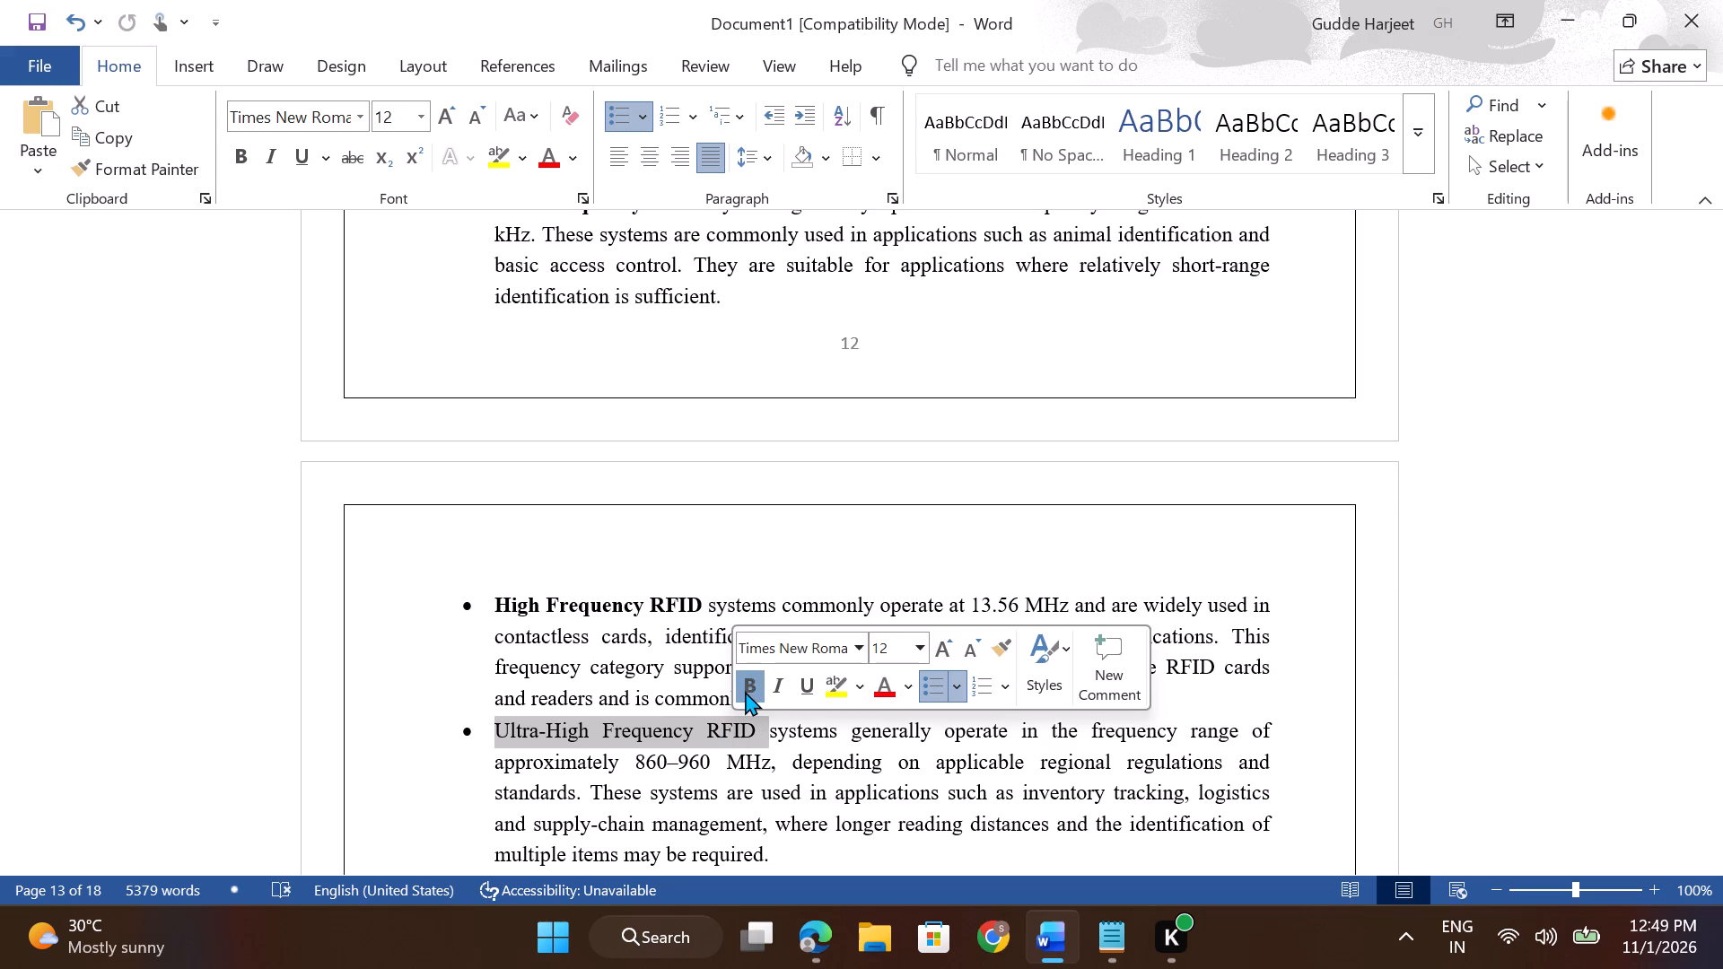
click(701, 487)
Remove the "##" marks from the "2.8 RFID Tags and Readers" heading and format it bold at 14 pt.
scroll(701, 487, right, 1)
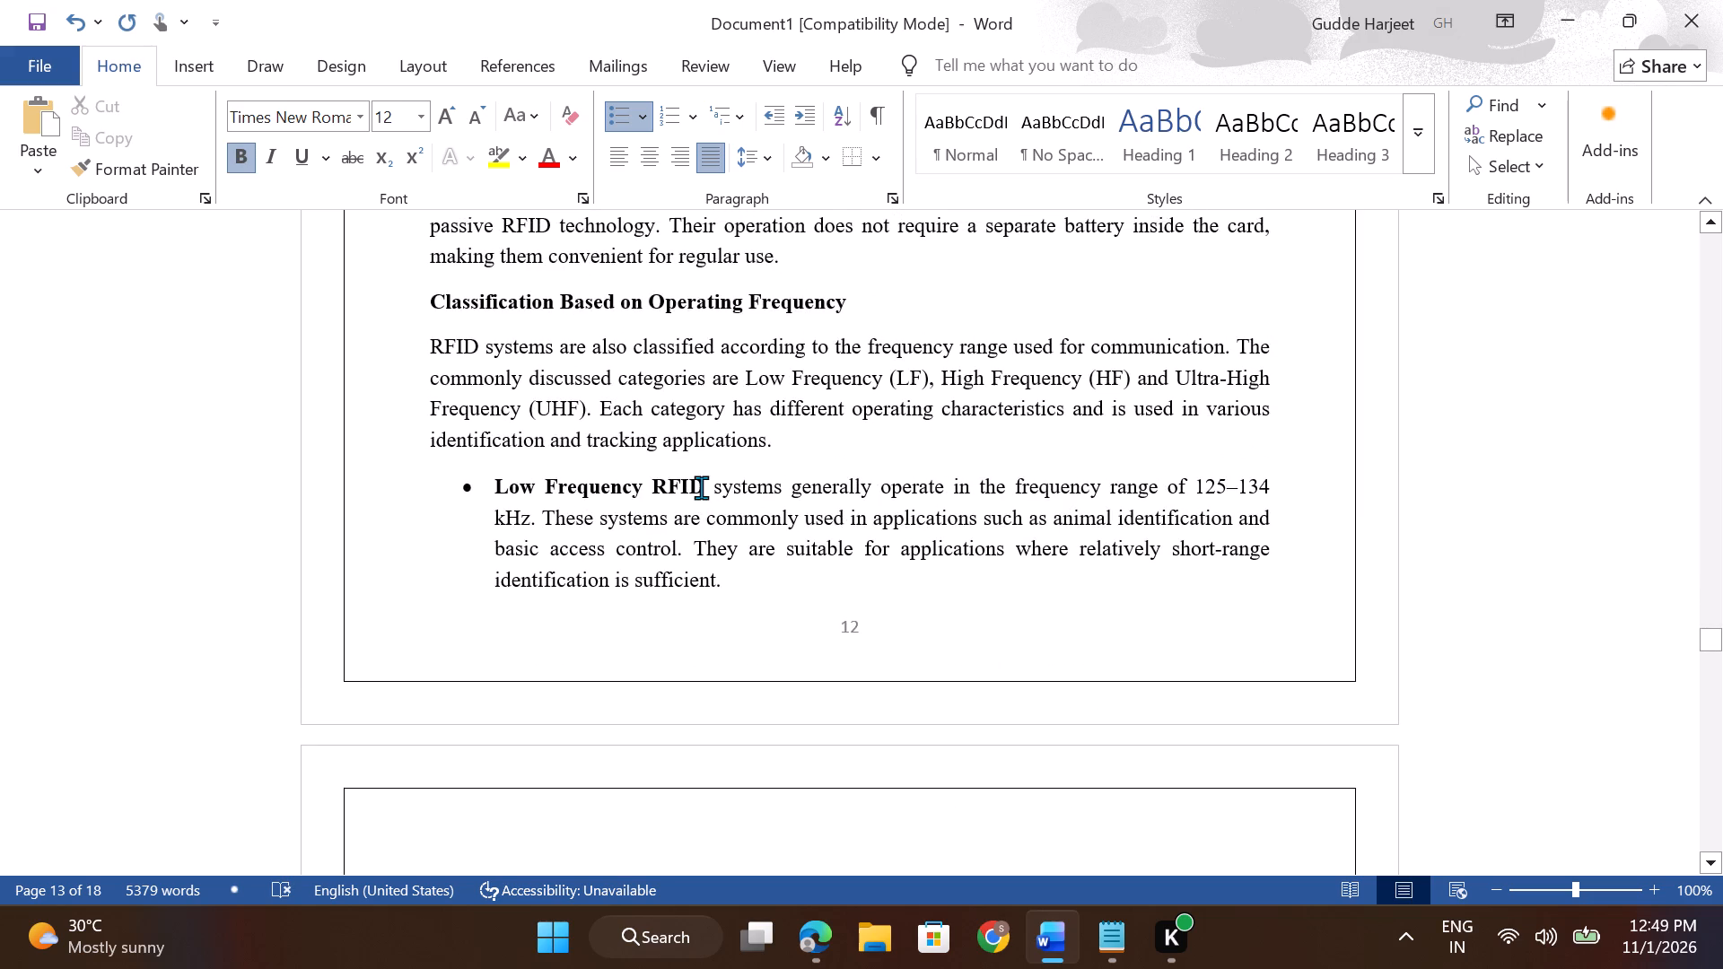
scroll(701, 487, right, 1)
scroll(701, 487, down, 2)
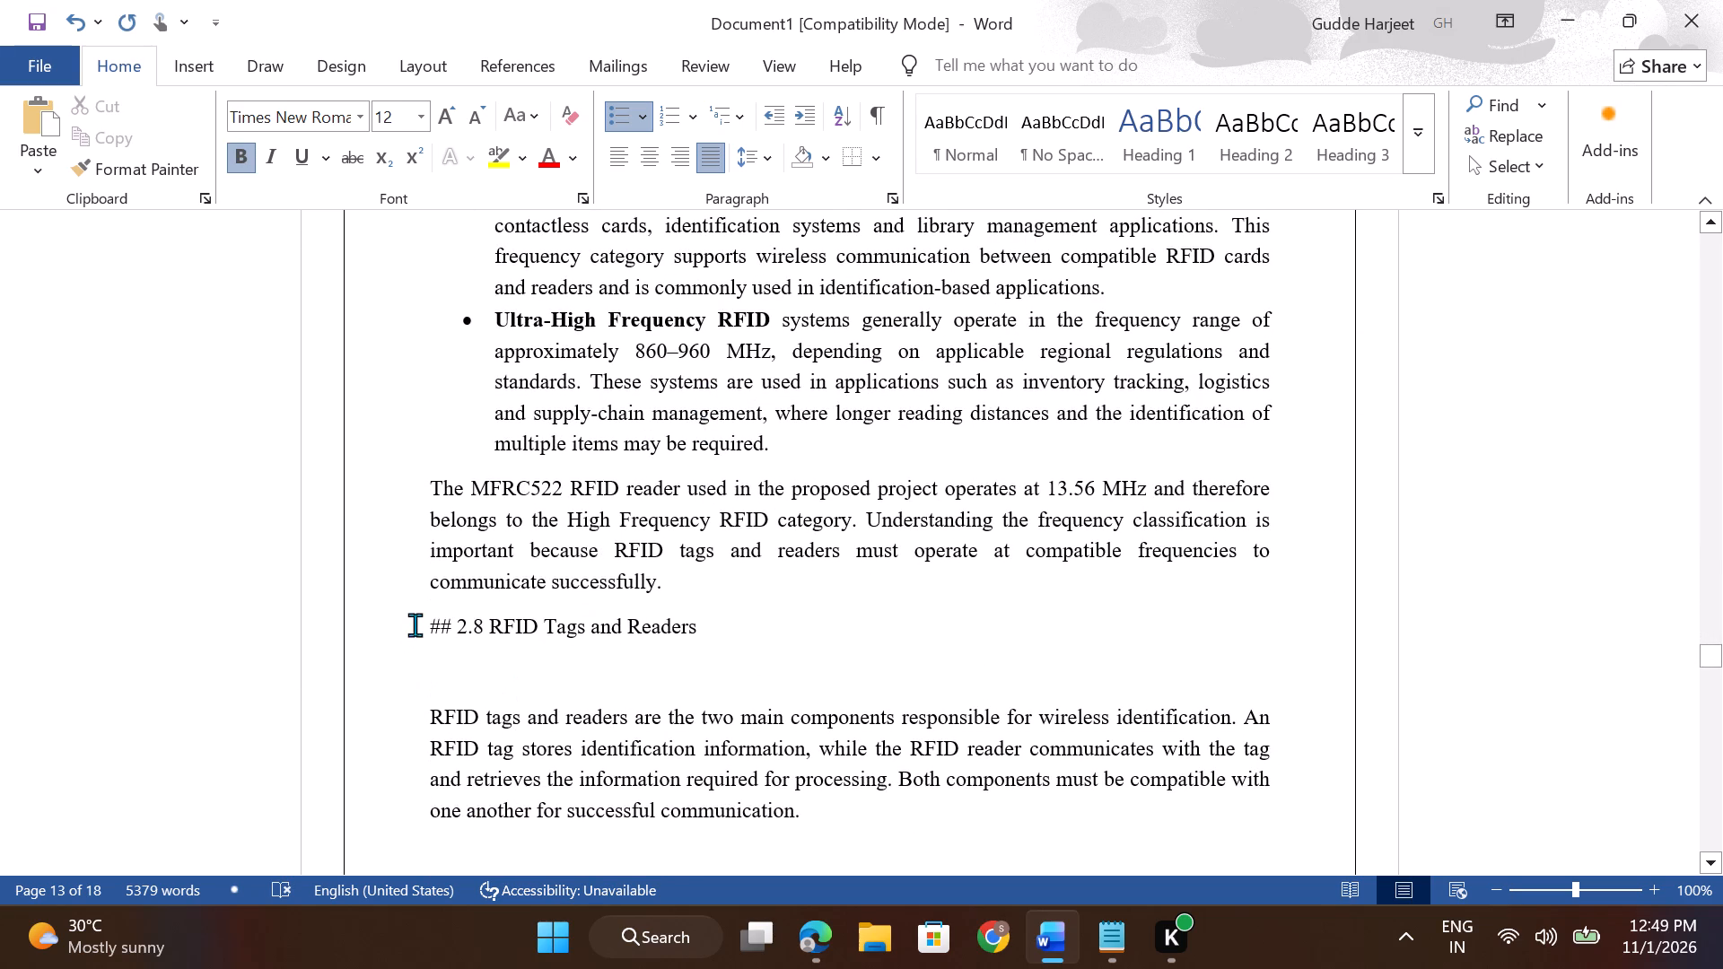
click(459, 622)
key(BackSpace)
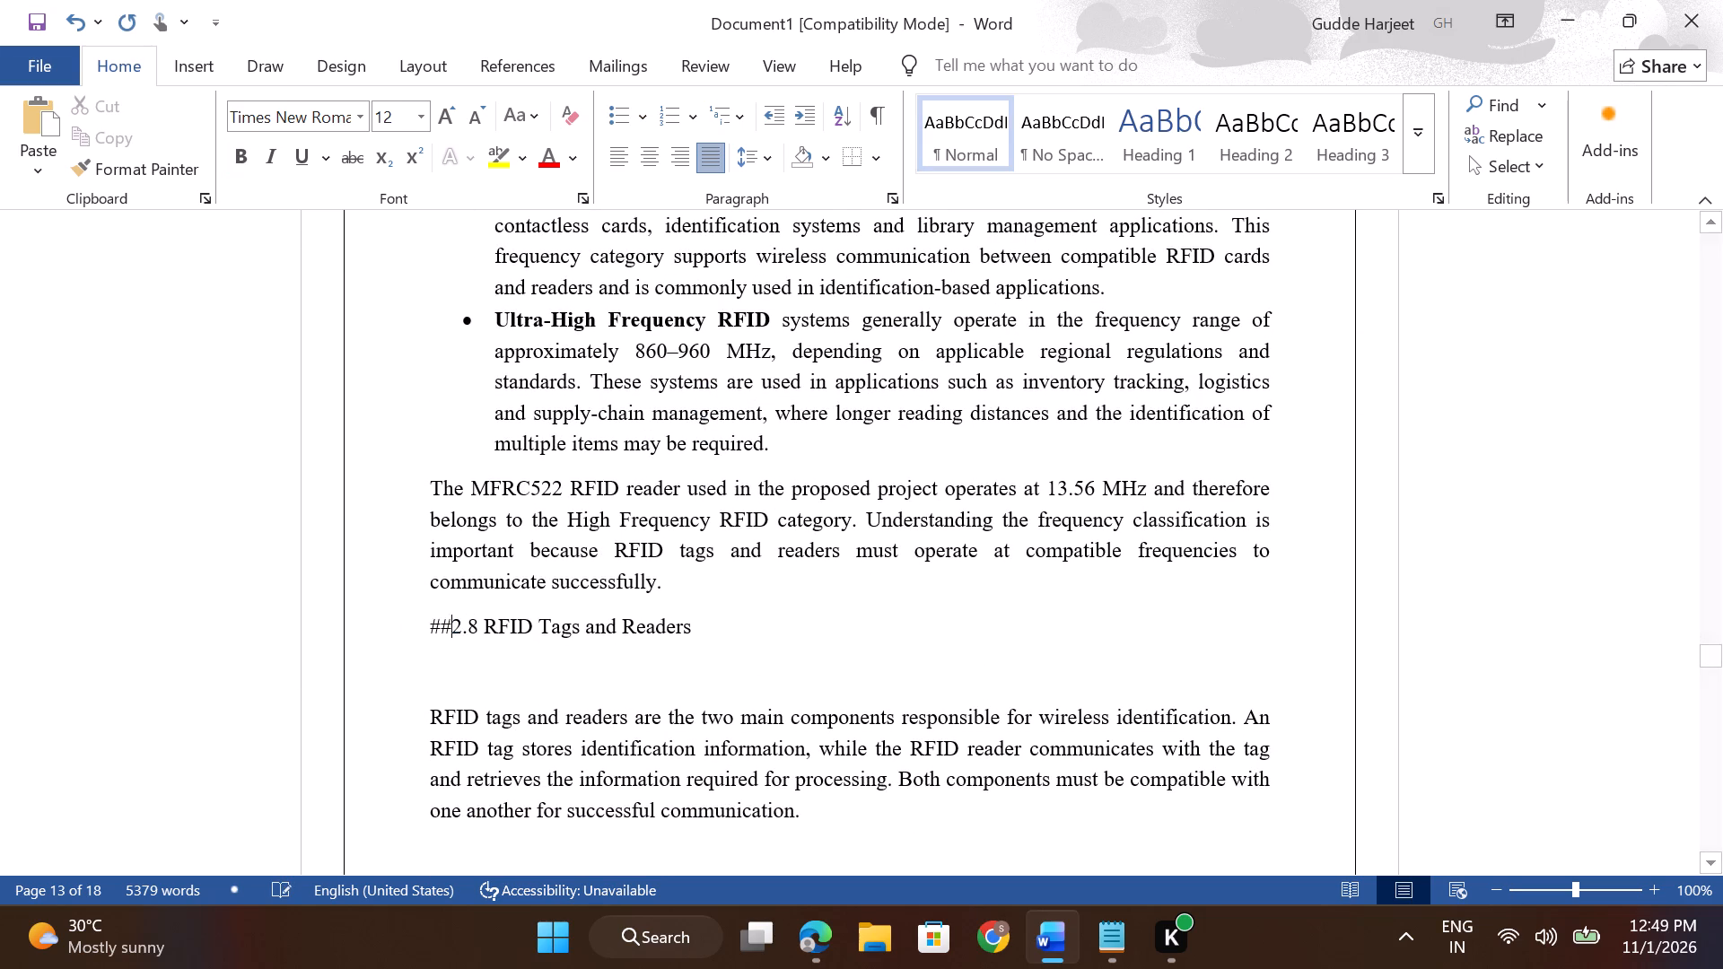
key(BackSpace)
key(BackSpace)
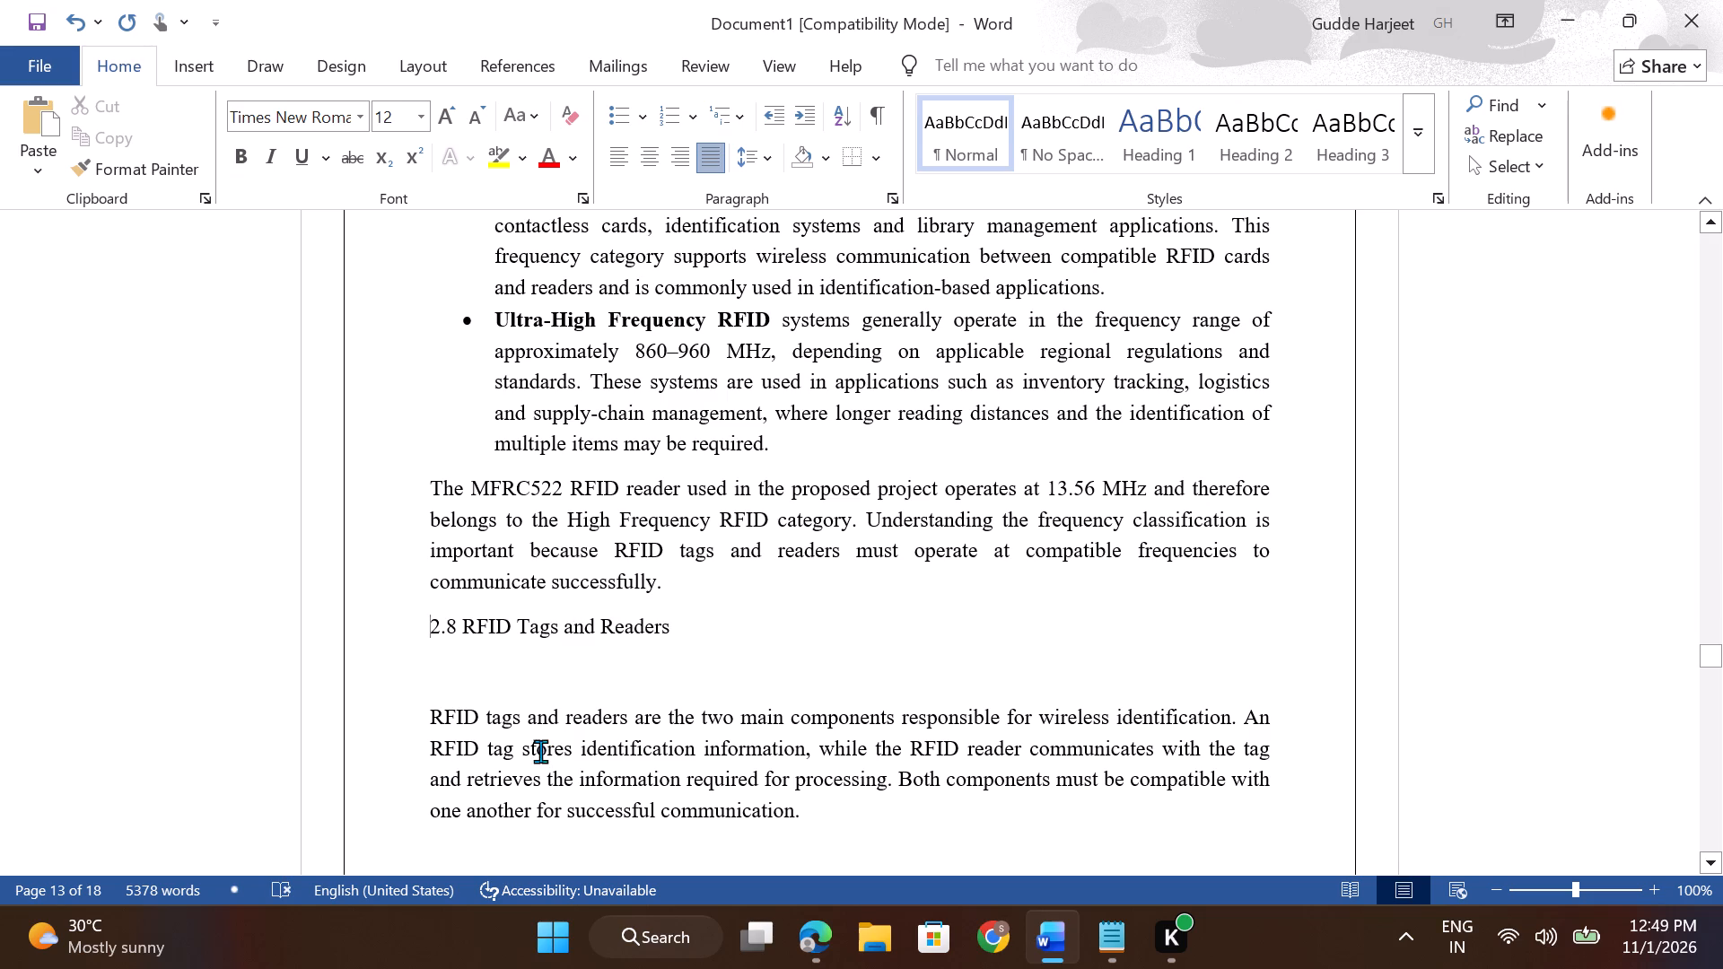
ctrl+click(594, 639)
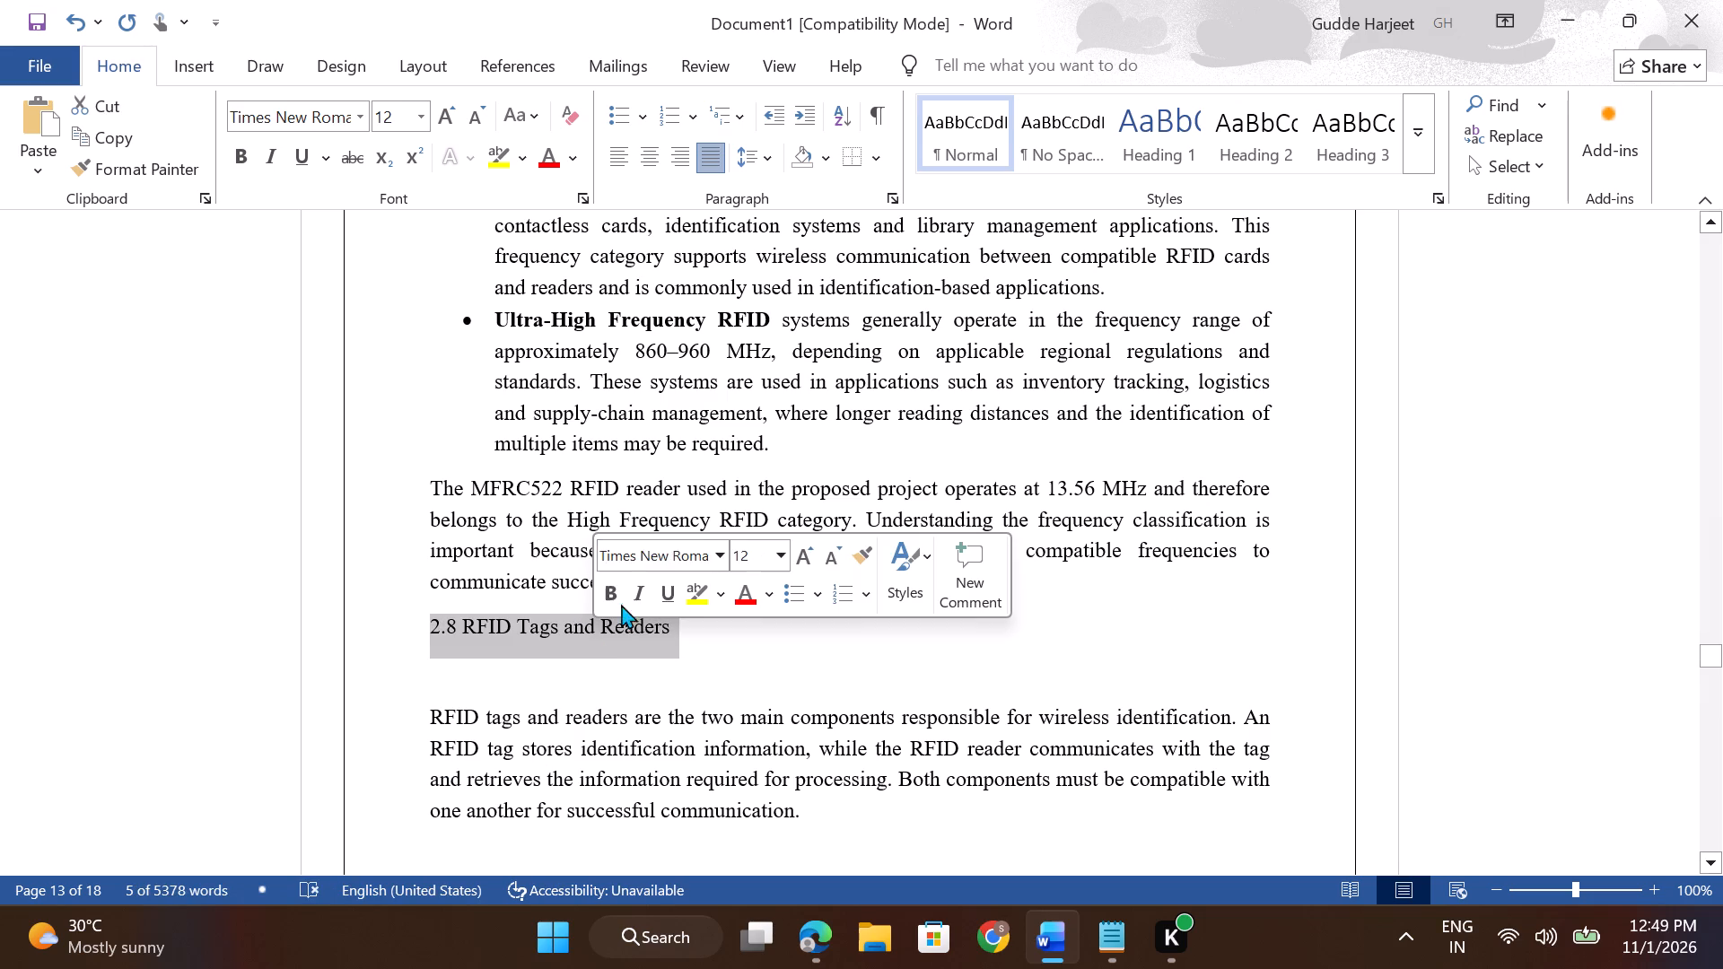
click(598, 596)
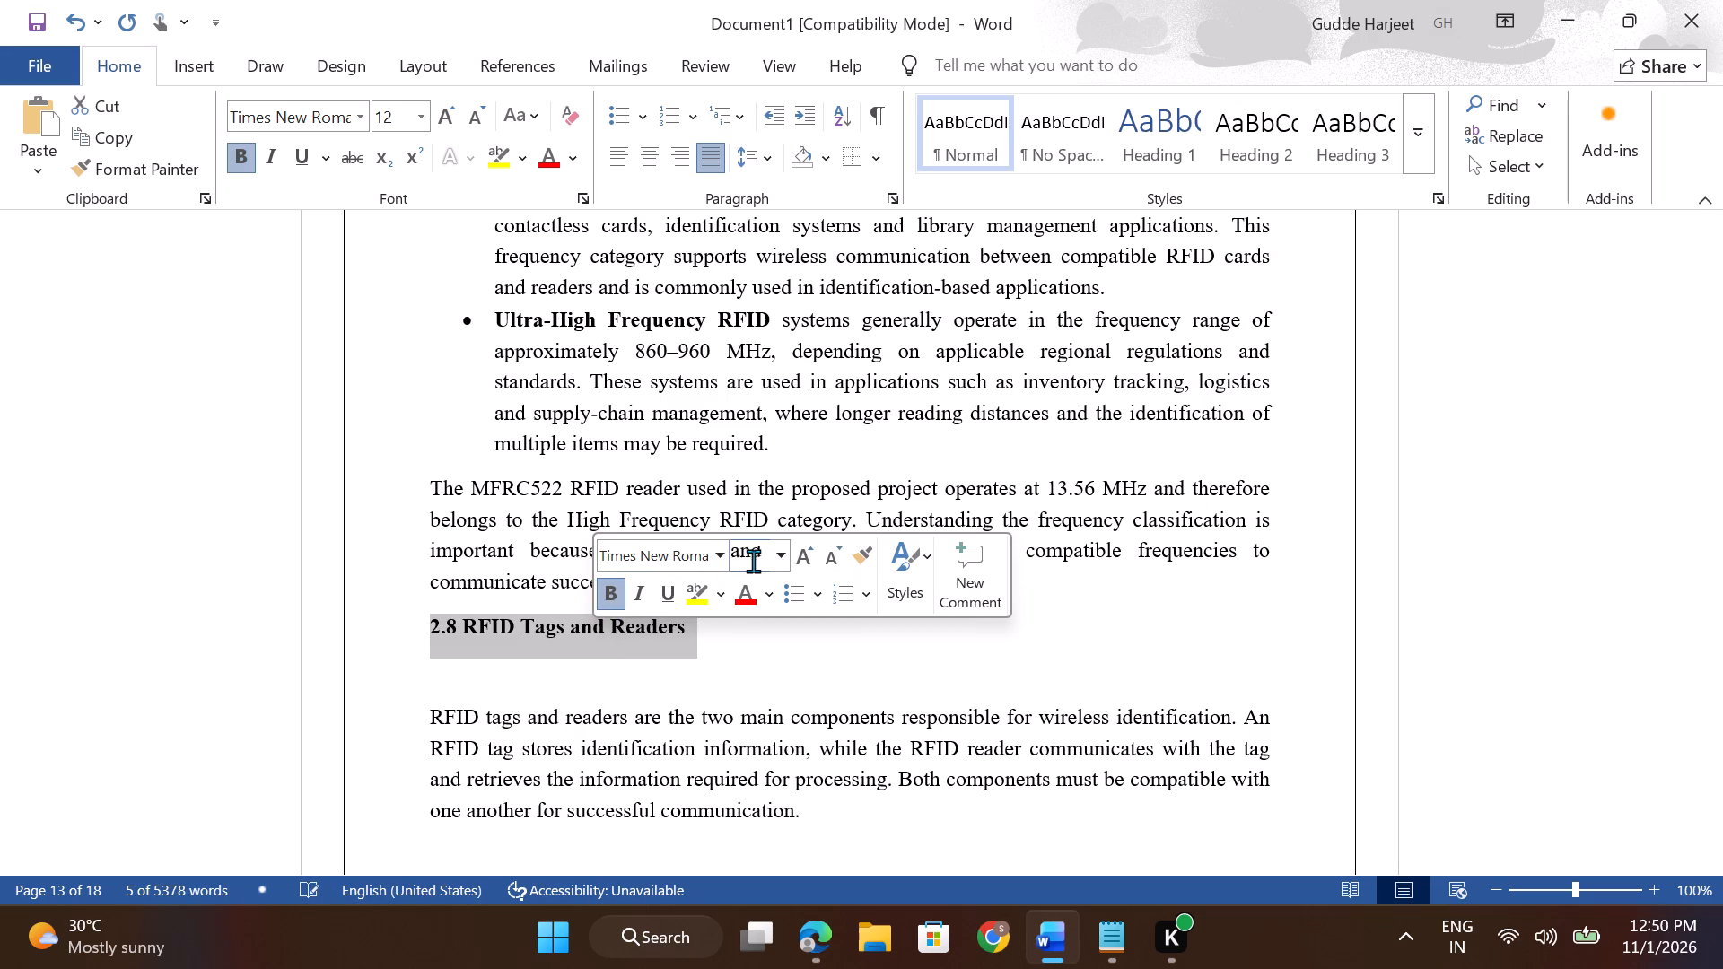
click(757, 561)
text(14)
key(Return)
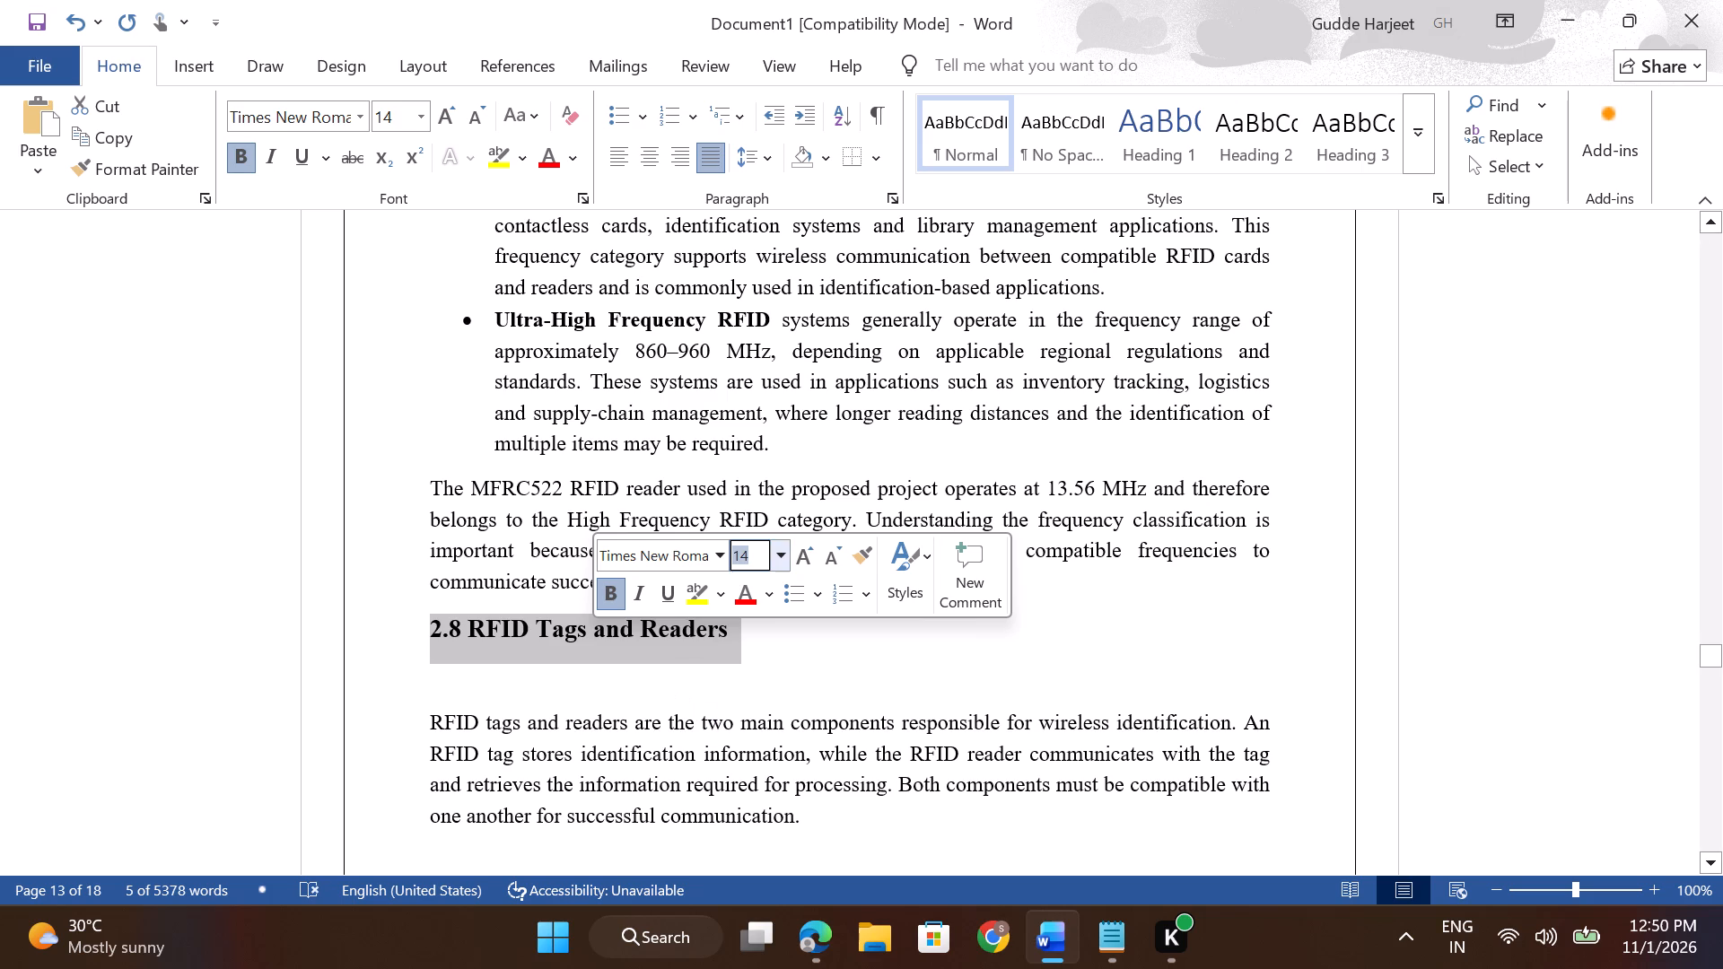
Delete the blank lines below the "2.8 RFID Tags and Readers" heading and between the section's first four paragraphs.
click(658, 705)
key(BackSpace)
scroll(658, 705, down, 3)
click(457, 564)
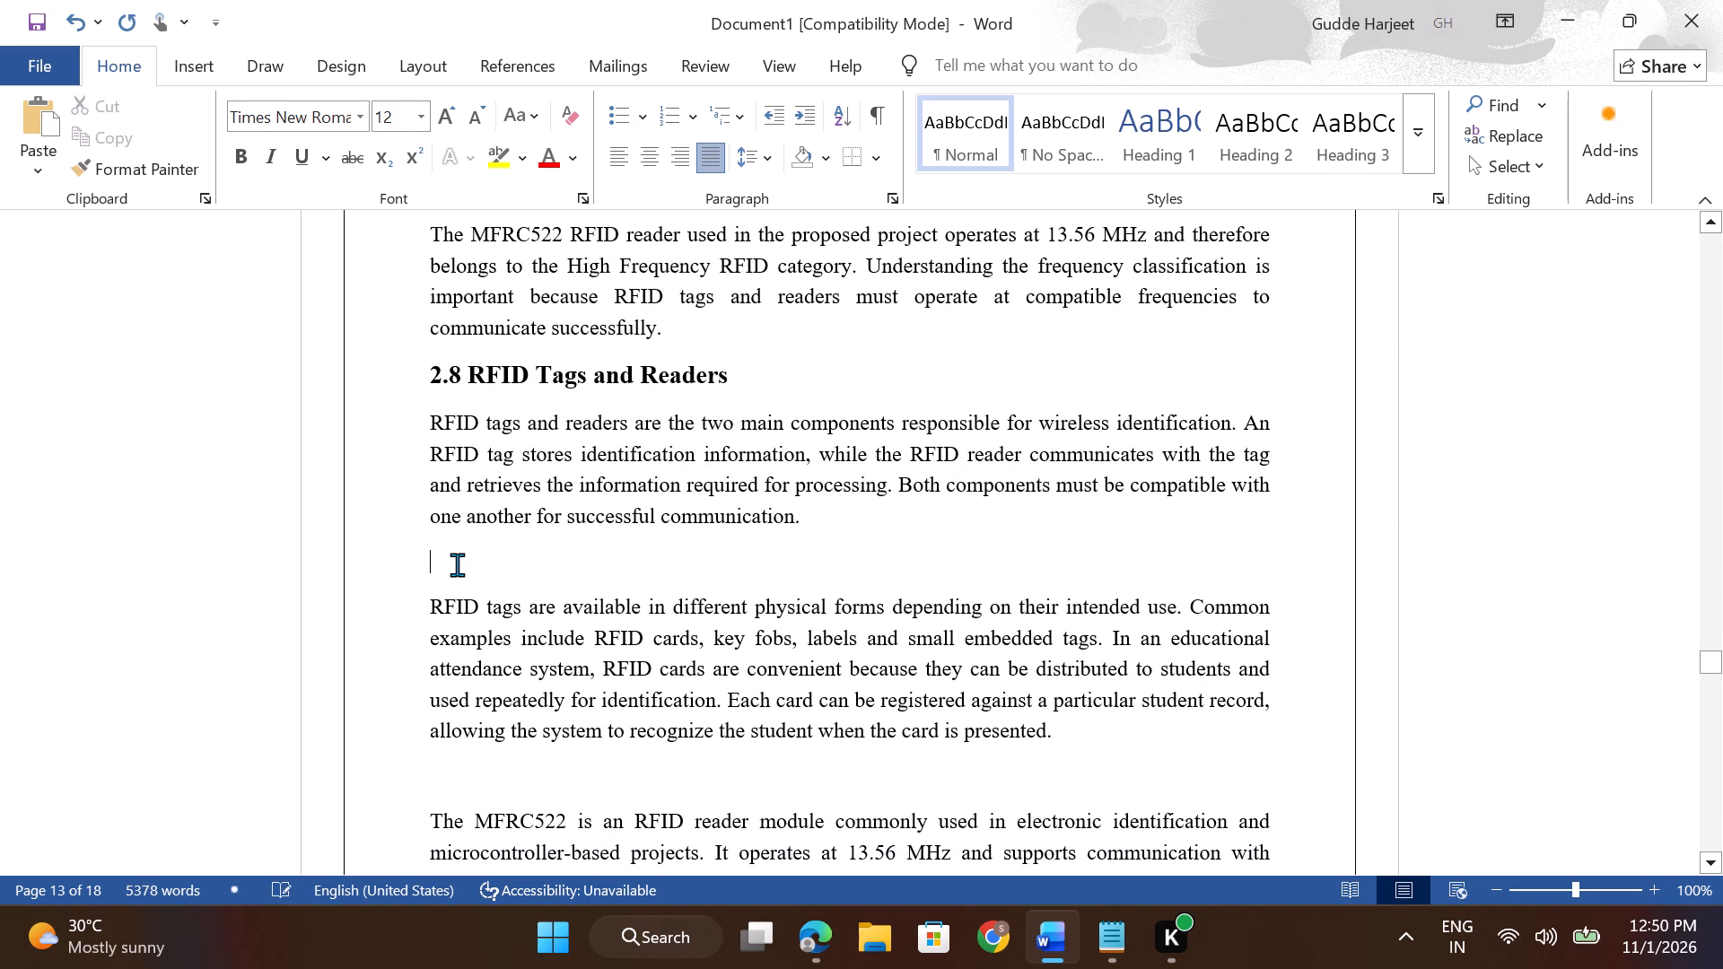
key(BackSpace)
click(516, 746)
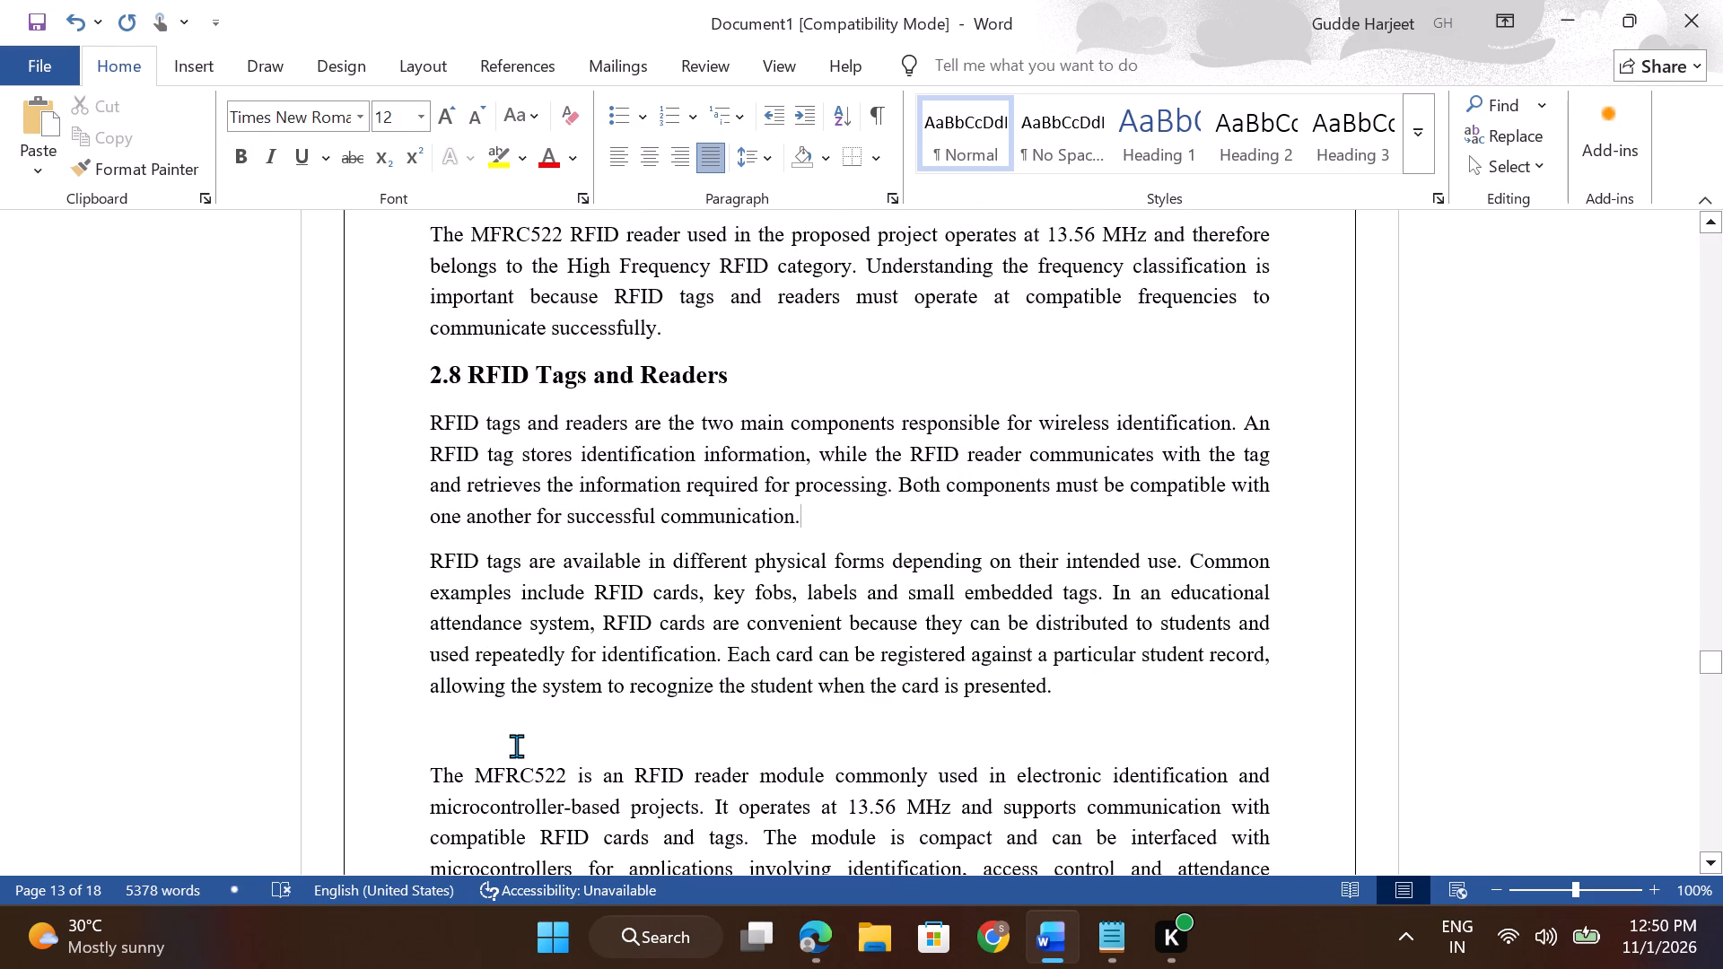
key(BackSpace)
scroll(516, 746, down, 3)
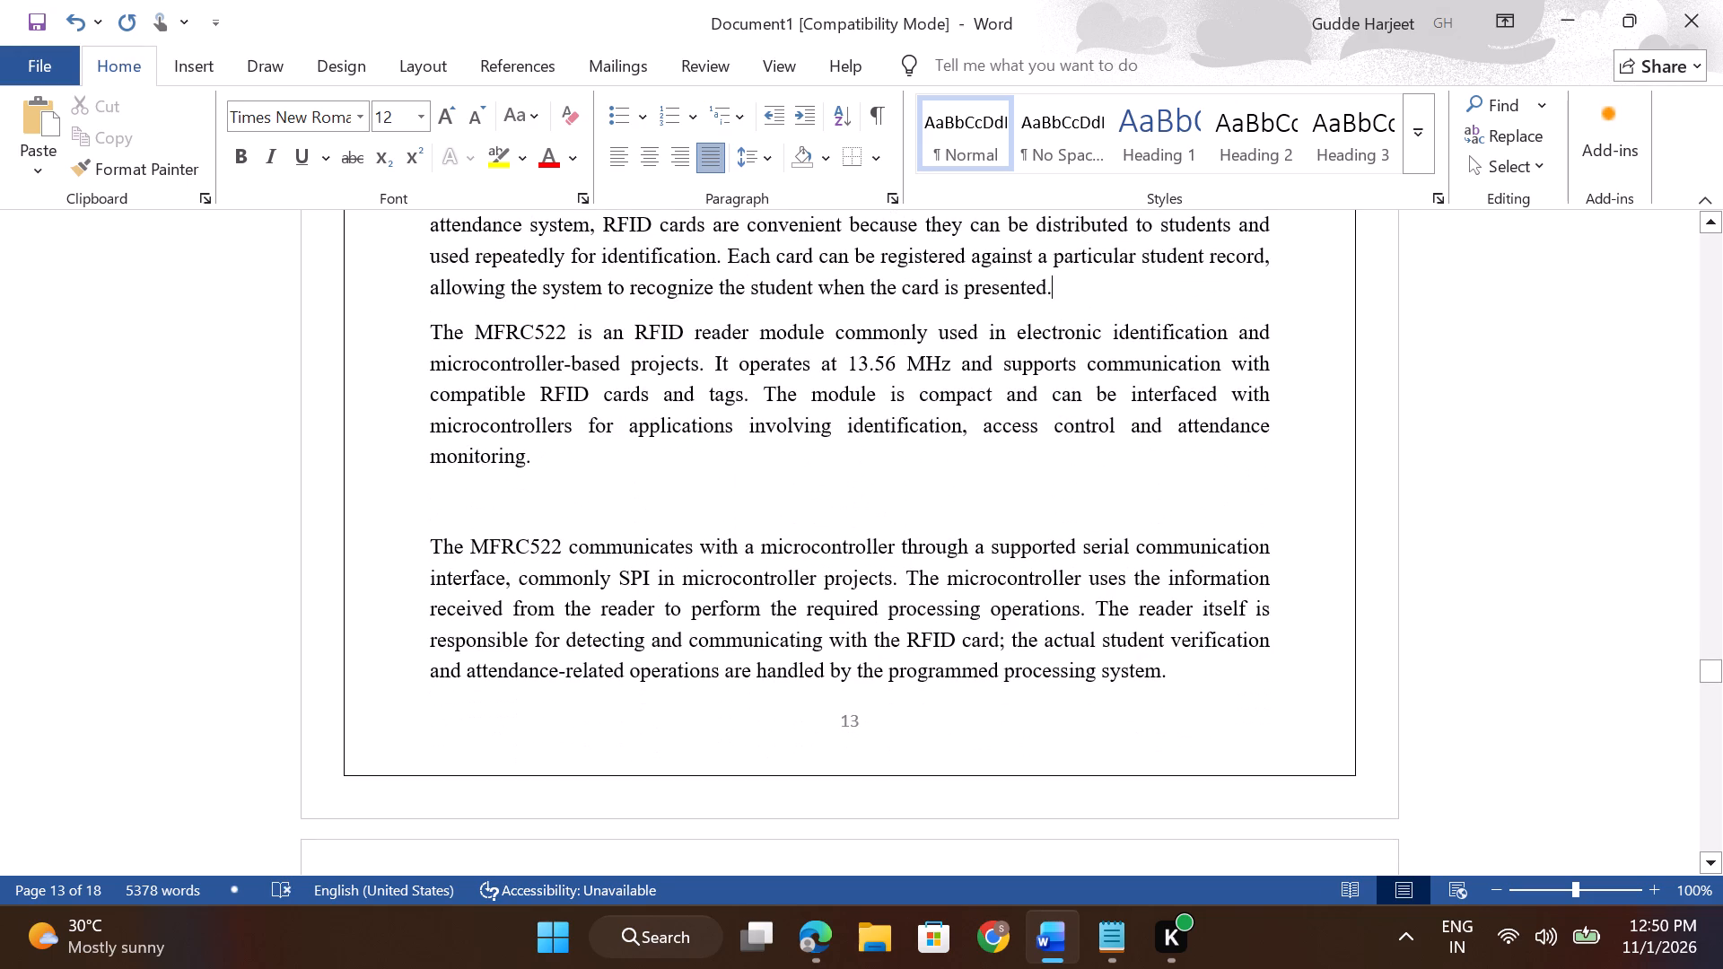
click(498, 507)
key(BackSpace)
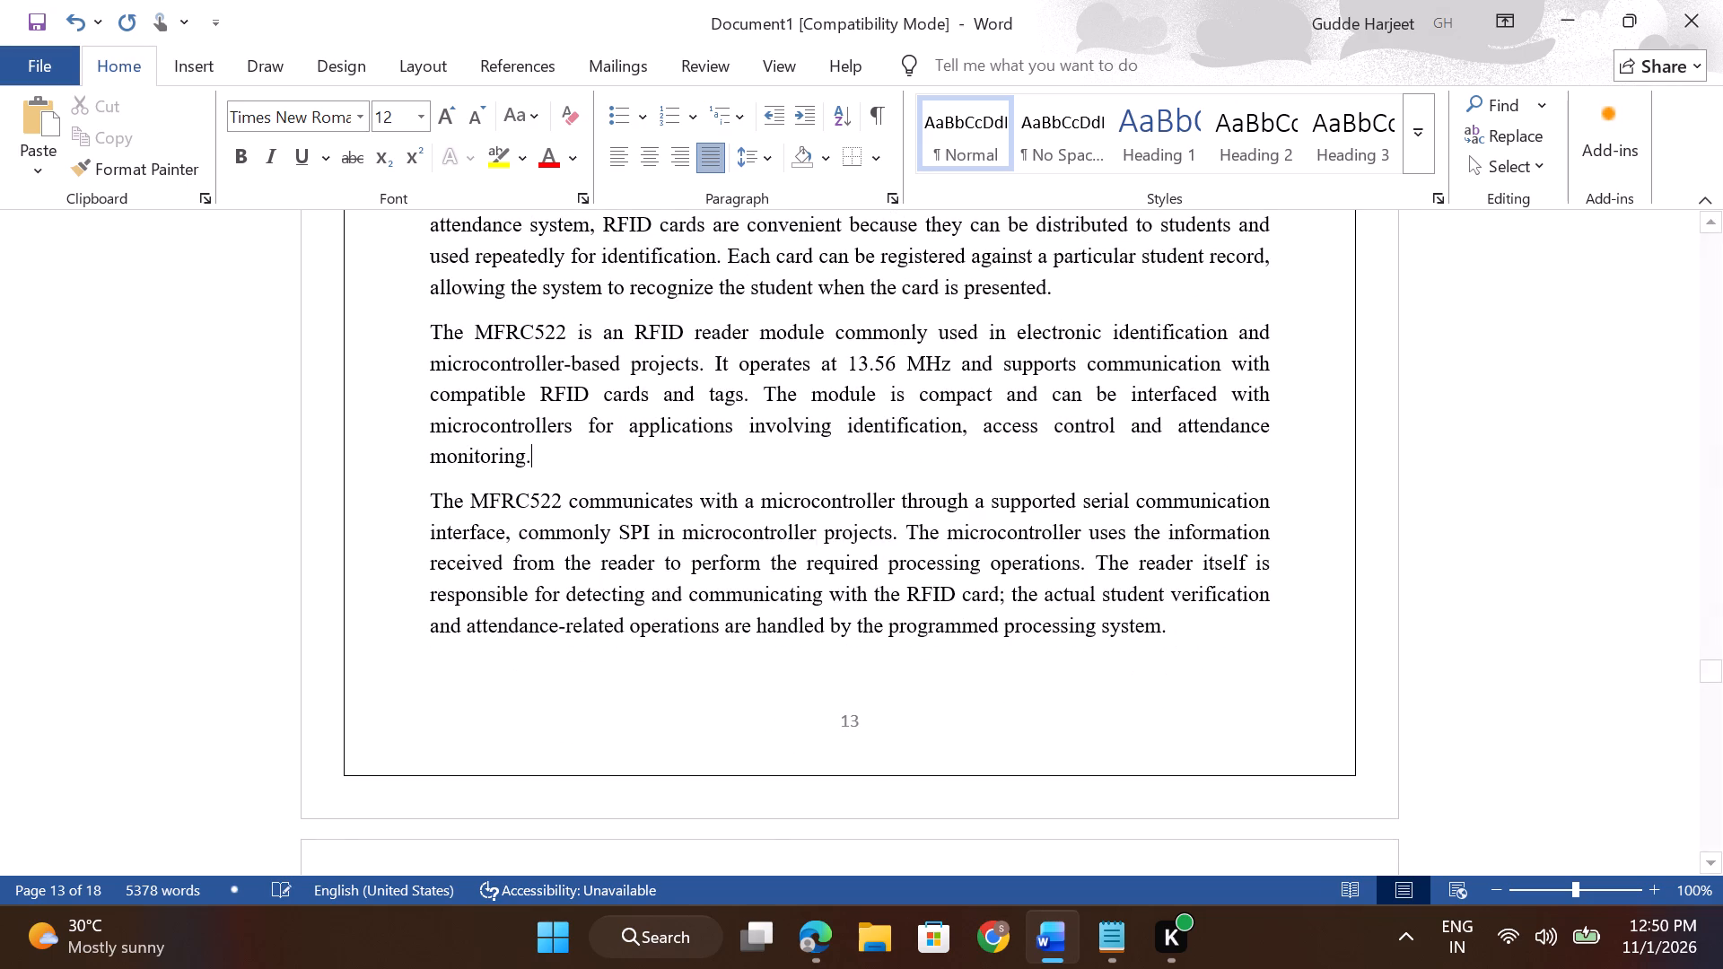
scroll(498, 507, down, 3)
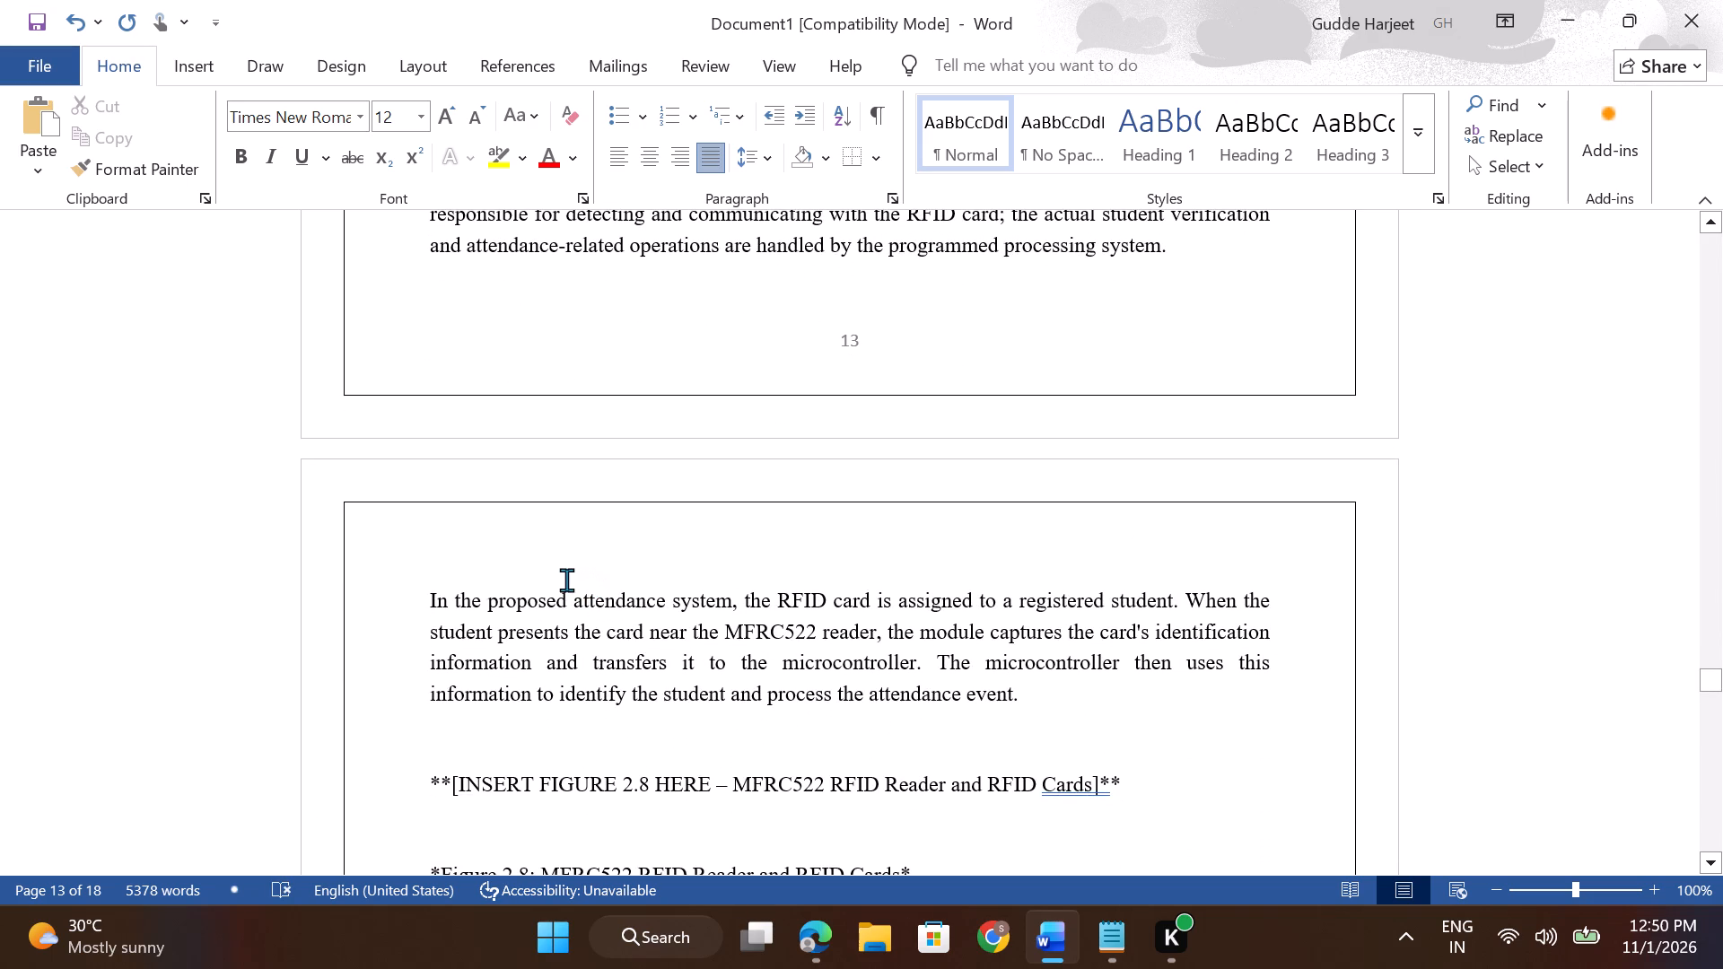
scroll(566, 580, up, 4)
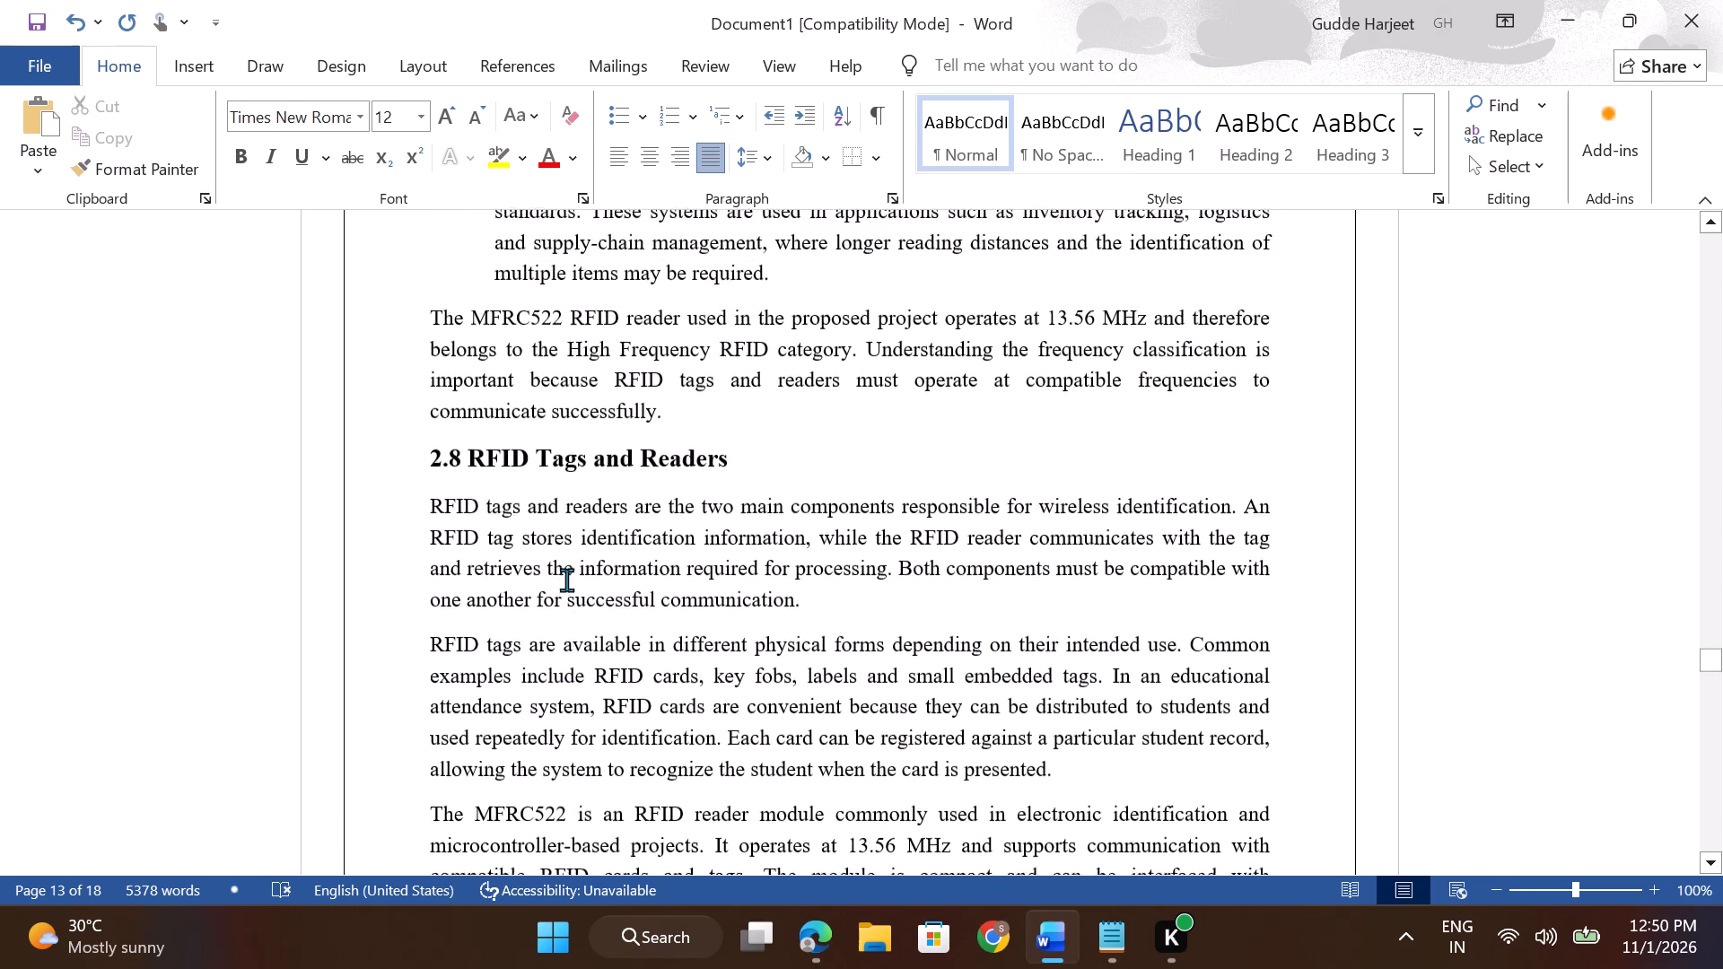
scroll(566, 580, down, 6)
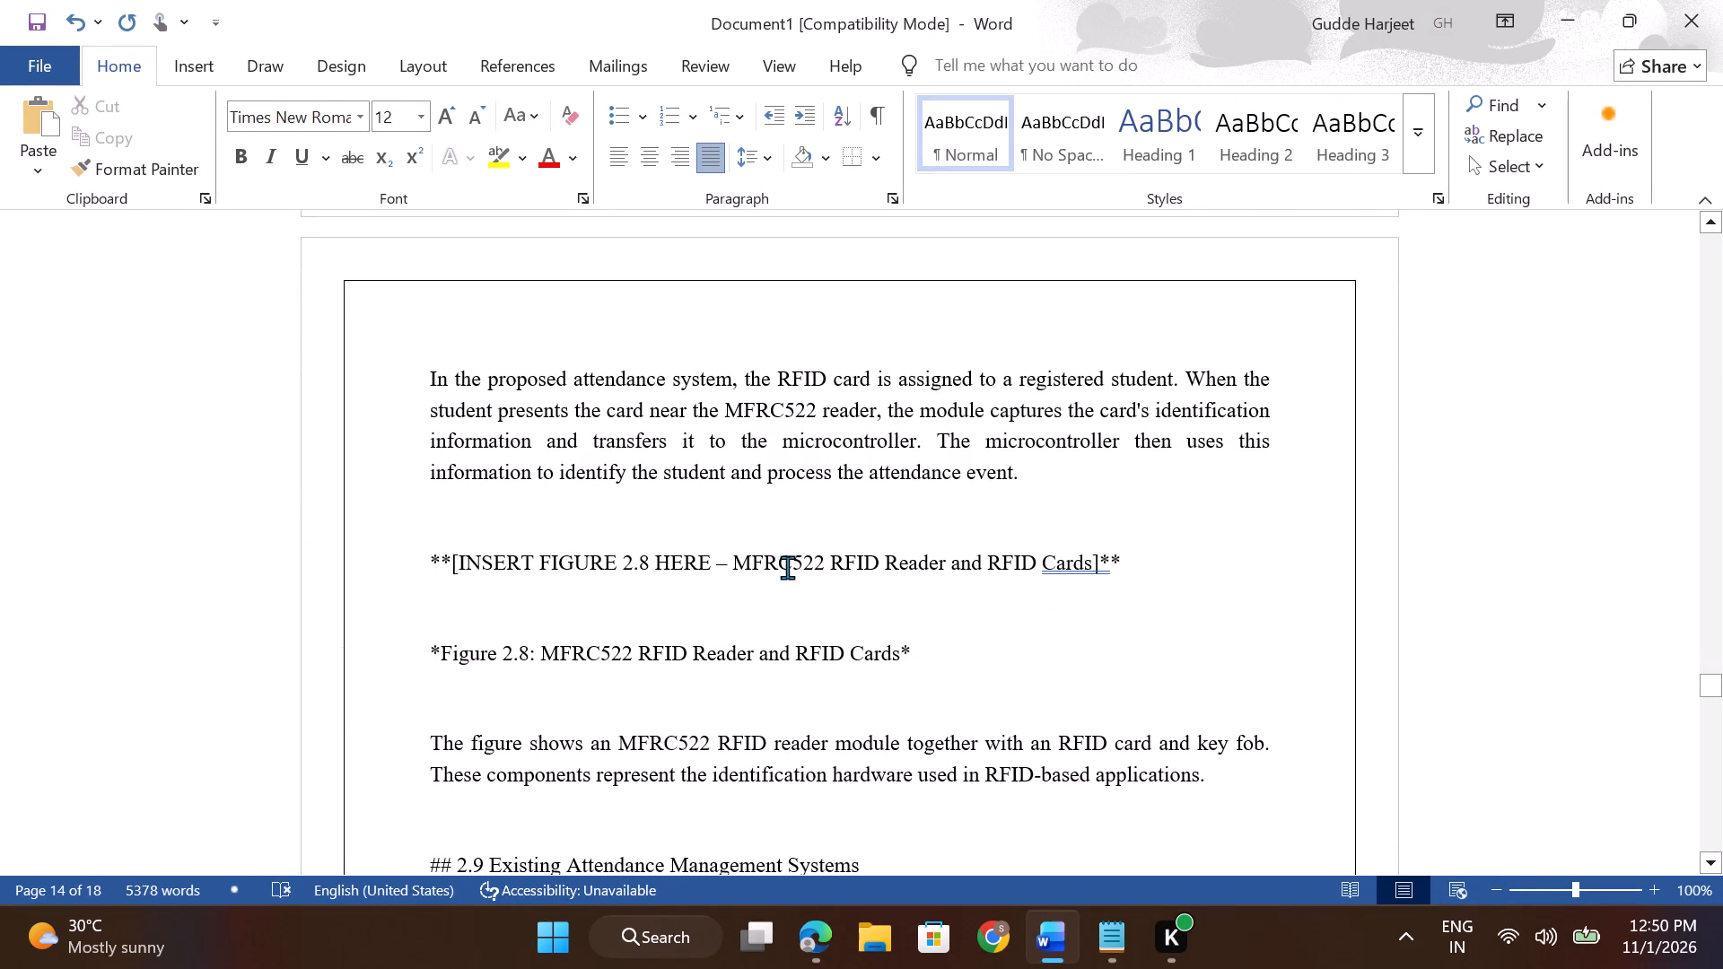
drag(728, 556, 950, 598)
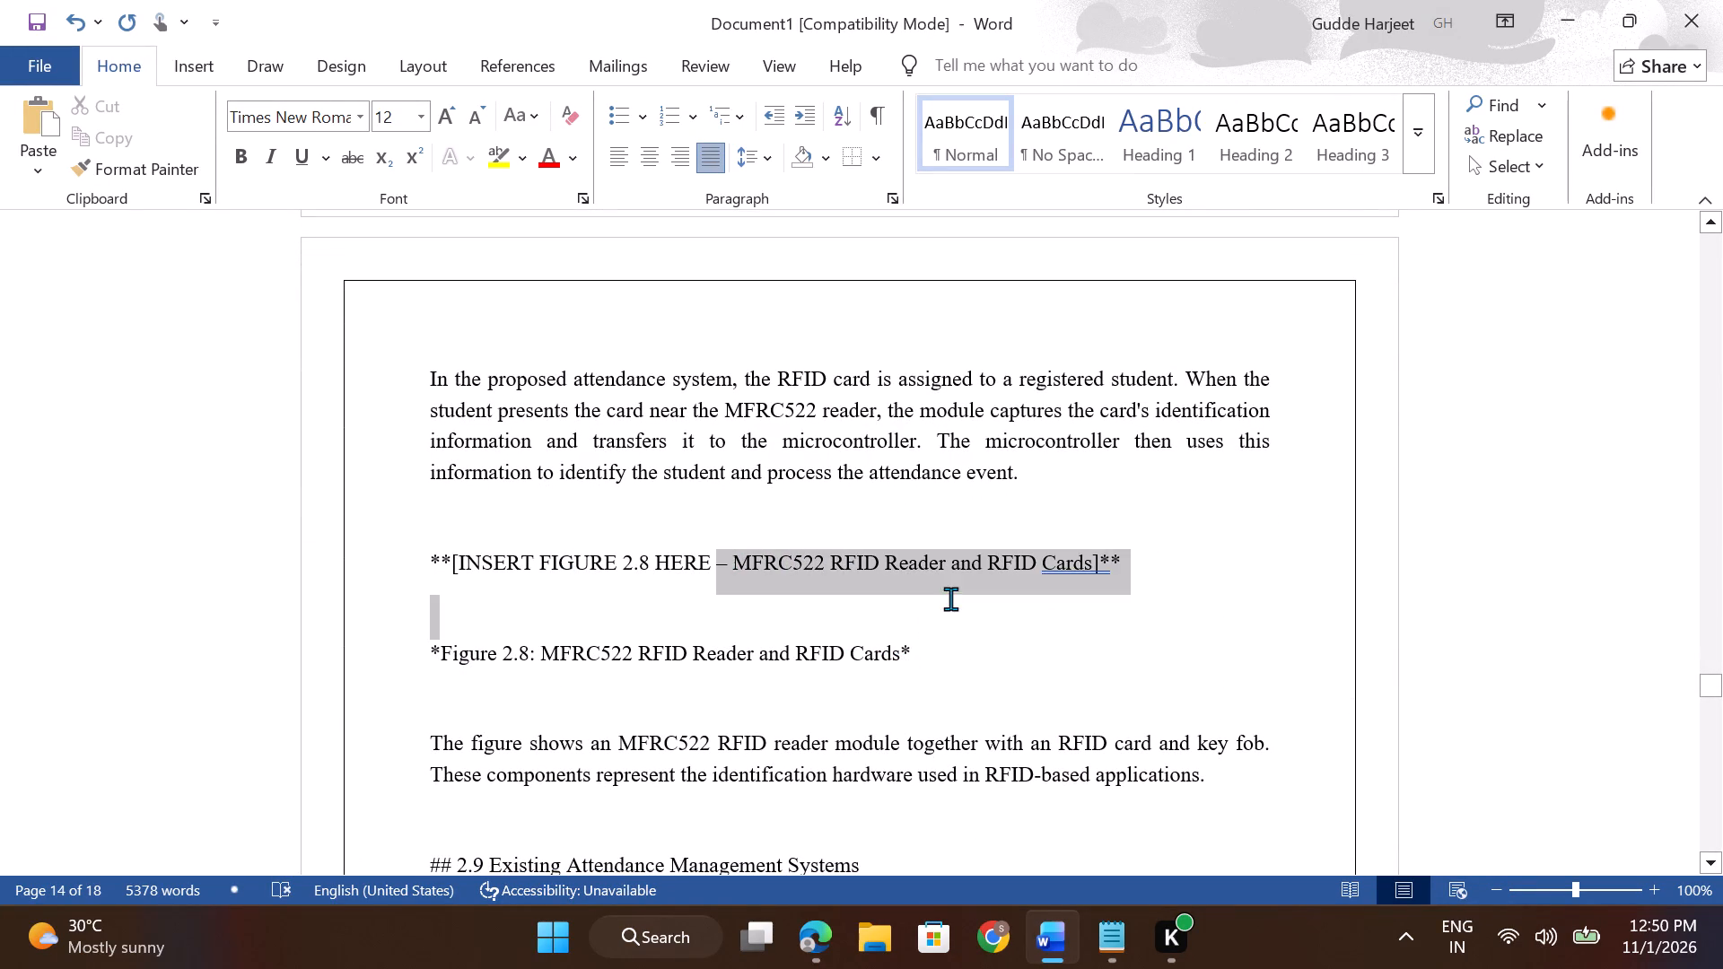
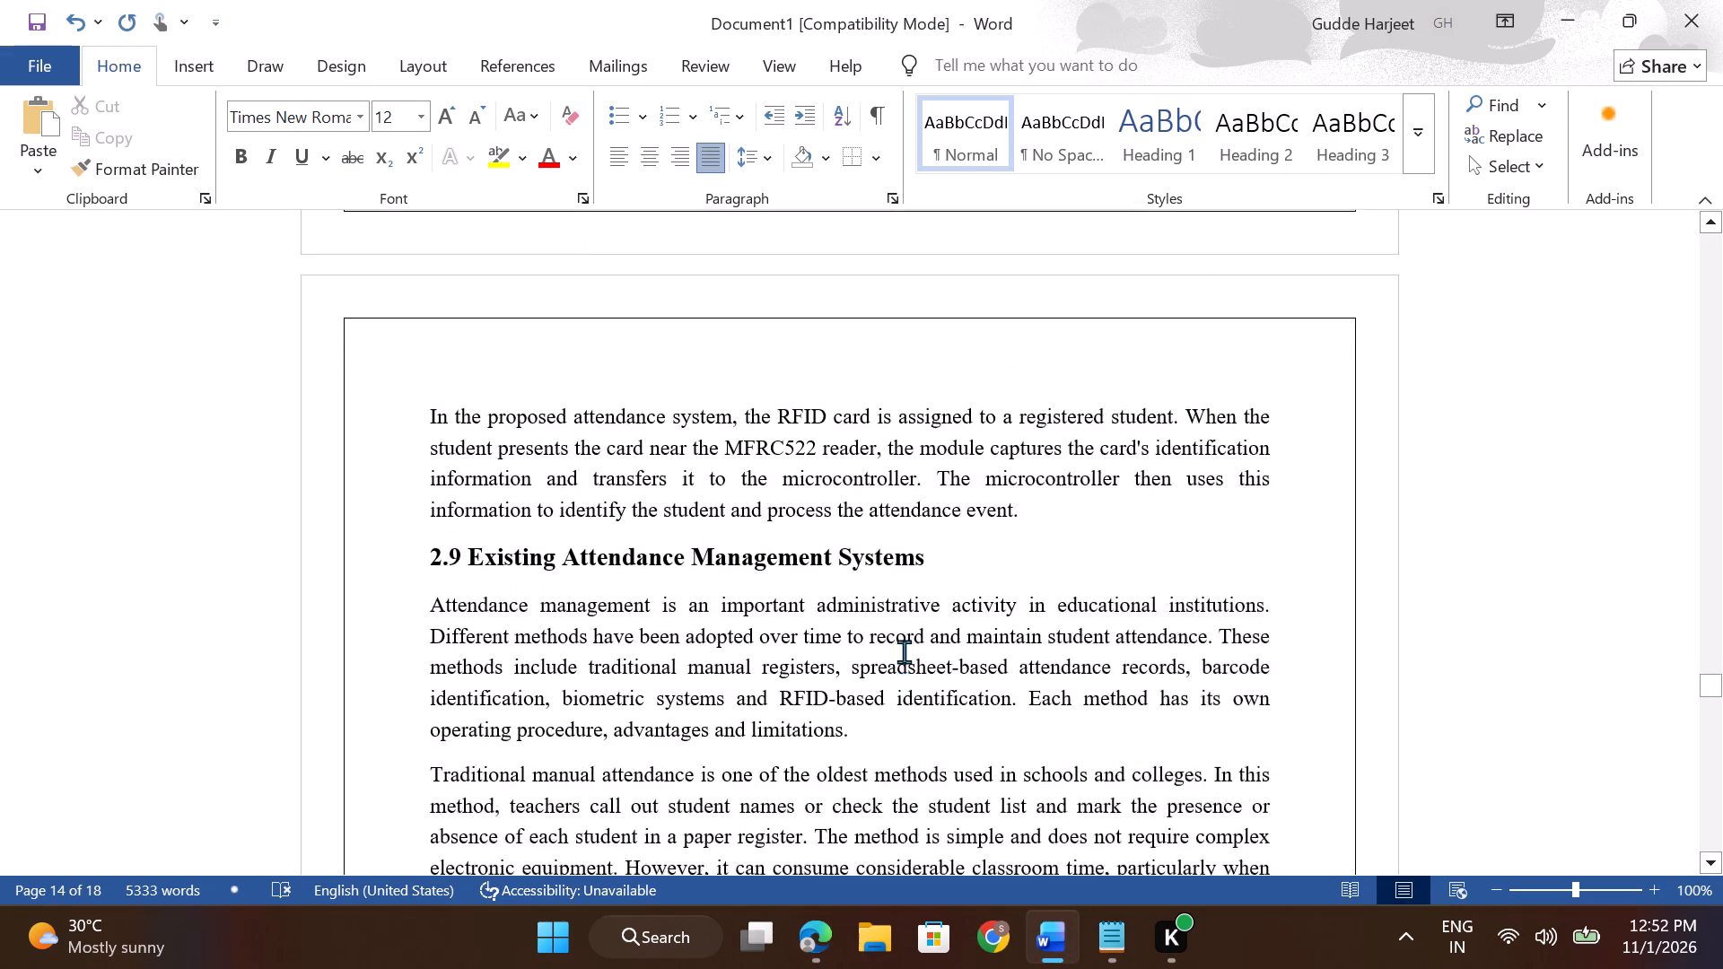
scroll(904, 651, down, 5)
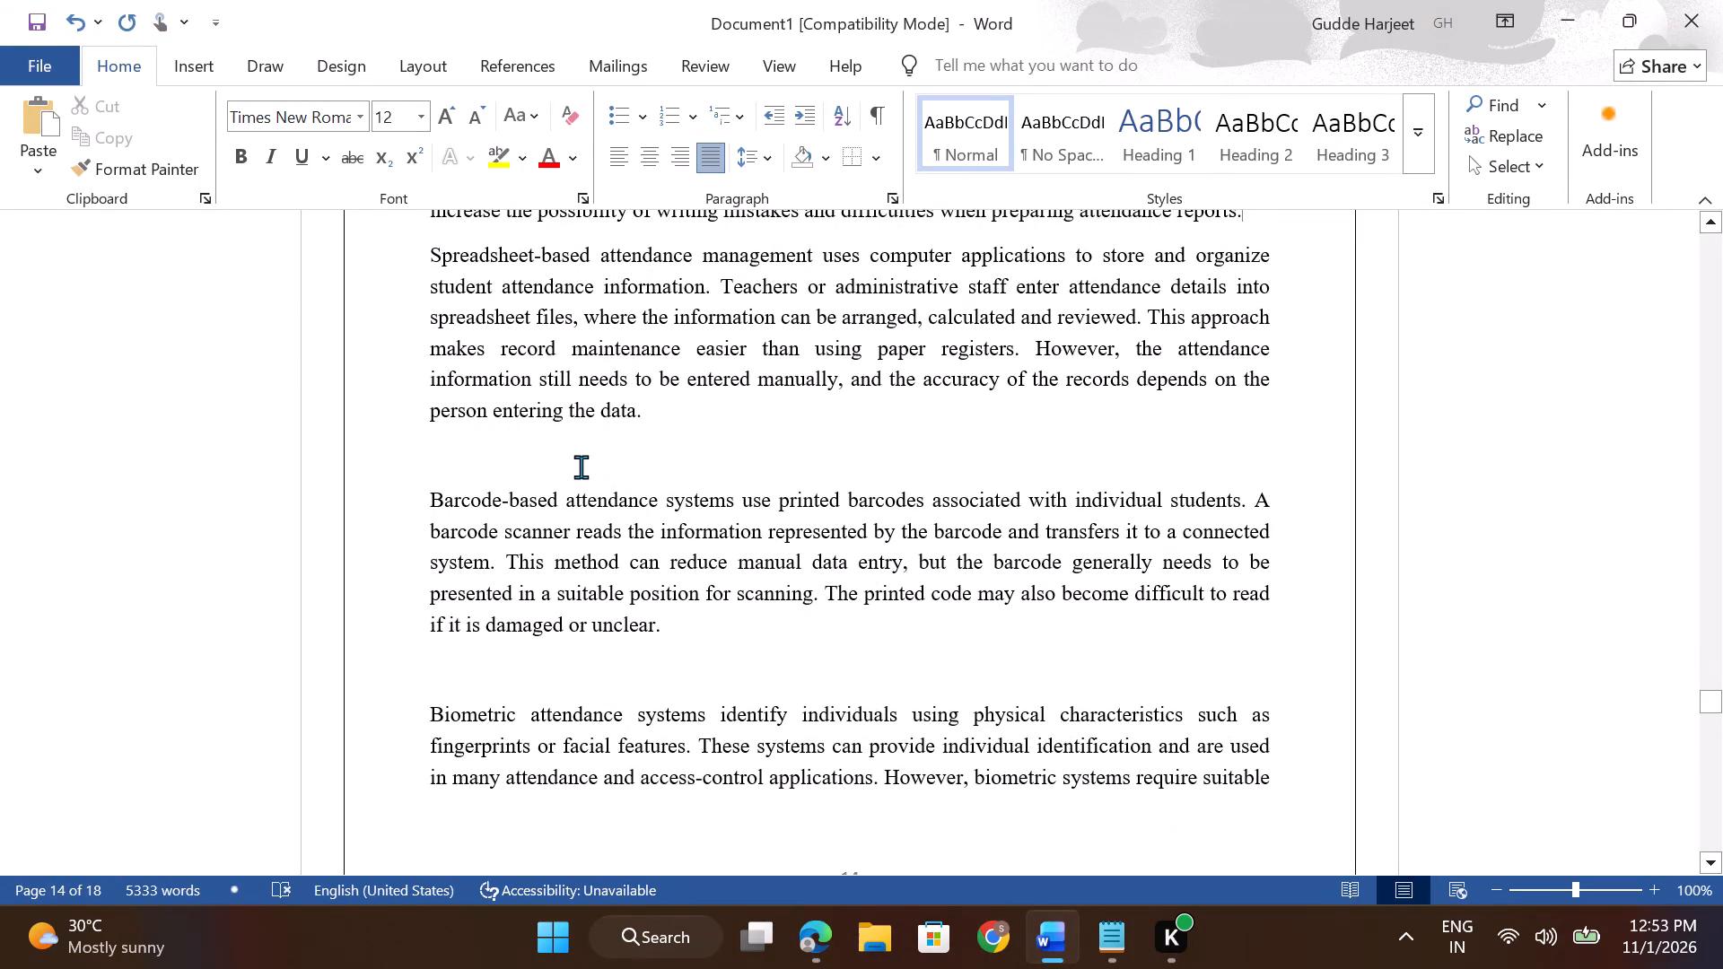
click(581, 467)
key(BackSpace)
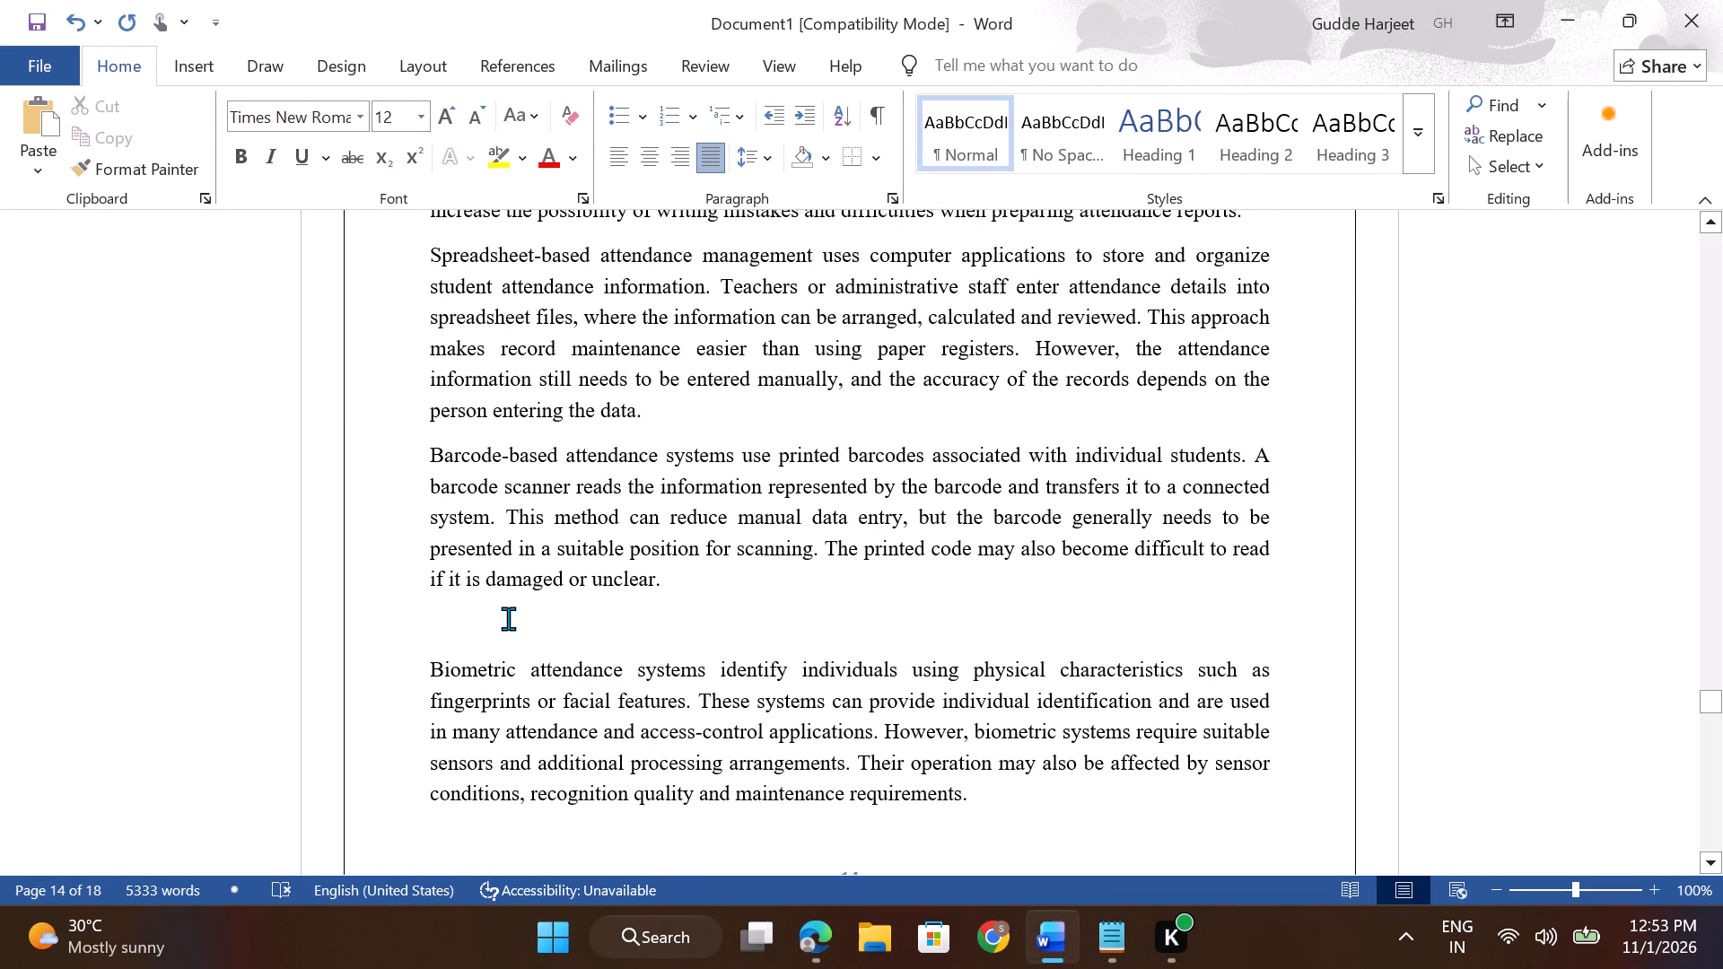
click(508, 618)
key(BackSpace)
Delete the Figure 2.9 placeholder, its caption, its description and the blank lines between the RFID-based attendance paragraph and the 2.10 heading.
scroll(508, 618, down, 3)
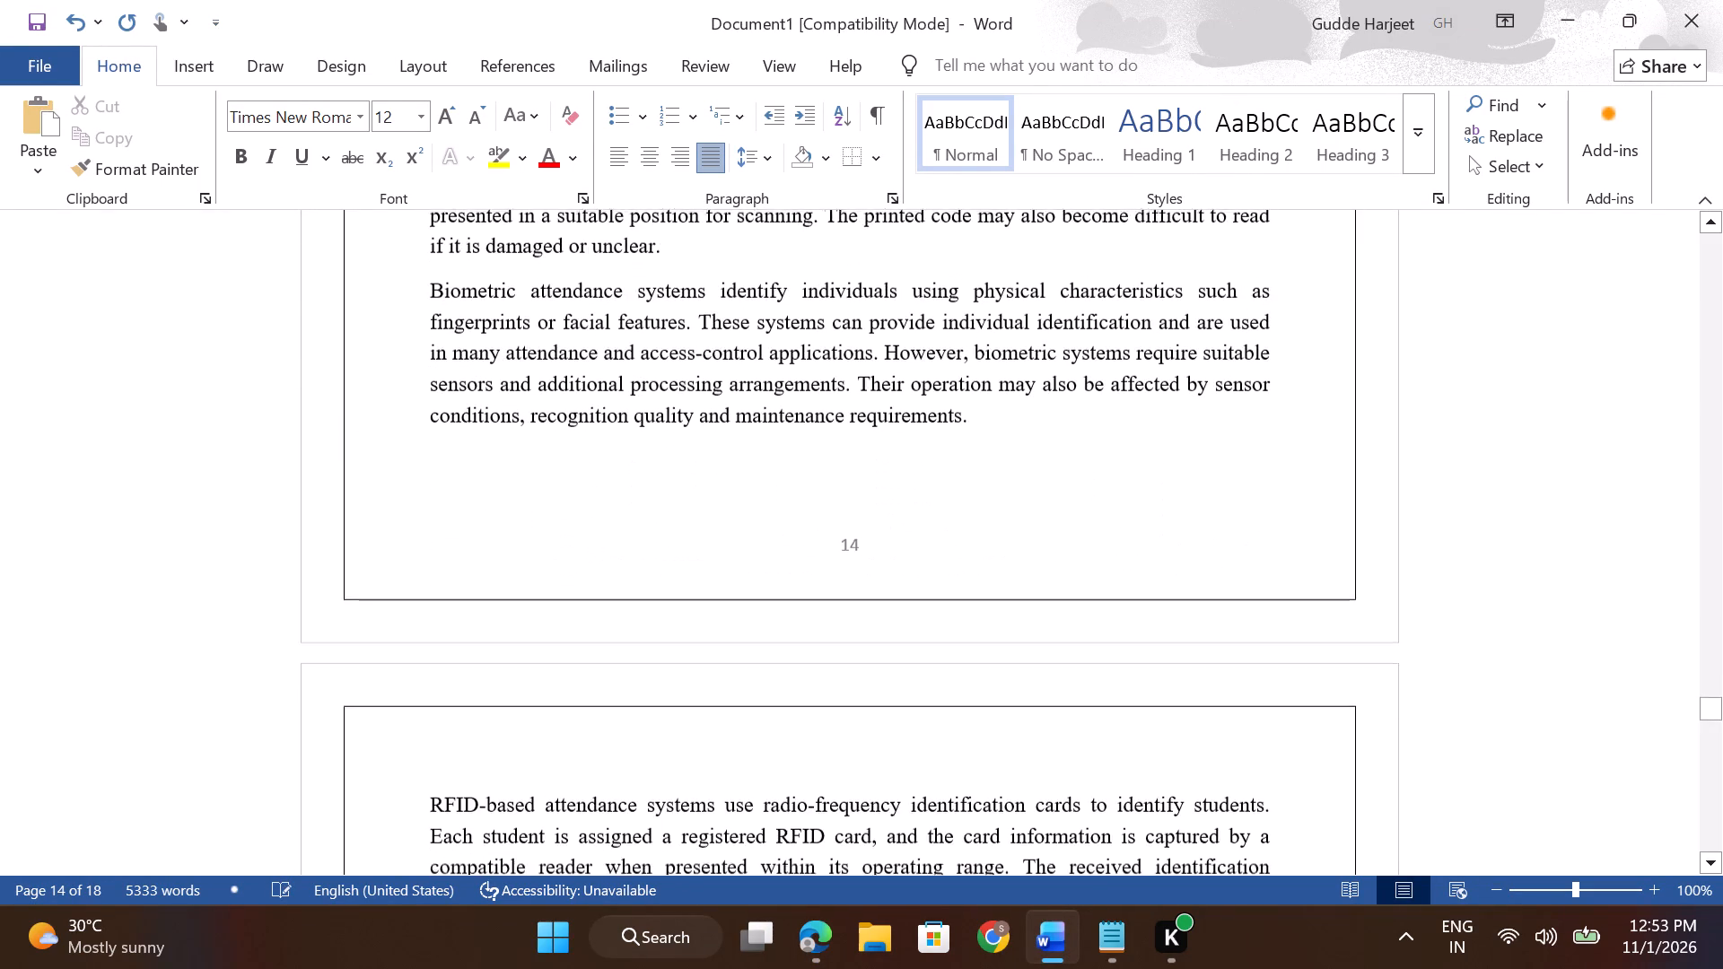
scroll(508, 618, down, 4)
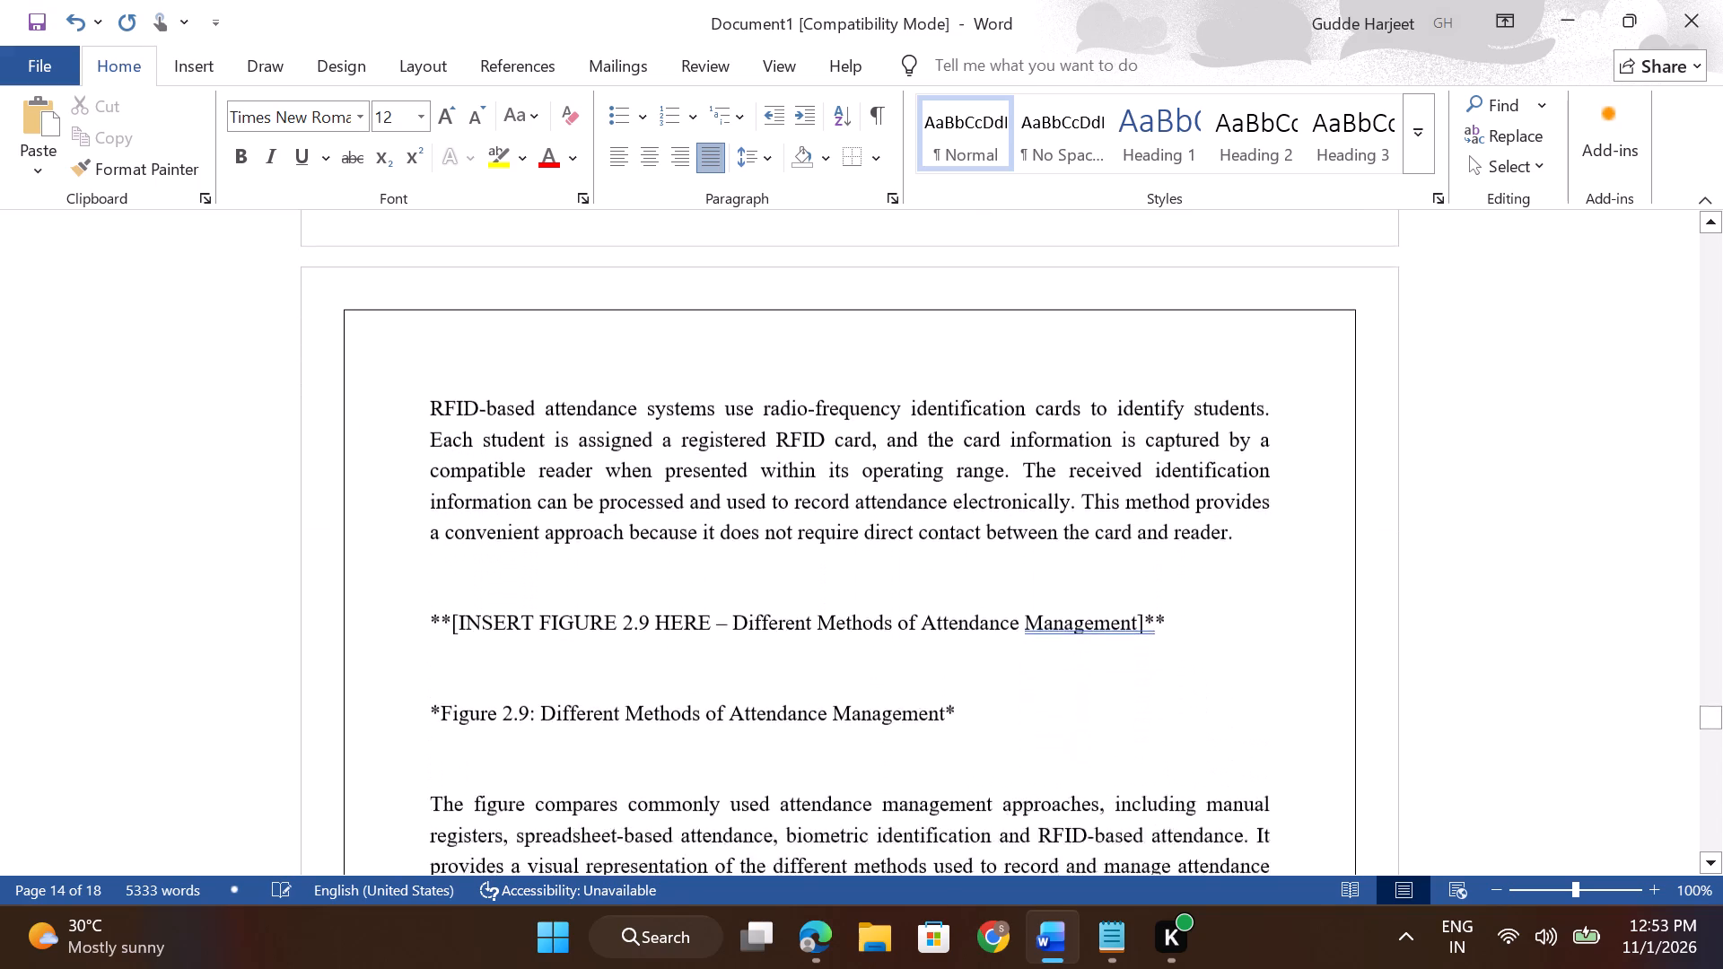
scroll(508, 618, down, 1)
scroll(508, 618, up, 6)
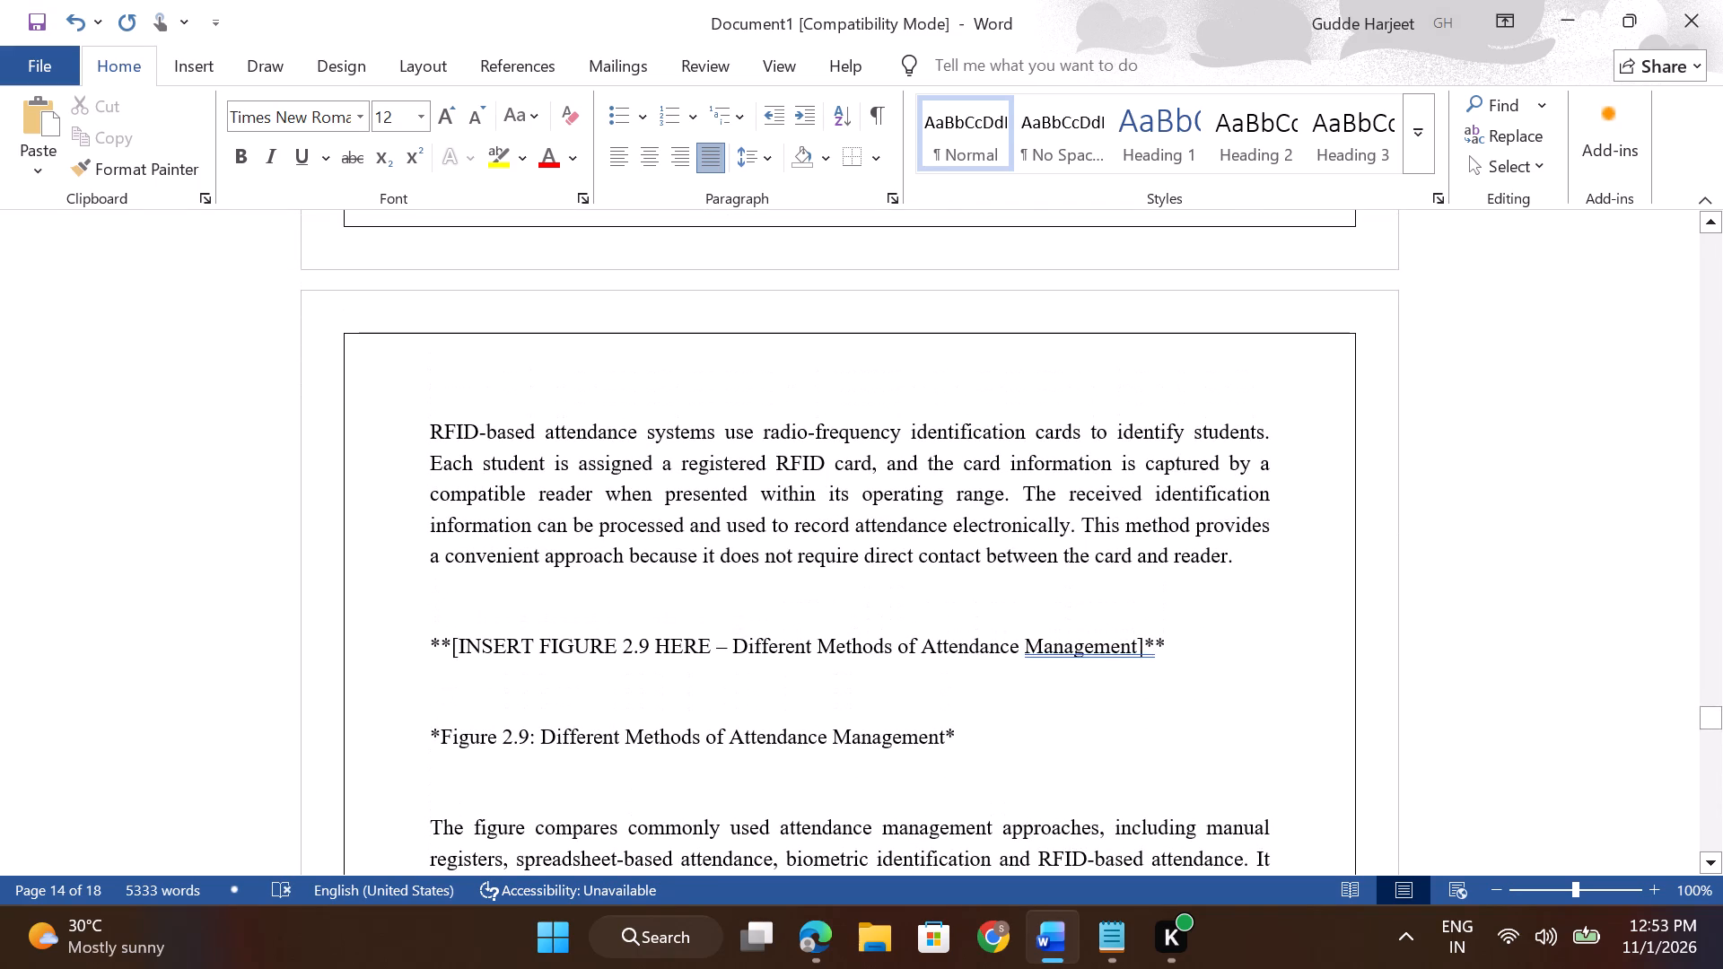
scroll(646, 801, down, 1)
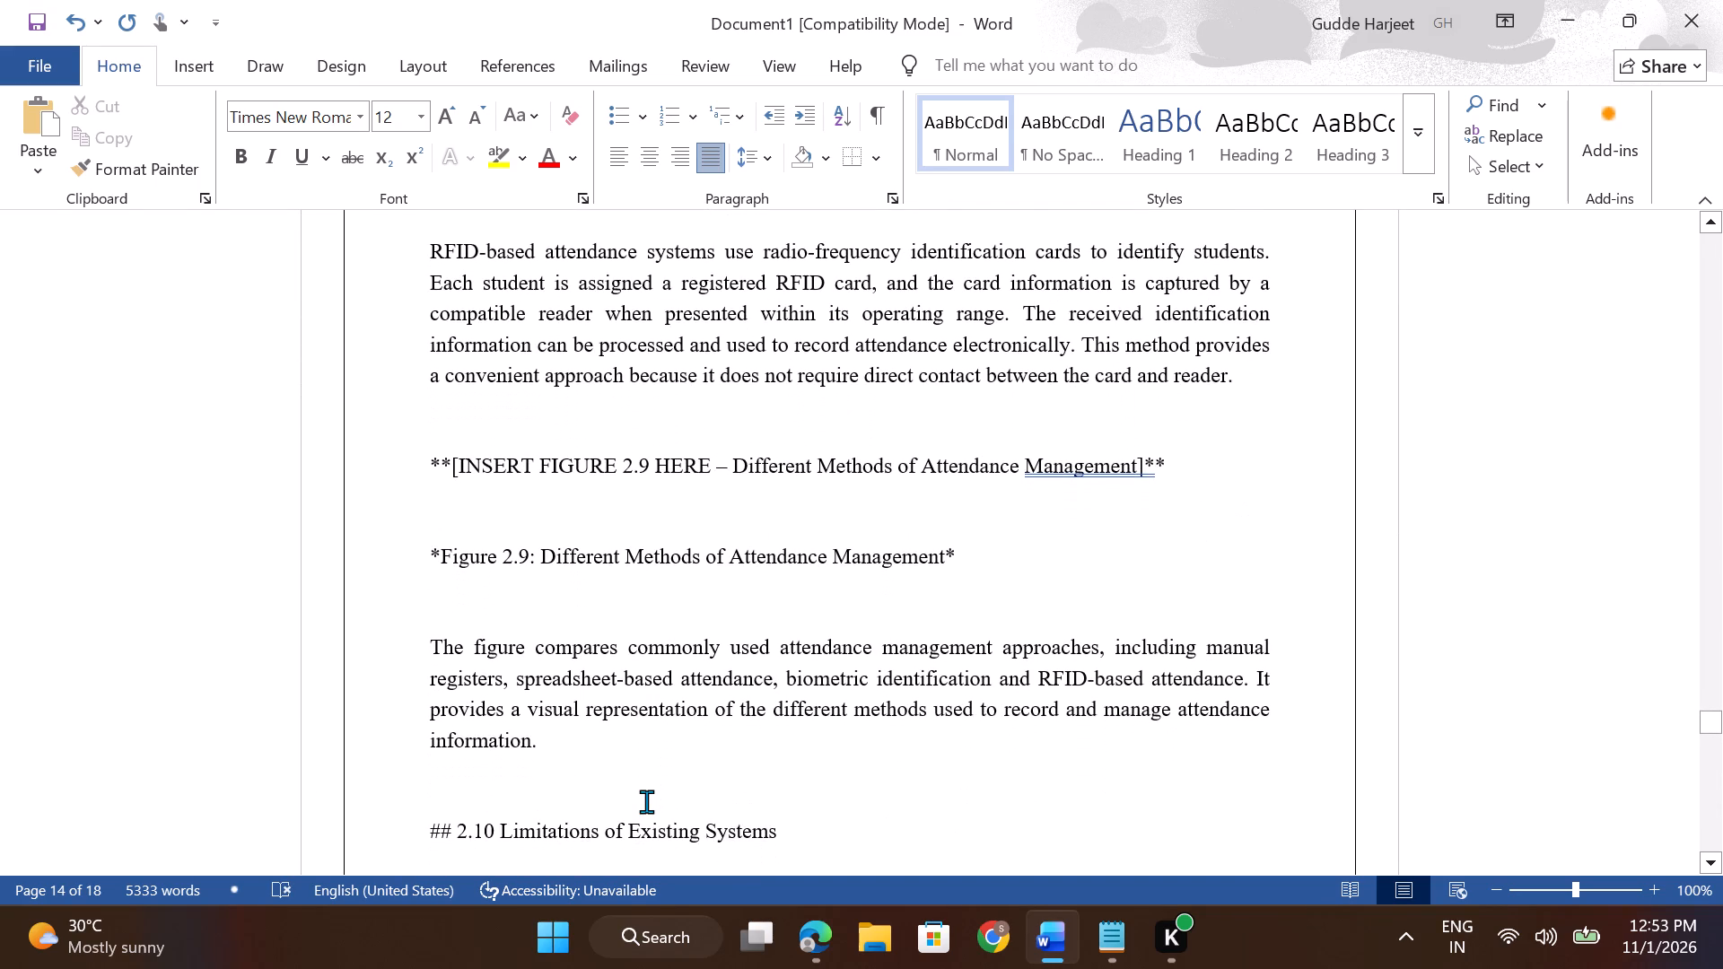
scroll(646, 801, down, 1)
drag(599, 802, 440, 407)
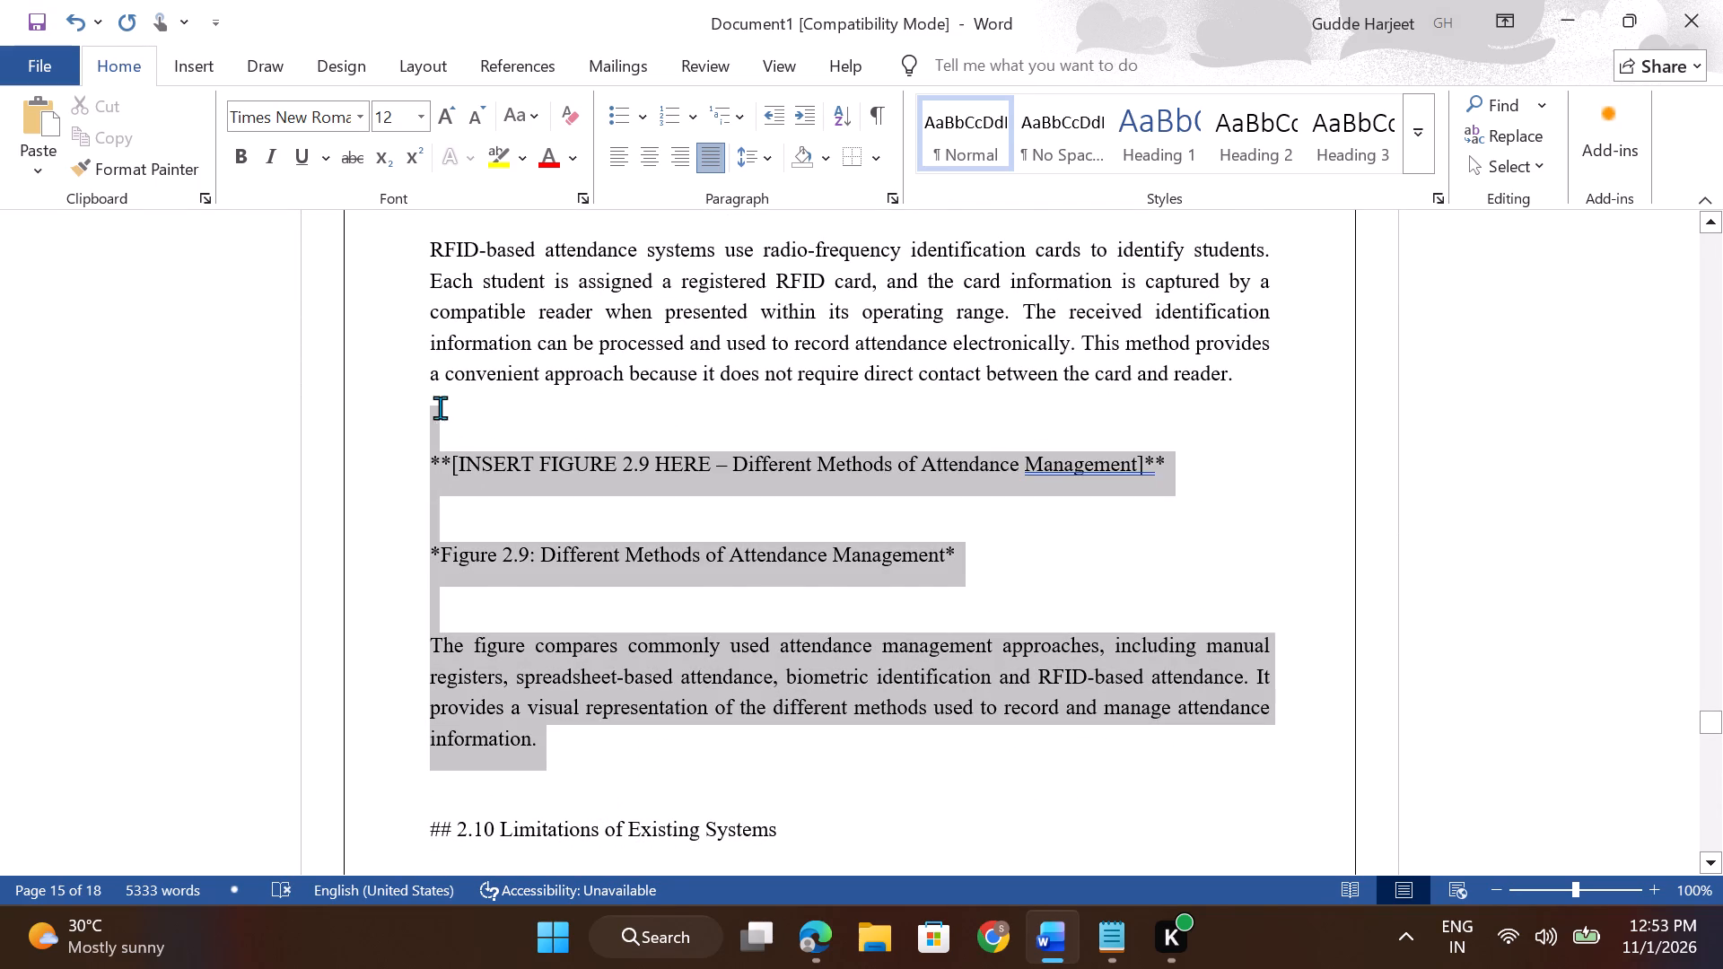
drag(440, 407, 434, 406)
key(BackSpace)
key(BackSpace)
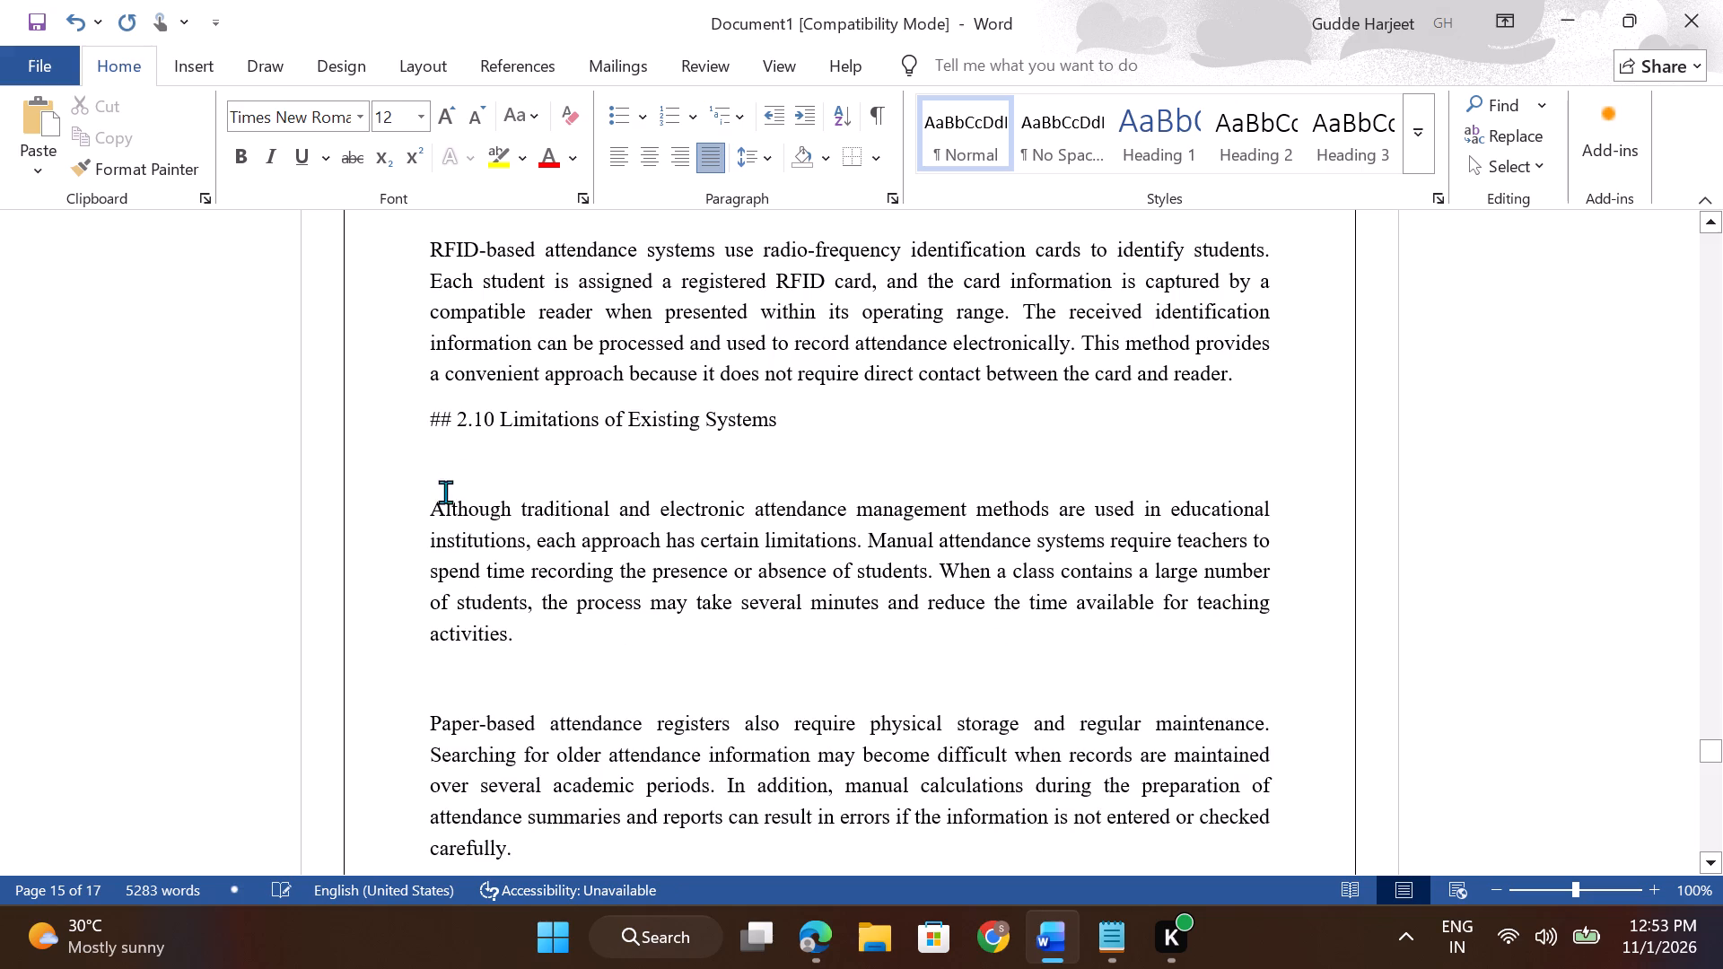
Remove the "##" marks from the "2.10 Limitations of Existing Systems" heading and format it bold at 14 pt.
click(459, 409)
key(BackSpace)
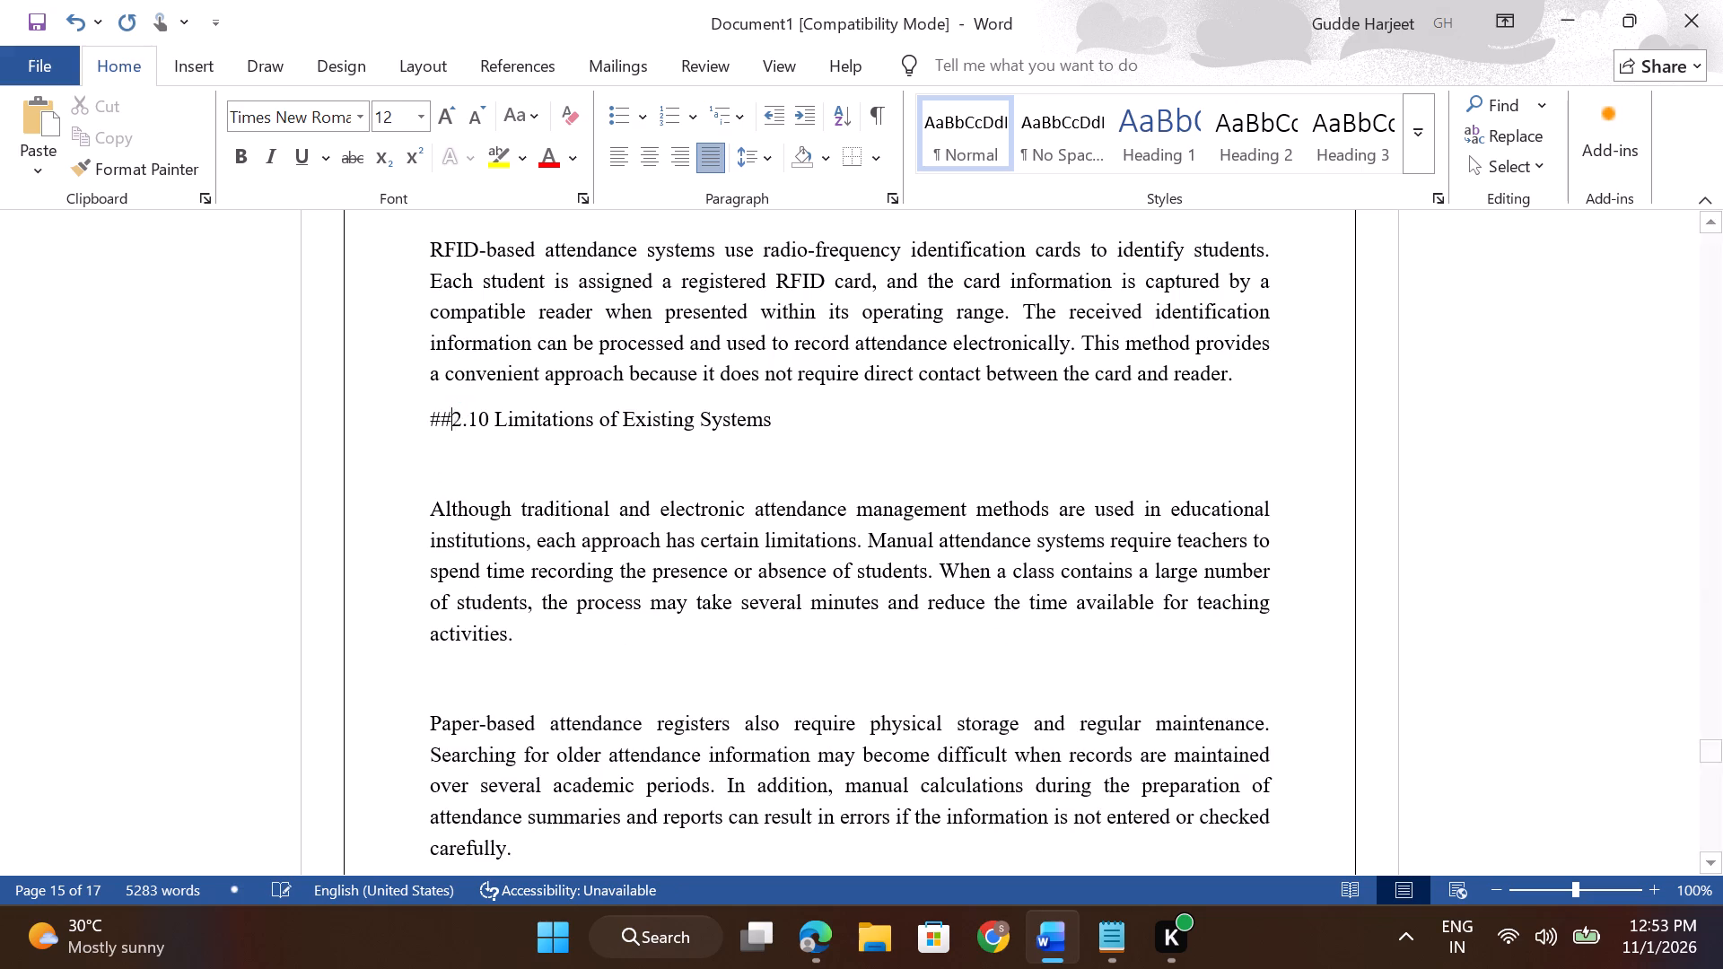
key(BackSpace)
key(BackSpace)
ctrl+click(522, 430)
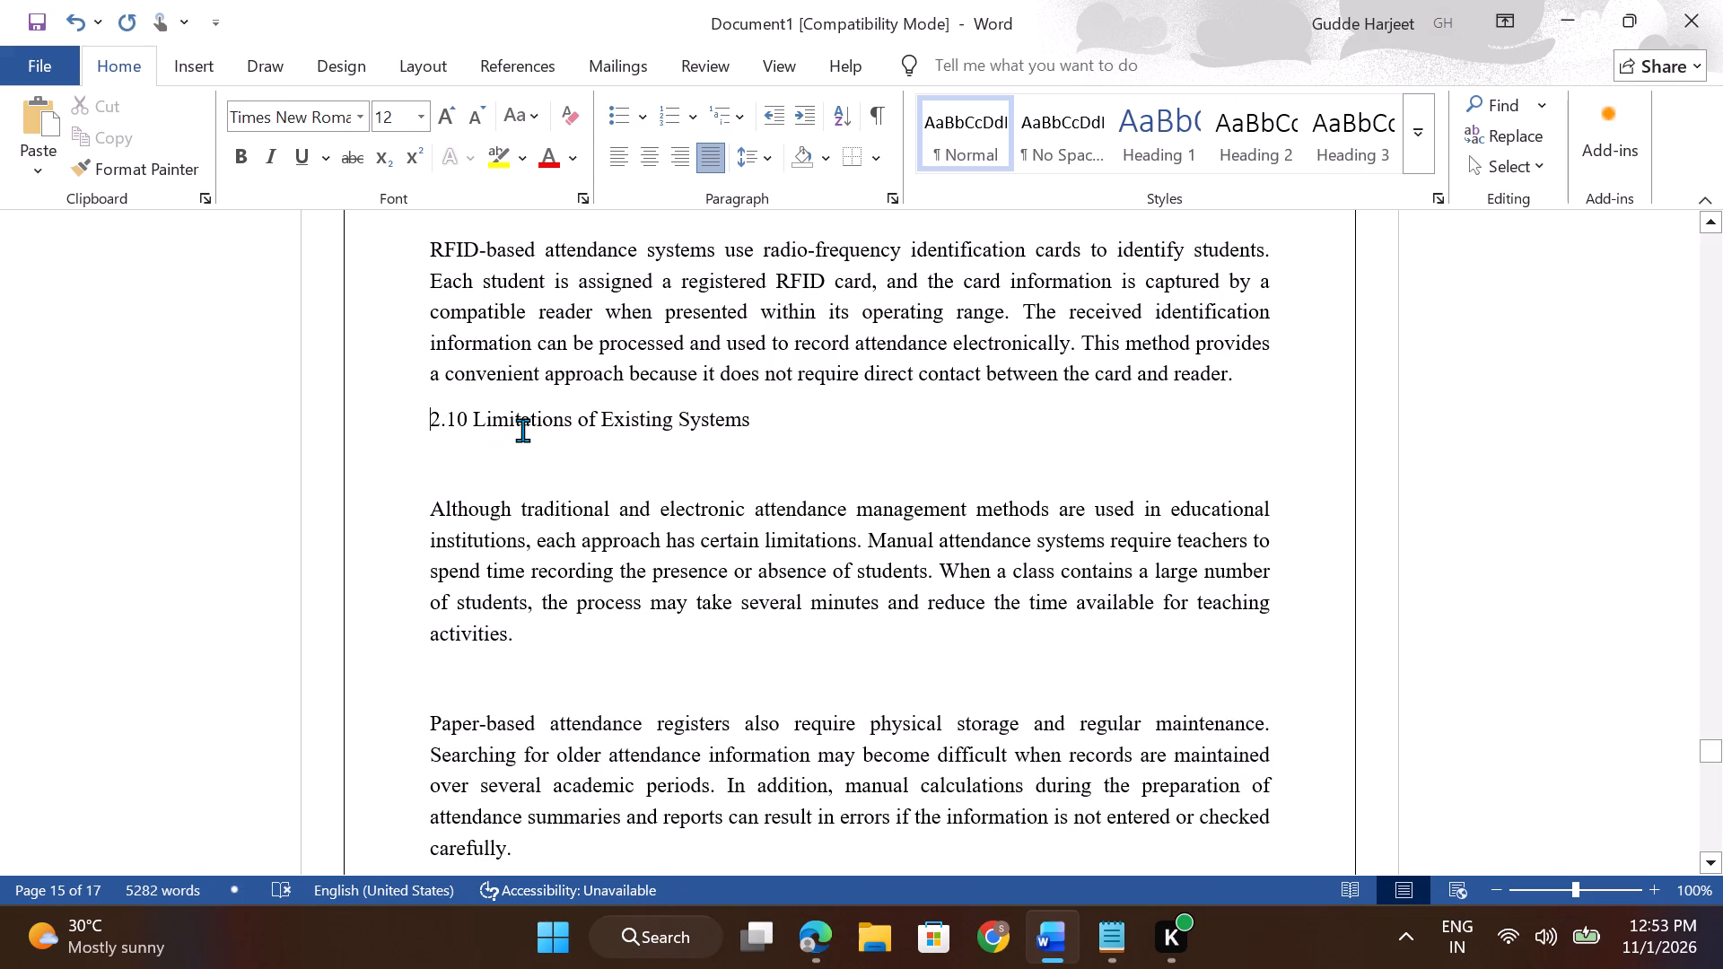
click(425, 108)
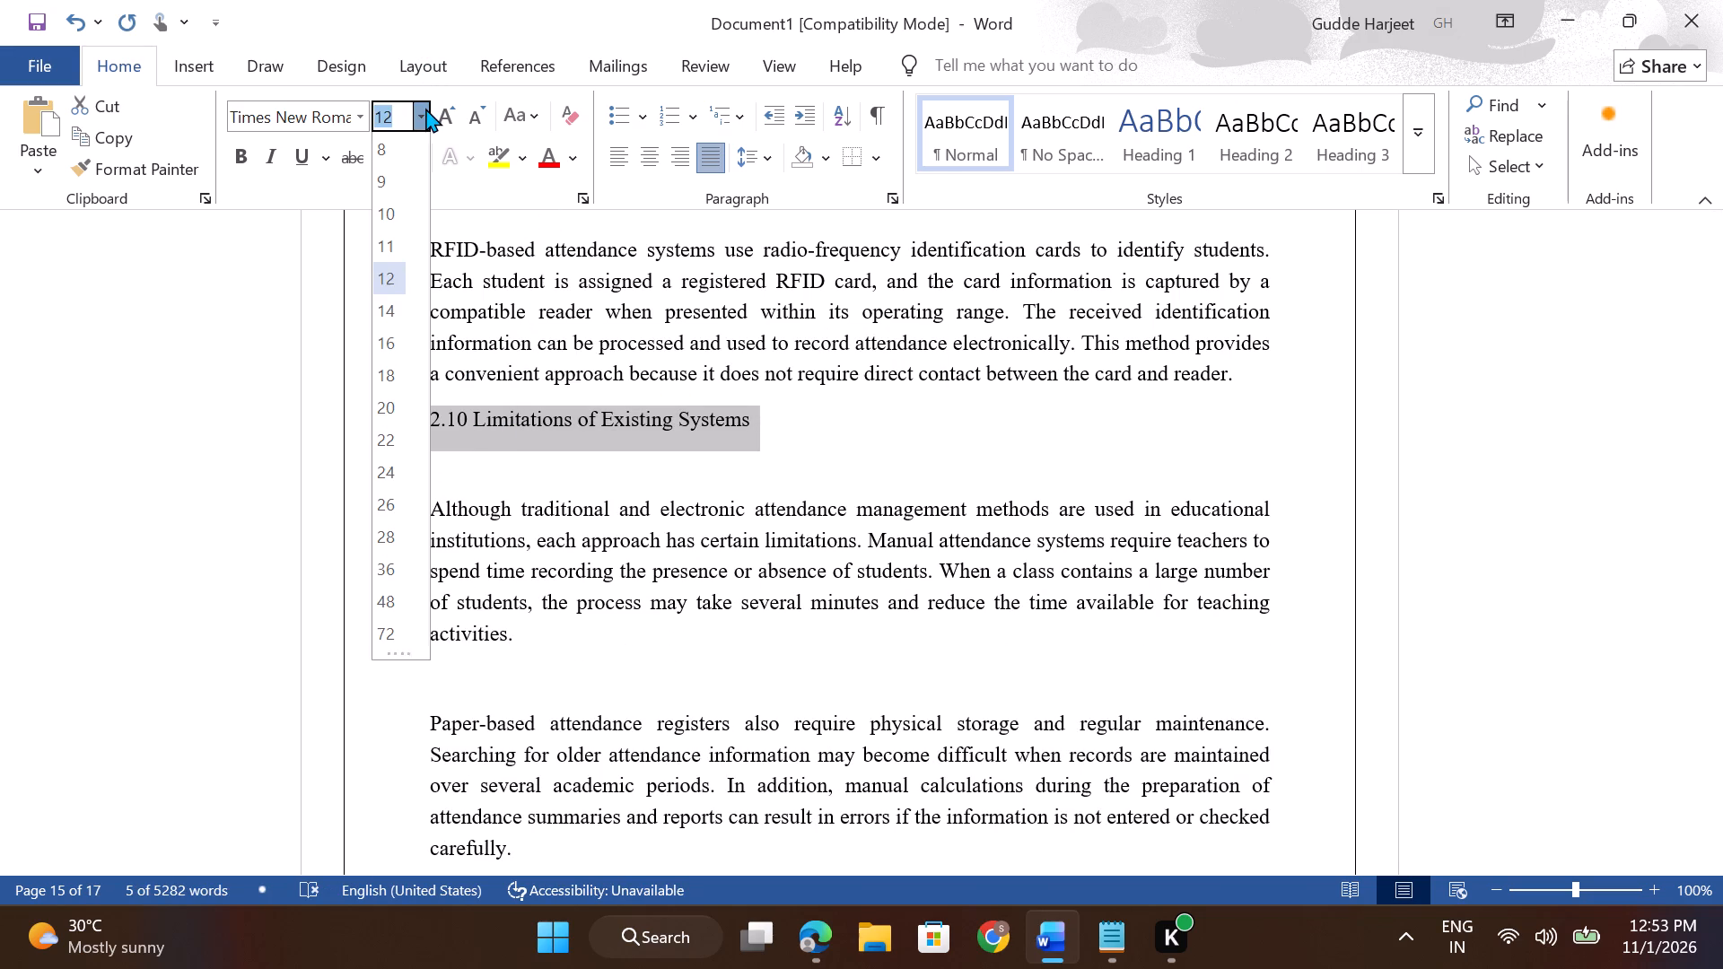
click(381, 316)
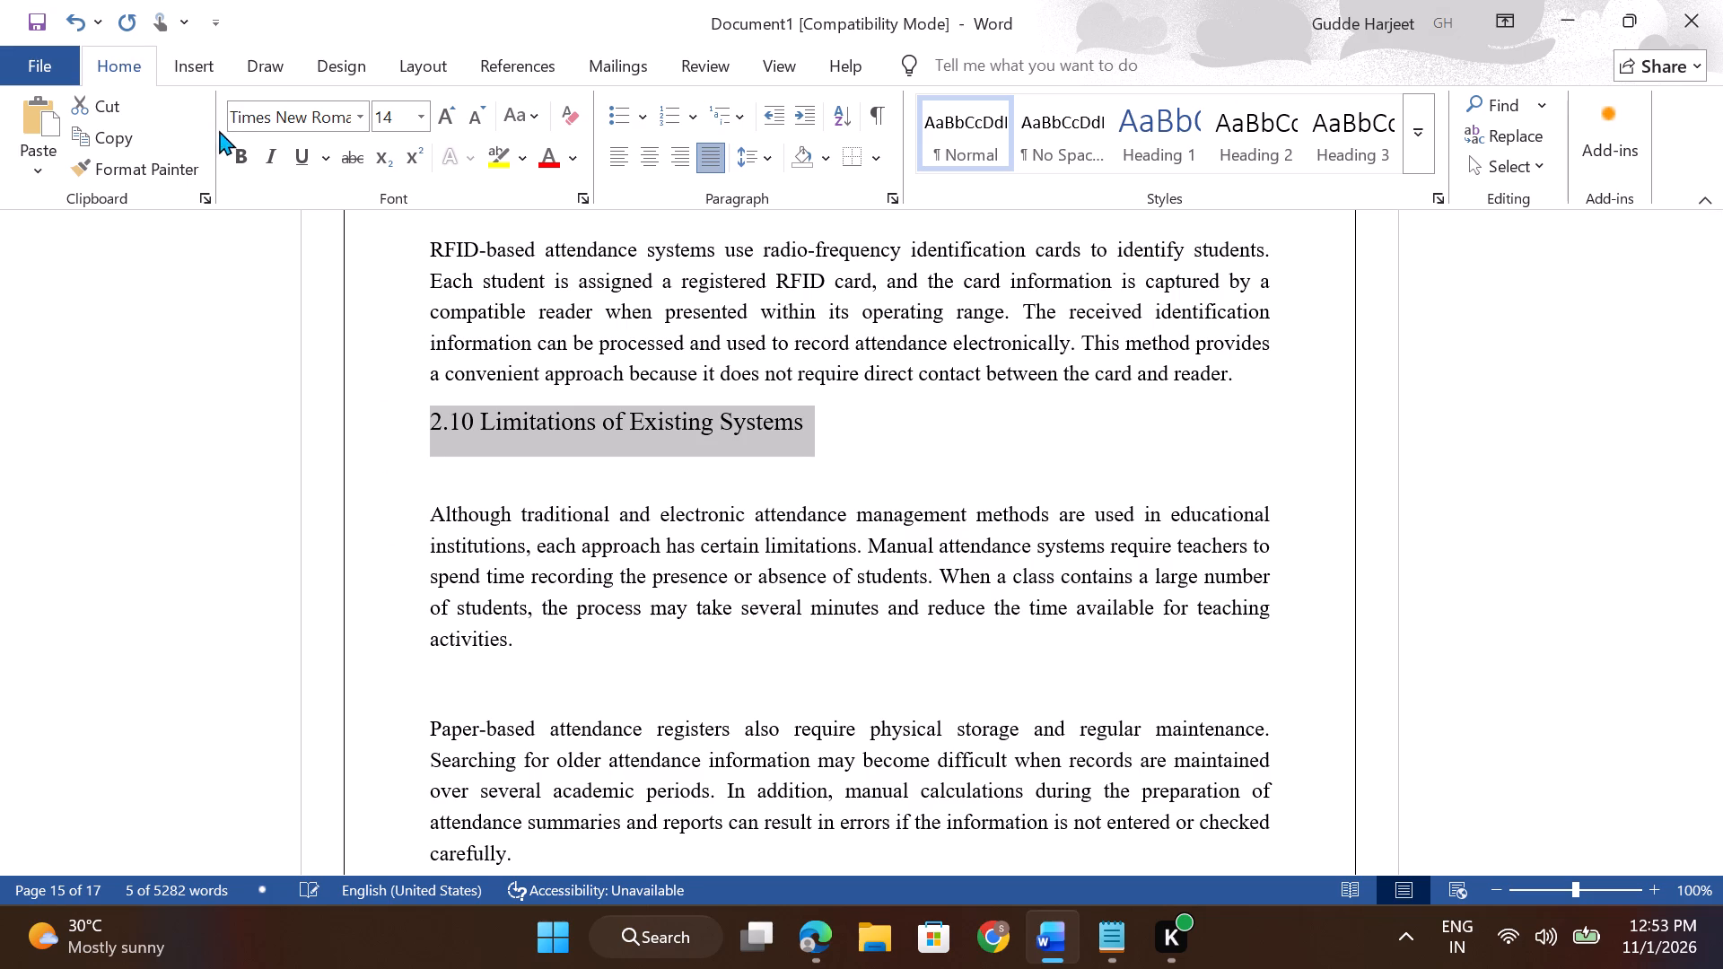
click(237, 148)
Delete the blank lines below the 2.10 heading and after the manual attendance and paper-based register paragraphs.
click(508, 464)
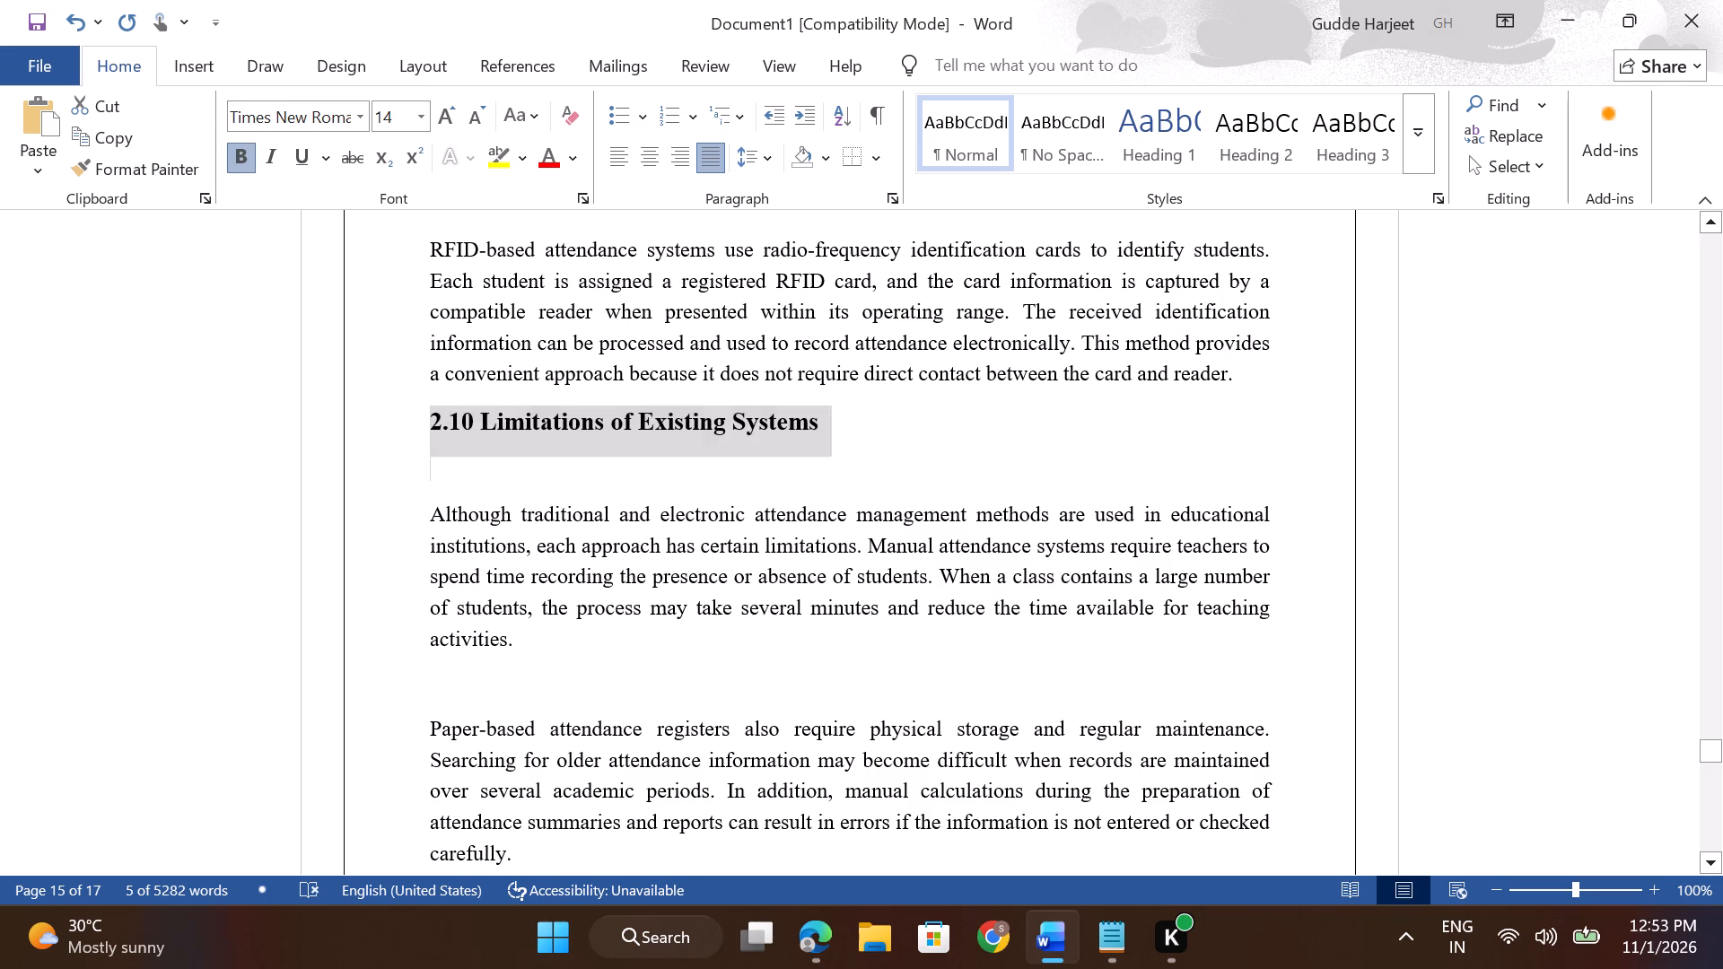
key(BackSpace)
click(516, 647)
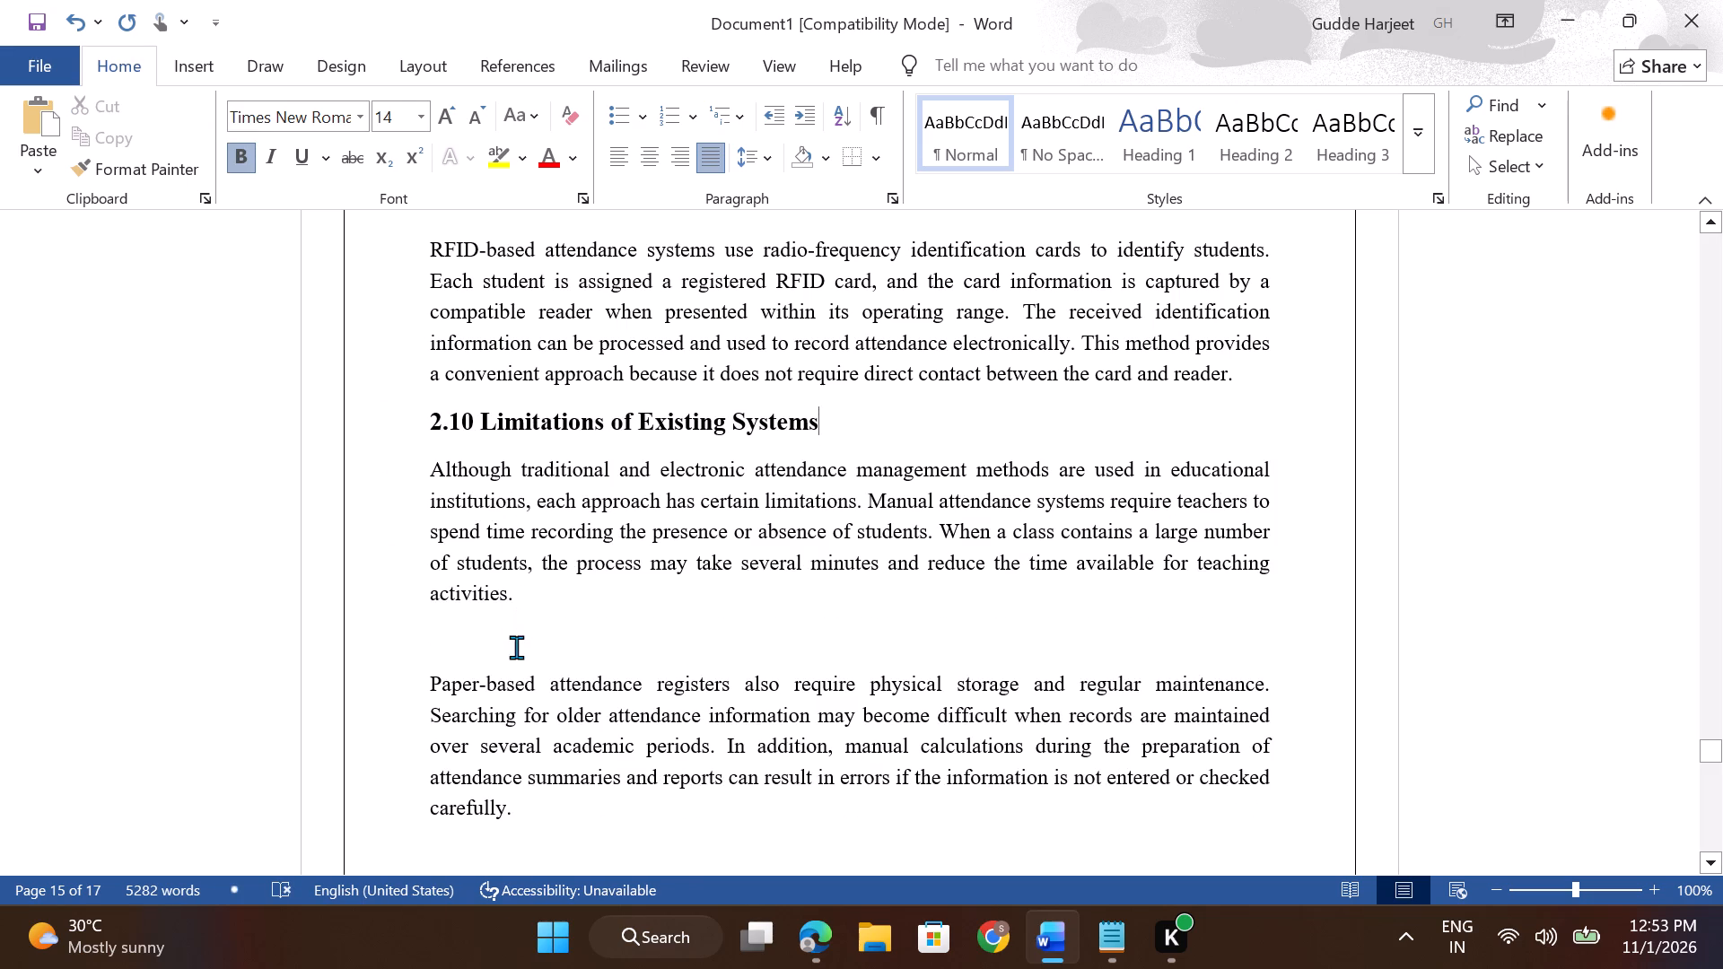
key(BackSpace)
scroll(516, 647, down, 1)
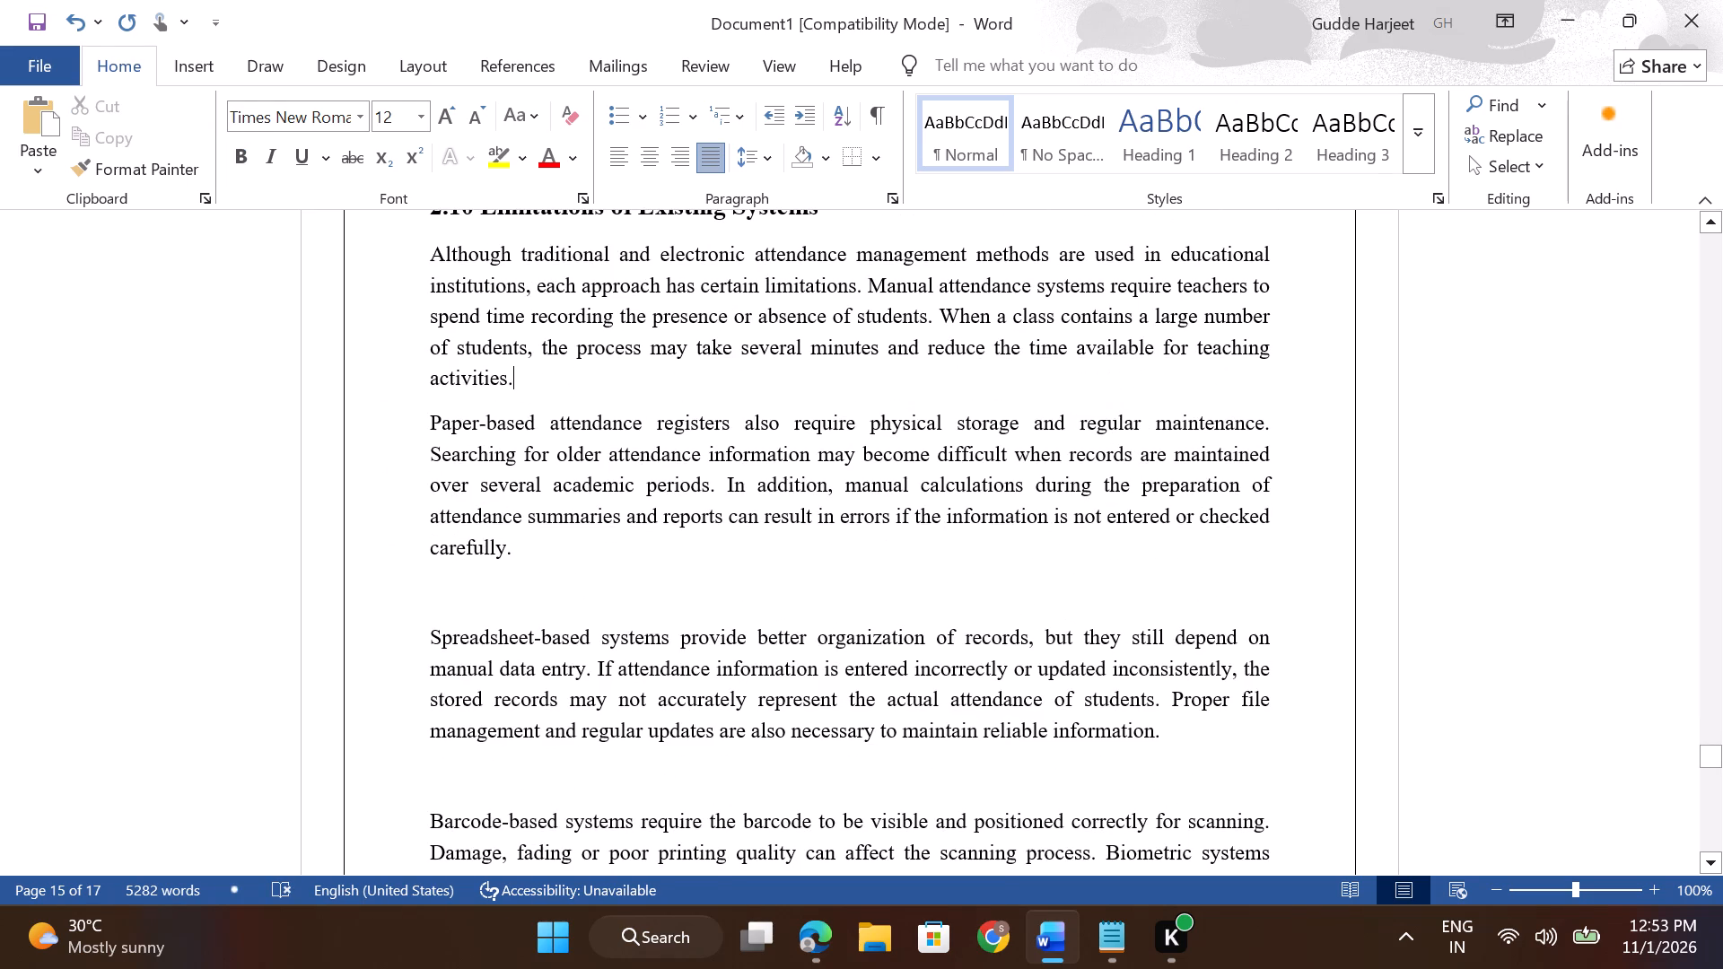
click(494, 614)
key(BackSpace)
Delete the remaining blank lines in section 2.10, from the spreadsheet-based paragraph down to the 2.11 heading.
scroll(494, 614, down, 2)
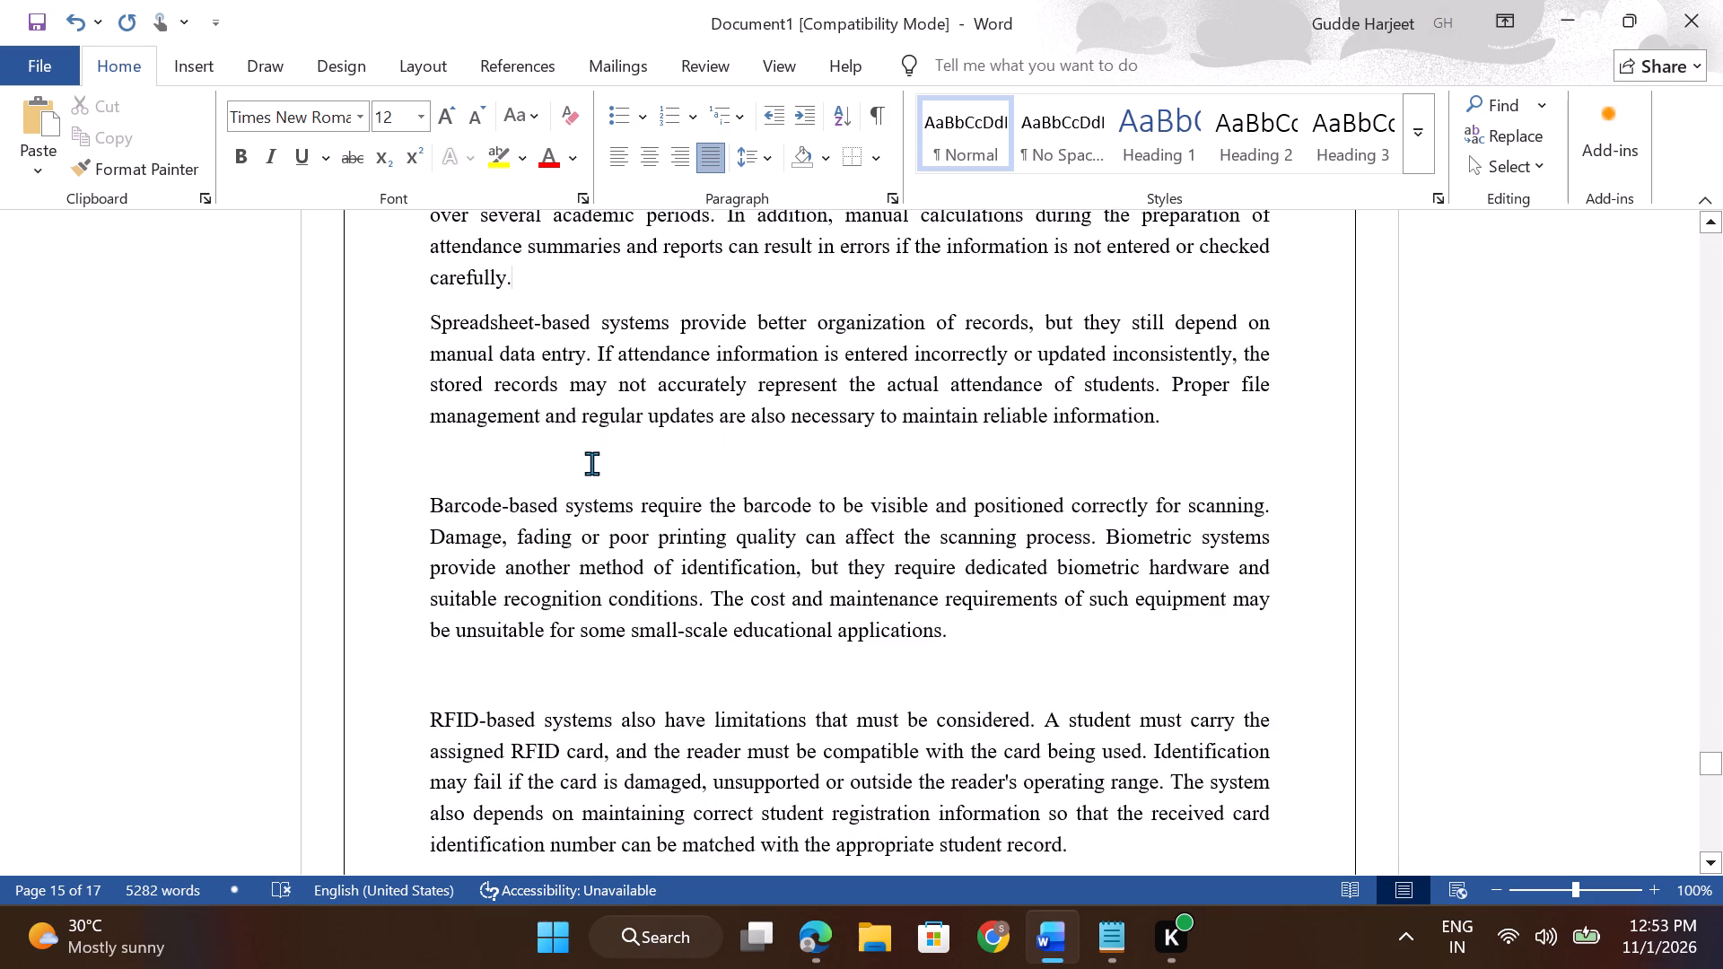
click(591, 463)
key(BackSpace)
click(588, 616)
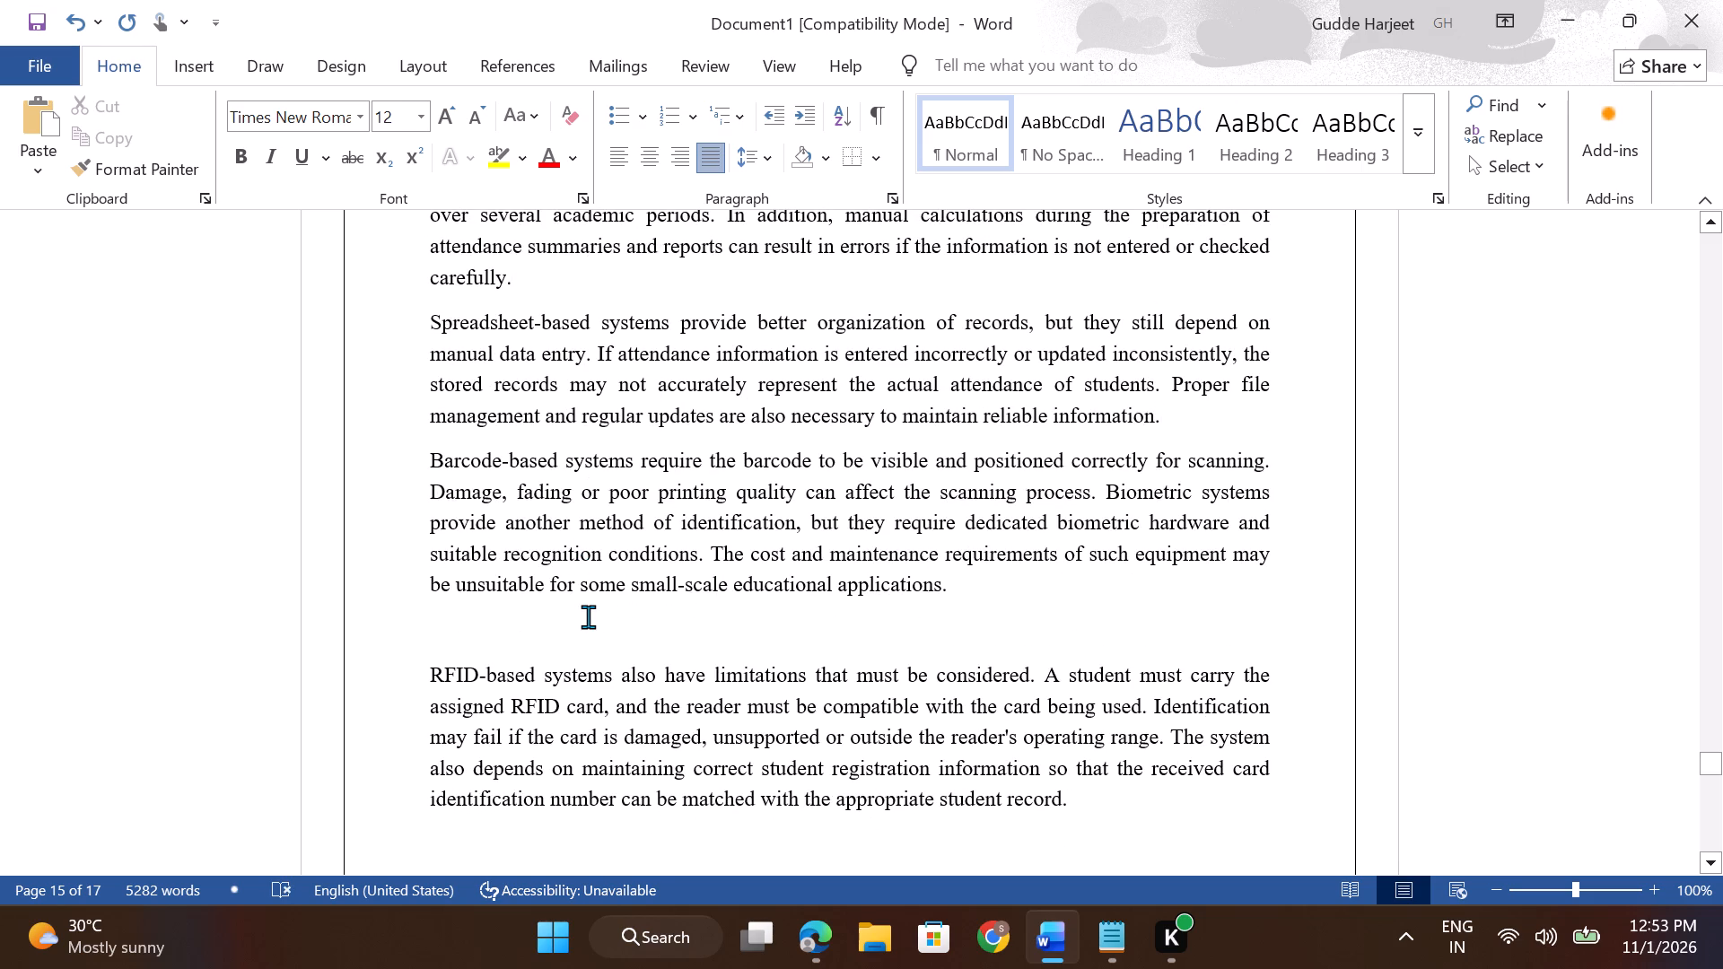
key(BackSpace)
scroll(588, 616, down, 2)
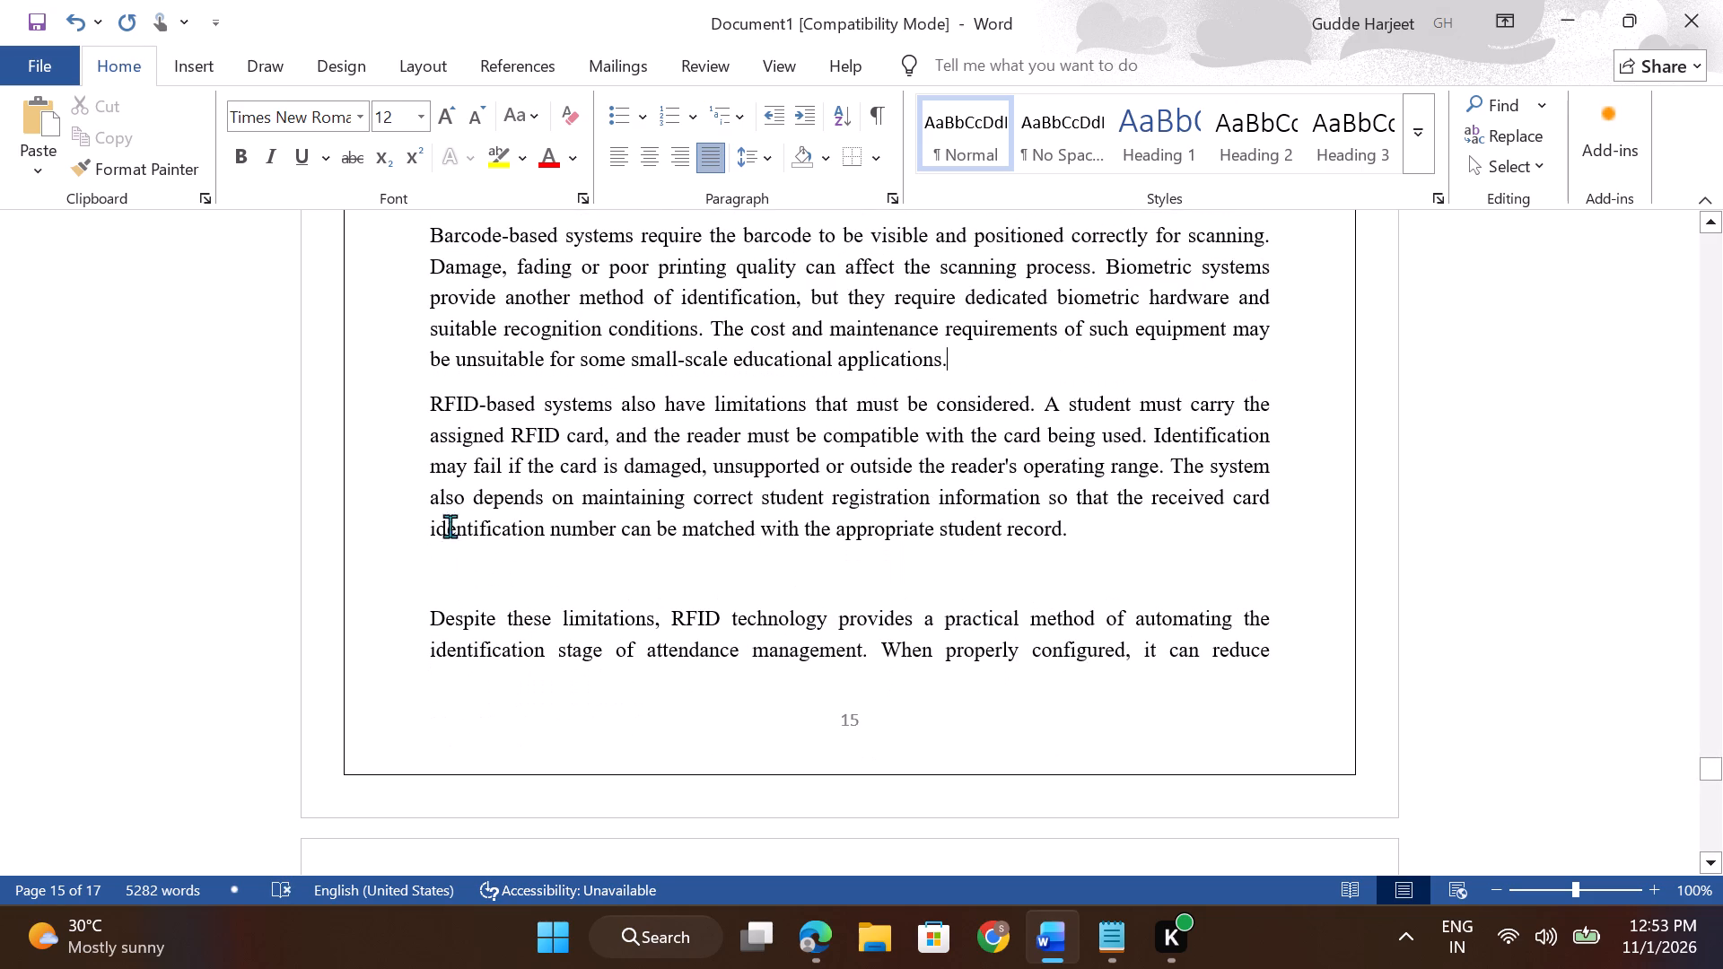
click(489, 573)
key(BackSpace)
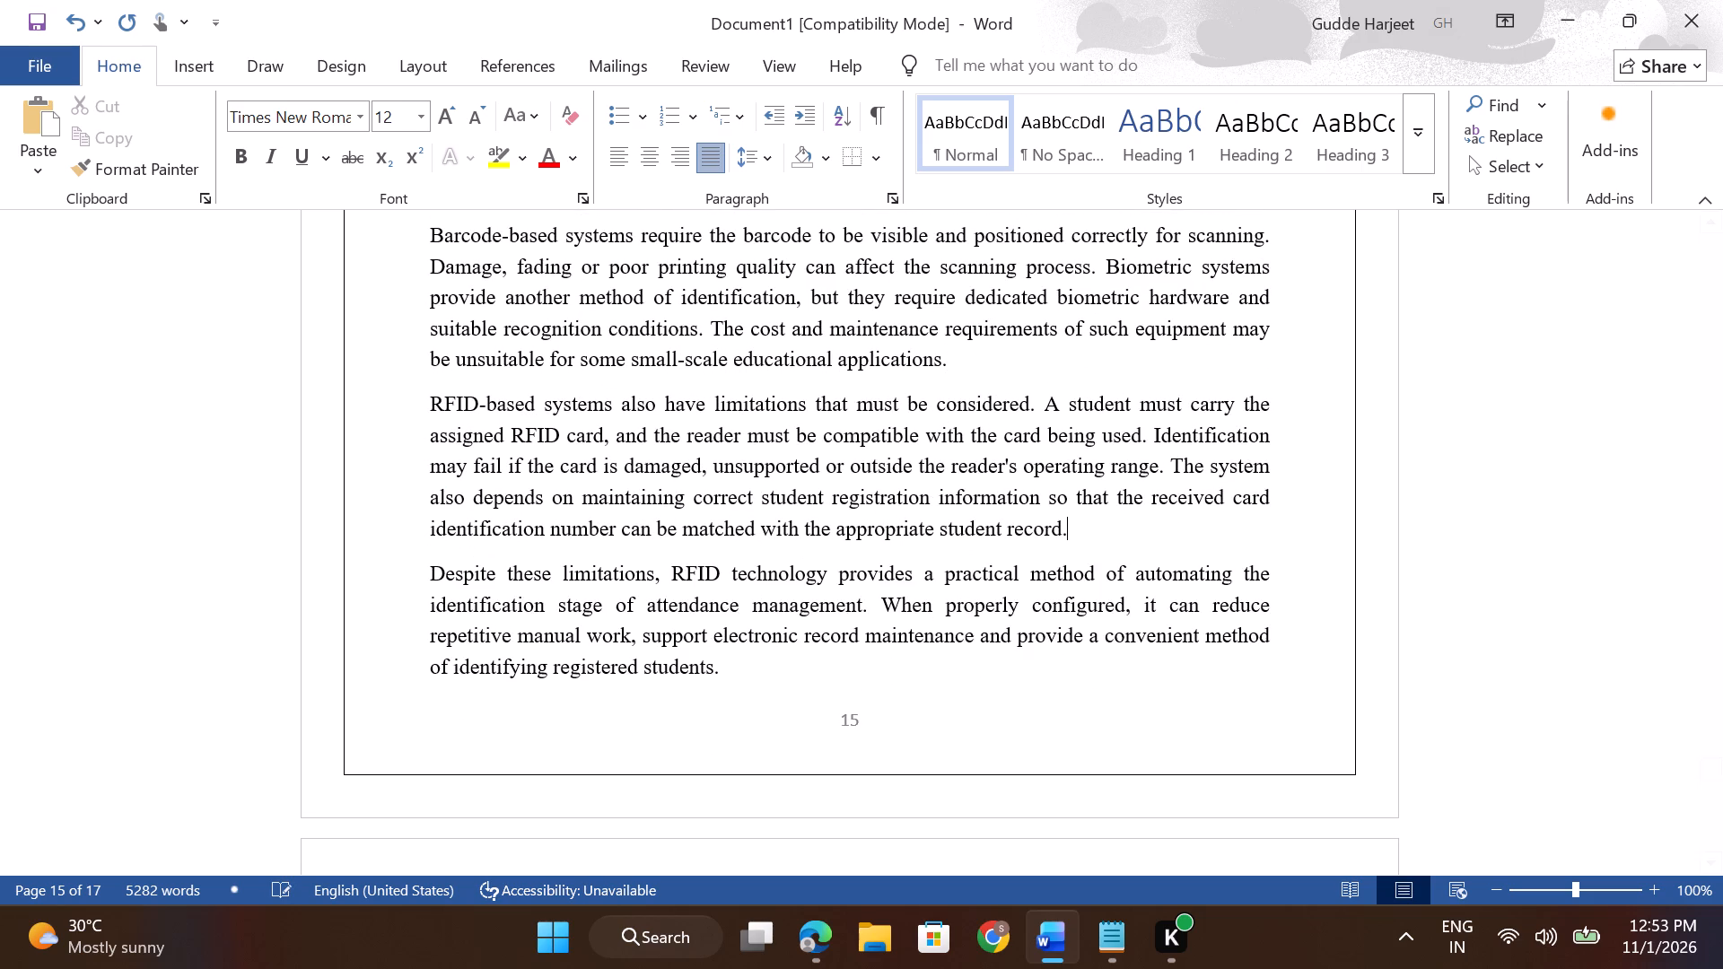
scroll(489, 573, up, 6)
scroll(489, 573, down, 1)
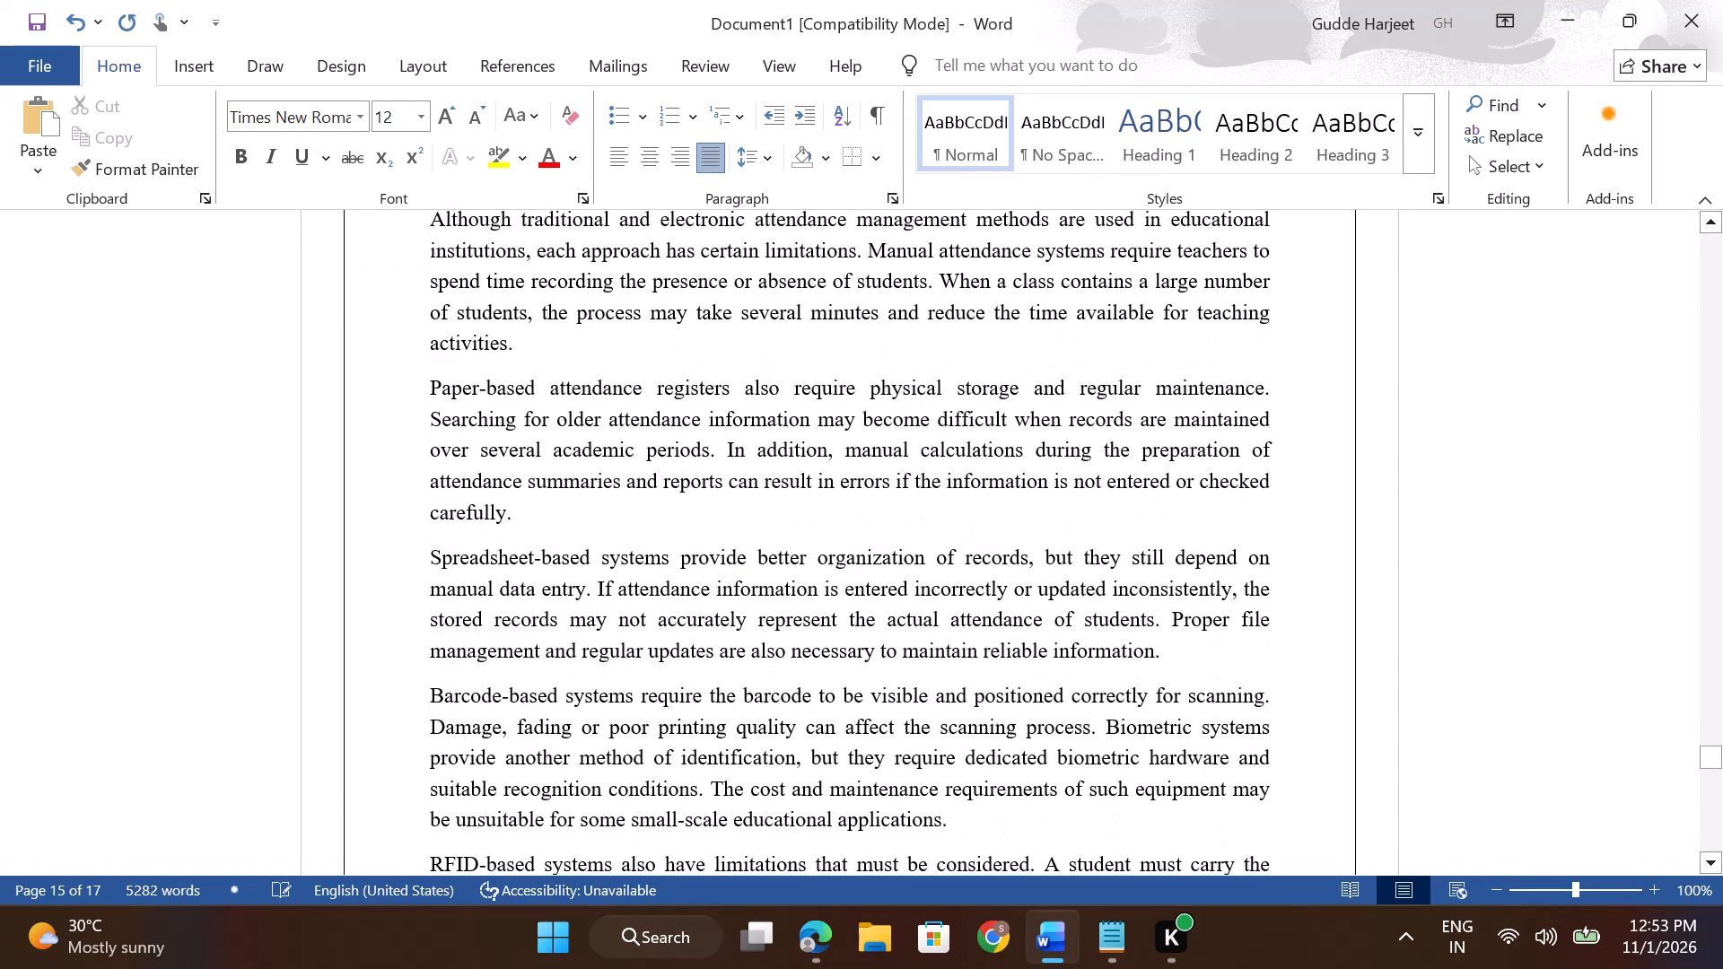
scroll(489, 573, down, 6)
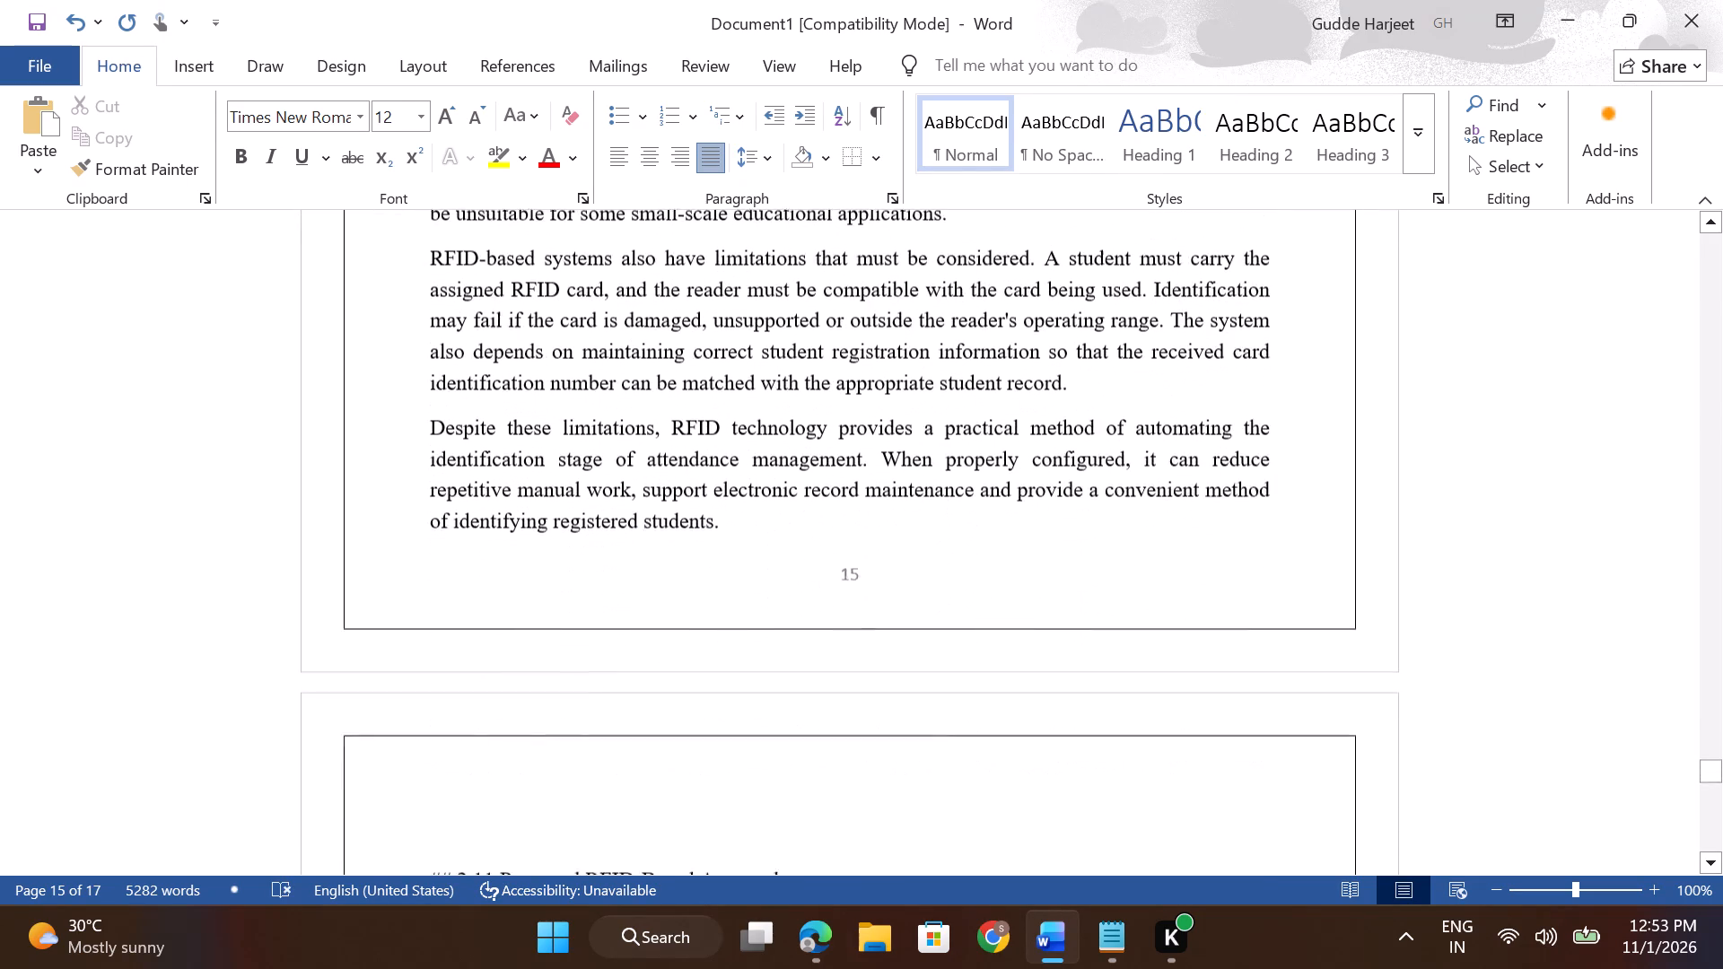
scroll(489, 573, down, 1)
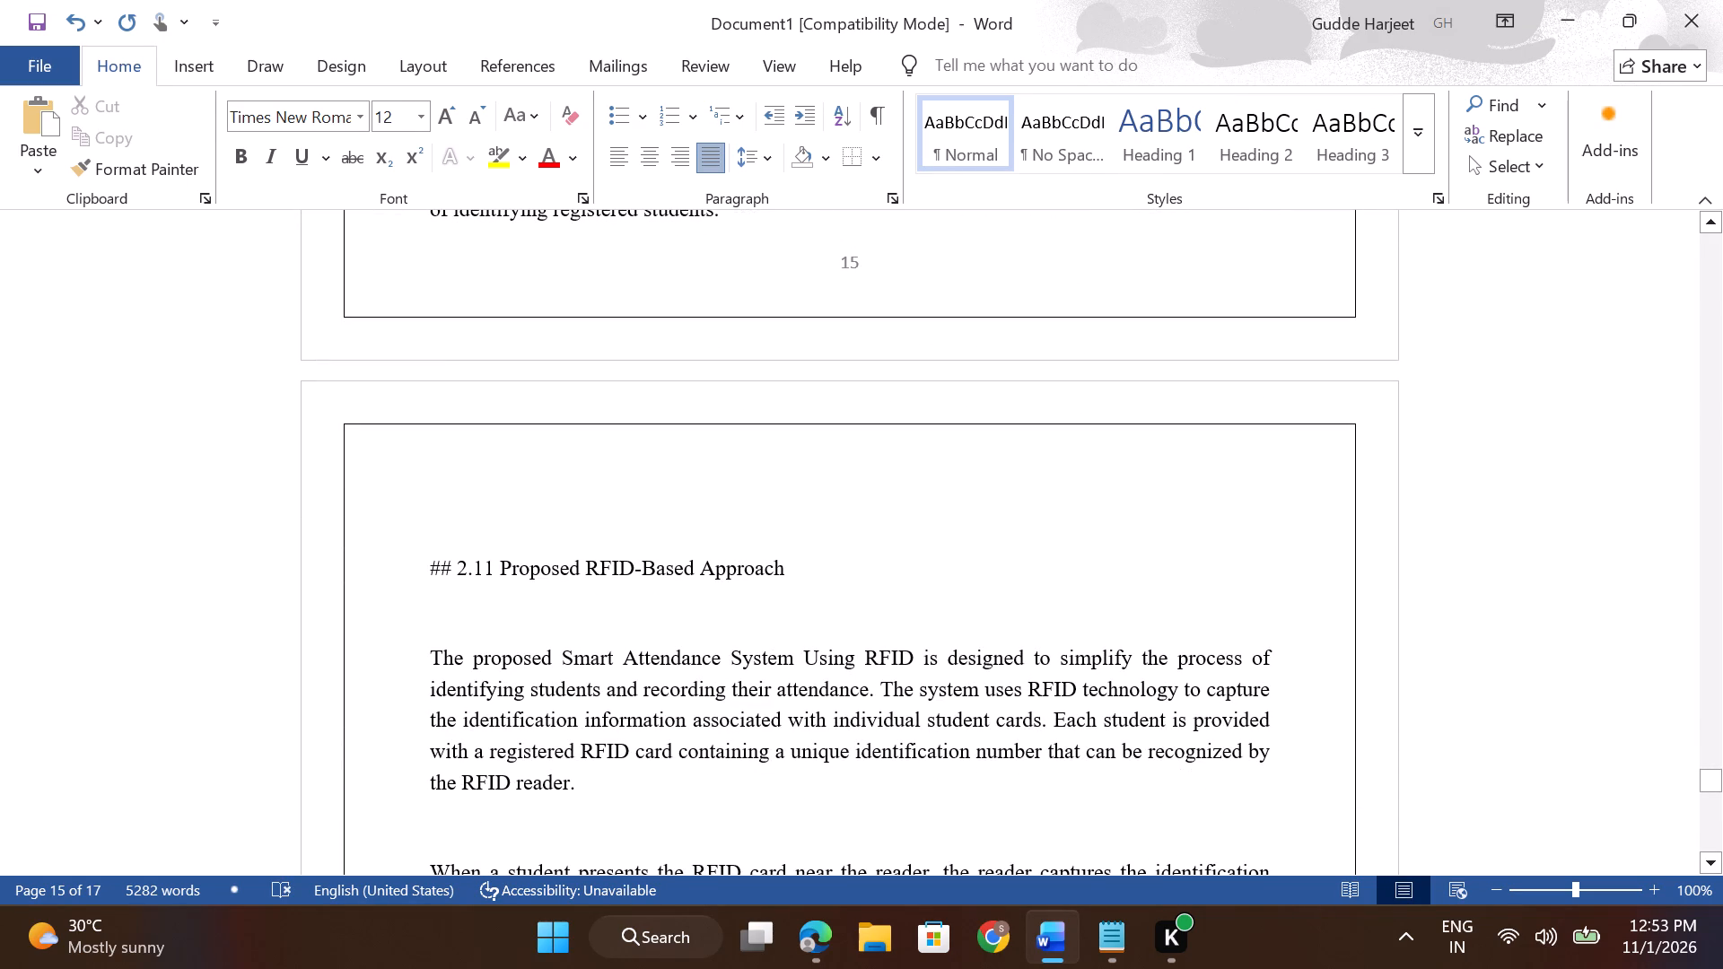
click(474, 543)
key(BackSpace)
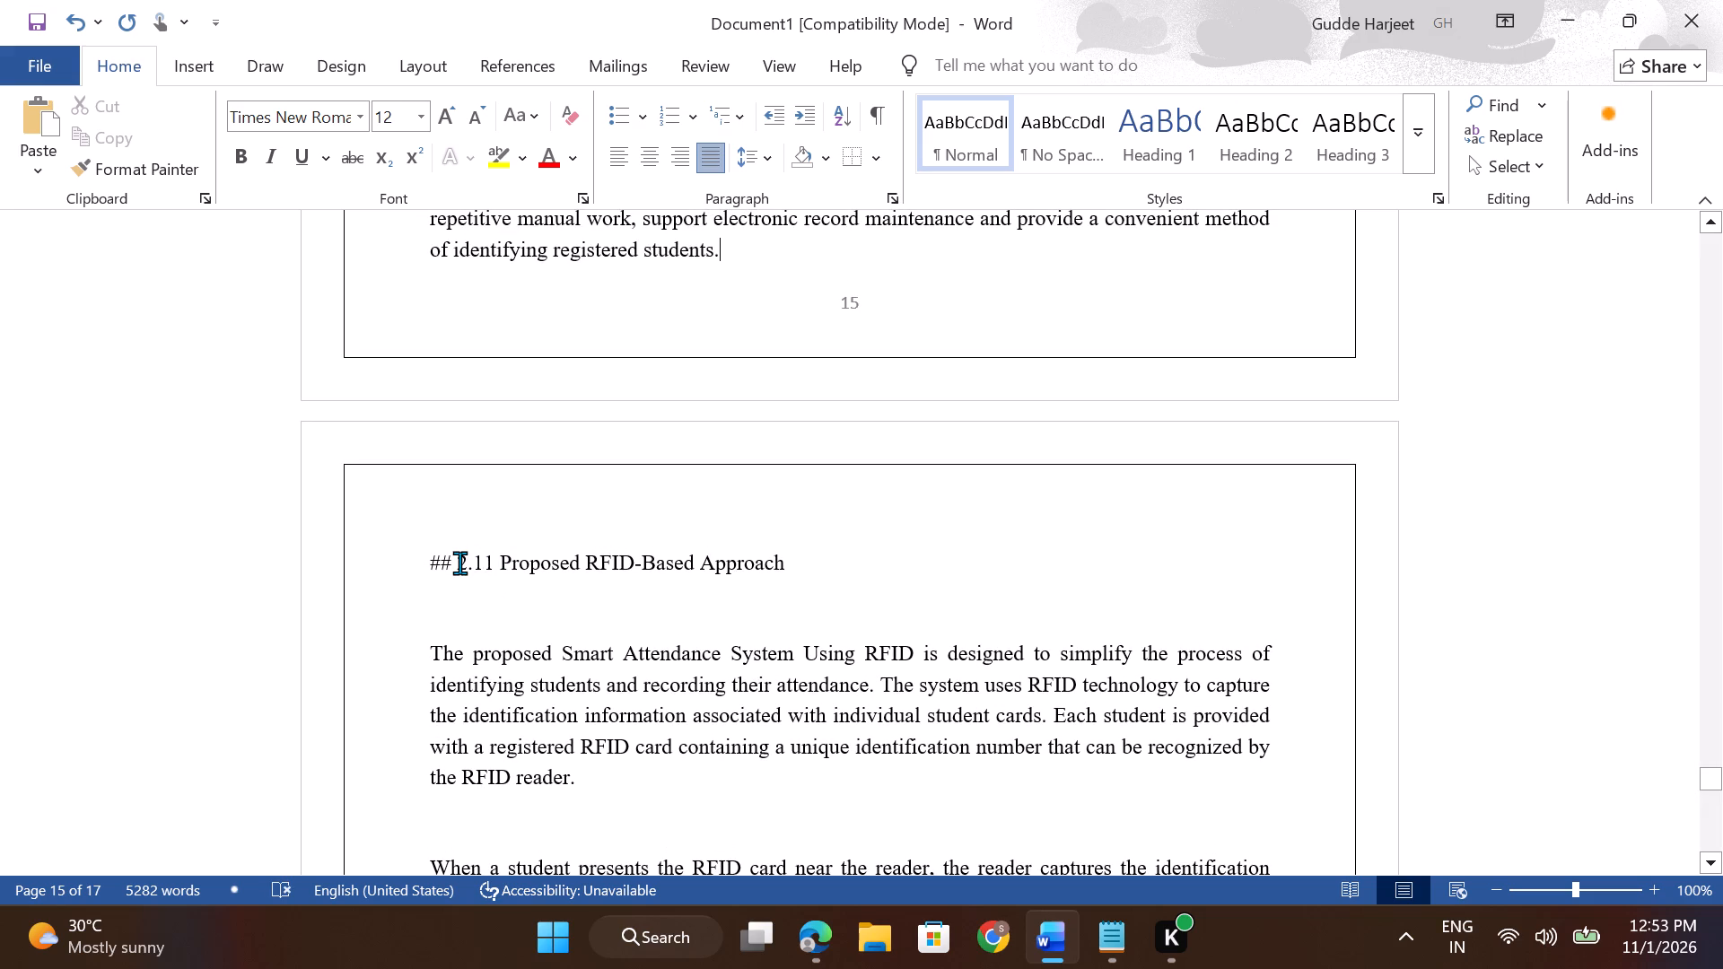
Remove the "##" marks from the "2.11 Proposed RFID-Based Approach" heading and format it bold at 14 pt.
click(459, 563)
key(BackSpace)
key(BackSpace)
key(BackSpace)
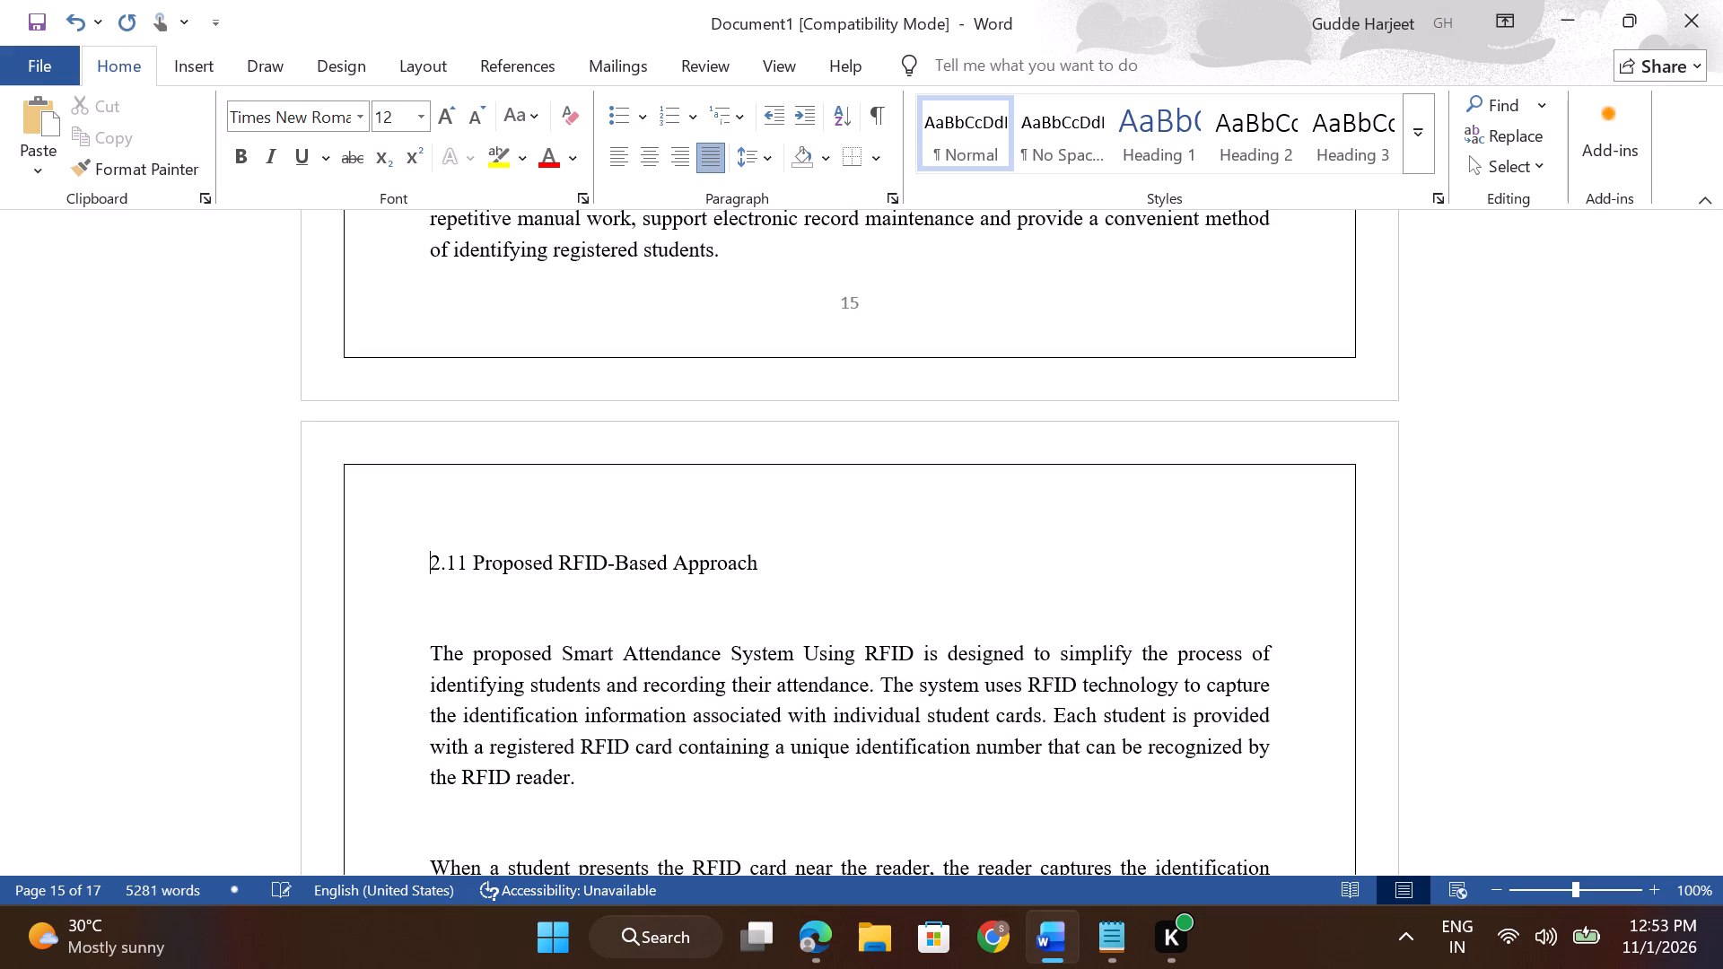
ctrl+click(459, 563)
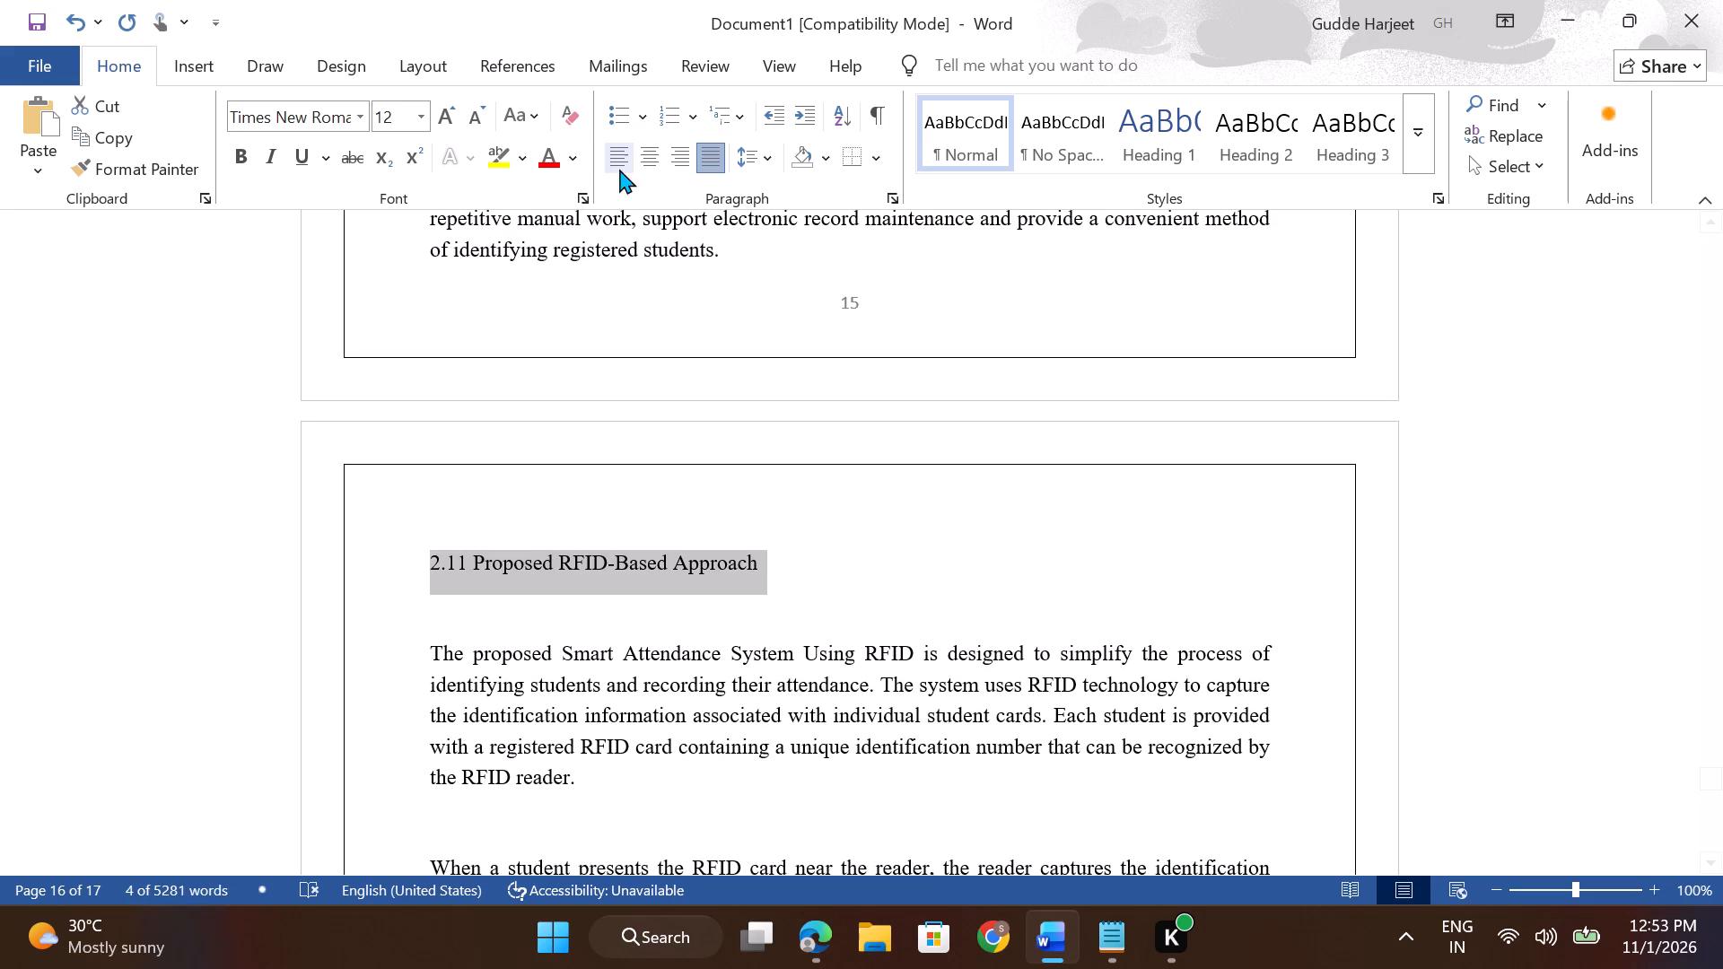
click(405, 123)
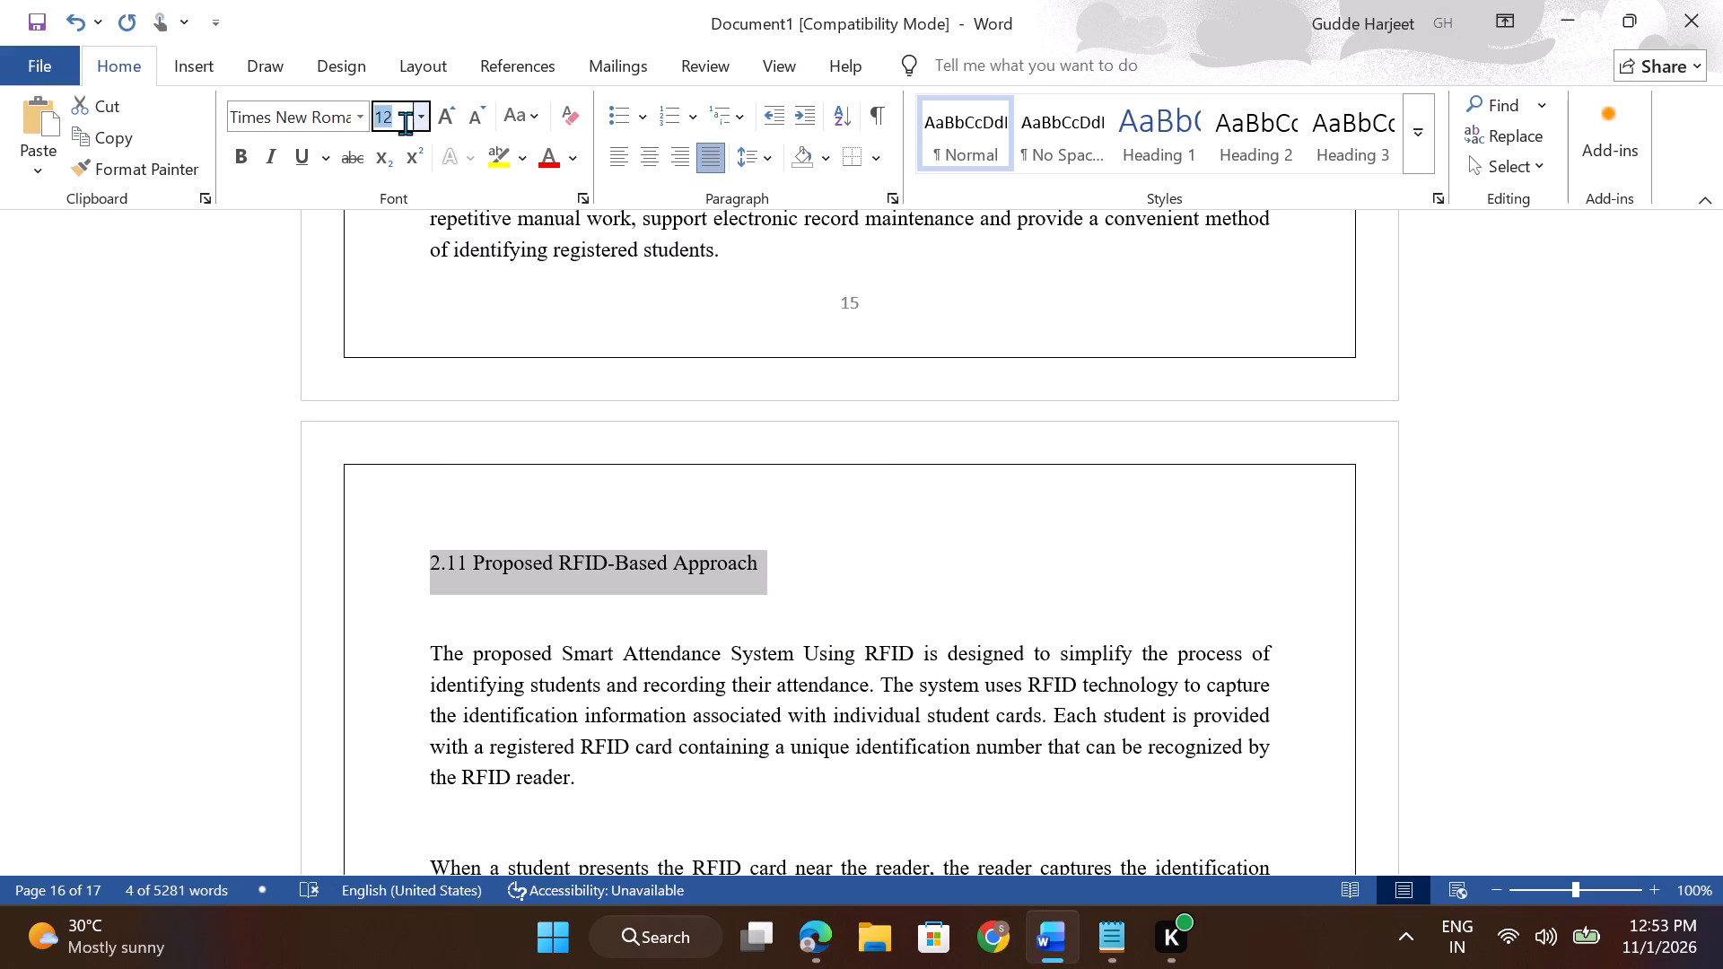
text(14)
key(Return)
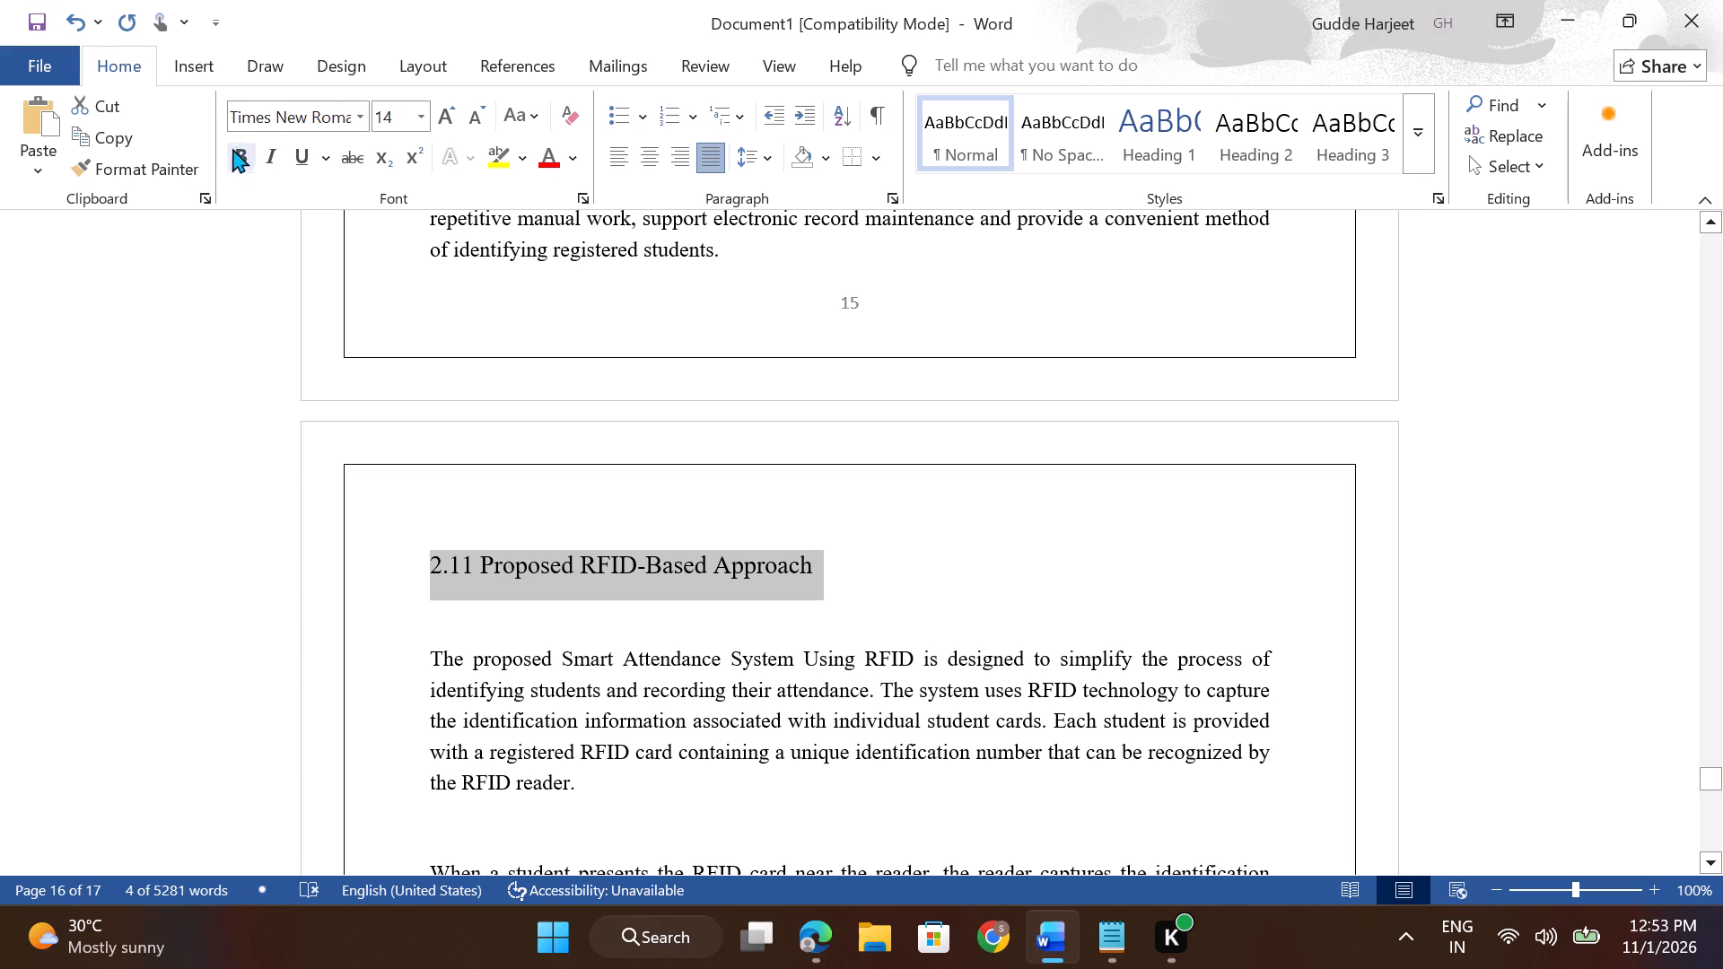
click(238, 154)
Delete the blank lines below the 2.11 heading and after the first two paragraphs of that section.
click(503, 638)
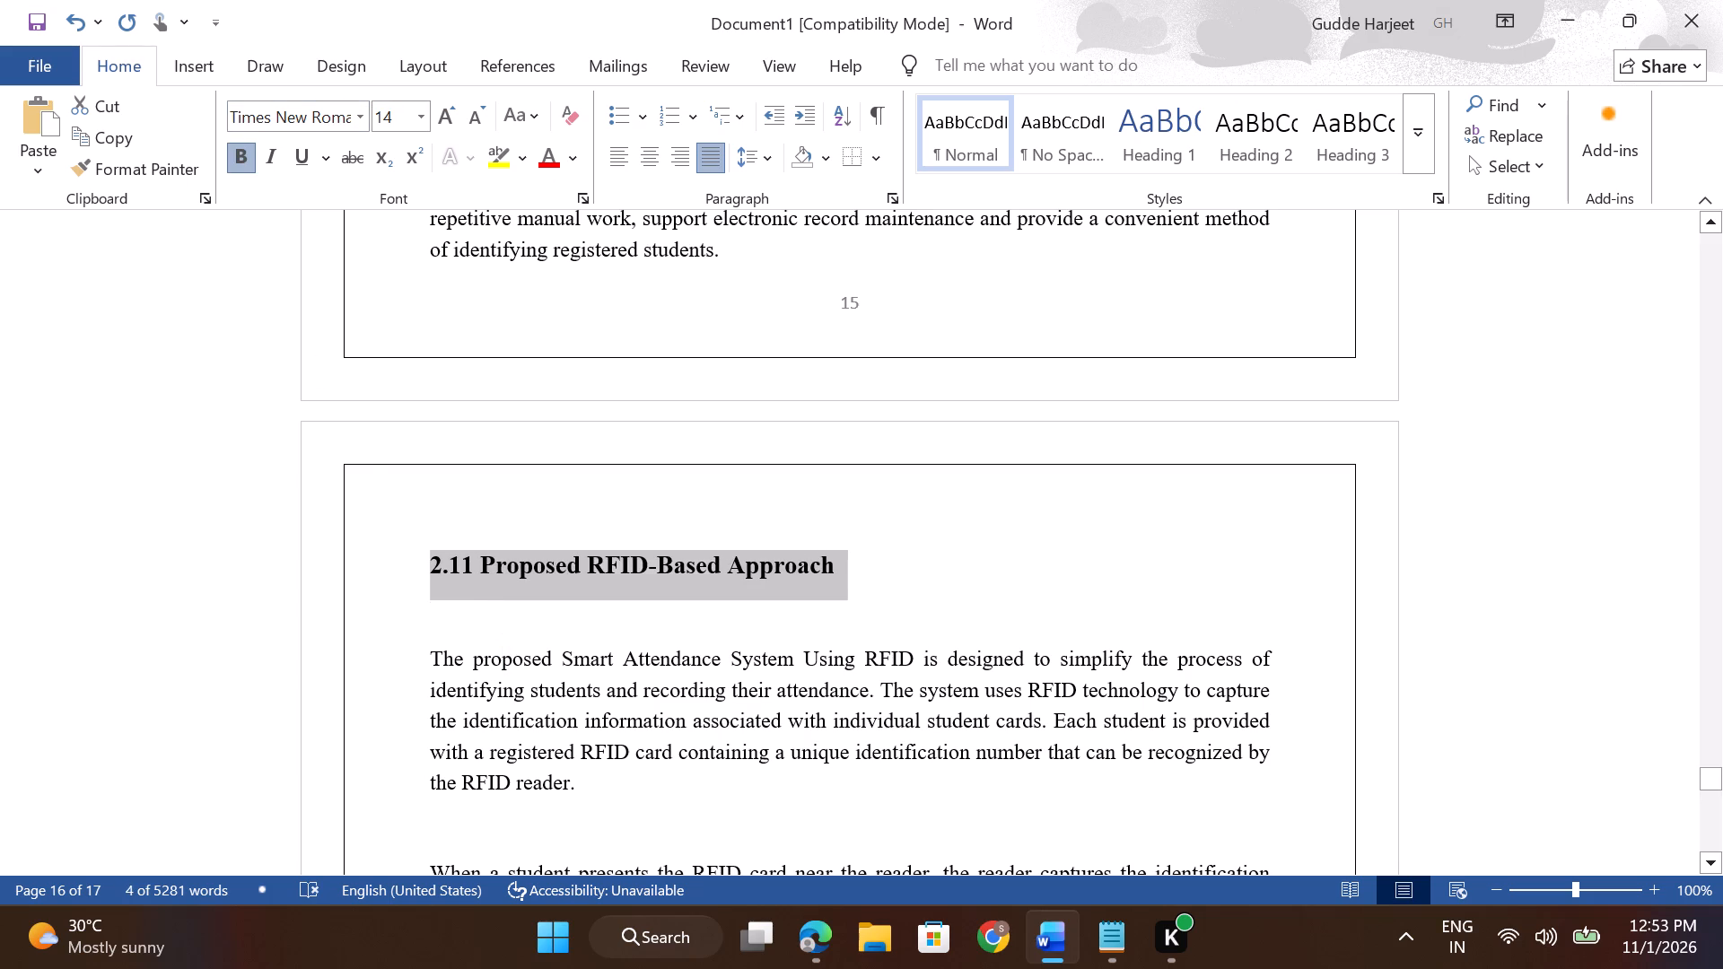
key(BackSpace)
scroll(503, 638, down, 1)
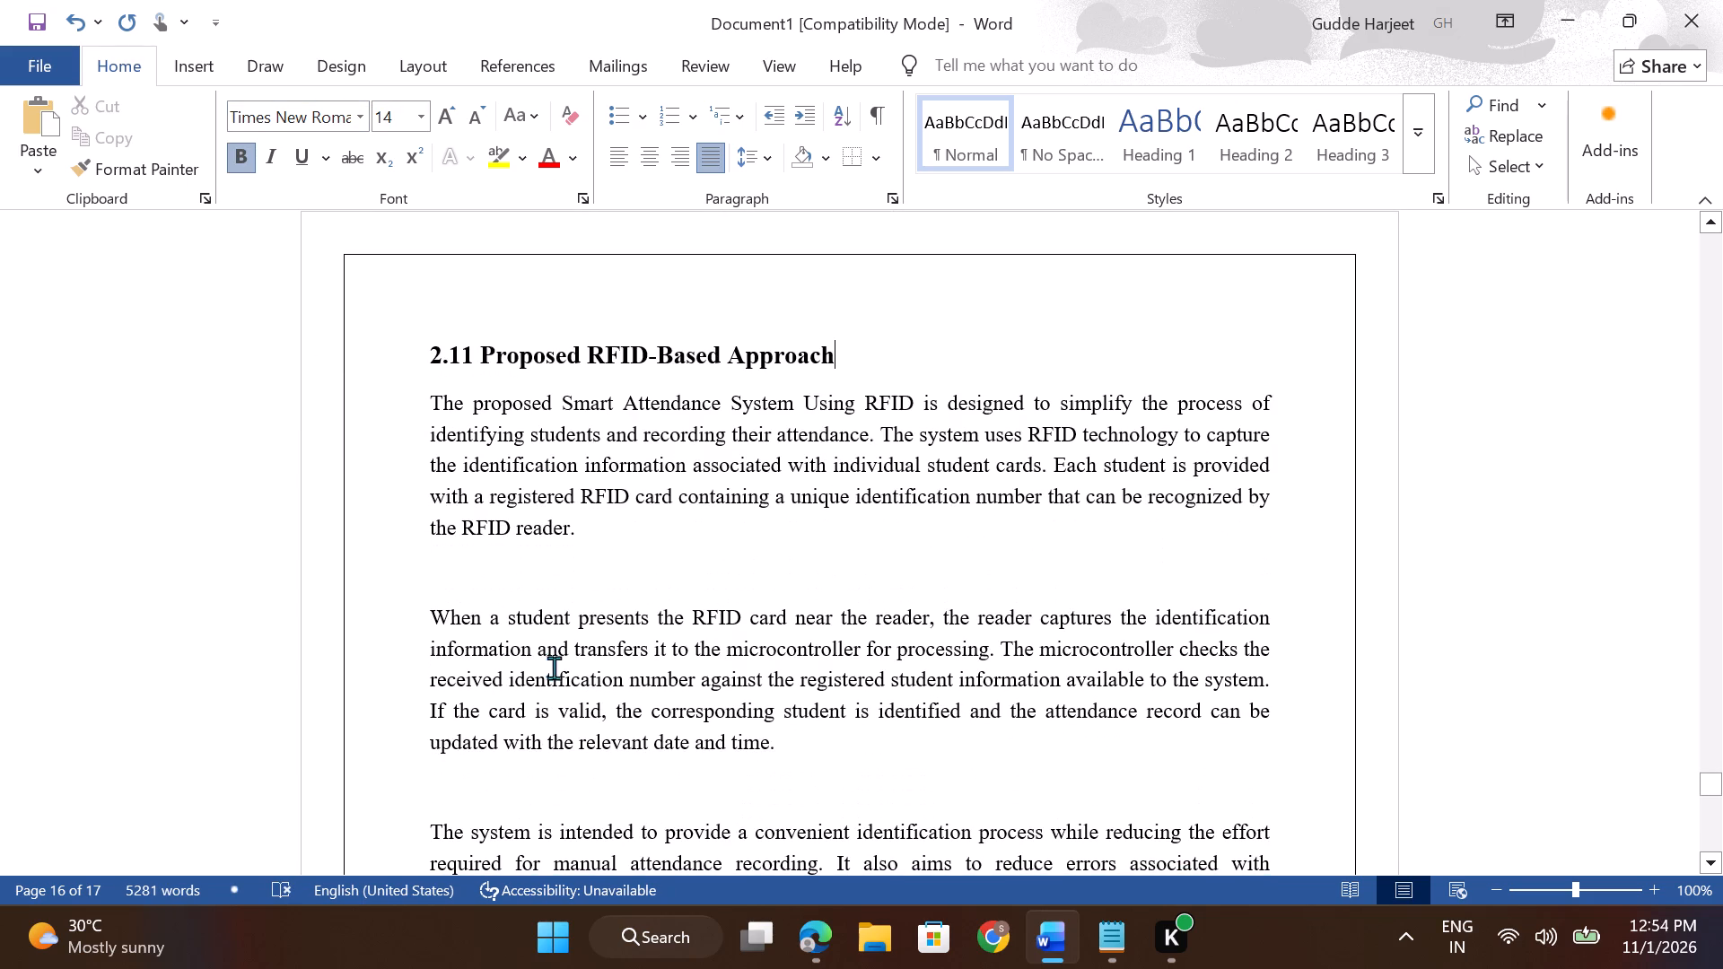
click(566, 585)
key(BackSpace)
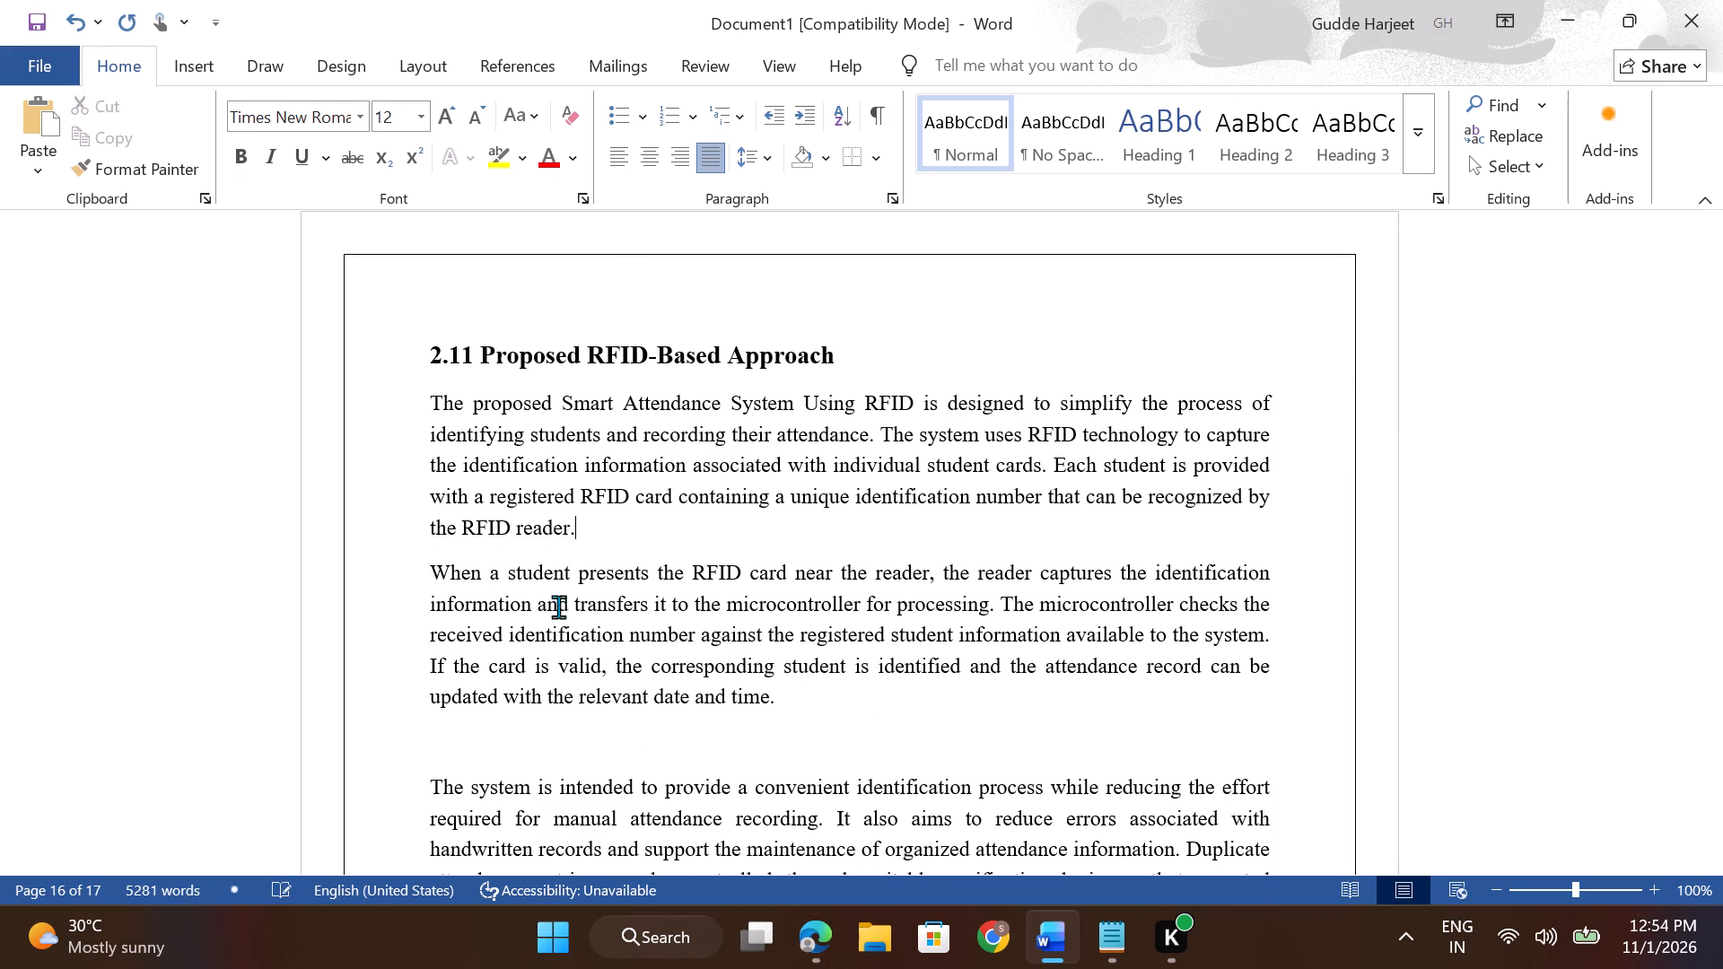
click(537, 725)
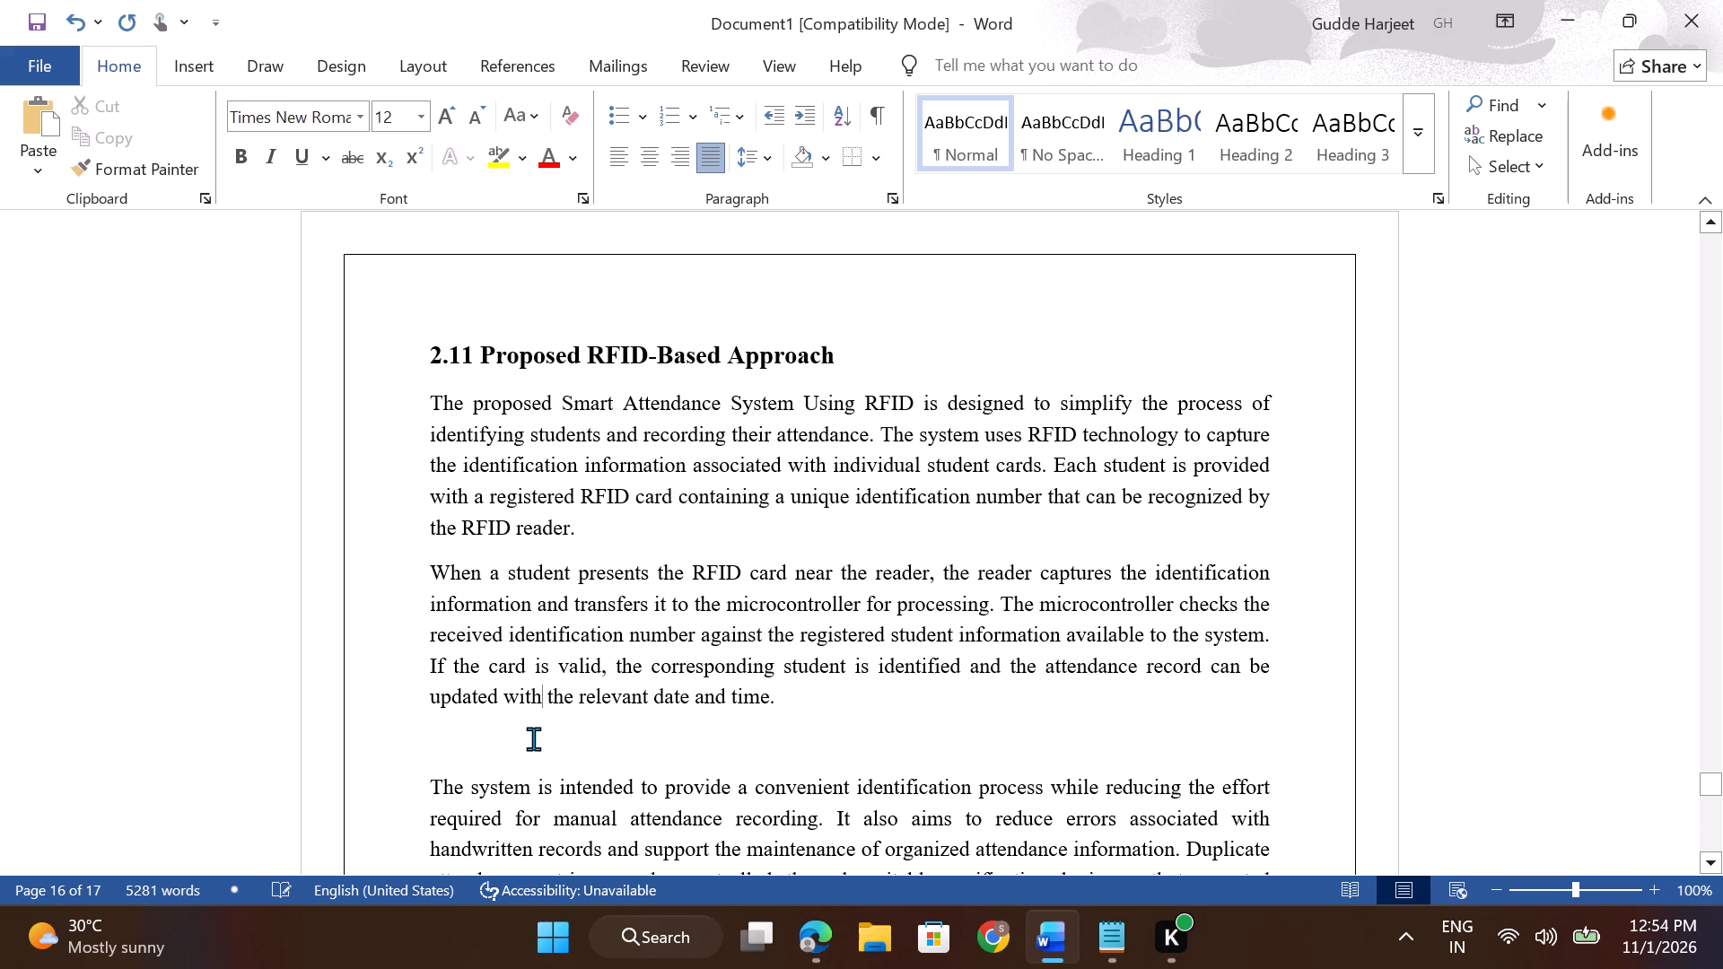
click(532, 742)
key(BackSpace)
Delete the blank lines between the section 2.11 paragraphs on system intent, output components, attendance storage and the combined approach.
scroll(529, 705, down, 2)
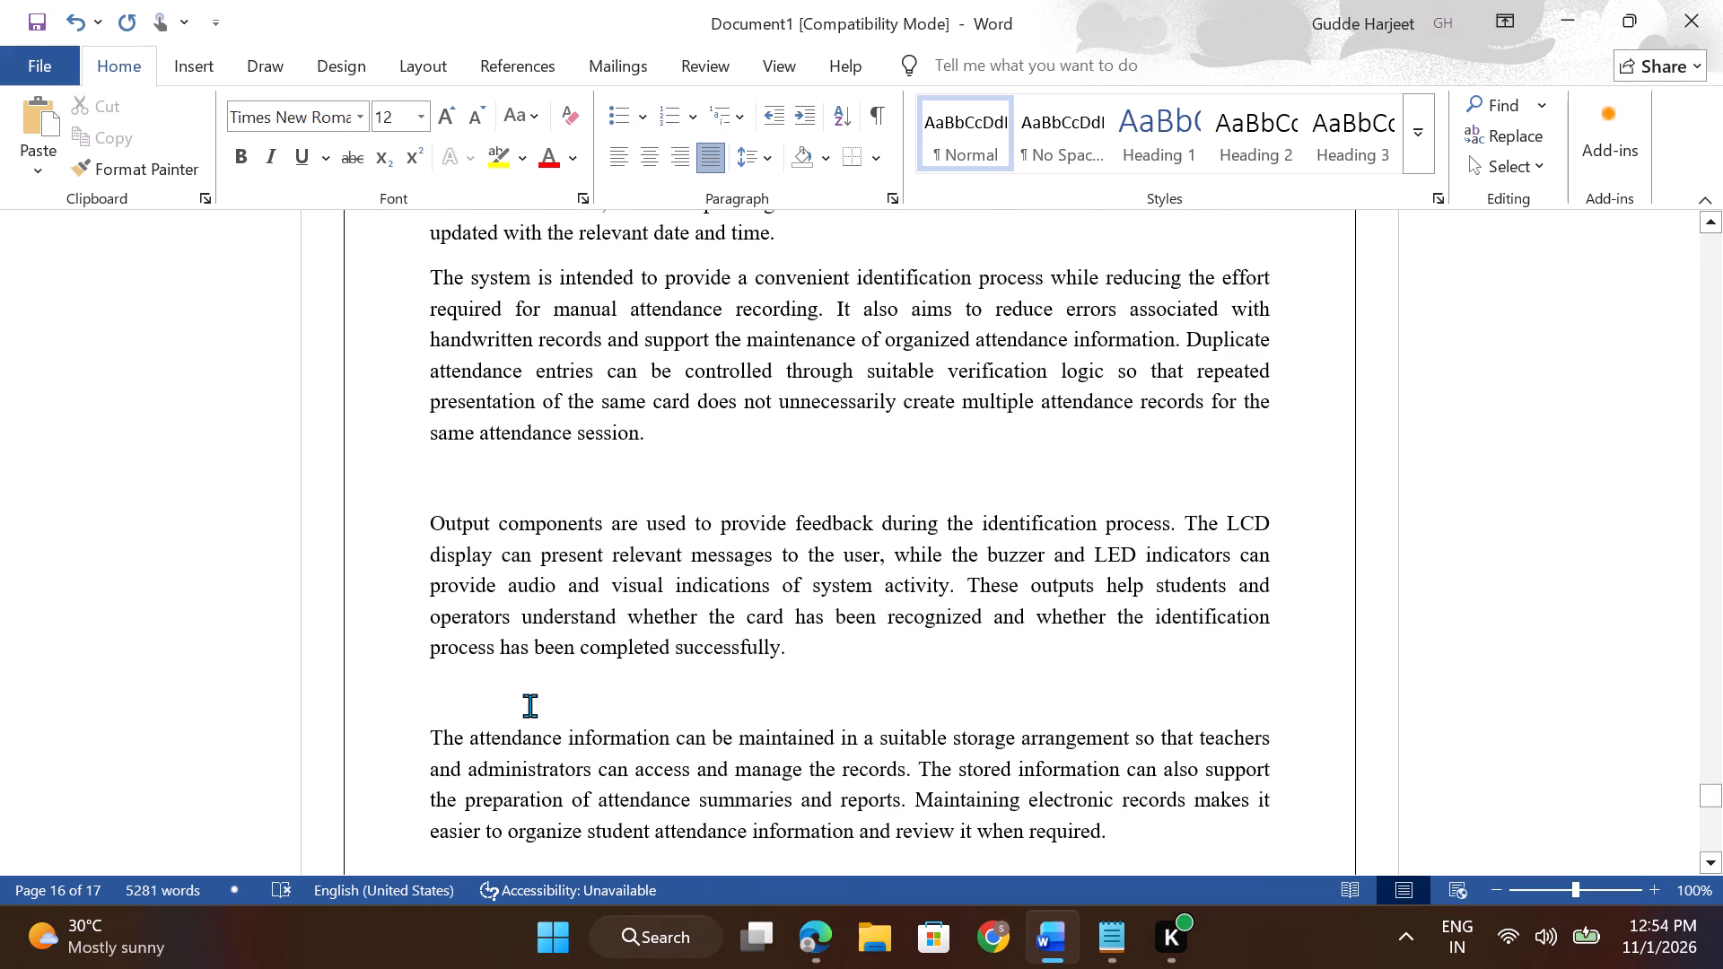
scroll(529, 705, down, 1)
click(583, 497)
key(BackSpace)
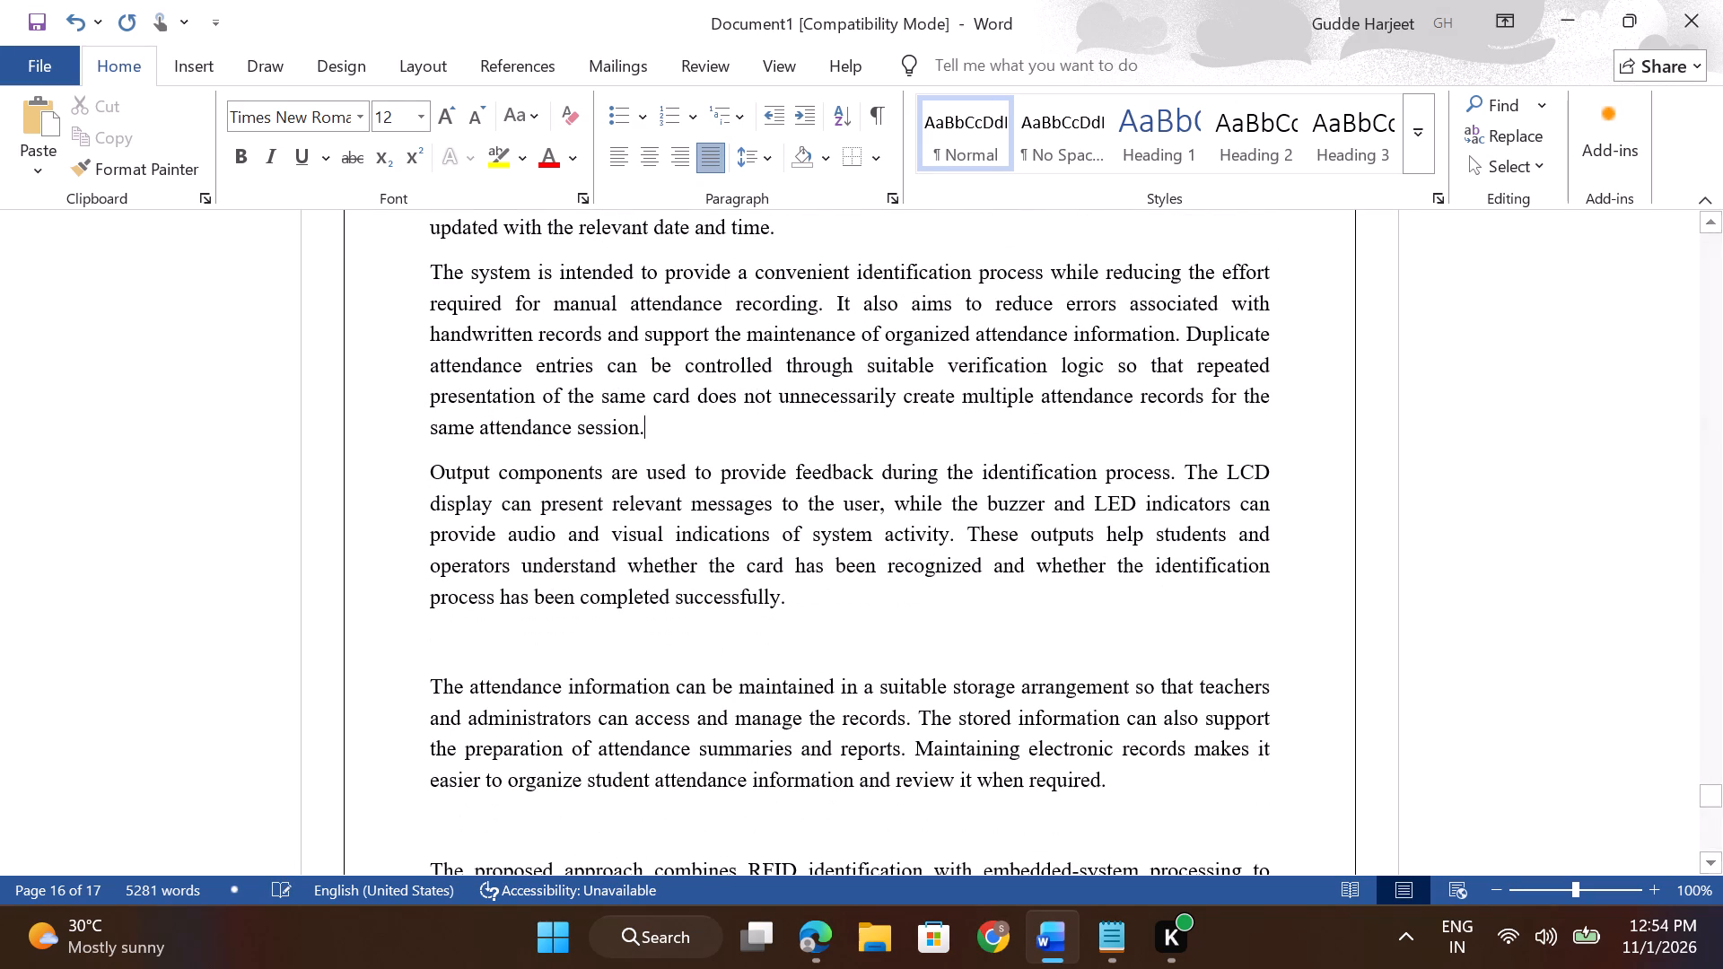
click(525, 648)
key(BackSpace)
scroll(525, 648, down, 1)
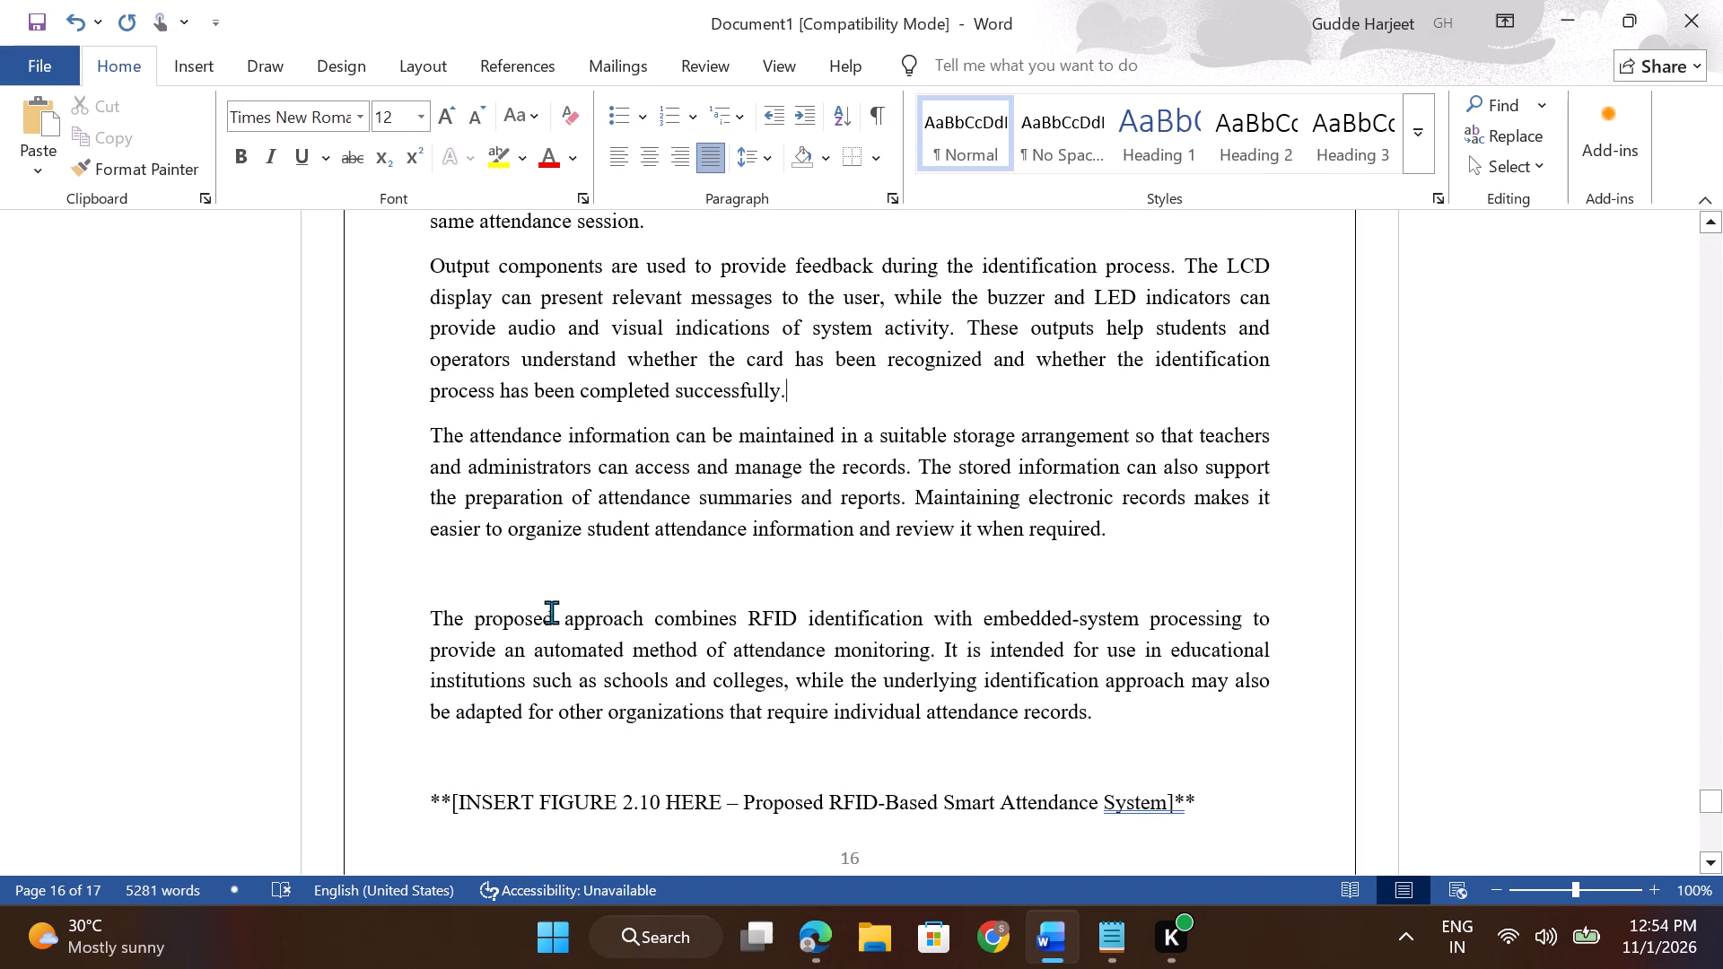
click(541, 589)
key(BackSpace)
Delete the Figure 2.10 placeholder and its "Proposed RFID-Based Smart Attendance System" caption.
scroll(541, 589, down, 2)
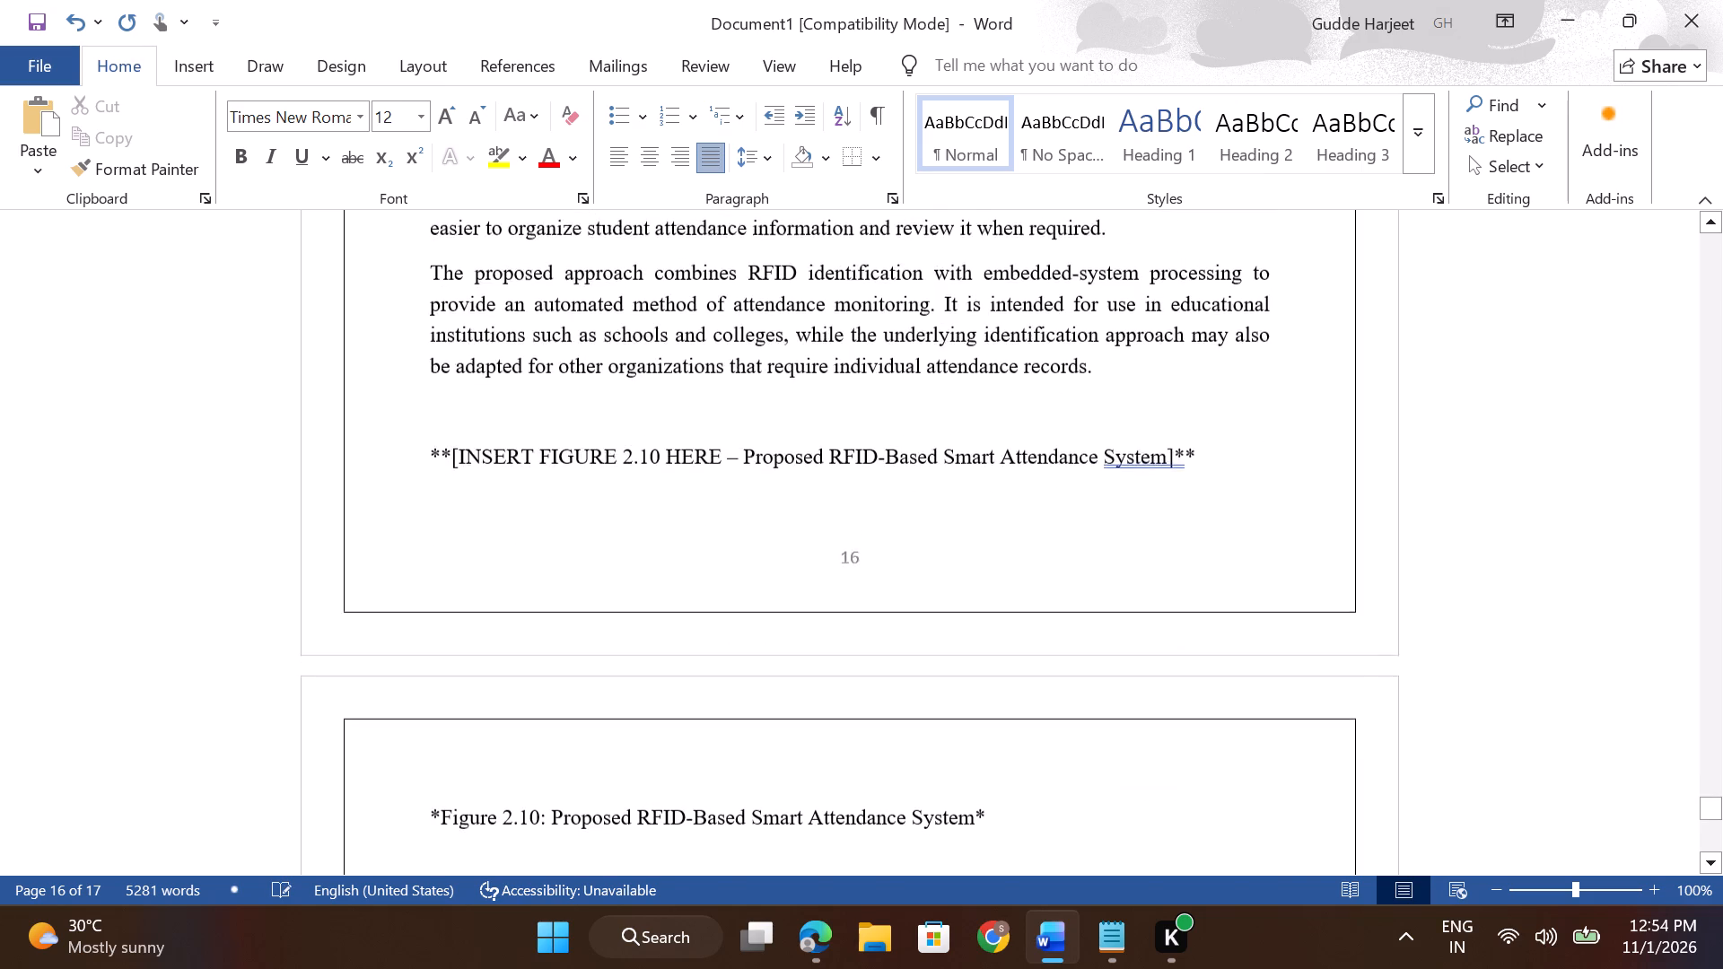
scroll(541, 589, down, 1)
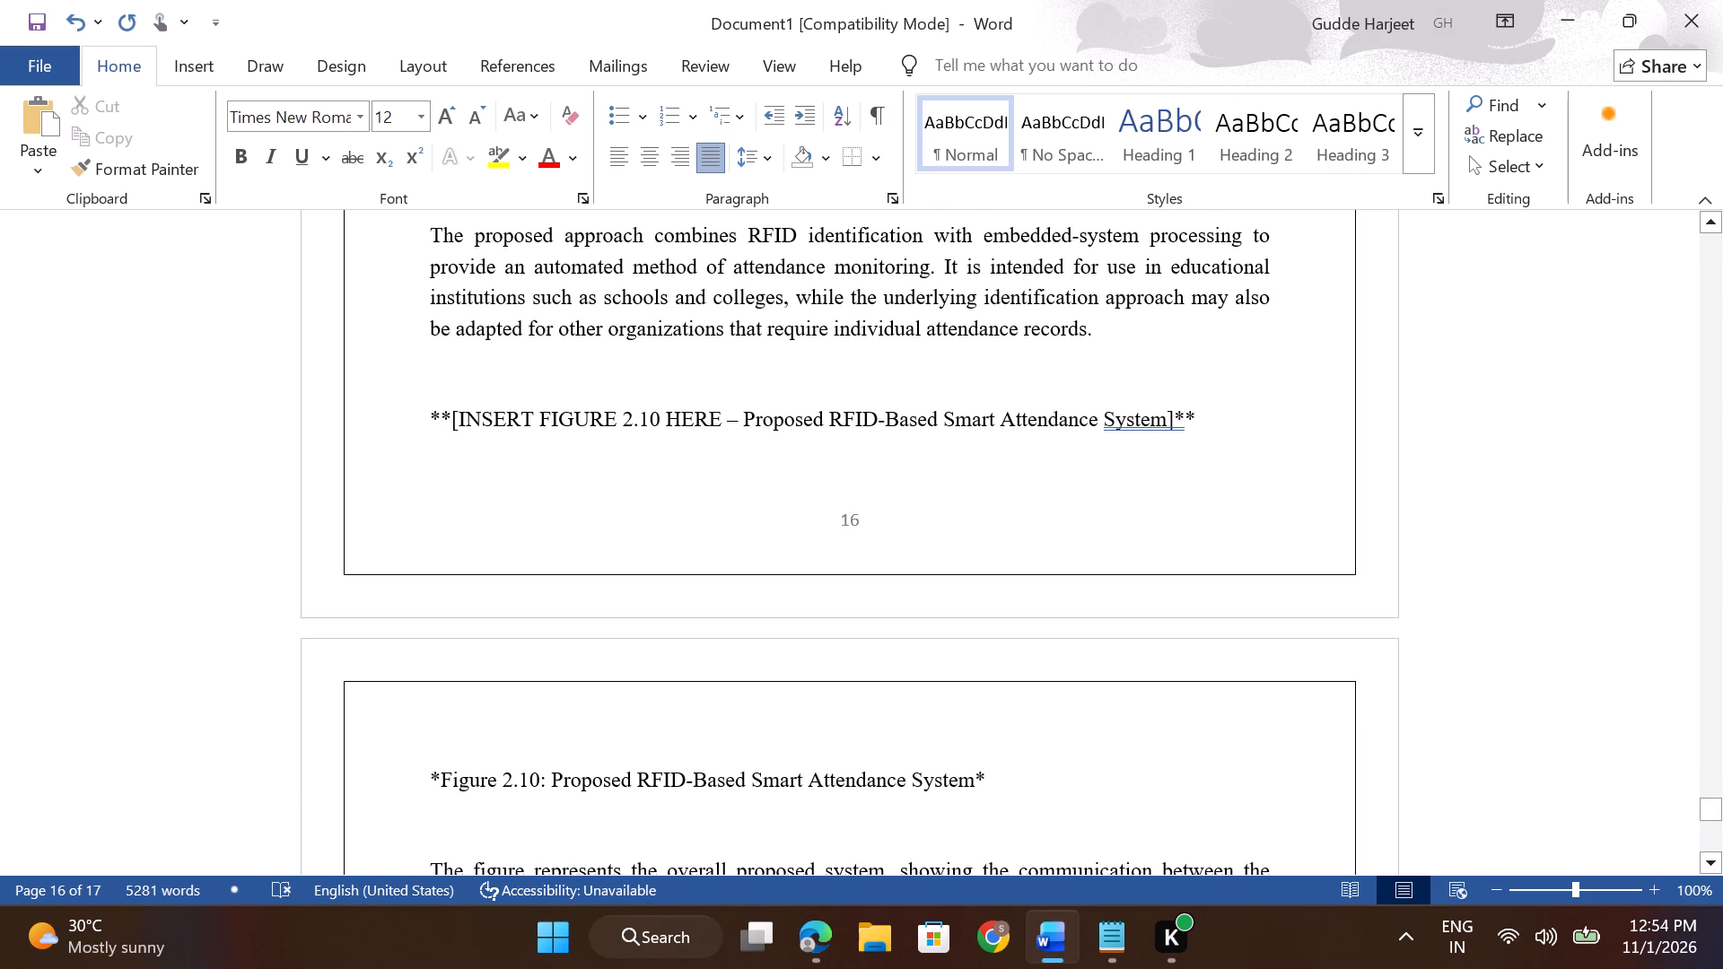
drag(428, 415, 757, 824)
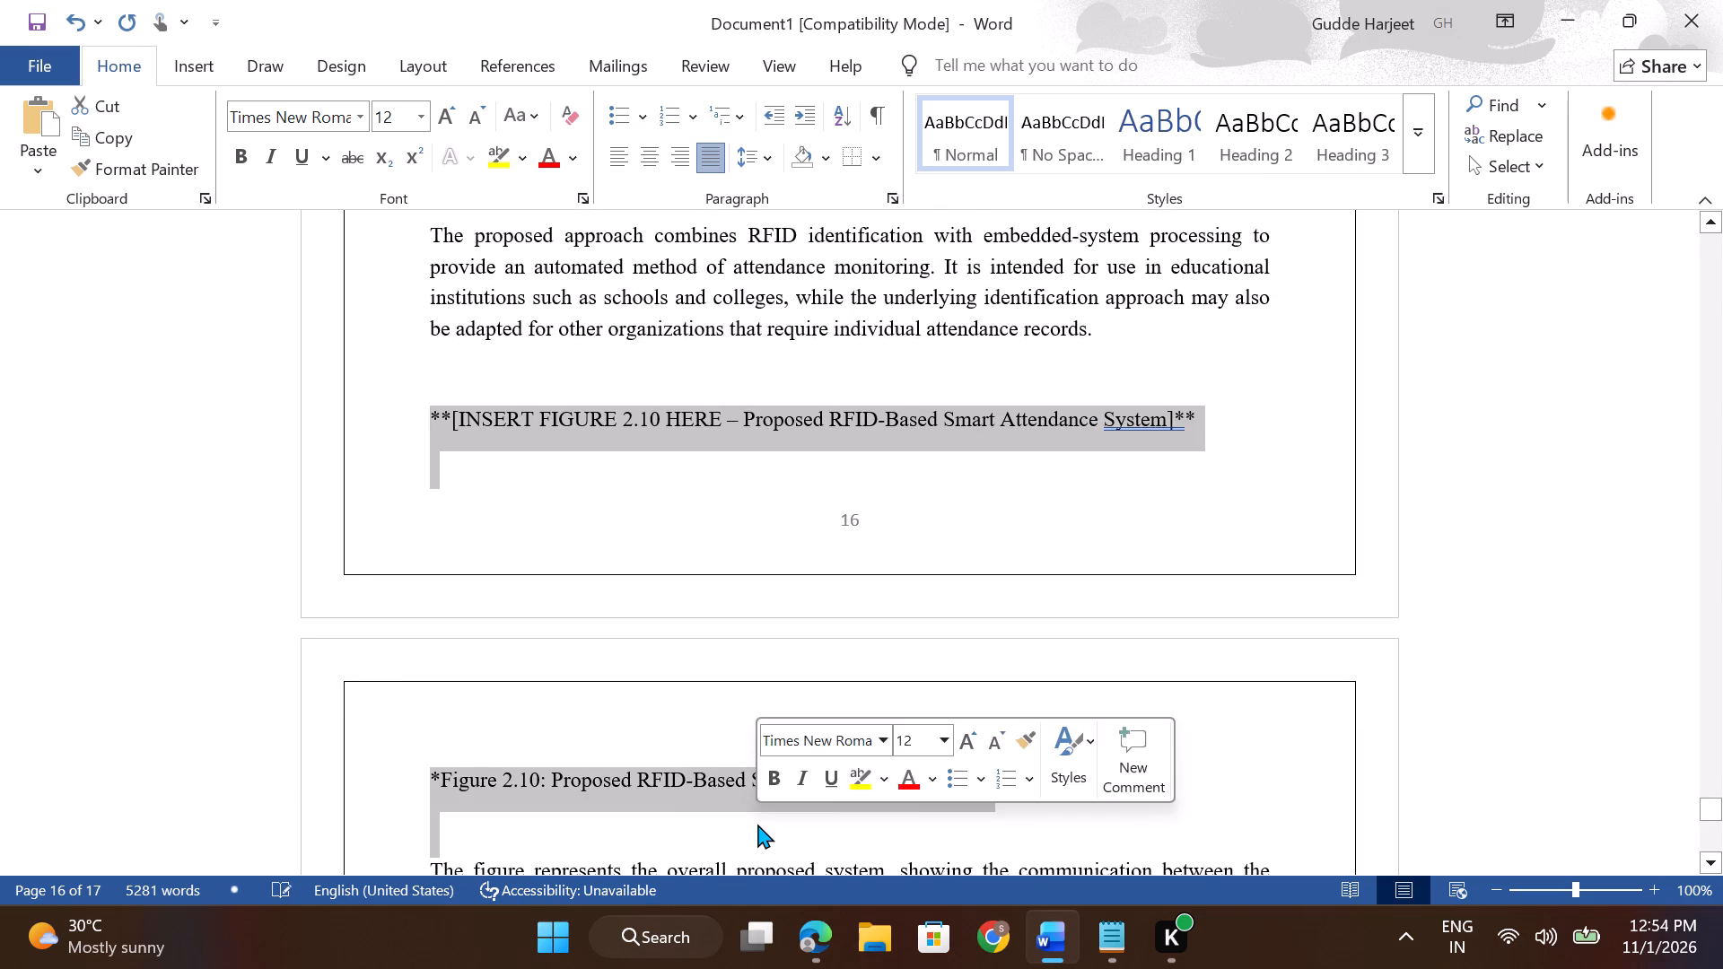
key(BackSpace)
Delete the last two paragraphs of section 2.11, from "The figure represents the overall proposed system" through "discussed in the following chapters".
scroll(757, 824, down, 3)
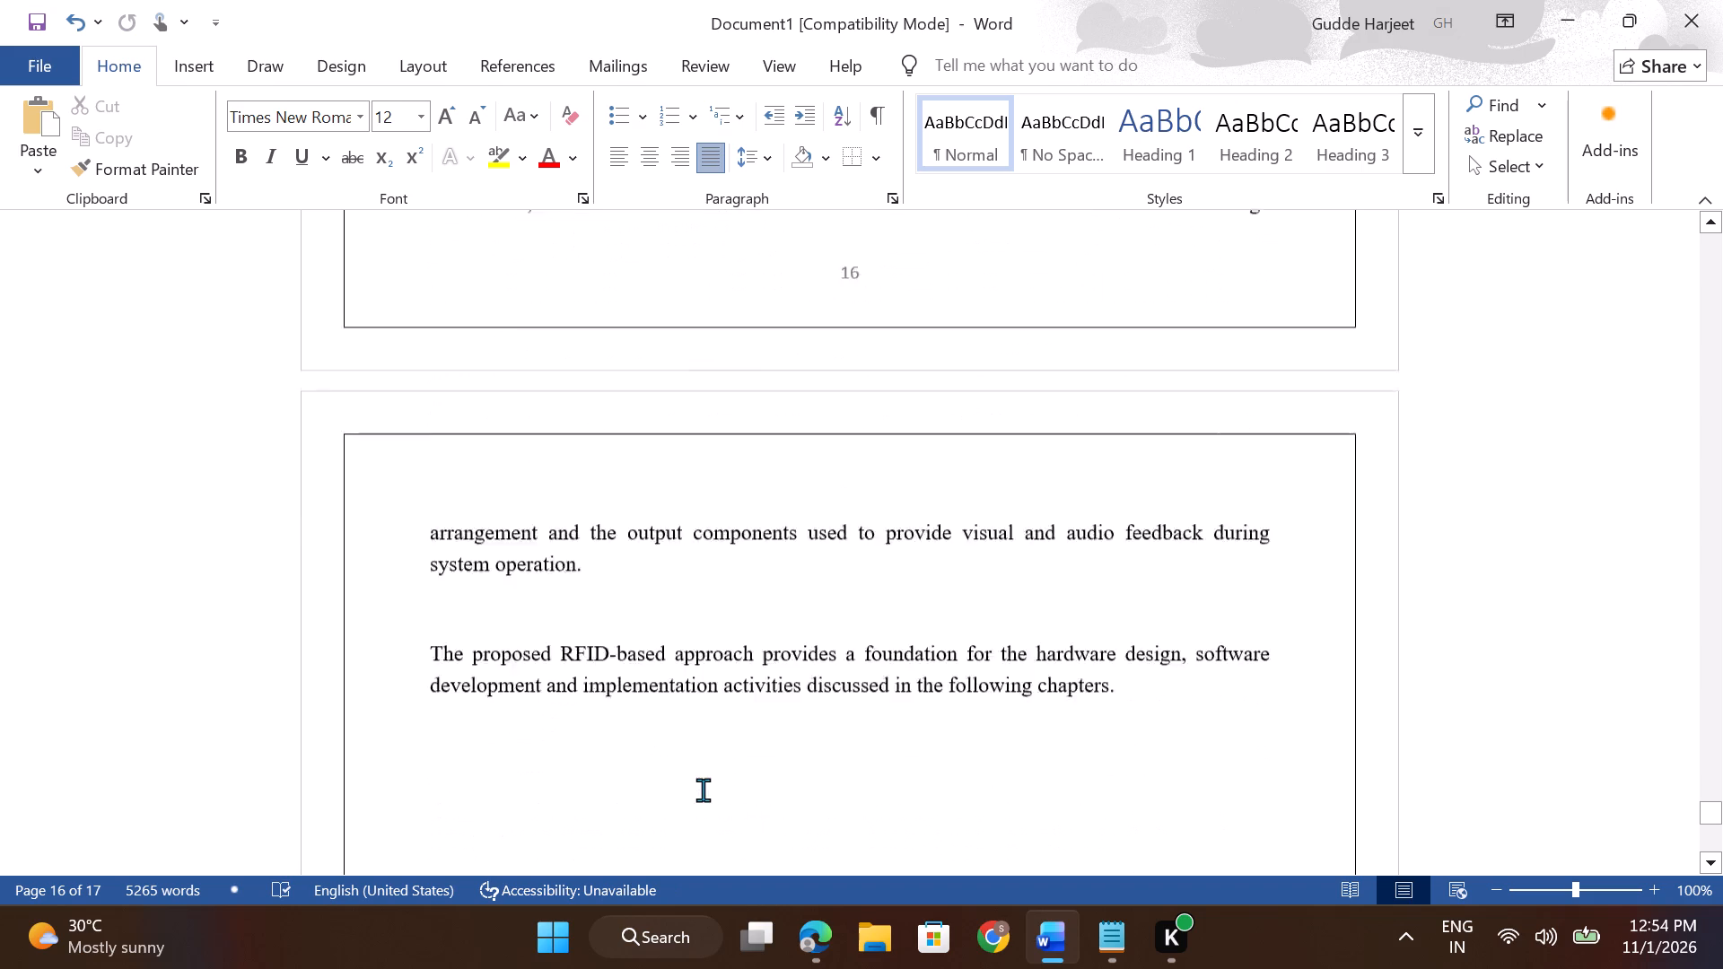
scroll(703, 790, down, 4)
scroll(703, 790, right, 1)
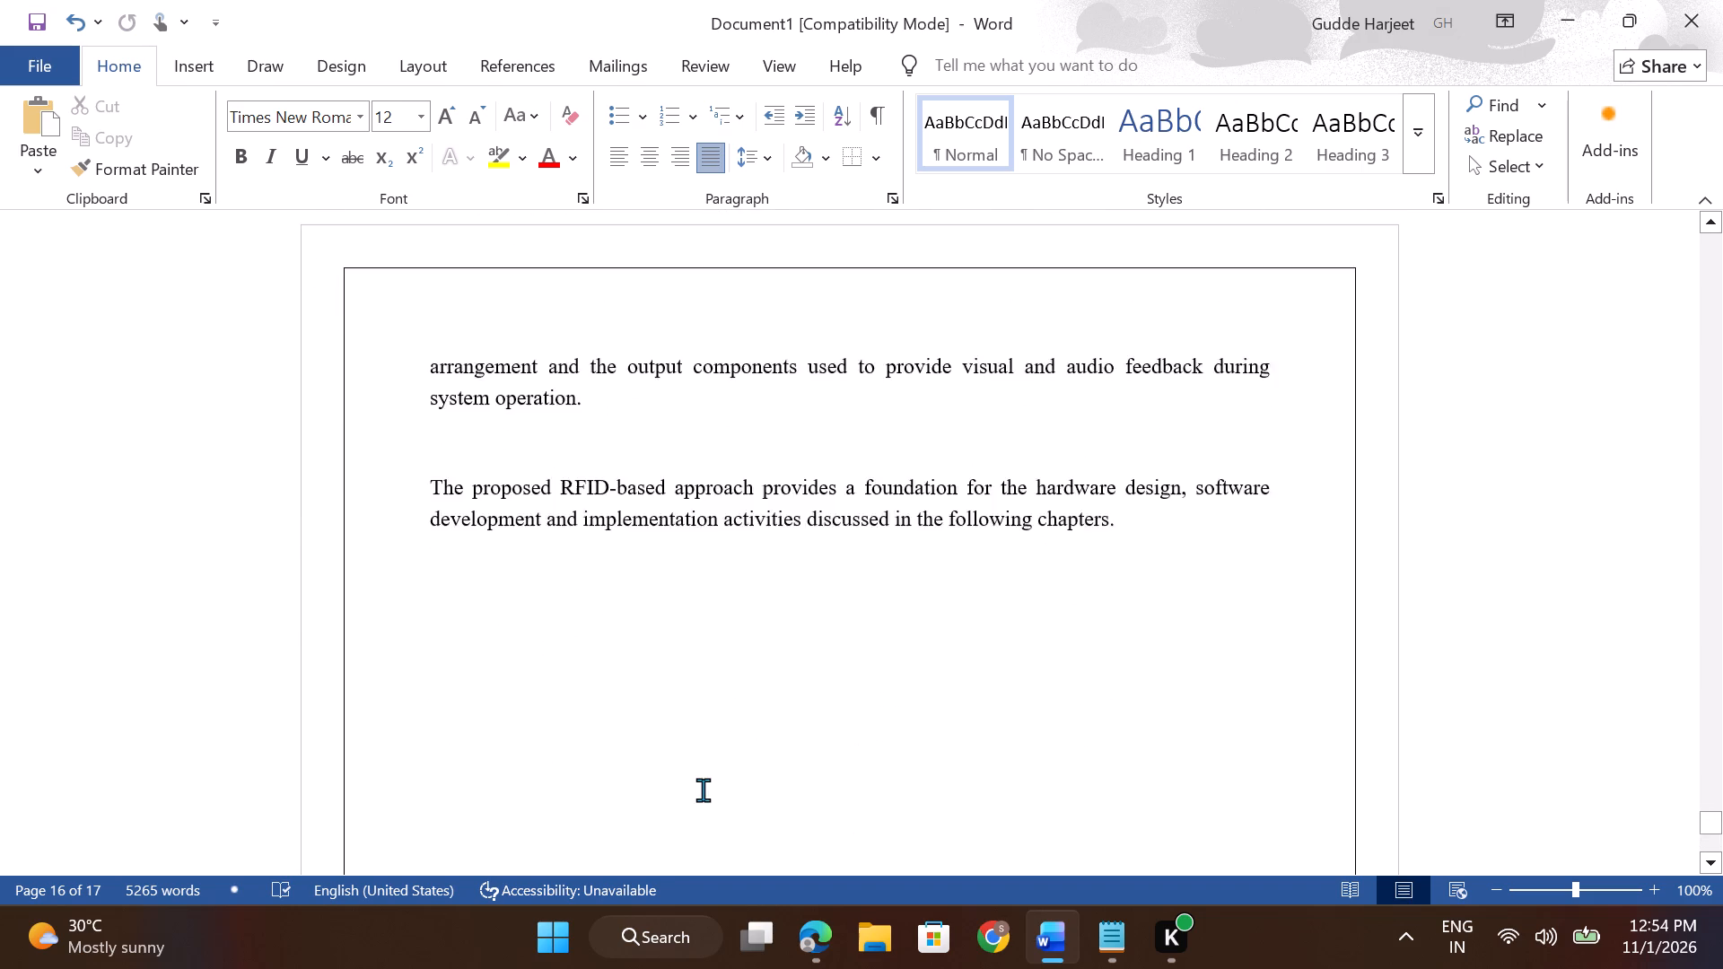
scroll(703, 790, down, 1)
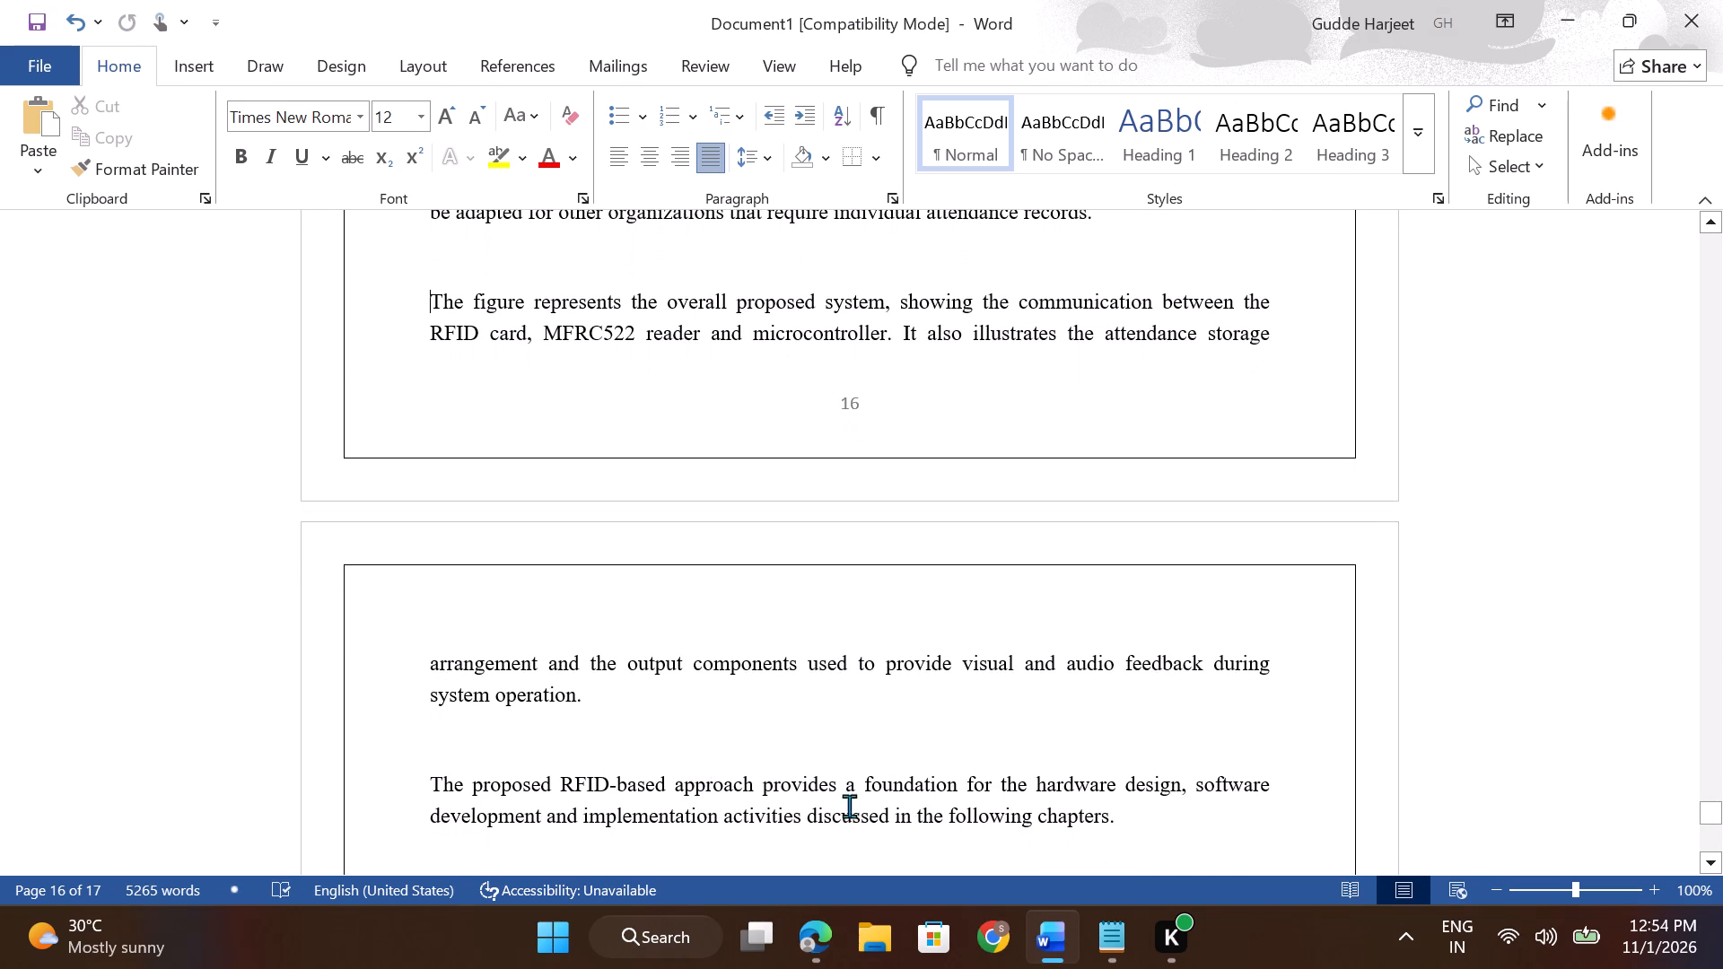
drag(1127, 827, 745, 680)
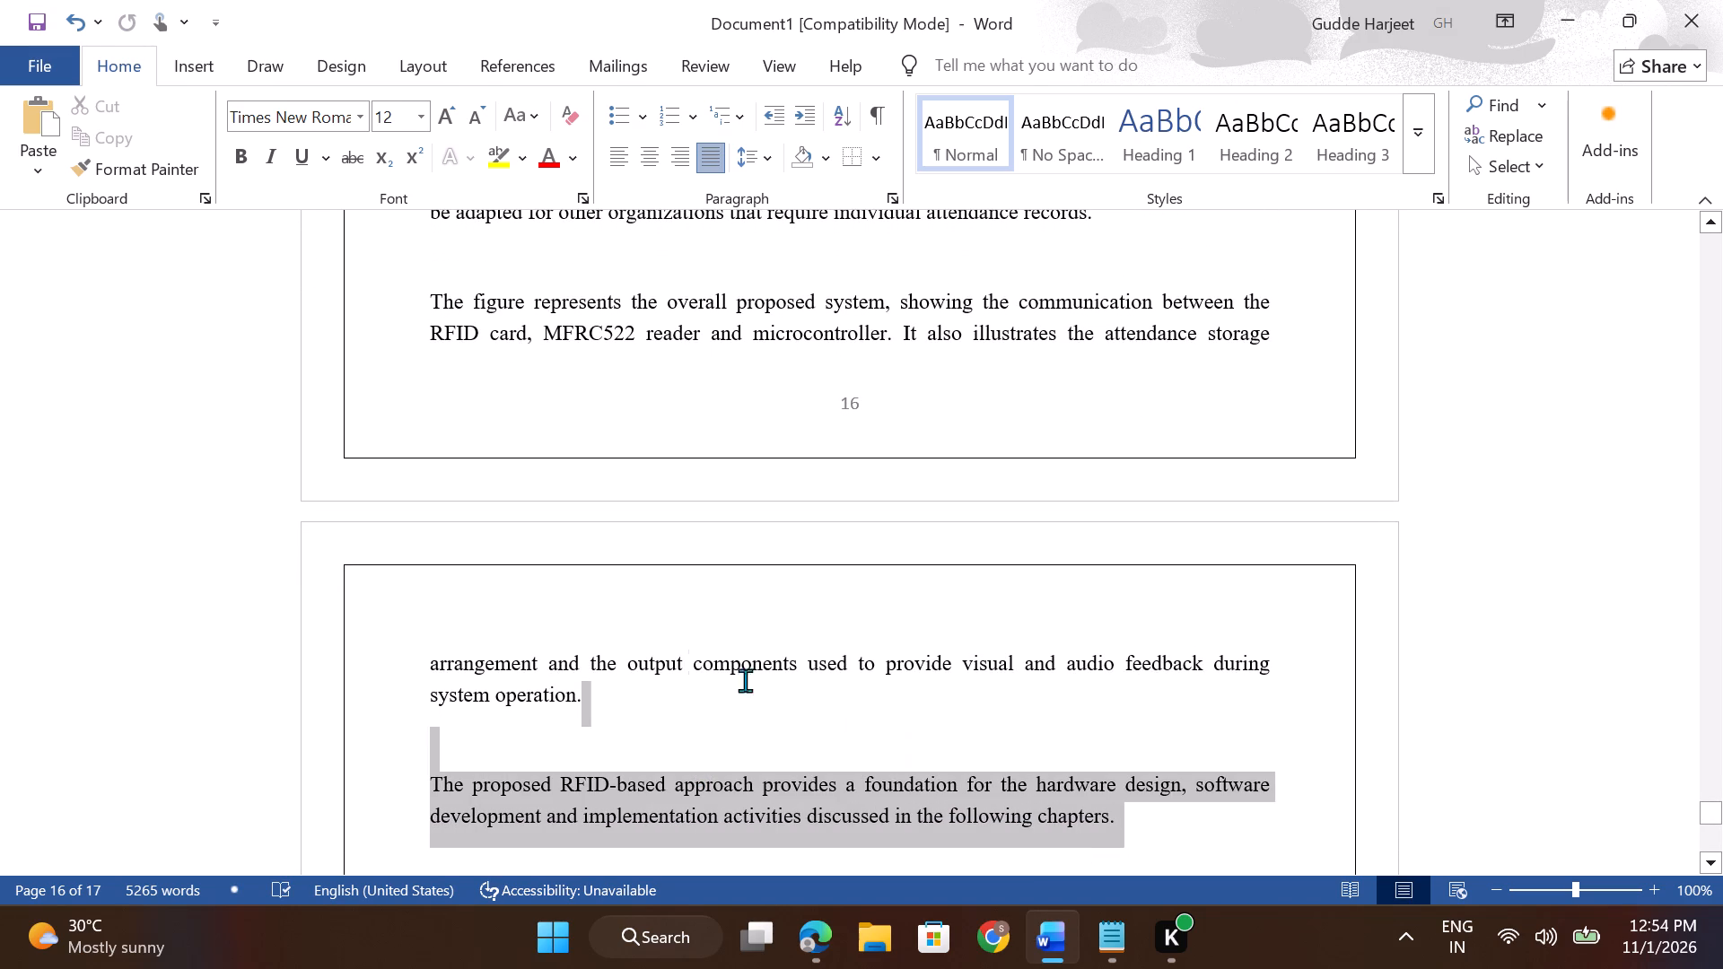
drag(745, 680, 603, 597)
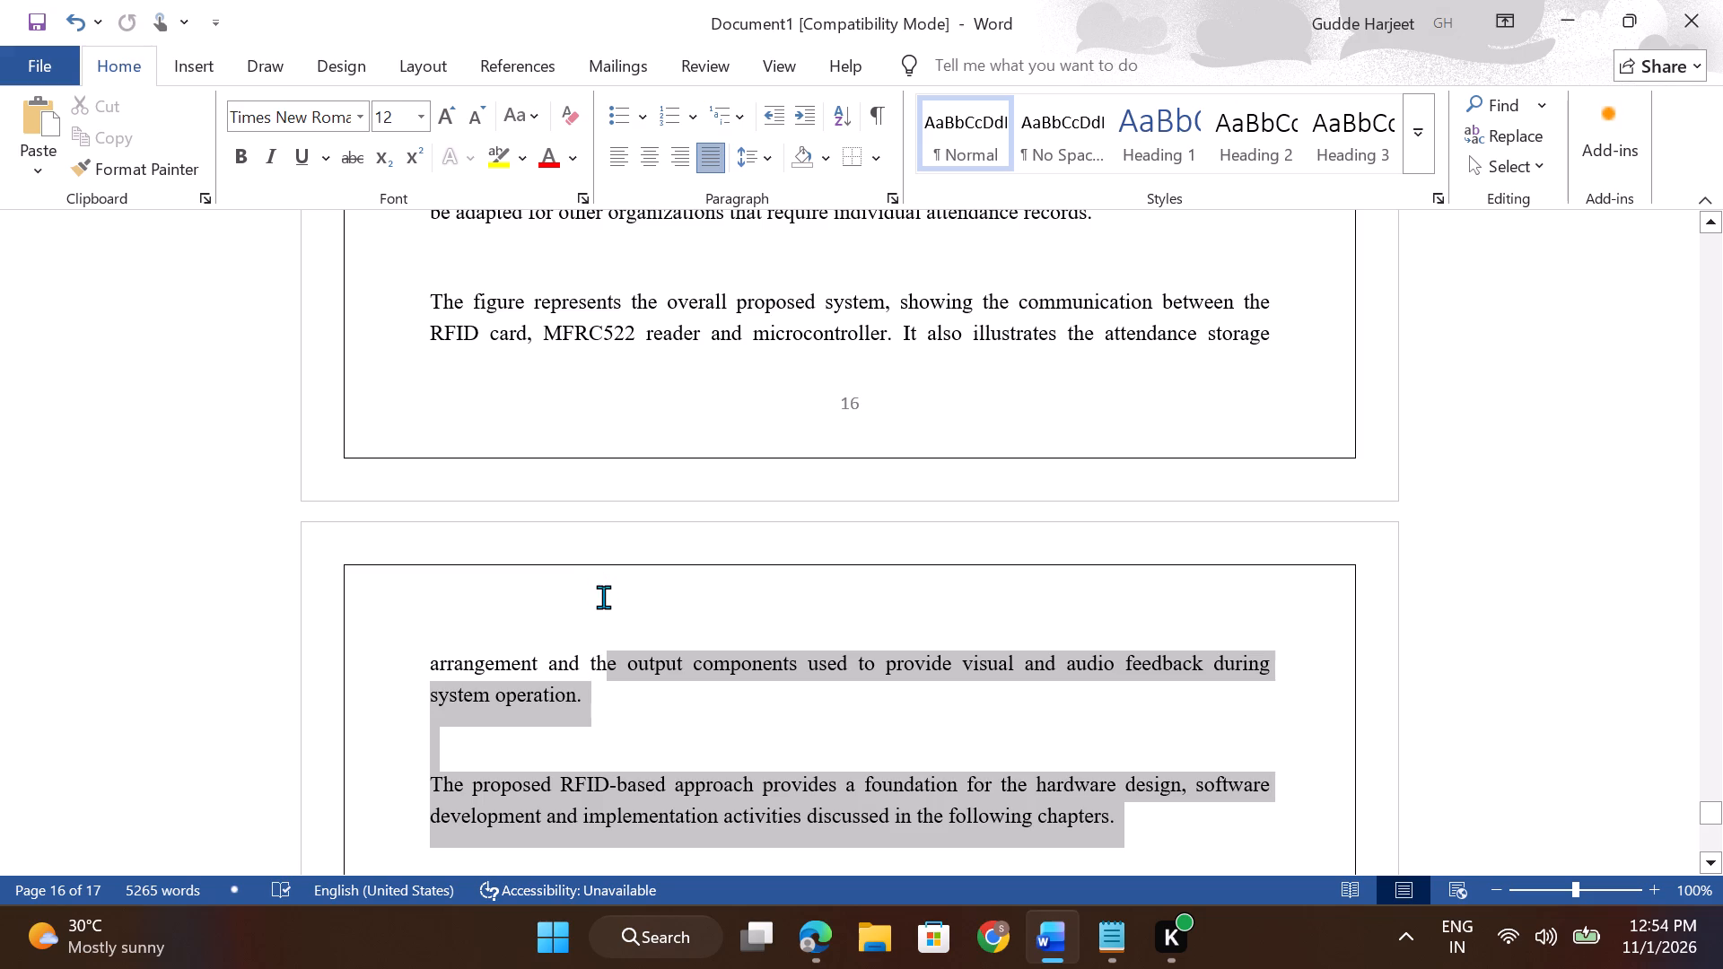
drag(603, 597, 710, 662)
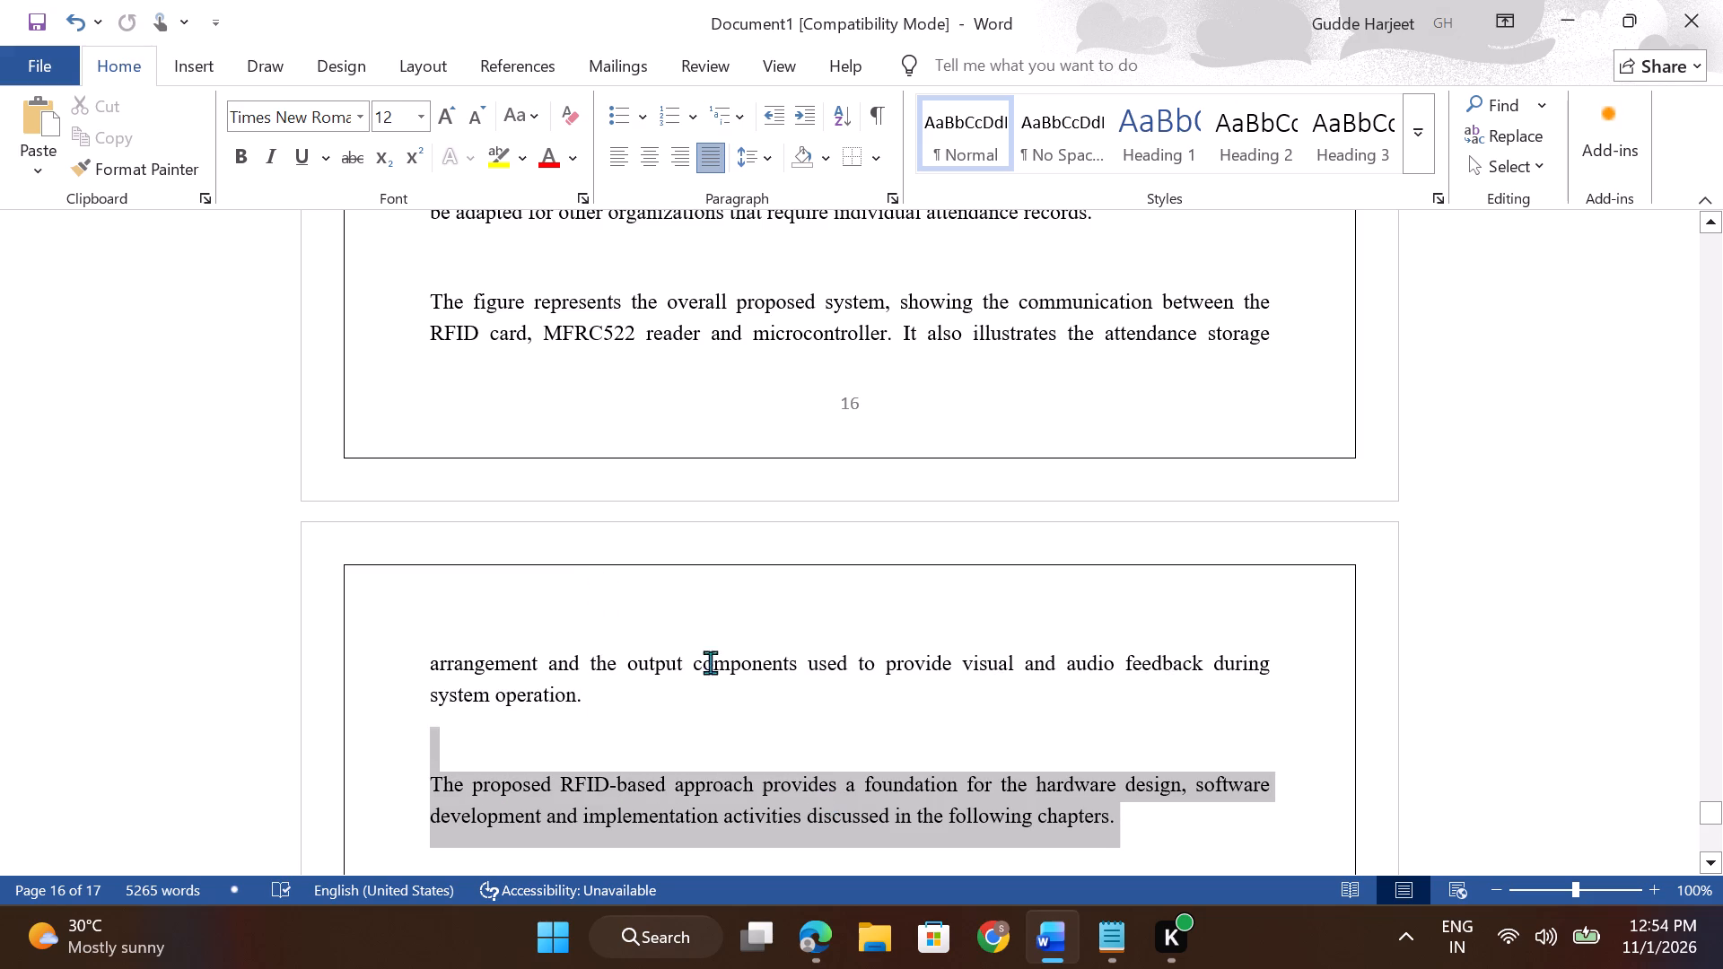
drag(710, 662, 420, 278)
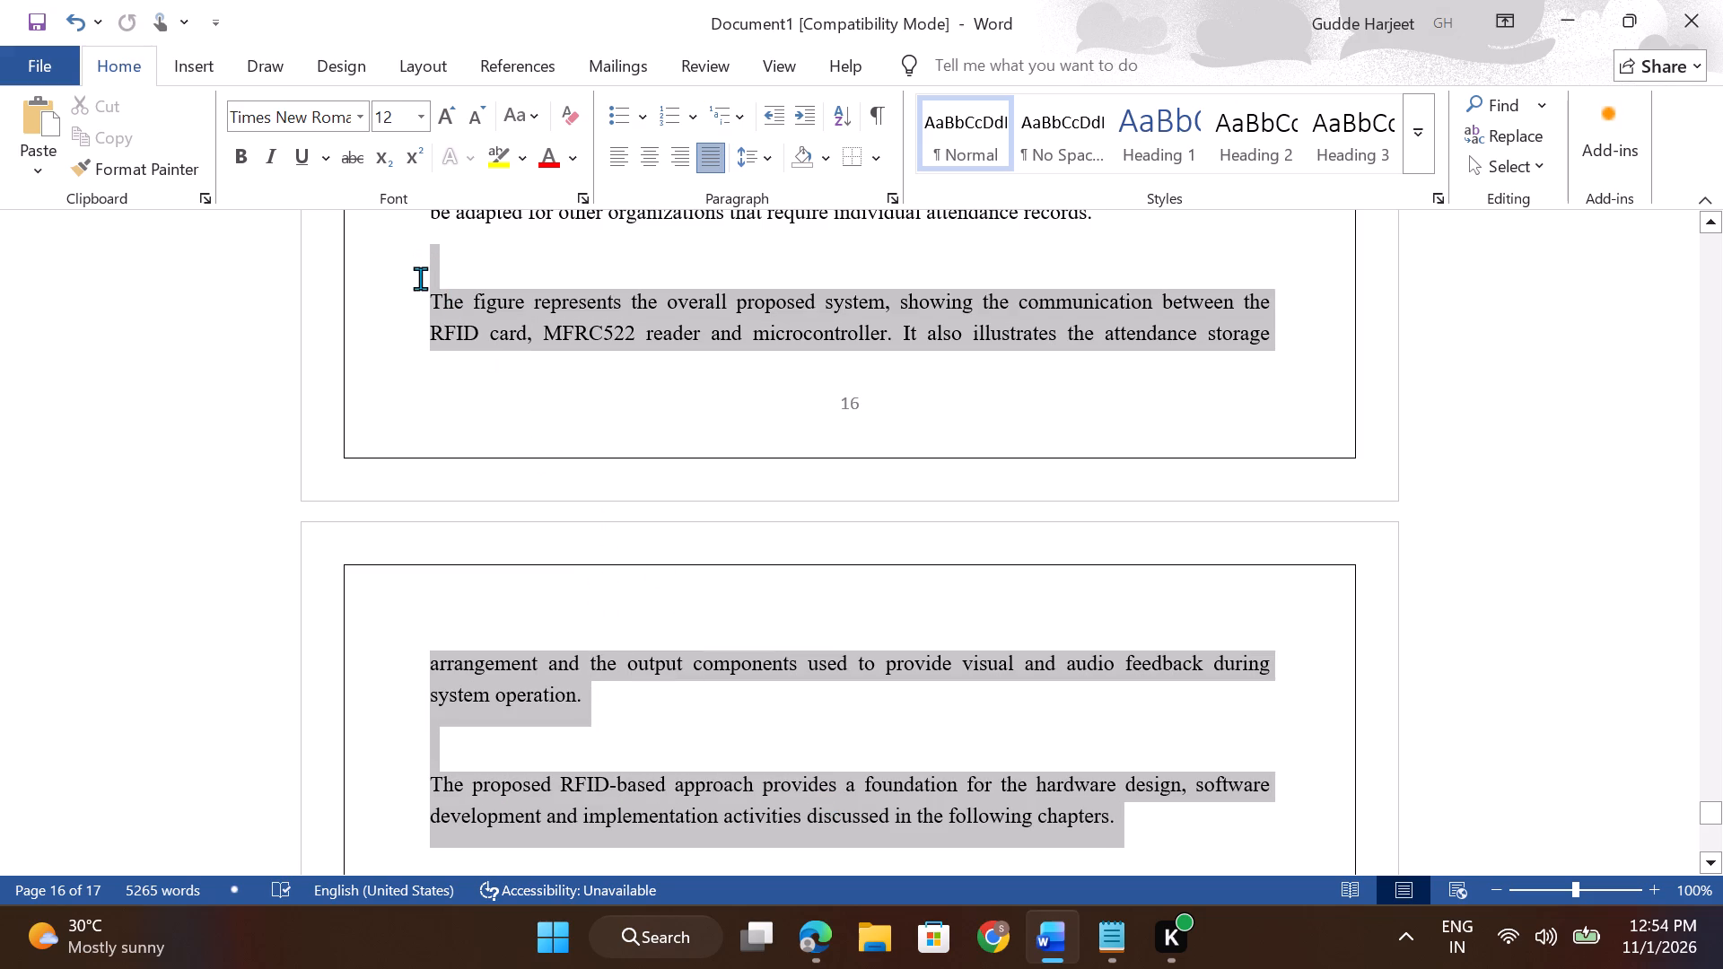
drag(420, 278, 420, 281)
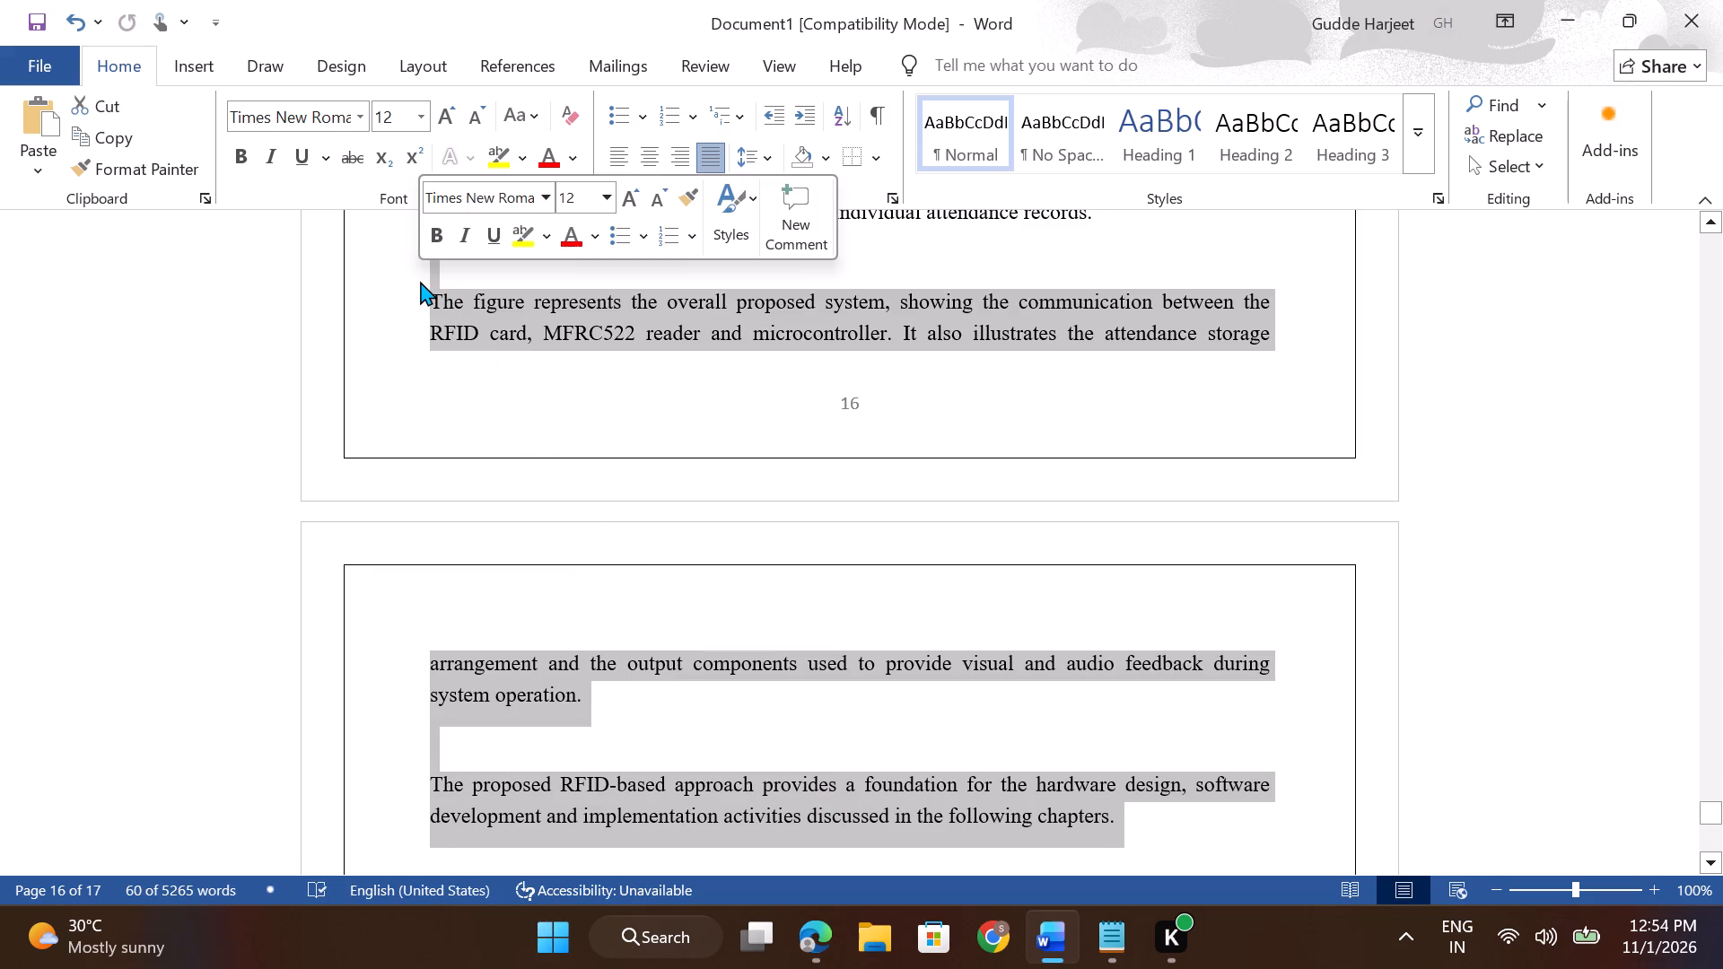
key(BackSpace)
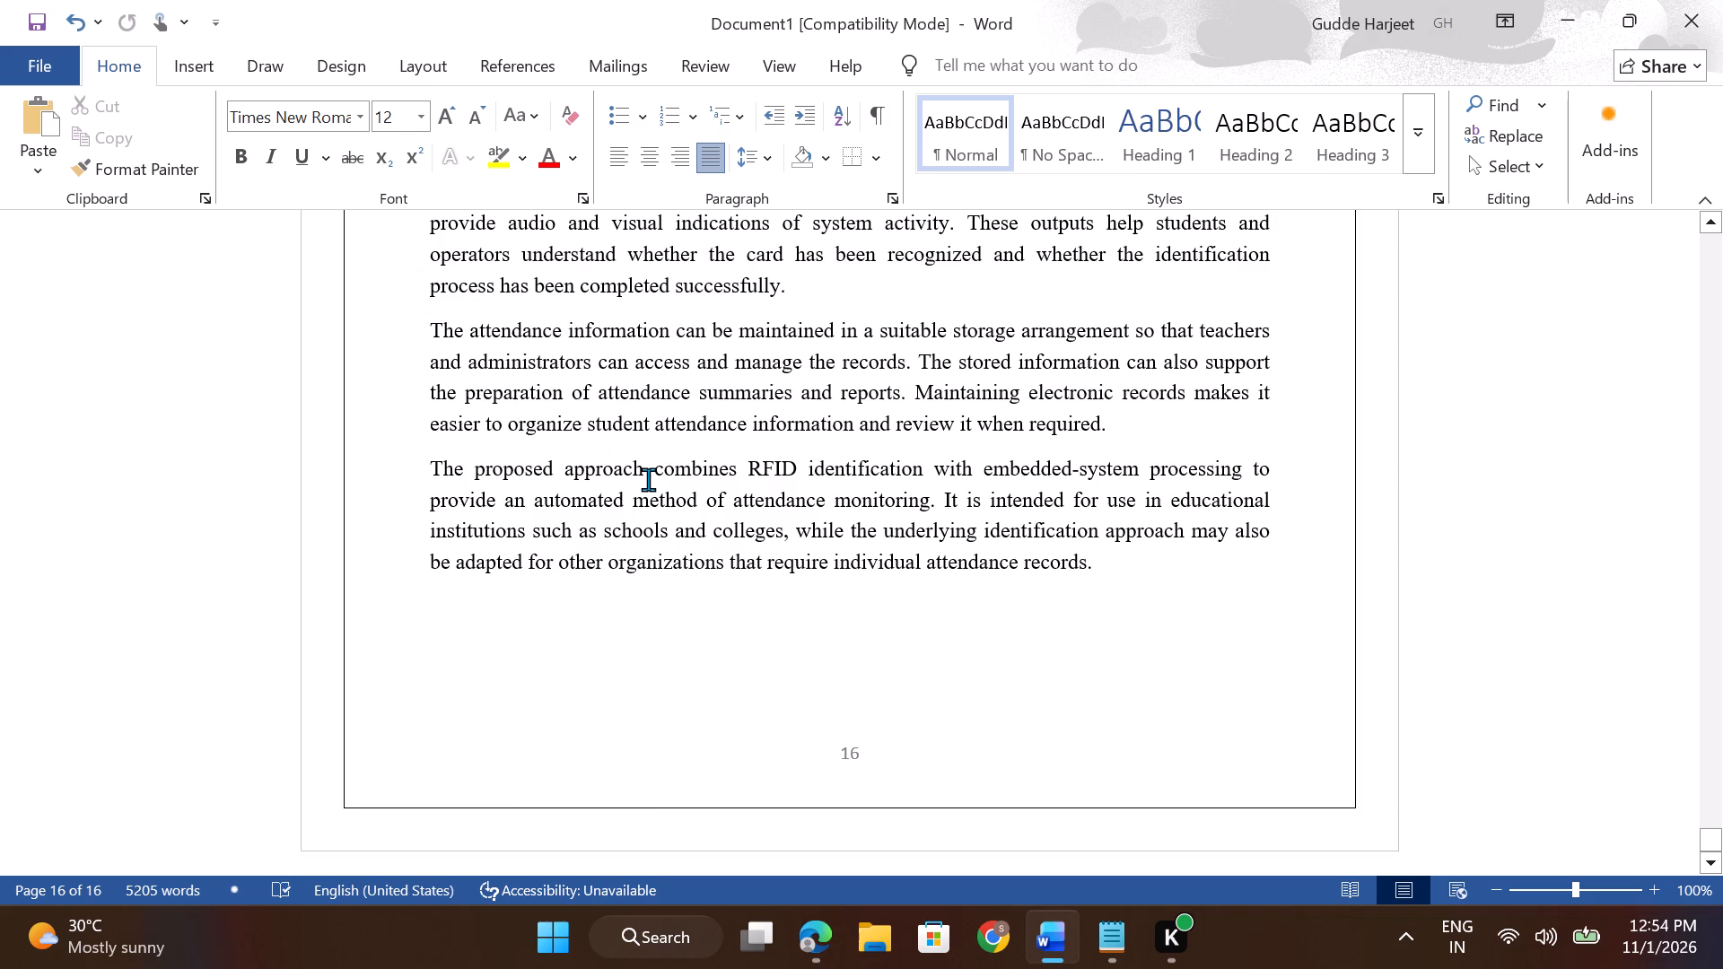
scroll(648, 479, up, 4)
scroll(648, 479, down, 6)
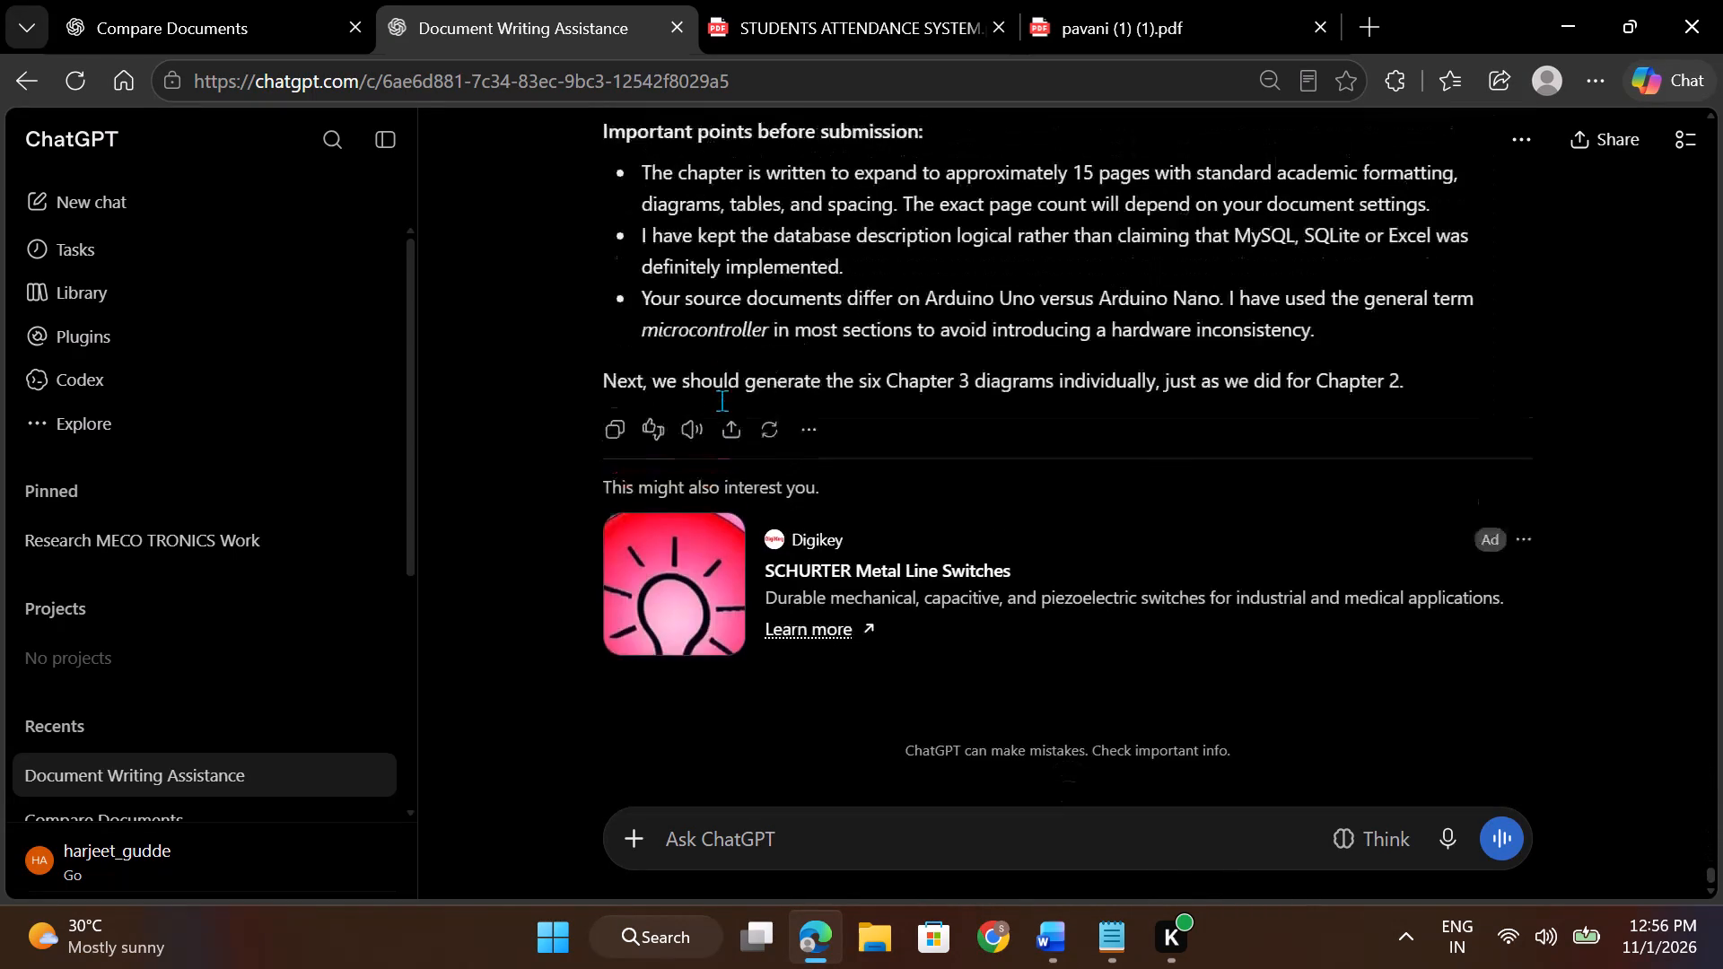
scroll(722, 400, up, 5)
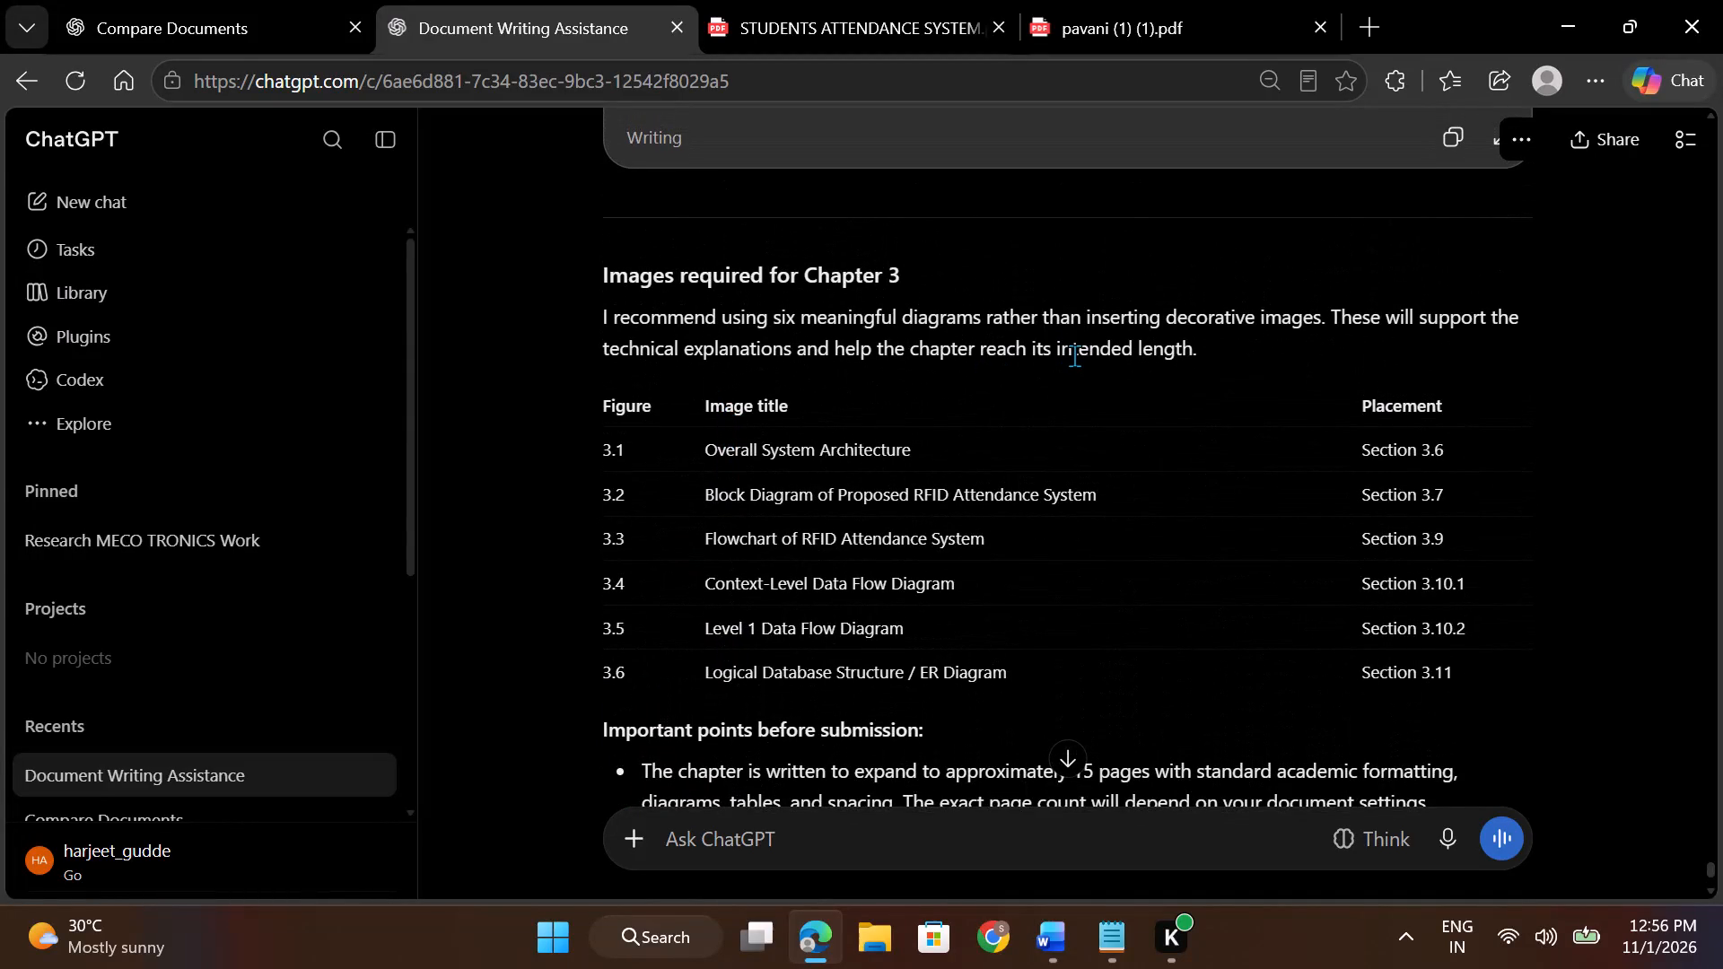
scroll(1074, 355, up, 4)
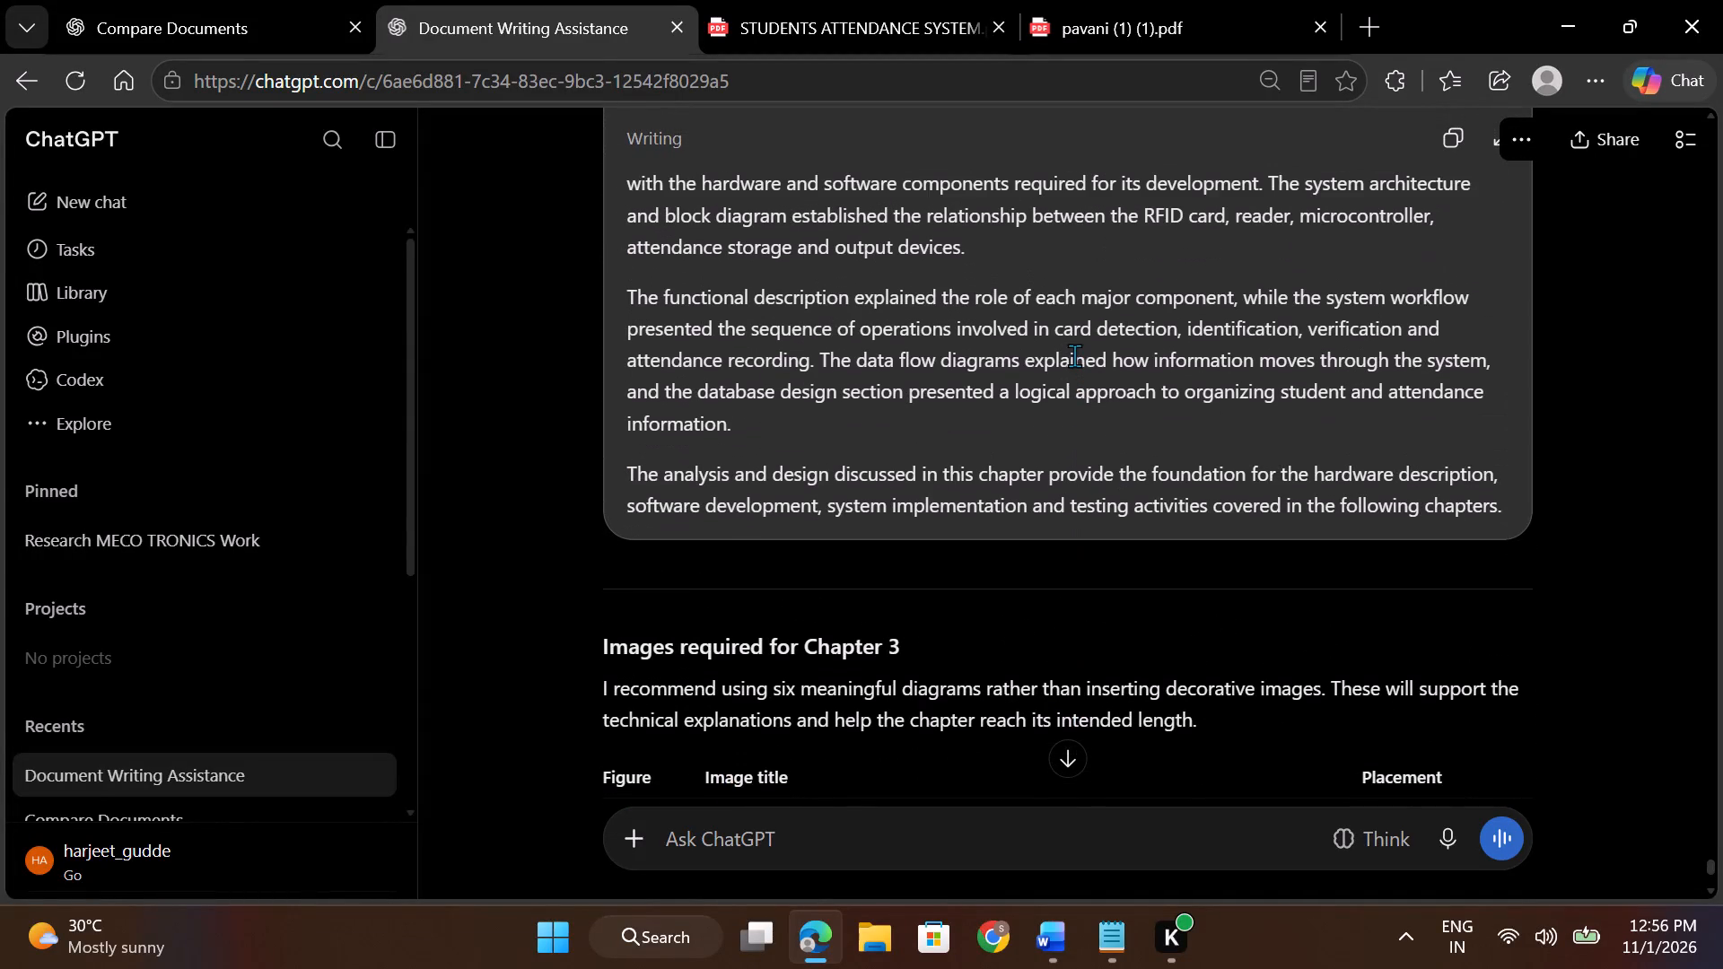
Copy the complete Chapter 3 text from ChatGPT's writing block and return to the report in Word.
click(1456, 141)
click(1063, 948)
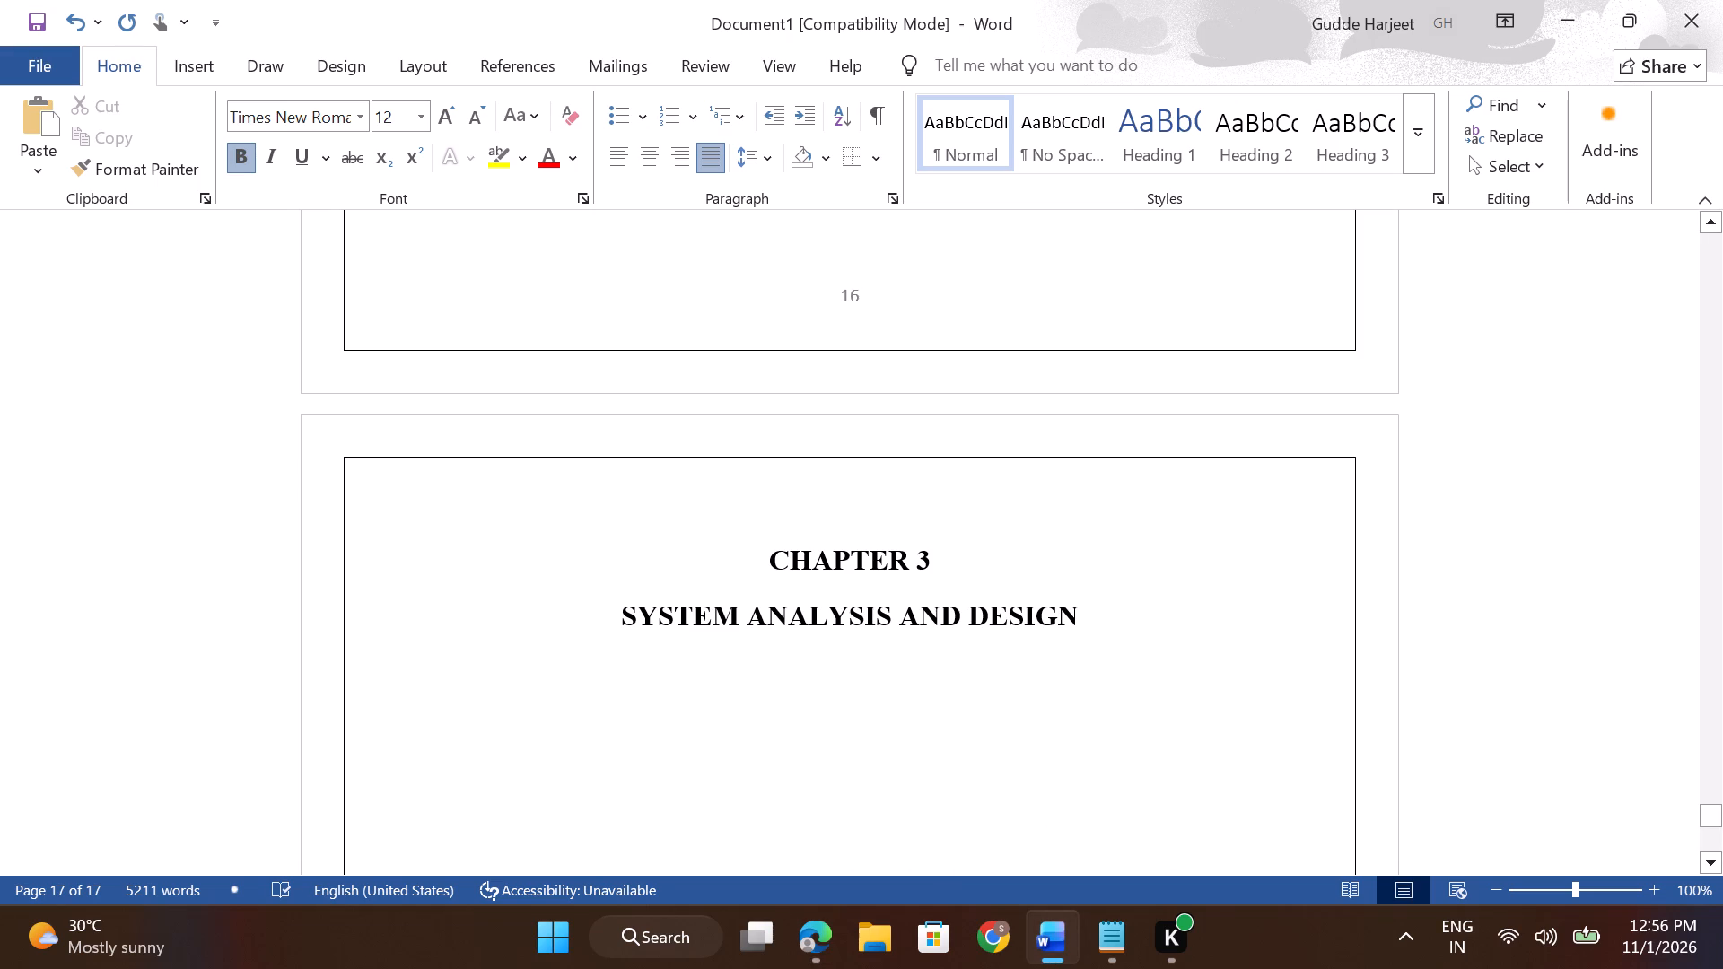
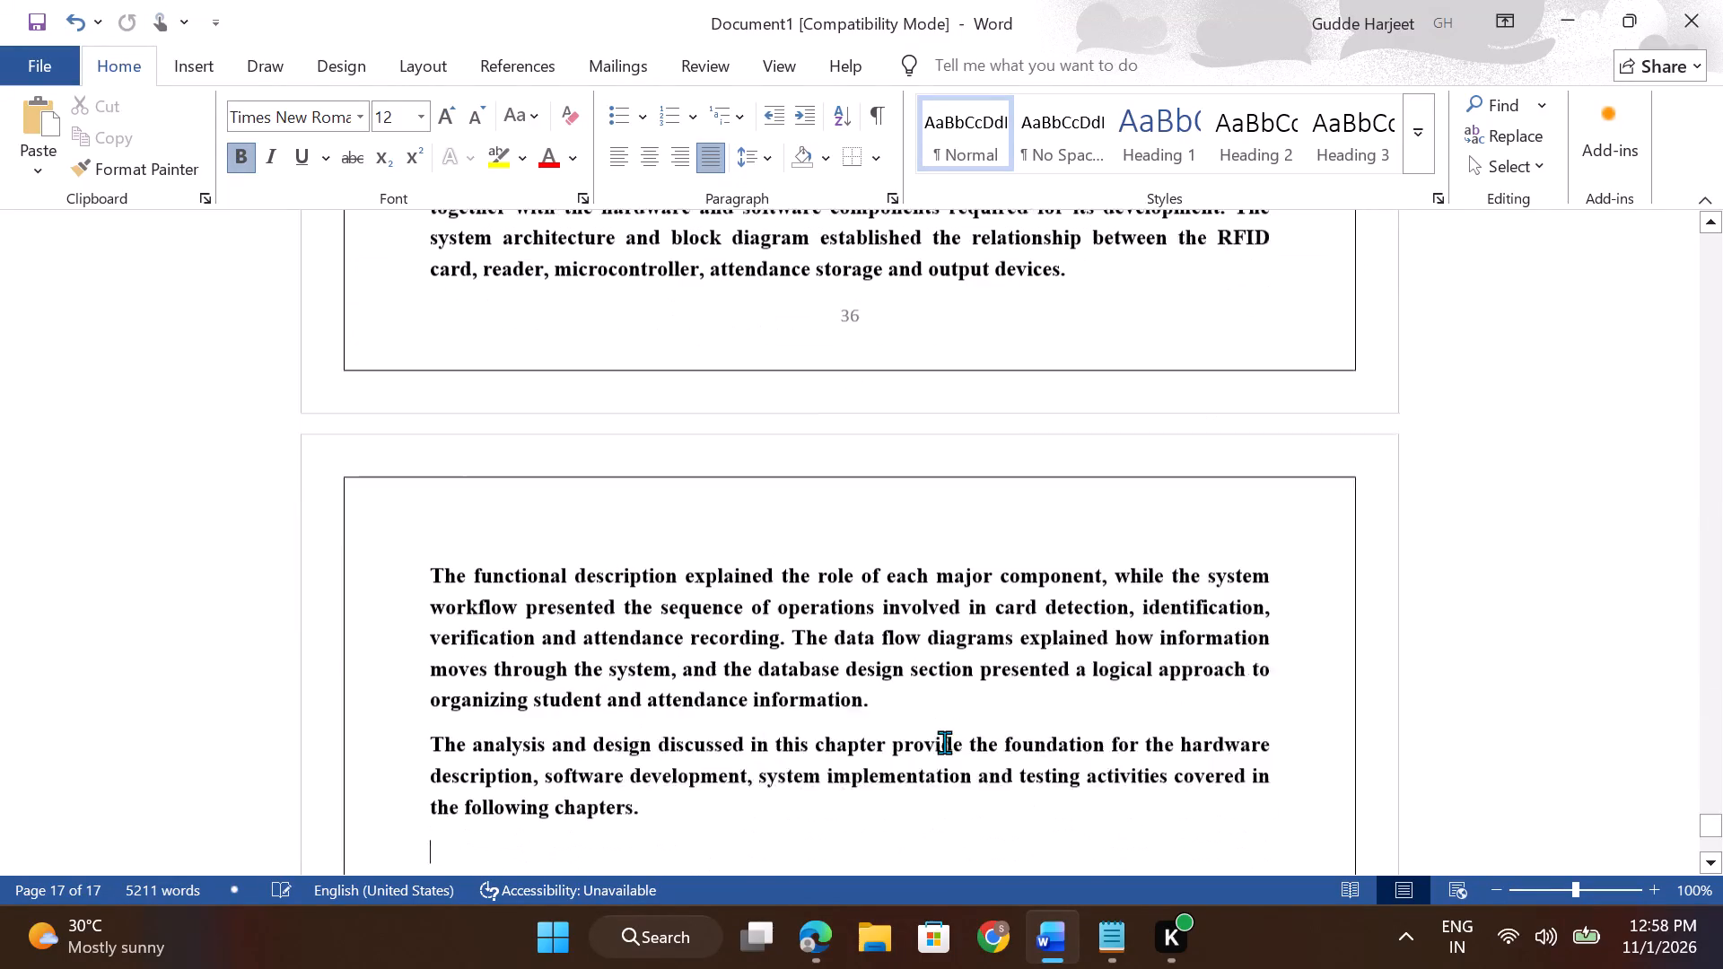
Remove the bold formatting from all the pasted Chapter 3 text below the centred "SYSTEM ANALYSIS AND DESIGN" title.
drag(848, 771, 455, 178)
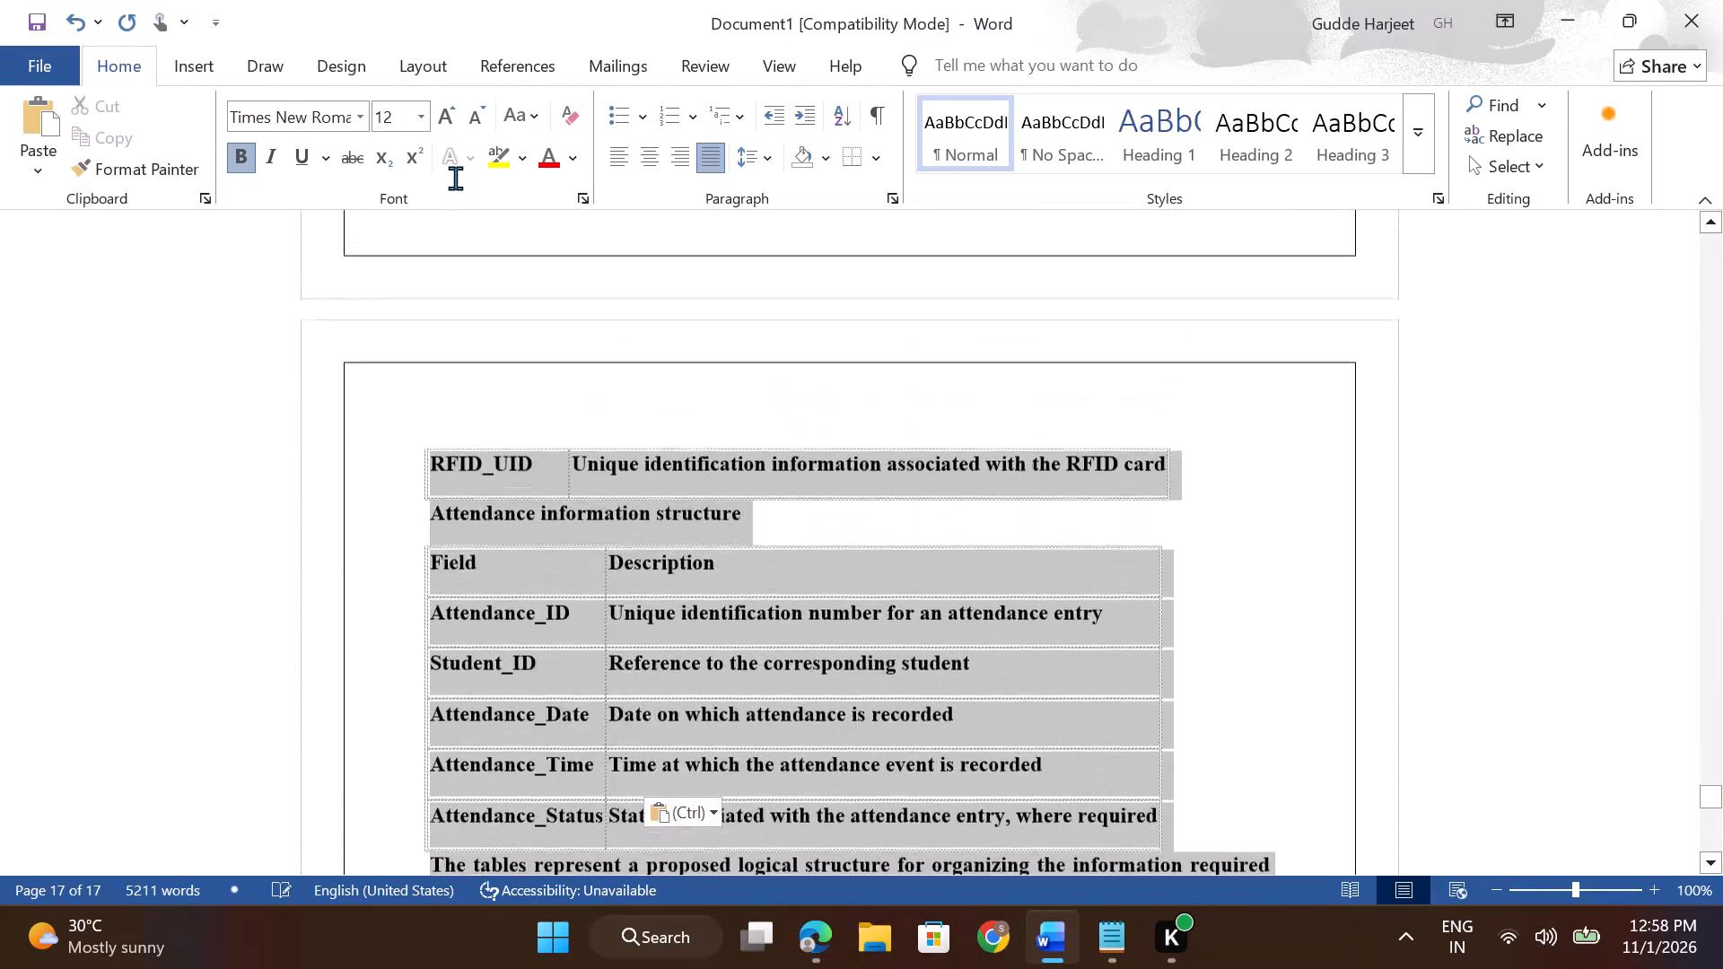
drag(455, 178, 448, 181)
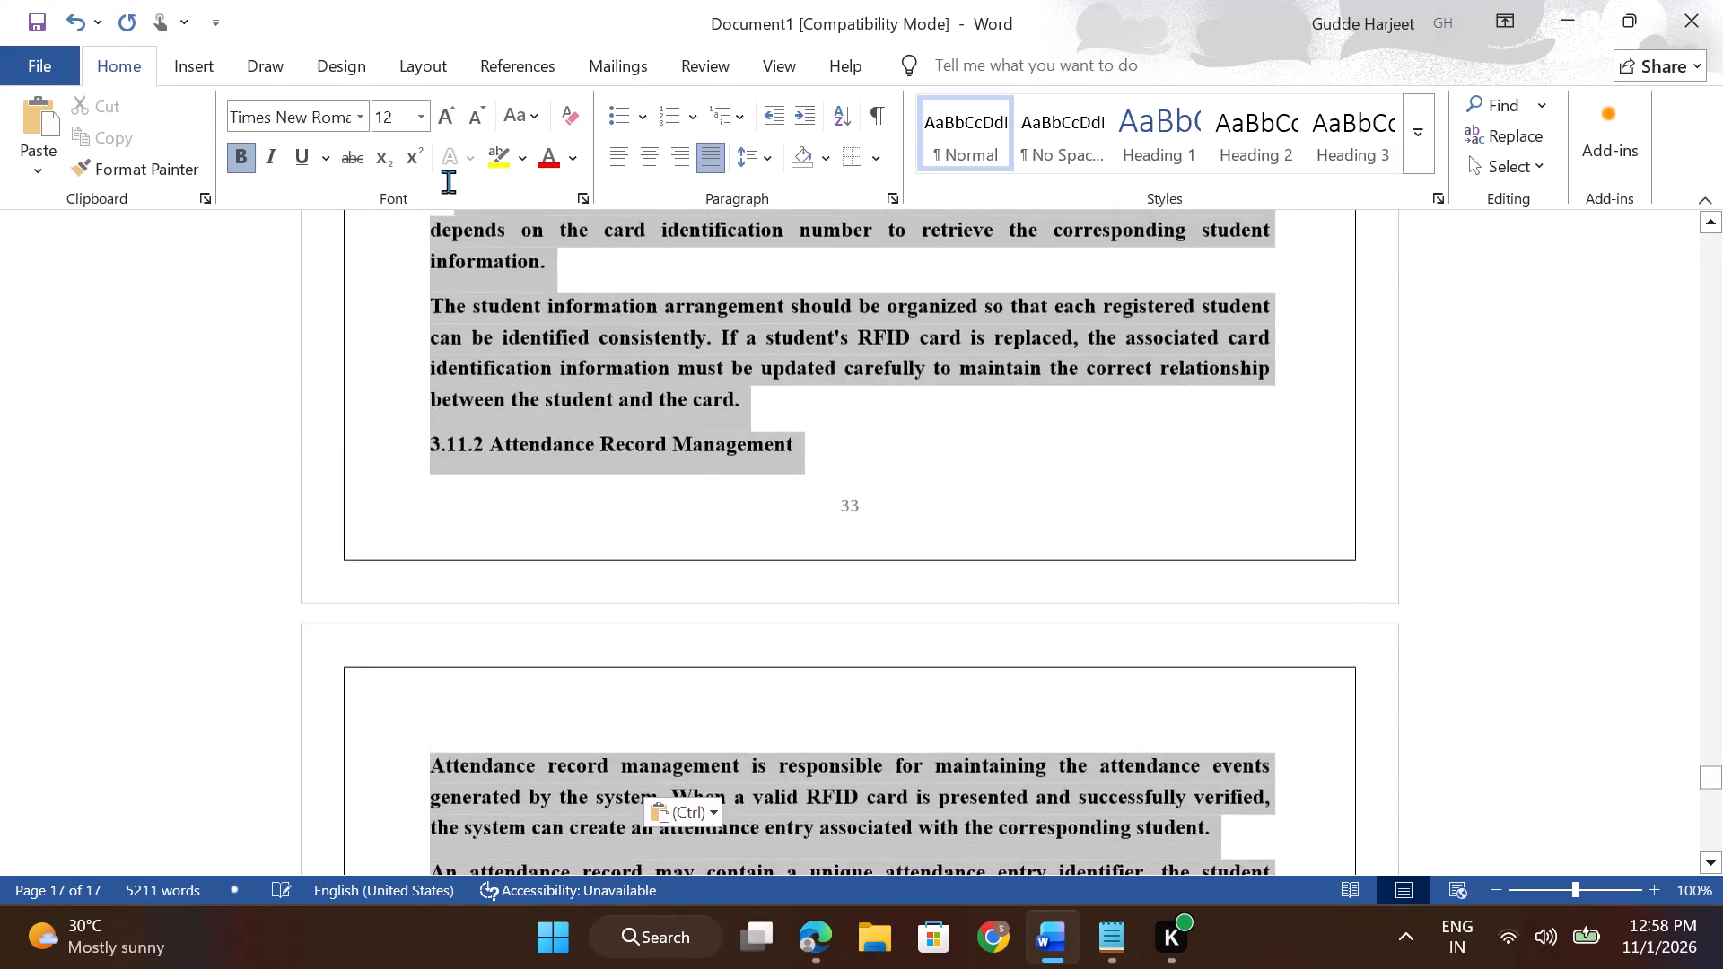
drag(448, 181, 439, 187)
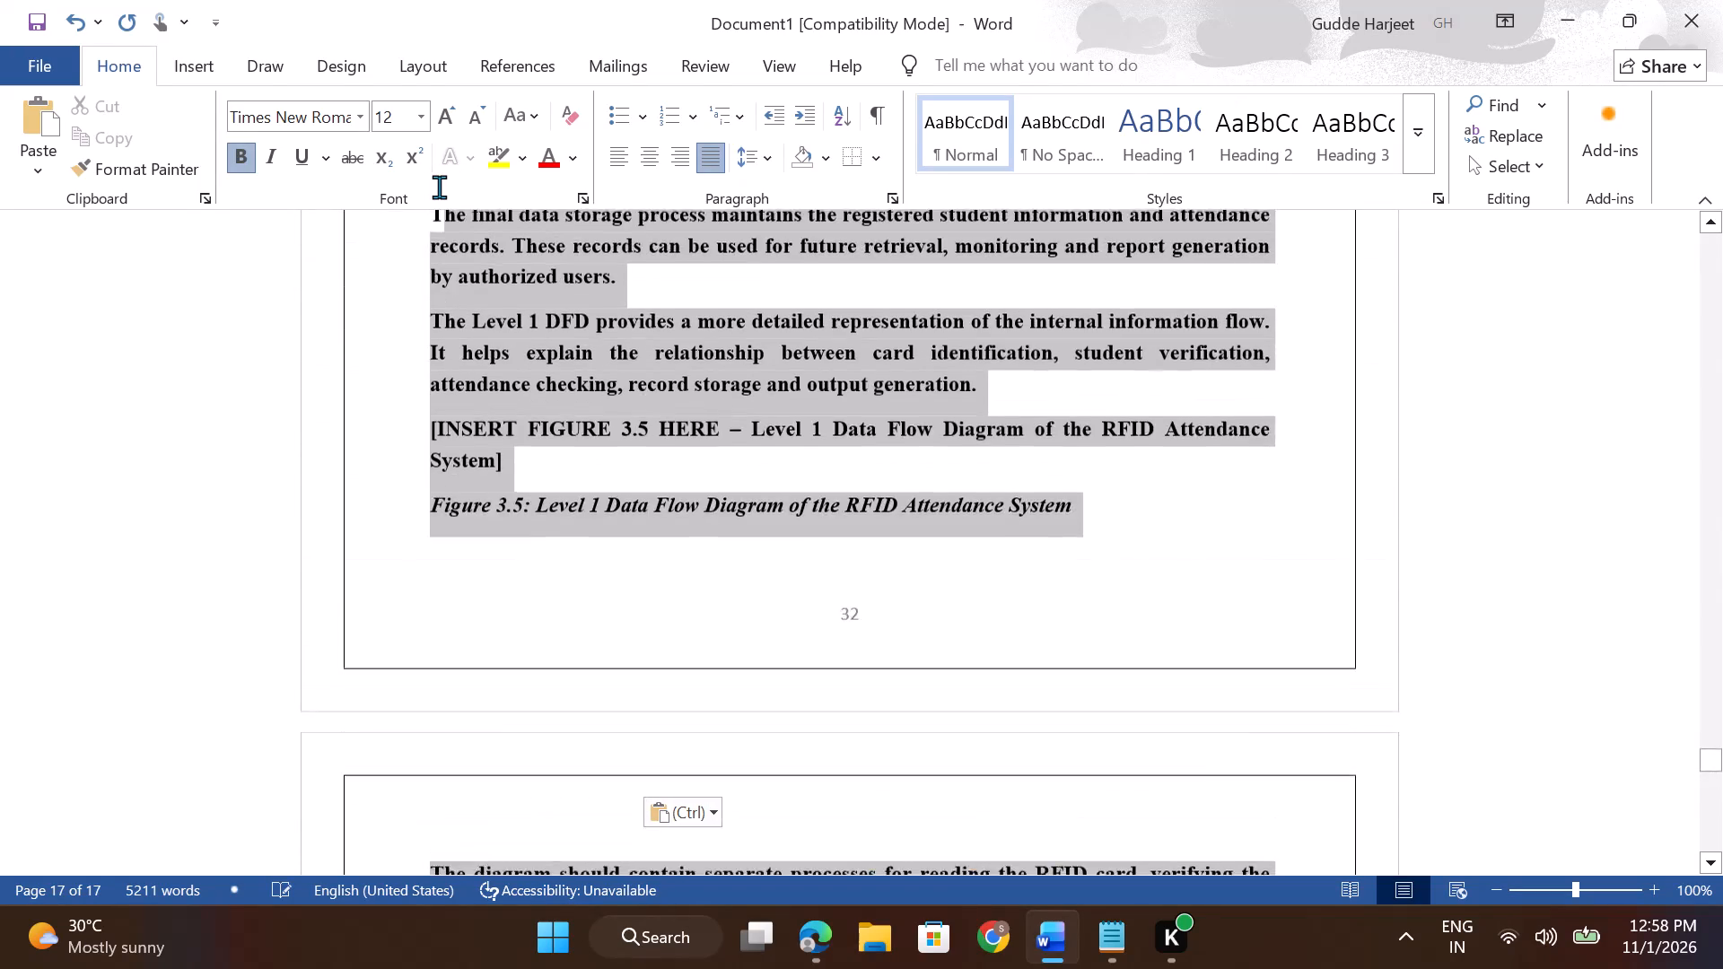
drag(439, 187, 442, 187)
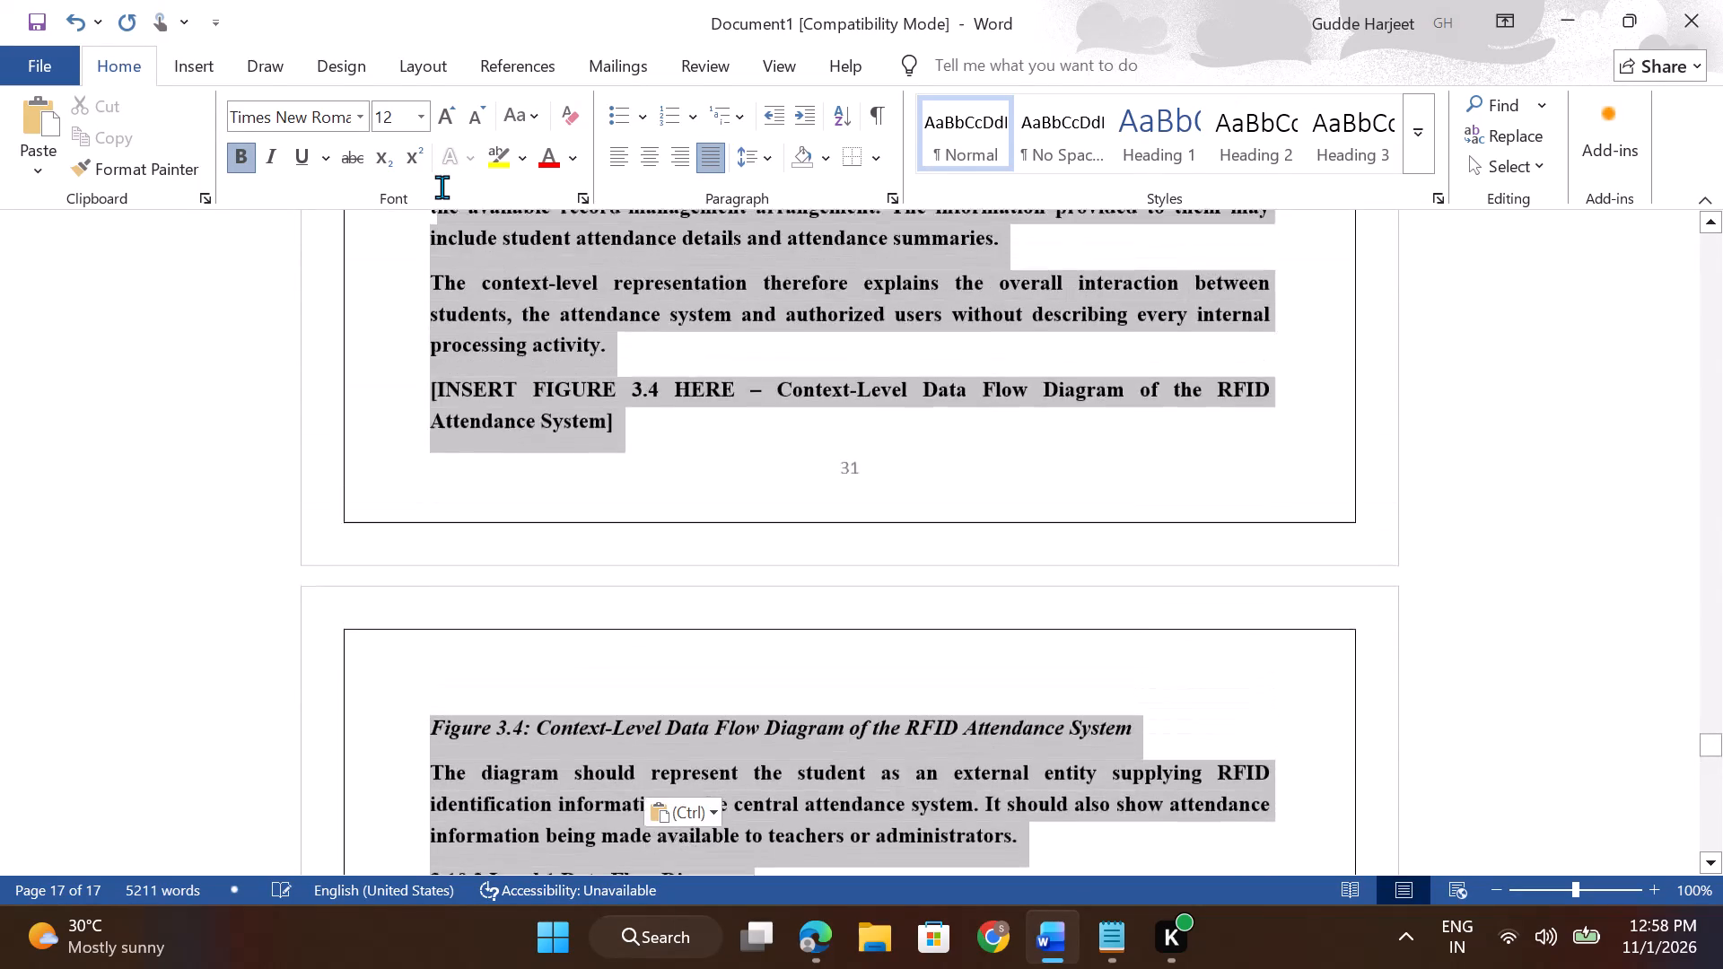
drag(442, 187, 442, 188)
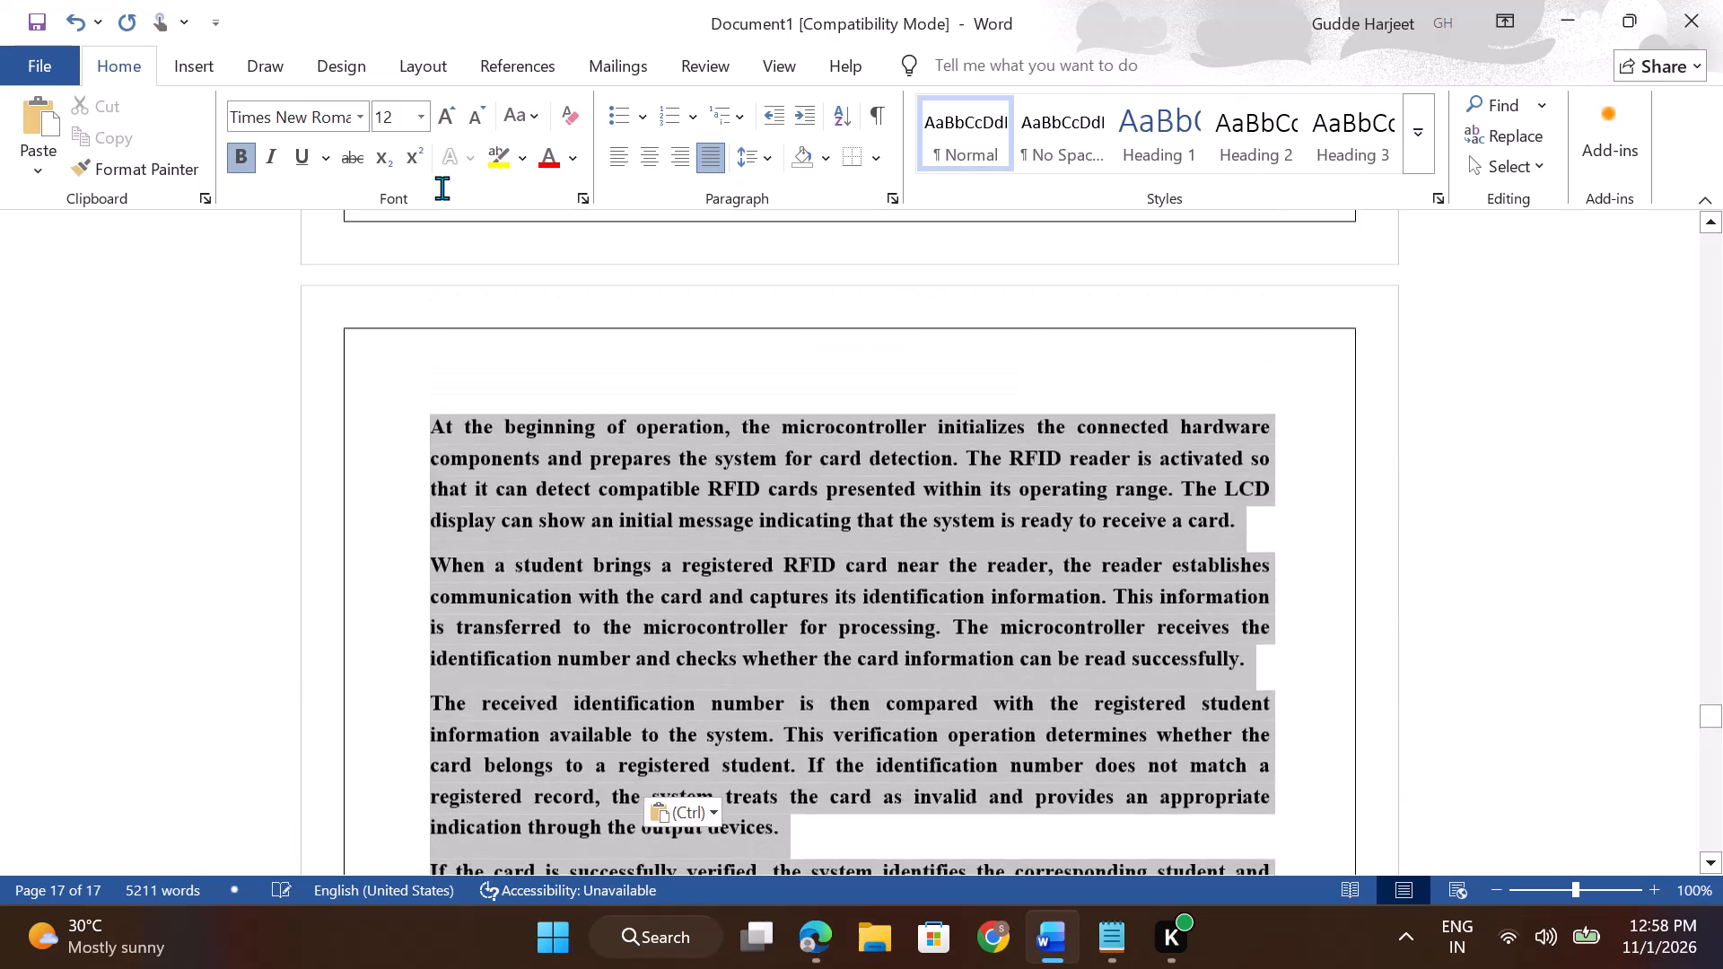
drag(442, 188, 444, 185)
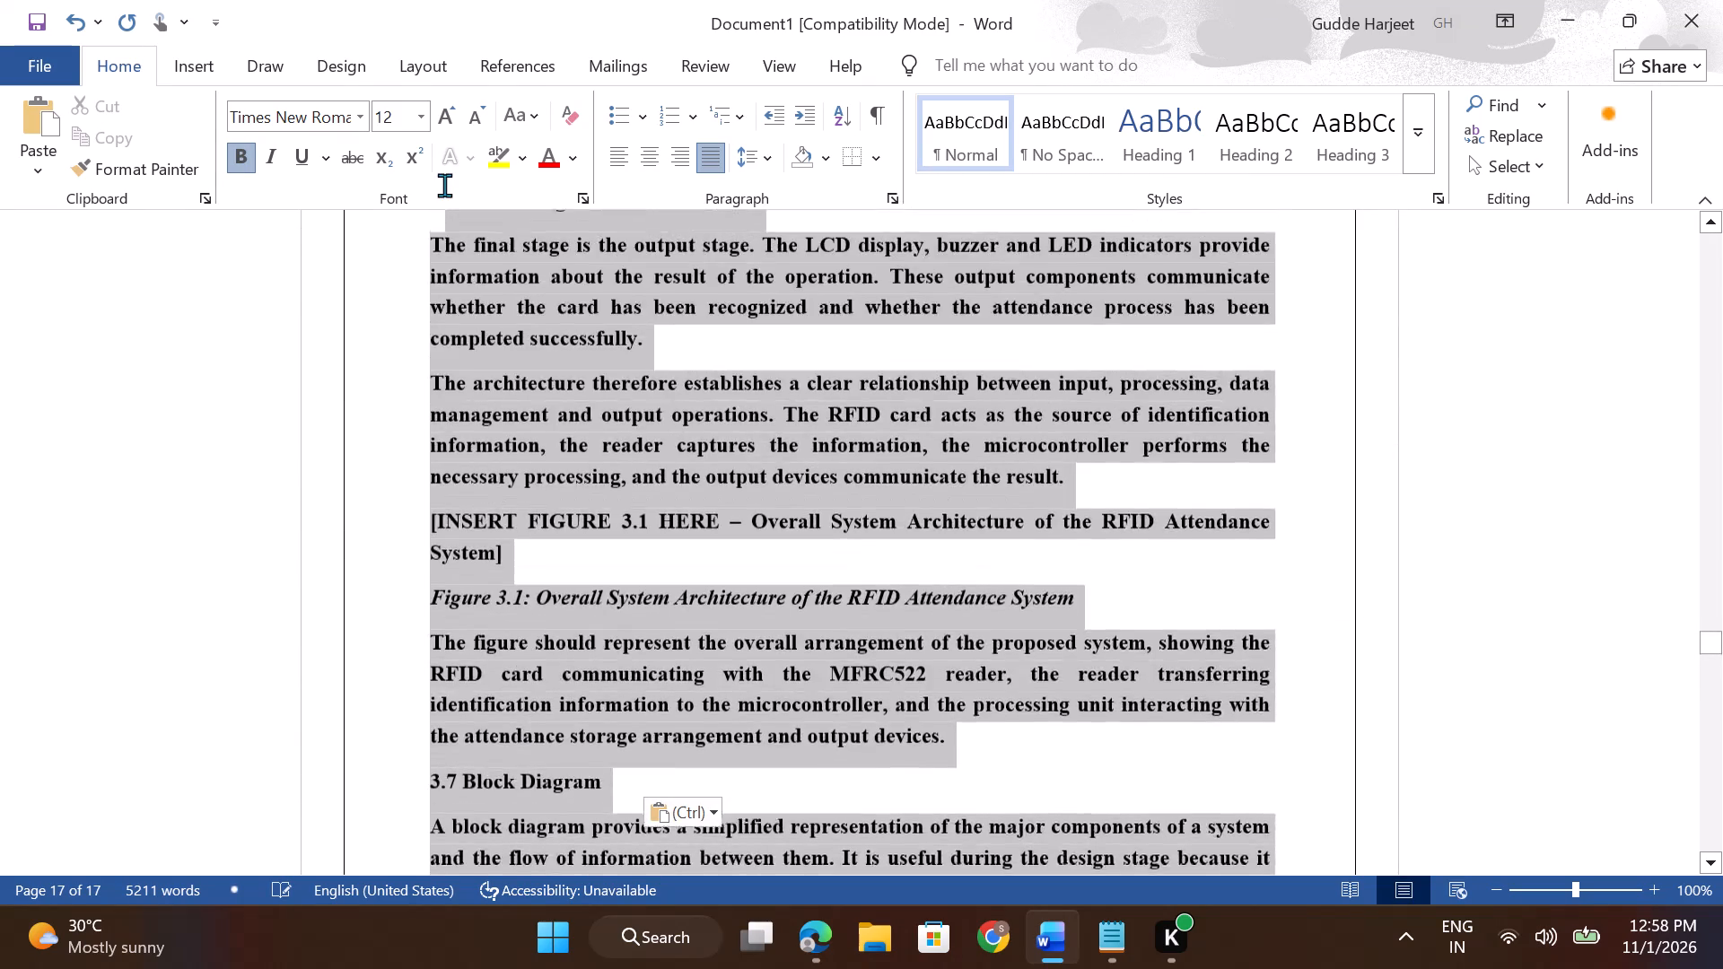
drag(444, 185, 443, 185)
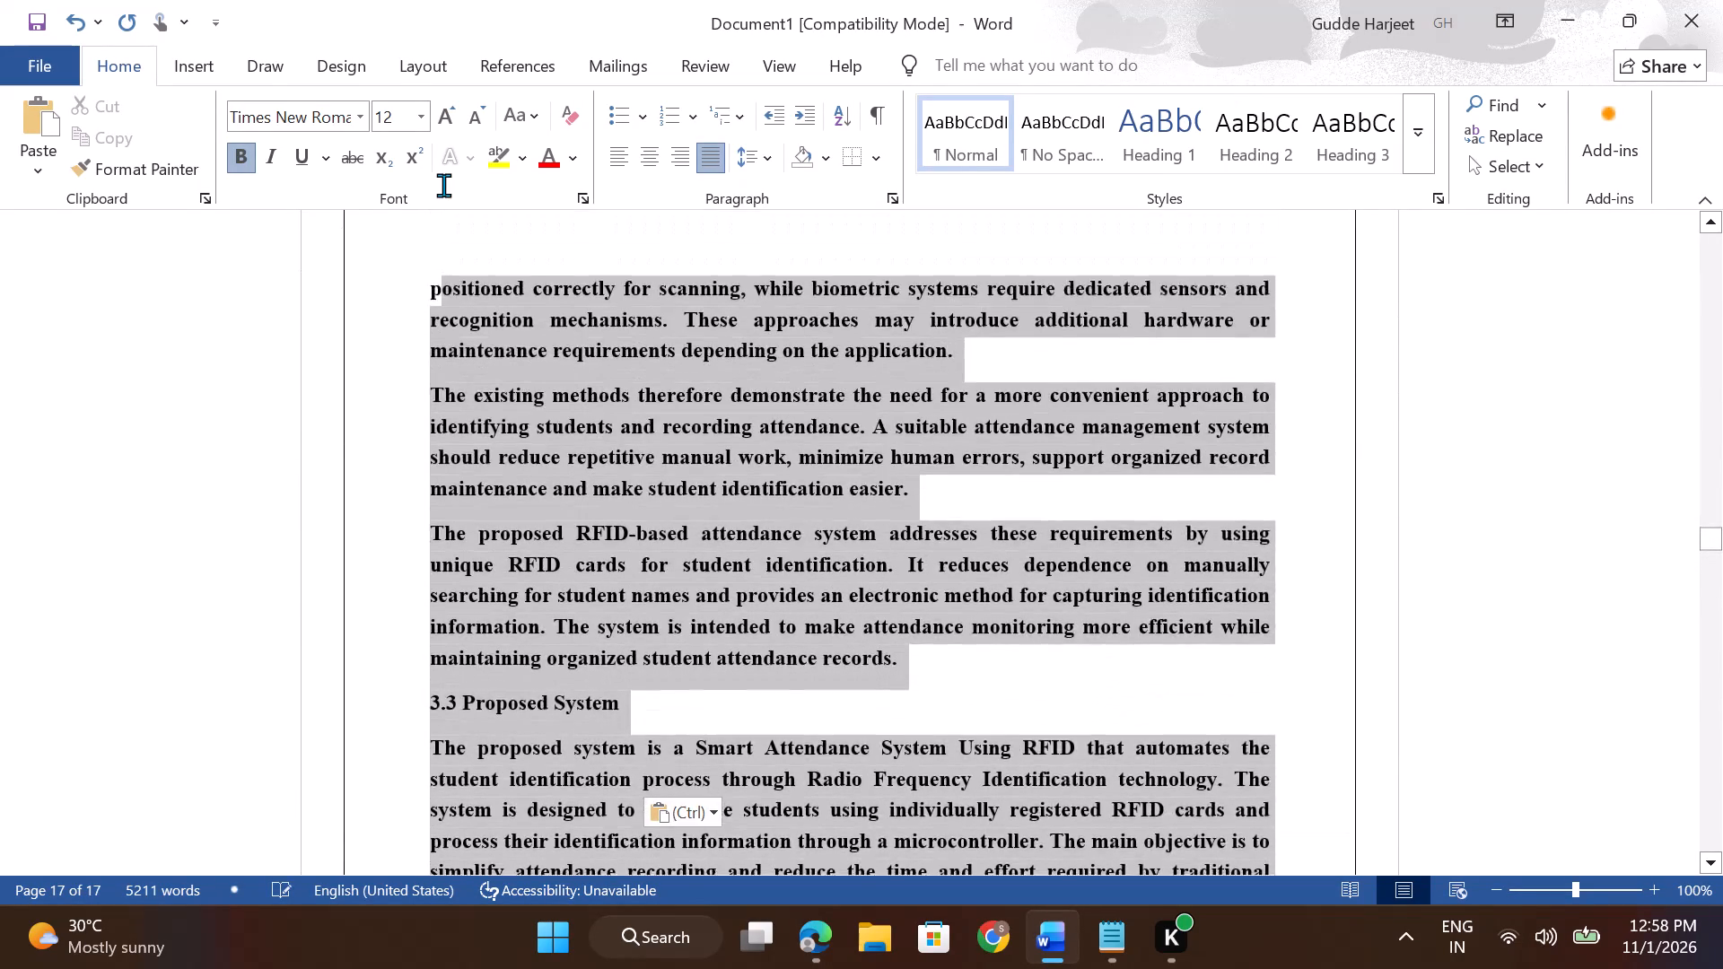
drag(443, 185, 443, 184)
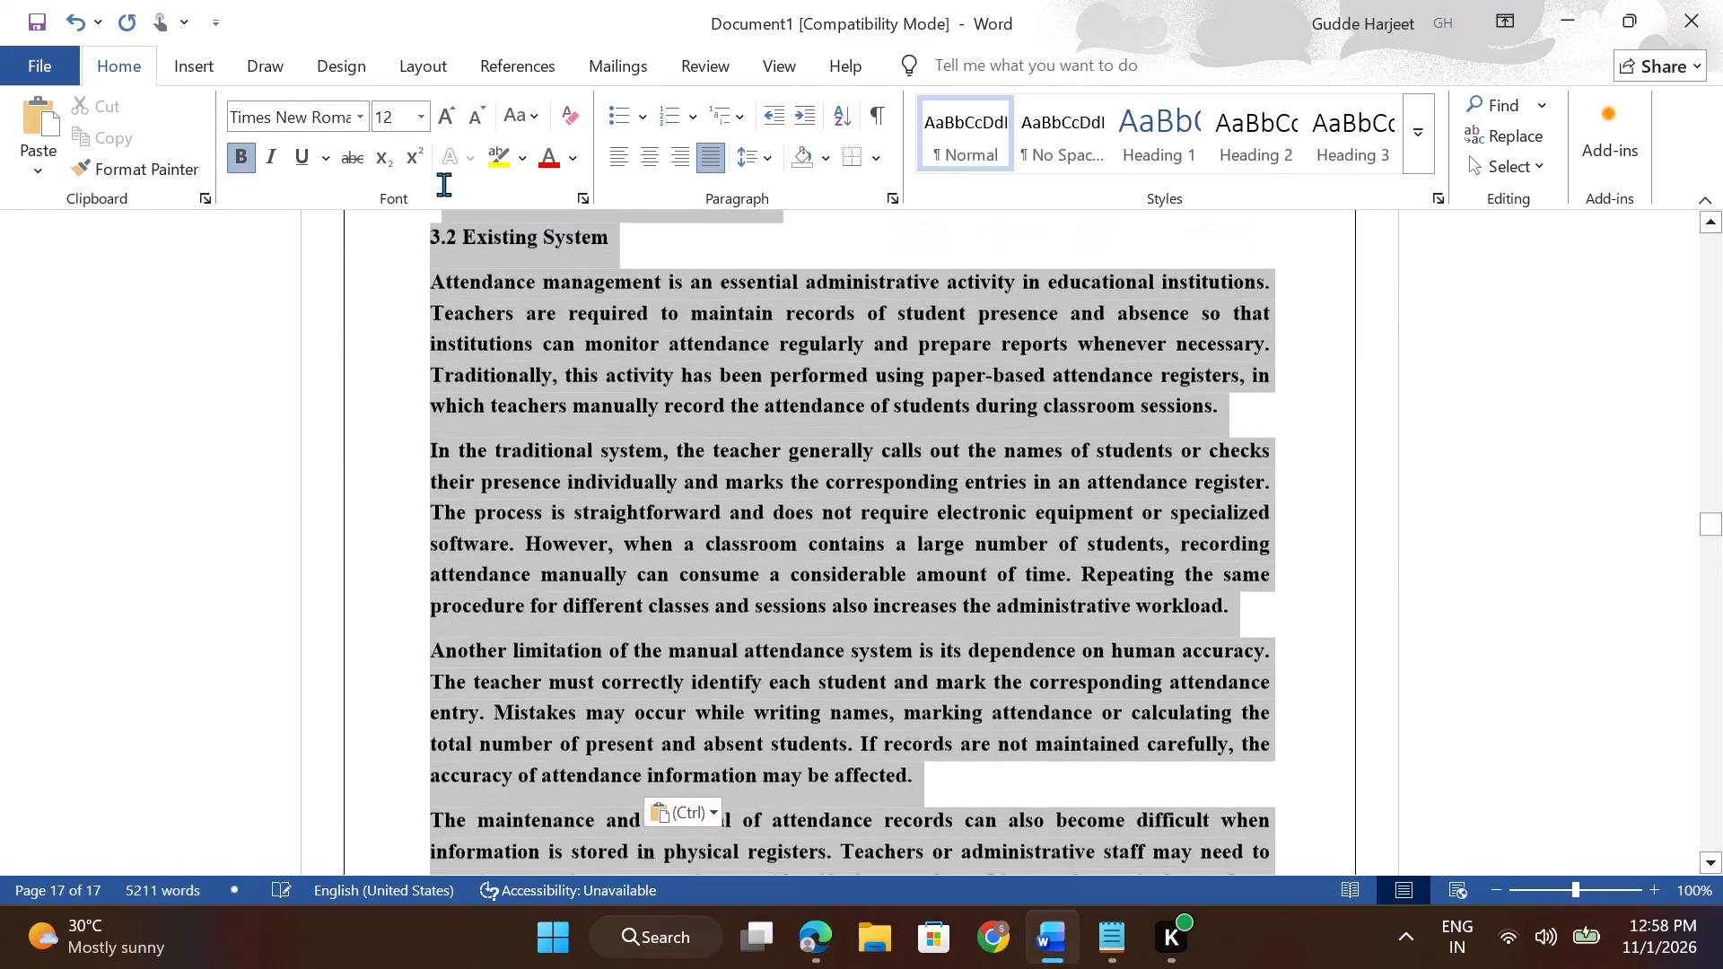
drag(443, 184, 441, 179)
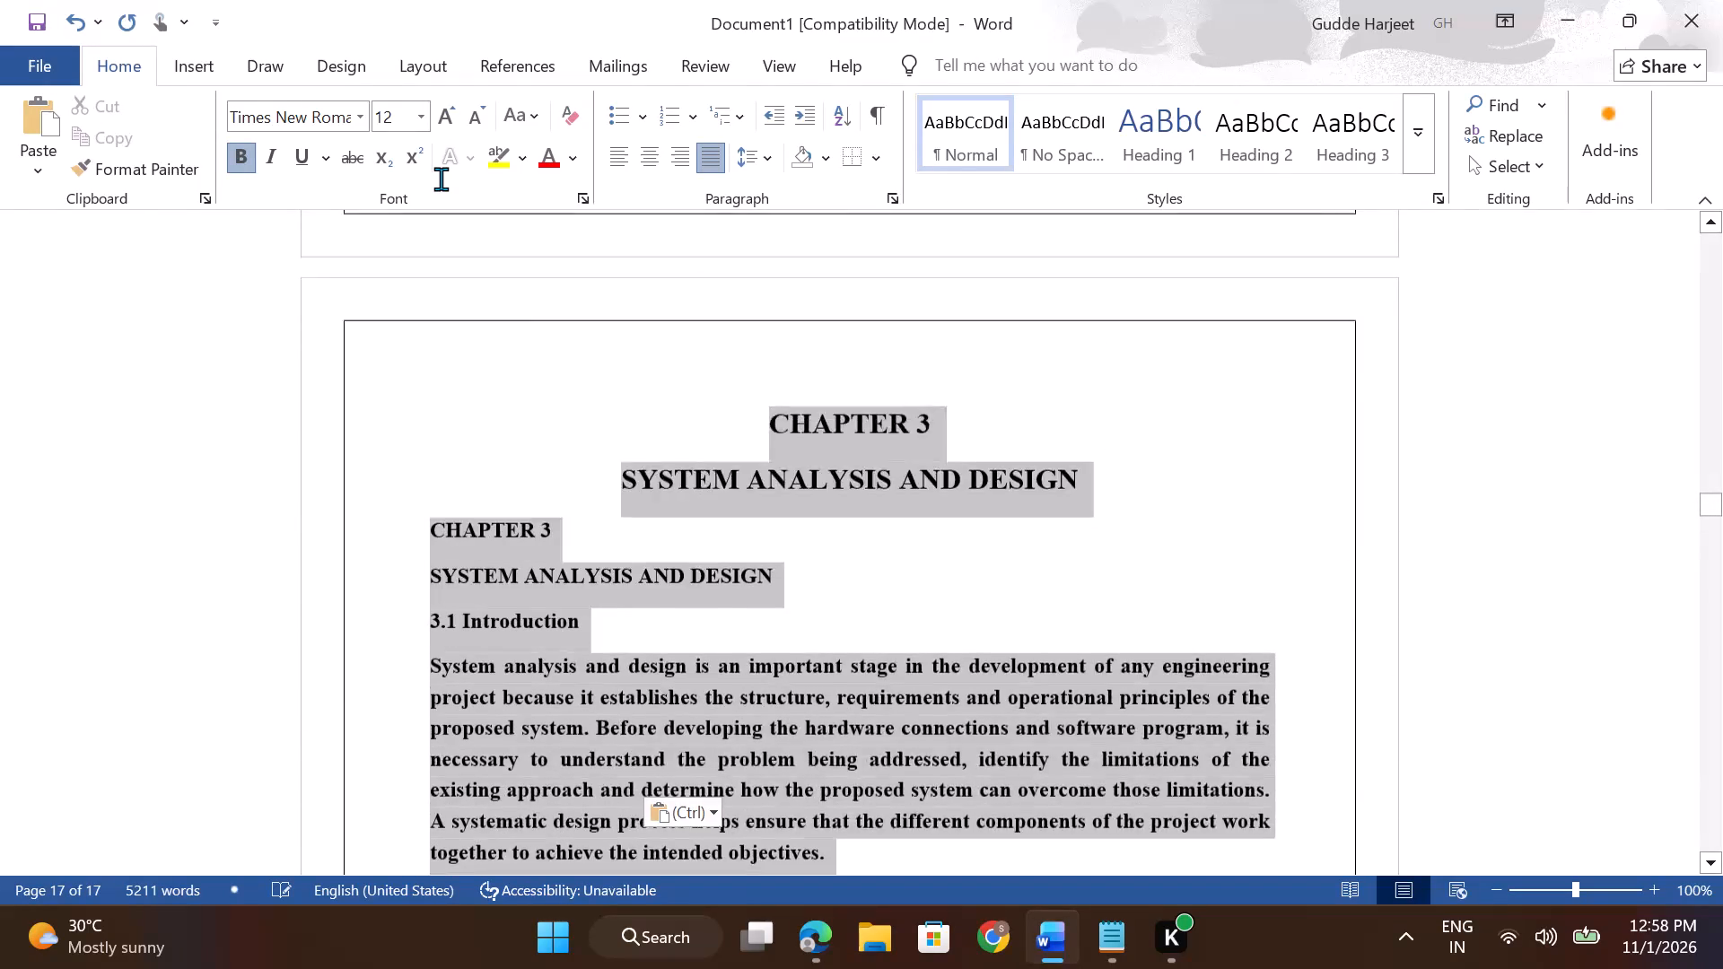
drag(441, 179, 437, 856)
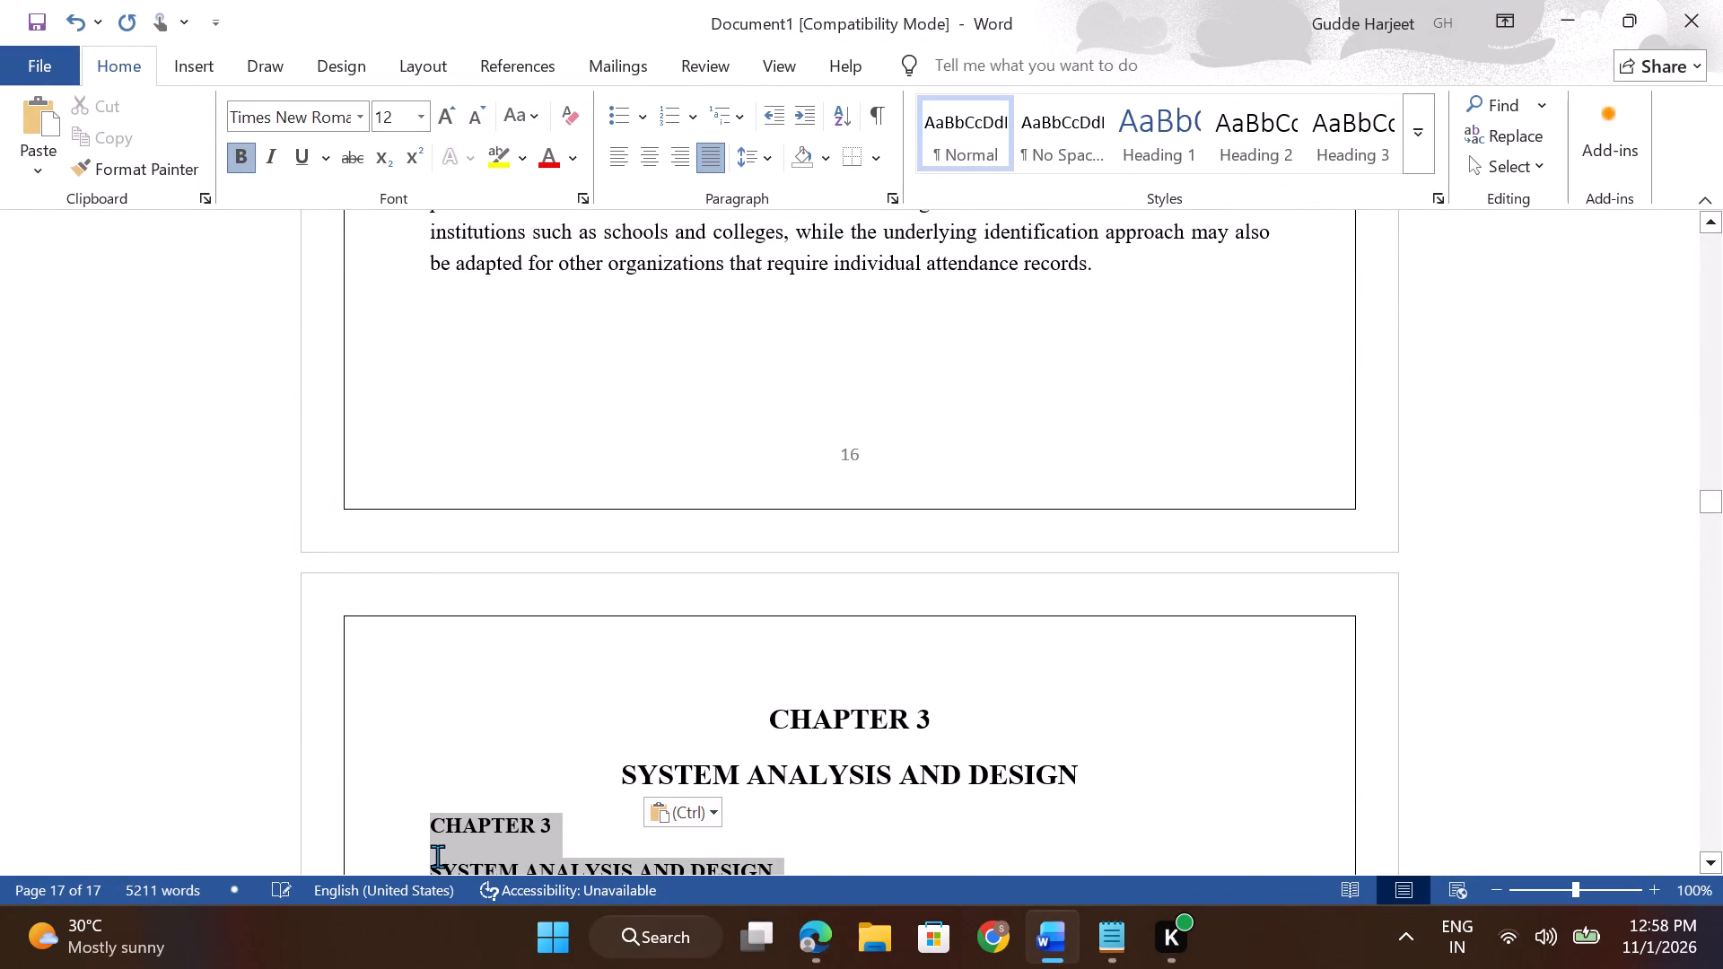
drag(437, 856, 437, 835)
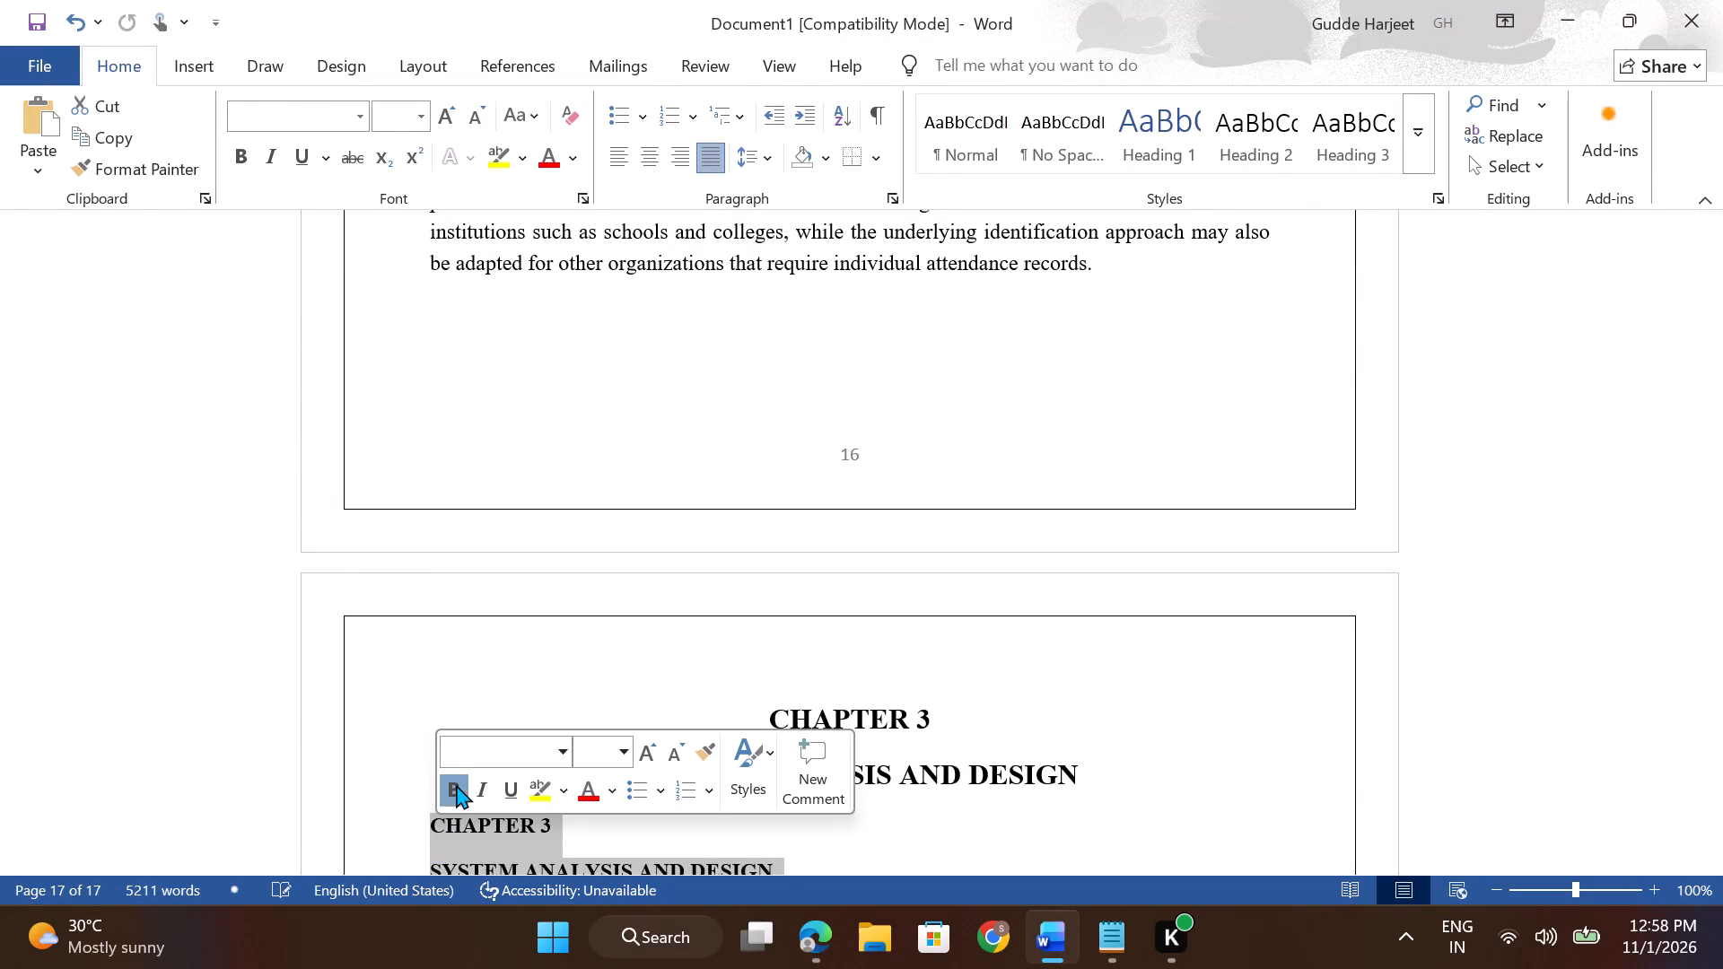
click(456, 784)
click(625, 842)
Delete the duplicate "CHAPTER 3" and "SYSTEM ANALYSIS AND DESIGN" lines above the "3.1 Introduction" heading.
scroll(625, 842, down, 1)
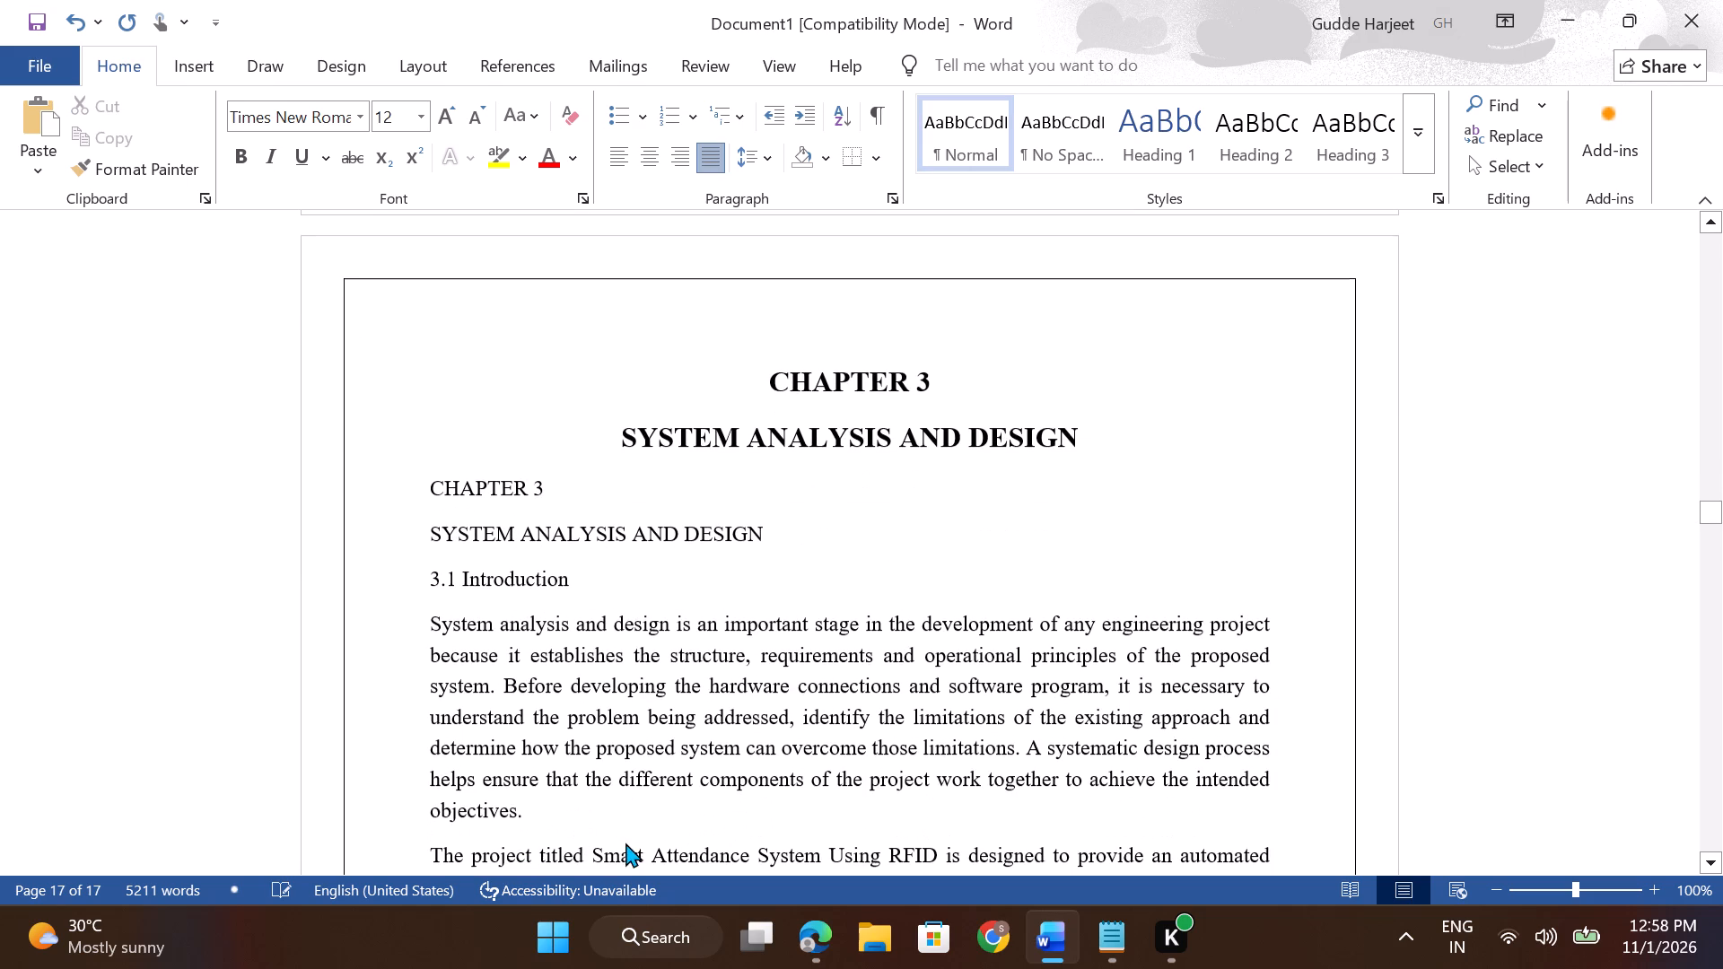
scroll(625, 842, down, 1)
drag(788, 537, 434, 480)
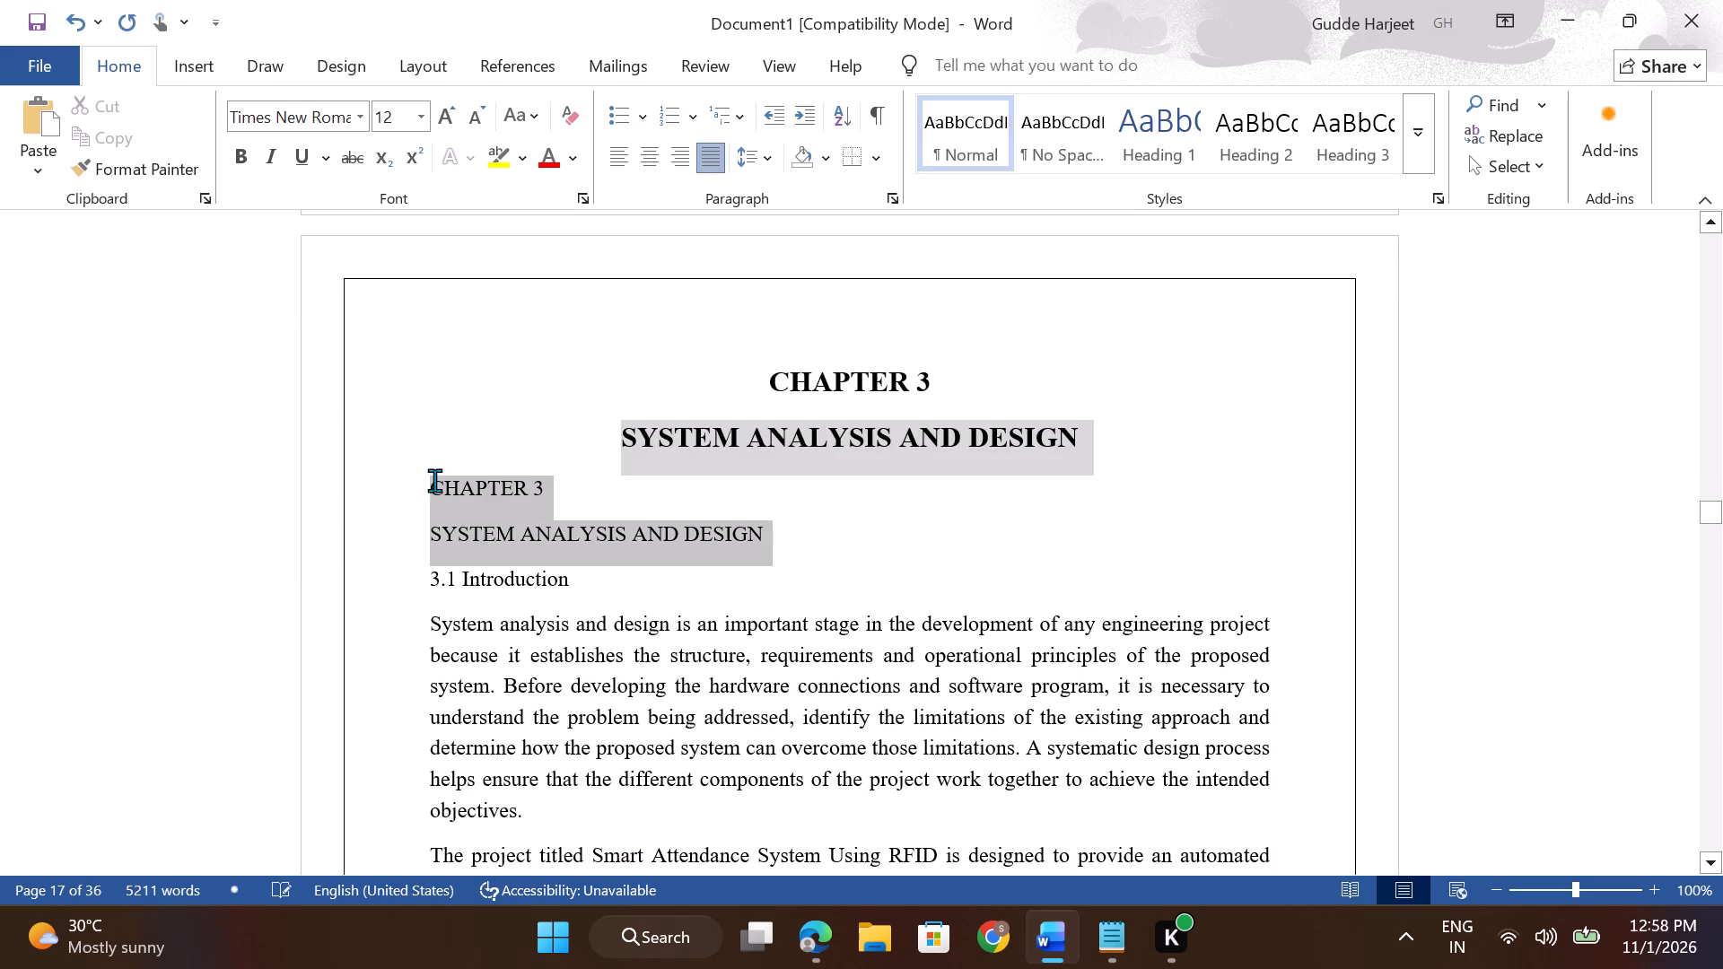
drag(434, 480, 431, 480)
key(BackSpace)
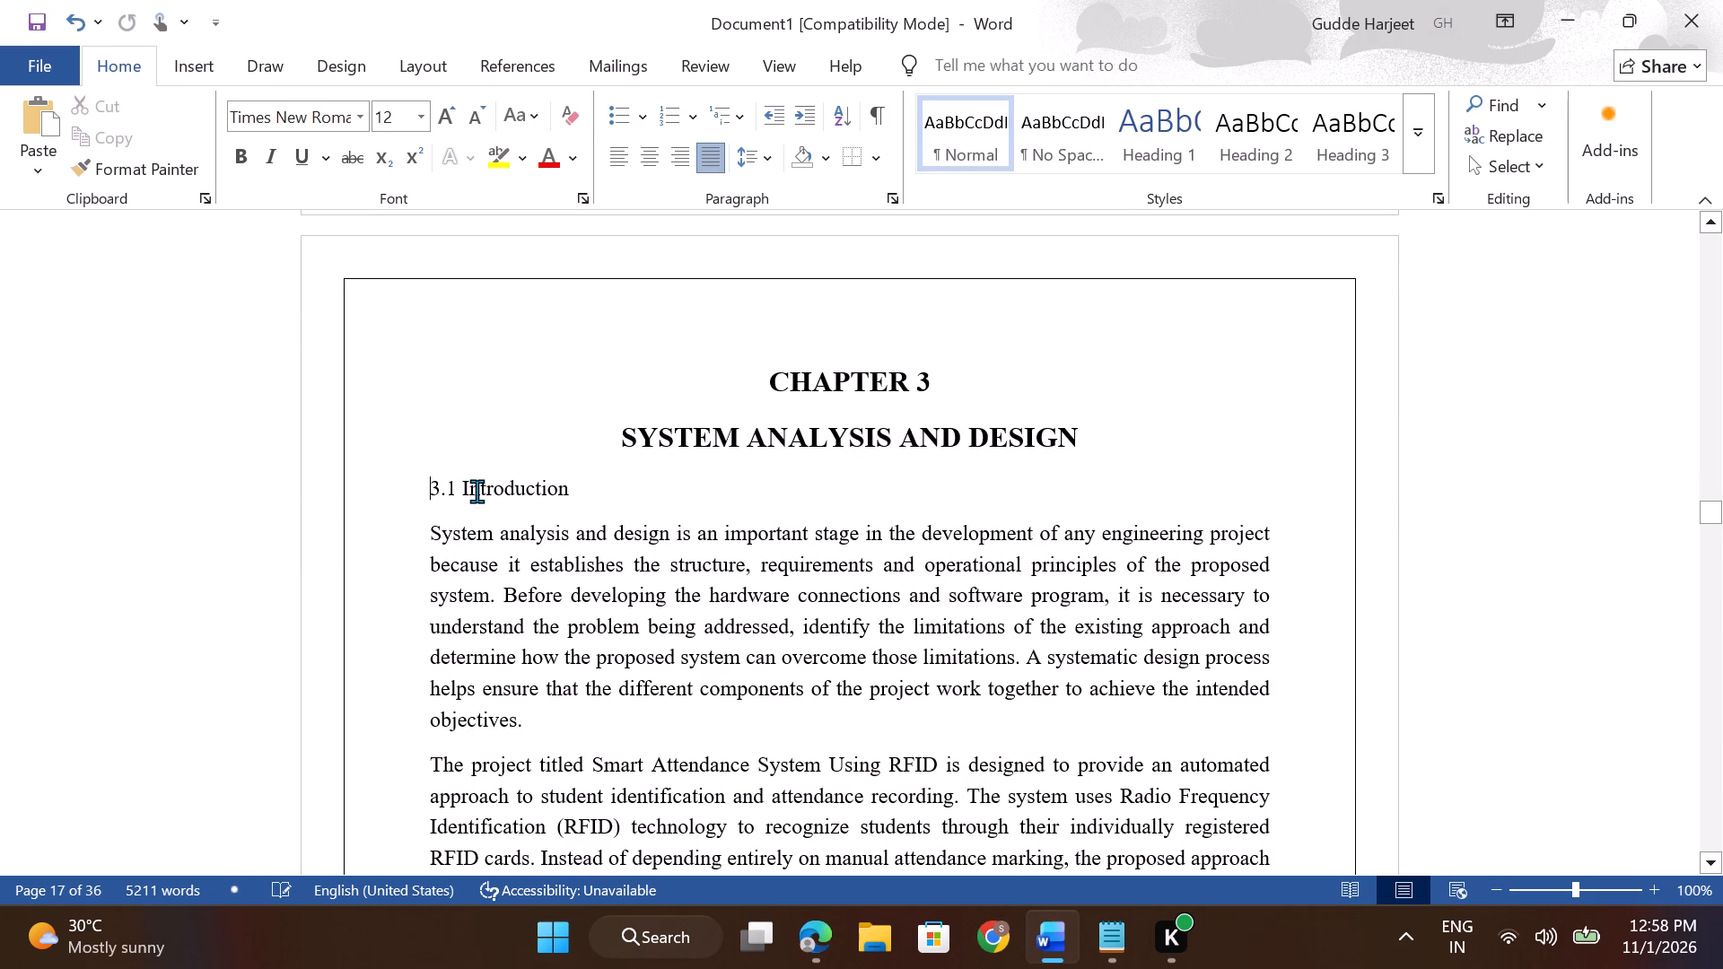
Format the "3.1 Introduction" heading as bold, 14 pt.
ctrl+click(477, 491)
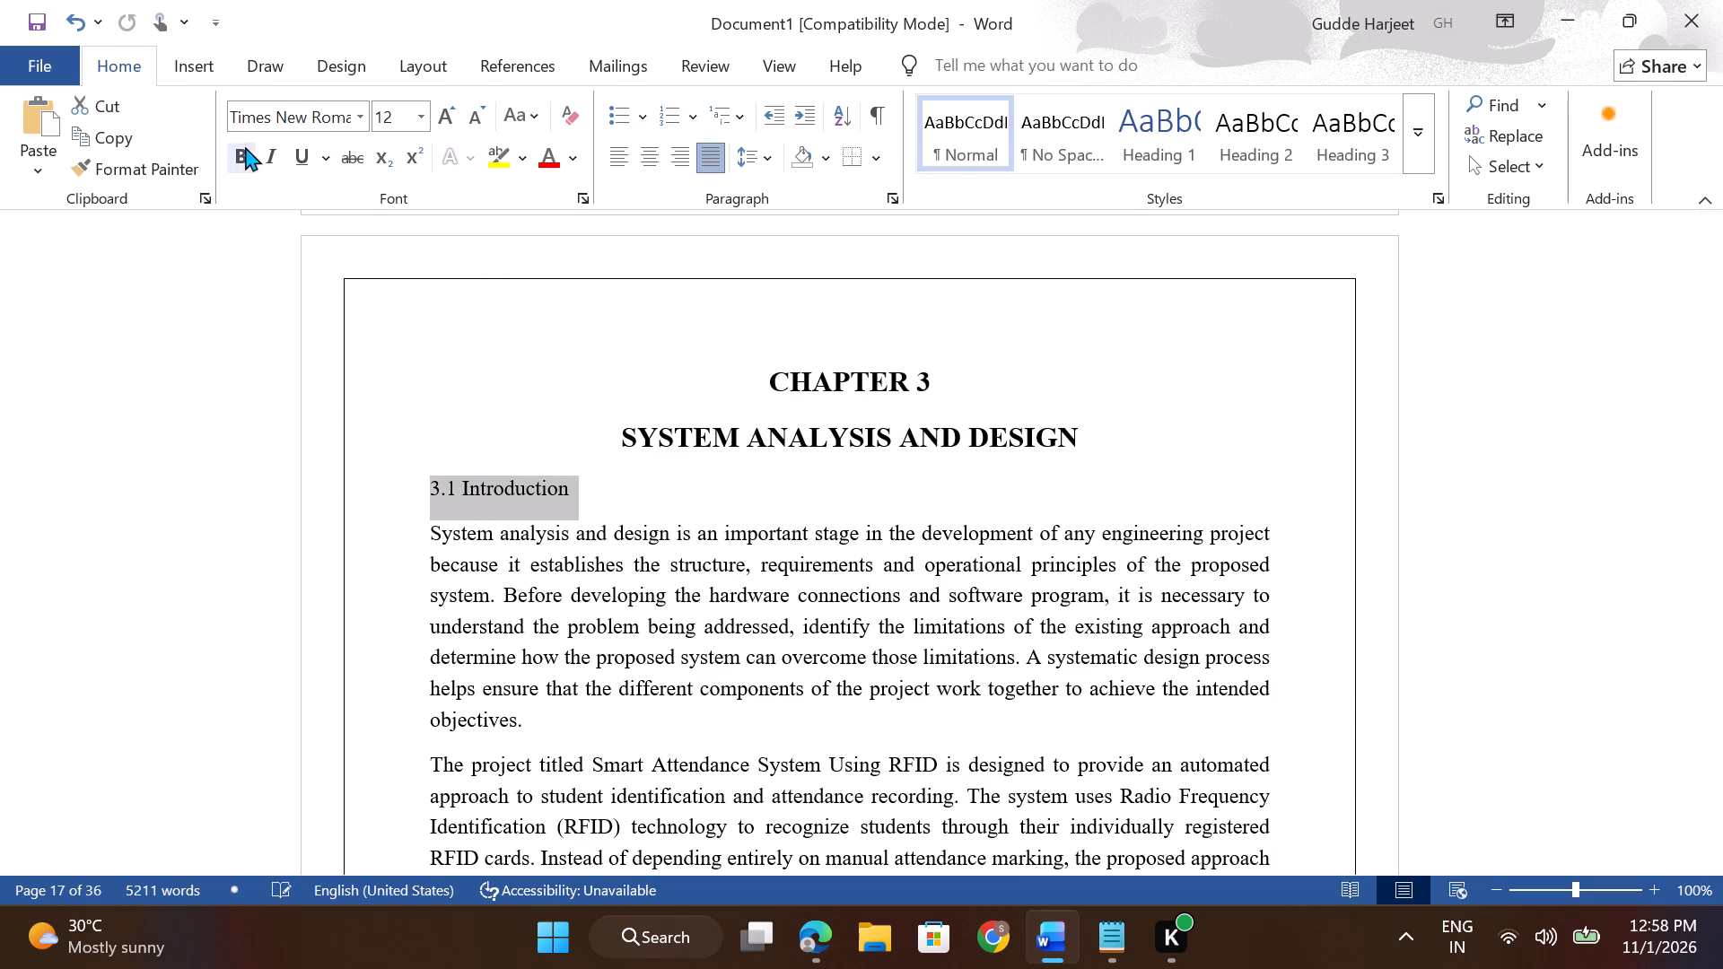
click(242, 146)
click(398, 118)
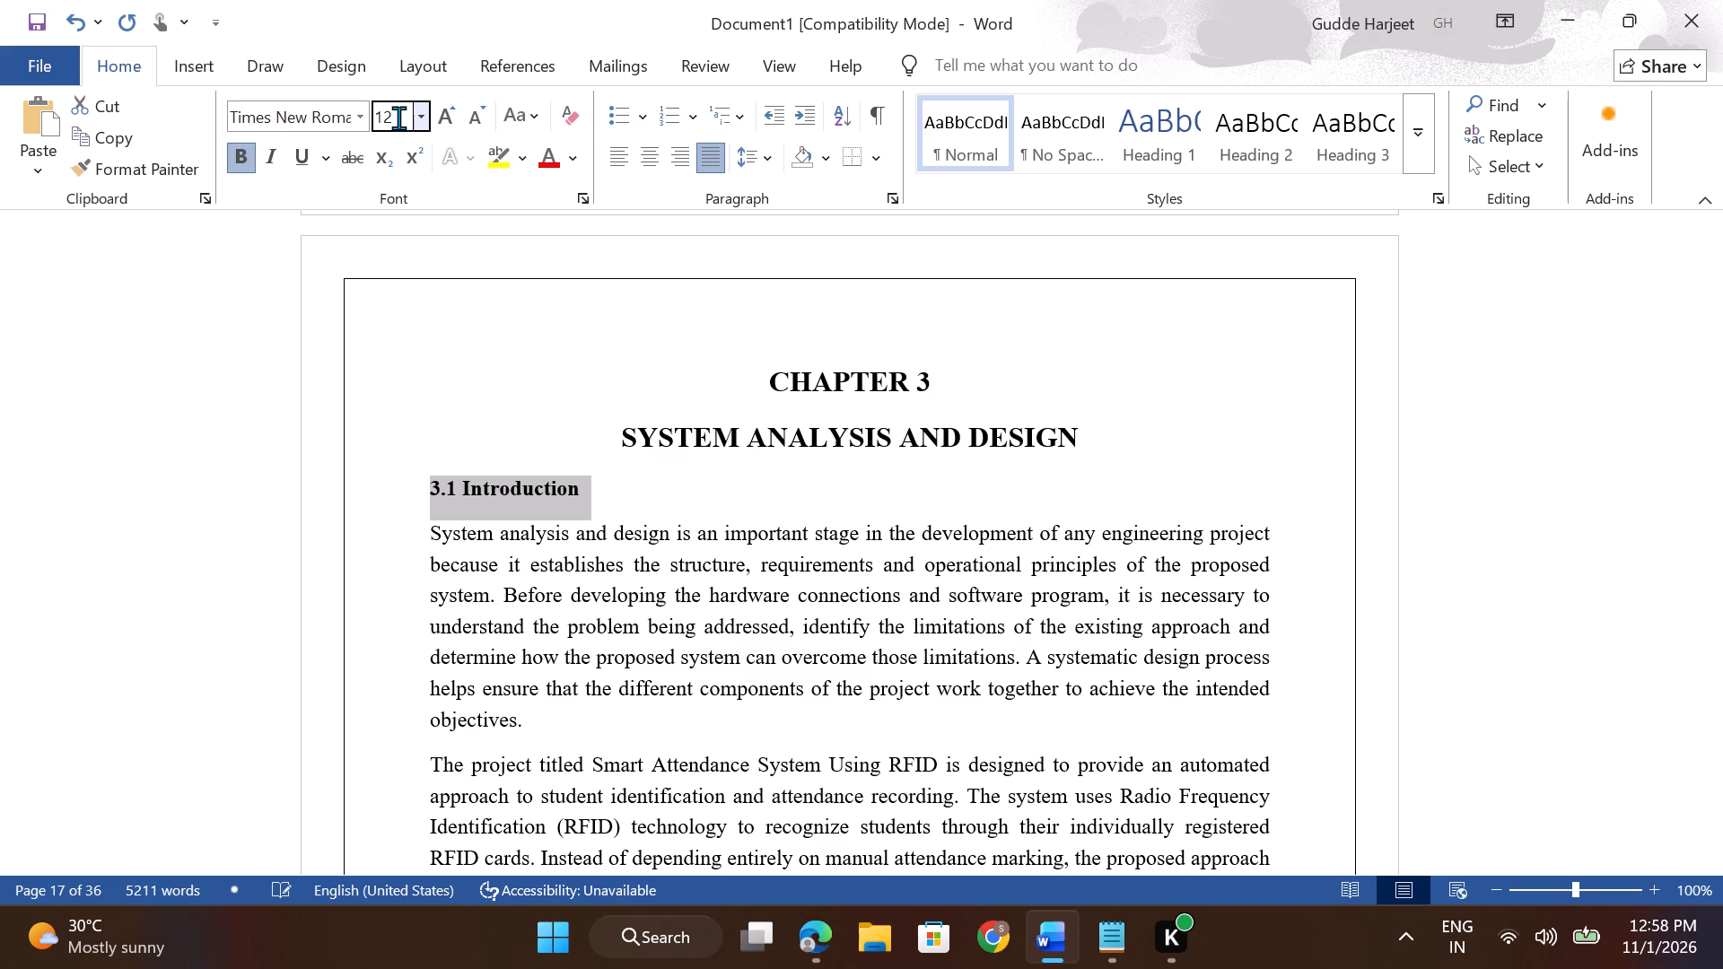
text(14)
key(Return)
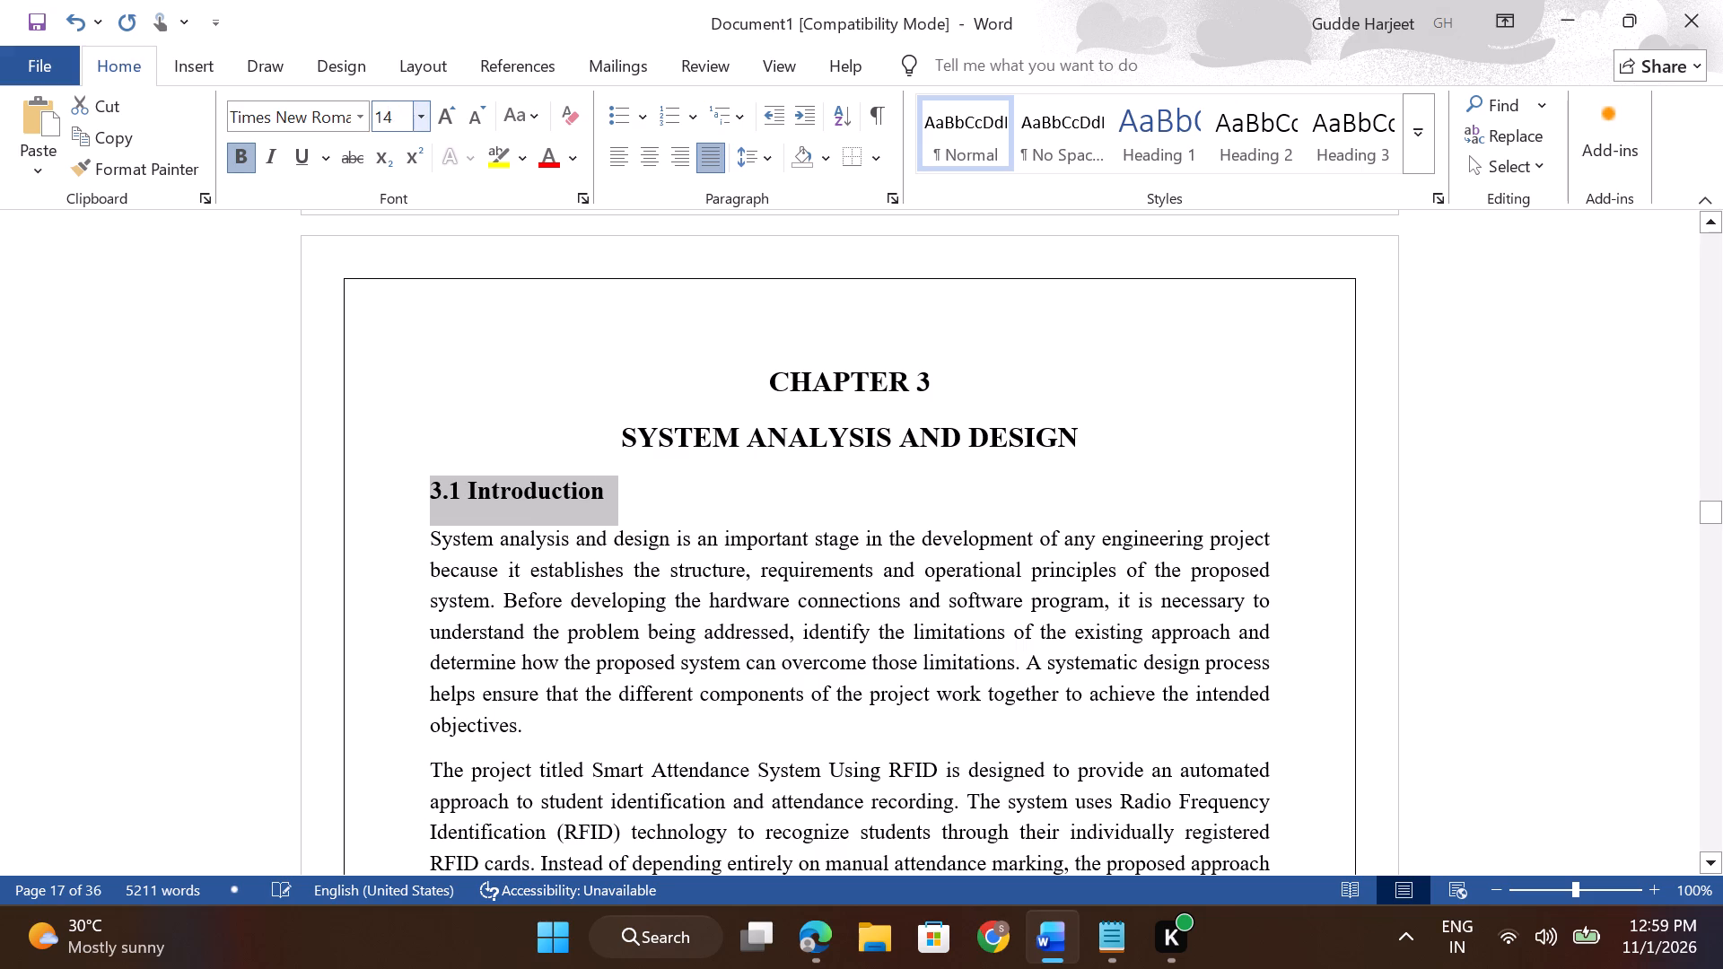
click(733, 549)
Format the "3.2 Existing System" heading as bold, 14 pt.
scroll(733, 549, down, 4)
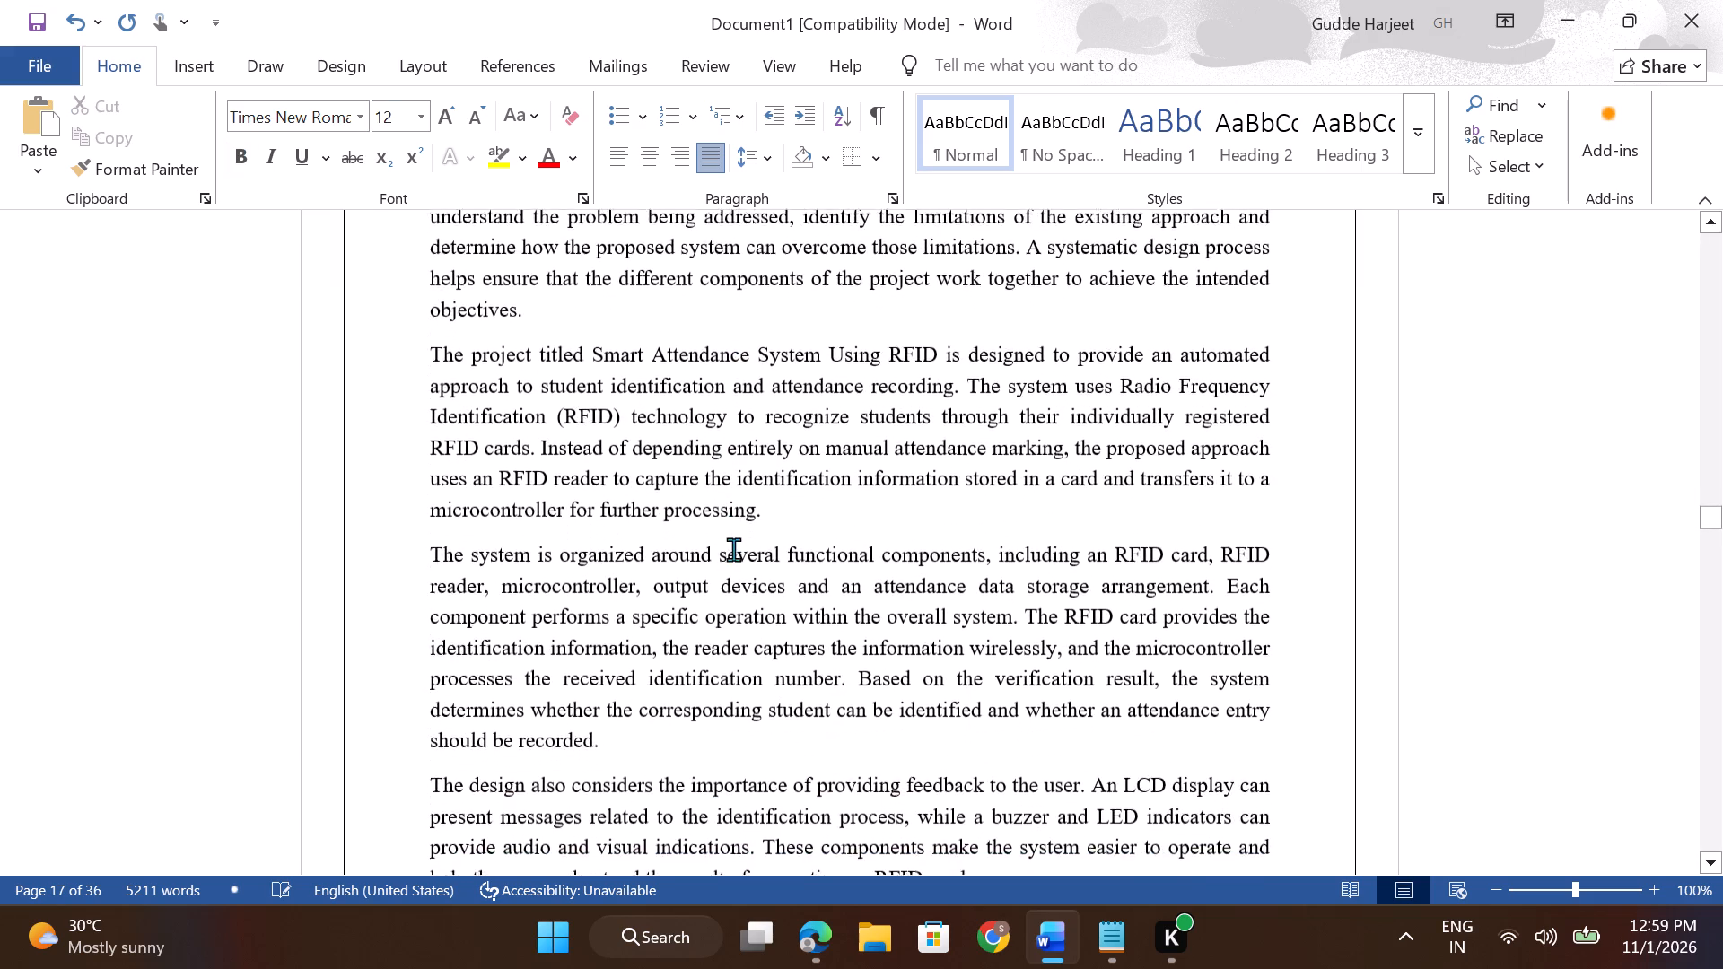
scroll(733, 549, down, 2)
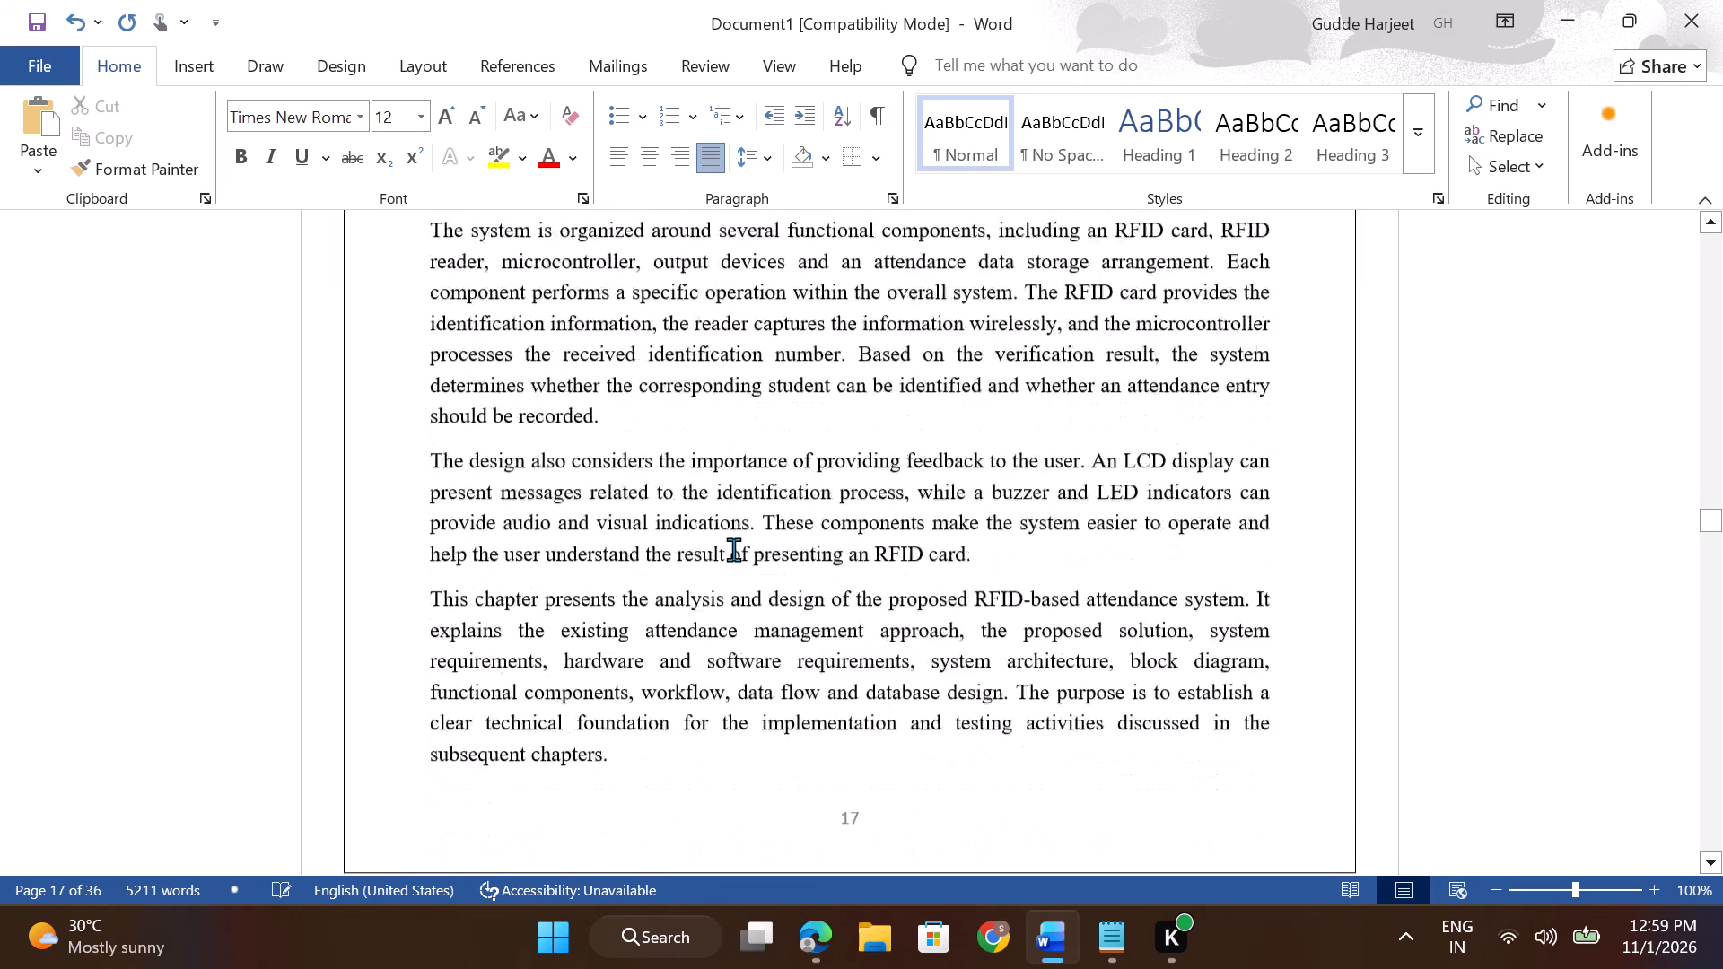
scroll(733, 549, down, 1)
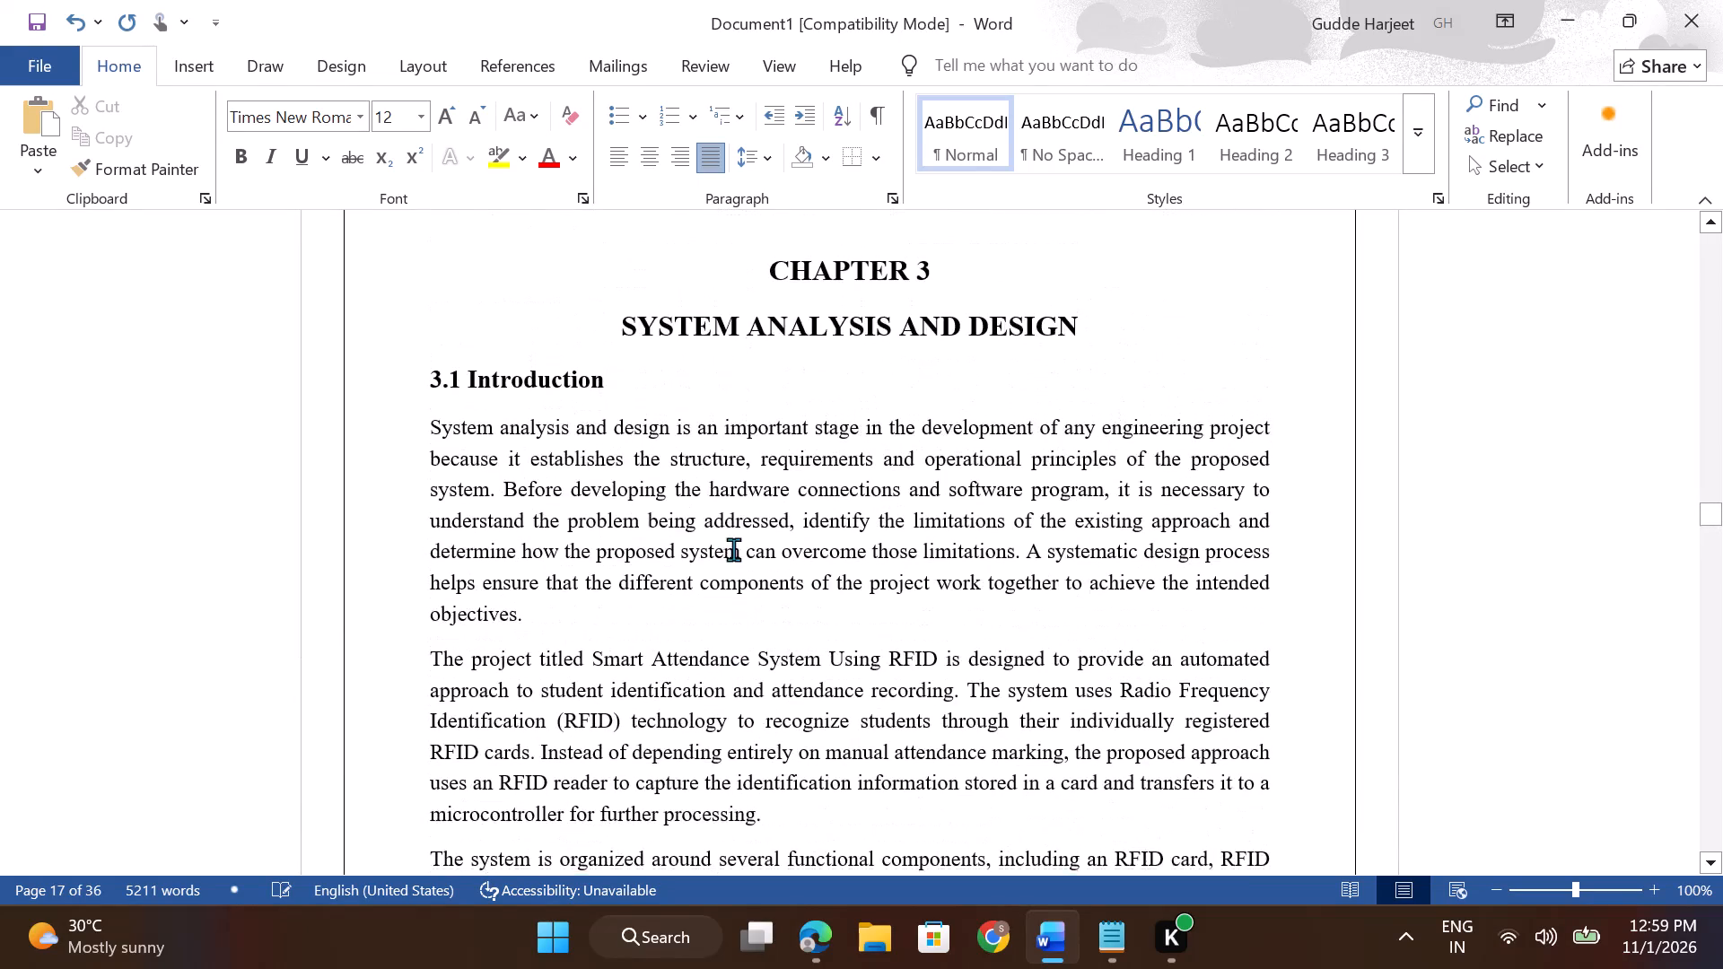
scroll(733, 549, down, 1)
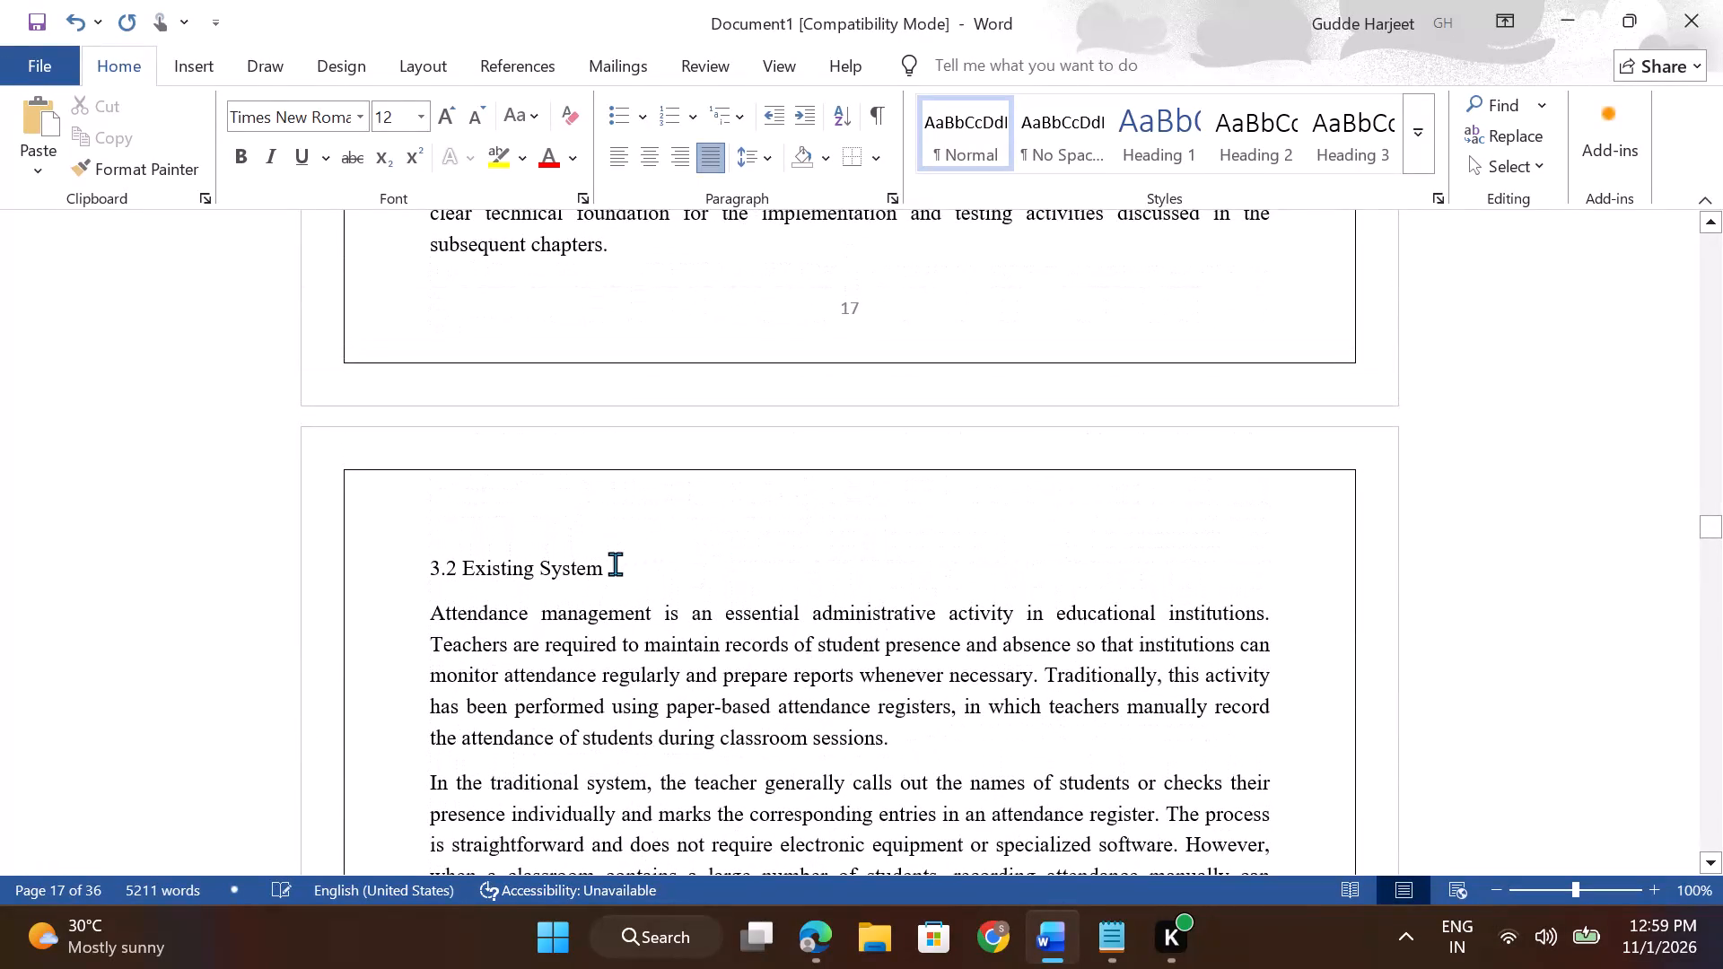
ctrl+click(567, 572)
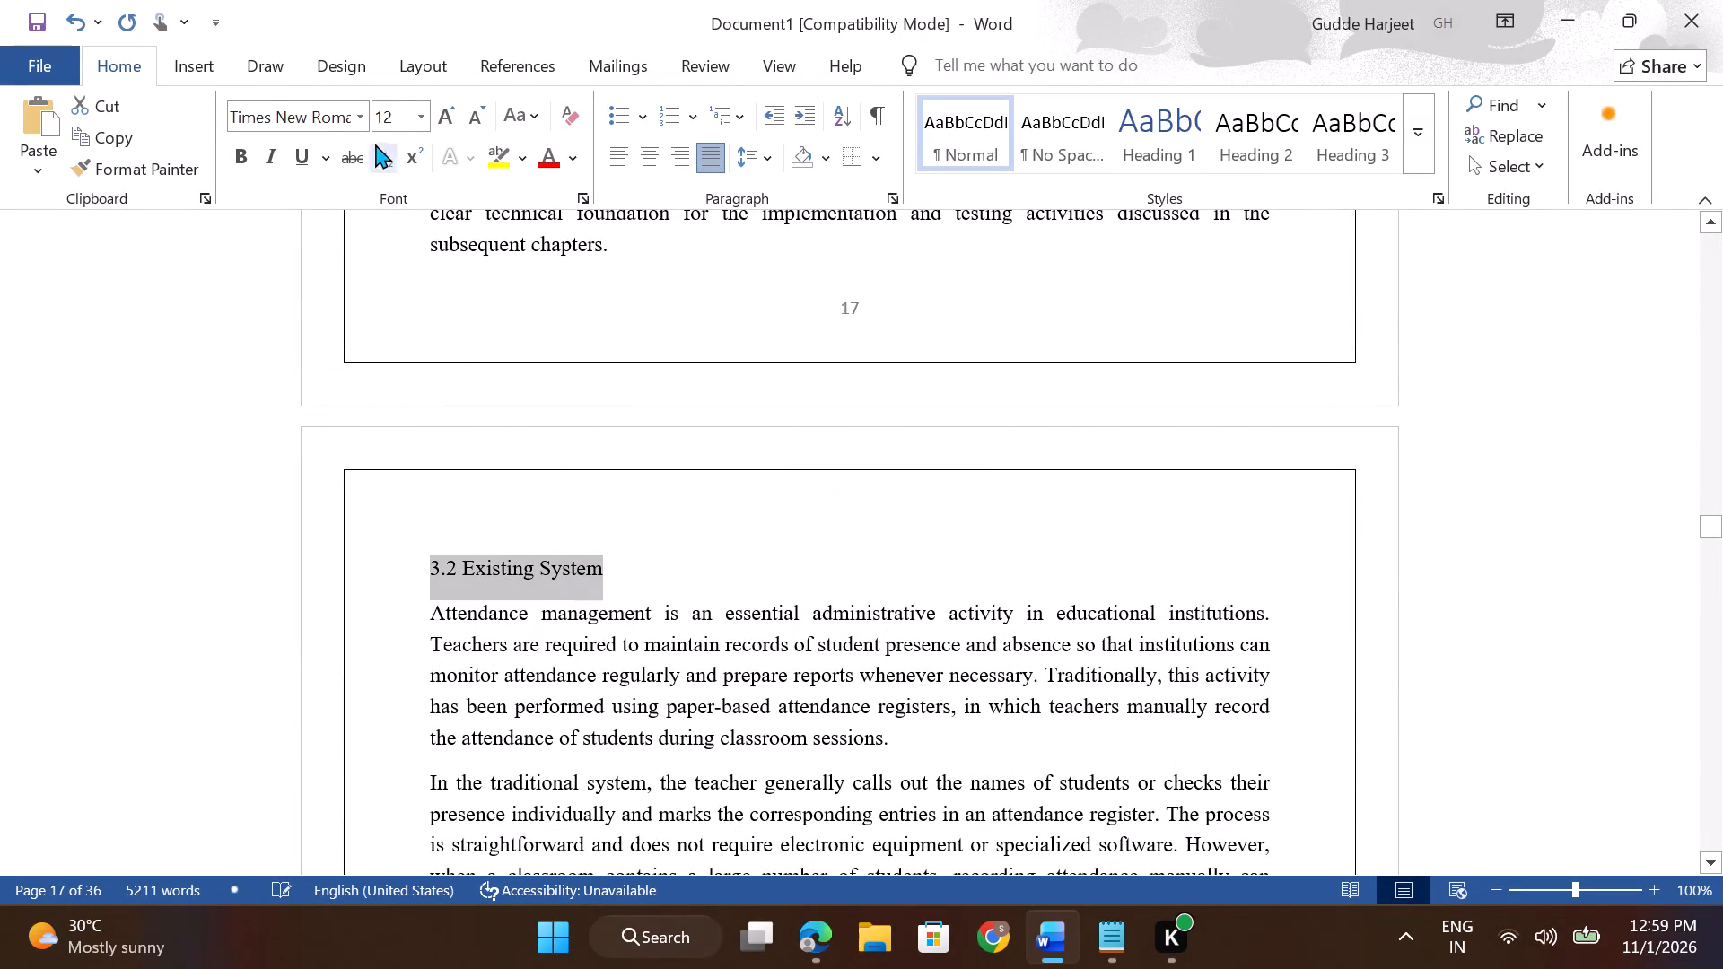
click(251, 152)
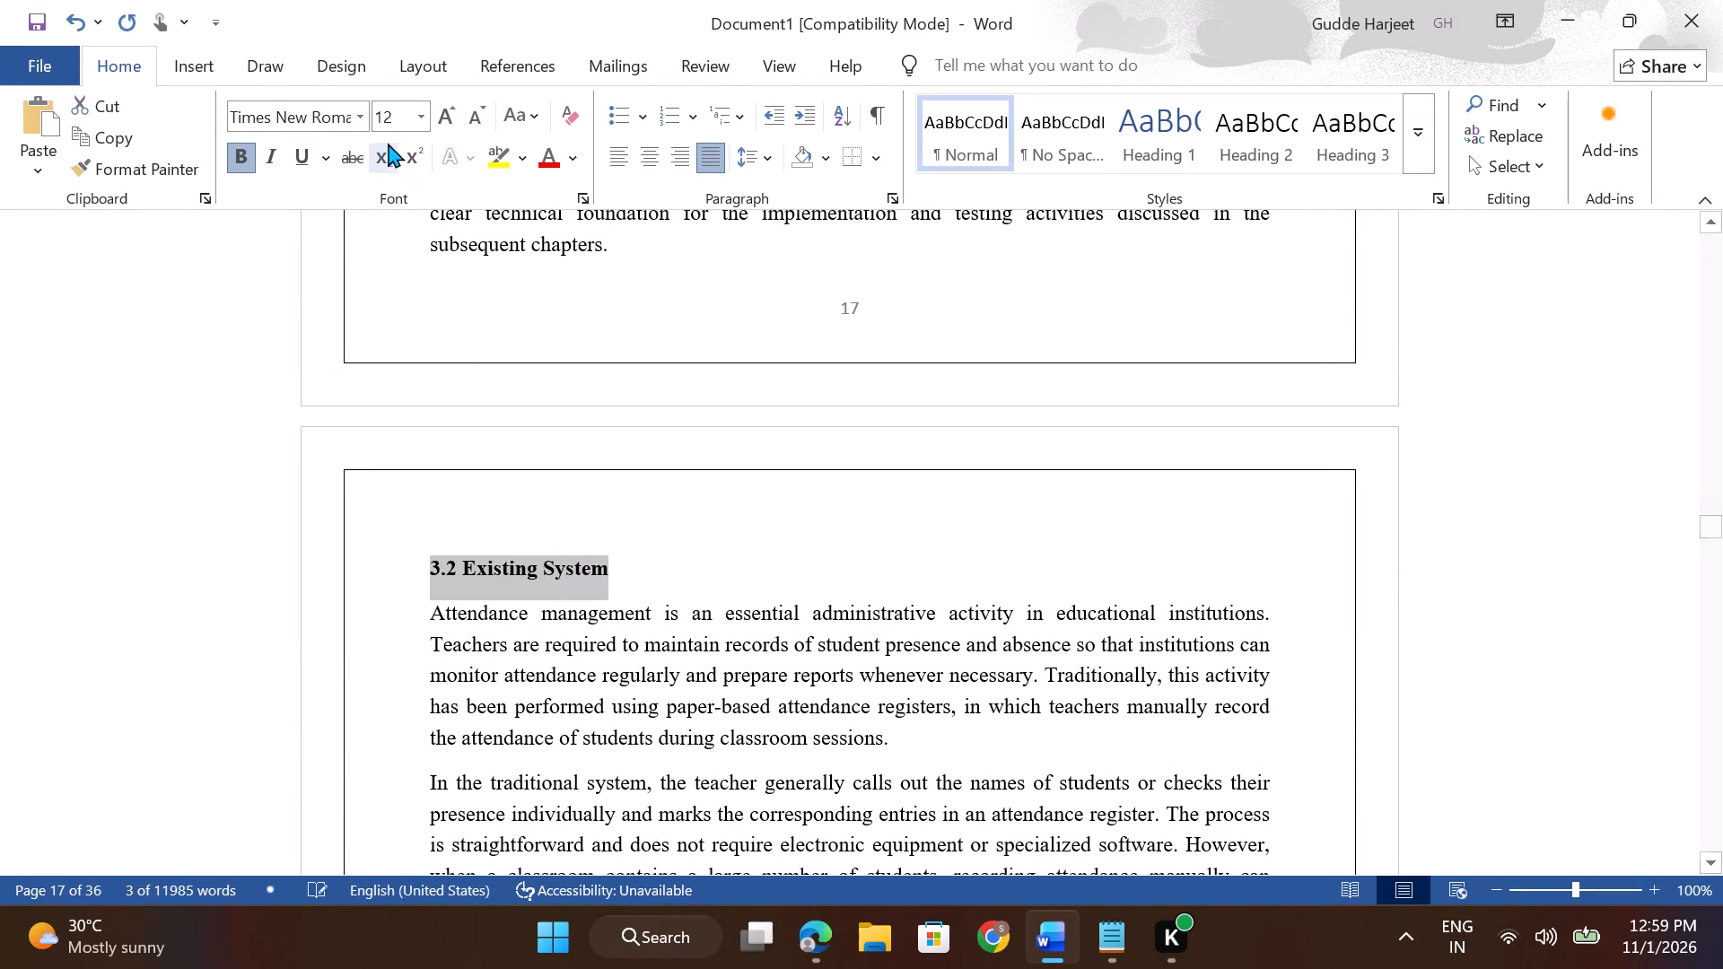
click(384, 109)
text(14)
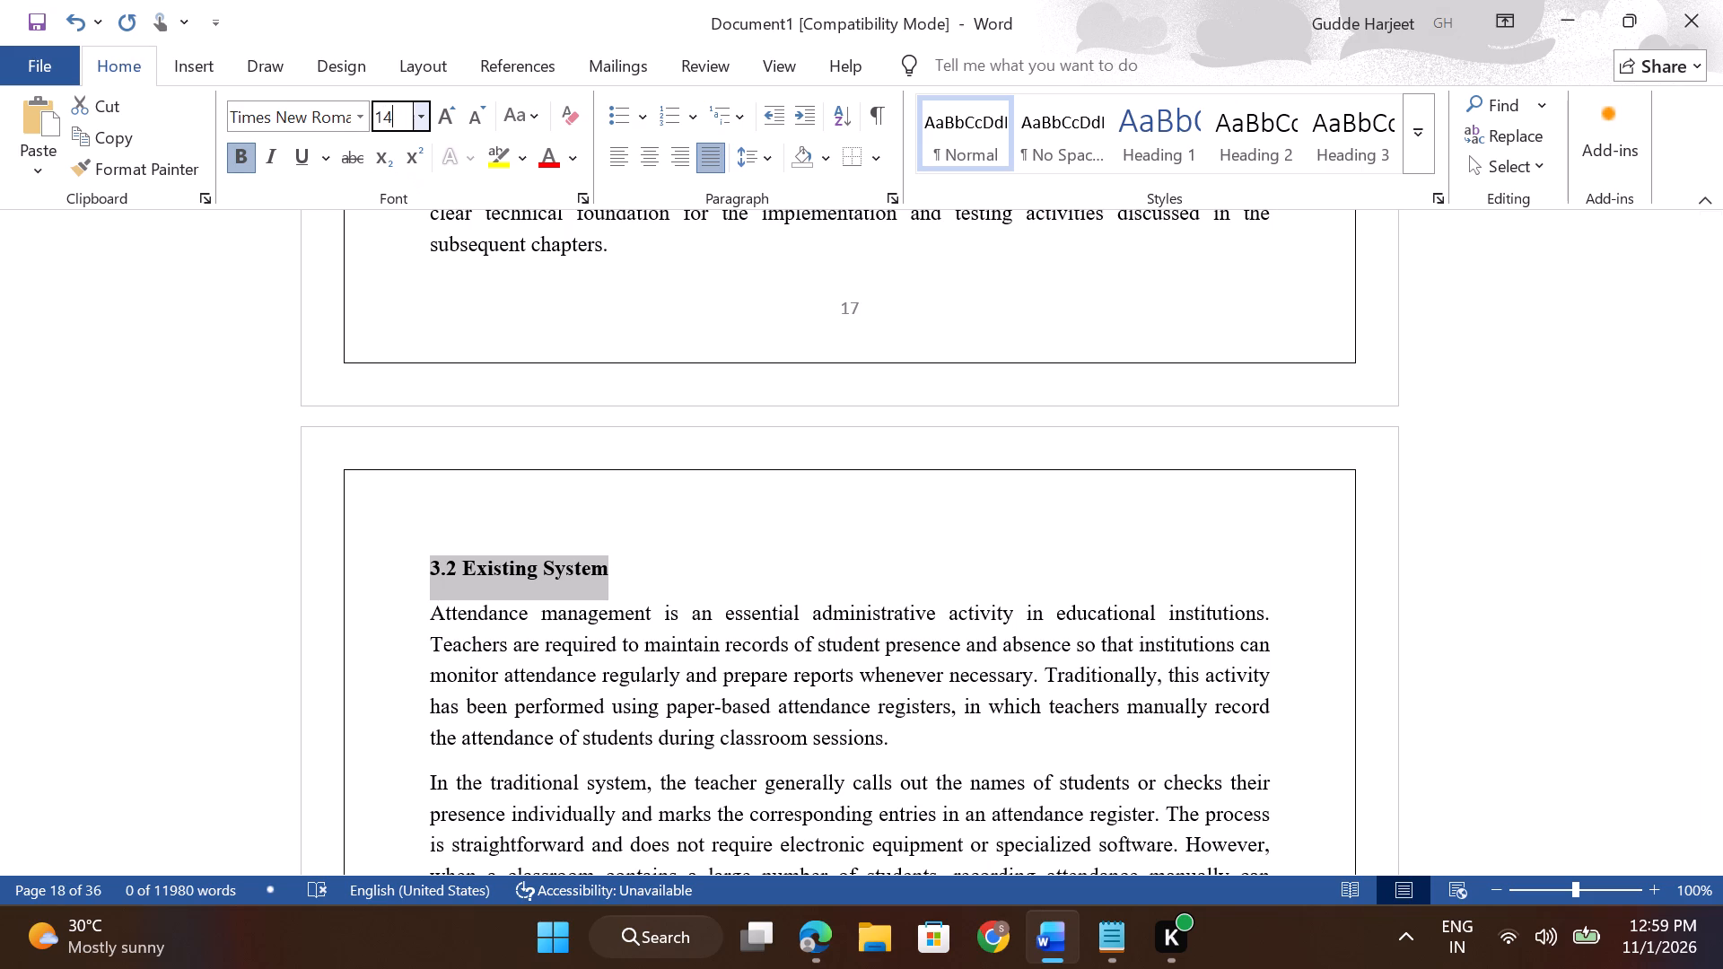
key(Return)
click(691, 553)
Format the "3.3 Proposed System" heading as bold, 14 pt.
scroll(691, 553, down, 2)
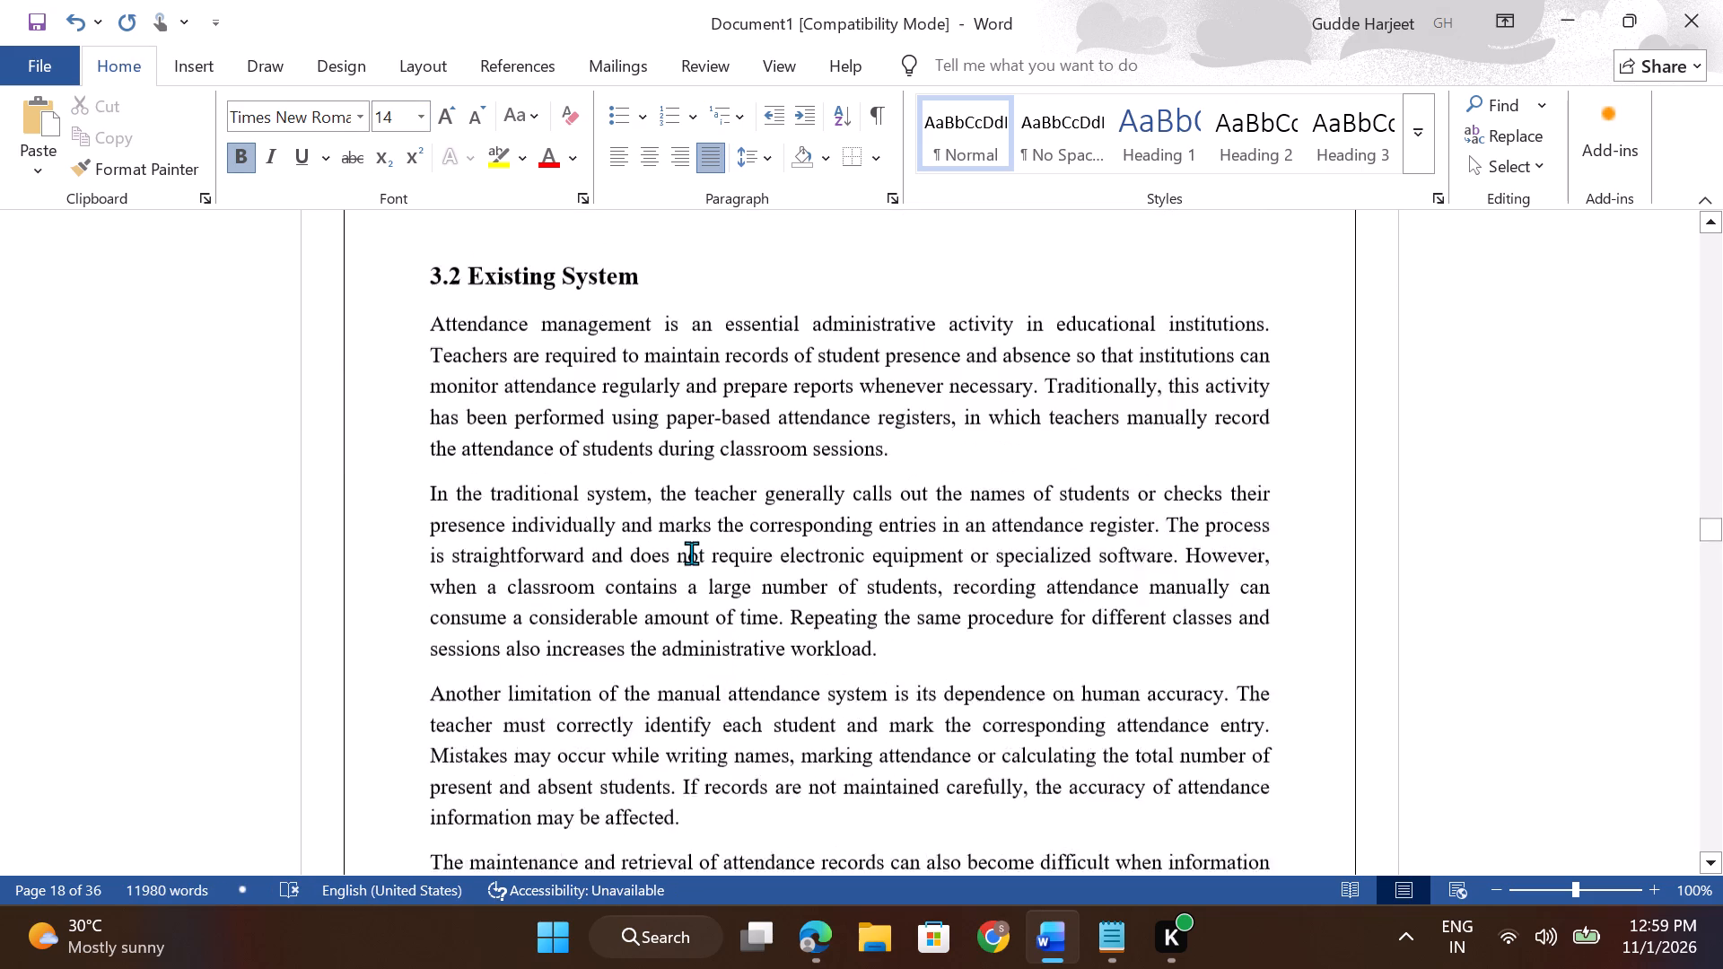
scroll(691, 553, down, 8)
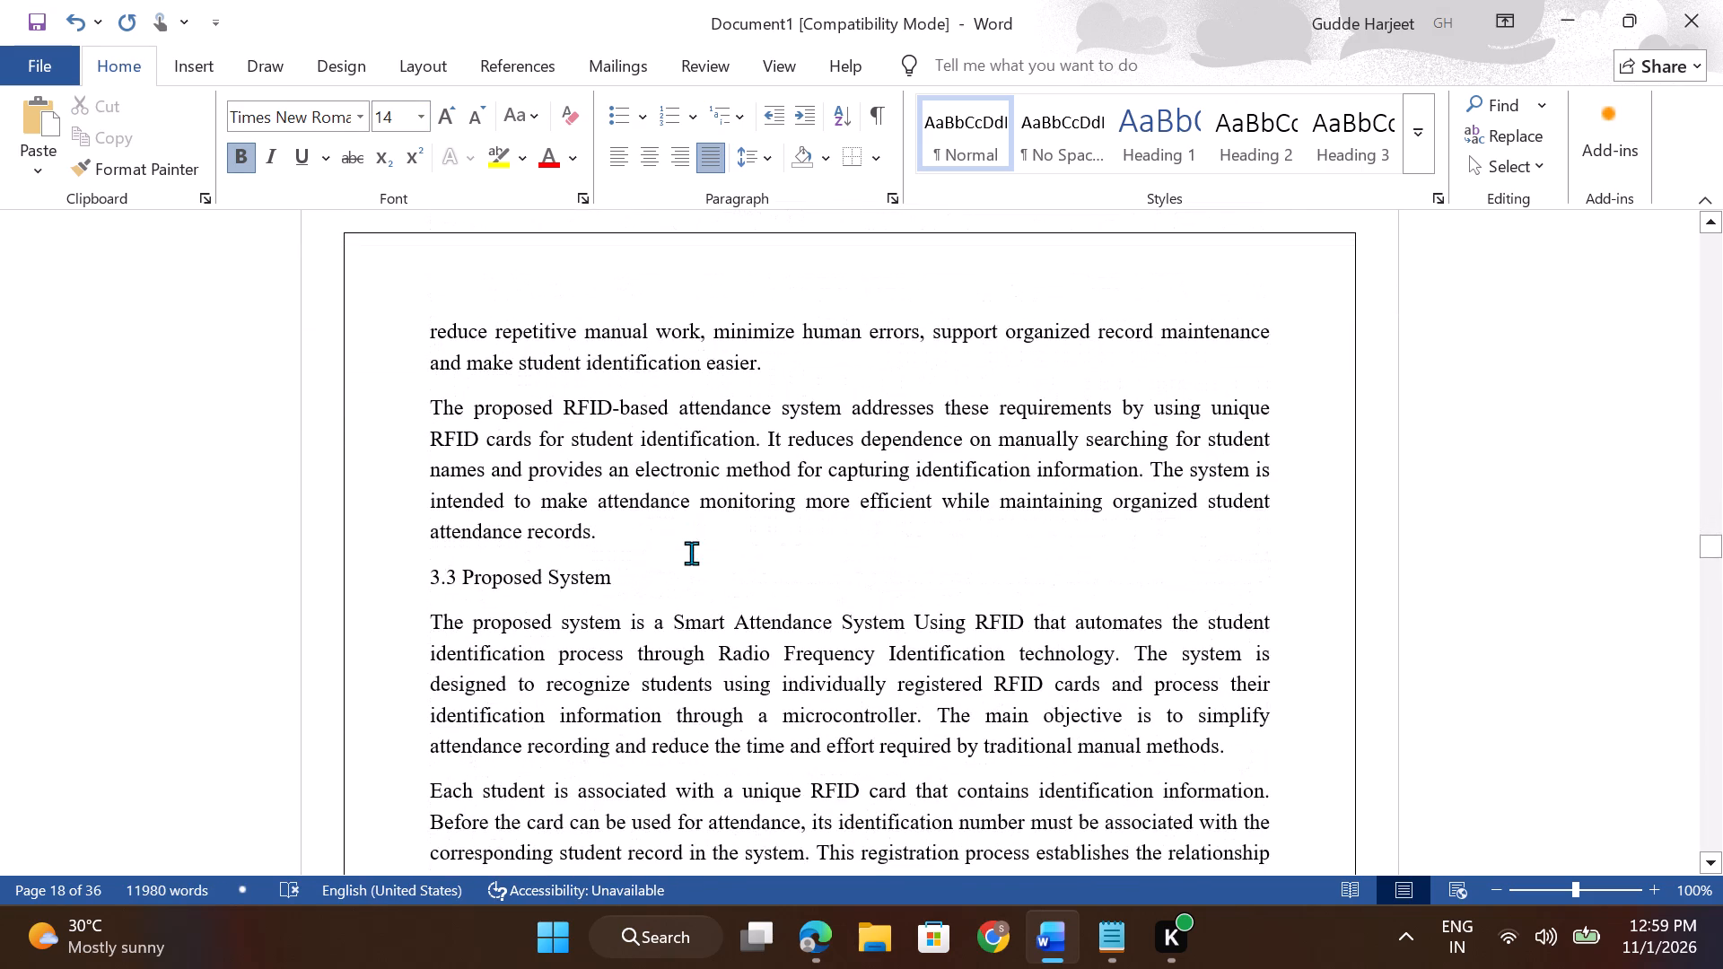
scroll(582, 581, right, 1)
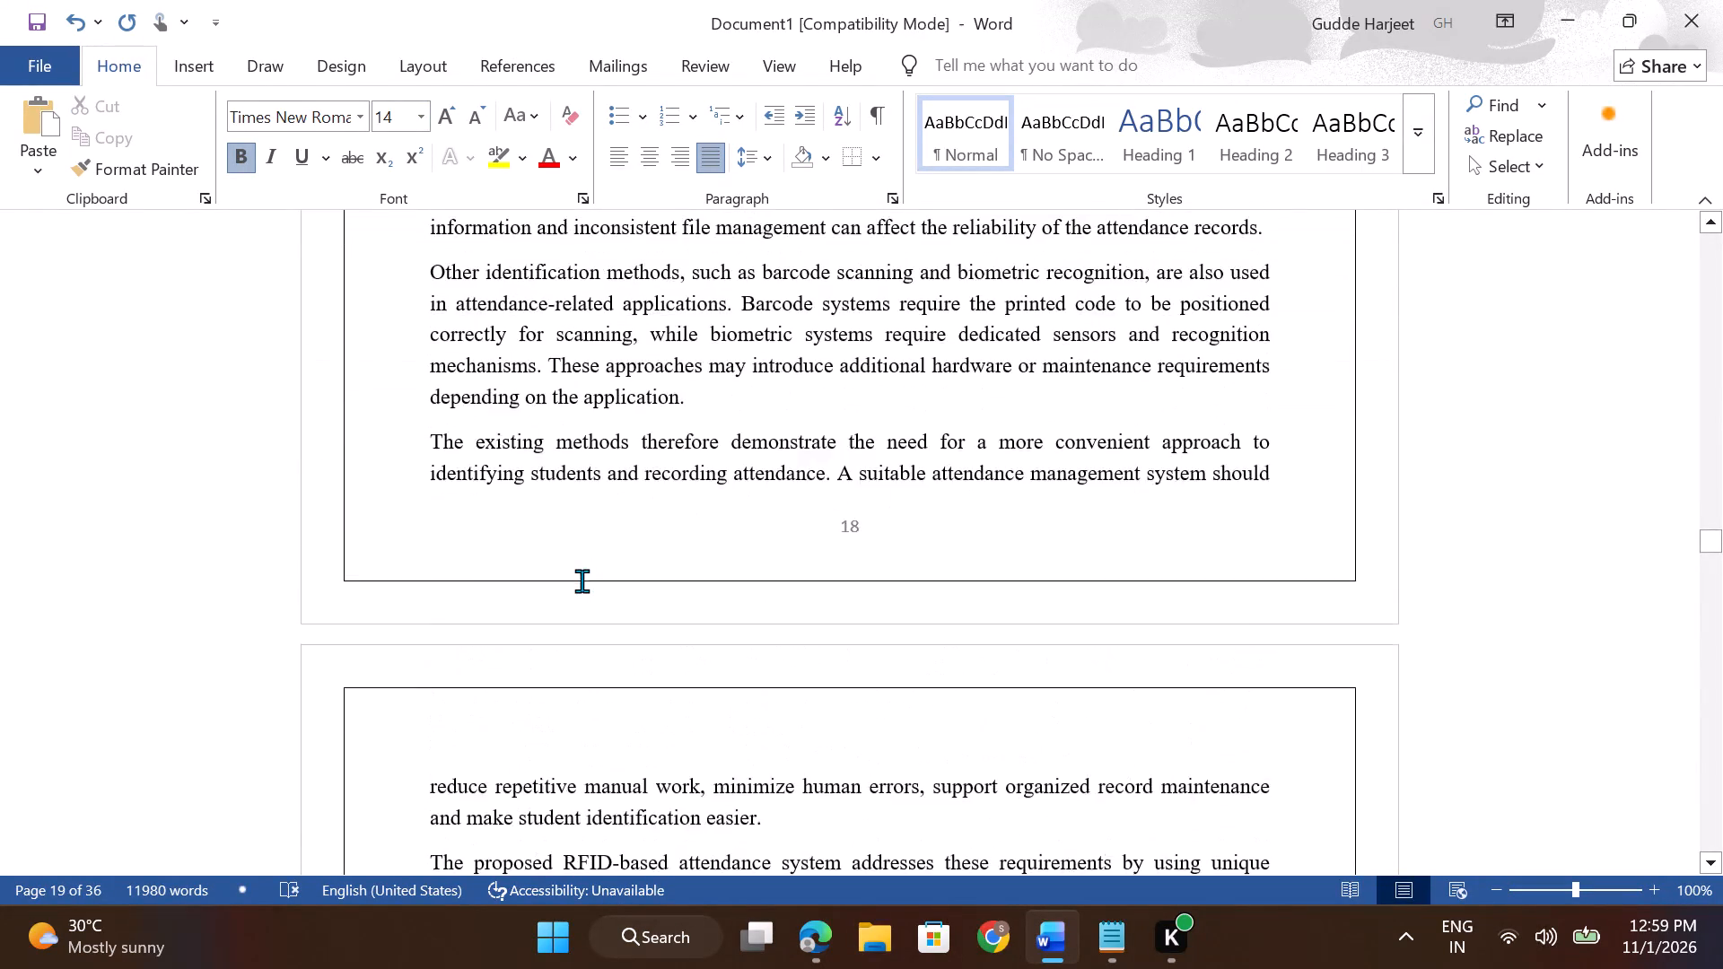
scroll(582, 581, right, 1)
scroll(582, 581, down, 4)
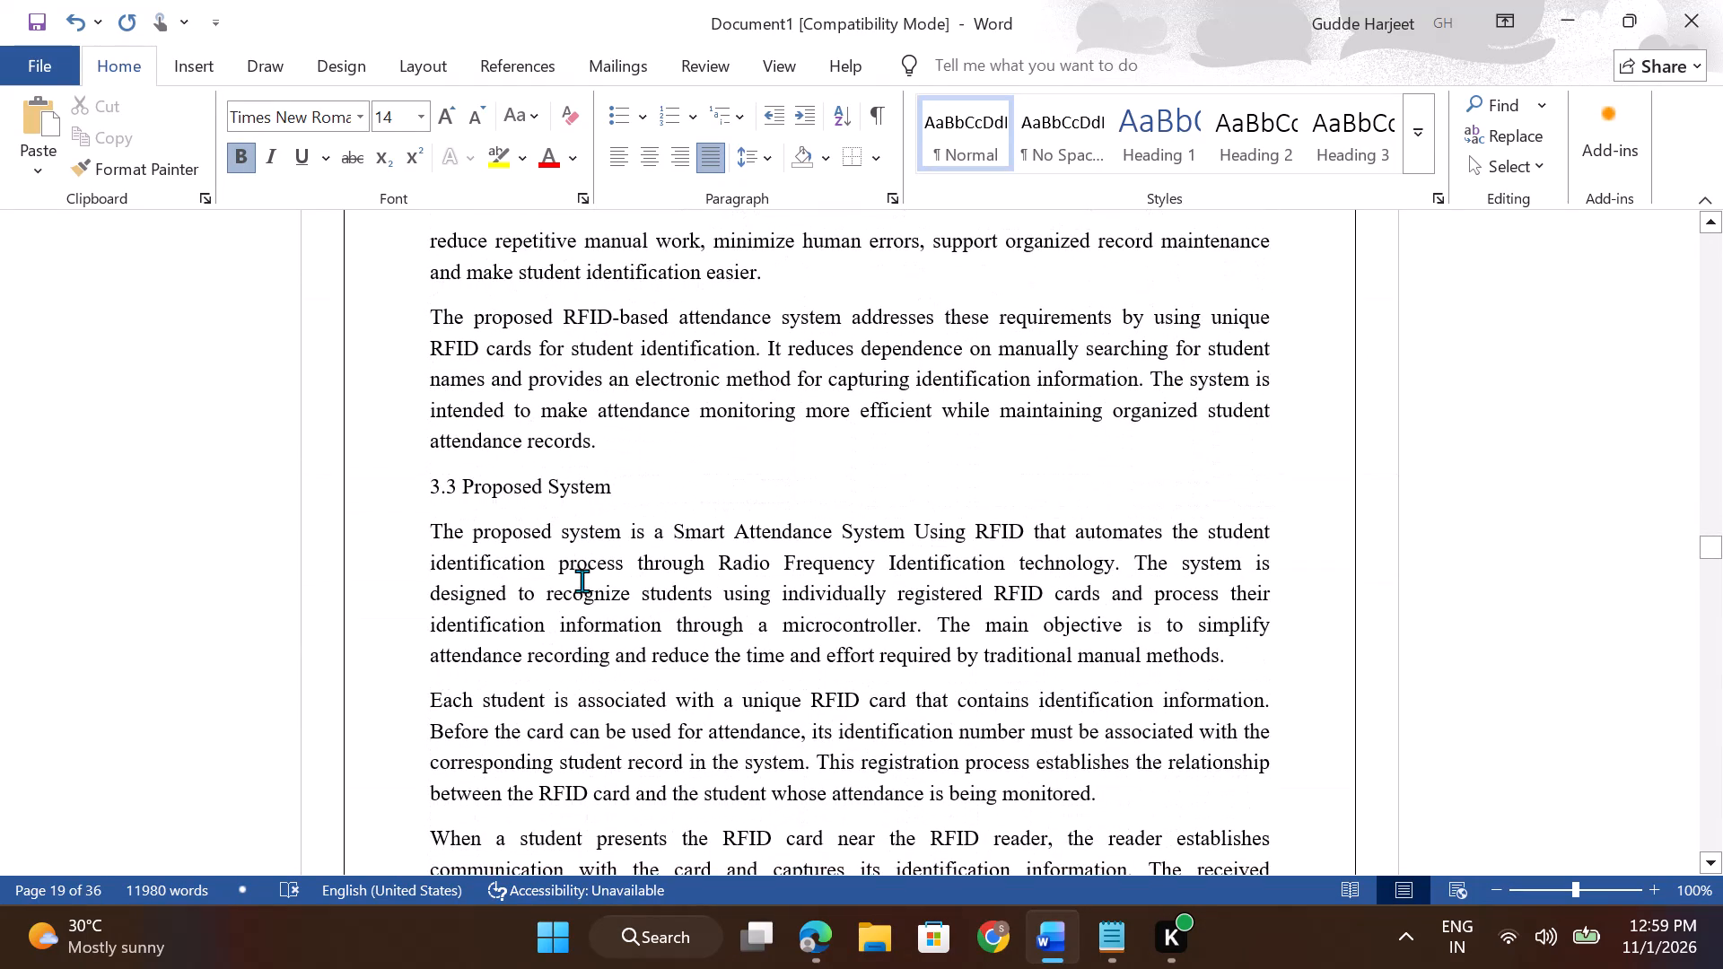
ctrl+click(535, 480)
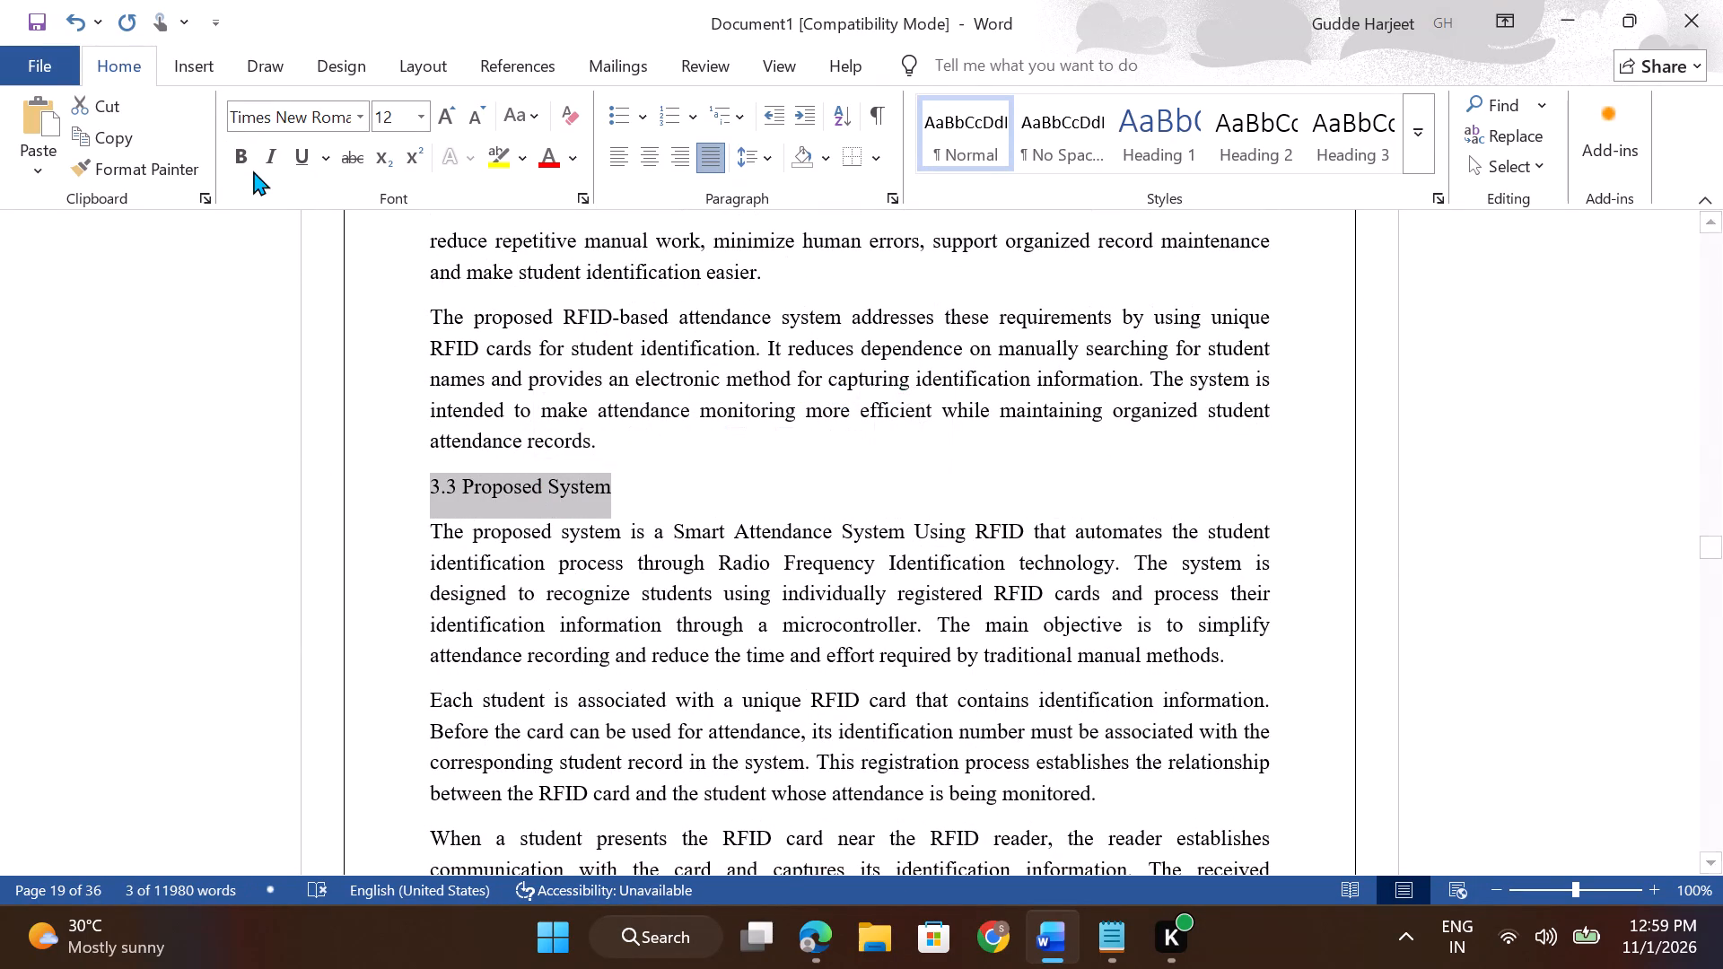
click(238, 156)
click(403, 122)
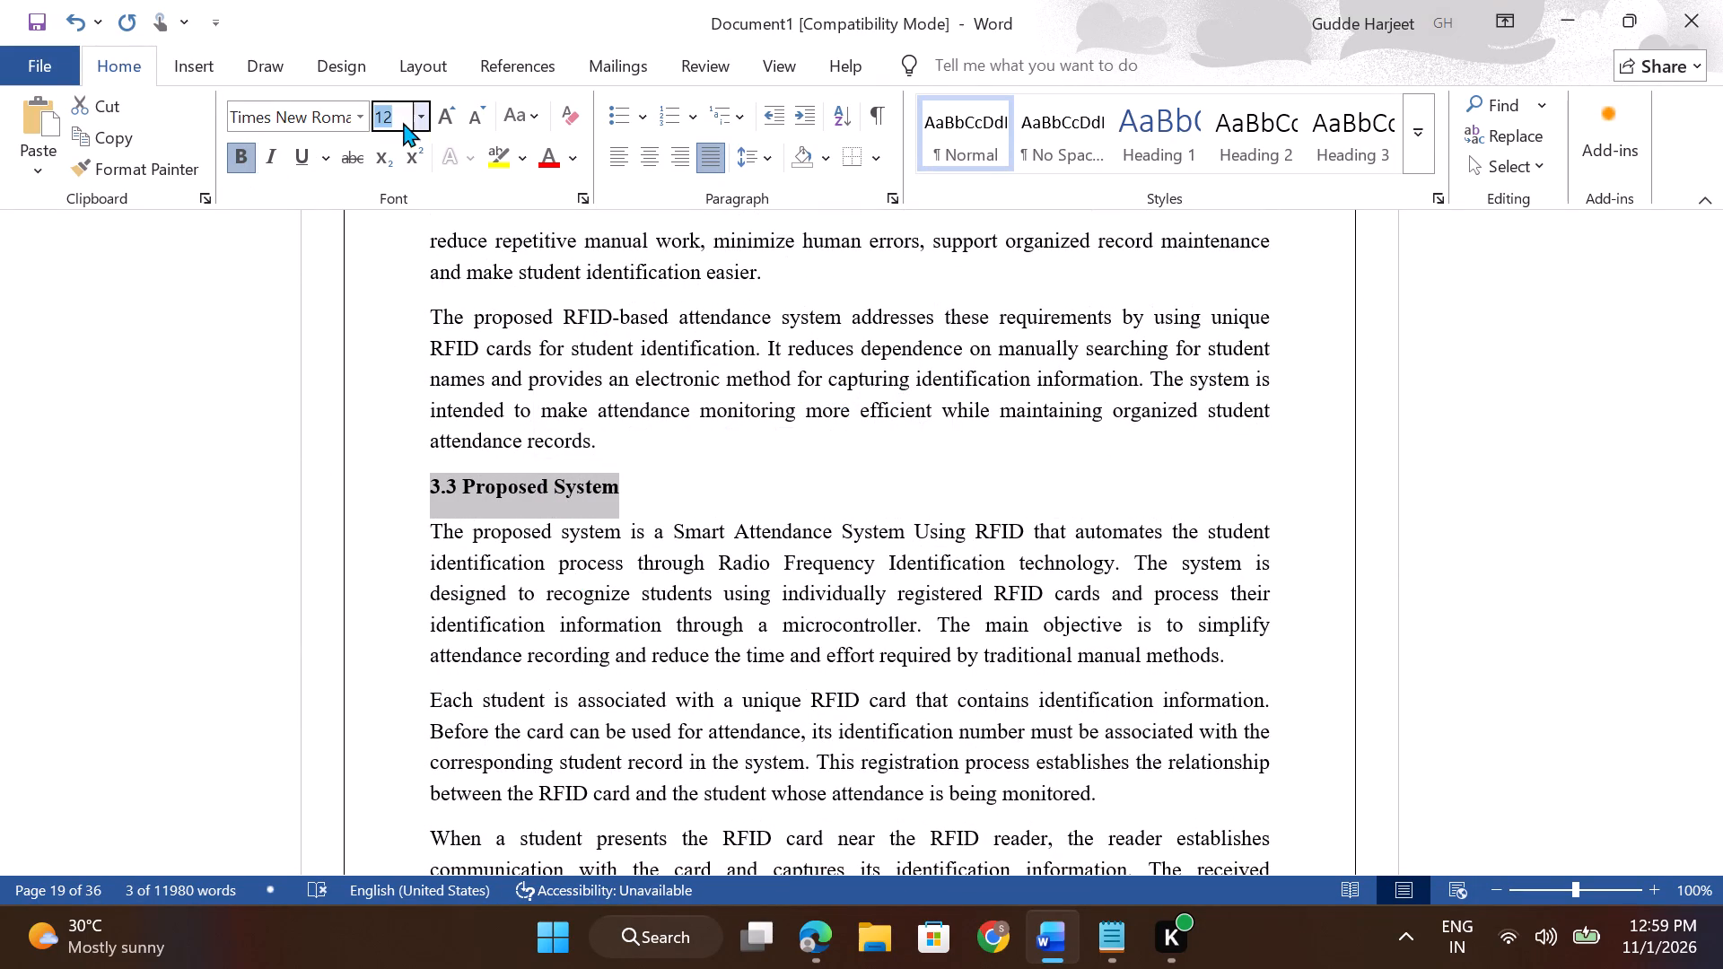
text(14)
key(Return)
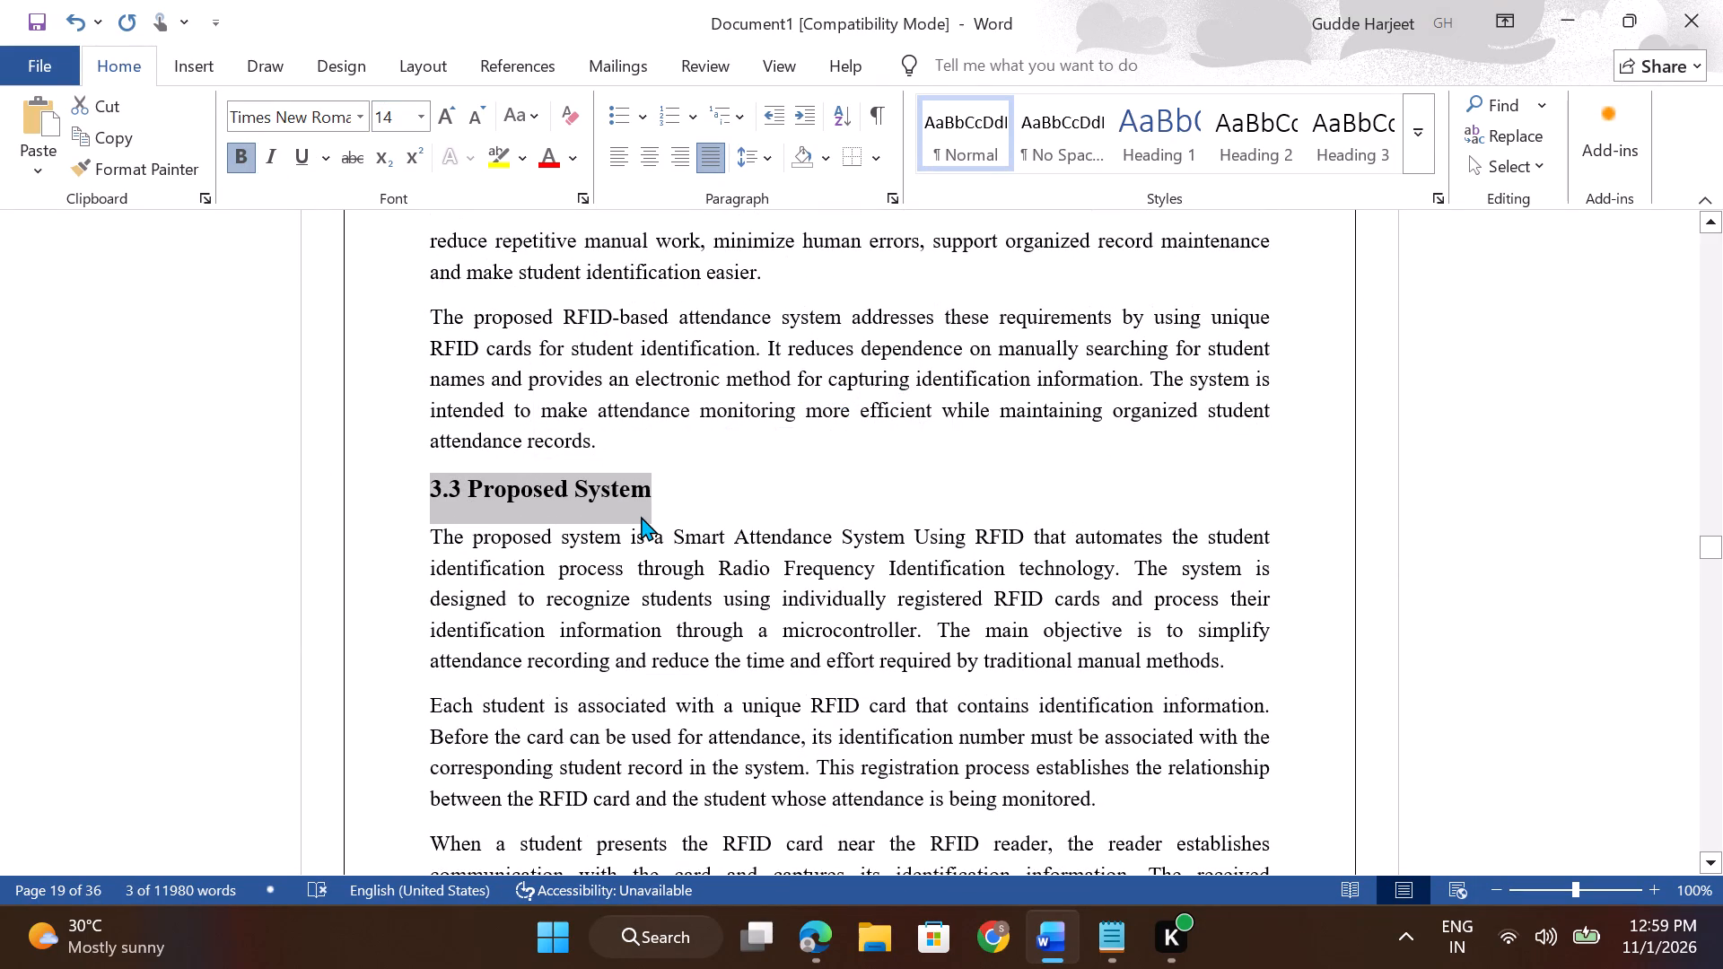
click(641, 516)
Format the "3.4 System Requirements" heading as bold, 14 pt.
scroll(641, 516, down, 7)
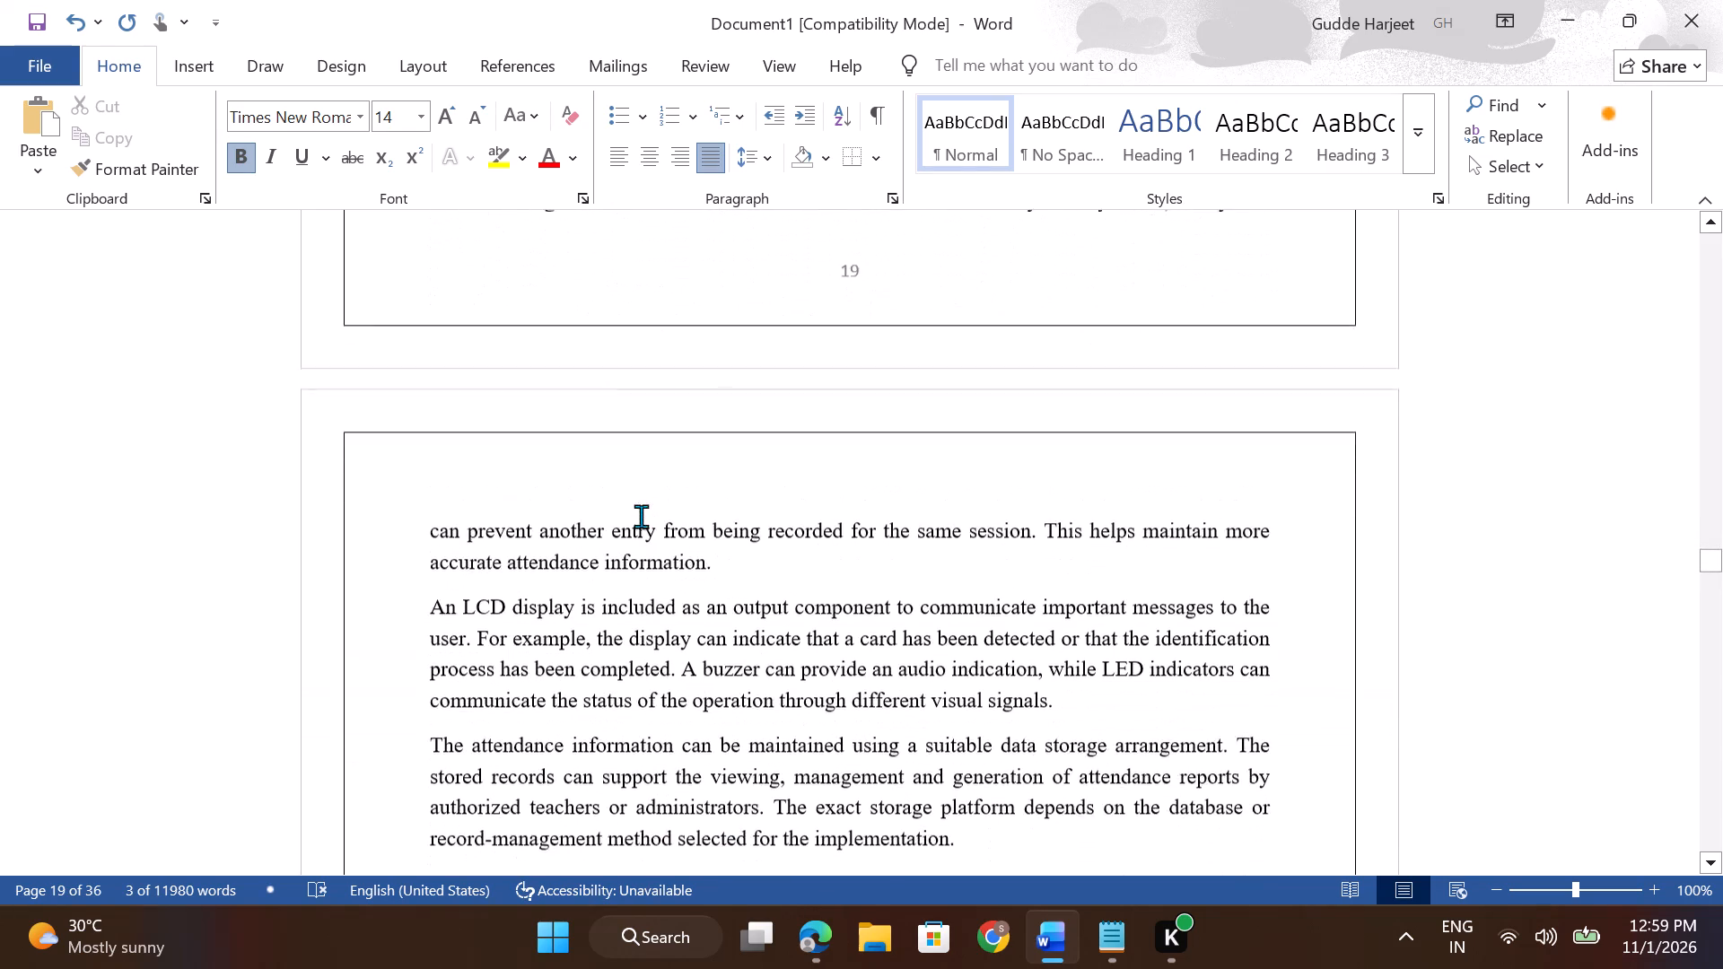
scroll(641, 516, down, 4)
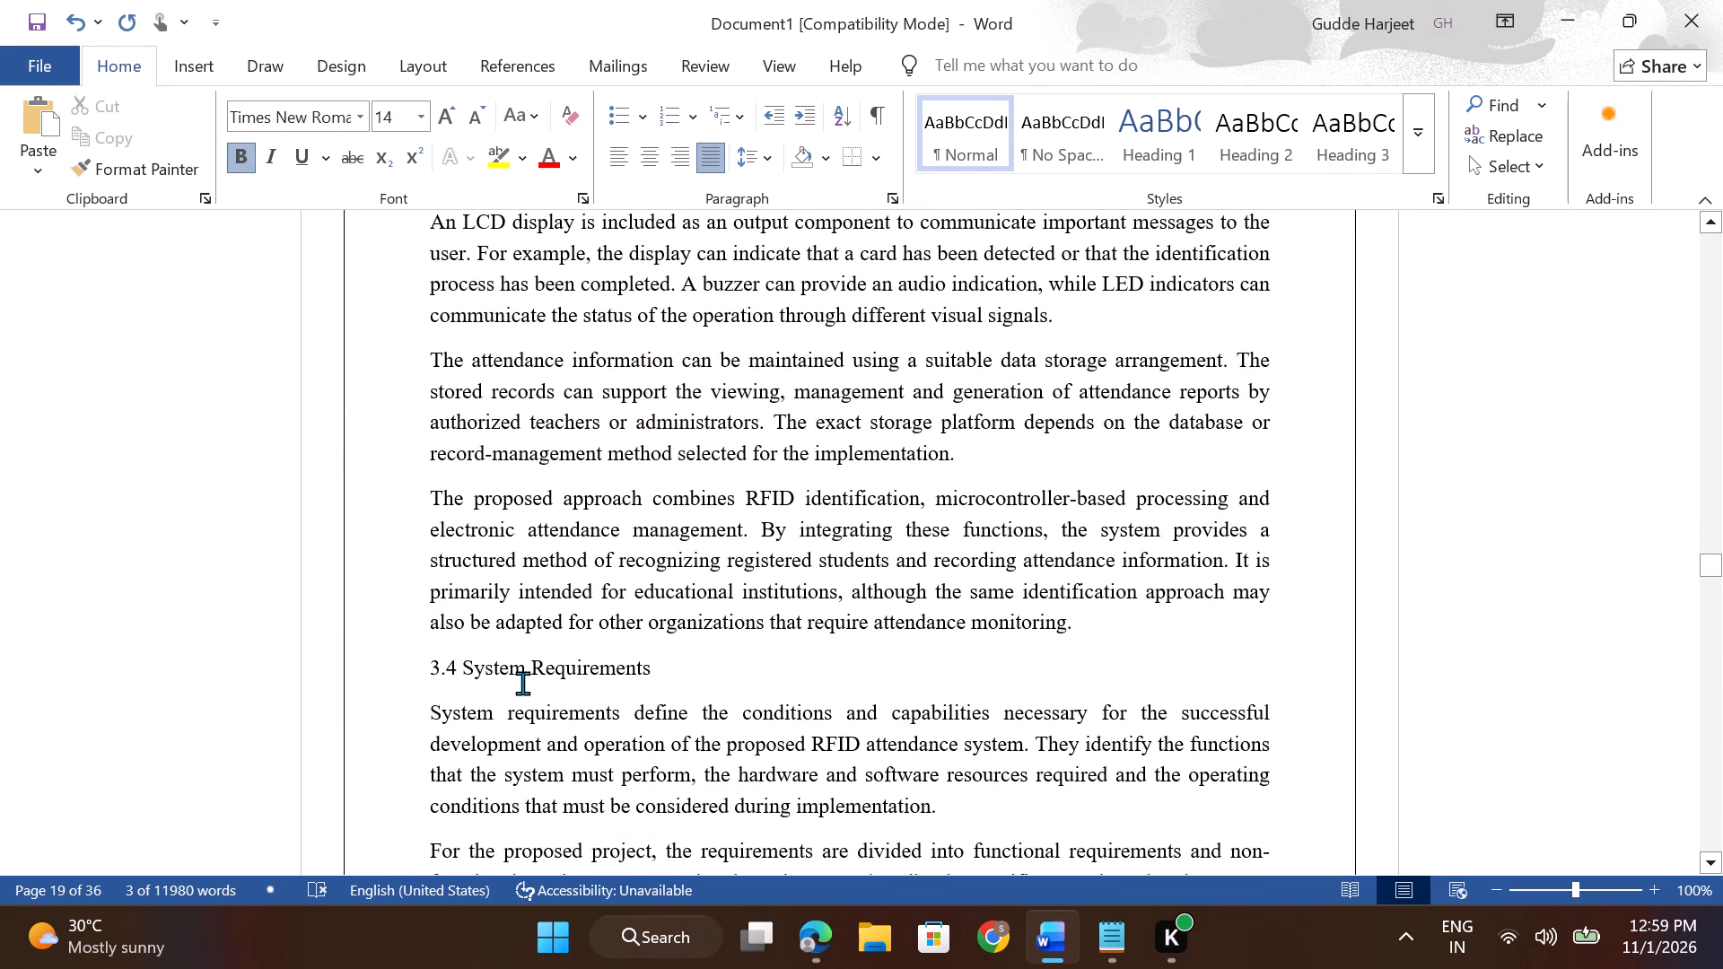
ctrl+click(522, 683)
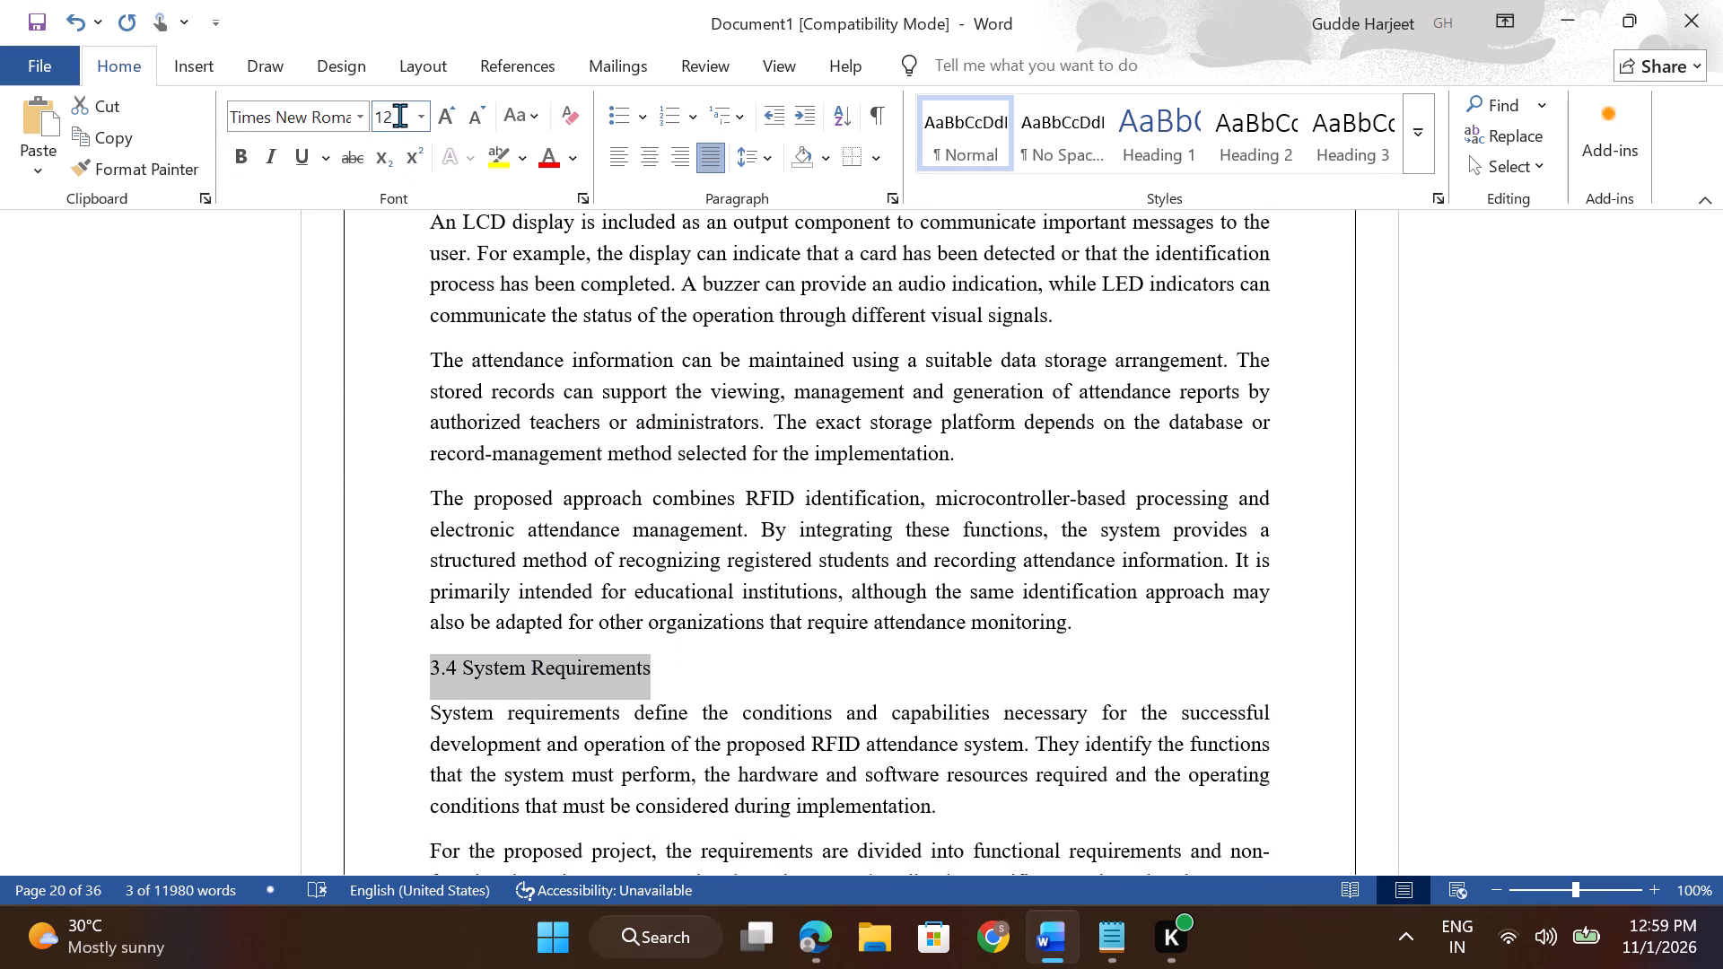
click(399, 115)
text(14)
key(Return)
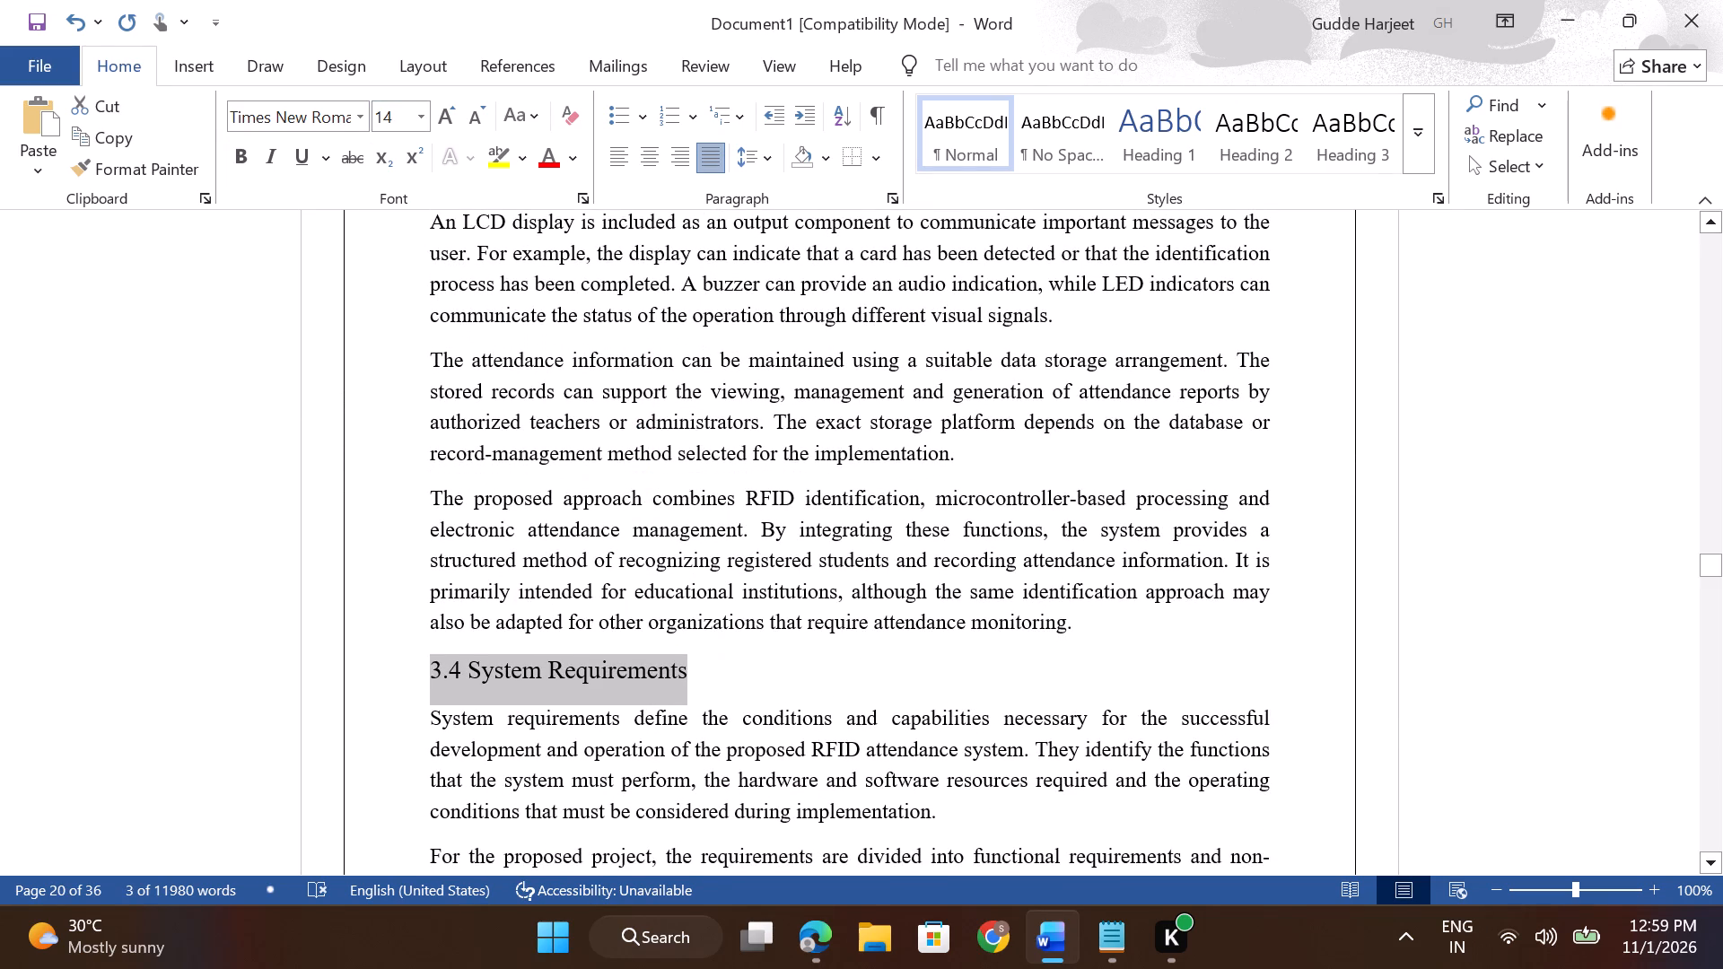
click(234, 155)
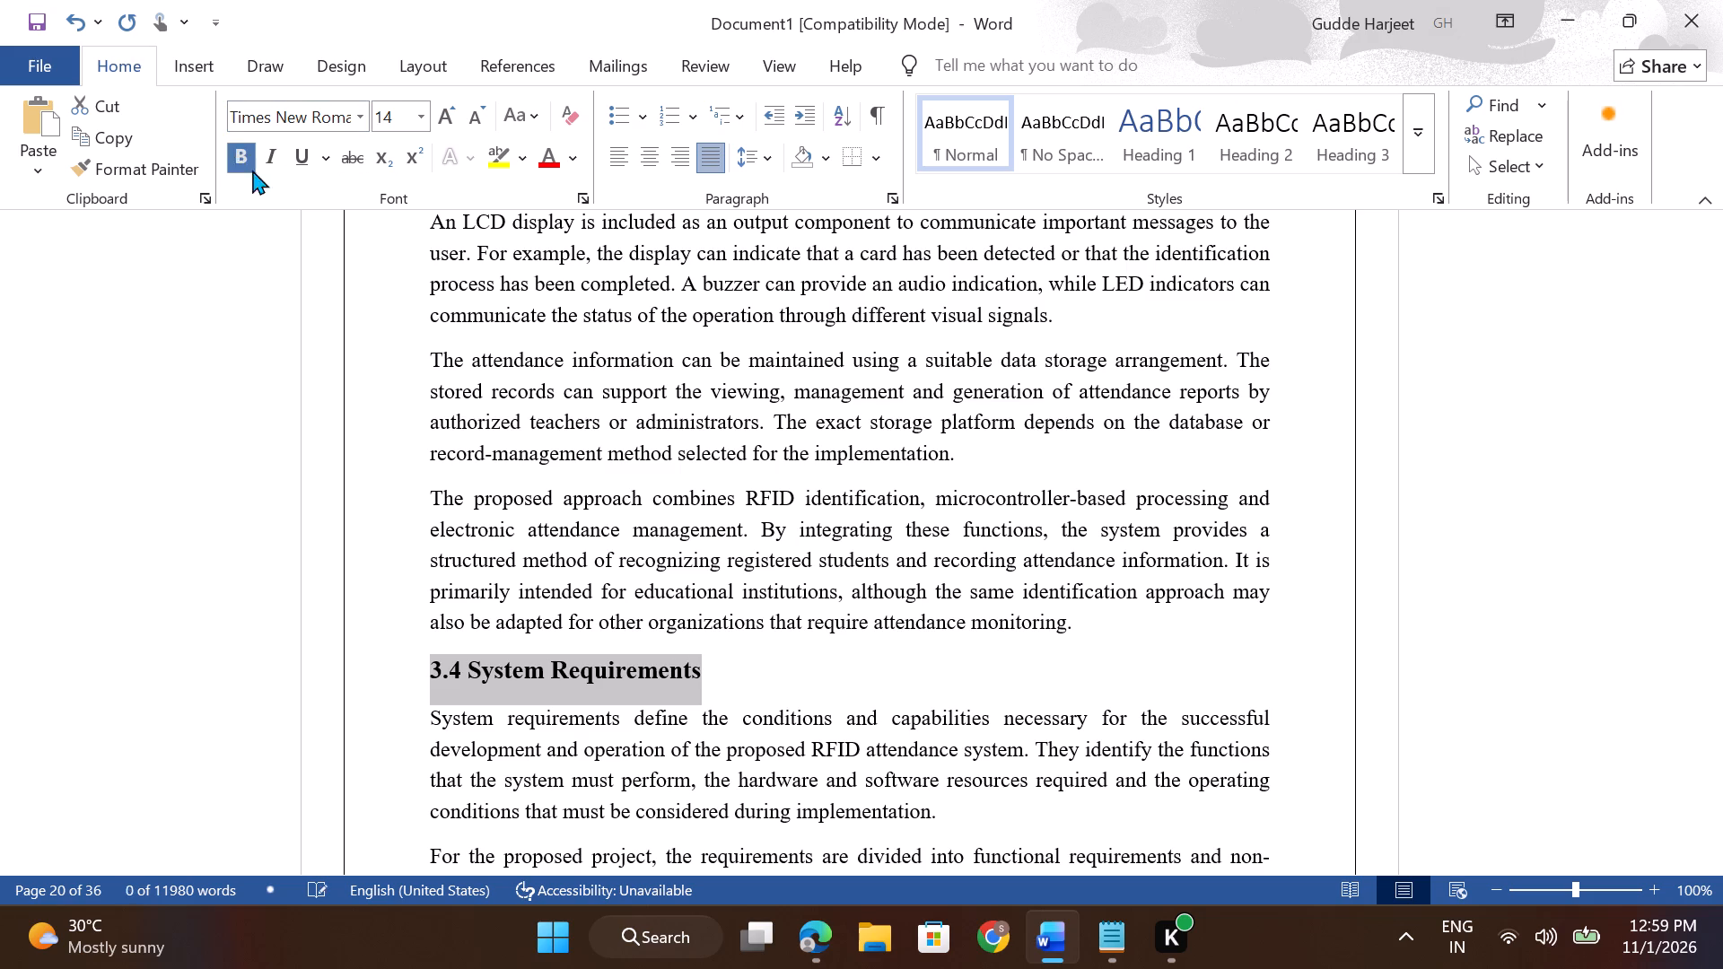
click(775, 694)
Review the formatted Chapter 3 text from section 3.2 through the "3.4.1 Functional Requirements" heading.
scroll(775, 694, up, 3)
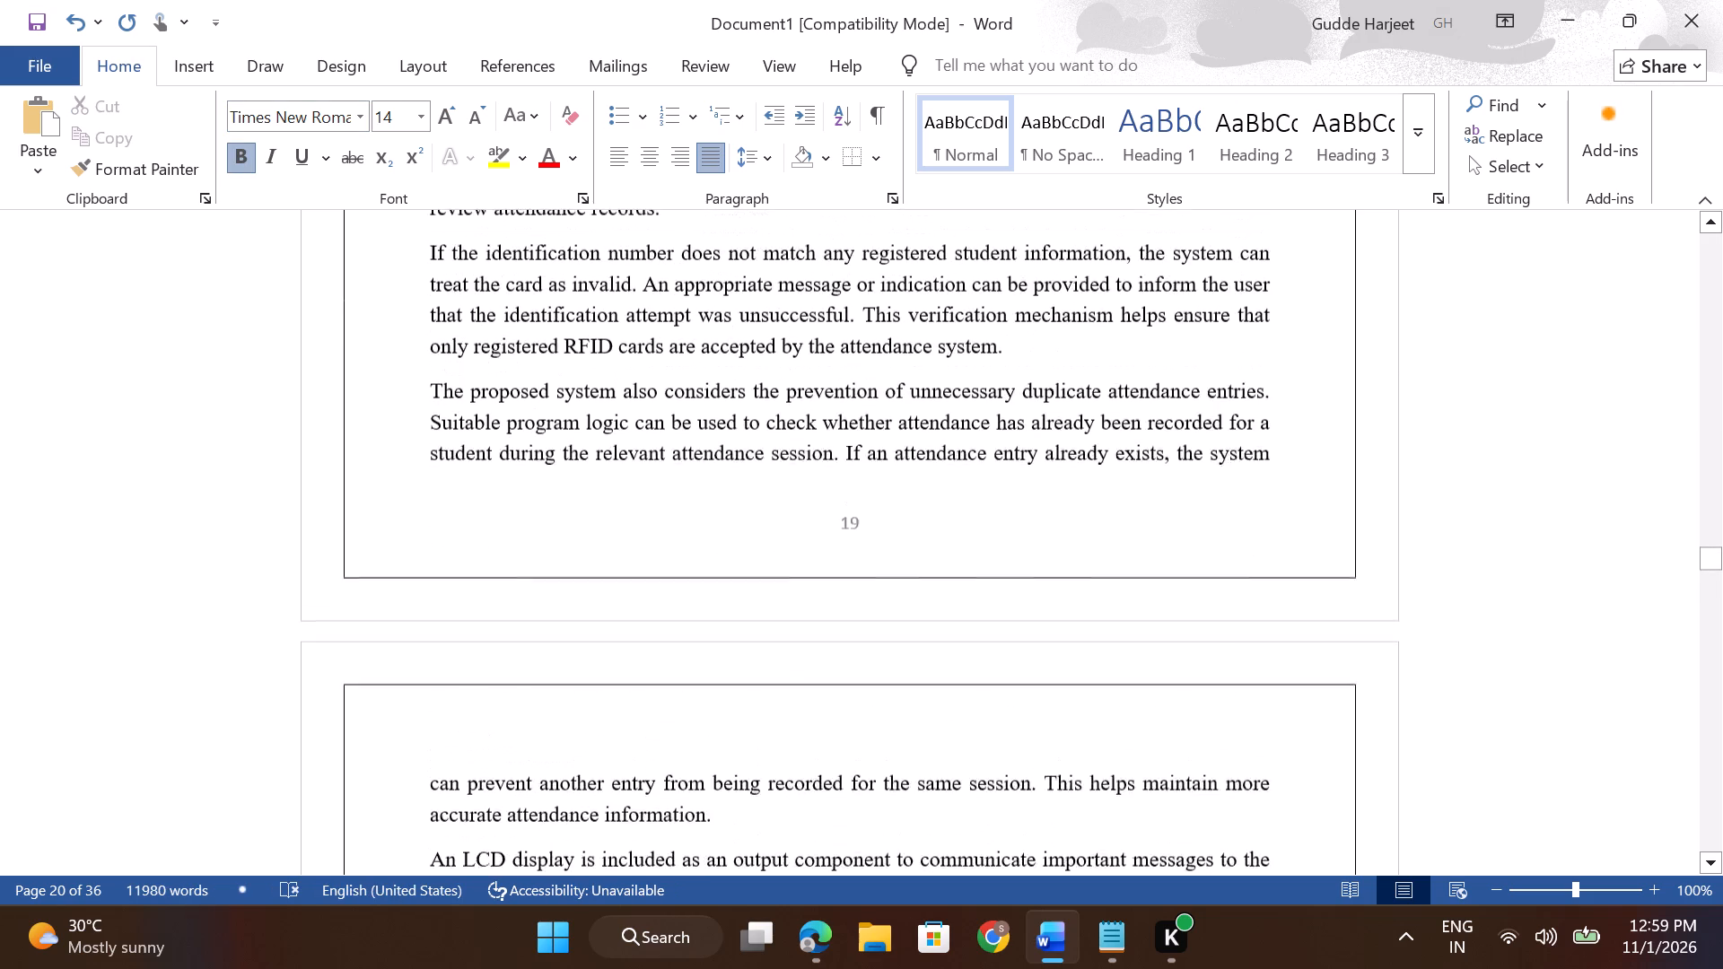
scroll(775, 694, up, 6)
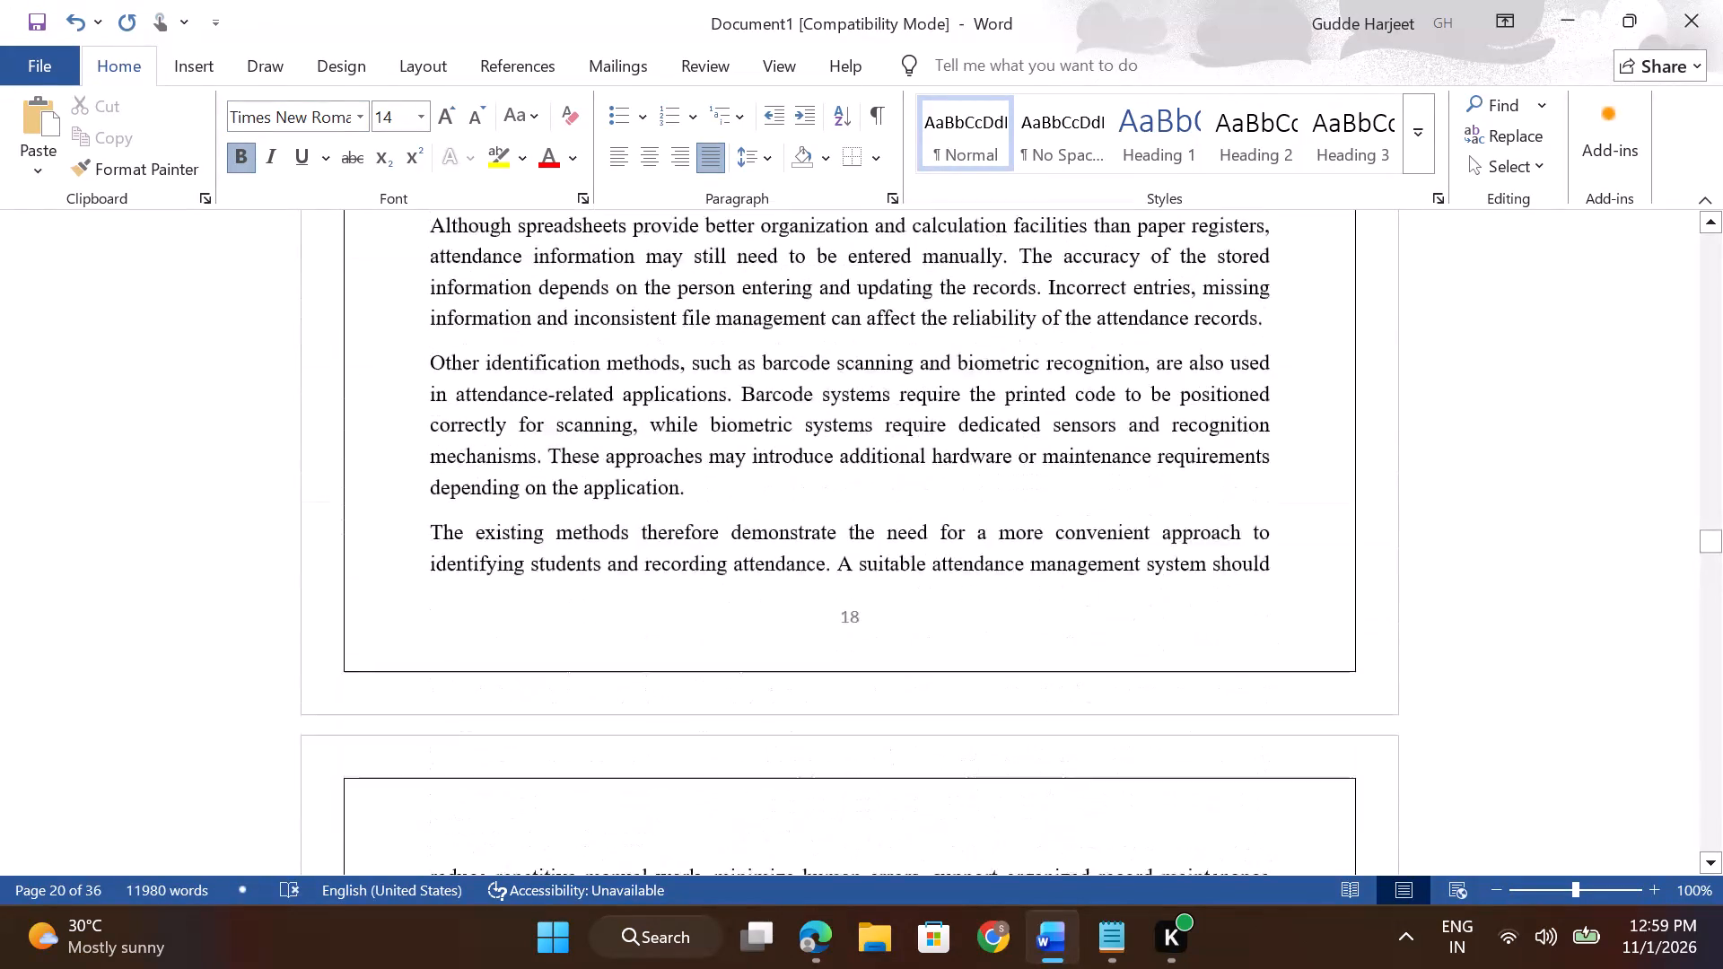
scroll(775, 694, up, 4)
scroll(775, 694, down, 7)
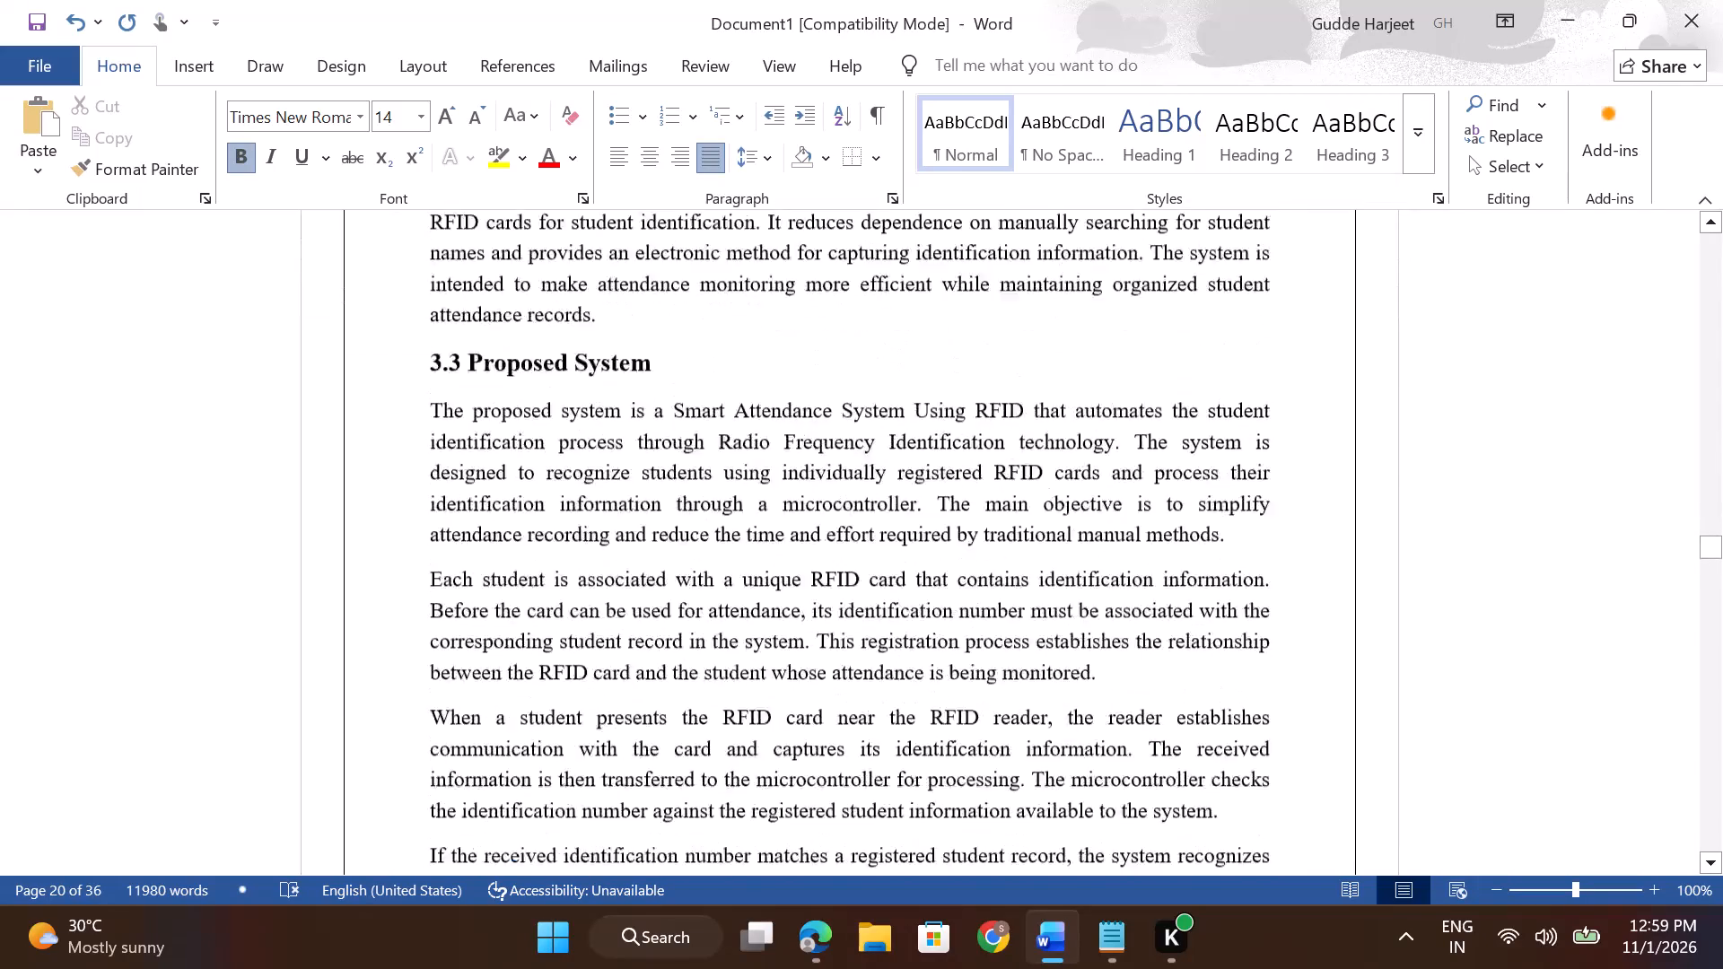
scroll(775, 694, down, 5)
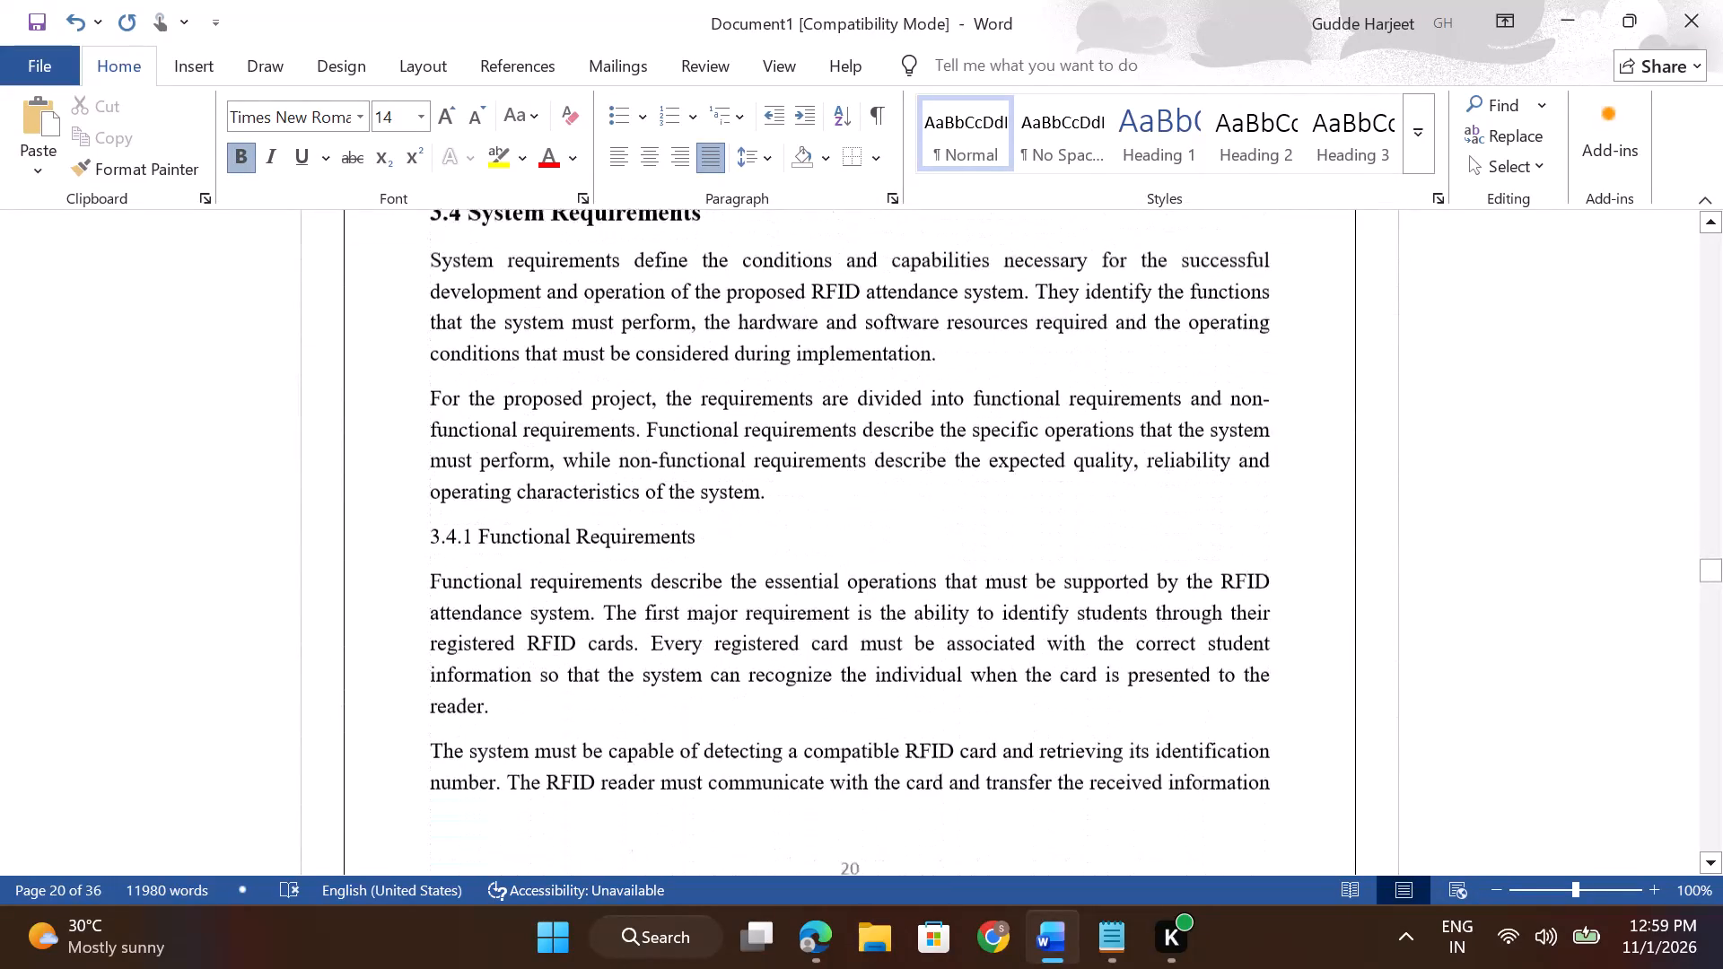
scroll(775, 694, up, 1)
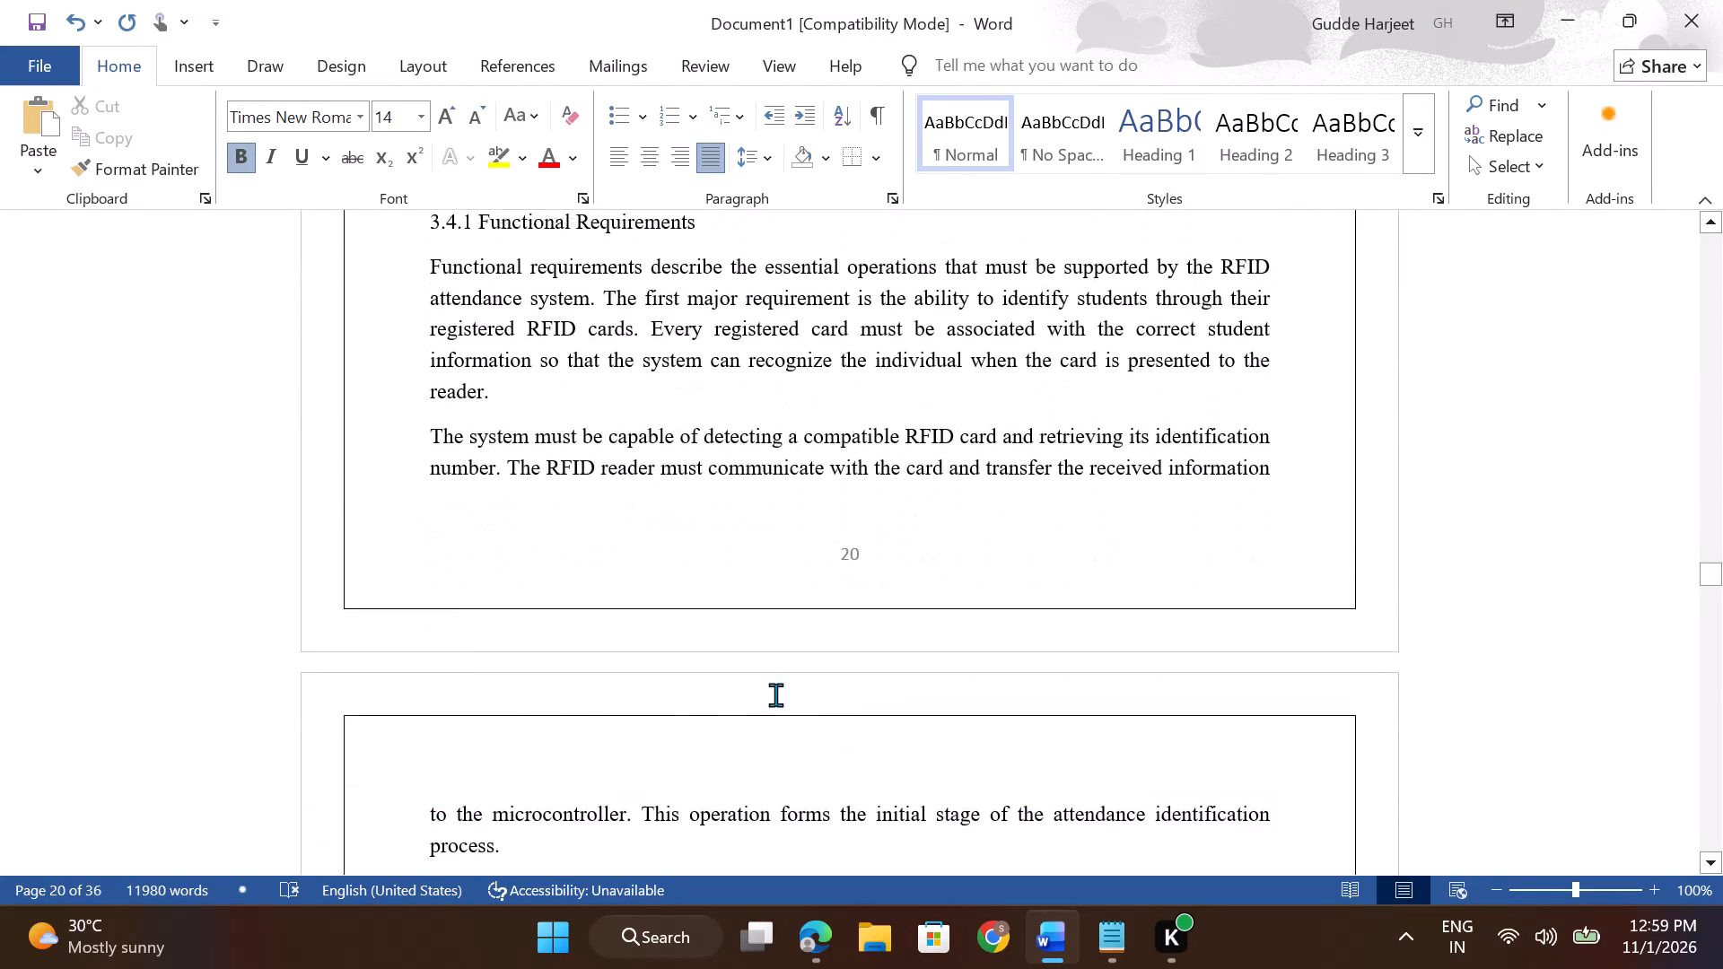
scroll(775, 694, up, 1)
scroll(775, 694, down, 3)
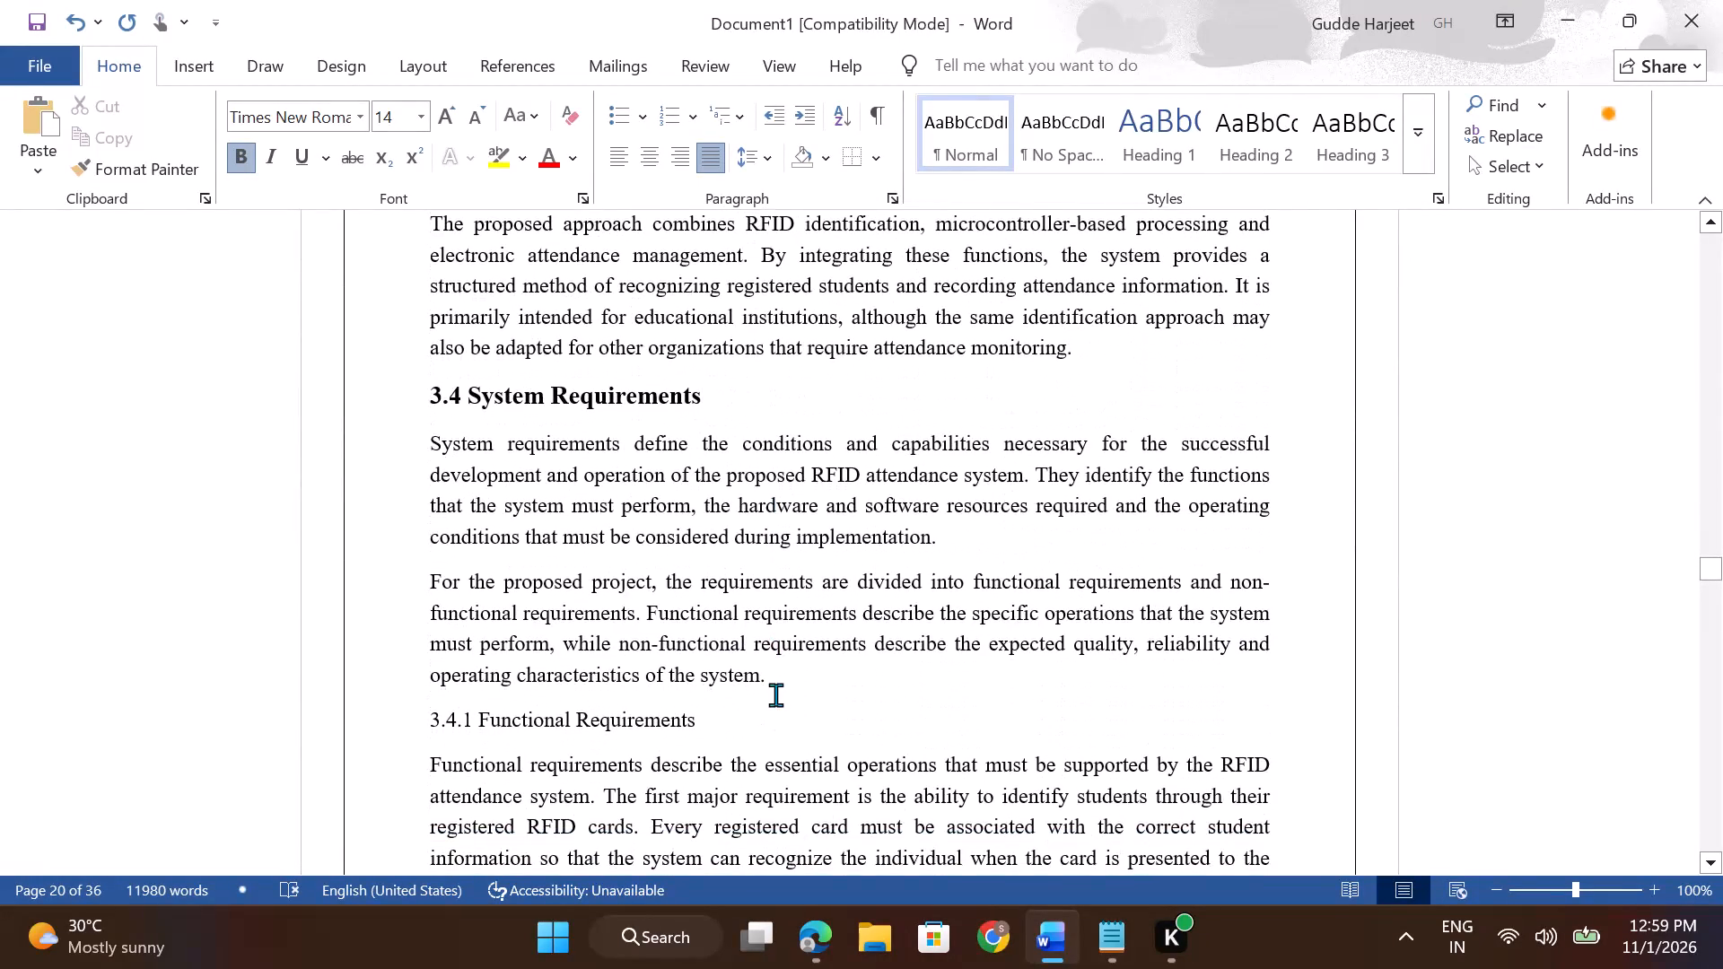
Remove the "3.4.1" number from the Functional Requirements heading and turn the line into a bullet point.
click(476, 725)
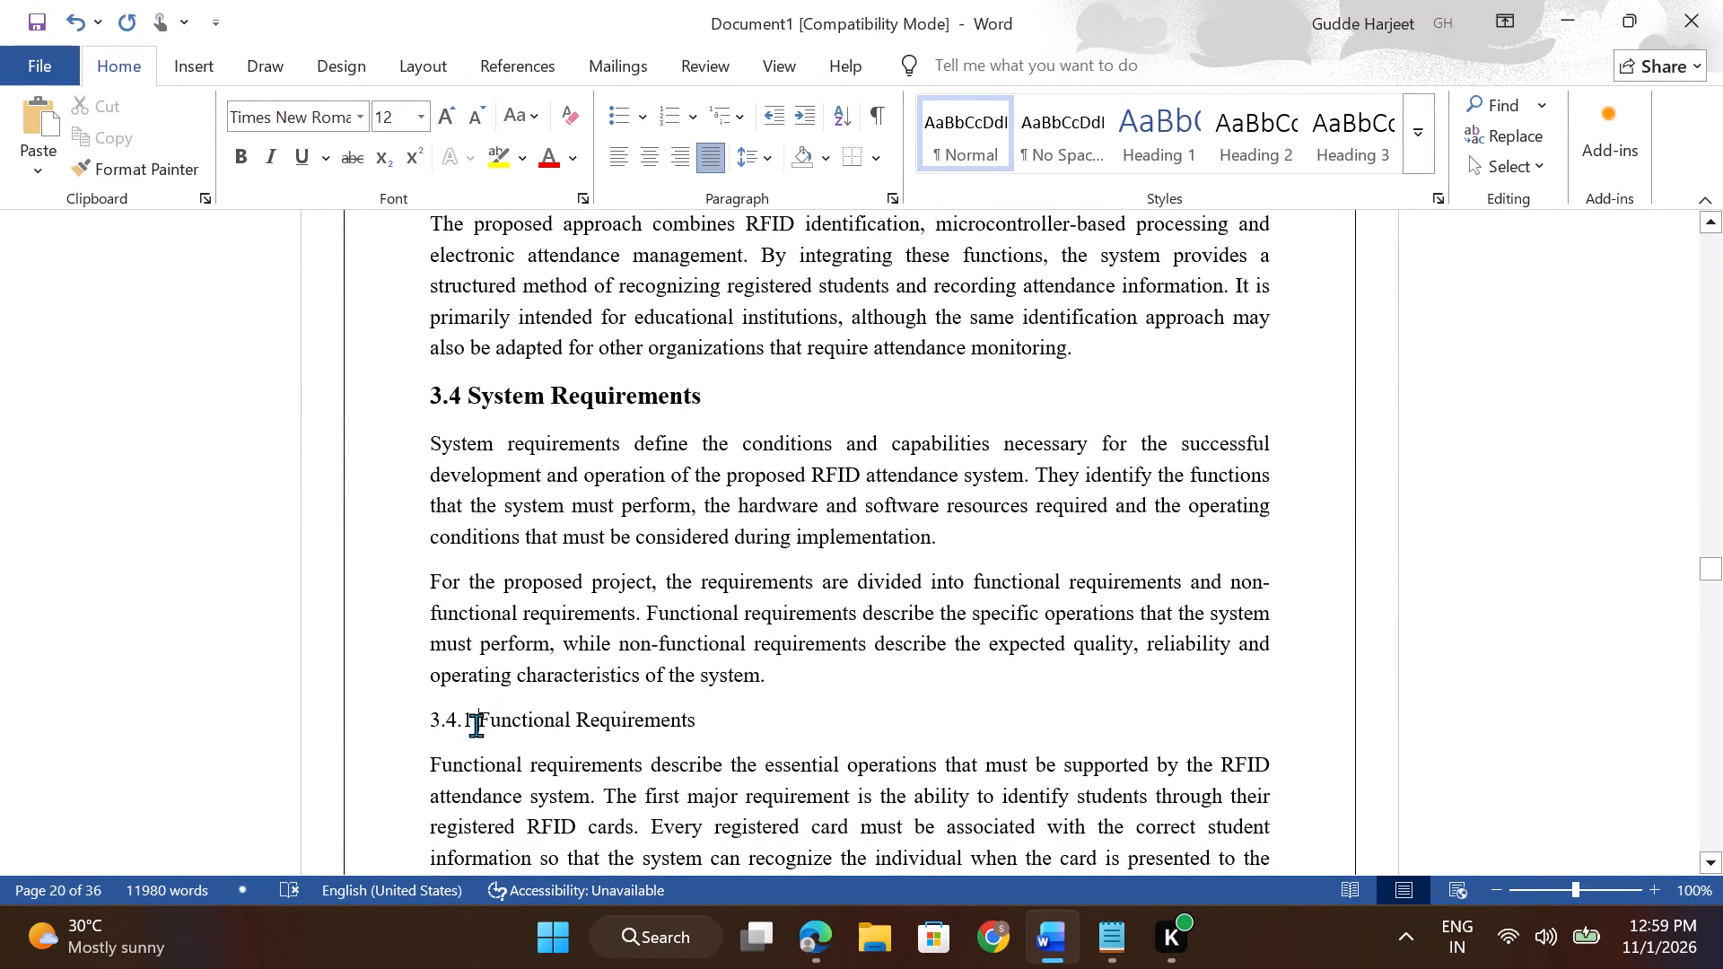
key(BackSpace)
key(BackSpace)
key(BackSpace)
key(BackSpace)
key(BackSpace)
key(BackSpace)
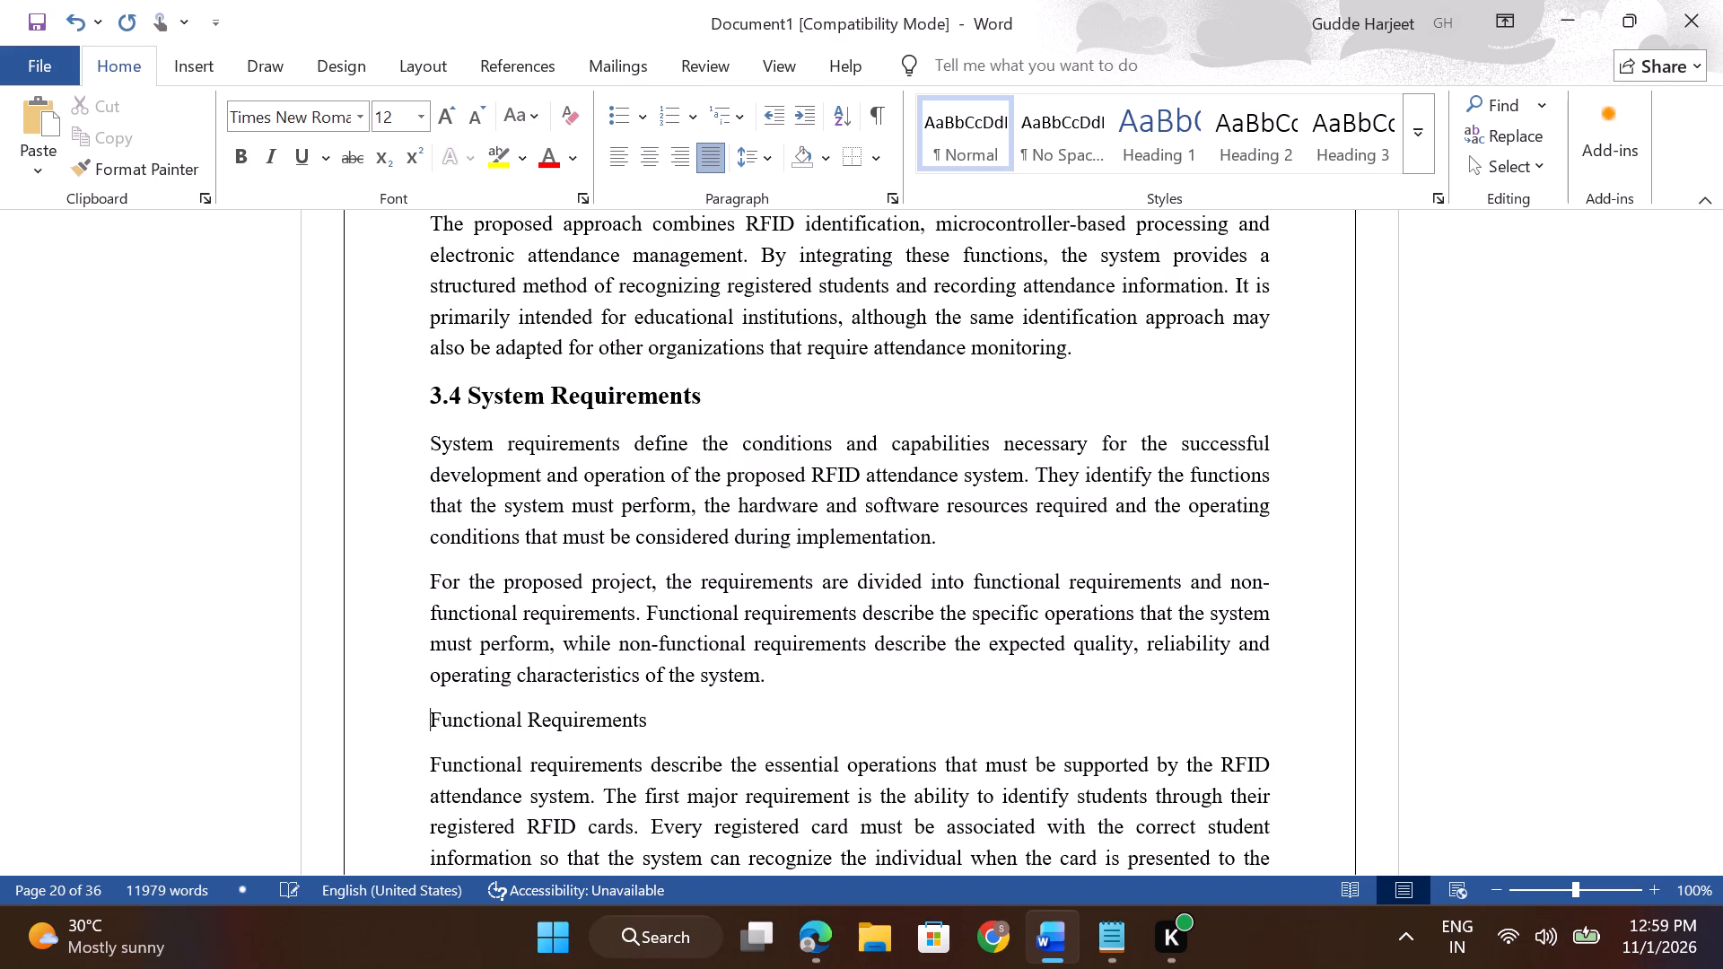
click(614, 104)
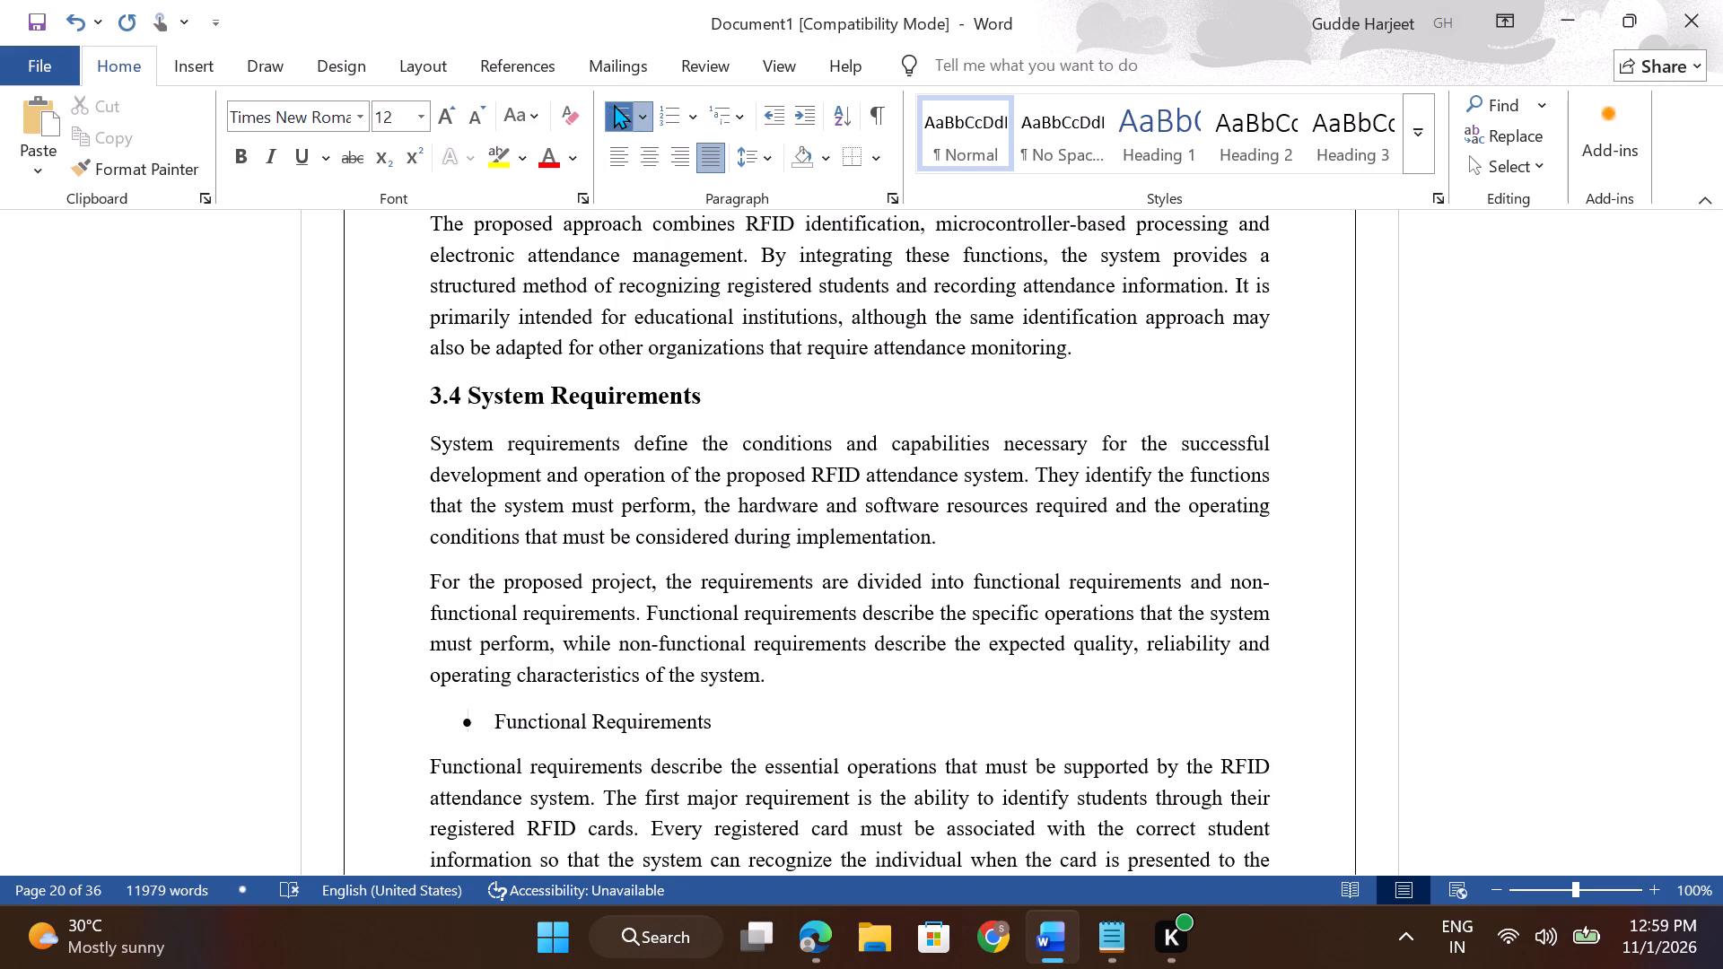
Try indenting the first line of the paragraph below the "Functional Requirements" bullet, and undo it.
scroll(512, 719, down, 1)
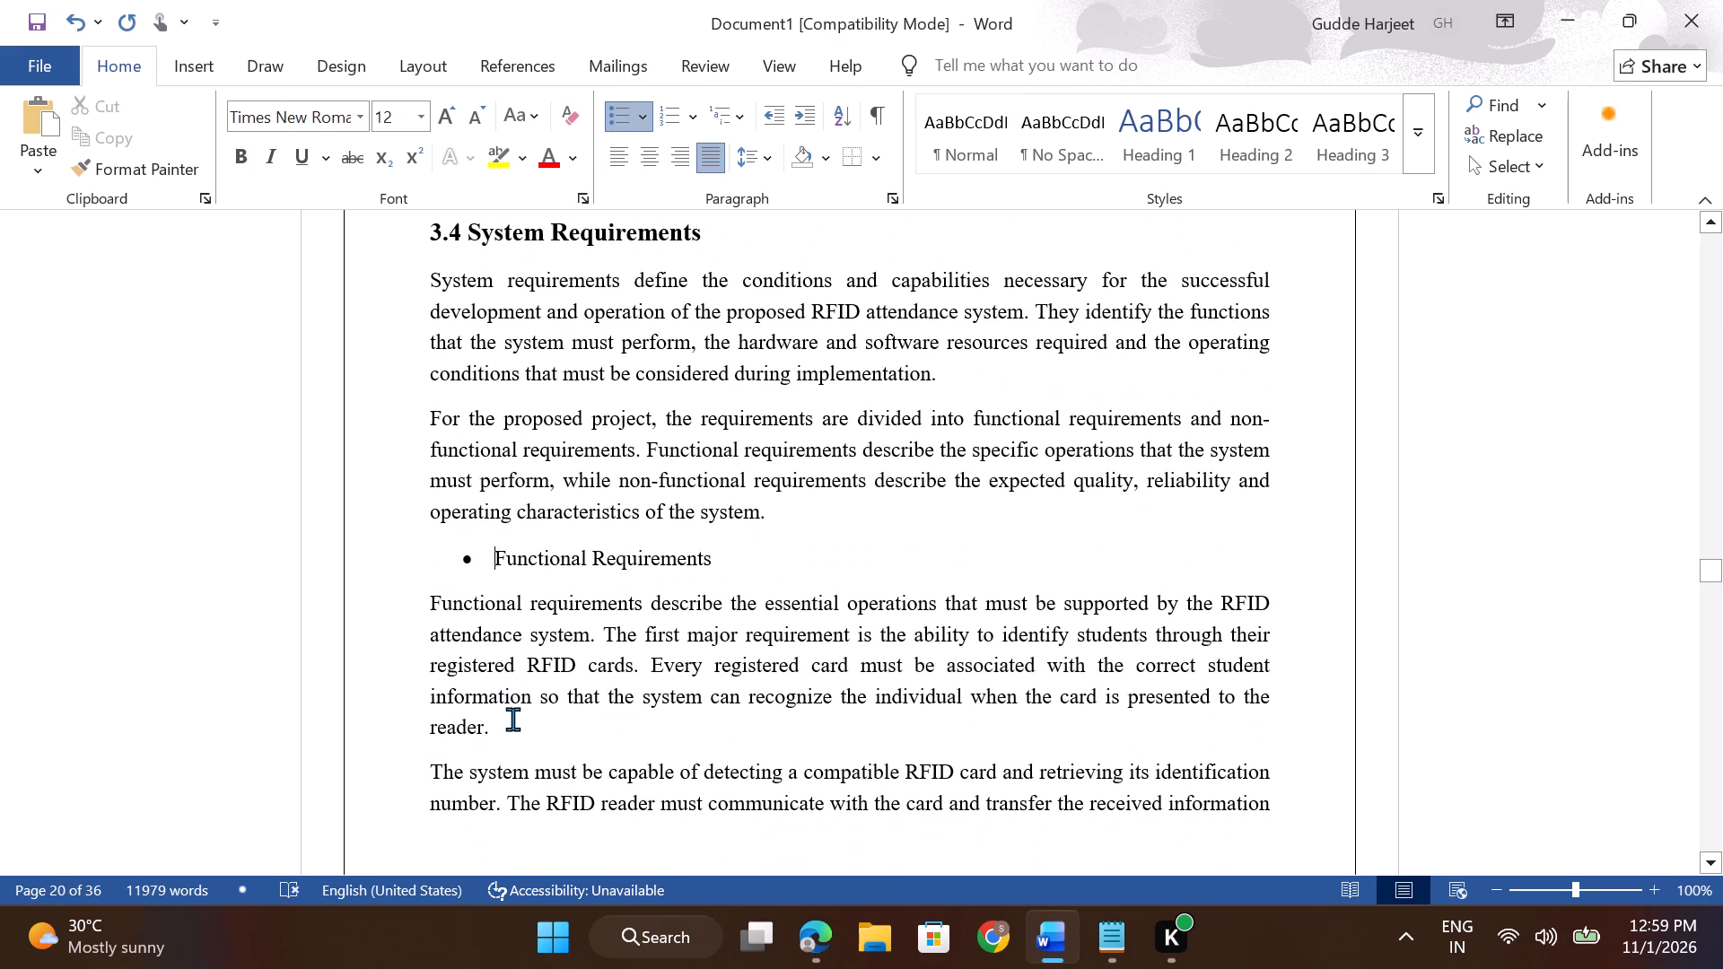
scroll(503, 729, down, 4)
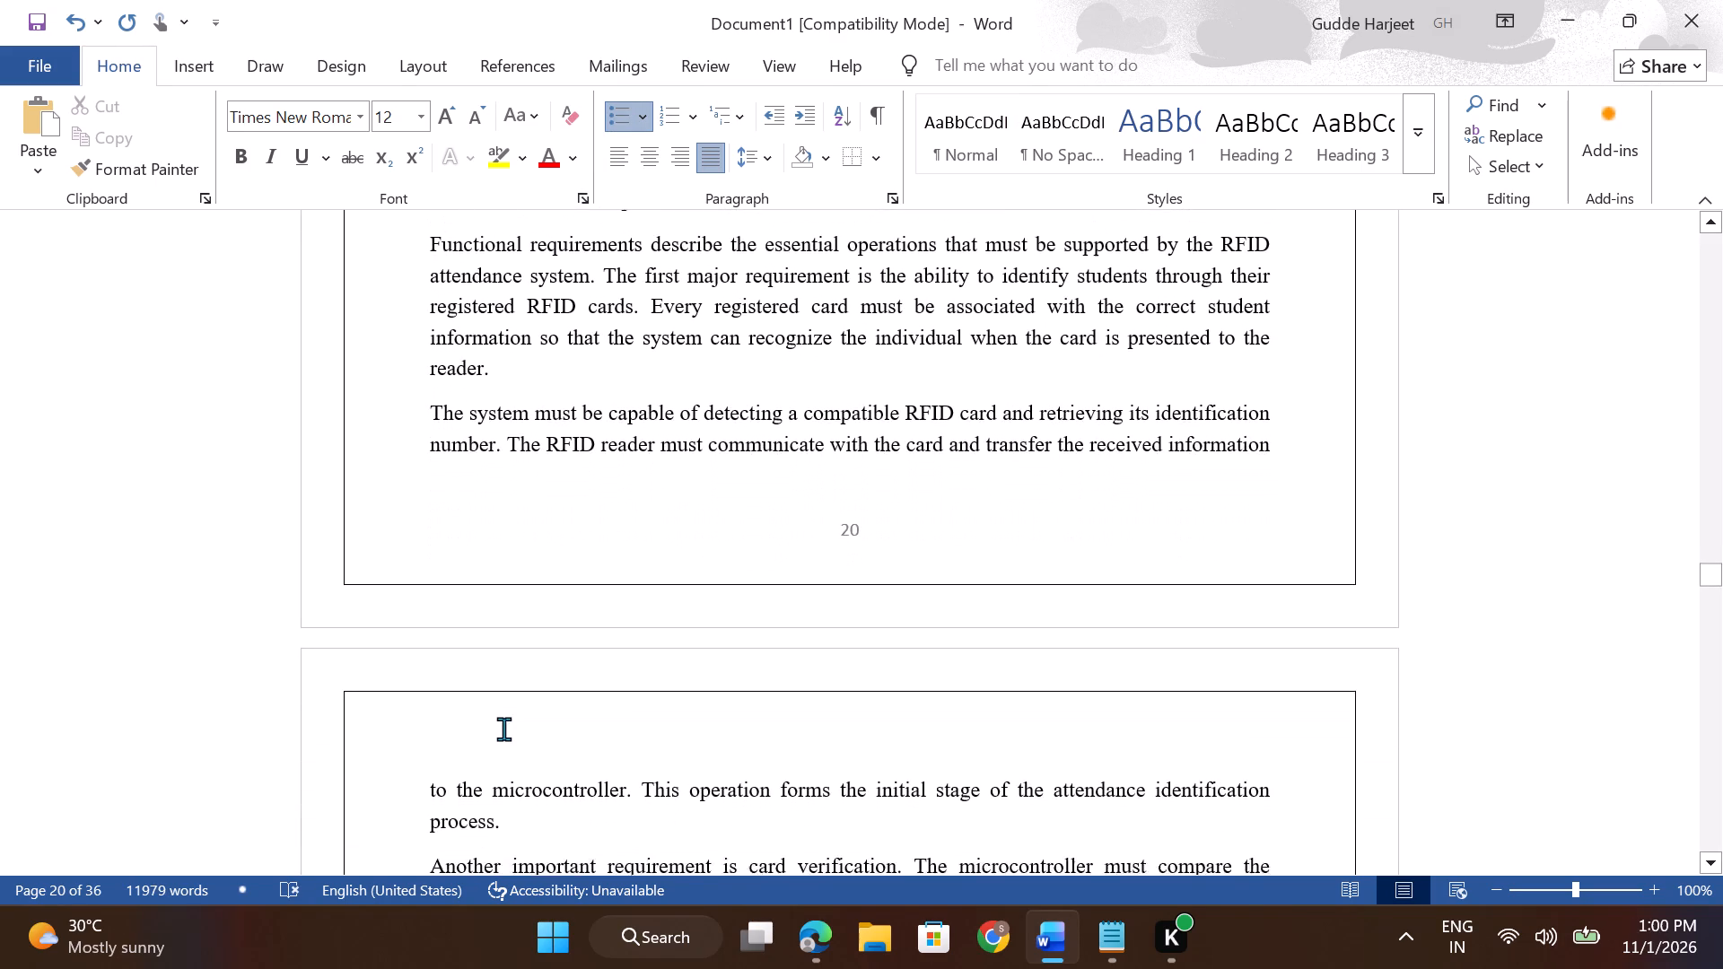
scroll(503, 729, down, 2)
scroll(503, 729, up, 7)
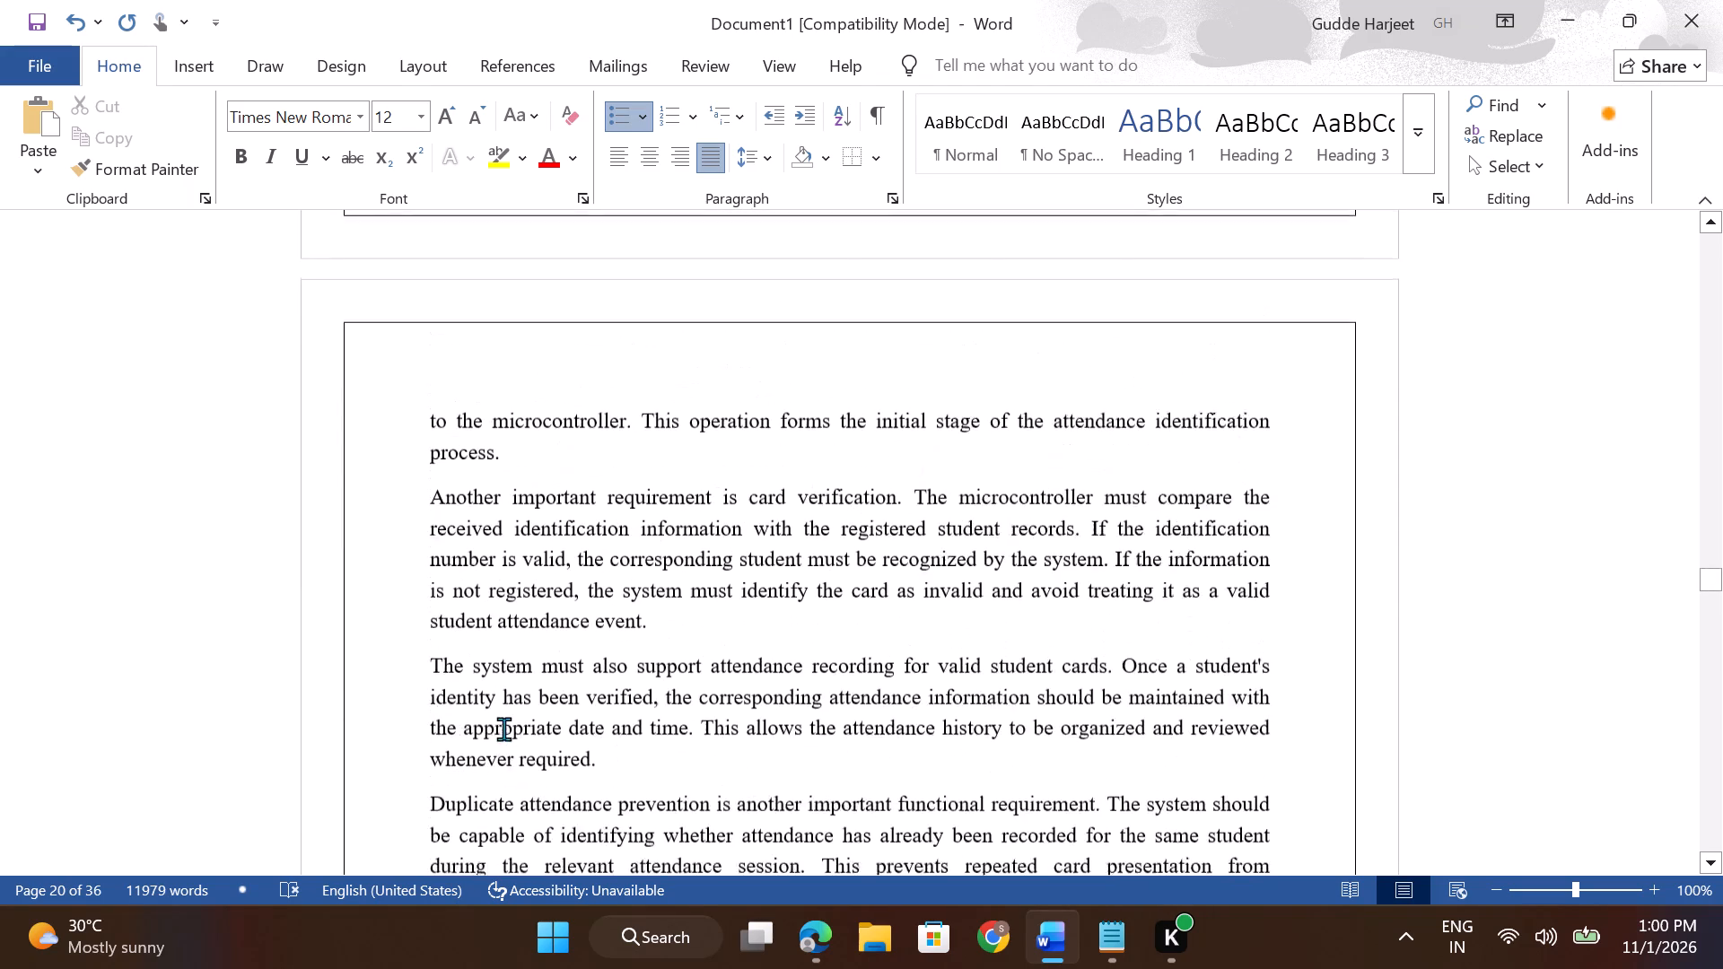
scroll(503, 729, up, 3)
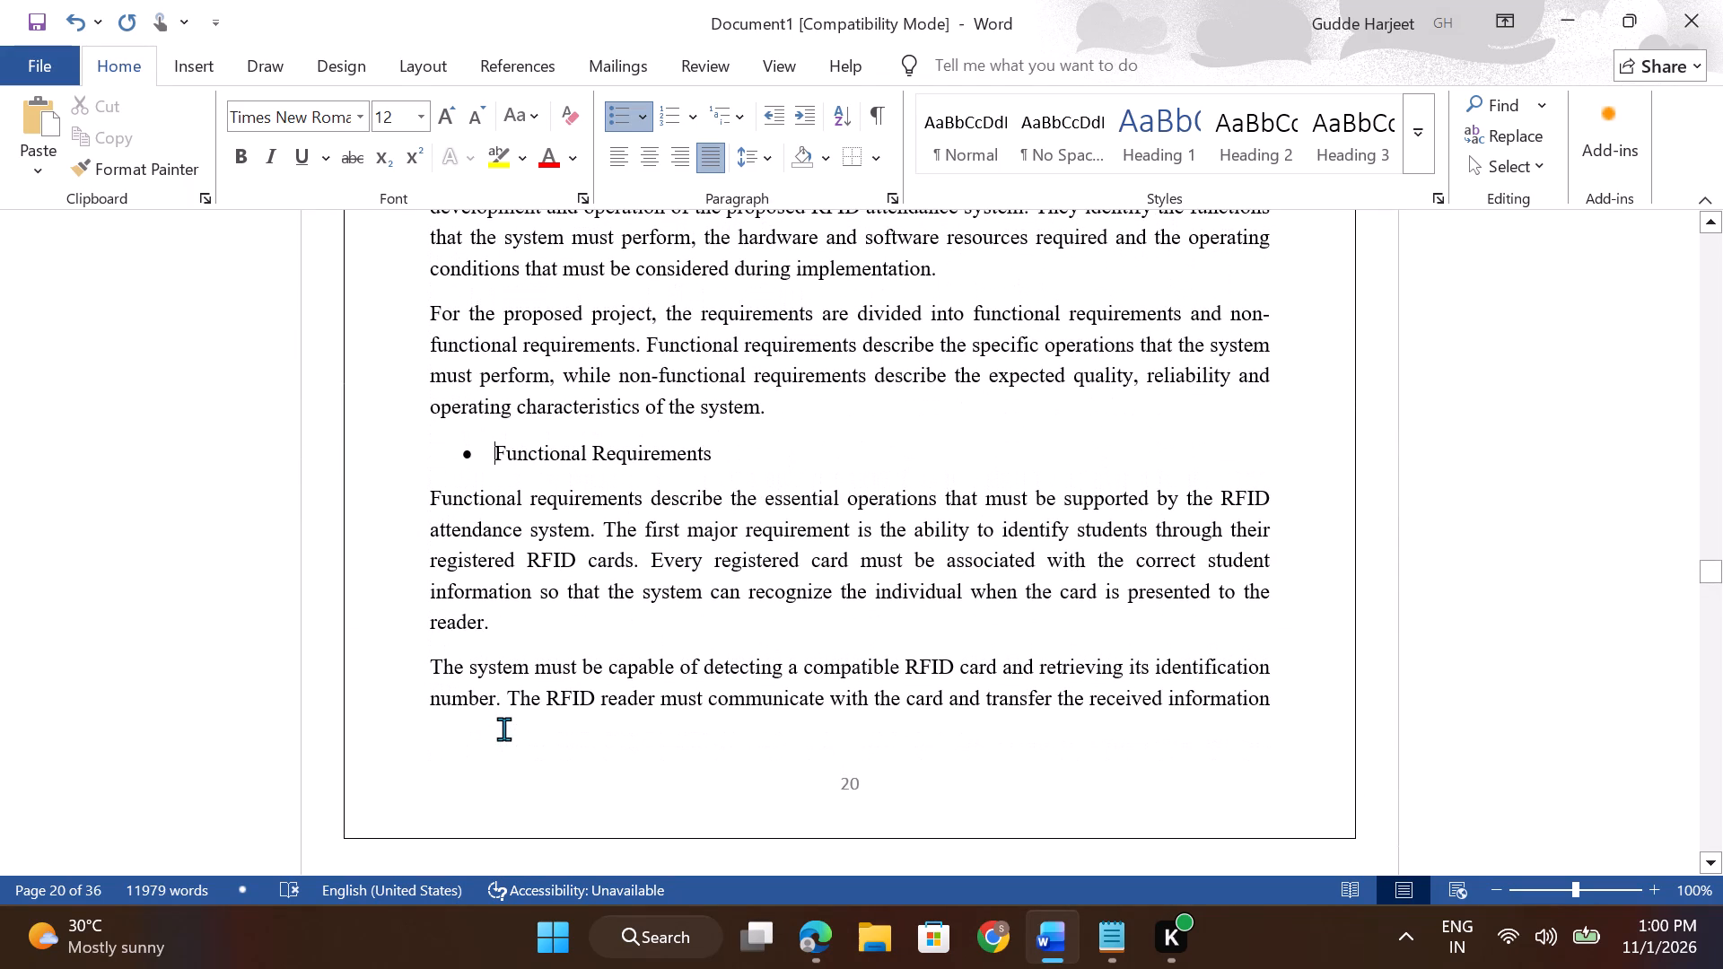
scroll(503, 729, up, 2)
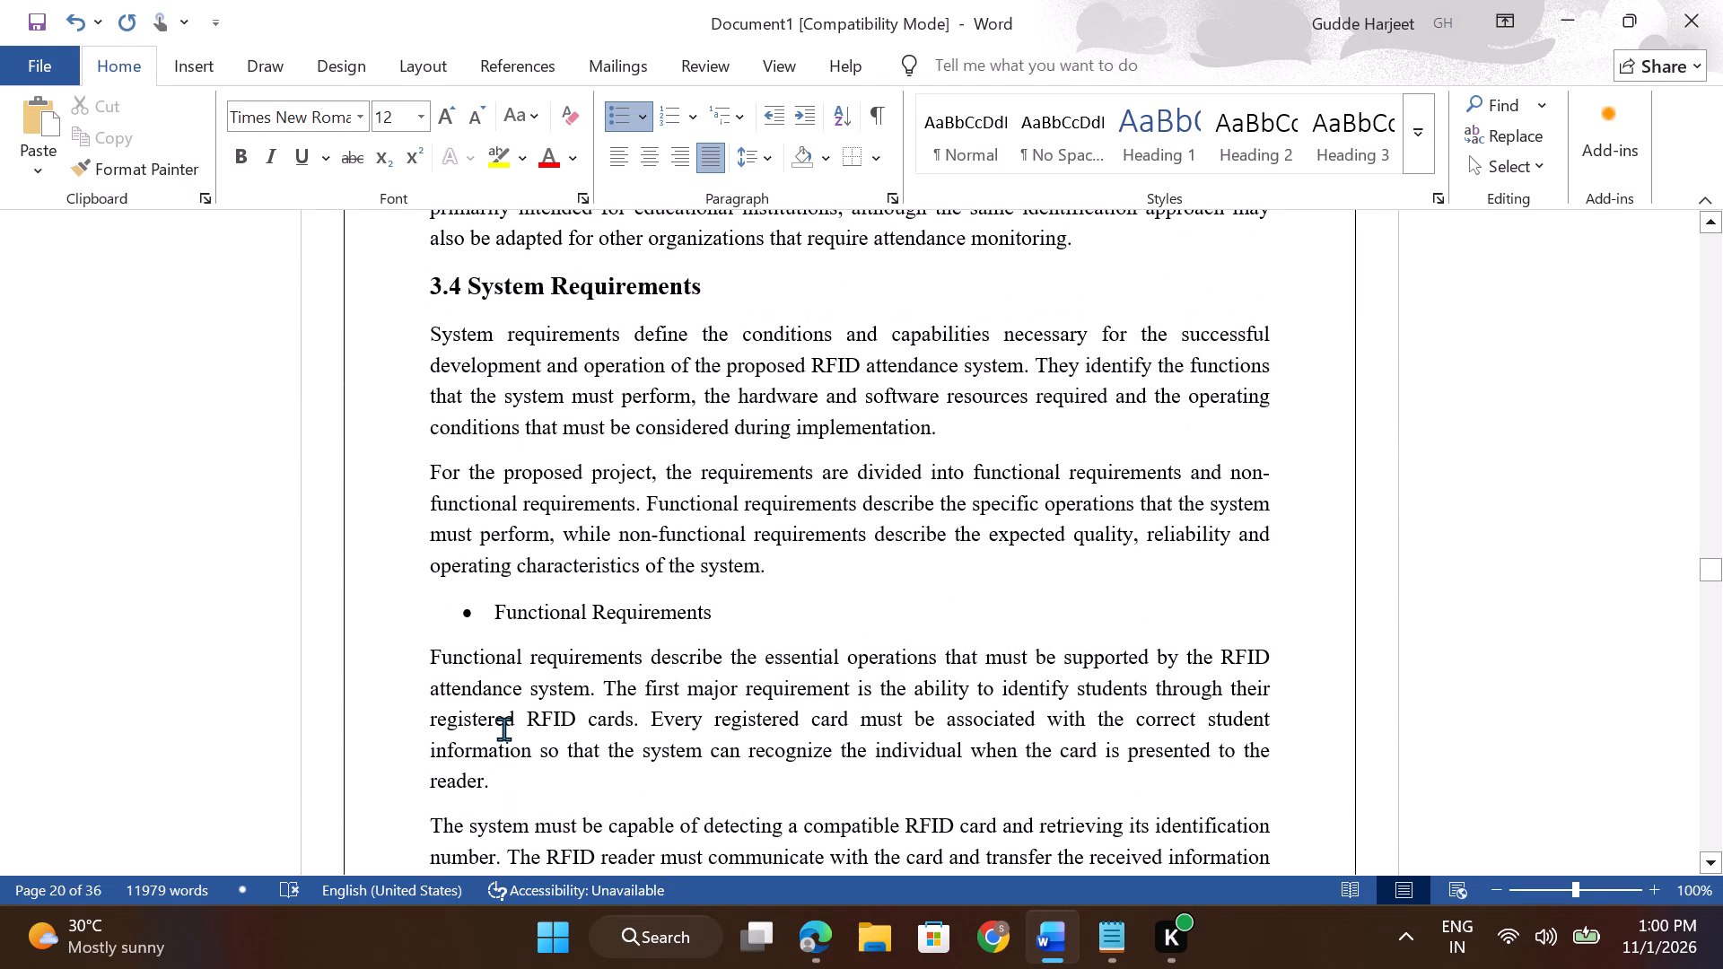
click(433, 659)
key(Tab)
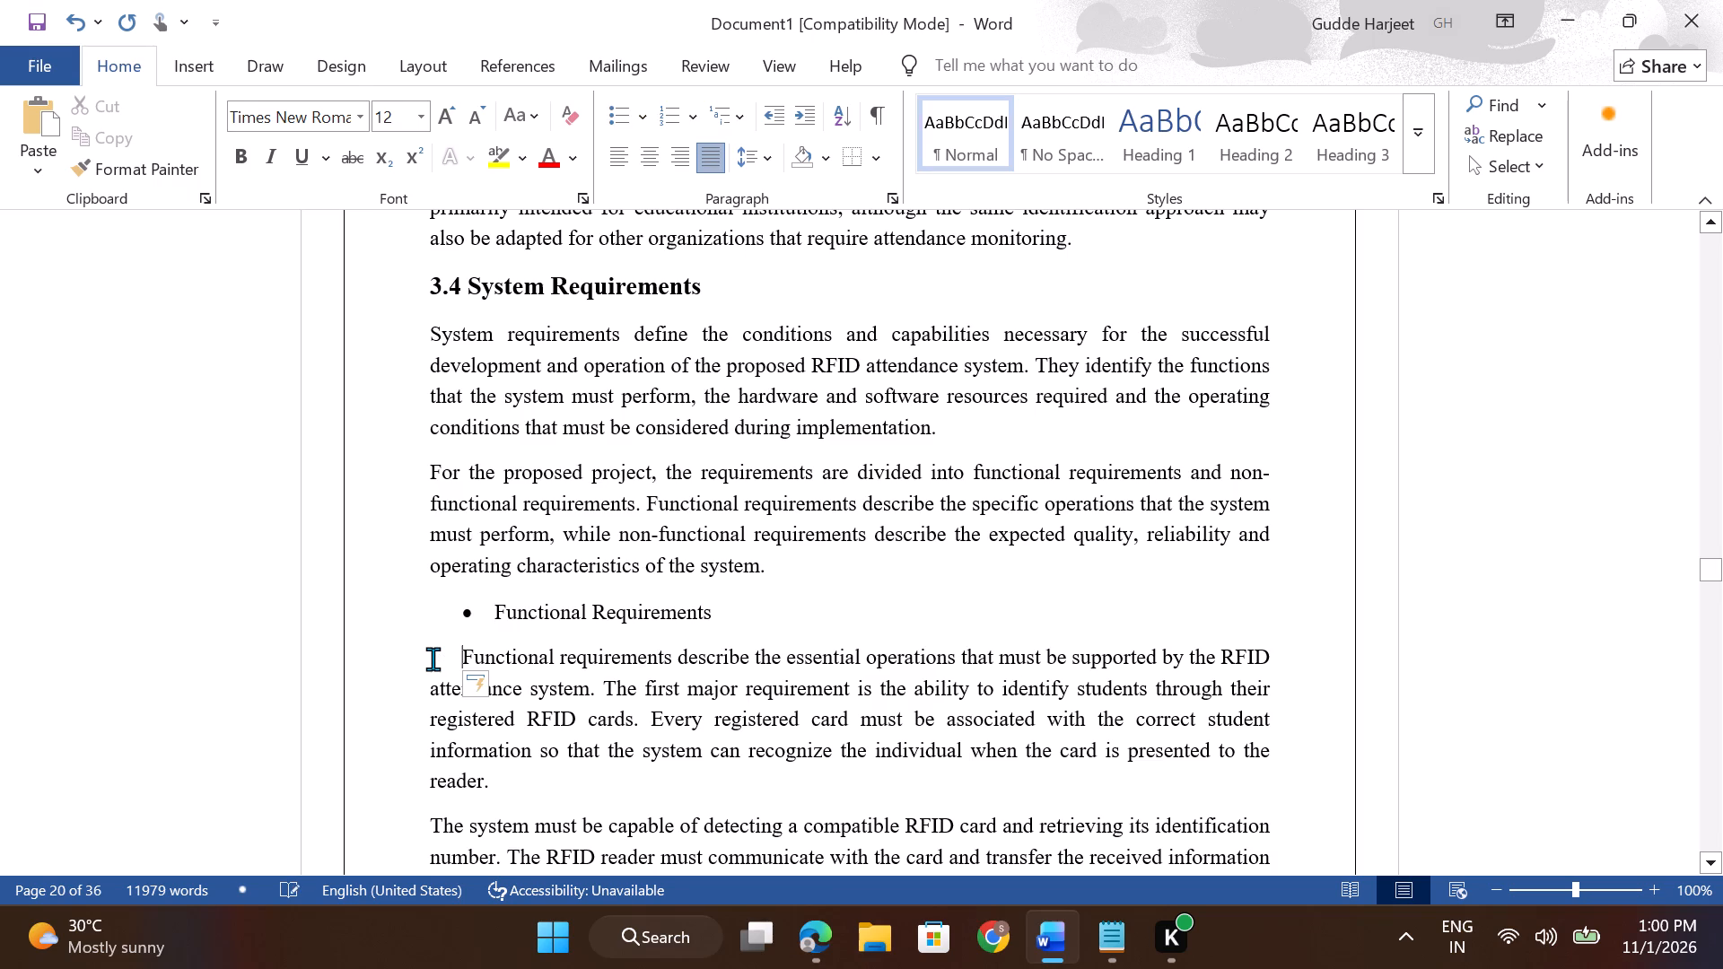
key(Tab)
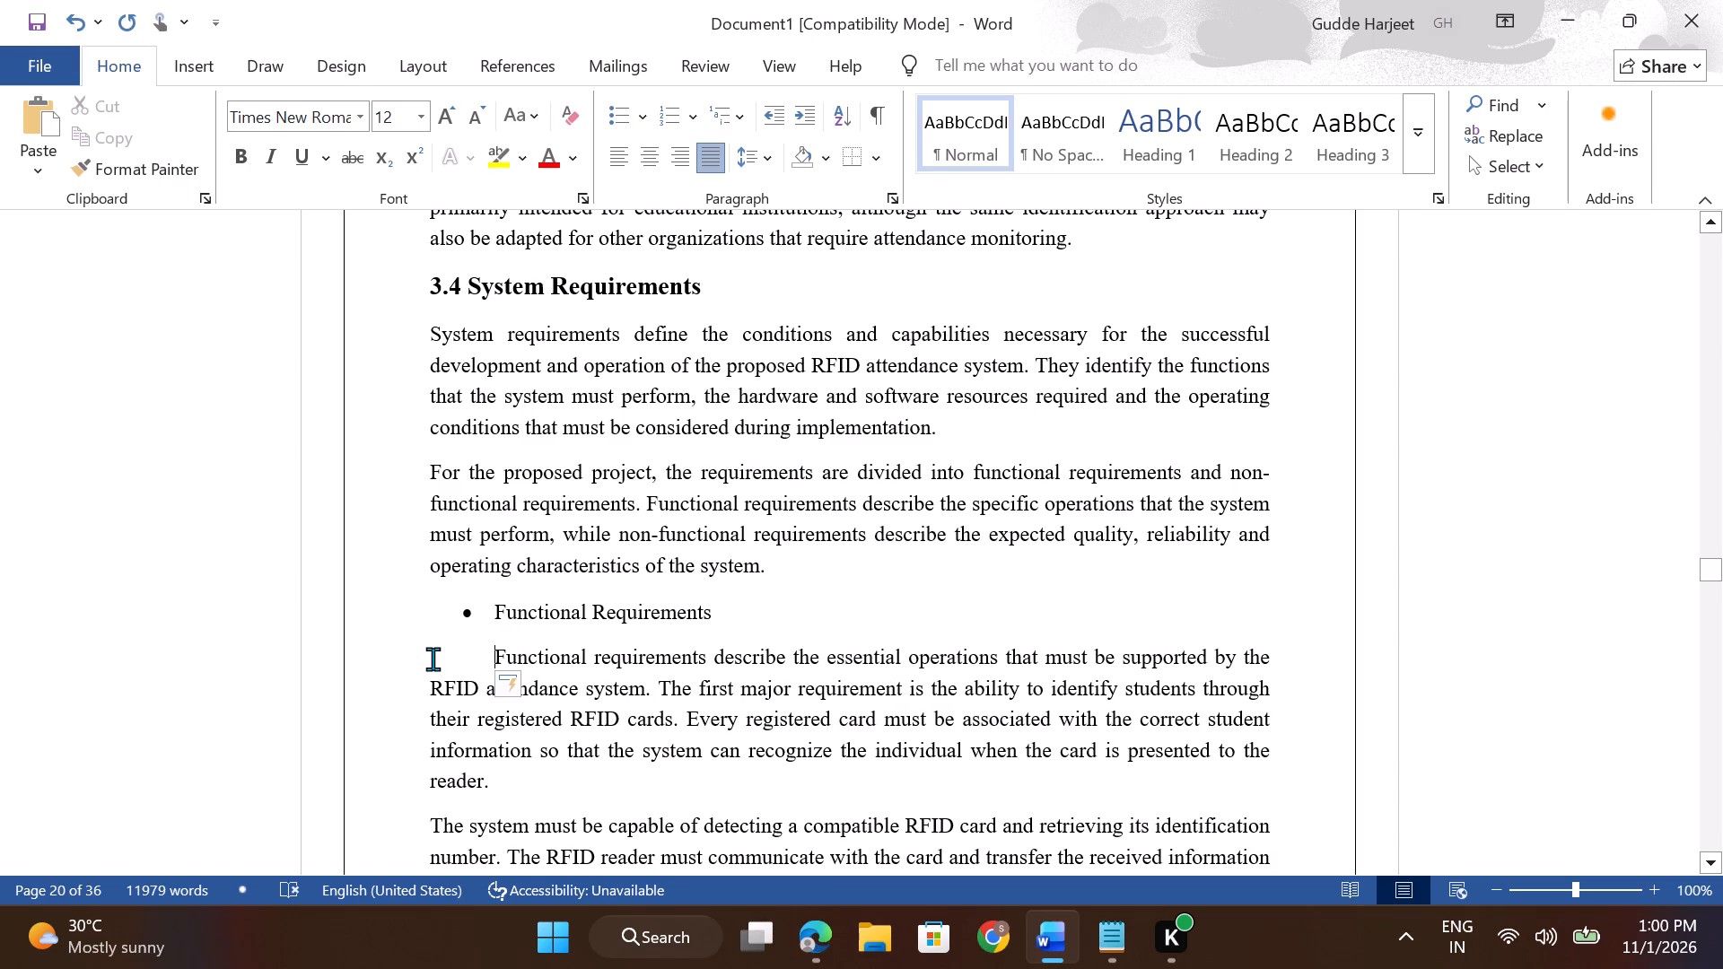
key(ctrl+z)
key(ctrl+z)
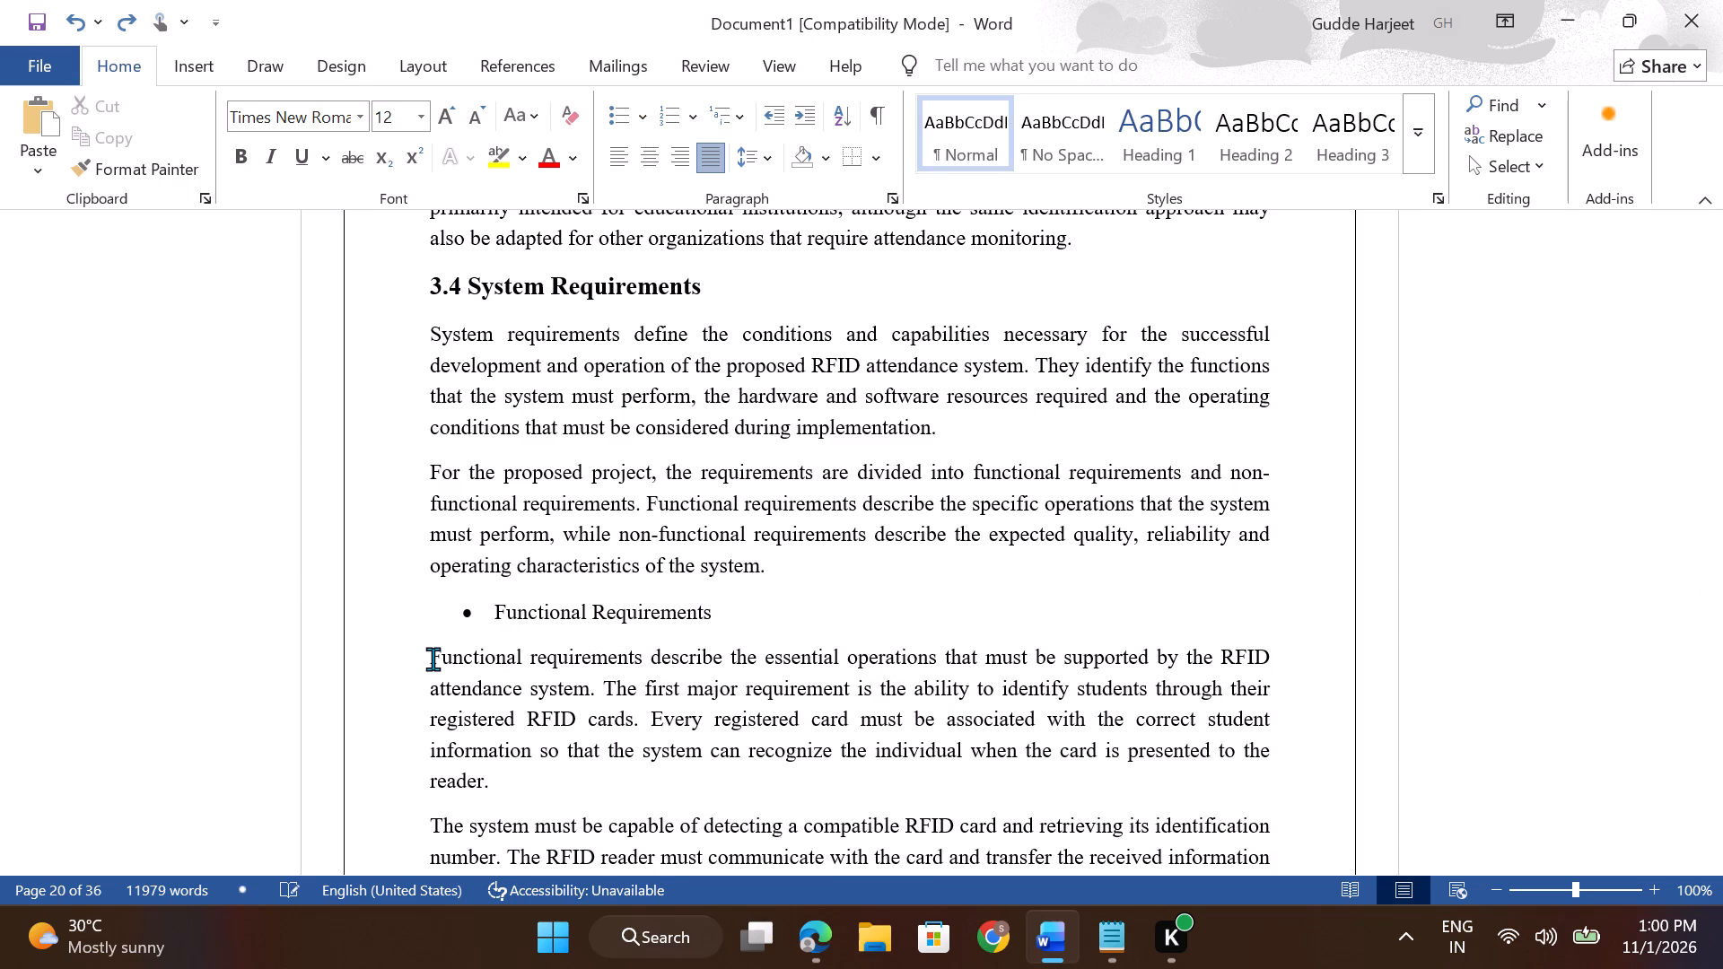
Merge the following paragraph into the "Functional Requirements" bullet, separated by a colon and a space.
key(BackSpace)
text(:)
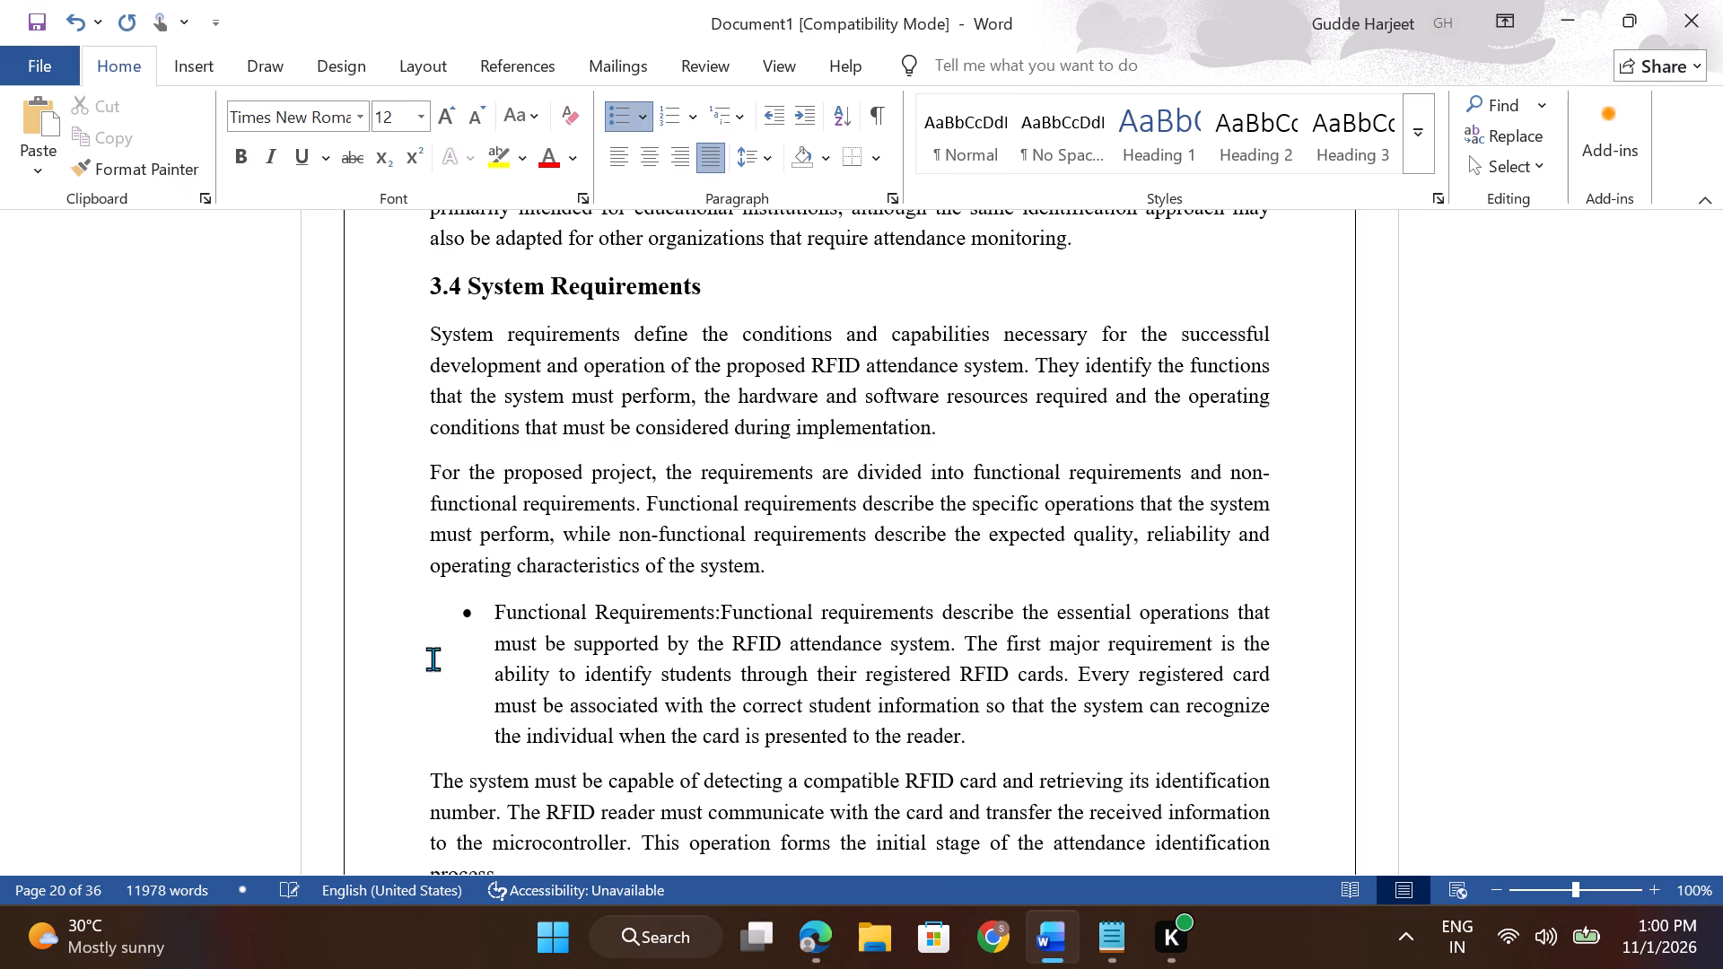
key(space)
Examine the remaining functional requirements paragraphs and the "3.4.2 Non-Functional Requirements" heading for how they are laid out.
scroll(491, 749, down, 1)
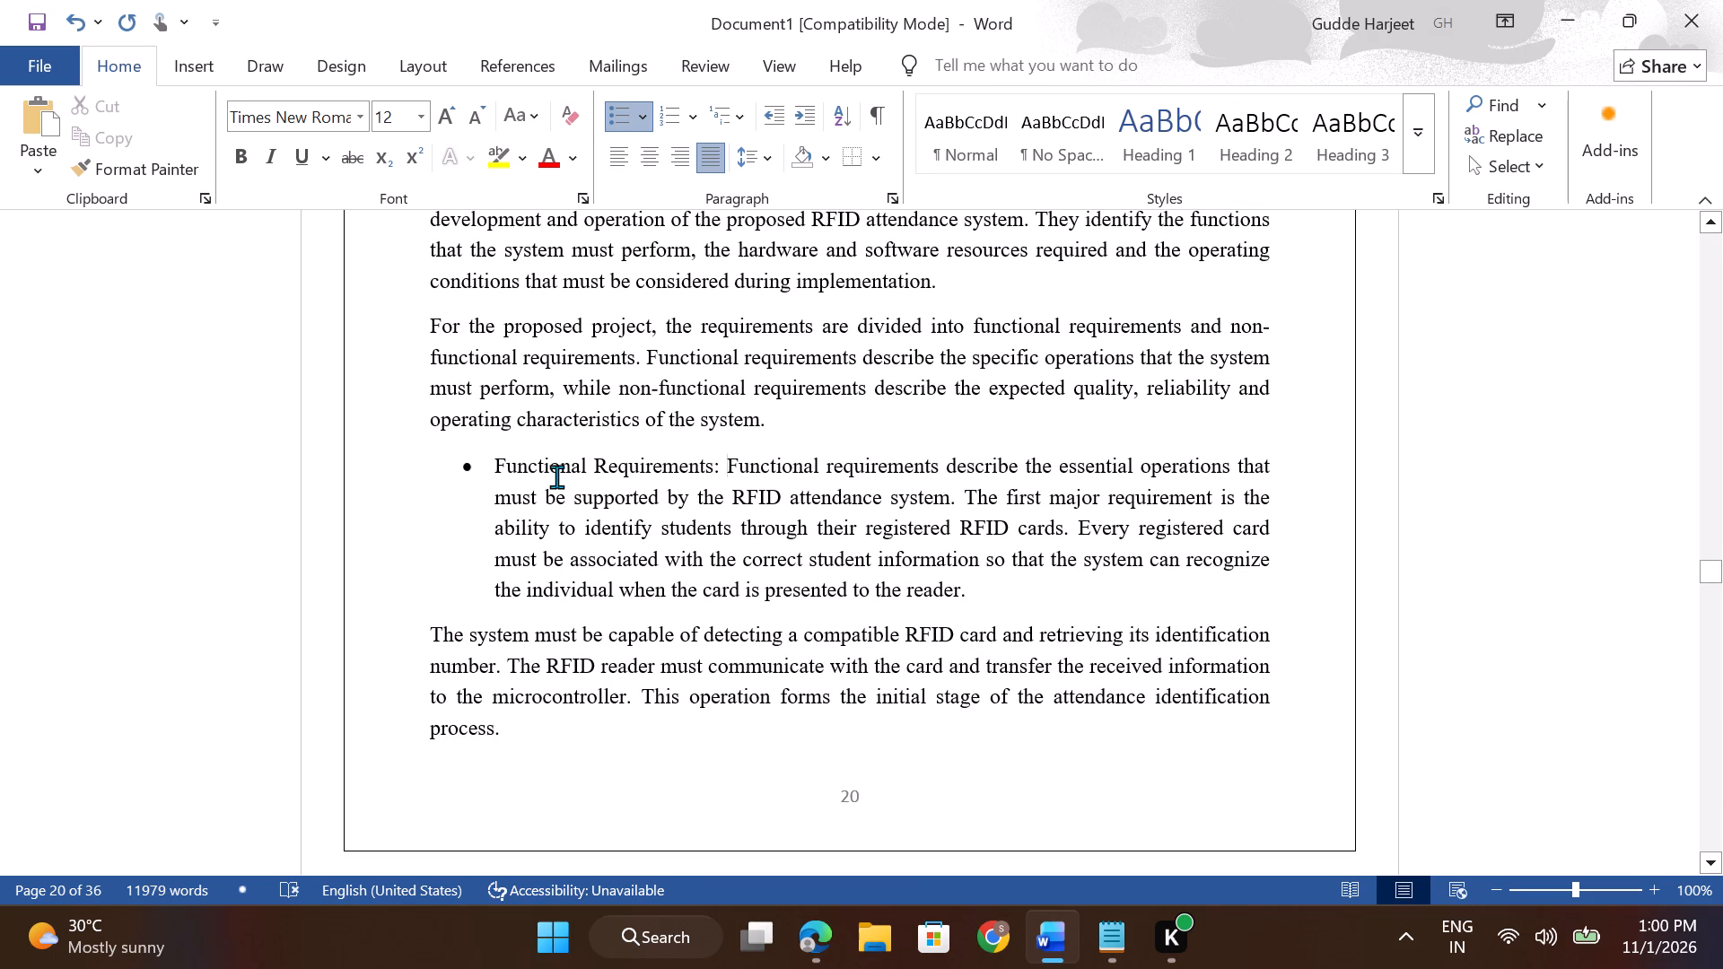
scroll(556, 476, down, 4)
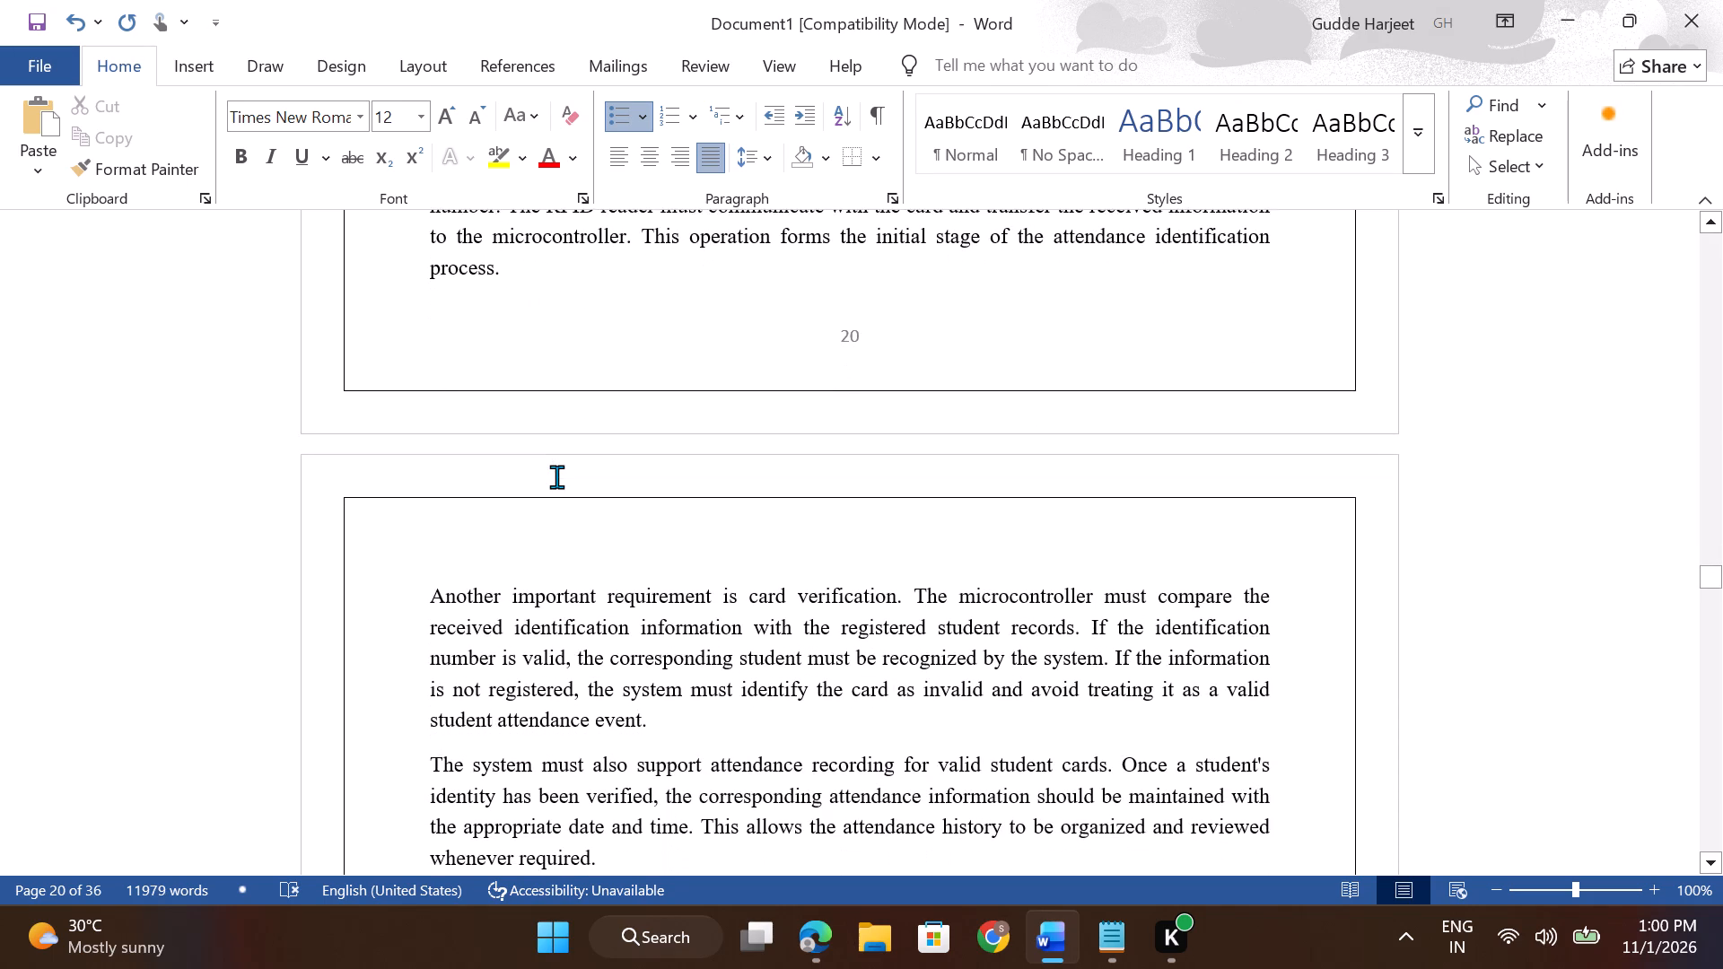
scroll(556, 476, down, 4)
scroll(556, 476, up, 1)
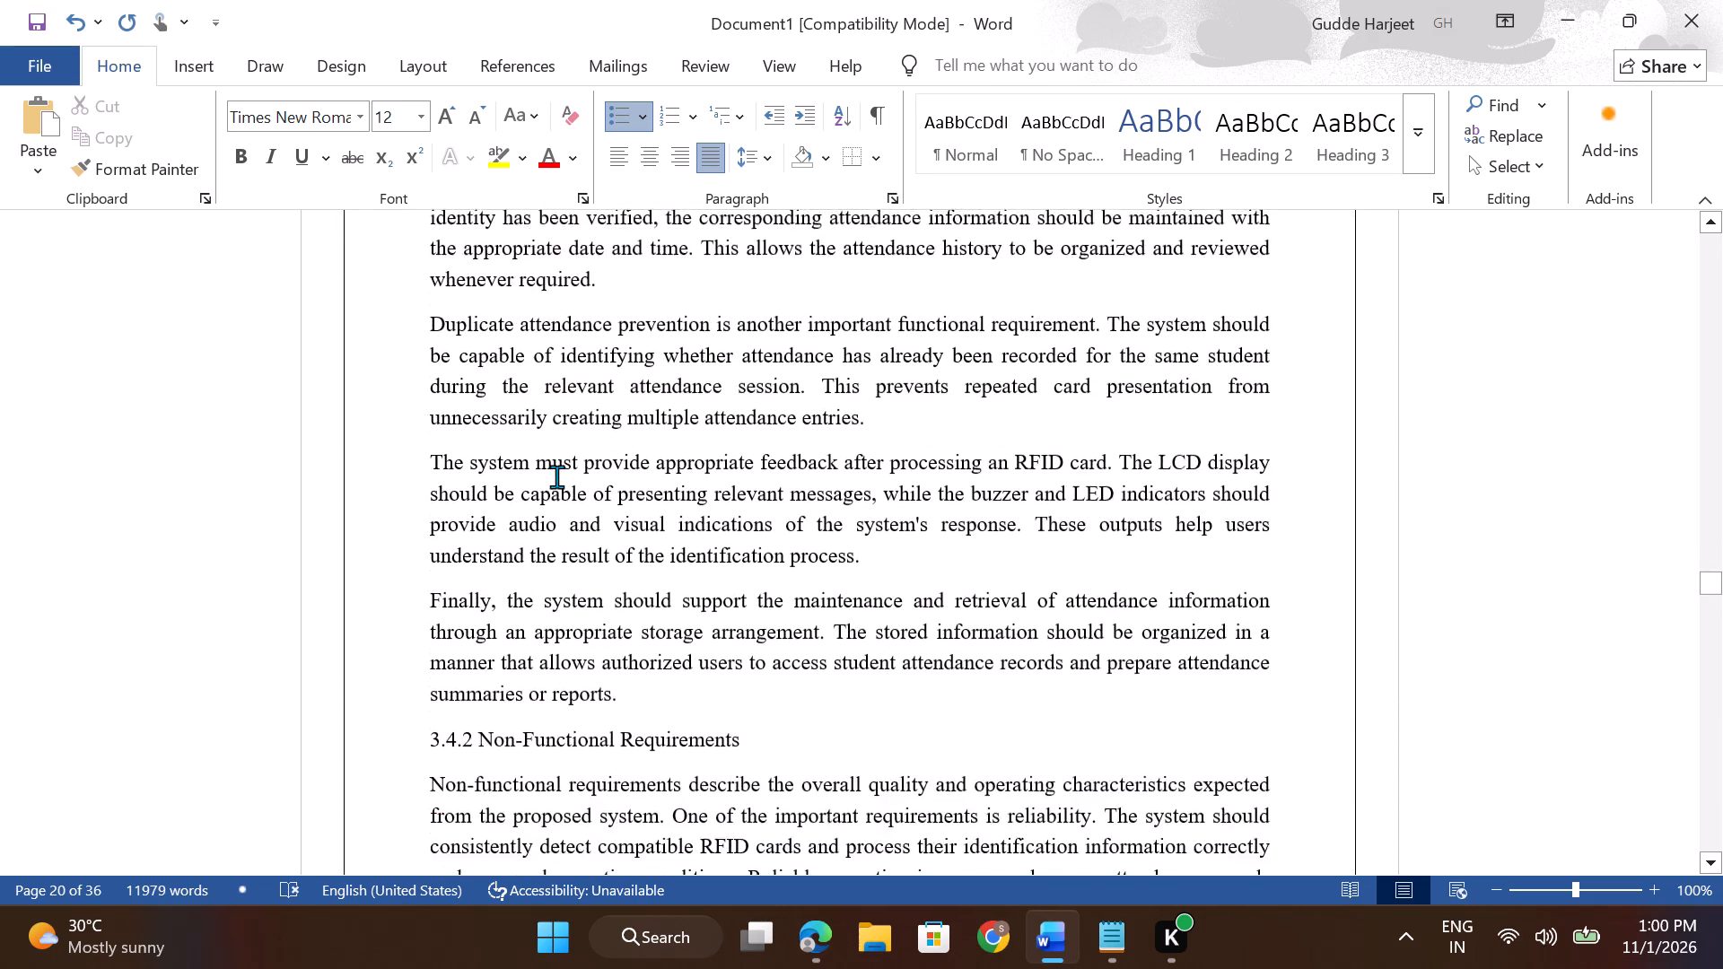
scroll(556, 476, up, 1)
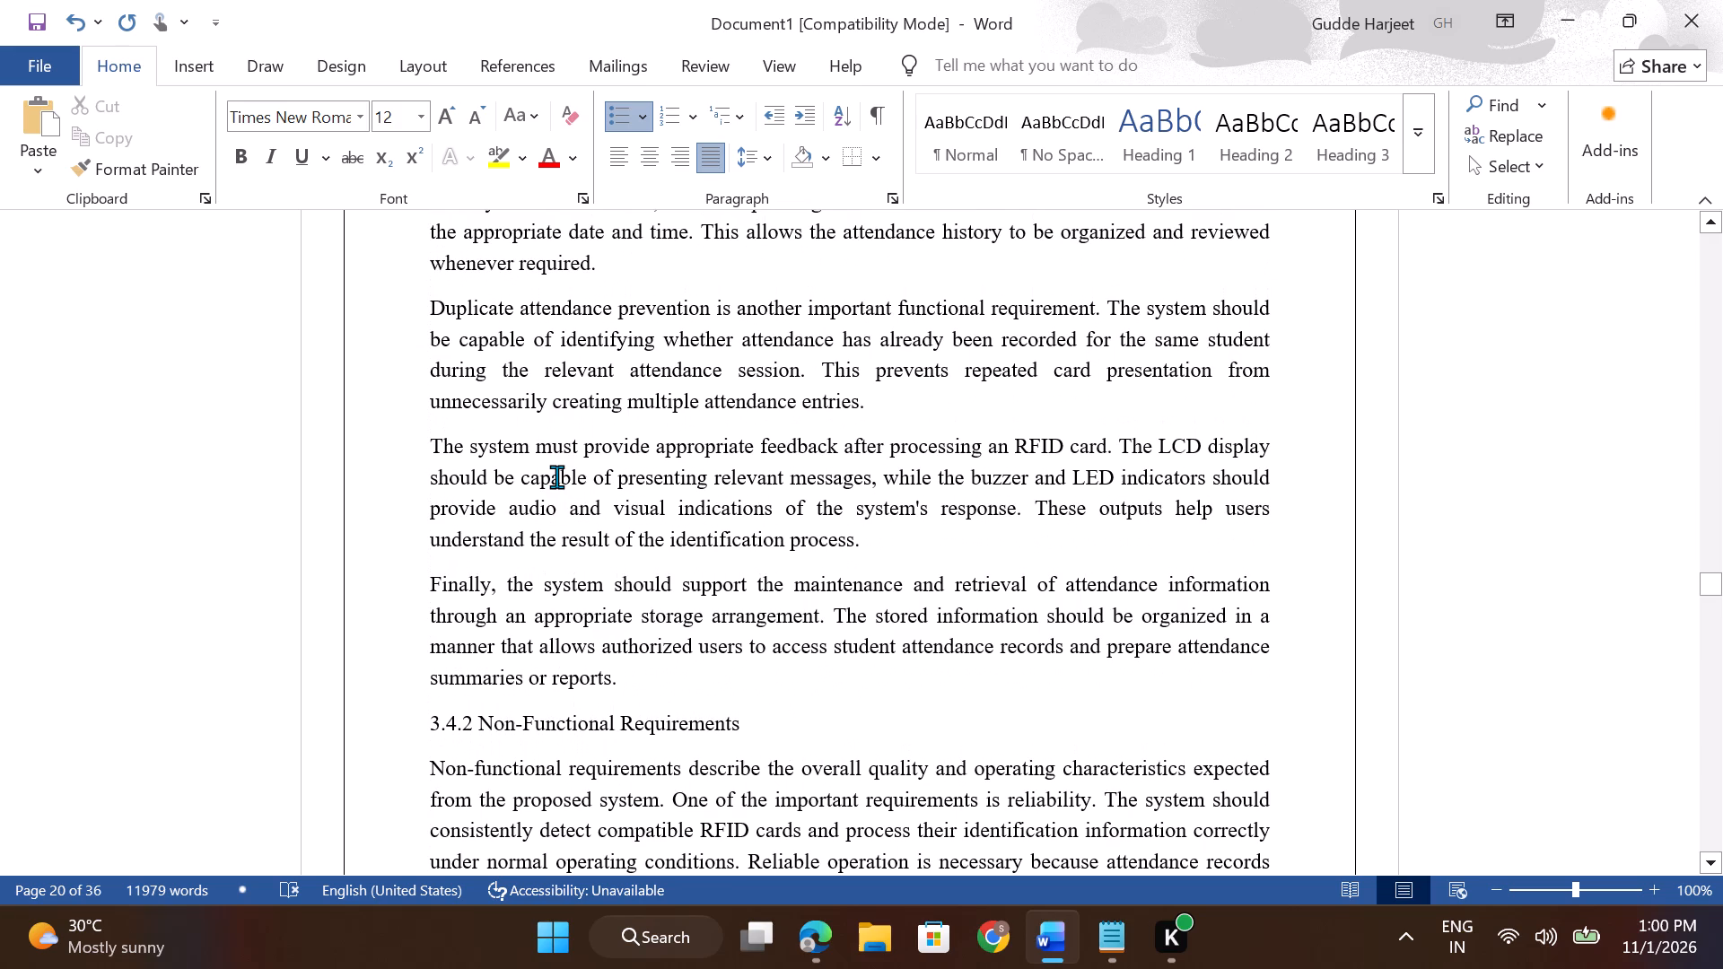
scroll(556, 476, up, 2)
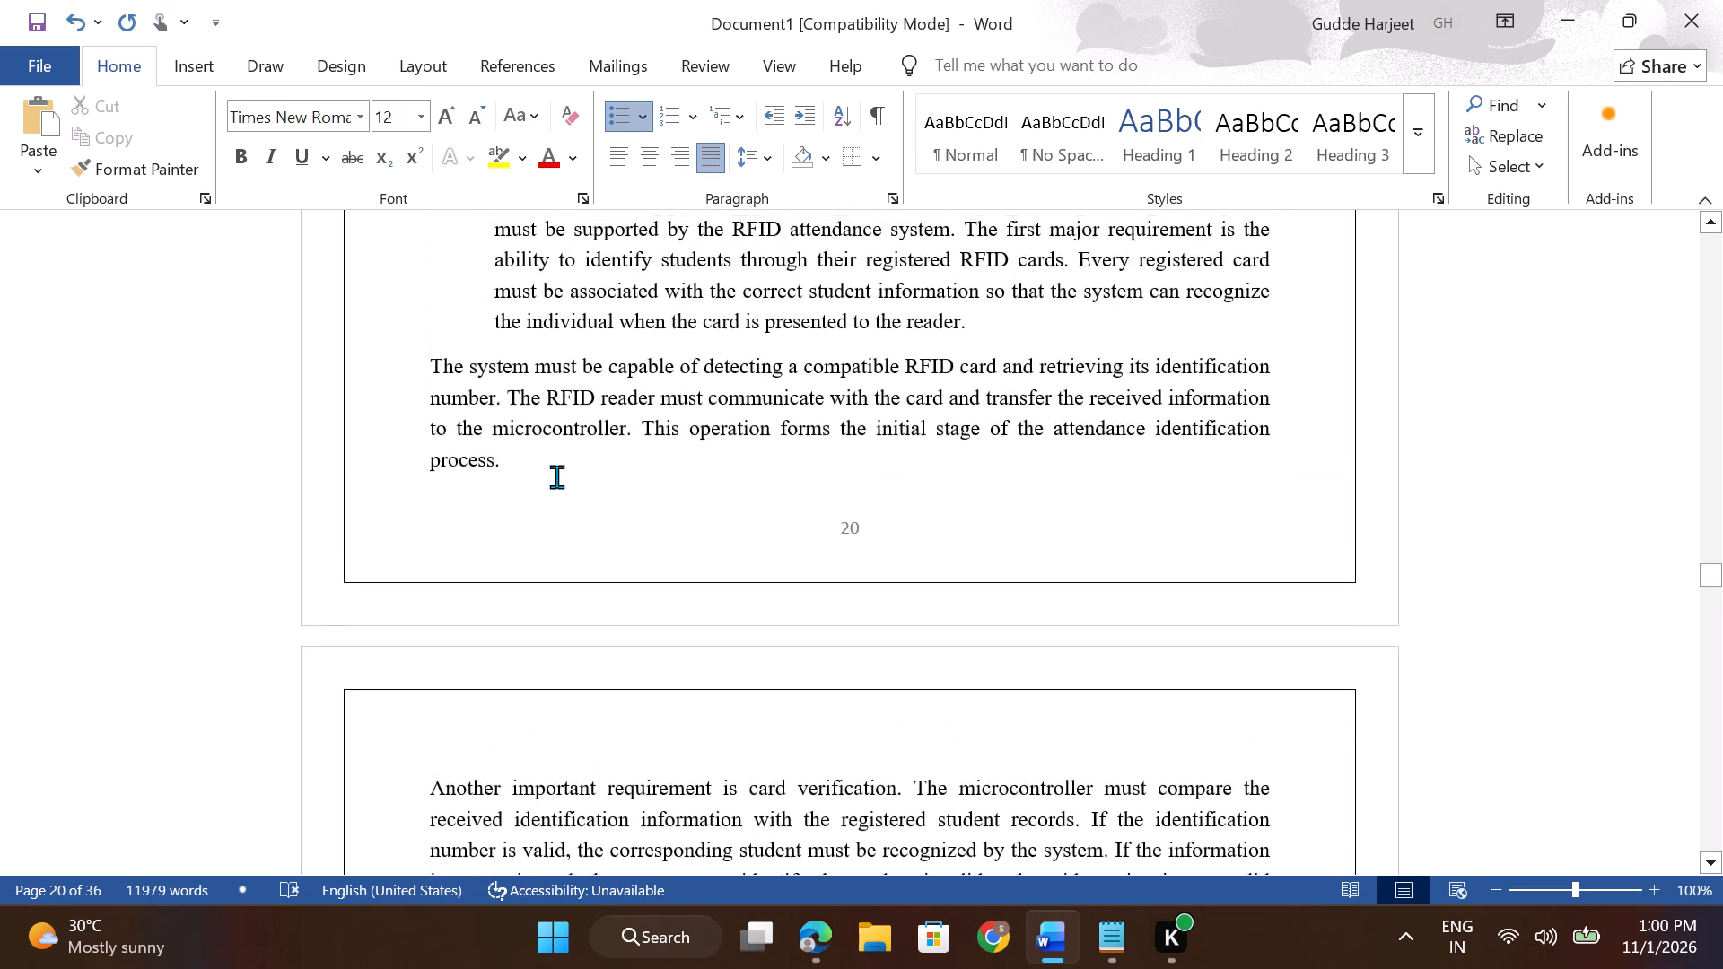
scroll(556, 476, up, 2)
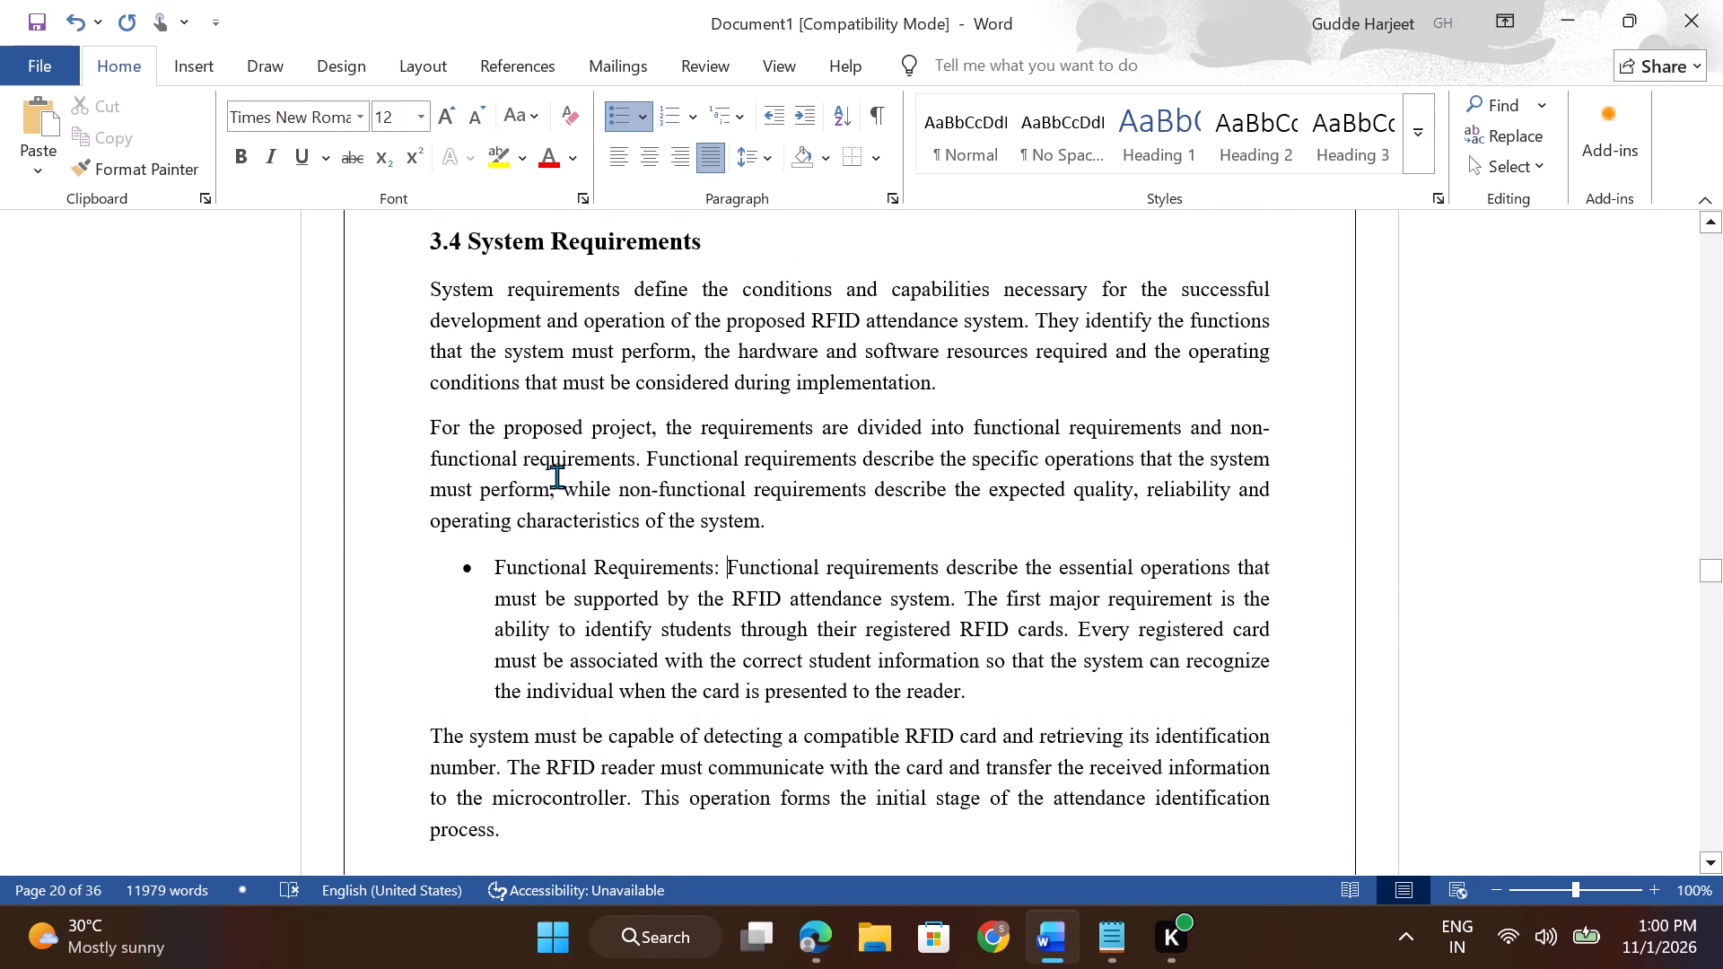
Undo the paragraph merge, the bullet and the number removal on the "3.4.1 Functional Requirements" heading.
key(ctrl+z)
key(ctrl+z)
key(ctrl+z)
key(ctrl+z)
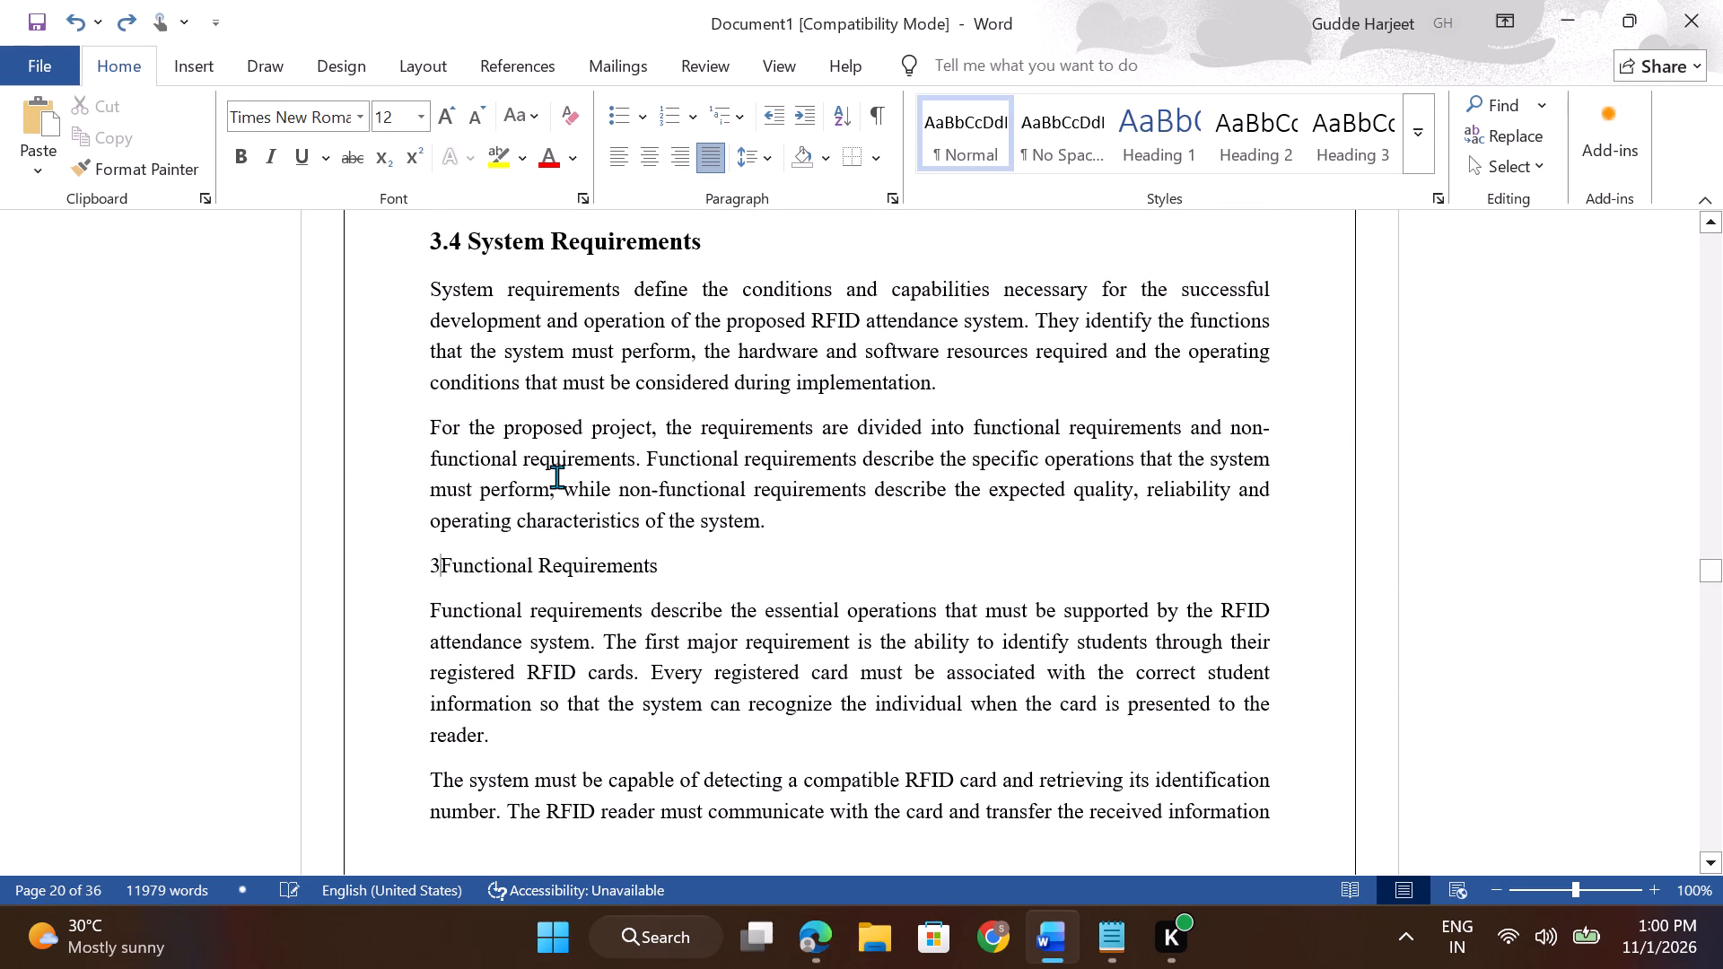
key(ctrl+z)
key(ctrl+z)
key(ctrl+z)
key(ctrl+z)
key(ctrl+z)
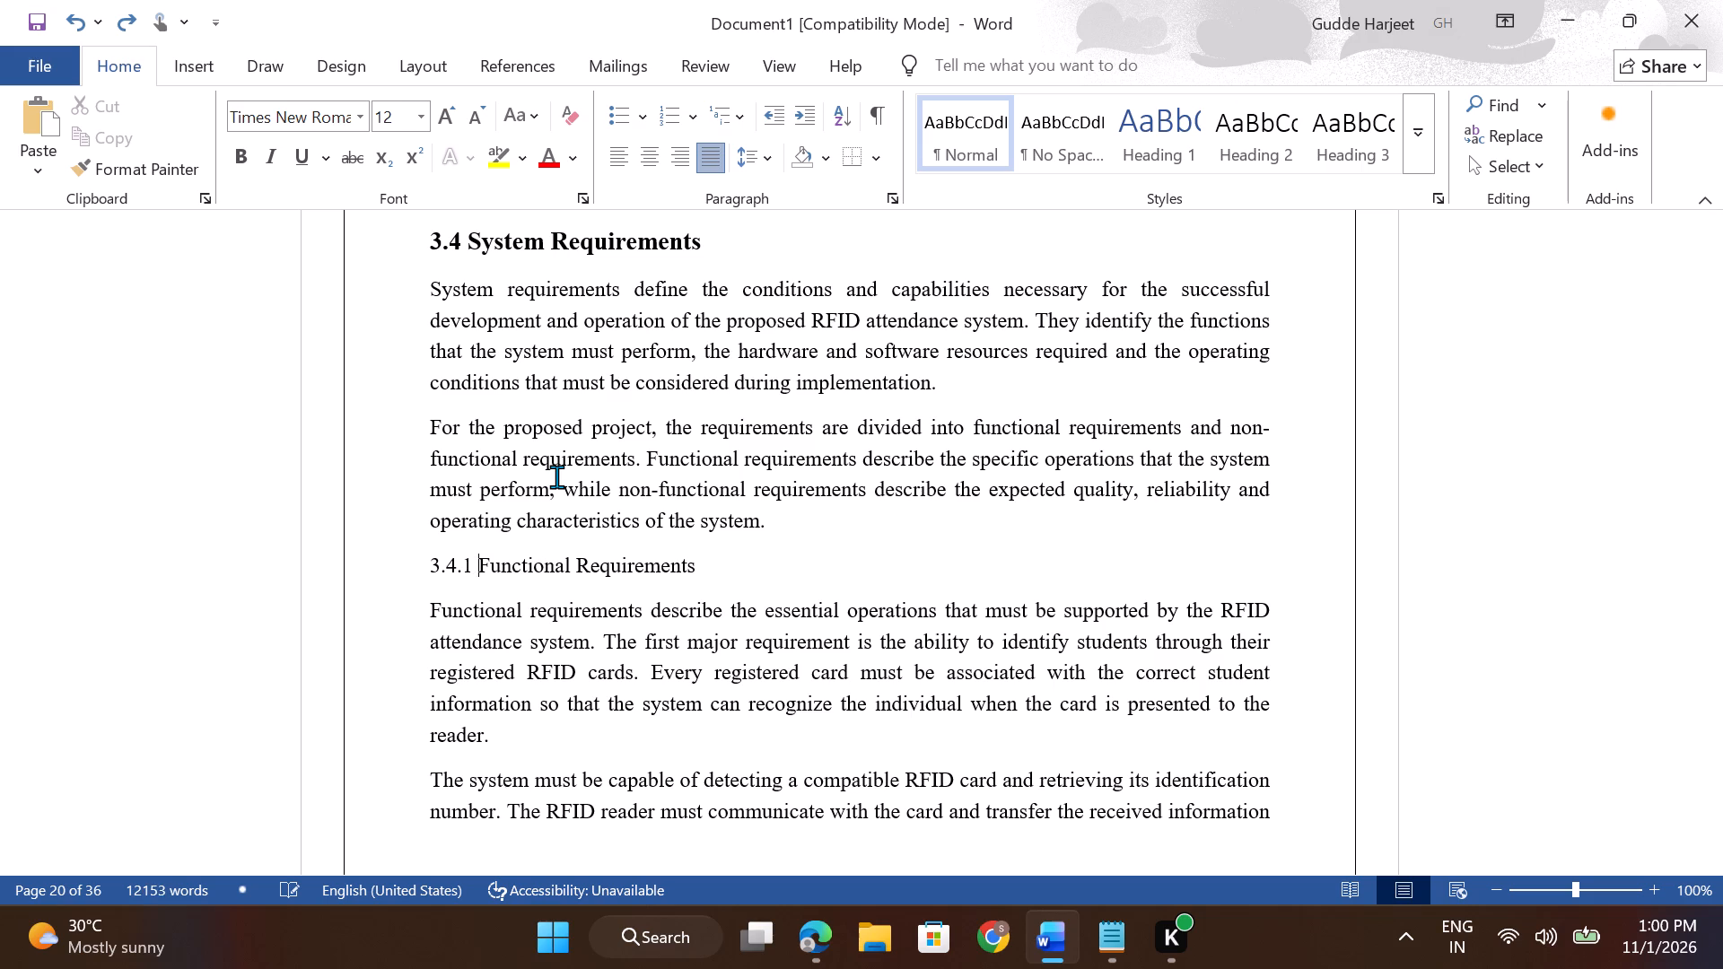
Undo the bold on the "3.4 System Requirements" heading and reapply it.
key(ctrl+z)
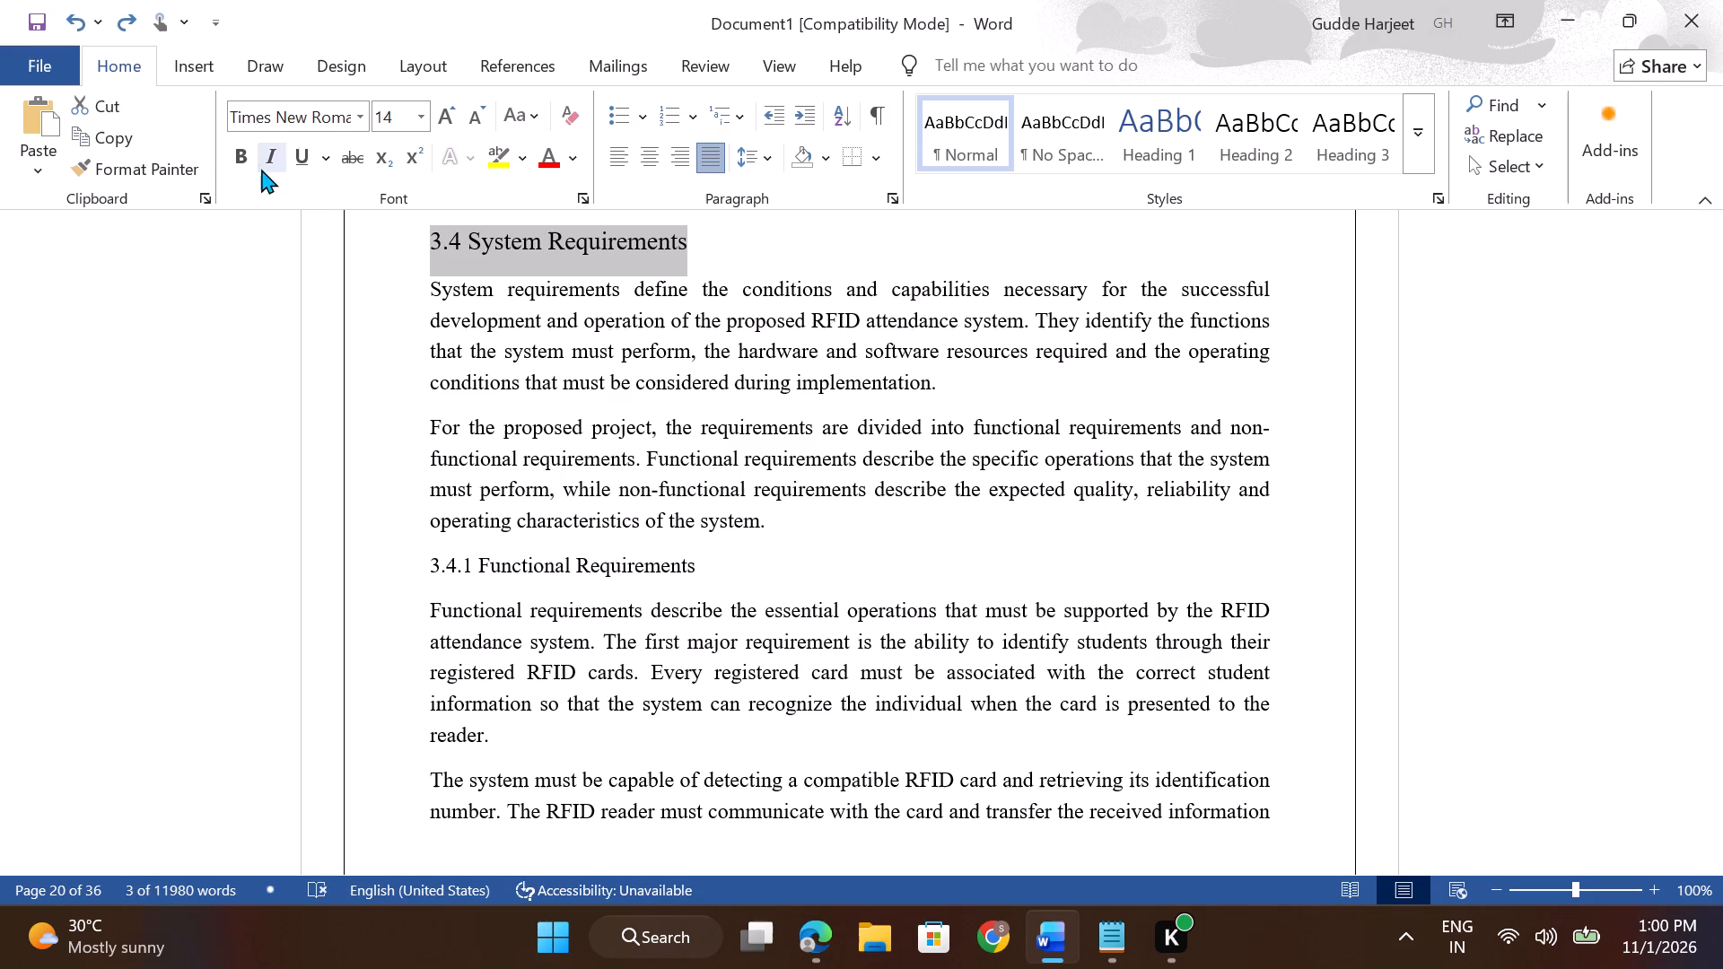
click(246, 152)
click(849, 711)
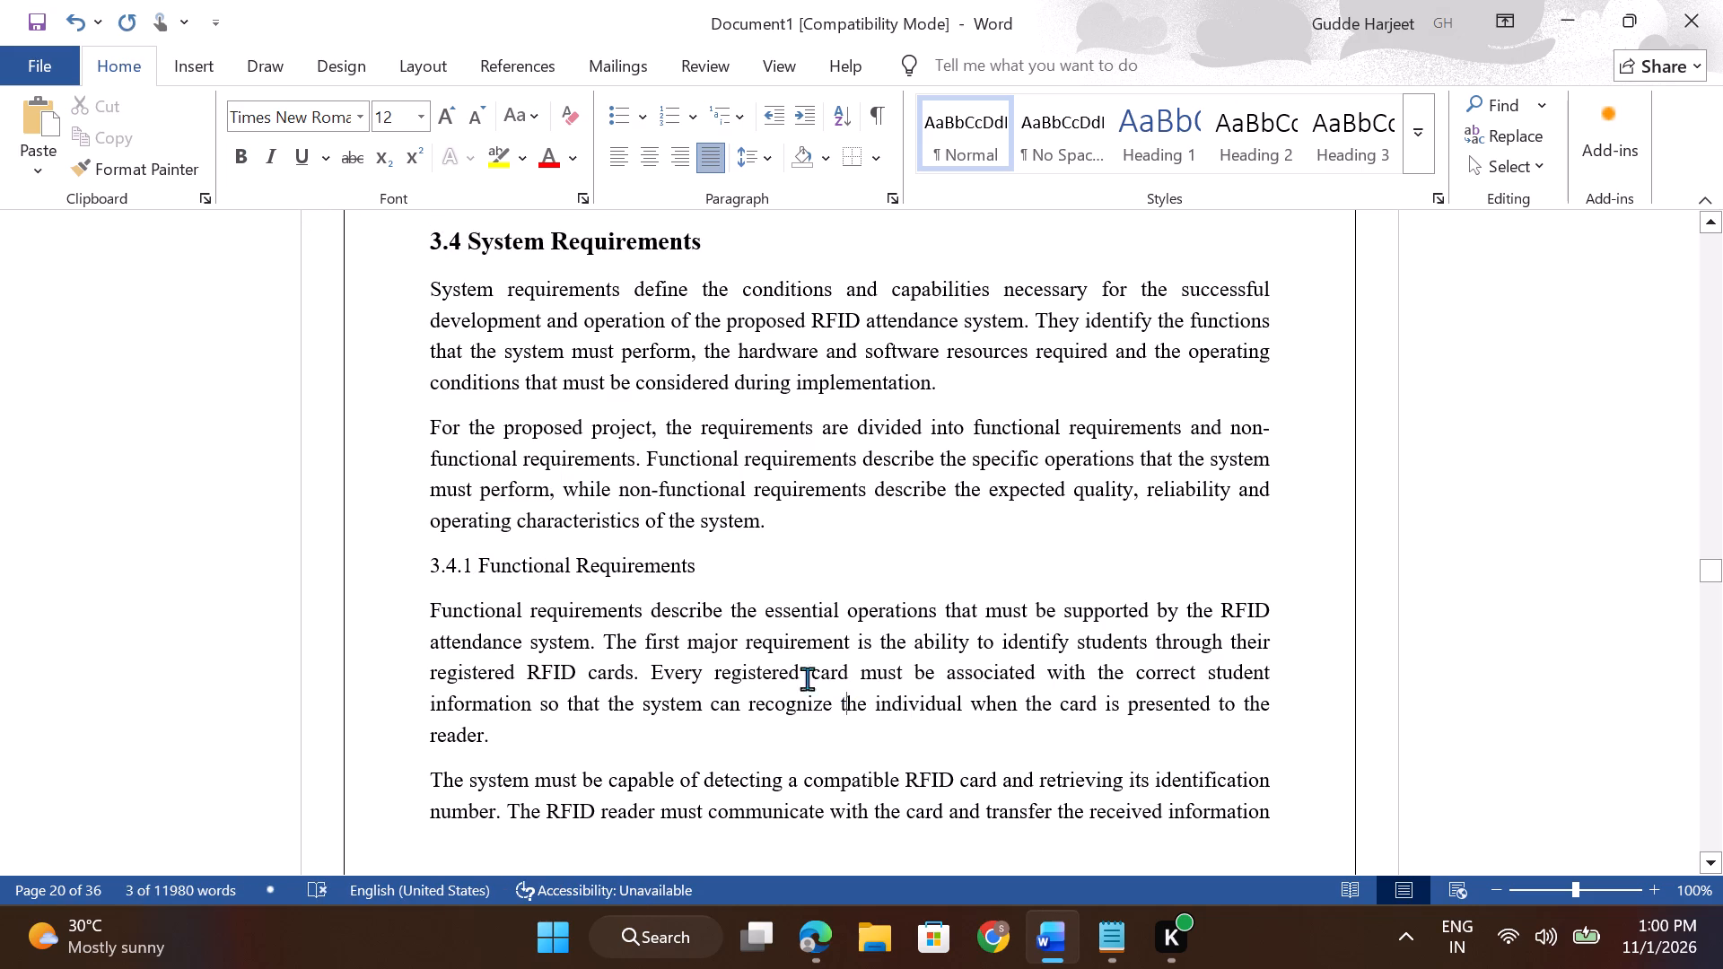
Make the "3.4.1 Functional Requirements" subheading bold.
triple_click(556, 569)
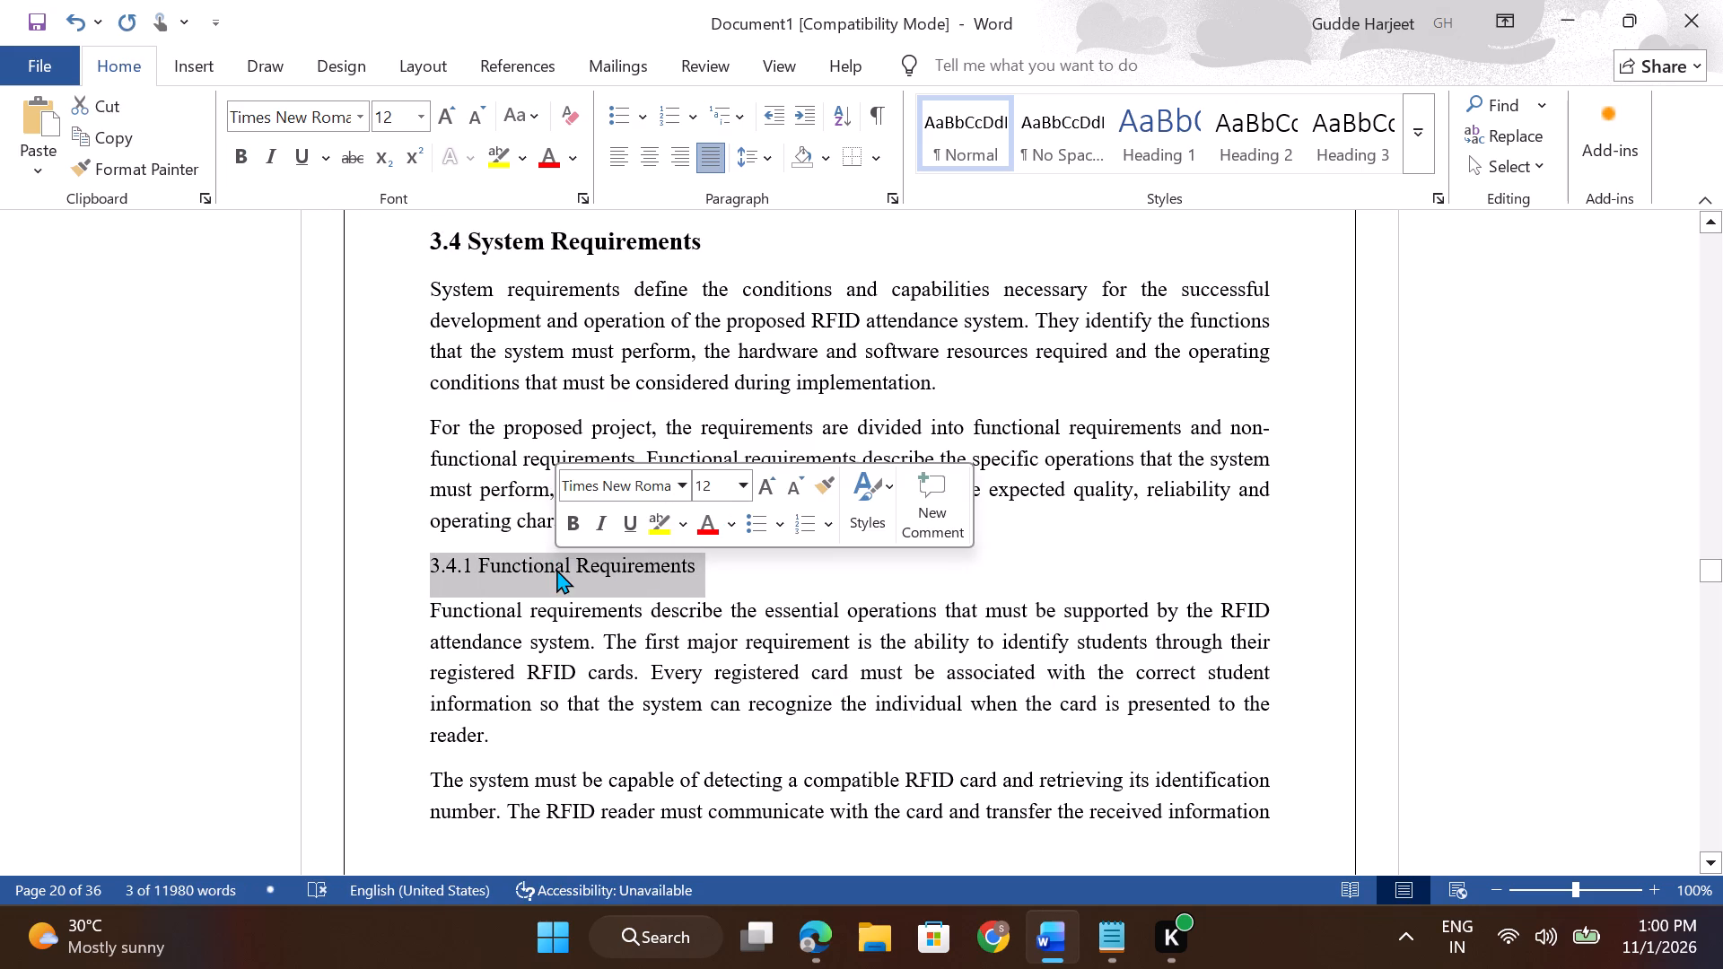
click(569, 524)
scroll(546, 732, down, 3)
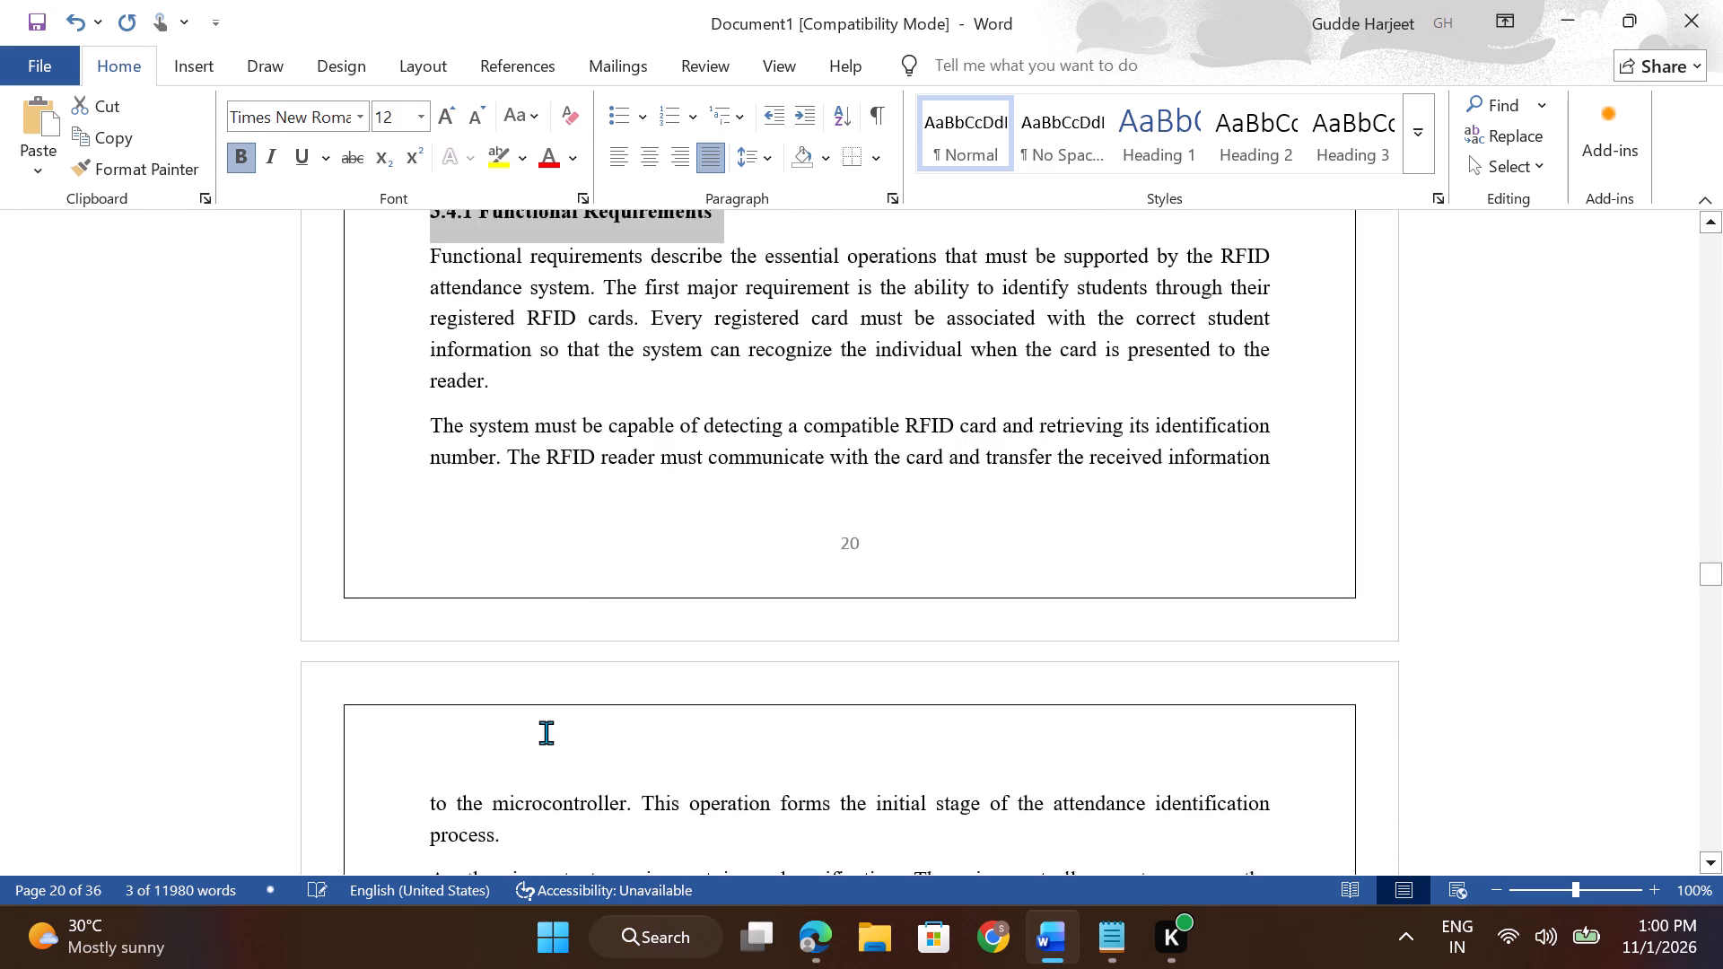
Make the "3.4.2 Non-Functional Requirements" subheading bold.
scroll(546, 732, down, 4)
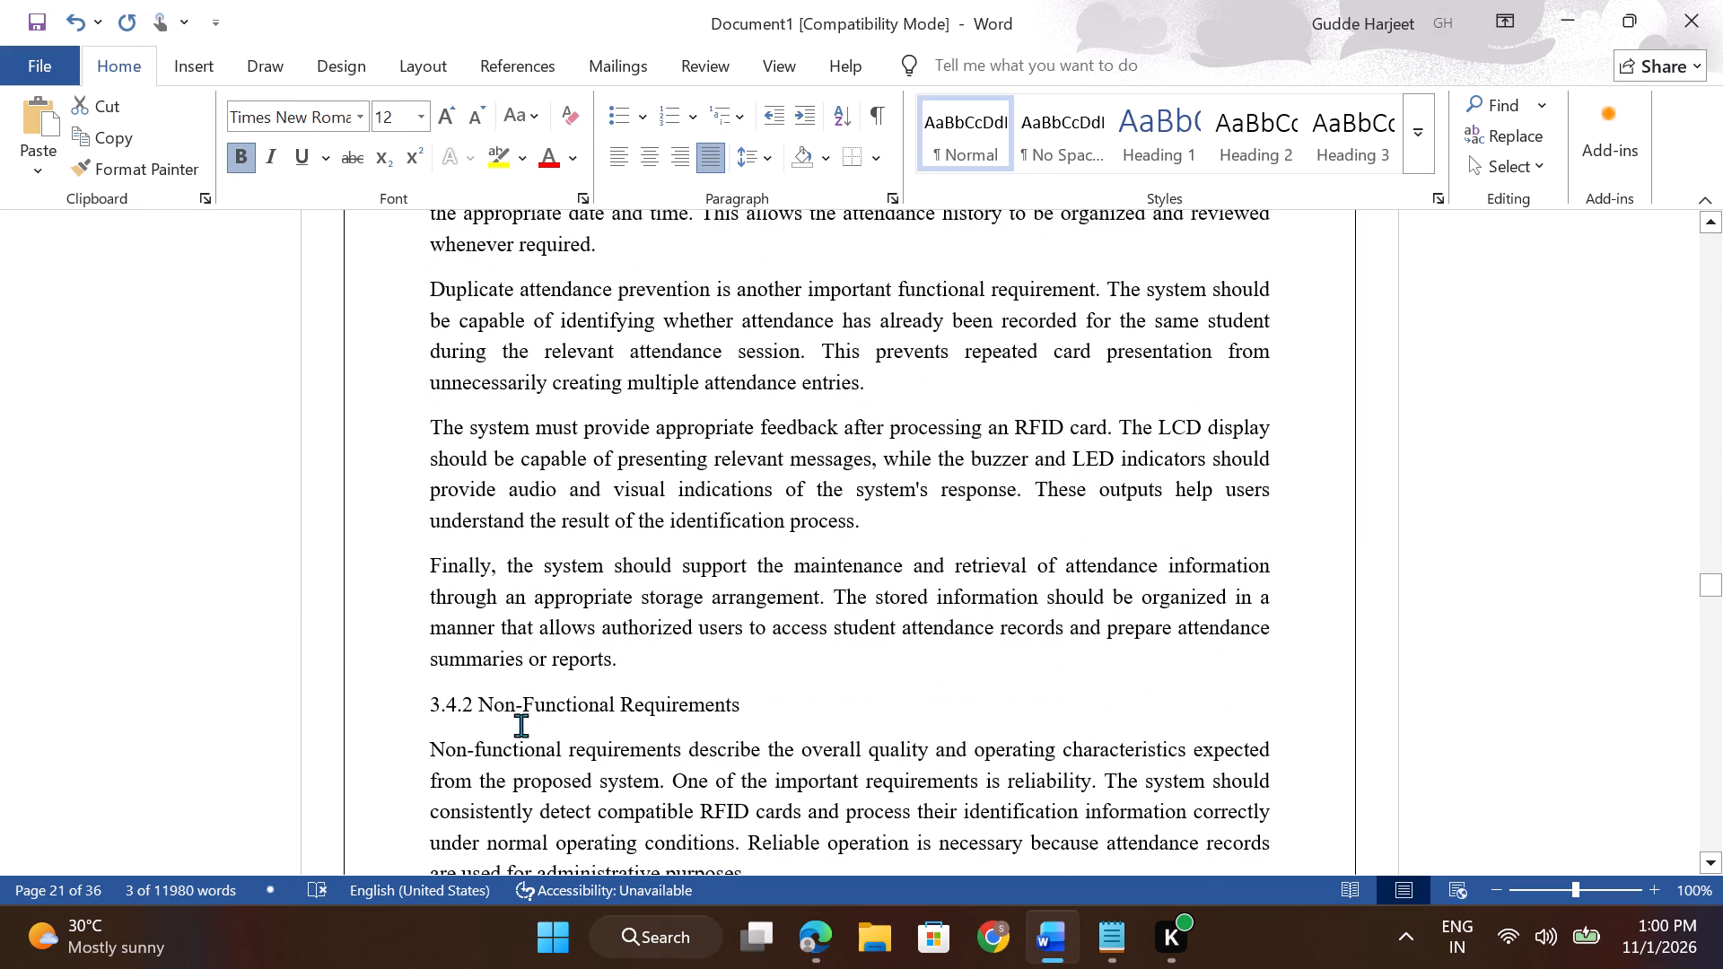
ctrl+click(518, 711)
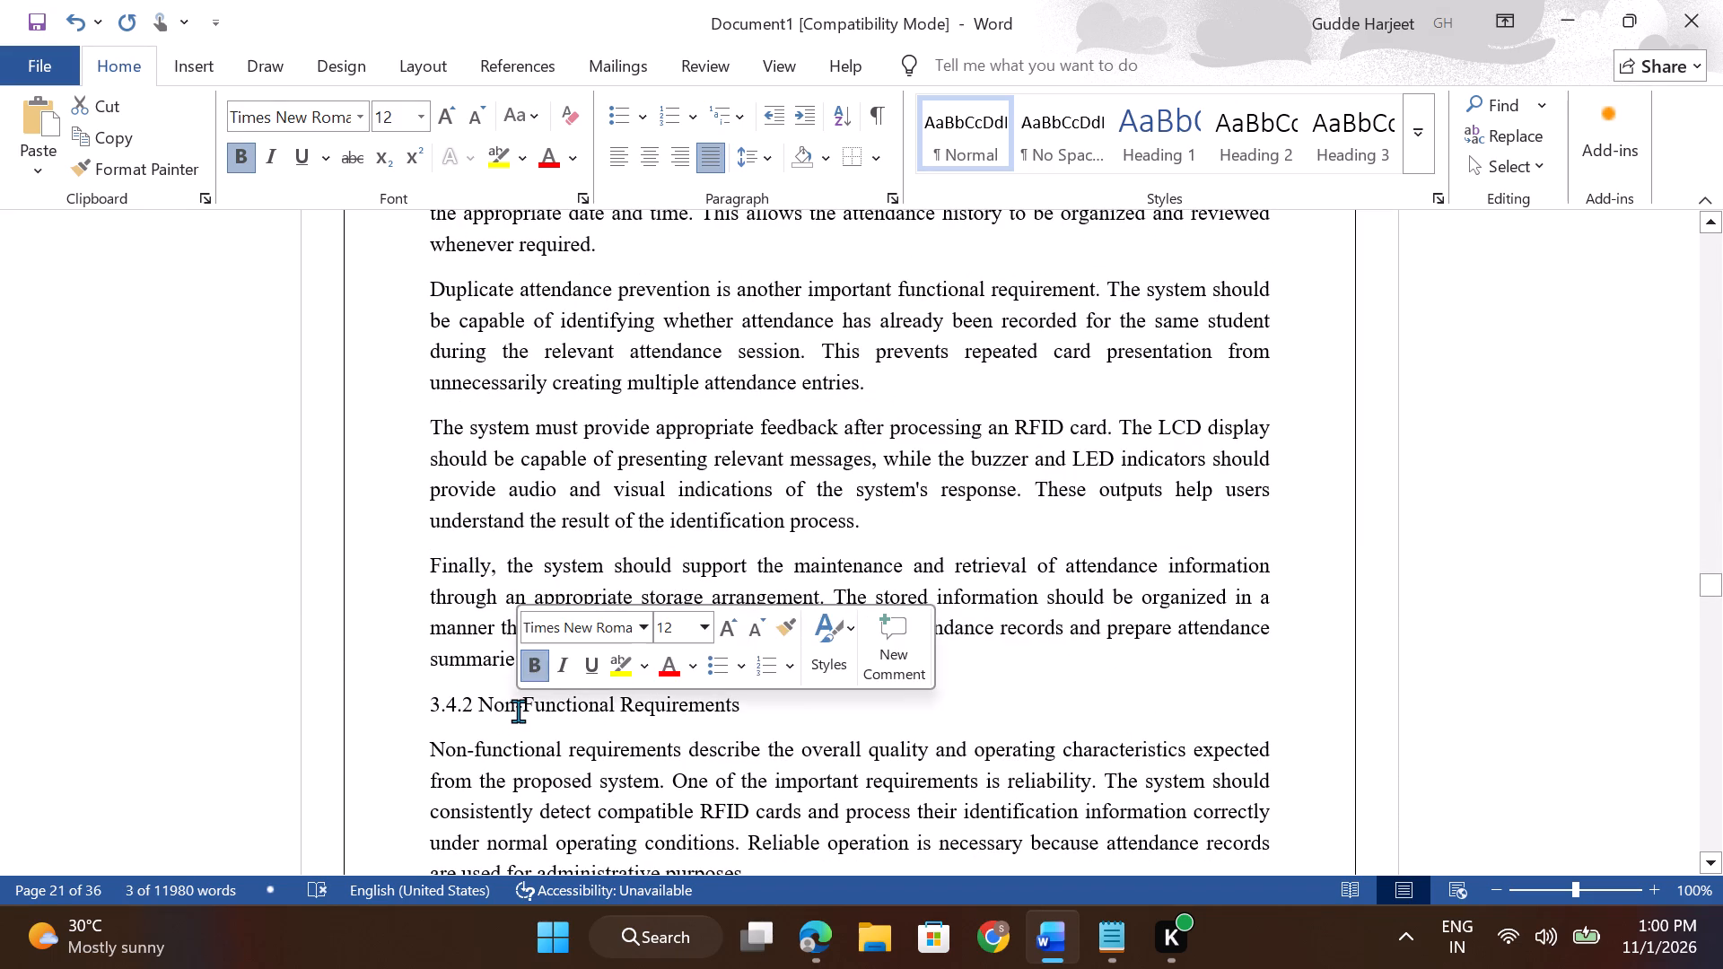
ctrl+triple_click(518, 711)
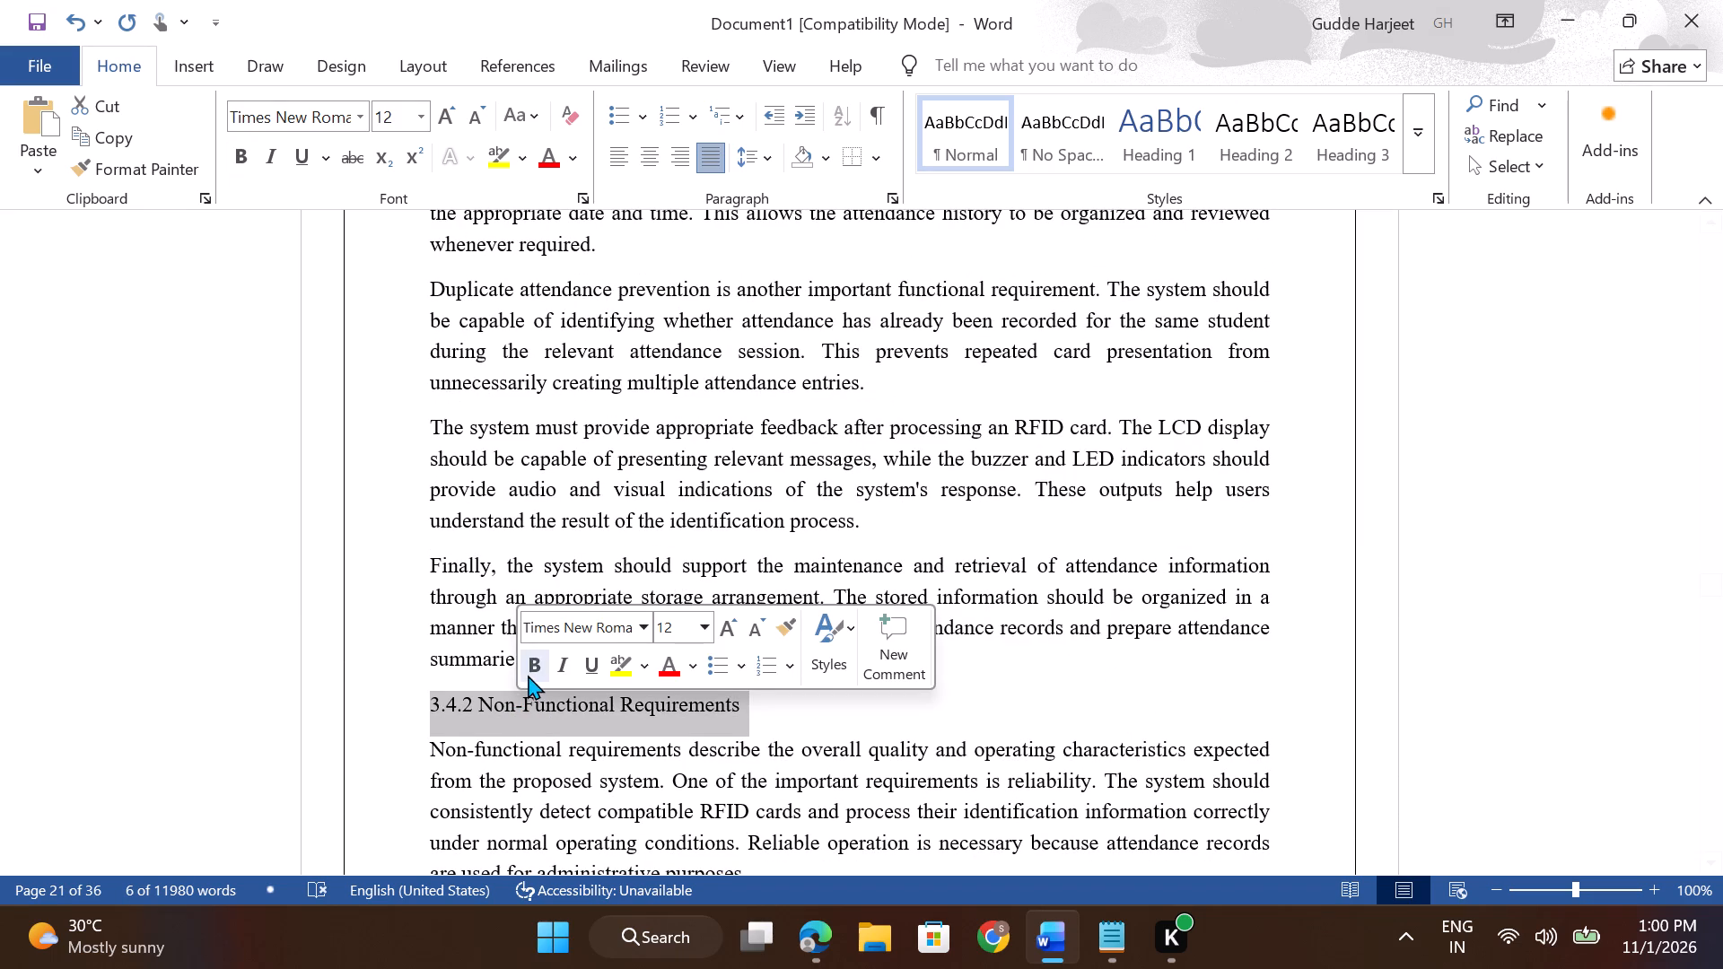
click(528, 675)
click(763, 750)
Review the heading formatting across section 3.4, from "3.4 System Requirements" through the "3.4.2 Non-Functional Requirements" subheading.
scroll(763, 750, up, 2)
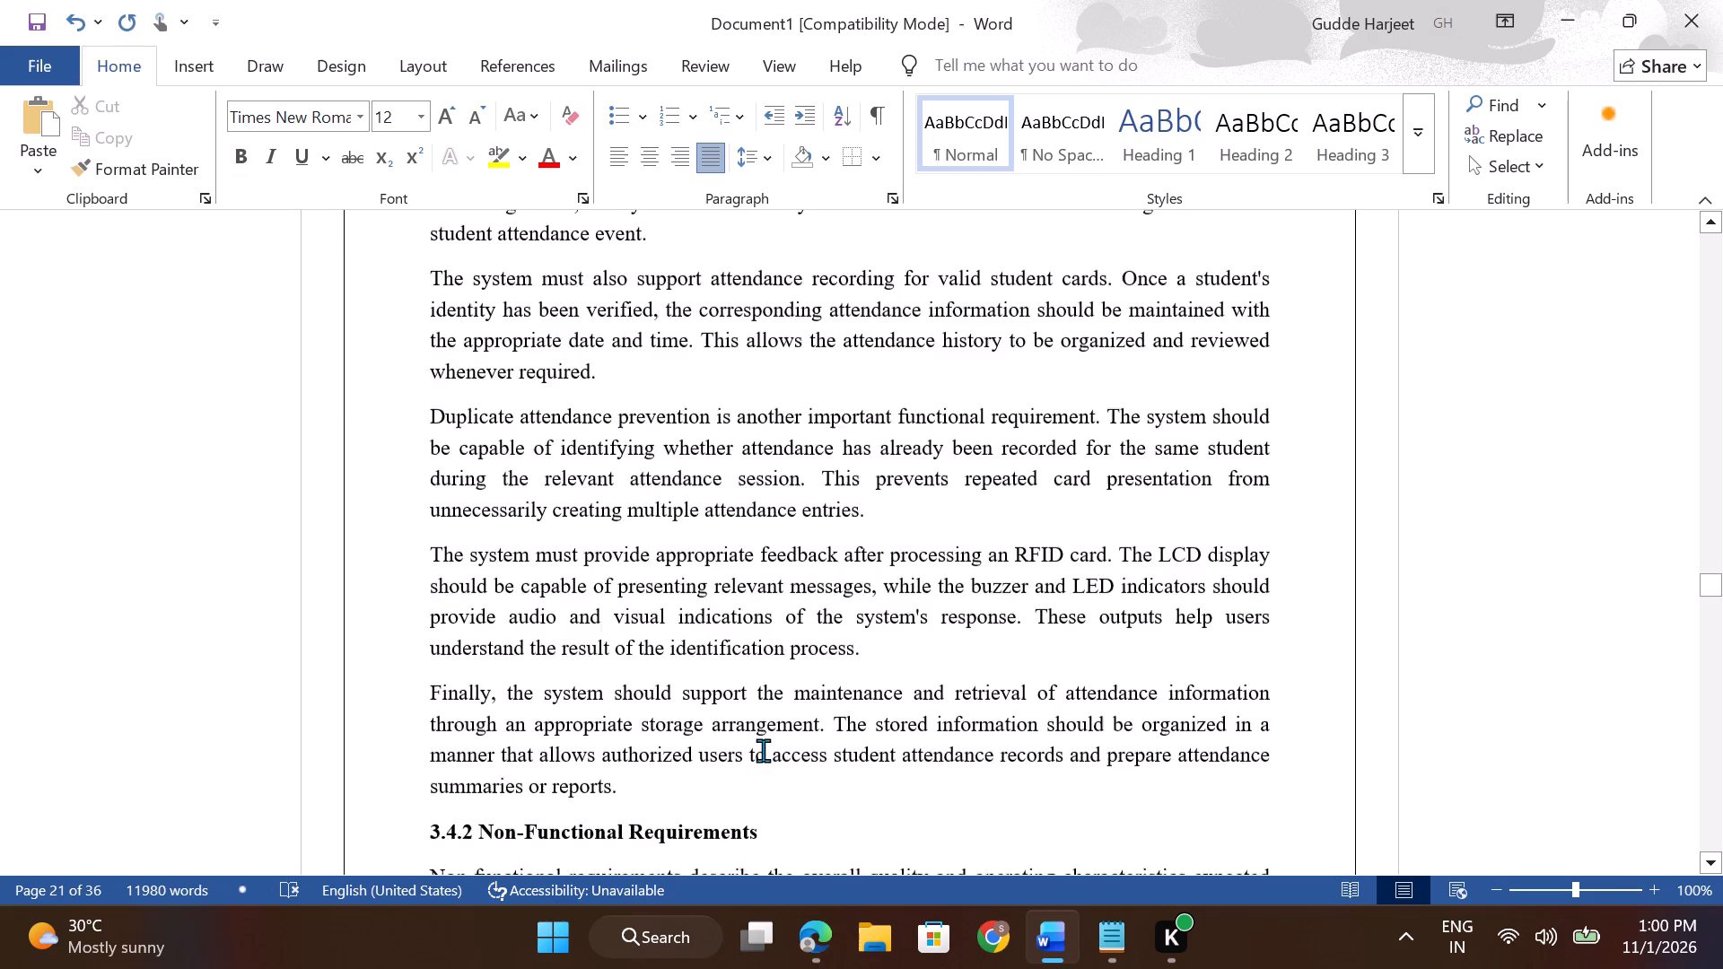
scroll(763, 750, up, 7)
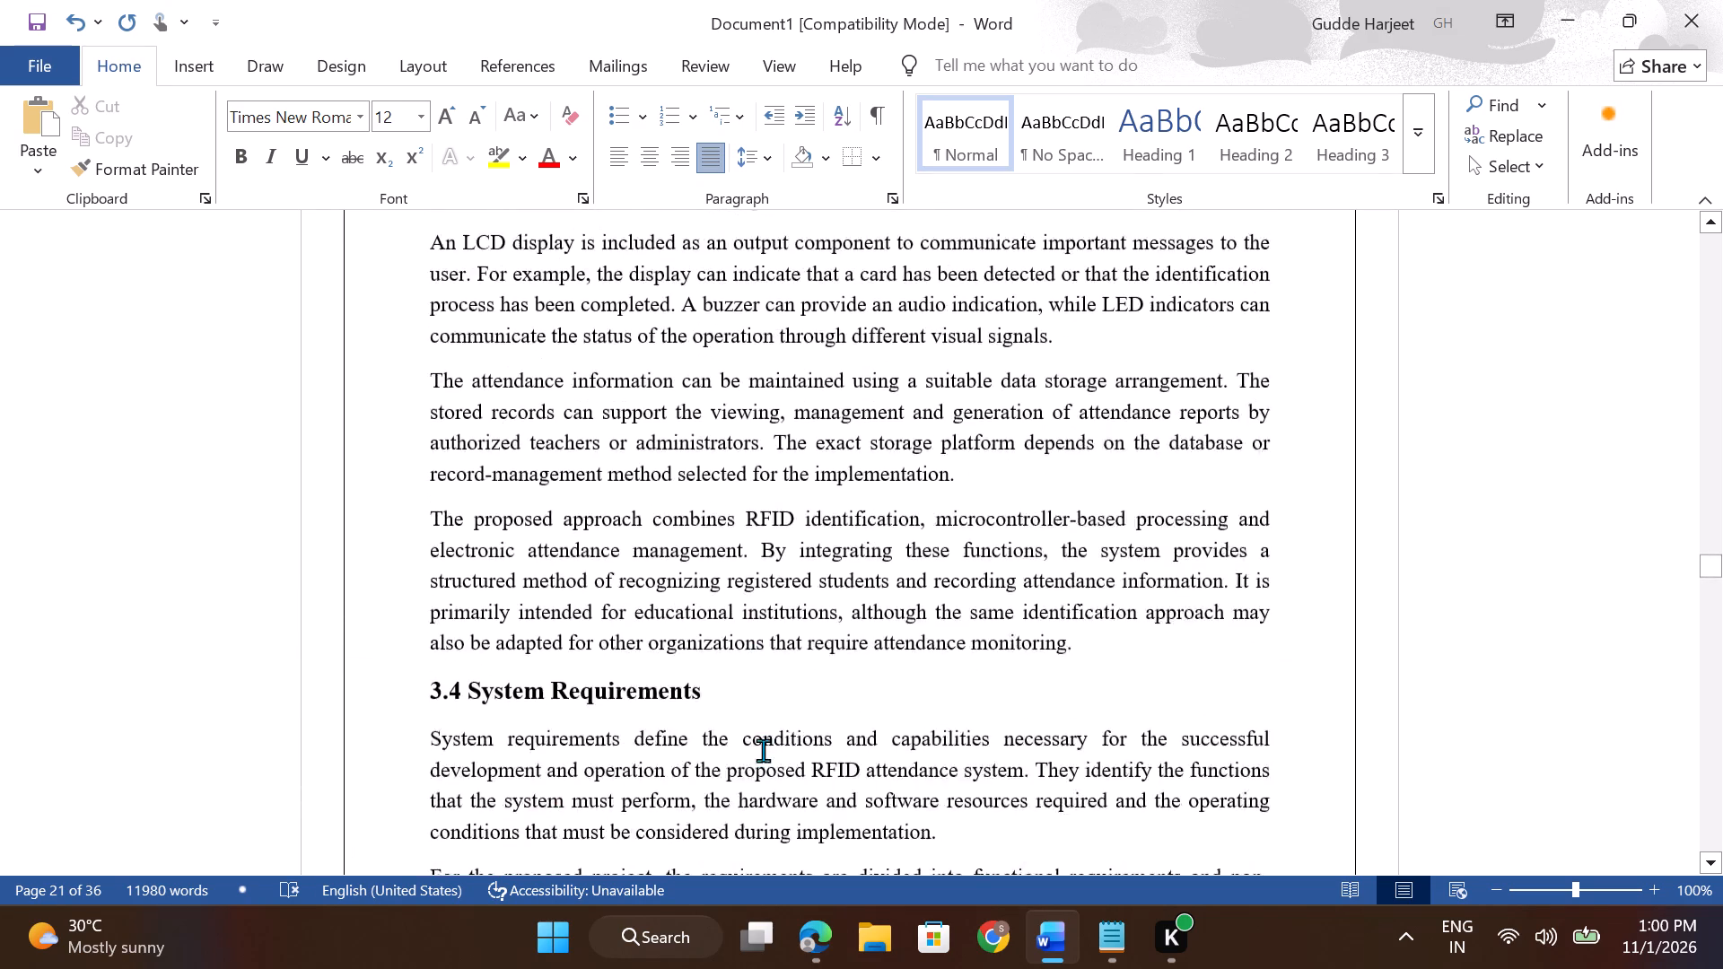
scroll(763, 750, down, 2)
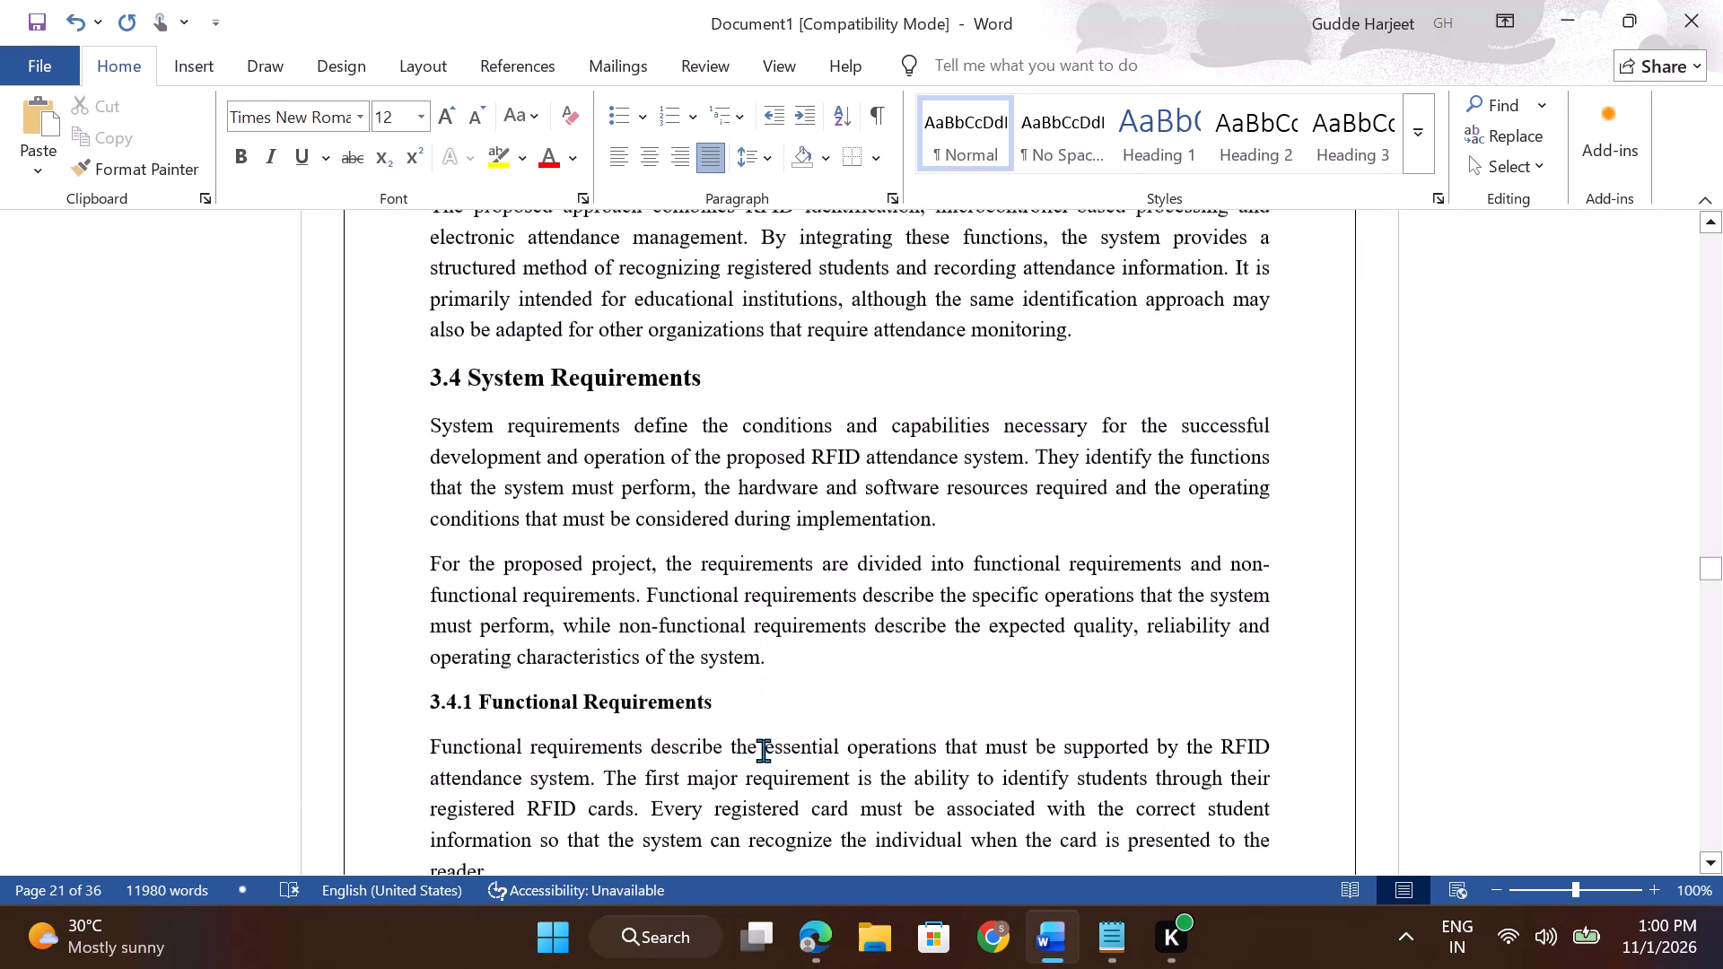
scroll(763, 750, down, 3)
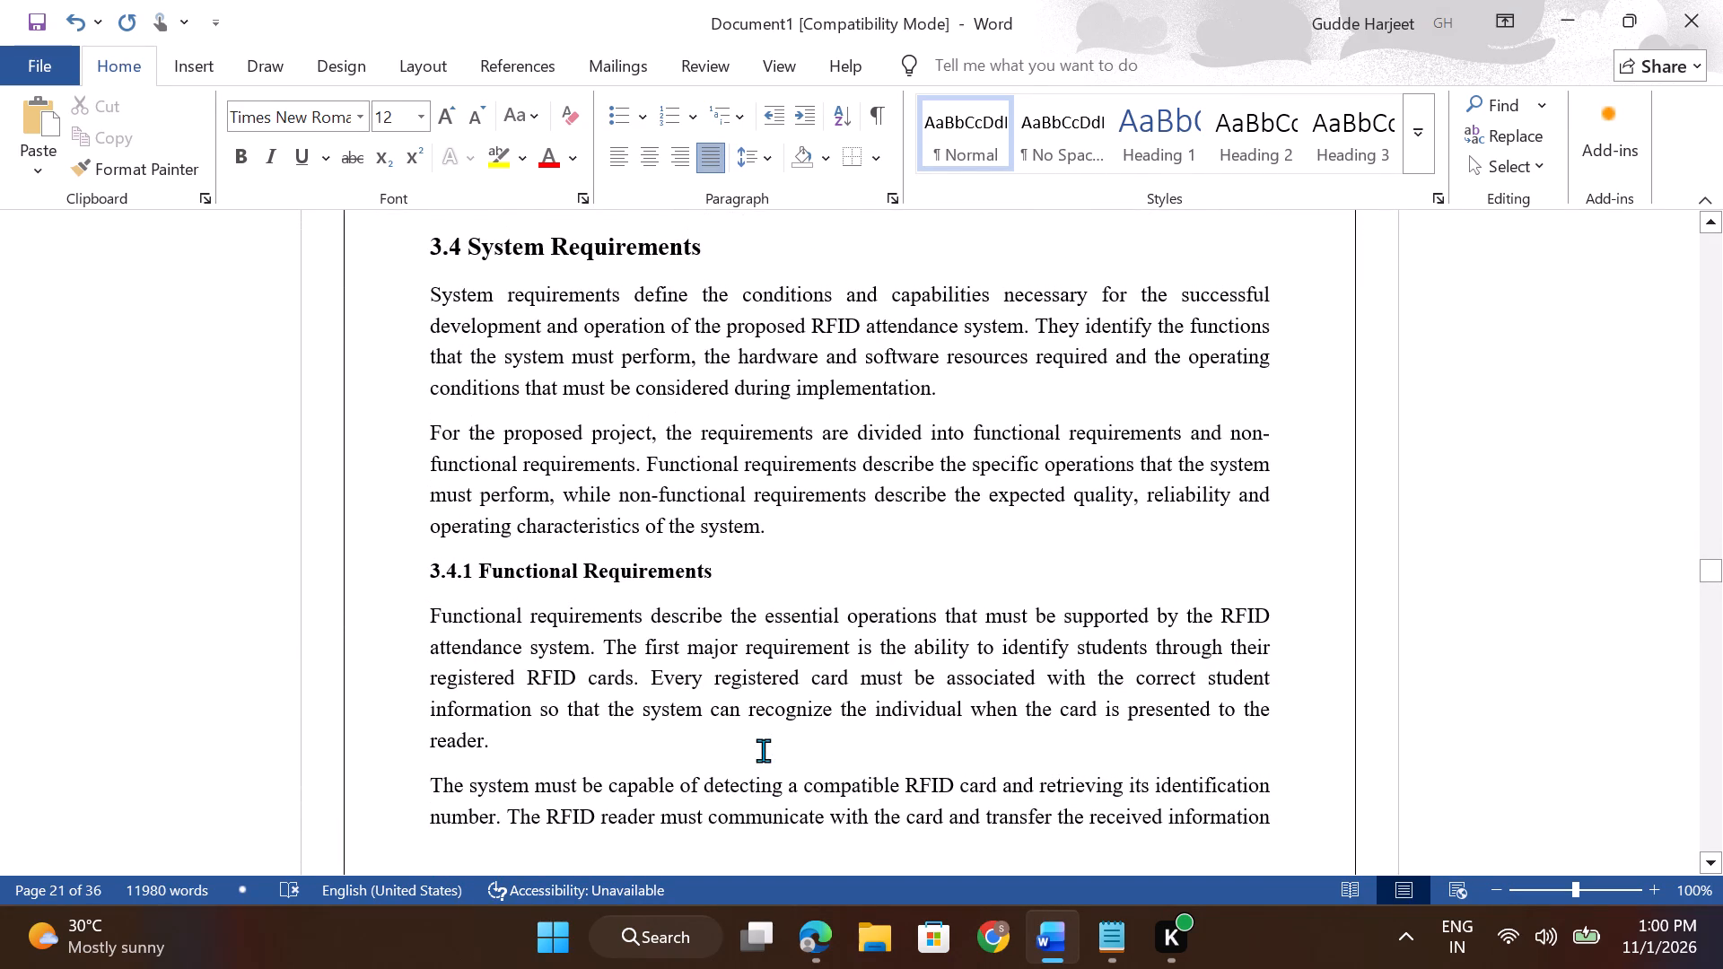
scroll(763, 750, down, 7)
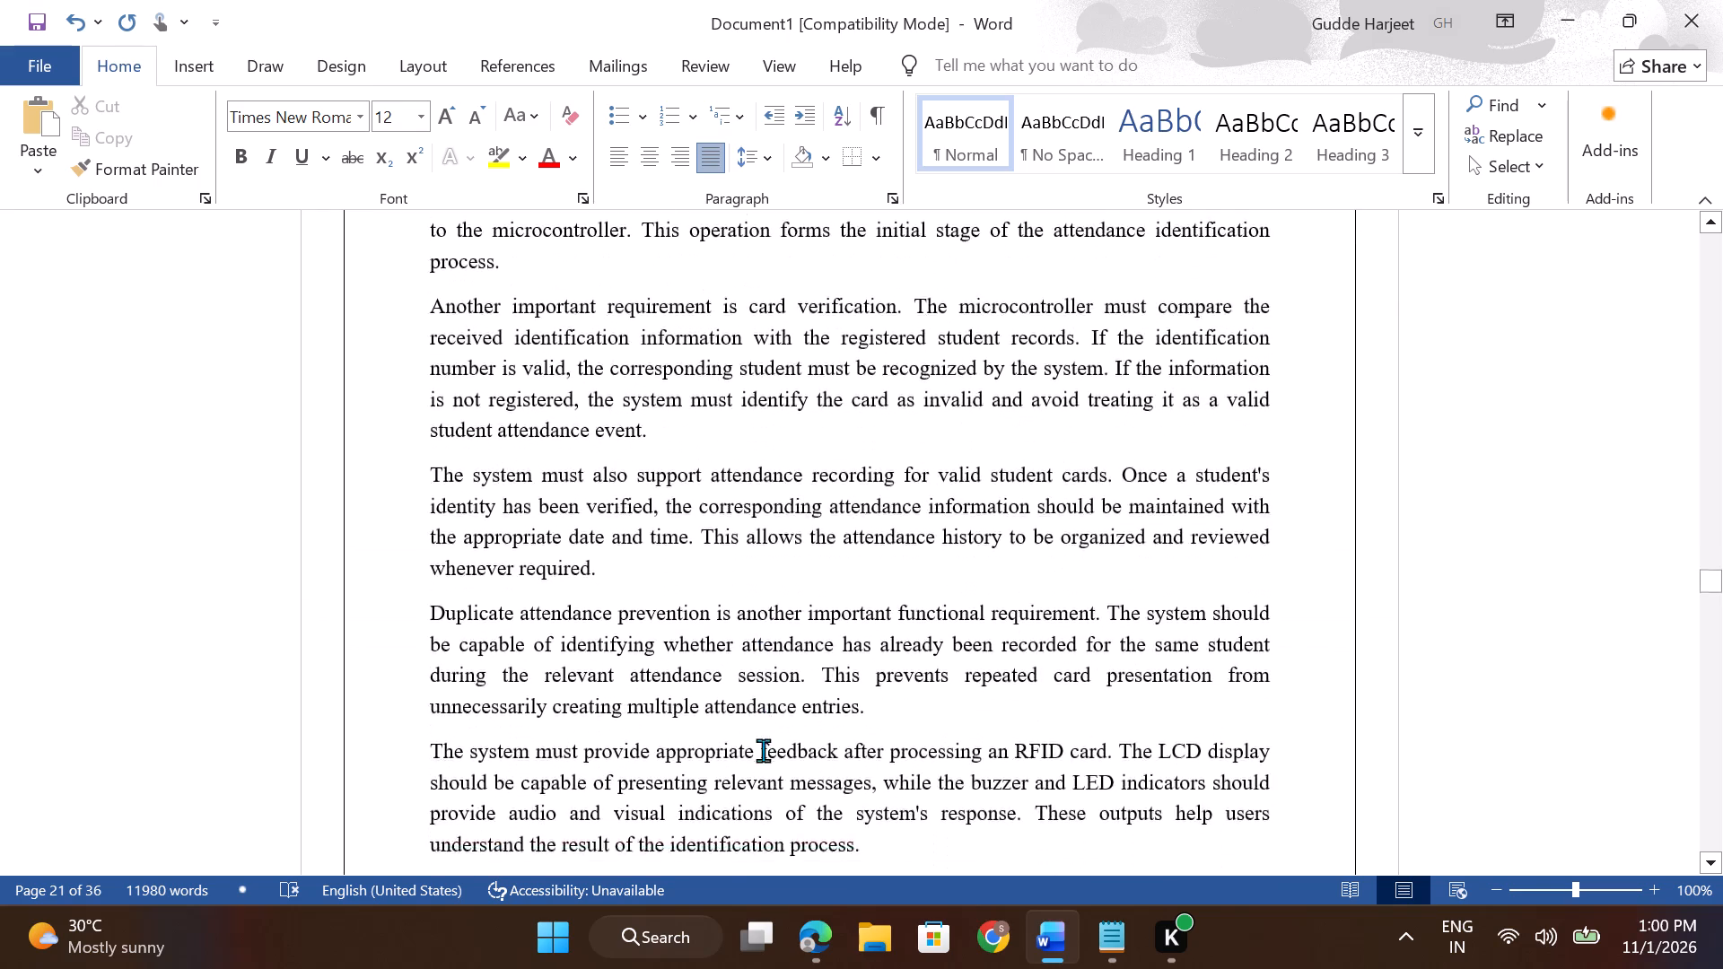
scroll(763, 750, down, 8)
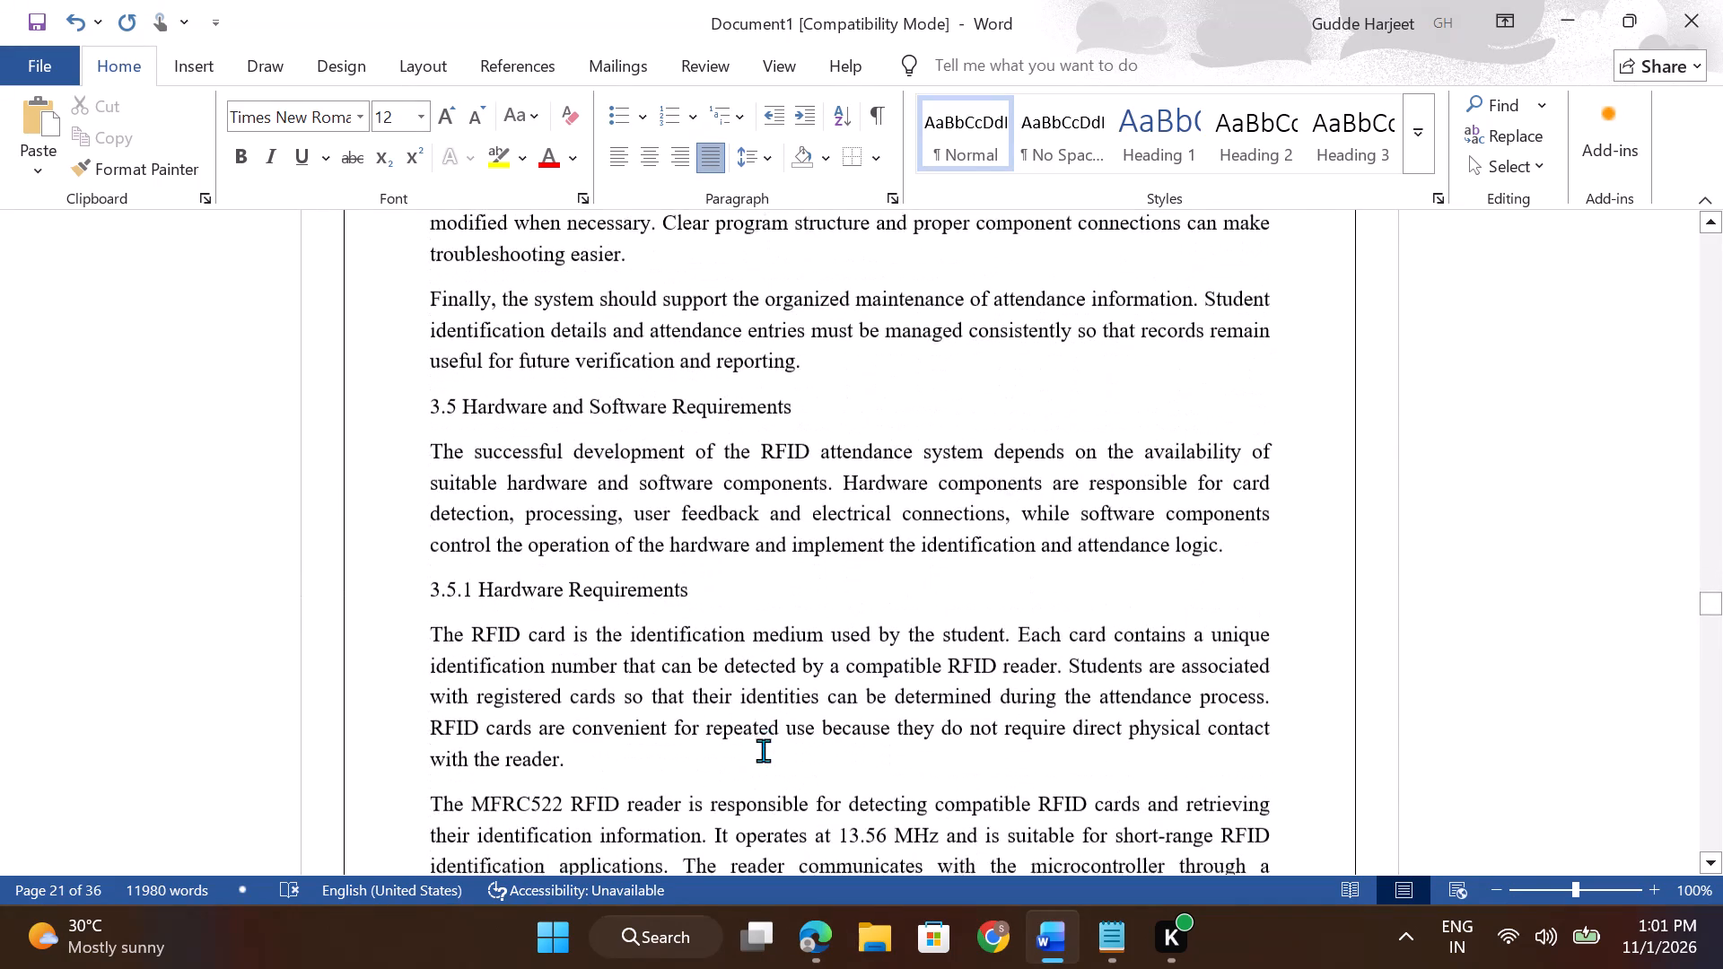
scroll(704, 529, up, 6)
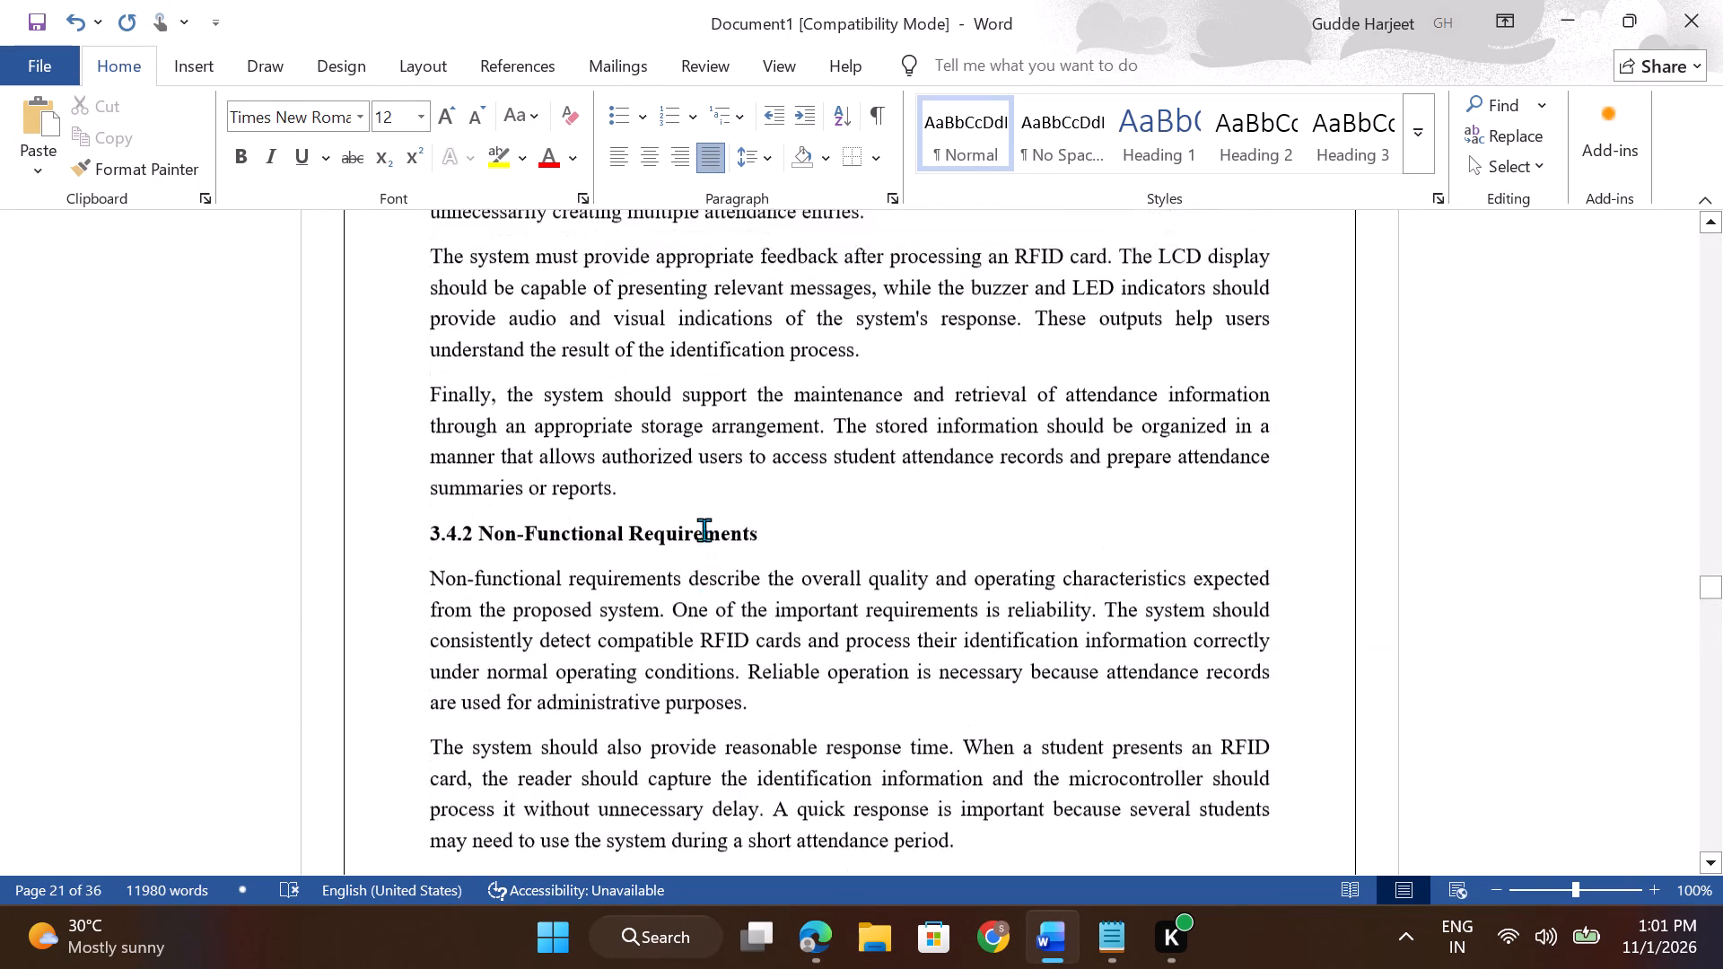
Format the "3.5 Hardware and Software Requirements" heading as bold at font size 14.
scroll(704, 529, down, 7)
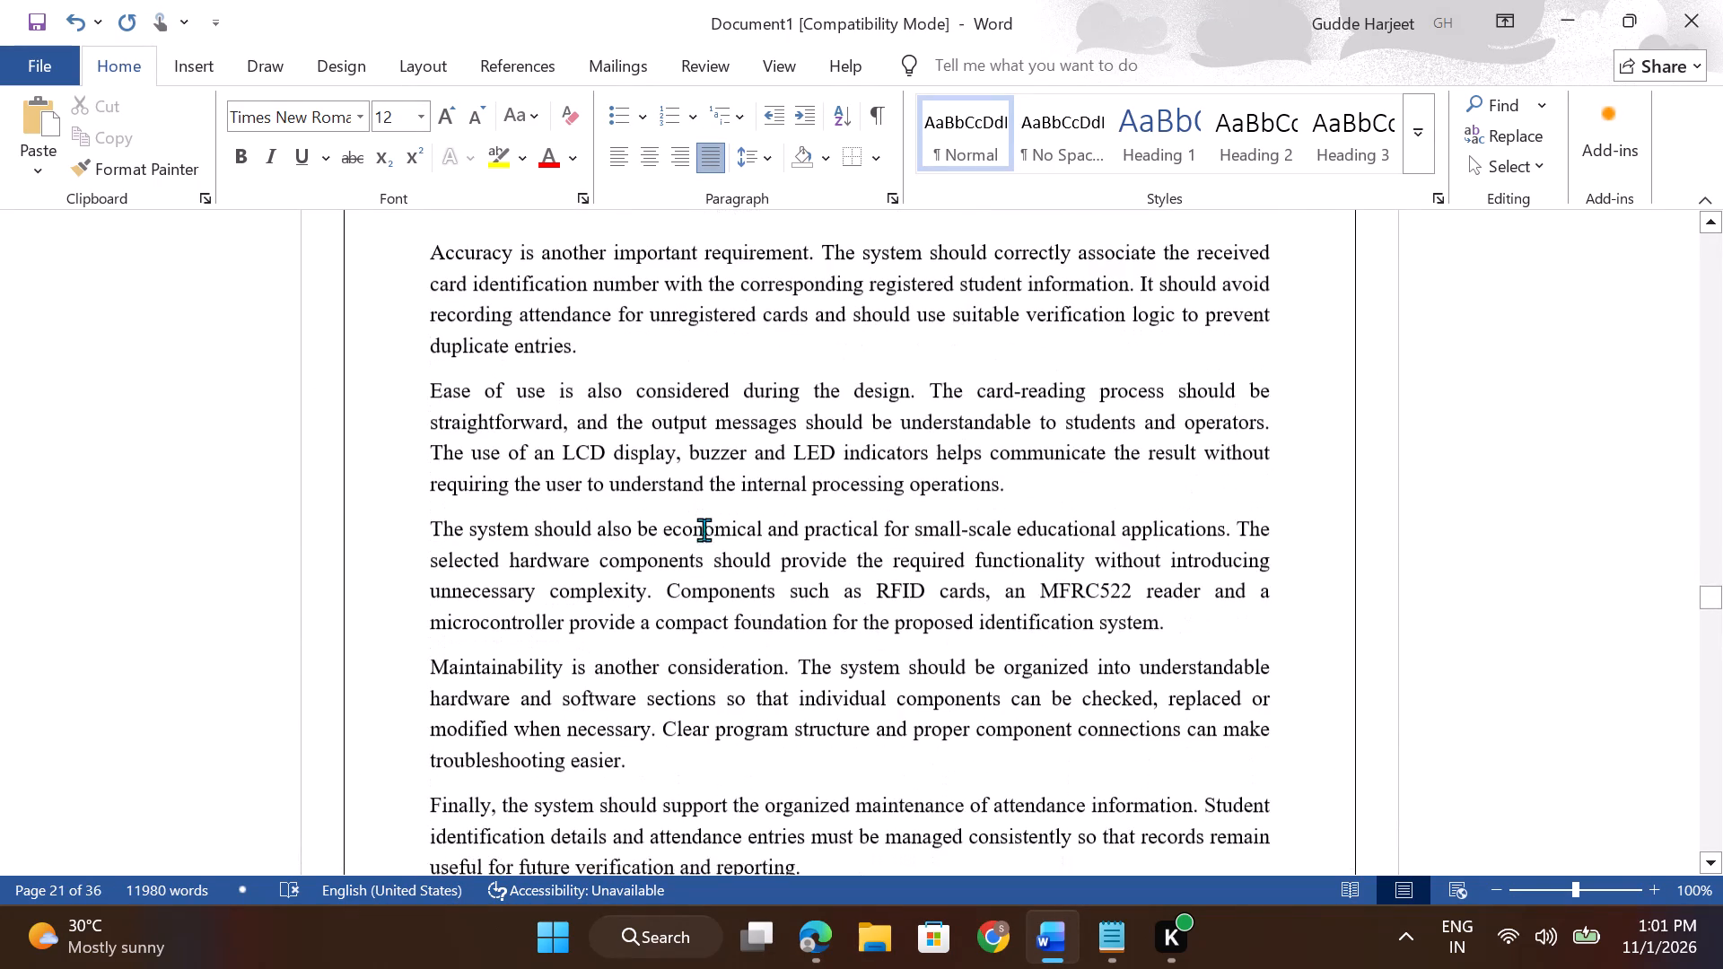
scroll(704, 529, down, 5)
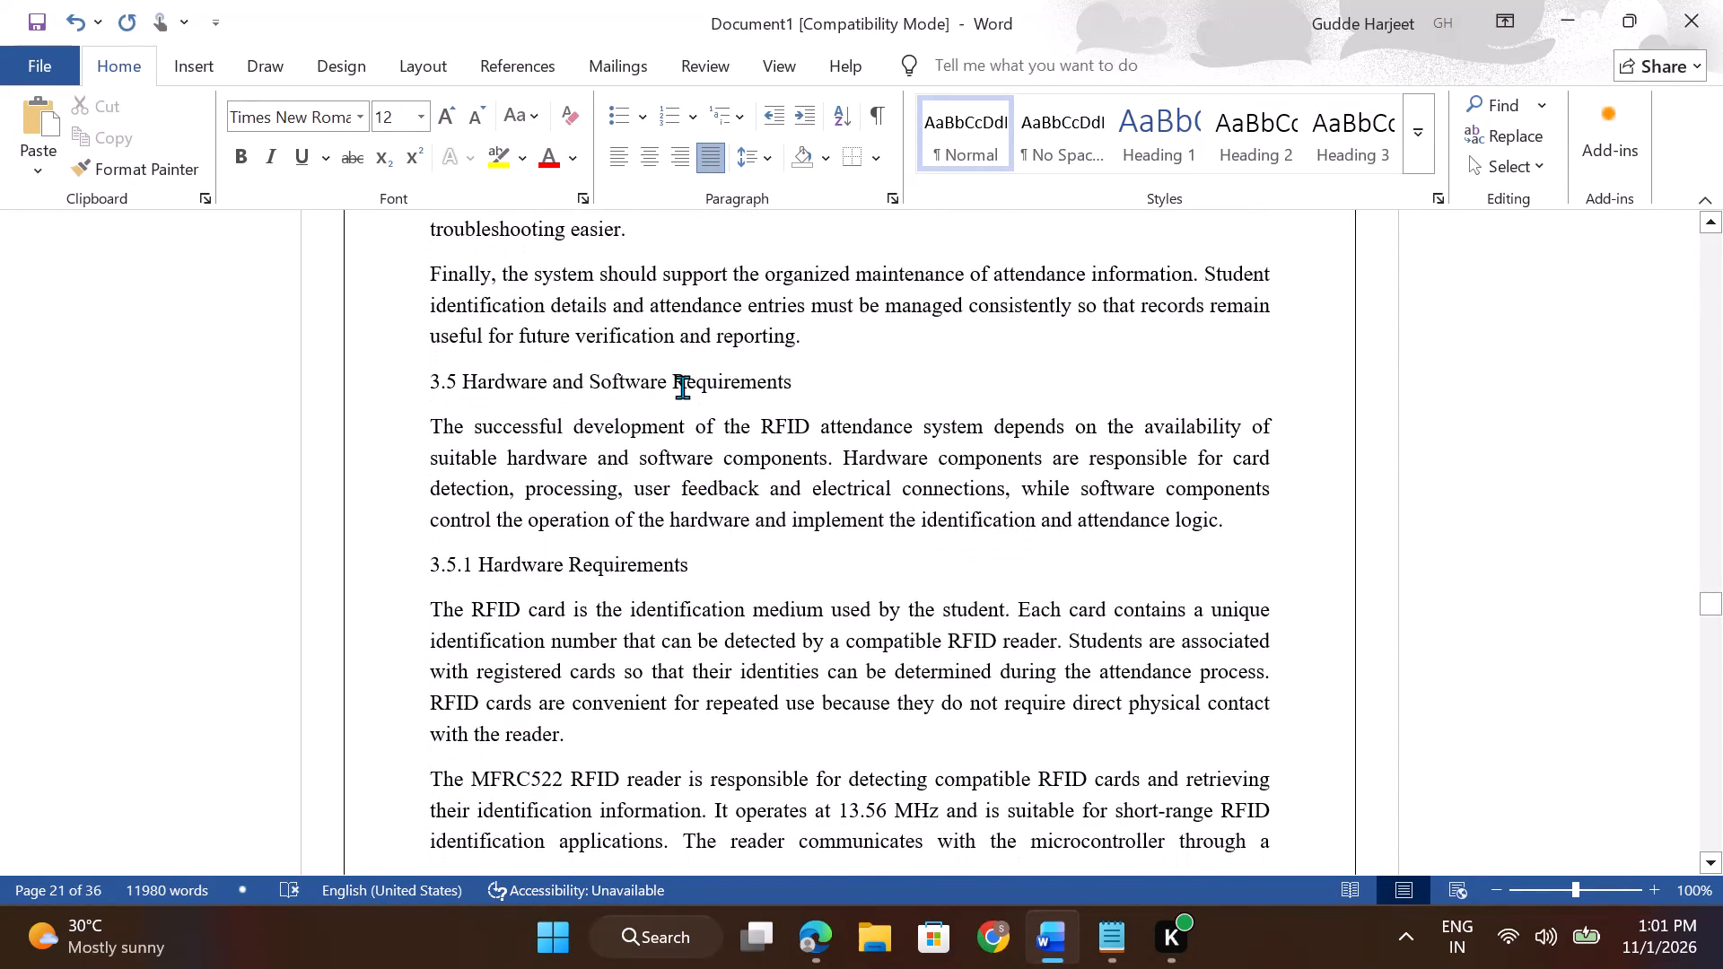
ctrl+click(682, 387)
click(236, 163)
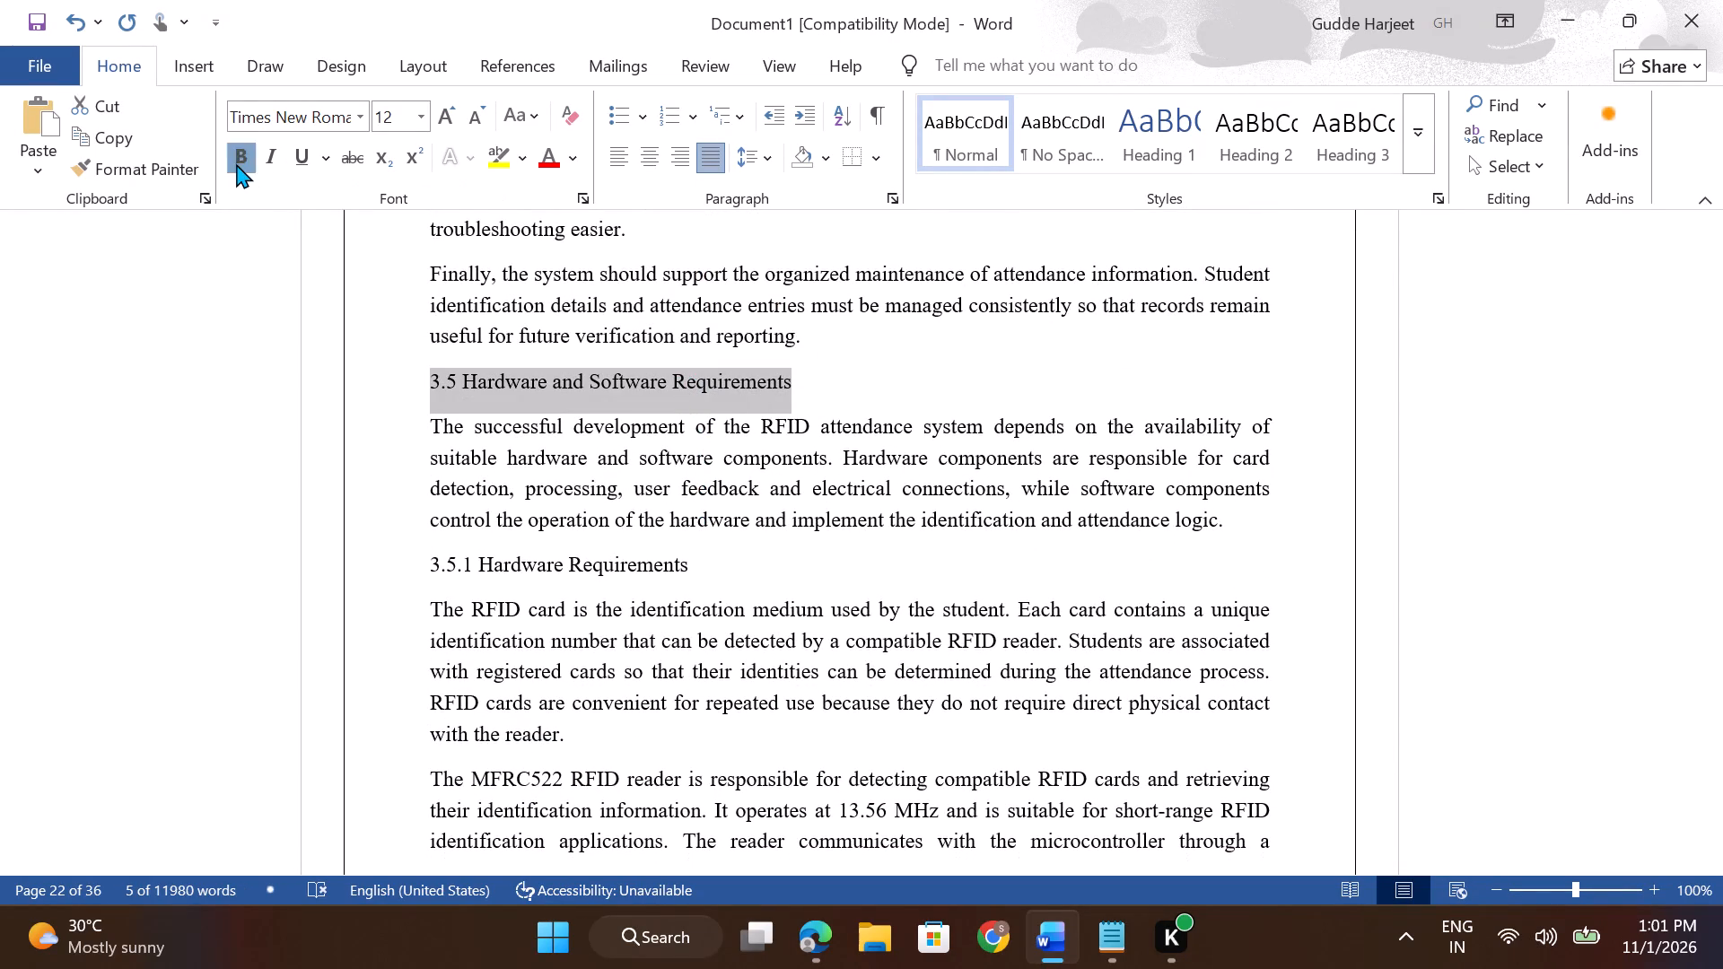
click(382, 112)
text(14)
key(Return)
Make the "3.5.1 Hardware Requirements" subheading bold.
click(574, 572)
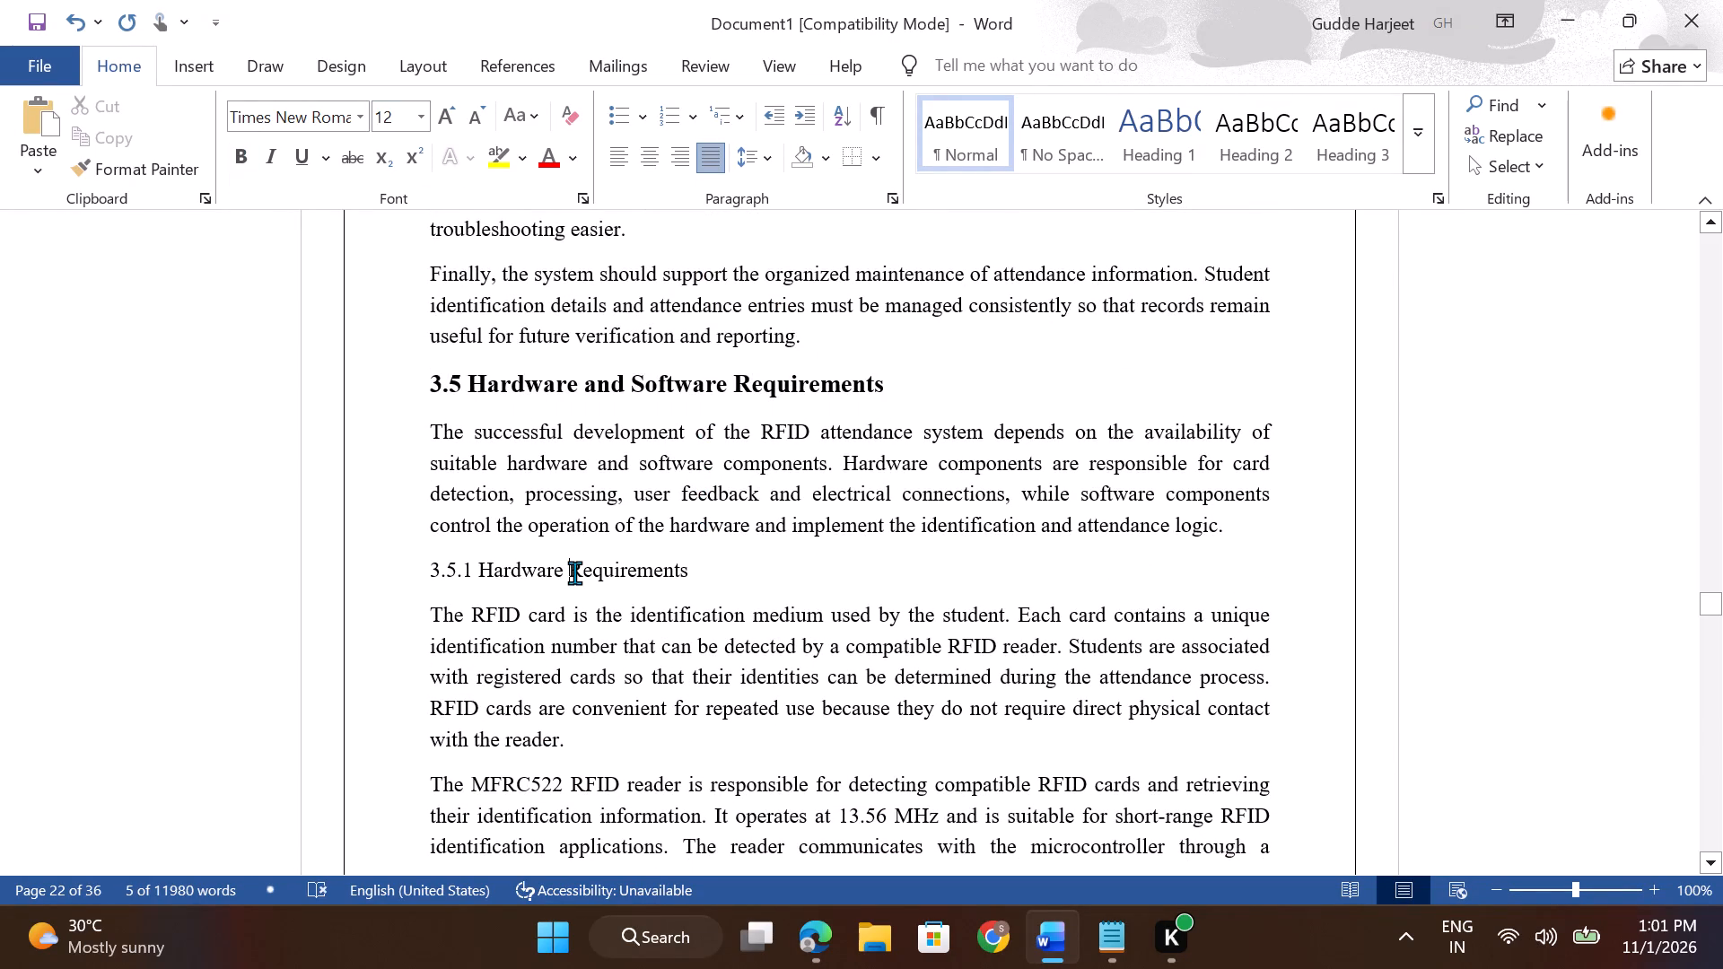
ctrl+click(574, 572)
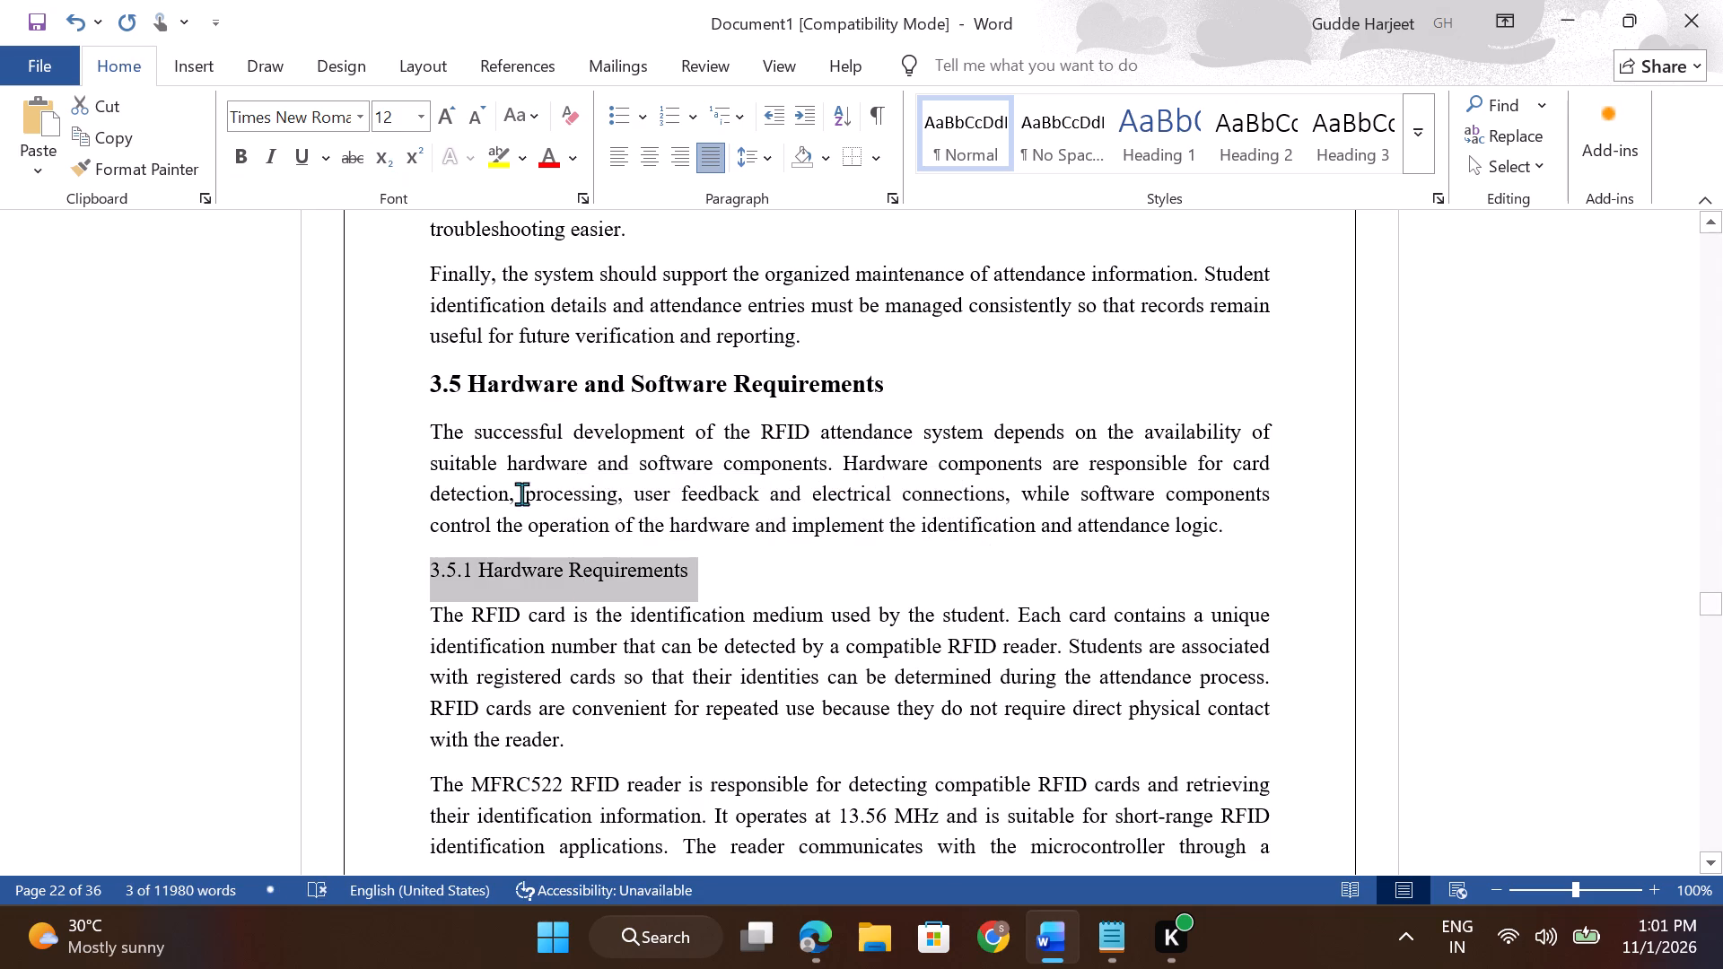
click(239, 163)
Make the "3.5.2 Software Requirements" subheading bold.
scroll(540, 677, down, 2)
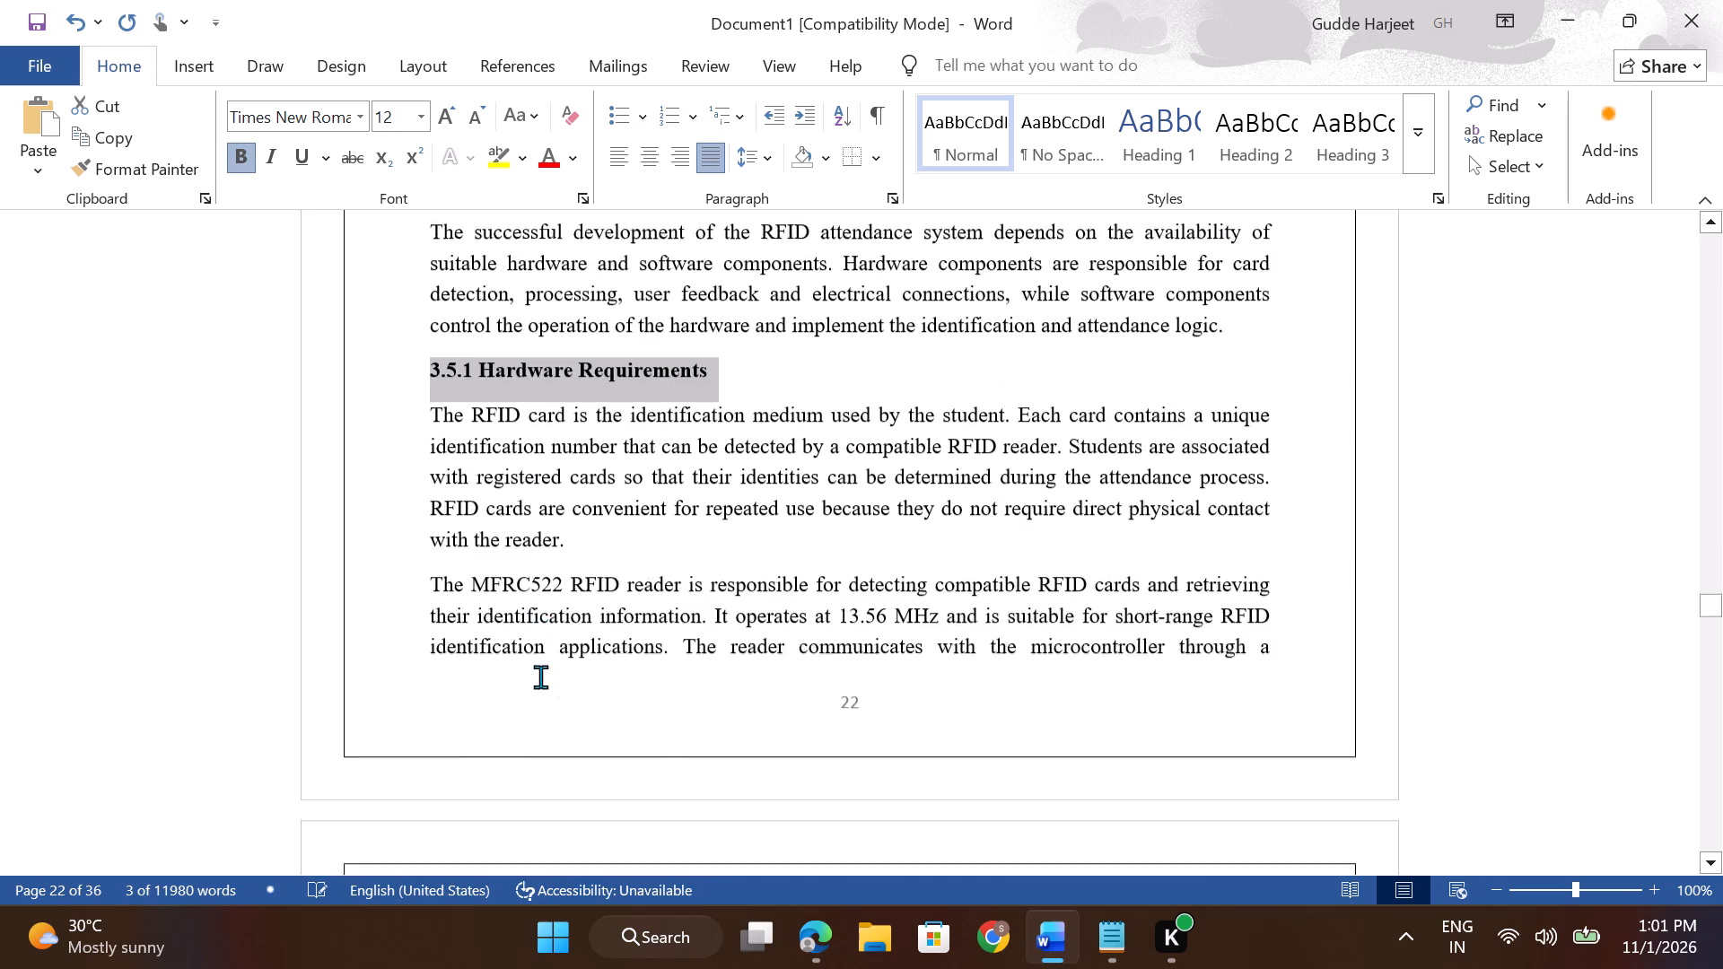
scroll(540, 677, down, 5)
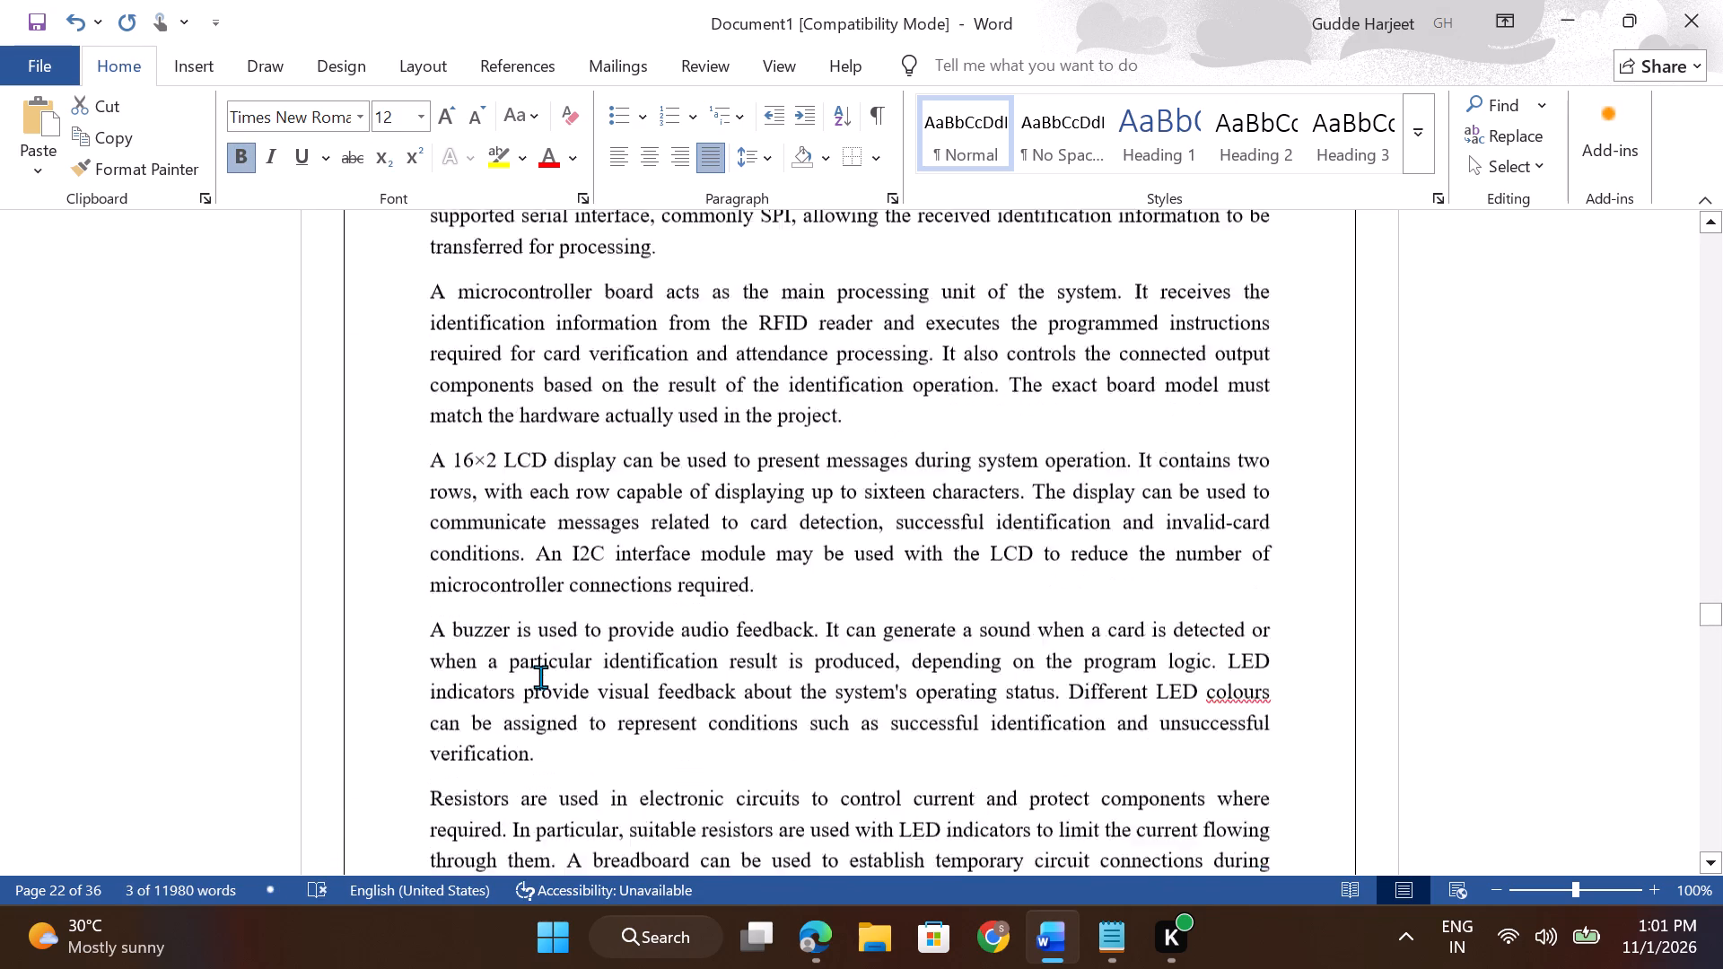
scroll(540, 677, down, 5)
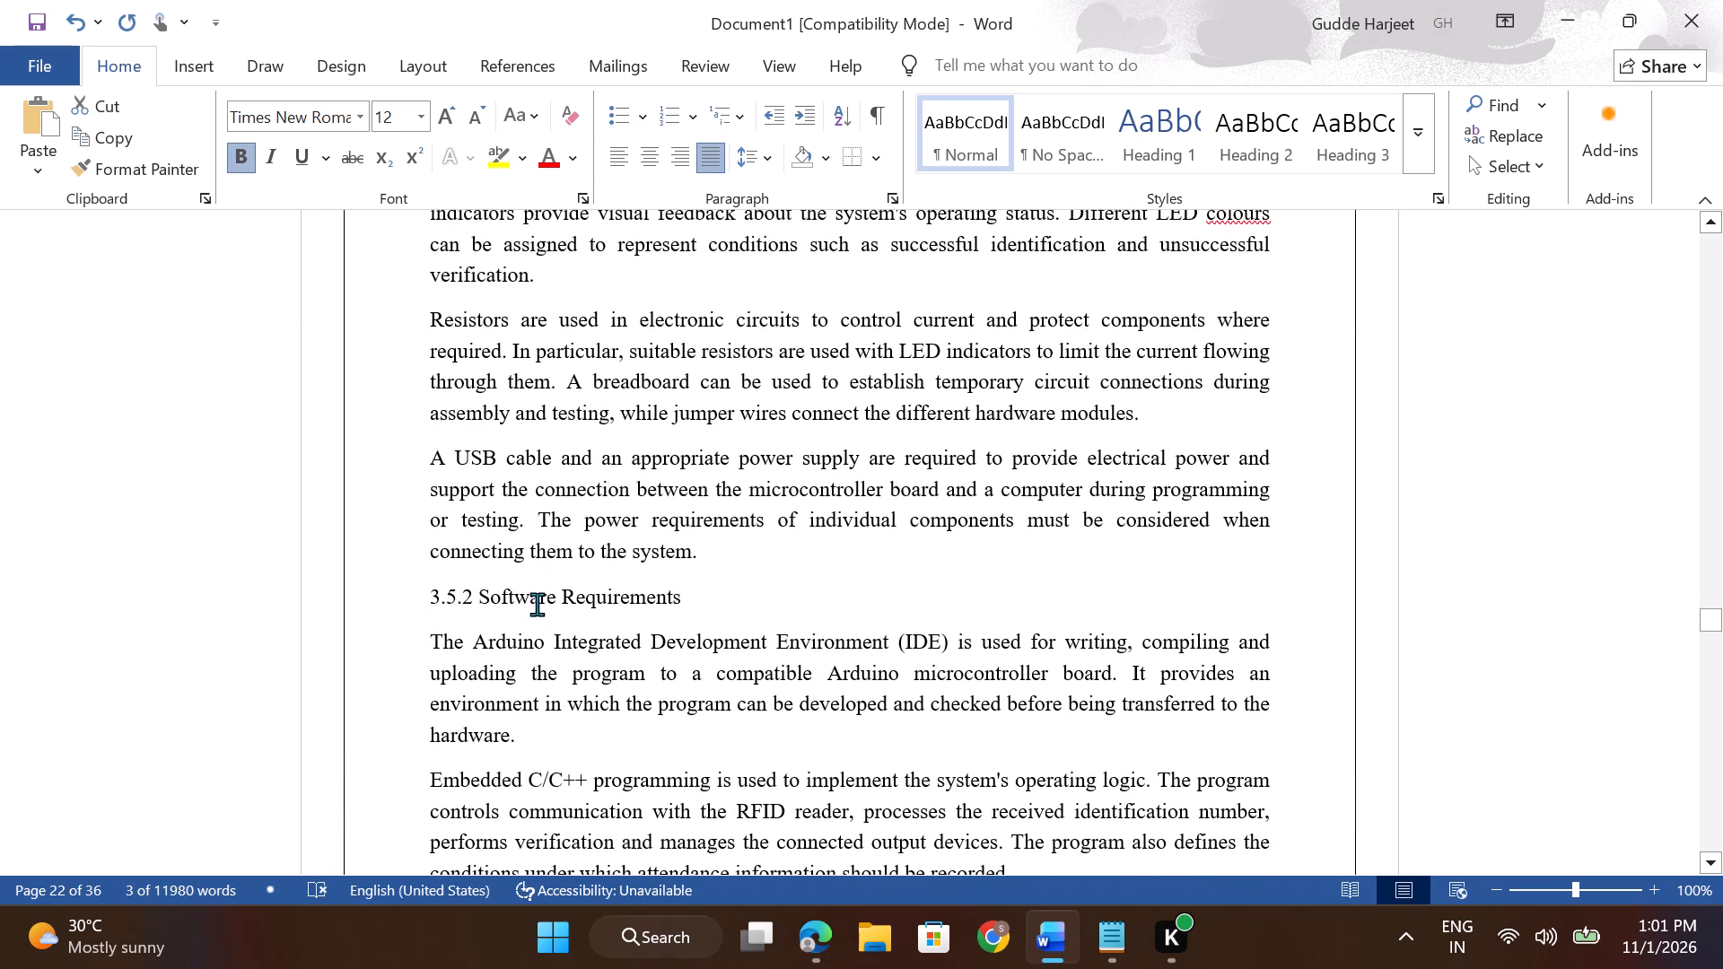
ctrl+click(536, 598)
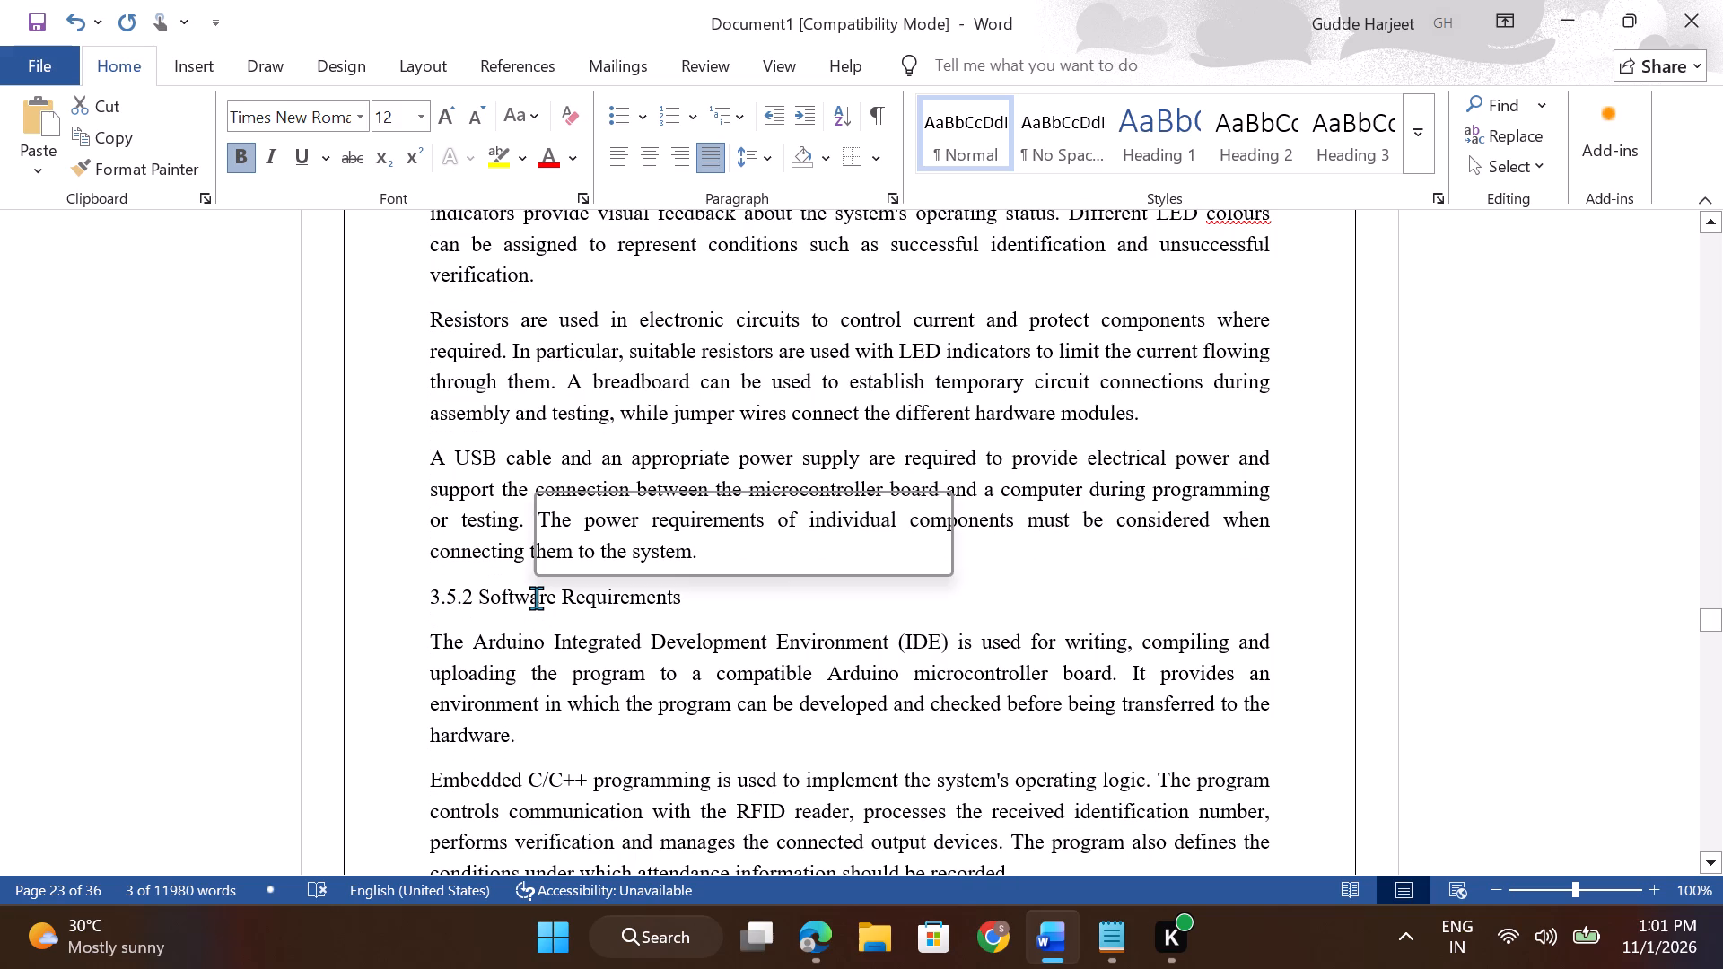
ctrl+click(536, 598)
click(536, 598)
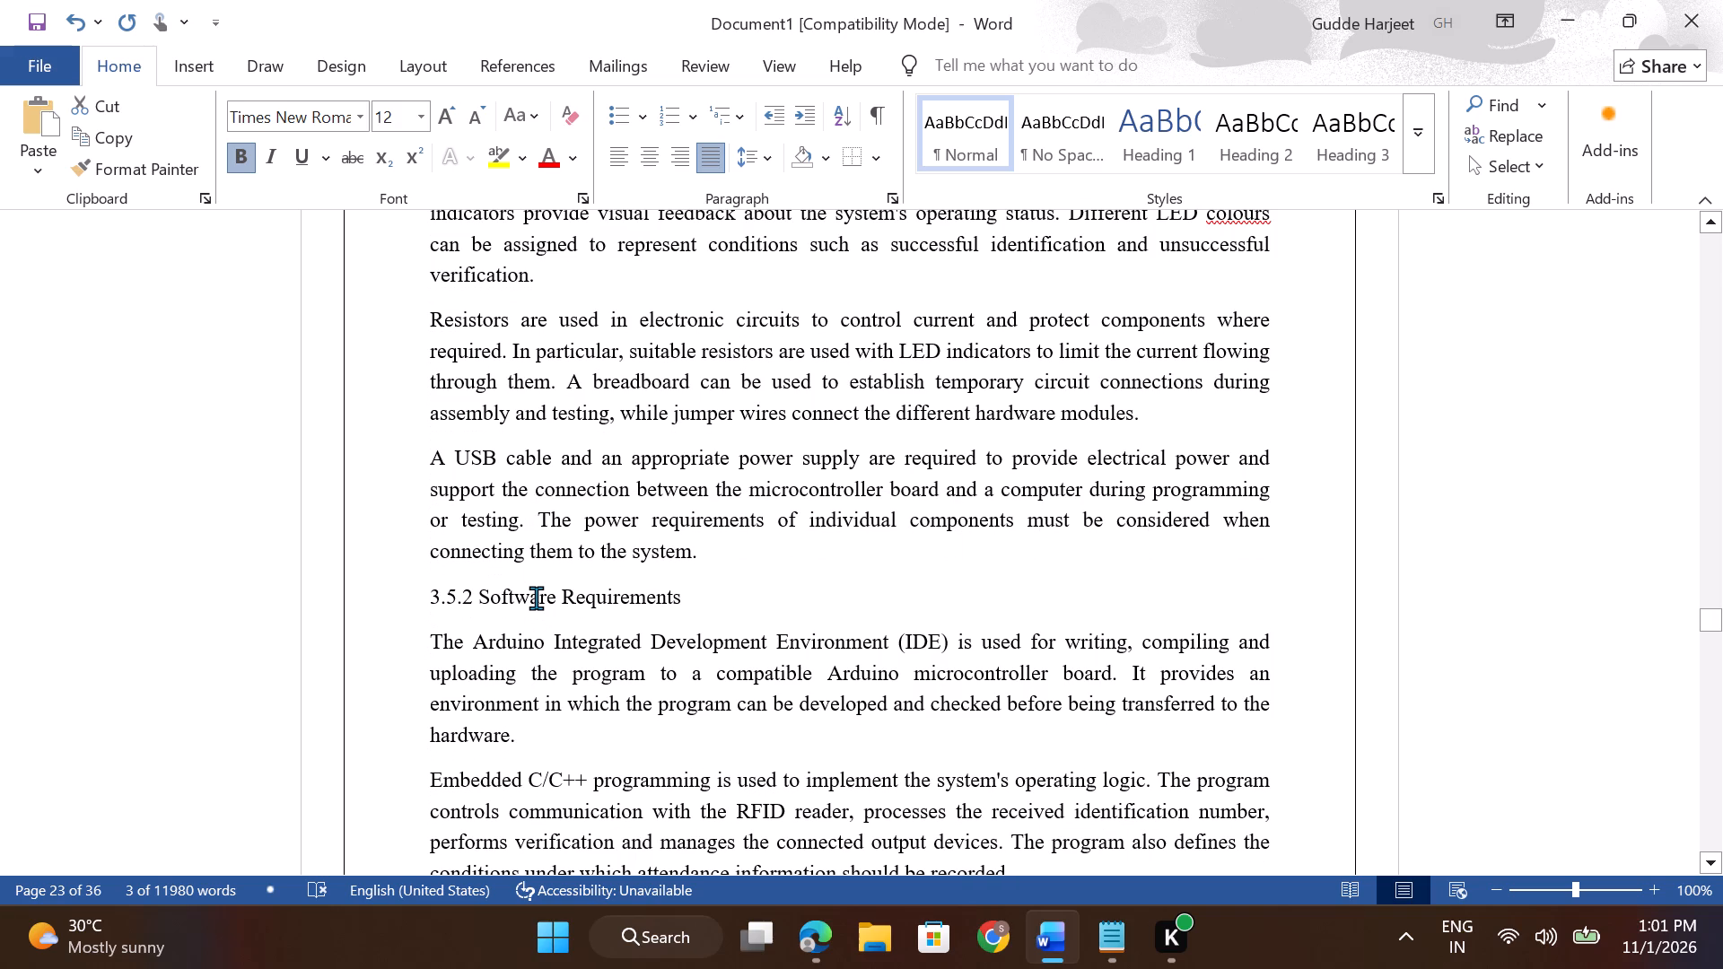
ctrl+click(536, 598)
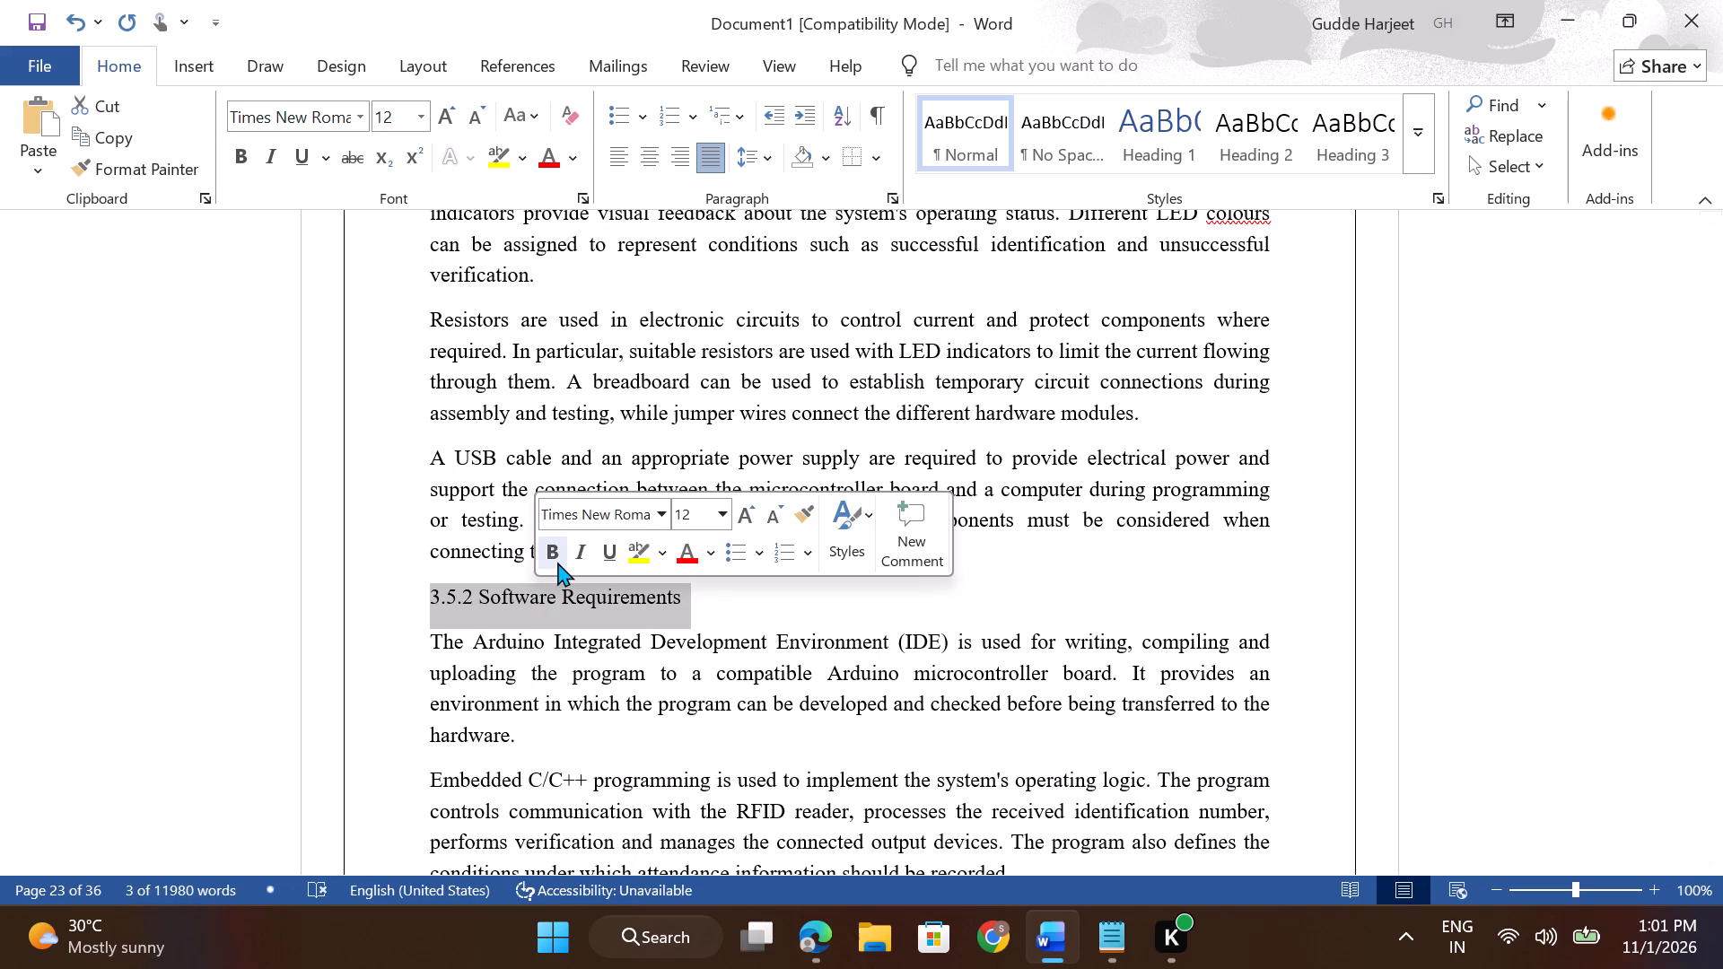
click(557, 562)
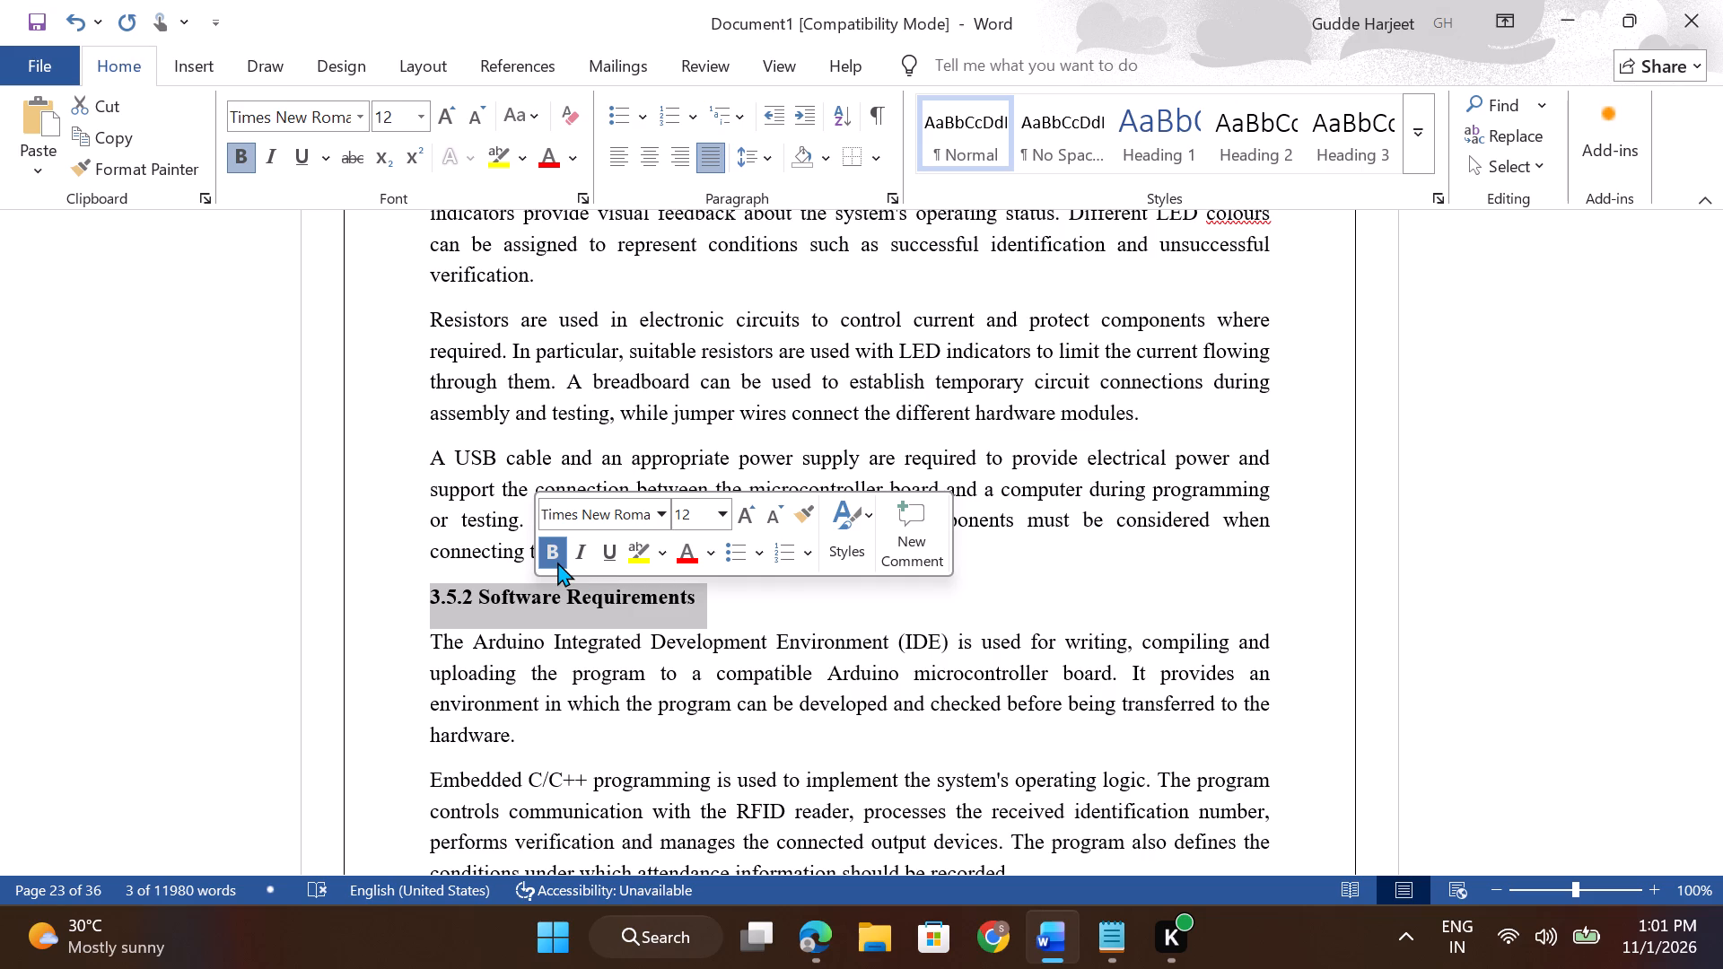
click(749, 635)
Format the "3.6 System Architecture" heading as bold at font size 14.
scroll(749, 635, down, 2)
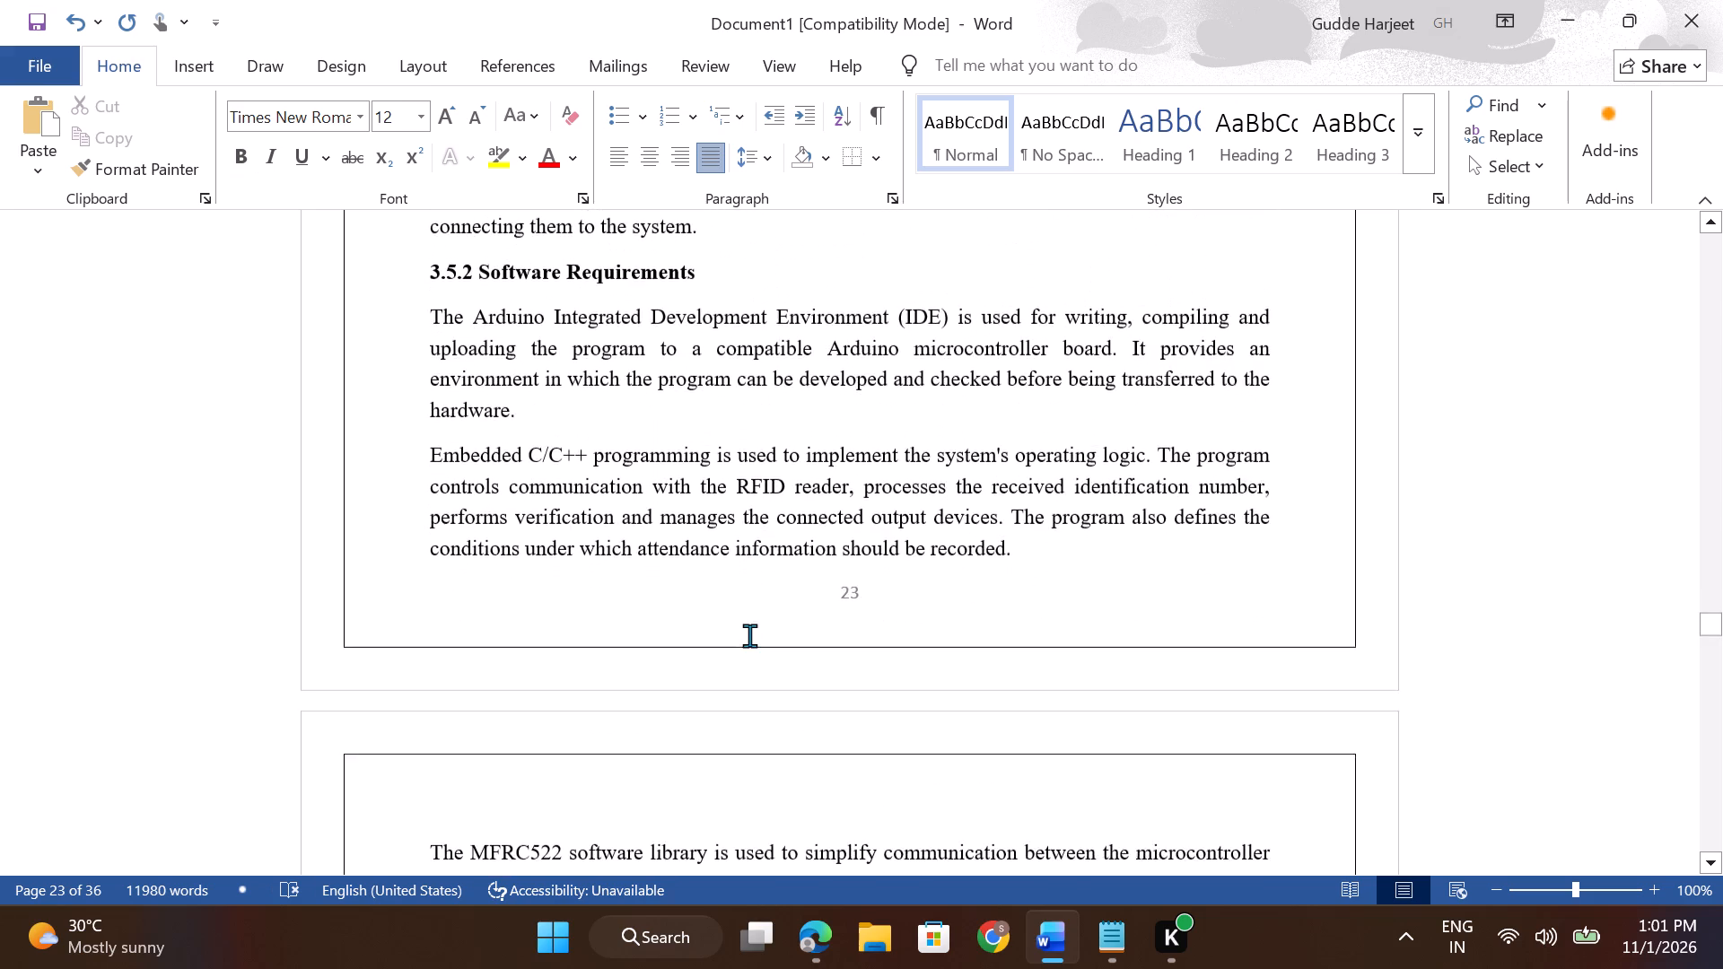
scroll(749, 635, down, 5)
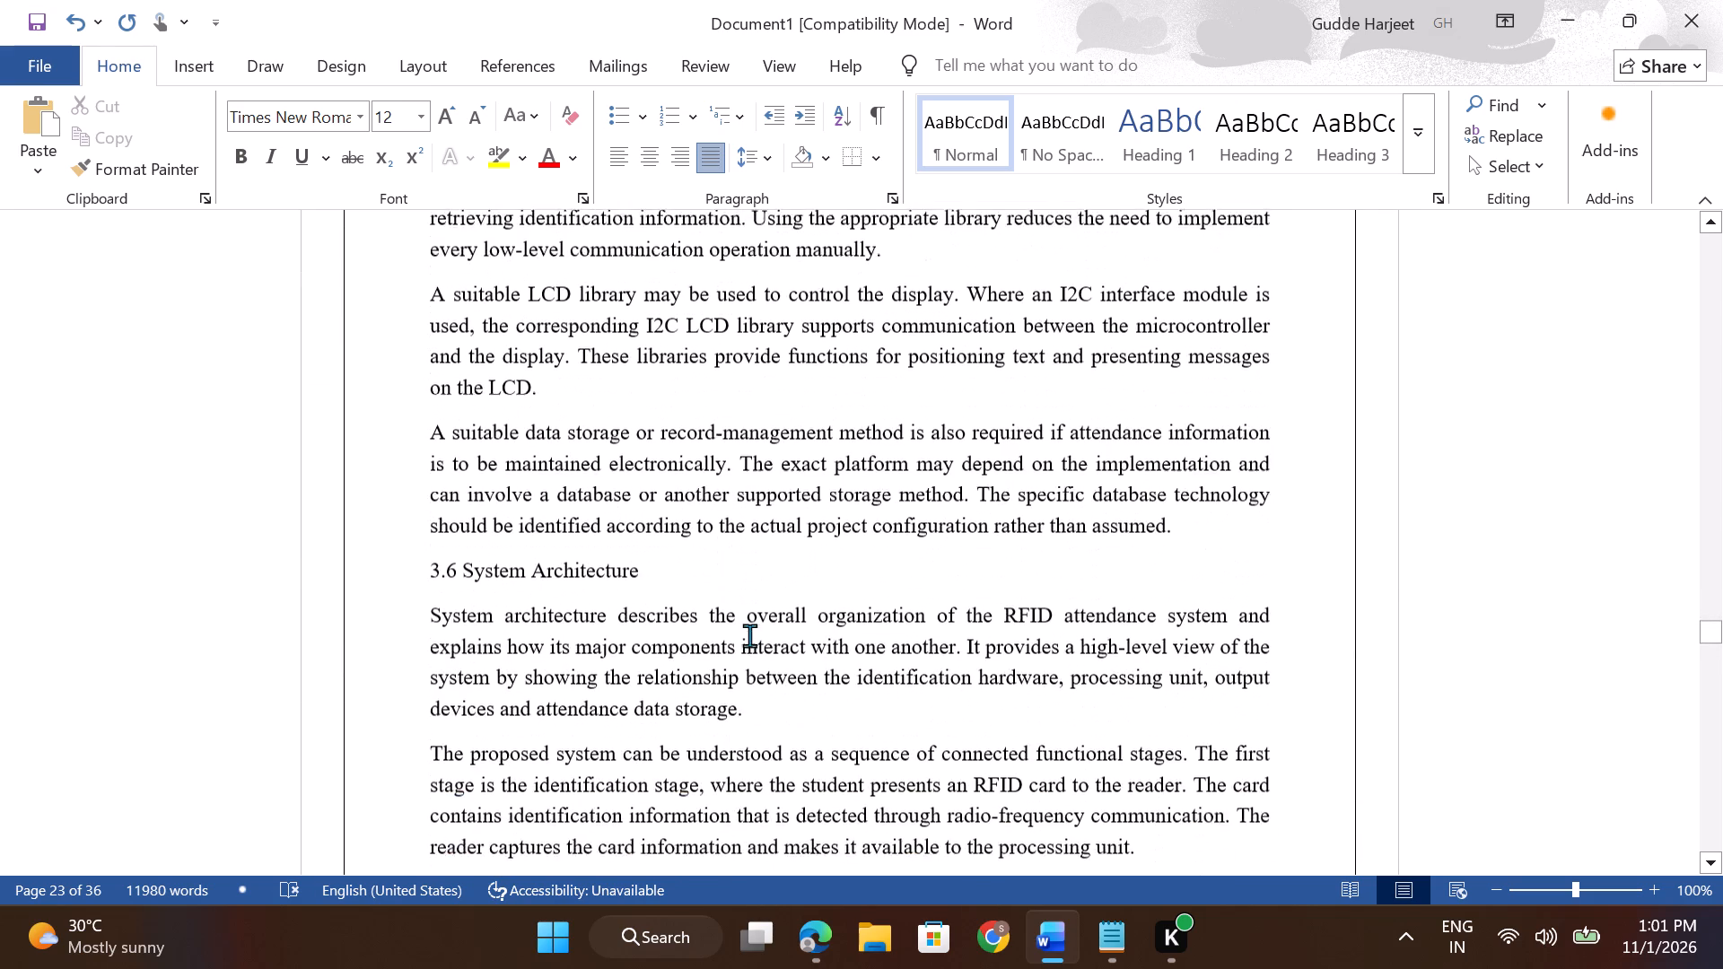
scroll(749, 635, down, 1)
ctrl+click(599, 544)
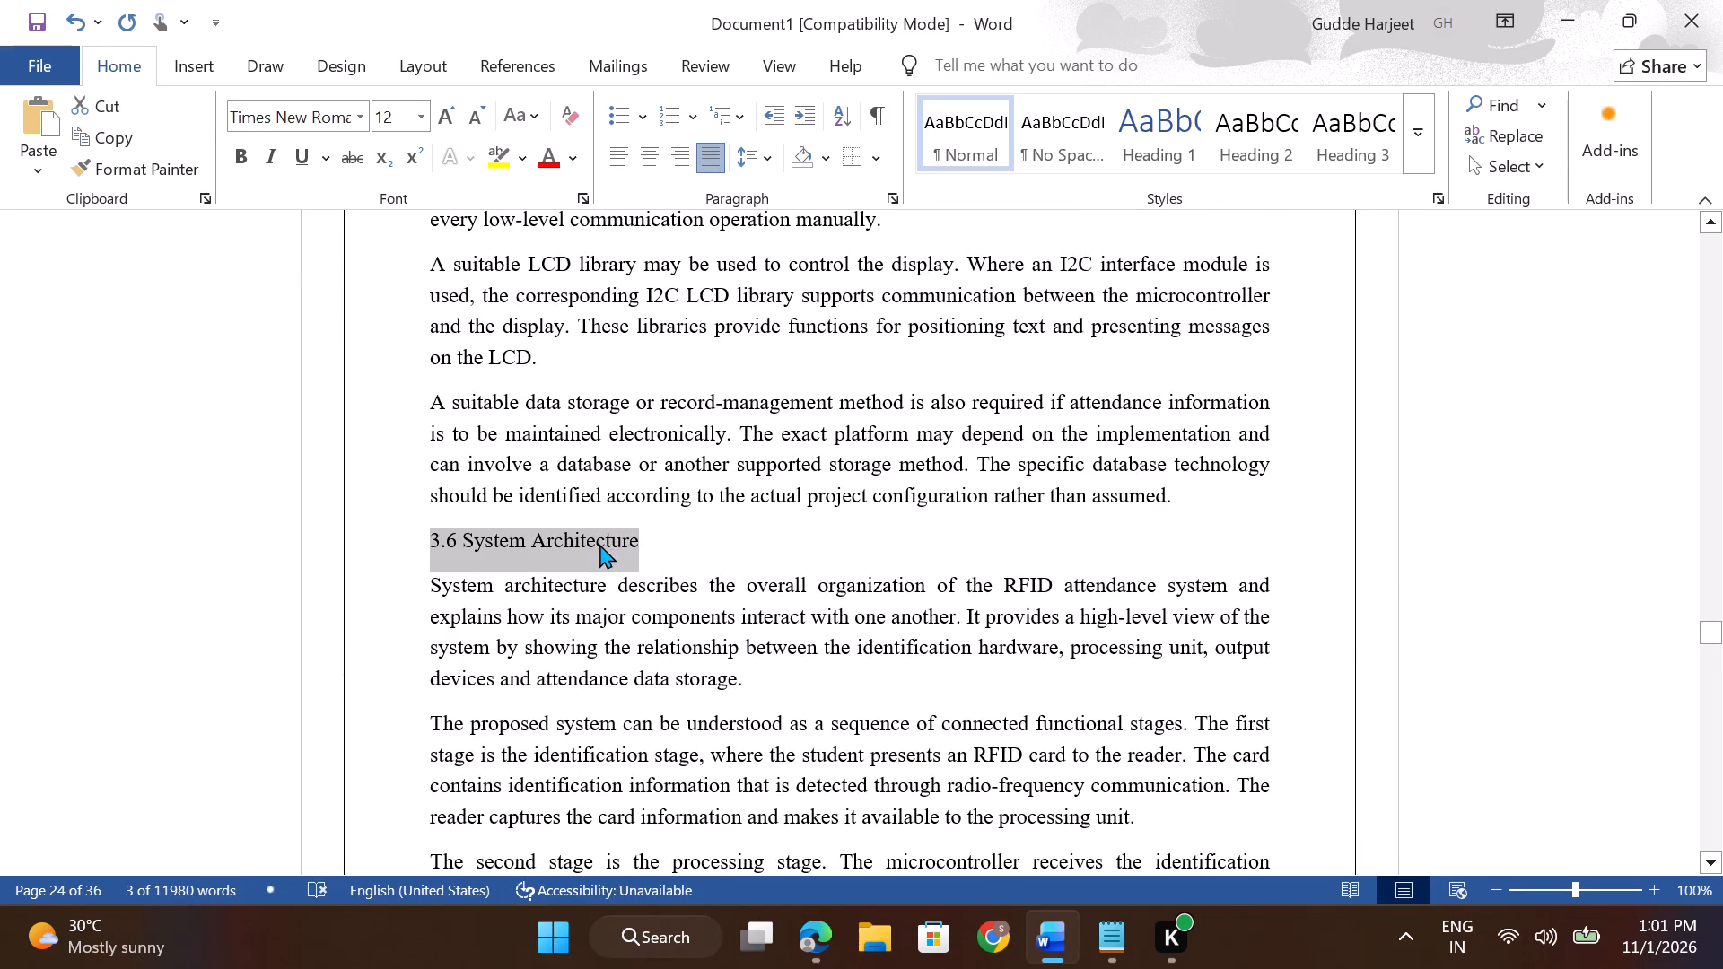
click(612, 498)
click(601, 640)
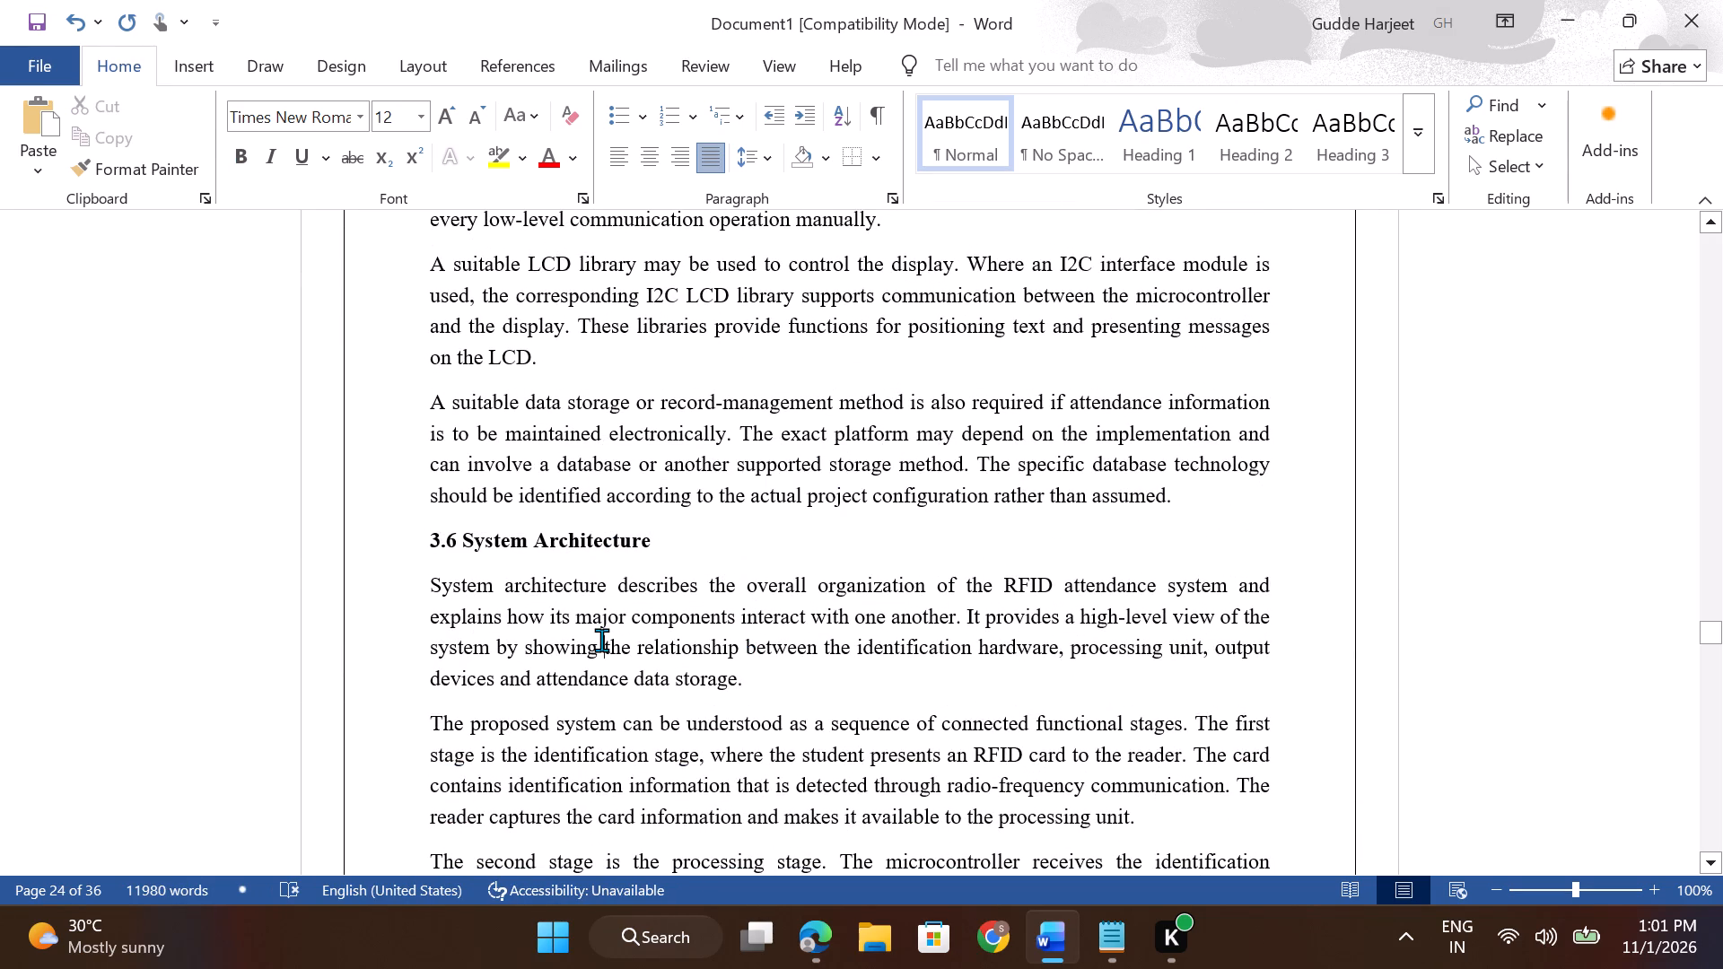
ctrl+click(561, 543)
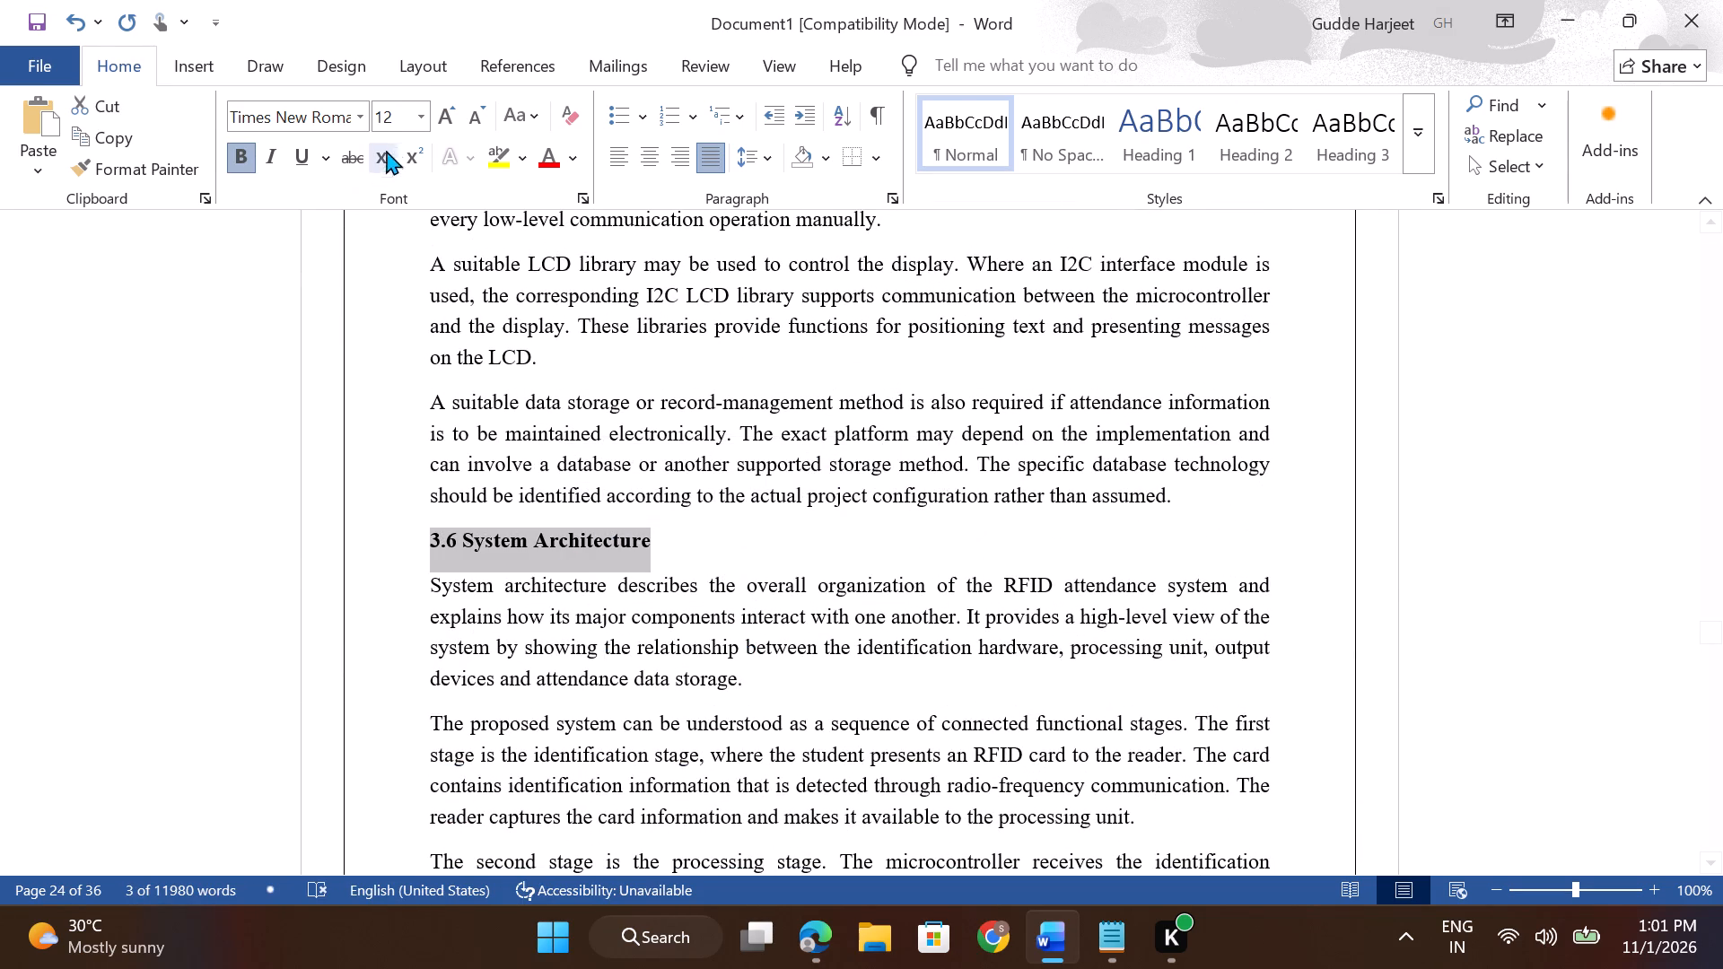
click(420, 114)
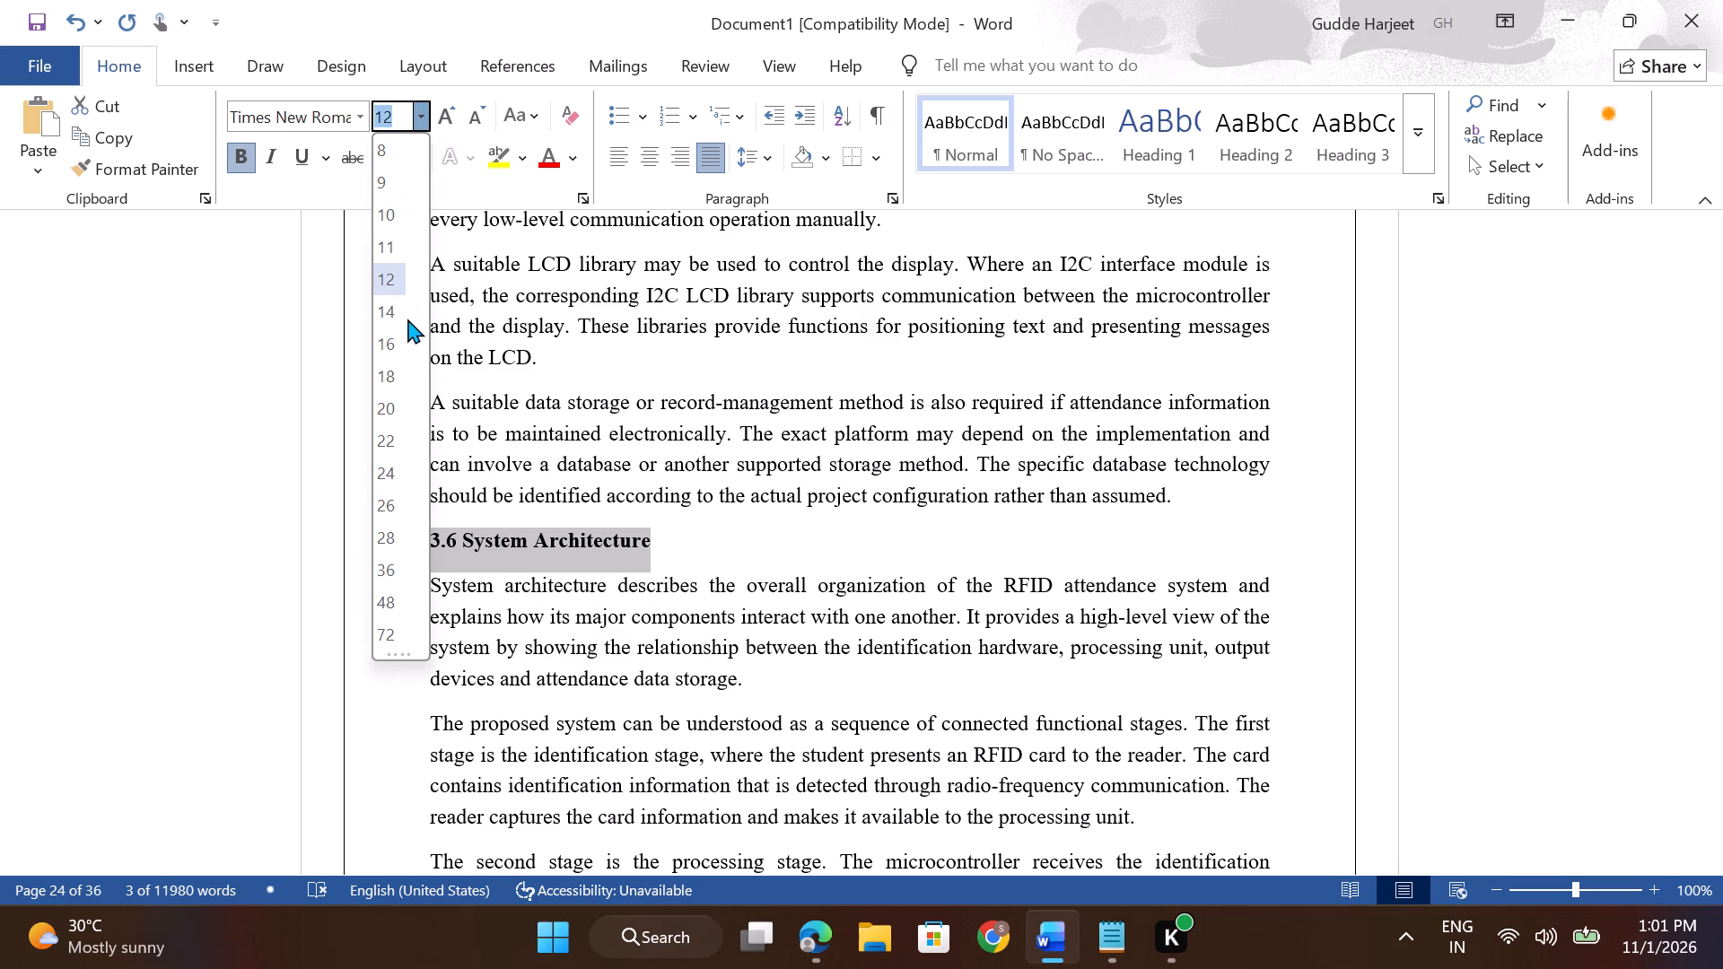
click(383, 305)
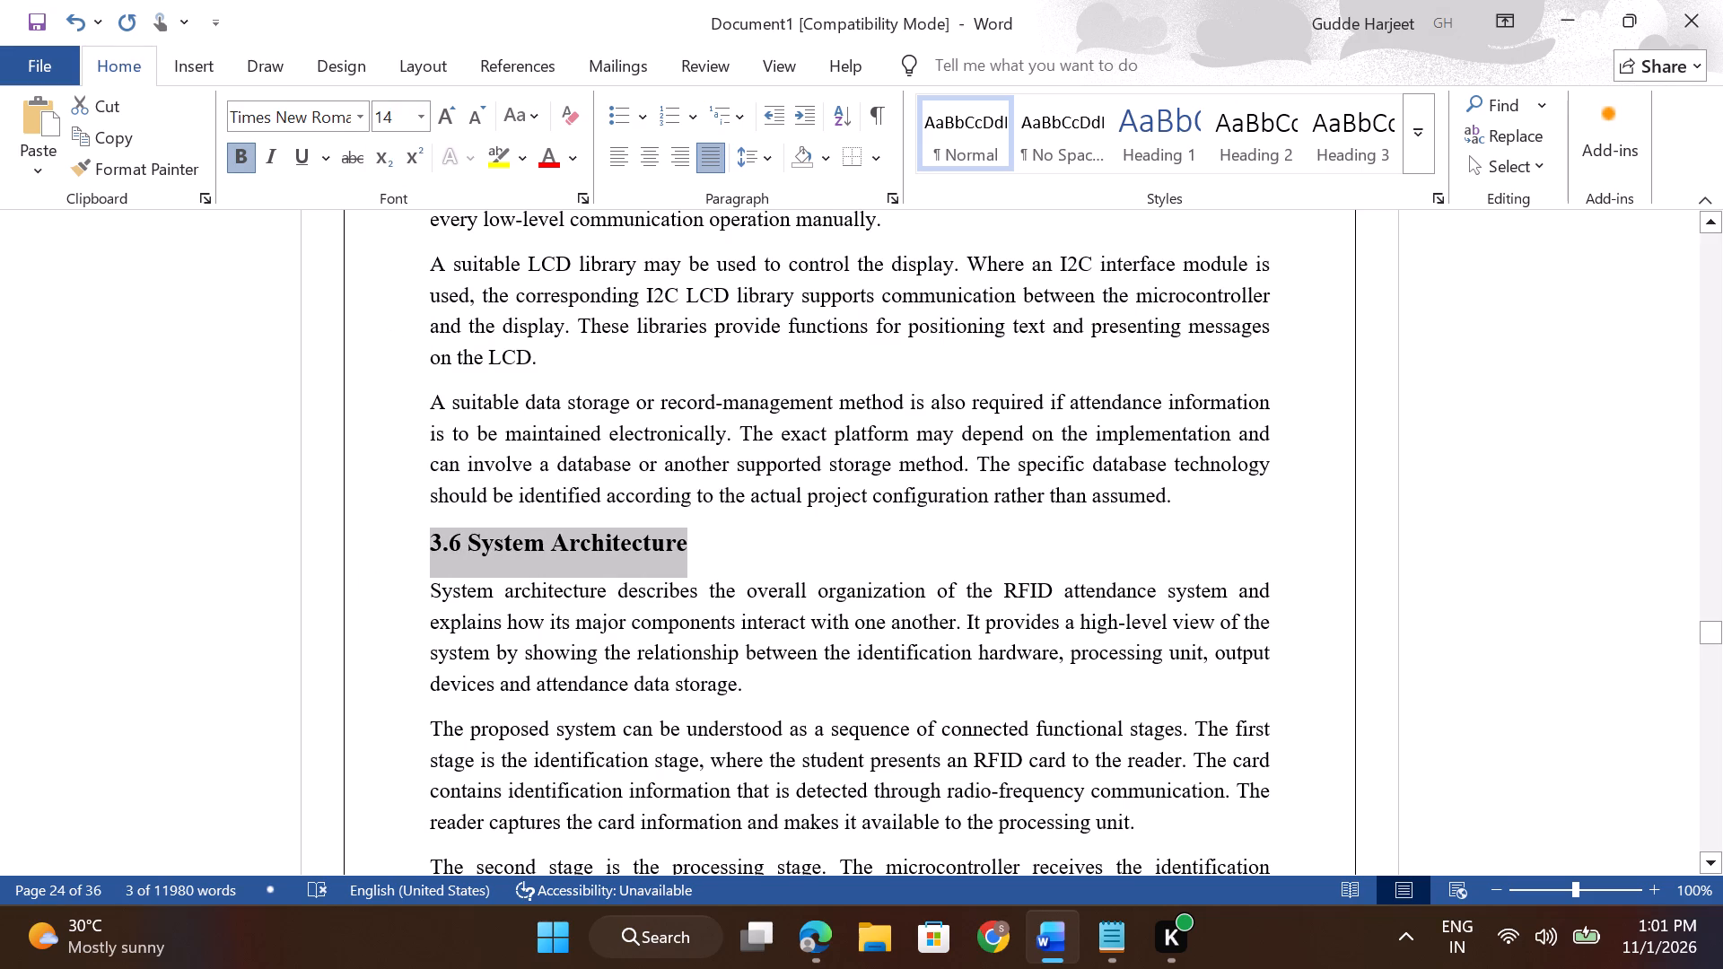
Copy the whole "[INSERT FIGURE 3.1 HERE – Overall System Architecture of the RFID Attendance System]" placeholder line in section 3.6.
scroll(383, 305, down, 3)
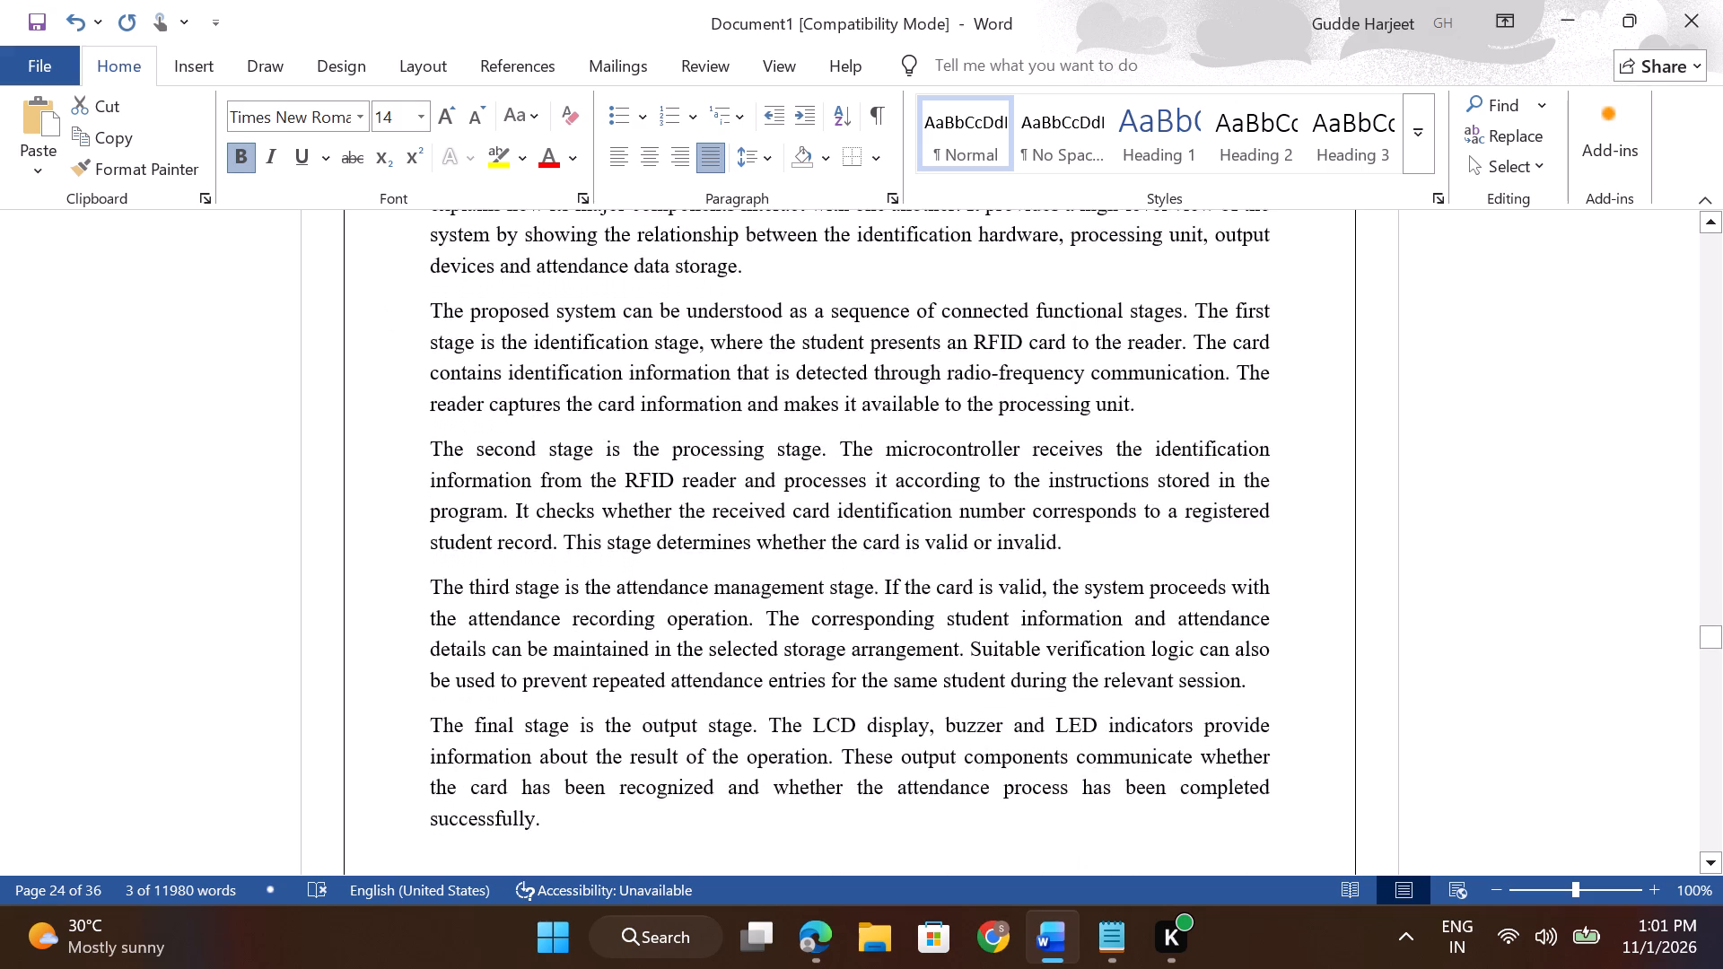
scroll(383, 305, down, 6)
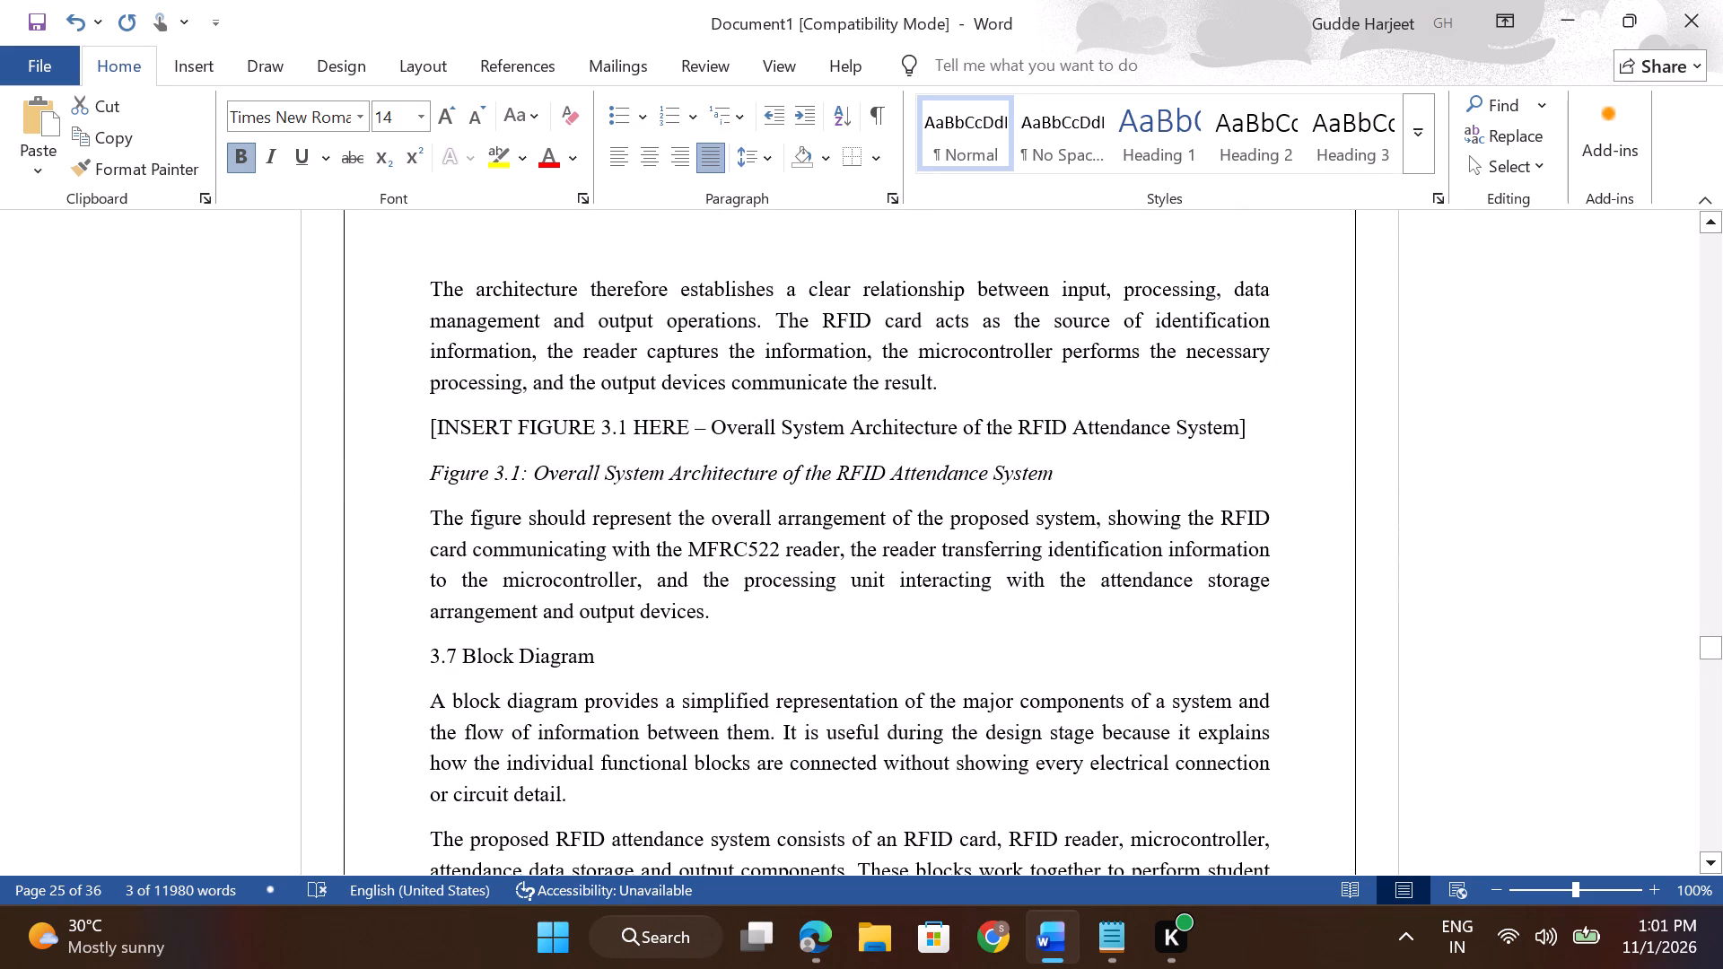
drag(1239, 429, 789, 394)
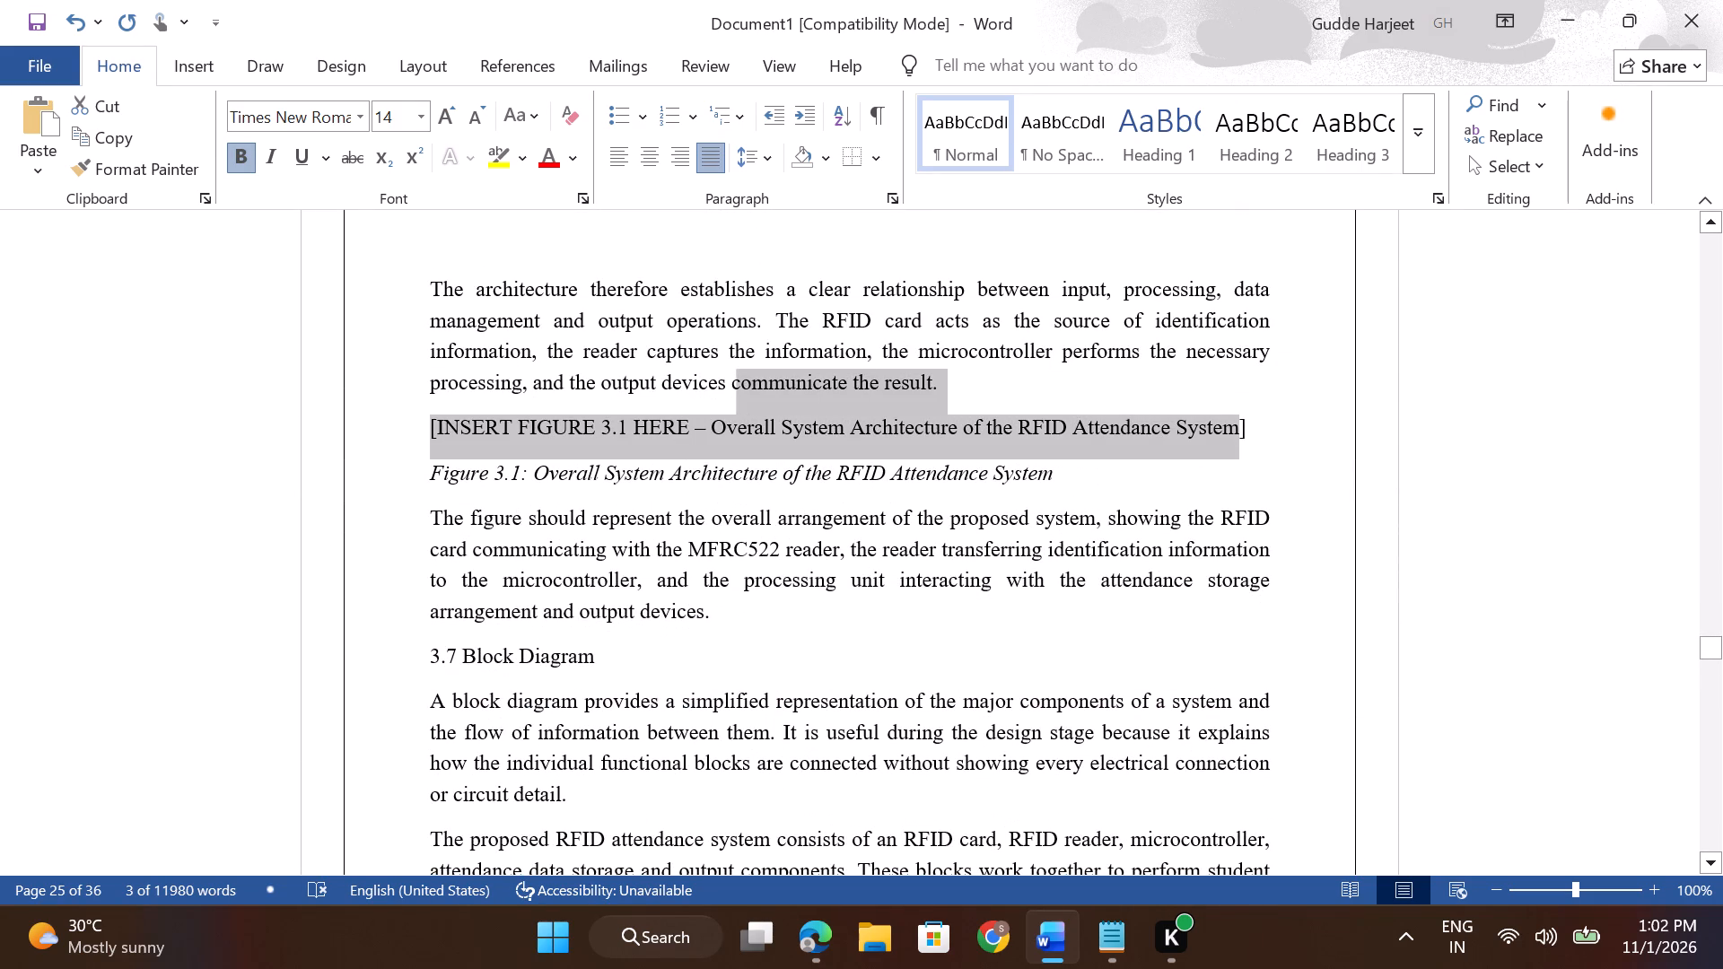
drag(789, 394, 714, 424)
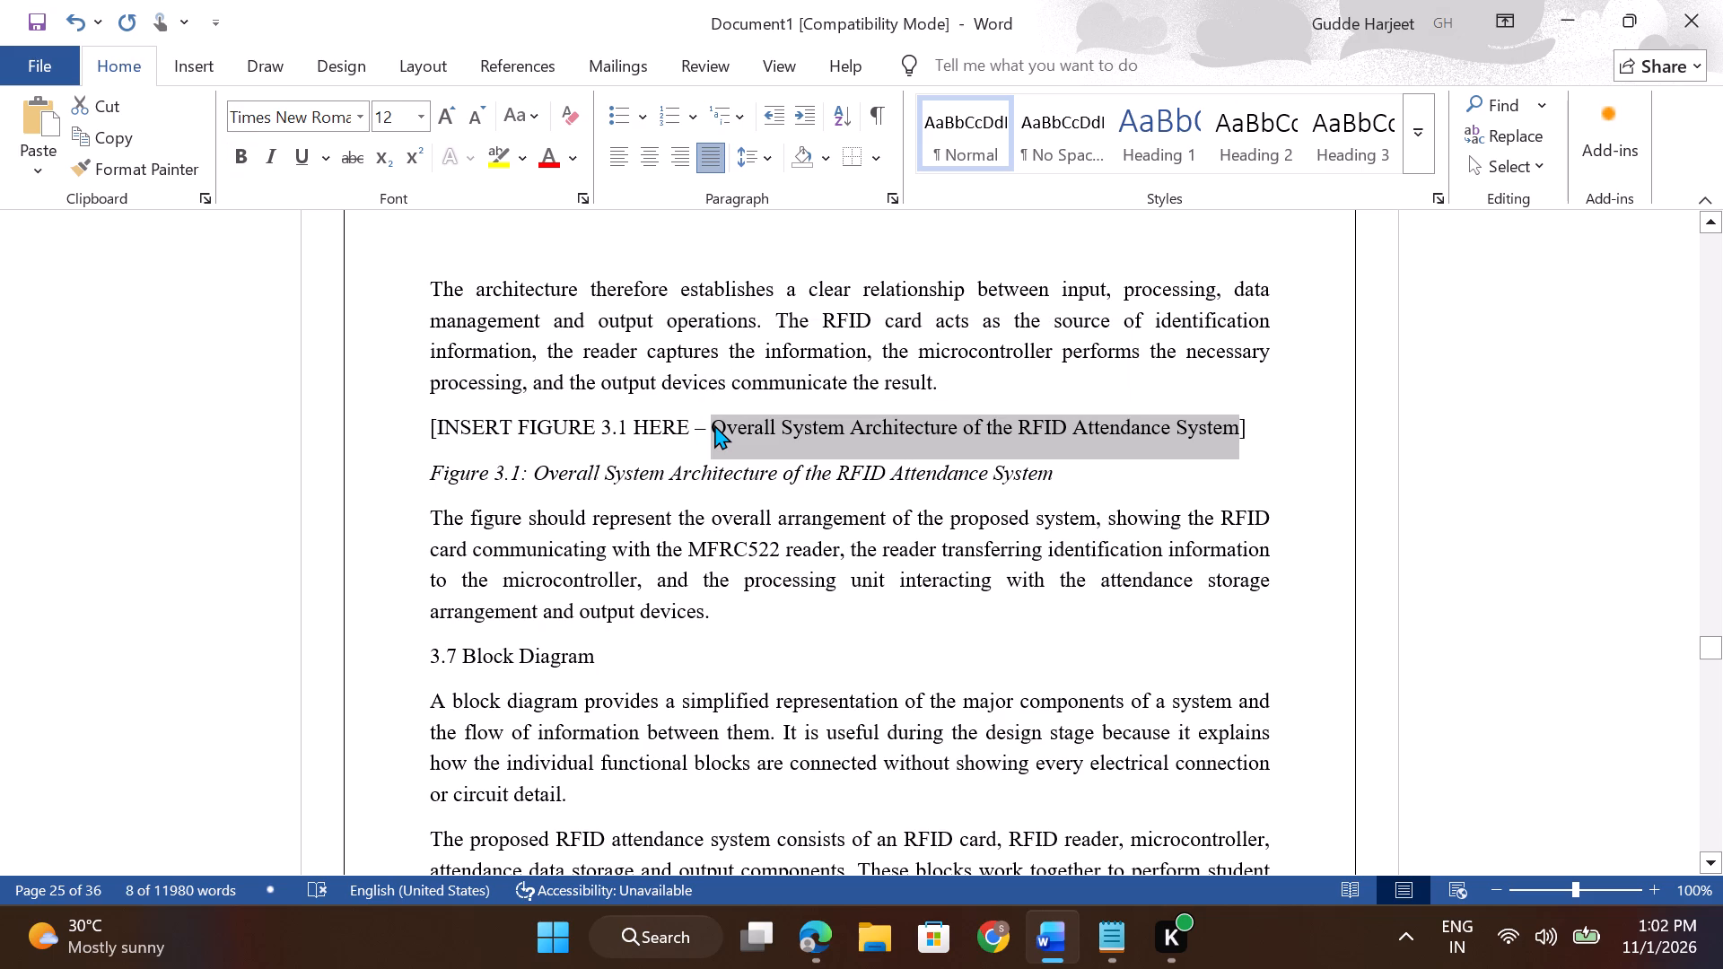
click(628, 434)
ctrl+click(628, 434)
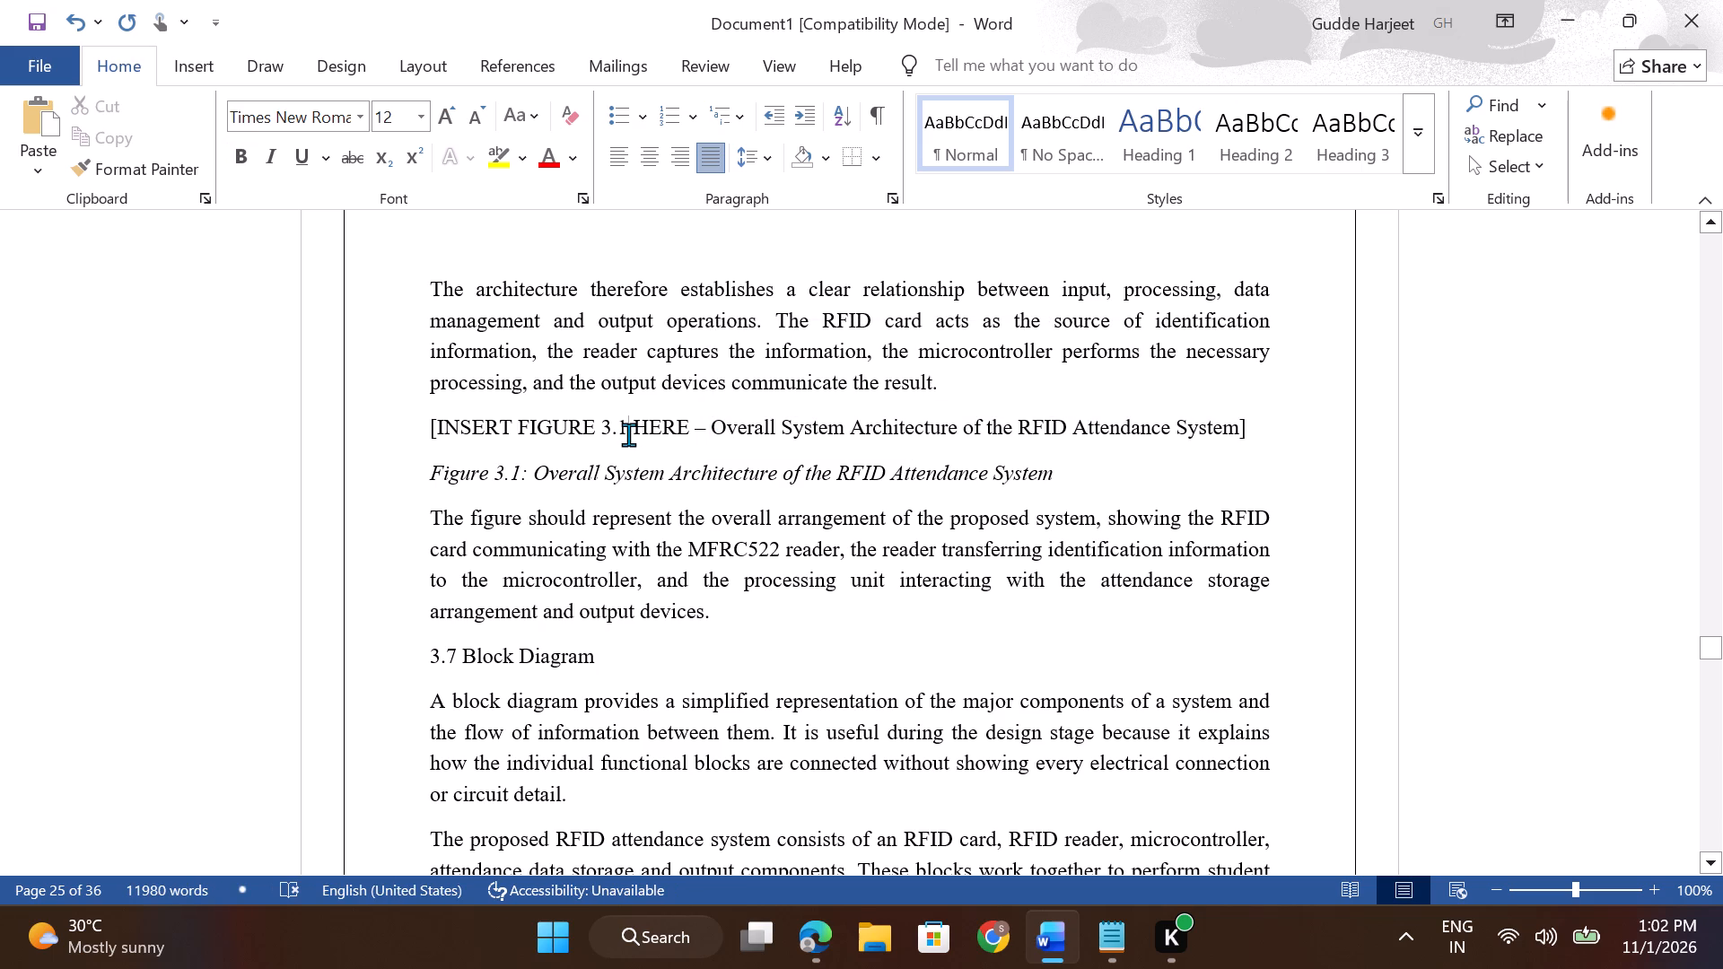
key(ctrl+c)
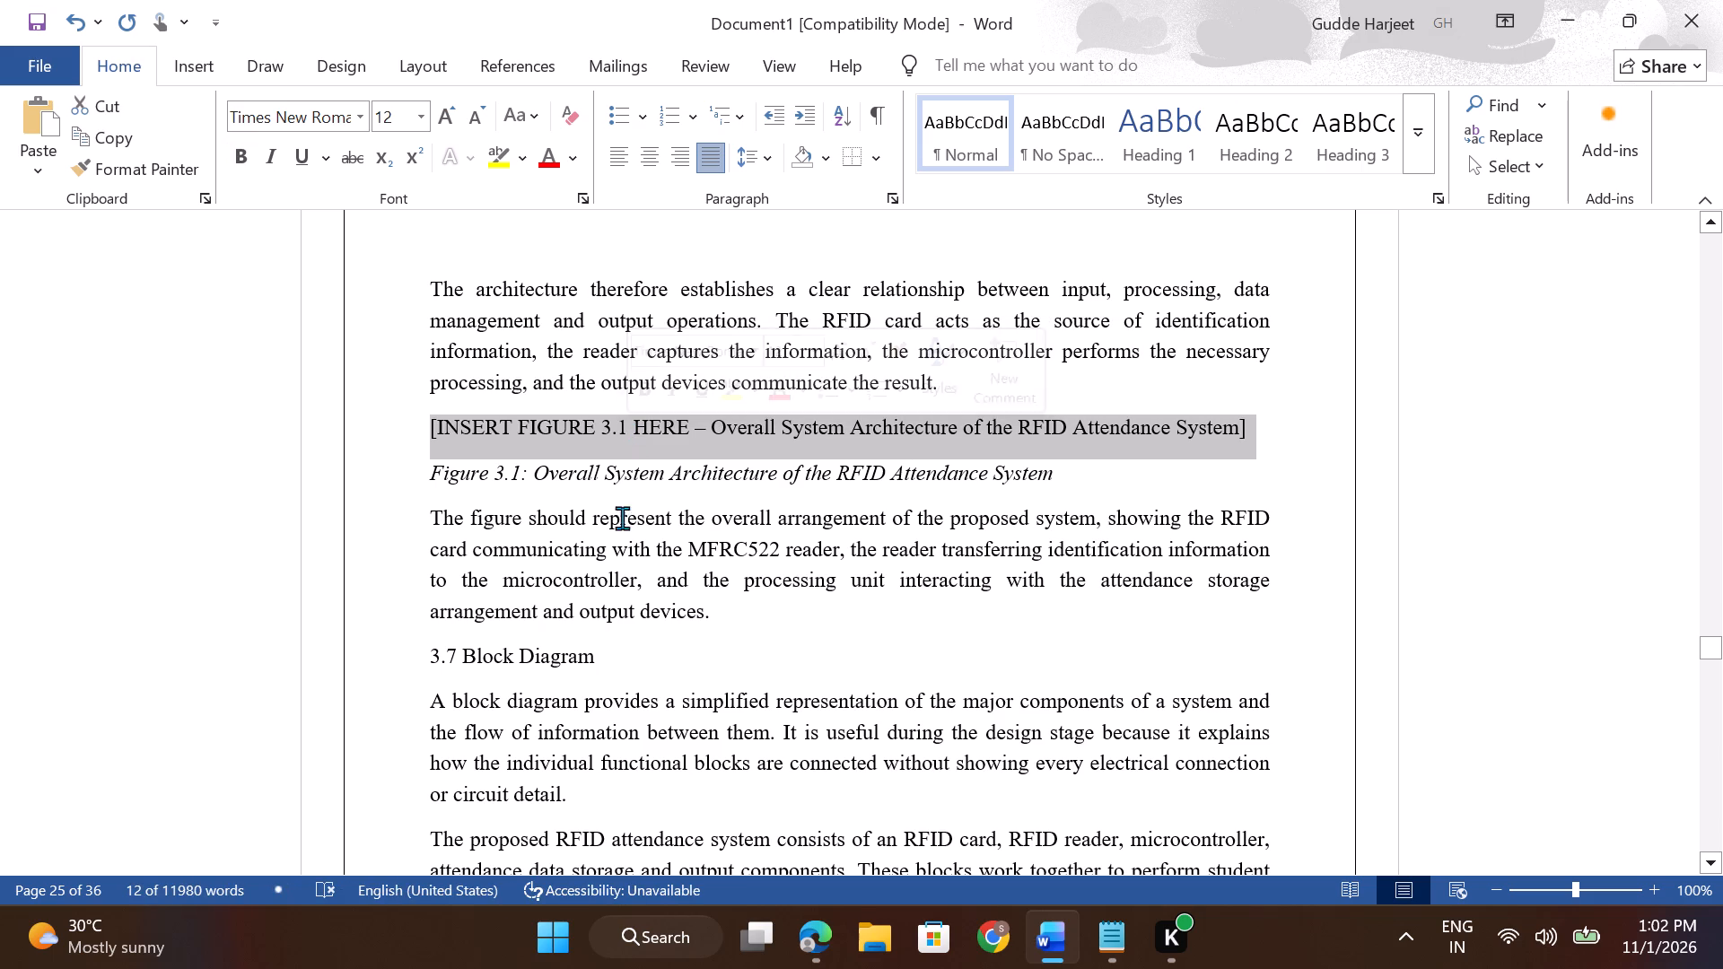
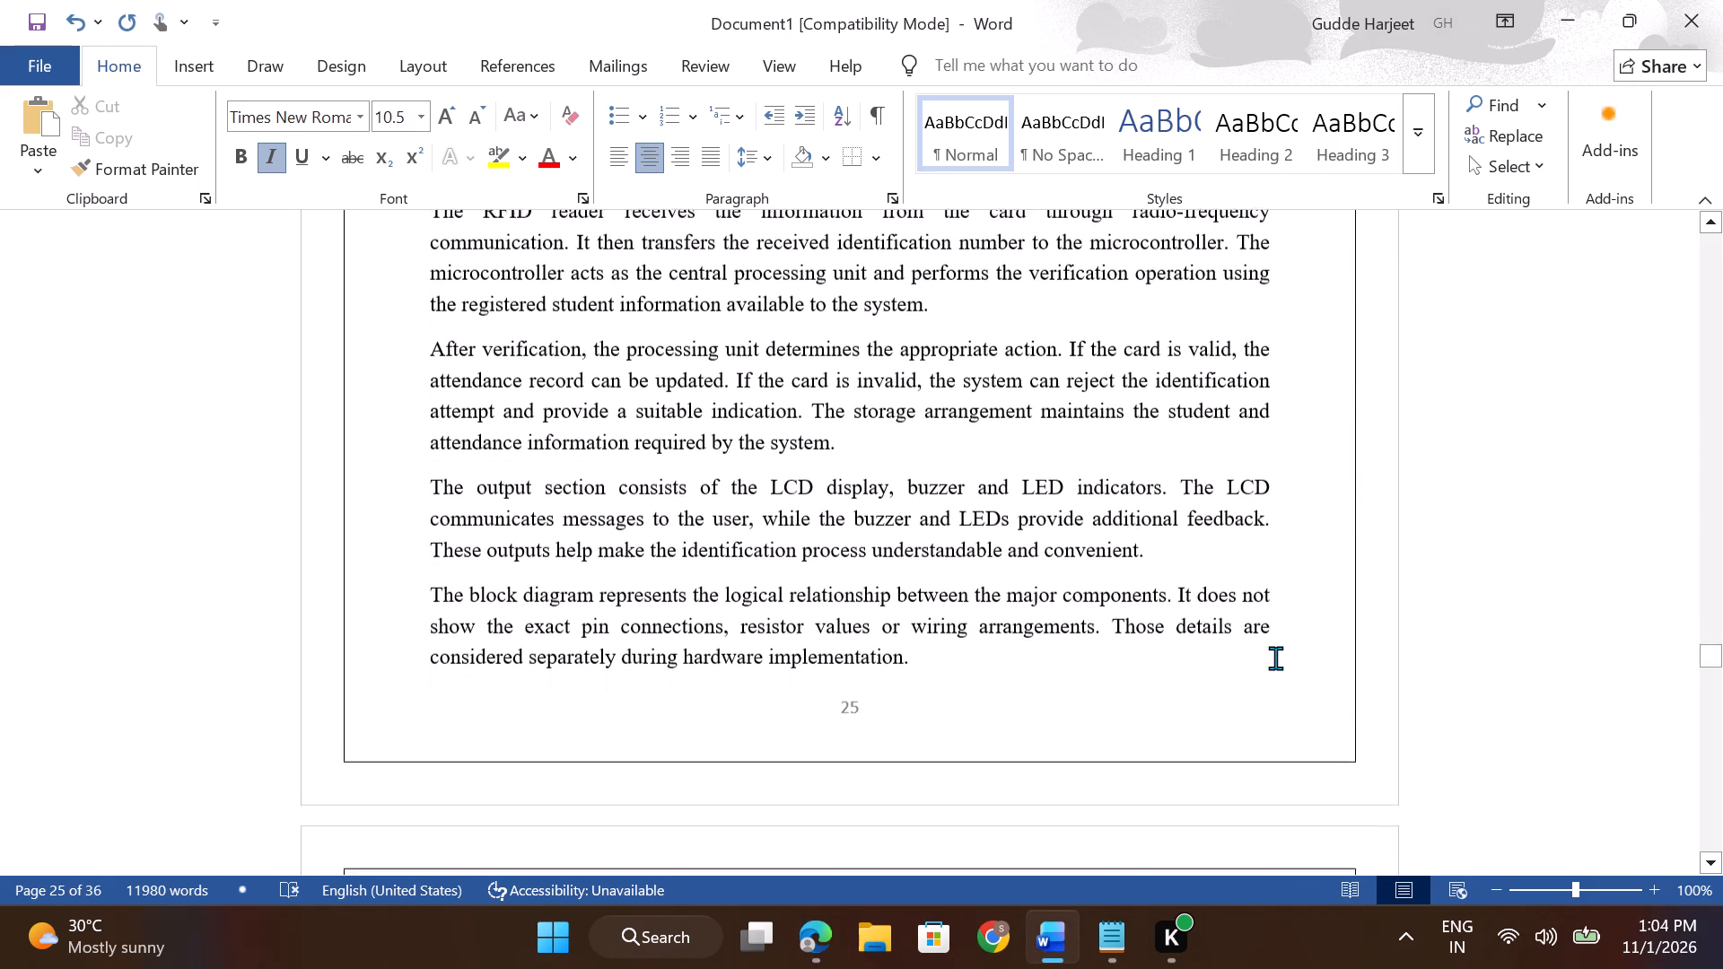
scroll(1275, 658, up, 3)
scroll(1275, 658, down, 1)
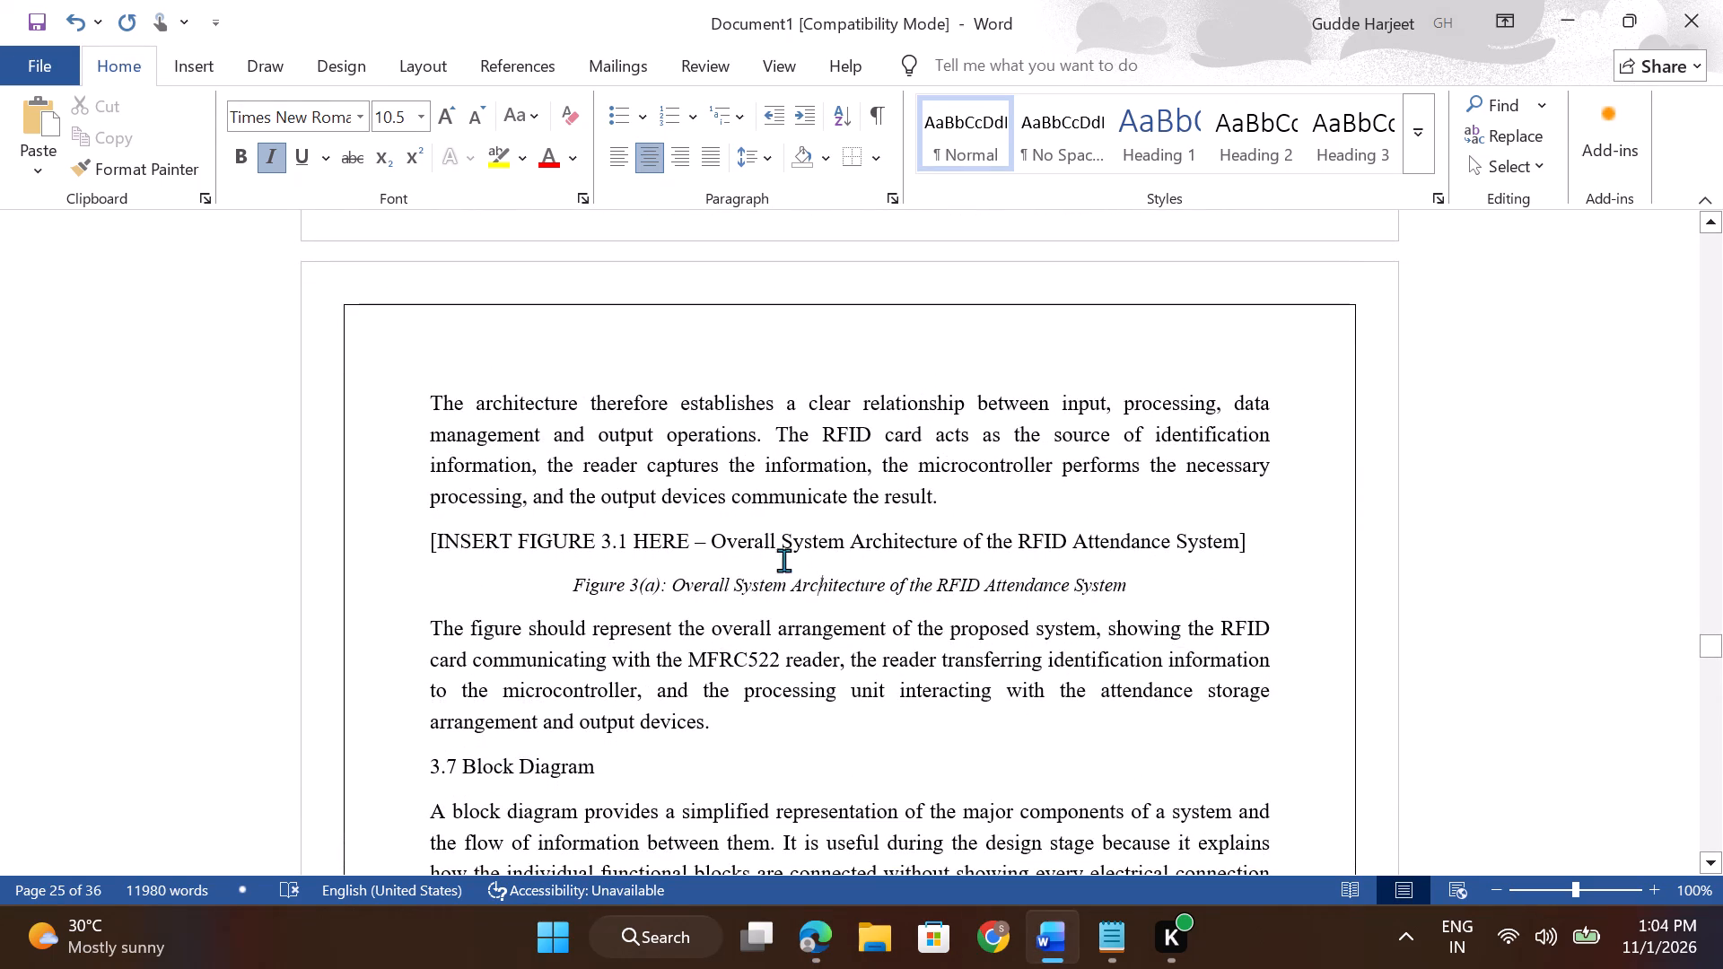
click(777, 549)
ctrl+click(777, 549)
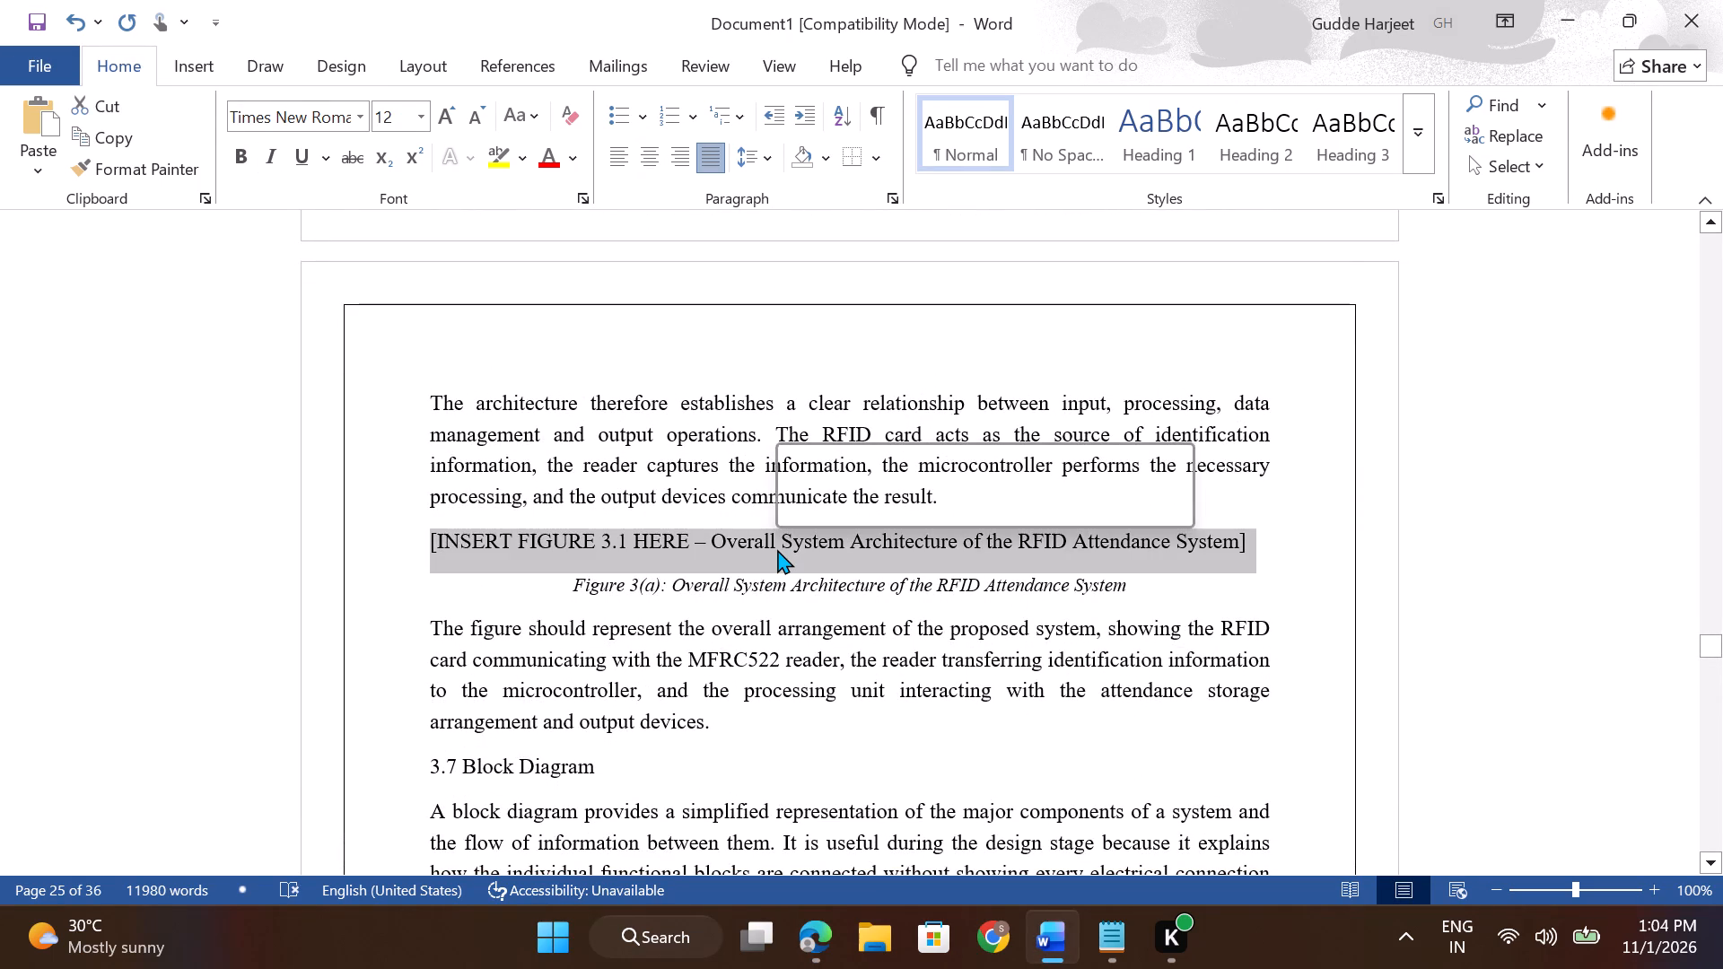
key(BackSpace)
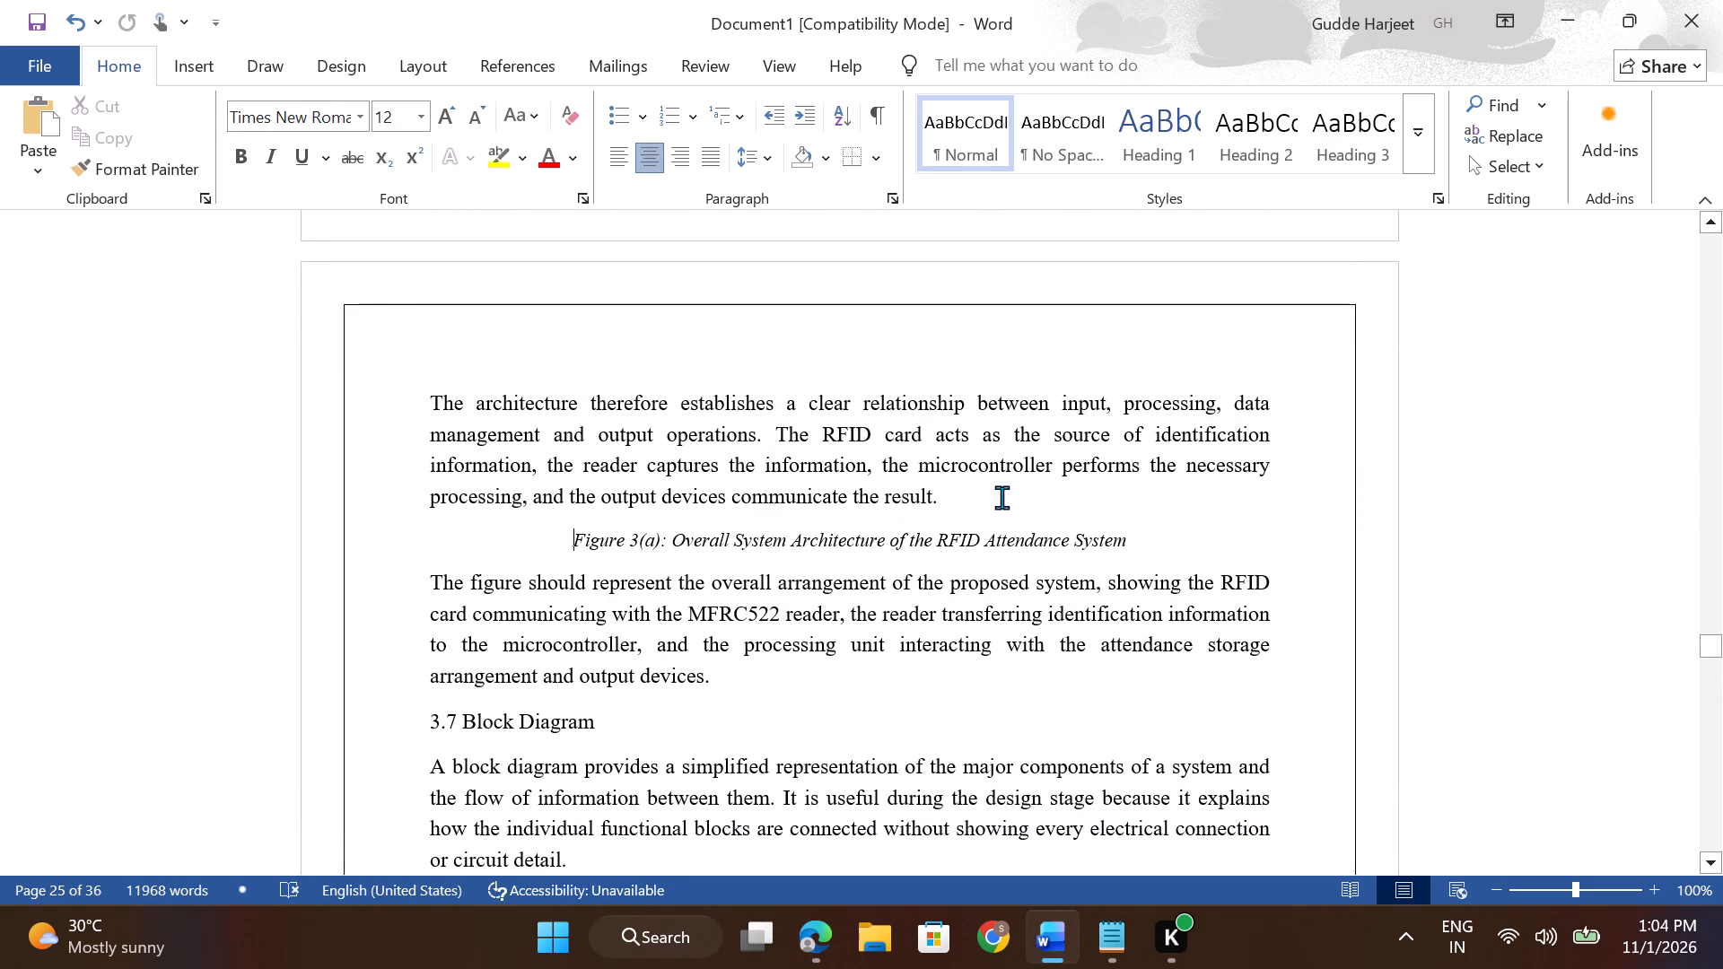
click(1001, 497)
key(Return)
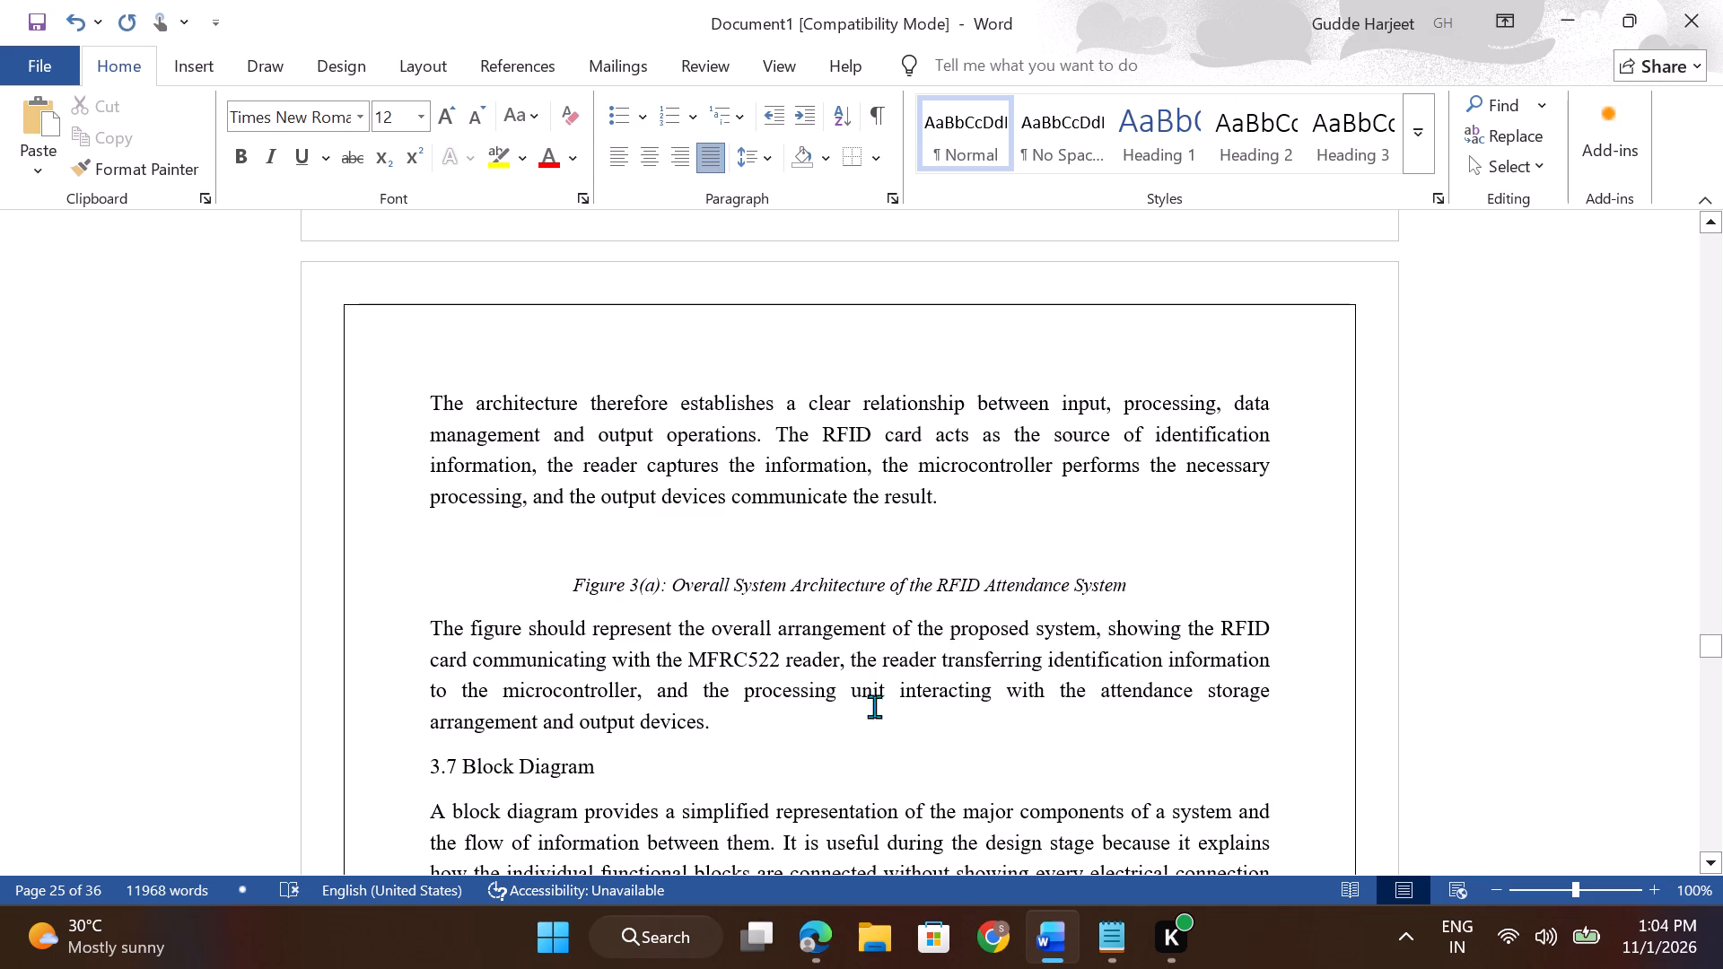
Format the heading "3.7 Block Diagram" as bold at font size 14.
ctrl+click(599, 771)
ctrl+click(567, 769)
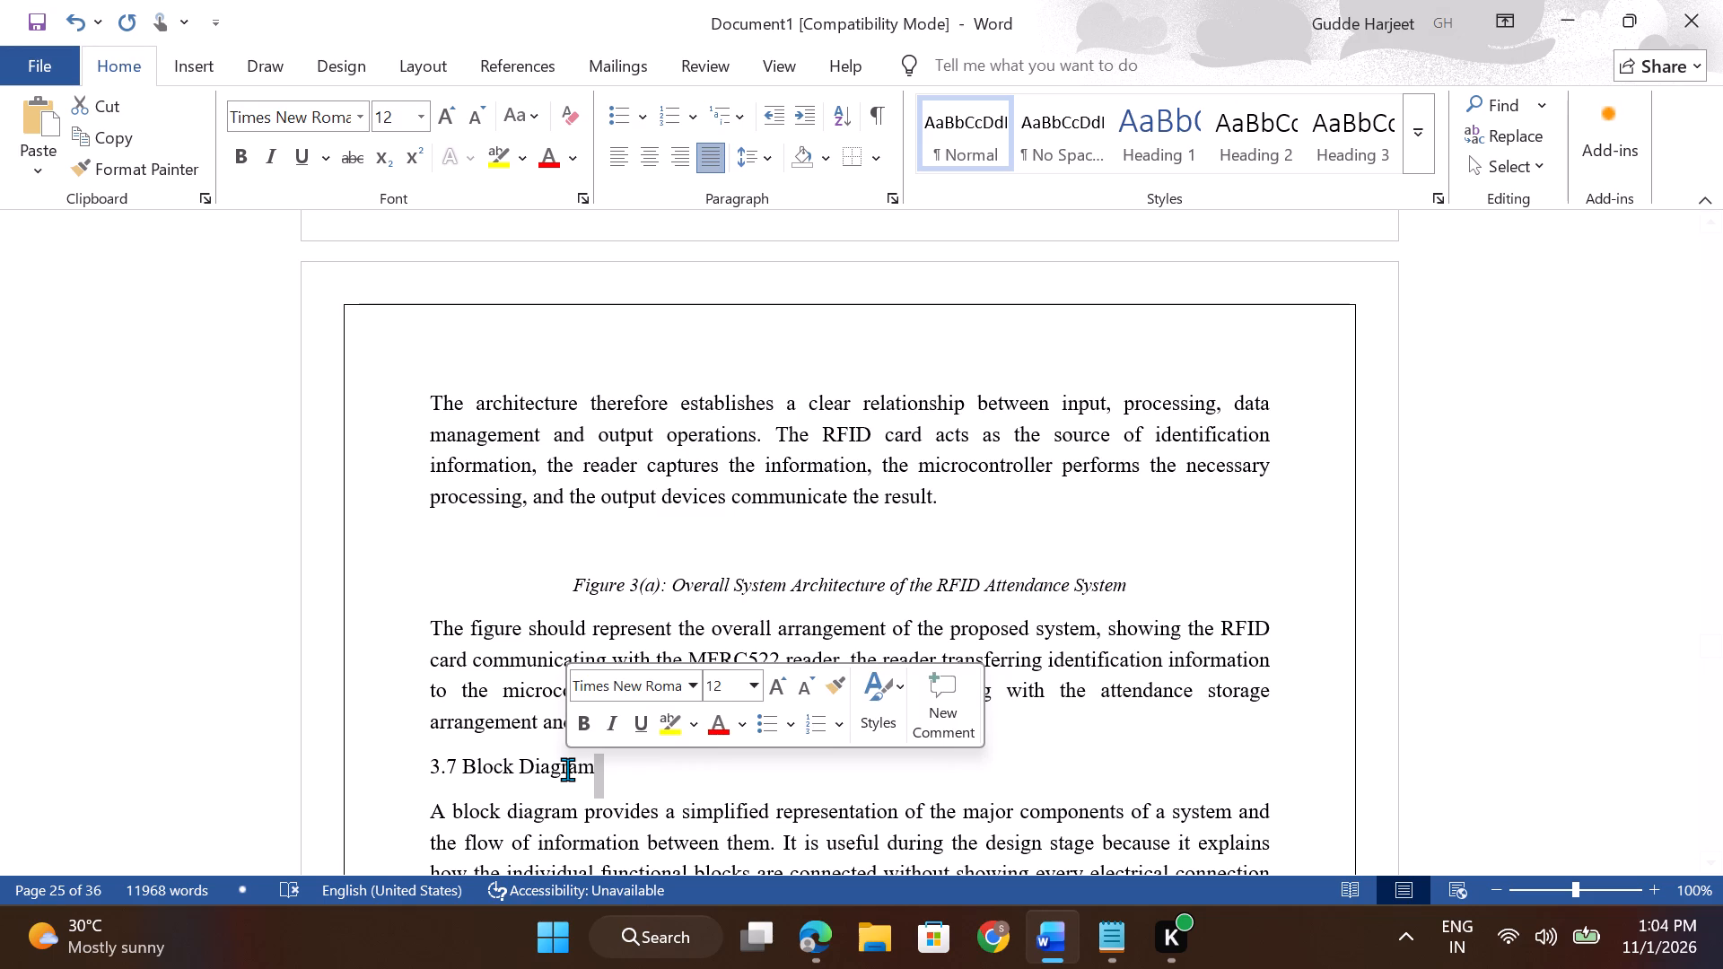
click(516, 773)
ctrl+click(516, 773)
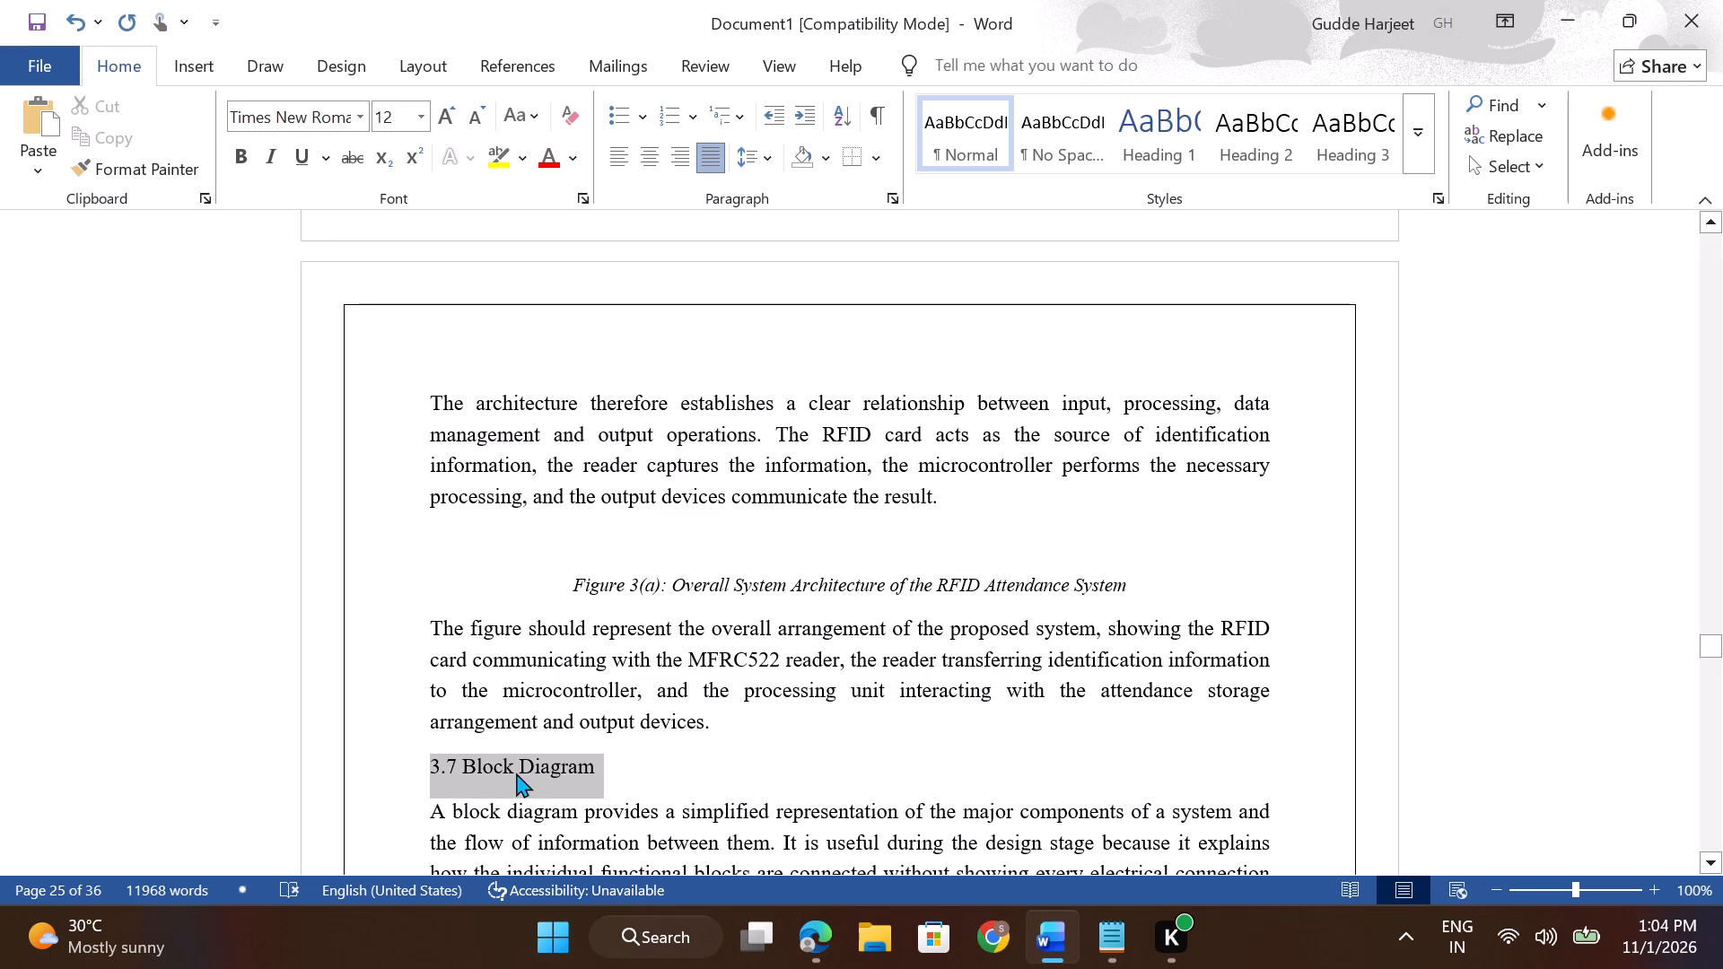
click(537, 736)
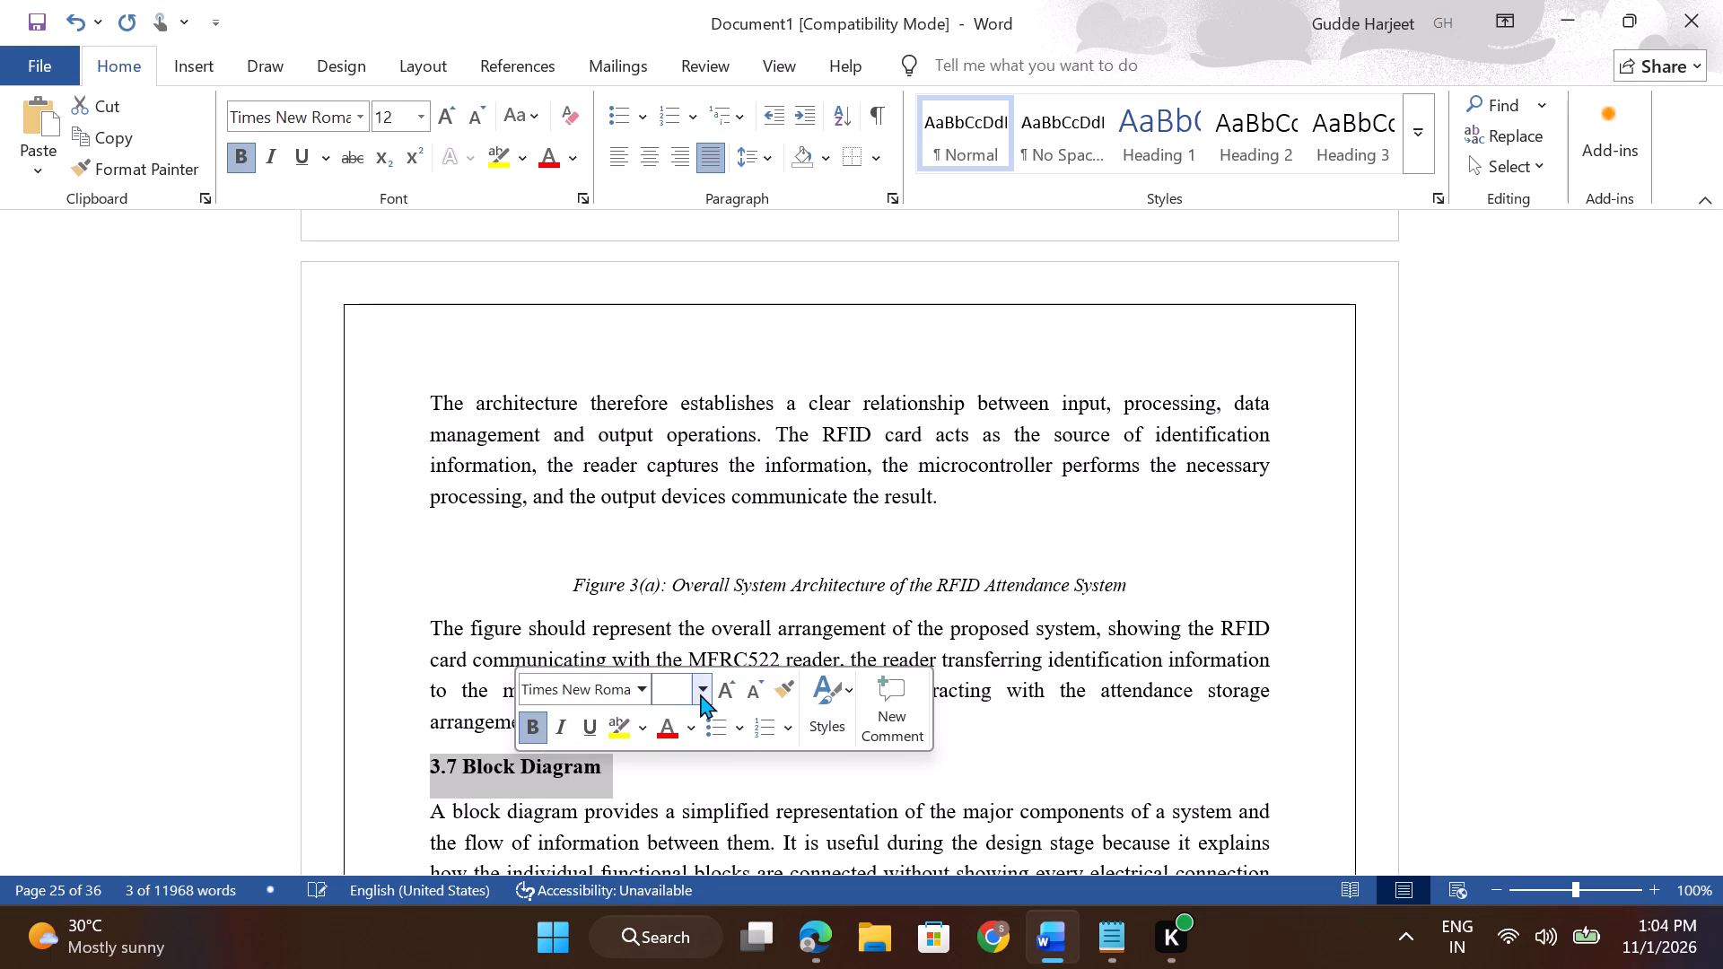
click(701, 694)
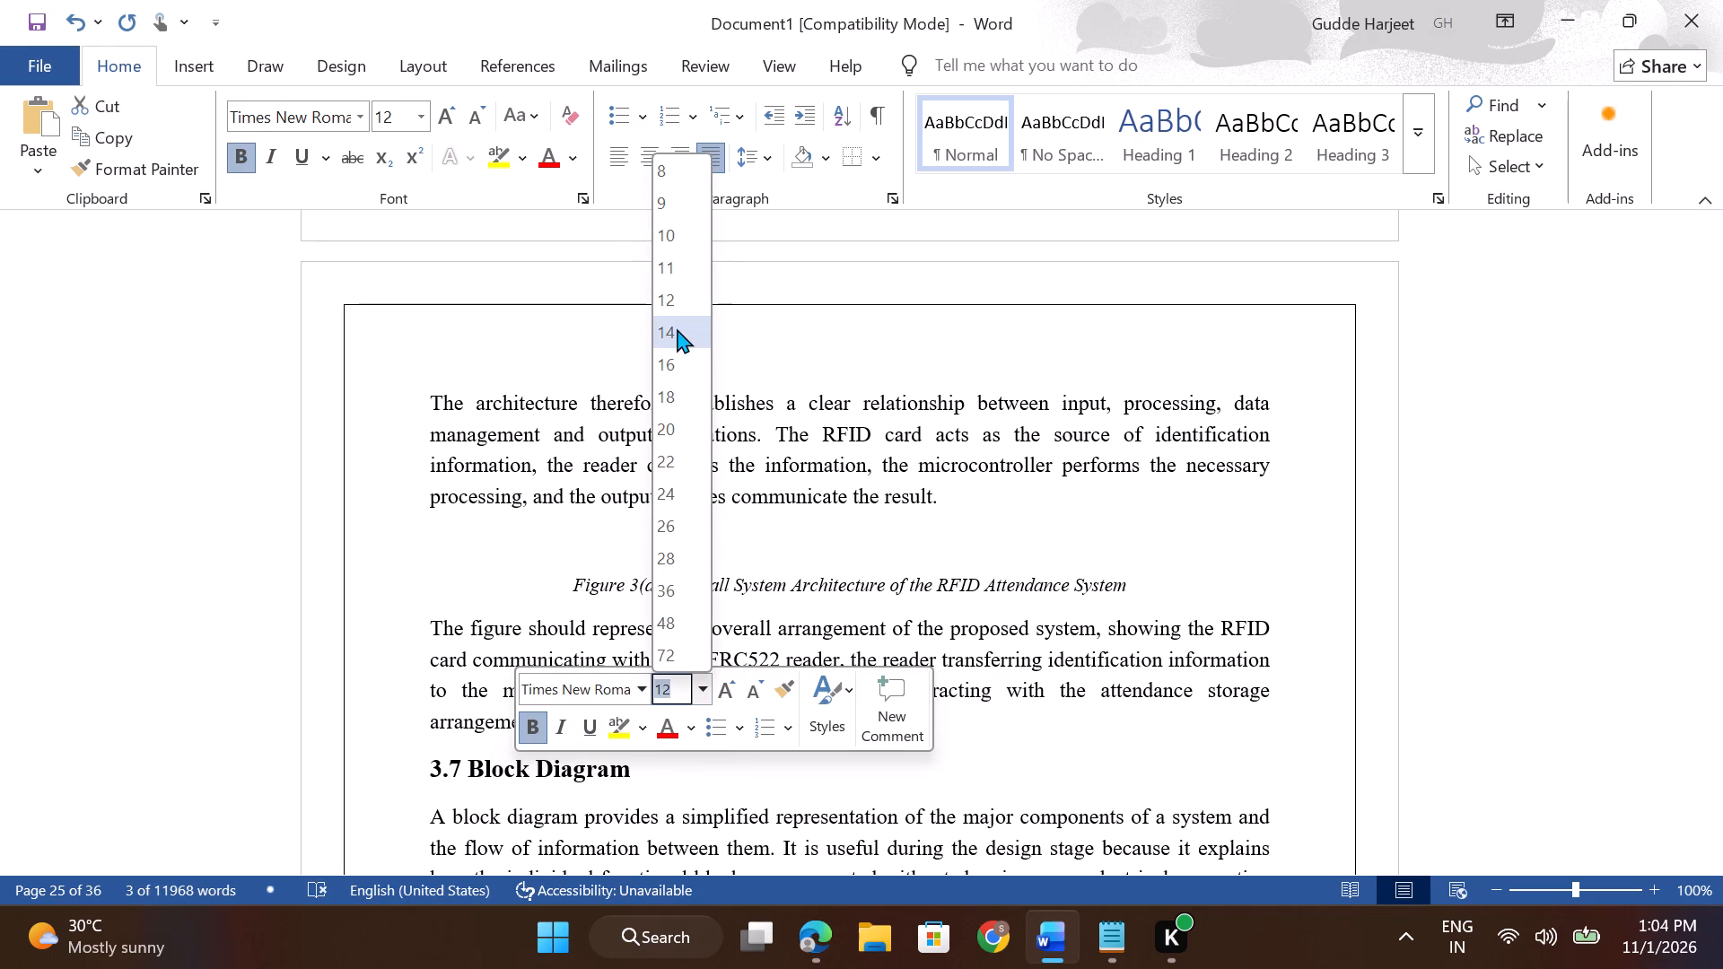
click(677, 328)
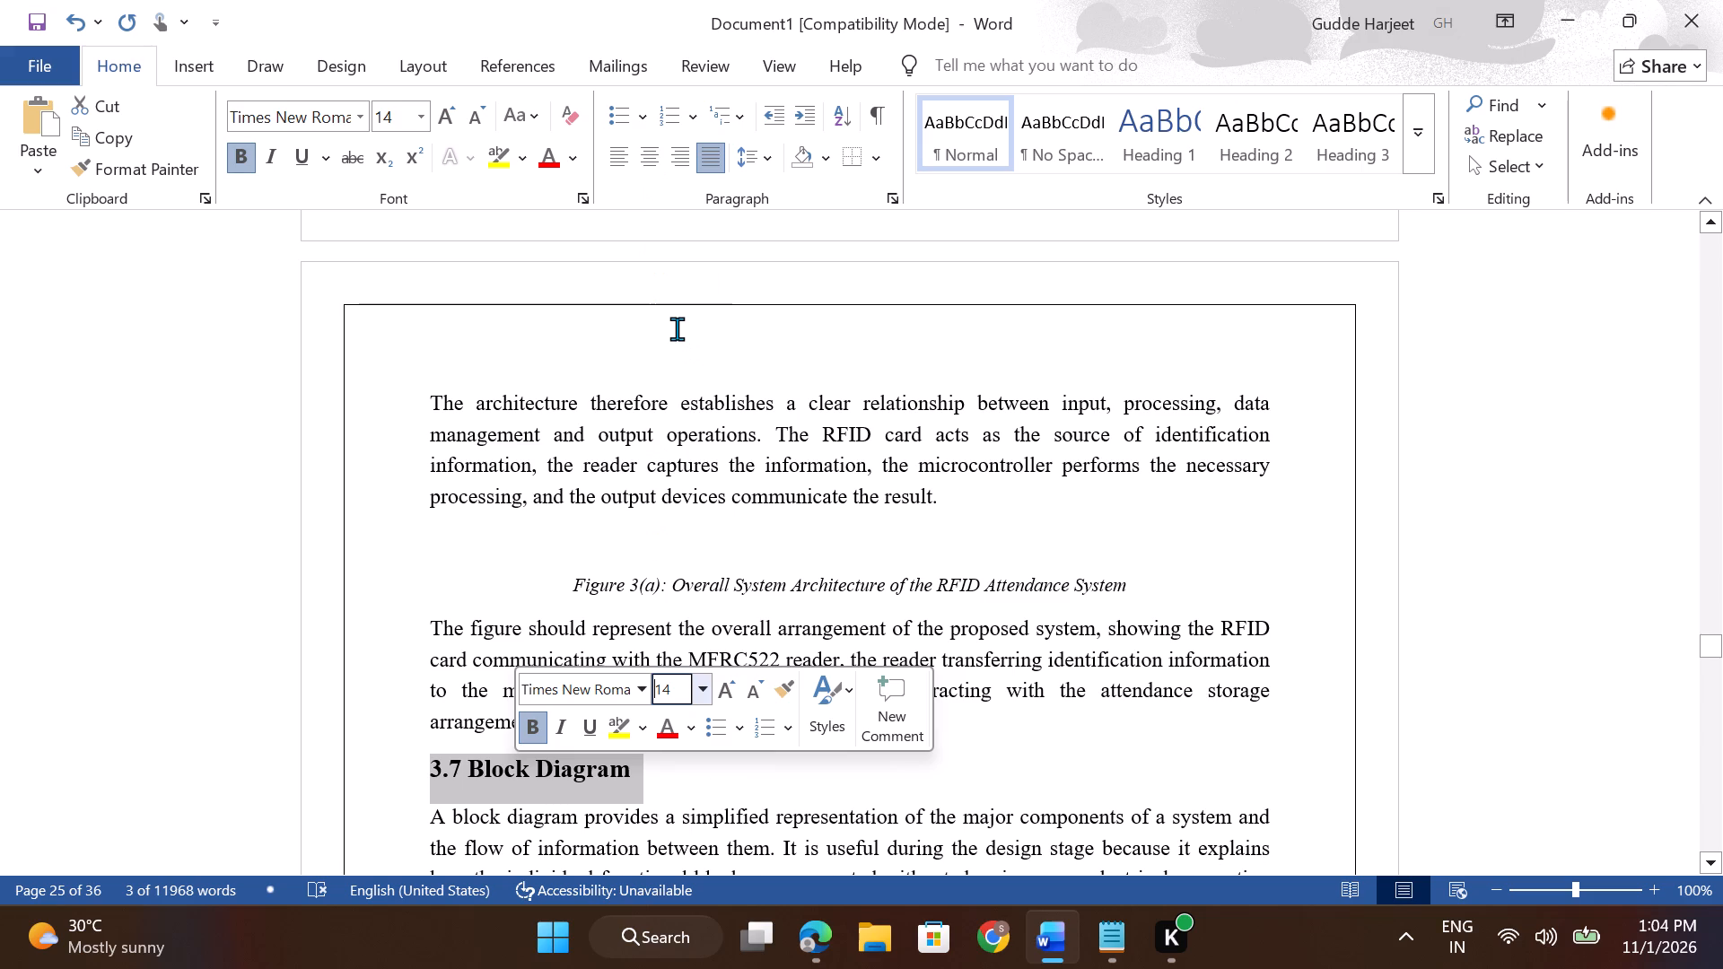
click(1004, 695)
Look through the body text of section 3.7 Block Diagram.
scroll(1004, 695, down, 1)
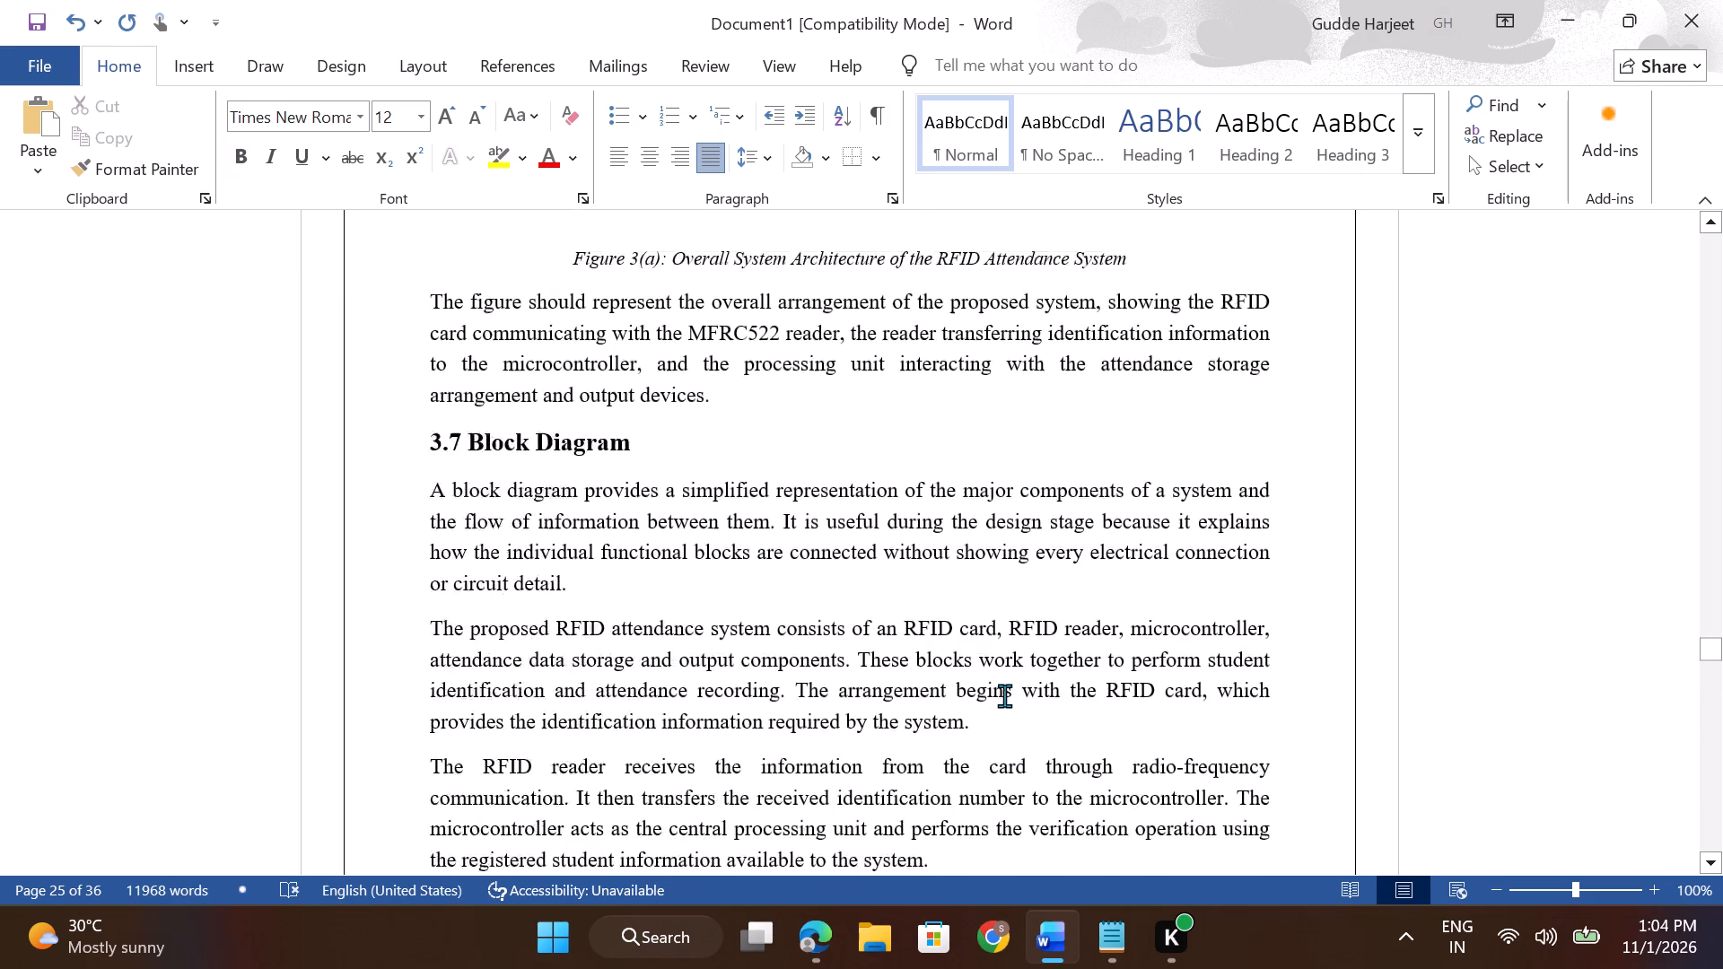
scroll(1004, 695, down, 2)
scroll(756, 719, down, 2)
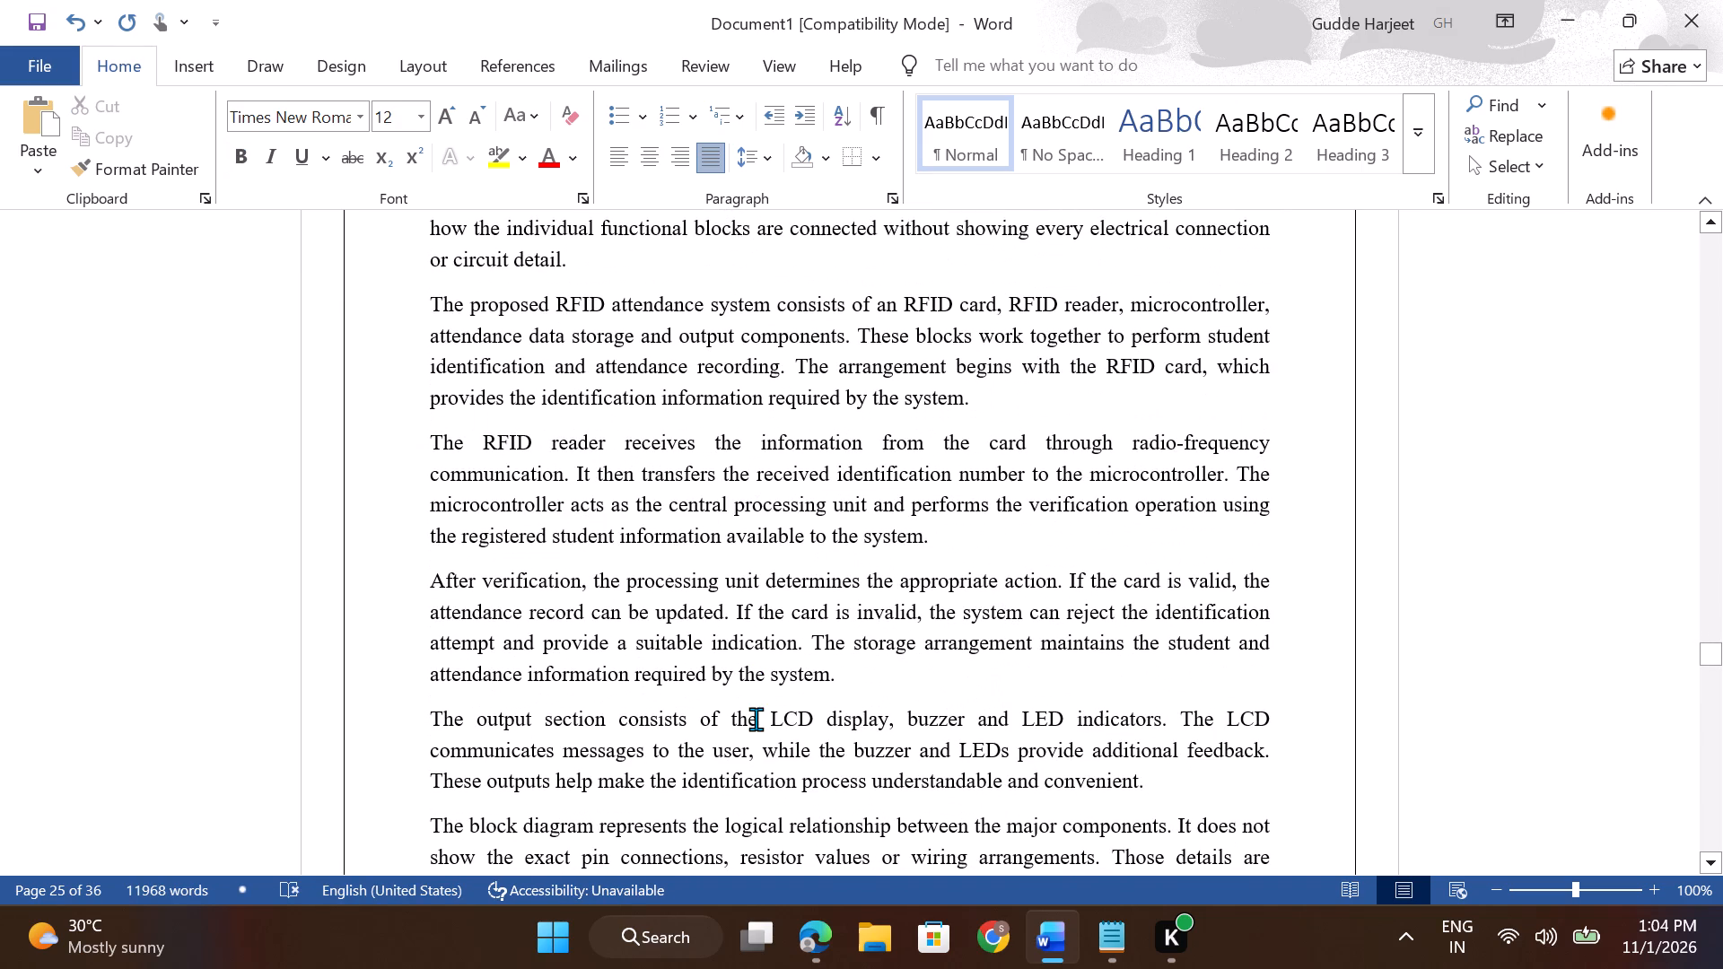
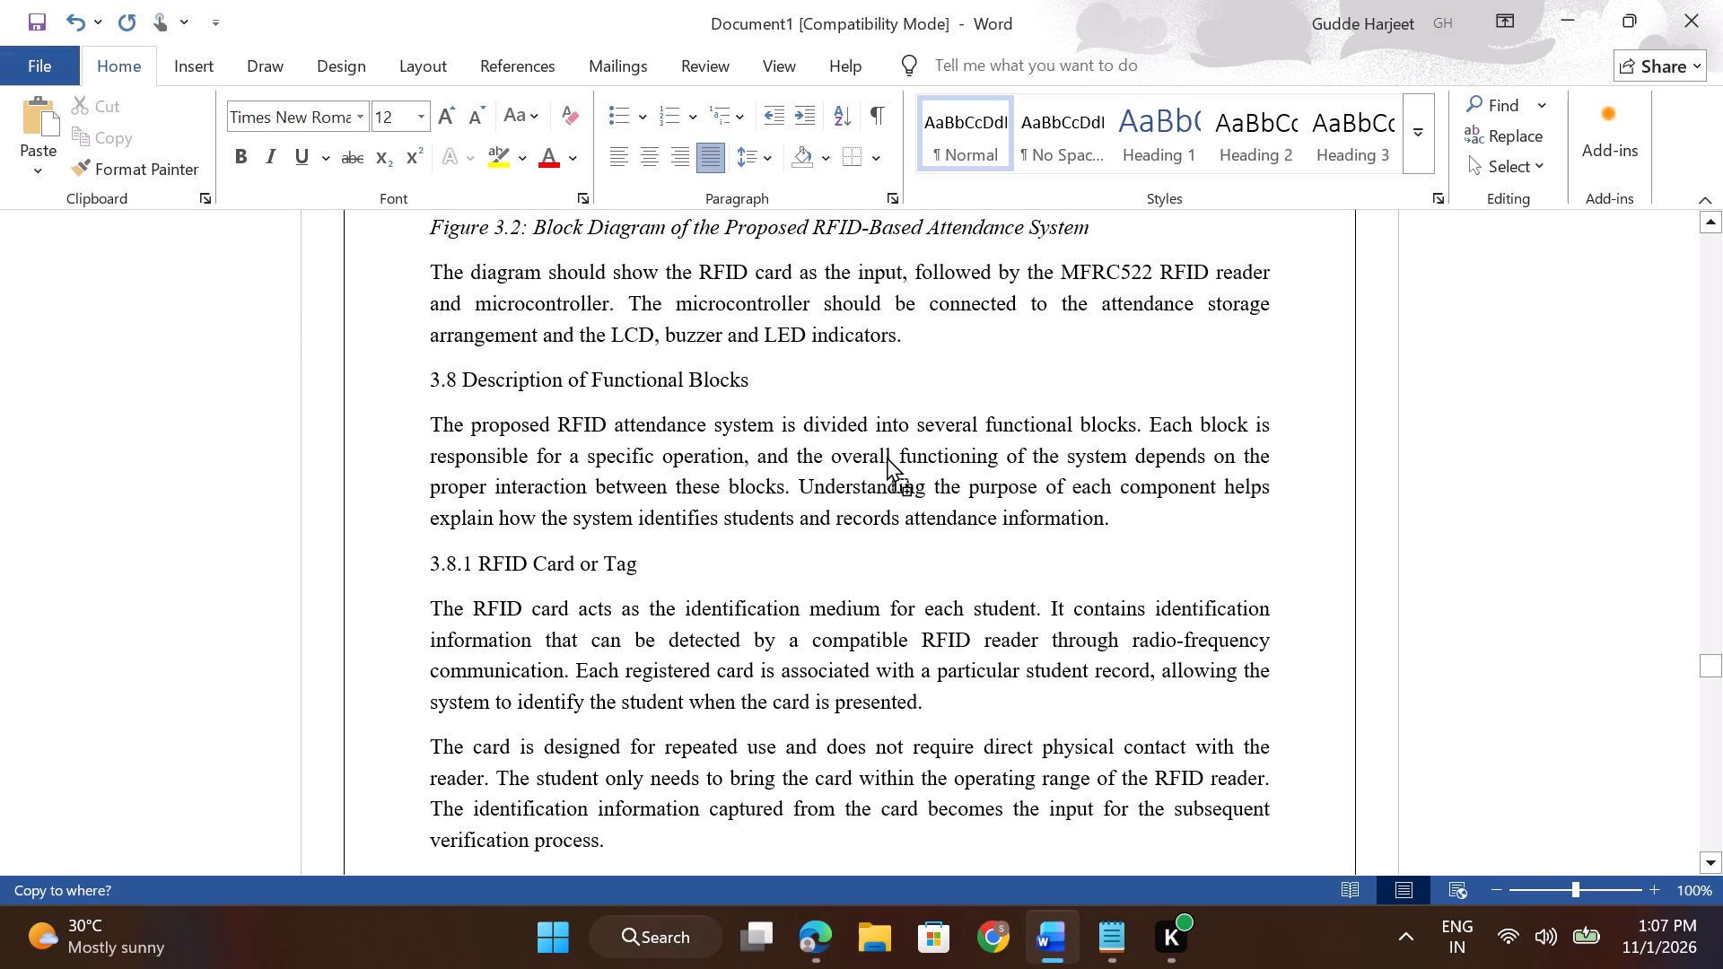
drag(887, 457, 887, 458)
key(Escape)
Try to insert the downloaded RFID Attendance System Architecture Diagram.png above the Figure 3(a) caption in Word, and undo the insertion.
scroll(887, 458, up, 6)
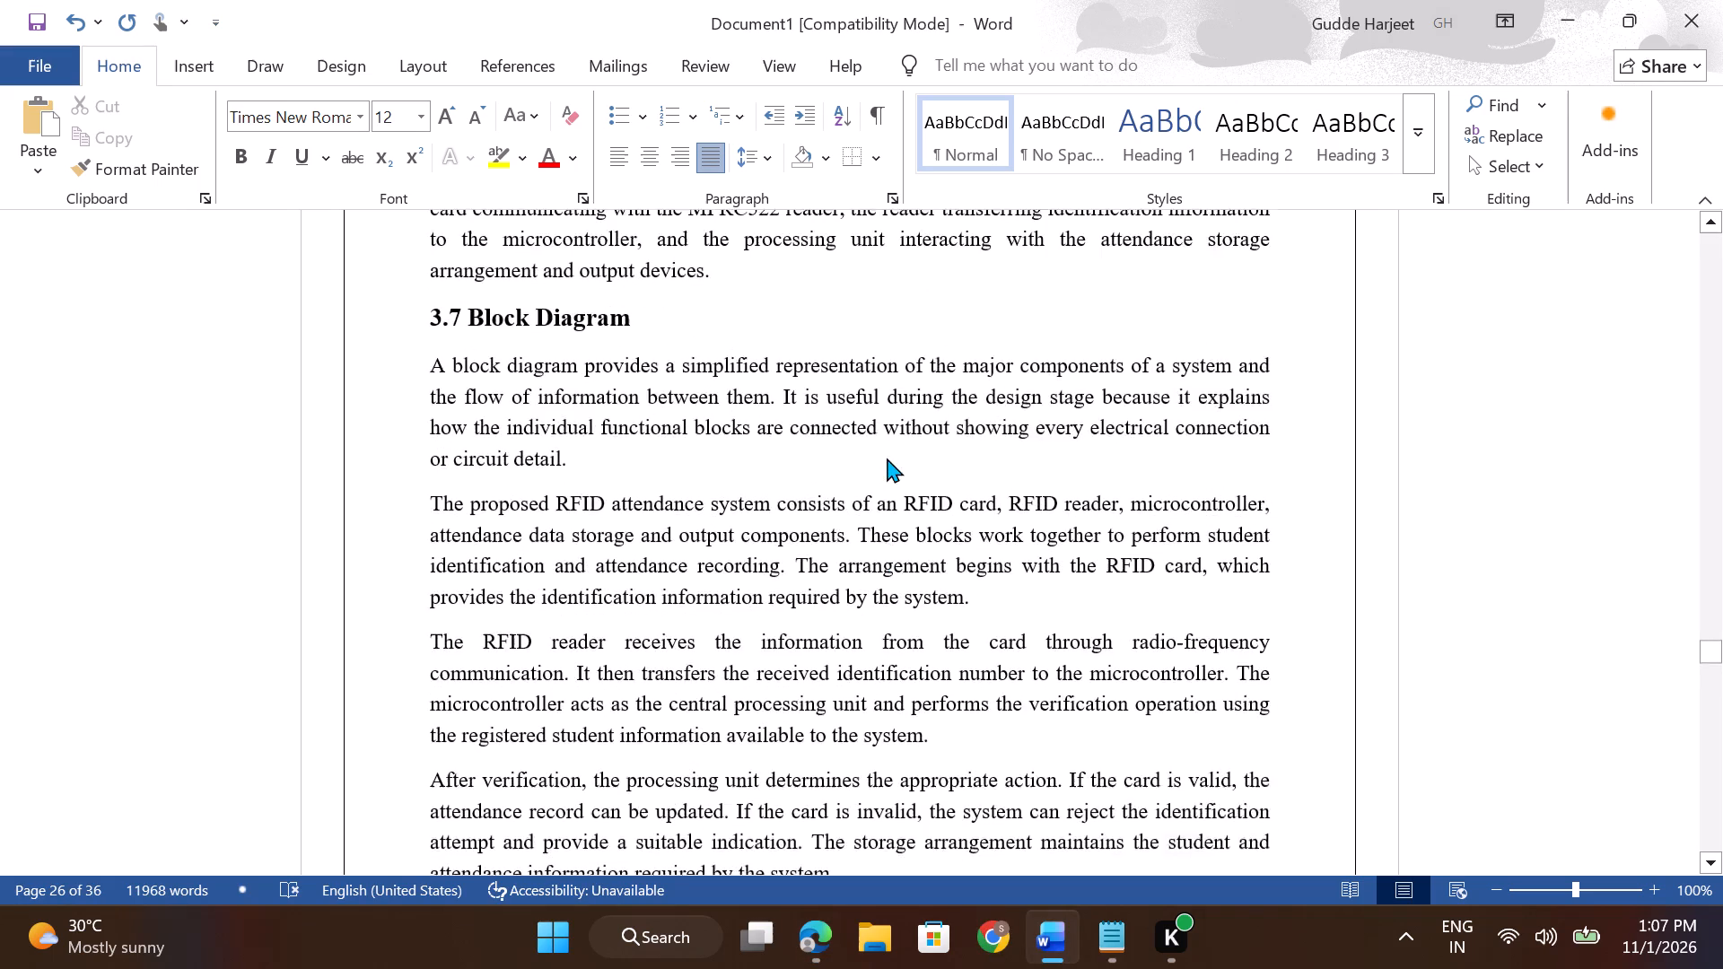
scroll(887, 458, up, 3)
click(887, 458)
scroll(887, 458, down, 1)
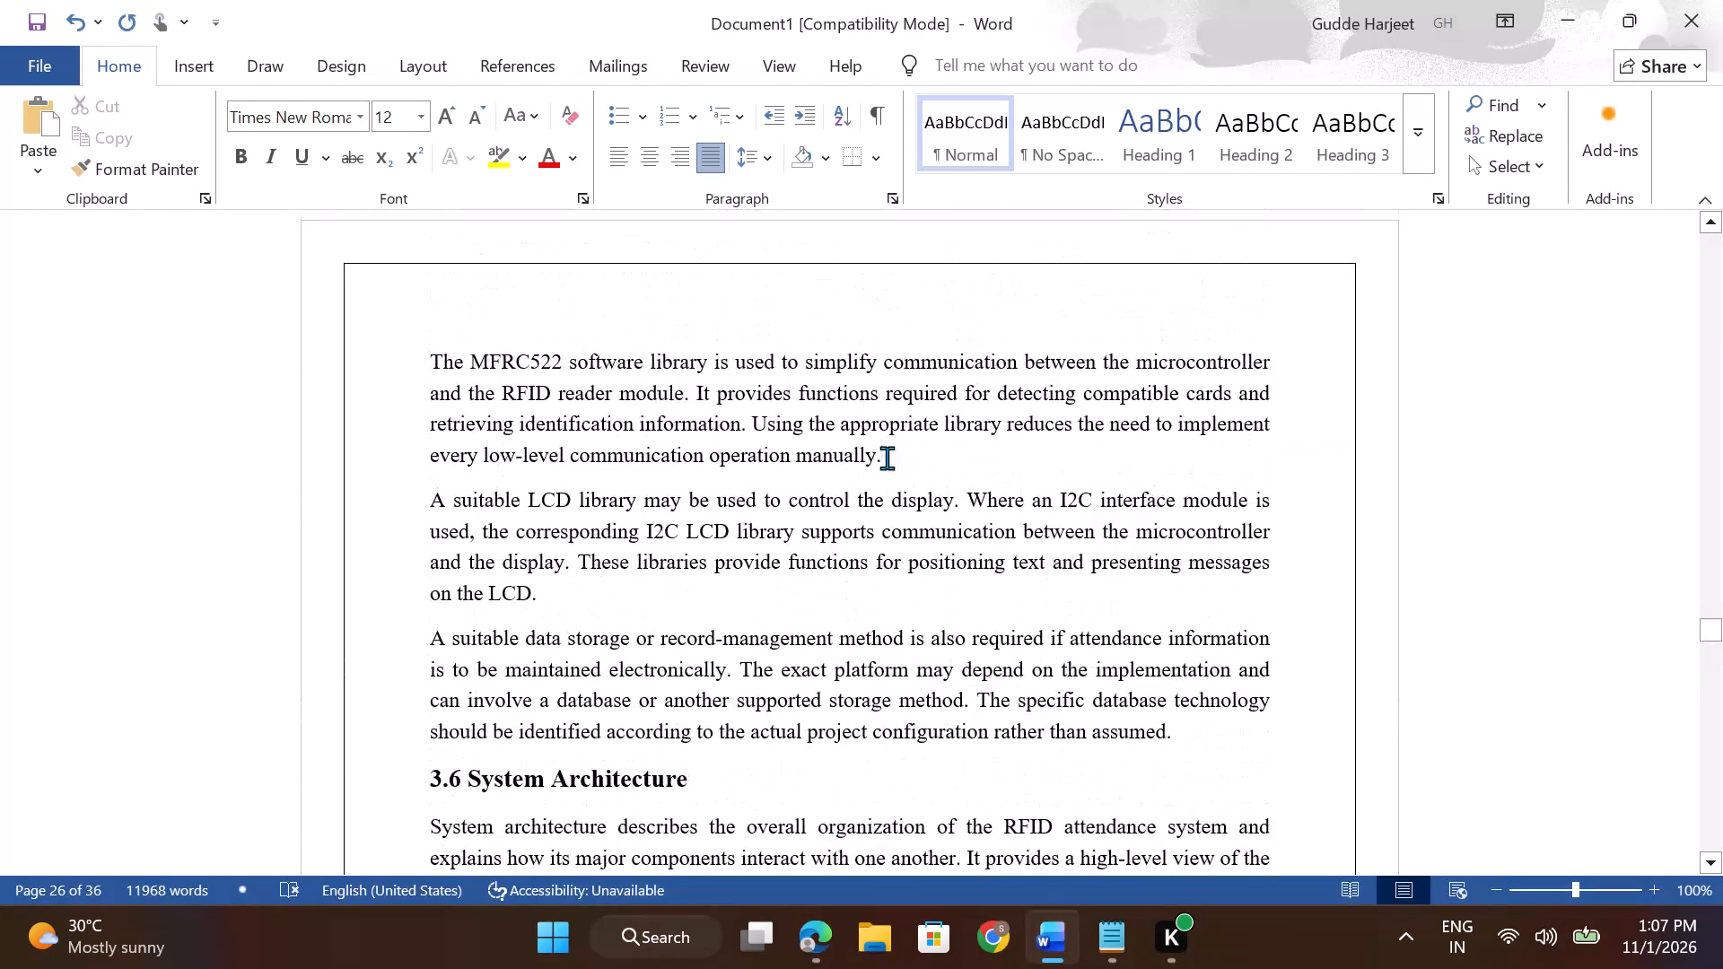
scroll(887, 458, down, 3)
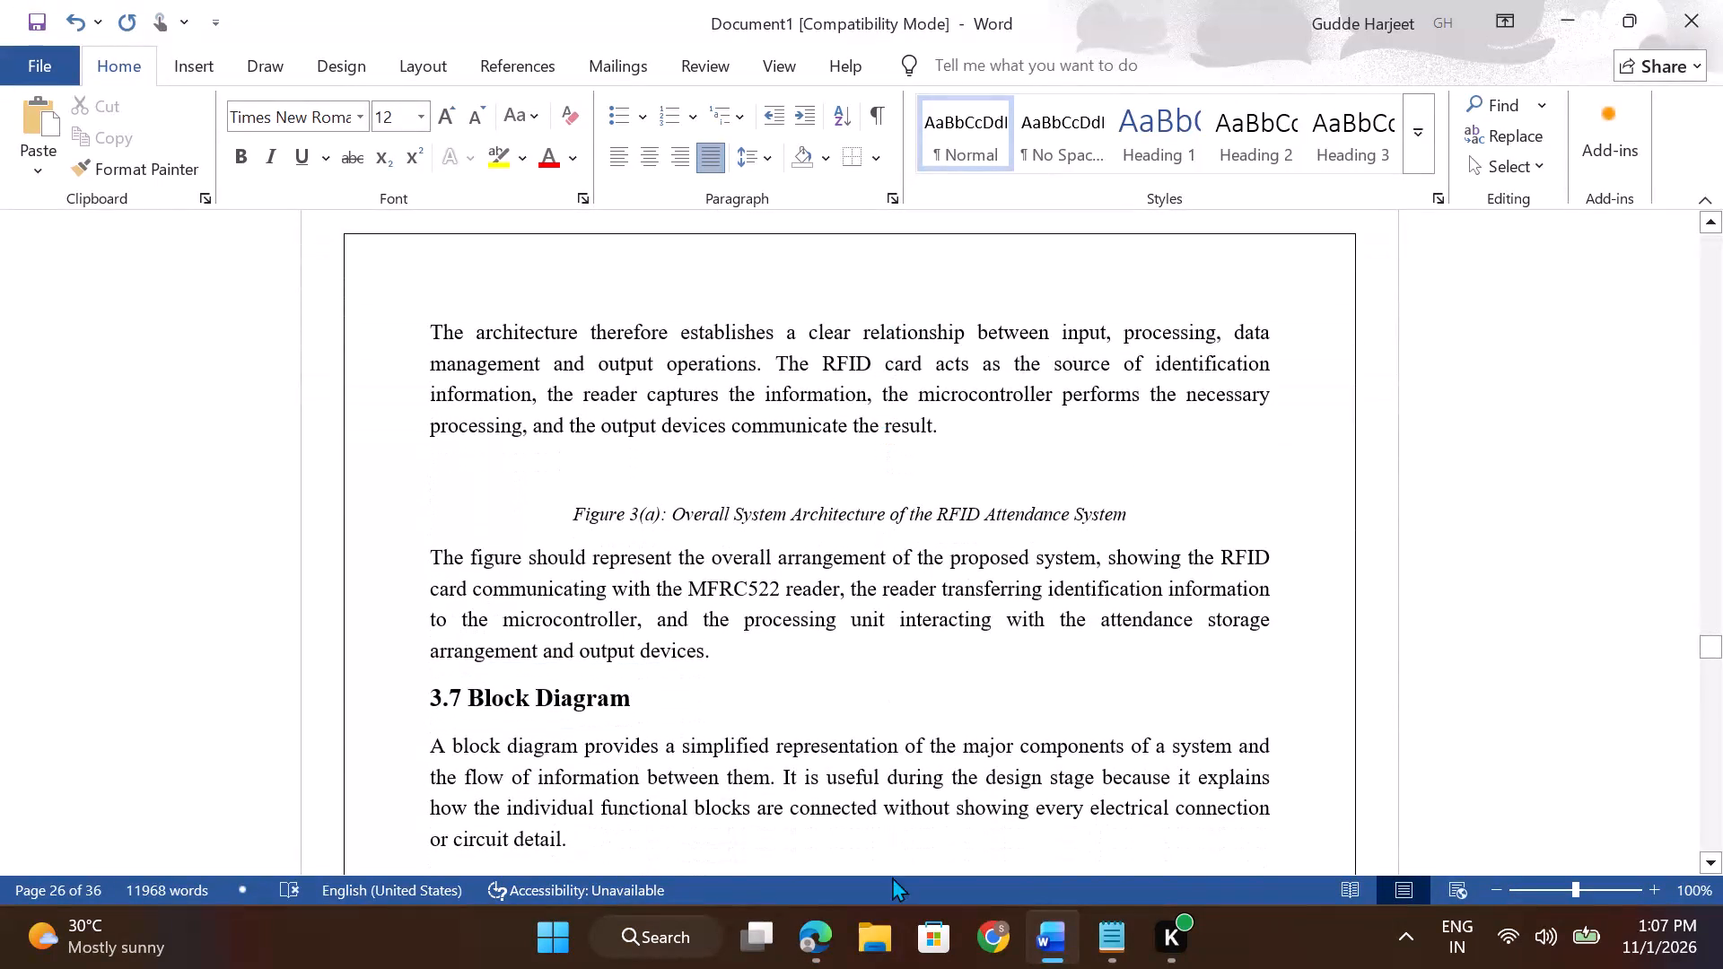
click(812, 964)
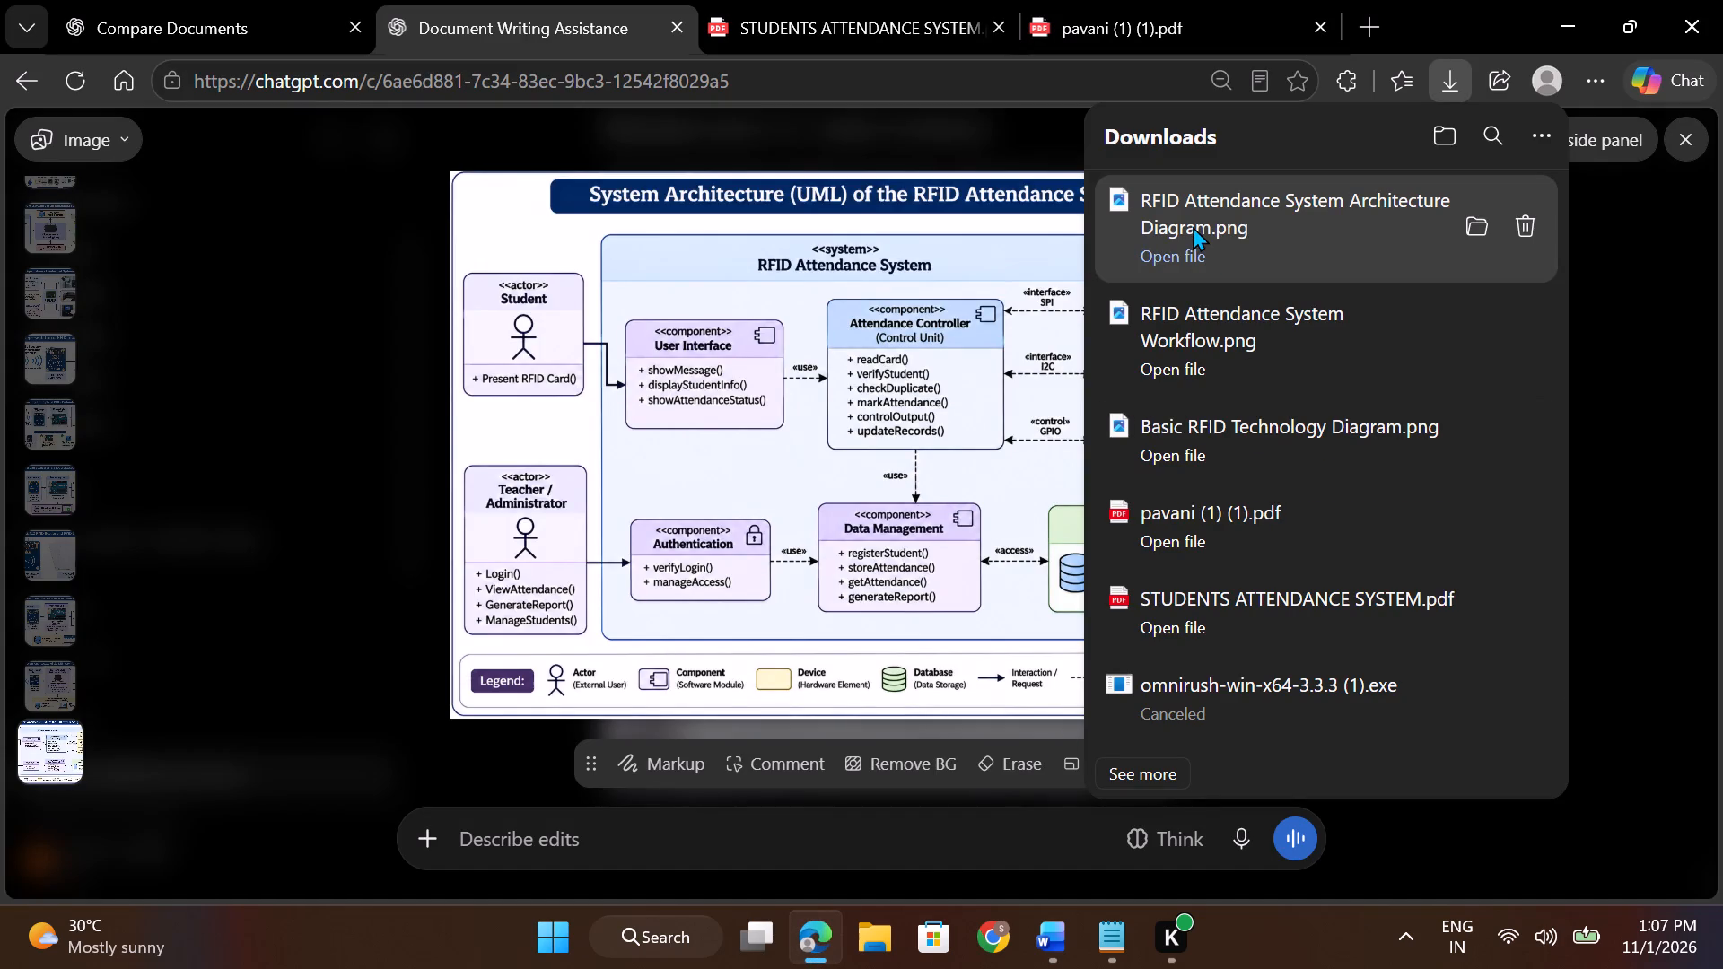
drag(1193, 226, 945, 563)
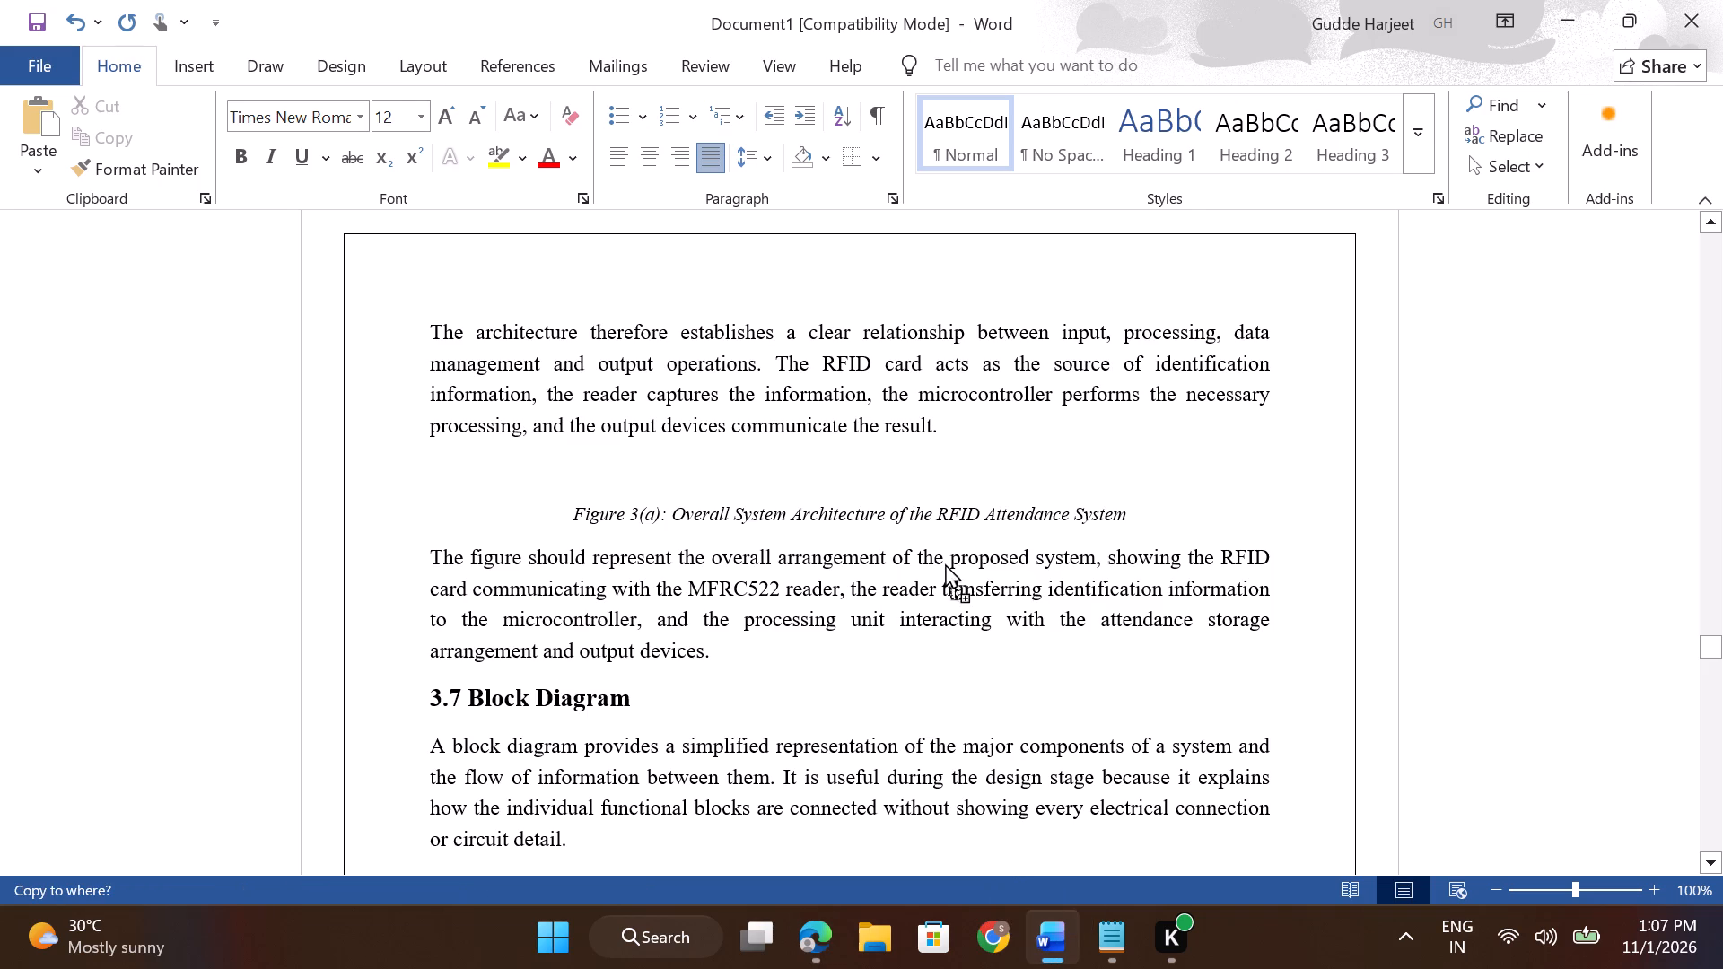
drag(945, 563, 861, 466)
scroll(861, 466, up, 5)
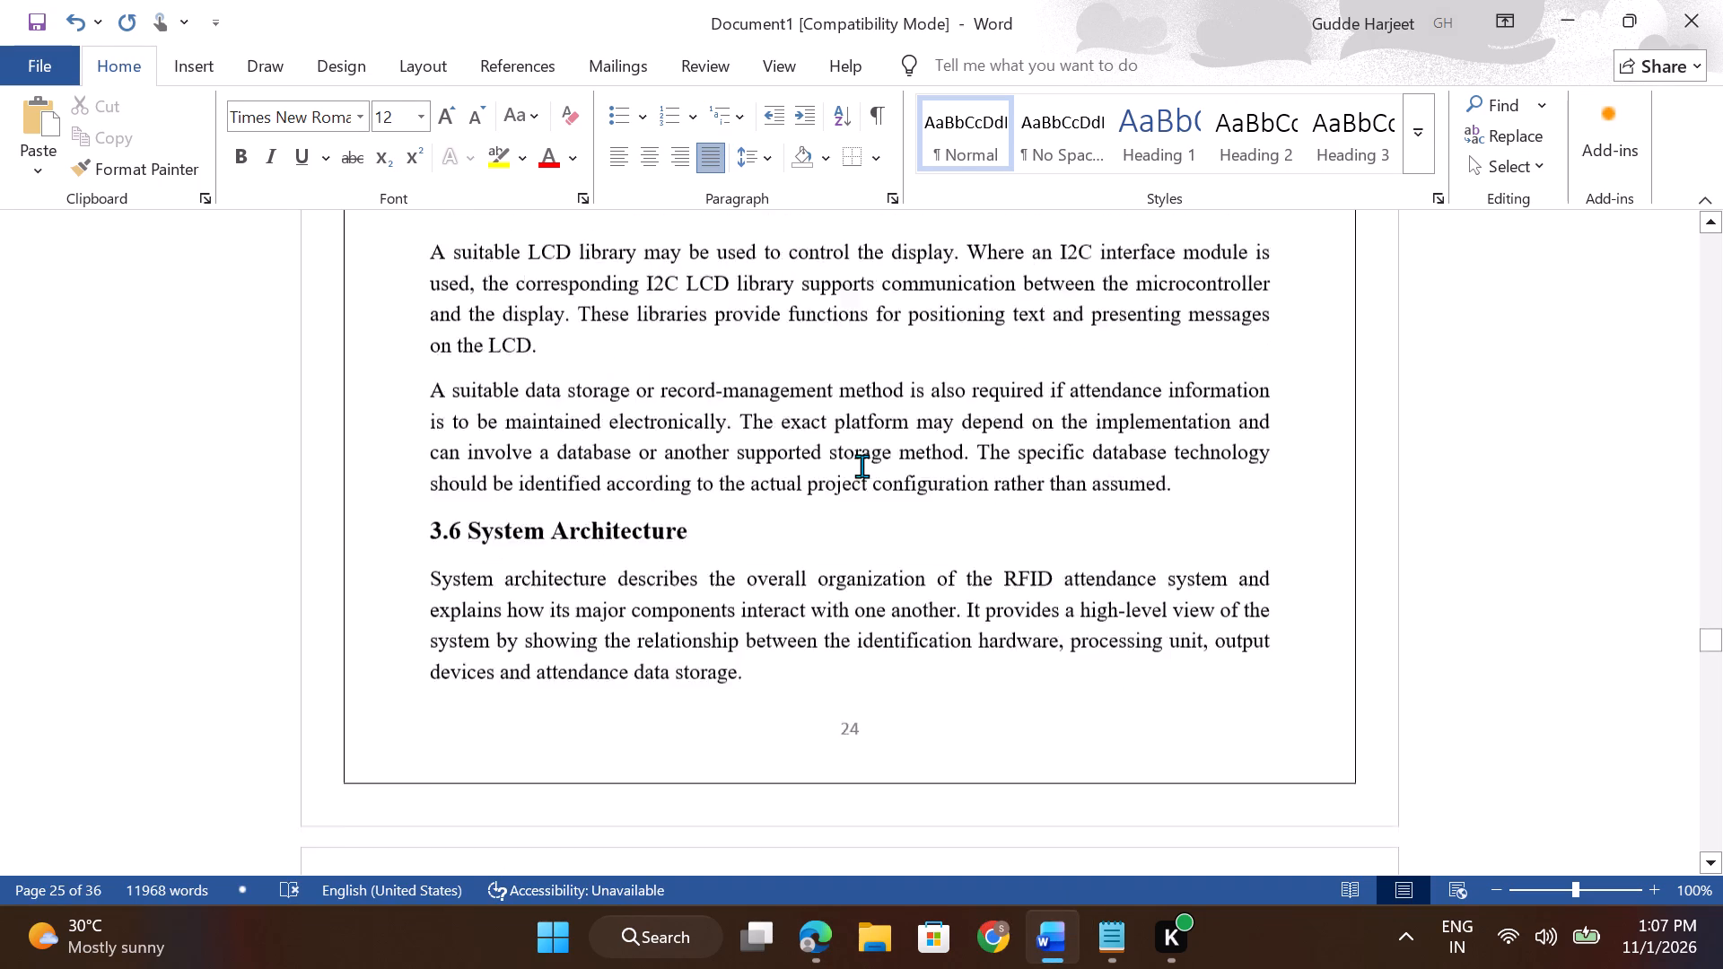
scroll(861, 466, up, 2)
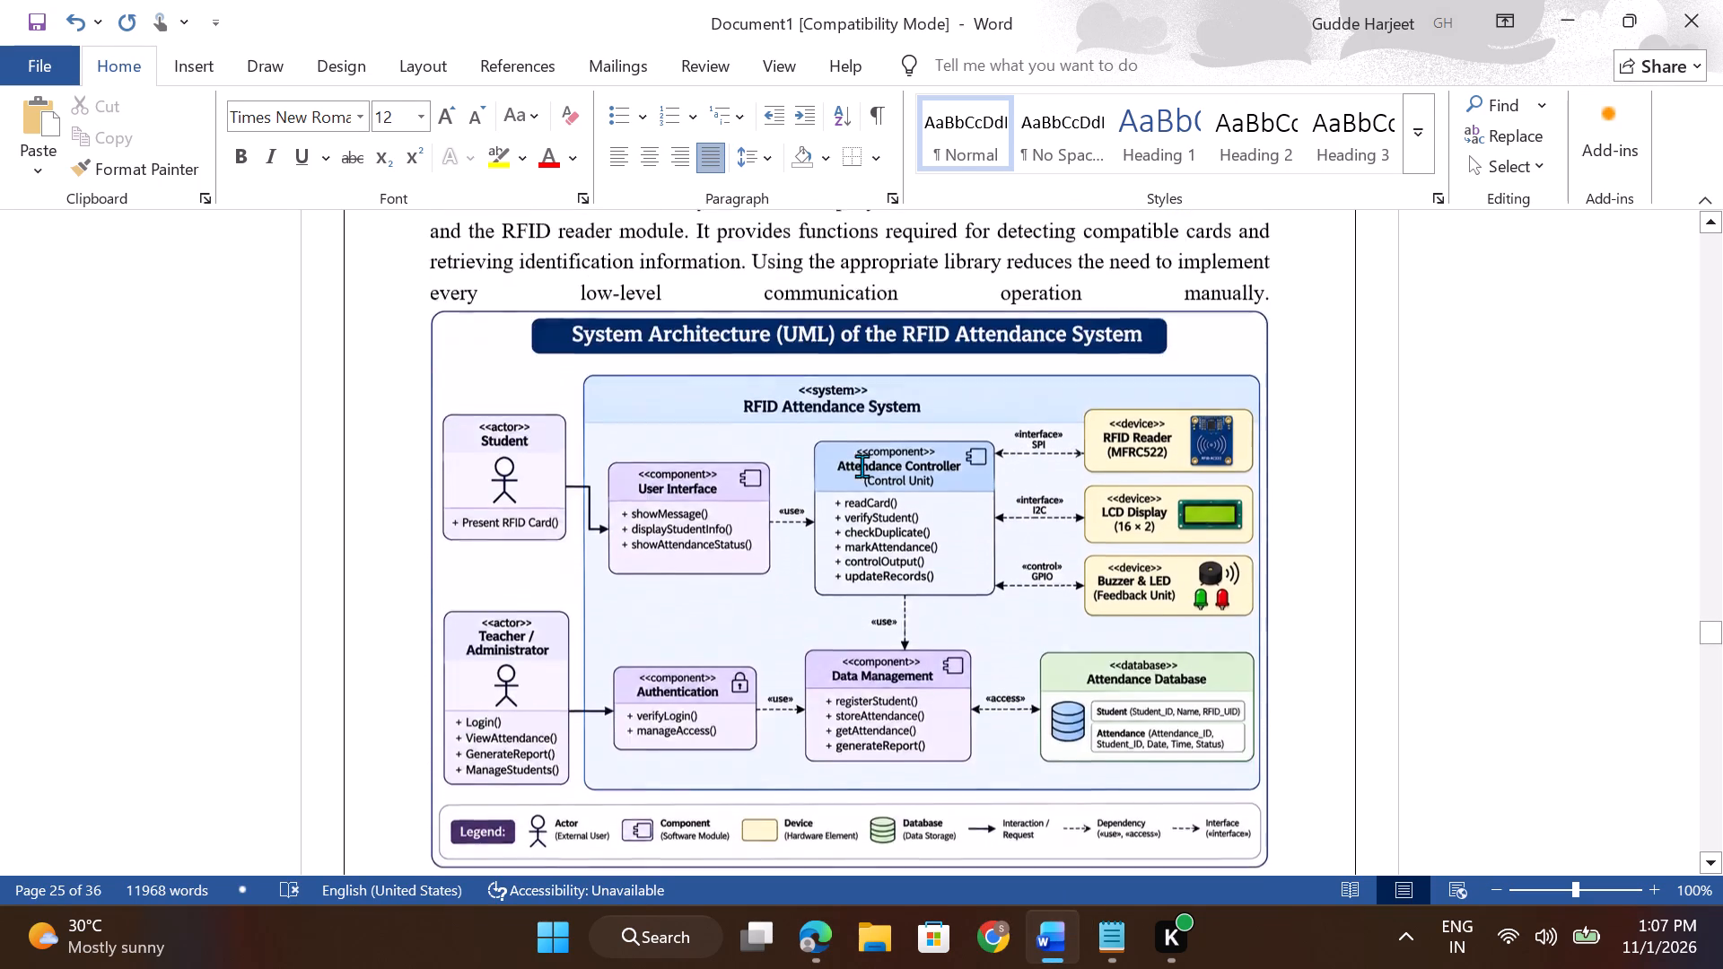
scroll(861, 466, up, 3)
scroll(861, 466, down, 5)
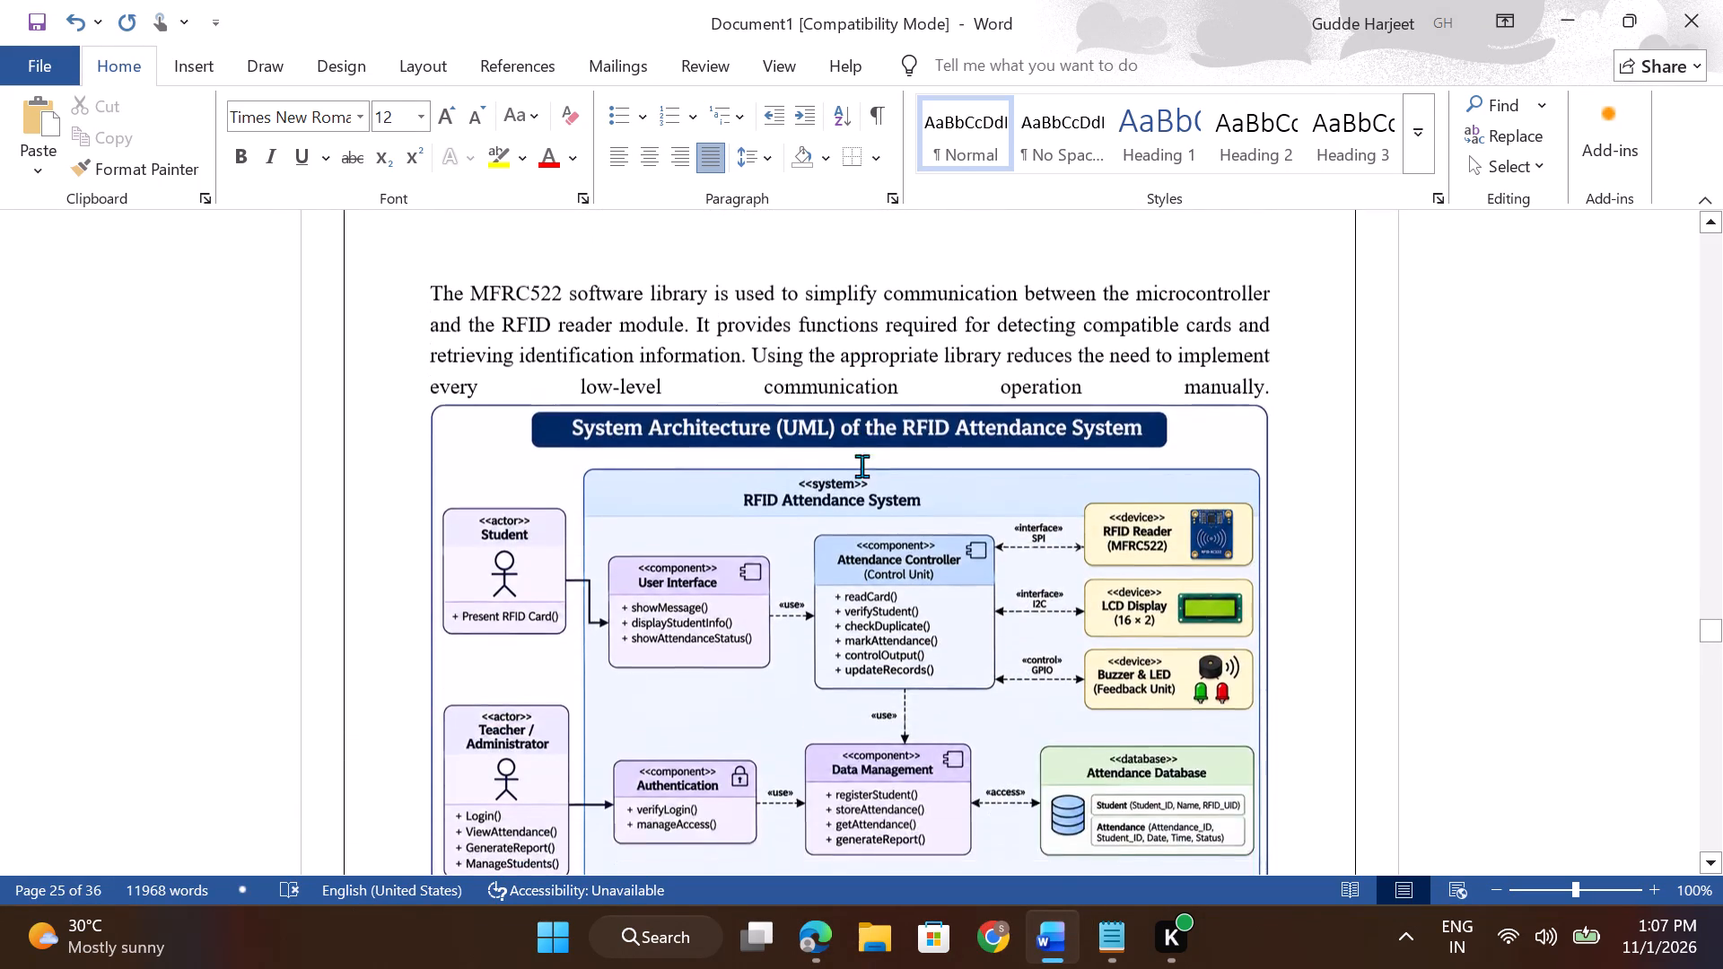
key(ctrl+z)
Add four blank lines above the Figure 3(a) caption in section 3.6 to make room for the diagram.
scroll(861, 466, down, 5)
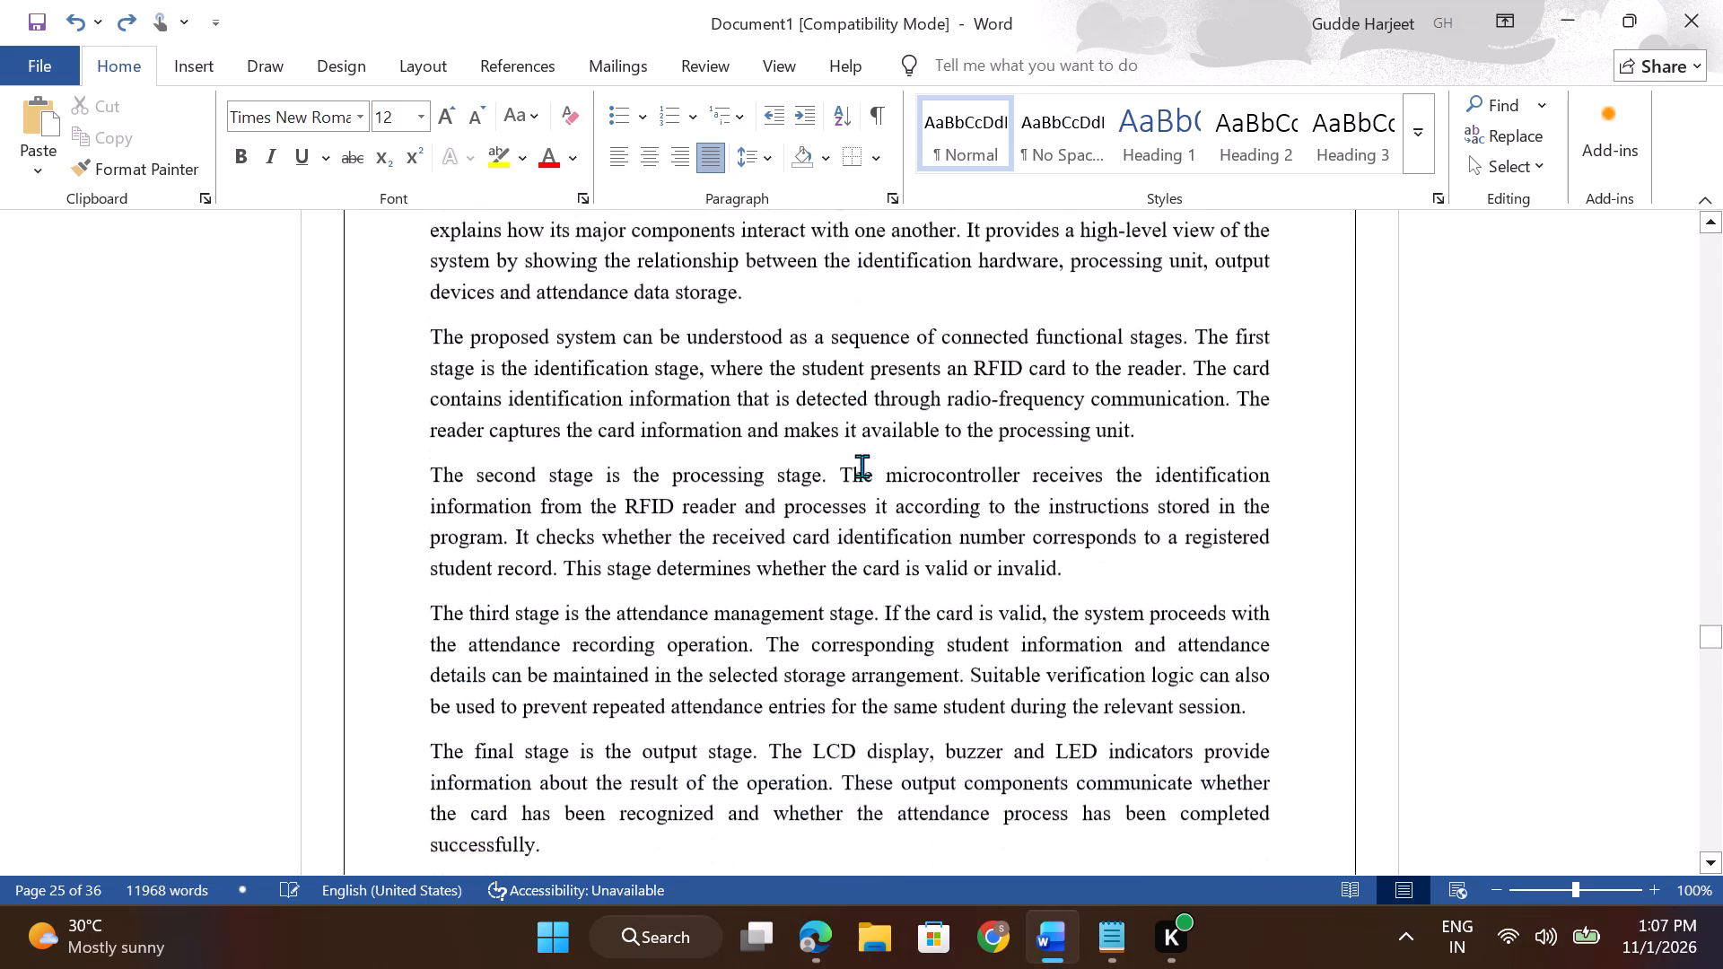
scroll(861, 466, up, 8)
scroll(861, 466, down, 1)
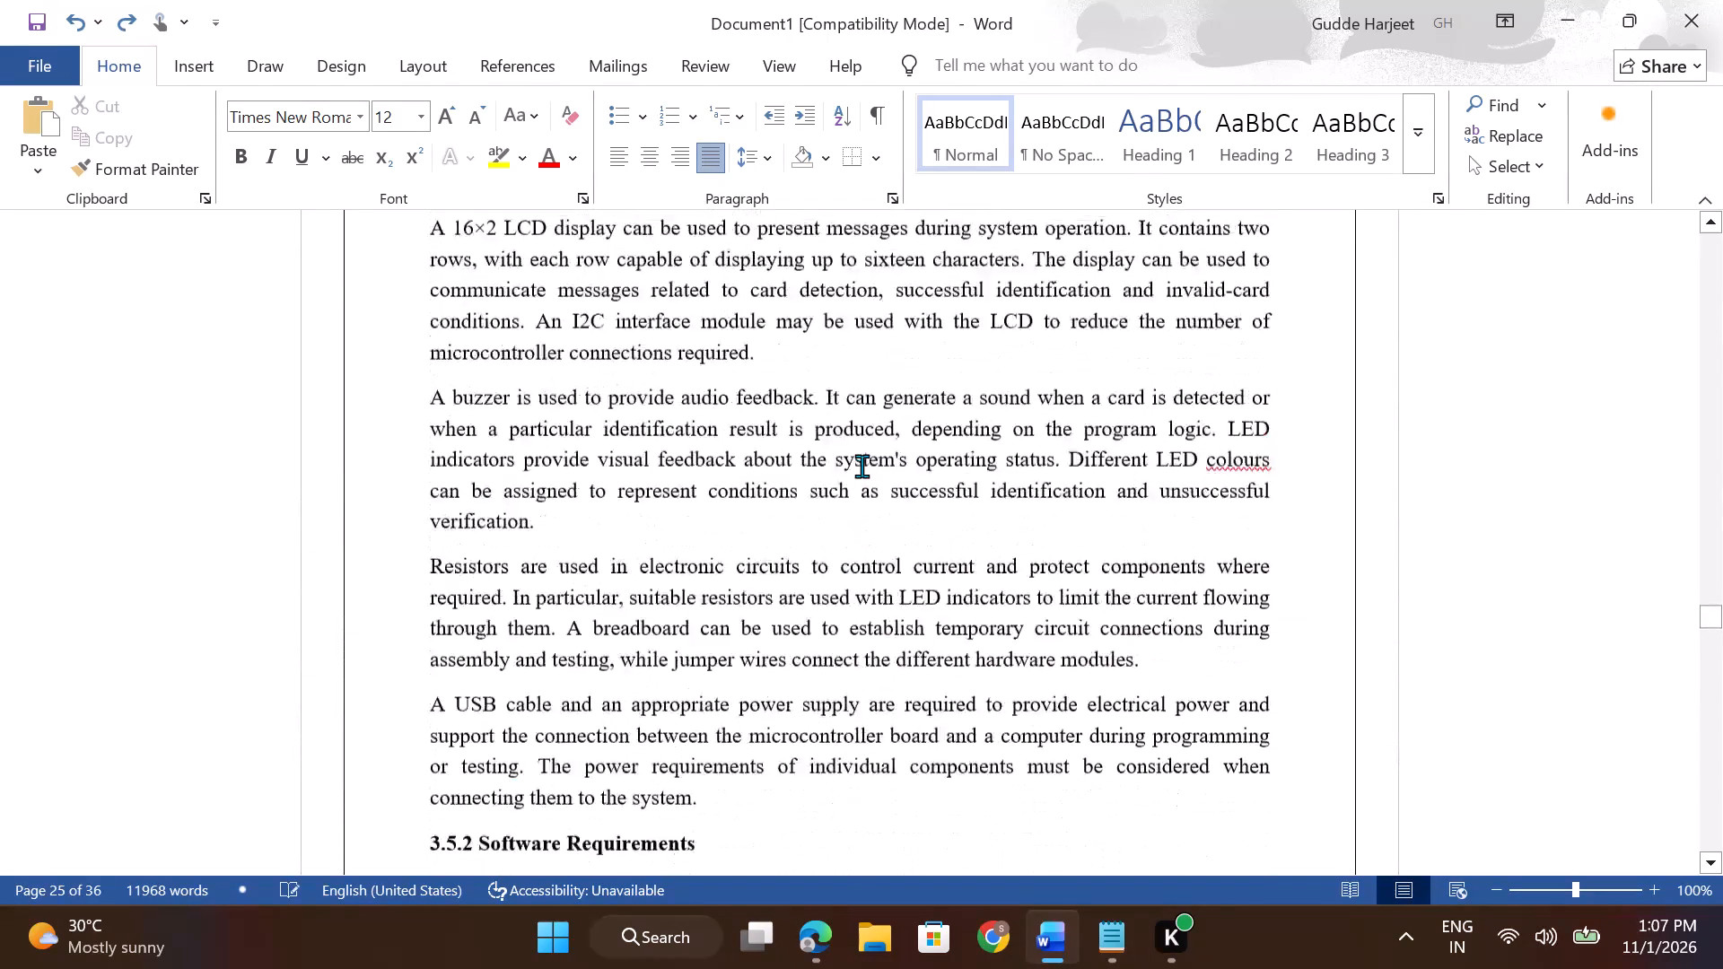
scroll(861, 466, down, 10)
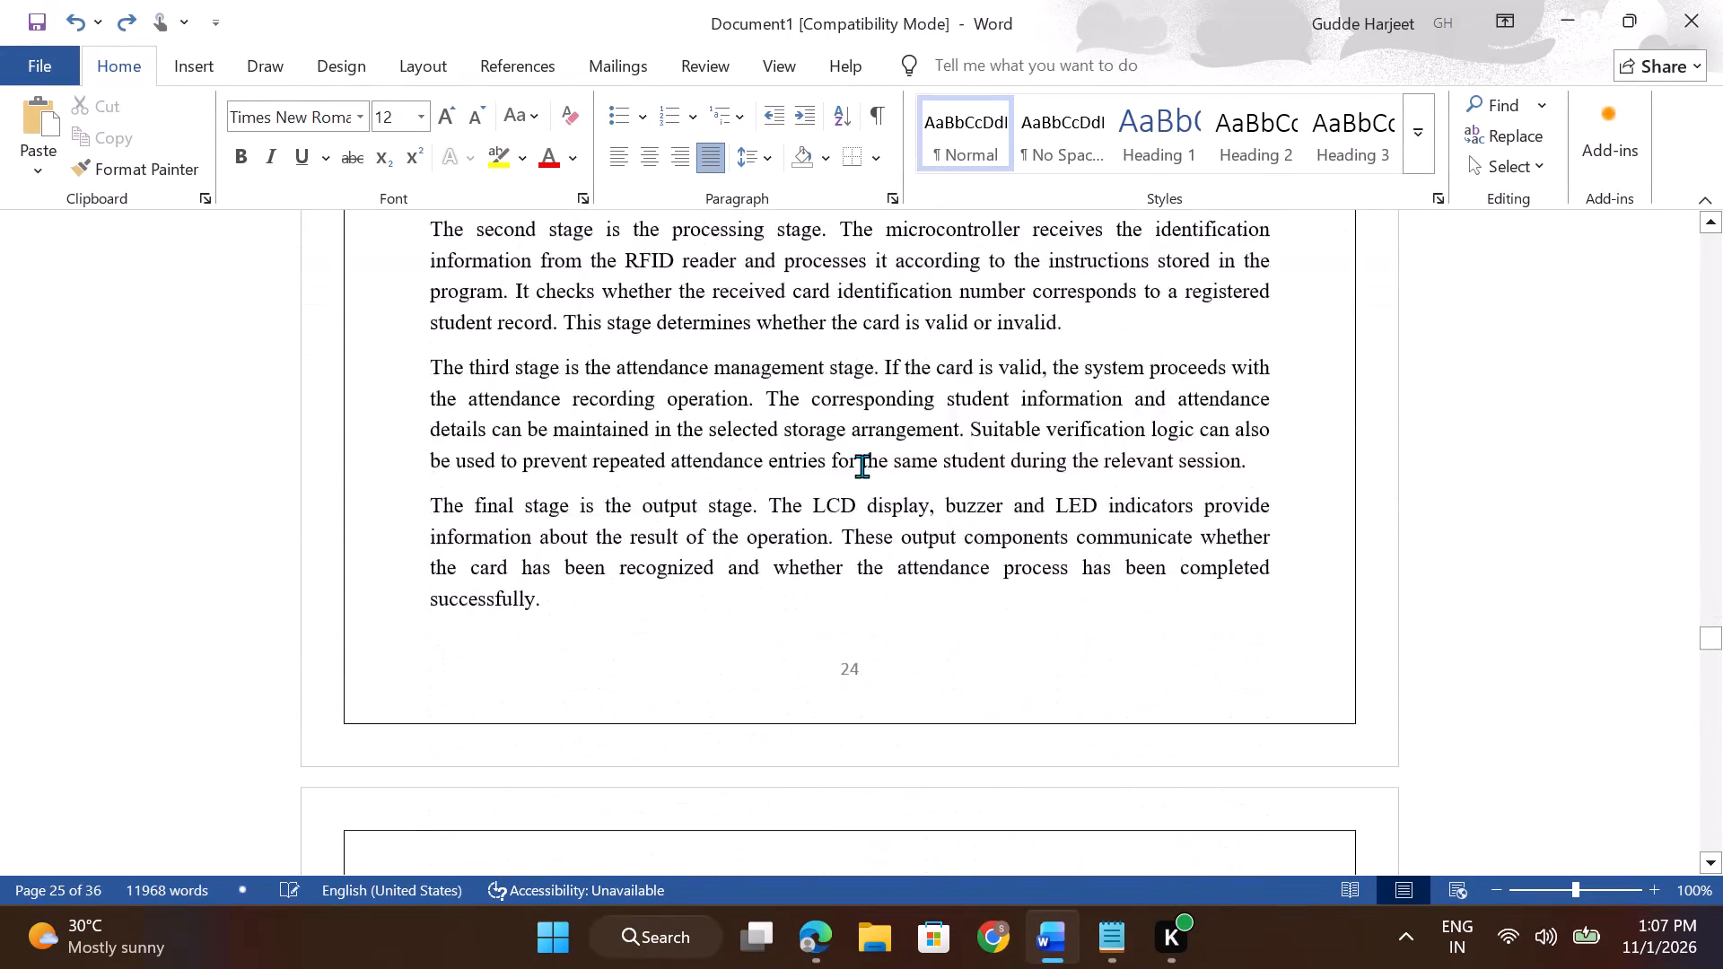
scroll(861, 466, down, 1)
scroll(861, 466, up, 3)
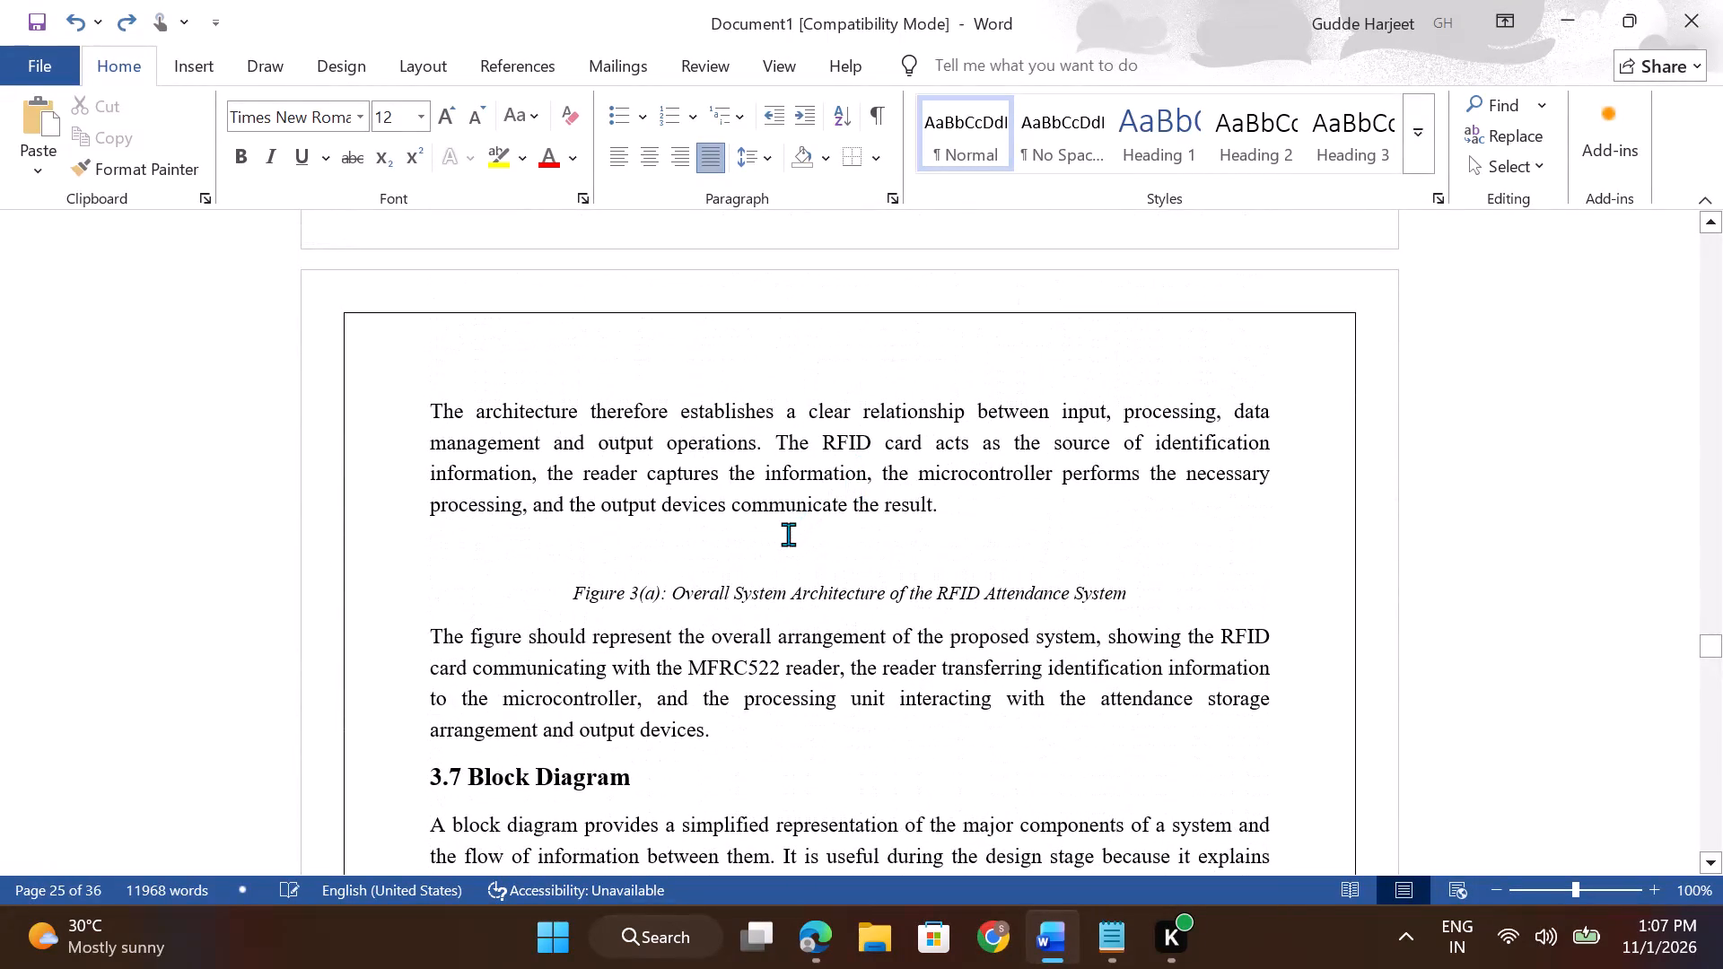
click(774, 546)
key(Return)
key(Return)
key(Return)
key(Return)
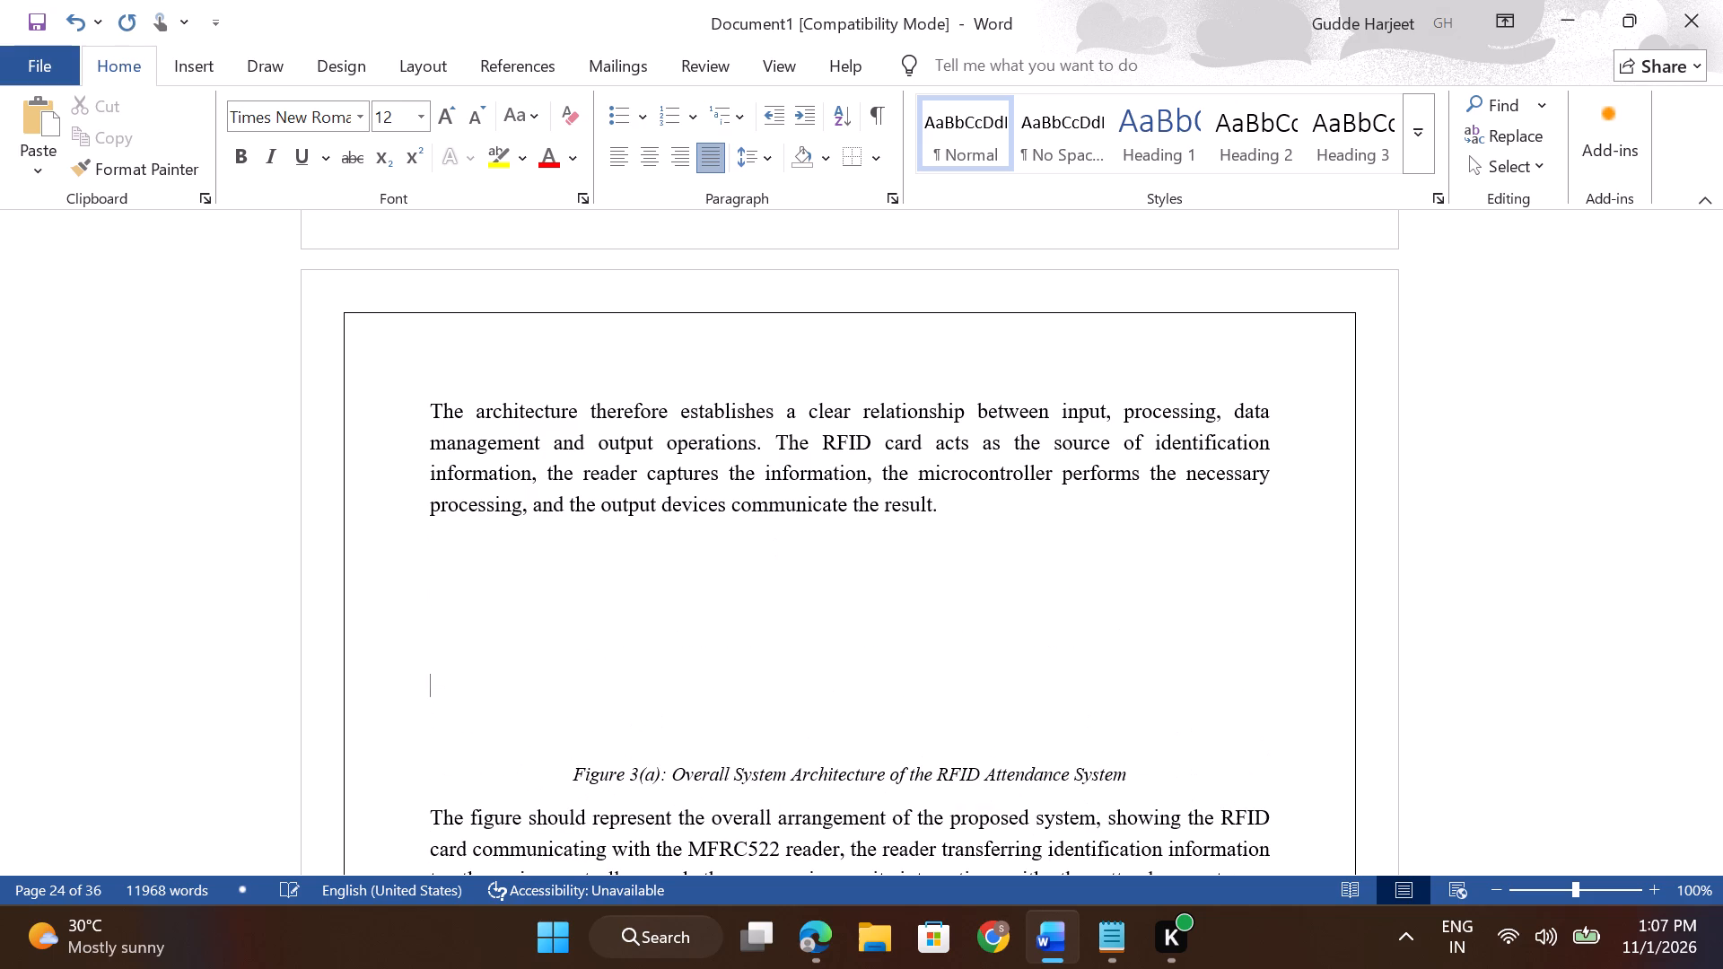
key(BackSpace)
key(BackSpace)
key(BackSpace)
key(Return)
key(Return)
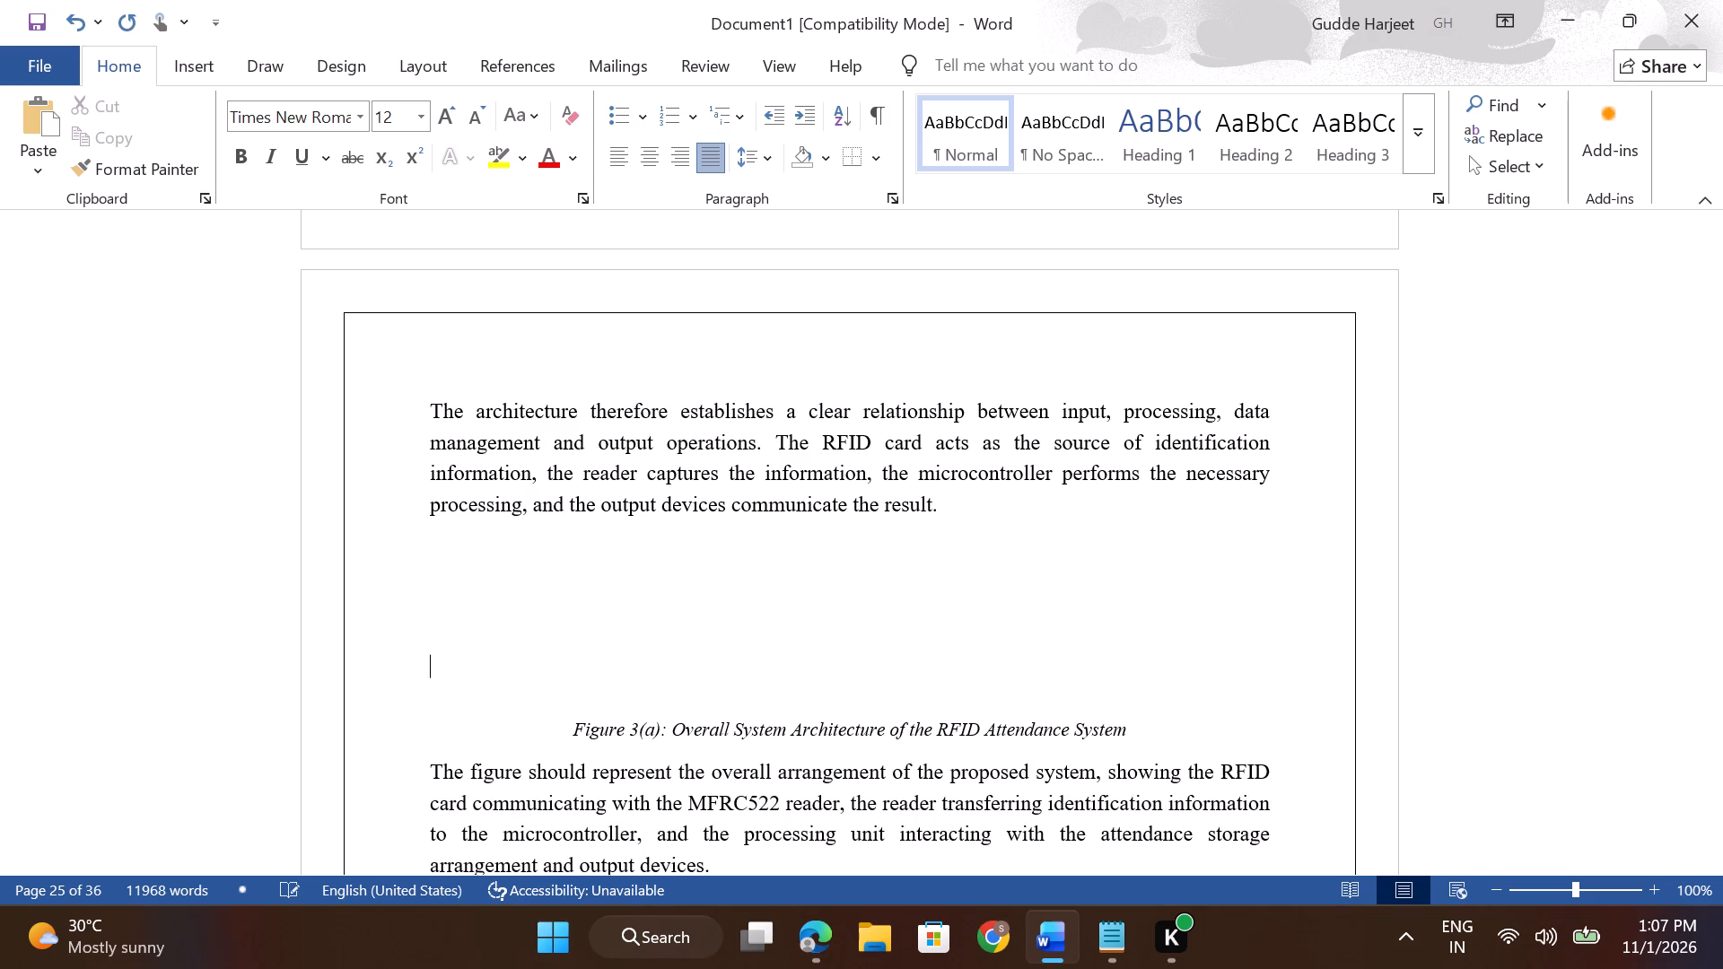
key(Return)
Insert the downloaded RFID Attendance System Architecture Diagram.png from the browser into the blank space above the Figure 3(a) caption in Word.
click(450, 641)
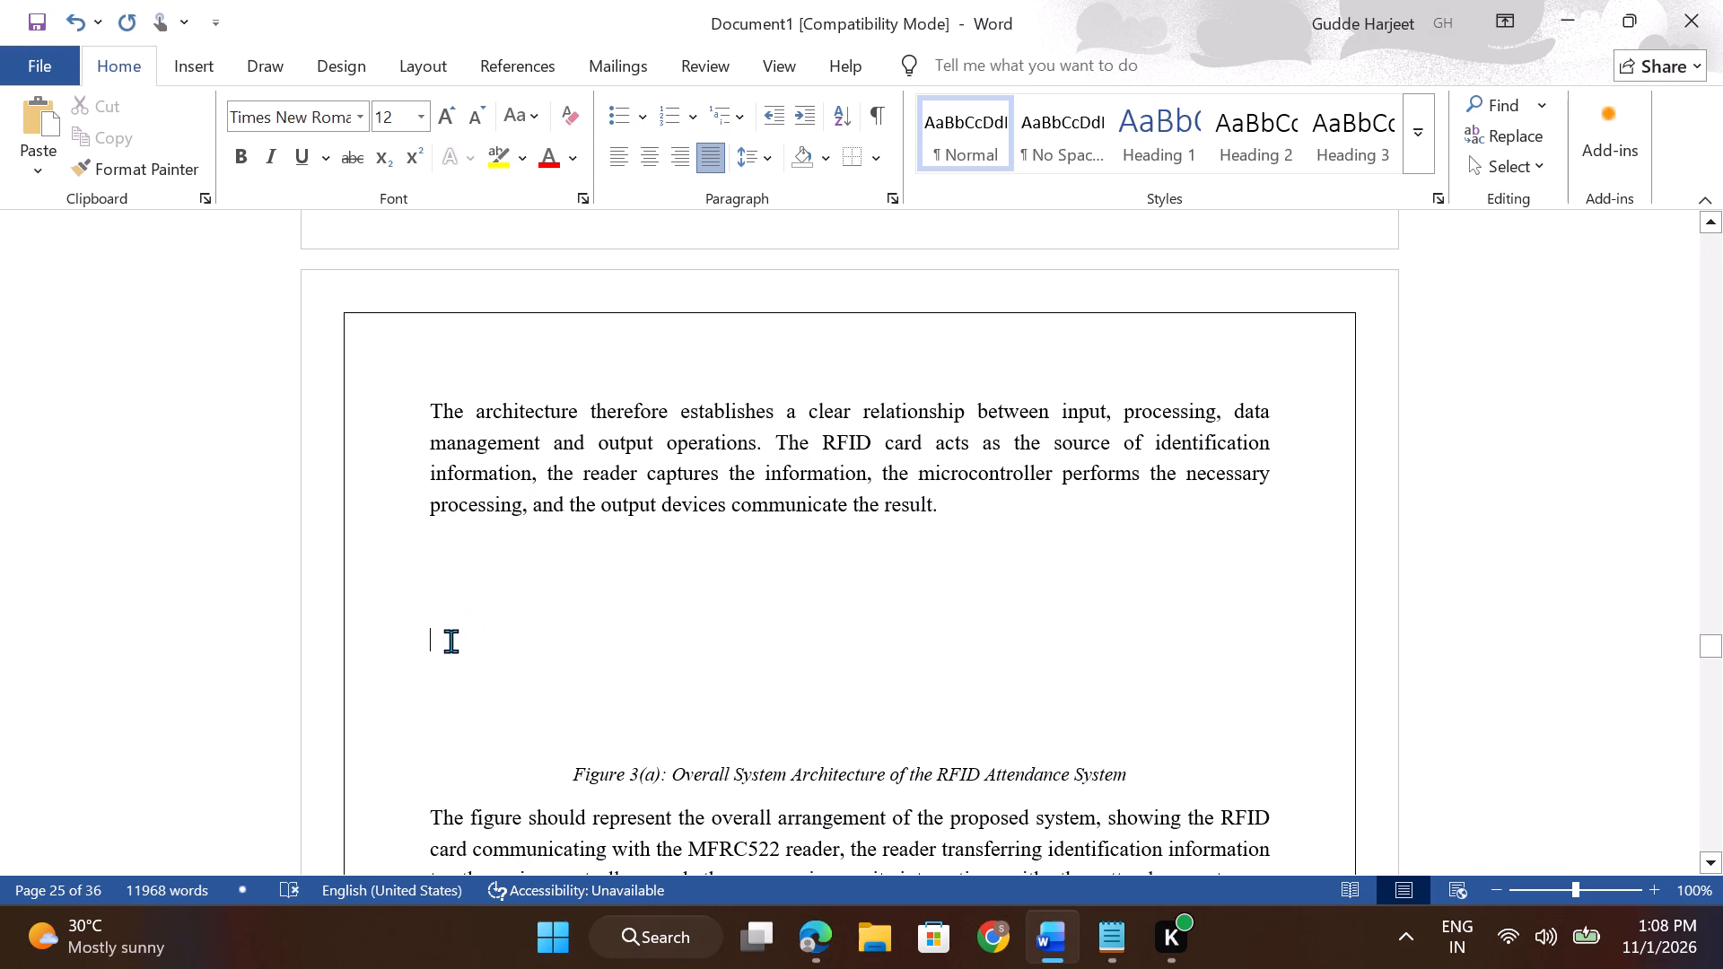
key(alt+Tab)
drag(1233, 205, 605, 596)
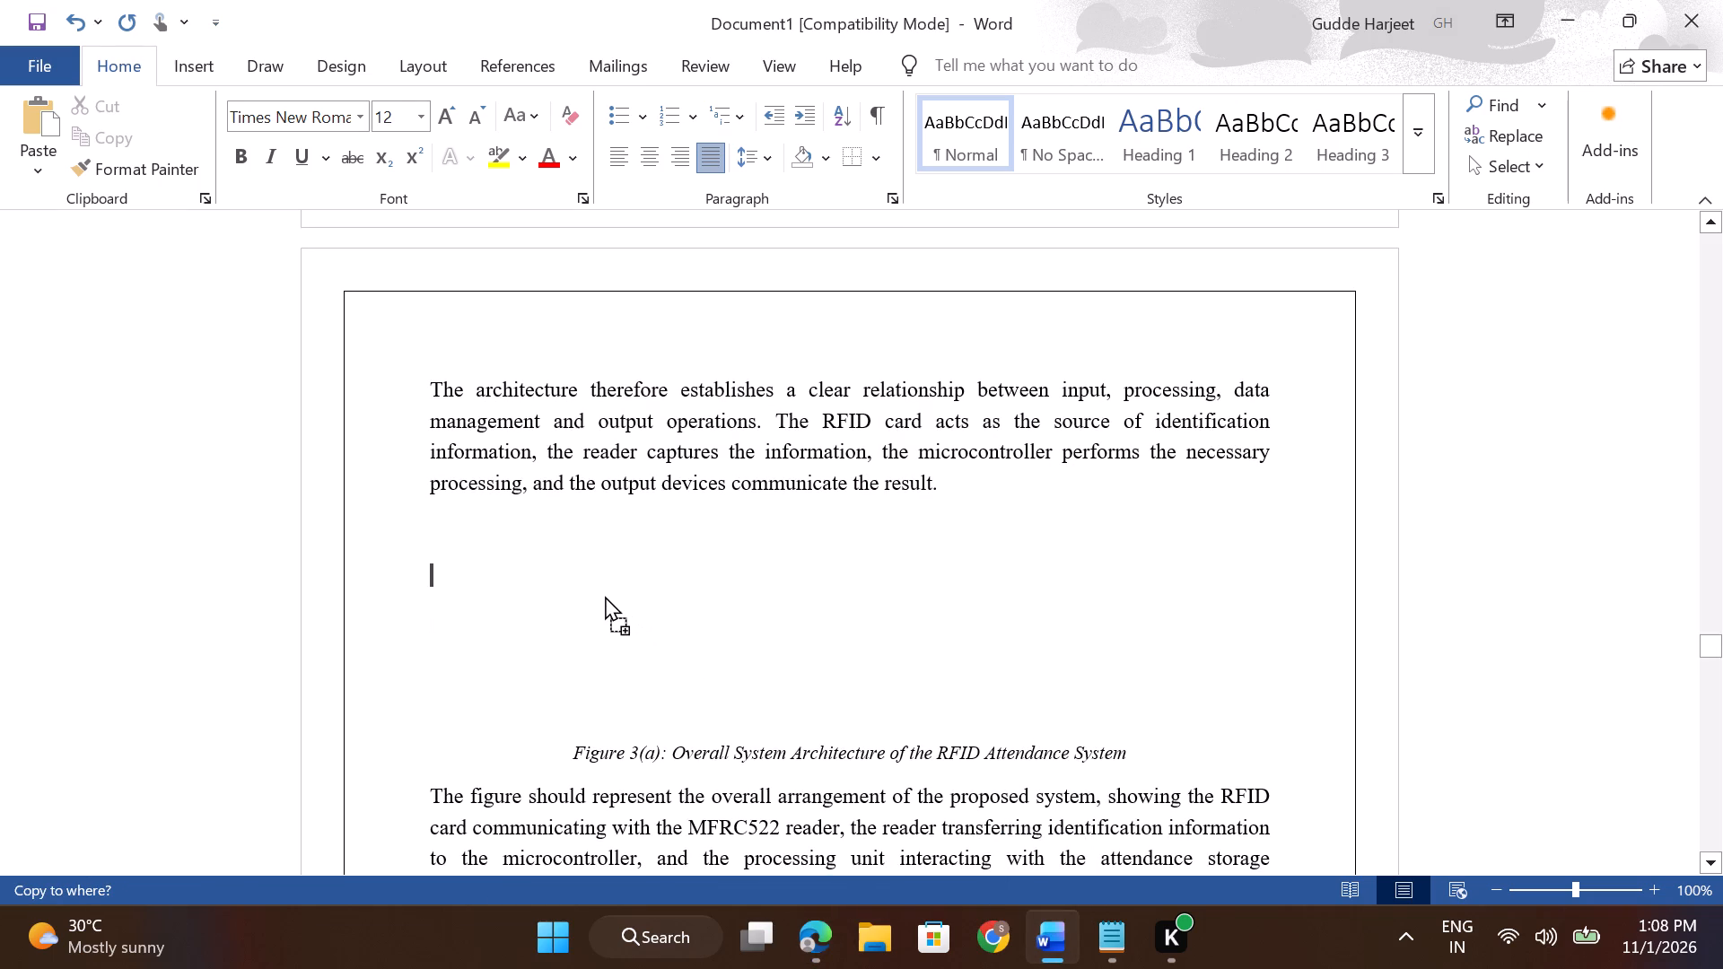
drag(605, 596, 595, 594)
drag(669, 663, 662, 540)
scroll(899, 557, down, 1)
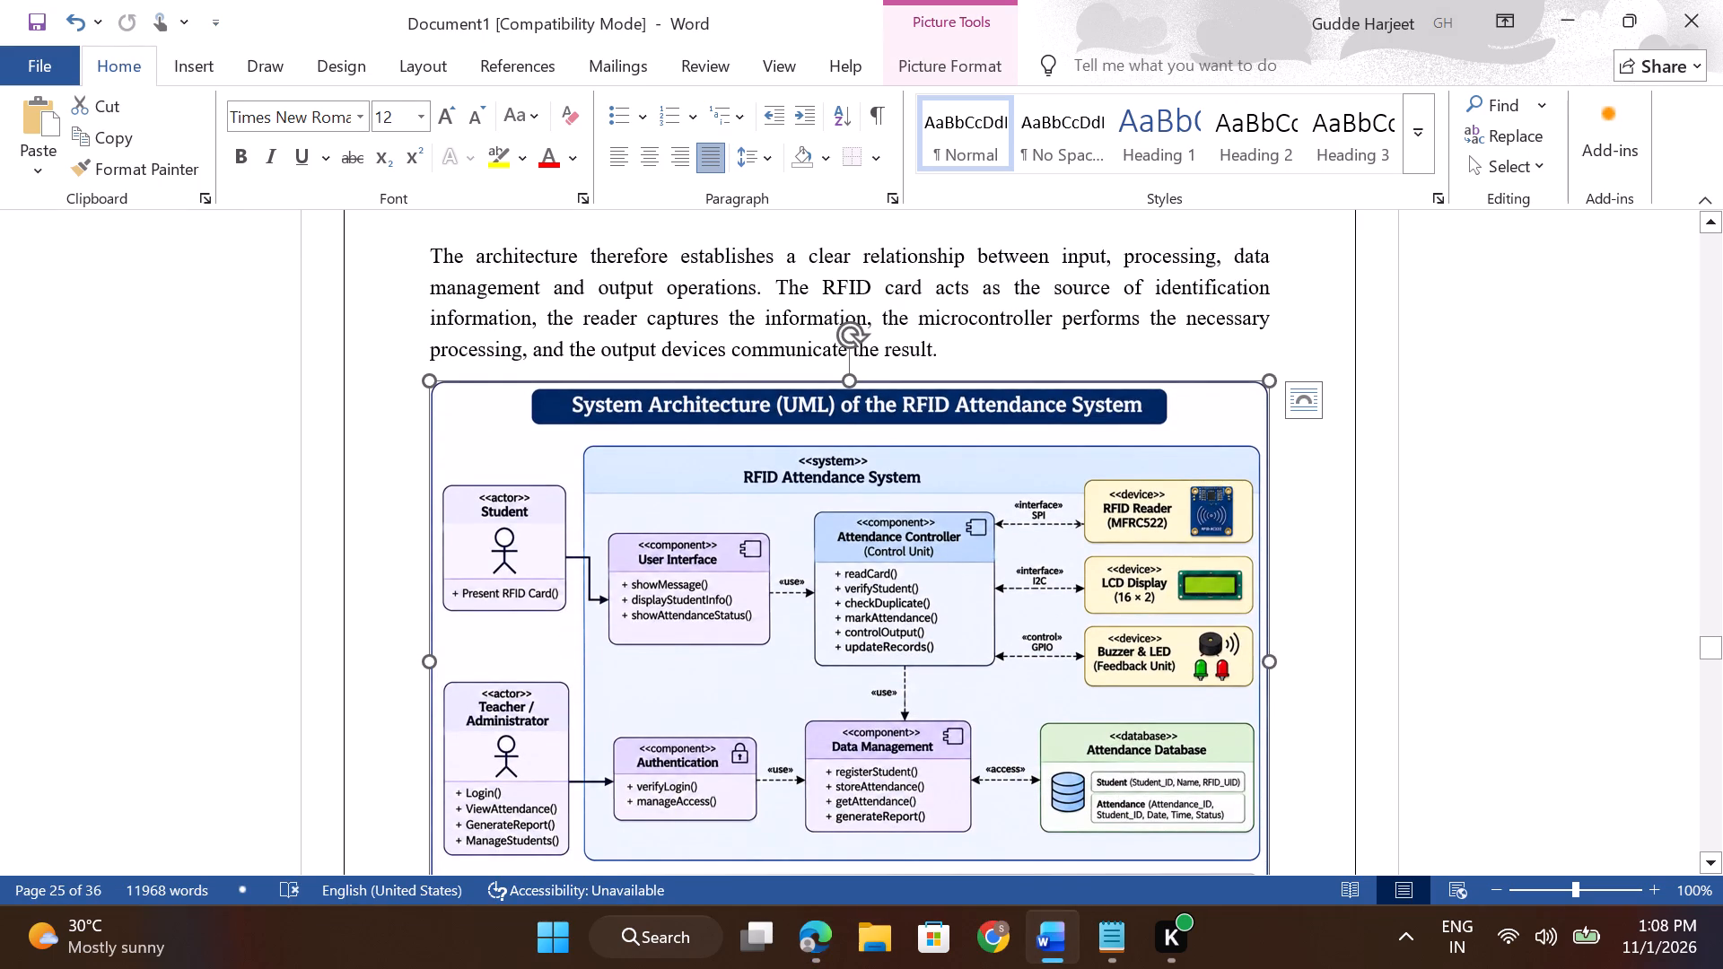
scroll(899, 557, down, 2)
click(1417, 615)
Shrink the UML architecture diagram proportionally to about four-fifths of the text width and centre it on the page.
click(1220, 805)
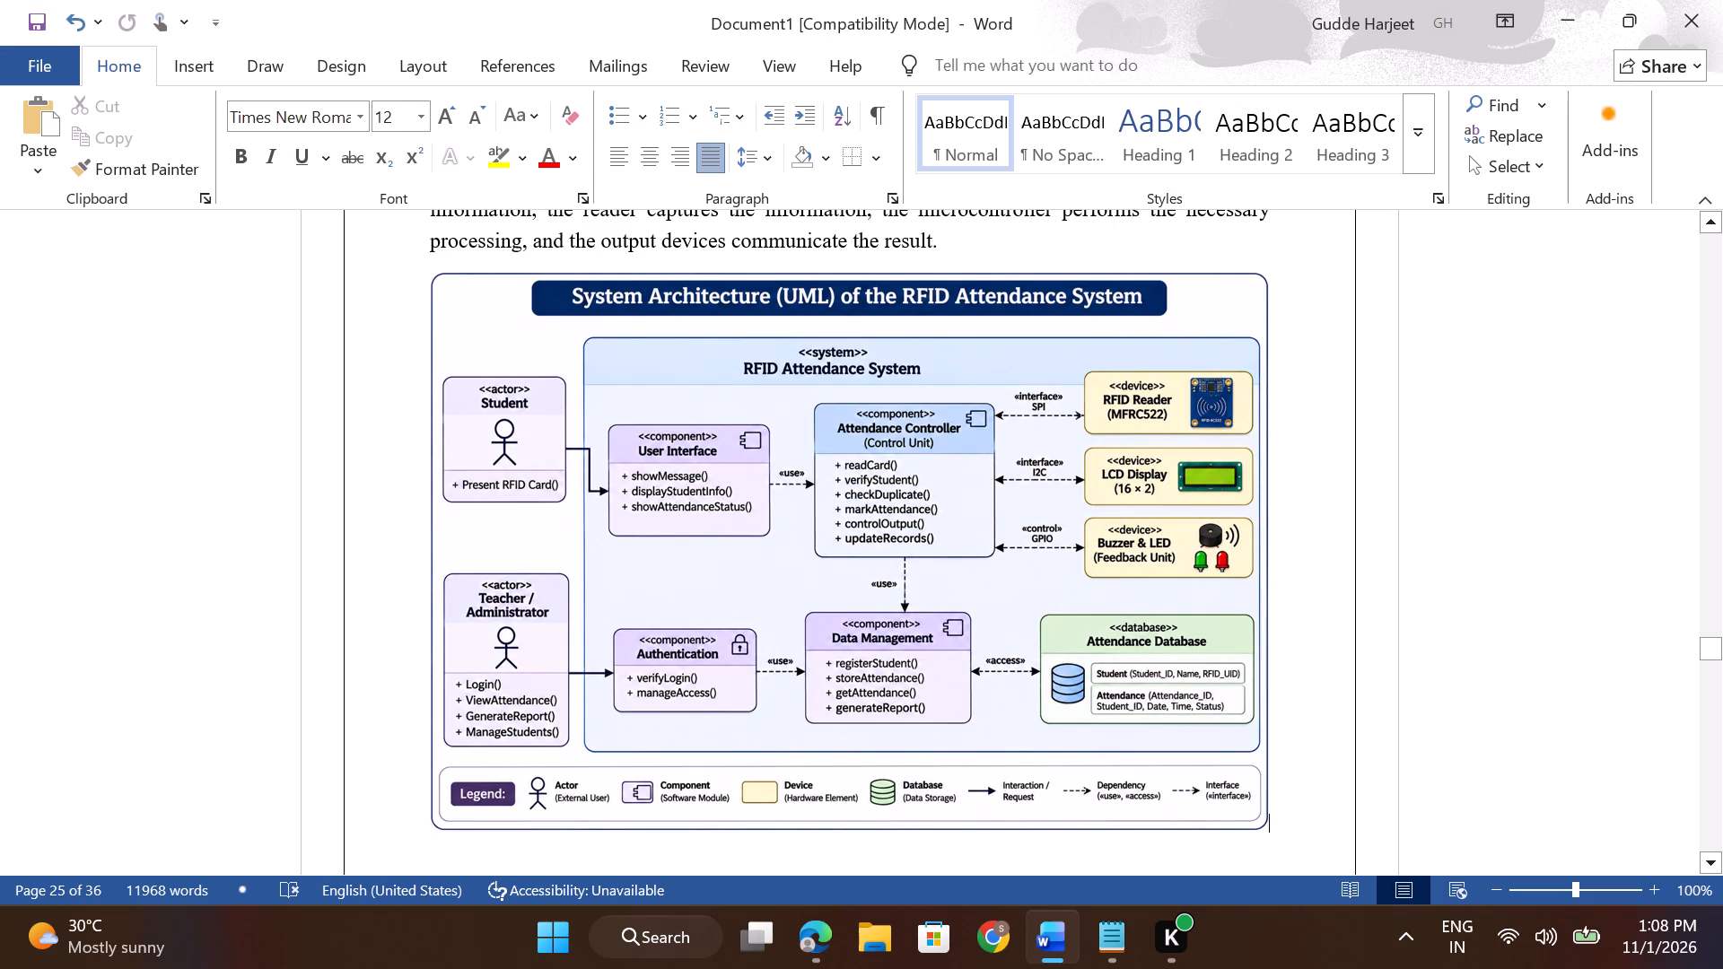
drag(1268, 824, 1111, 681)
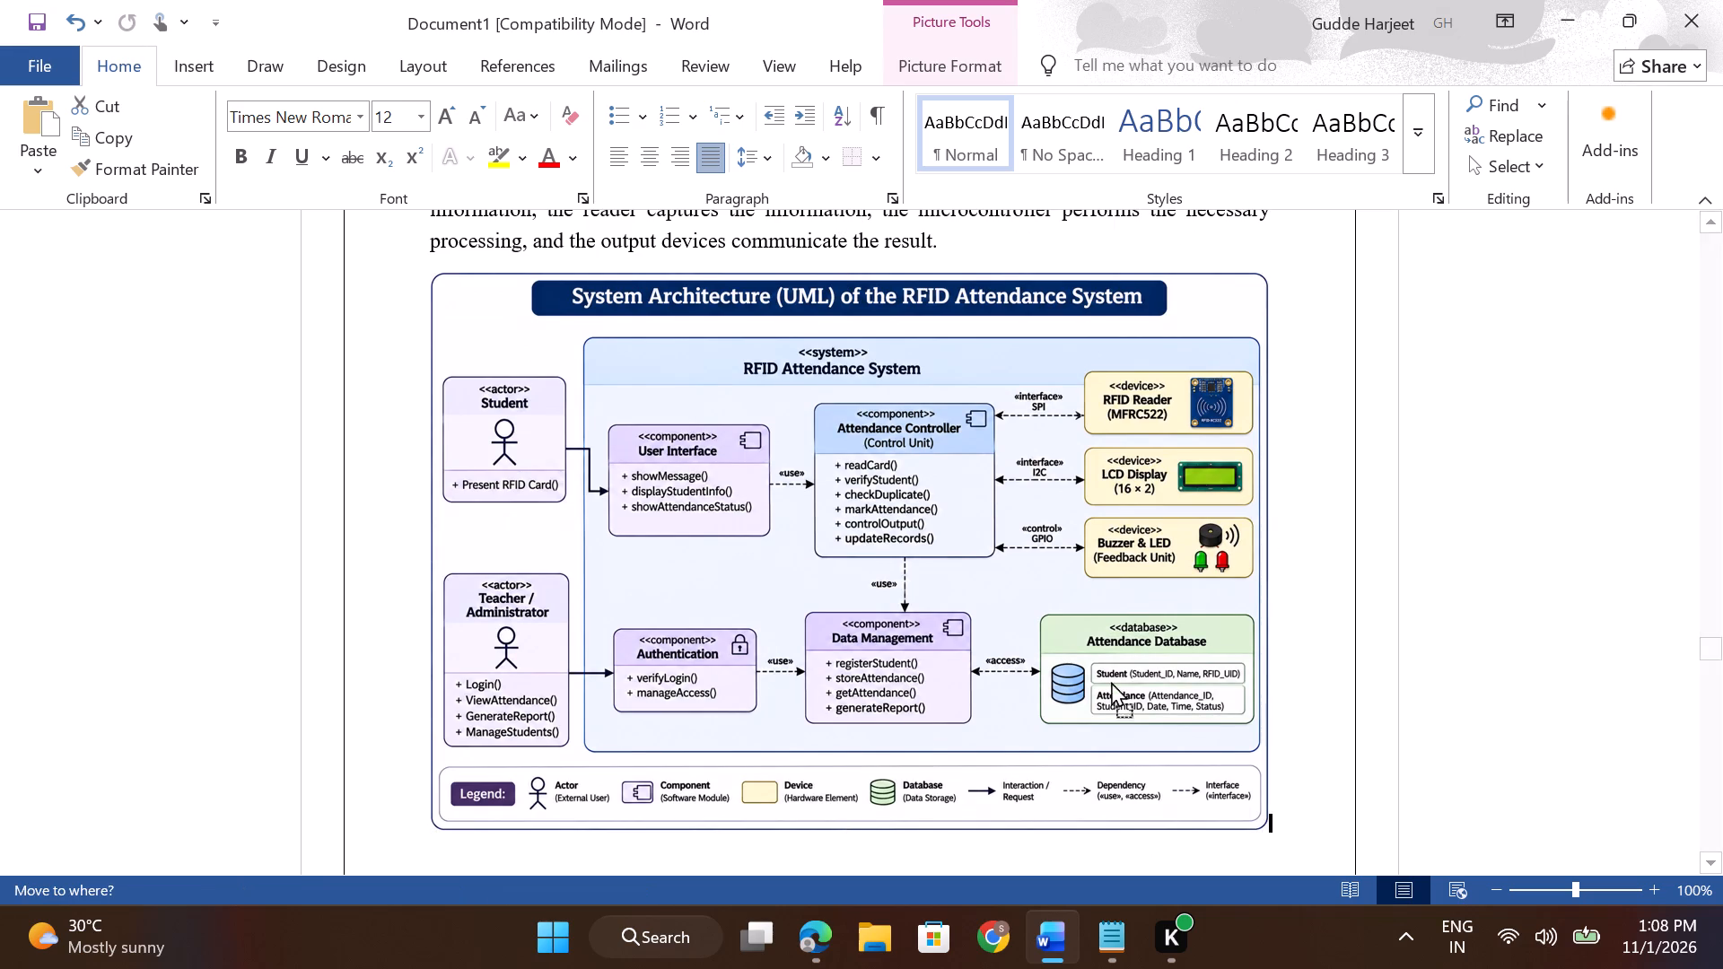
drag(1111, 681, 1033, 599)
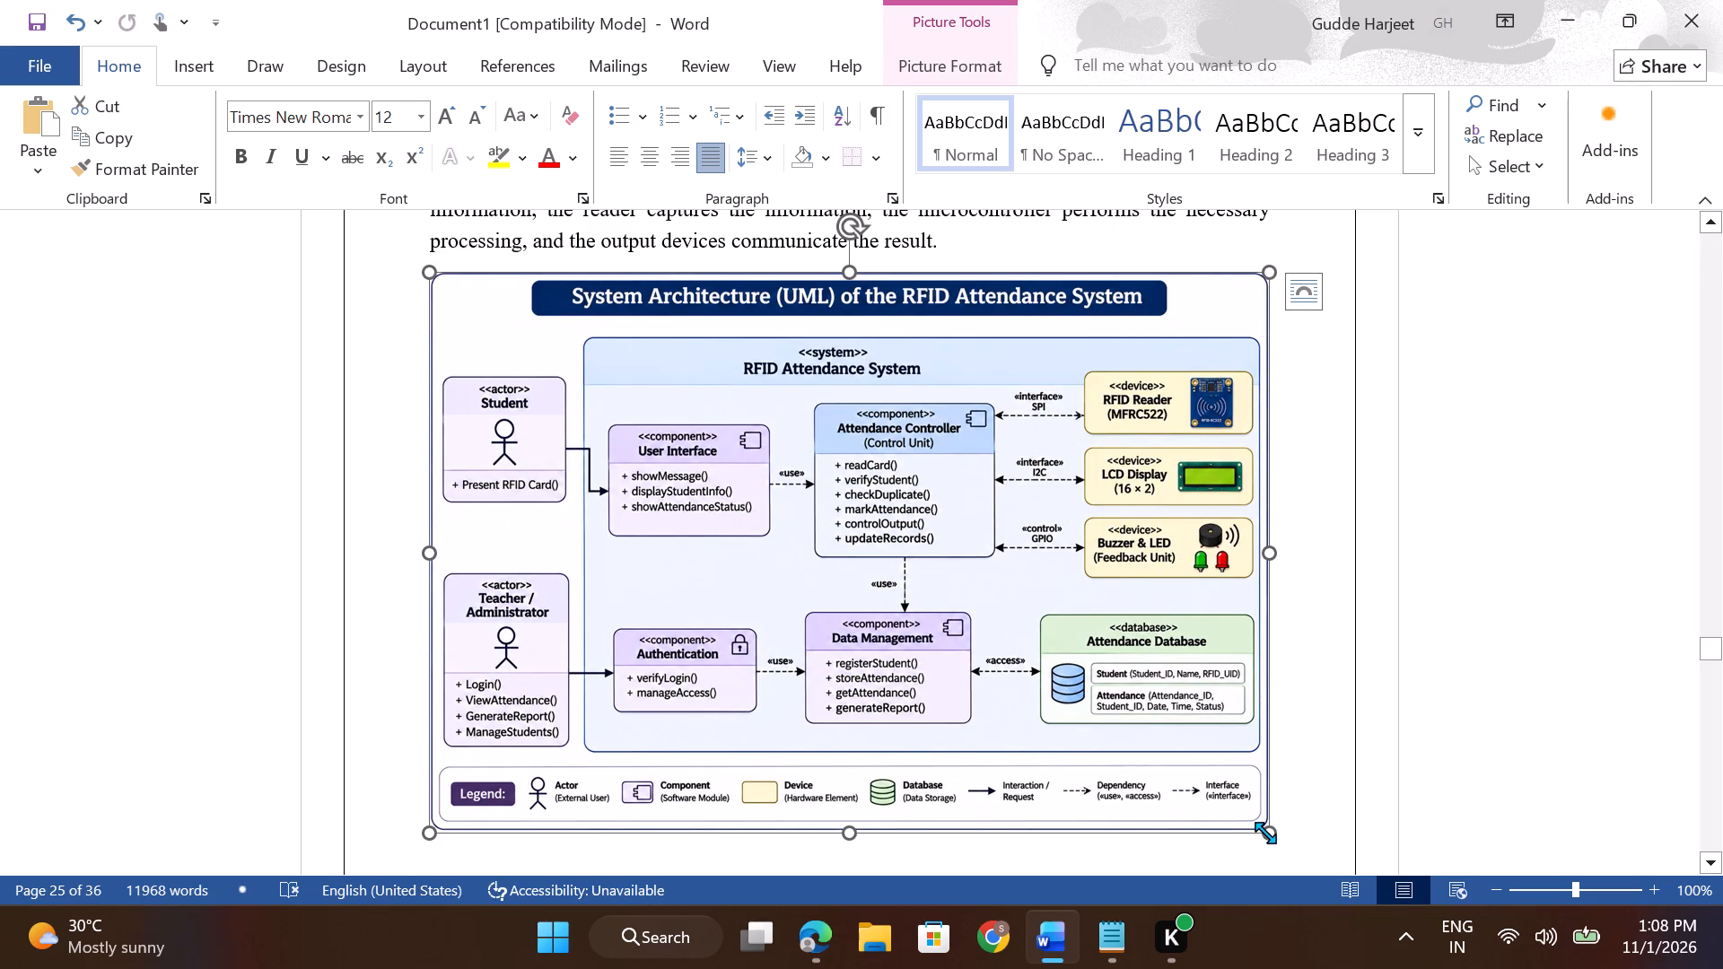
drag(1265, 833, 1121, 674)
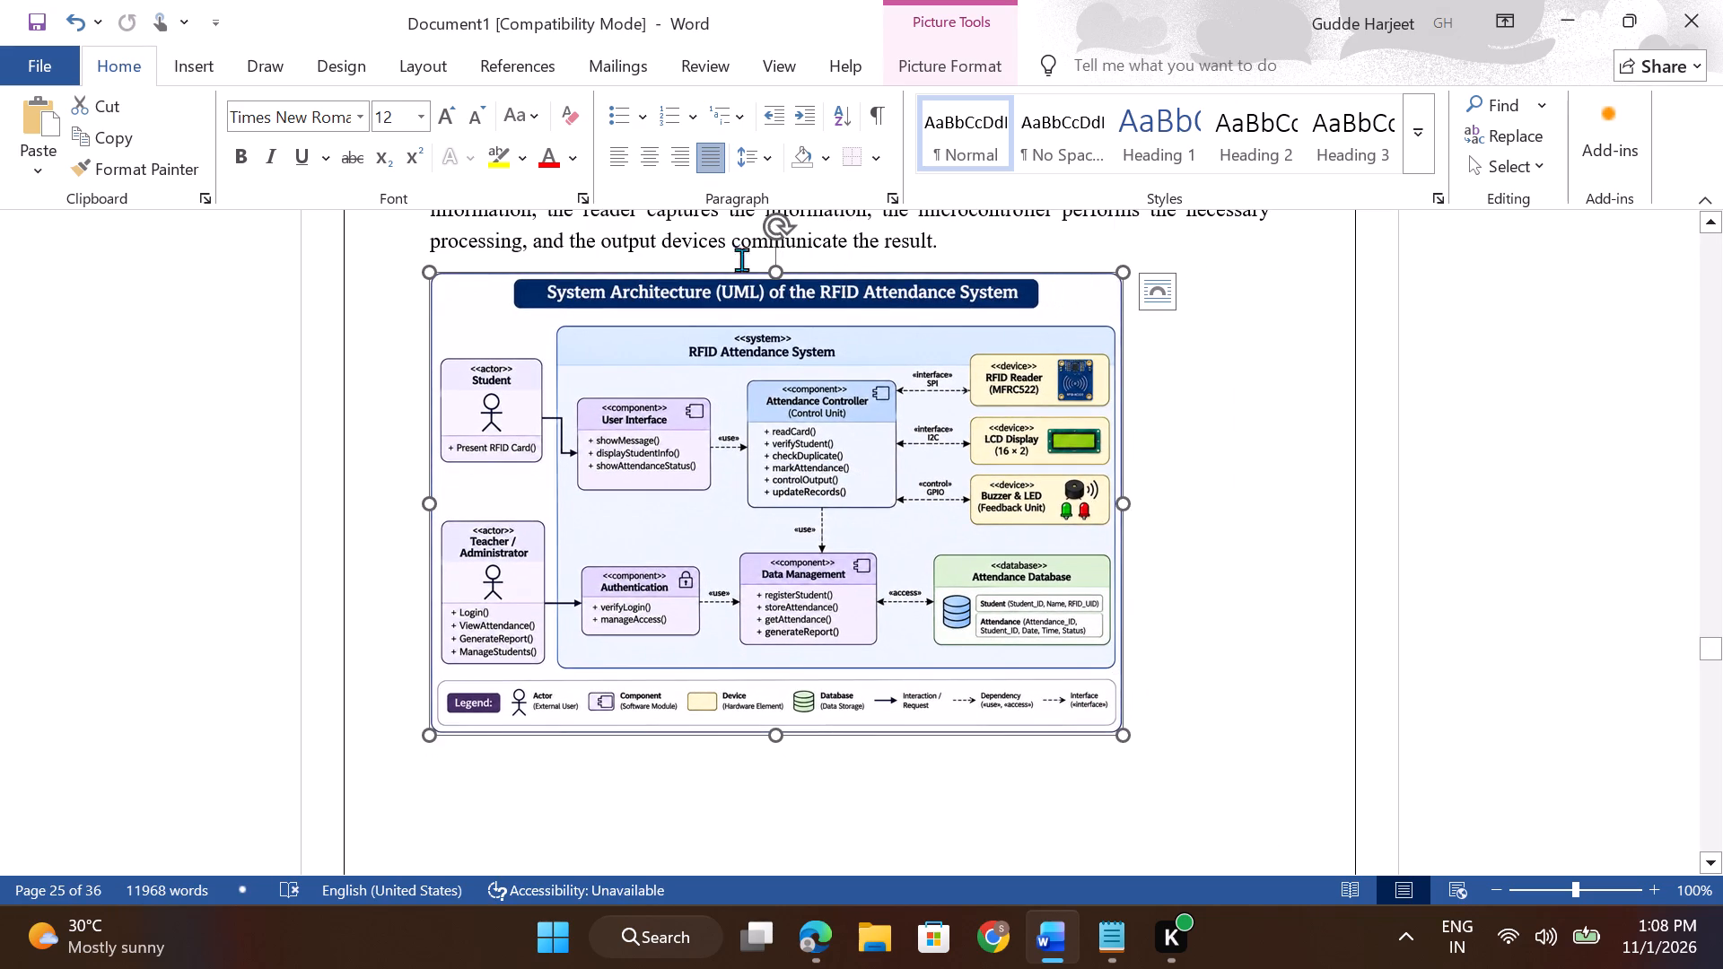
click(646, 155)
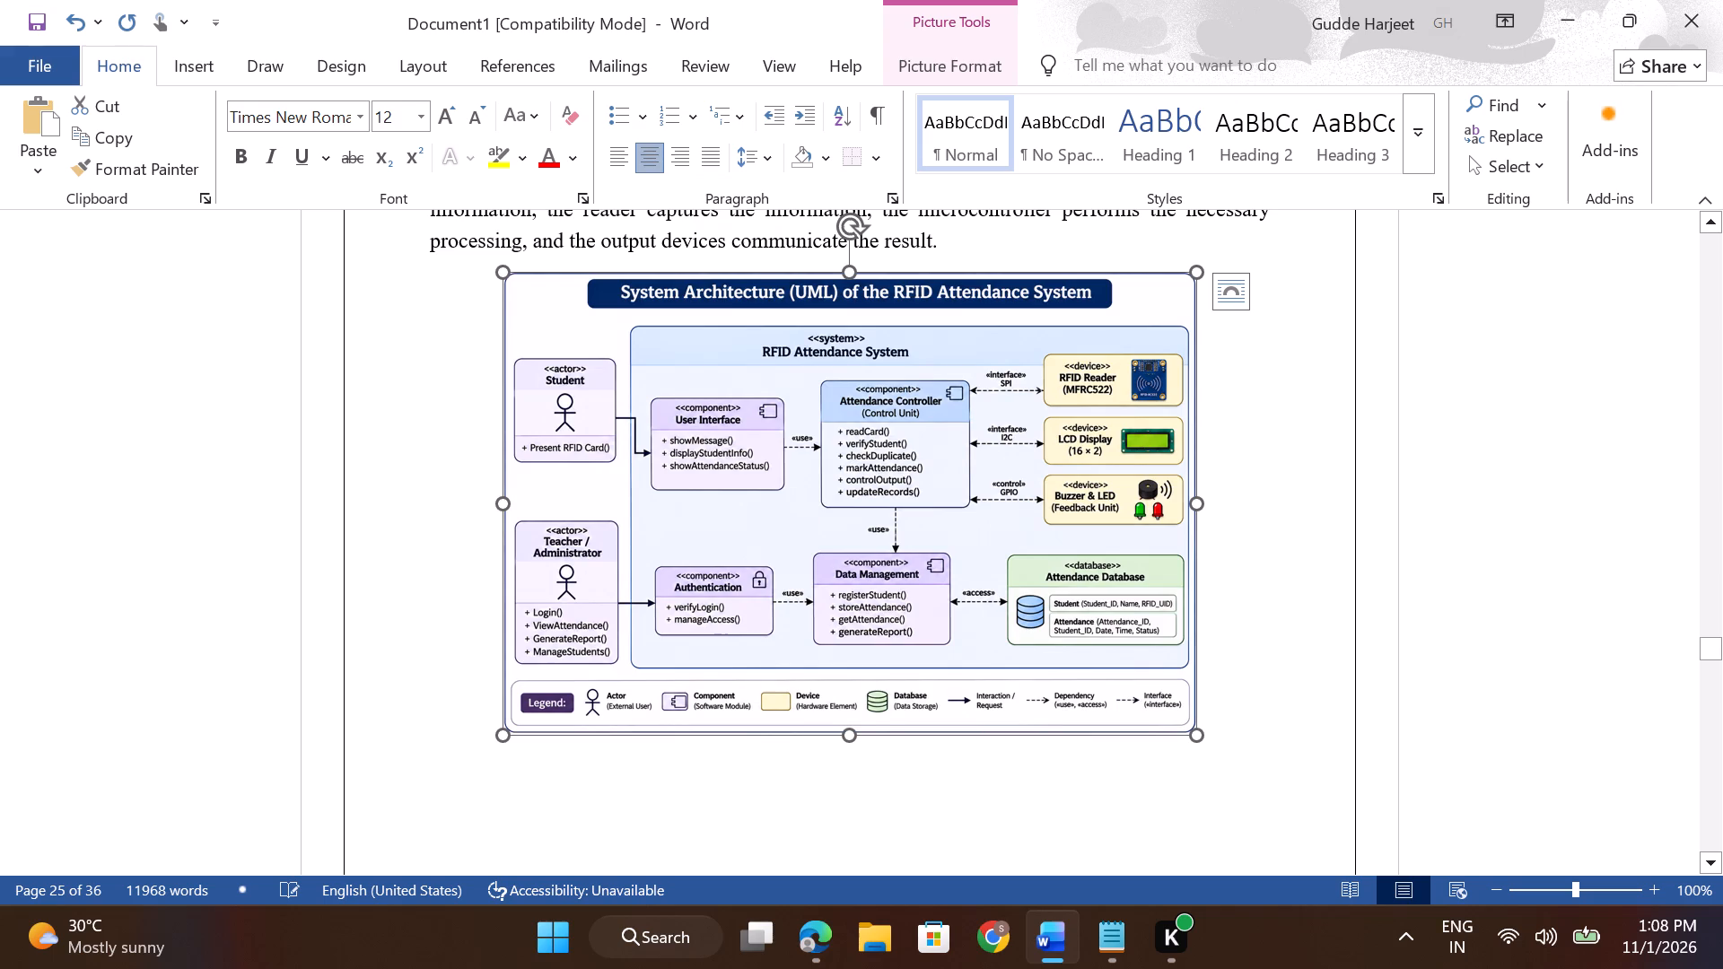
click(1339, 516)
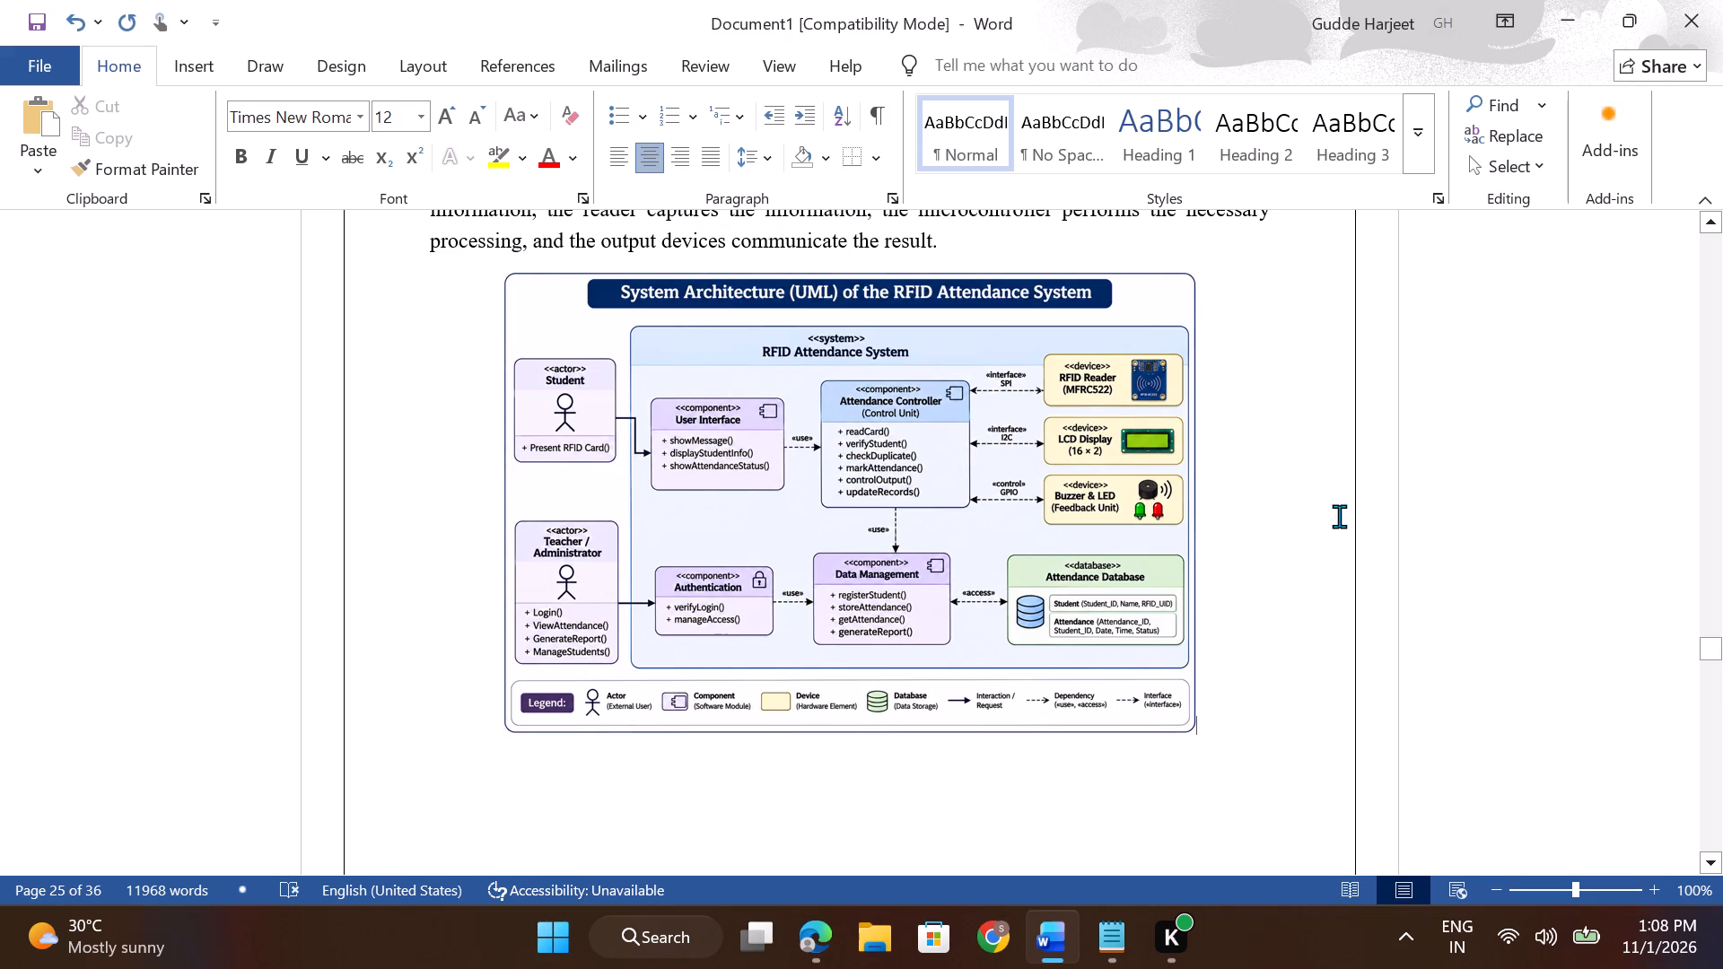
Delete the blank lines between the UML architecture diagram and the Figure 3(a) caption.
scroll(1339, 516, down, 2)
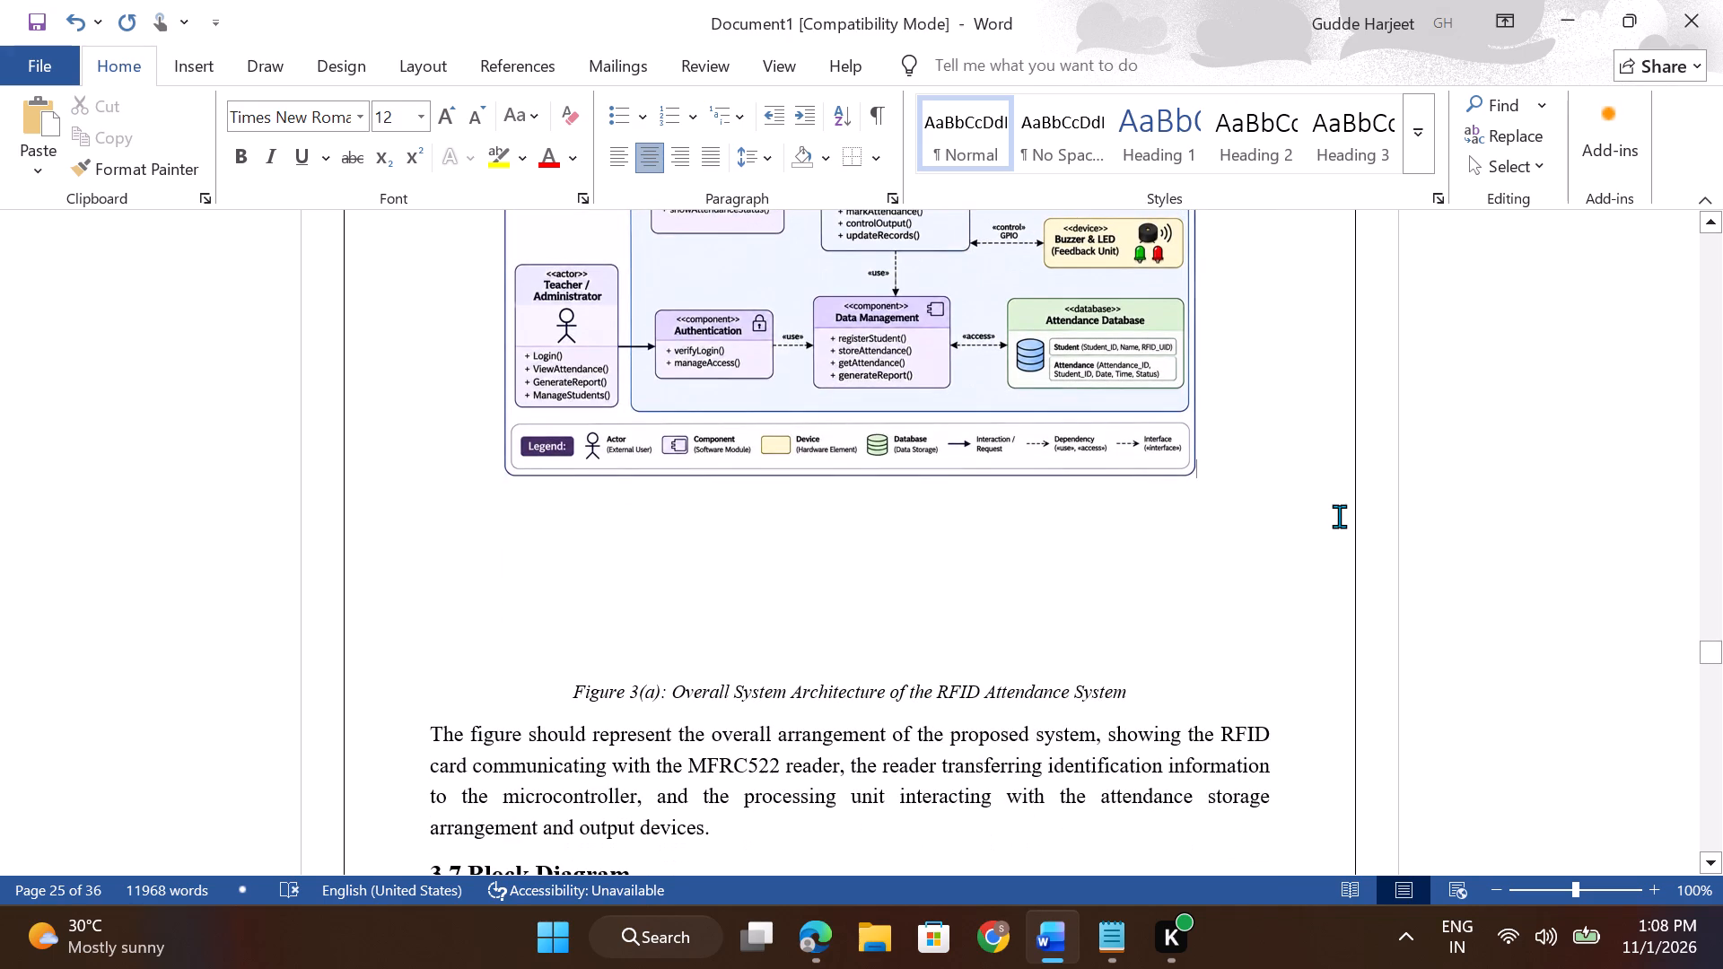
click(624, 658)
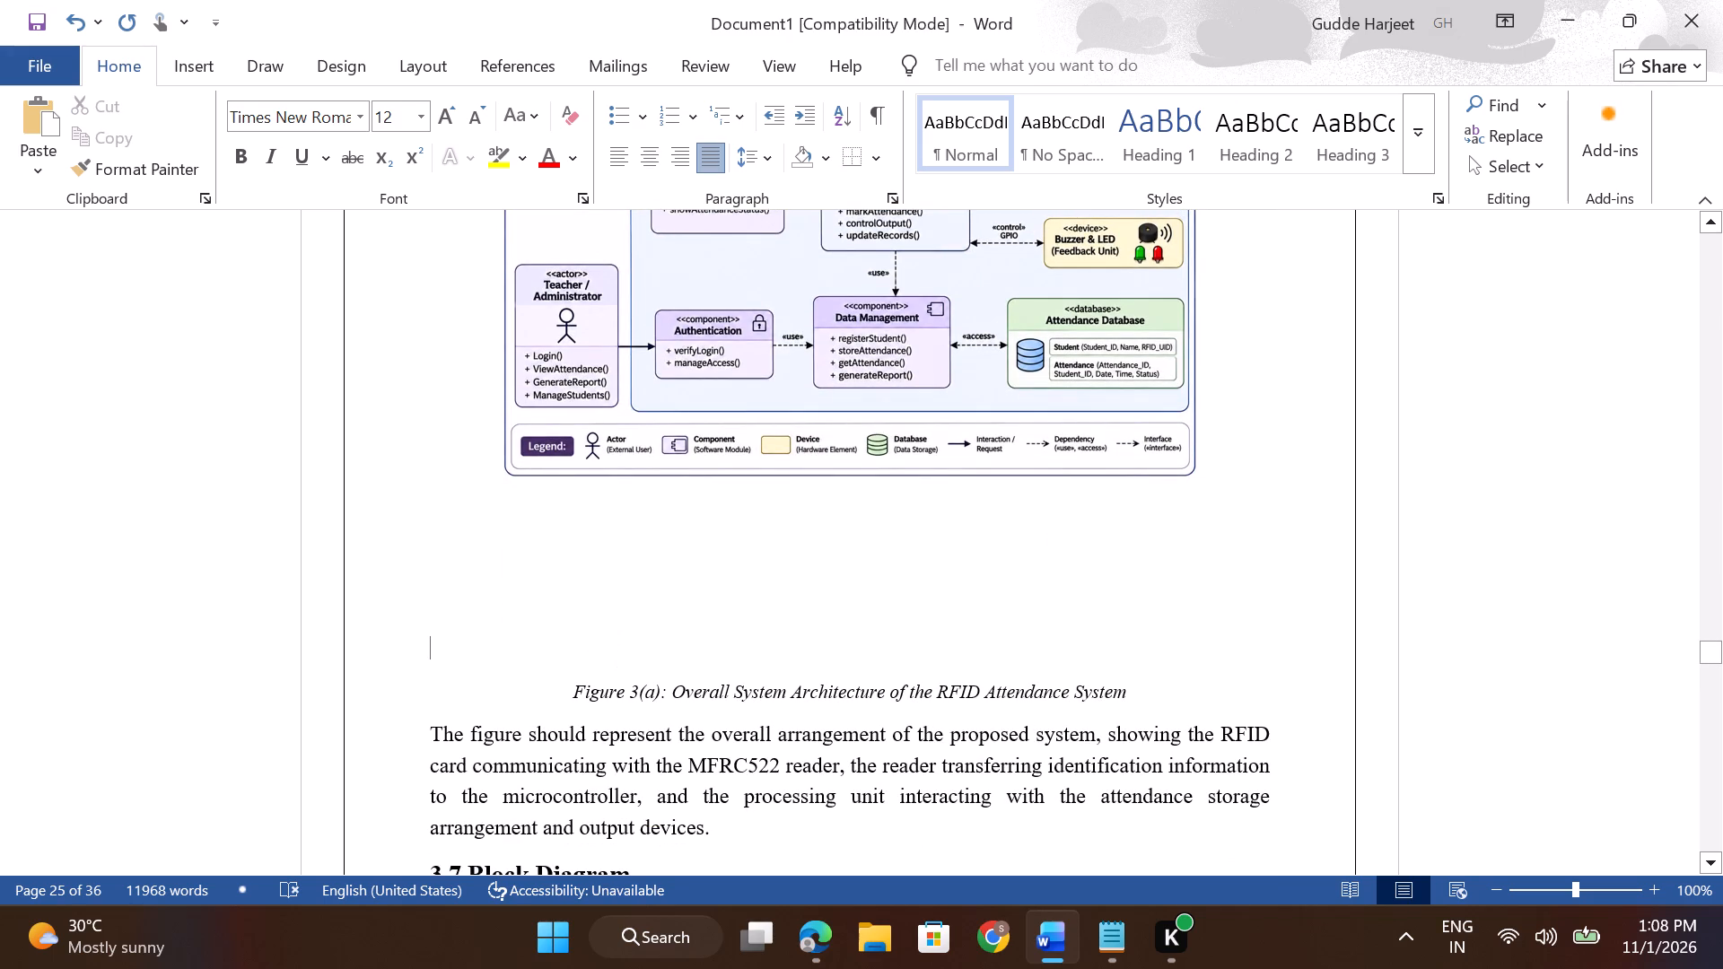
key(BackSpace)
key(BackSpace)
key(BackSpace)
key(BackSpace)
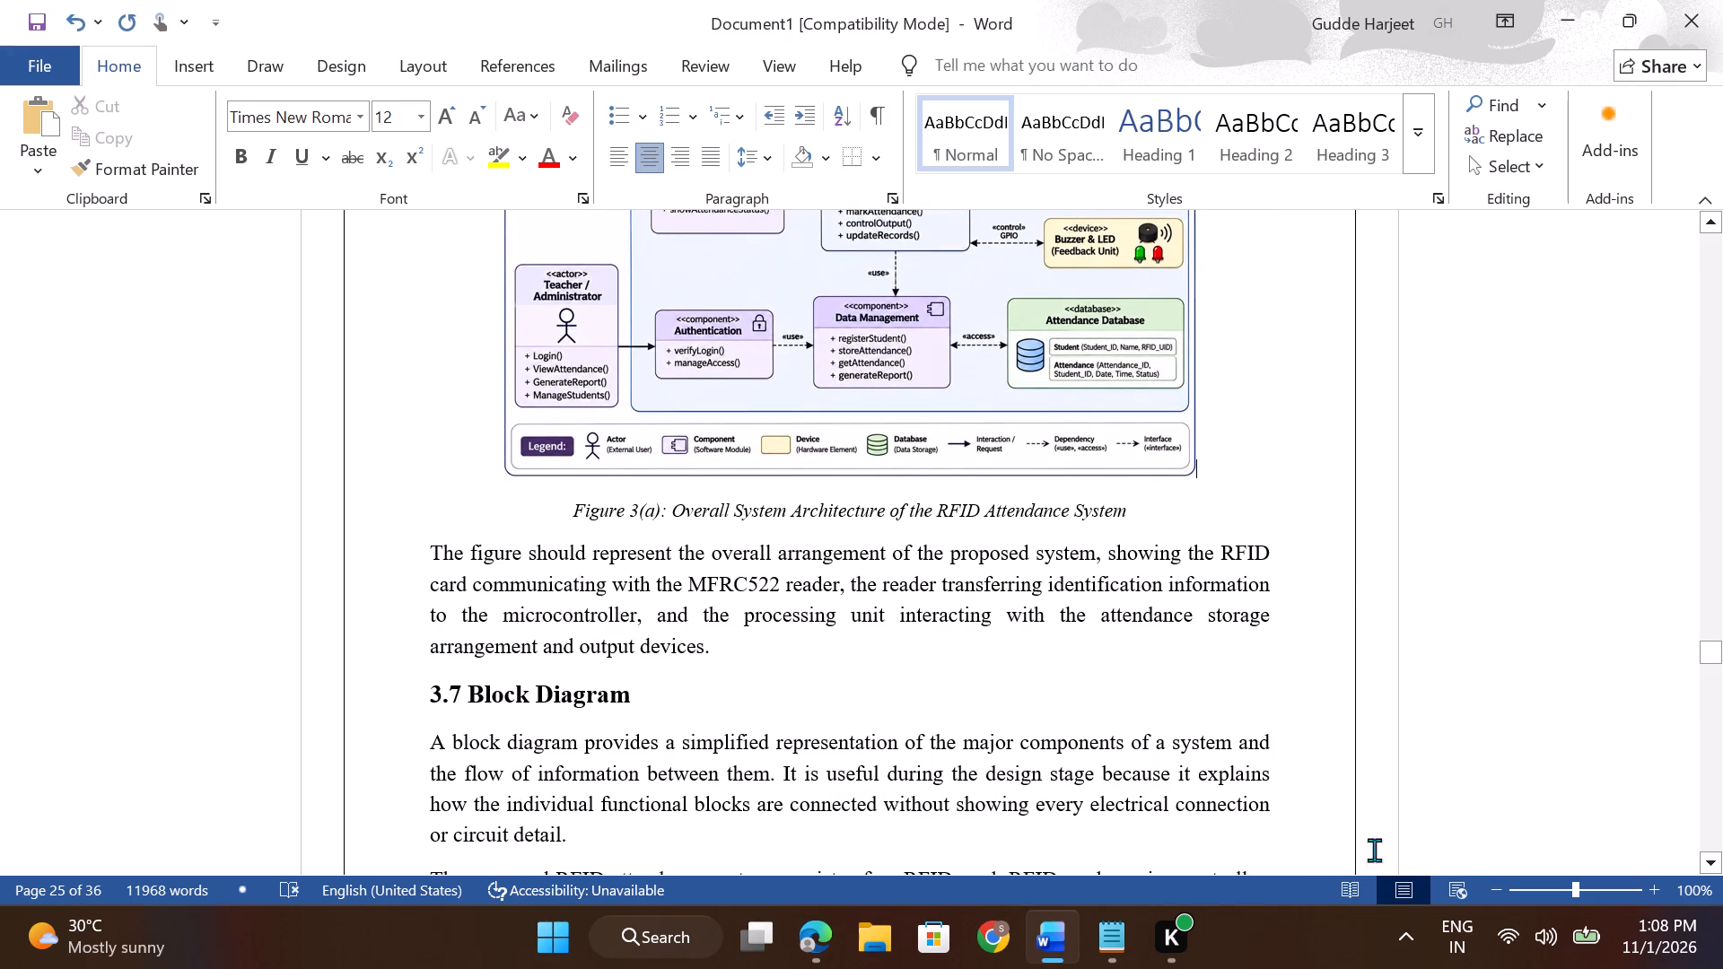
scroll(1353, 575, up, 3)
scroll(1353, 575, down, 3)
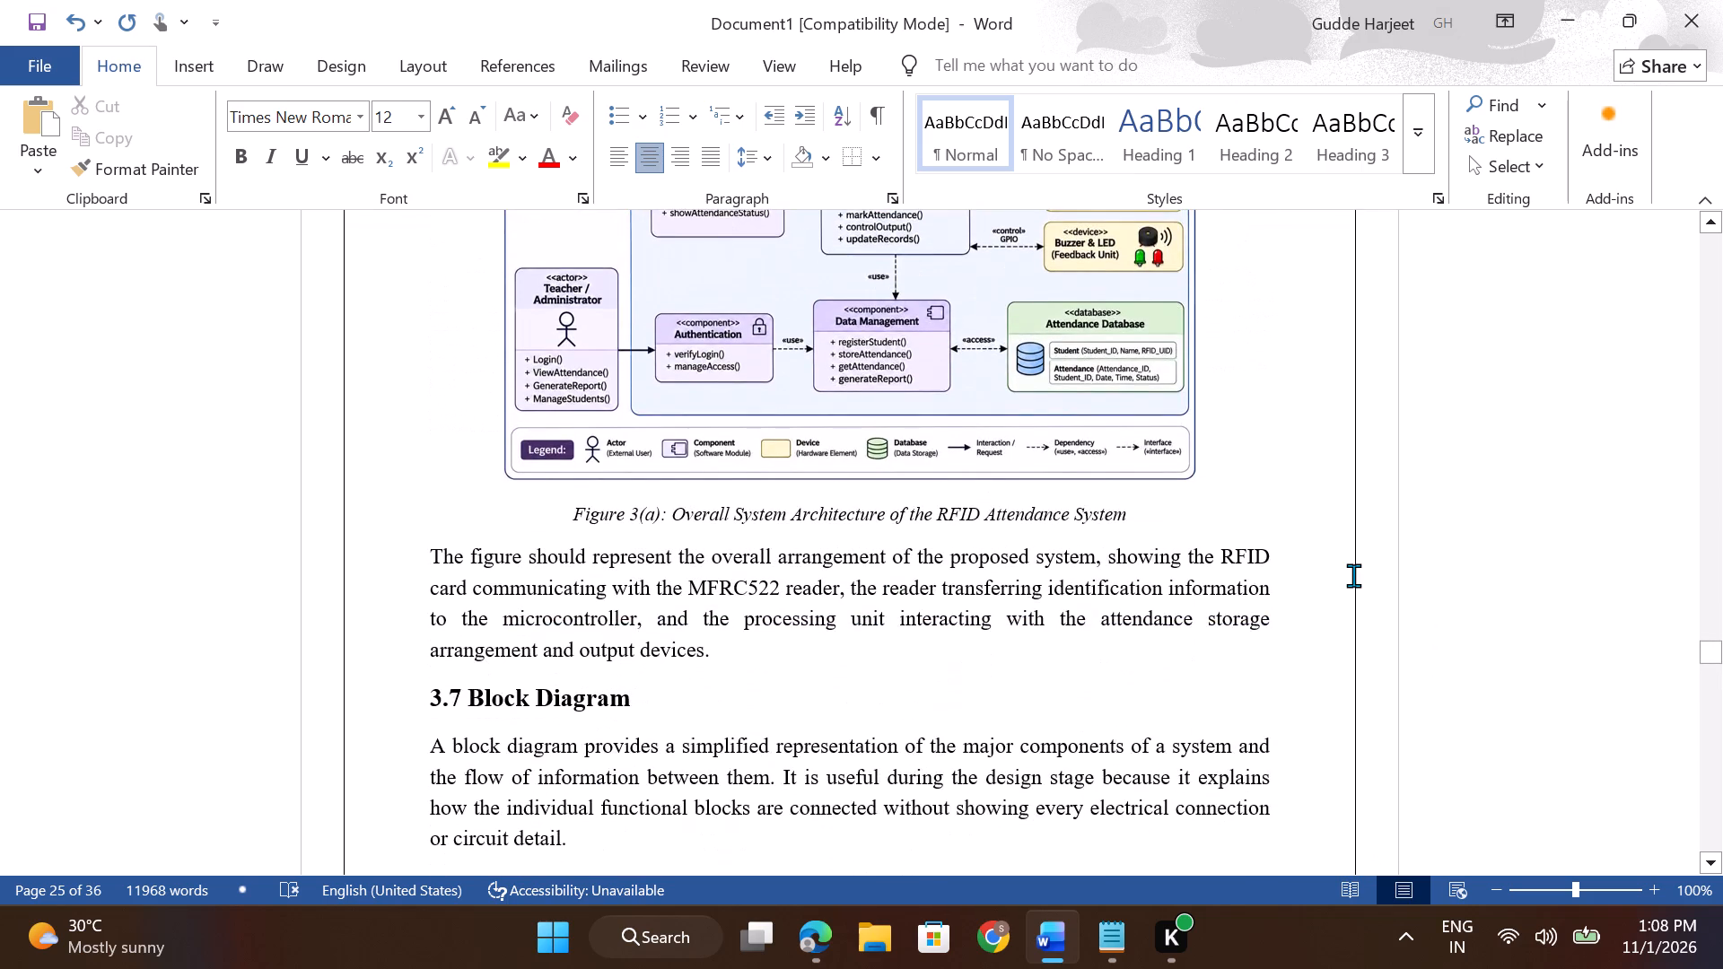
scroll(1353, 575, down, 1)
scroll(821, 682, down, 4)
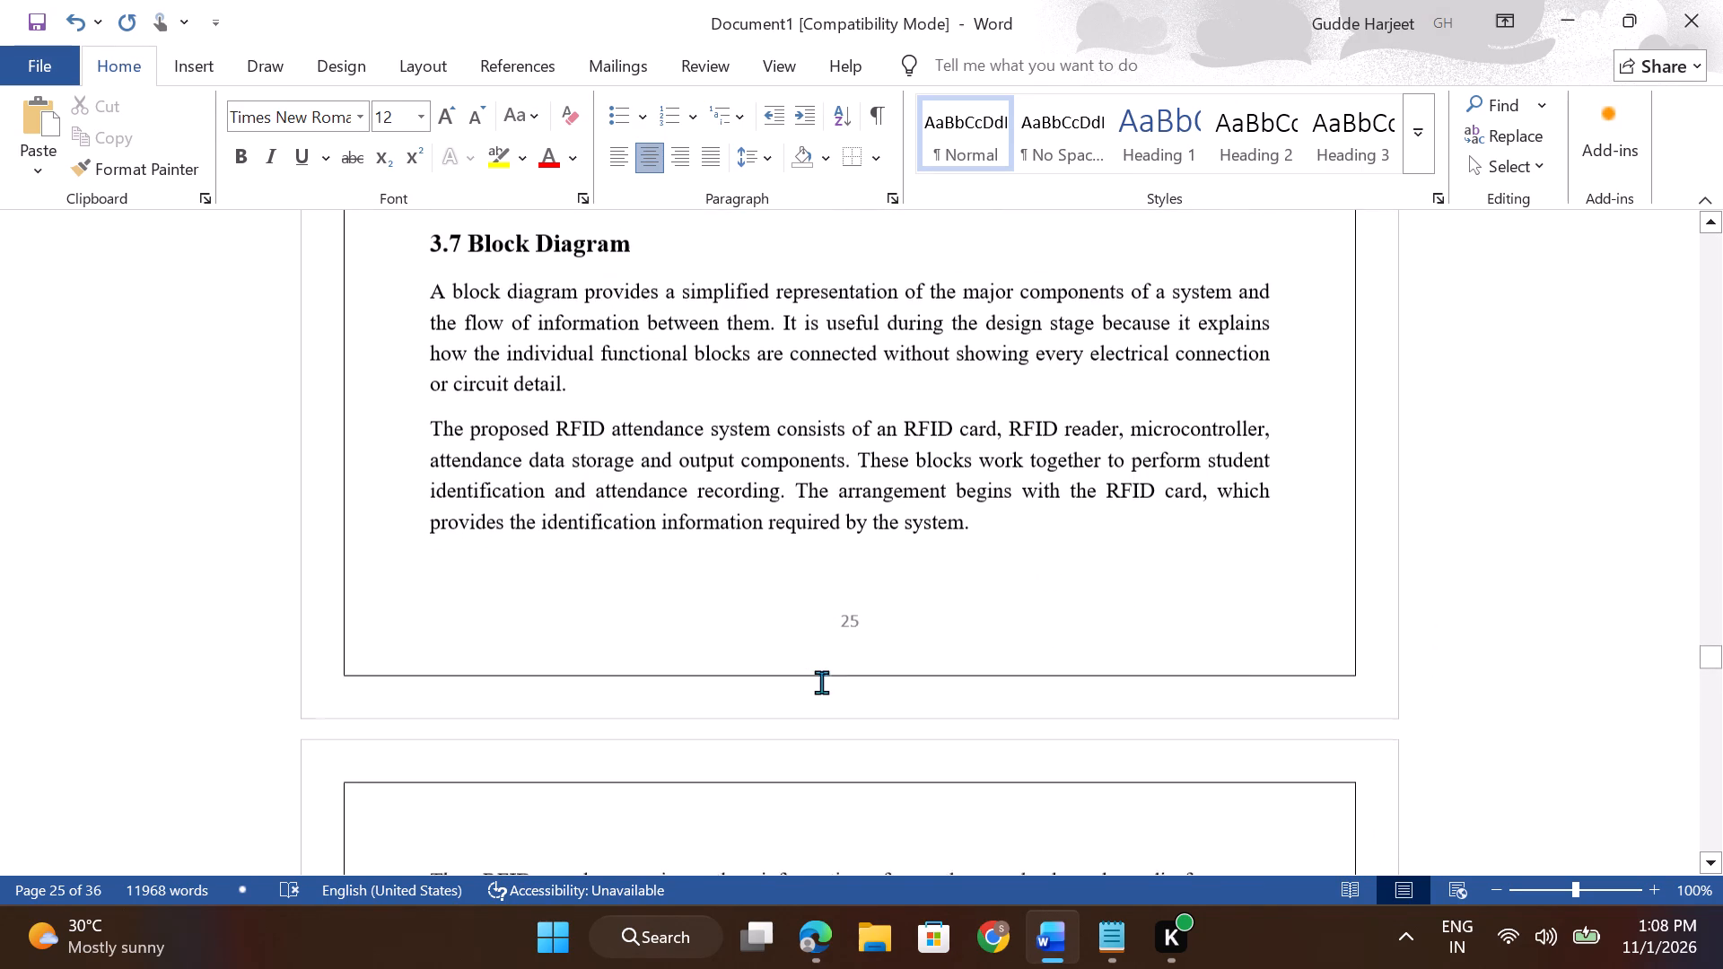
scroll(821, 682, down, 6)
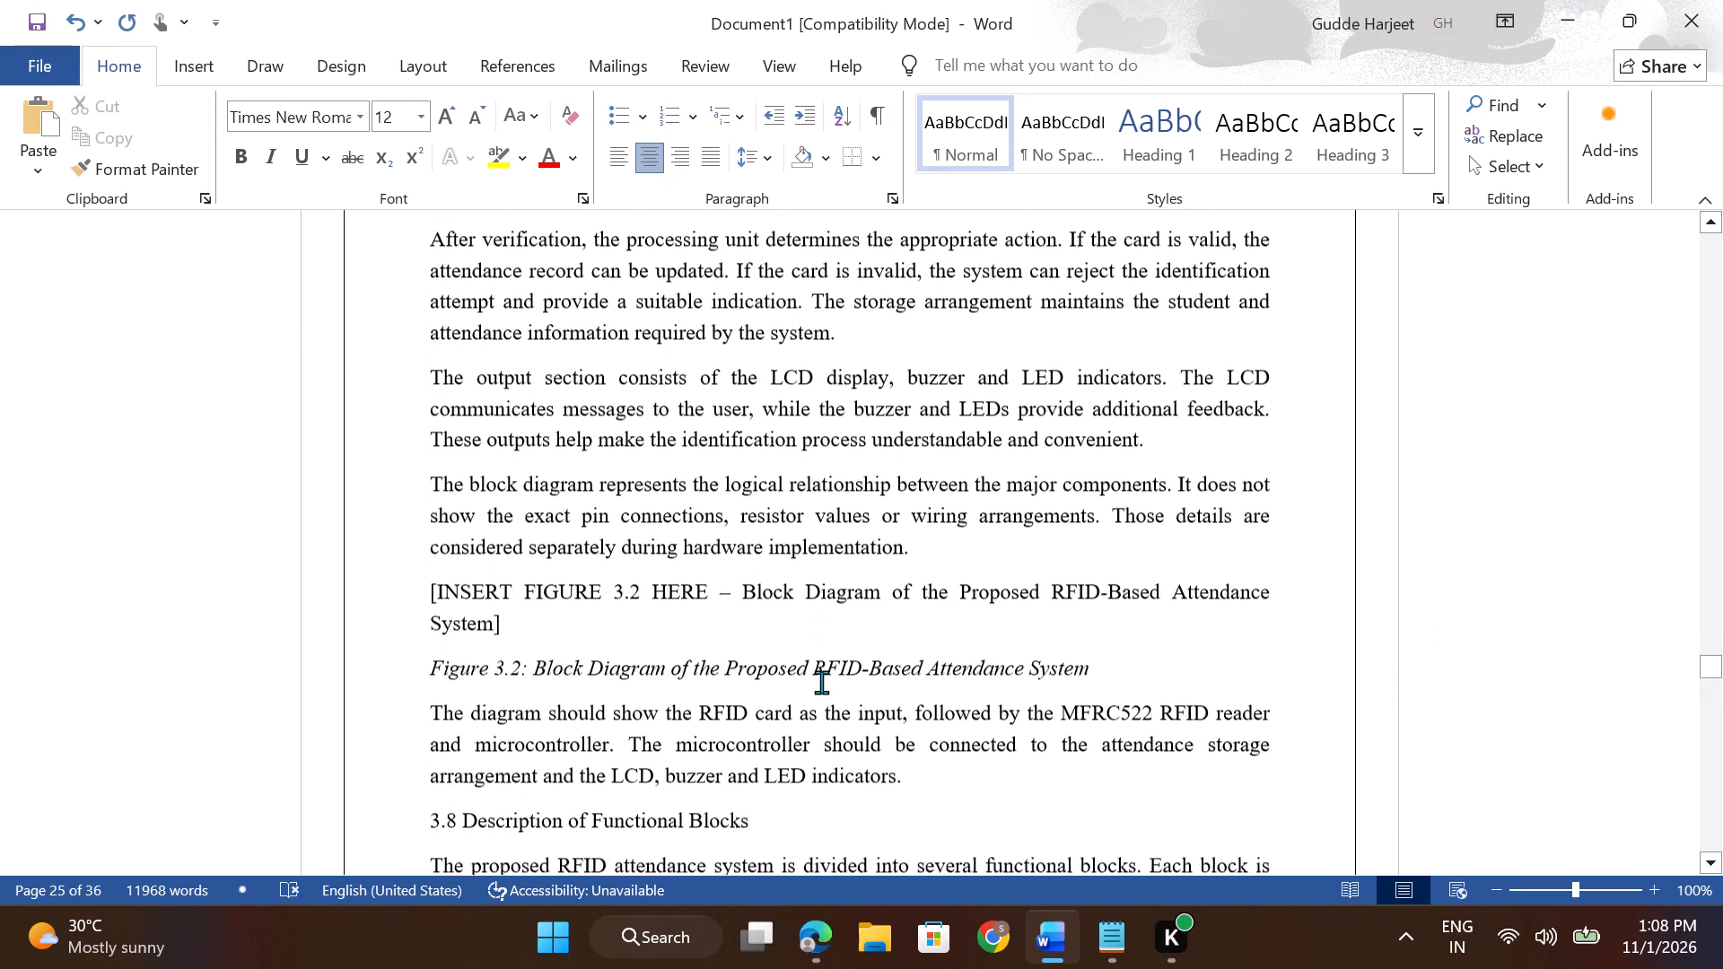
scroll(821, 682, down, 1)
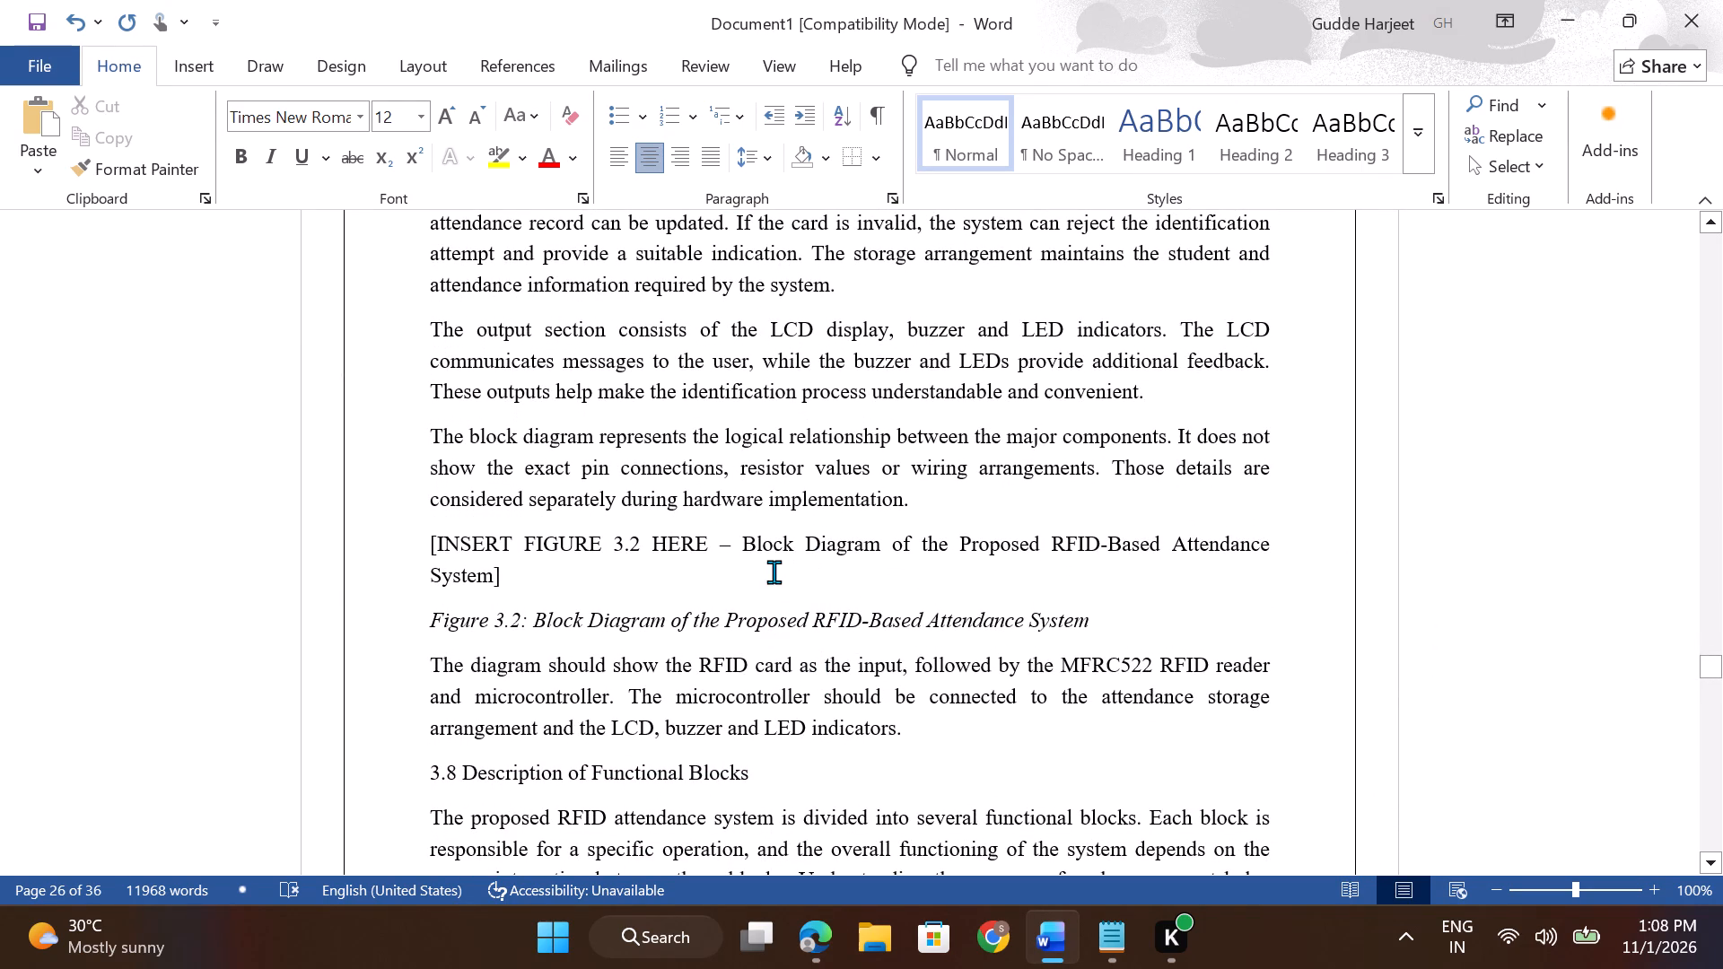
drag(725, 585, 433, 545)
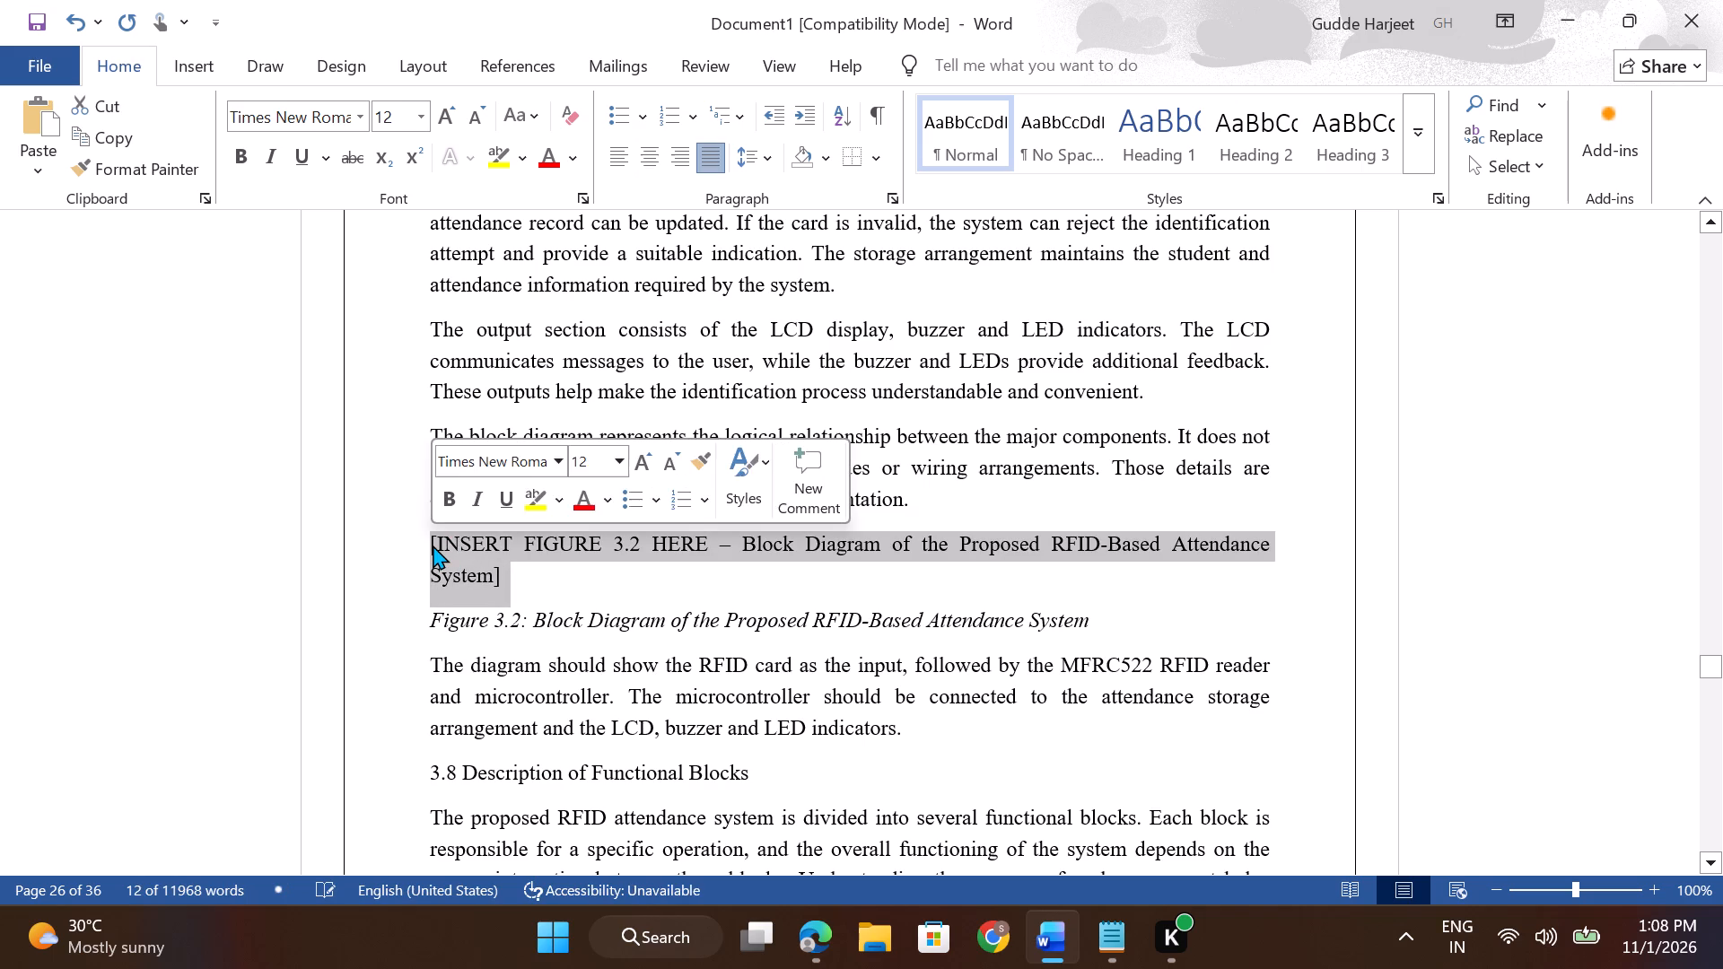
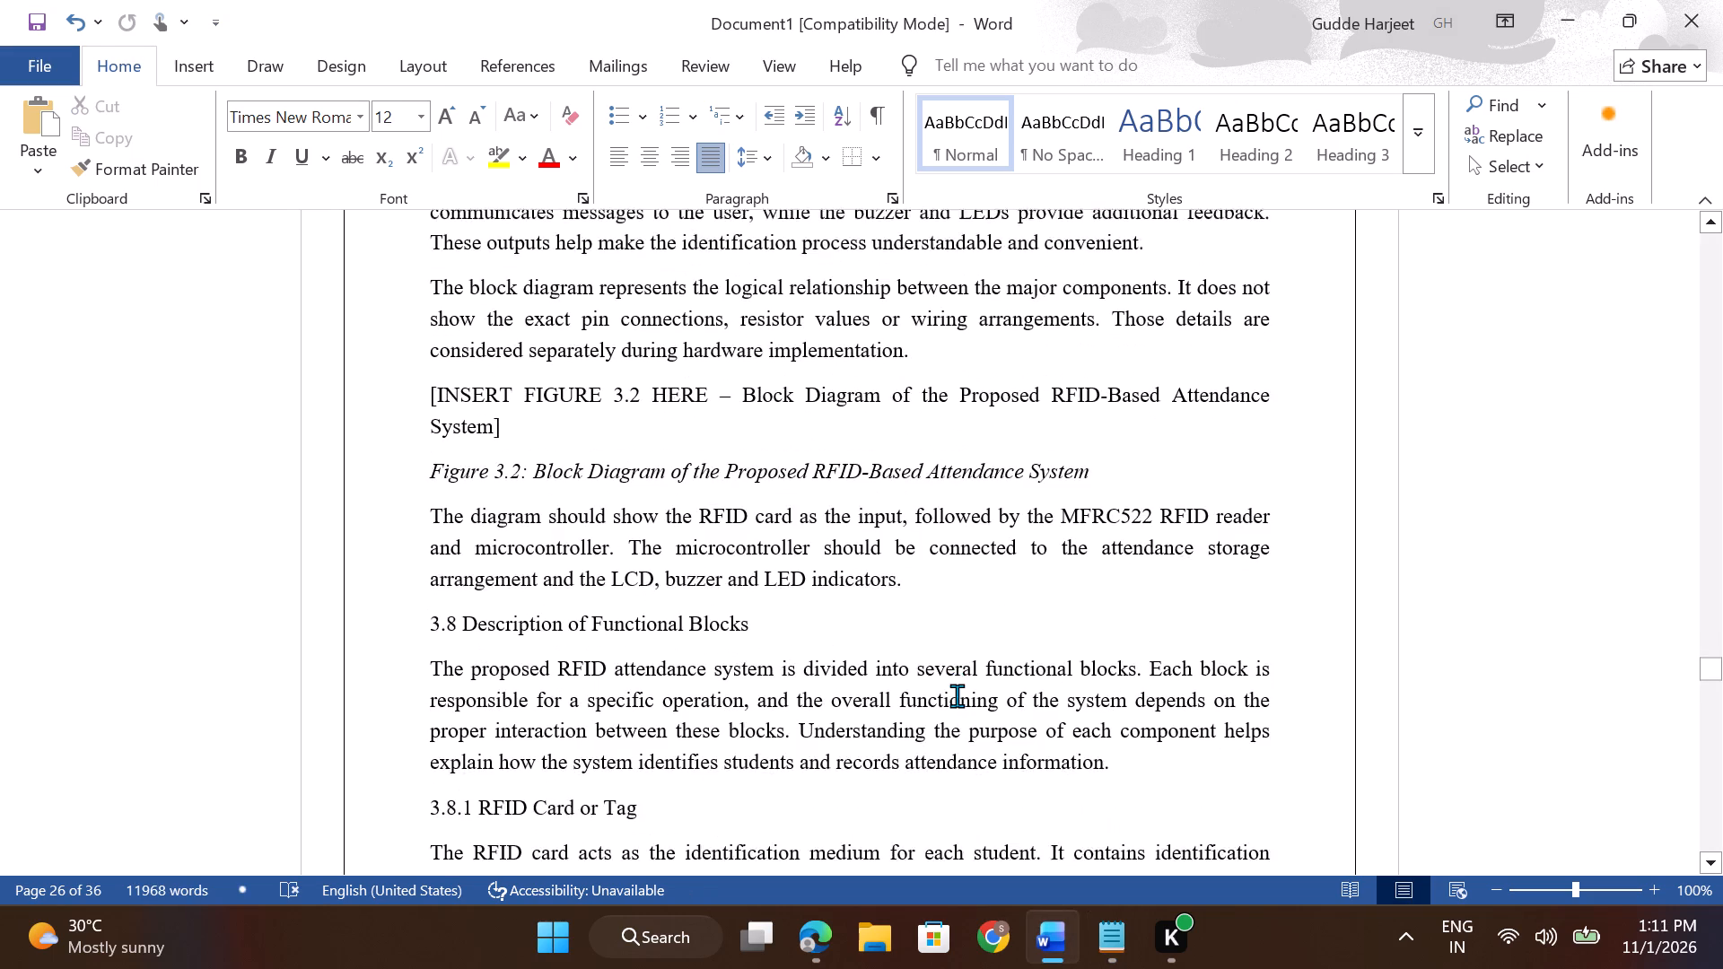
scroll(957, 695, down, 1)
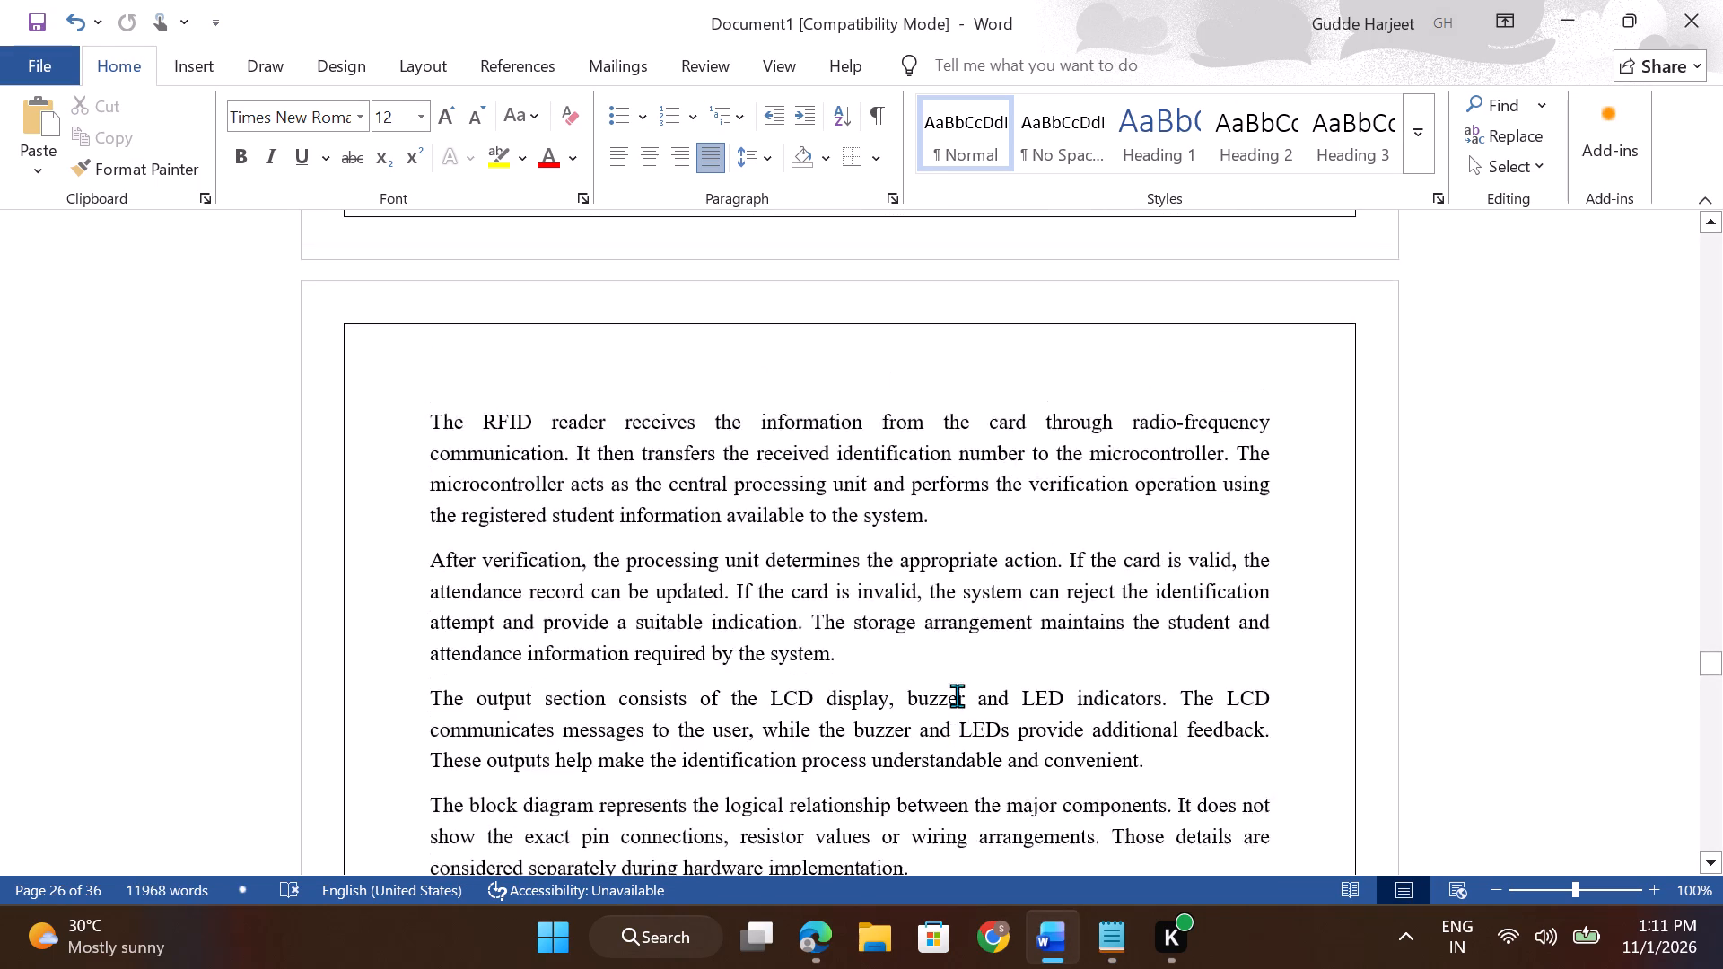
scroll(957, 695, up, 9)
scroll(957, 695, down, 4)
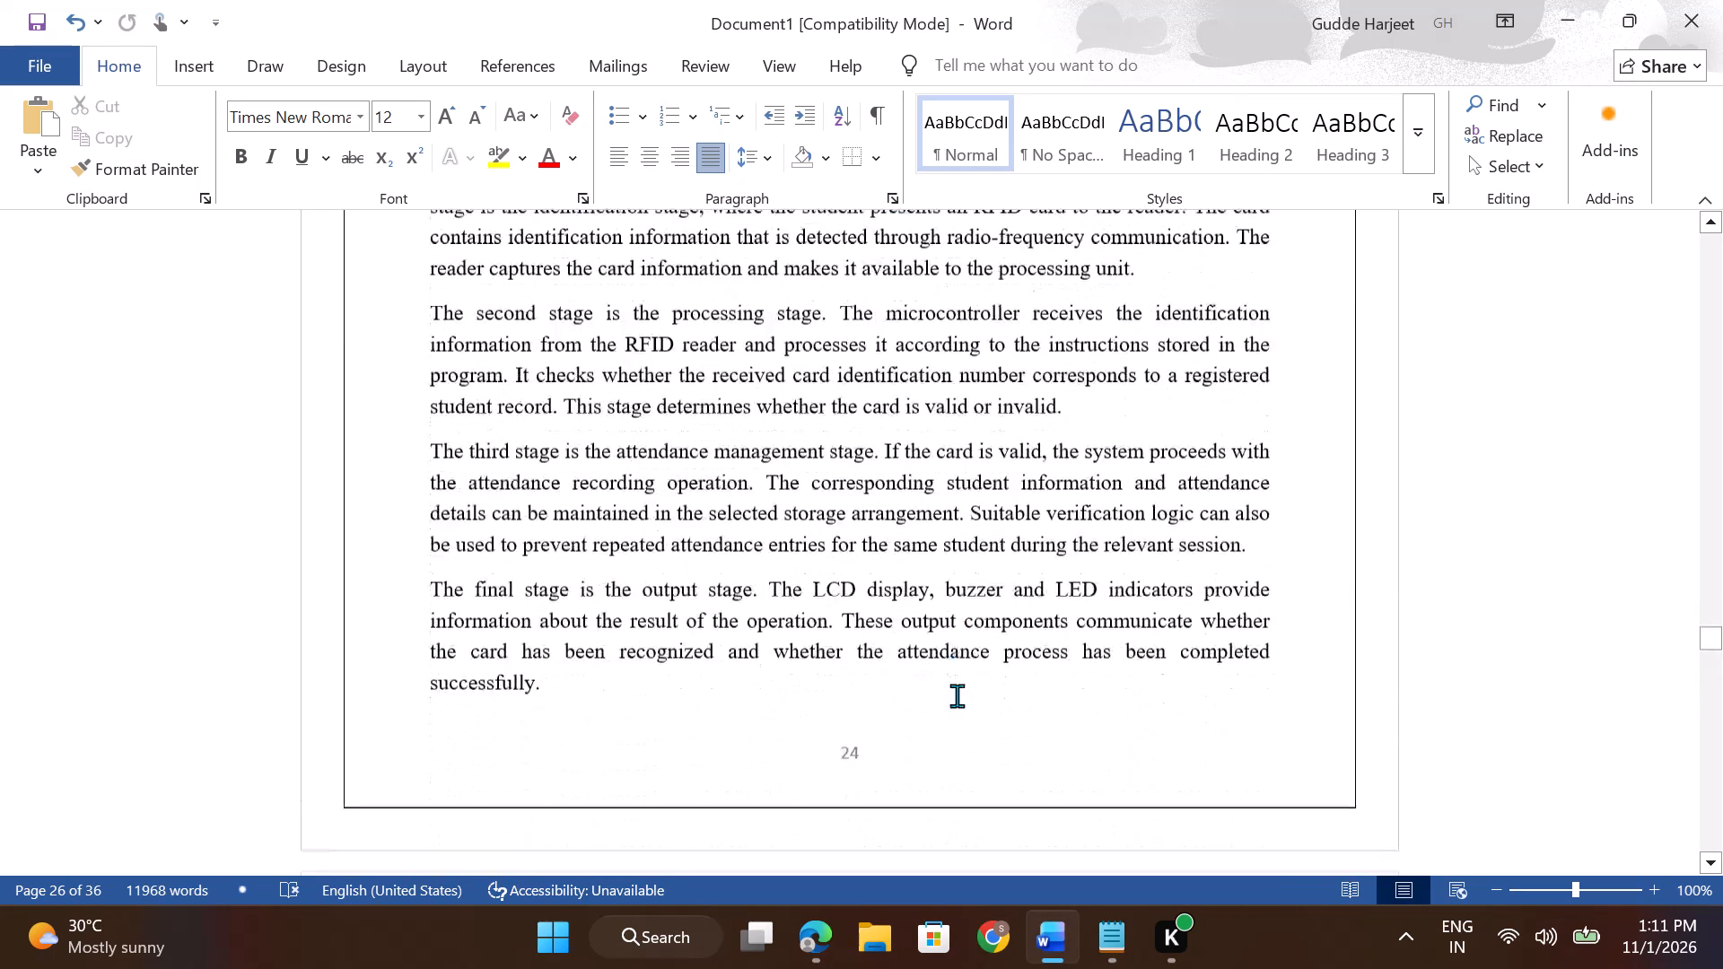
scroll(957, 695, down, 5)
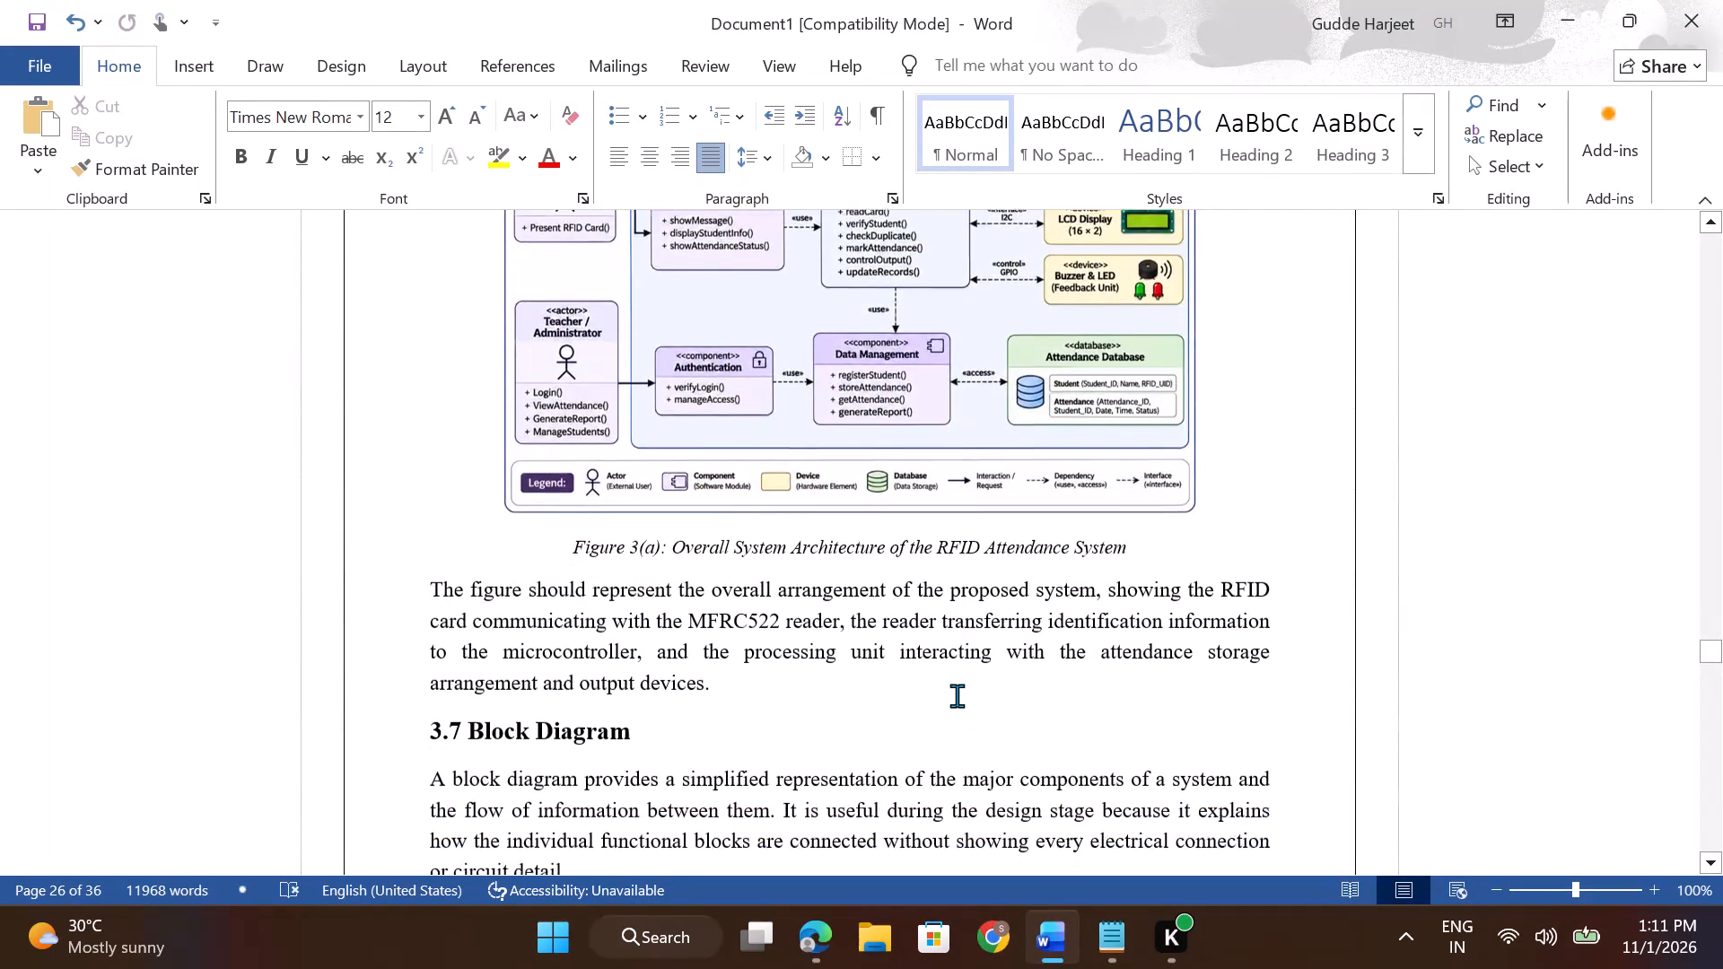
scroll(957, 695, down, 2)
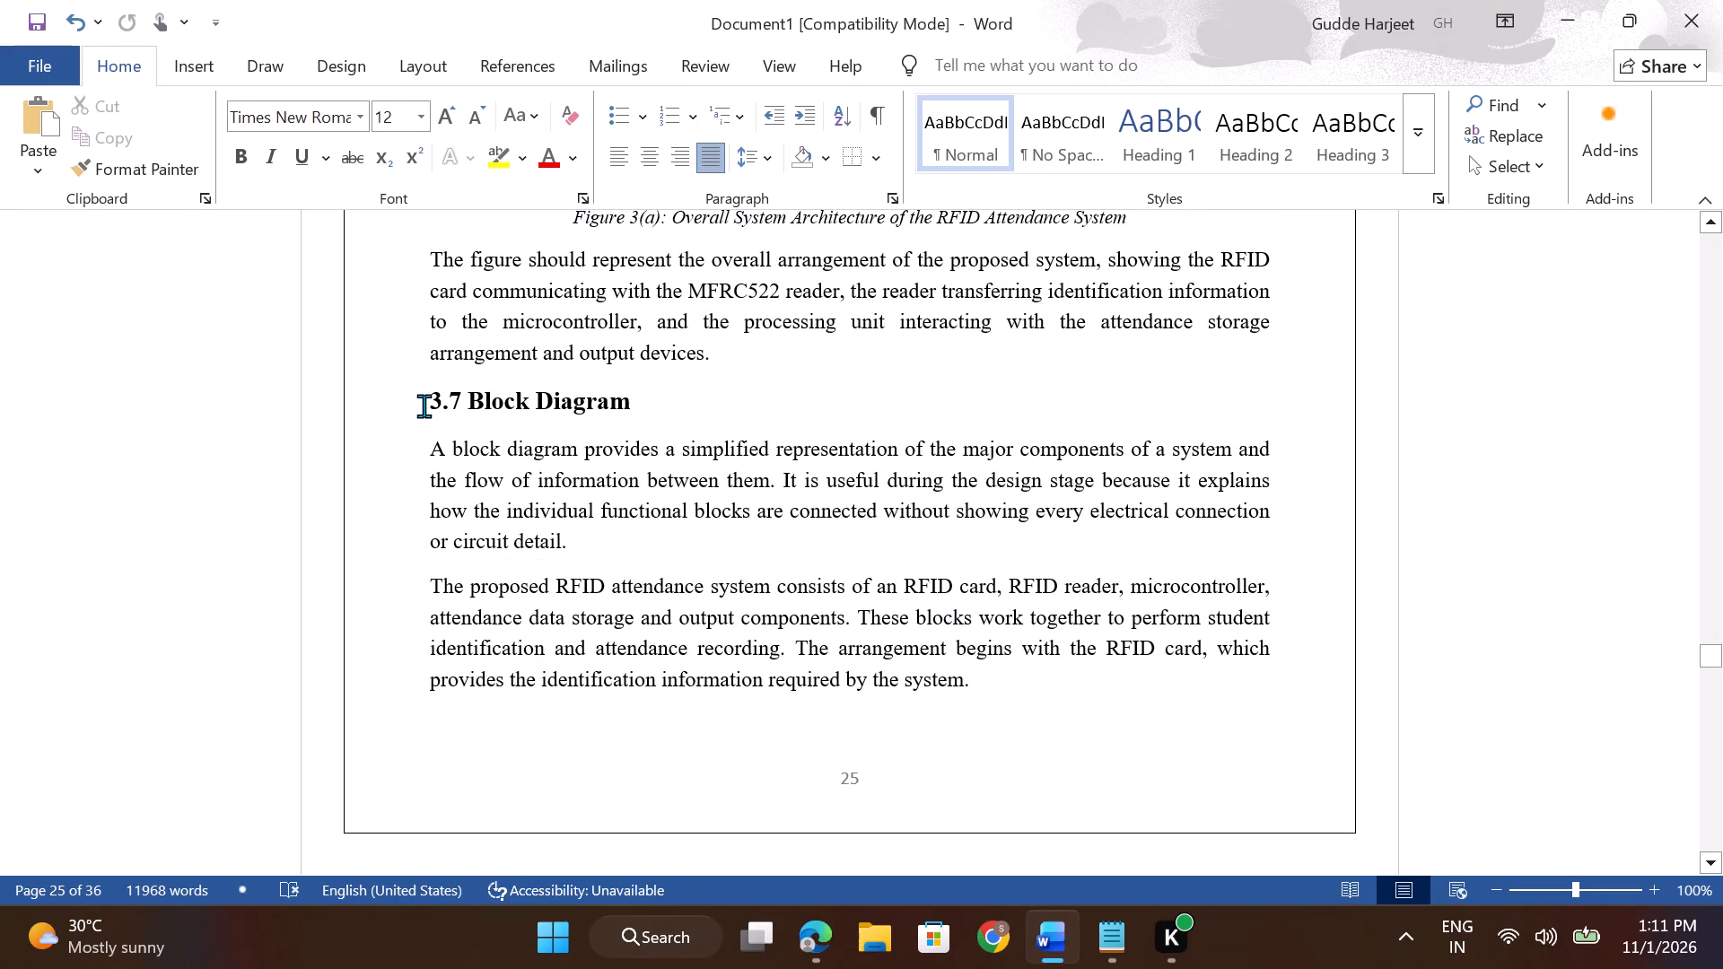
drag(424, 406, 652, 890)
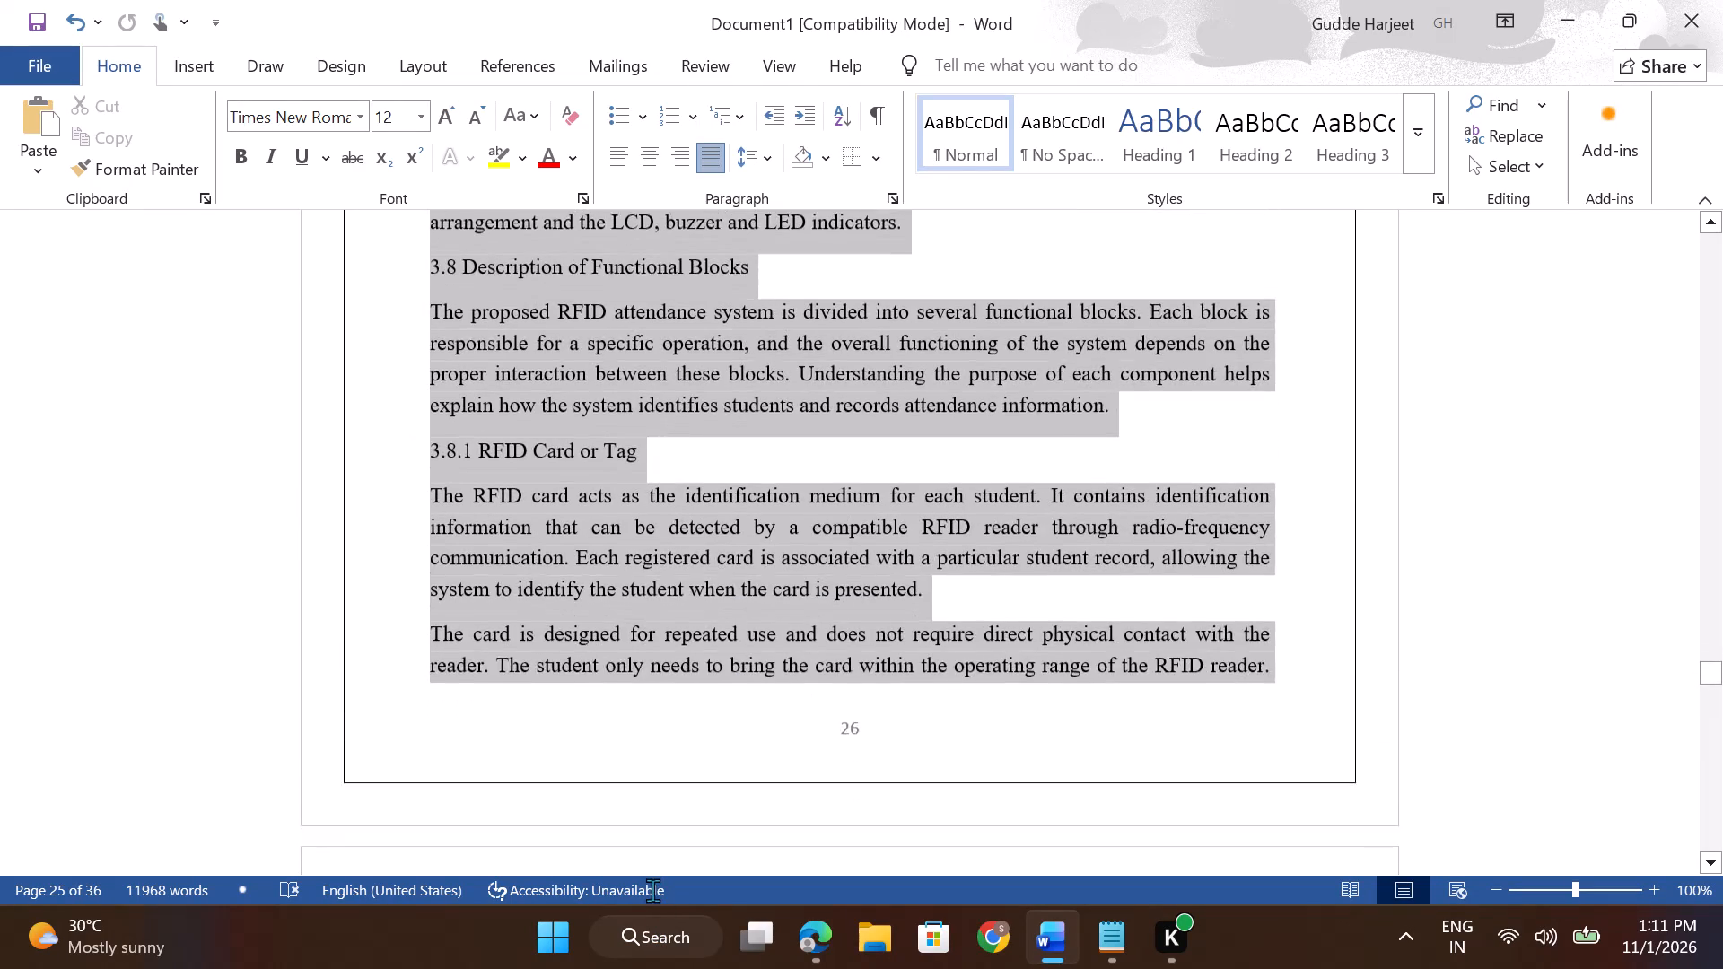
drag(652, 890, 609, 249)
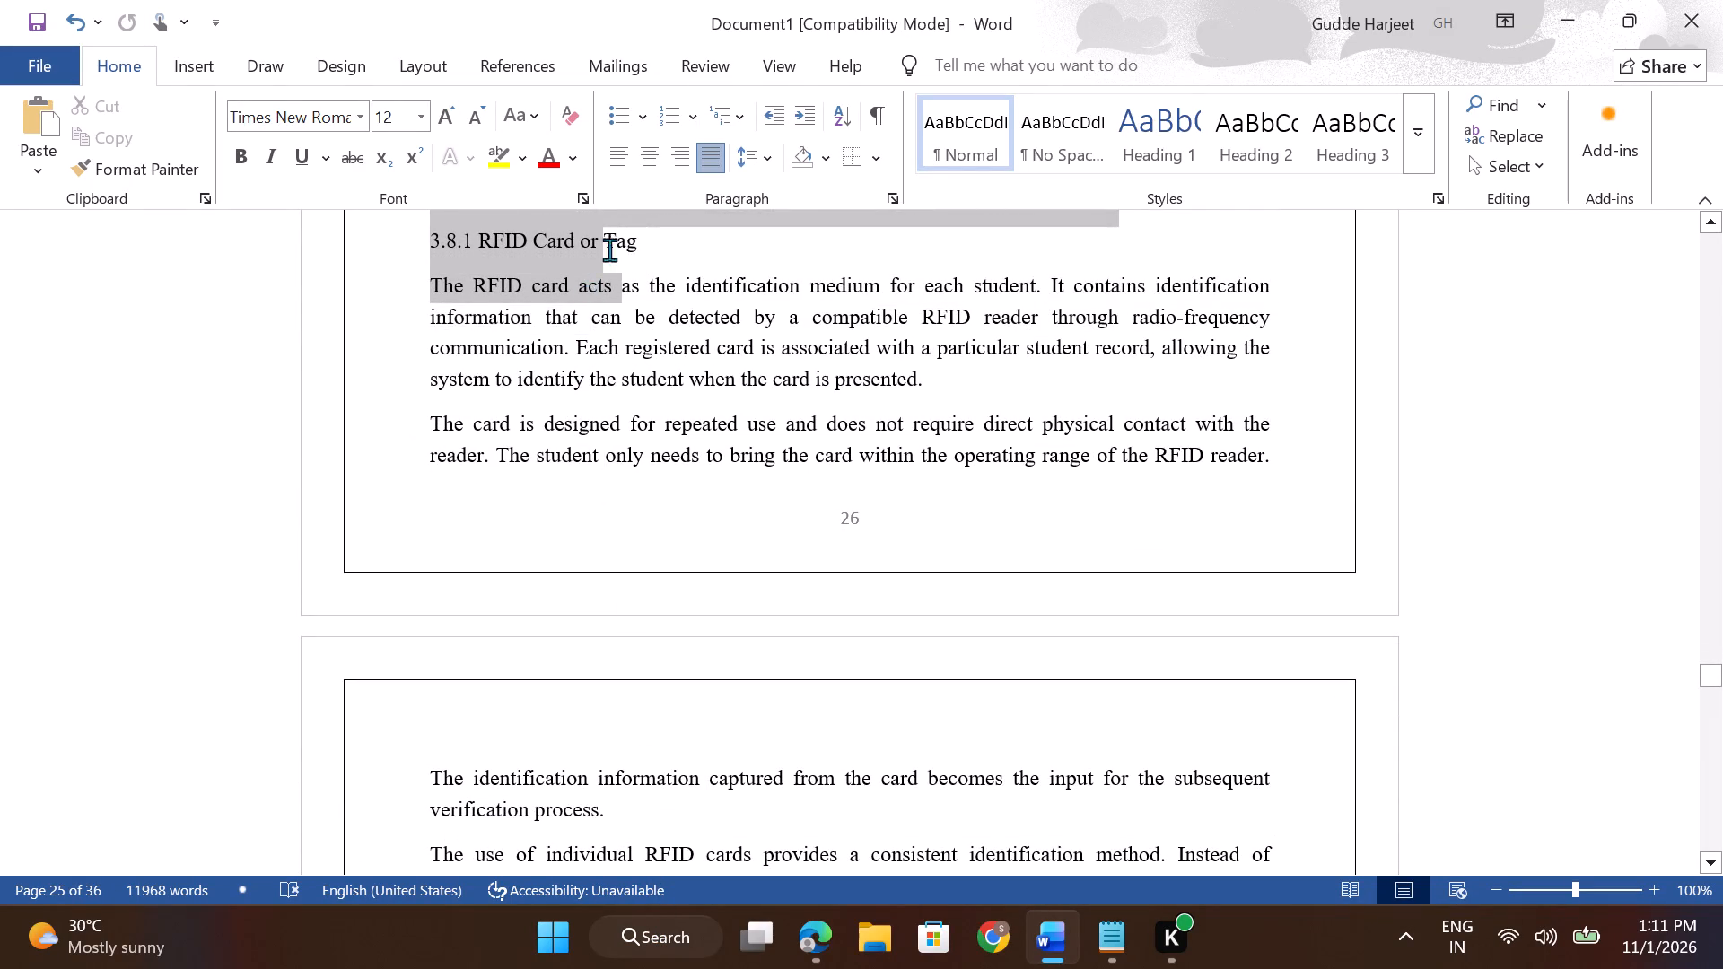
drag(609, 249, 565, 729)
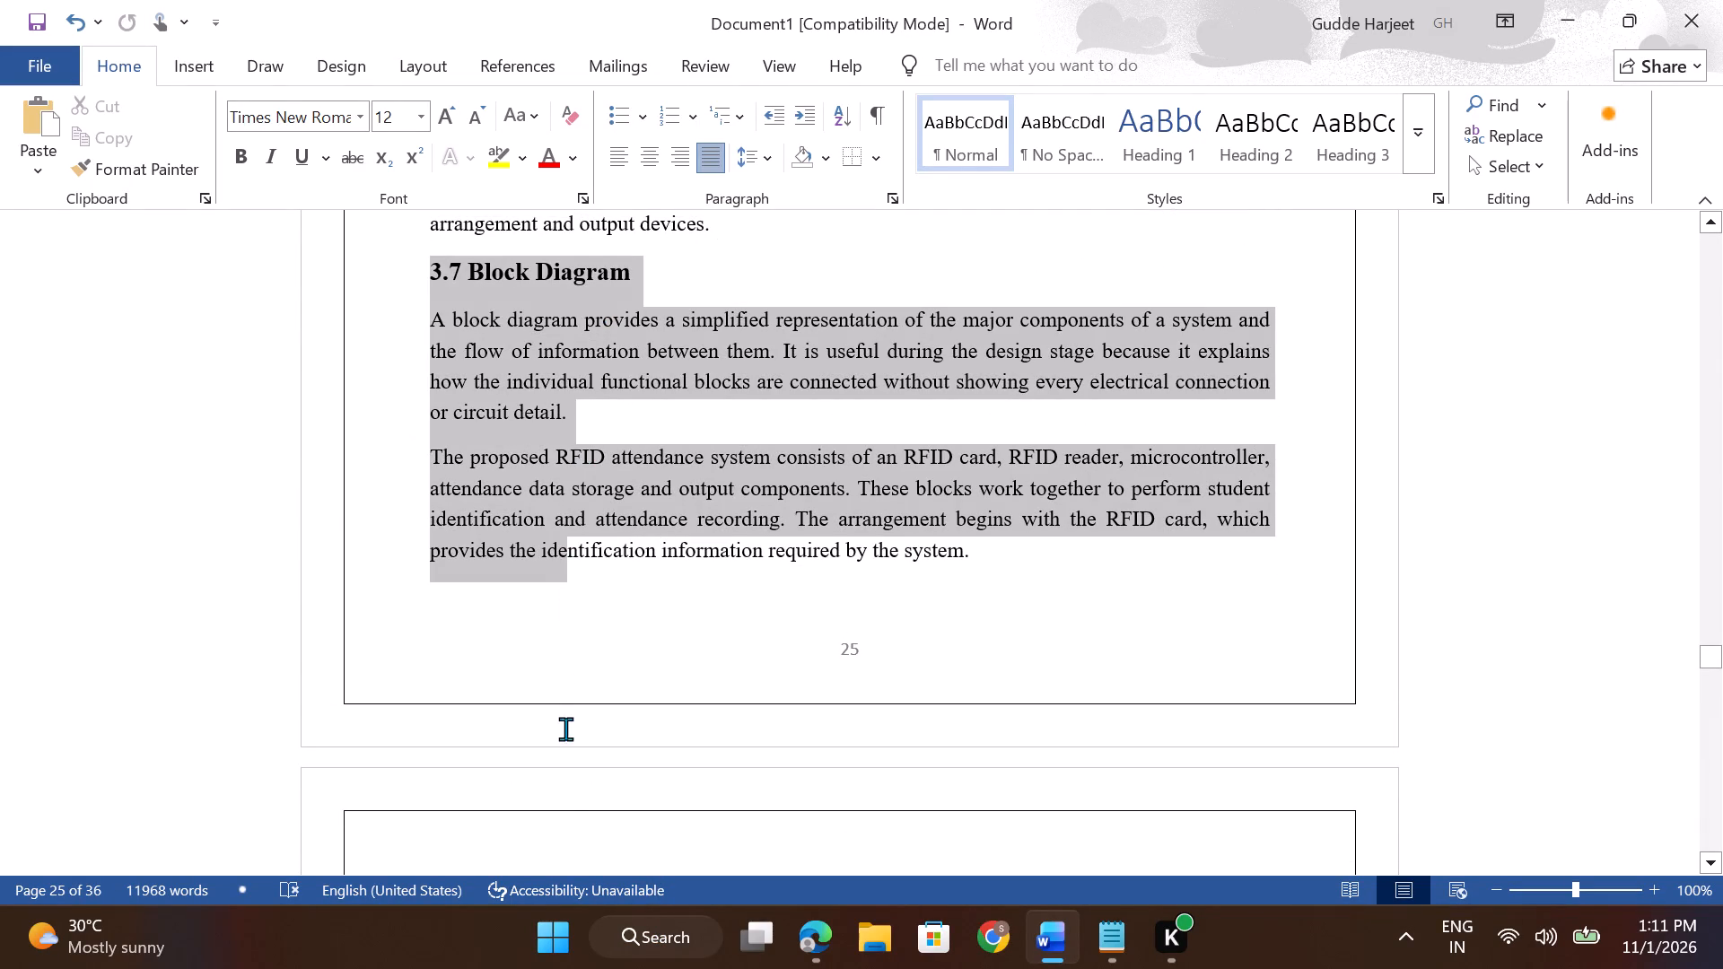
drag(565, 729, 678, 532)
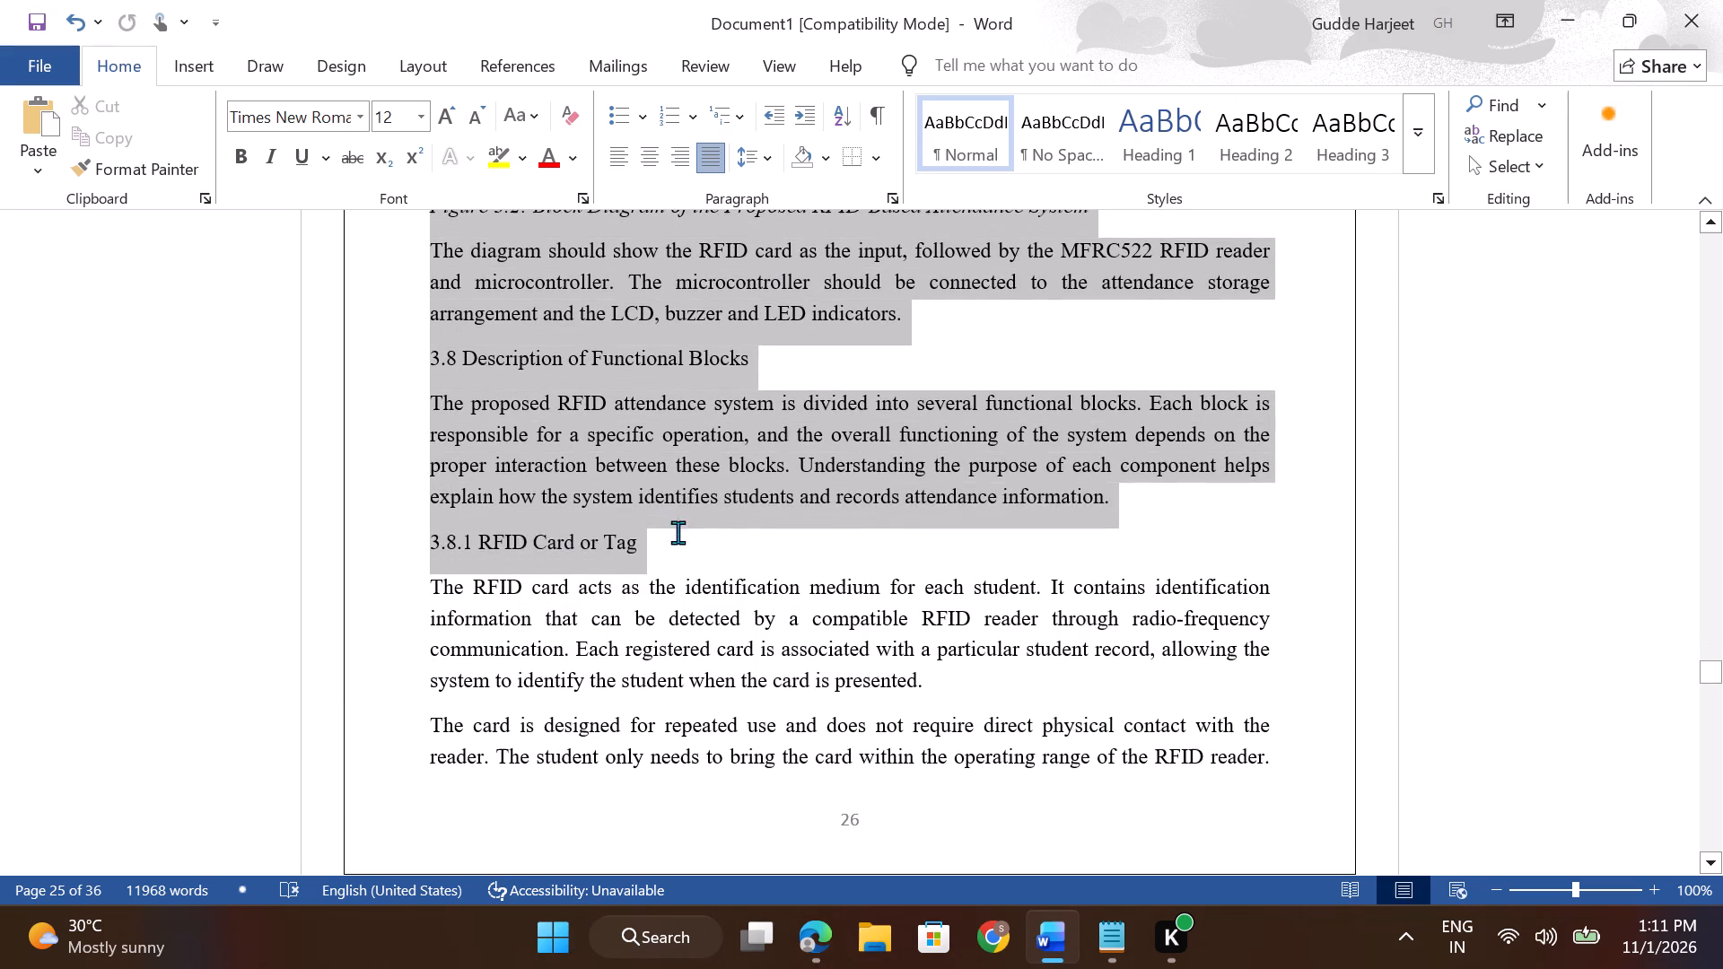
drag(678, 532, 837, 325)
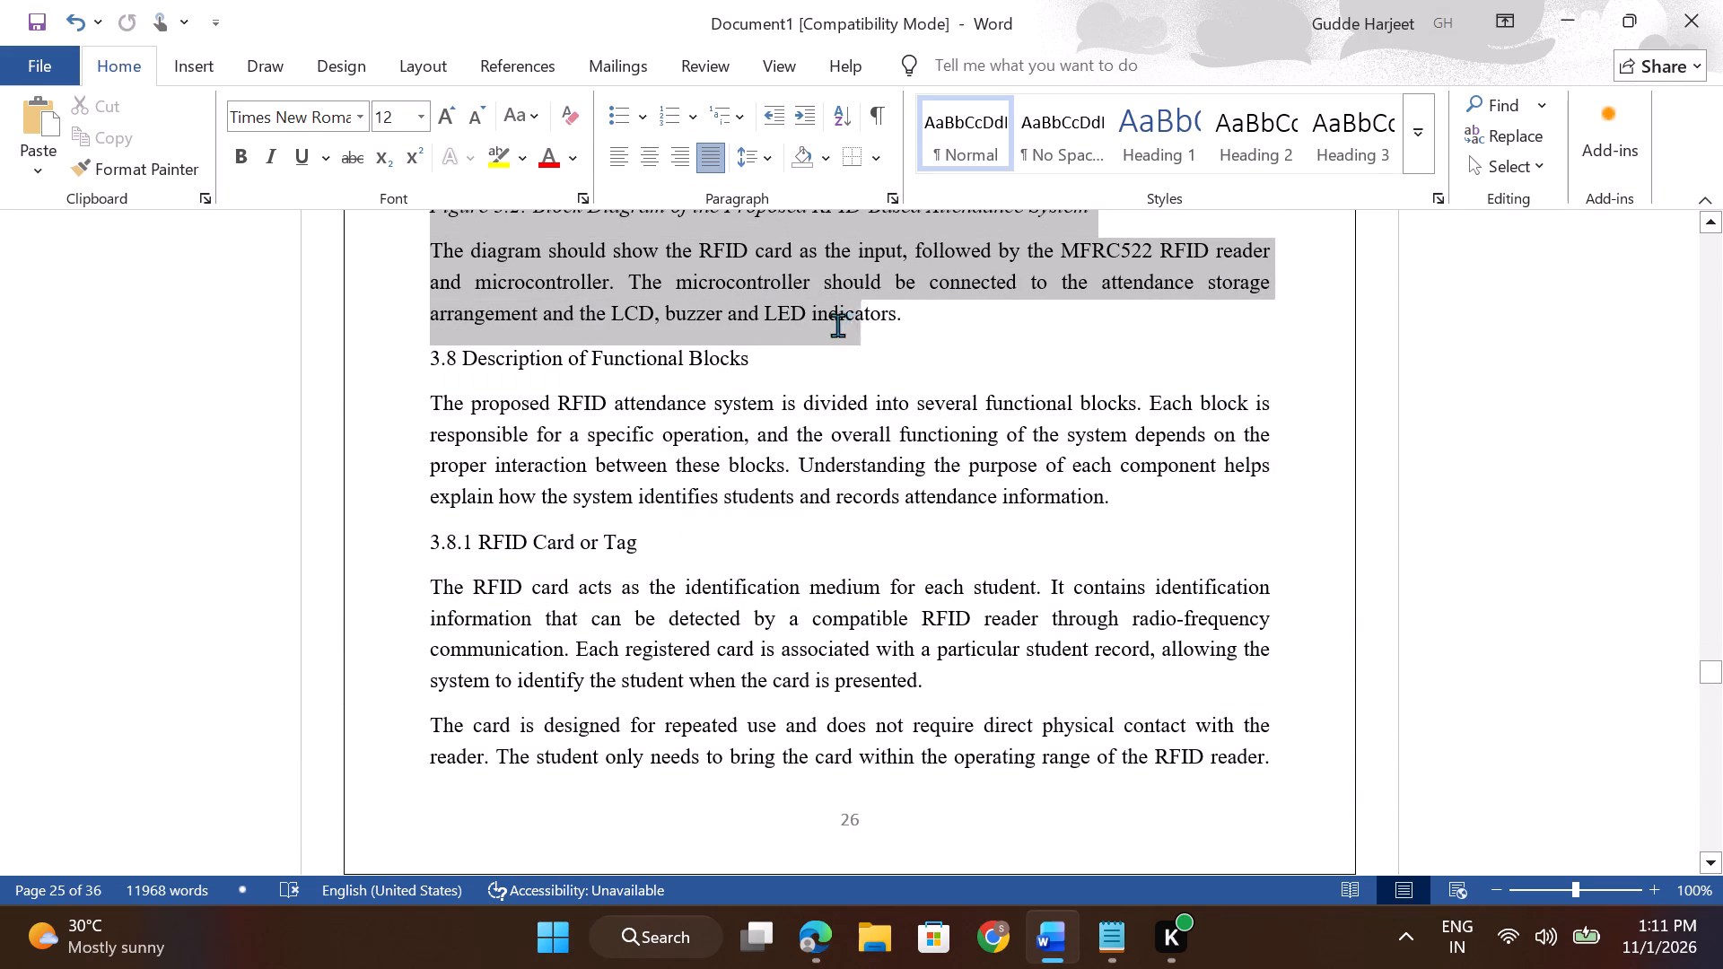
drag(837, 325, 910, 320)
scroll(910, 320, up, 2)
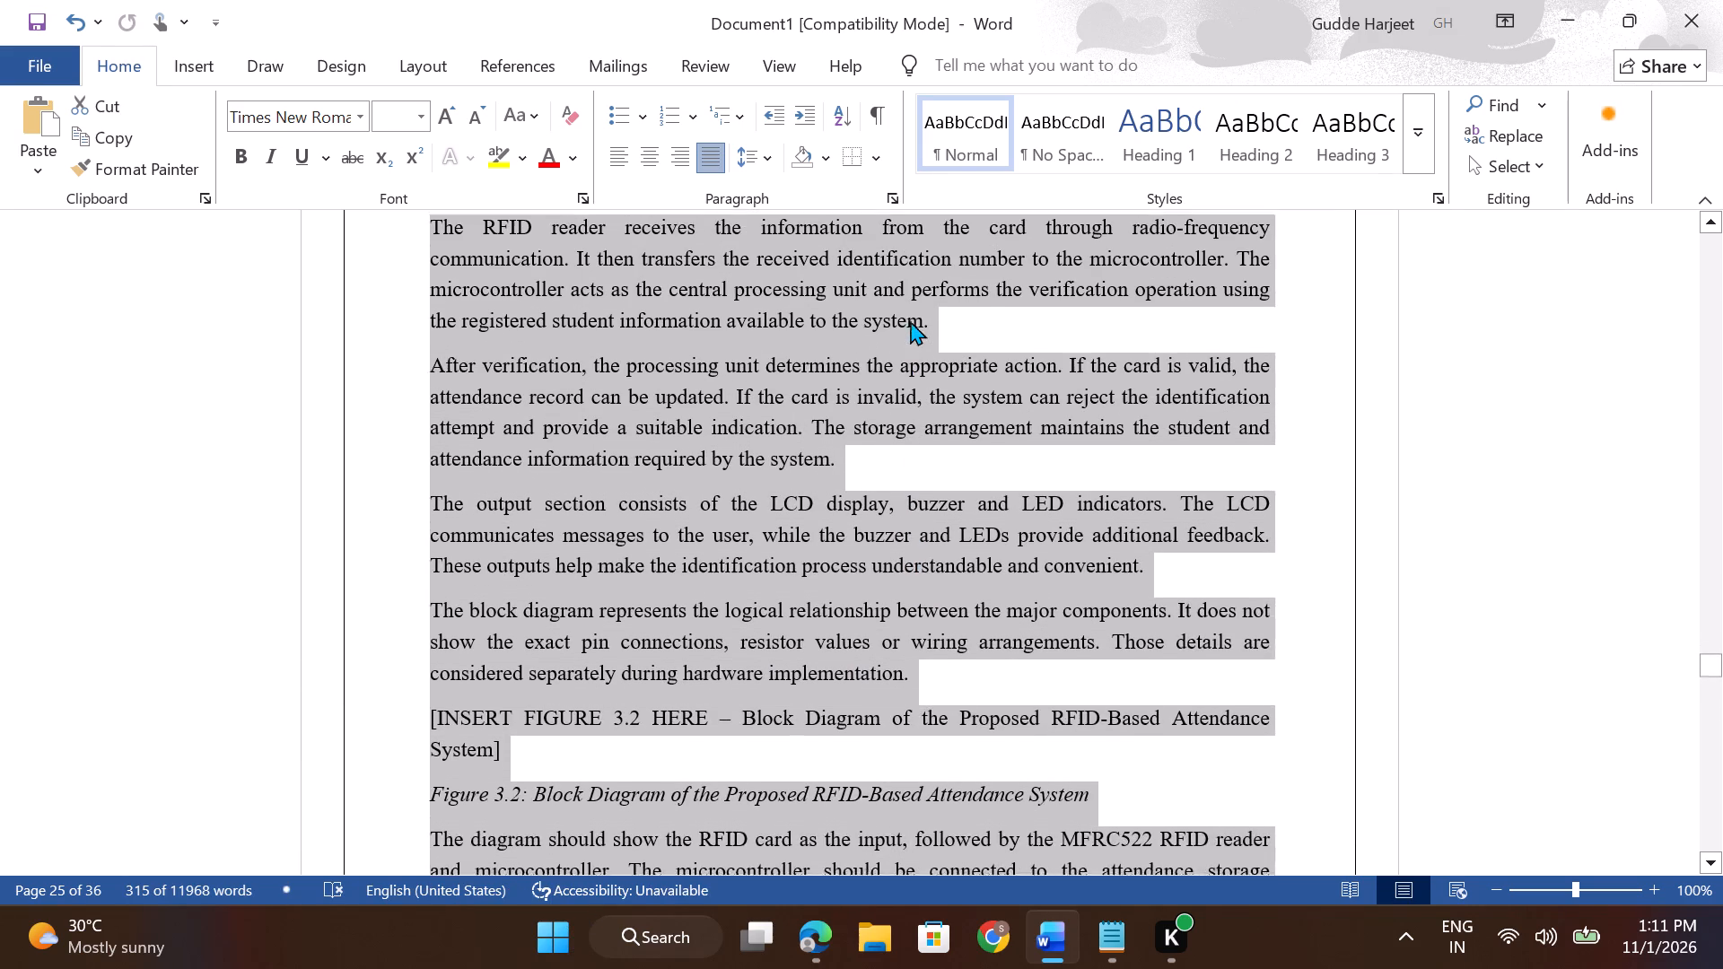
scroll(910, 320, up, 1)
key(BackSpace)
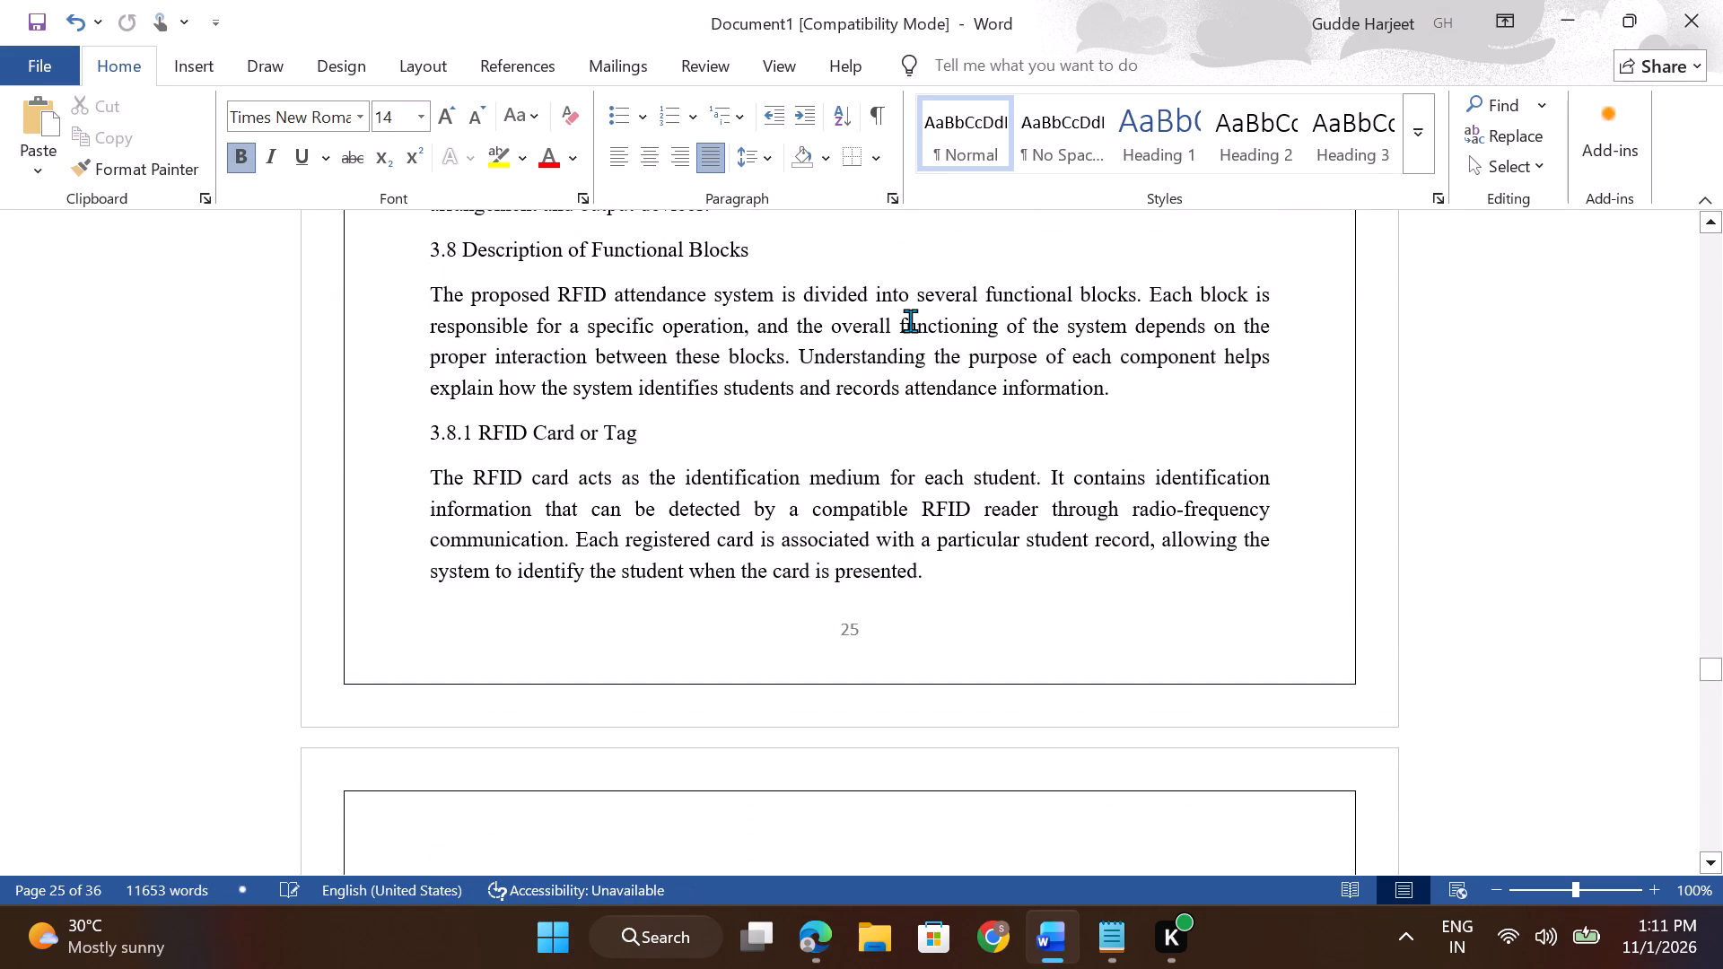
Renumber the "Description of Functional Blocks" heading as 3.7 and make it bold at size 14.
scroll(780, 417, up, 2)
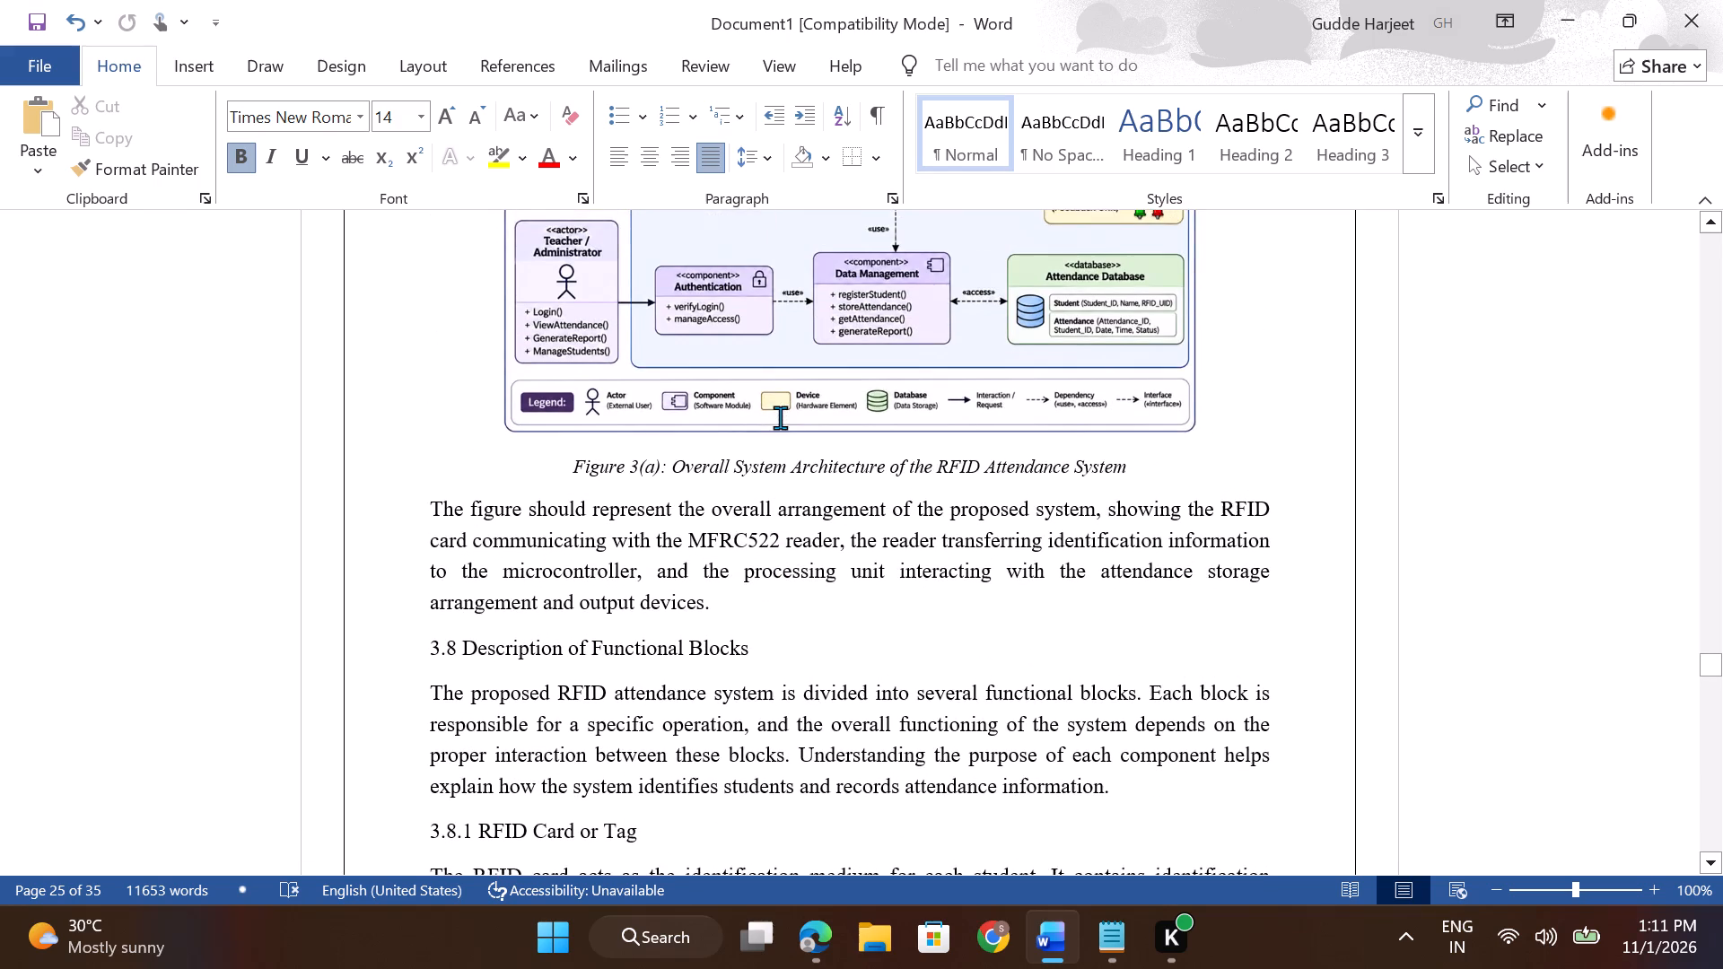
scroll(780, 417, up, 1)
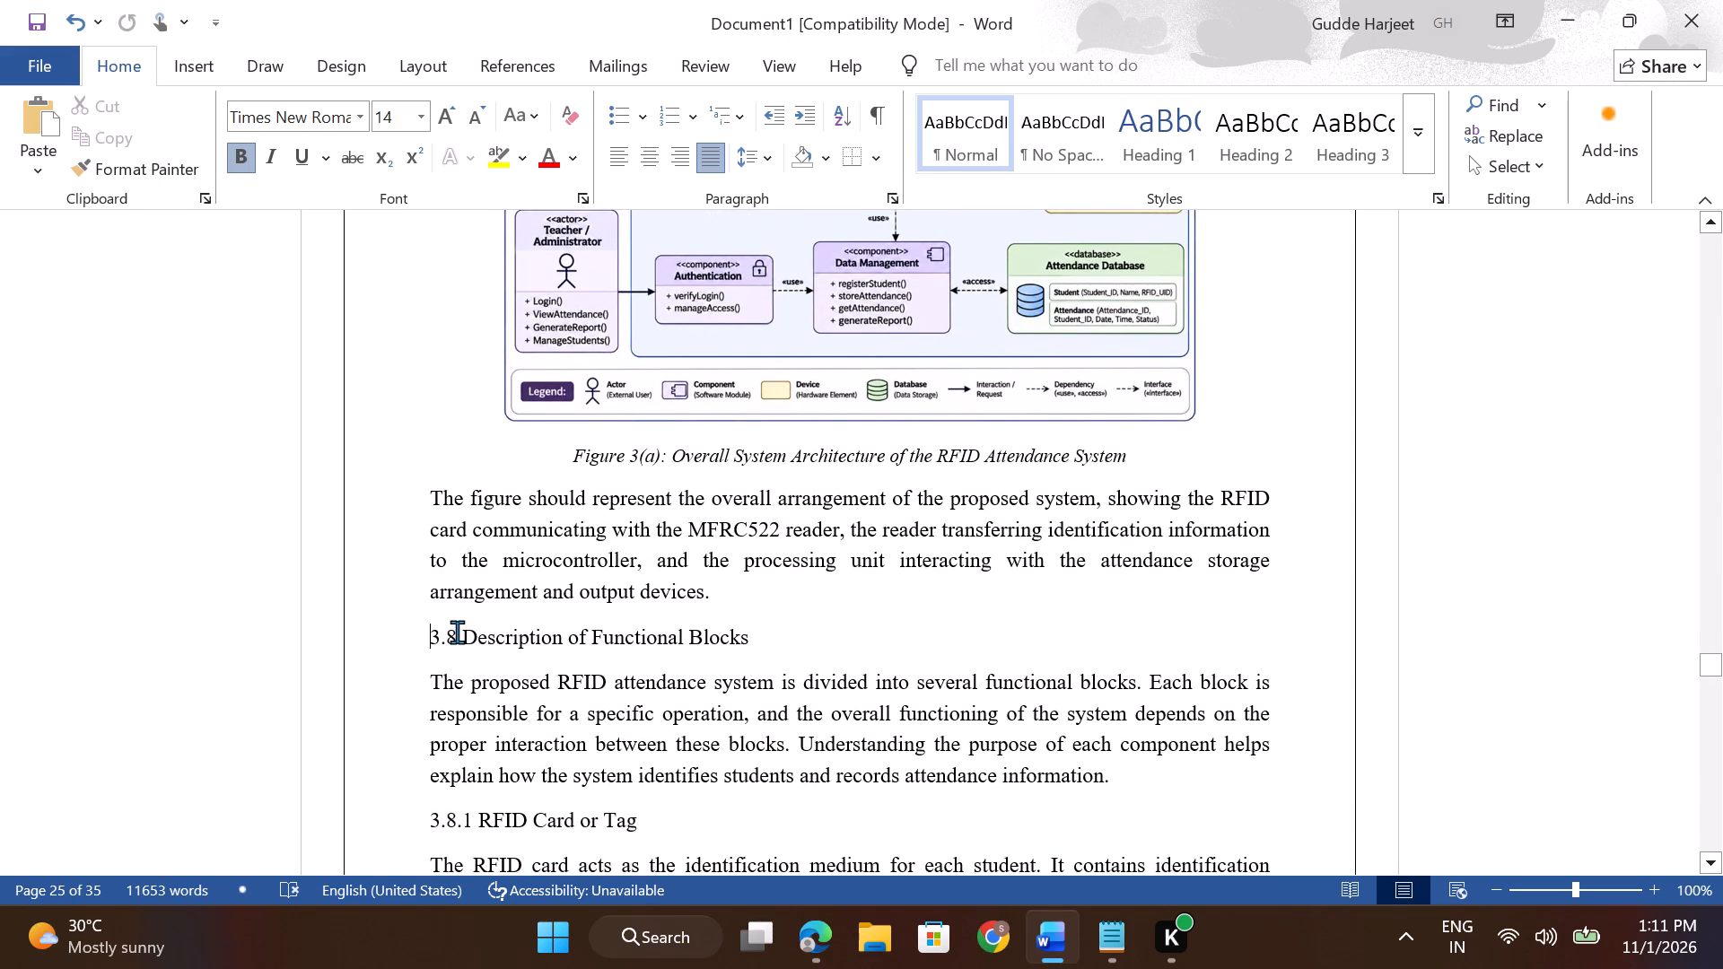
click(457, 632)
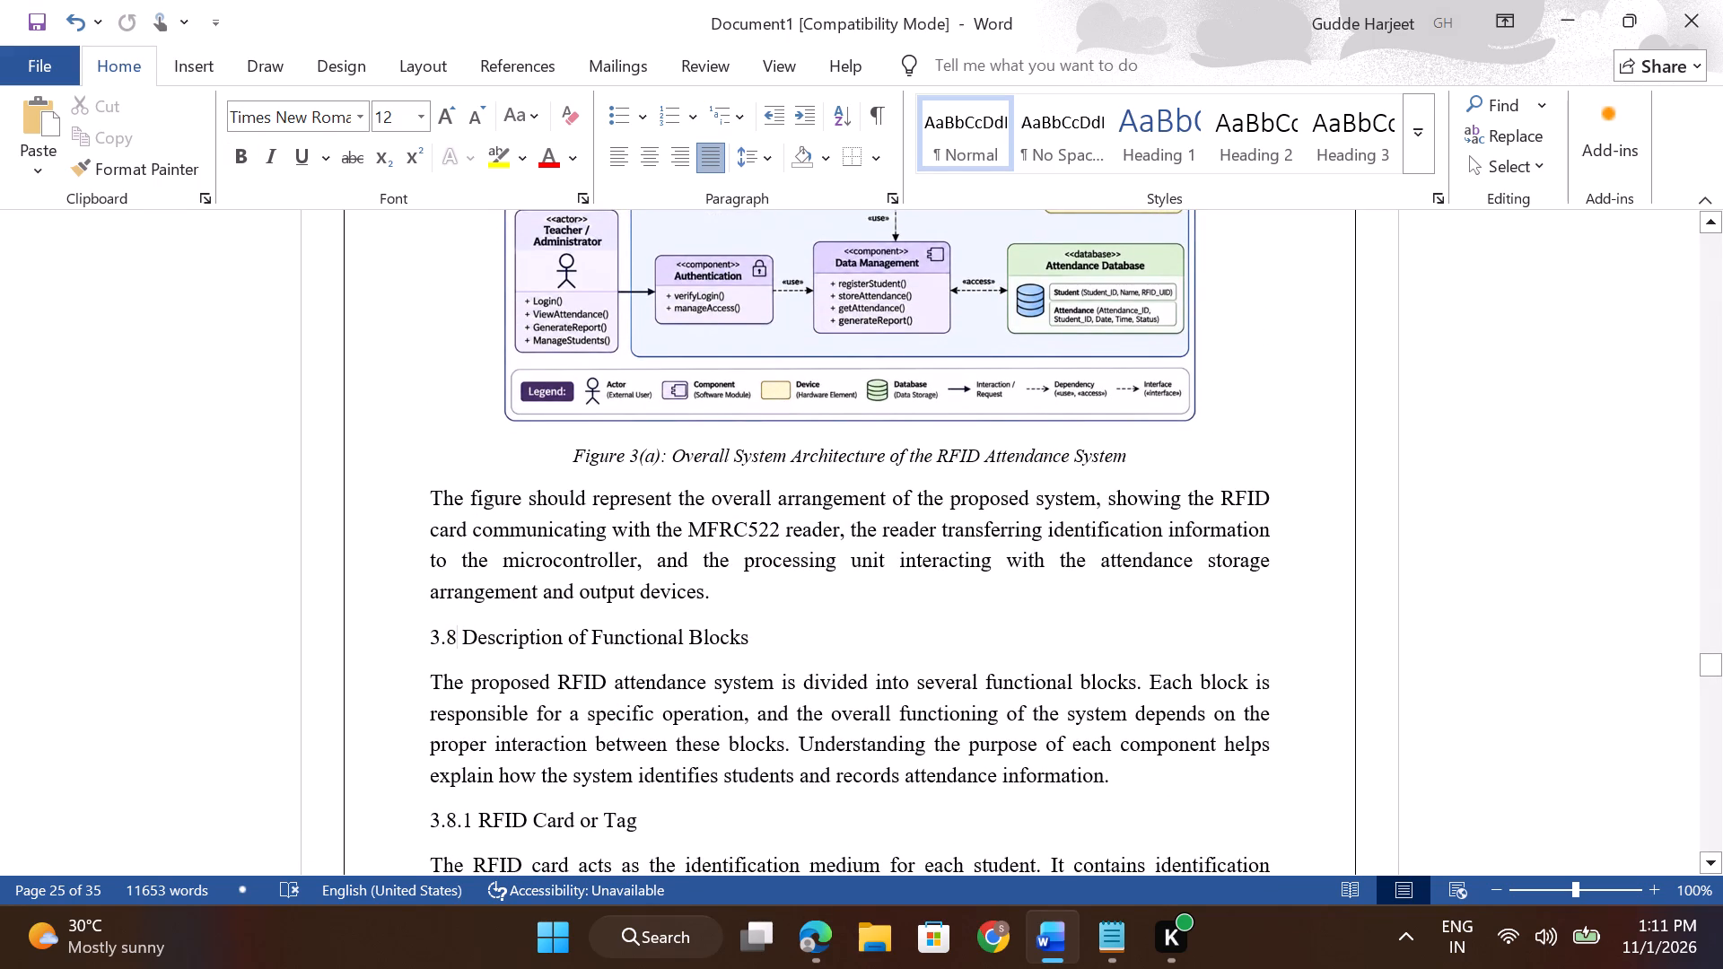
key(BackSpace)
key(7)
ctrl+click(625, 647)
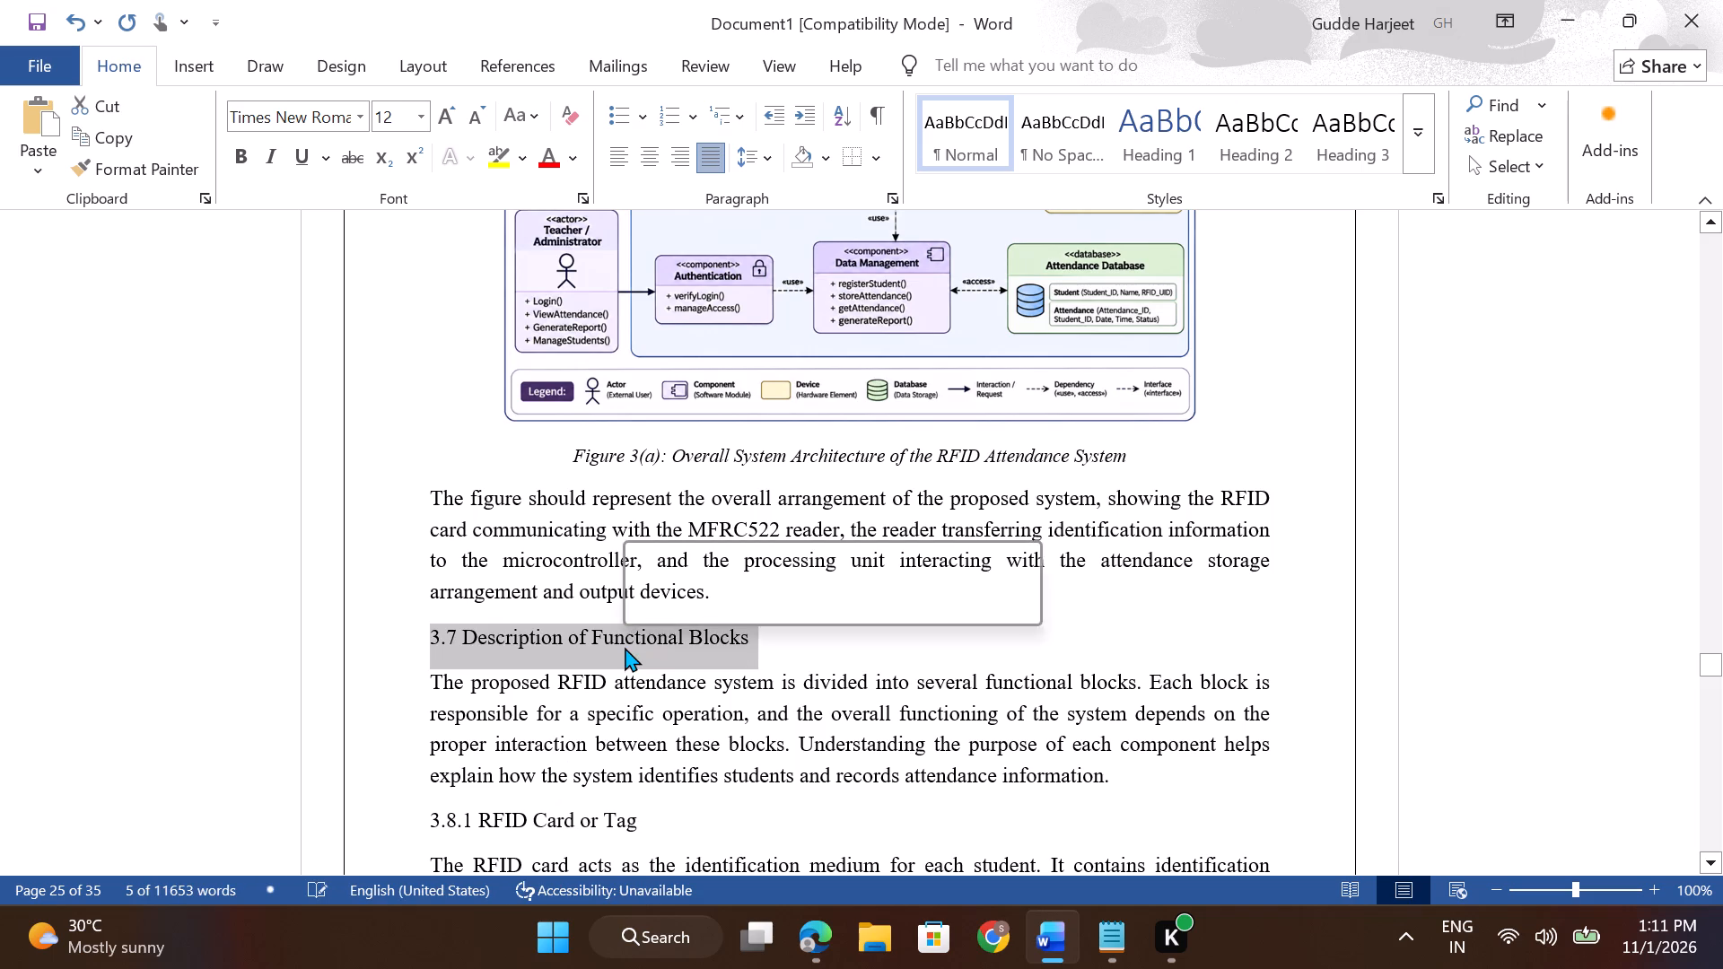
click(648, 616)
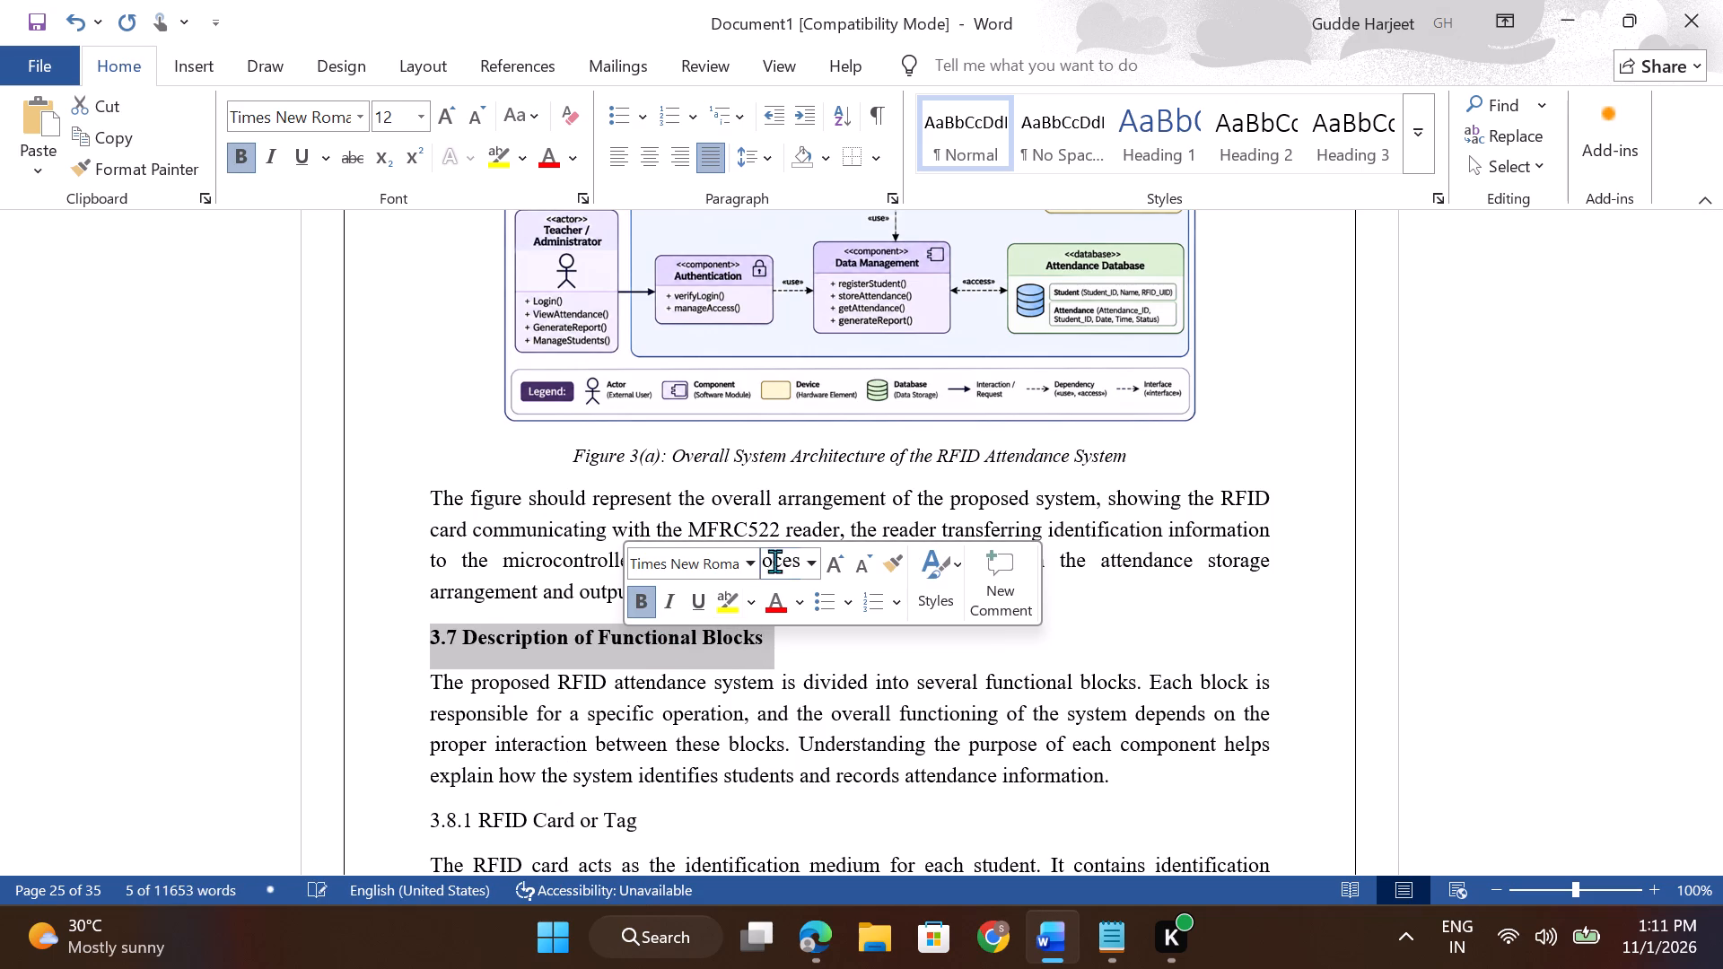
click(778, 558)
text(14)
key(Return)
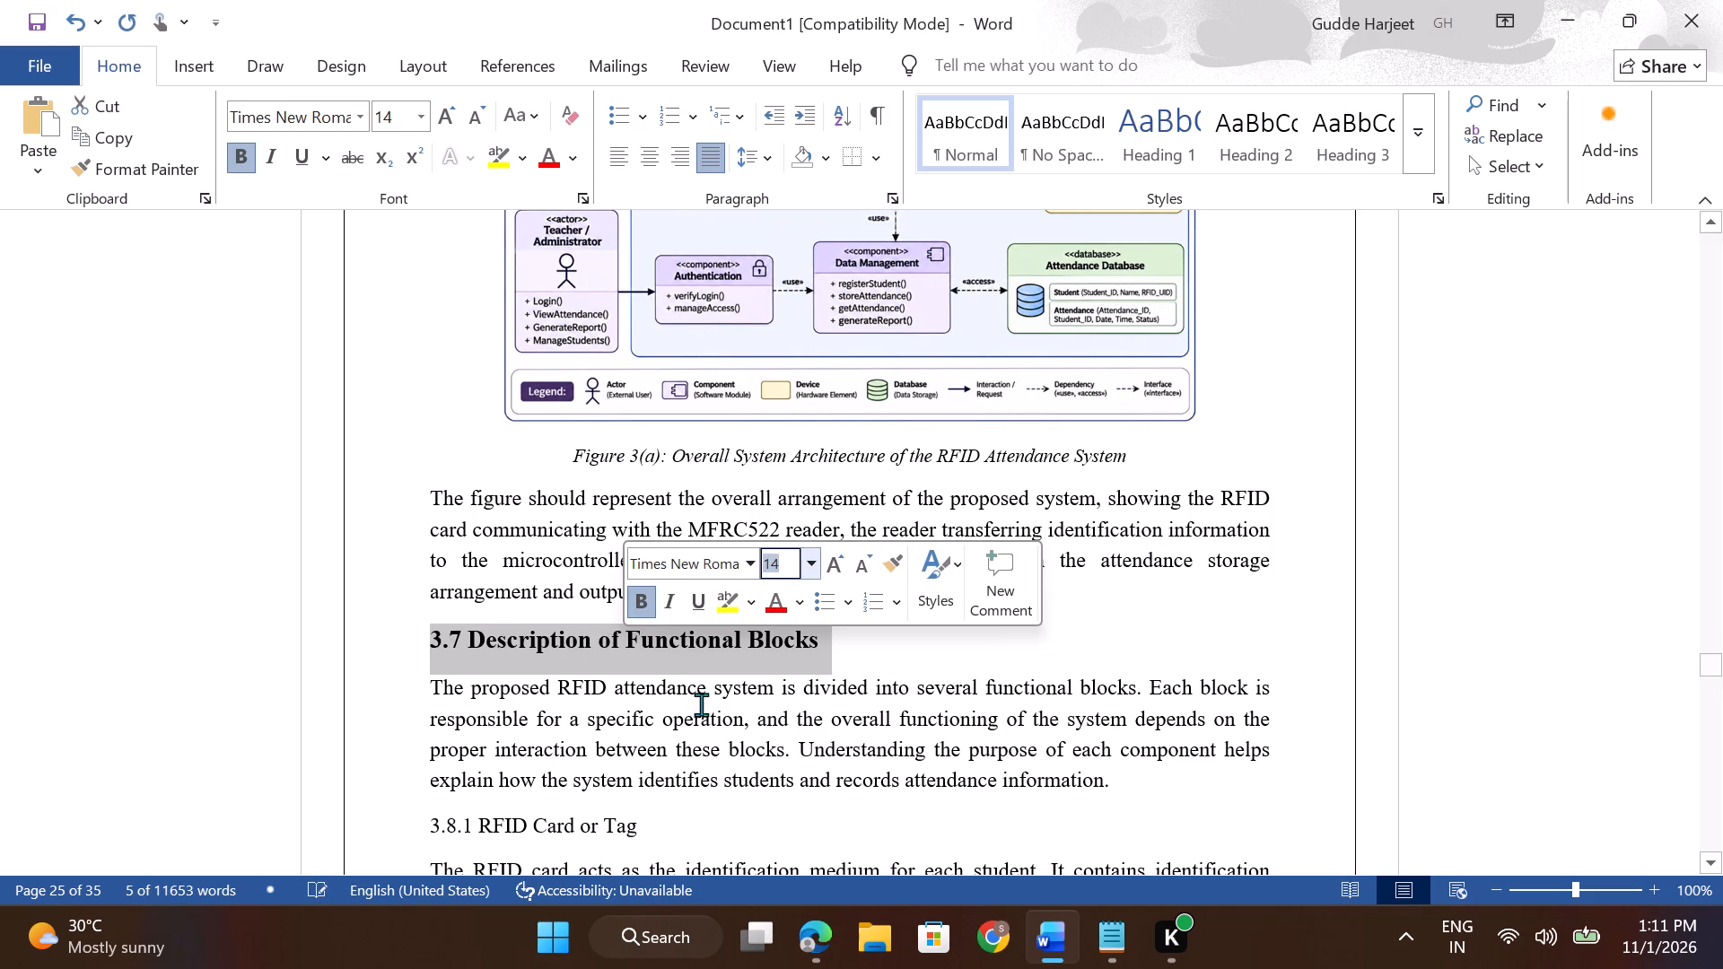
click(677, 793)
Renumber the "RFID Card or Tag" subheading as 3.7.1 and make it bold.
scroll(677, 793, down, 1)
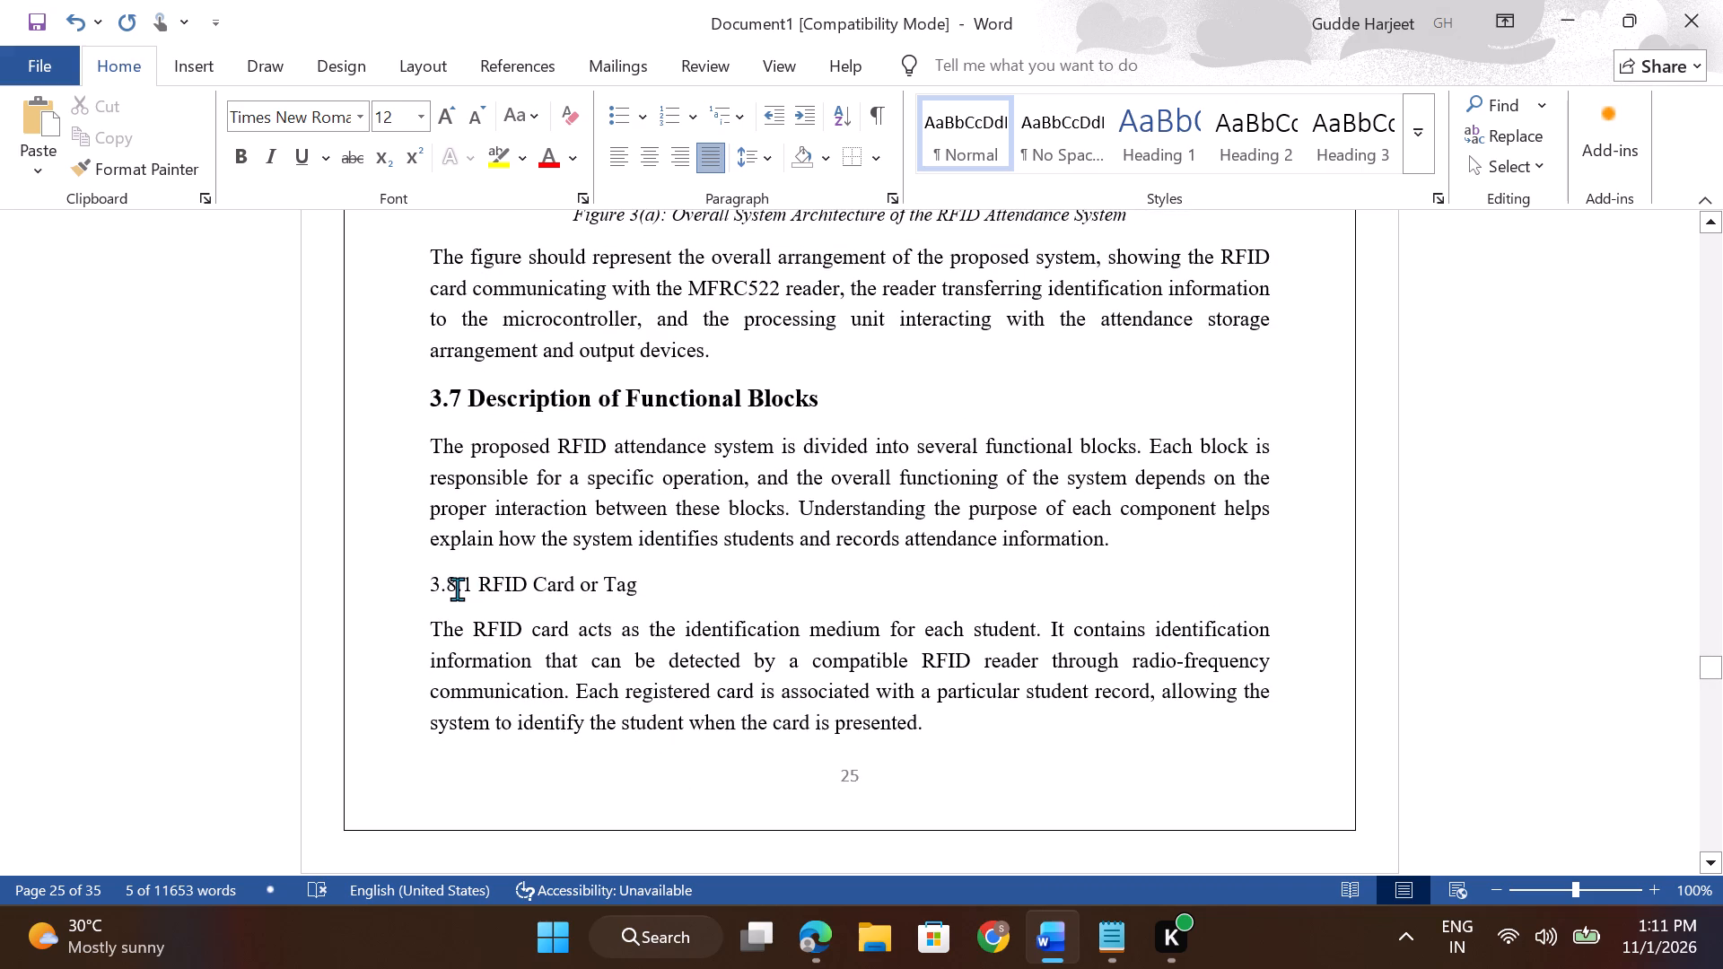
click(457, 589)
key(BackSpace)
key(7)
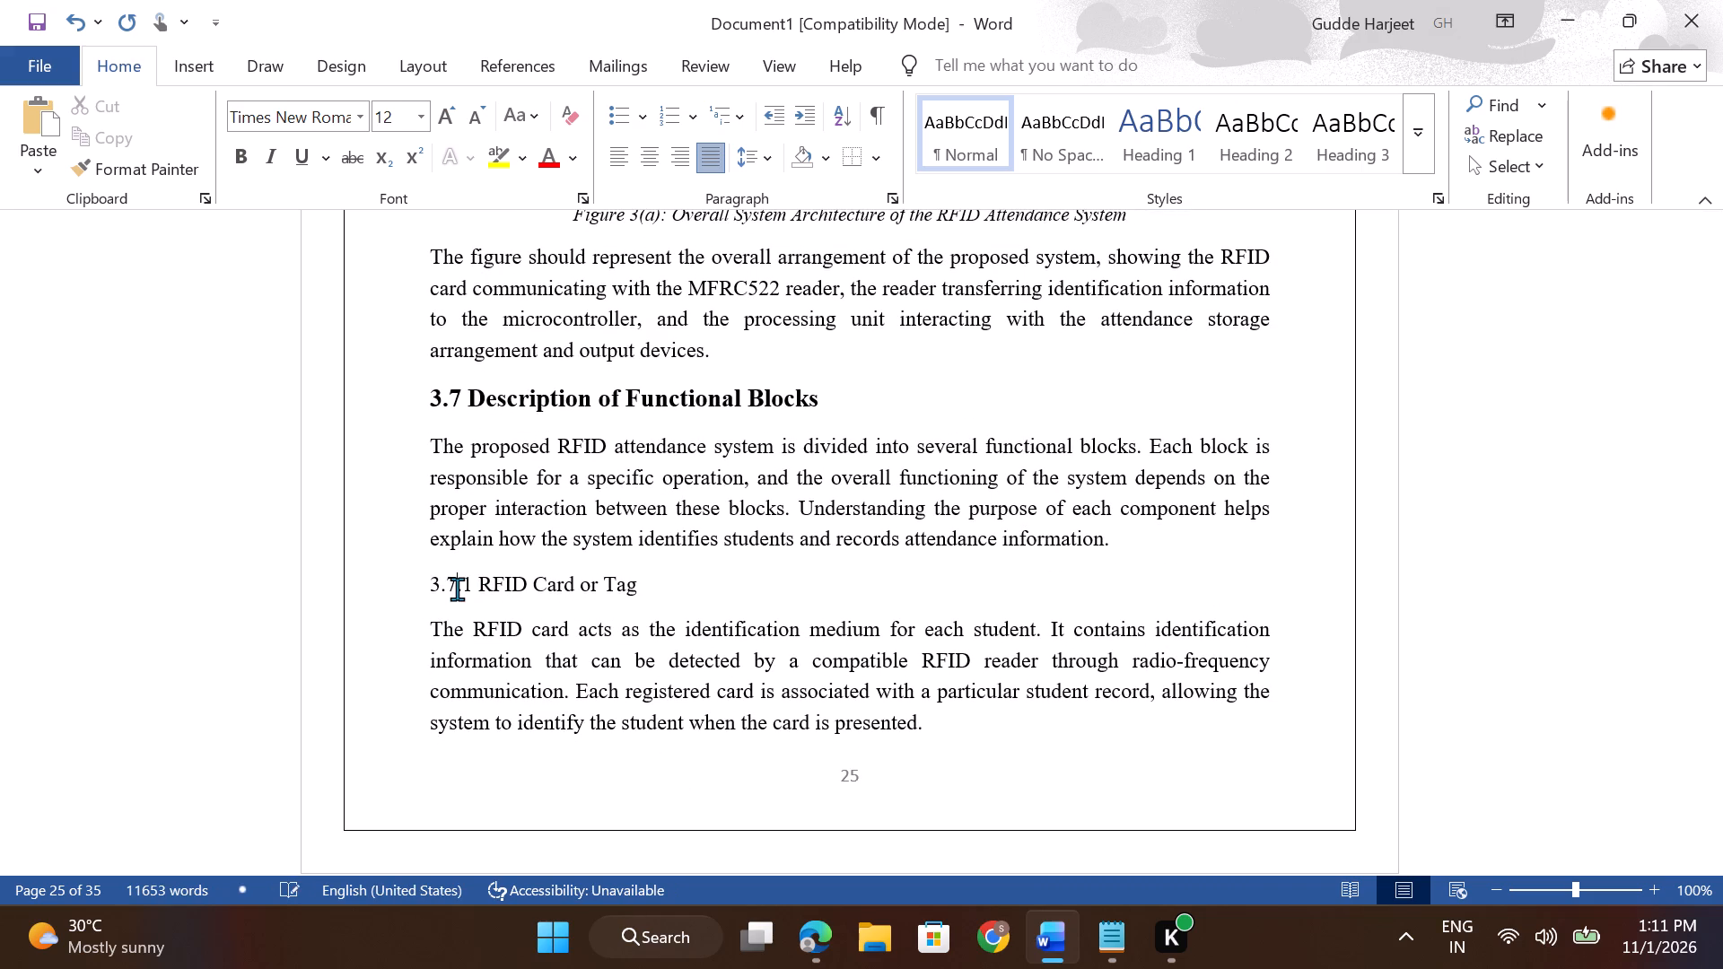
click(457, 589)
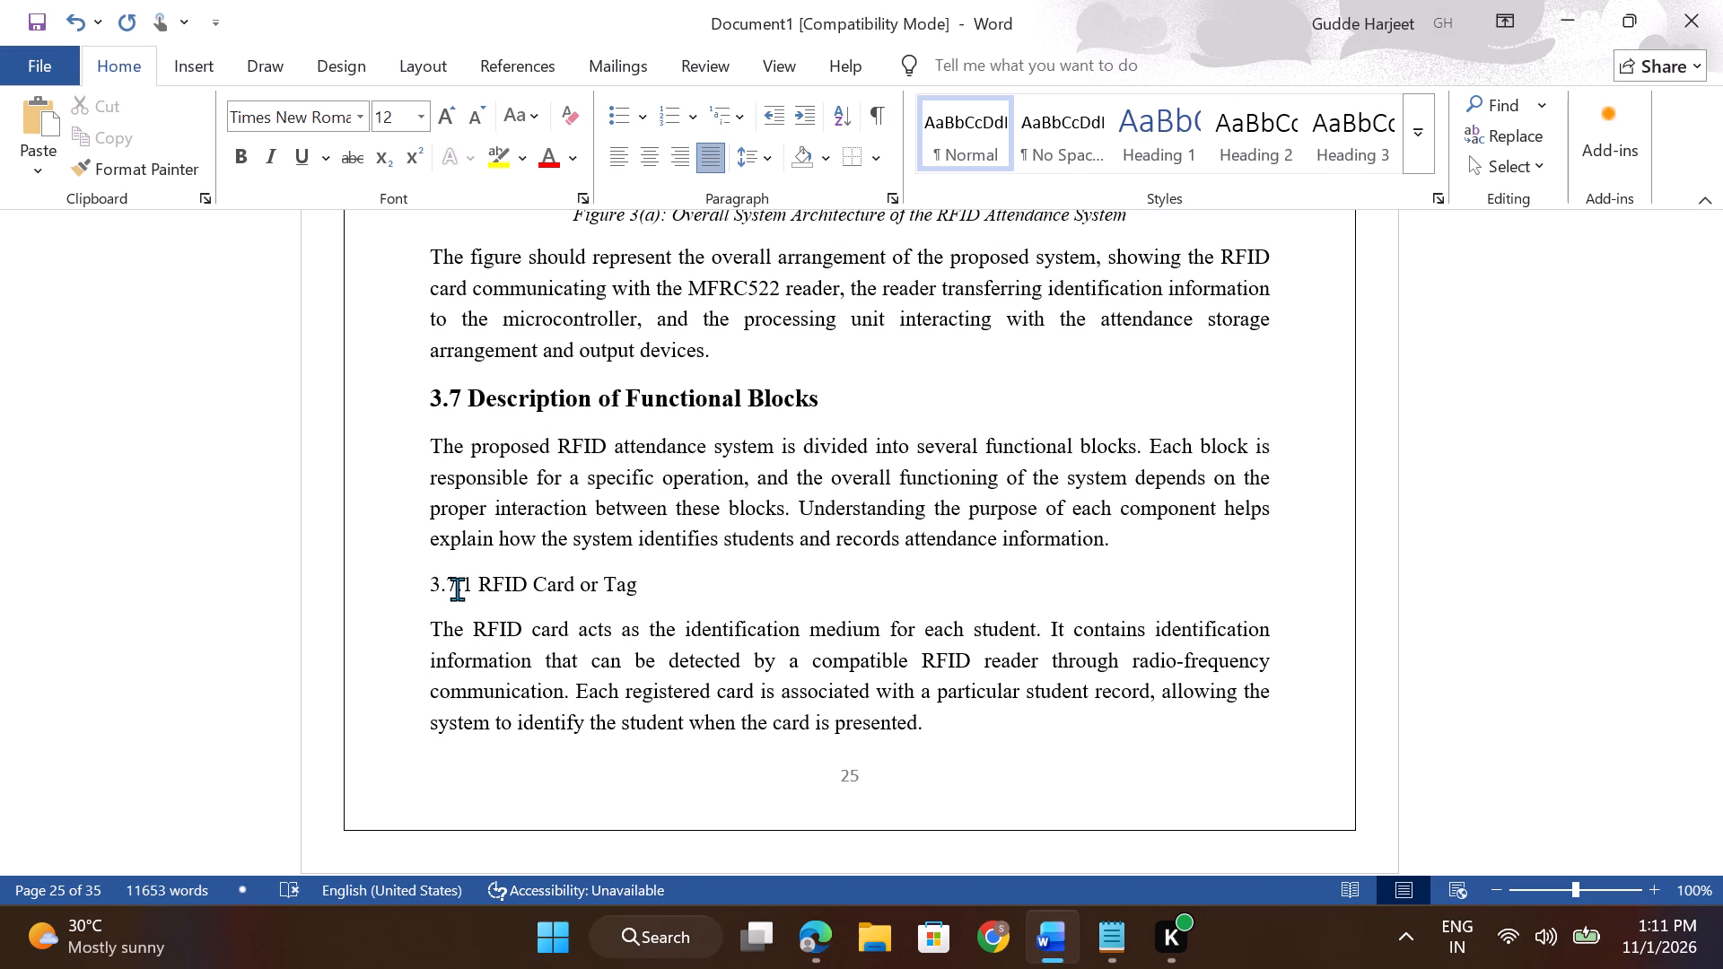
ctrl+click(457, 589)
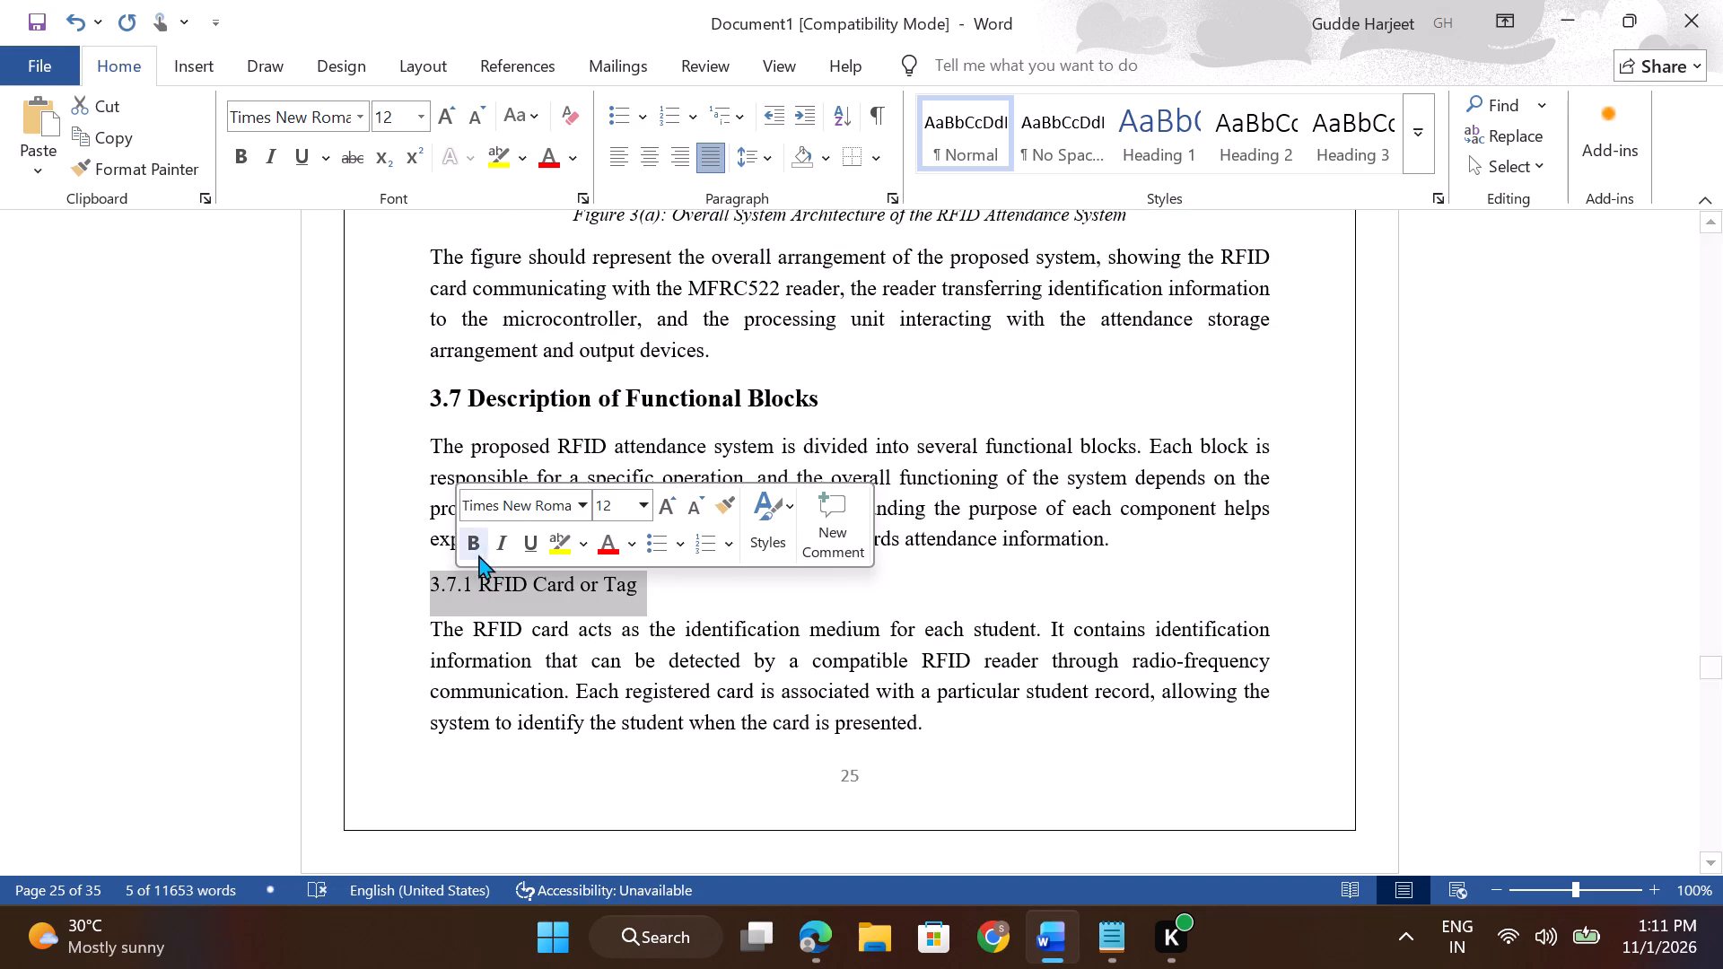
click(472, 546)
click(623, 704)
Renumber the "MFRC522 RFID Reader" subheading as 3.7.2 and make it bold.
scroll(623, 704, down, 2)
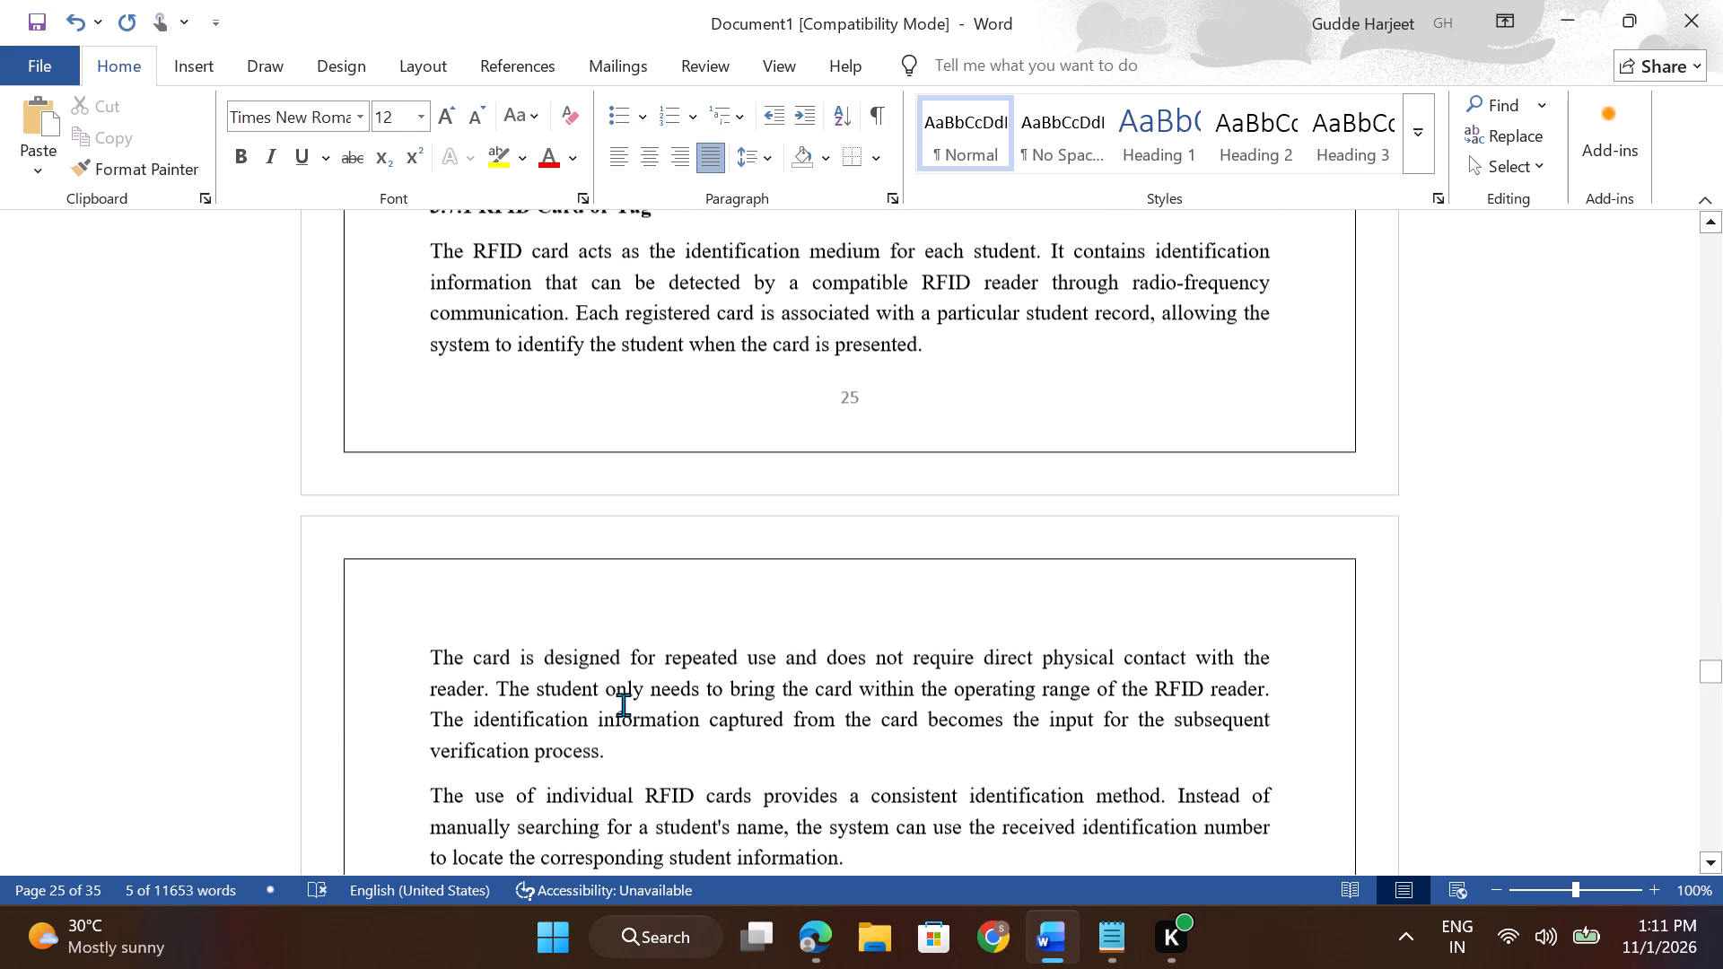
scroll(623, 704, down, 2)
click(468, 575)
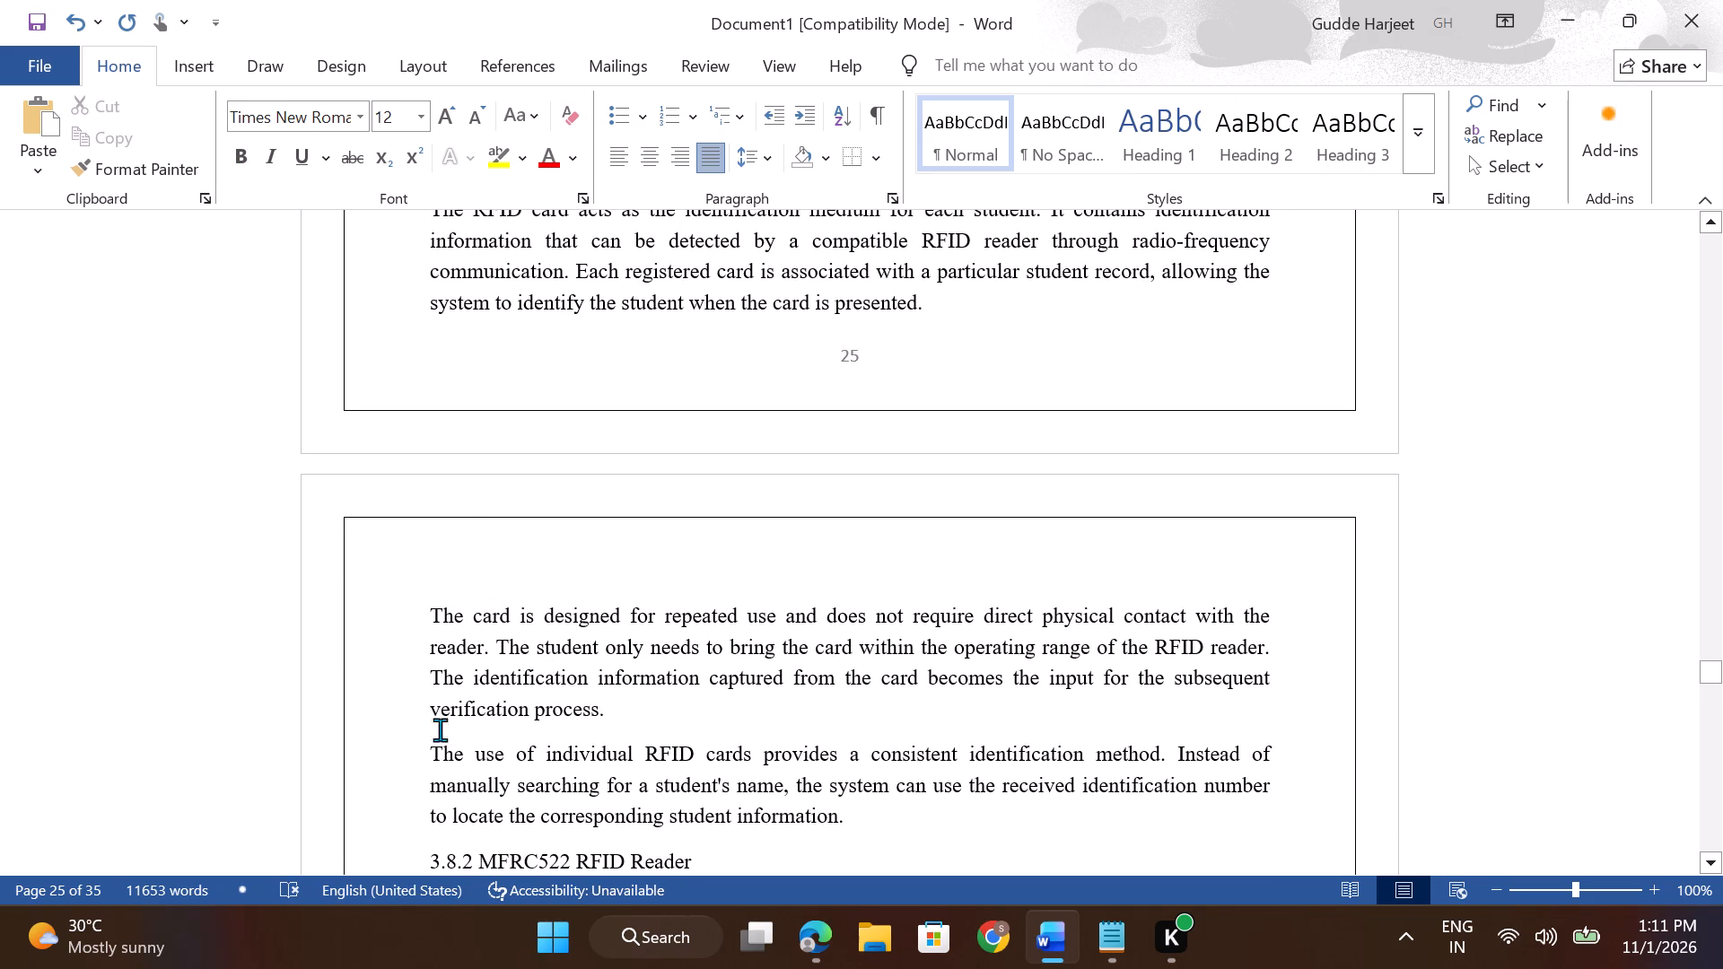
scroll(477, 724, down, 2)
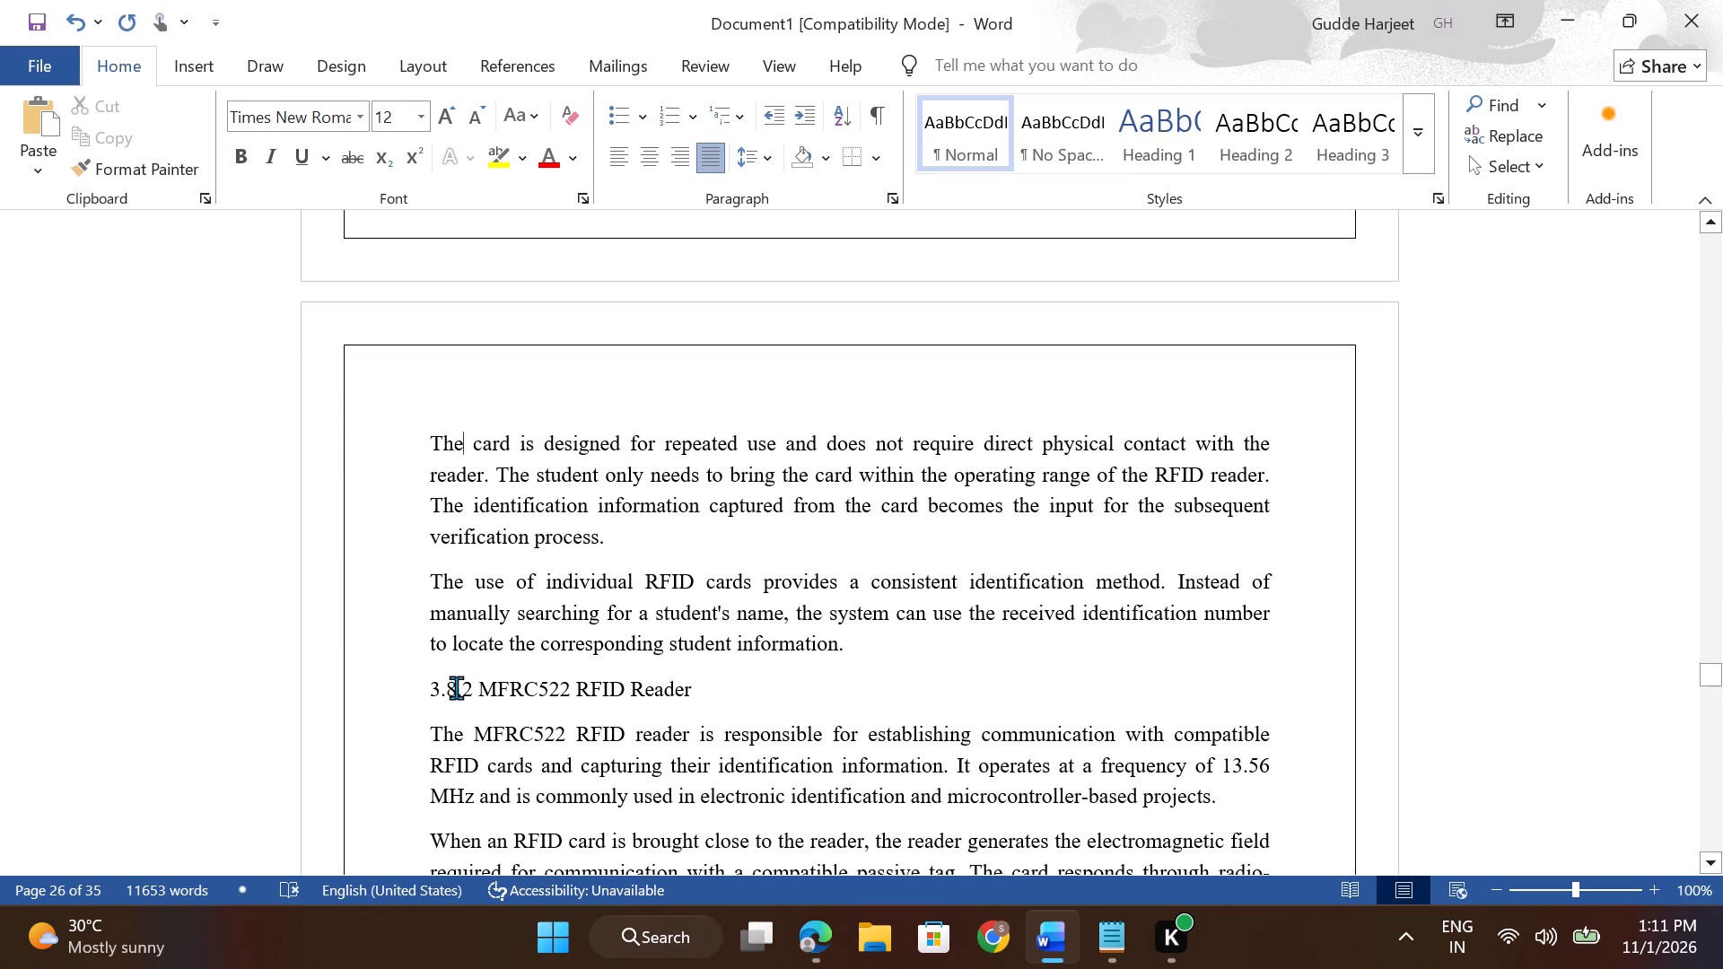
click(451, 686)
key(BackSpace)
key(7)
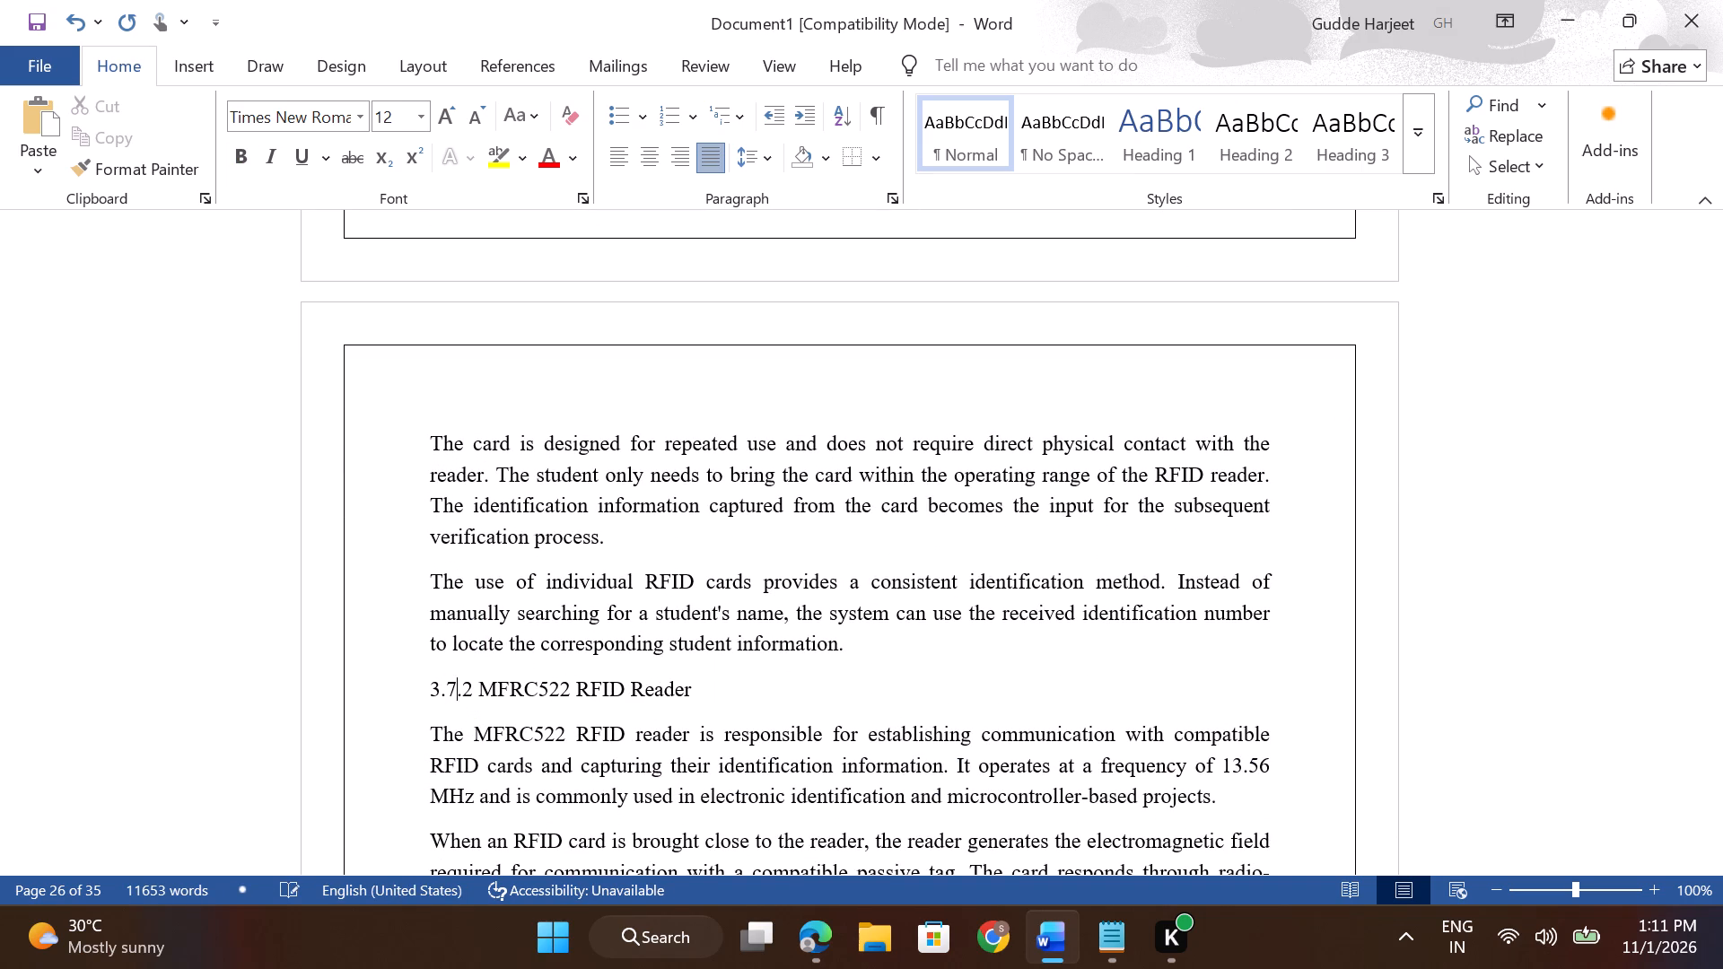
ctrl+click(451, 686)
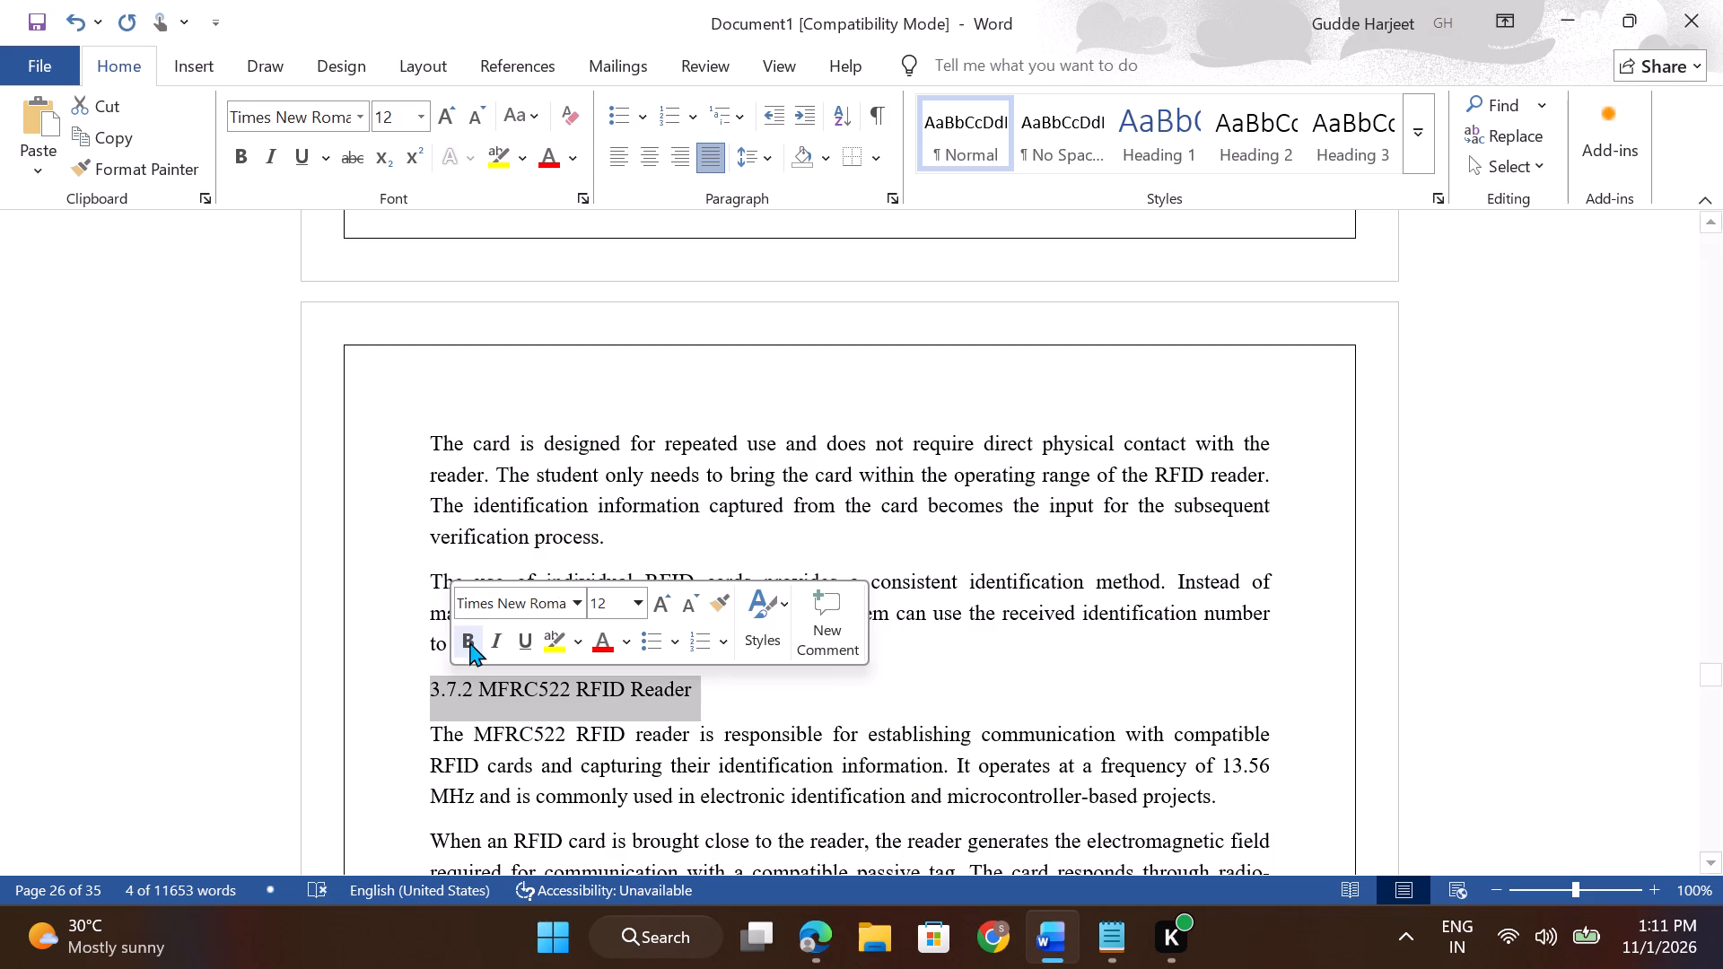
click(469, 641)
click(714, 774)
Make the "Microcontroller" subheading bold and renumber it as 3.7.3.
scroll(714, 774, down, 3)
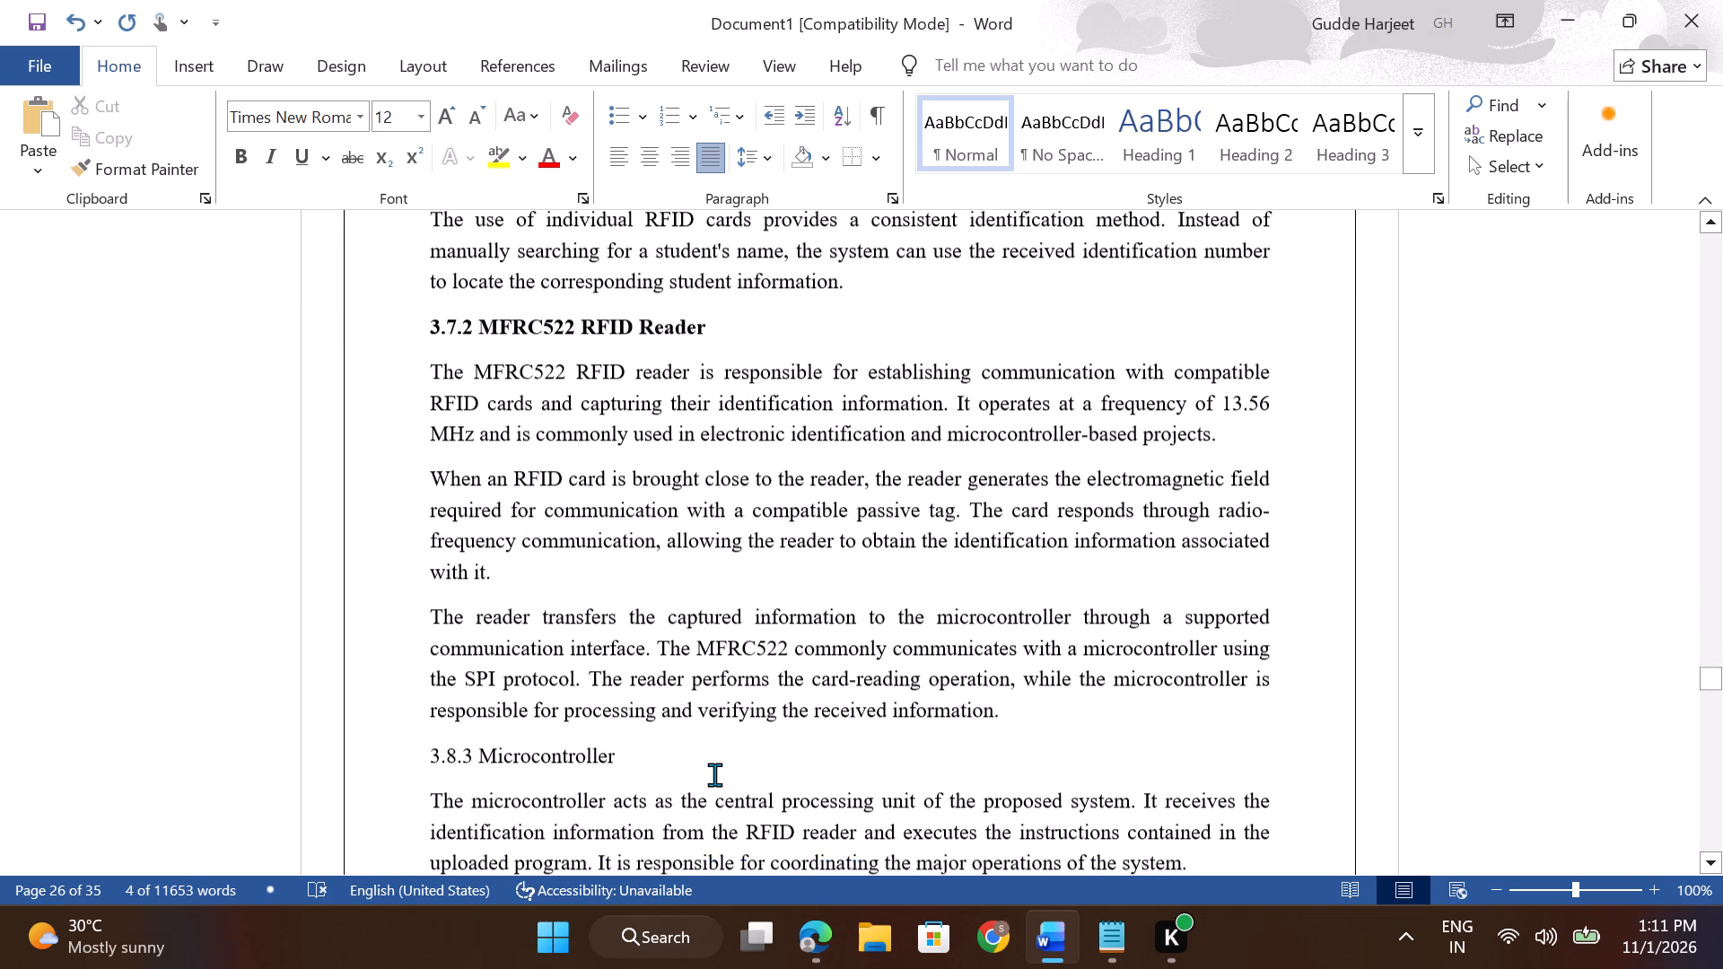
scroll(532, 528, down, 2)
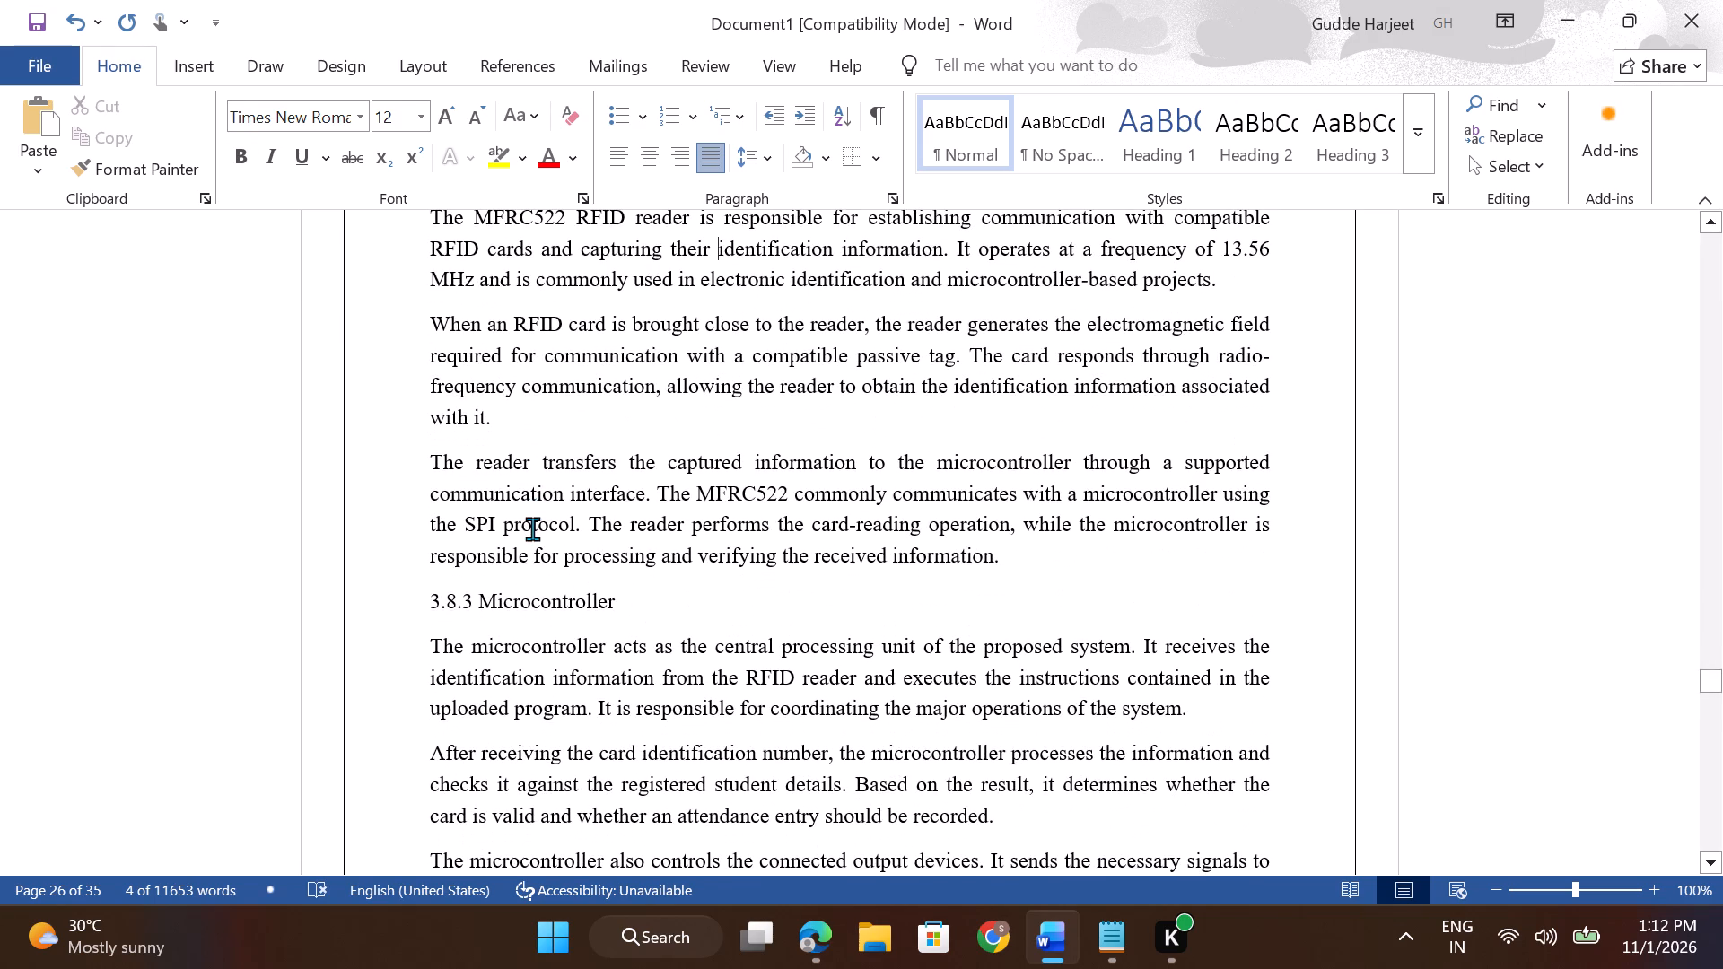
ctrl+click(544, 596)
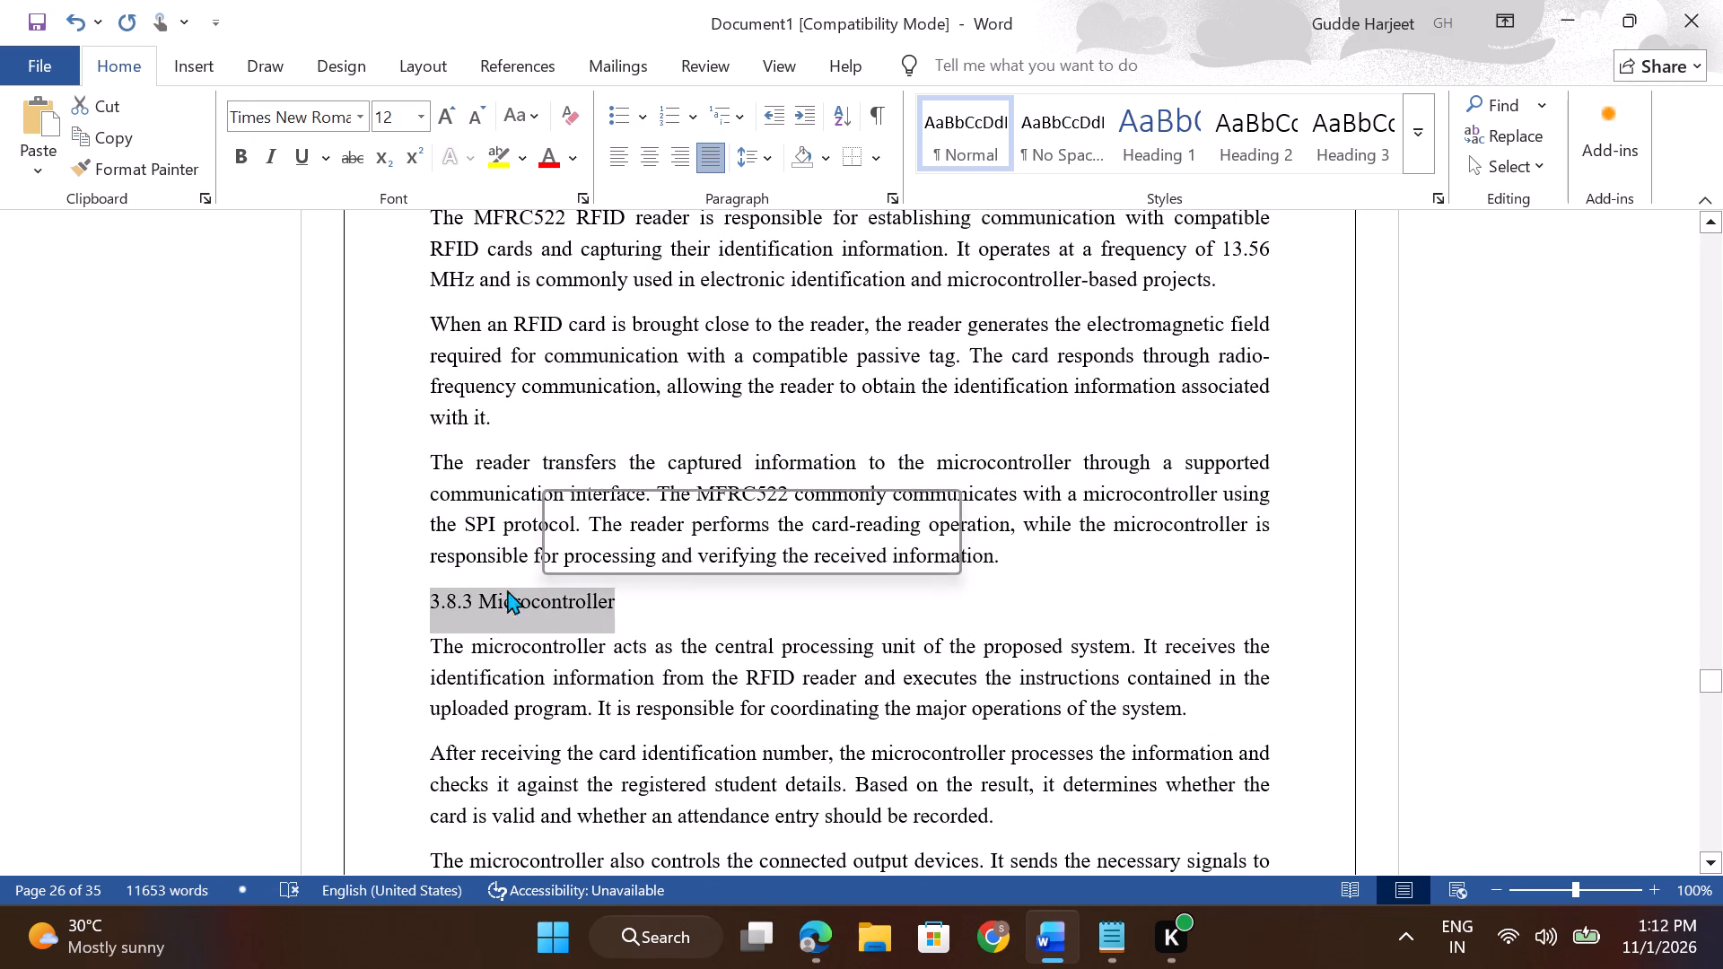
click(554, 555)
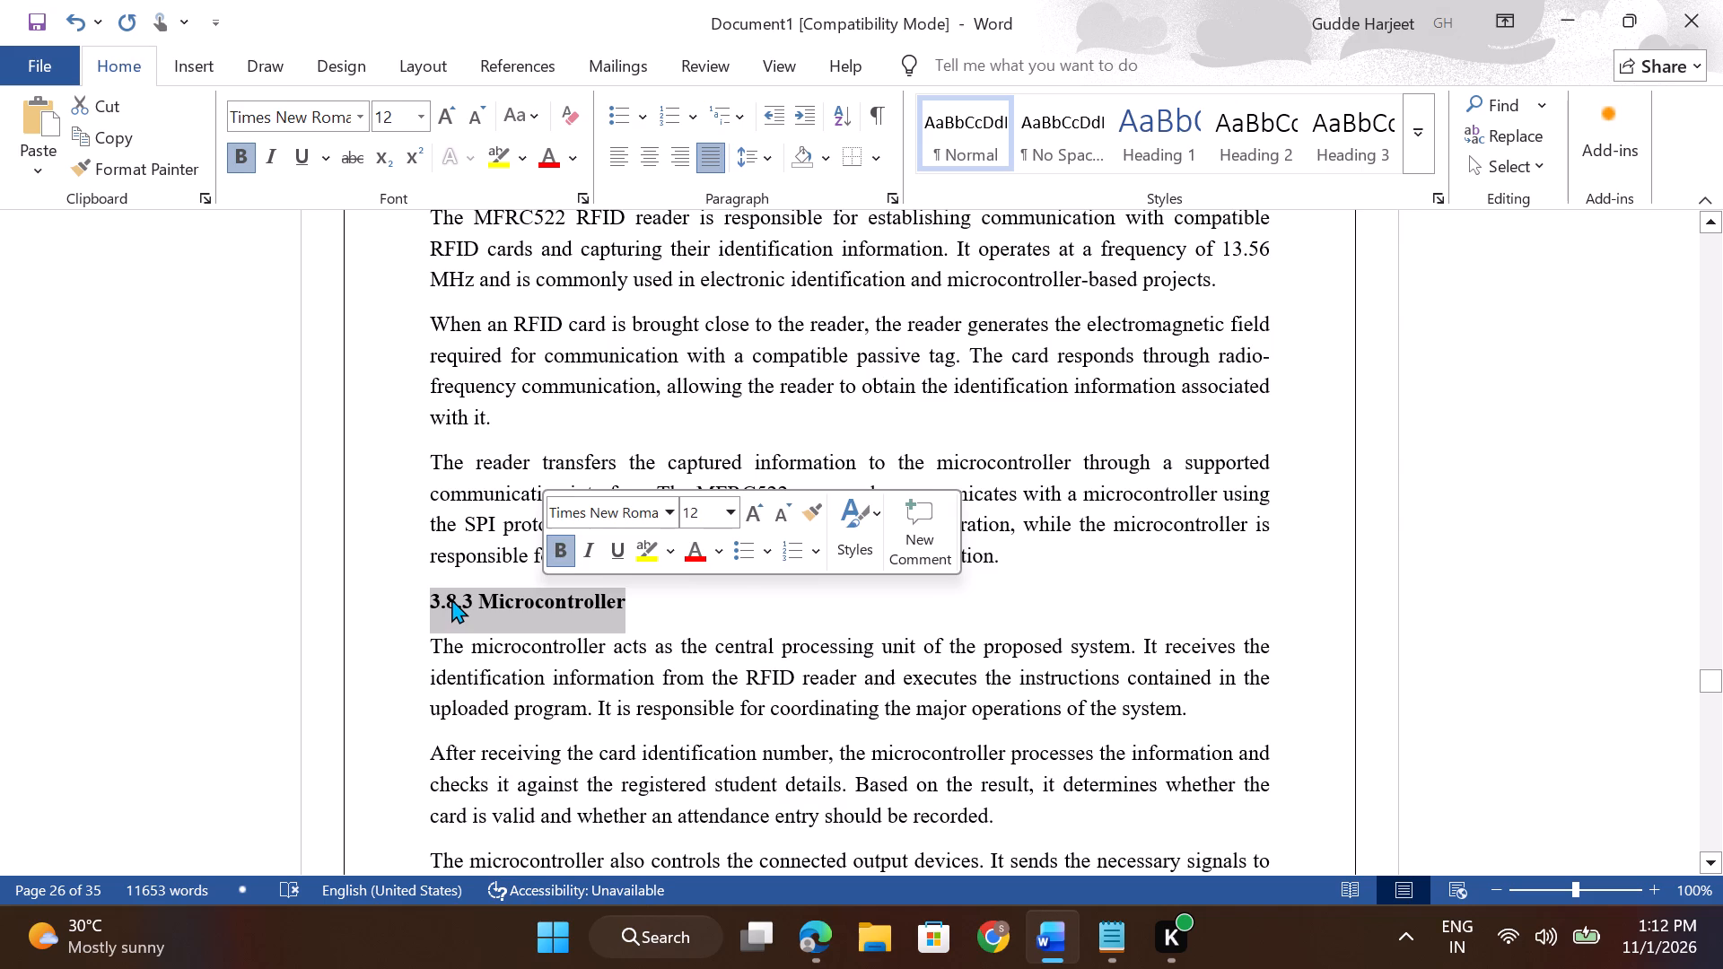
click(451, 598)
key(BackSpace)
key(7)
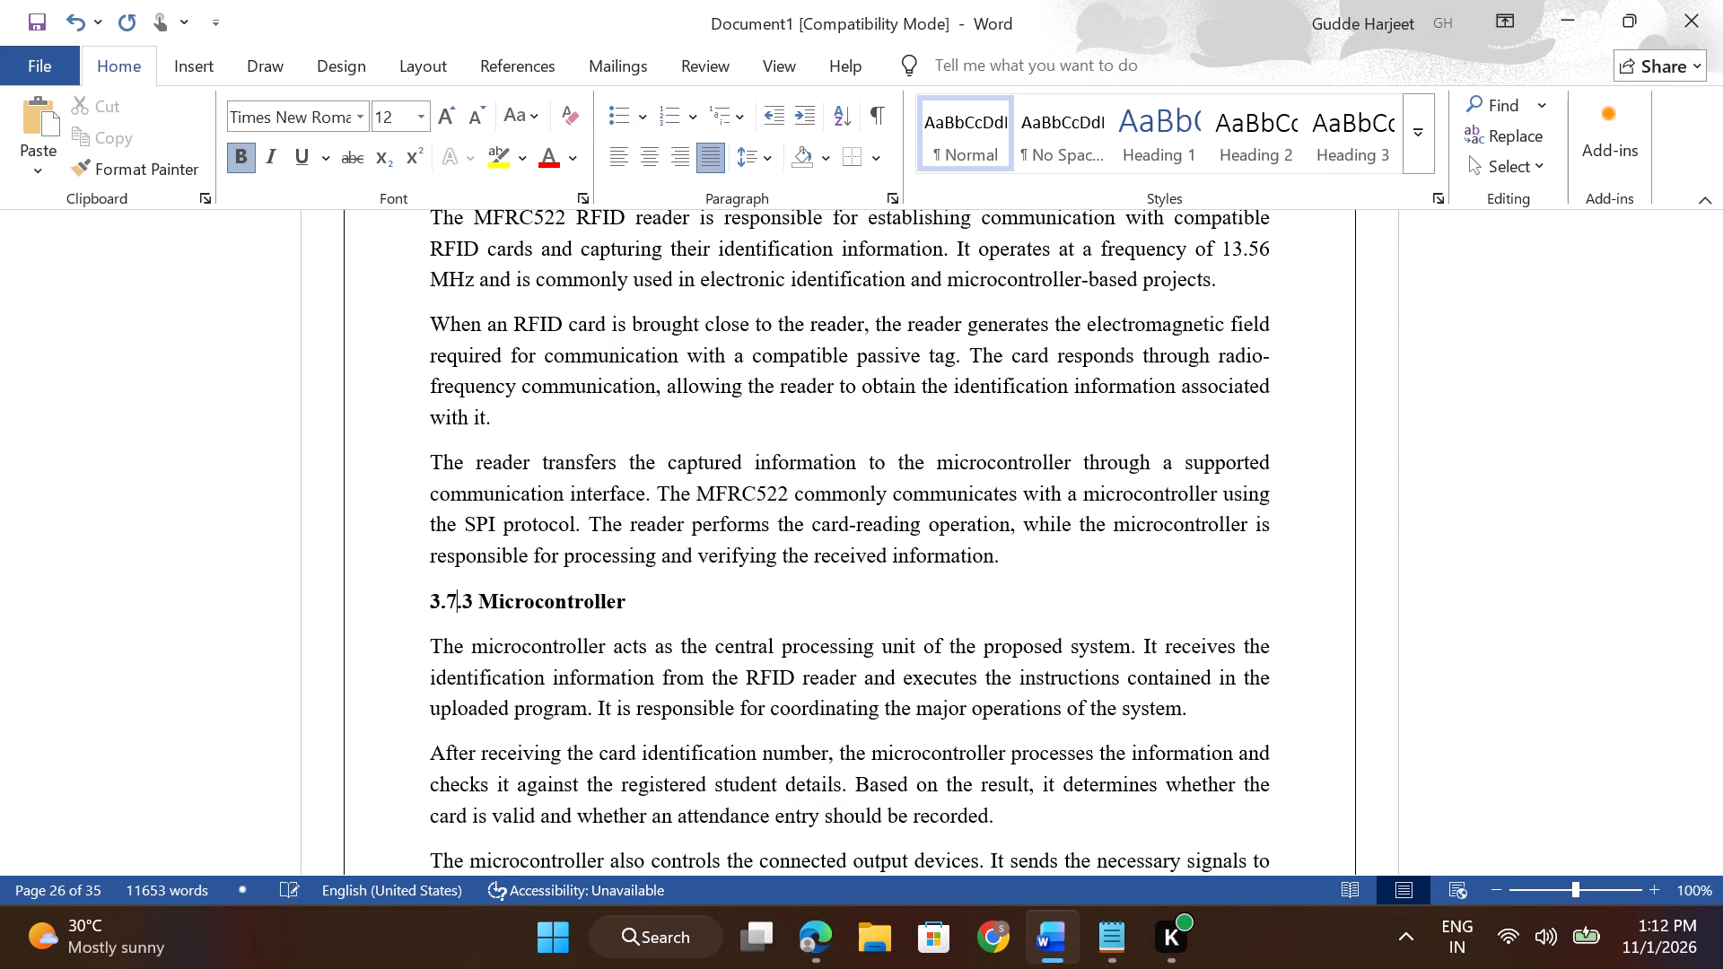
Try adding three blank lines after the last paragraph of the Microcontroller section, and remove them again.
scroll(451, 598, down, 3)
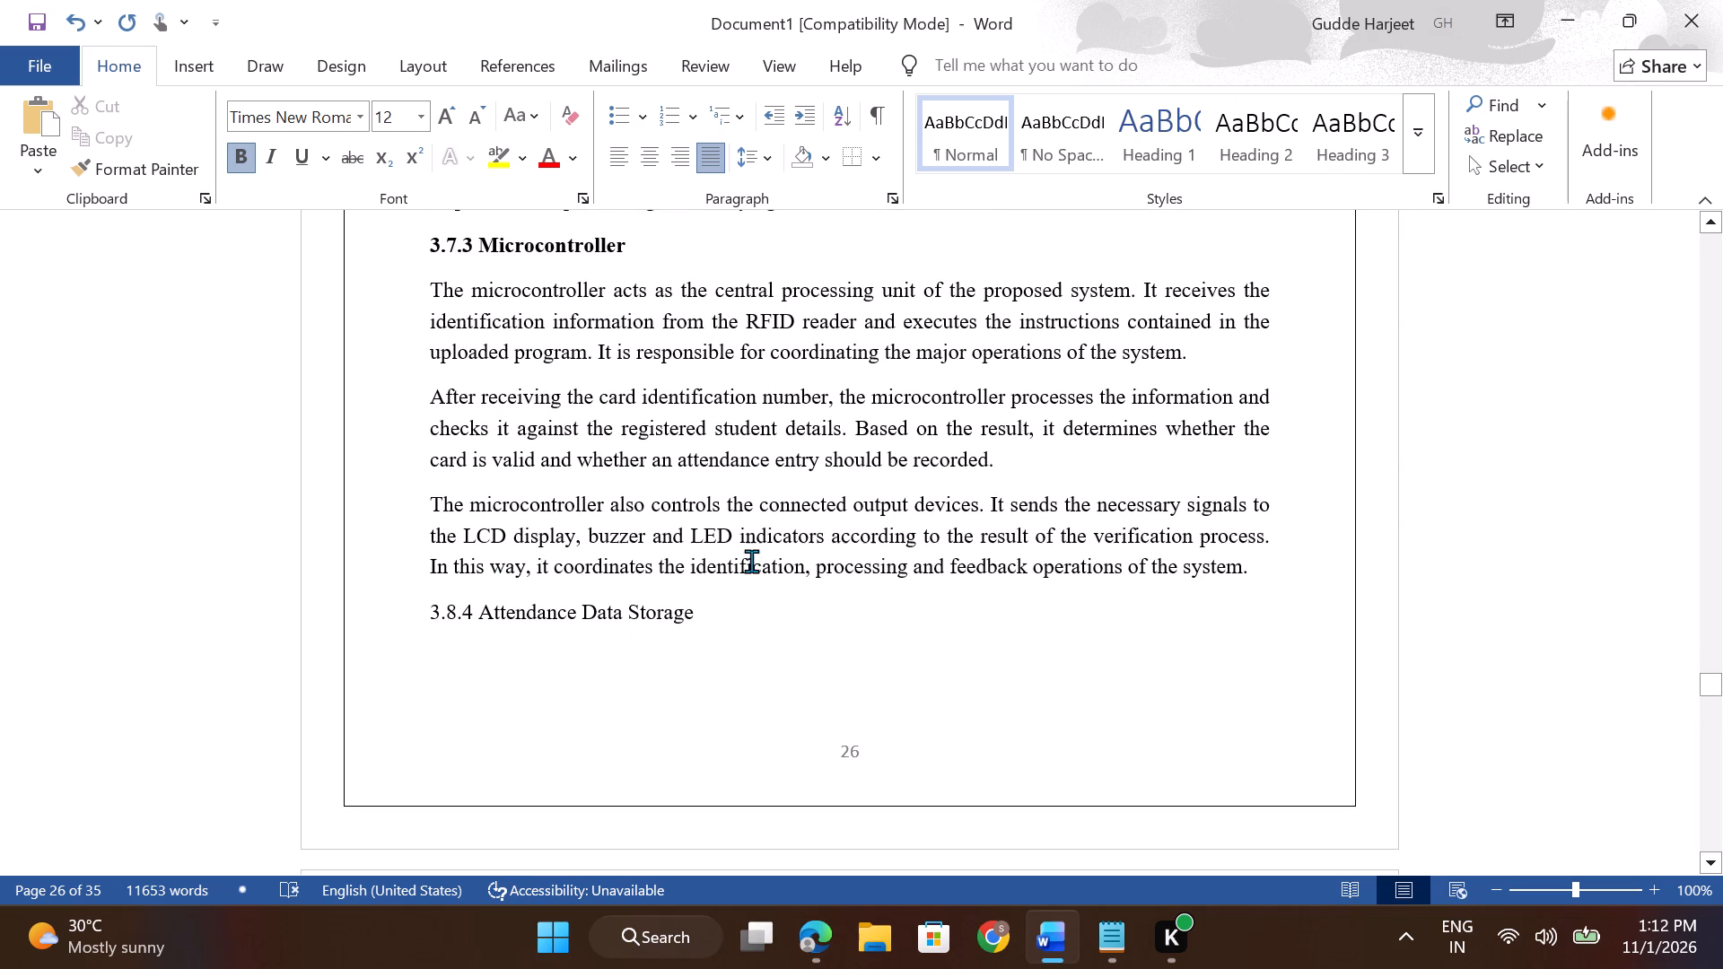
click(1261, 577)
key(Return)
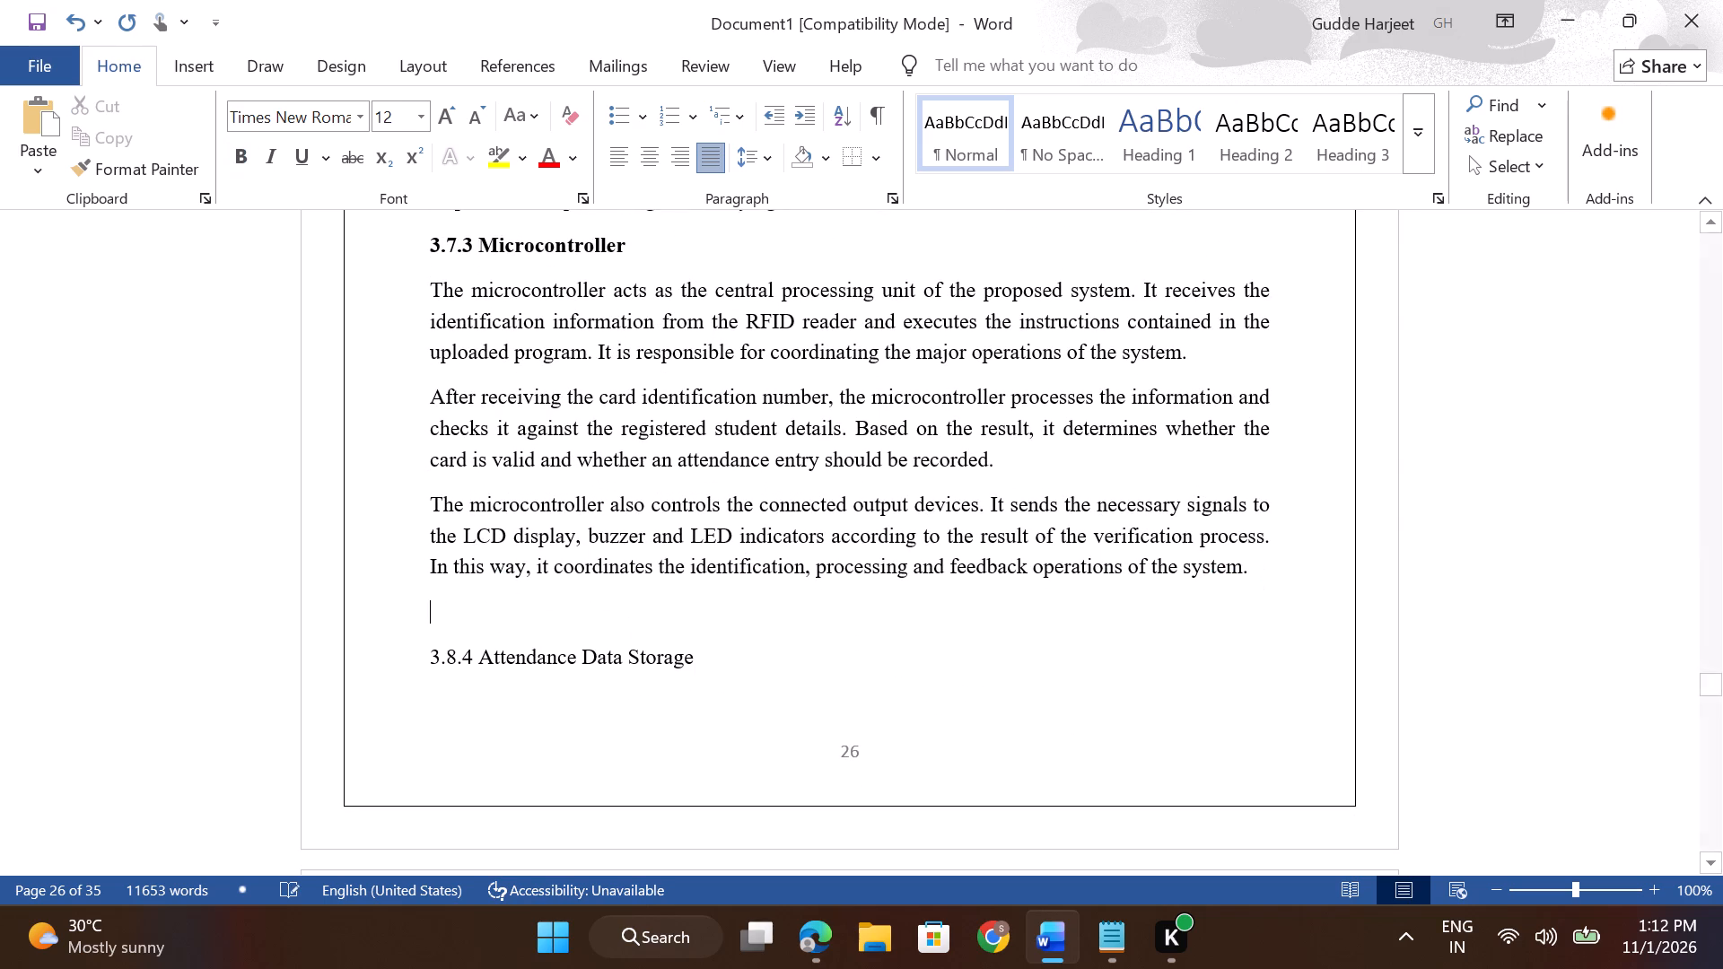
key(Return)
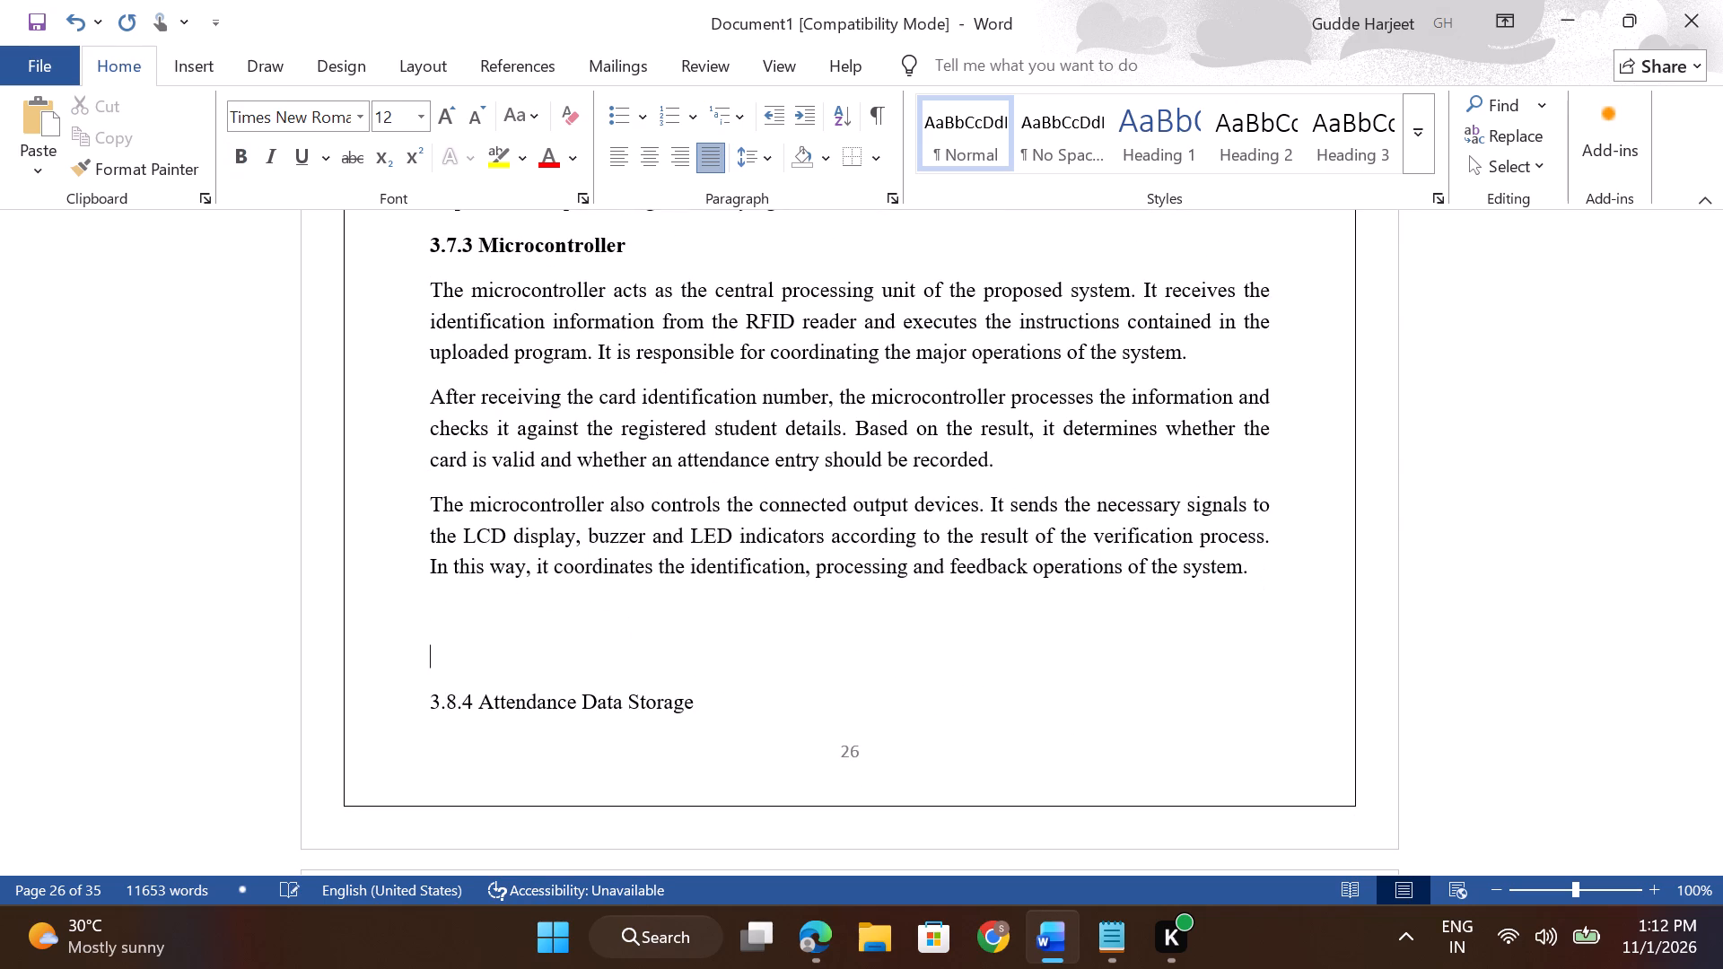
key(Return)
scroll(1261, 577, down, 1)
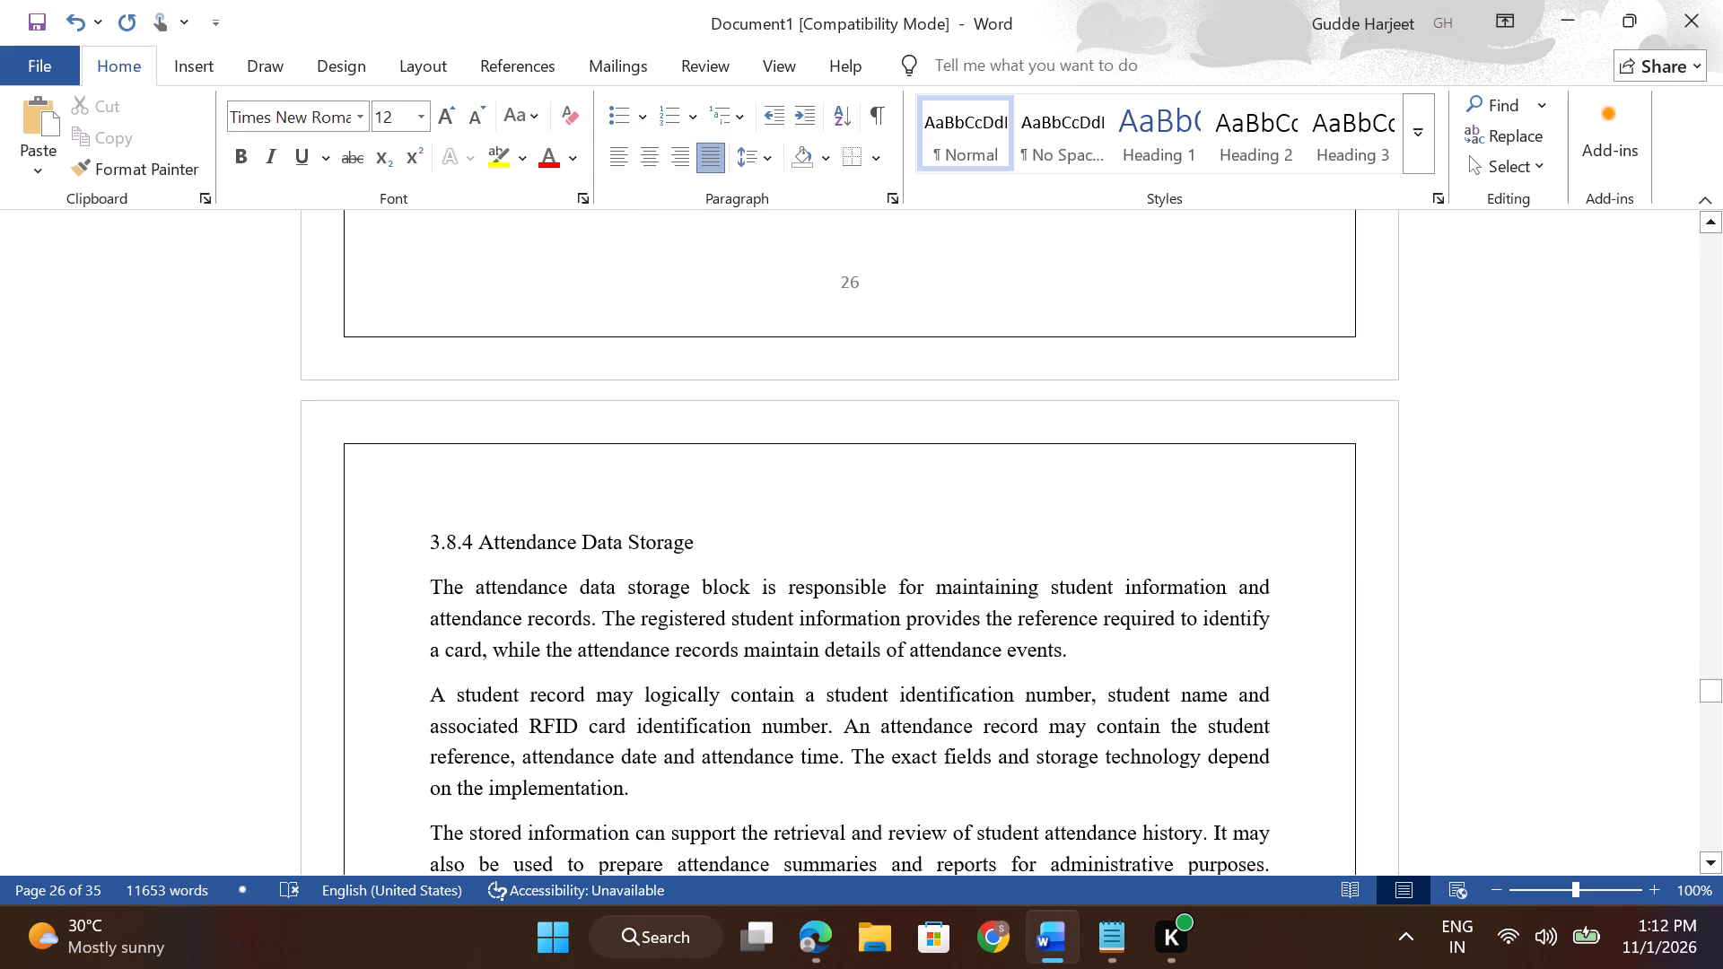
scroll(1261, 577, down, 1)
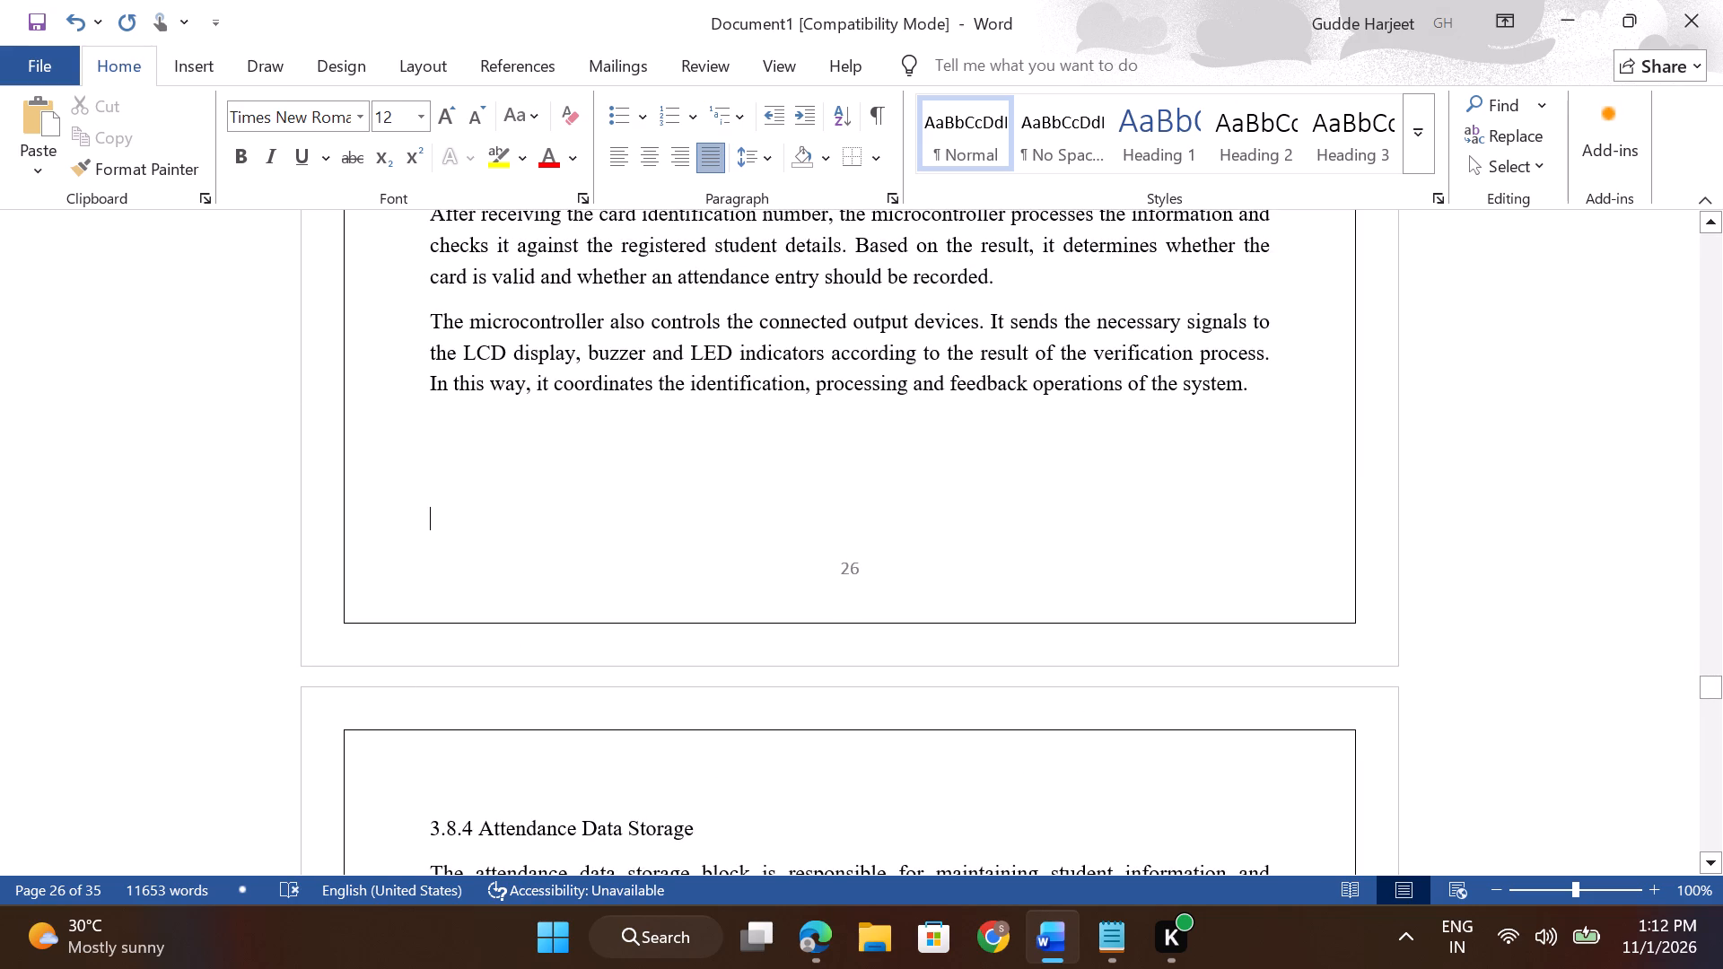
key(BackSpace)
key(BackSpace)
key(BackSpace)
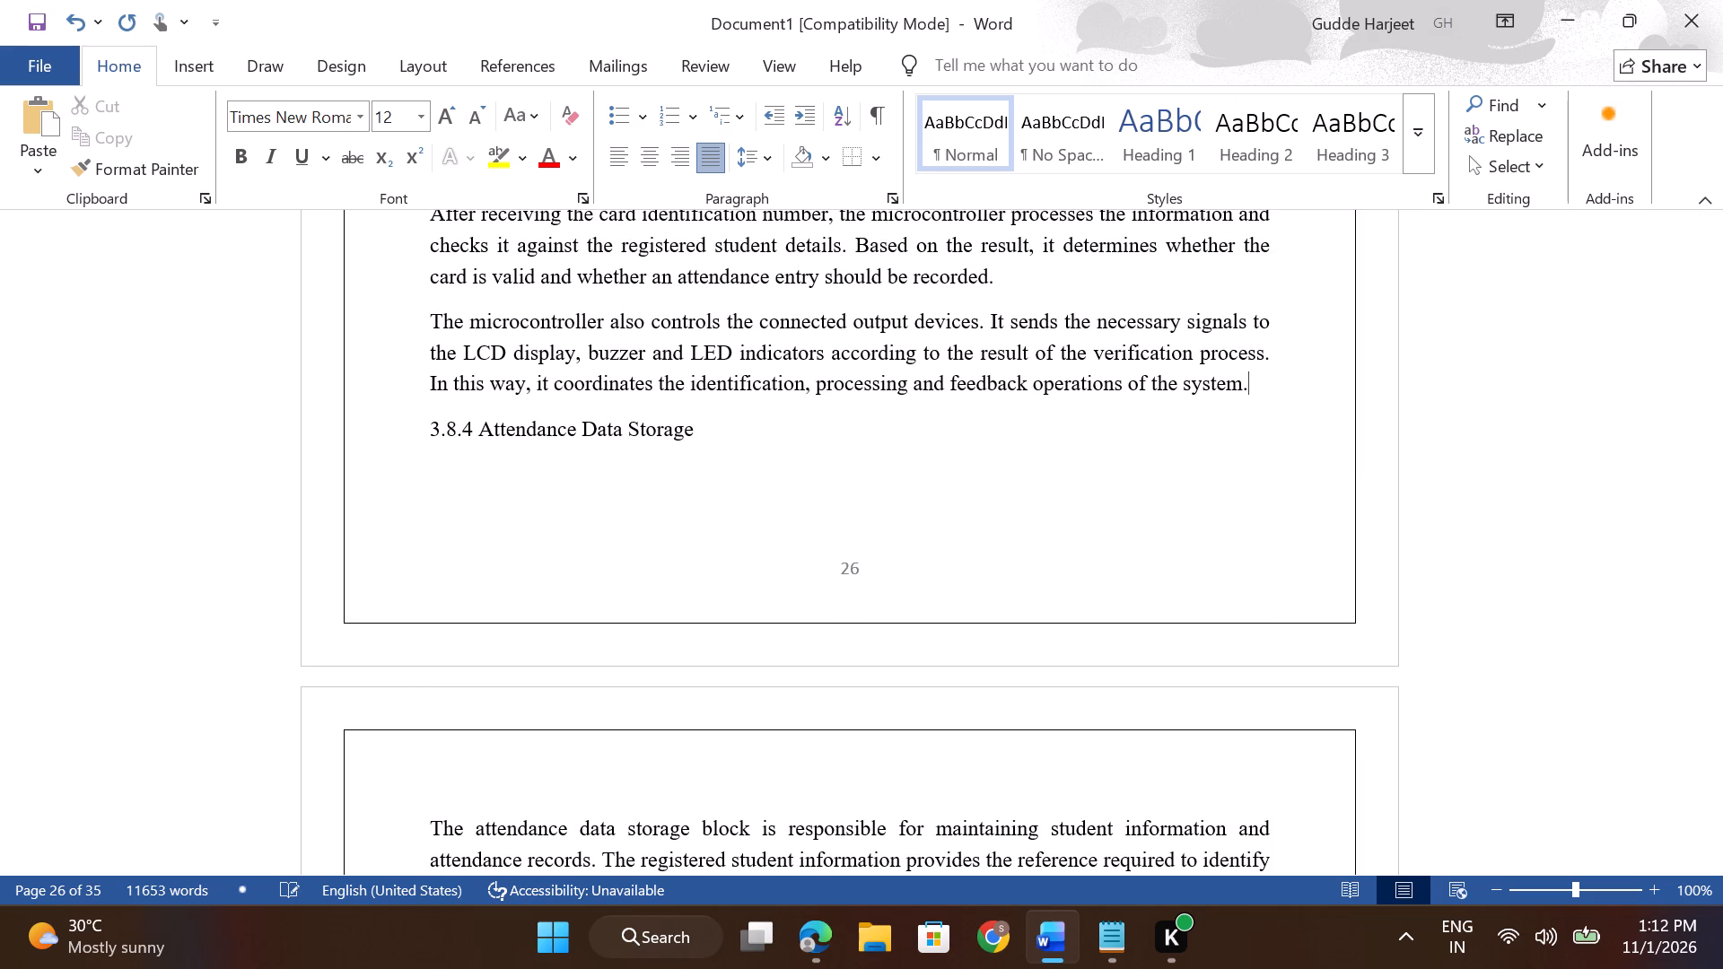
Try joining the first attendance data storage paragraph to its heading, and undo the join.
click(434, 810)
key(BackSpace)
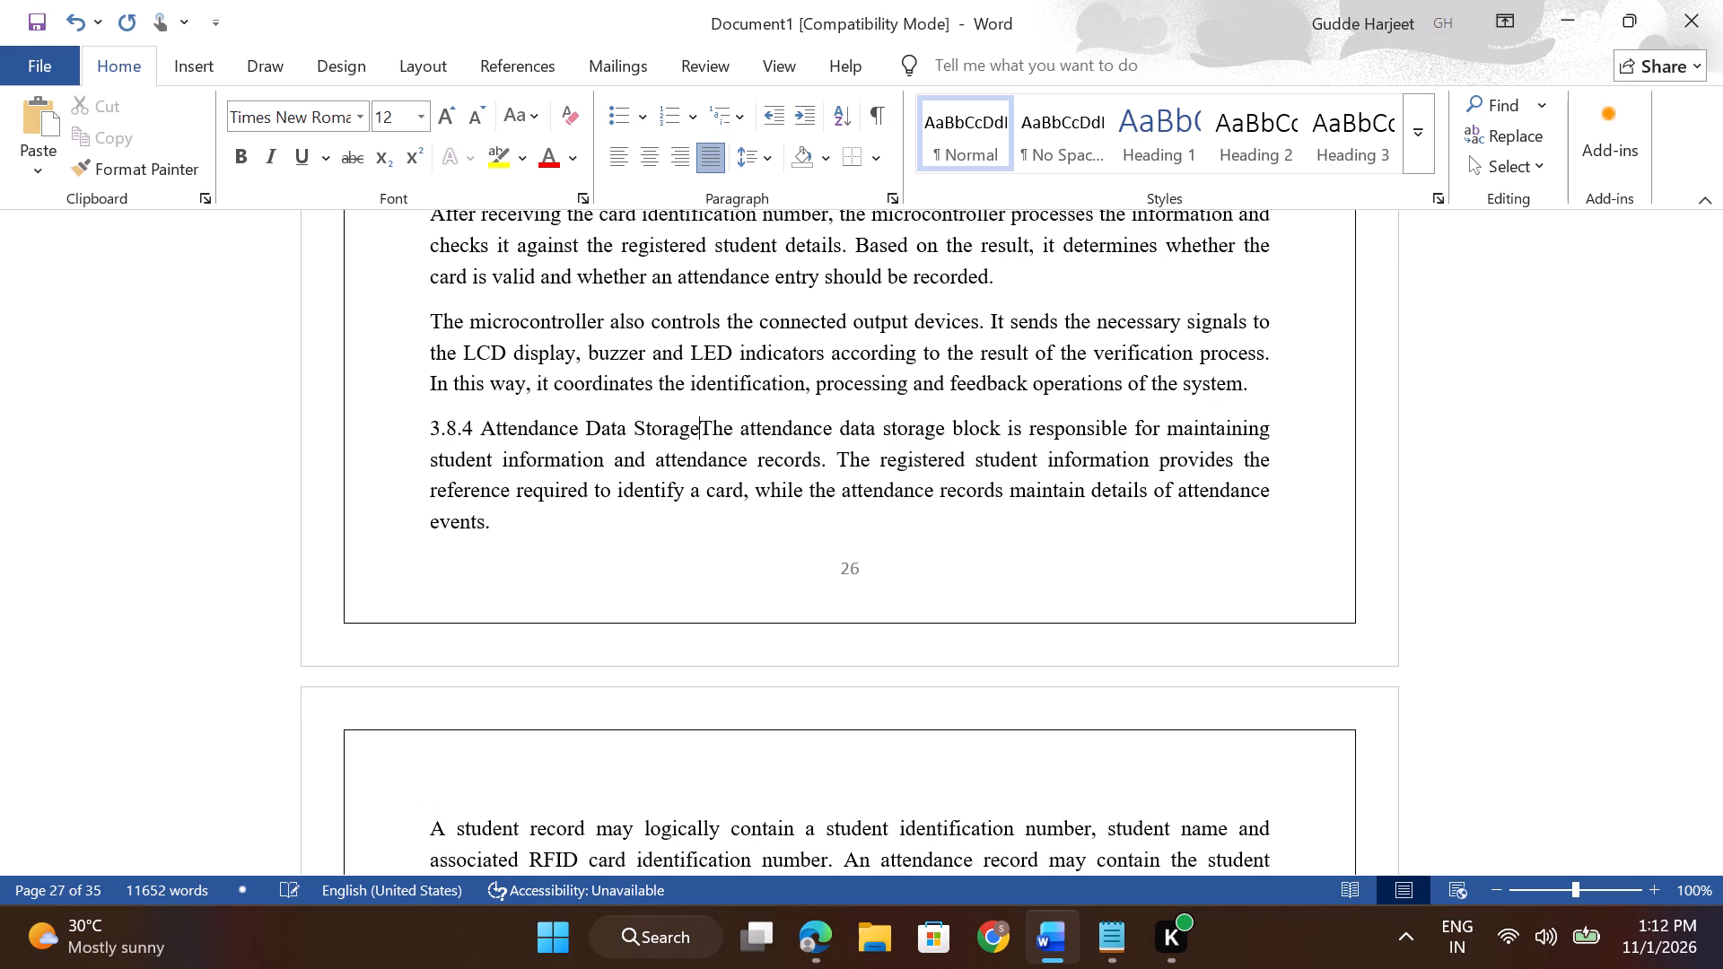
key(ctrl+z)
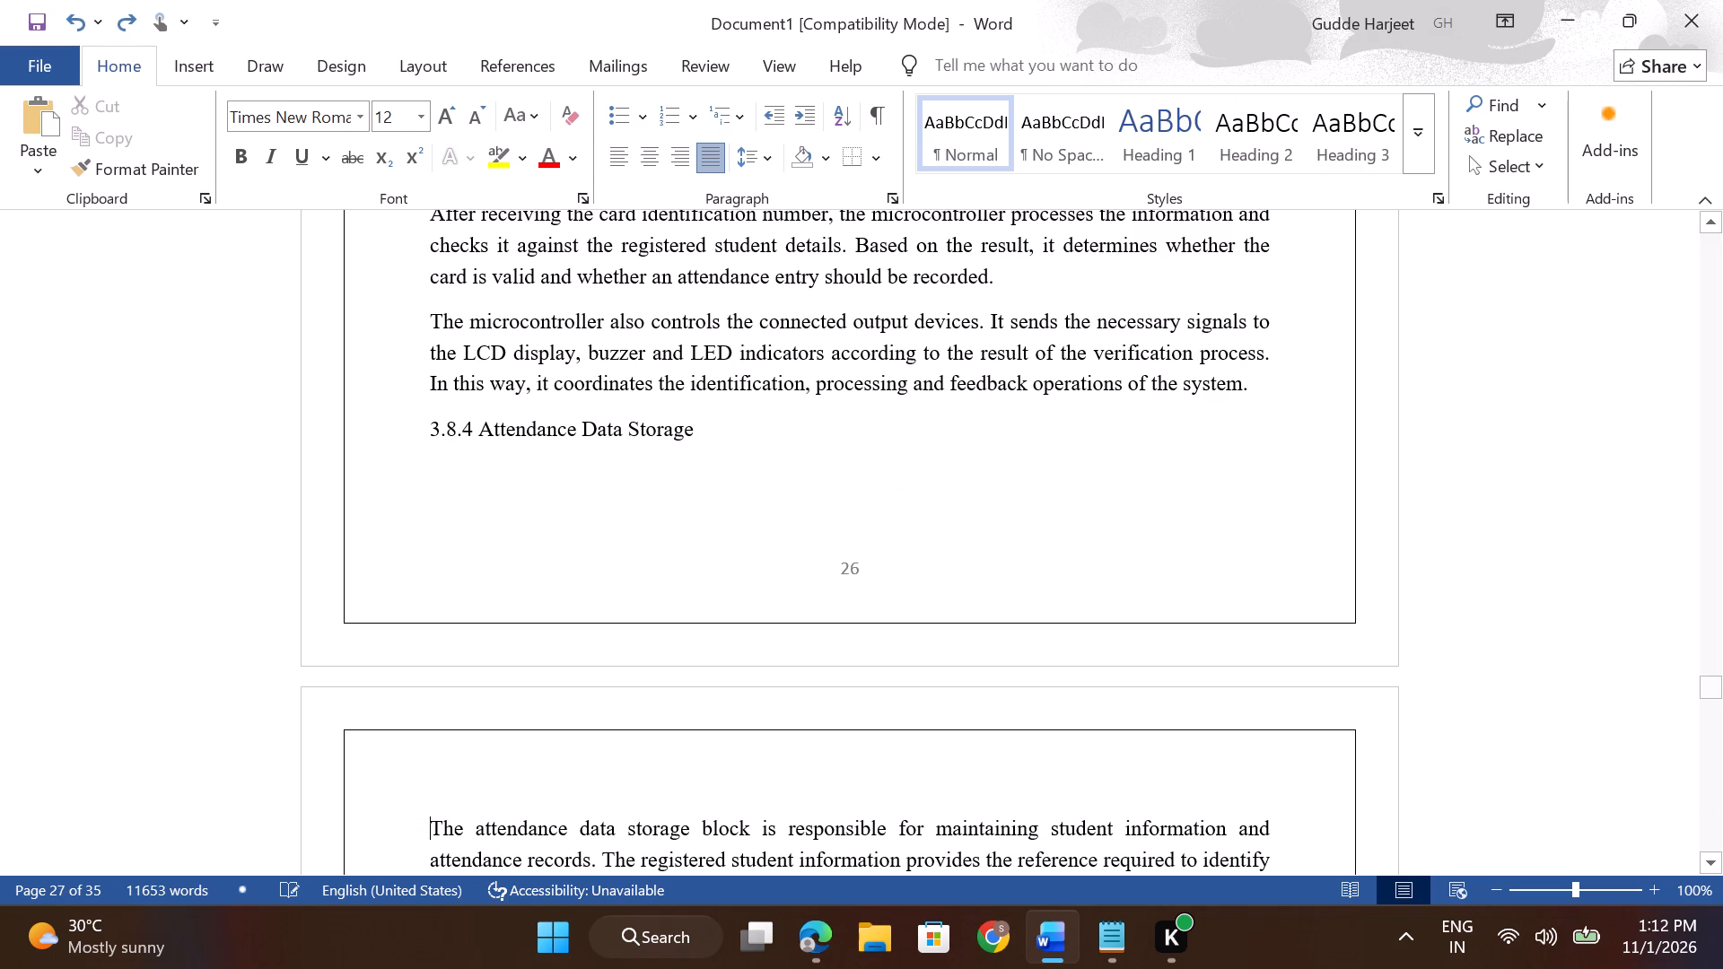
Insert three blank lines before the "Attendance Data Storage" subheading to move it onto the next page.
click(430, 432)
key(Return)
key(Return)
key(Return)
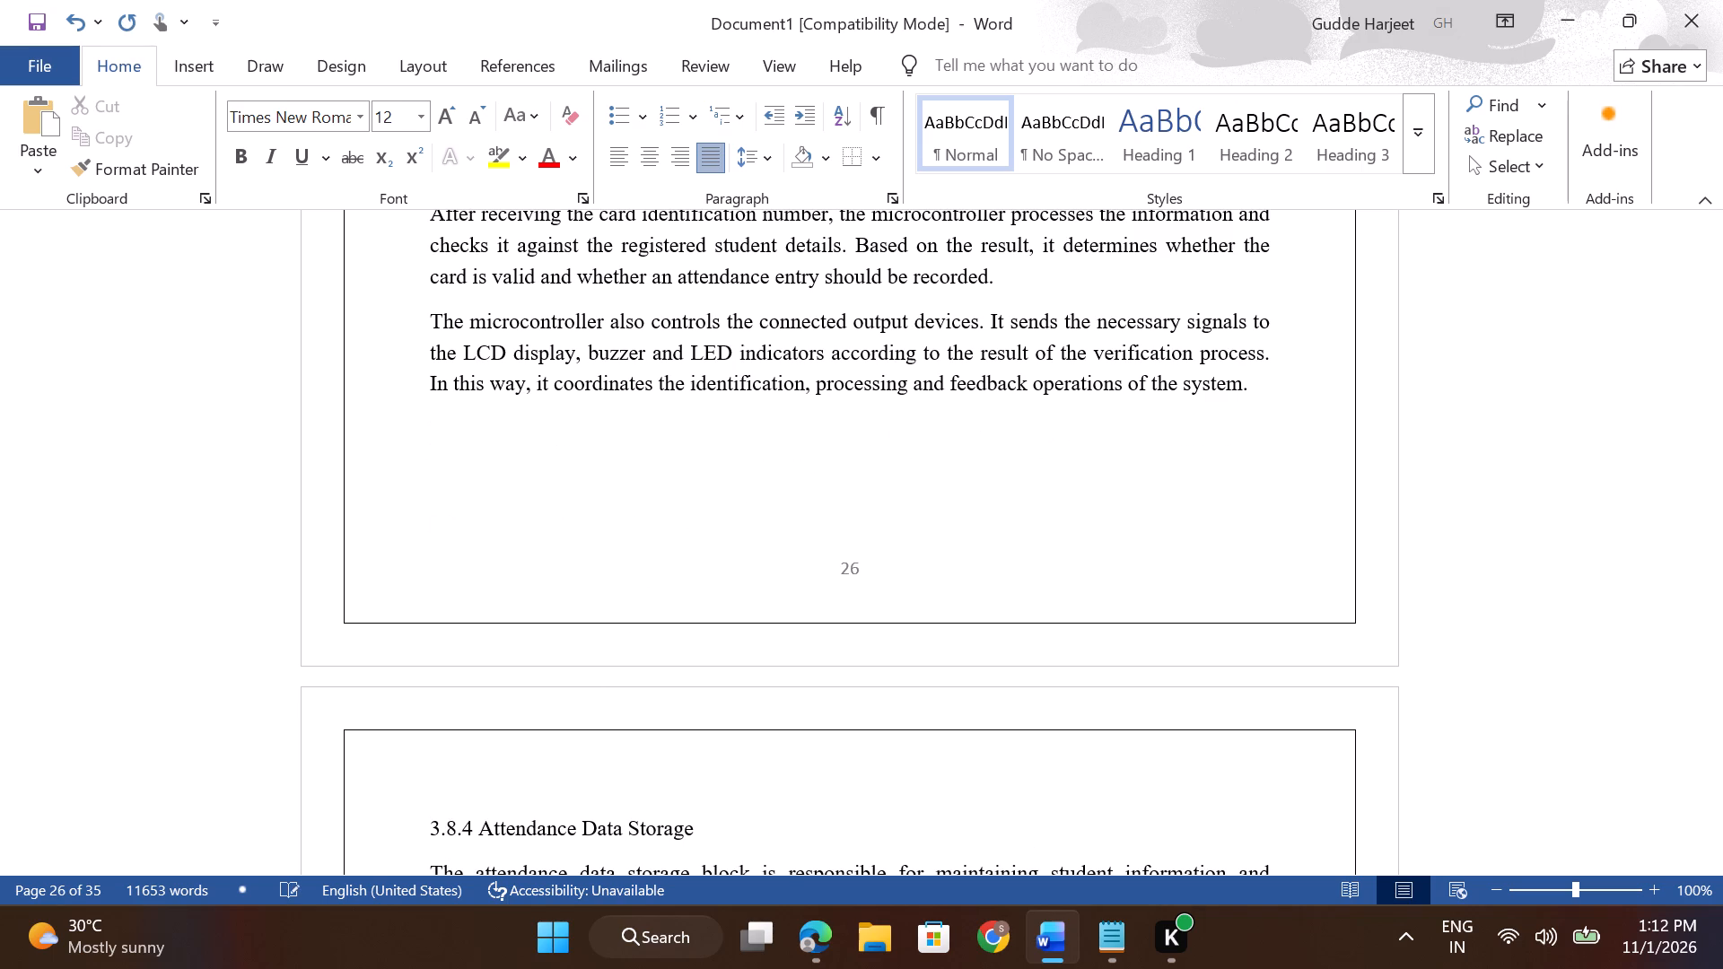
Make the "Attendance Data Storage" subheading bold and renumber it as 3.7.4.
ctrl+click(487, 834)
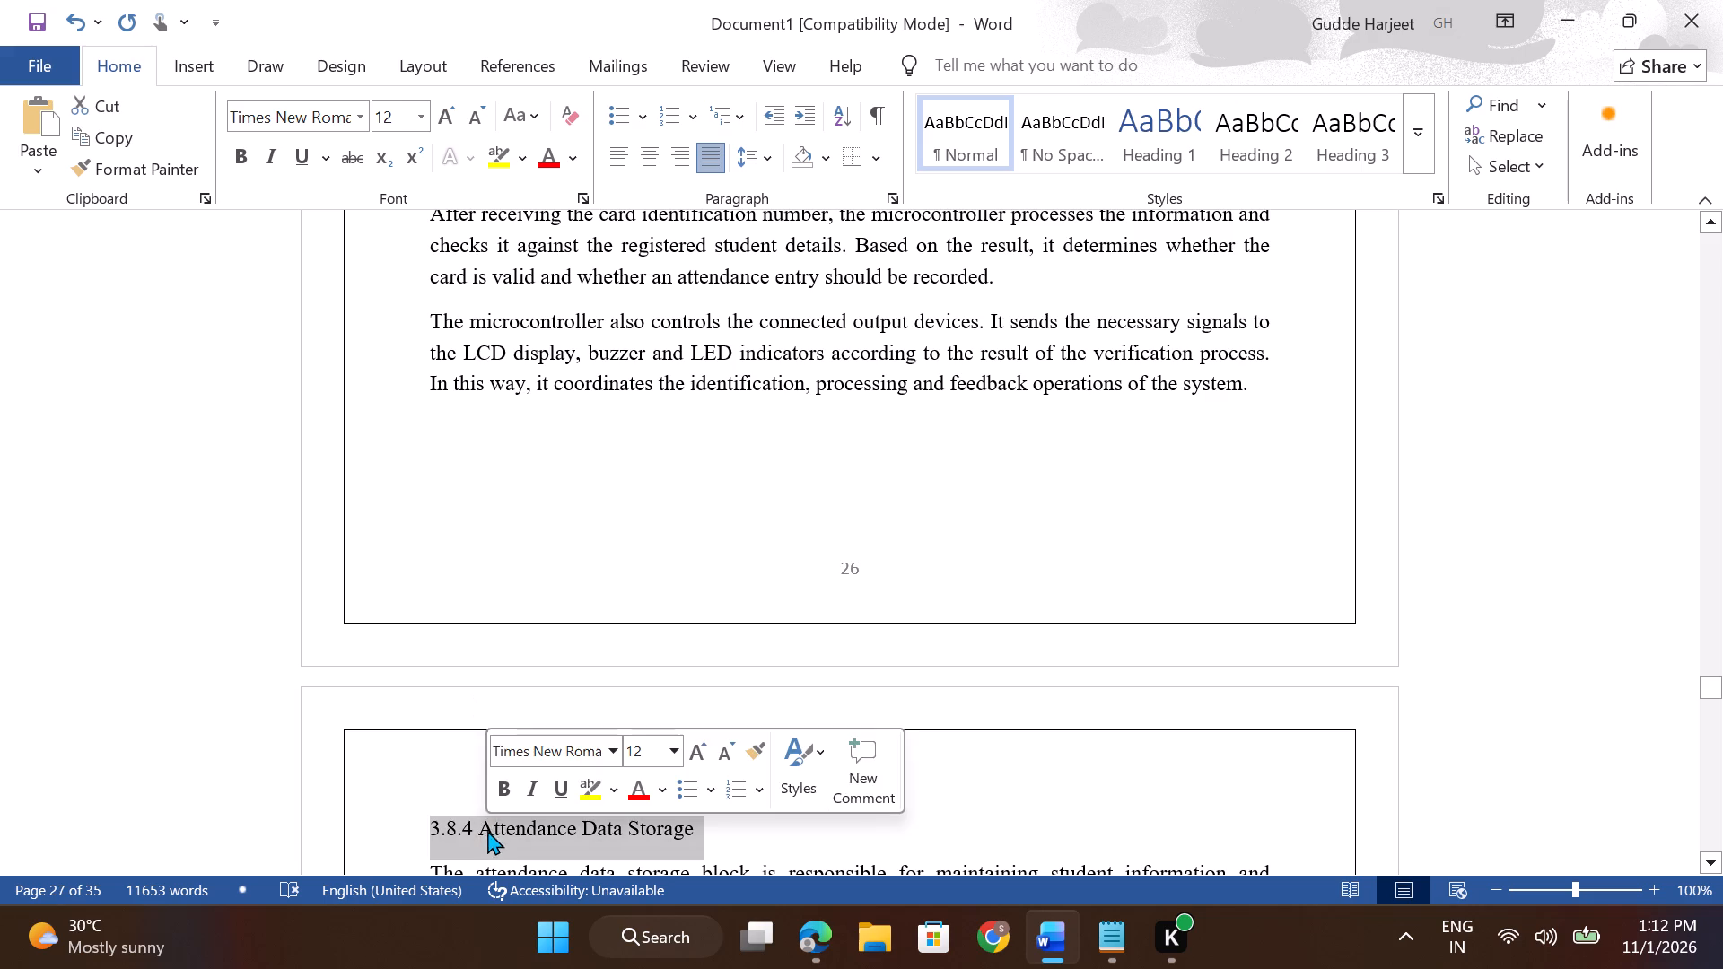
click(501, 804)
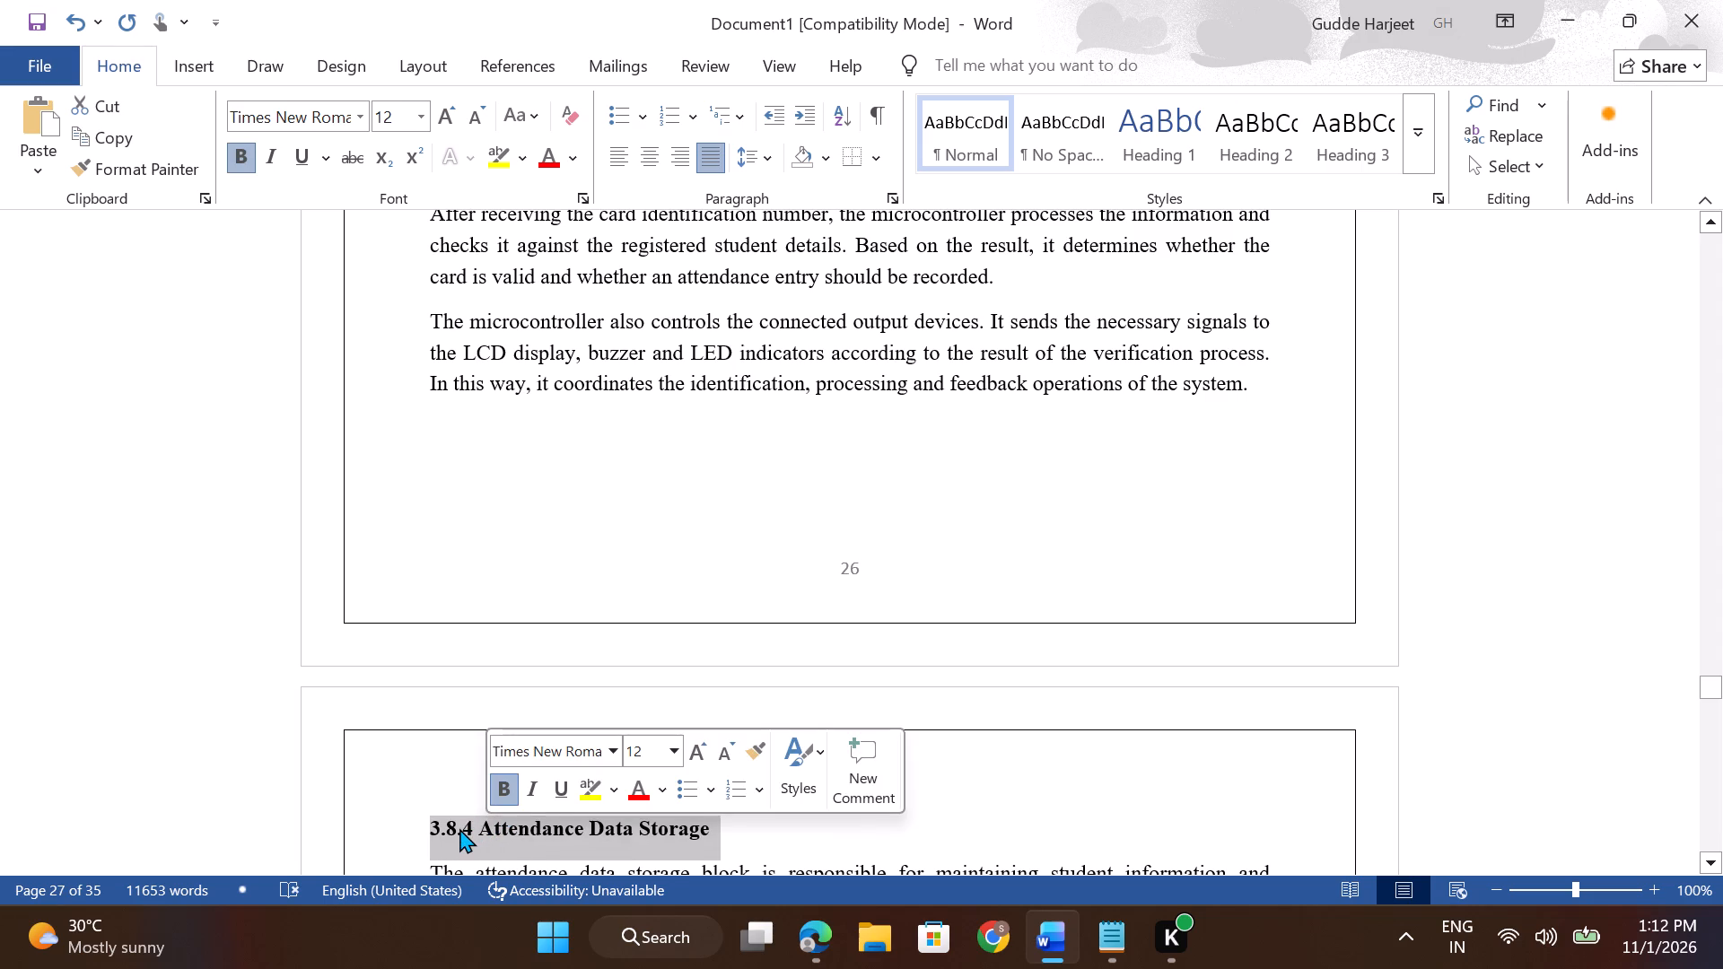
click(459, 828)
key(Left)
key(BackSpace)
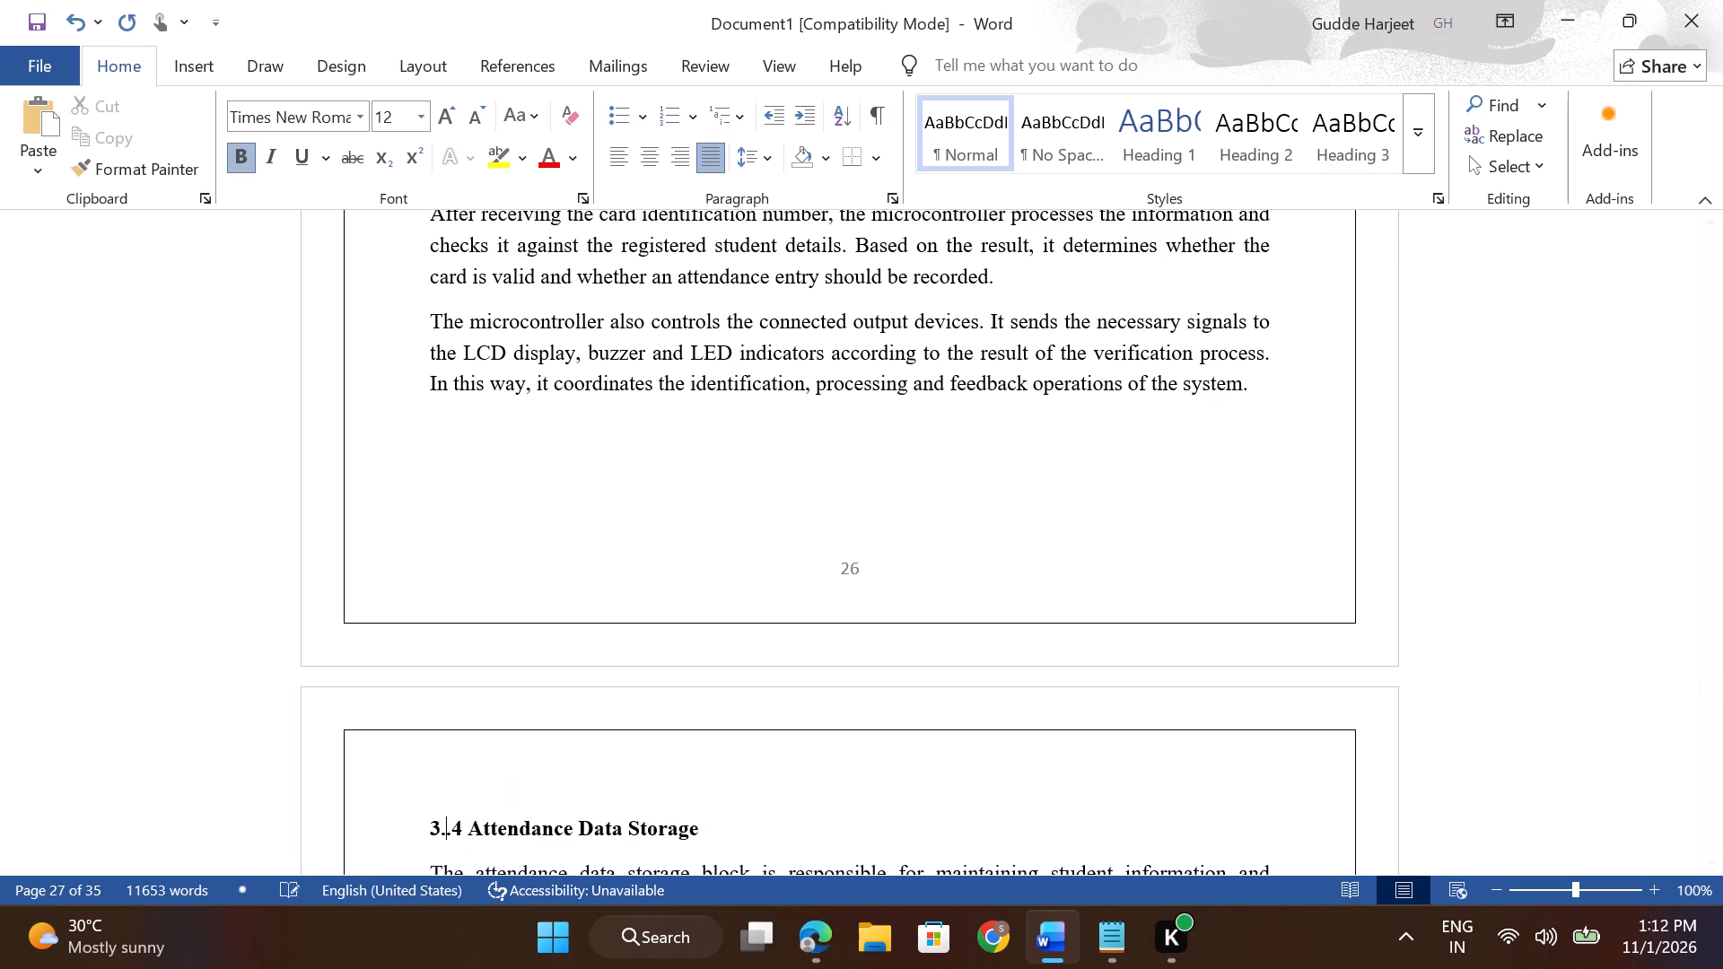
key(7)
Renumber the "LCD Display" subheading as 3.7.5 and make it bold.
scroll(459, 828, down, 5)
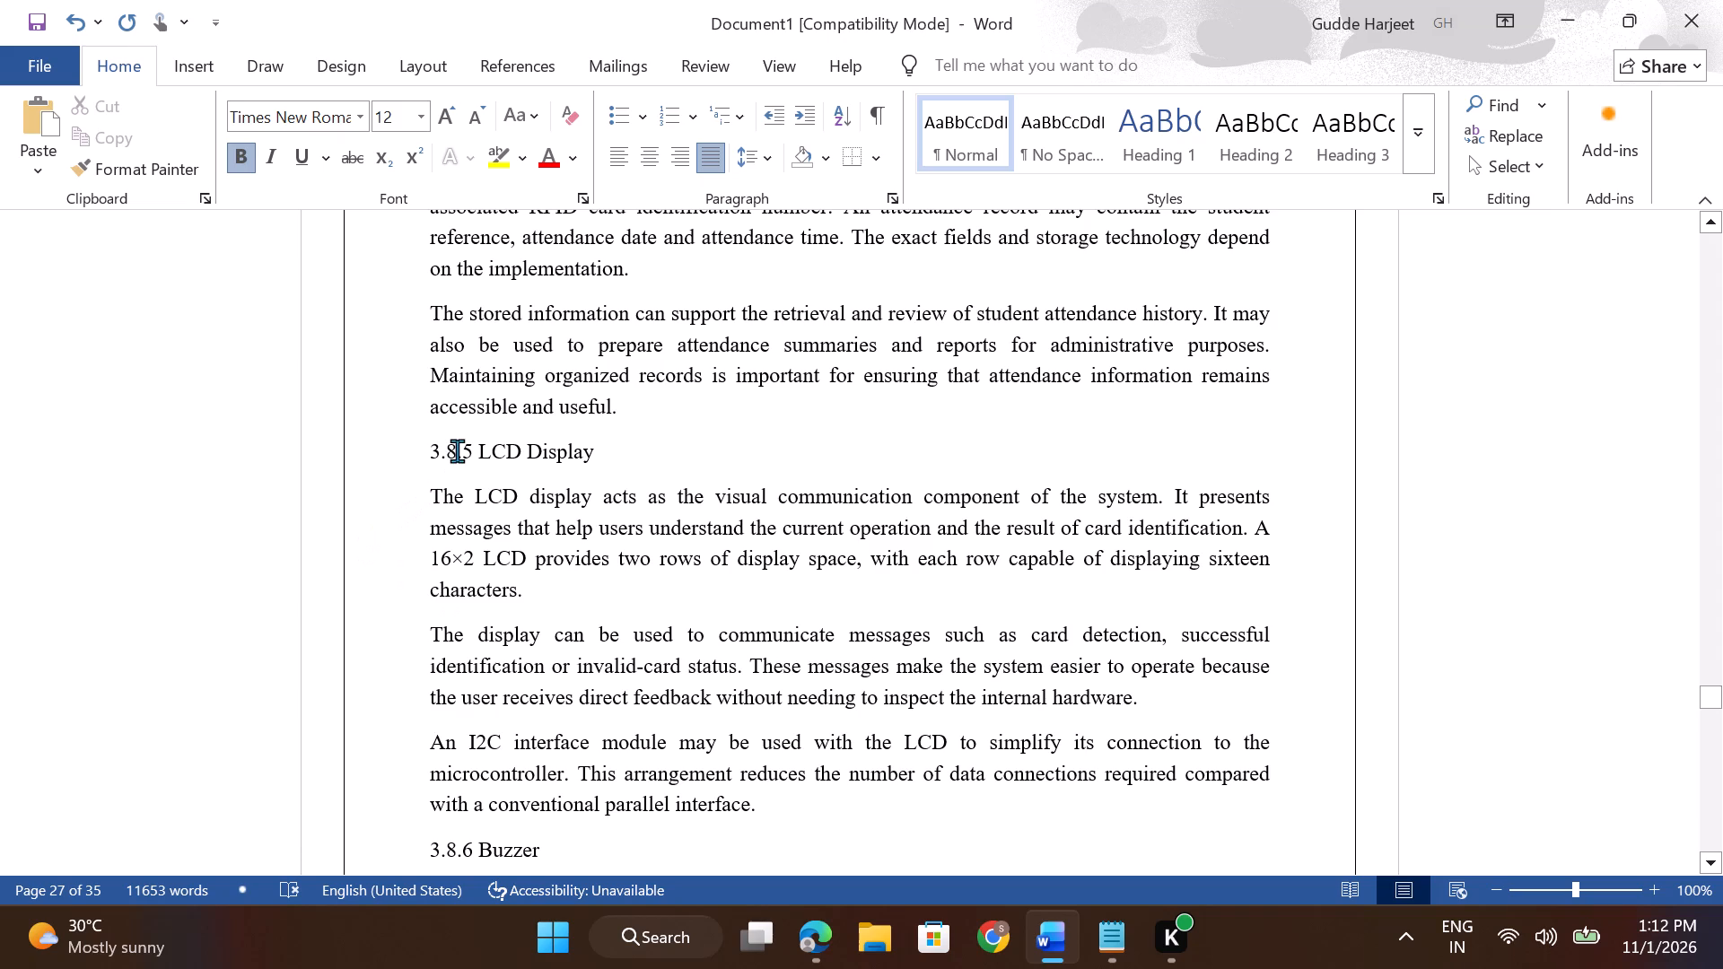
click(457, 450)
key(BackSpace)
key(7)
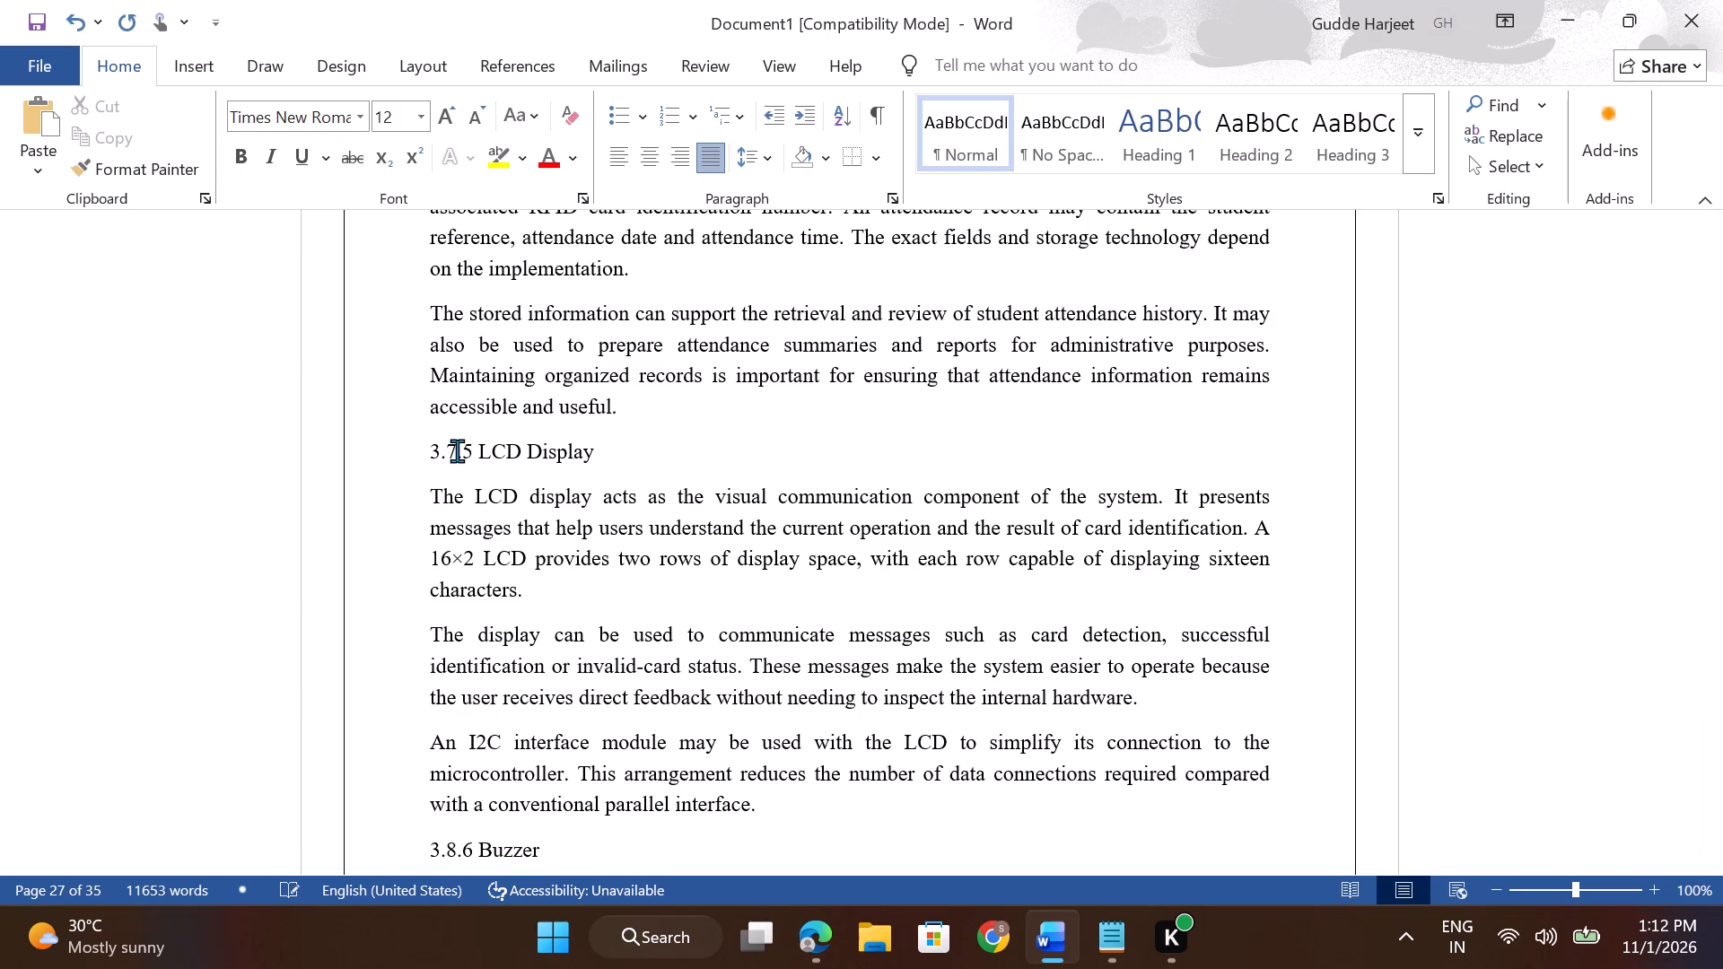
ctrl+click(457, 450)
click(476, 408)
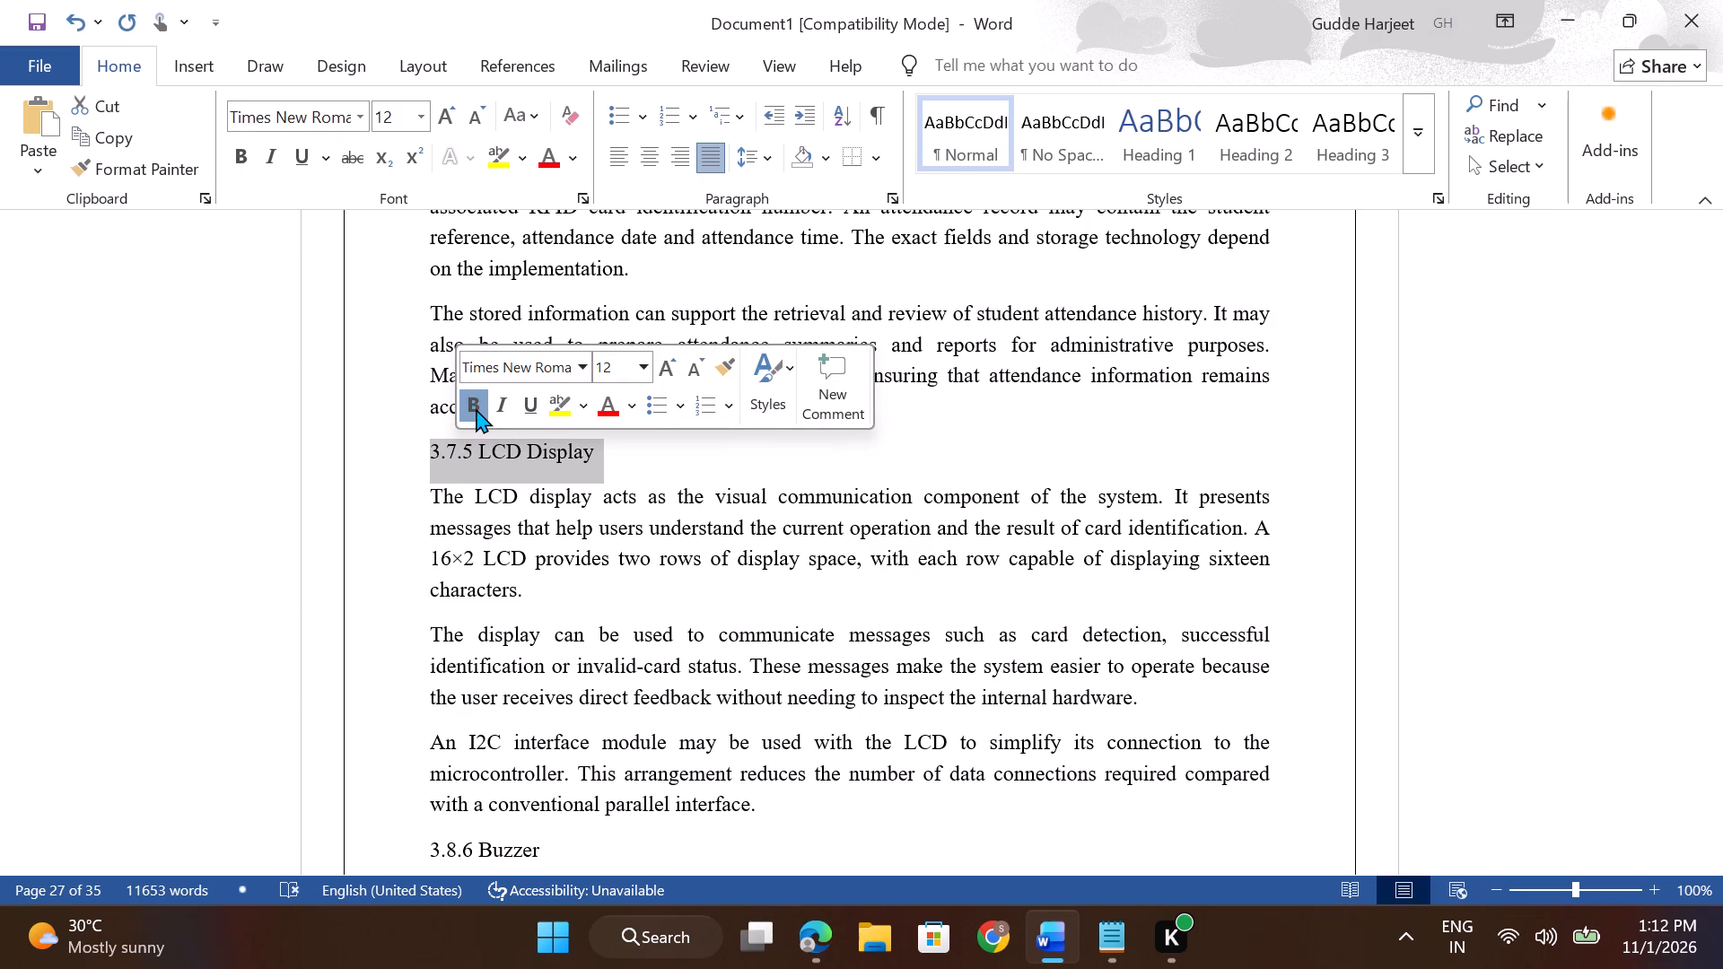
scroll(540, 639, right, 1)
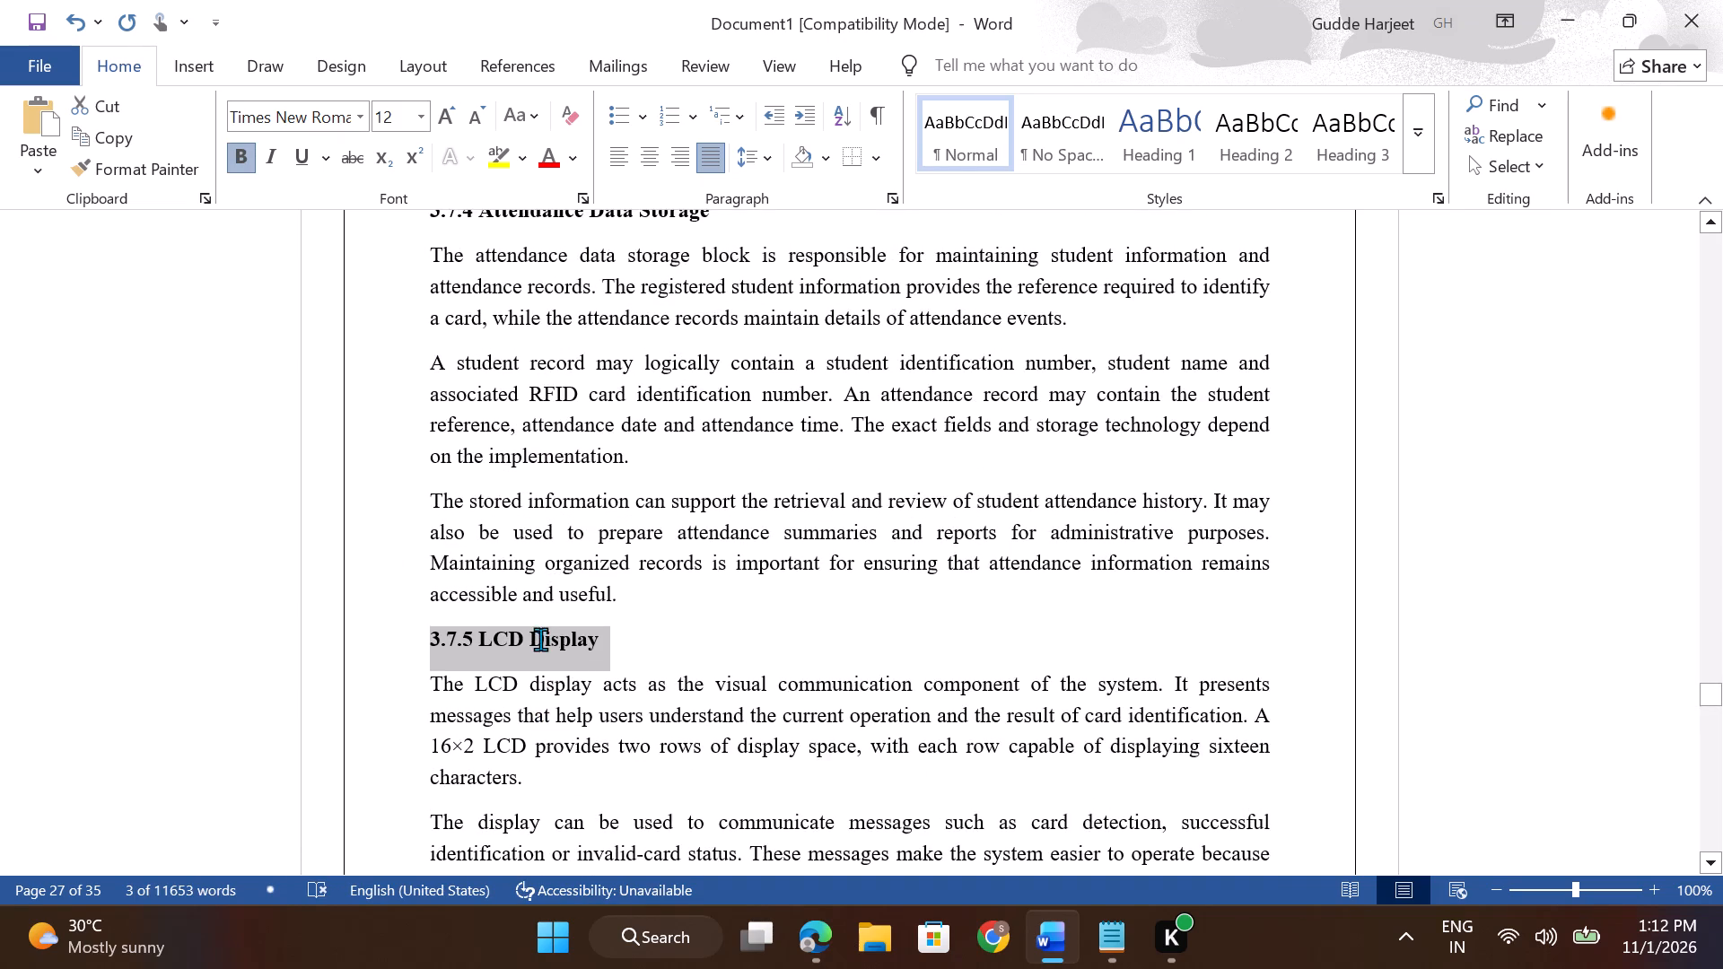
scroll(540, 639, right, 1)
click(534, 445)
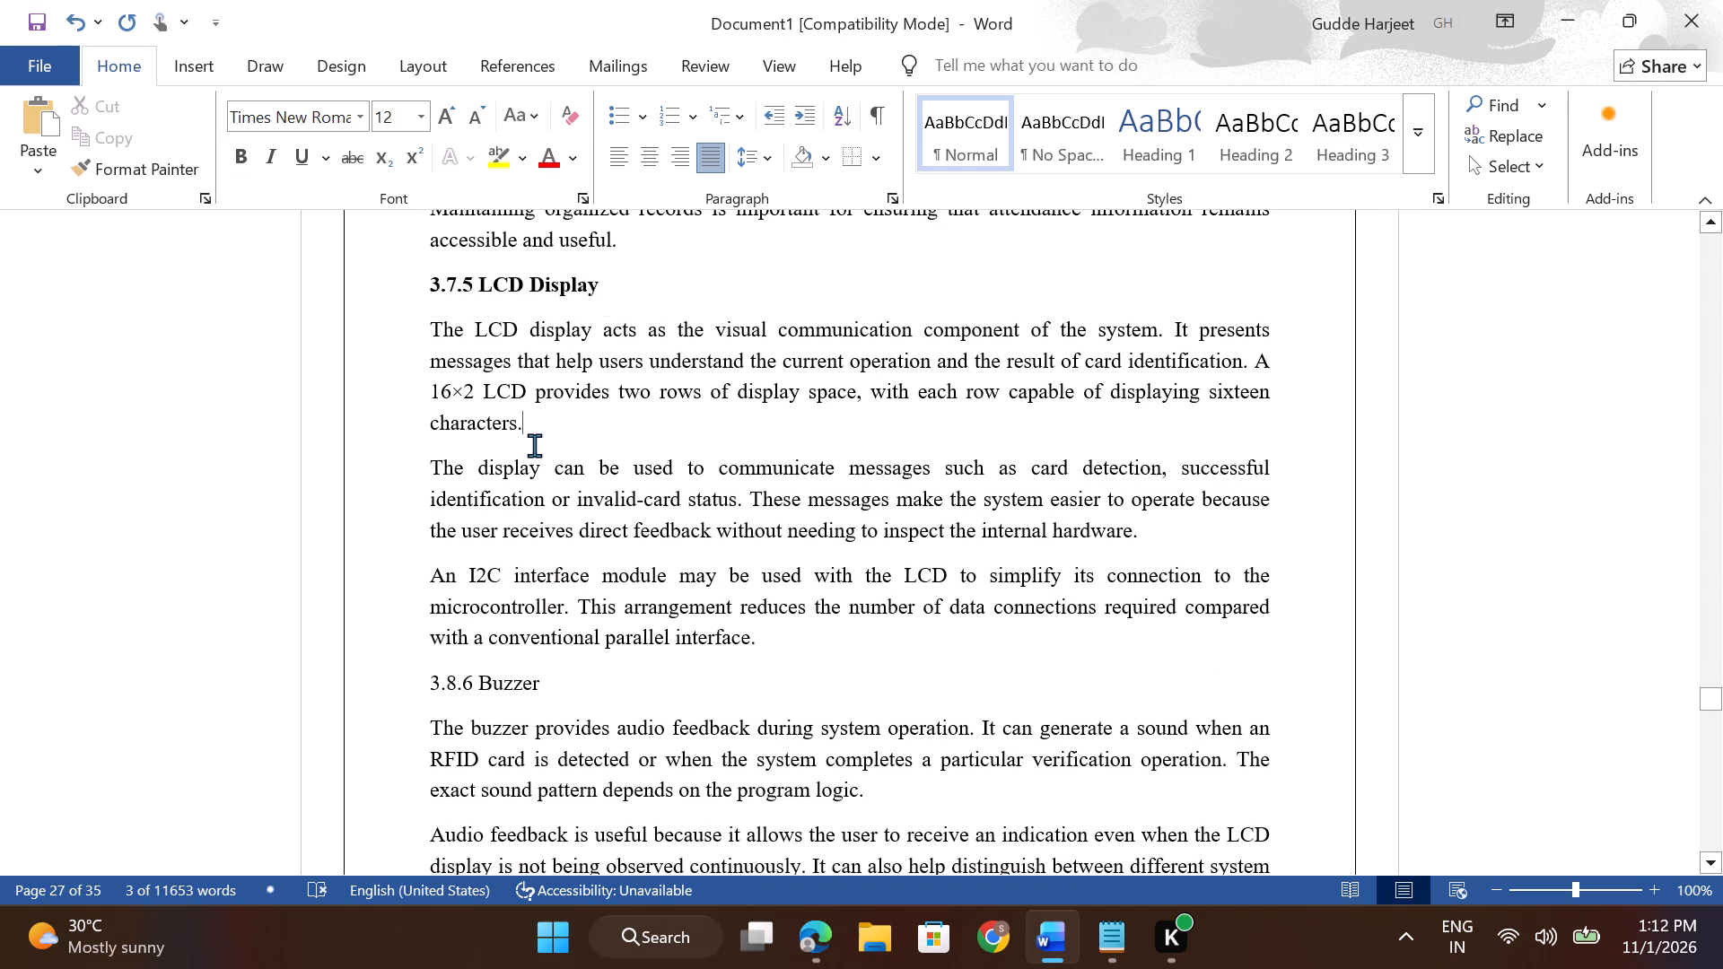
Renumber the "Buzzer" subheading as 3.7.6 and make it bold.
scroll(534, 445, down, 2)
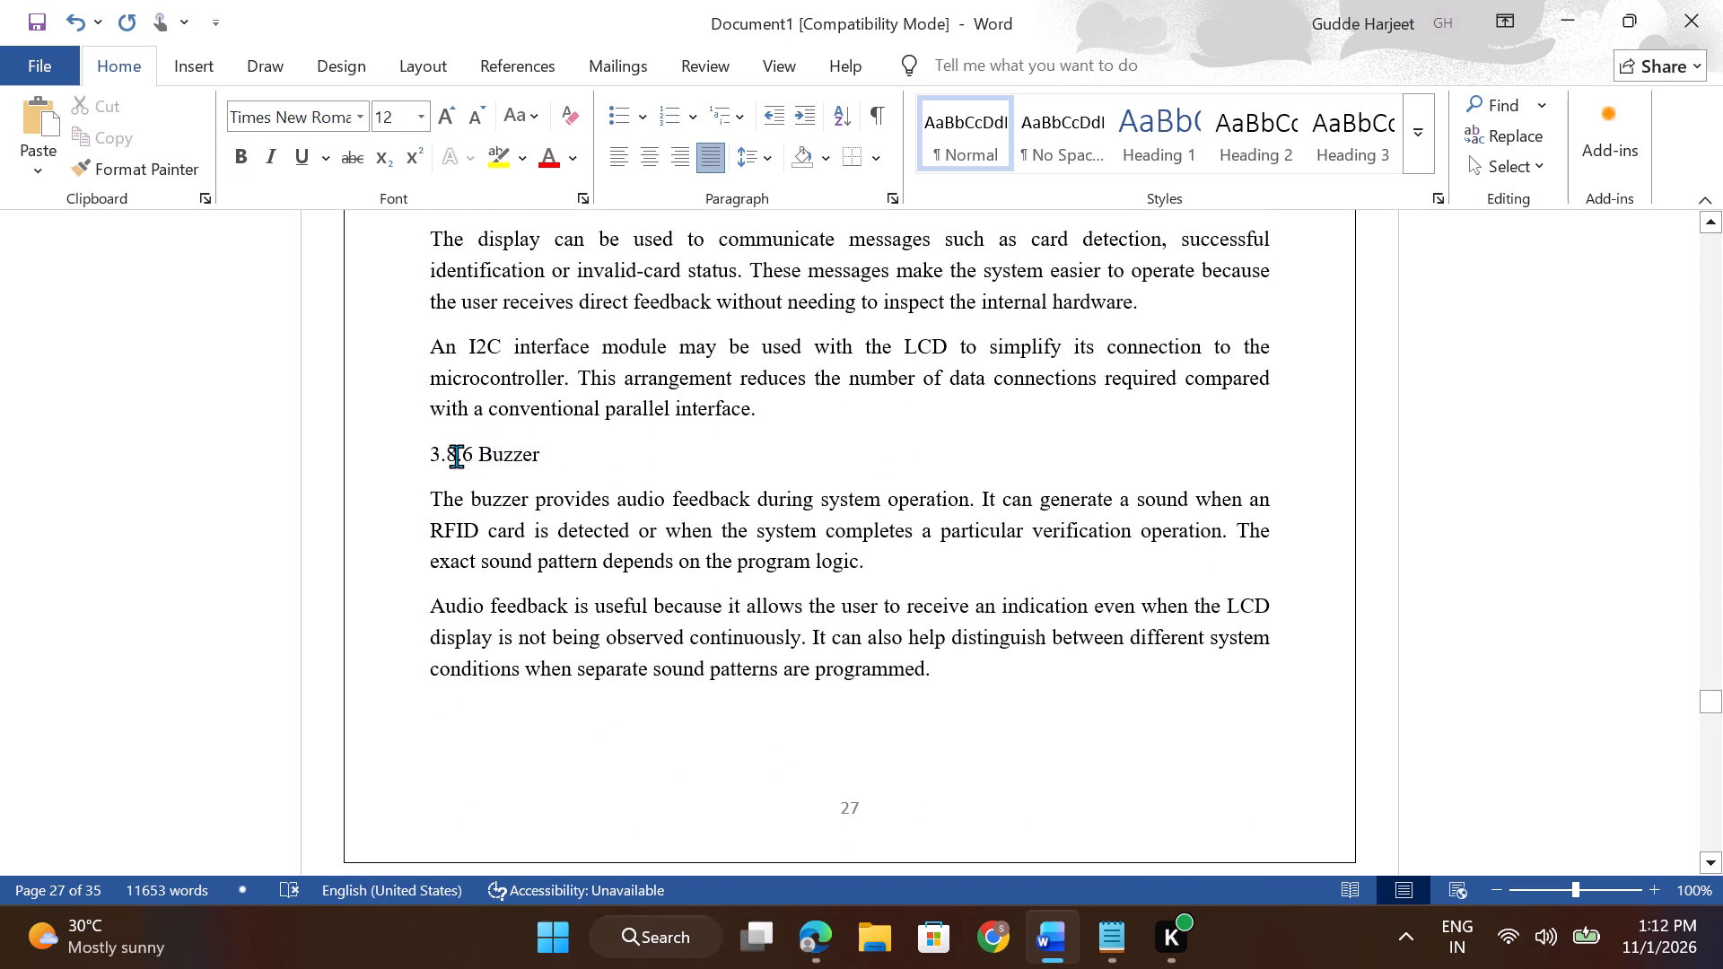
click(454, 456)
key(BackSpace)
key(7)
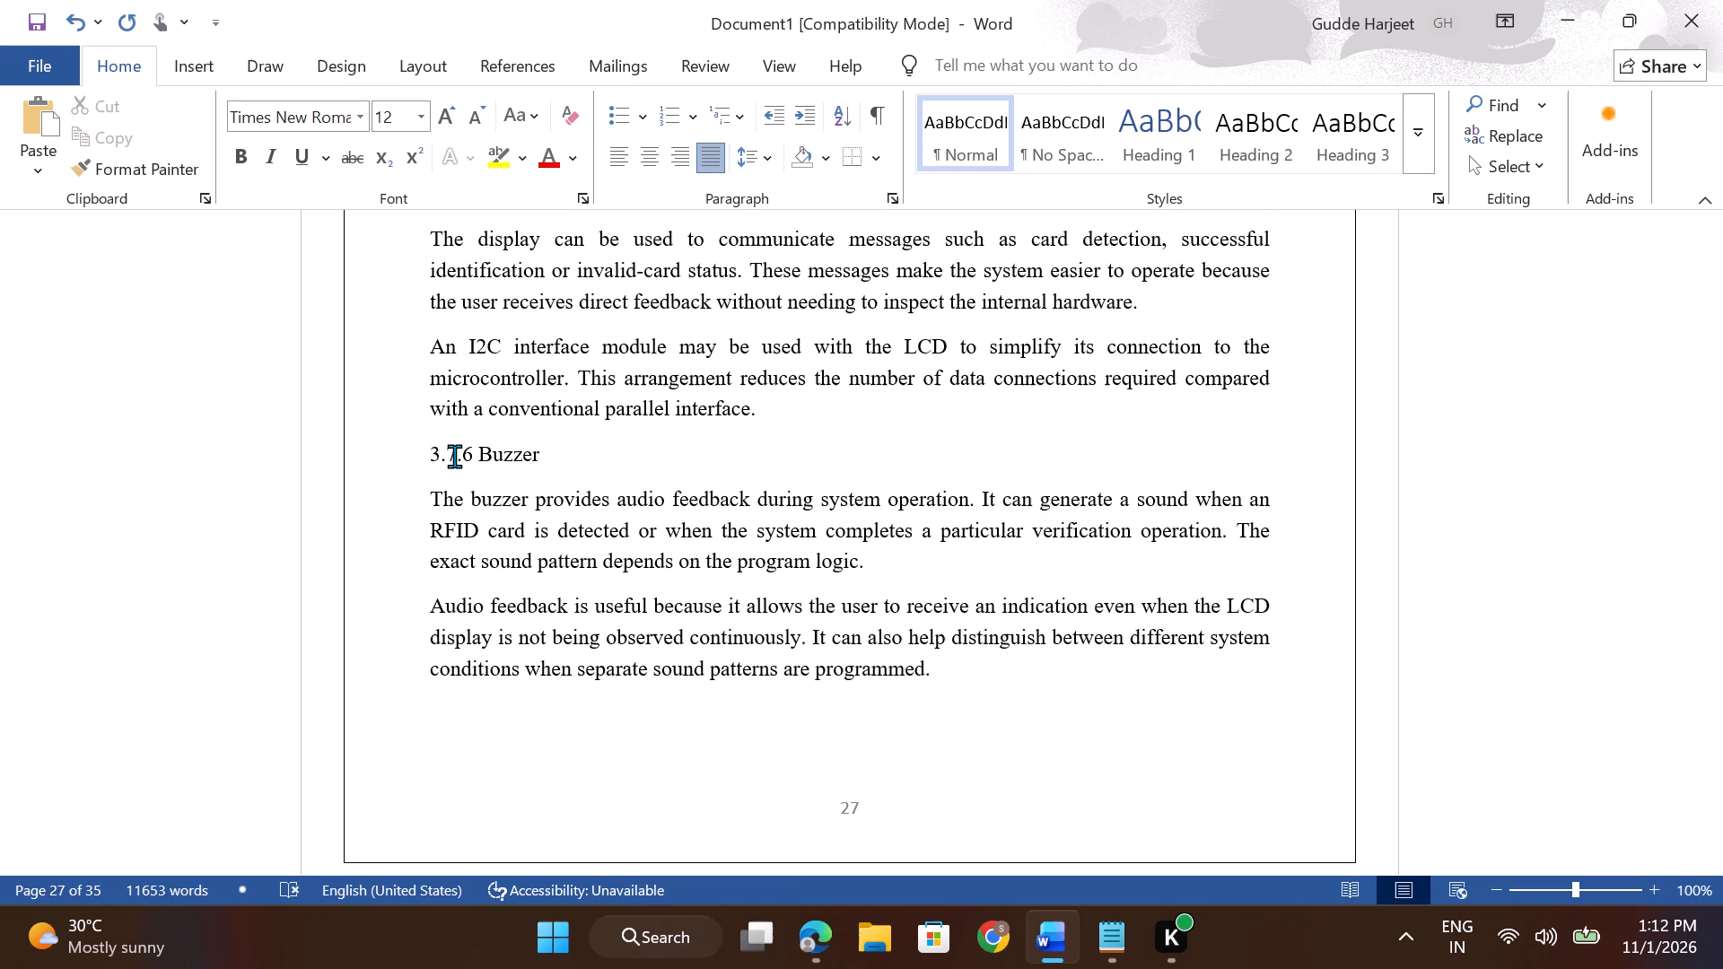
ctrl+click(454, 456)
click(472, 417)
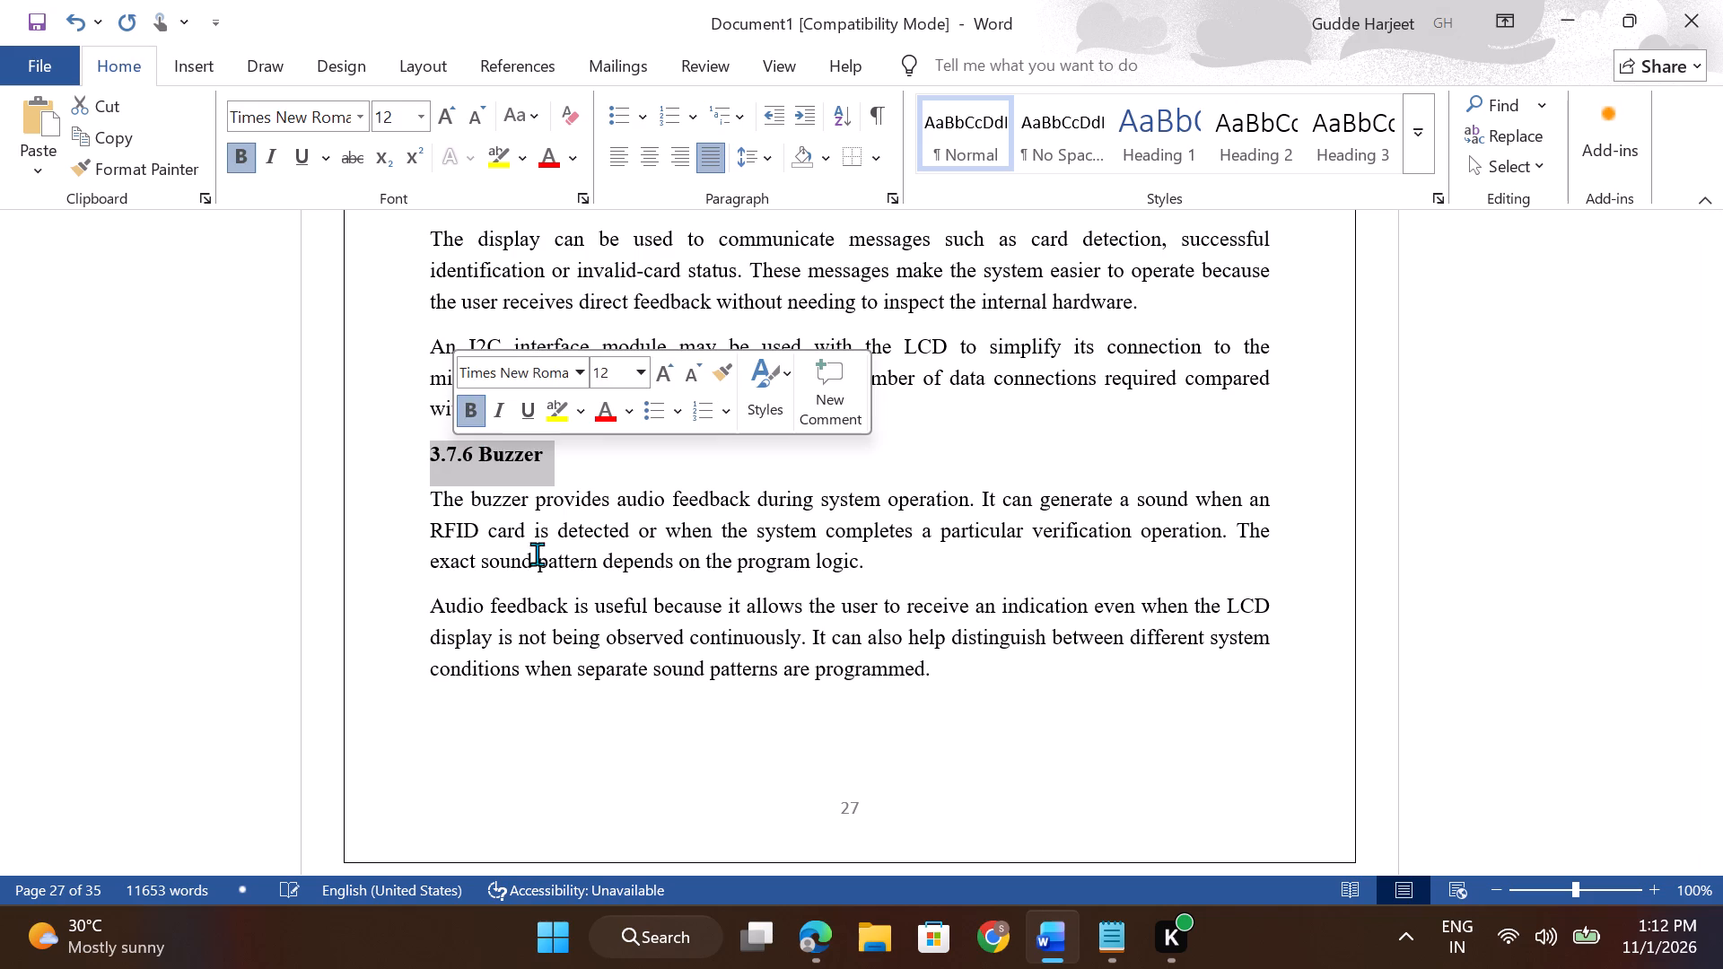
Renumber the "LED Indicators" subheading as 3.7.7 and make it bold.
scroll(590, 663, down, 5)
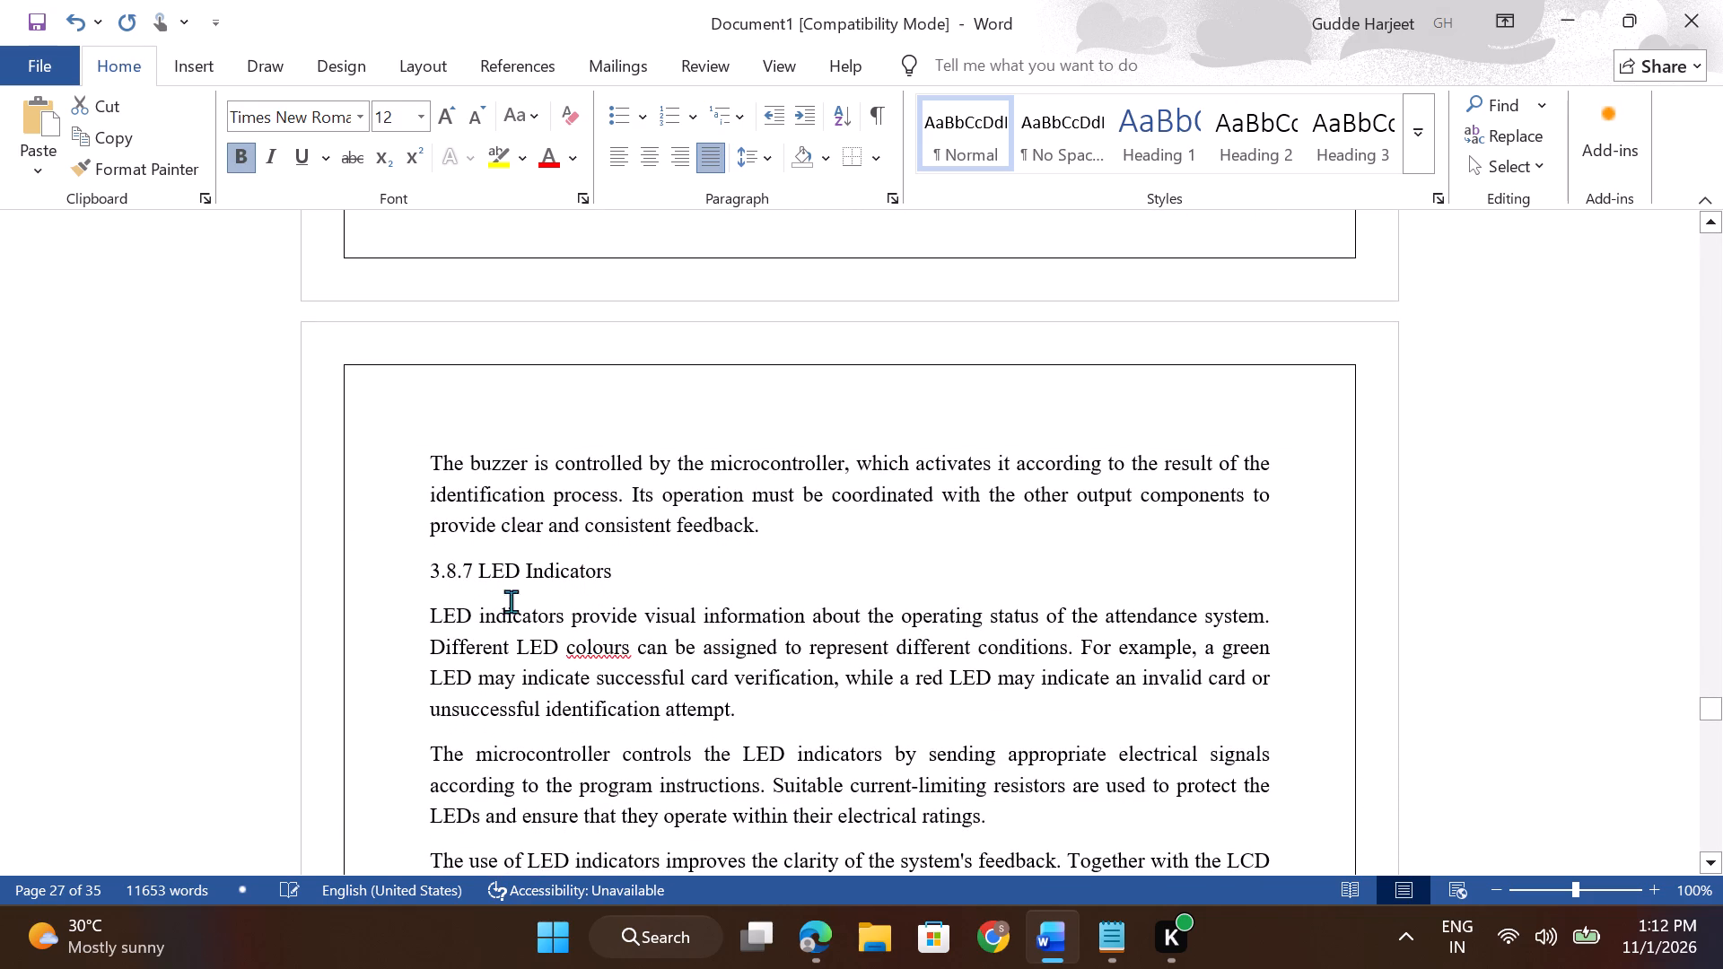
click(449, 570)
key(Right)
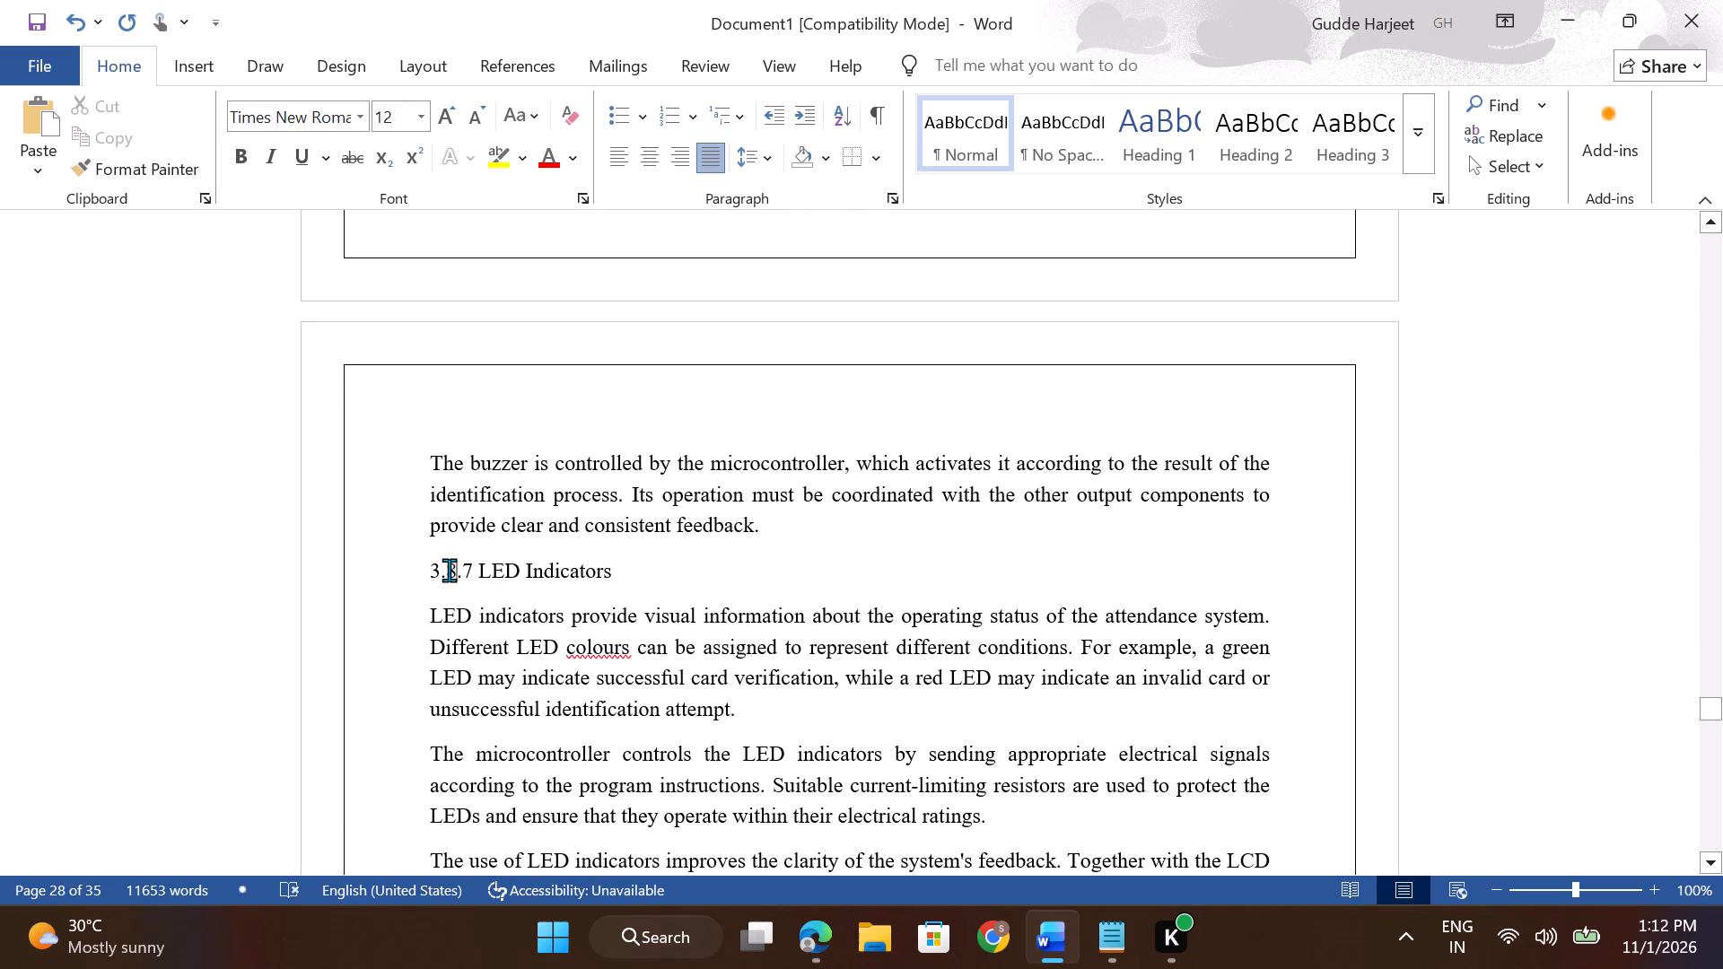
key(BackSpace)
key(7)
ctrl+click(449, 570)
click(469, 521)
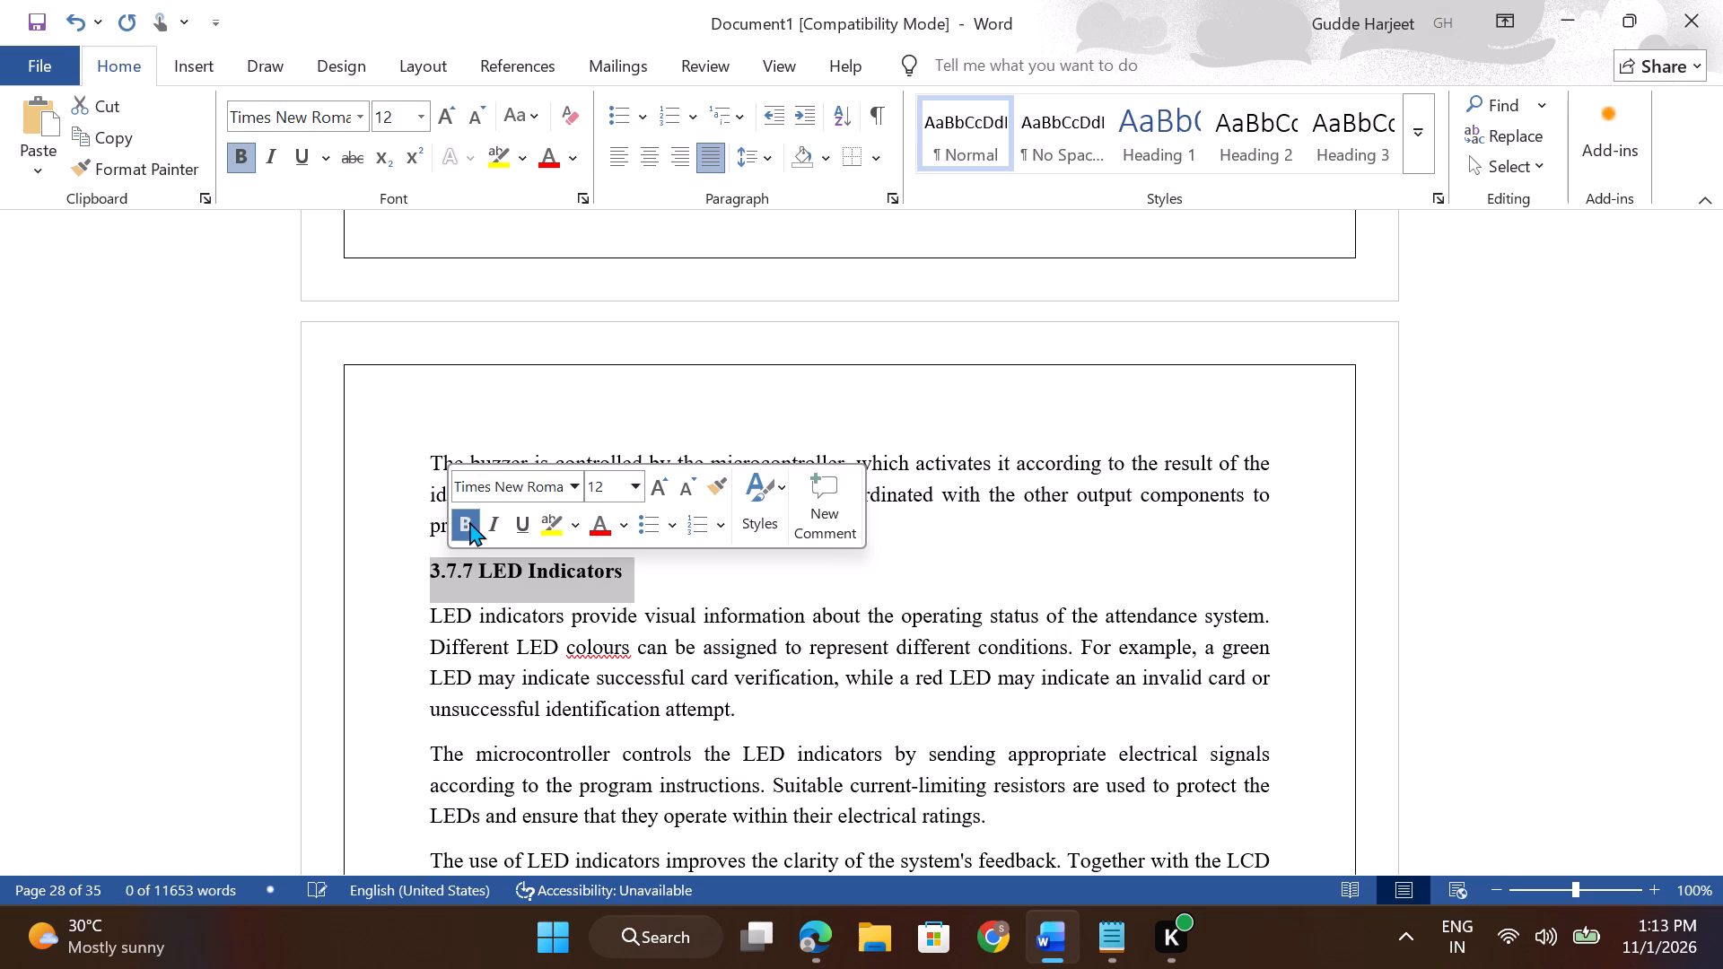
Renumber the "Power Supply and Interconnection" subheading as 3.7.8 and make it bold.
click(659, 673)
scroll(659, 673, down, 3)
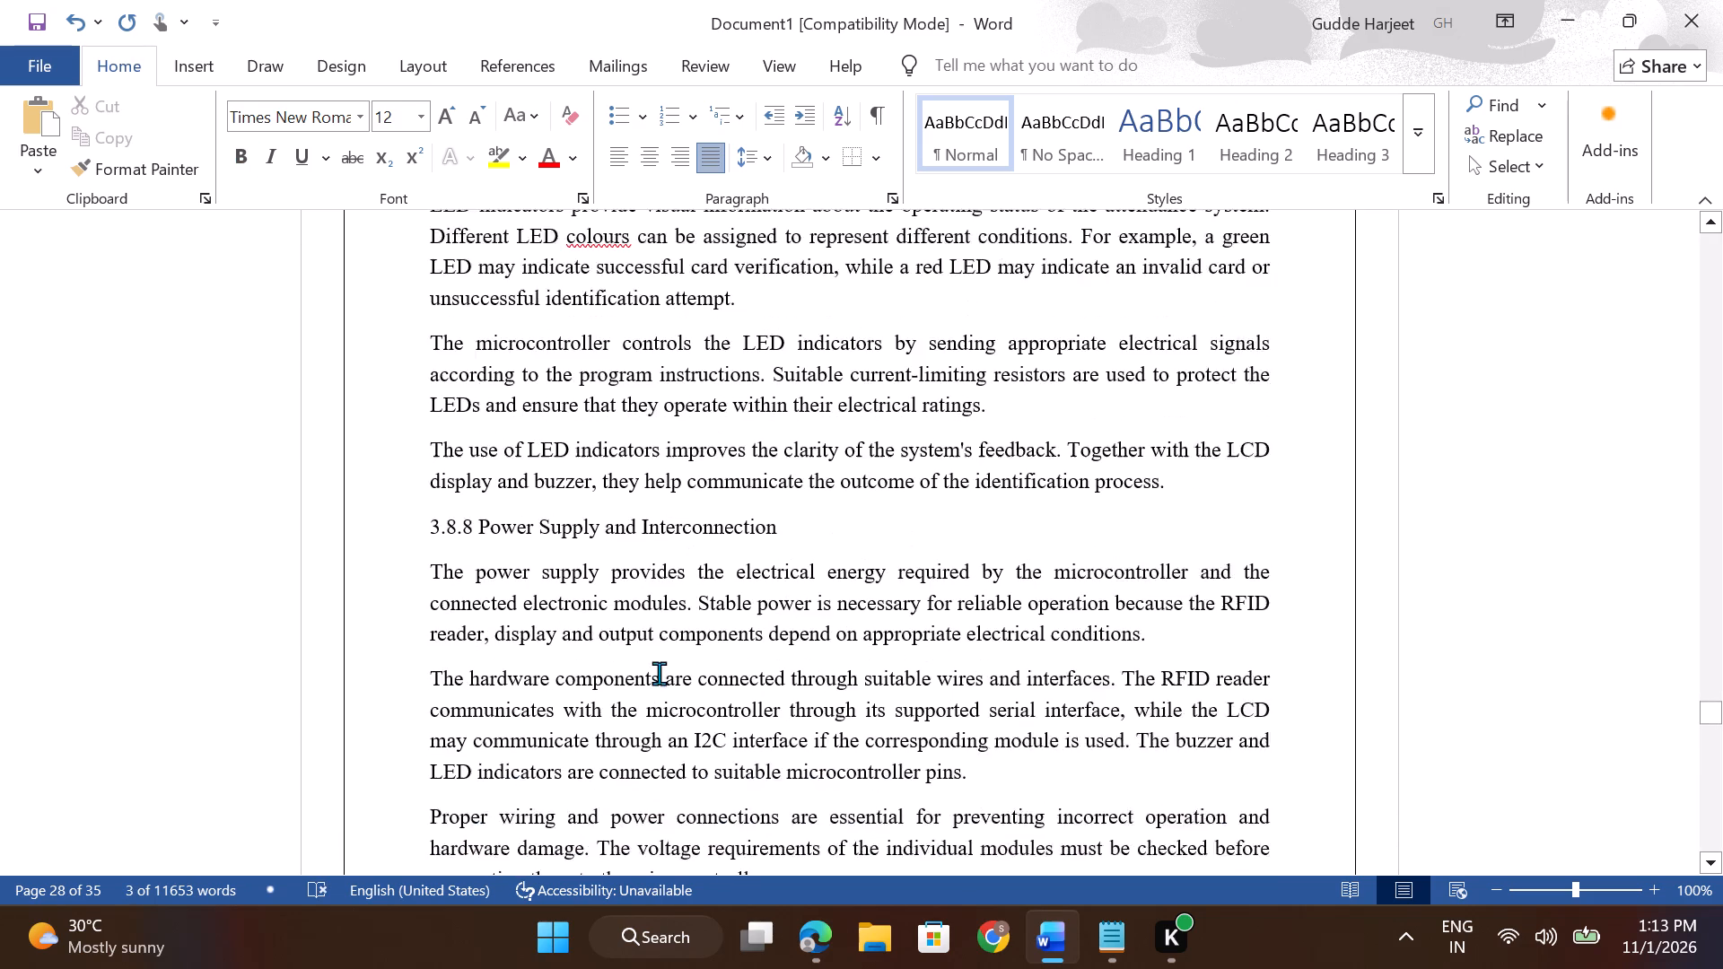
scroll(659, 673, down, 1)
click(457, 436)
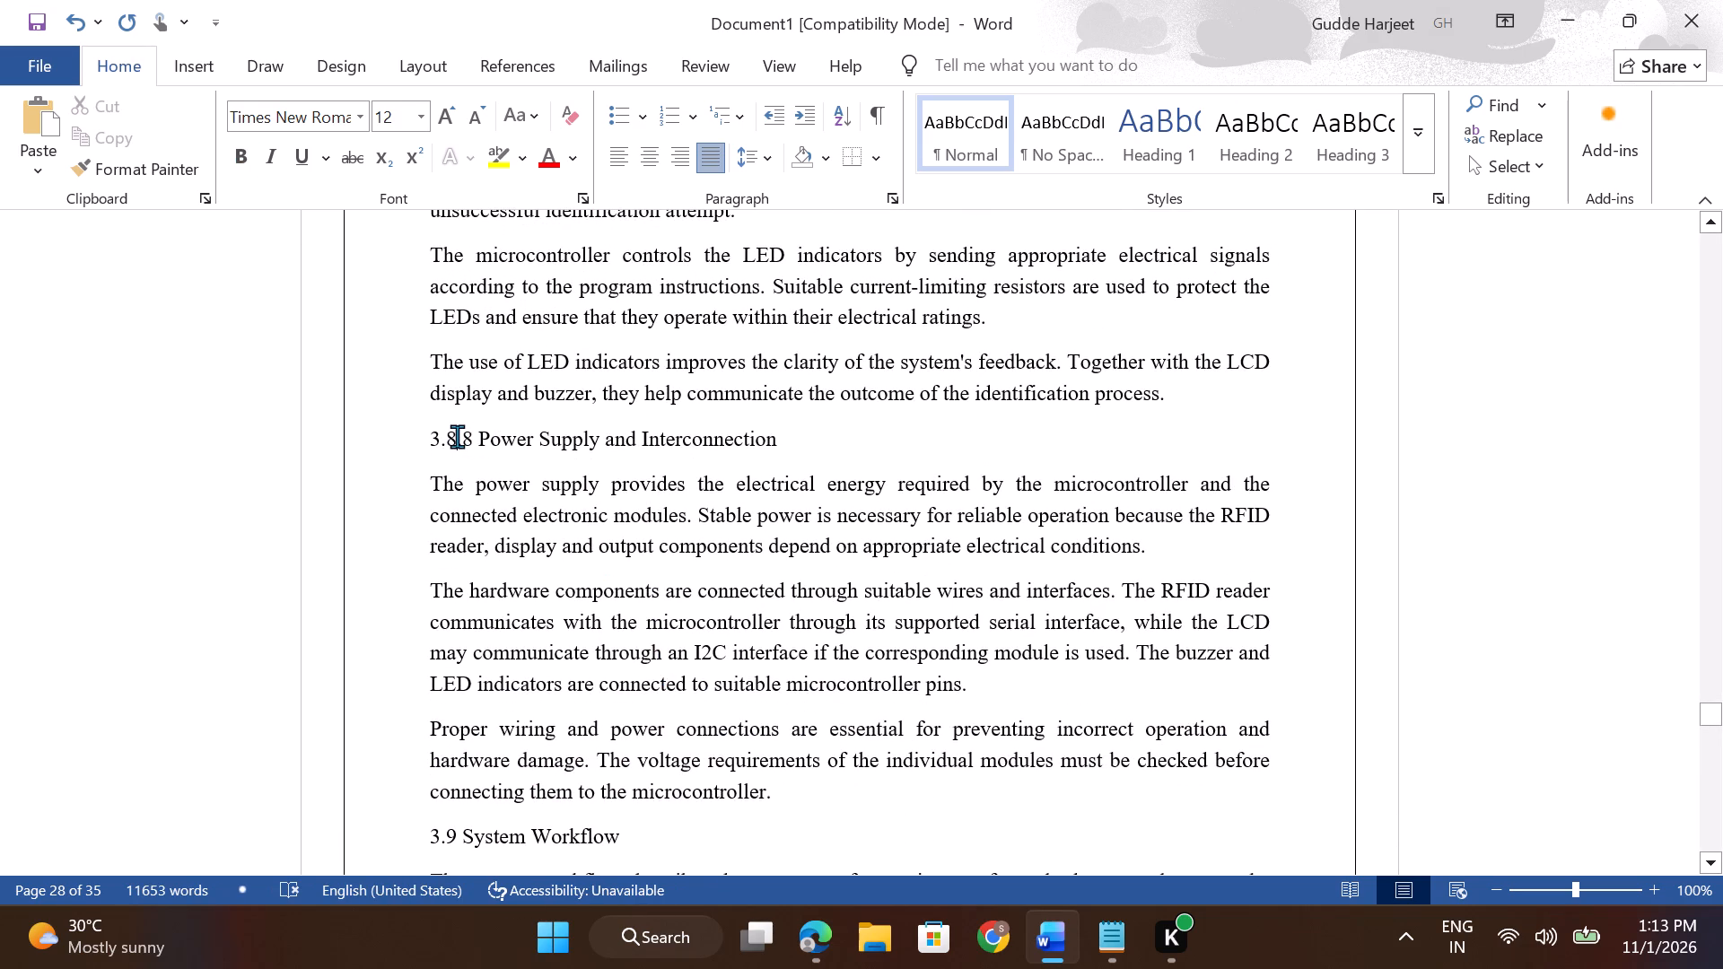
key(BackSpace)
key(7)
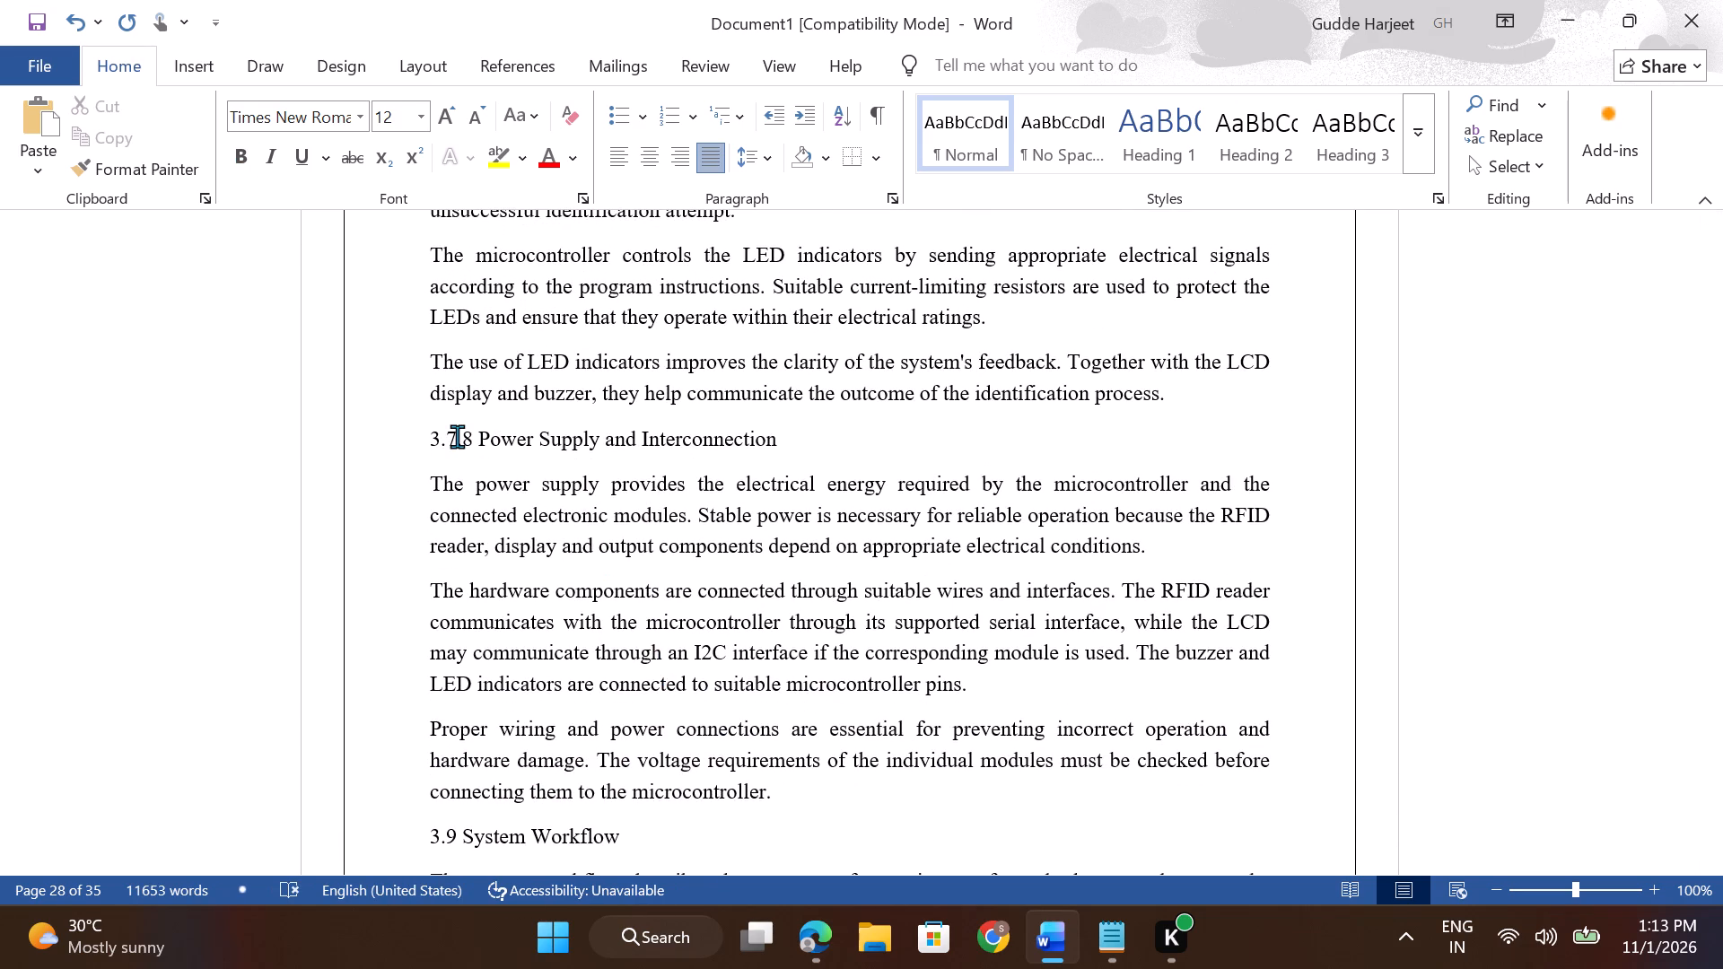
ctrl+click(457, 436)
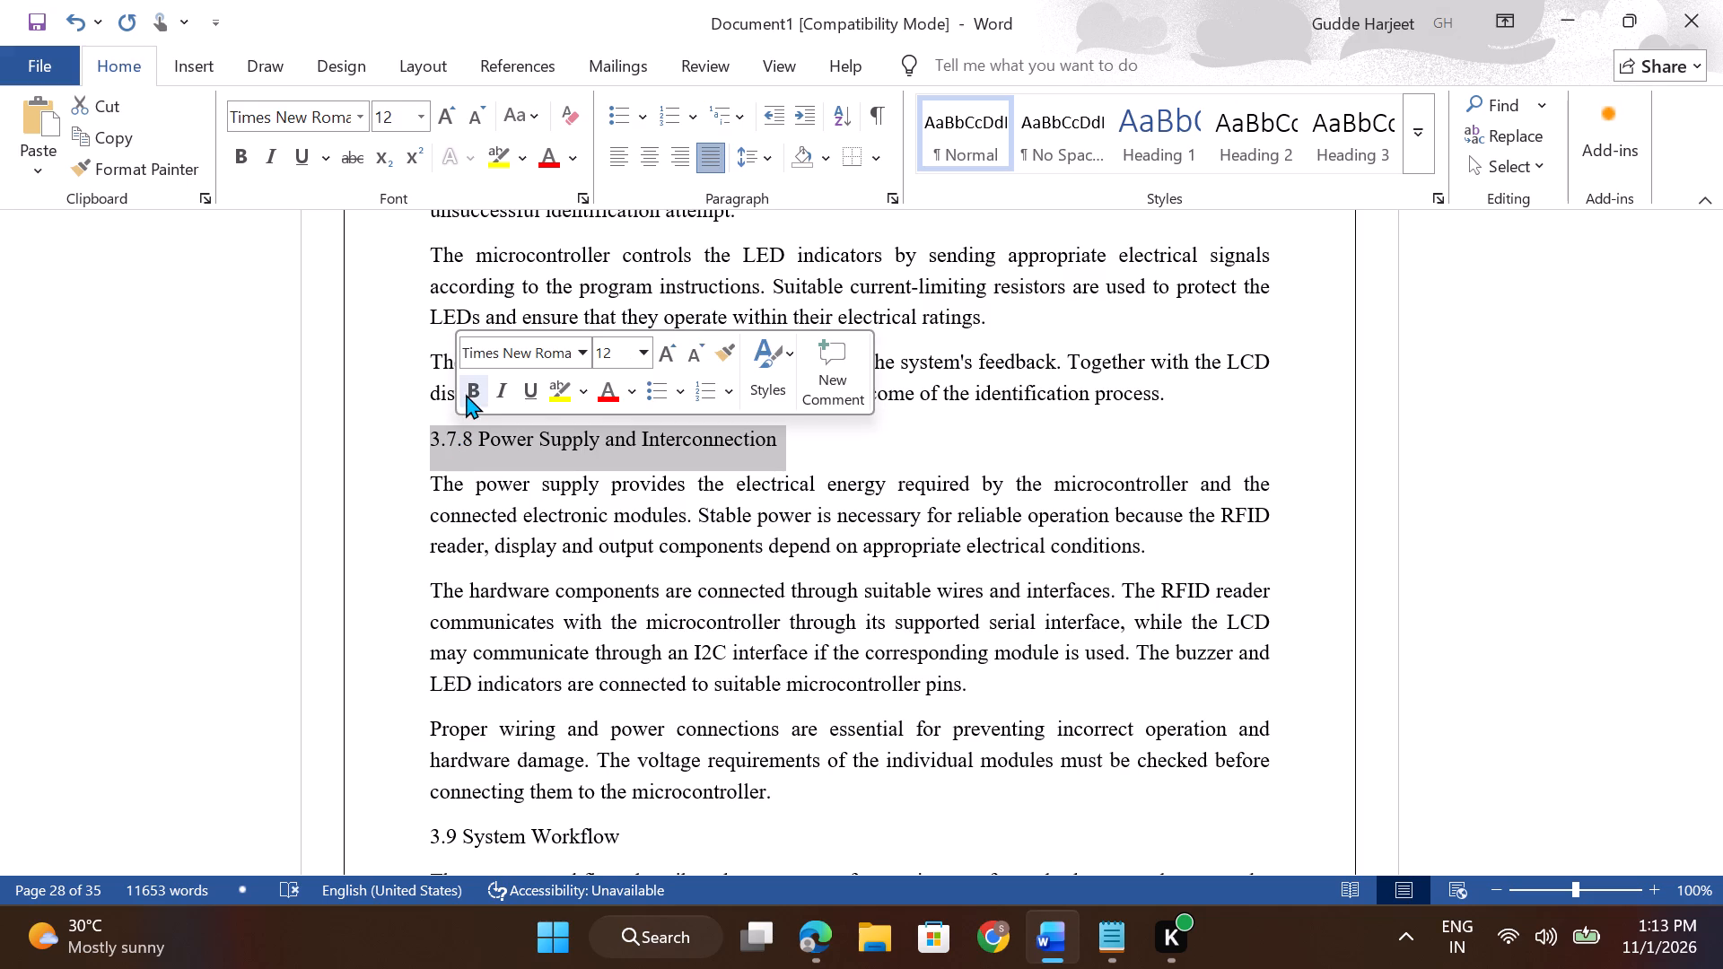
click(466, 394)
Renumber the "System Workflow" section heading as 3.8.
scroll(585, 688, down, 1)
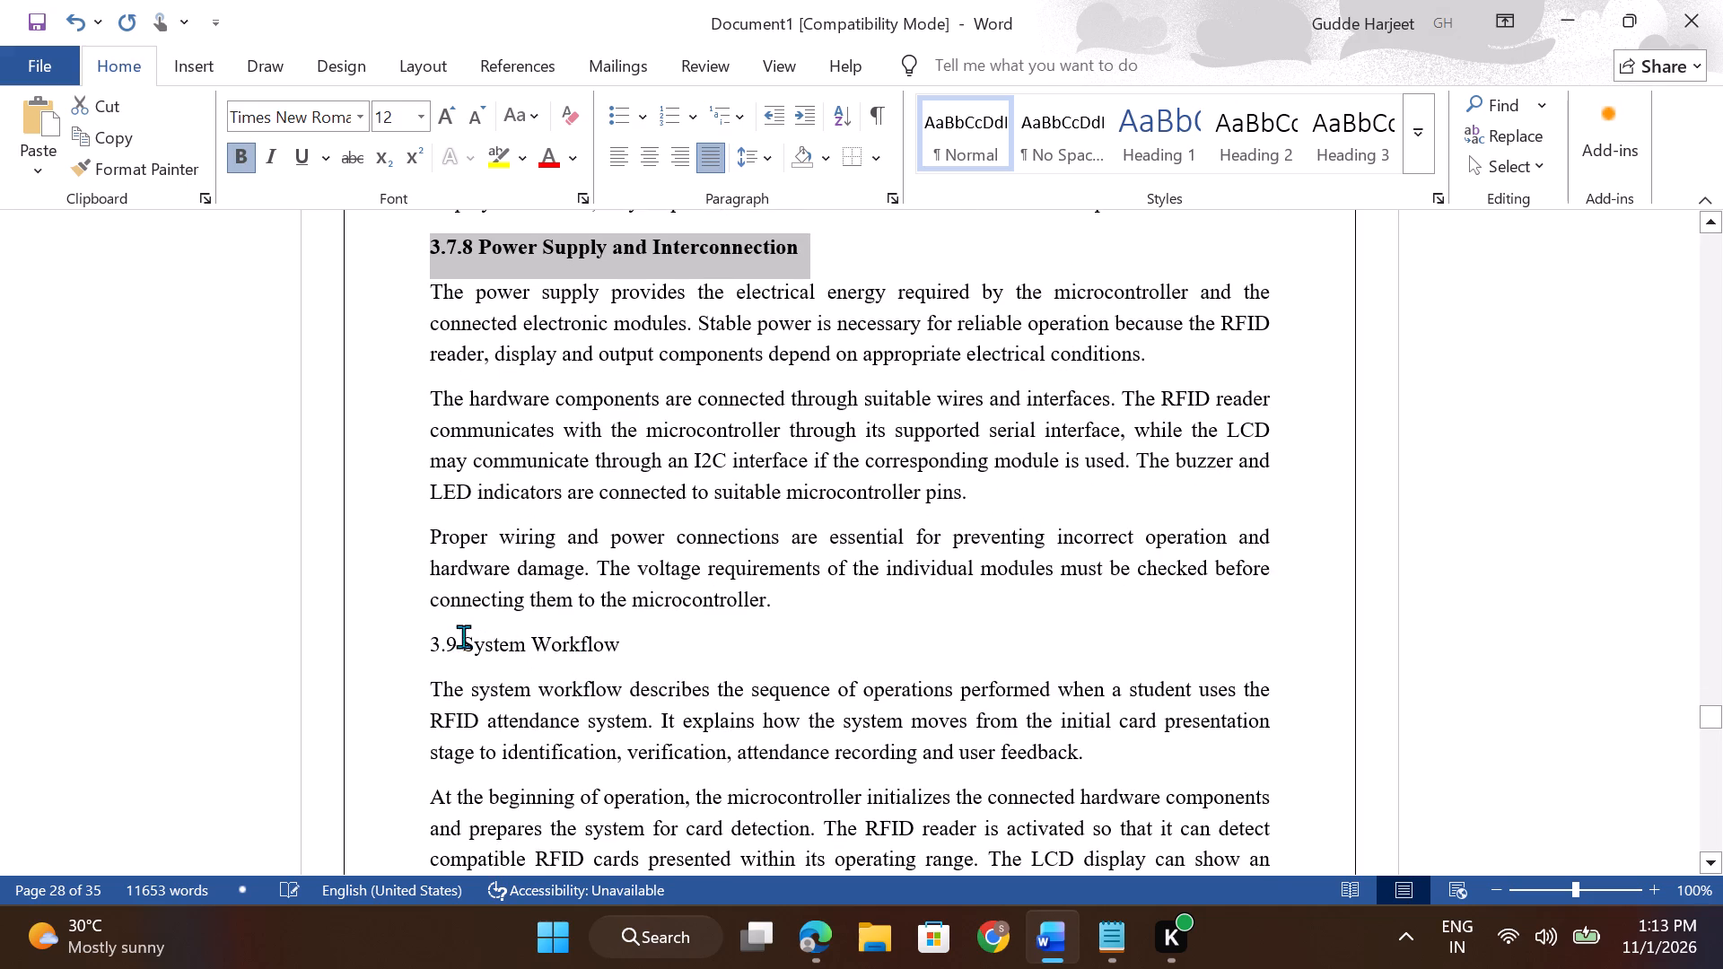
click(453, 639)
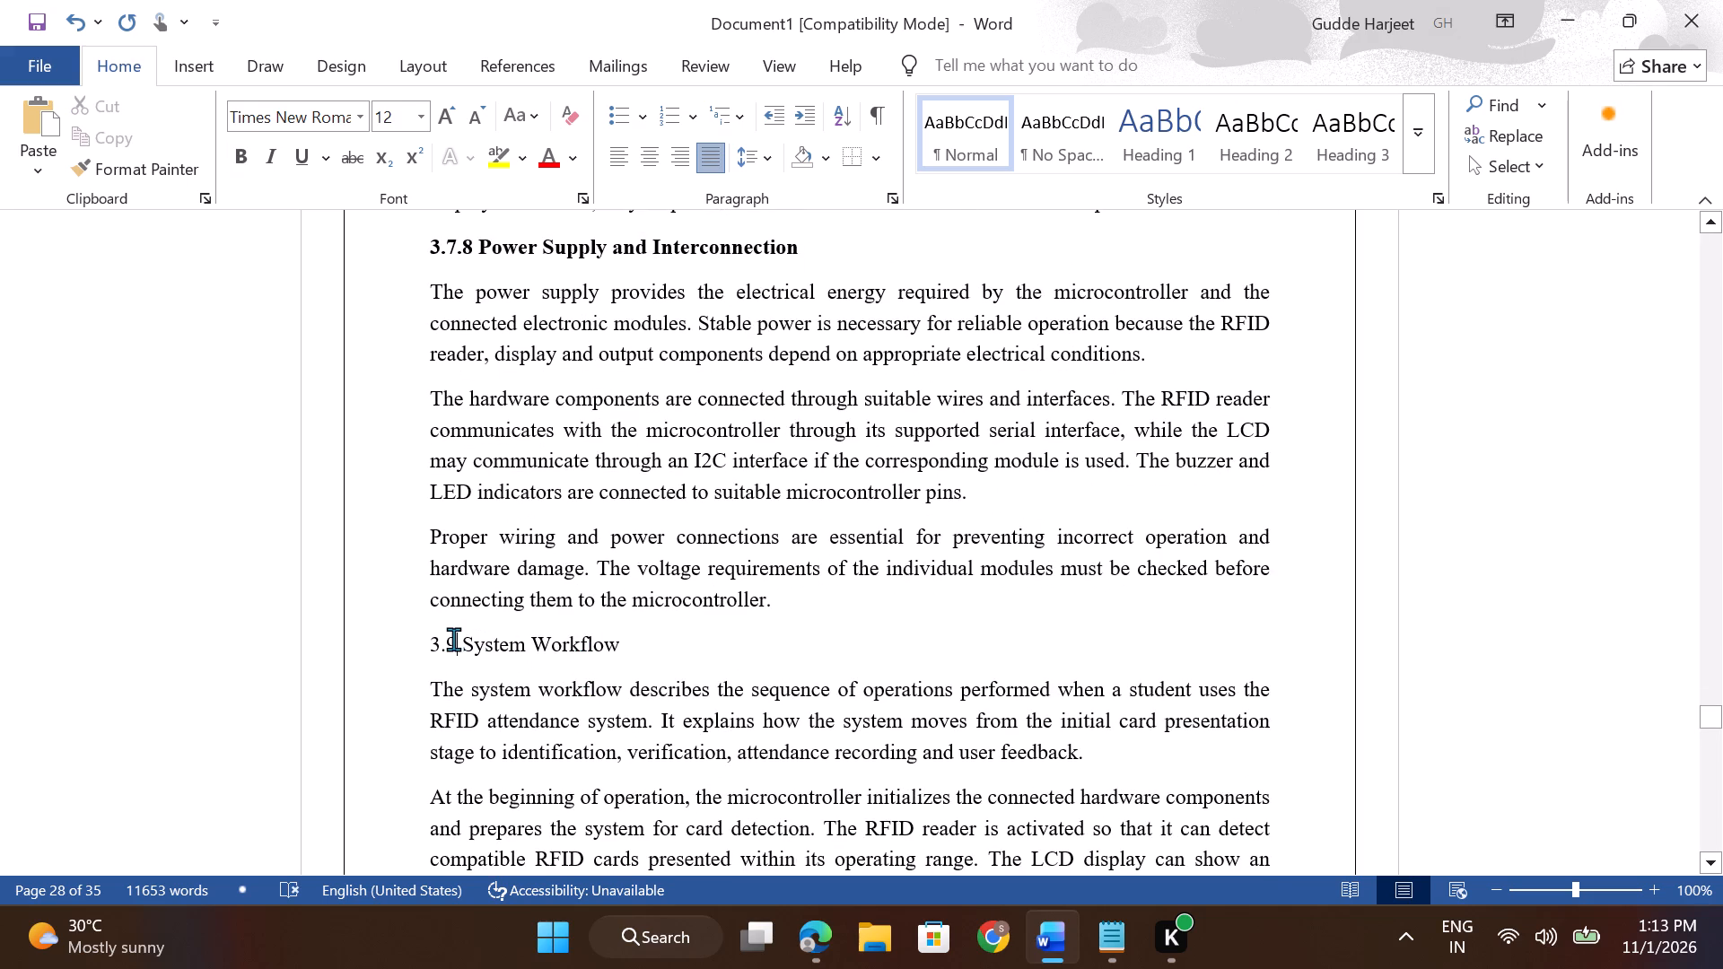
key(BackSpace)
key(8)
Renumber the "Data Flow Diagram" section heading as 3.9.
scroll(453, 639, down, 2)
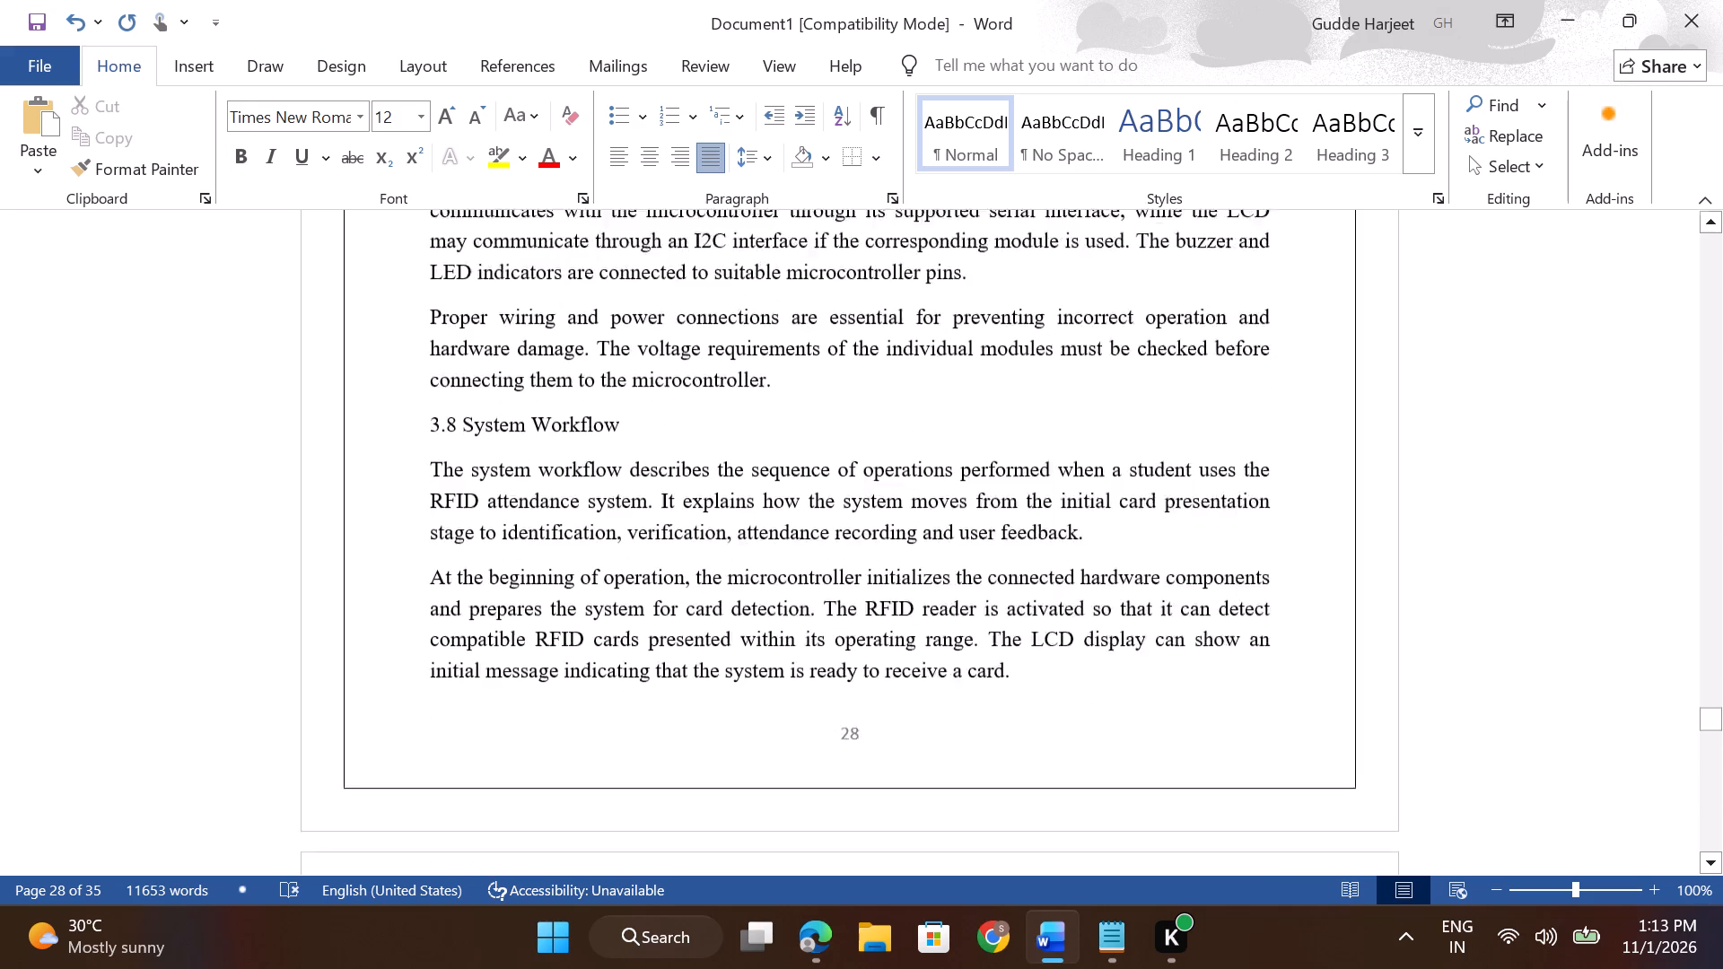
scroll(453, 639, down, 10)
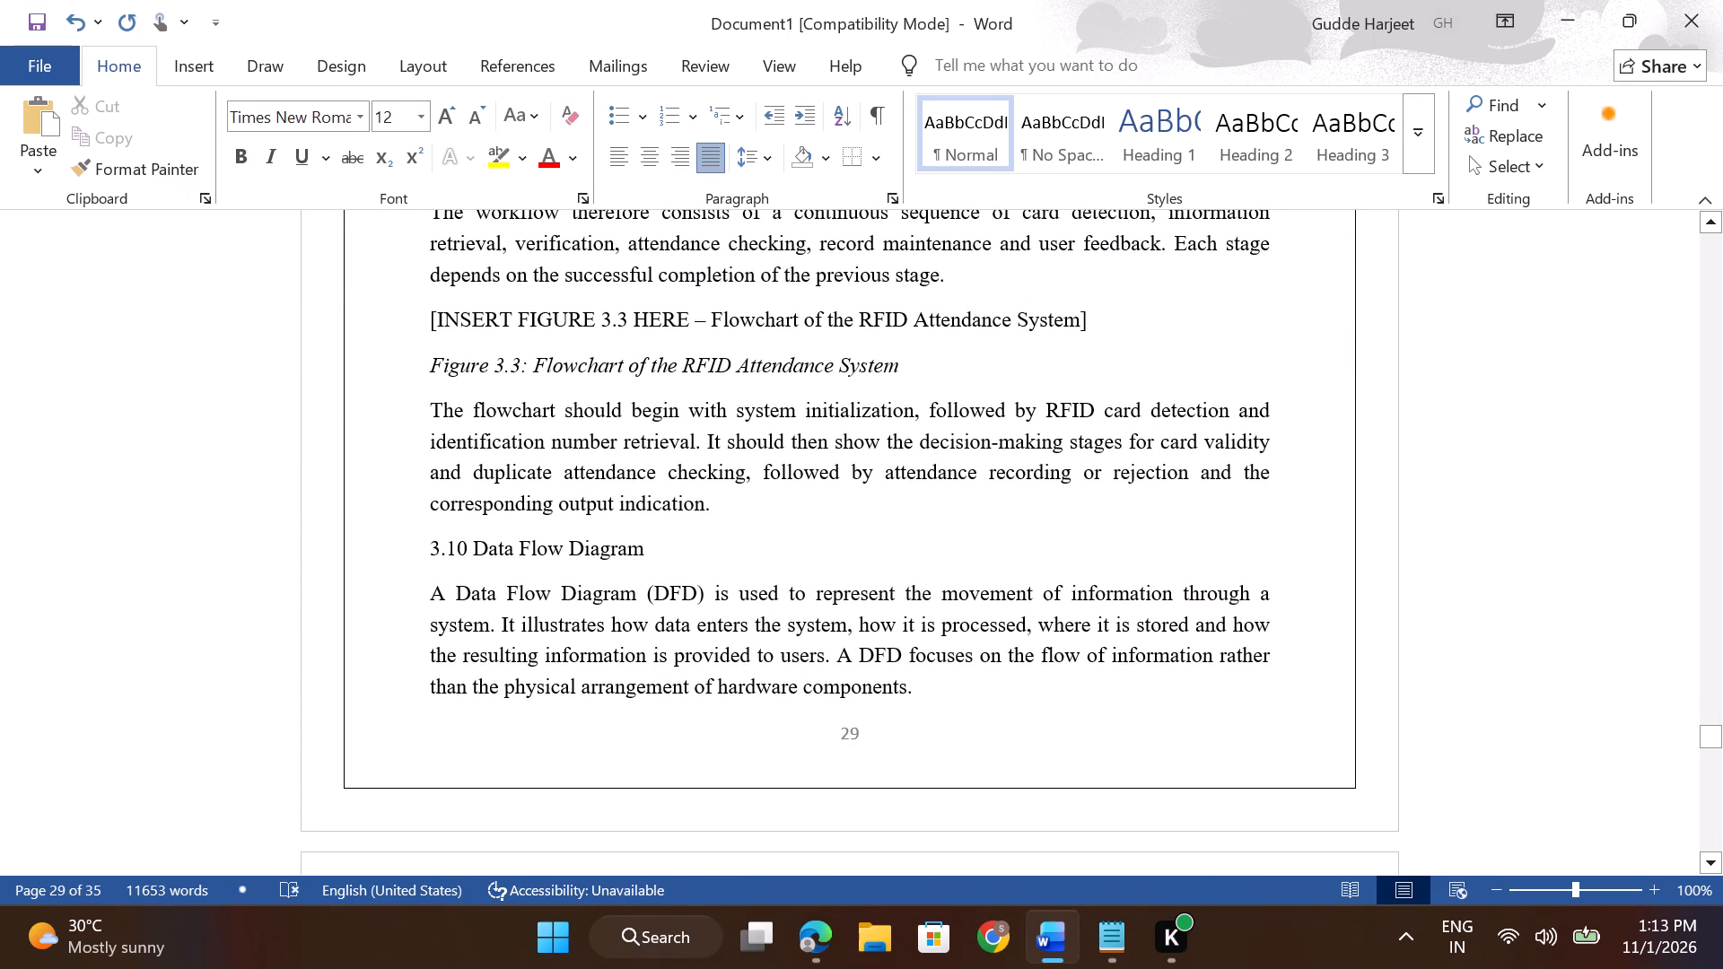
click(466, 549)
key(BackSpace)
key(BackSpace)
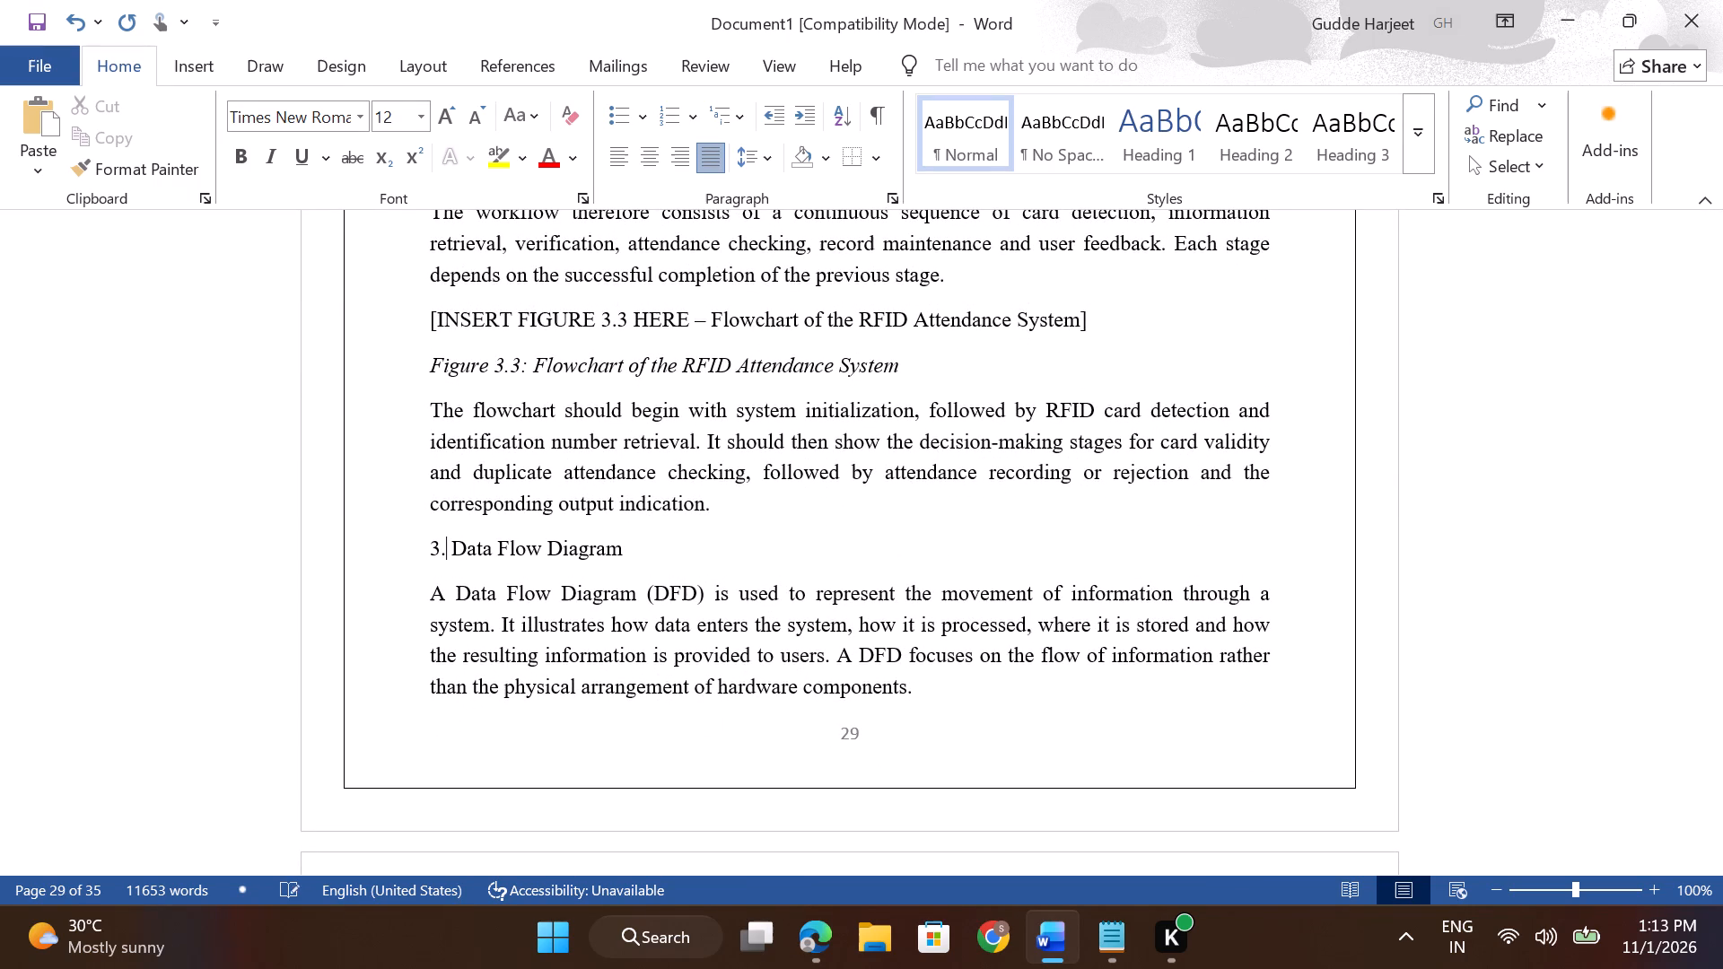
key(9)
Make the "3.8 System Workflow" heading bold and set its font size to 14.
scroll(466, 549, down, 4)
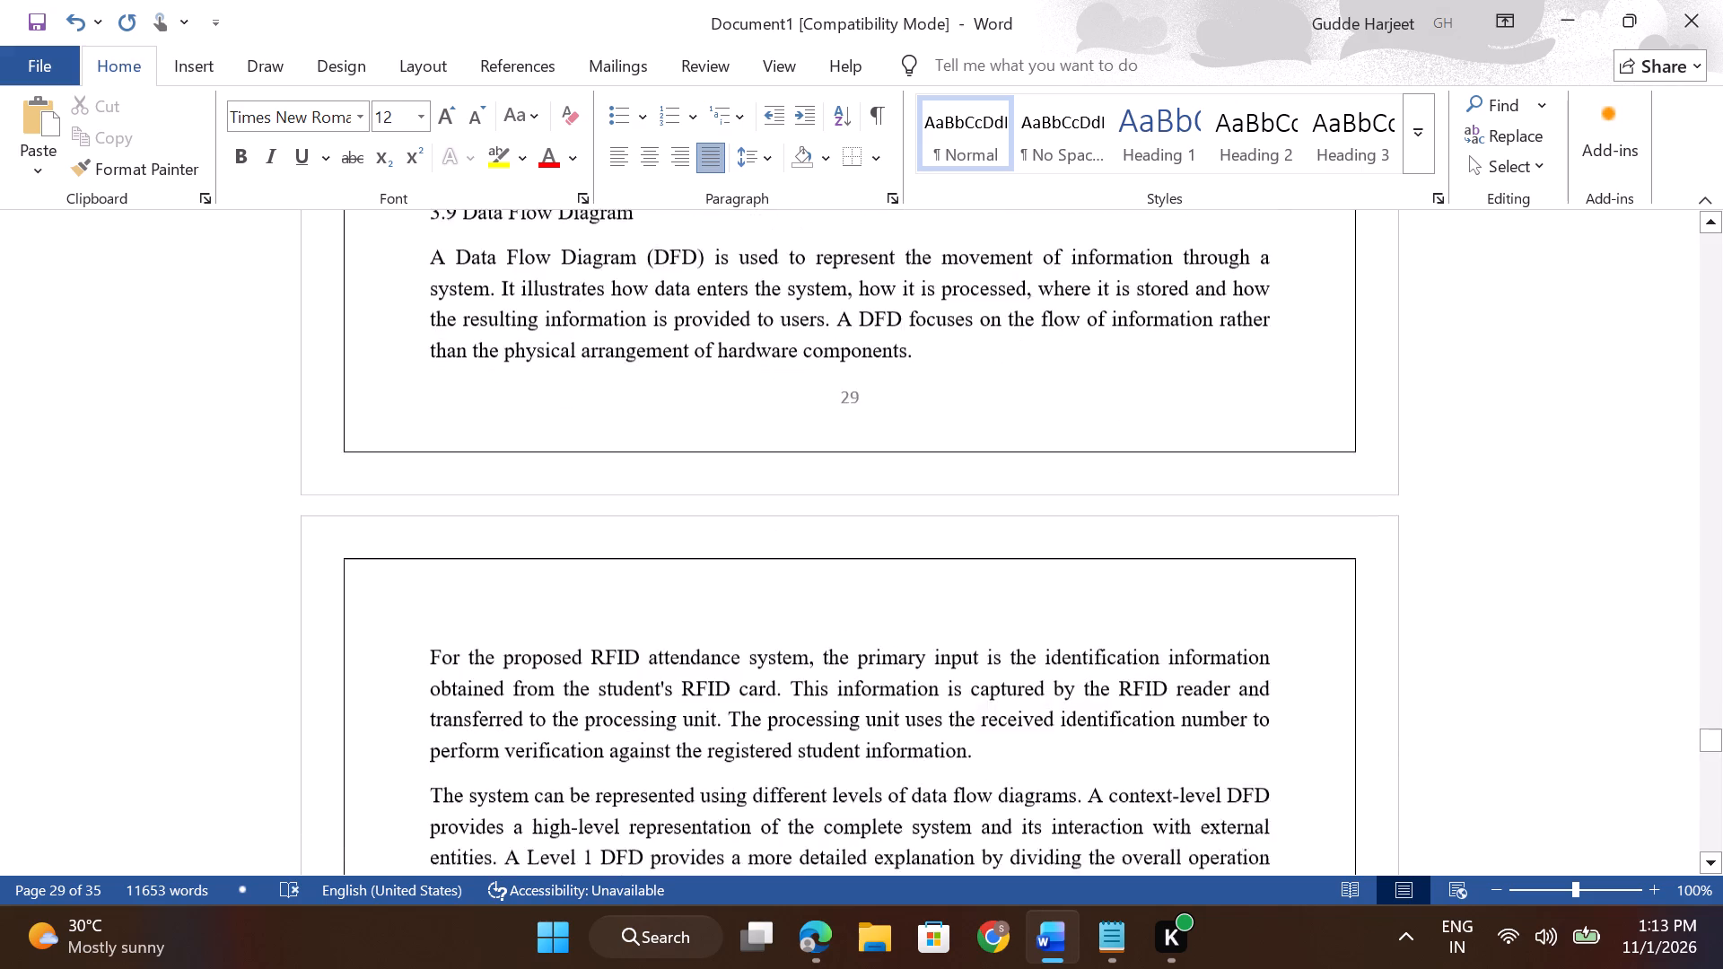
scroll(466, 549, down, 3)
scroll(636, 491, up, 3)
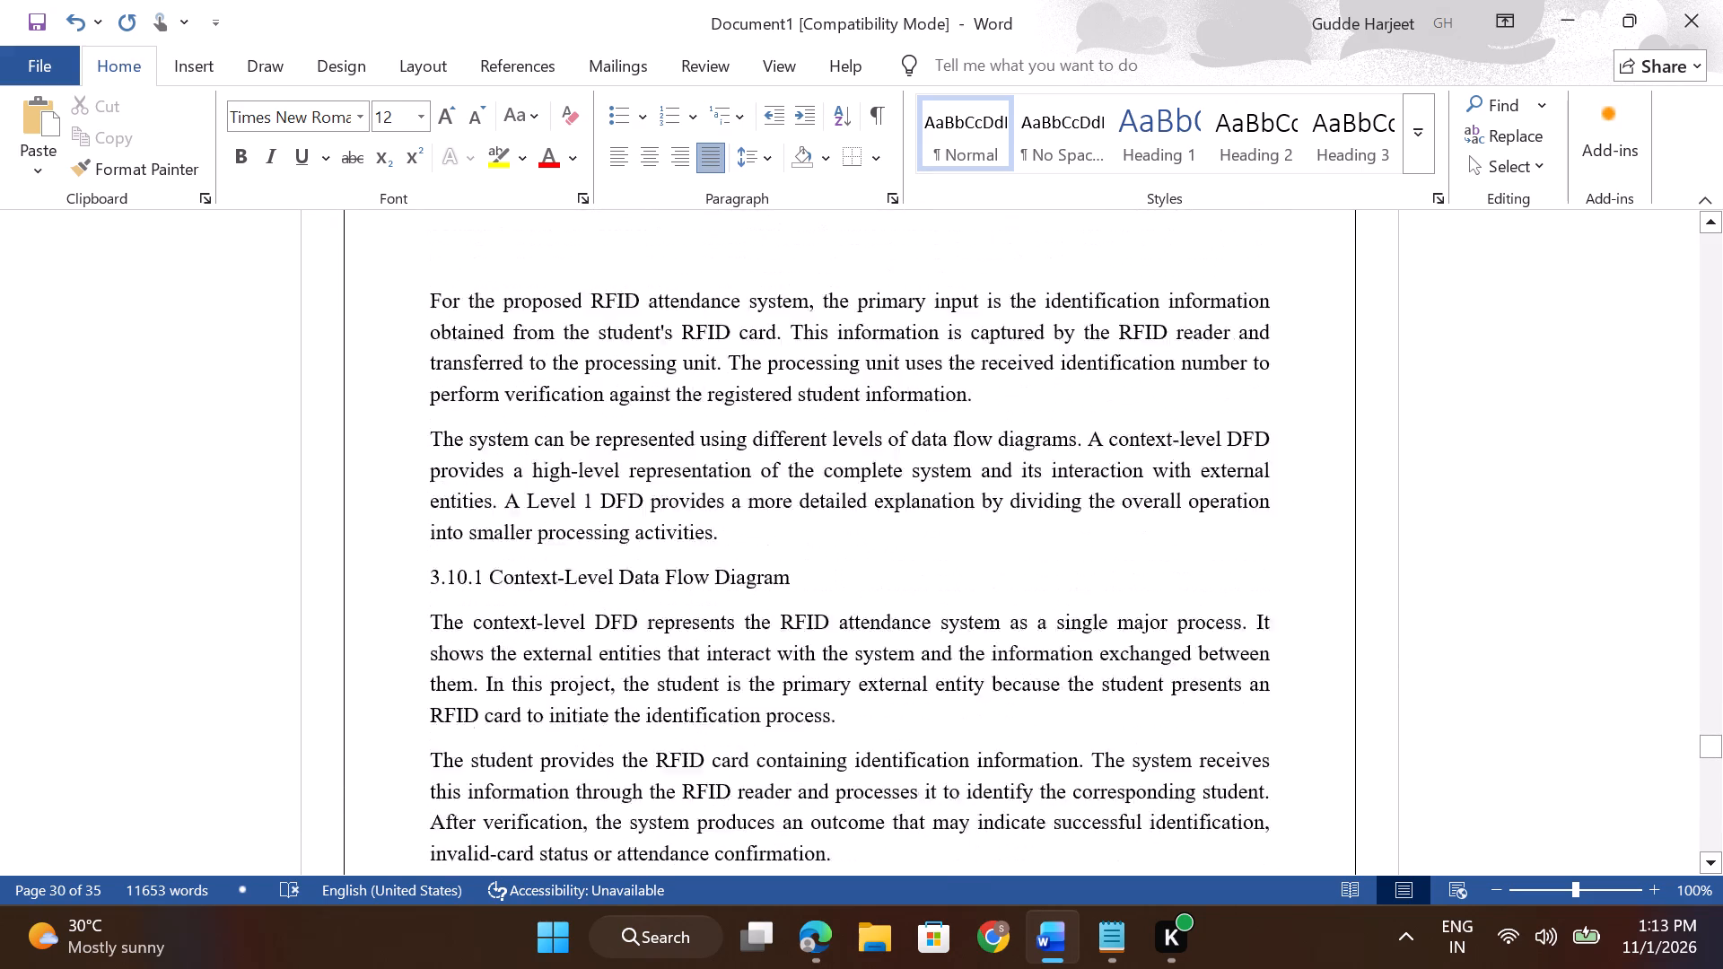
scroll(636, 491, up, 8)
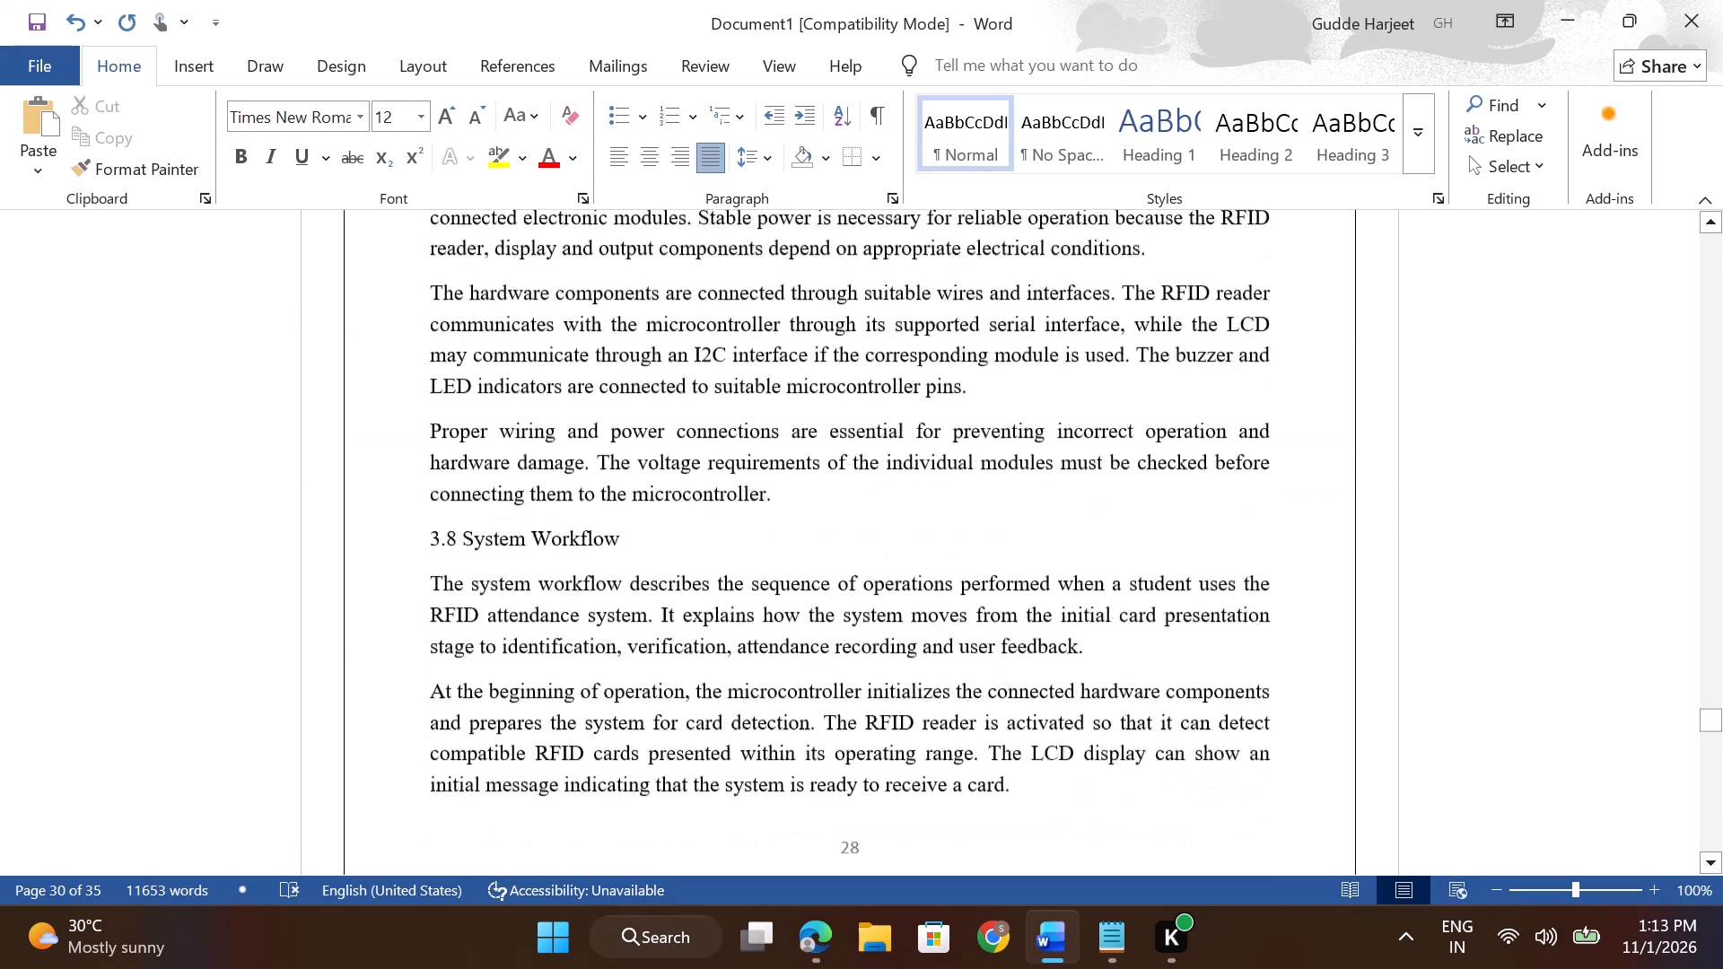
scroll(636, 491, up, 1)
scroll(636, 491, down, 6)
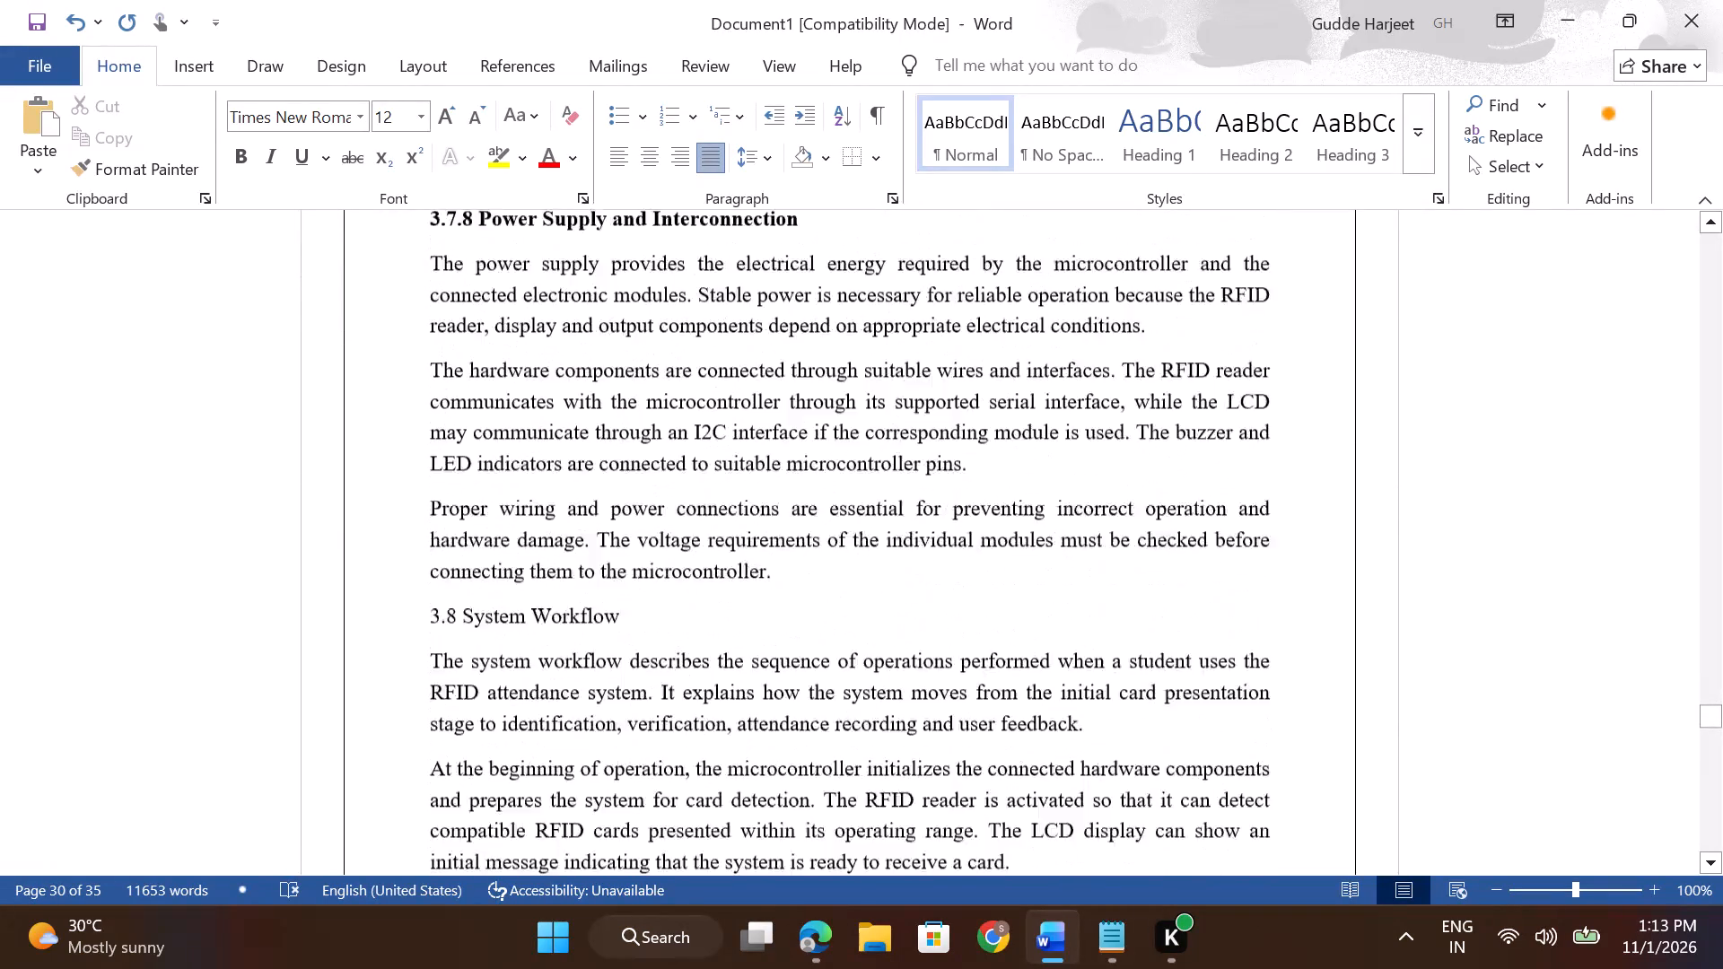
scroll(636, 491, up, 3)
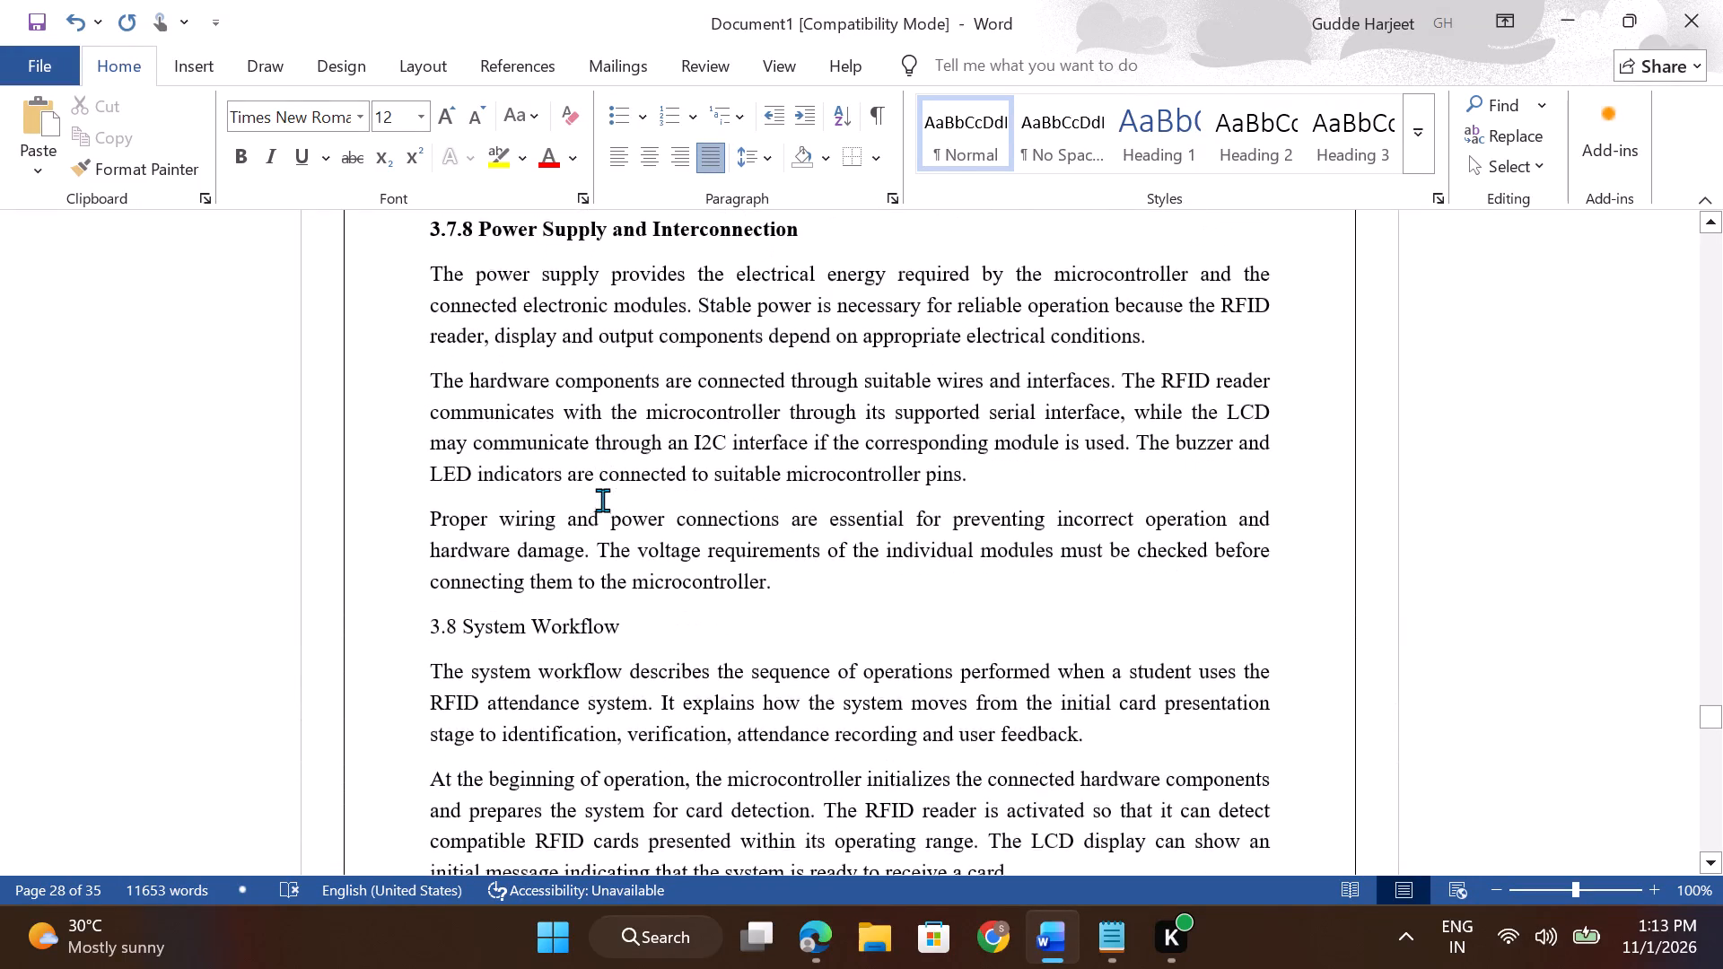
ctrl+click(530, 633)
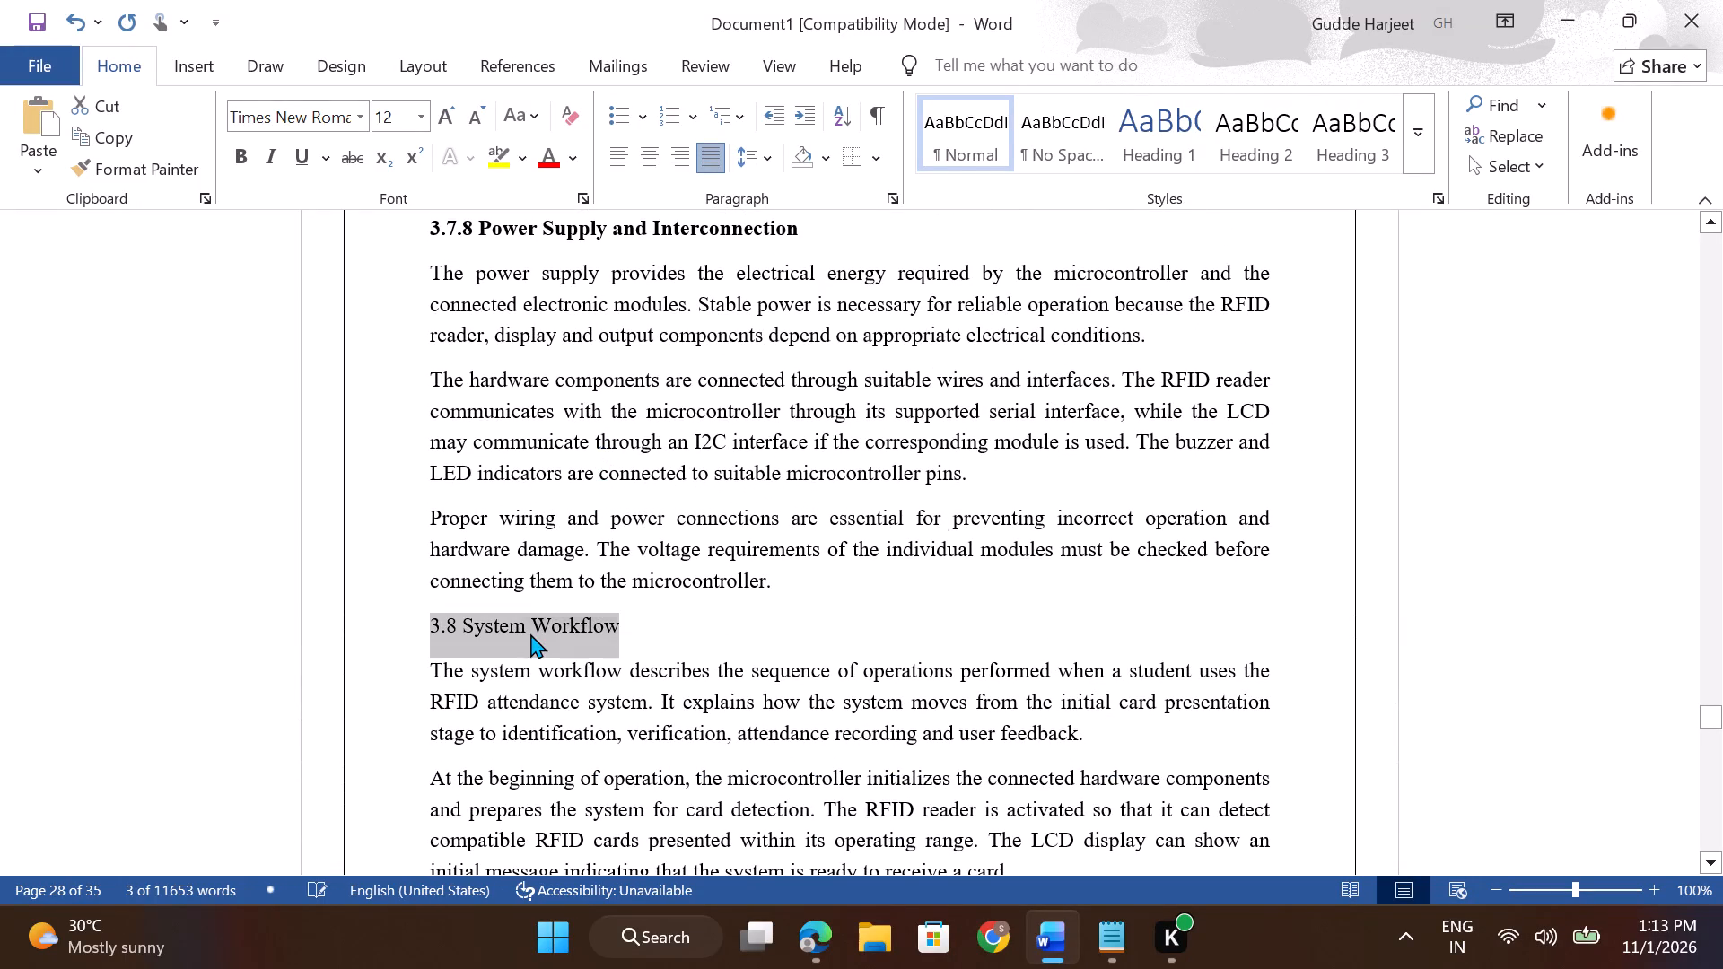
click(538, 590)
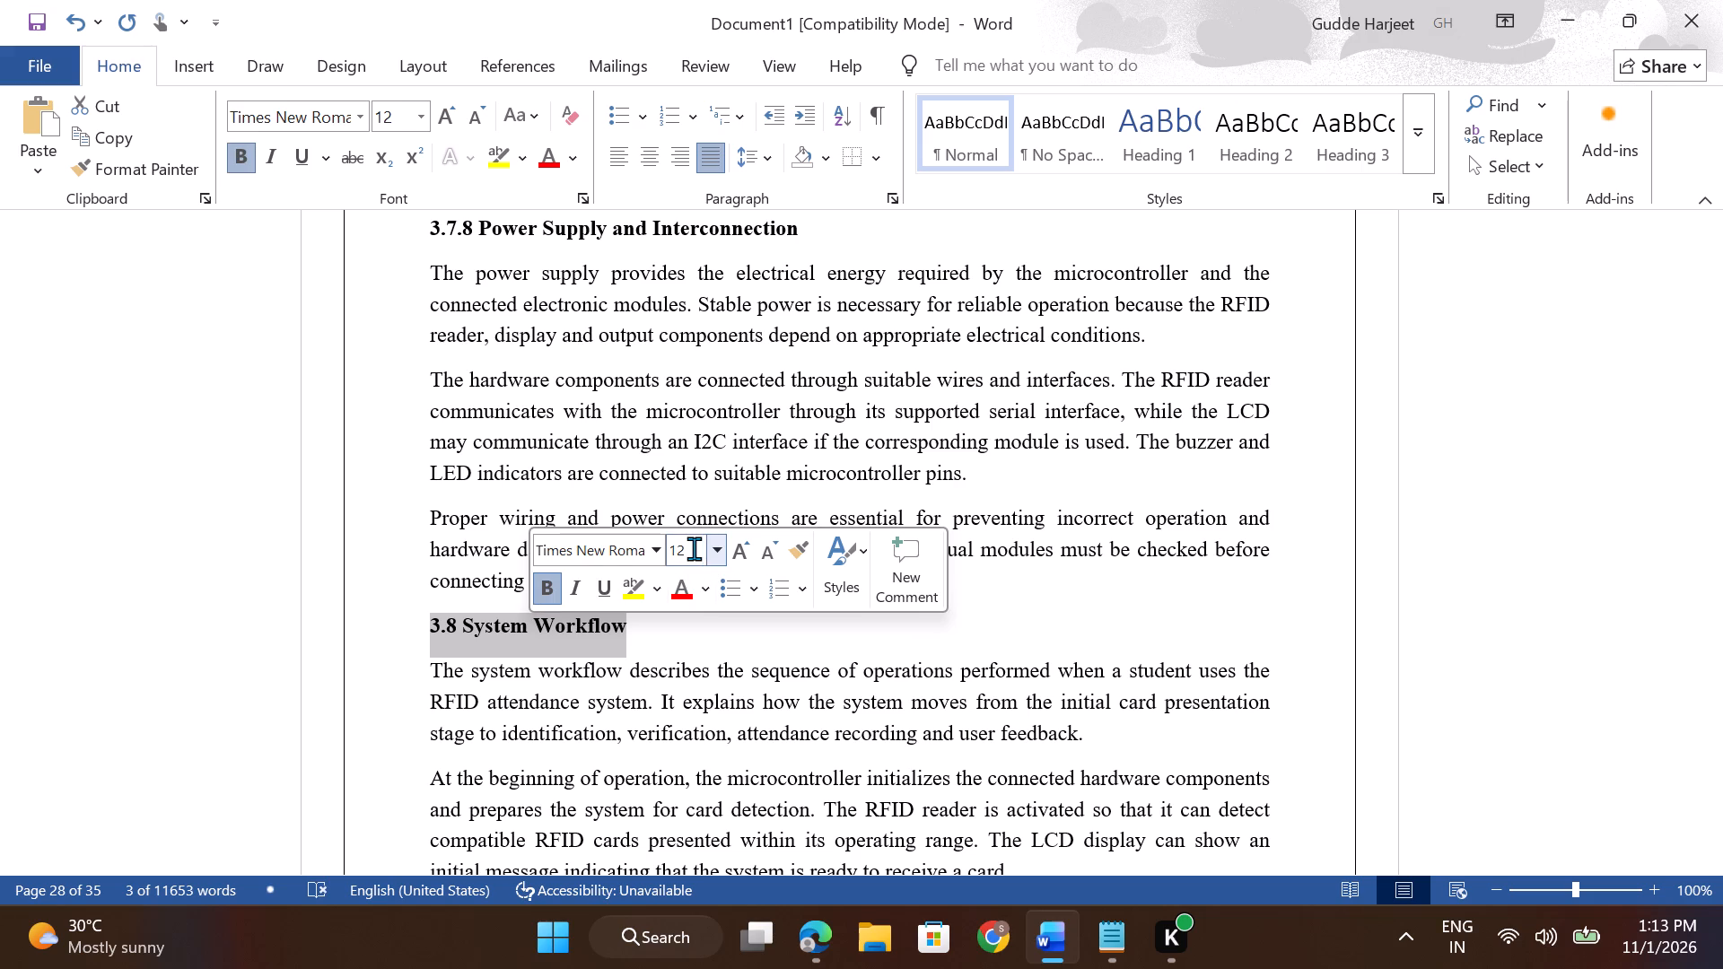
click(694, 548)
text(14)
key(Return)
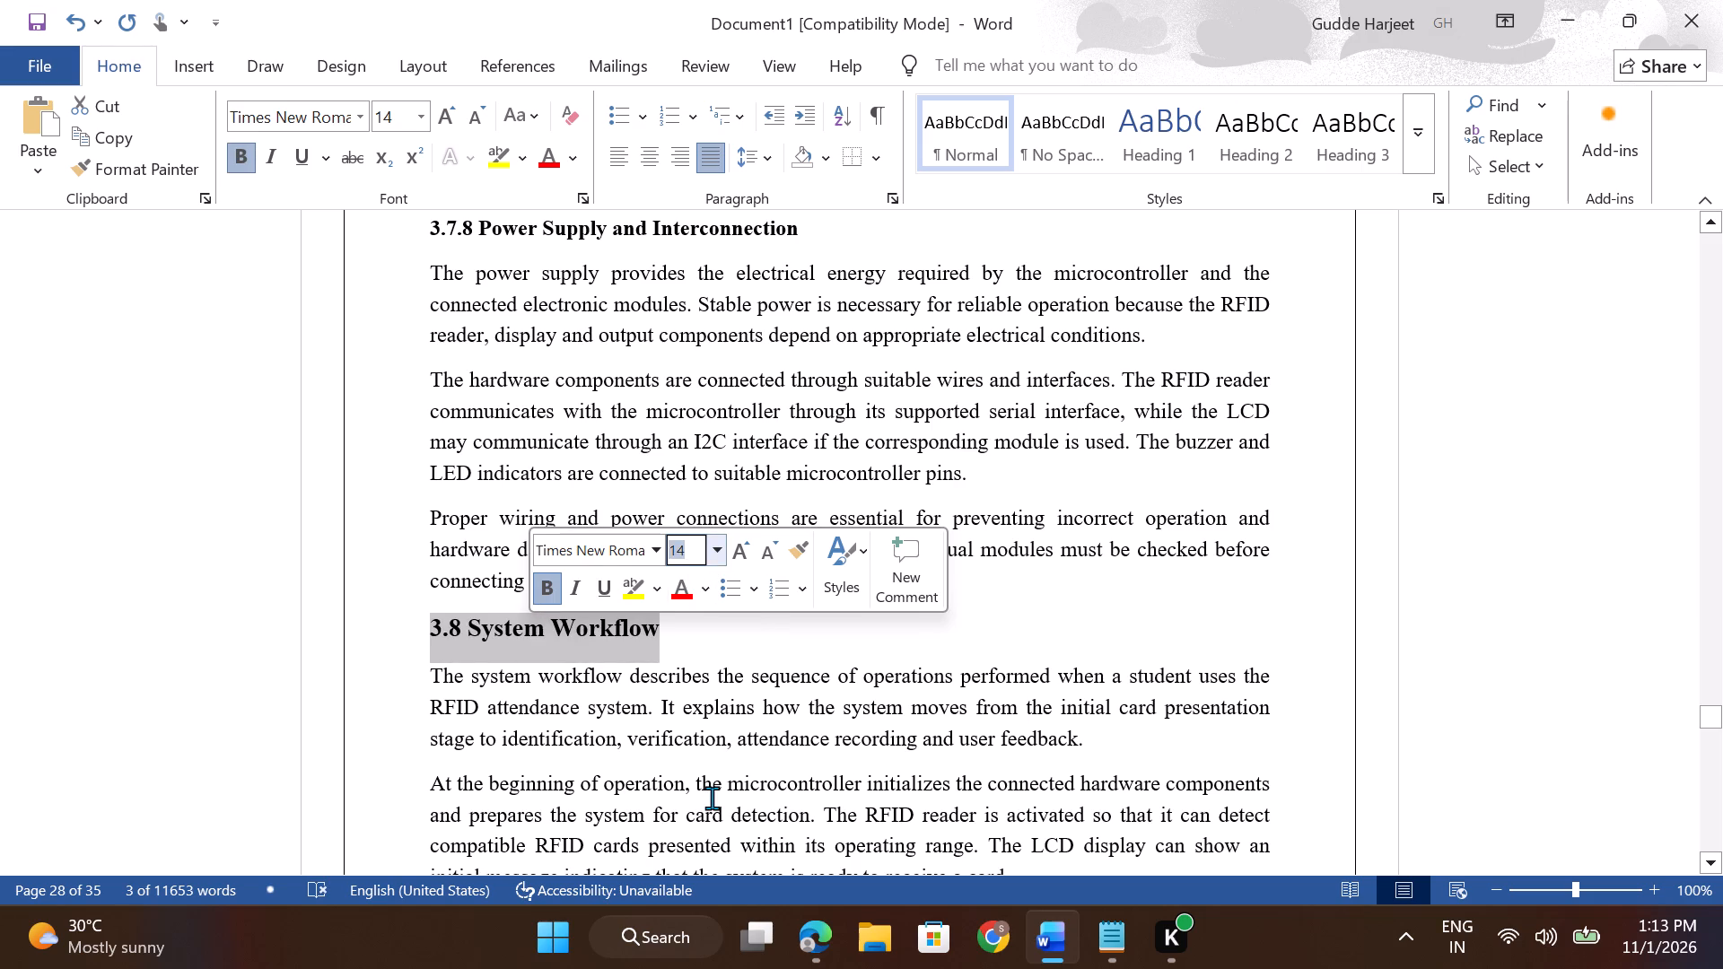
click(712, 798)
scroll(712, 798, down, 5)
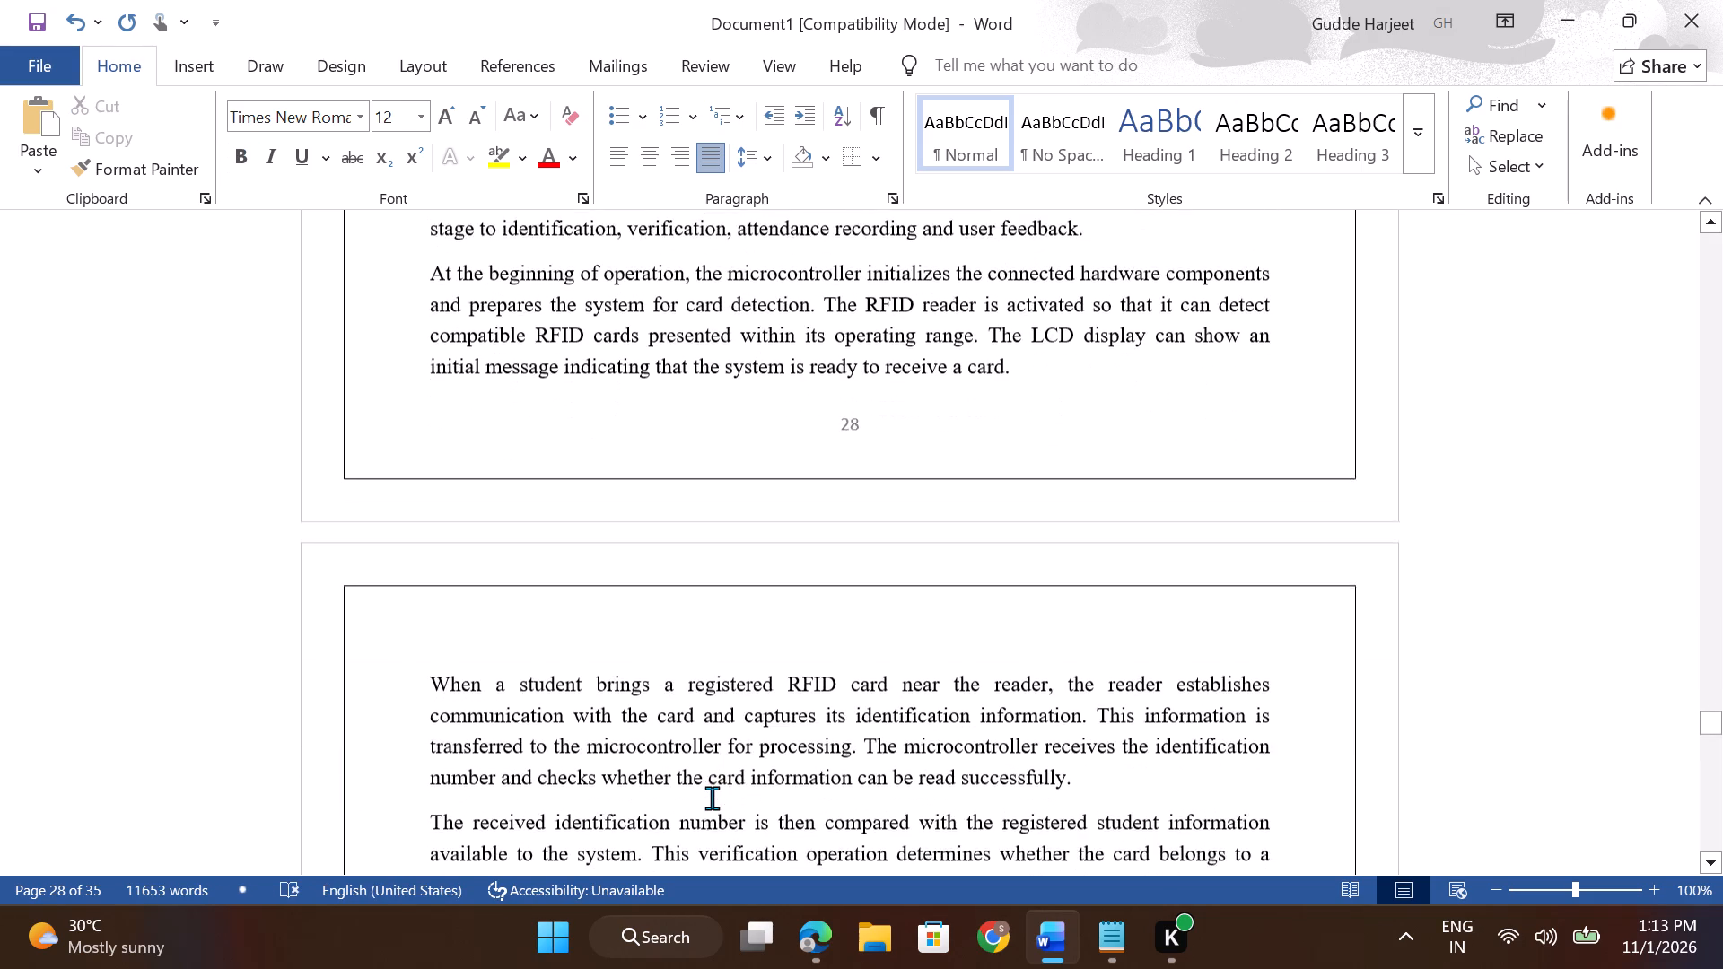
scroll(712, 798, down, 6)
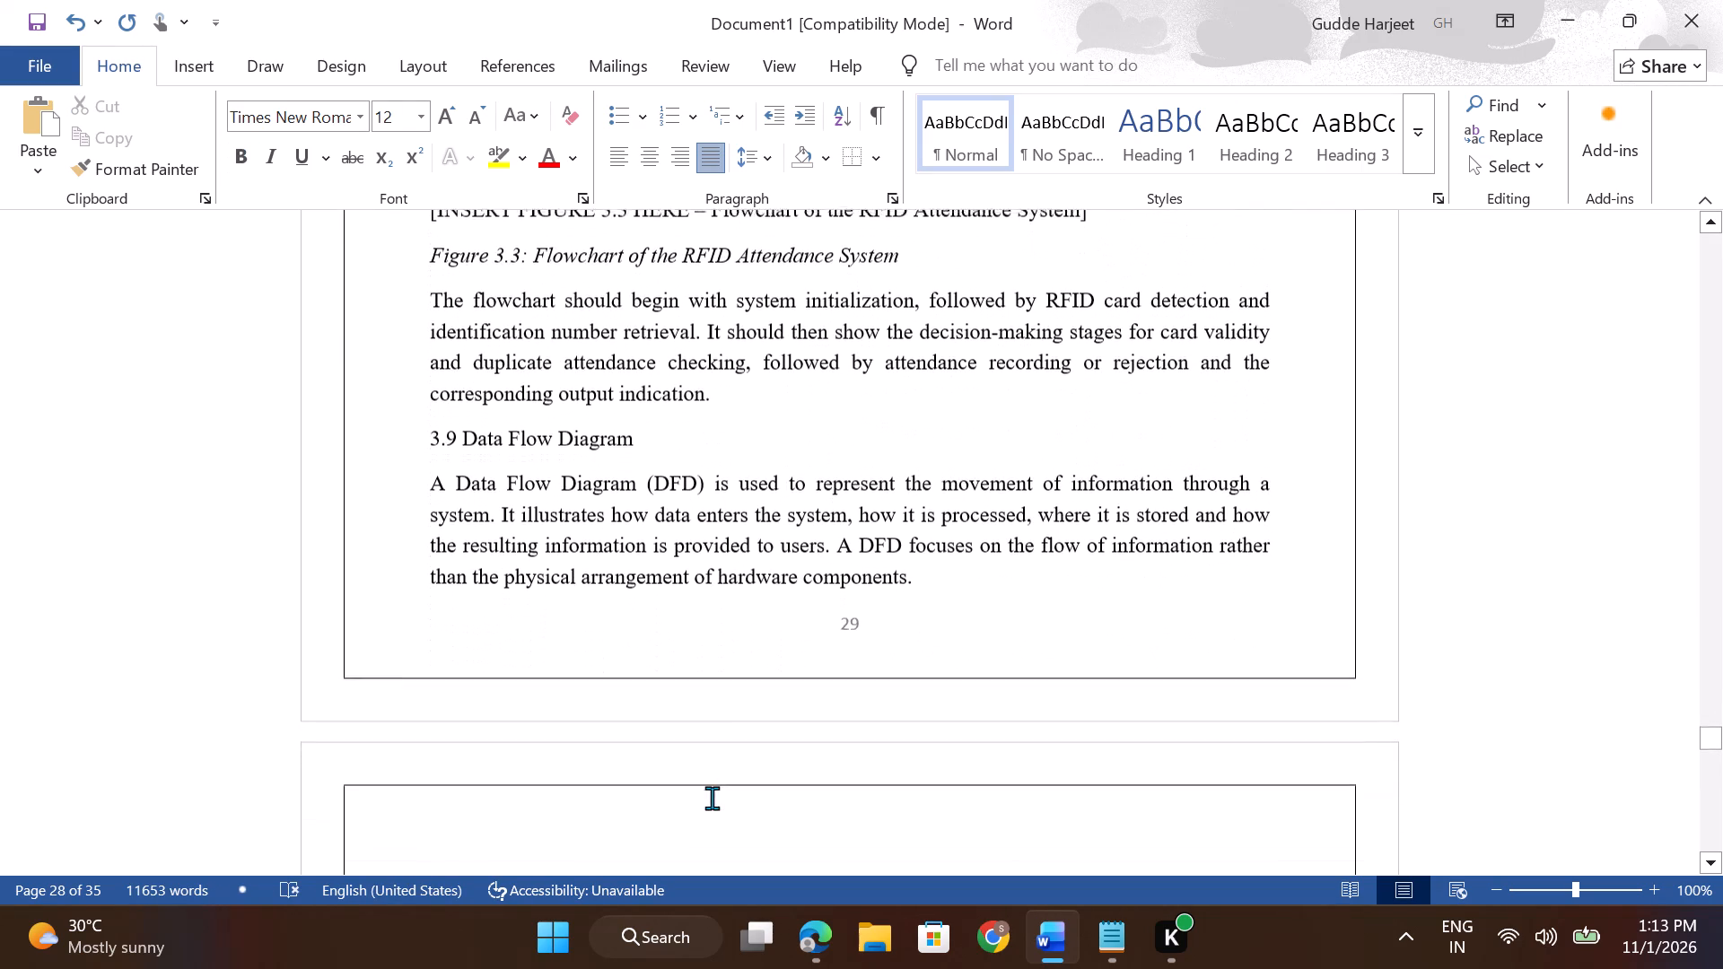
scroll(722, 483, up, 1)
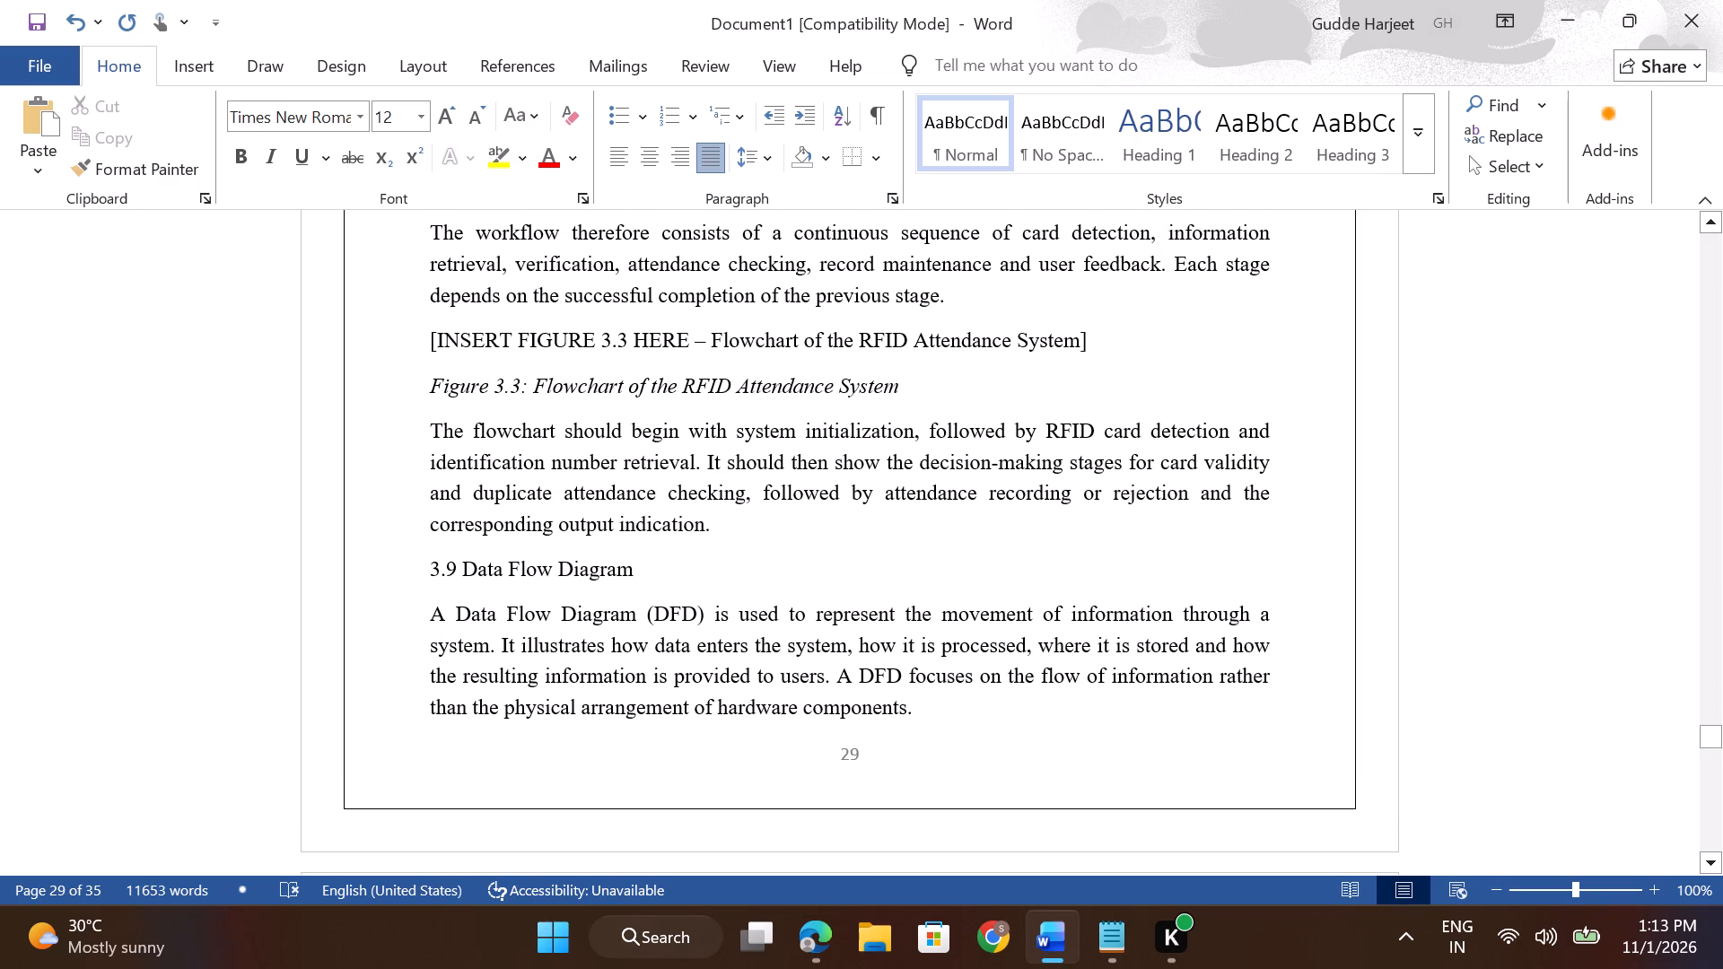
drag(428, 326, 1086, 341)
click(1086, 341)
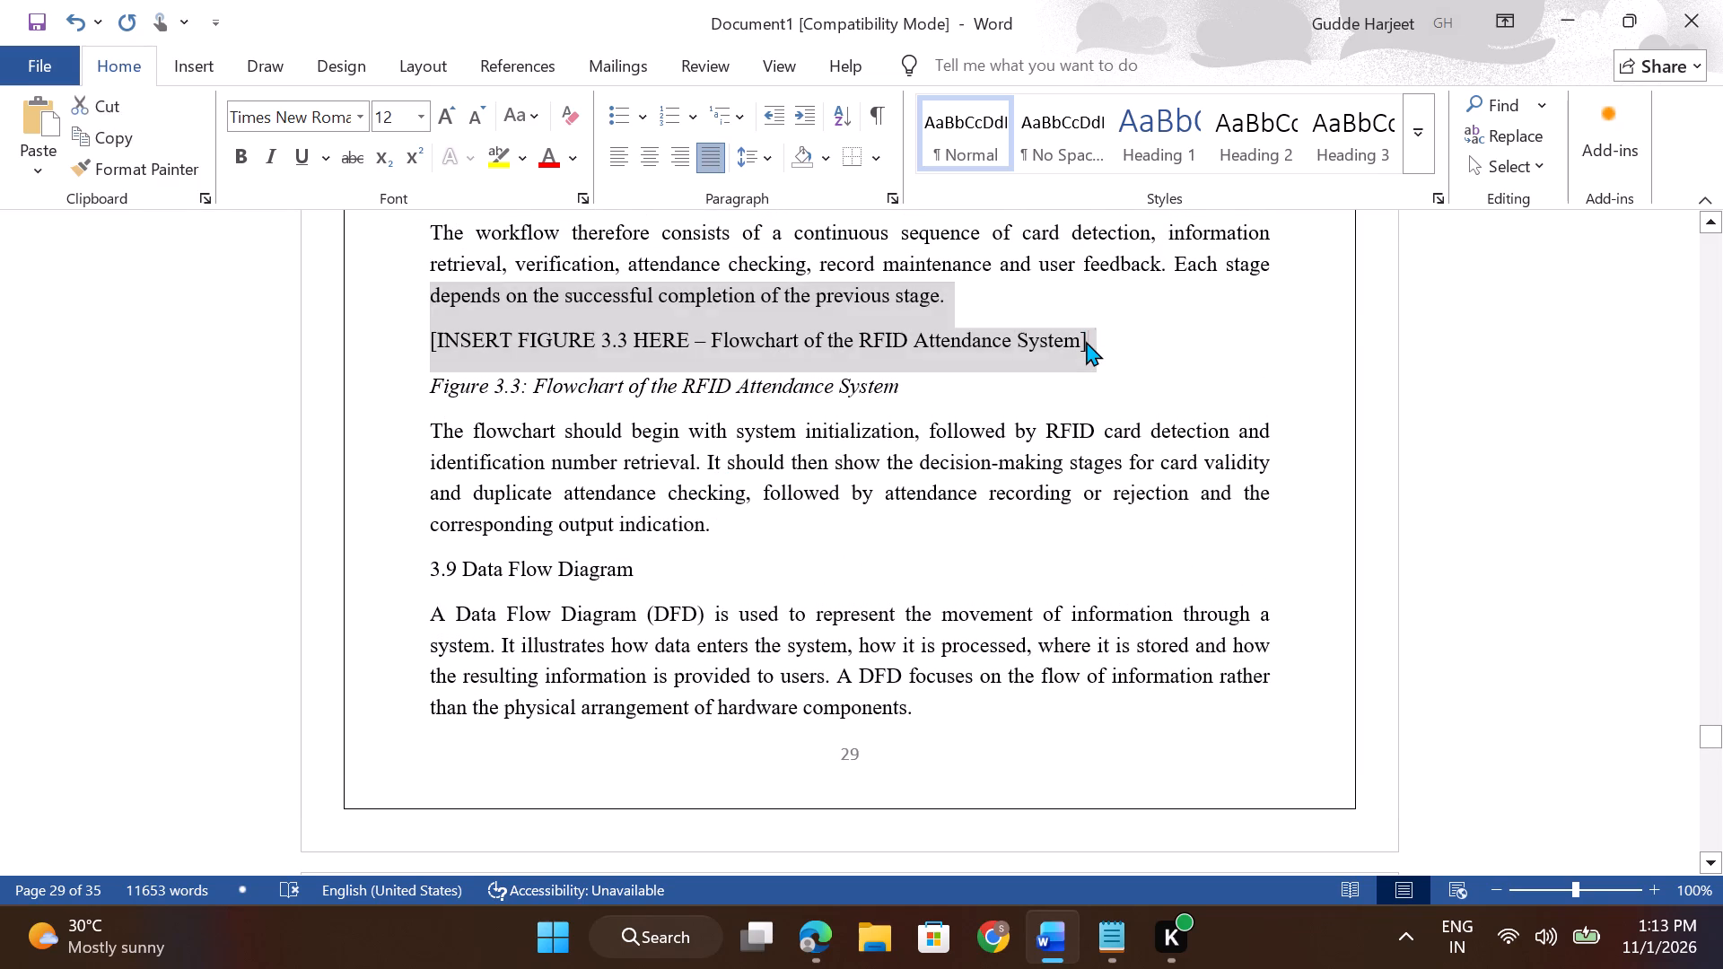
double_click(1086, 341)
click(1086, 341)
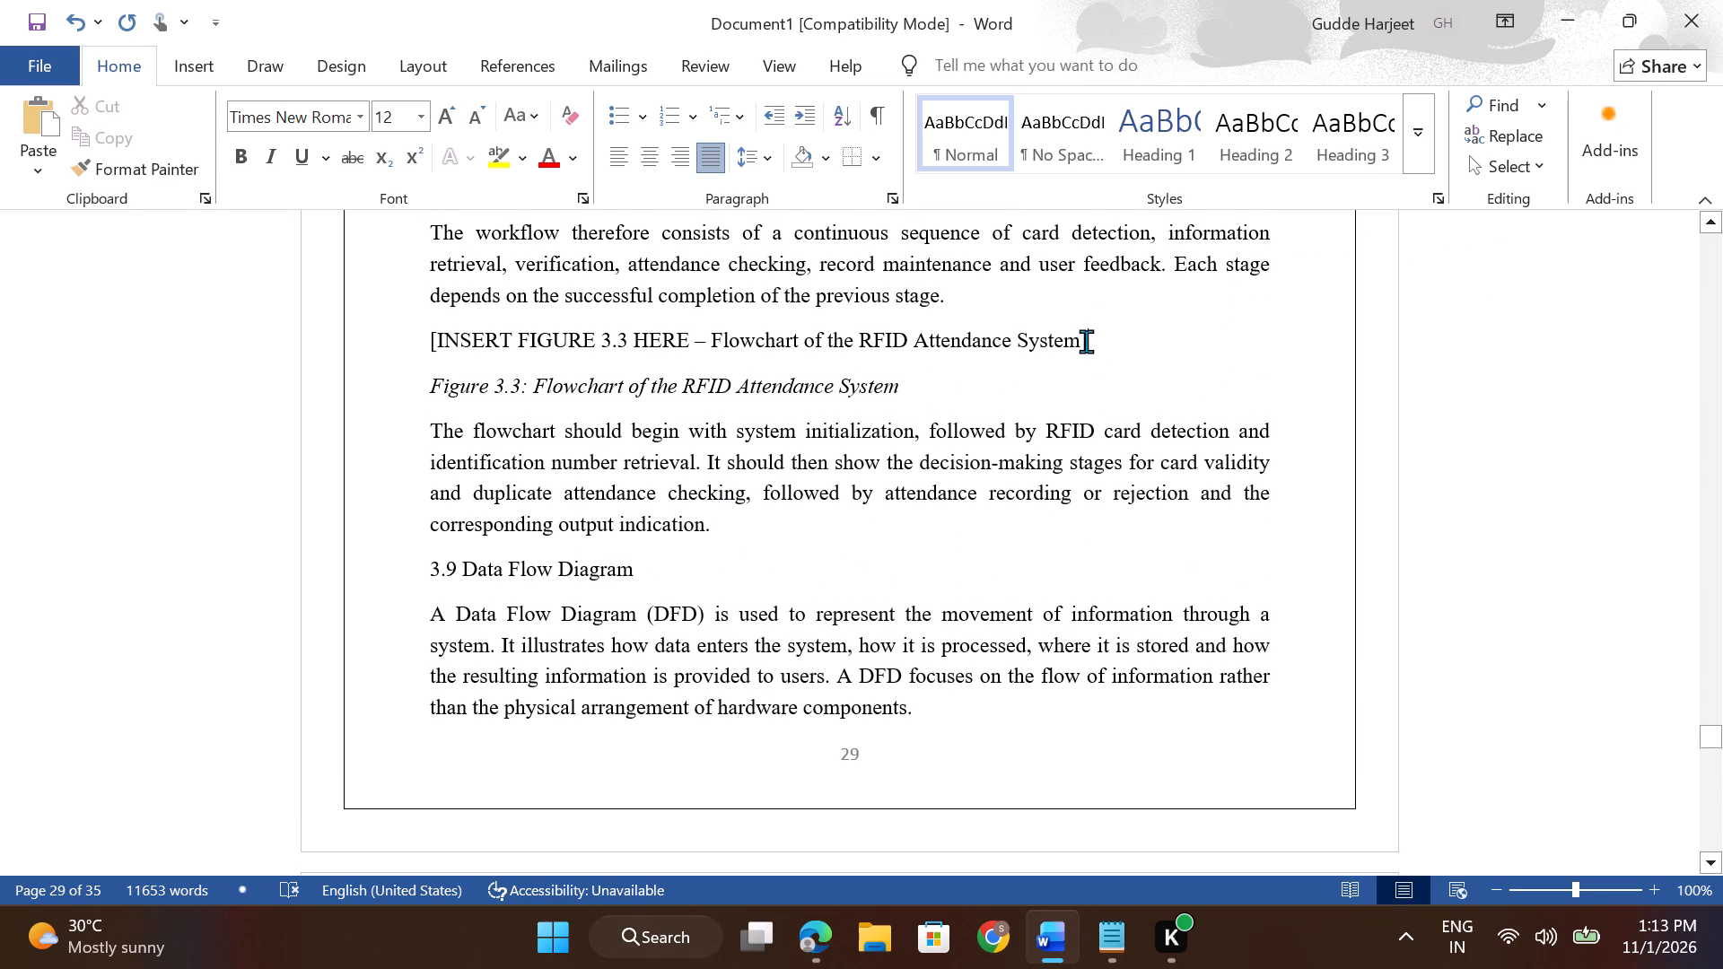
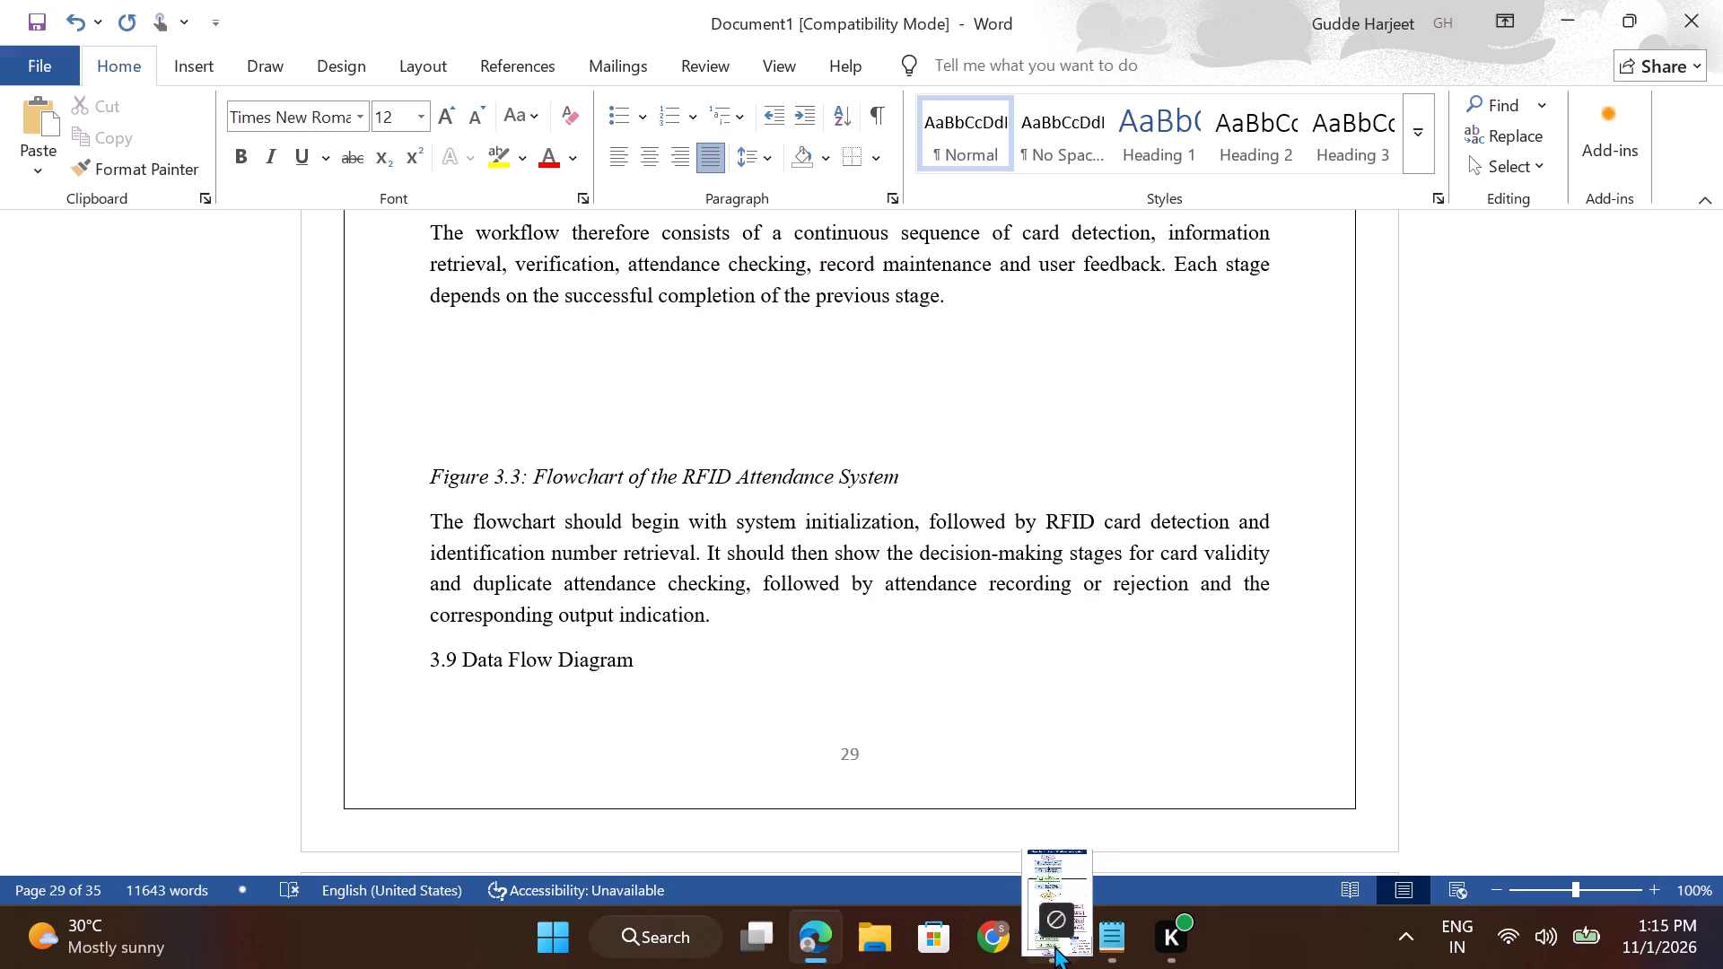
drag(1054, 946, 695, 343)
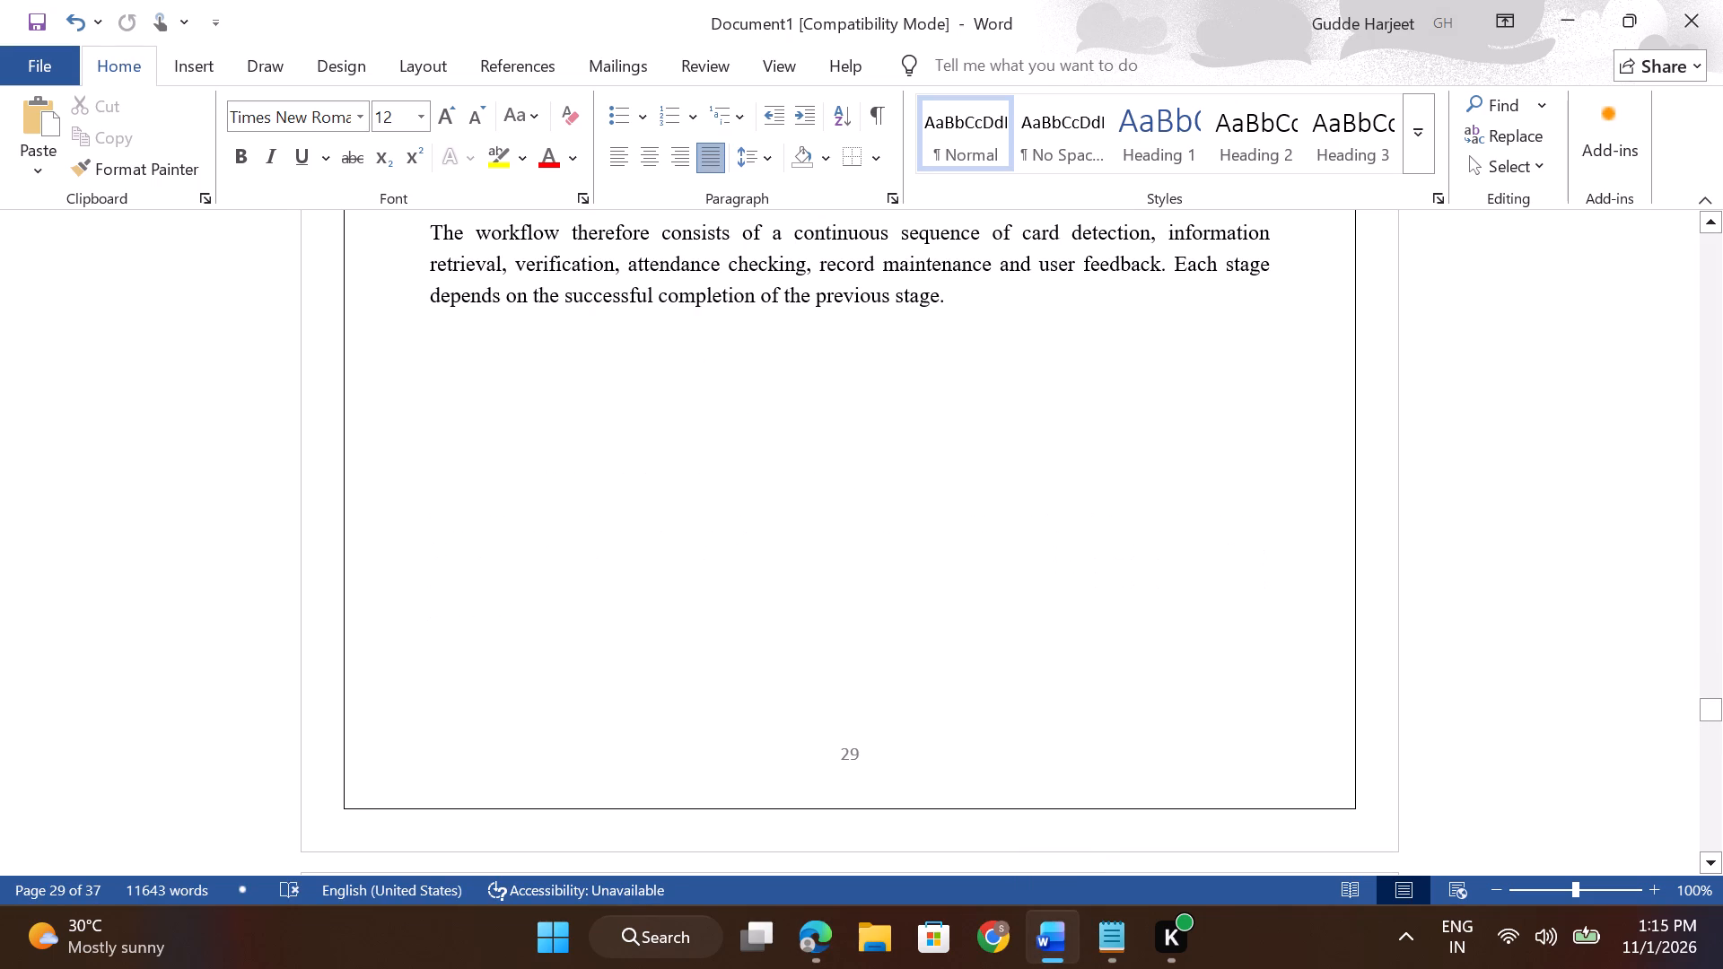
Shrink the inserted flowchart picture proportionally to about two-thirds of its width.
scroll(857, 547, down, 8)
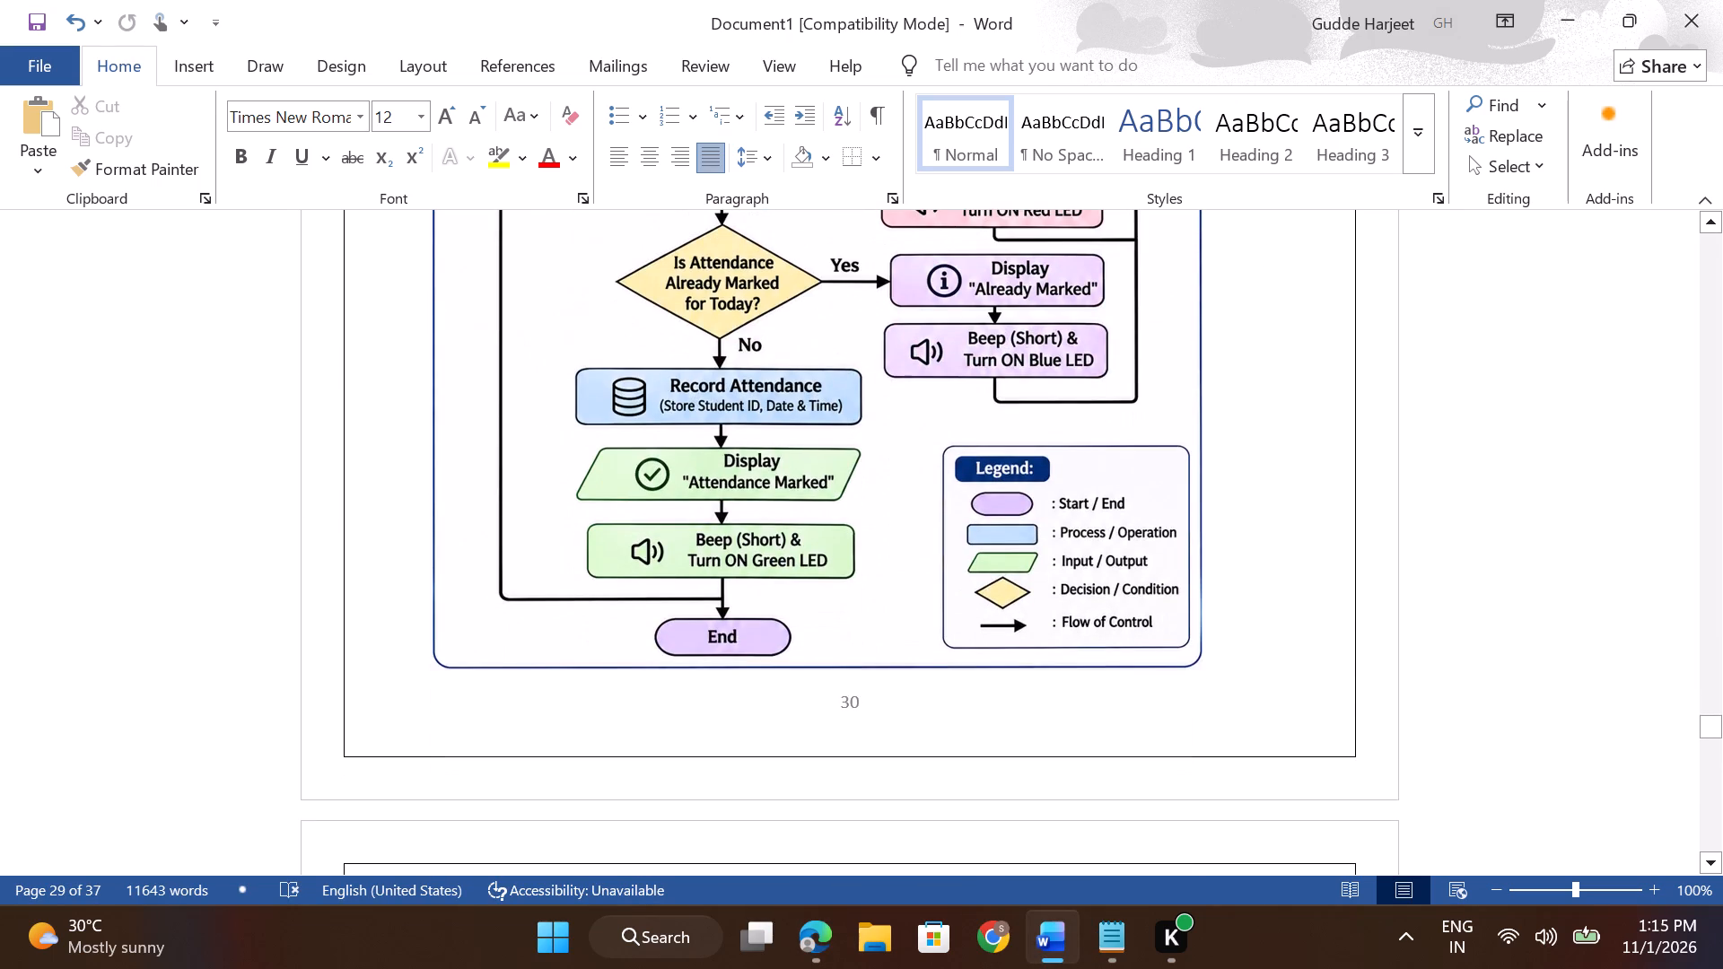
click(1080, 577)
drag(1201, 674, 928, 261)
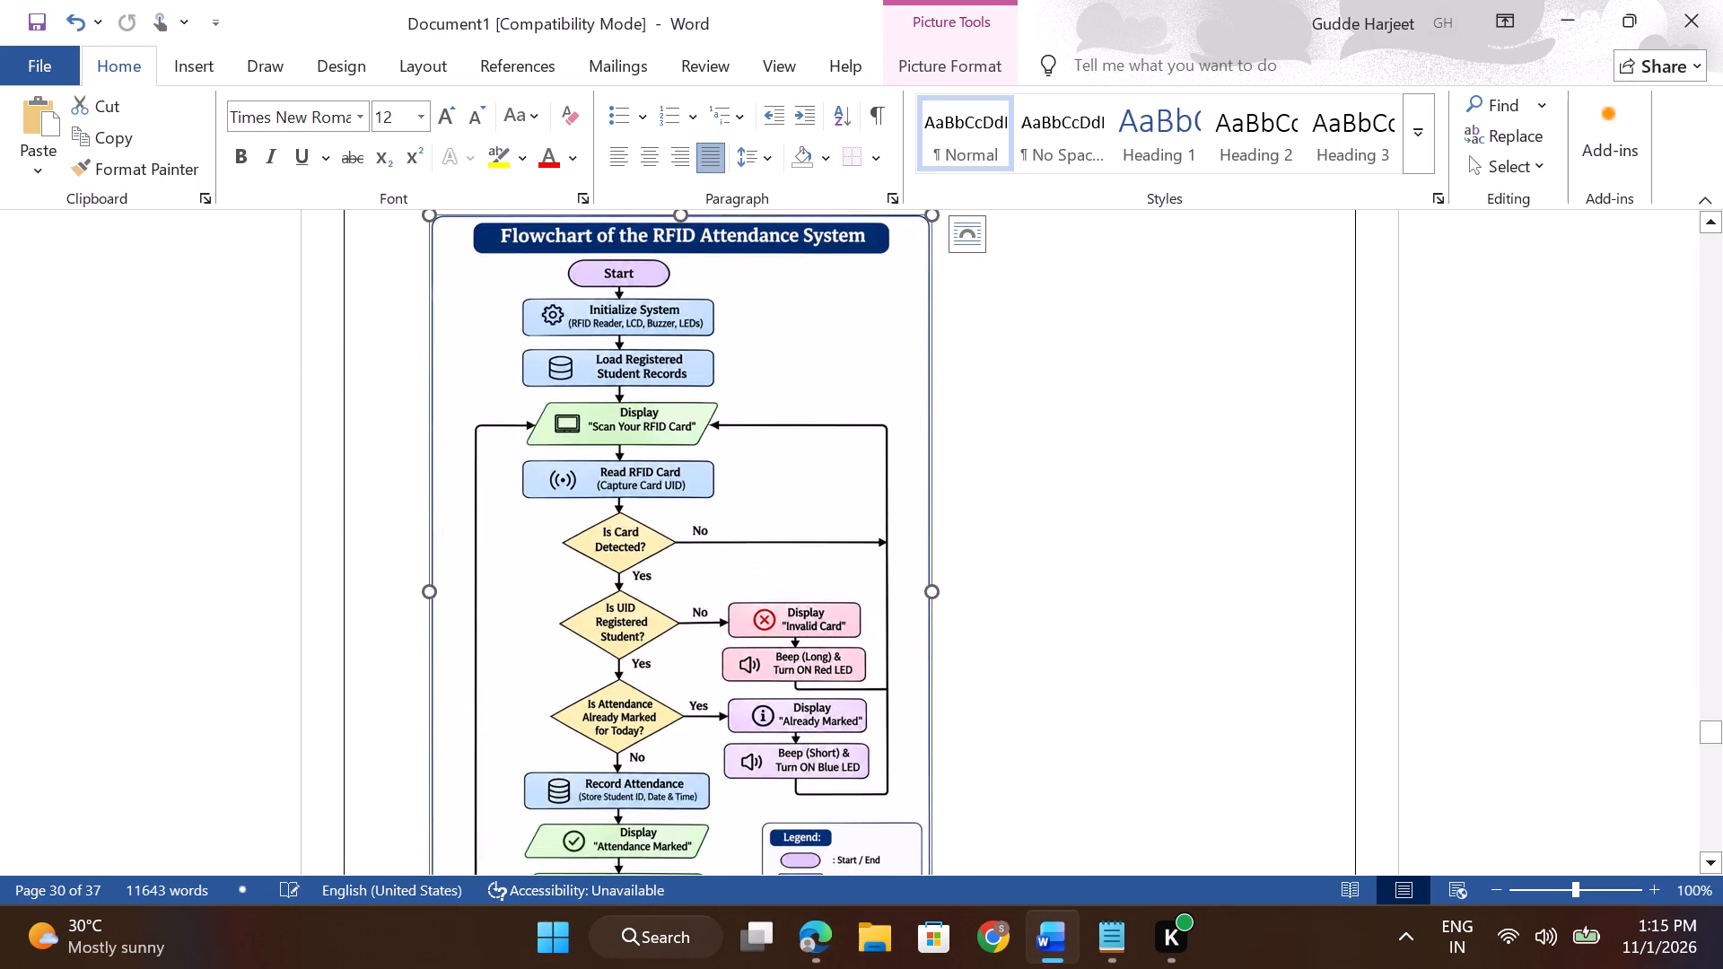
Copy the resized flowchart picture and delete it from its current place above the Figure 3.3 caption.
scroll(1091, 633, up, 9)
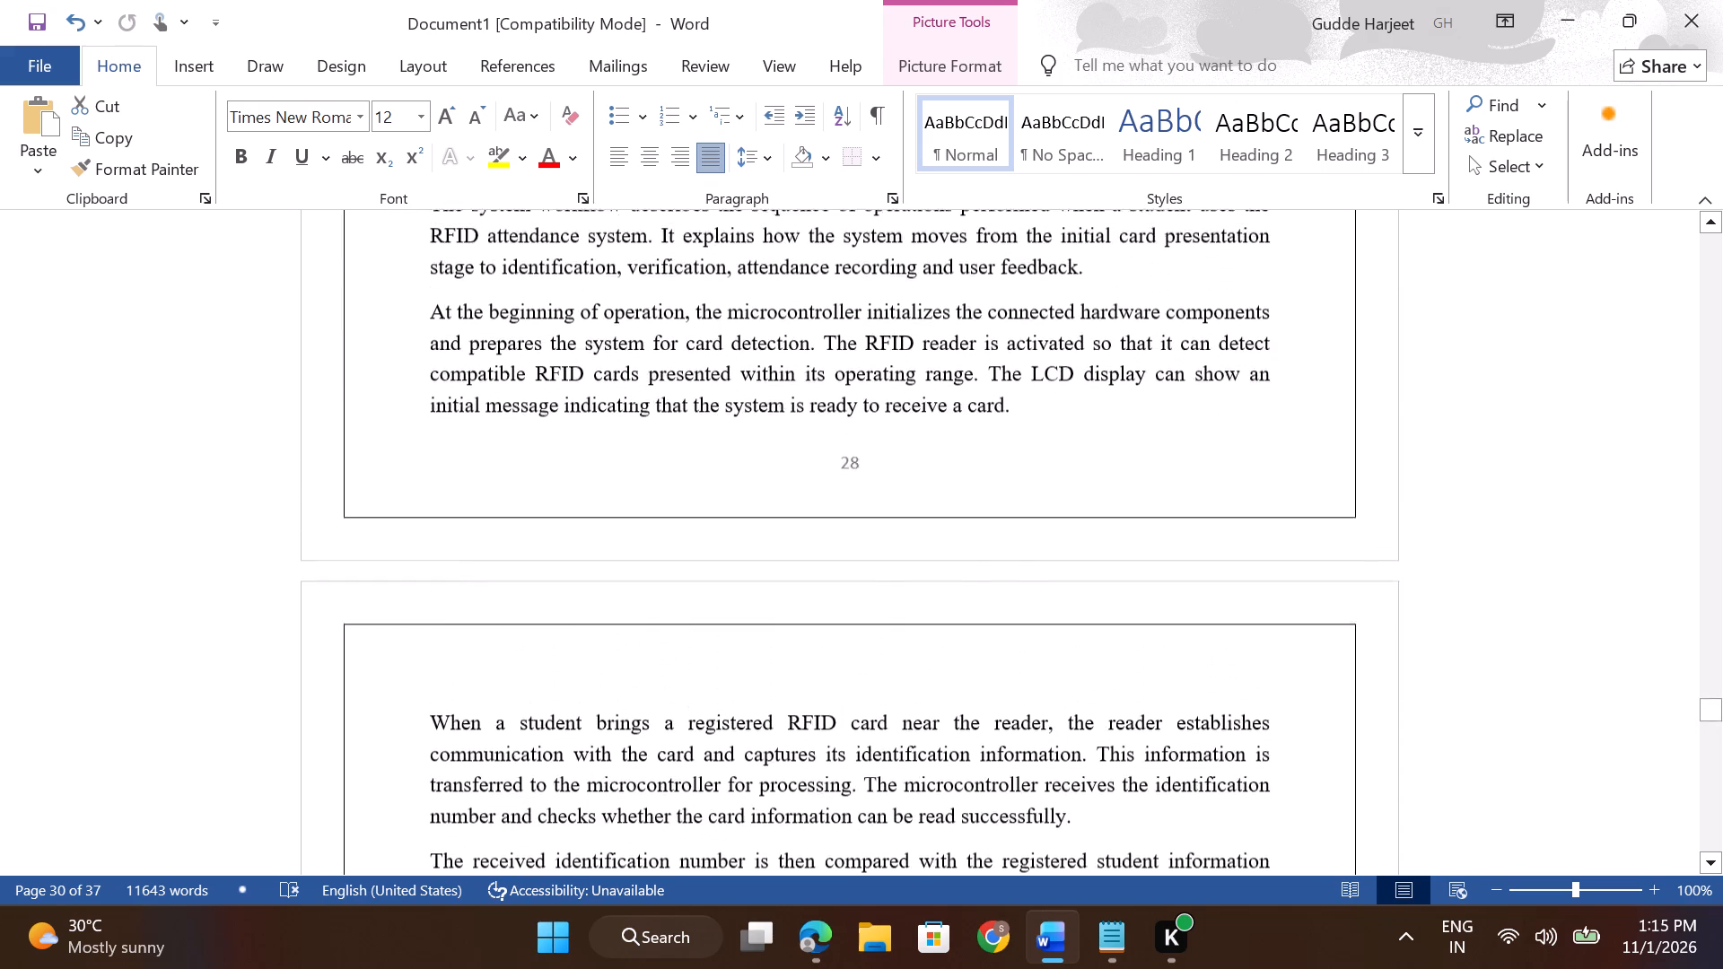
scroll(1091, 633, down, 7)
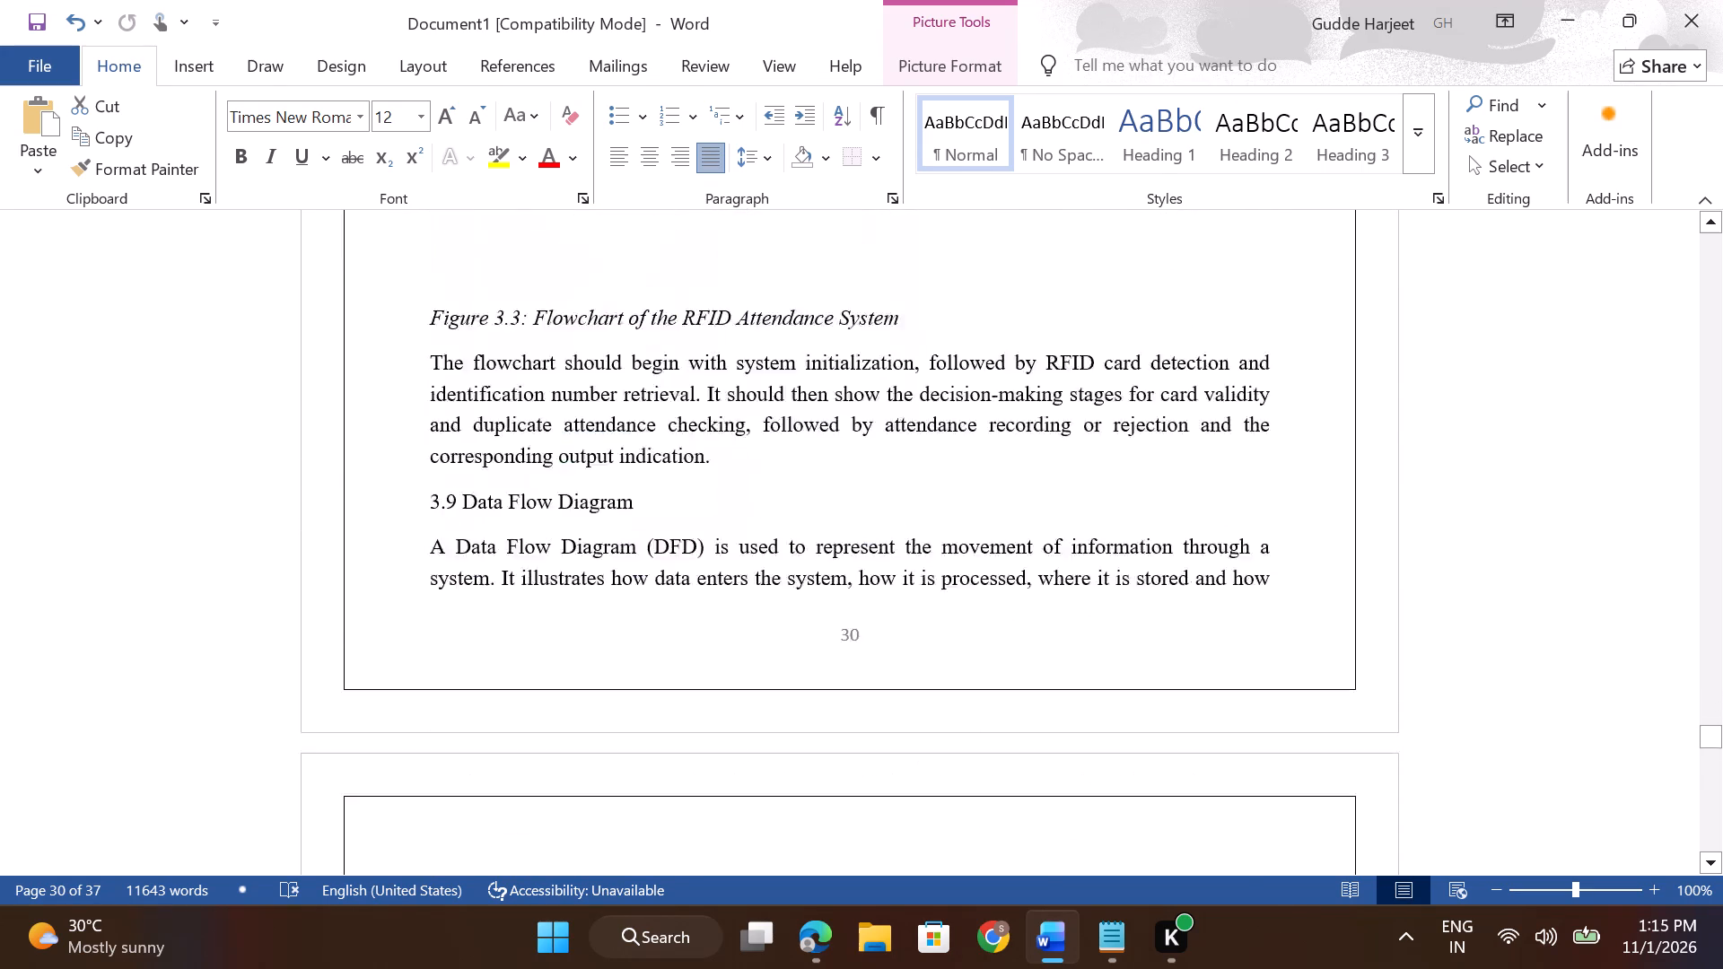
scroll(1091, 633, down, 1)
scroll(1091, 633, up, 4)
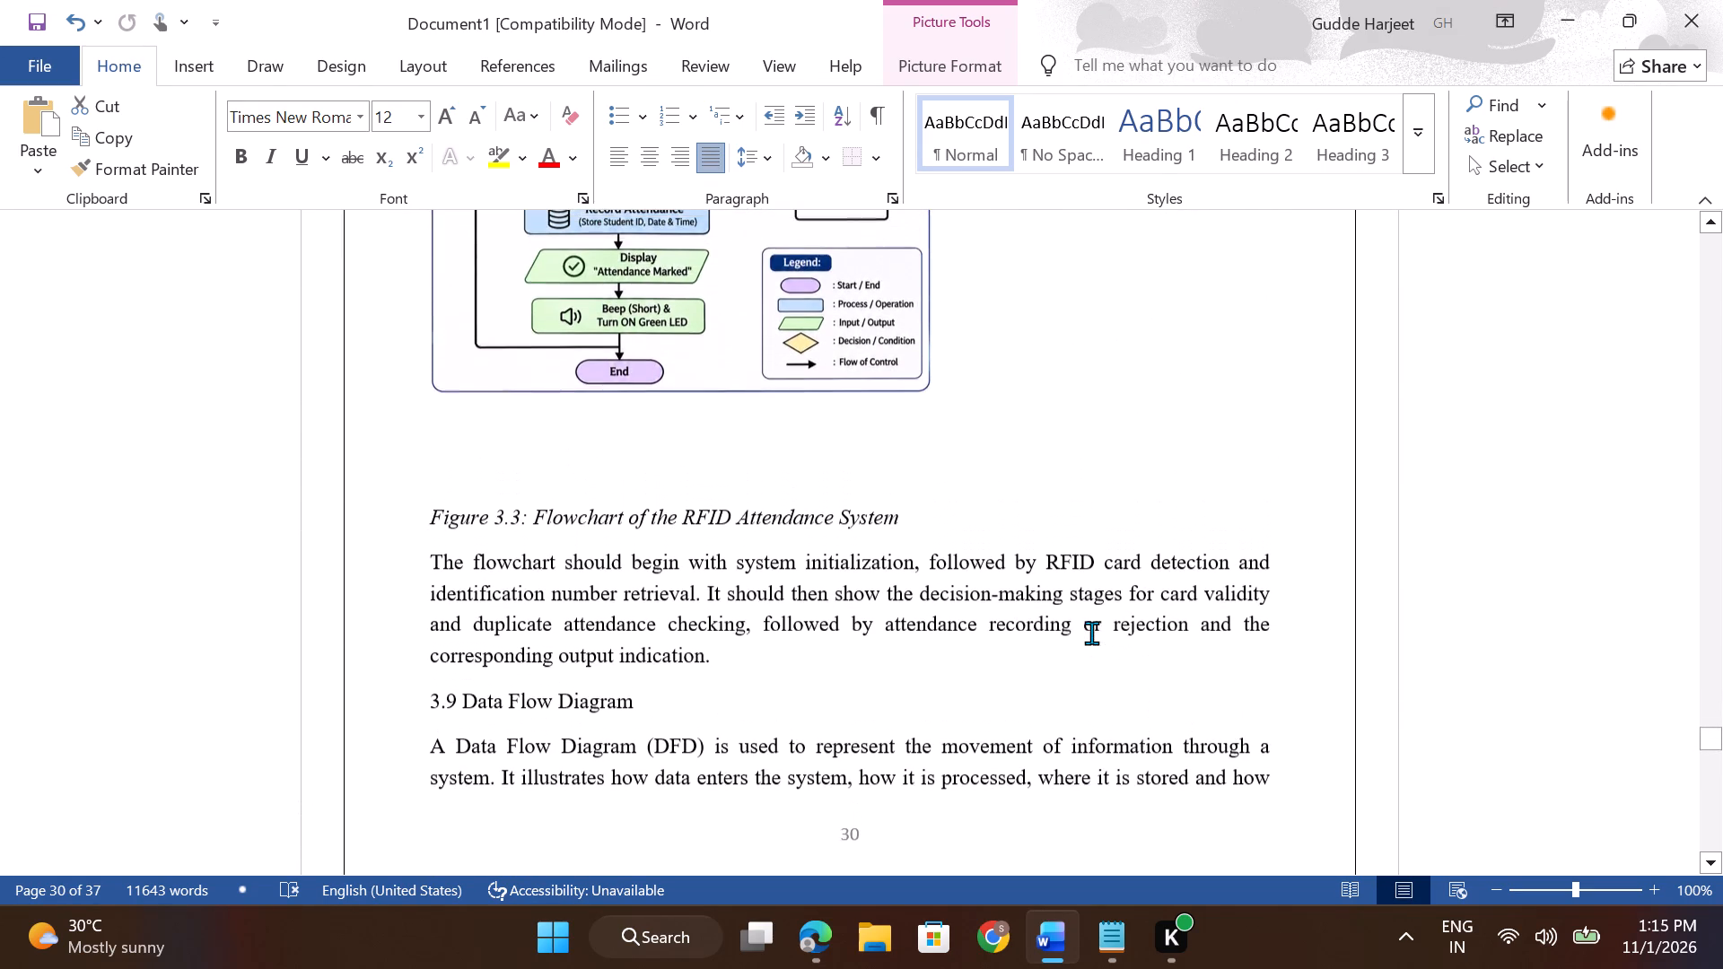
scroll(1091, 633, up, 2)
click(835, 381)
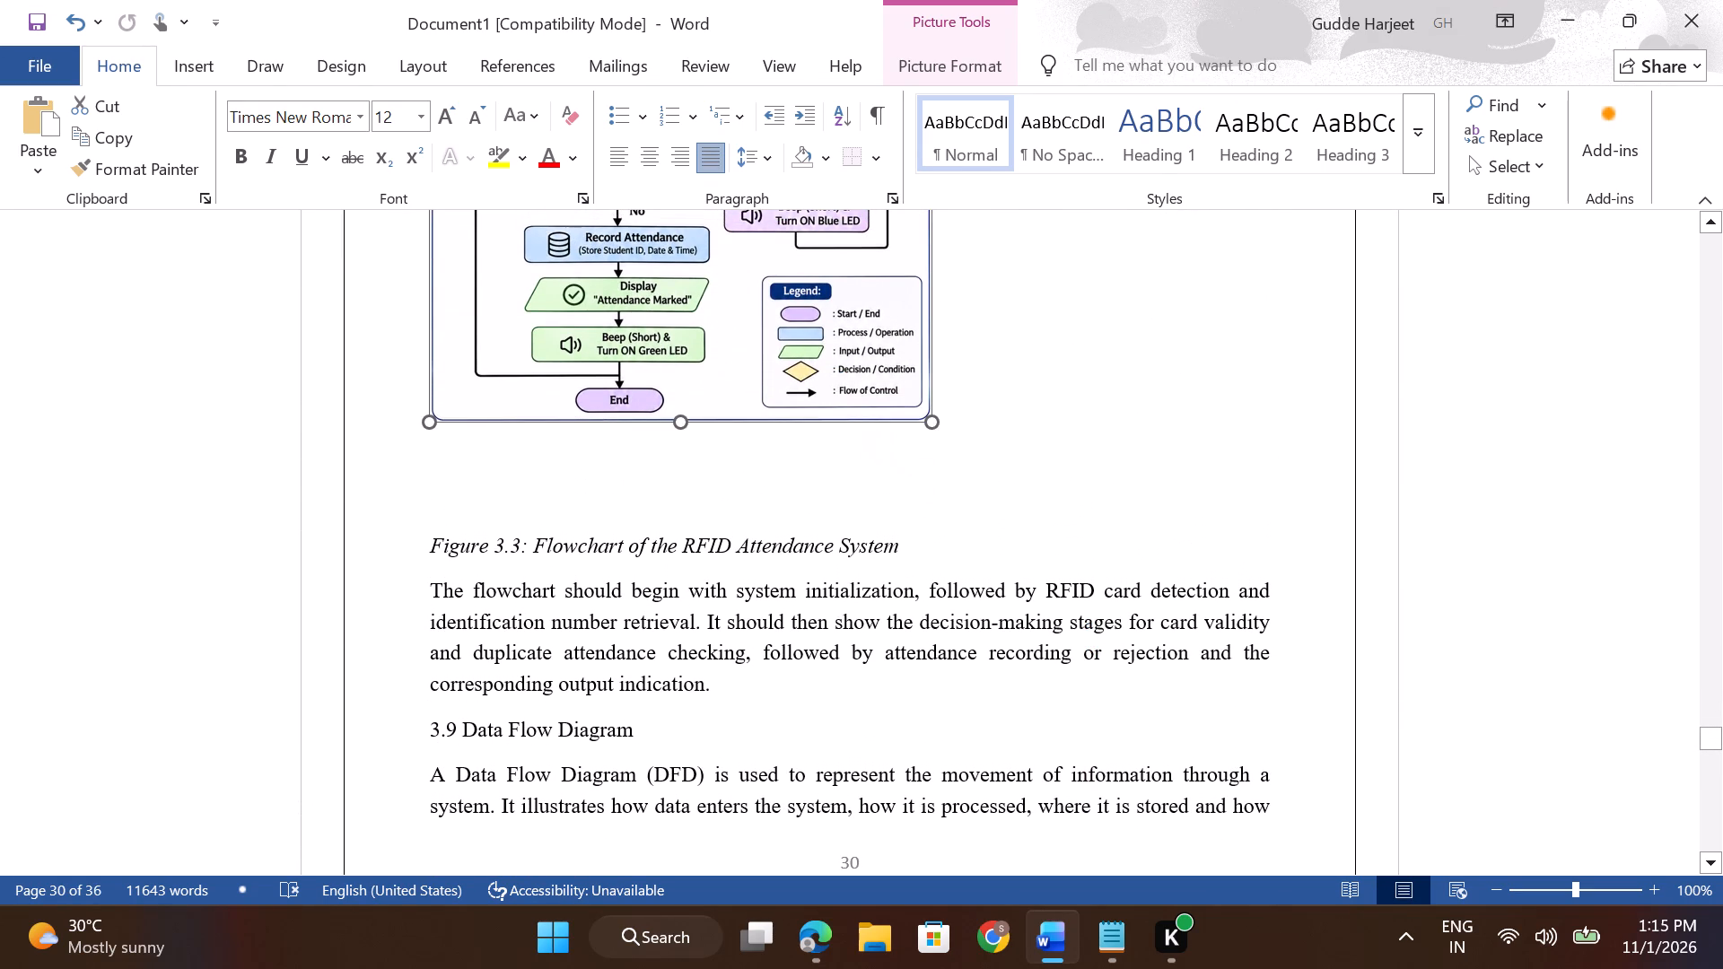
key(ctrl+c)
key(Delete)
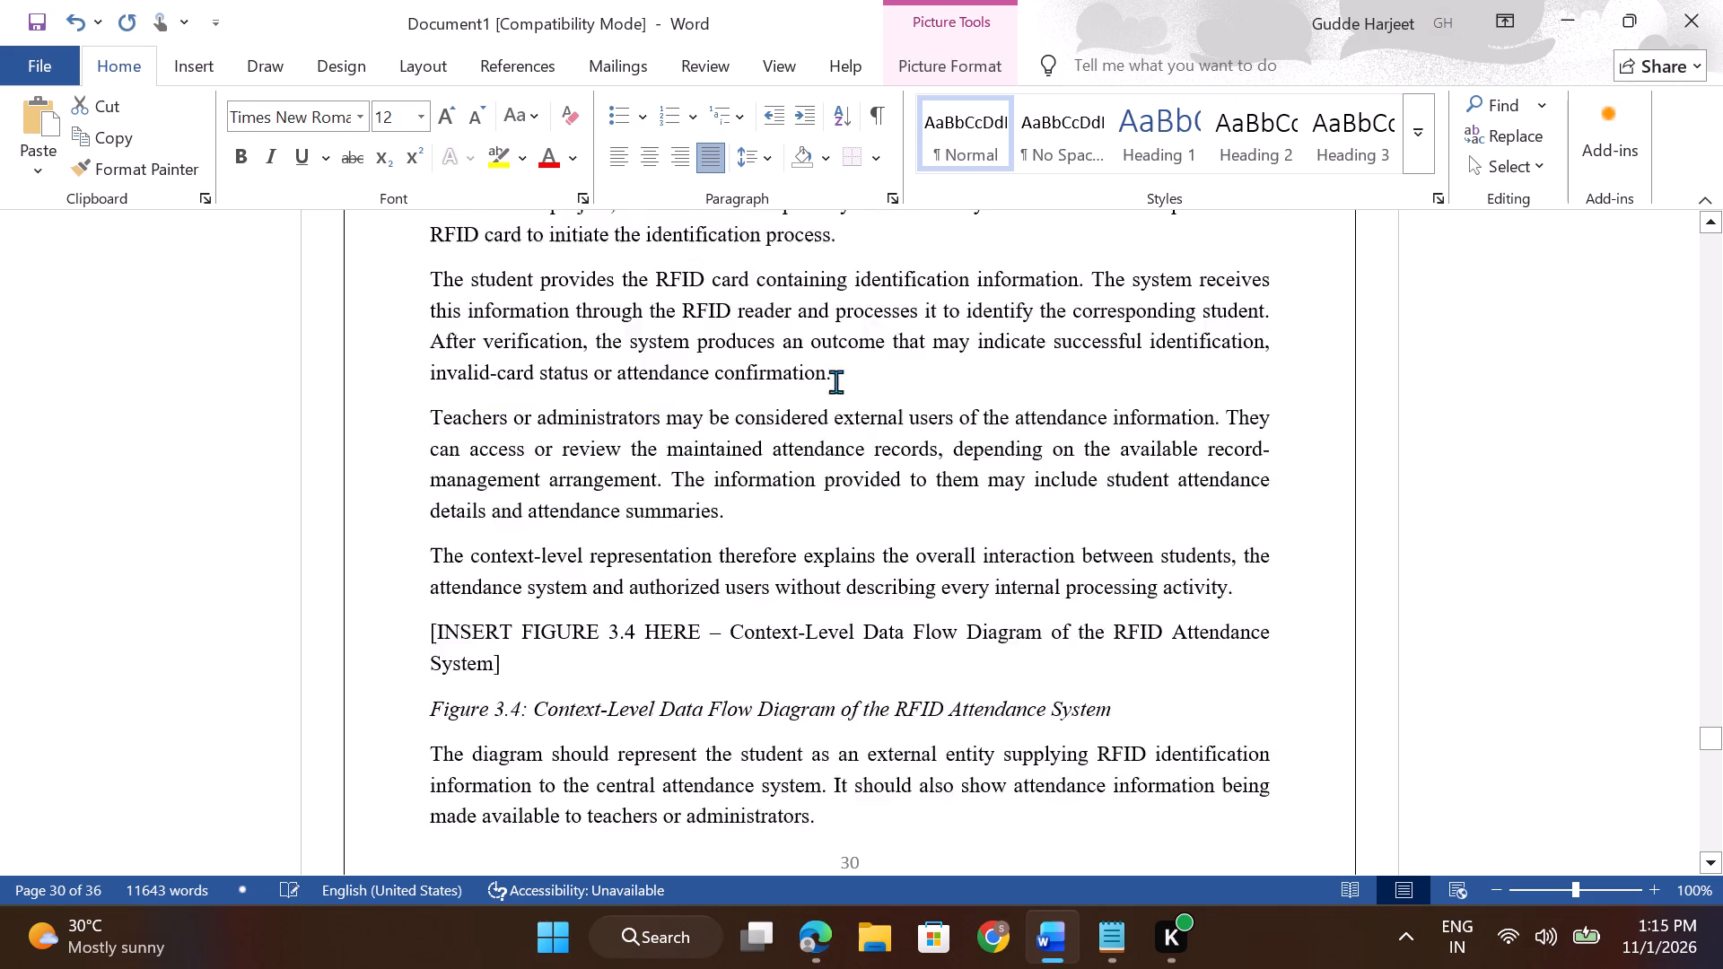
Add six blank lines before the "3.8 System Workflow" heading to move it onto a new page.
scroll(835, 381, up, 6)
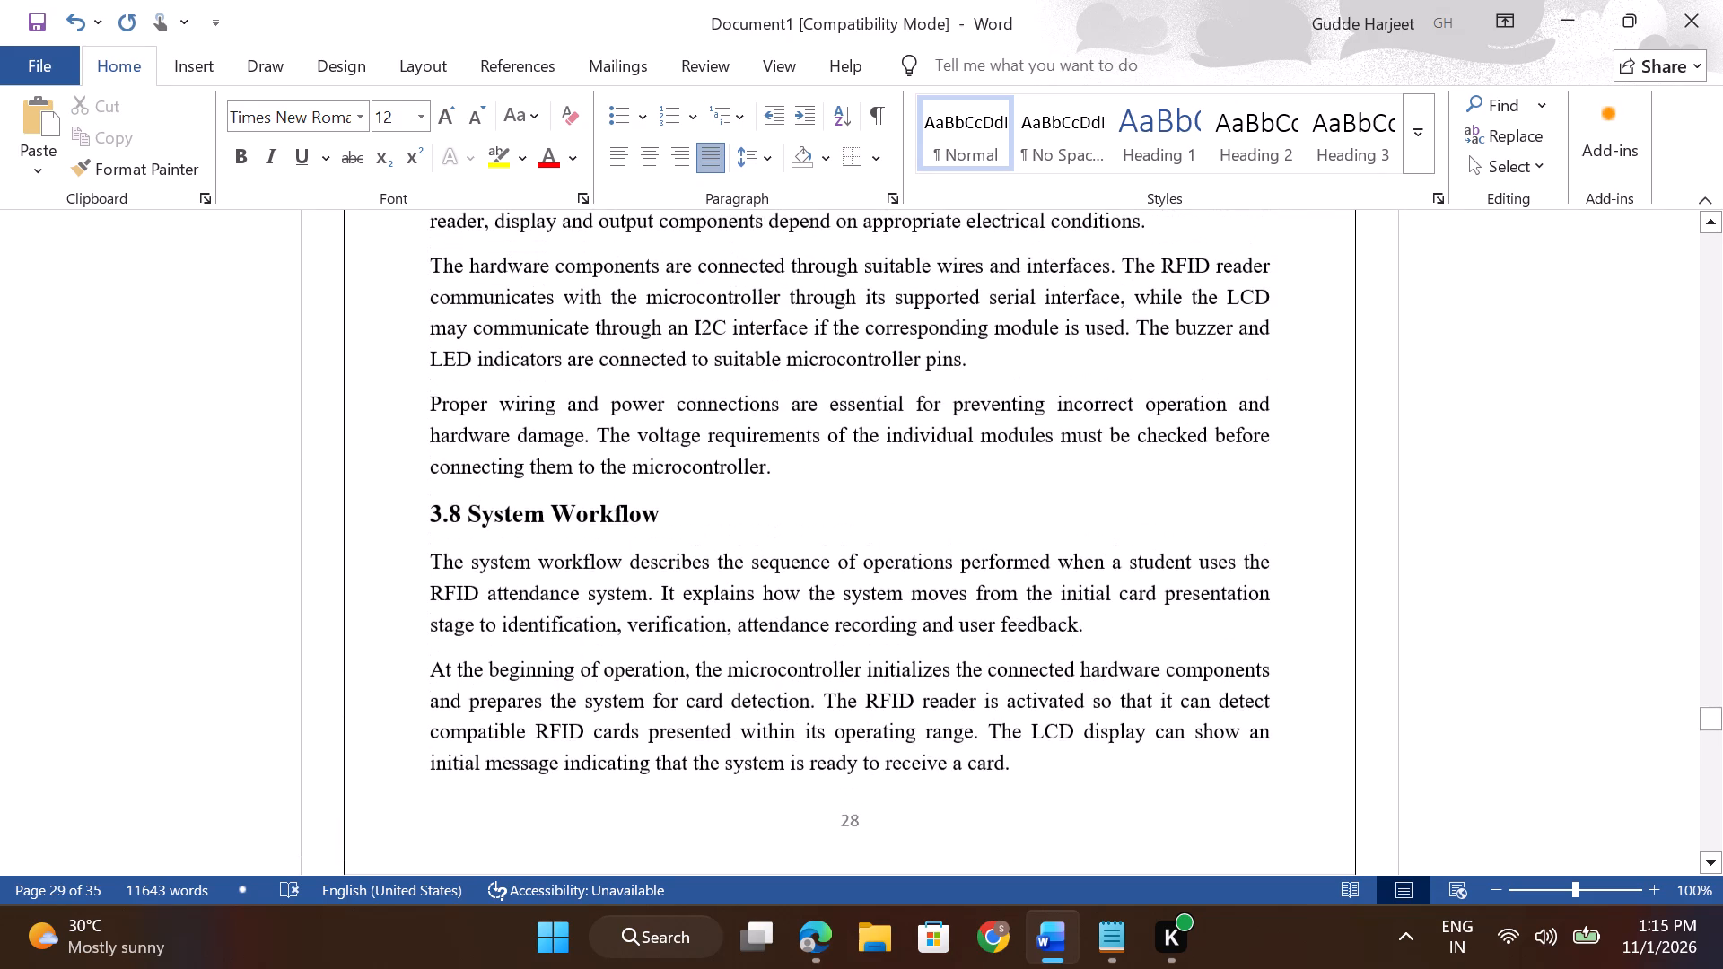
click(807, 485)
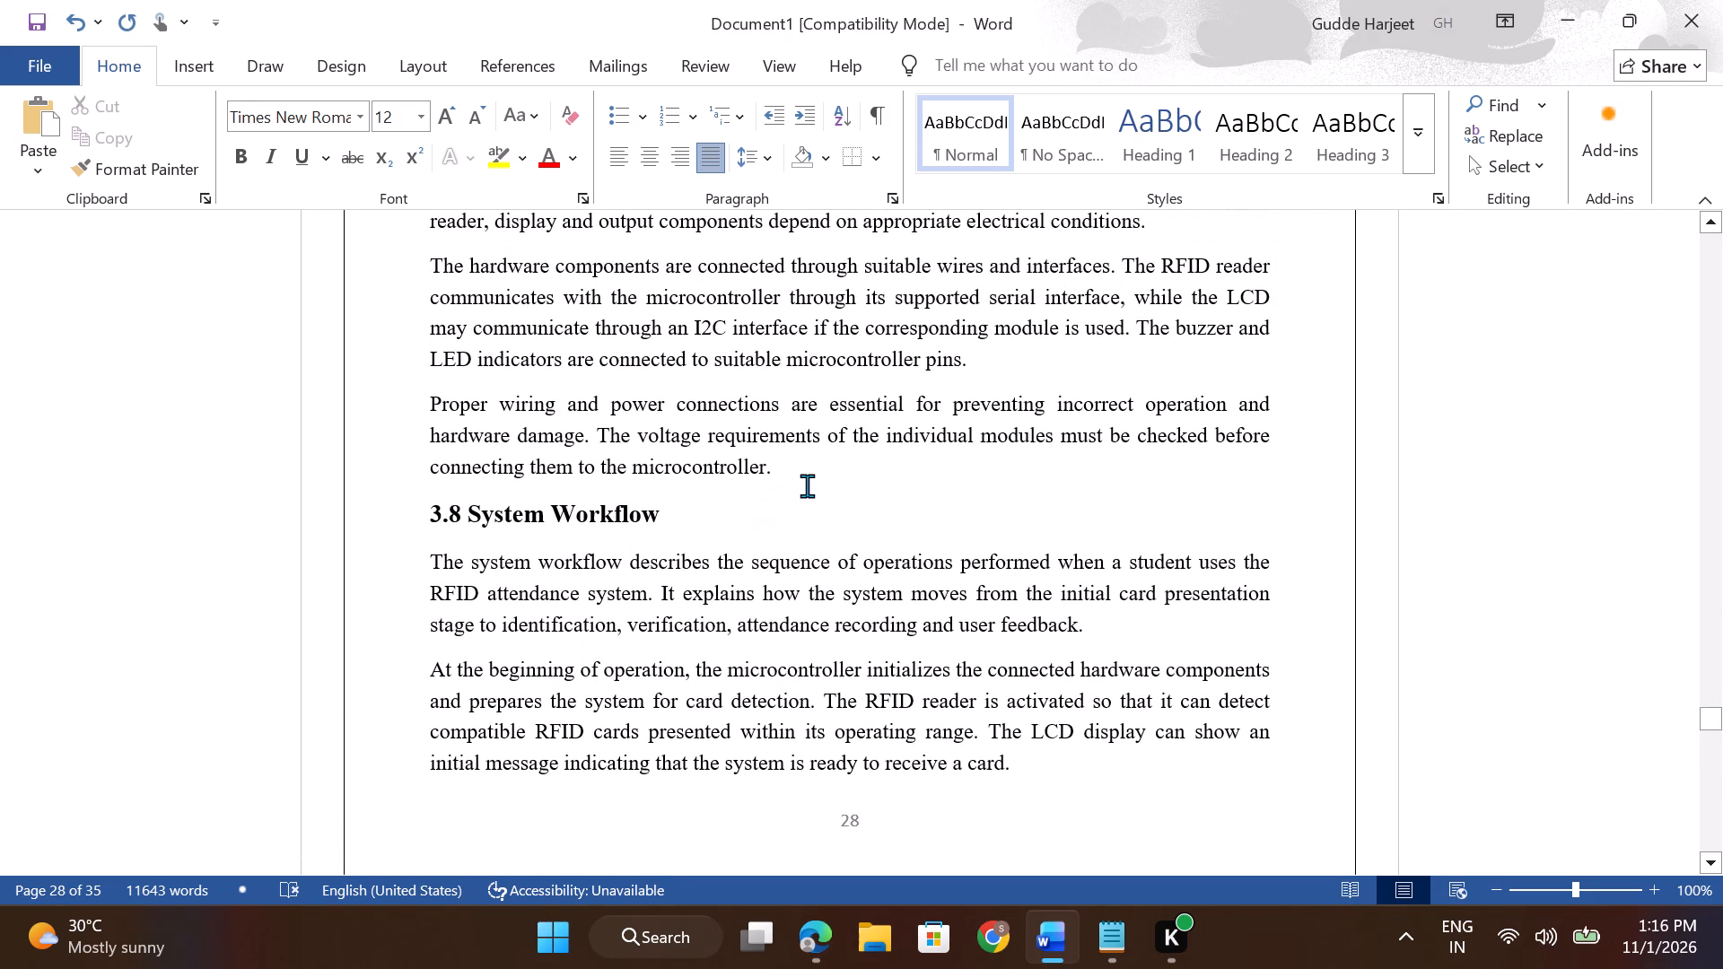
key(Return)
key(Return)
key(Return)
key(Return)
key(Return)
key(Return)
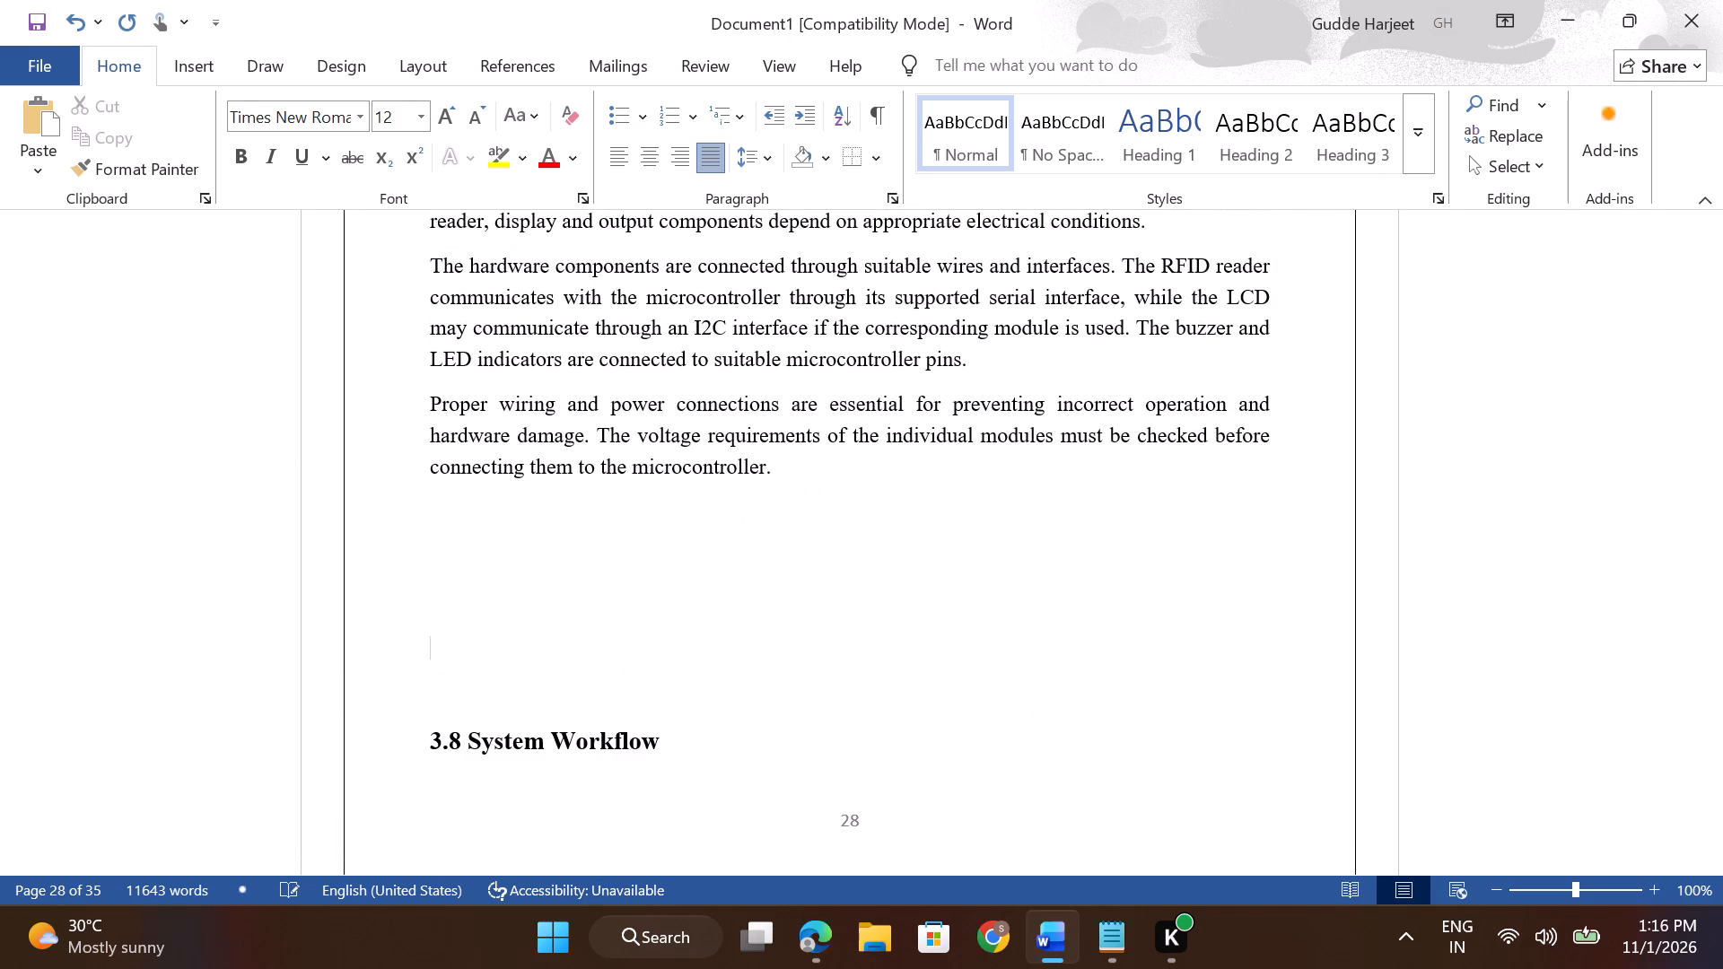
Paste the copied flowchart on the blank line directly above the Figure 3.3 caption.
scroll(807, 485, down, 5)
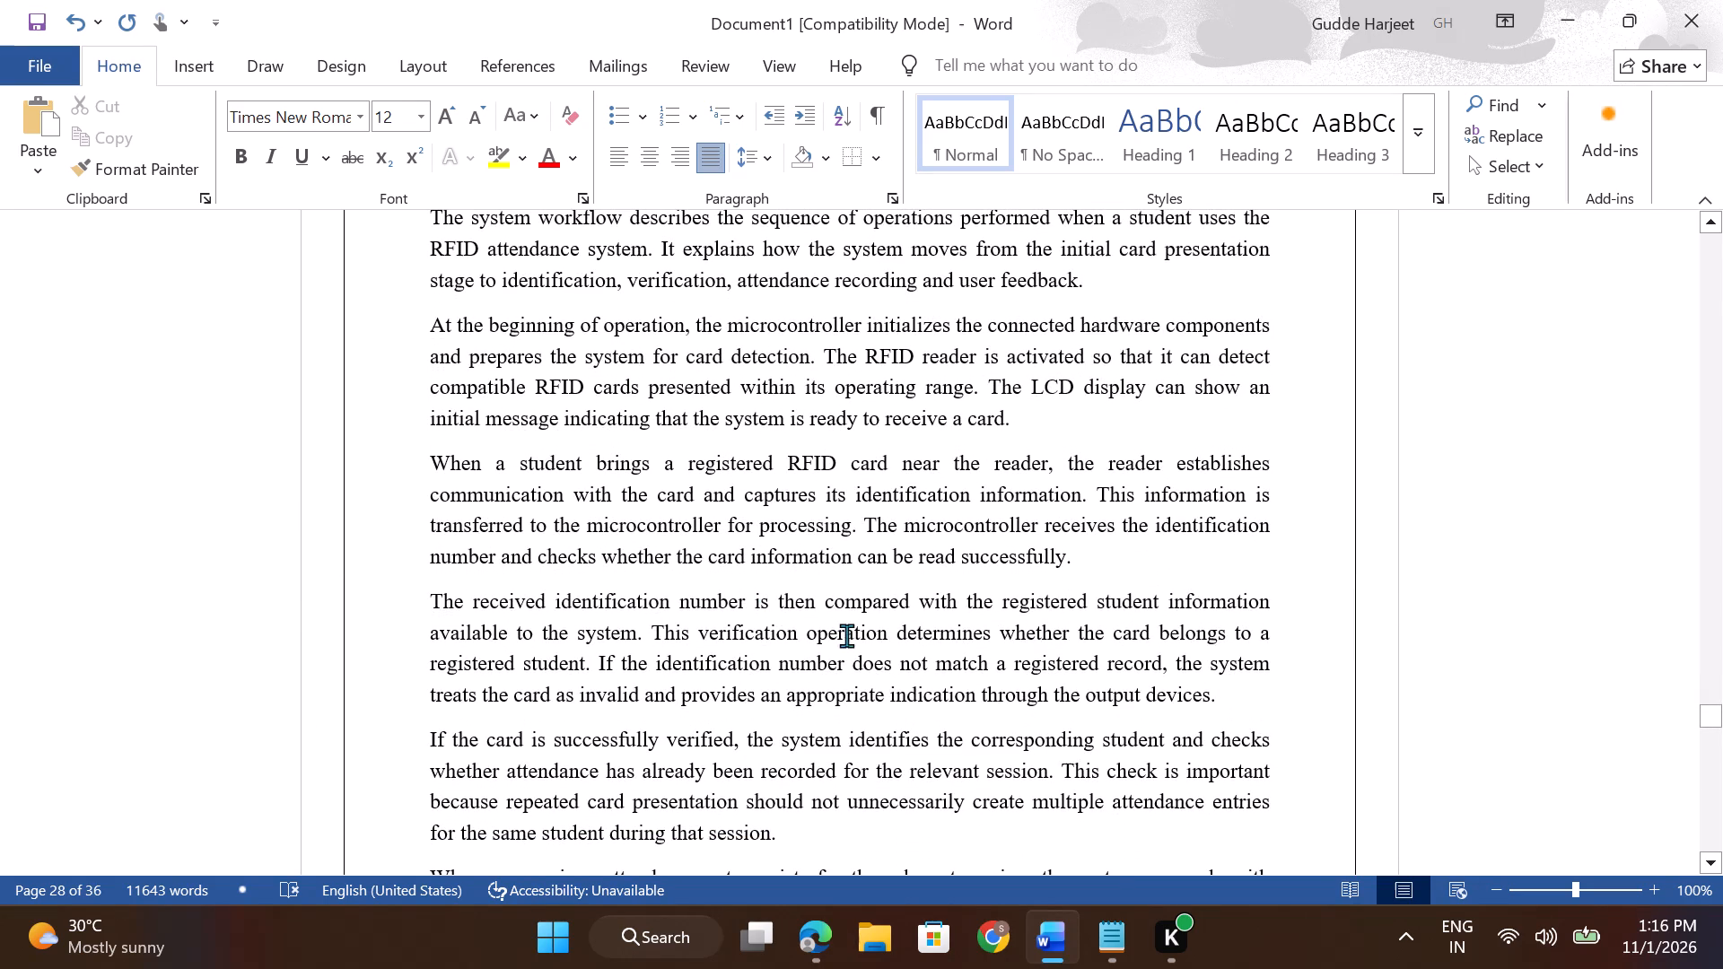
scroll(846, 634, up, 2)
scroll(787, 631, down, 1)
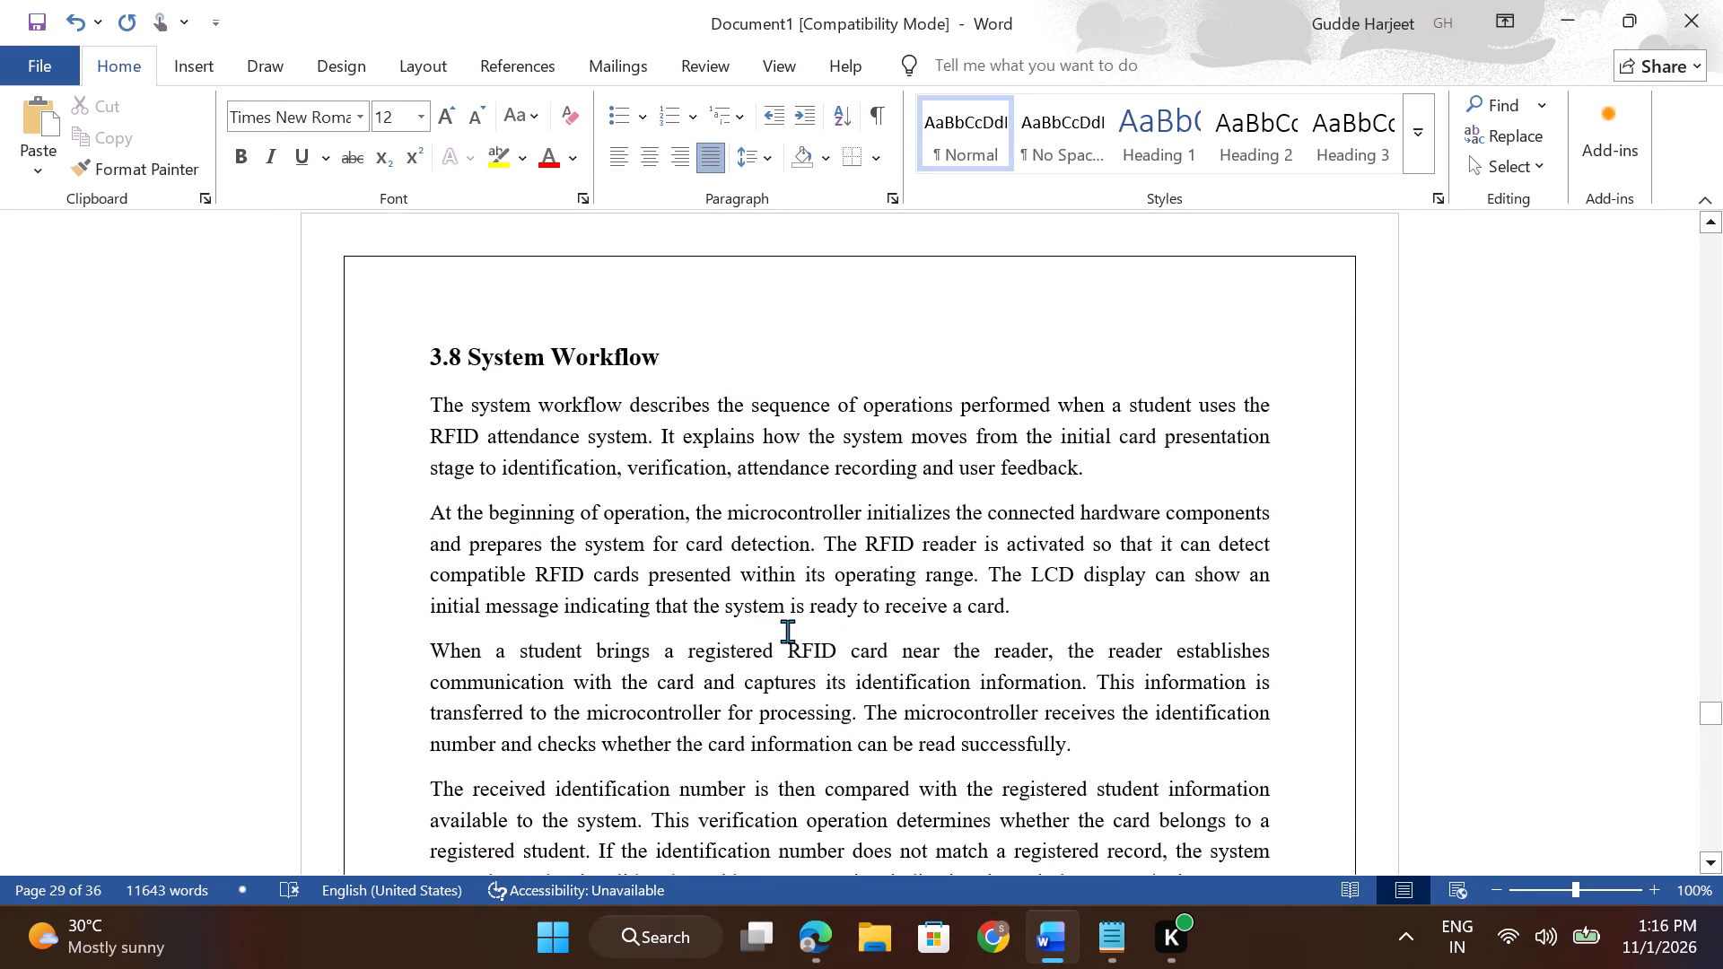
scroll(787, 631, down, 7)
click(790, 631)
scroll(790, 631, up, 1)
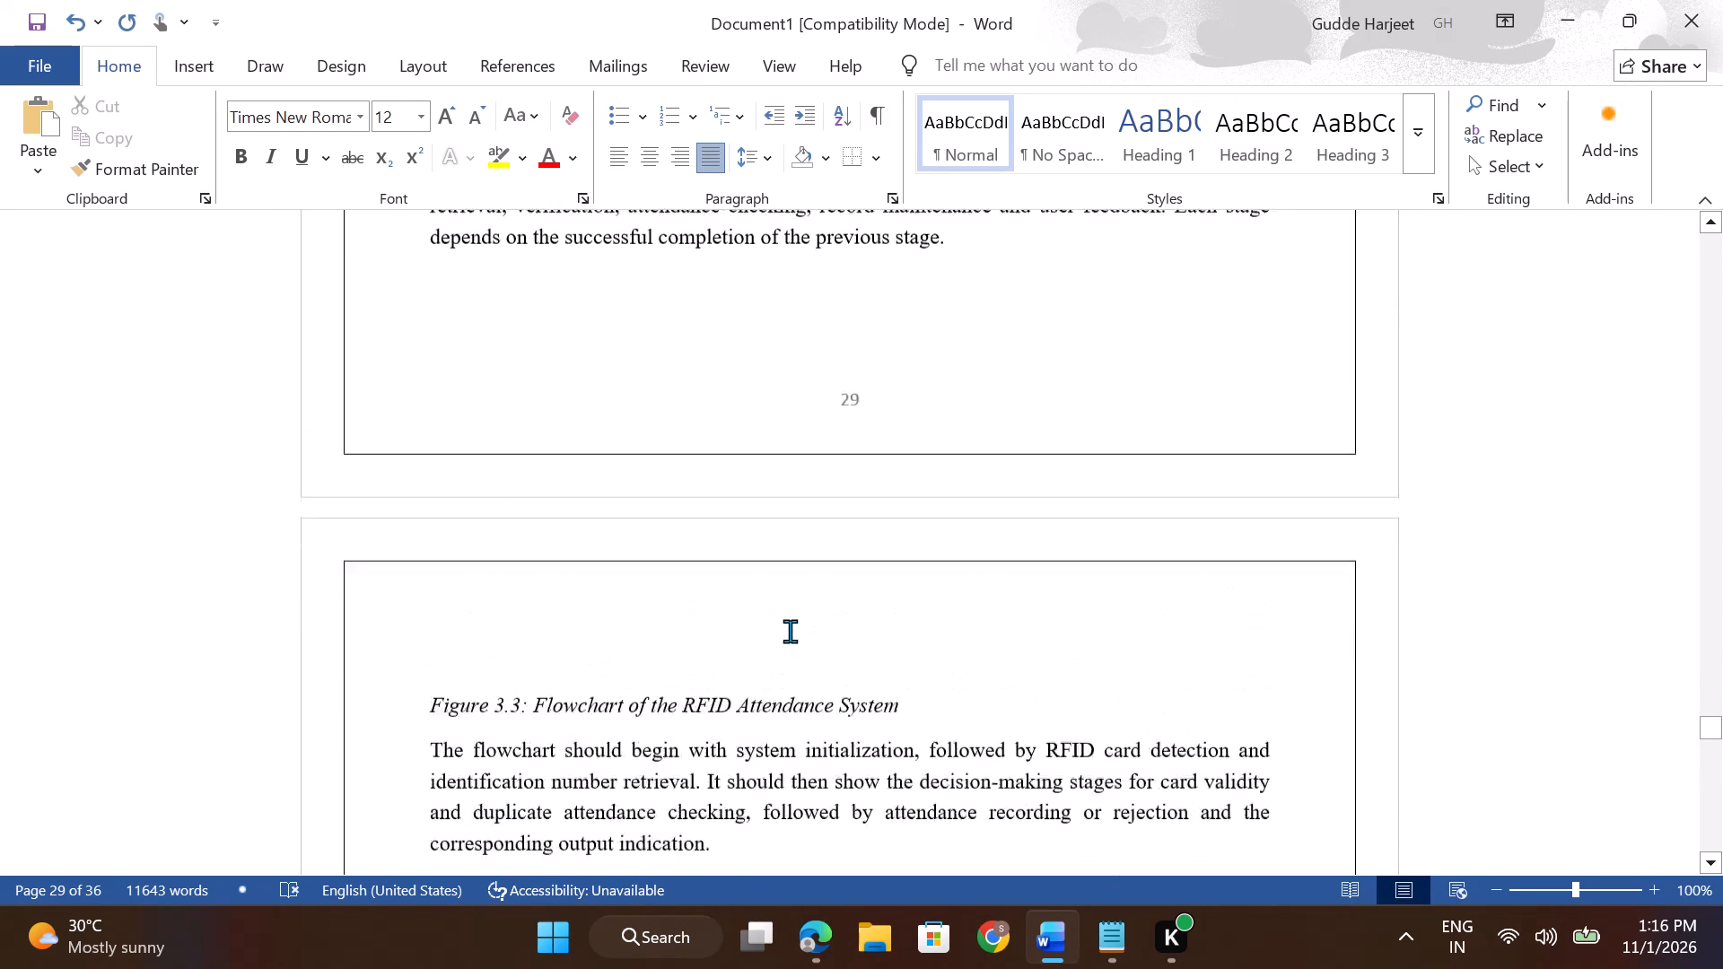
scroll(790, 631, up, 1)
click(600, 595)
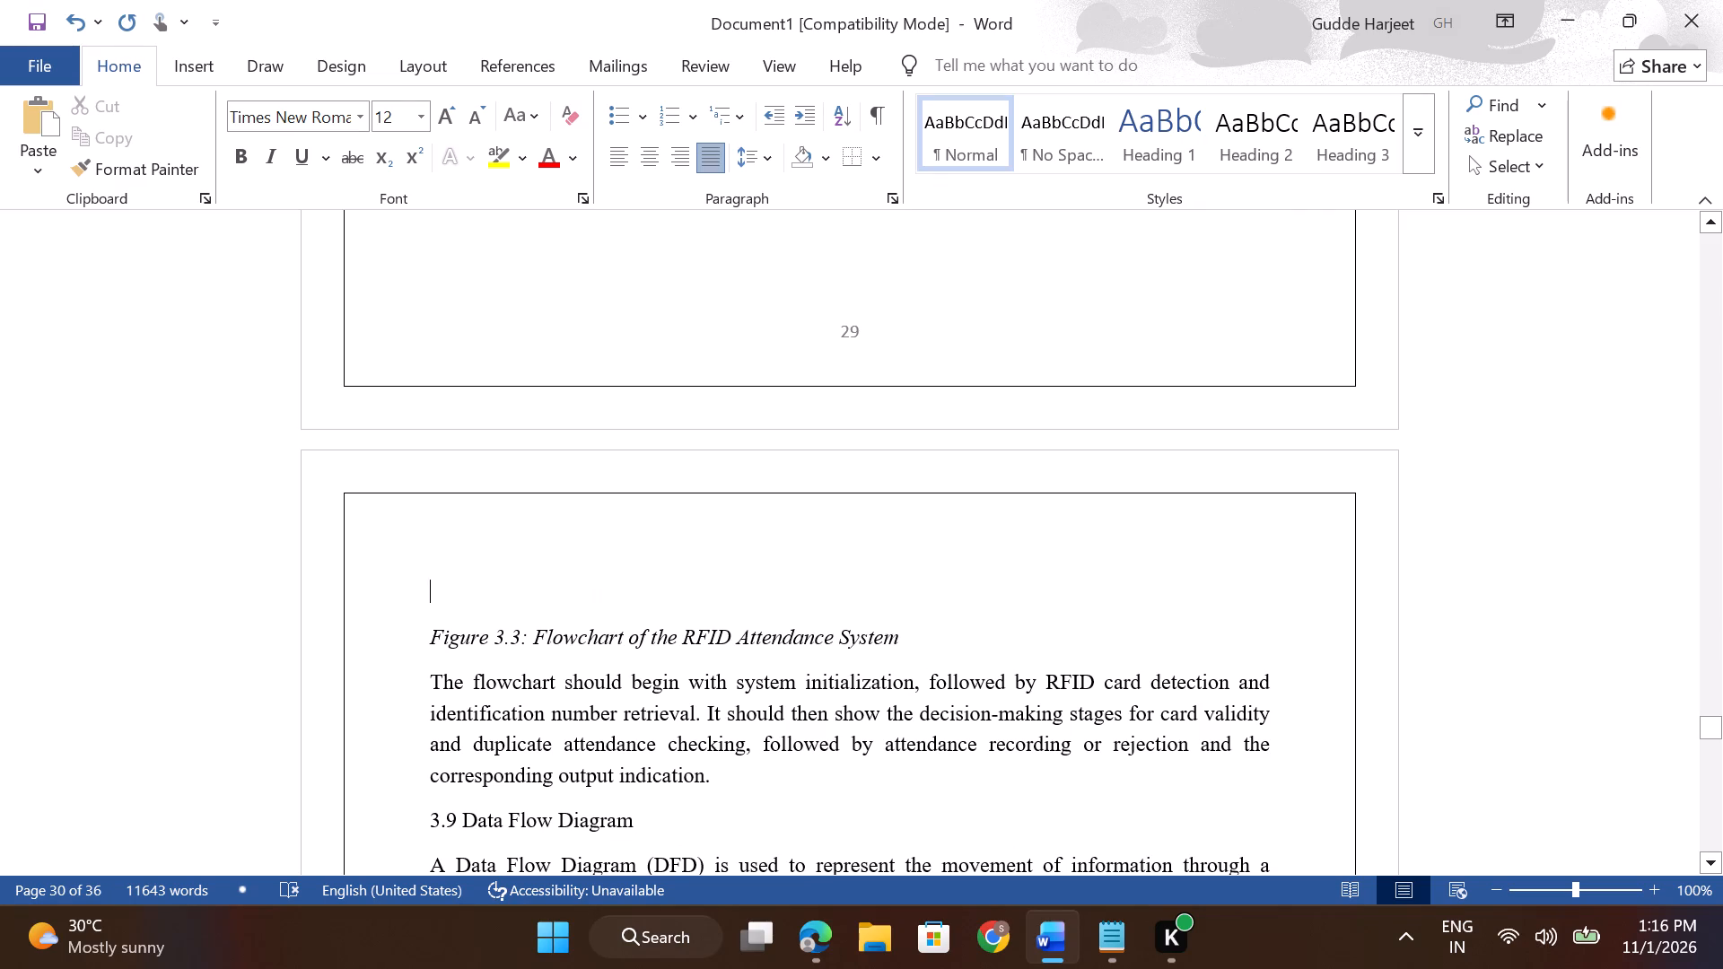
key(ctrl+v)
scroll(600, 595, up, 3)
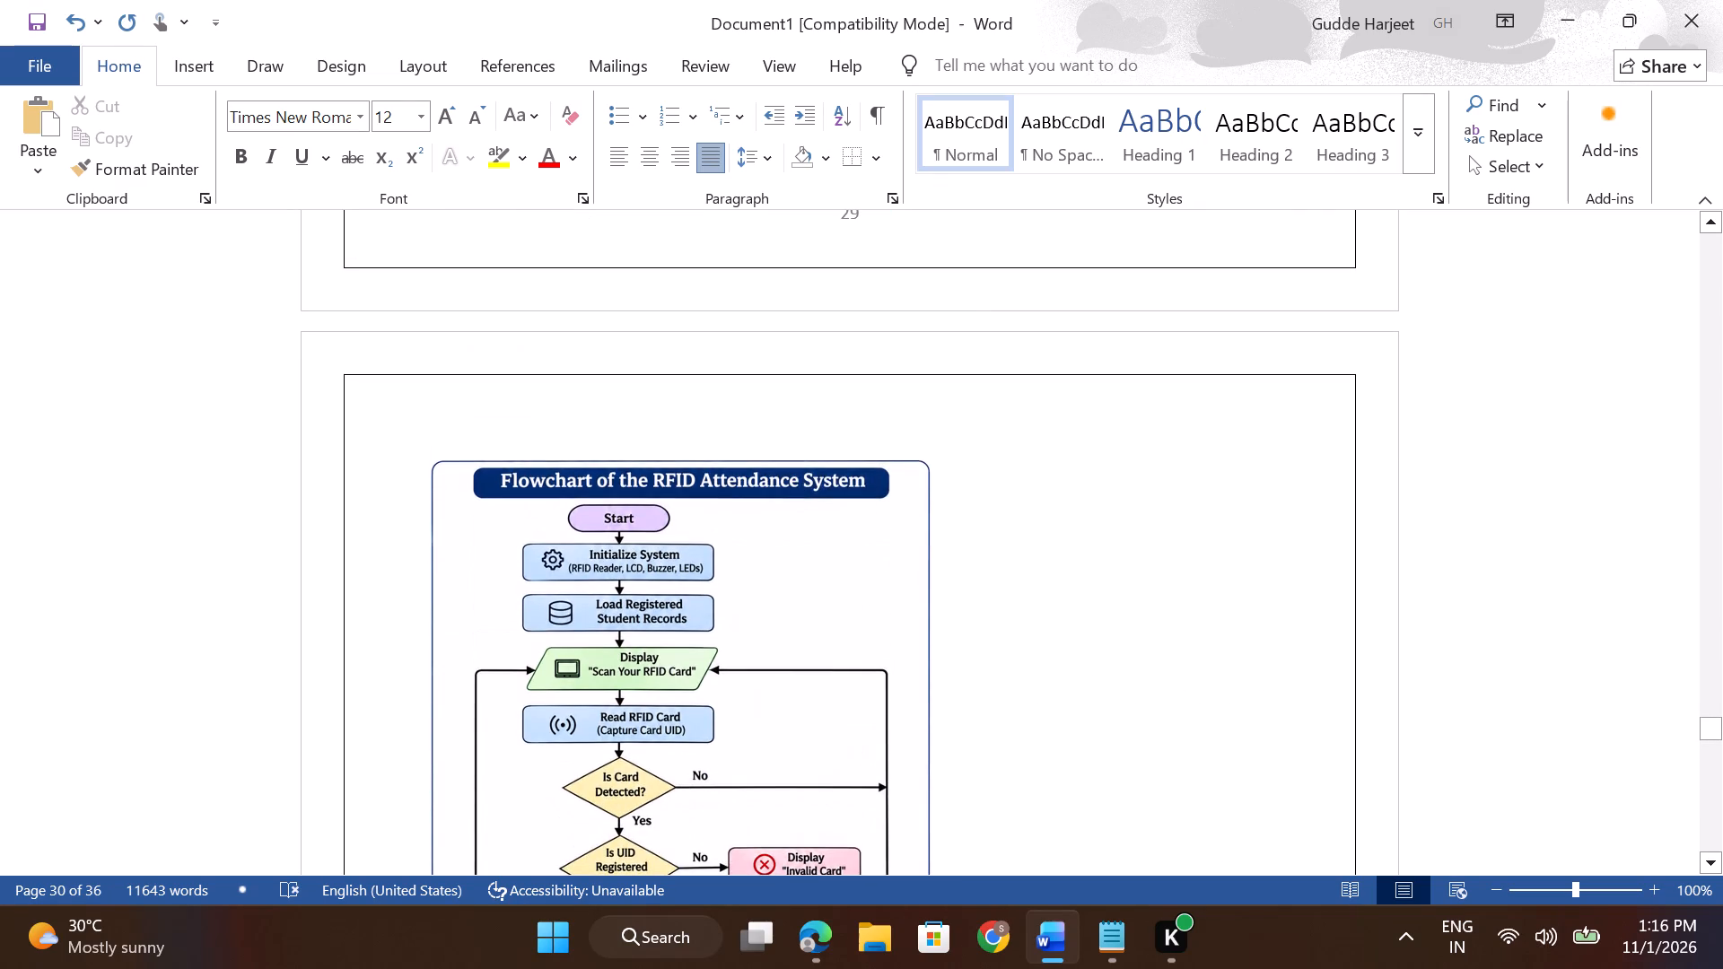
Centre the pasted flowchart picture on the page.
click(600, 595)
click(651, 157)
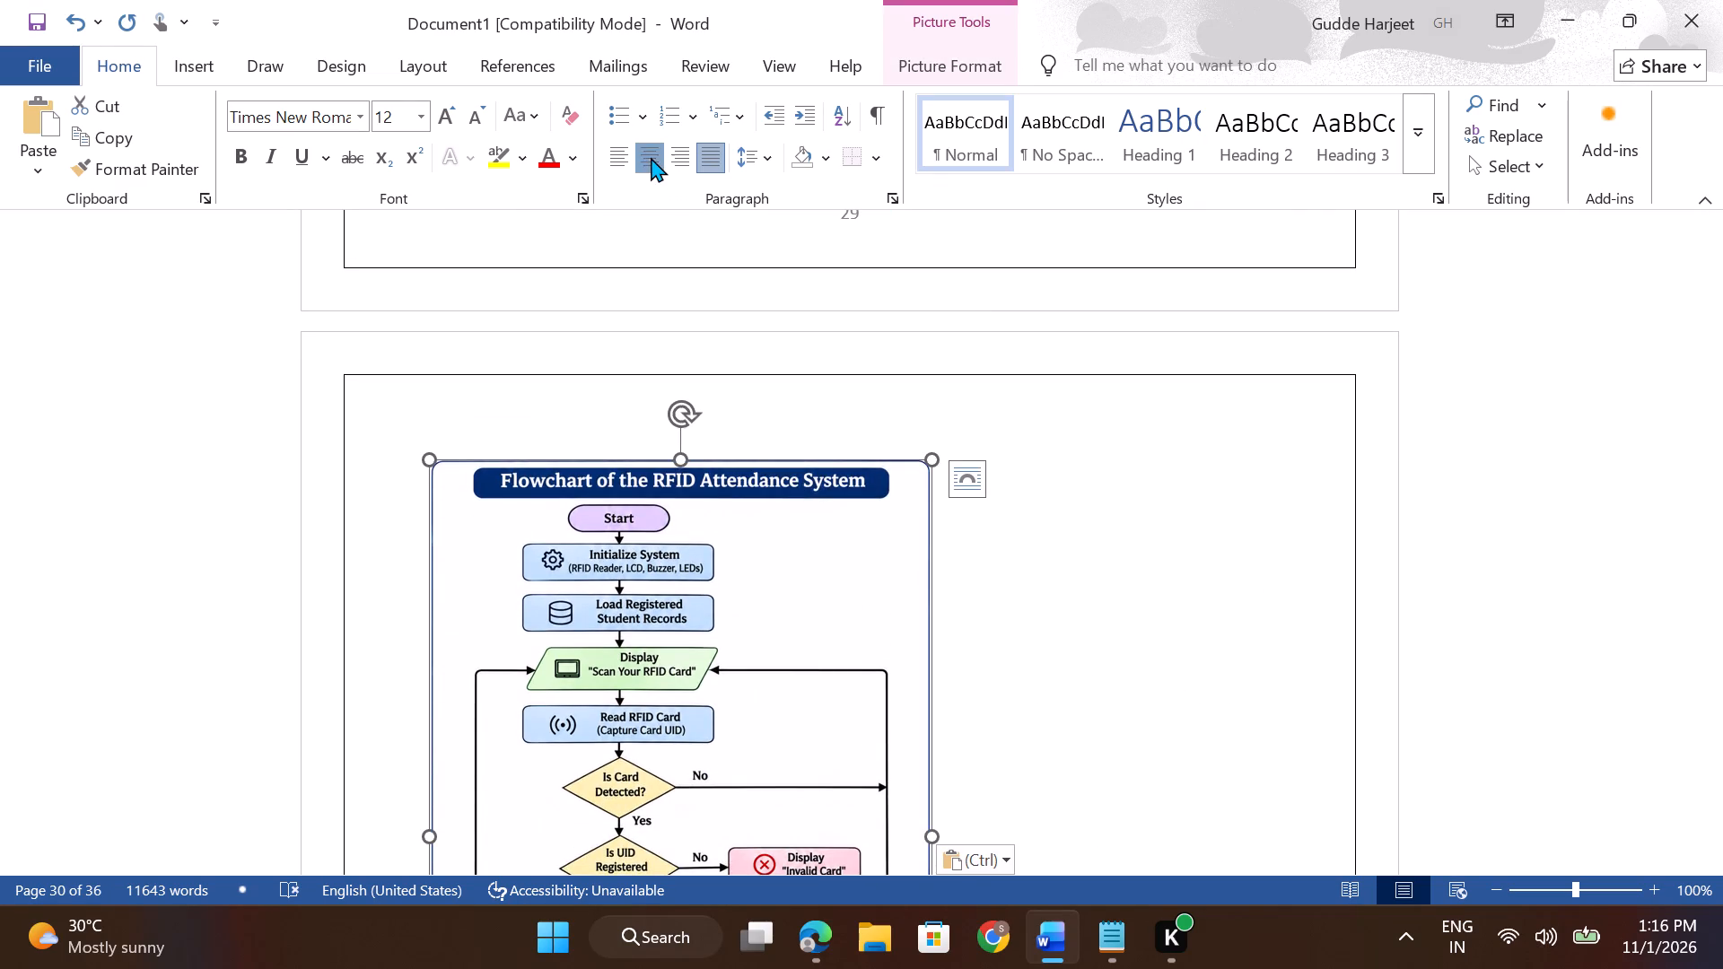
click(1274, 548)
Renumber the flowchart caption as "Figure 3(b)".
scroll(1274, 548, down, 3)
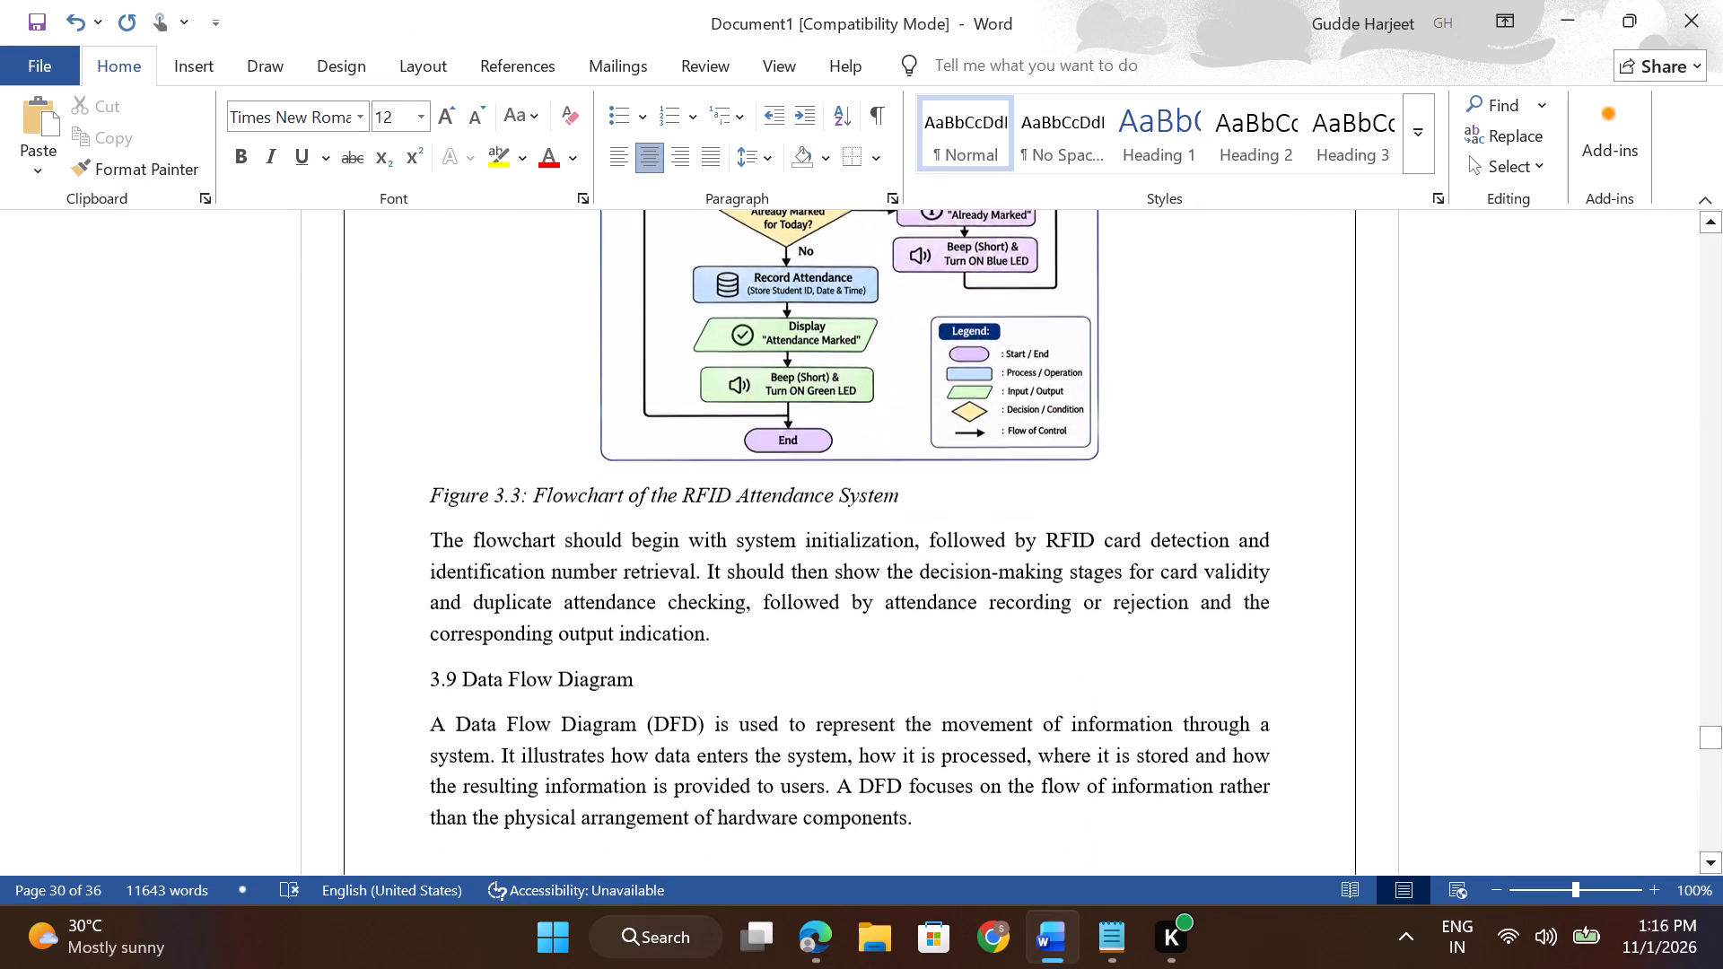
click(519, 495)
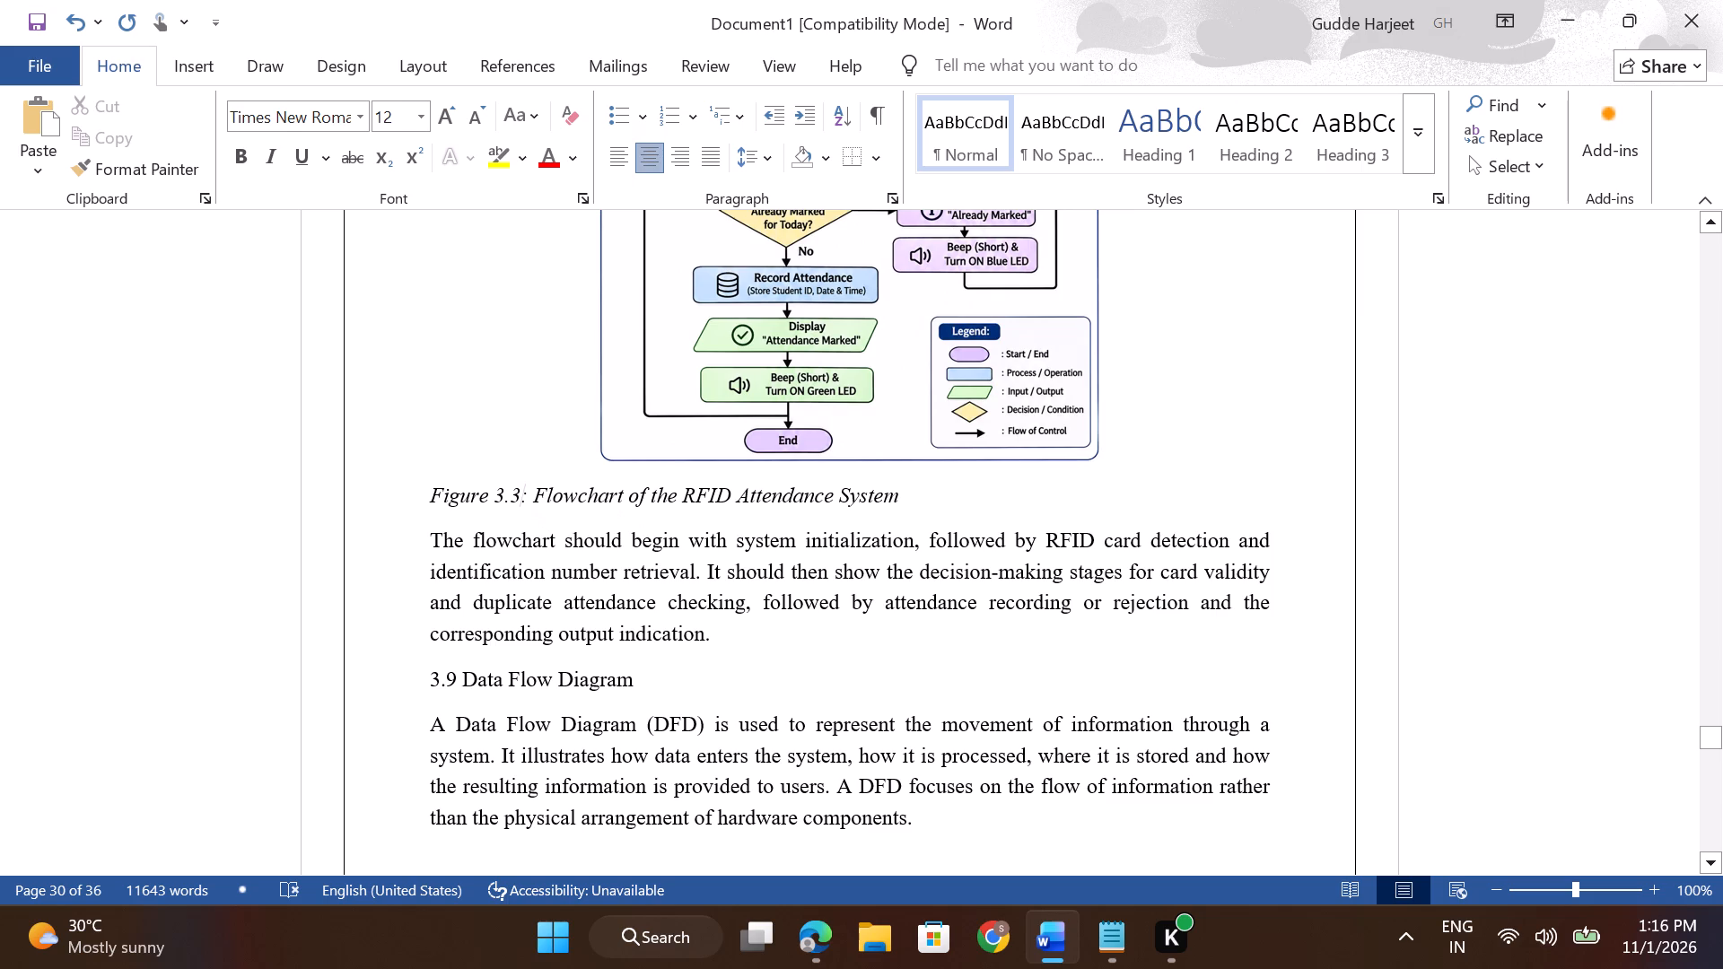
key(BackSpace)
key(BackSpace)
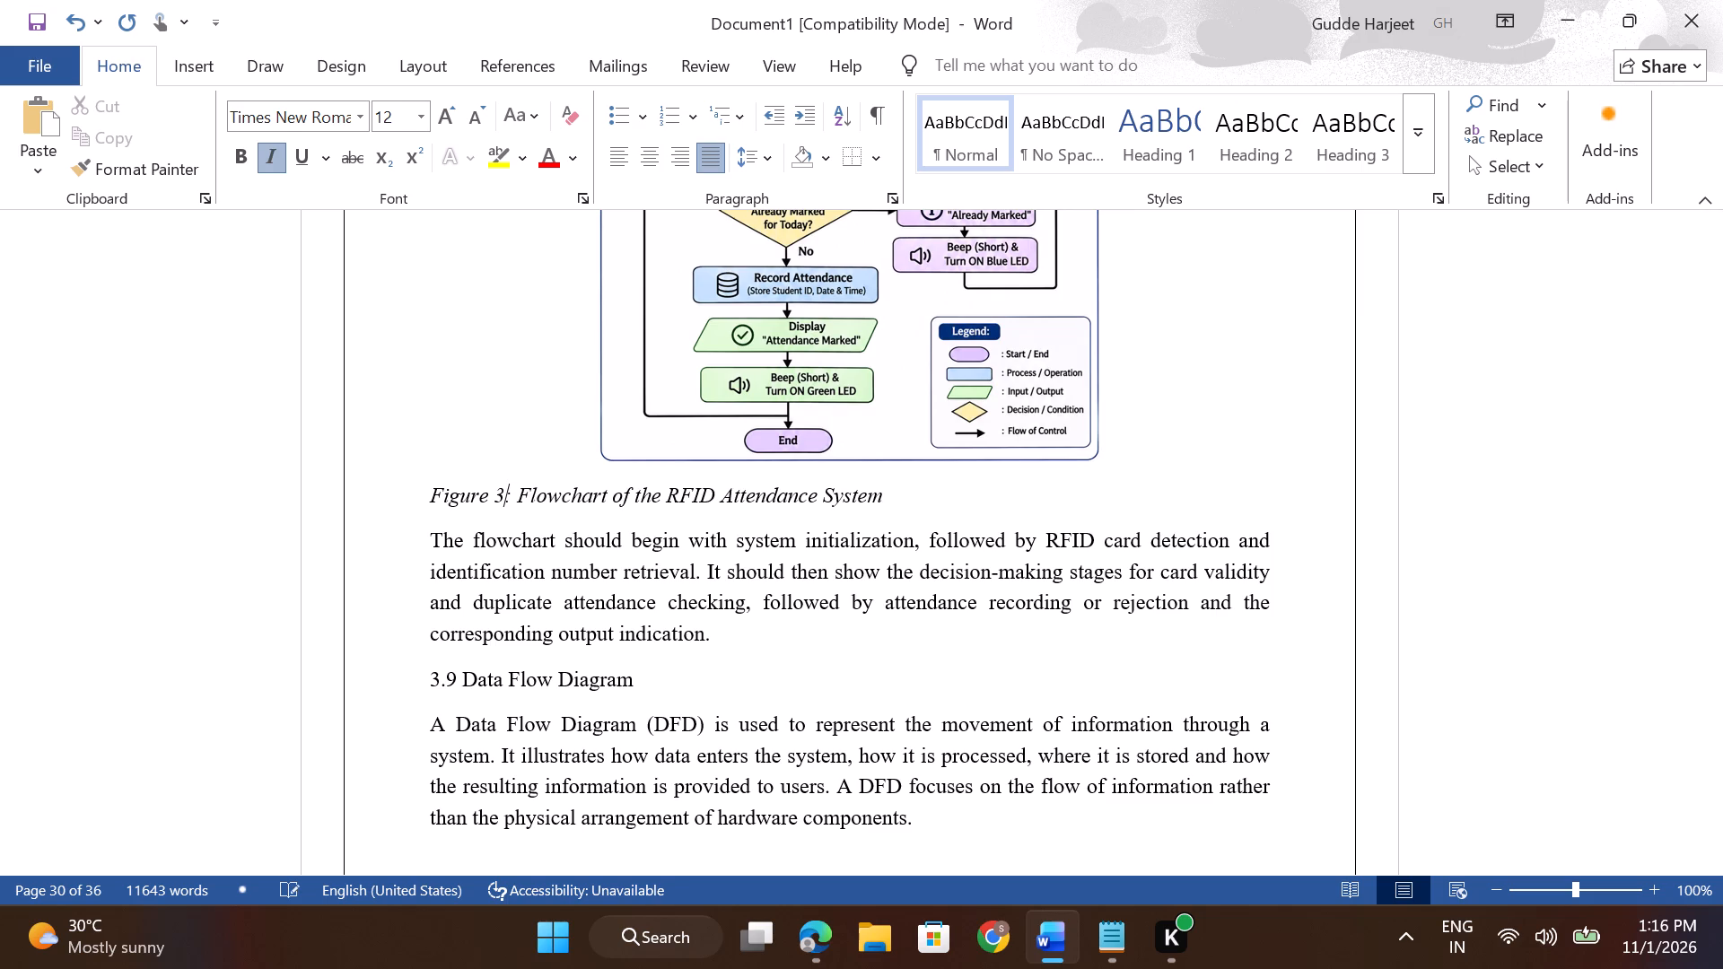
text(())
key(Left)
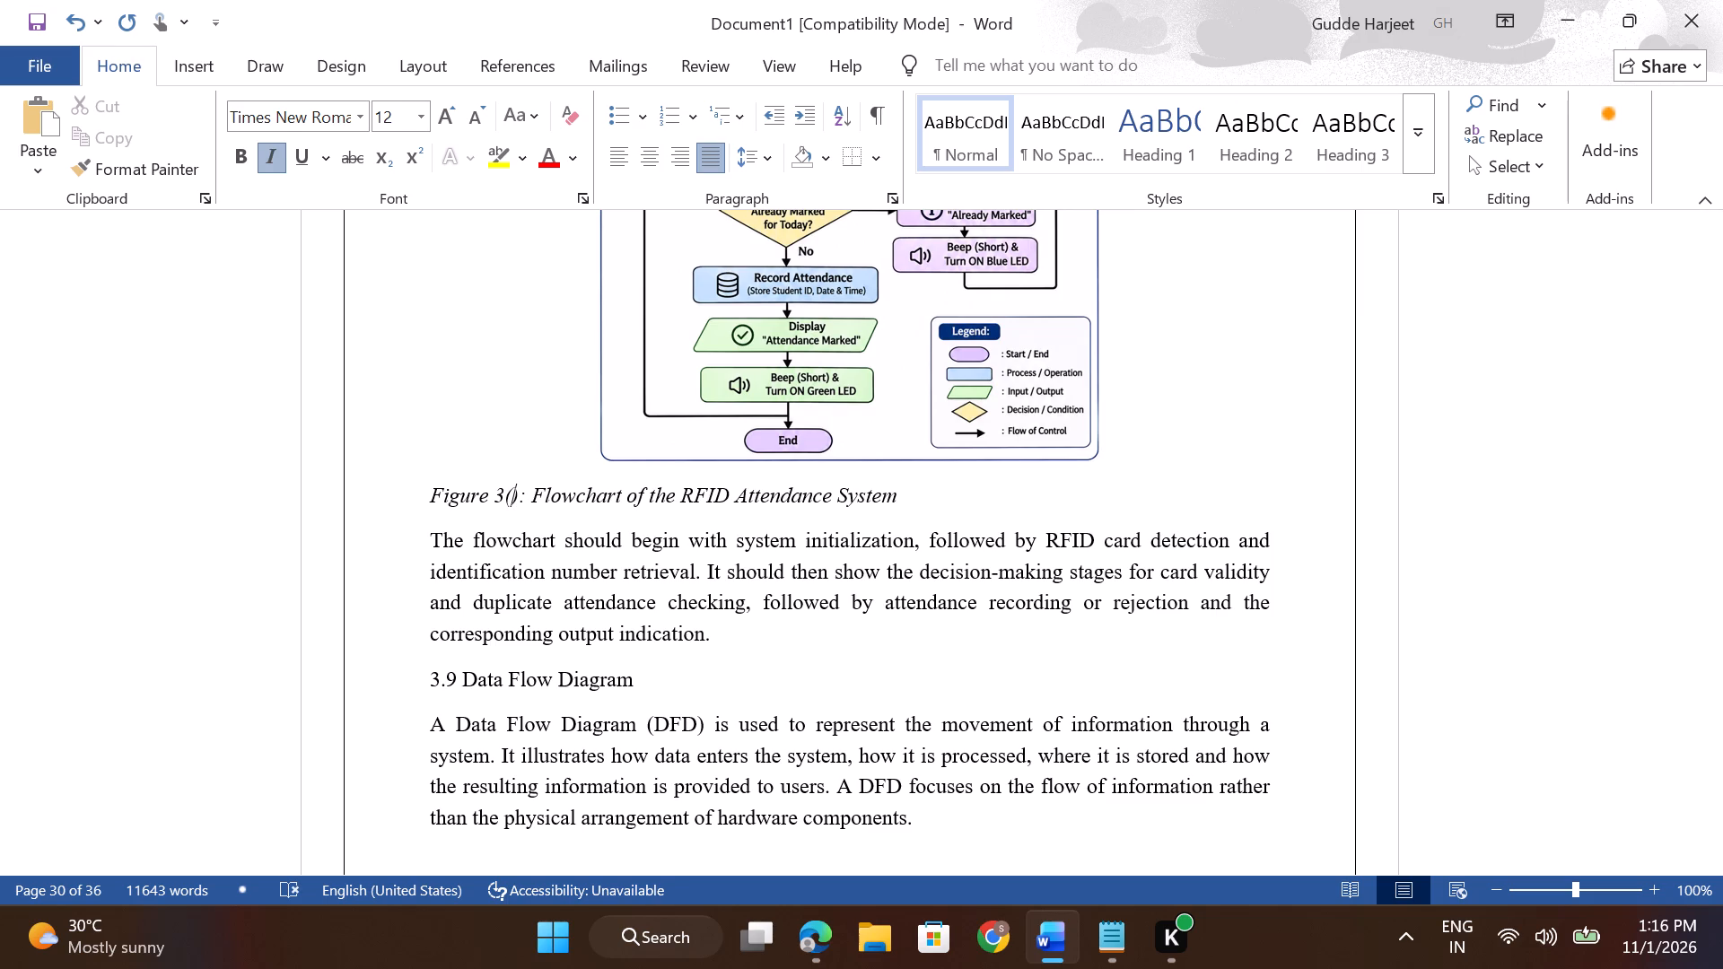
key(a)
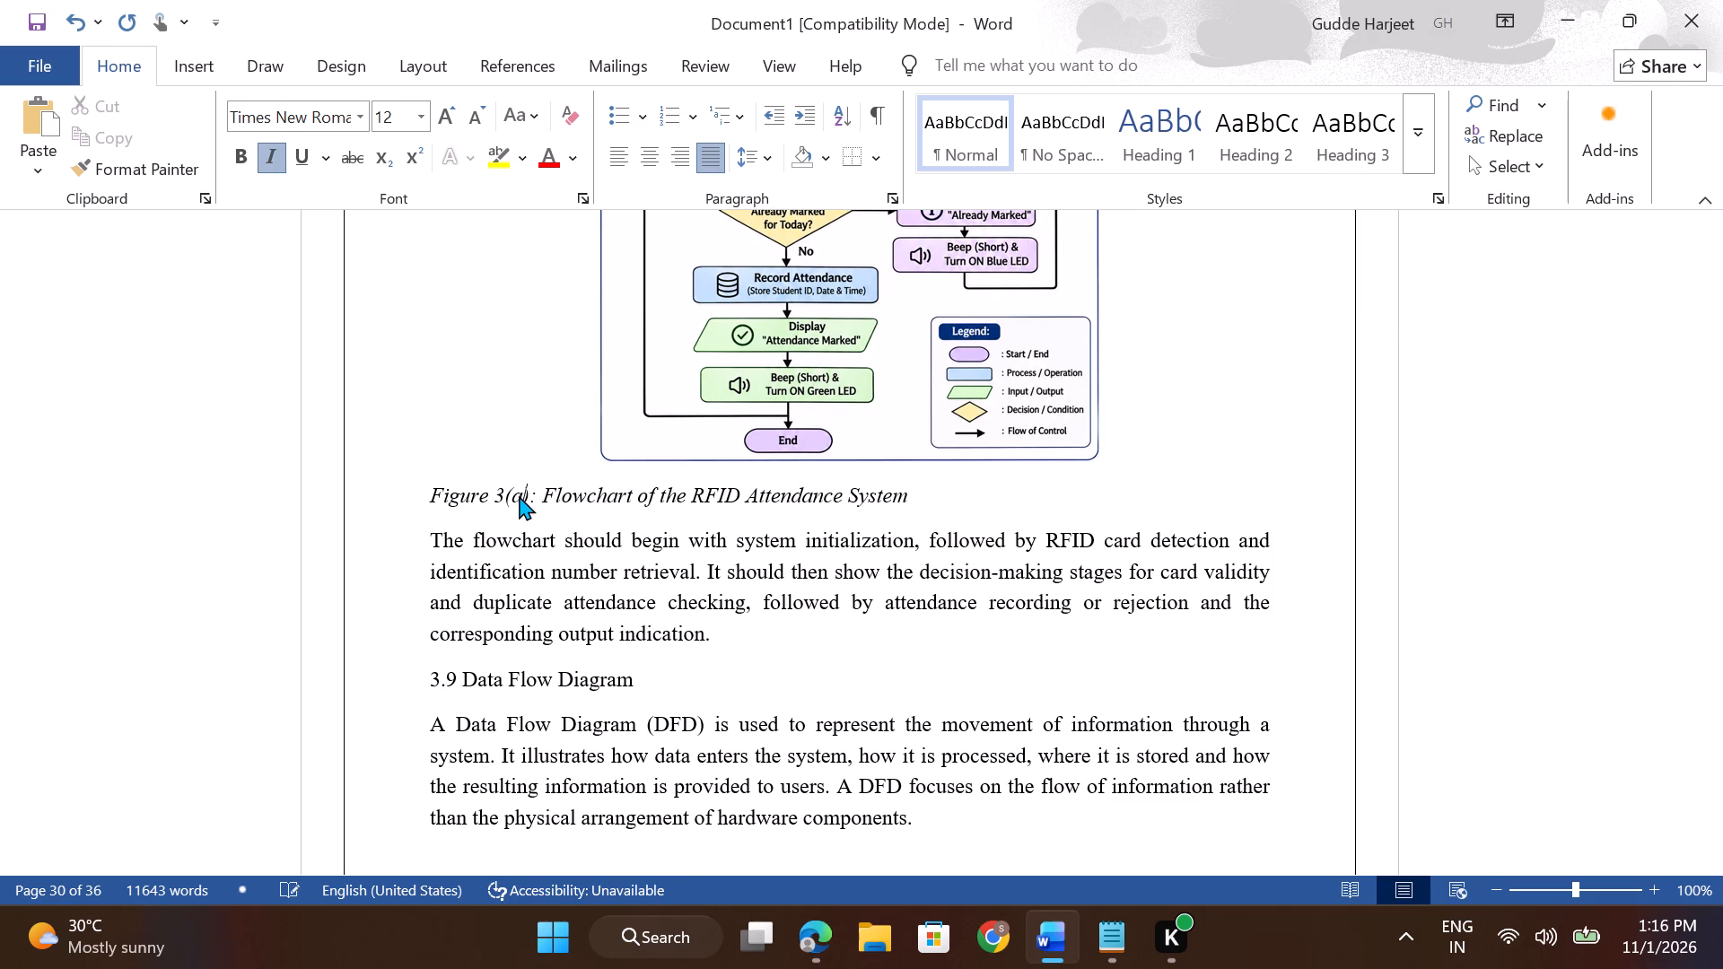
key(BackSpace)
key(b)
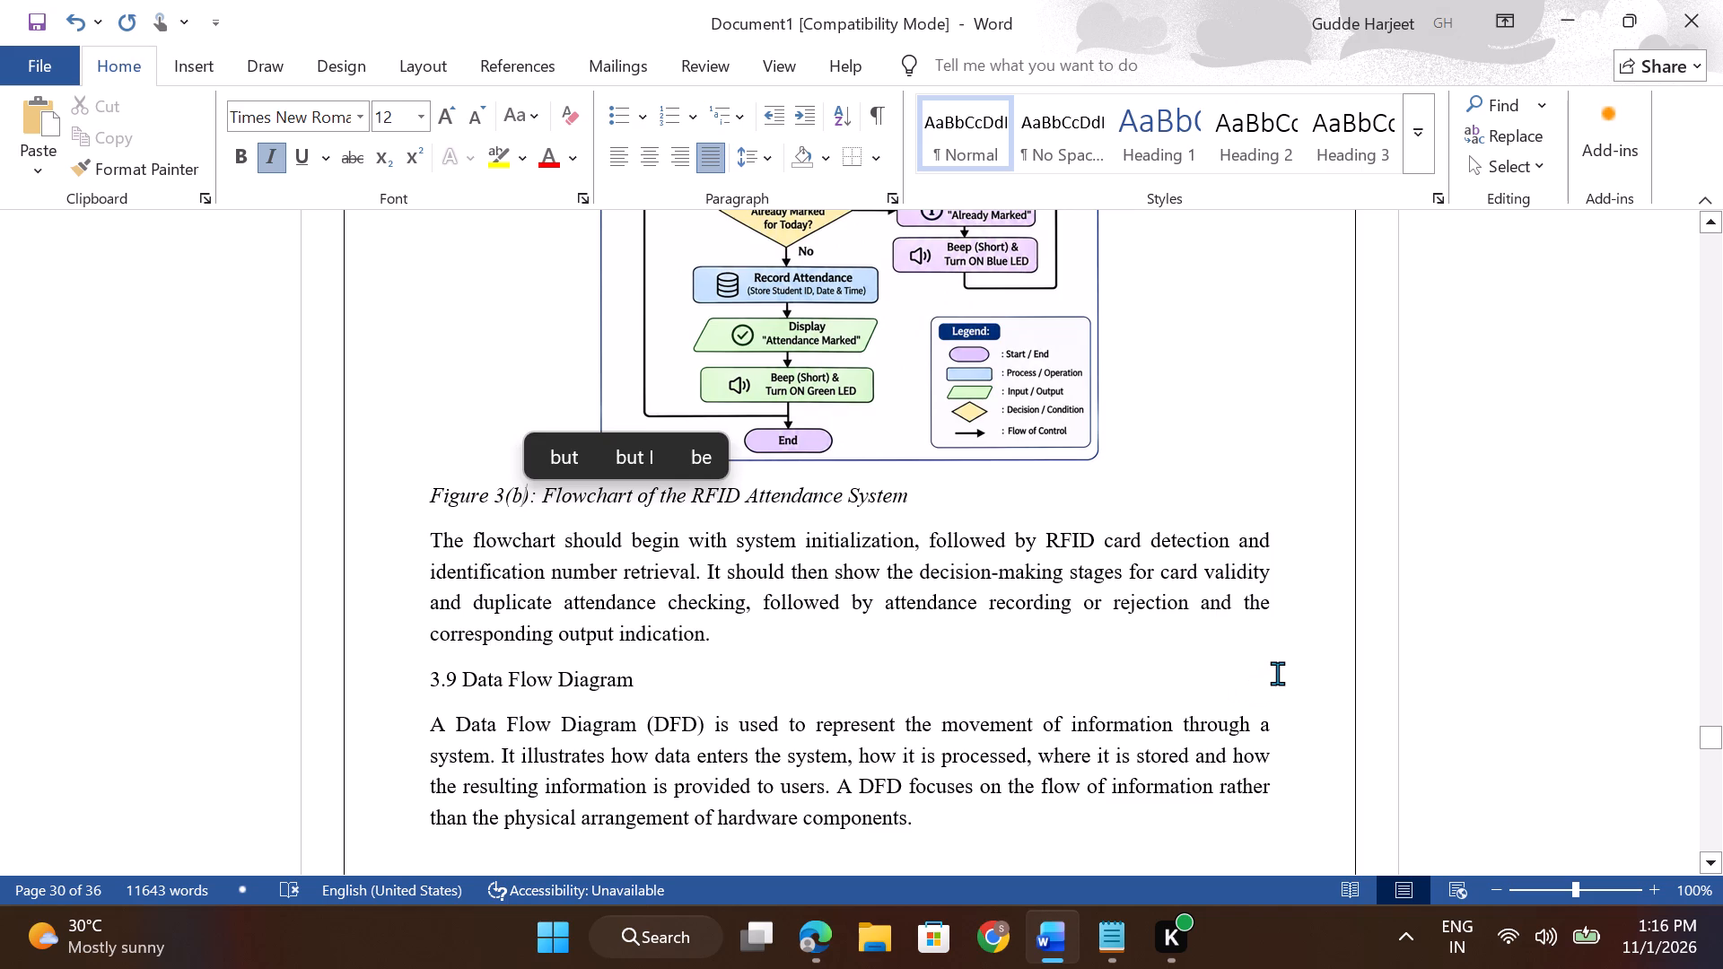
click(1277, 673)
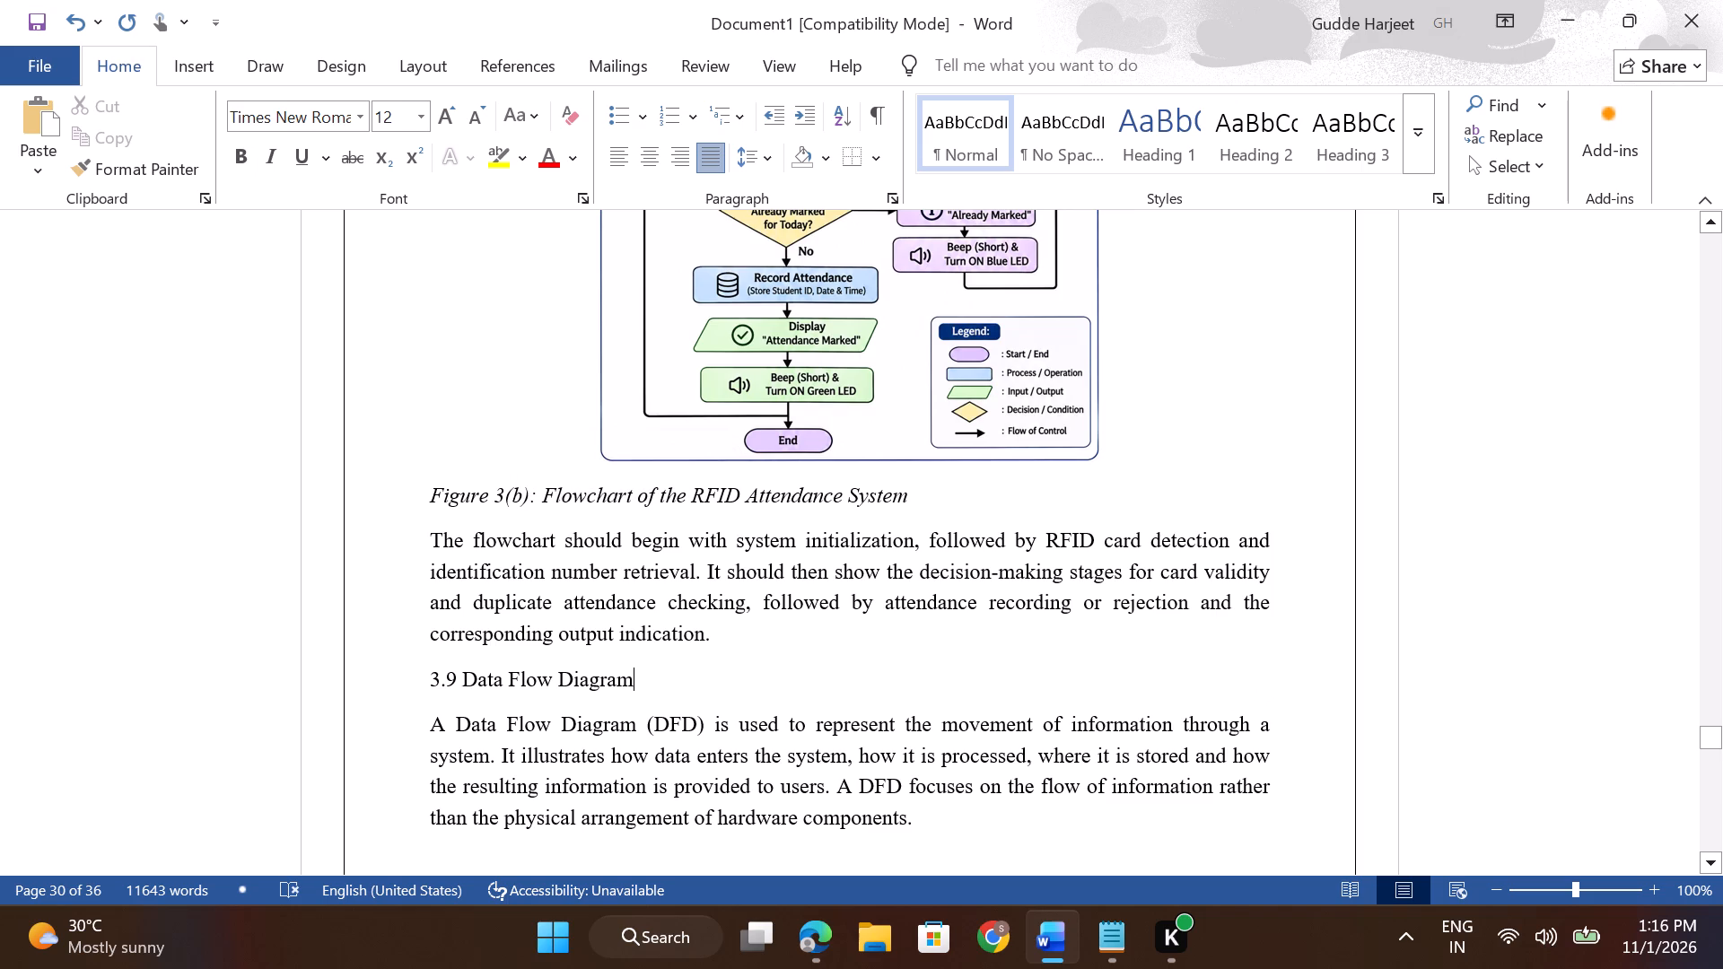
Set the Figure 3(b) flowchart caption to 10.5 pt and centre it below the picture.
ctrl+click(685, 493)
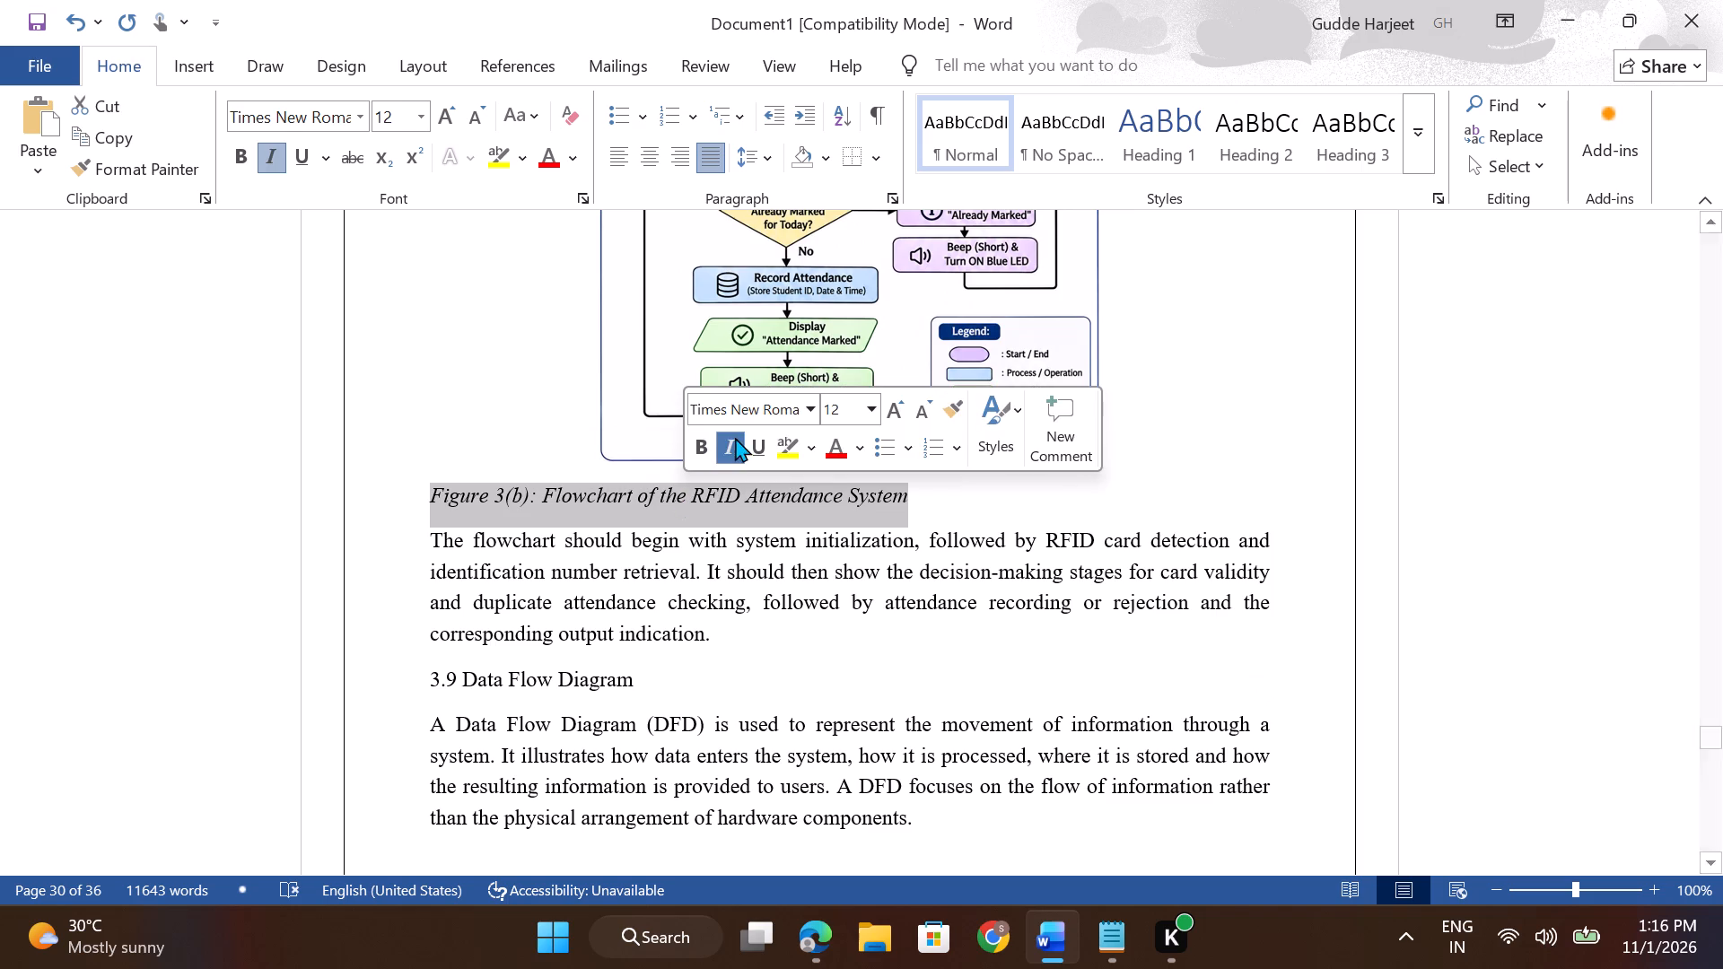
click(841, 407)
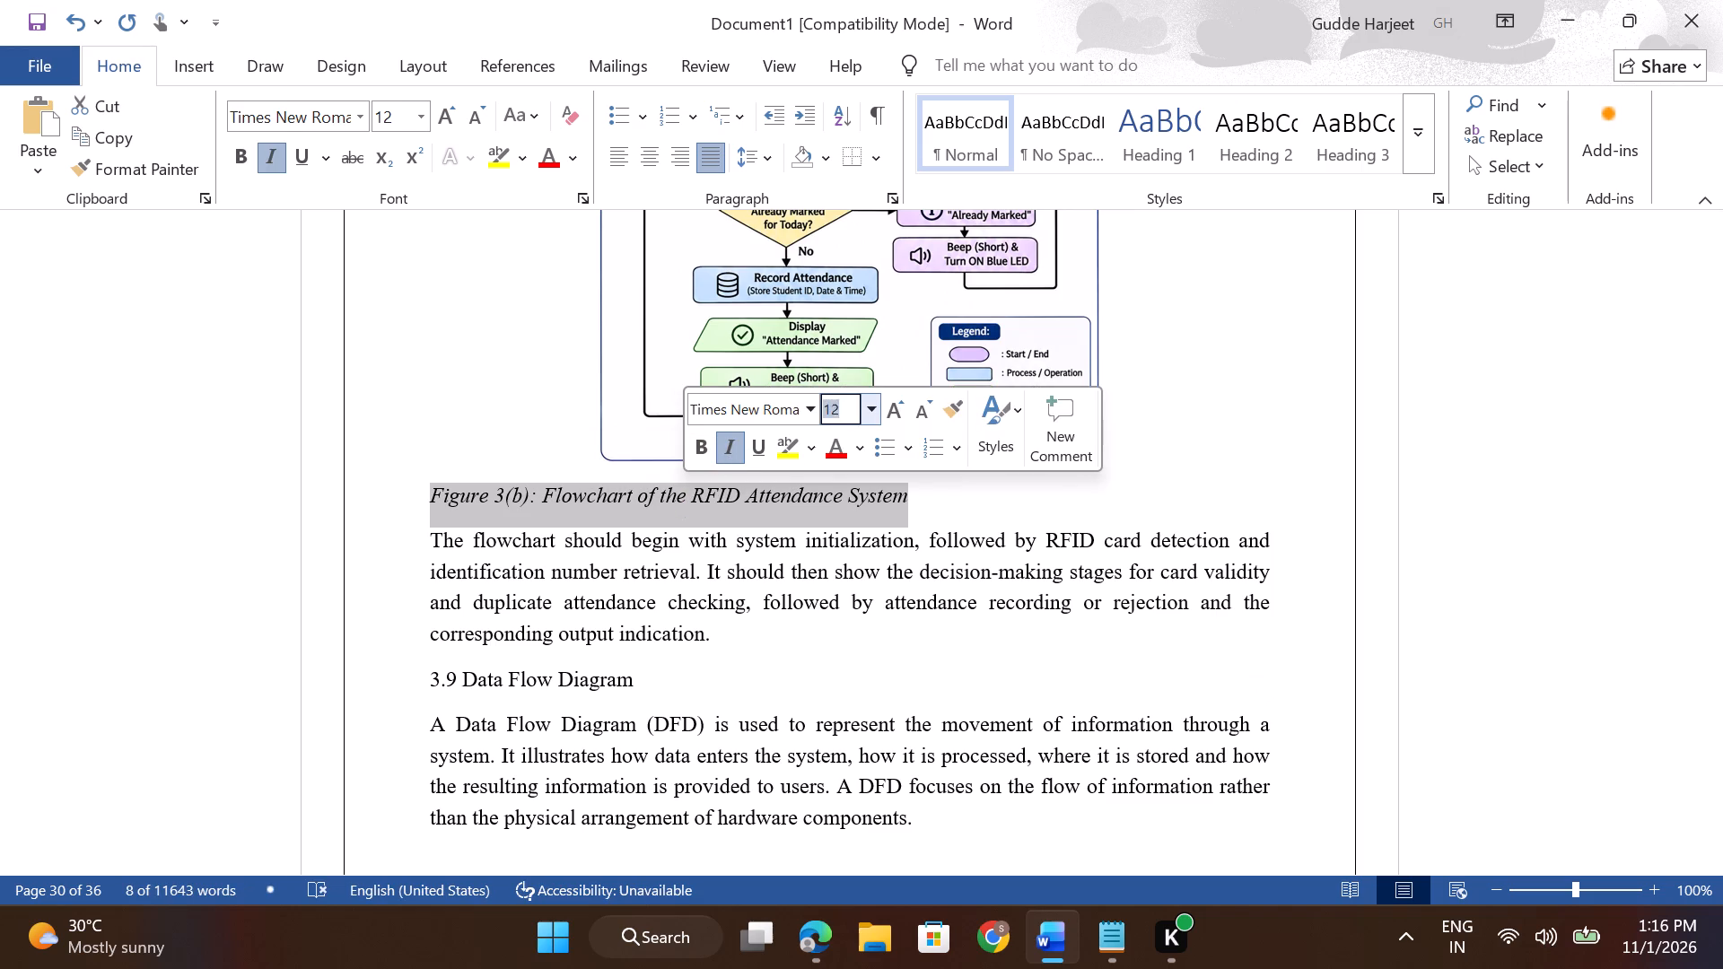
text(10.5)
key(Return)
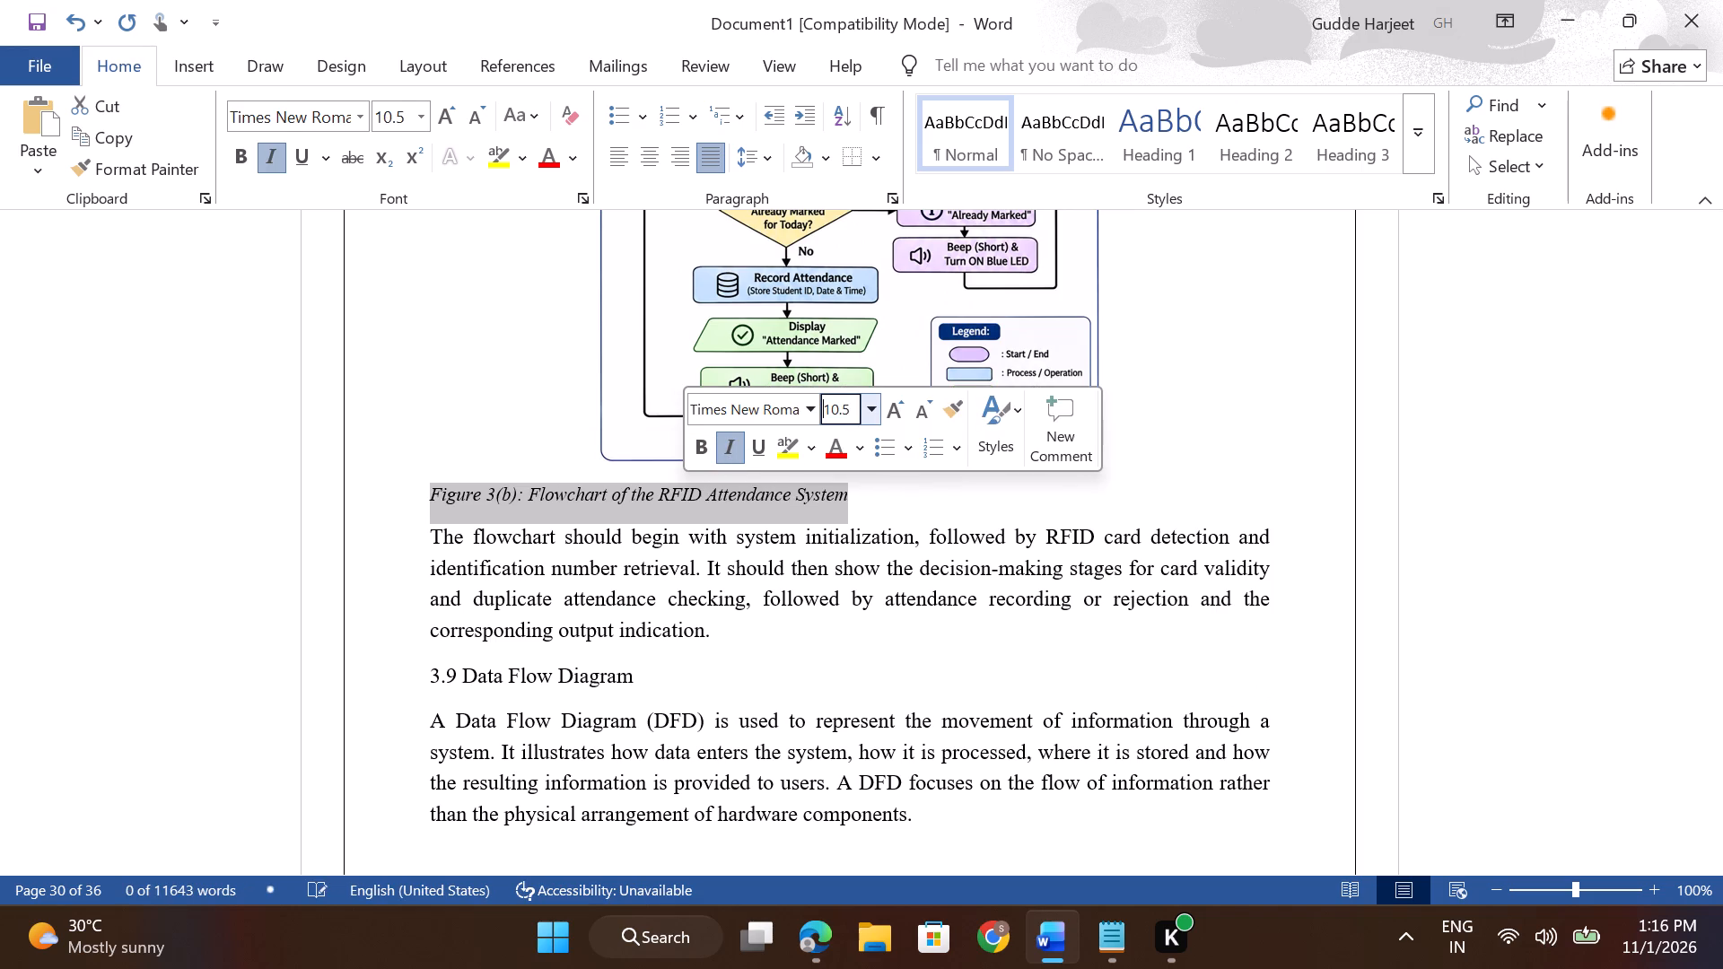
click(644, 161)
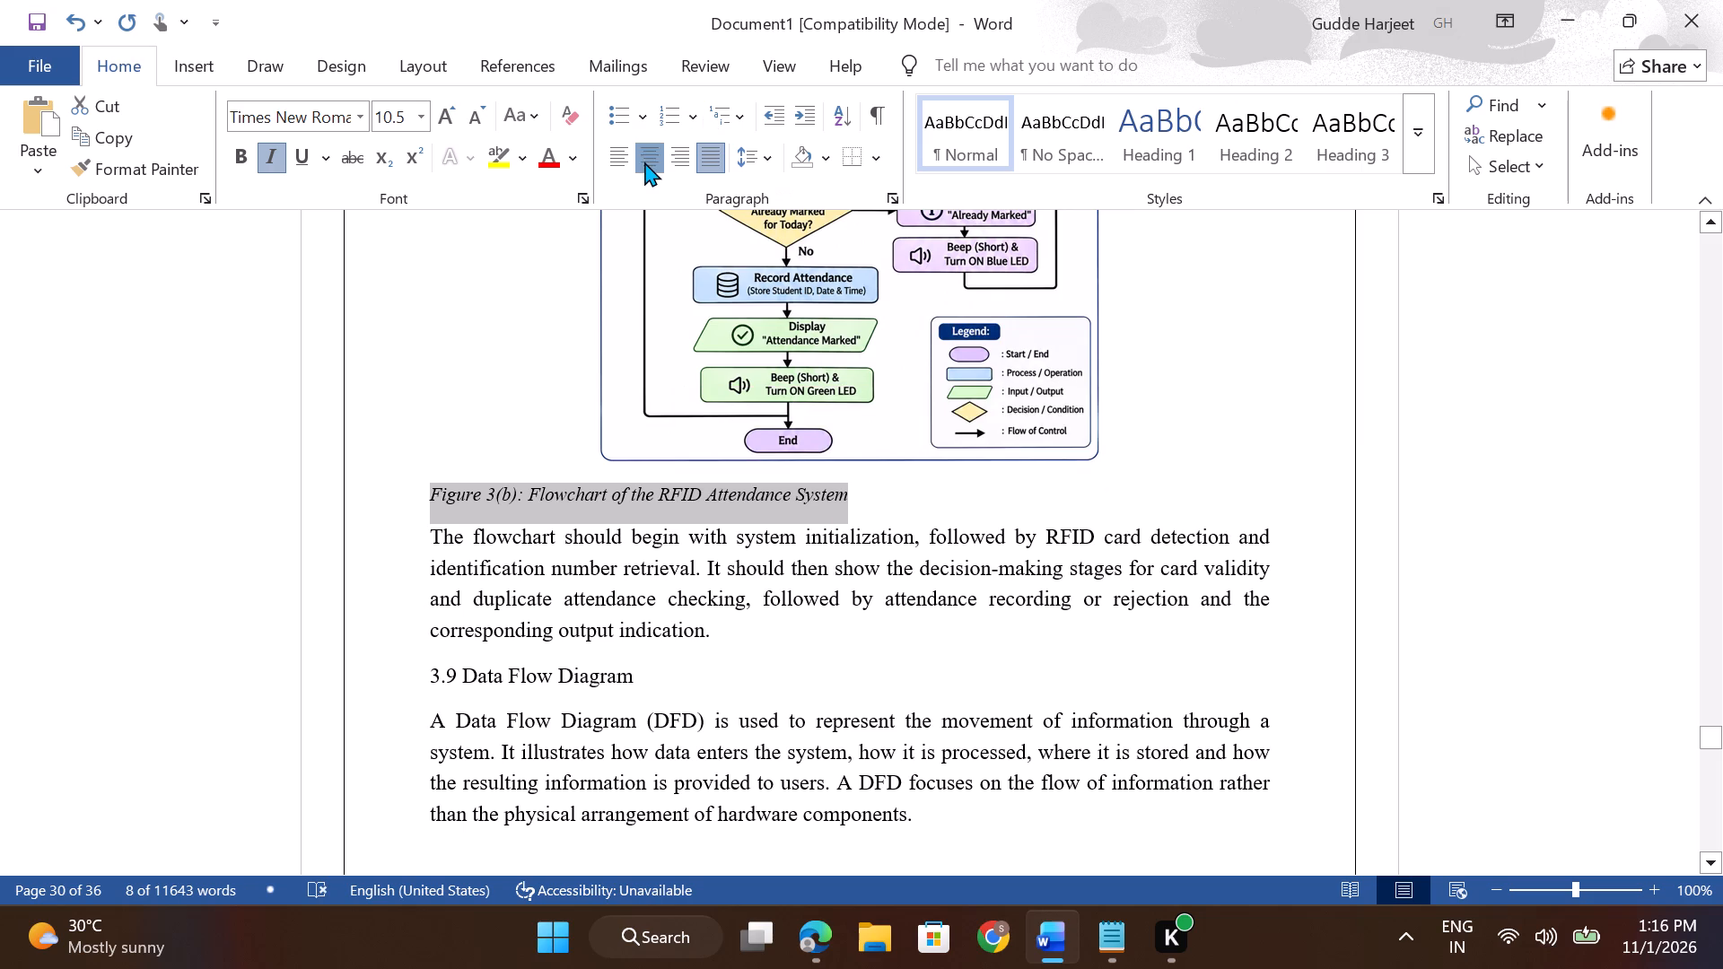
click(1249, 456)
Review the layout of the pages from section 3.7 through the Figure 3(b) flowchart.
scroll(1249, 456, up, 6)
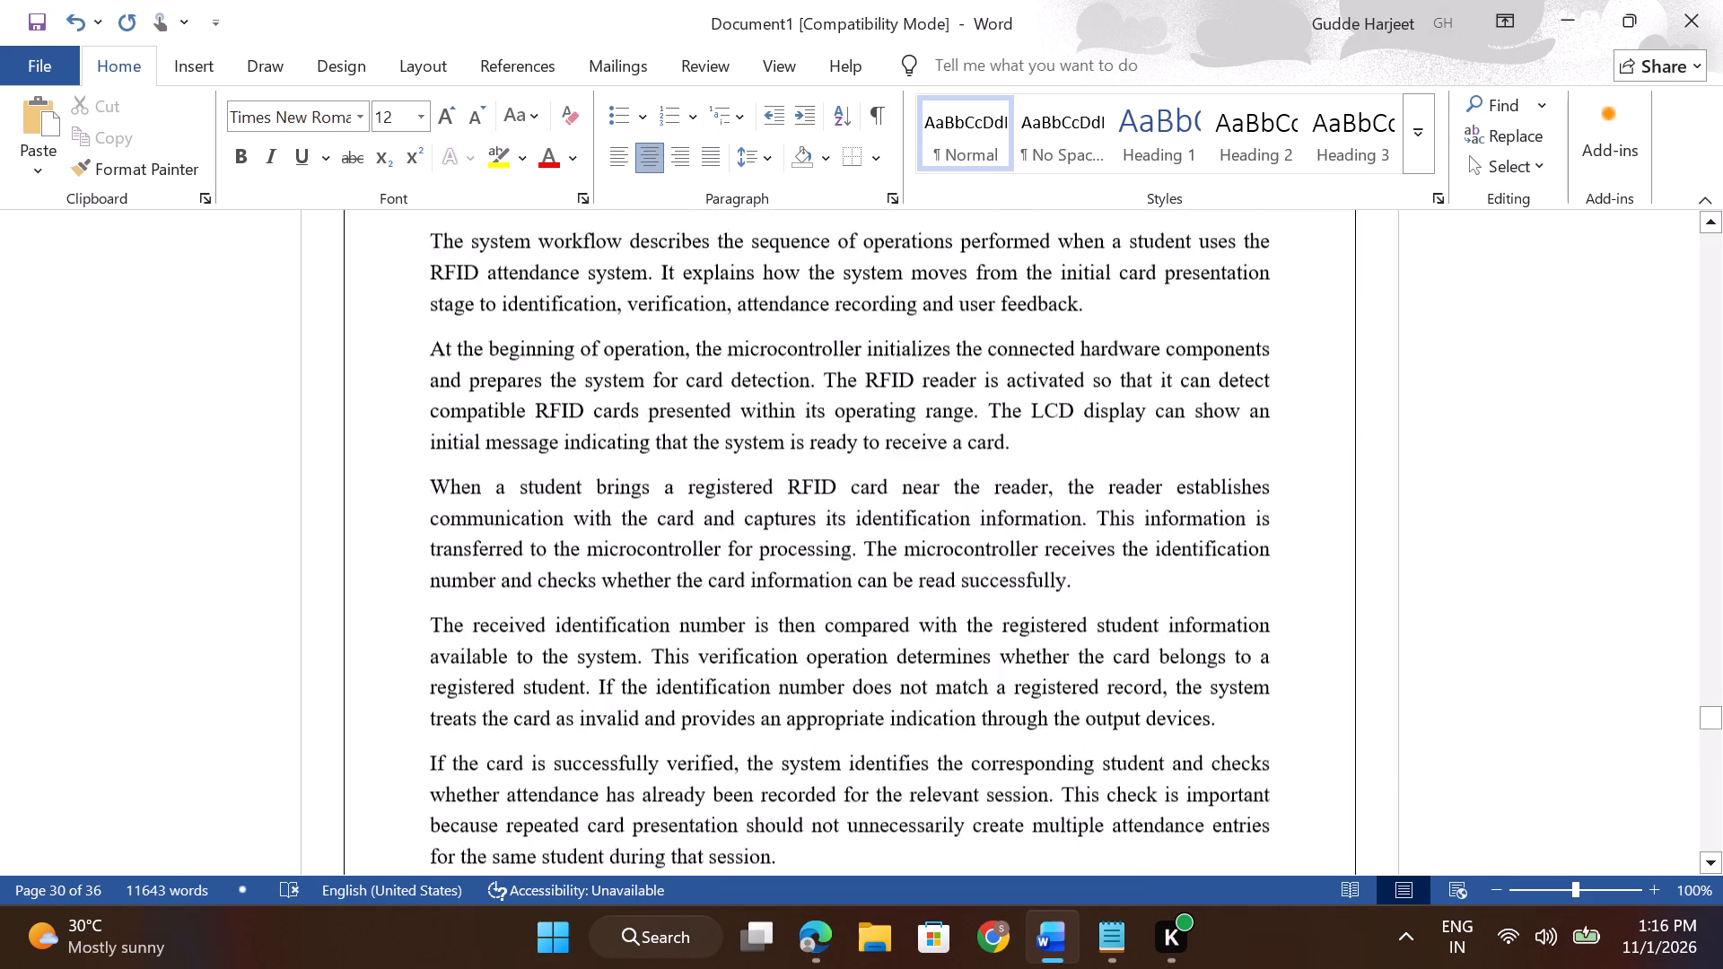
scroll(1249, 456, up, 7)
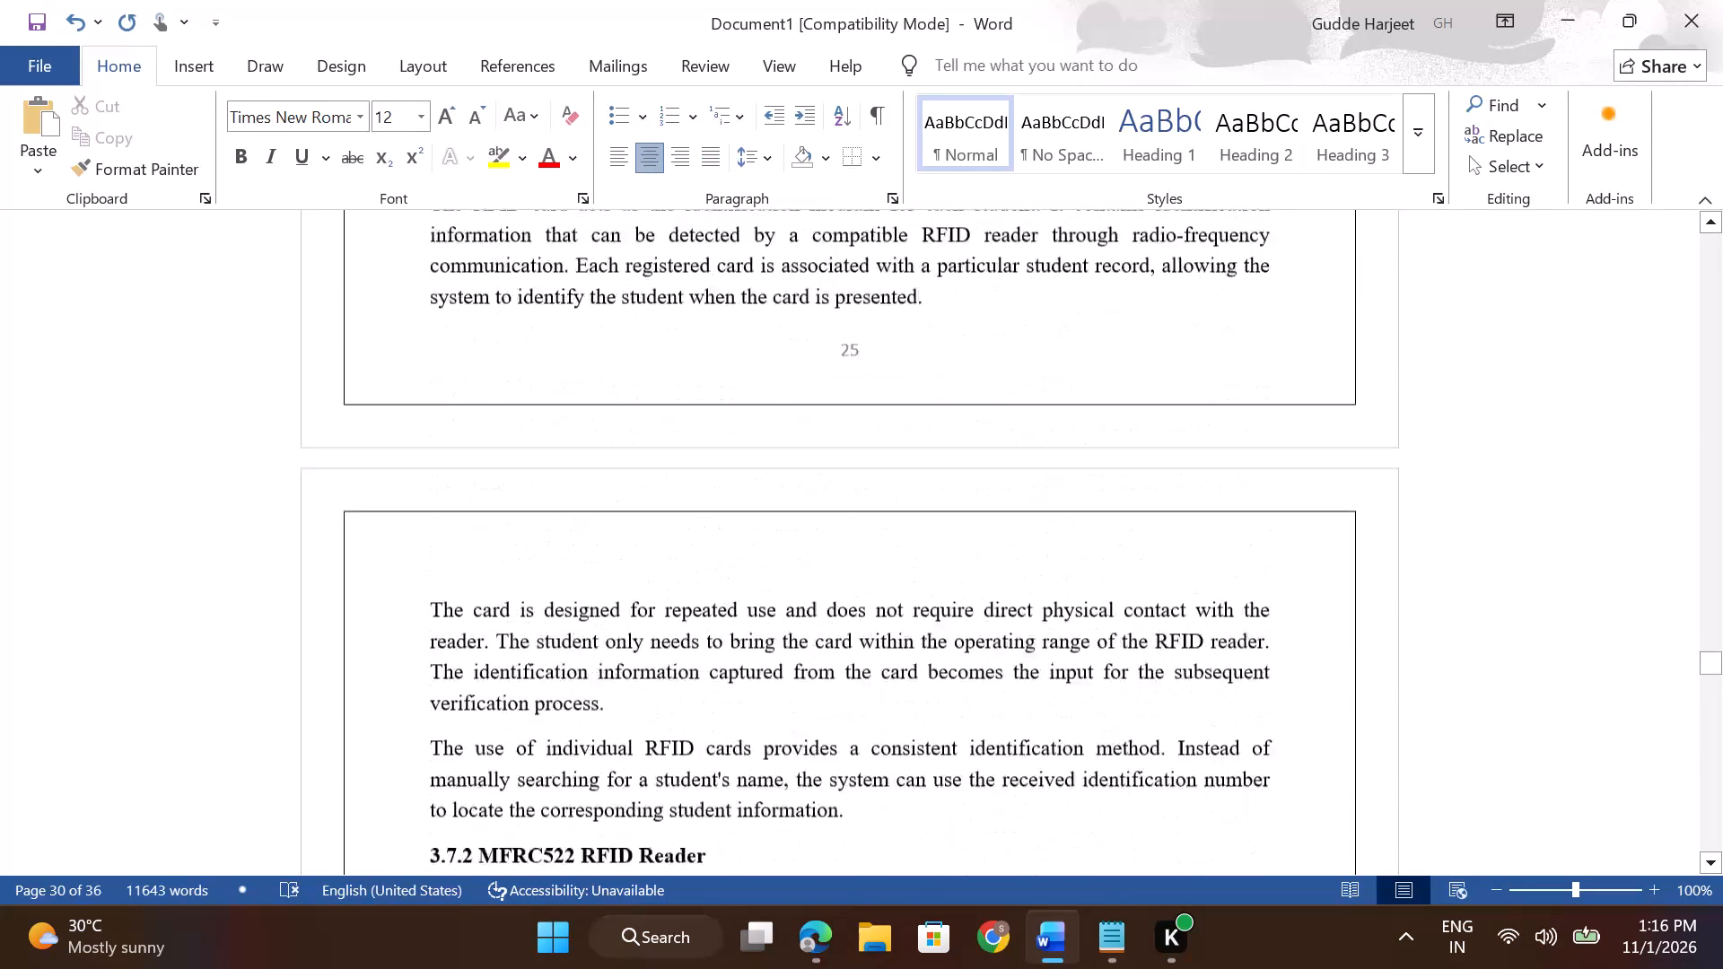
scroll(1249, 456, up, 2)
scroll(1249, 456, down, 6)
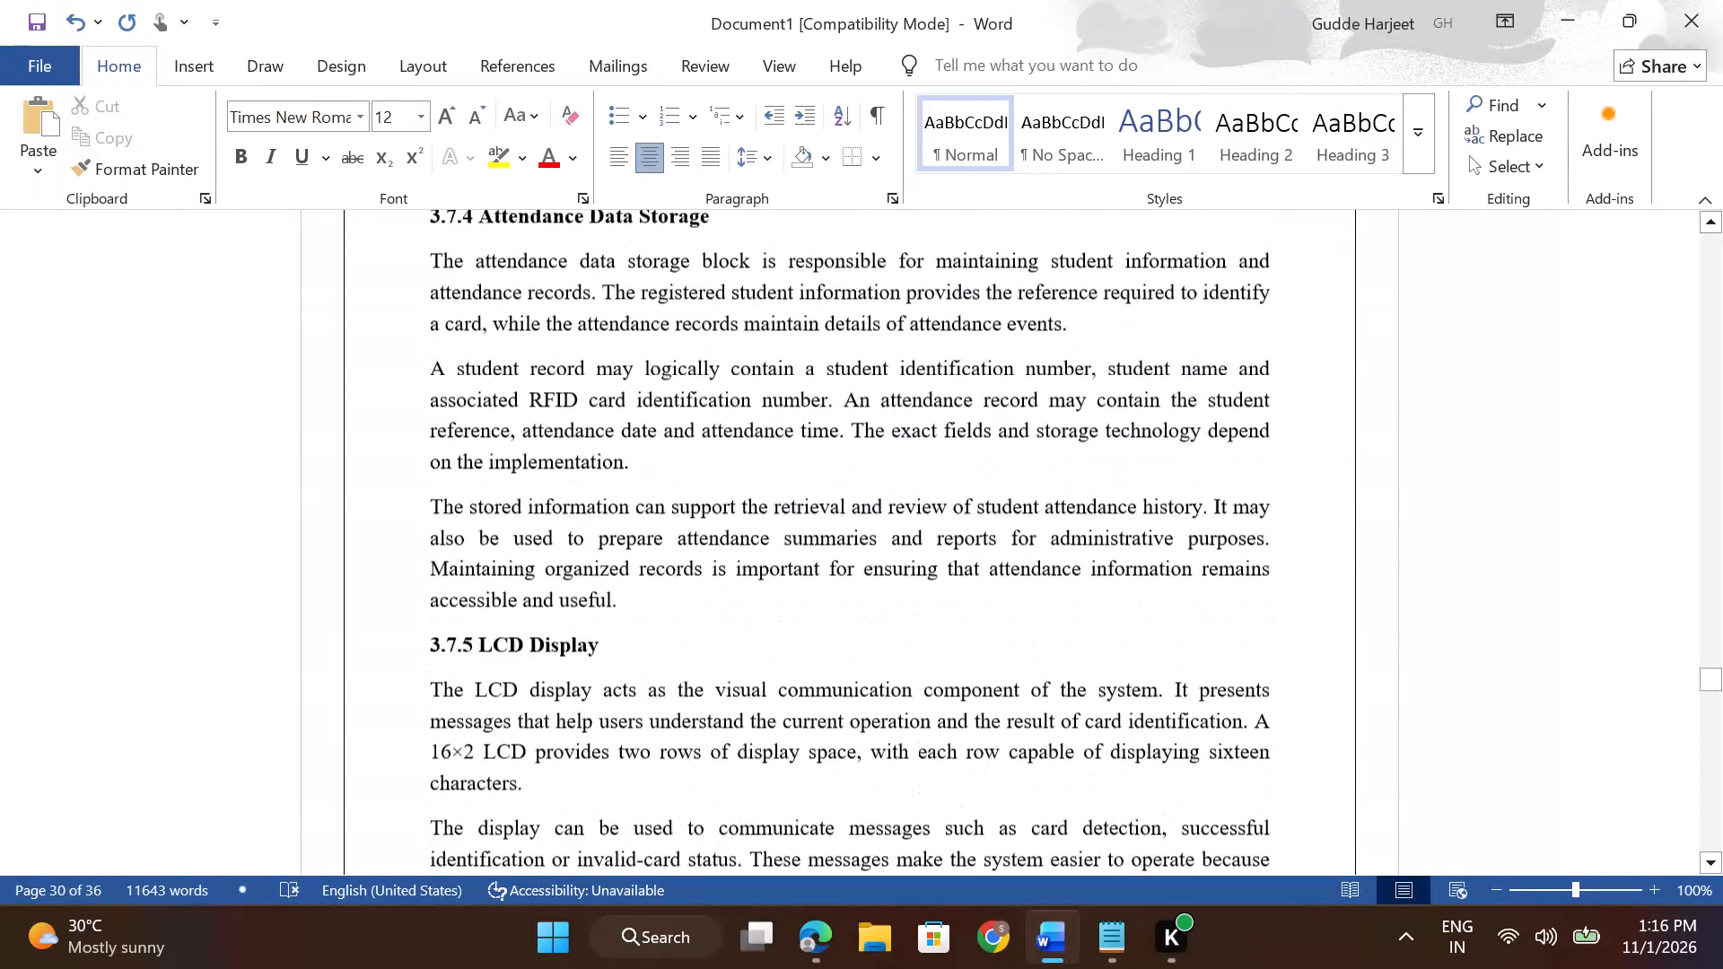
scroll(1249, 456, down, 10)
scroll(1249, 456, up, 1)
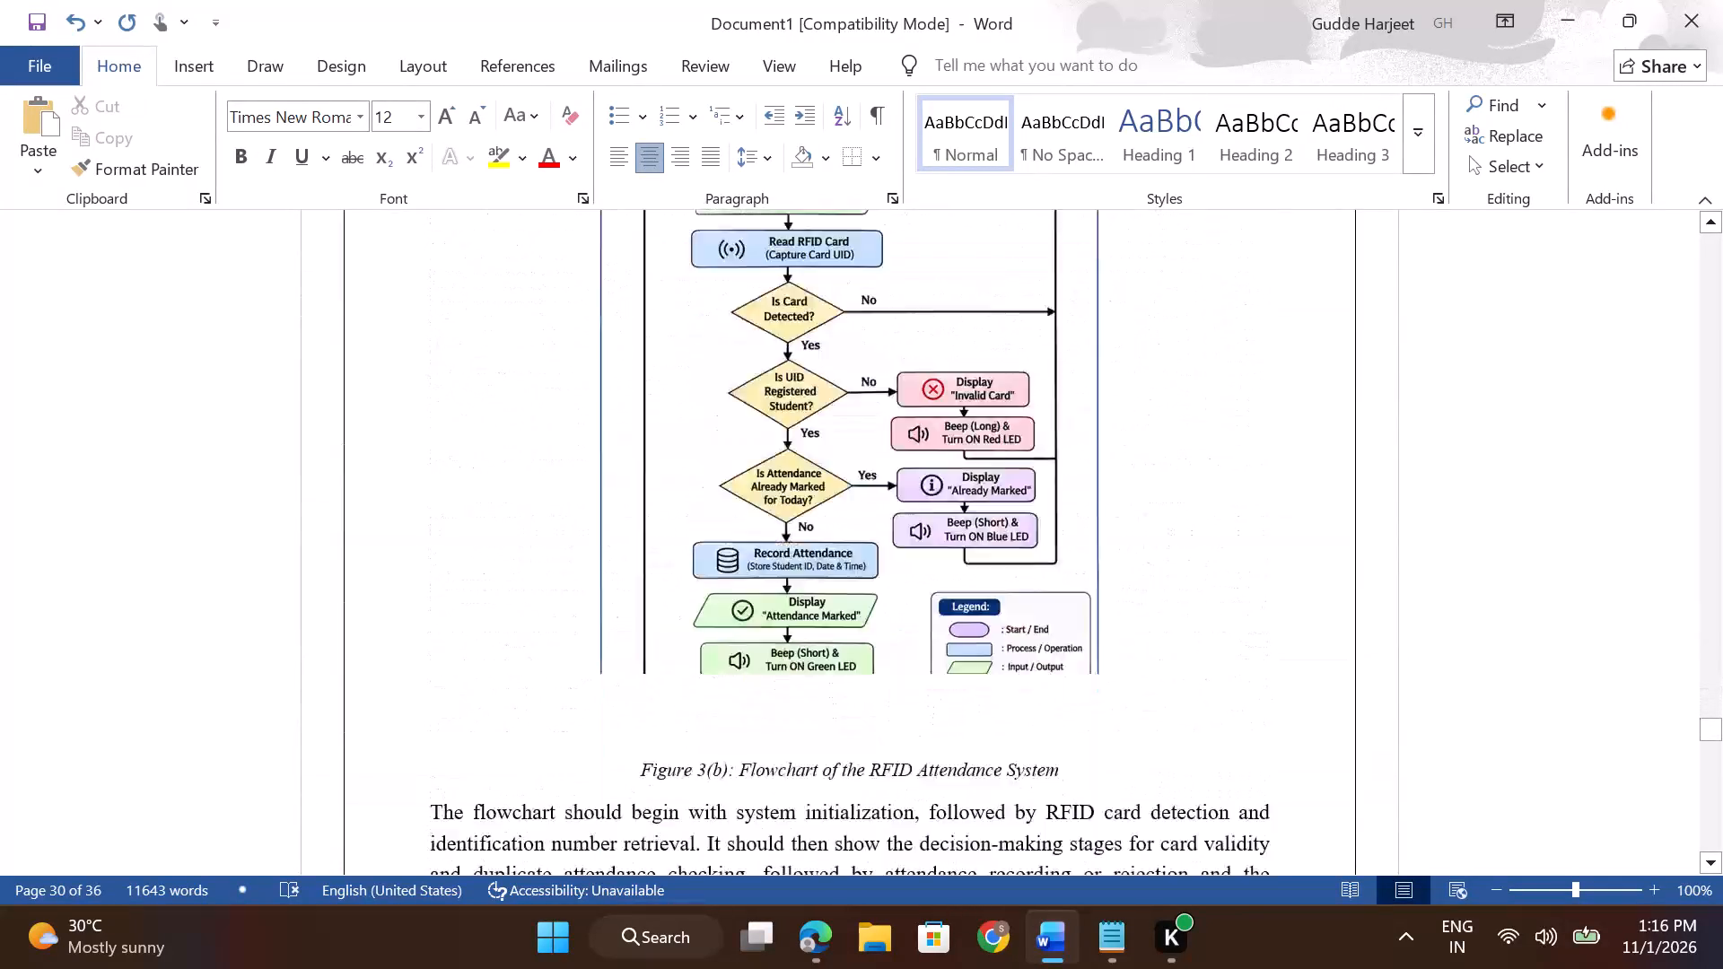
scroll(1249, 456, up, 1)
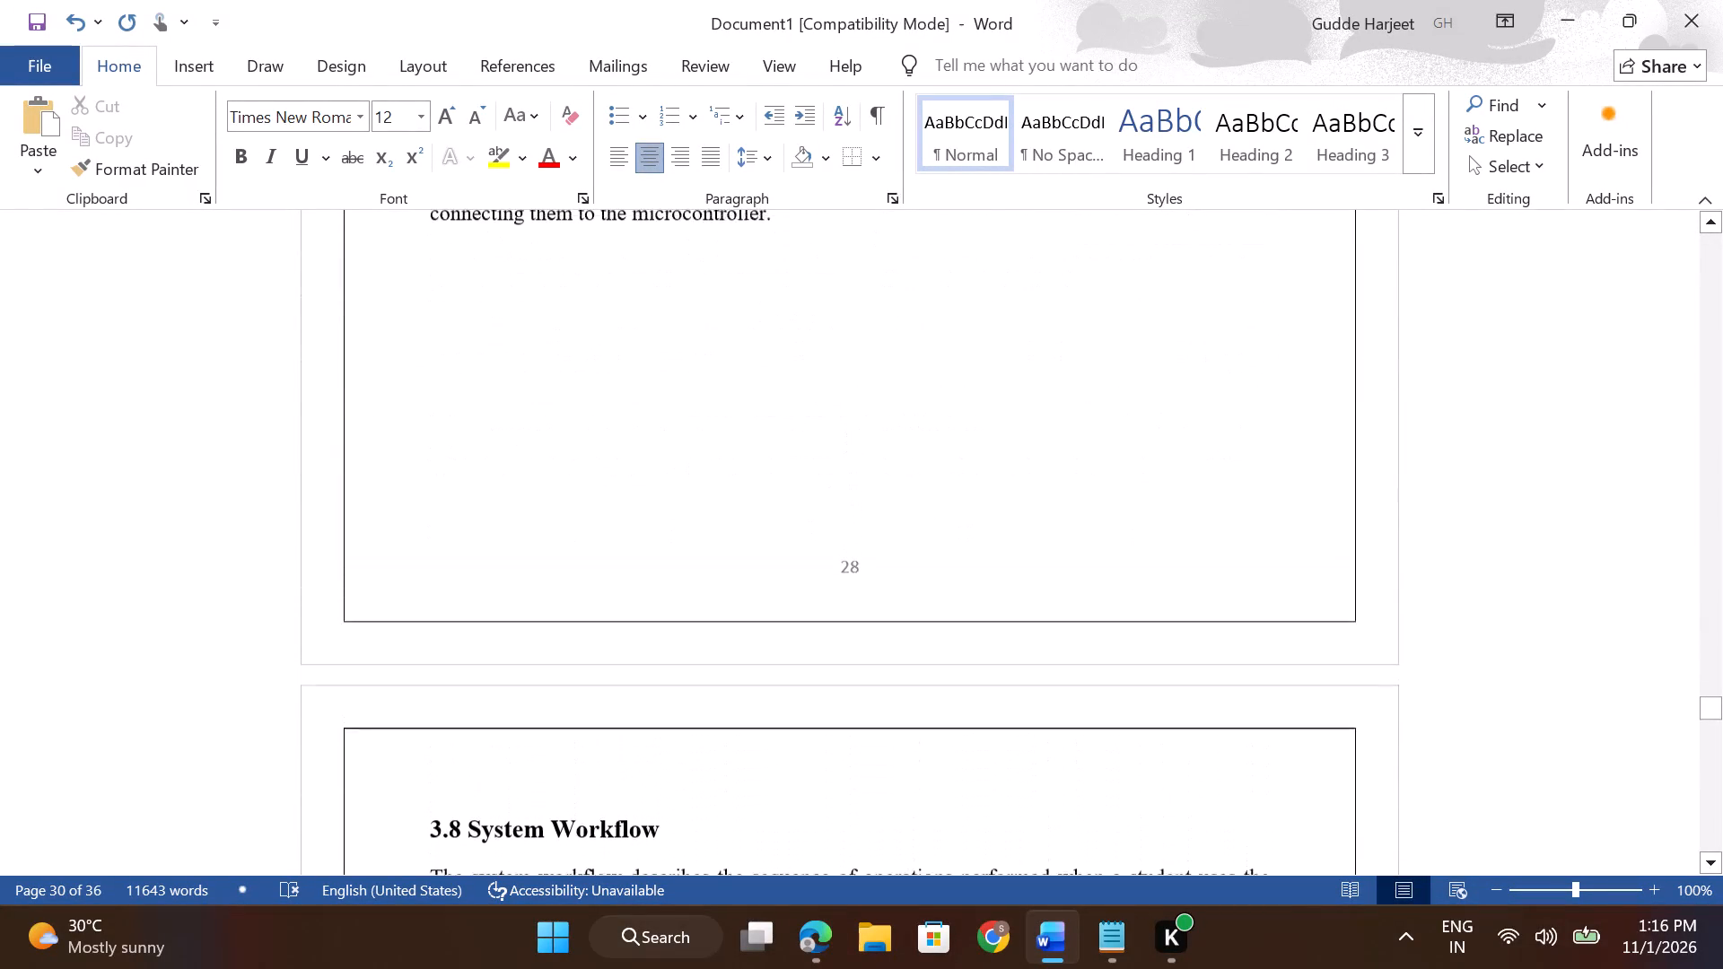
scroll(1249, 456, down, 6)
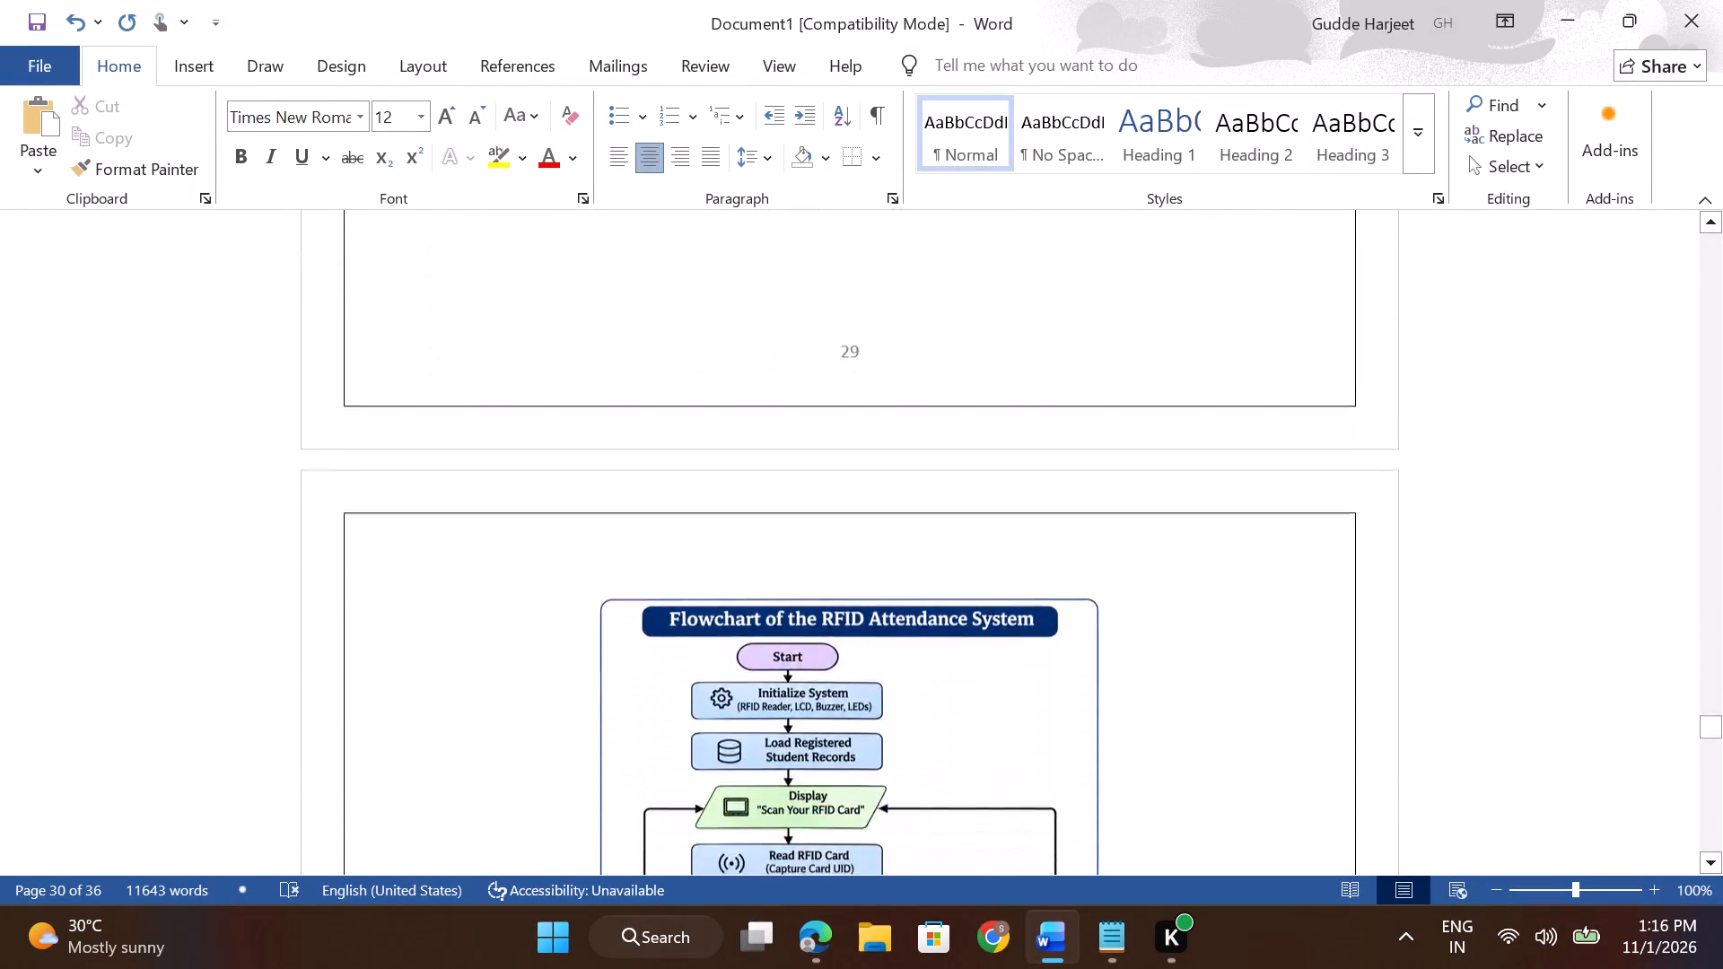
scroll(1249, 456, down, 7)
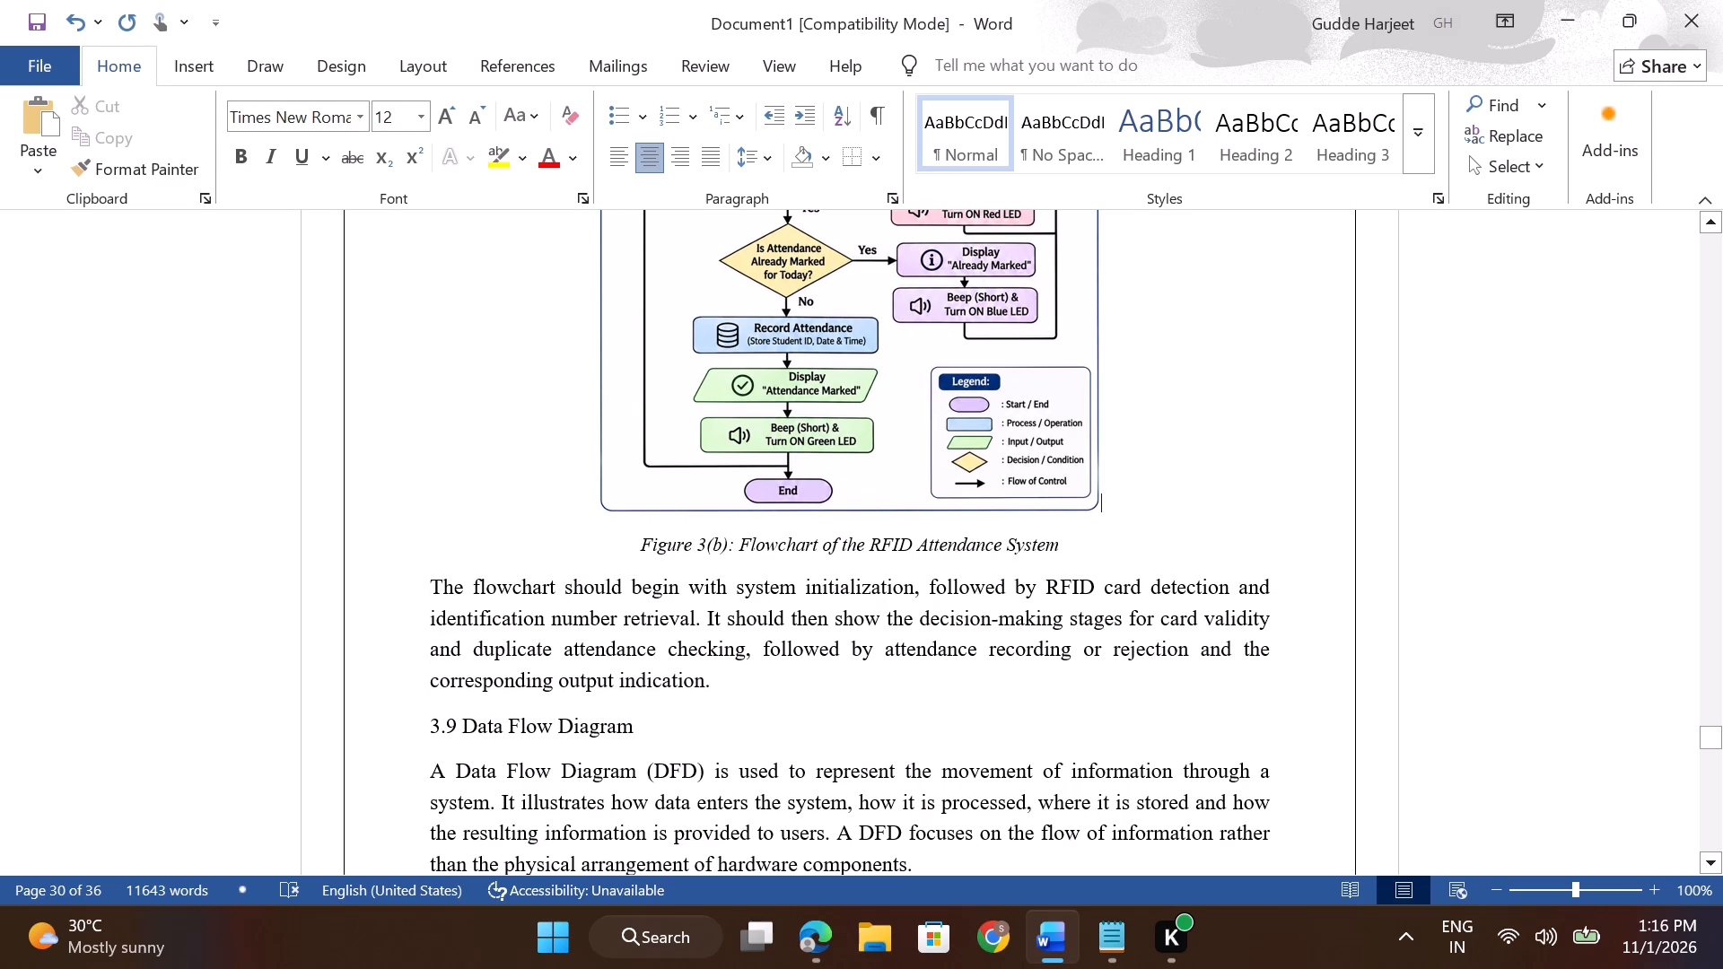
Add five blank lines before the "3.9 Data Flow Diagram" heading to move it onto a new page.
scroll(721, 712, down, 1)
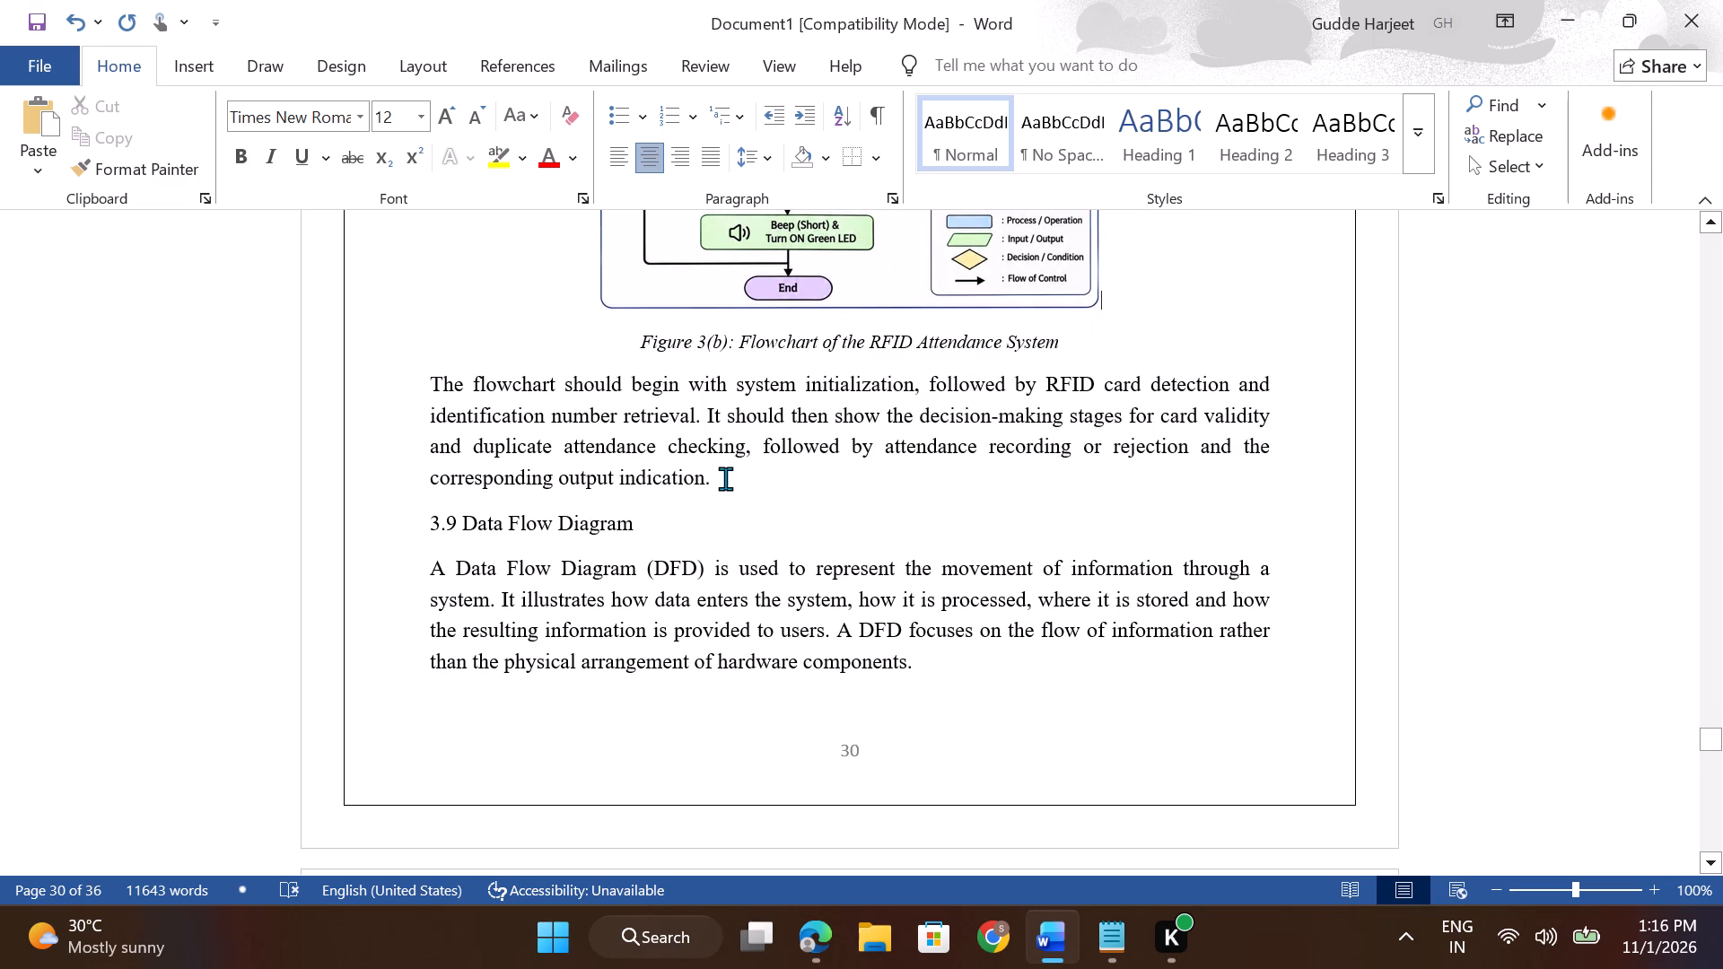
click(719, 479)
key(Return)
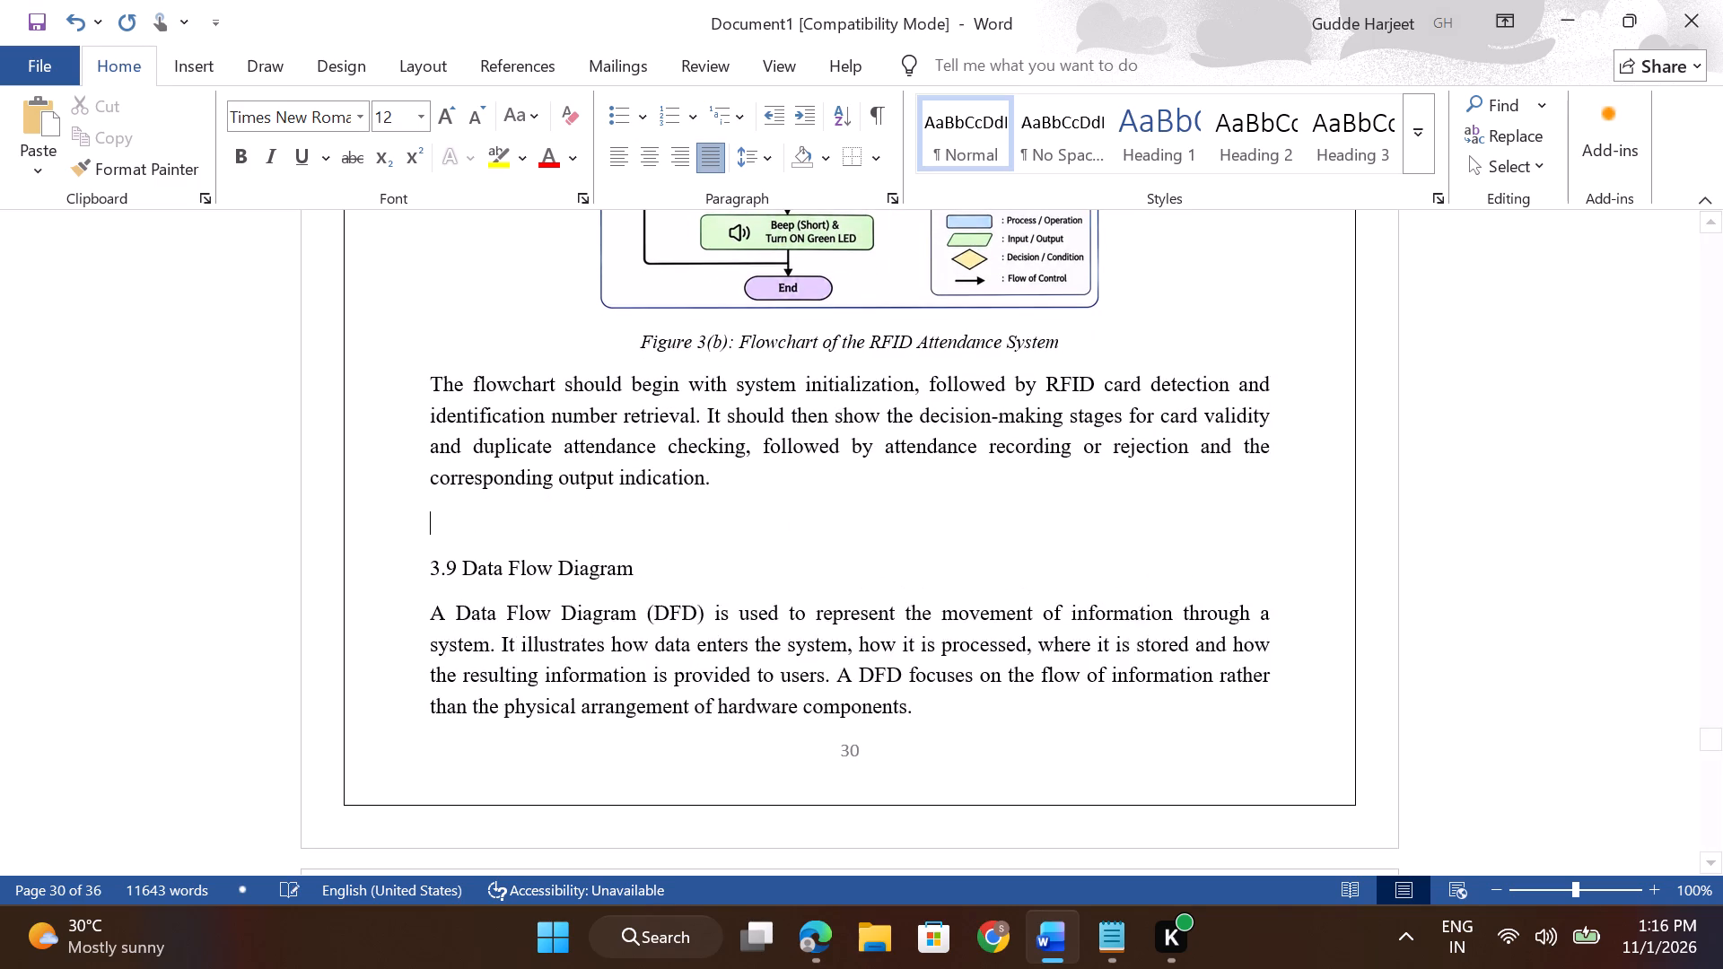
key(Return)
key(Return)
key(Return)
key(Return)
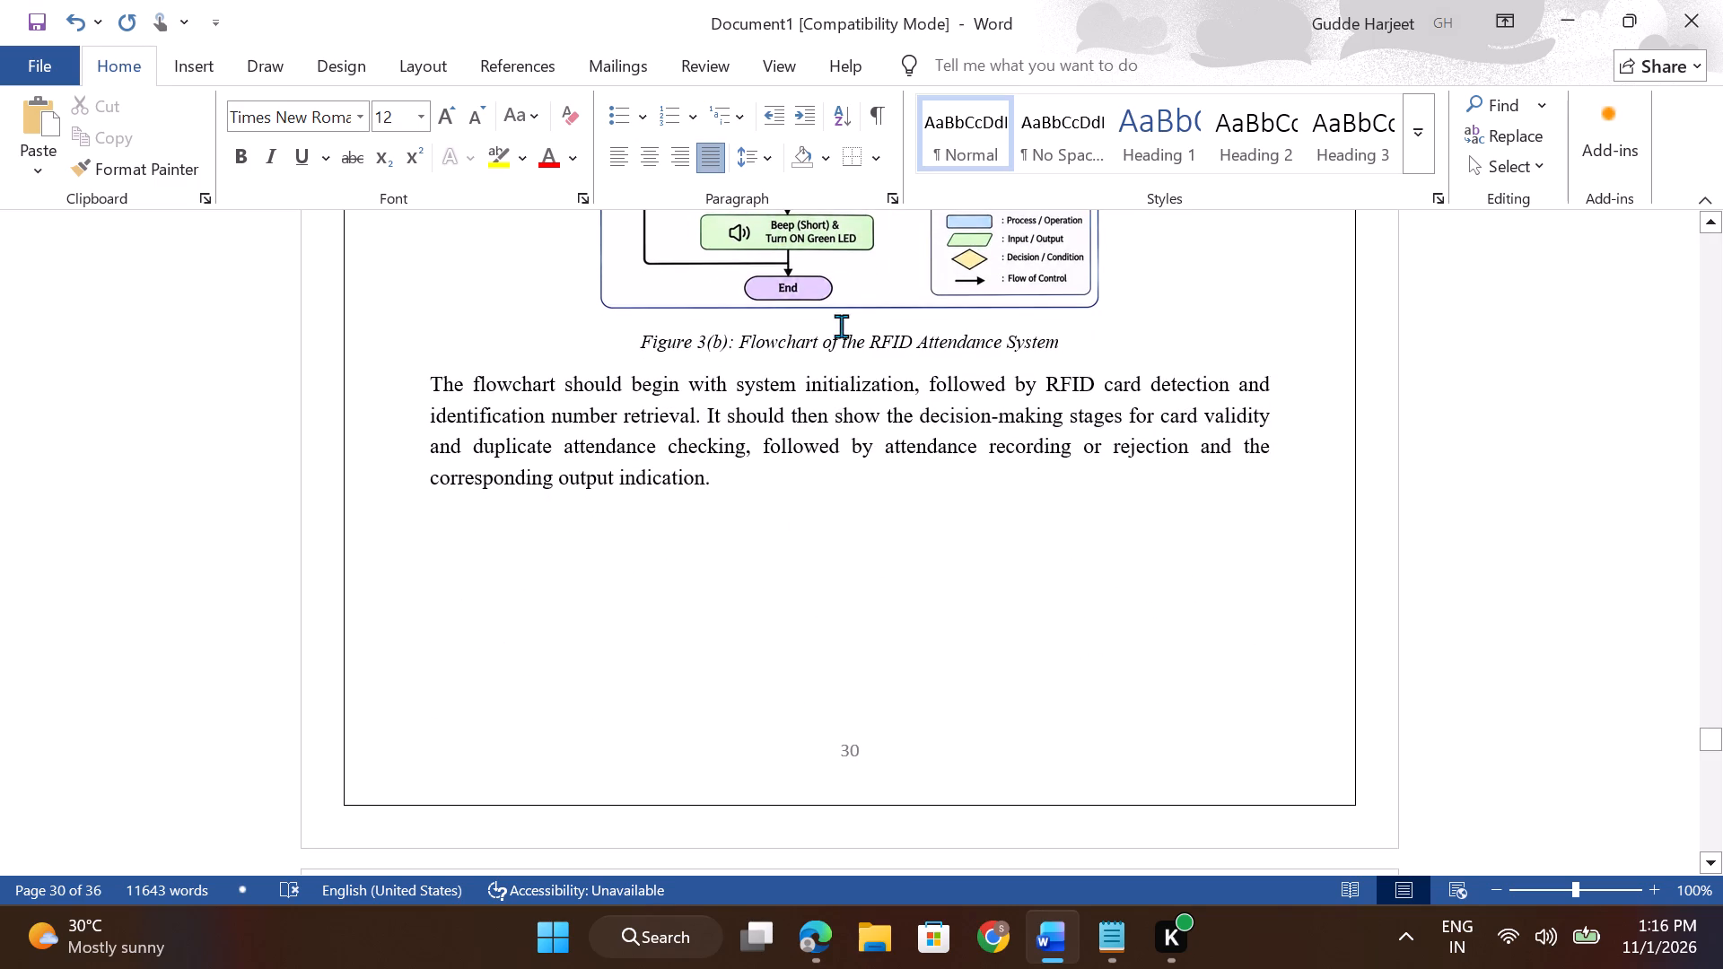
Enlarge the Figure 3(b) flowchart picture proportionally, keeping its caption and the following paragraph on the same page.
click(846, 267)
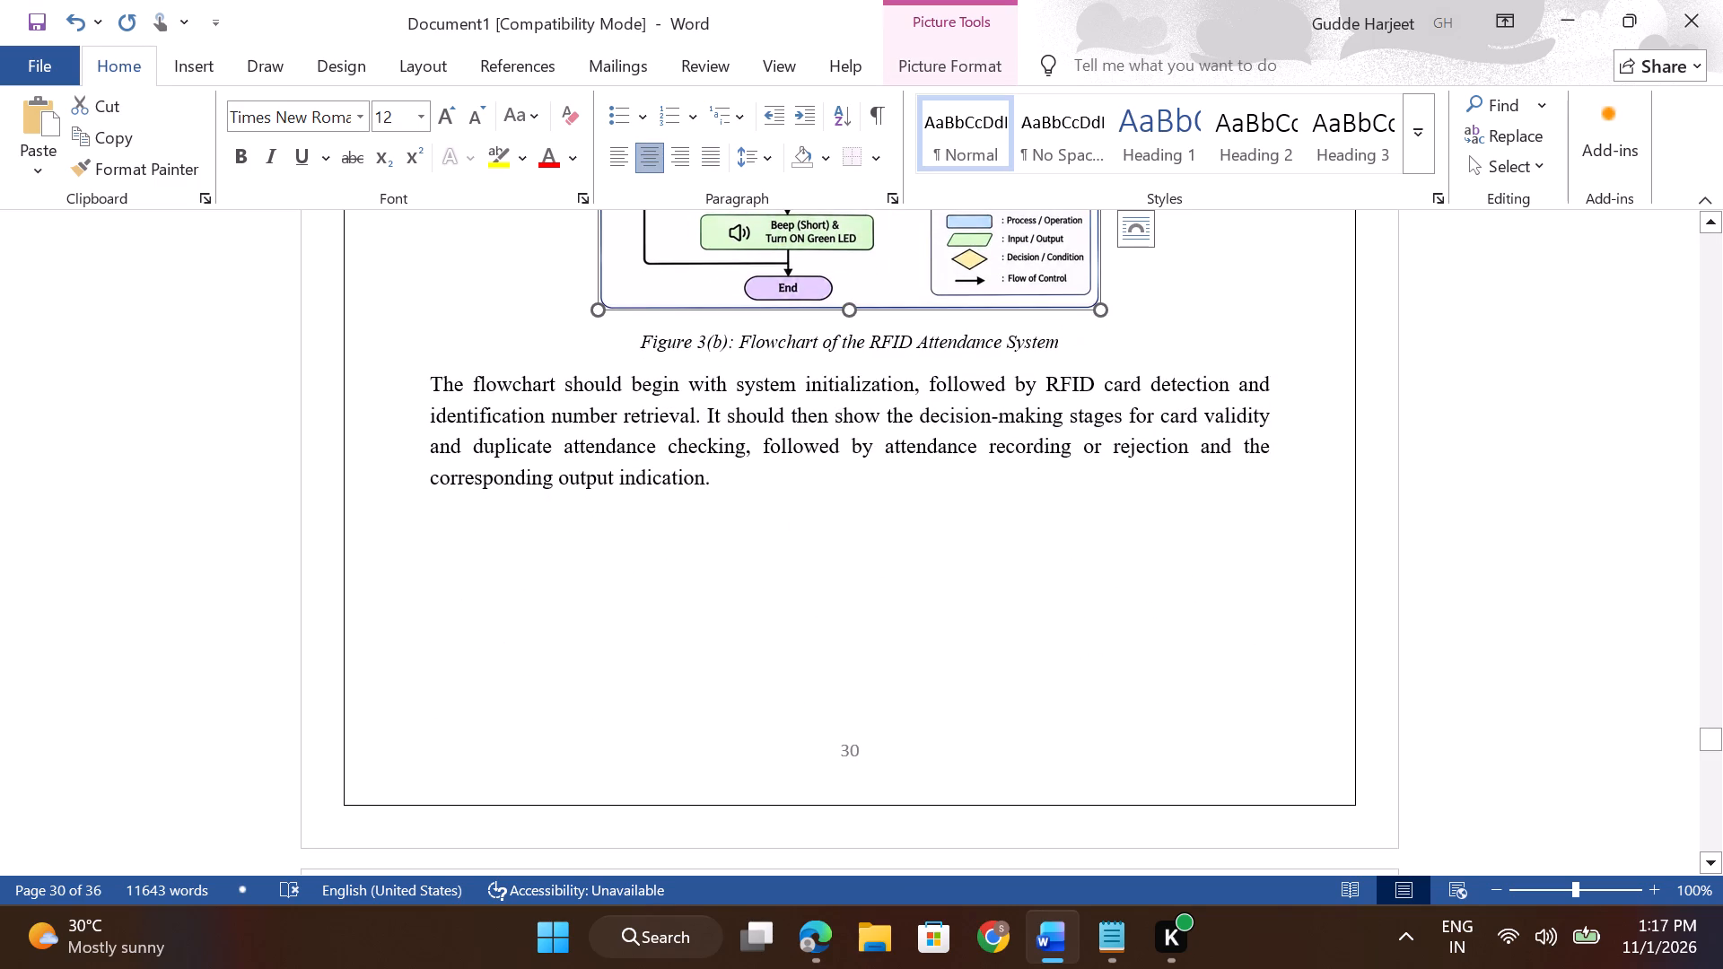
click(1095, 298)
drag(1098, 309, 1133, 409)
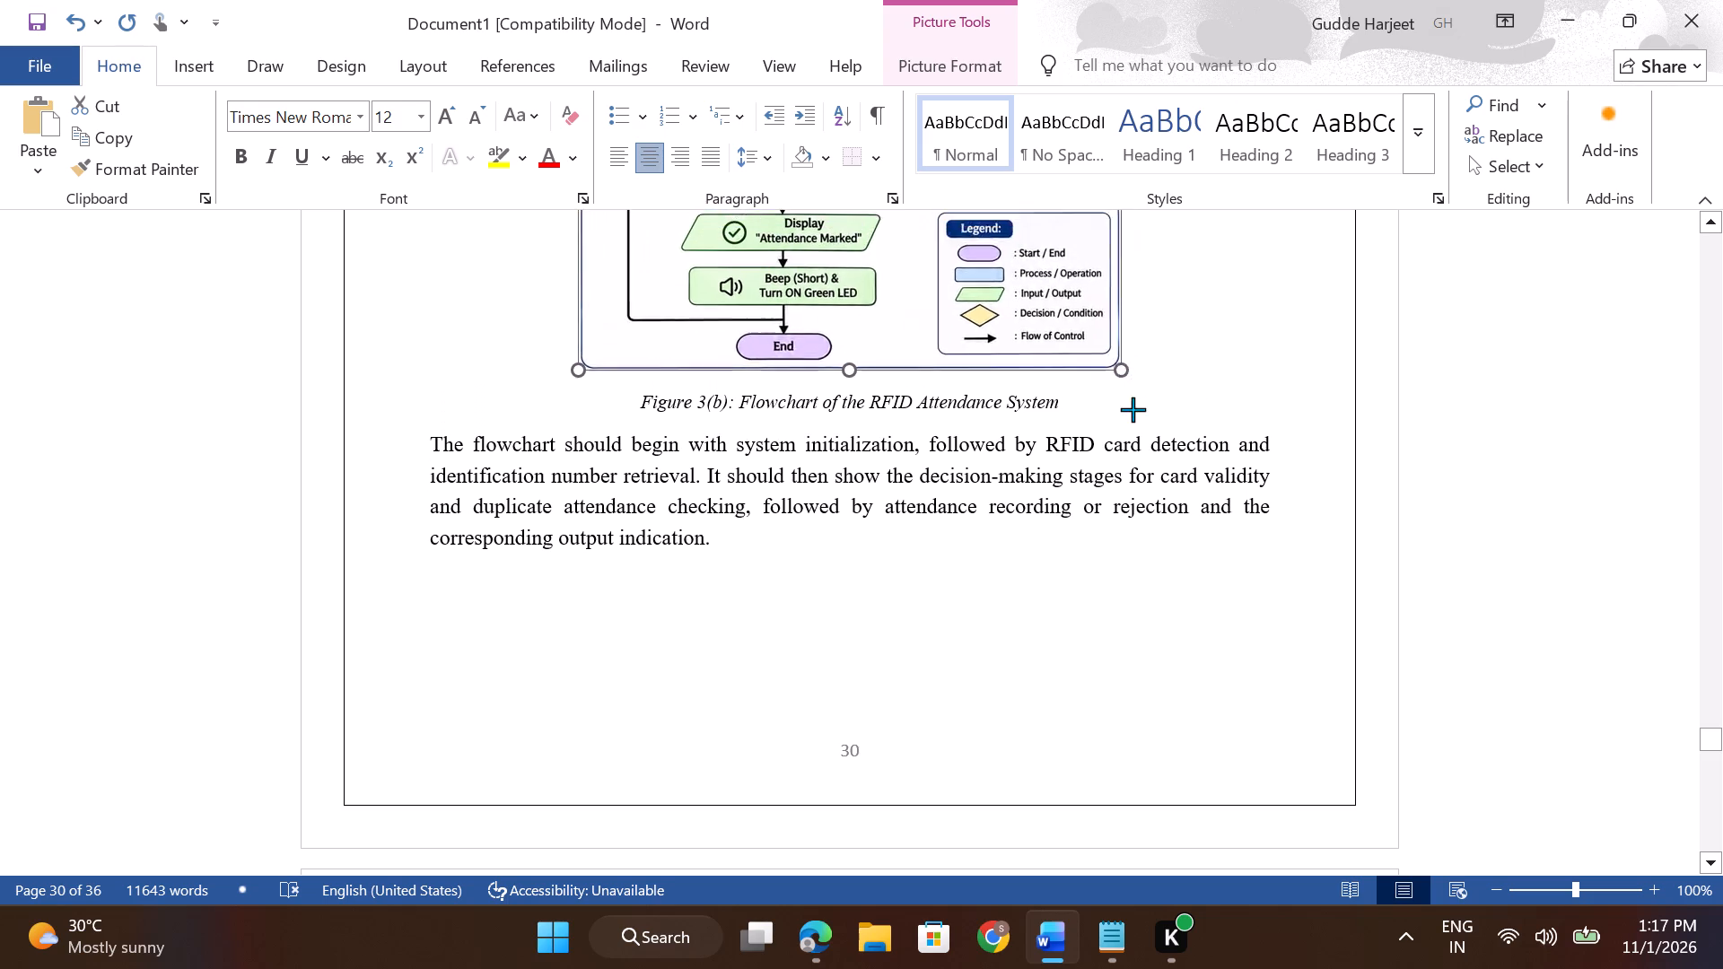
drag(1133, 409, 1148, 469)
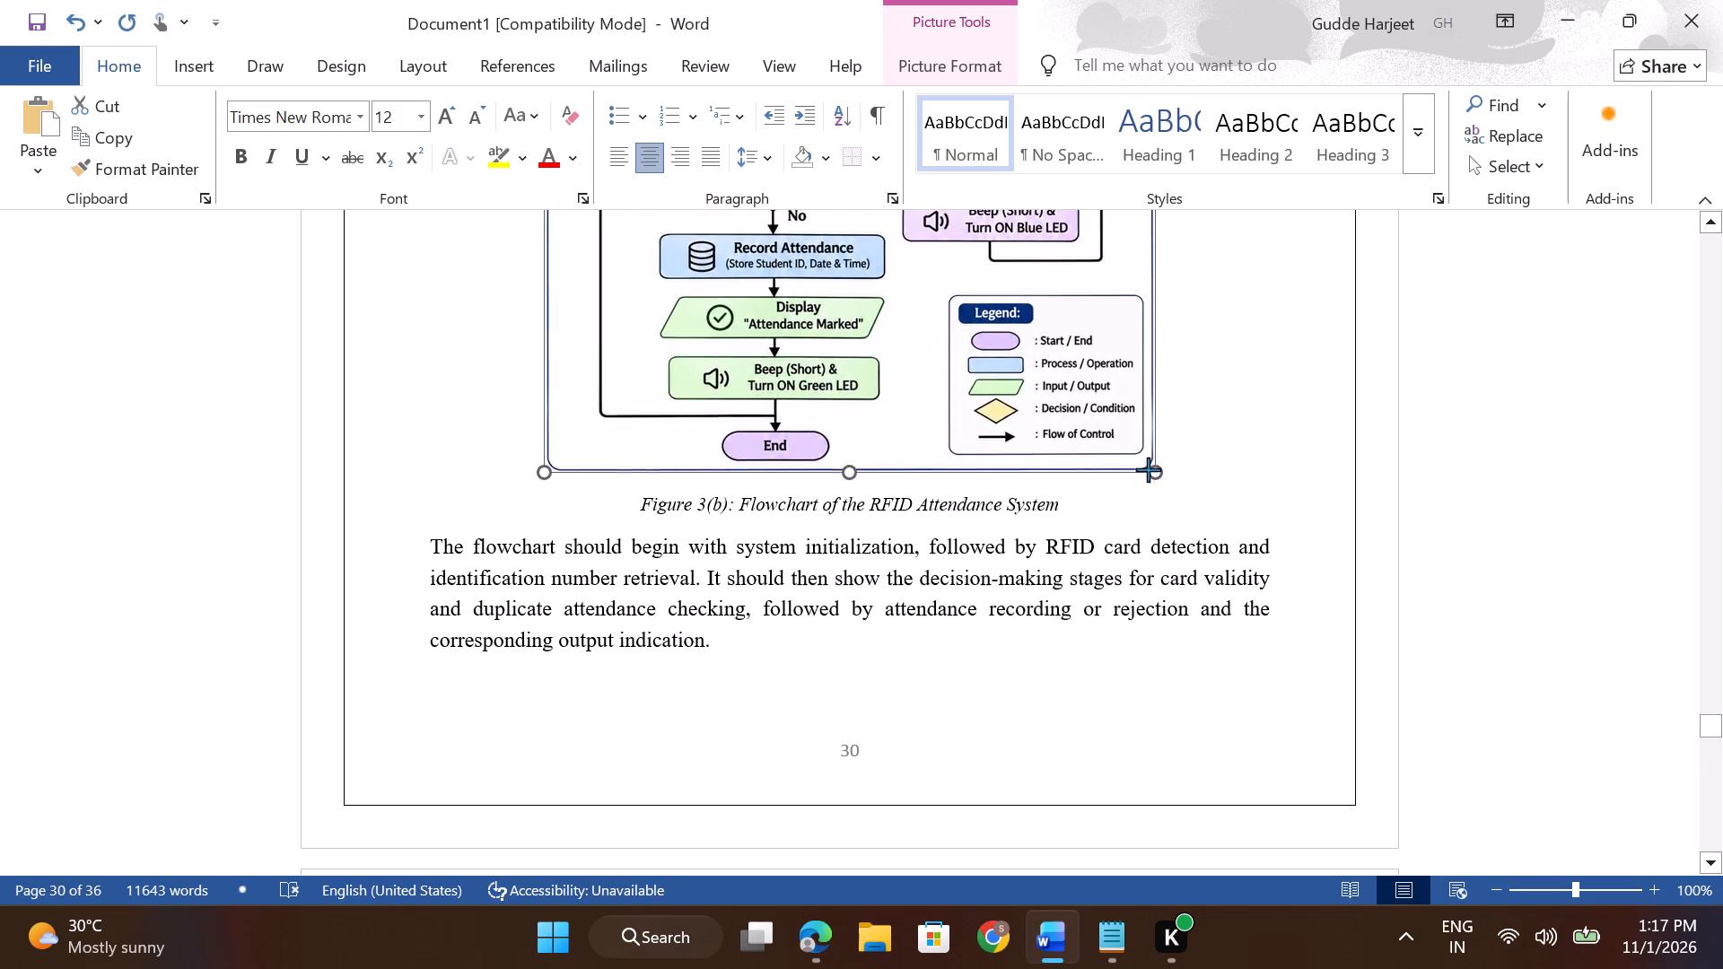
drag(1148, 469, 1144, 458)
click(1238, 510)
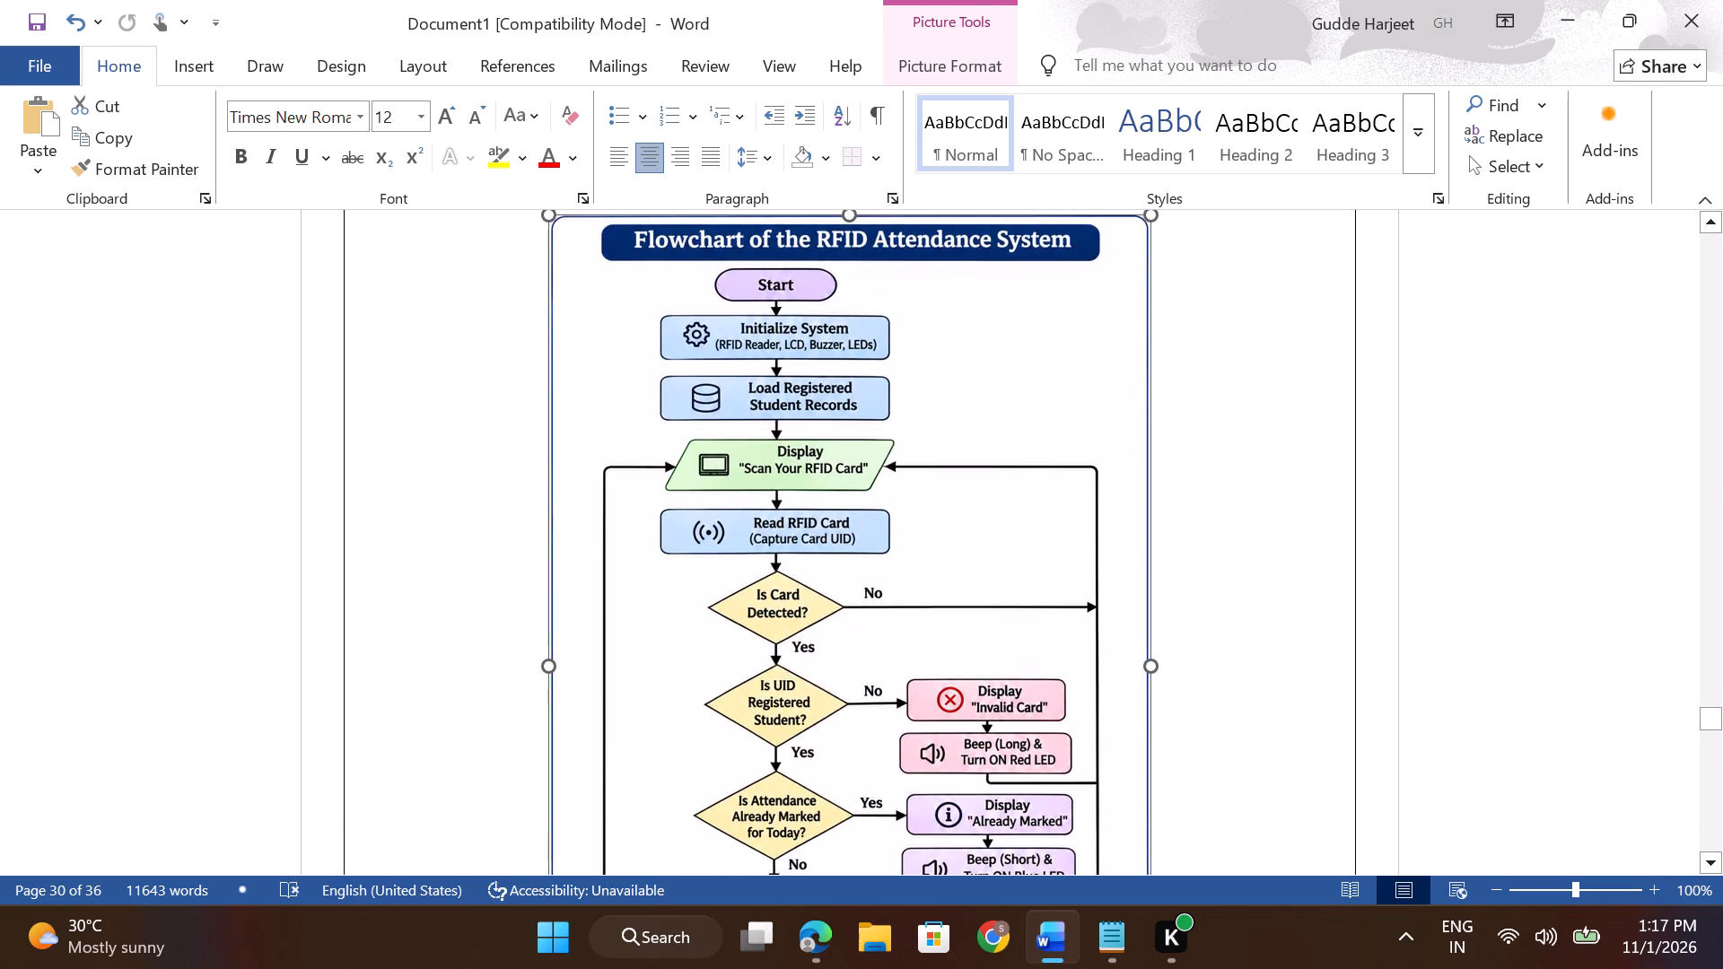
Delete the four surplus blank lines above "3.9 Data Flow Diagram" so the heading starts its page.
scroll(1238, 510, up, 7)
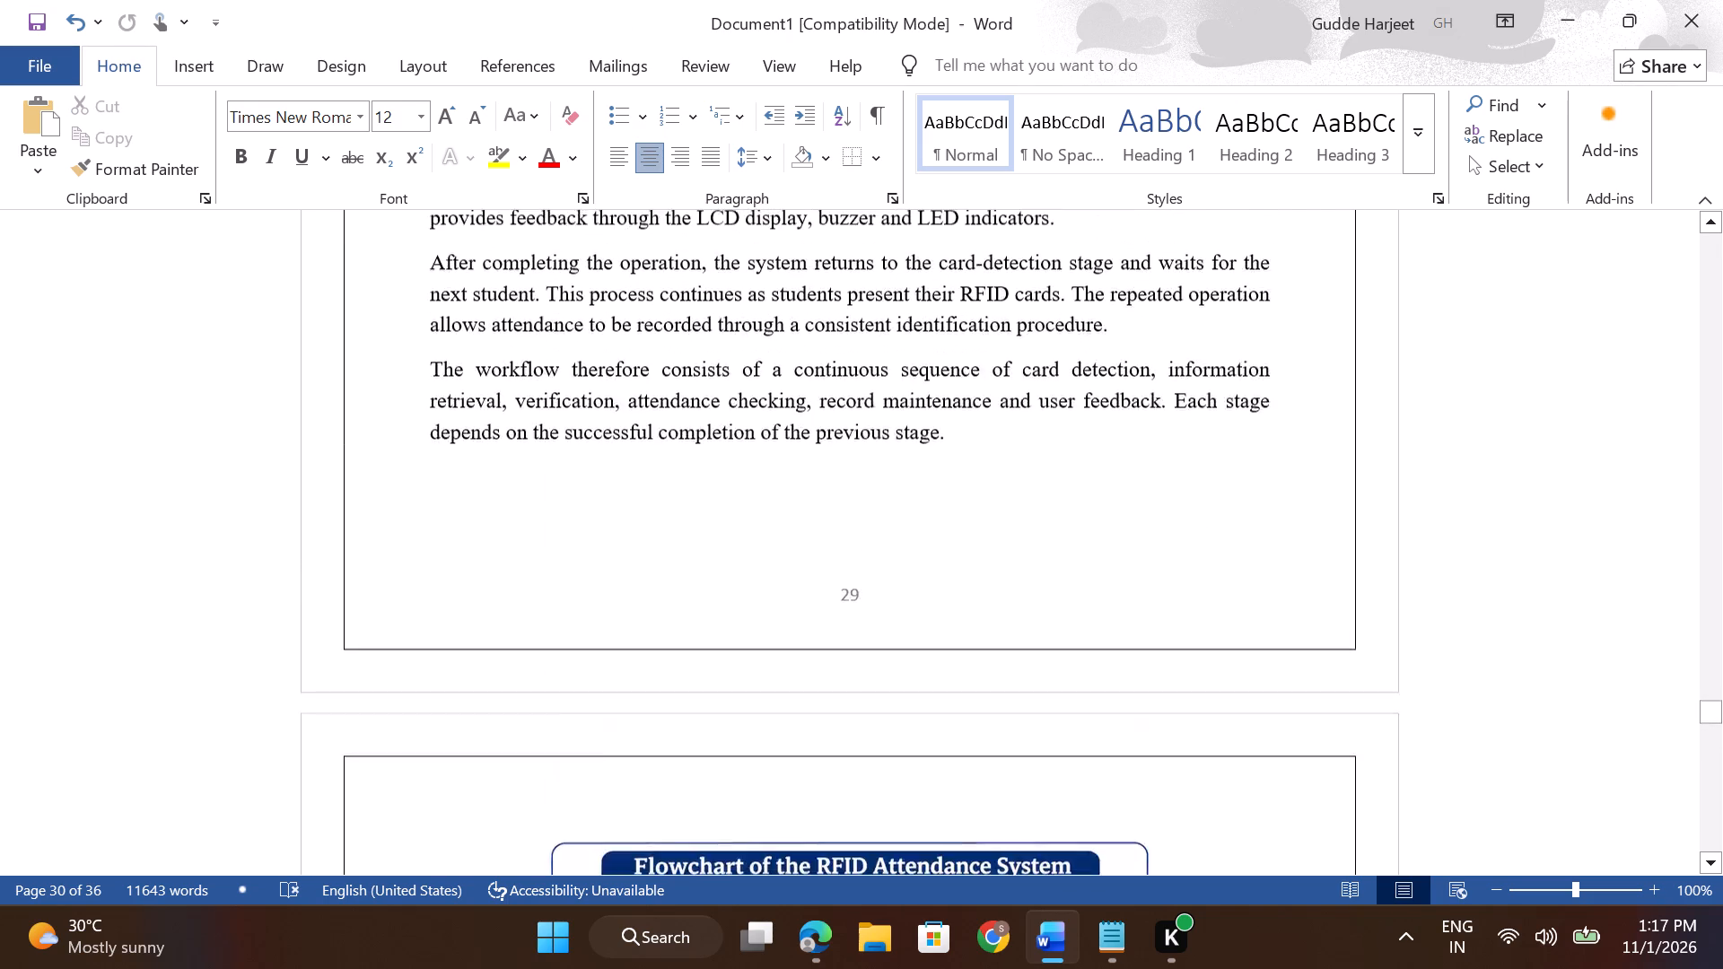
scroll(1238, 510, up, 2)
scroll(1238, 510, down, 7)
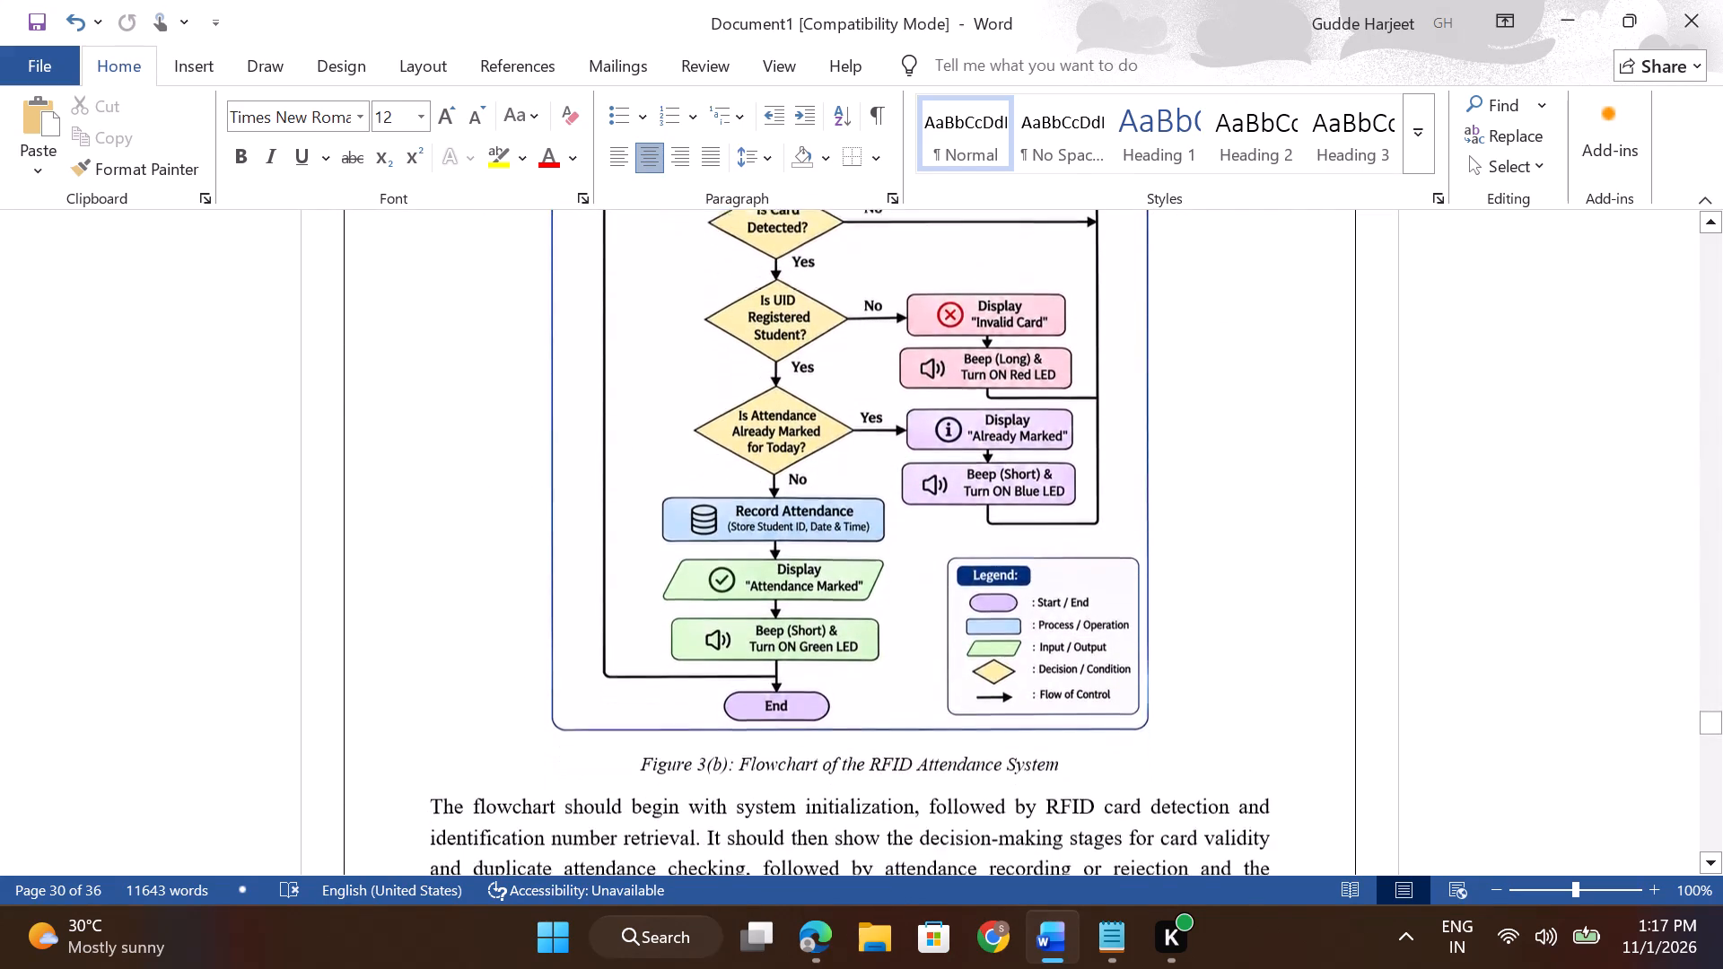
scroll(1238, 510, down, 9)
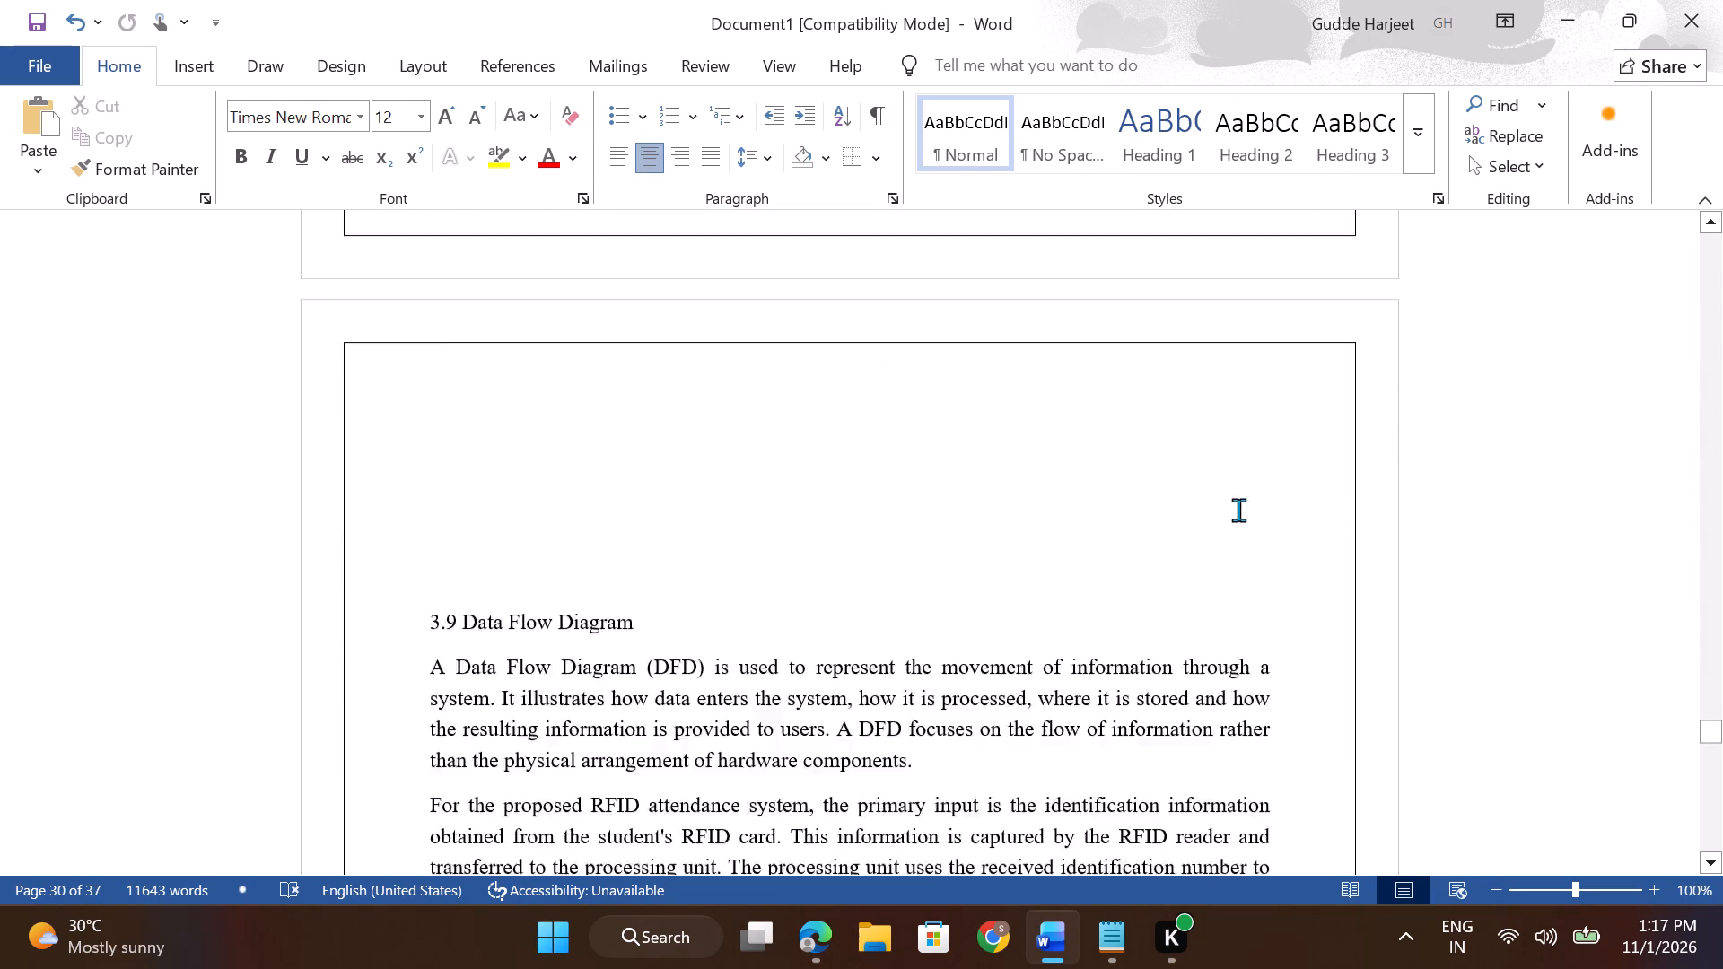
scroll(573, 426, up, 2)
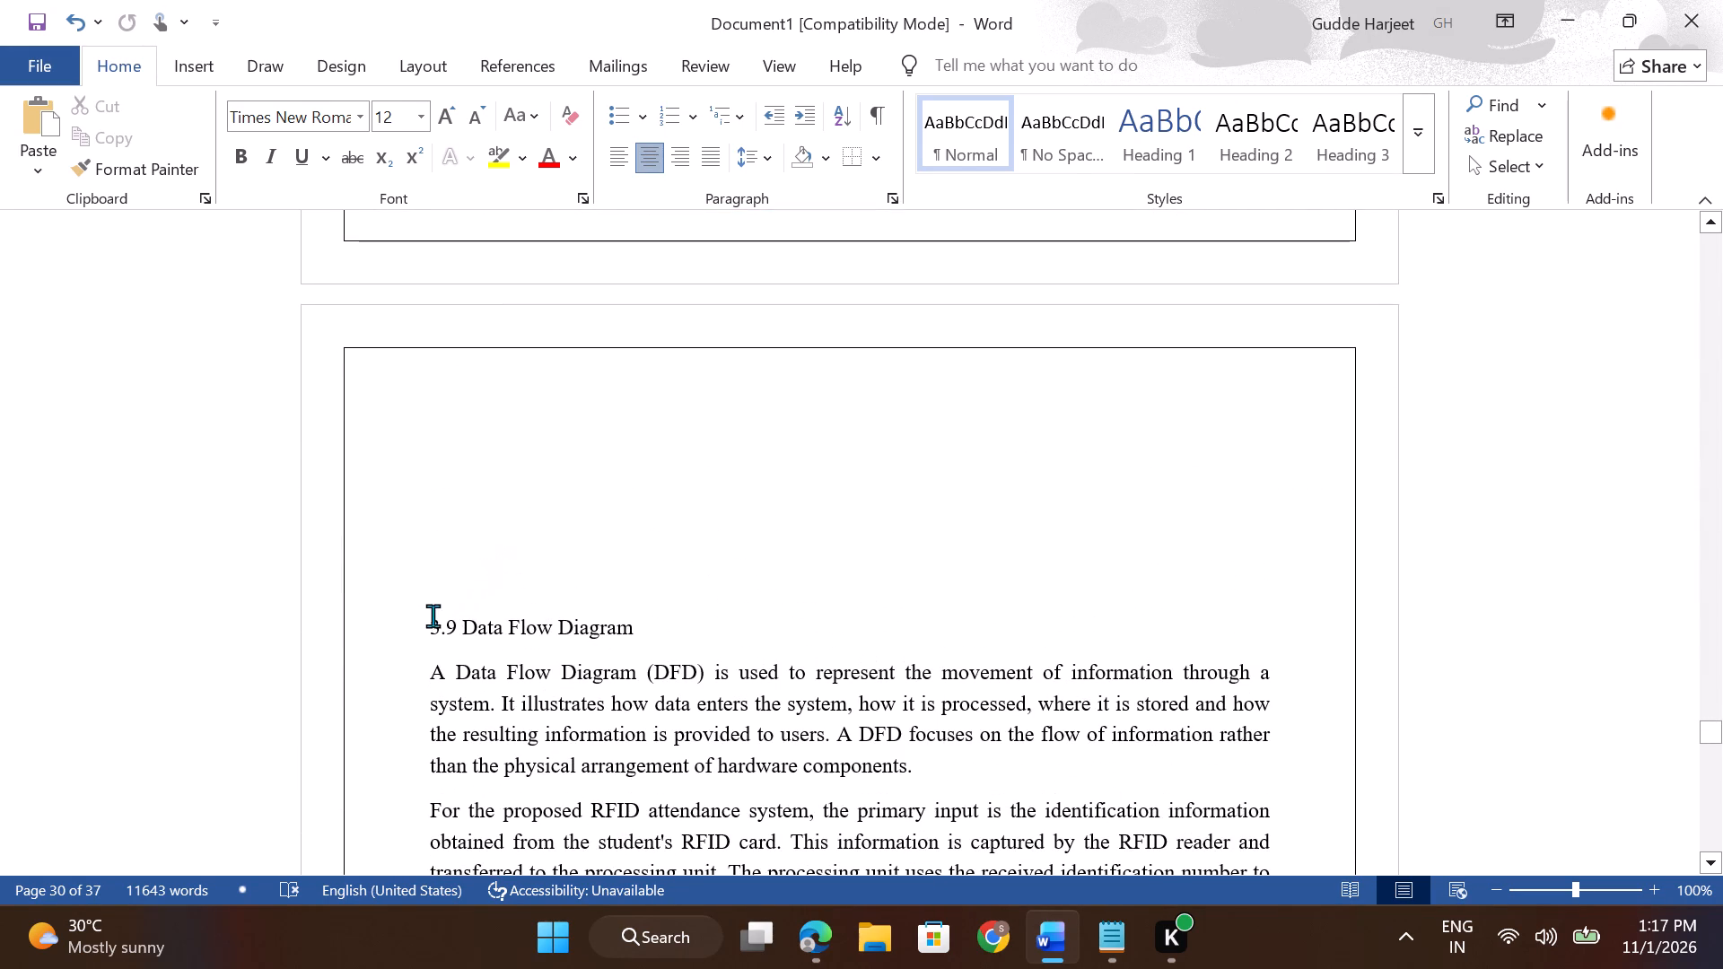
drag(425, 626, 410, 386)
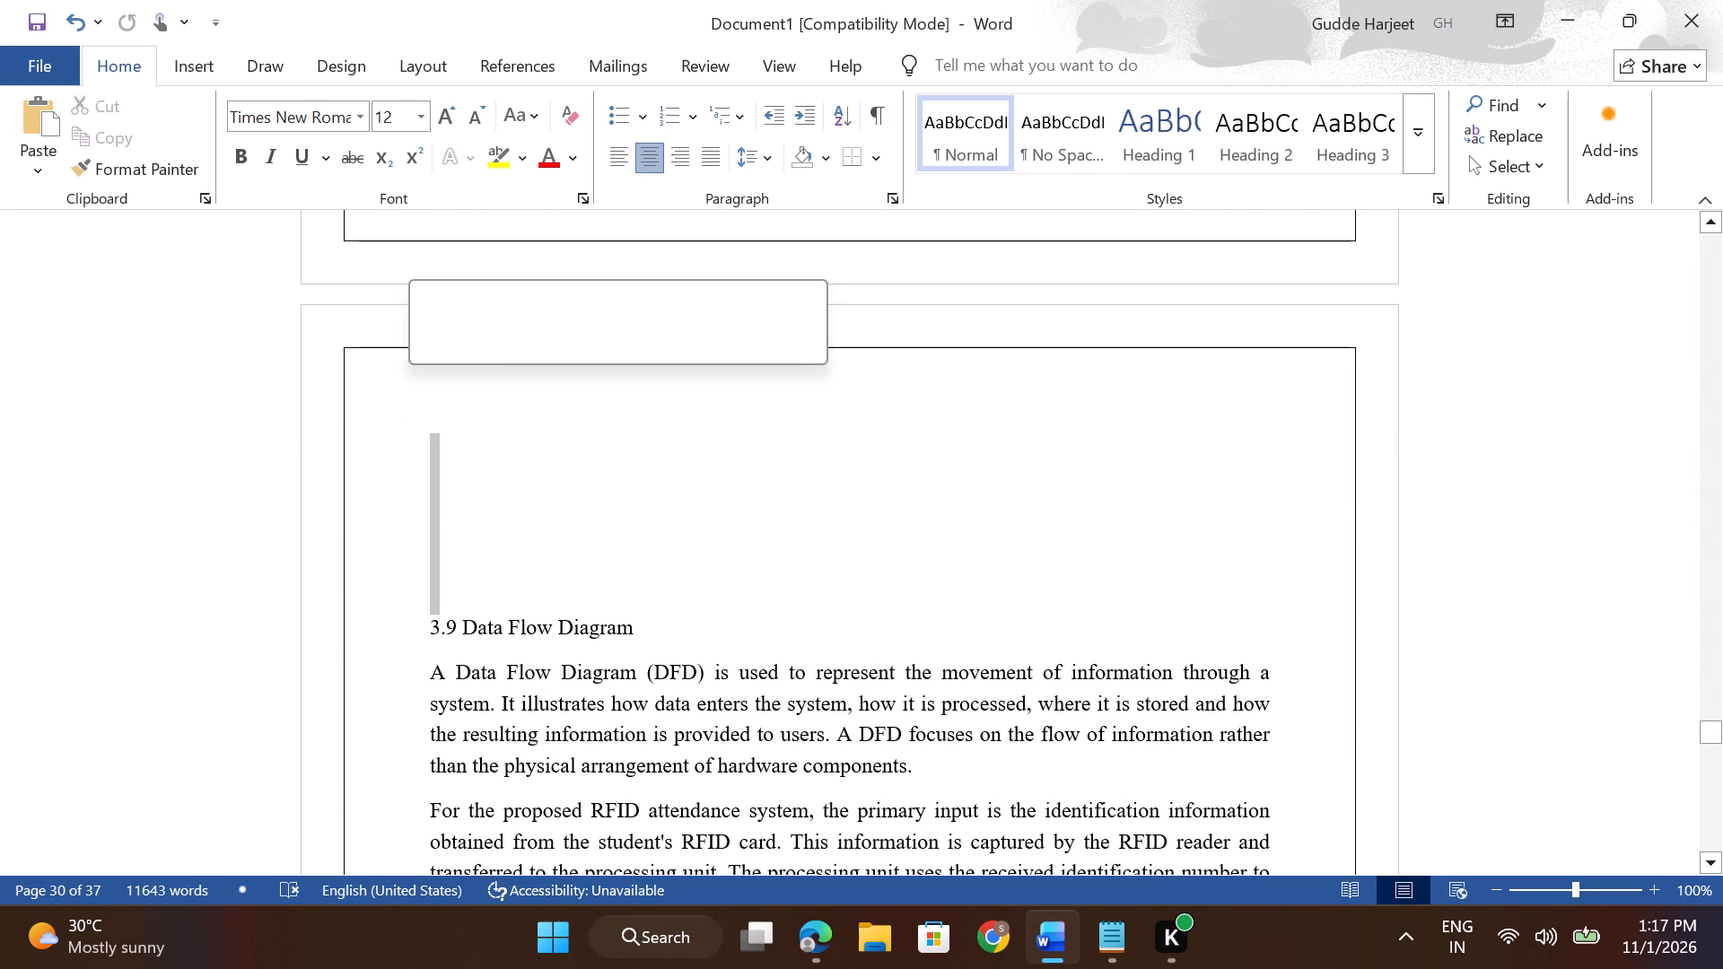
key(BackSpace)
Format the "3.9 Data Flow Diagram" heading as 14 pt bold.
ctrl+click(581, 451)
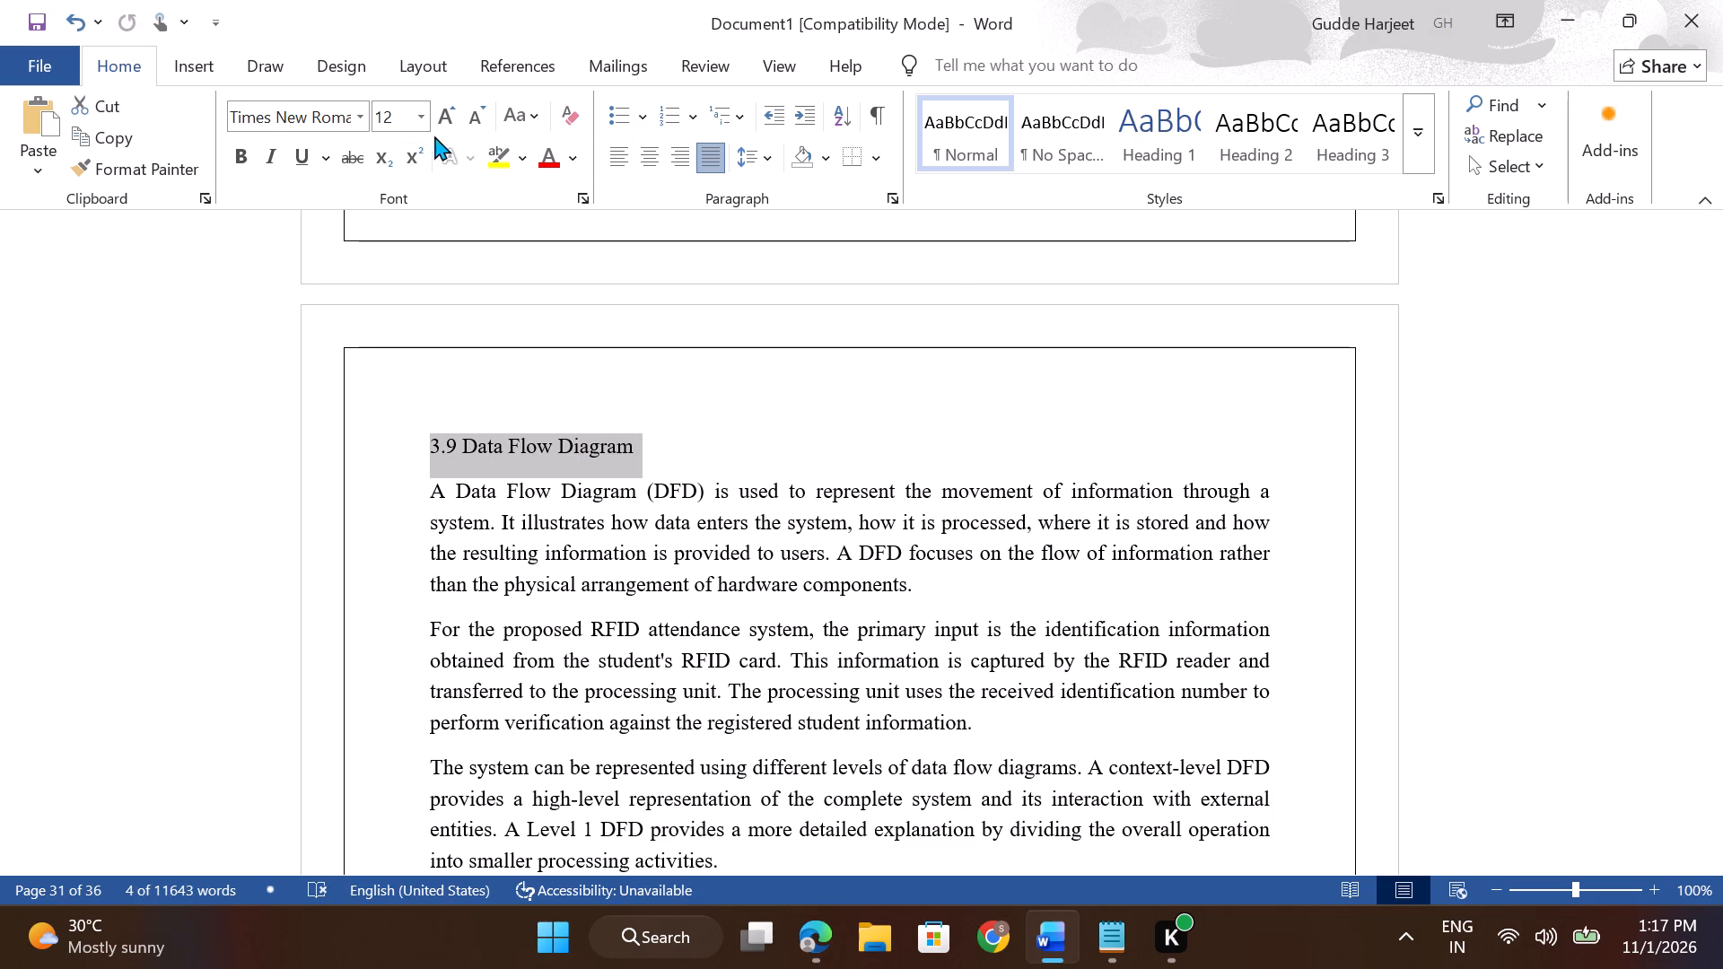
click(403, 120)
text(14)
key(Return)
click(239, 165)
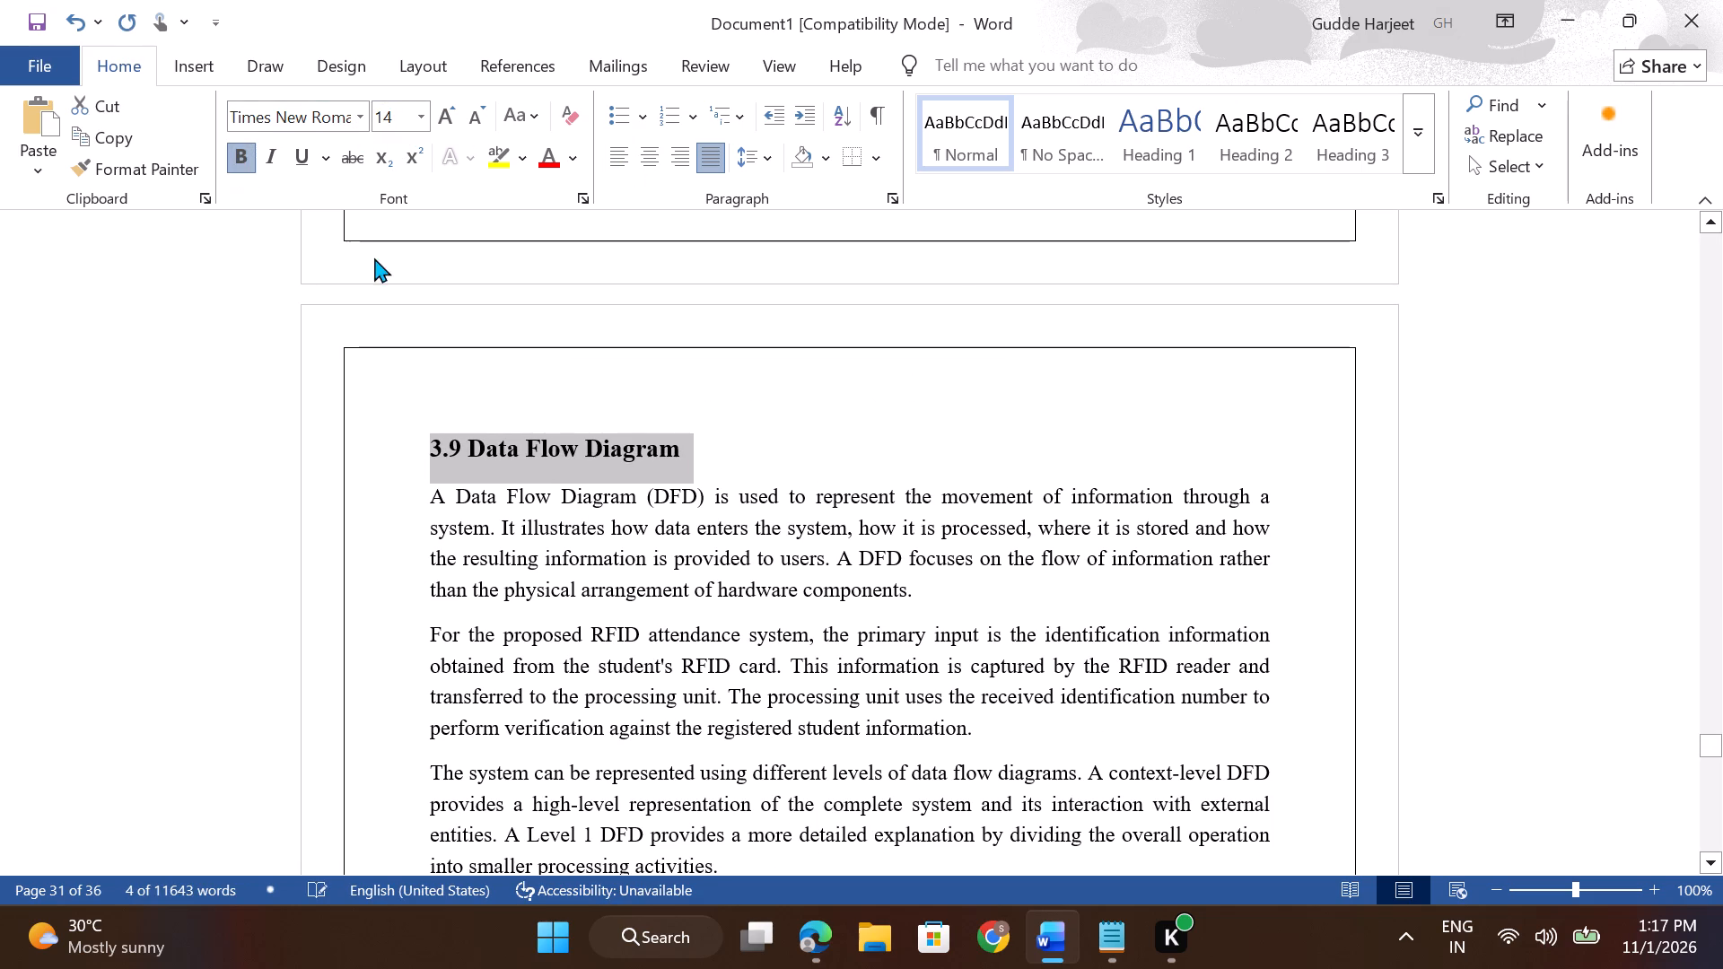
click(807, 493)
Renumber the "Context-Level Data Flow Diagram" subheading as 3.9.1.
scroll(807, 493, up, 6)
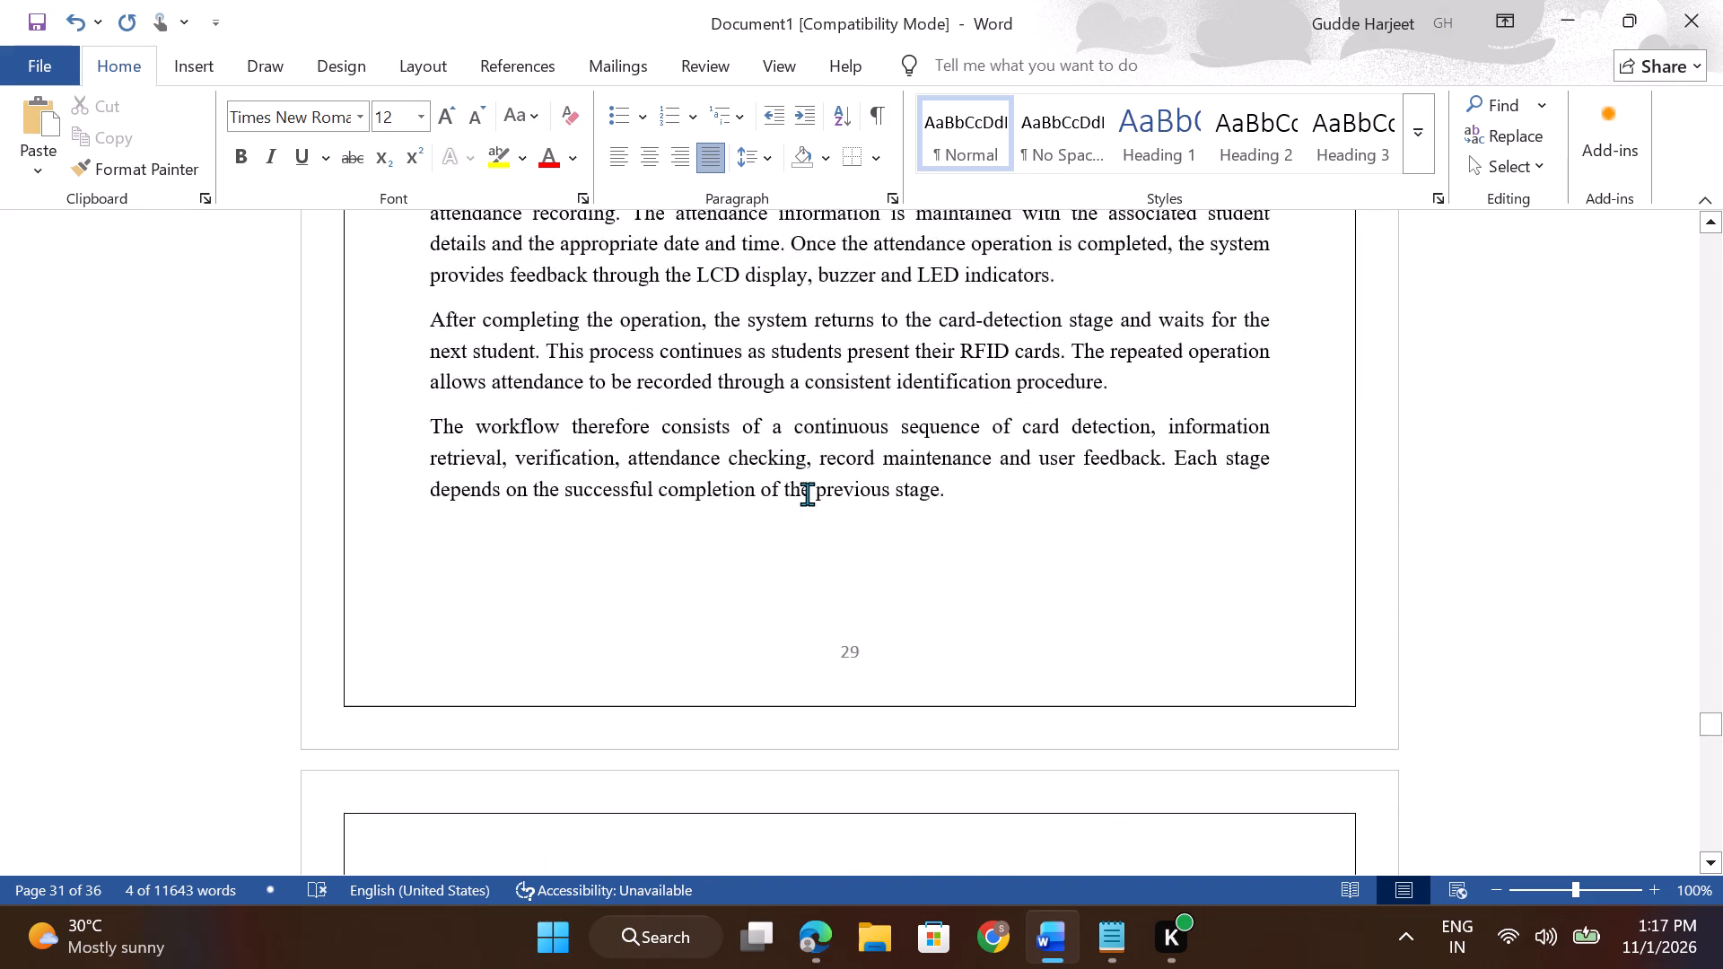
scroll(807, 493, up, 4)
scroll(807, 493, down, 7)
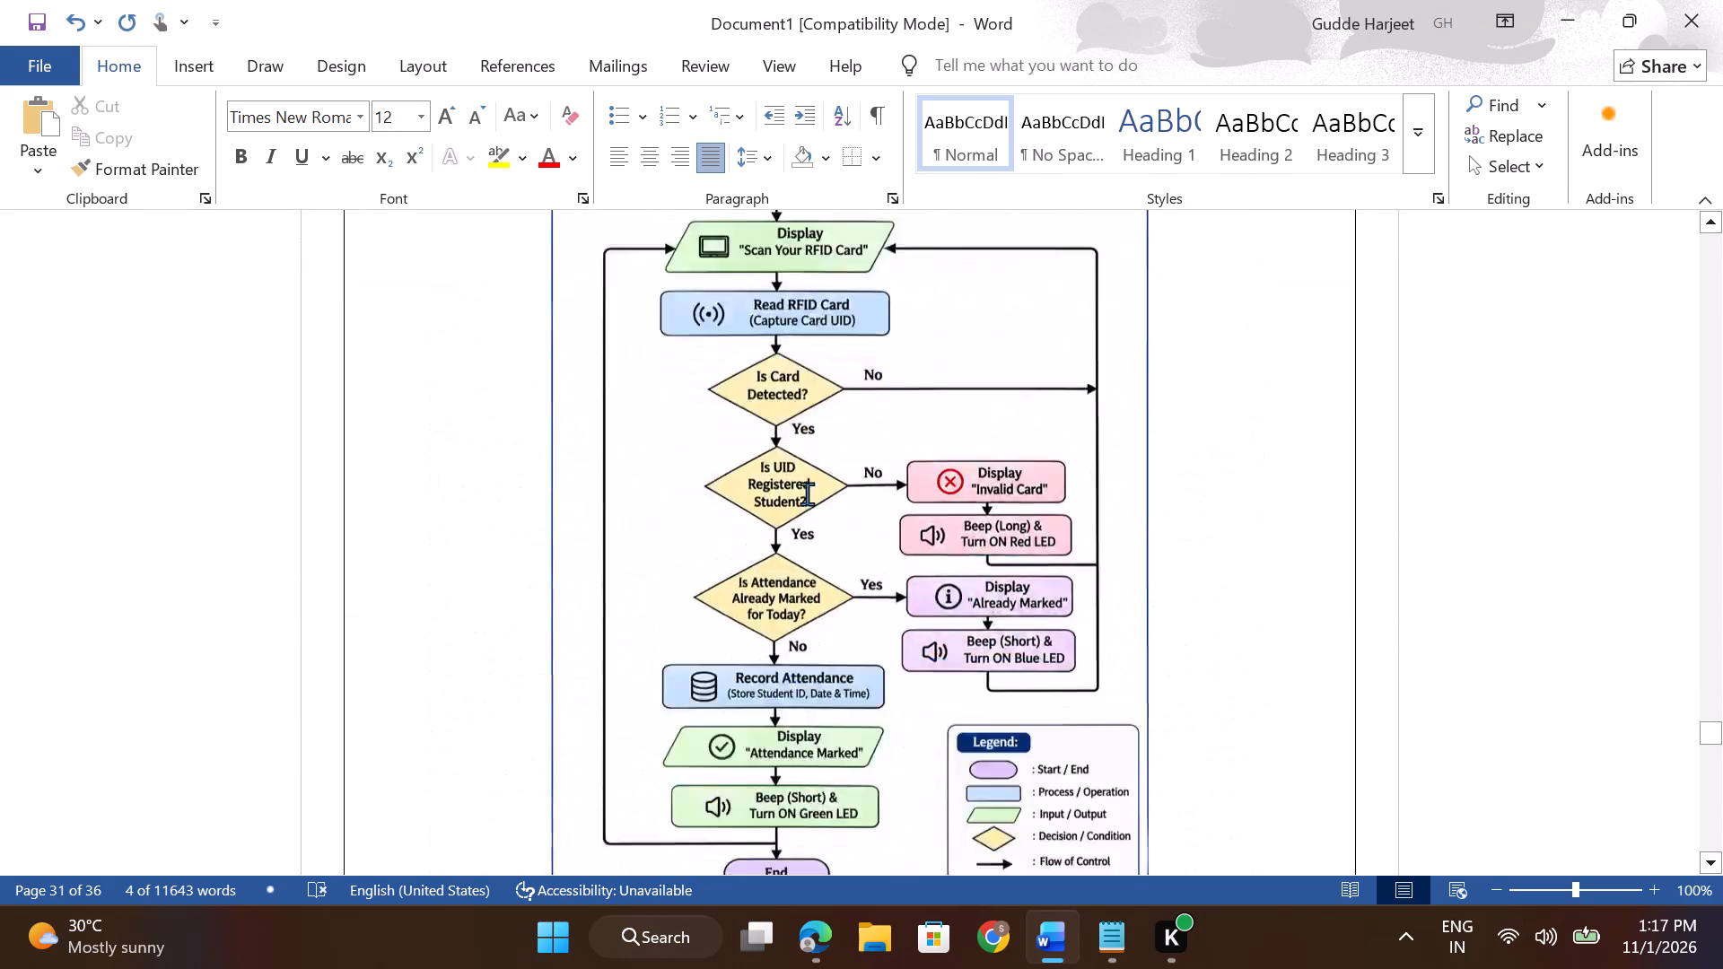
scroll(807, 493, down, 4)
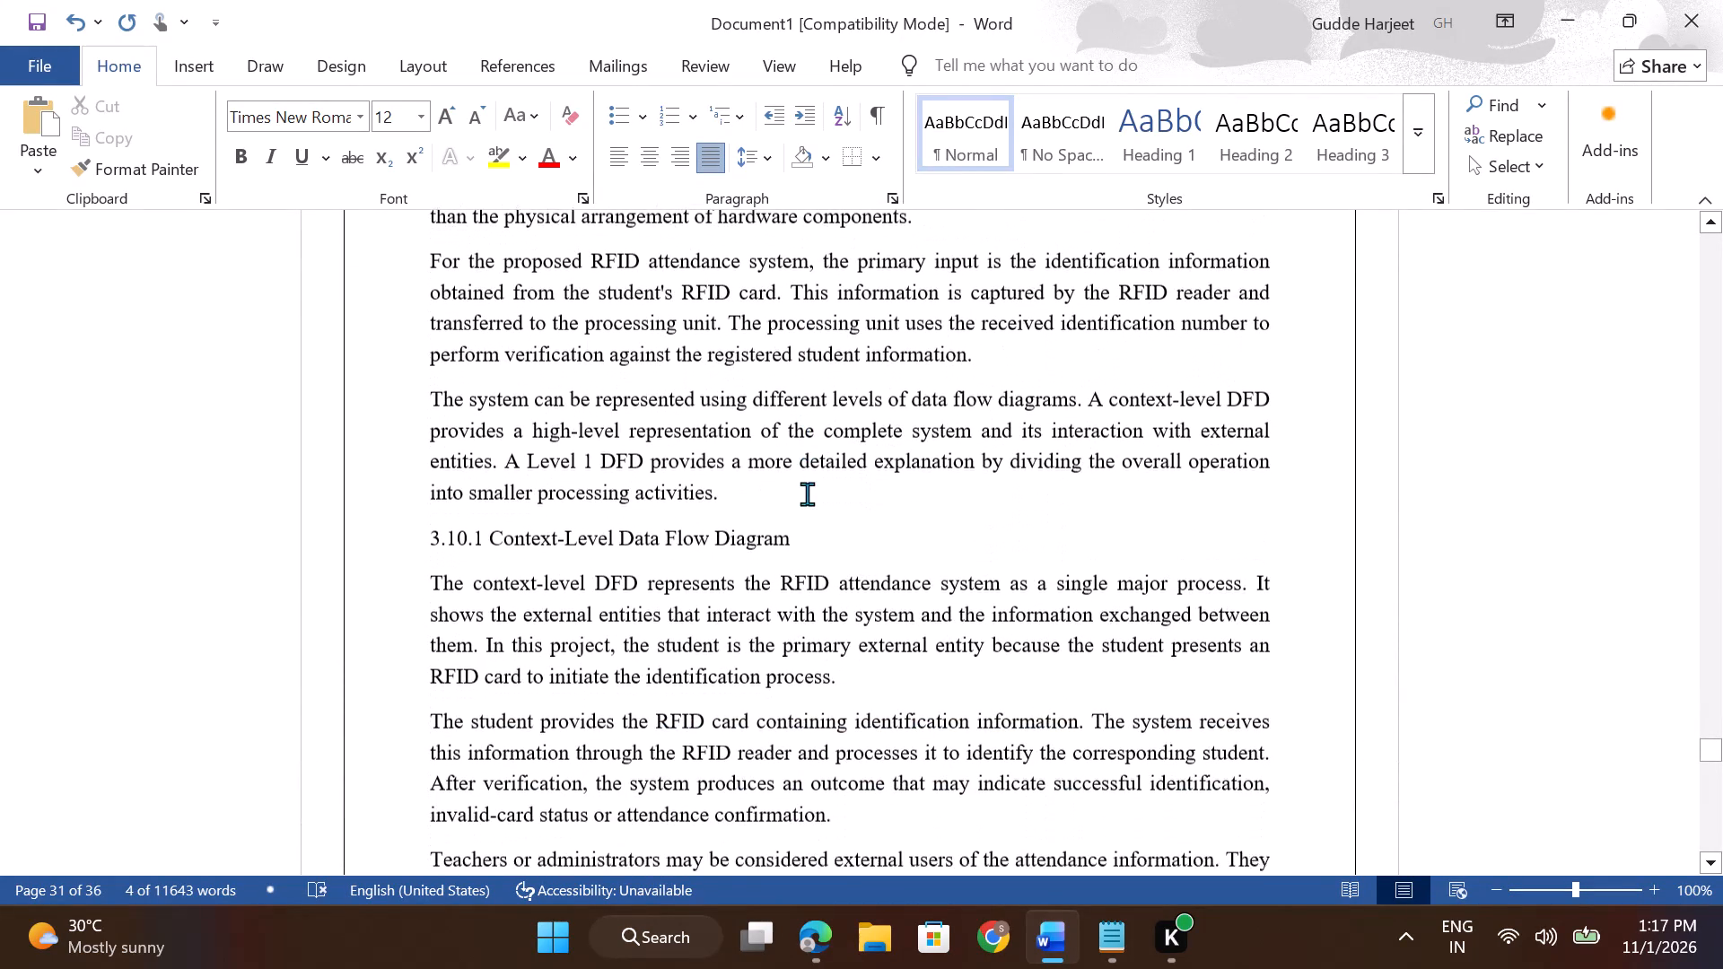
scroll(807, 493, down, 1)
click(466, 535)
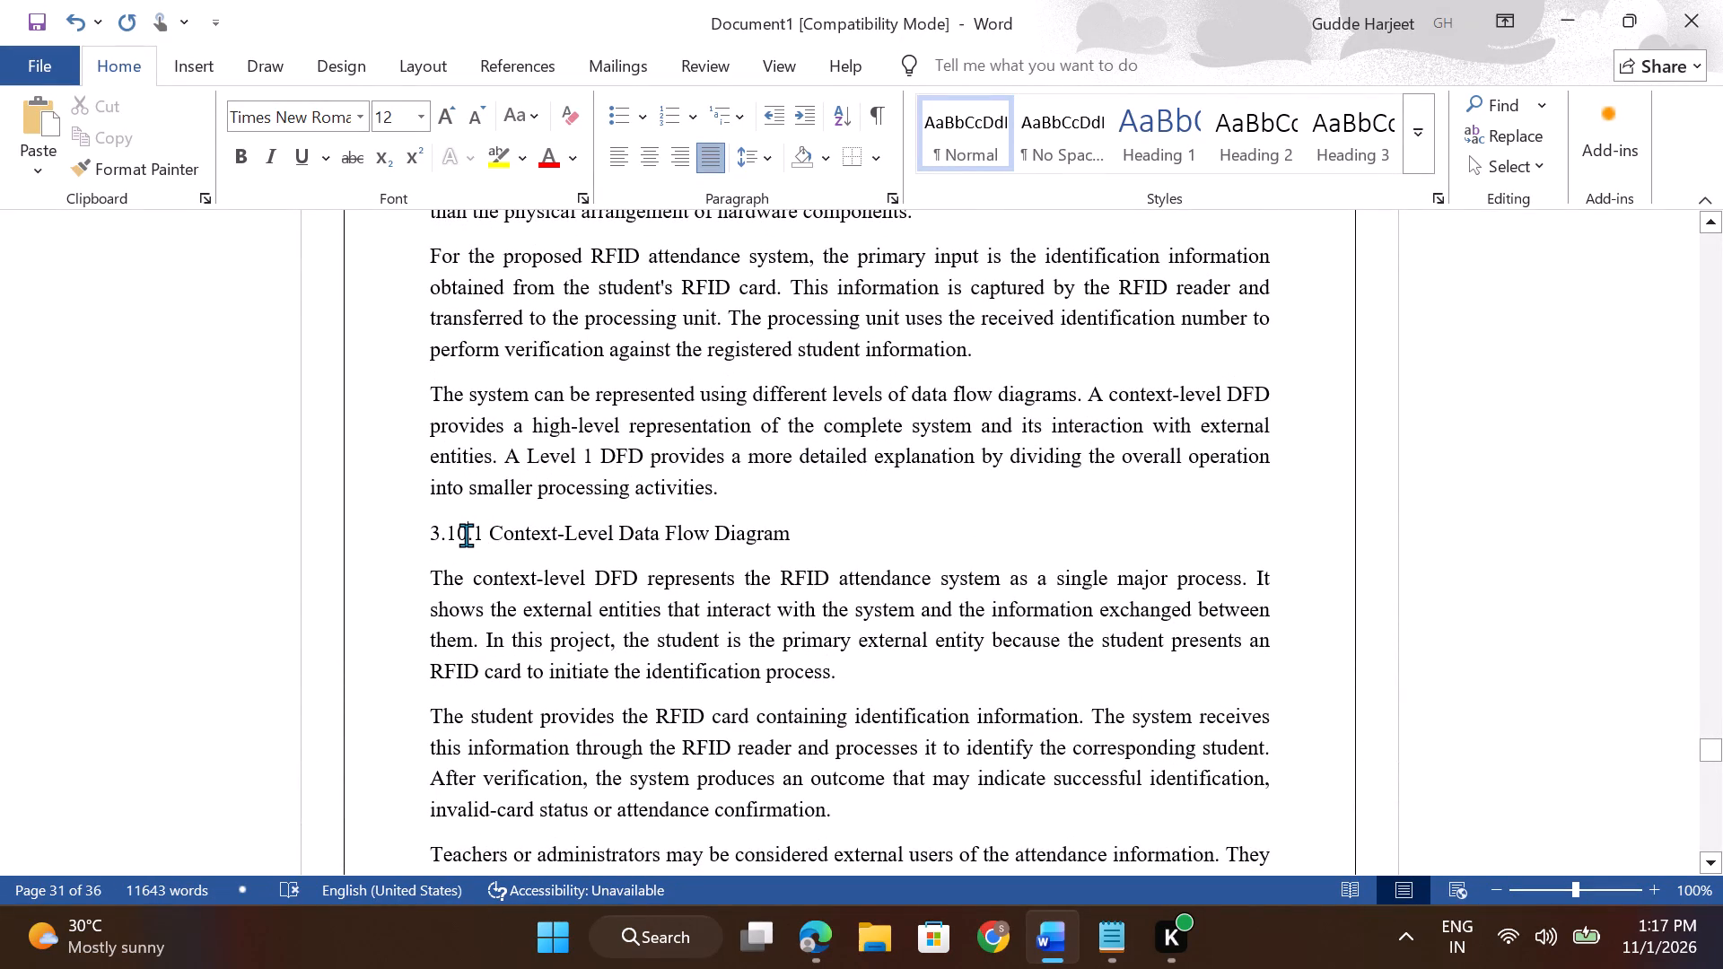
key(BackSpace)
key(BackSpace)
key(9)
Make the "3.9.1 Context-Level Data Flow Diagram" subheading bold.
ctrl+click(466, 535)
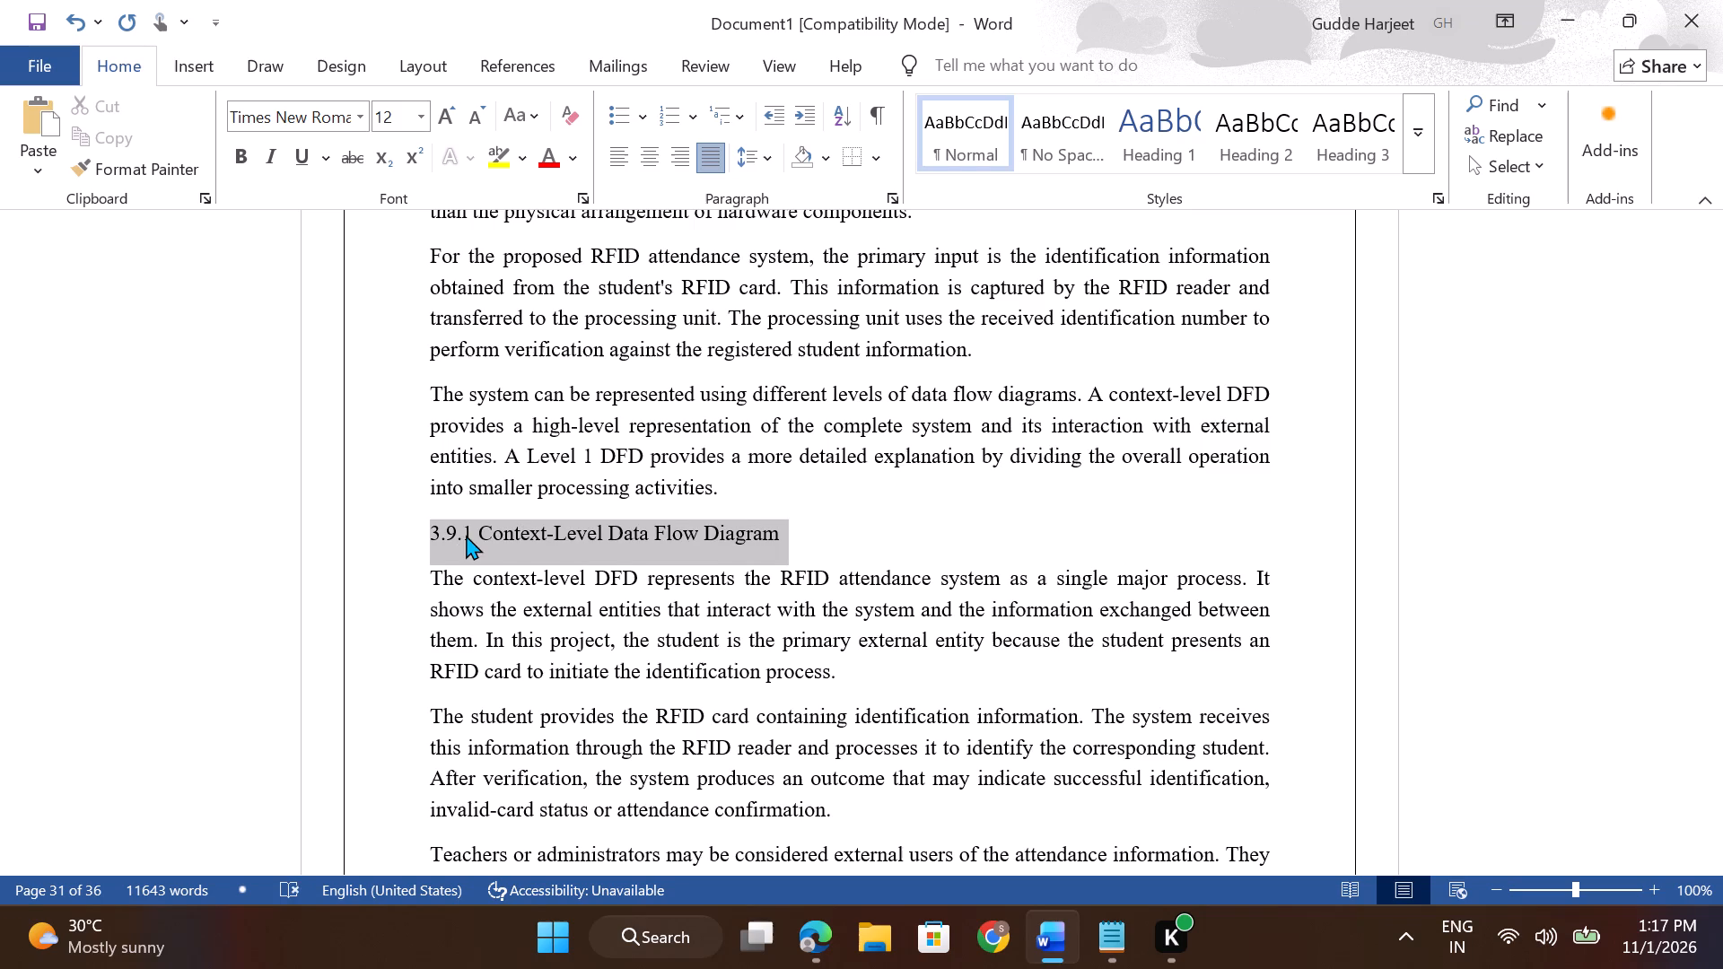
click(477, 495)
click(610, 643)
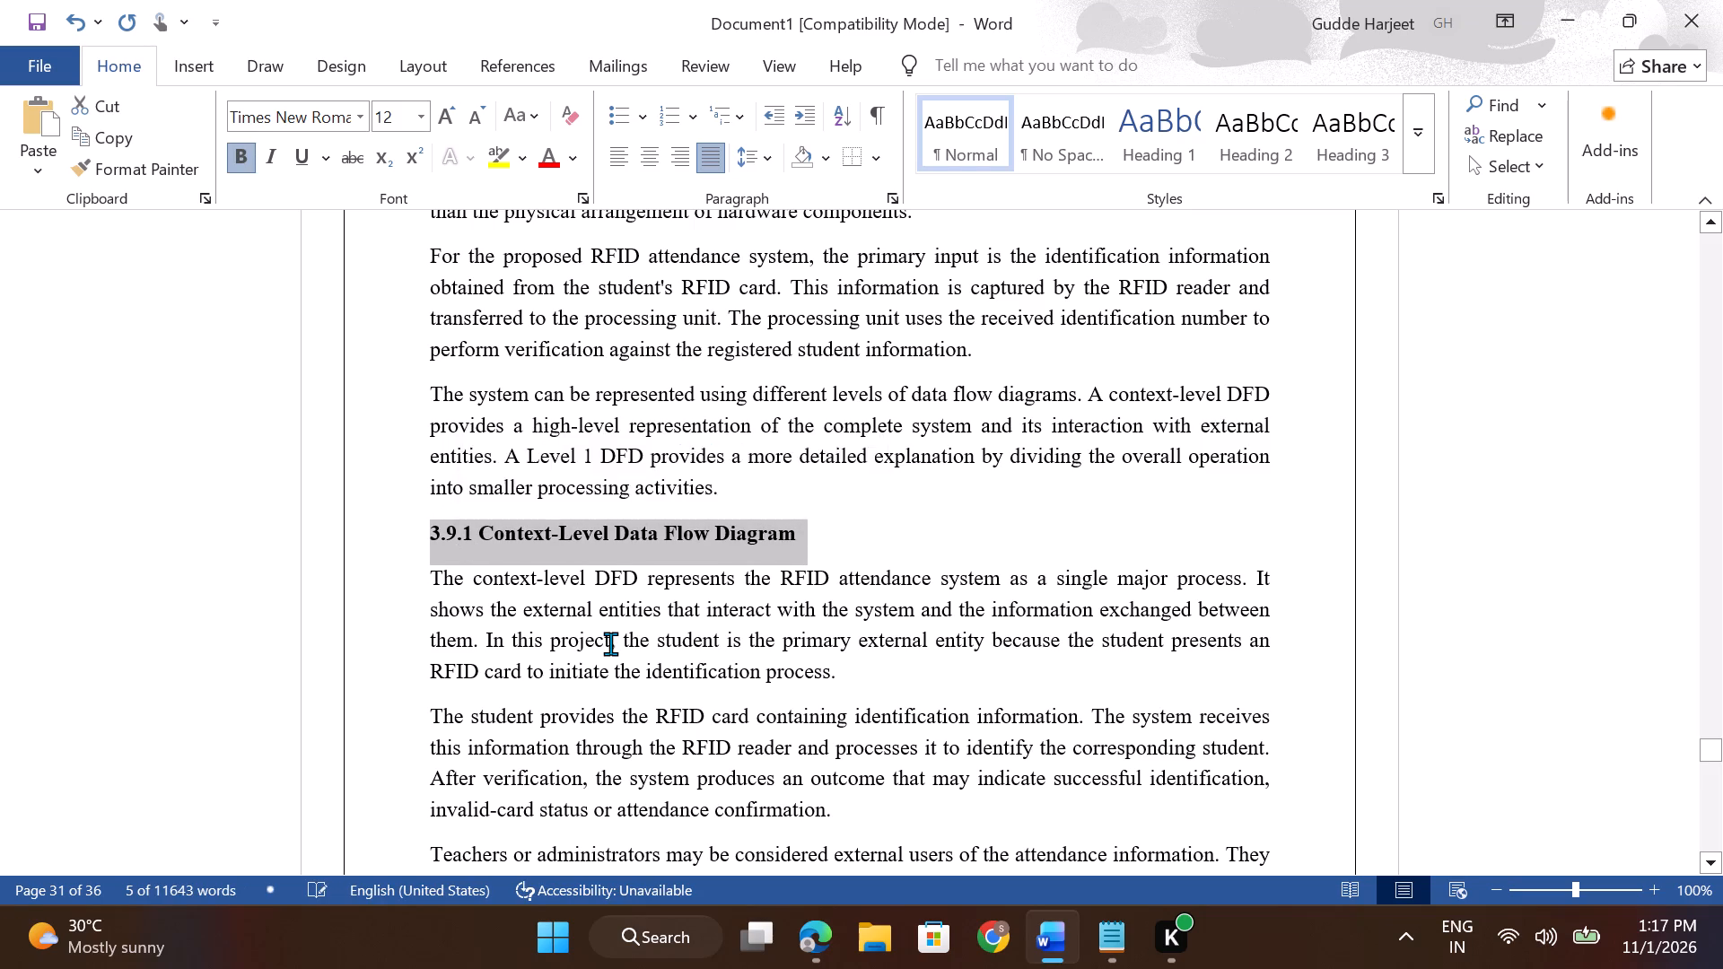
Delete the Figure 3.4 insertion placeholder and its caption at the end of the context-level section.
scroll(610, 643, down, 5)
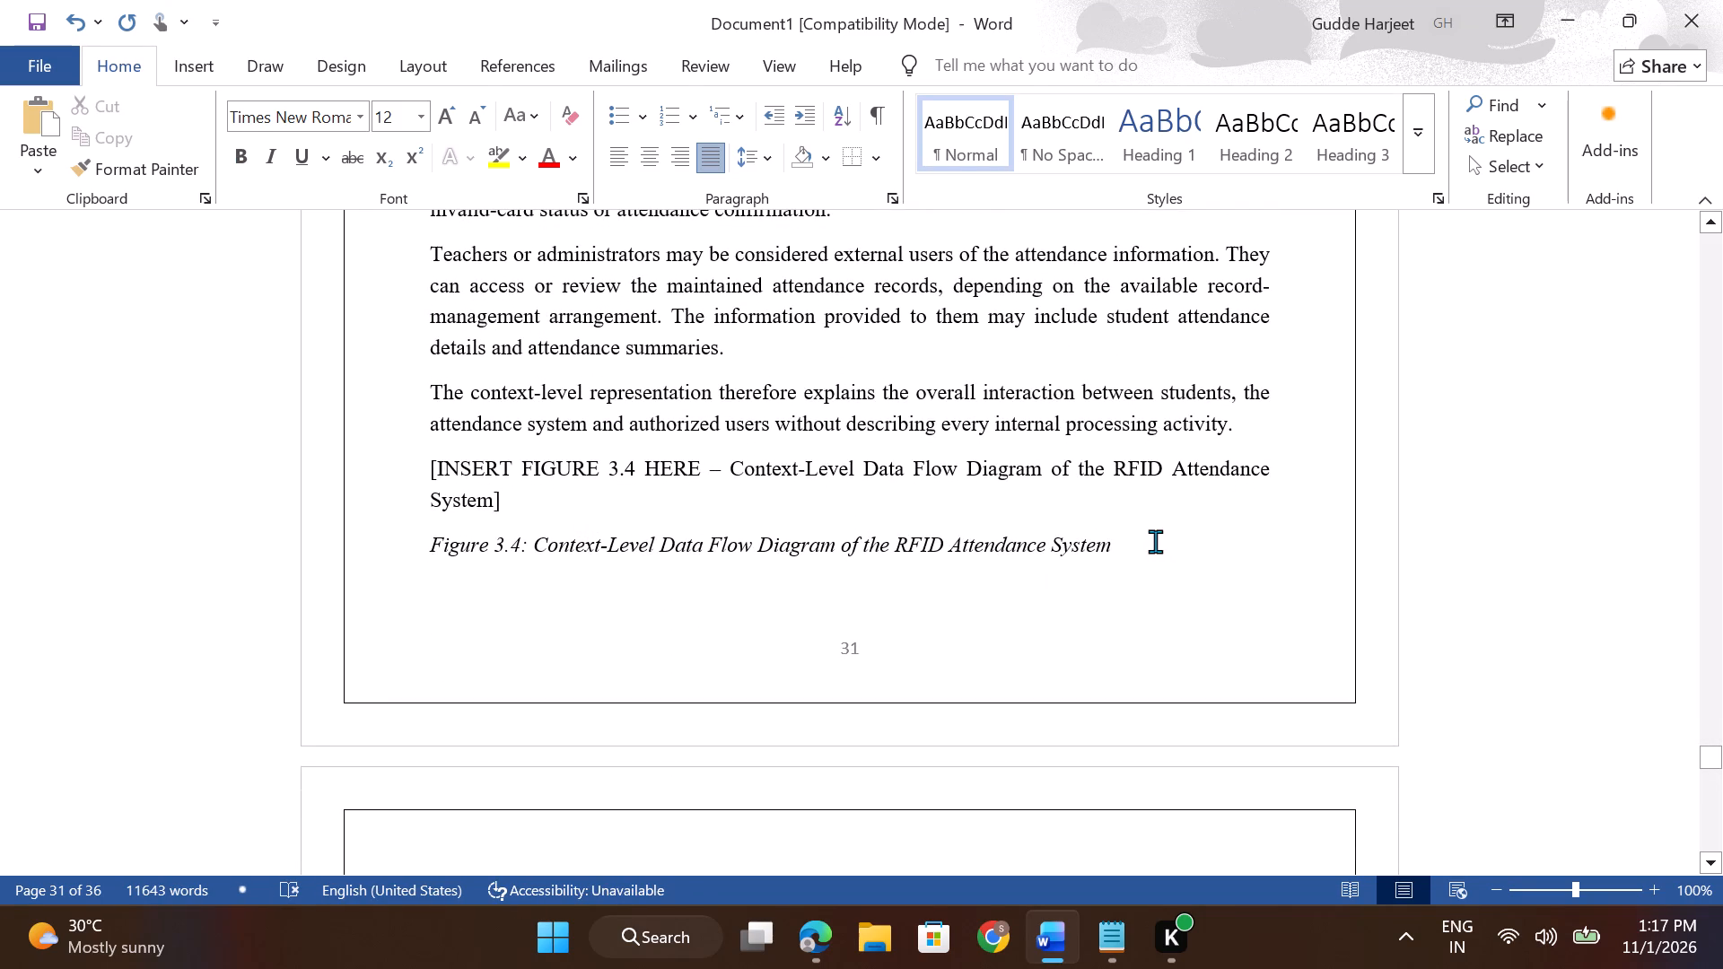
drag(1155, 541, 409, 465)
key(BackSpace)
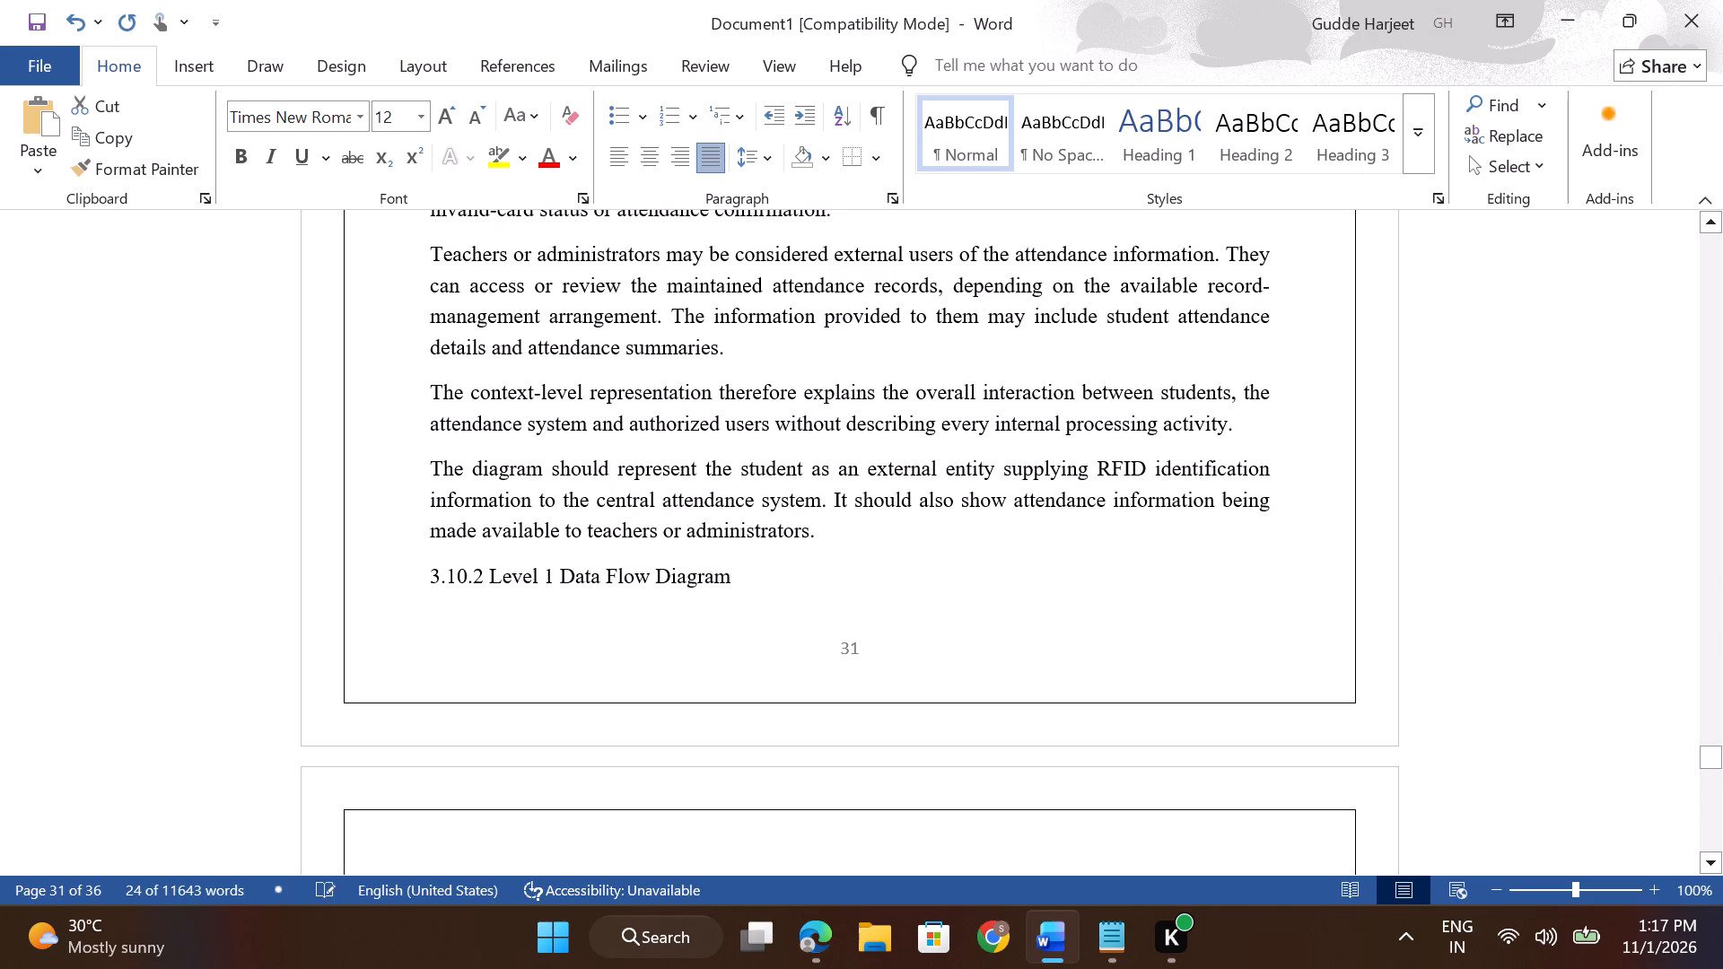
Delete the paragraph describing what the context-level diagram should represent, just above the "Level 1 Data Flow Diagram" subheading.
drag(842, 539, 390, 456)
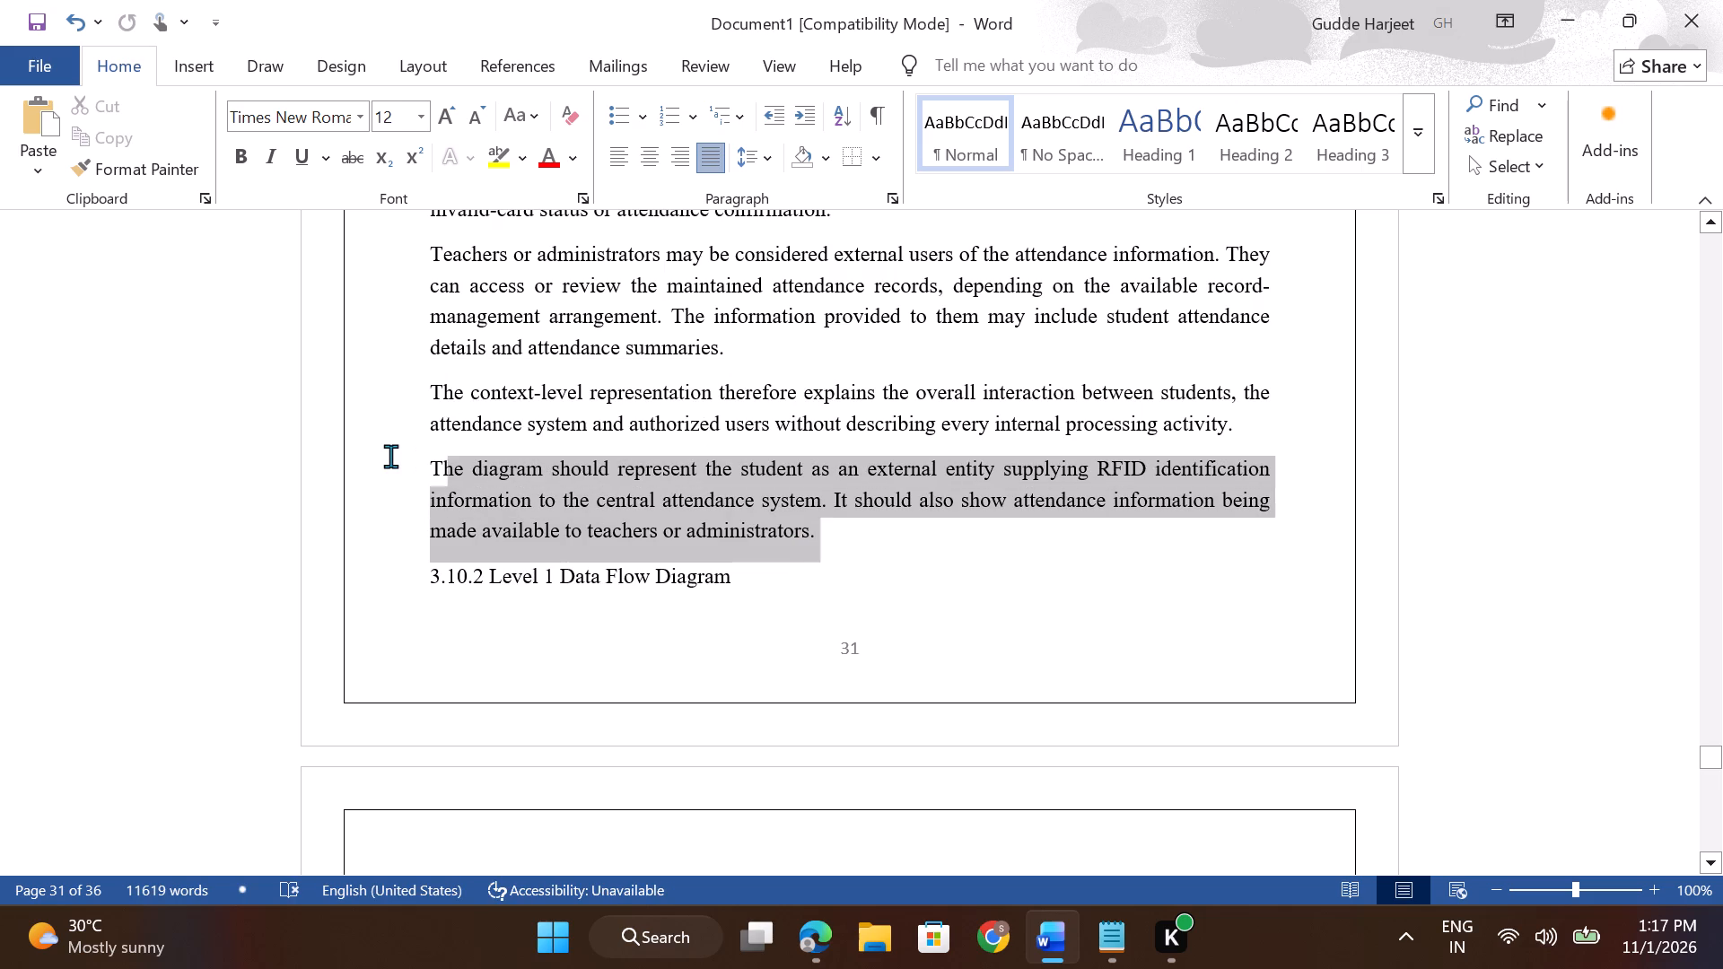
drag(390, 456, 381, 464)
key(BackSpace)
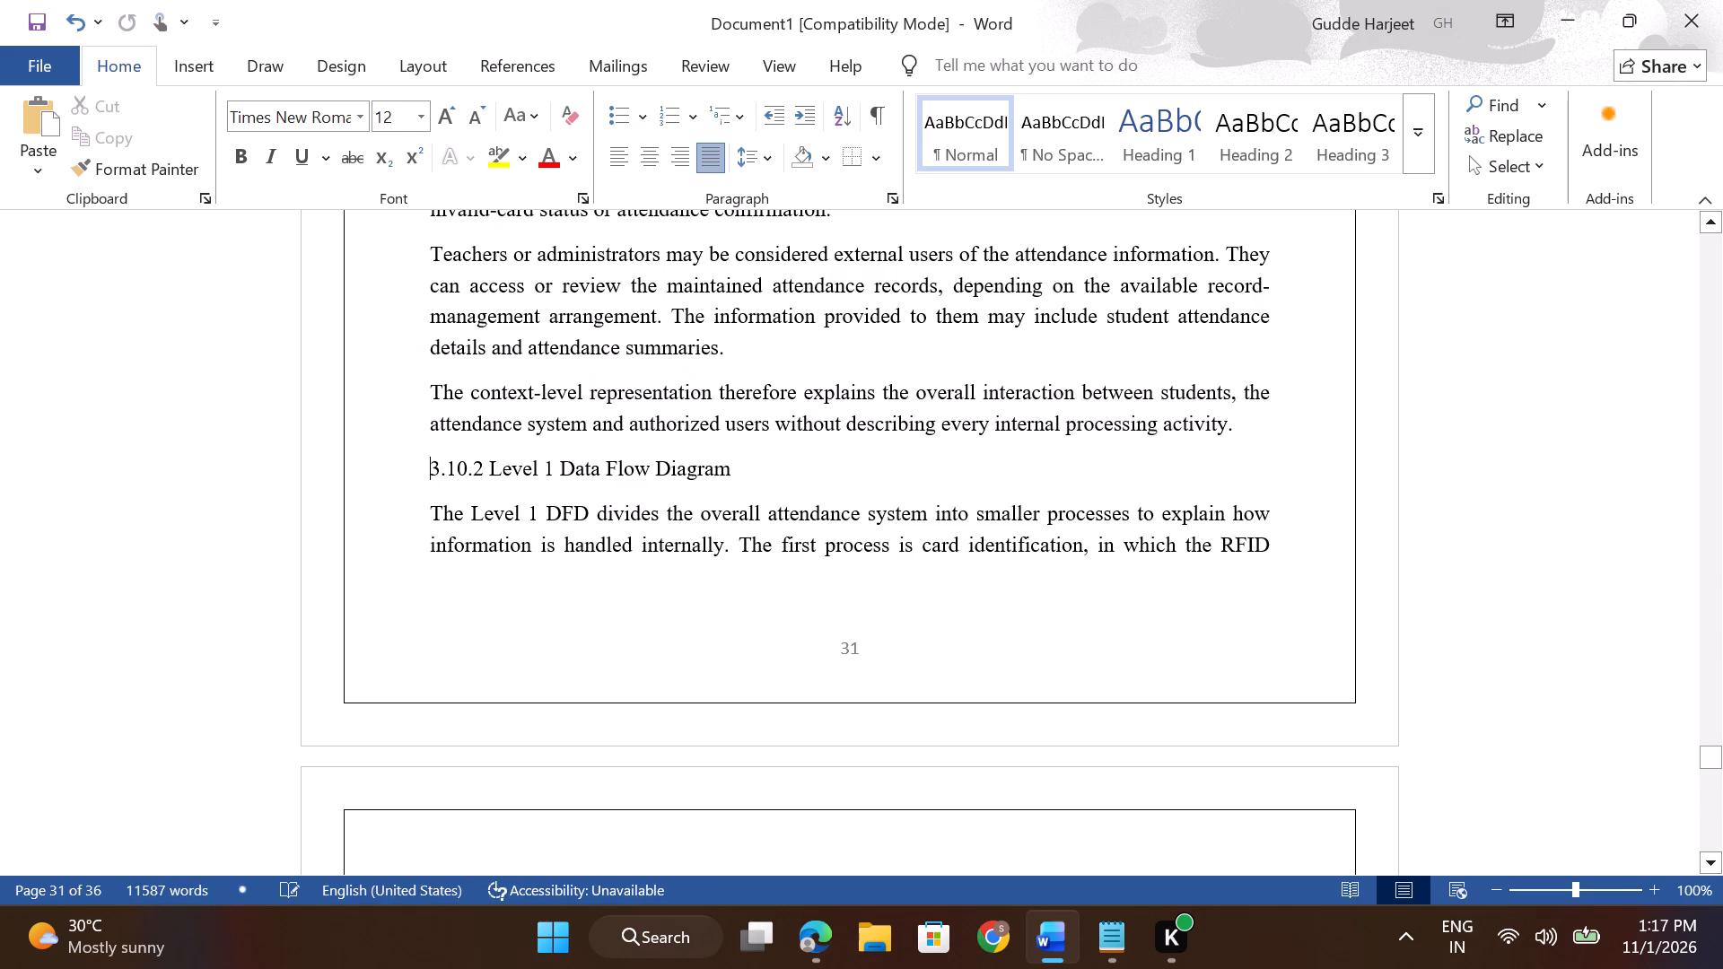
Renumber the "Level 1 Data Flow Diagram" subheading as 3.9.2 and make it bold.
click(466, 470)
key(BackSpace)
key(BackSpace)
key(9)
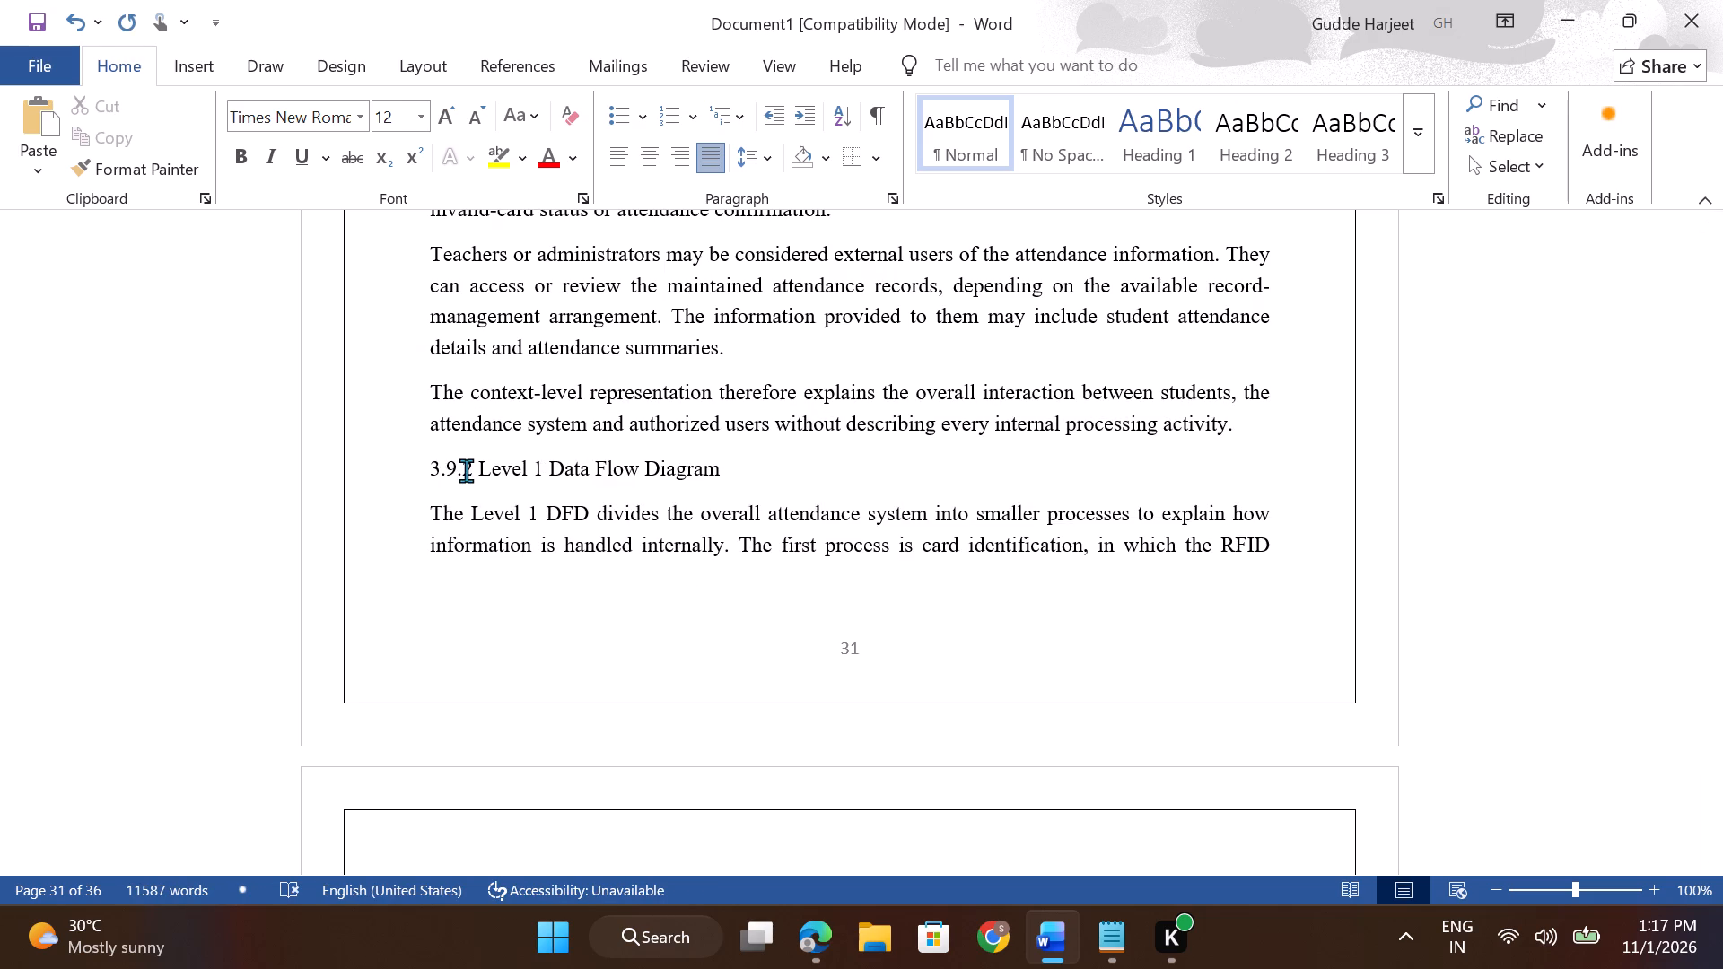
ctrl+click(466, 470)
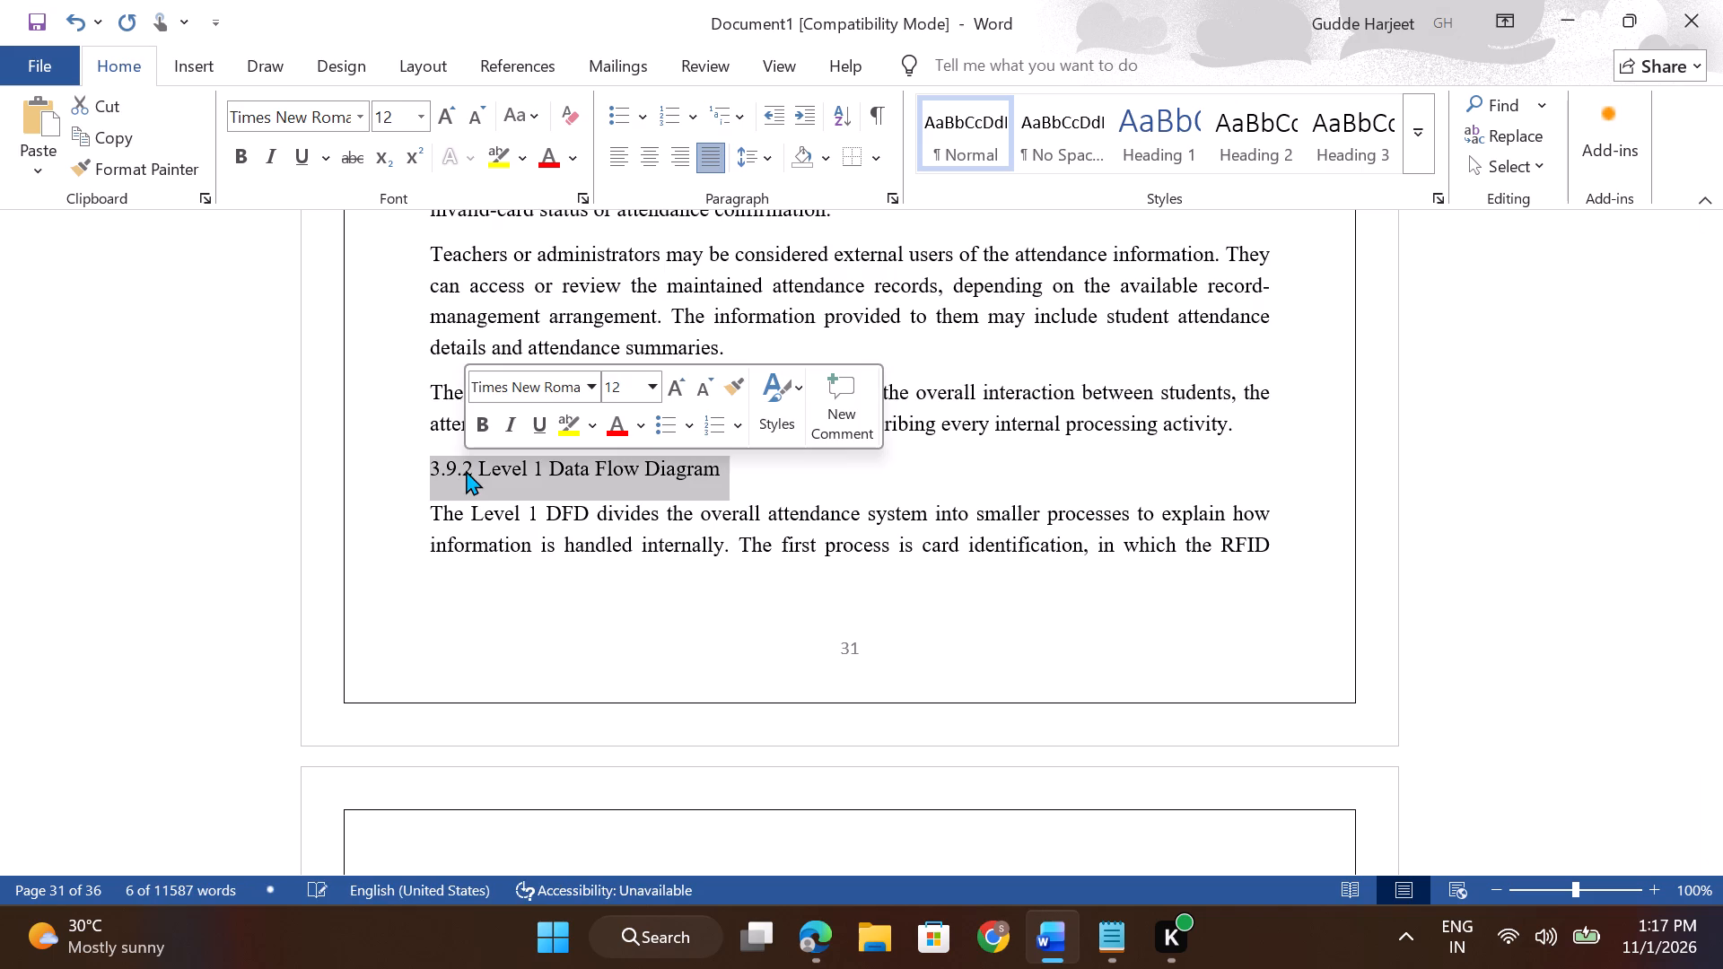
click(485, 415)
click(618, 565)
Delete the Figure 3.5 insertion placeholder, its caption and the diagram-description paragraph at the end of the Level 1 DFD section.
scroll(618, 565, down, 1)
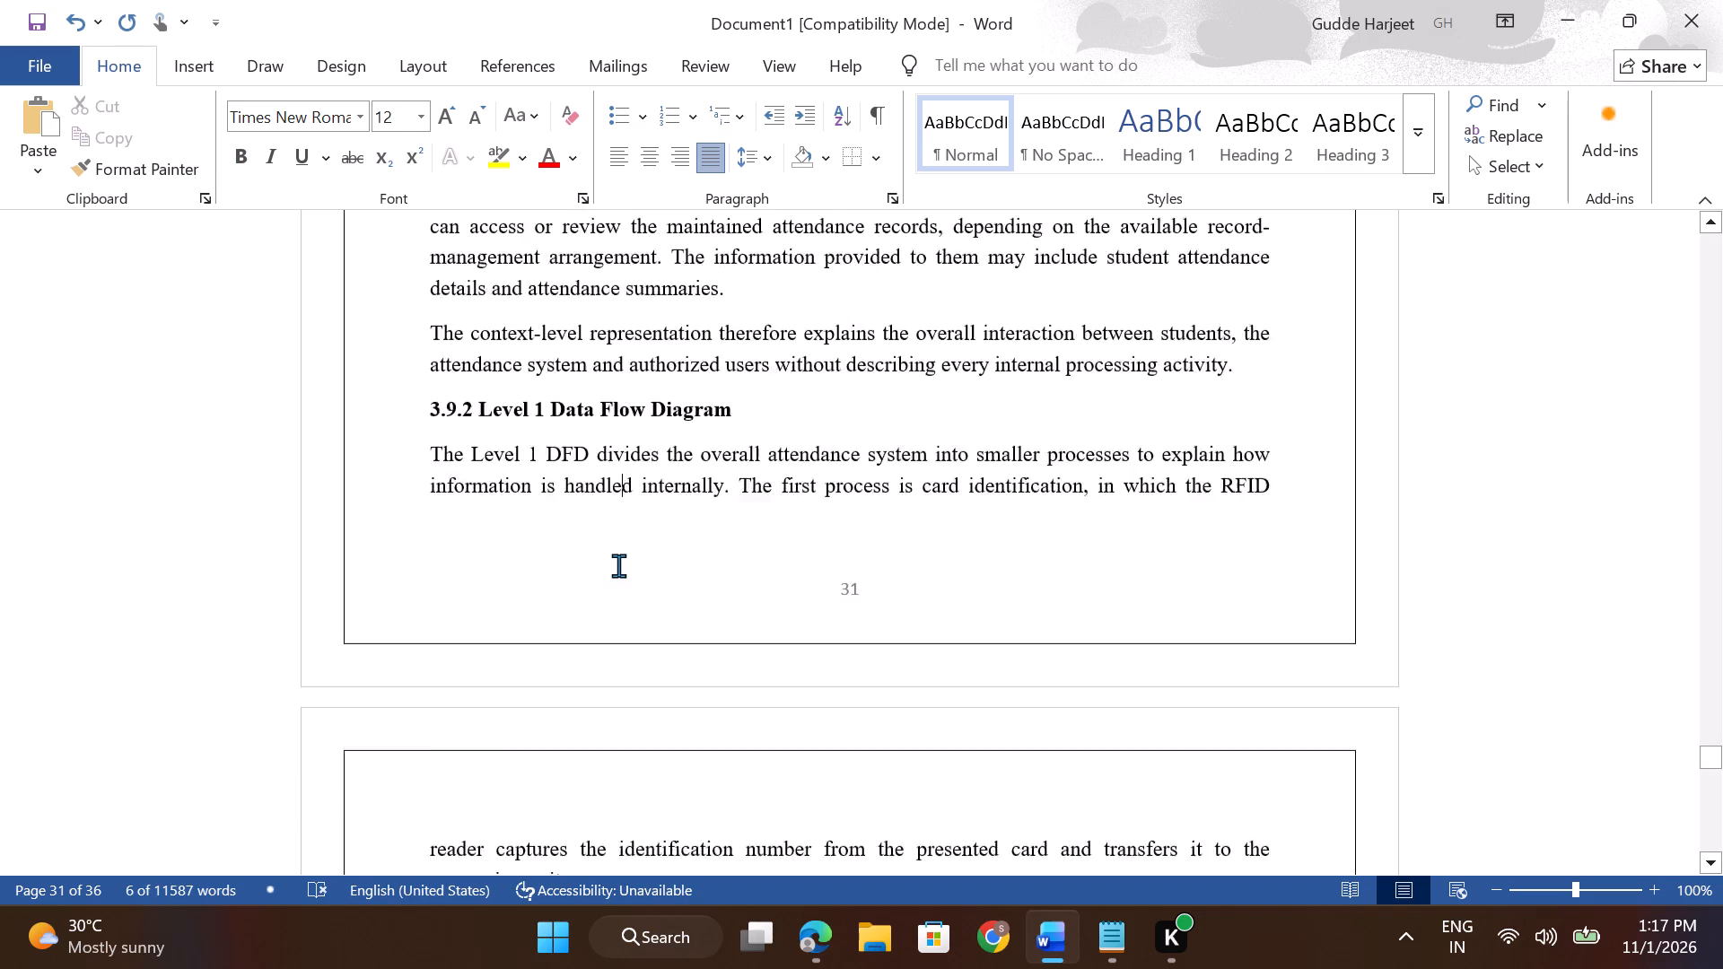
scroll(618, 565, down, 2)
scroll(514, 620, down, 7)
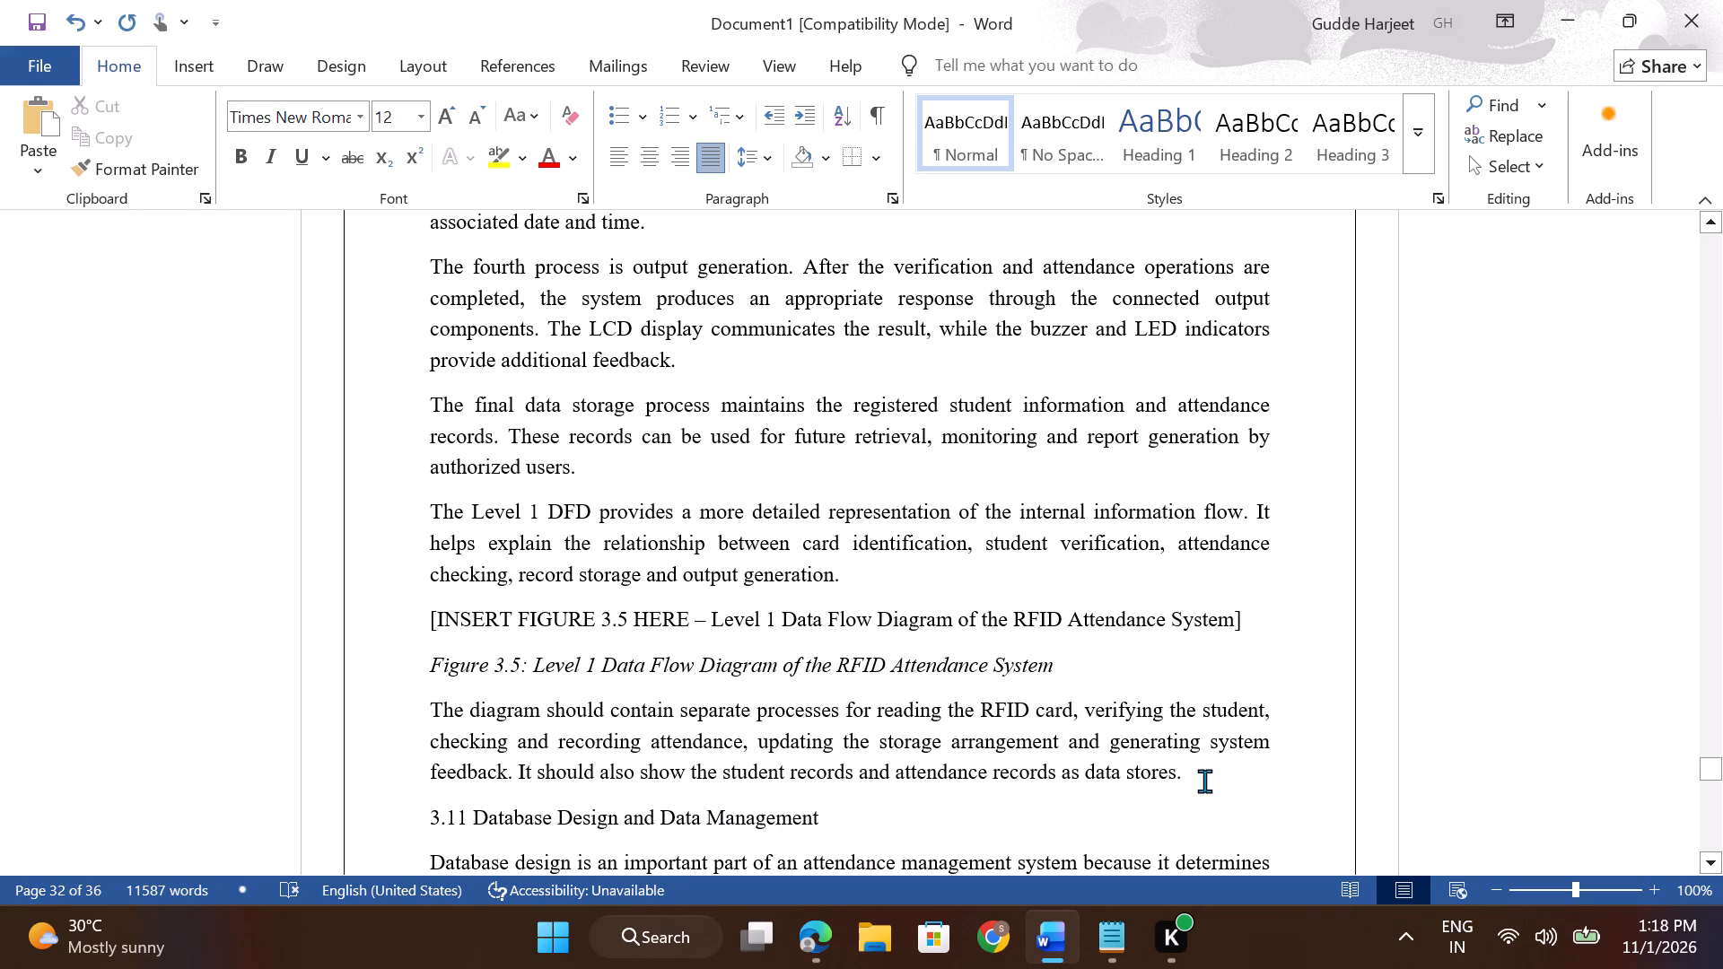
drag(1204, 781, 438, 642)
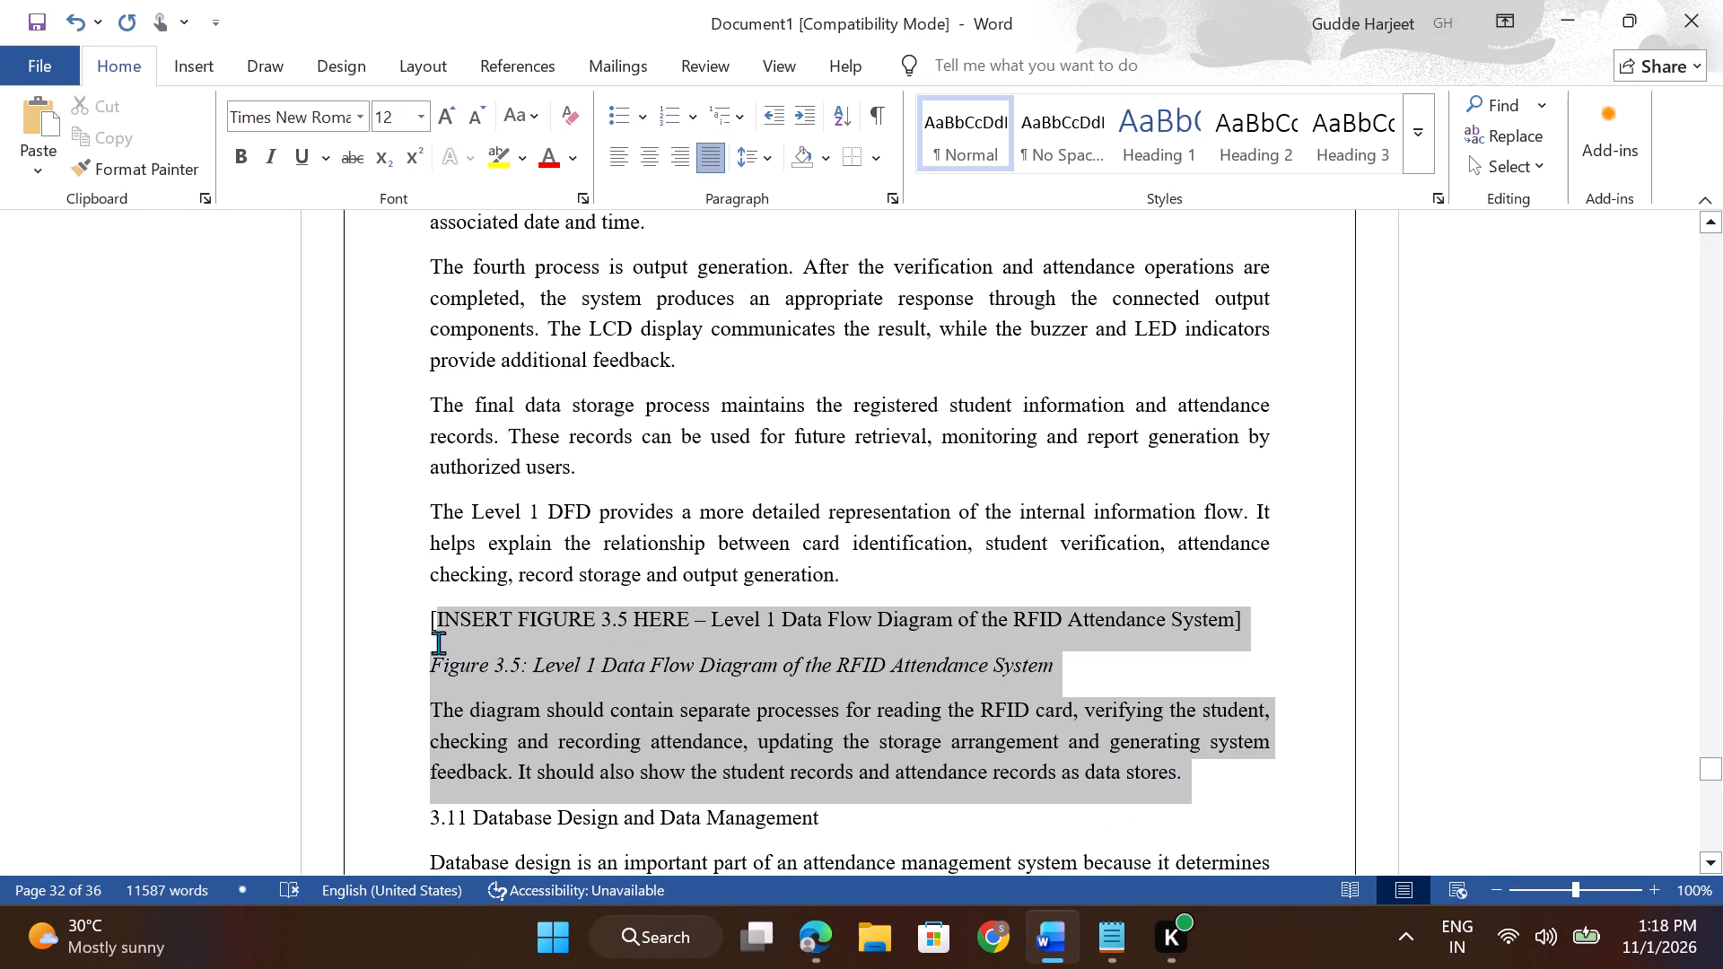
drag(438, 642, 424, 634)
key(BackSpace)
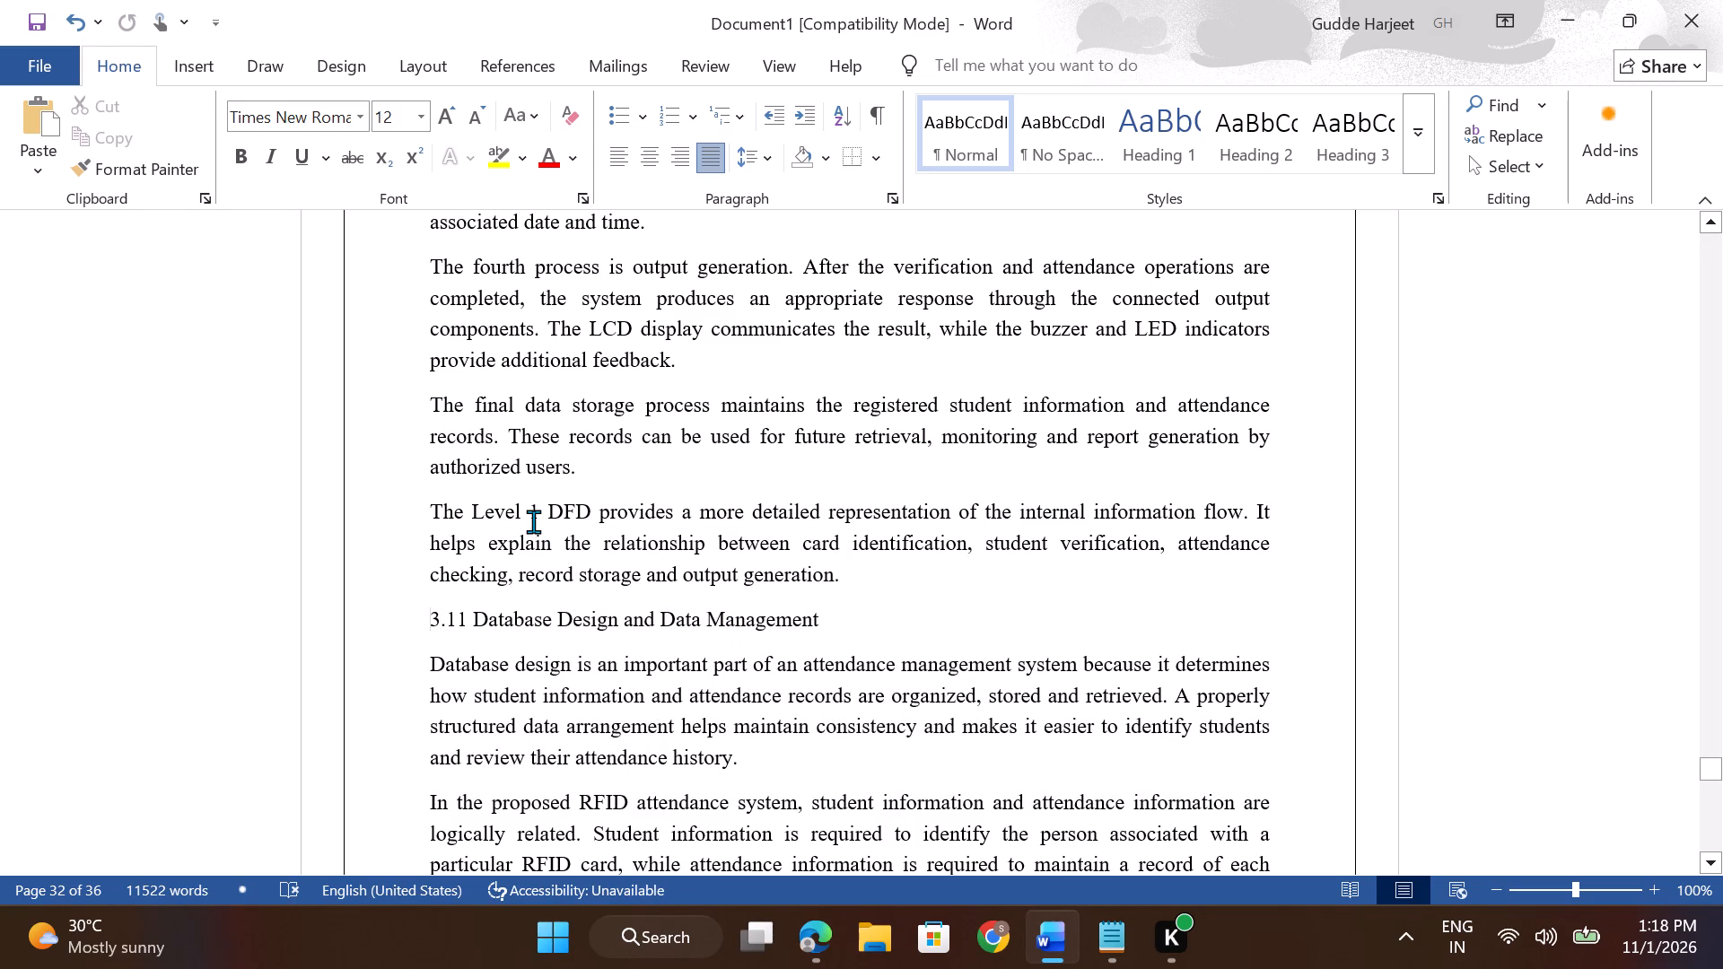
Format the "Database Design and Data Management" heading as 14 pt bold and renumber it as 3.10.
ctrl+click(713, 626)
click(734, 581)
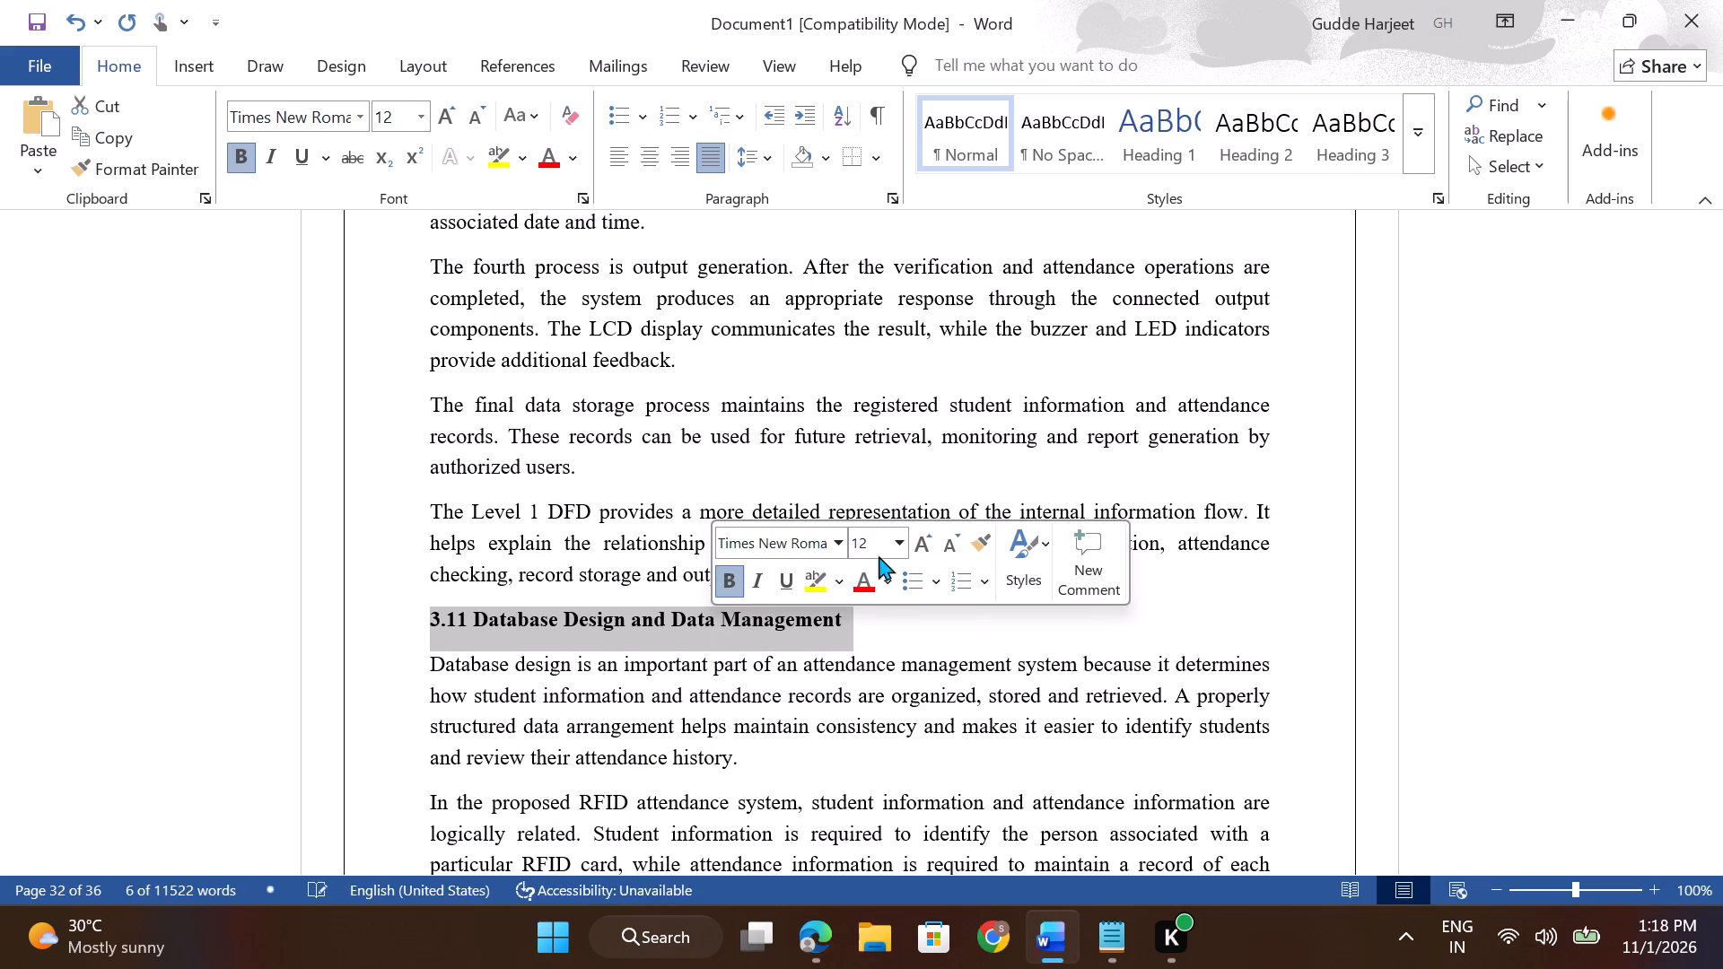
click(895, 538)
click(878, 189)
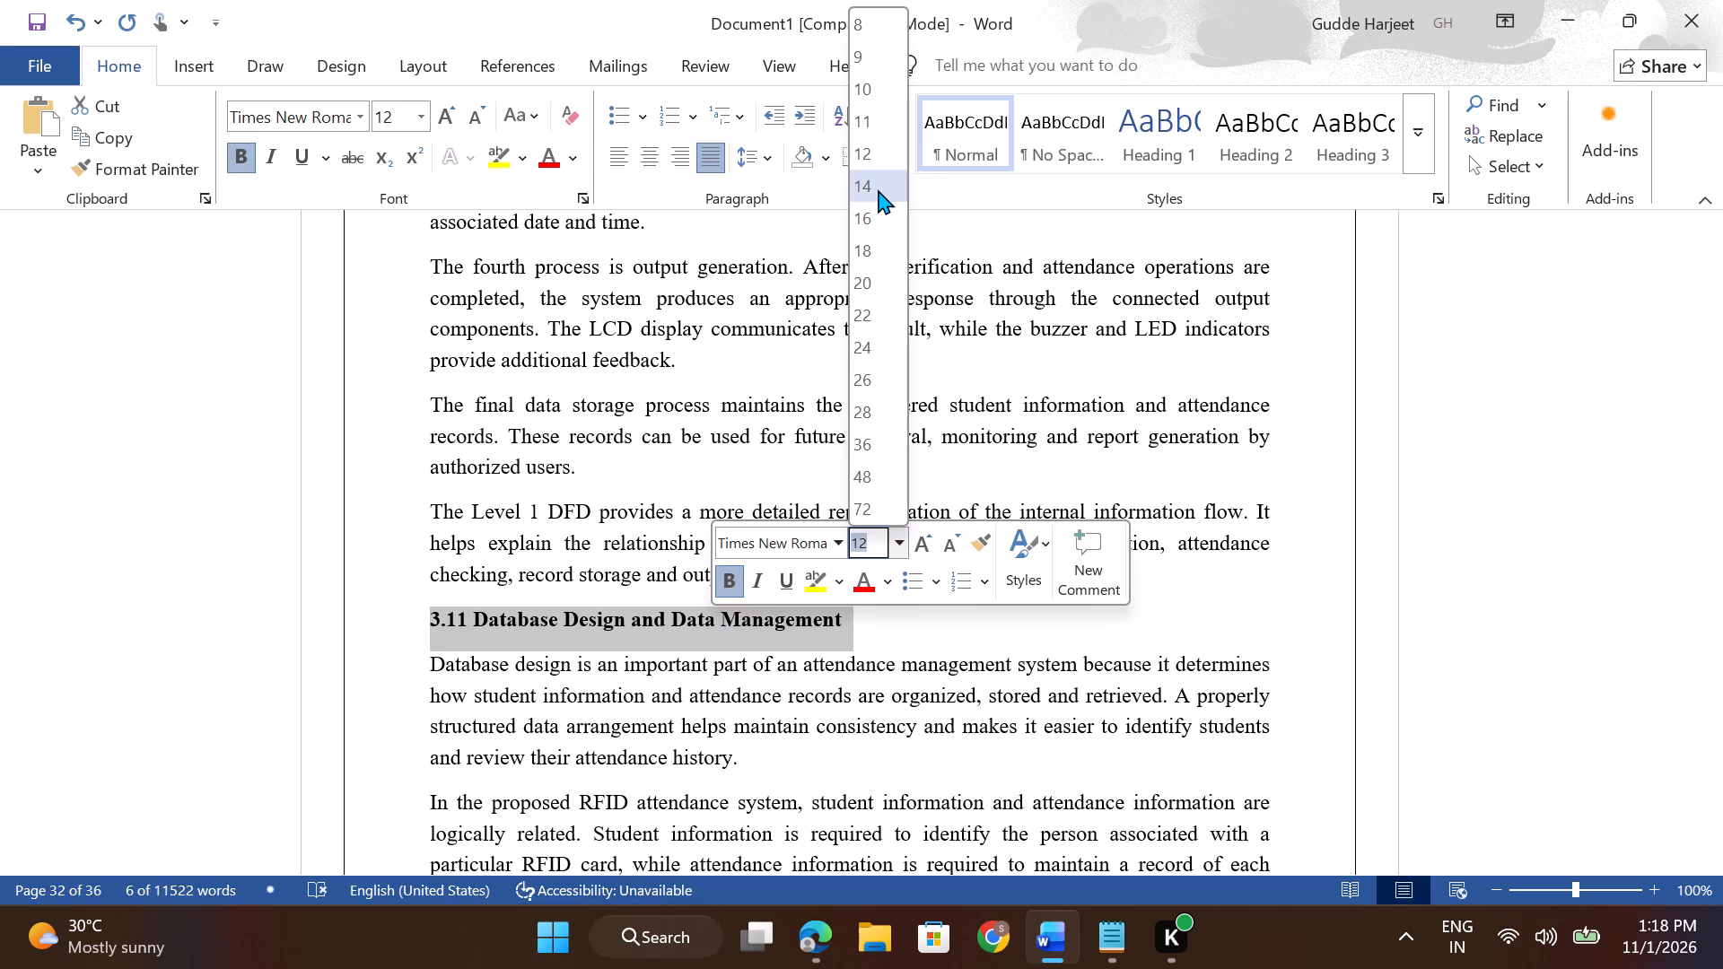
click(471, 616)
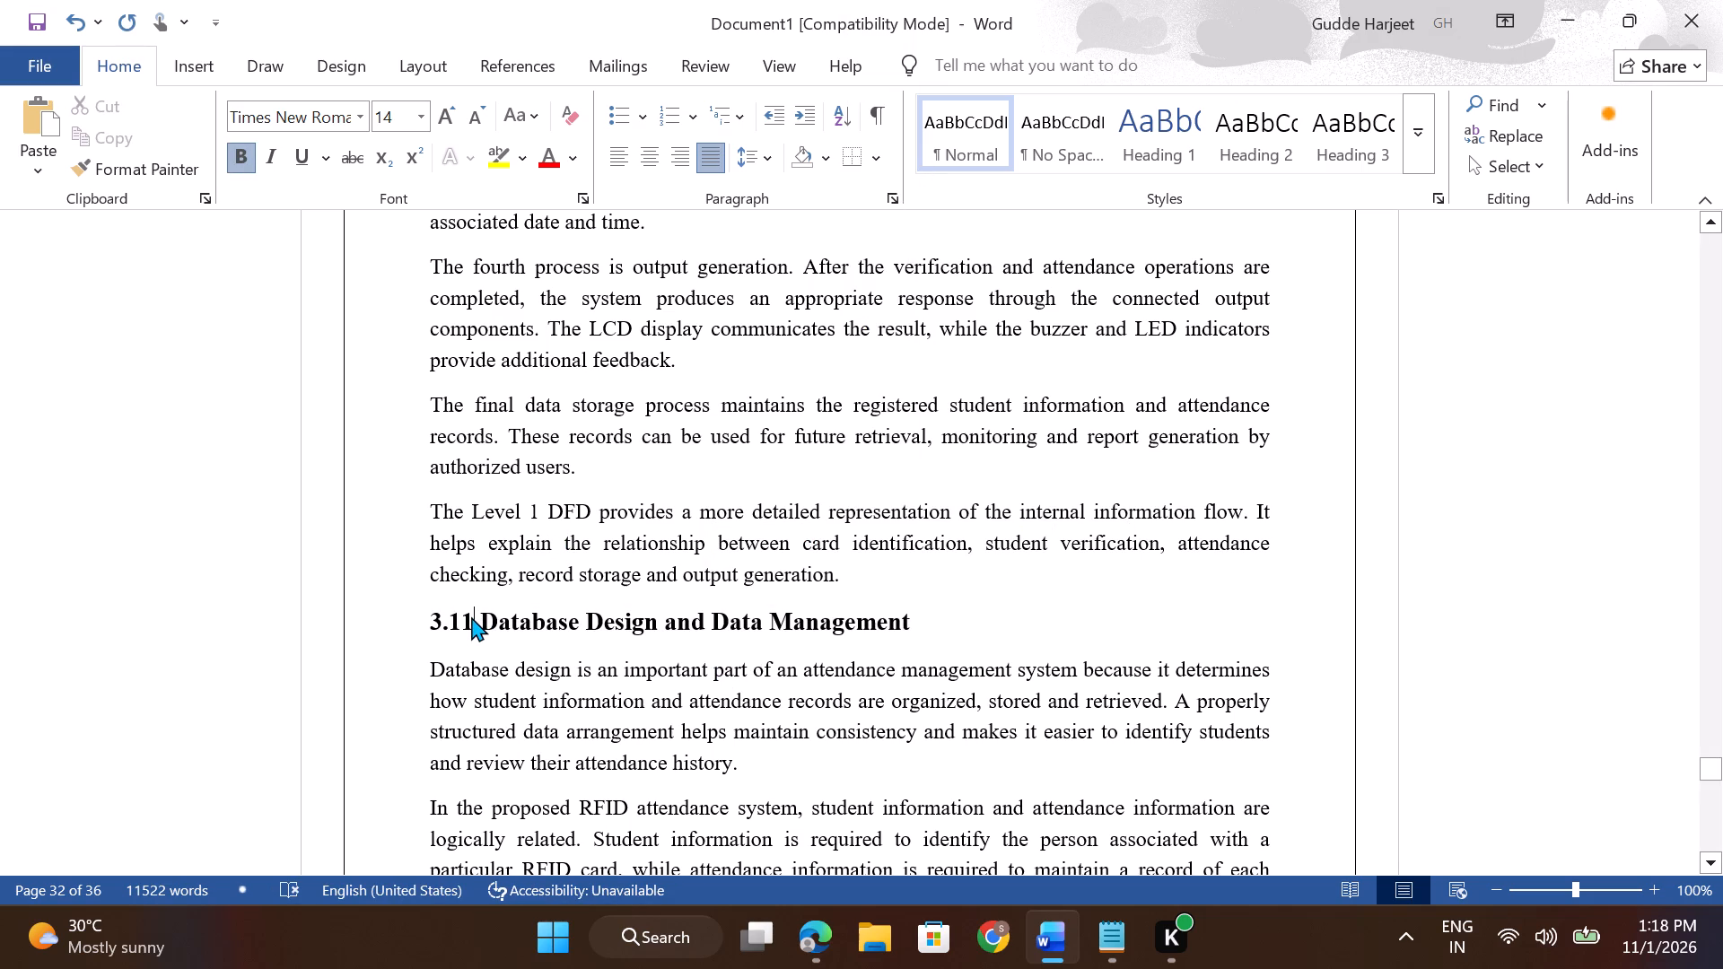
key(BackSpace)
key(0)
Renumber the "Student Information Management" subheading as 3.10.1 and make it bold.
scroll(471, 616, down, 3)
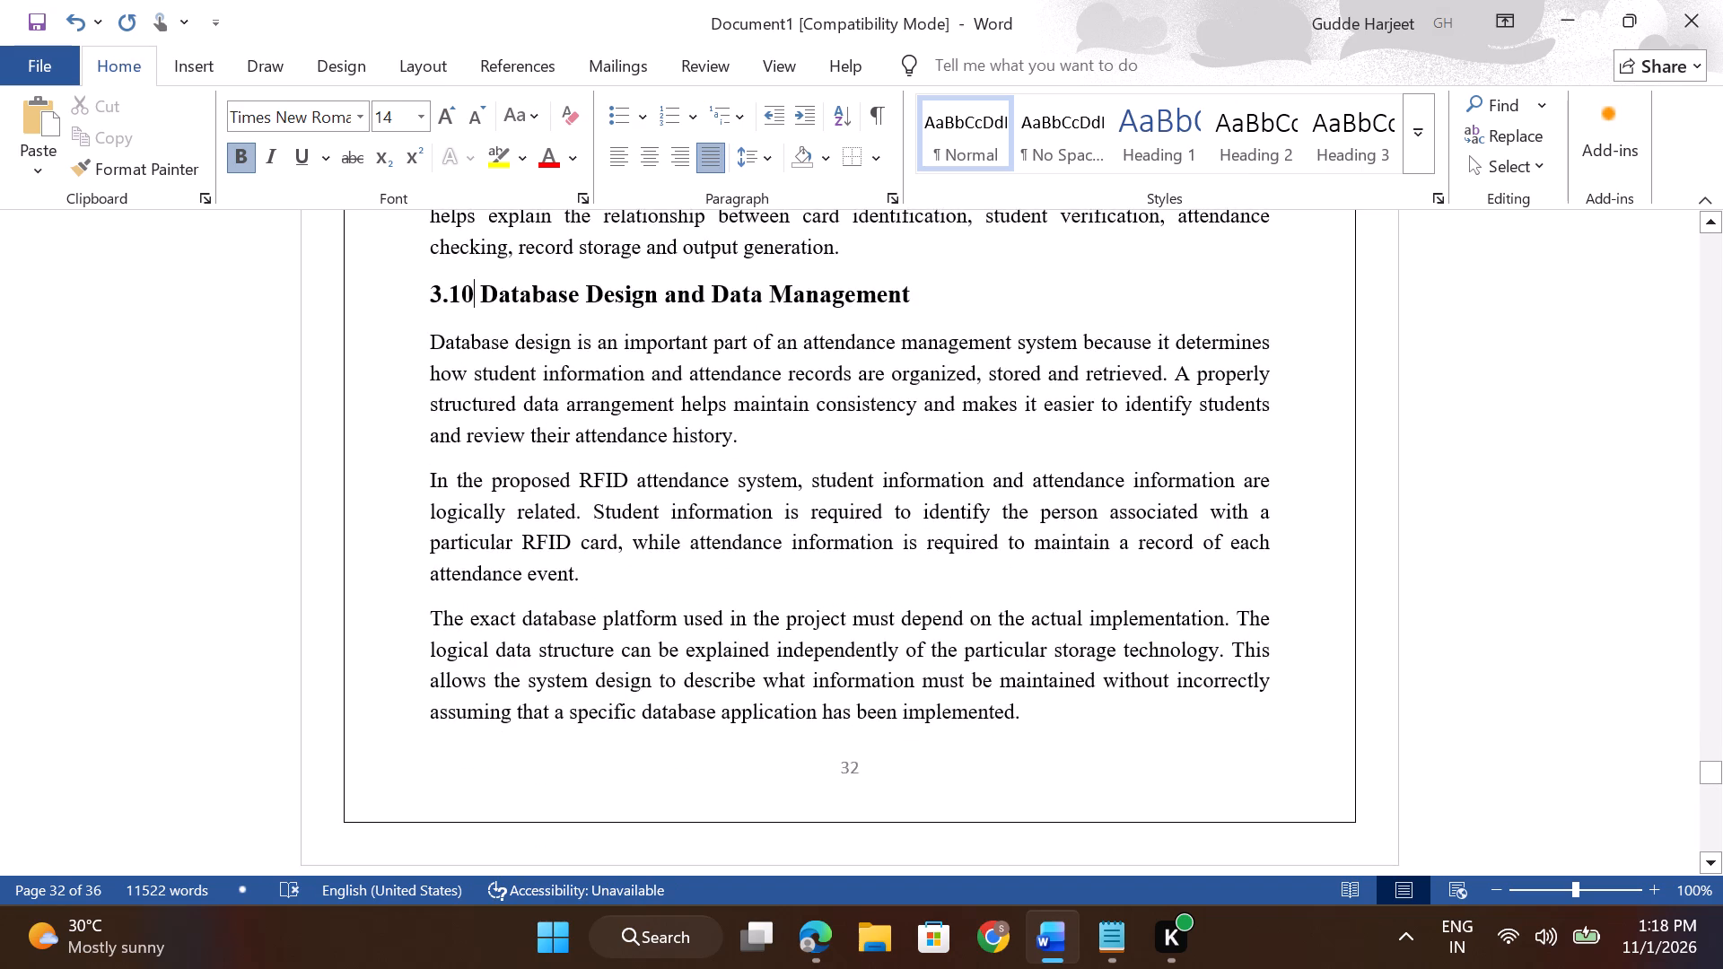
scroll(471, 616, down, 4)
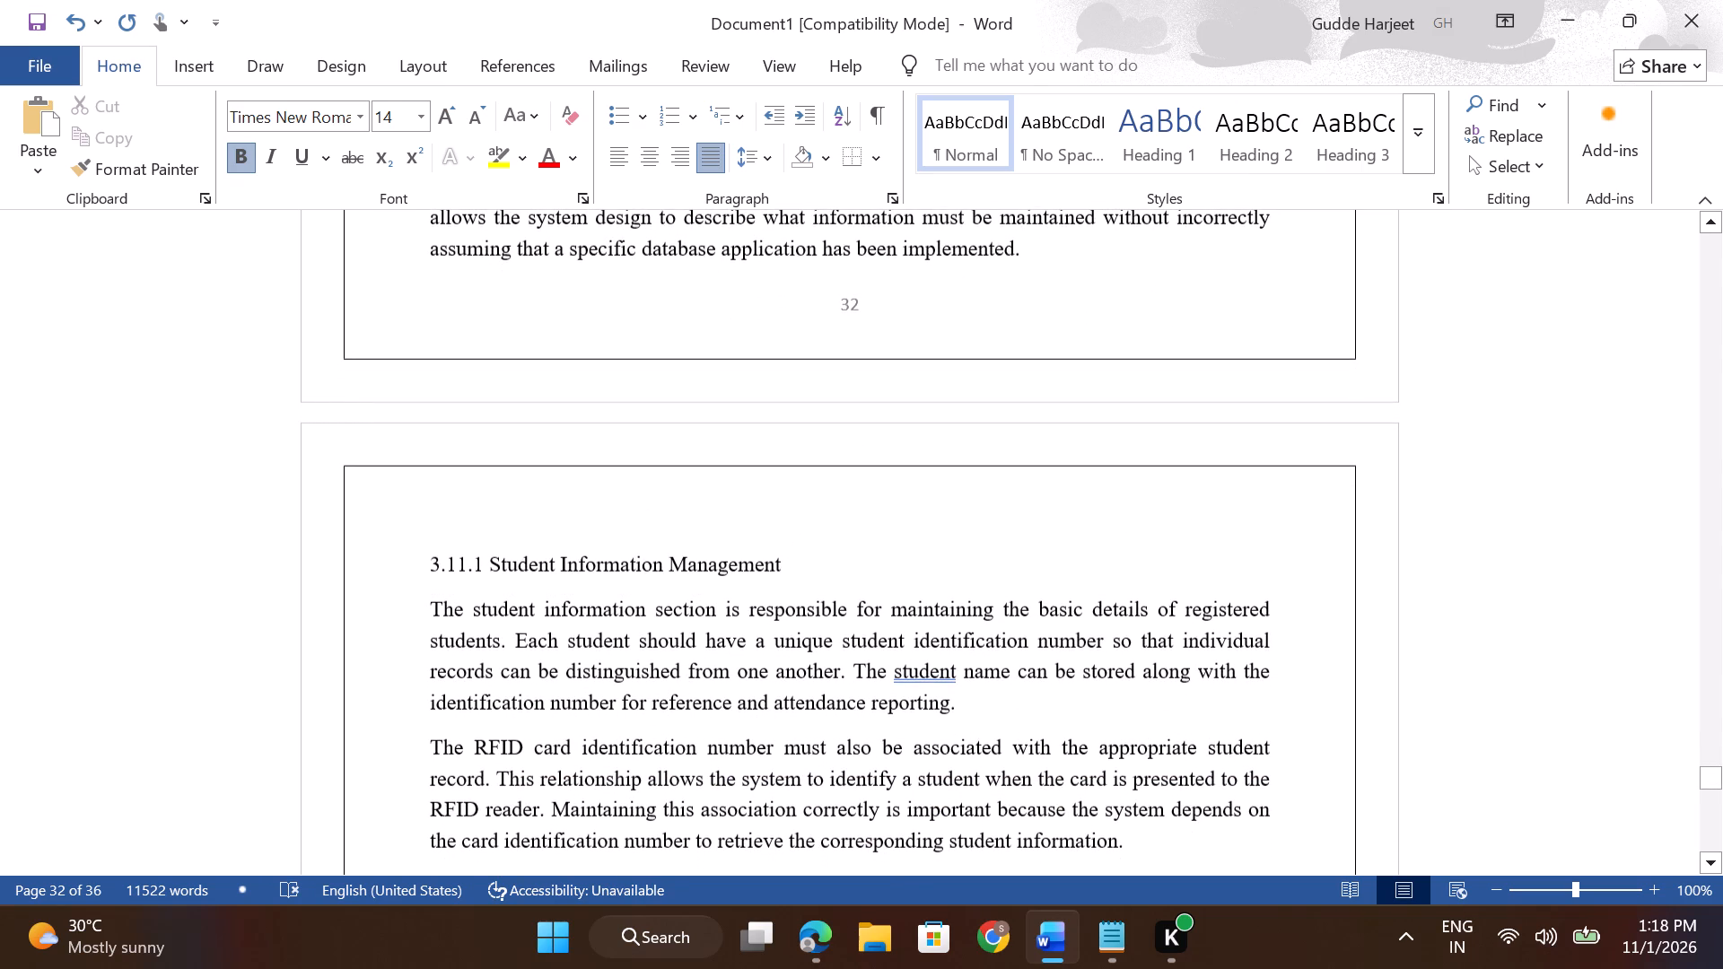
click(462, 561)
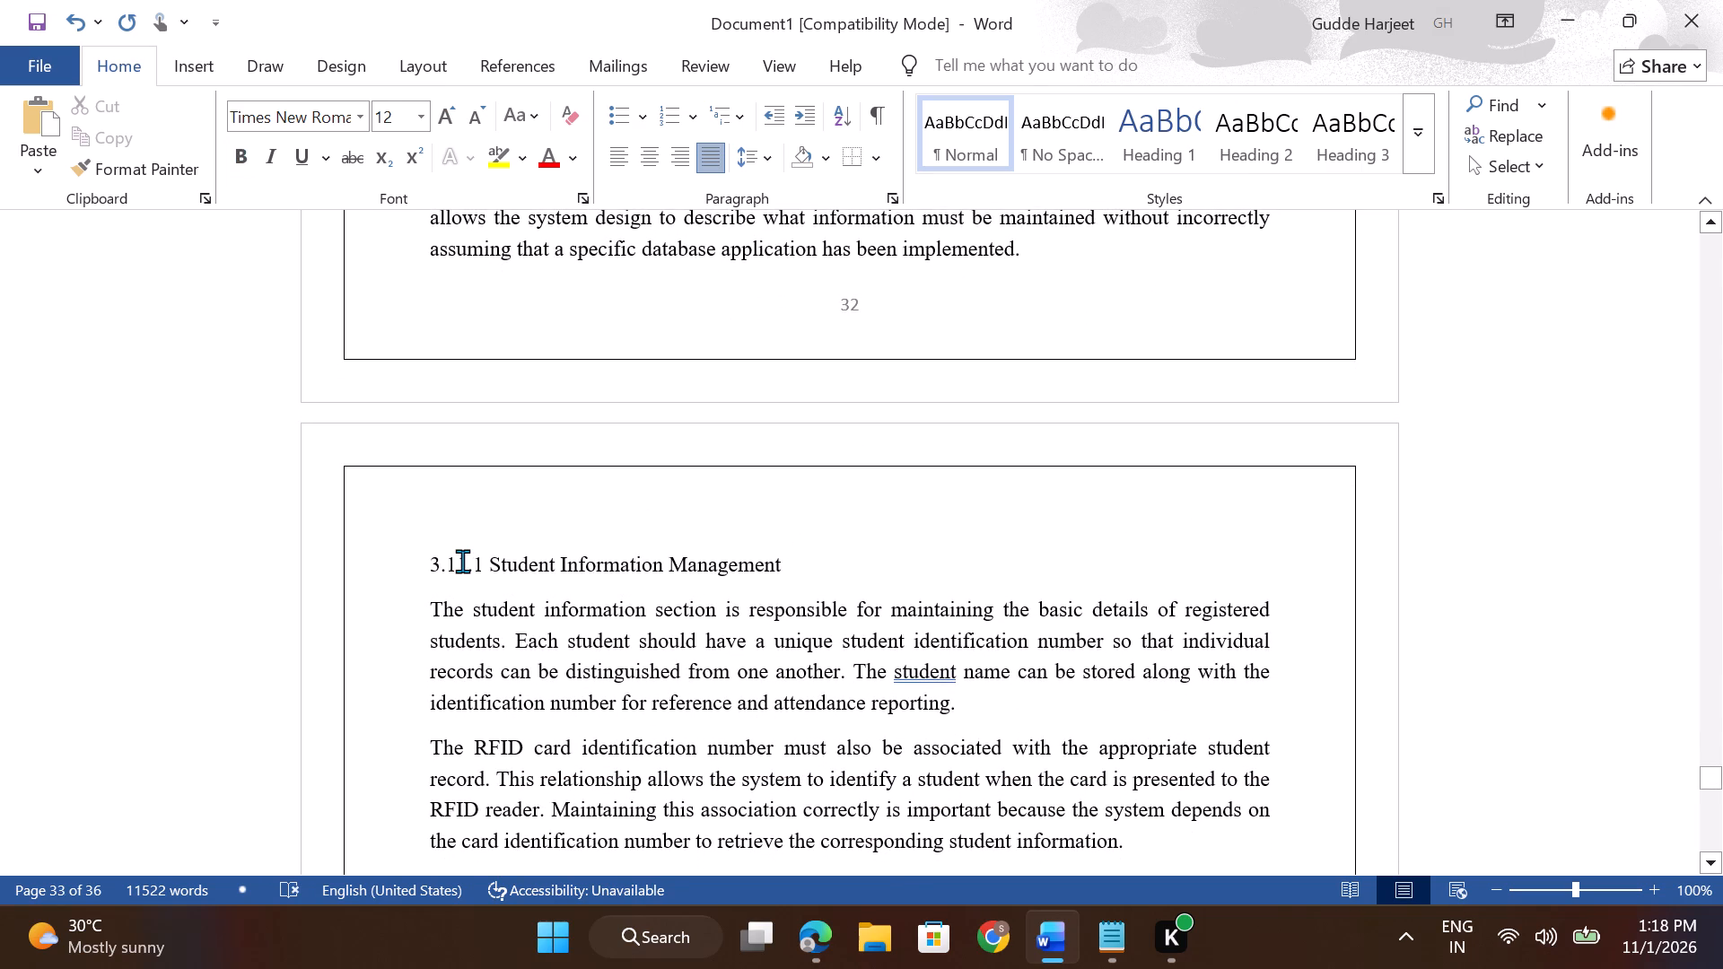
key(Left)
key(Right)
key(BackSpace)
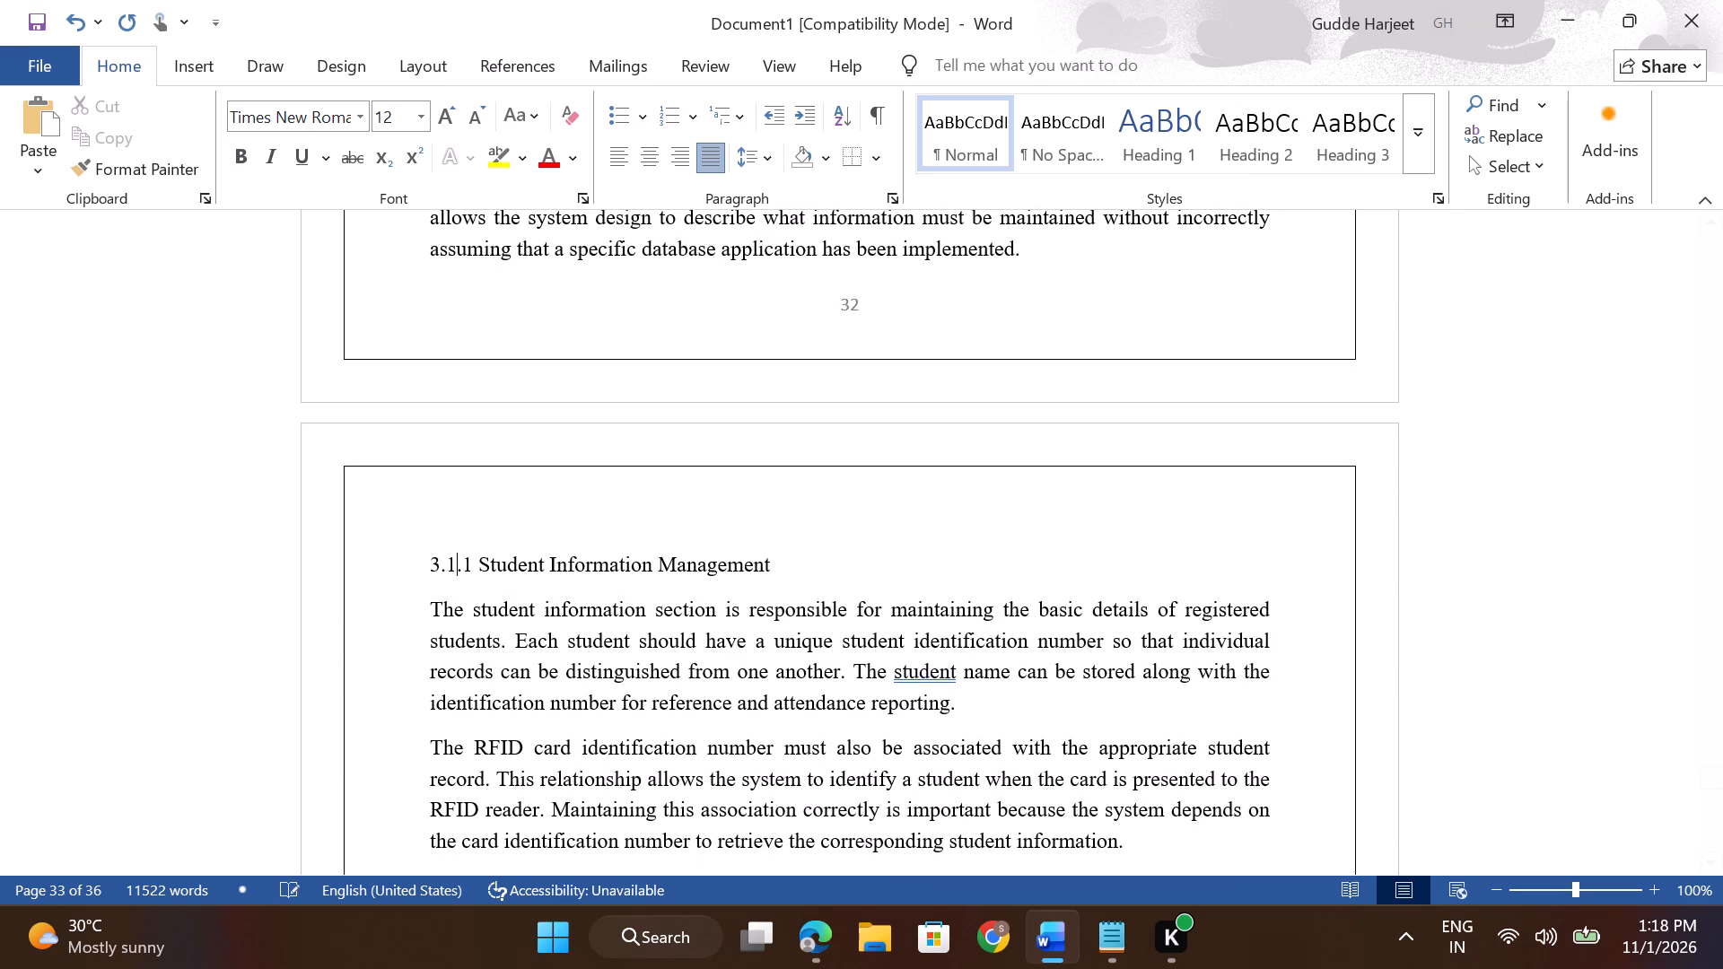
key(0)
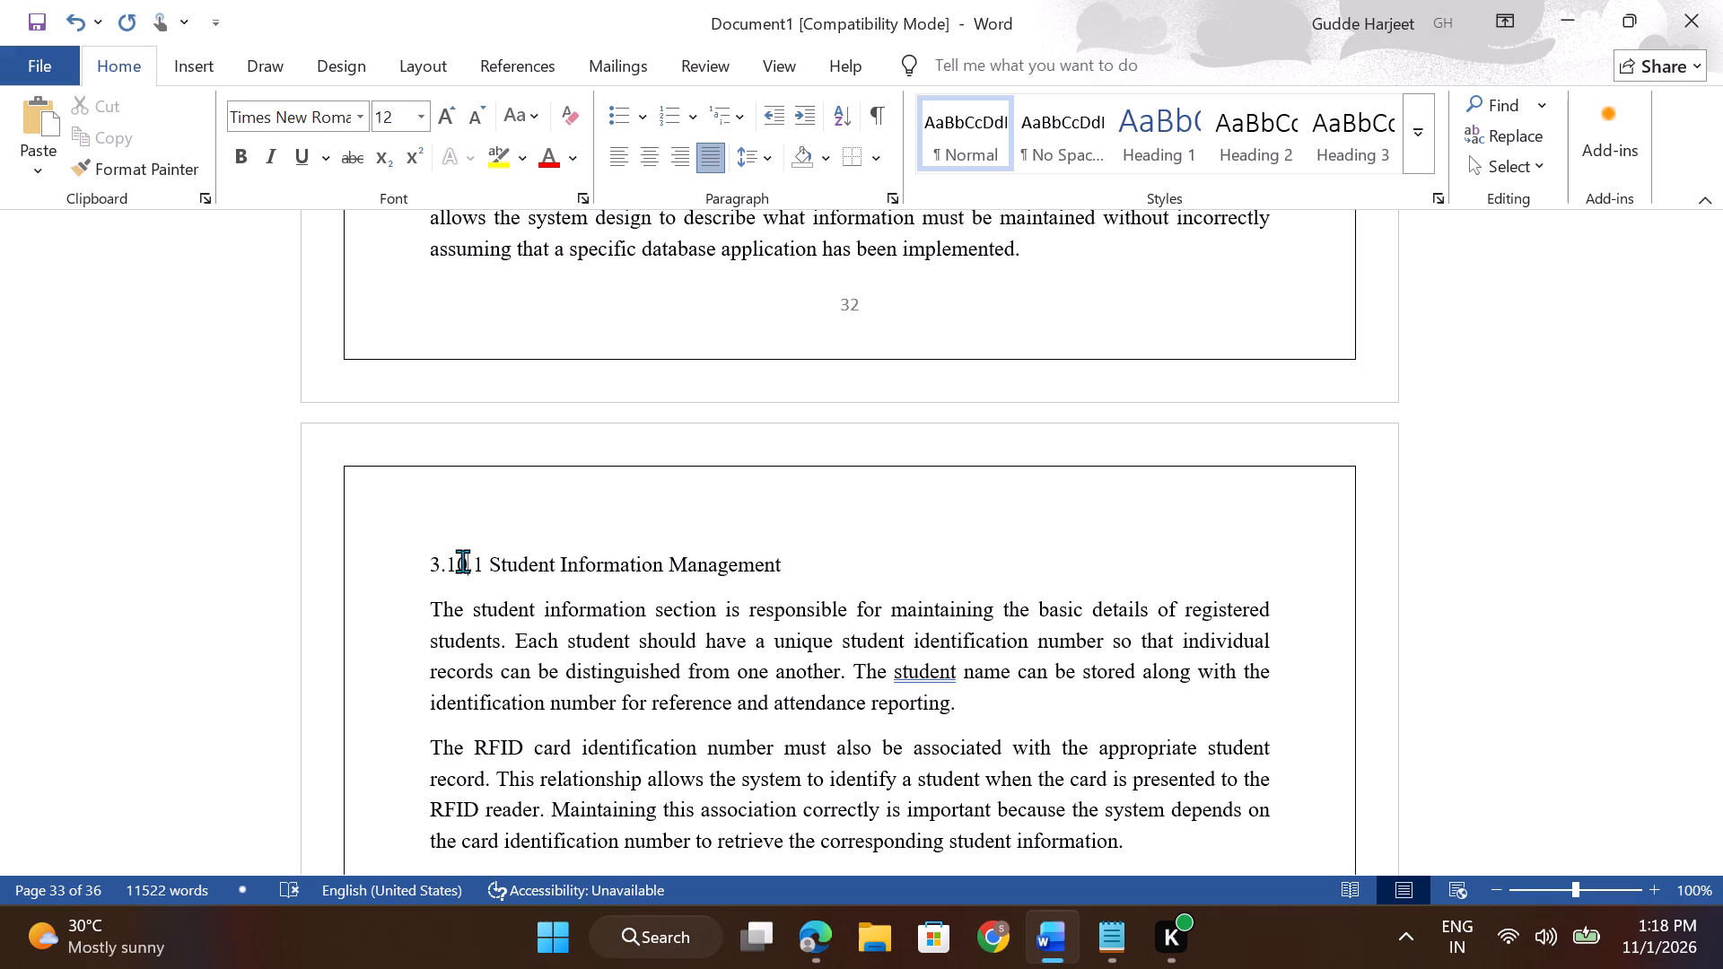
ctrl+click(462, 561)
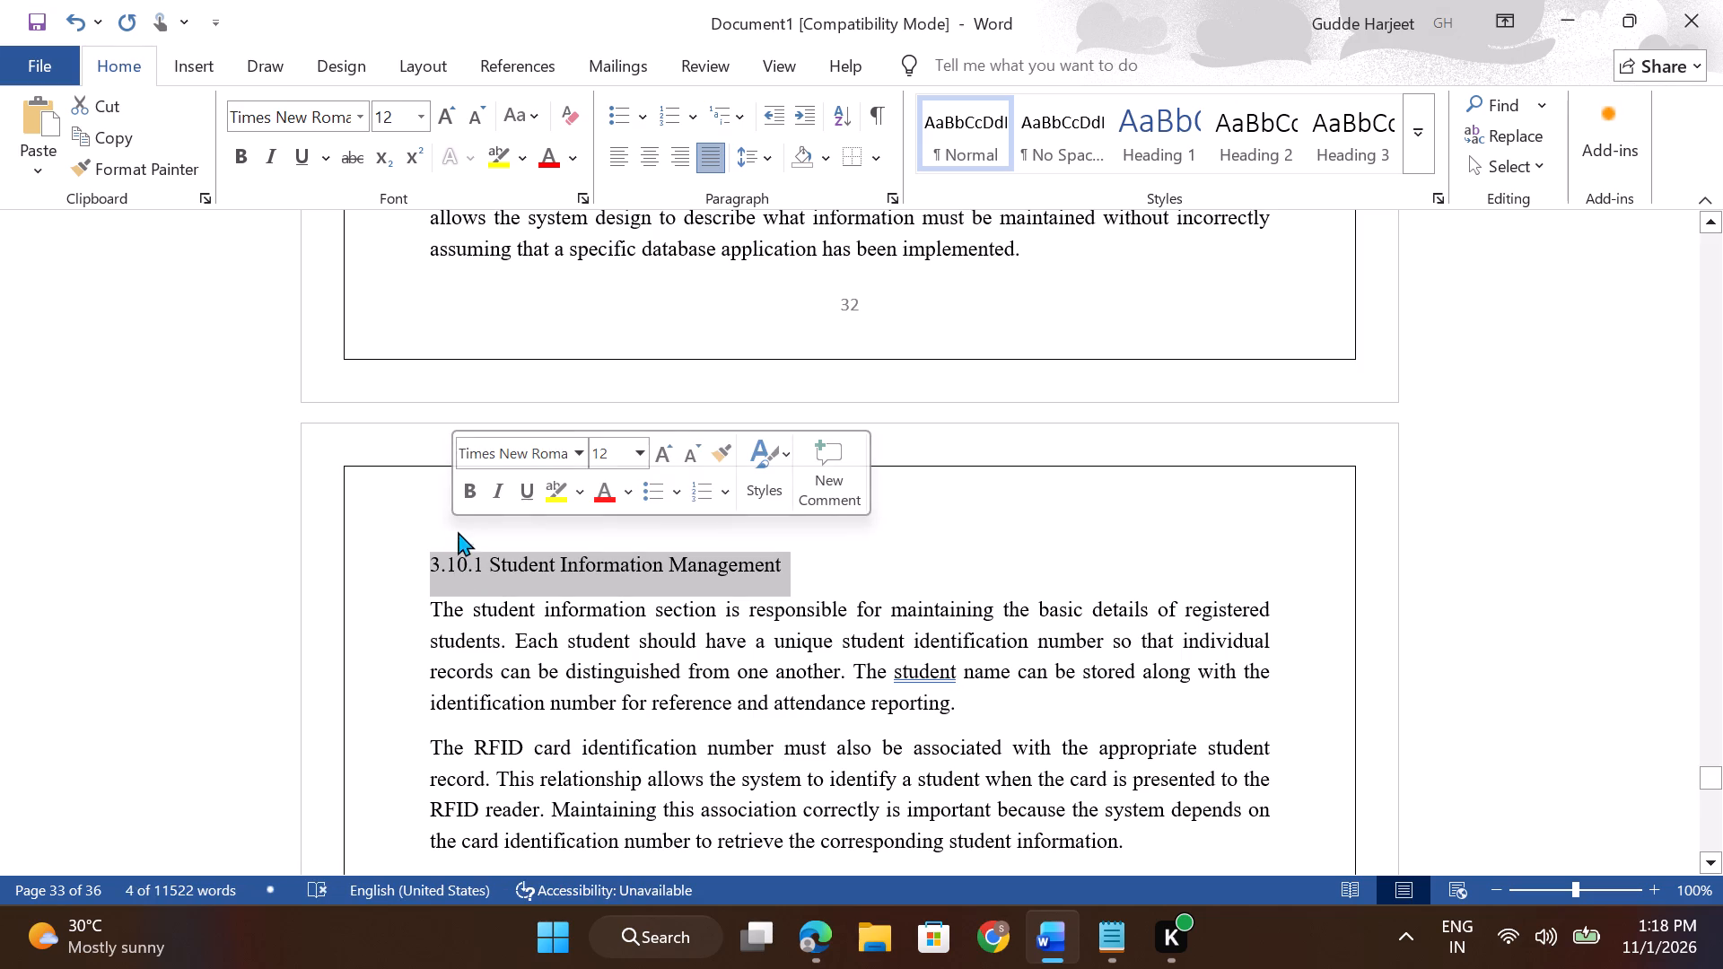
click(468, 493)
click(692, 729)
Renumber the "Attendance Record Management" subheading as 3.10.2 and make it bold.
scroll(692, 729, up, 3)
scroll(692, 729, down, 5)
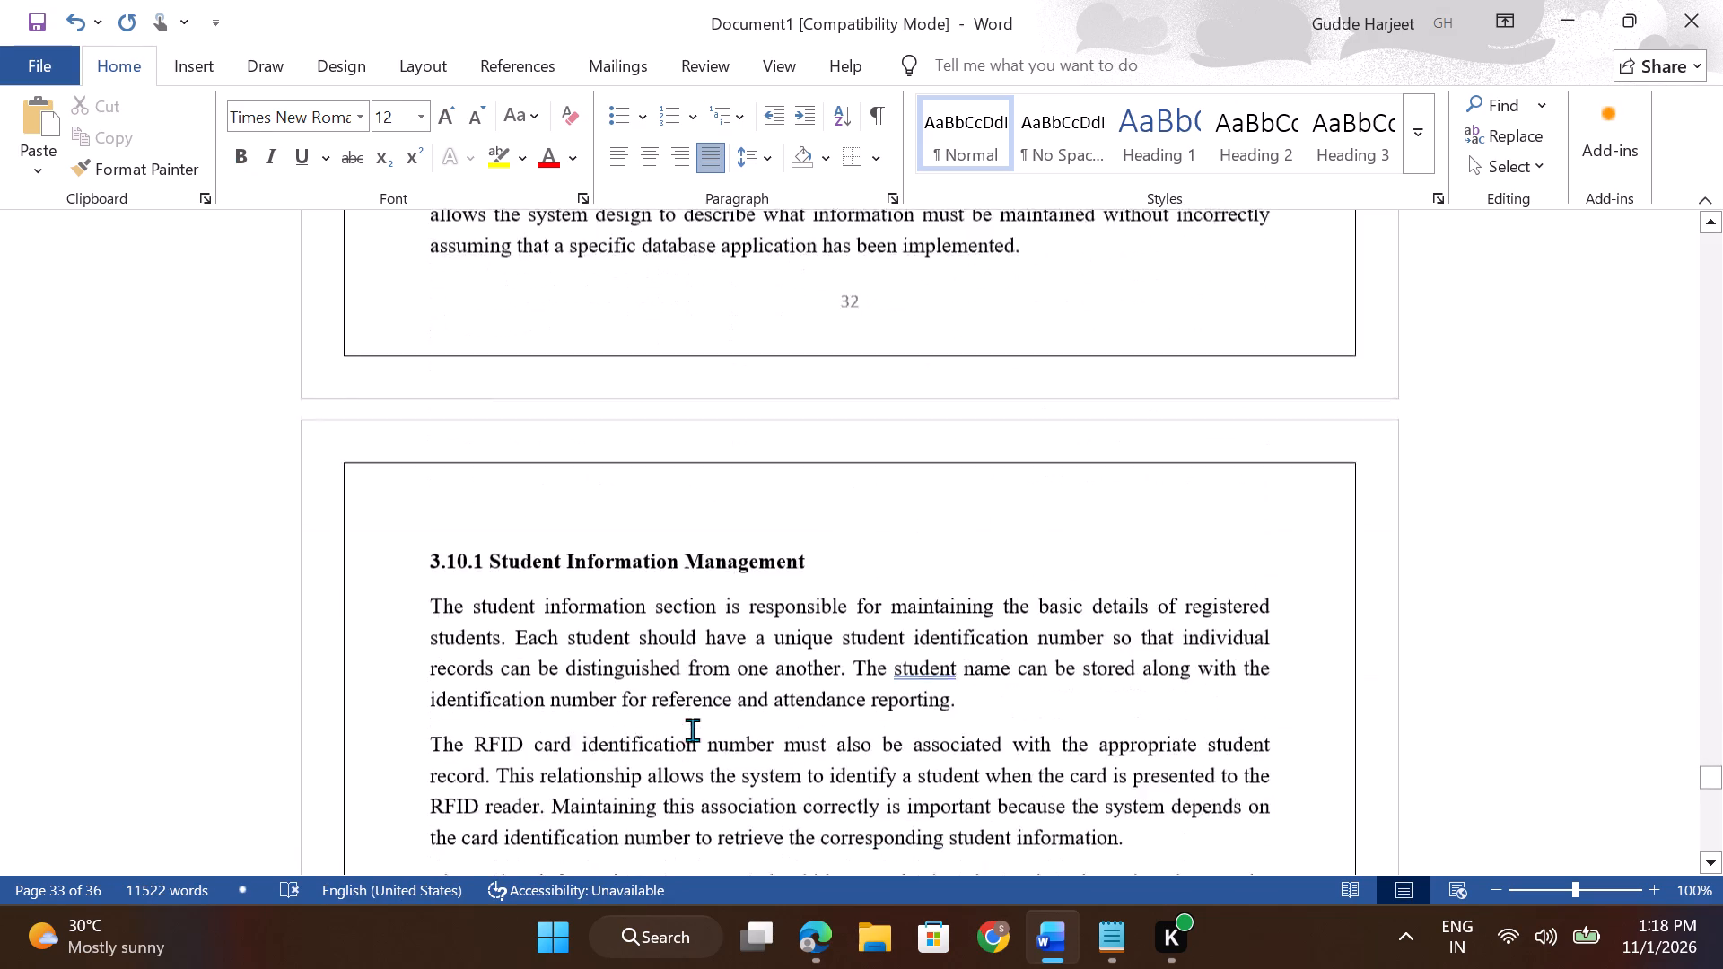
scroll(692, 729, down, 3)
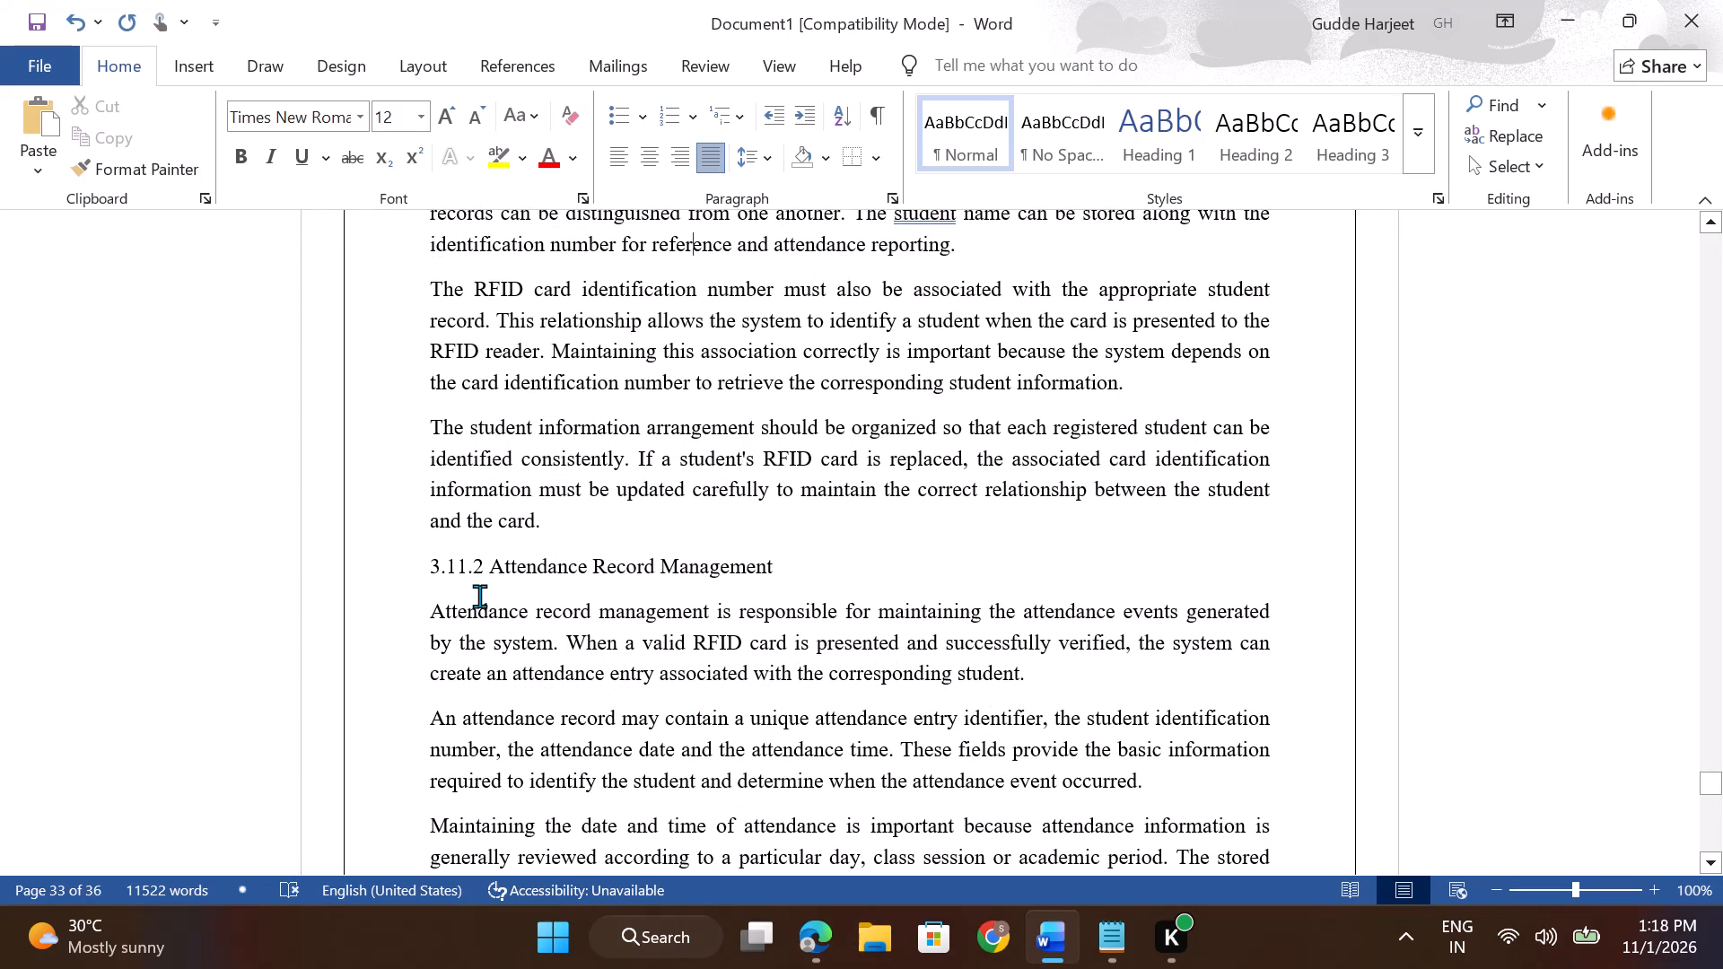
click(464, 567)
key(BackSpace)
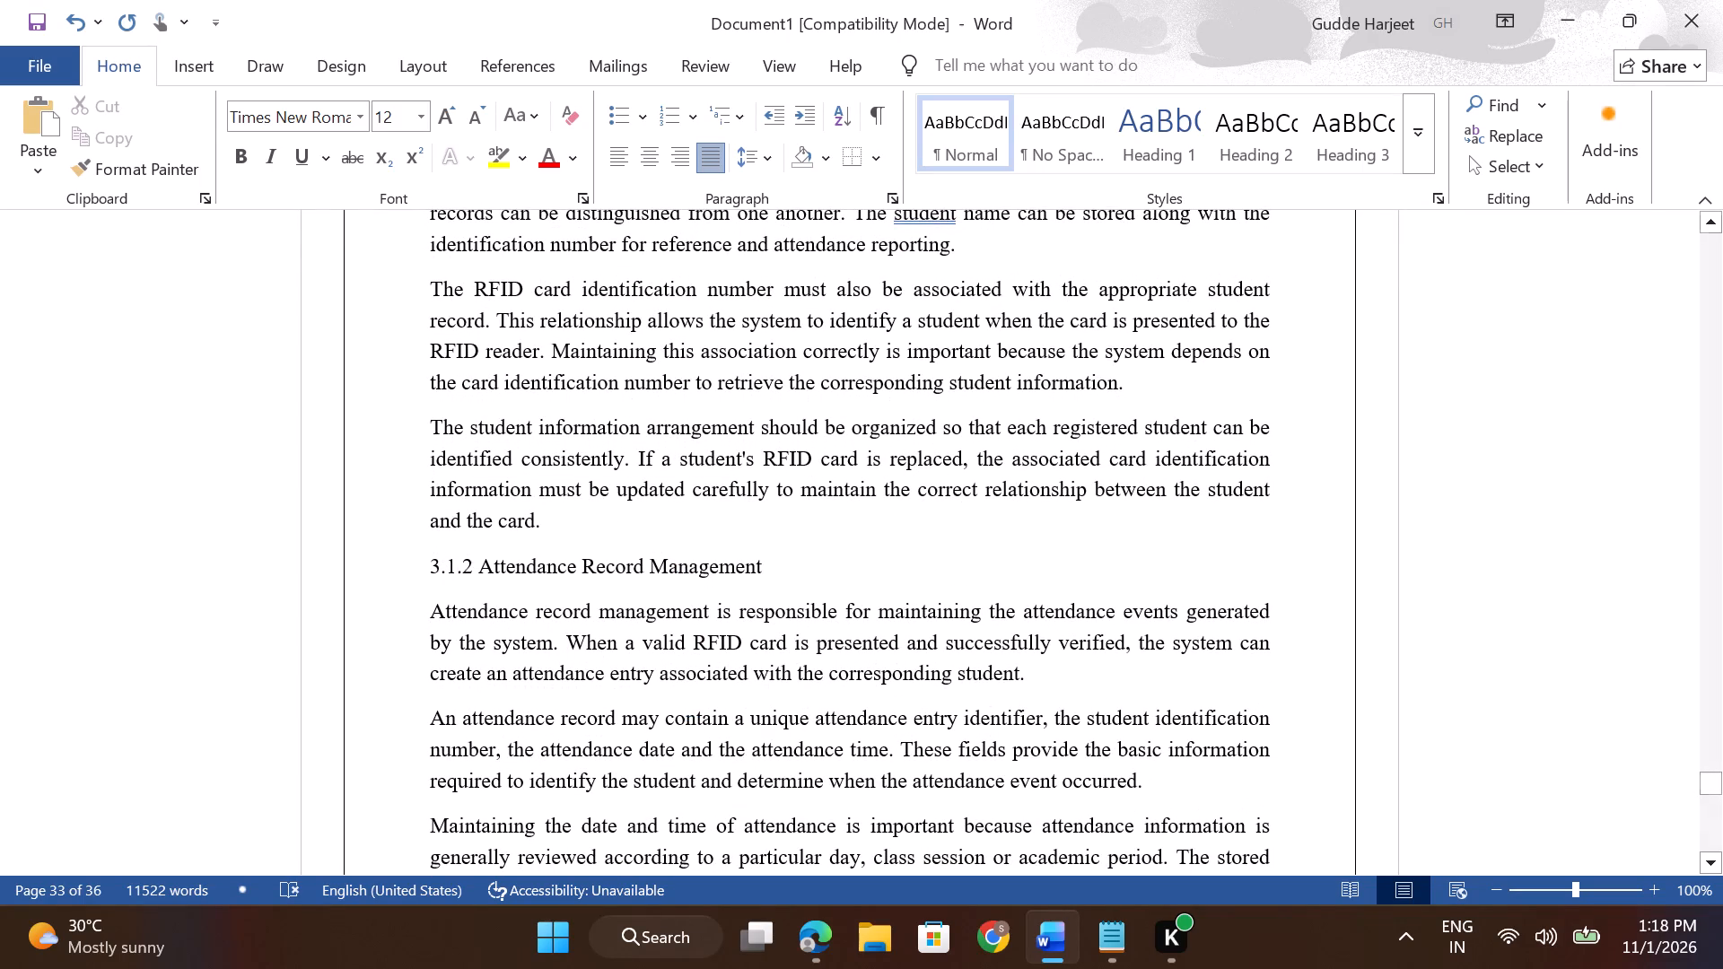
key(0)
ctrl+click(464, 567)
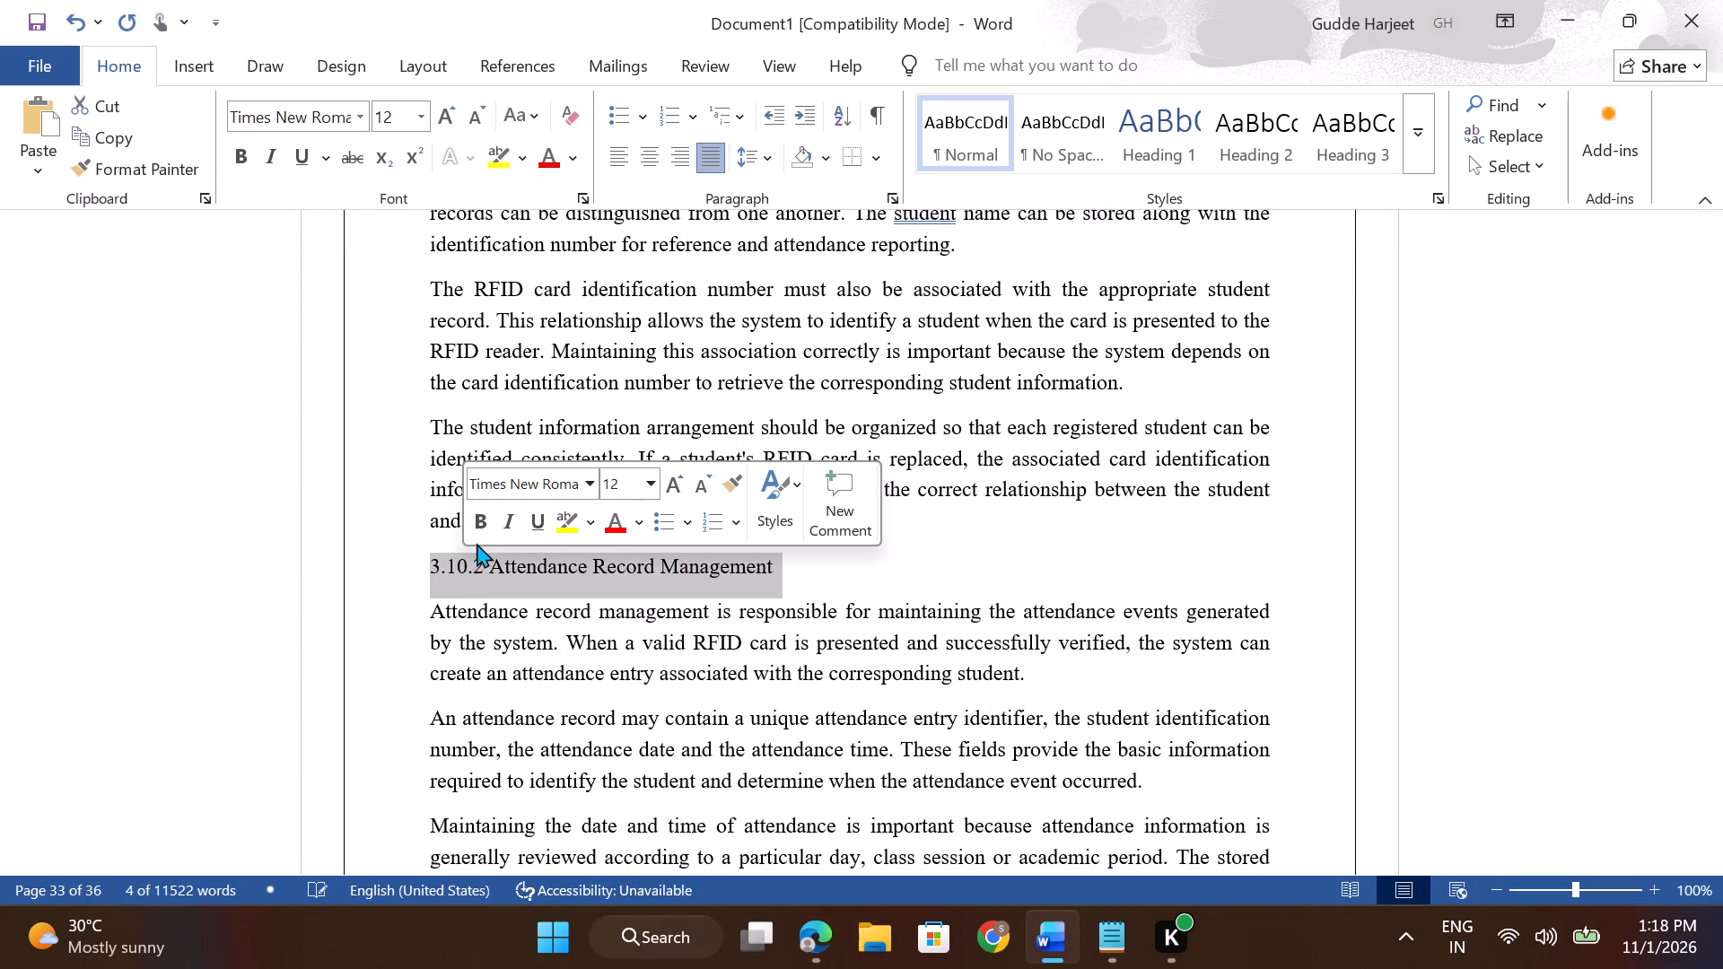
click(481, 527)
click(605, 699)
Renumber the "Logical Database Structure" subheading as 3.10.3 and make it bold.
scroll(605, 699, down, 3)
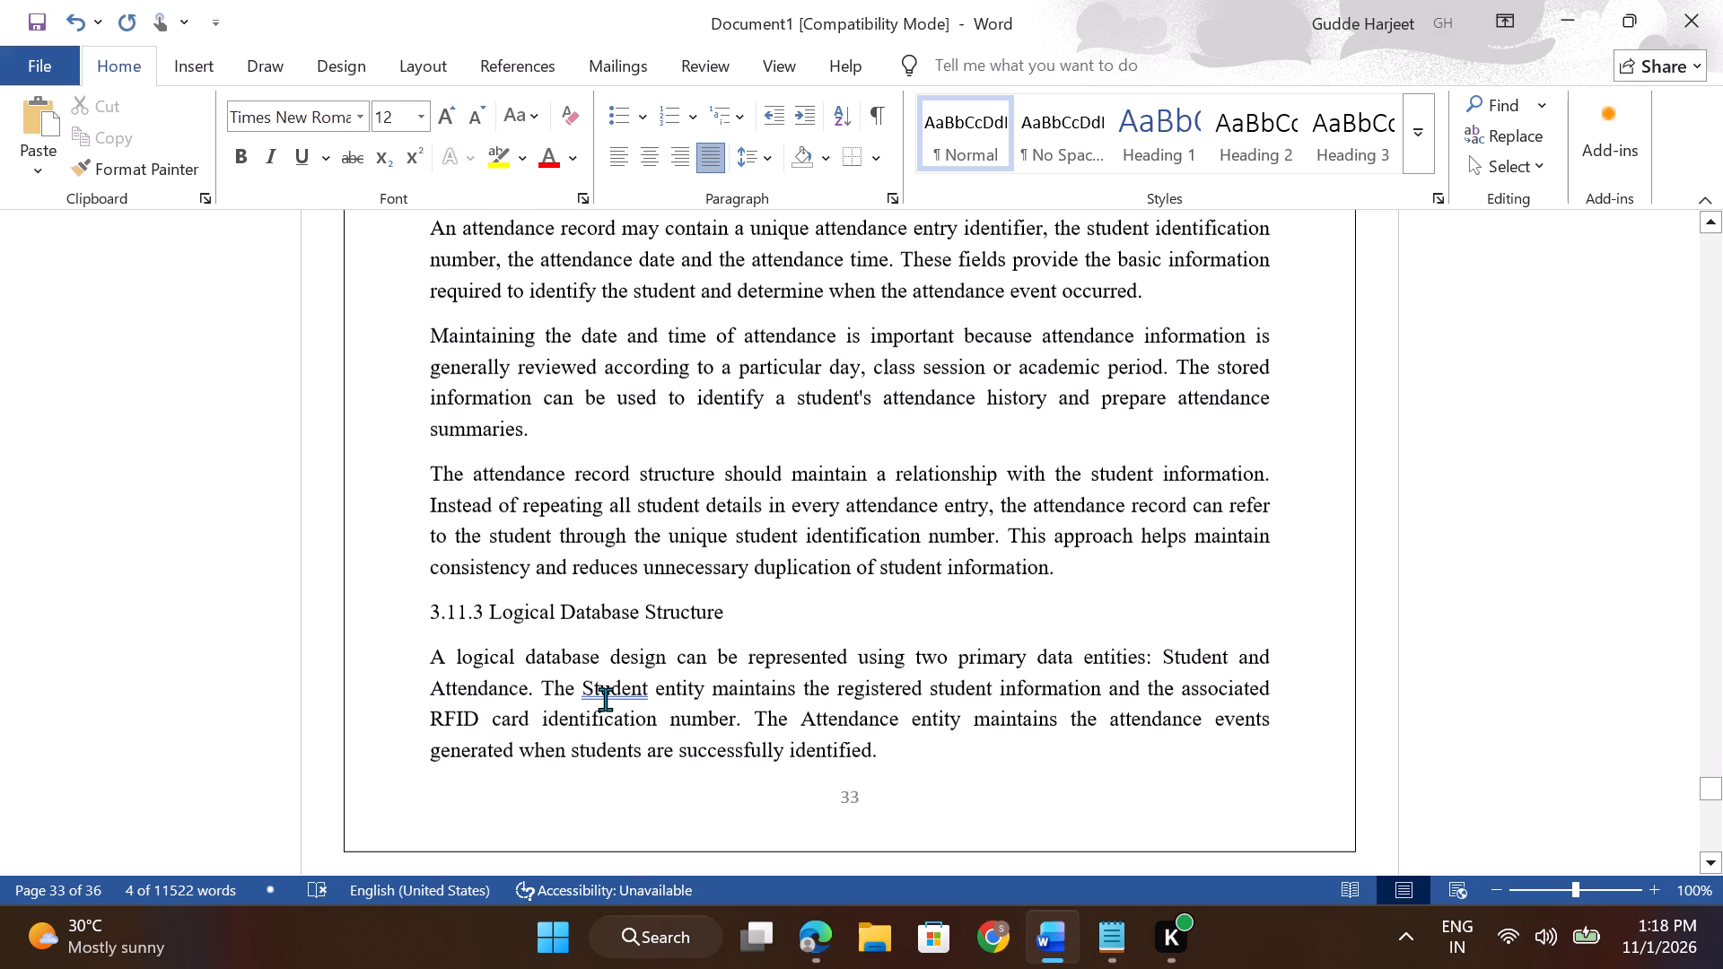
click(464, 612)
key(BackSpace)
key(0)
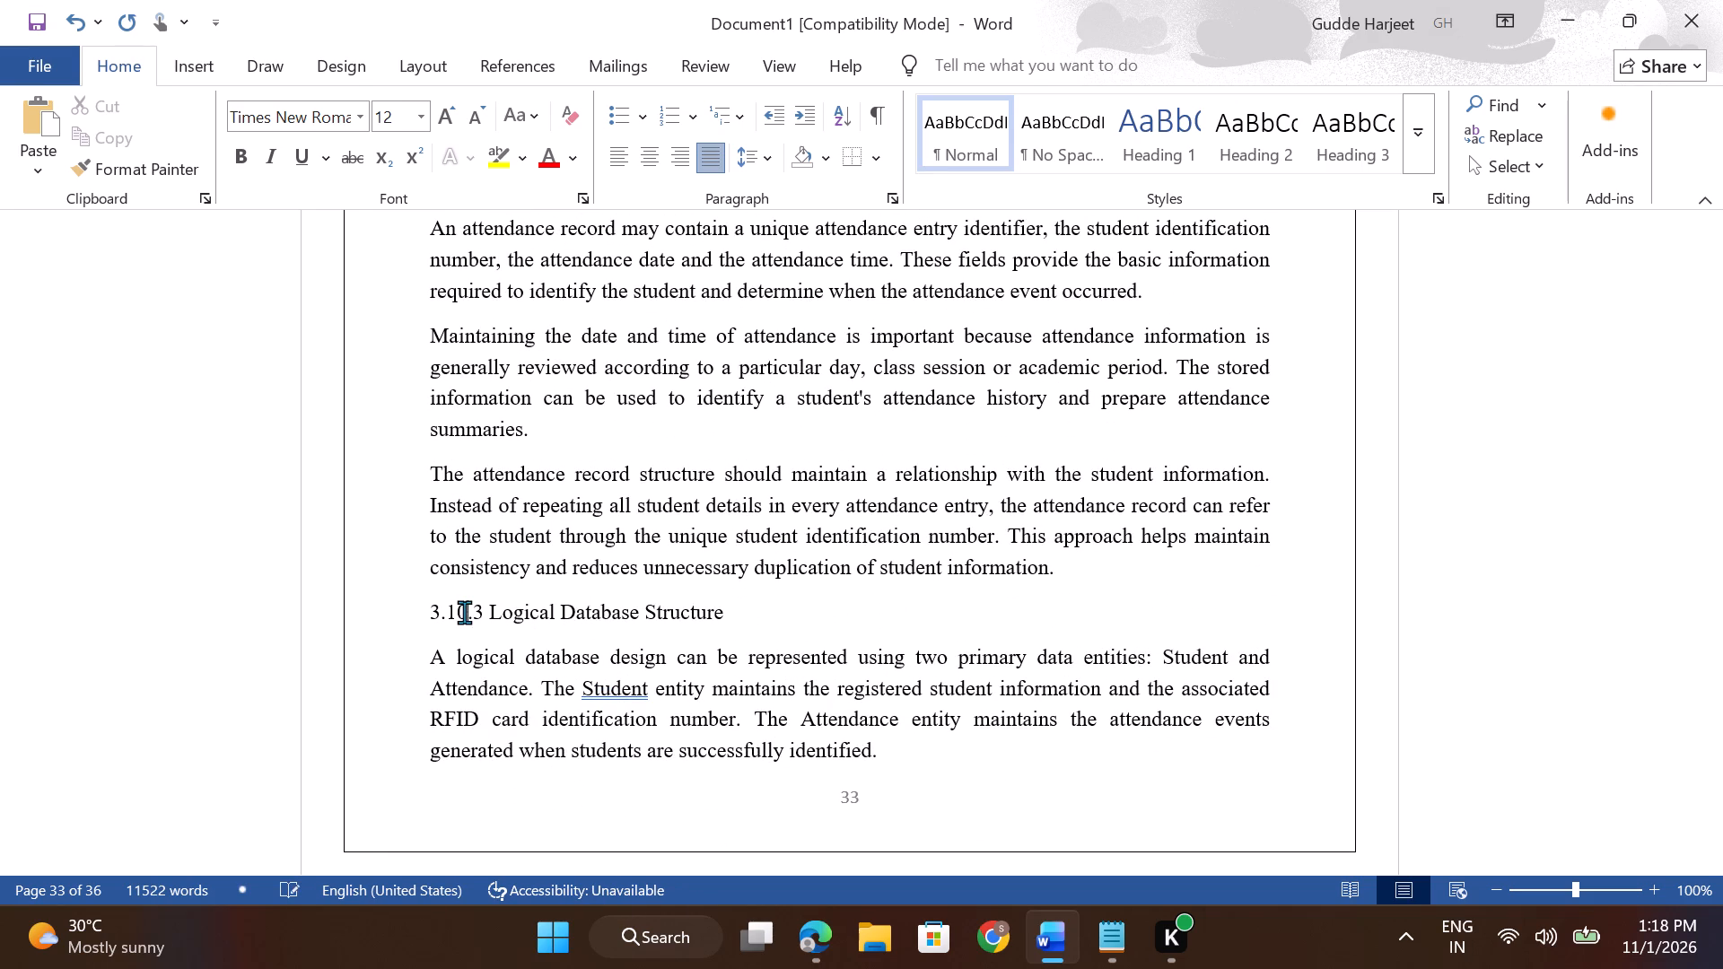
ctrl+click(464, 612)
click(468, 569)
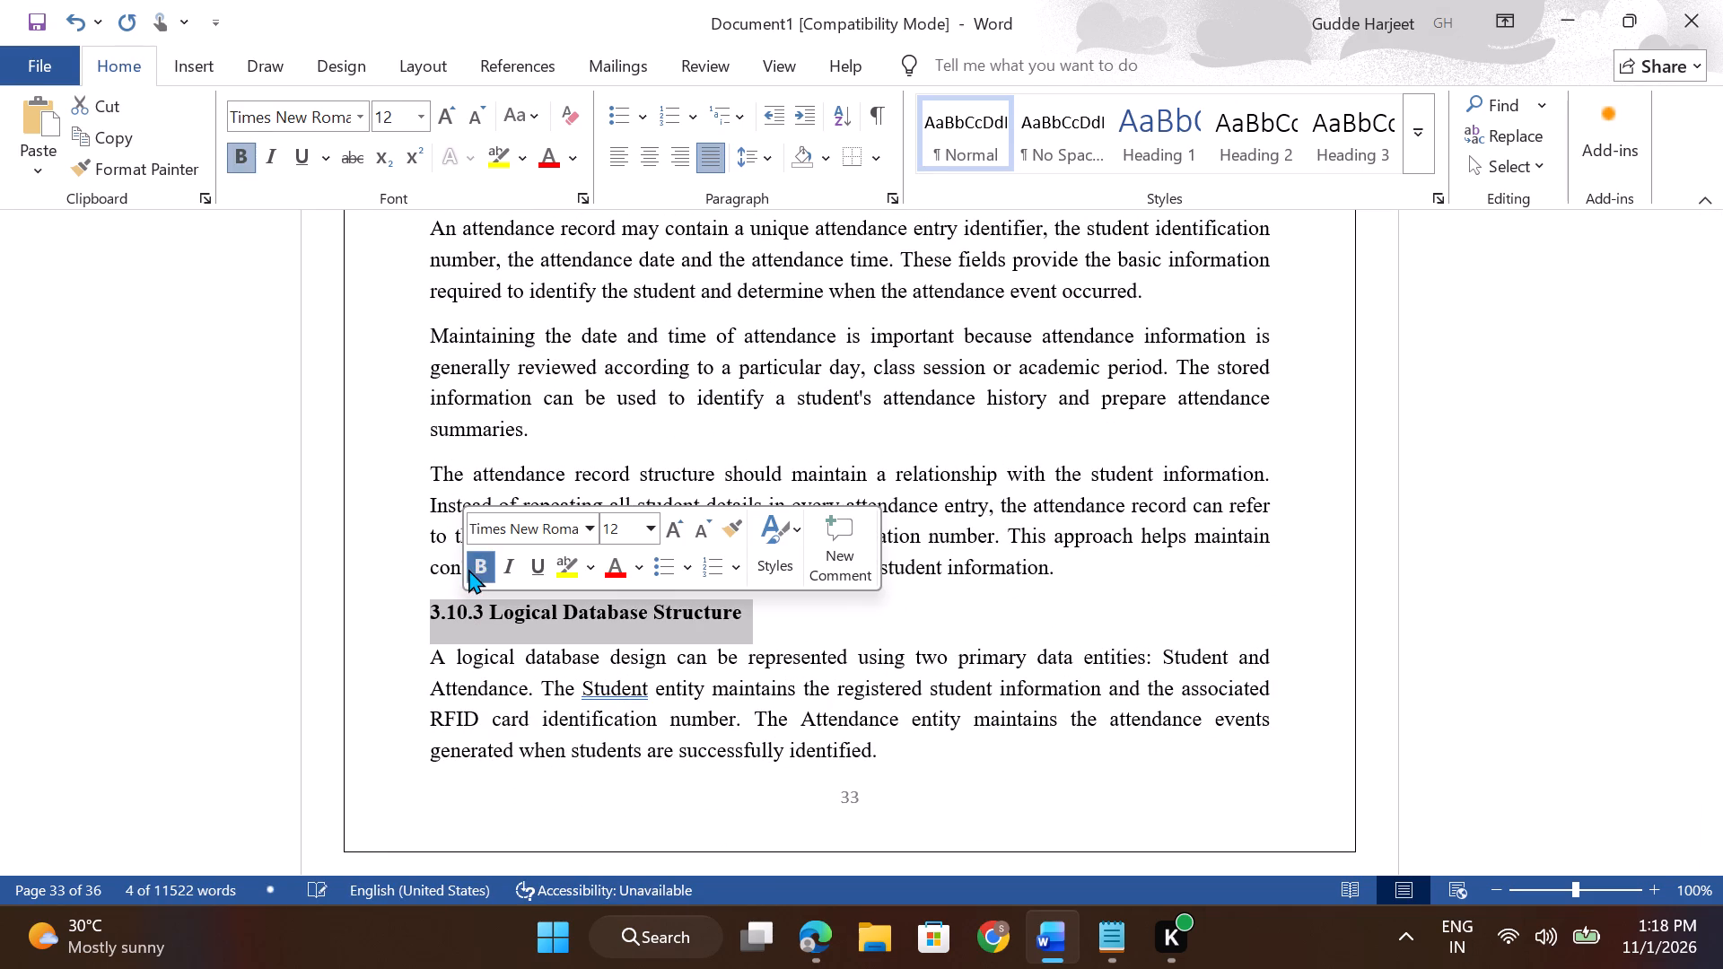
click(564, 700)
Renumber the "Data Verification and Consistency" subheading below the attendance table as 3.10.4 and make it bold.
scroll(564, 700, down, 1)
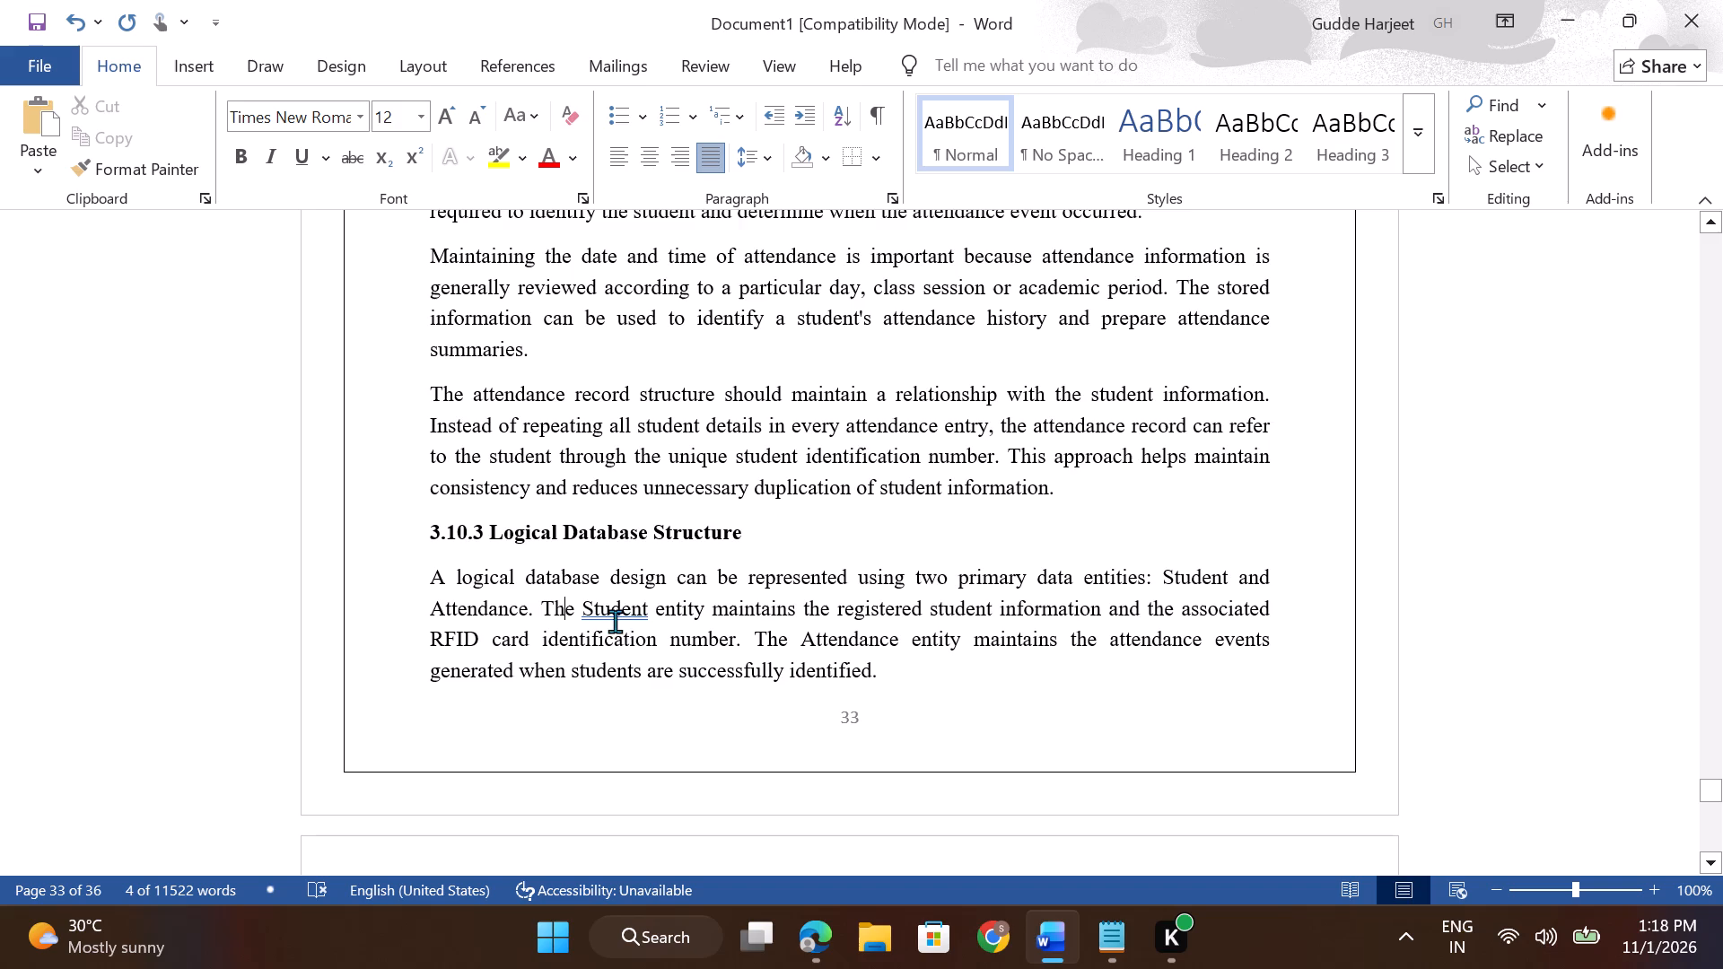
scroll(619, 610, down, 5)
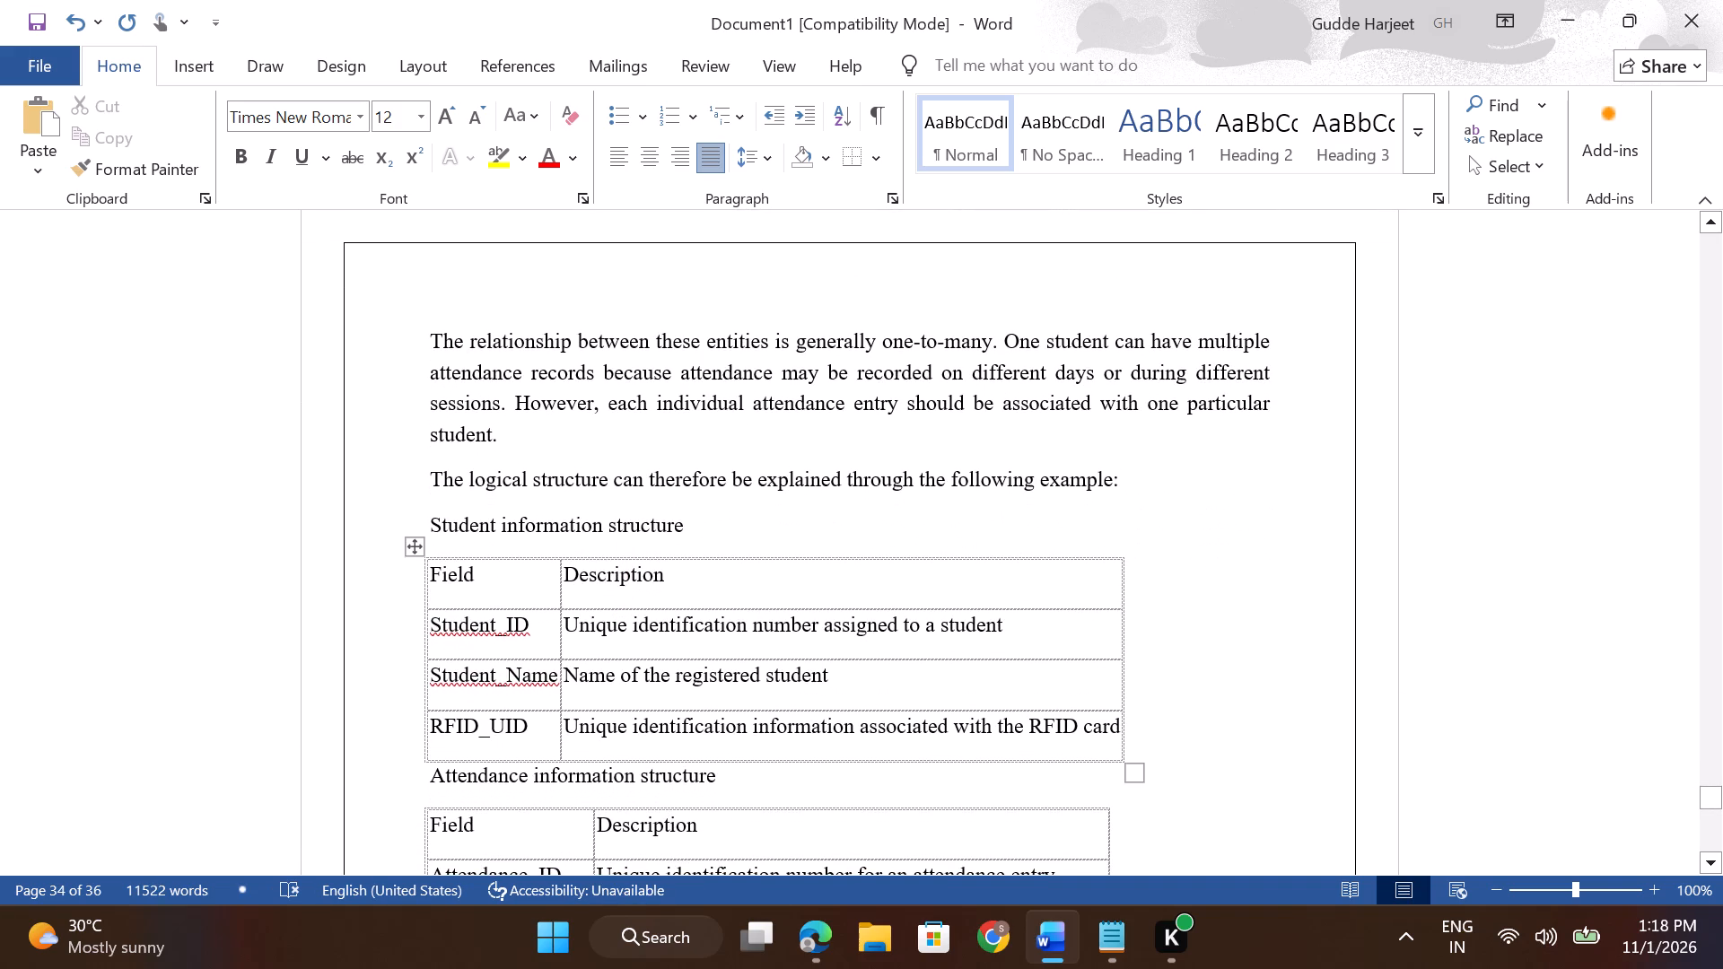
scroll(619, 610, down, 6)
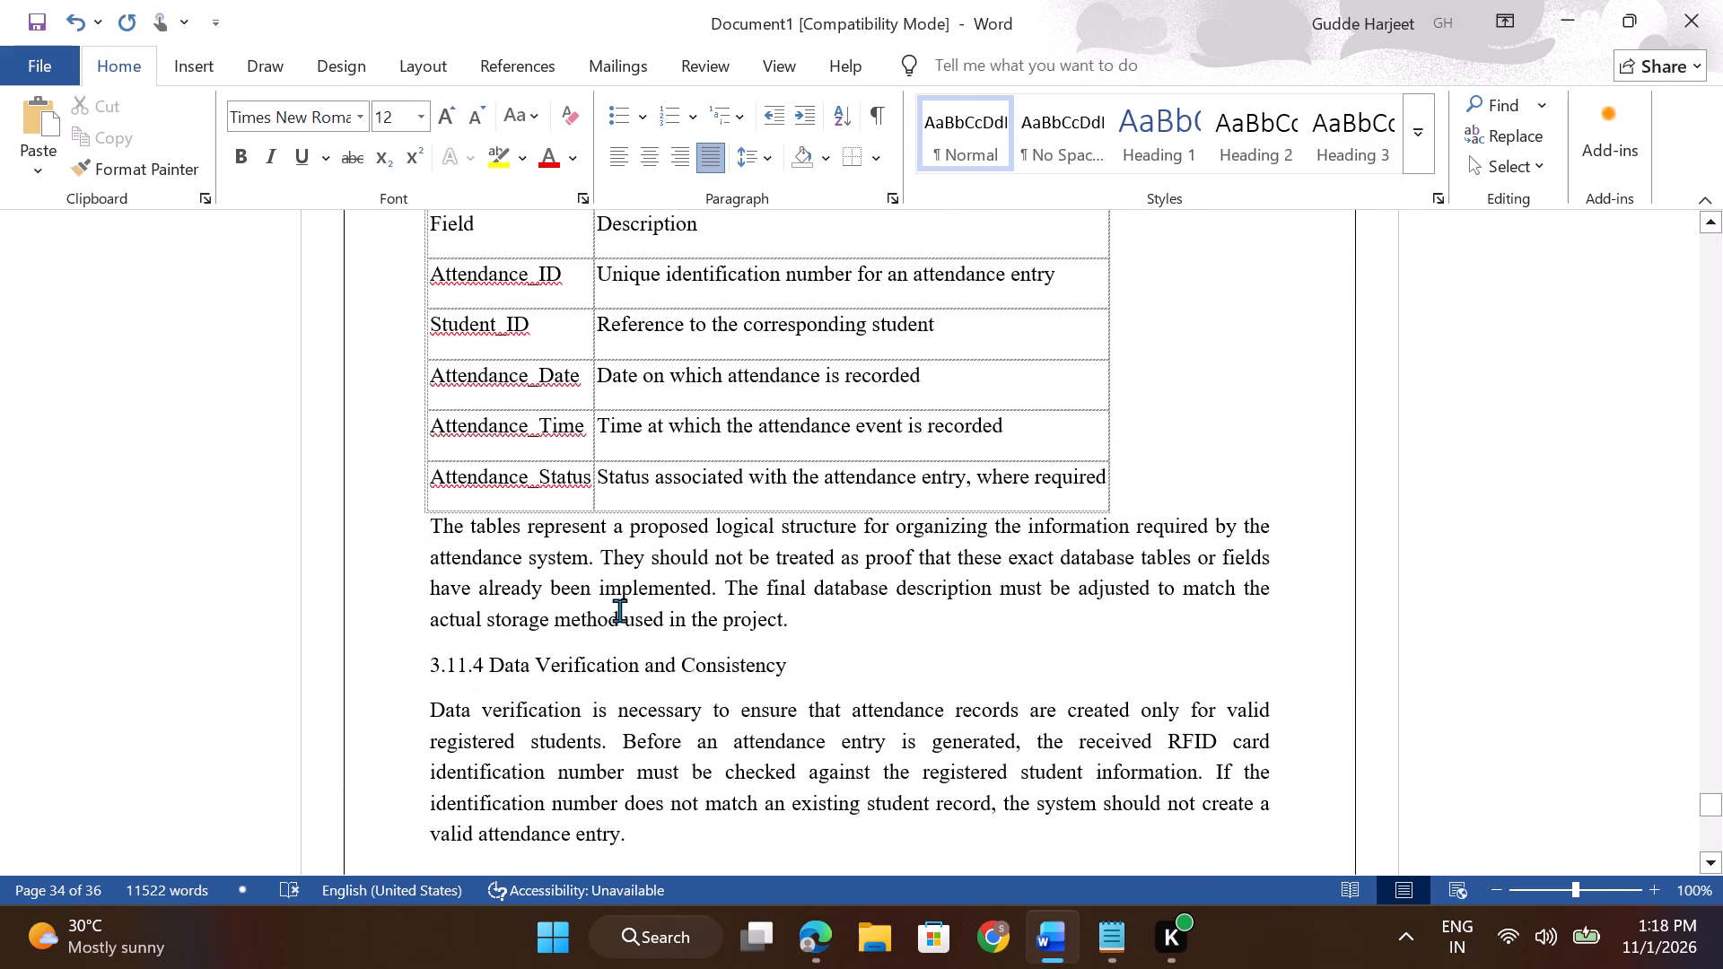
click(466, 664)
key(BackSpace)
key(0)
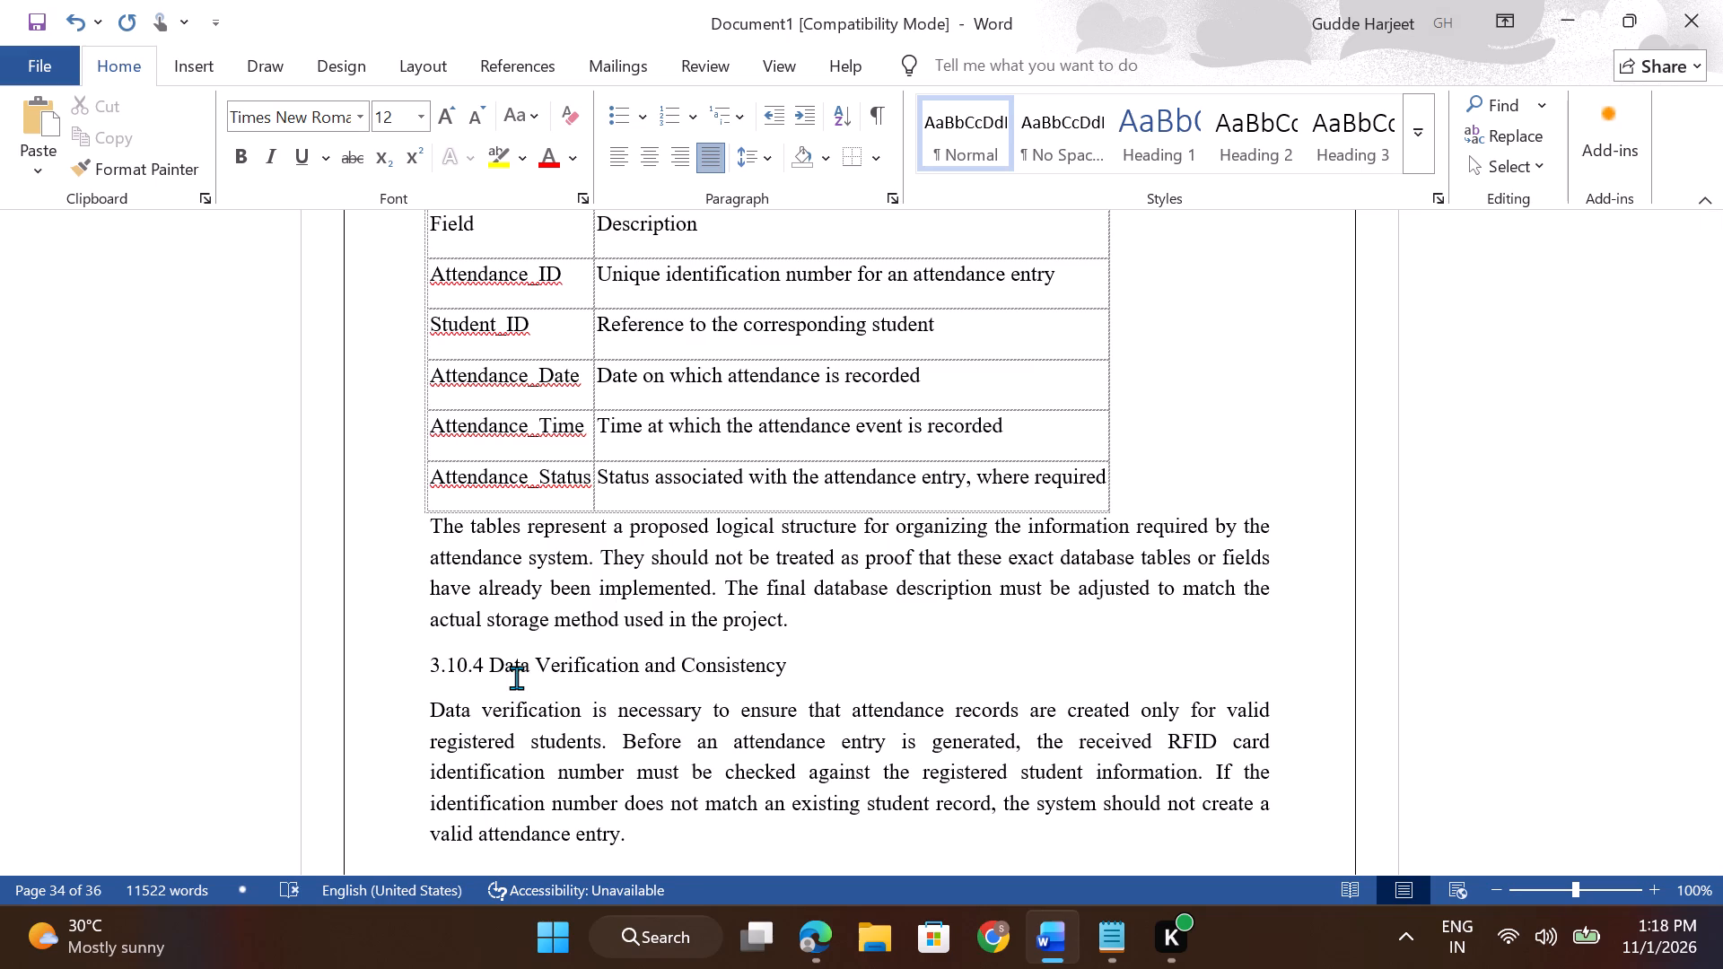
ctrl+click(509, 675)
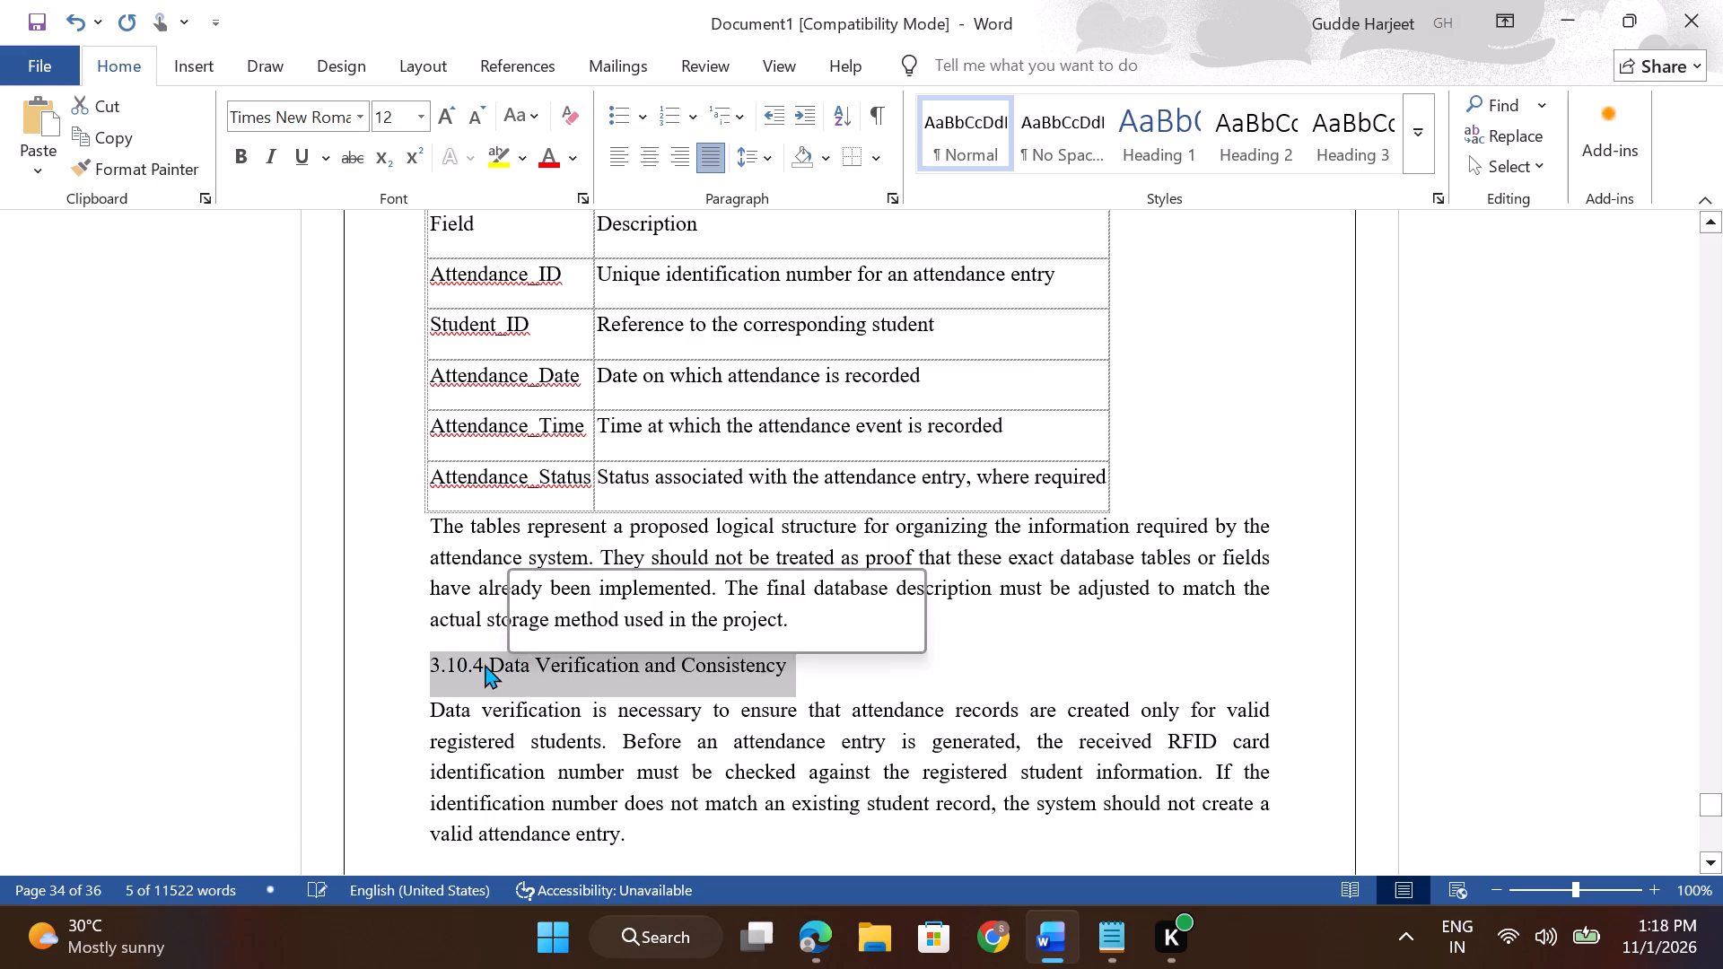
click(522, 641)
click(524, 683)
Renumber the "Attendance Retrieval and Report Generation" subheading as 3.10.5.
scroll(524, 683, down, 2)
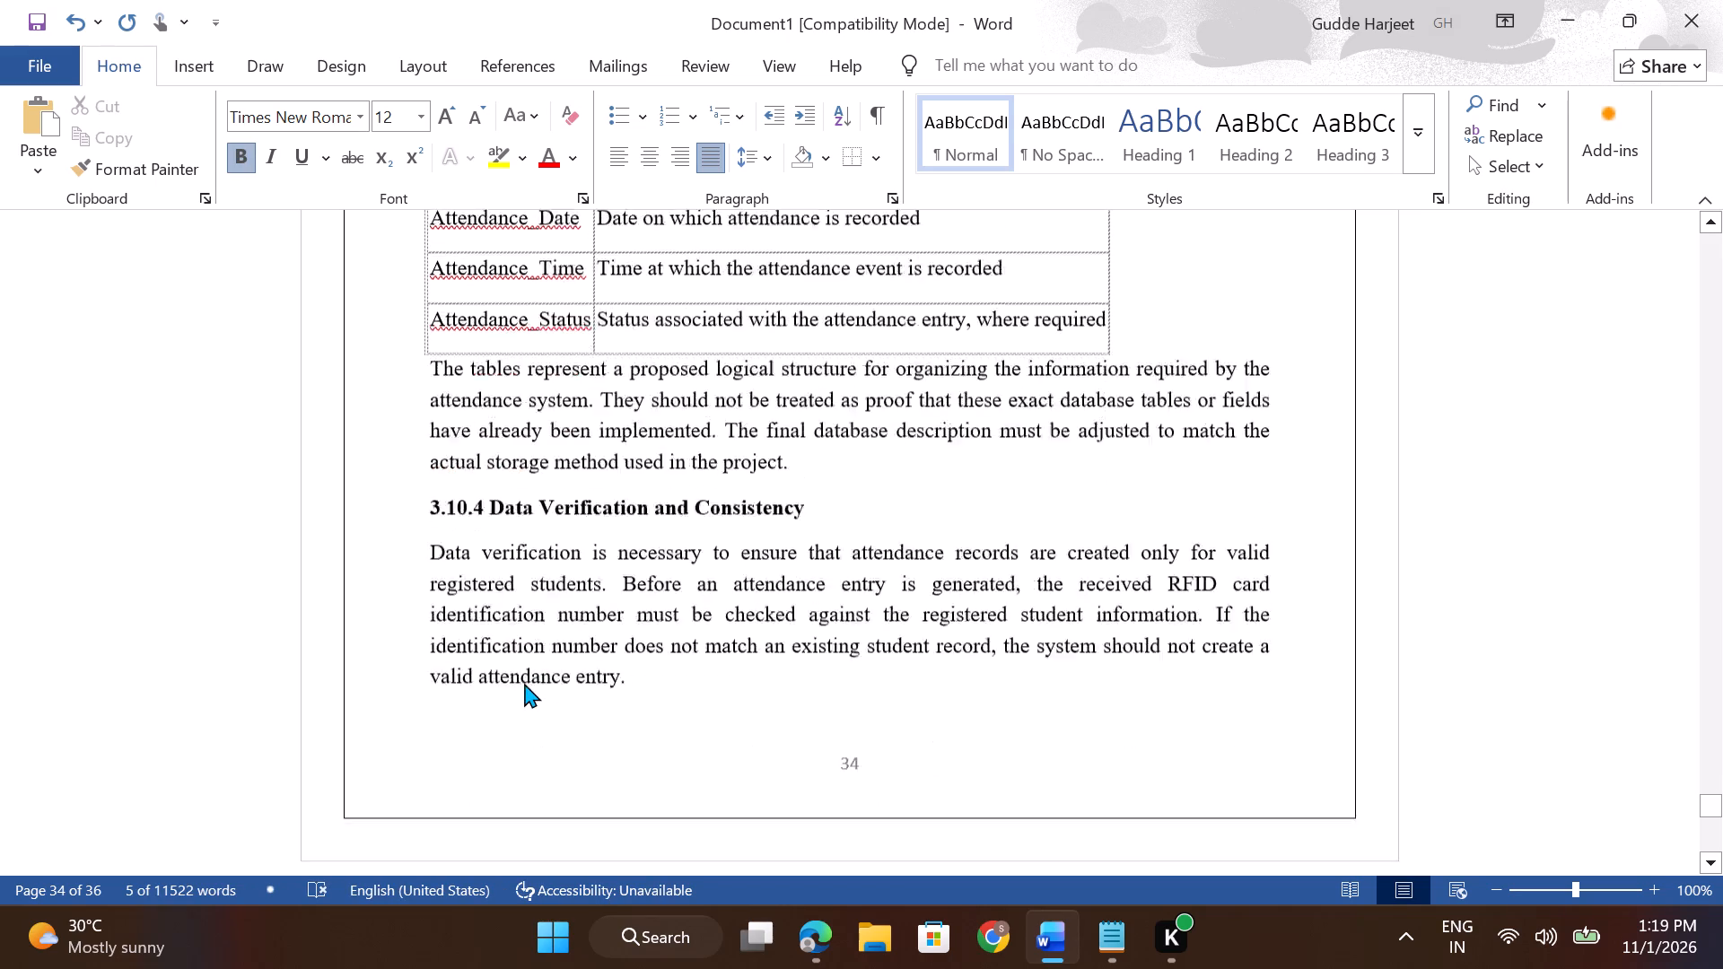
scroll(524, 683, down, 6)
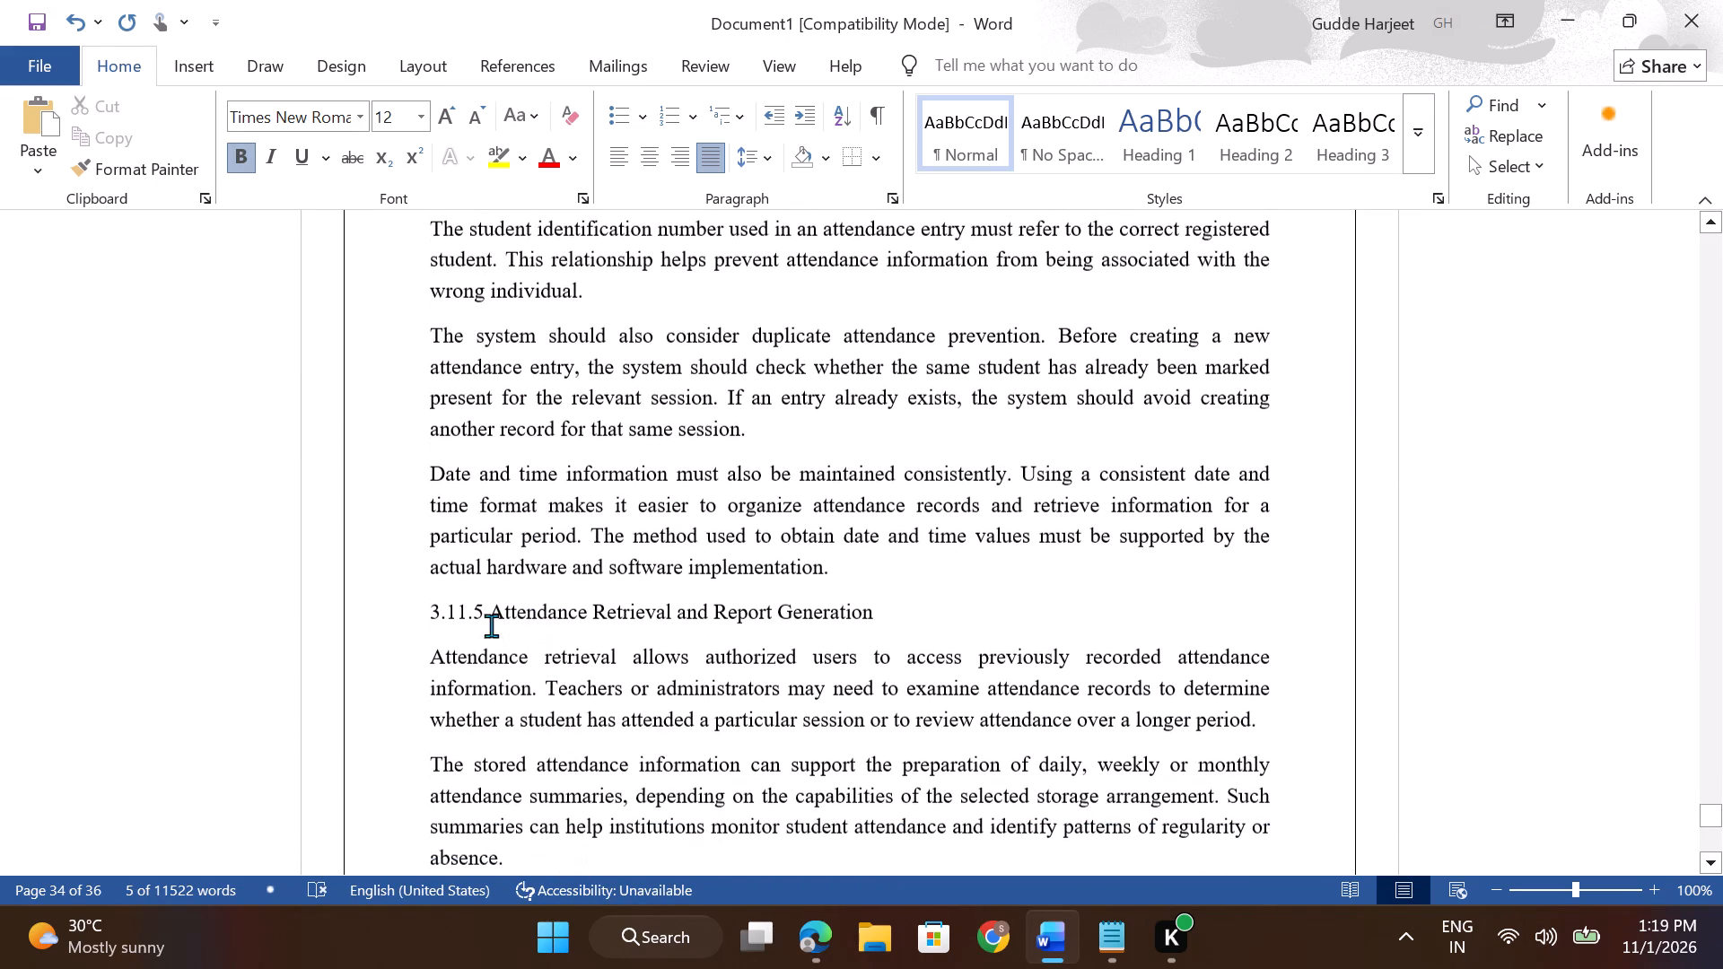
click(465, 612)
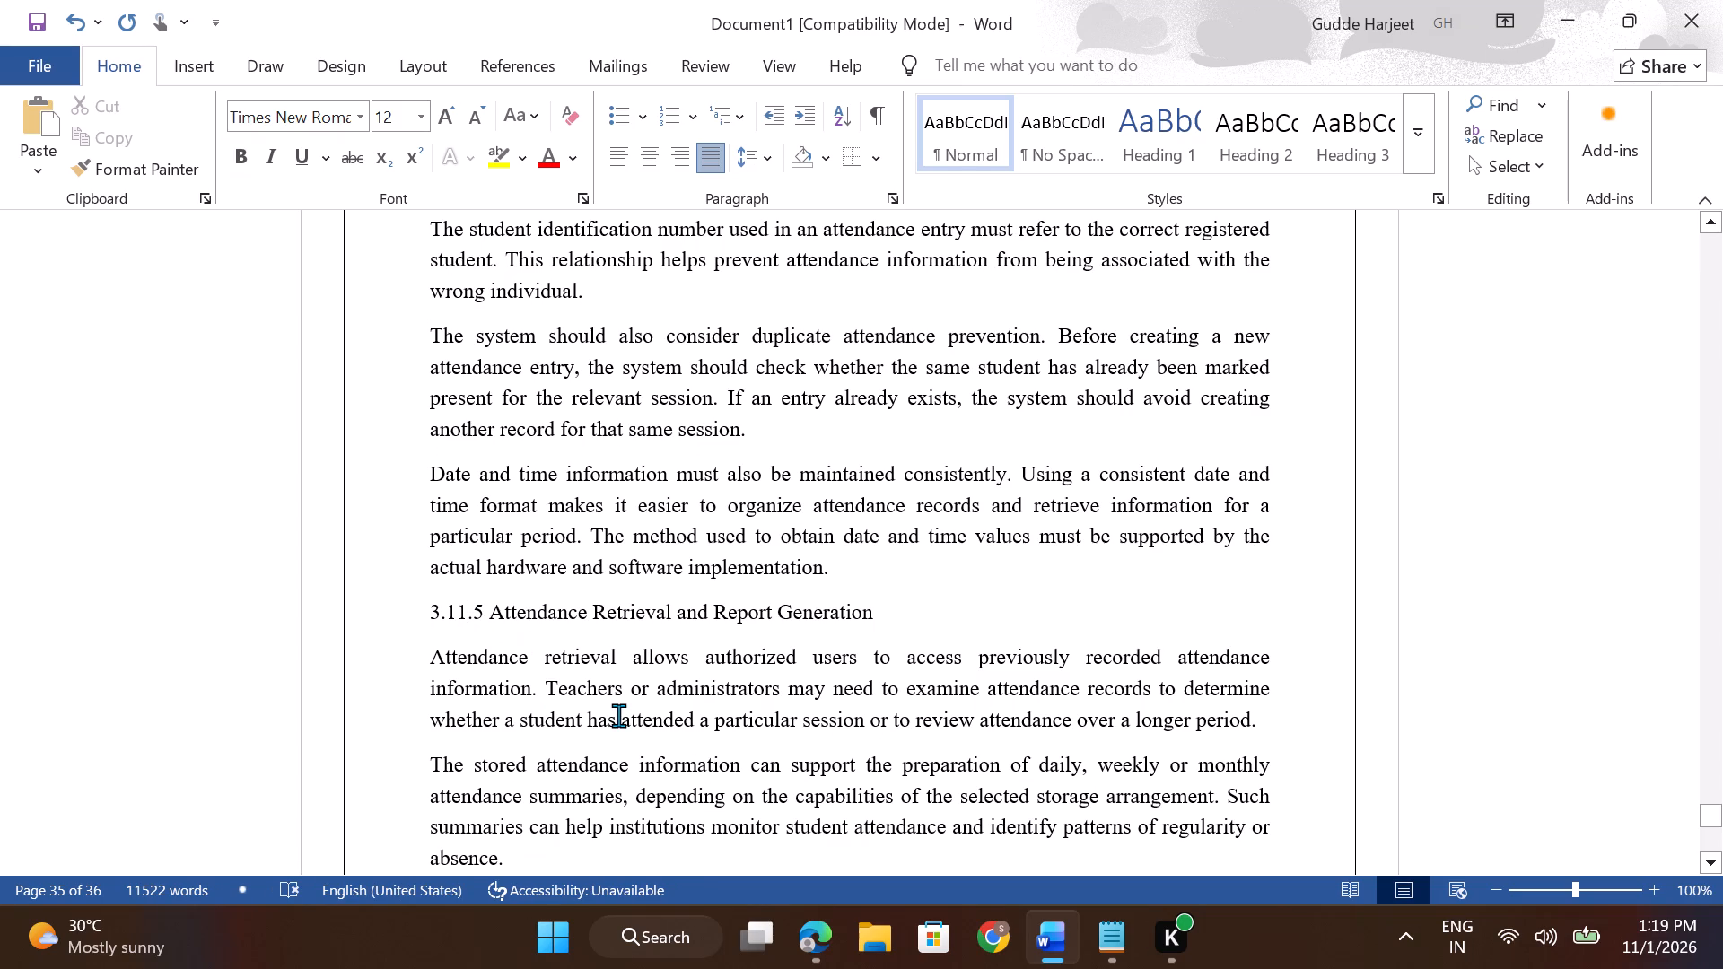
key(BackSpace)
key(0)
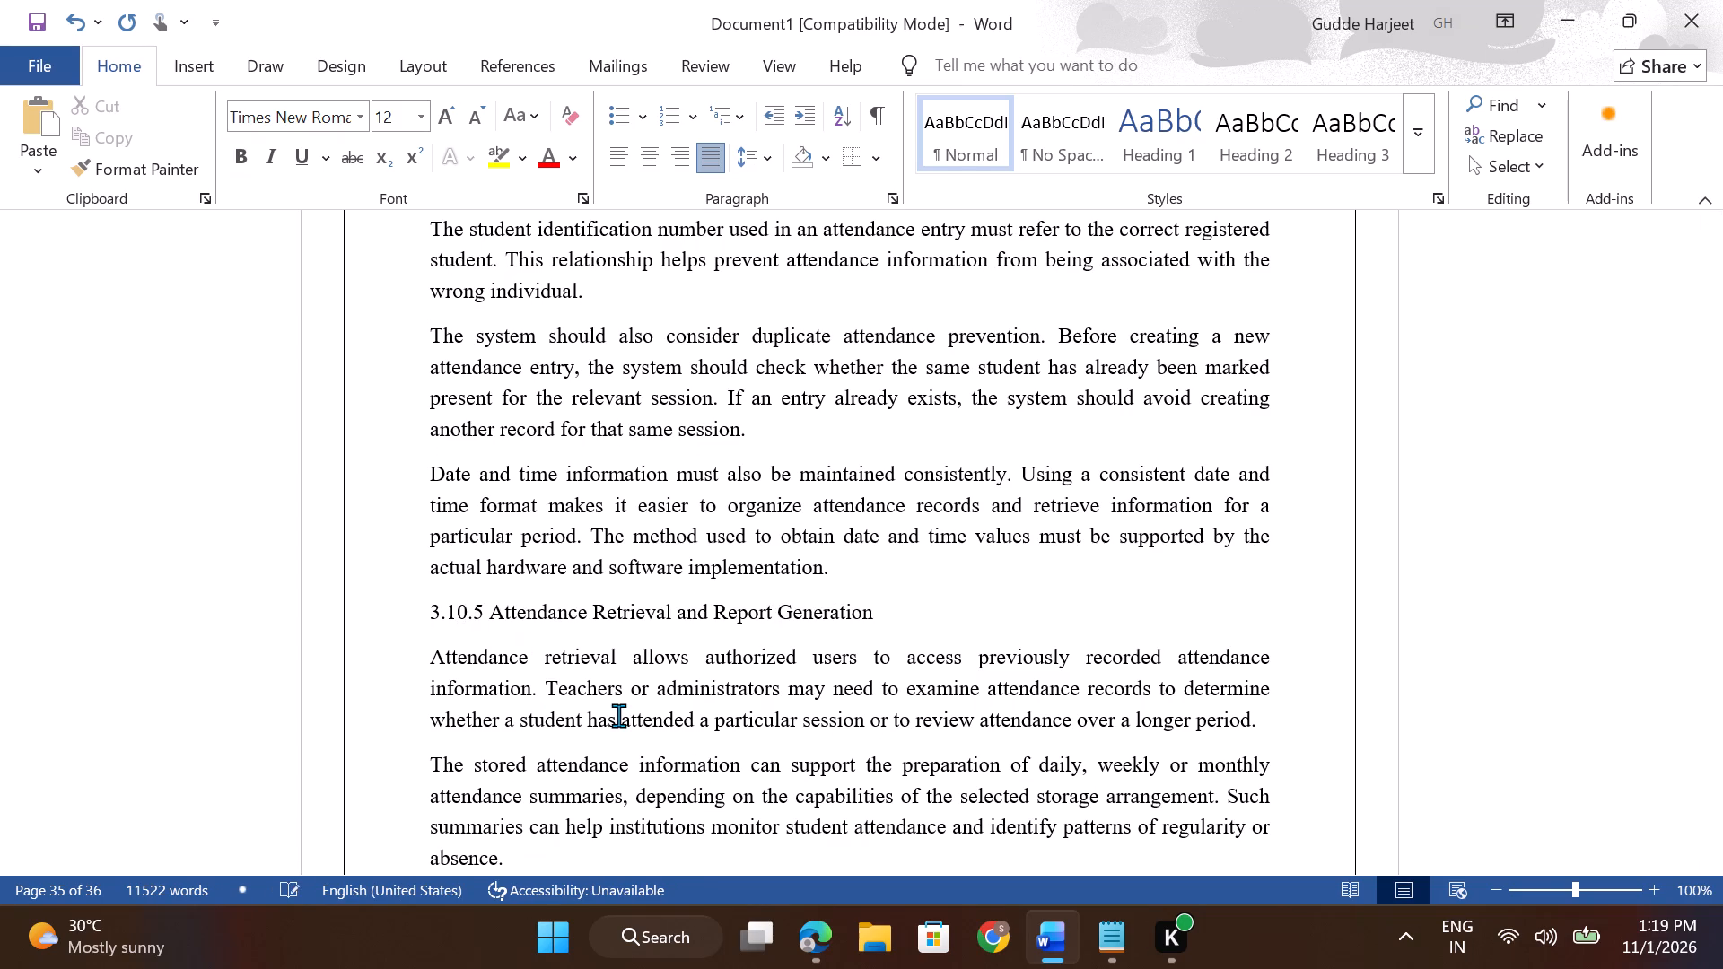
Make the "3.10.5 Attendance Retrieval and Report Generation" subheading bold.
ctrl+click(618, 715)
click(515, 608)
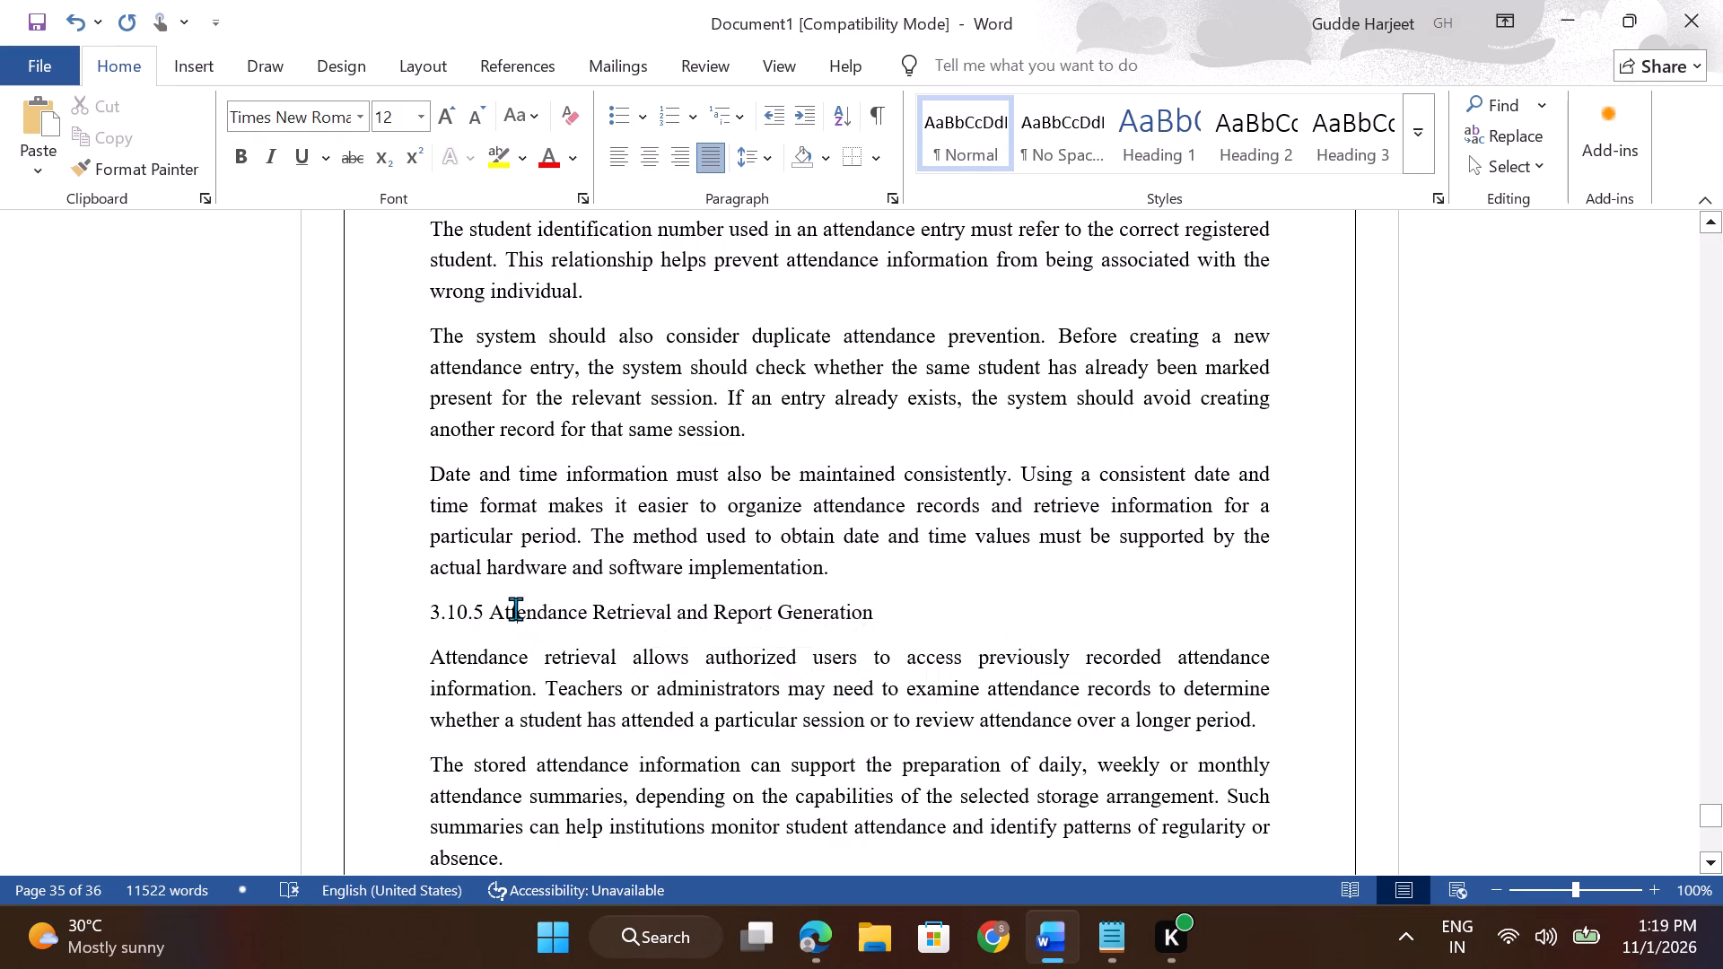
ctrl+click(515, 608)
click(532, 564)
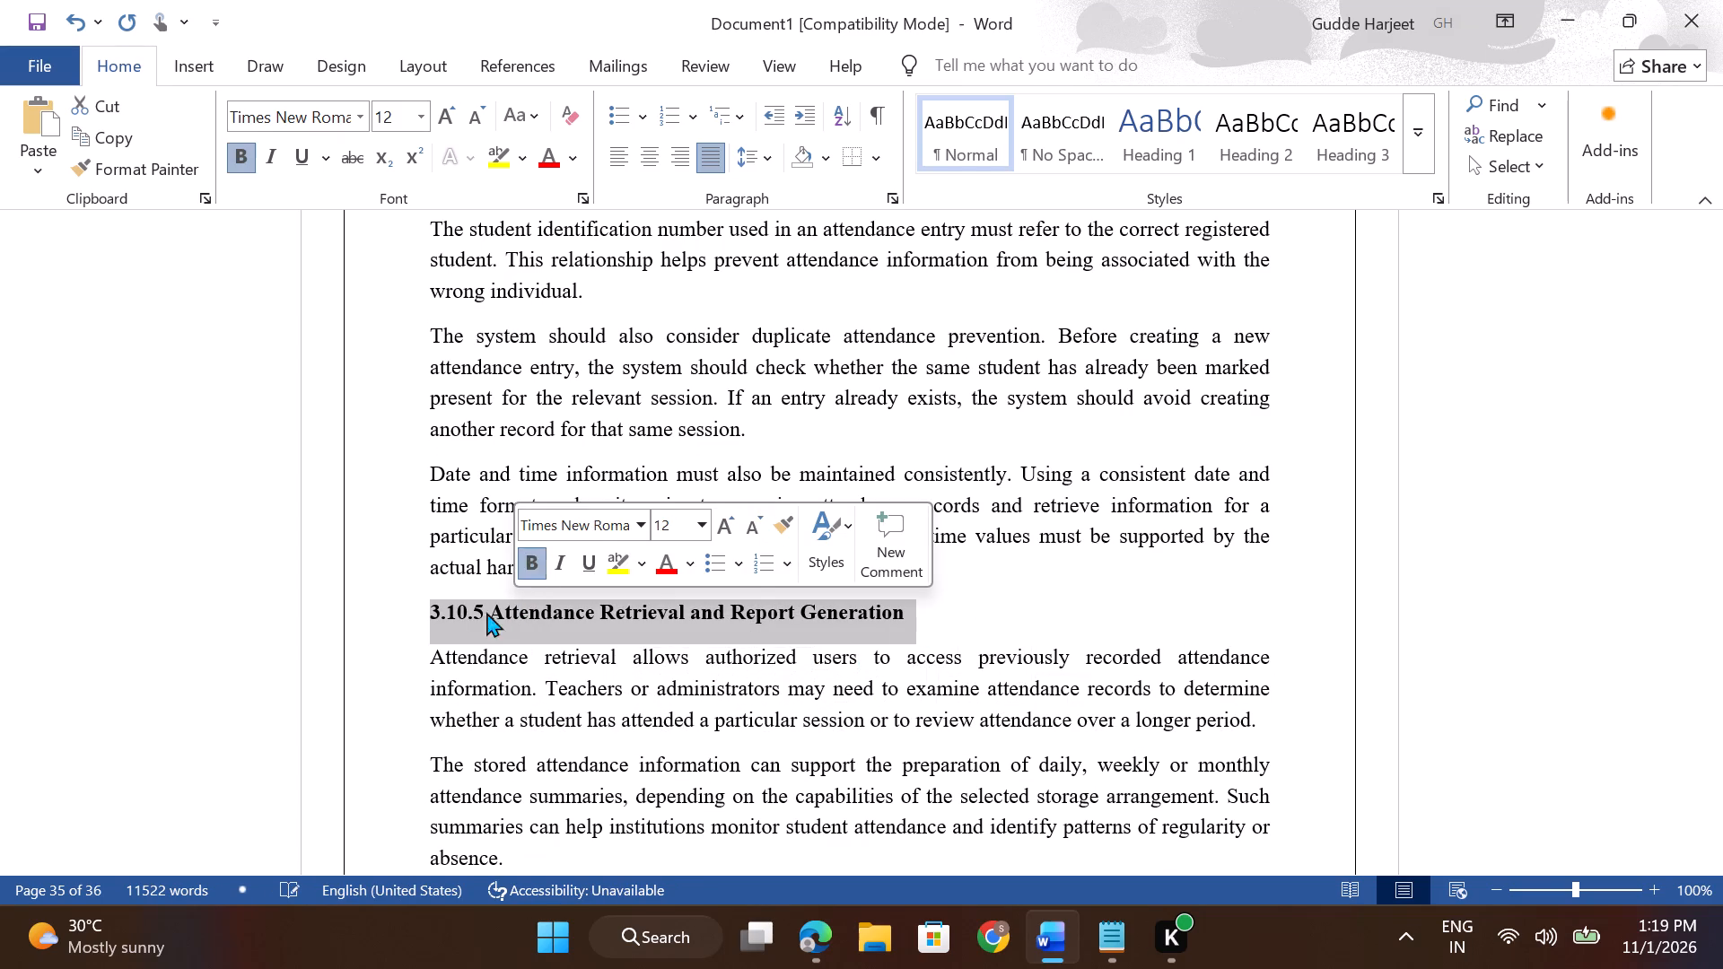
click(466, 620)
Copy the Figure 3.6 placeholder line for the Logical Database Structure of the RFID Attendance System.
scroll(466, 620, down, 4)
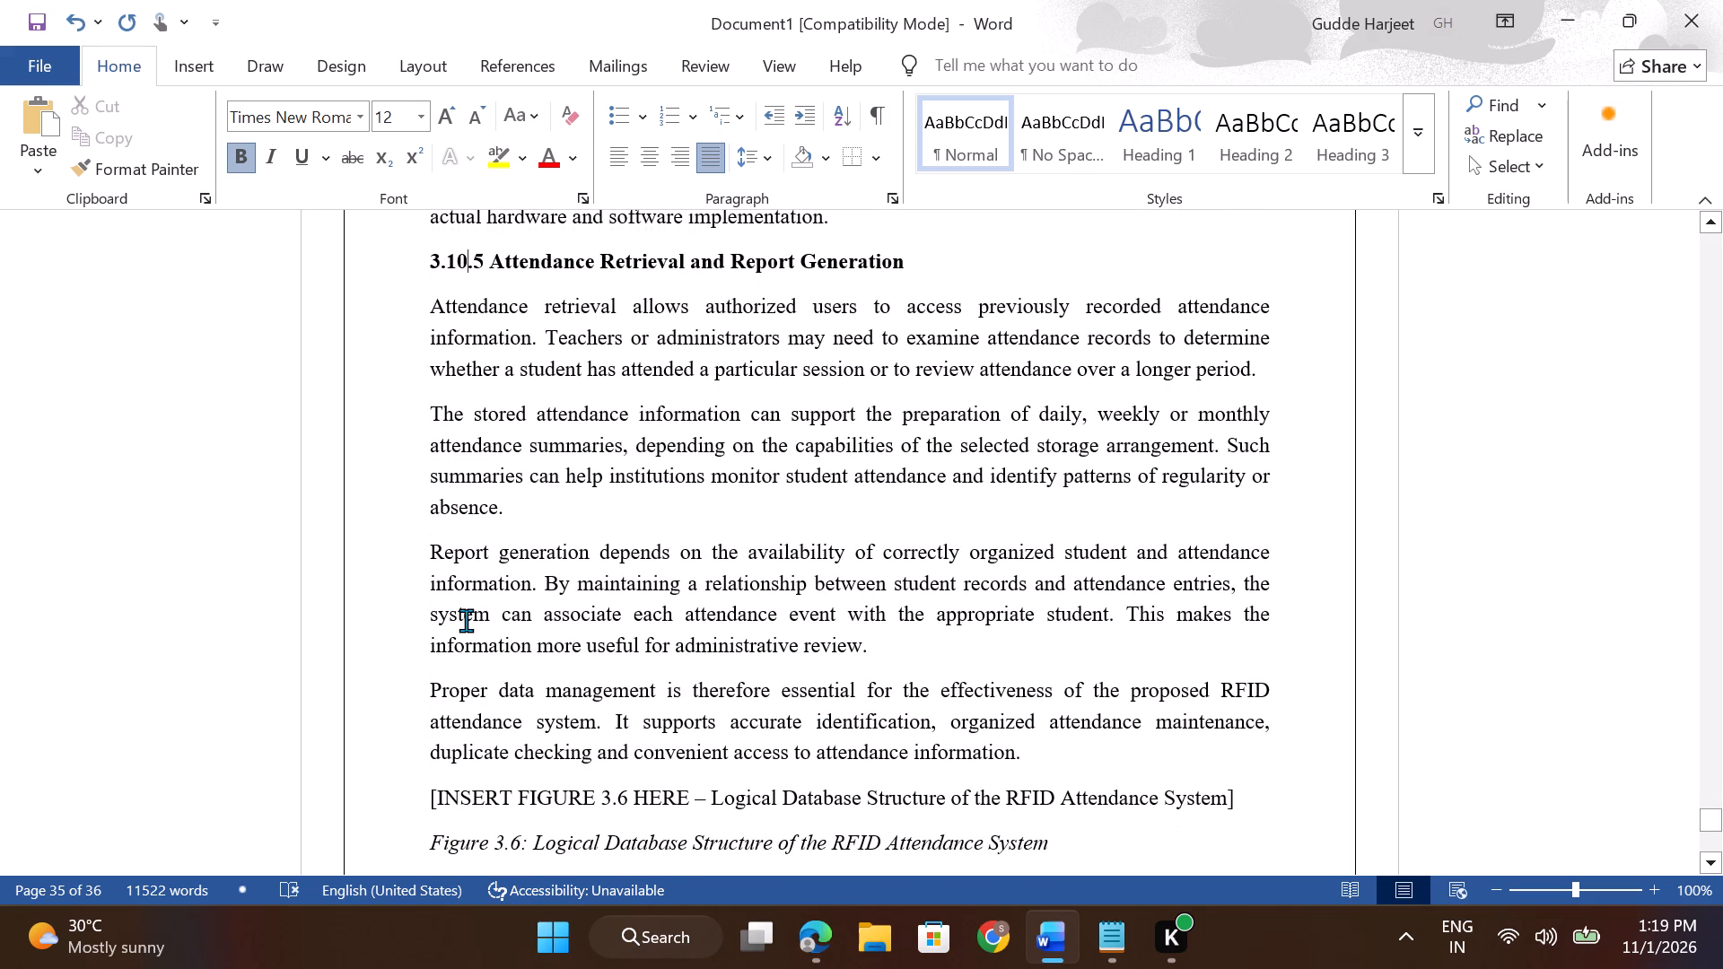
scroll(466, 620, down, 3)
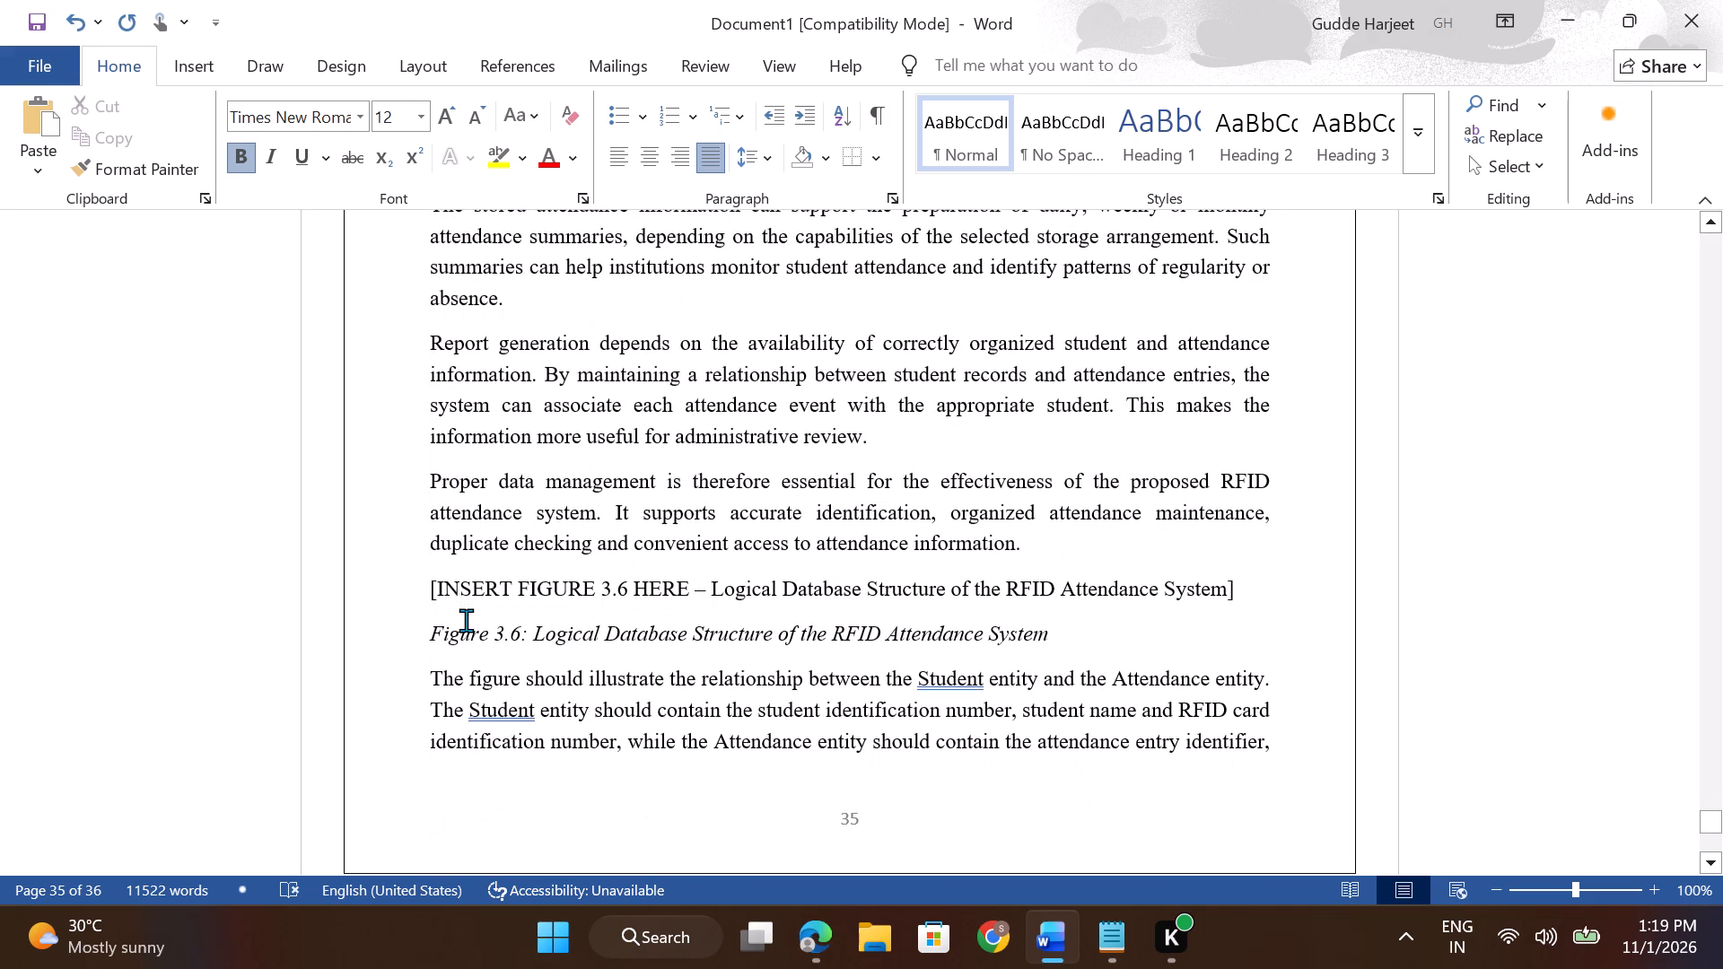
click(959, 588)
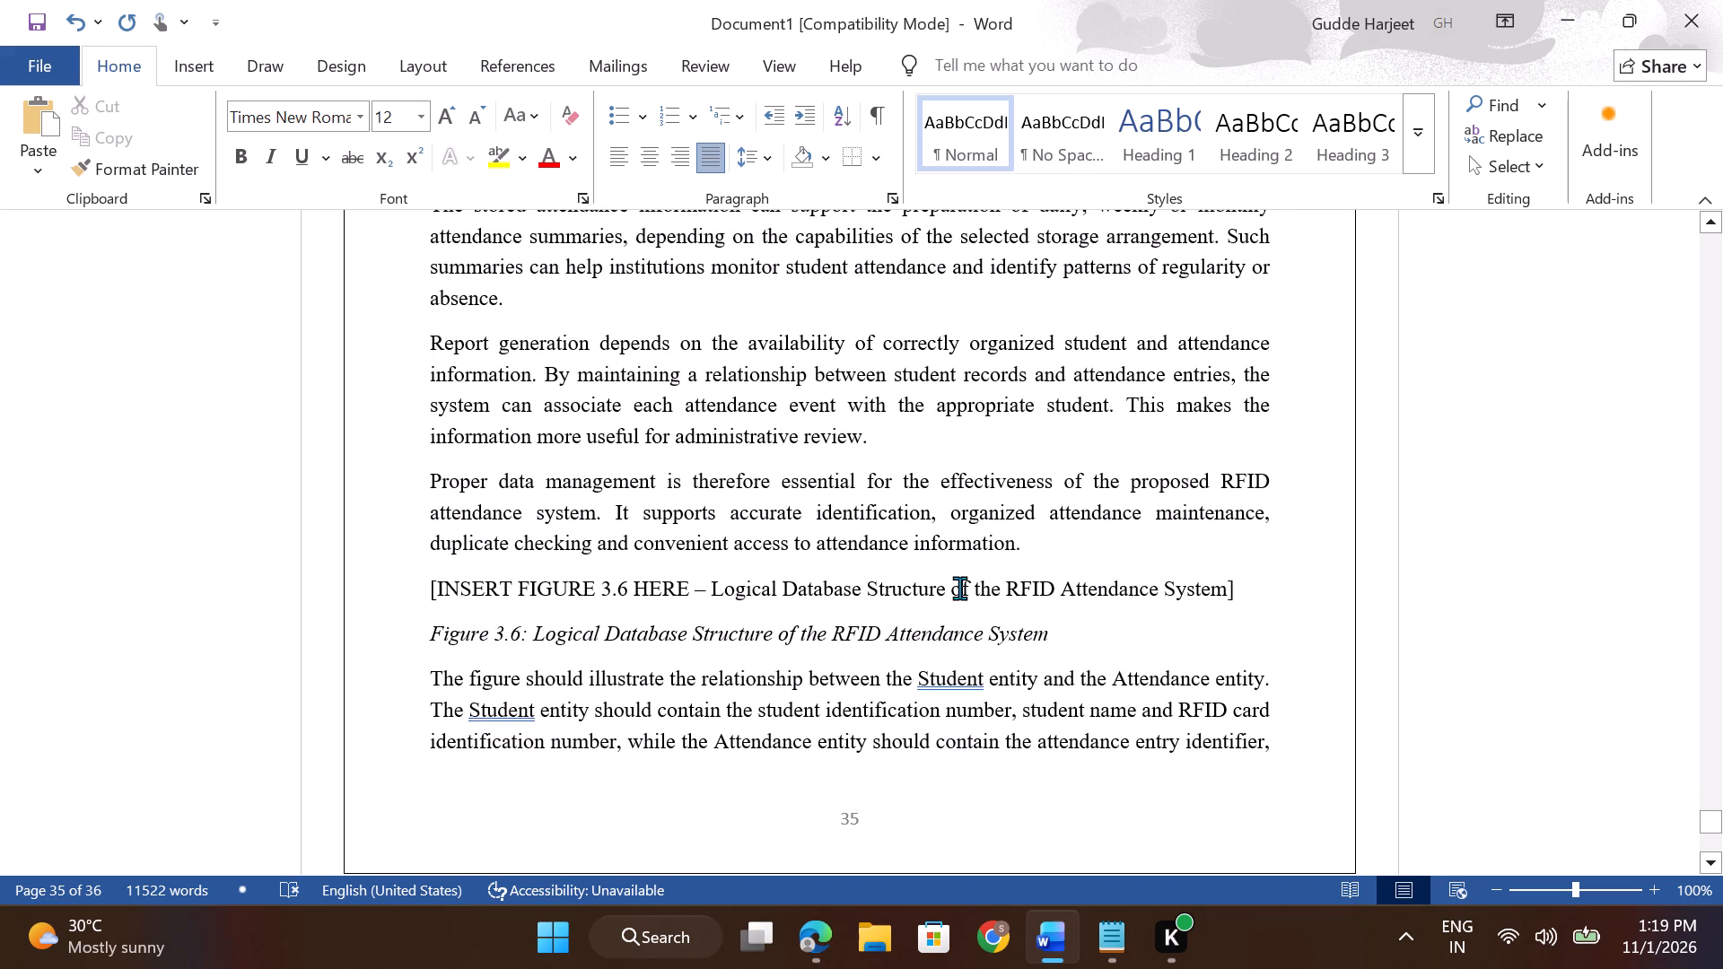
ctrl+click(959, 588)
key(ctrl+c)
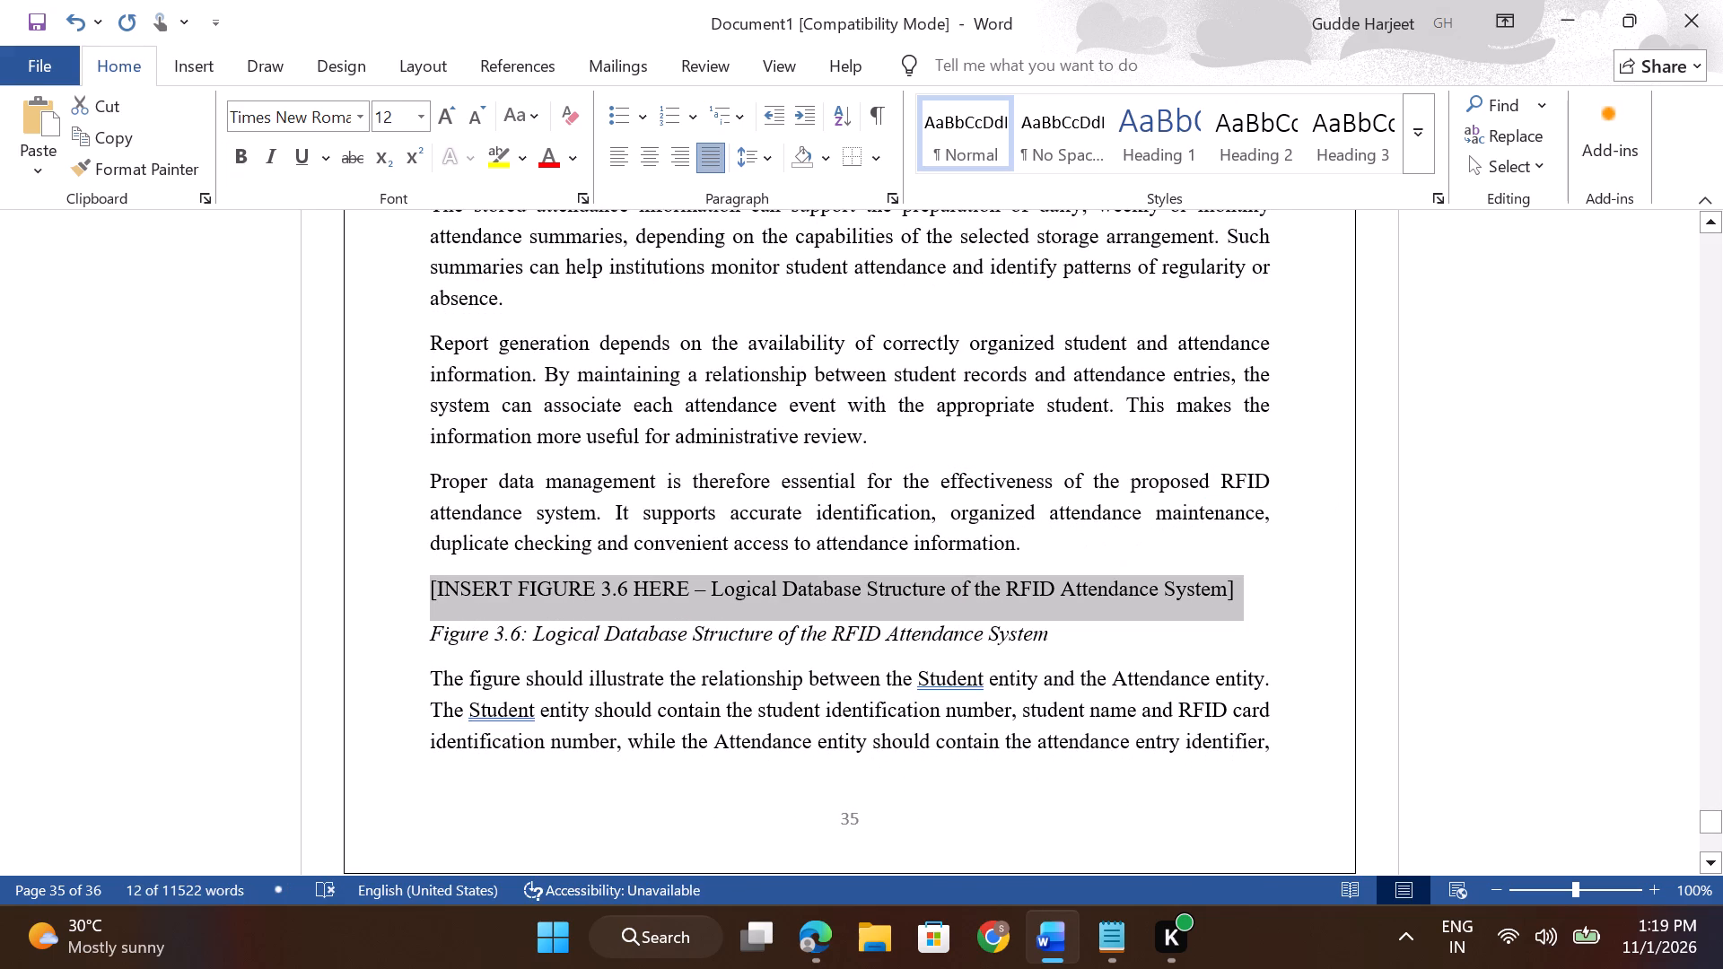
Renumber the logical database structure caption as Figure 3(c).
click(520, 635)
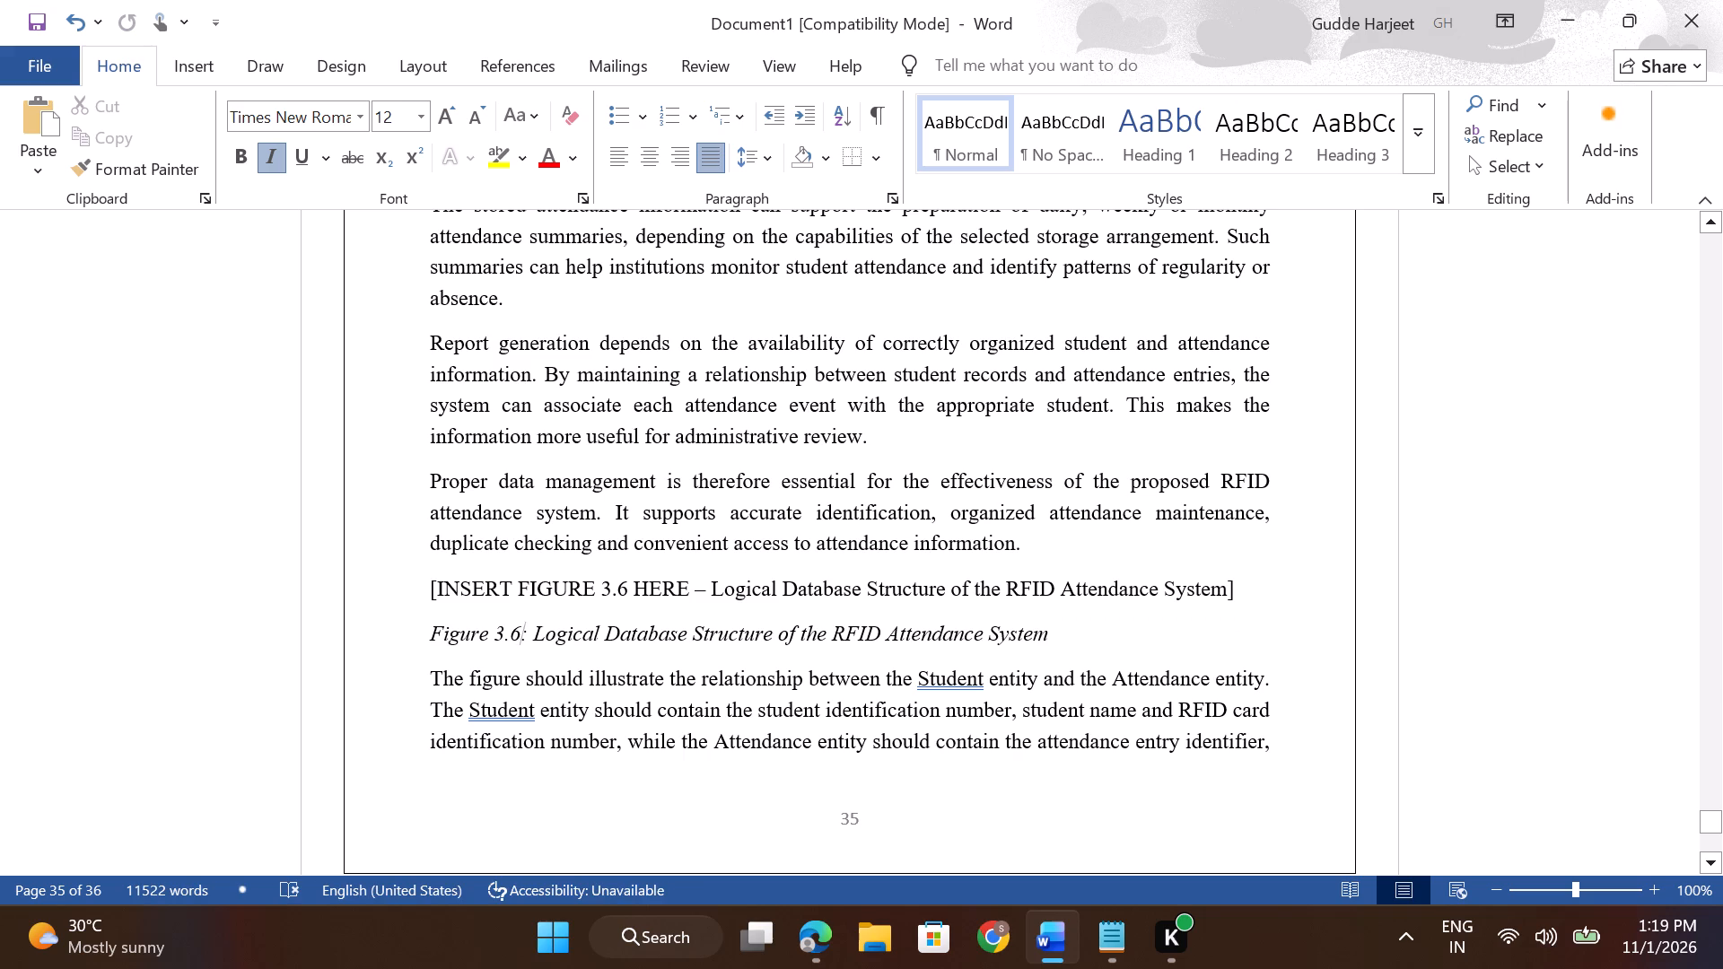
key(BackSpace)
key(BackSpace)
text(())
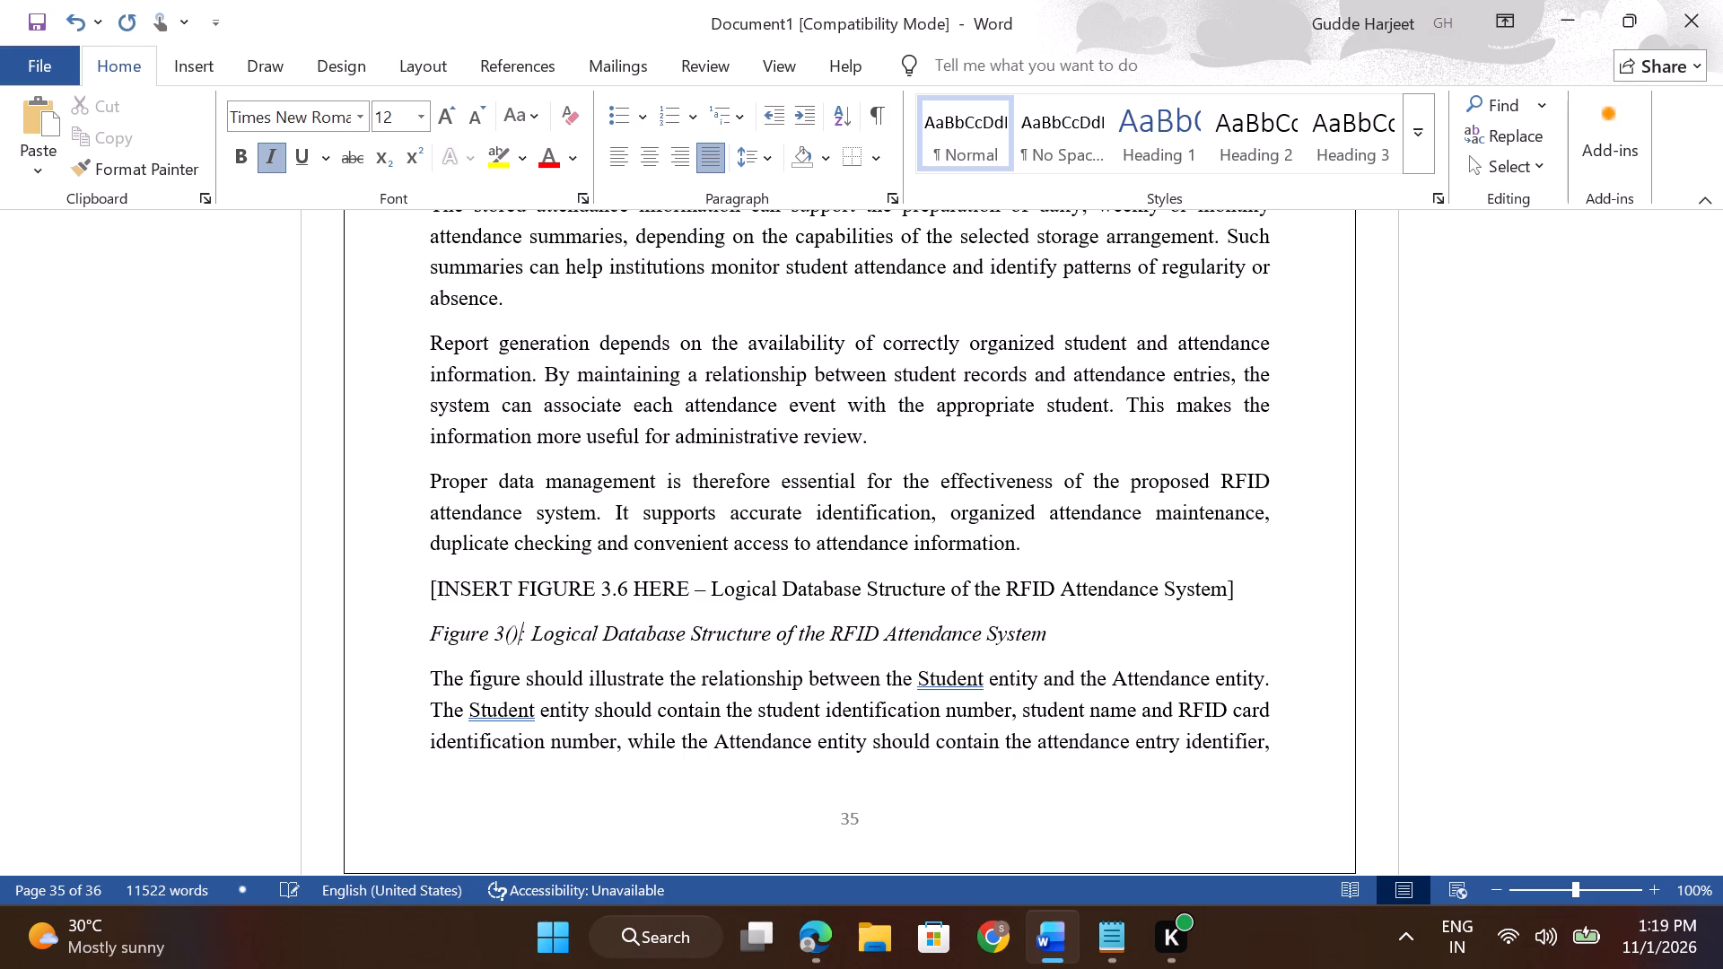
key(Left)
key(c)
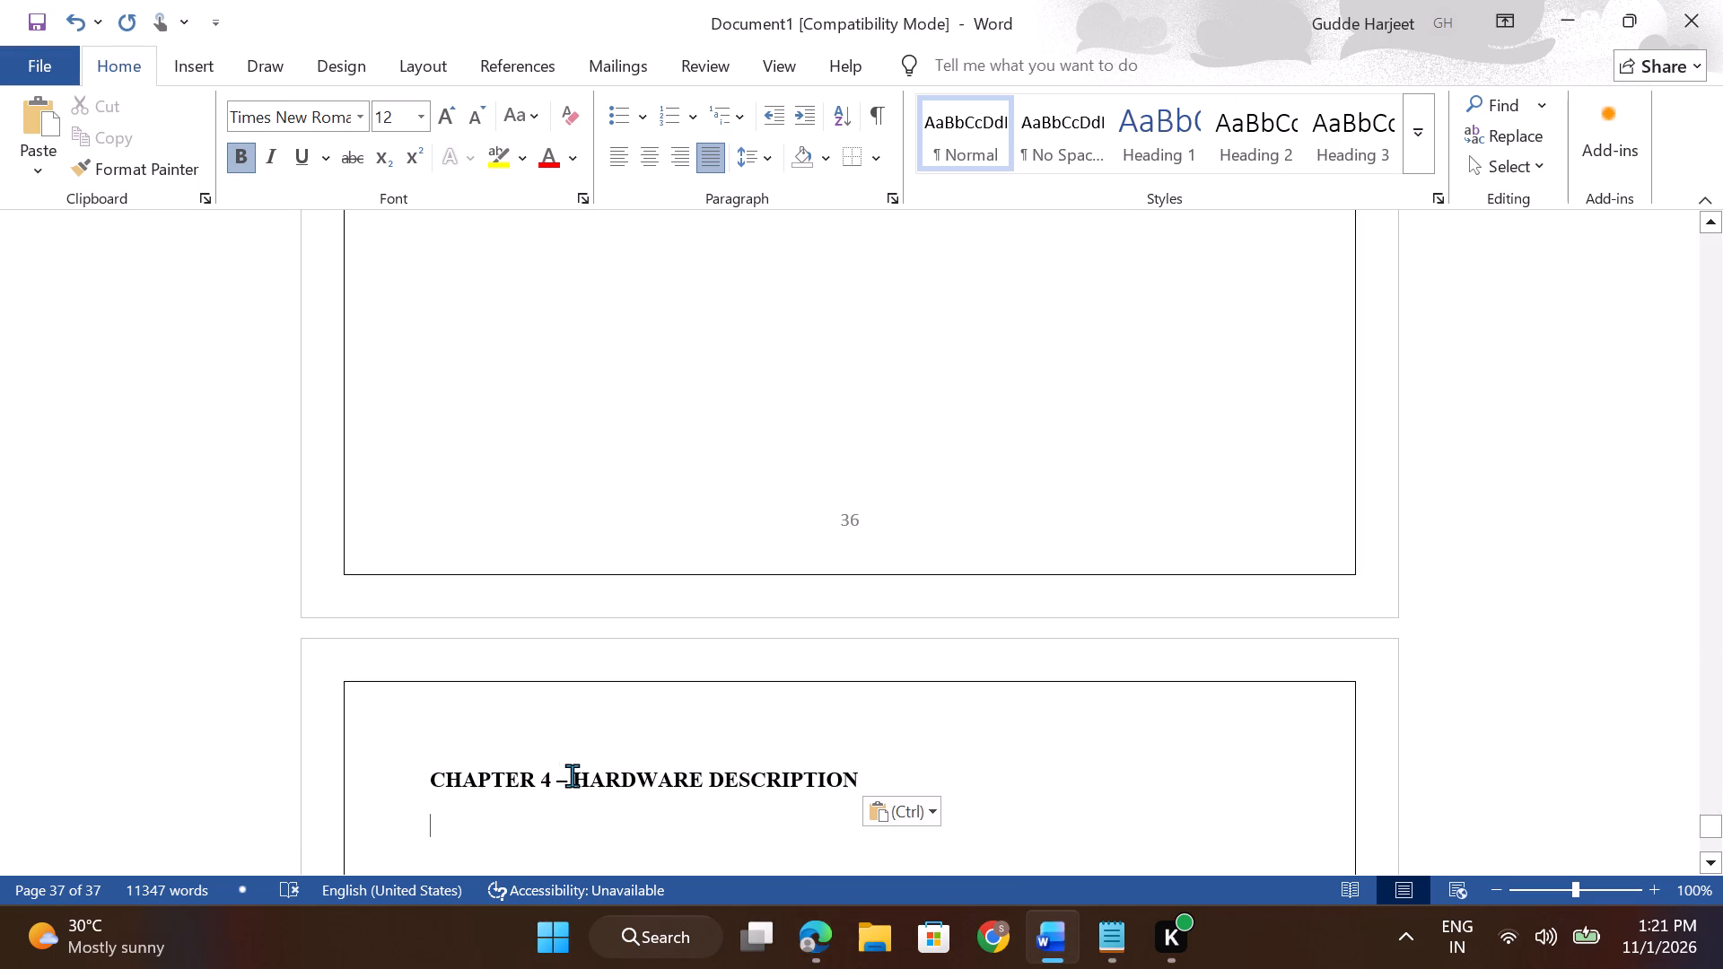
Remove the dash from the pasted title and split it into two lines, "CHAPTER 4" and "HARDWARE DESCRIPTION".
click(576, 776)
key(BackSpace)
key(BackSpace)
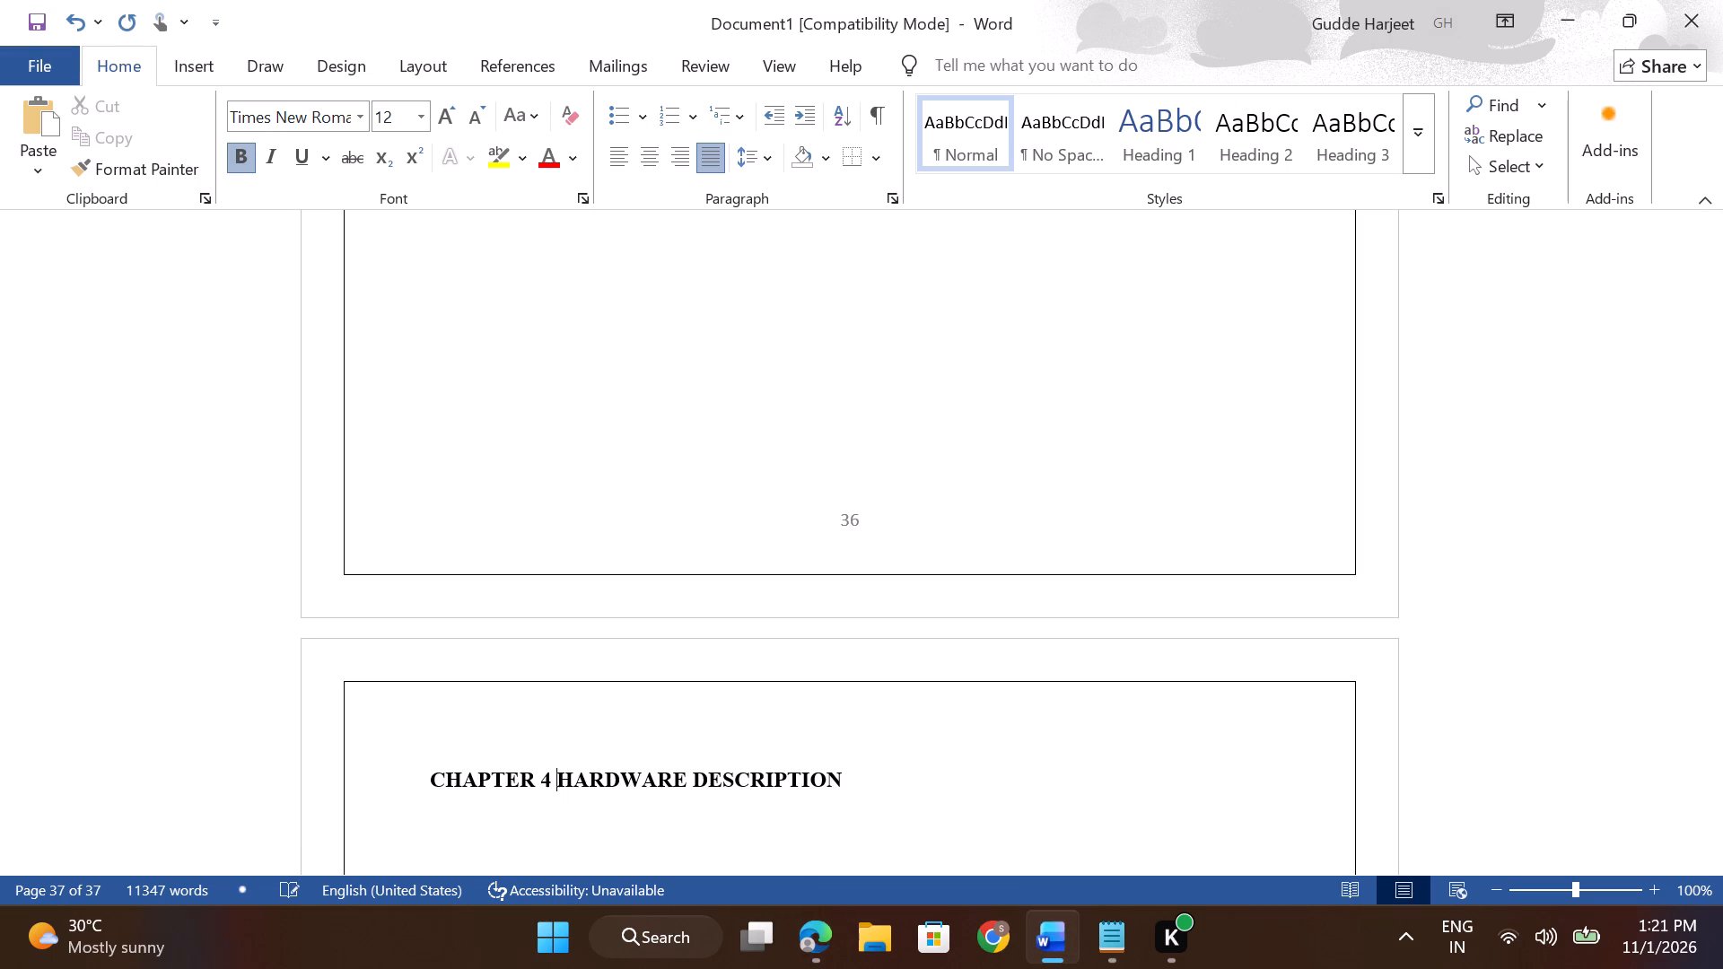
key(Return)
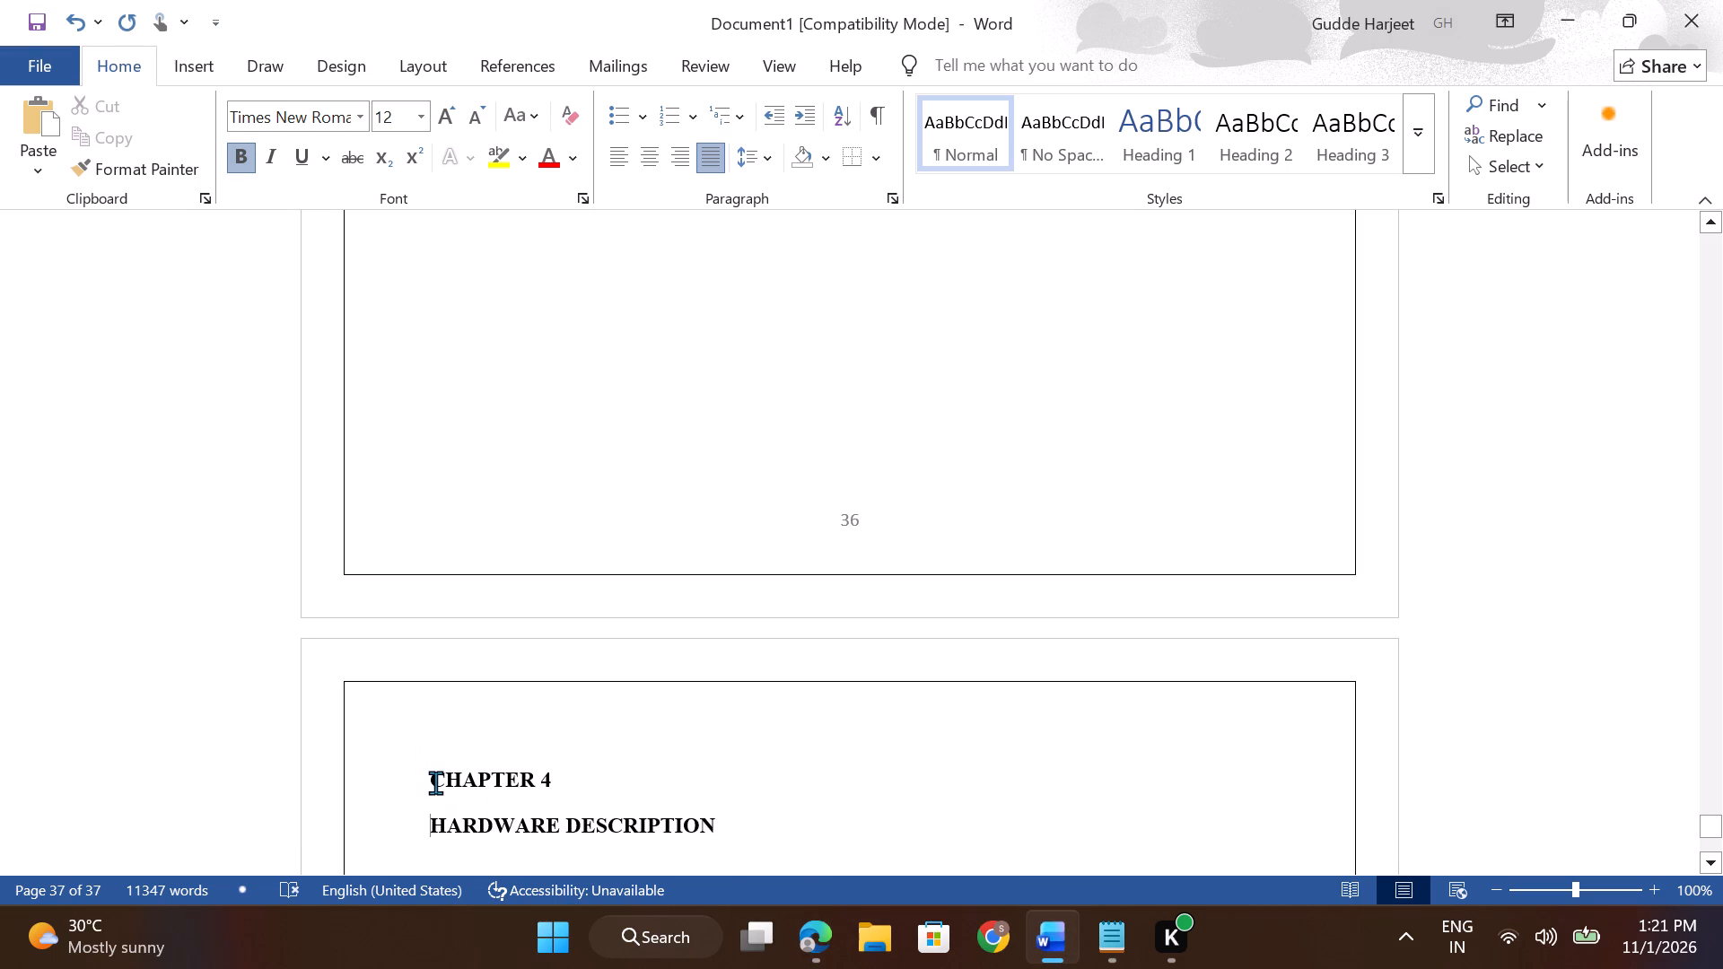
Centre both title lines, "CHAPTER 4" and "HARDWARE DESCRIPTION", and set their font size to 16.
click(435, 782)
ctrl+click(435, 782)
click(435, 782)
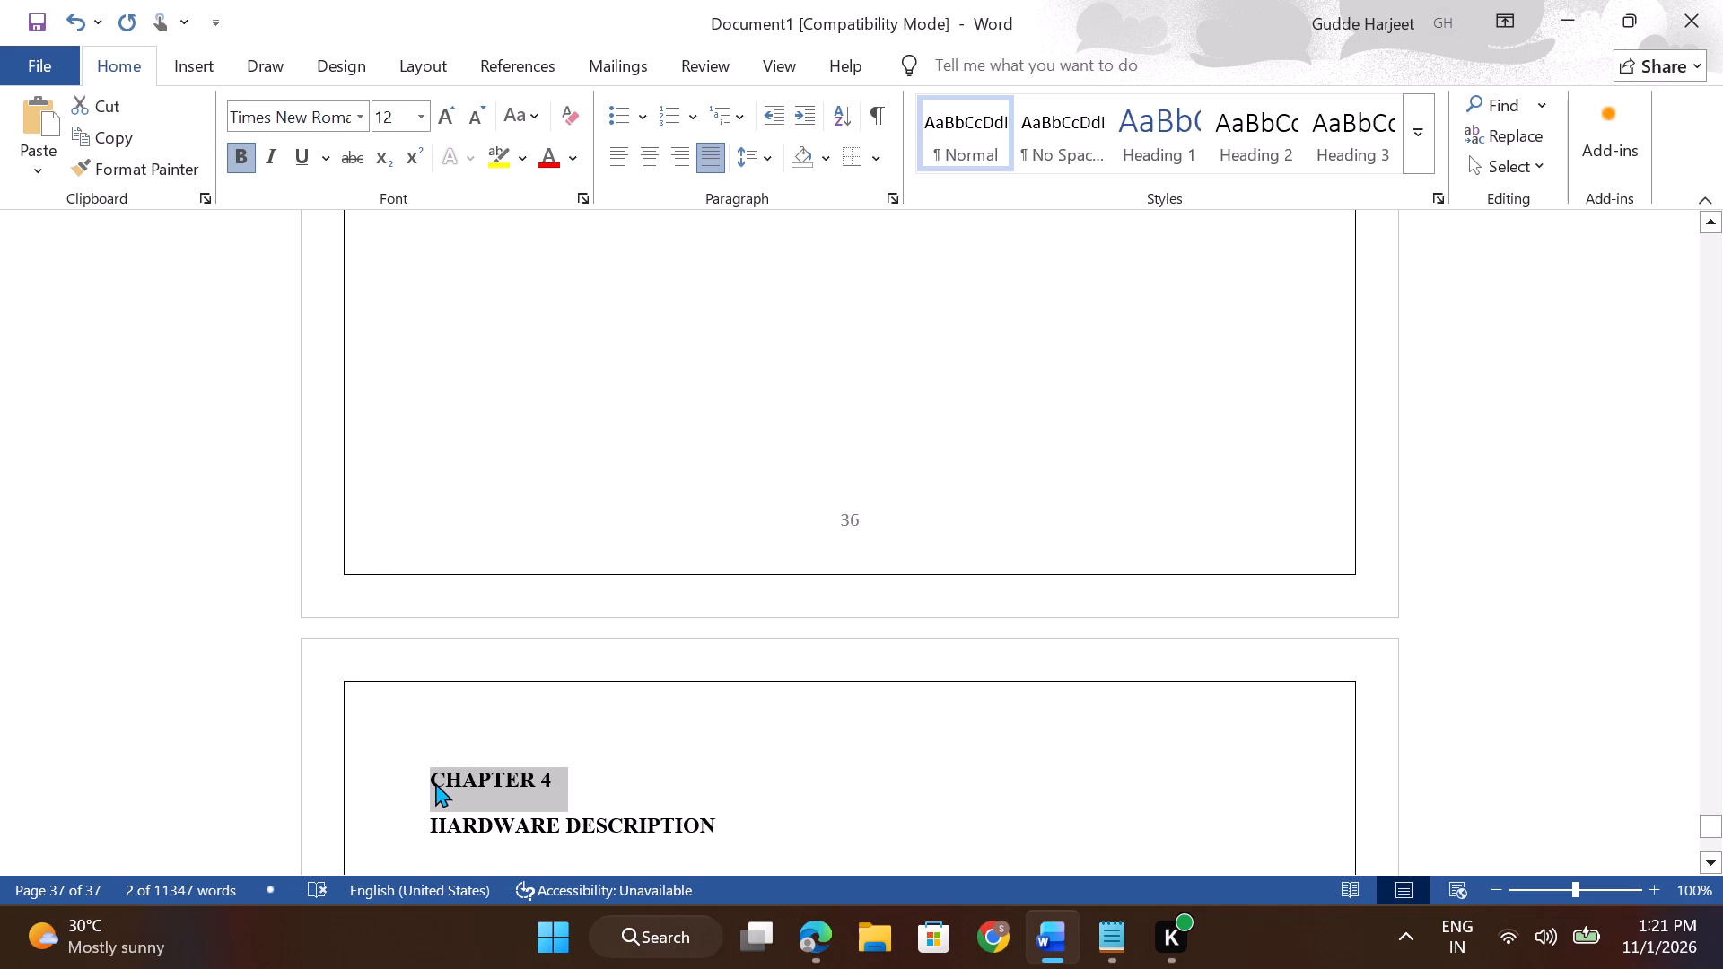
drag(435, 782, 765, 857)
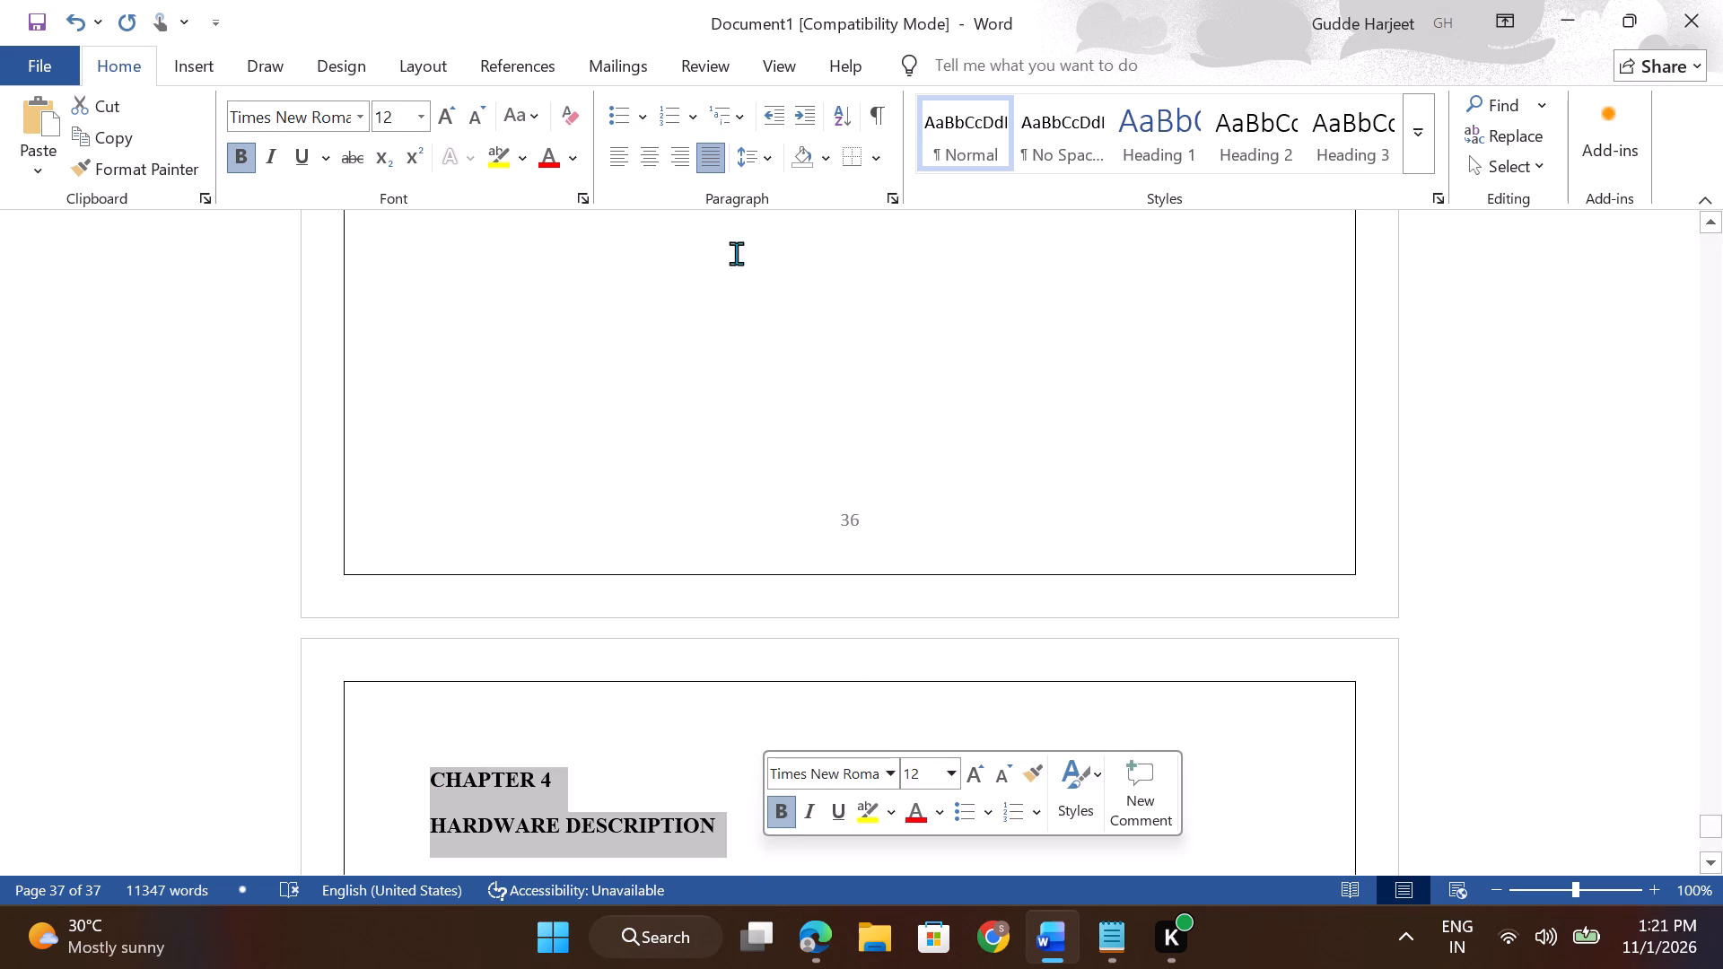
click(640, 150)
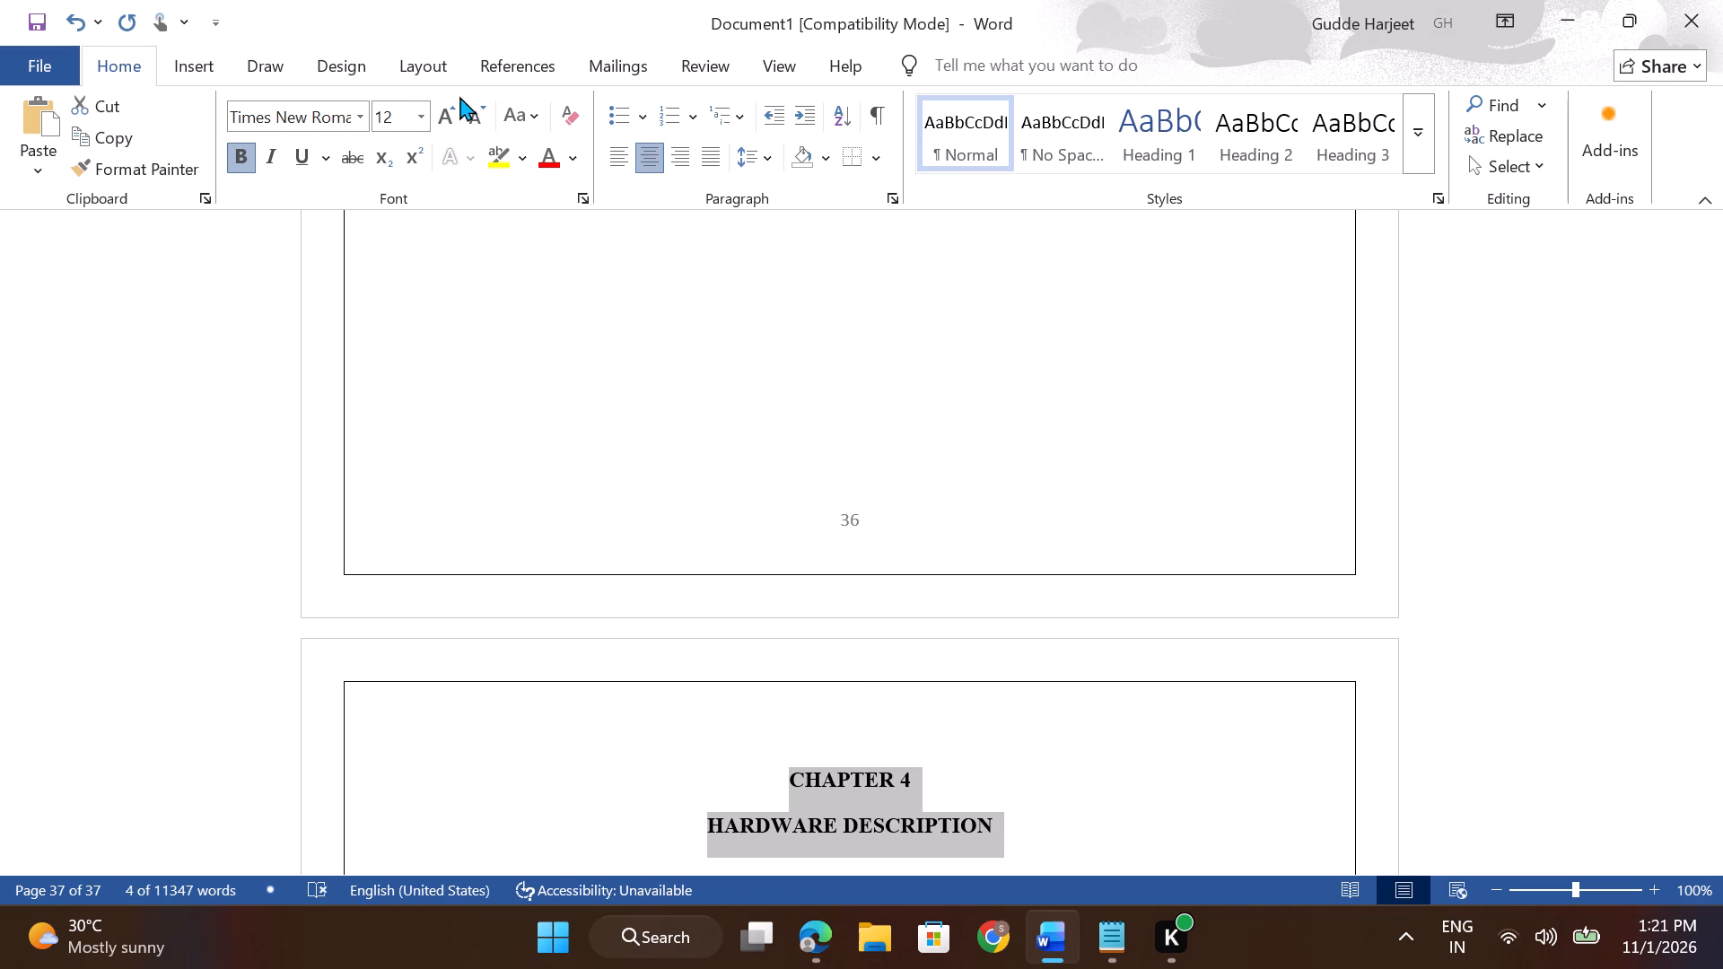
click(417, 109)
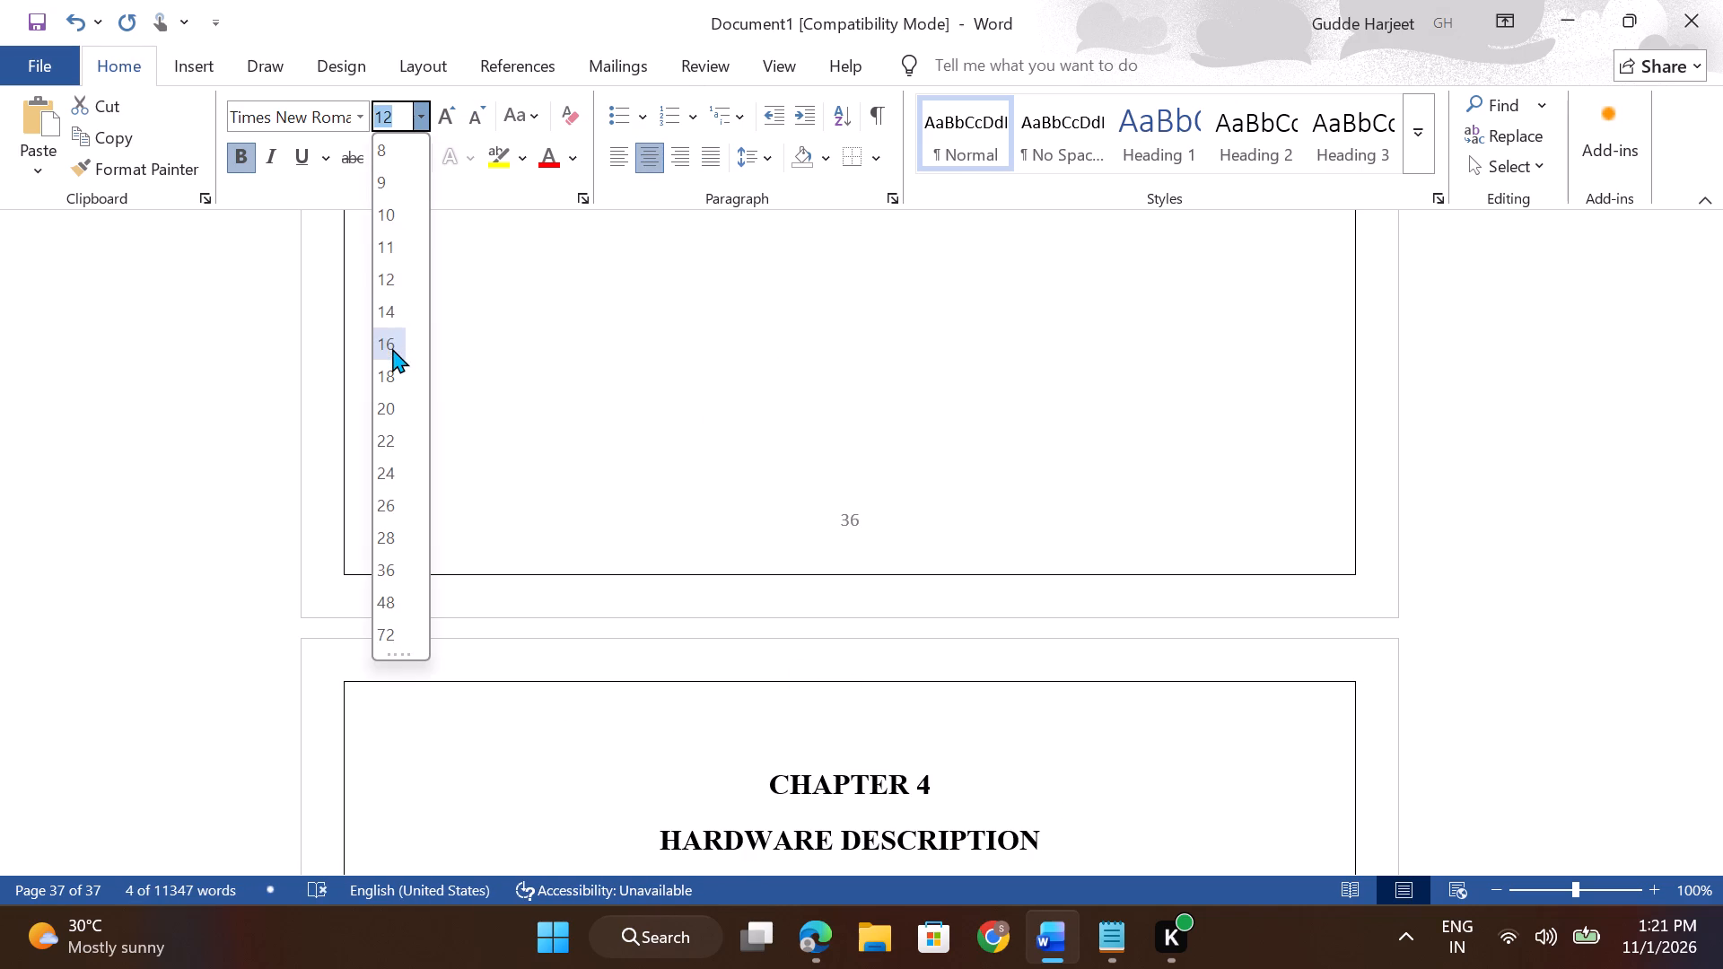
click(392, 348)
Add a new line below "HARDWARE DESCRIPTION" and format it as justified, size 12, non-bold body text.
click(1065, 831)
scroll(1065, 831, down, 2)
key(Return)
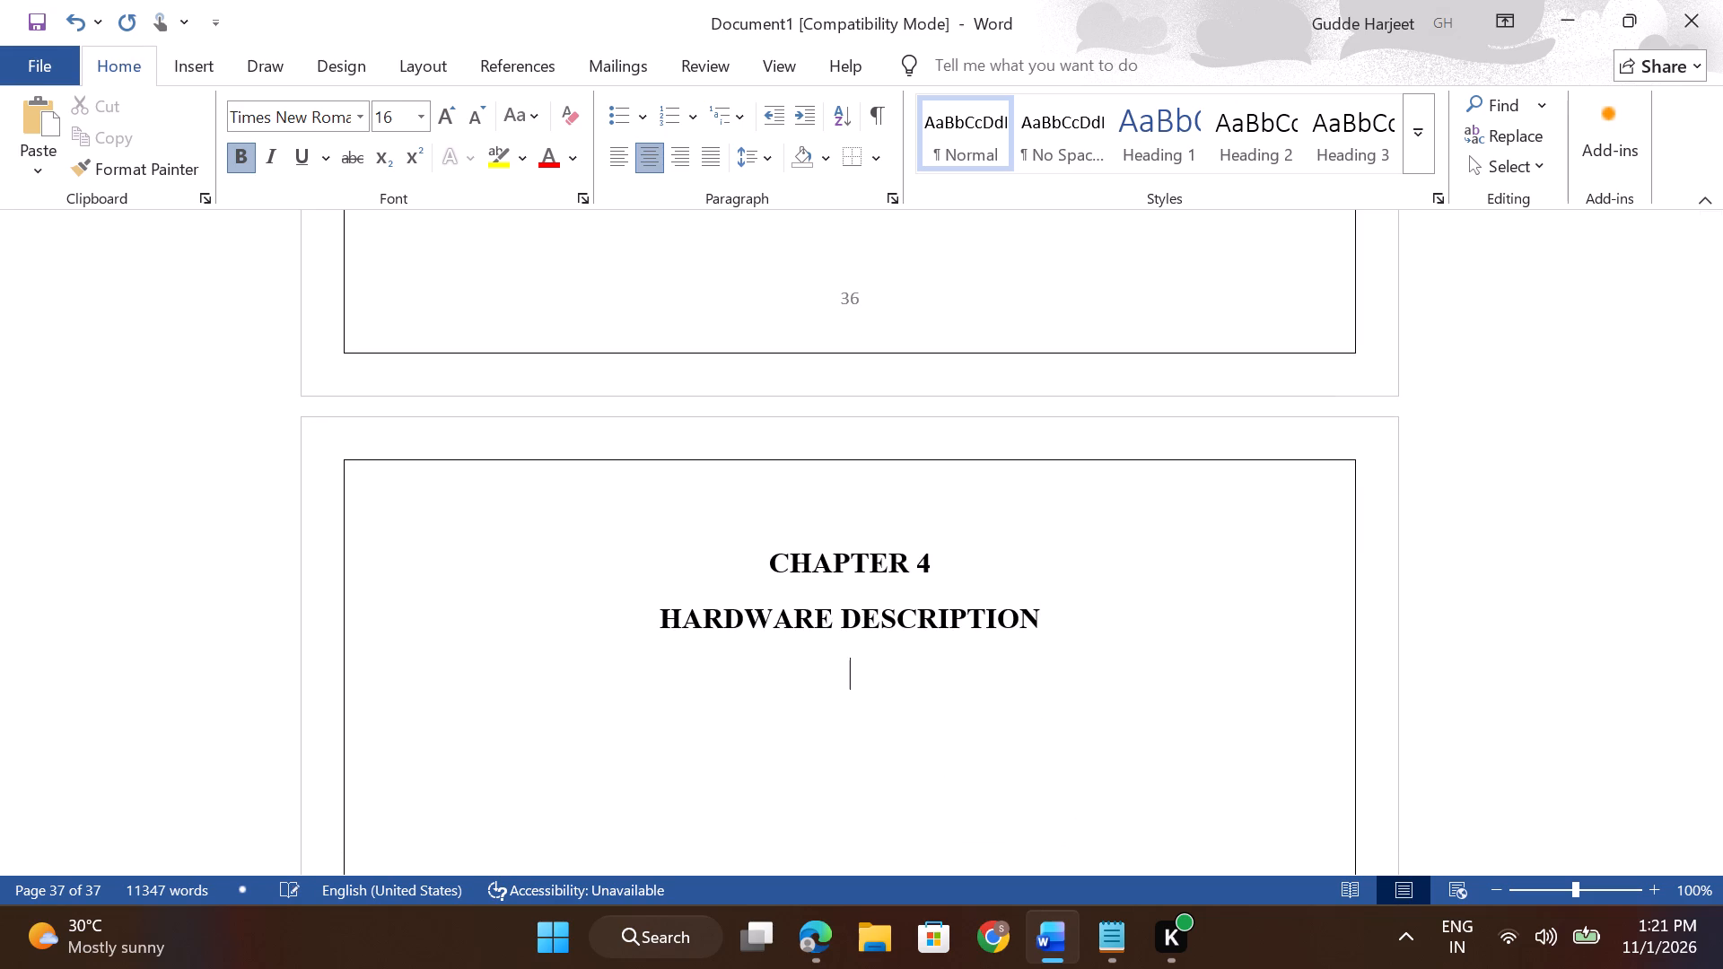
key(BackSpace)
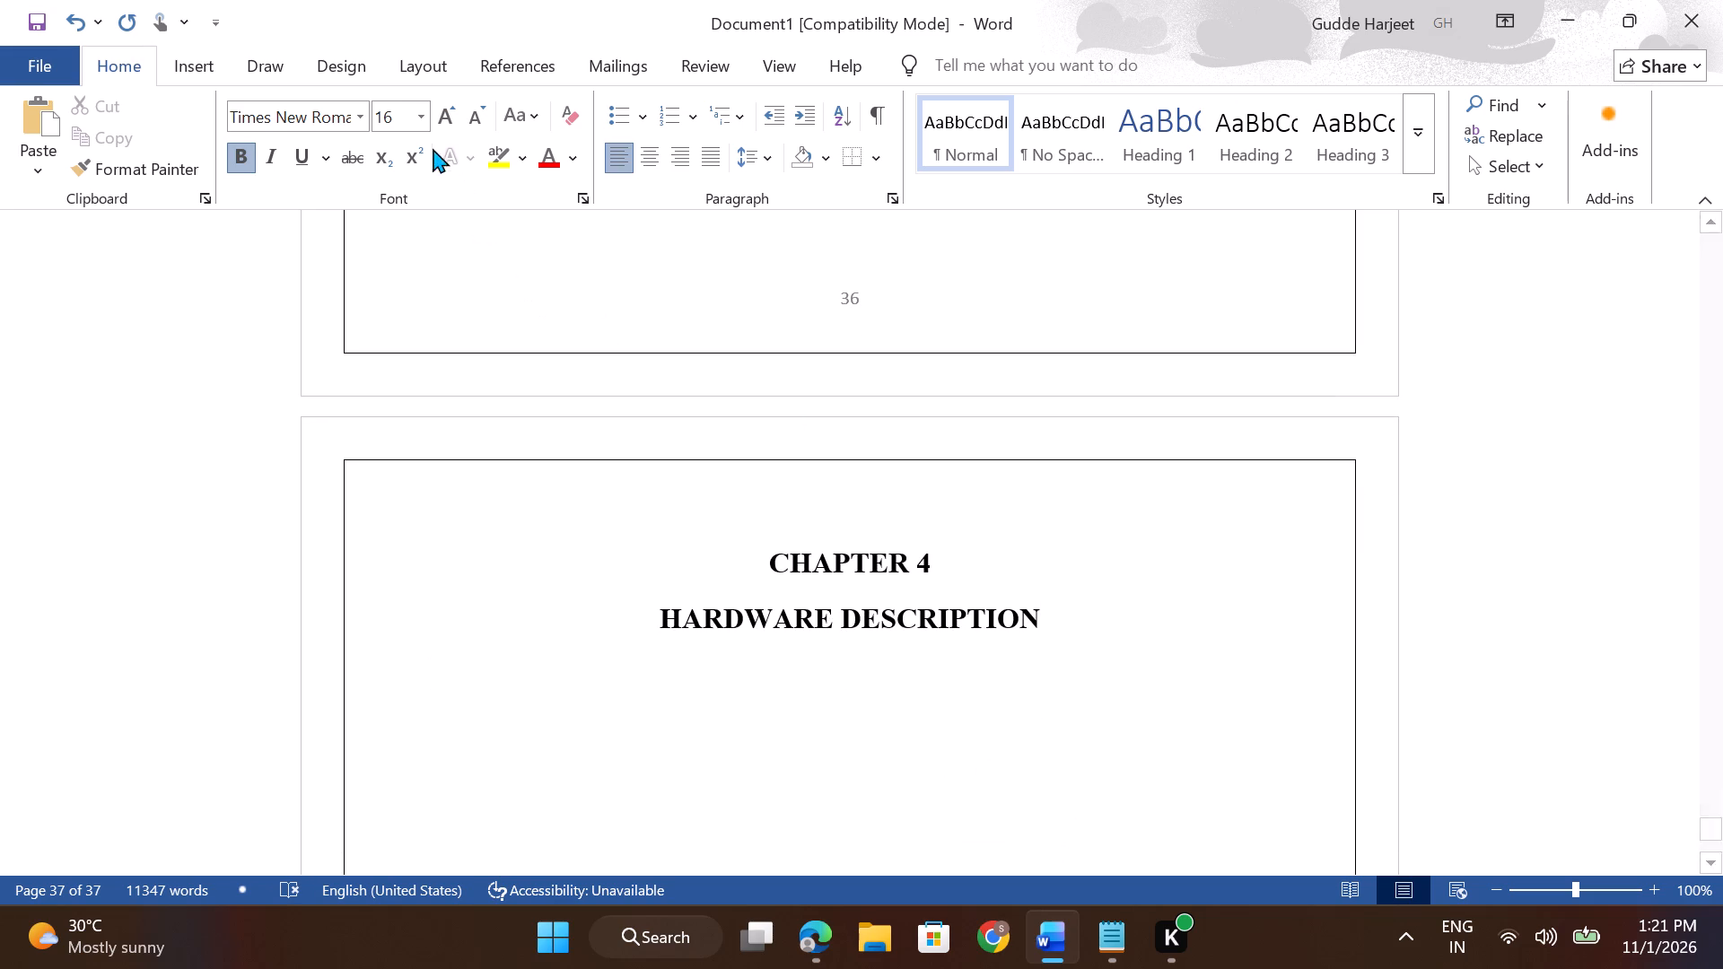
click(713, 158)
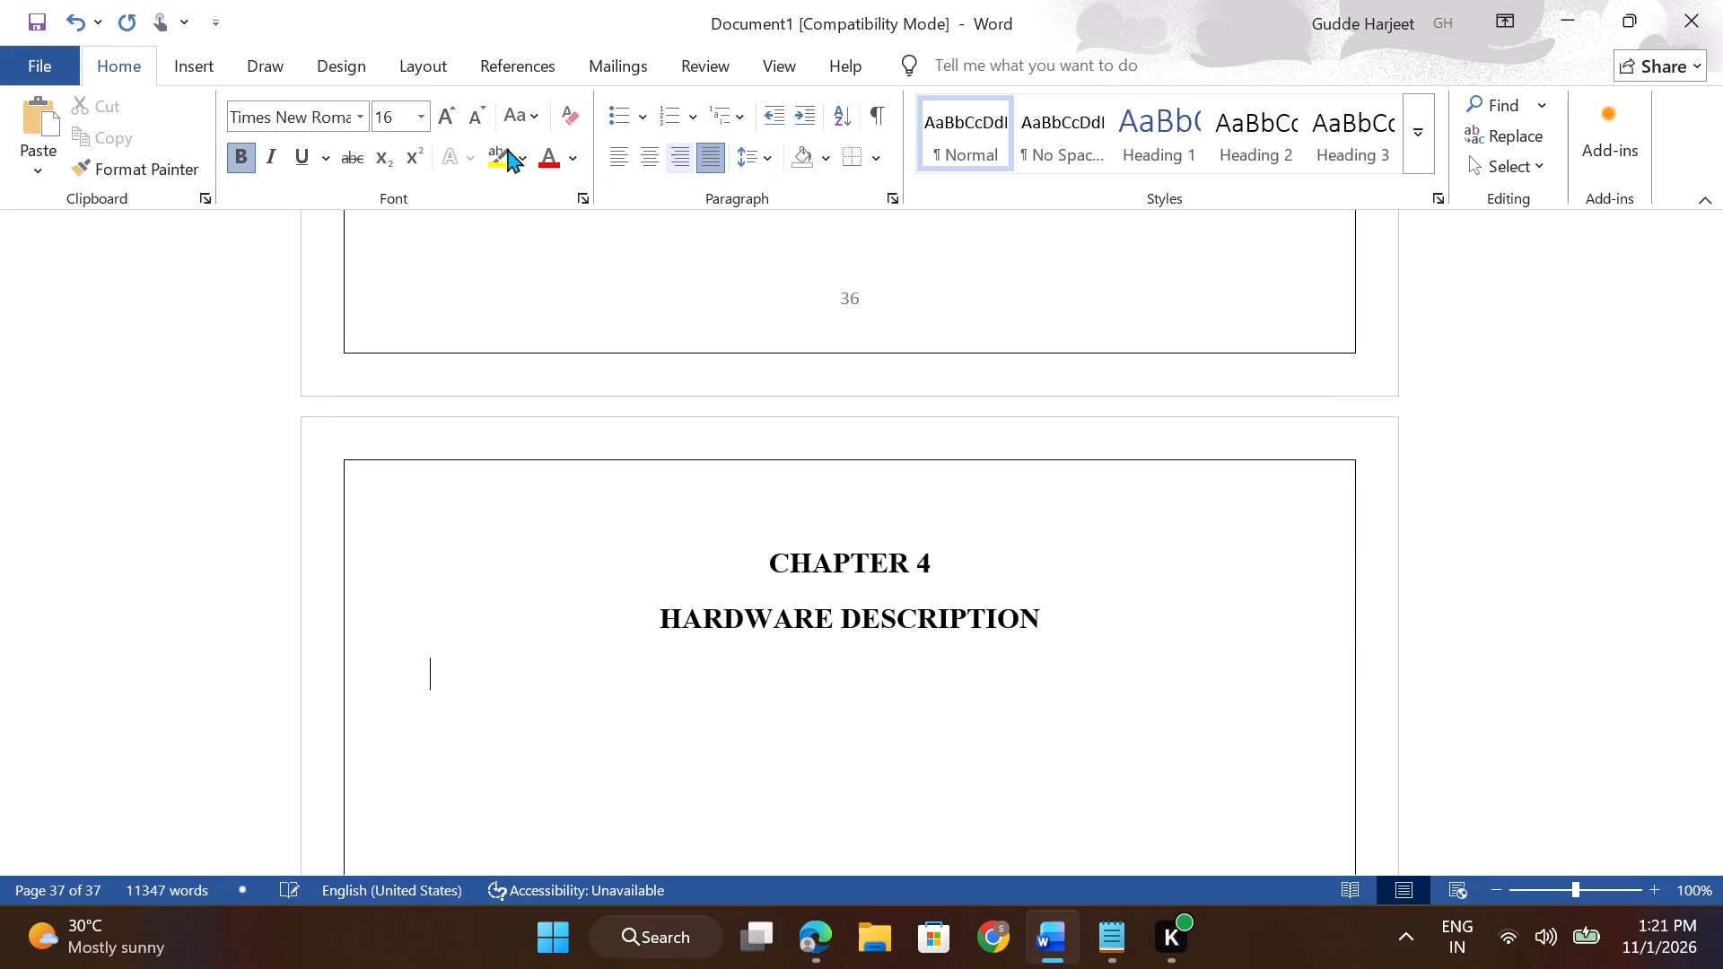
click(419, 111)
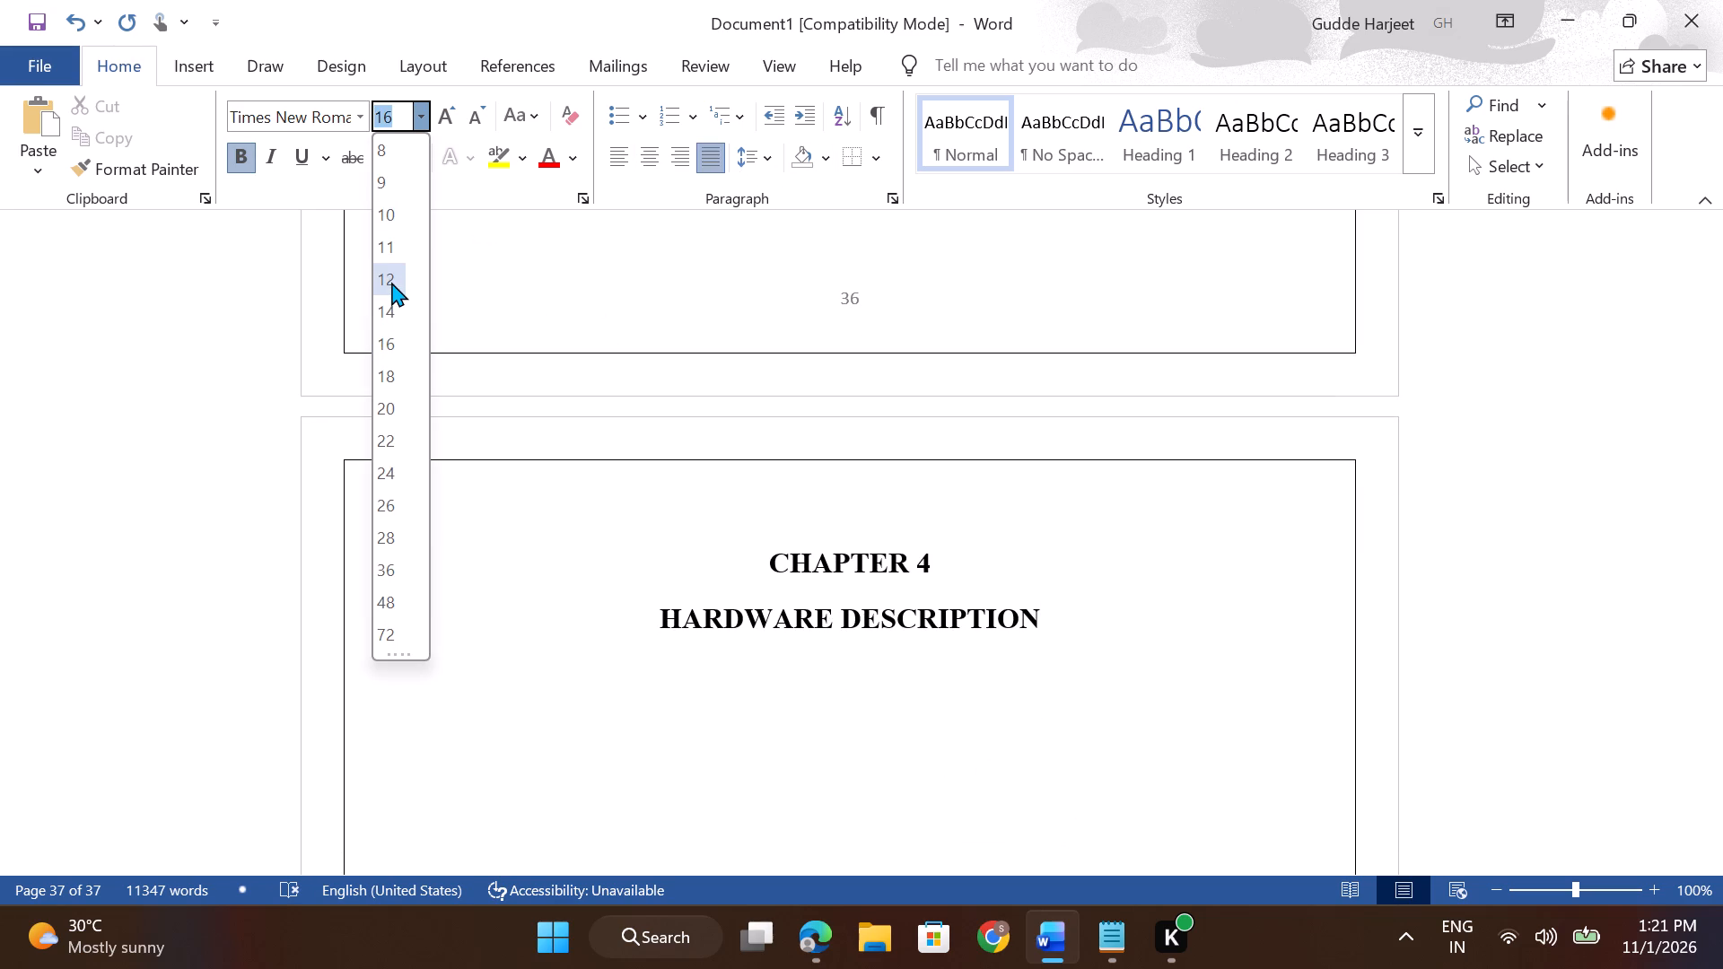
click(391, 282)
click(235, 157)
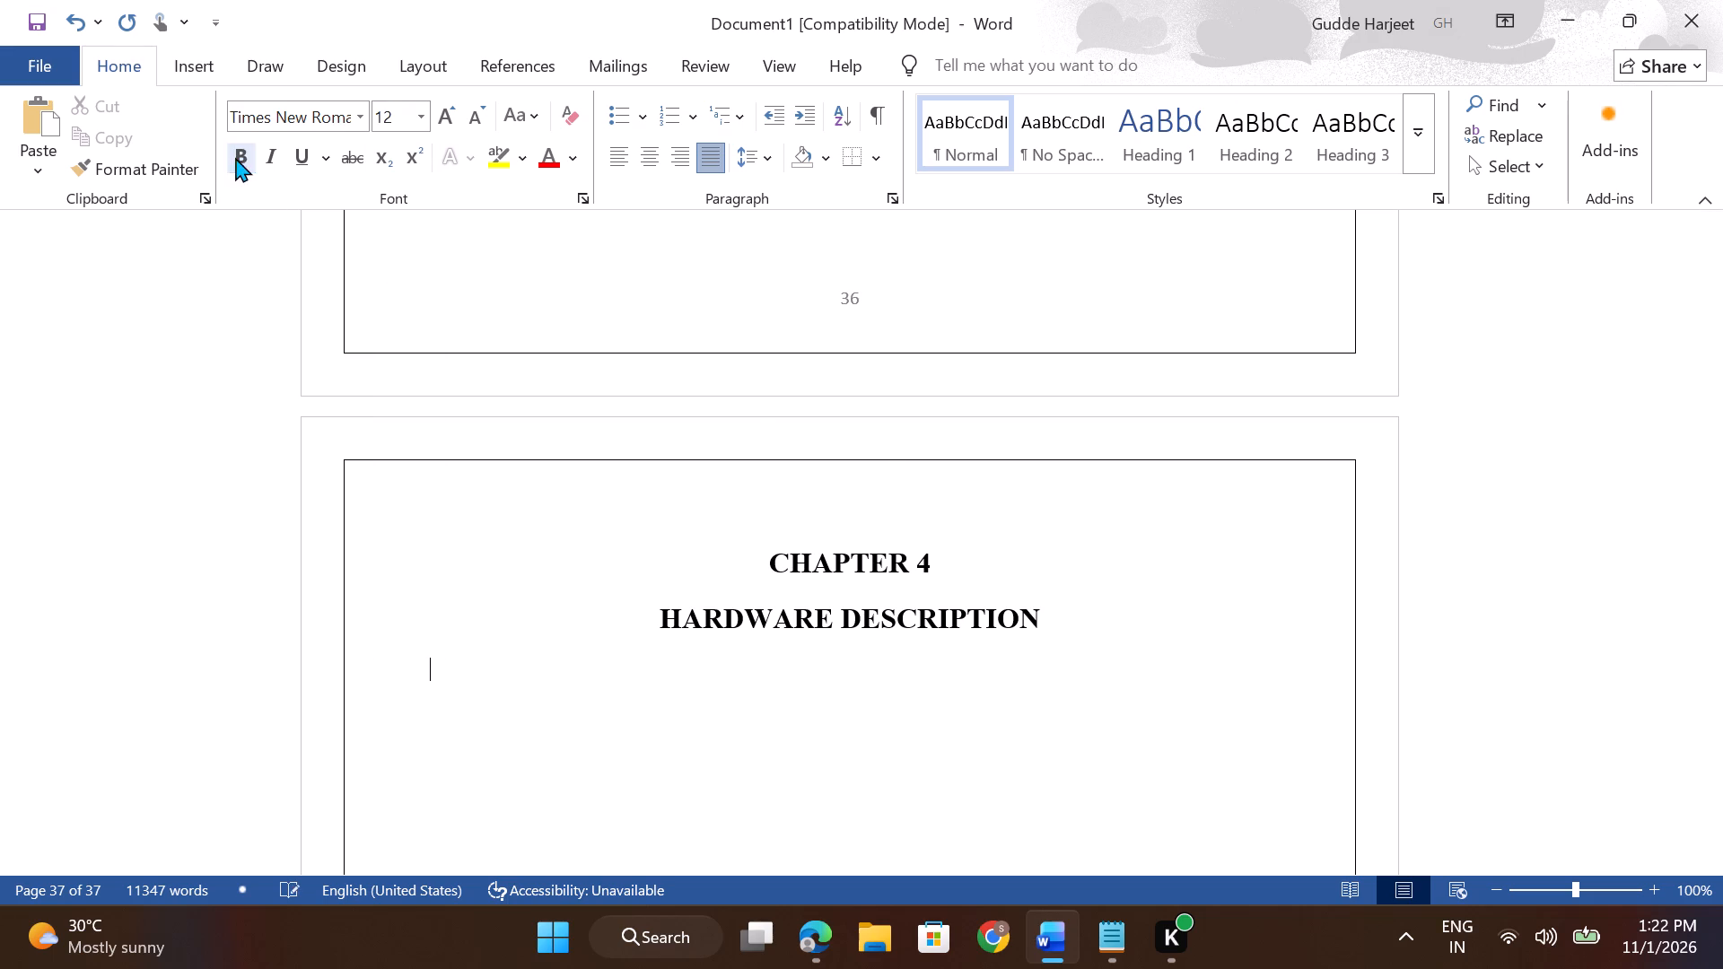
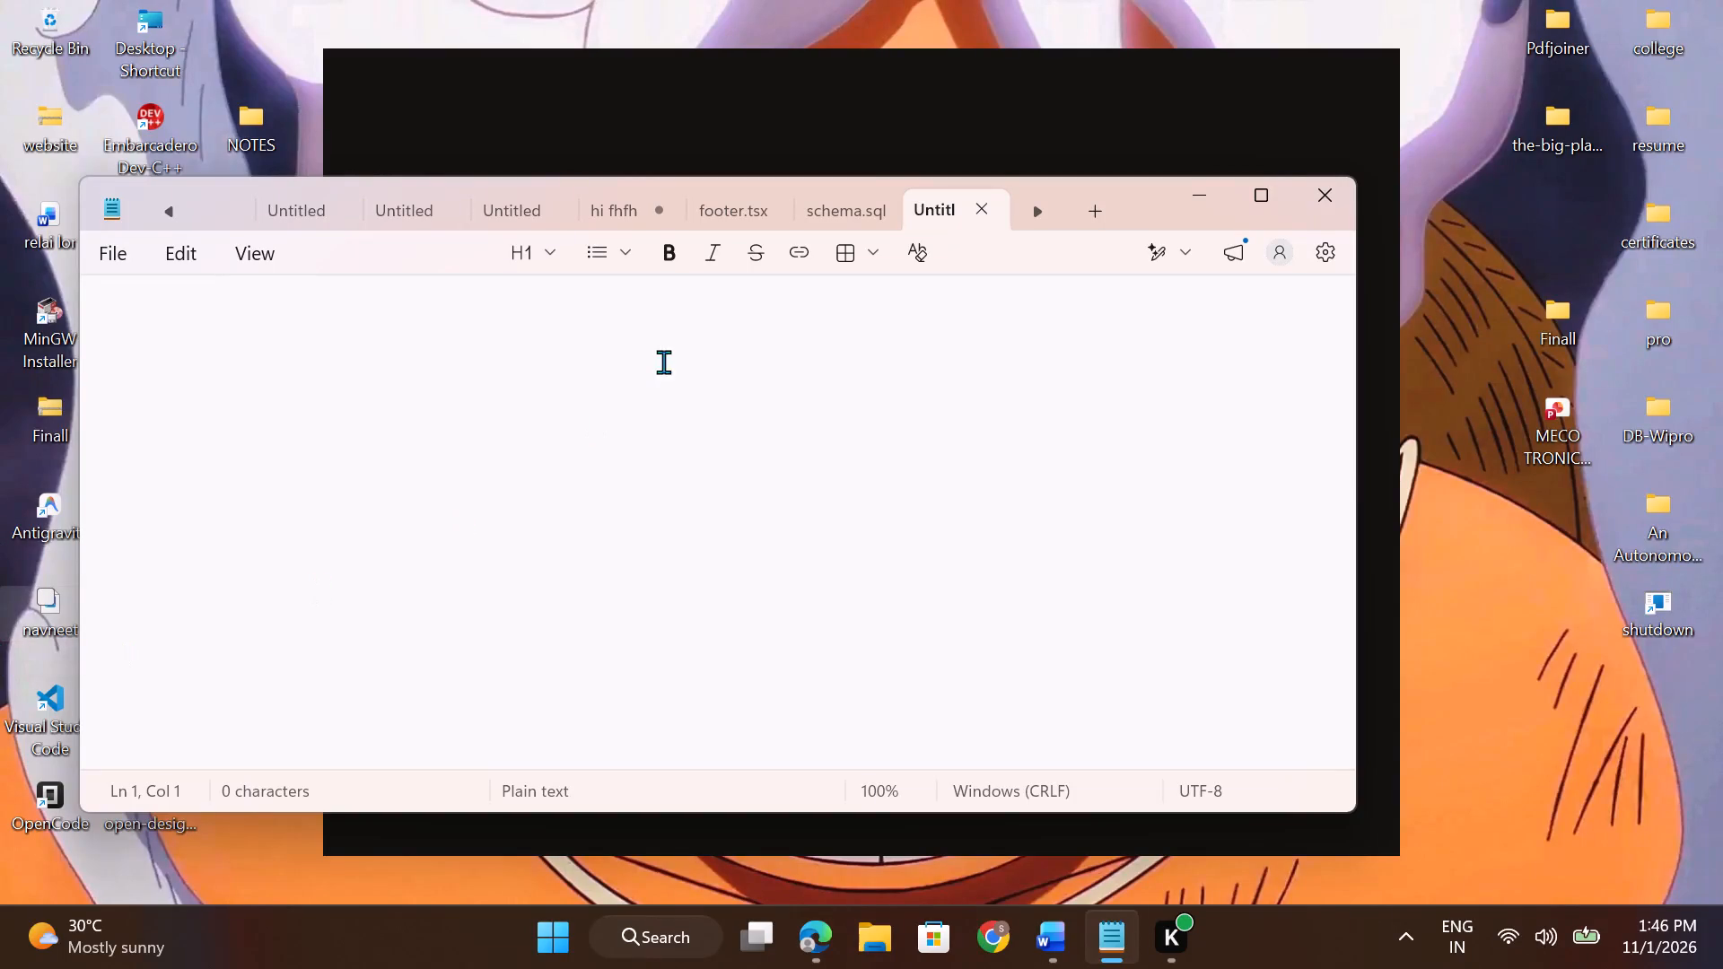
Return to the Word report and place the cursor on the blank line below the "HARDWARE DESCRIPTION" title.
scroll(731, 388, up, 9)
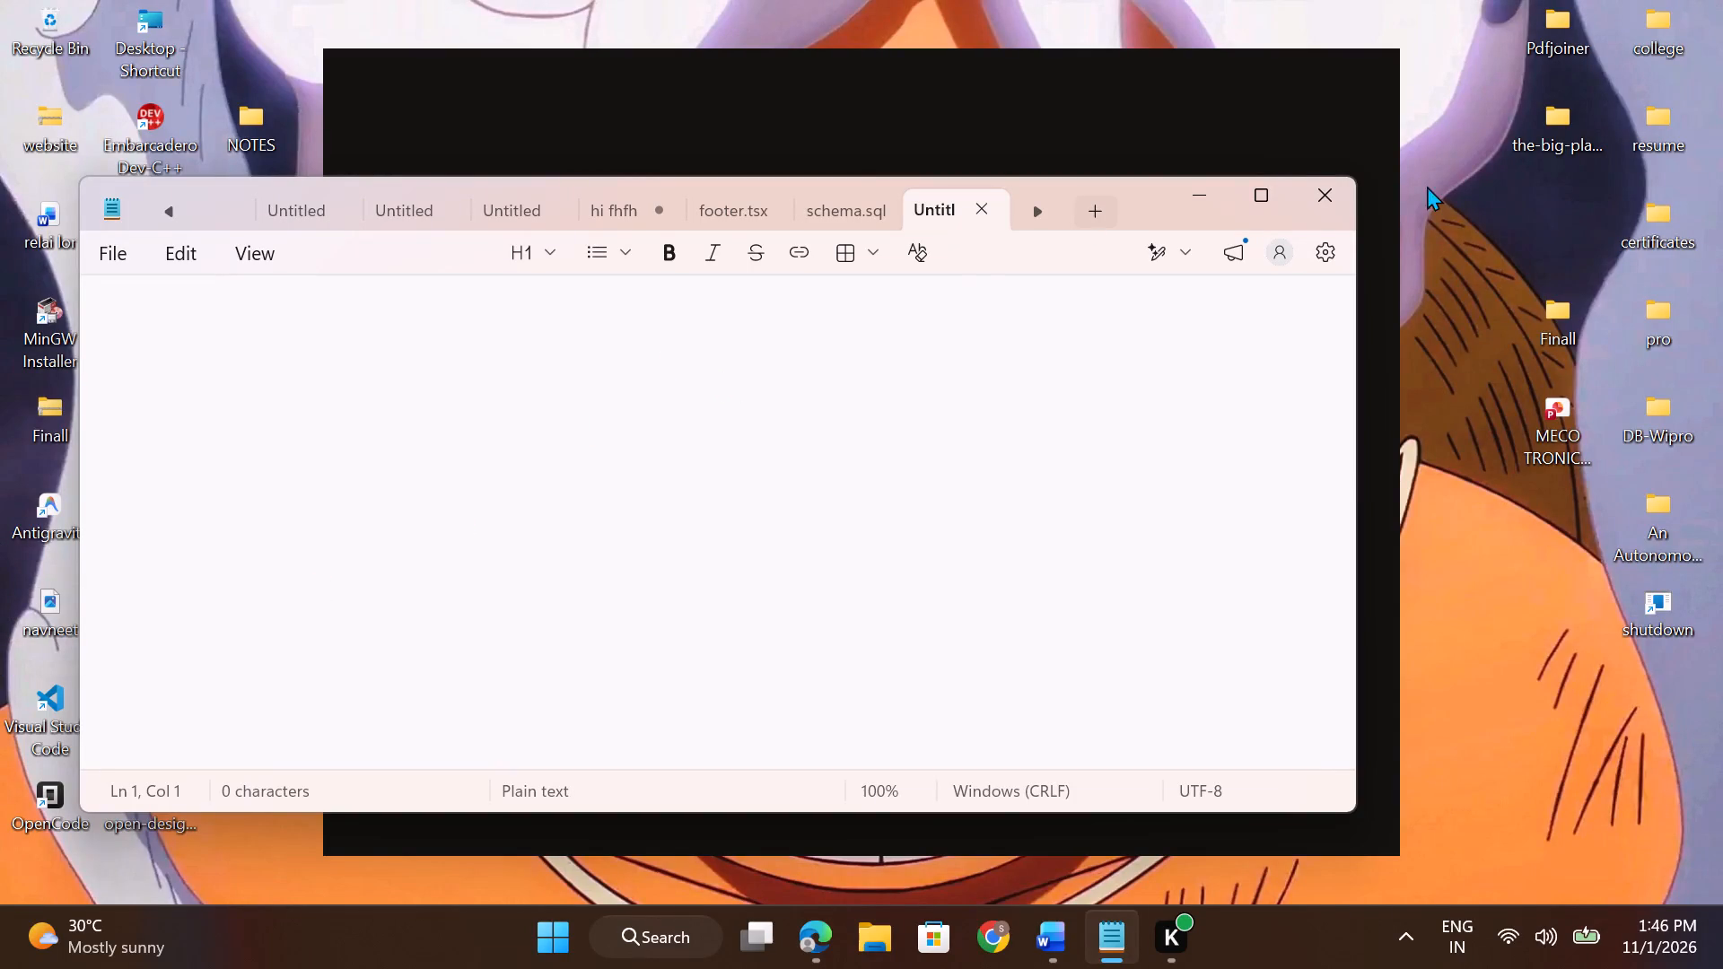
click(1054, 944)
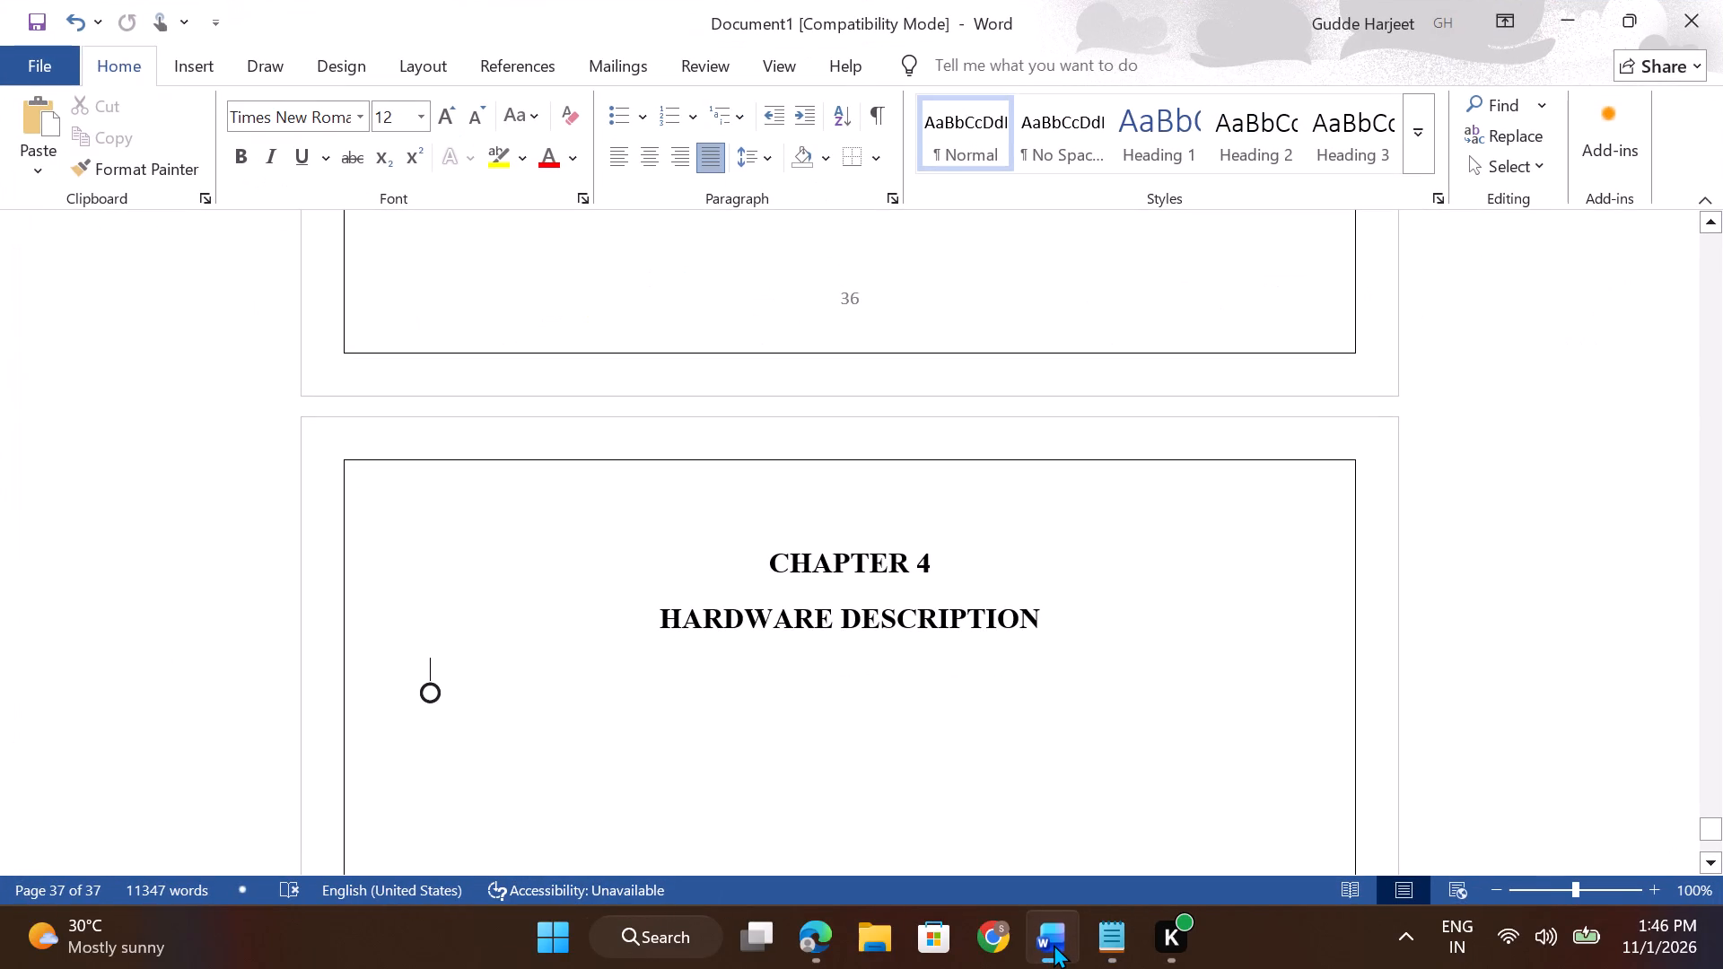
click(757, 704)
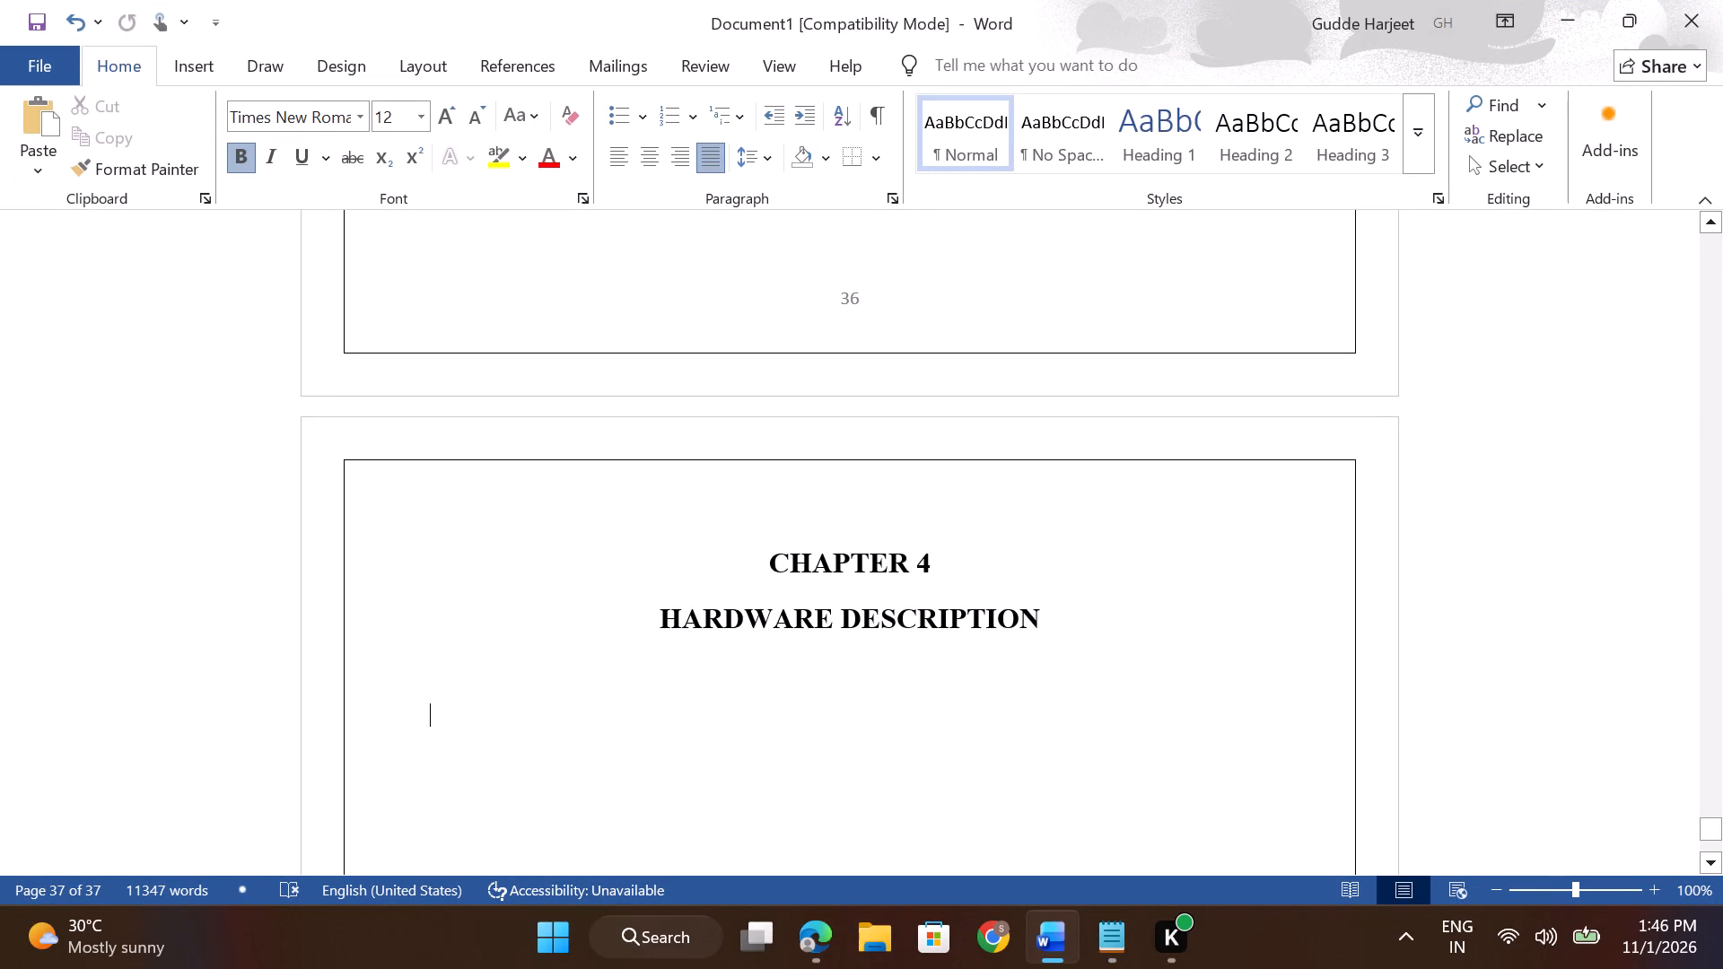
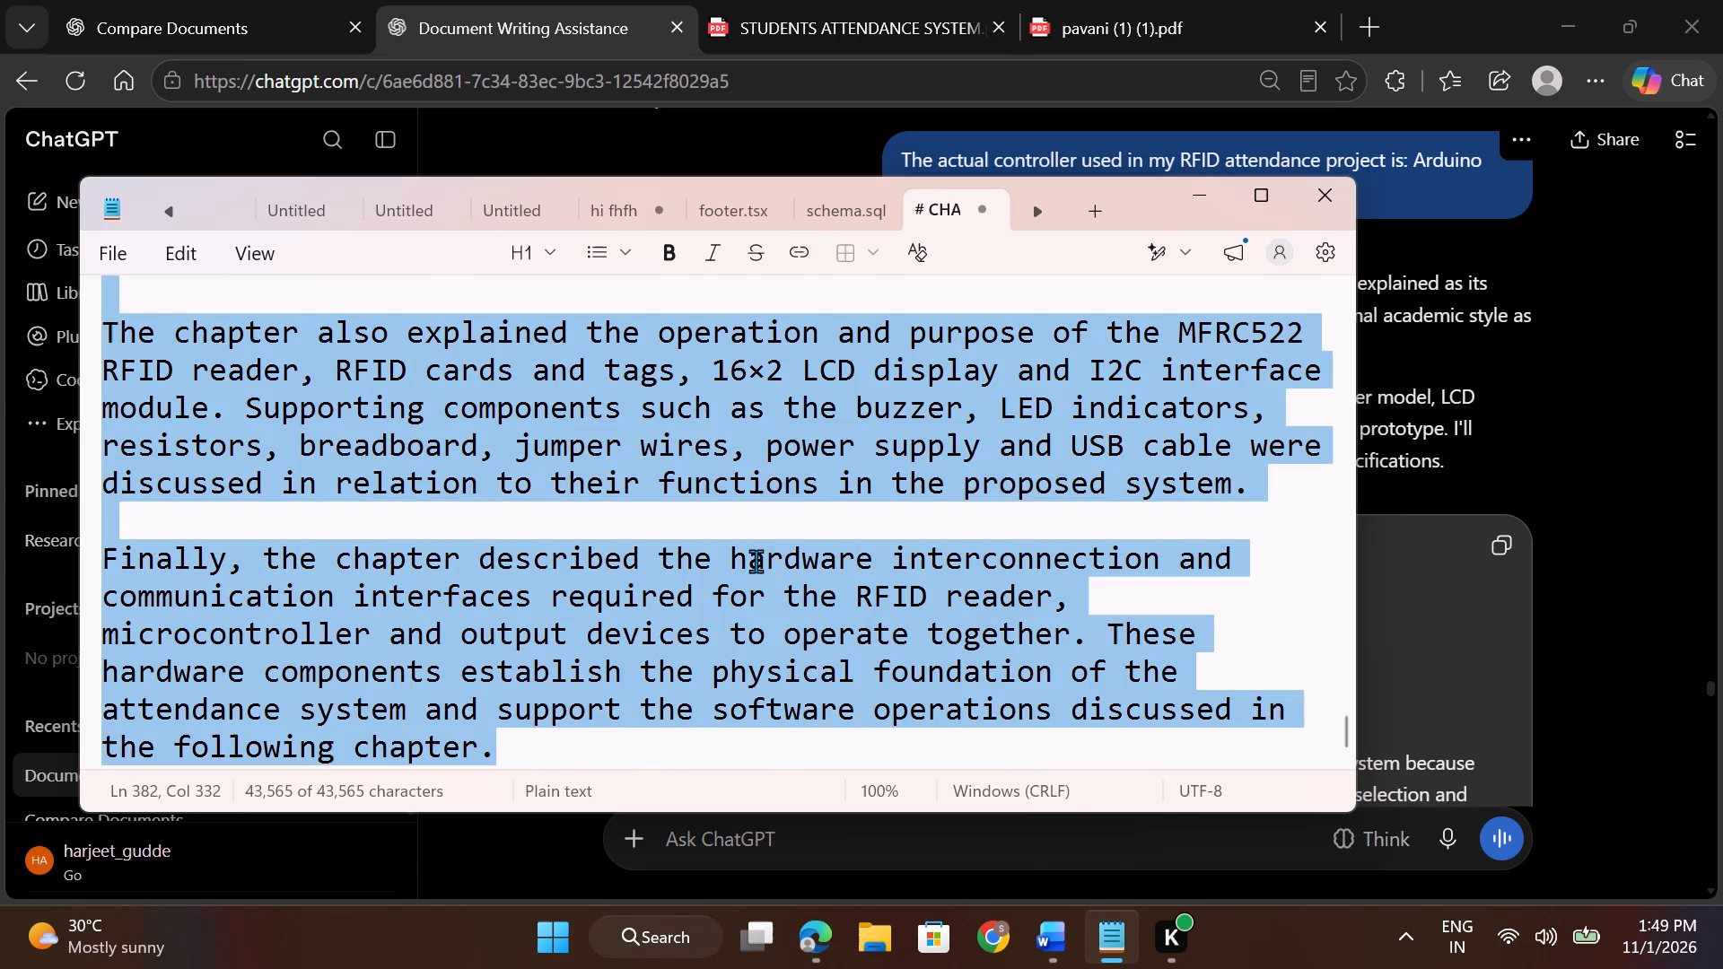
Switch to the Word report and paste the Chapter 4 text below the "HARDWARE DESCRIPTION" title.
click(1054, 956)
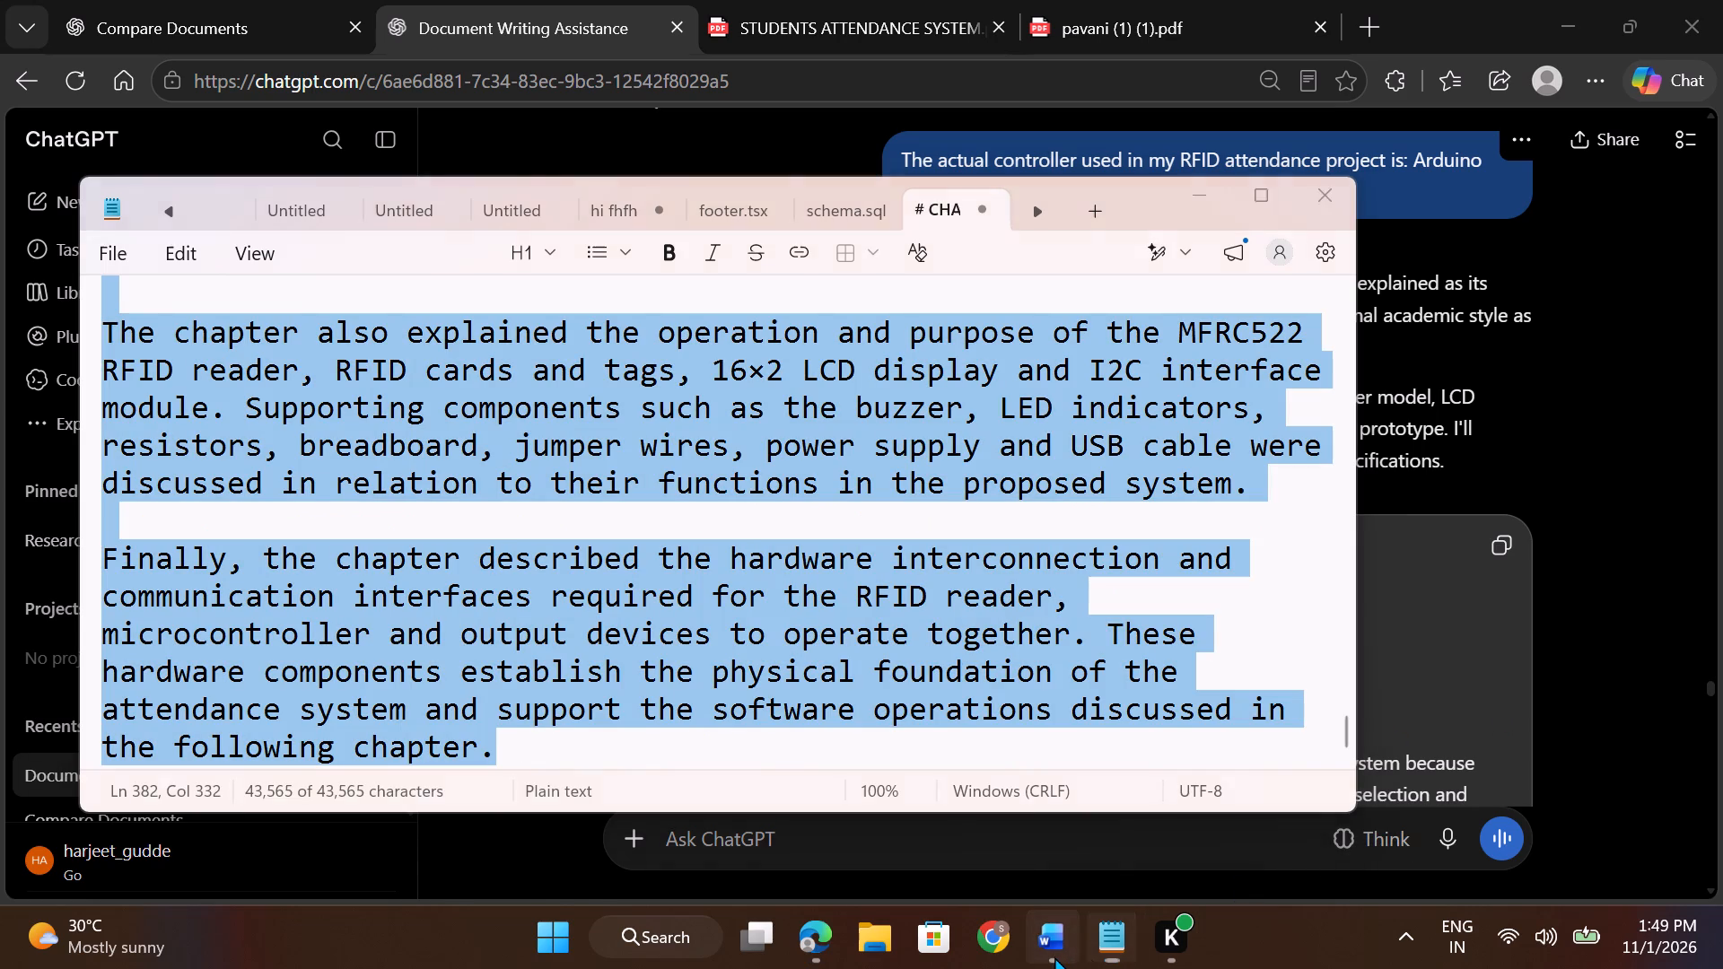
scroll(650, 409, up, 1)
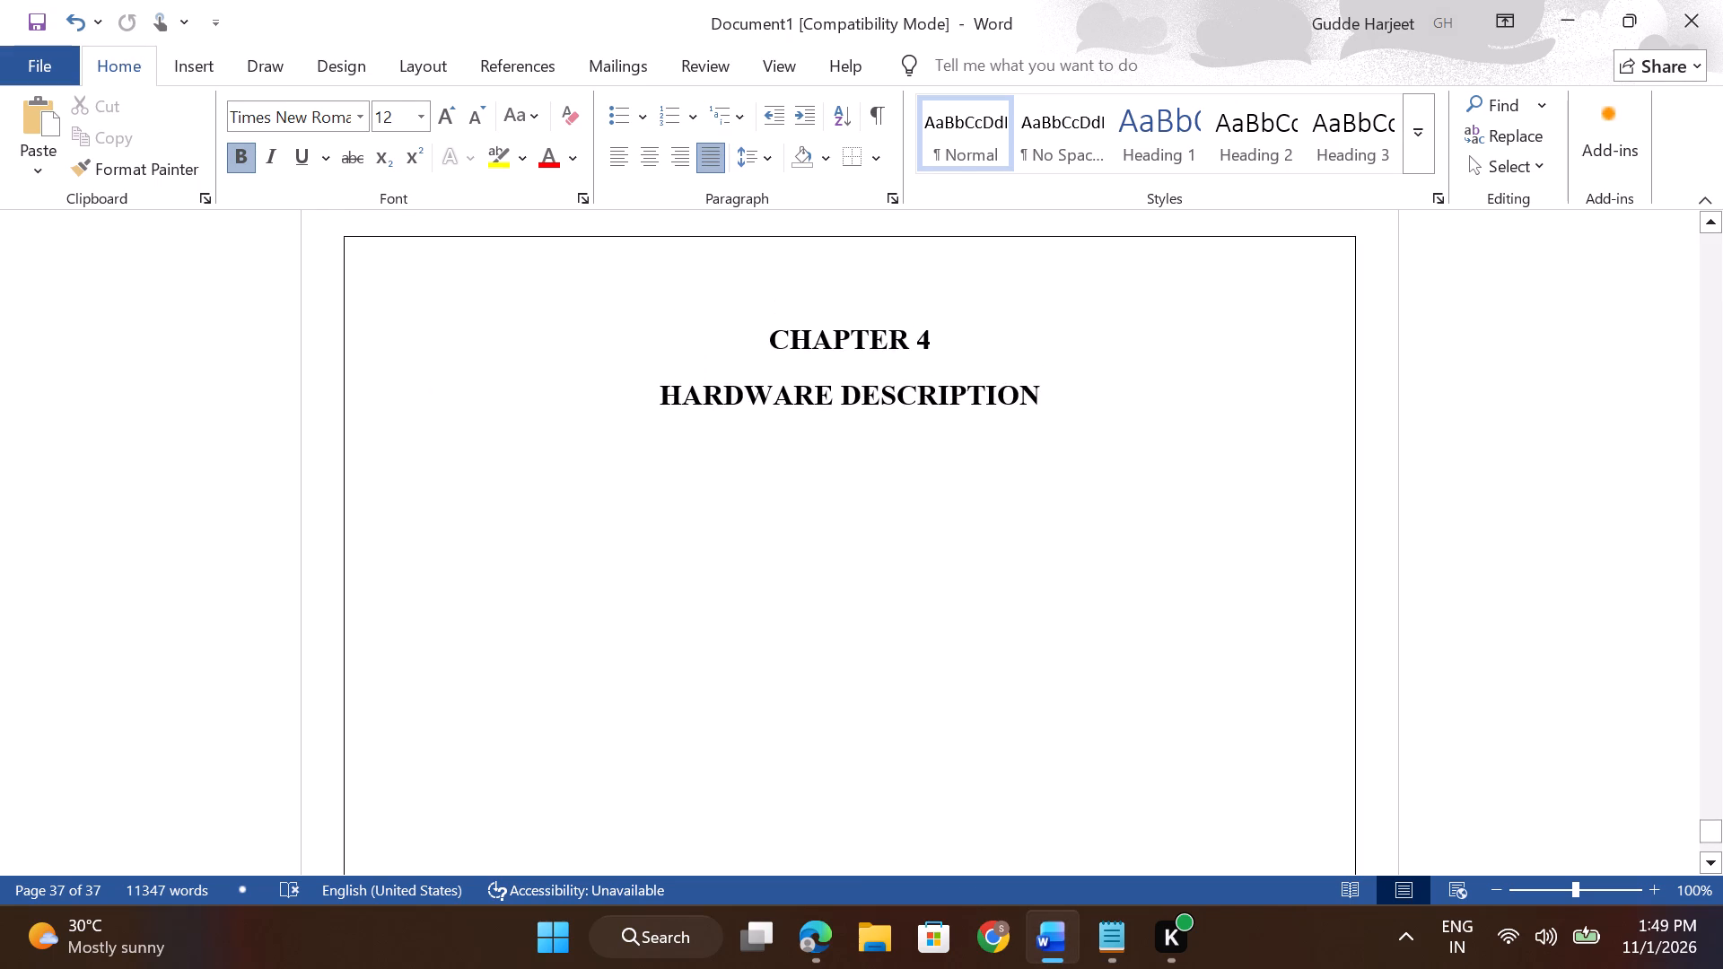
scroll(650, 409, up, 1)
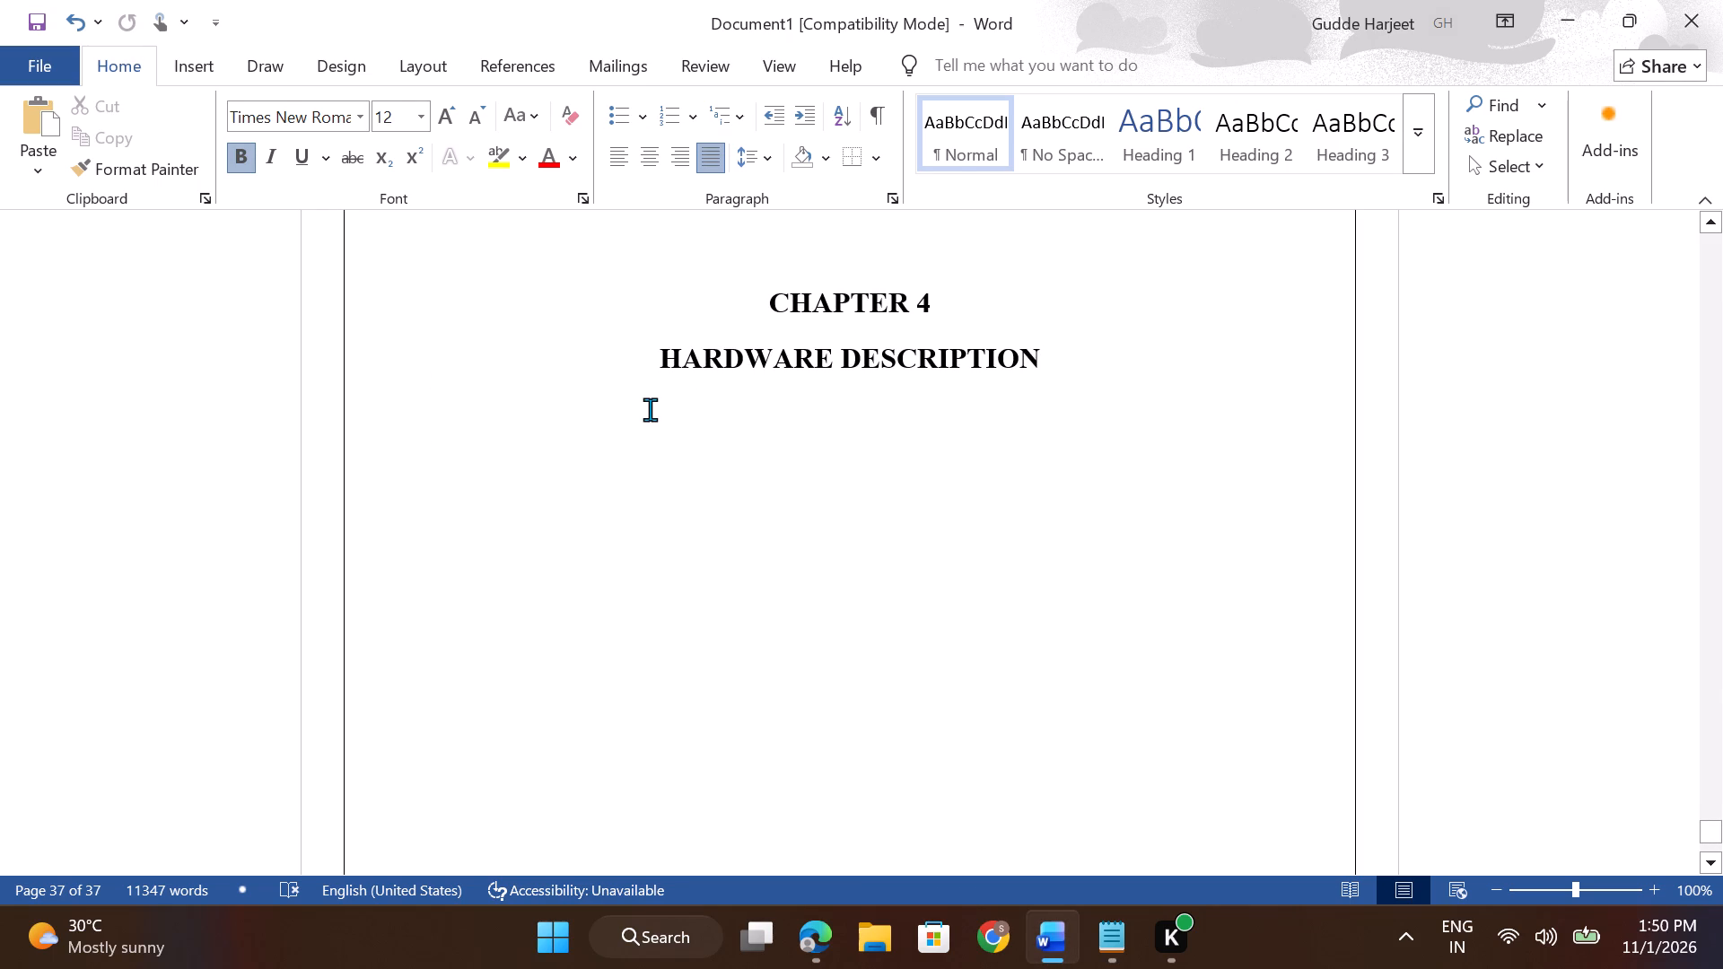
key(ctrl+v)
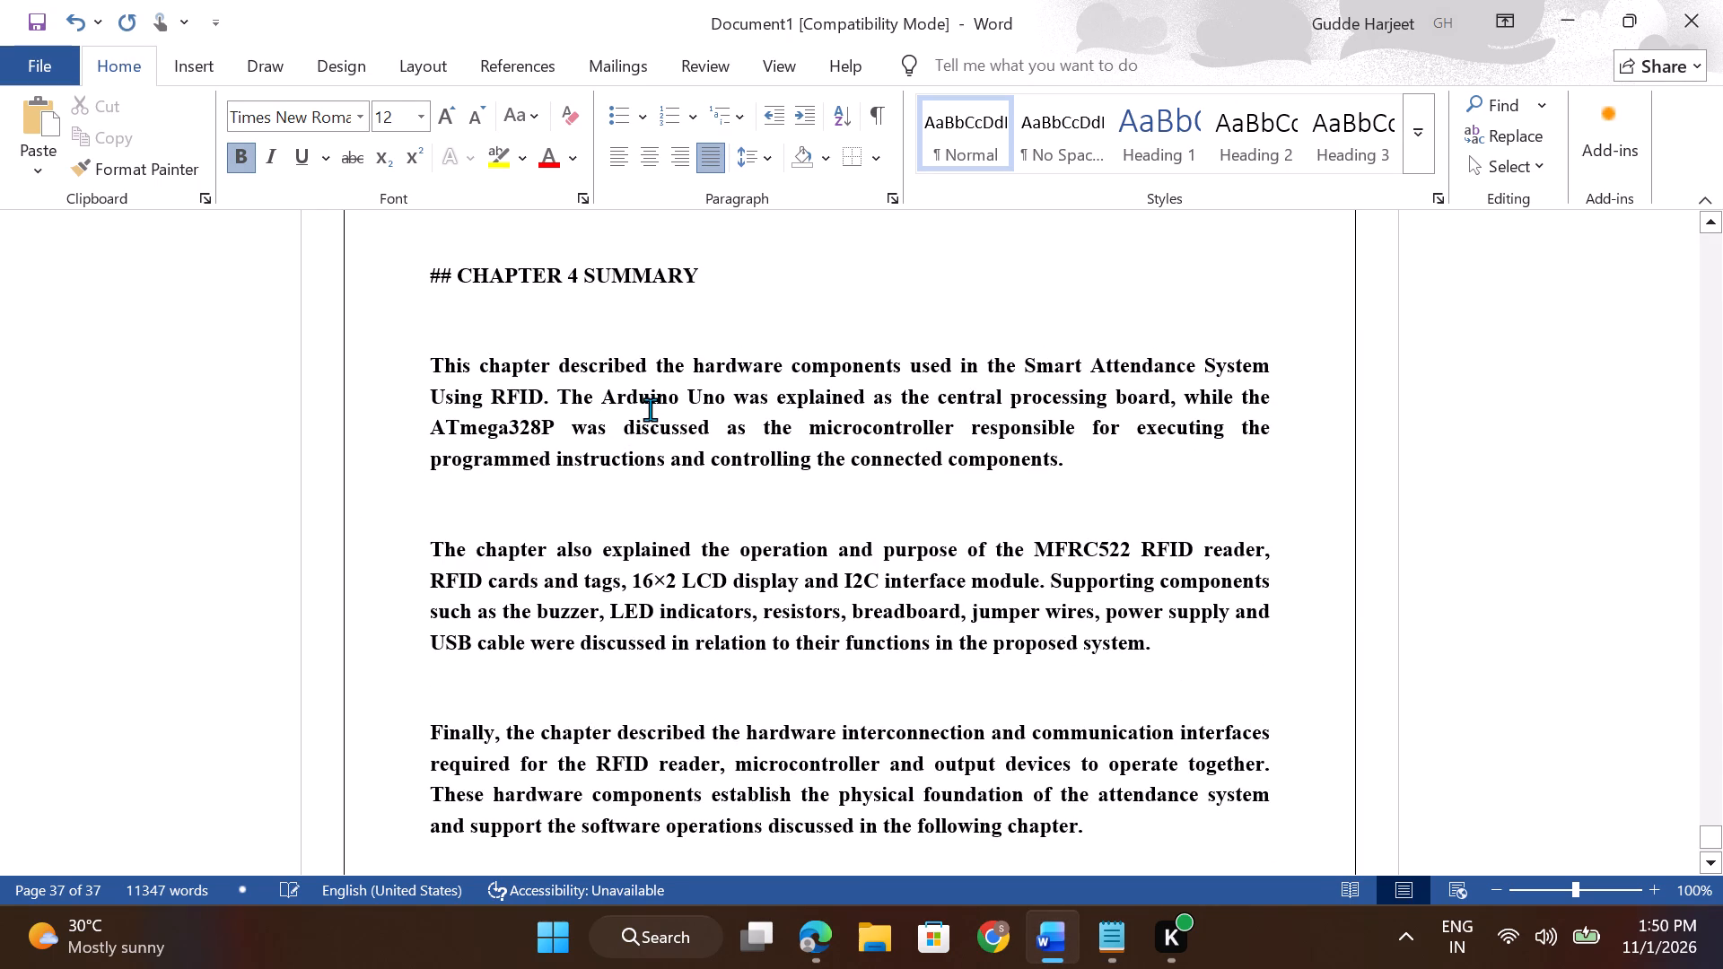
Delete the "## CHAPTER 4 SUMMARY" heading and its paragraphs from the end of the pasted chapter.
scroll(650, 409, up, 4)
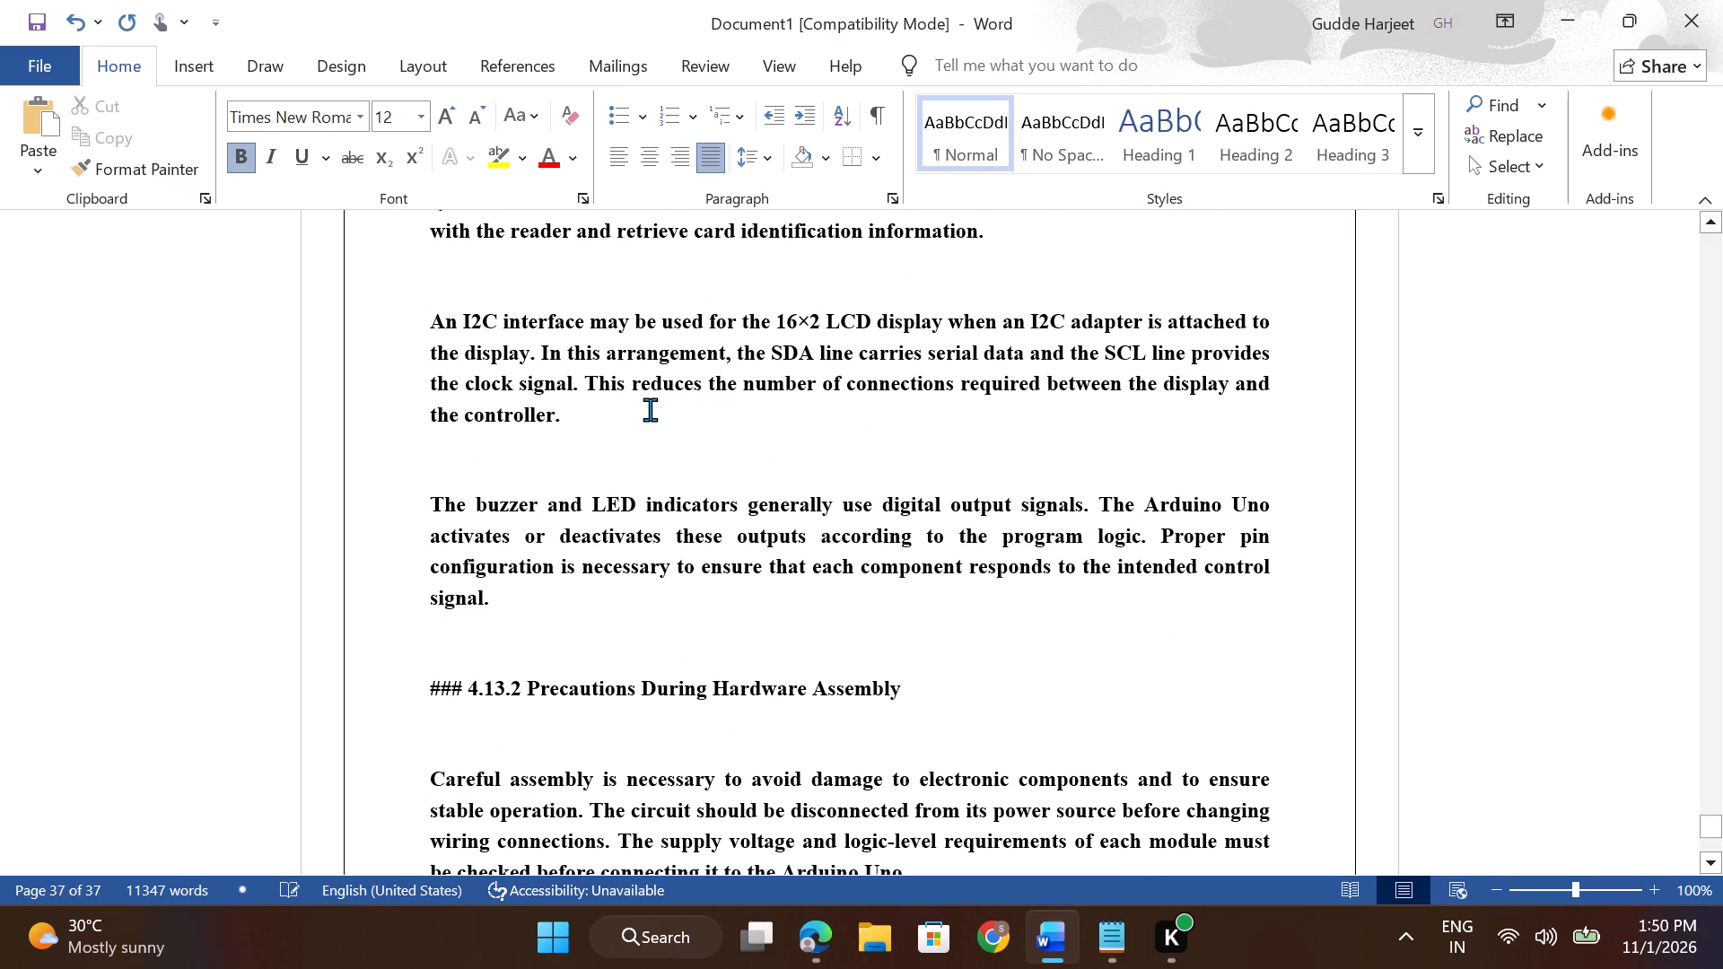
scroll(650, 409, down, 8)
scroll(650, 409, up, 1)
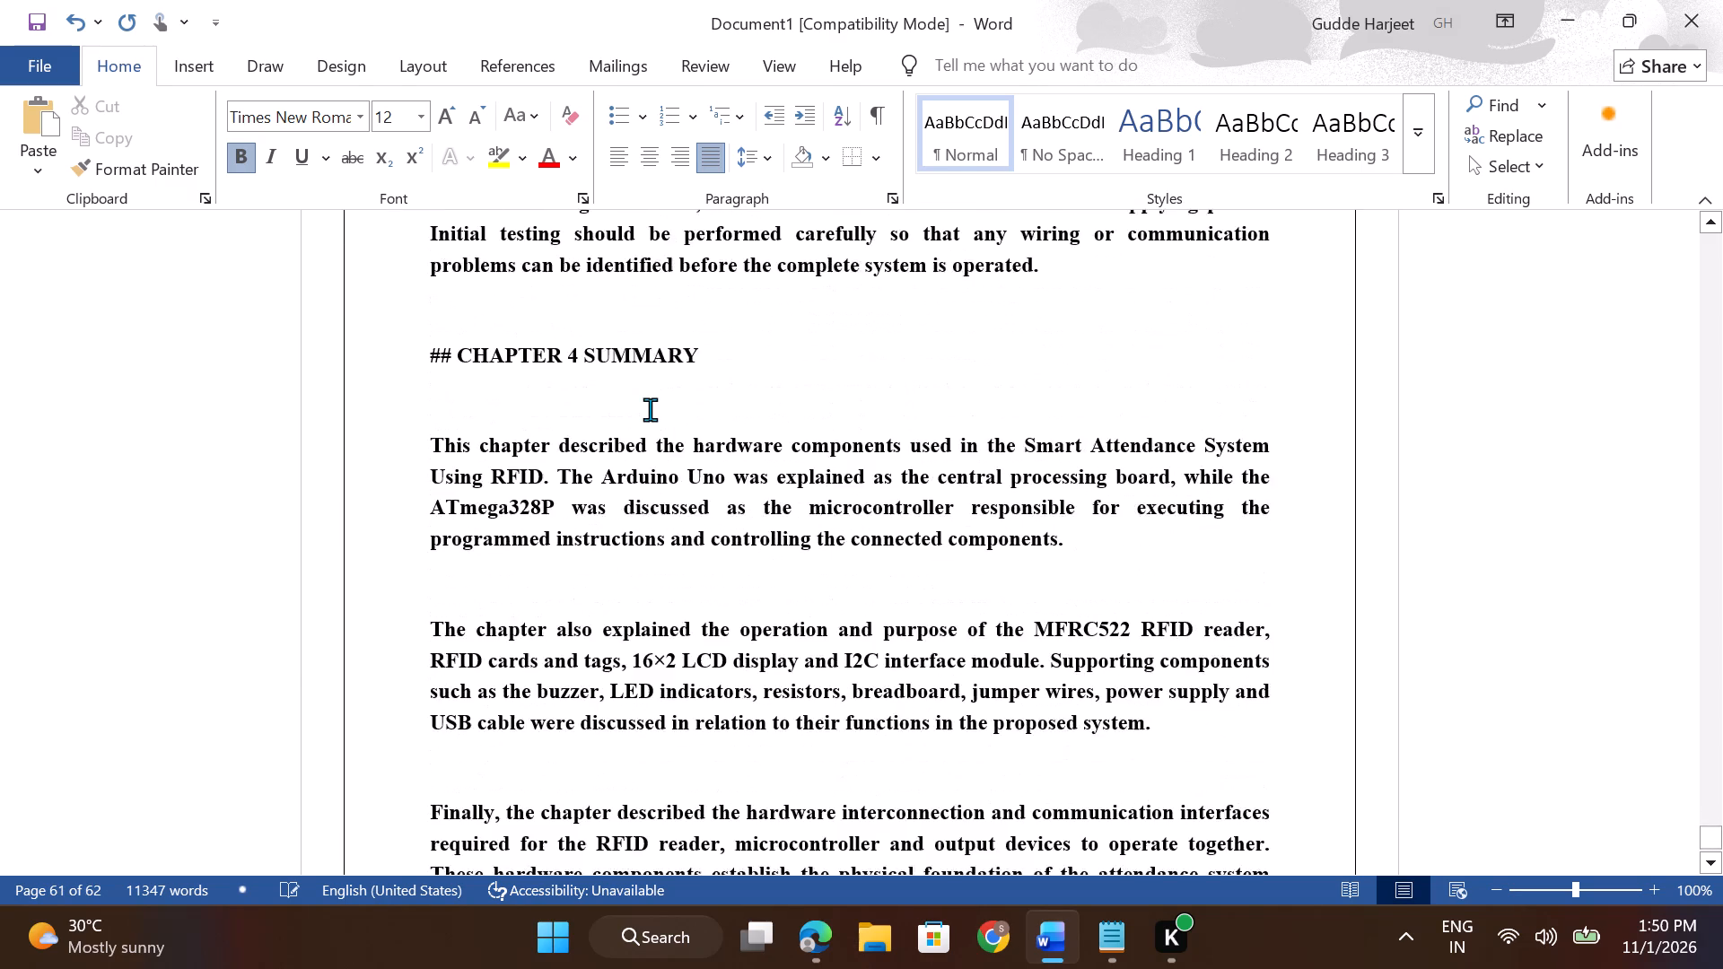
scroll(650, 409, up, 1)
drag(422, 386, 990, 812)
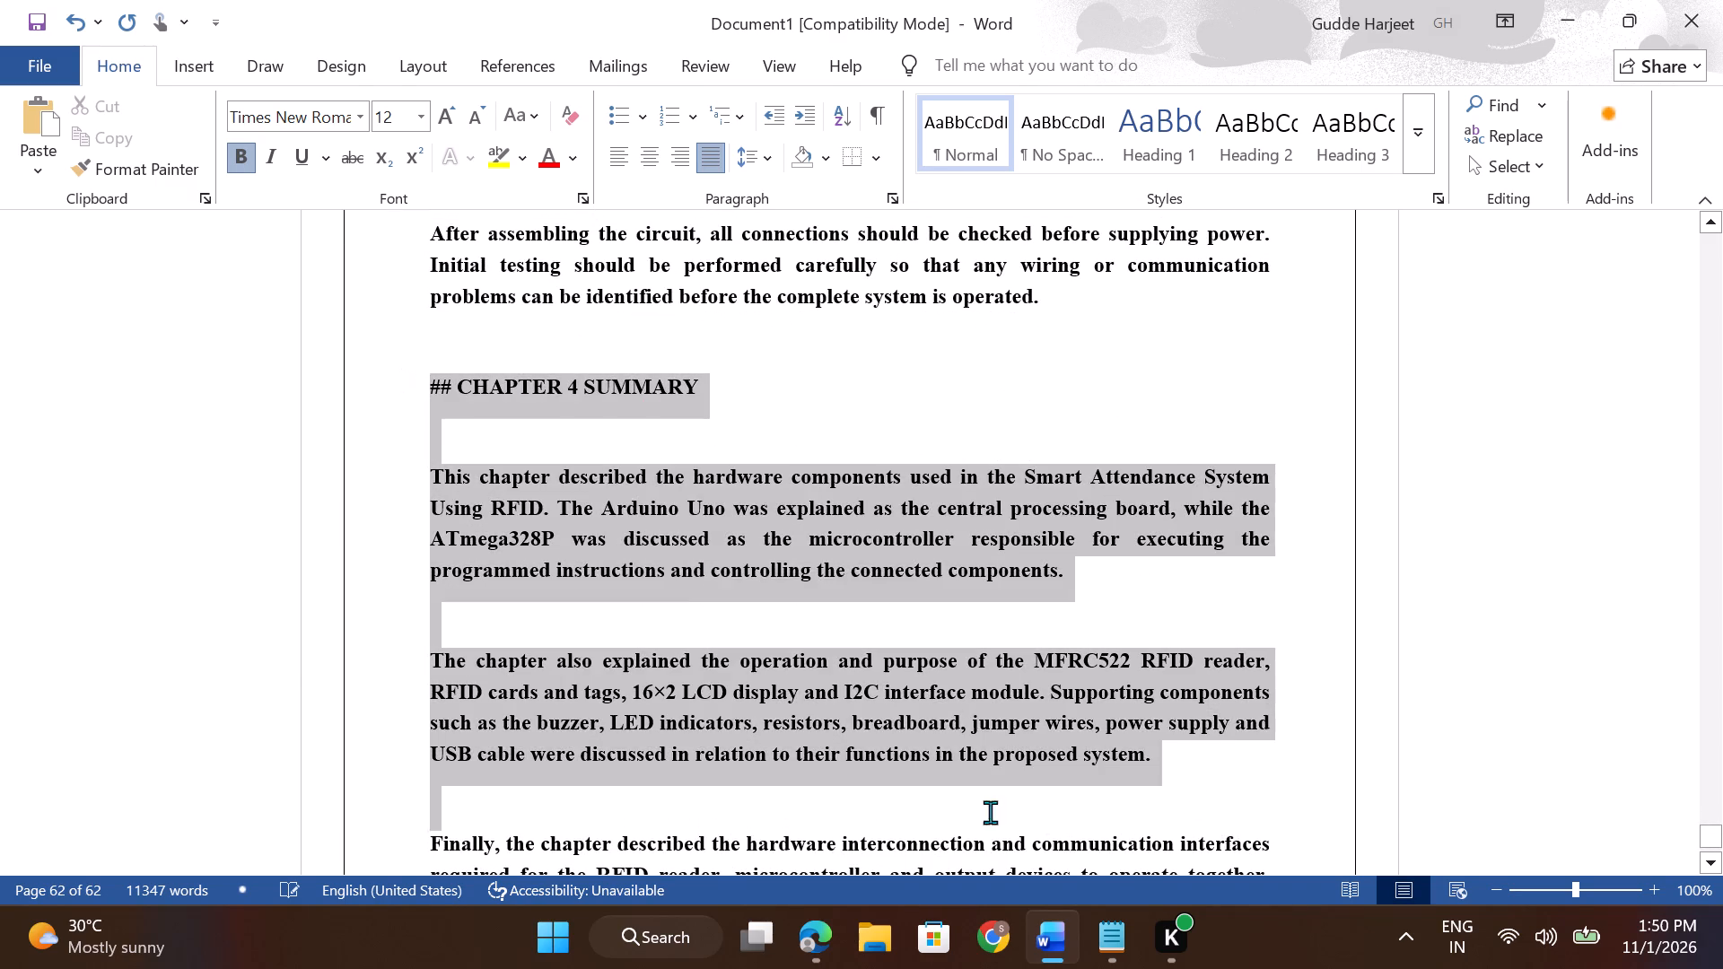
drag(990, 812, 1089, 968)
key(BackSpace)
Remove the duplicate "# CHAPTER 4" and "# HARDWARE DESCRIPTION" lines, the "##" marks before "4.1 Introduction" and the blank line above it.
scroll(1089, 968, up, 9)
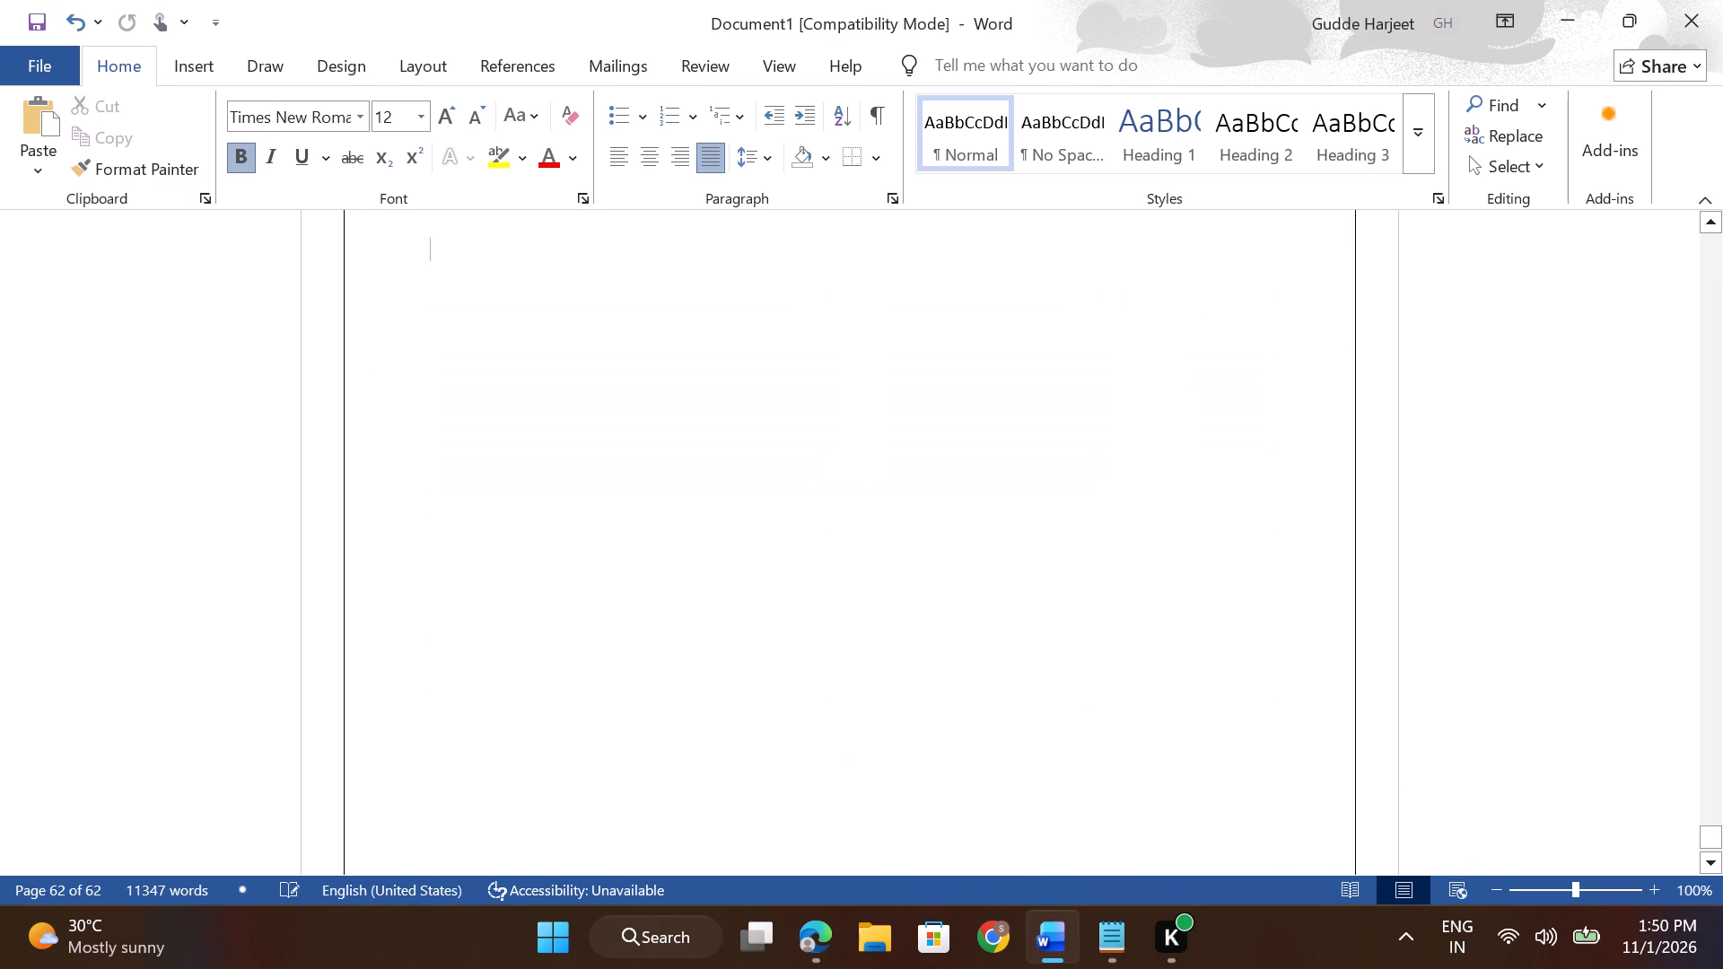
scroll(1089, 968, up, 12)
scroll(976, 684, up, 18)
scroll(666, 429, up, 19)
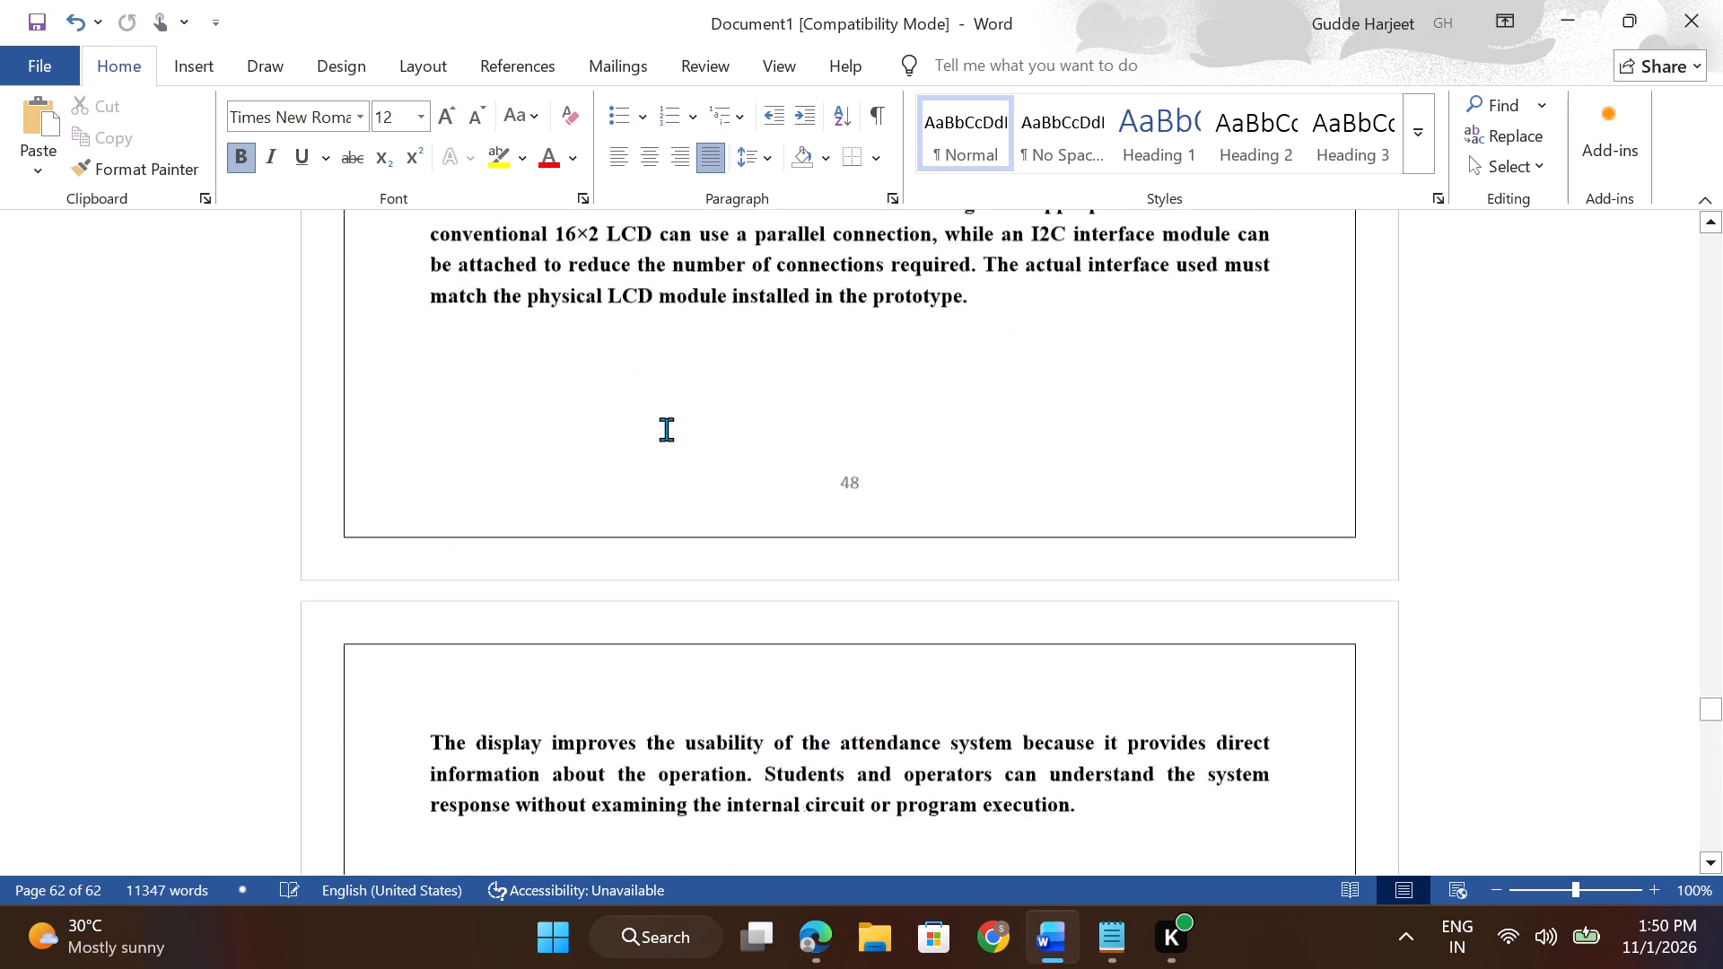
scroll(666, 429, up, 9)
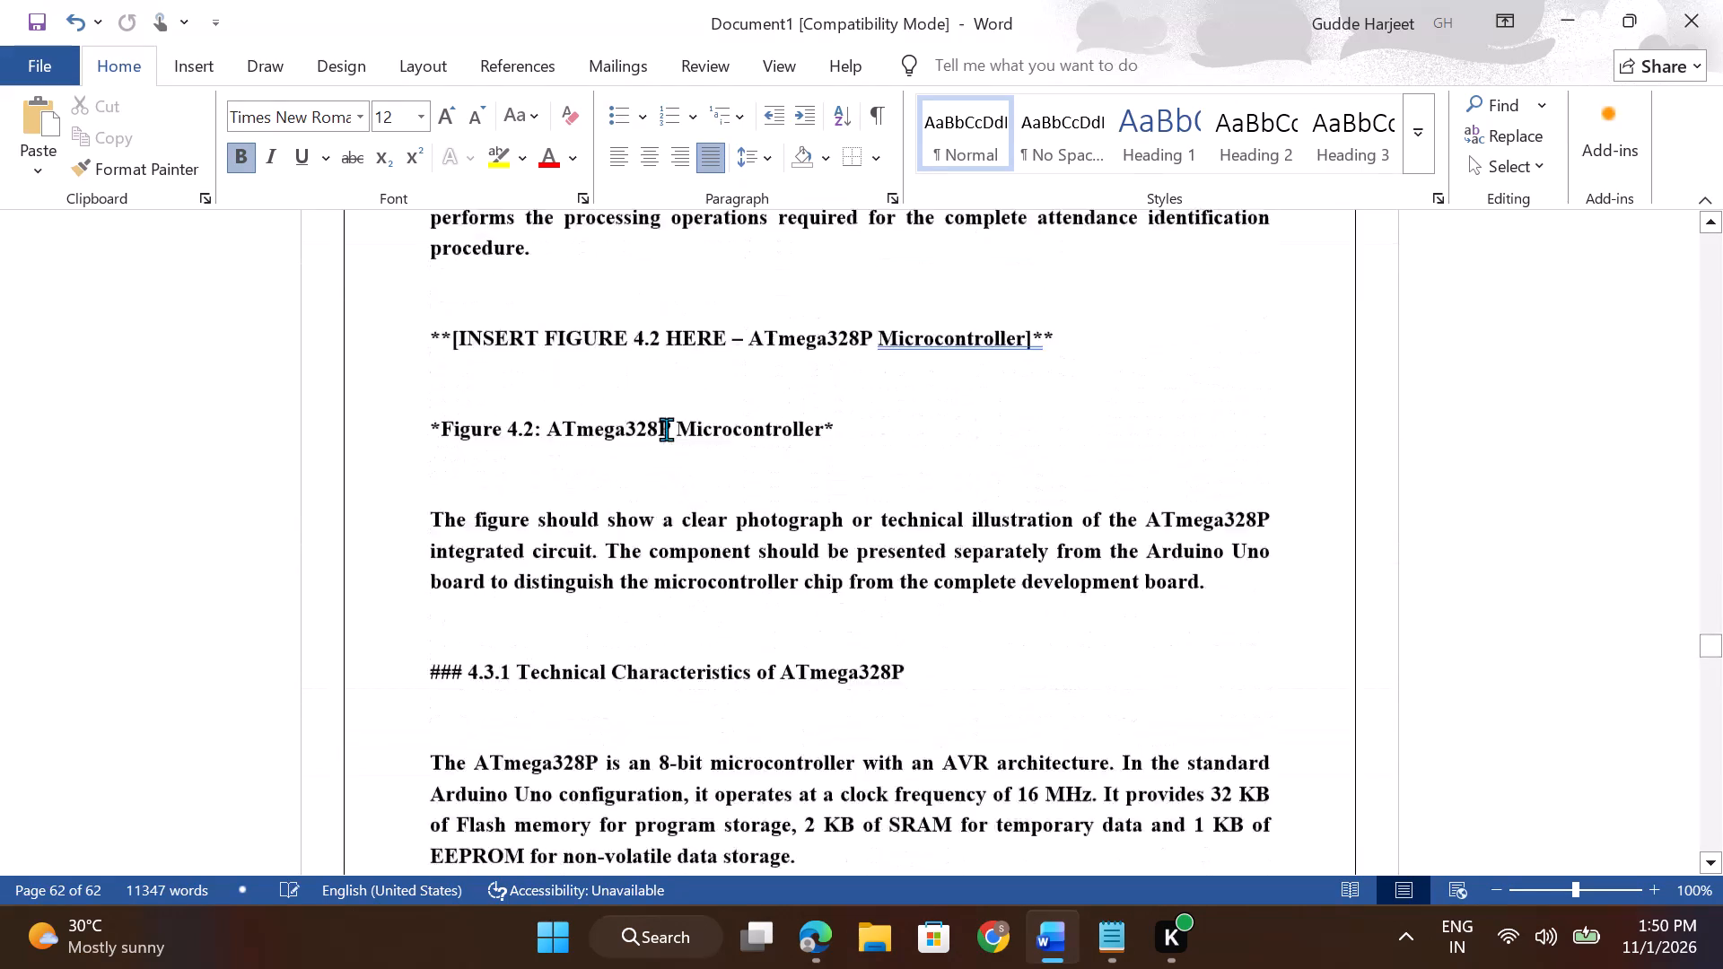
scroll(666, 429, up, 12)
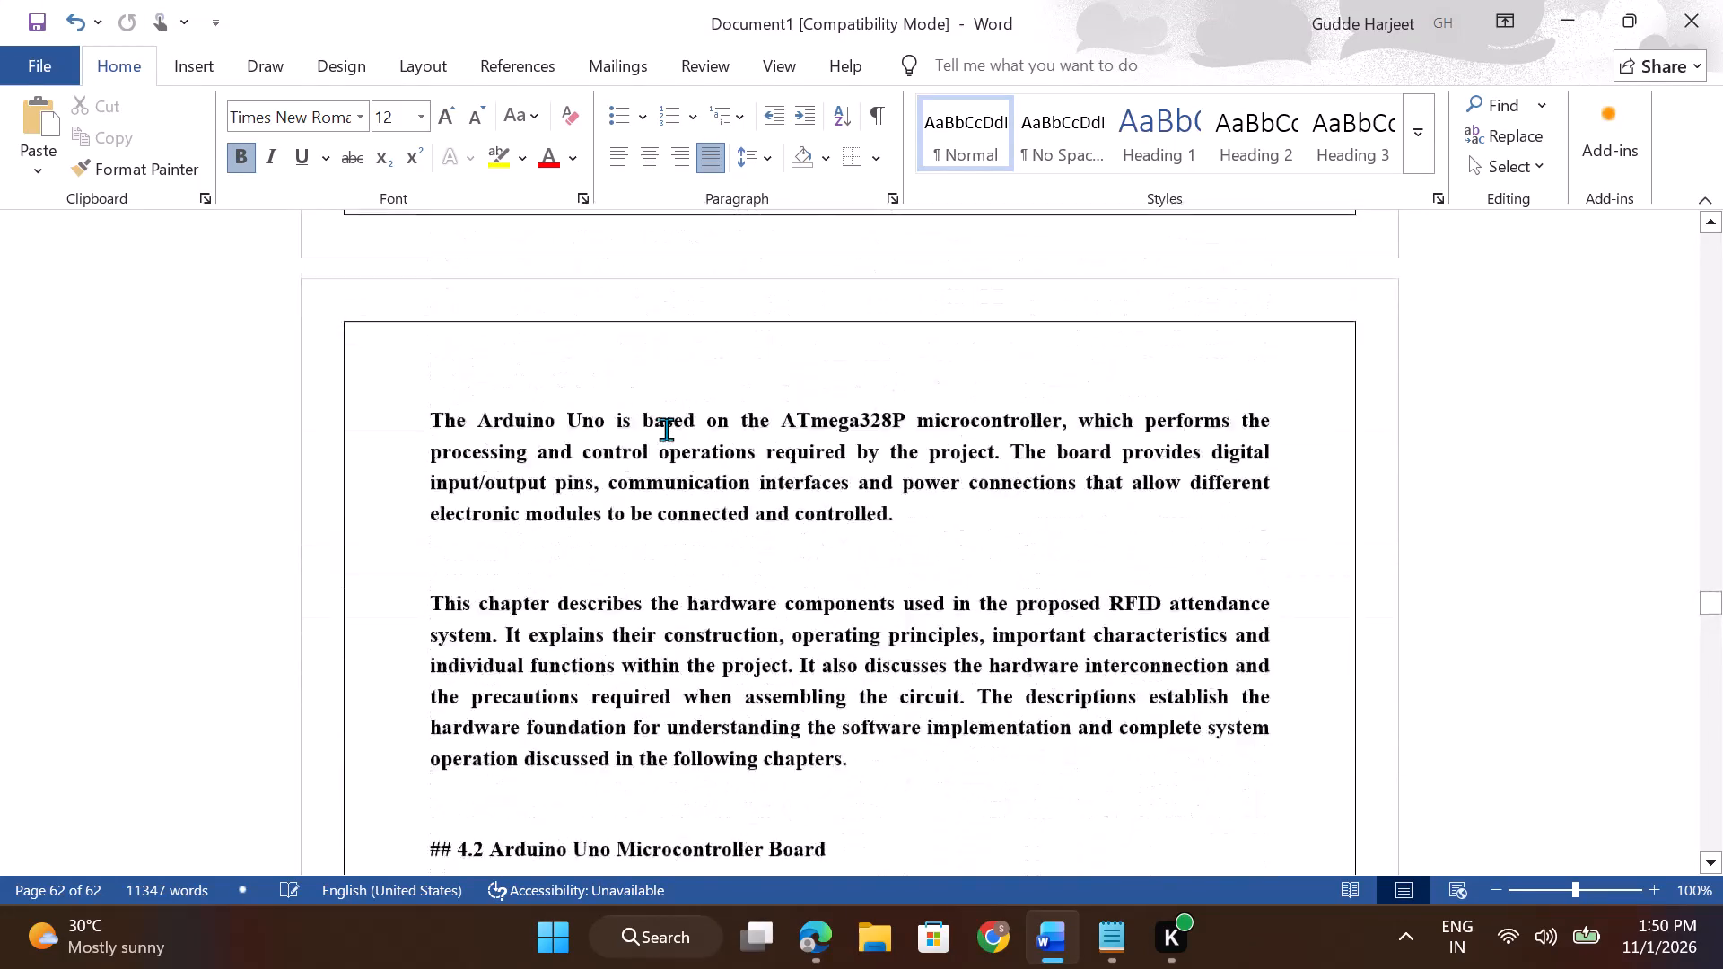
scroll(666, 429, down, 3)
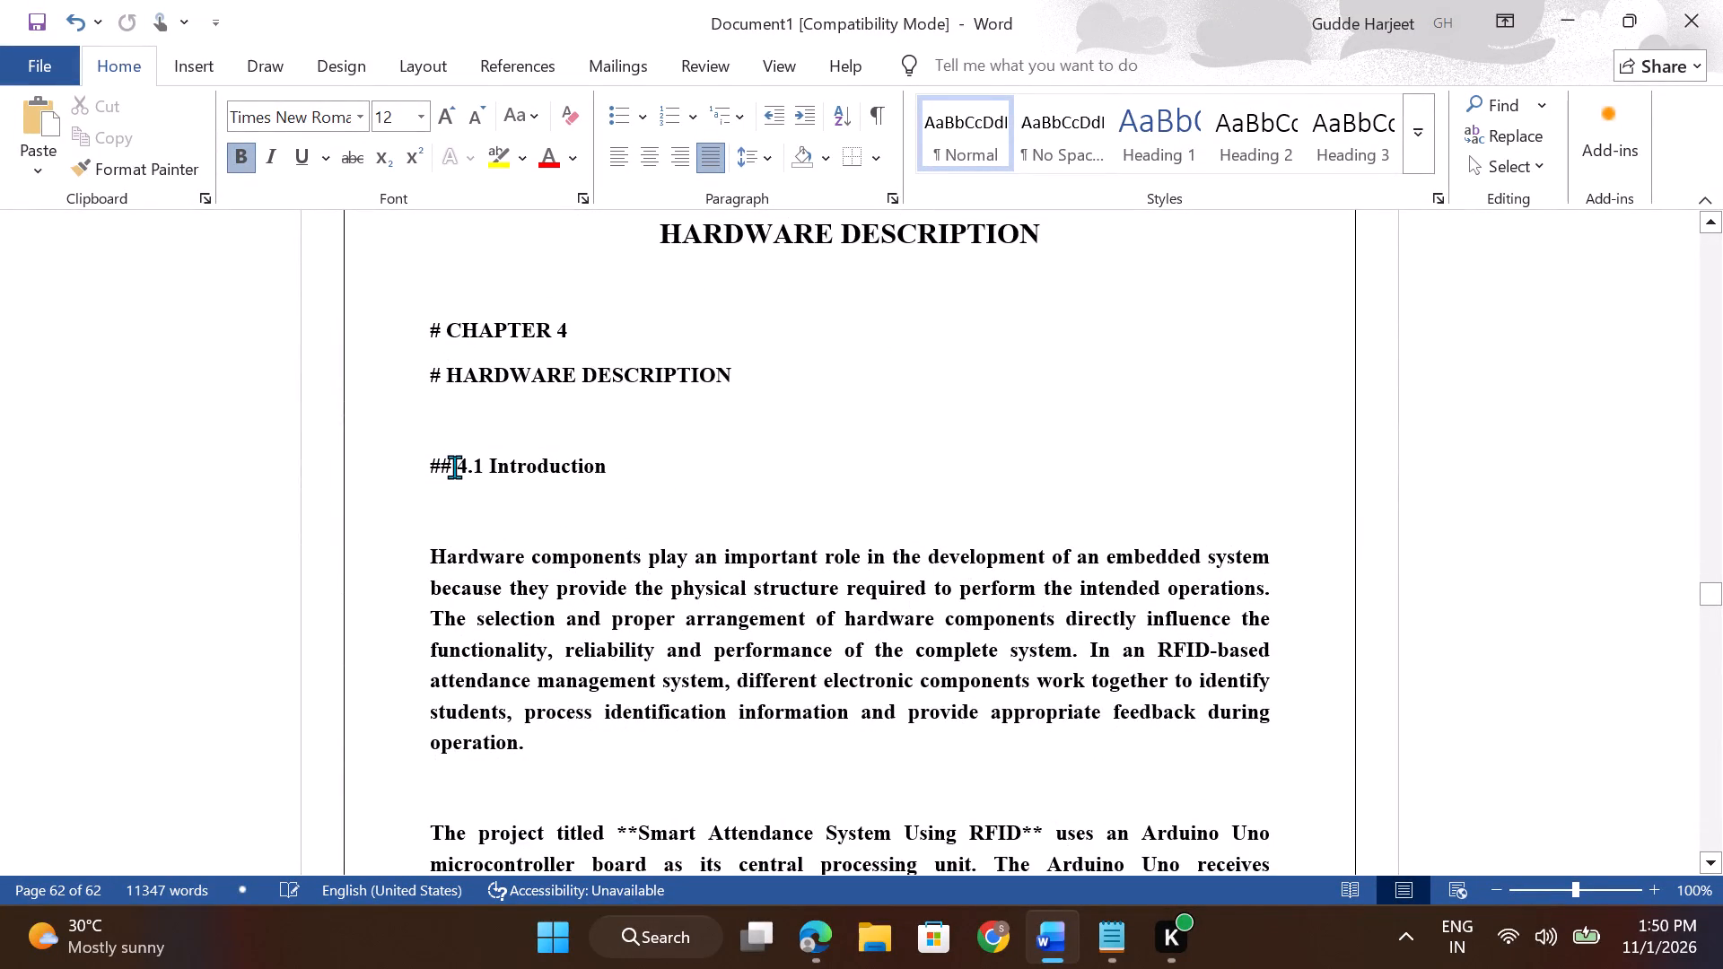
drag(454, 467, 411, 324)
key(BackSpace)
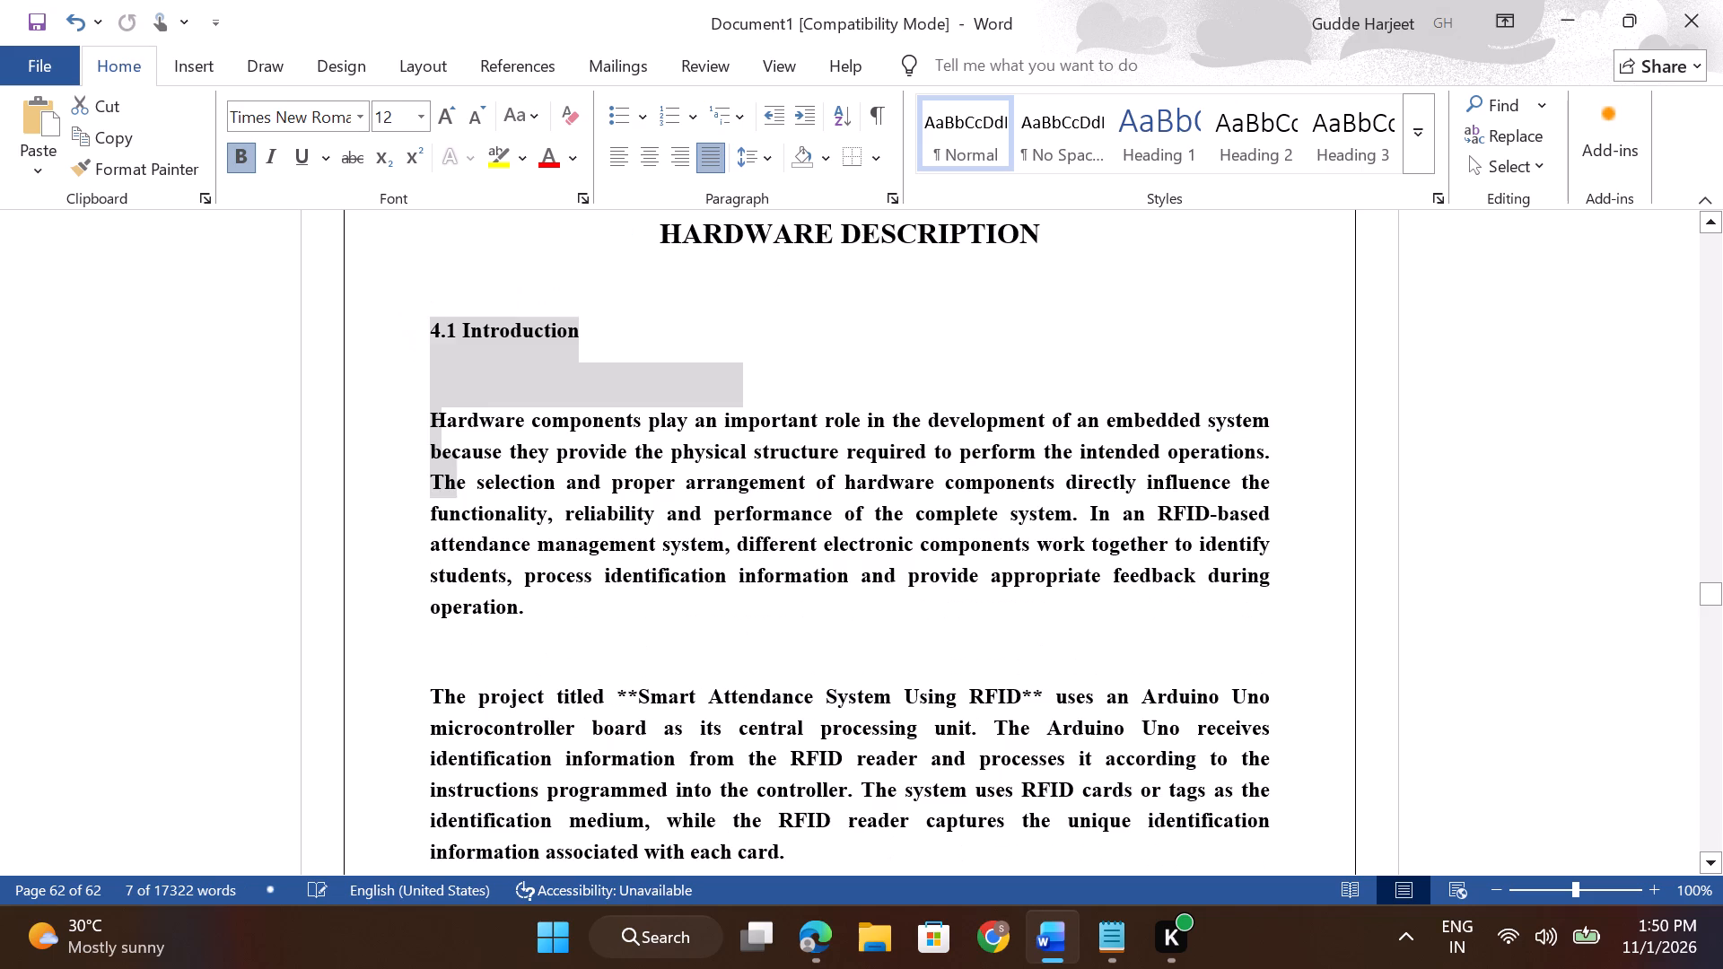
key(BackSpace)
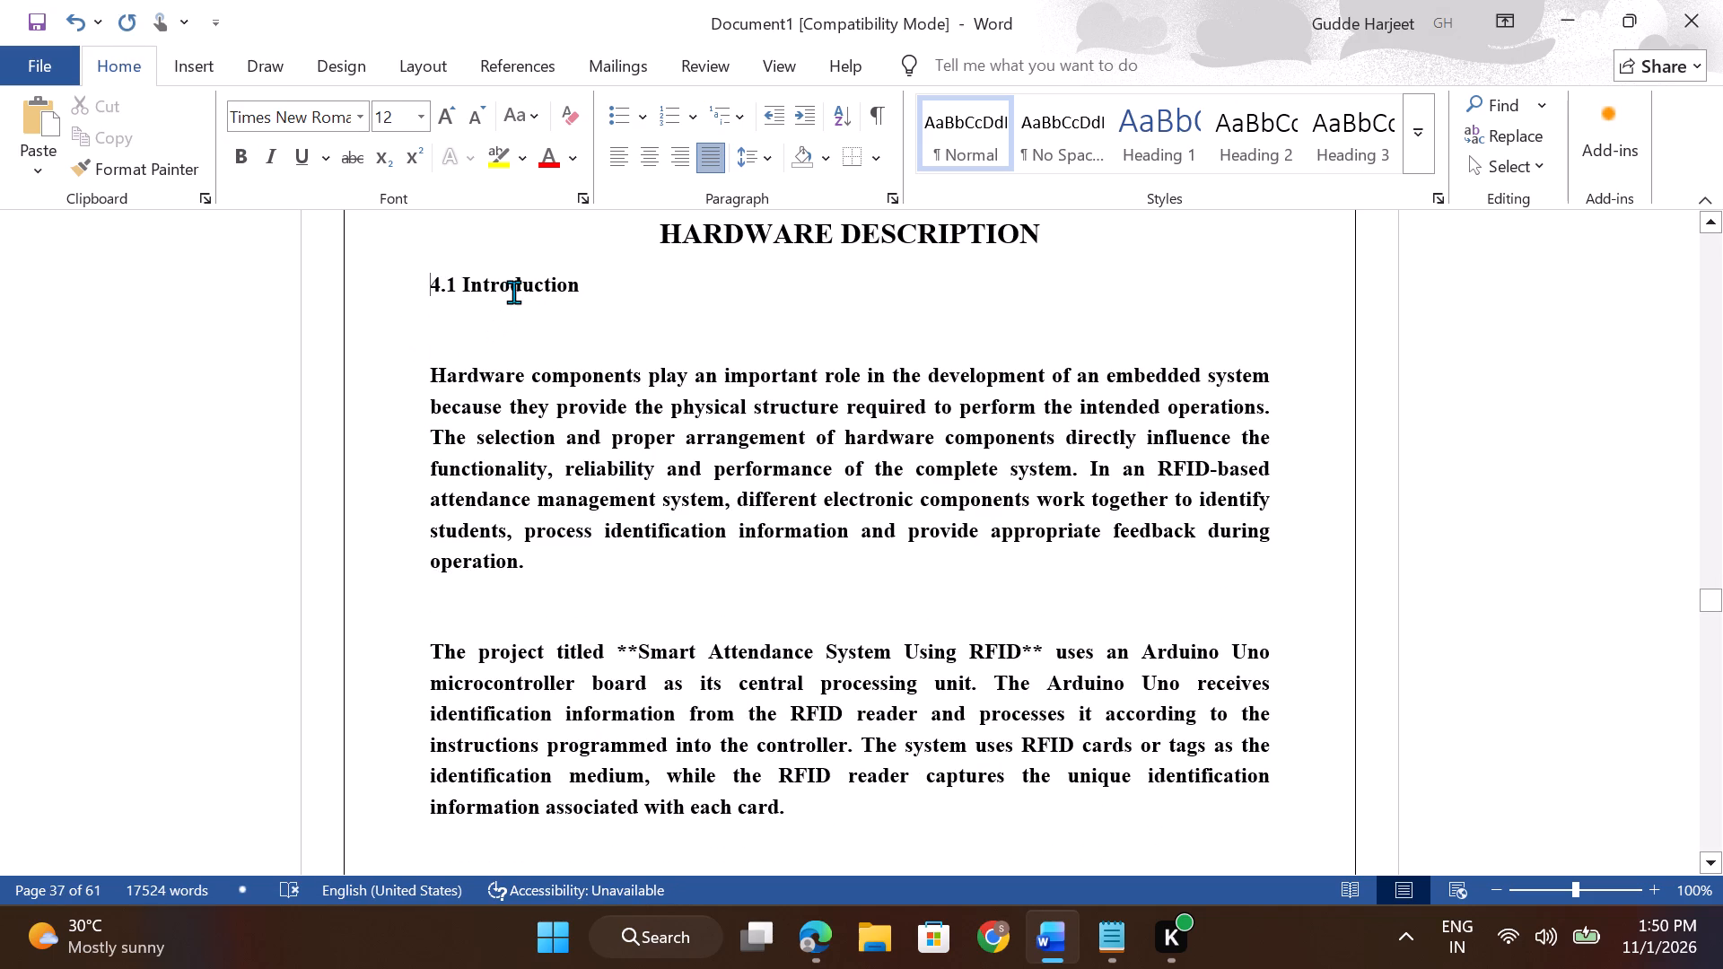
Set the "4.1 Introduction" heading to font size 14 and remove the blank line beneath it.
click(517, 287)
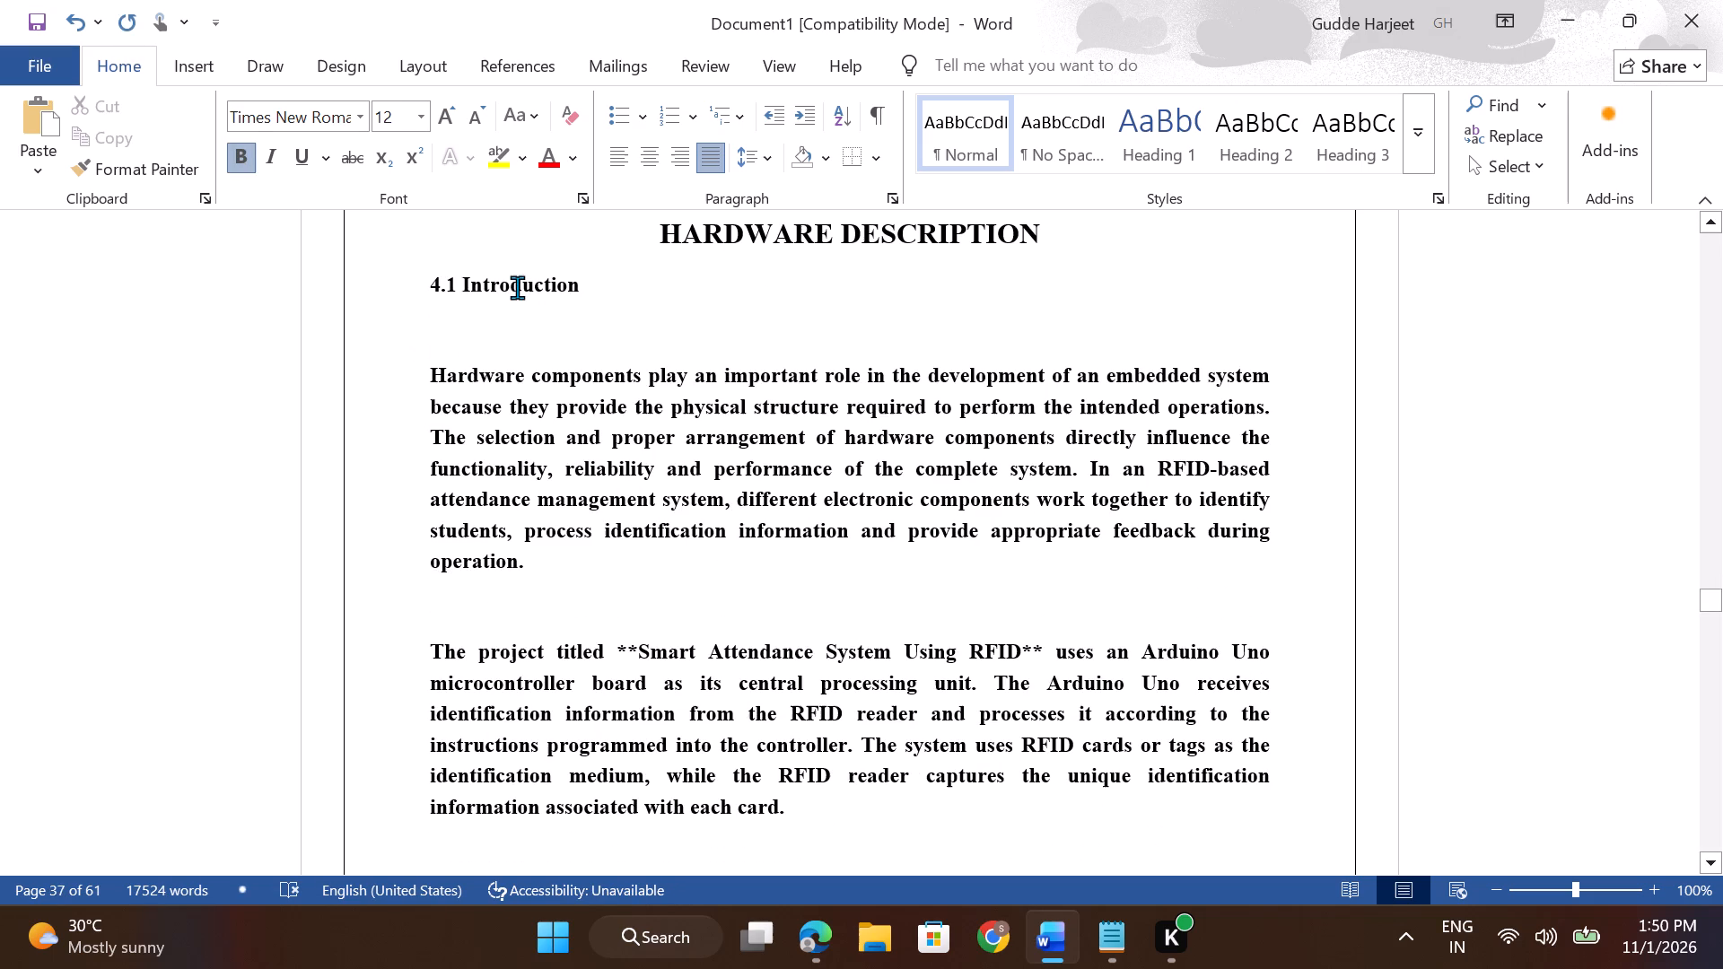
ctrl+click(517, 287)
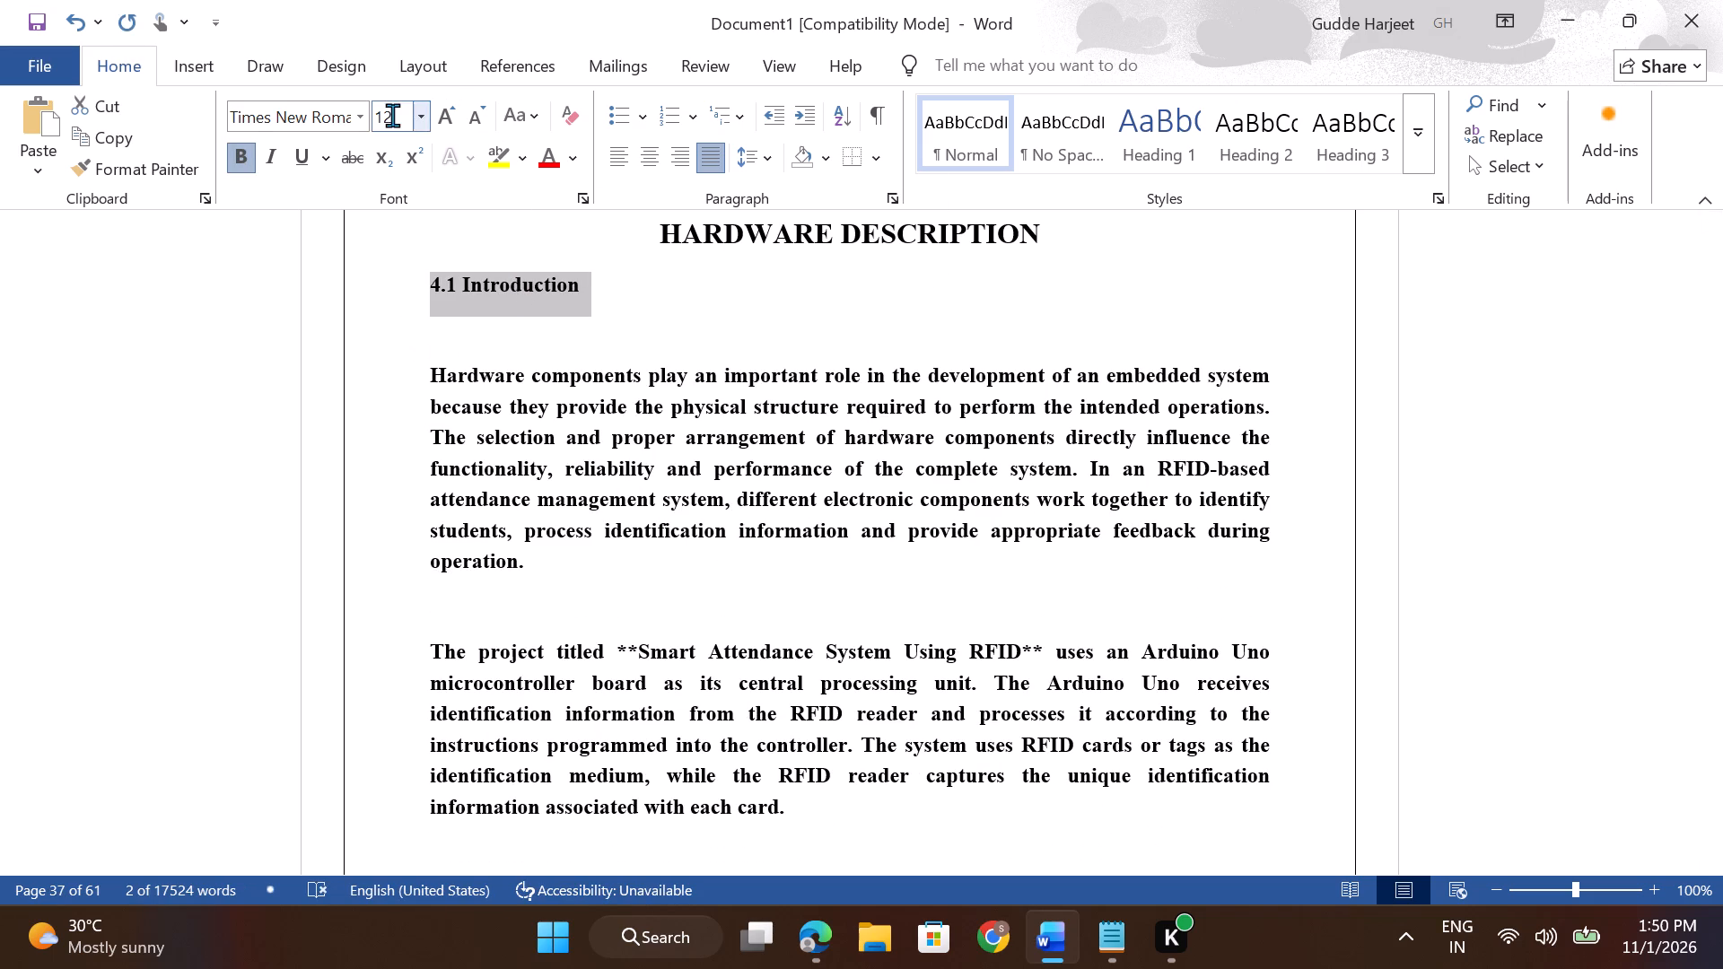
click(392, 115)
text(14)
key(Return)
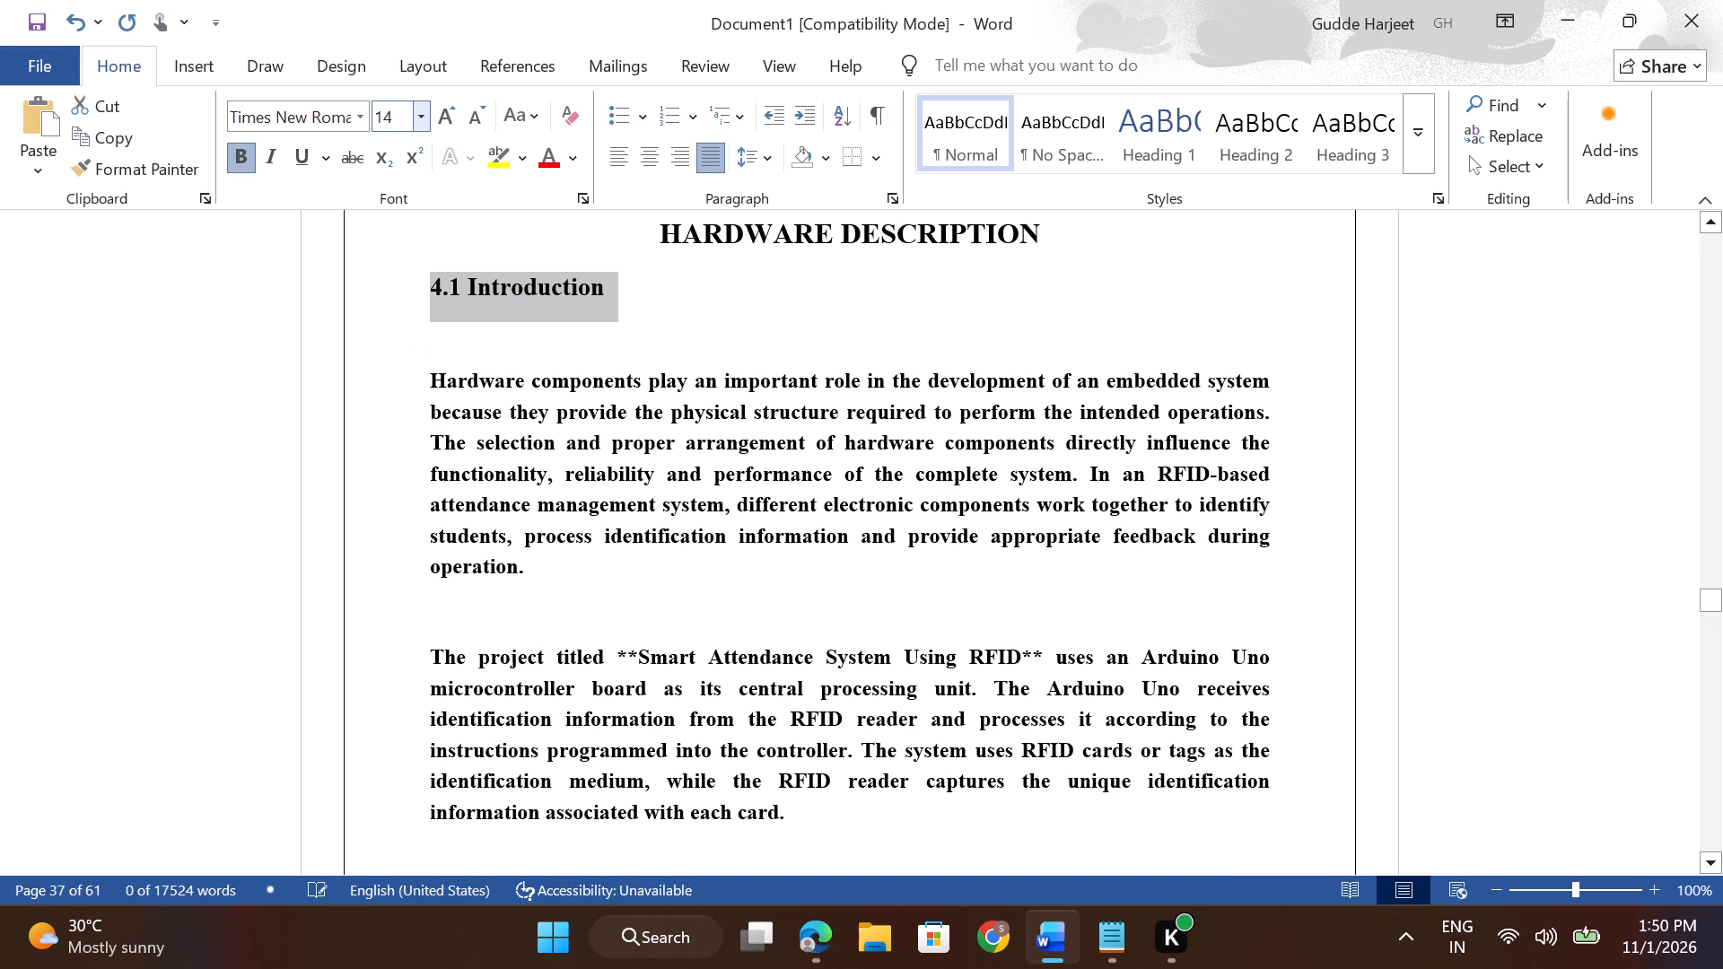
click(483, 354)
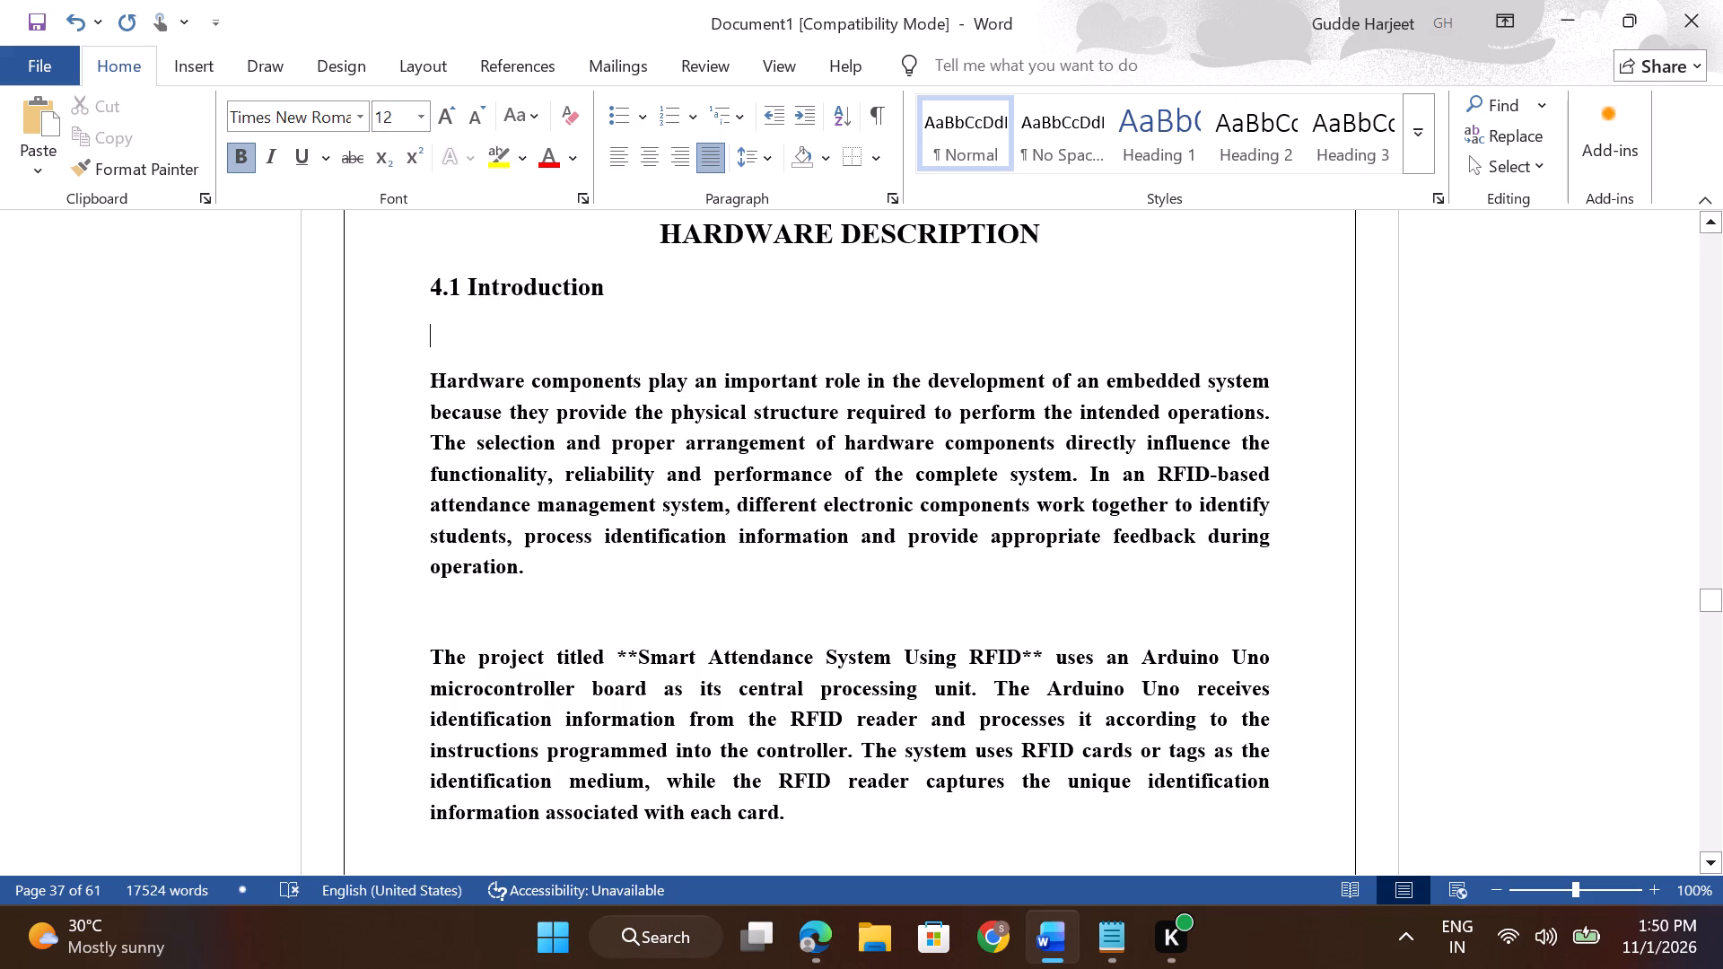
key(BackSpace)
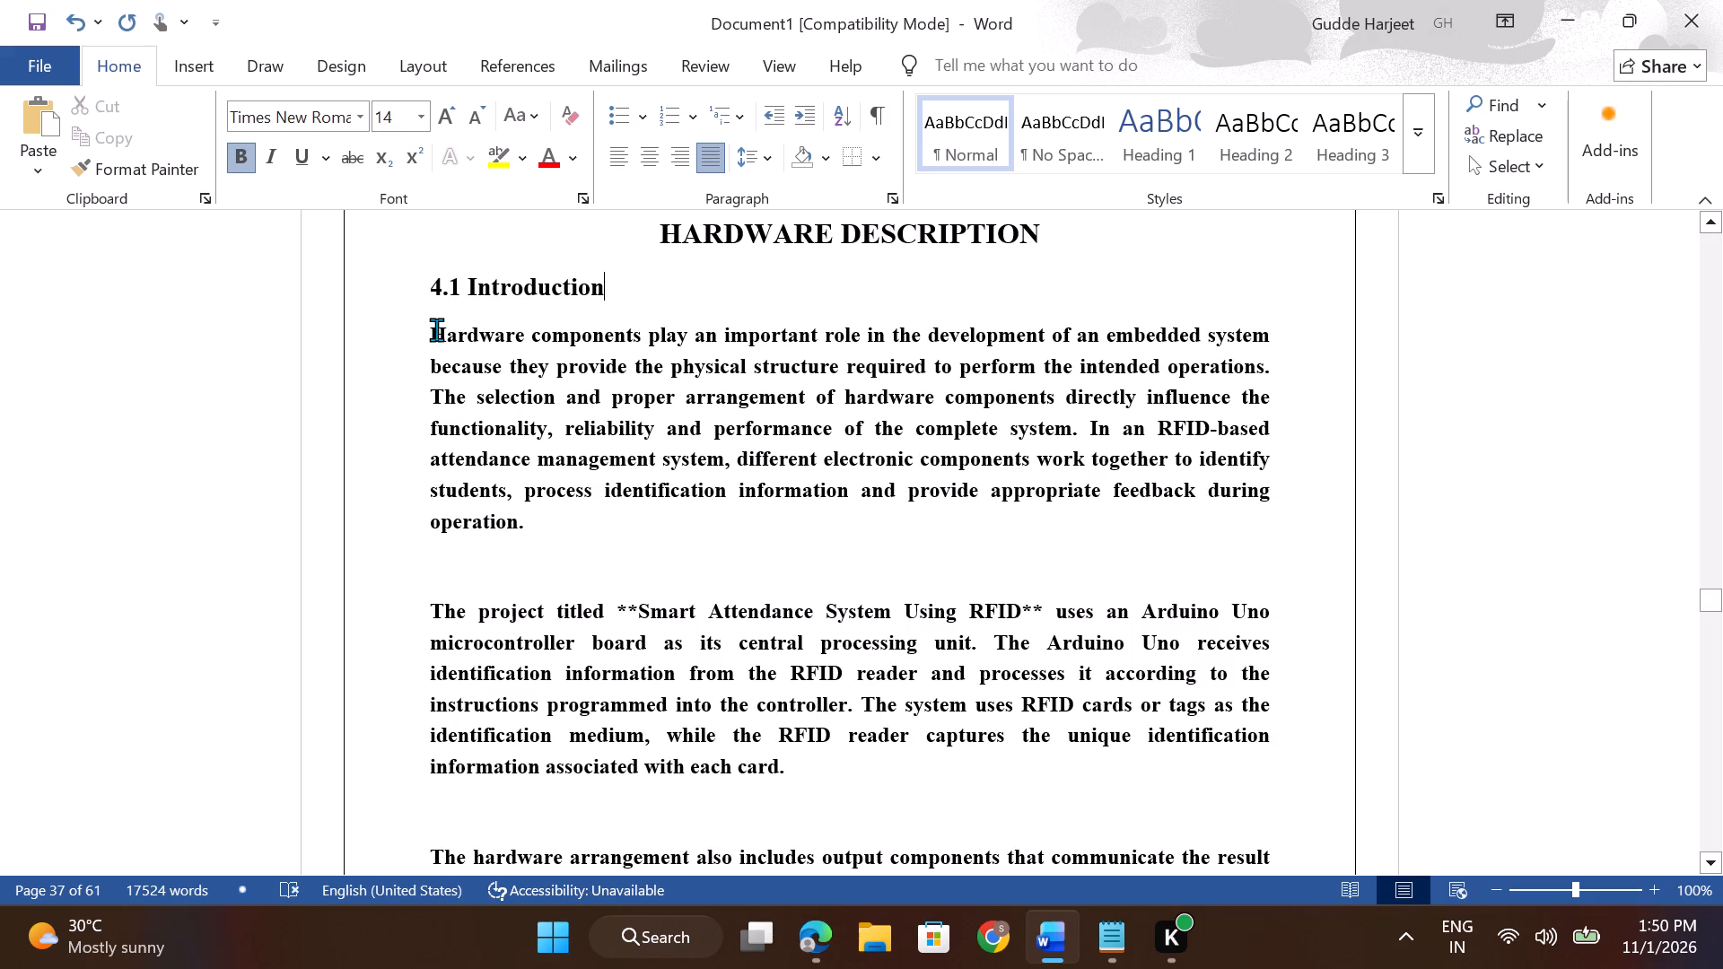
Copy all the Chapter 4 body text below the "4.1 Introduction" heading and delete it from the report.
drag(433, 331, 651, 739)
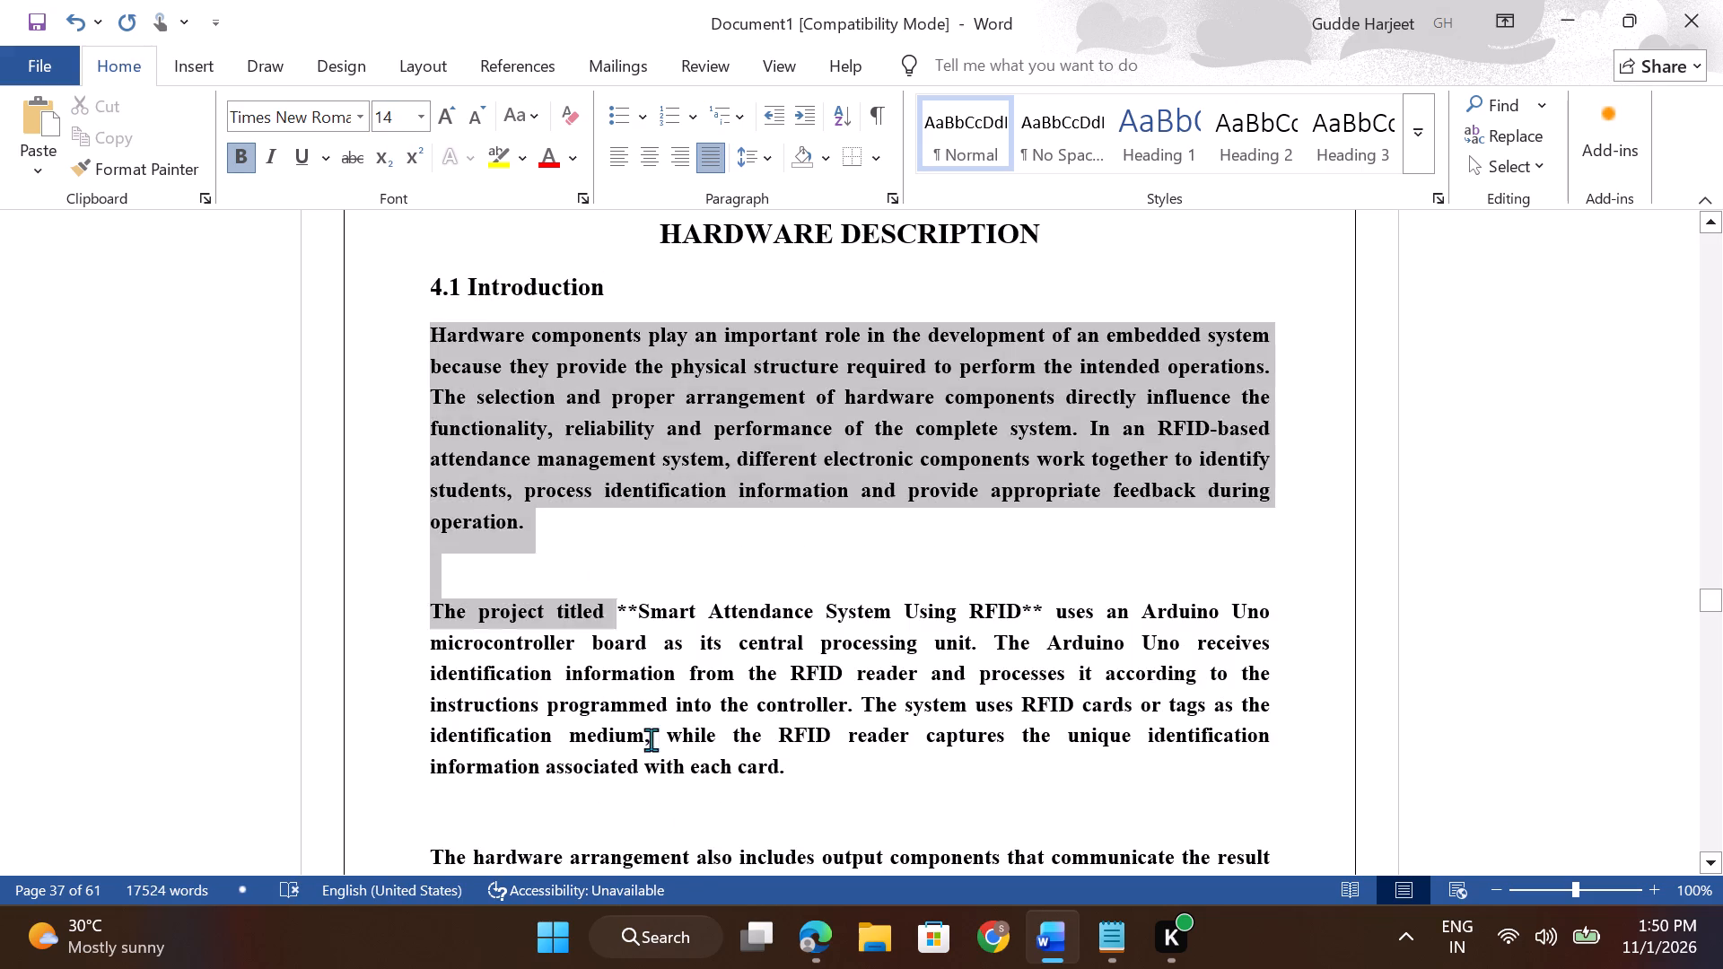
drag(651, 739, 713, 962)
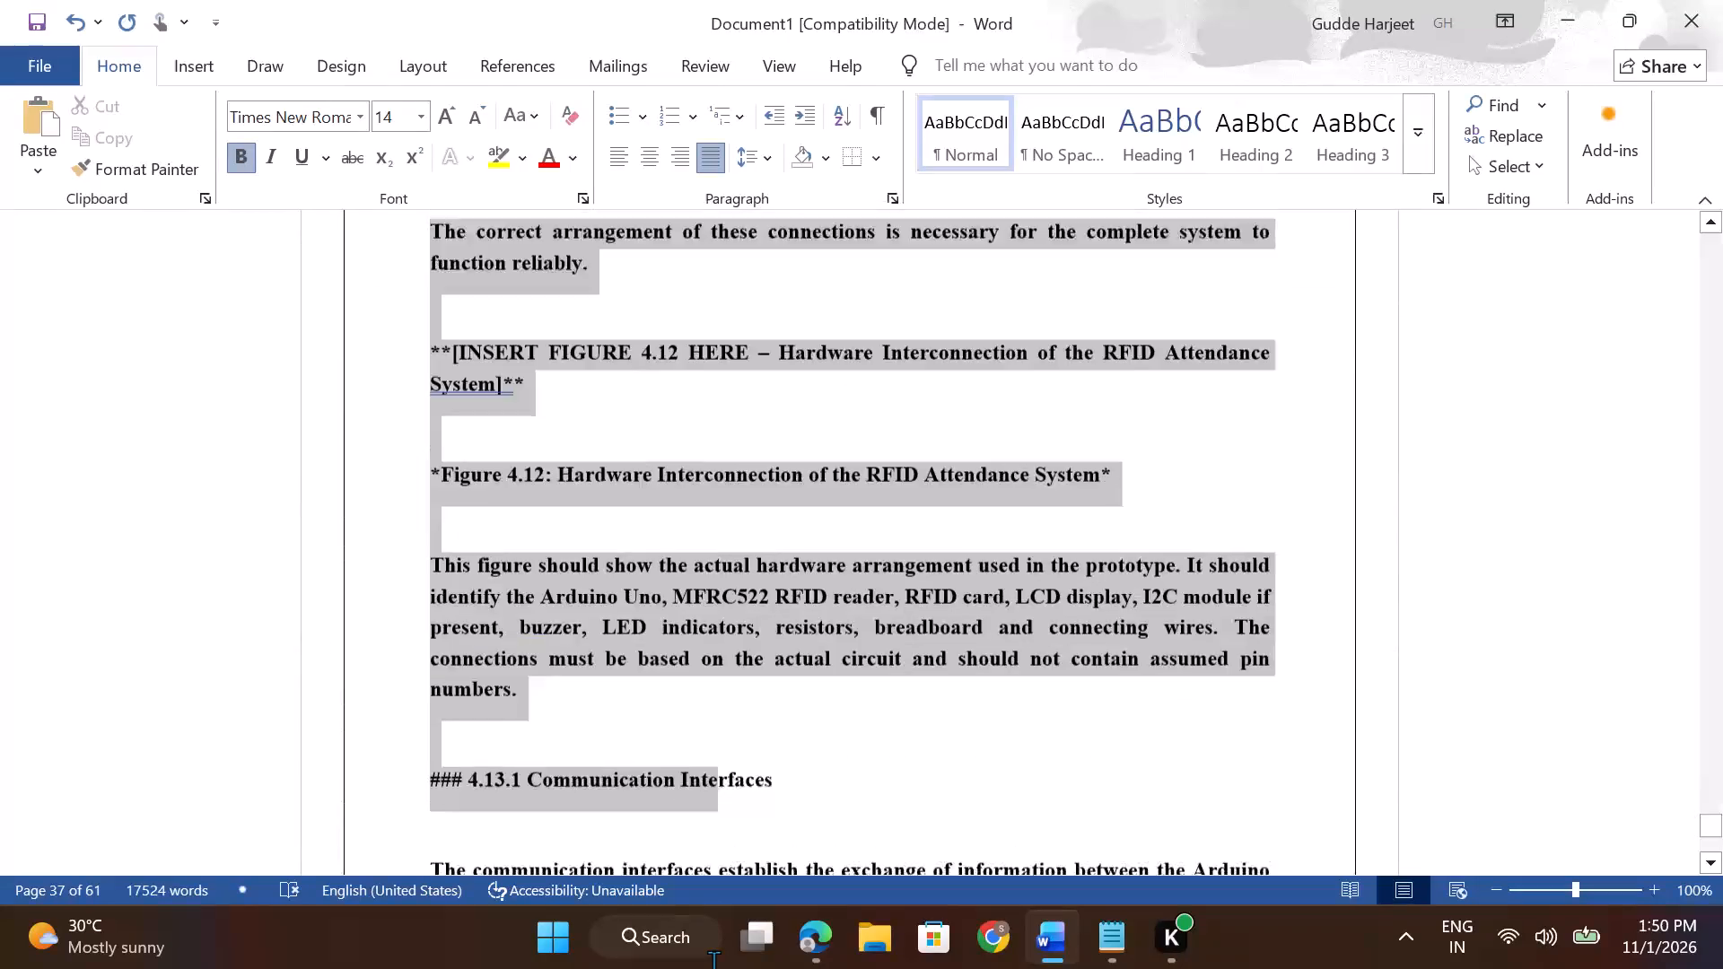
drag(713, 962, 1021, 569)
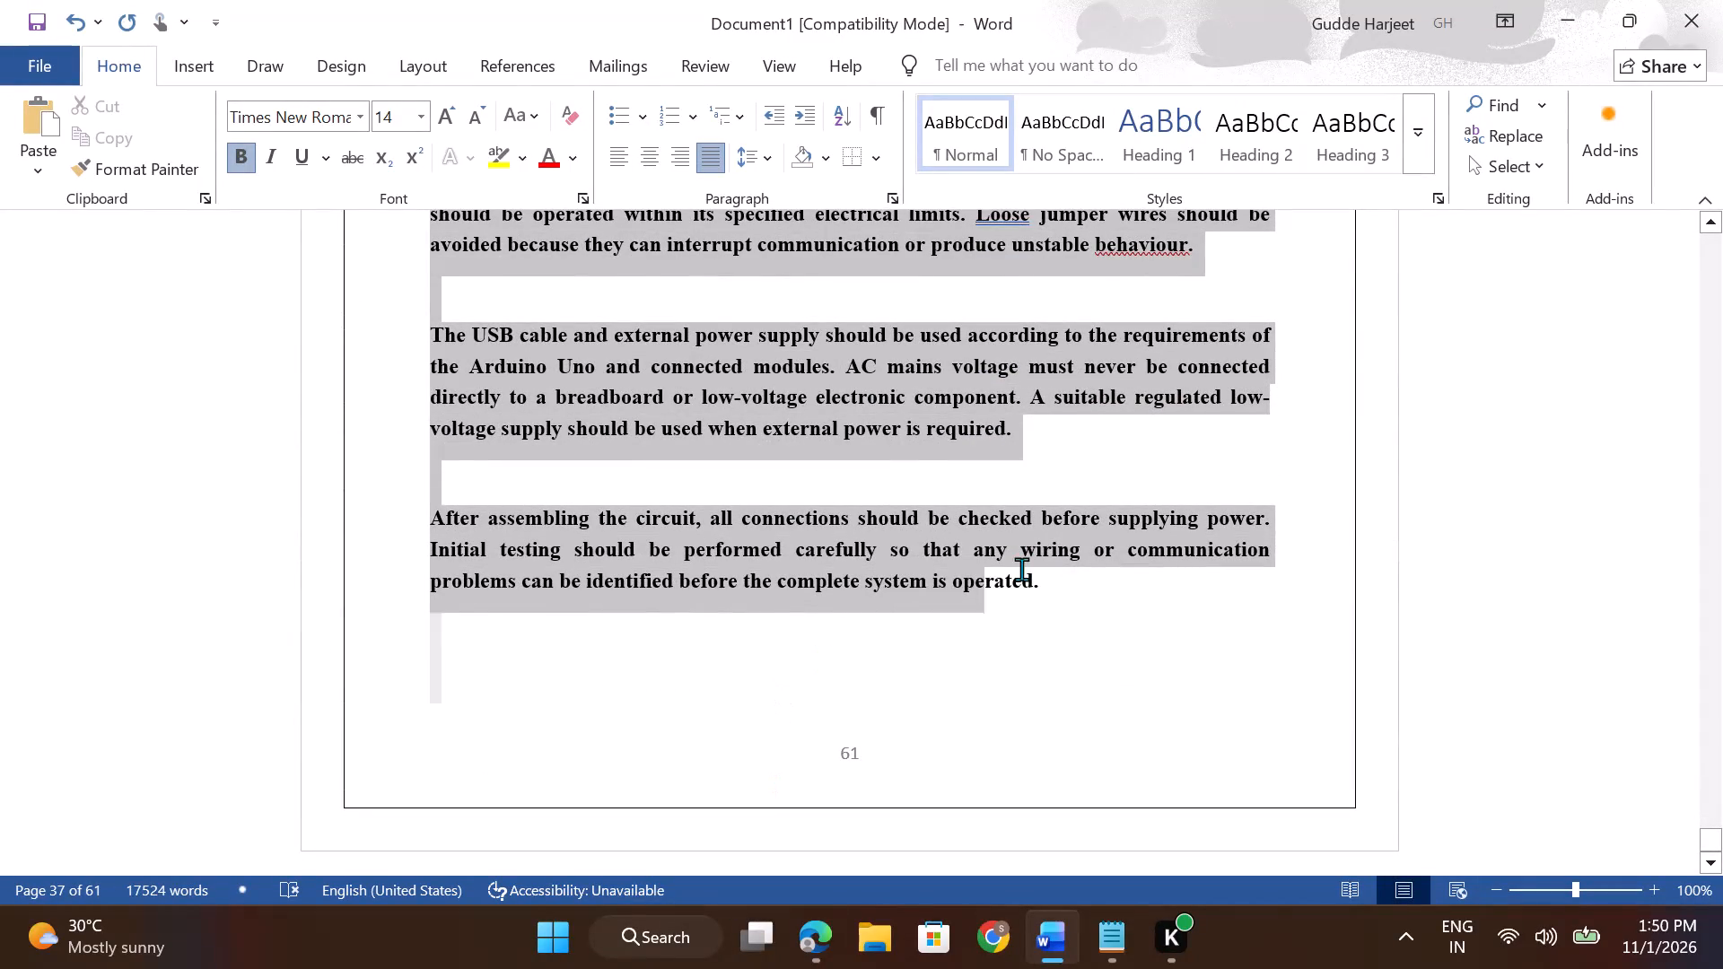
drag(1021, 569, 1064, 584)
key(ctrl+c)
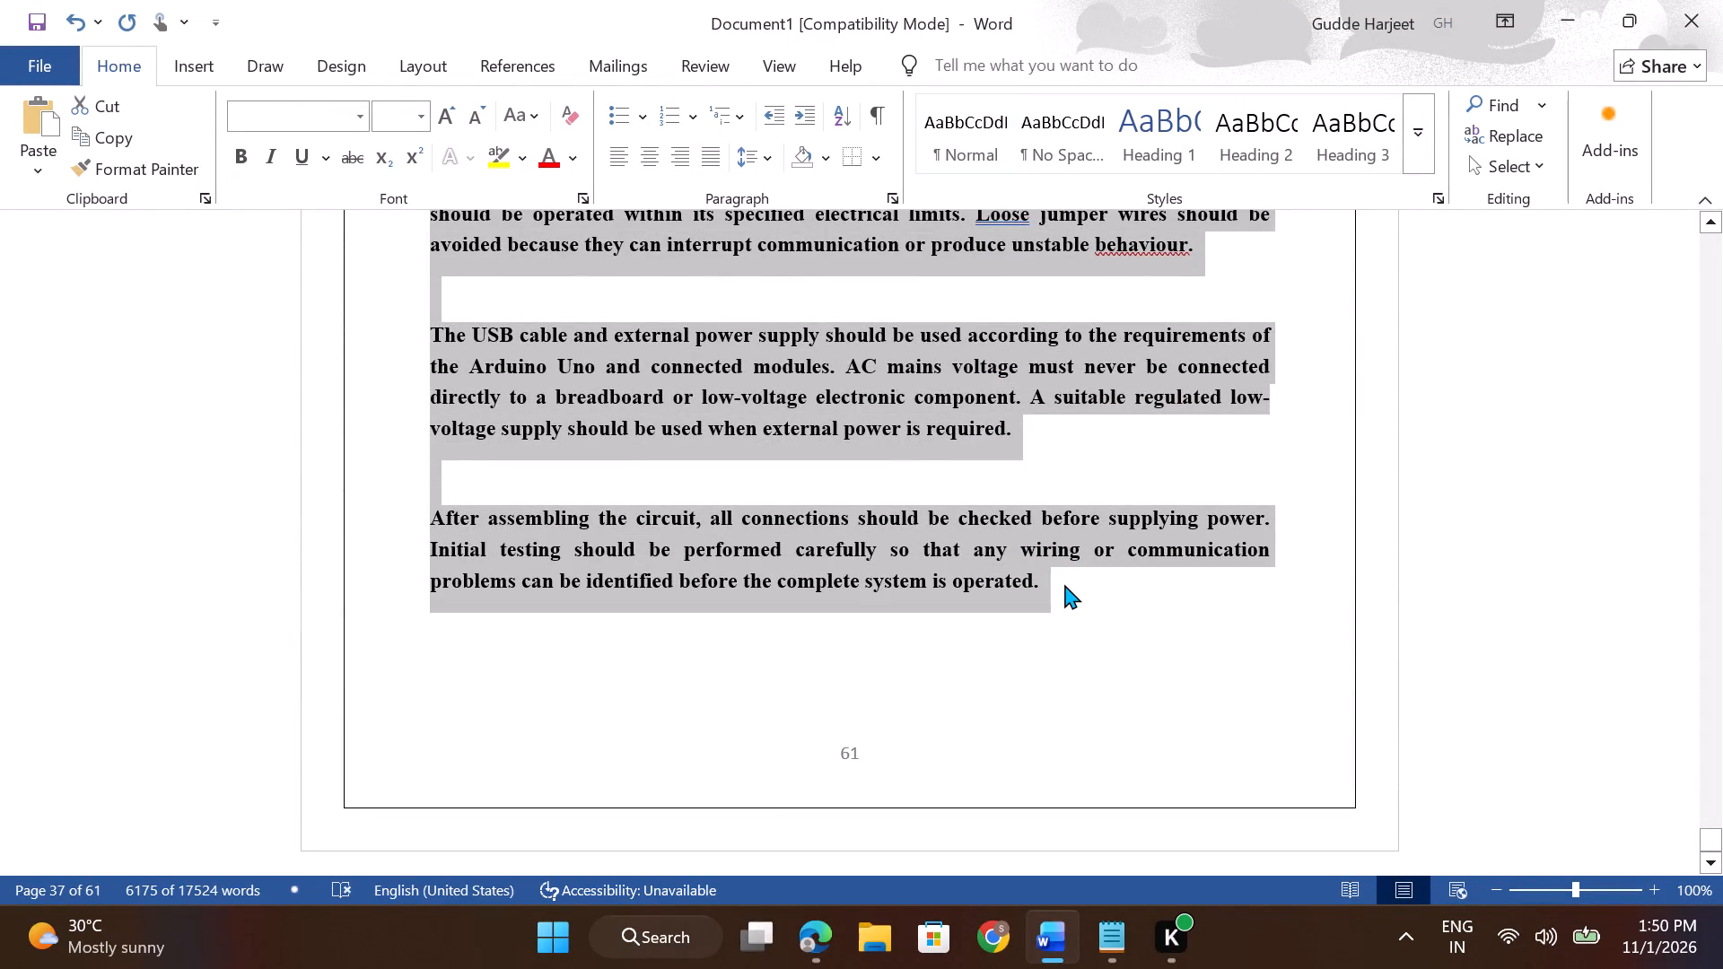
key(BackSpace)
scroll(1064, 584, up, 2)
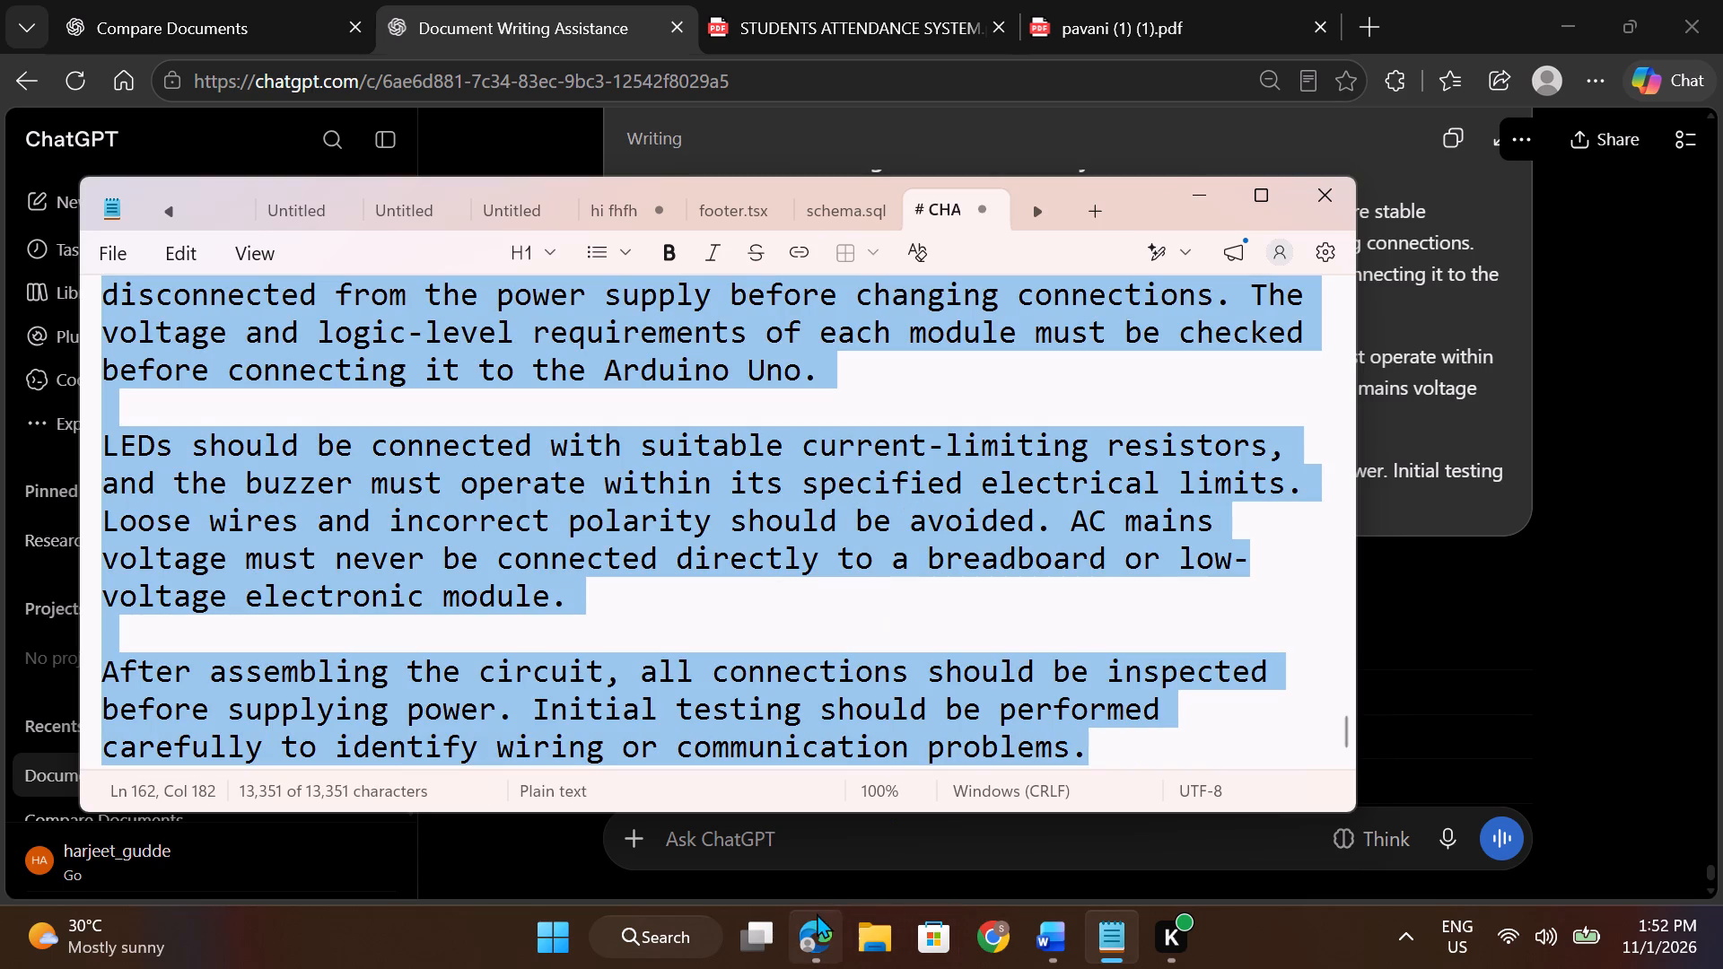
Switch to the Word report and paste the chapter text without bold below the "4.1 Introduction" heading.
click(817, 913)
click(1045, 960)
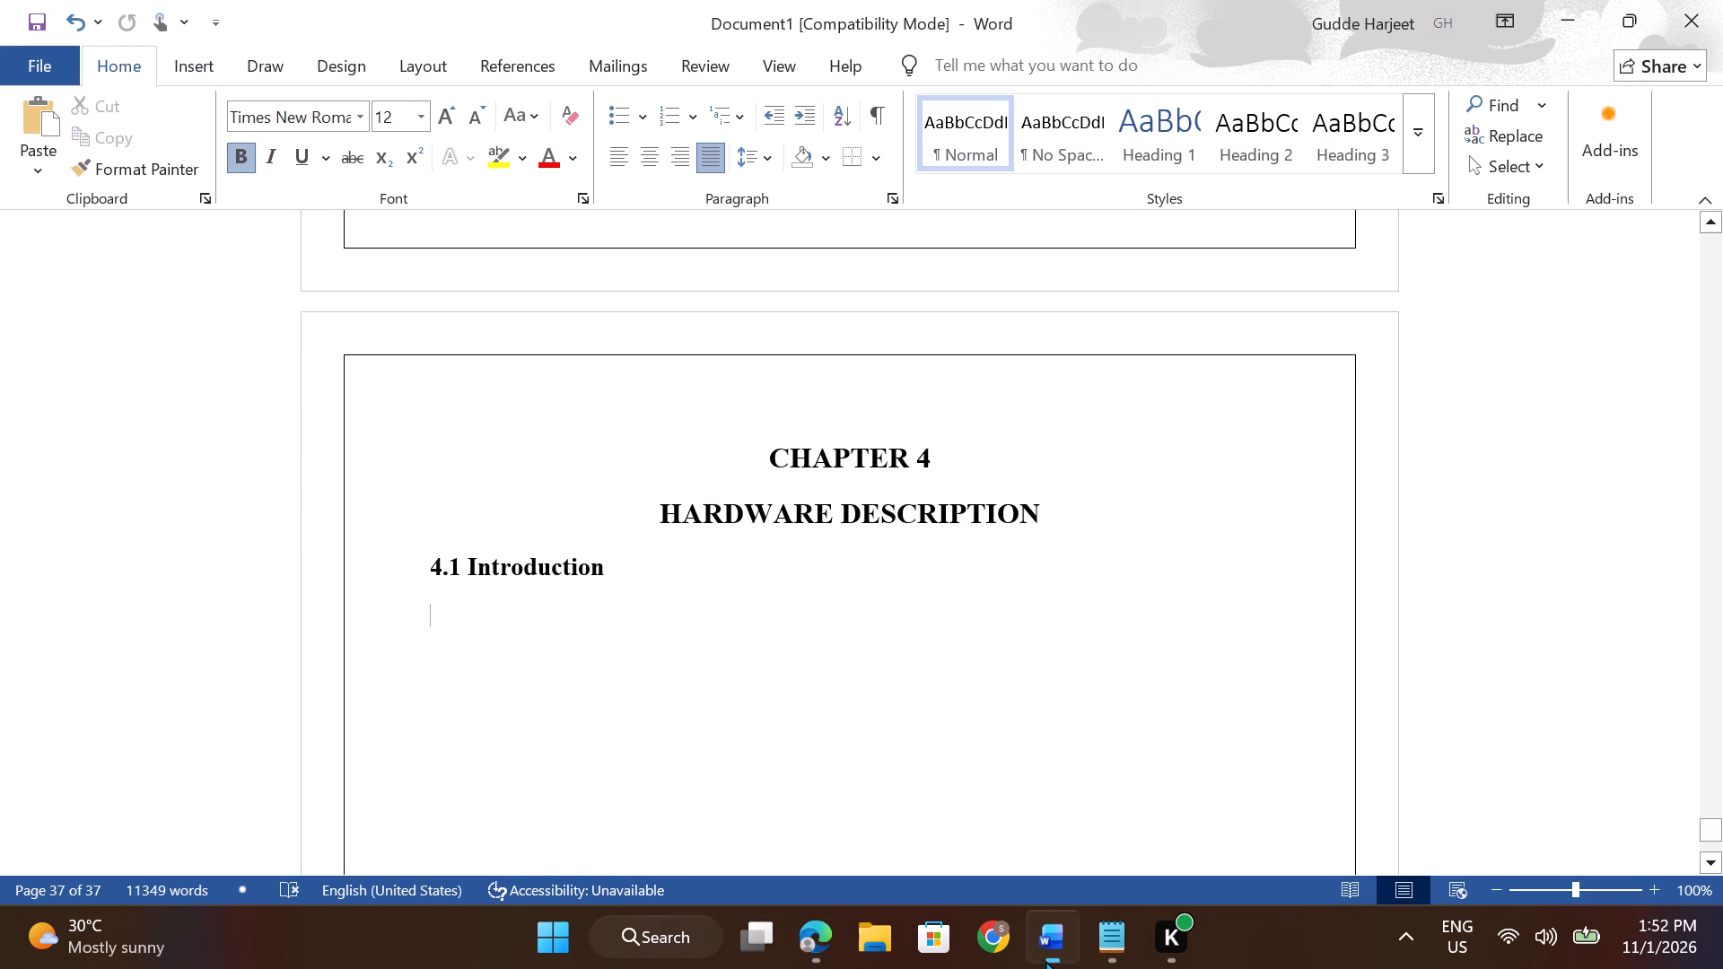
click(242, 161)
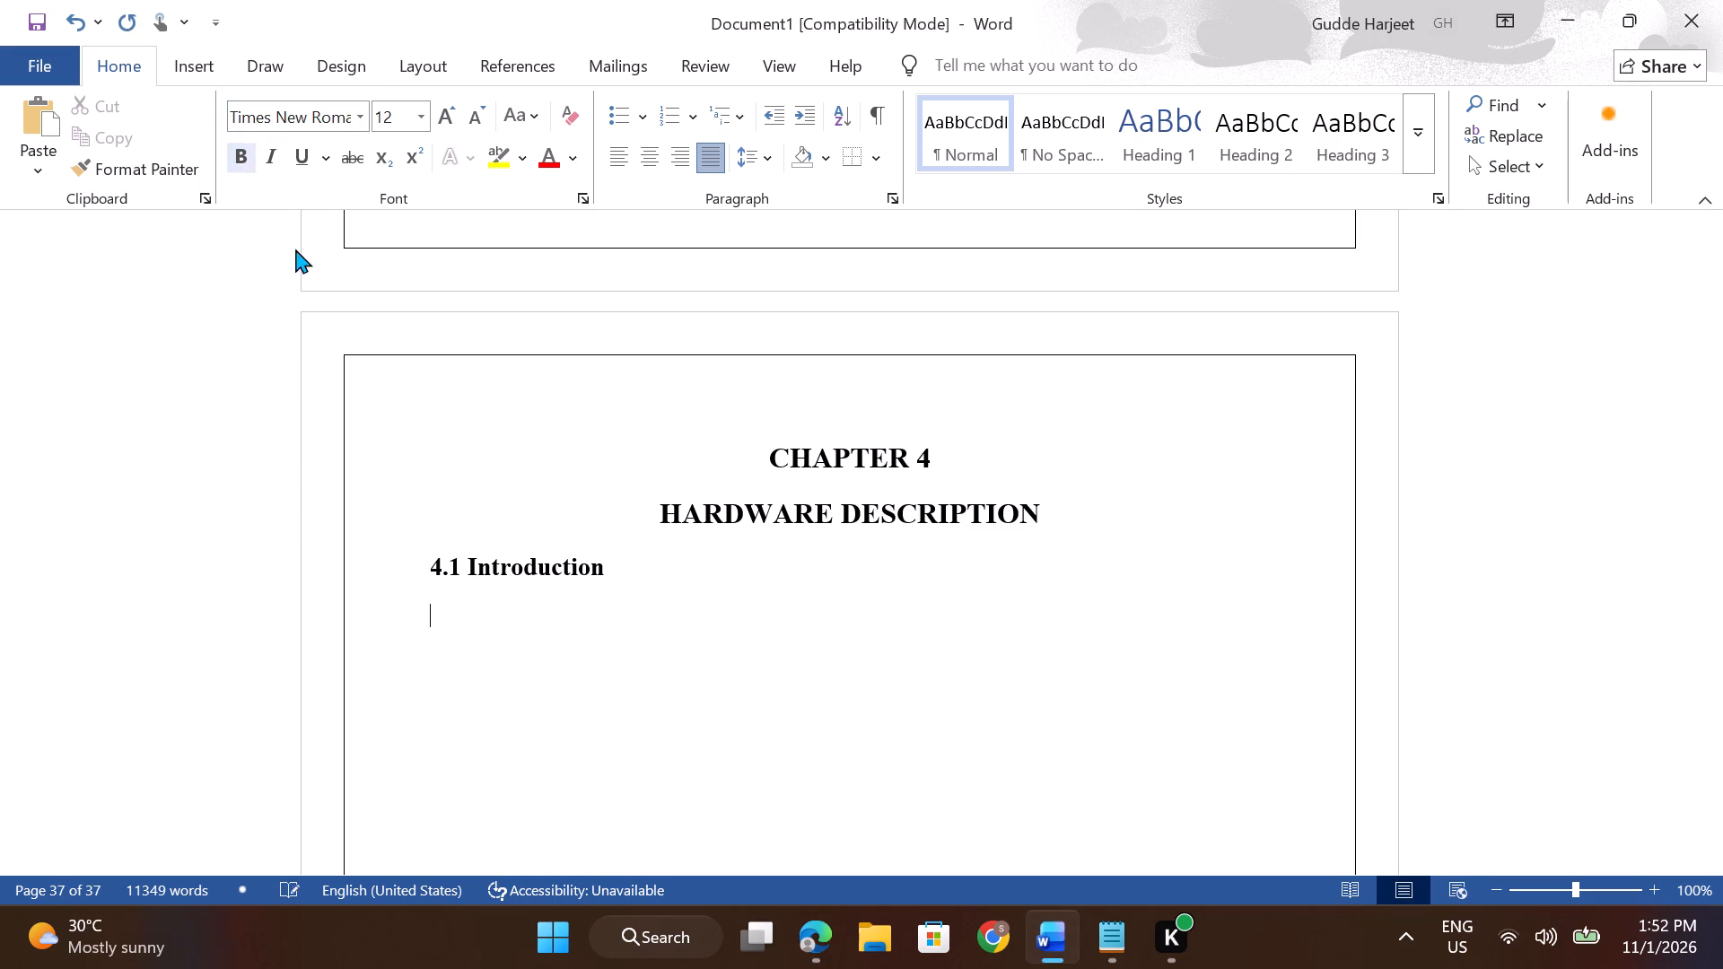
key(ctrl+v)
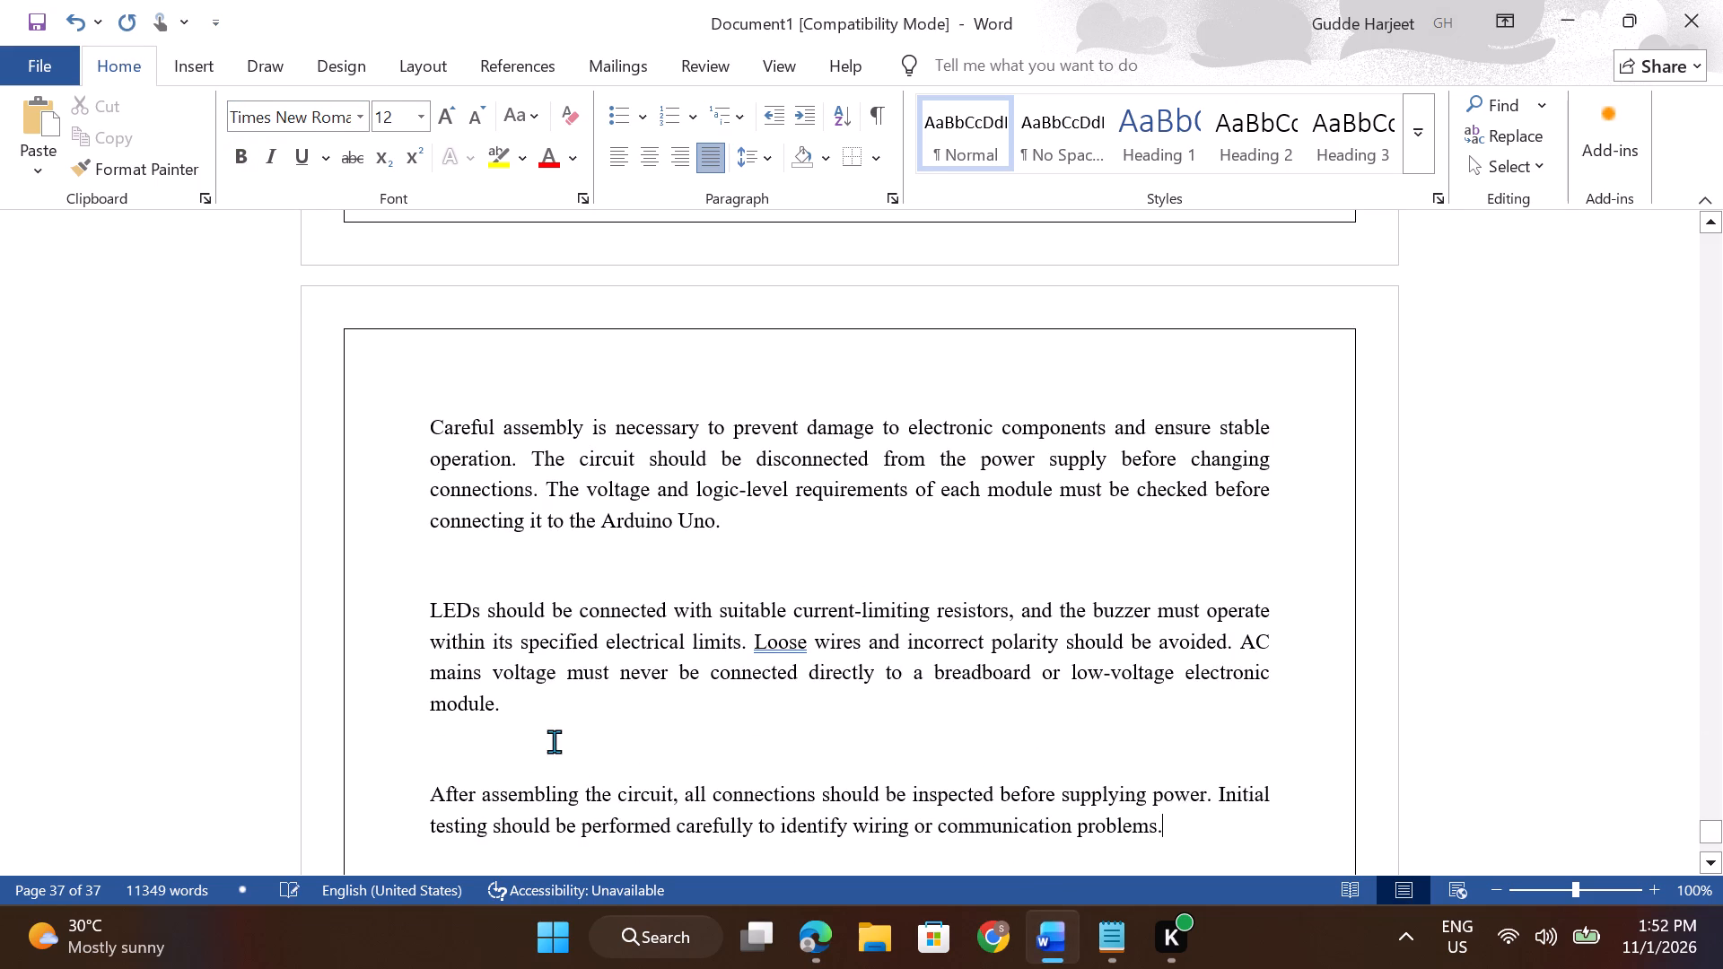
Look over the pasted Chapter 4 pages for leftover markdown symbols, figure placeholders and blank lines.
scroll(554, 741, down, 7)
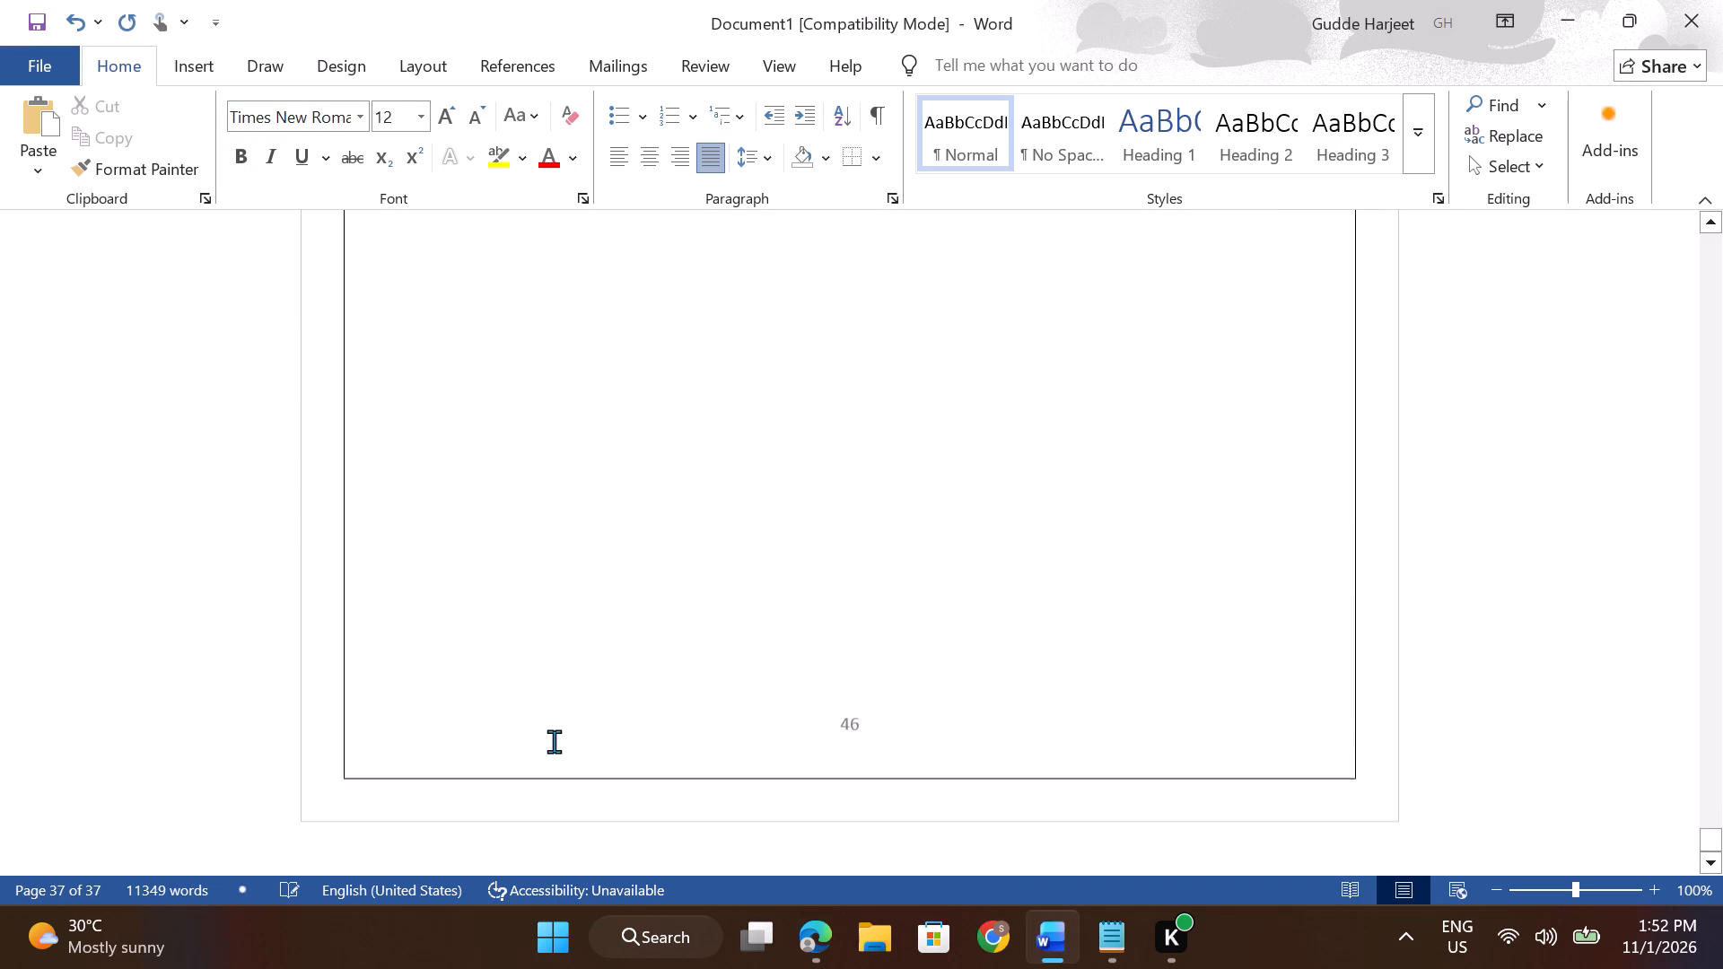
scroll(554, 741, up, 9)
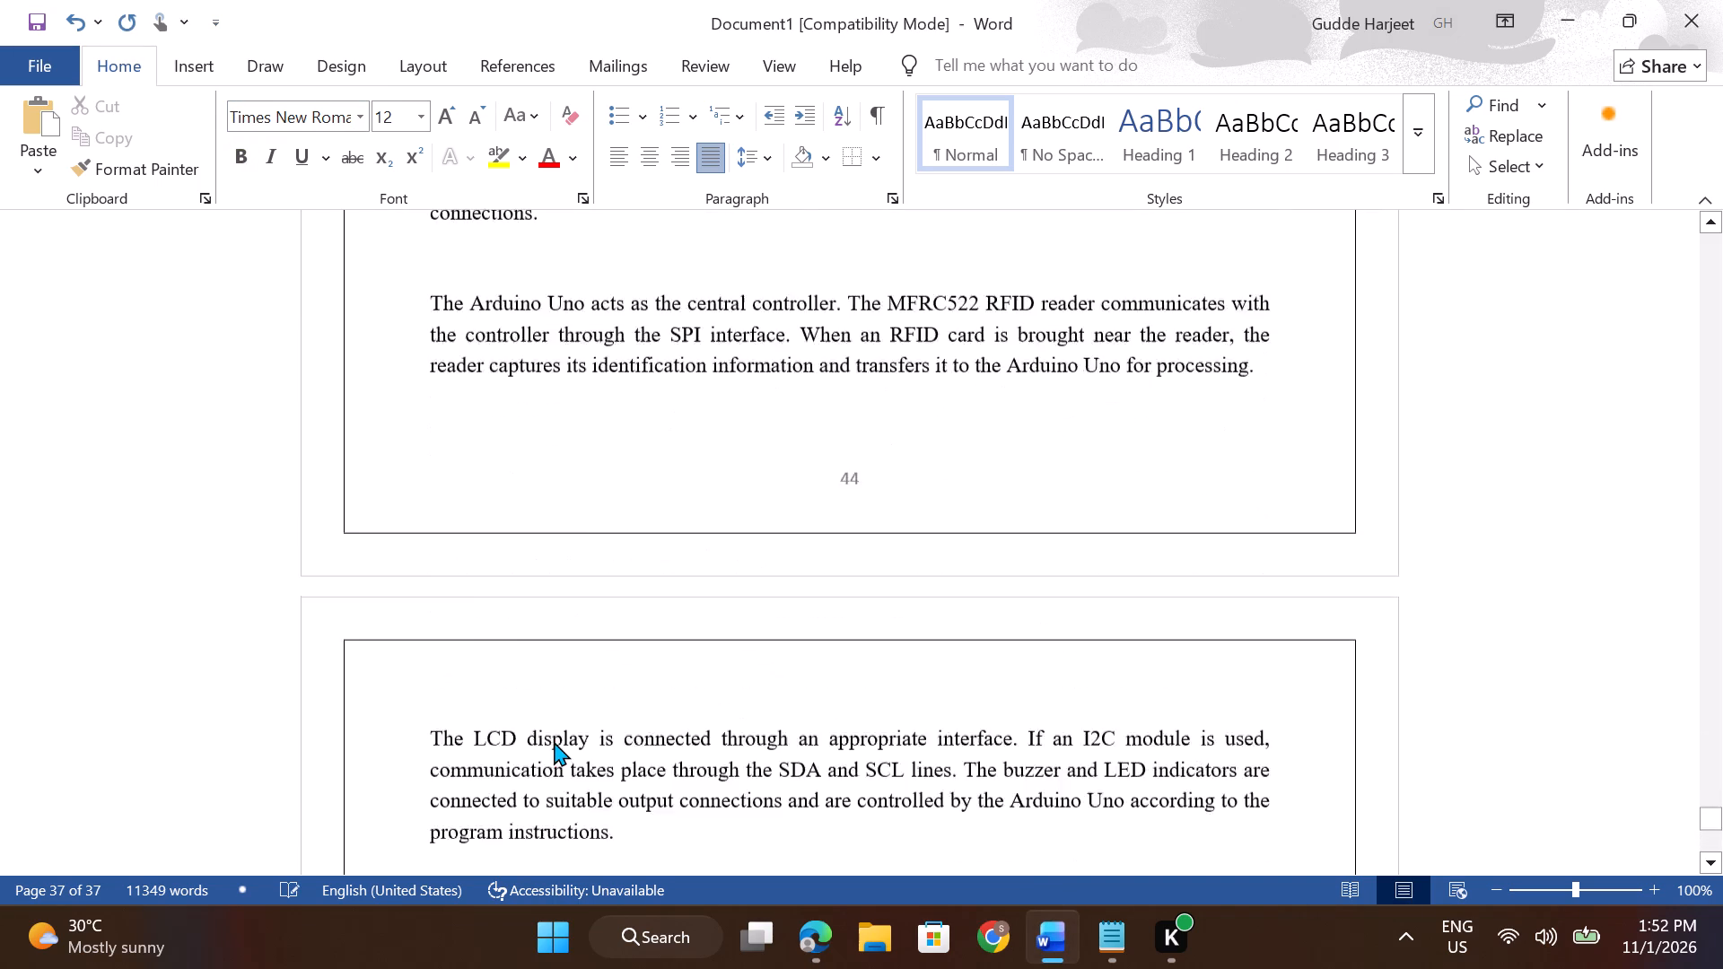
scroll(554, 741, up, 4)
scroll(554, 741, down, 8)
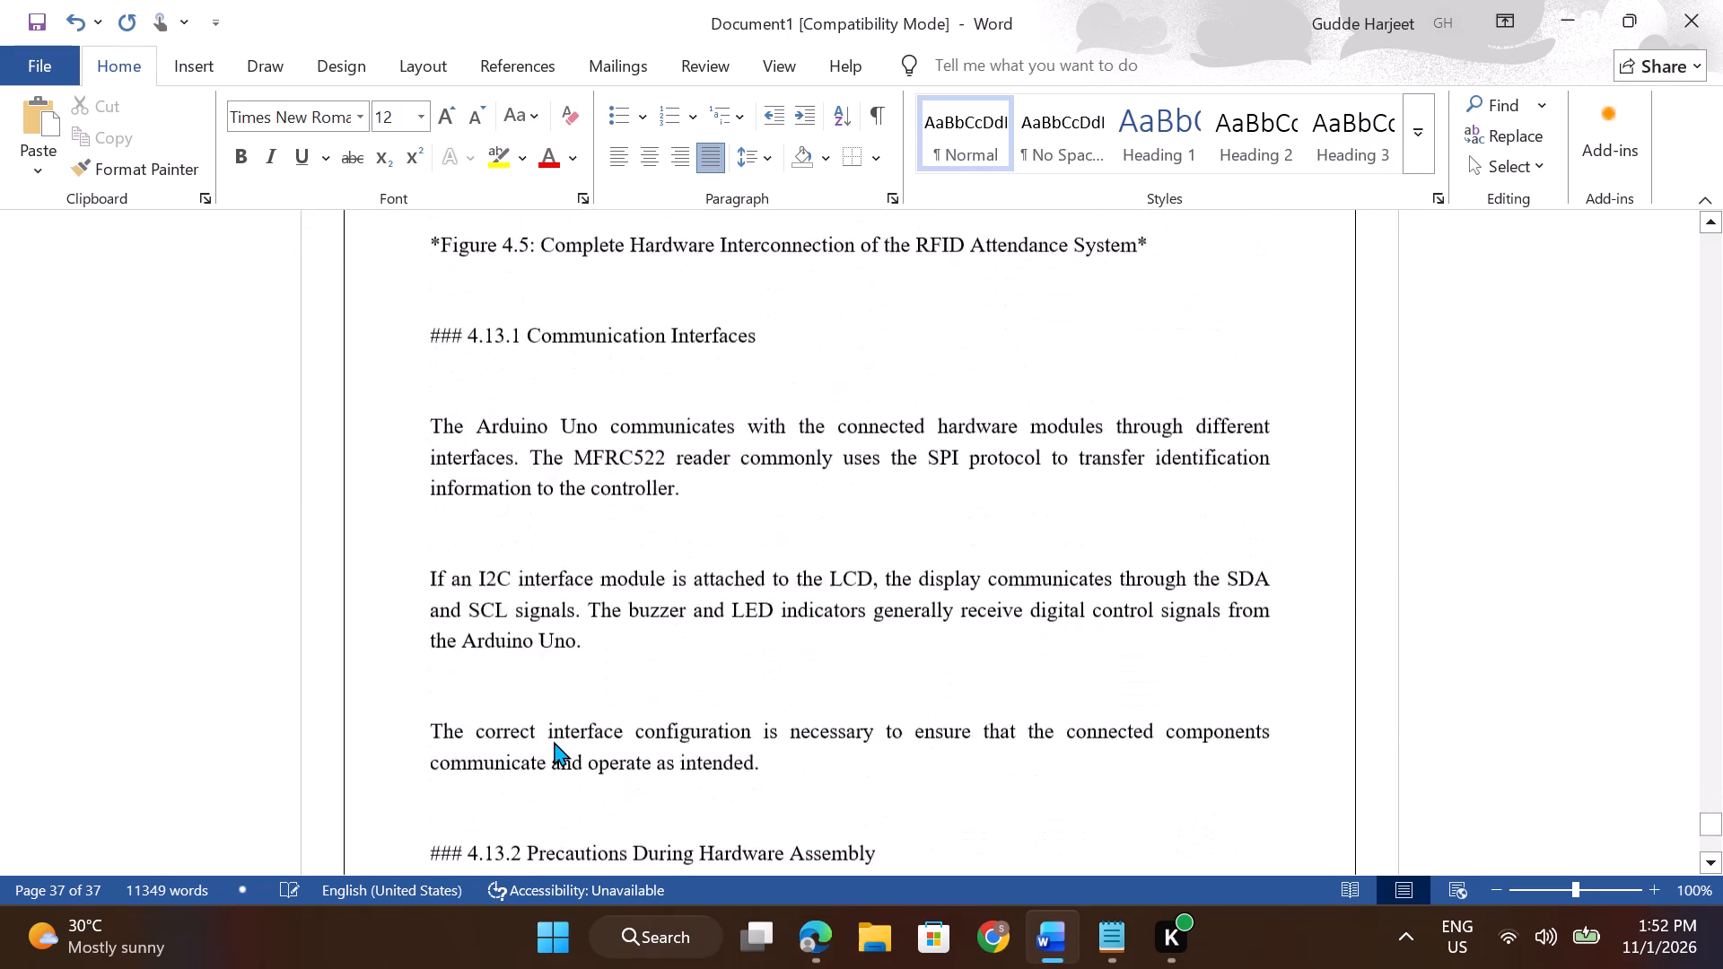
scroll(554, 741, down, 9)
scroll(554, 741, up, 11)
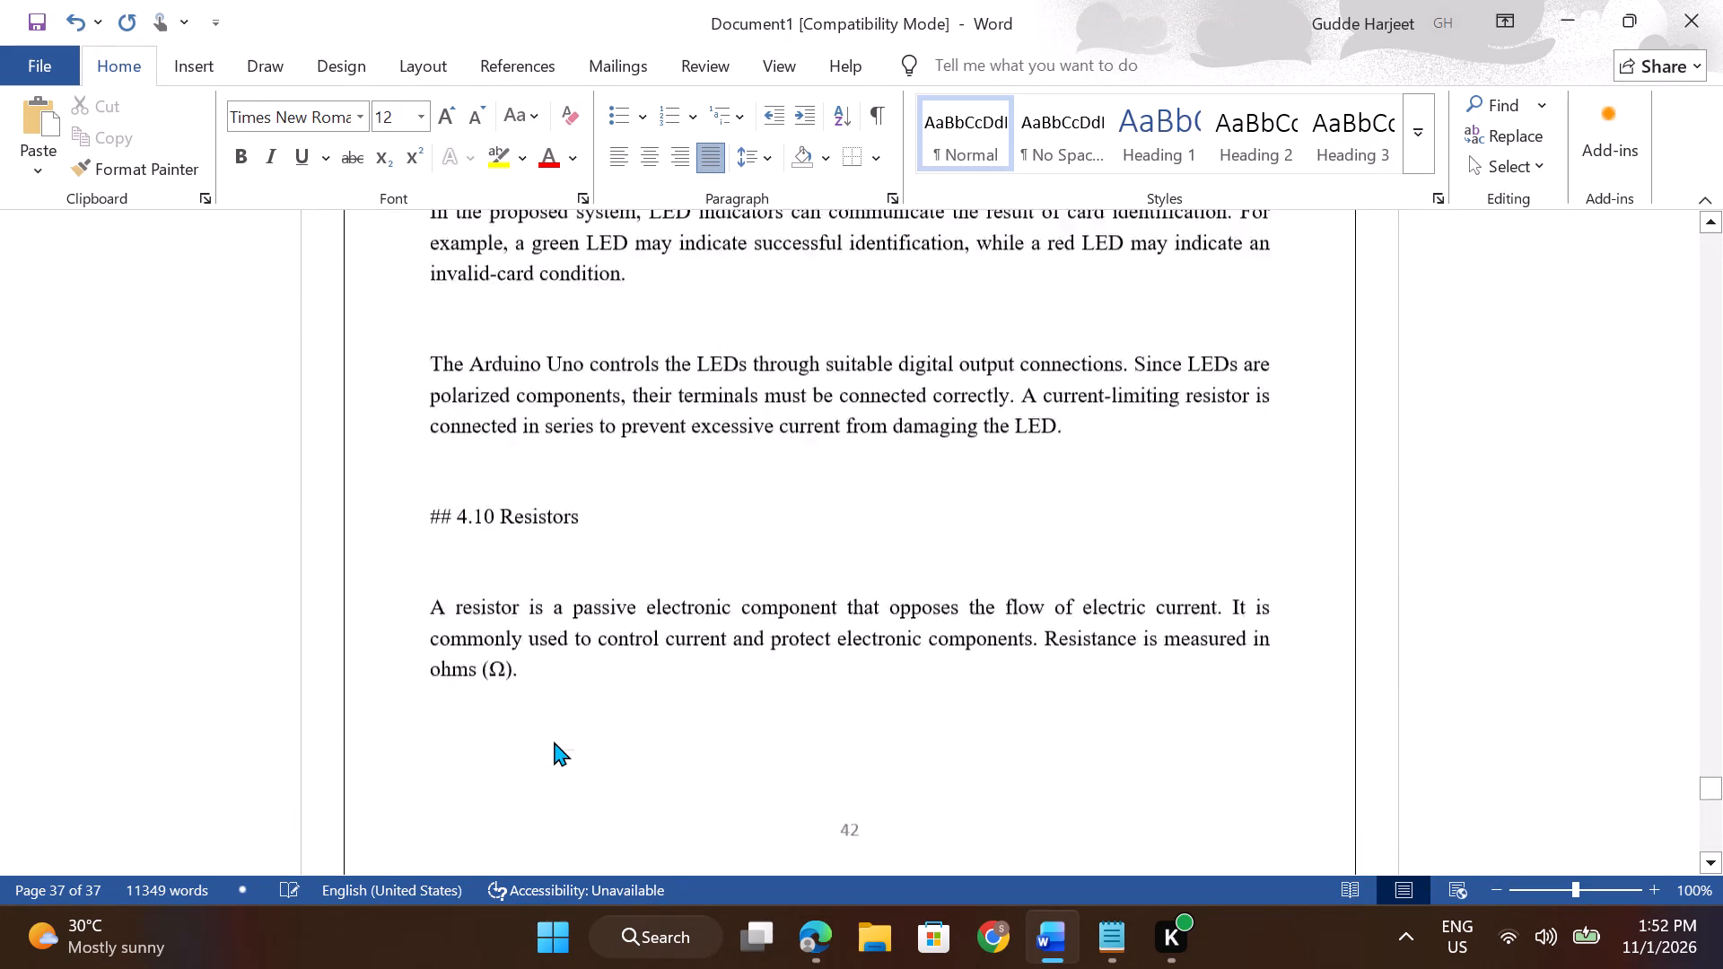
scroll(554, 741, up, 9)
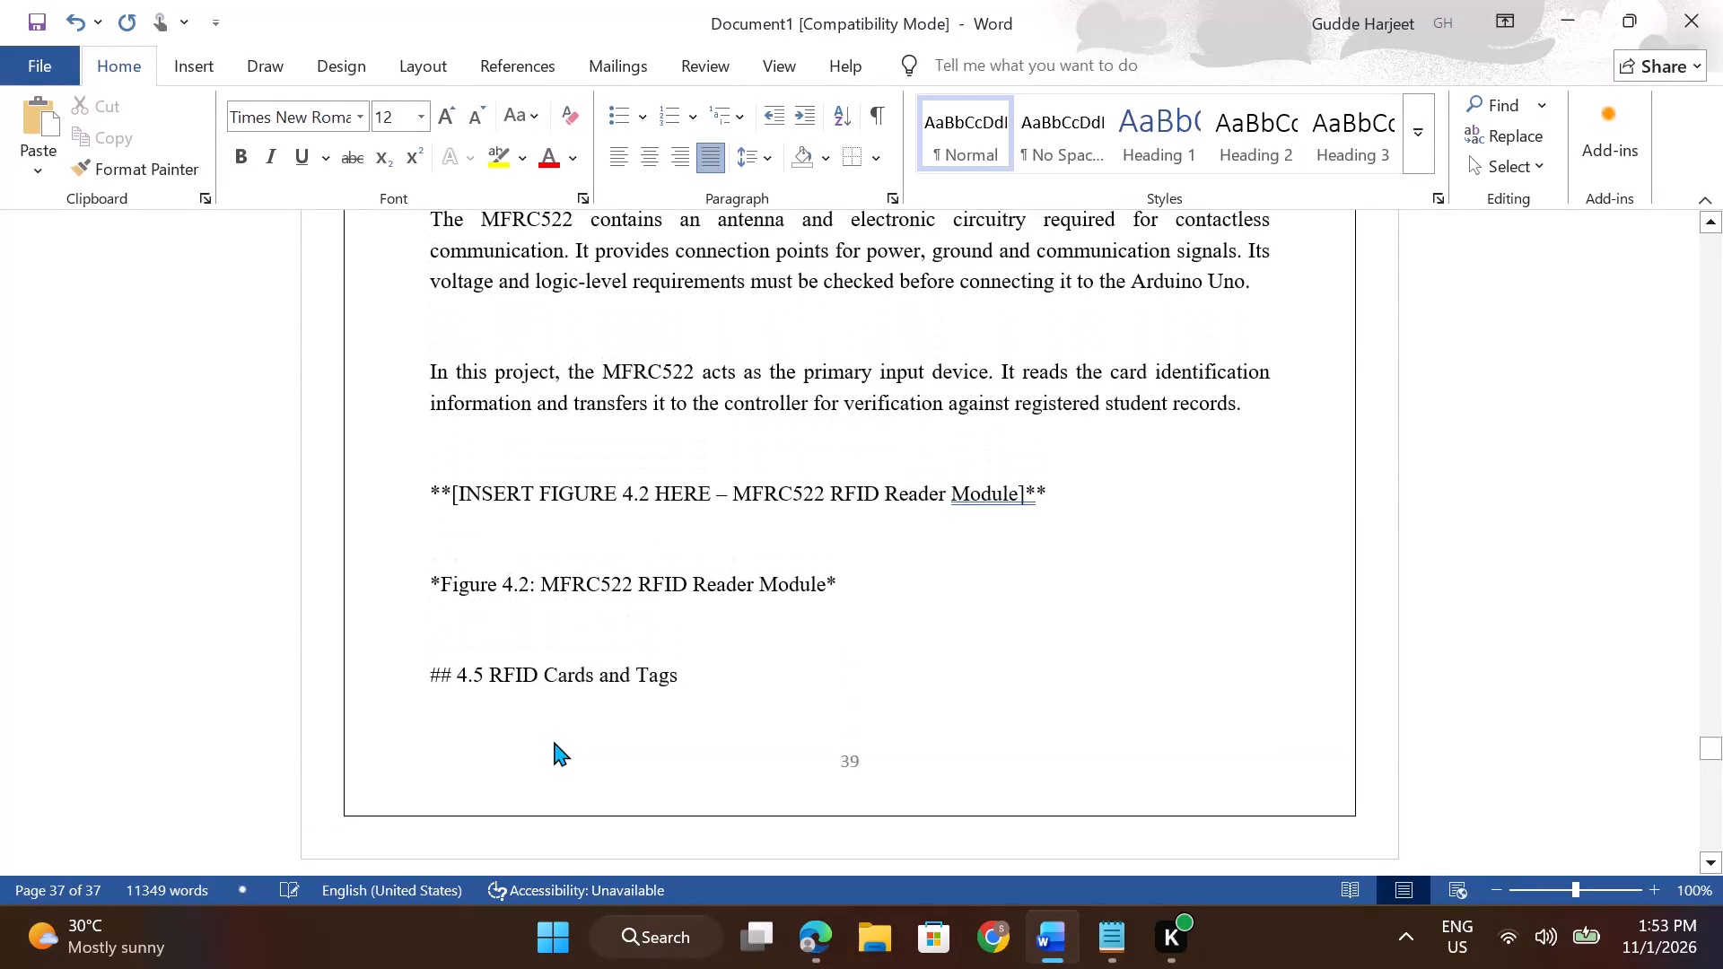
scroll(554, 741, up, 7)
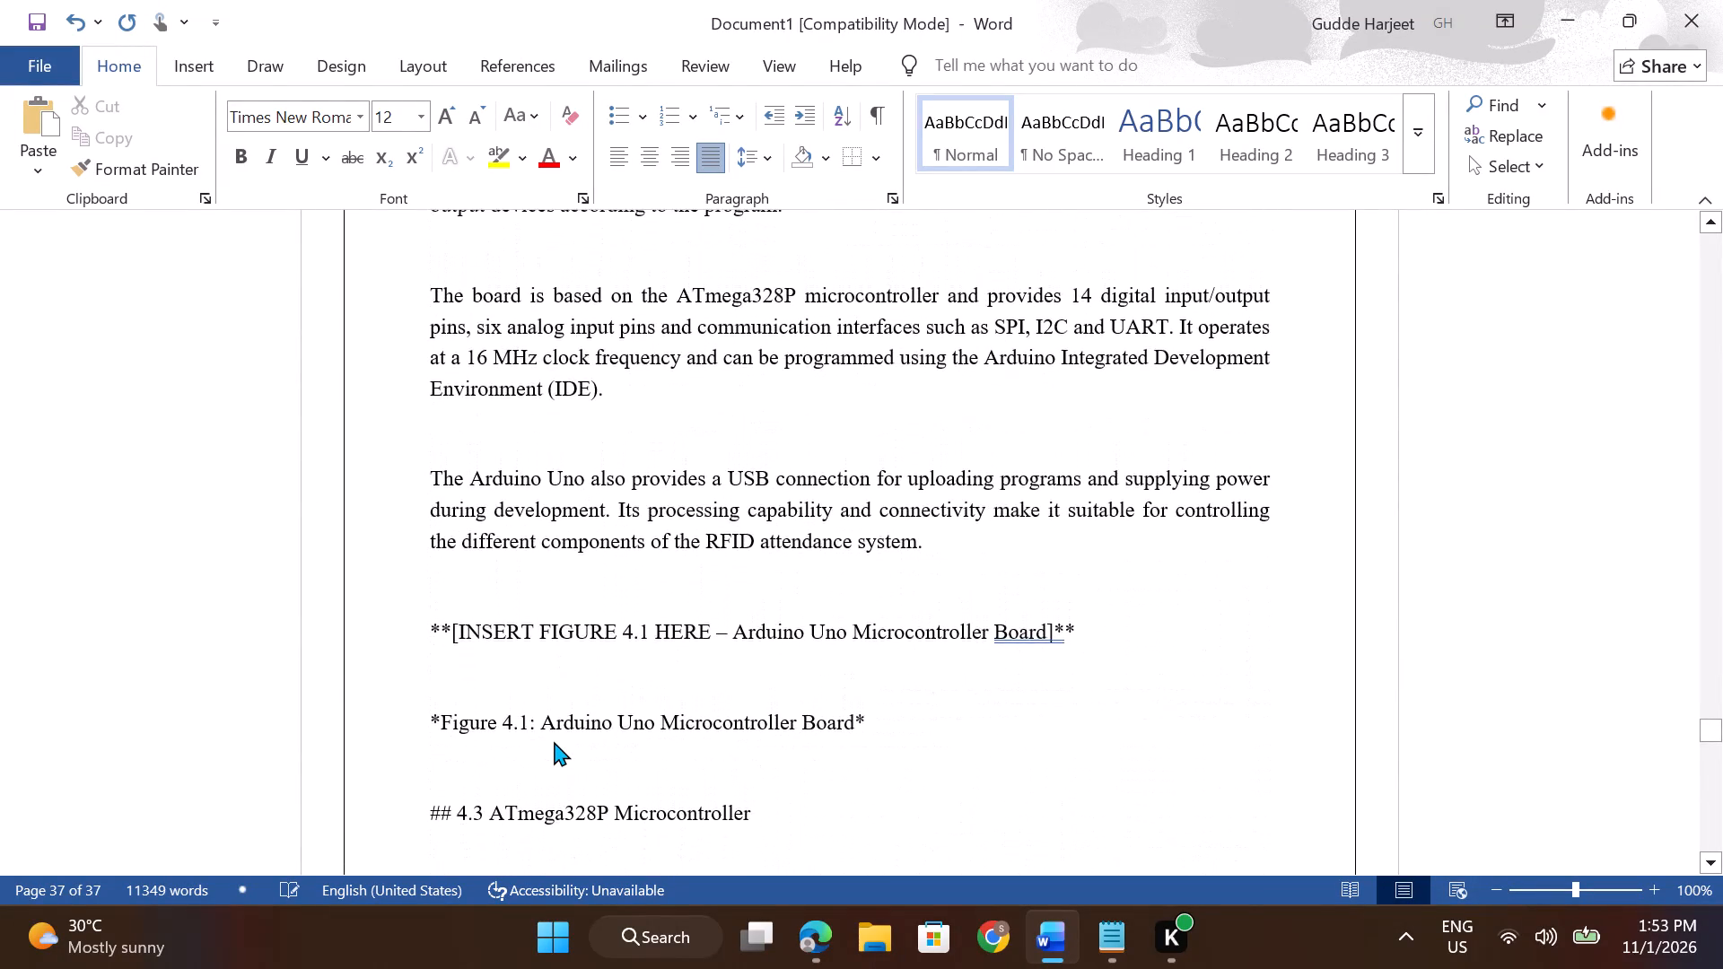
scroll(554, 741, up, 6)
Delete the duplicate "# CHAPTER 4", "# HARDWARE DESCRIPTION" and "## 4.1 Introduction" lines and the blank line above the first introduction paragraph.
scroll(556, 723, down, 4)
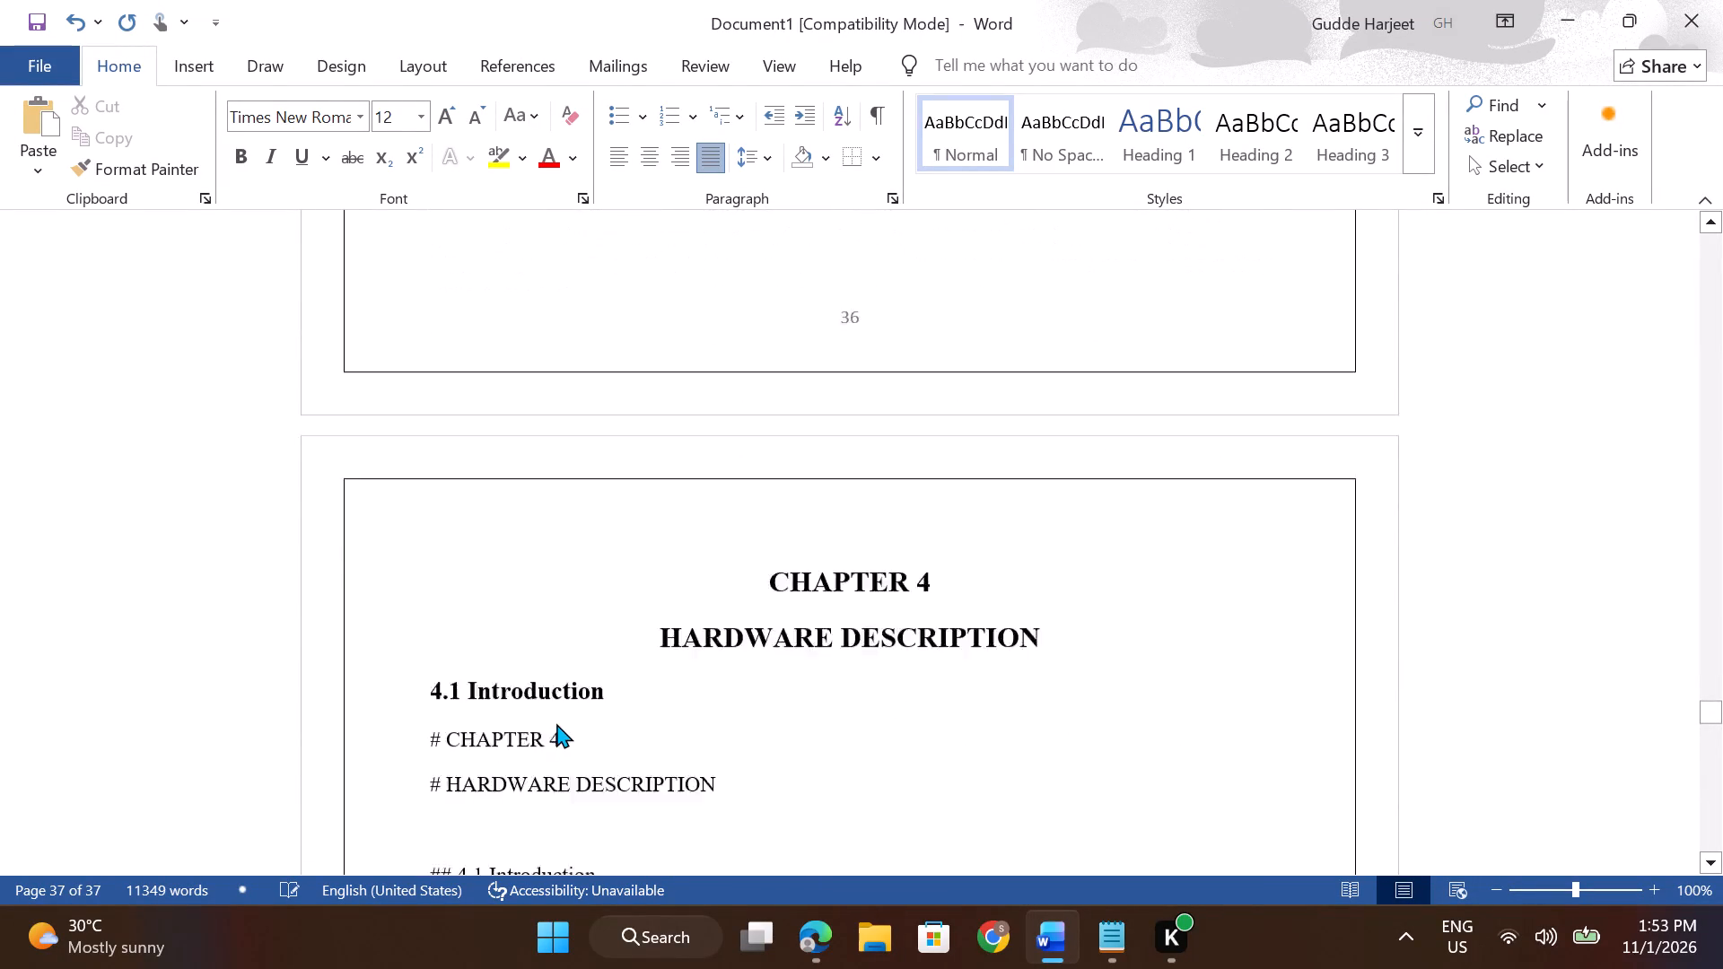
scroll(556, 723, down, 1)
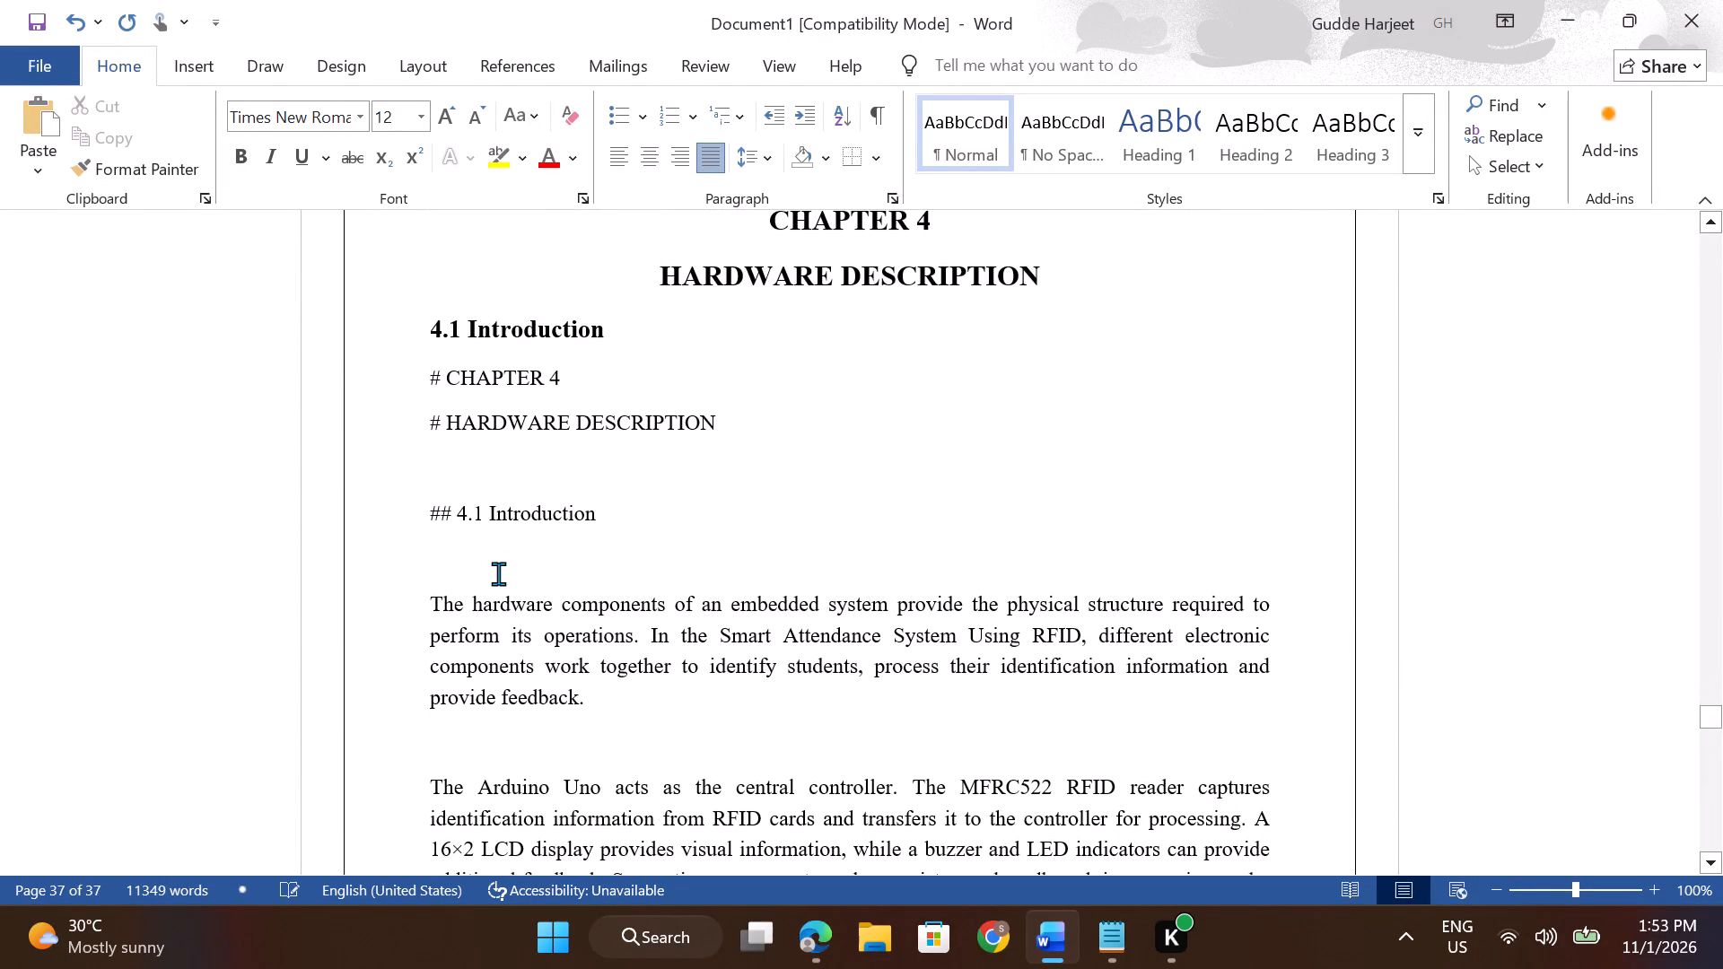
drag(496, 573, 429, 385)
key(BackSpace)
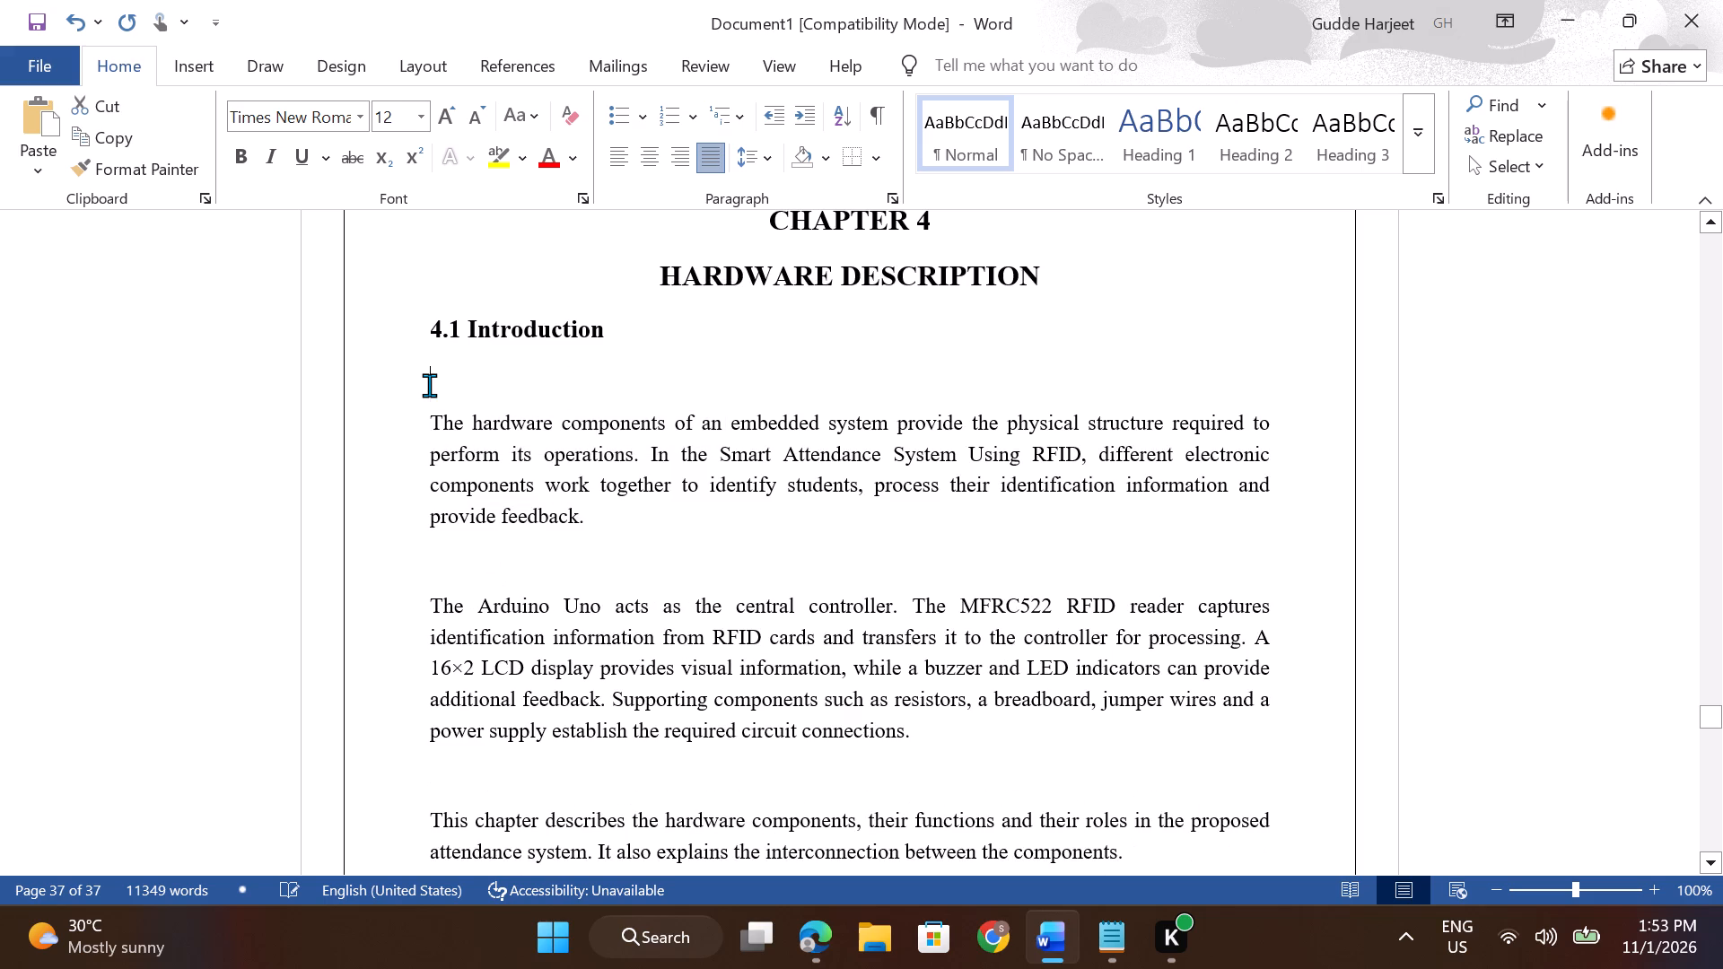
key(Down)
key(BackSpace)
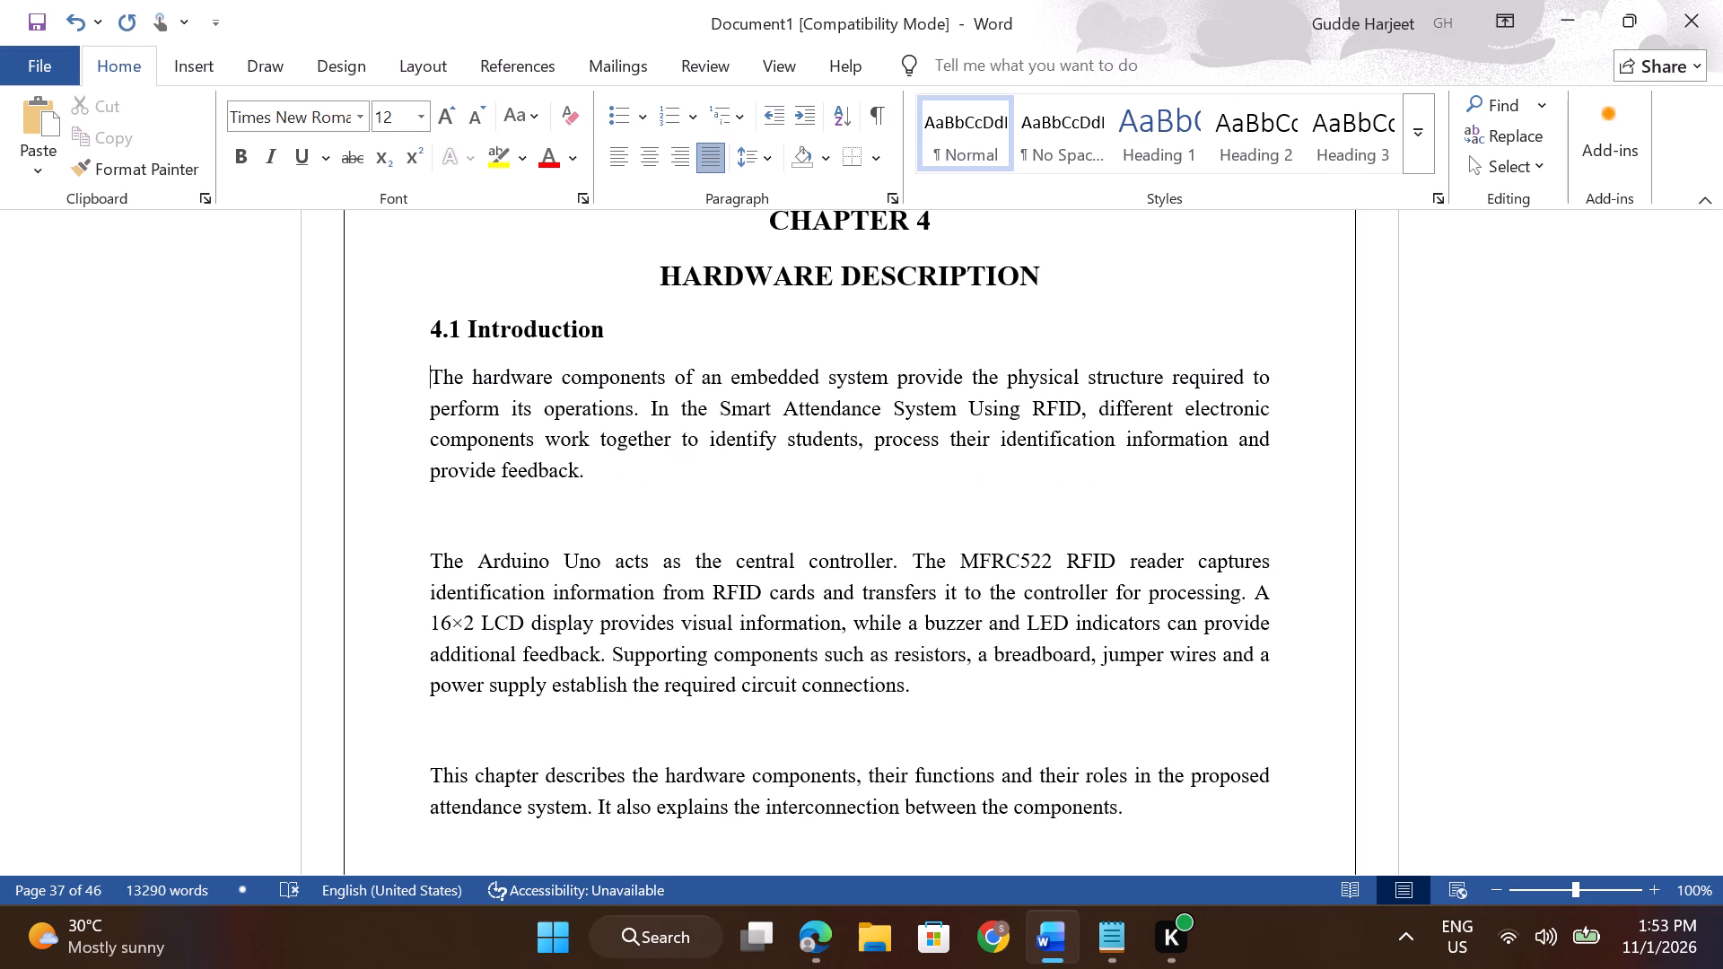
Remove the blank lines between the three paragraphs of section 4.1.
click(535, 524)
key(BackSpace)
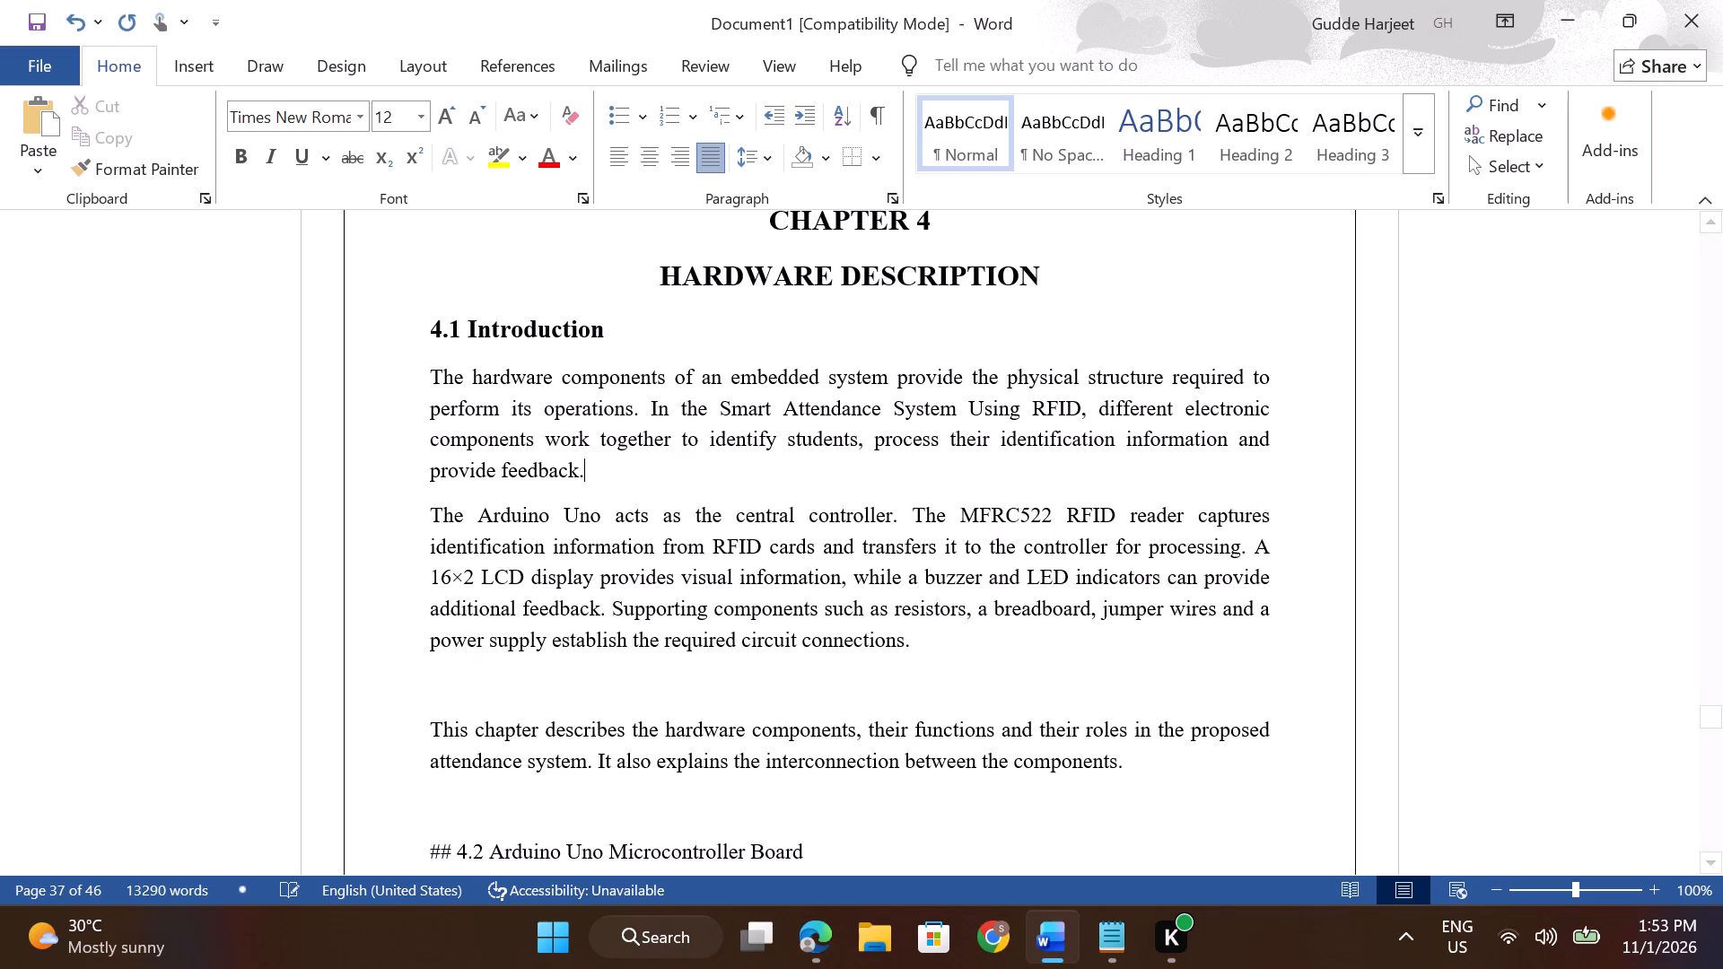
click(521, 704)
key(BackSpace)
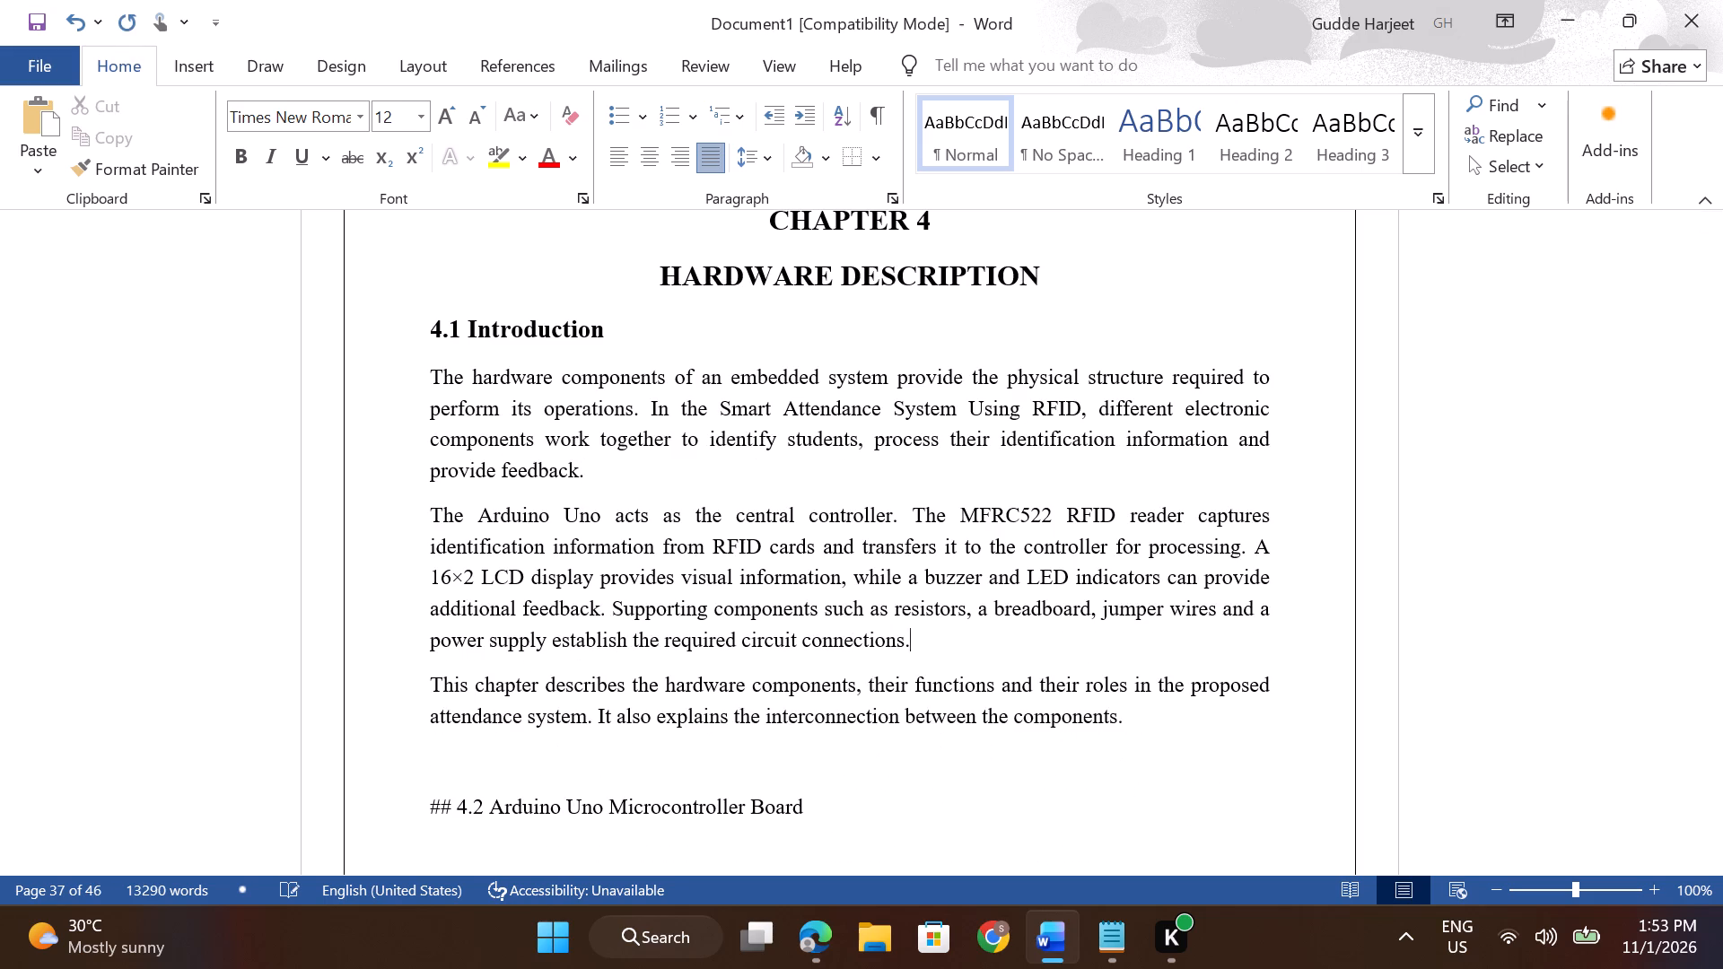
Strip the "##" prefix from the "4.2 Arduino Uno Microcontroller Board" heading and remove the blank line above it.
click(460, 807)
key(BackSpace)
key(BackSpace)
key(BackSpace)
key(BackSpace)
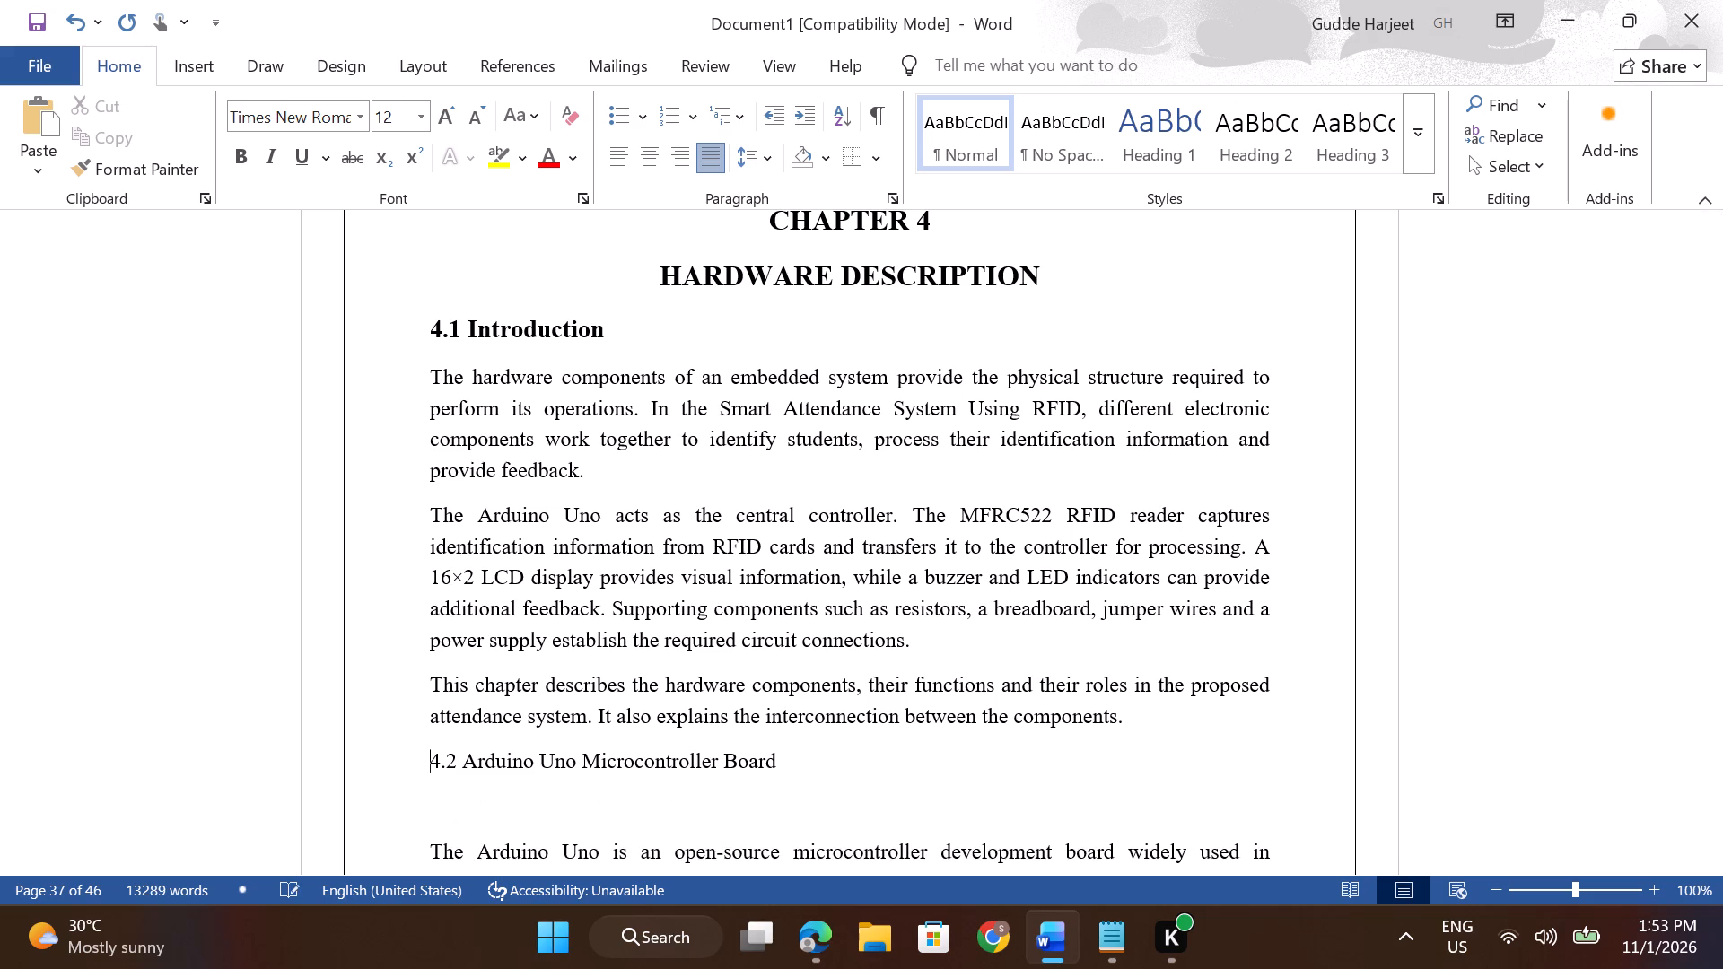
Format the "4.2 Arduino Uno Microcontroller Board" heading as bold at 14 pt.
ctrl+click(584, 766)
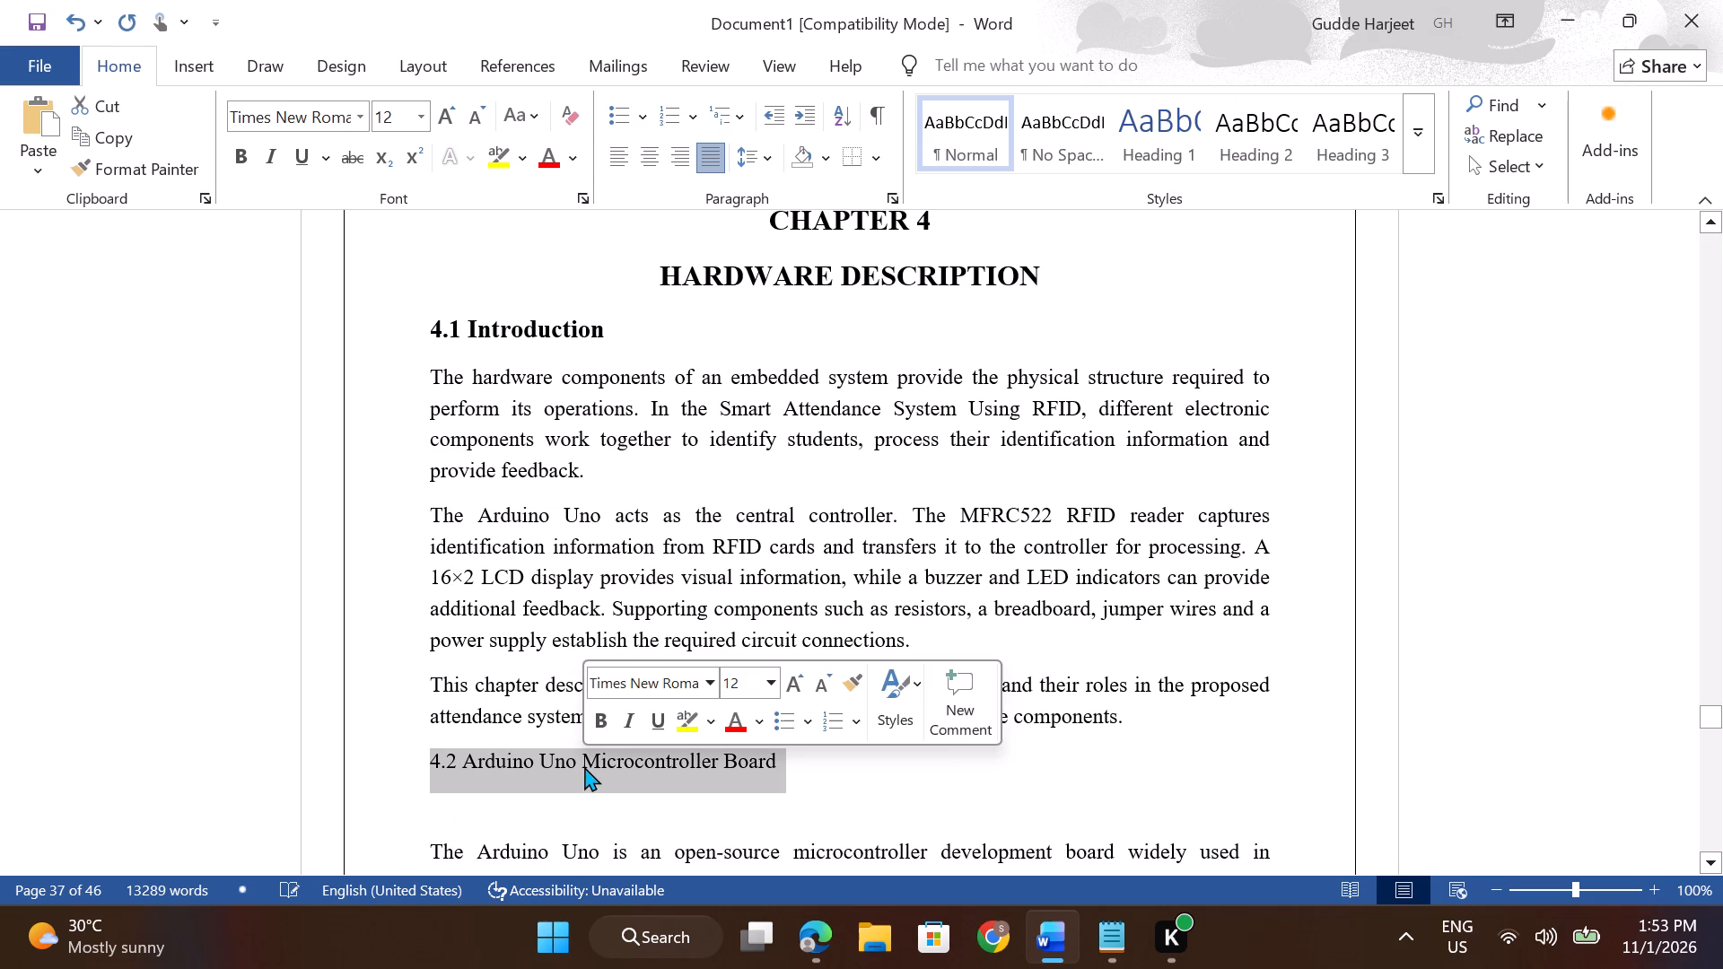
click(598, 718)
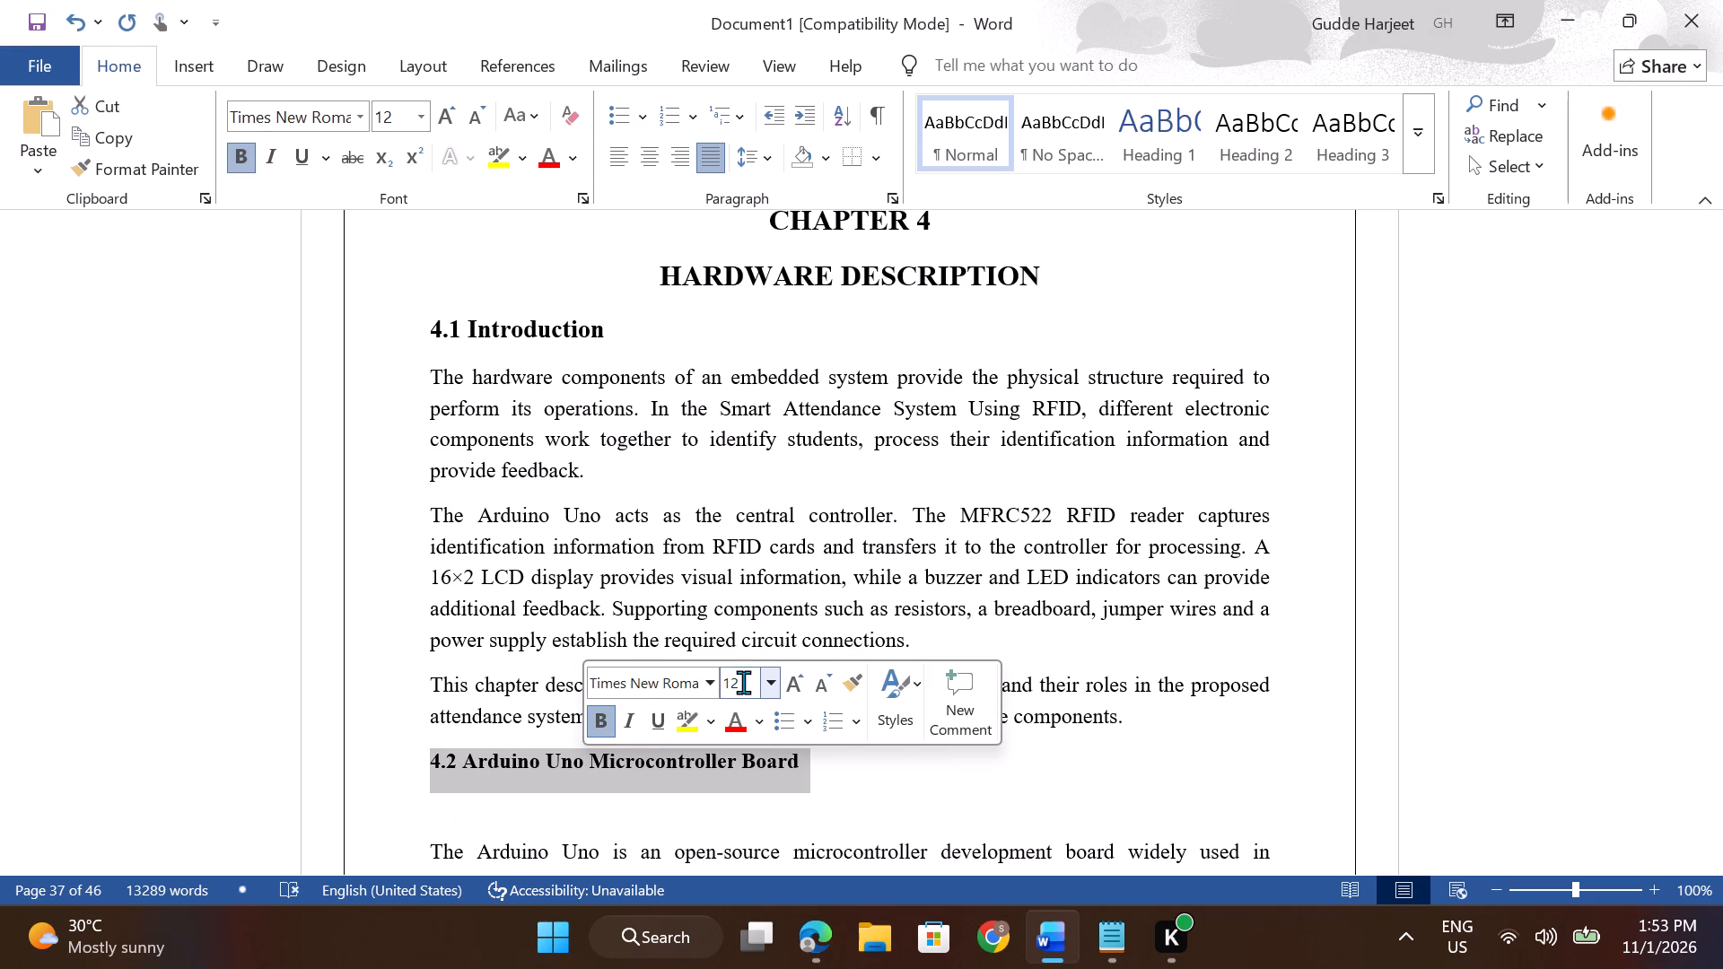
click(743, 682)
text(14)
key(Return)
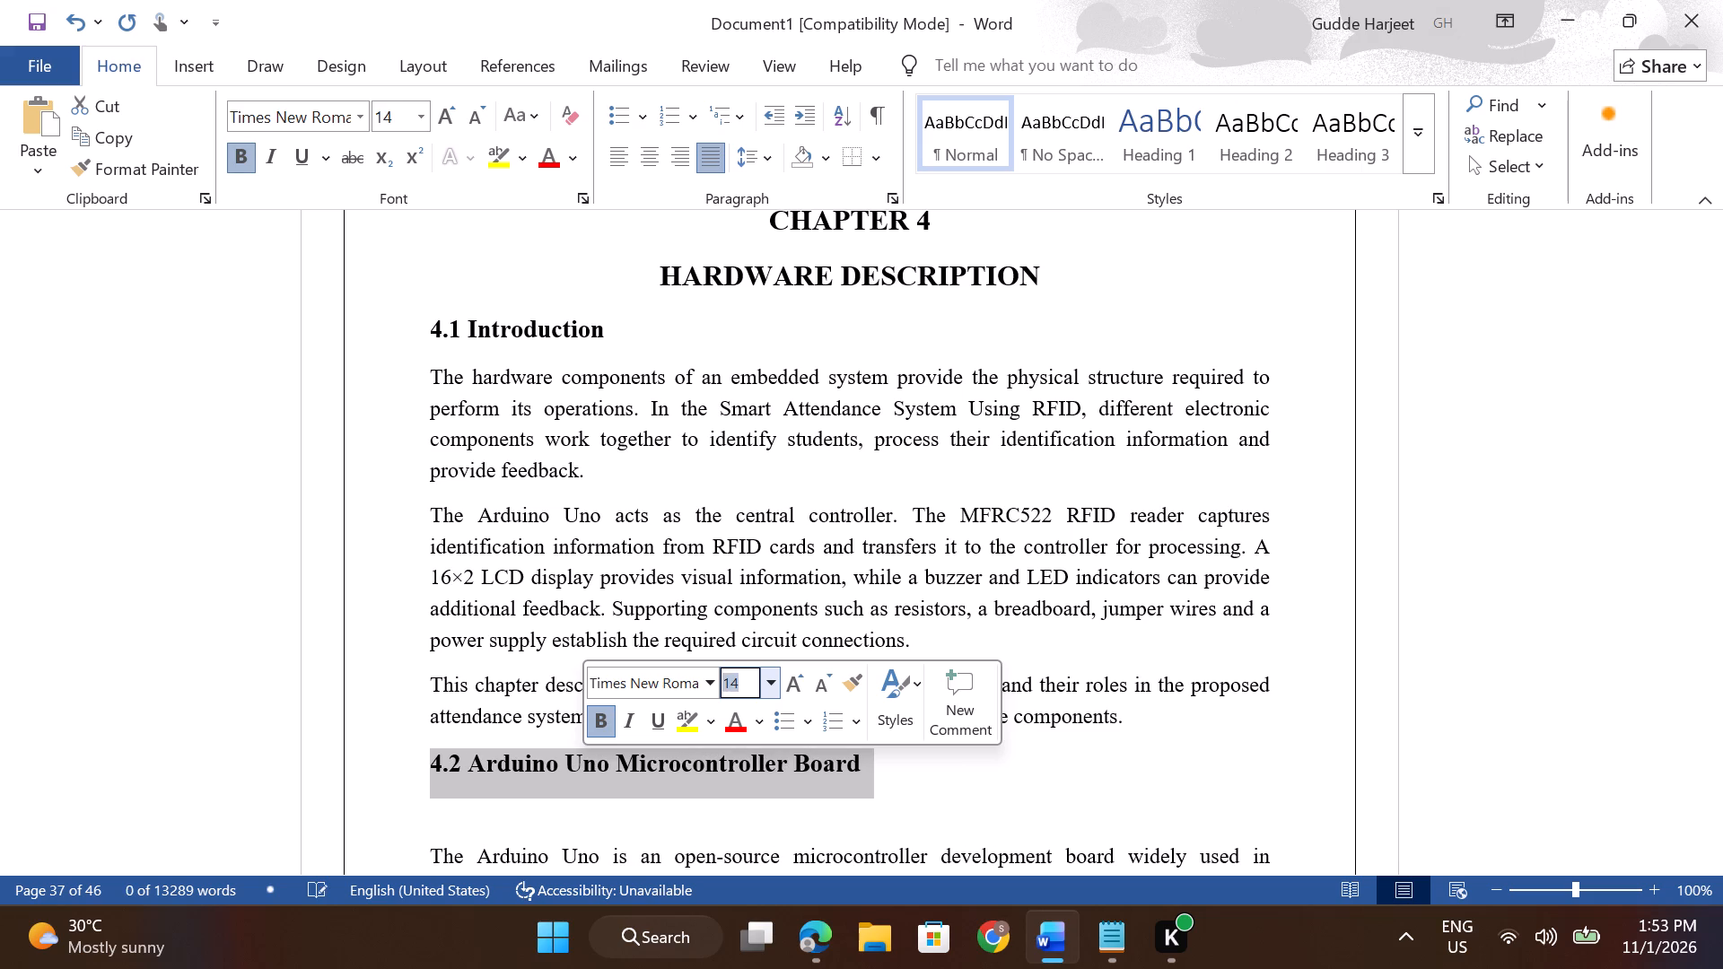
Remove the blank line under the 4.2 heading and the blank lines between the four paragraphs of section 4.2.
click(600, 806)
key(BackSpace)
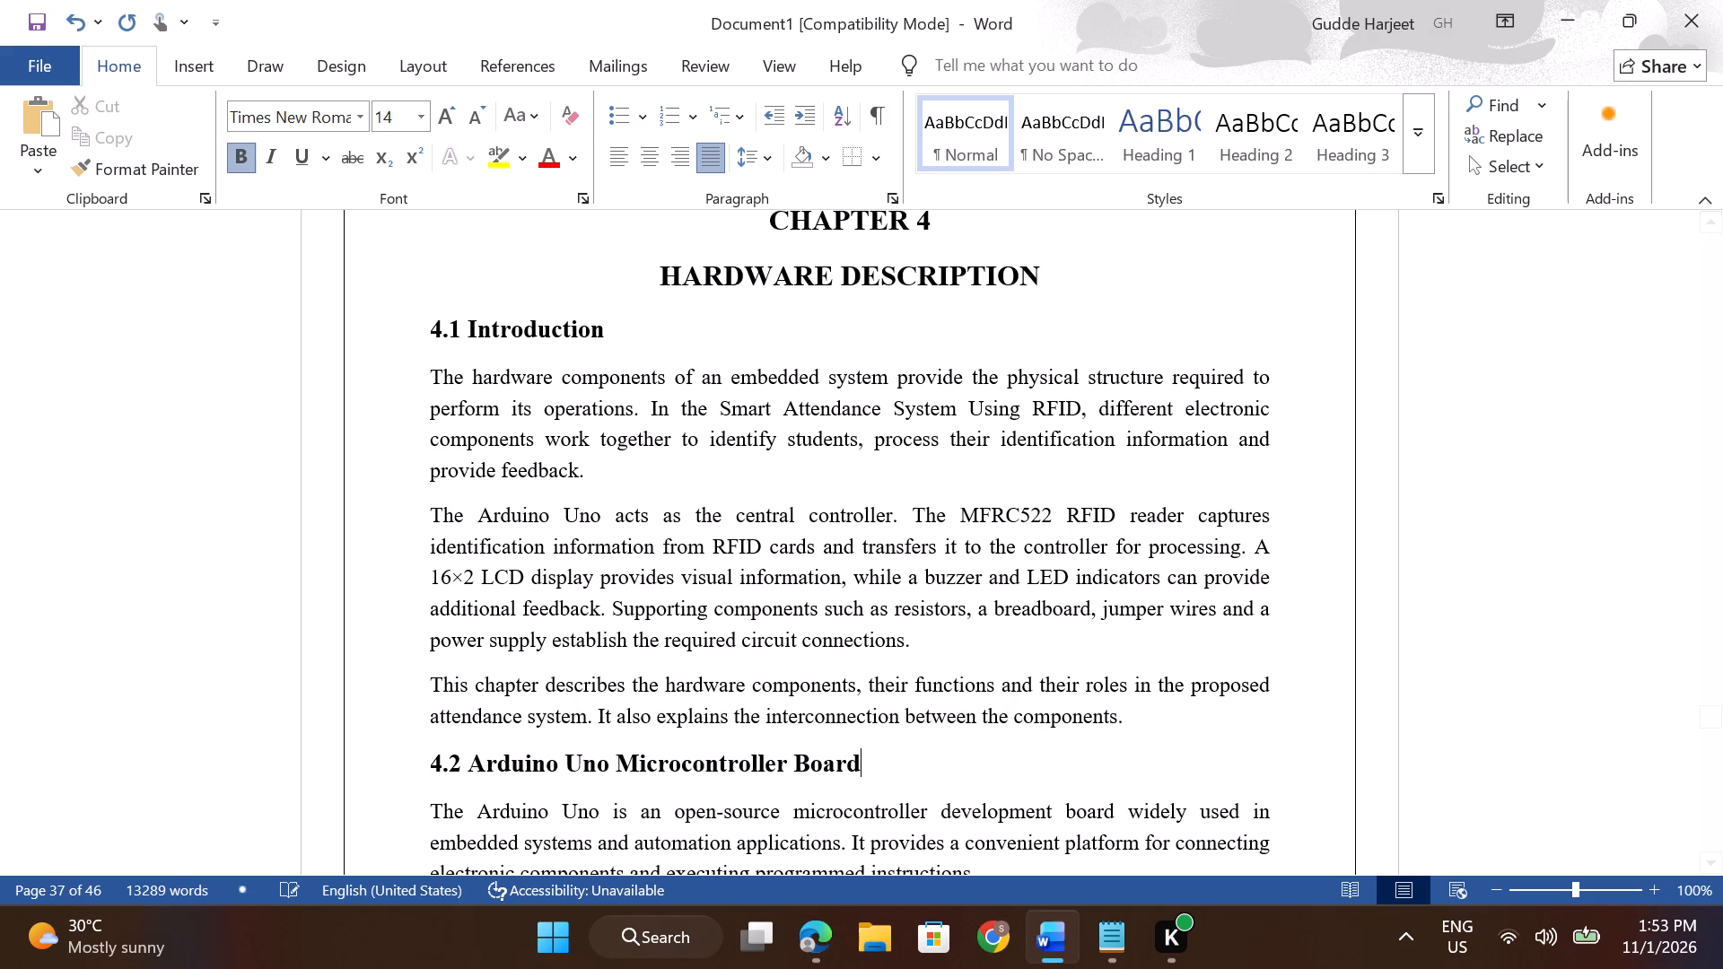
scroll(600, 806, down, 3)
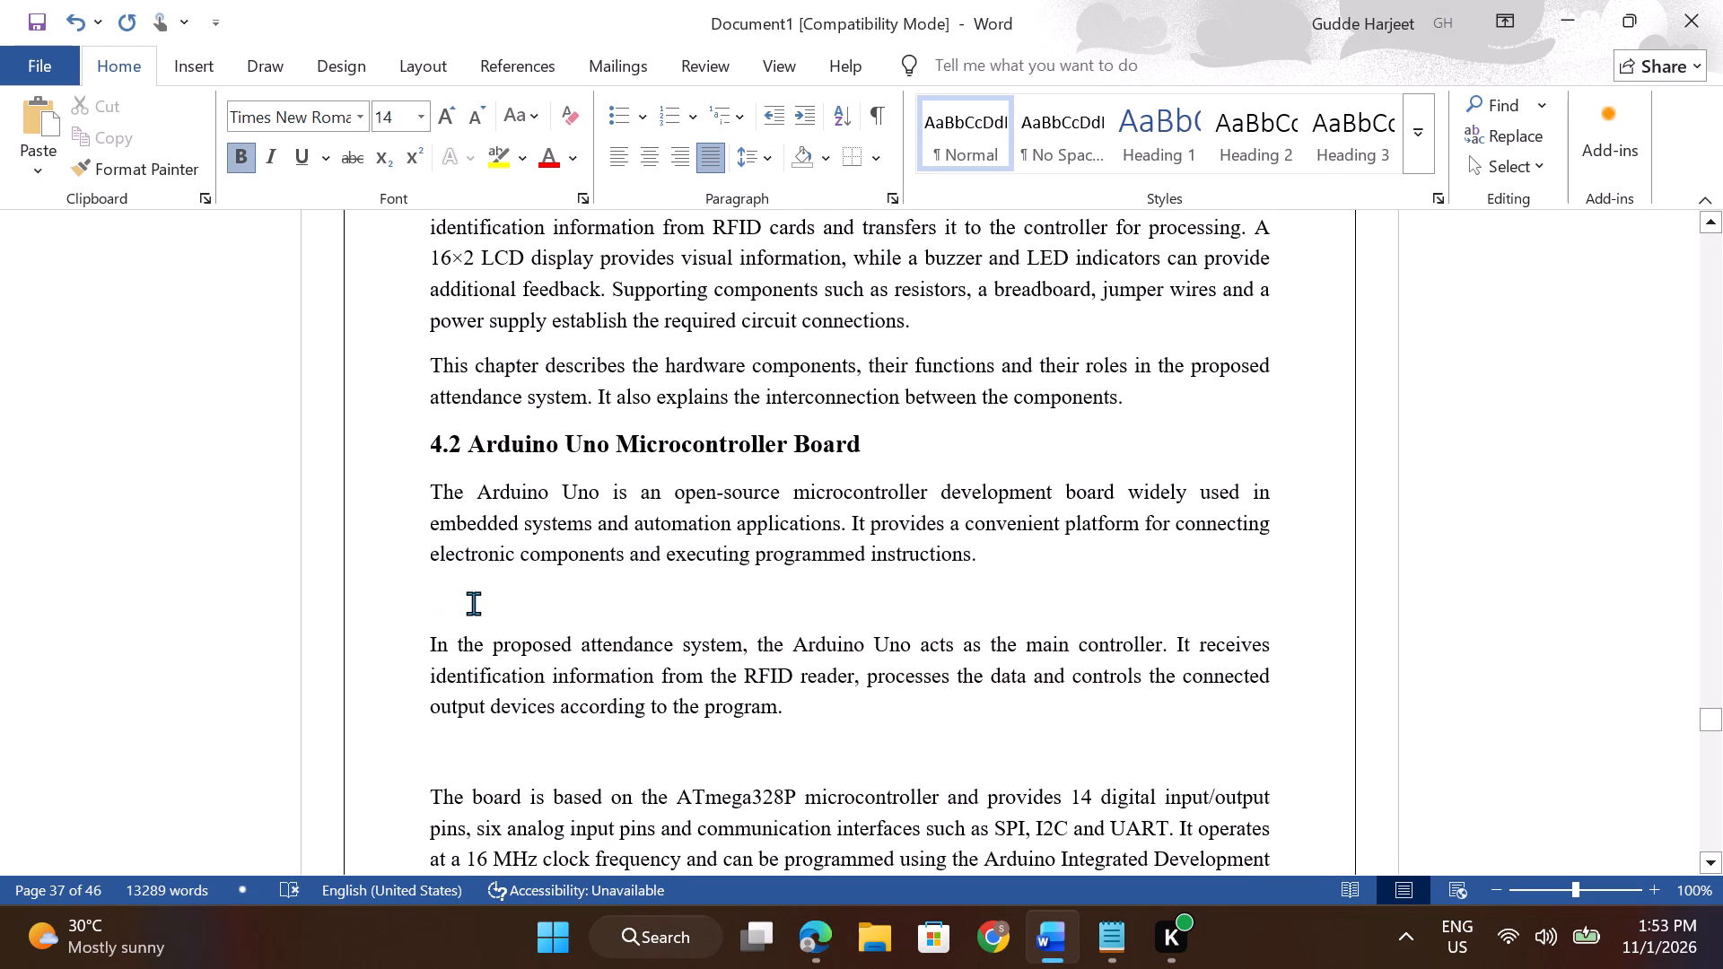
click(473, 603)
key(BackSpace)
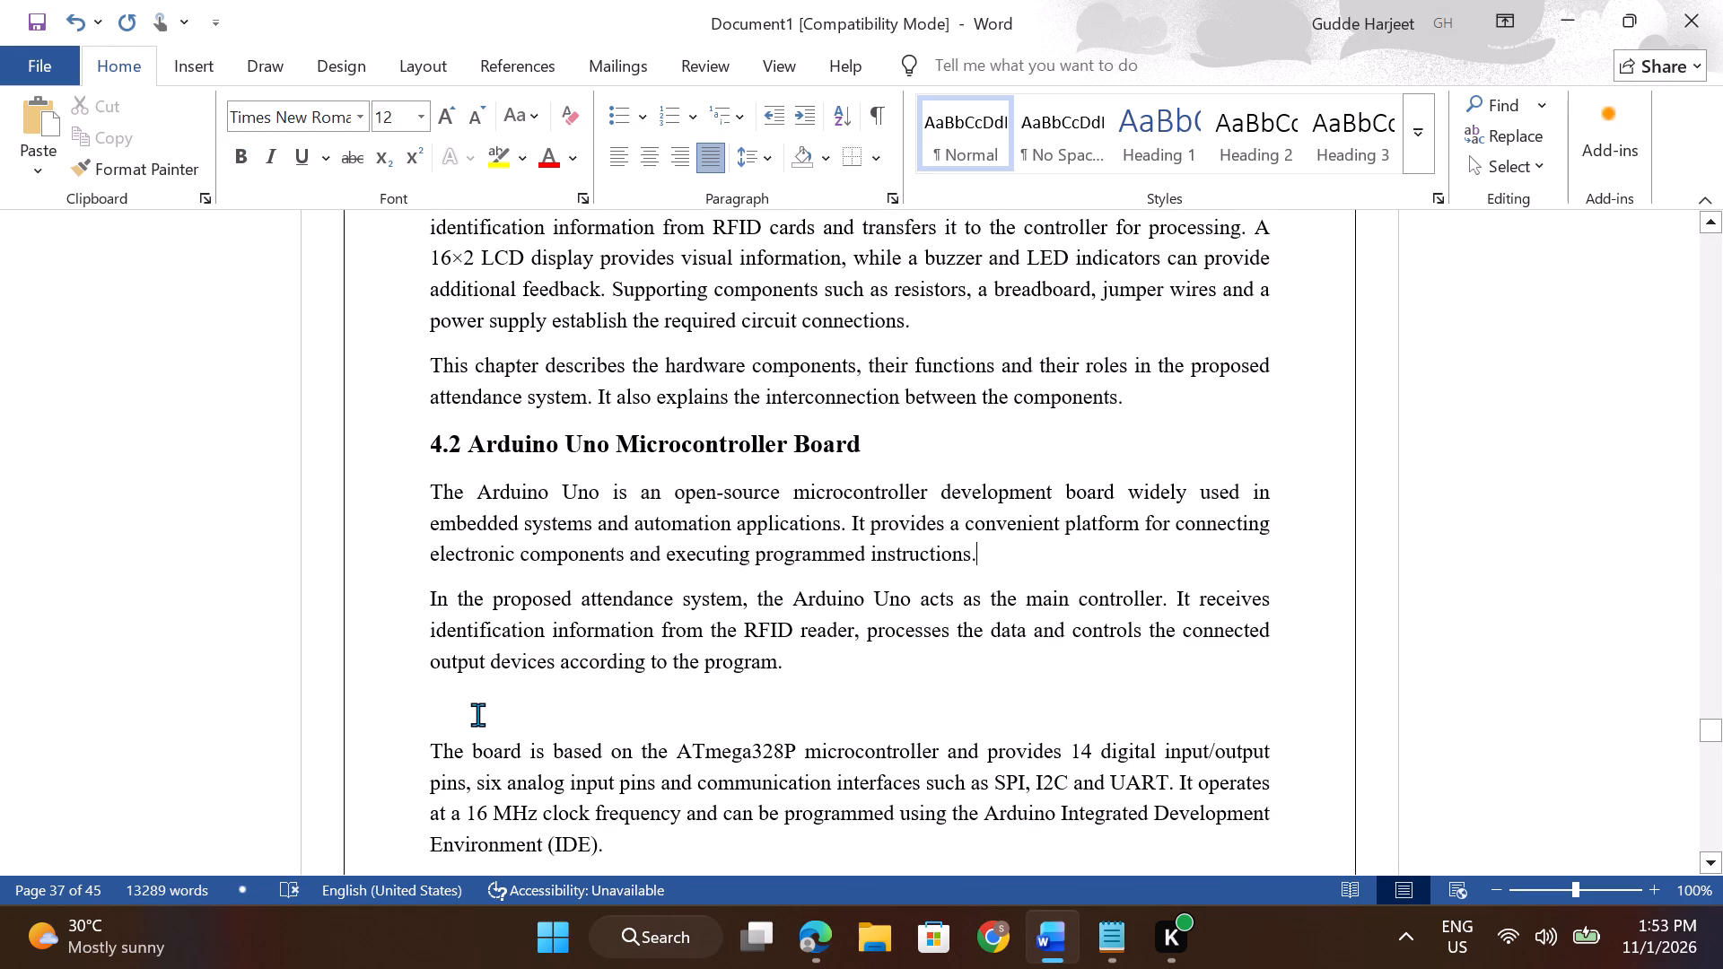
click(477, 714)
key(BackSpace)
scroll(477, 714, down, 3)
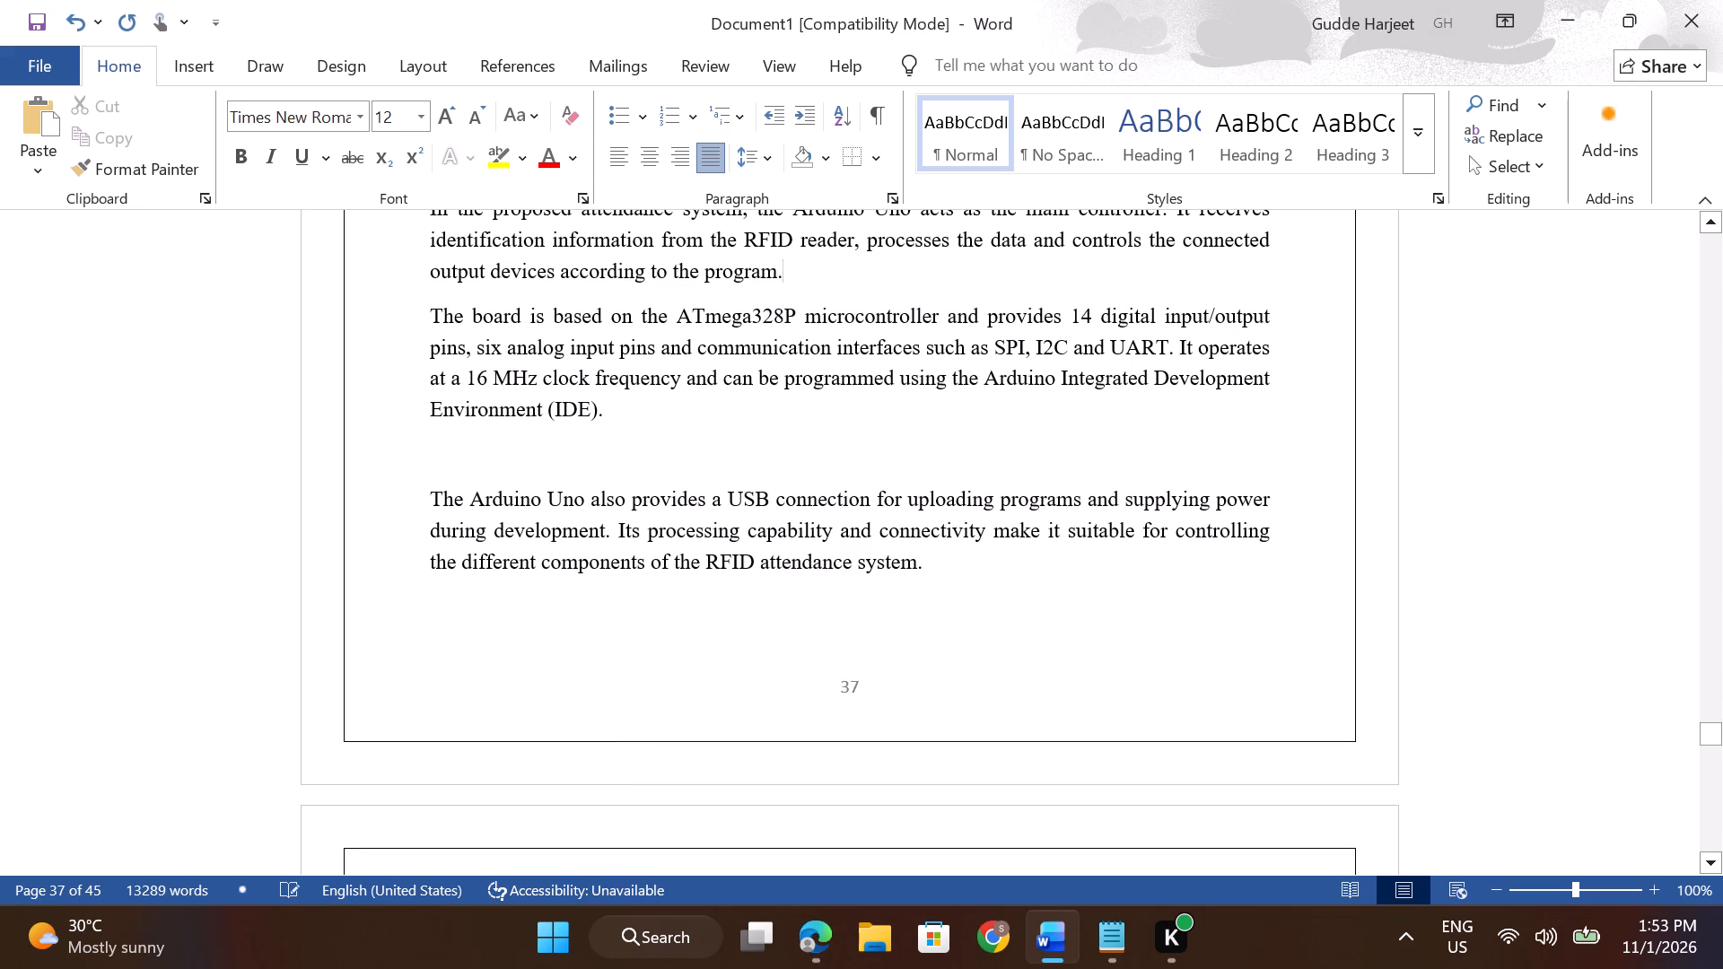
click(512, 458)
key(BackSpace)
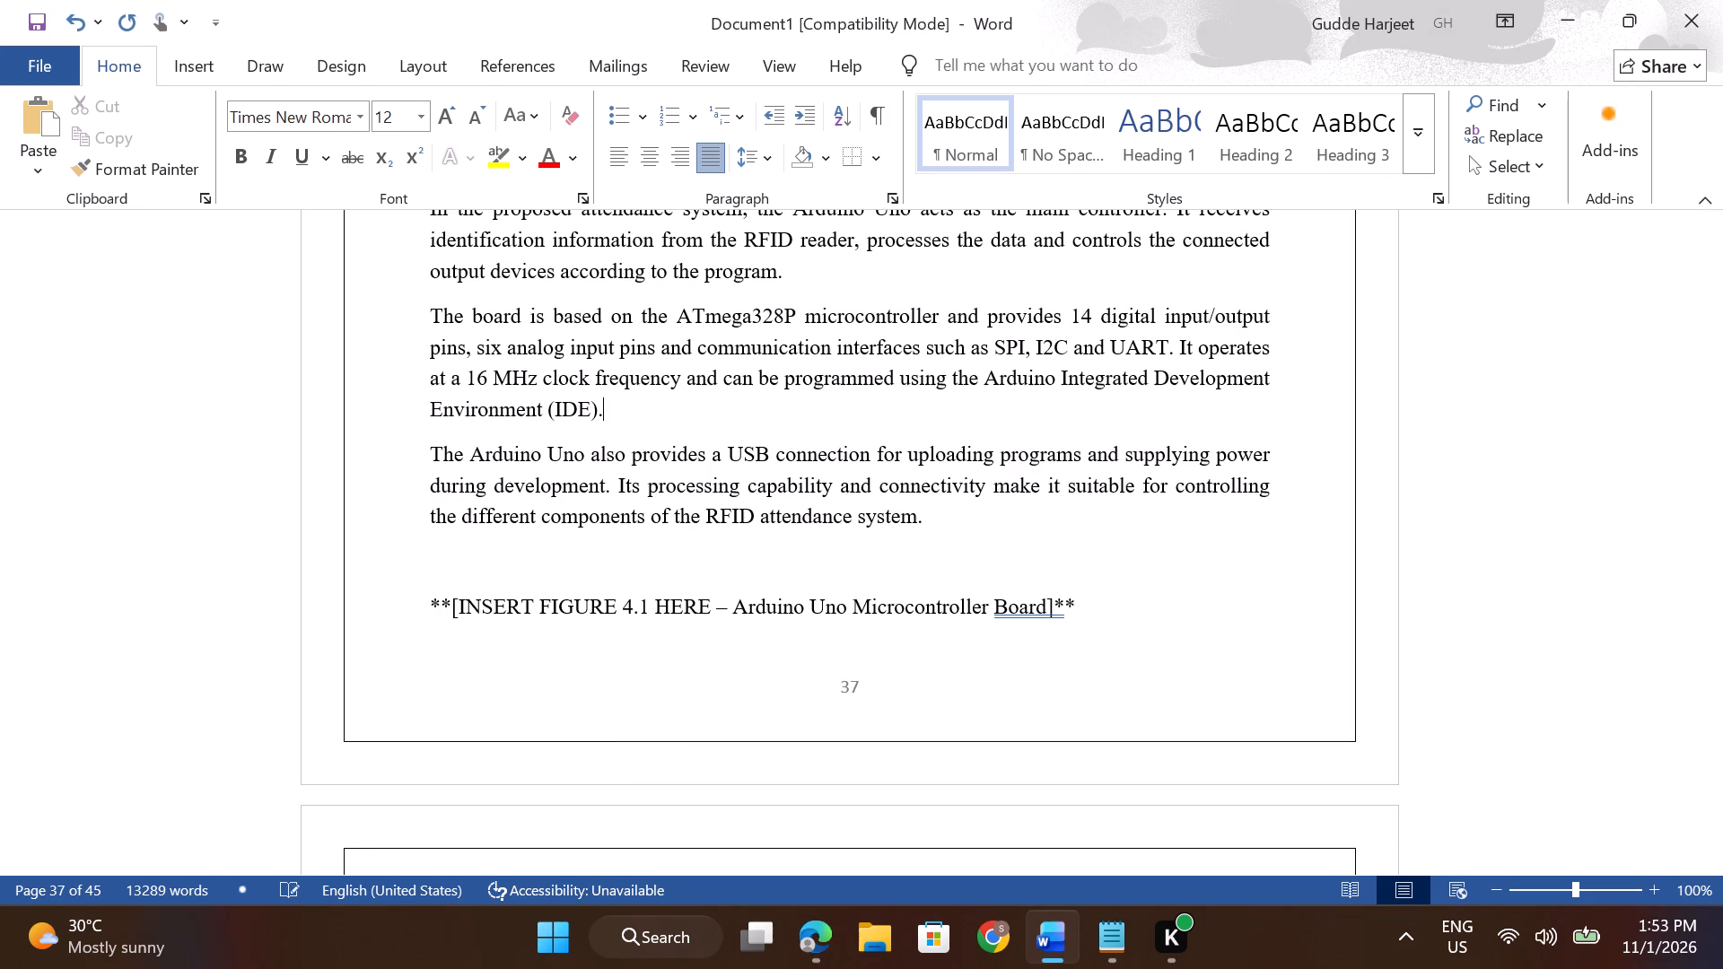
Strip the asterisks from the Arduino Uno figure caption and renumber it so it reads "Figure 4(a): Arduino Uno Microcontroller Board".
scroll(512, 458, down, 2)
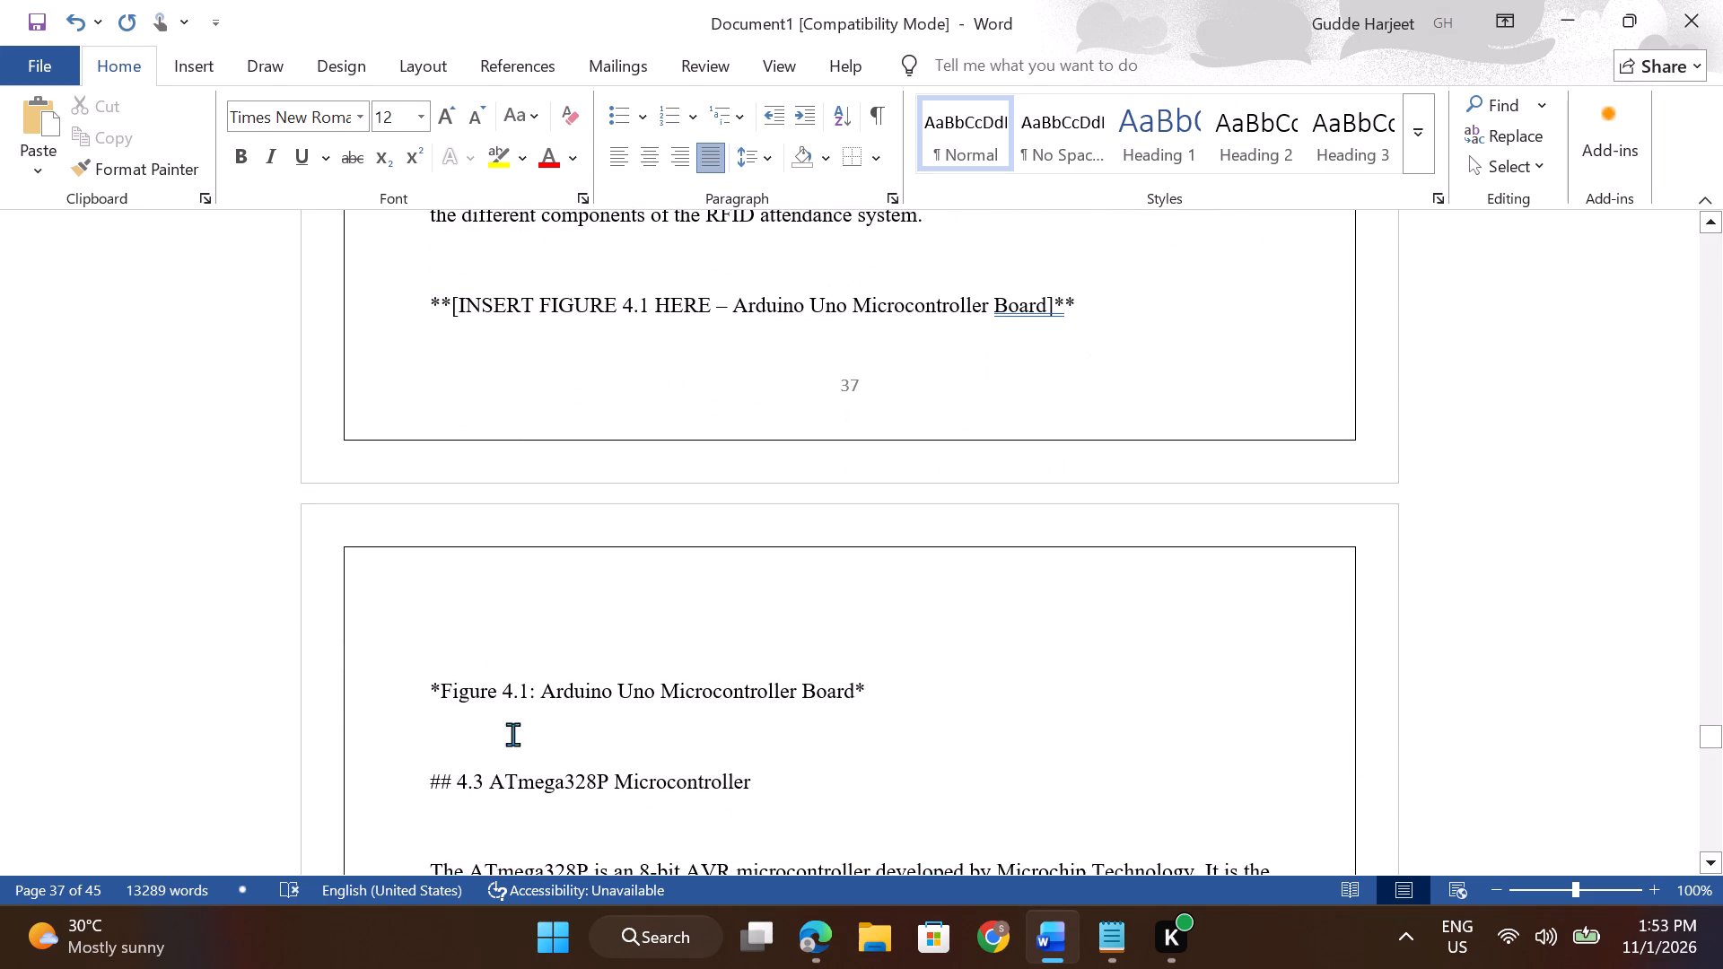
click(870, 694)
key(BackSpace)
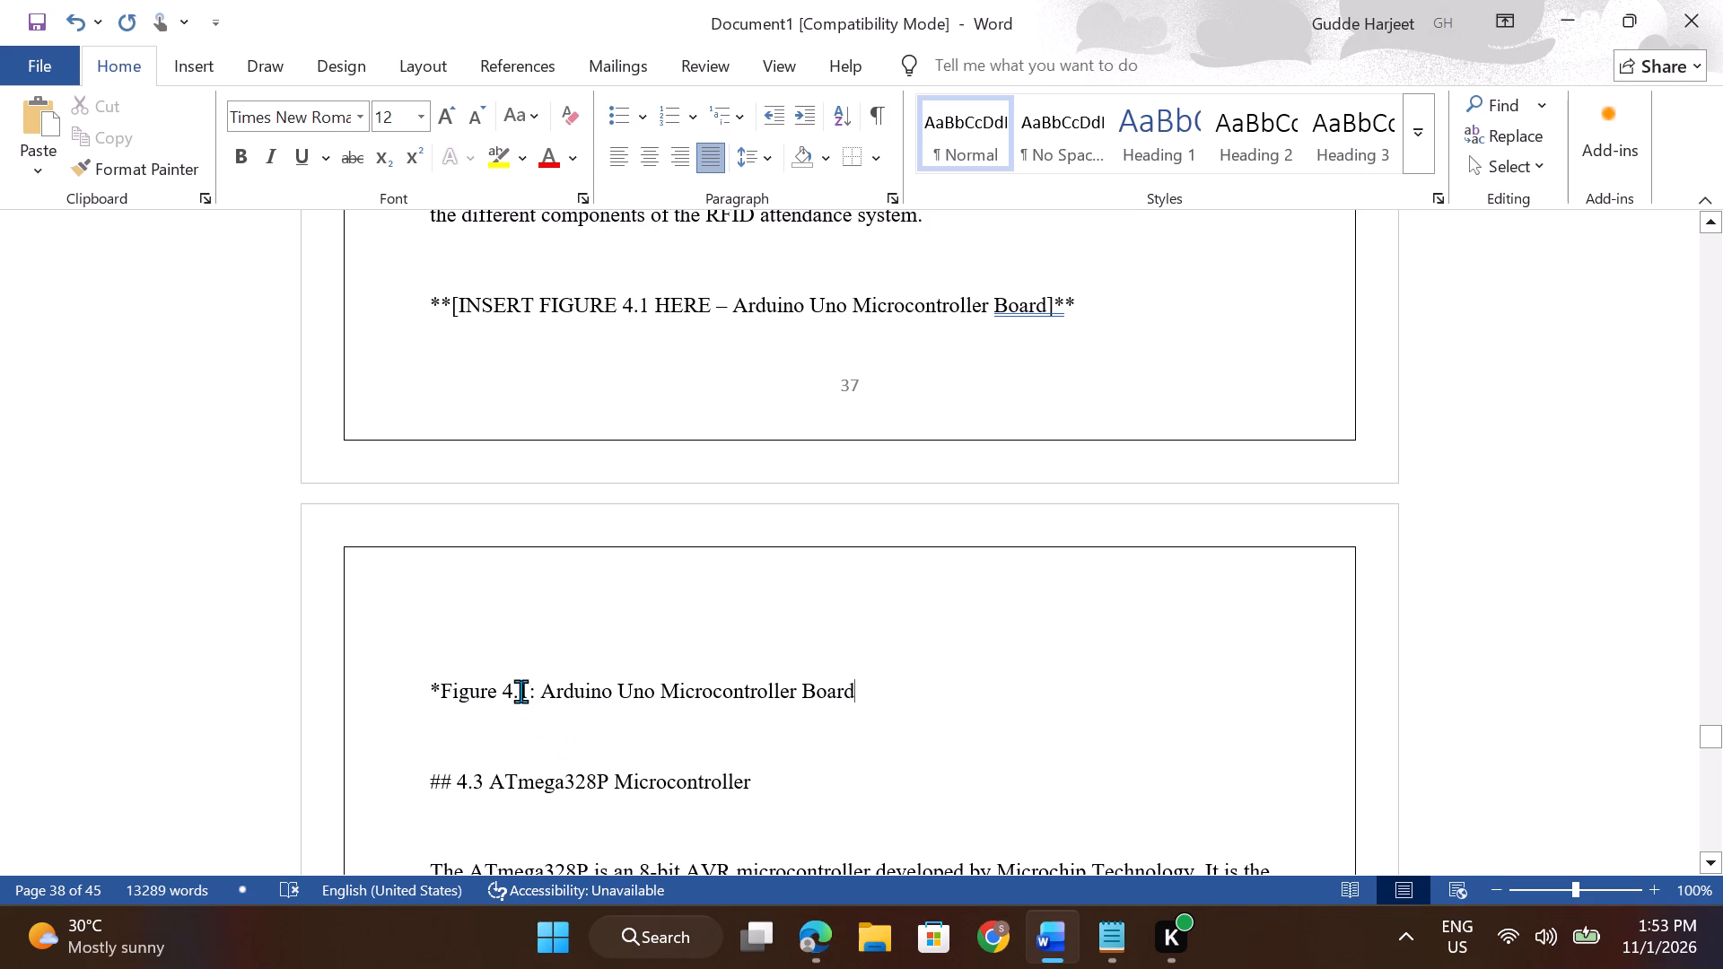
click(529, 691)
key(BackSpace)
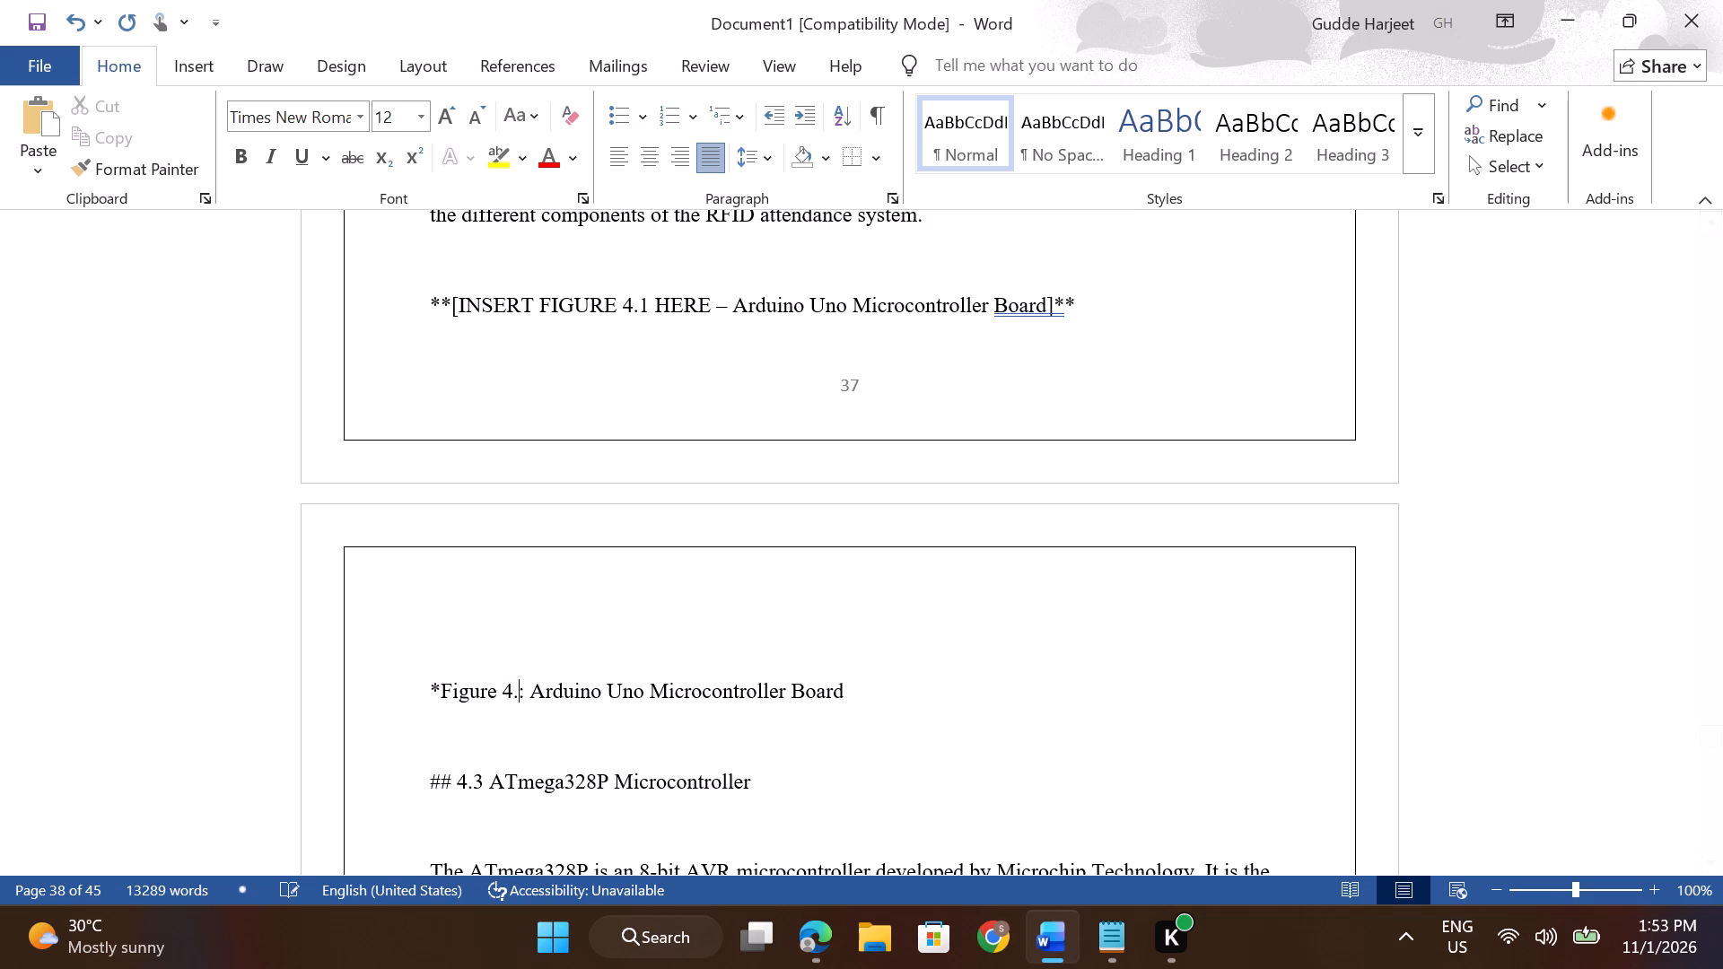
key(BackSpace)
text(())
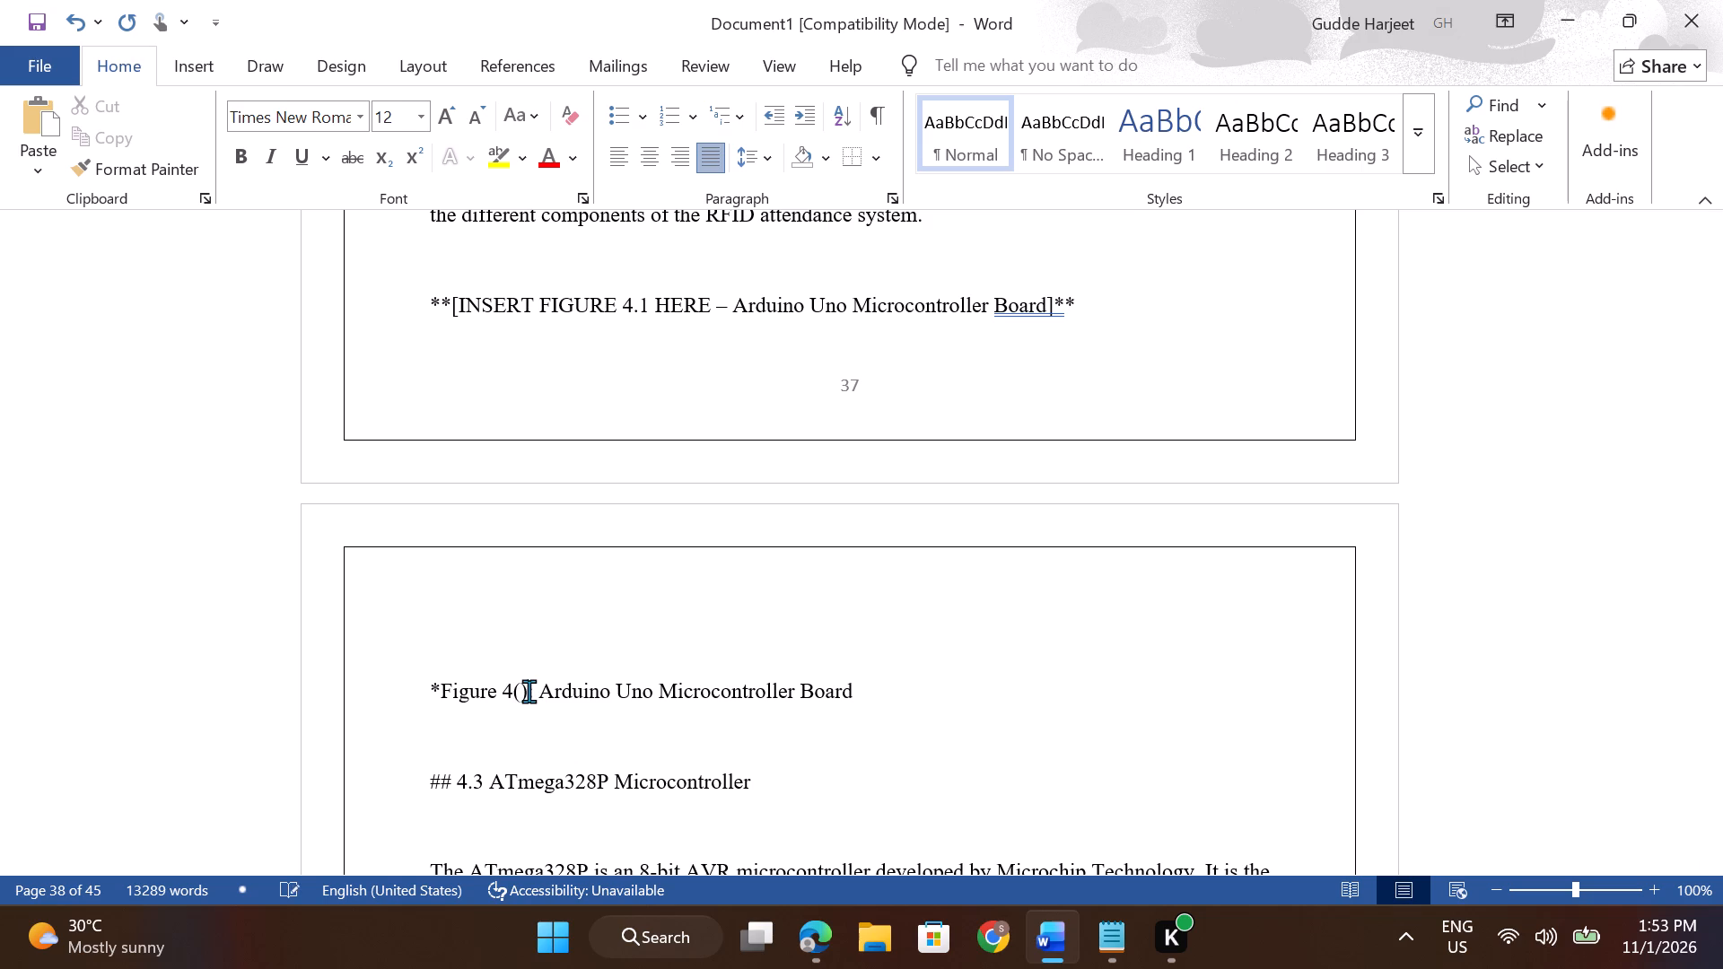
key(Left)
key(a)
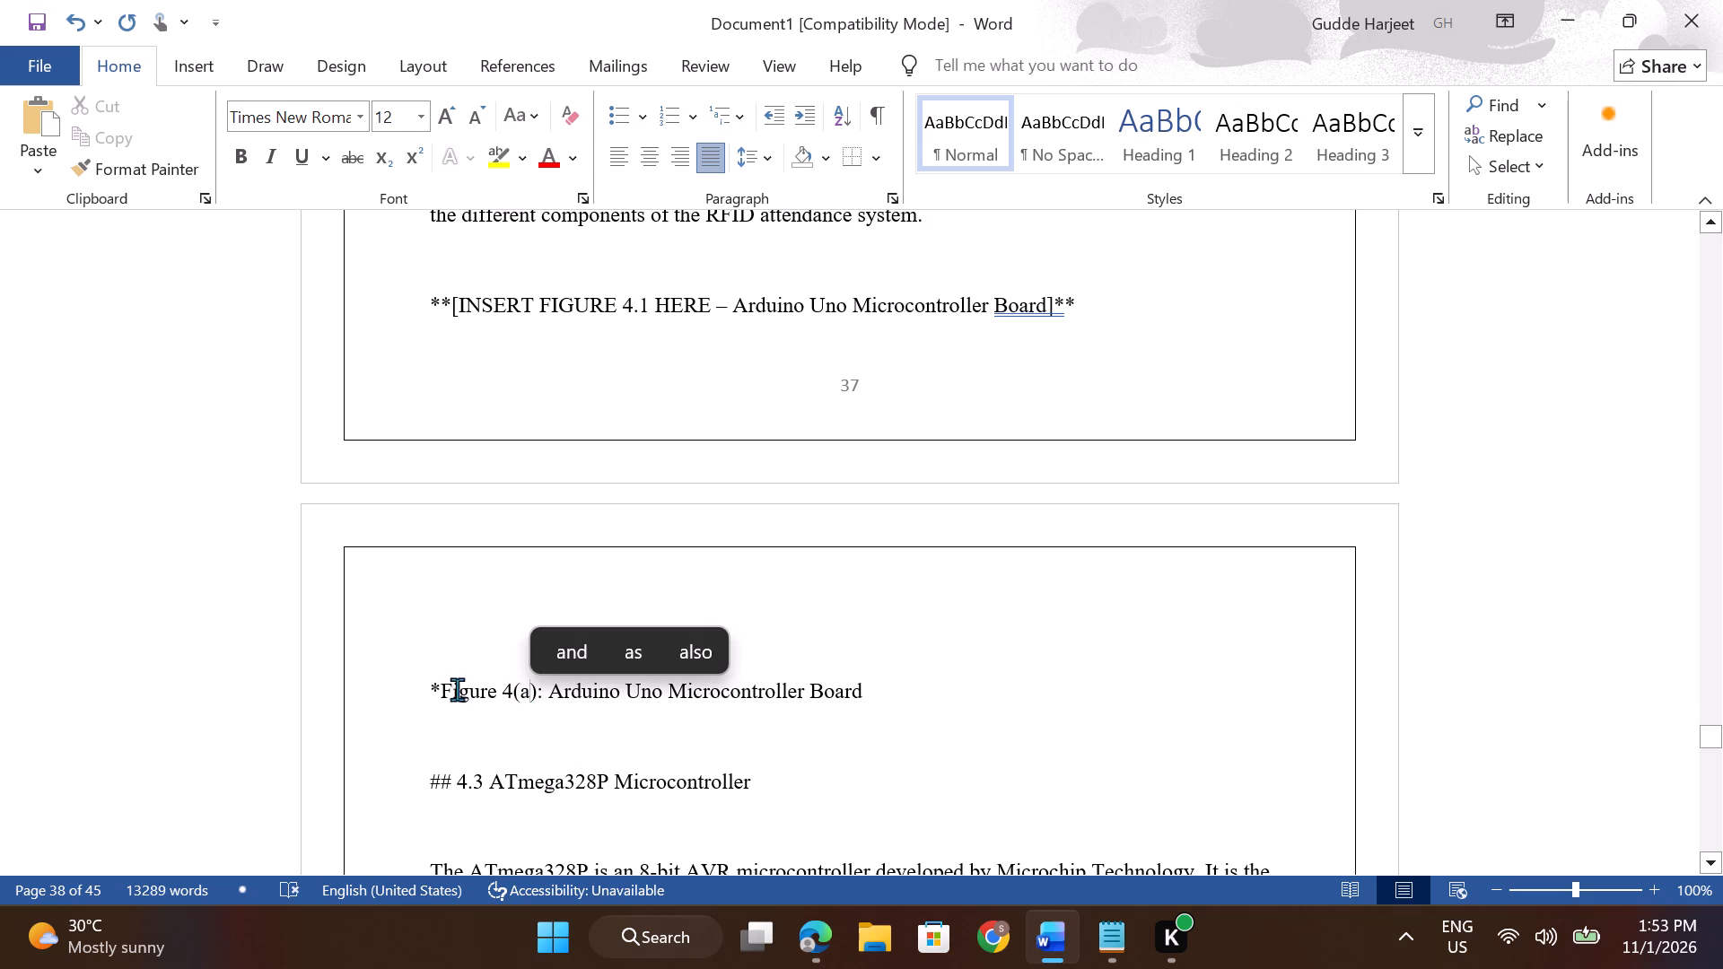
click(444, 689)
key(BackSpace)
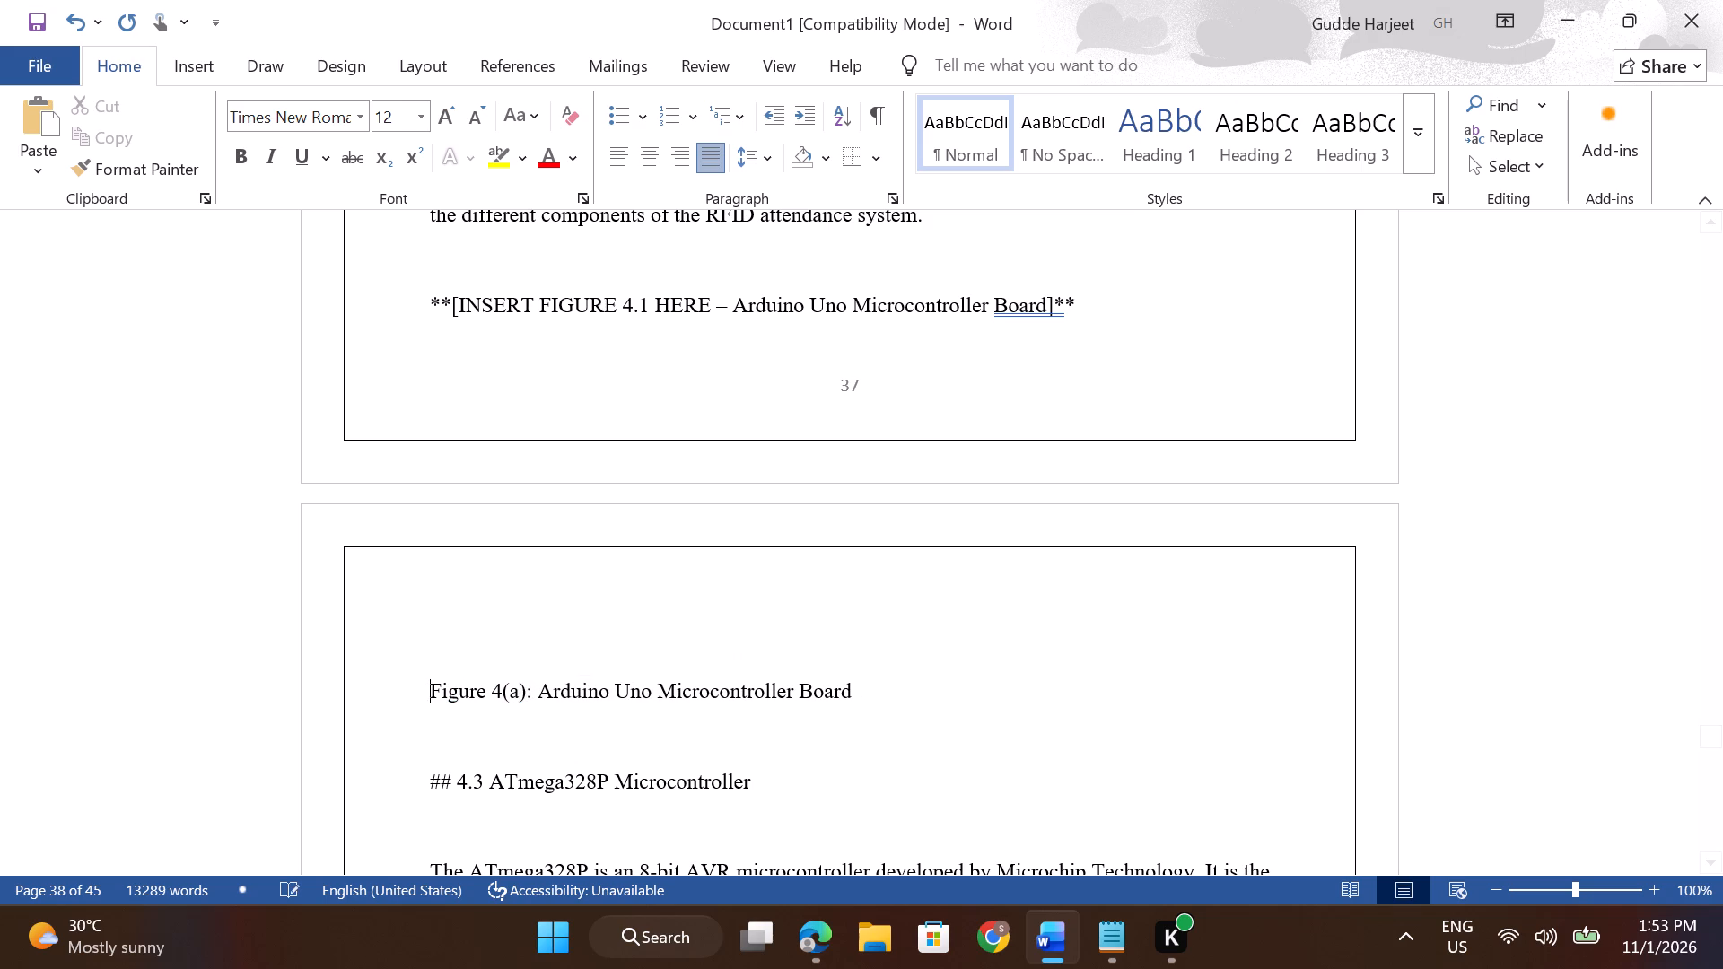
Format the Figure 4(a) caption as italic, 10.5 pt and centred.
ctrl+click(555, 698)
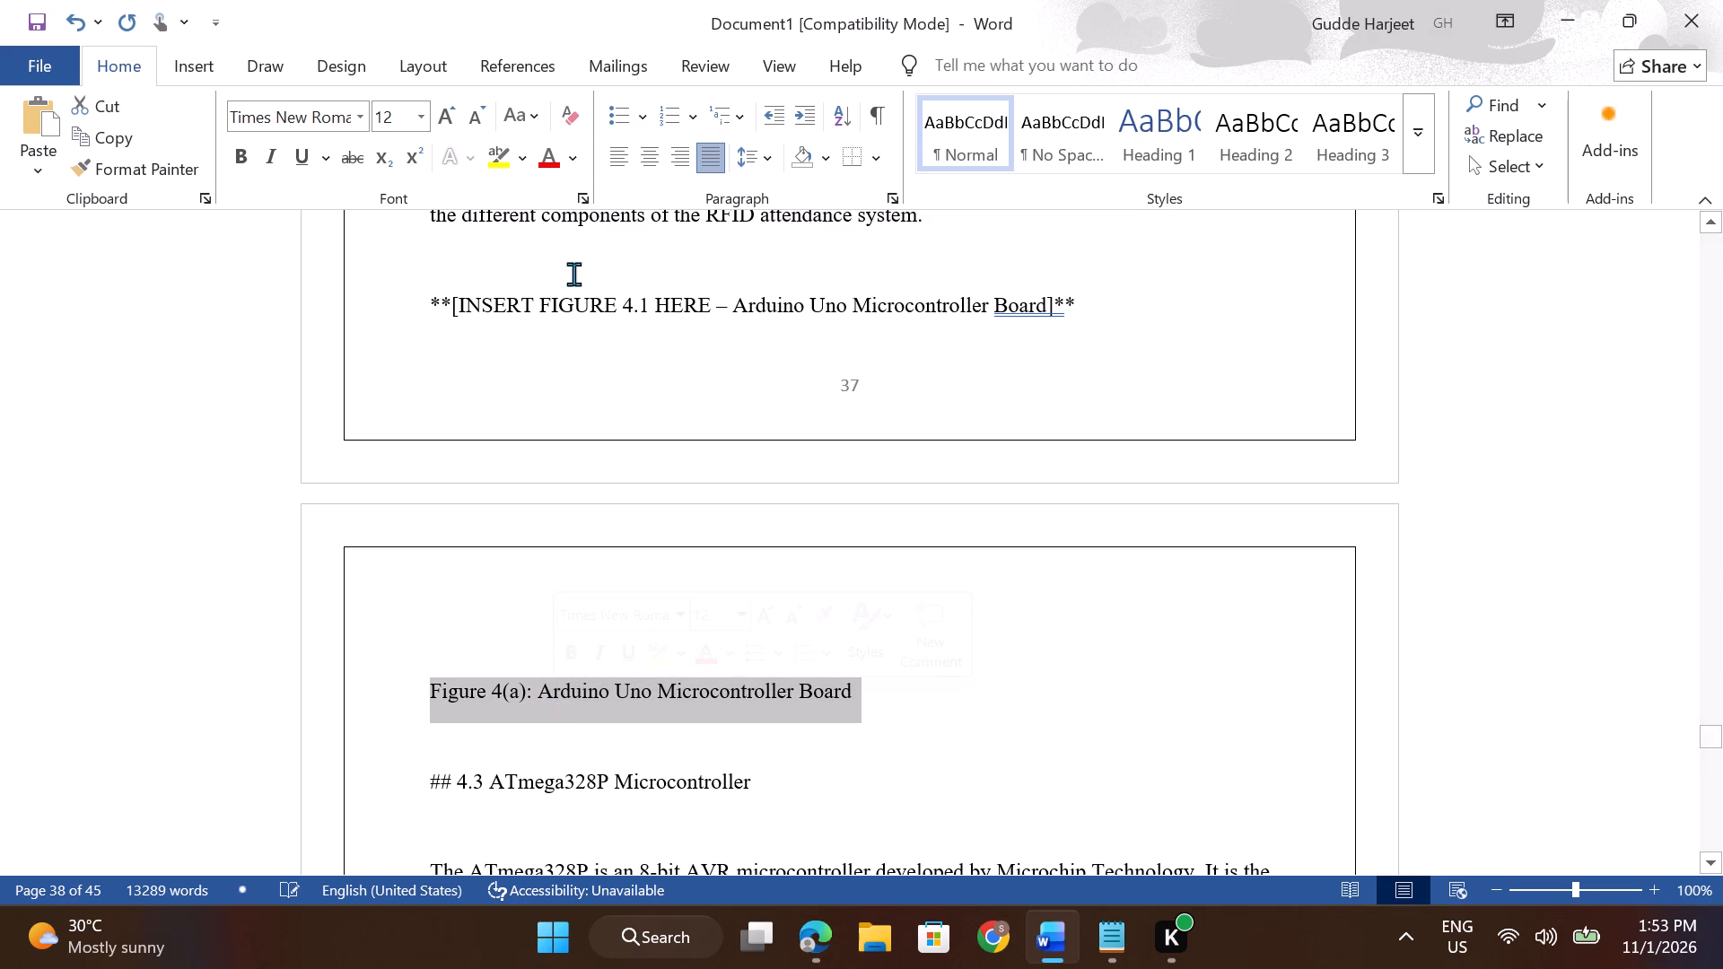
click(270, 159)
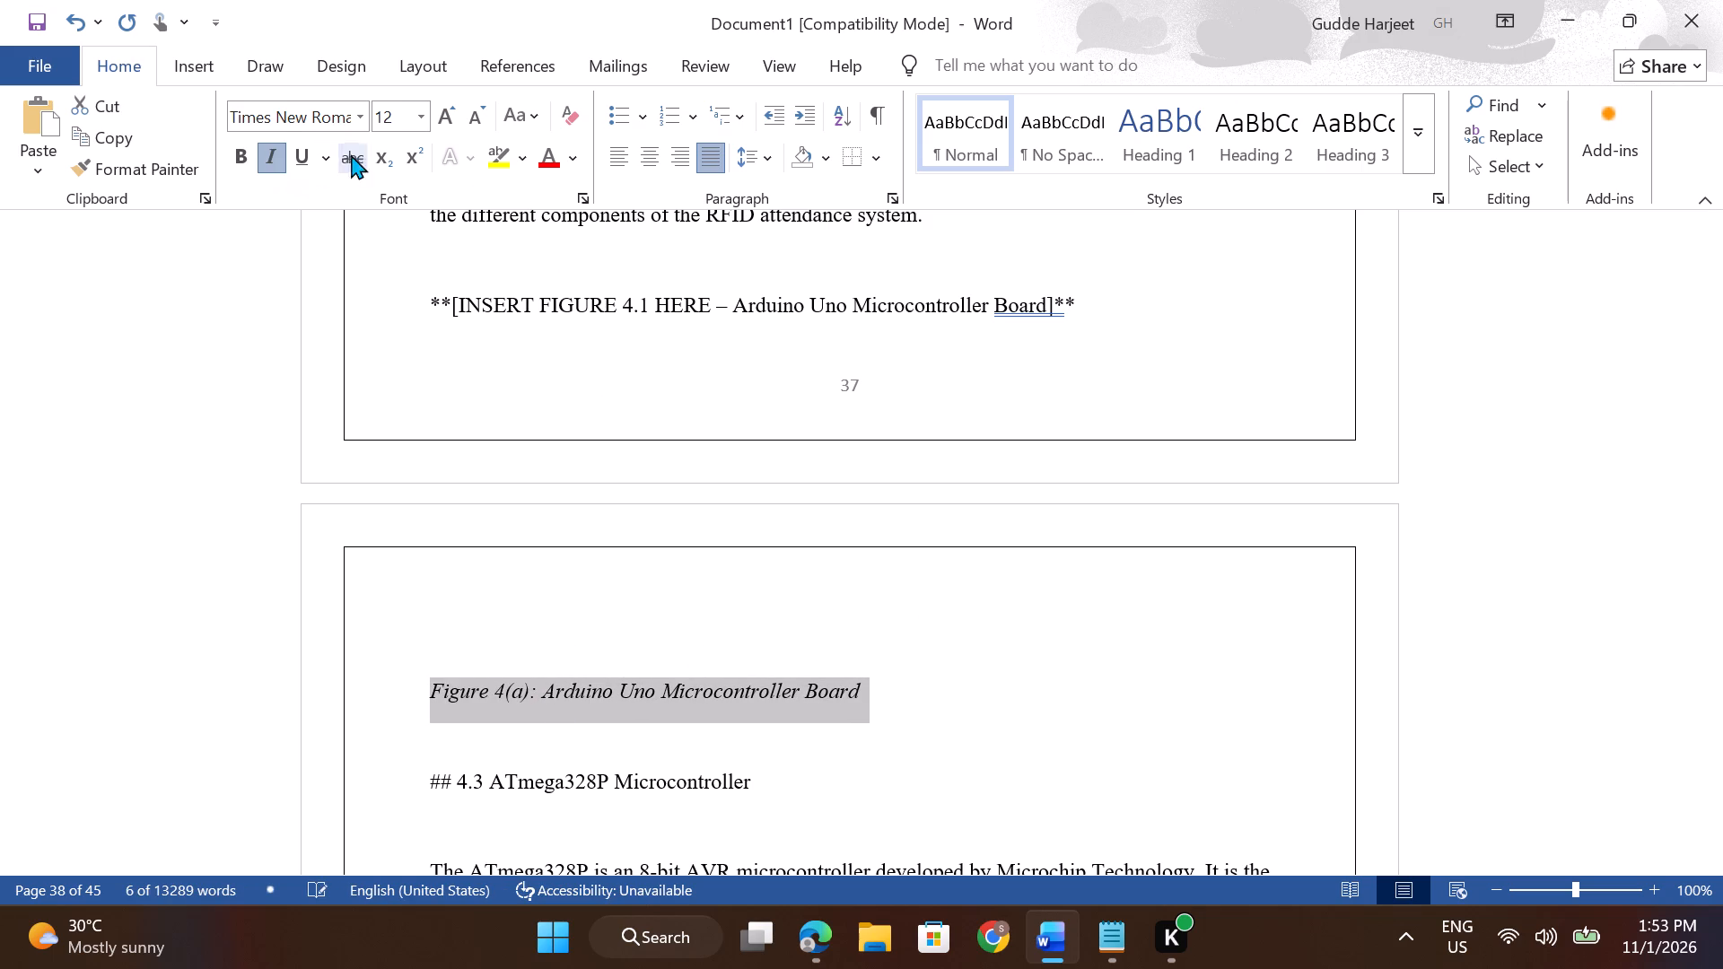
click(394, 110)
text(10.5)
key(Return)
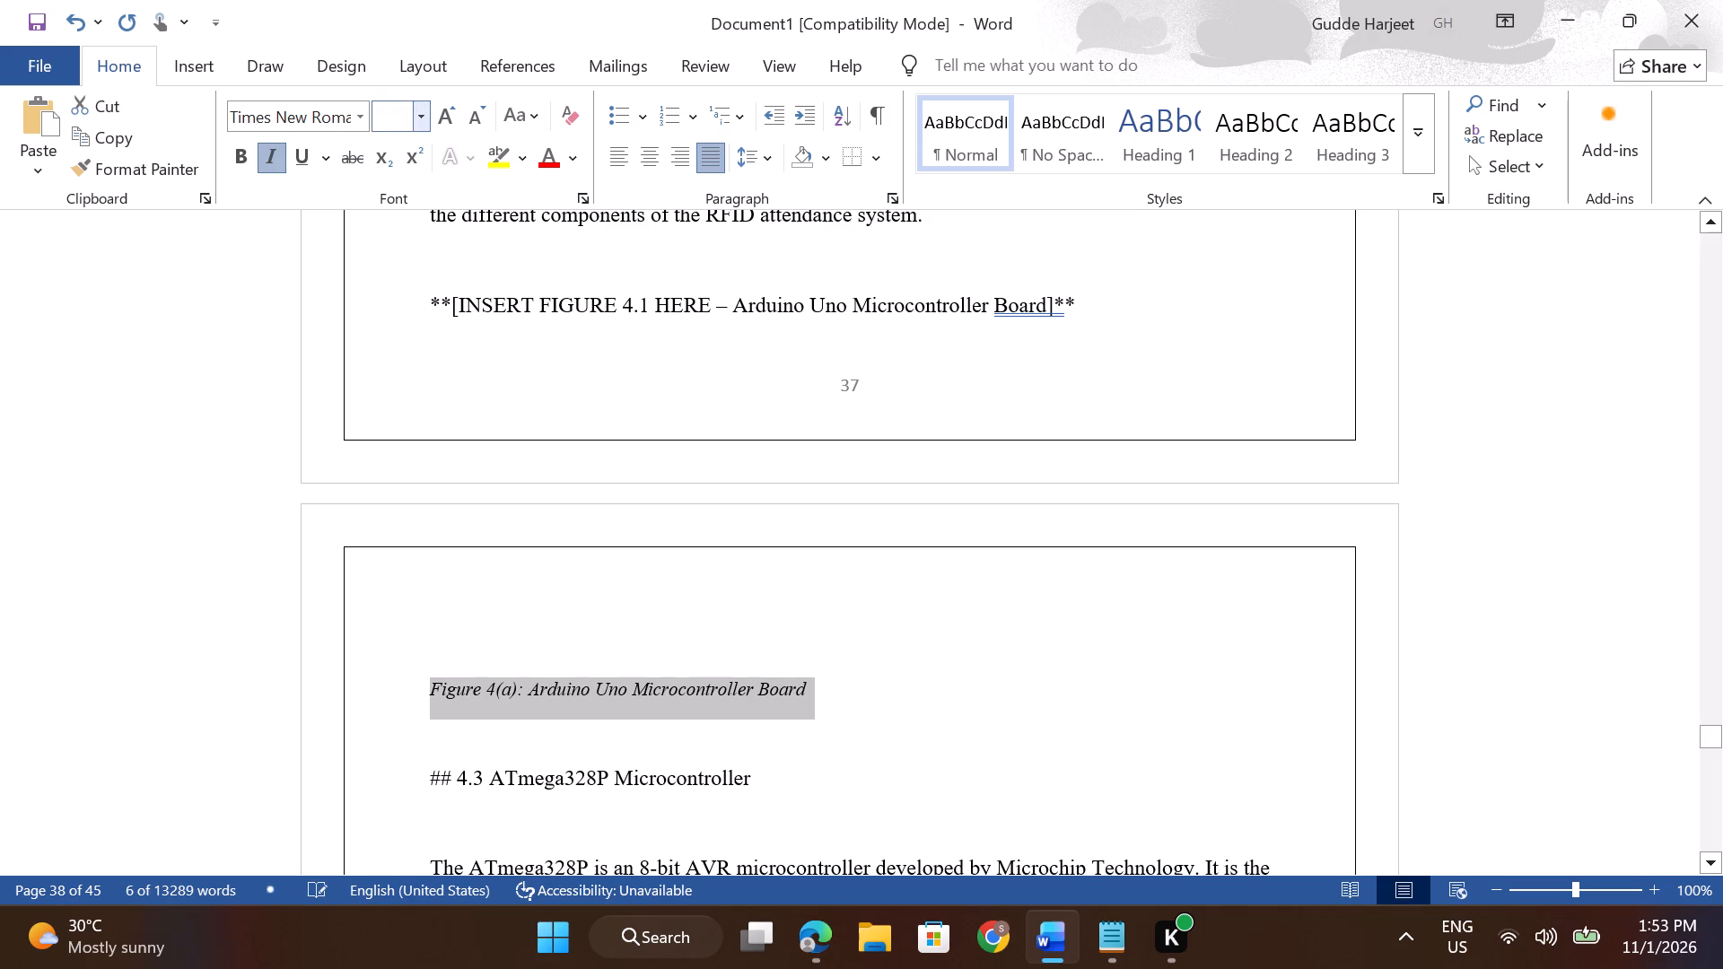
click(652, 155)
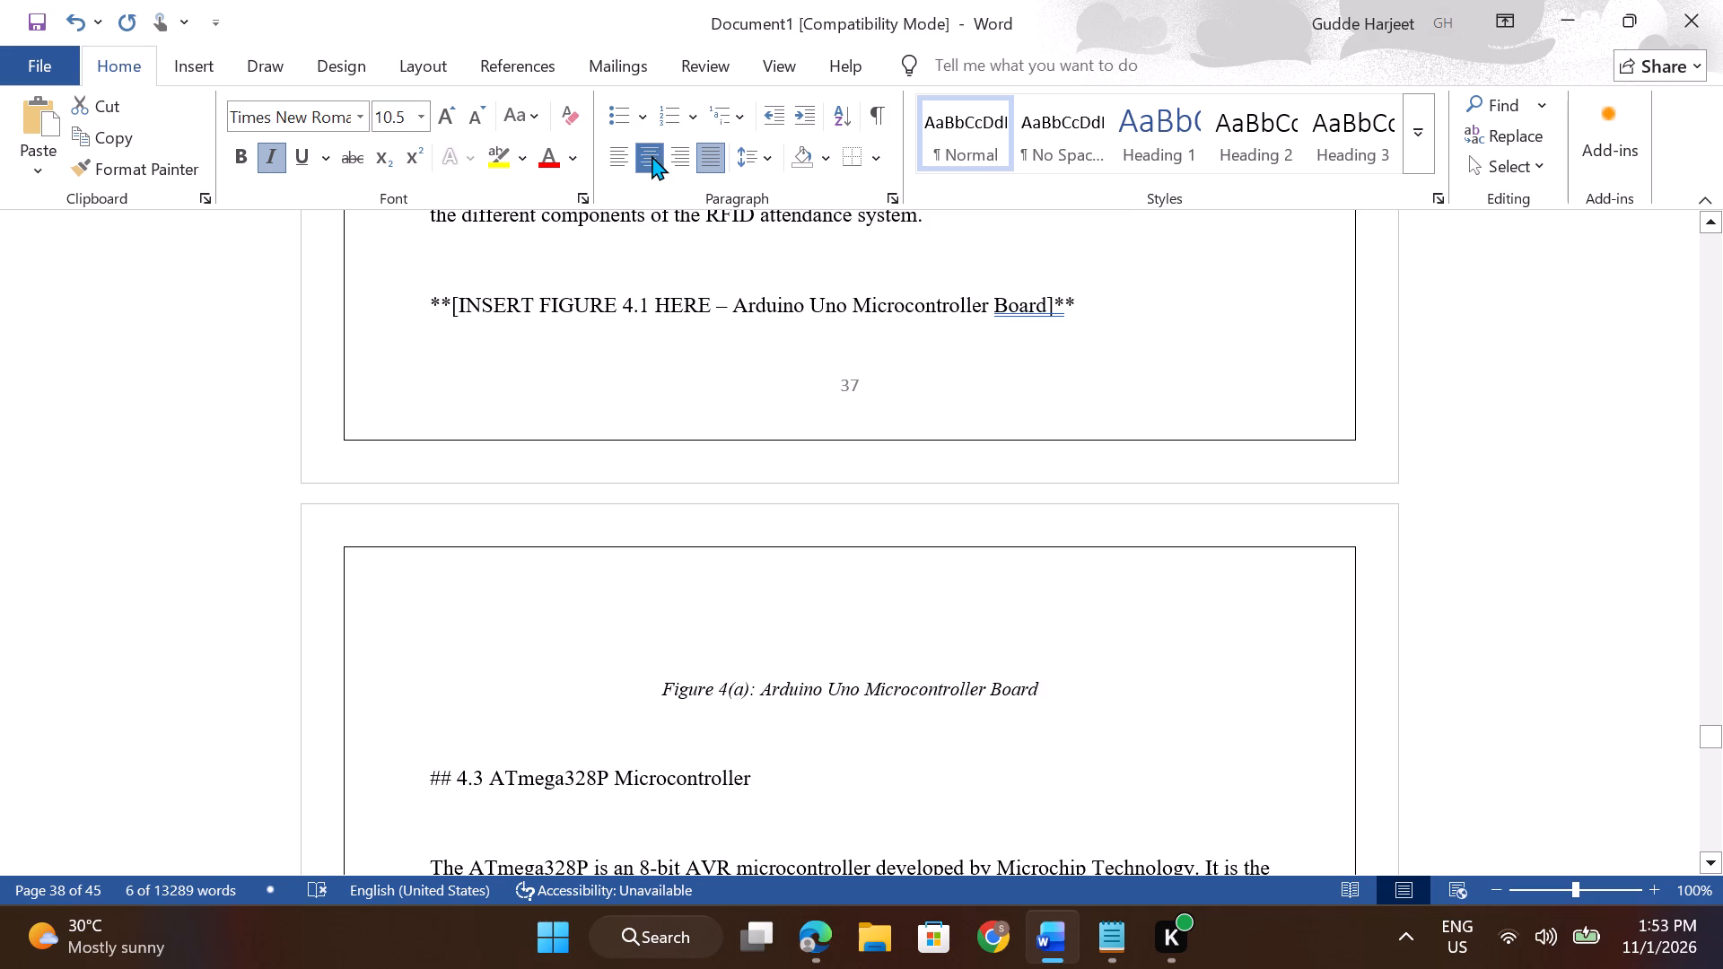
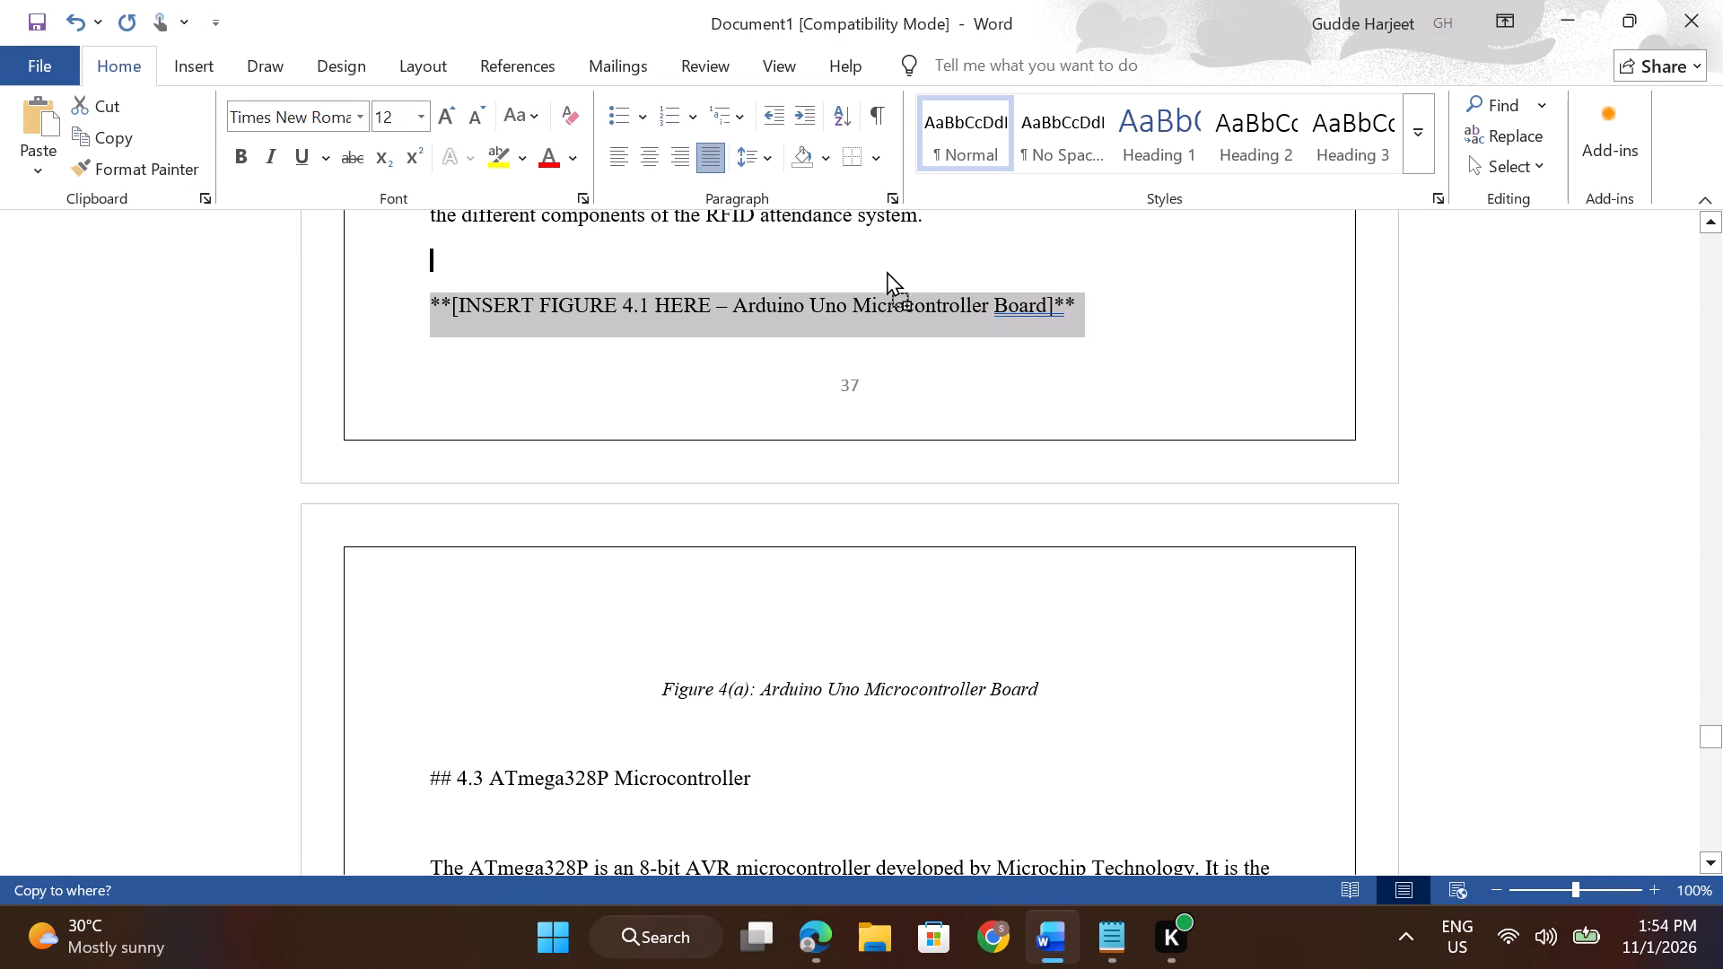
drag(887, 271, 879, 267)
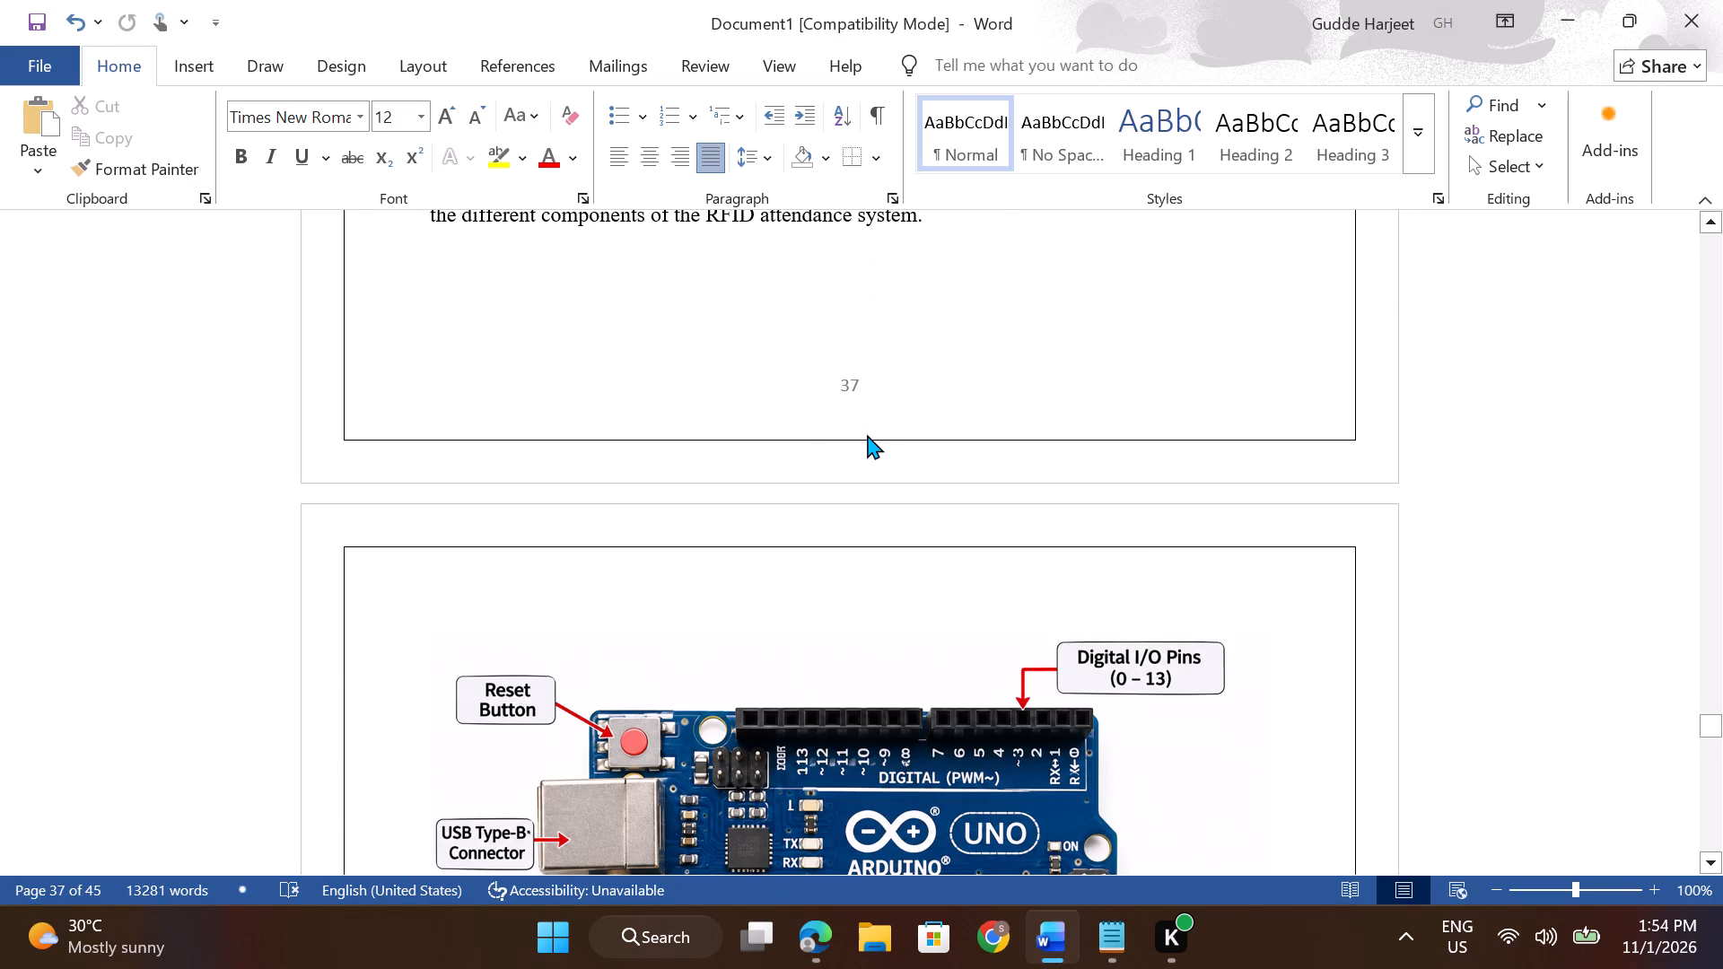
Shrink the inserted Arduino Uno picture proportionally to about two-thirds of the text width and centre it.
scroll(867, 434, up, 6)
scroll(867, 434, down, 5)
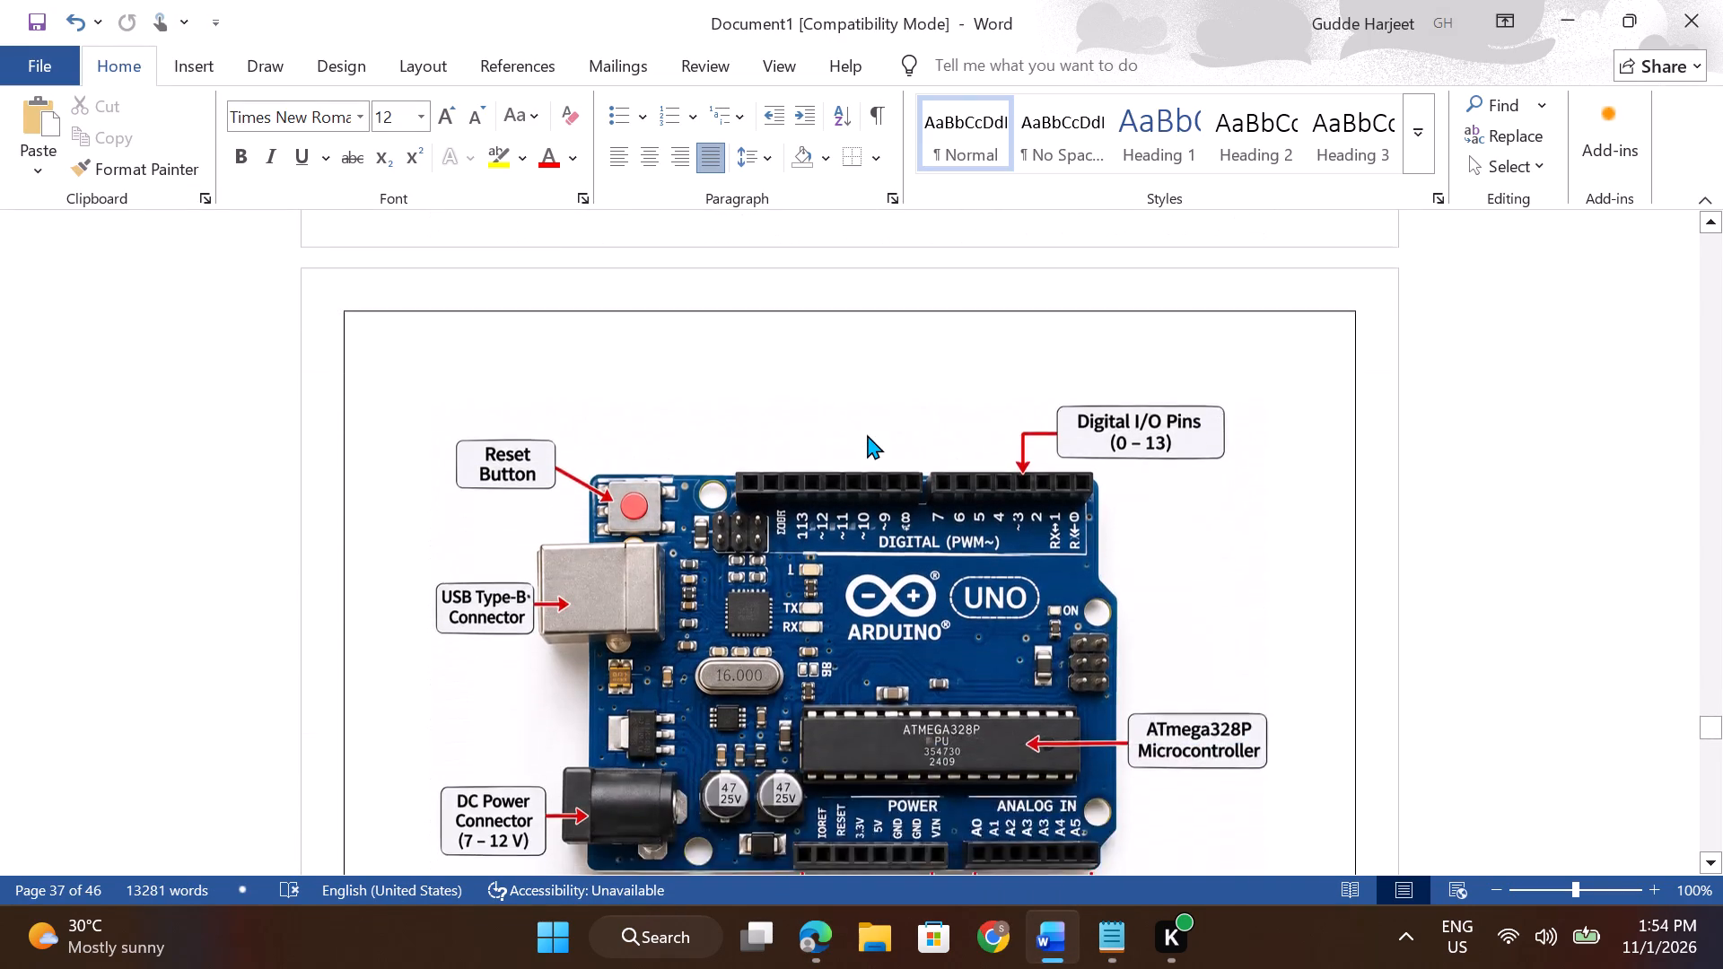
scroll(867, 434, down, 2)
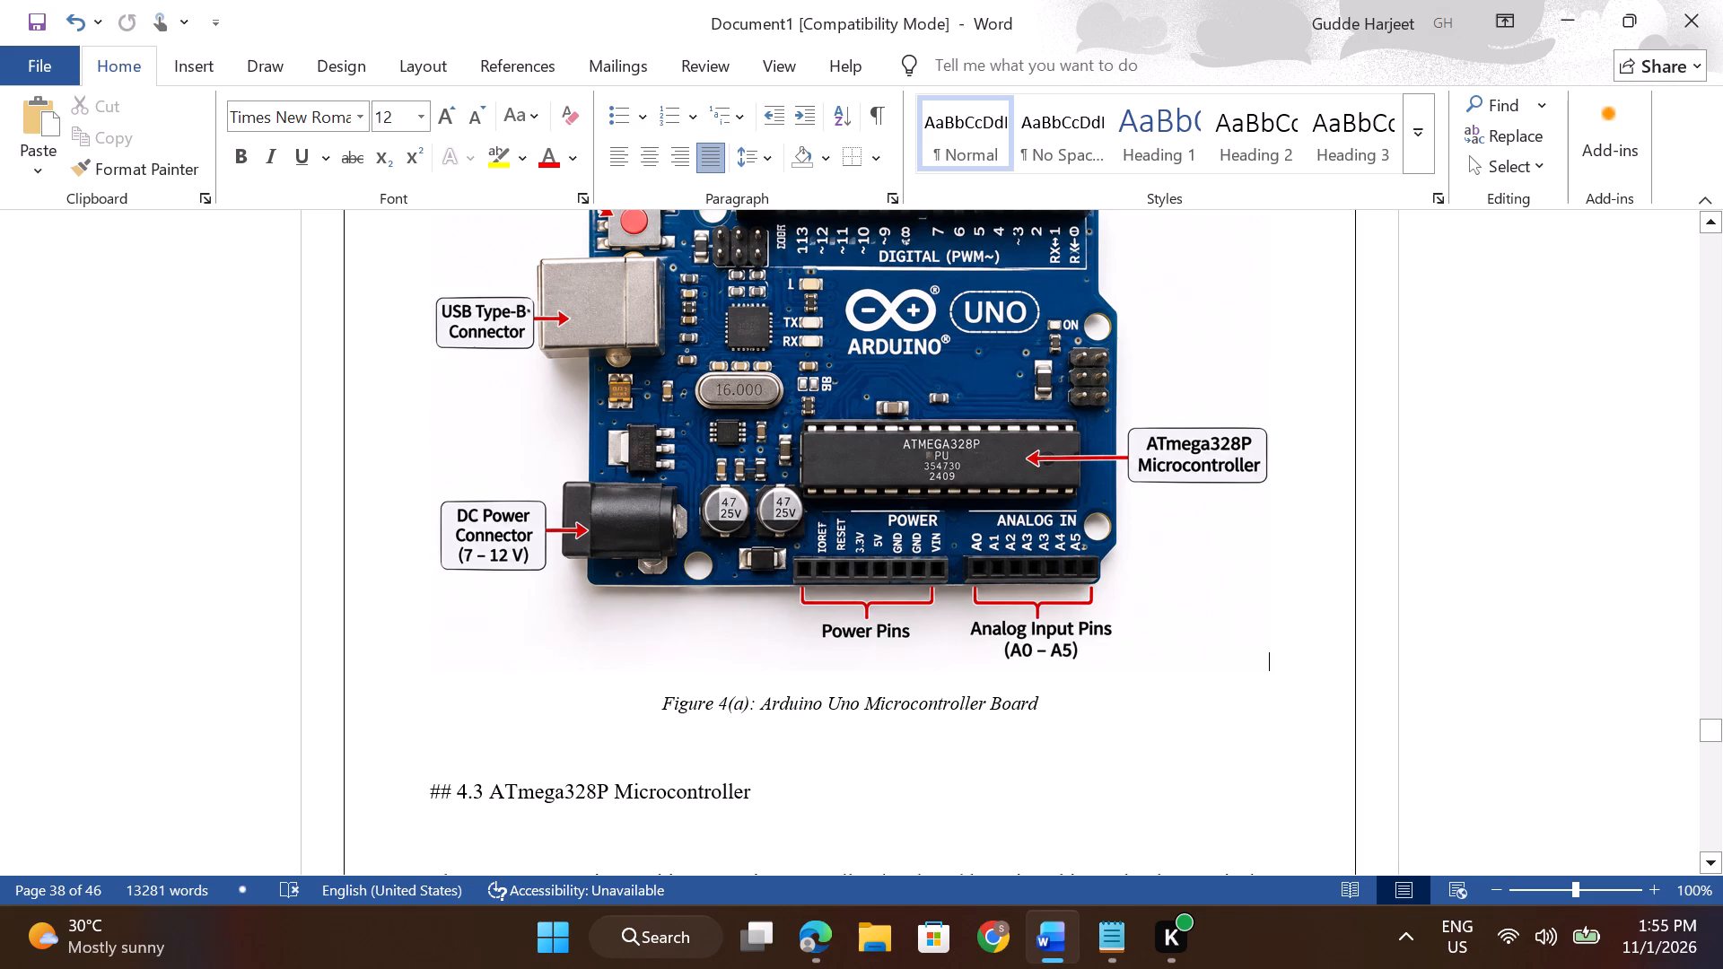
click(1237, 504)
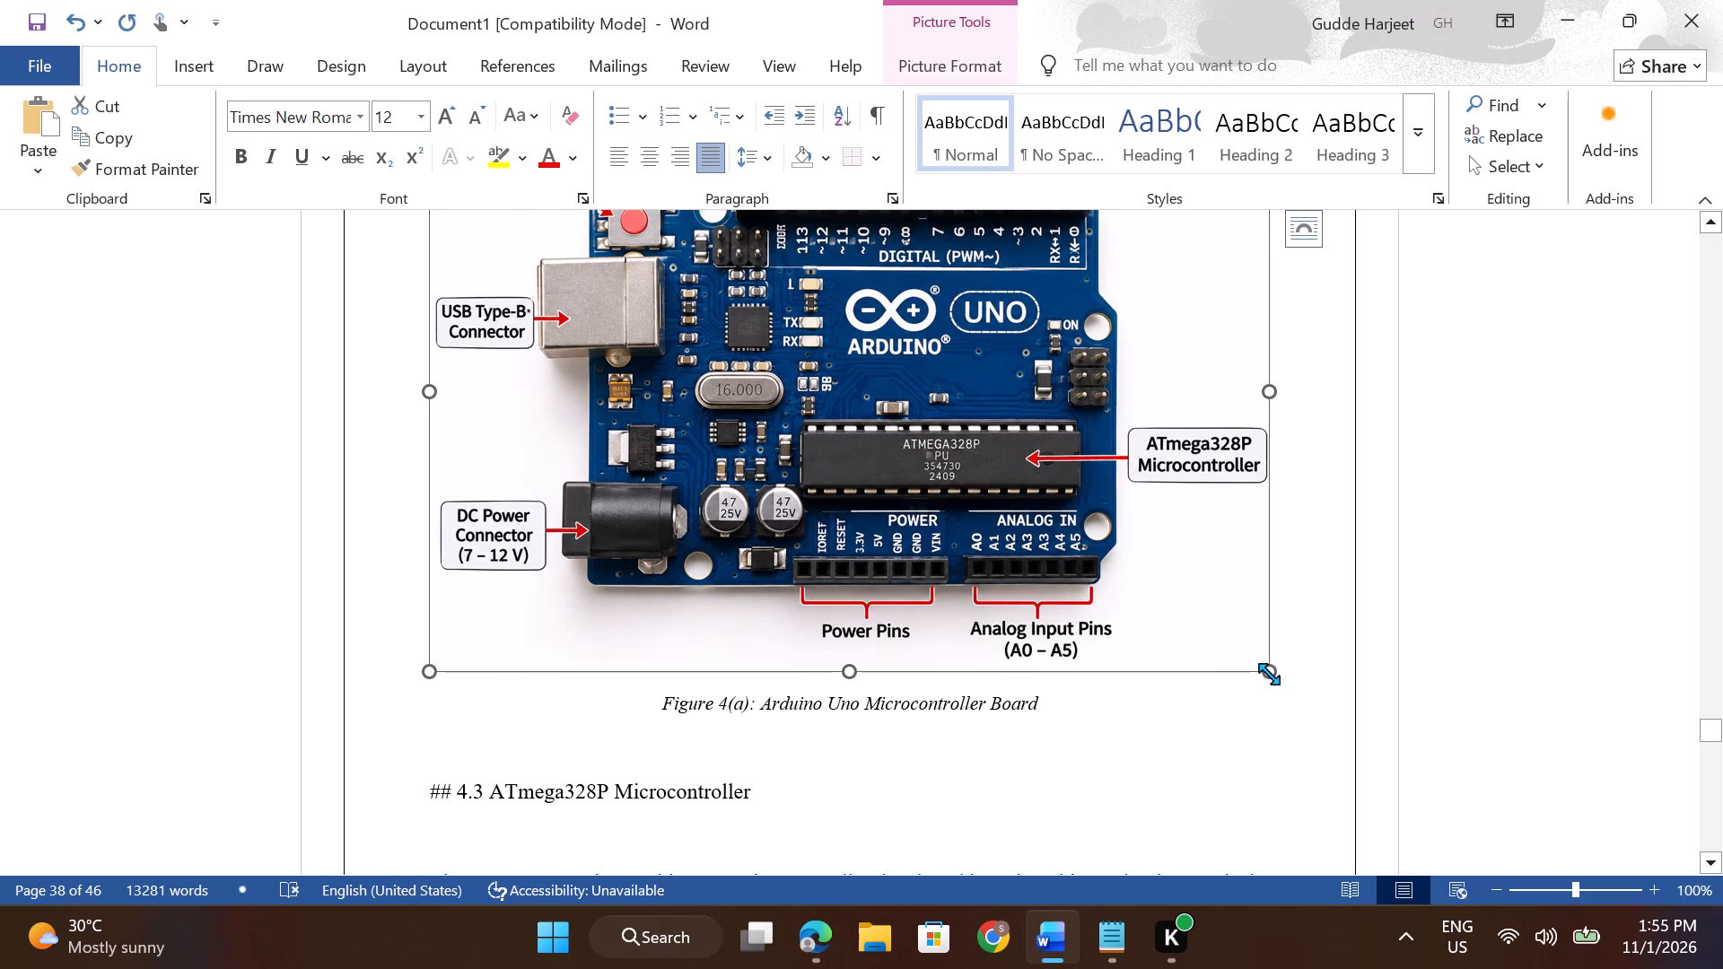
drag(1269, 674, 988, 371)
click(657, 159)
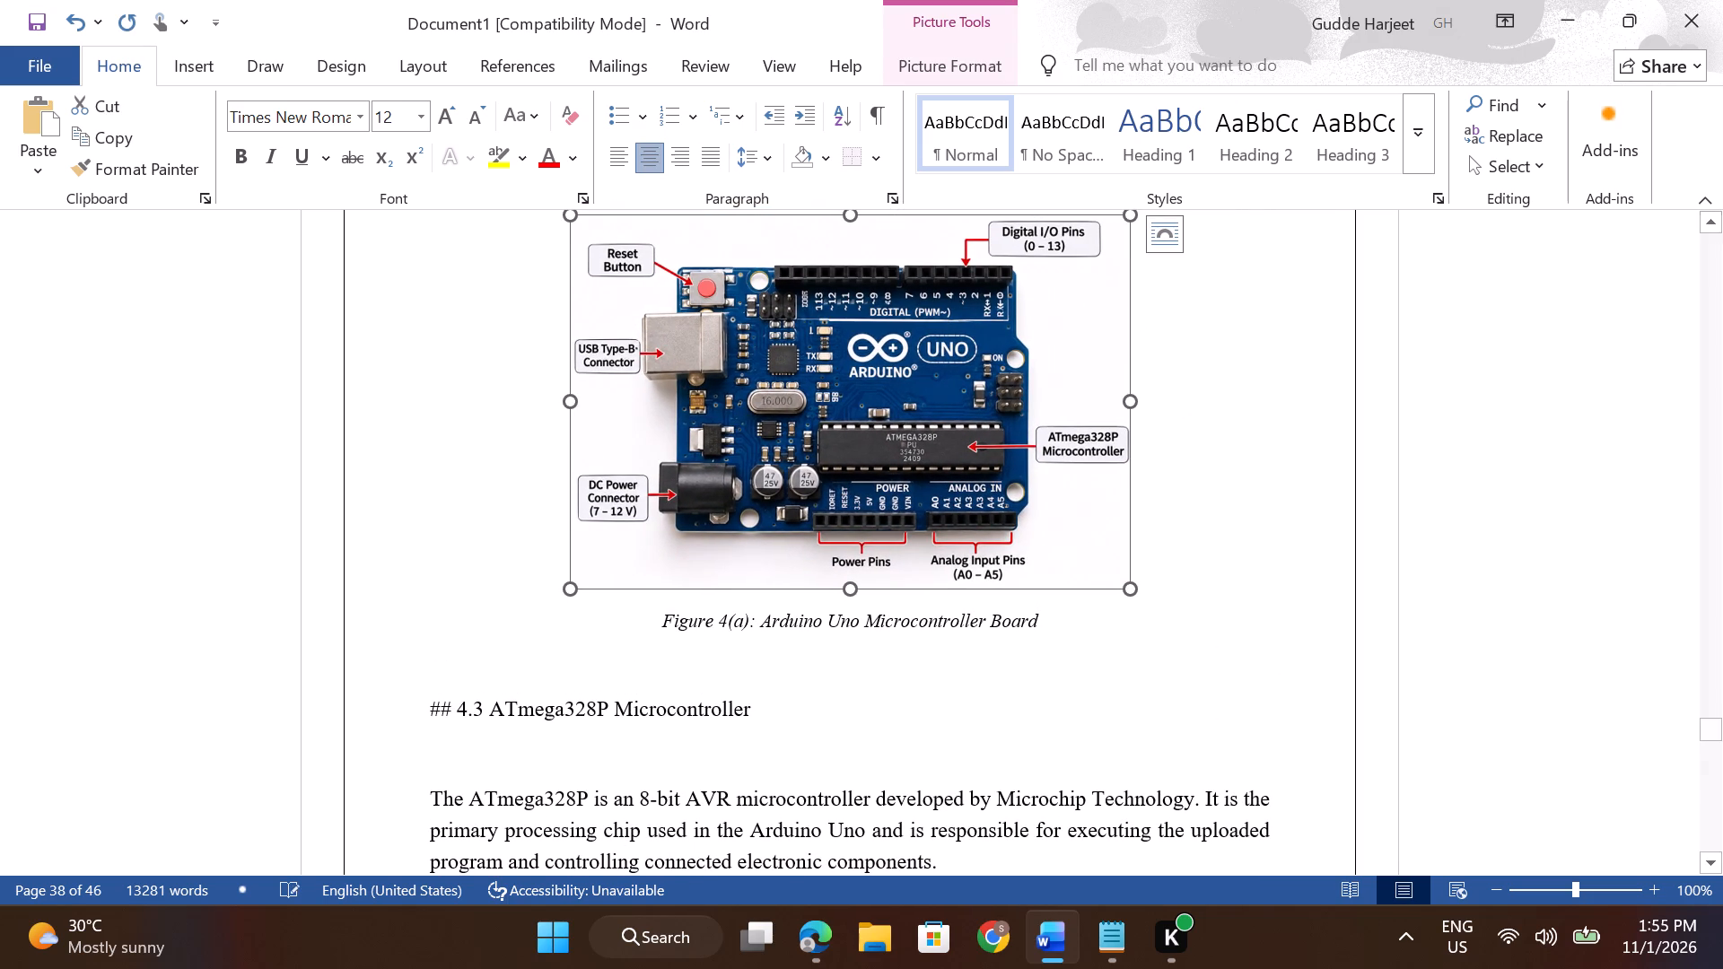
Enlarge the Arduino Uno picture slightly, to about three-quarters of the text width.
scroll(885, 547, up, 4)
click(1240, 493)
scroll(1240, 493, up, 5)
scroll(1240, 493, down, 1)
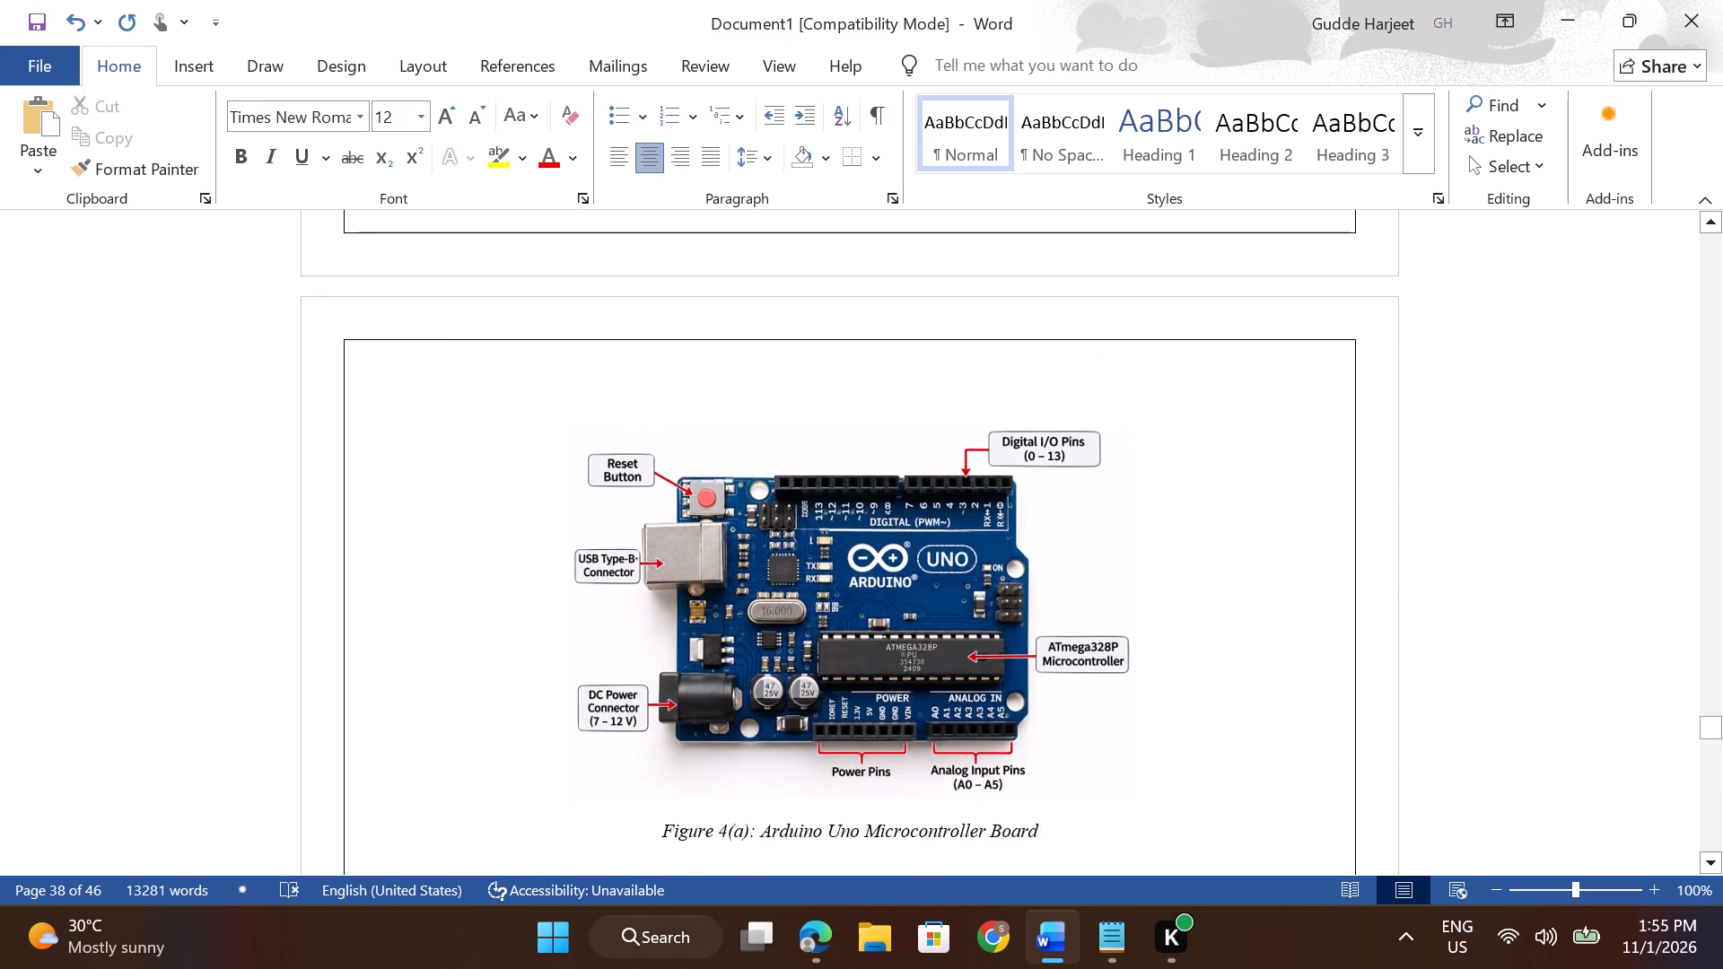
scroll(1240, 493, down, 2)
click(1067, 517)
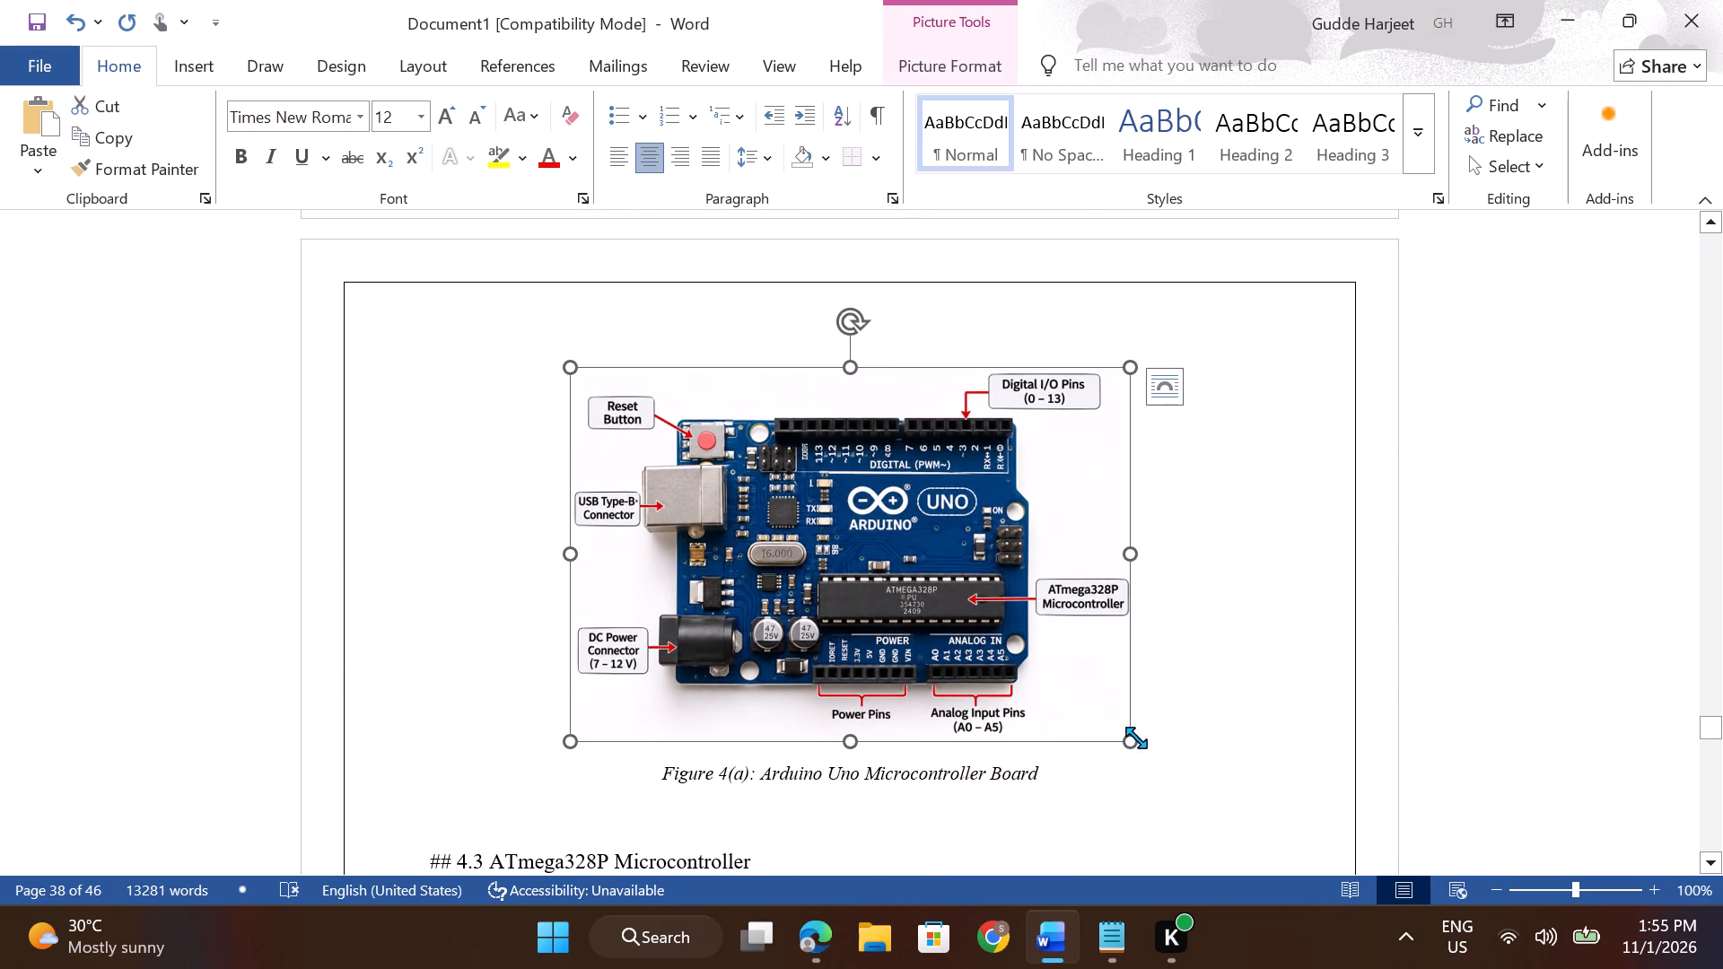
drag(1131, 745, 1183, 772)
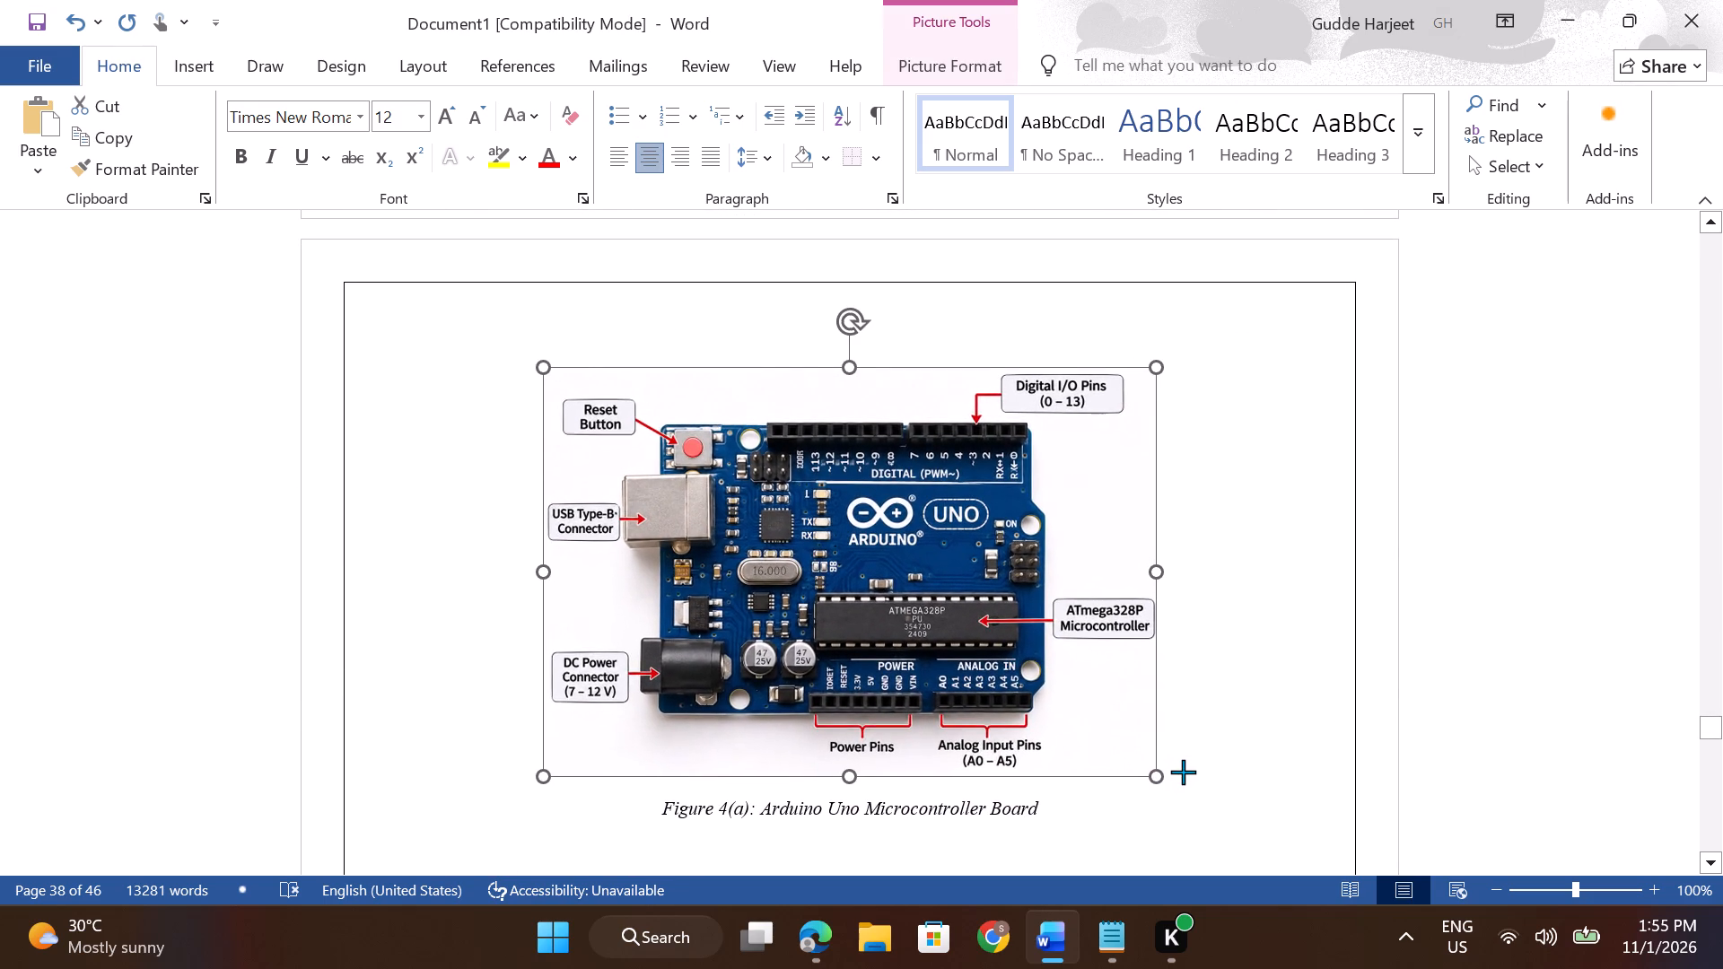
drag(1183, 772, 1194, 776)
click(1272, 672)
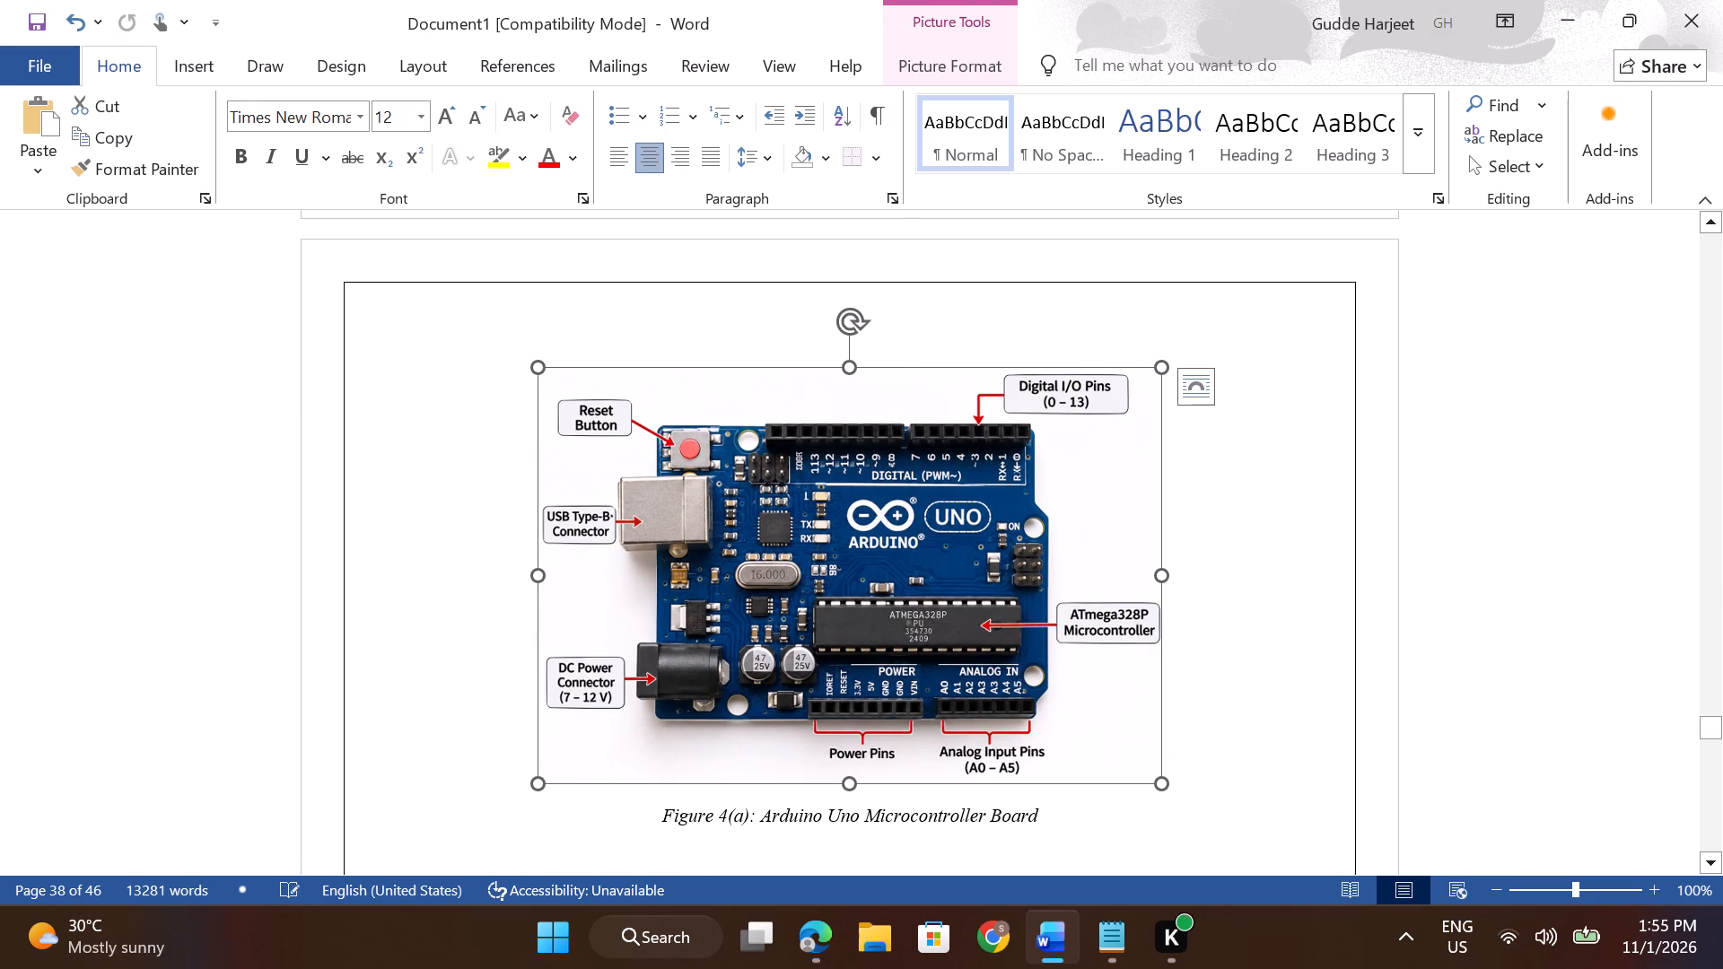
Remove the "##" marks from the 4.3 ATmega328P Microcontroller heading and the blank line above it.
scroll(1272, 672, down, 3)
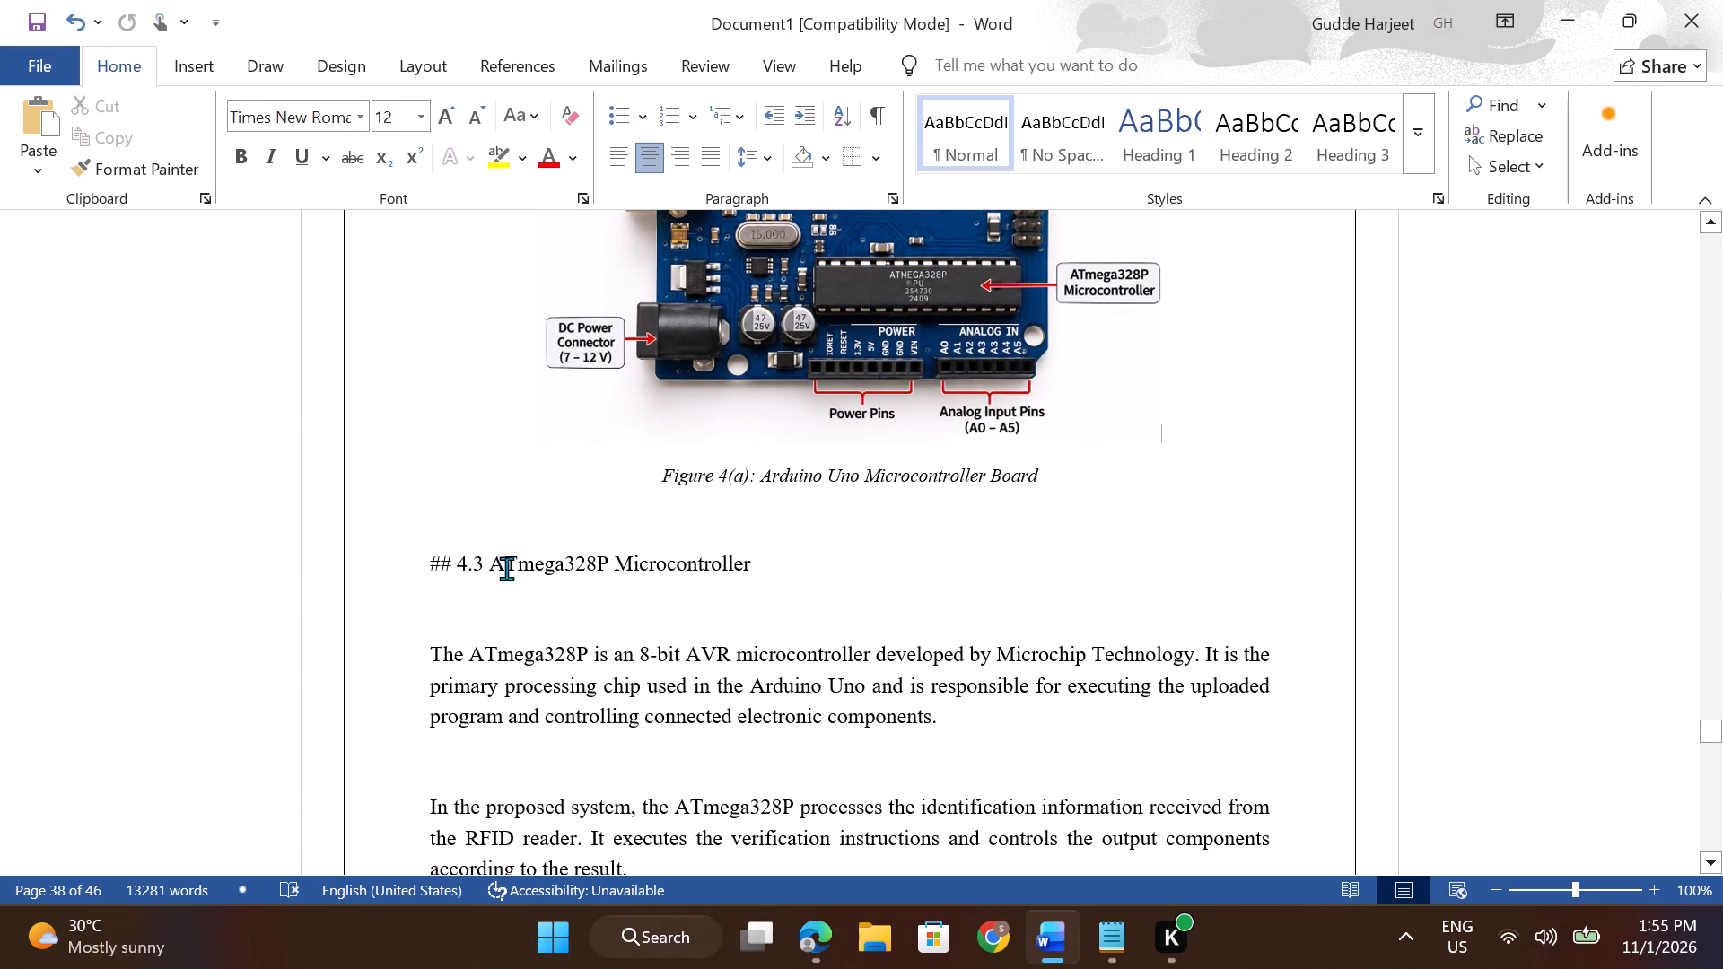
click(456, 563)
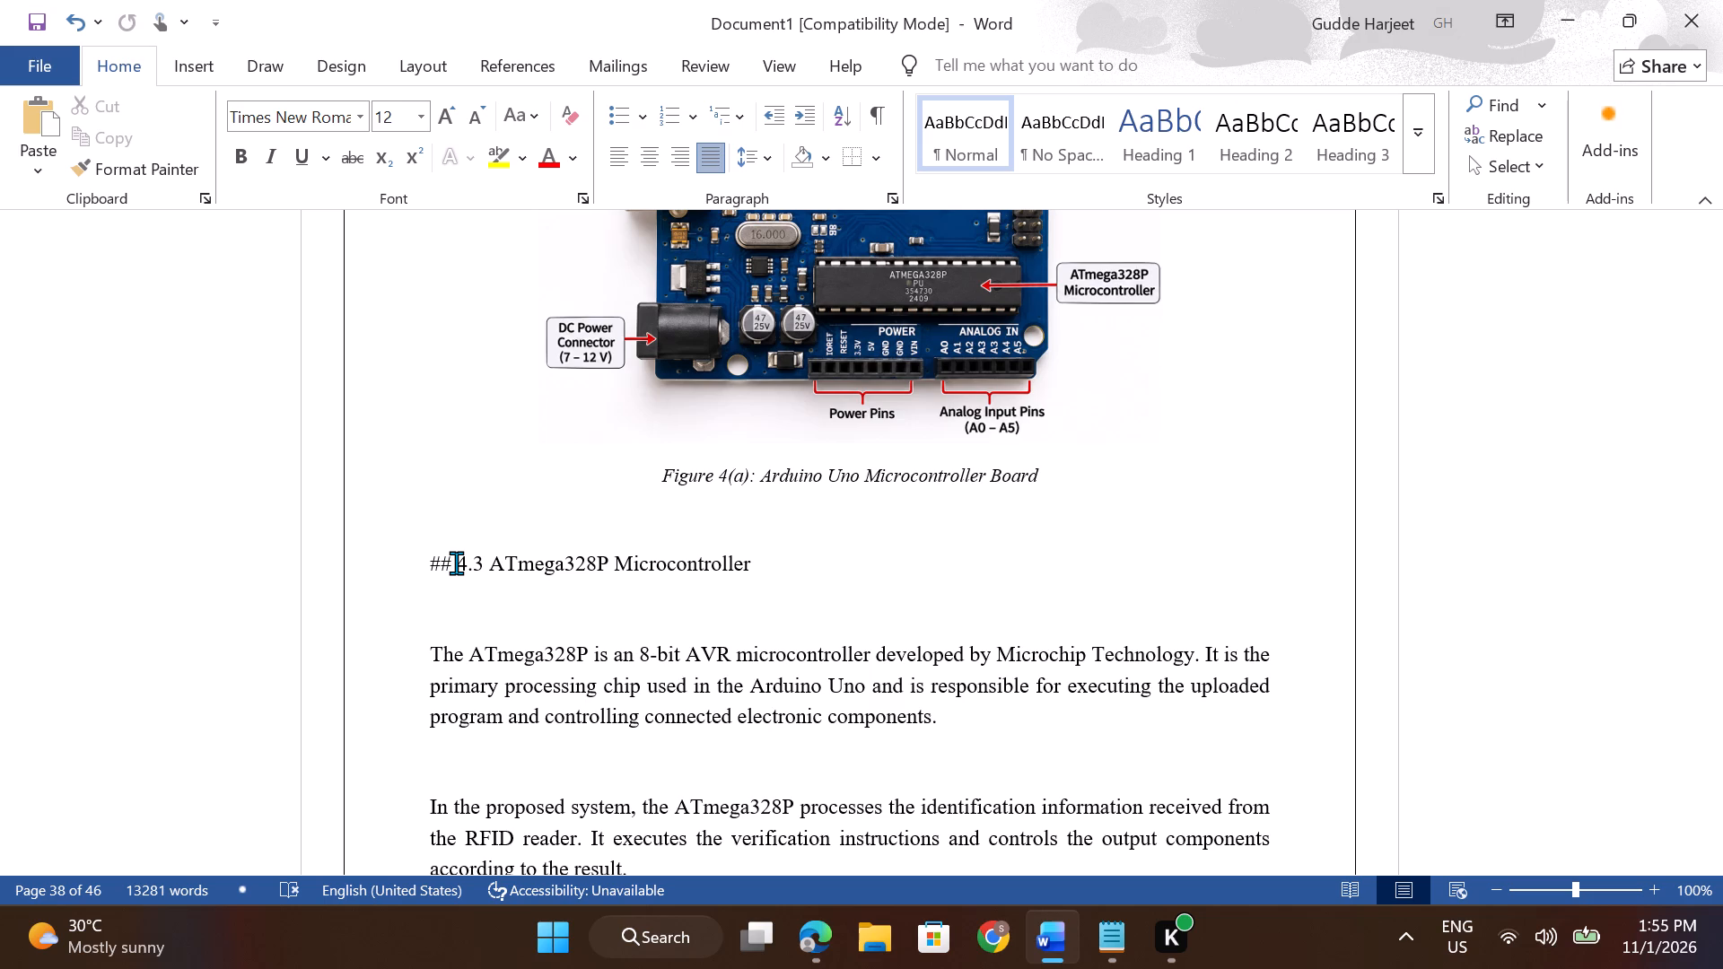
key(BackSpace)
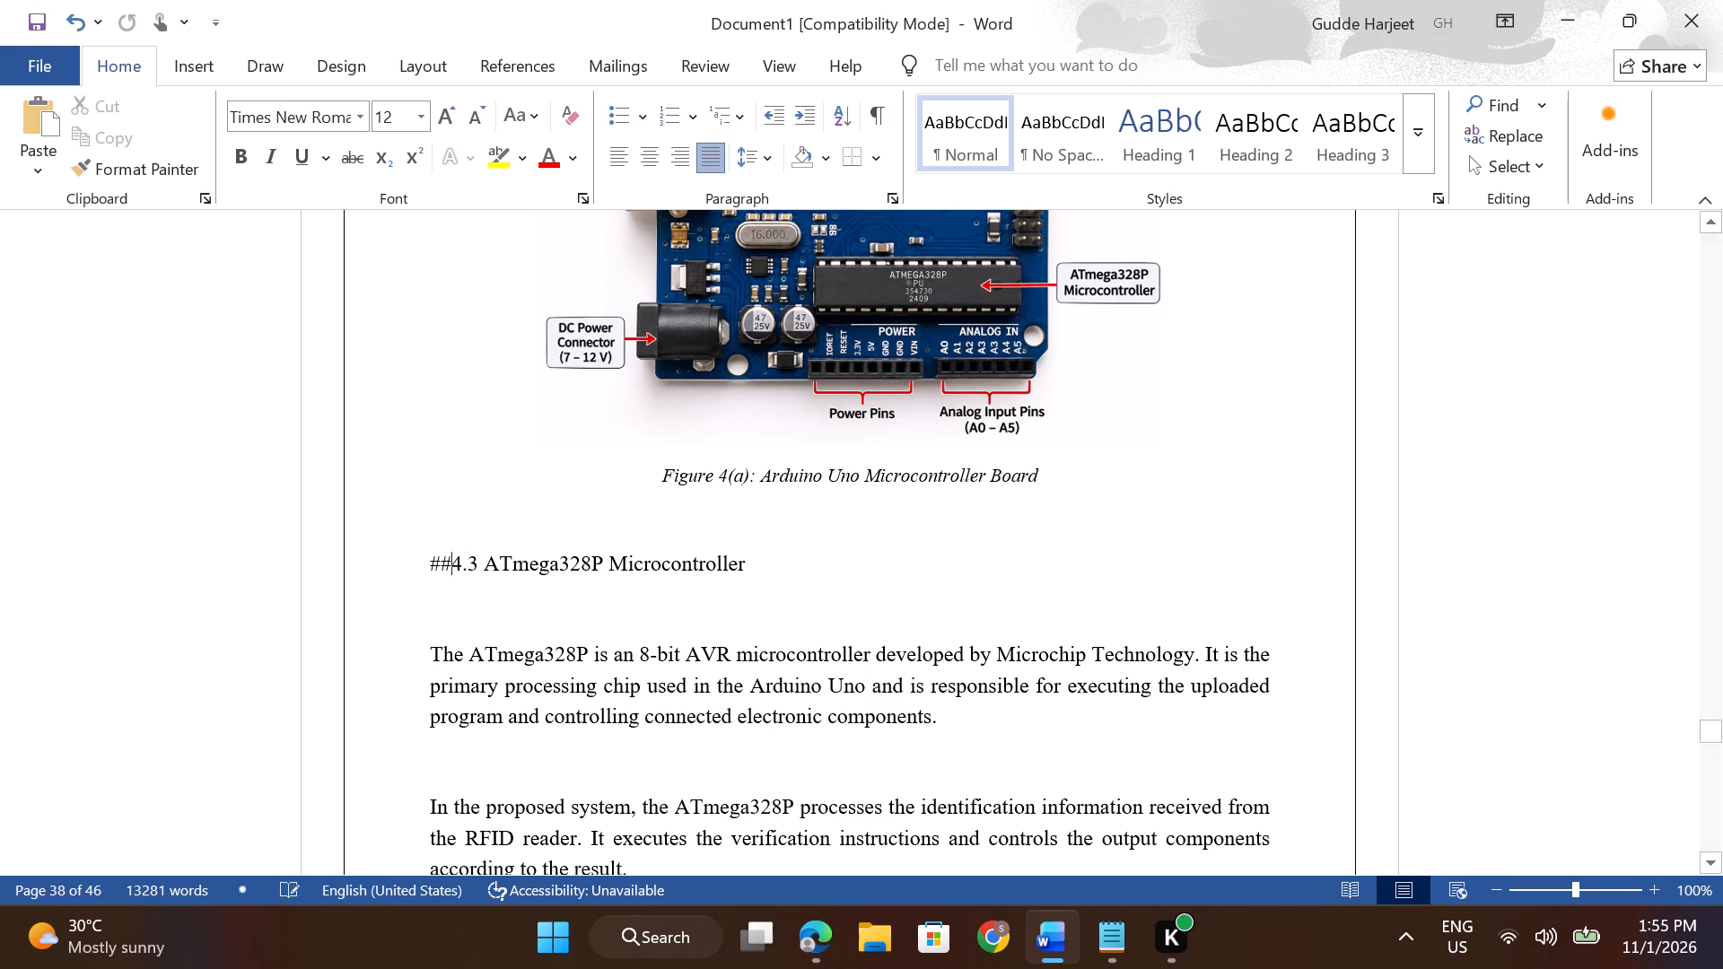
key(BackSpace)
key(BackSpace)
key(BackSpace)
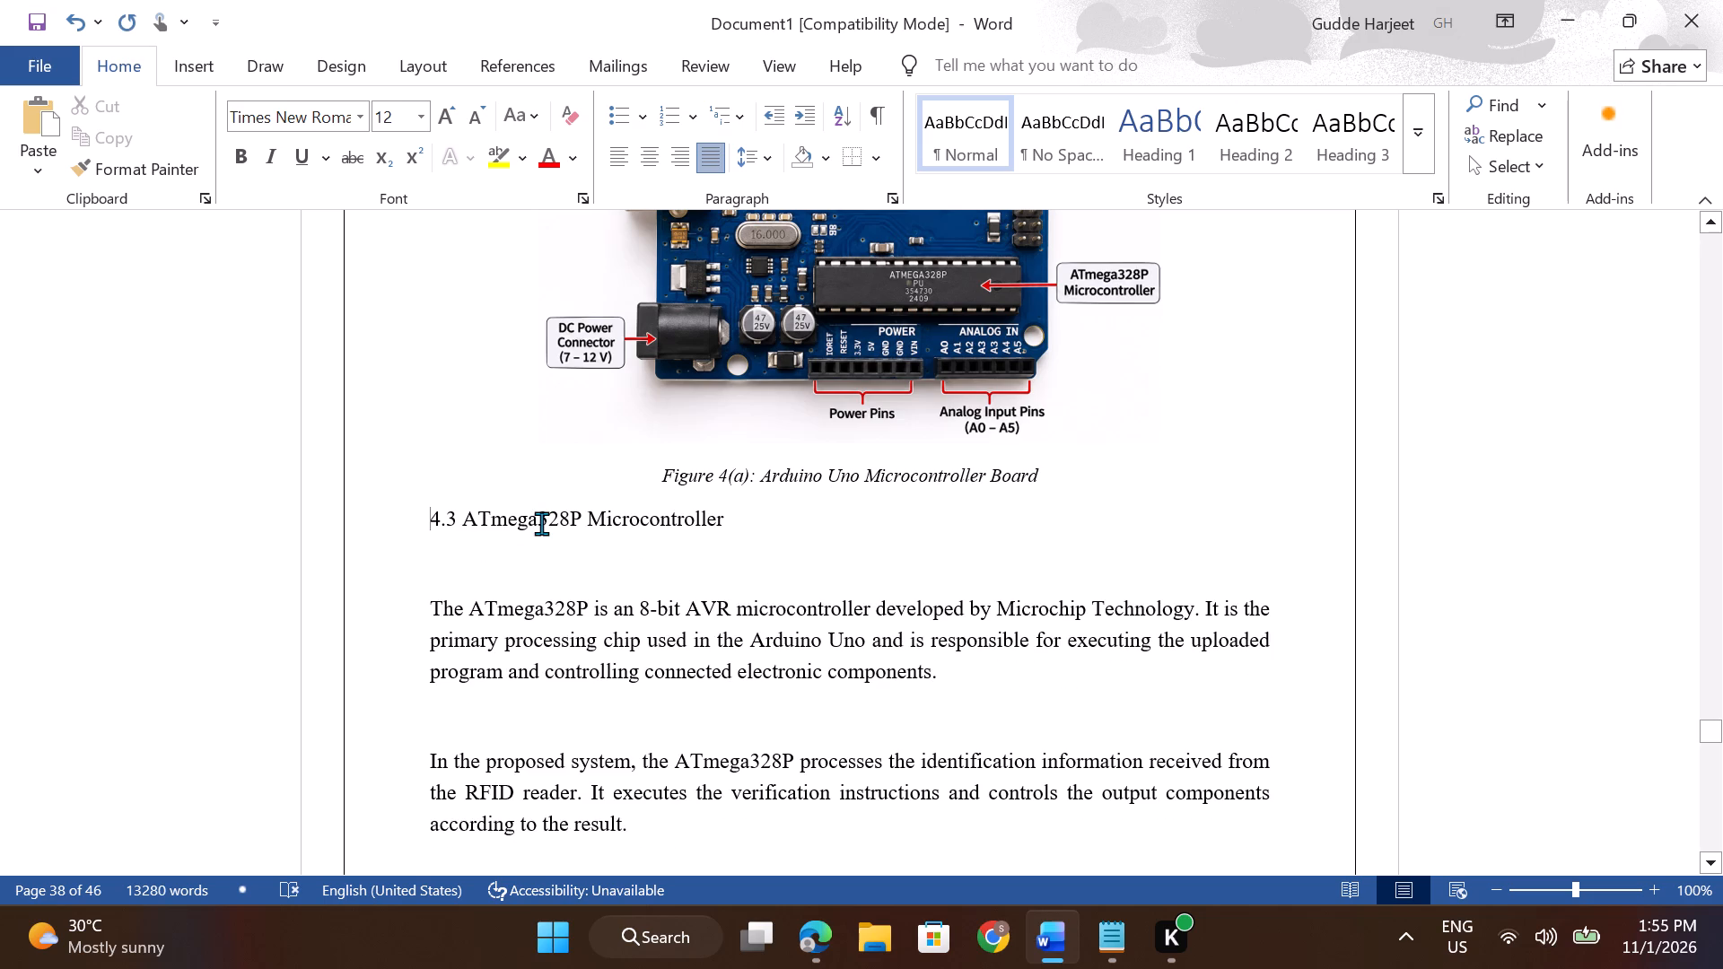
Format the 4.3 ATmega328P Microcontroller heading as bold, 14 pt.
ctrl+click(541, 523)
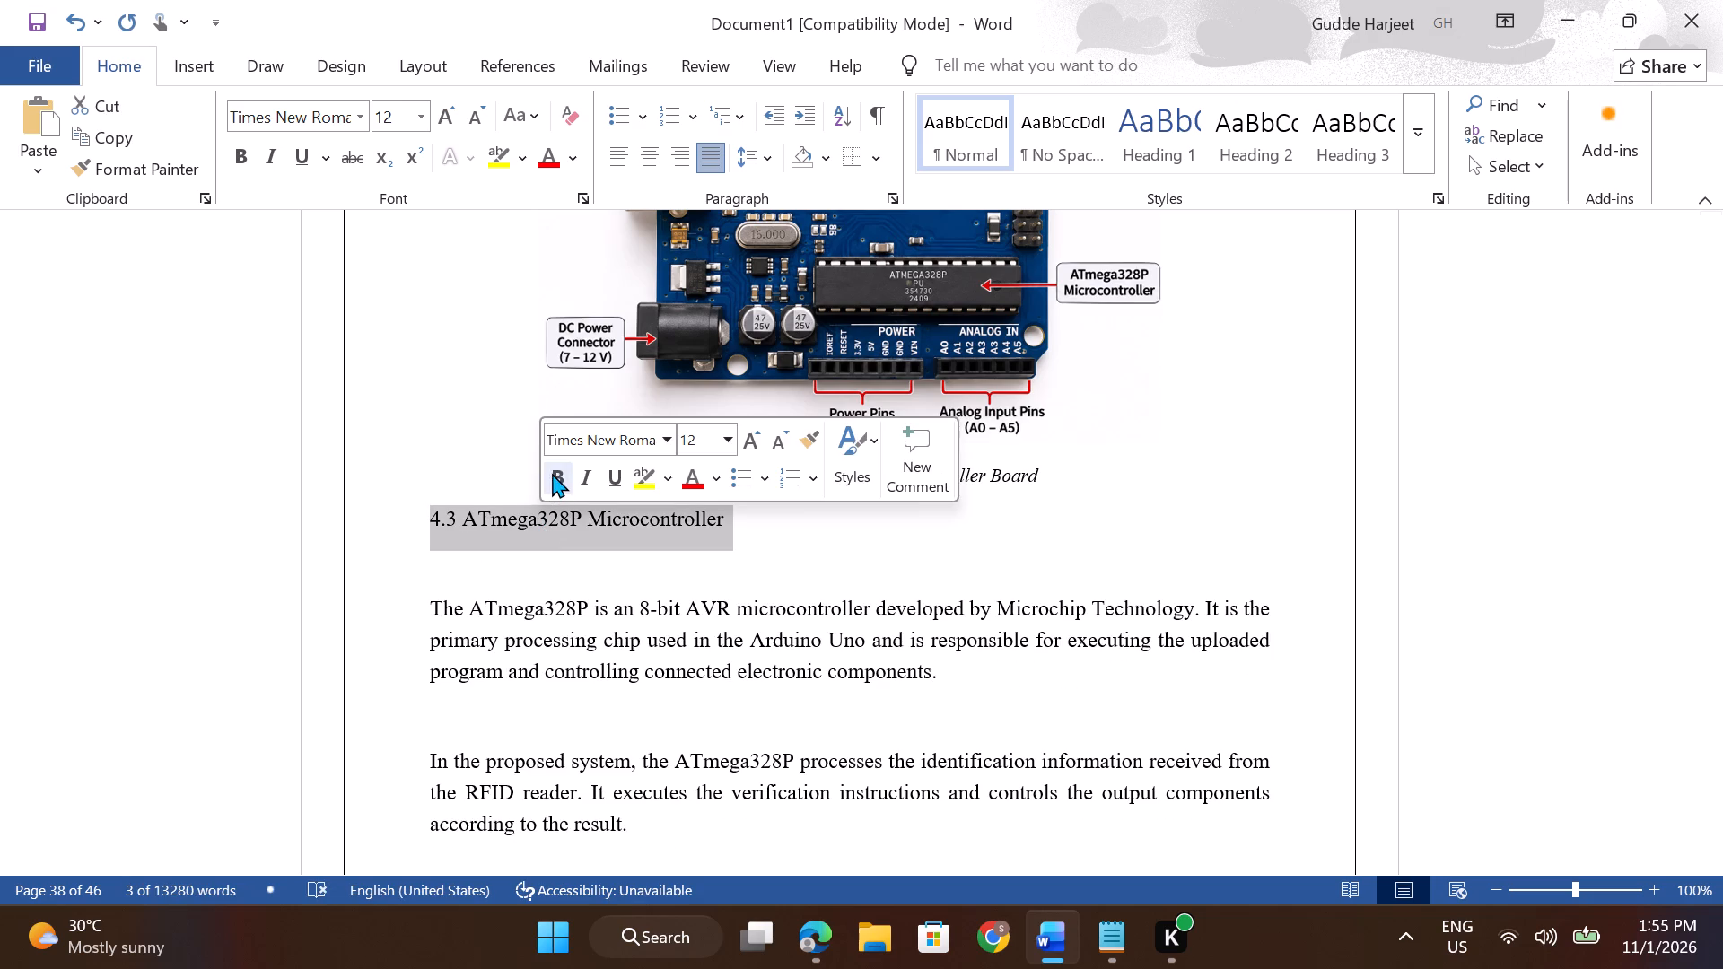
click(552, 473)
click(698, 437)
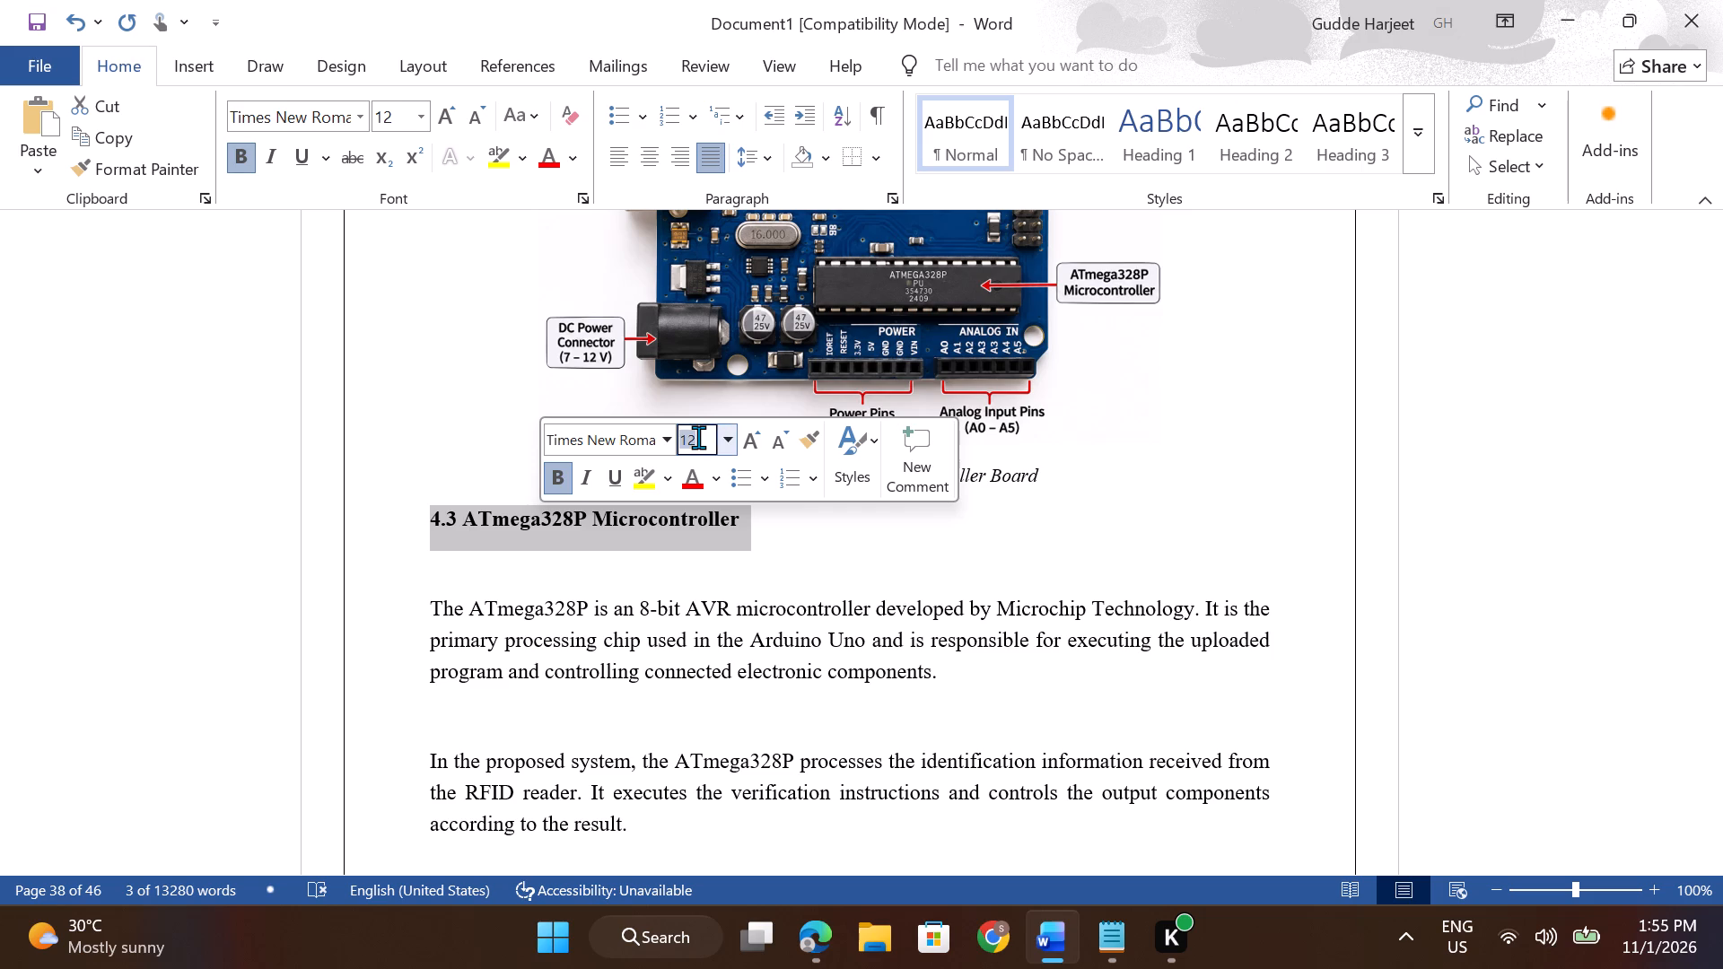
text(14)
key(Return)
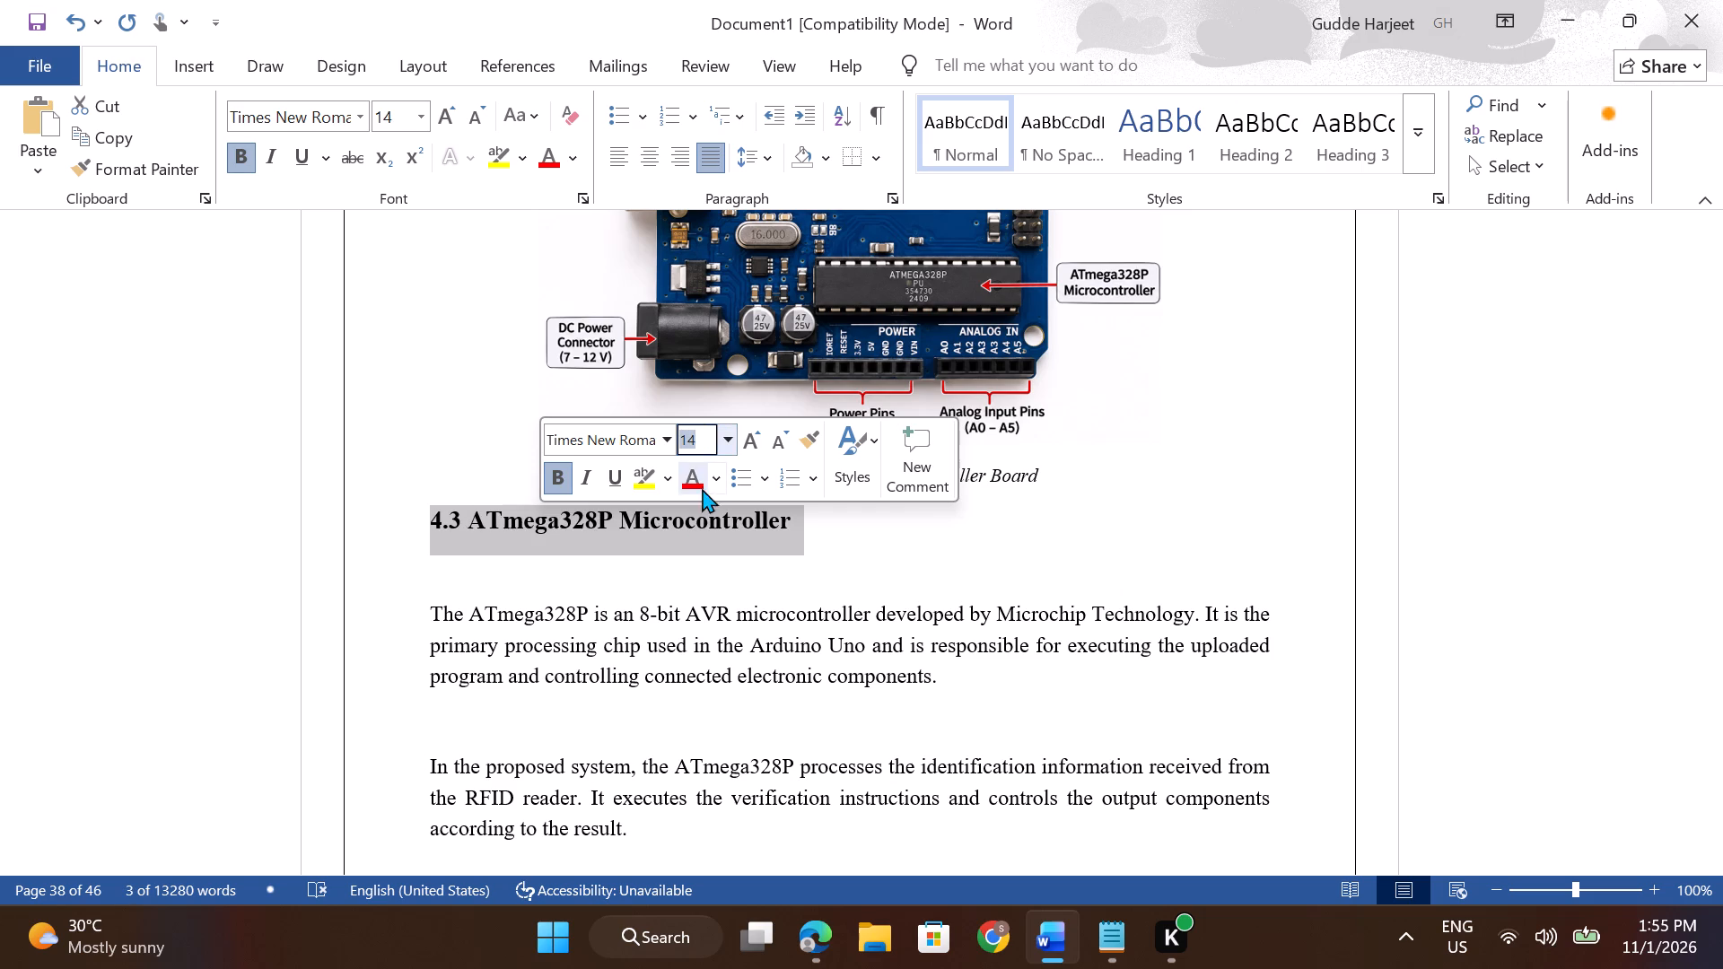
Remove the blank line under the 4.3 heading and the blank lines between the four paragraphs of section 4.3.
click(603, 586)
key(BackSpace)
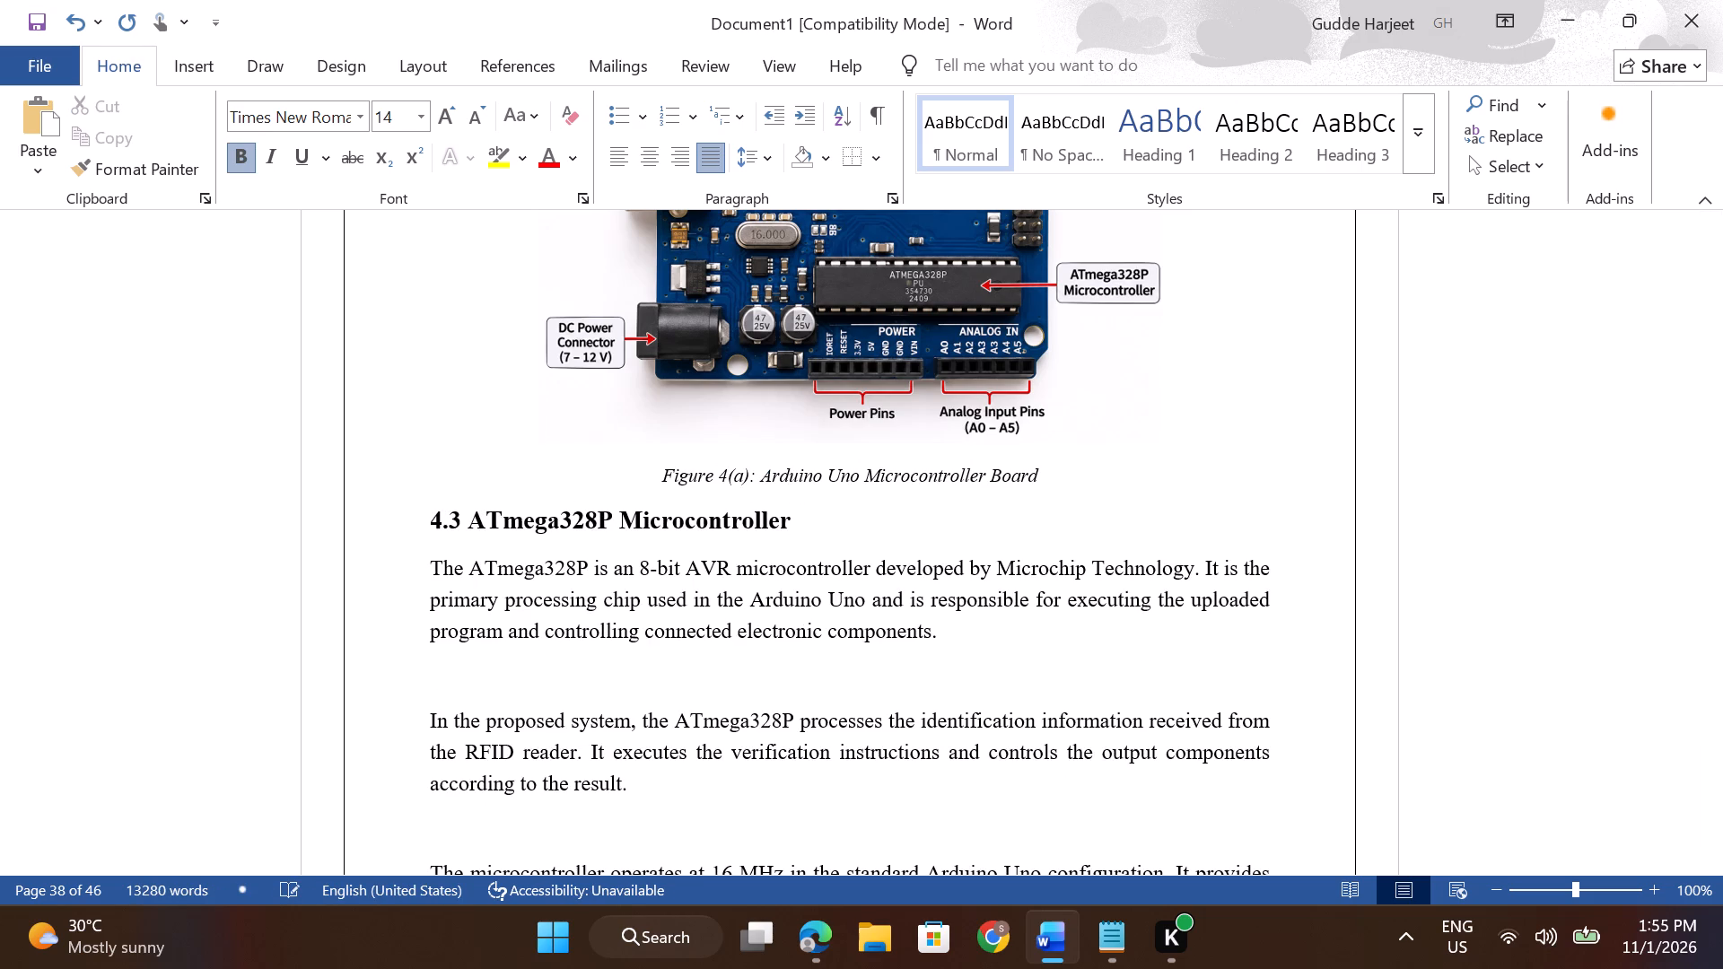
scroll(603, 586, right, 1)
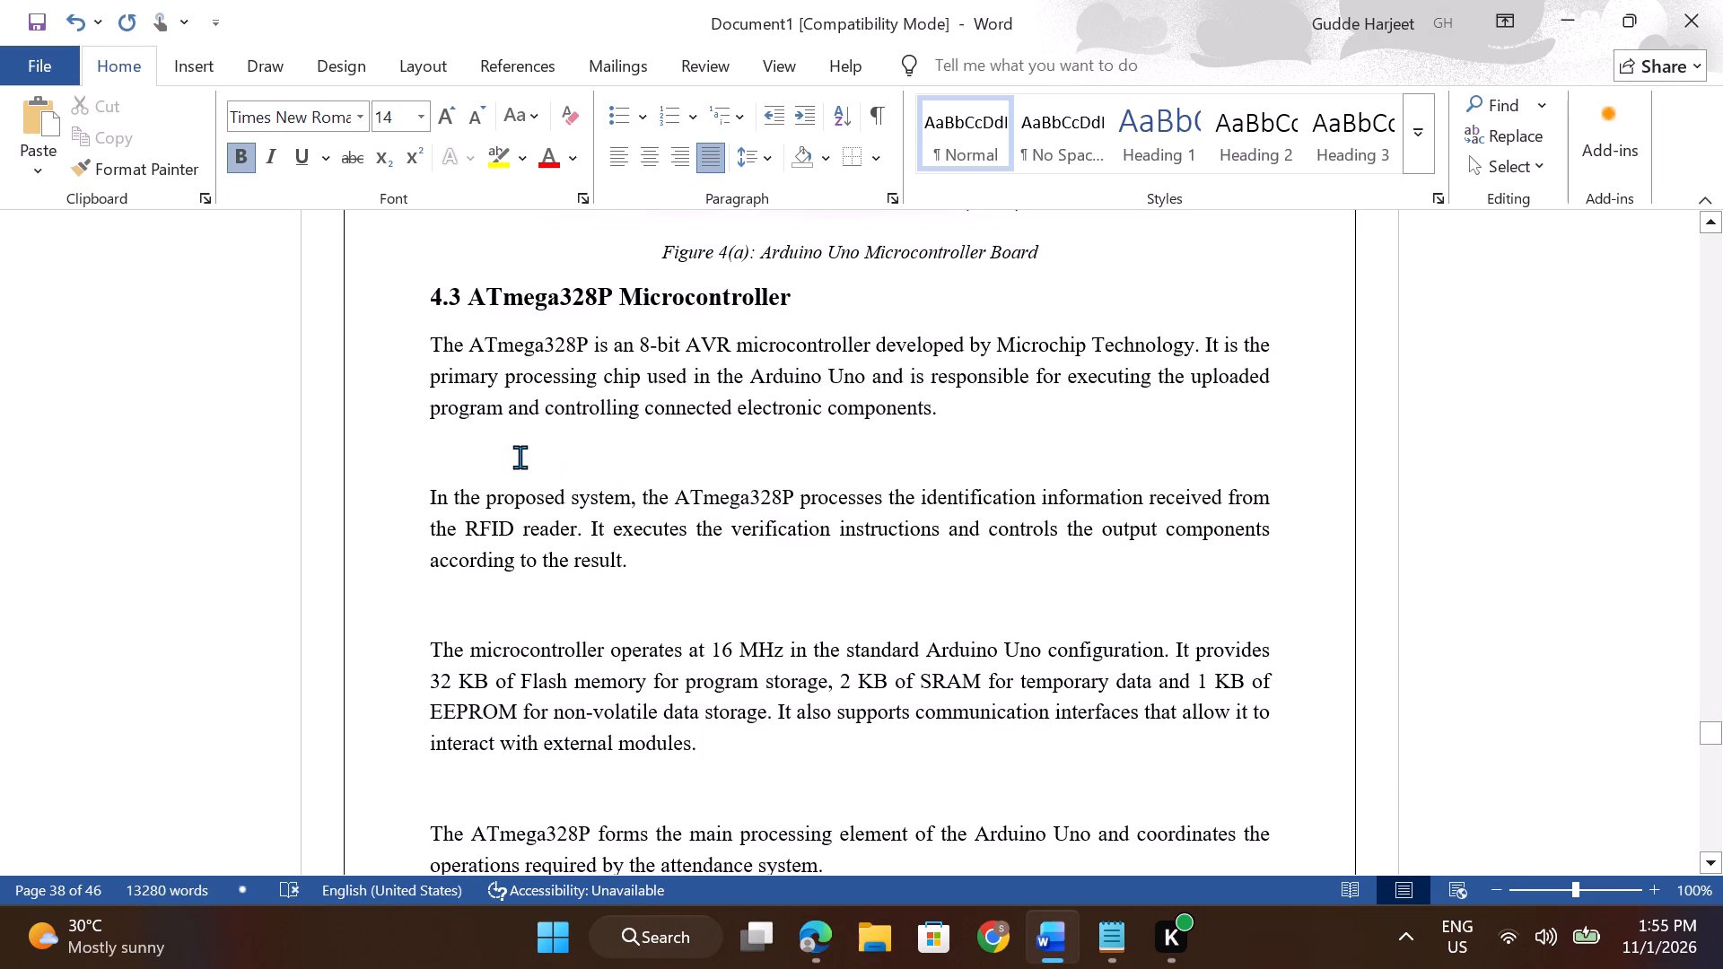
click(520, 457)
key(BackSpace)
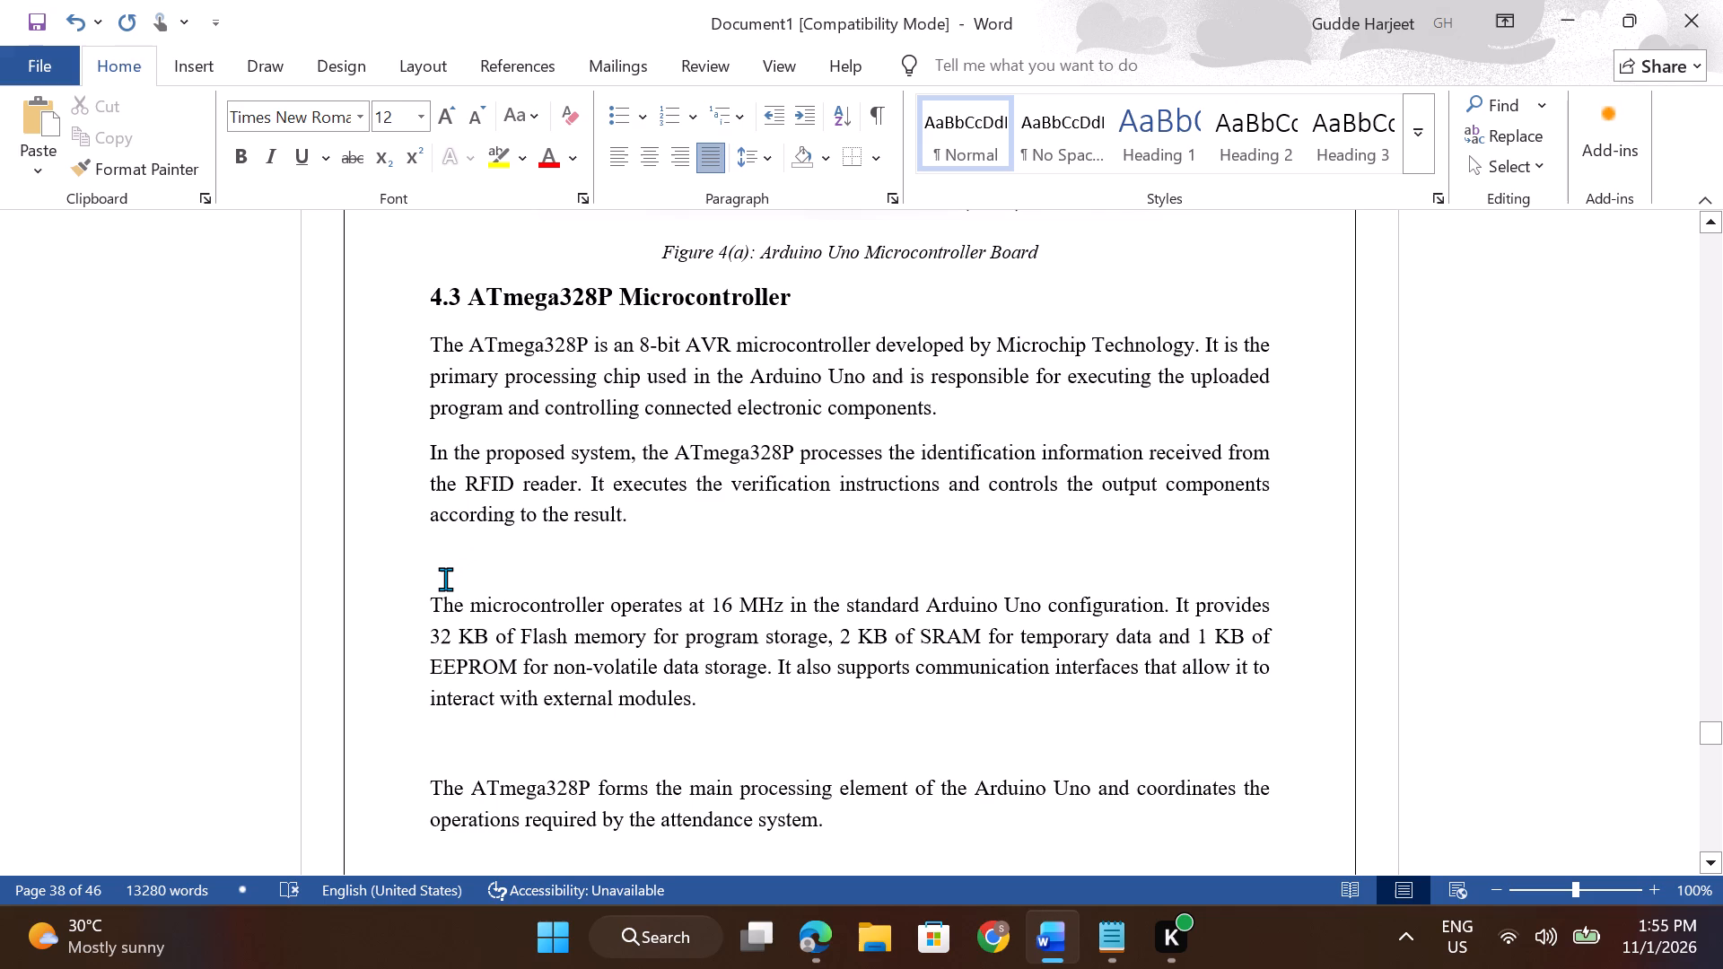
click(445, 579)
key(BackSpace)
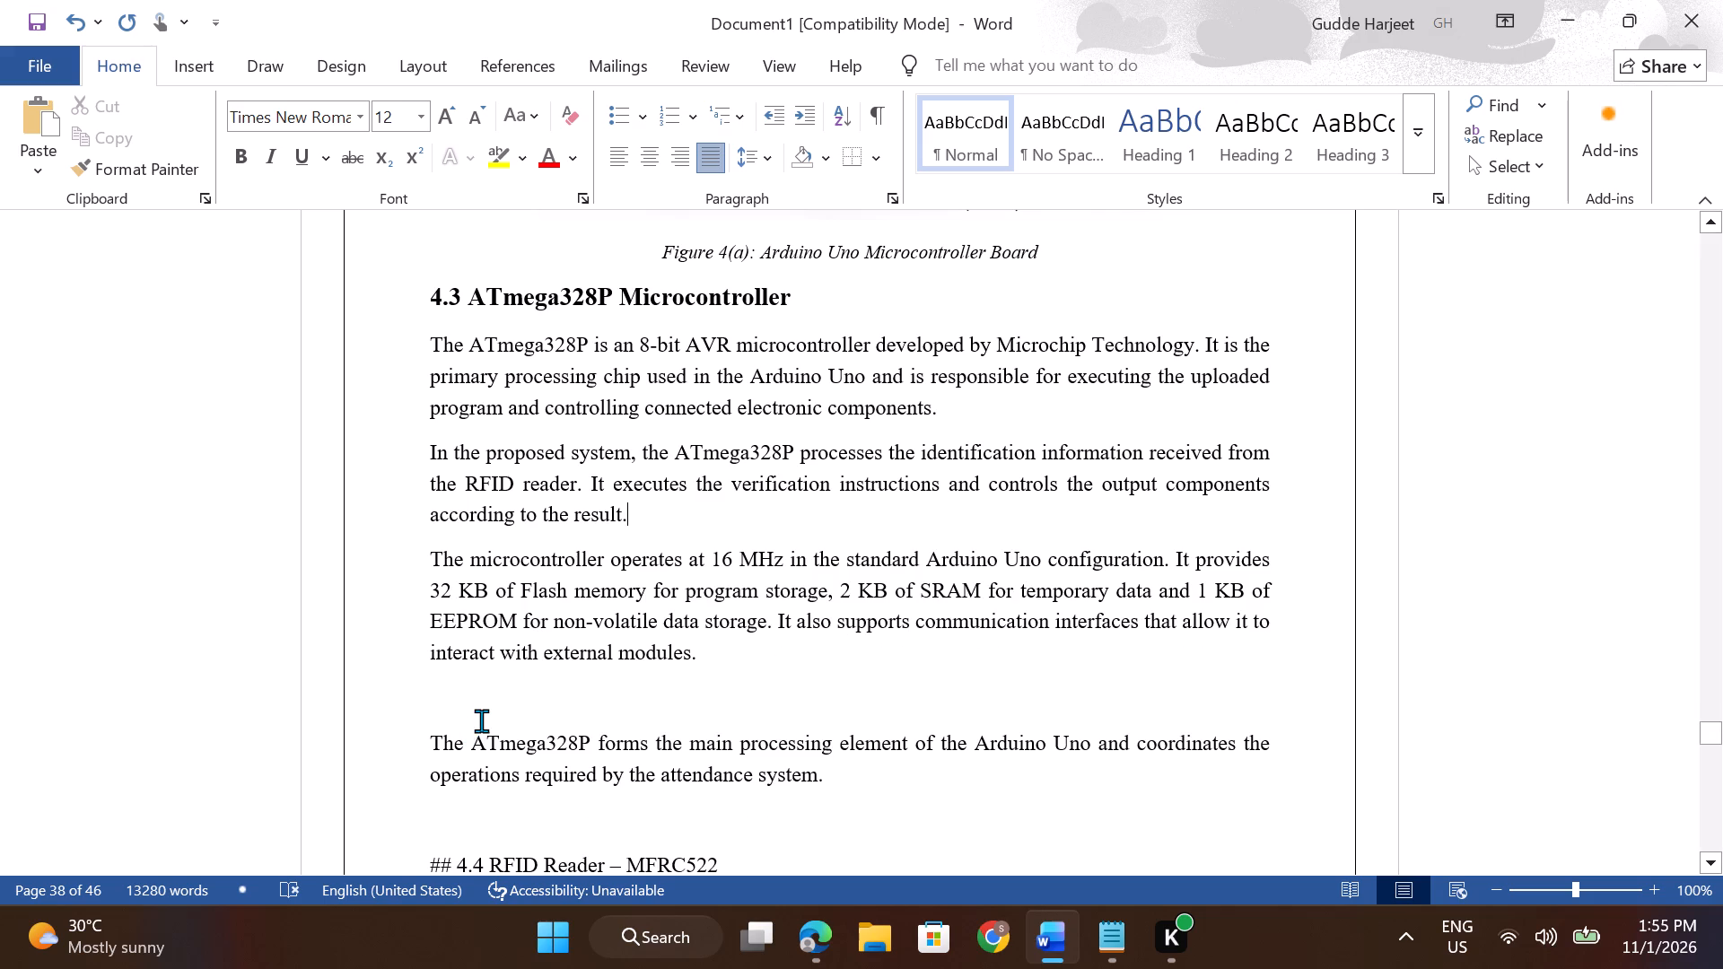
click(488, 710)
key(BackSpace)
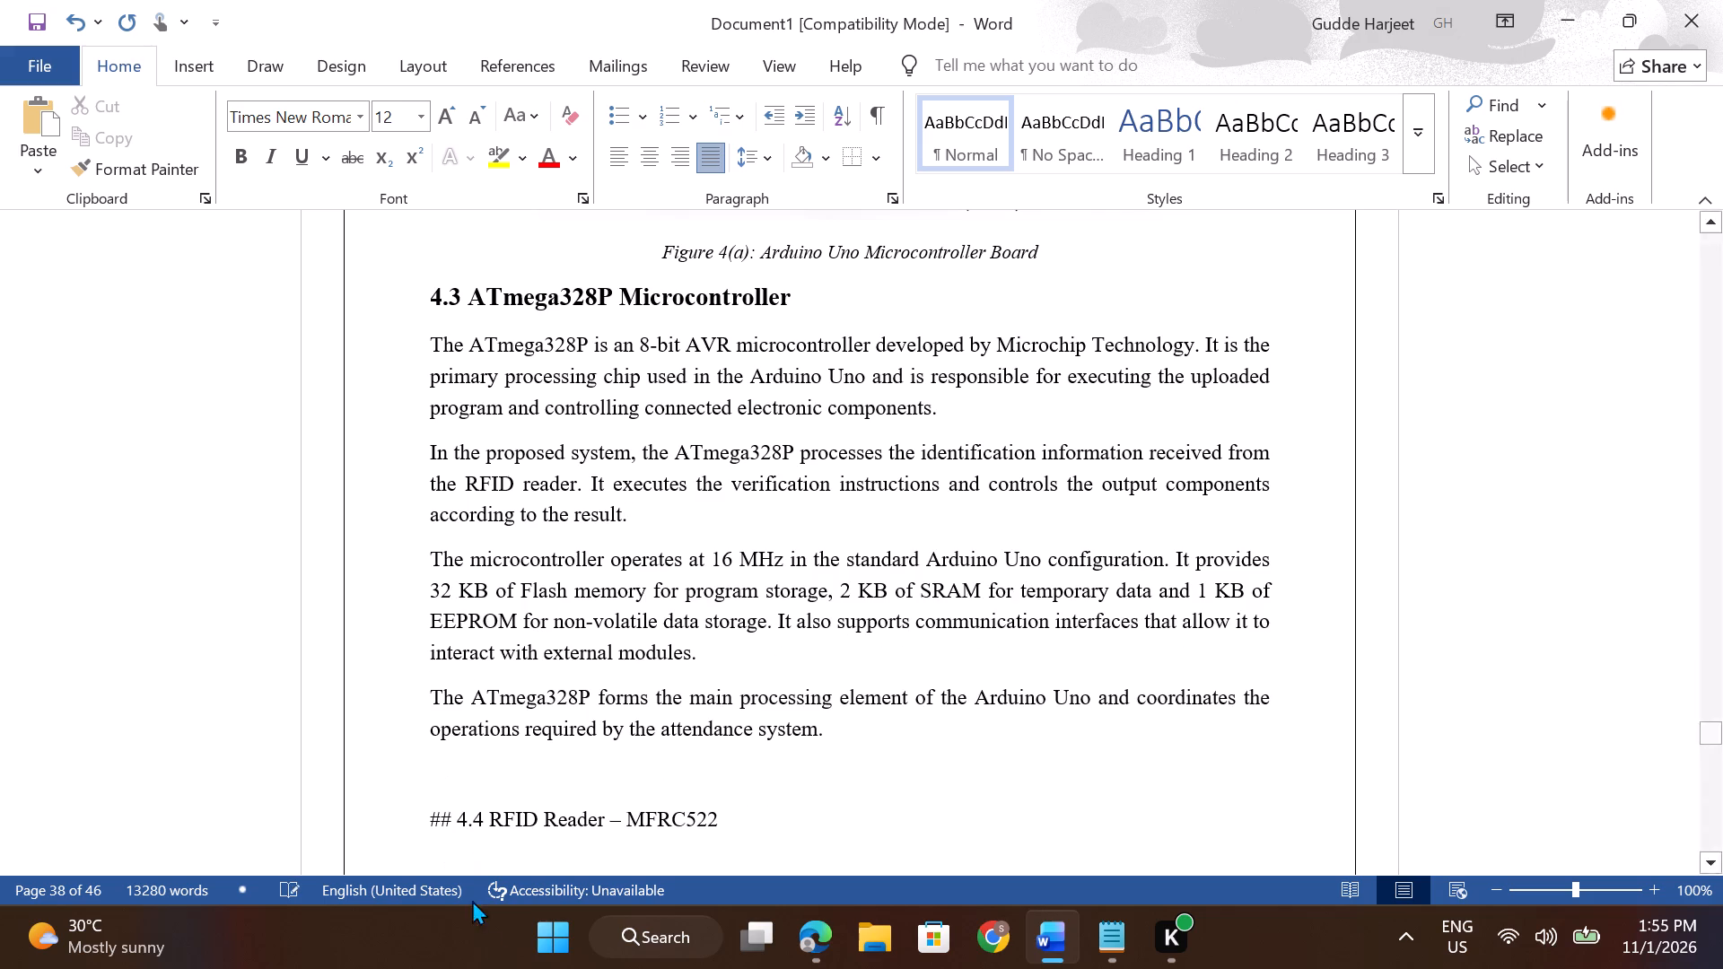
Remove the "##" marks from the 4.4 RFID Reader – MFRC522 heading.
click(455, 817)
key(BackSpace)
key(BackSpace)
key(BackSpace)
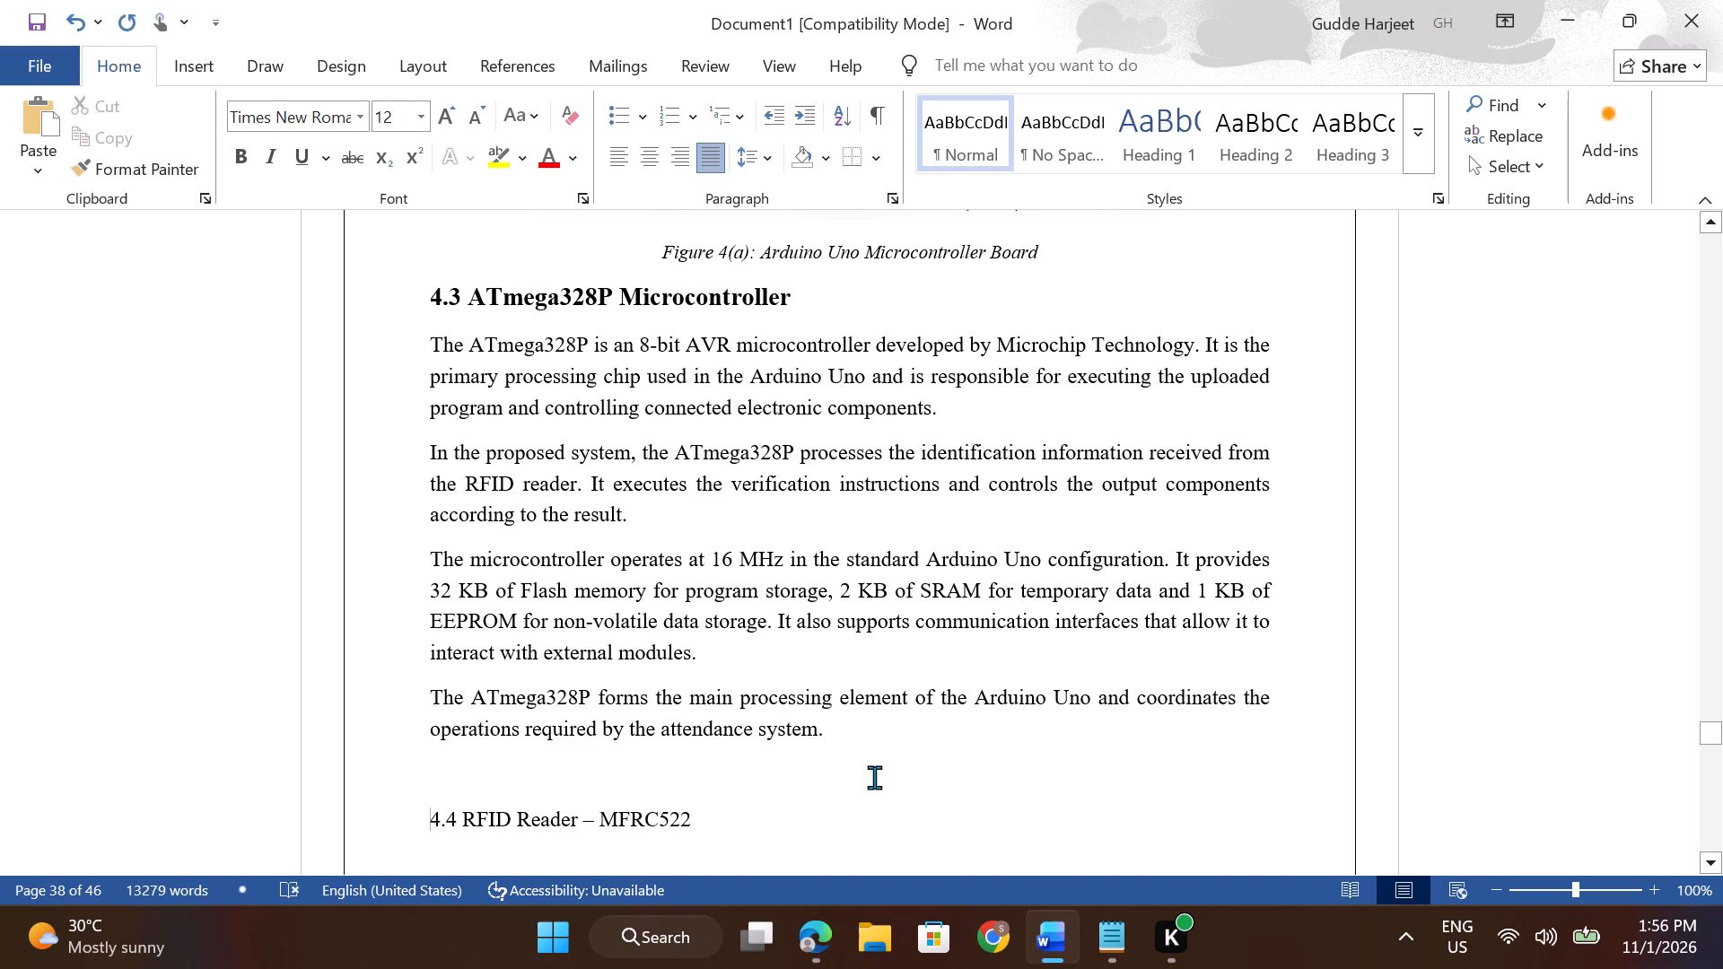
Look over the layout of sections 4.2 to 4.5, including the page breaks and the Figure 4.2 placeholder.
scroll(874, 777, up, 1)
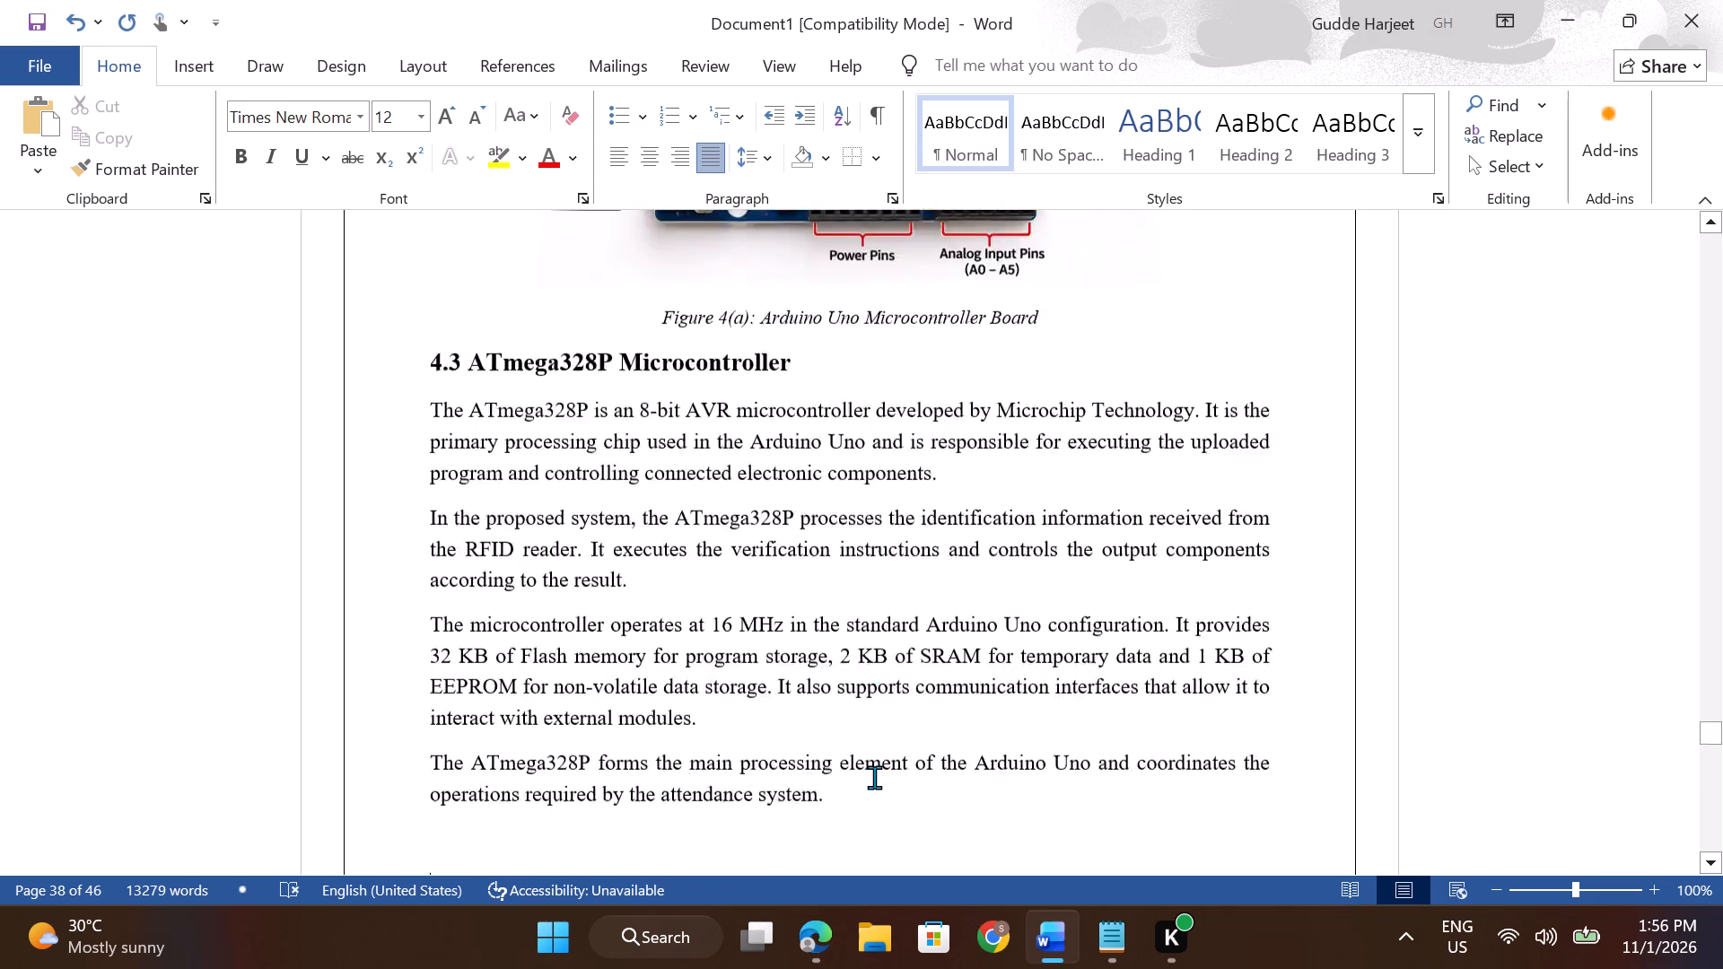
scroll(874, 777, up, 4)
scroll(874, 777, down, 1)
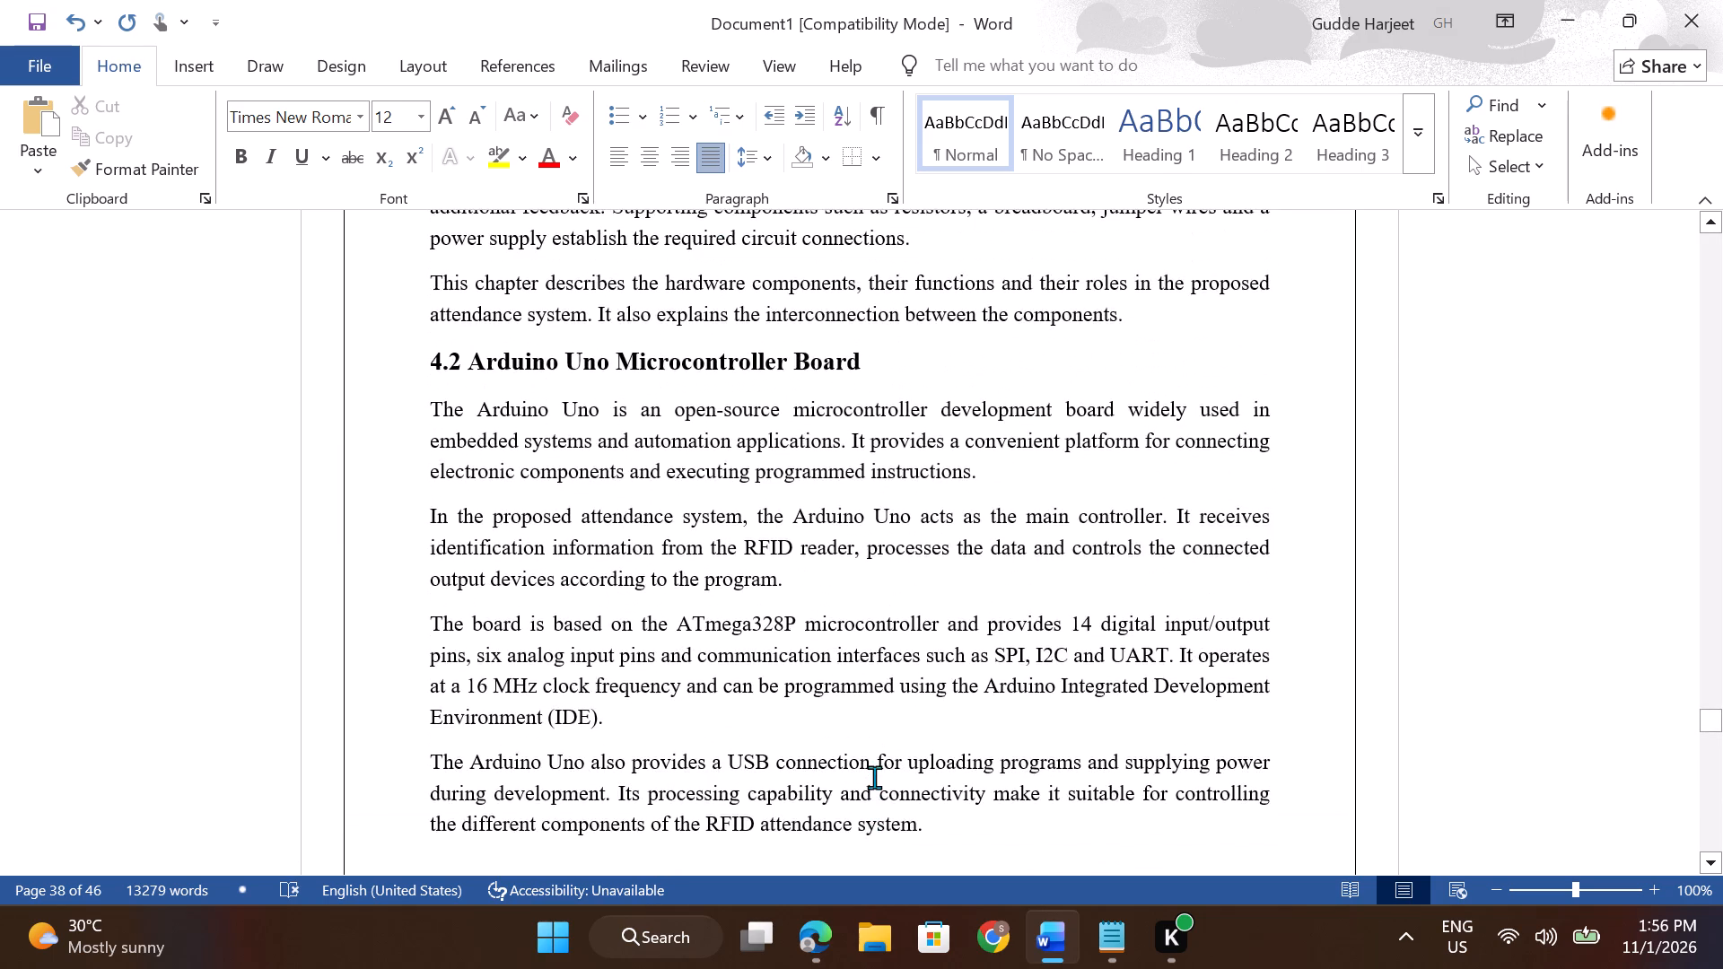
scroll(874, 777, down, 3)
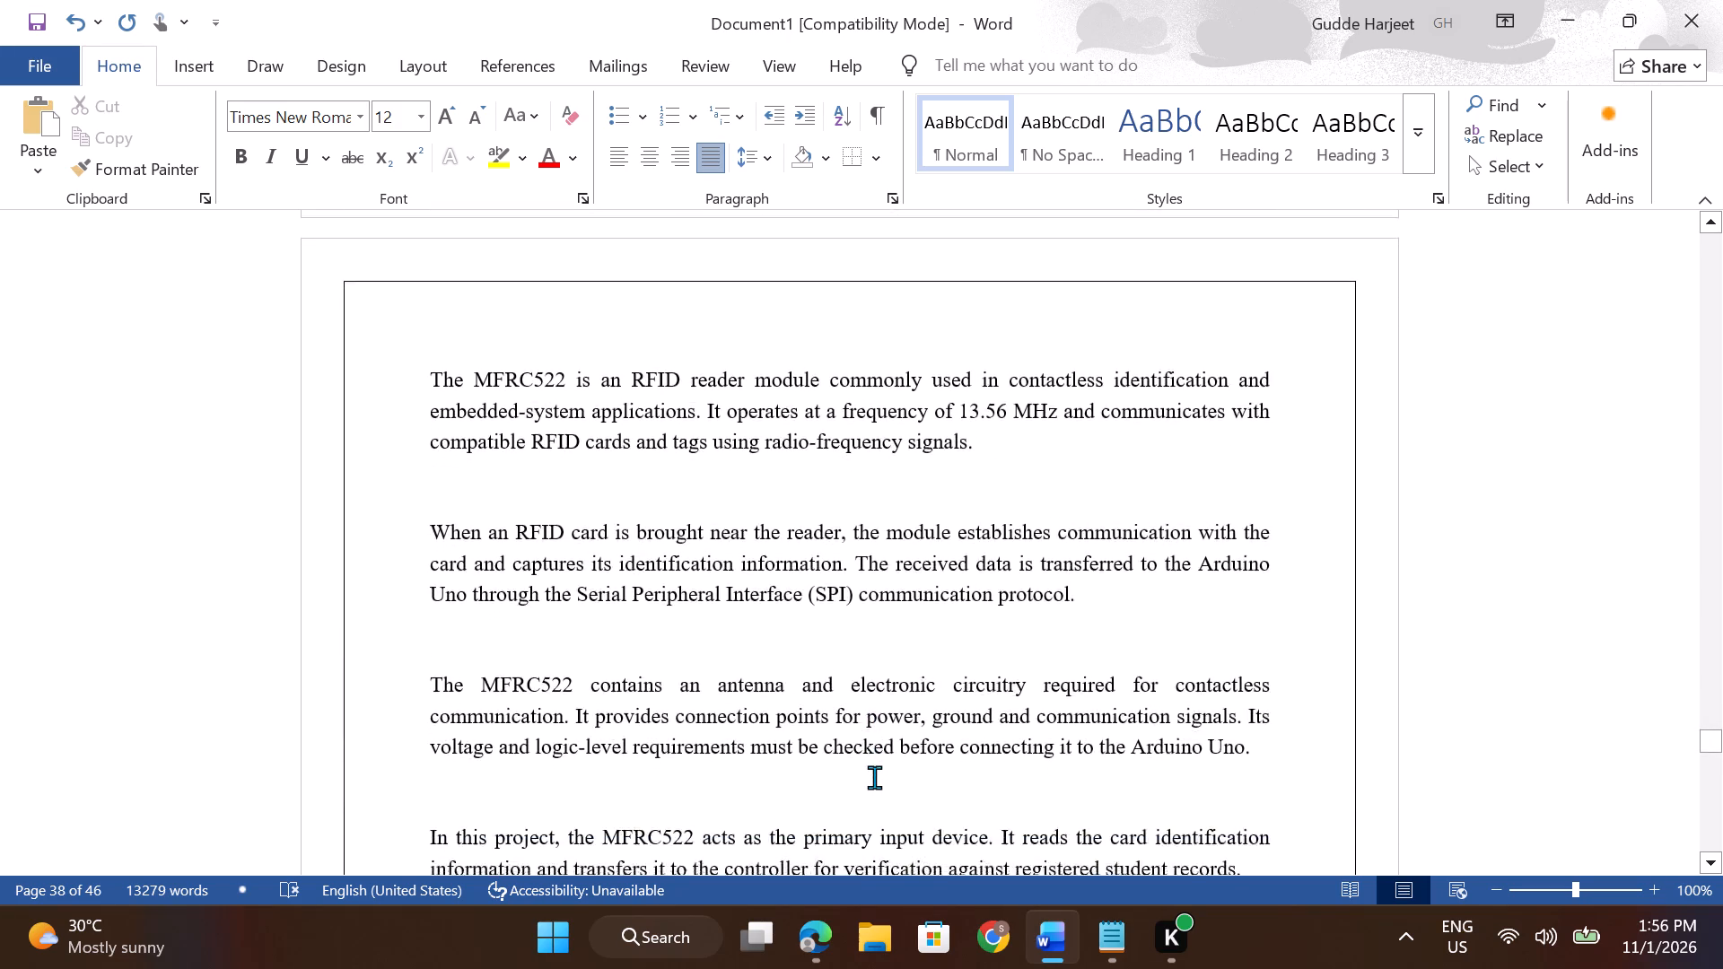
scroll(874, 777, down, 4)
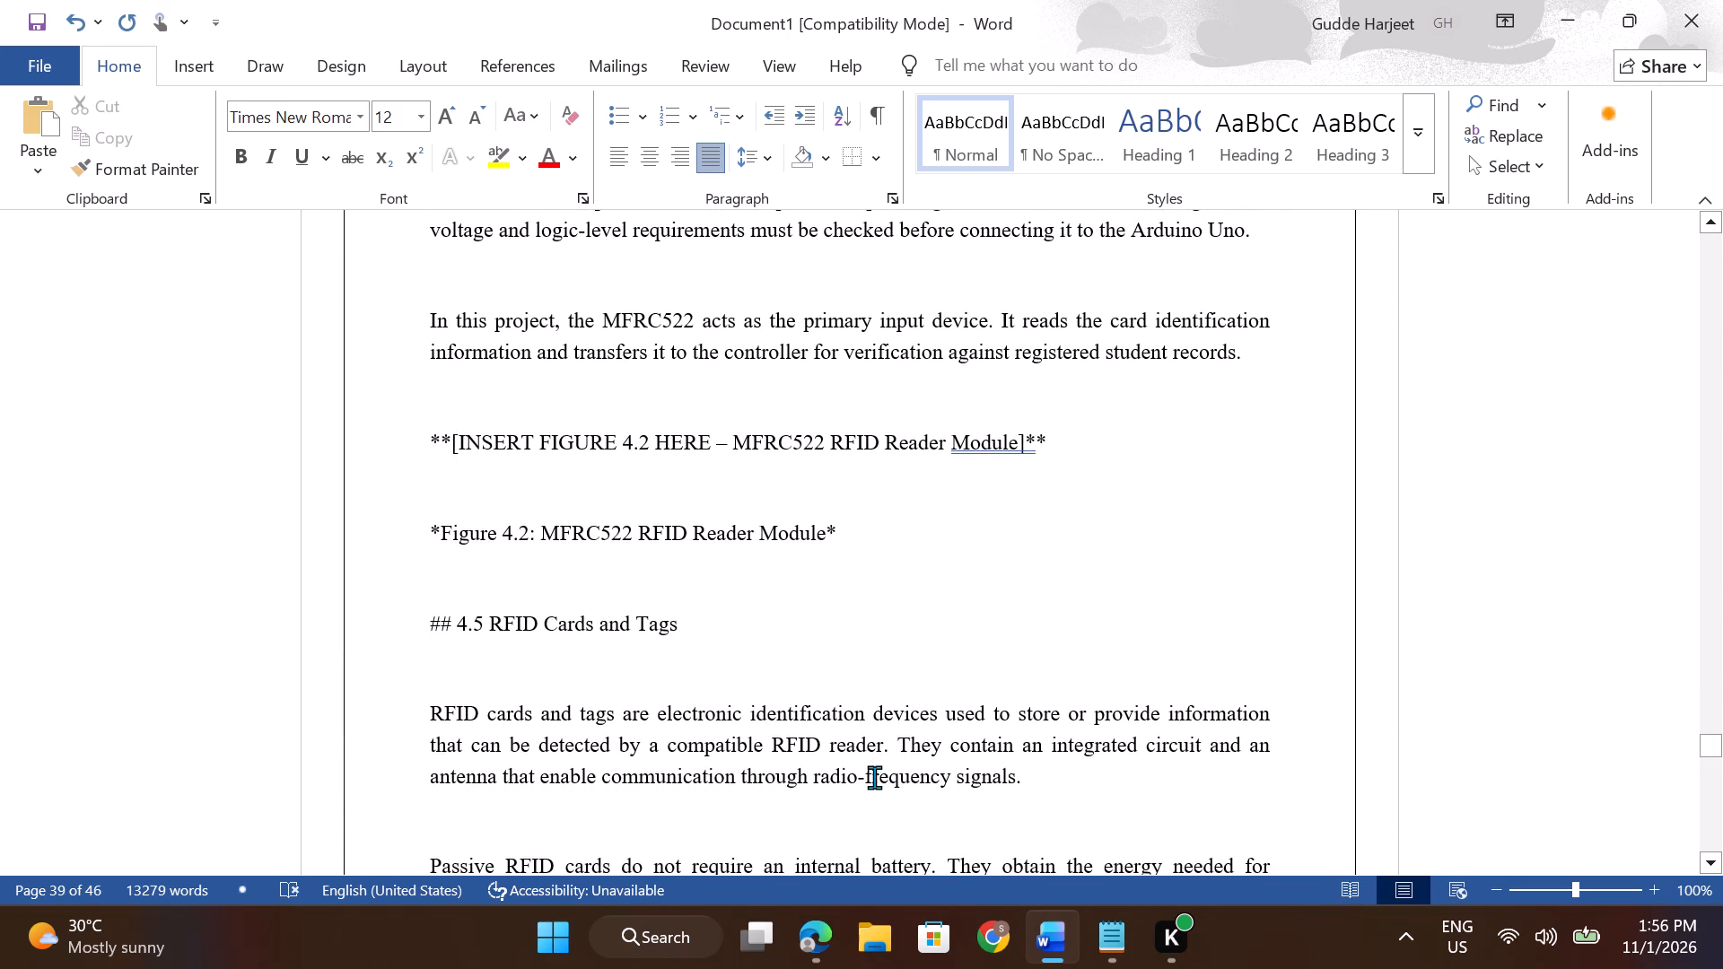
scroll(874, 777, up, 3)
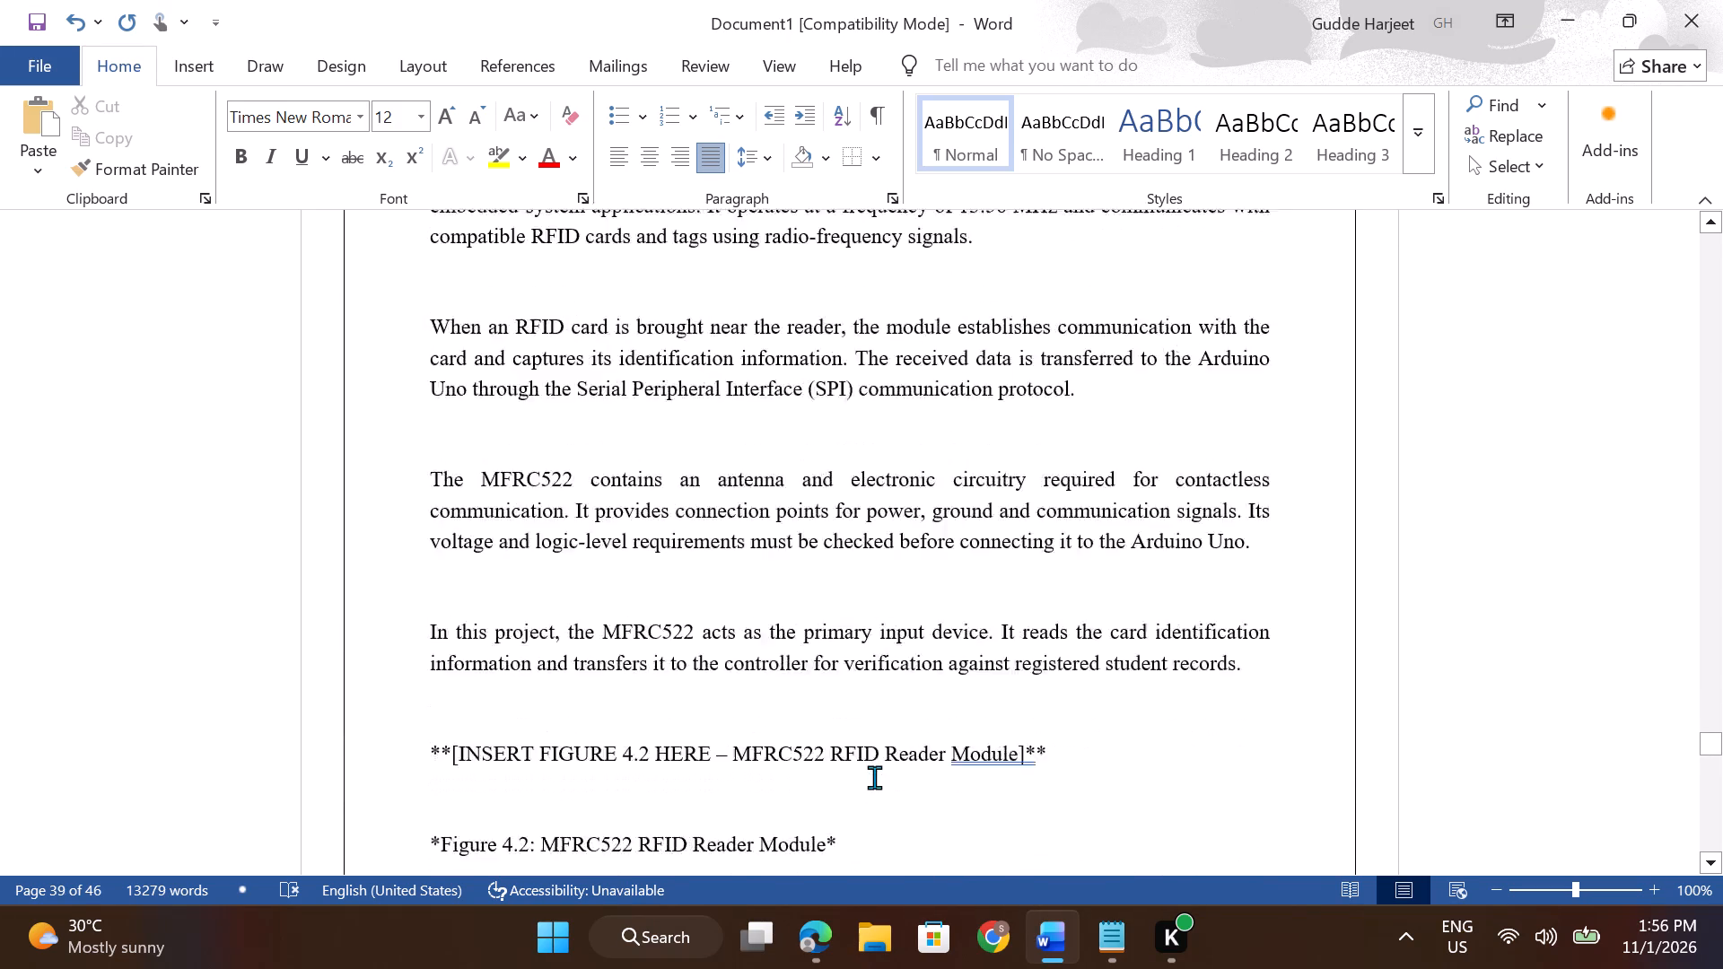
scroll(874, 777, up, 2)
scroll(874, 777, down, 1)
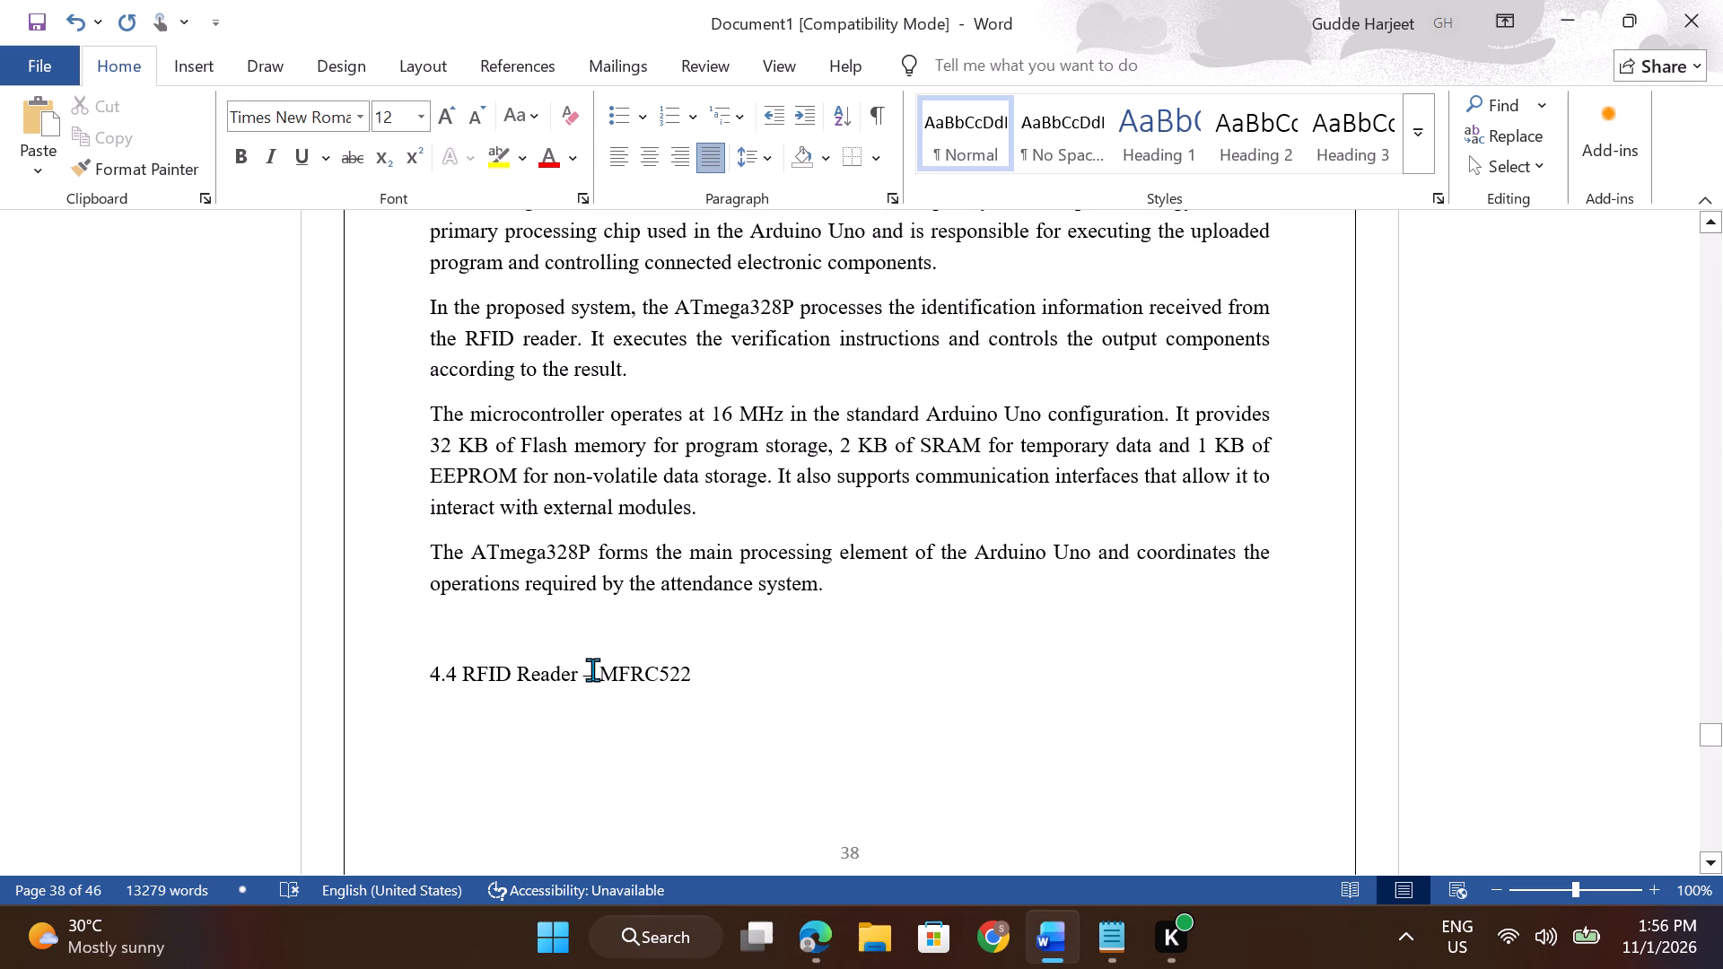
Format the 4.4 RFID Reader – MFRC522 heading as bold, 14 pt.
ctrl+click(592, 669)
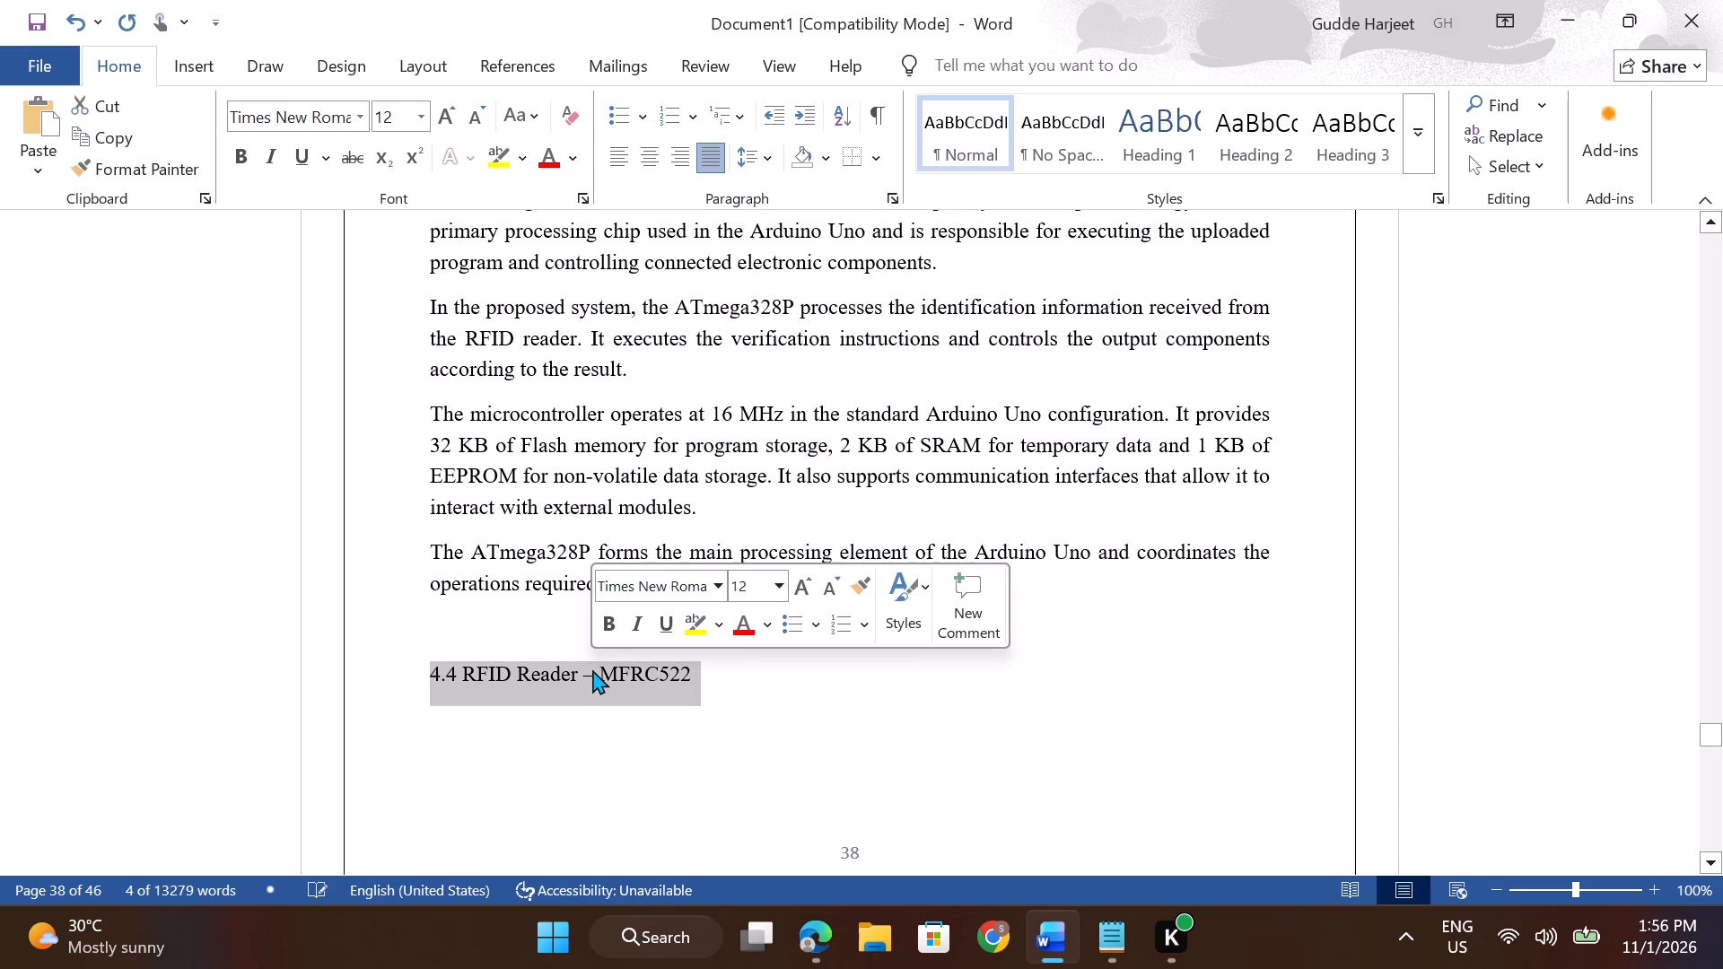
click(617, 623)
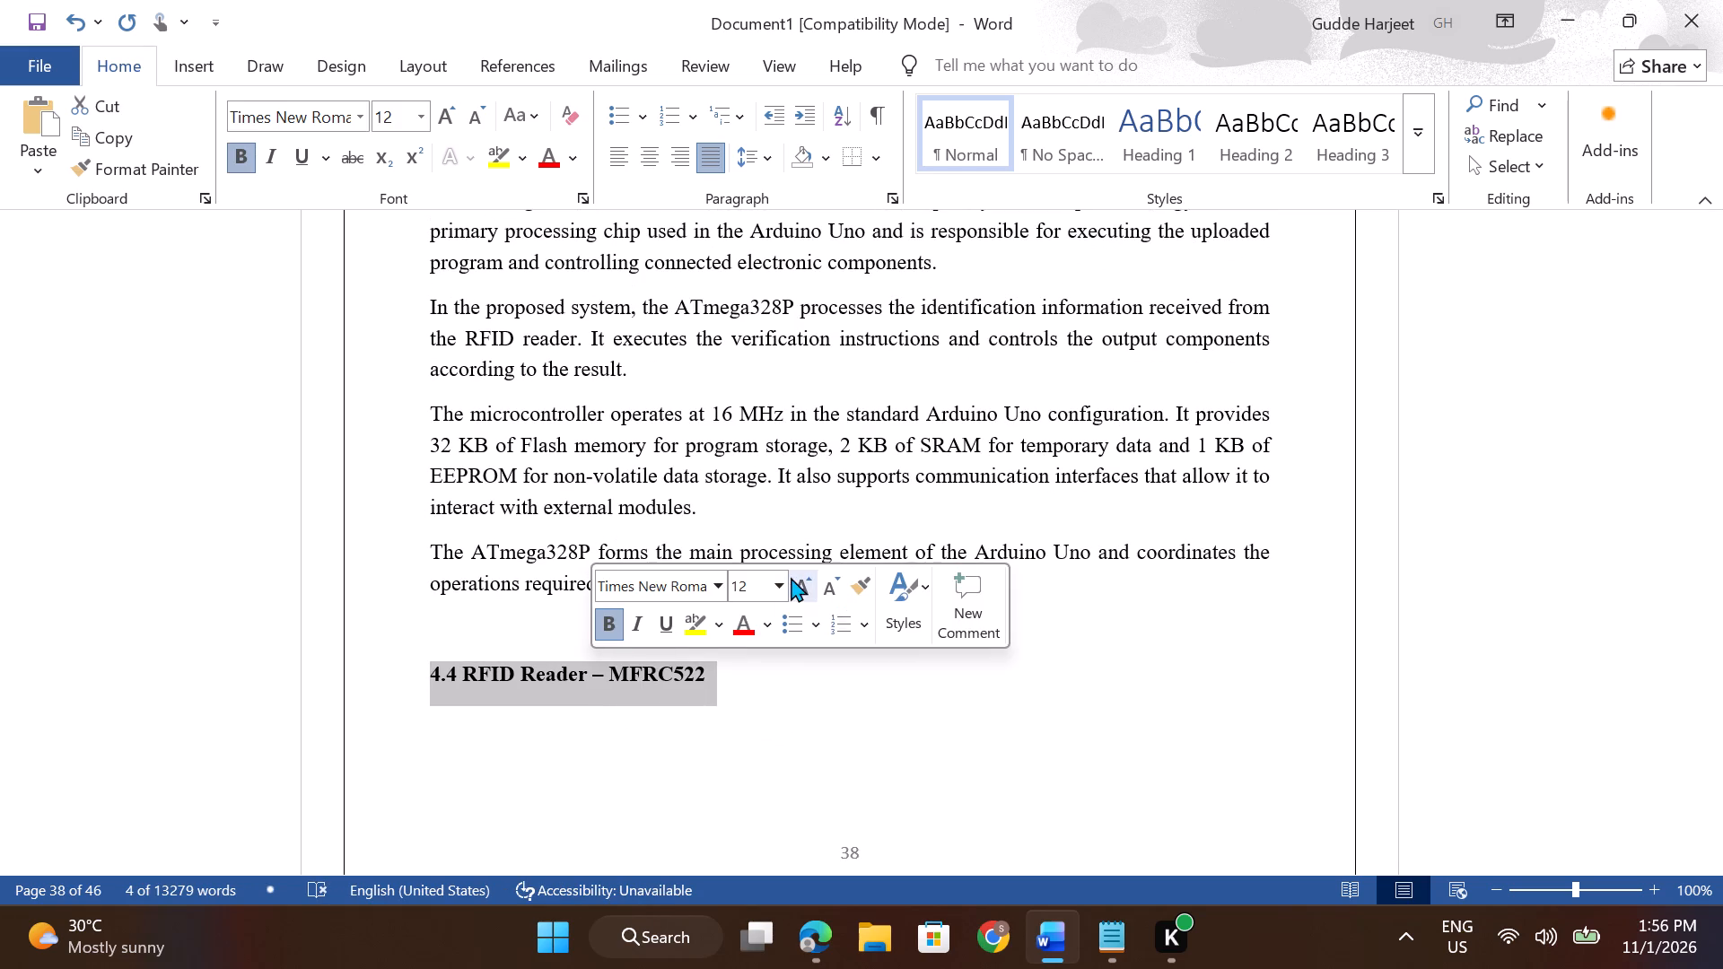
scroll(791, 577, up, 4)
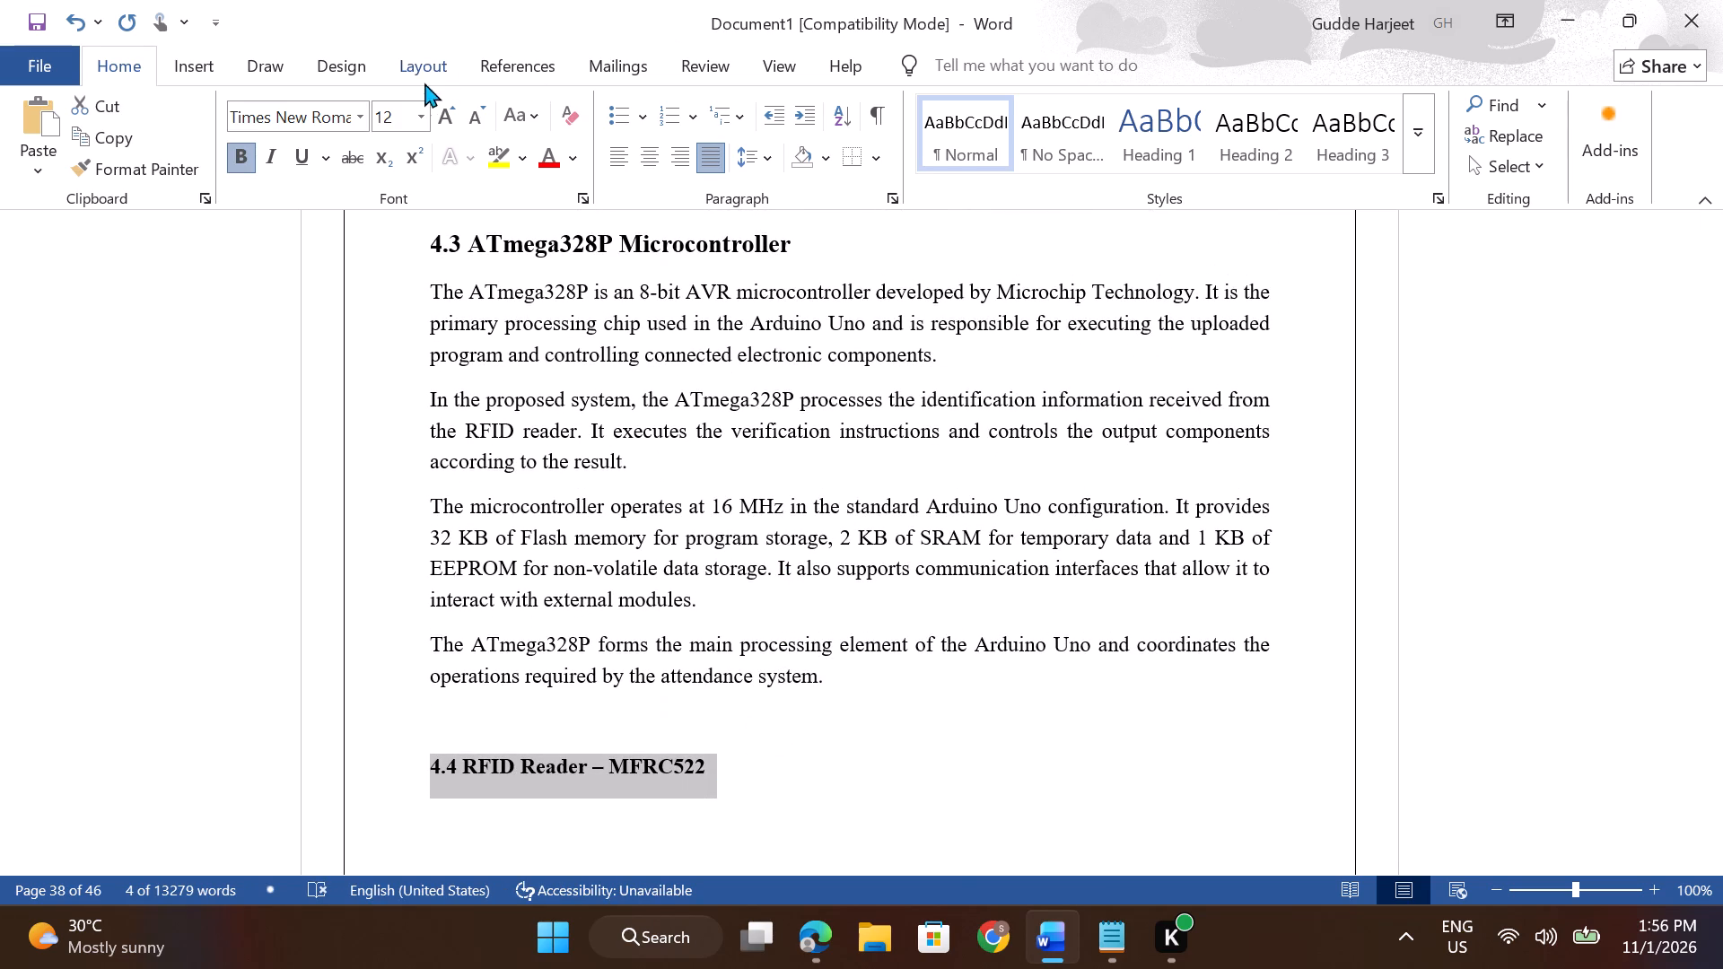
click(398, 123)
text(14)
key(Return)
Add three blank lines above the 4.4 heading to move it to the top of the next page.
click(511, 709)
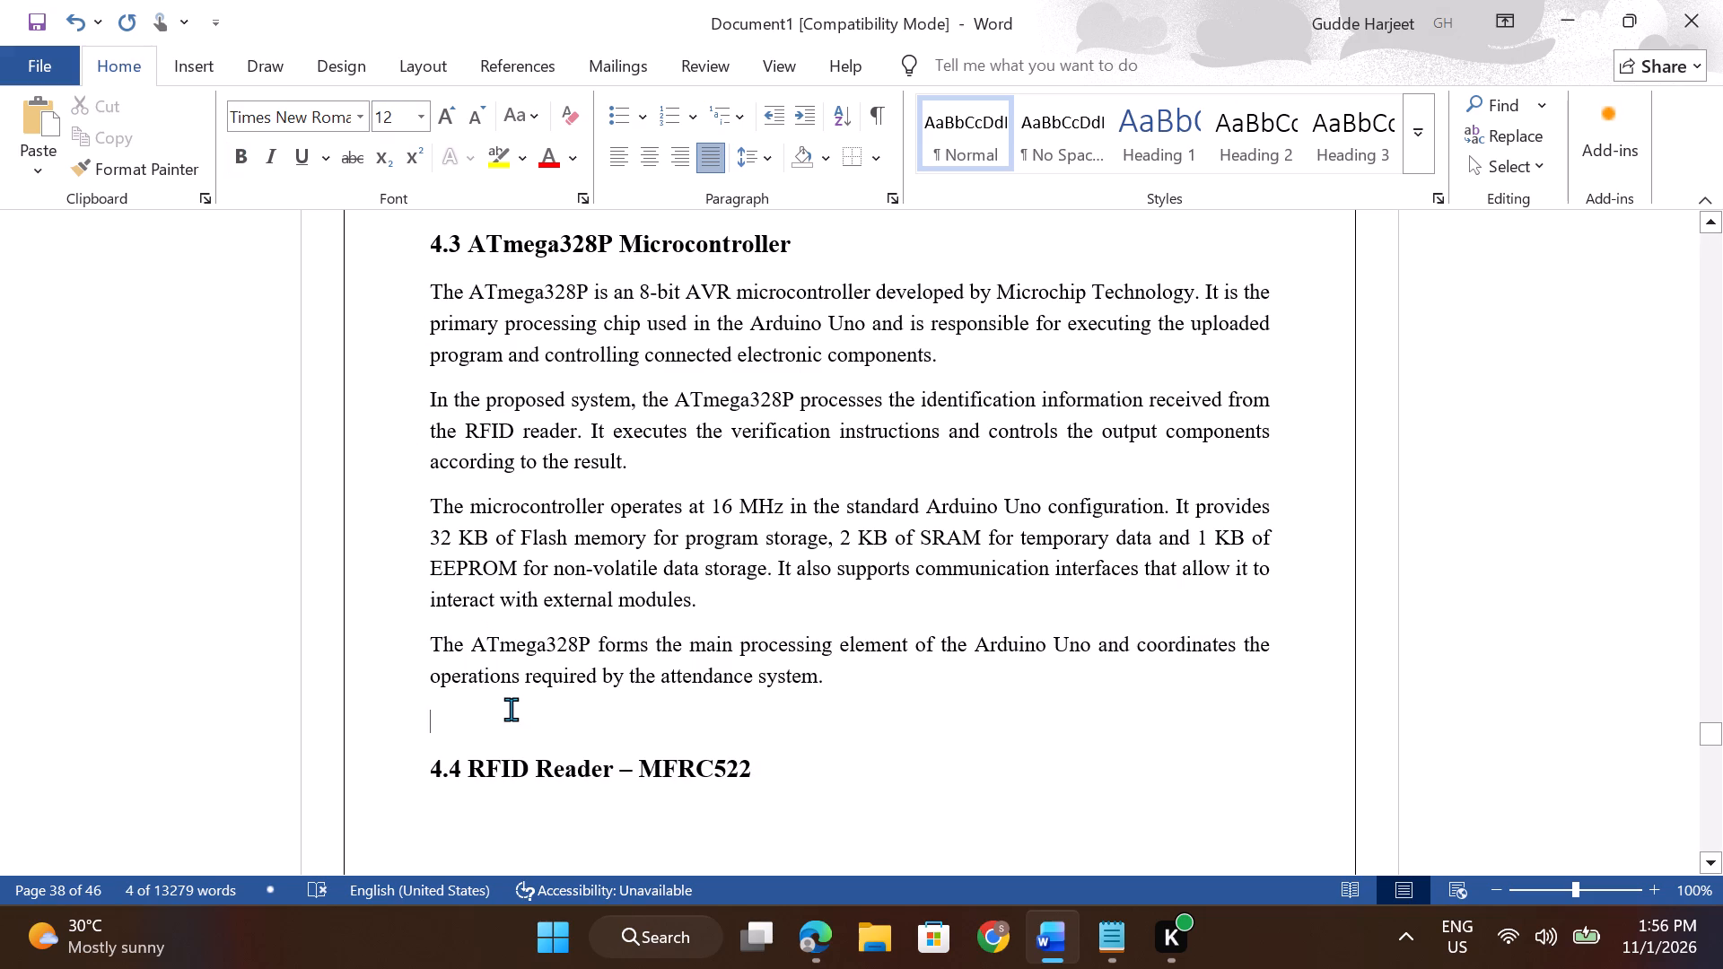
key(Return)
key(Return)
scroll(511, 709, down, 1)
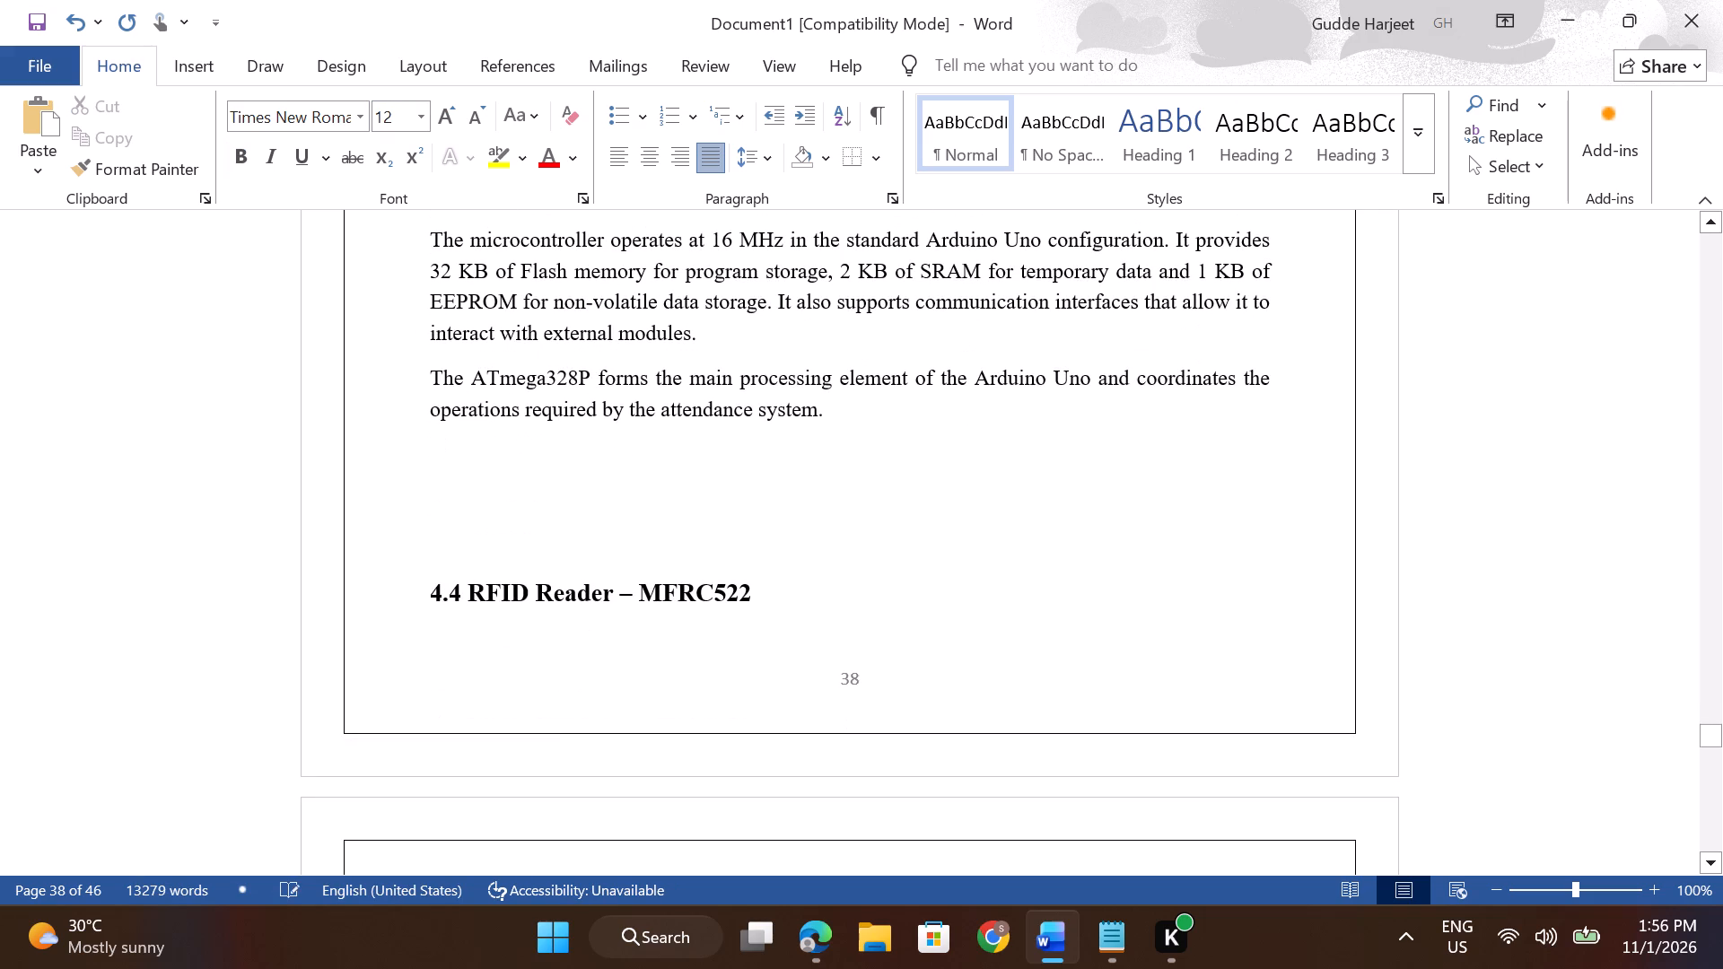
scroll(511, 709, down, 1)
key(Return)
scroll(511, 709, down, 3)
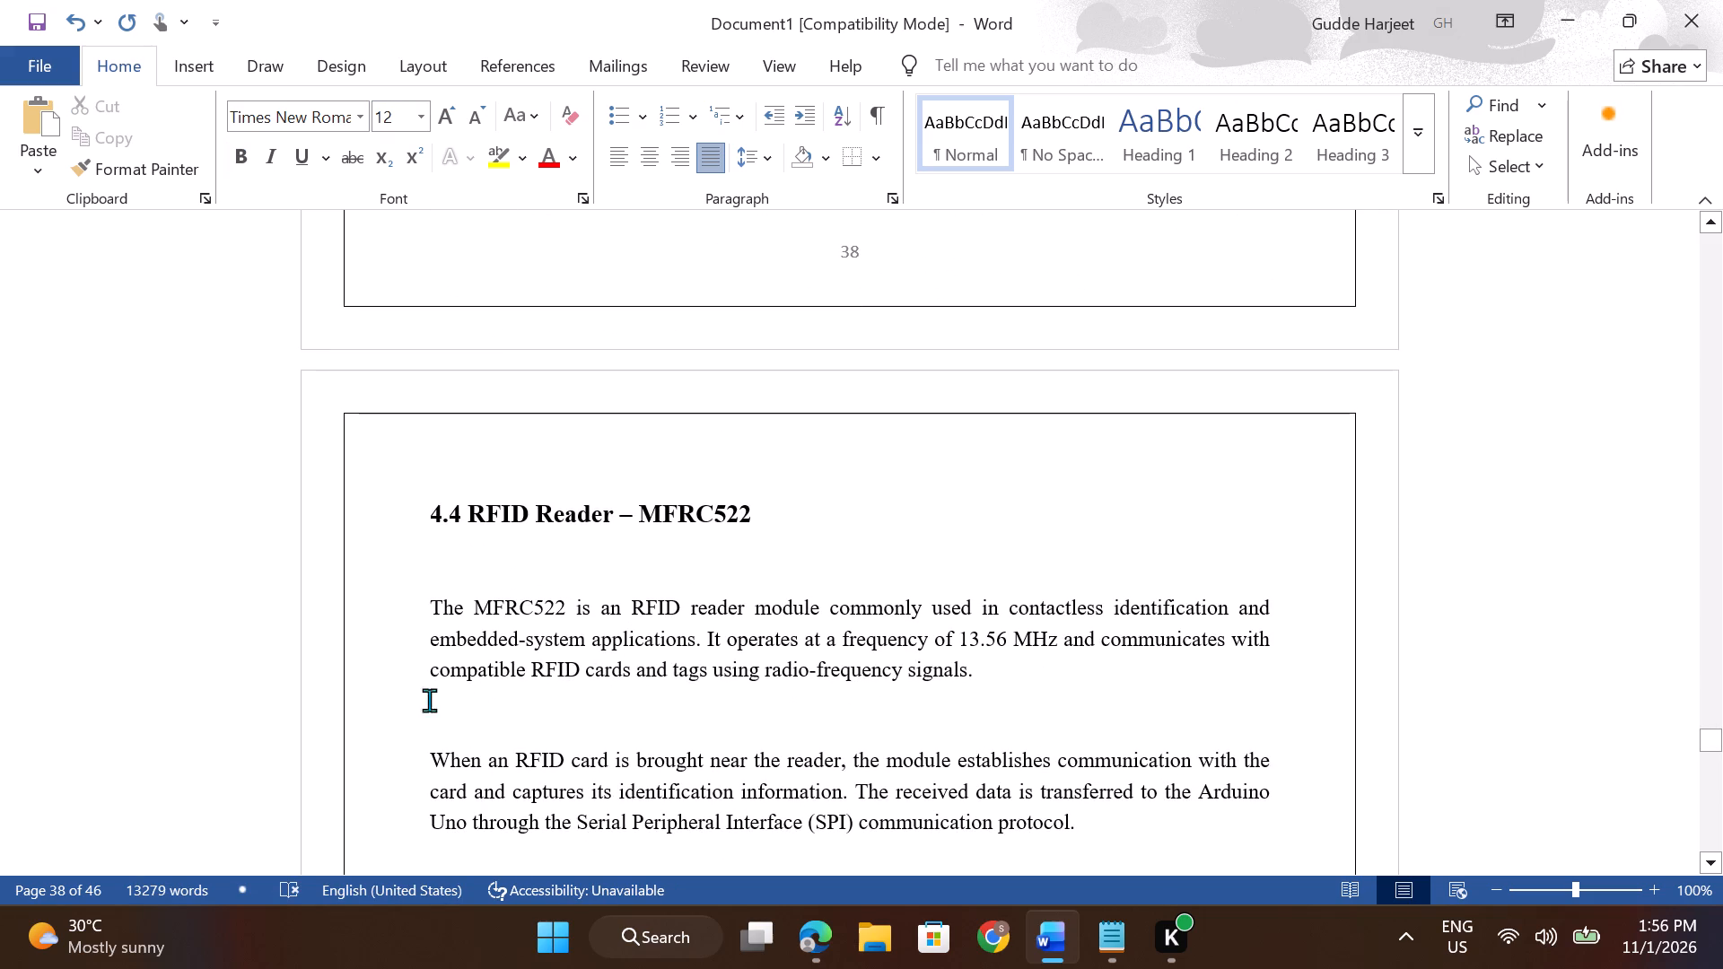
Remove the blank line under the 4.4 heading and the blank lines between the four paragraphs of section 4.4.
click(463, 581)
key(BackSpace)
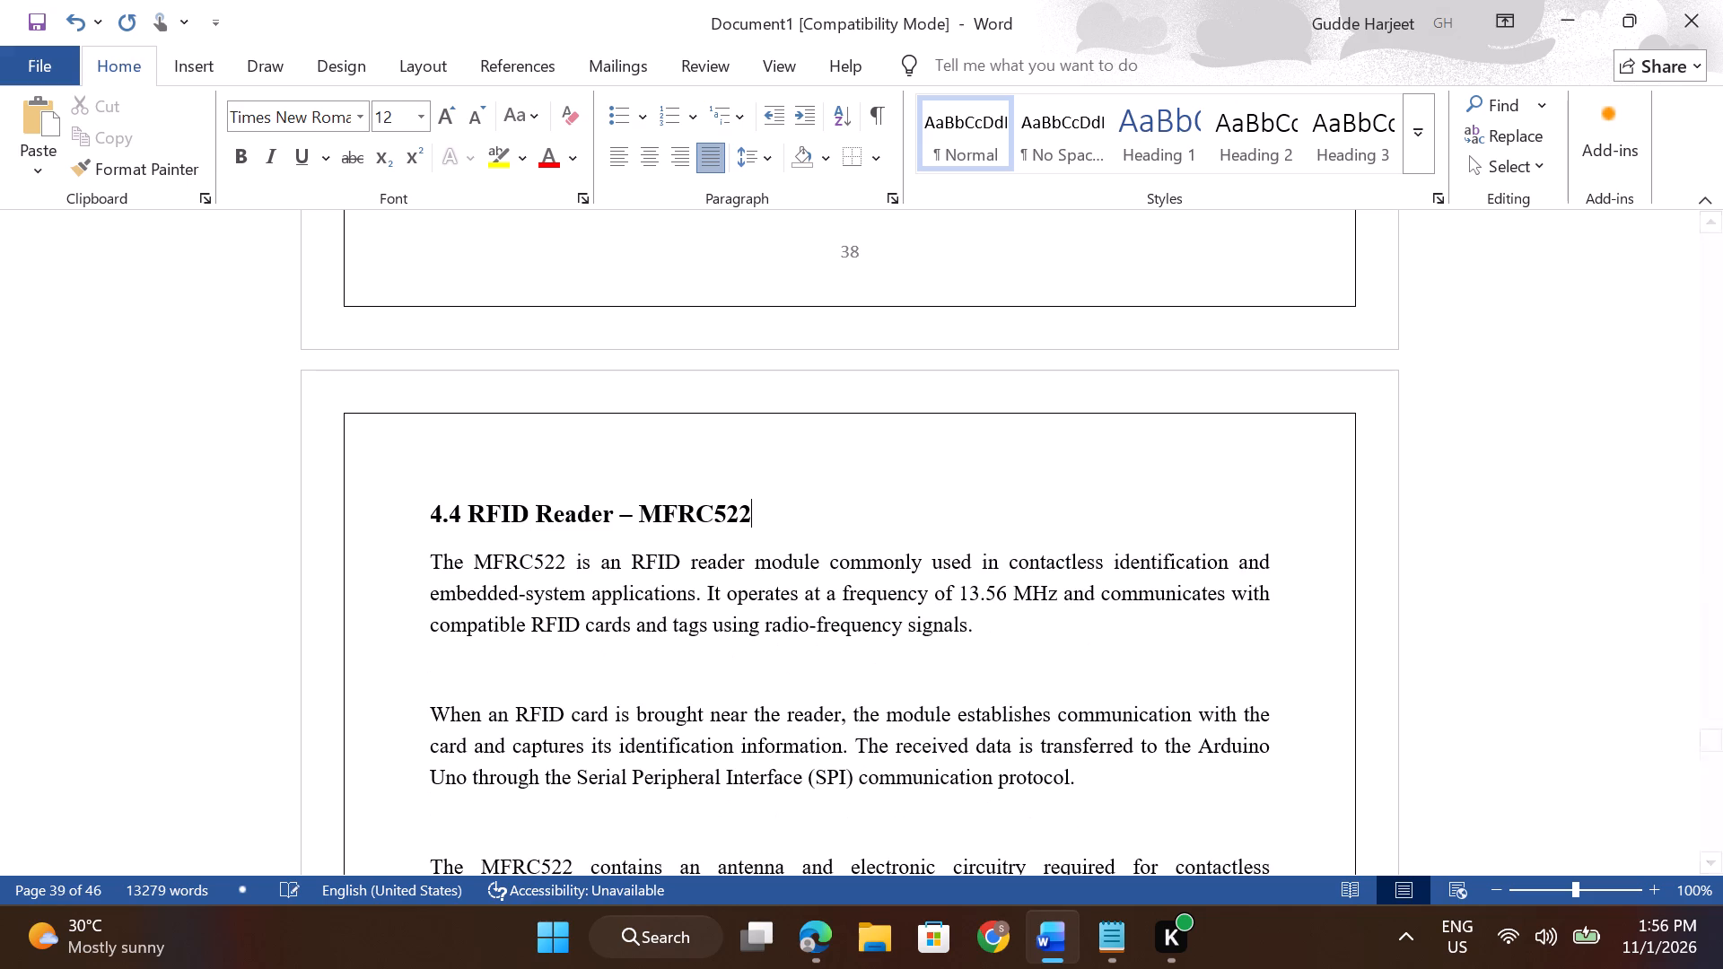
click(541, 596)
click(537, 643)
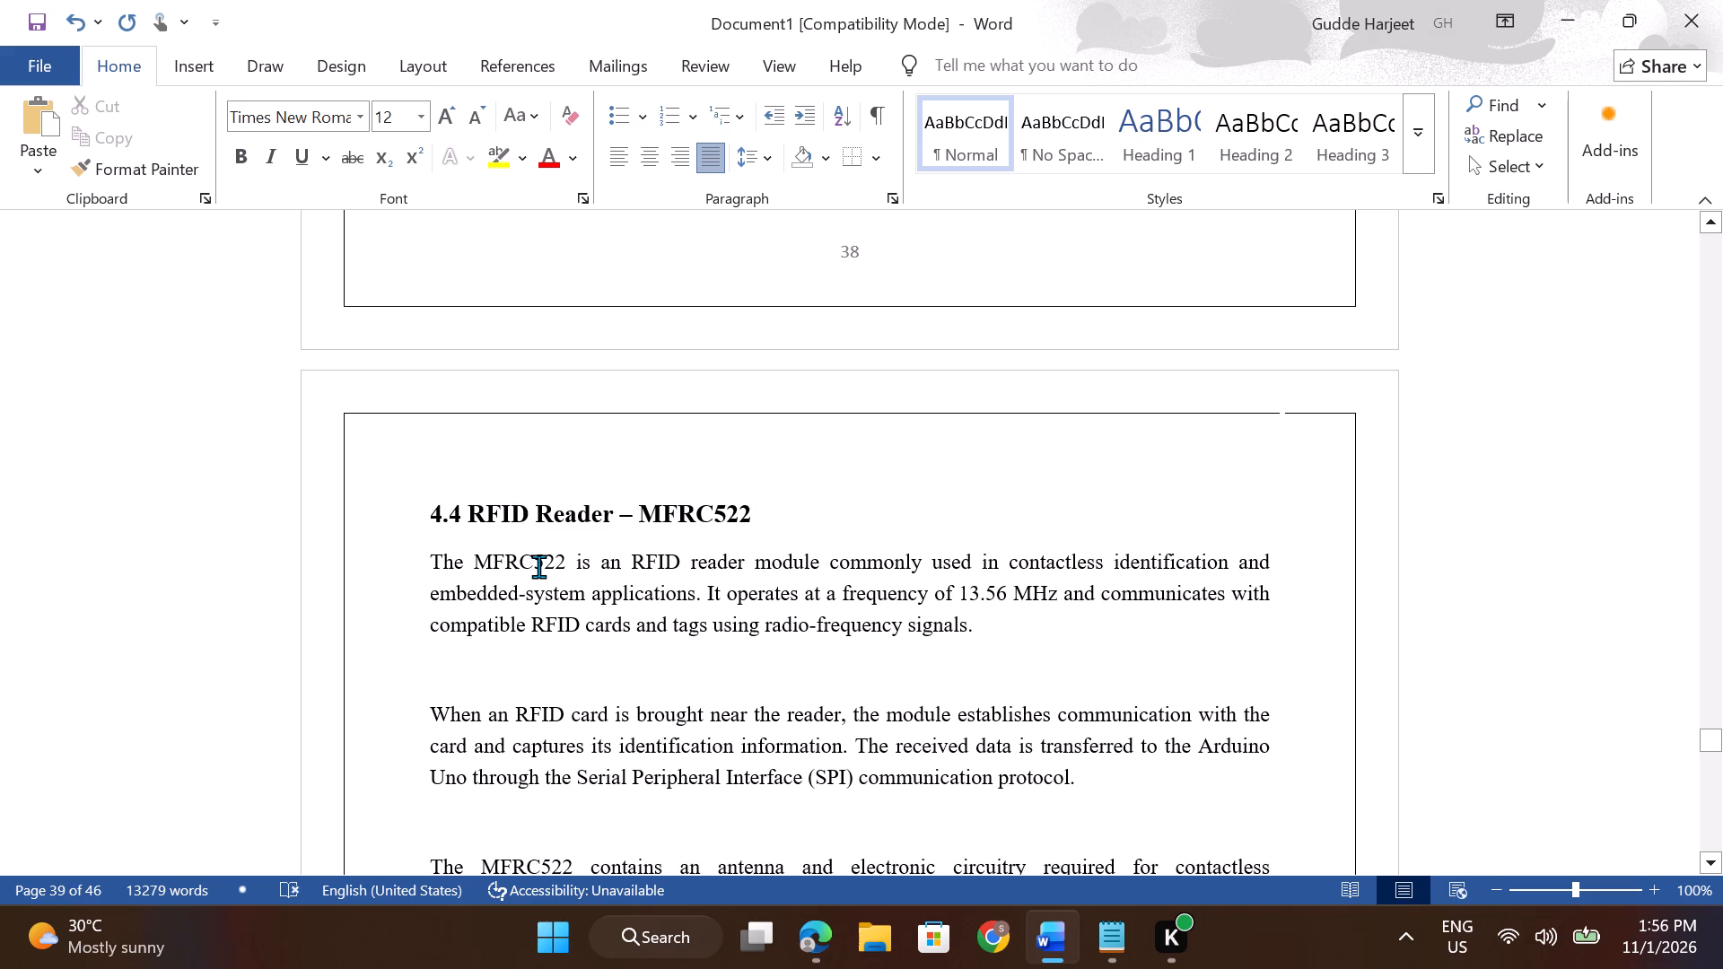
click(538, 566)
click(535, 668)
key(BackSpace)
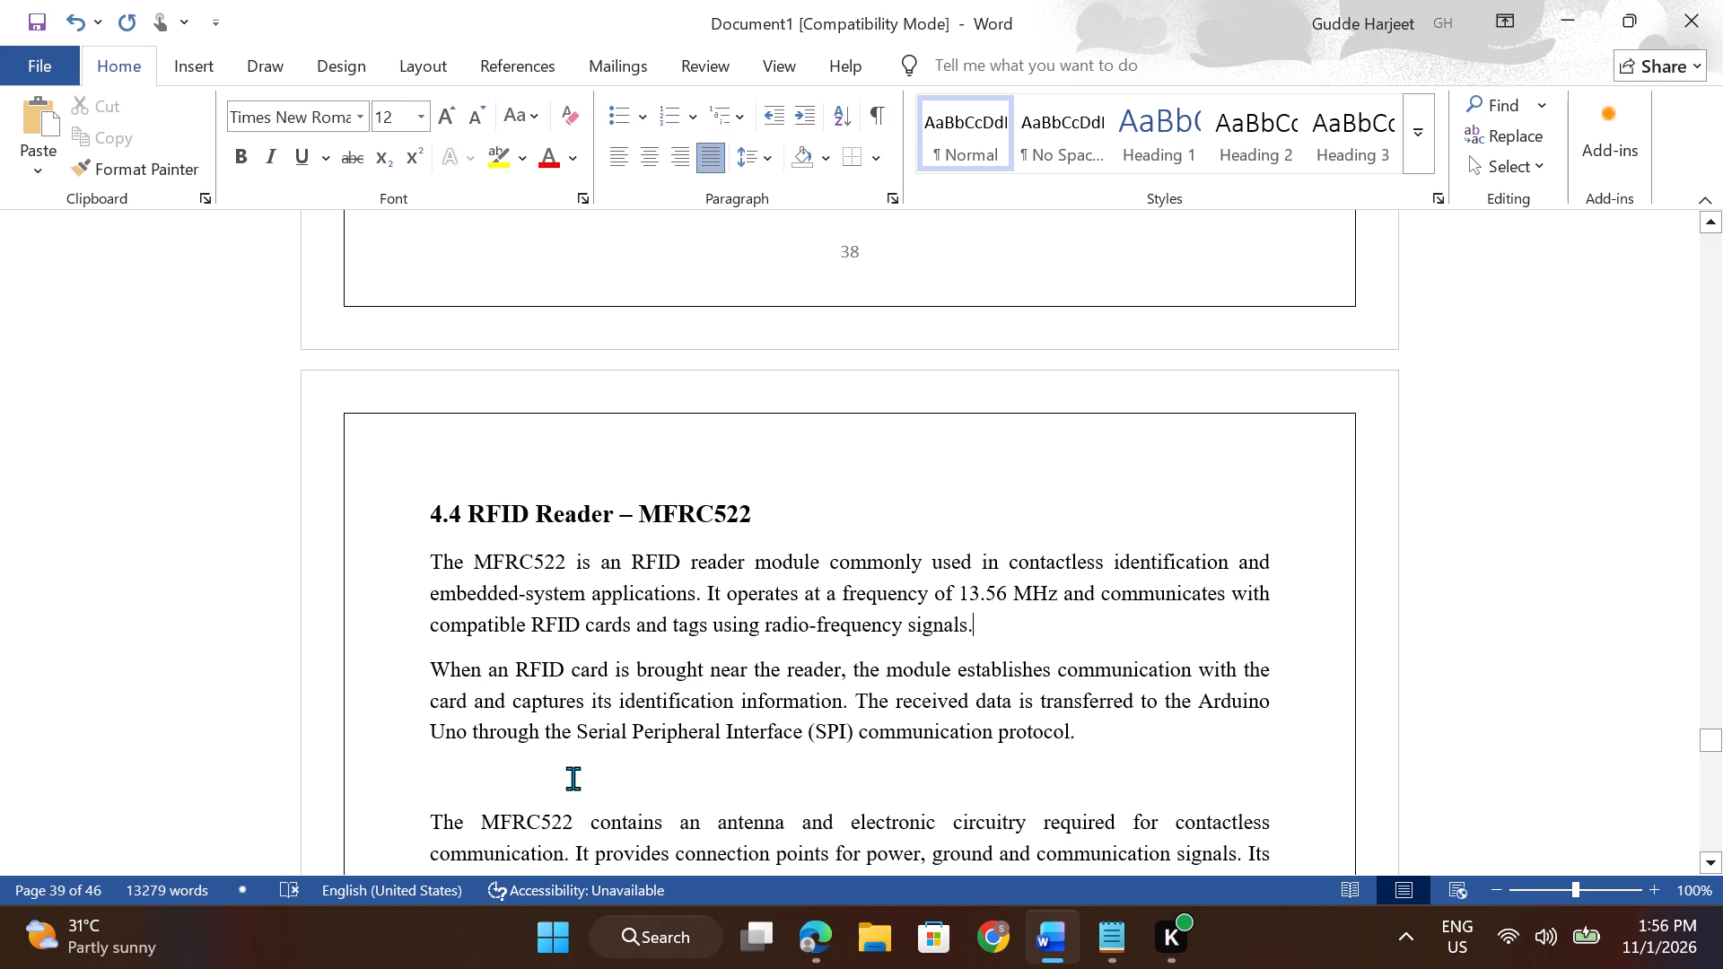
click(573, 778)
key(BackSpace)
scroll(573, 778, down, 3)
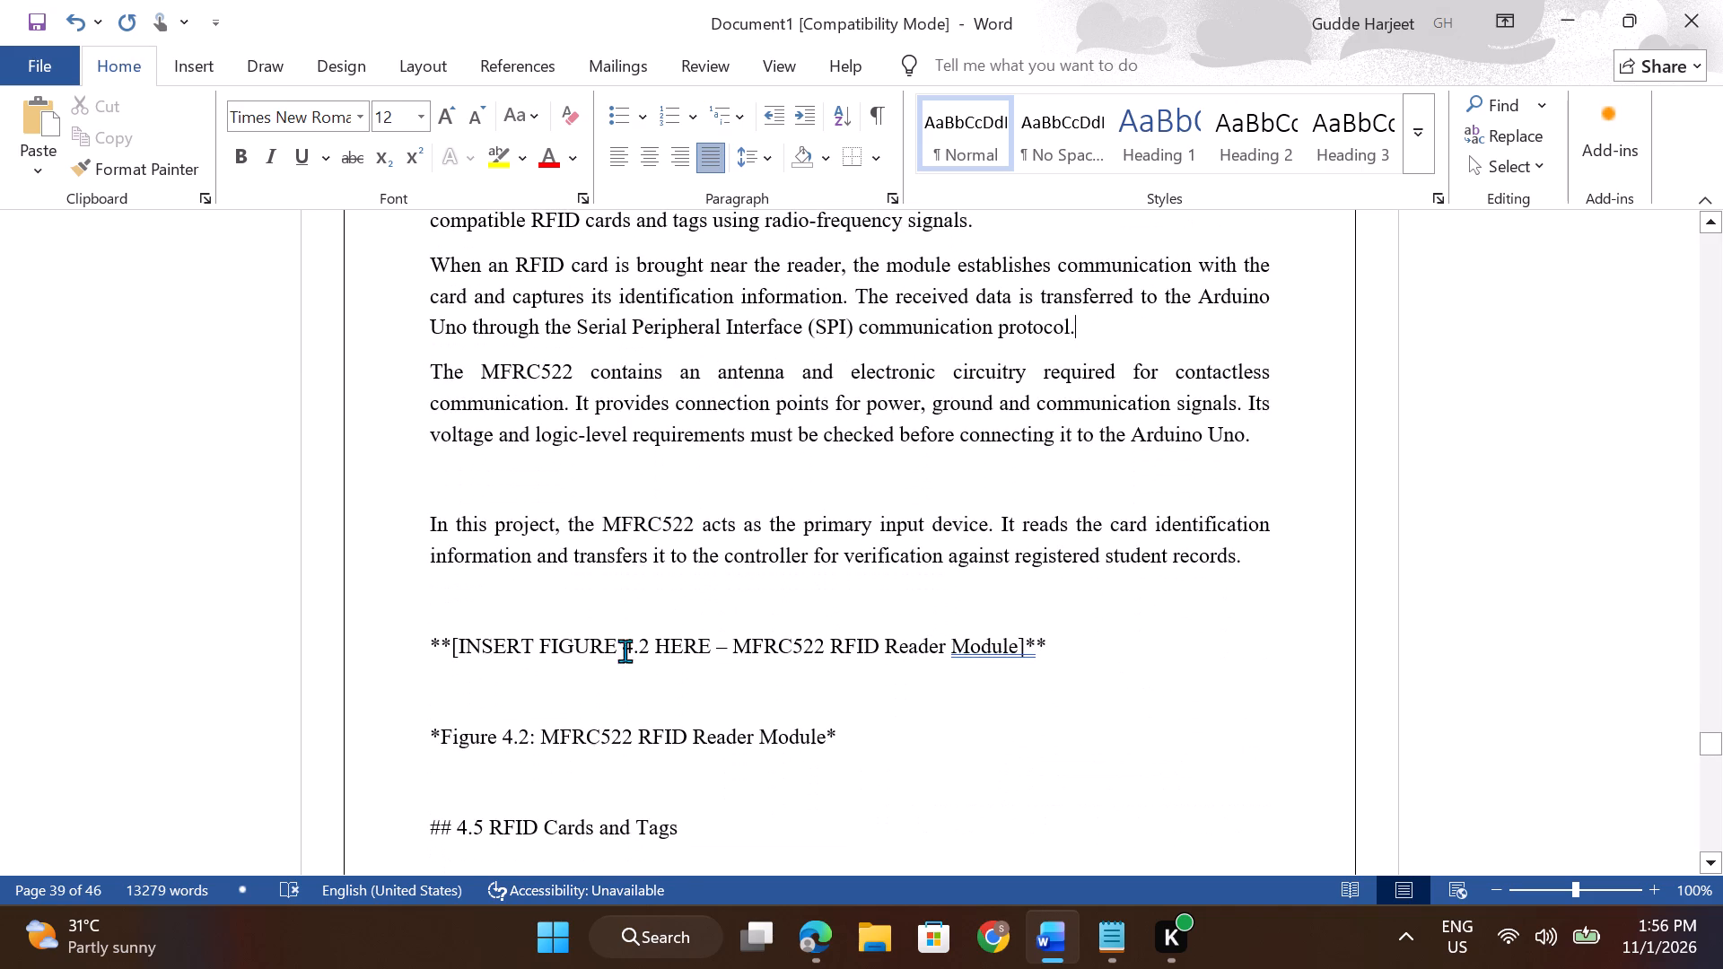
click(531, 495)
key(BackSpace)
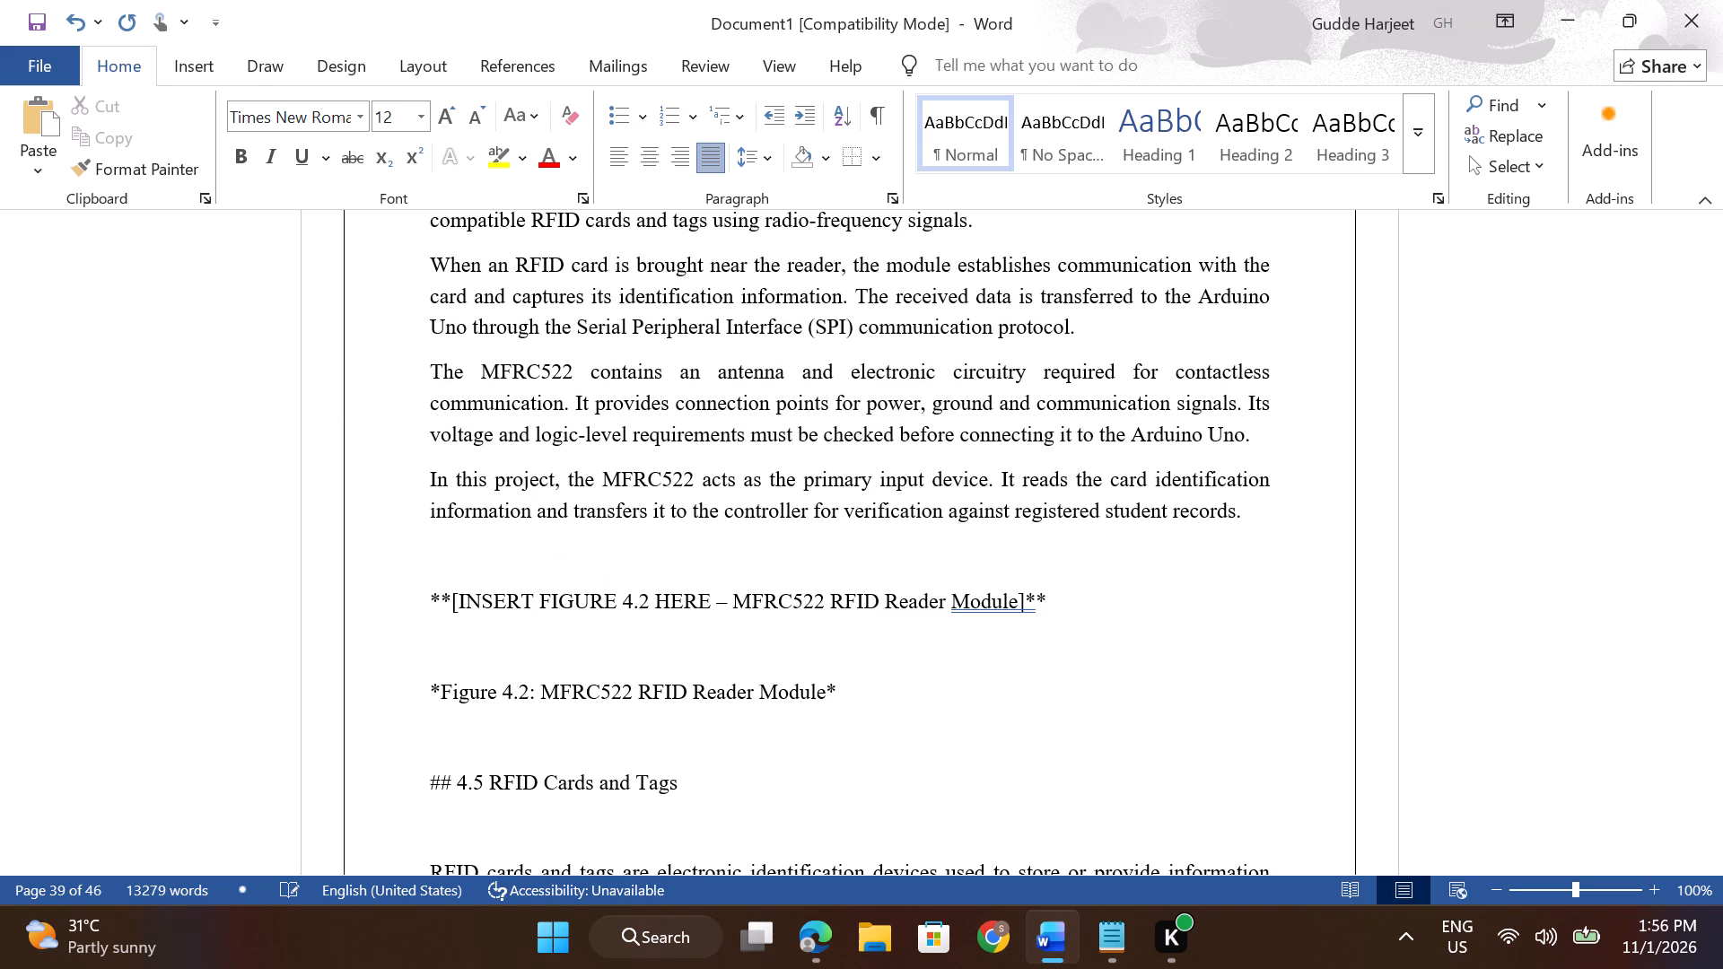
Copy the Figure 4.2 MFRC522 RFID Reader Module placeholder line and send it to the ChatGPT conversation in Edge to generate the figure.
click(694, 606)
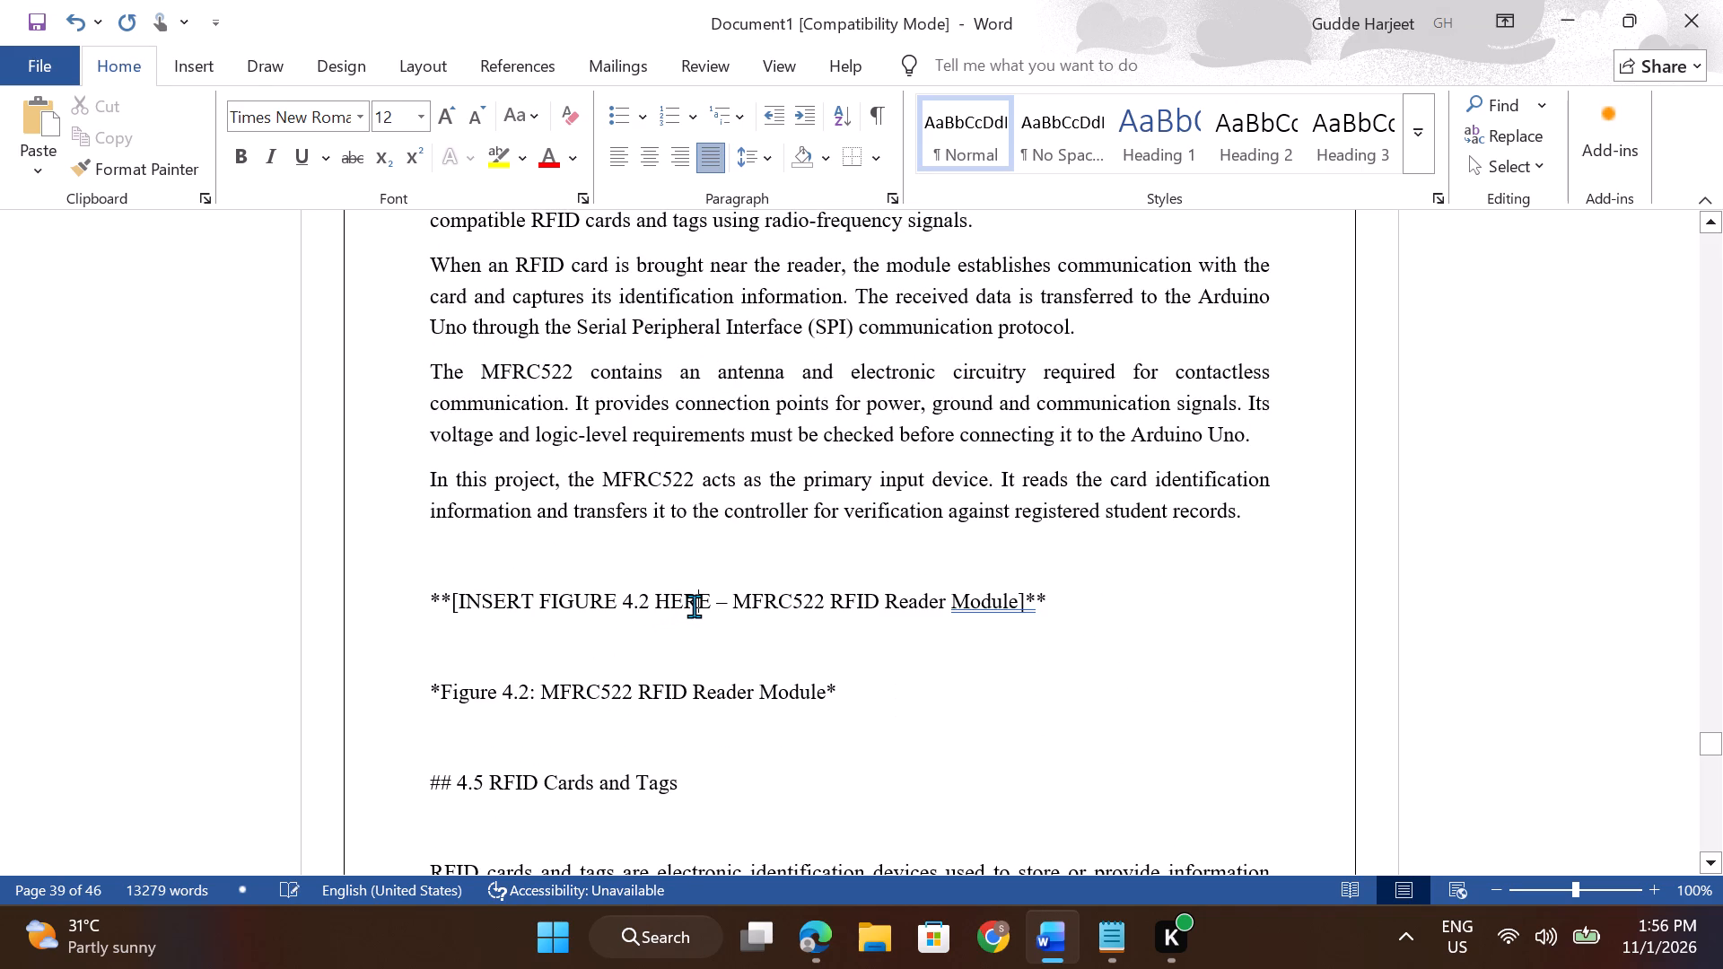
ctrl+click(694, 606)
key(ctrl+c)
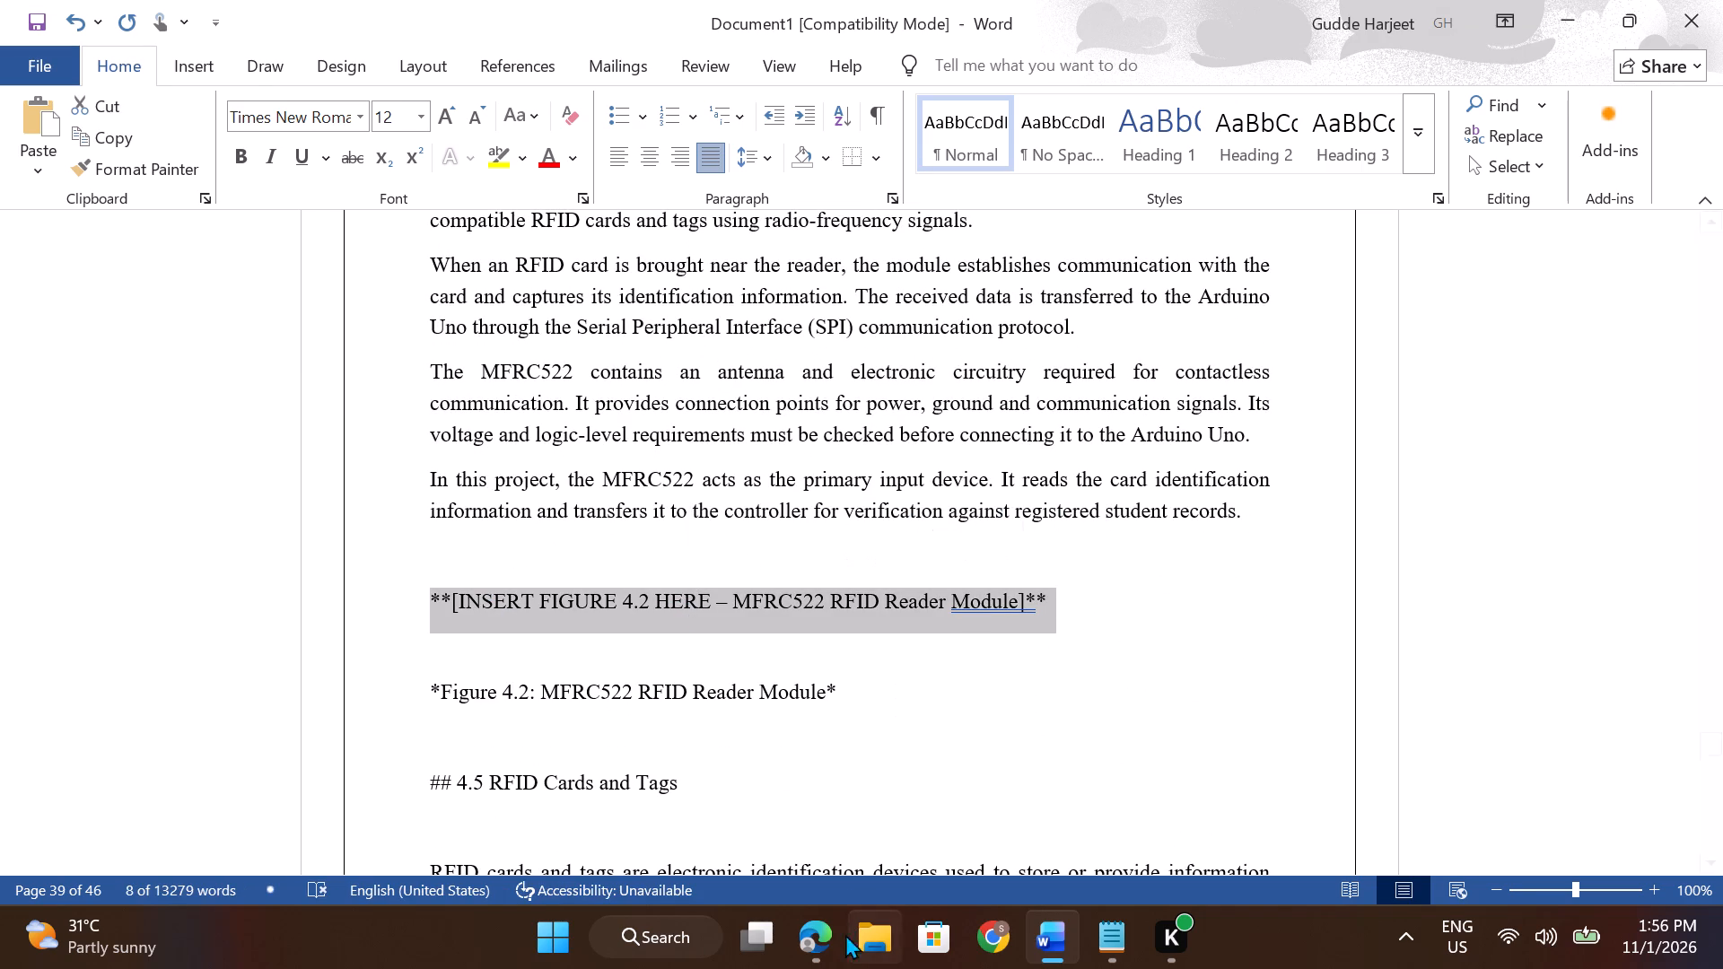
click(807, 952)
click(868, 846)
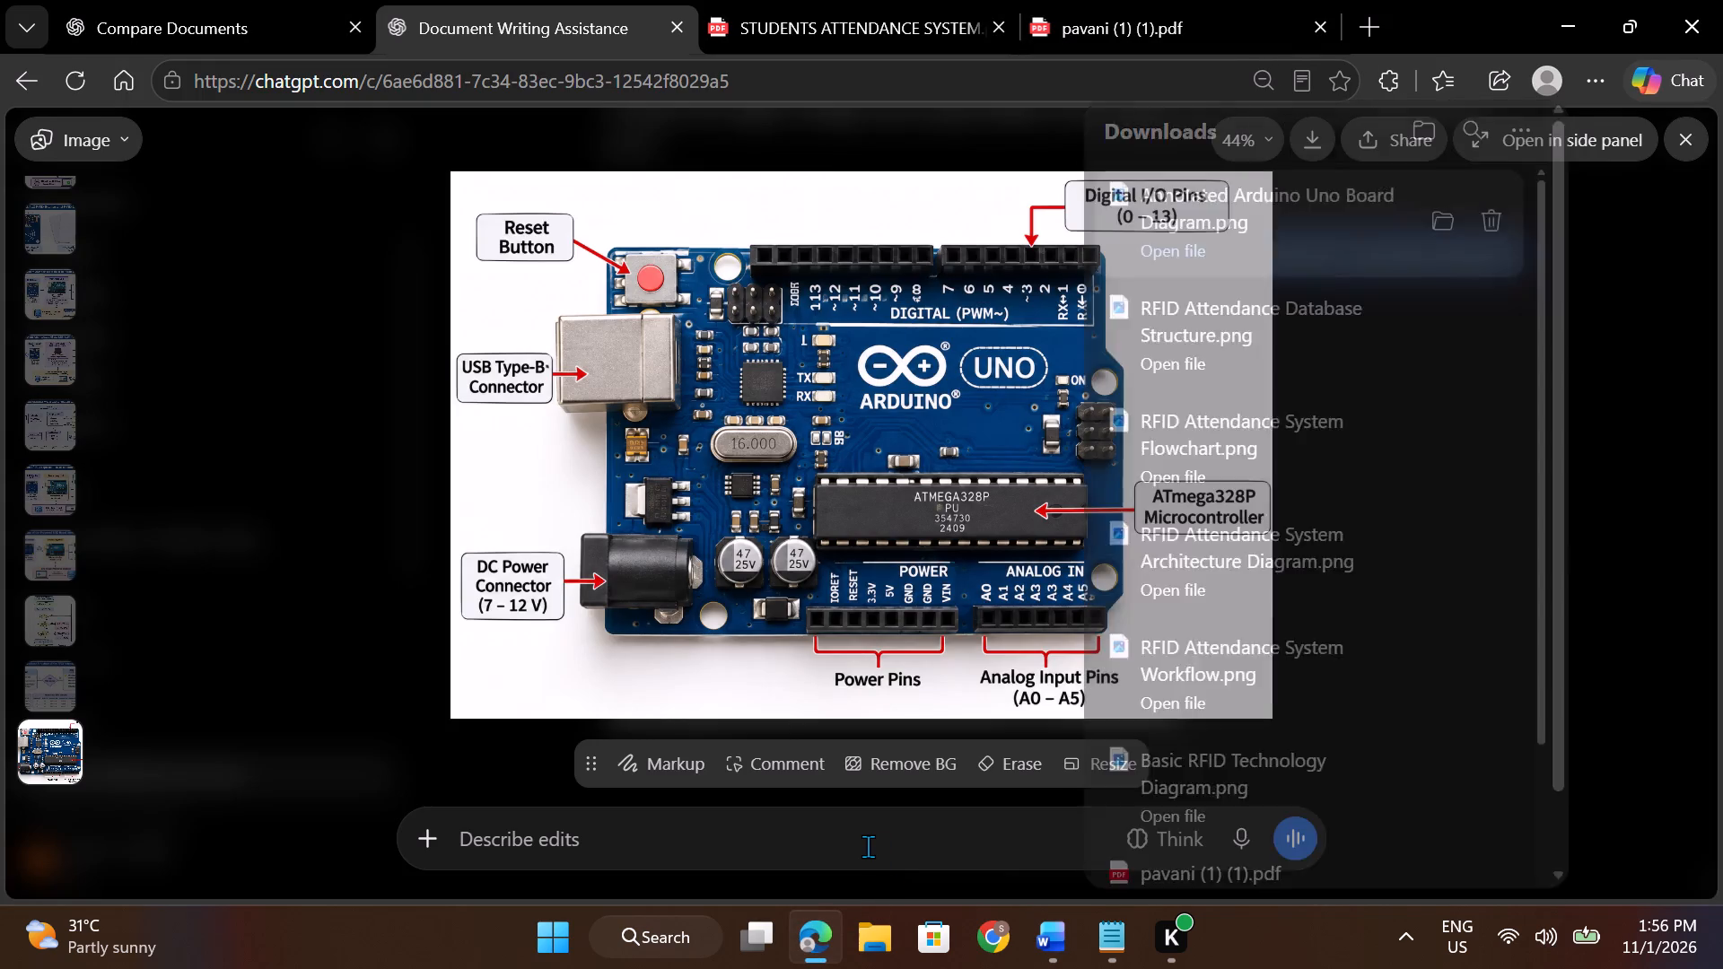
click(1670, 142)
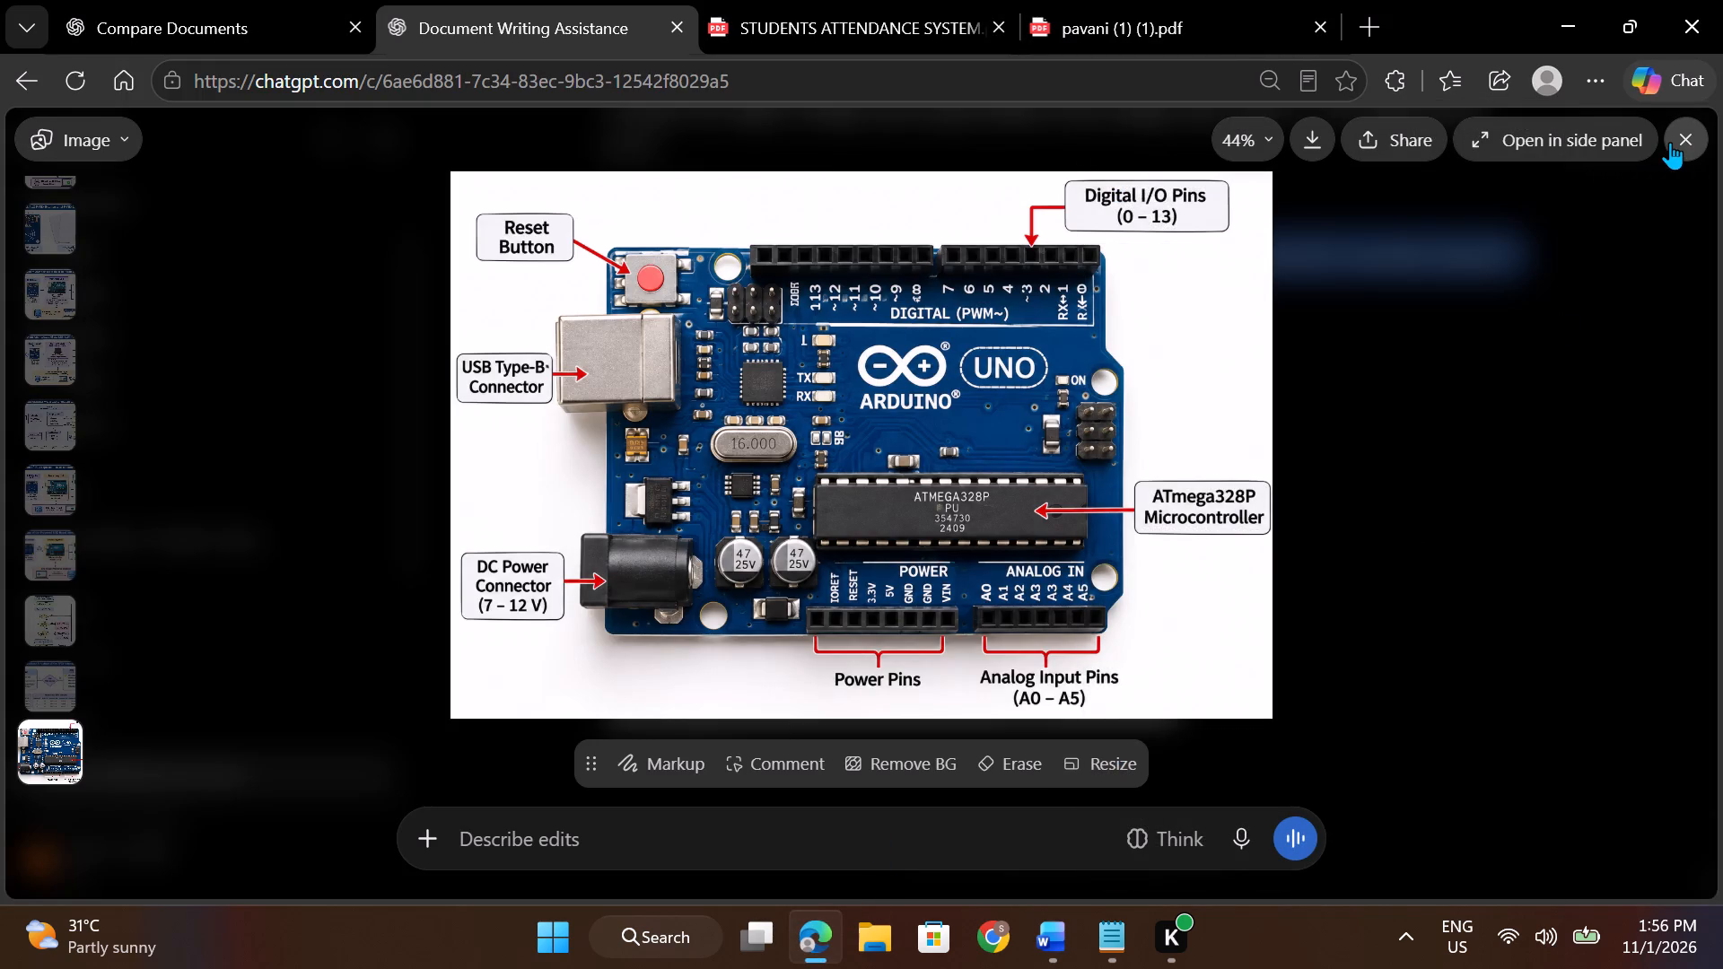
click(848, 845)
key(ctrl+v)
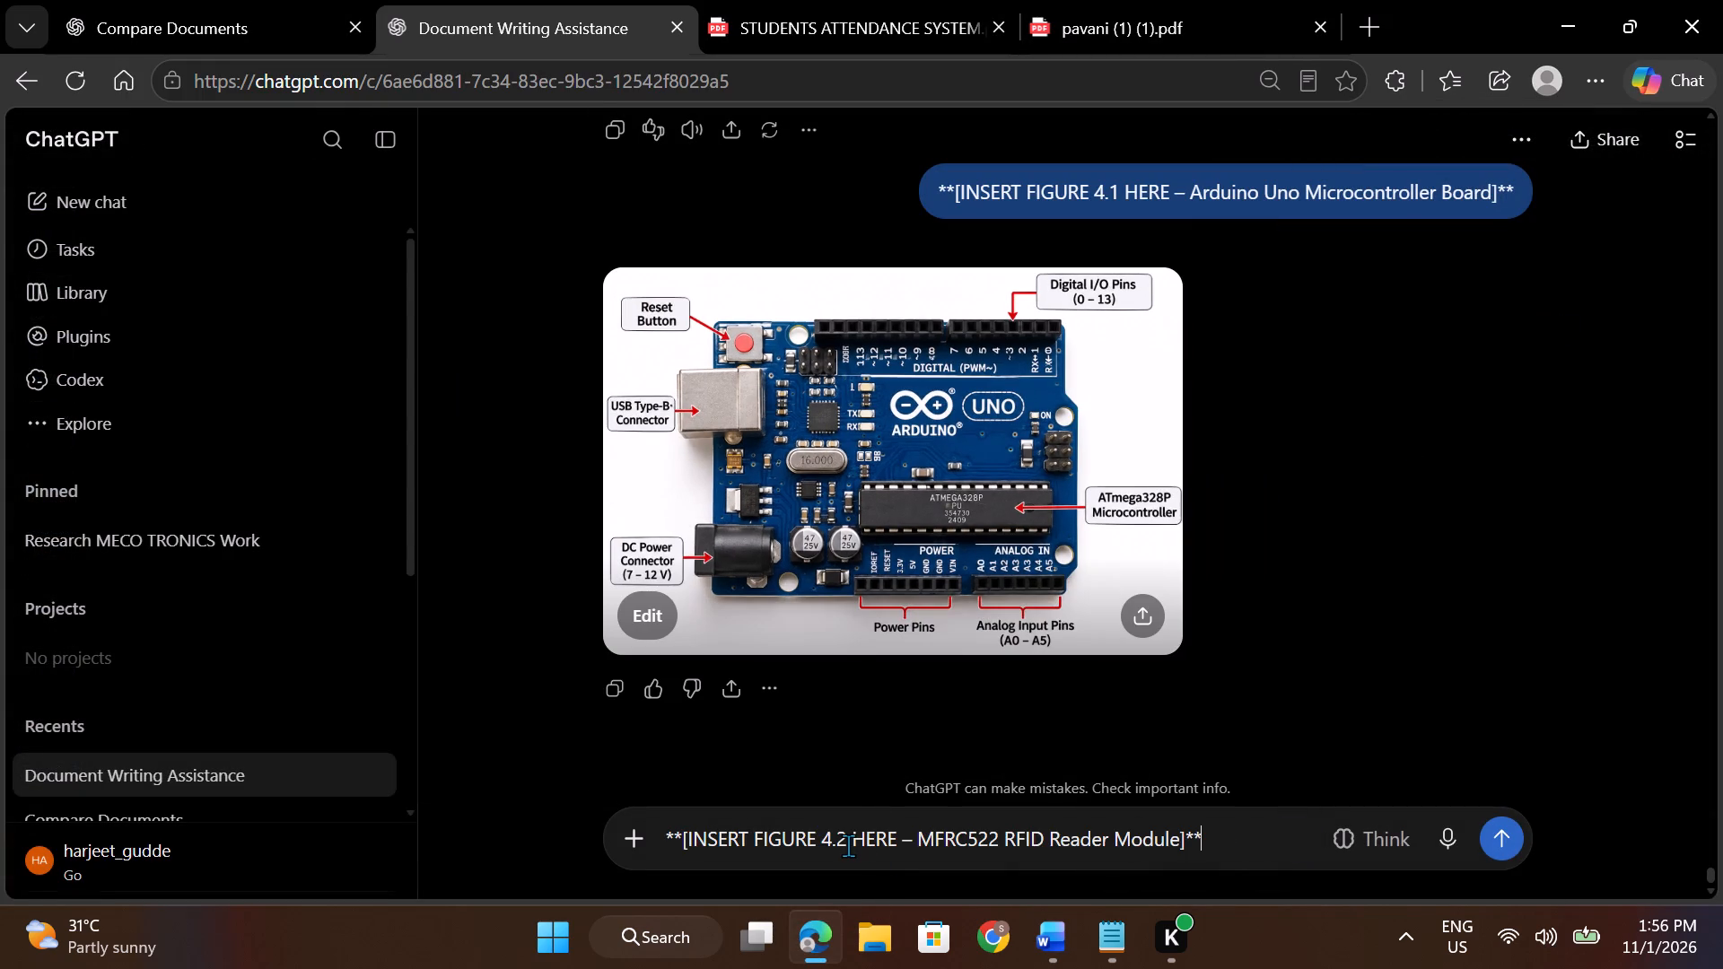
key(Return)
Back in Word, delete the Figure 4.2 placeholder line and leave empty lines above the caption for the image.
key(alt+Tab)
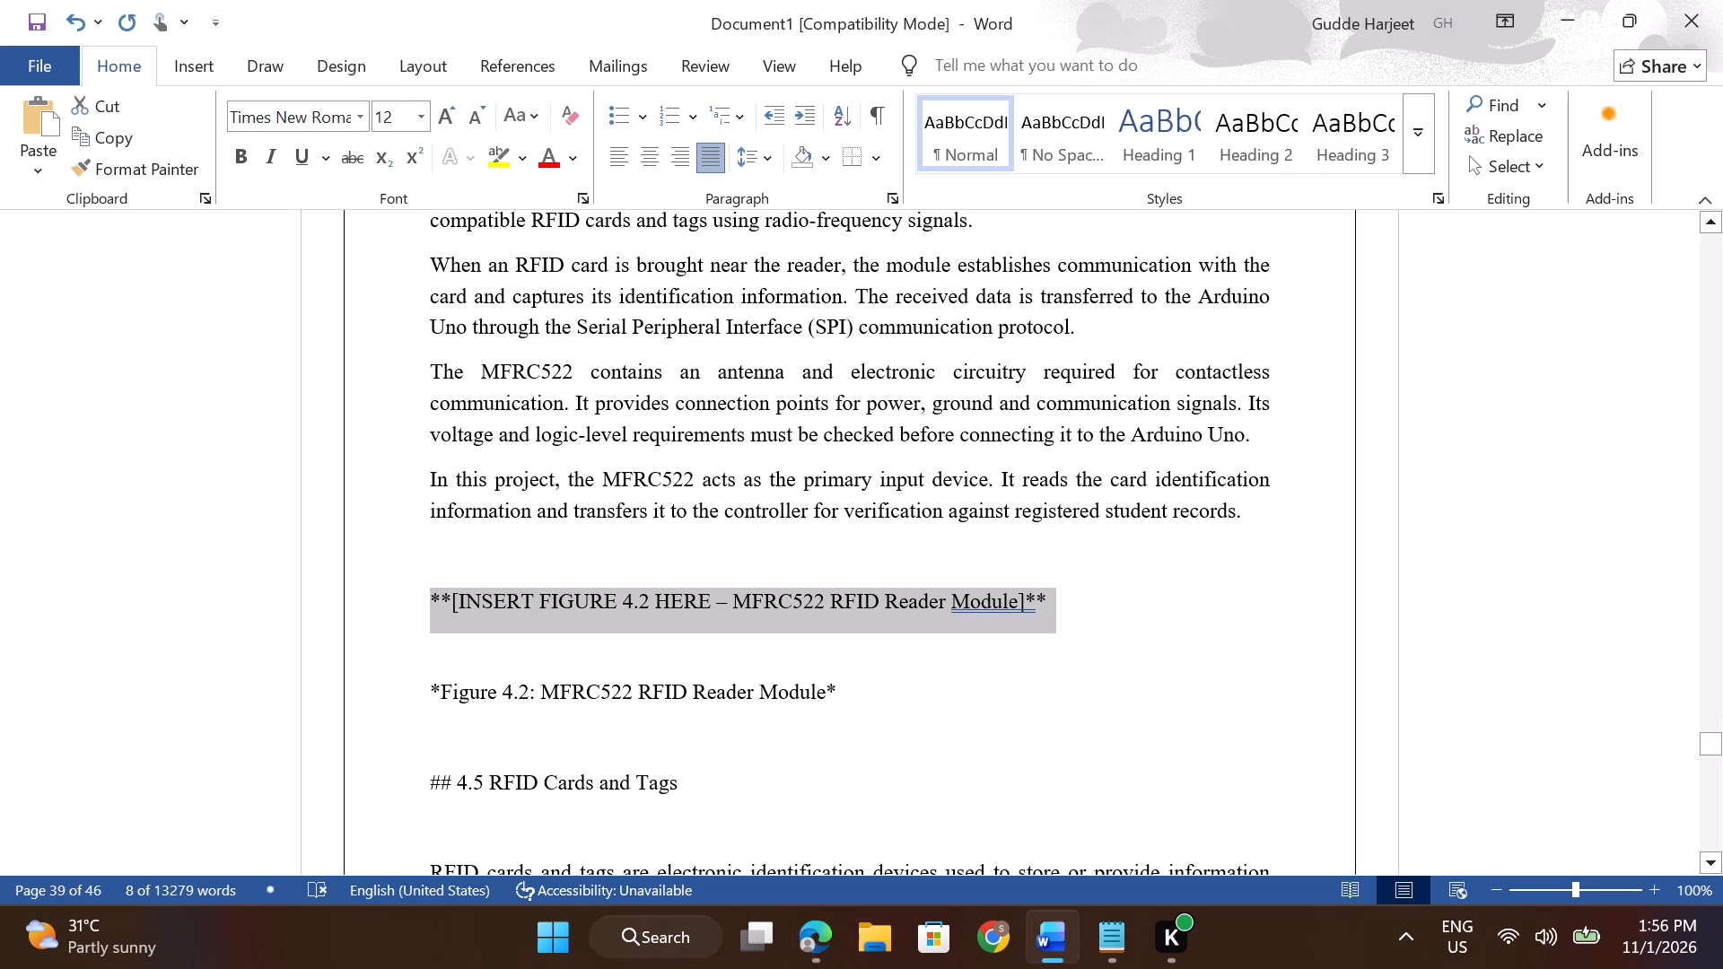
key(BackSpace)
key(Return)
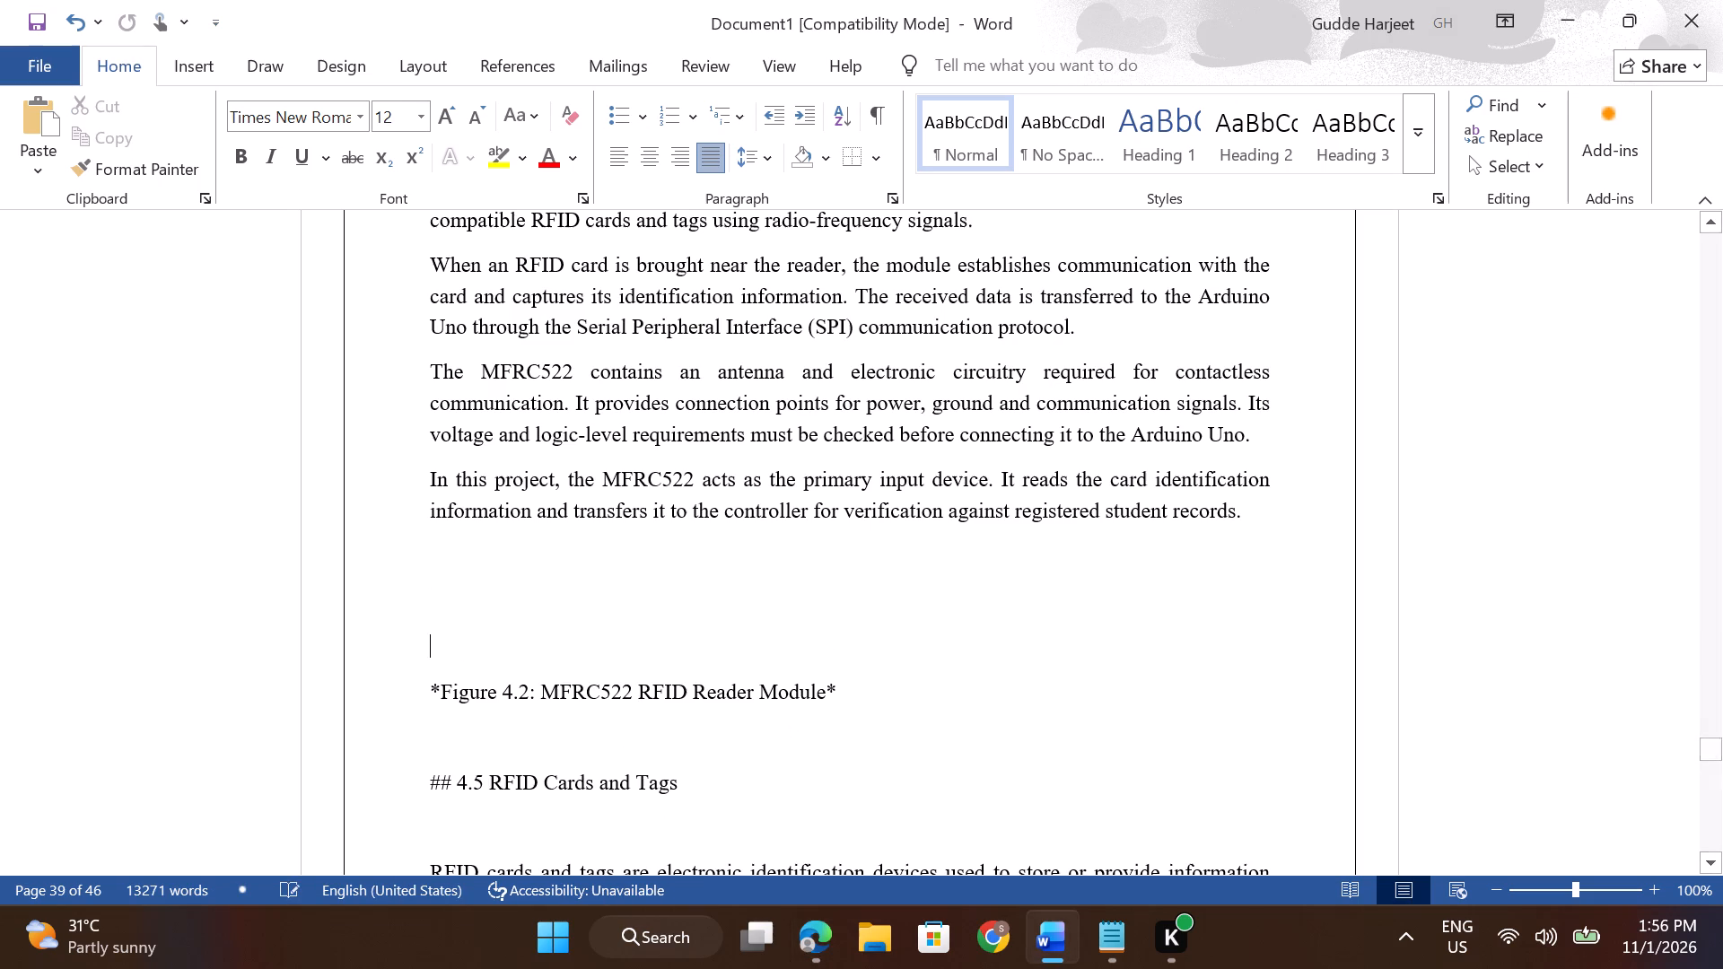
Format the MFRC522 RFID Reader Module figure caption as italic, 10.5 pt.
ctrl+click(507, 691)
click(543, 651)
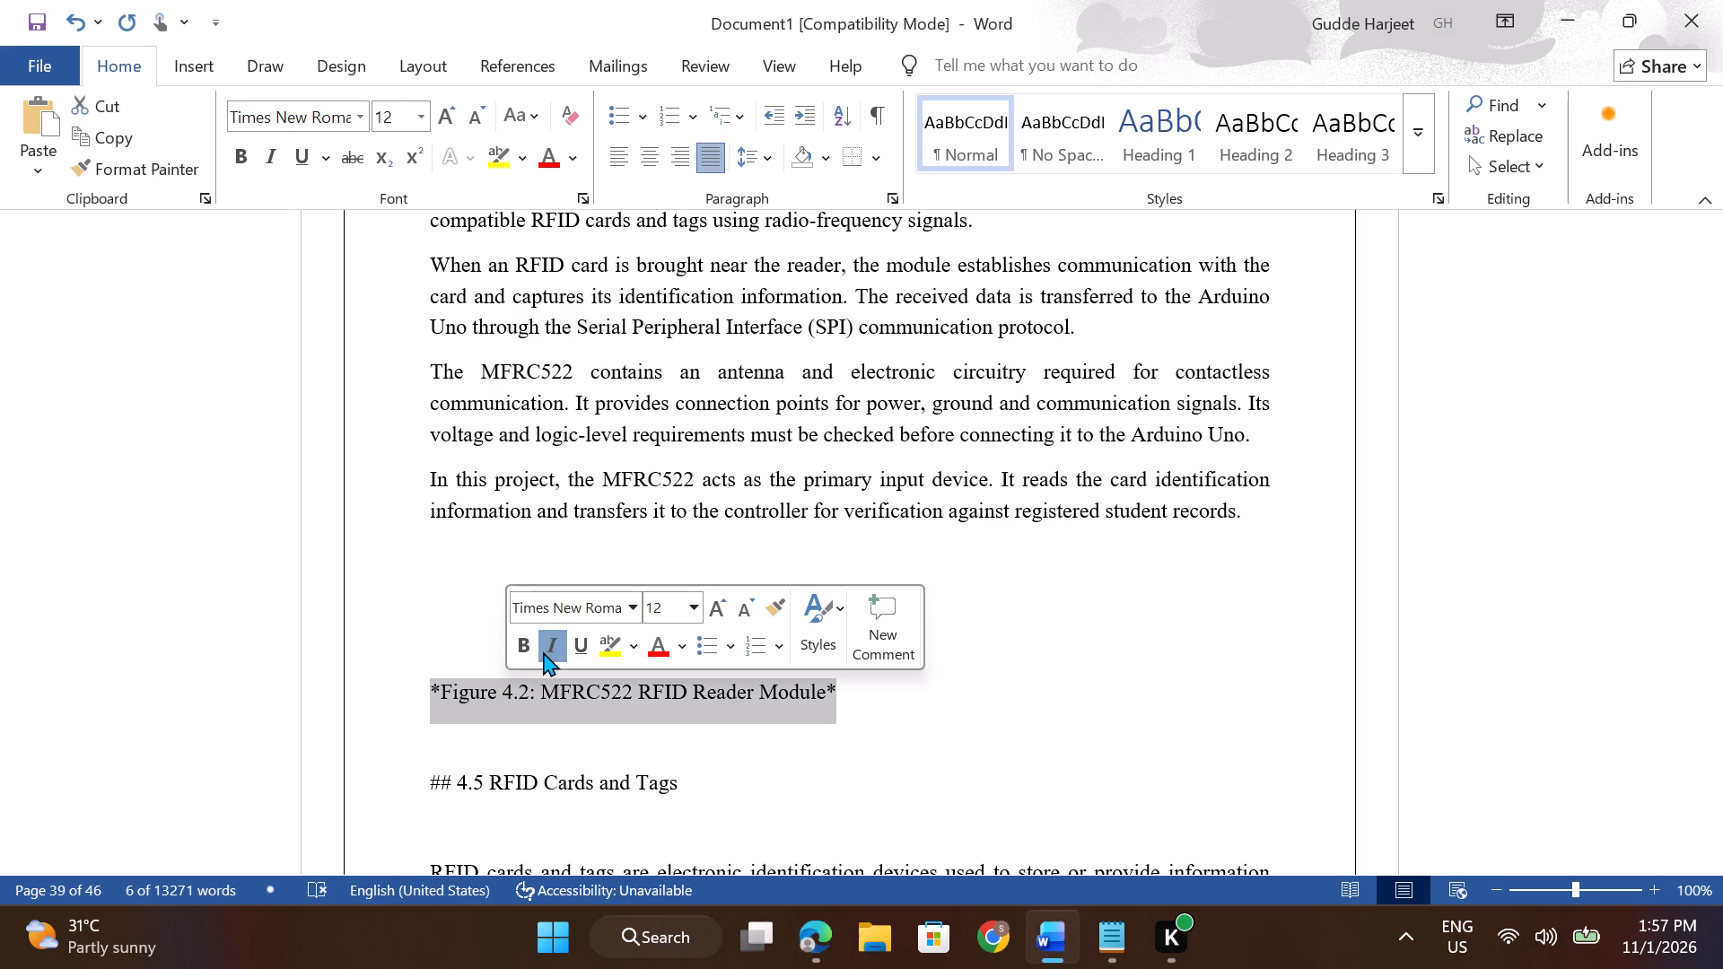
click(687, 606)
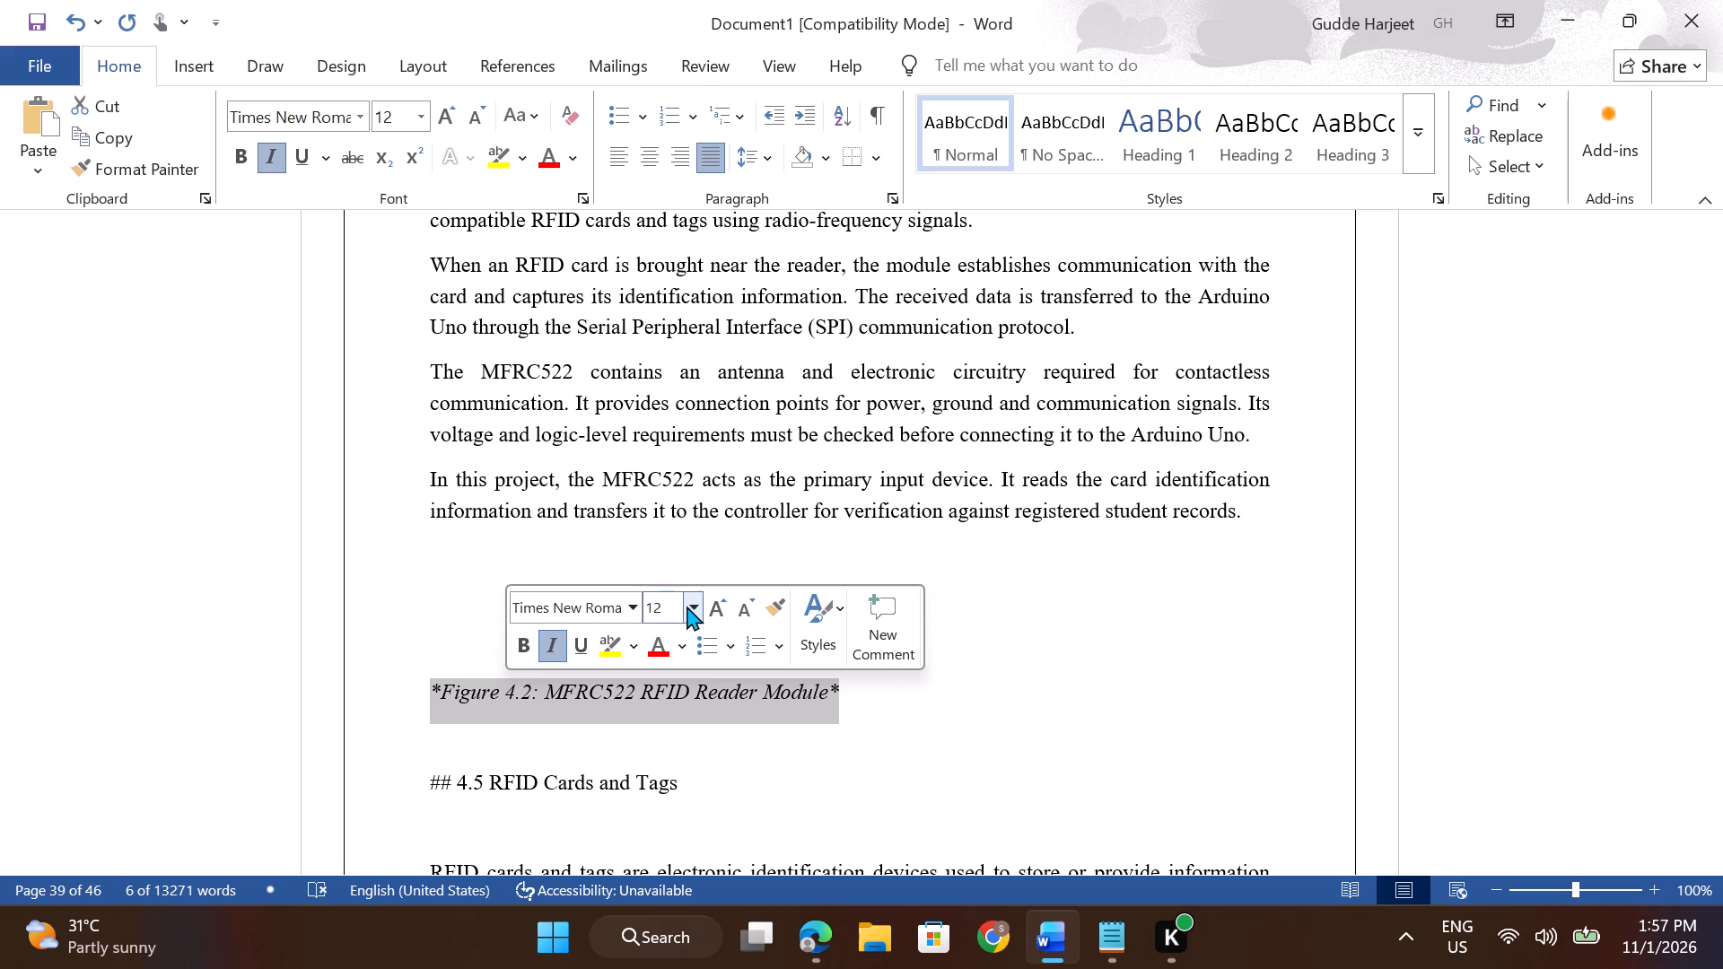
text(10)
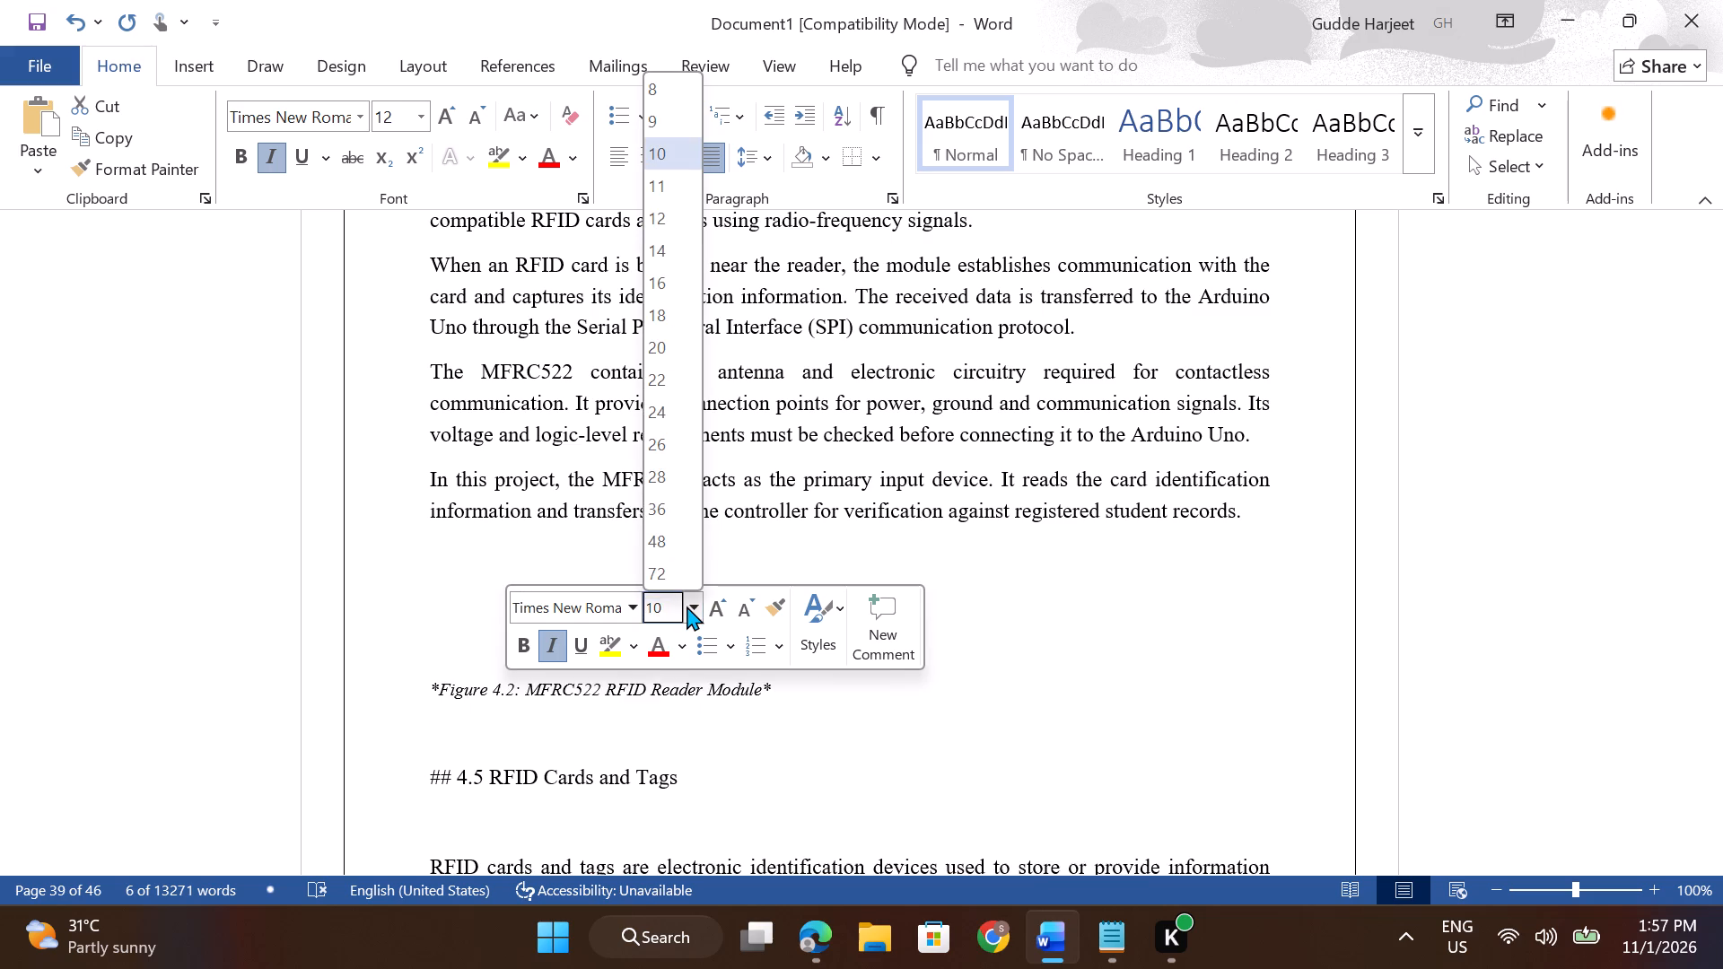
key(period)
key(5)
key(Return)
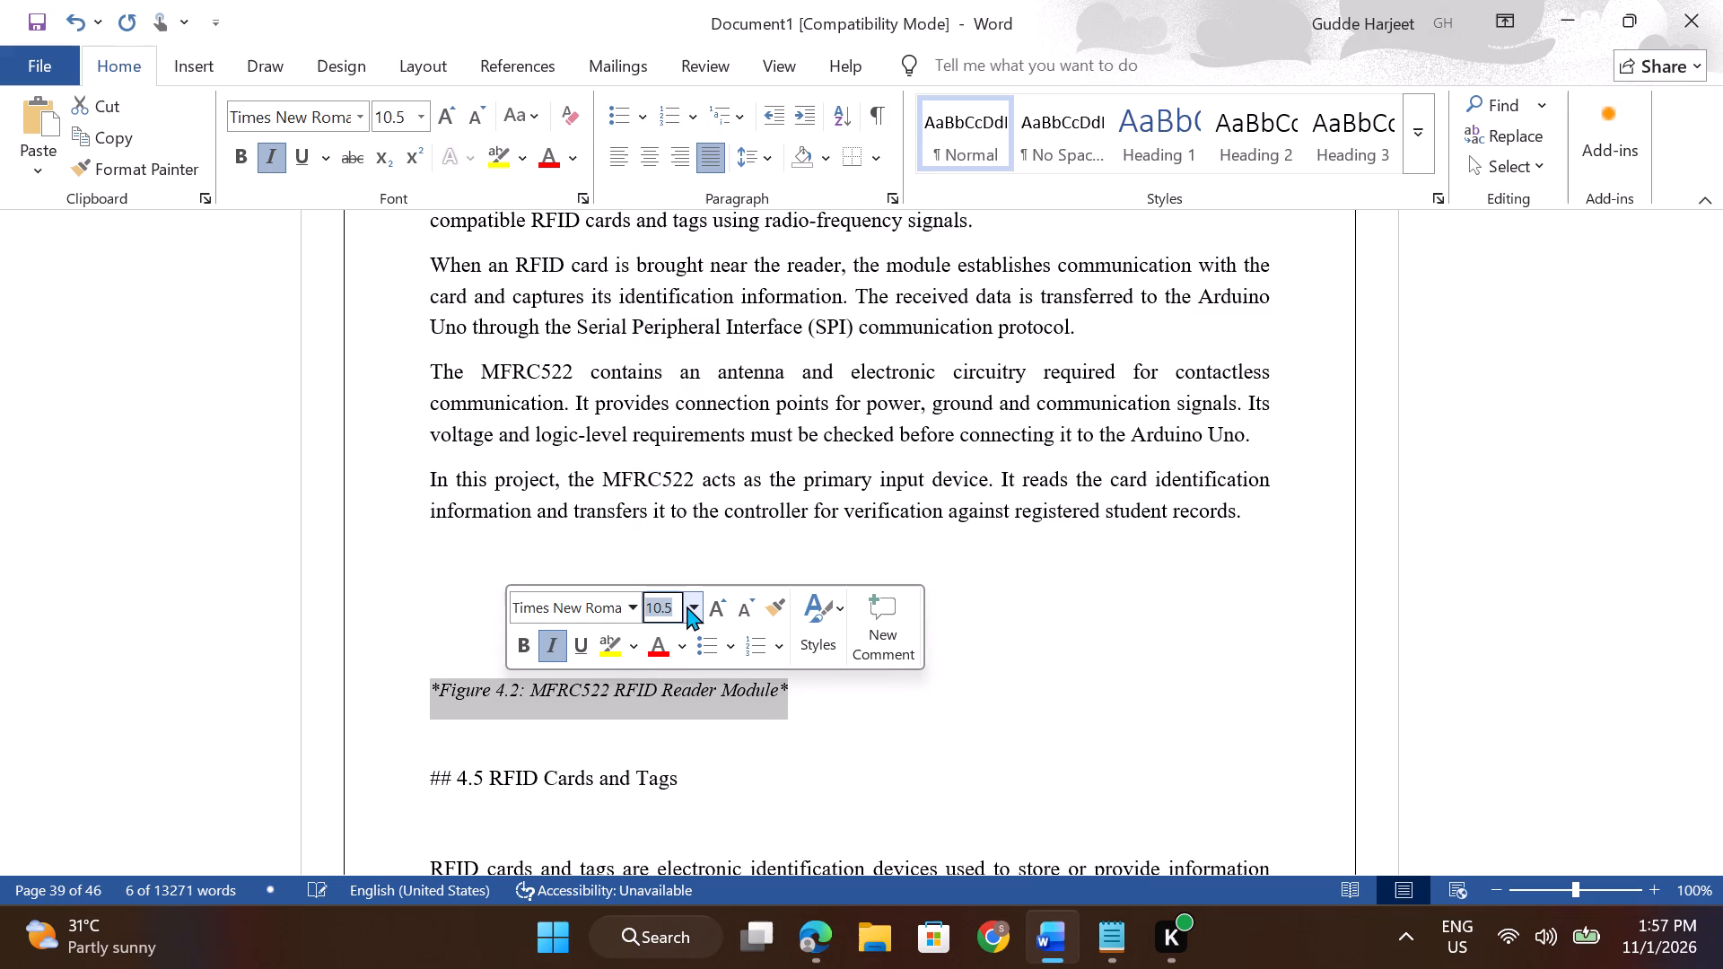
Change the figure number in the MFRC522 RFID Reader Module caption to 4(b).
click(513, 695)
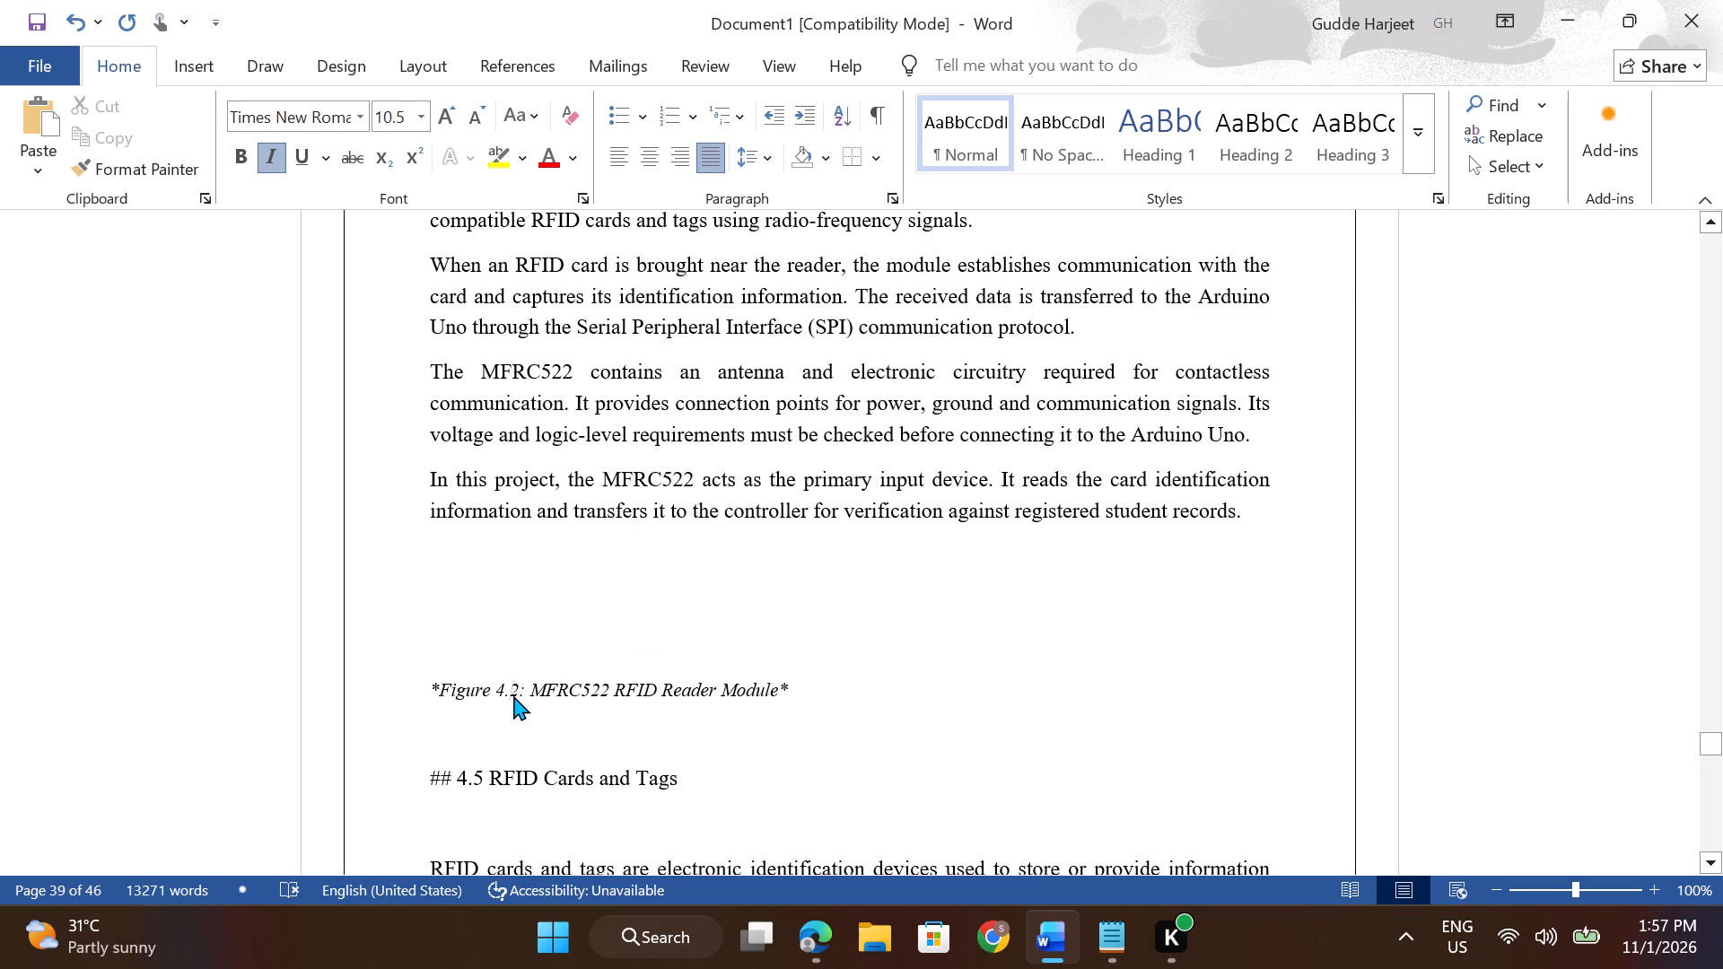
key(Right)
key(BackSpace)
key(BackSpace)
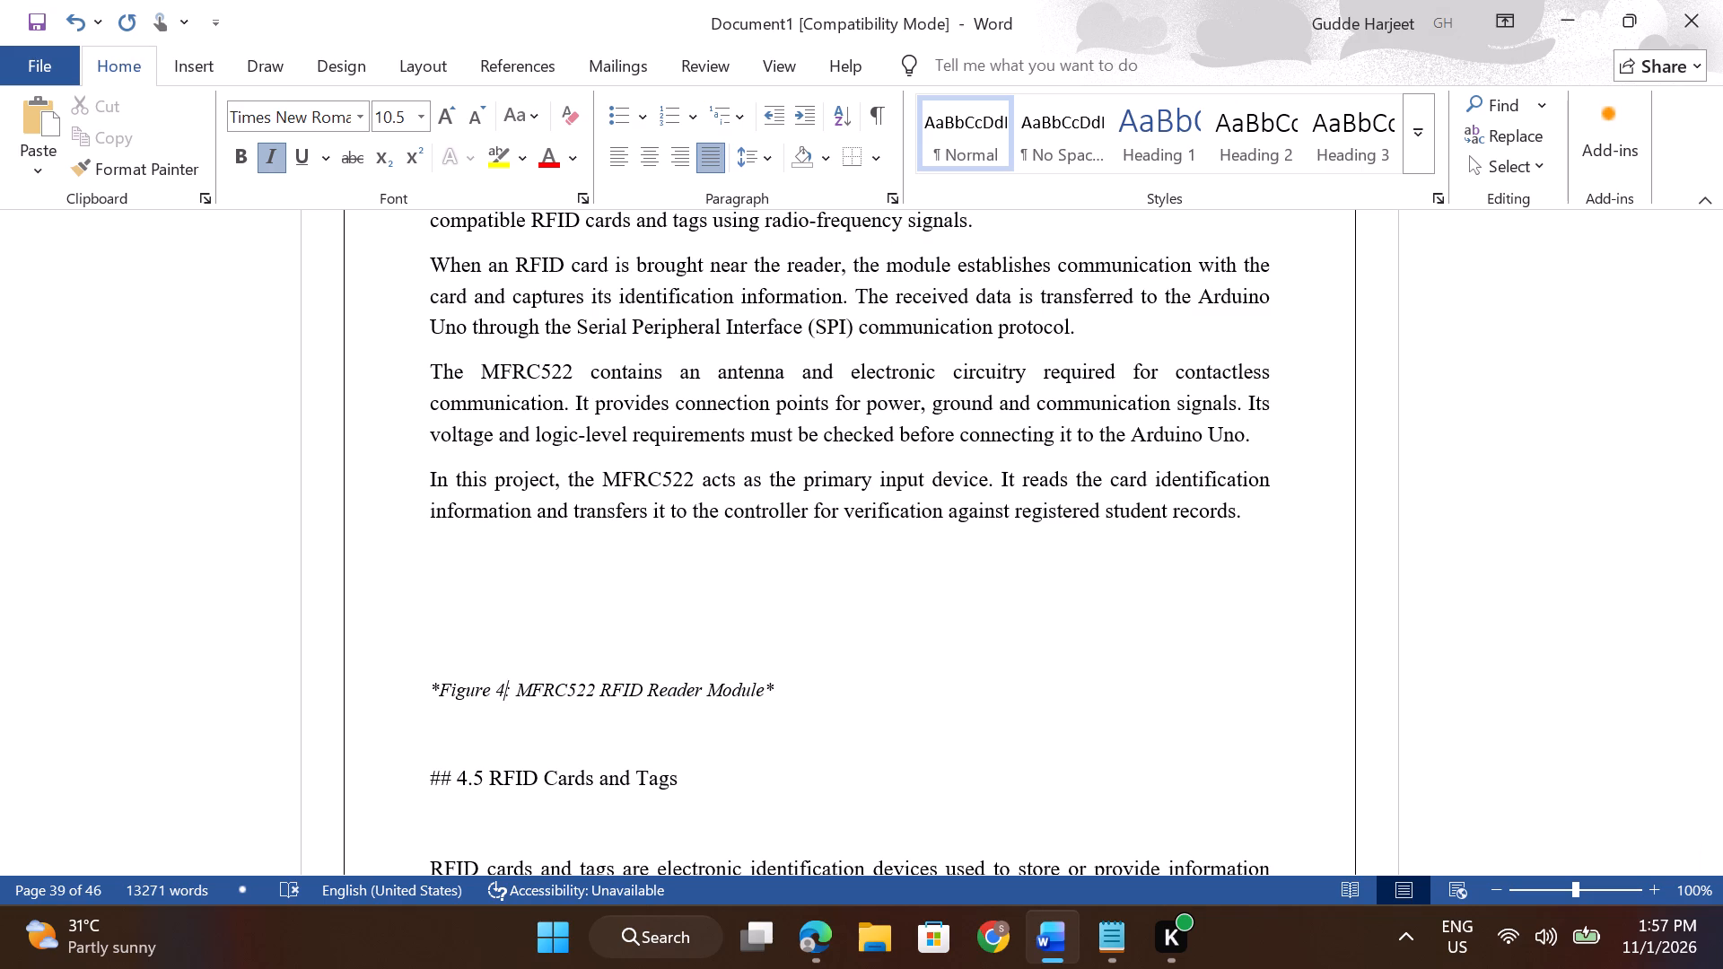
text(())
key(Left)
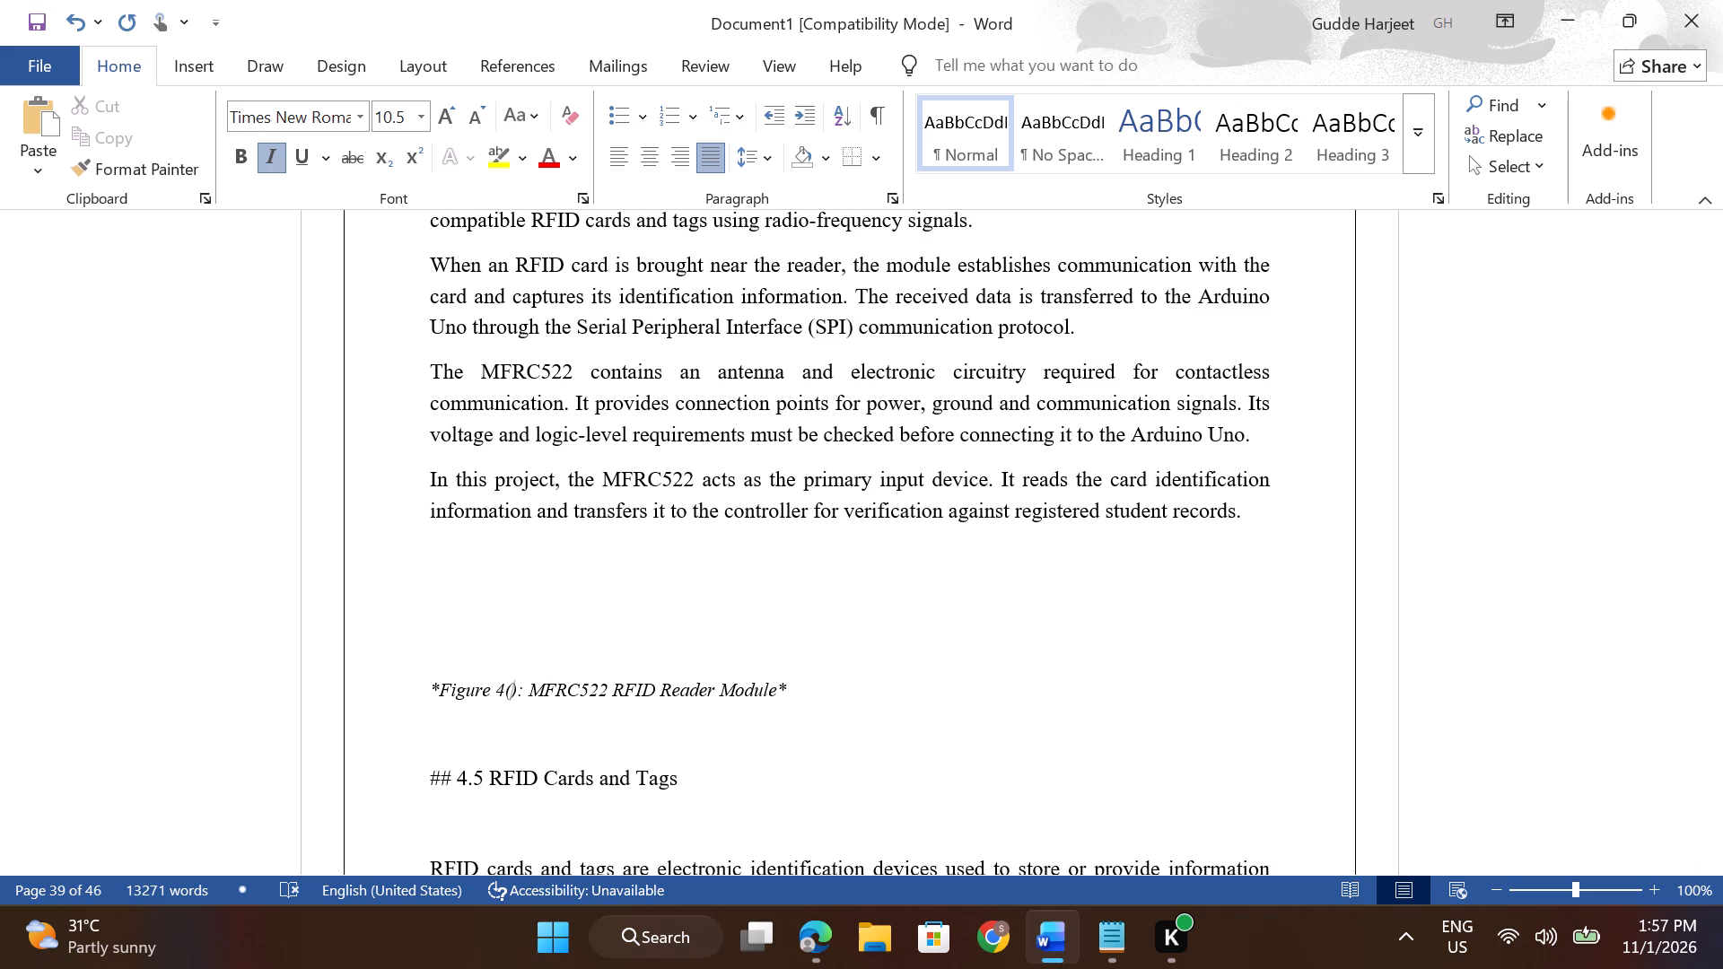
key(b)
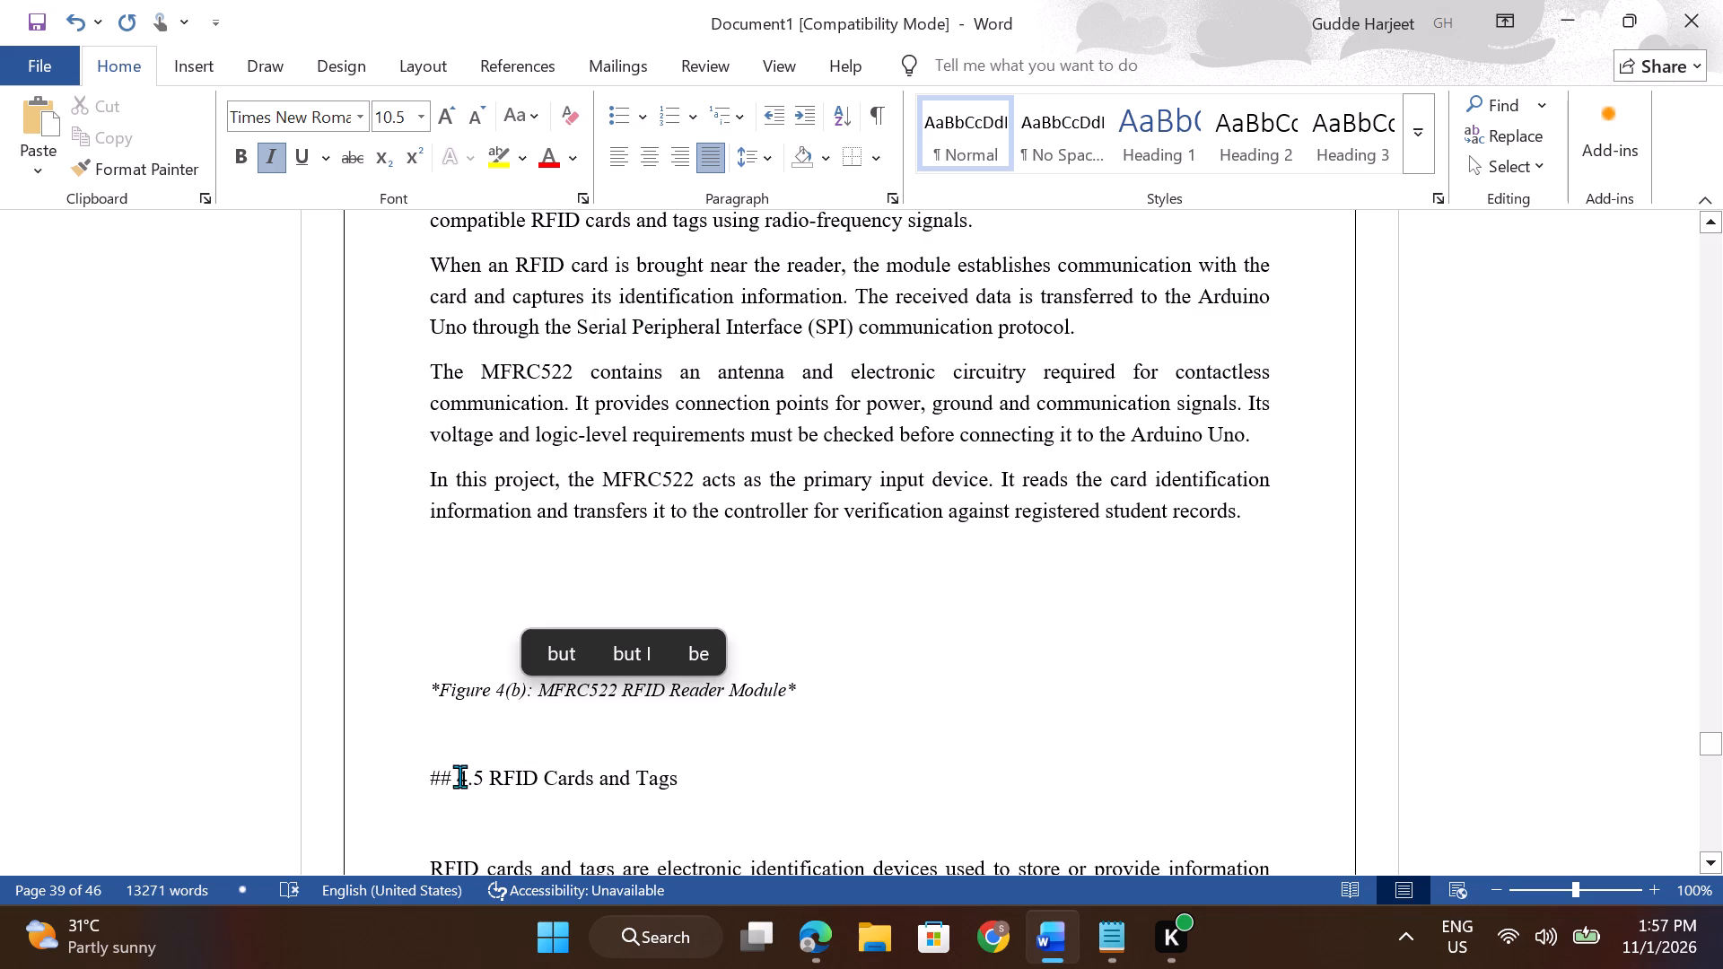
Remove the "##" marks from the 4.5 RFID Cards and Tags heading.
click(459, 775)
key(BackSpace)
key(BackSpace)
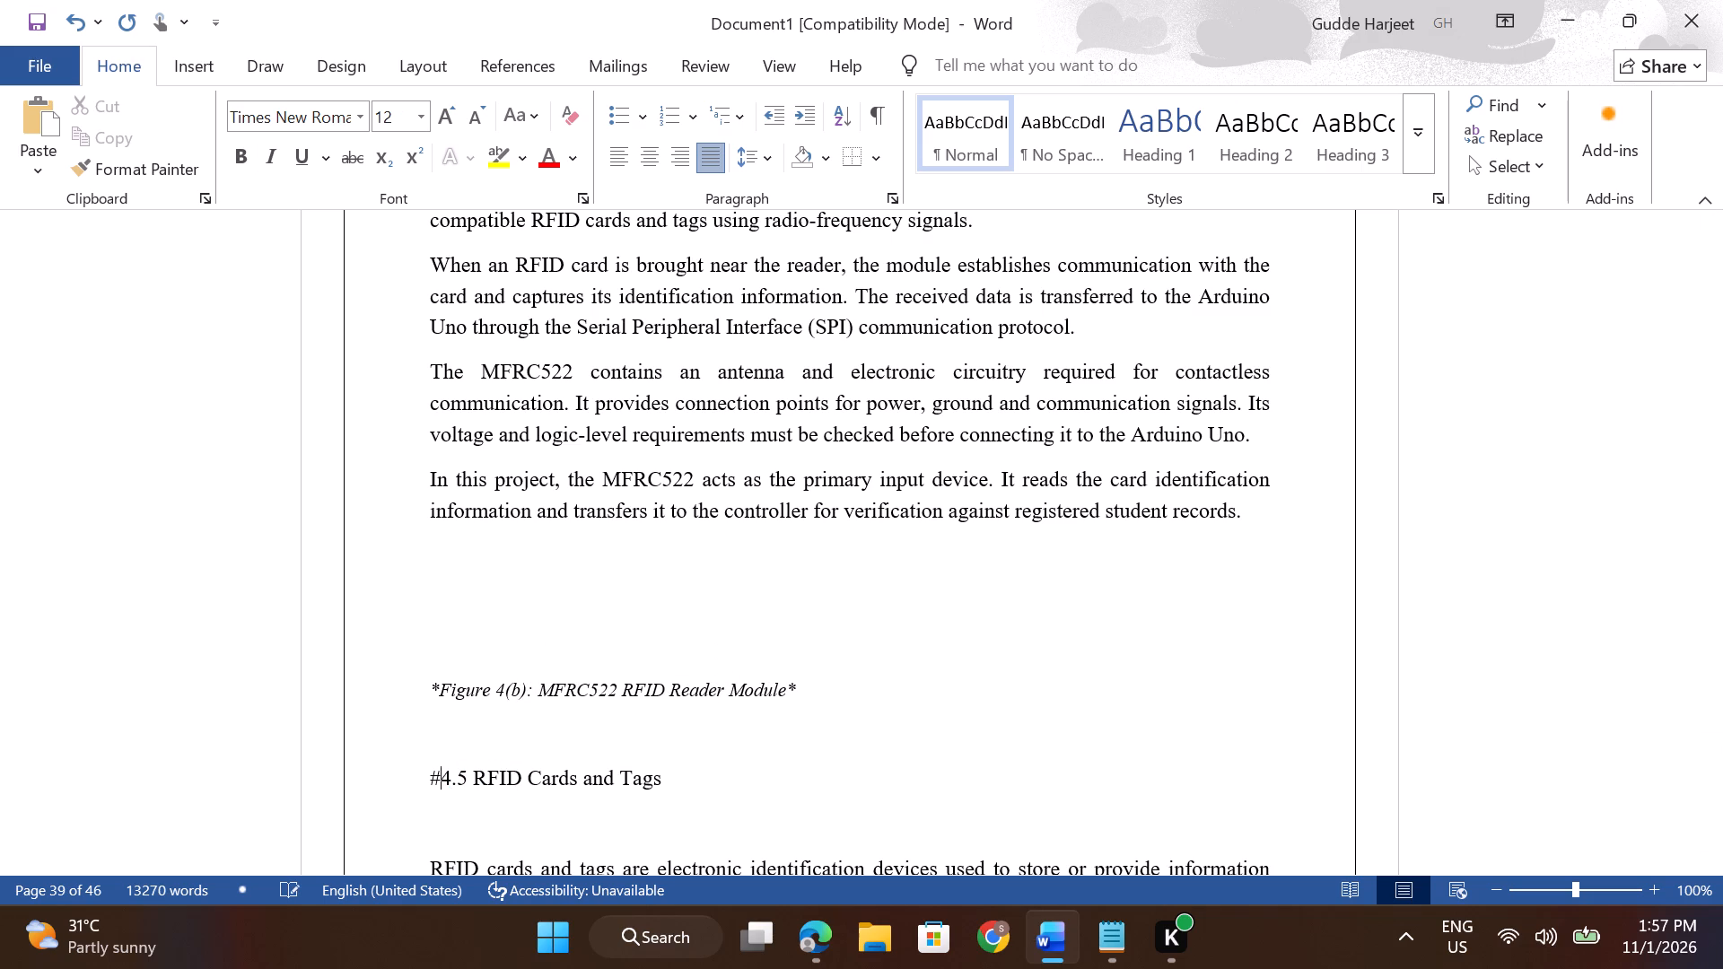
key(BackSpace)
Format the 4.5 RFID Cards and Tags heading as bold, 14 pt.
ctrl+click(480, 776)
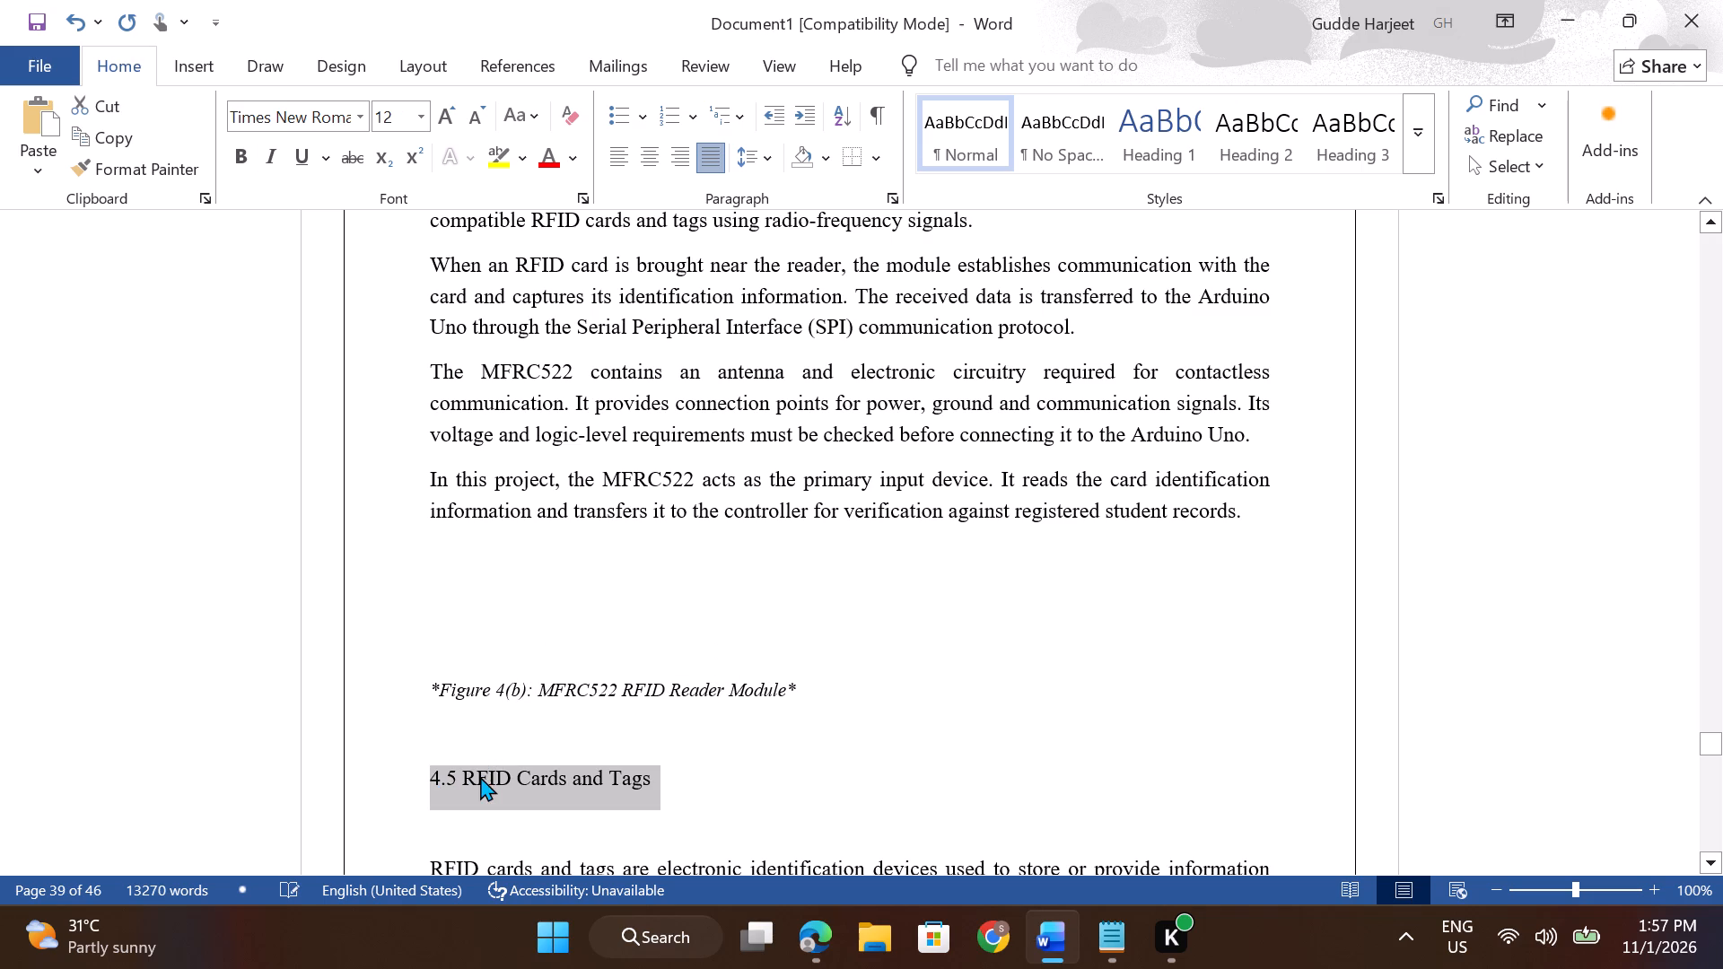
click(492, 744)
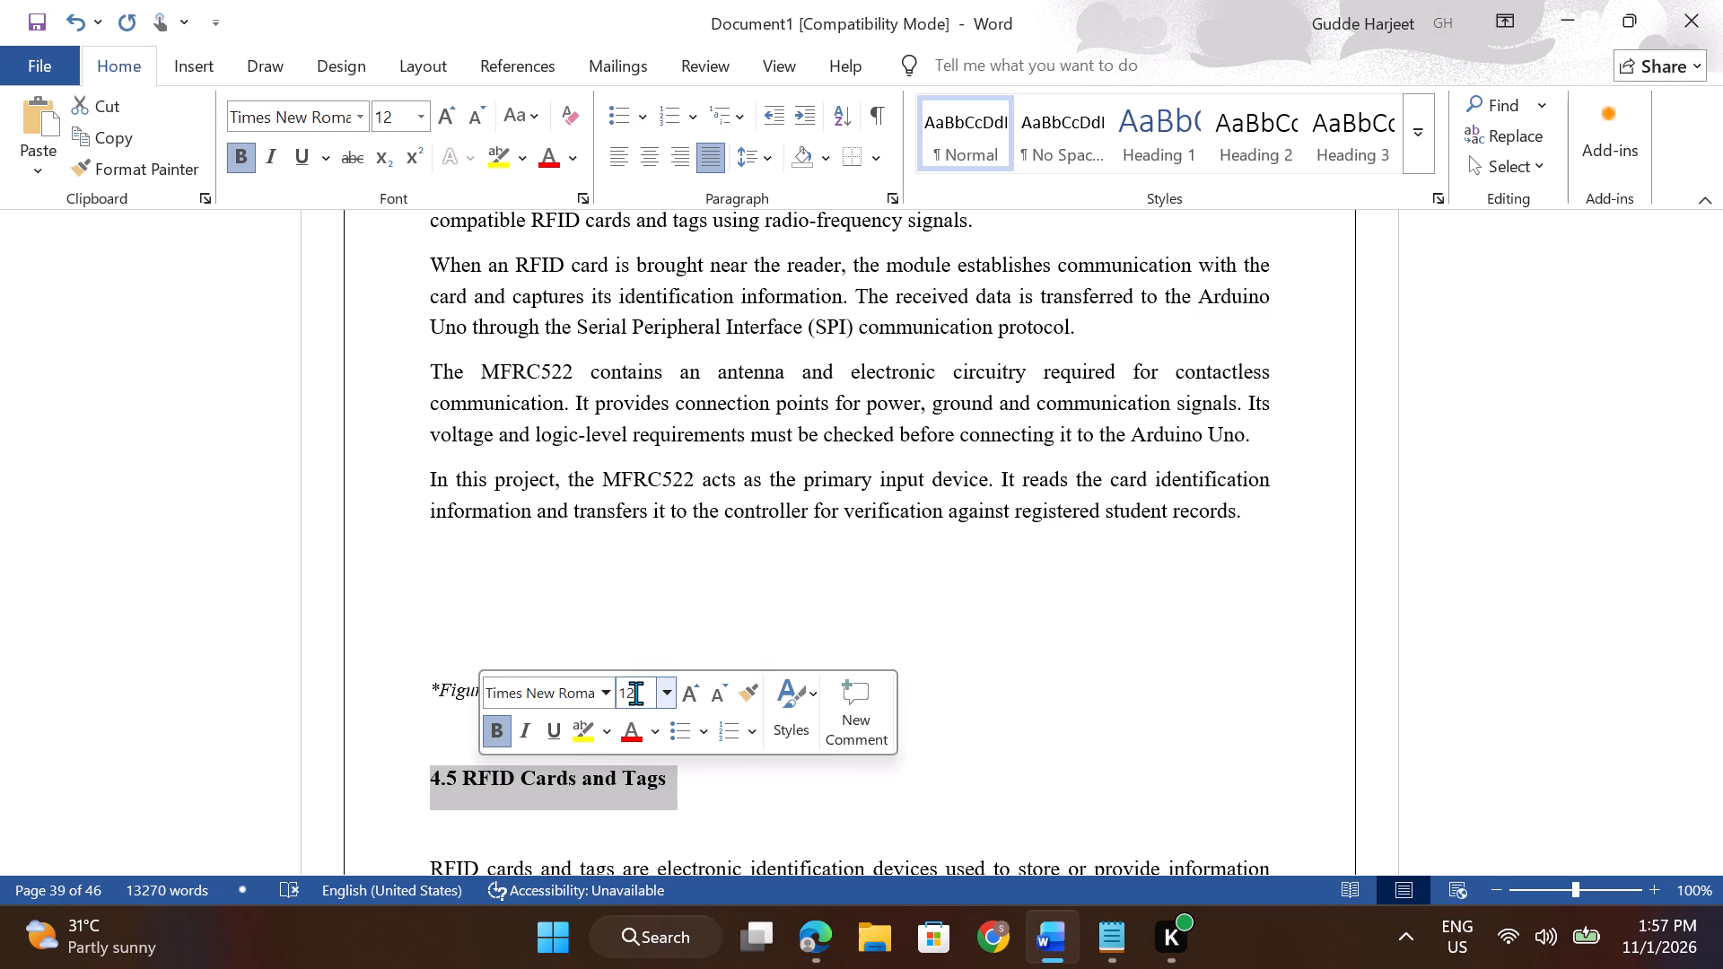
click(635, 693)
text(14)
key(Return)
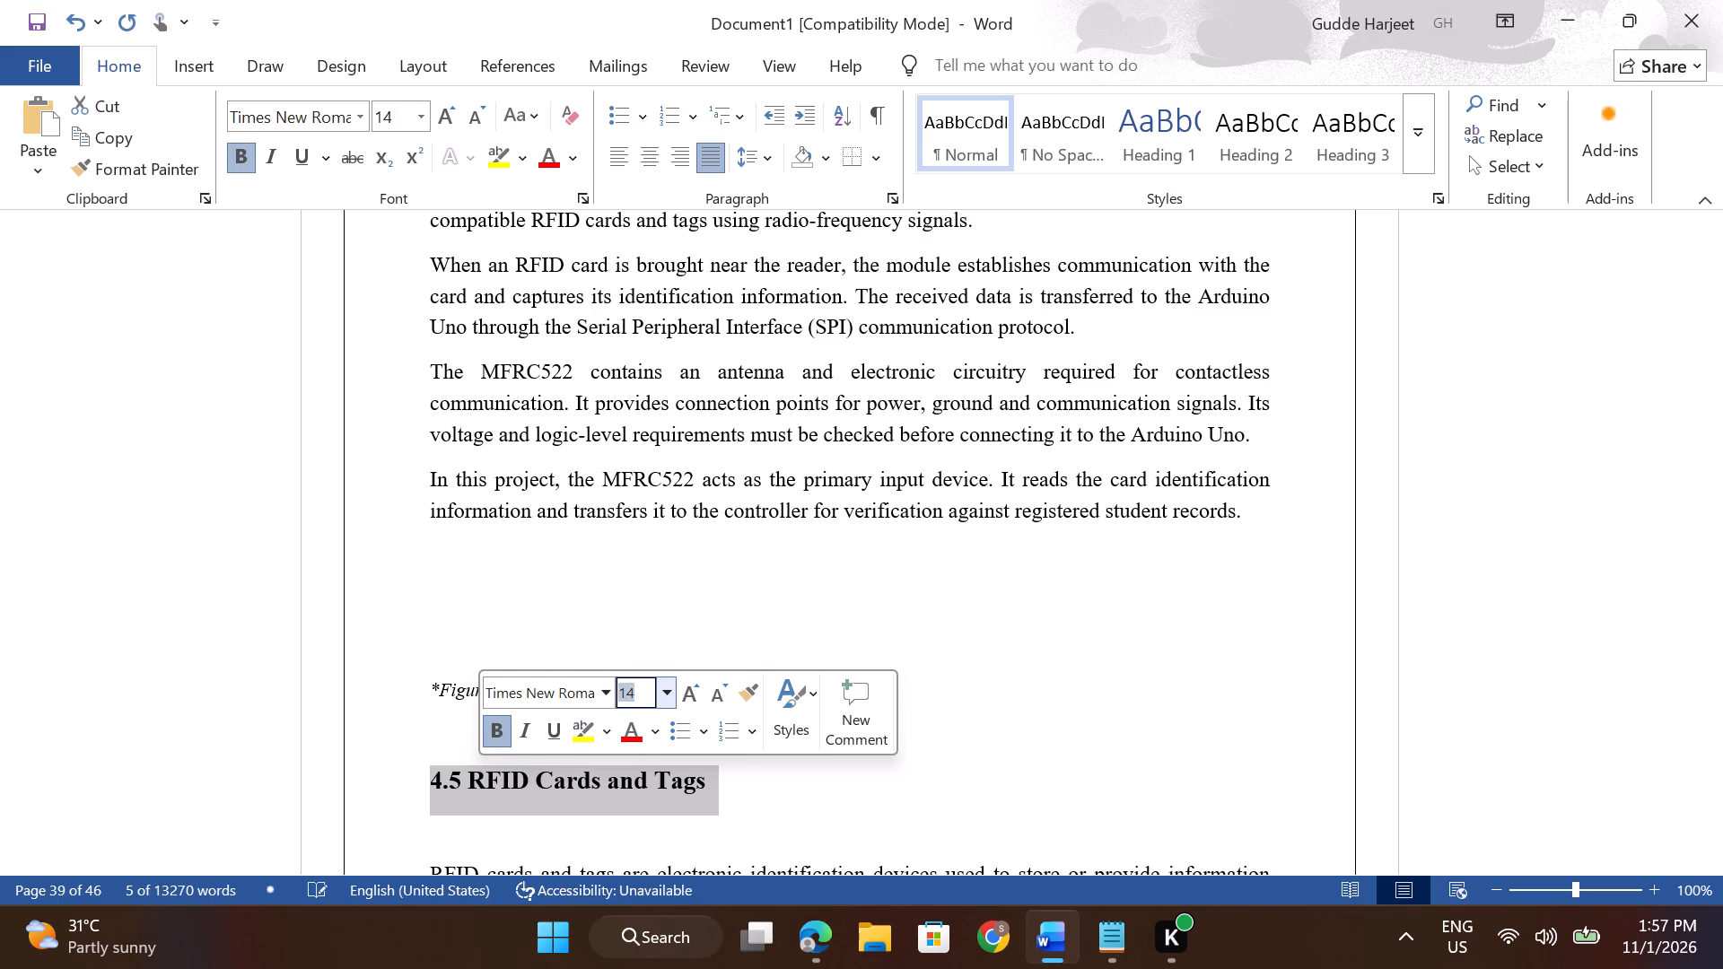
click(981, 797)
scroll(981, 797, down, 2)
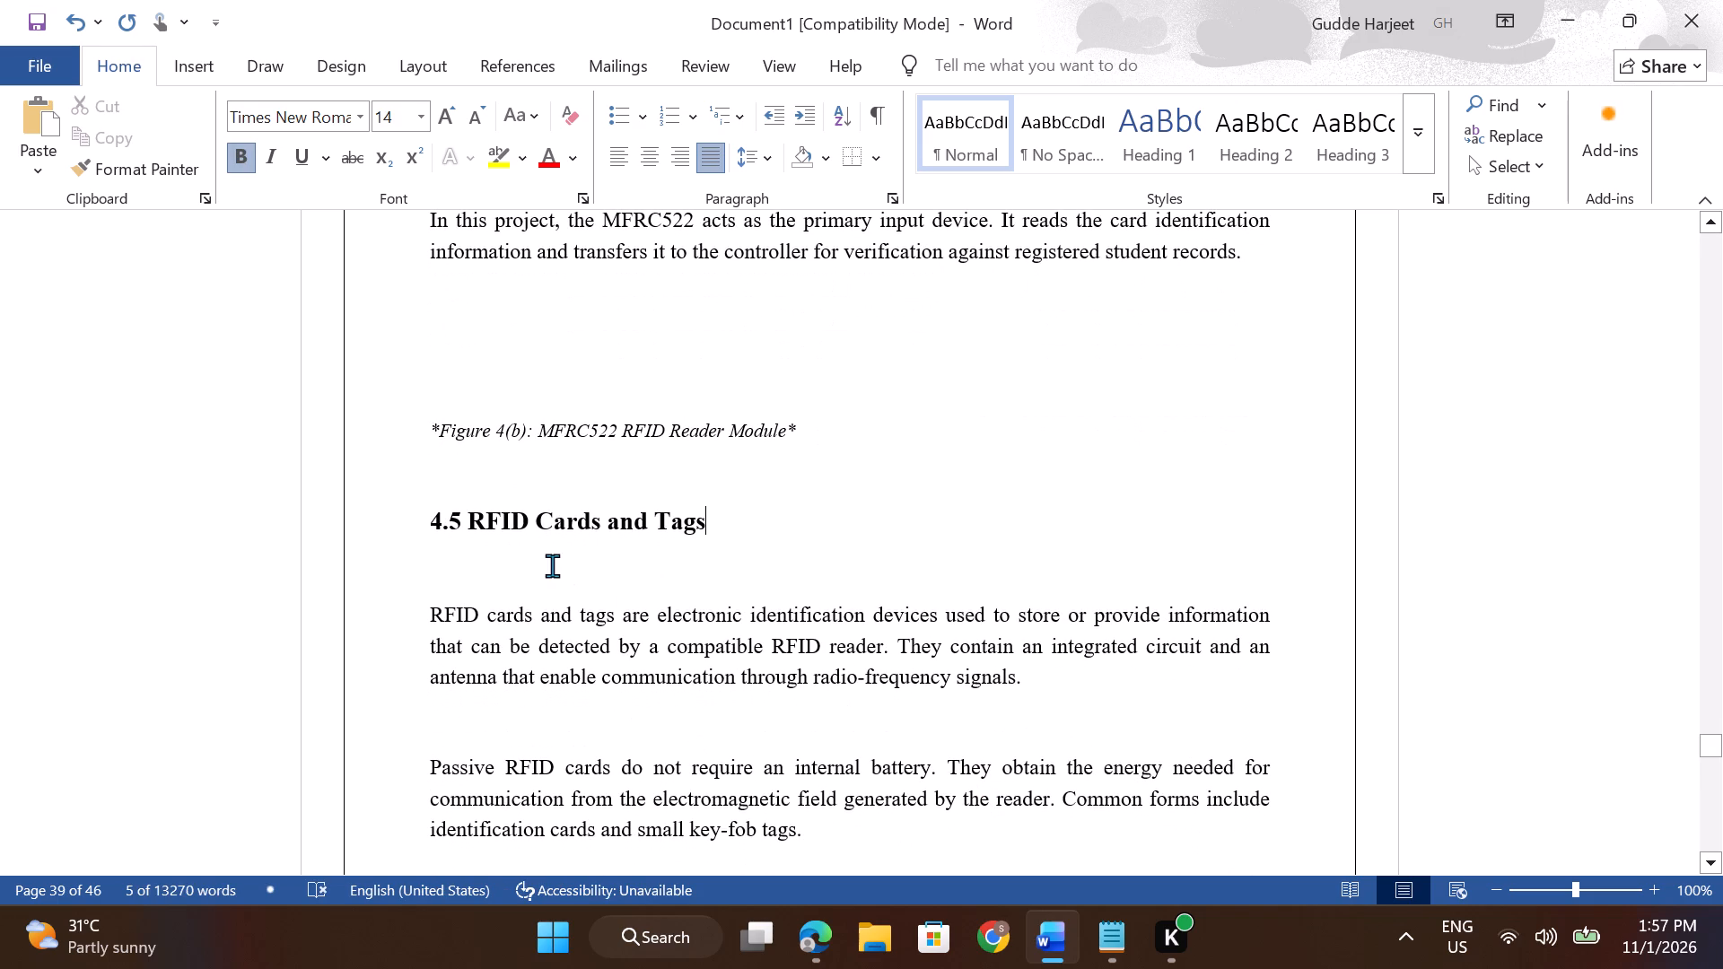
Remove the blank lines below the 4.5 RFID Cards and Tags heading and after its first two paragraphs.
click(552, 565)
key(BackSpace)
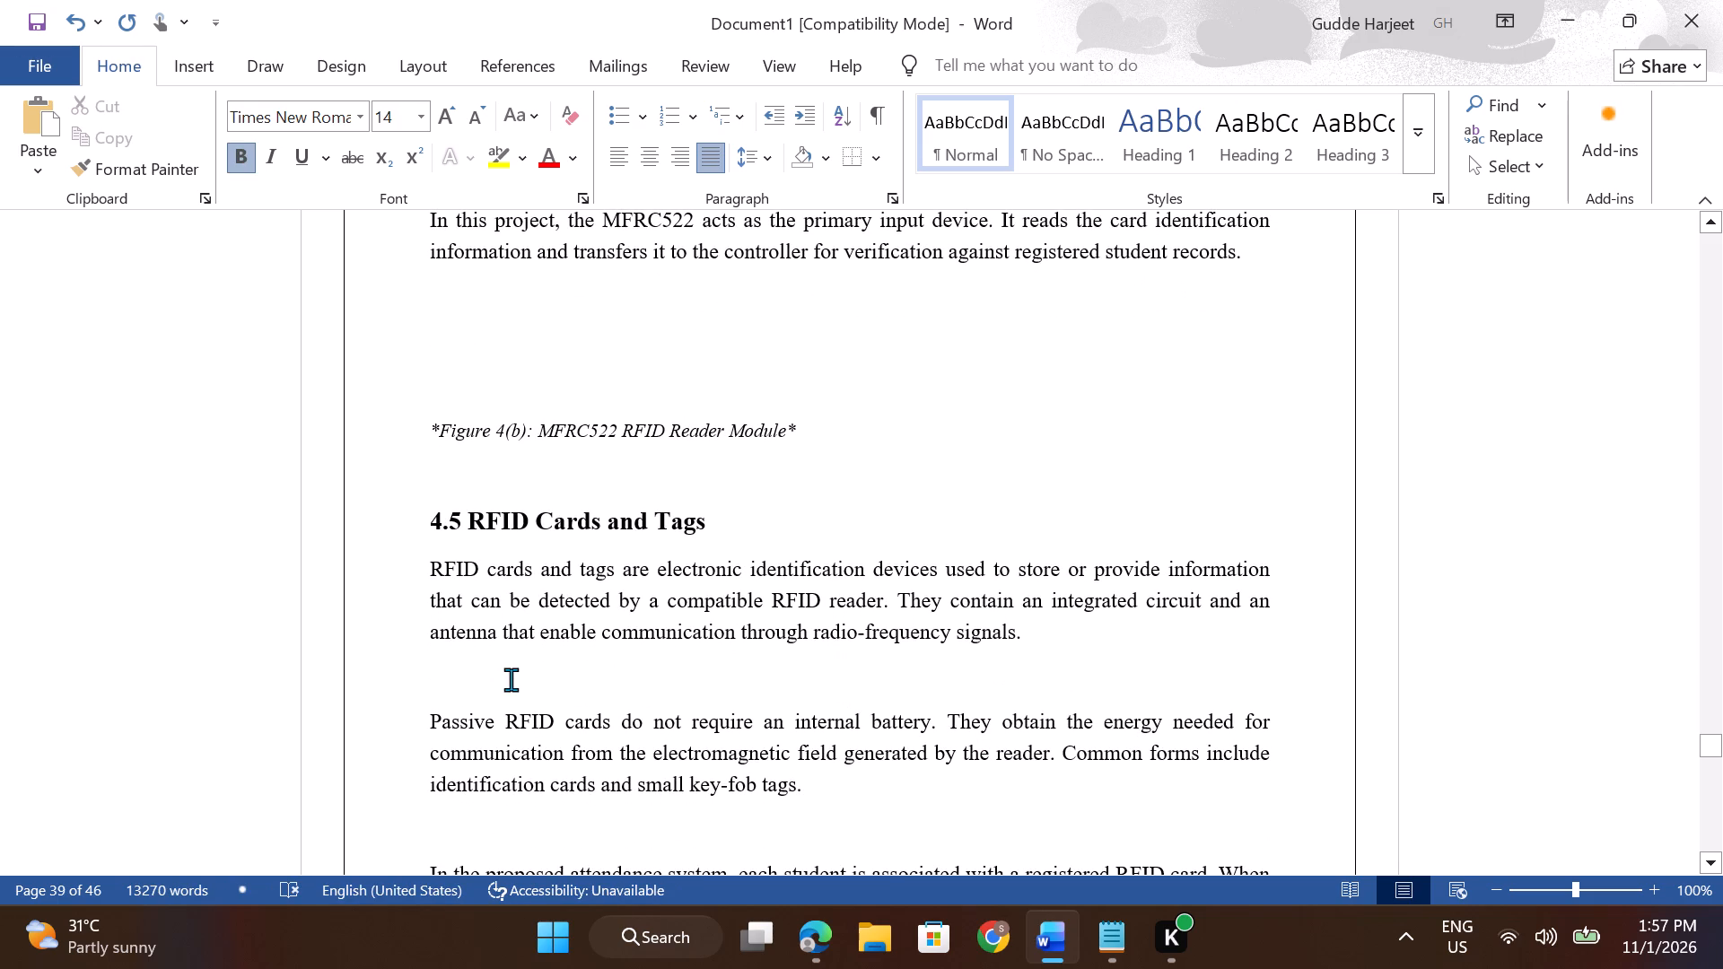
click(511, 679)
key(BackSpace)
click(515, 783)
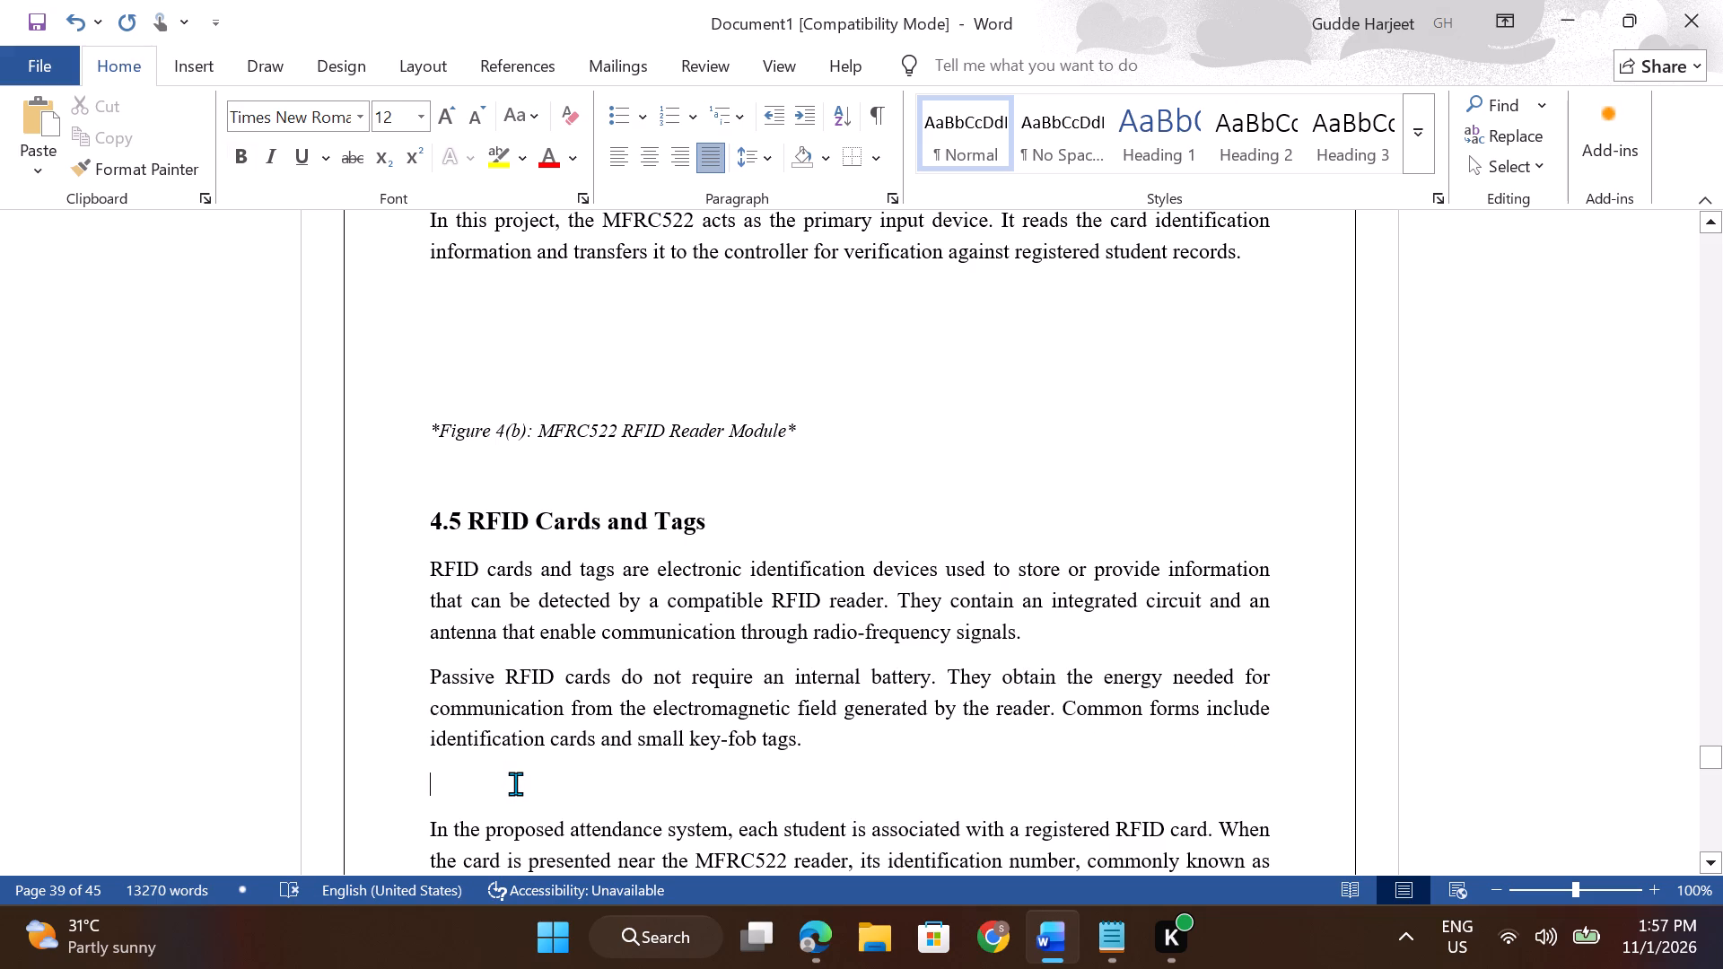
key(BackSpace)
Copy the Figure 4.3 placeholder line for RFID Cards and Key-Fob Tags.
scroll(515, 783, down, 3)
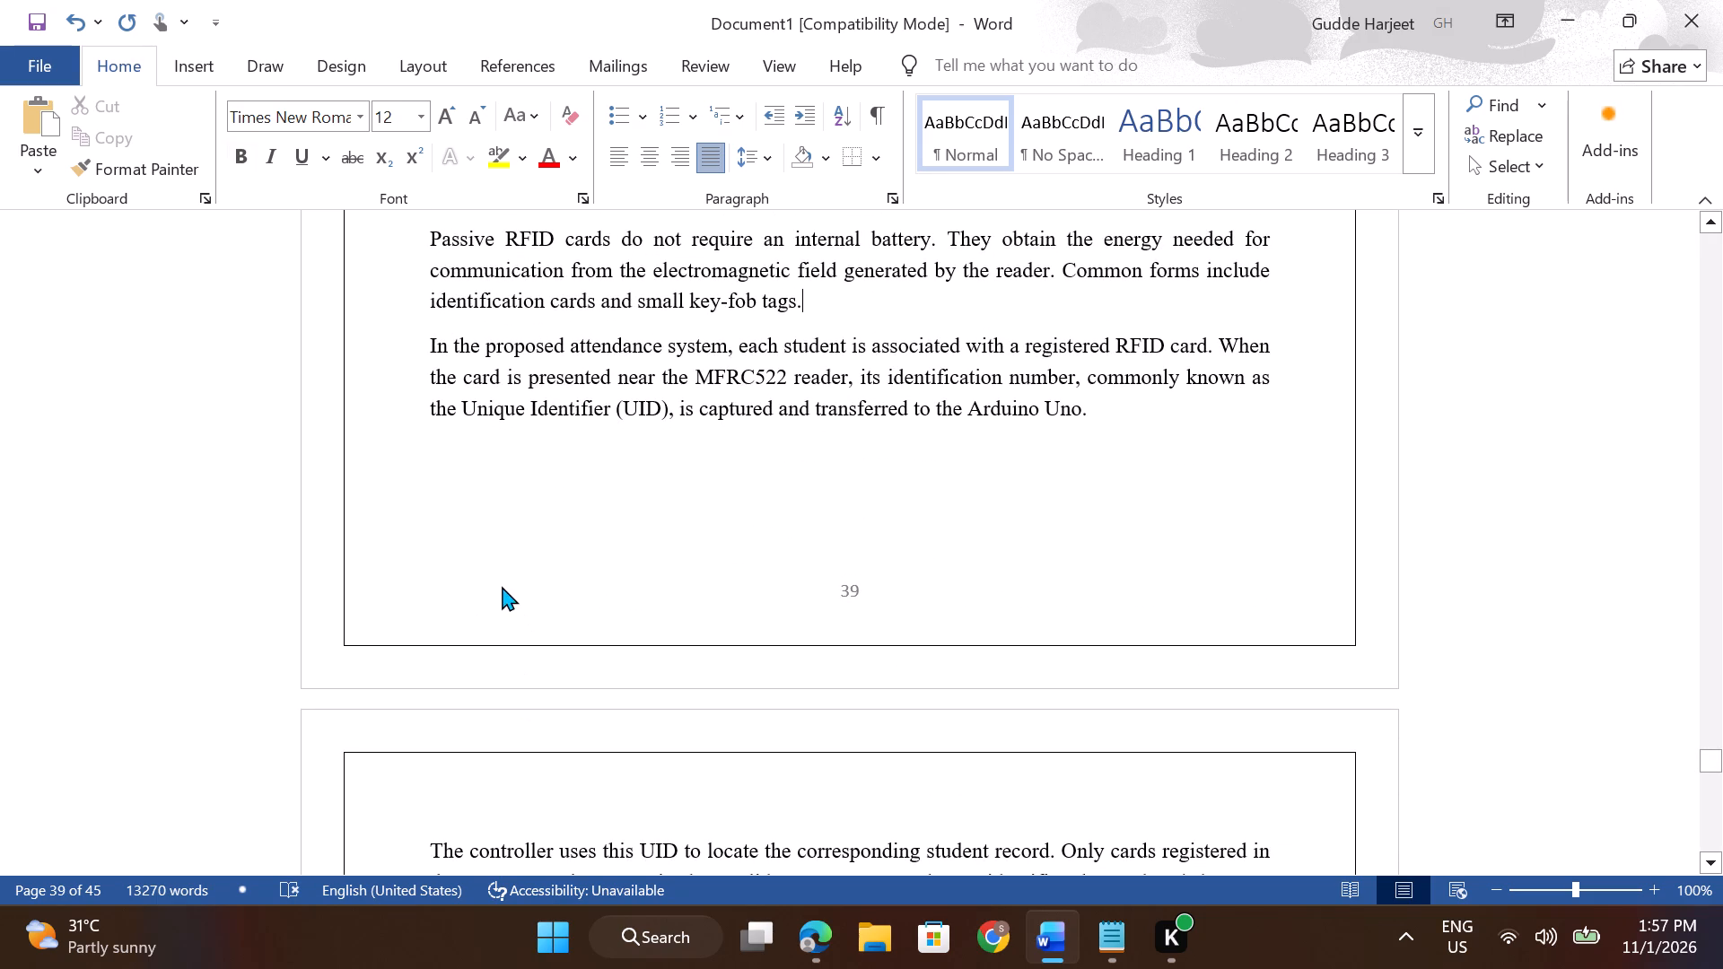
scroll(502, 586, down, 3)
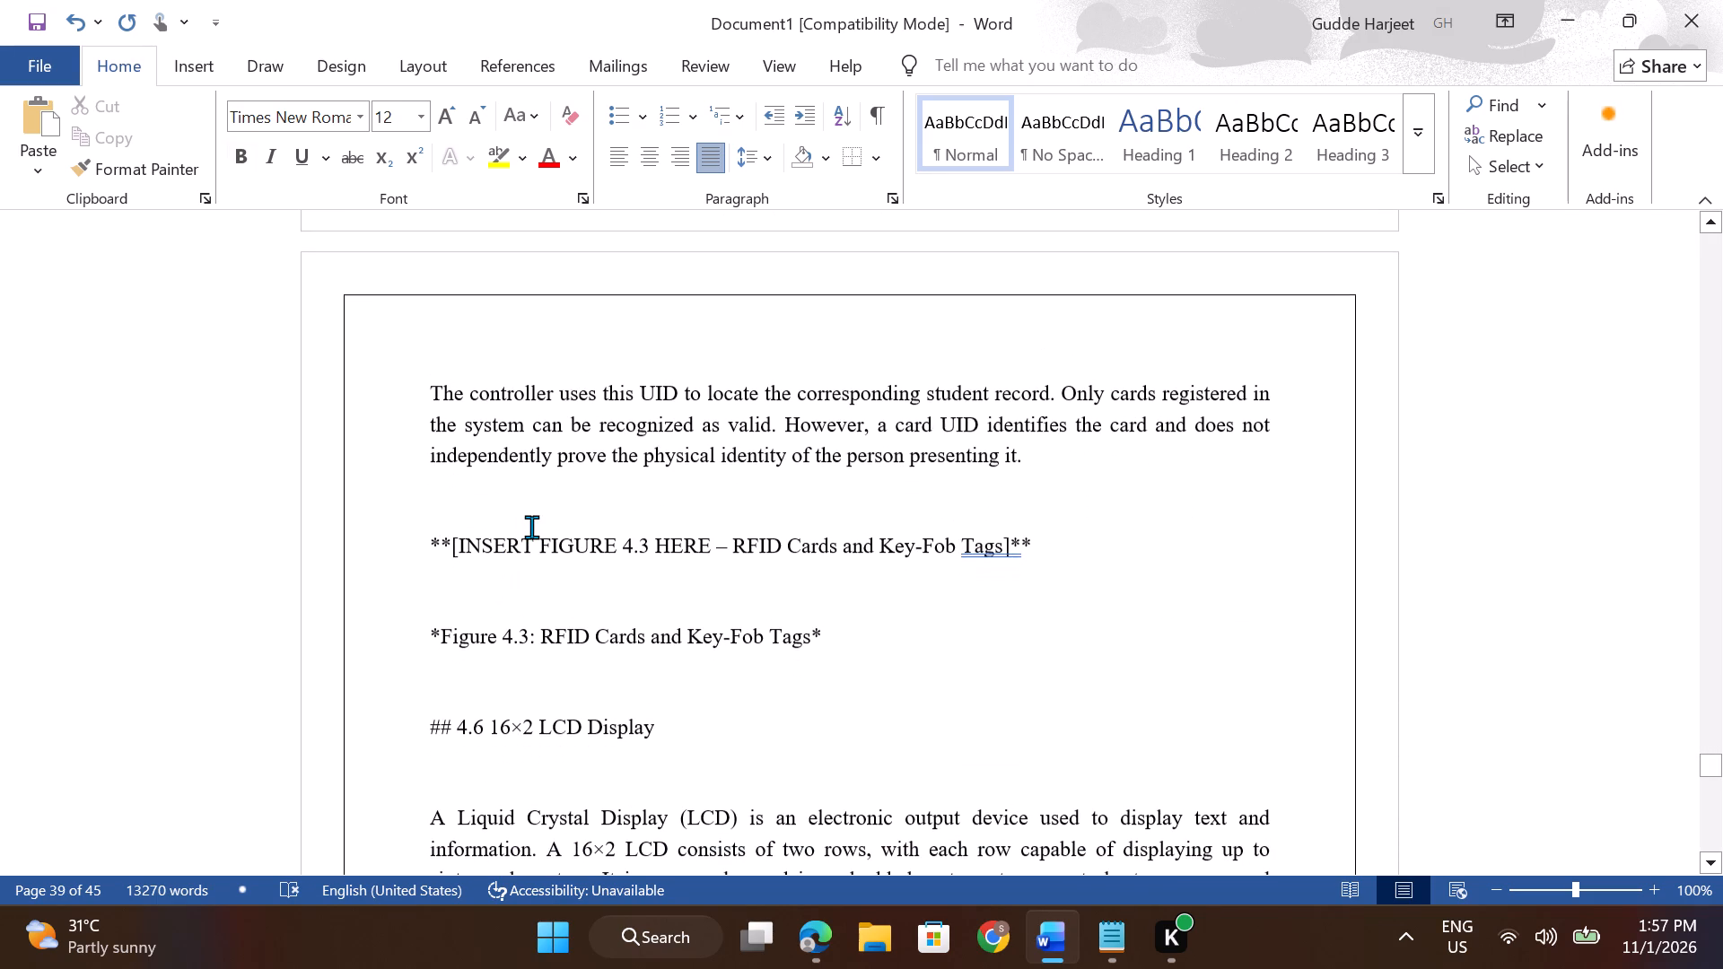
click(567, 541)
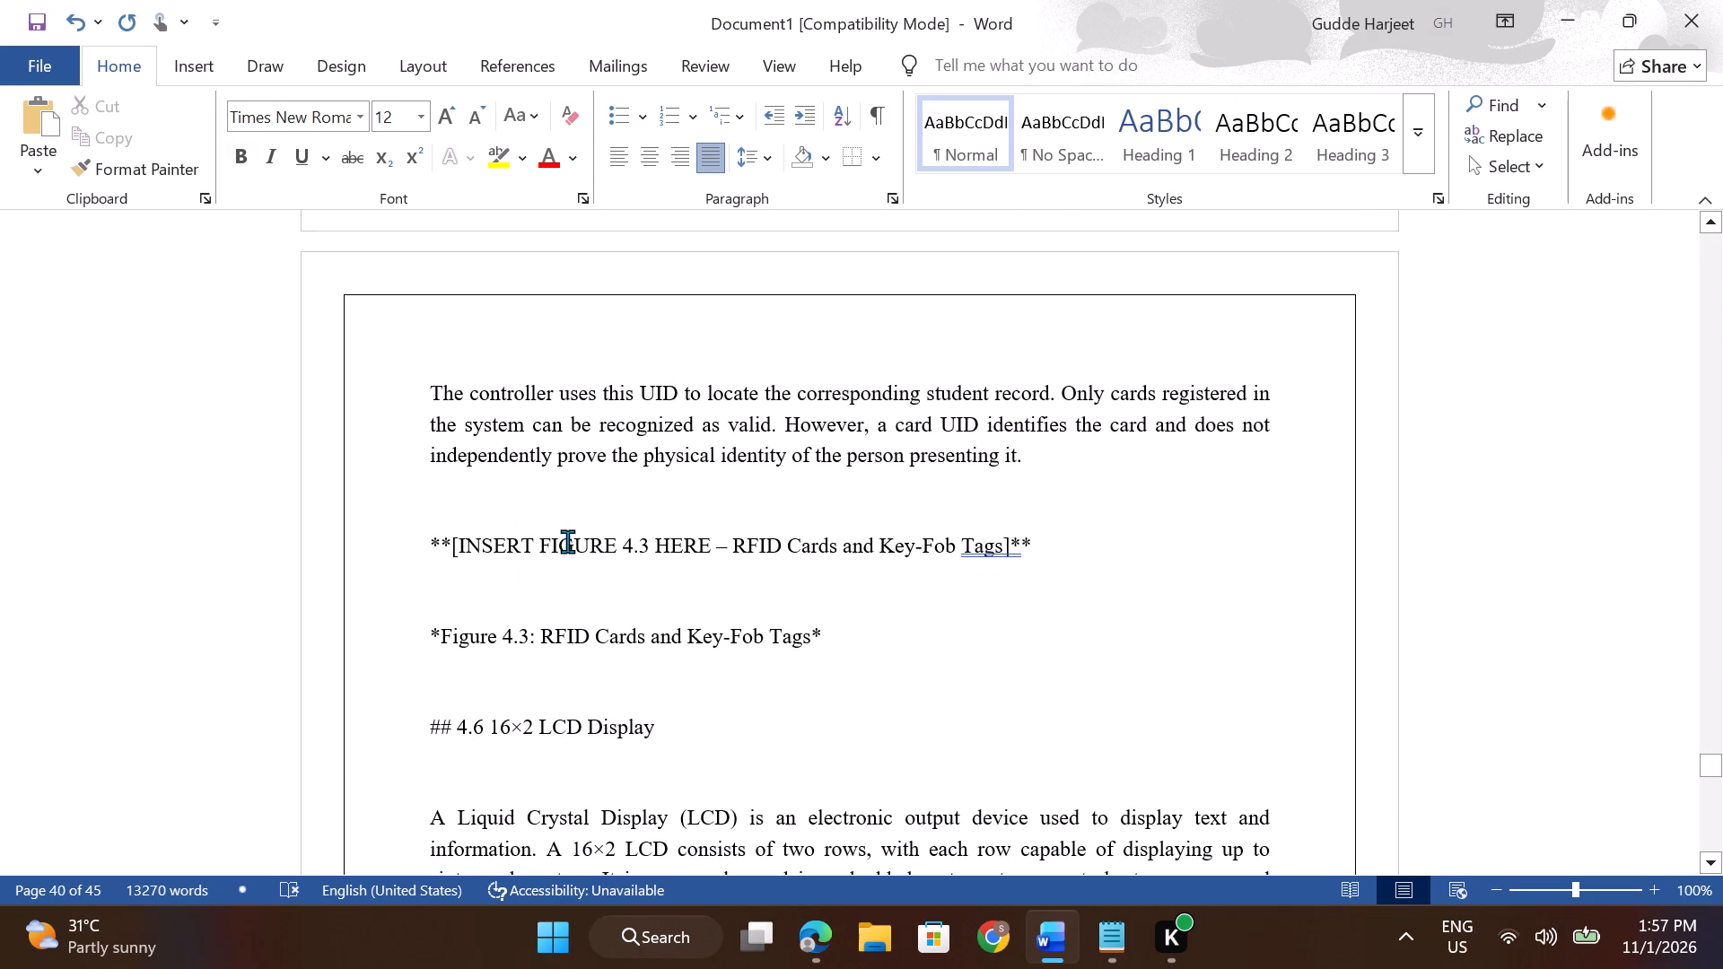
ctrl+click(567, 541)
key(ctrl+c)
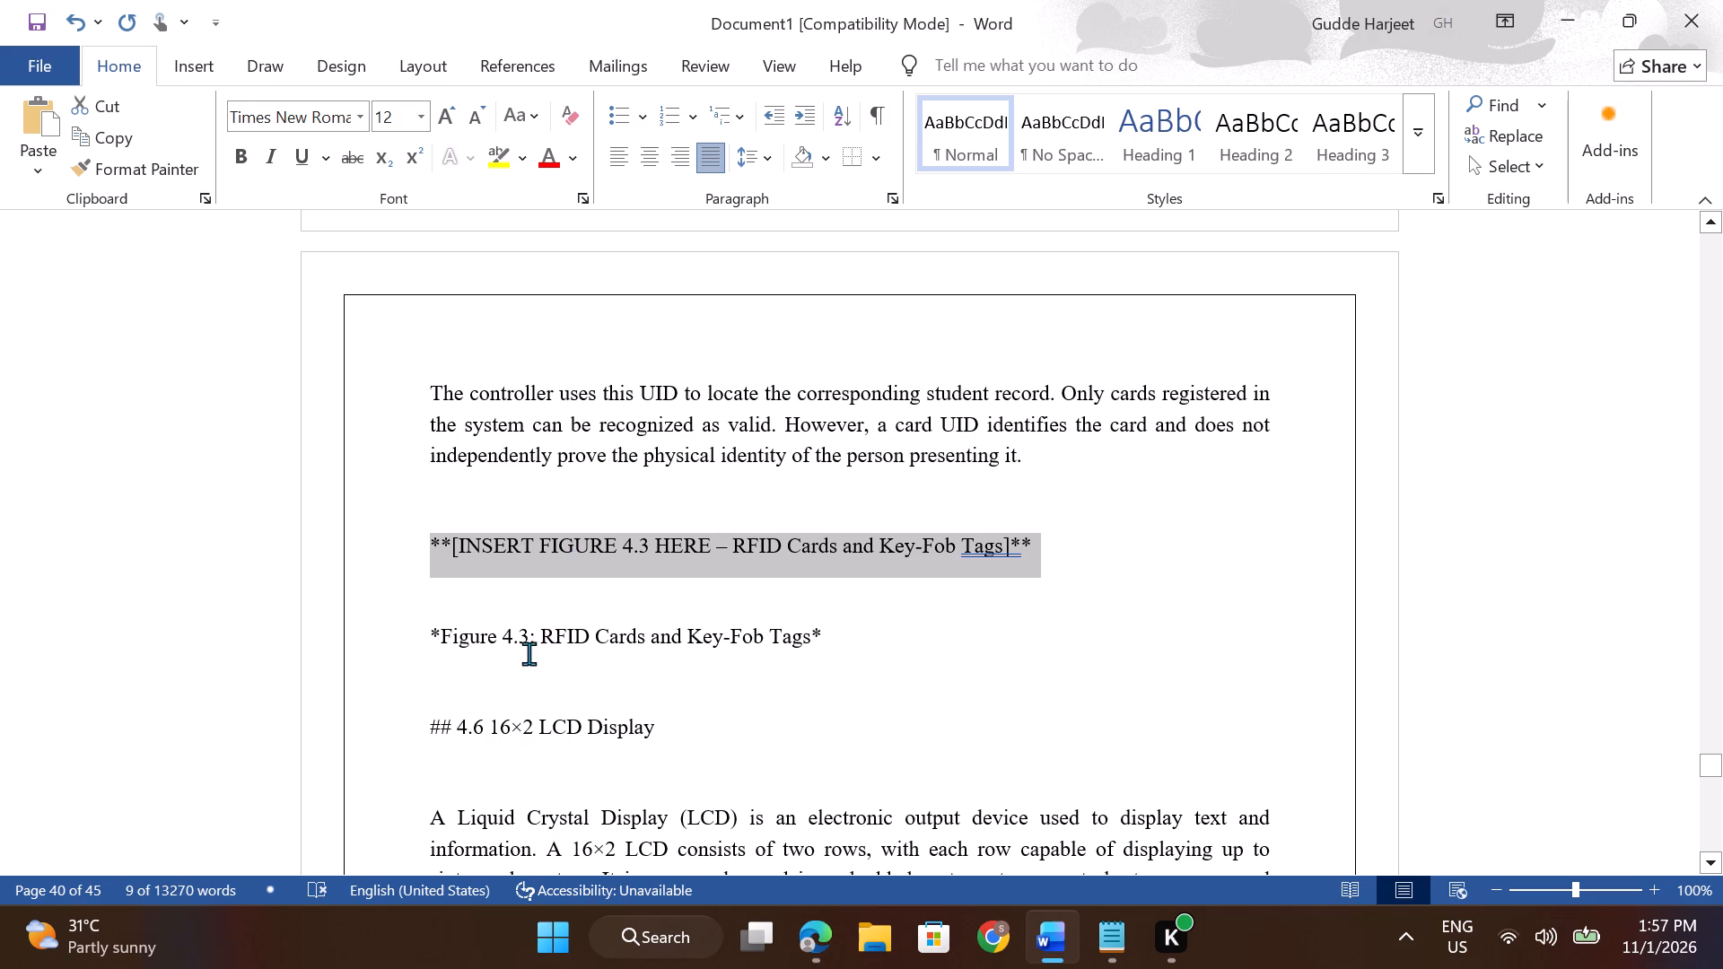
Format the RFID Cards and Key-Fob Tags figure caption as italic, 10.5 pt.
click(529, 641)
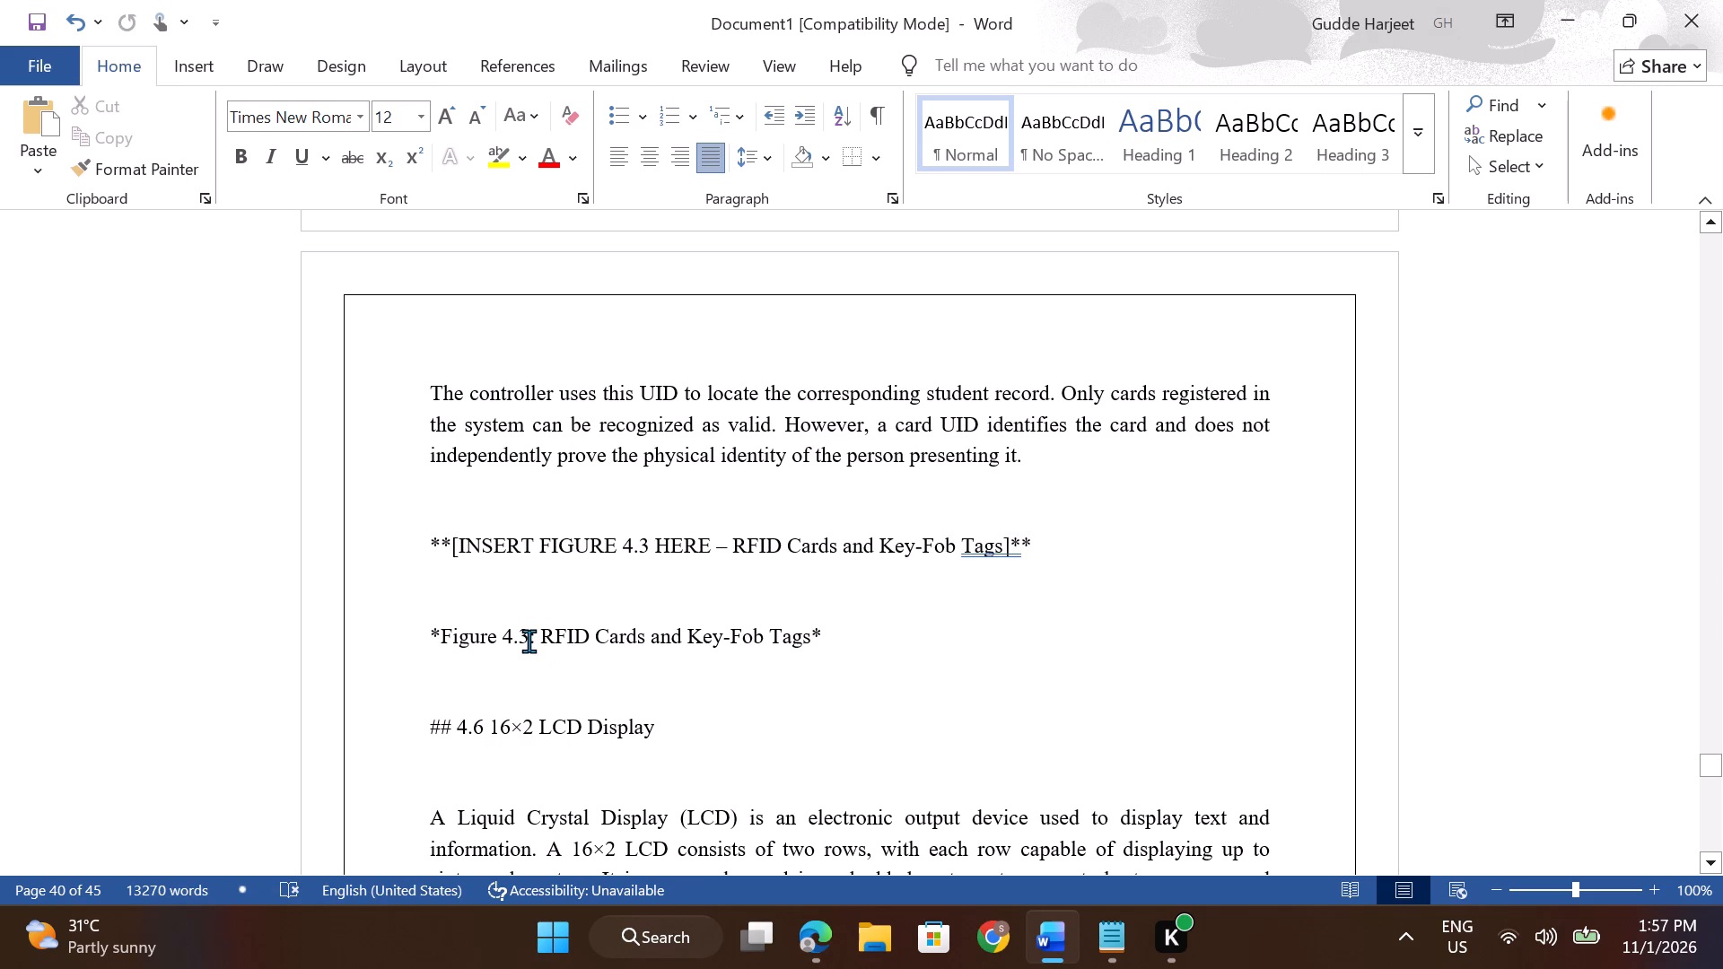
ctrl+click(529, 641)
click(574, 596)
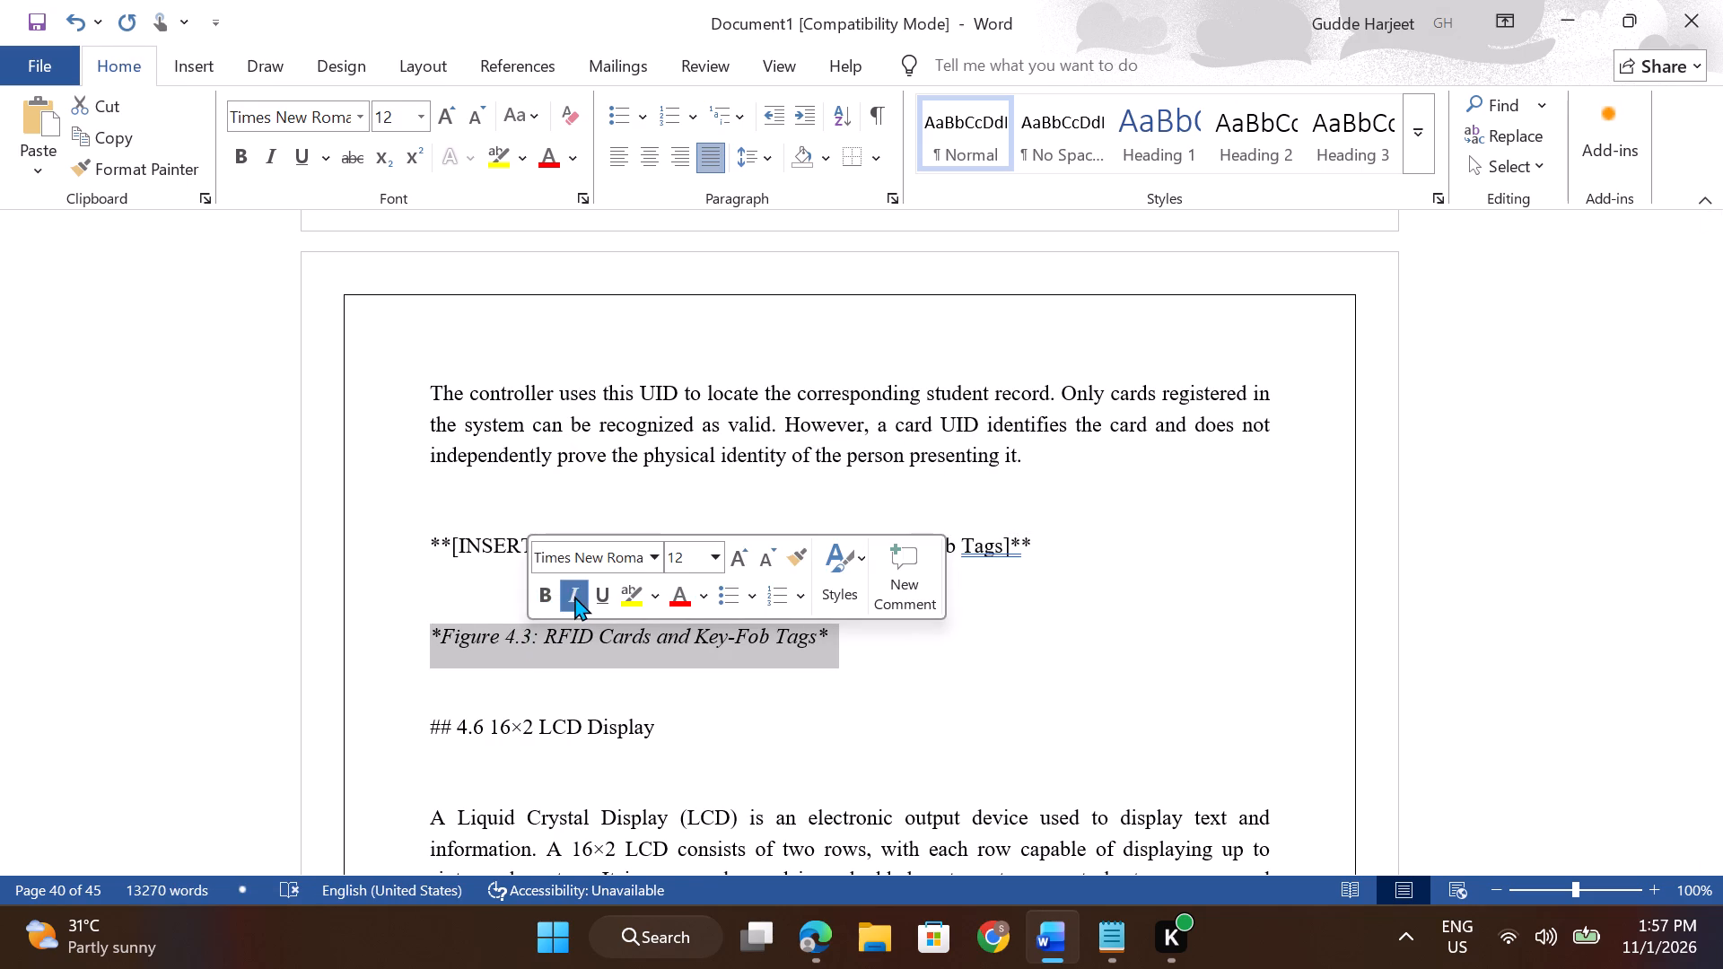
click(695, 561)
text(10.5)
key(Return)
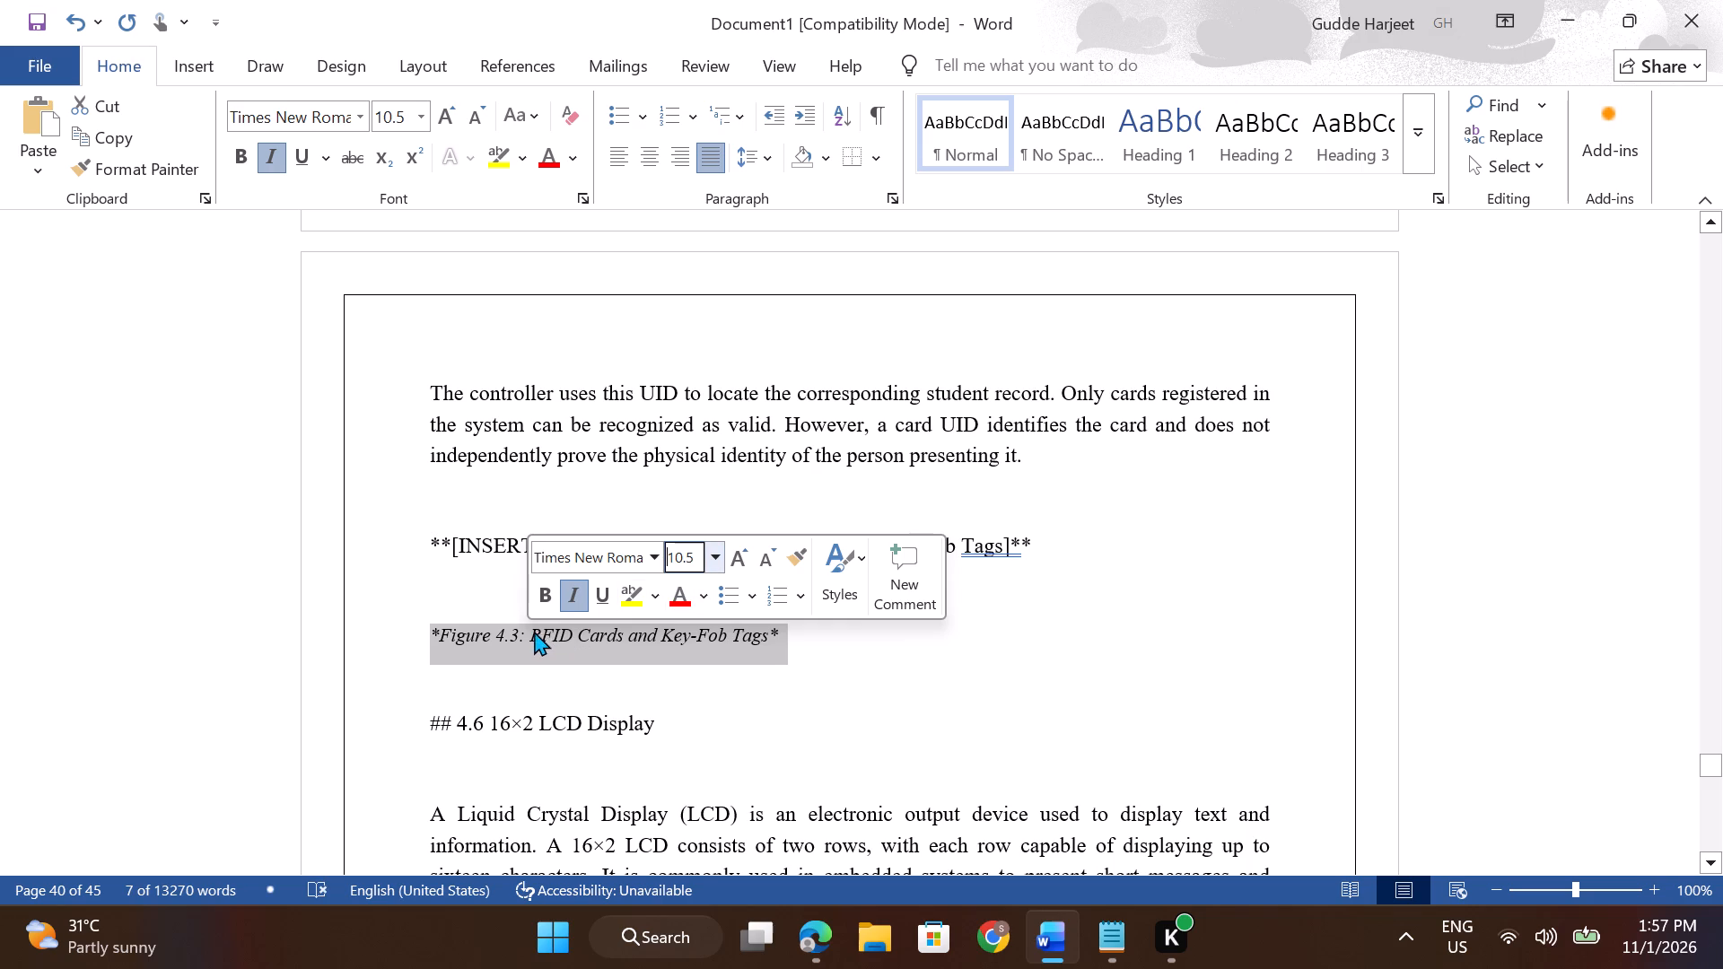
Change the figure number in the RFID Cards and Key-Fob Tags caption to 4(c).
click(519, 642)
key(BackSpace)
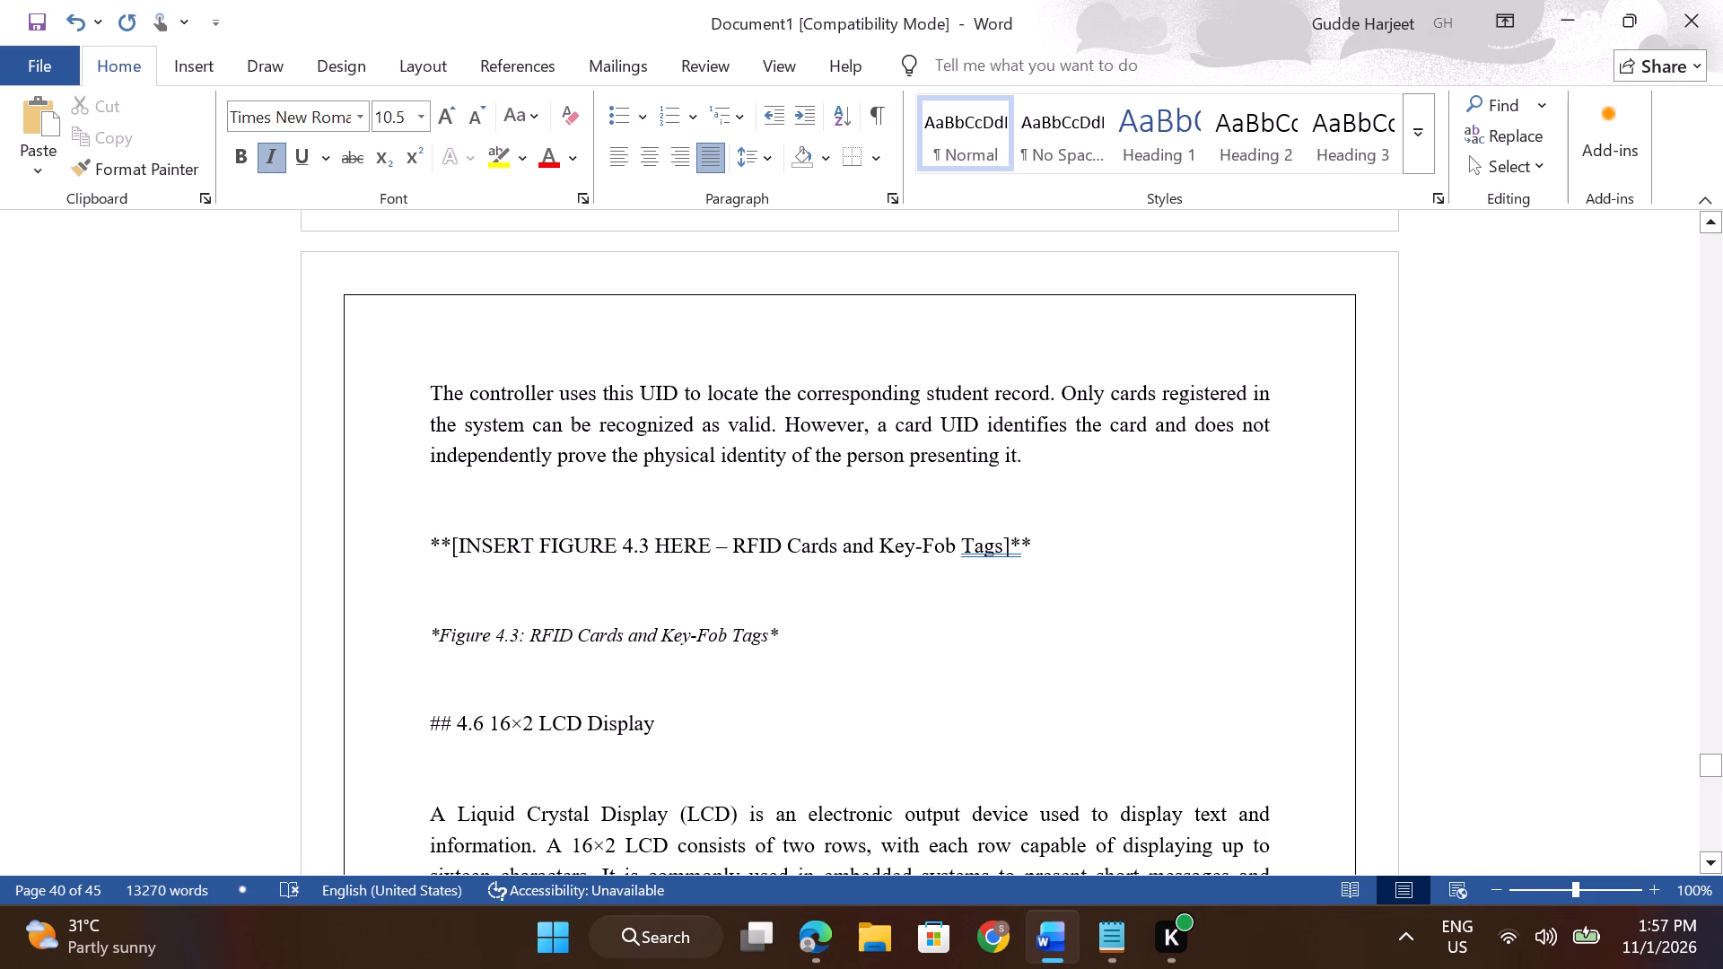
key(BackSpace)
text(())
key(Left)
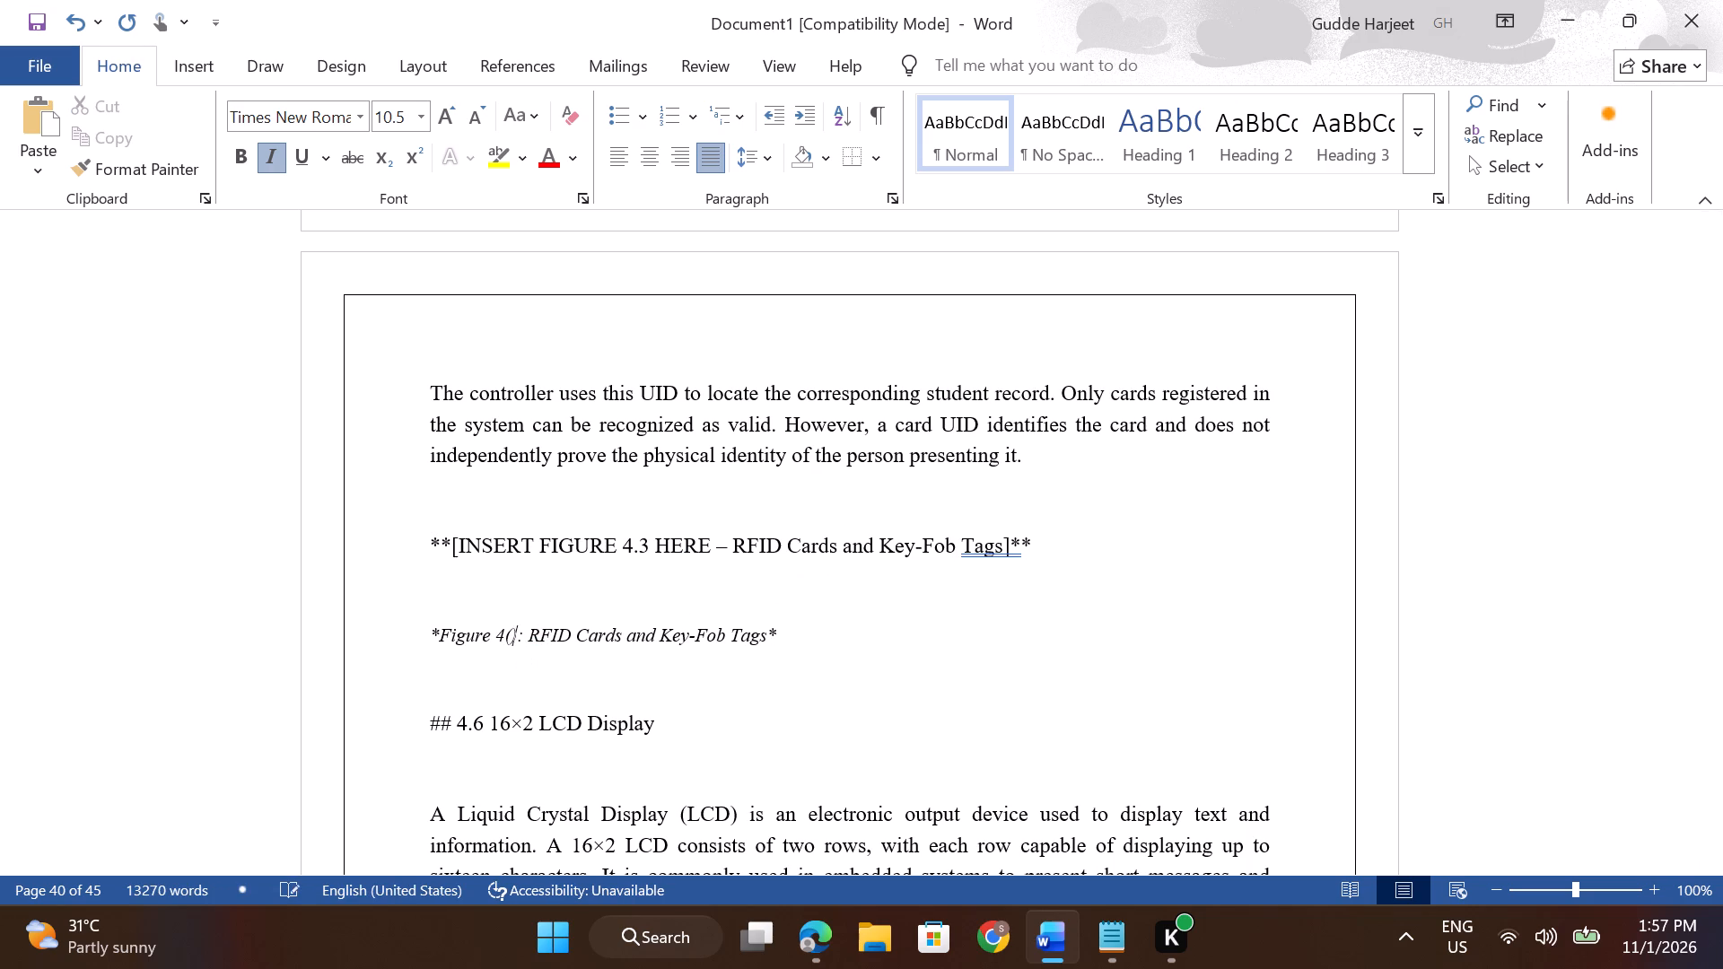
key(c)
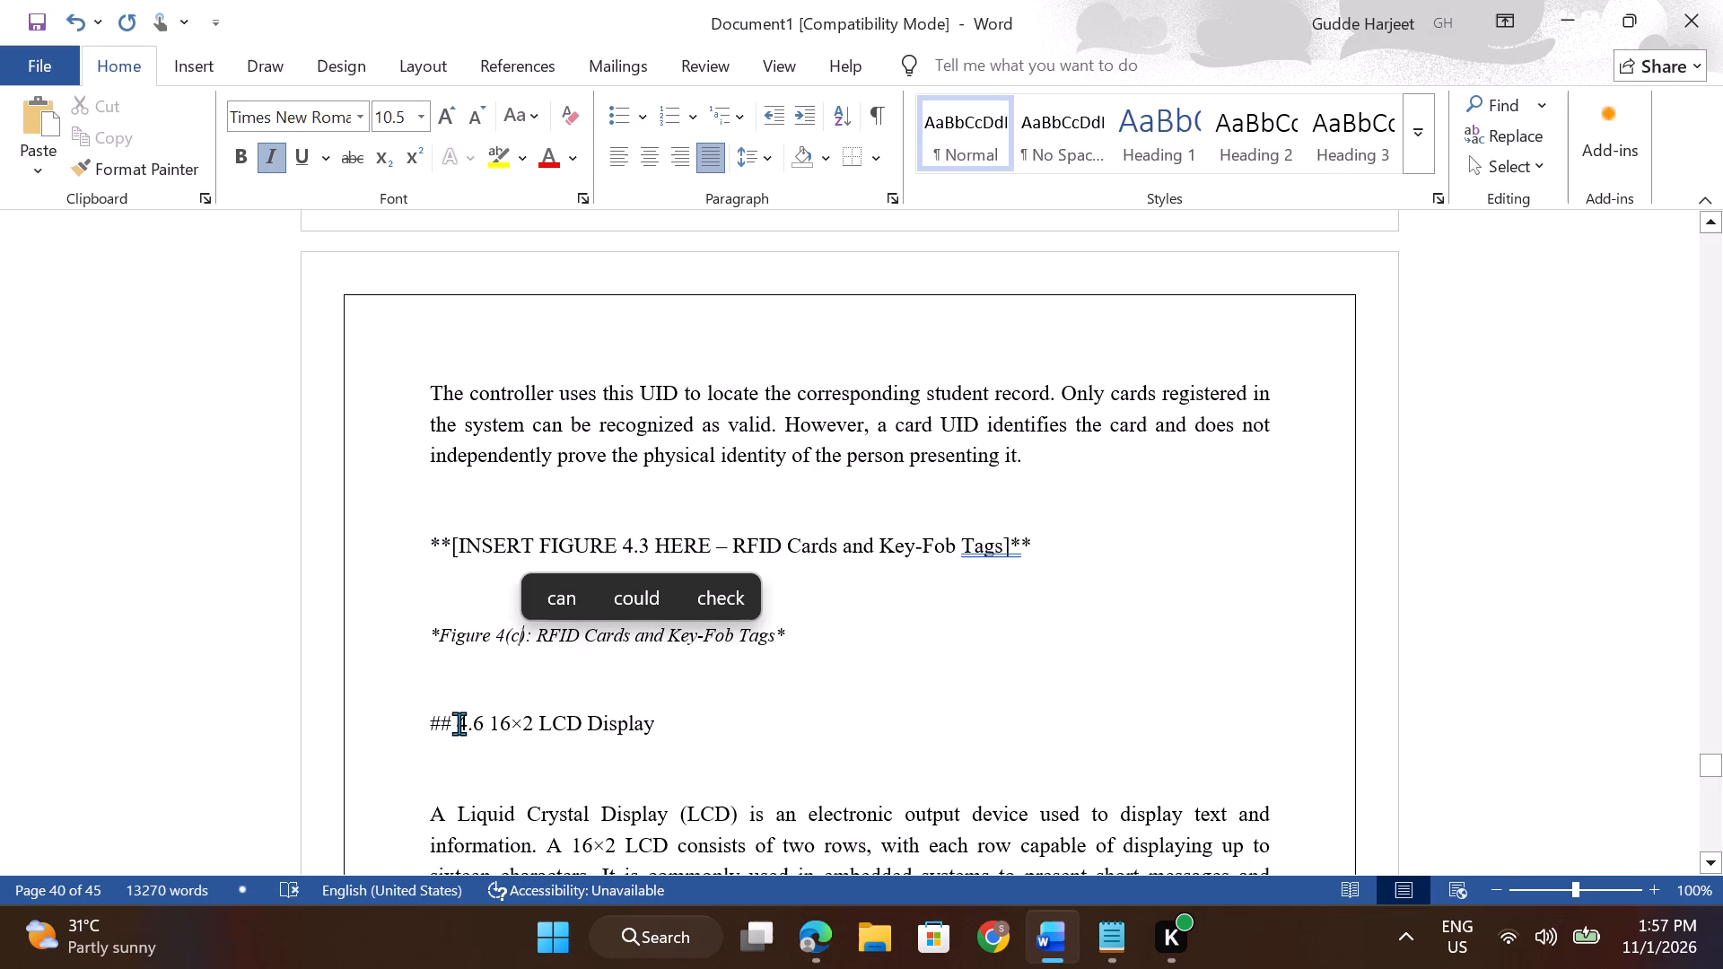
Remove the "##" marks from the 4.6 16×2 LCD Display heading.
click(459, 723)
key(BackSpace)
key(BackSpace)
key(BackSpace)
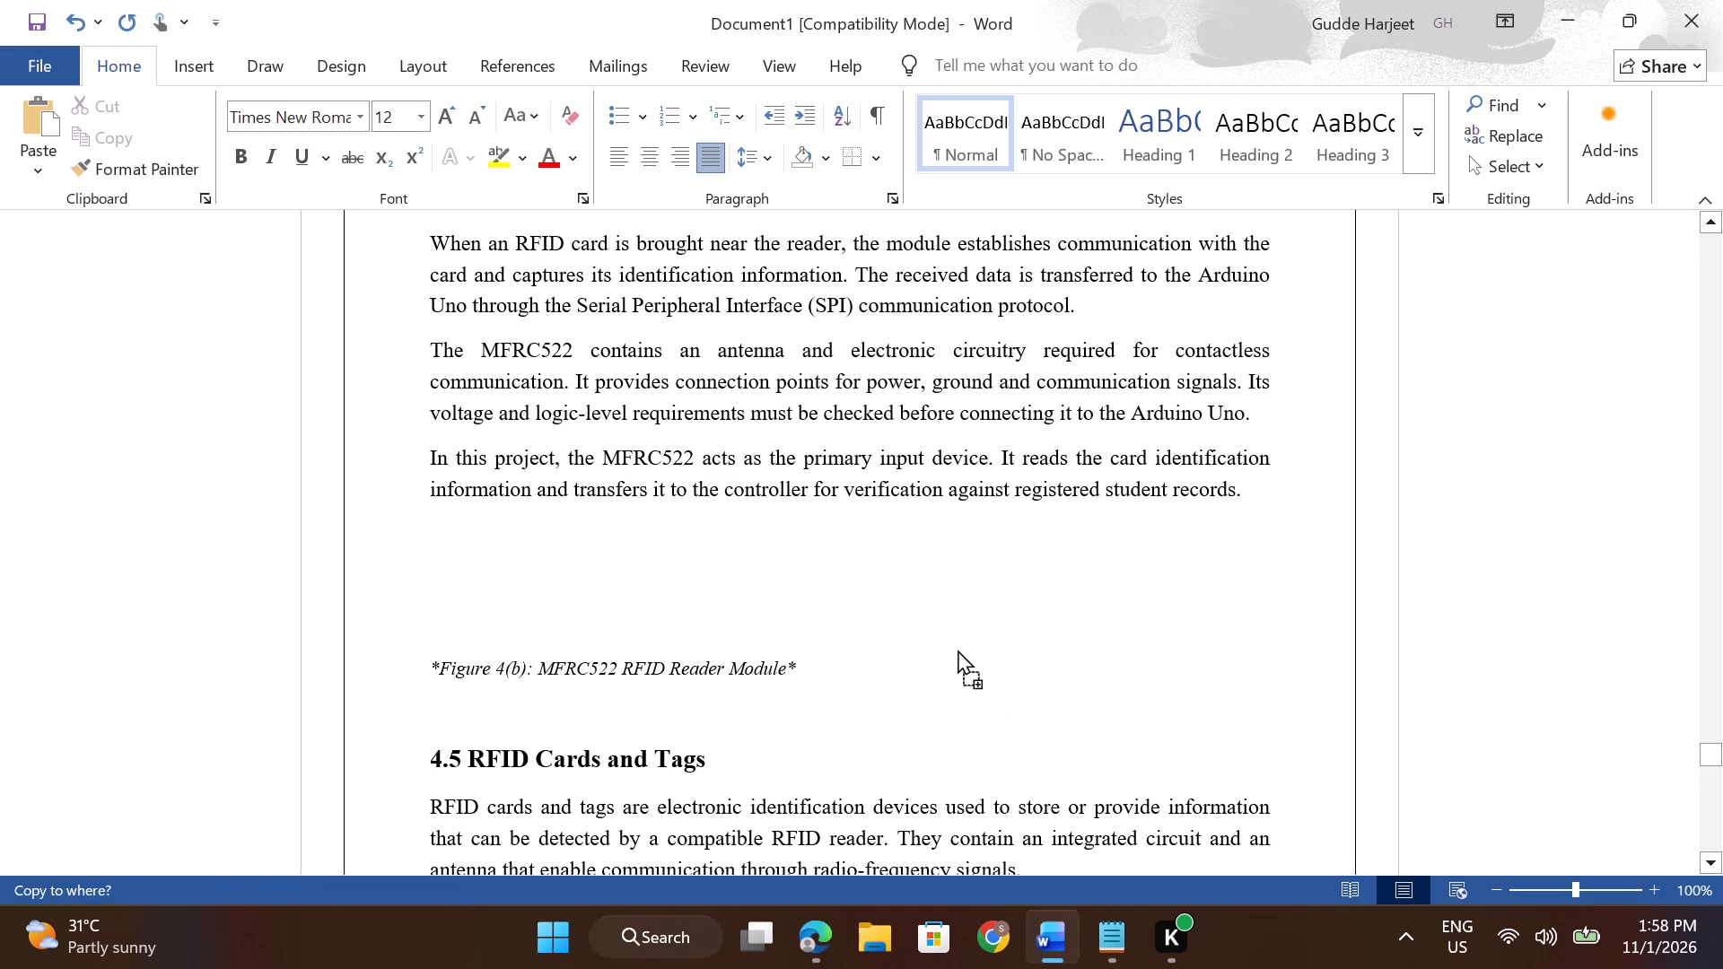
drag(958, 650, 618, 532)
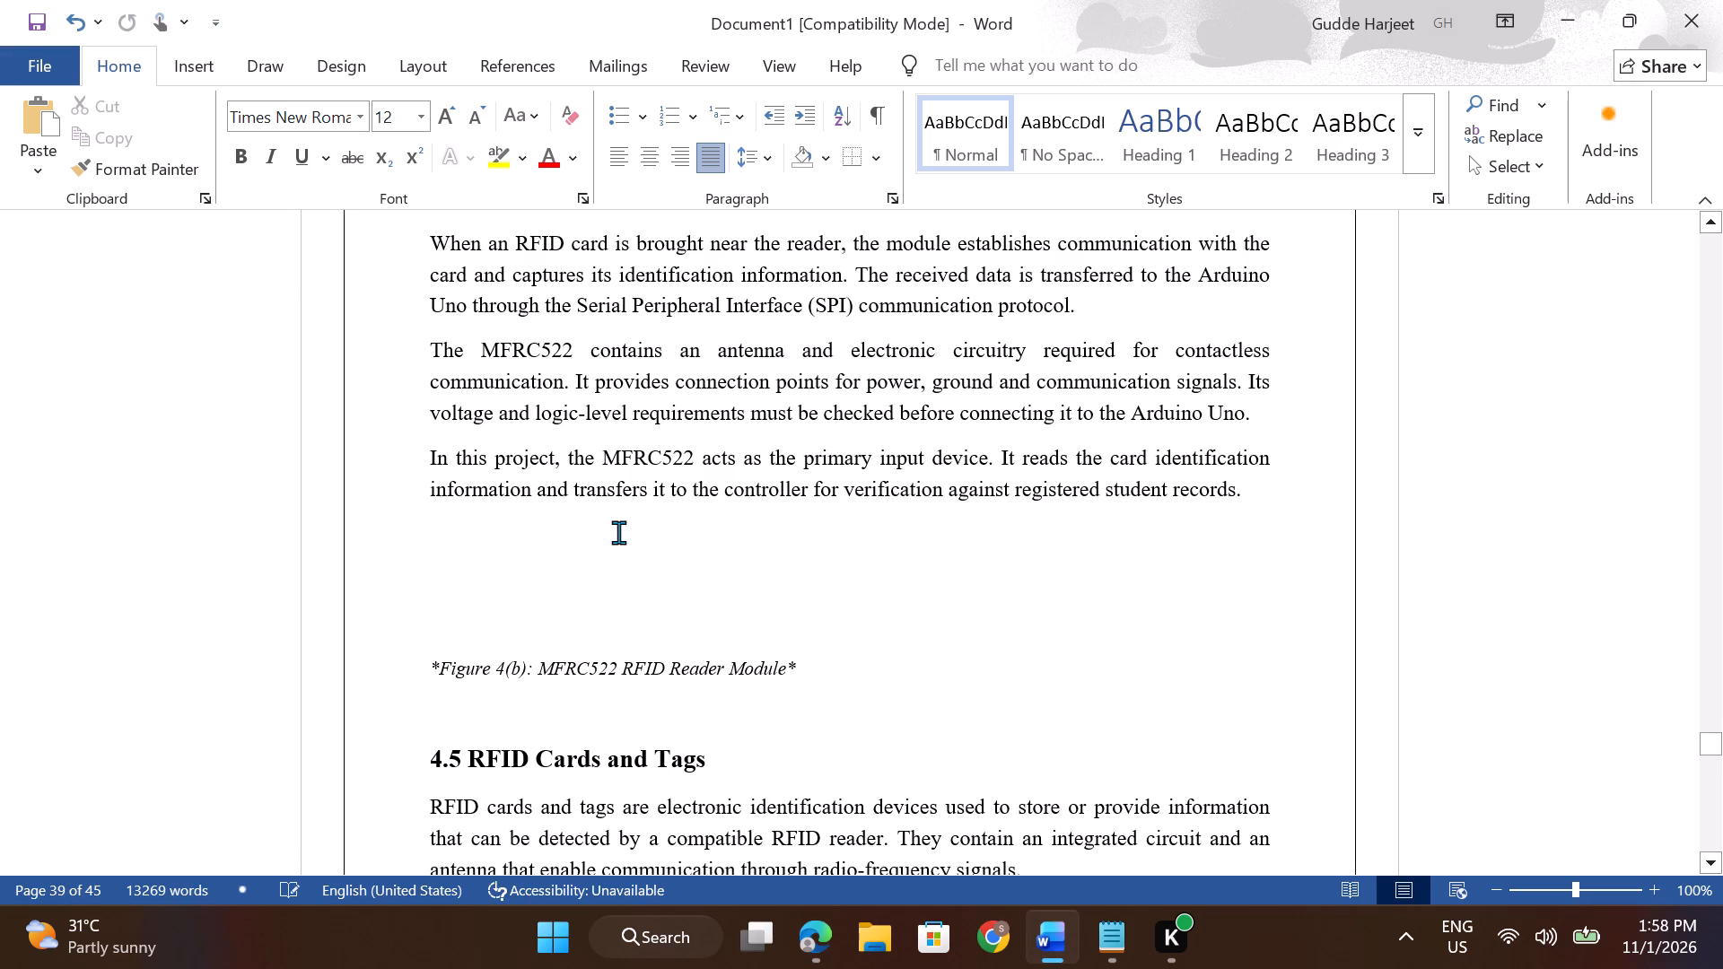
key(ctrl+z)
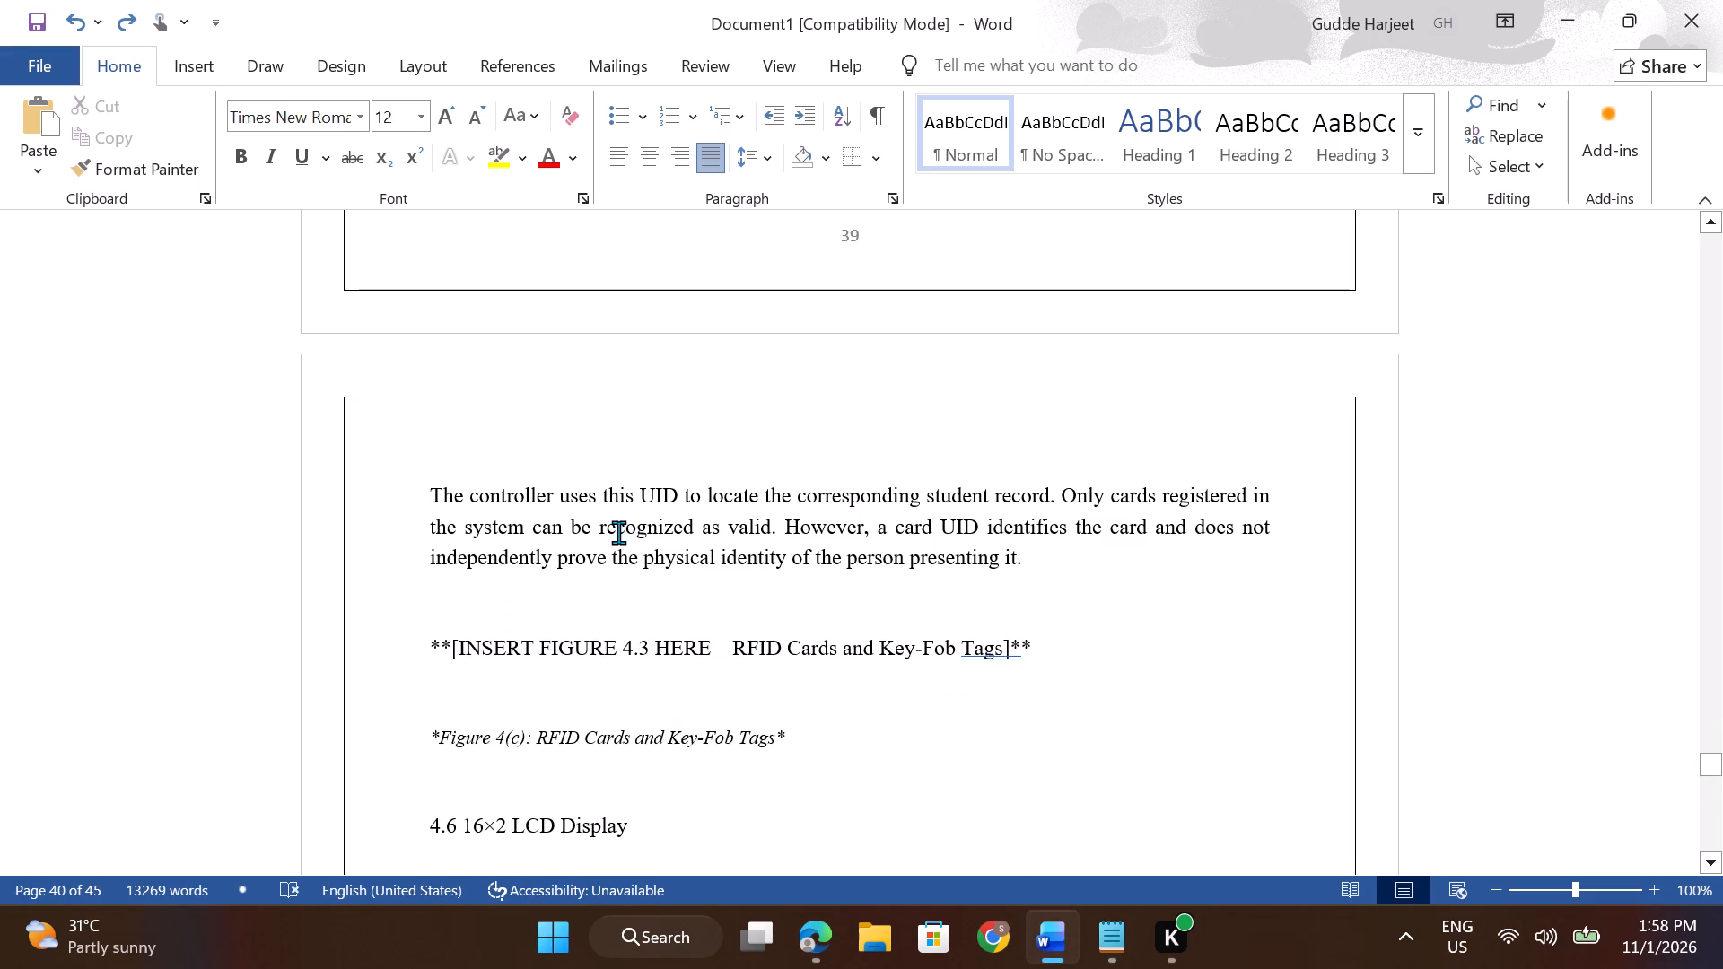
Add three blank lines above the Figure 4(b) caption and insert the downloaded MFRC522 RFID Reader Pinout Diagram image there.
scroll(692, 749, up, 5)
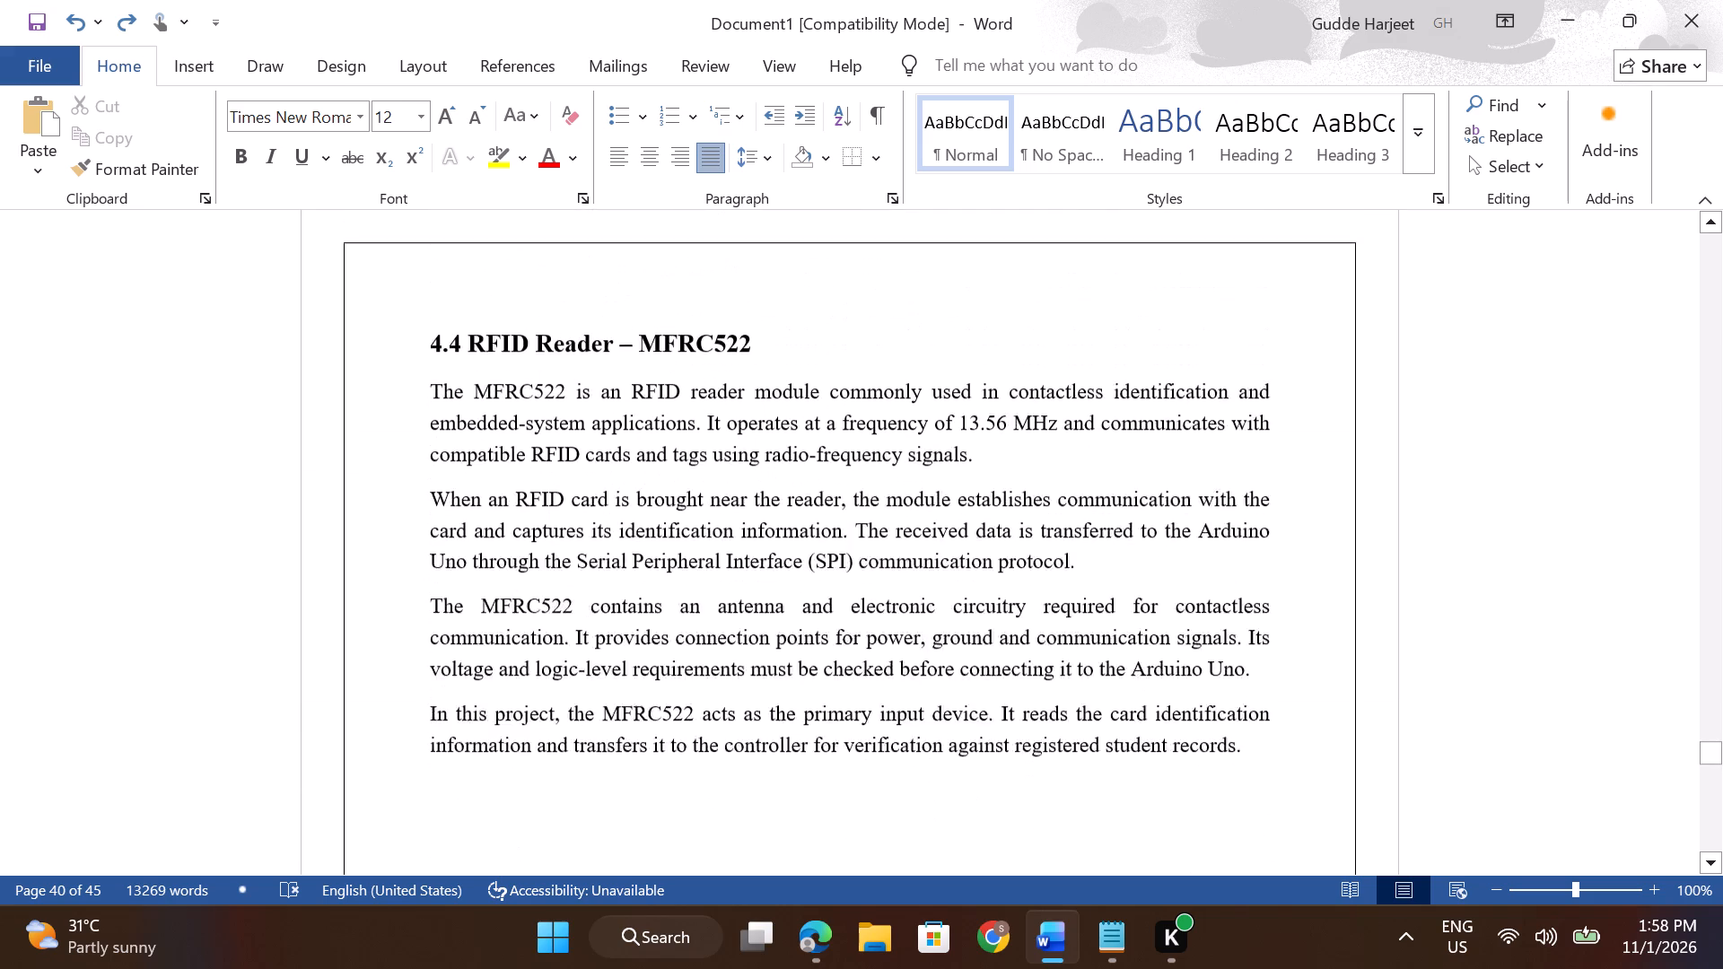
scroll(692, 749, down, 2)
click(685, 626)
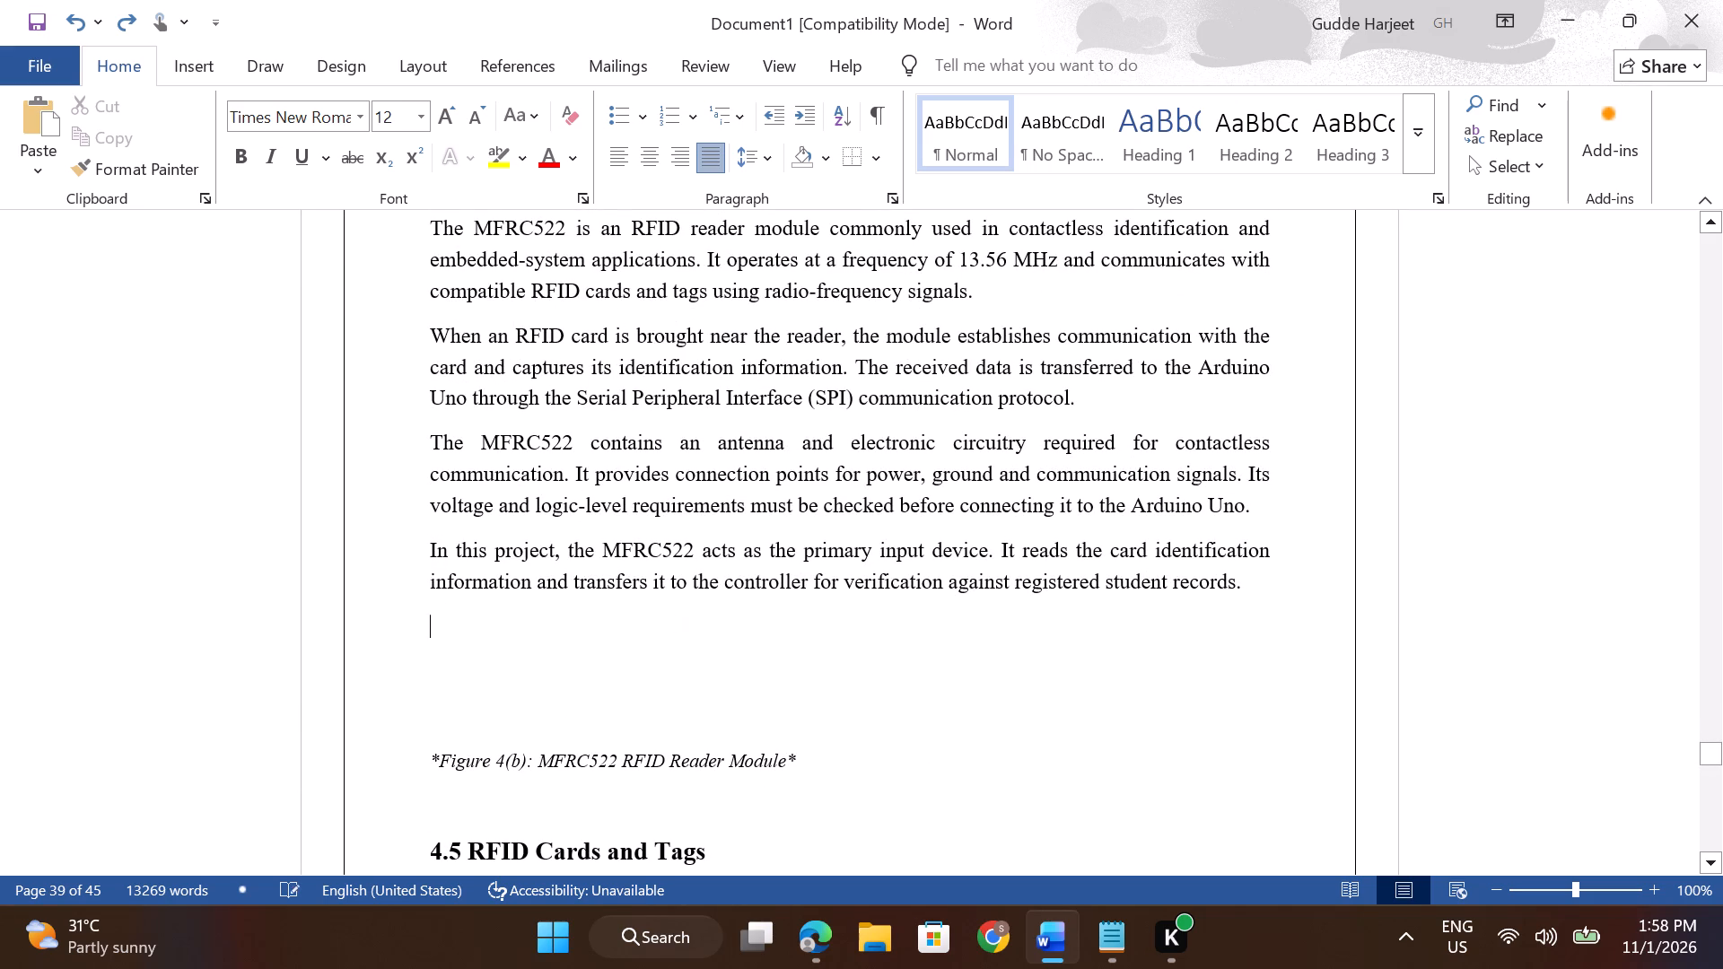
key(Return)
key(Return)
key(Return)
key(Up)
key(Up)
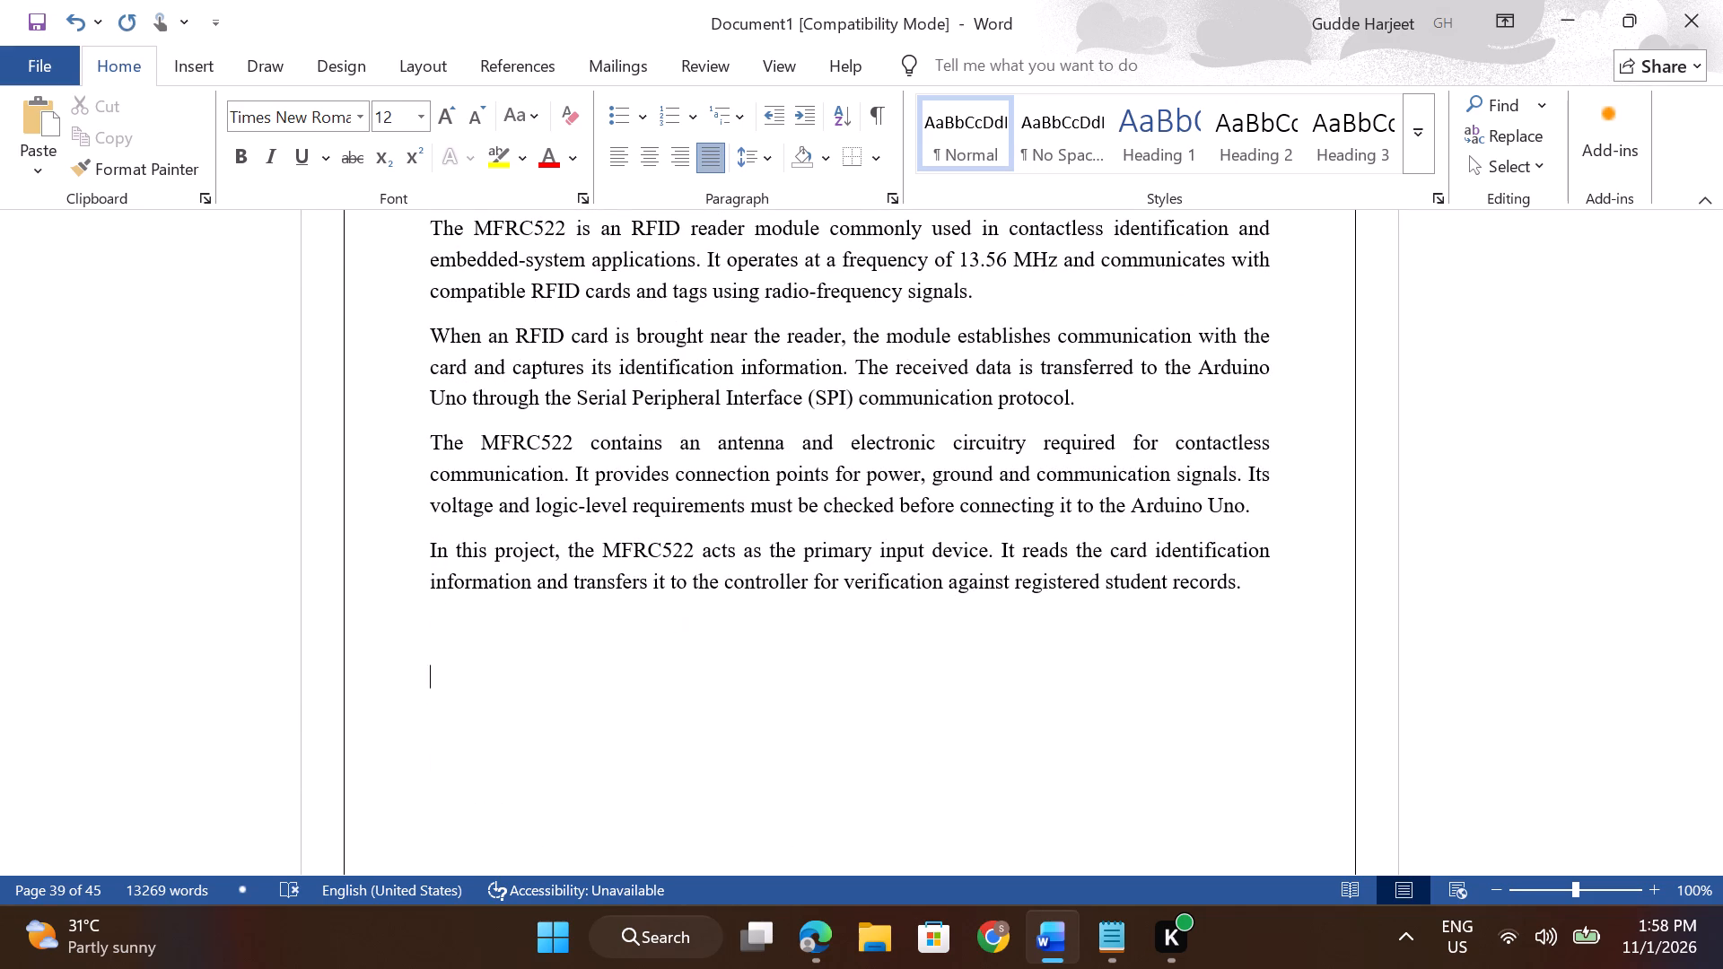
key(Up)
key(alt+Tab)
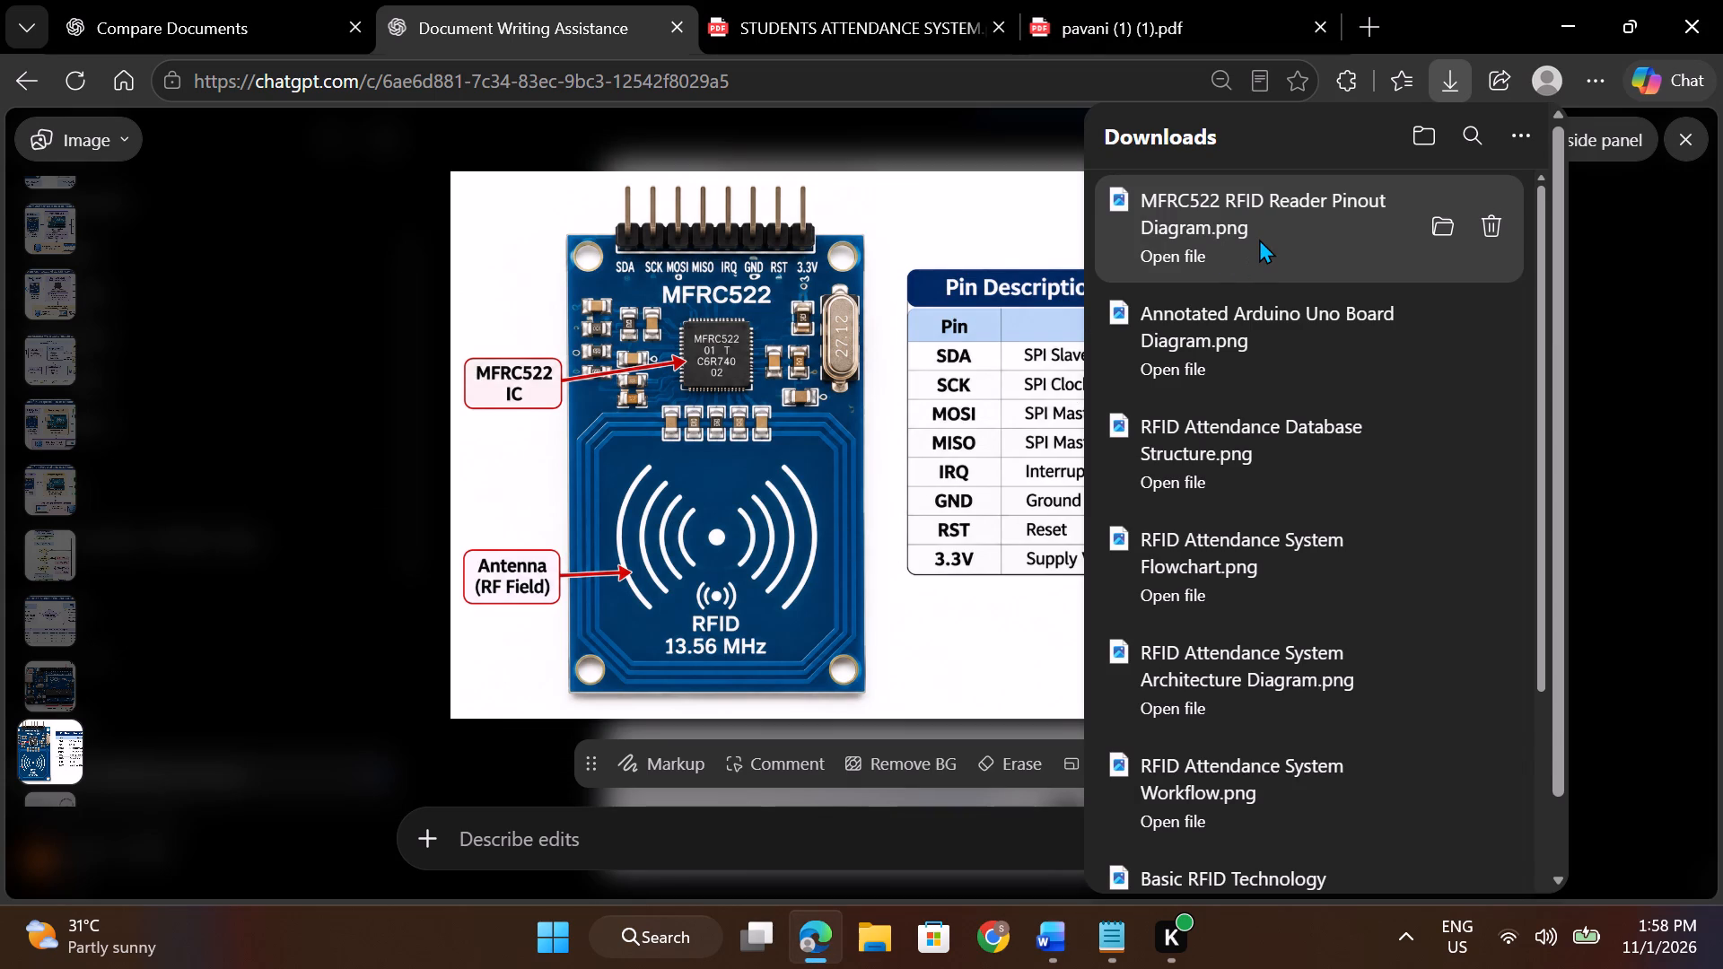
drag(1259, 239, 1039, 945)
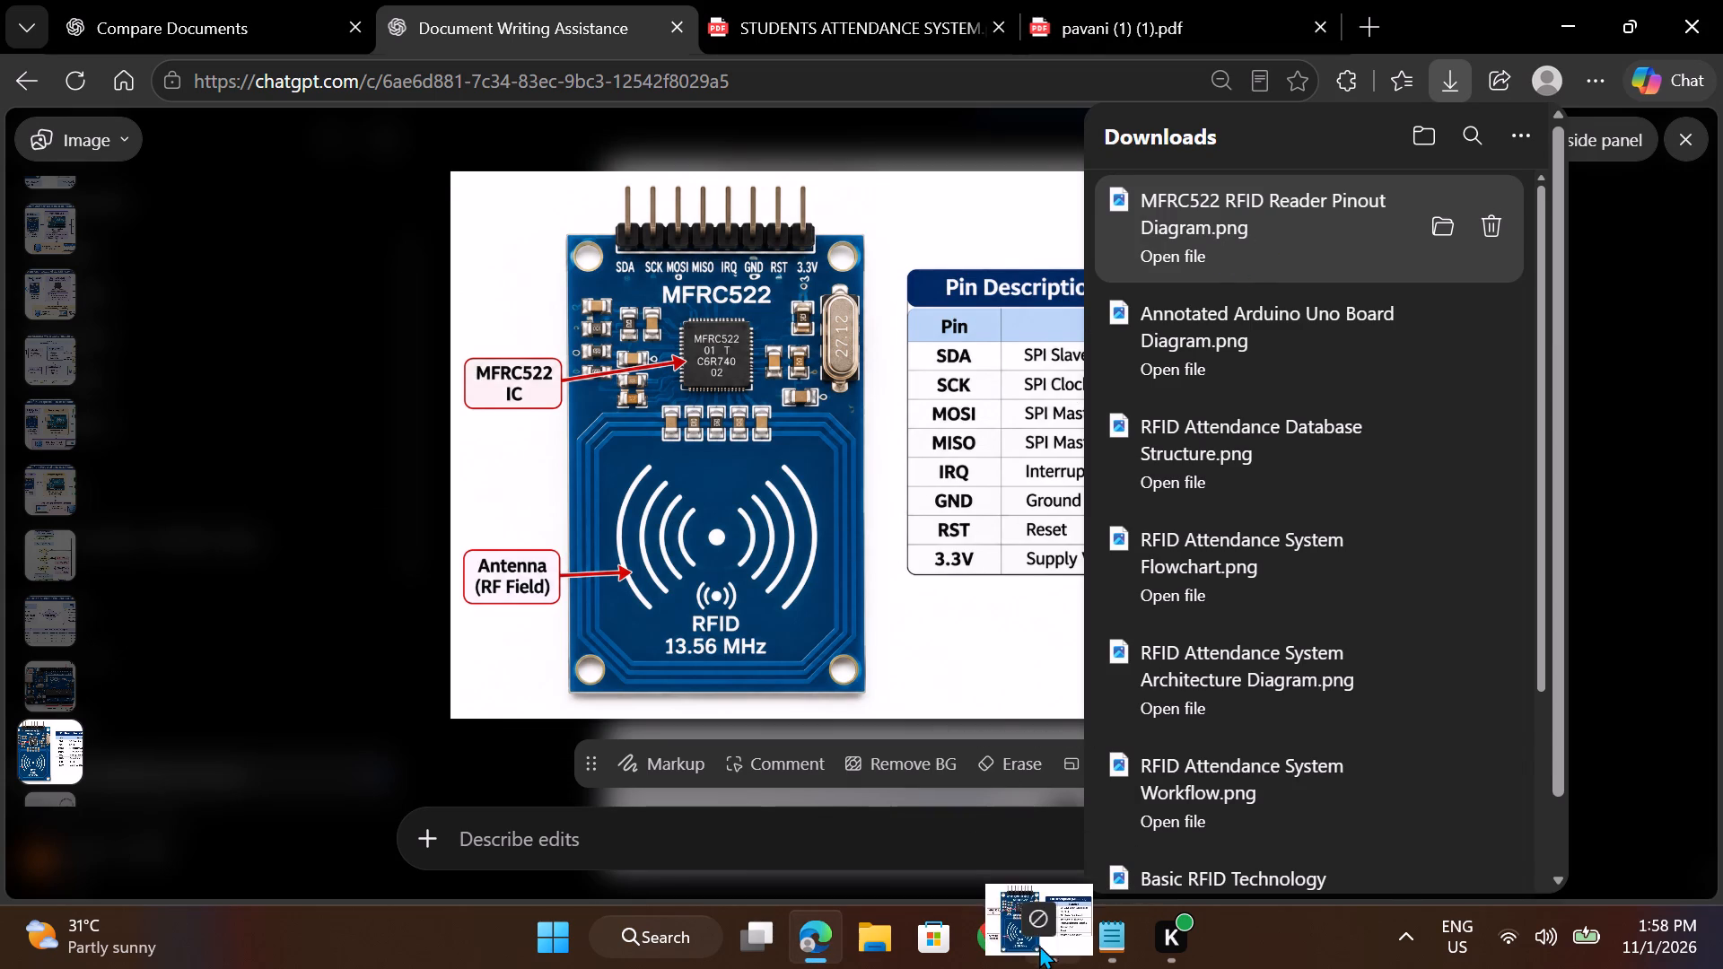
drag(1039, 945, 599, 642)
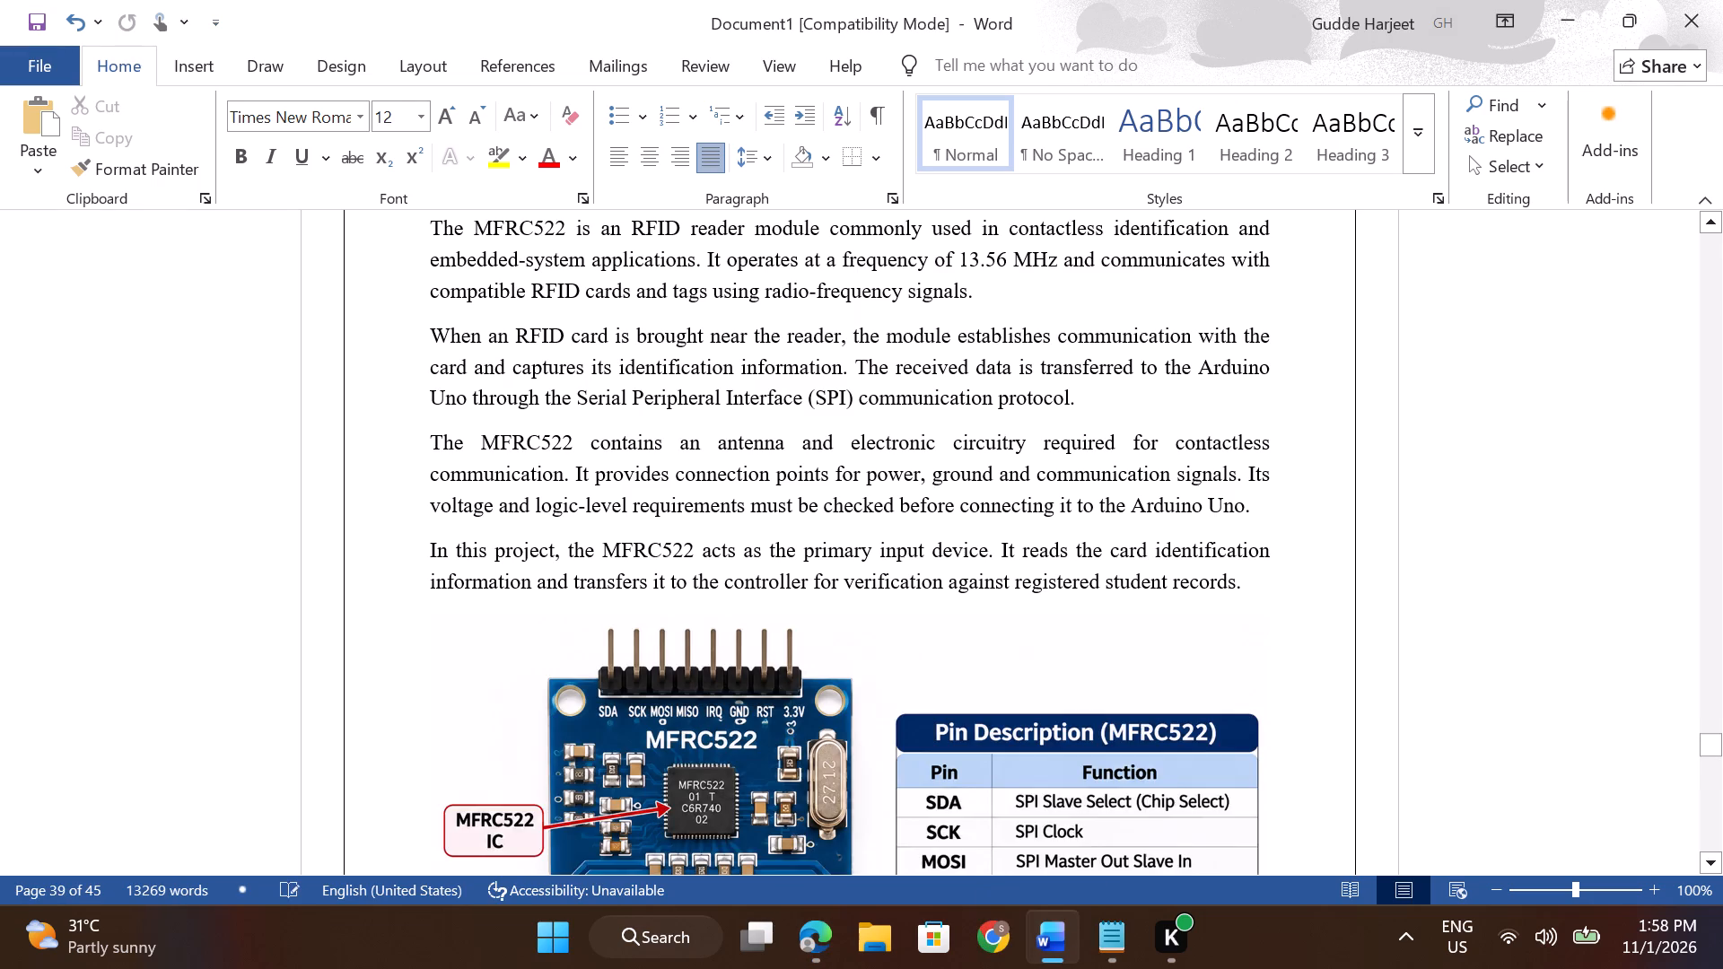
Shrink the MFRC522 image proportionally to about two-thirds of the text width.
scroll(599, 642, down, 3)
click(1153, 571)
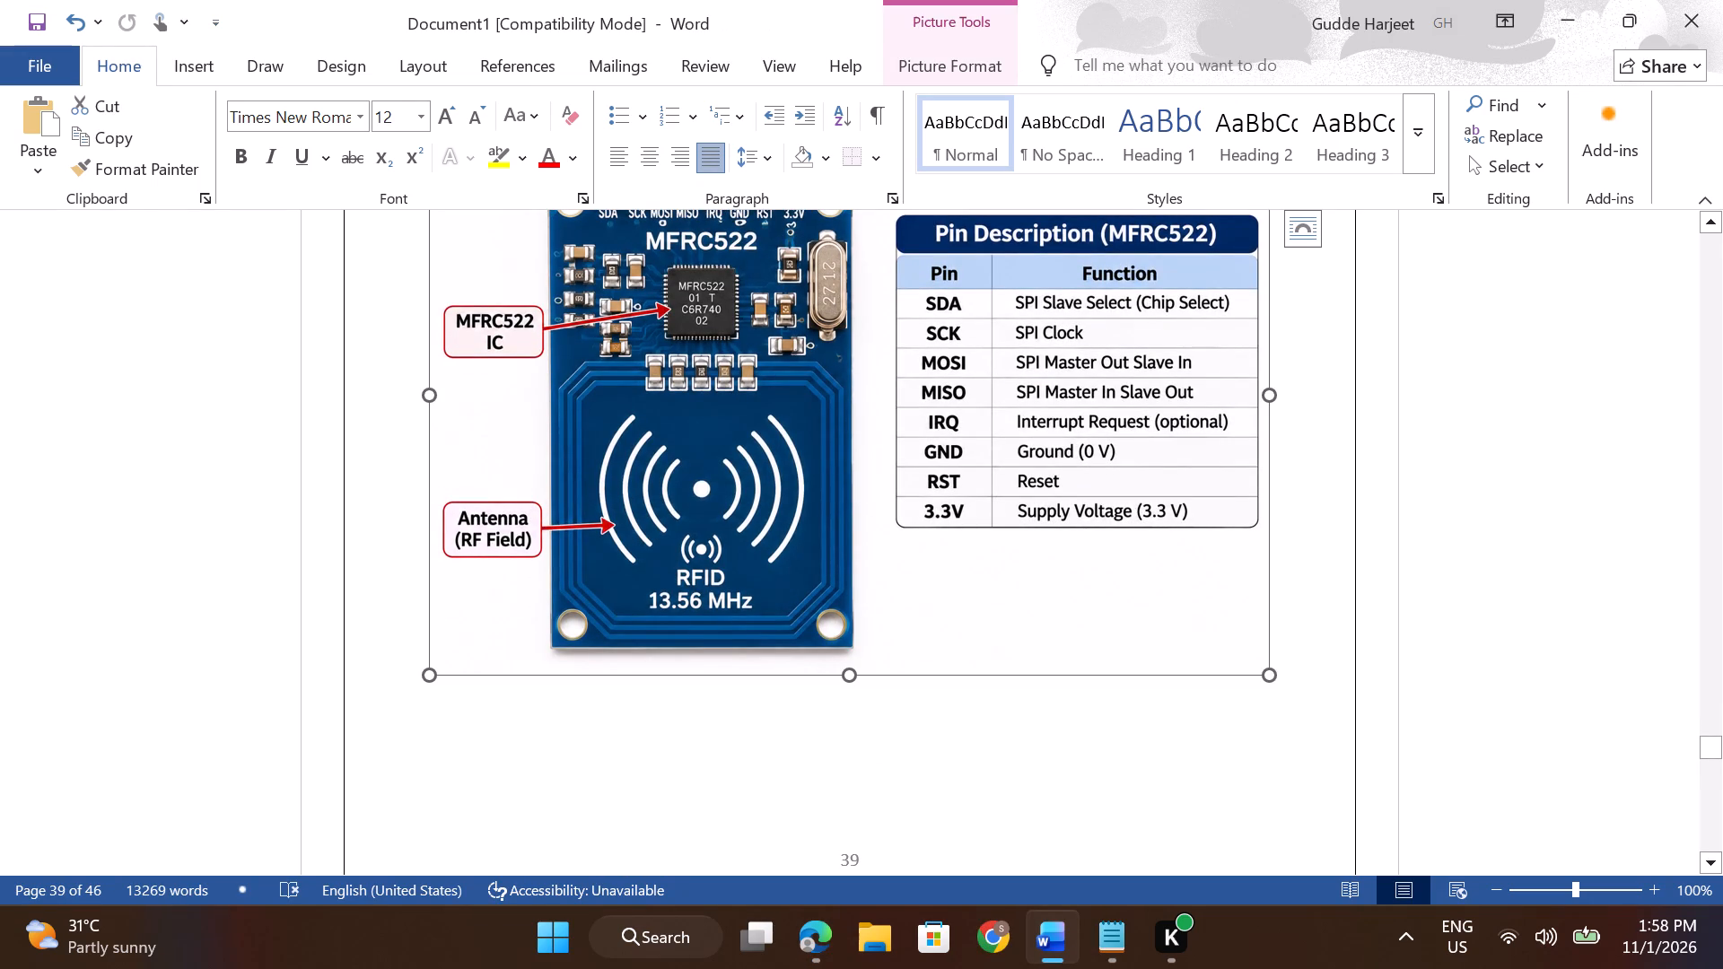
drag(1264, 673, 987, 379)
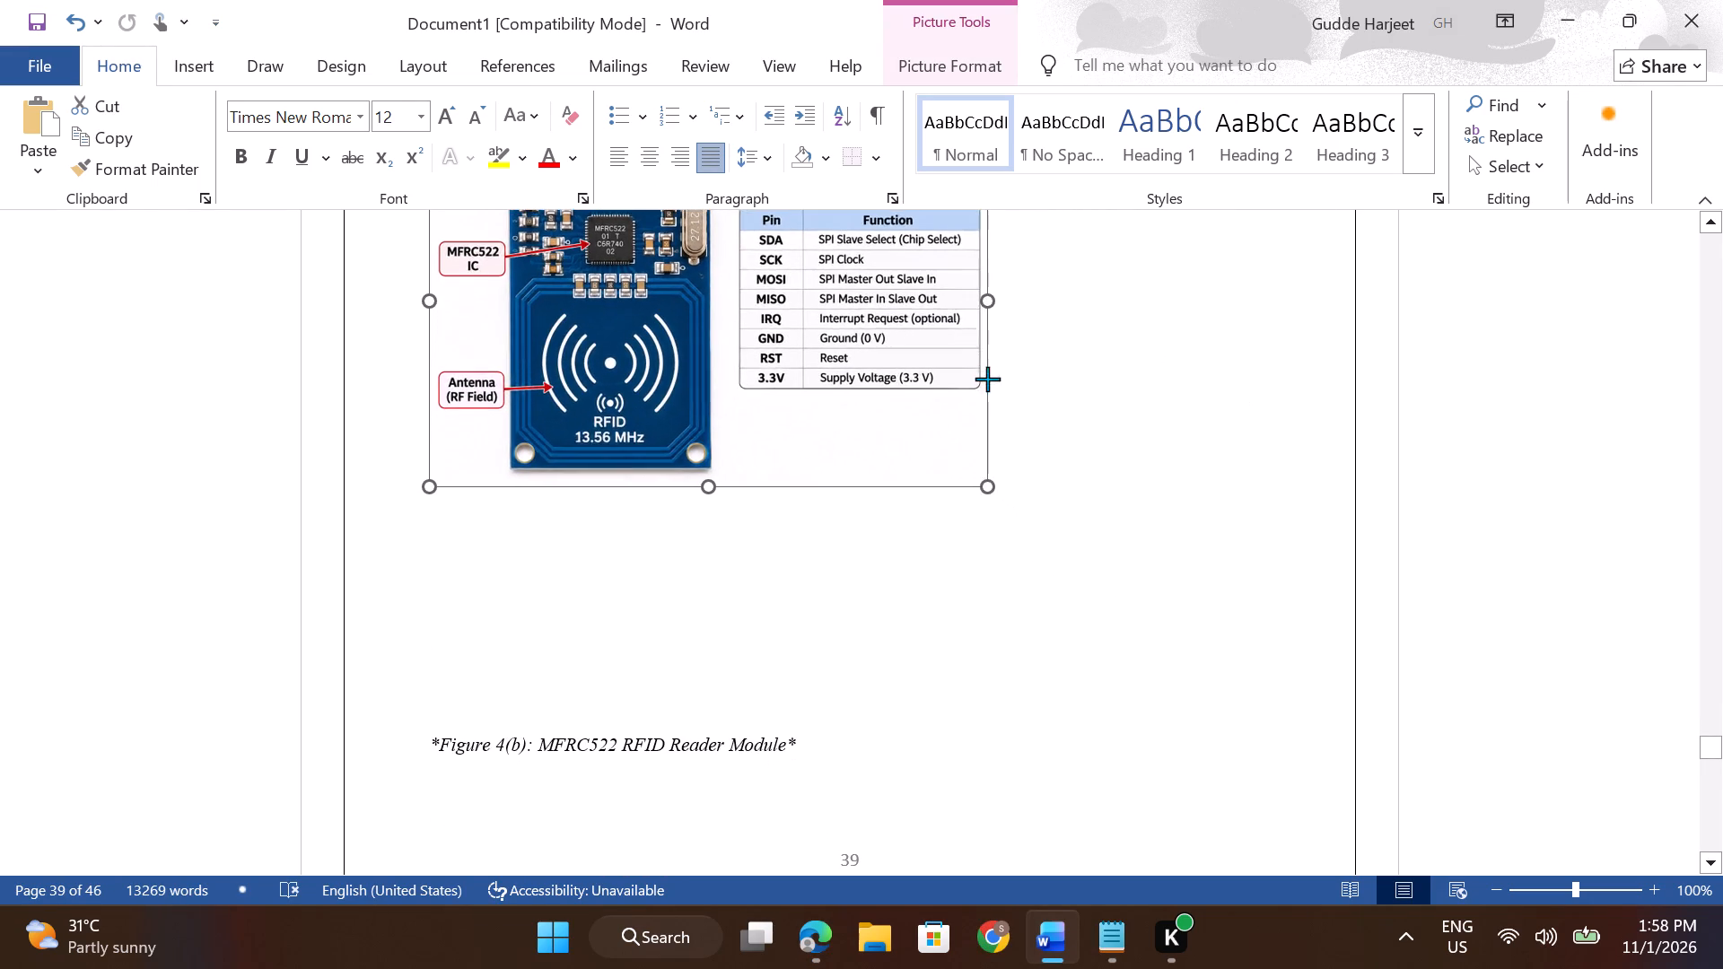
drag(987, 379, 982, 376)
Delete the surplus blank lines directly below the MFRC522 image, above the Figure 4(b) caption.
click(502, 783)
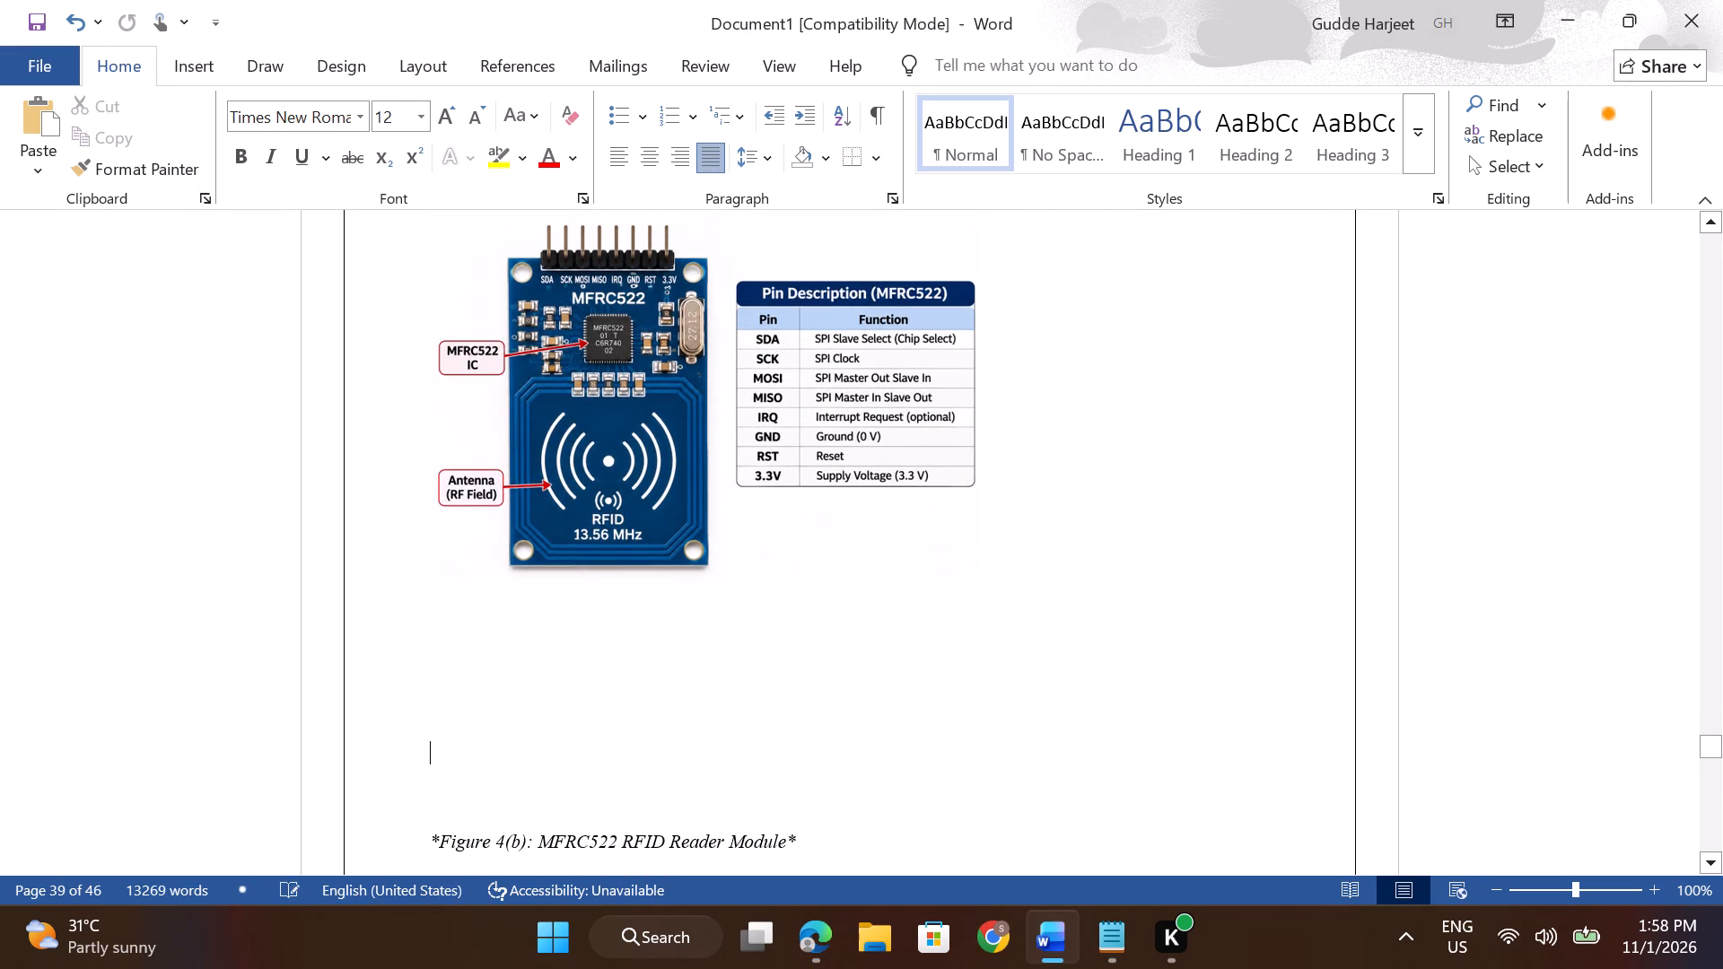
key(BackSpace)
key(BackSpace)
key(BackSpace)
key(BackSpace)
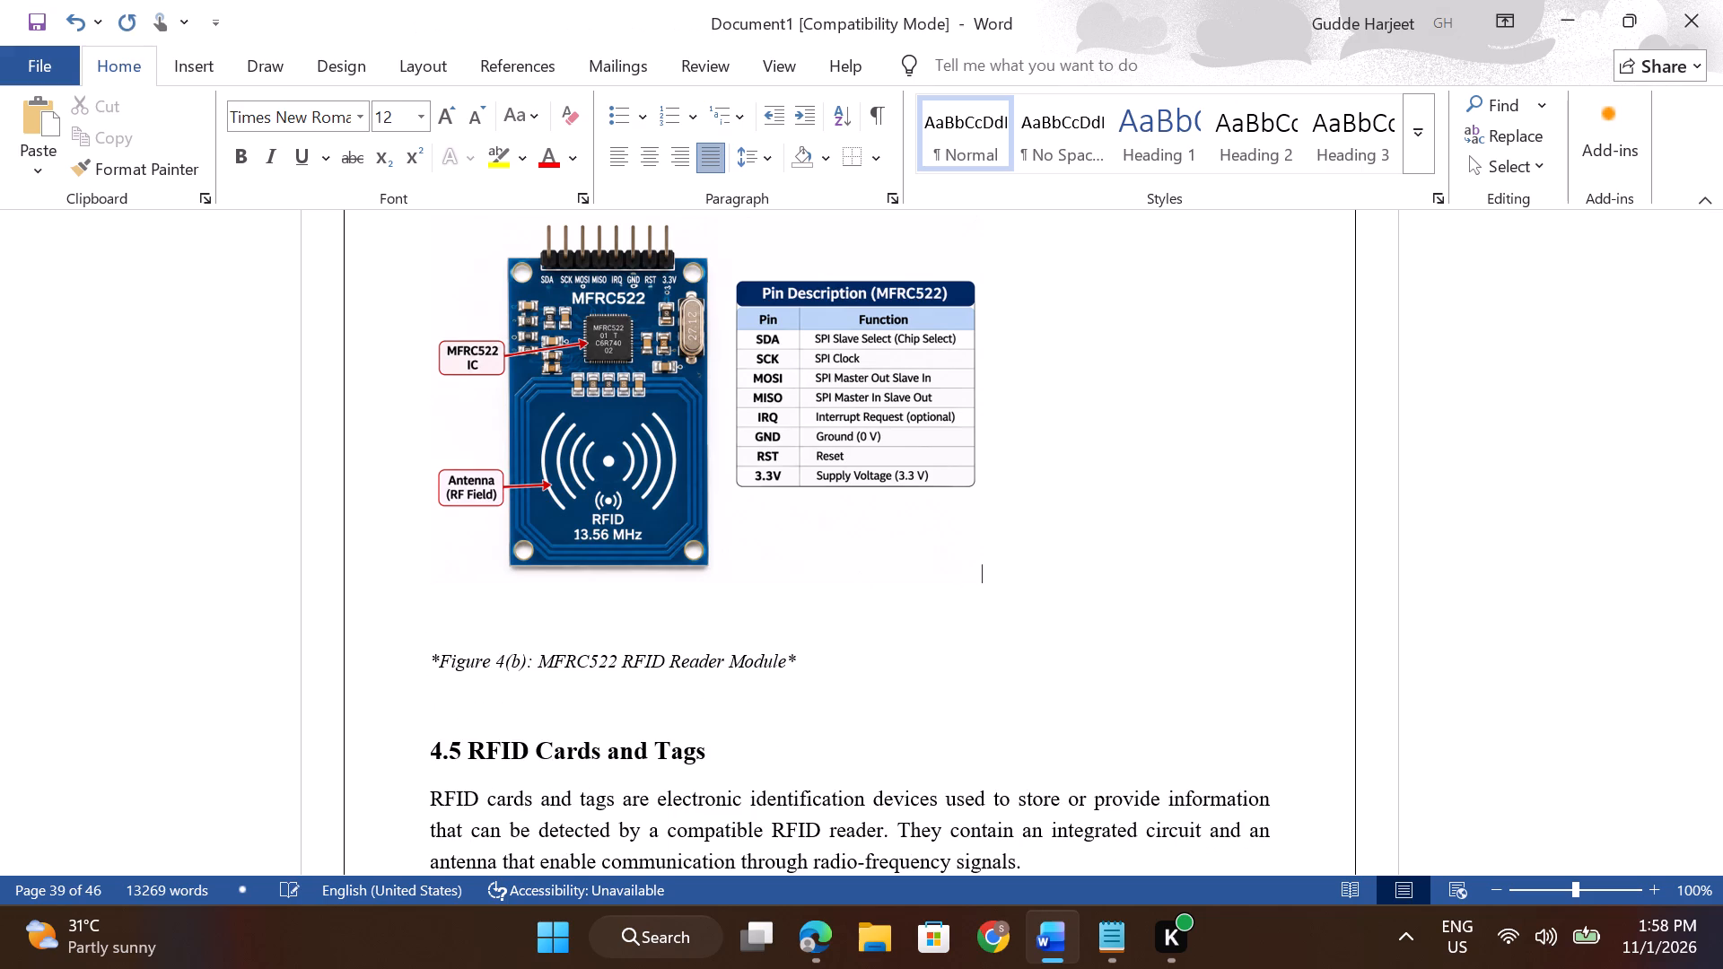
Center the MFRC522 image and its Figure 4(b) caption, and remove the remaining blank line between them.
click(633, 494)
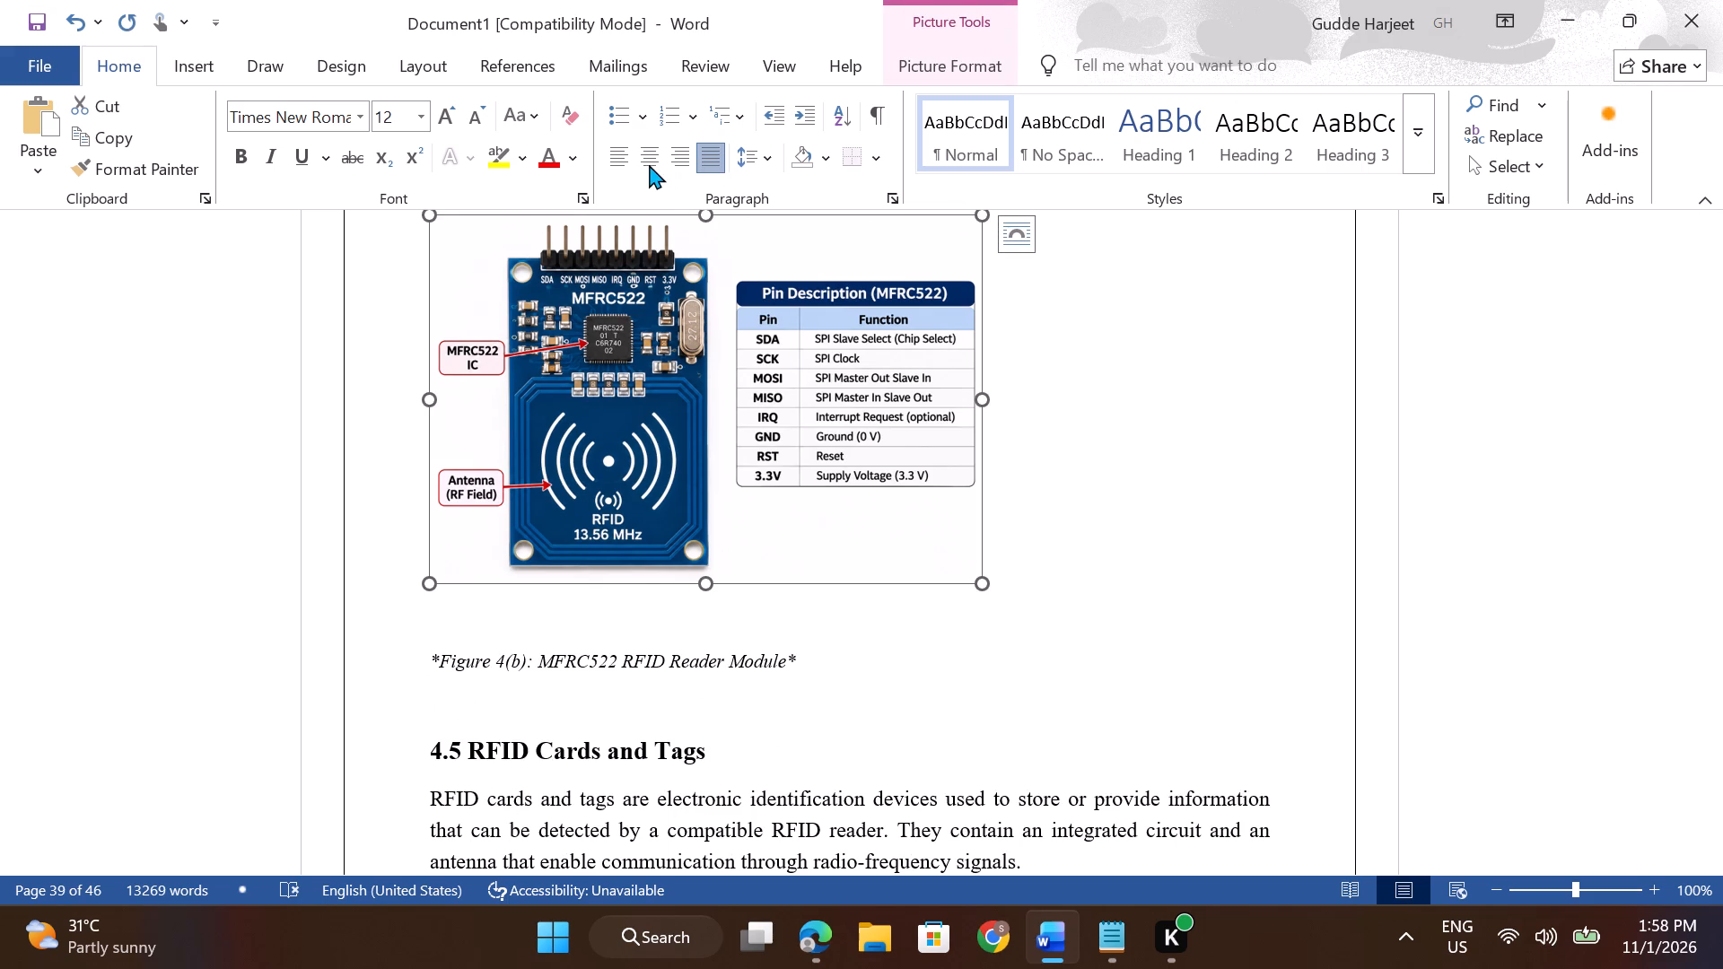
click(641, 156)
click(679, 665)
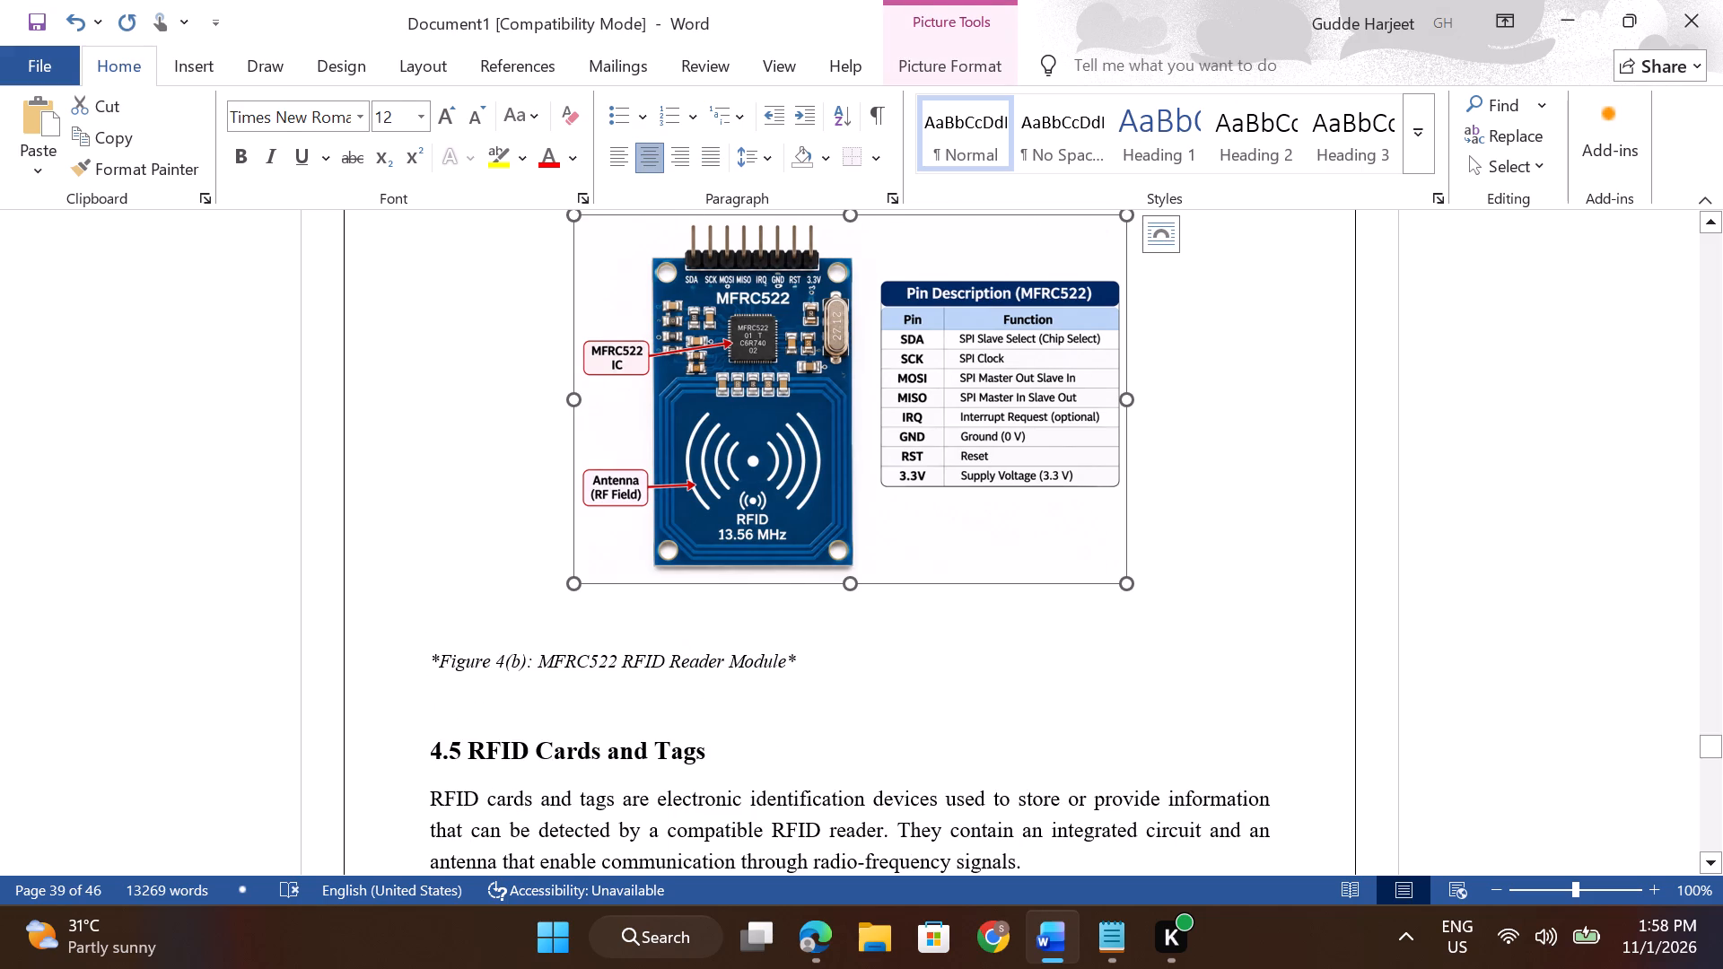
click(654, 157)
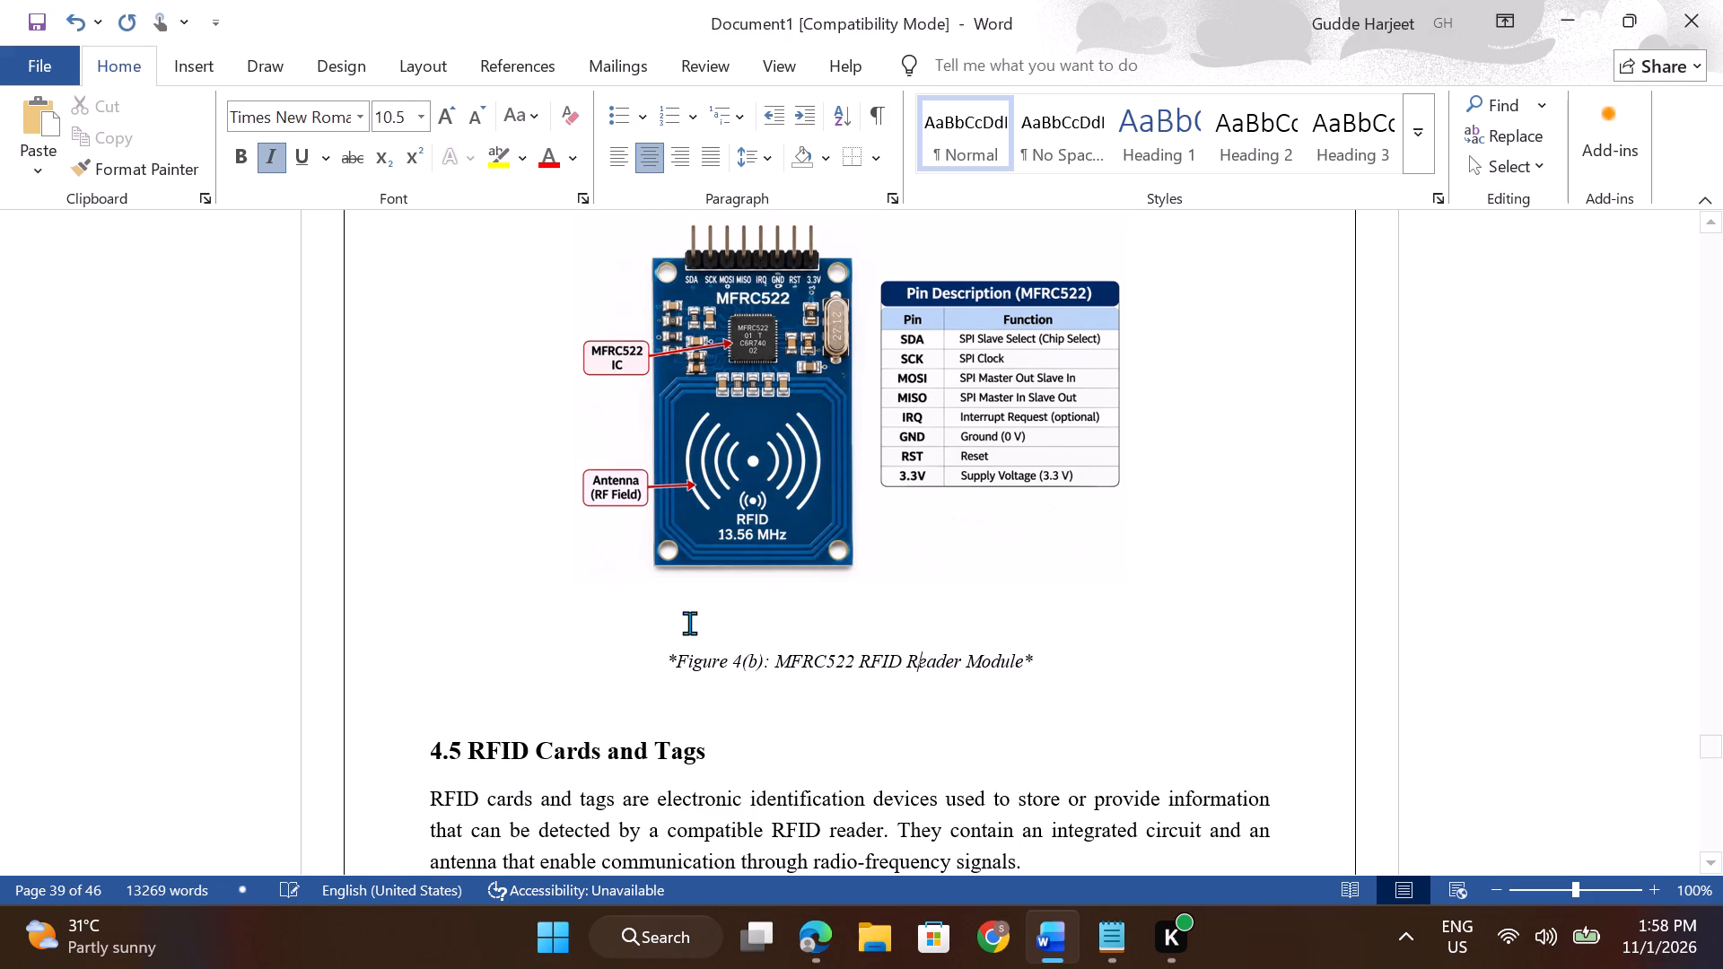
click(680, 637)
key(BackSpace)
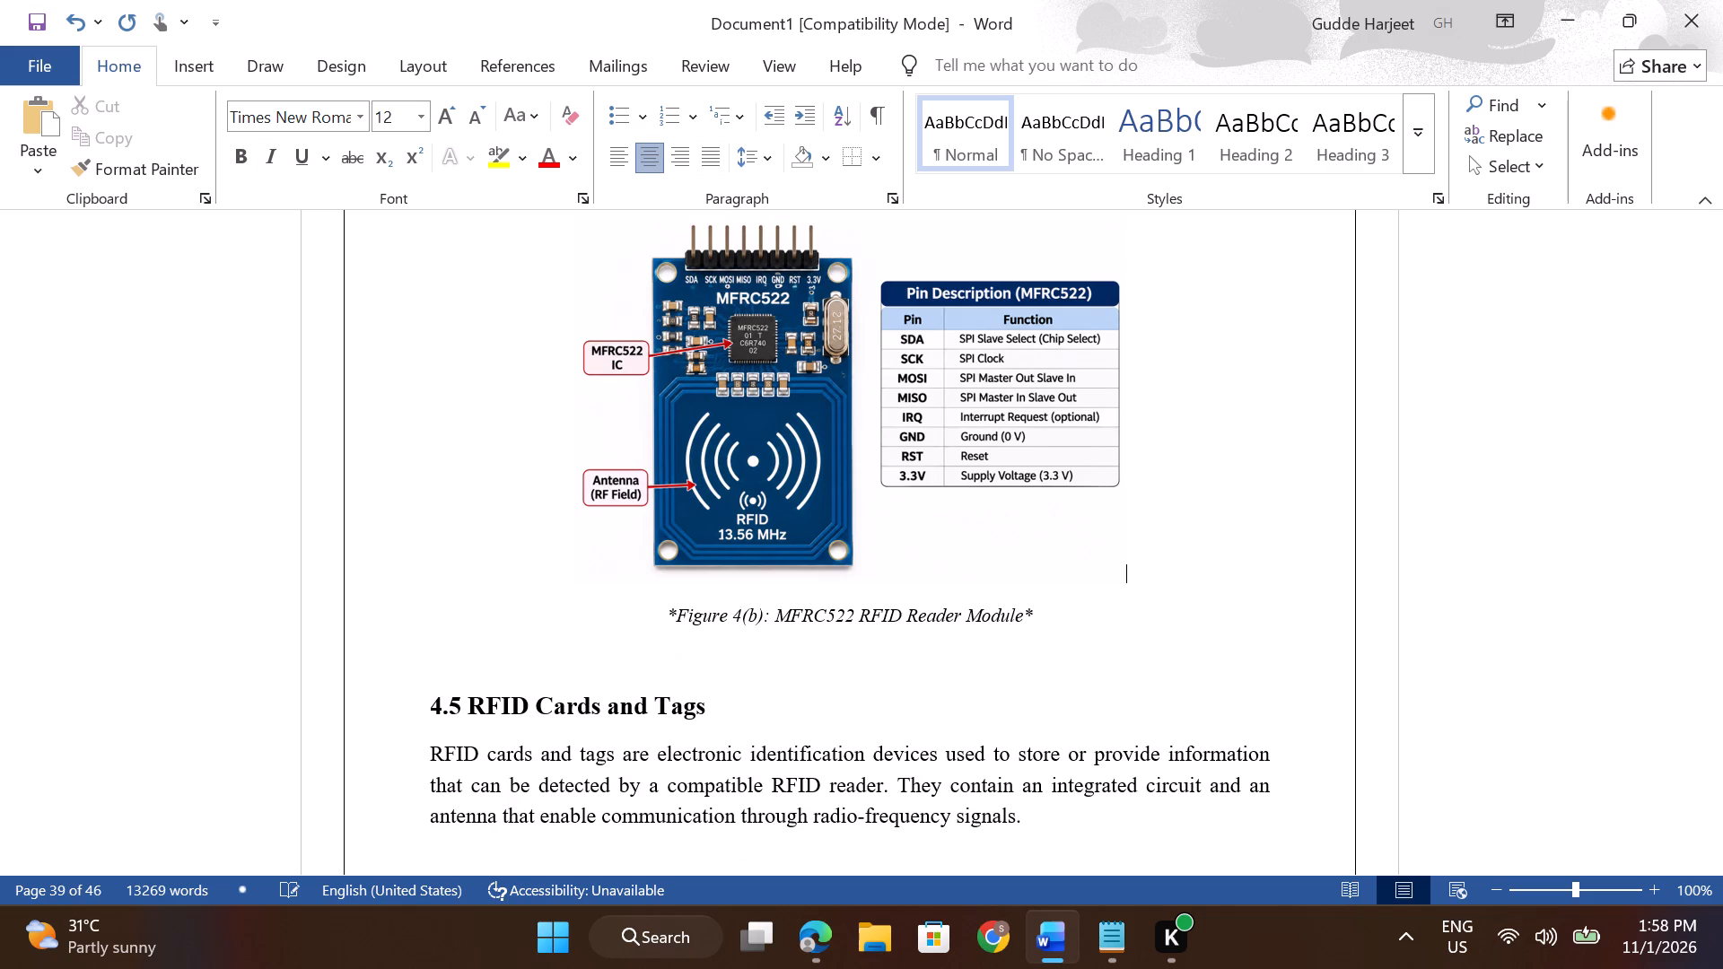
Review the layout of section 4.4 around Figure 4(b) and the page break within section 4.5.
scroll(680, 637, up, 1)
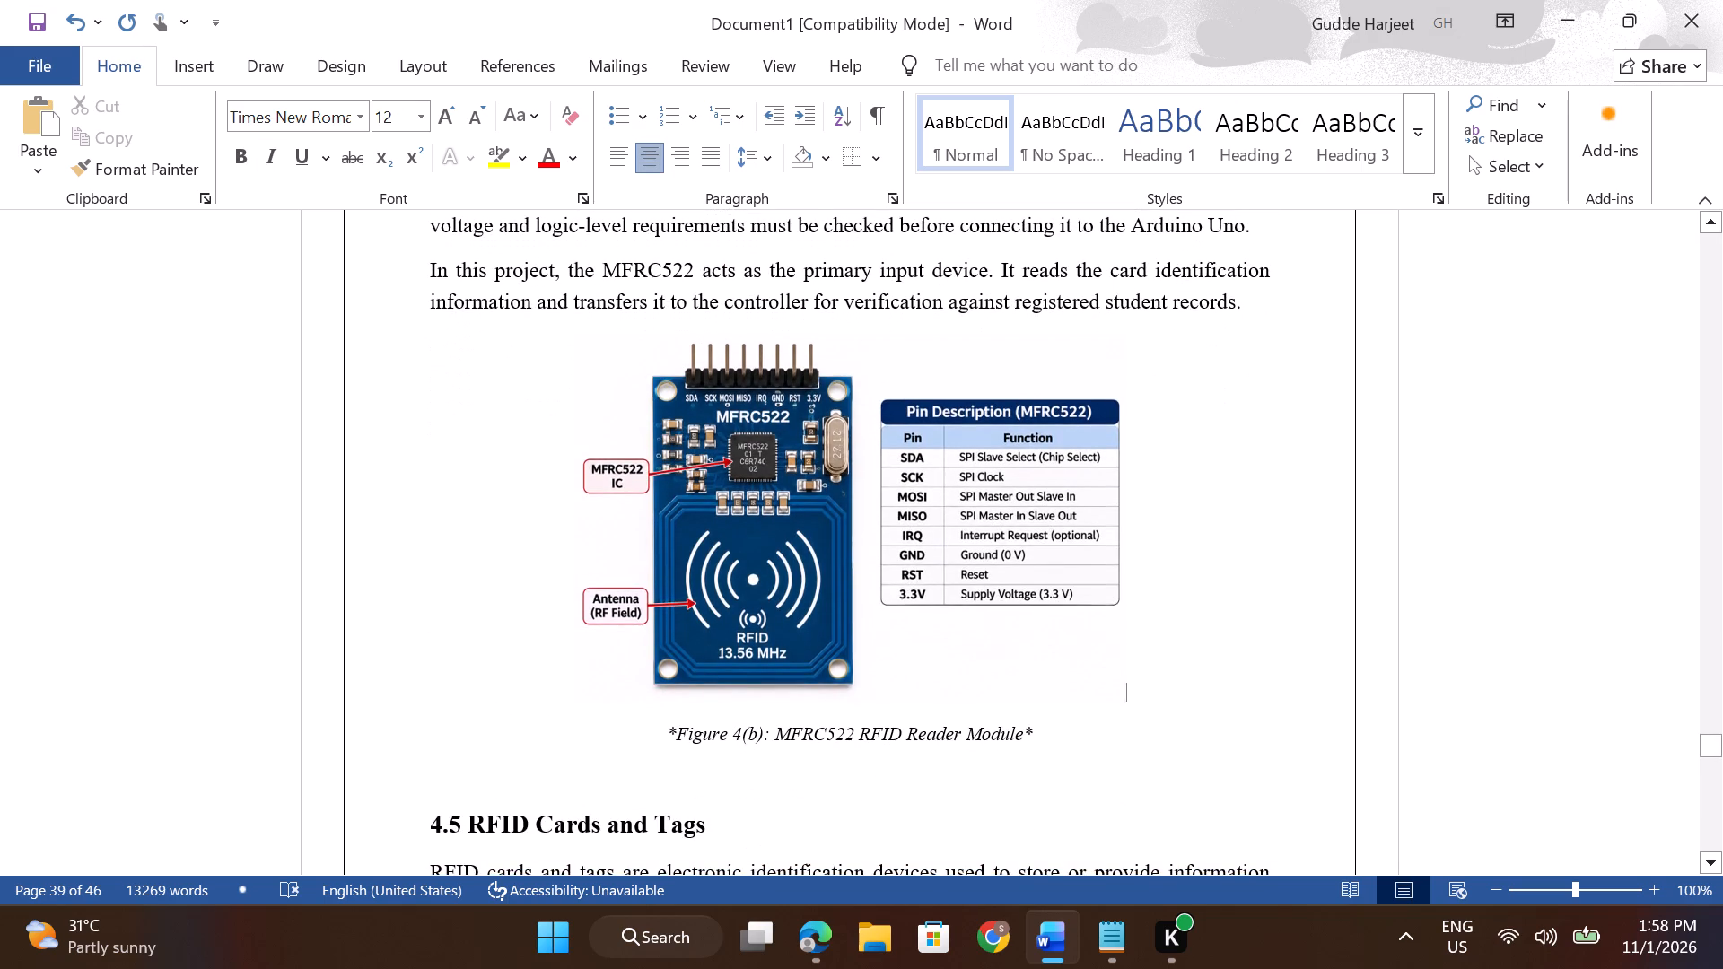
scroll(680, 637, up, 1)
scroll(680, 637, down, 1)
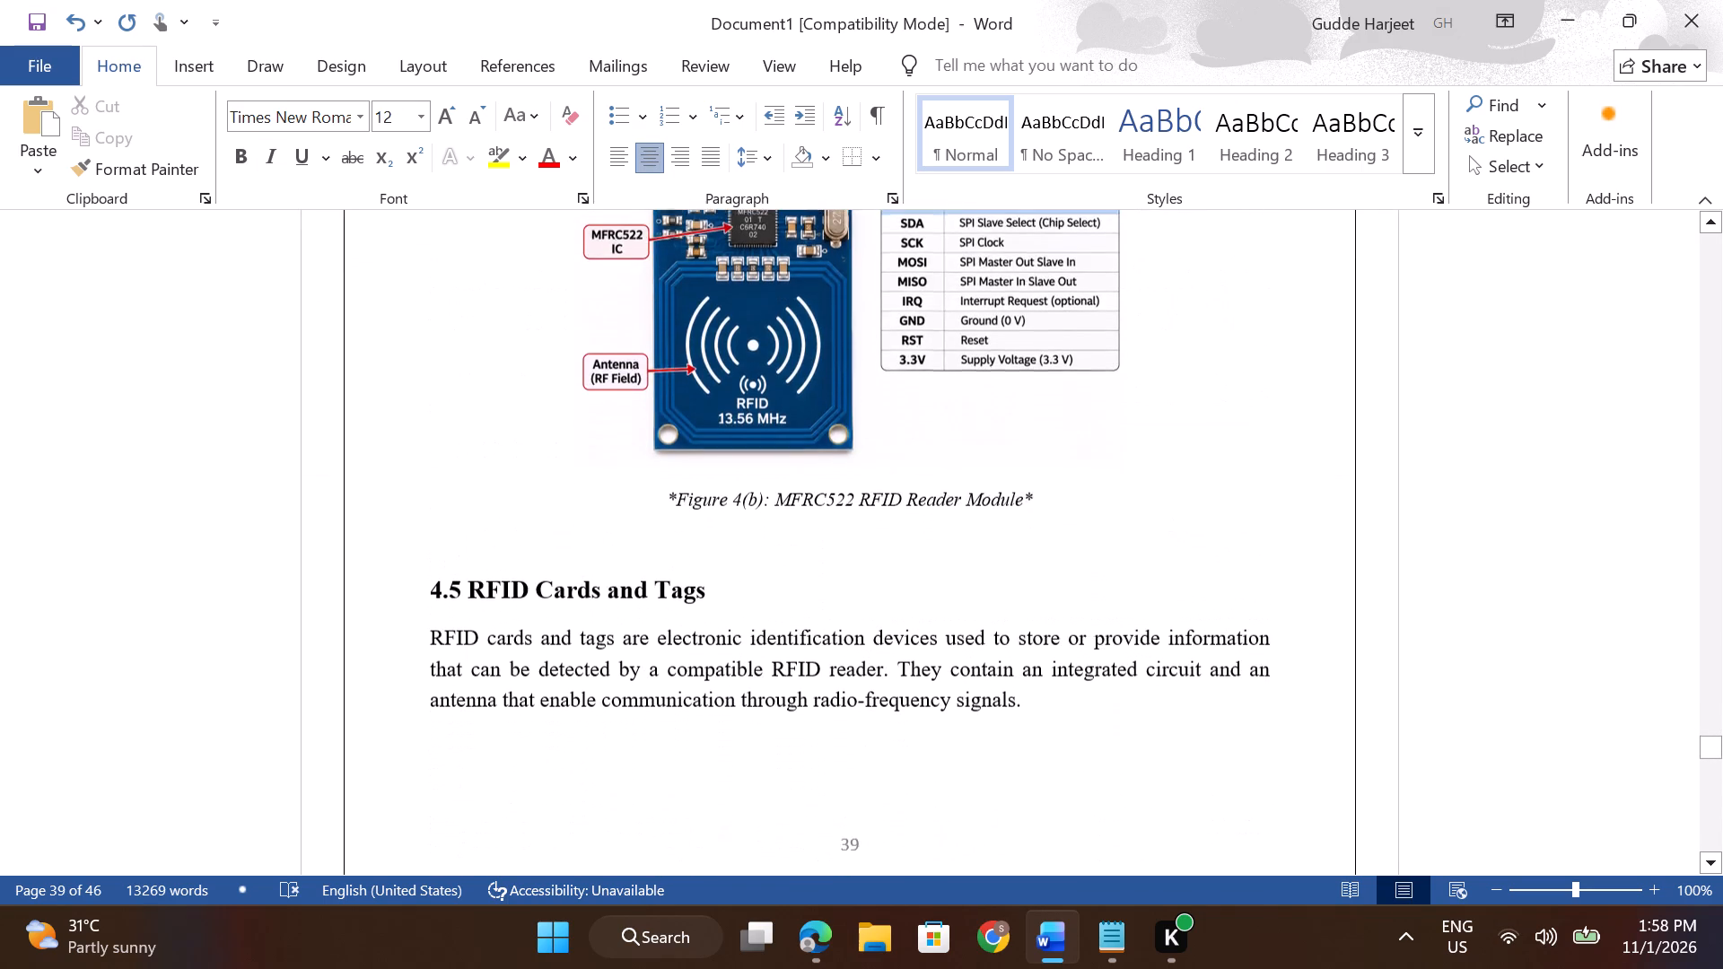
scroll(680, 637, down, 1)
scroll(680, 637, up, 1)
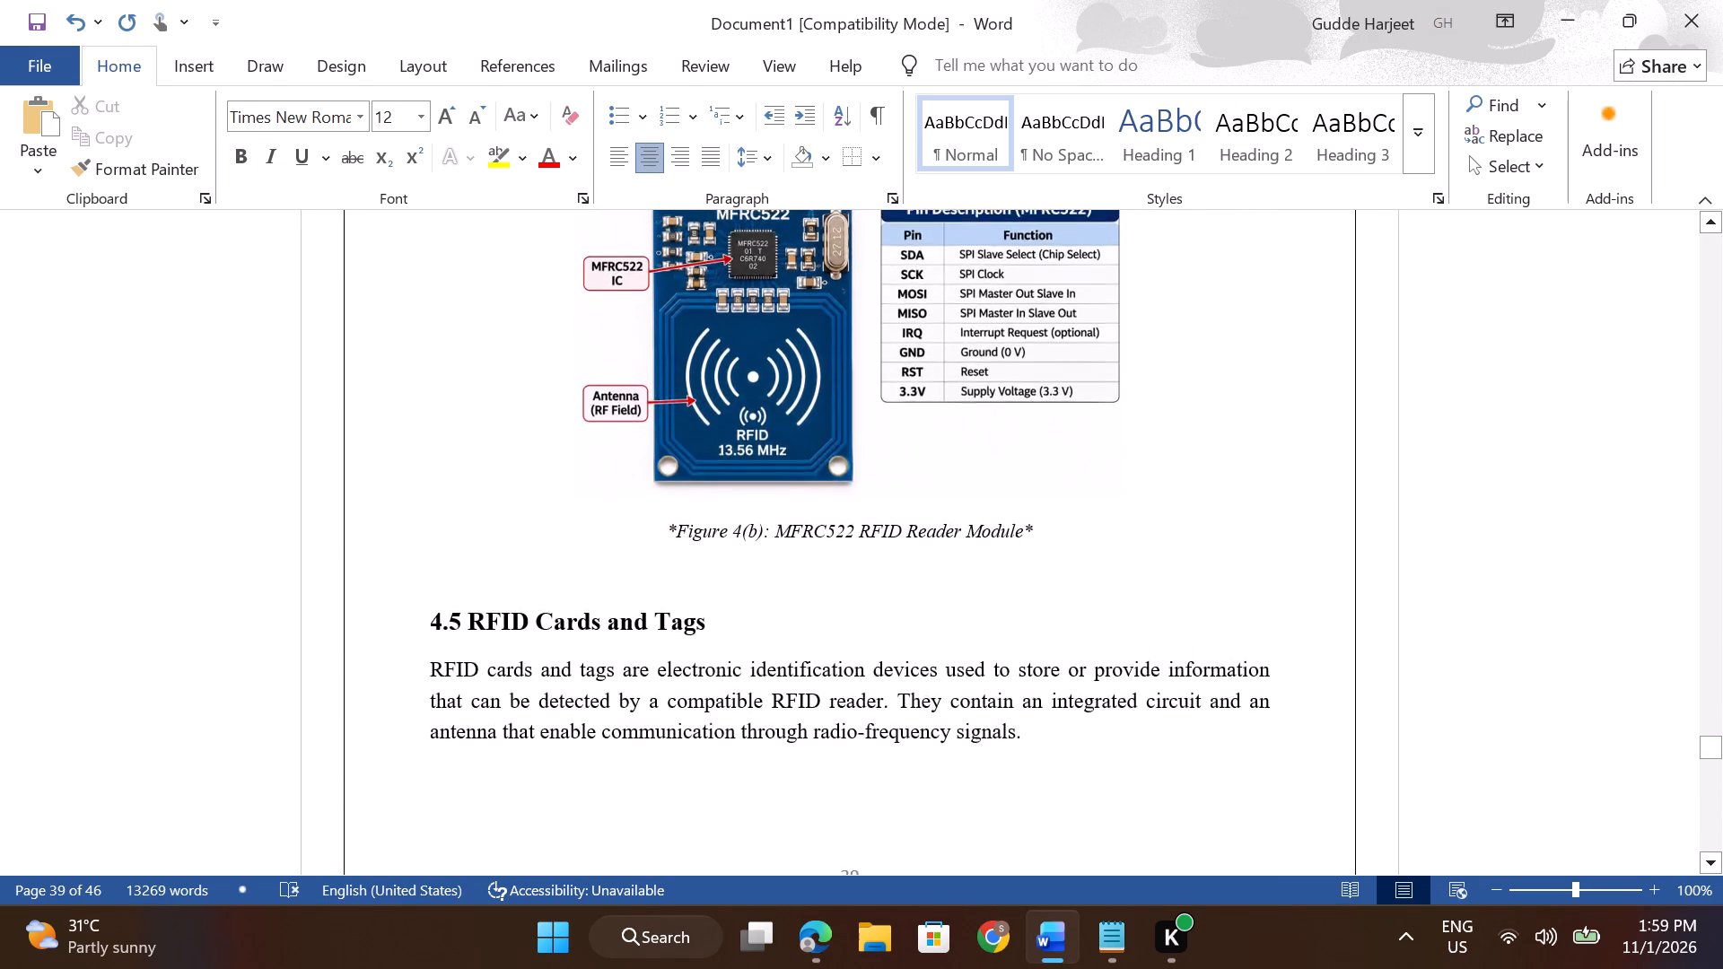
scroll(680, 637, up, 2)
scroll(680, 637, down, 6)
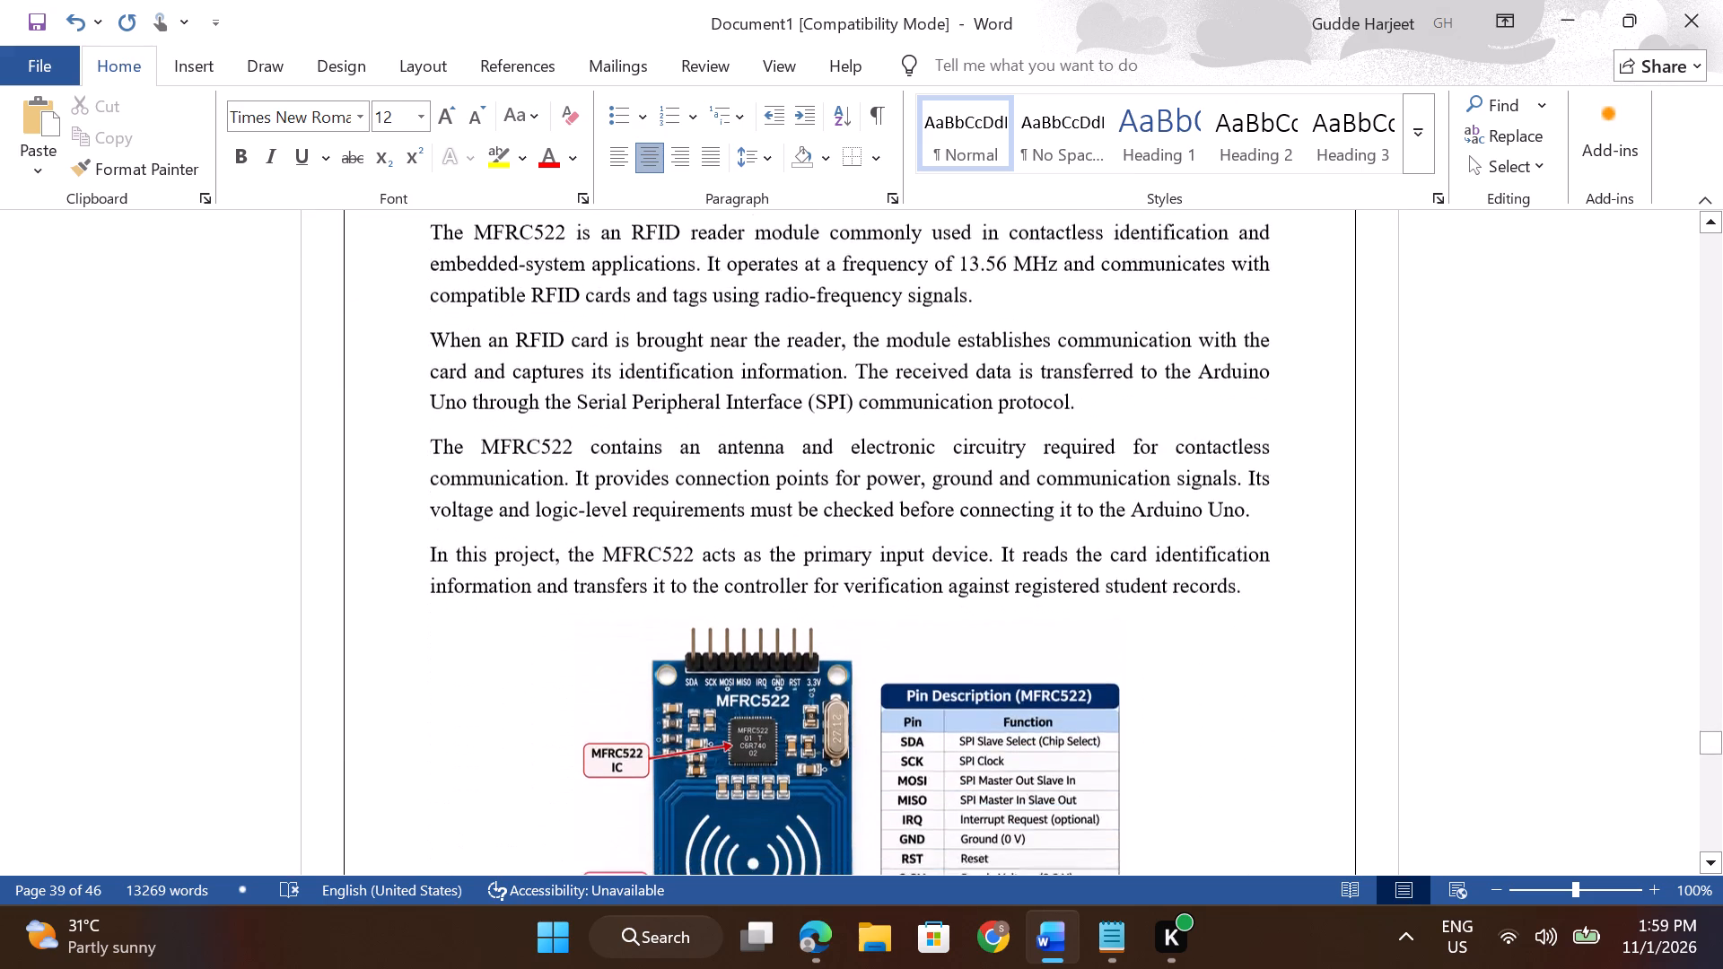
scroll(680, 637, down, 5)
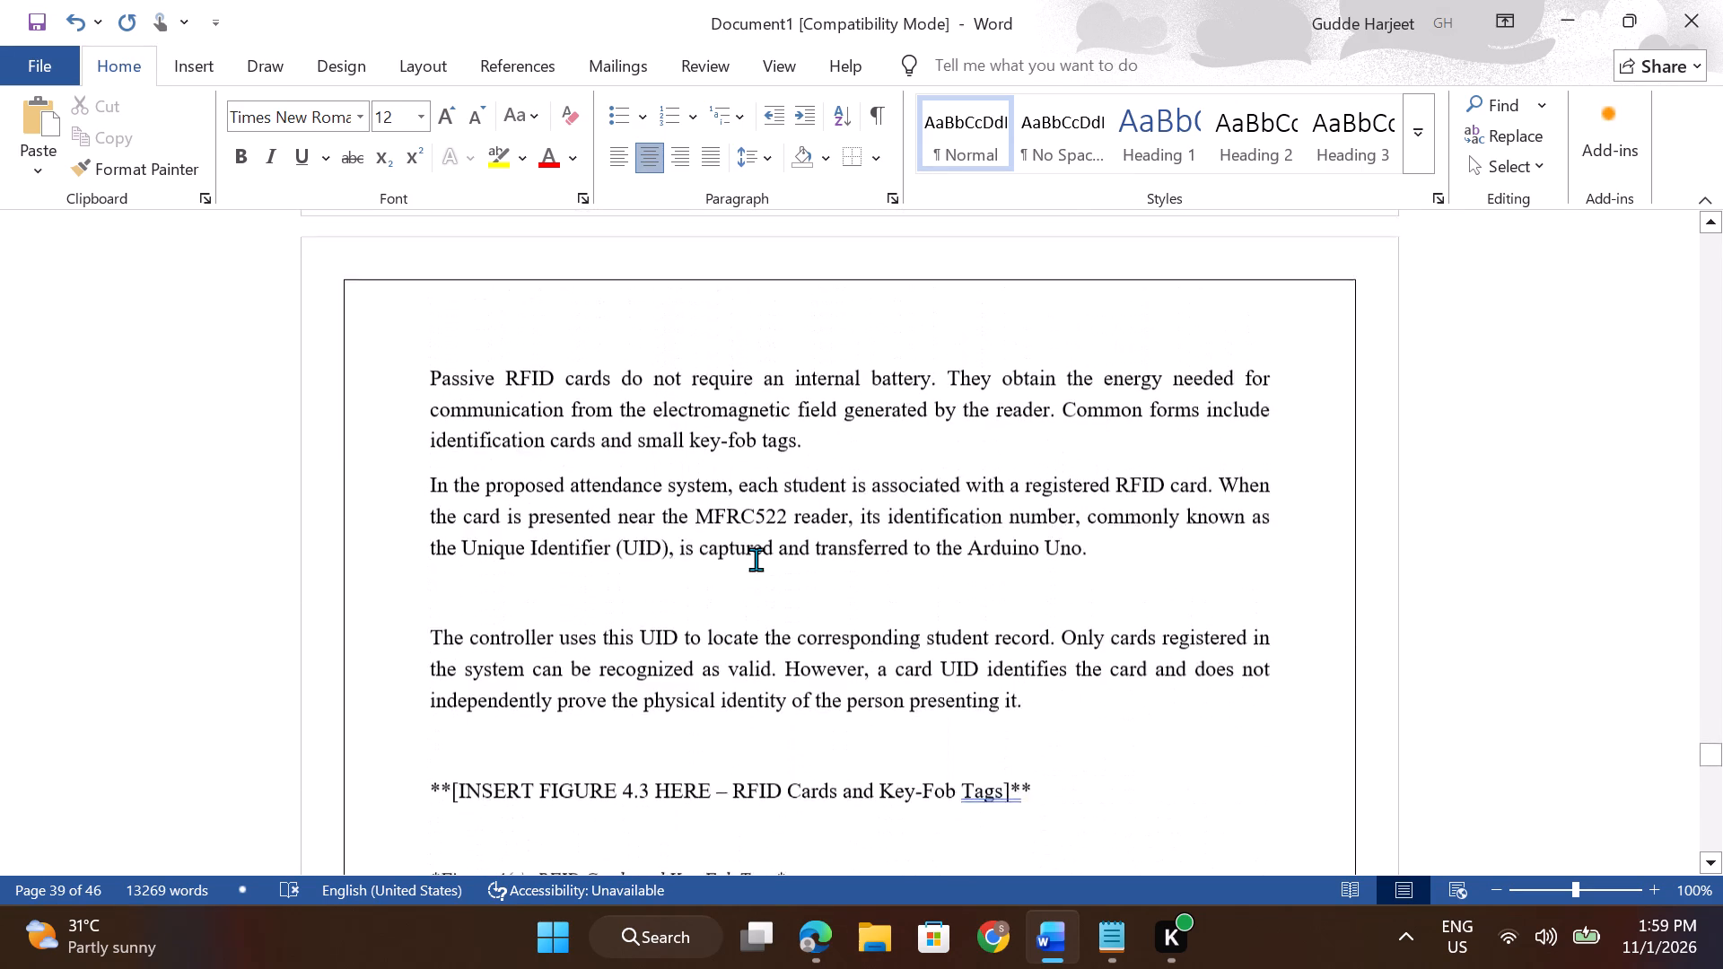
scroll(756, 559, up, 5)
scroll(756, 559, down, 2)
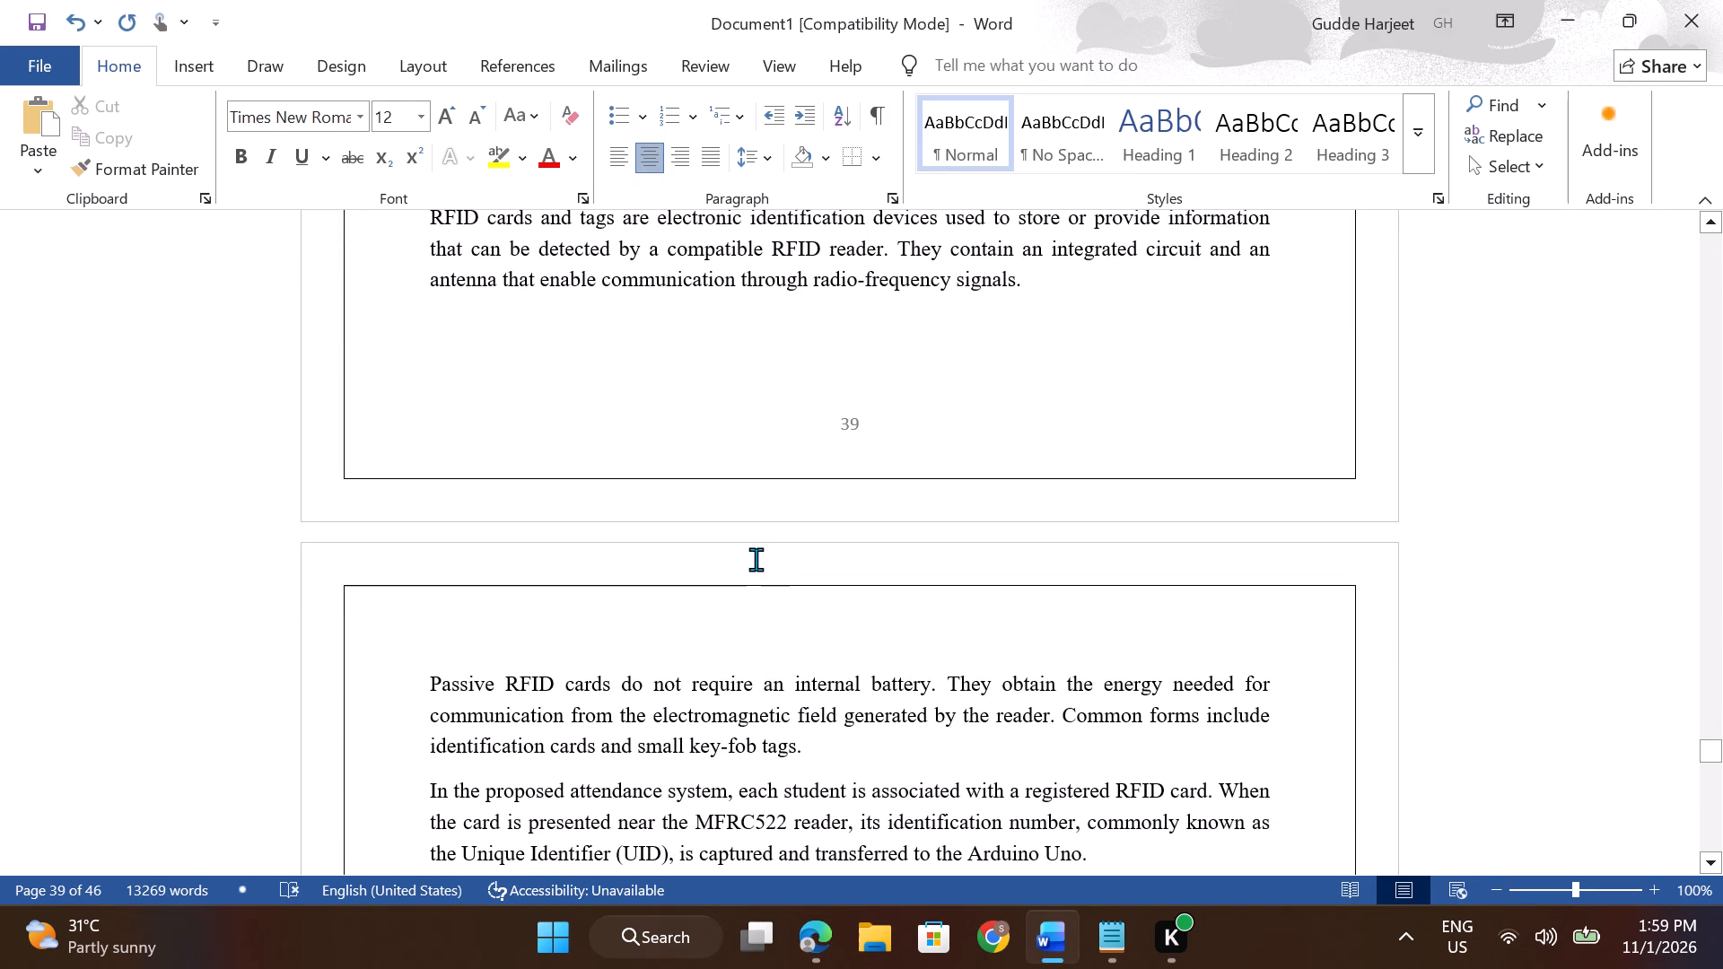
scroll(756, 559, down, 1)
click(536, 358)
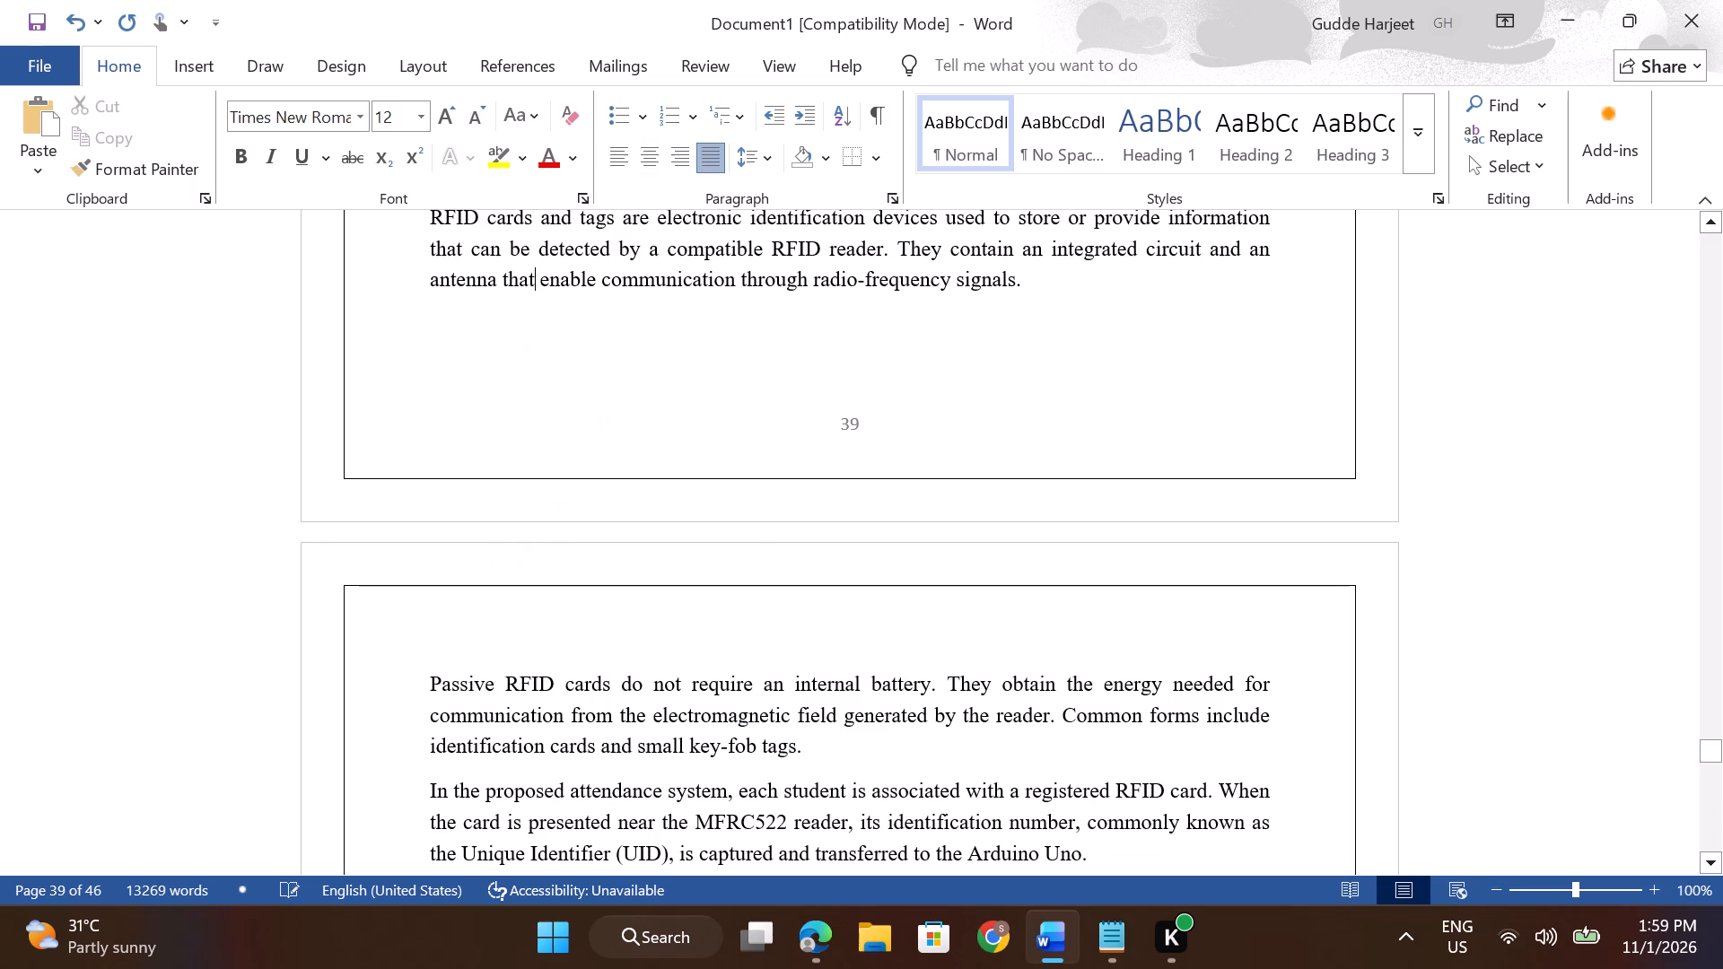
click(484, 653)
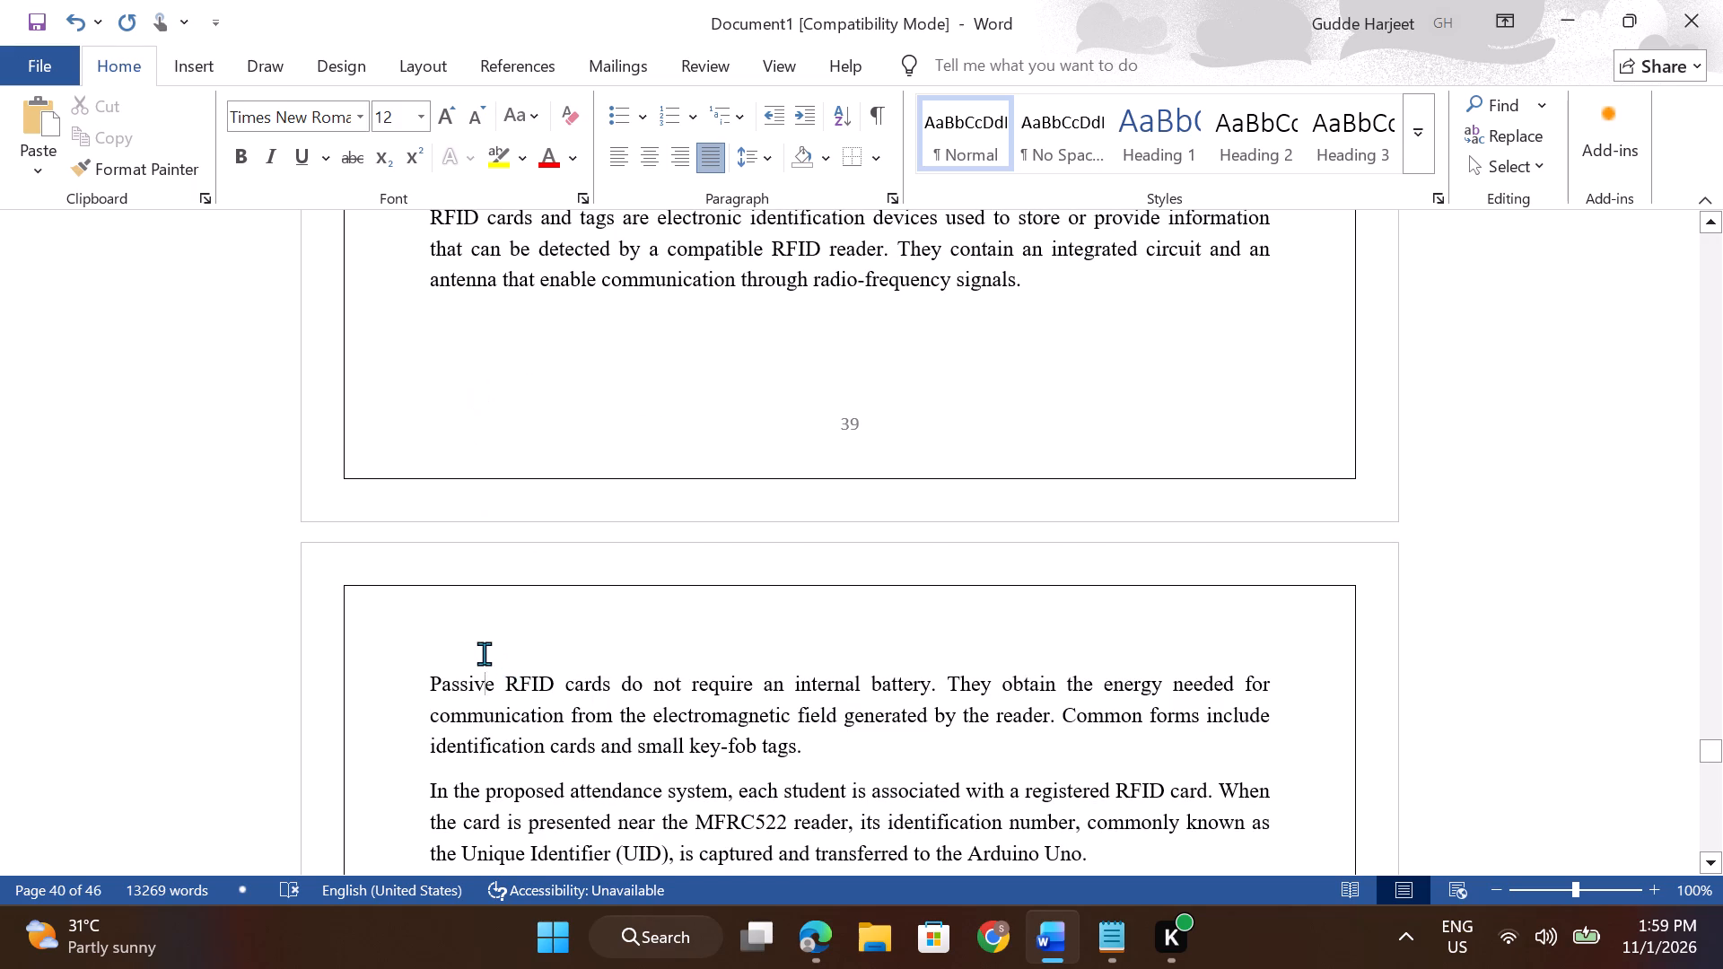
Delete the blank line above the section 4.5 paragraph beginning "The controller uses this UID".
scroll(484, 653, down, 3)
click(486, 596)
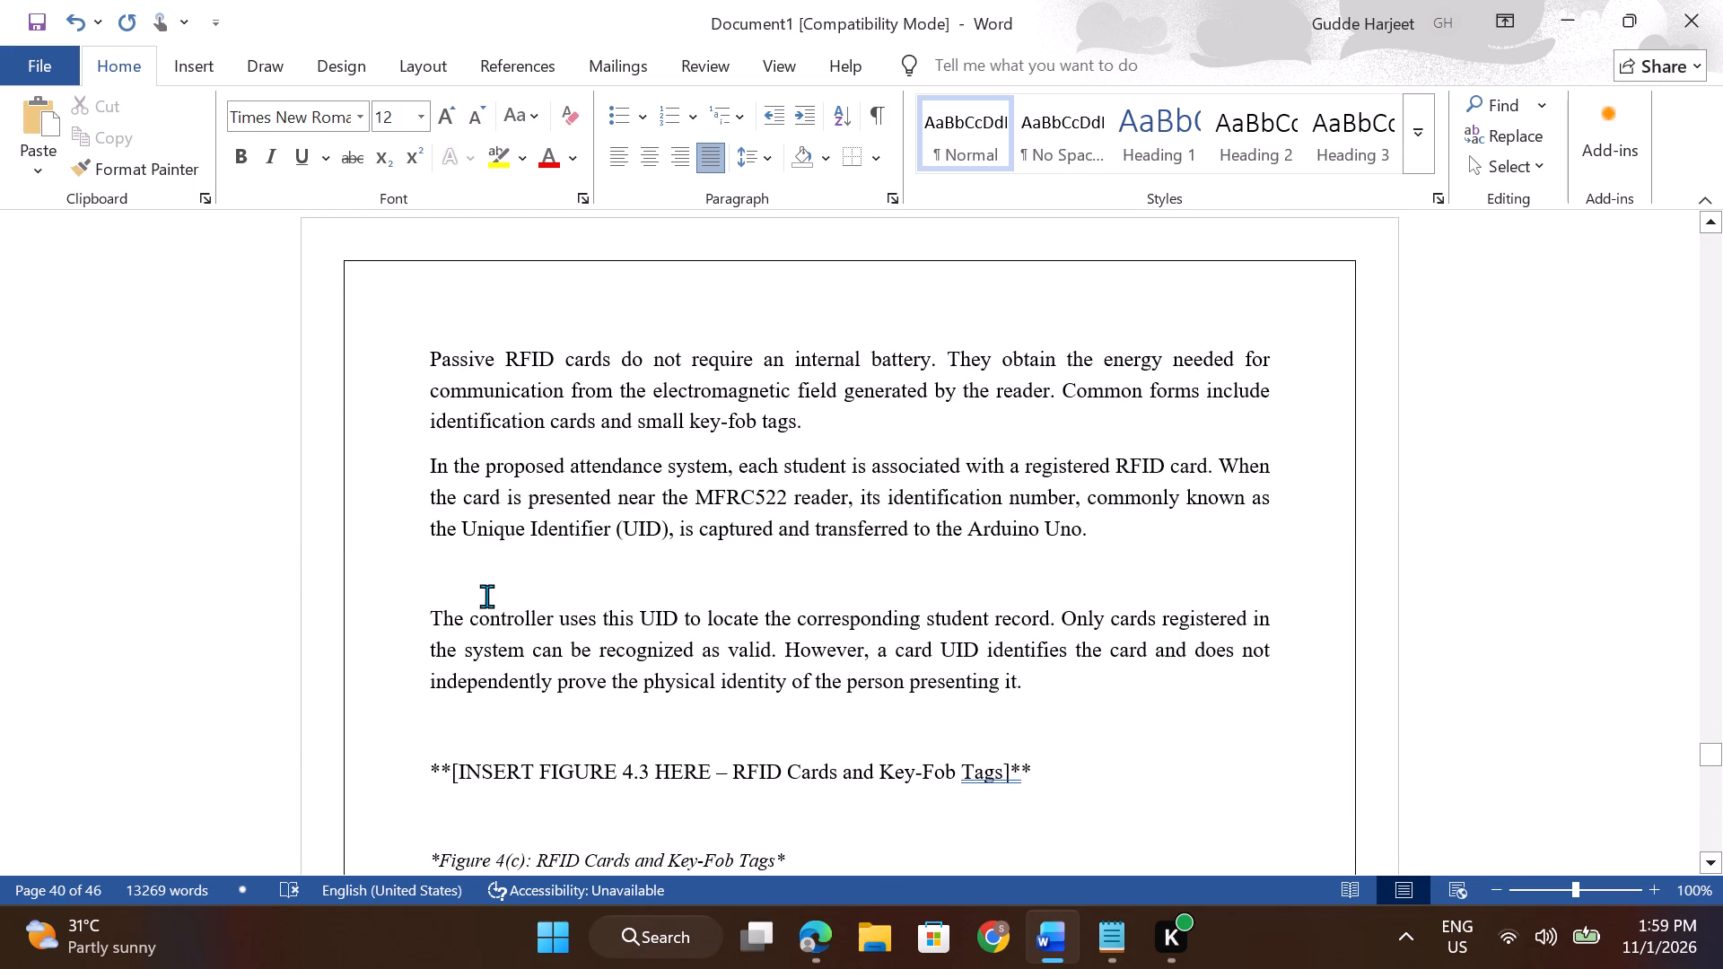
key(BackSpace)
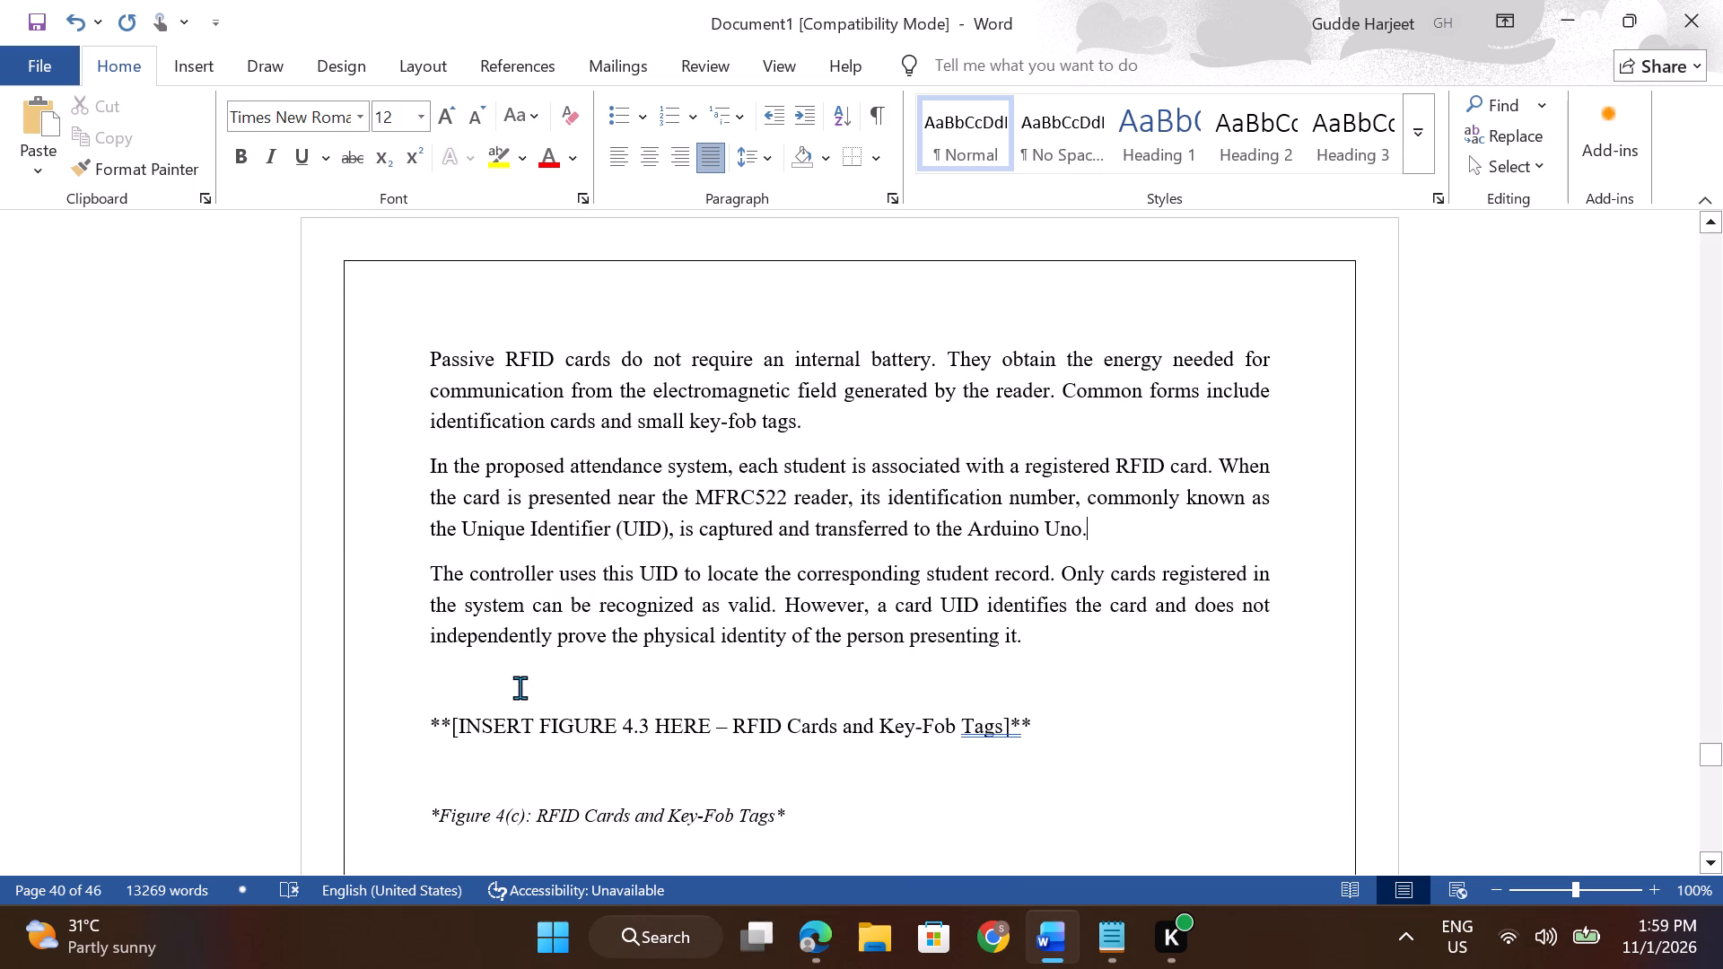
Add four blank lines above the Figure 4.3 placeholder for RFID Cards and Key-Fob Tags.
click(513, 684)
key(Return)
key(Return)
key(Return)
scroll(591, 720, down, 2)
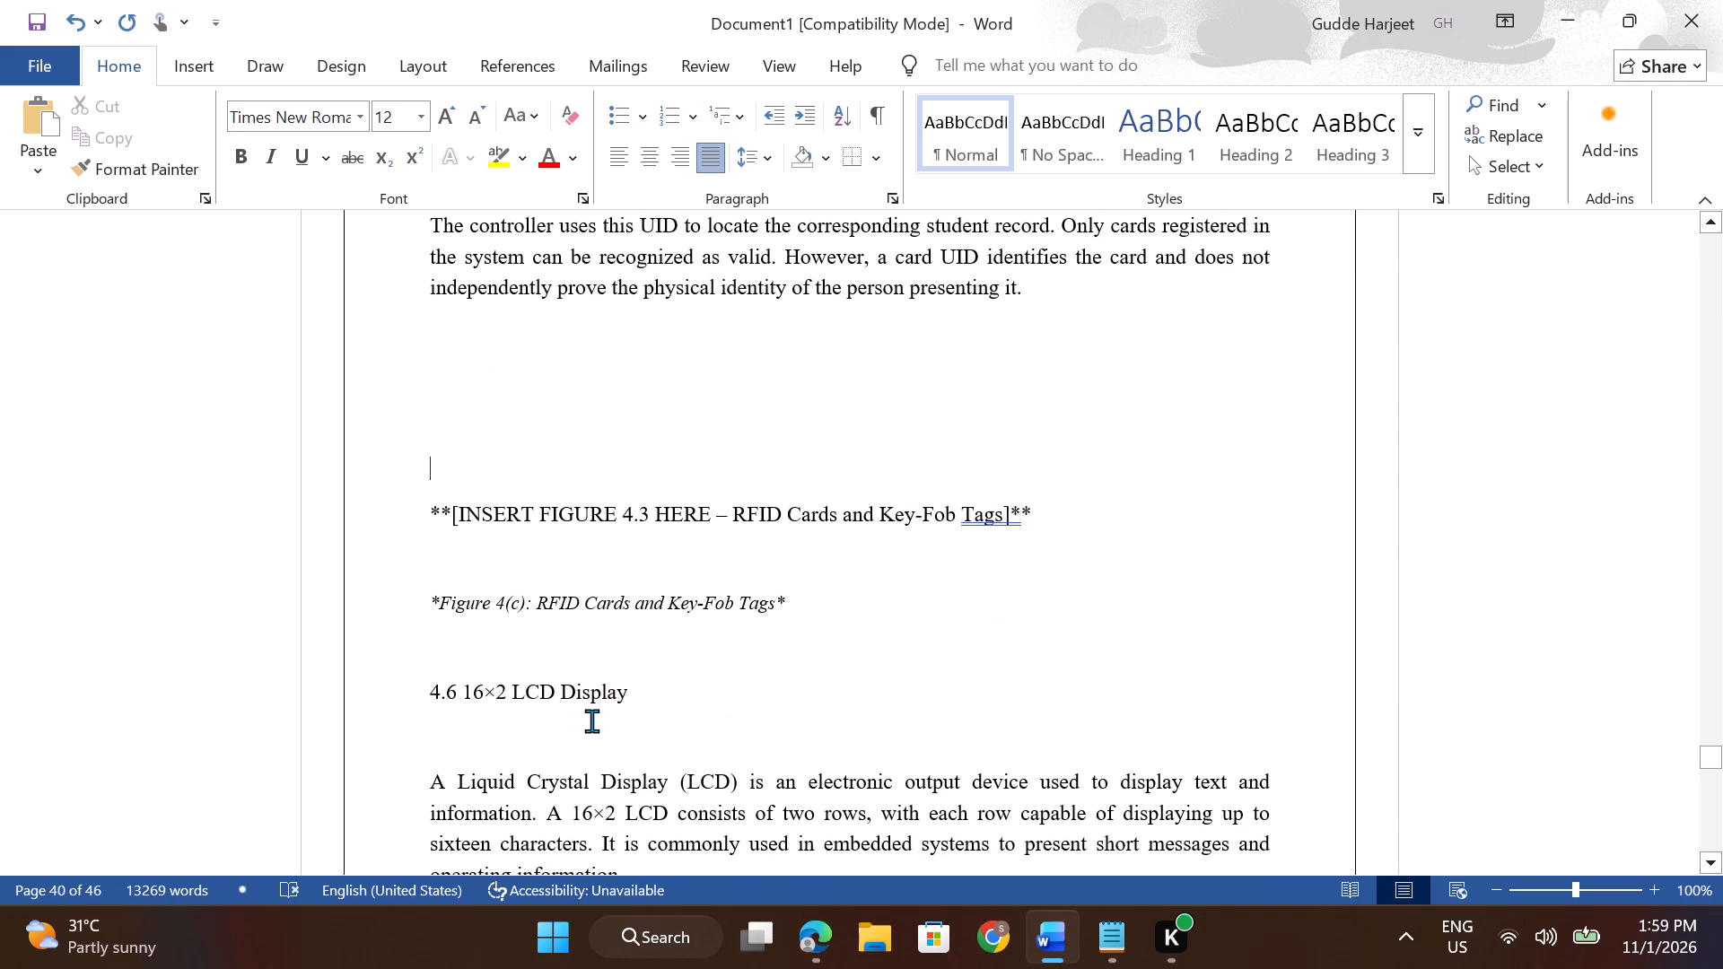
key(Return)
Delete the placeholder line "**[INSERT FIGURE 4.3 HERE – RFID Cards and Key-Fob Tags]**".
click(815, 567)
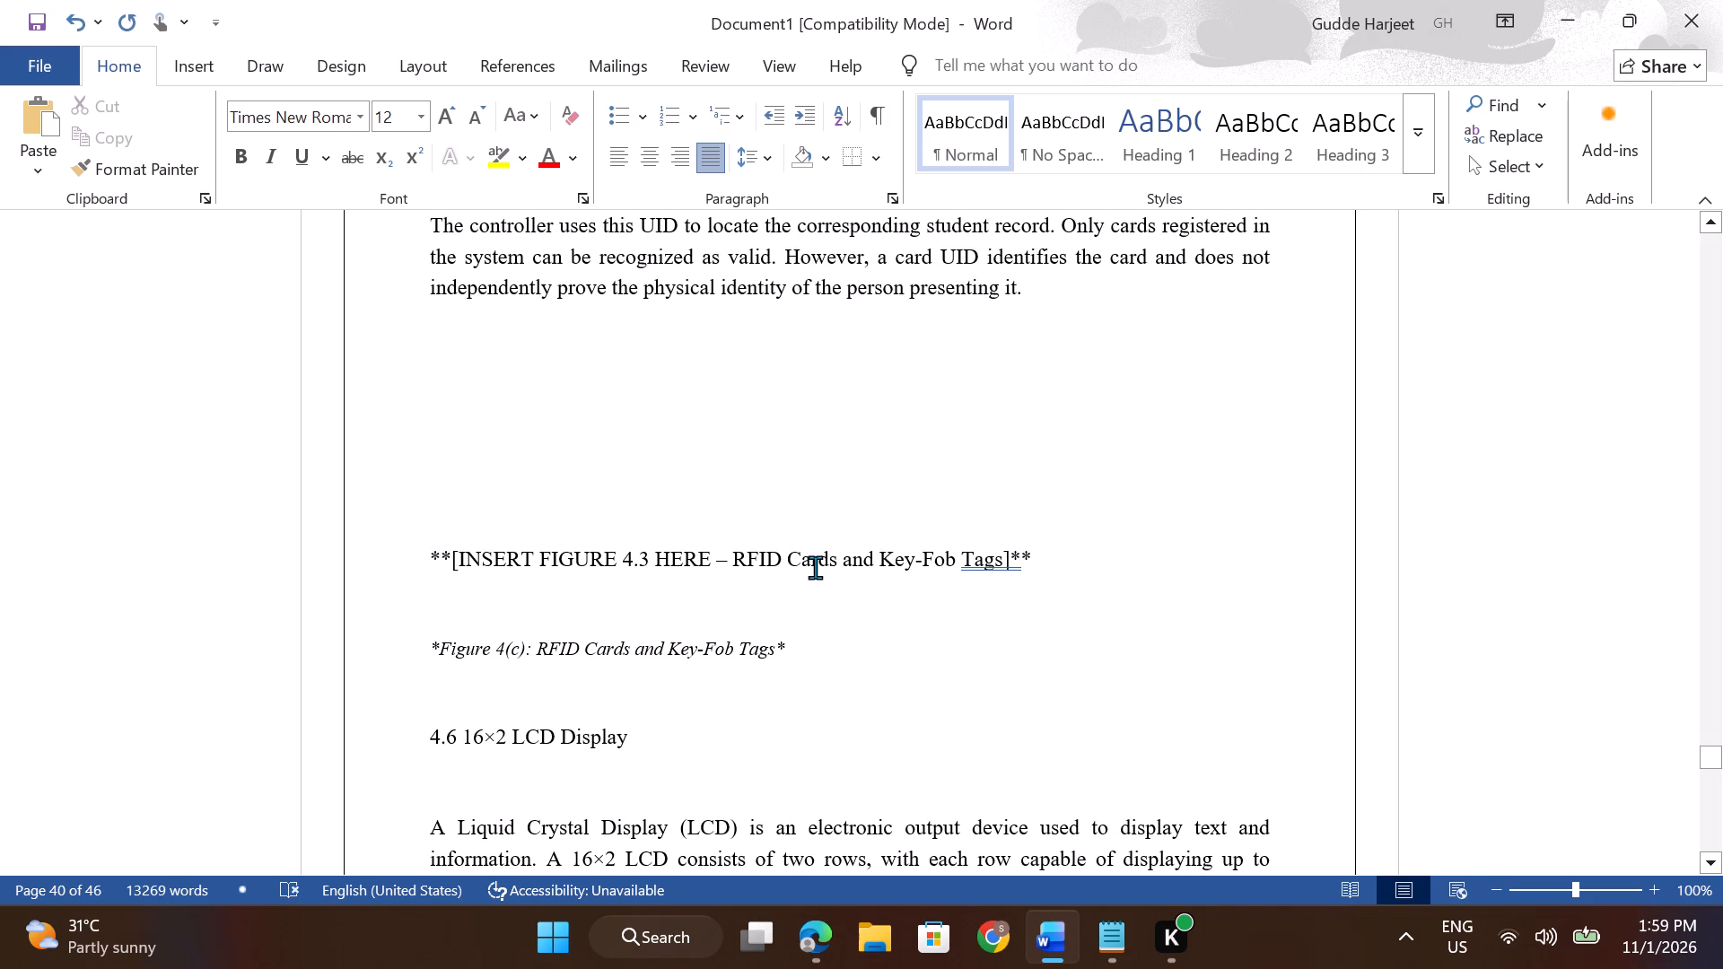
ctrl+click(815, 567)
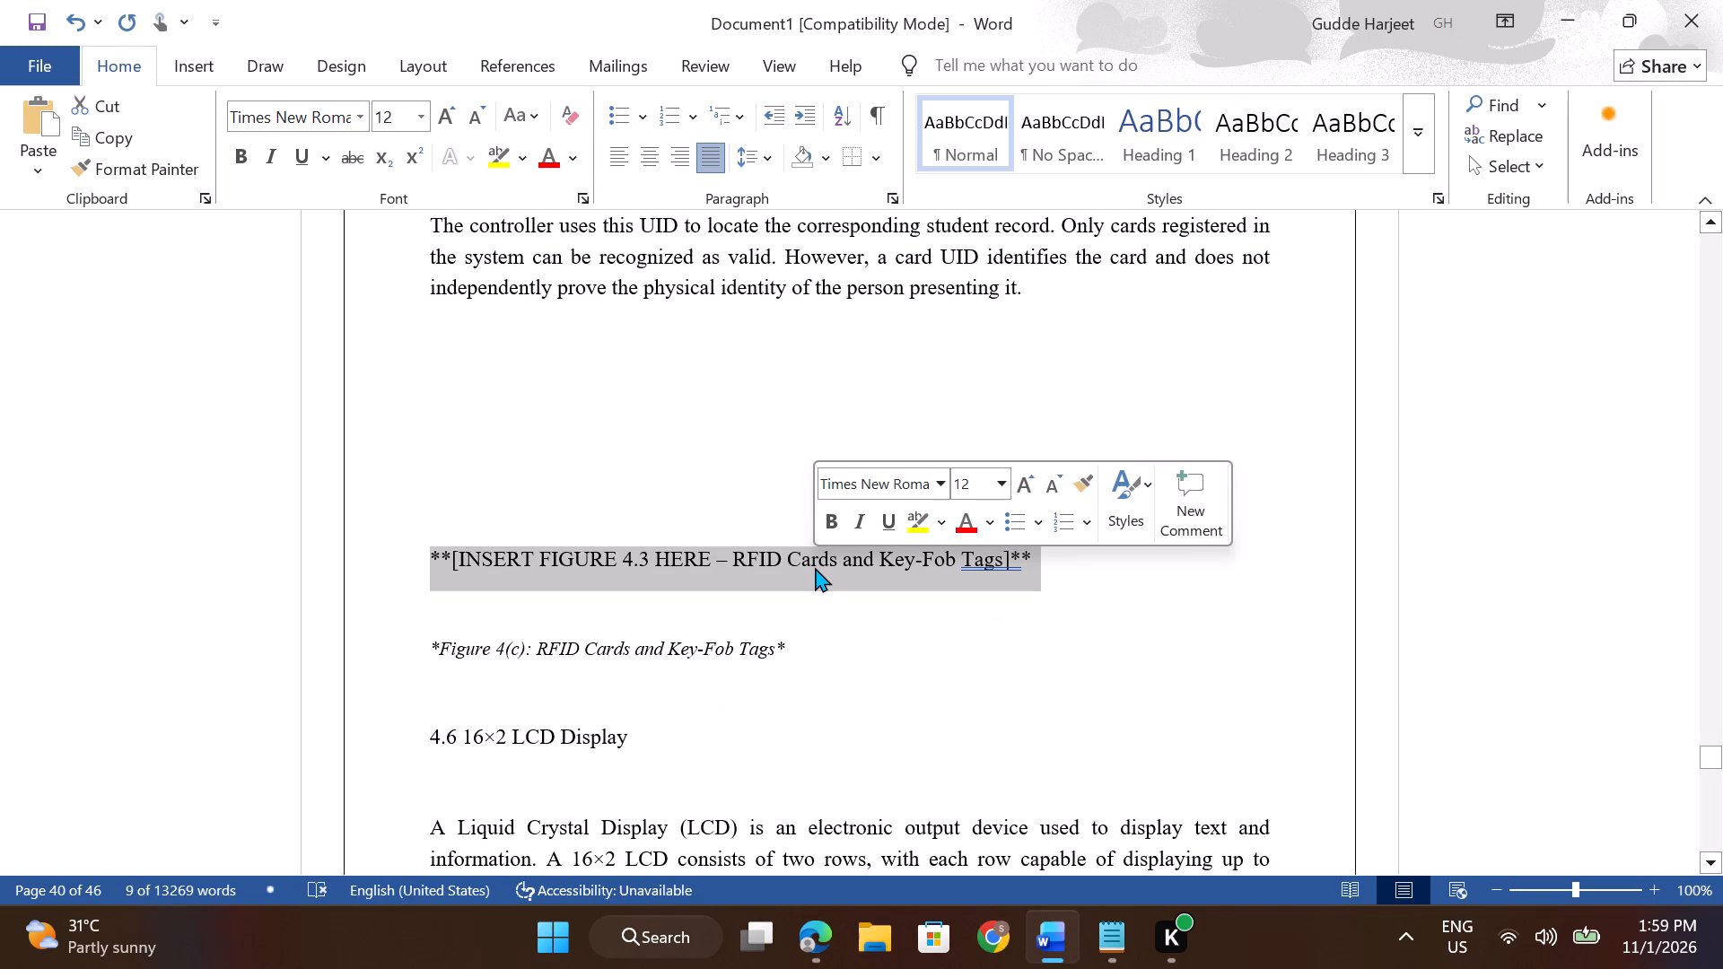
key(BackSpace)
Switch to ChatGPT in Edge, close the MFRC522 preview, then open and download the generated RFID cards and key-fob tags image.
key(alt+Tab)
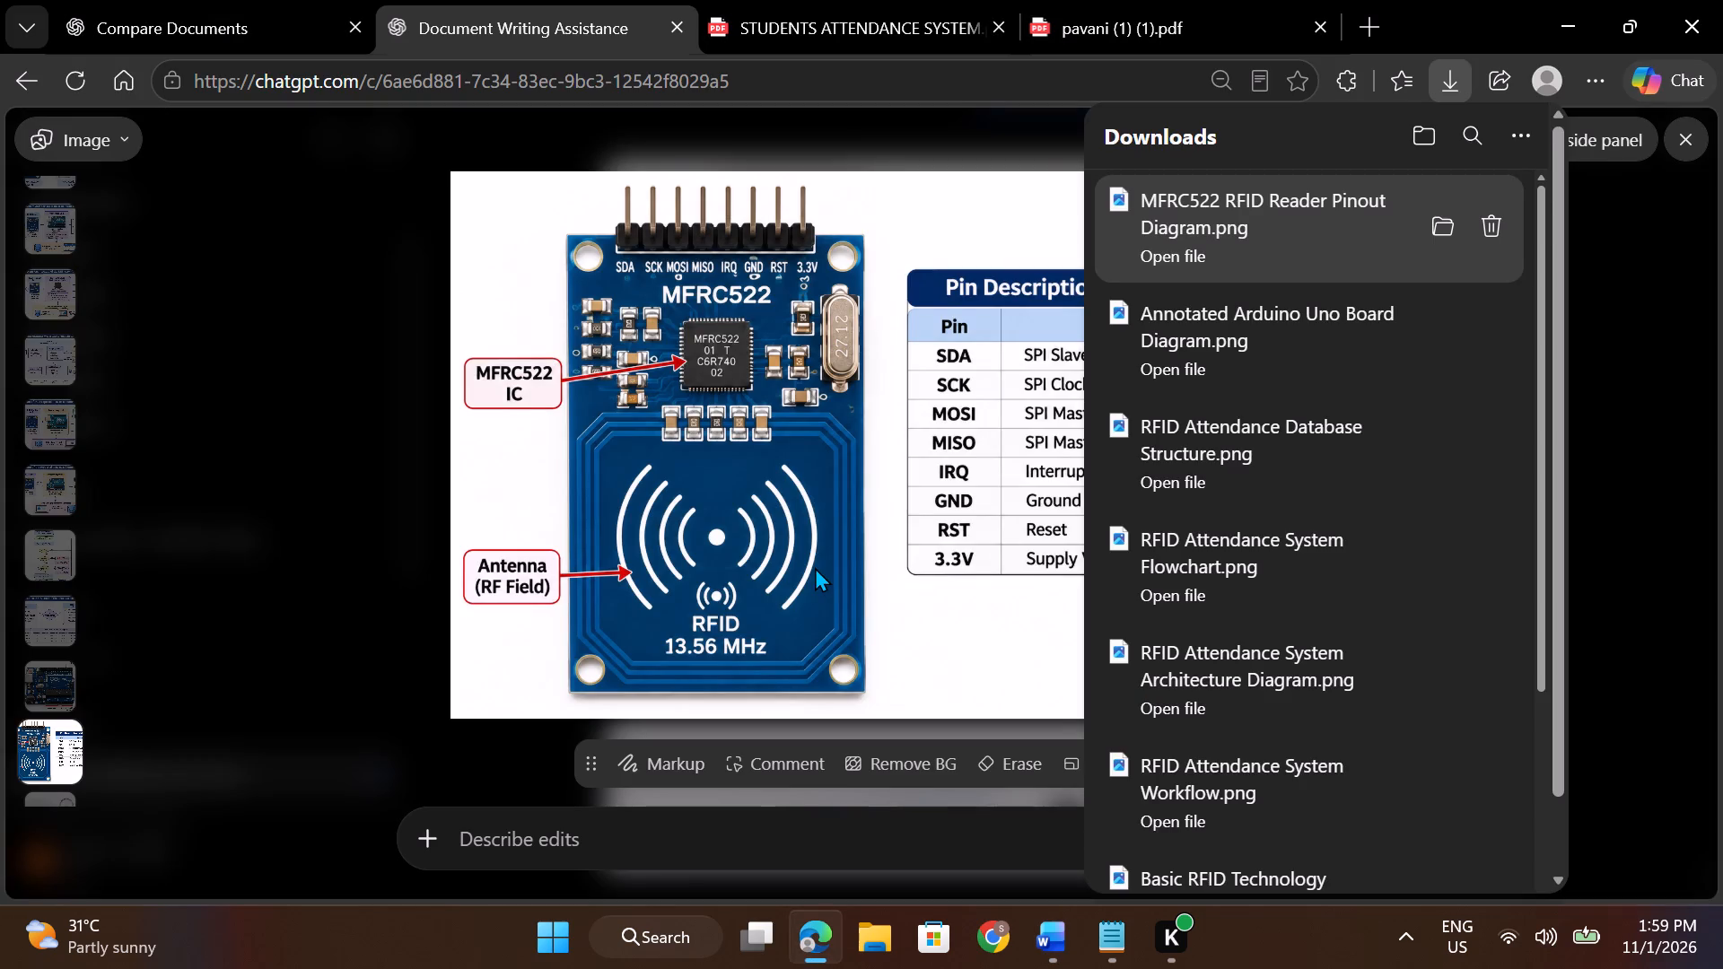
click(1677, 160)
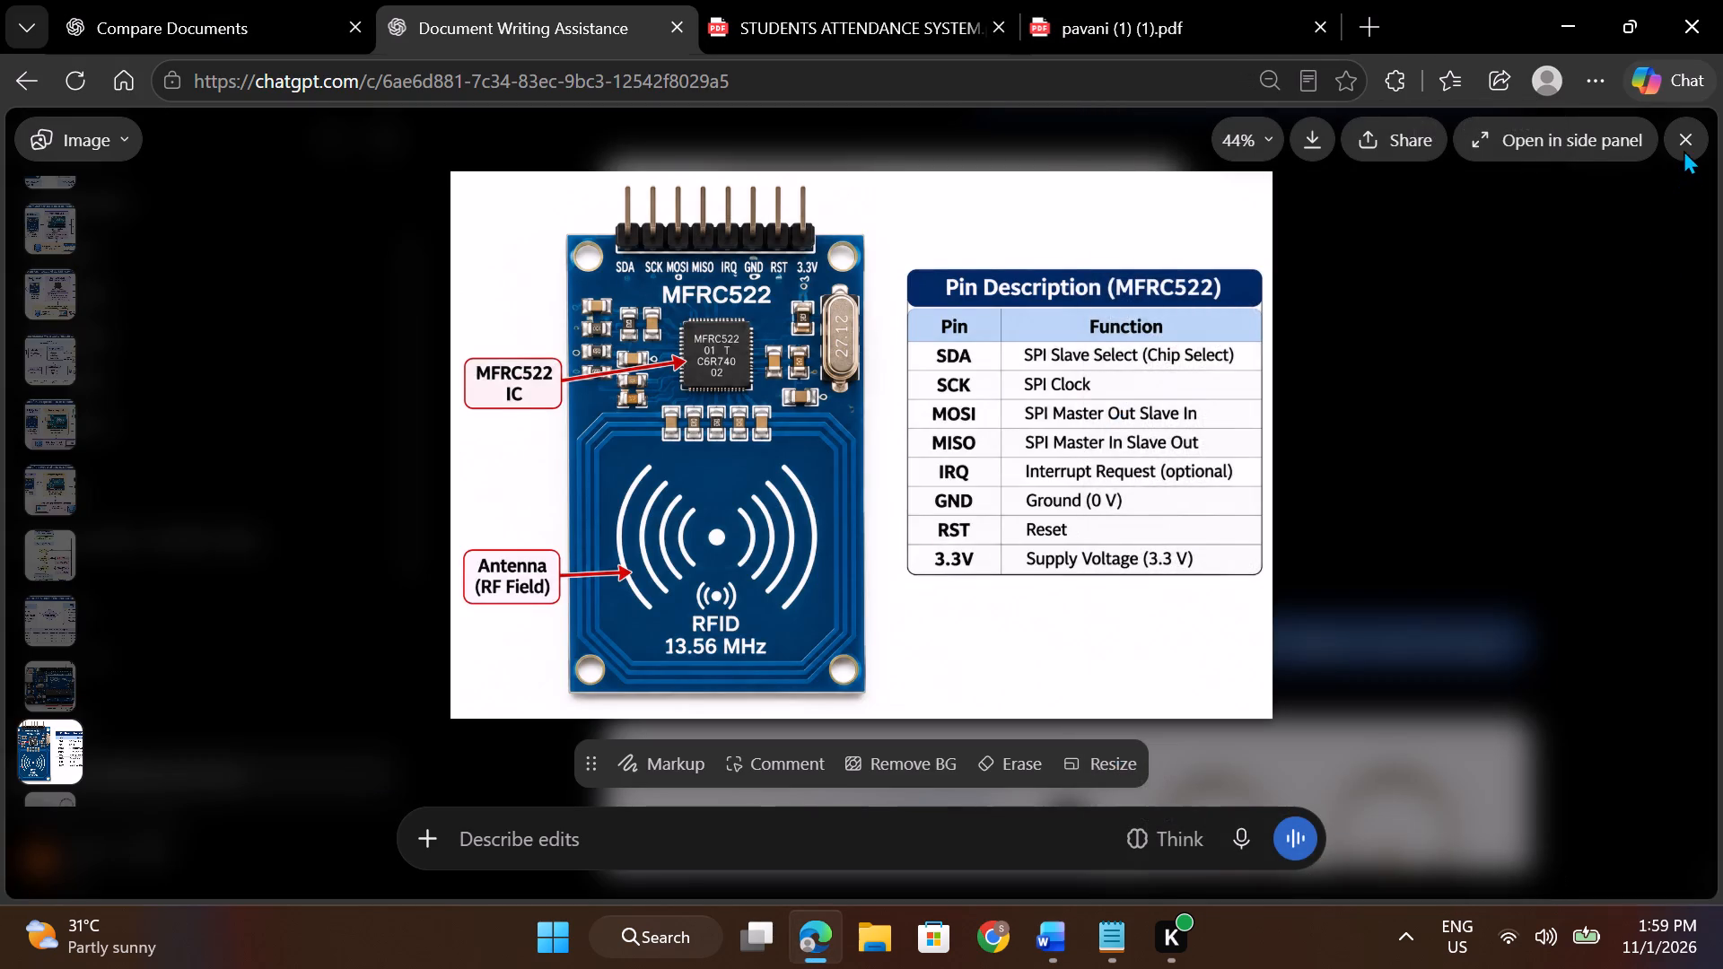
click(1688, 144)
scroll(1417, 555, down, 4)
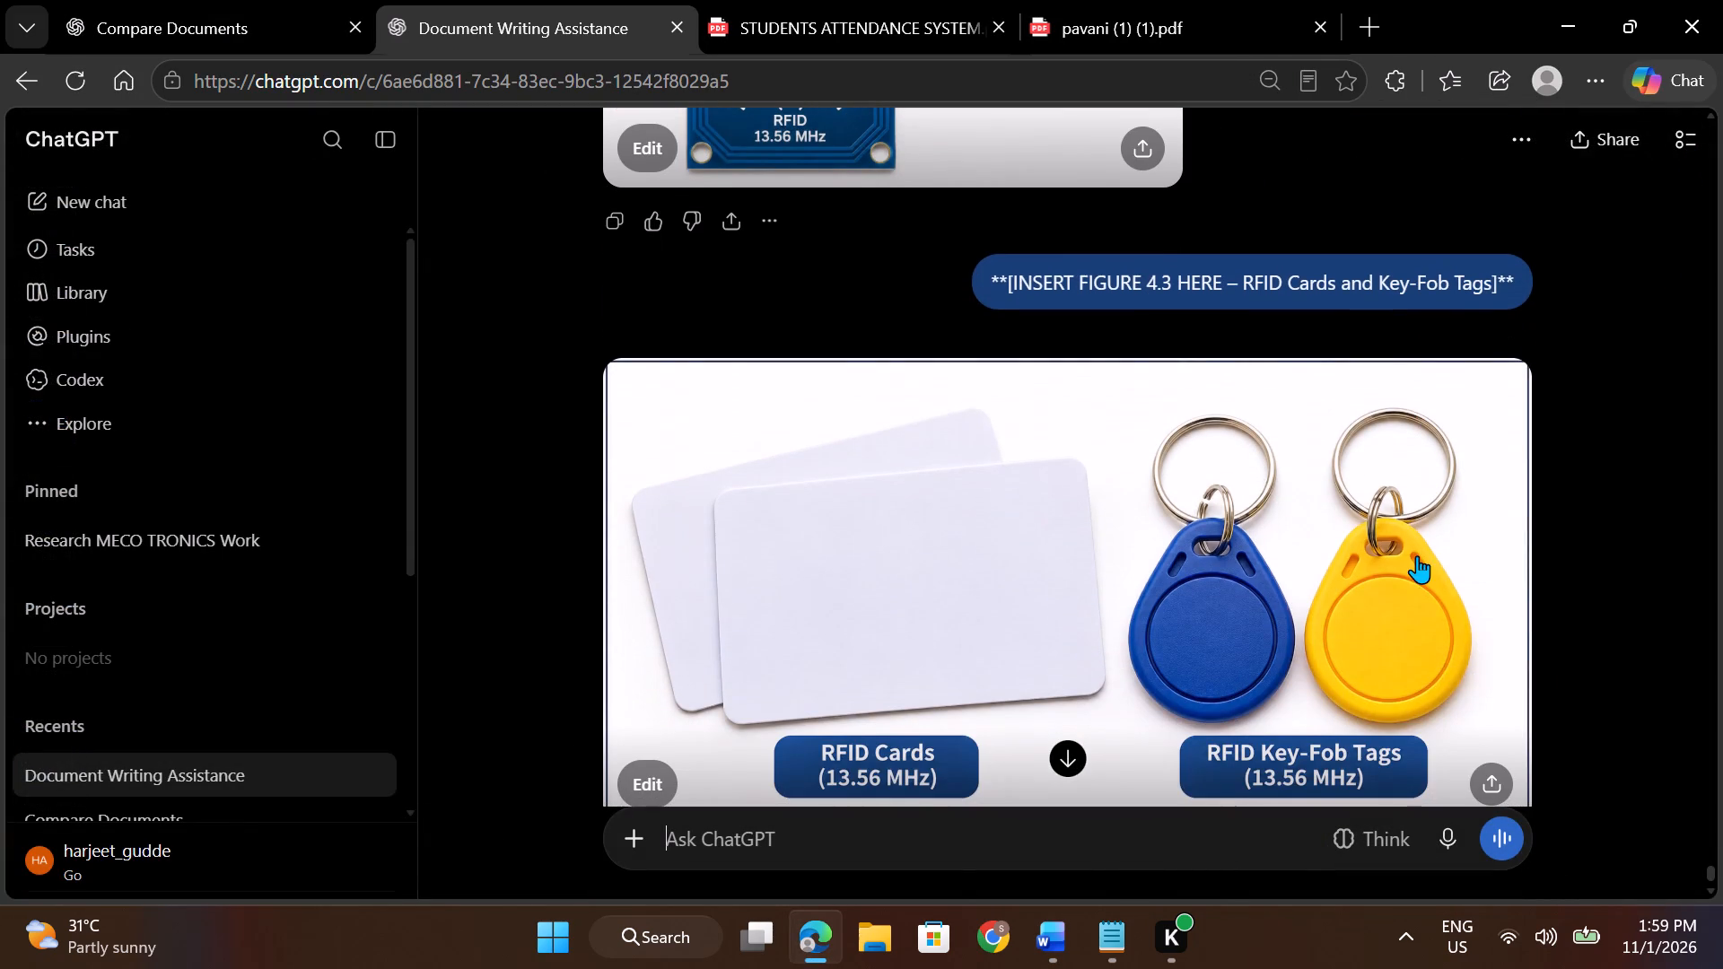
scroll(1216, 531, down, 1)
click(1216, 531)
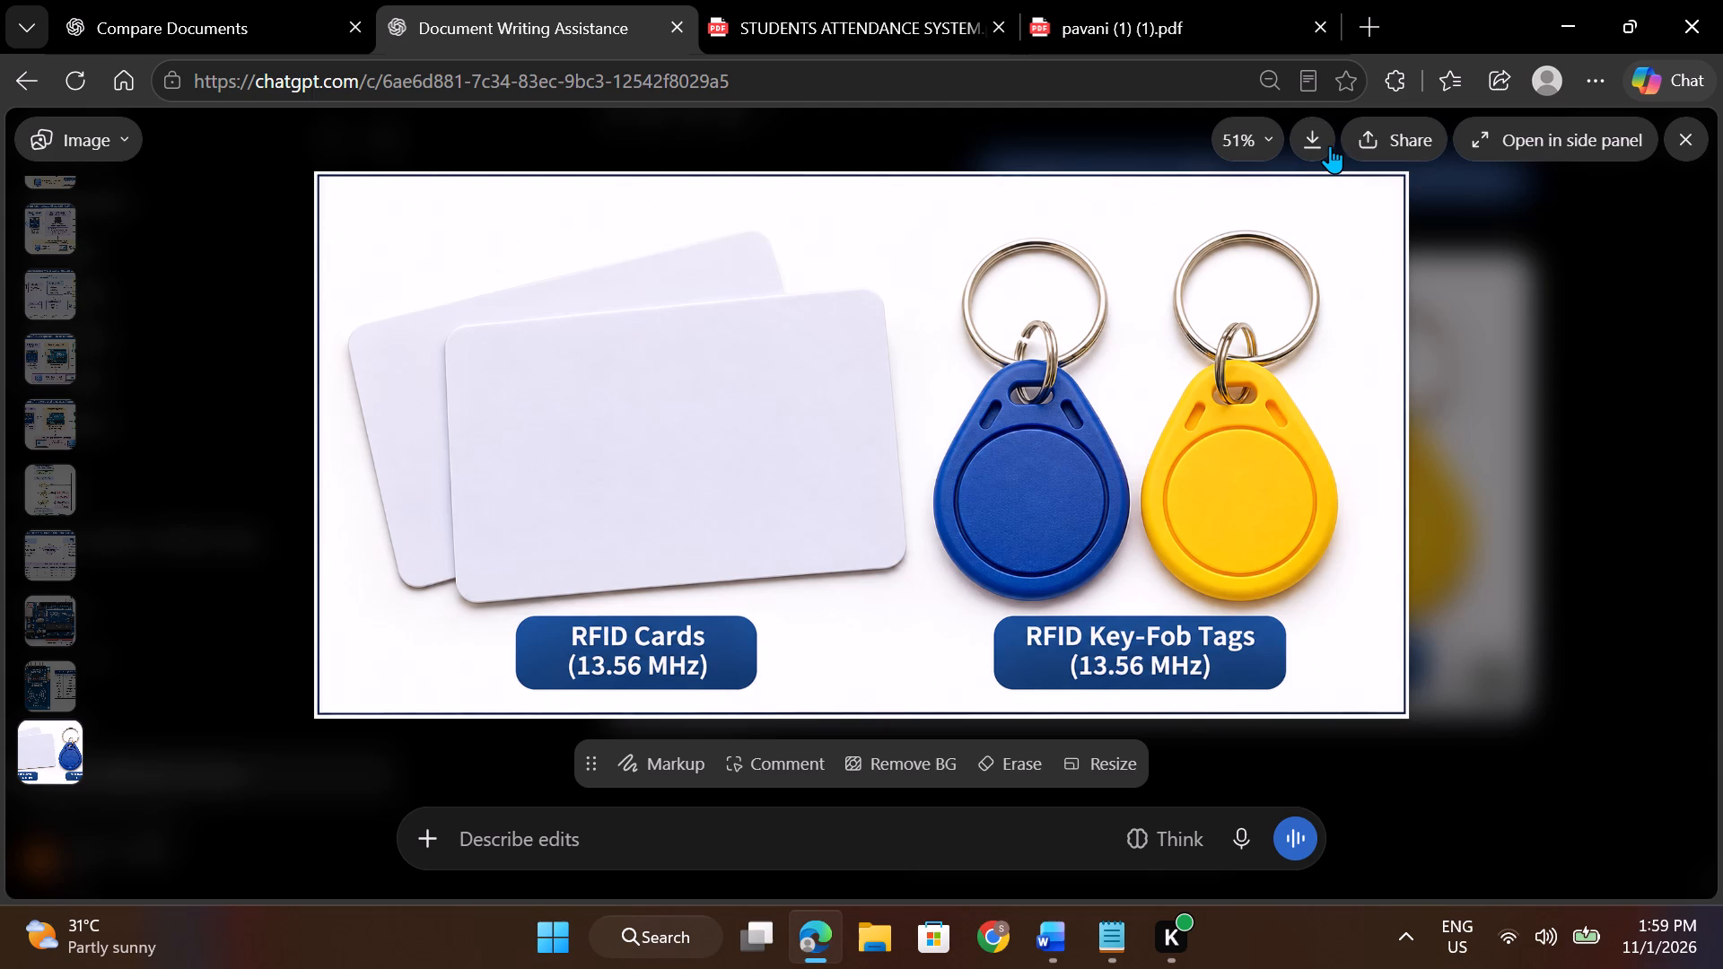
click(1315, 145)
Insert the downloaded RFID cards and key-fob tags image in Word, directly below the last paragraph of section 4.5.
drag(1290, 197, 590, 341)
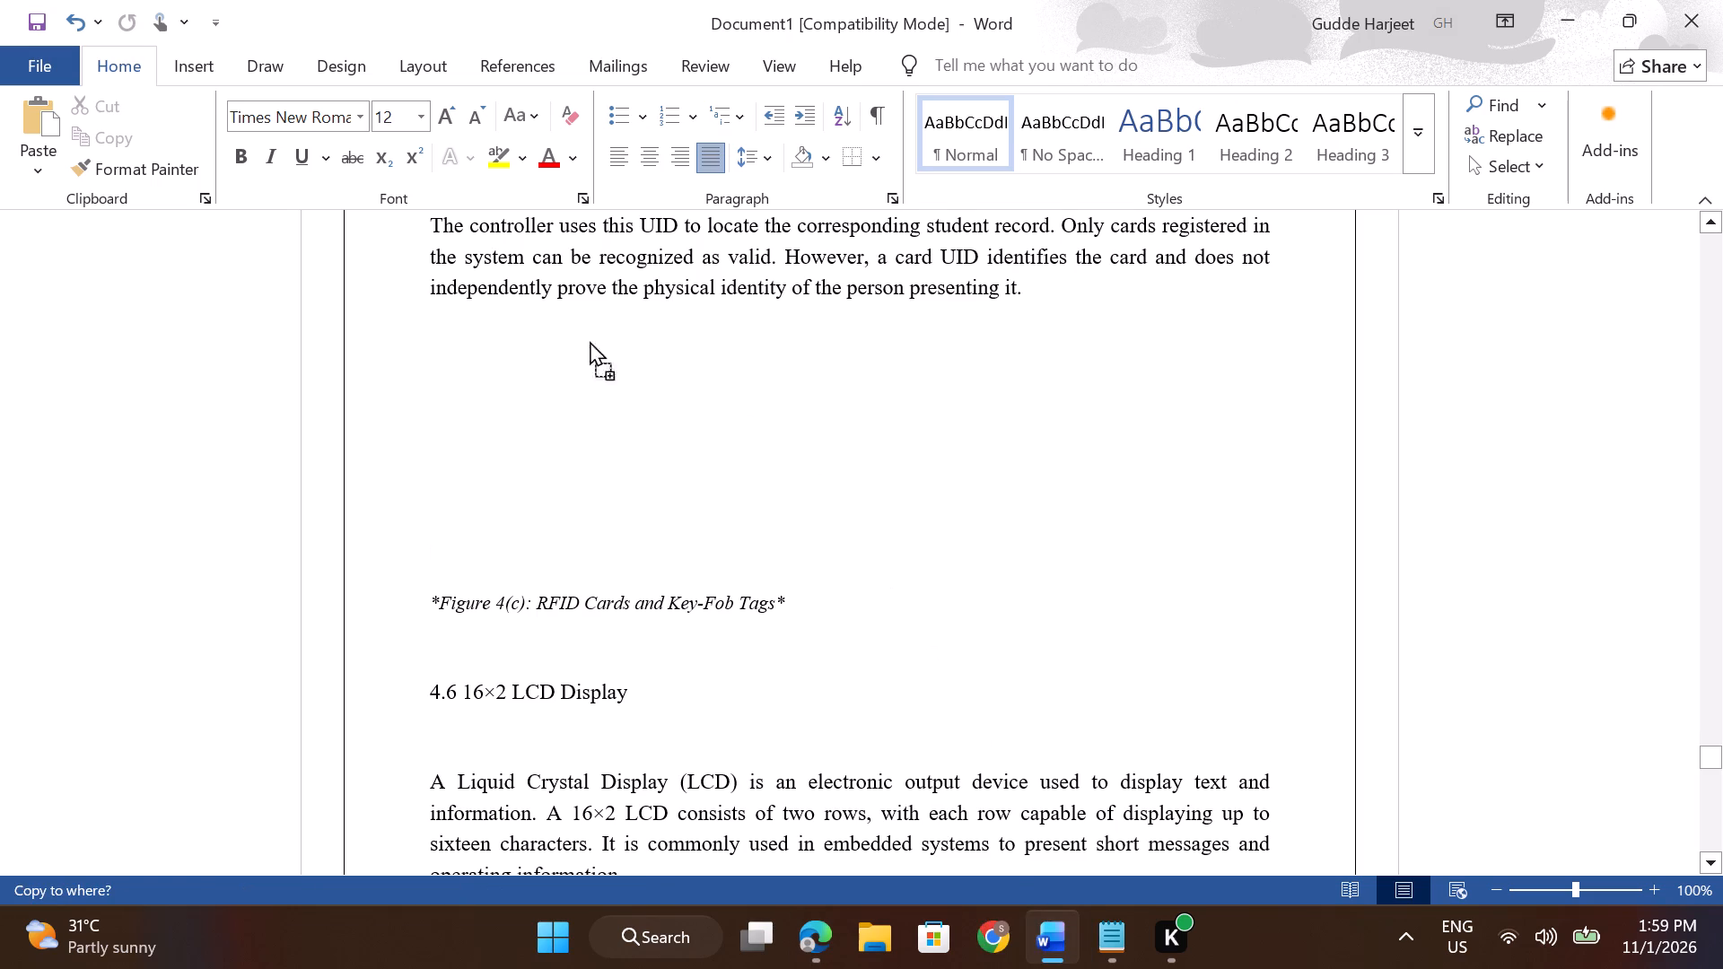
drag(590, 341, 549, 339)
drag(570, 597, 582, 480)
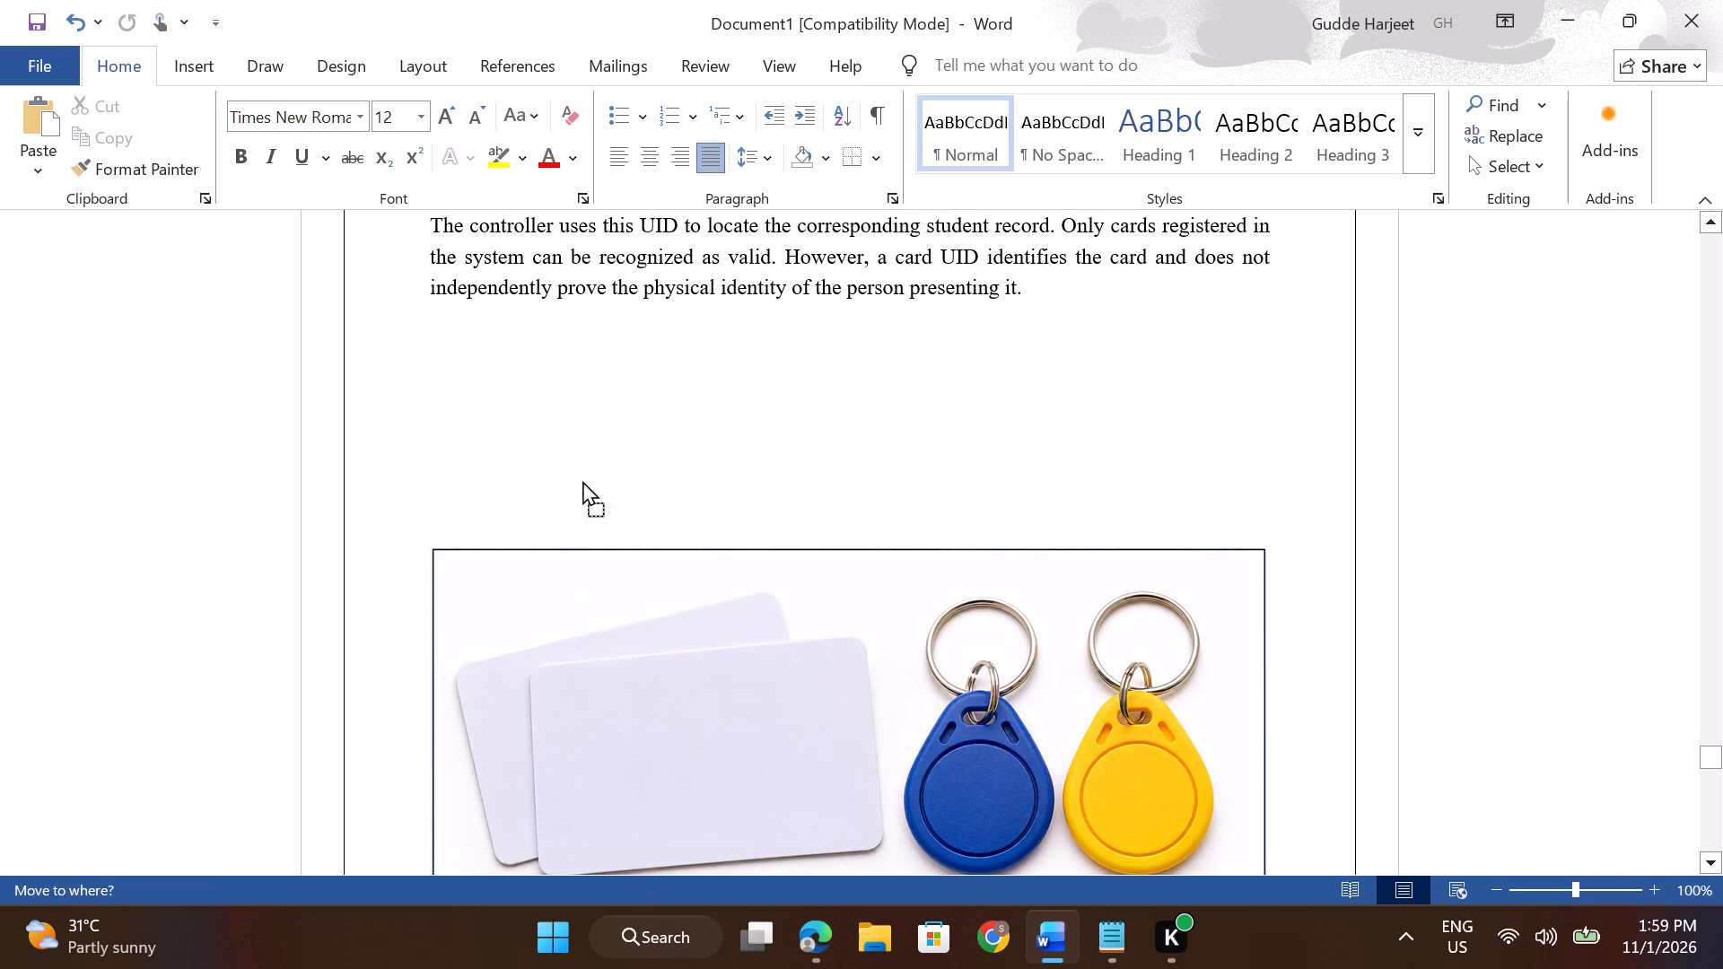
drag(582, 480, 580, 345)
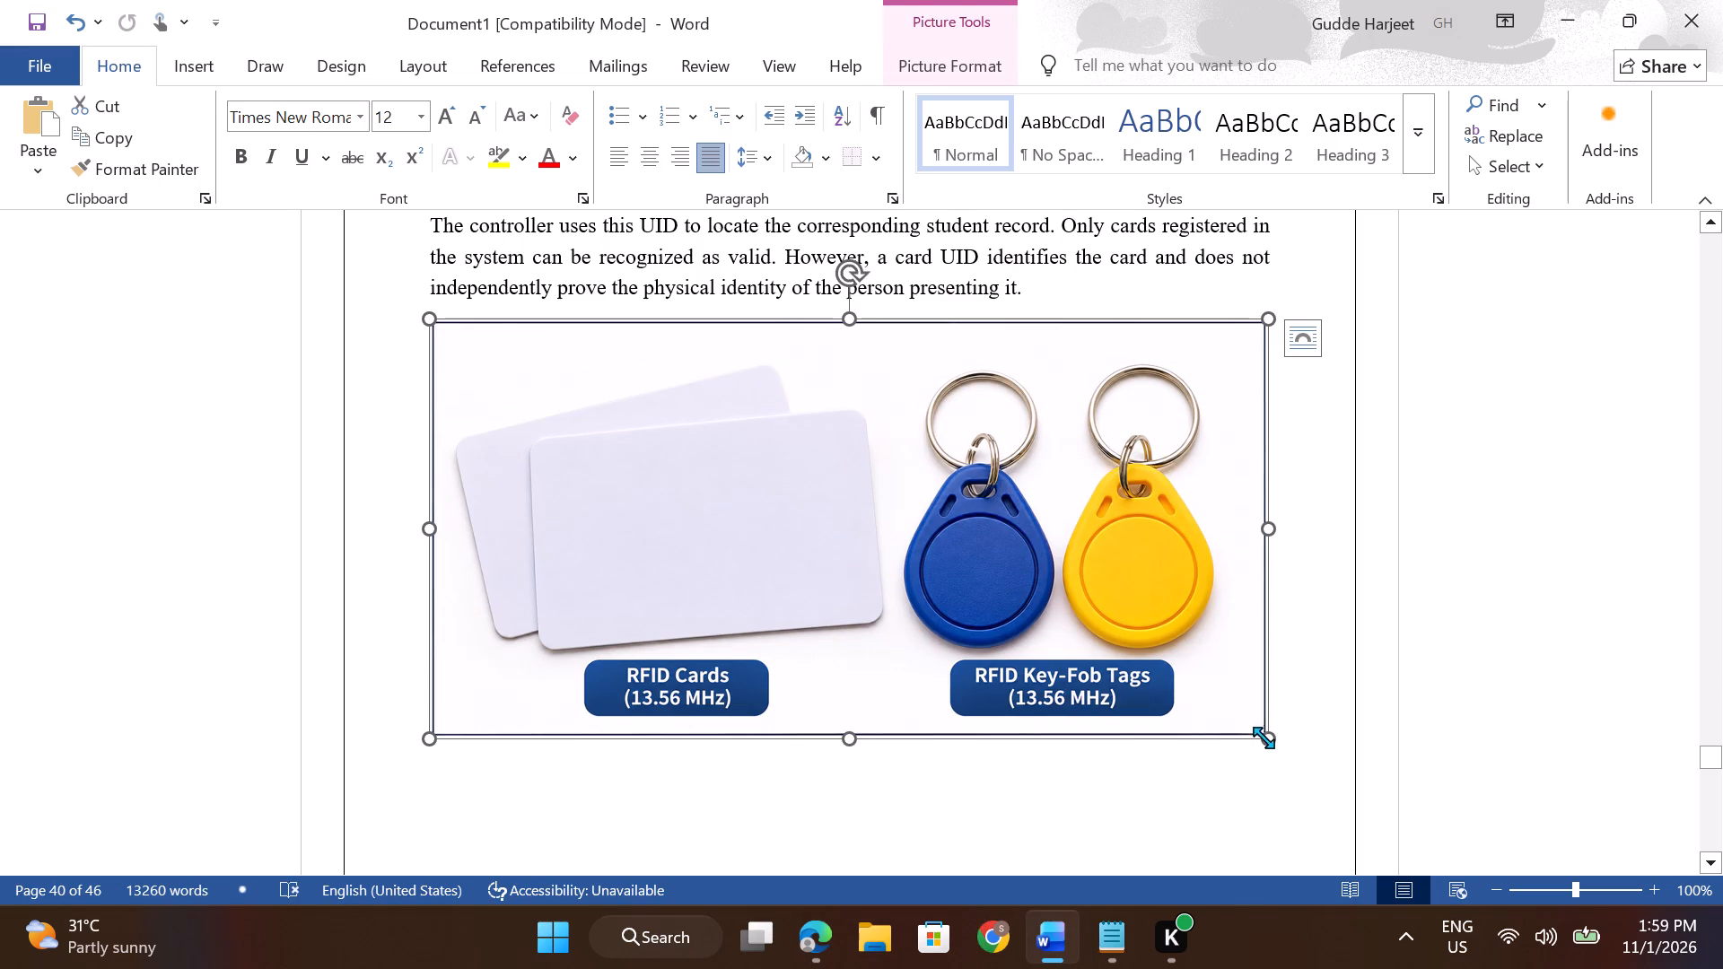
Shrink the RFID cards image proportionally to about two-thirds of the text width and center it.
drag(1266, 740, 962, 499)
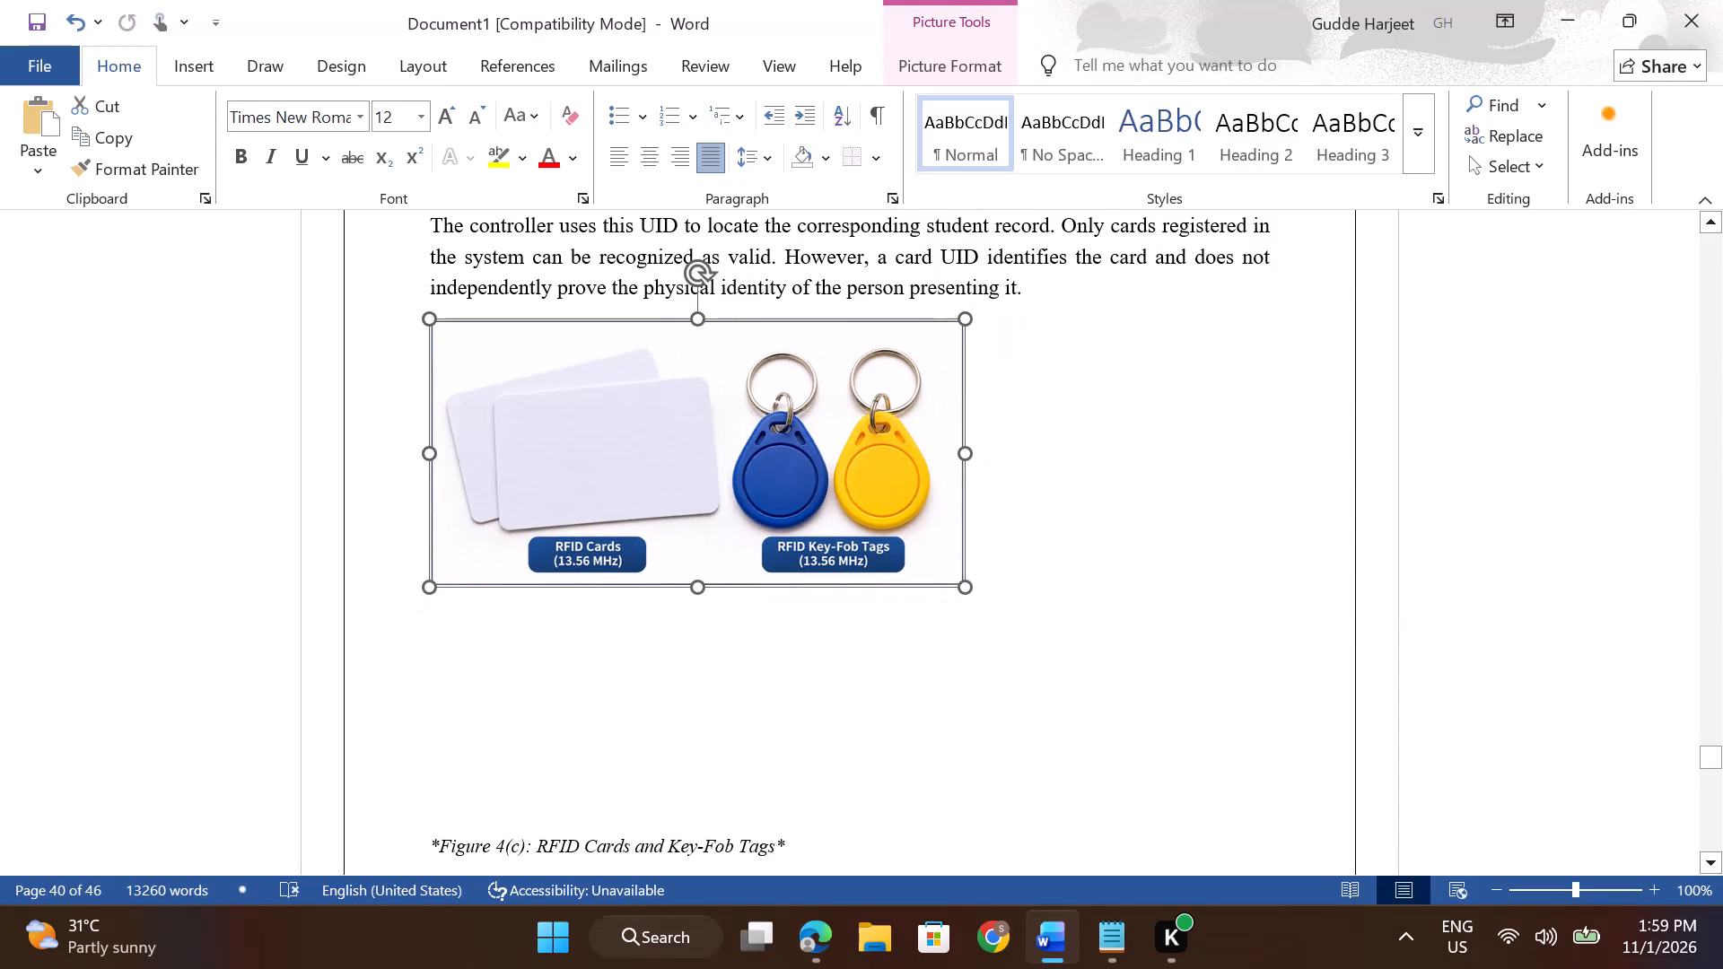
click(639, 149)
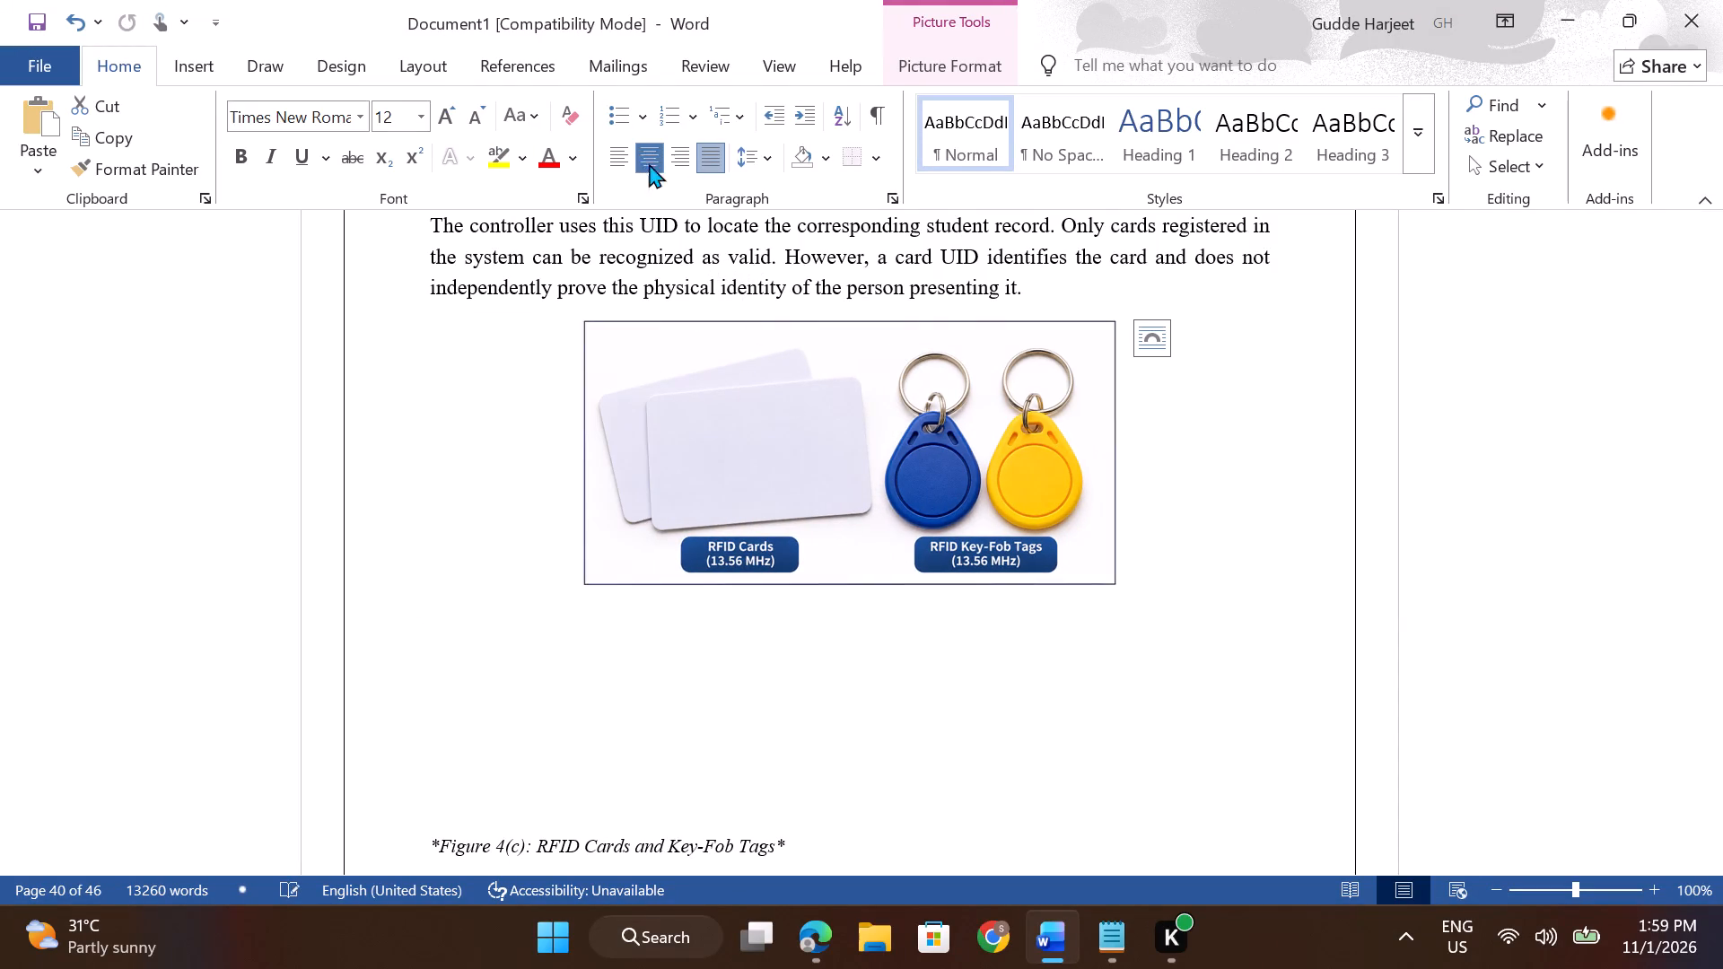
Center the Figure 4(c) caption and remove the asterisks at both ends of it.
click(713, 847)
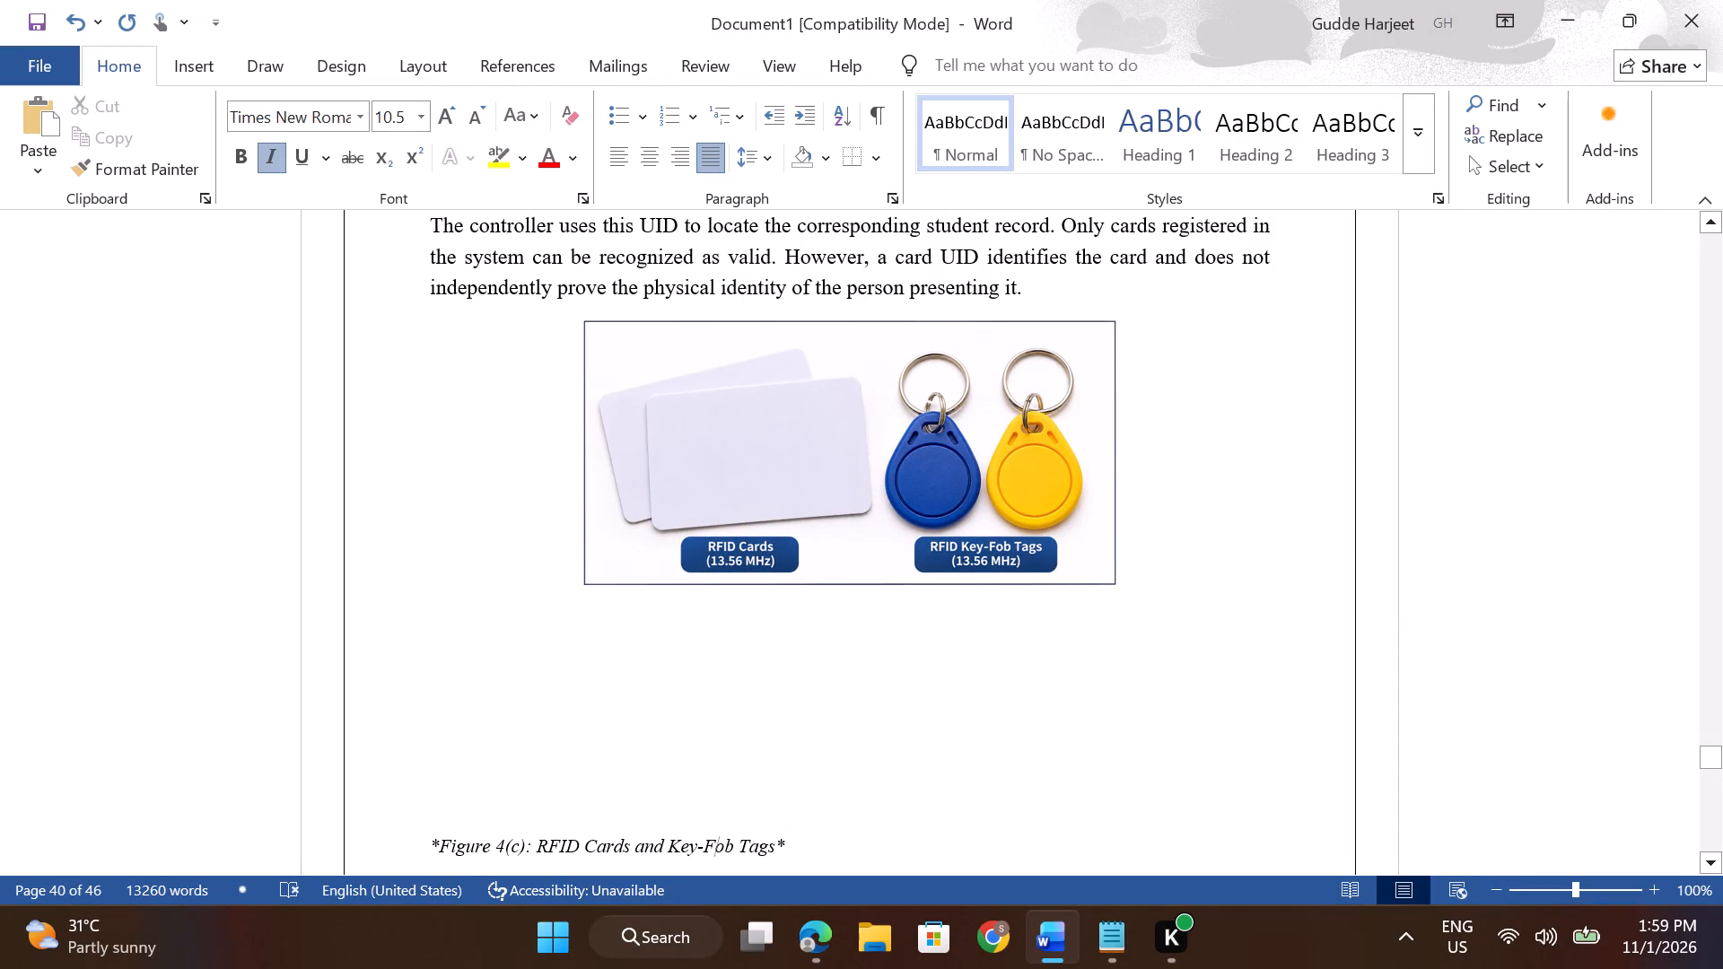
ctrl+click(713, 847)
click(655, 168)
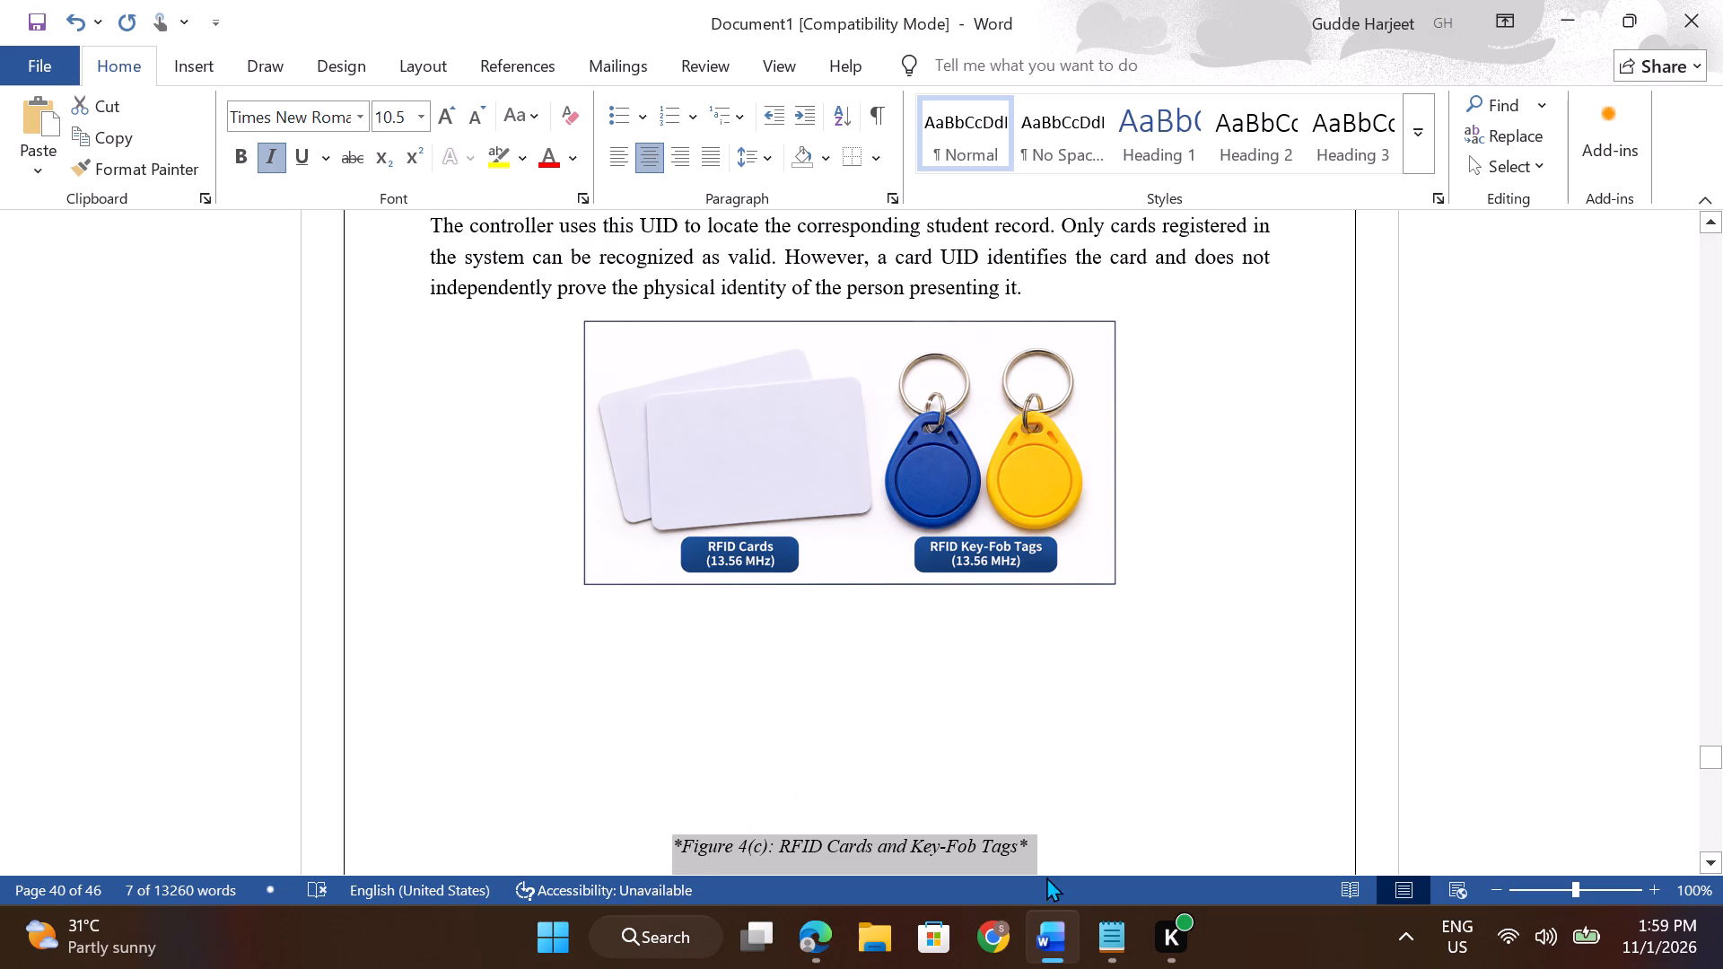
click(1052, 854)
key(BackSpace)
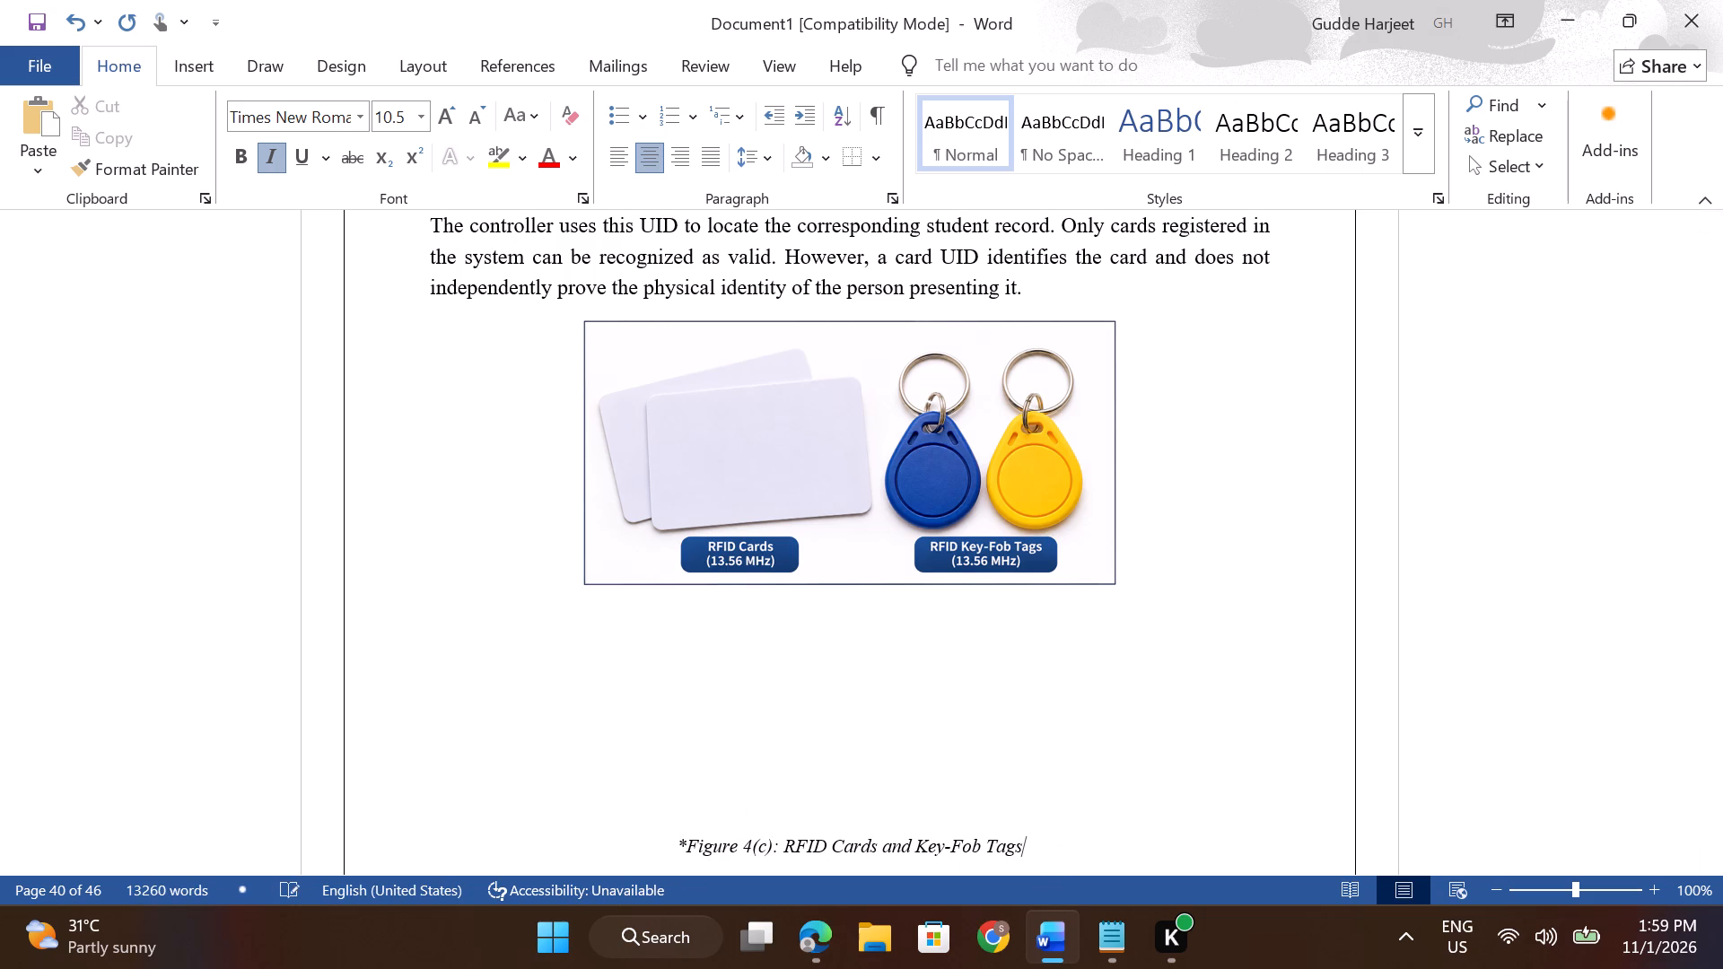
key(Left)
key(Left)
key(Left)
key(Left)
key(Left)
key(Left)
key(Left)
key(Left)
key(Left)
key(Left)
key(Left)
key(Left)
key(Left)
key(Left)
key(Left)
key(Left)
key(Left)
key(Left)
key(Left)
key(Left)
key(Left)
key(Left)
key(Left)
key(BackSpace)
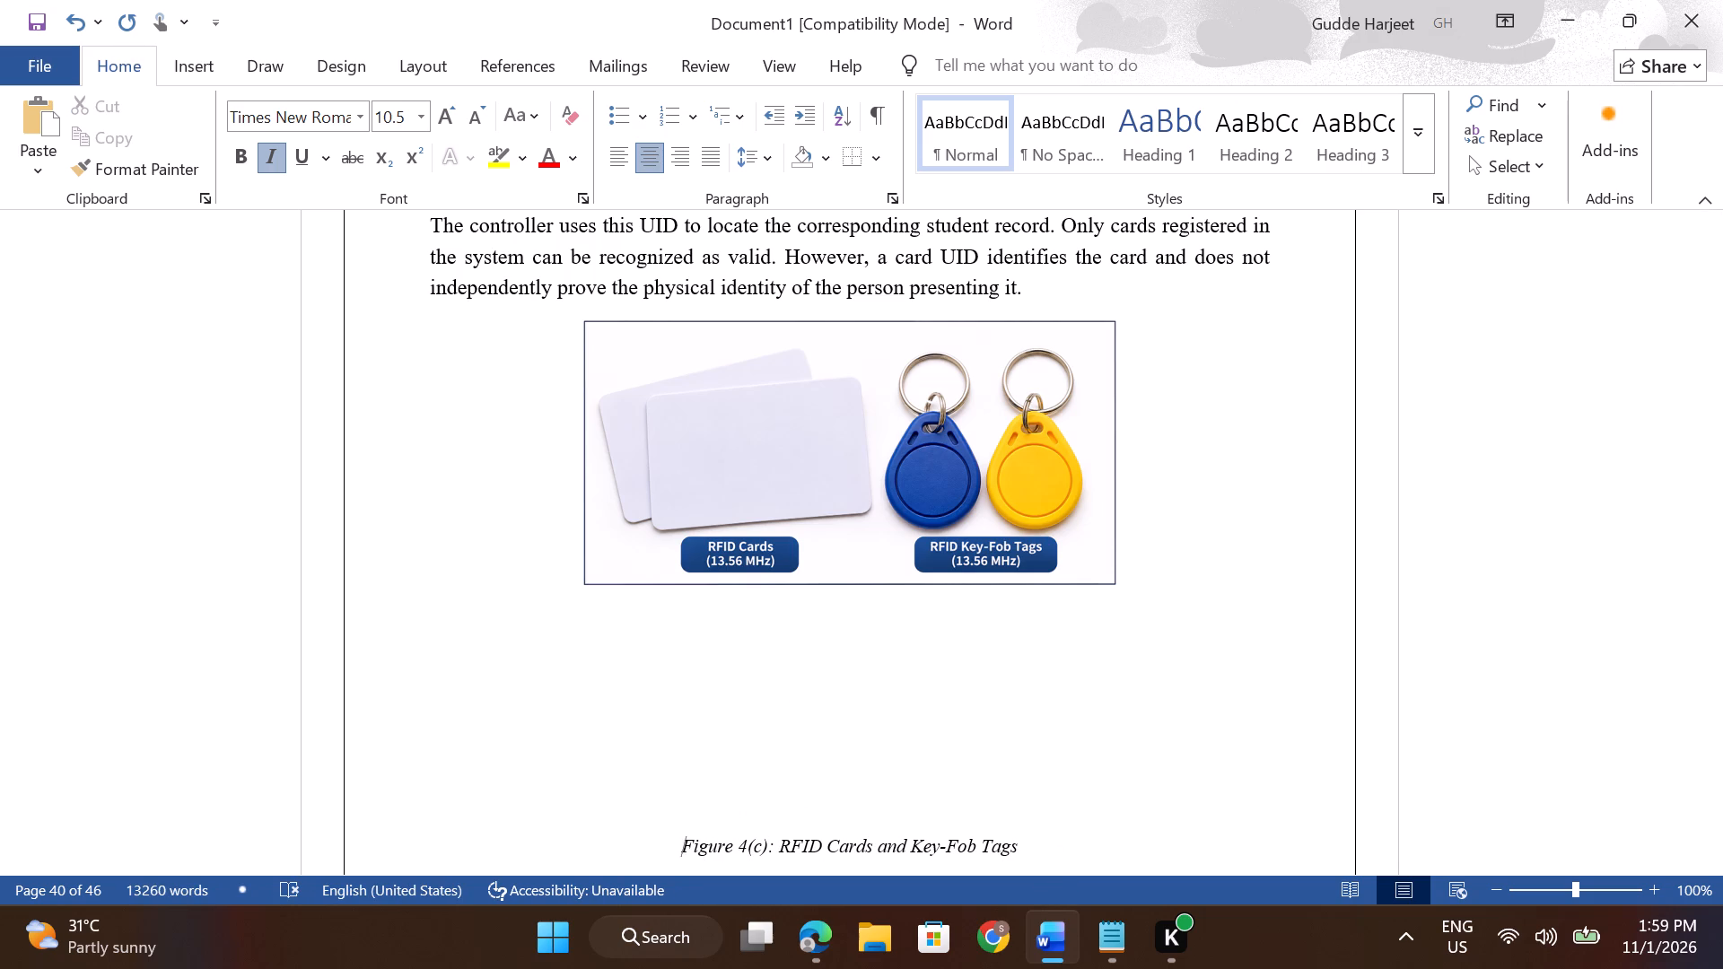
Remove the empty paragraphs between the RFID cards image and its Figure 4(c) caption.
click(736, 821)
key(BackSpace)
key(BackSpace)
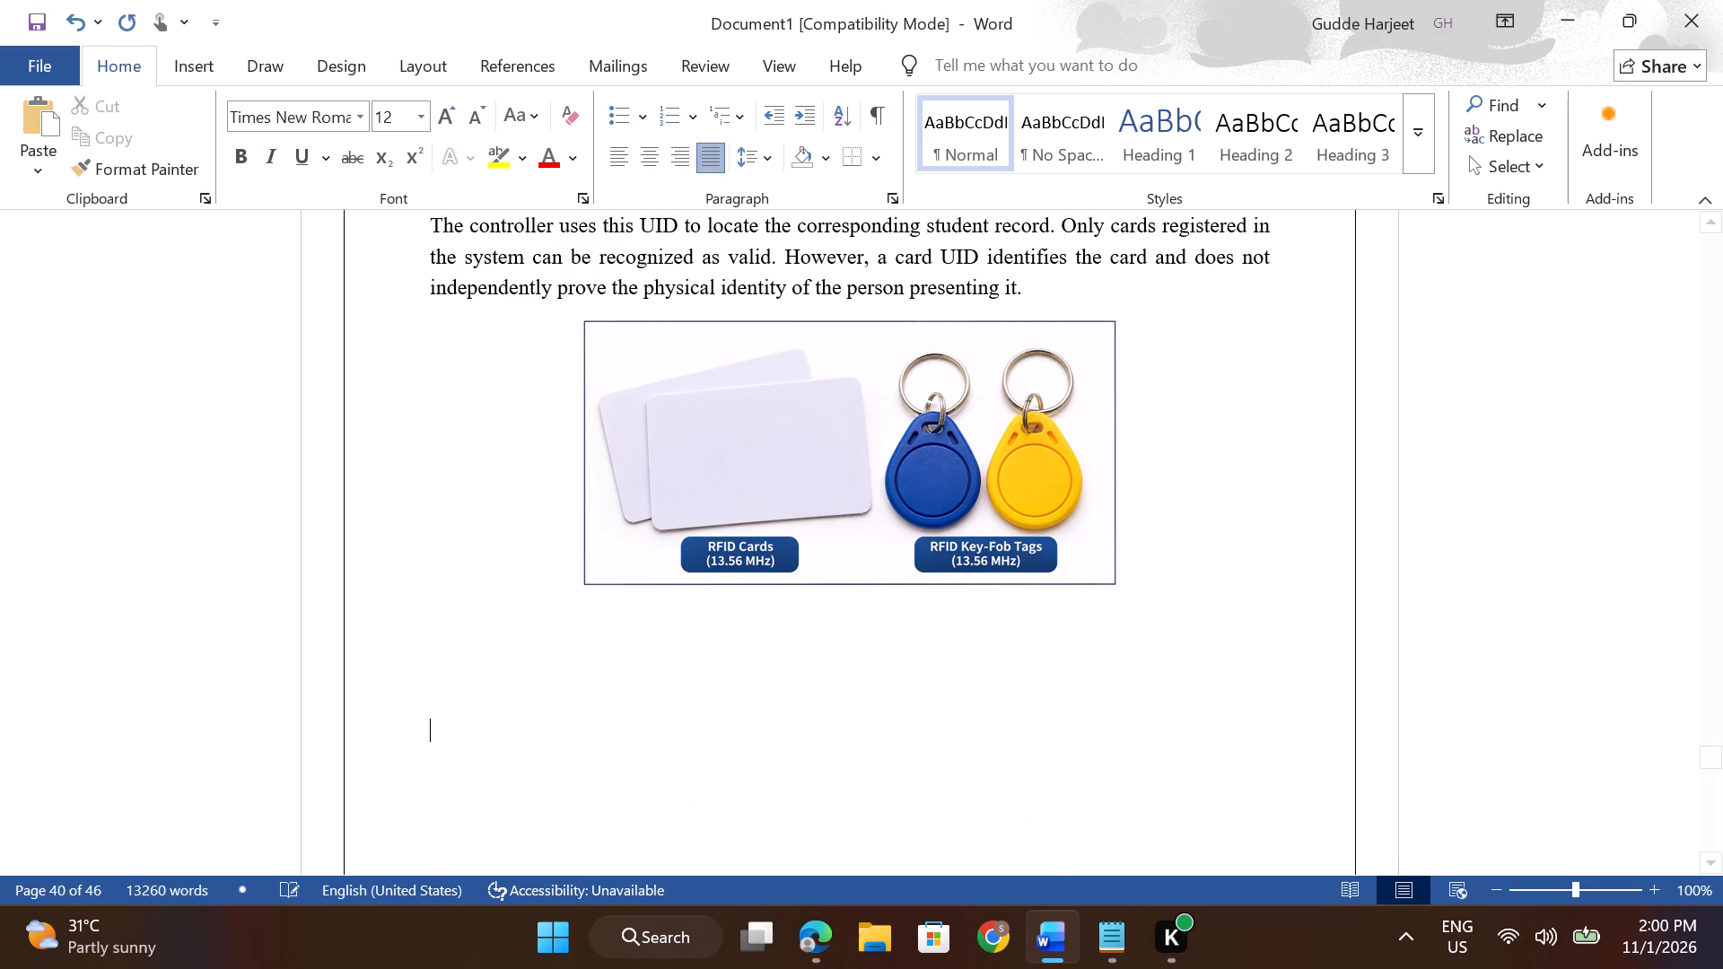
key(BackSpace)
key(BackSpace)
key(BackSpace)
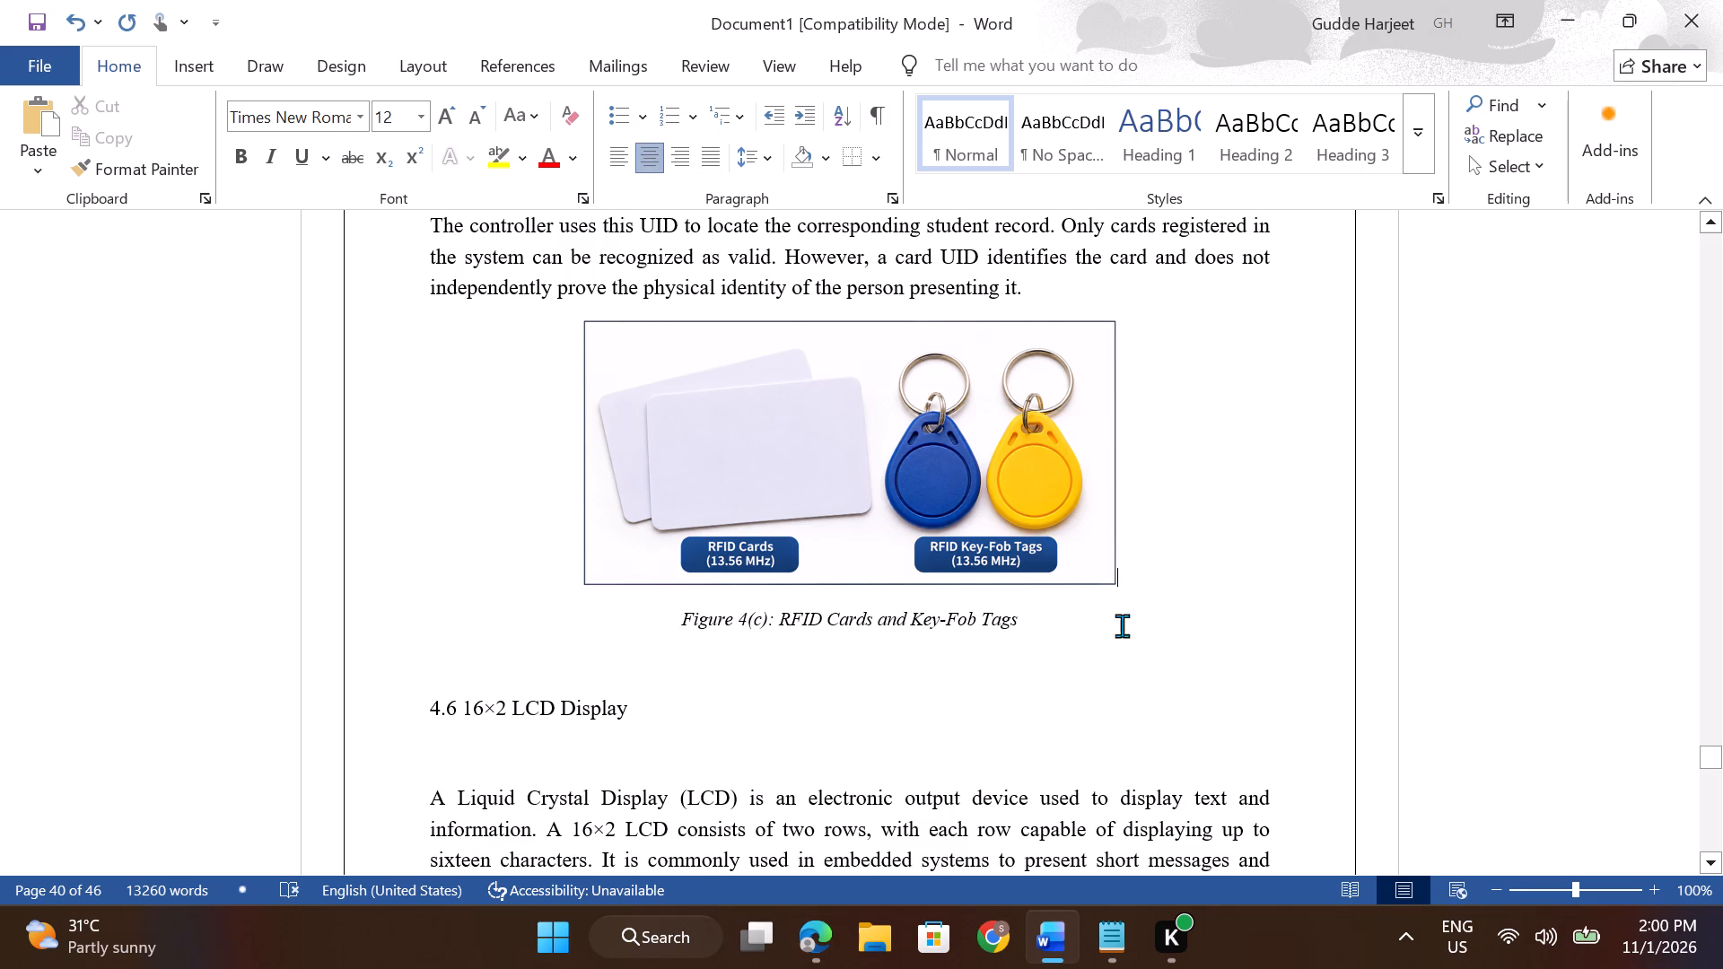
Enlarge the RFID cards and key-fob tags image proportionally to a little over three-quarters of the text width.
click(1146, 510)
click(1075, 525)
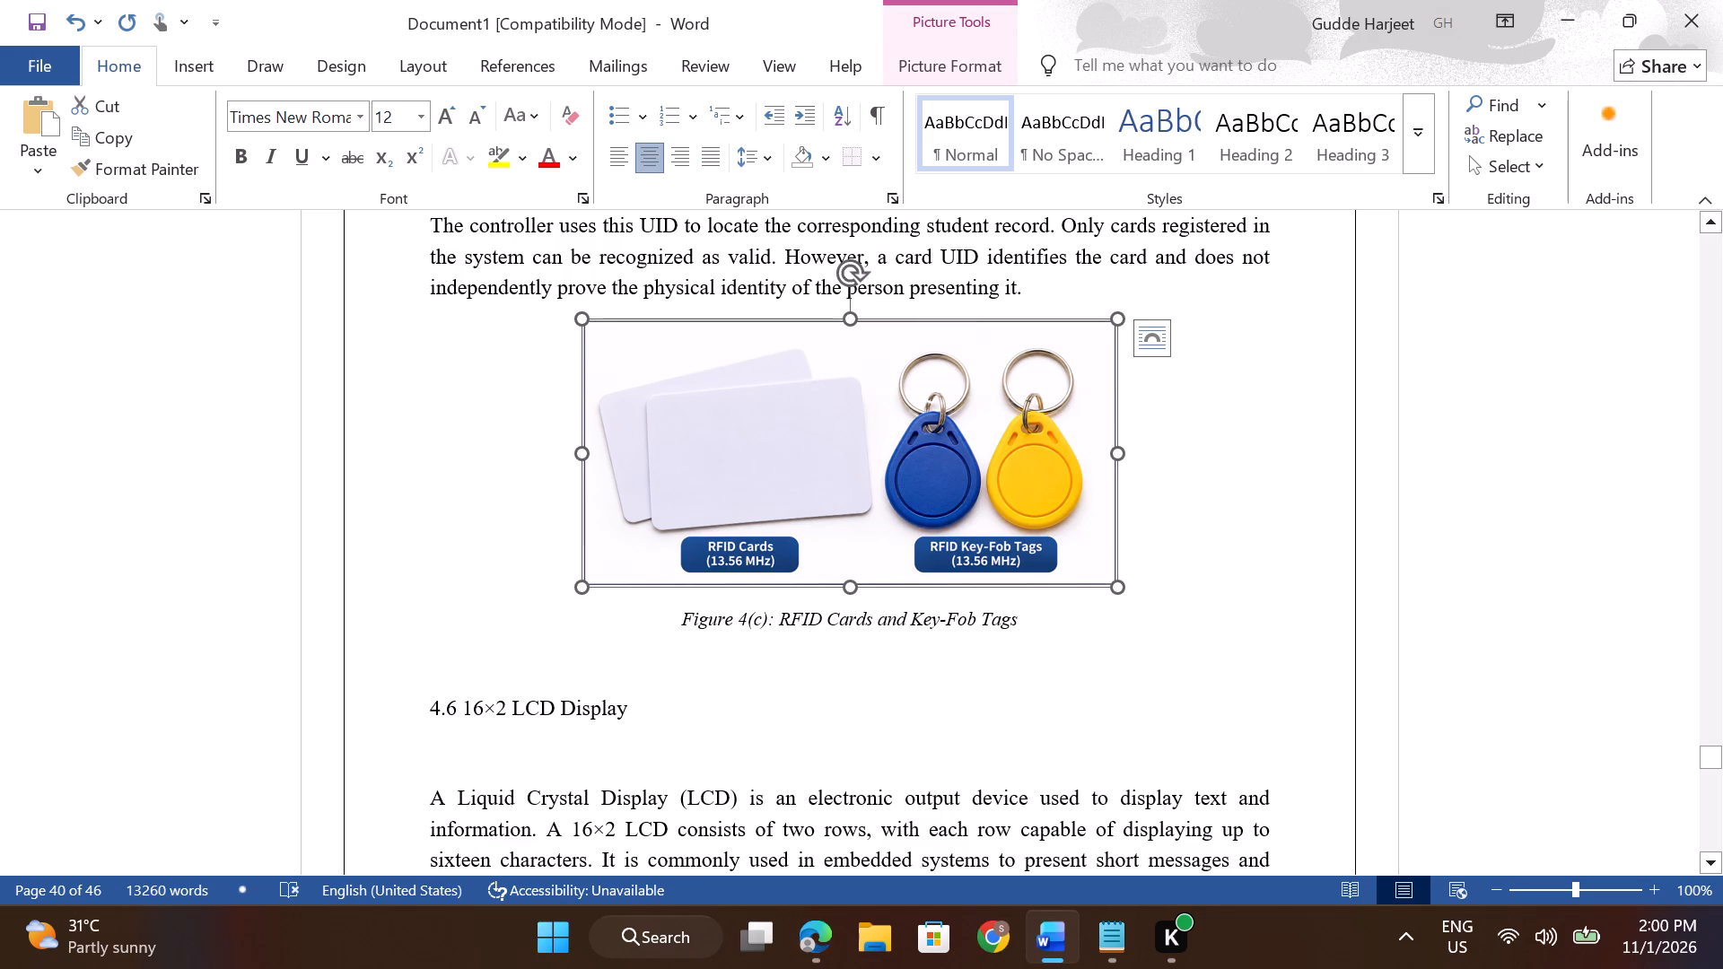
drag(1121, 584, 1224, 633)
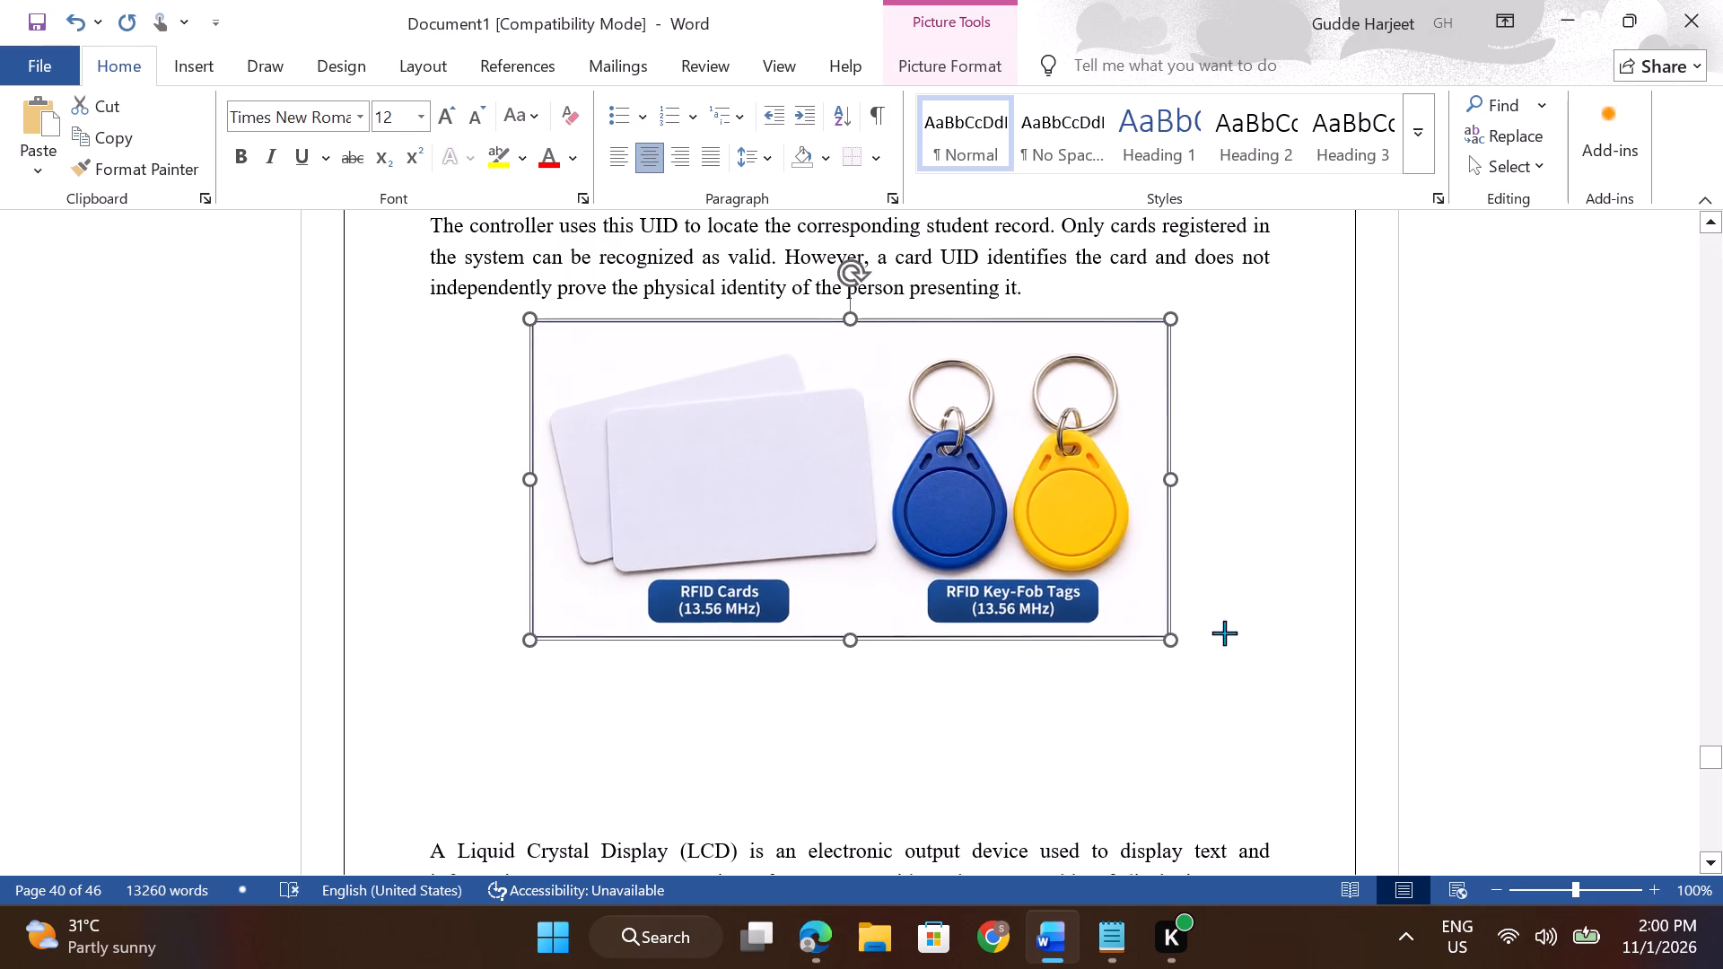
drag(1224, 633, 1236, 636)
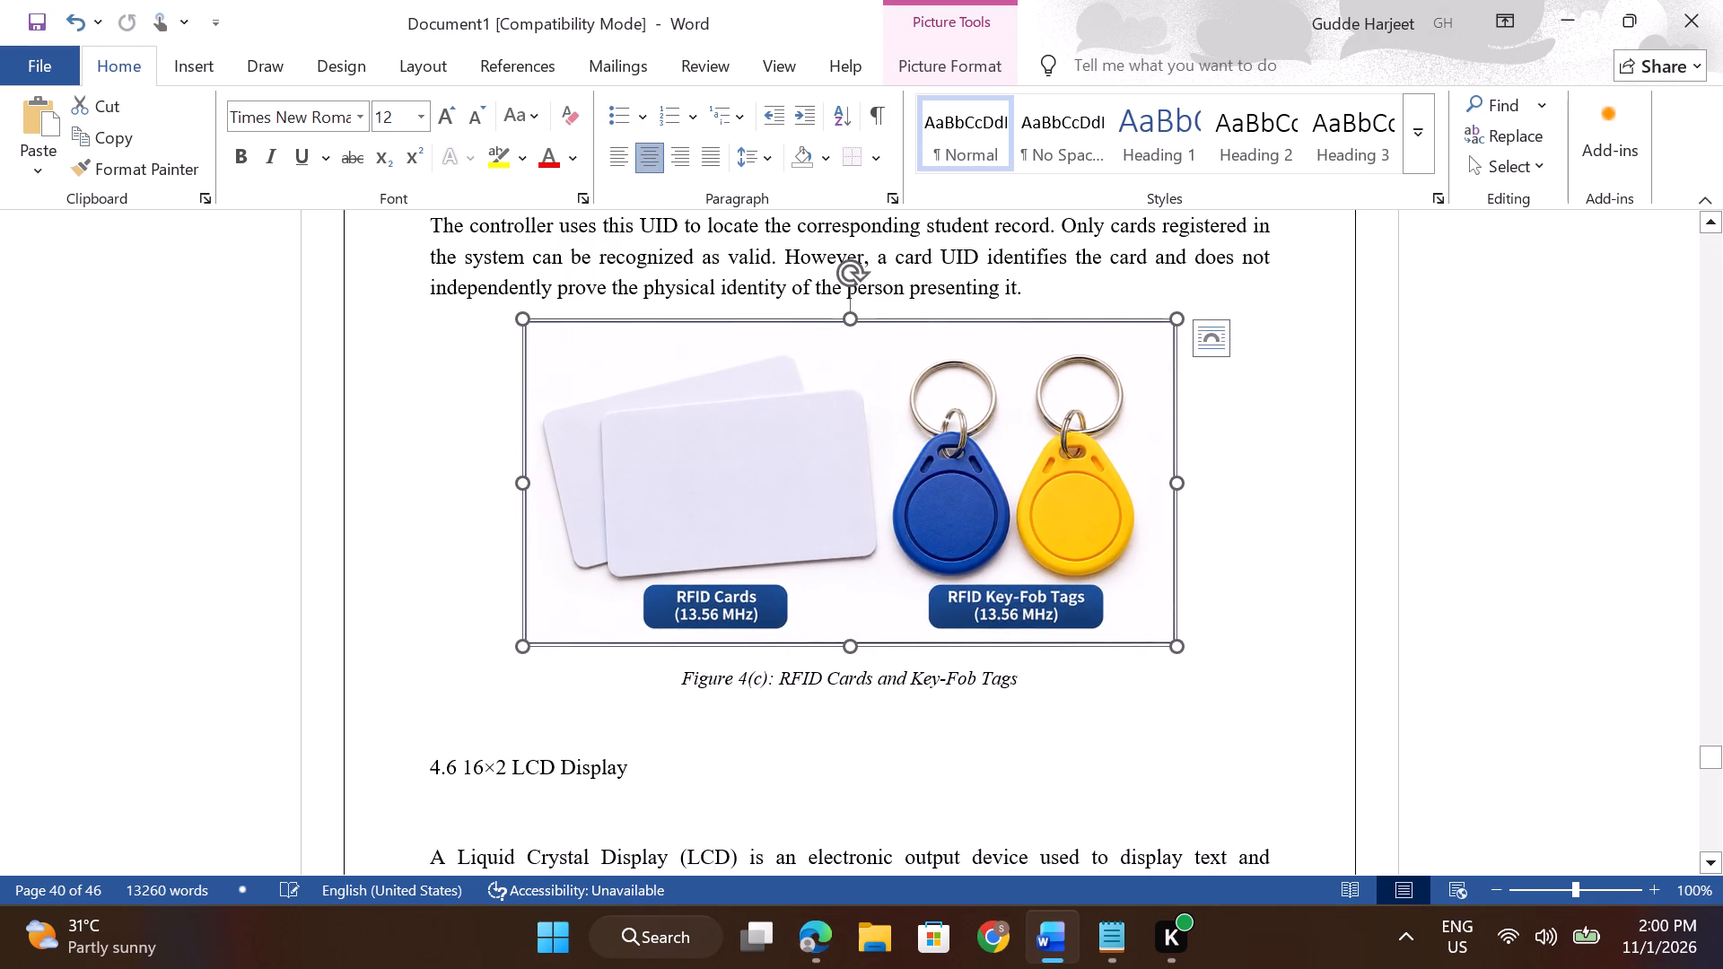
Remove the blank line above the 4.6 16×2 LCD Display heading and format the heading bold at 14 pt.
scroll(1237, 657, up, 2)
scroll(1237, 657, down, 4)
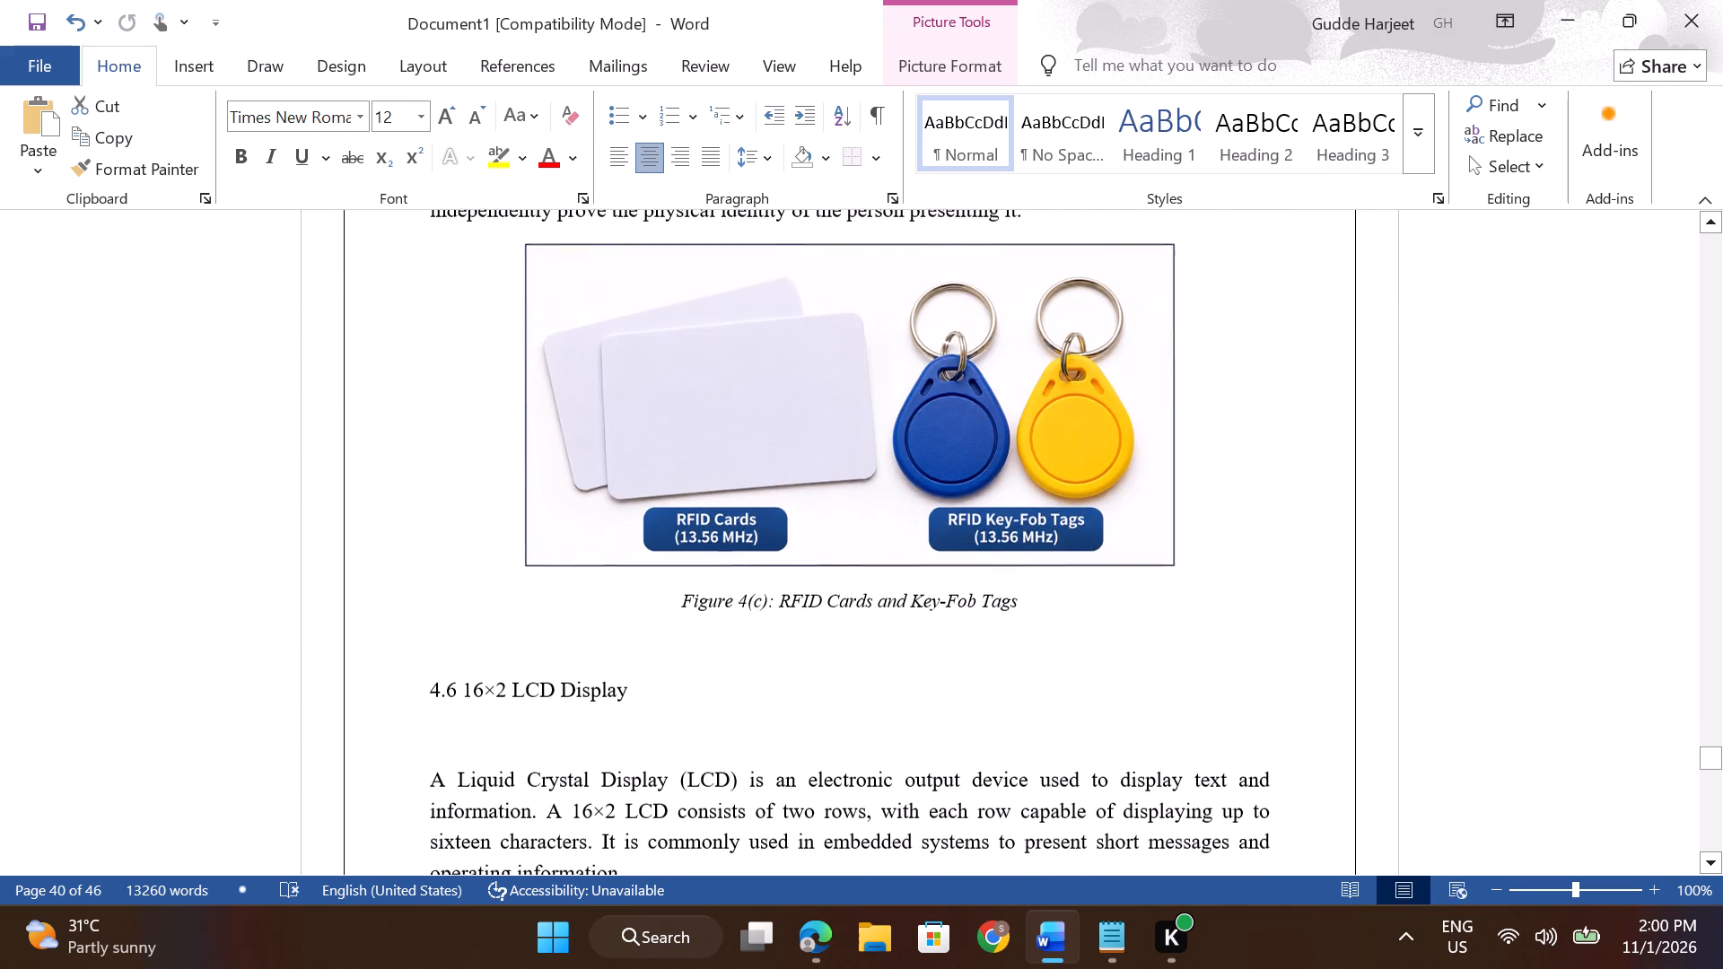
click(445, 662)
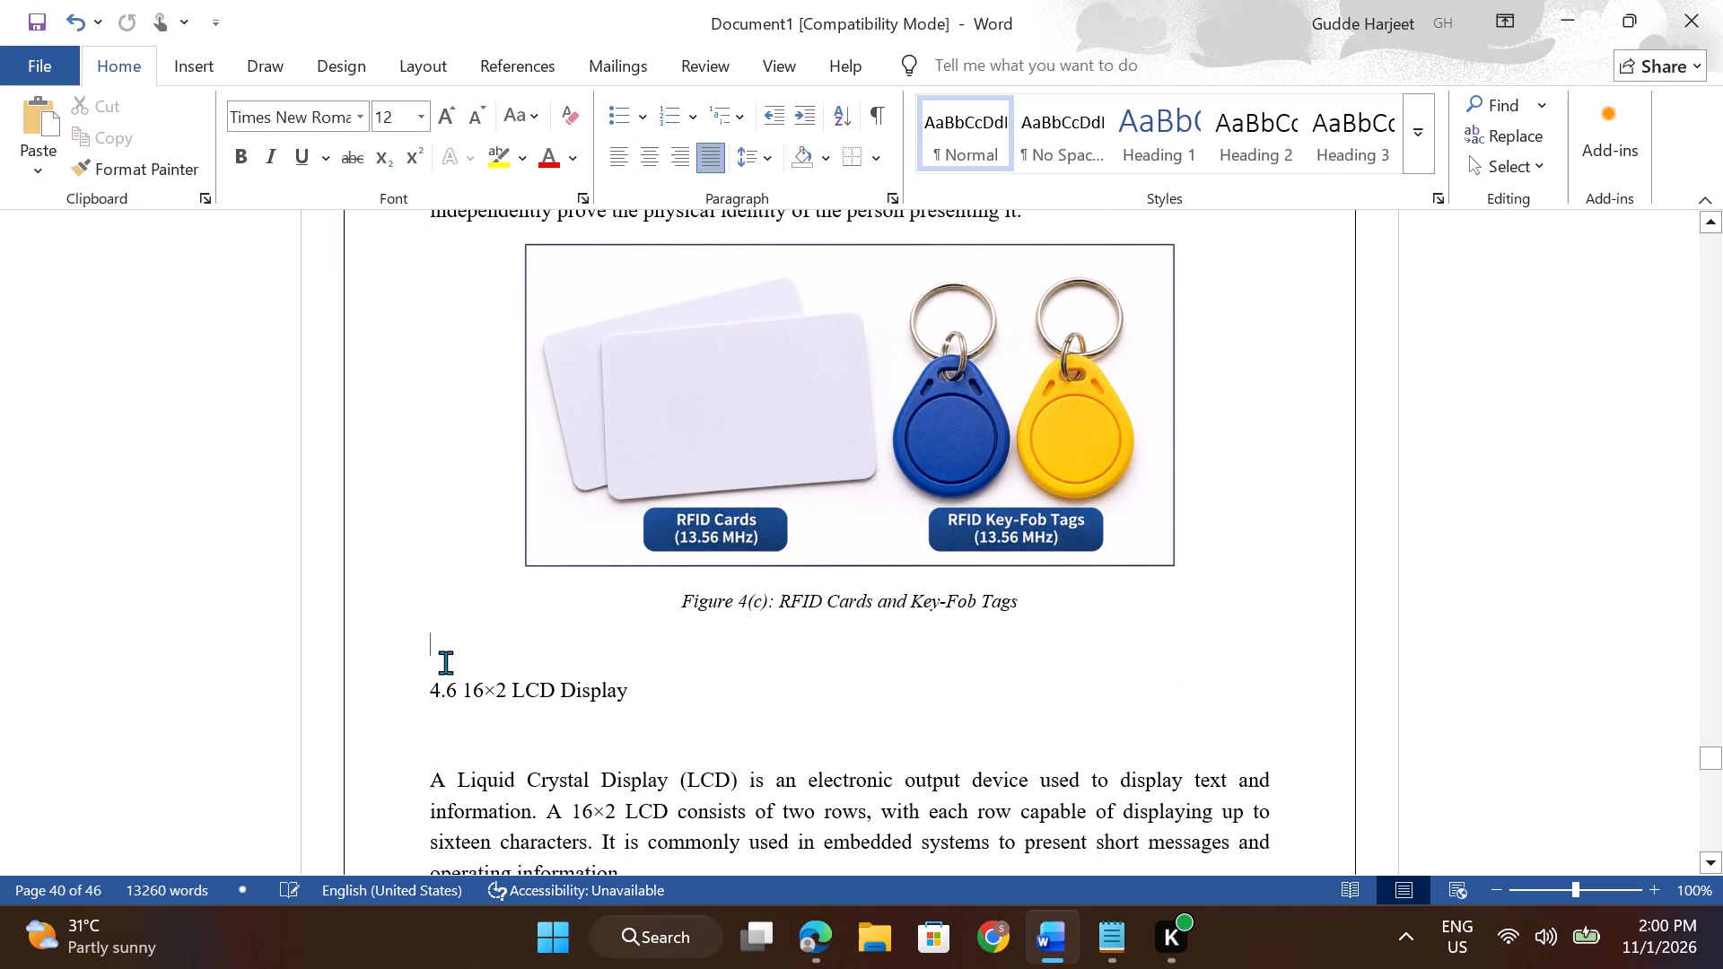
key(BackSpace)
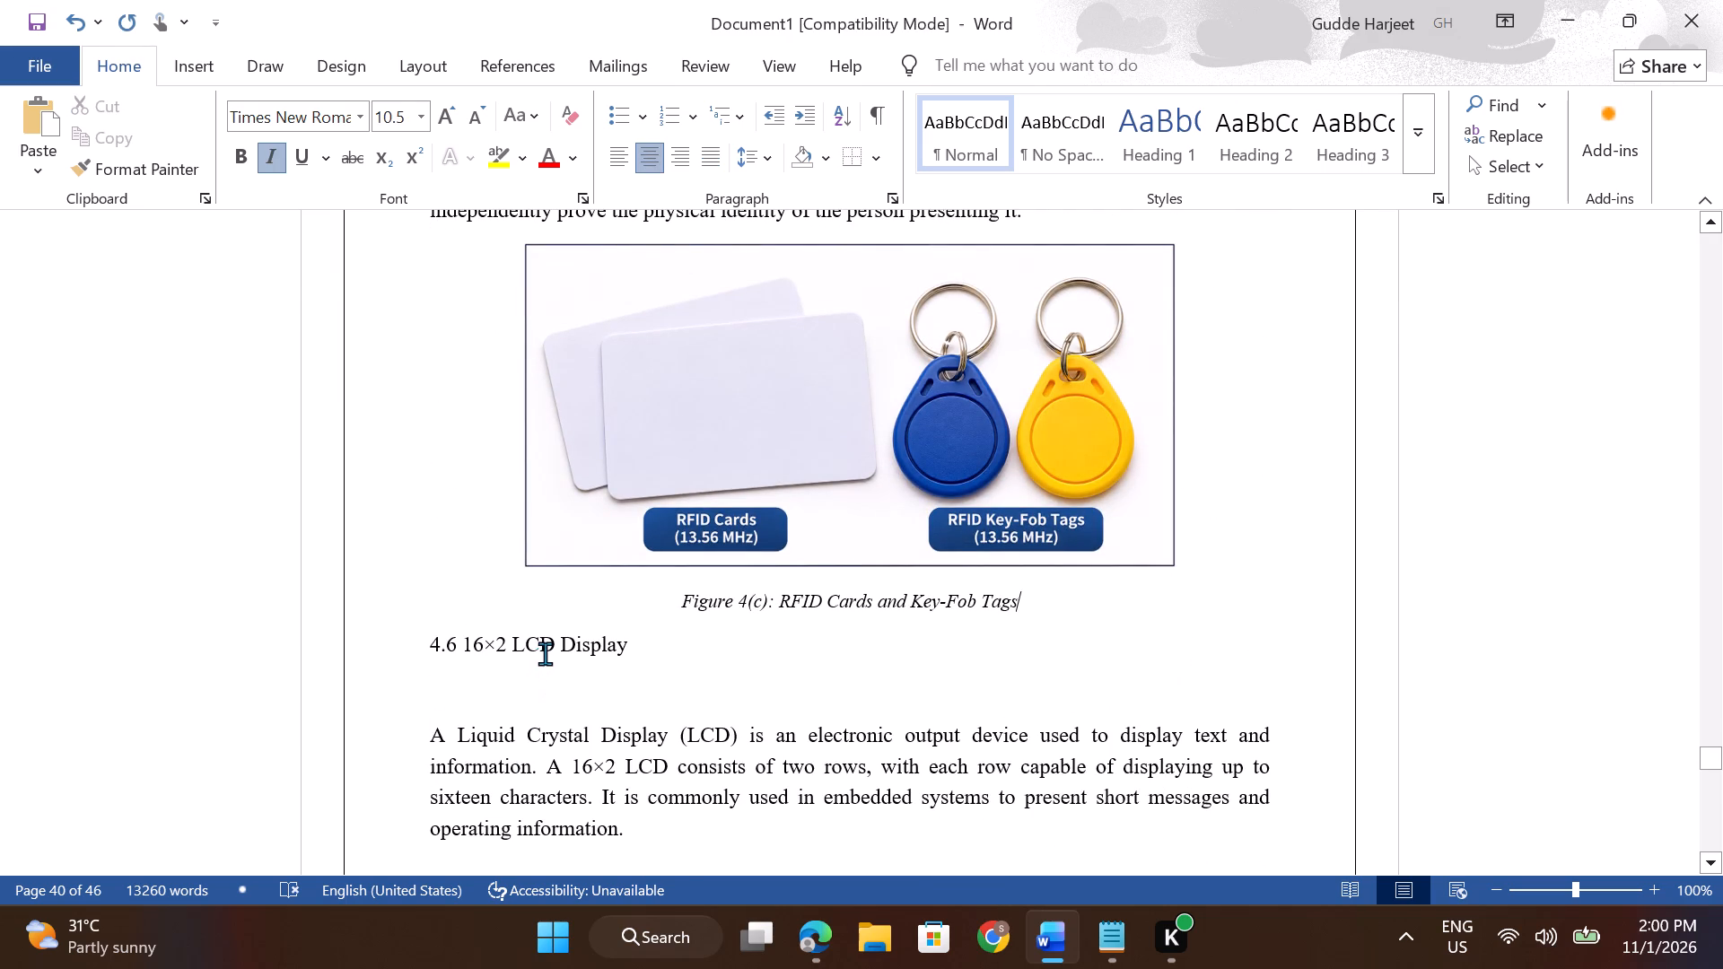
ctrl+click(545, 653)
click(561, 606)
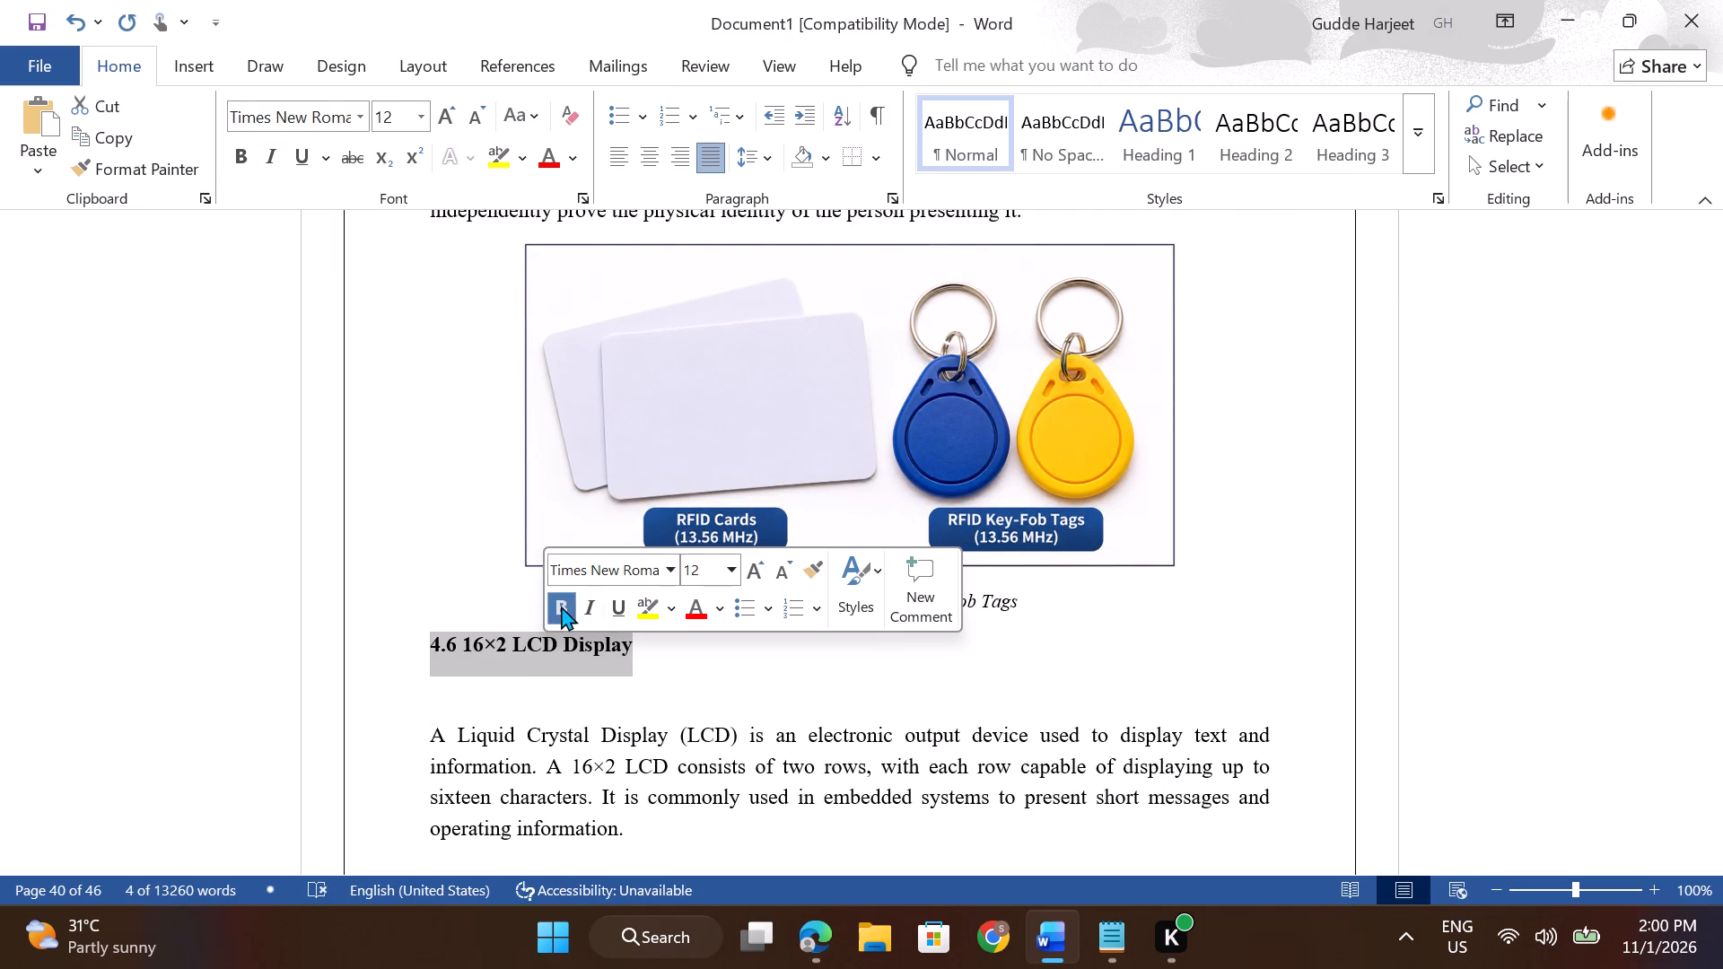
click(697, 568)
text(14)
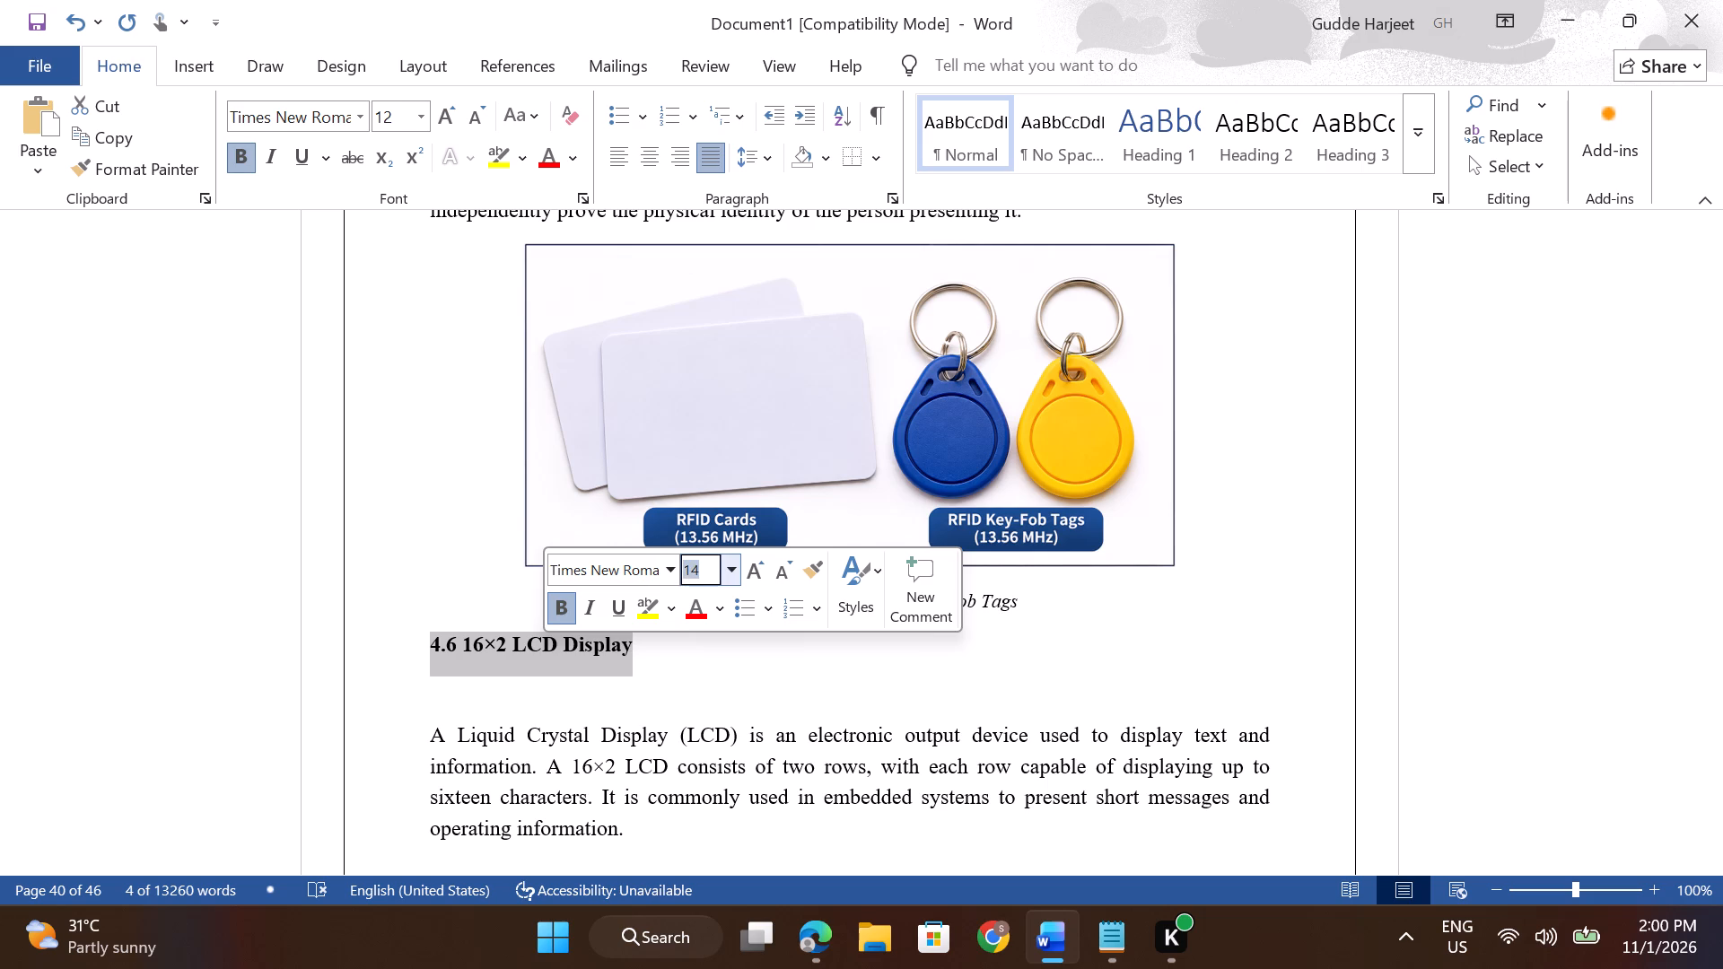
key(Return)
Remove the blank lines below the 4.6 heading and between the section's three body paragraphs.
click(583, 695)
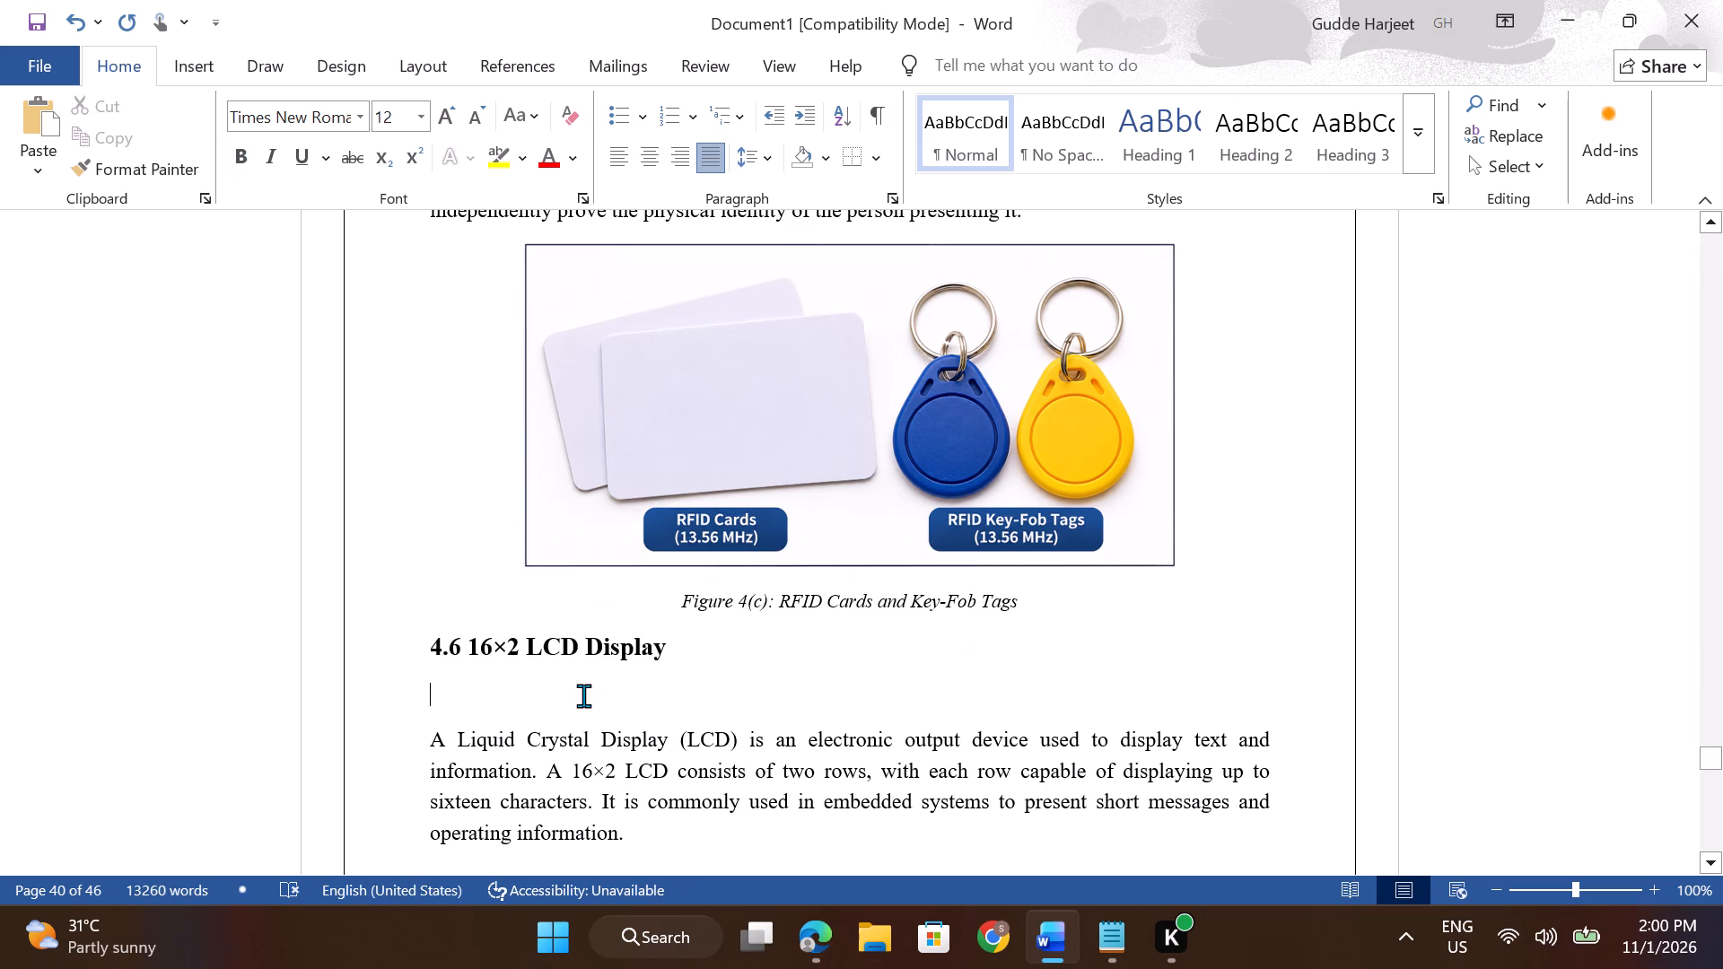
key(BackSpace)
scroll(583, 695, down, 3)
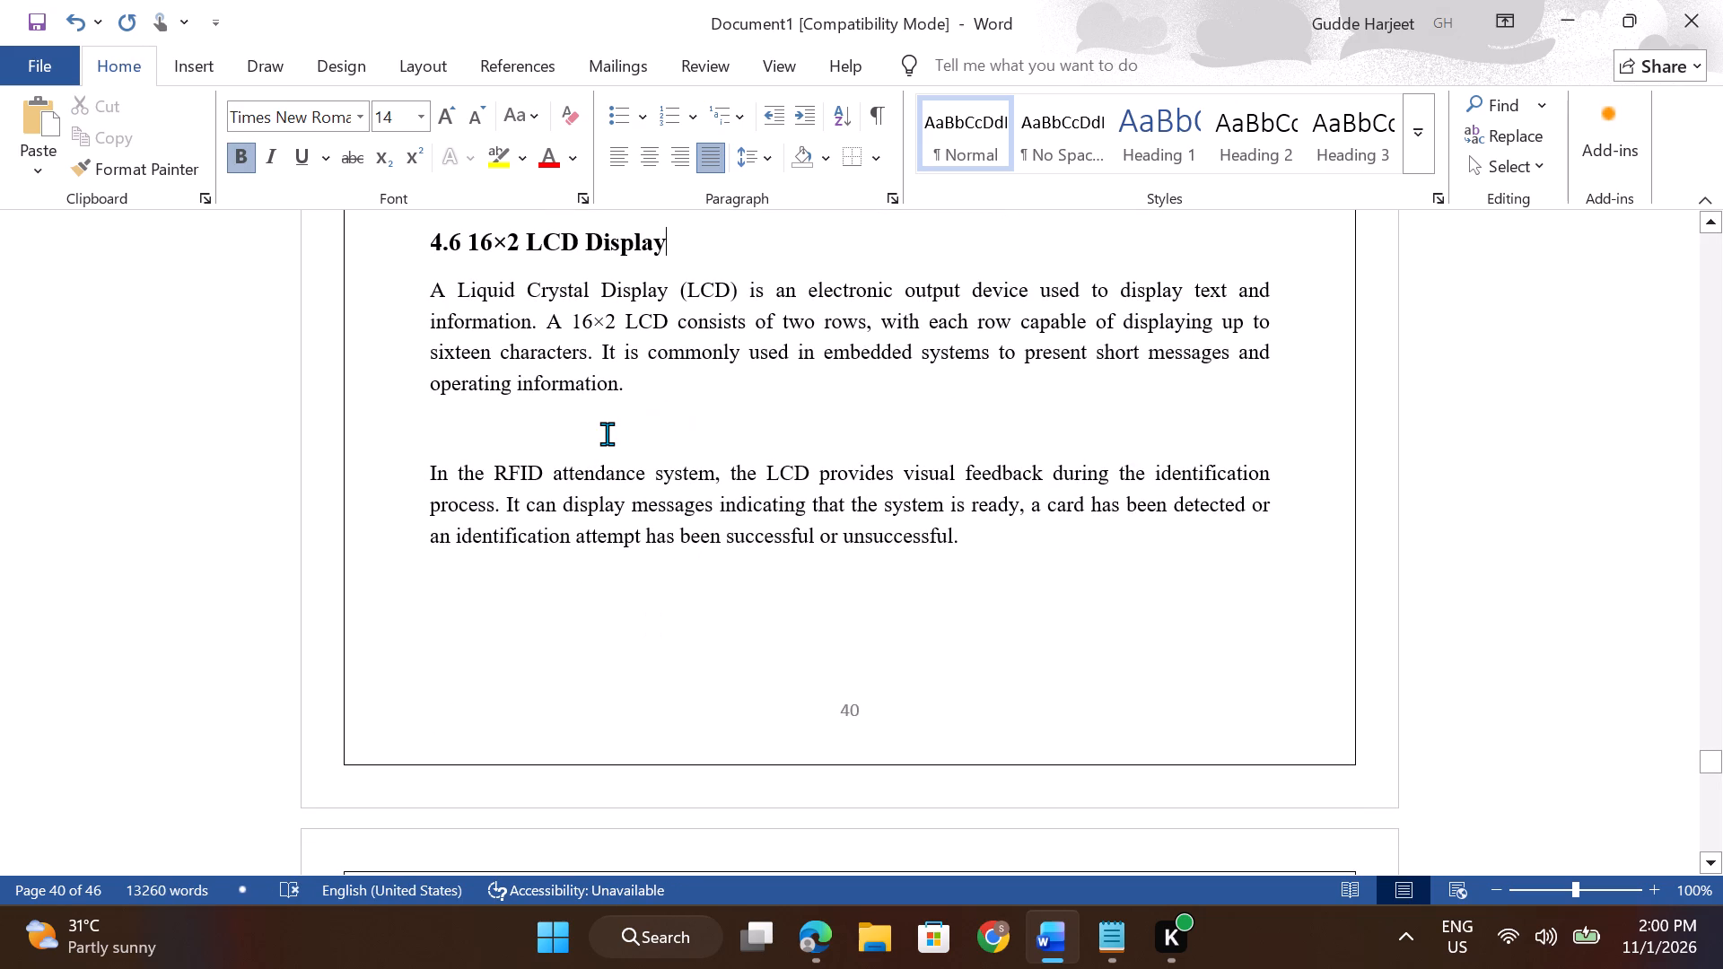
click(595, 442)
key(BackSpace)
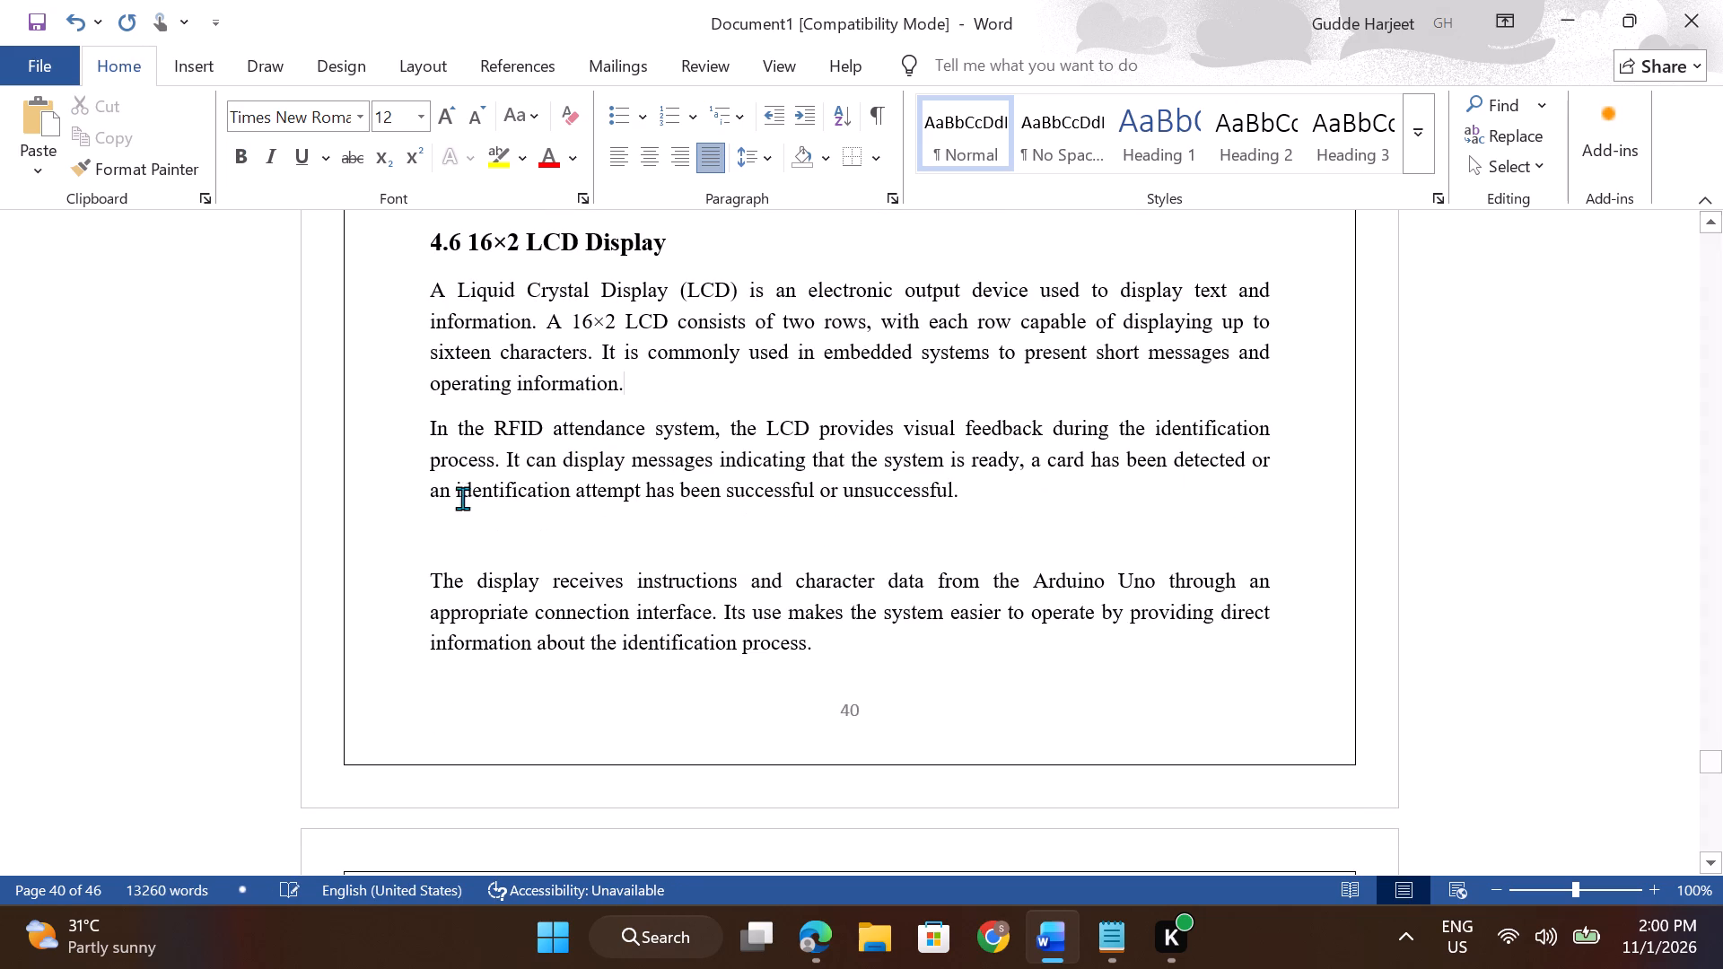
click(451, 531)
key(BackSpace)
scroll(451, 531, down, 2)
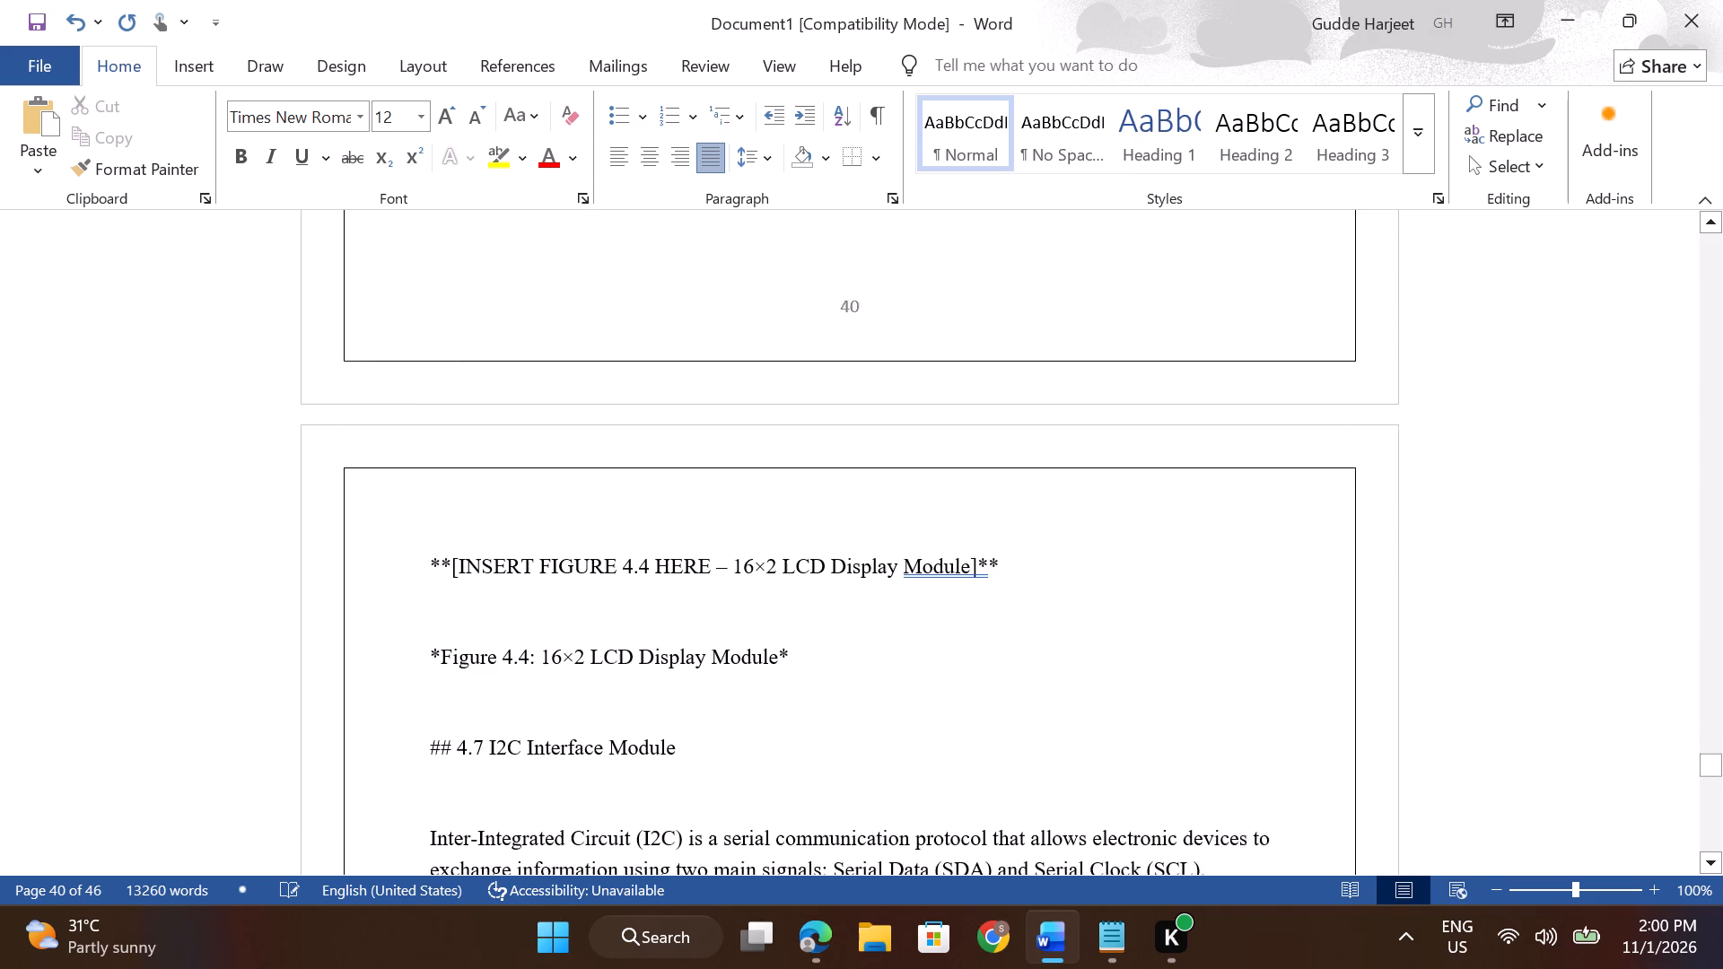
scroll(451, 531, down, 1)
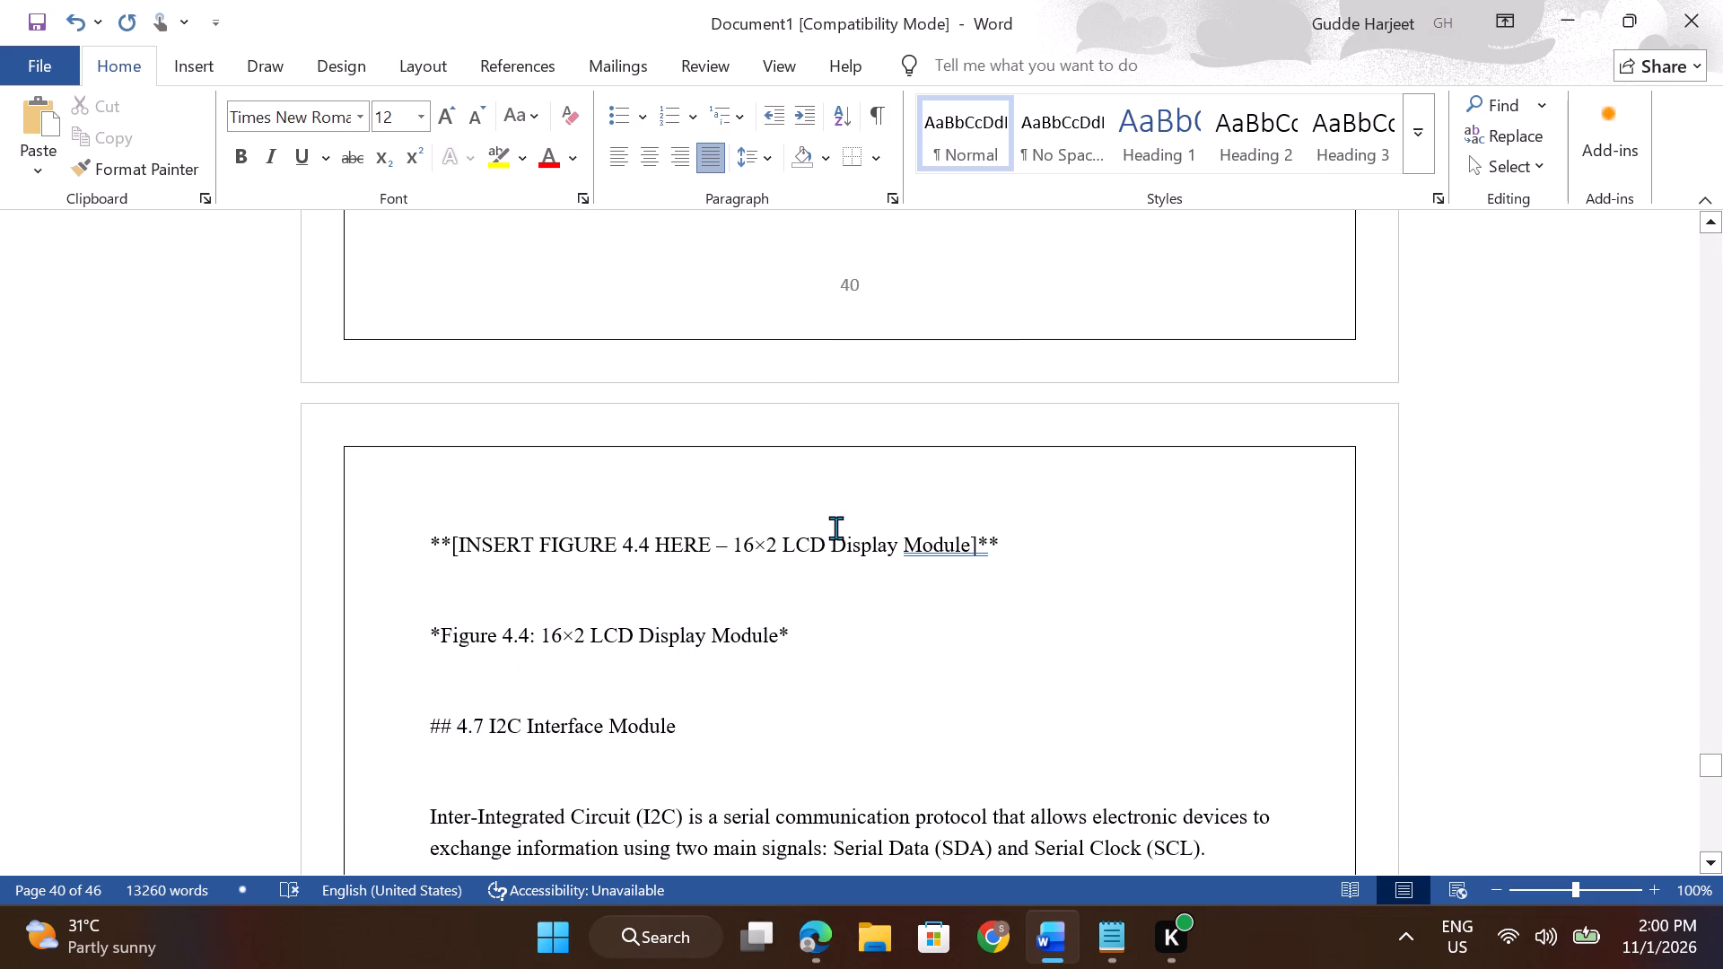
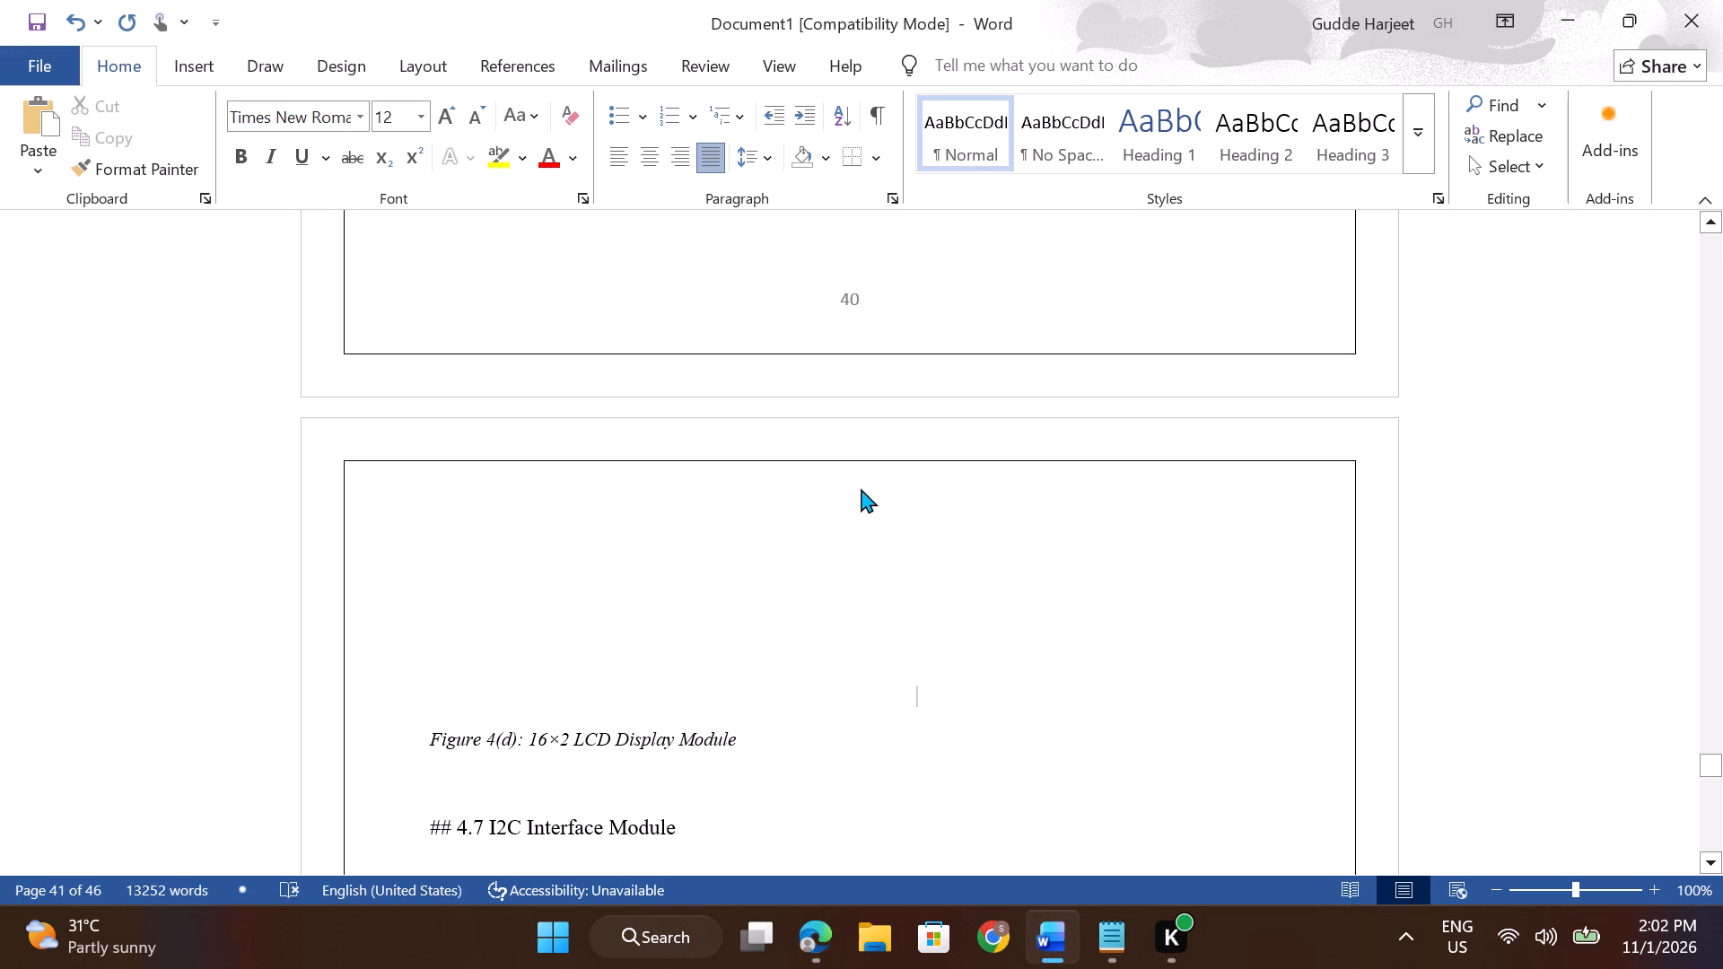
Delete the empty lines above the inserted LCD picture.
click(554, 659)
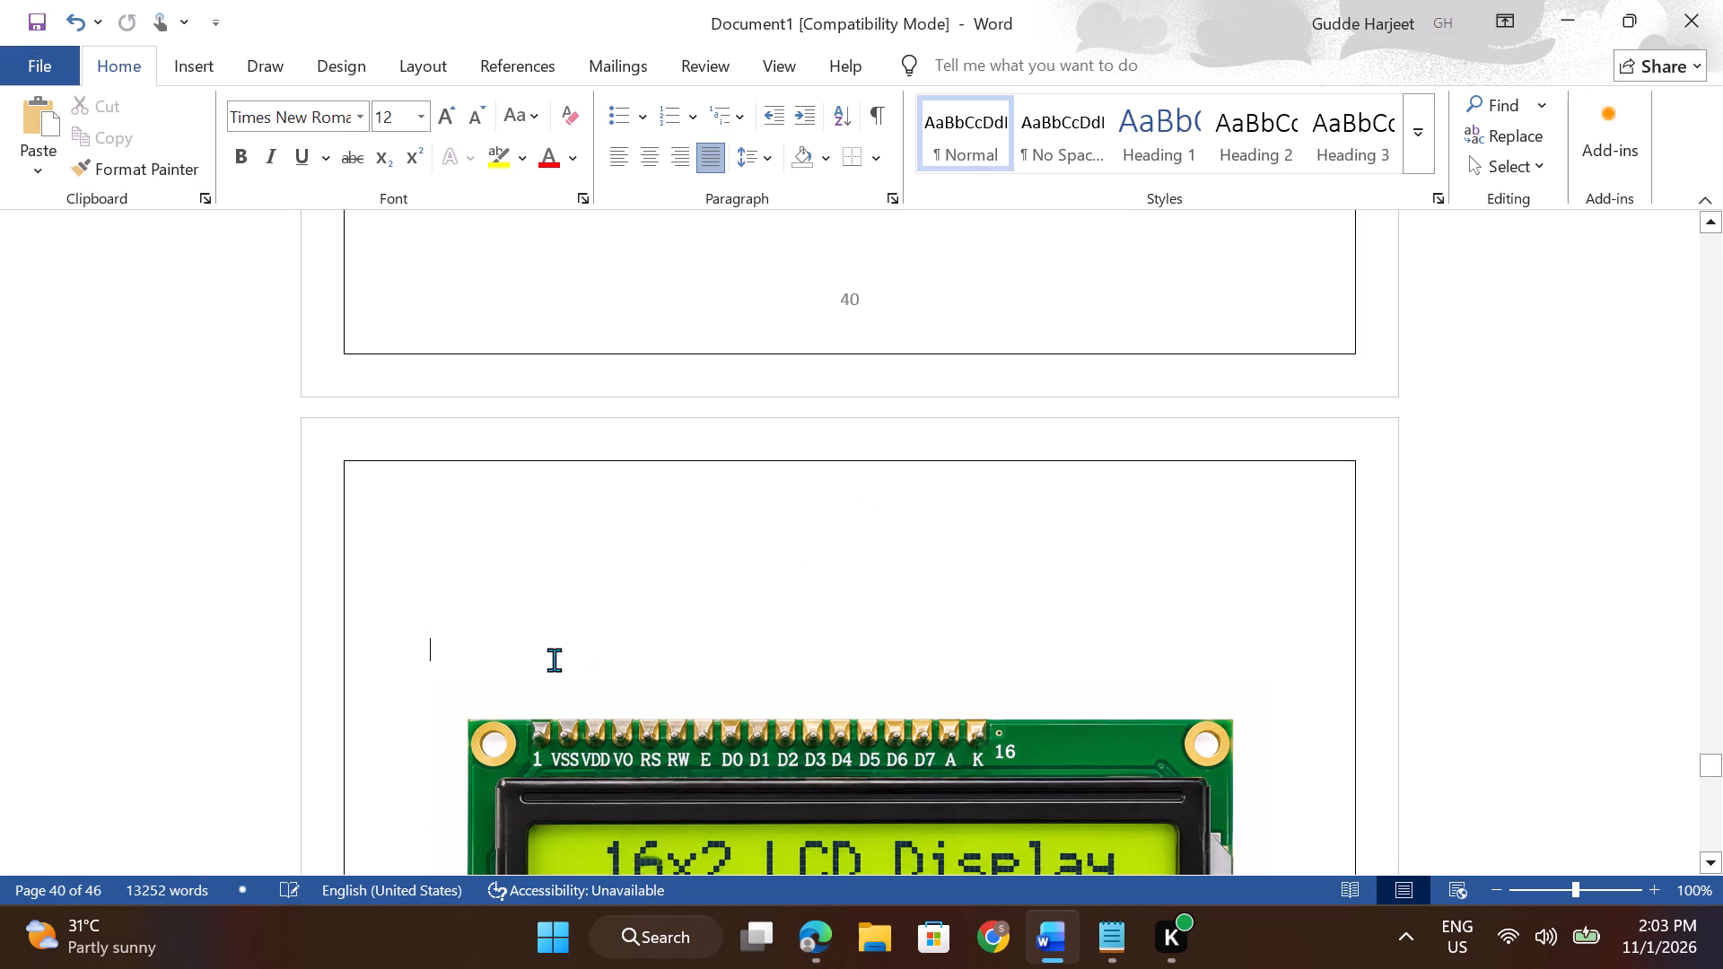
key(BackSpace)
key(BackSpace)
key(BackSpace)
Centre the LCD picture and its Figure 4(d) caption, and clean up the spacing between them.
scroll(554, 659, down, 1)
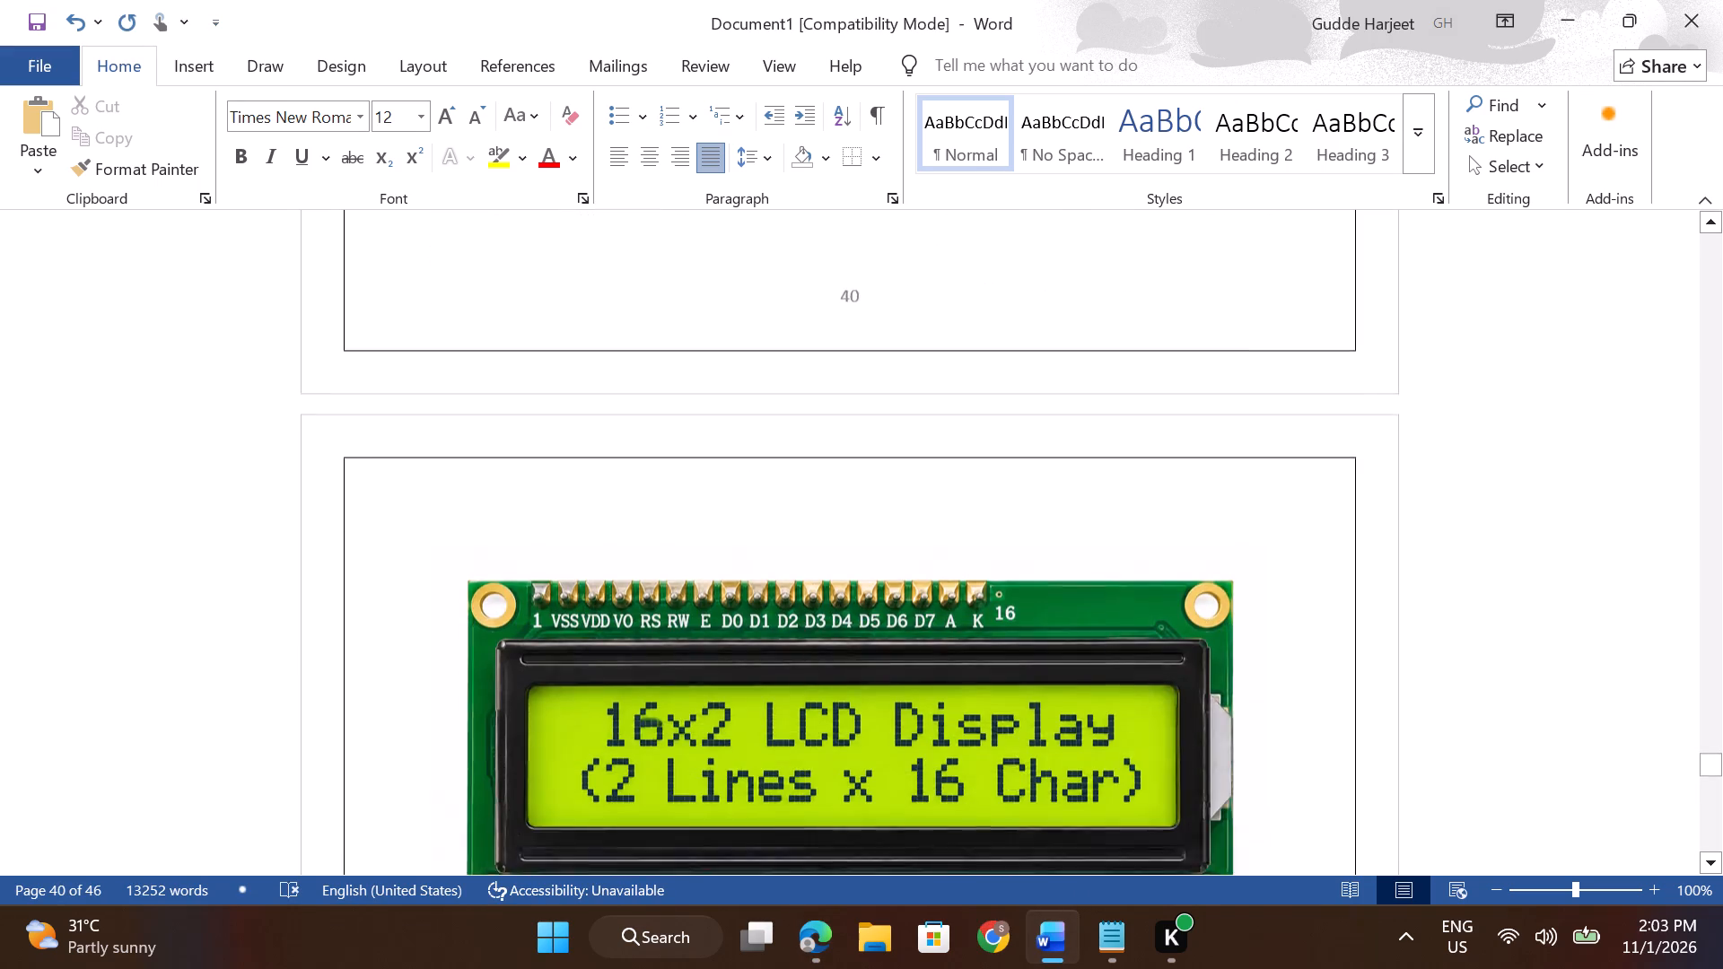
scroll(554, 659, down, 3)
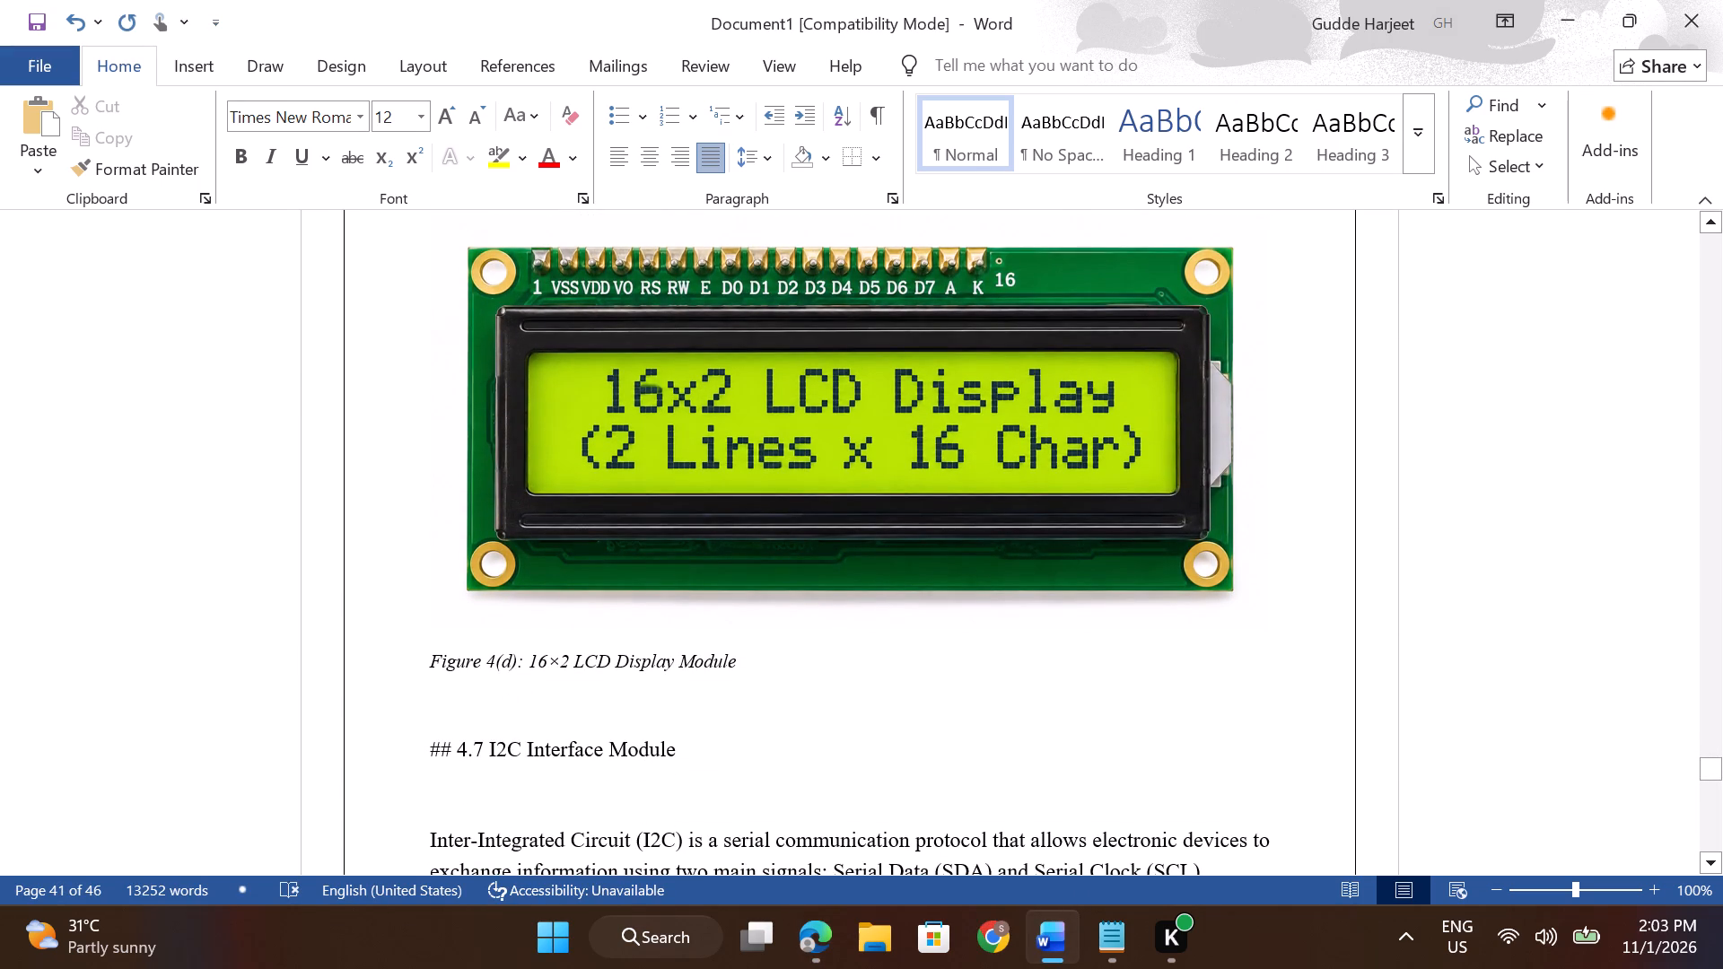
click(653, 543)
click(646, 166)
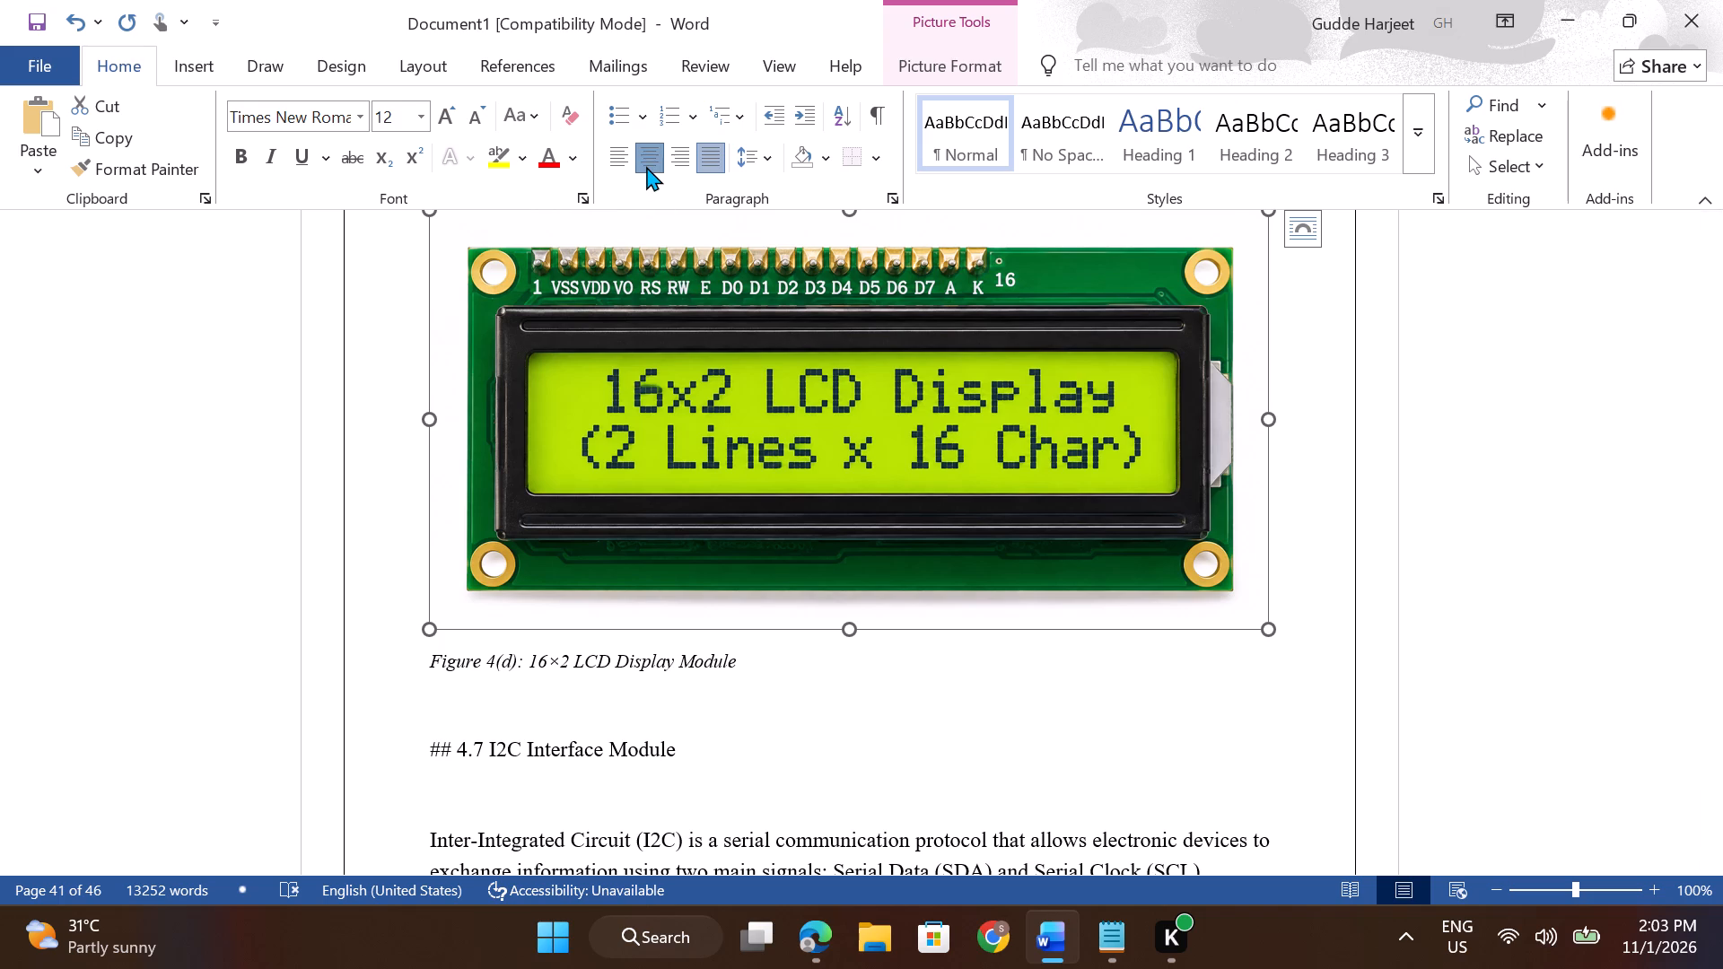
click(540, 667)
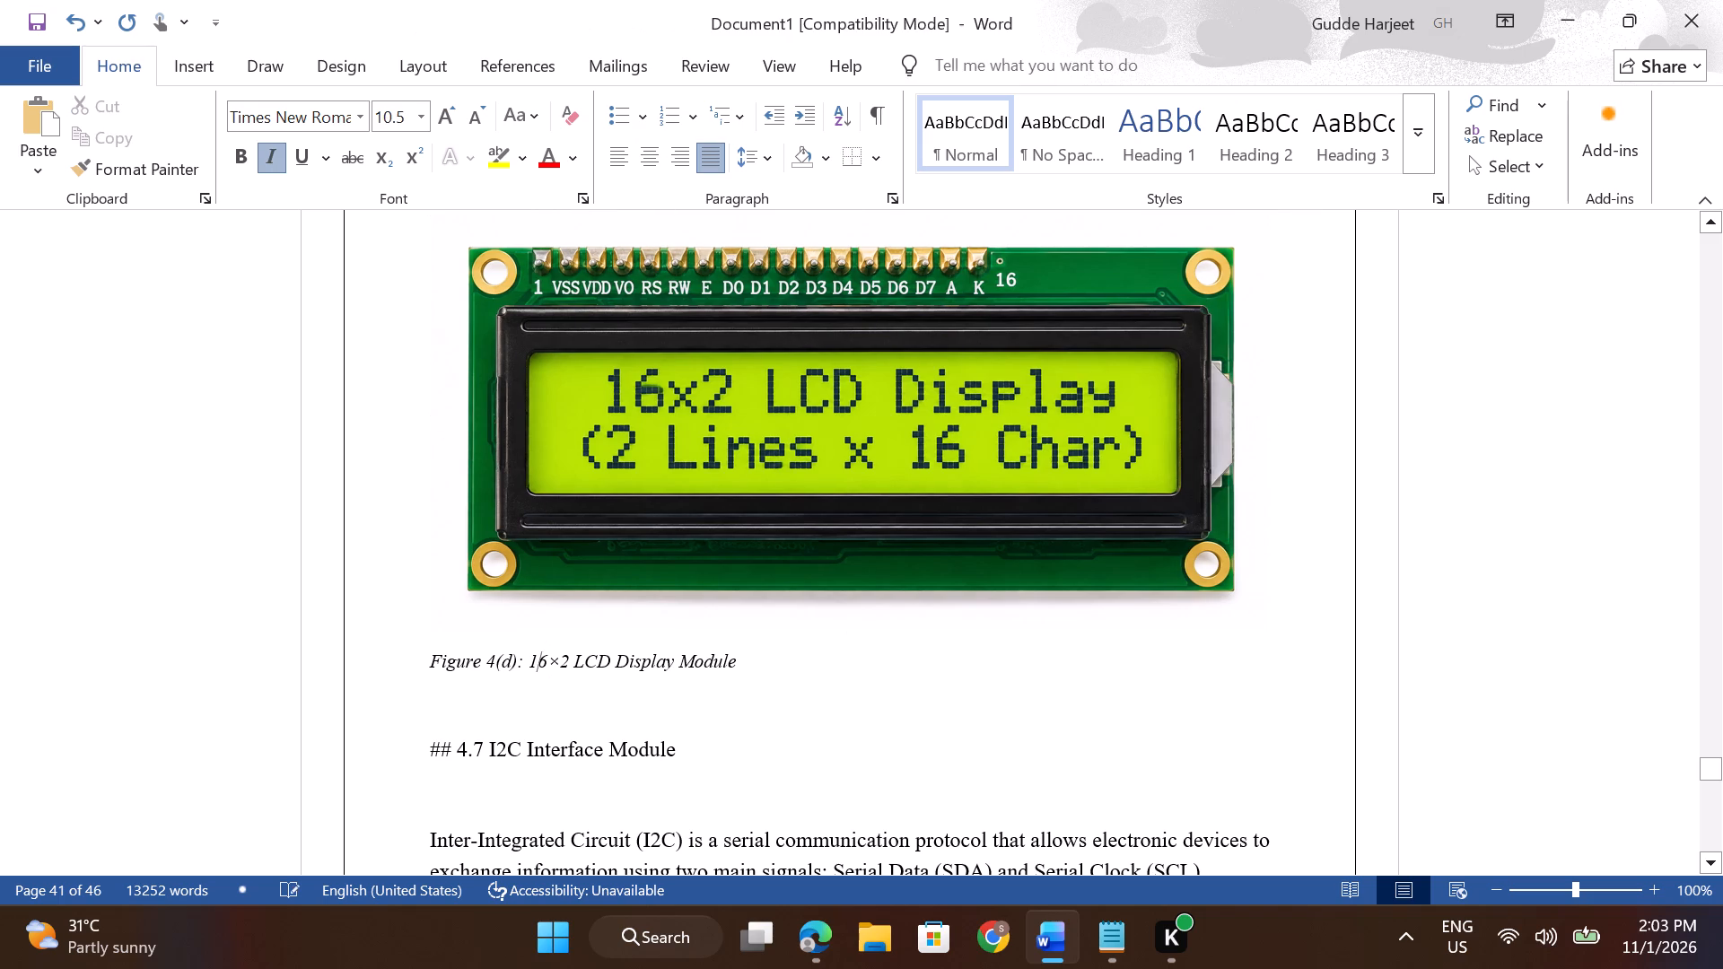
click(652, 152)
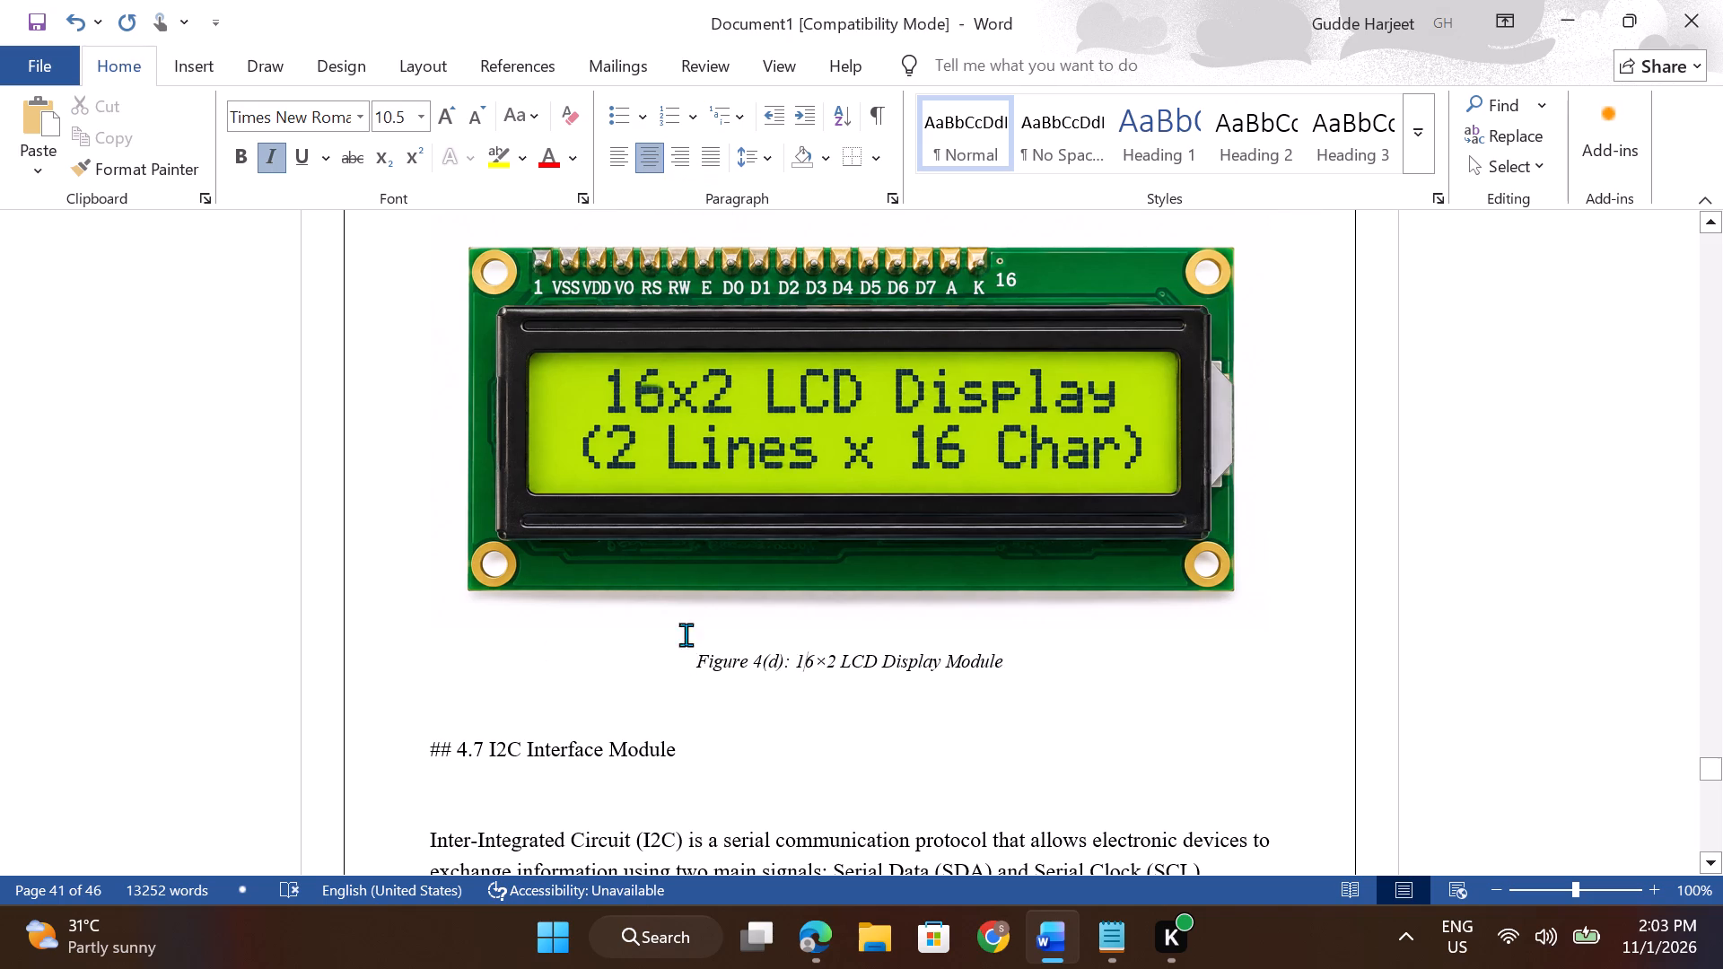
click(739, 640)
key(BackSpace)
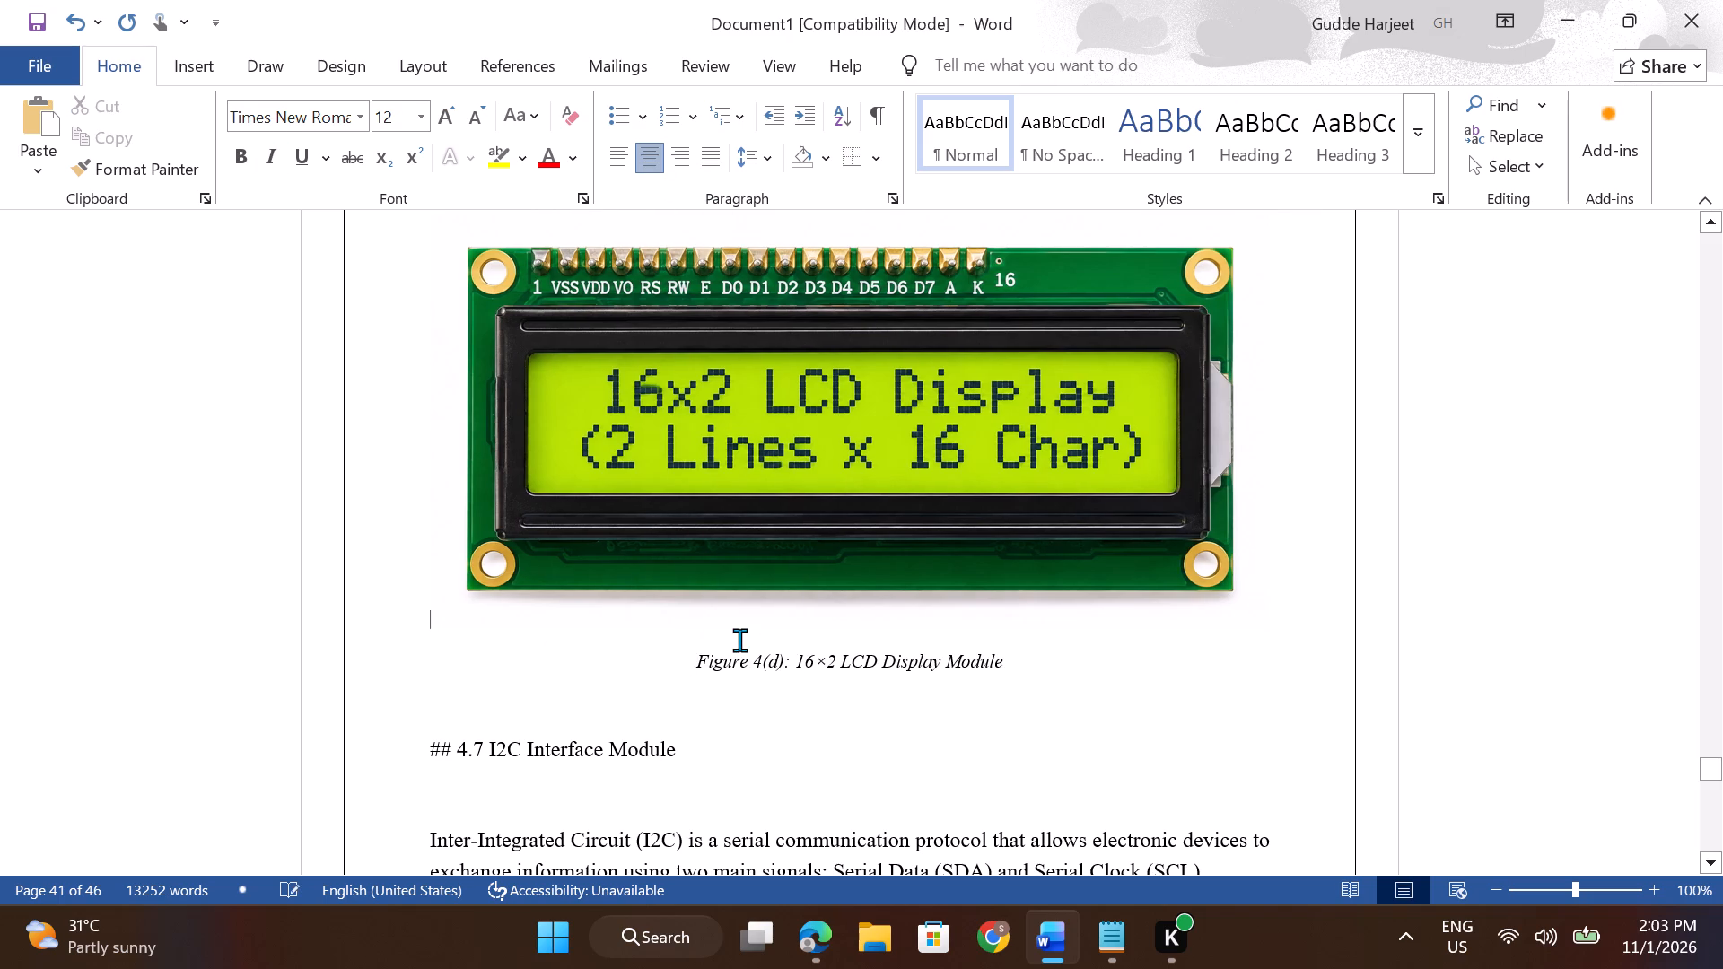
key(BackSpace)
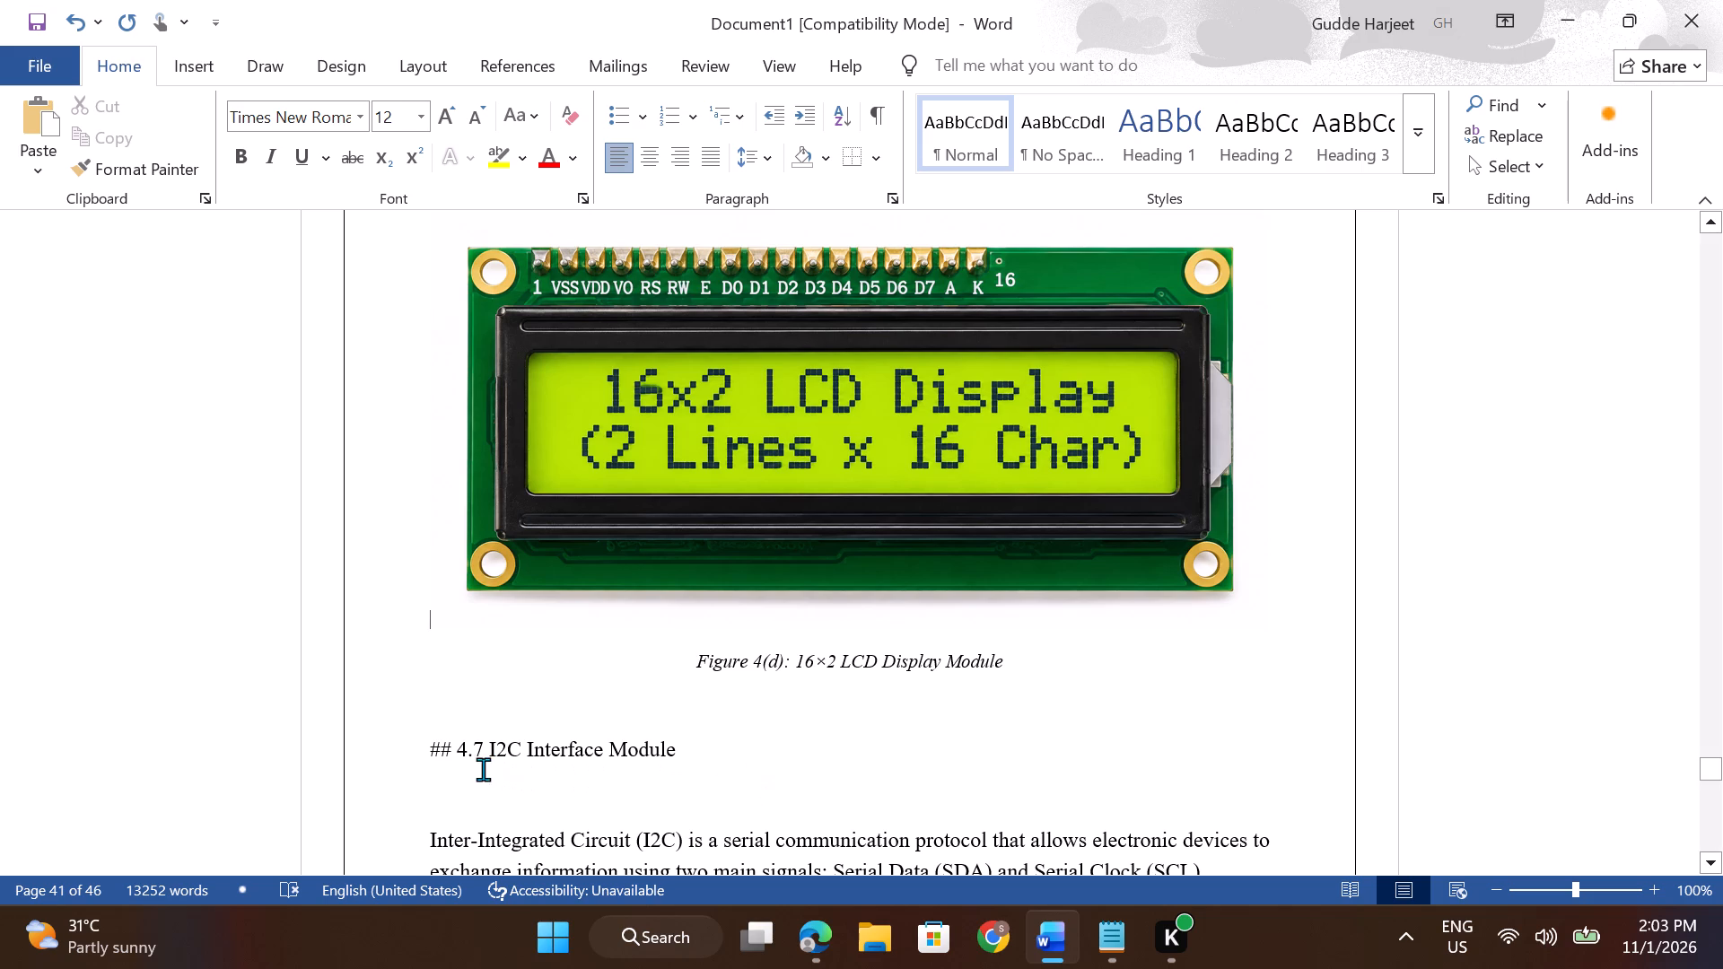
Remove the ## marks in front of the 4.7 I2C Interface Module heading and the empty line above it.
click(452, 748)
key(Right)
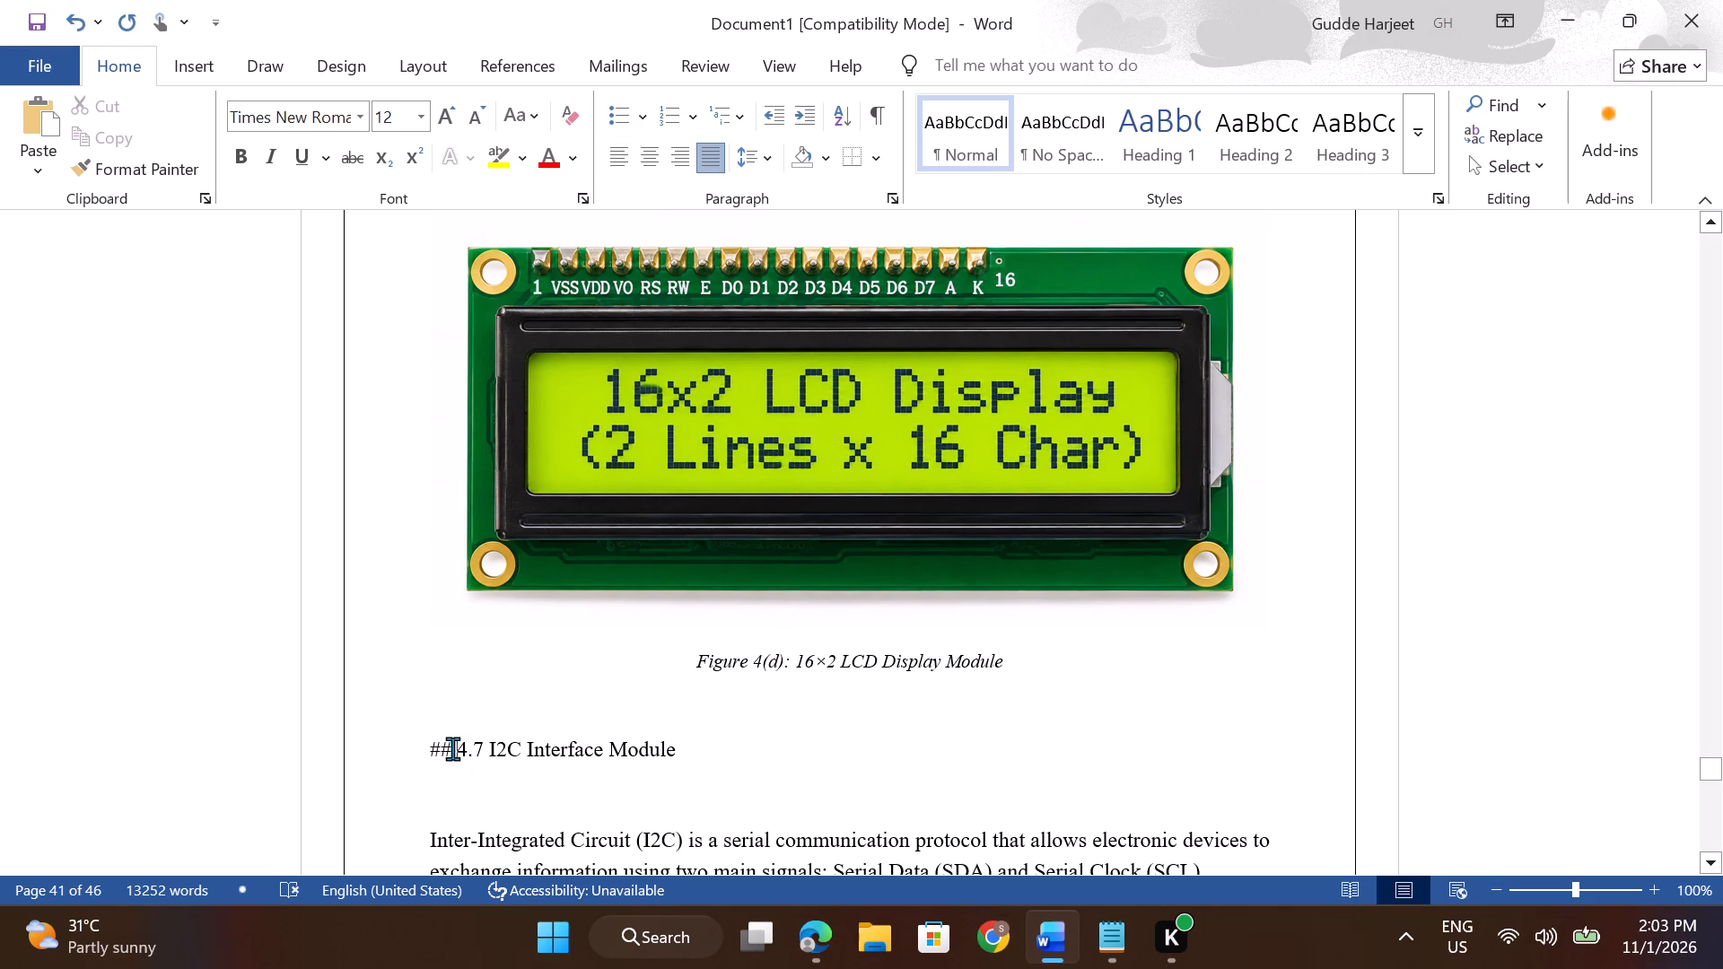
key(BackSpace)
key(BackSpace)
key(BackSpace)
key(BackSpace)
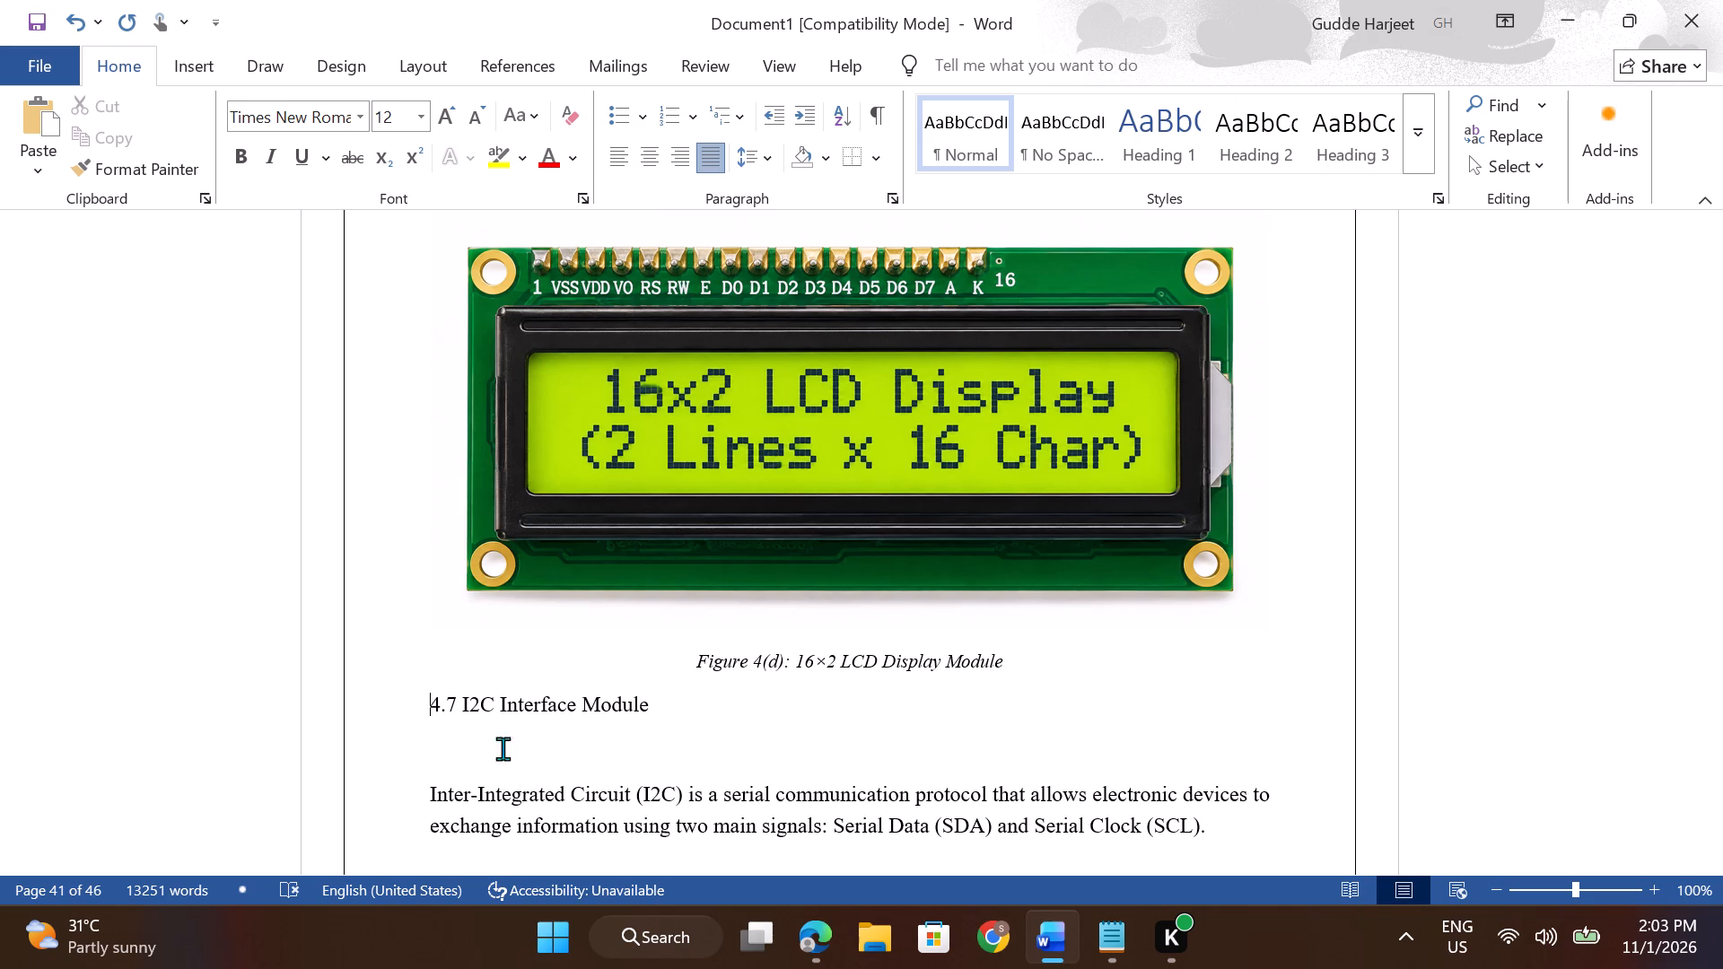
Format the 4.7 I2C Interface Module heading as bold at 14 pt.
ctrl+click(555, 709)
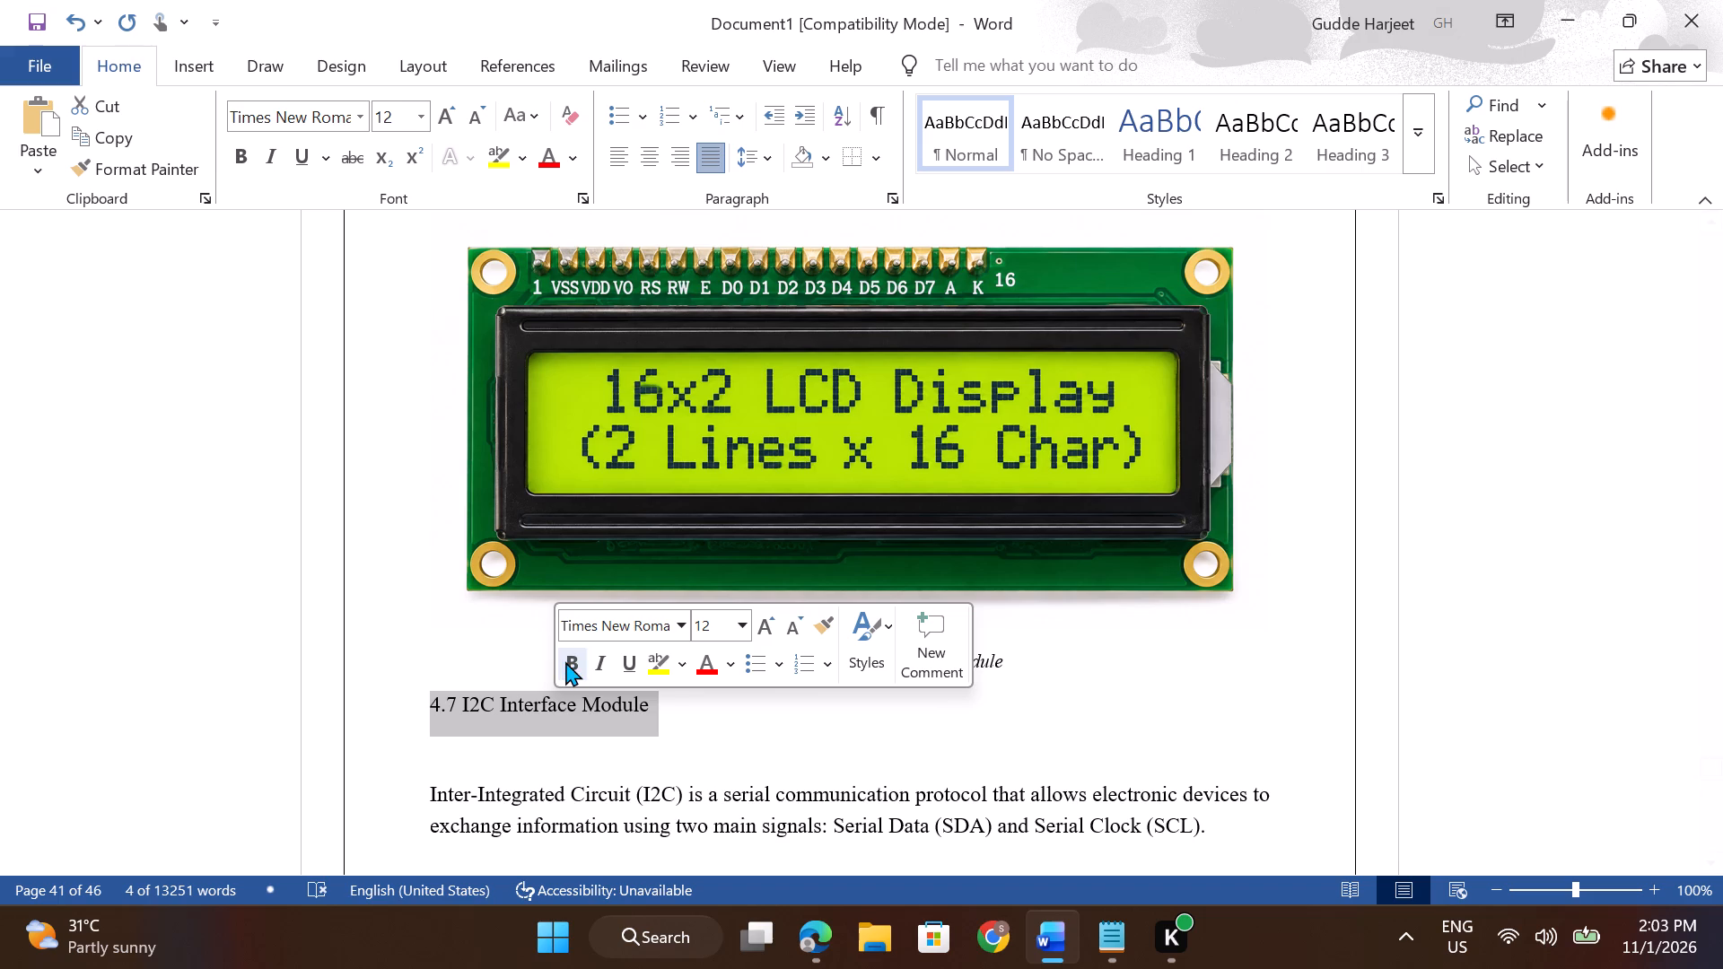
click(565, 661)
click(718, 622)
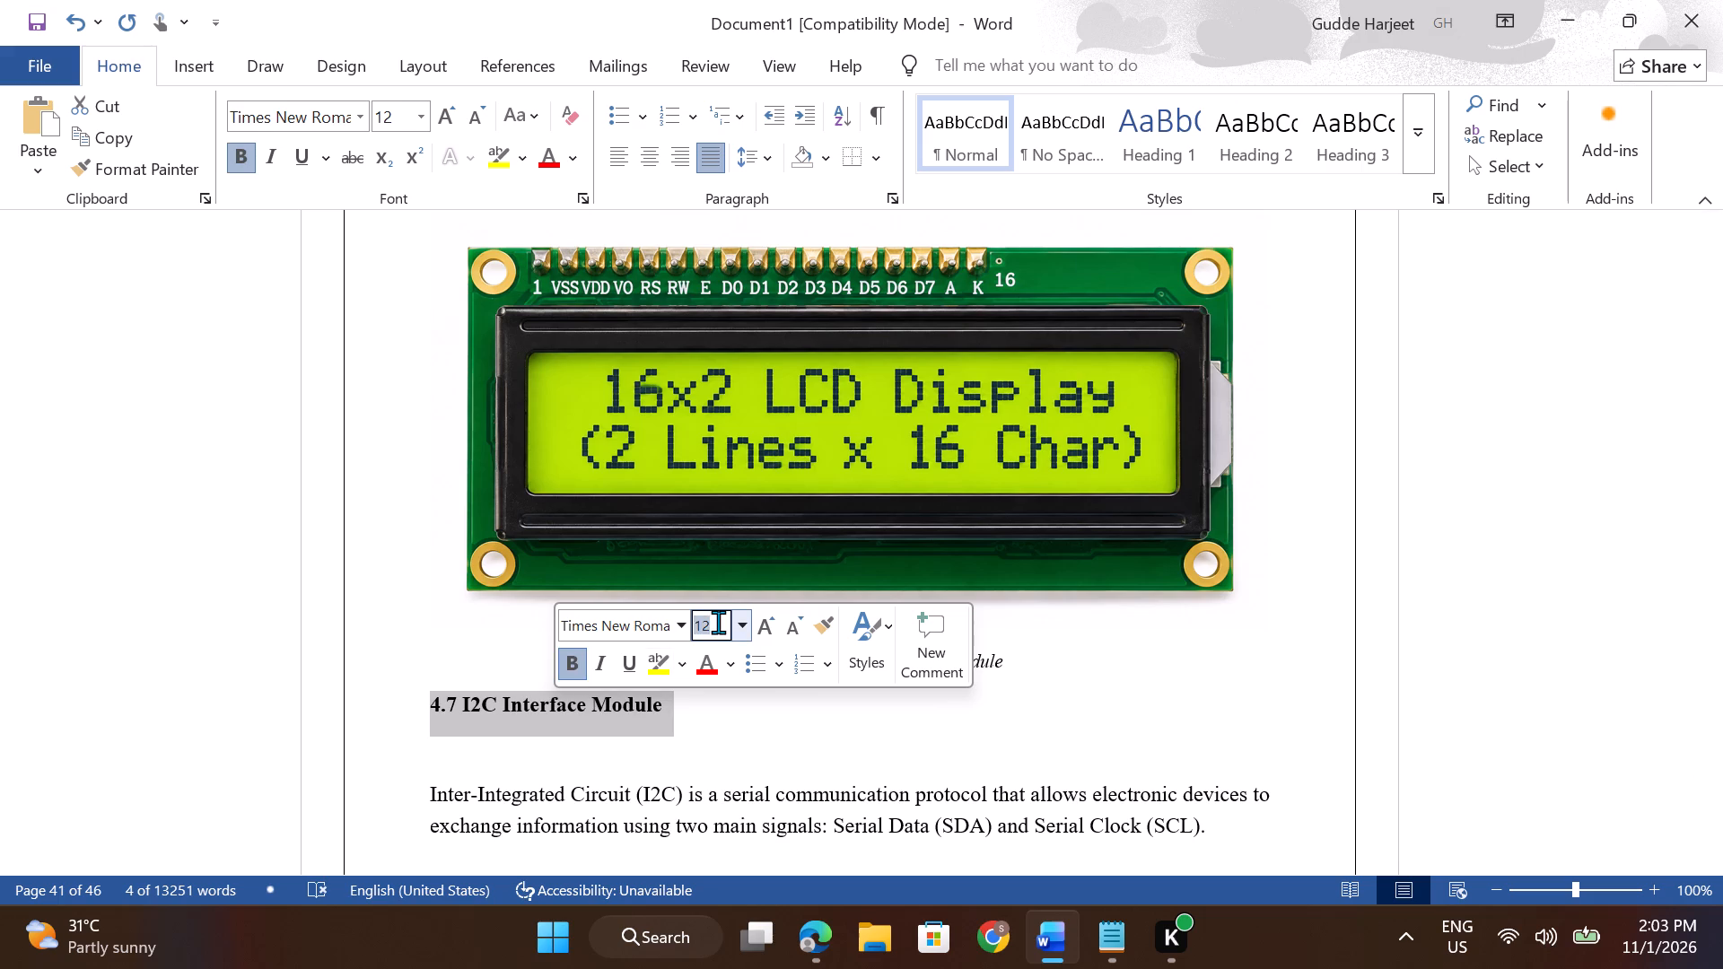
text(14)
key(Return)
Delete the empty lines throughout section 4.7, from below its heading down to the 4.8 Buzzer heading.
click(643, 758)
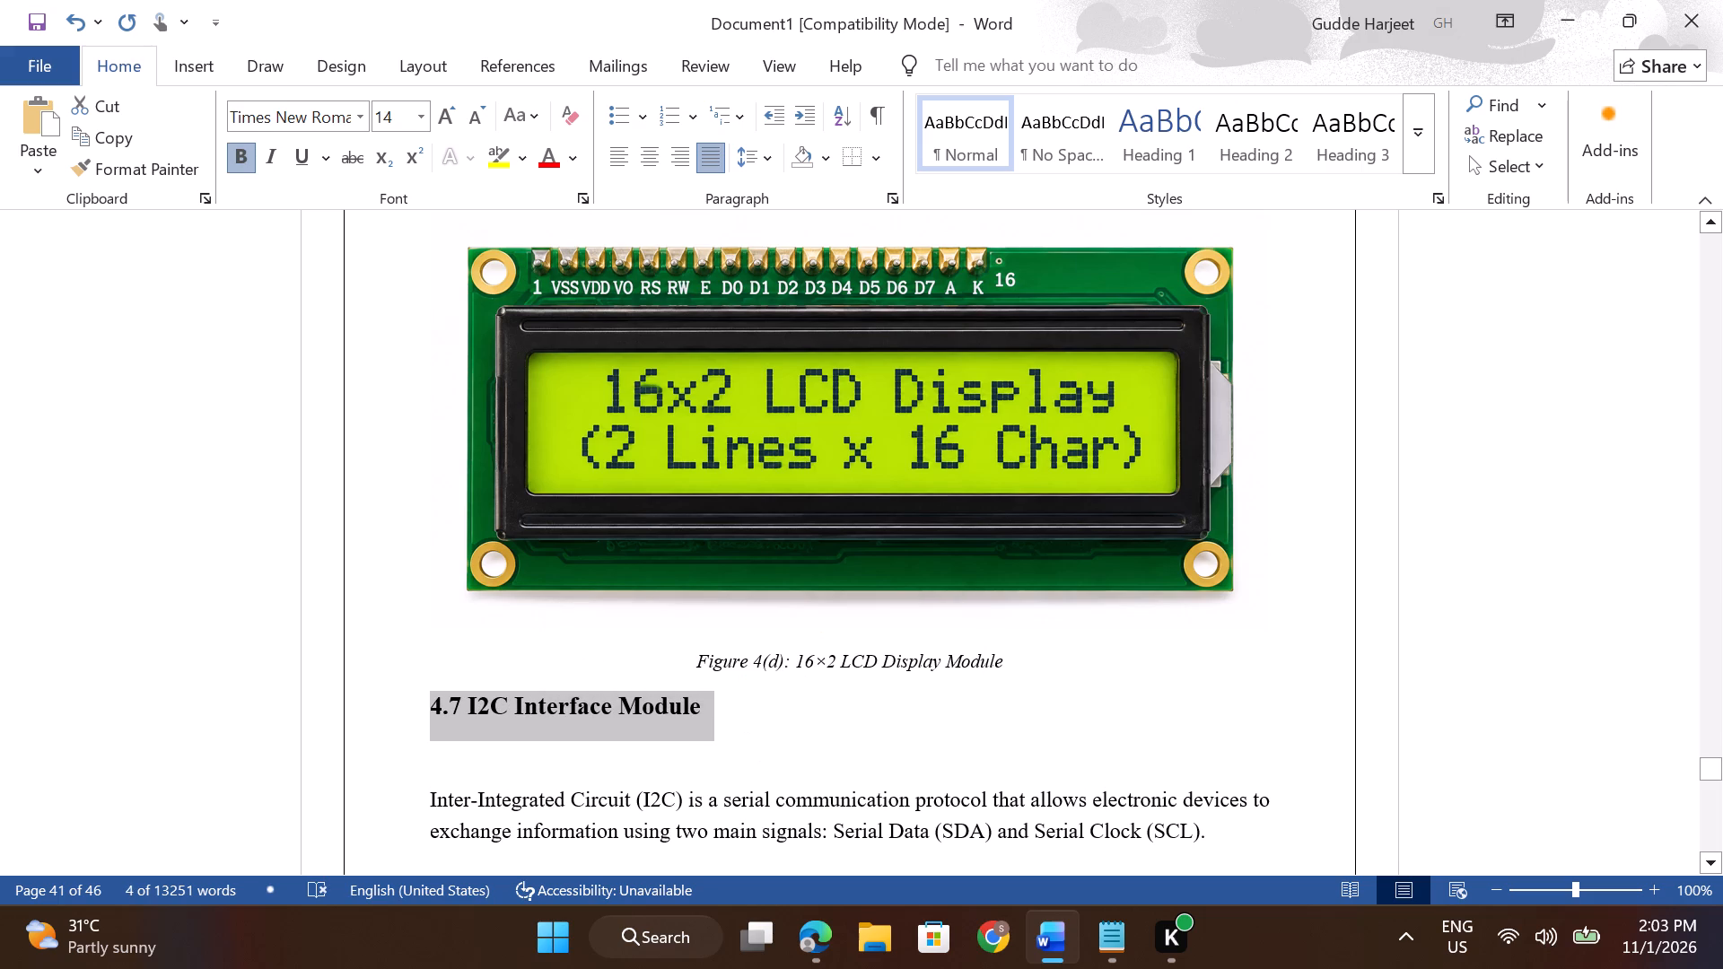
key(BackSpace)
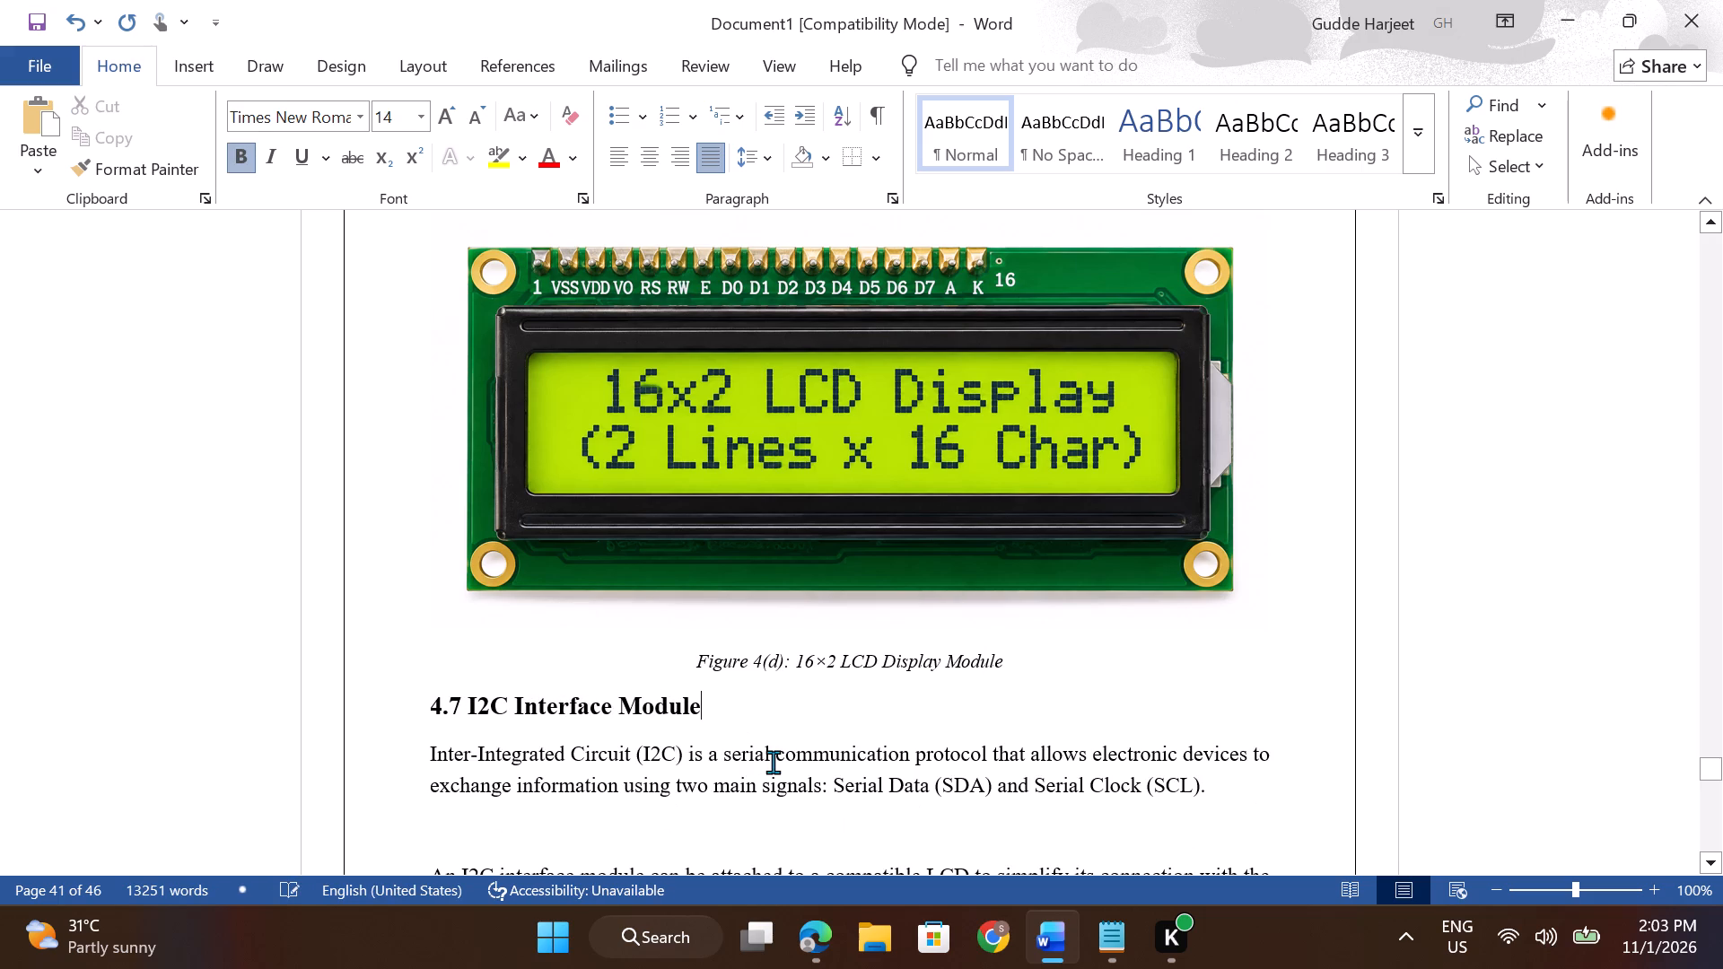
scroll(773, 762, down, 2)
click(514, 633)
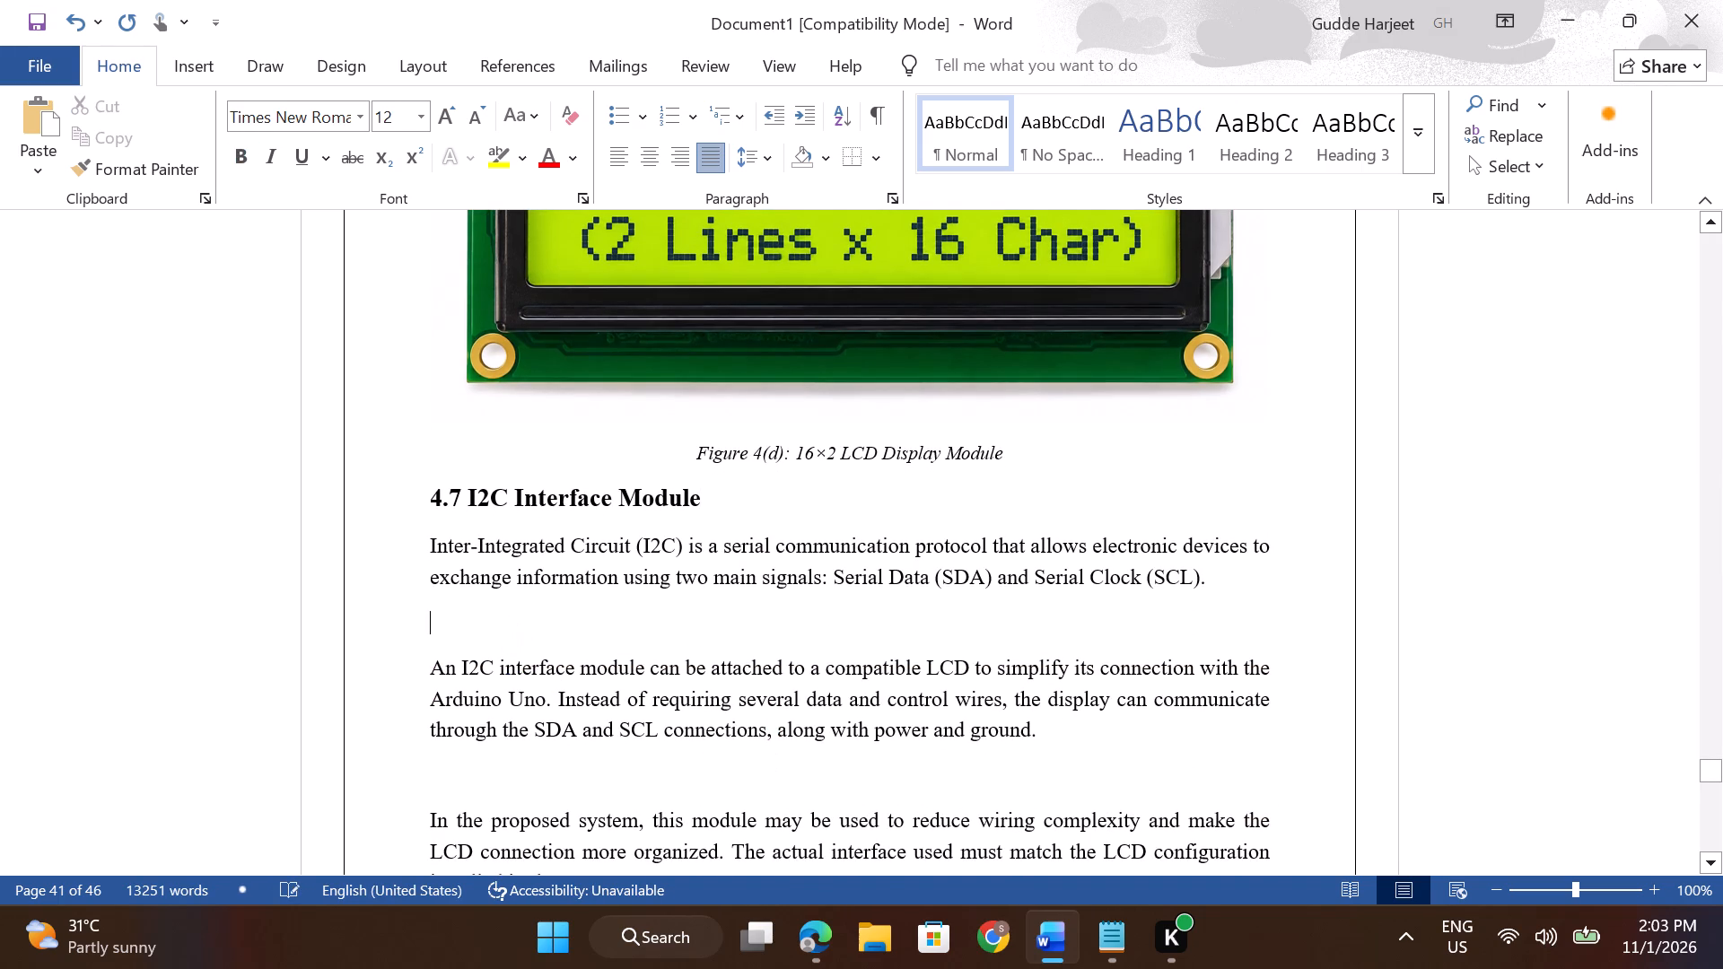
key(BackSpace)
click(531, 740)
key(BackSpace)
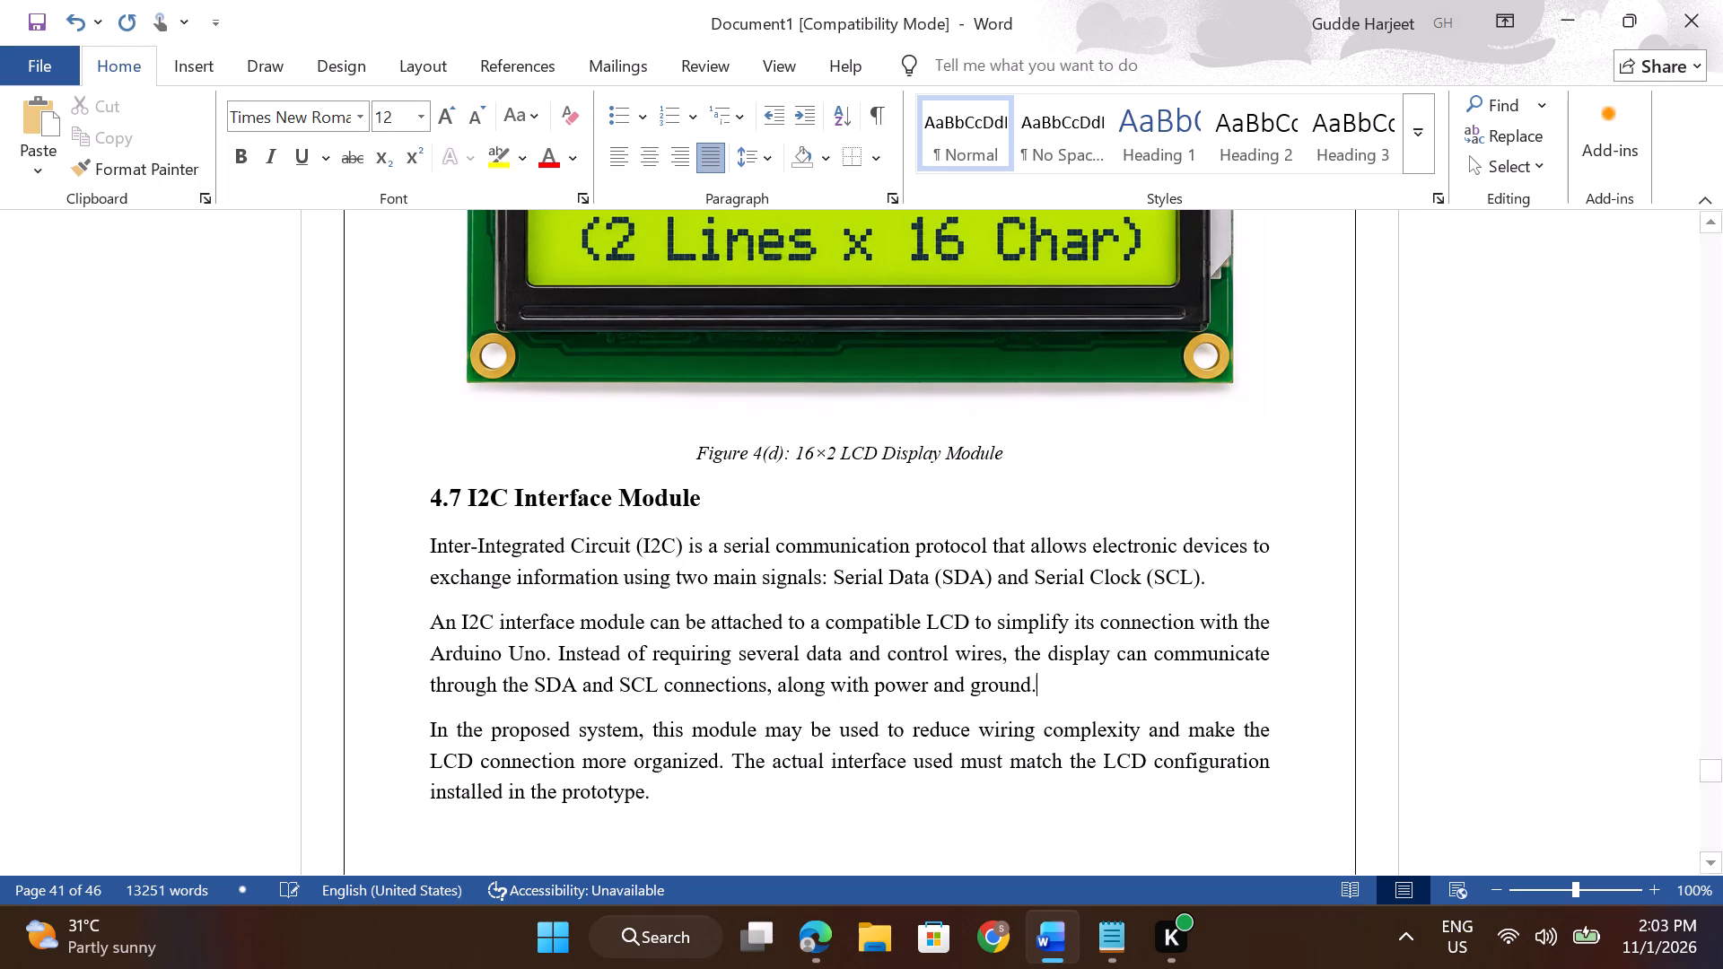
scroll(531, 740, down, 2)
click(477, 635)
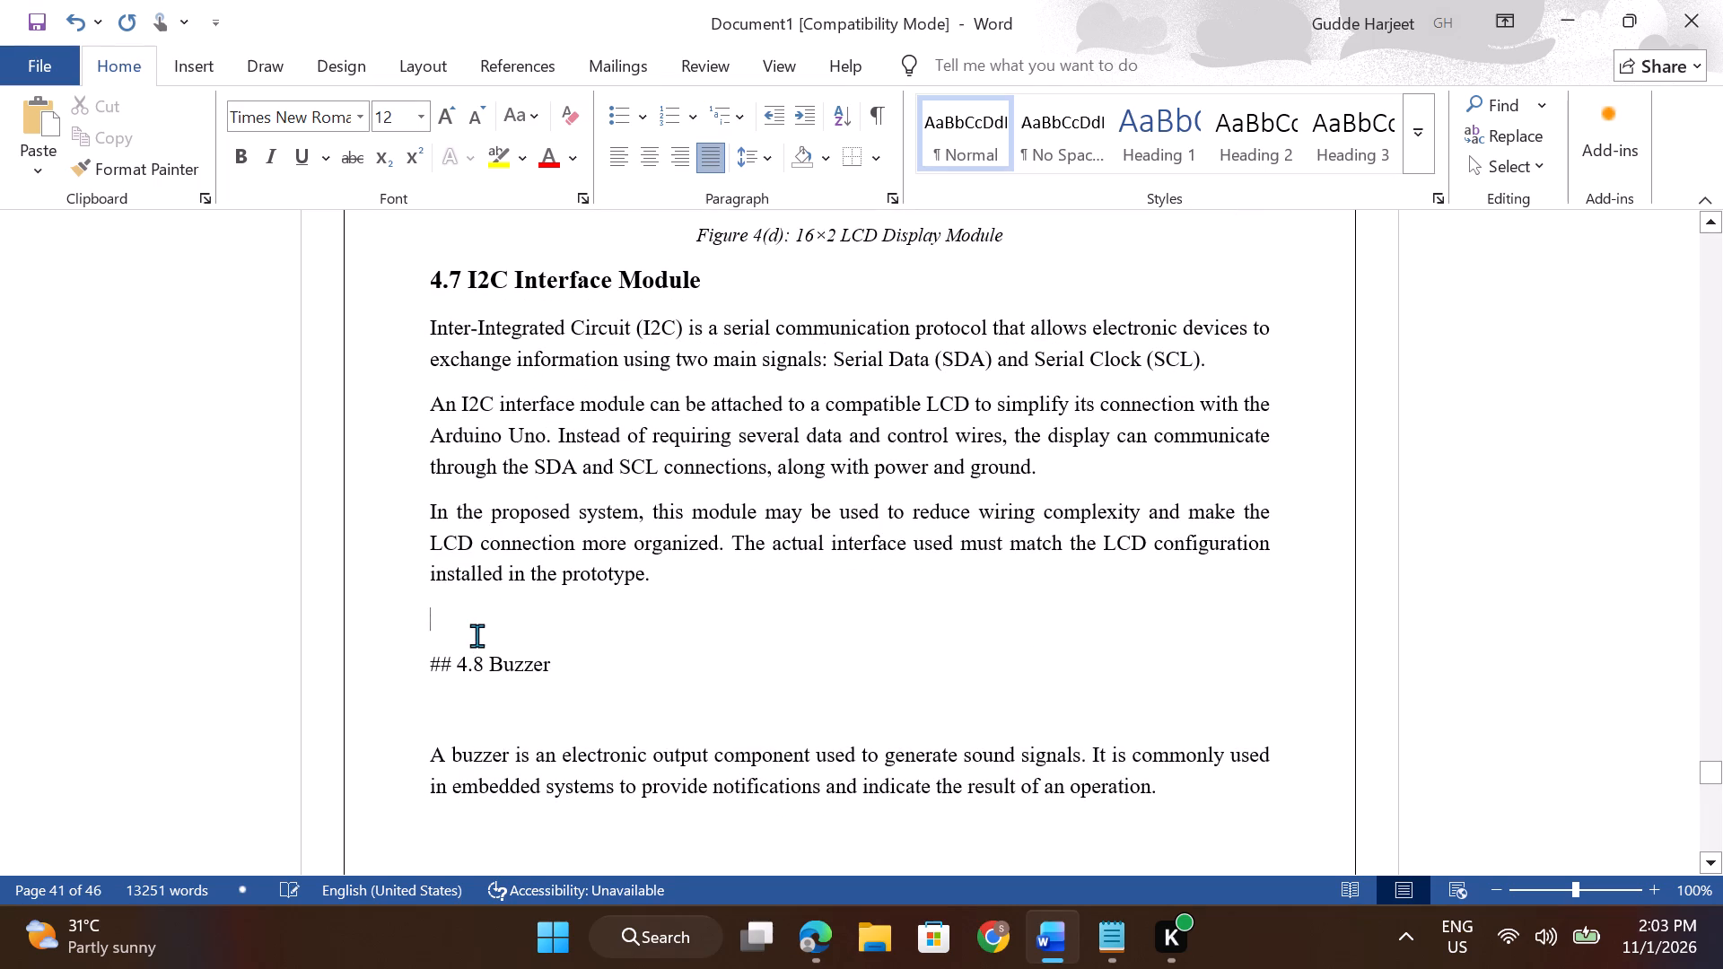
key(BackSpace)
Remove the ## marks from the 4.8 Buzzer heading and format it as bold at 14 pt.
click(455, 619)
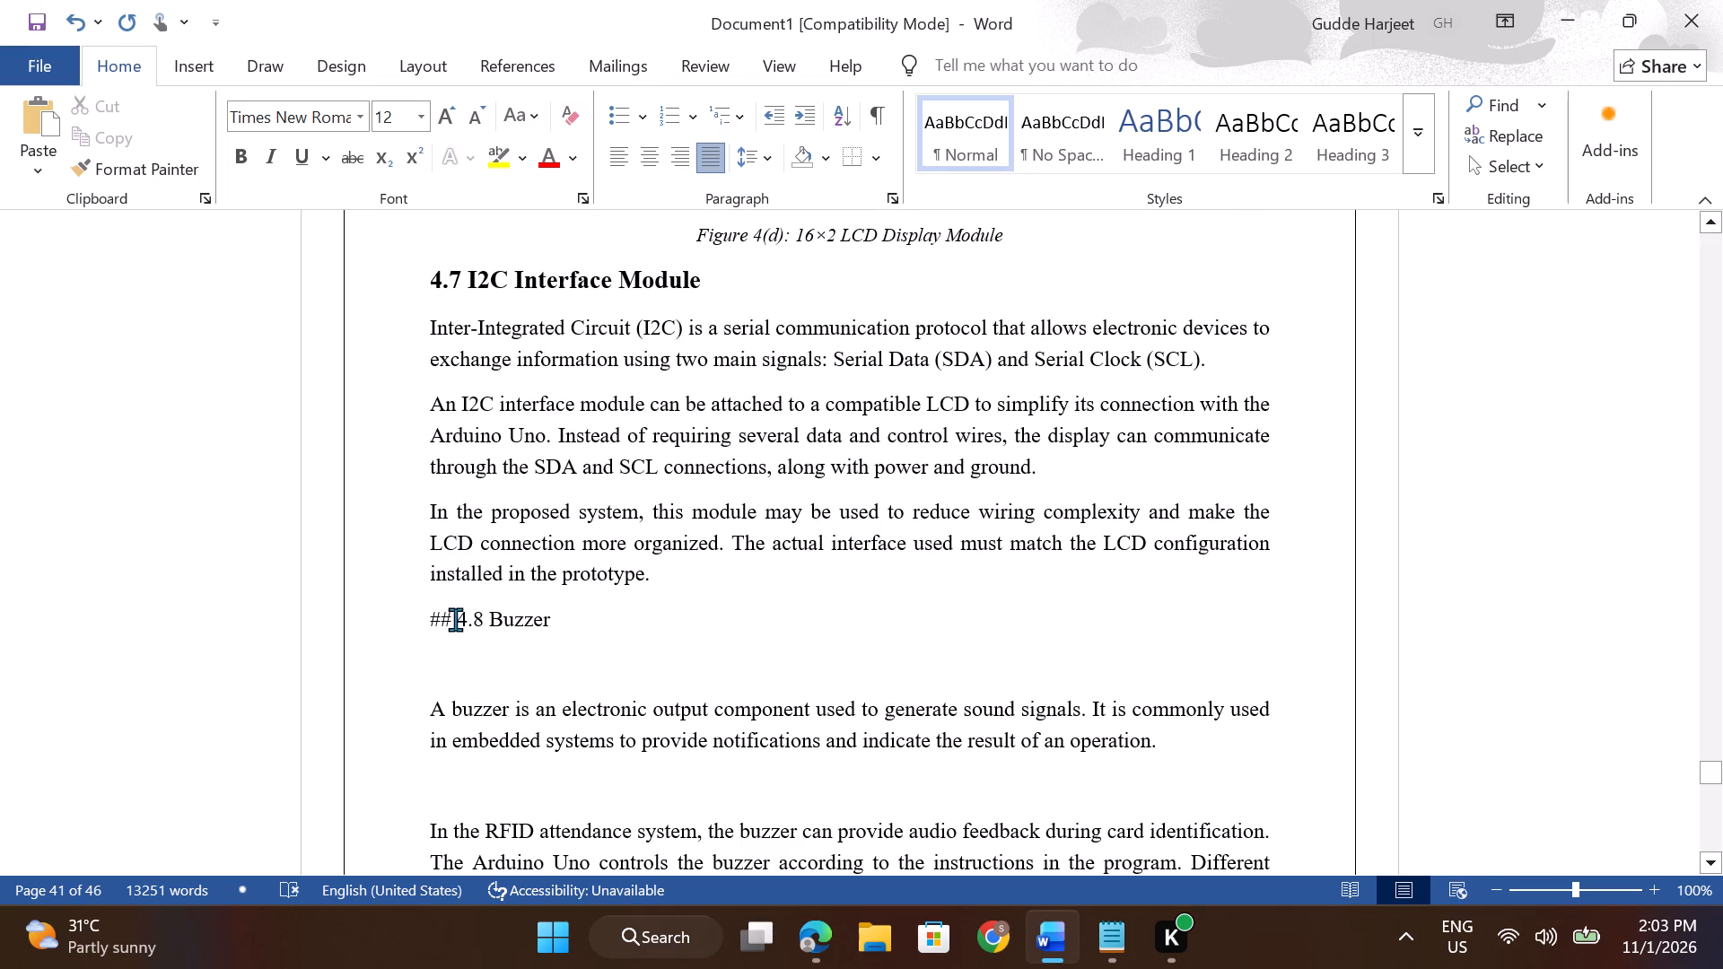
key(BackSpace)
key(BackSpace)
key(BackSpace)
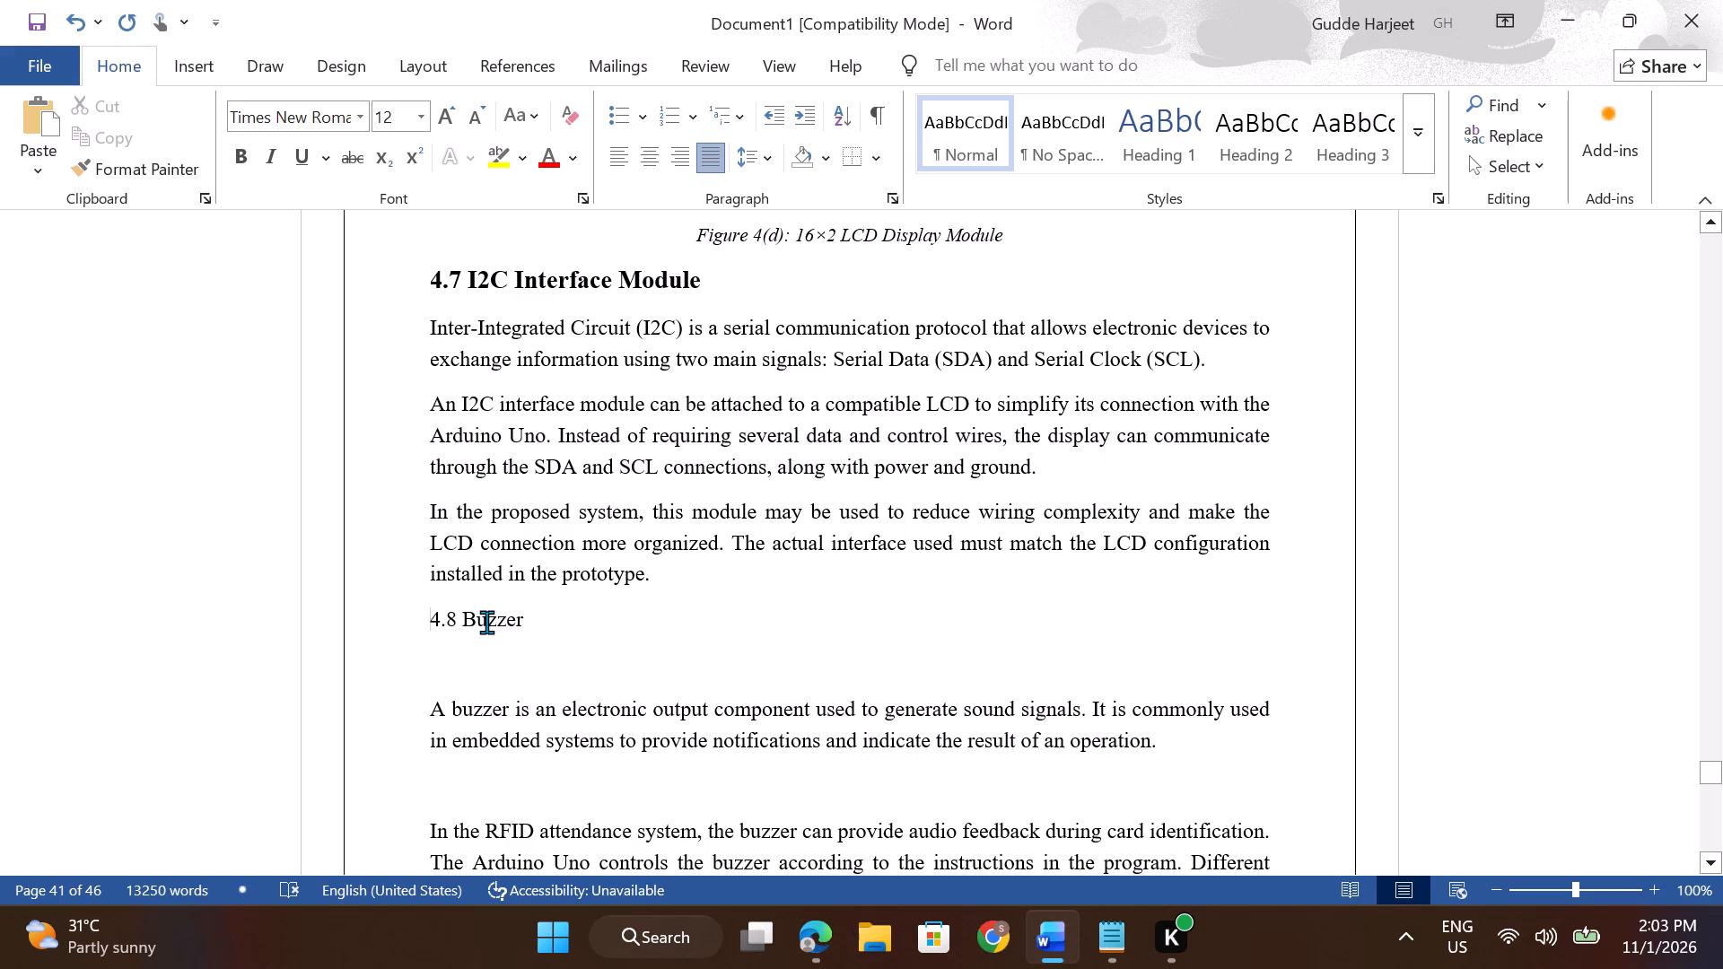
ctrl+click(486, 622)
drag(503, 577, 671, 517)
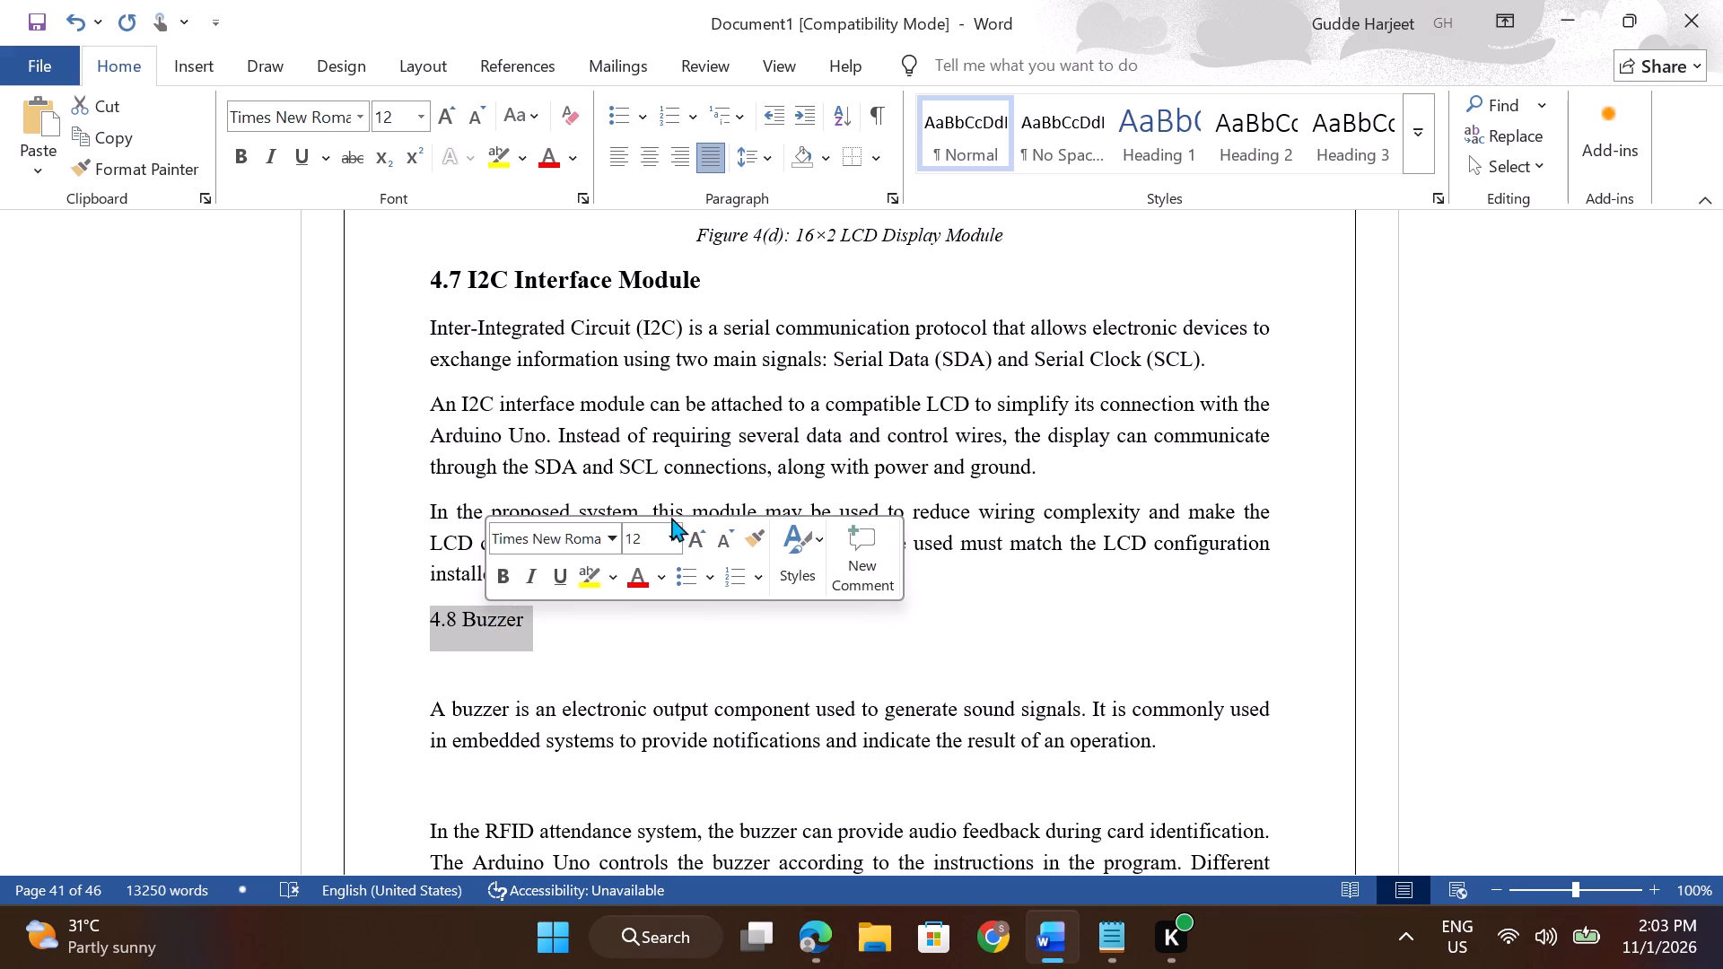
drag(671, 517, 647, 529)
click(647, 529)
text(14)
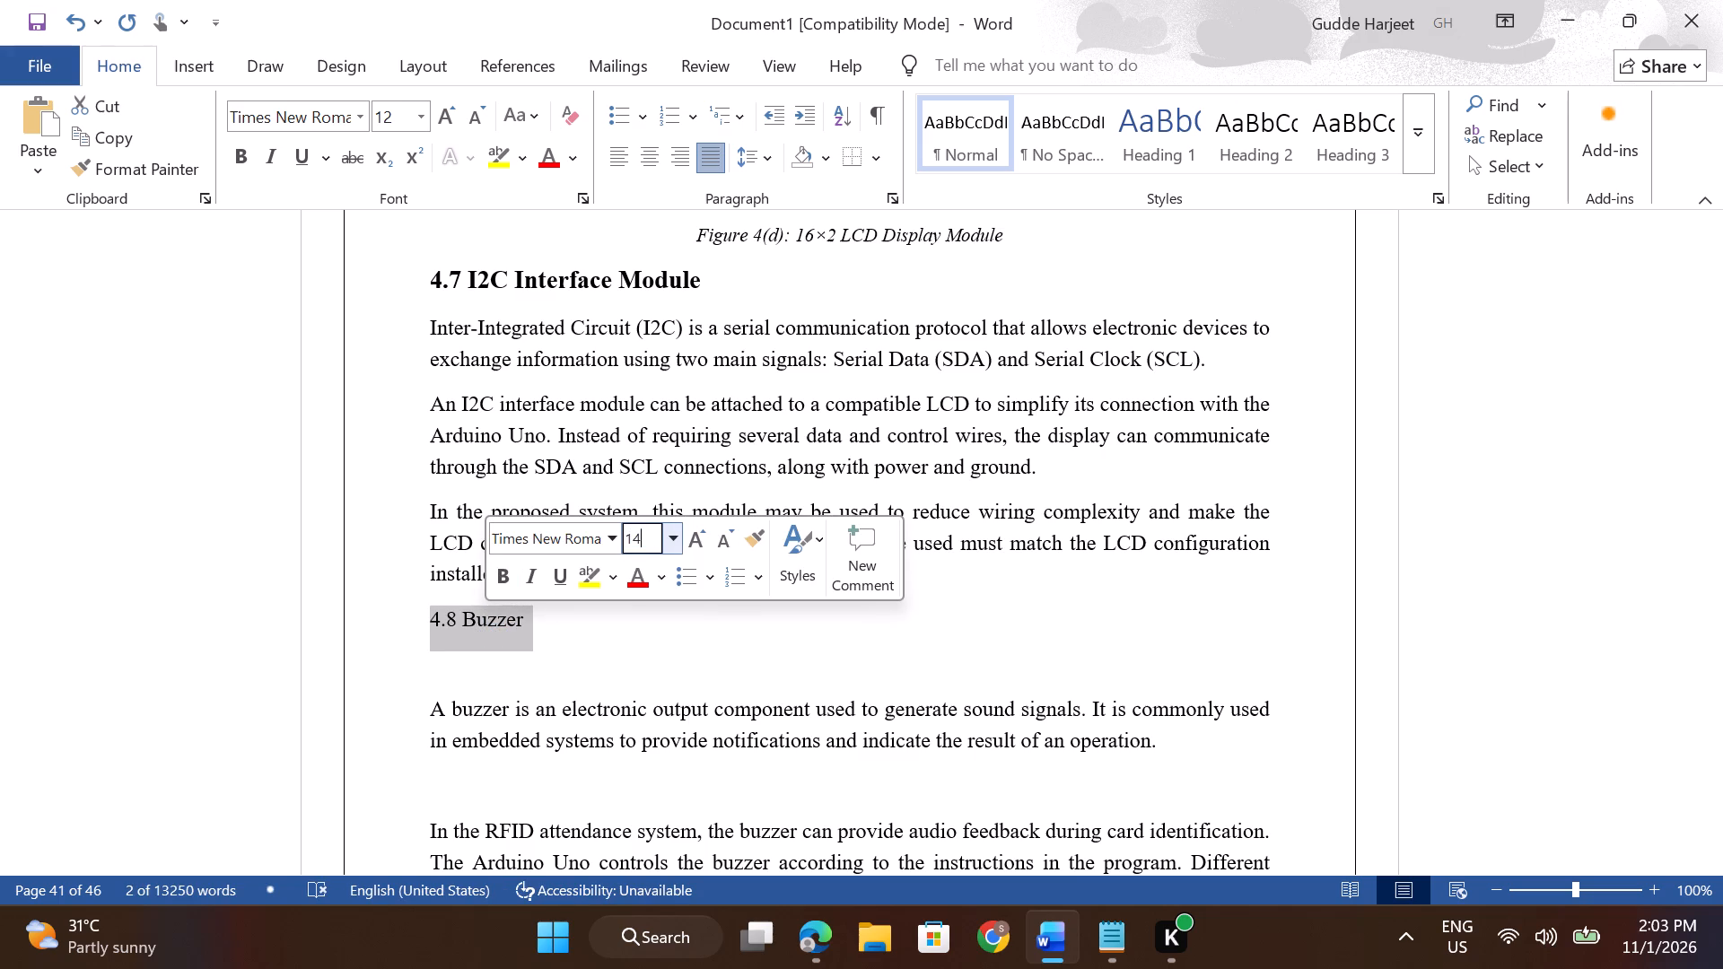
key(Return)
click(499, 576)
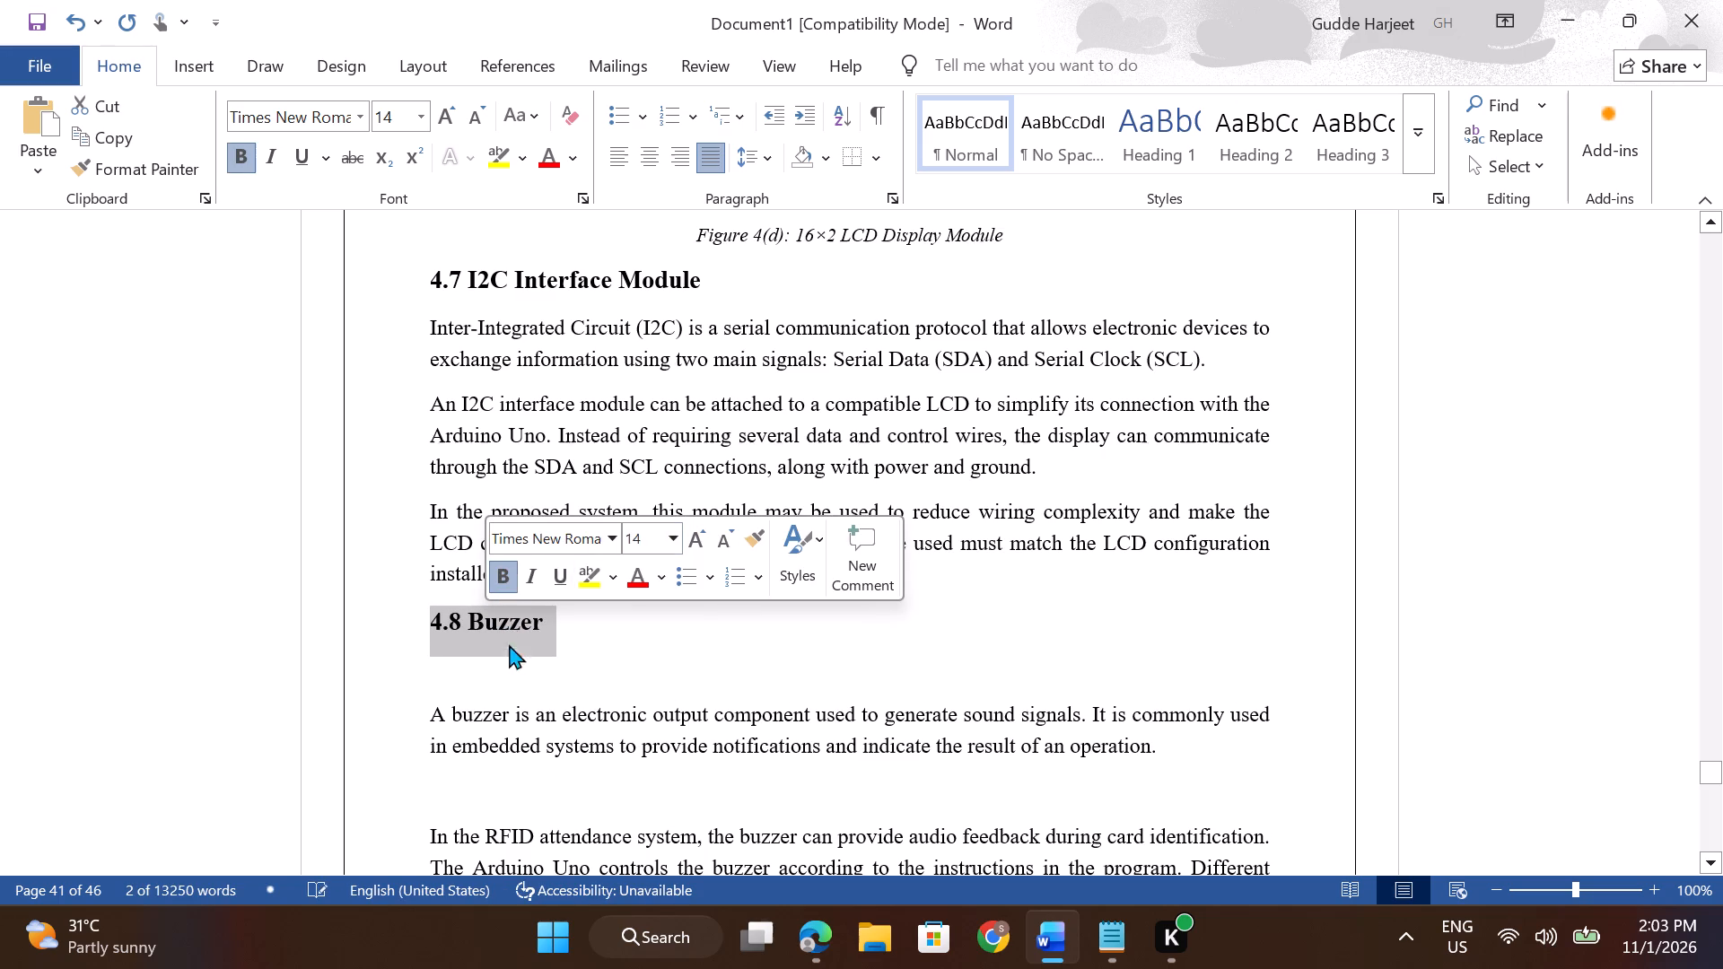
Delete the empty lines below the 4.8 Buzzer heading and between that section's paragraphs.
click(503, 699)
key(BackSpace)
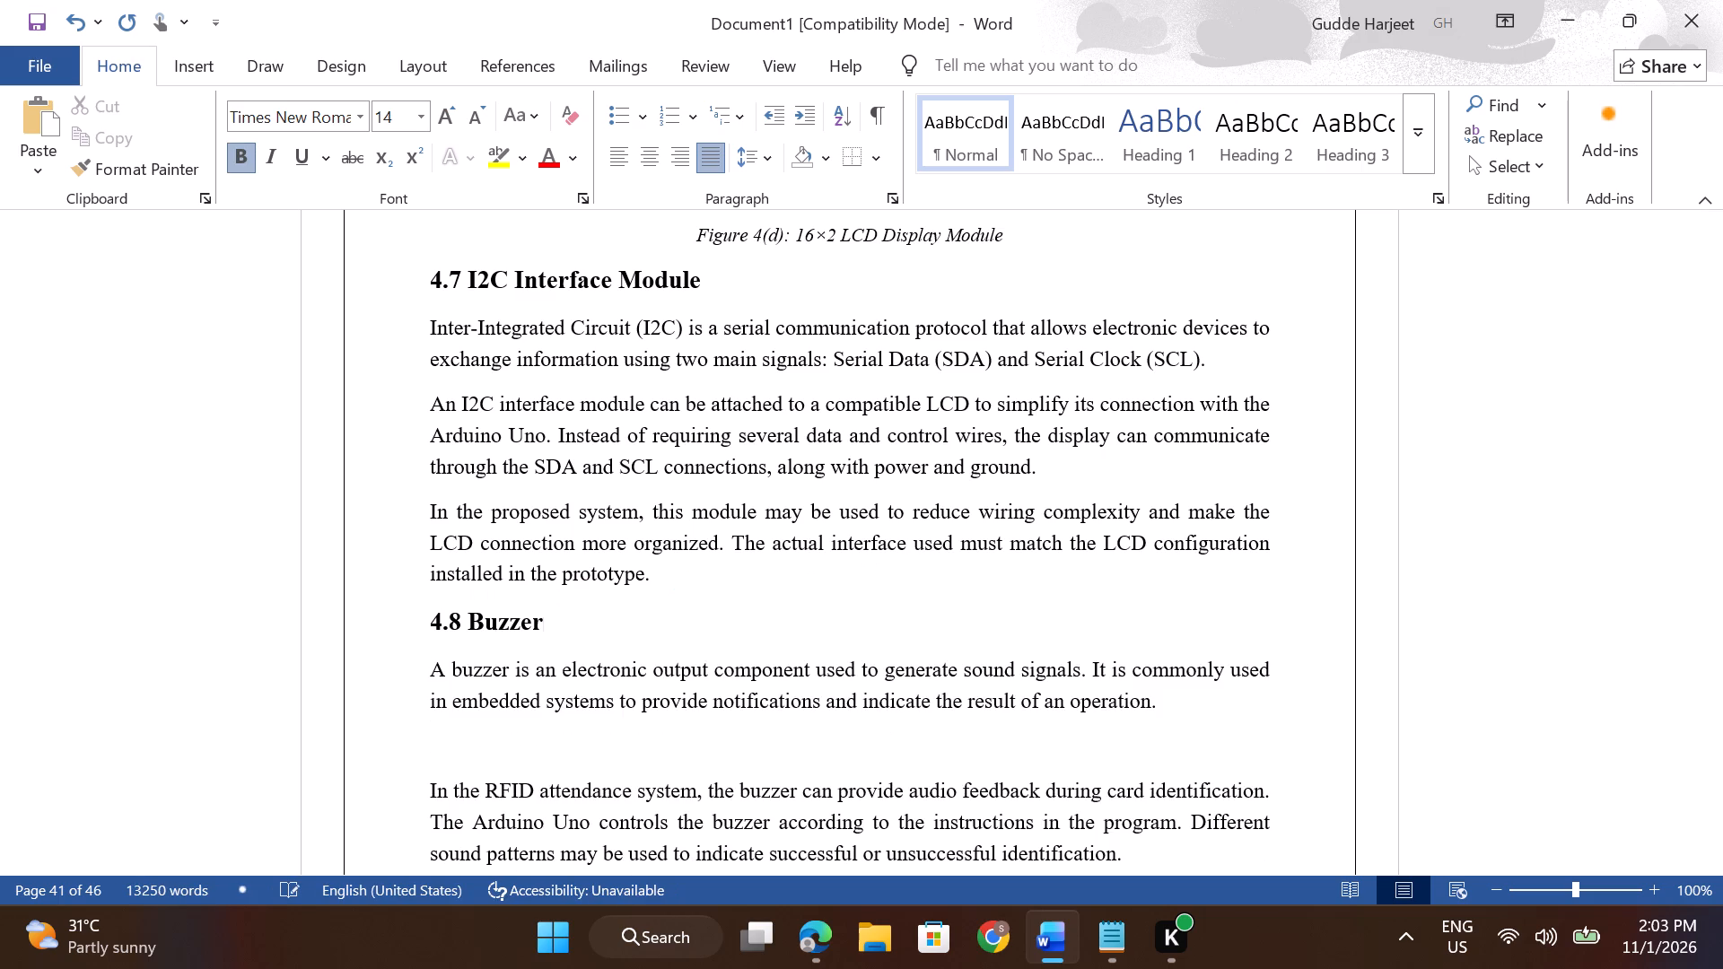
scroll(503, 699, down, 1)
click(480, 612)
key(BackSpace)
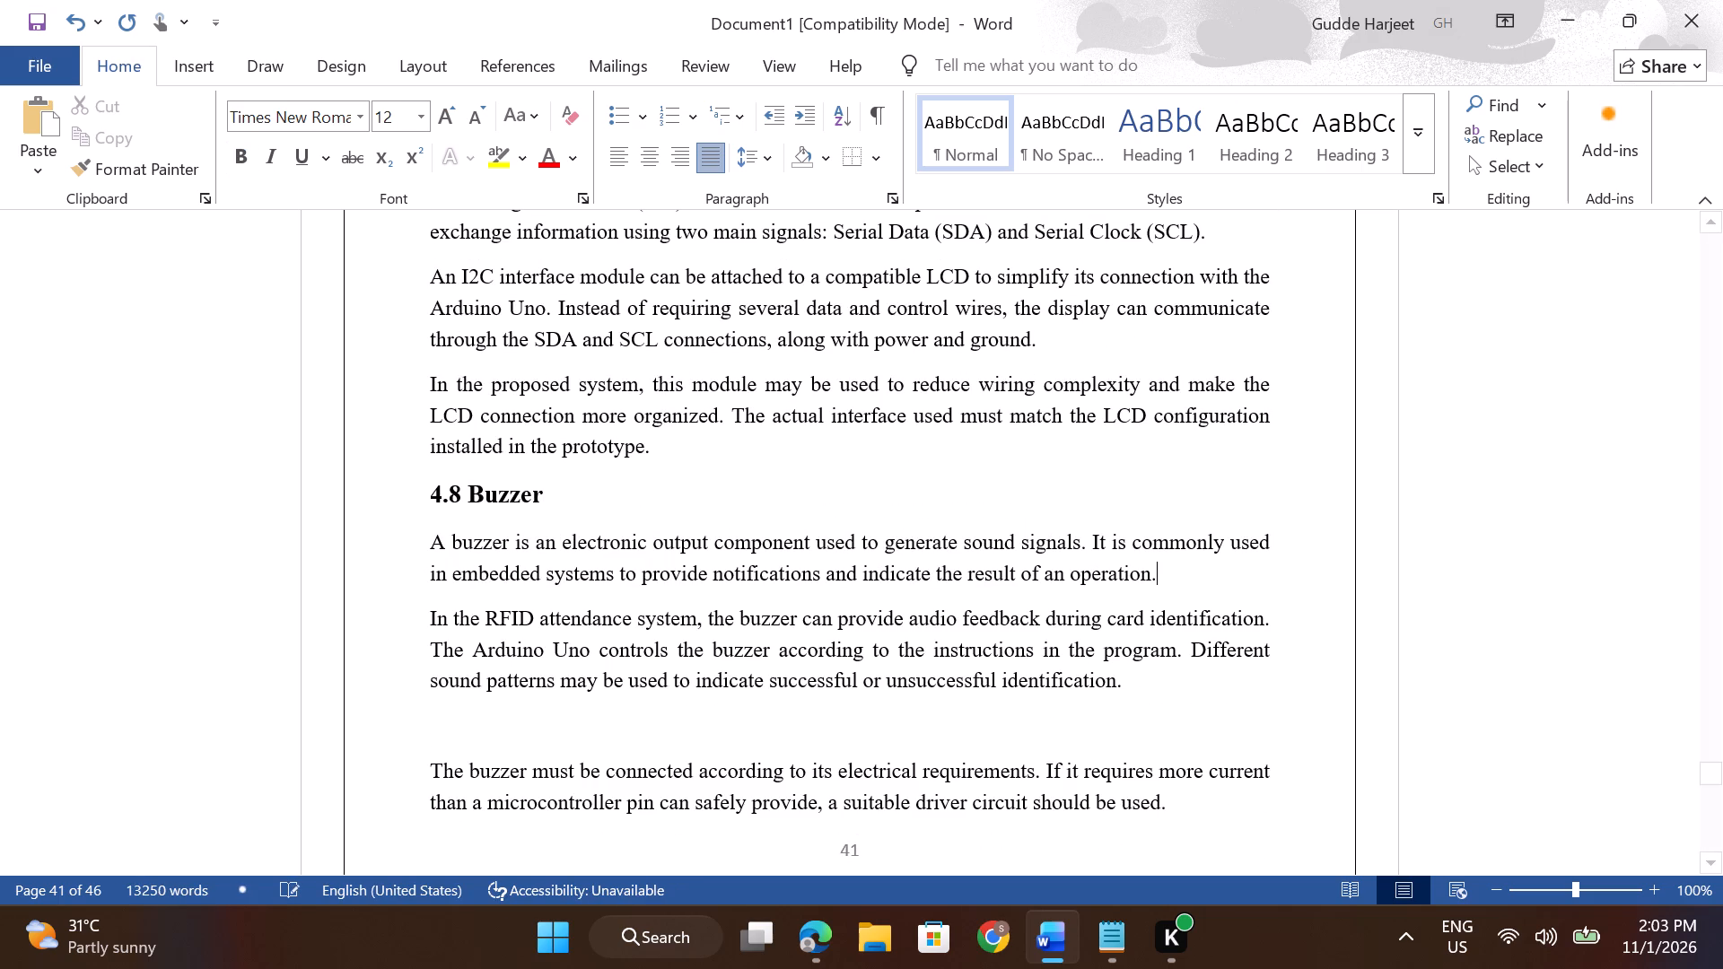
scroll(480, 612, down, 1)
click(471, 691)
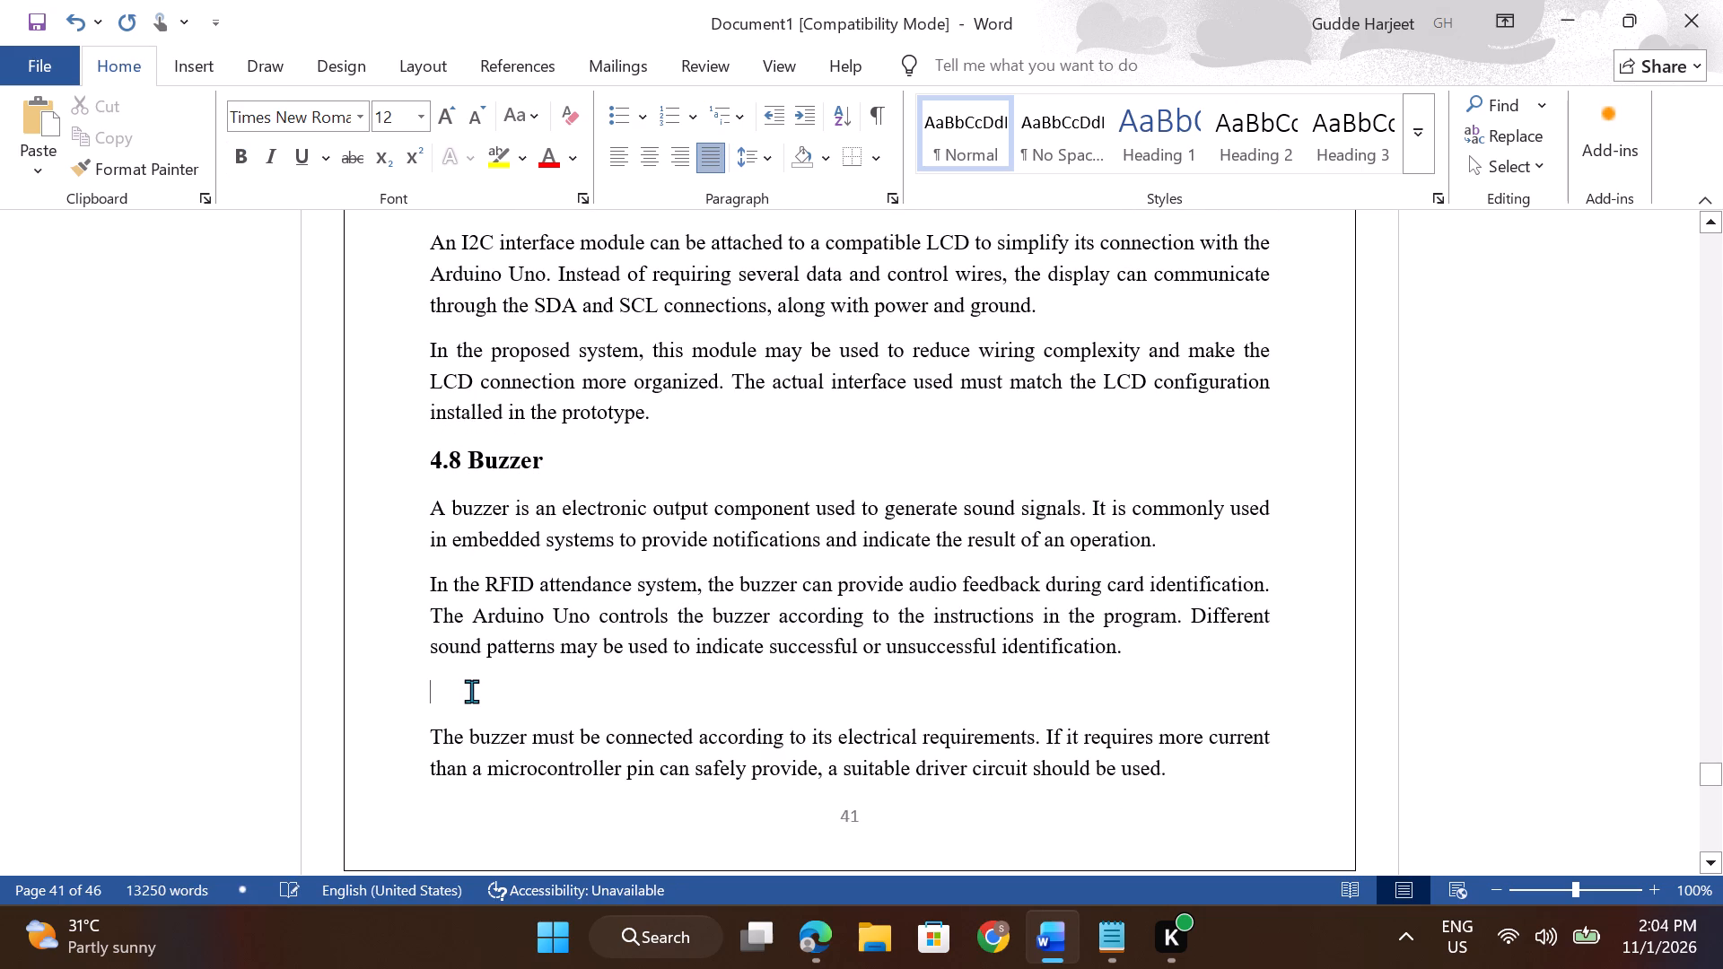
key(BackSpace)
scroll(471, 691, down, 3)
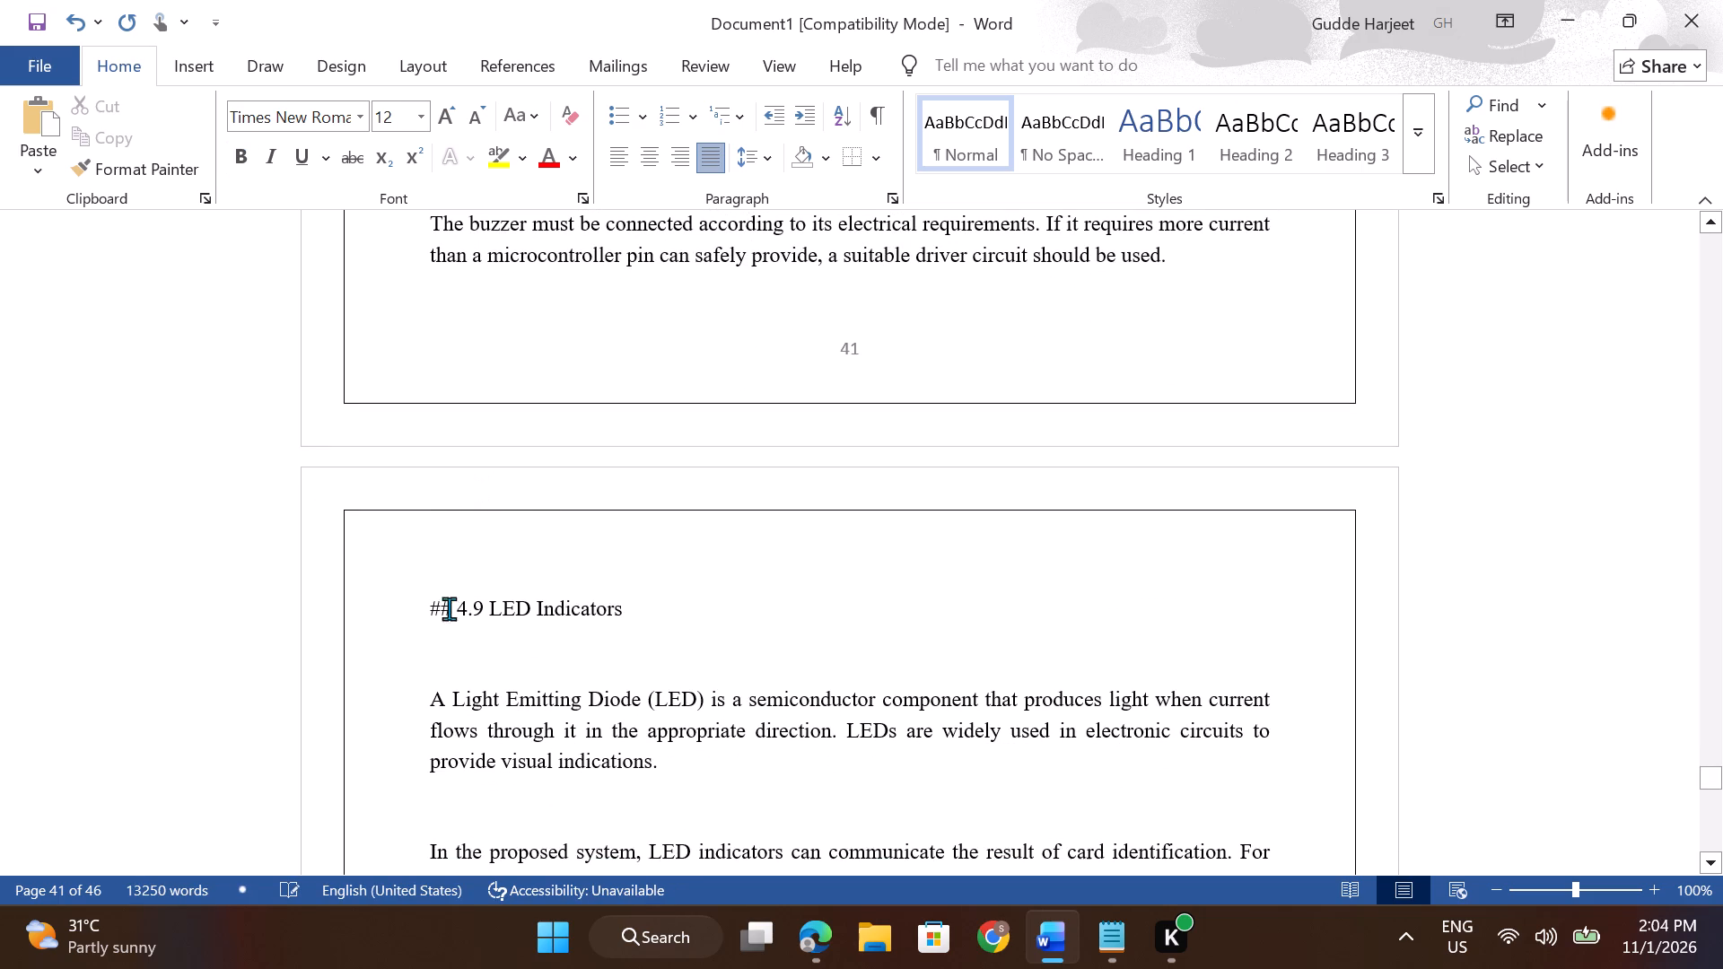
Remove the ## marks from the 4.9 LED Indicators heading and format it as bold at 14 pt.
click(459, 608)
key(BackSpace)
key(BackSpace)
key(BackSpace)
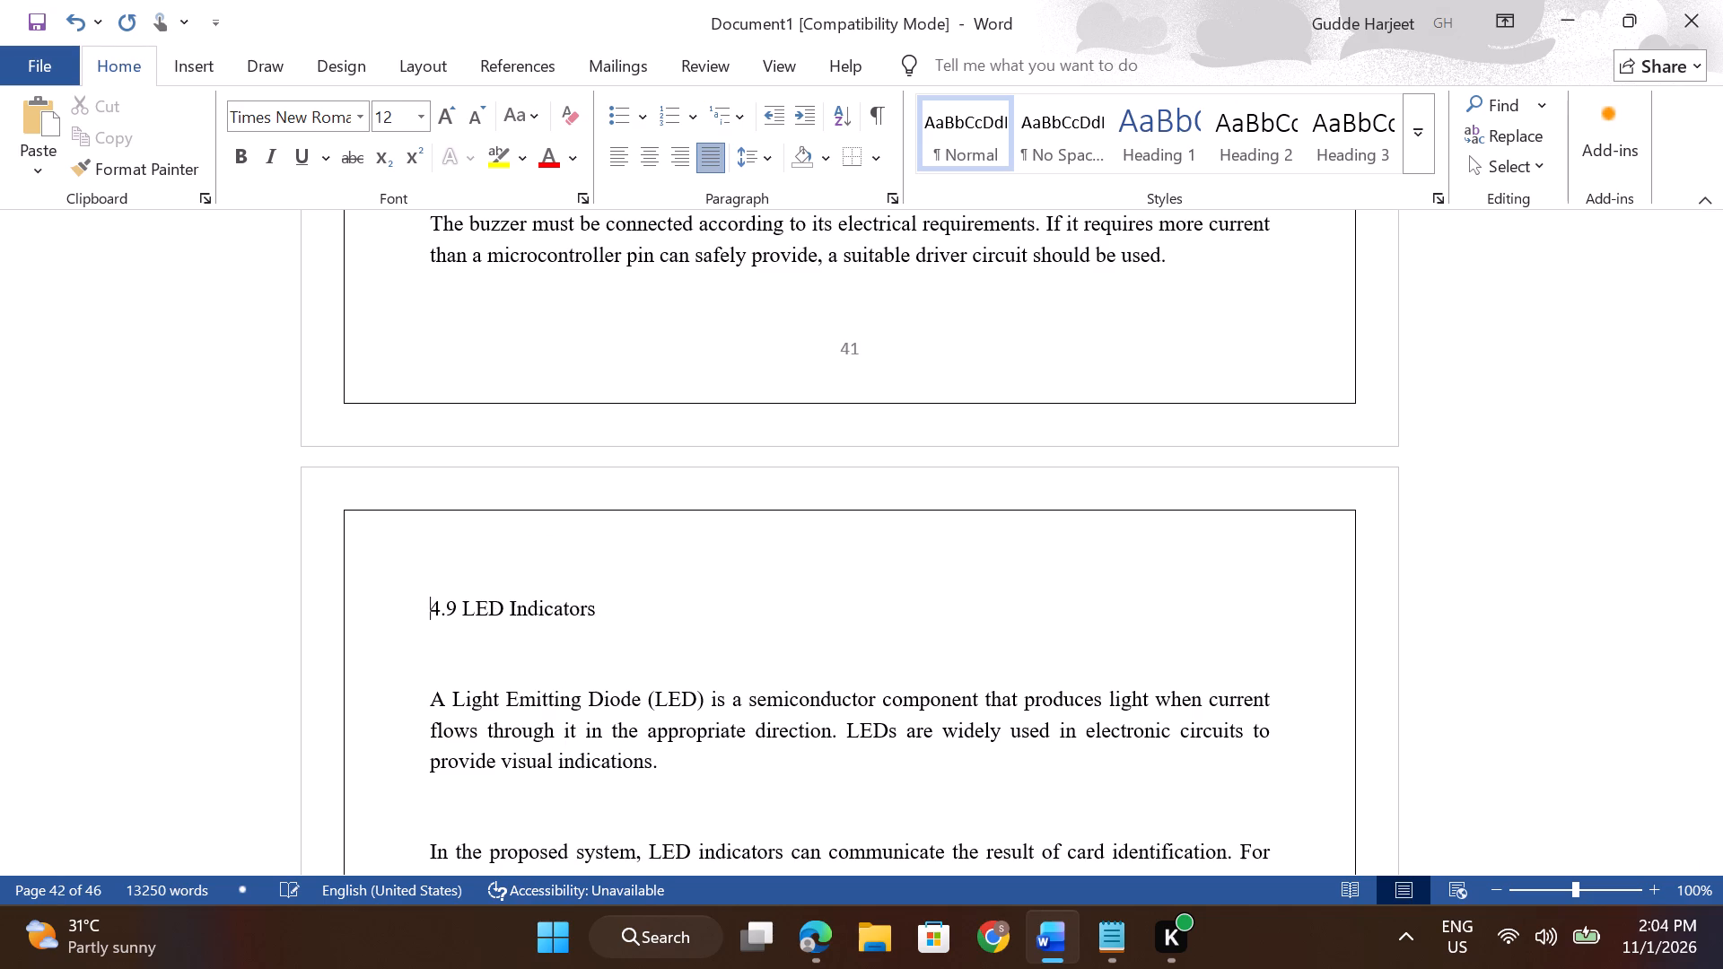
key(BackSpace)
key(Return)
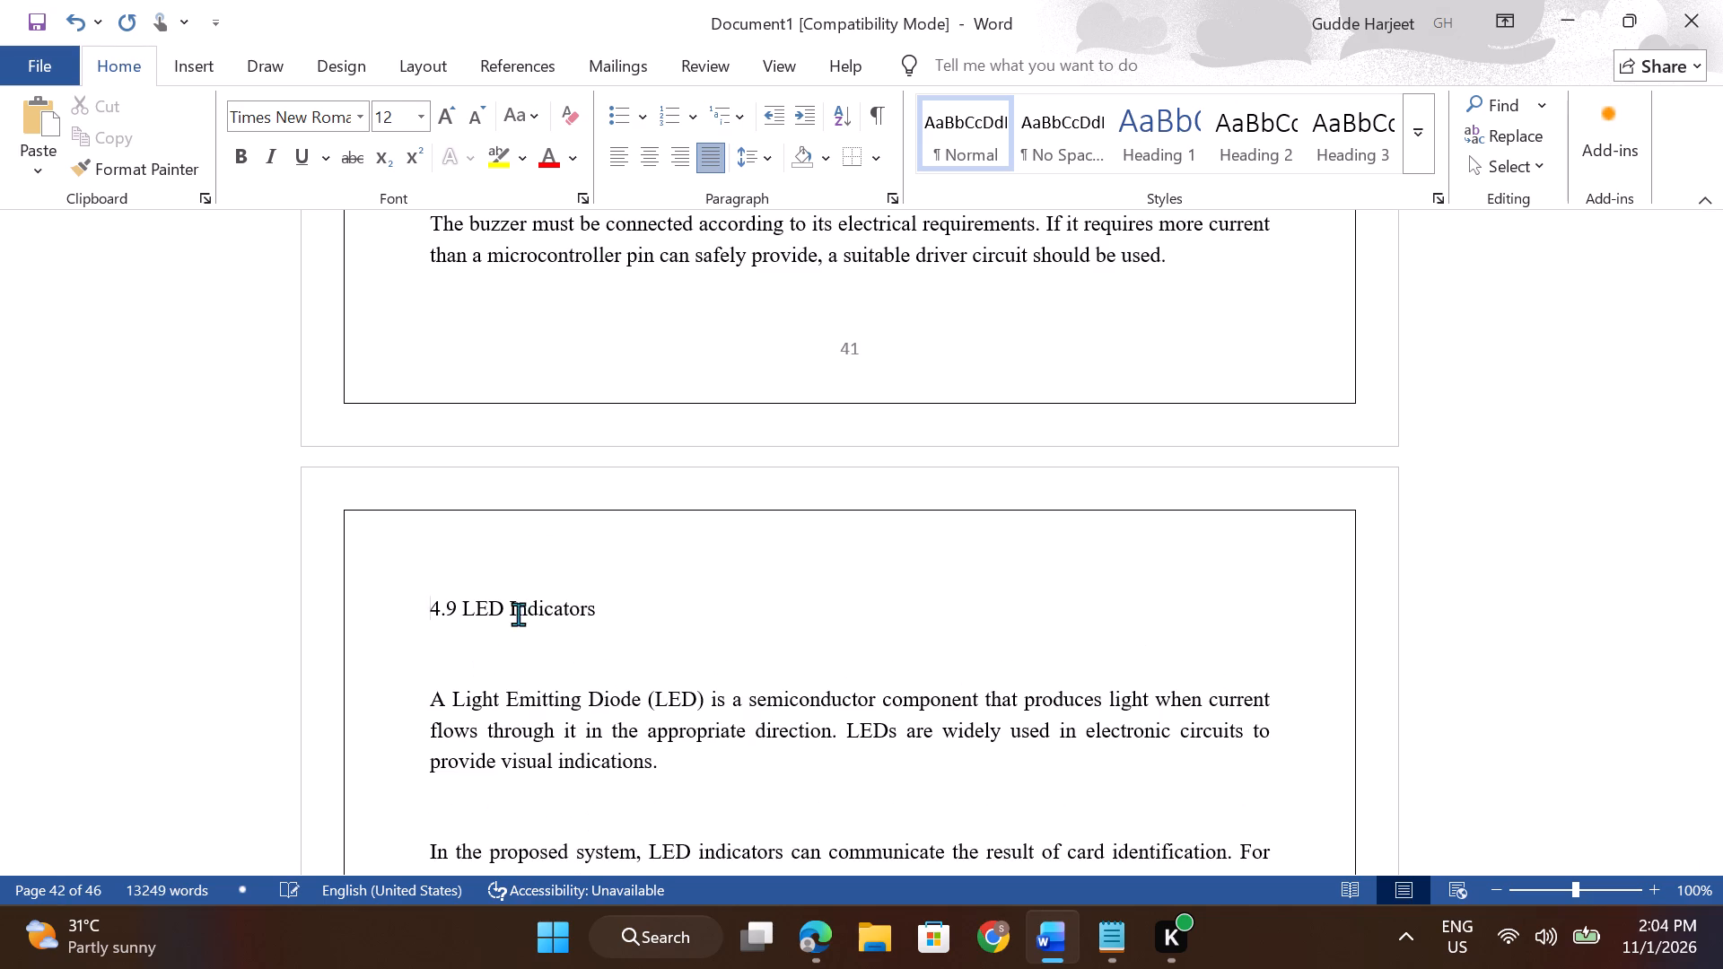
ctrl+click(497, 614)
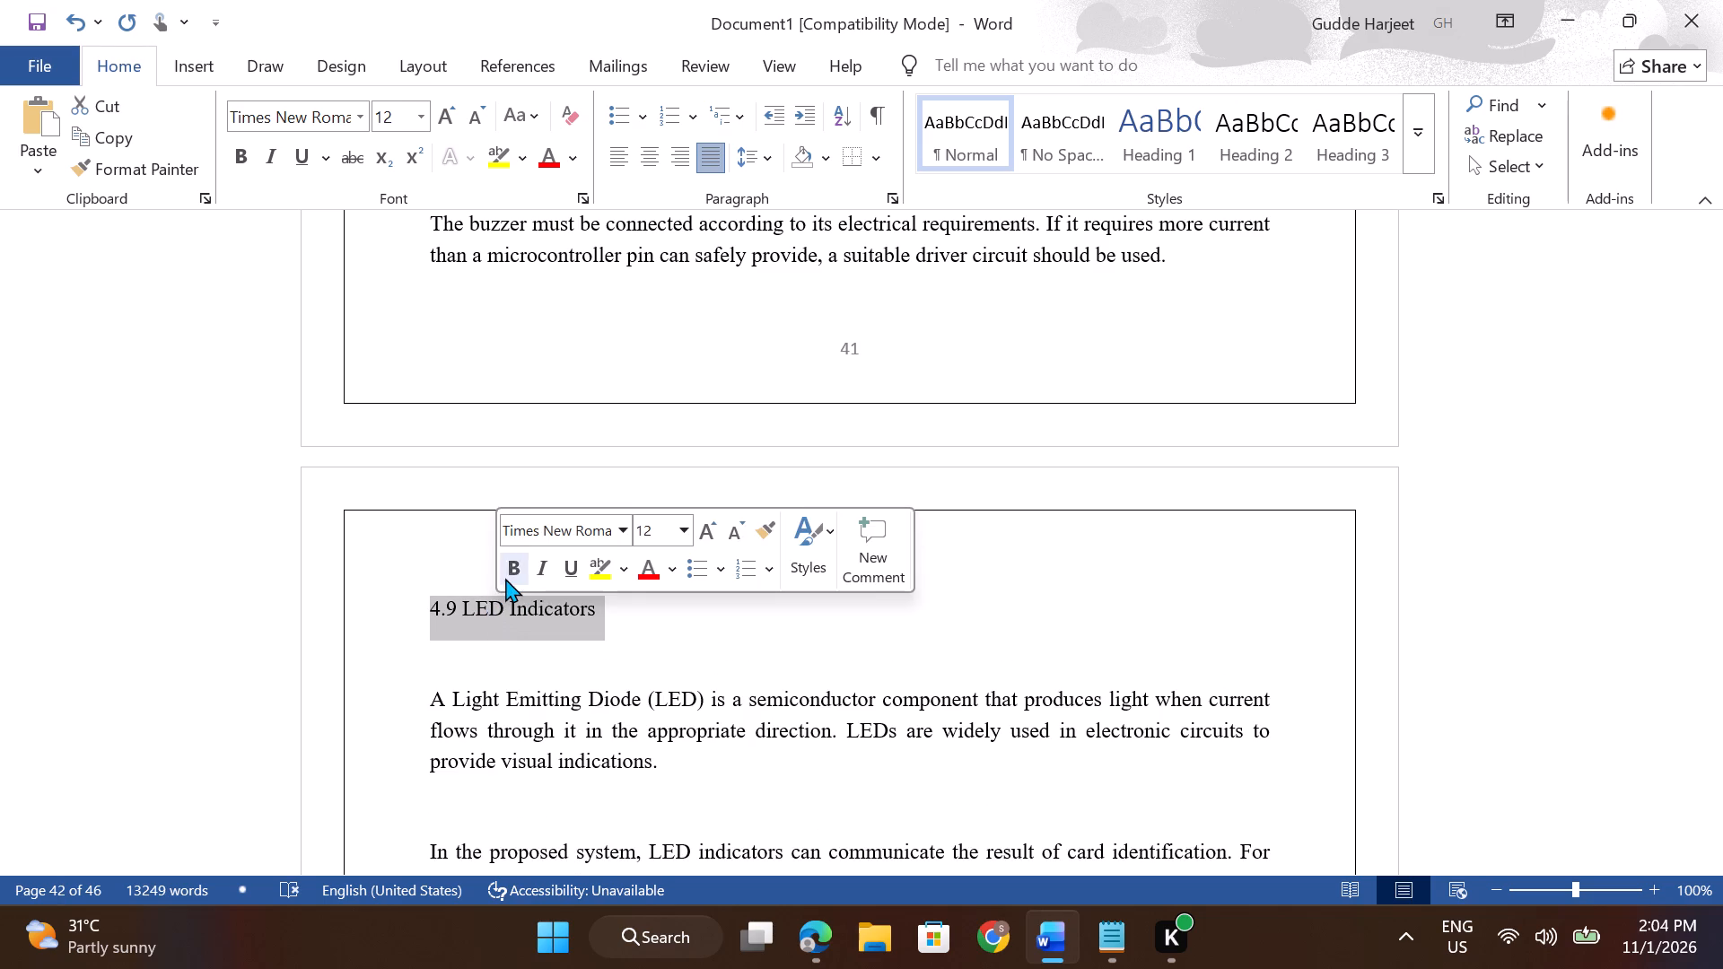
click(505, 578)
click(639, 534)
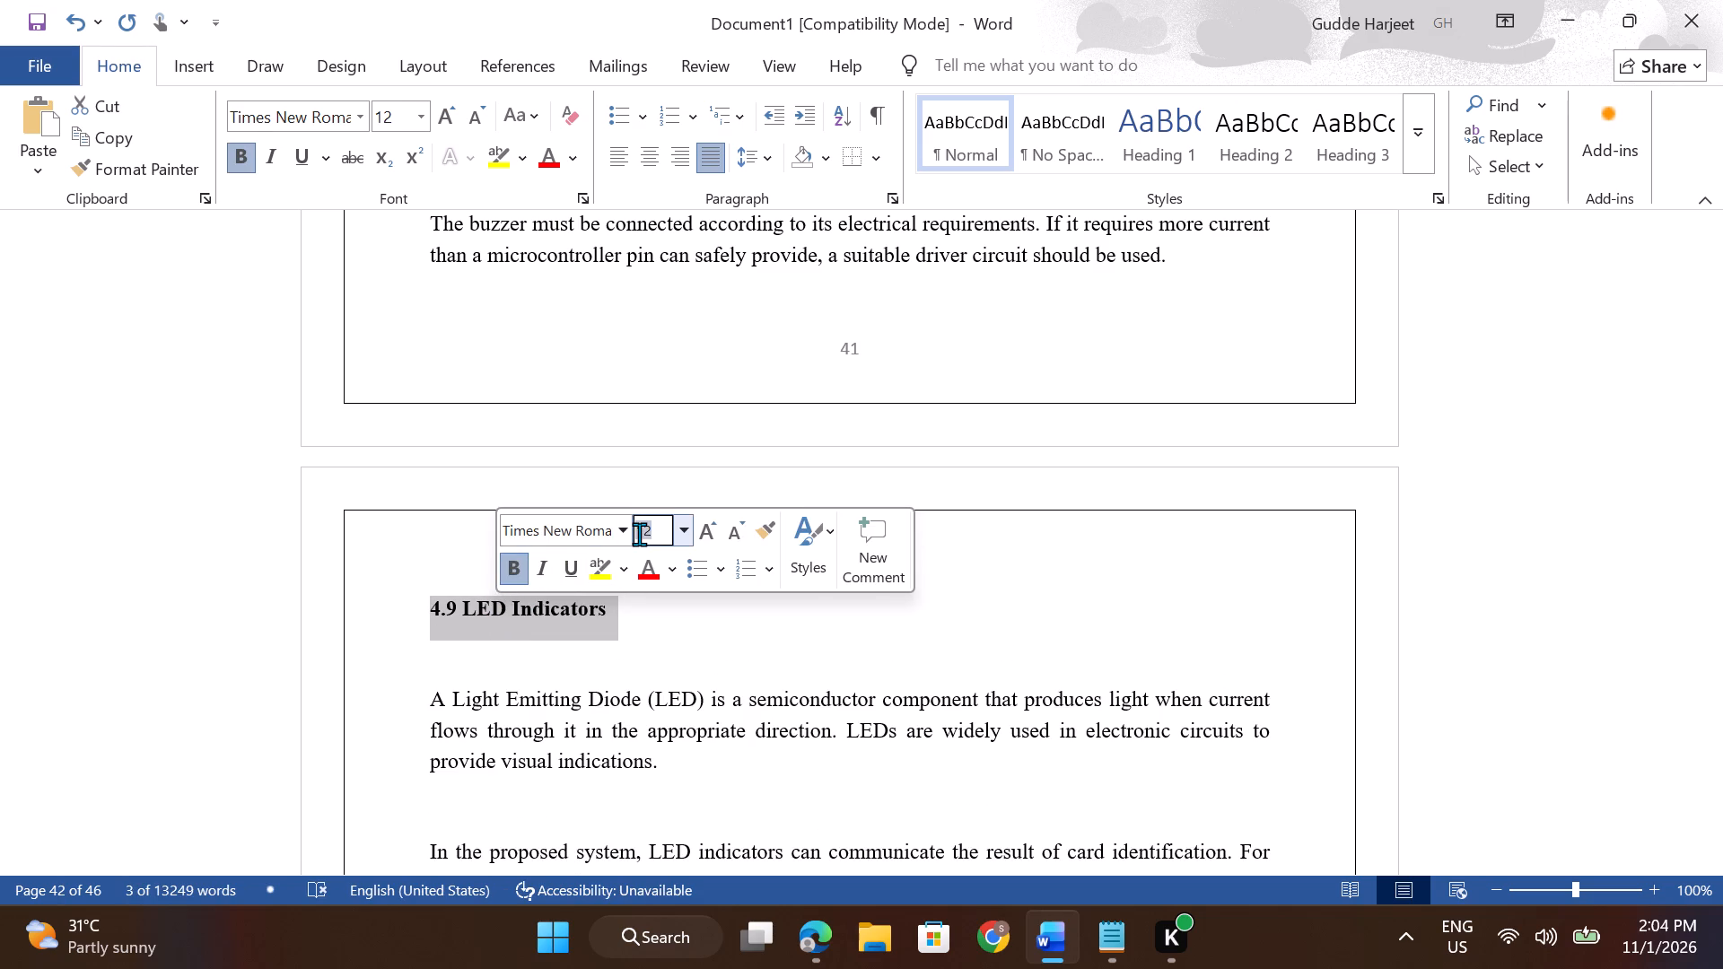
key(1)
key(4)
key(Return)
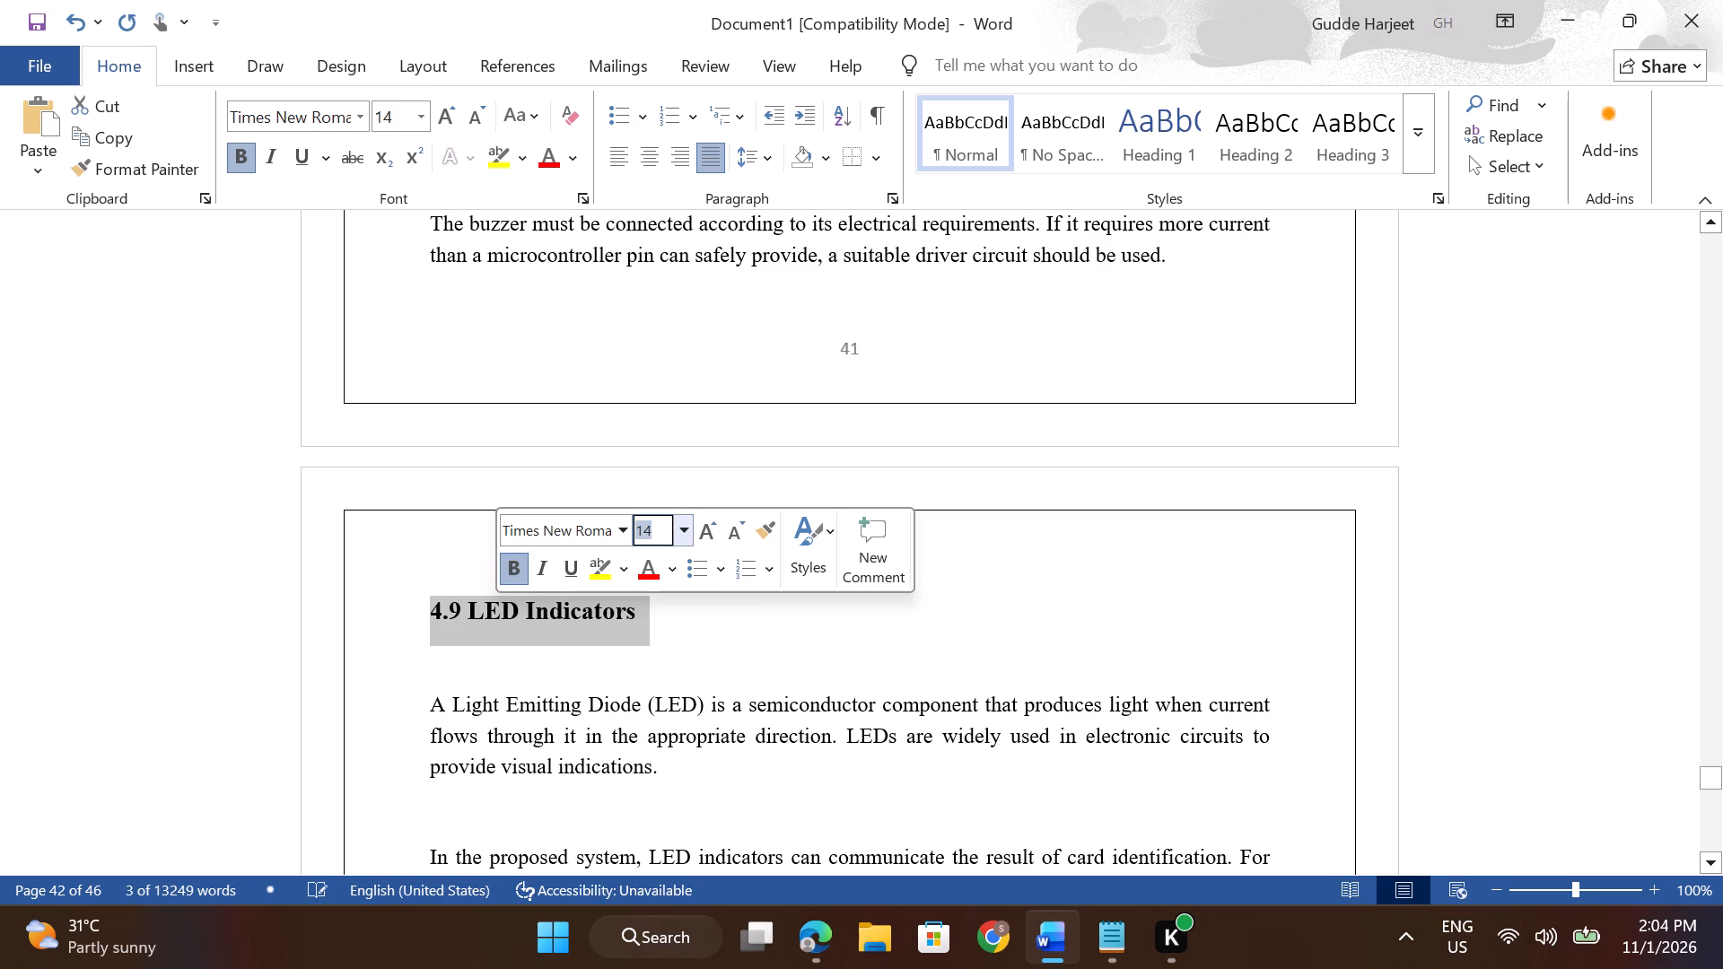
Delete the empty lines below the 4.9 LED Indicators heading and between that section's three paragraphs.
click(545, 659)
key(BackSpace)
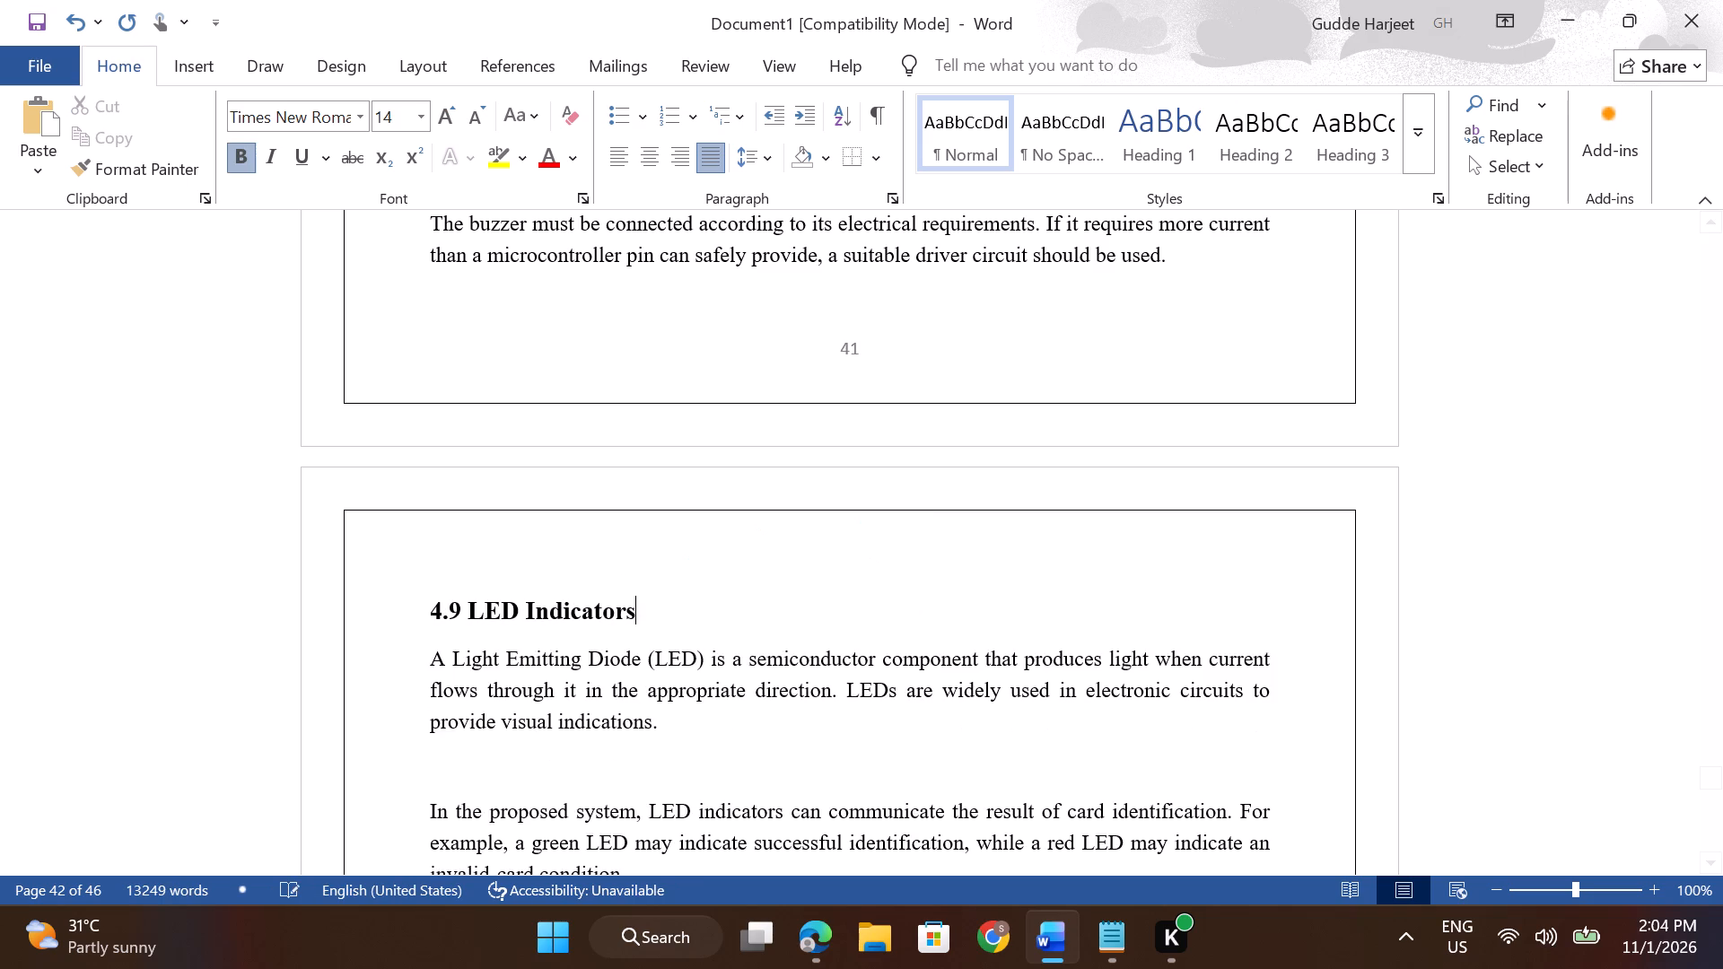
scroll(545, 659, down, 3)
click(561, 544)
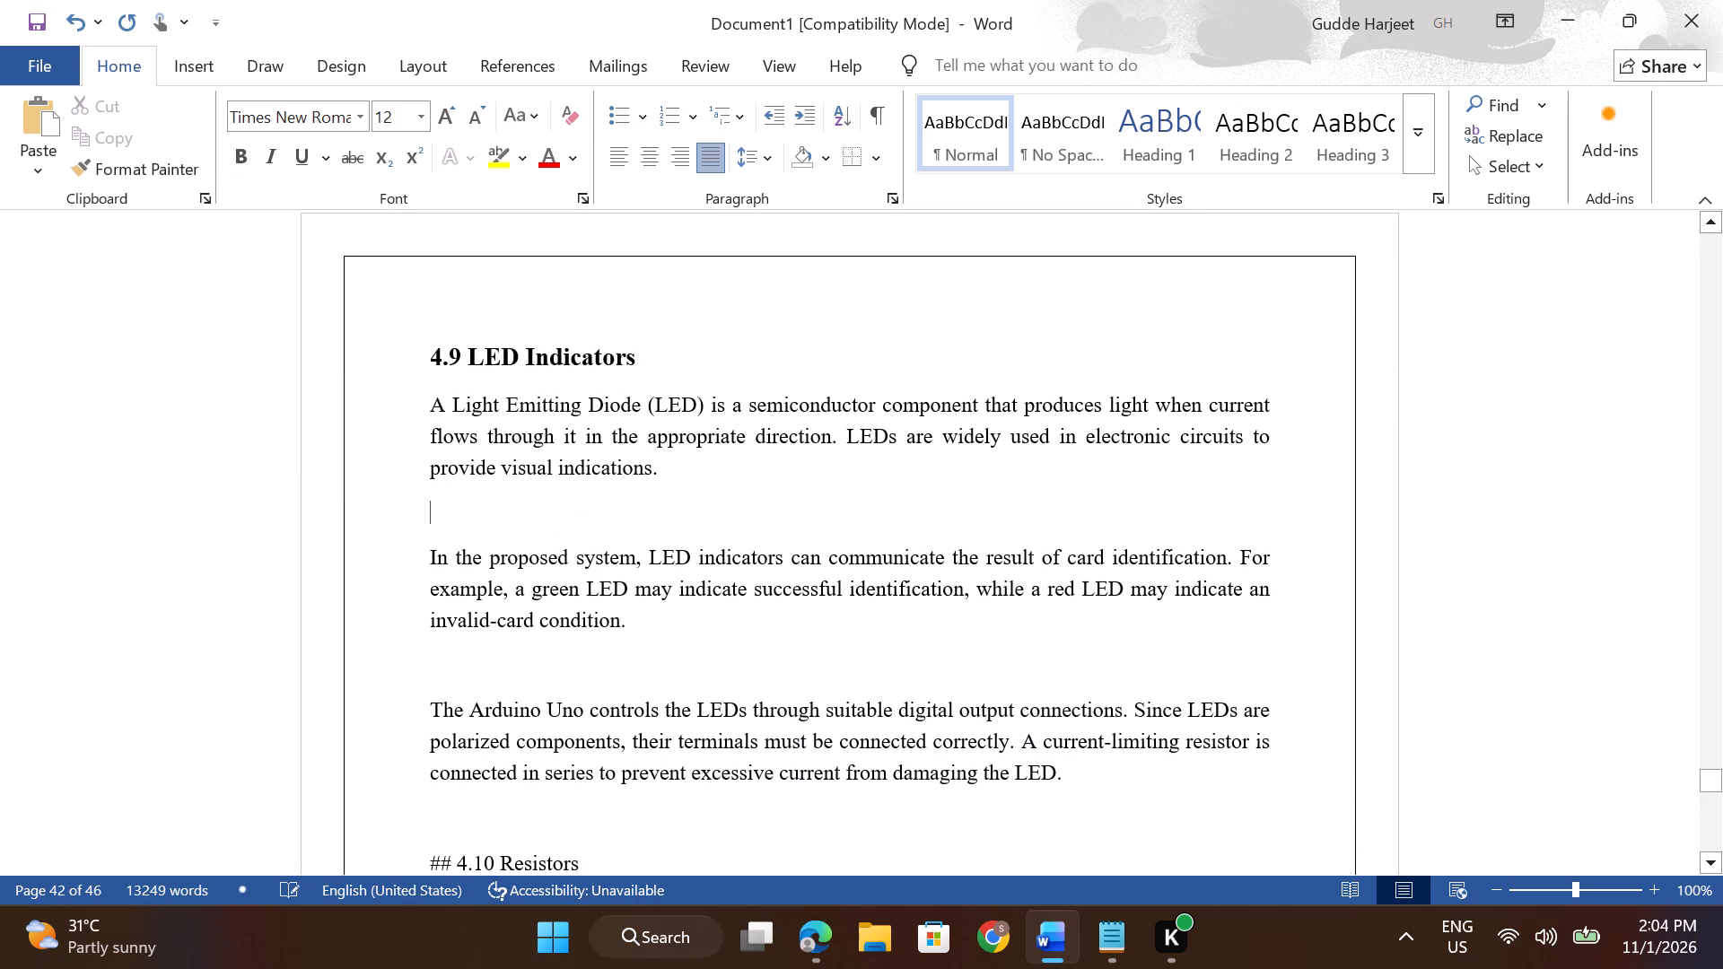
key(BackSpace)
click(524, 621)
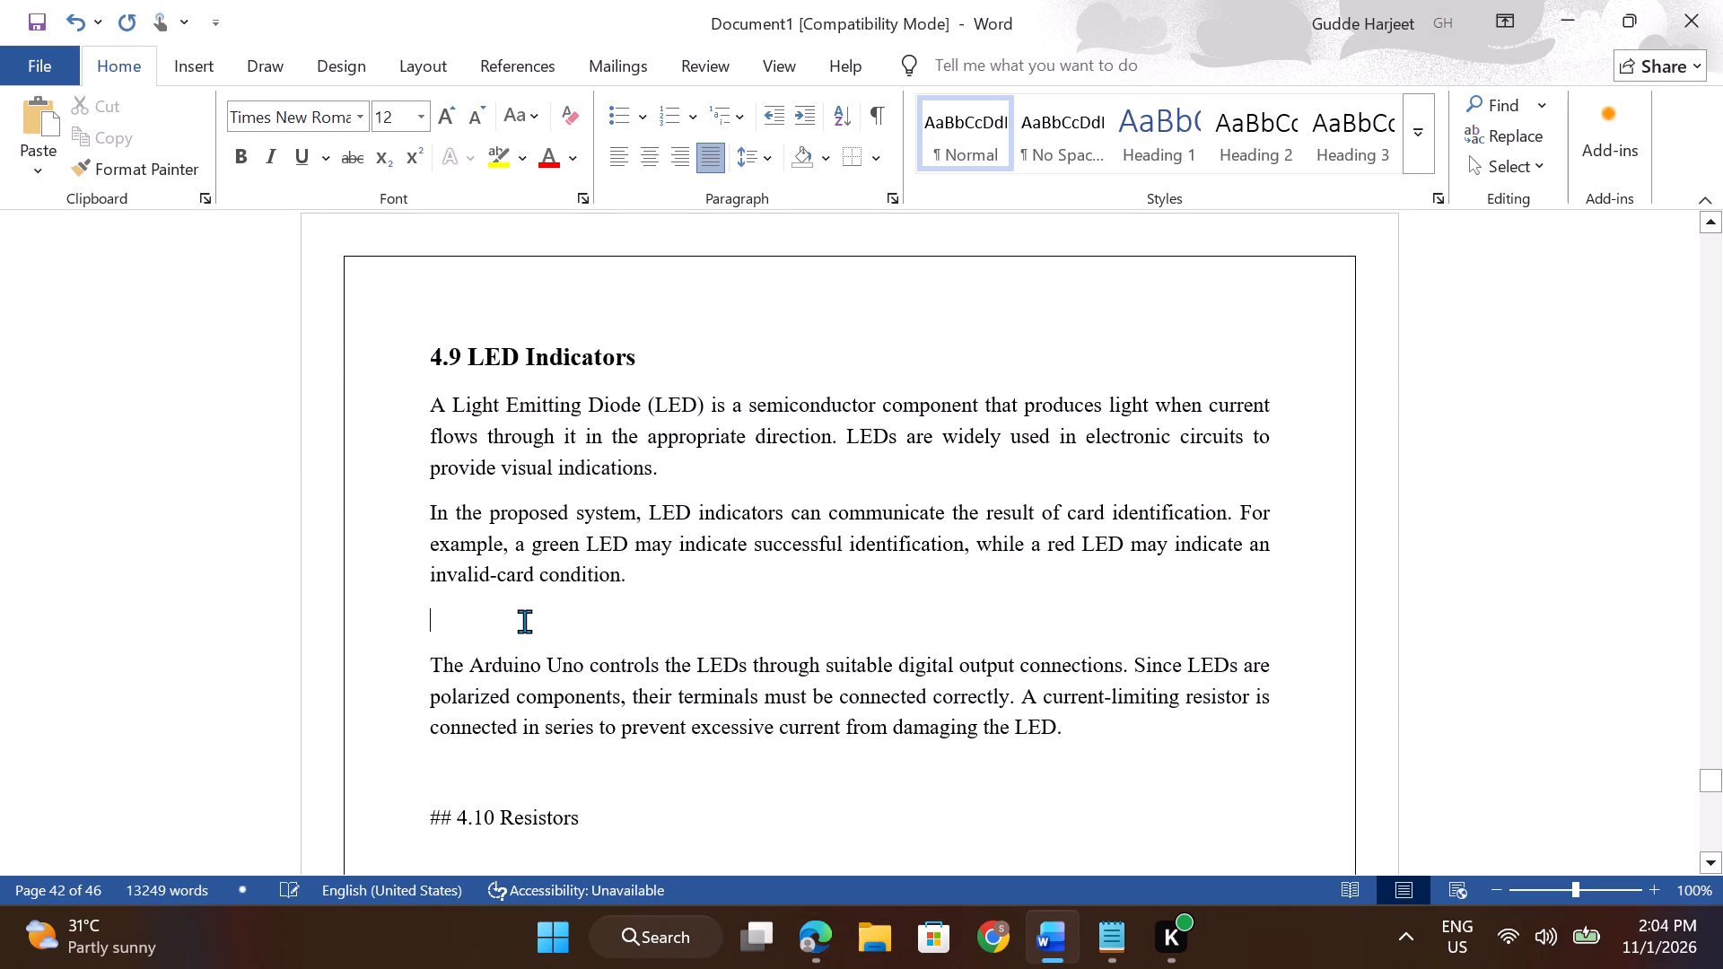
key(BackSpace)
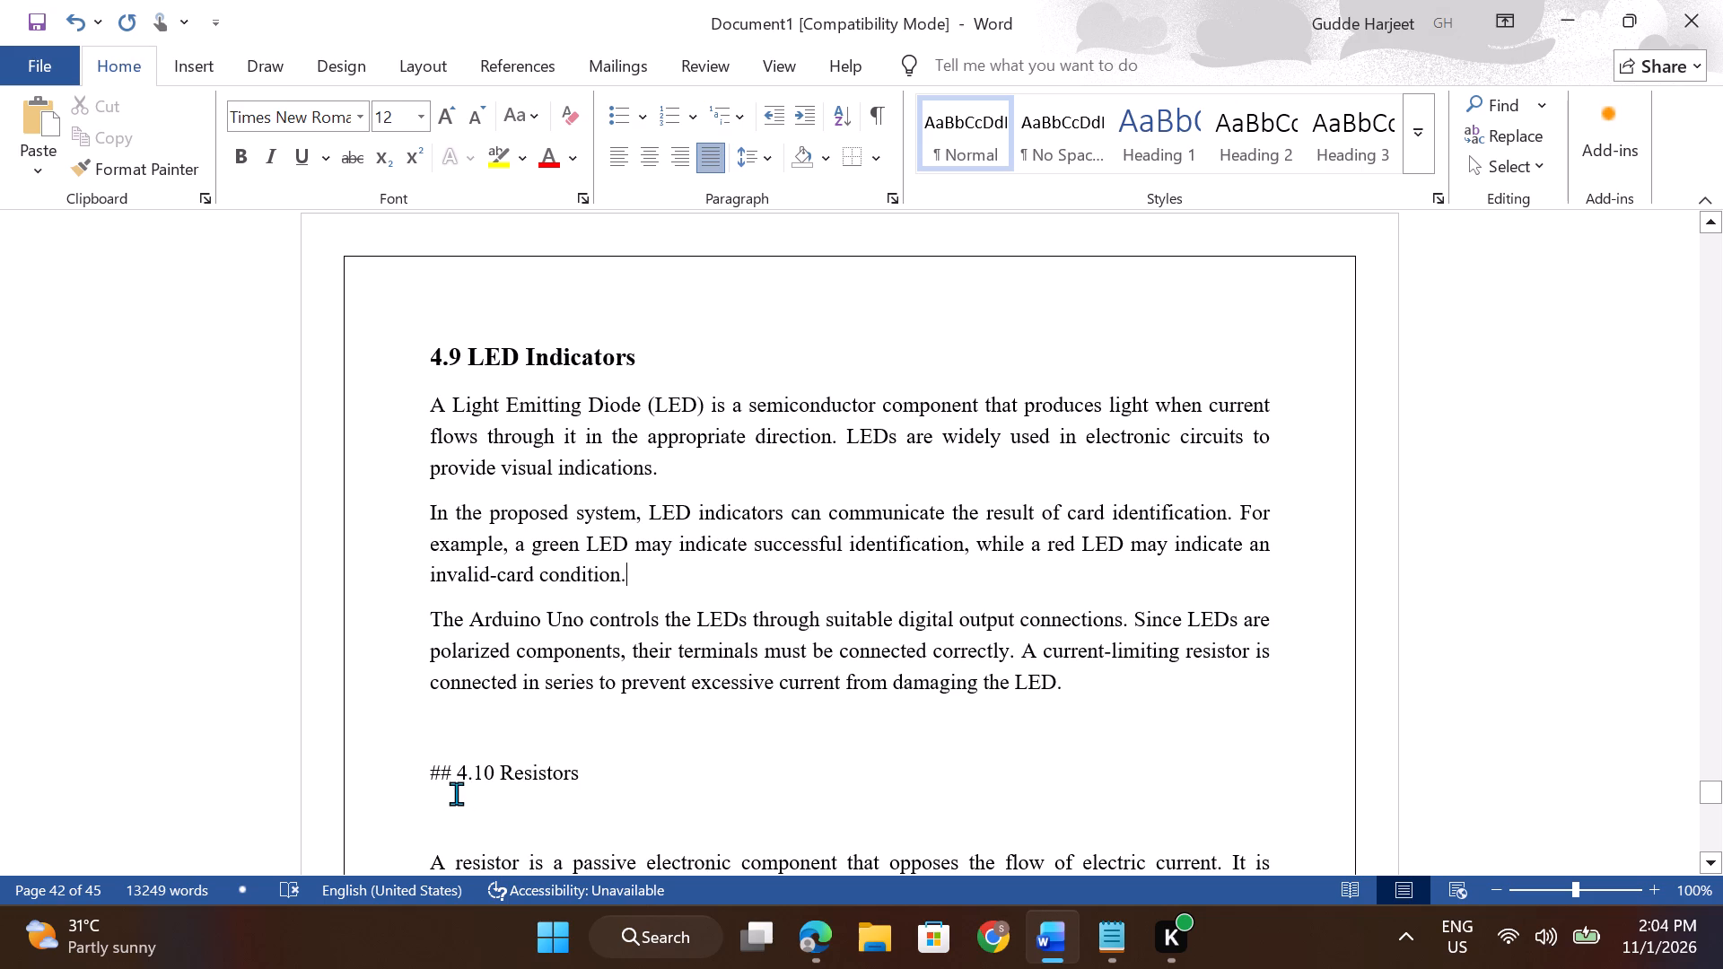
Remove the ## marks and the empty line before the 4.10 Resistors heading, and format it as bold at 14 pt.
click(457, 773)
key(BackSpace)
key(BackSpace)
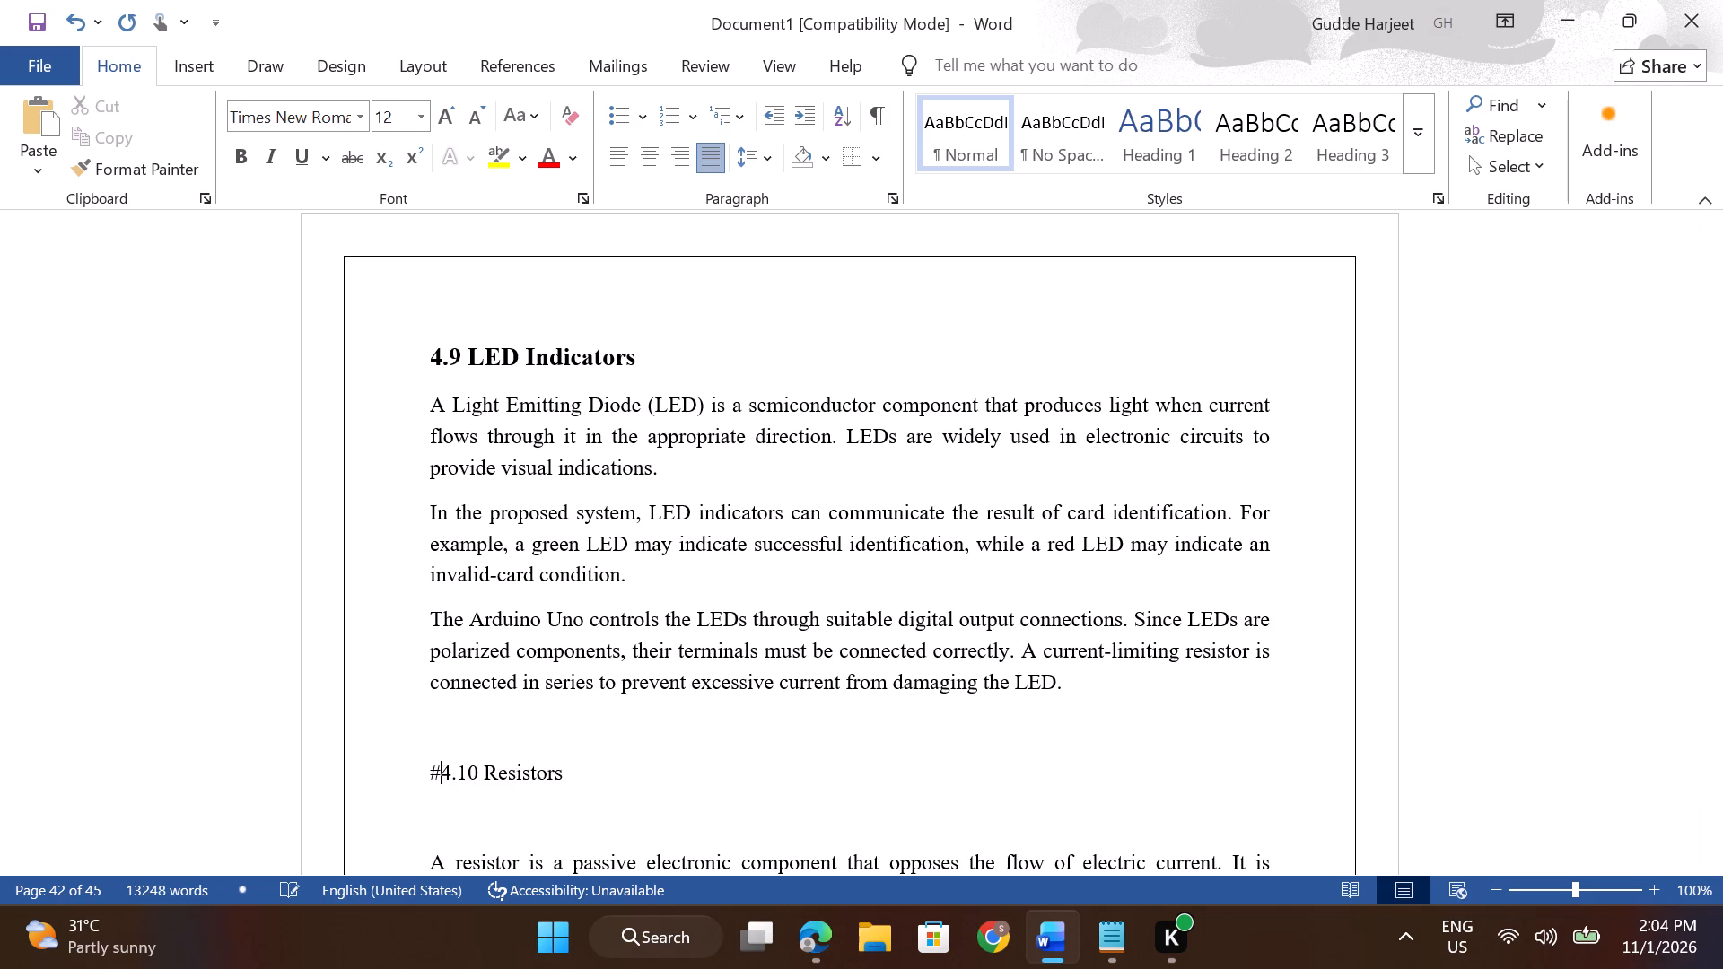
key(BackSpace)
key(BackSpace)
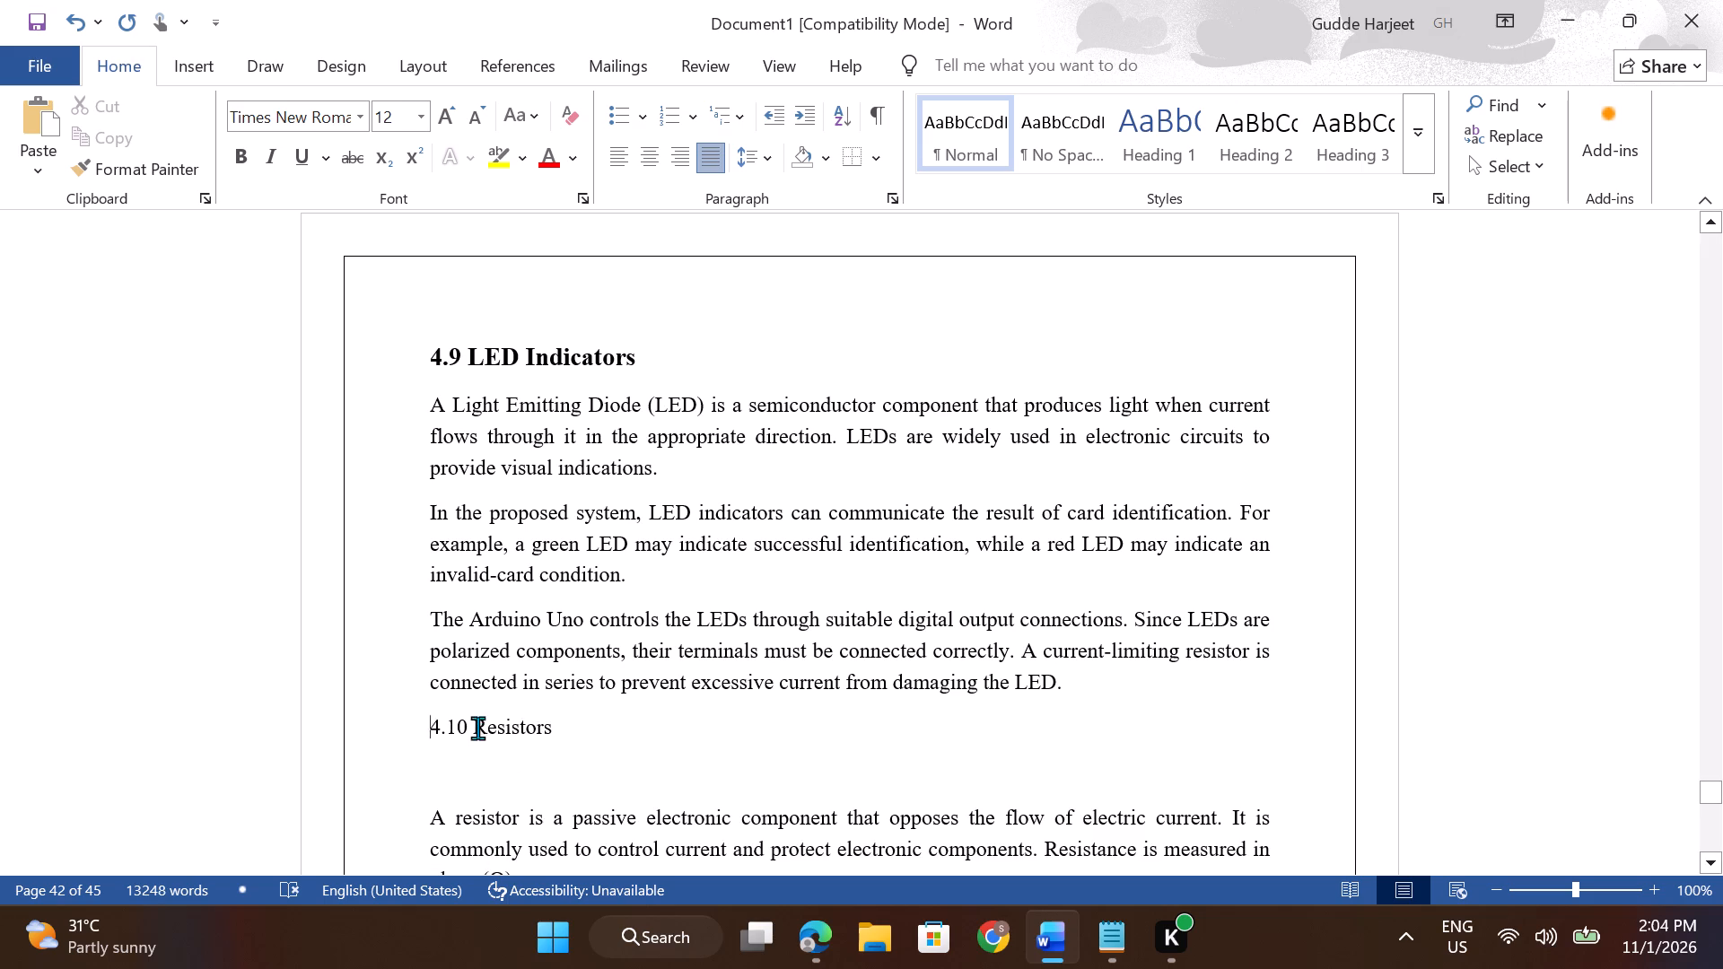
ctrl+click(478, 730)
click(502, 685)
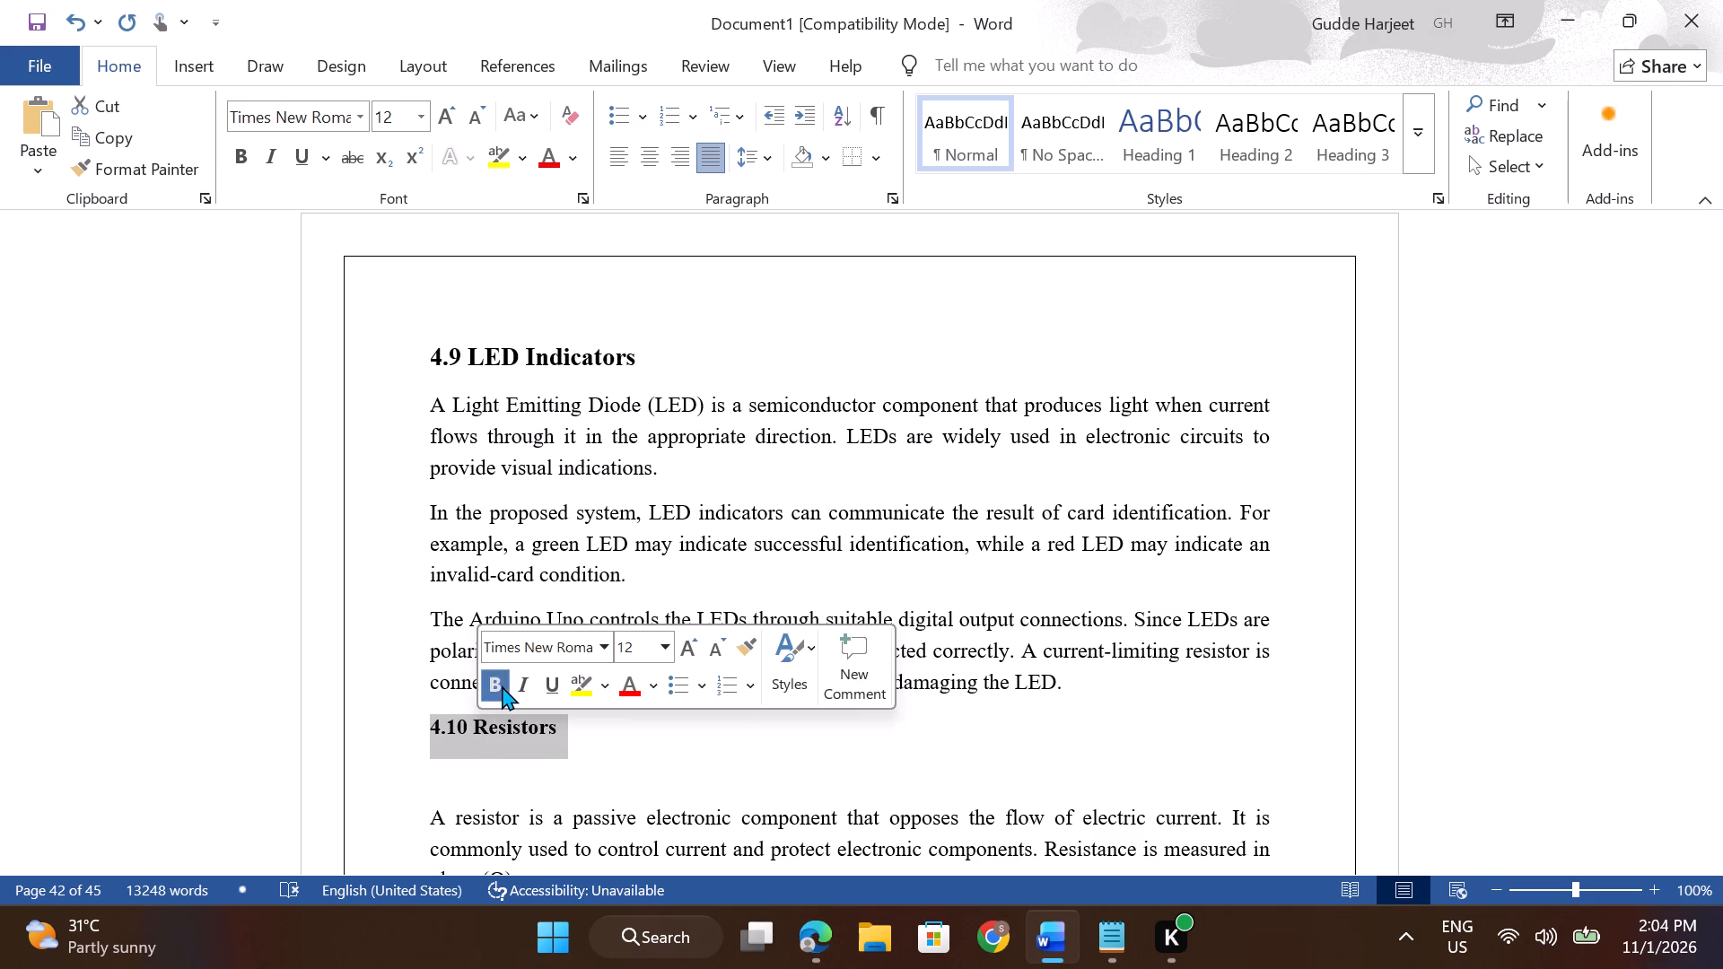
click(641, 642)
text(14)
key(Return)
Delete the empty lines below the 4.10 Resistors heading and after that section's first paragraph.
click(514, 790)
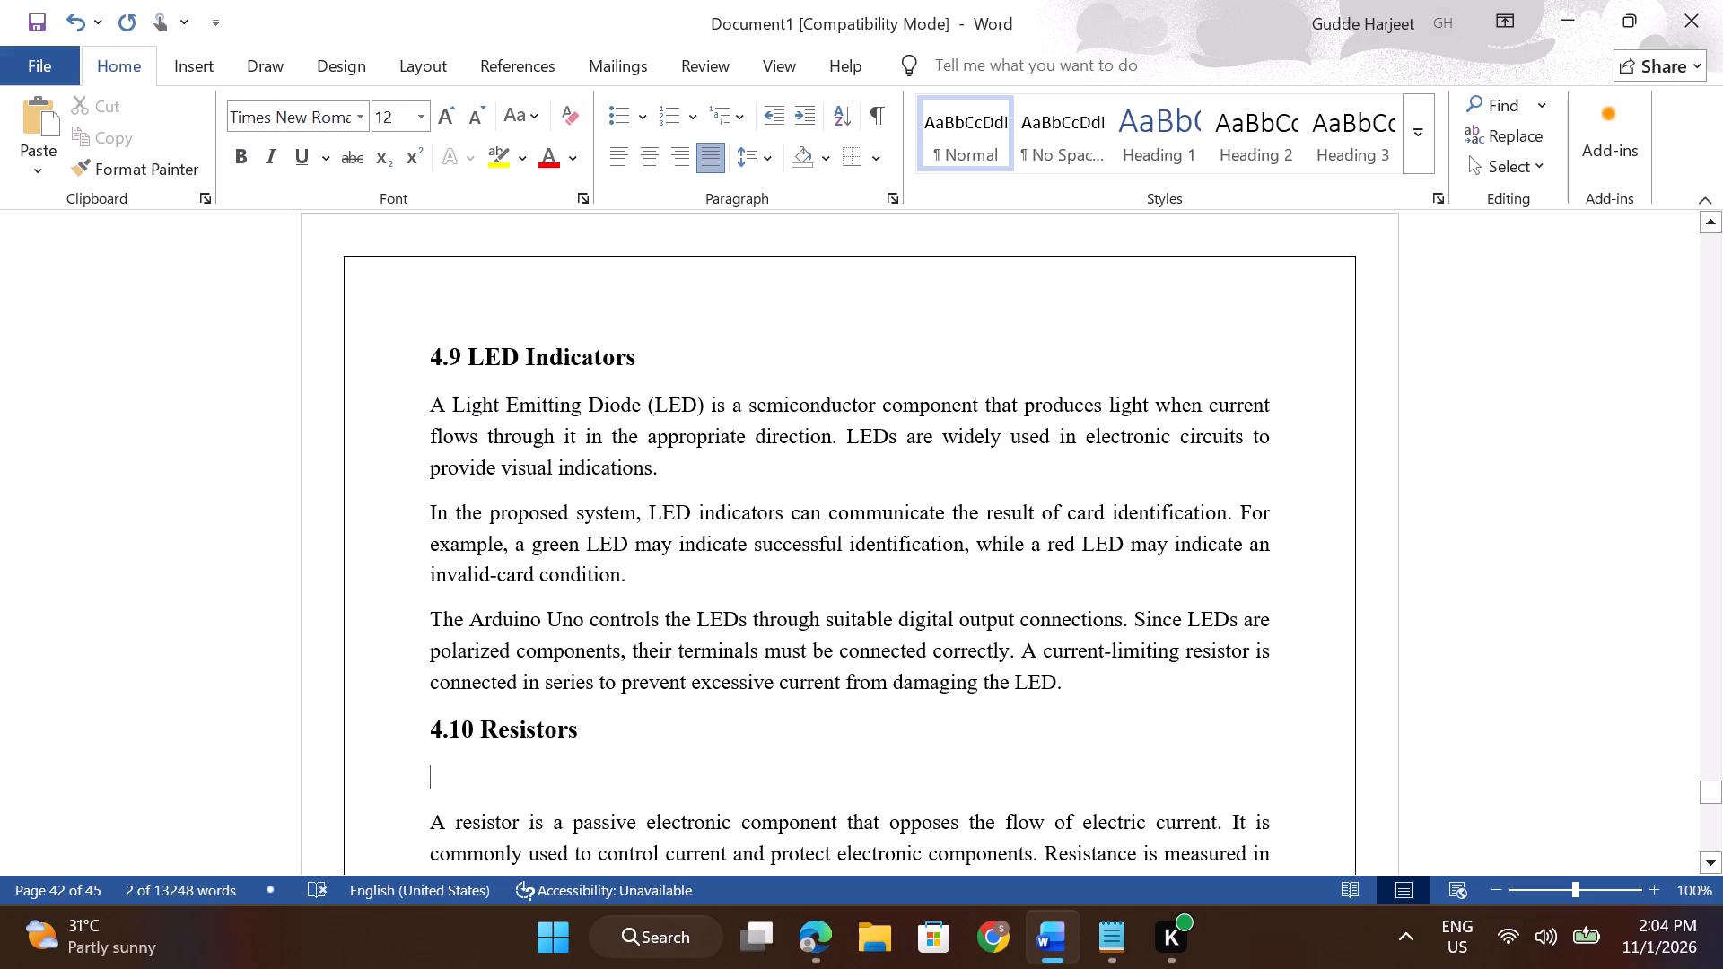
key(BackSpace)
scroll(514, 790, down, 3)
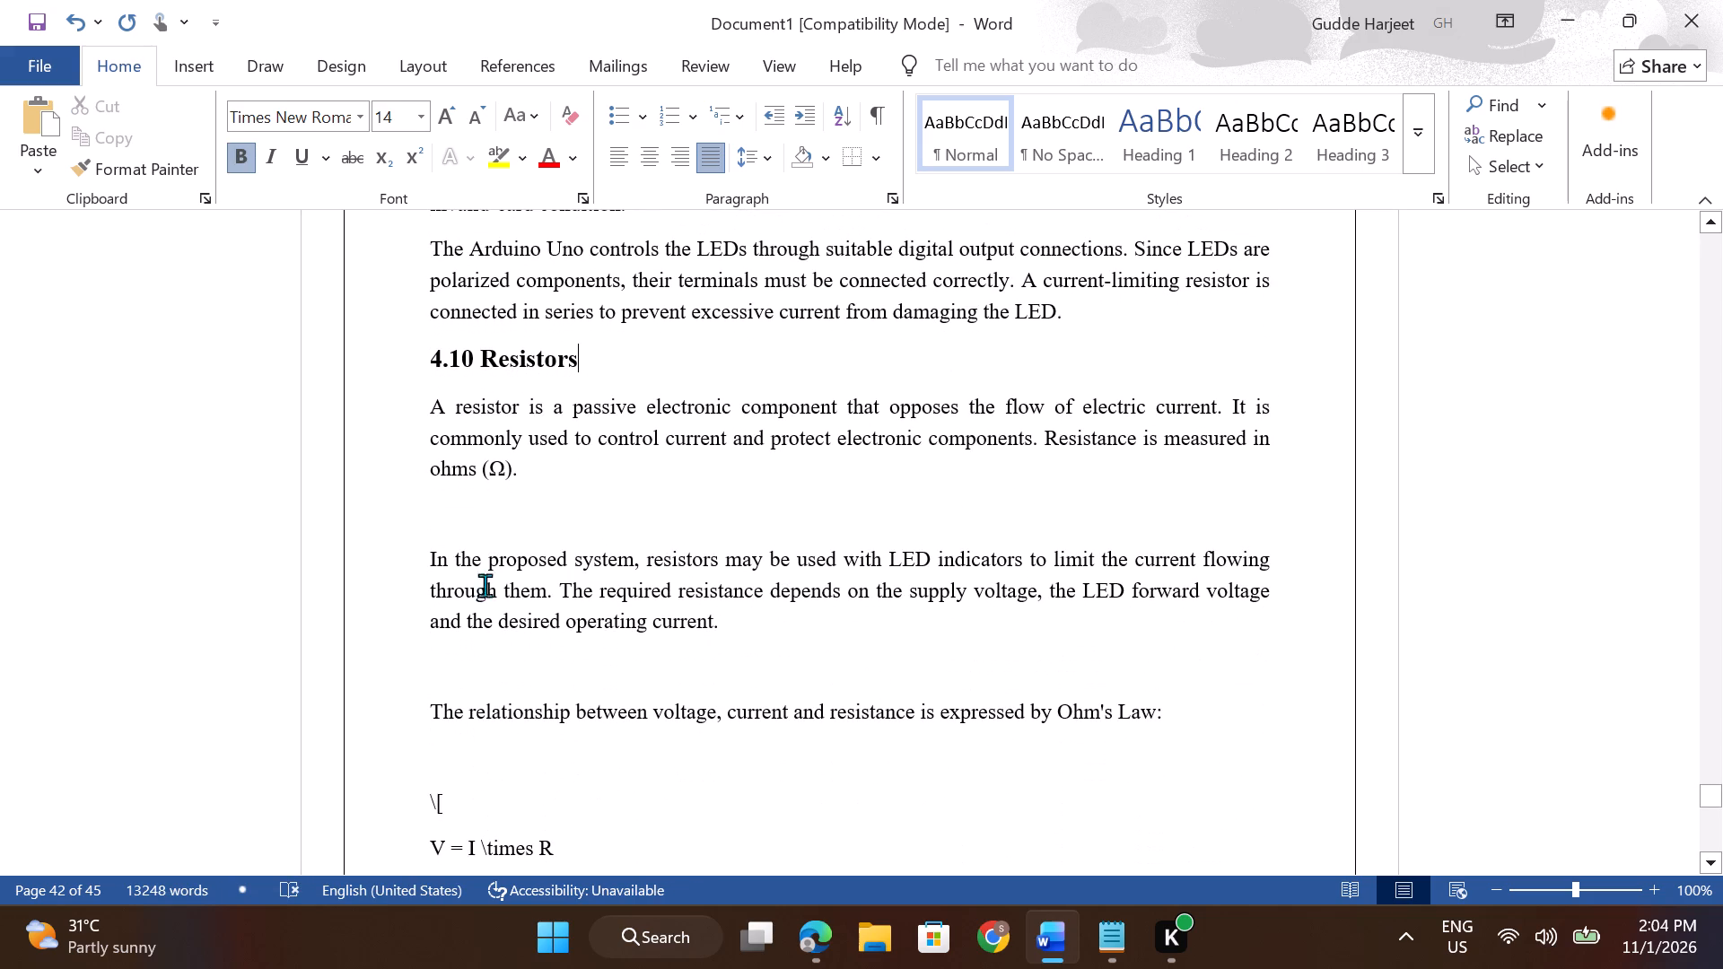
click(485, 527)
key(BackSpace)
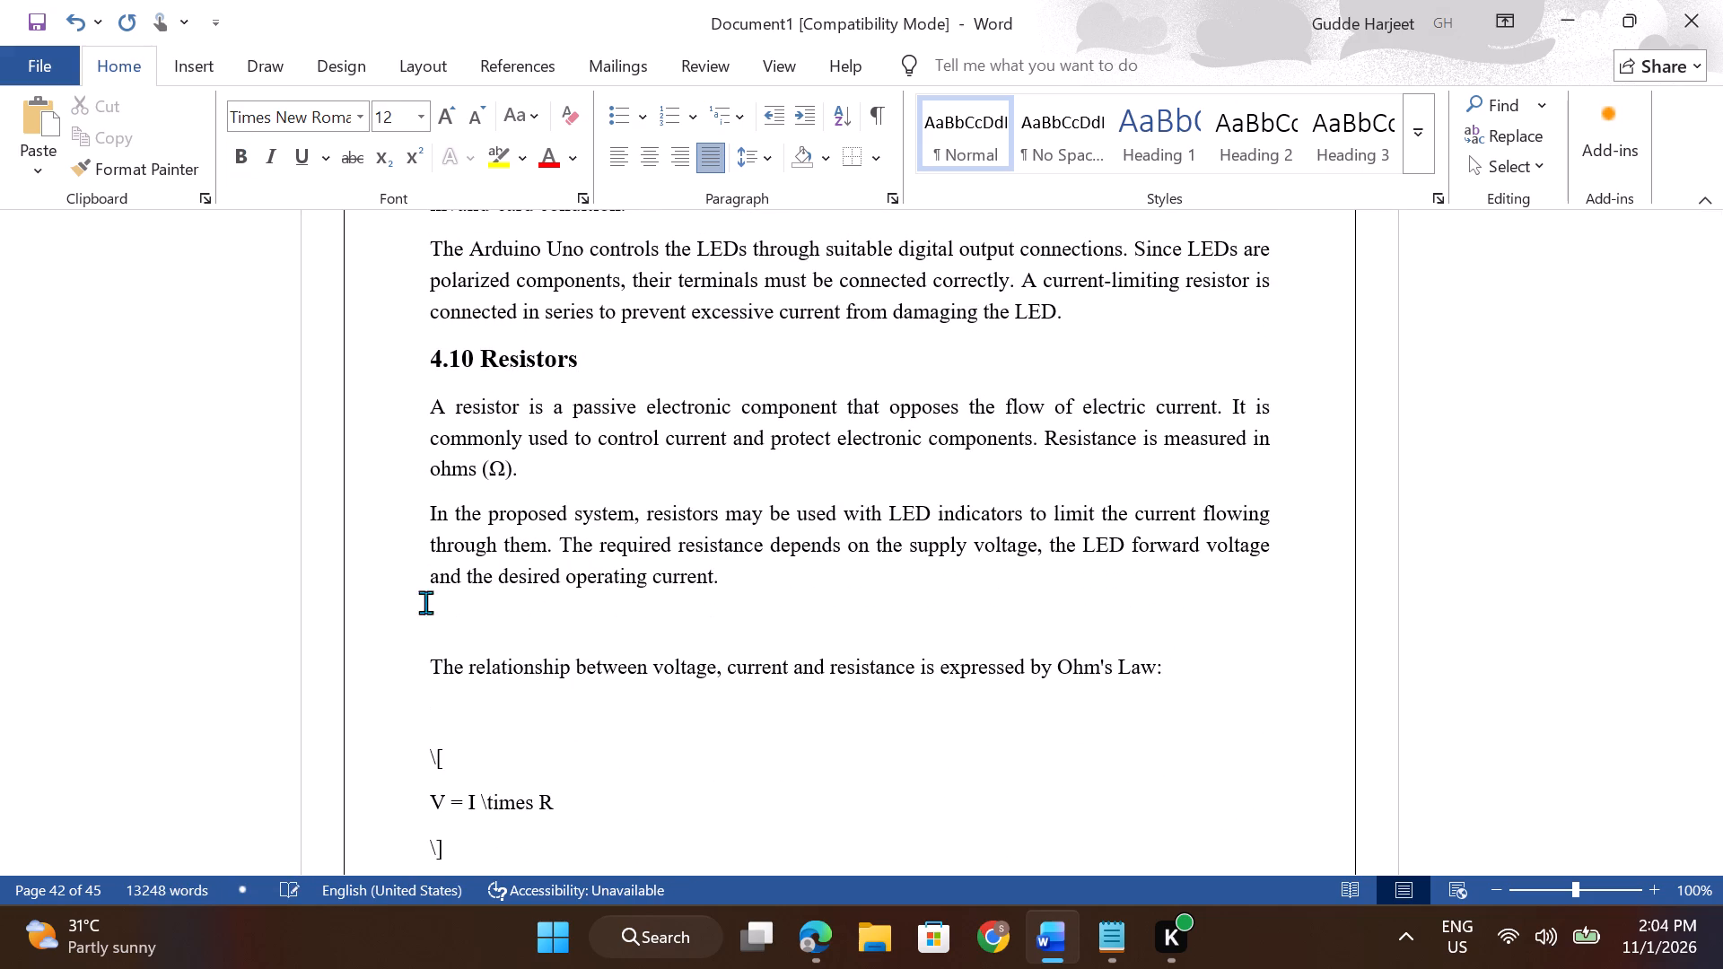
Capture a screen snip of the Ohm's Law passage with its raw LaTeX equation in section 4.10.
scroll(490, 638, down, 1)
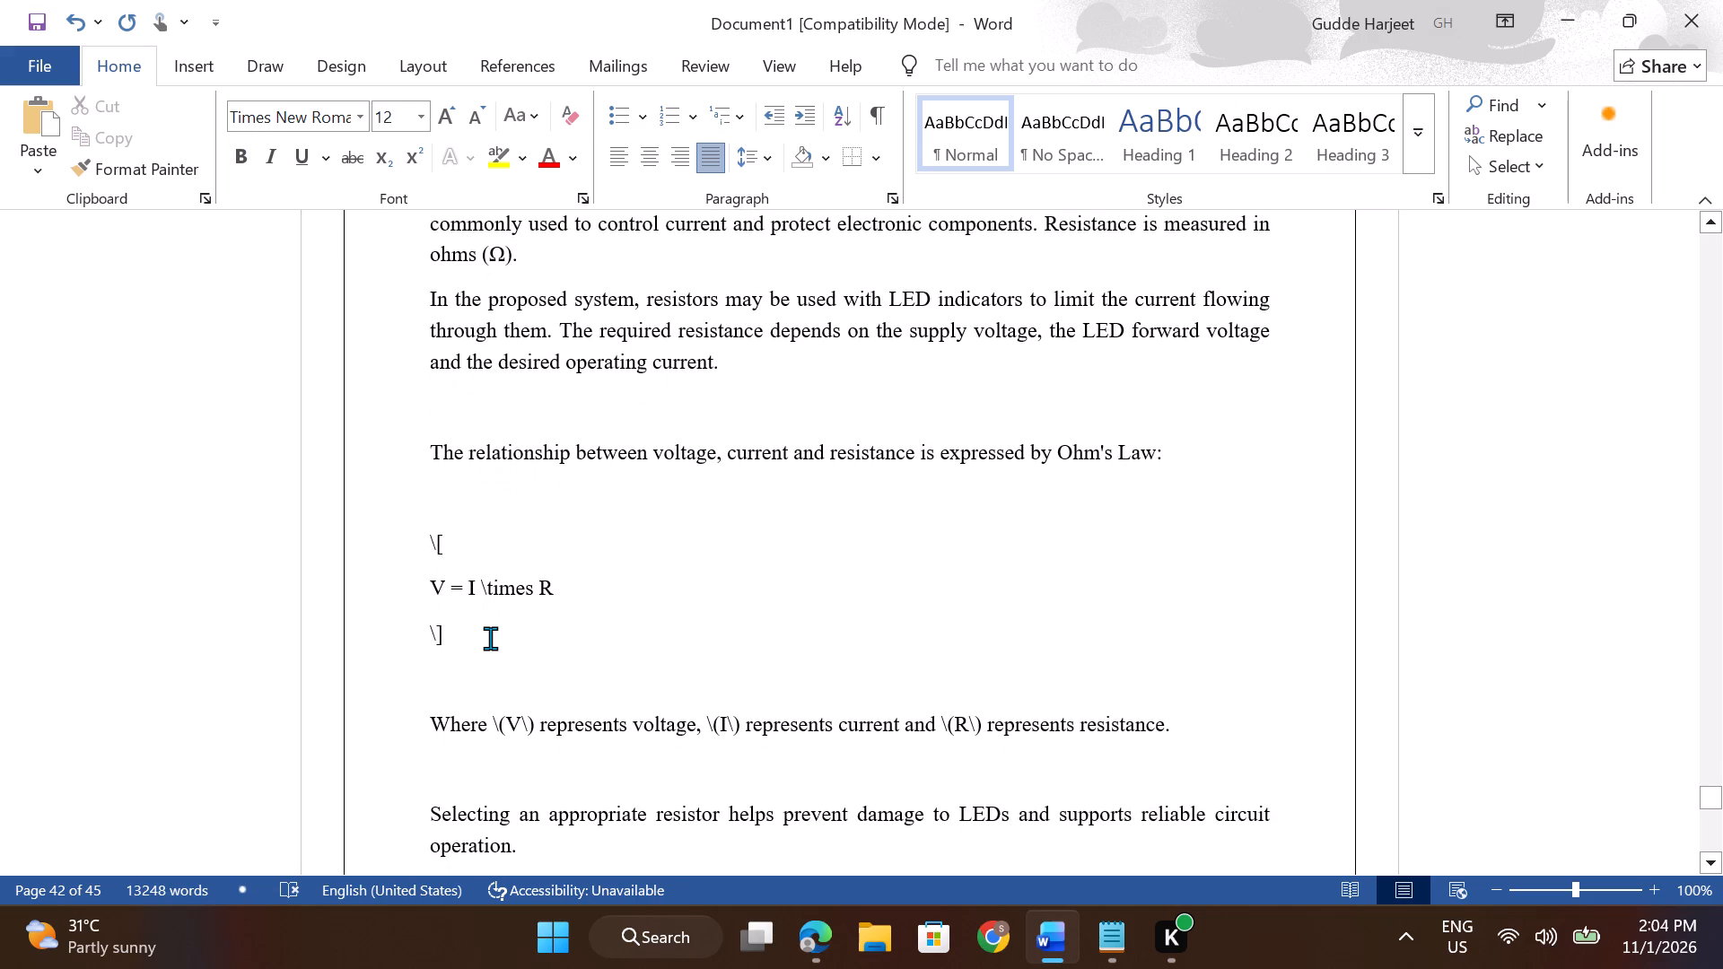
scroll(490, 638, down, 3)
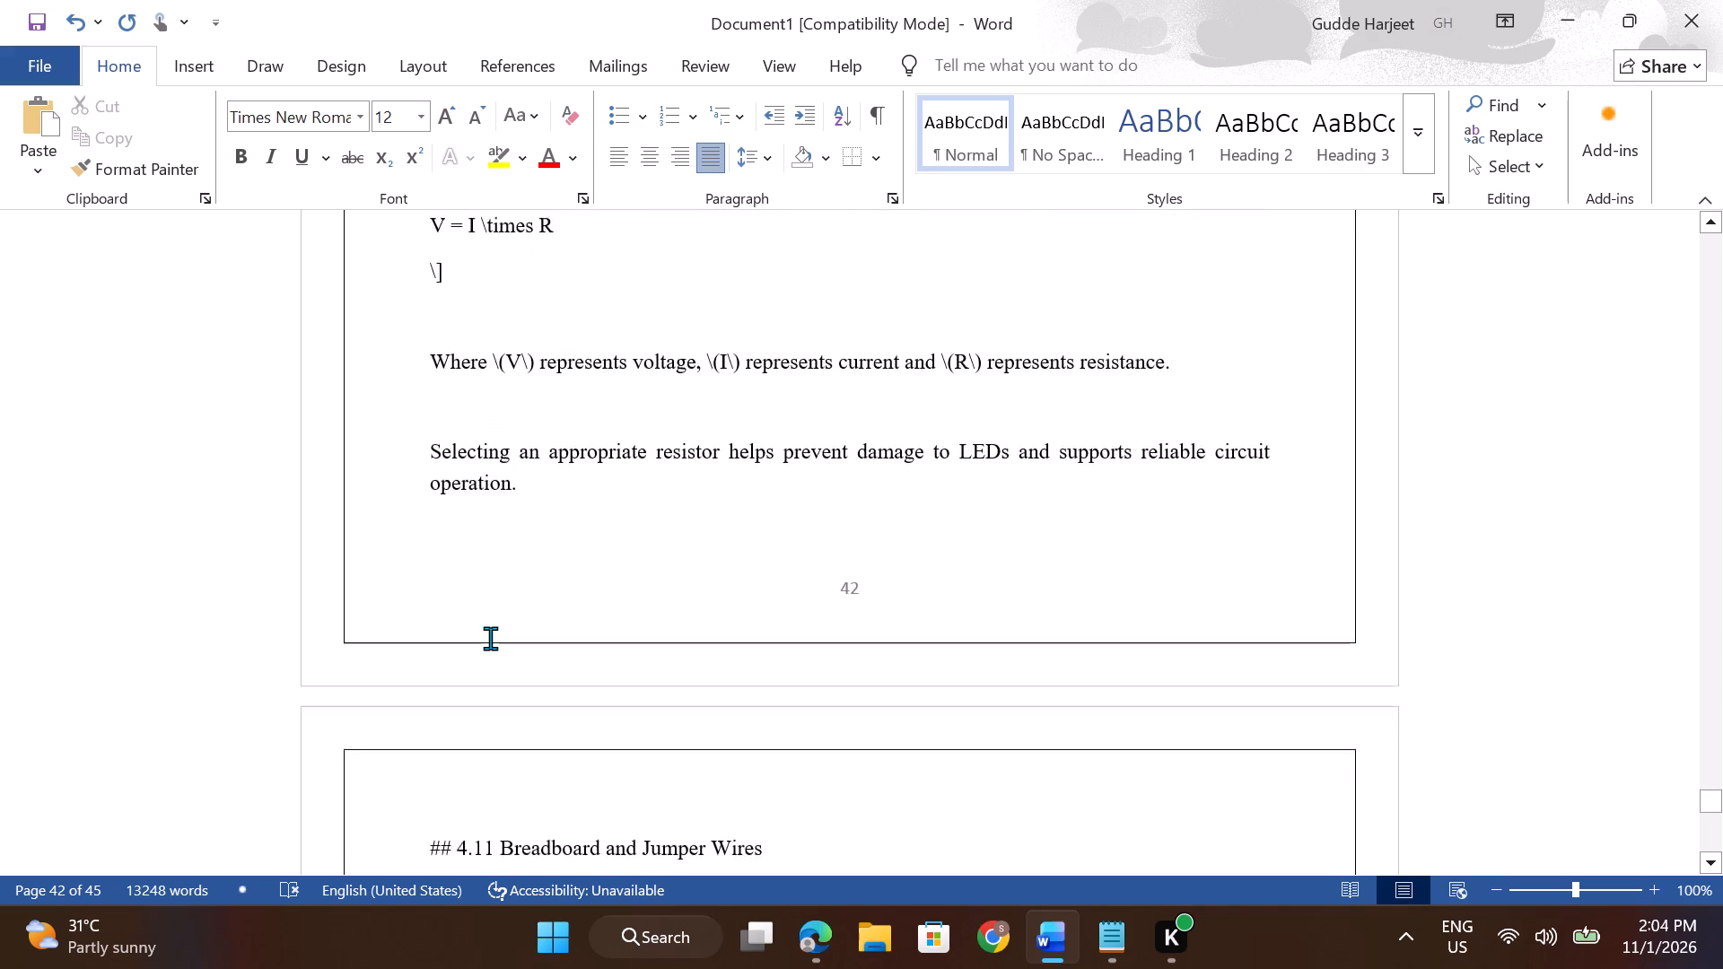
scroll(490, 638, down, 1)
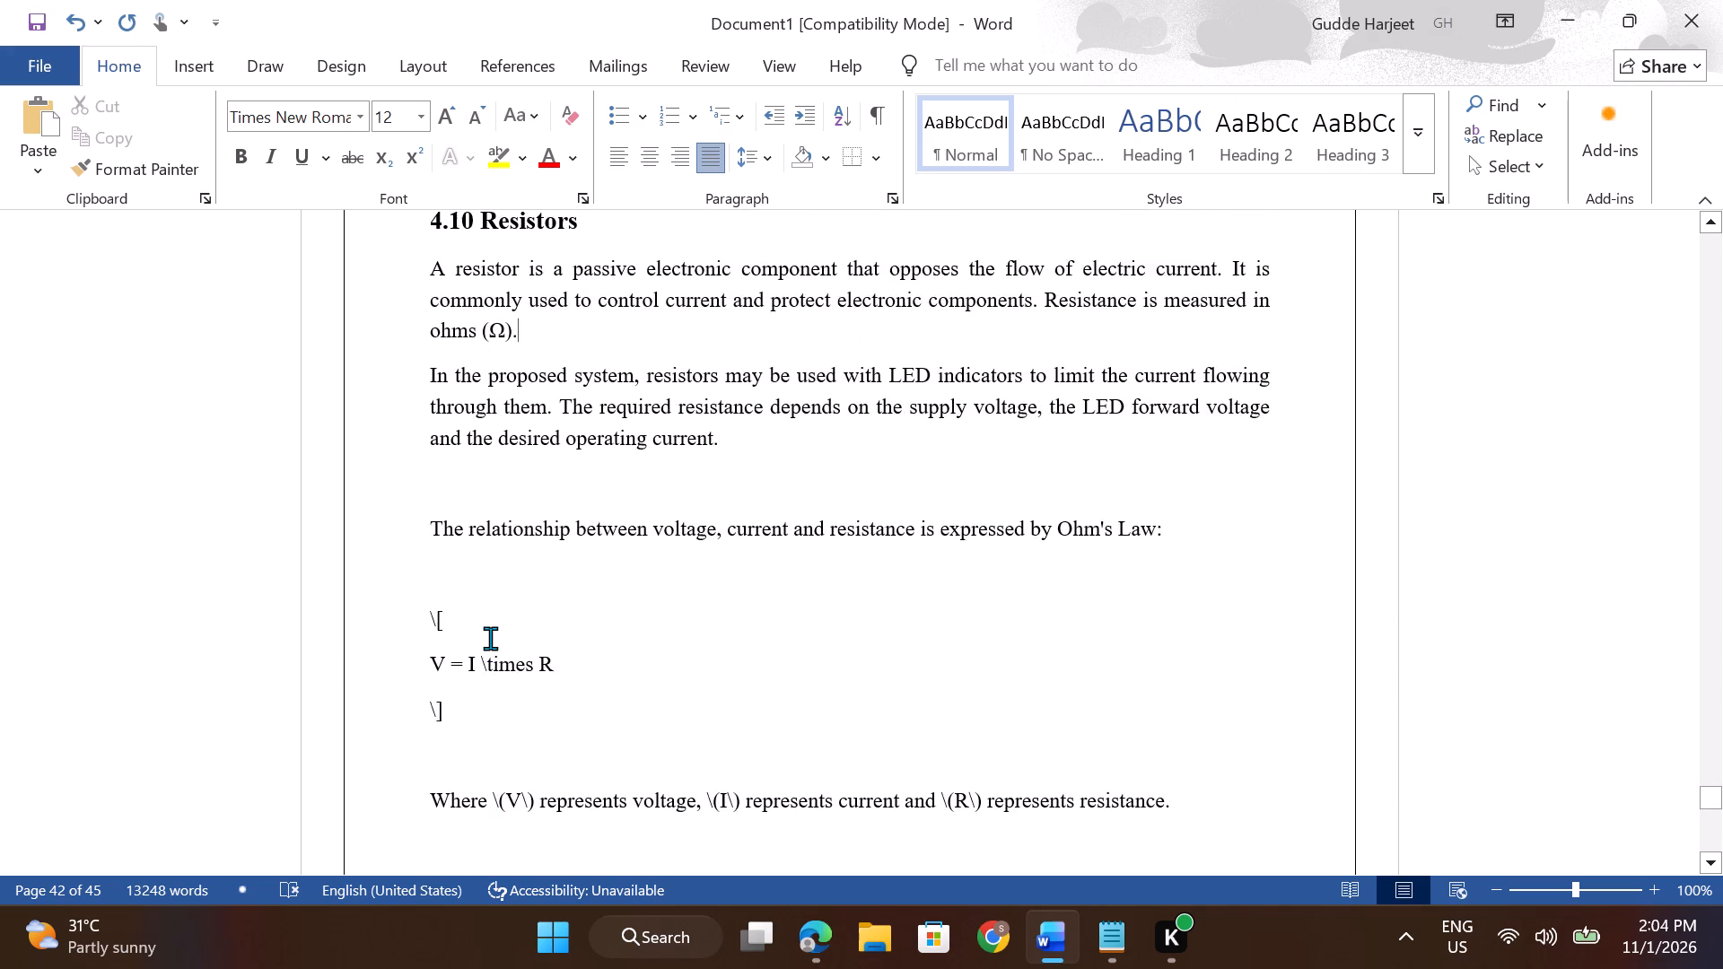
scroll(490, 638, down, 1)
key(Print)
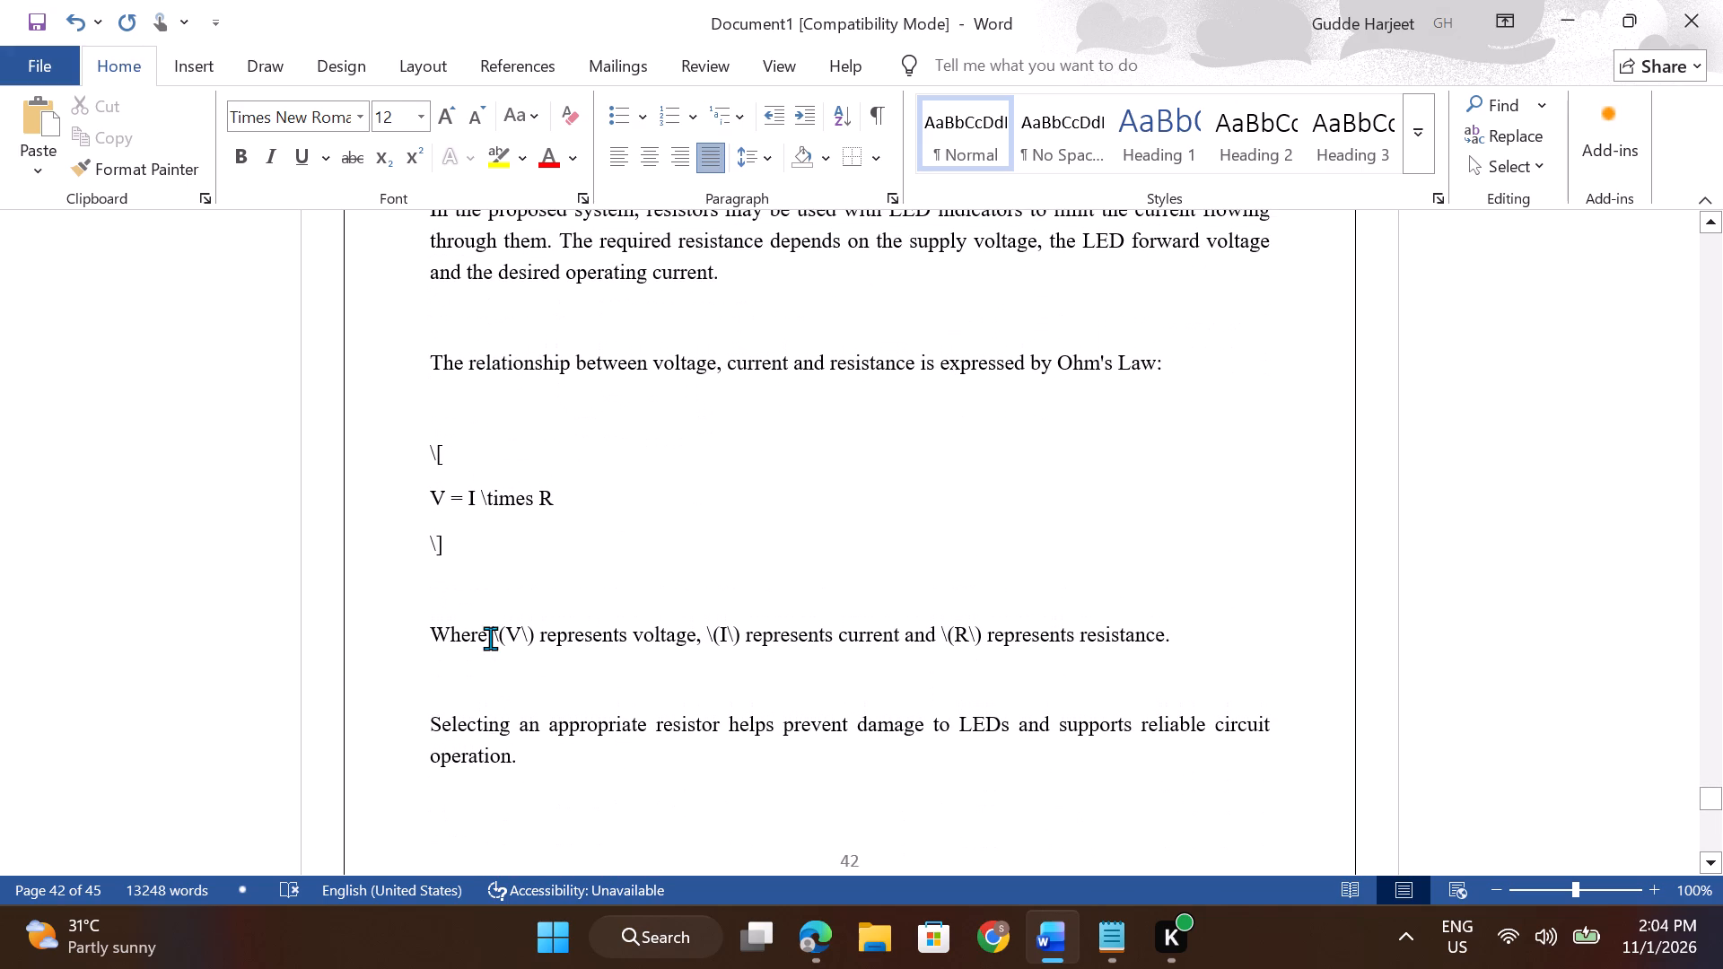
drag(413, 319, 1214, 721)
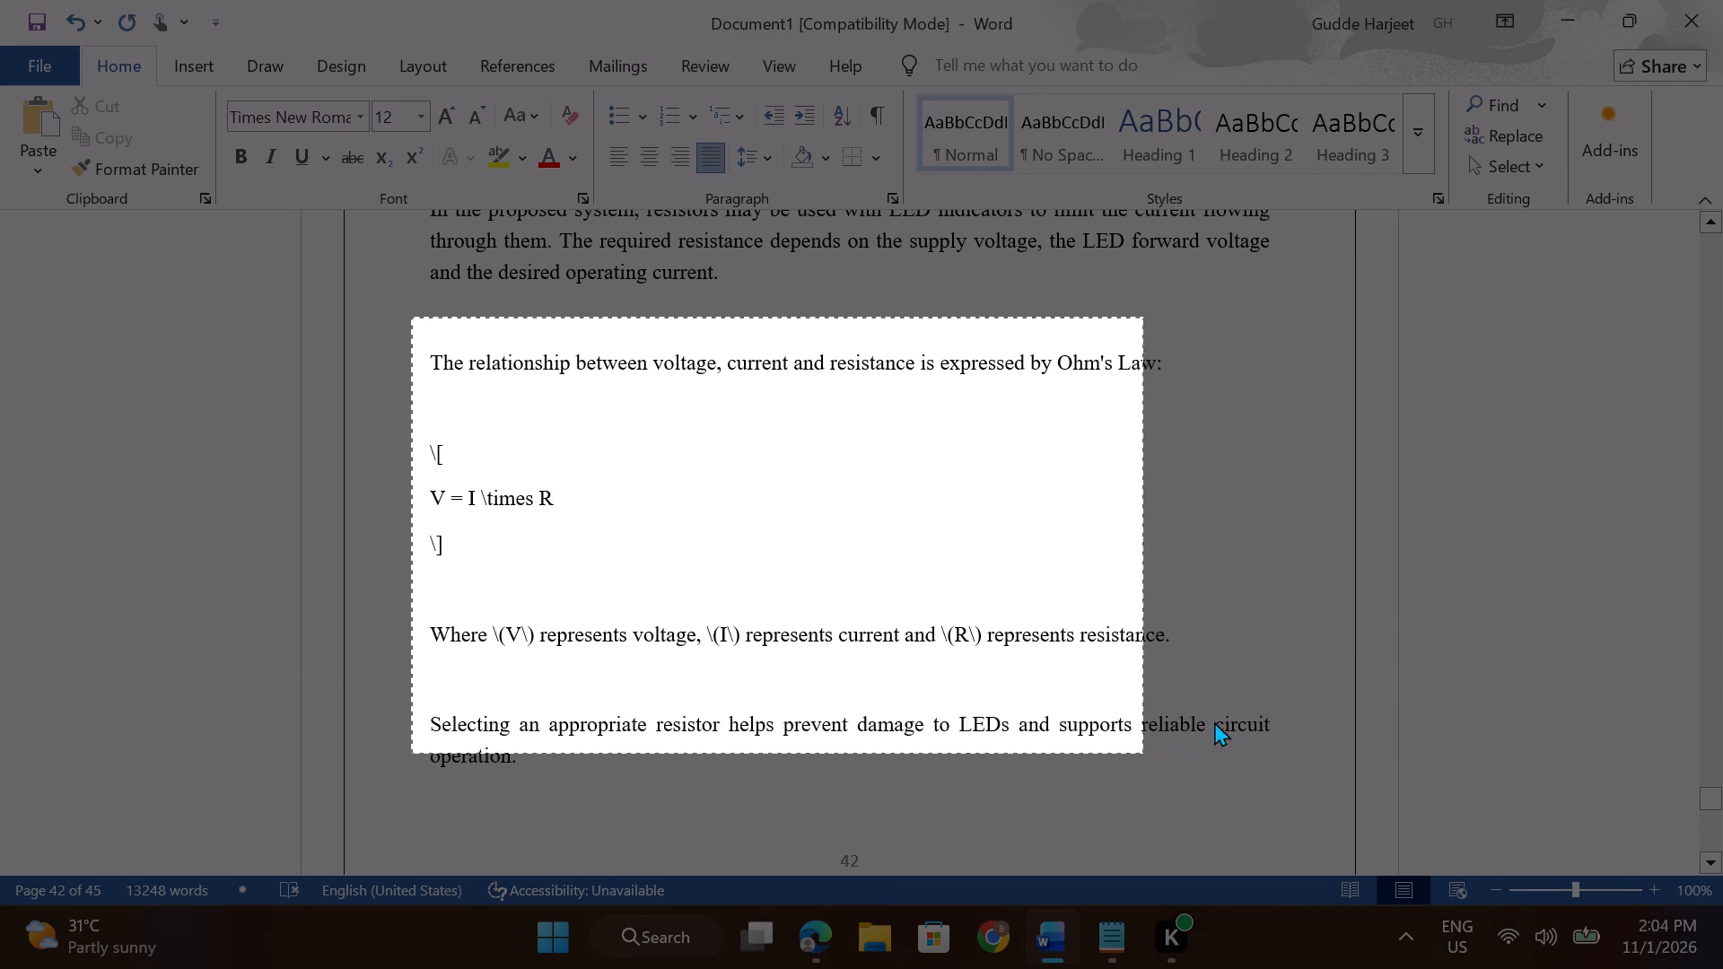
drag(1214, 721, 1277, 693)
key(alt+Tab)
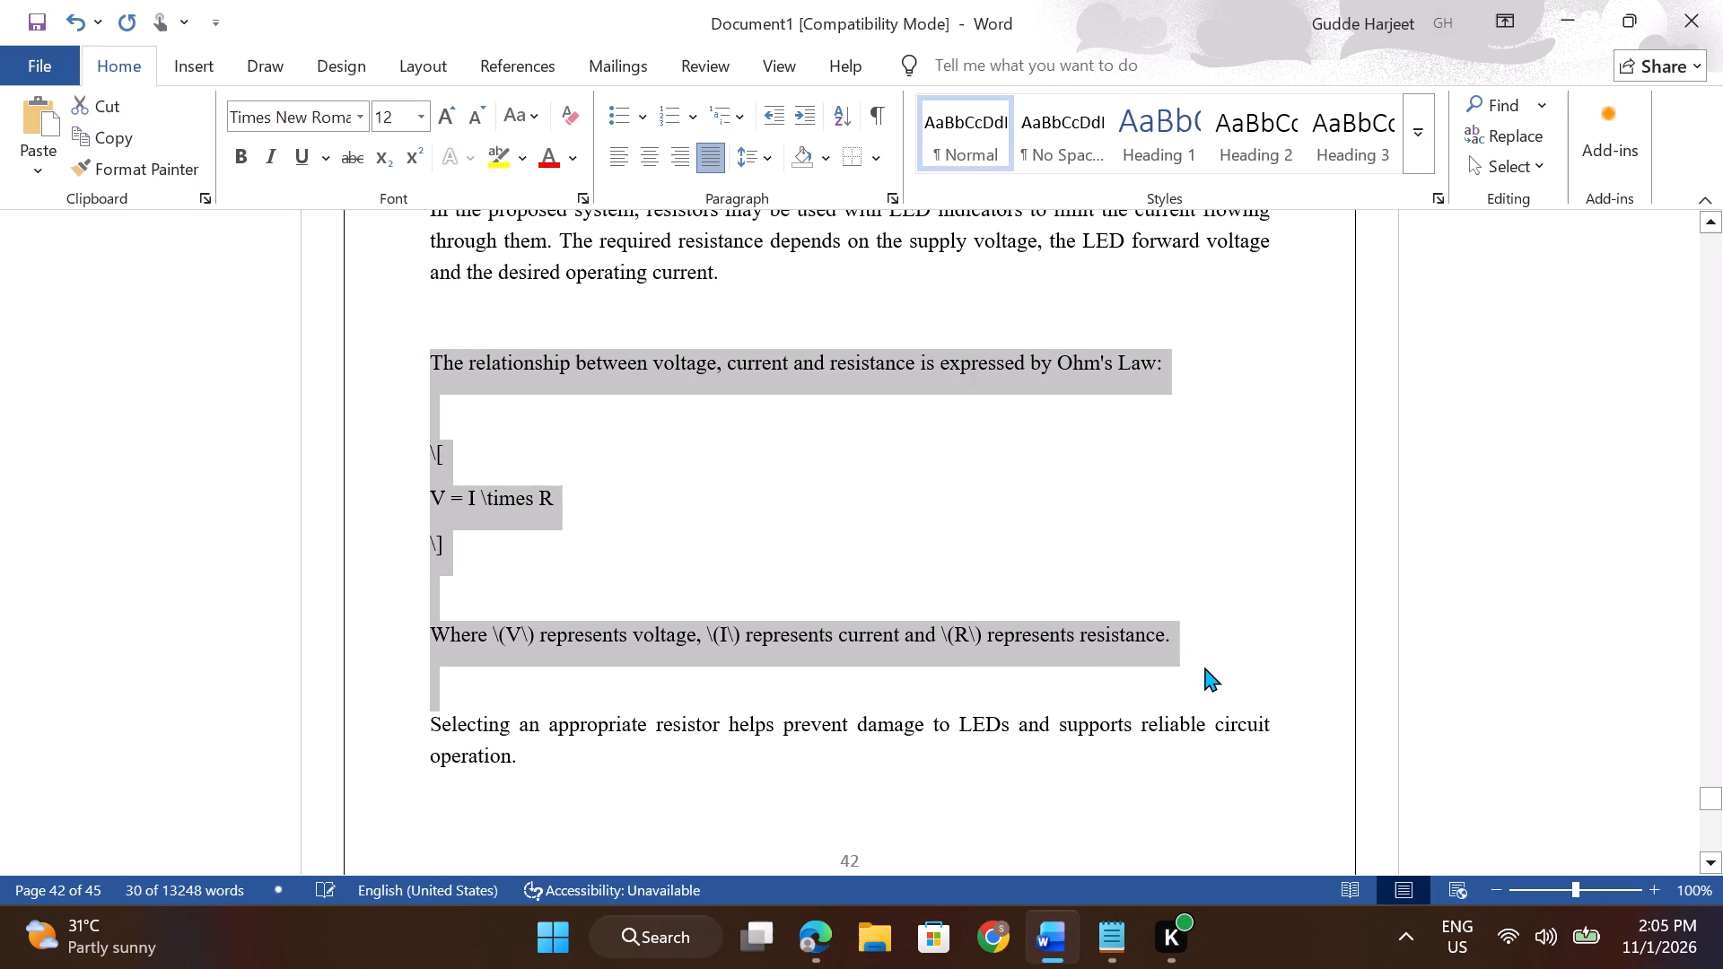
key(ctrl+v)
Delete the empty line above the Ohm's Law sentence in section 4.10.
scroll(1204, 667, up, 4)
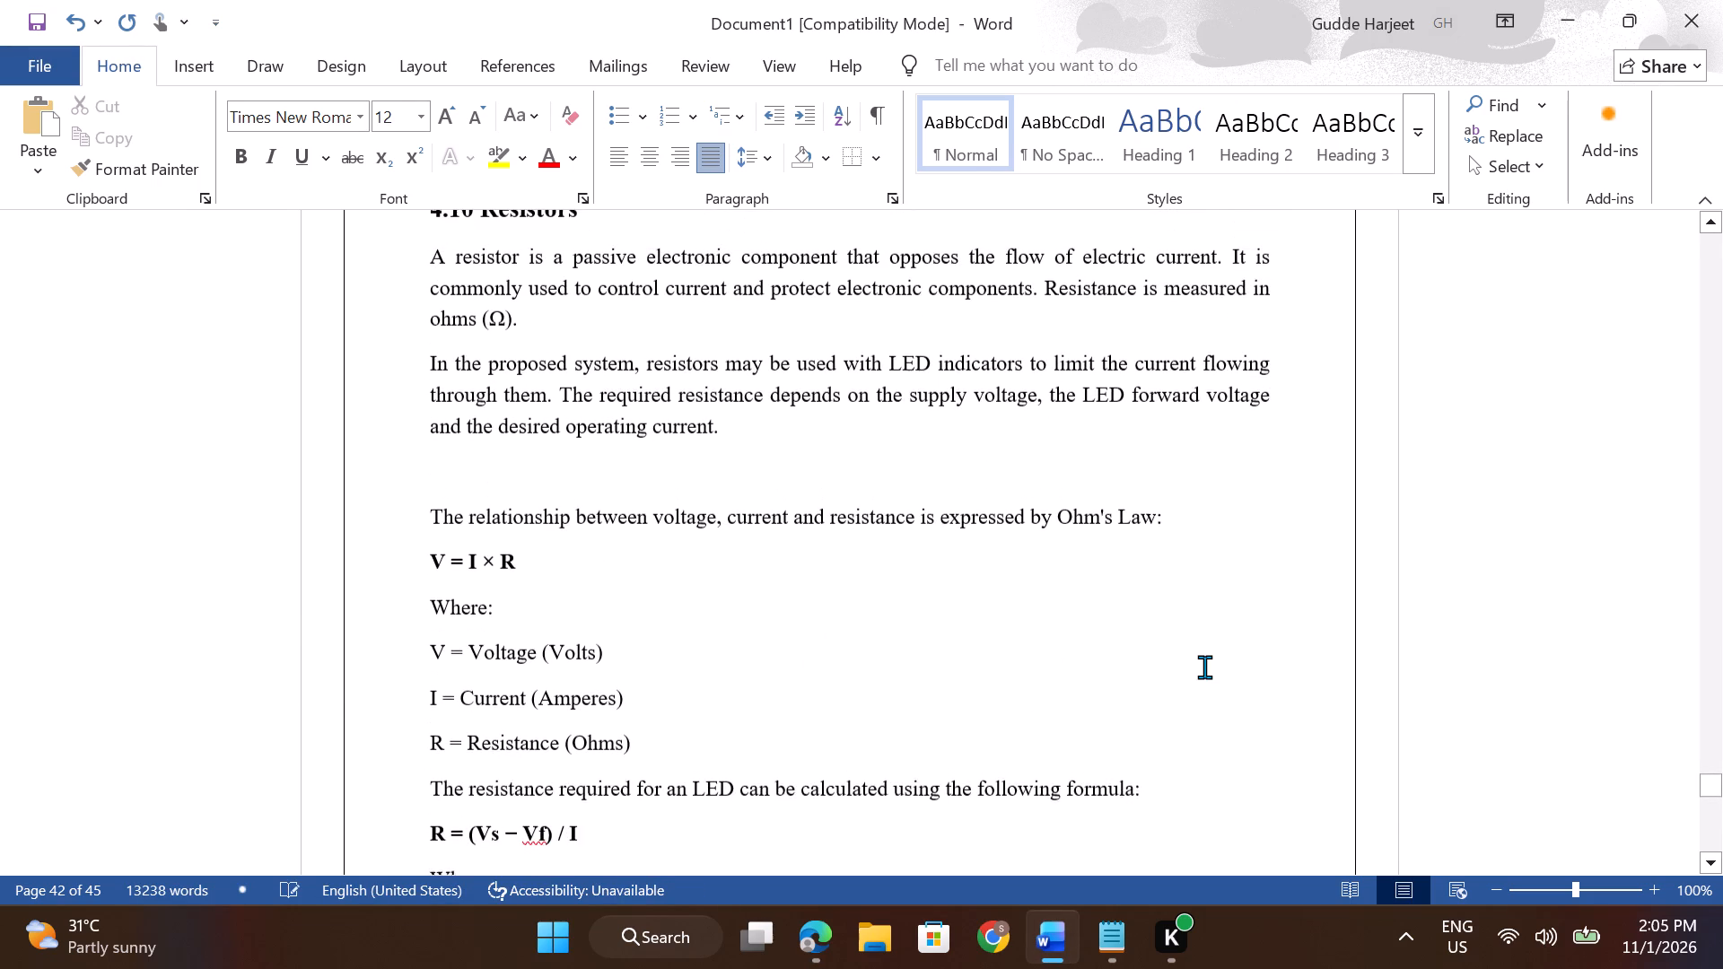
click(551, 494)
key(BackSpace)
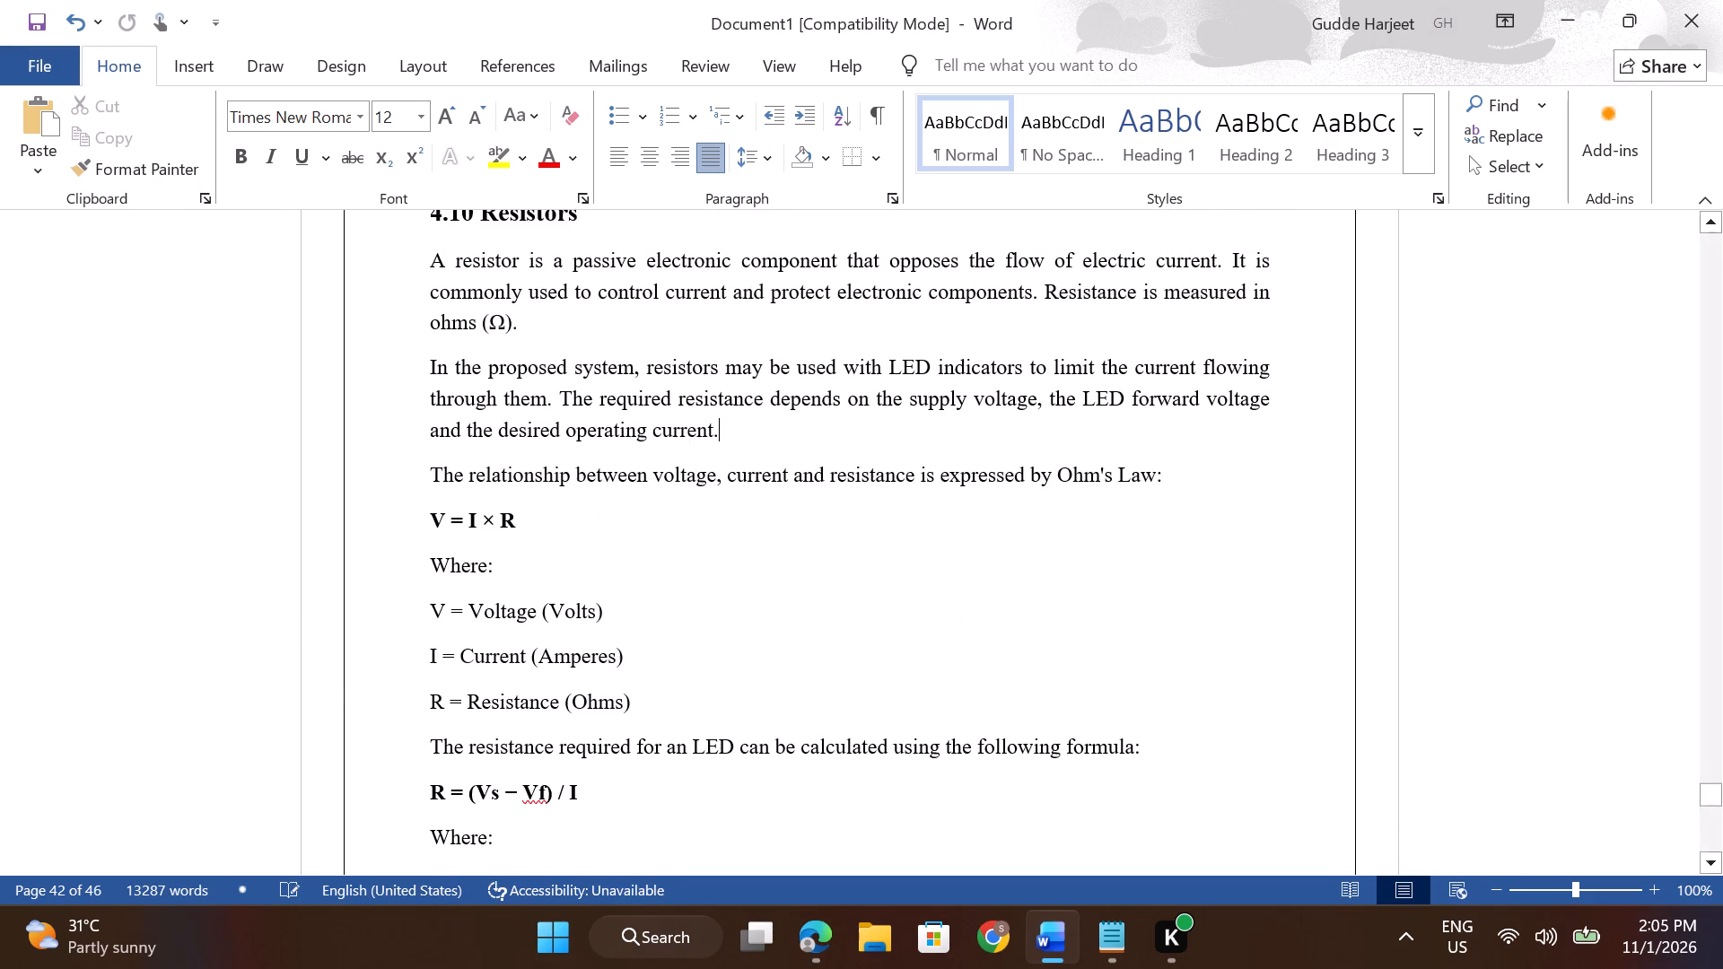
Delete section 4.10's closing paragraph about selecting an appropriate resistor, along with the empty line above the 4.11 heading.
scroll(551, 494, down, 3)
scroll(612, 590, down, 5)
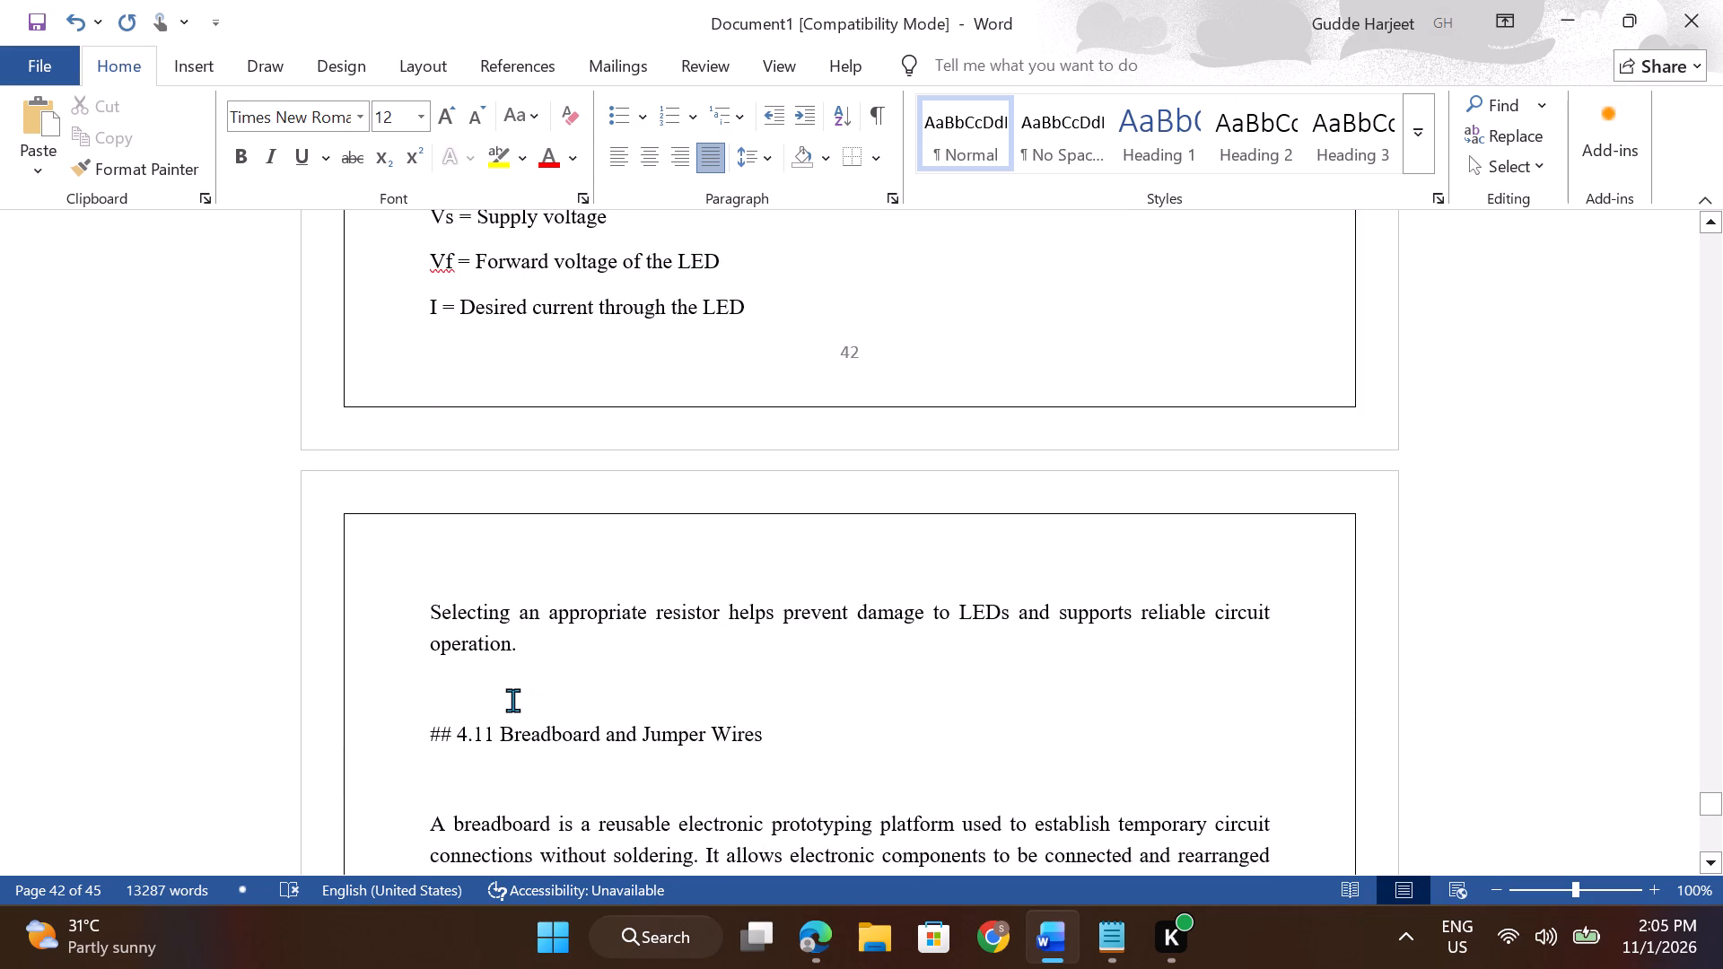
drag(512, 700, 392, 557)
key(BackSpace)
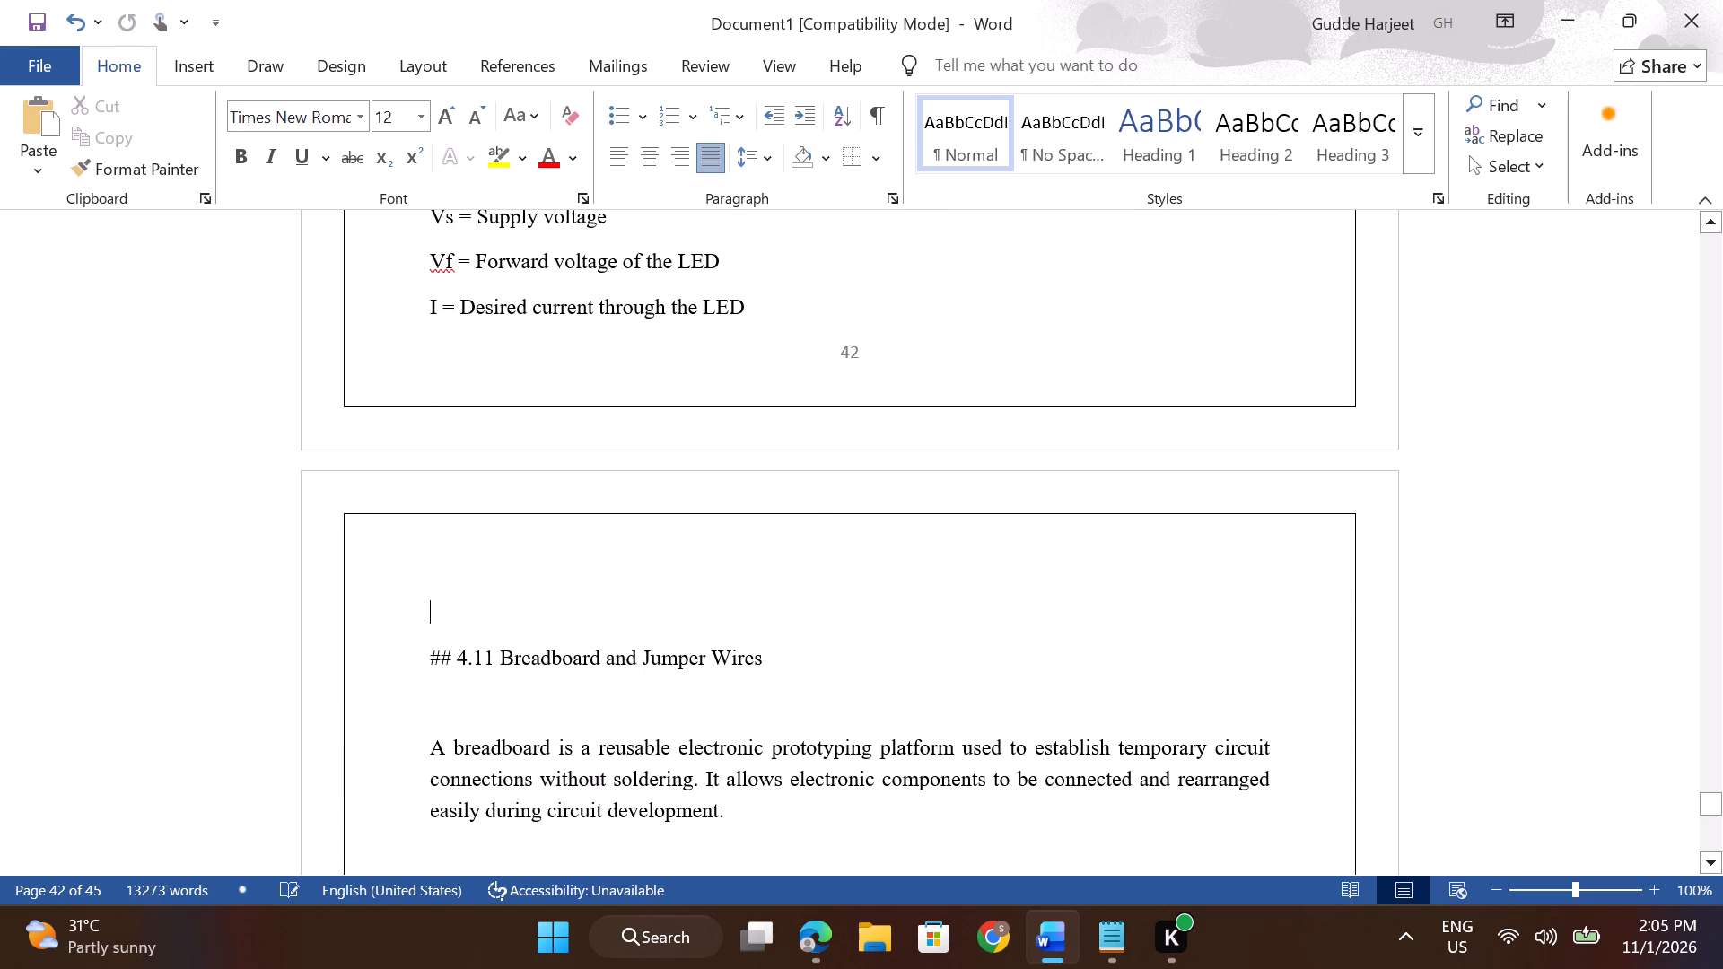
key(BackSpace)
Remove the "##" prefix from the heading "4.11 Breadboard and Jumper Wires" and make it bold at 14 pt.
click(458, 615)
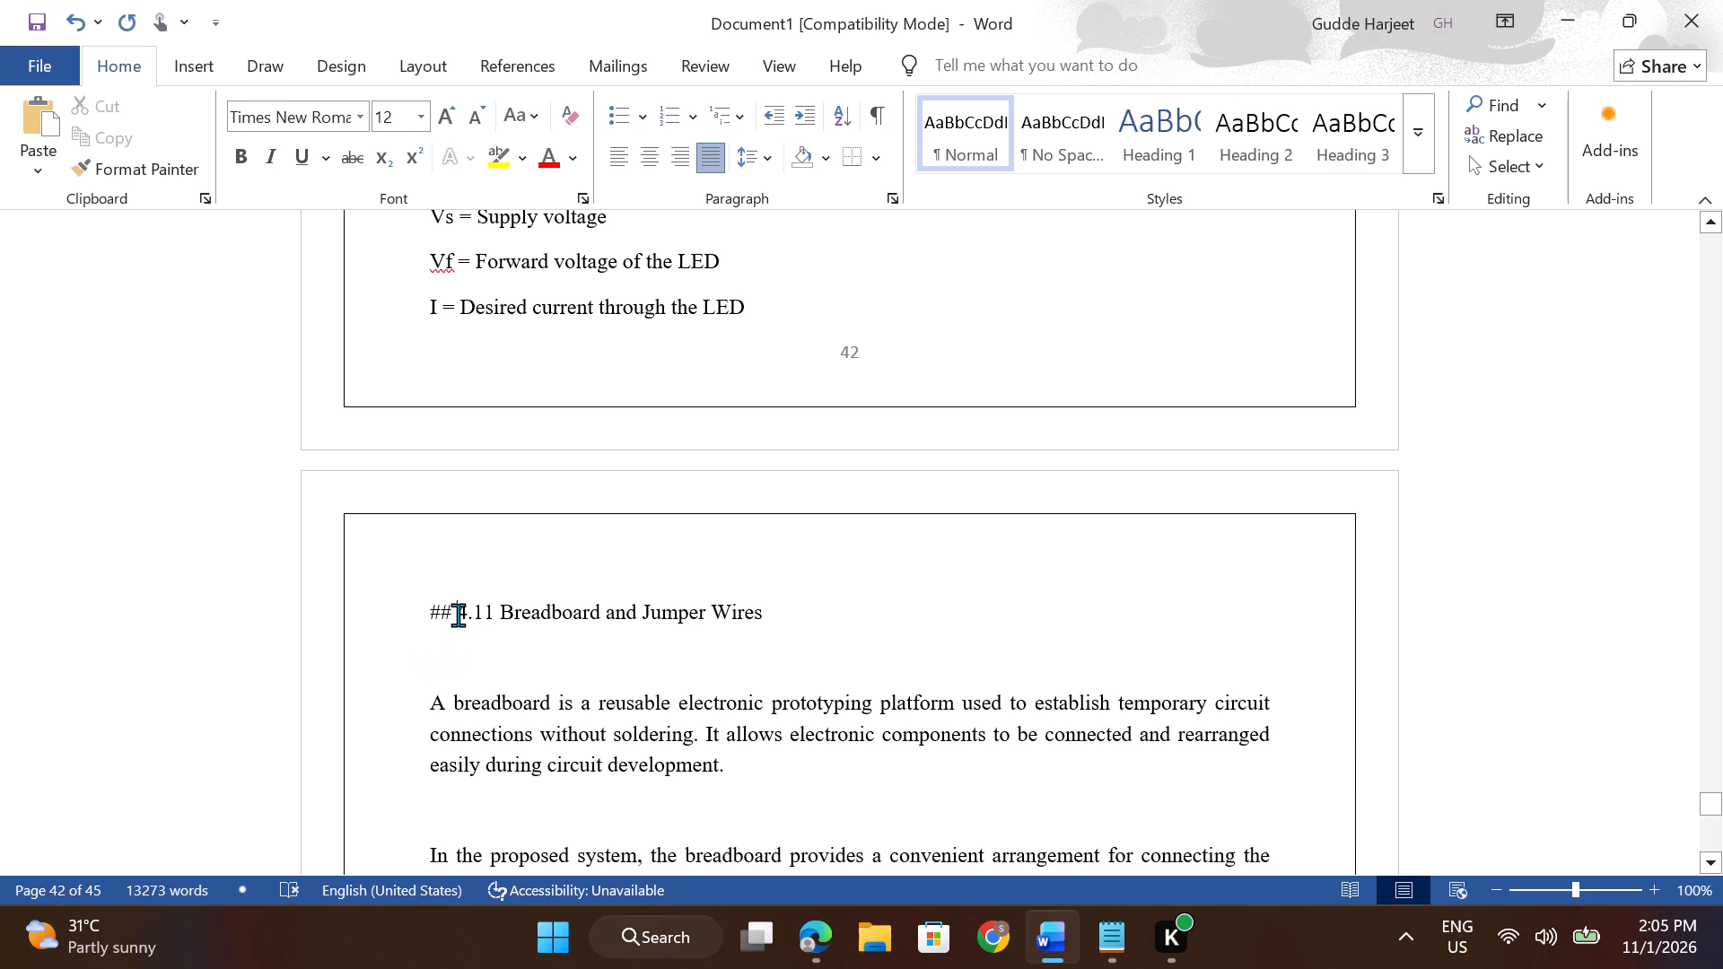
key(BackSpace)
key(BackSpace)
key(BackSpace)
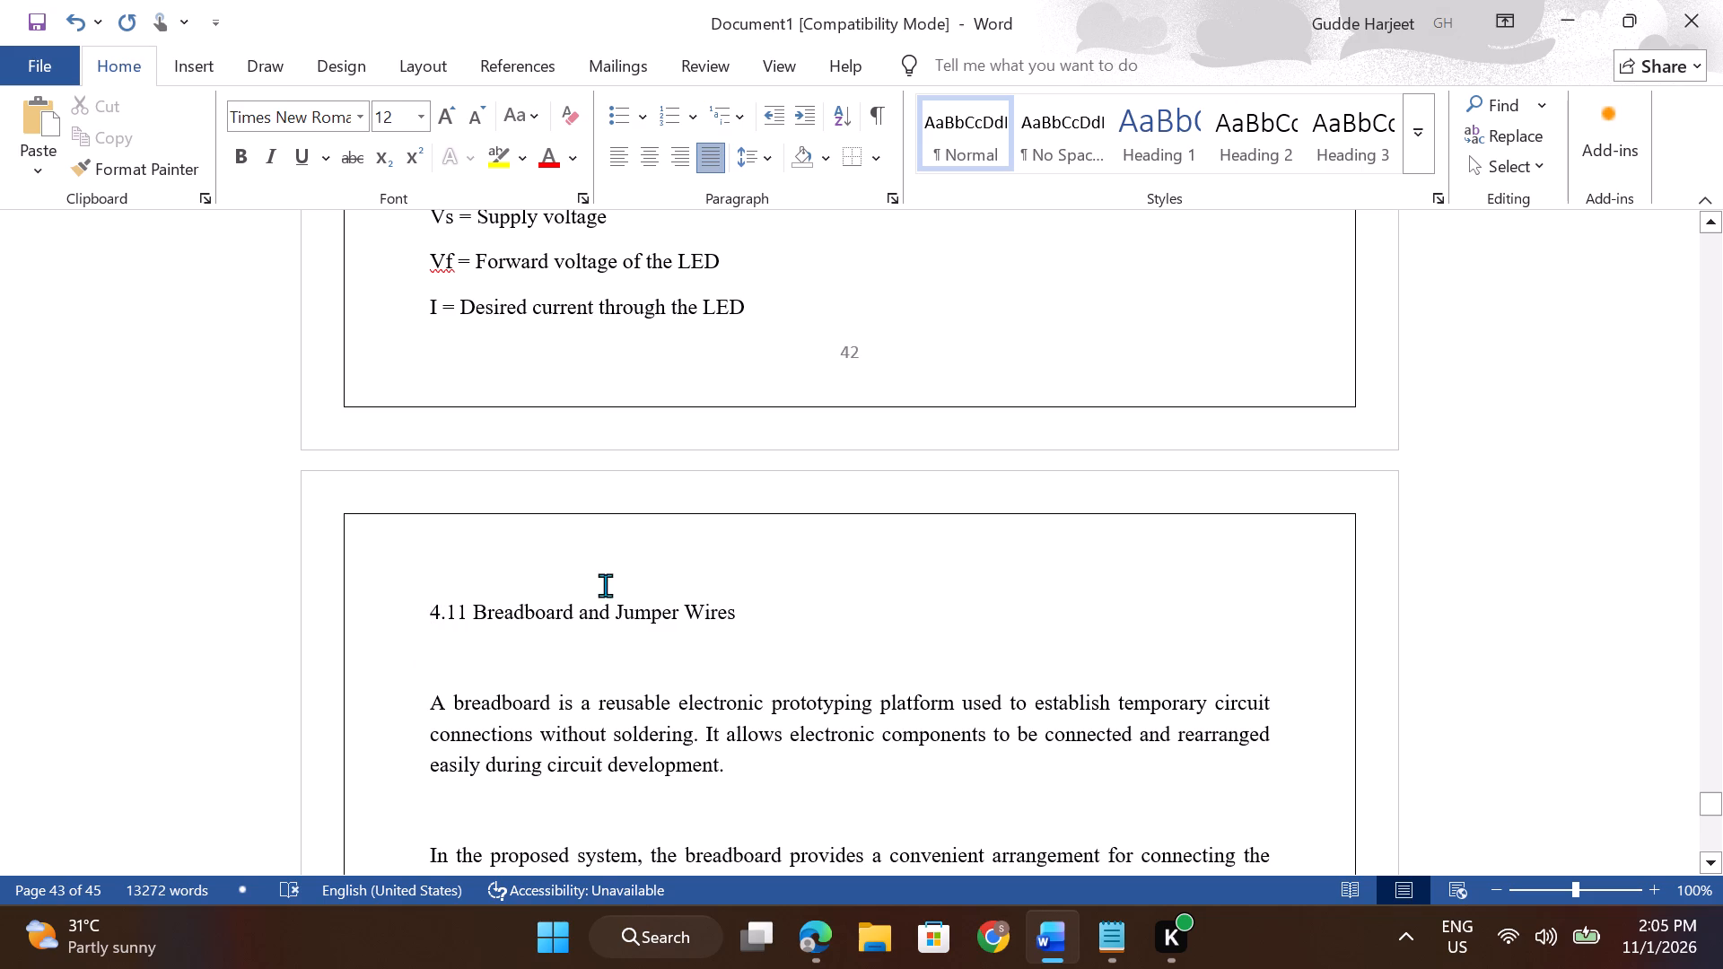
ctrl+click(587, 613)
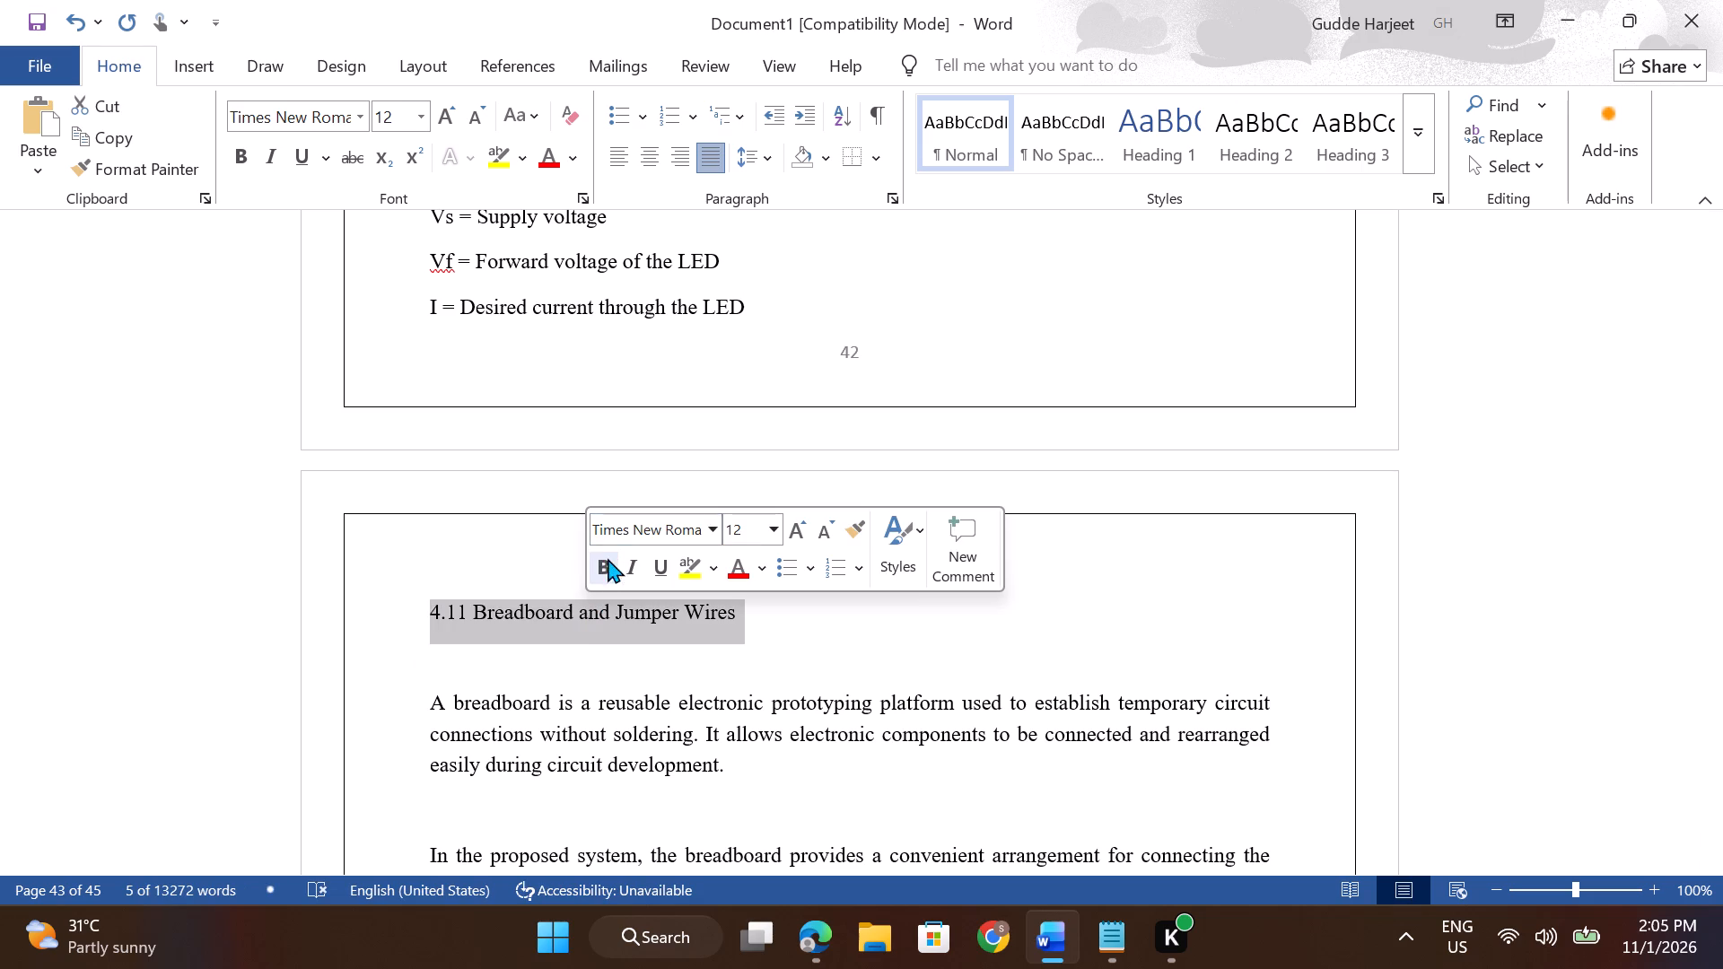
click(605, 565)
click(752, 531)
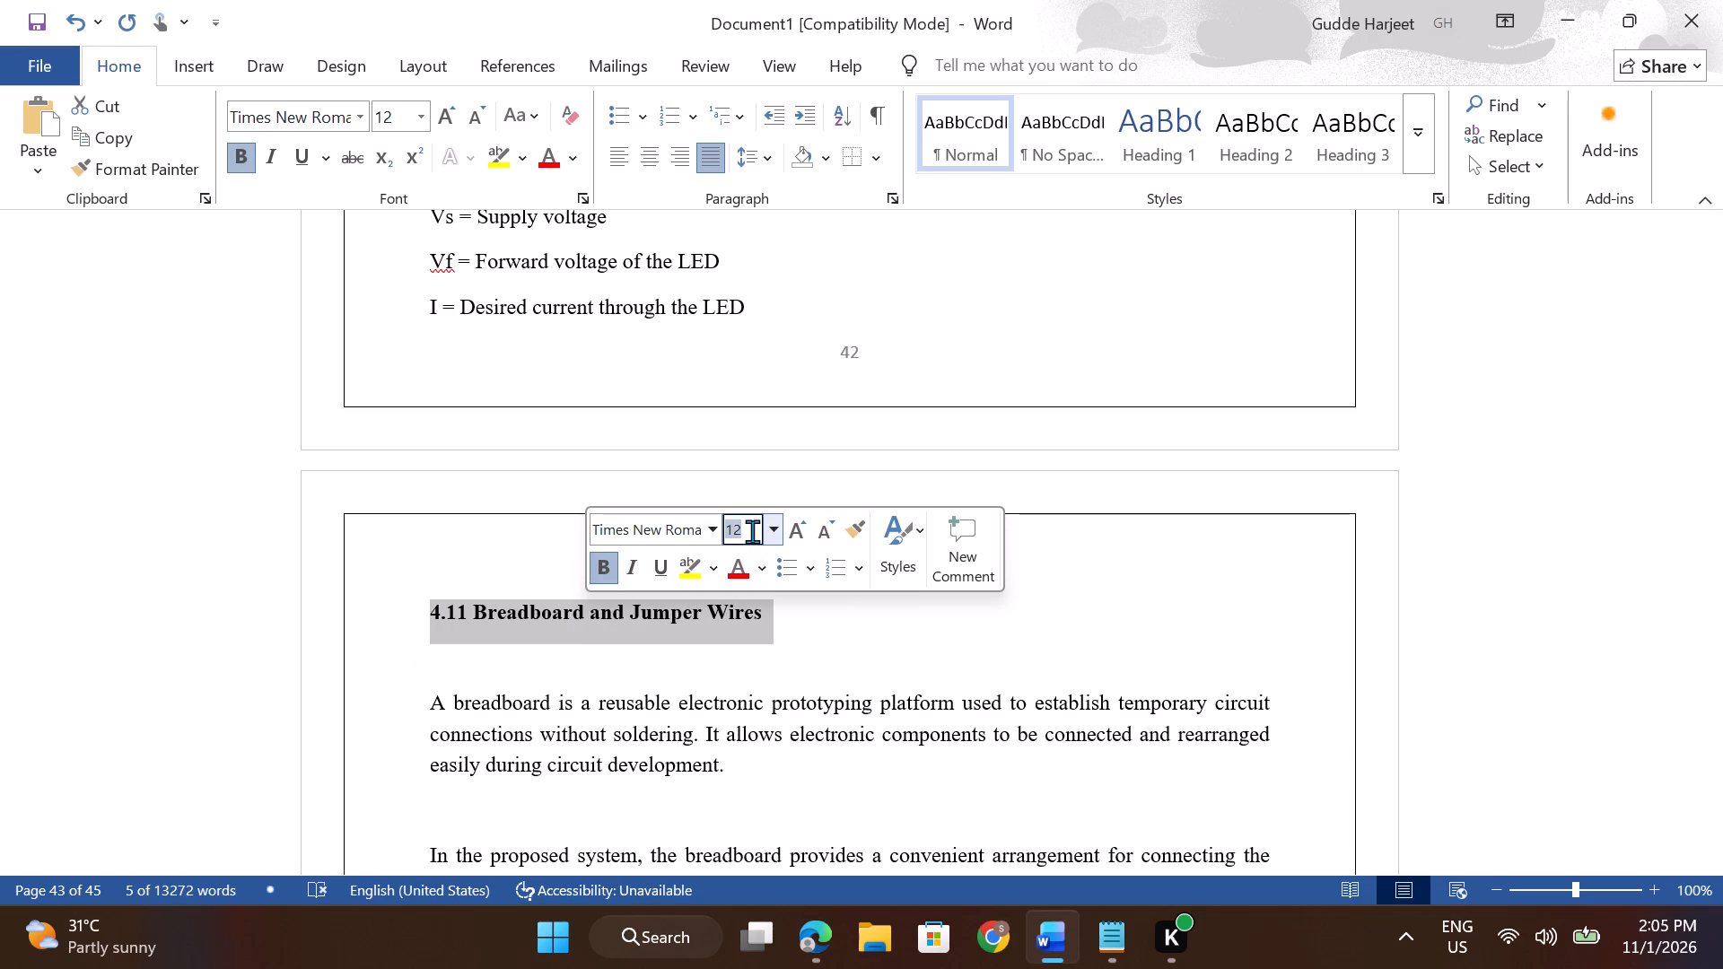
text(14)
key(Return)
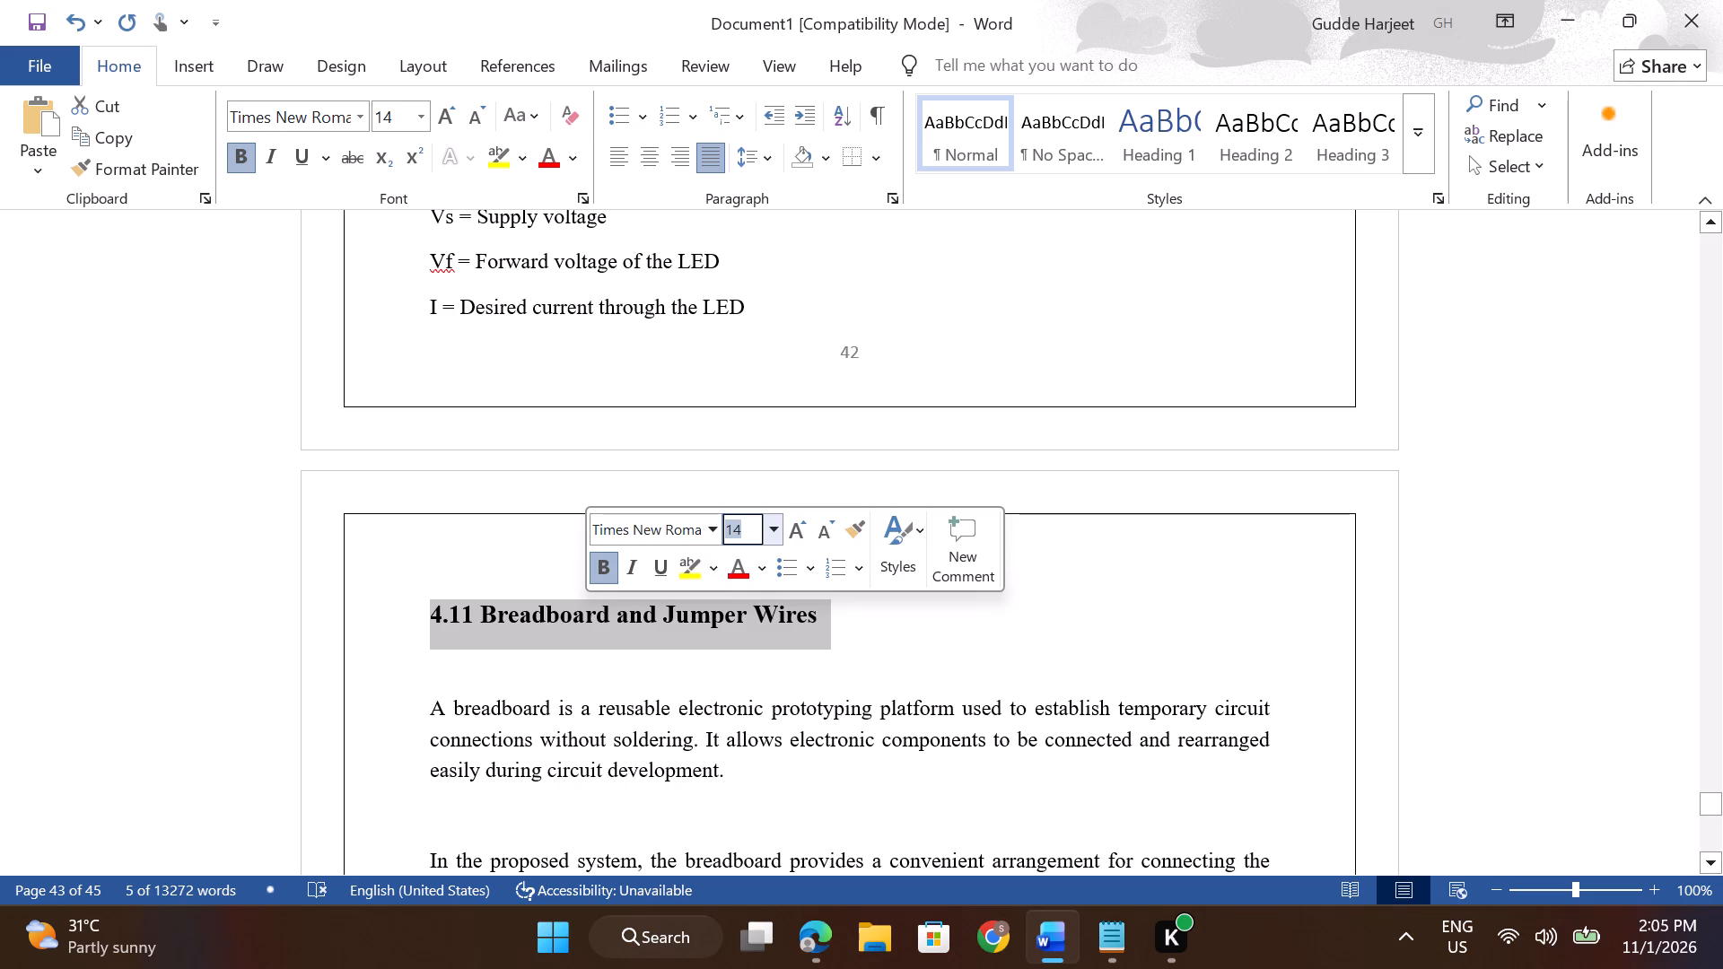
Delete the empty lines below the 4.11 heading, between section 4.11's paragraphs and above the 4.12 heading.
click(613, 664)
key(BackSpace)
scroll(613, 664, down, 2)
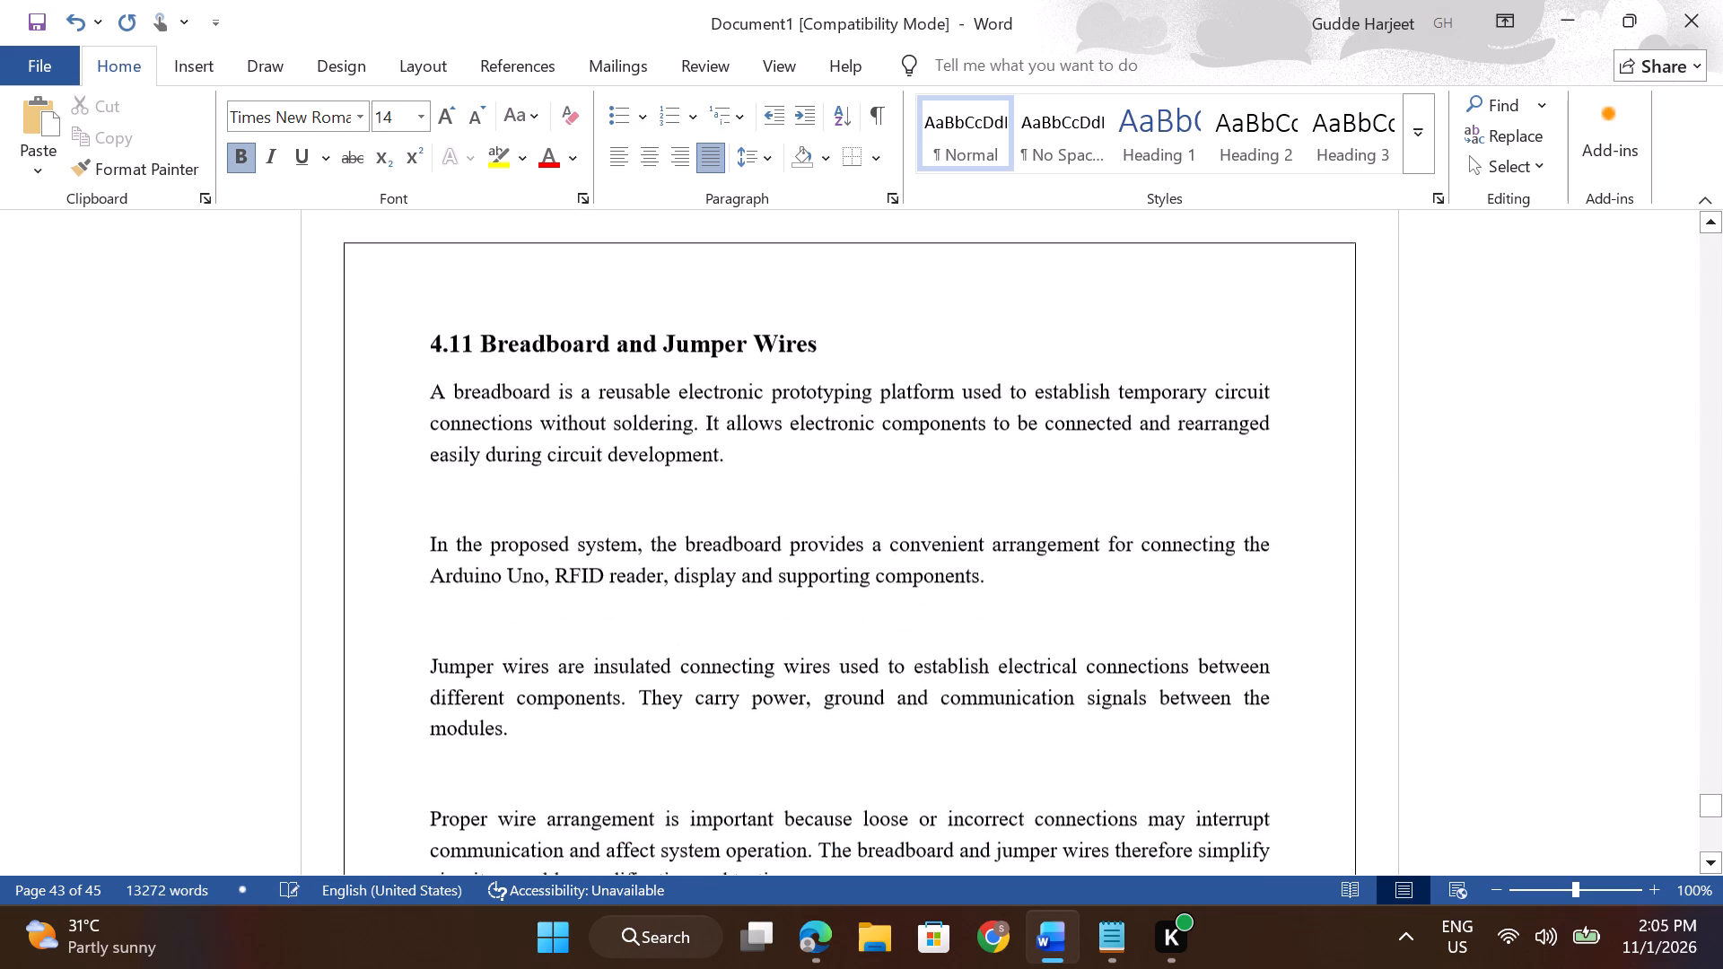
click(547, 506)
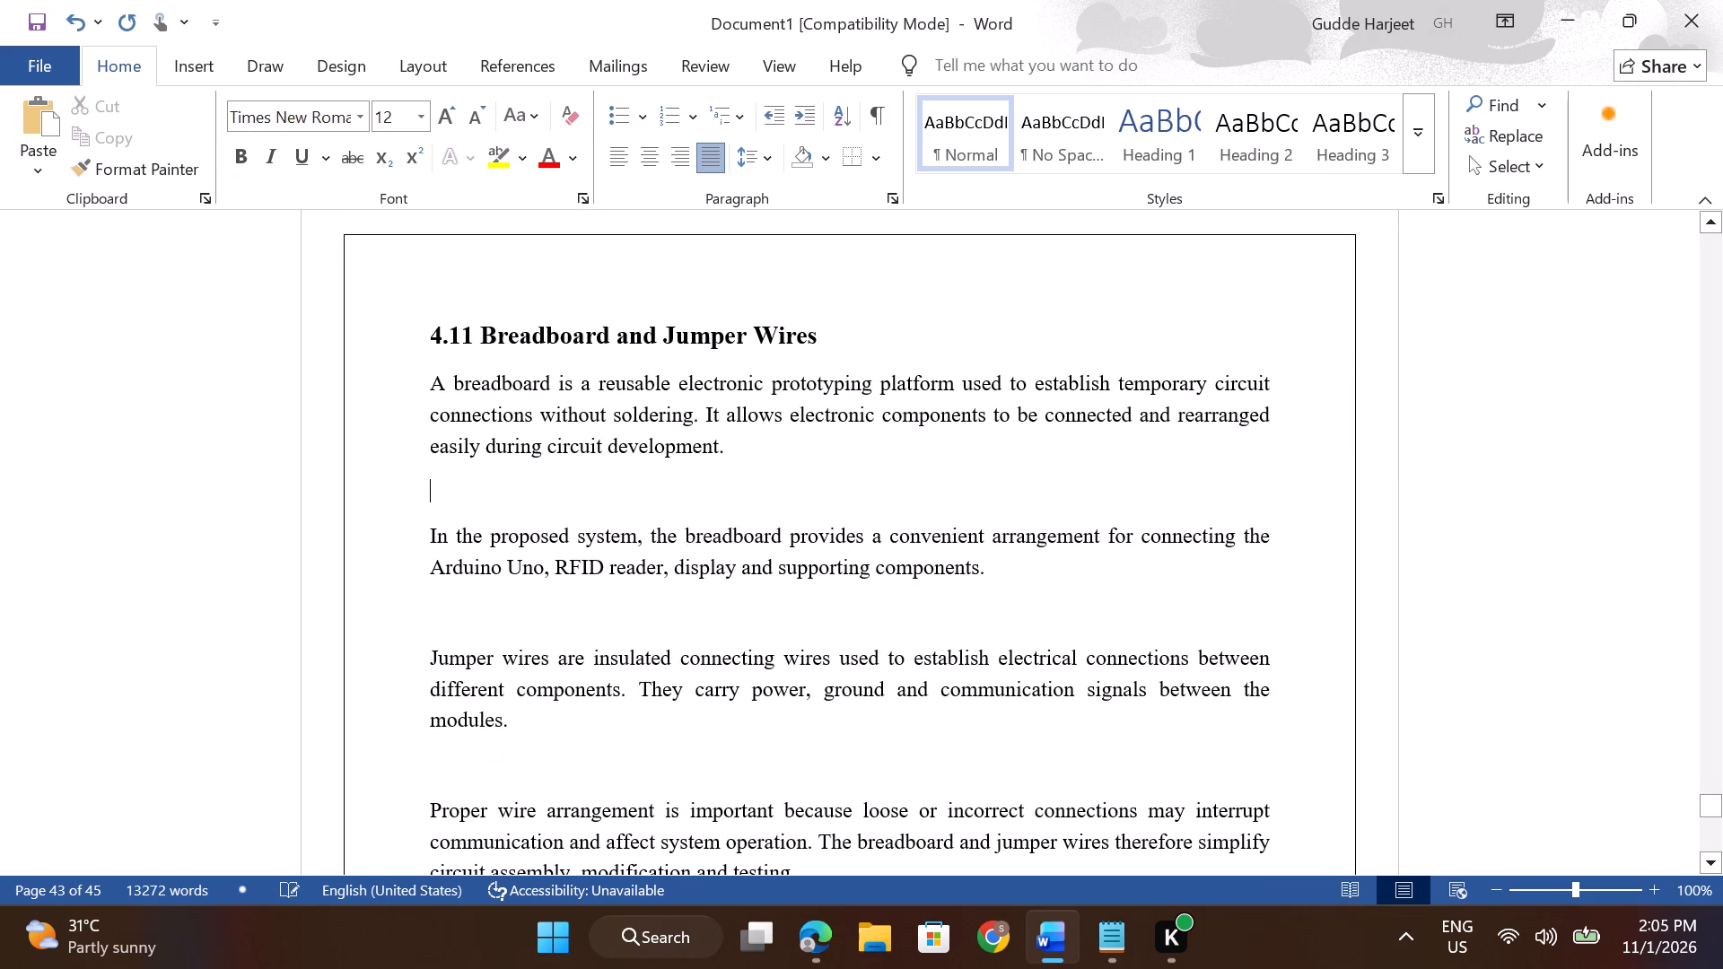
key(BackSpace)
click(528, 578)
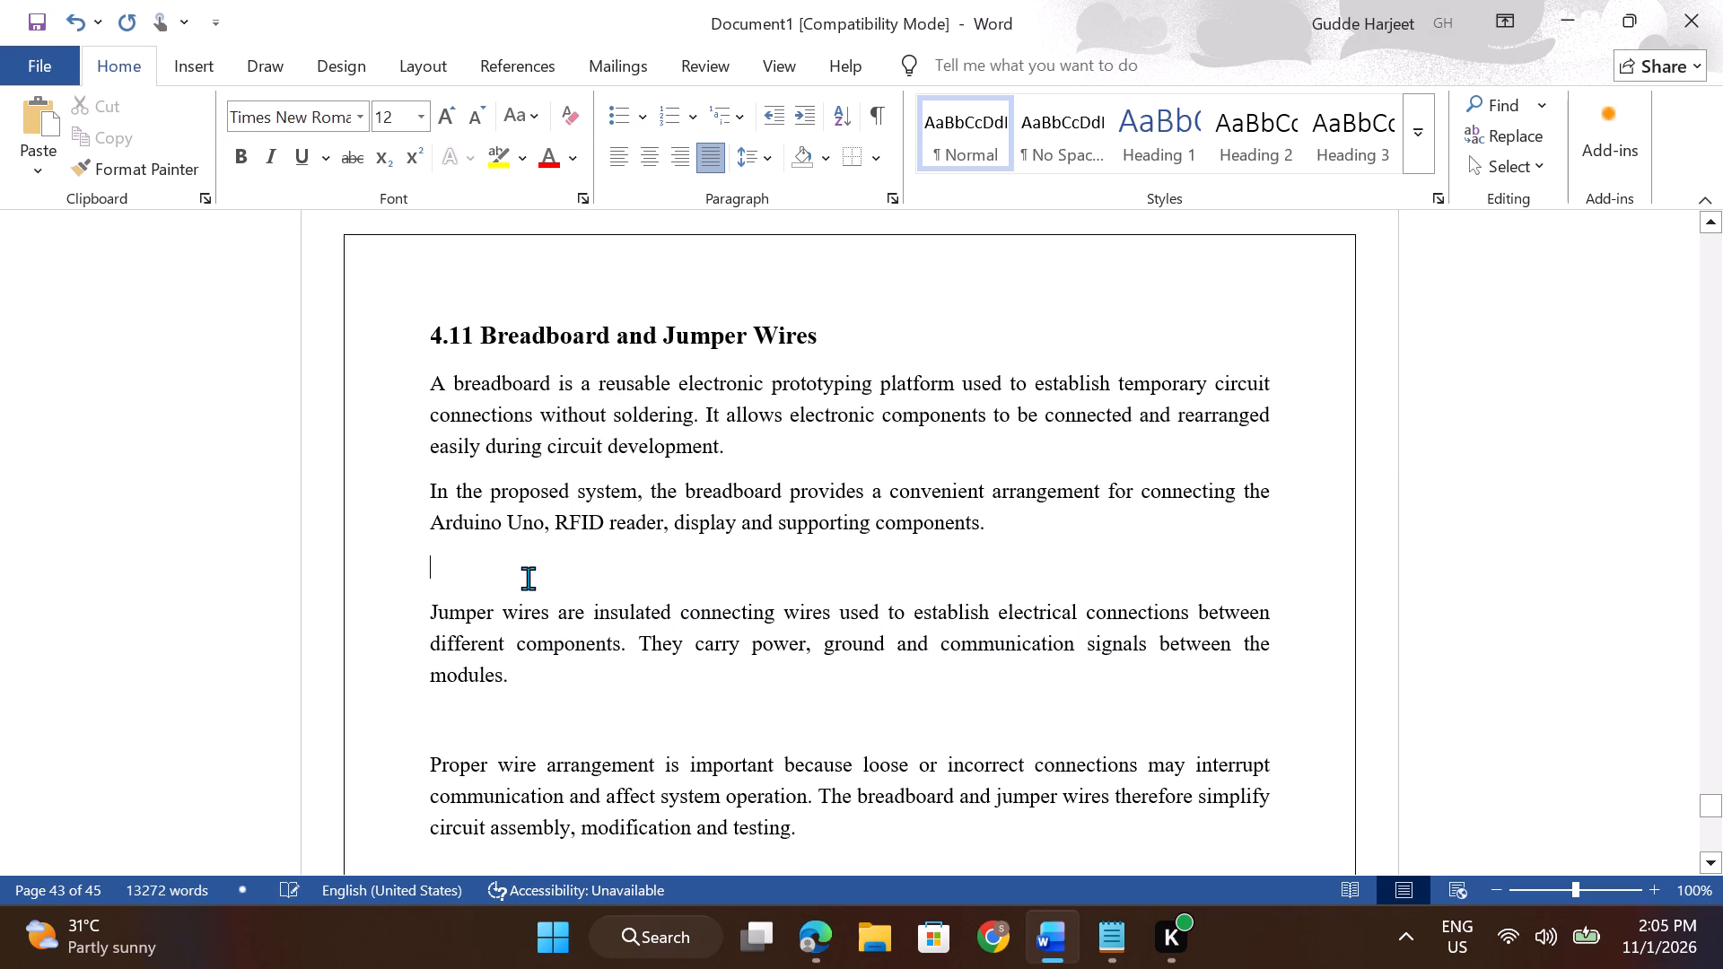
key(BackSpace)
click(465, 679)
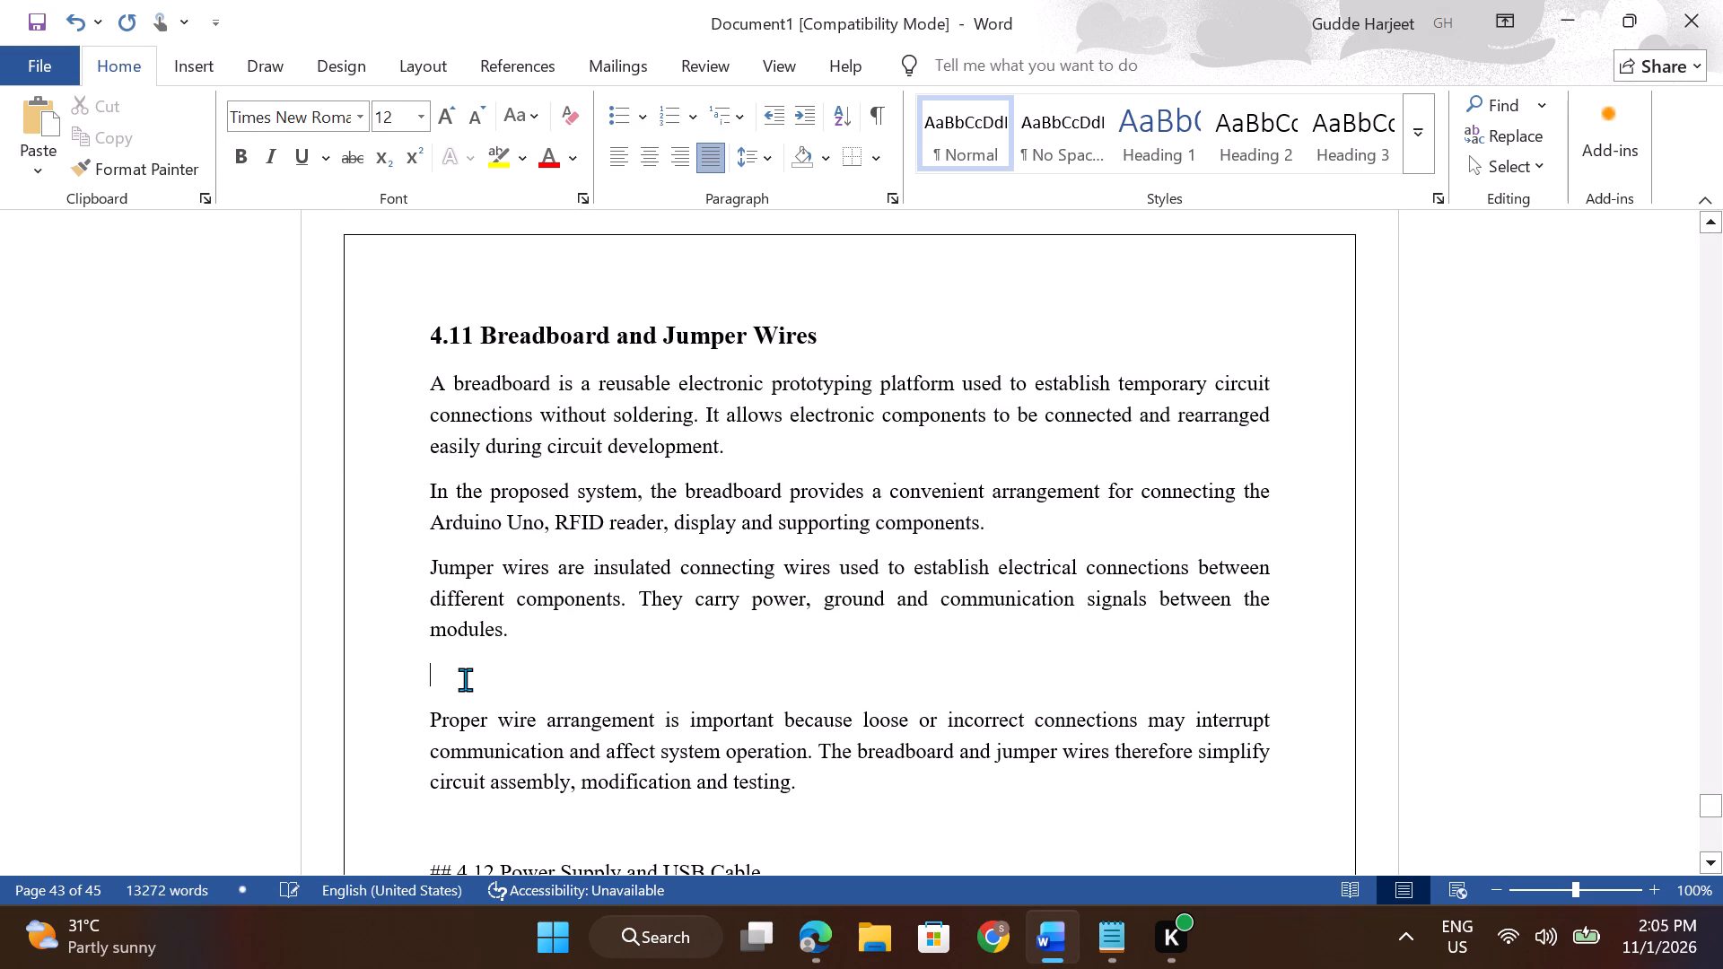
key(BackSpace)
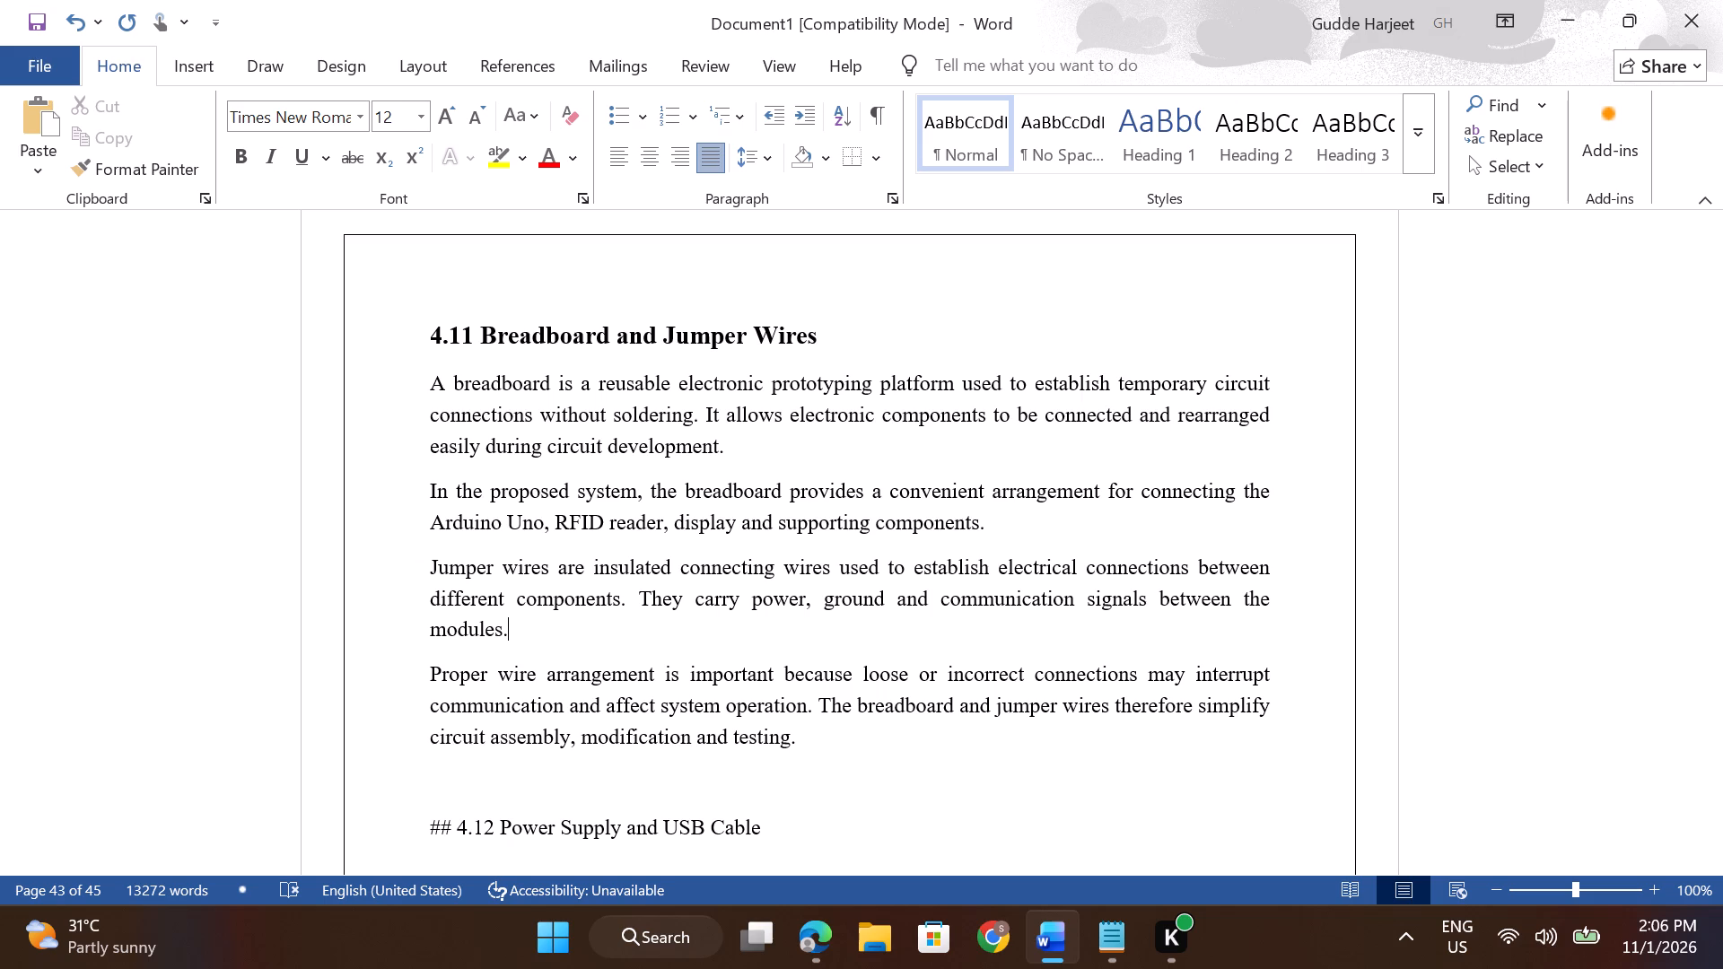
scroll(465, 679, down, 1)
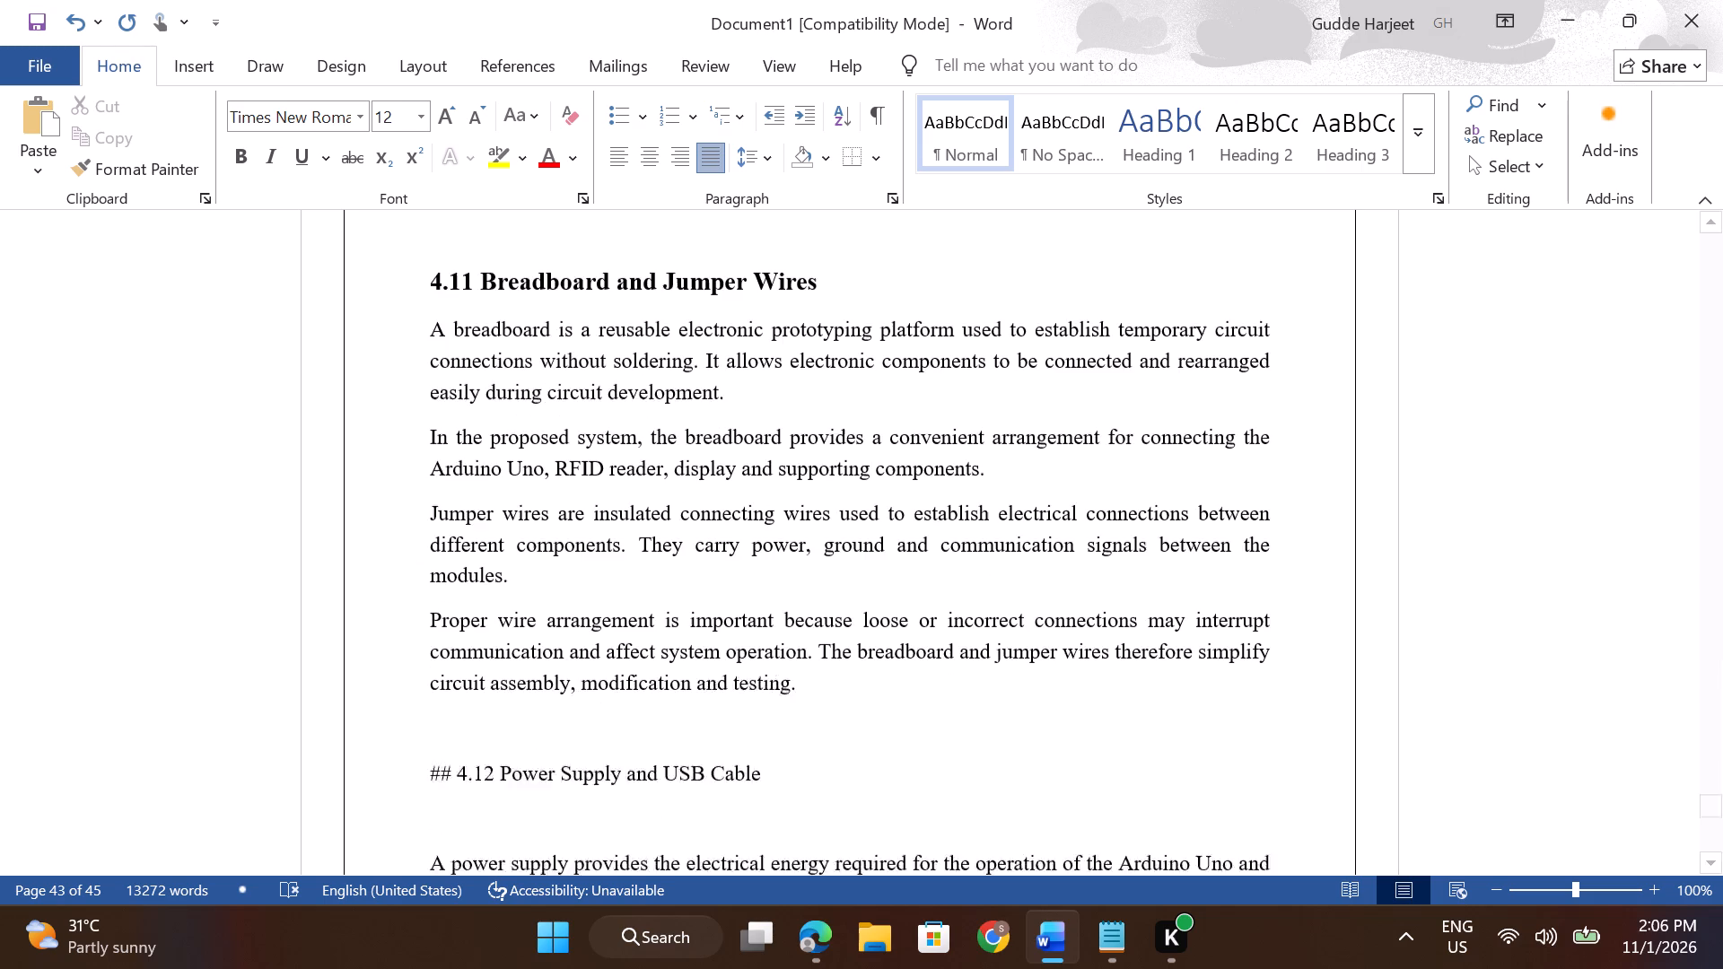
scroll(465, 679, down, 1)
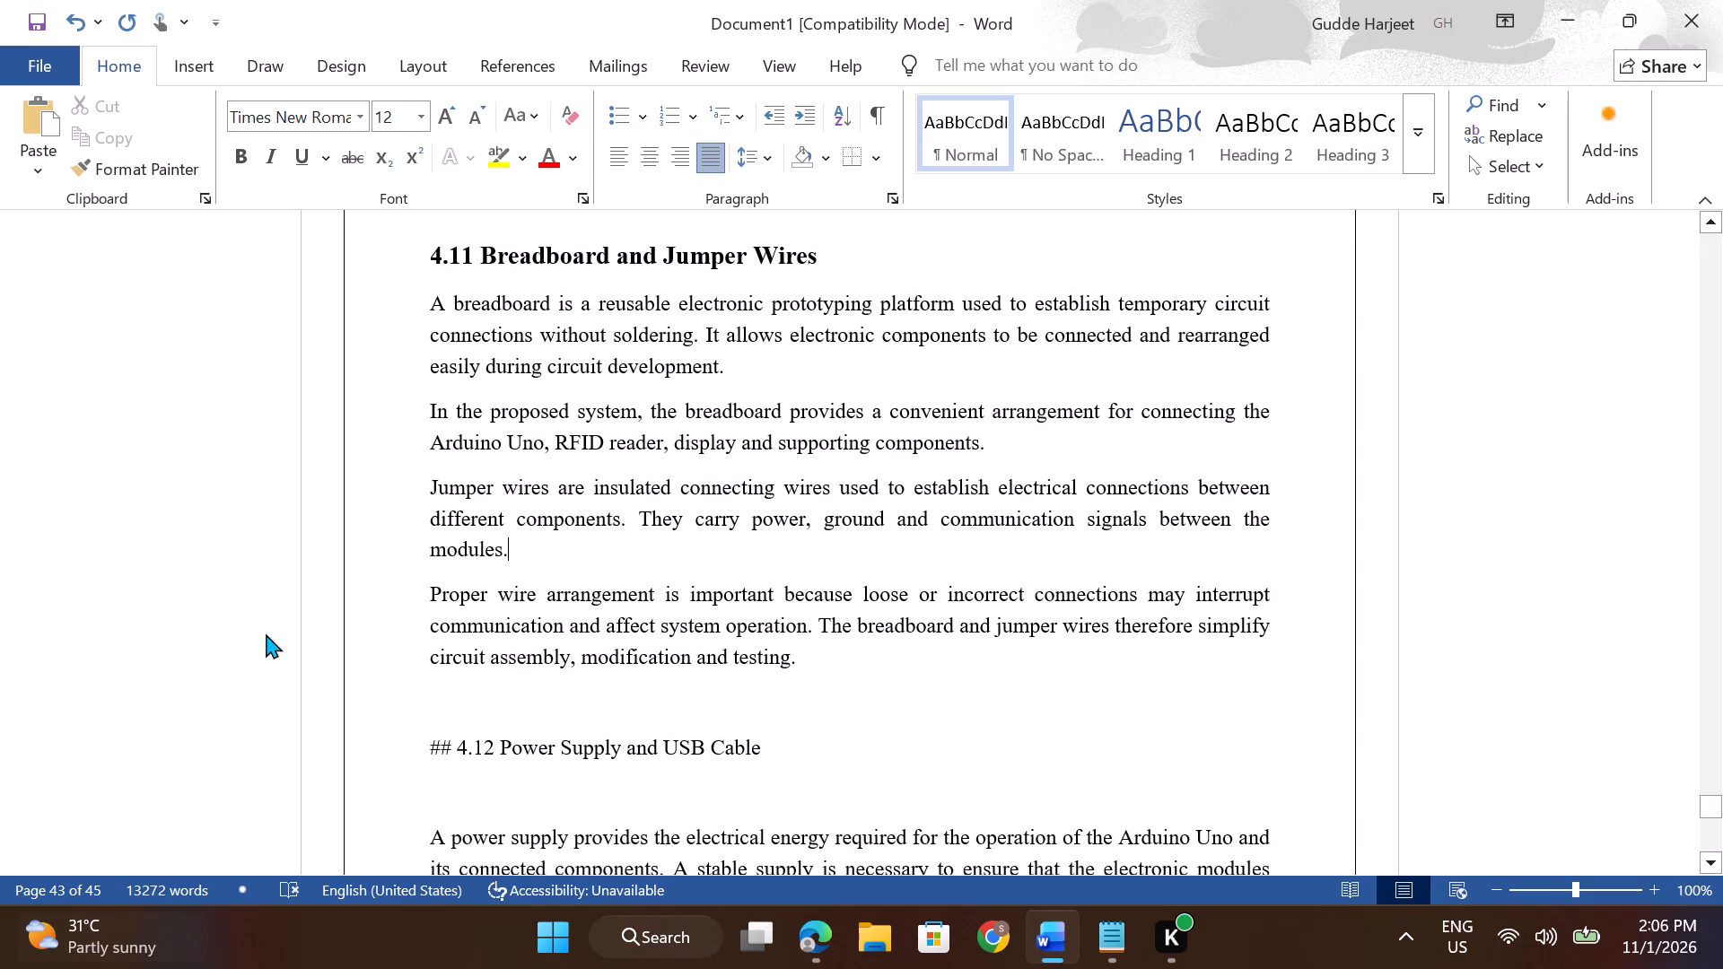
click(463, 705)
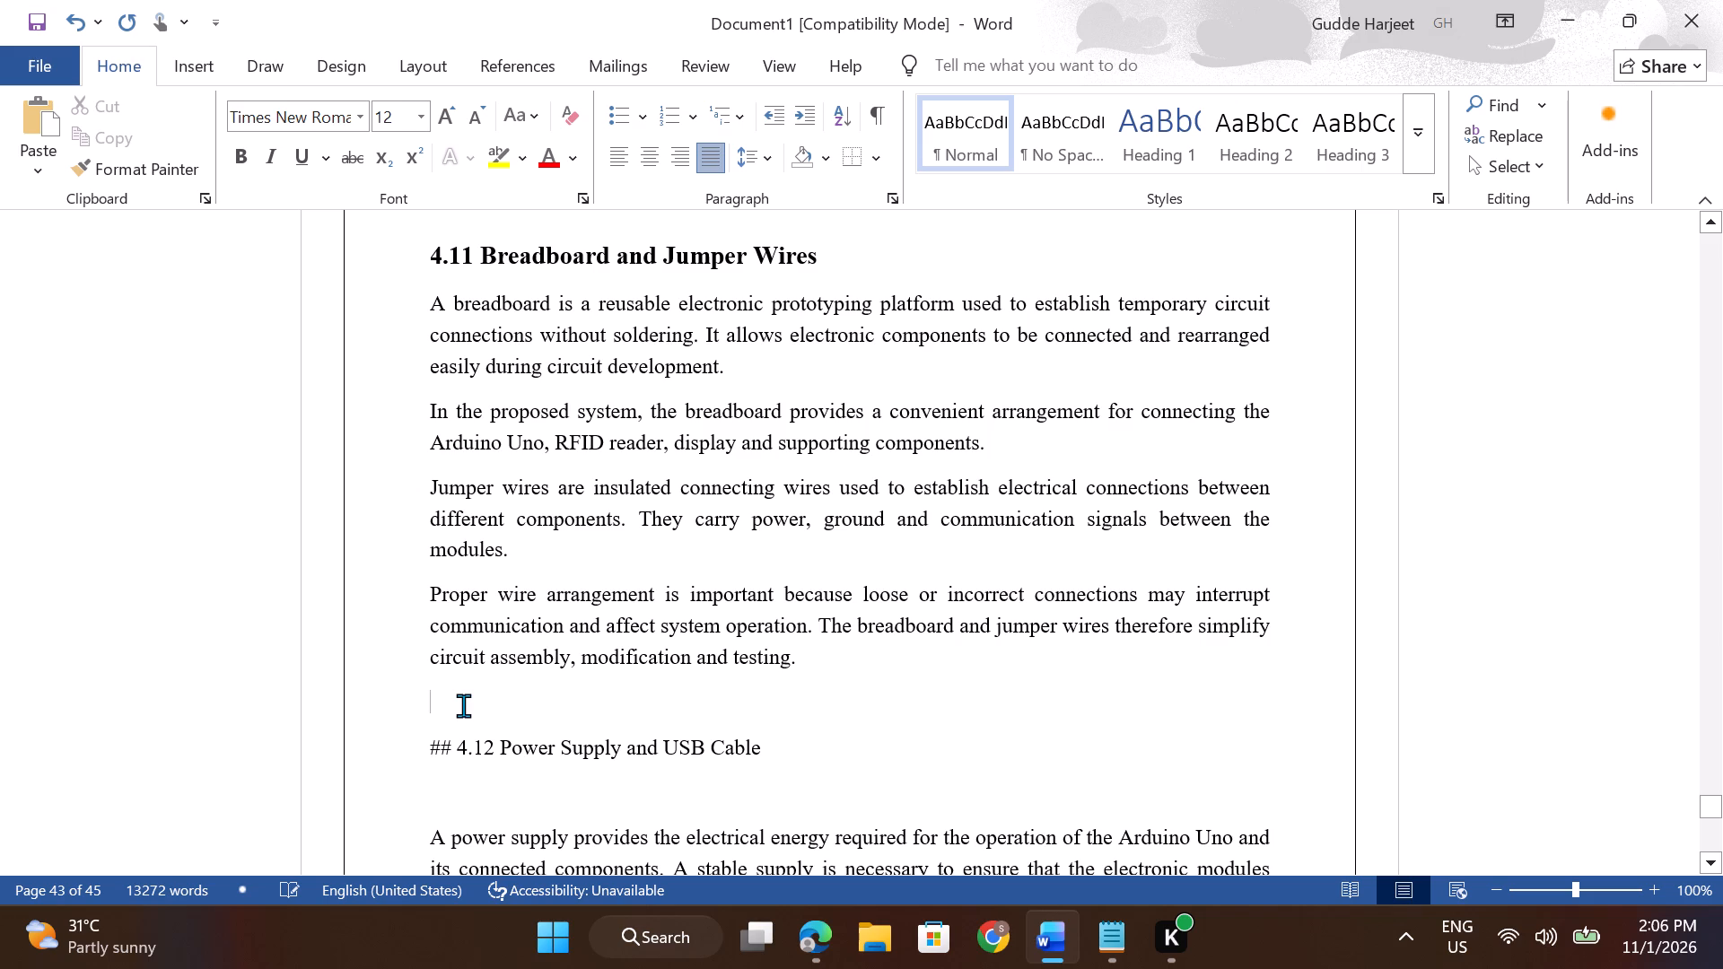
key(BackSpace)
Remove the "##" prefix from the heading "4.12 Power Supply and USB Cable" and make it bold at 14 pt.
click(459, 705)
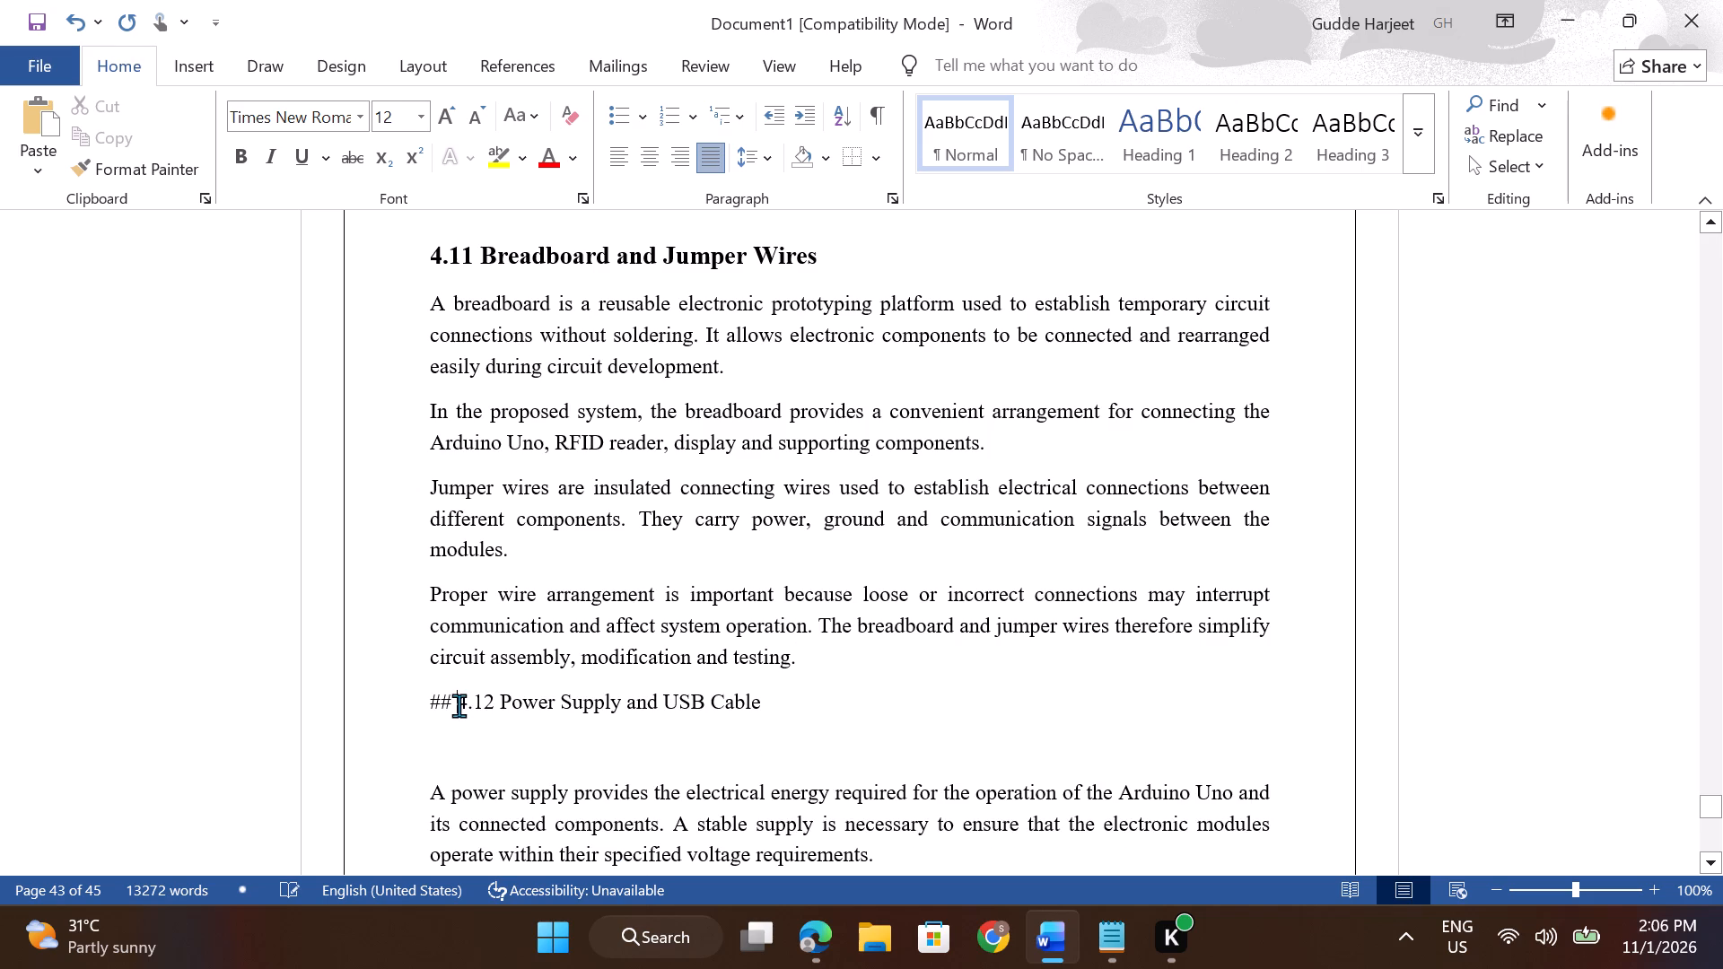
key(BackSpace)
key(BackSpace)
key(BackSpace)
ctrl+click(500, 698)
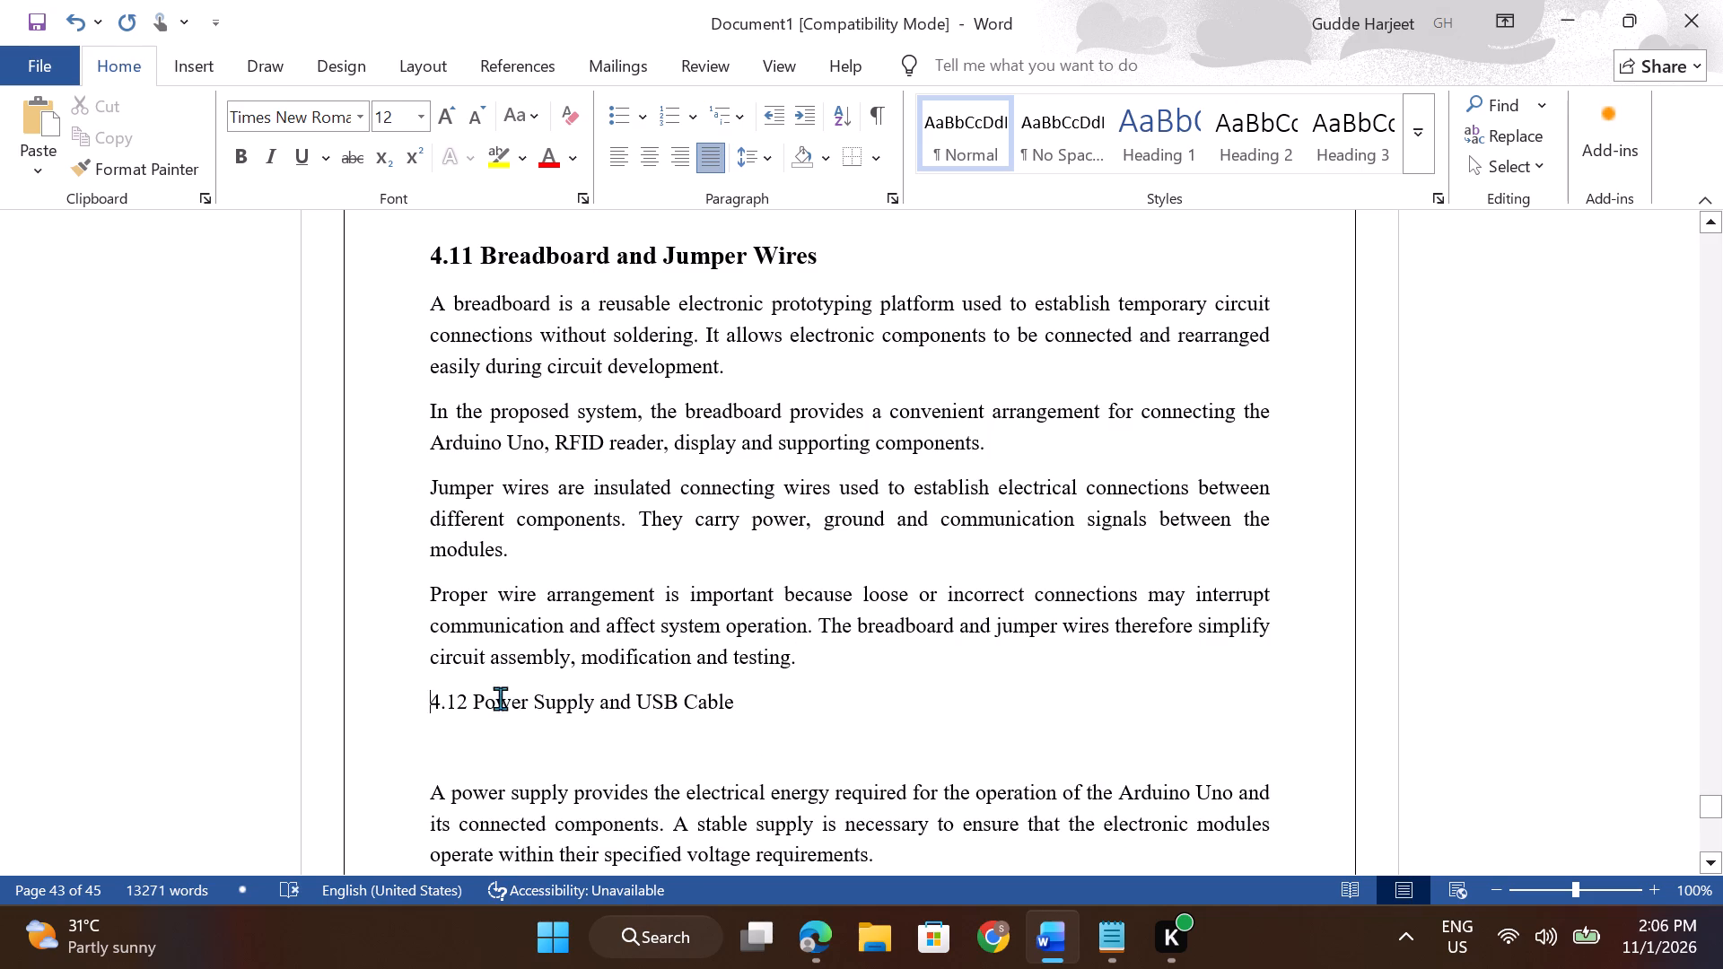
click(522, 656)
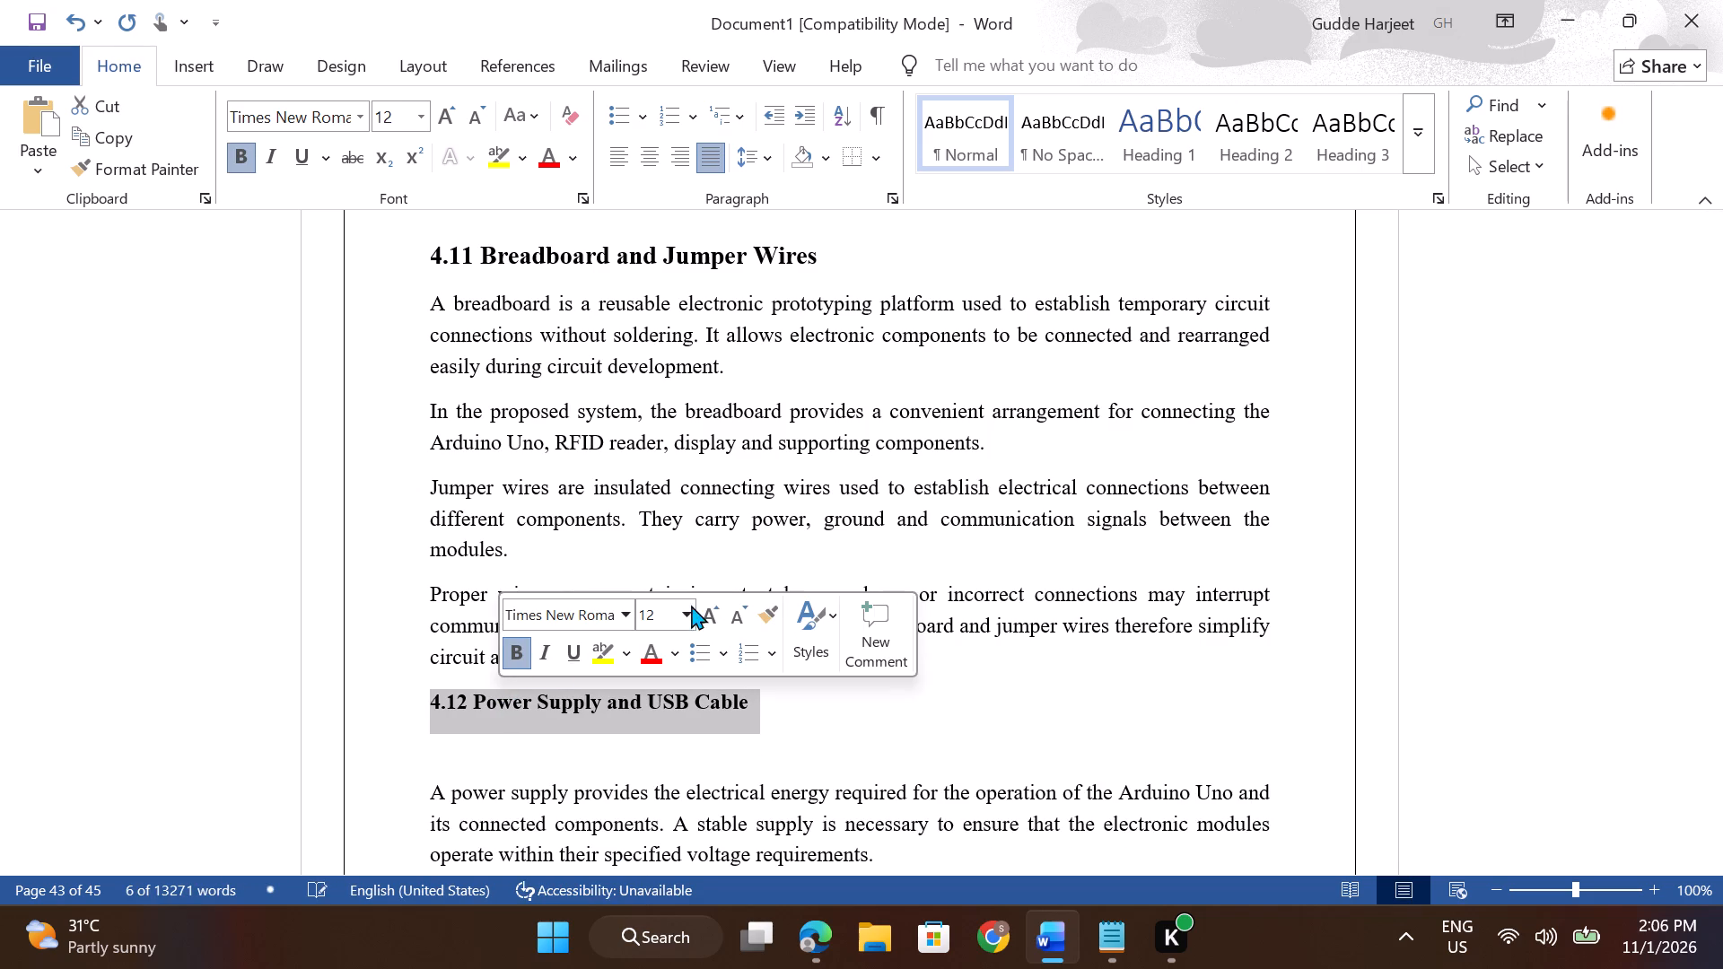
click(674, 605)
text(14)
key(Return)
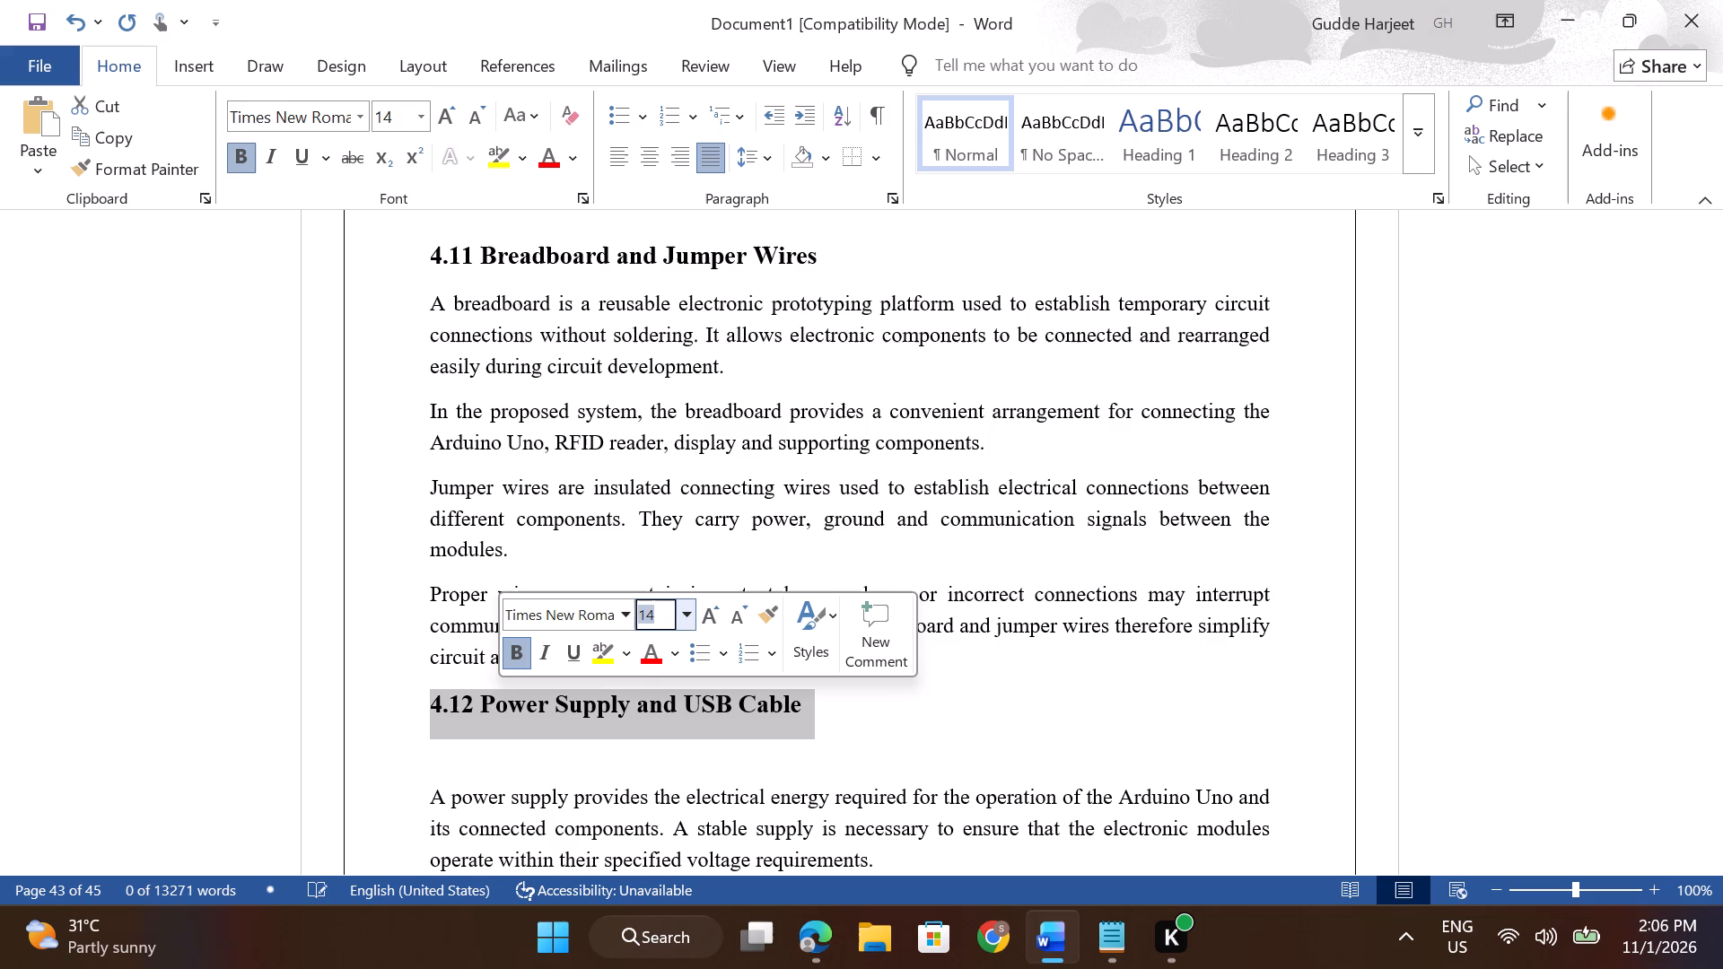
Delete the empty lines below the 4.12 heading, between section 4.12's paragraphs and above the 4.13 heading.
click(540, 756)
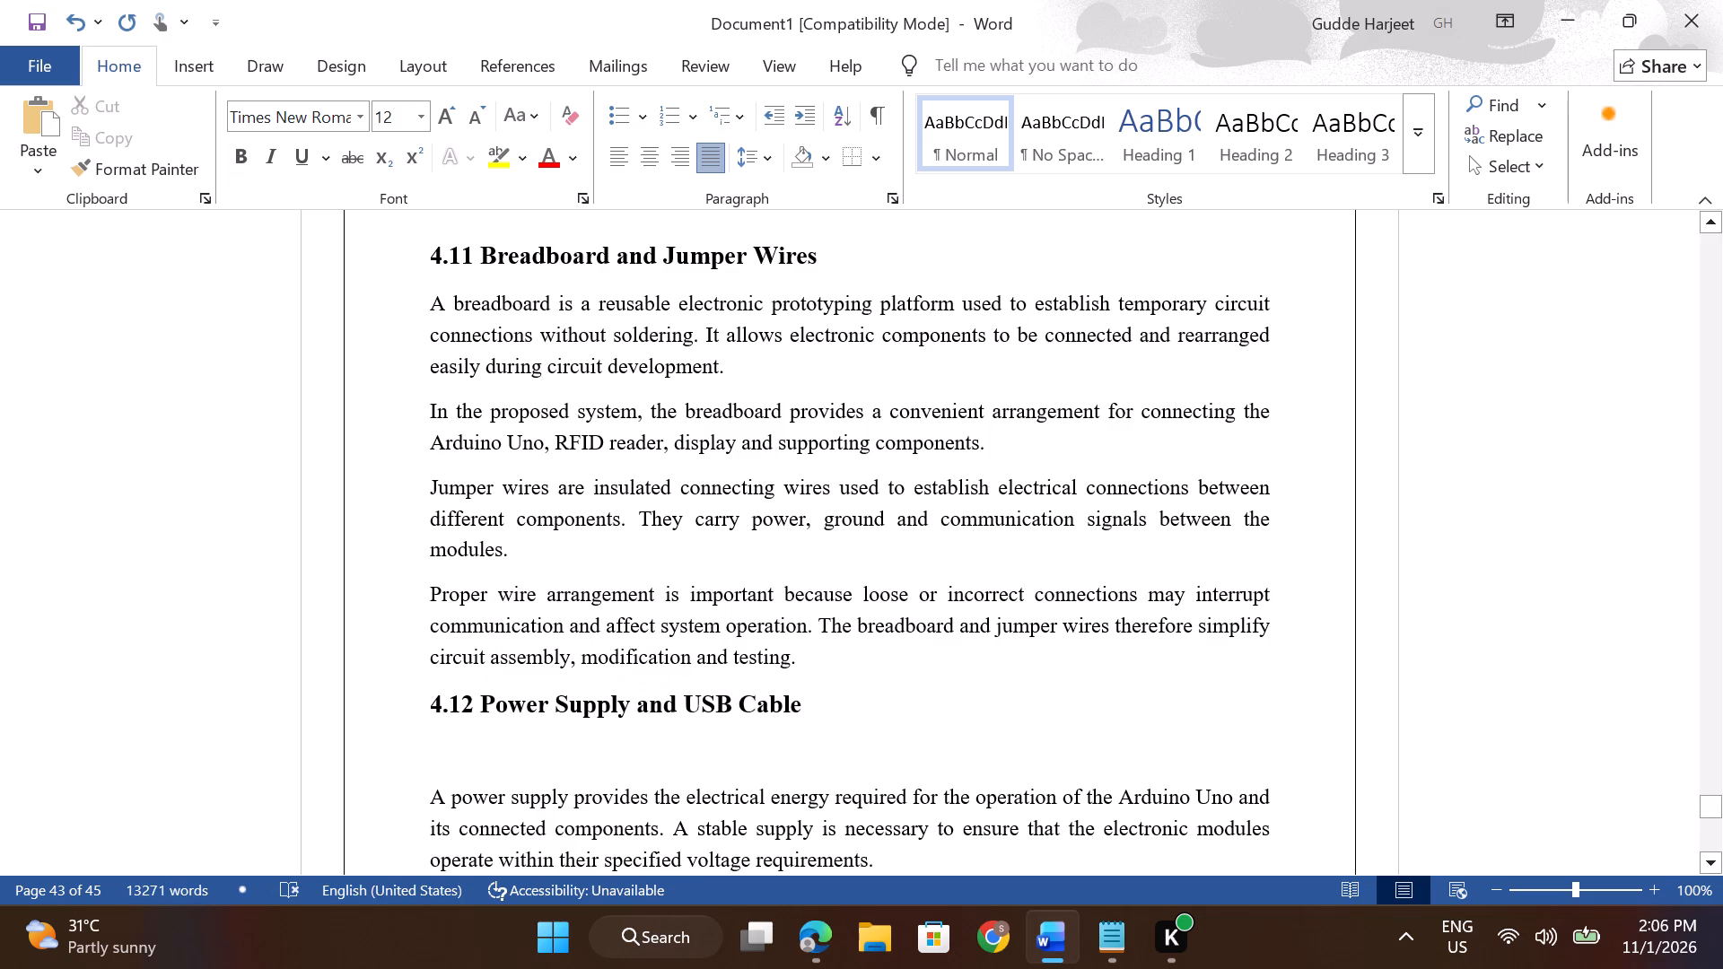
key(BackSpace)
scroll(540, 756, down, 3)
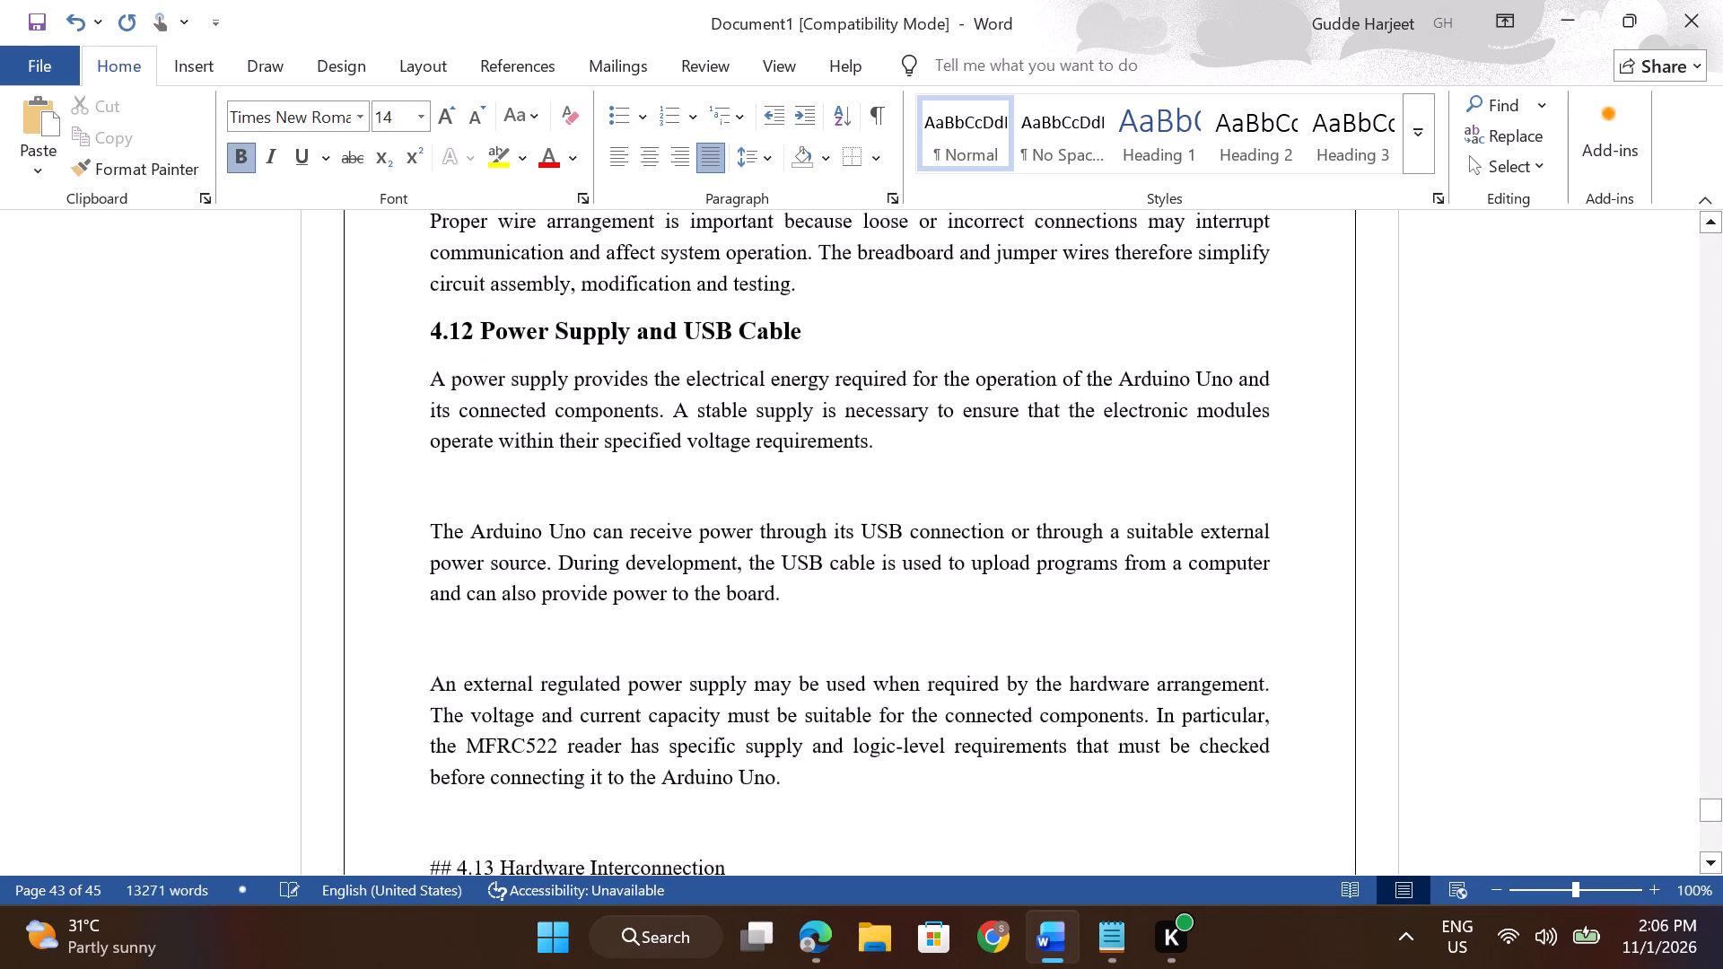
click(491, 458)
key(BackSpace)
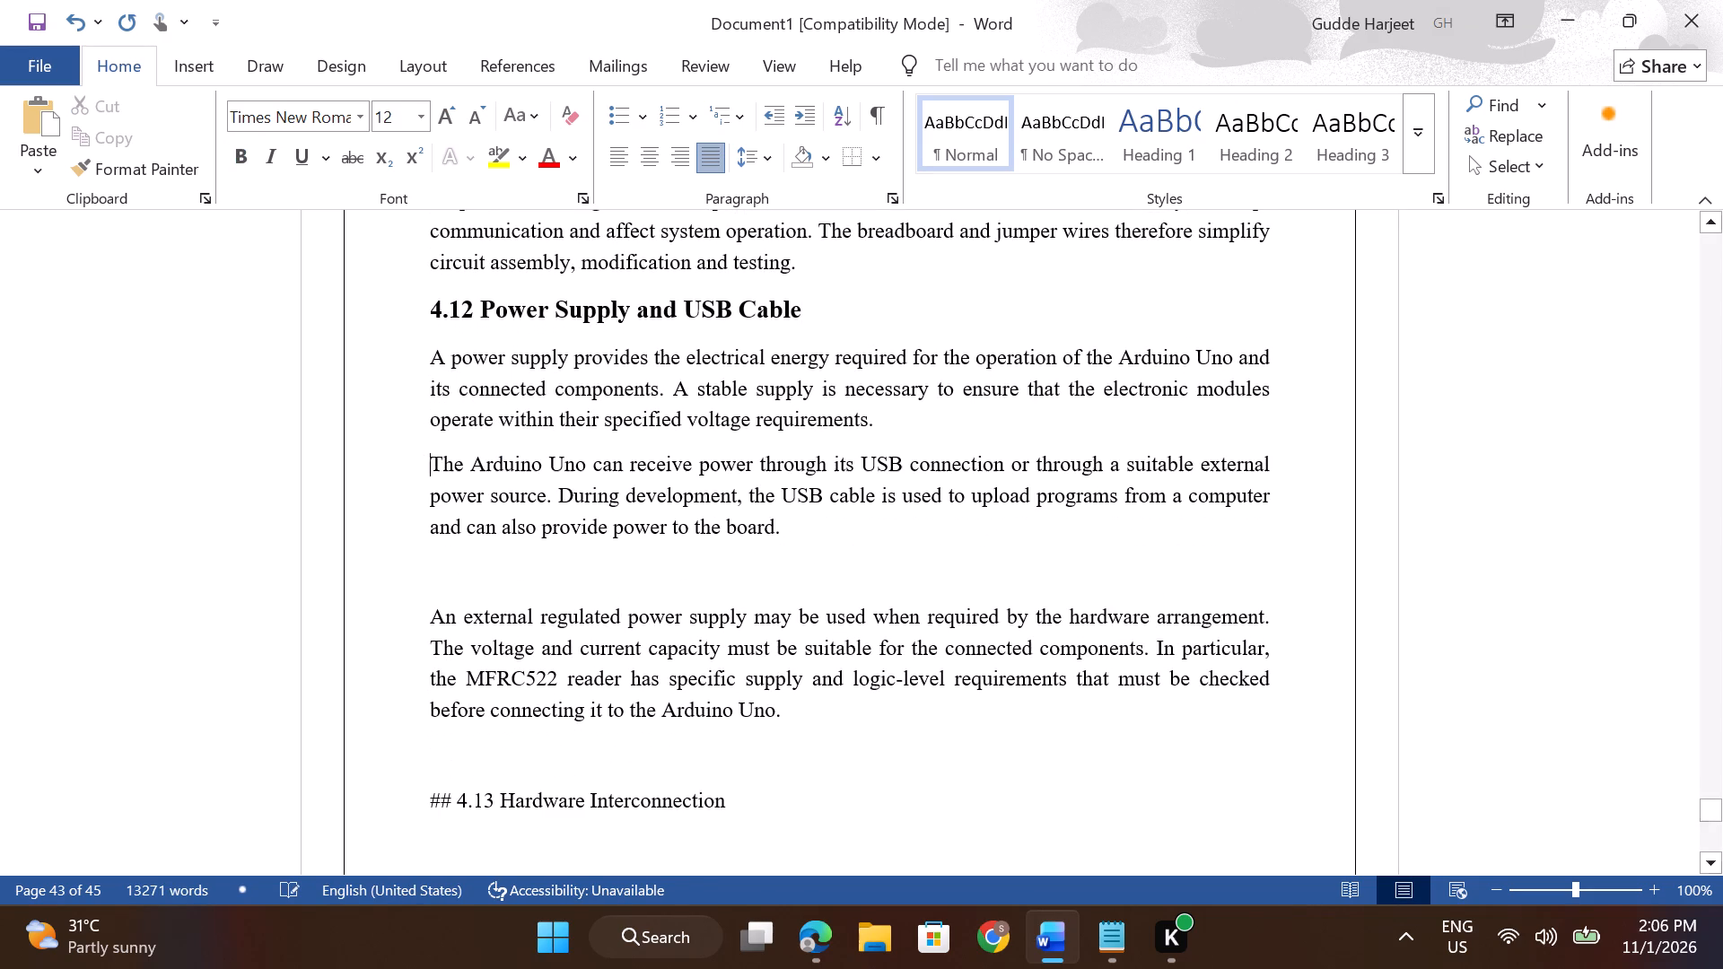
click(460, 586)
key(BackSpace)
click(483, 715)
key(BackSpace)
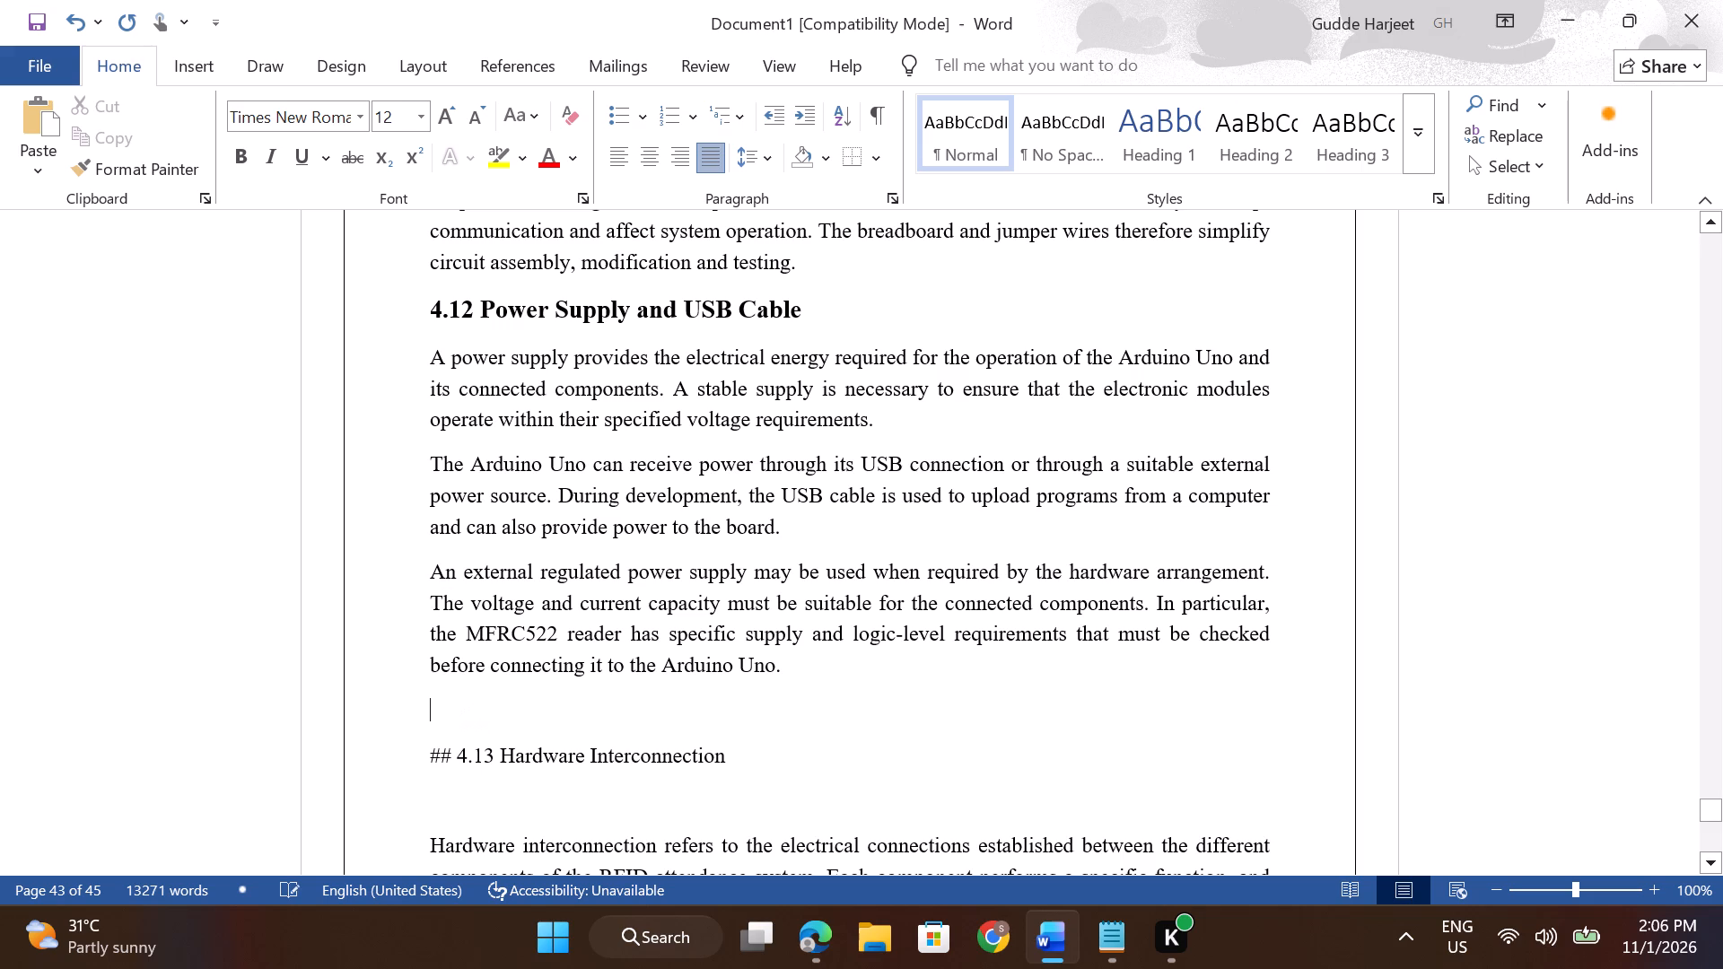
Remove the "##" prefix from the heading "4.13 Hardware Interconnection" and make it bold at 14 pt.
click(456, 720)
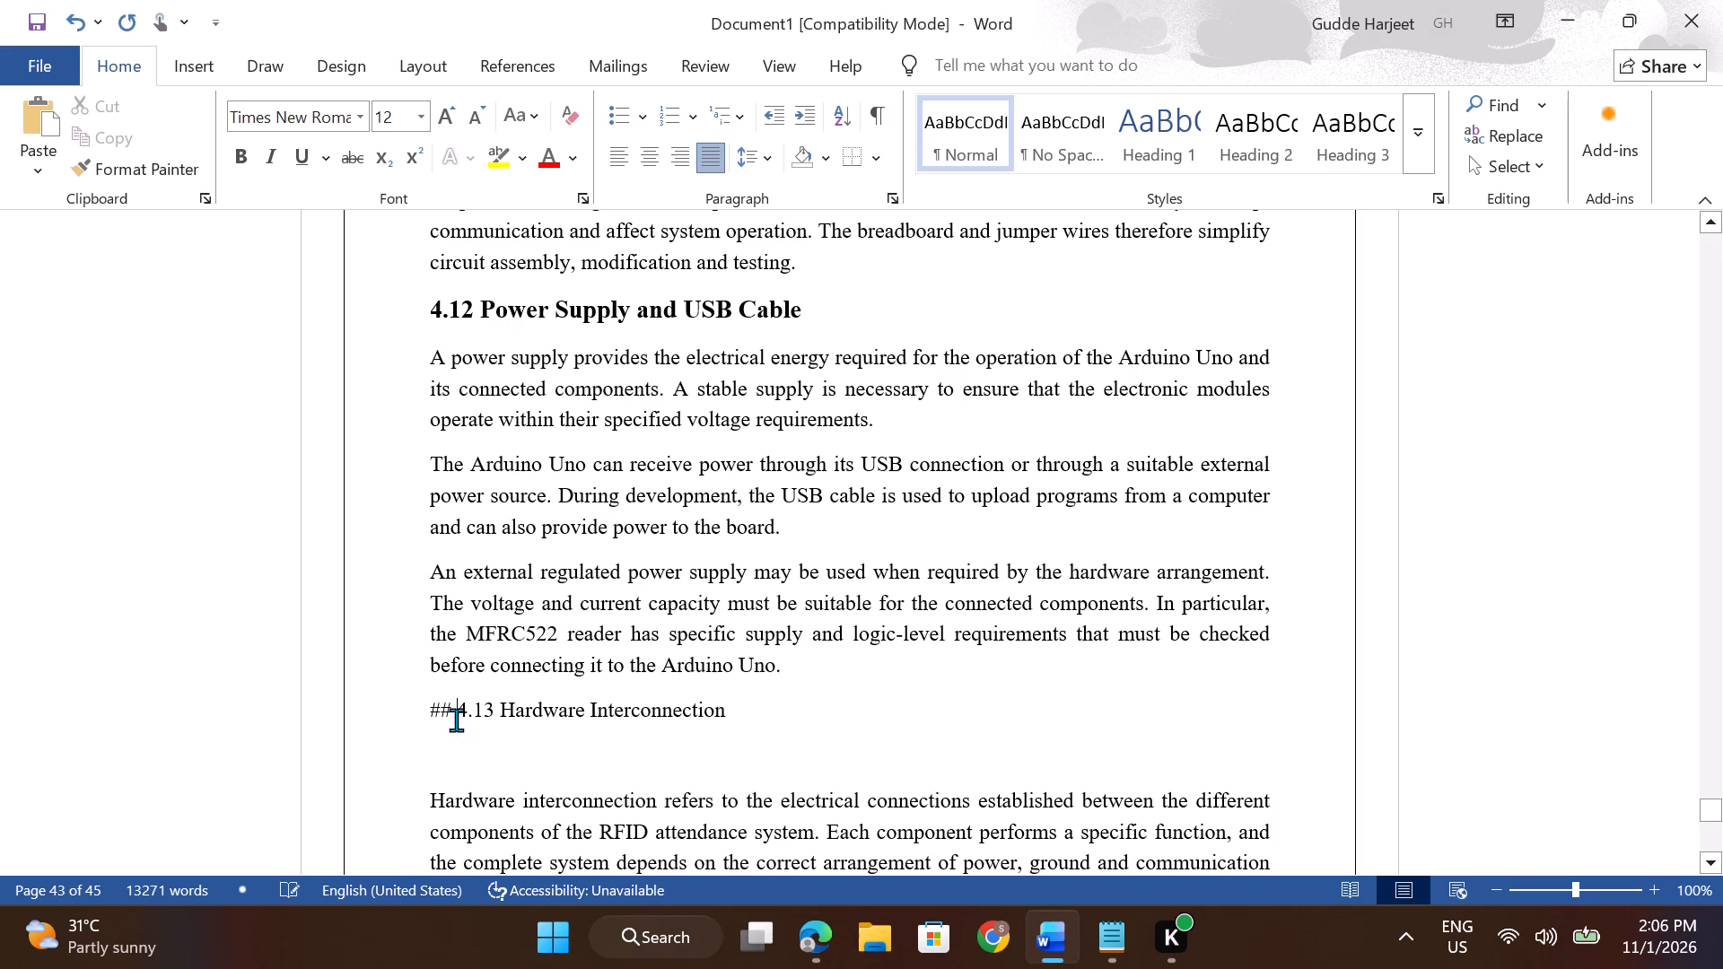
key(BackSpace)
key(BackSpace)
key(BackSpace)
ctrl+click(456, 720)
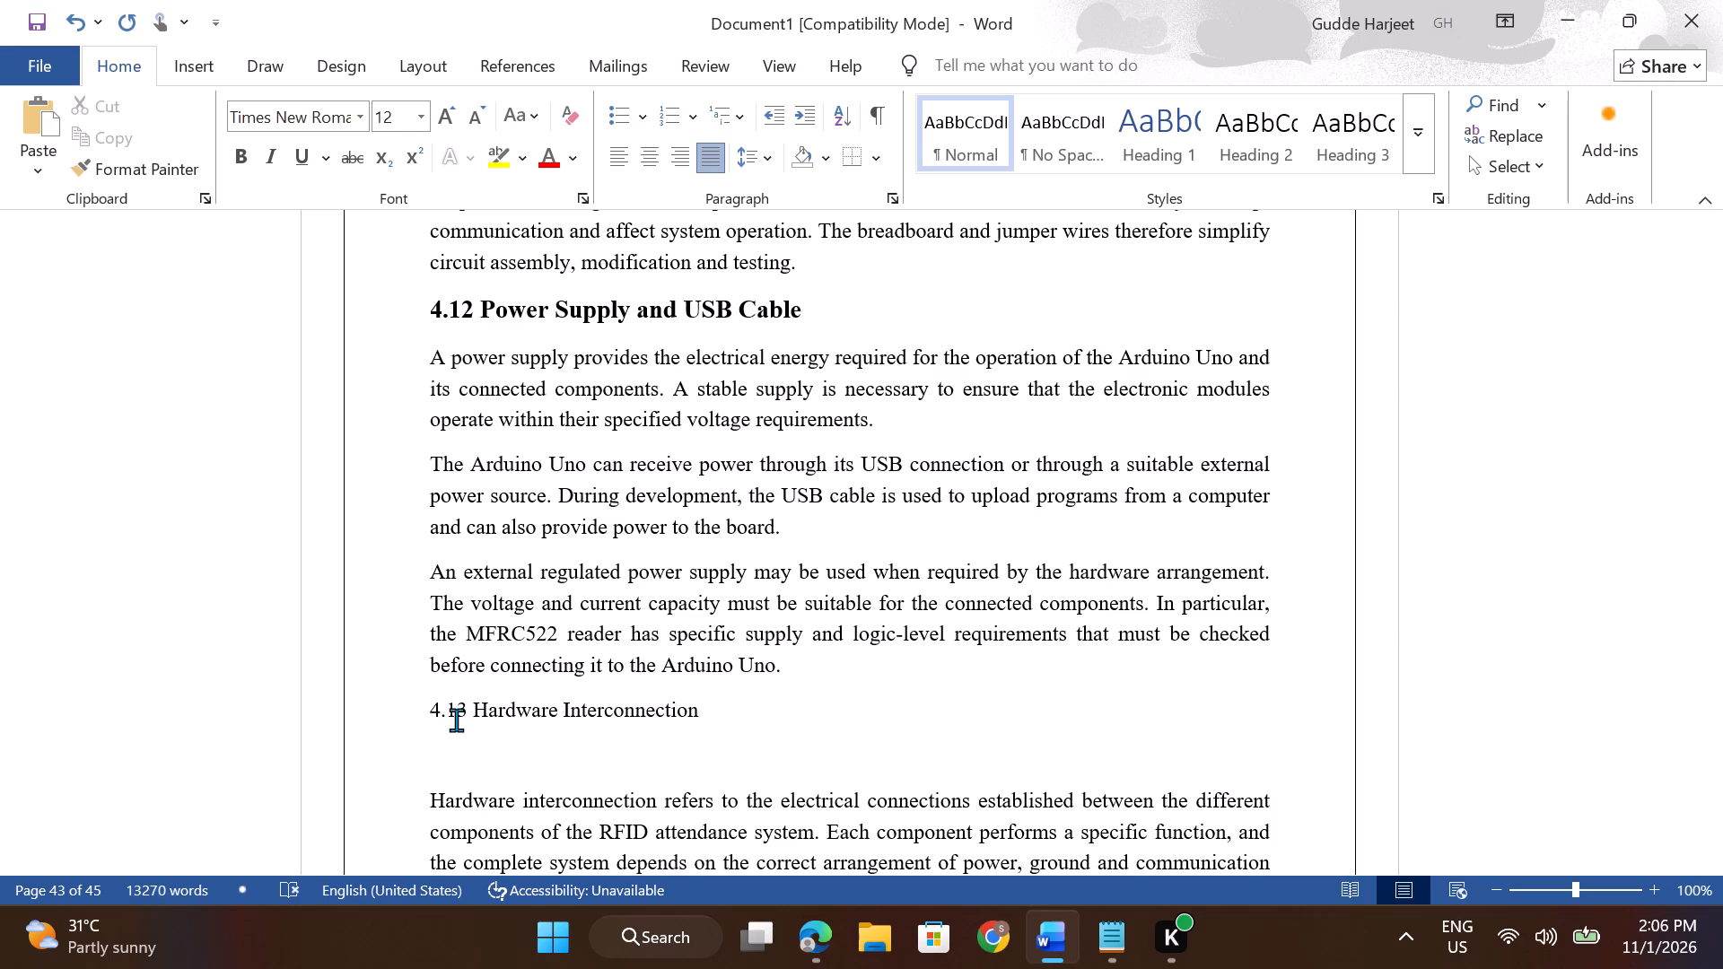
click(468, 675)
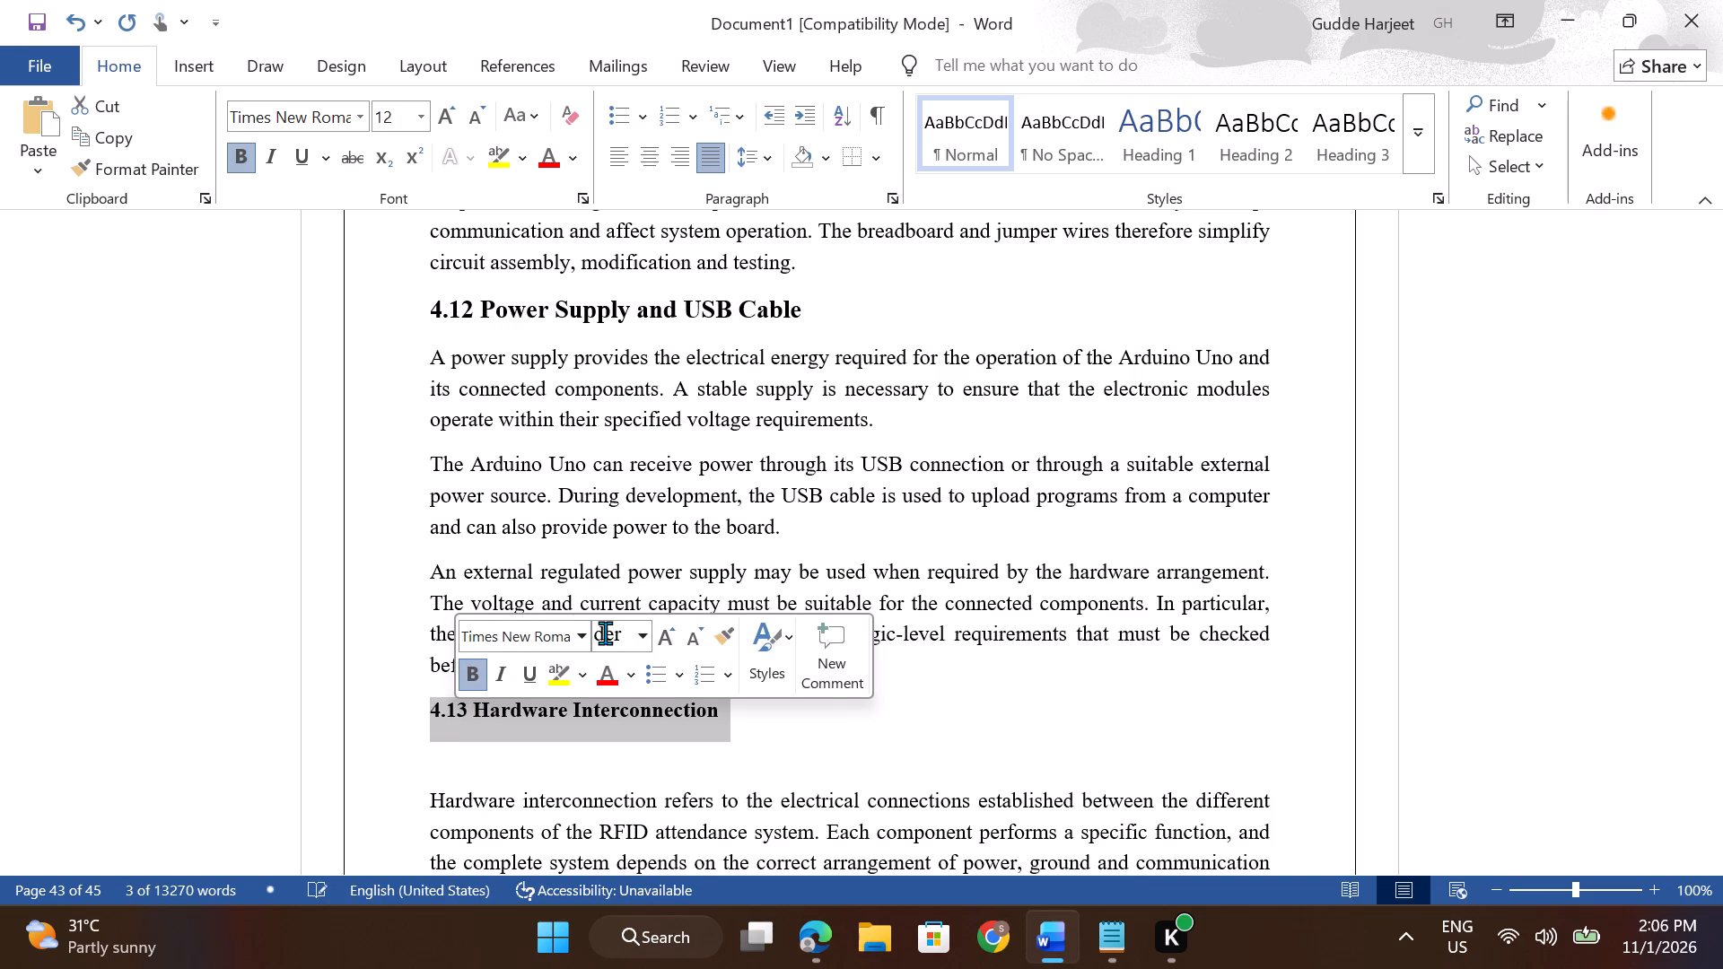
click(605, 633)
text(14)
key(Return)
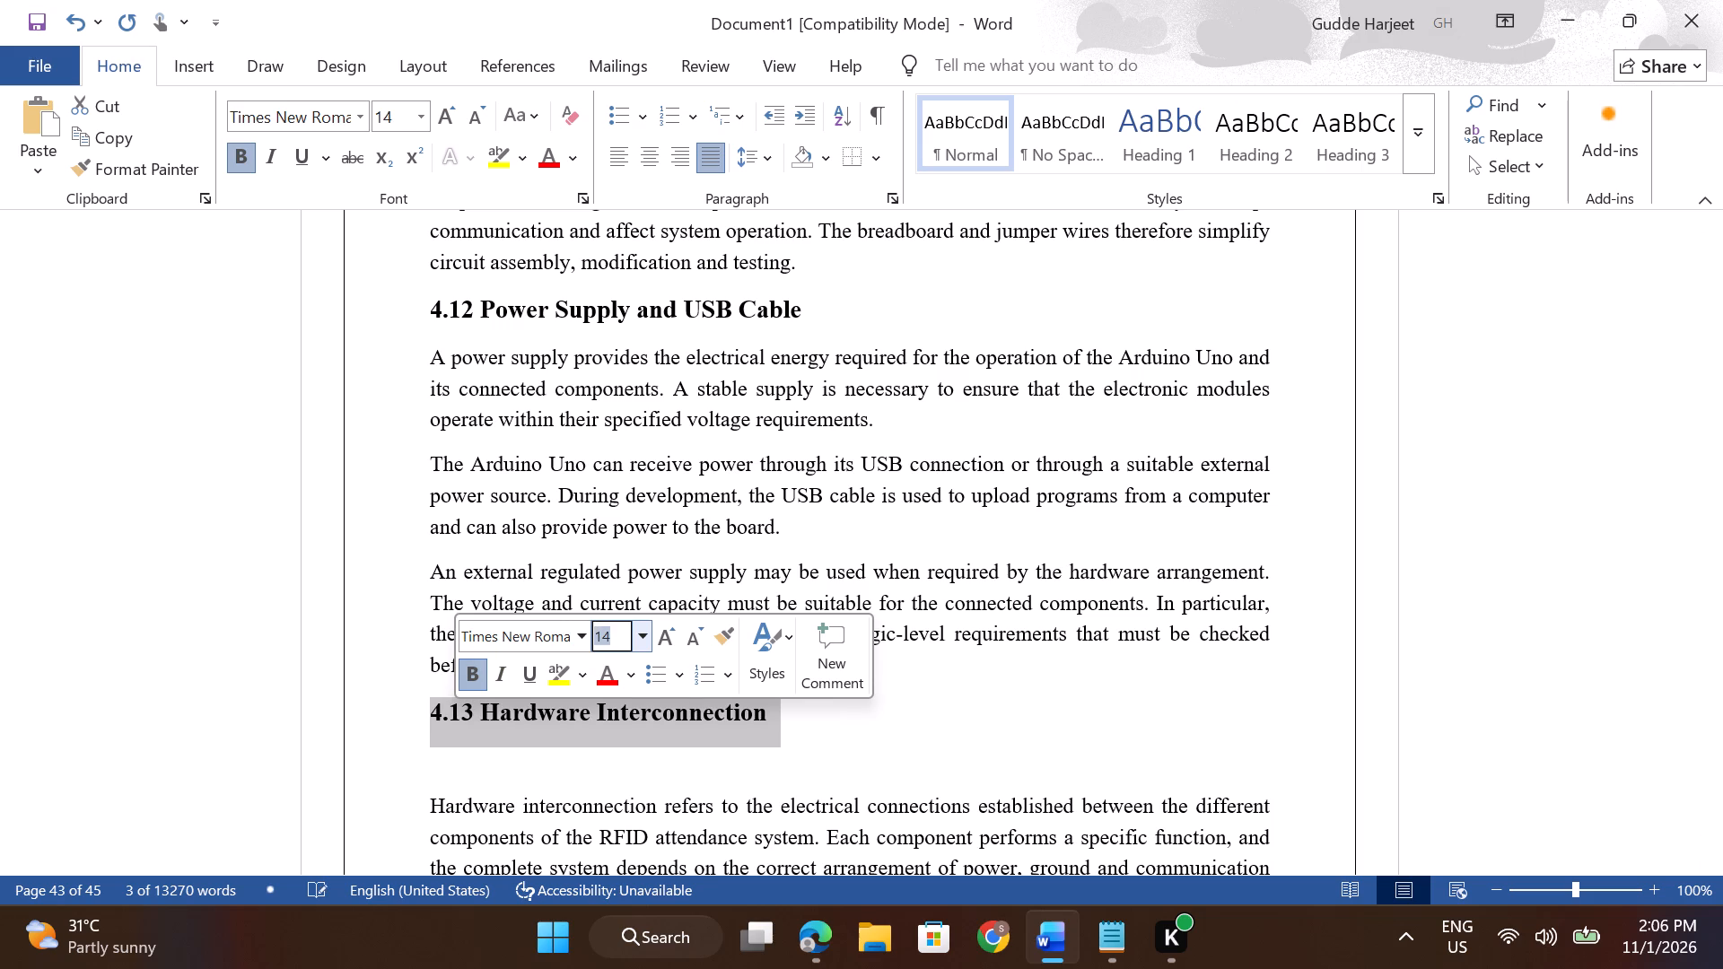
Delete the empty lines below the 4.13 heading and between section 4.13's paragraphs, down to the breadboard and jumper wires paragraph.
click(557, 782)
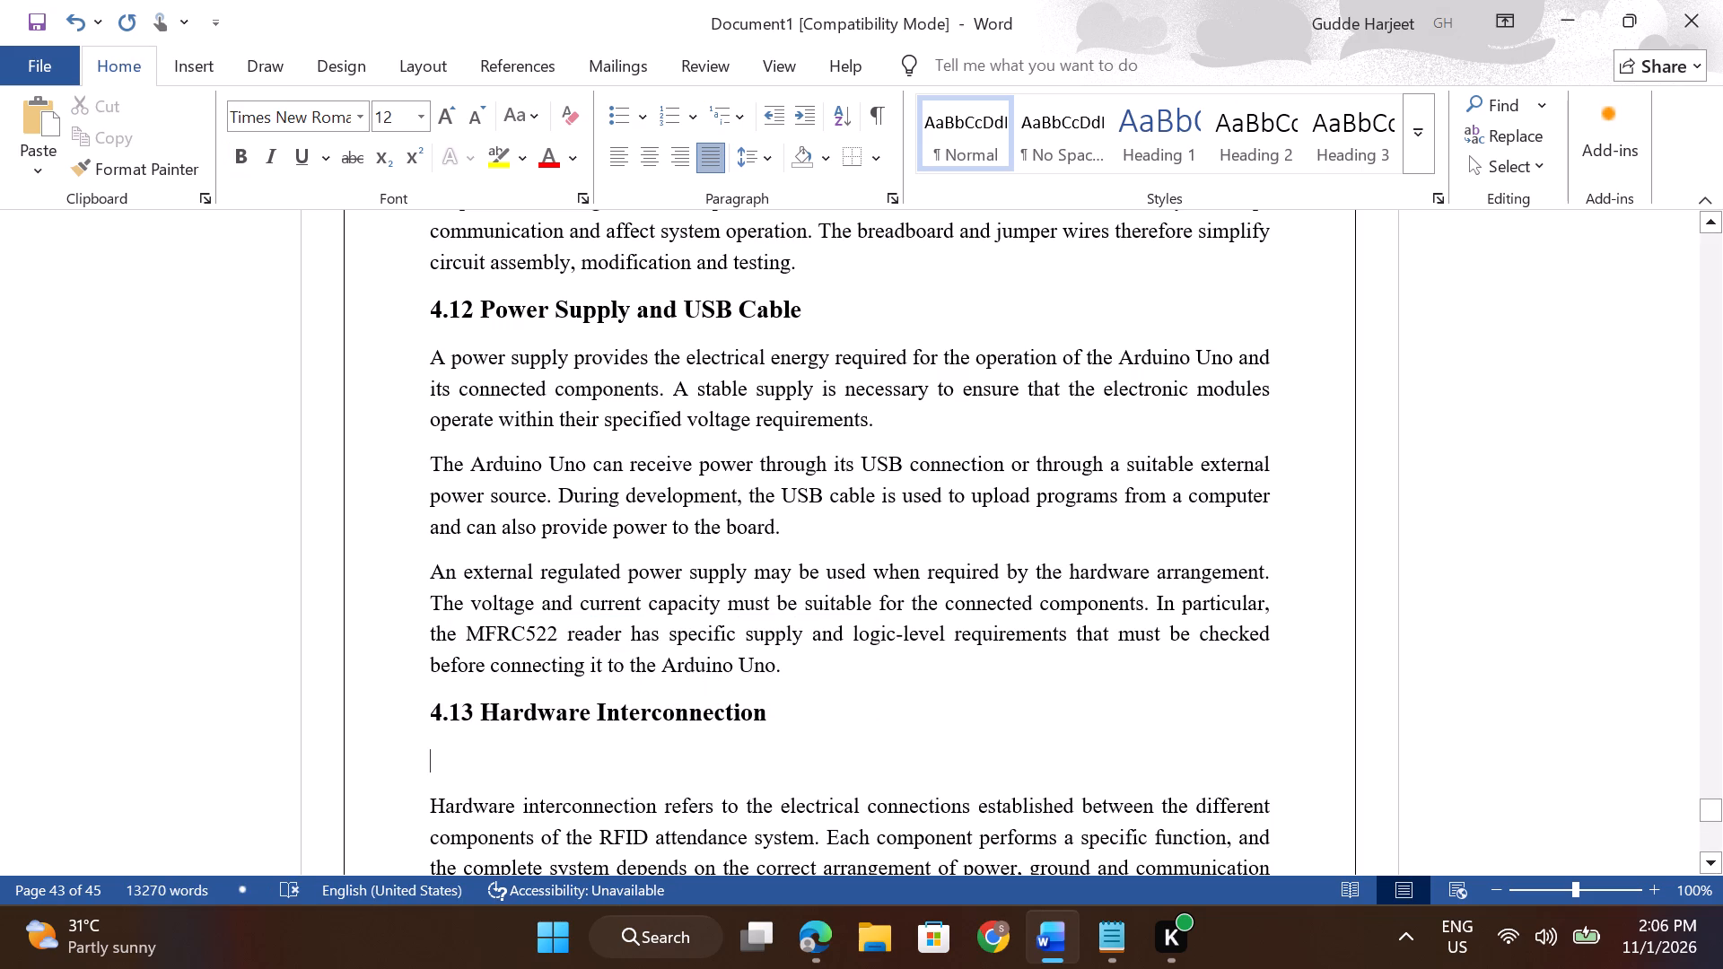
key(BackSpace)
scroll(557, 782, down, 3)
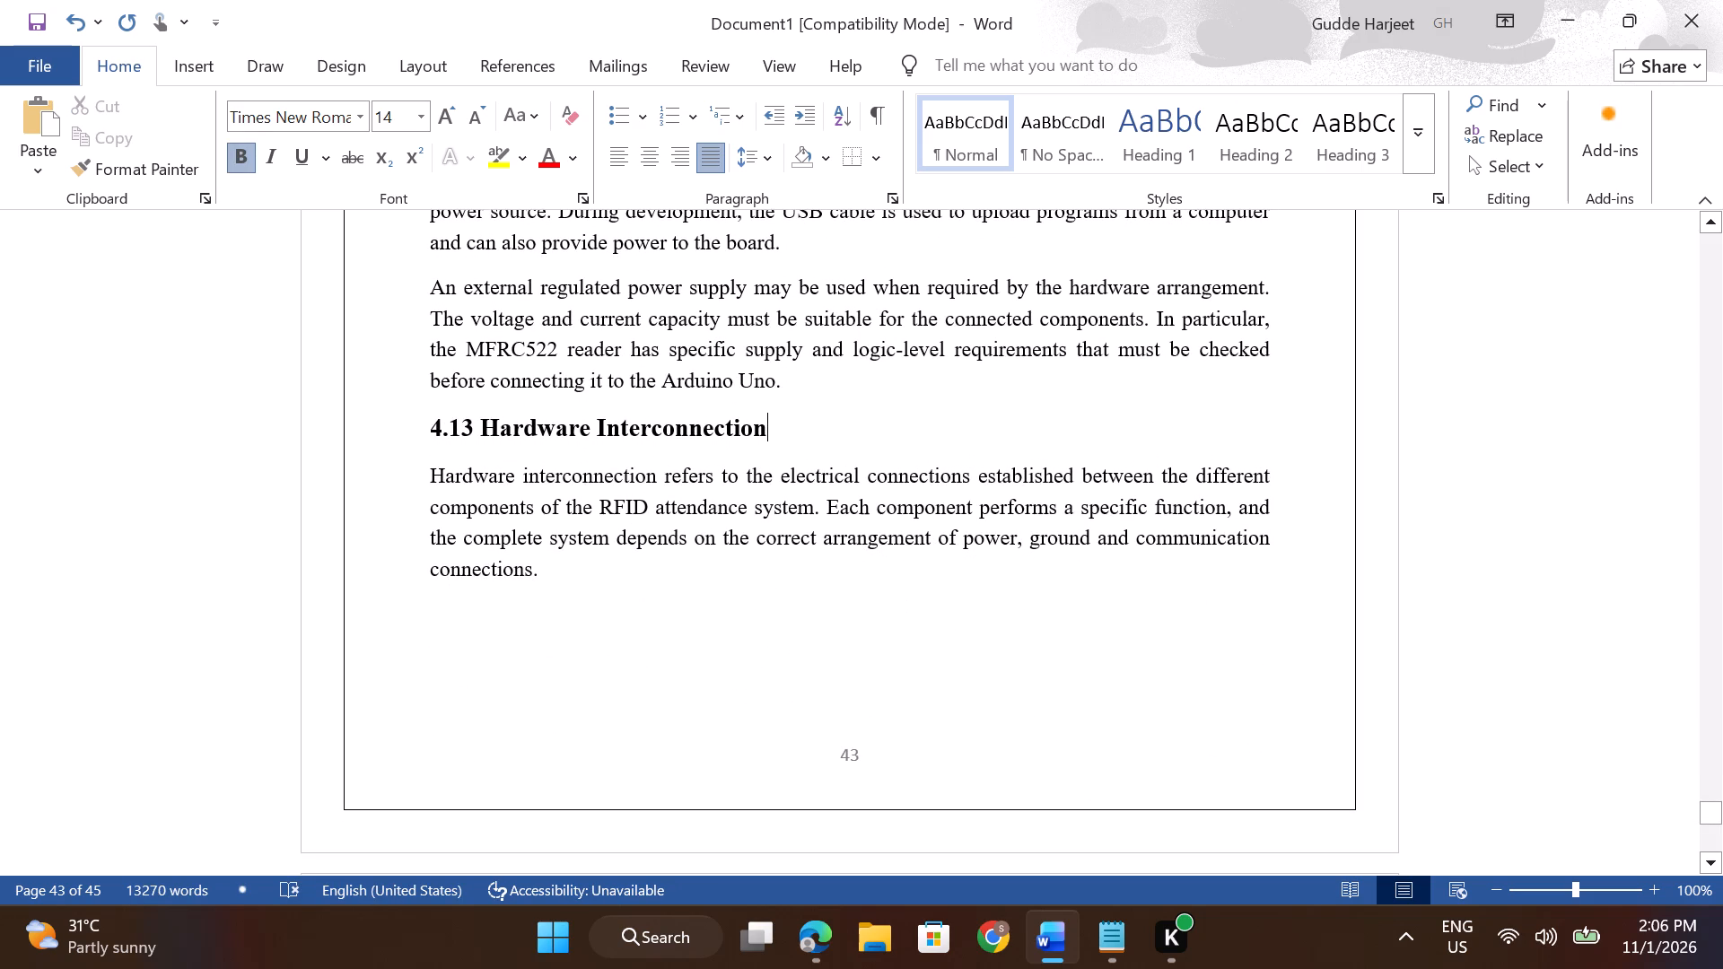
scroll(568, 610, down, 1)
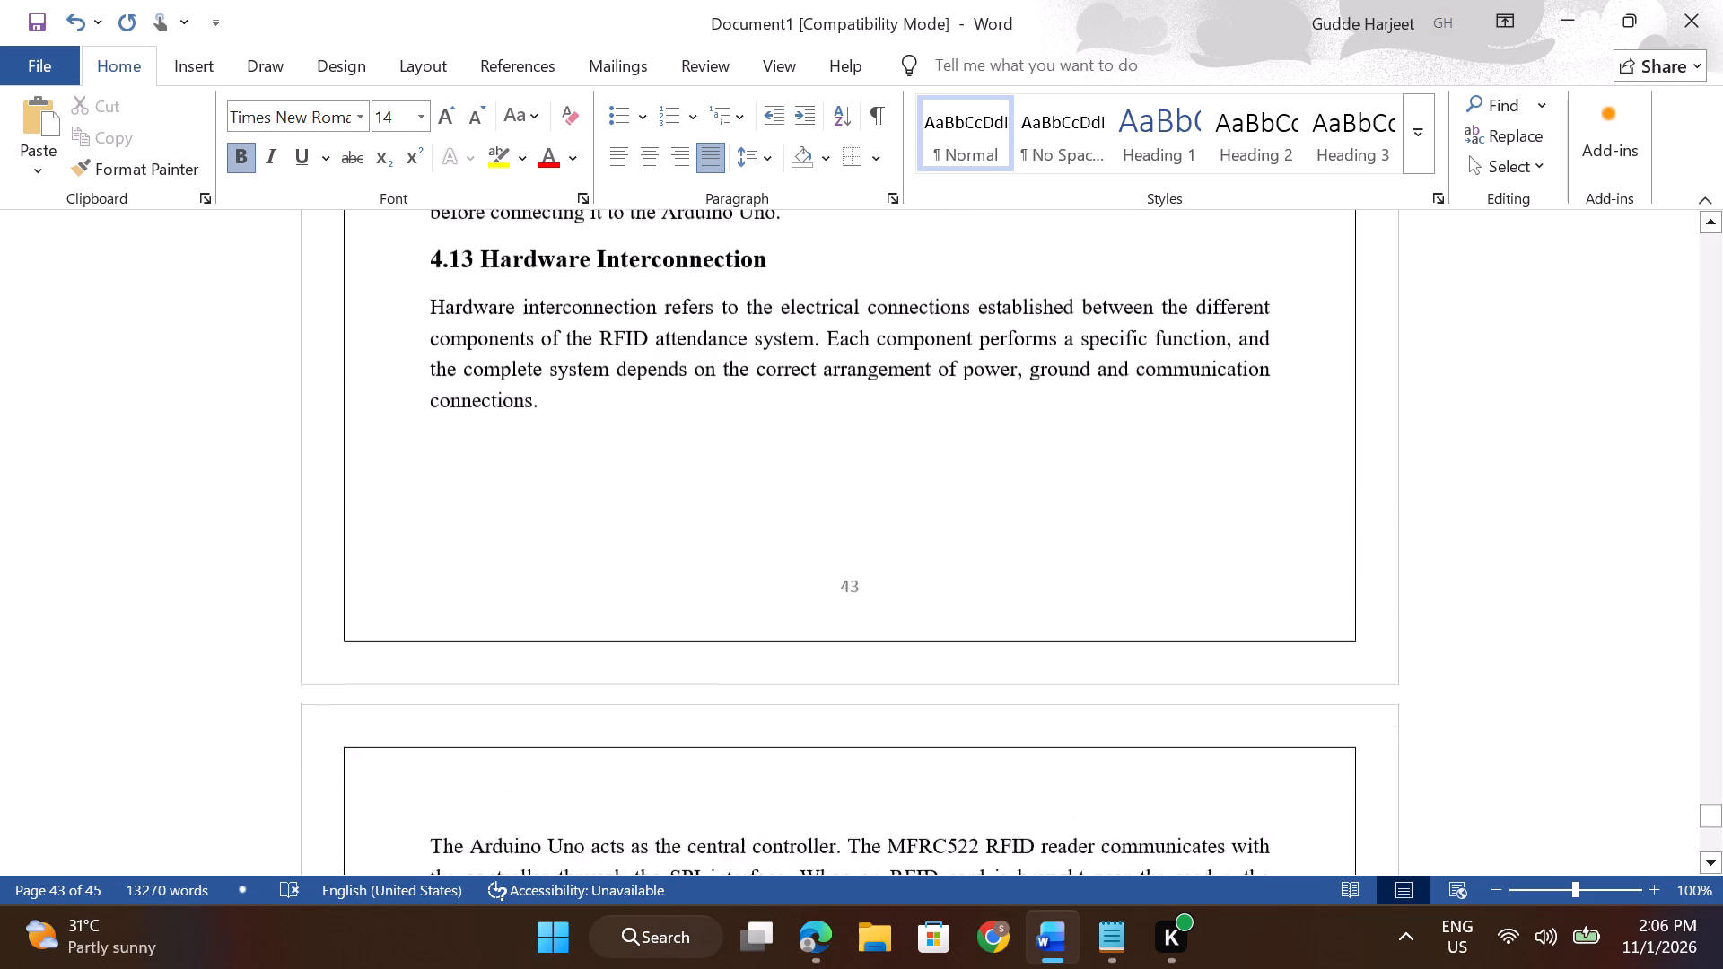
scroll(568, 610, down, 1)
click(495, 544)
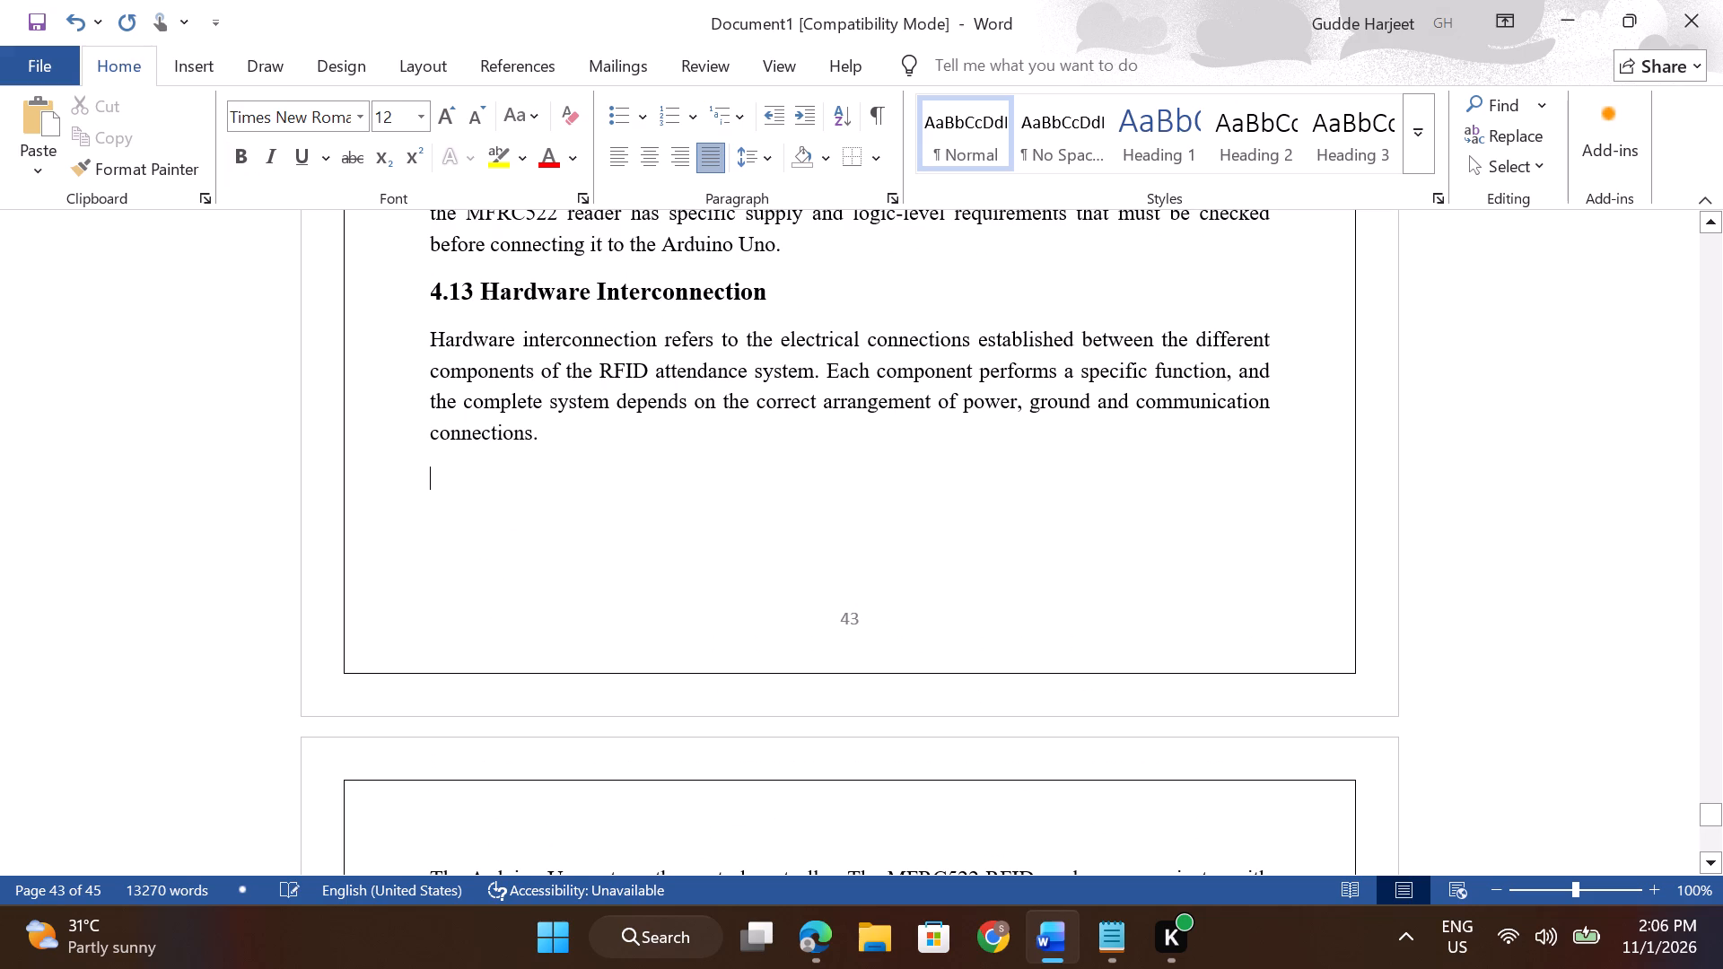
click(479, 569)
key(BackSpace)
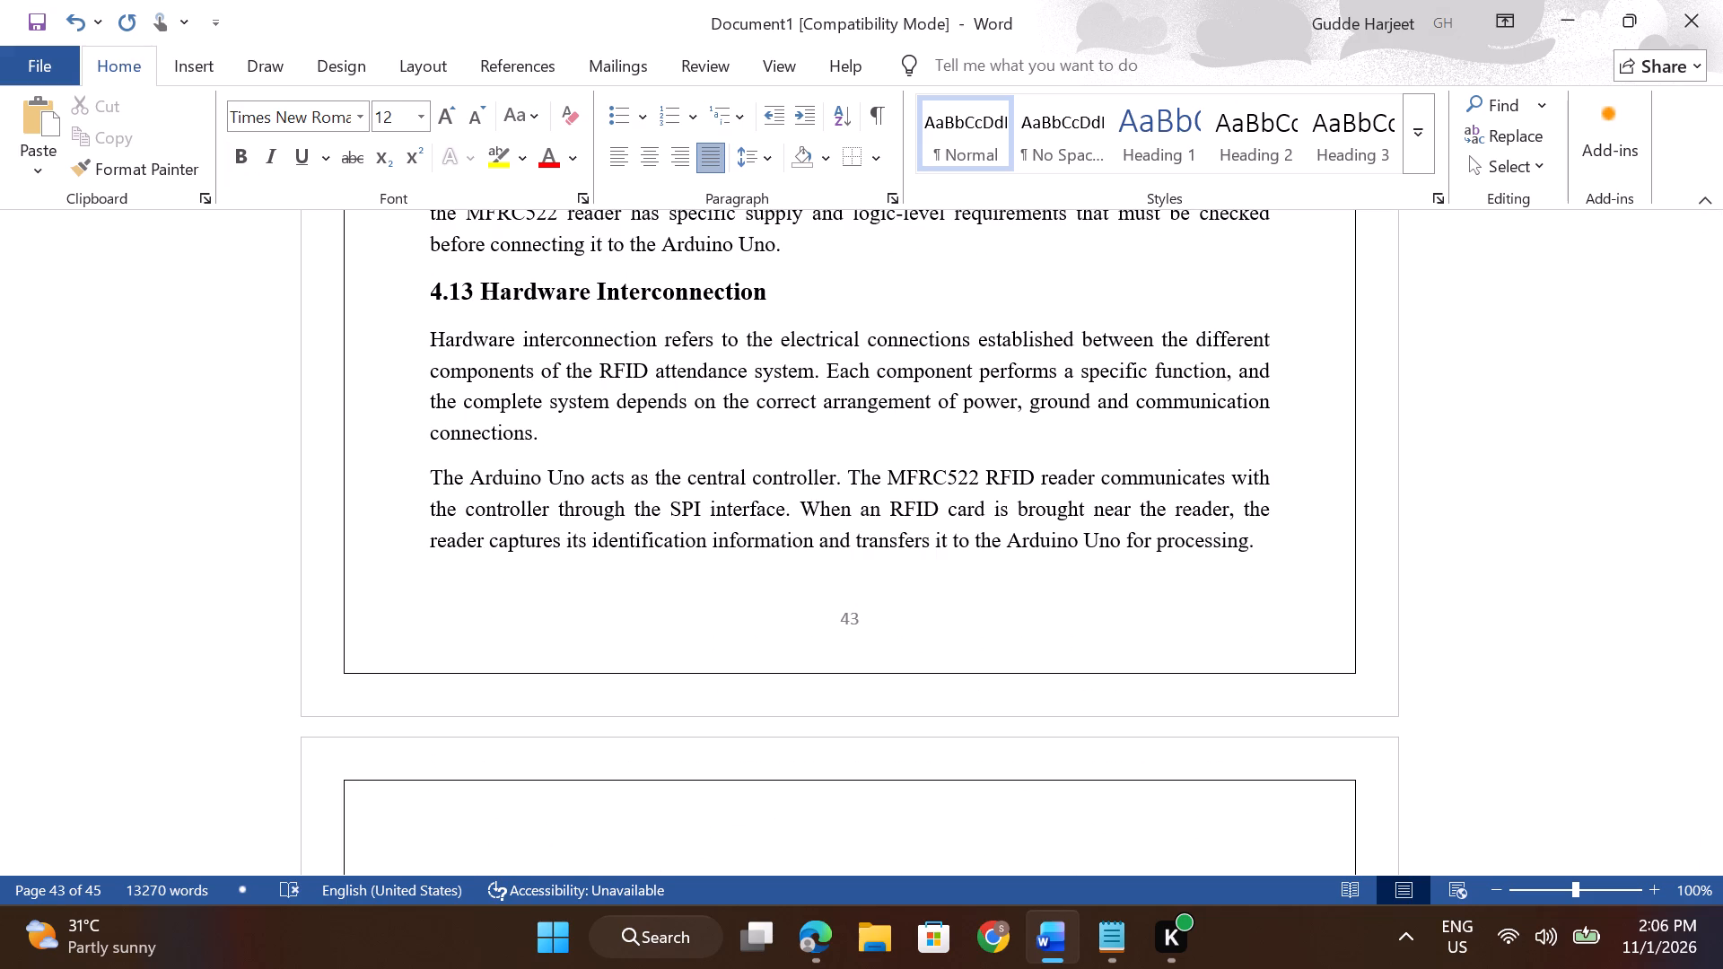
scroll(479, 569, down, 2)
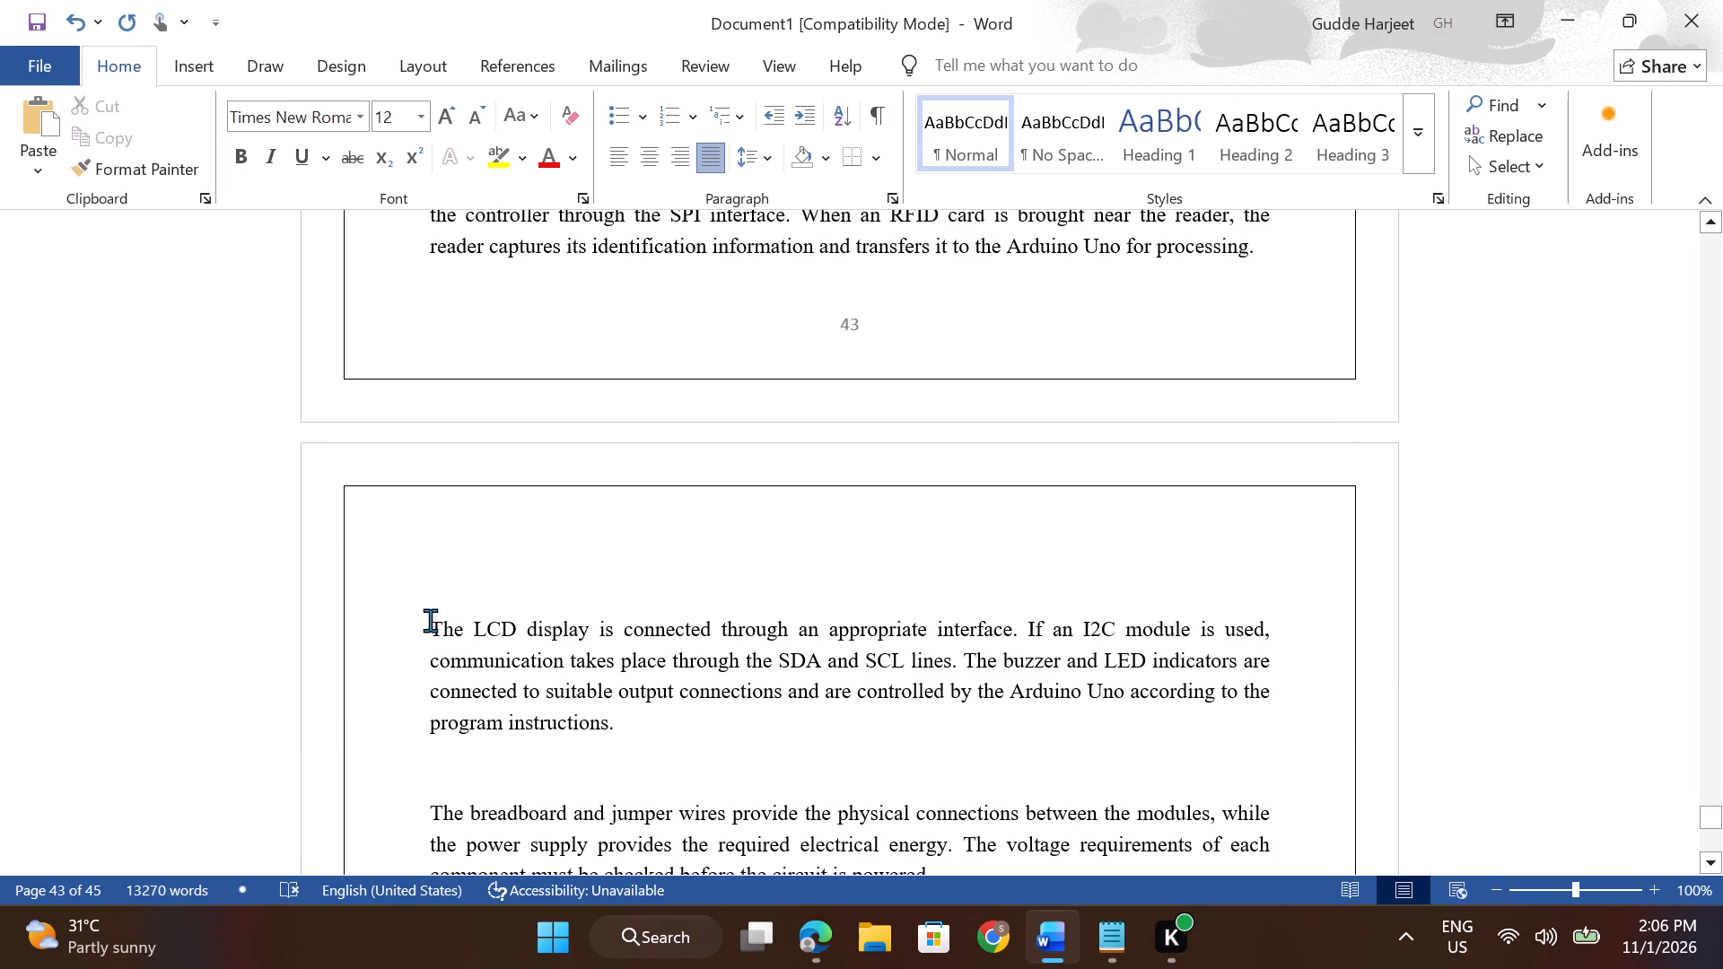
click(430, 620)
key(BackSpace)
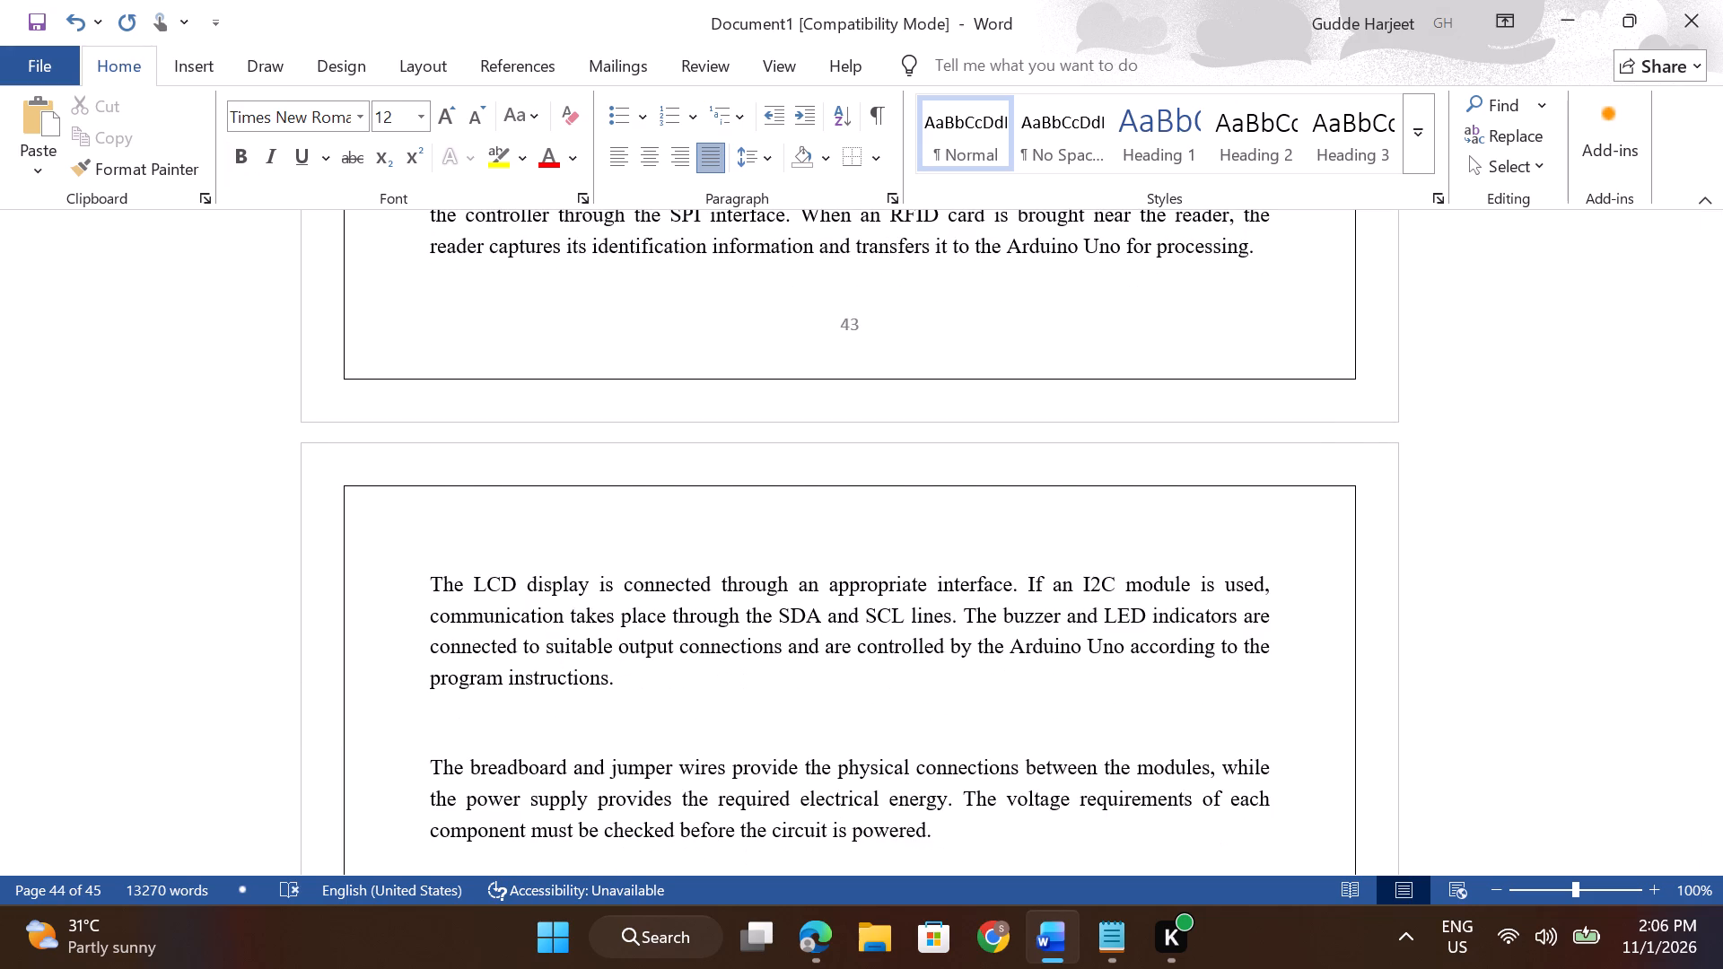
scroll(430, 620, down, 1)
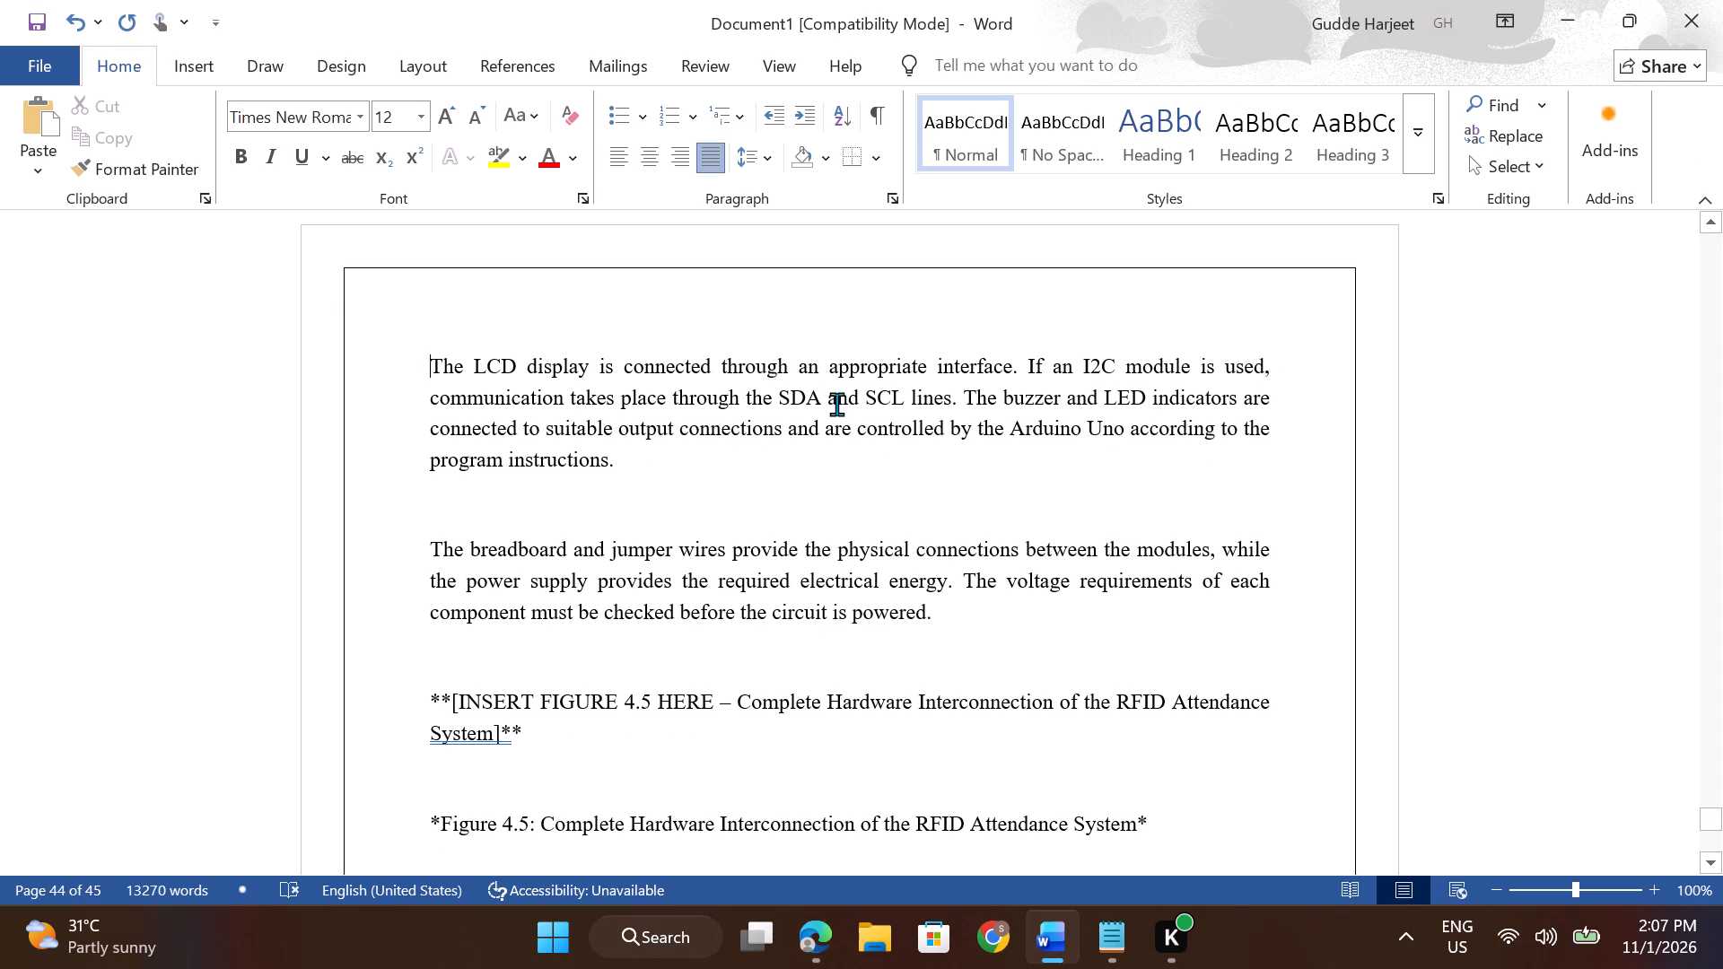
click(480, 514)
key(BackSpace)
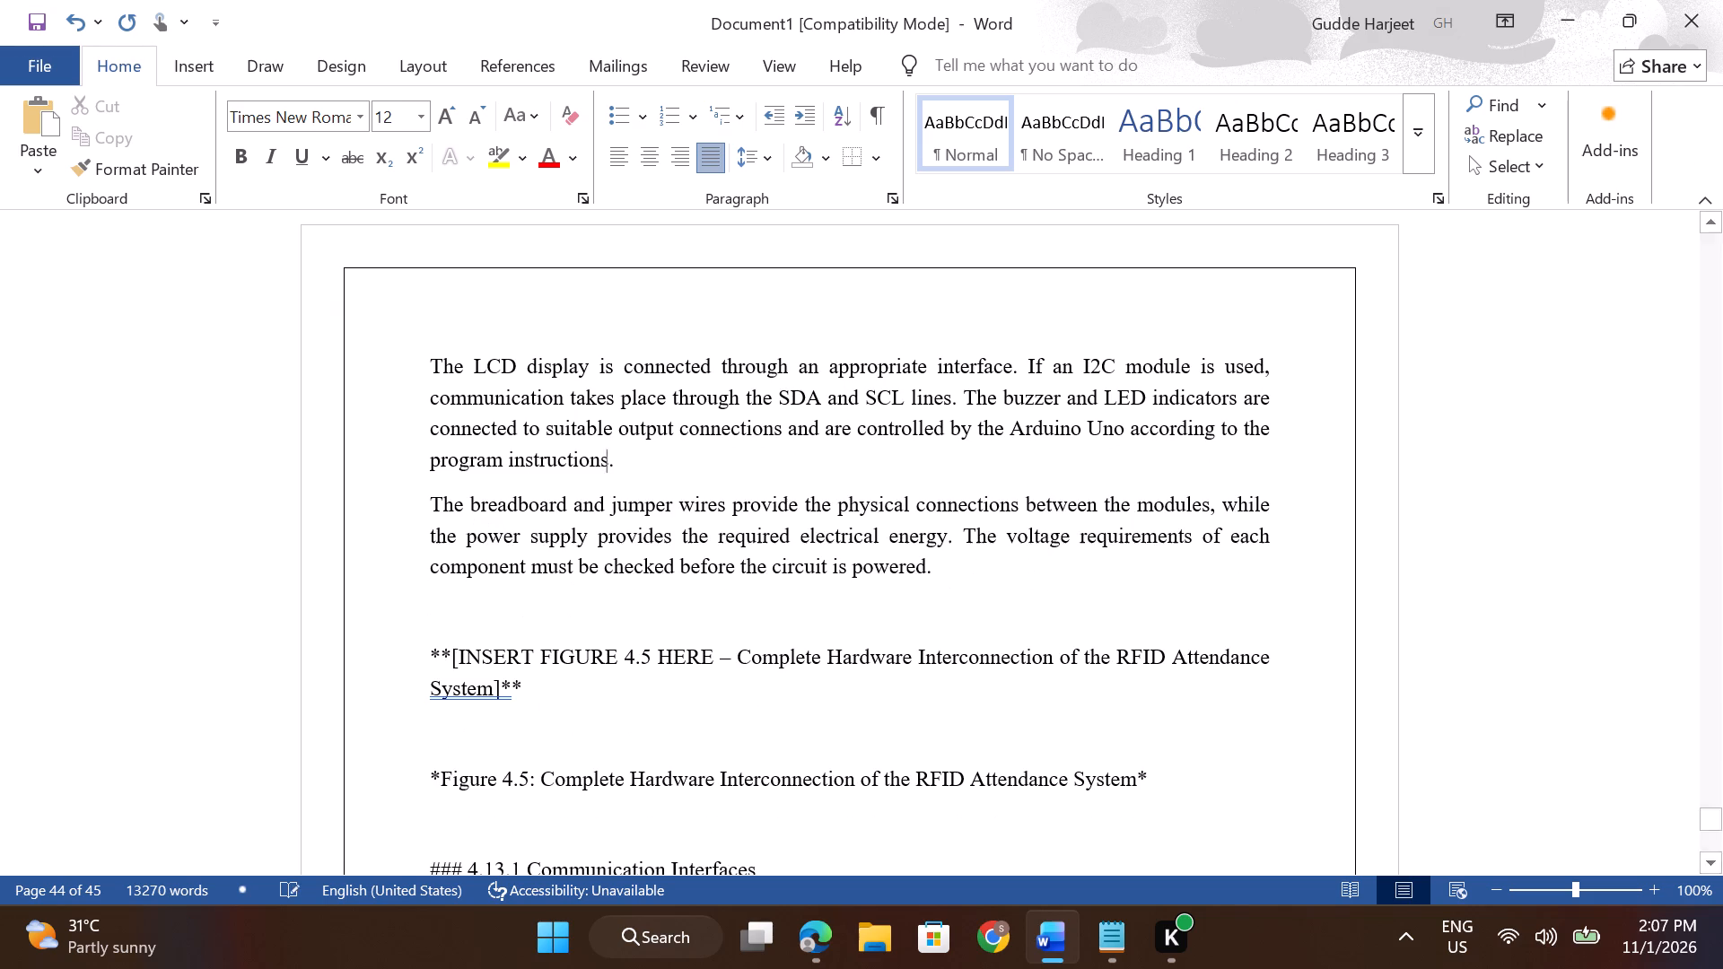
Add three empty lines below the breadboard and jumper wires paragraph of section 4.13, above the Figure 4.5 placeholder.
click(487, 614)
key(Return)
key(Return)
key(Return)
Copy the Figure 4.5 placeholder on the complete hardware interconnection and send it to ChatGPT as an image request.
scroll(487, 614, down, 1)
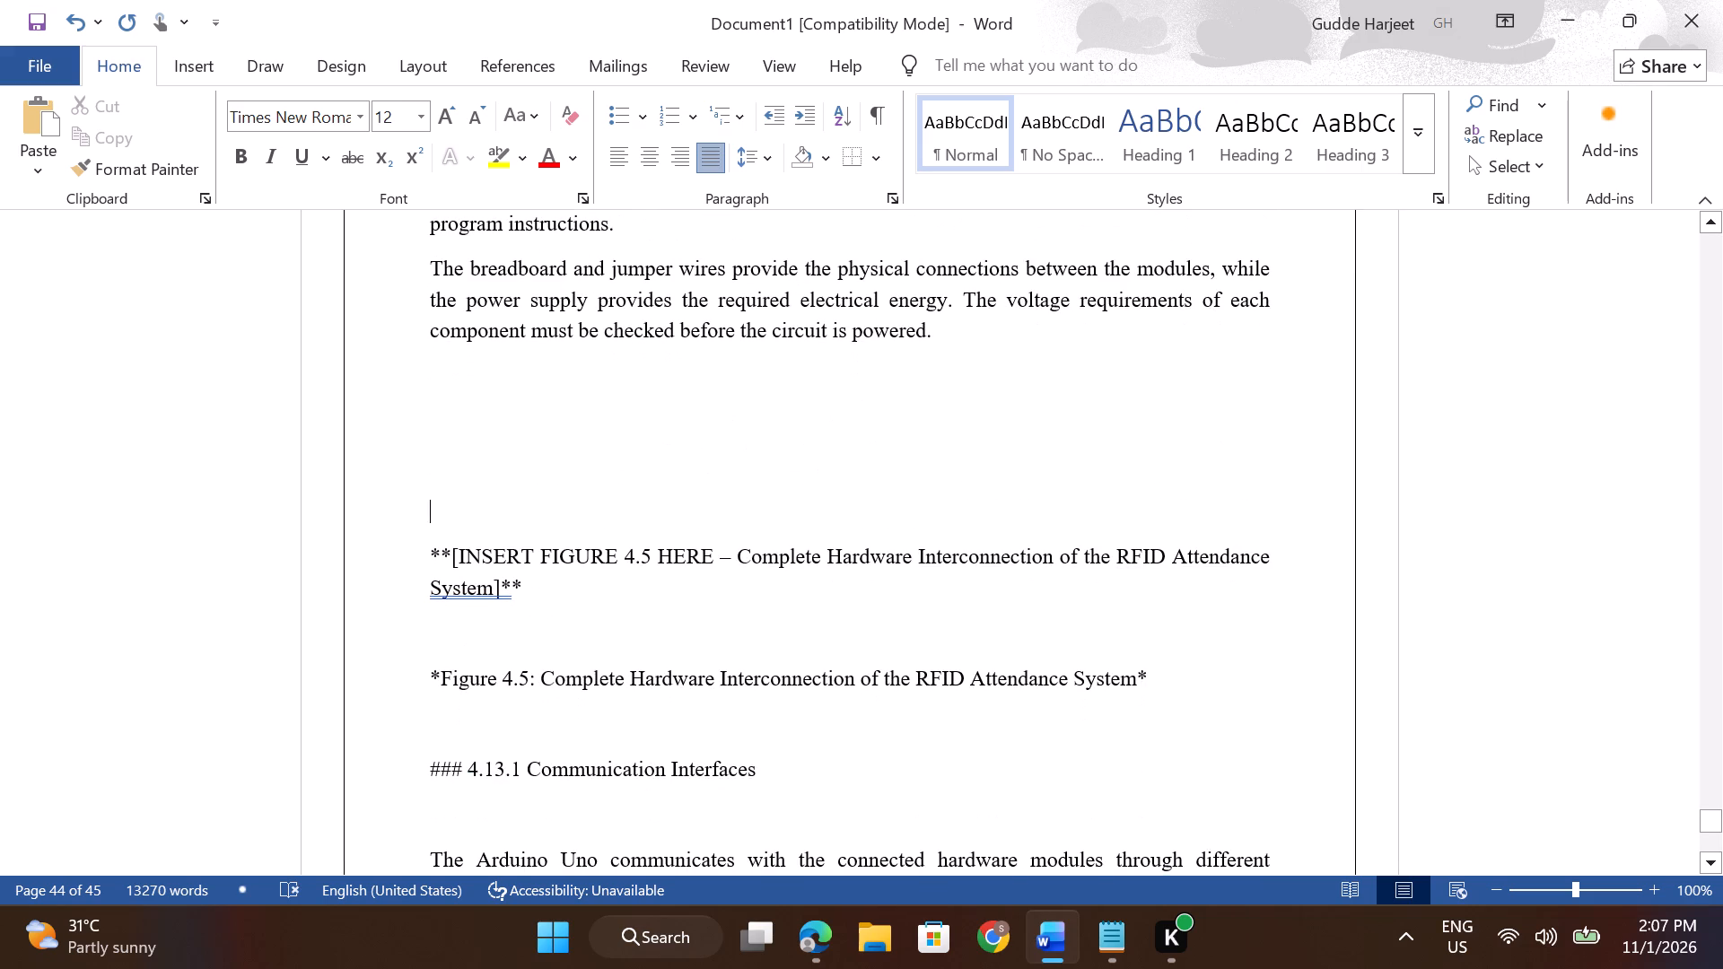
click(573, 569)
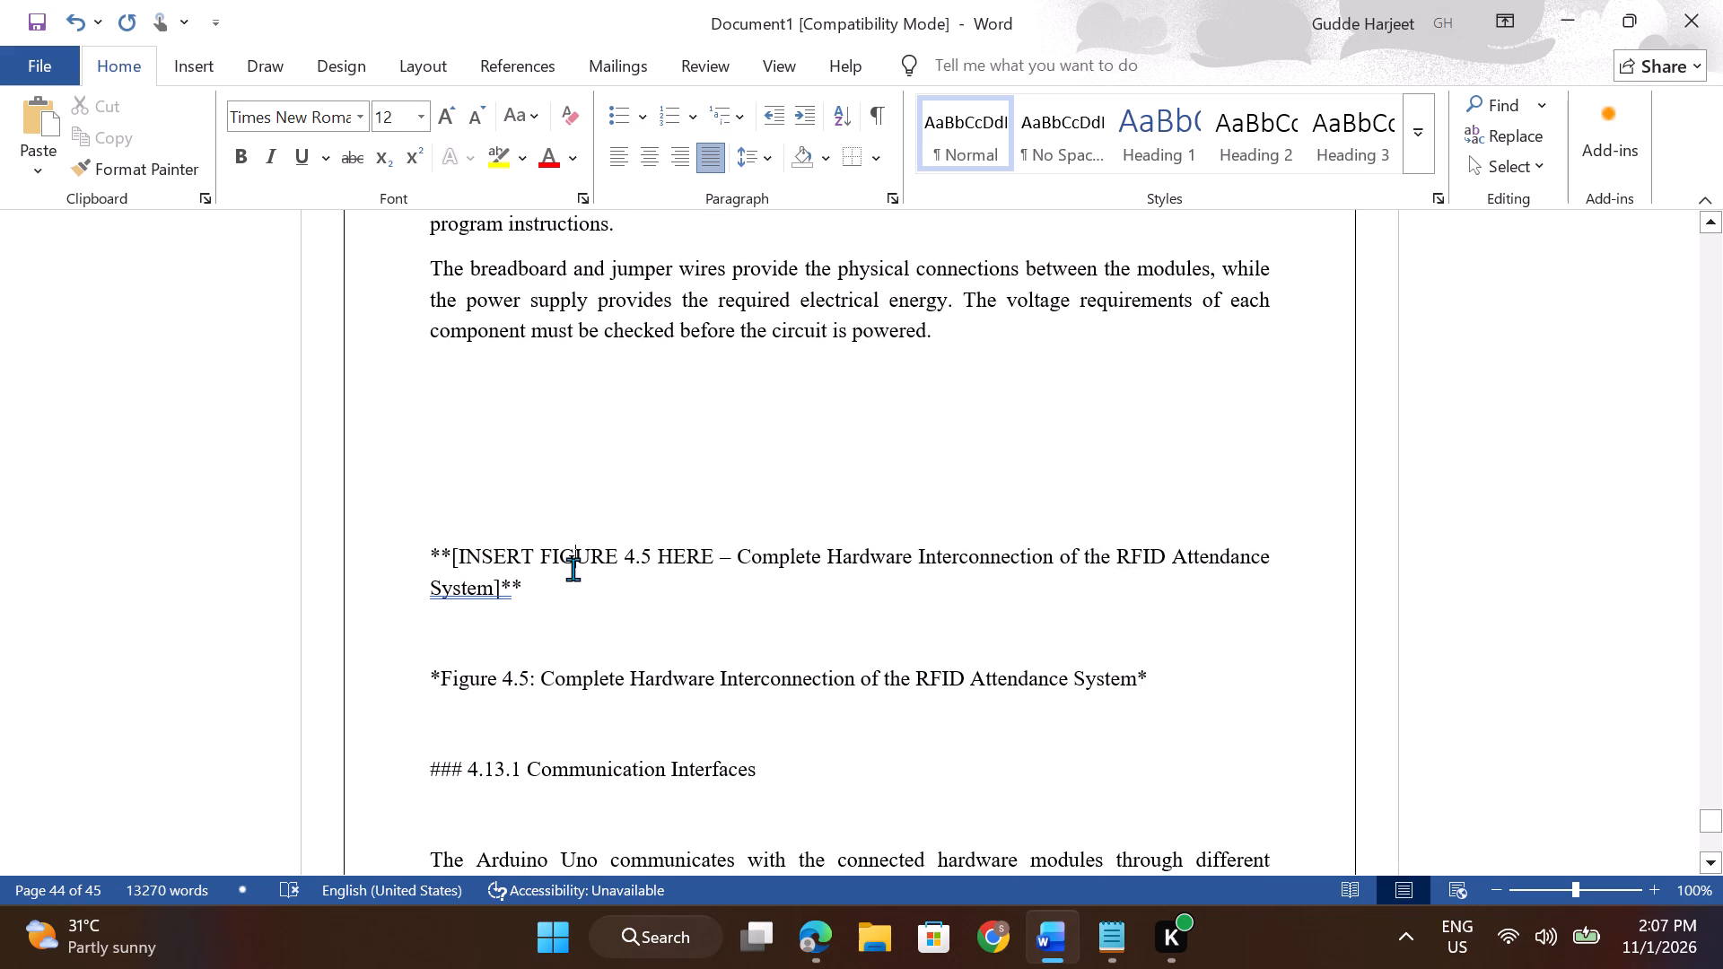
ctrl+click(573, 569)
key(ctrl+c)
key(alt+Tab)
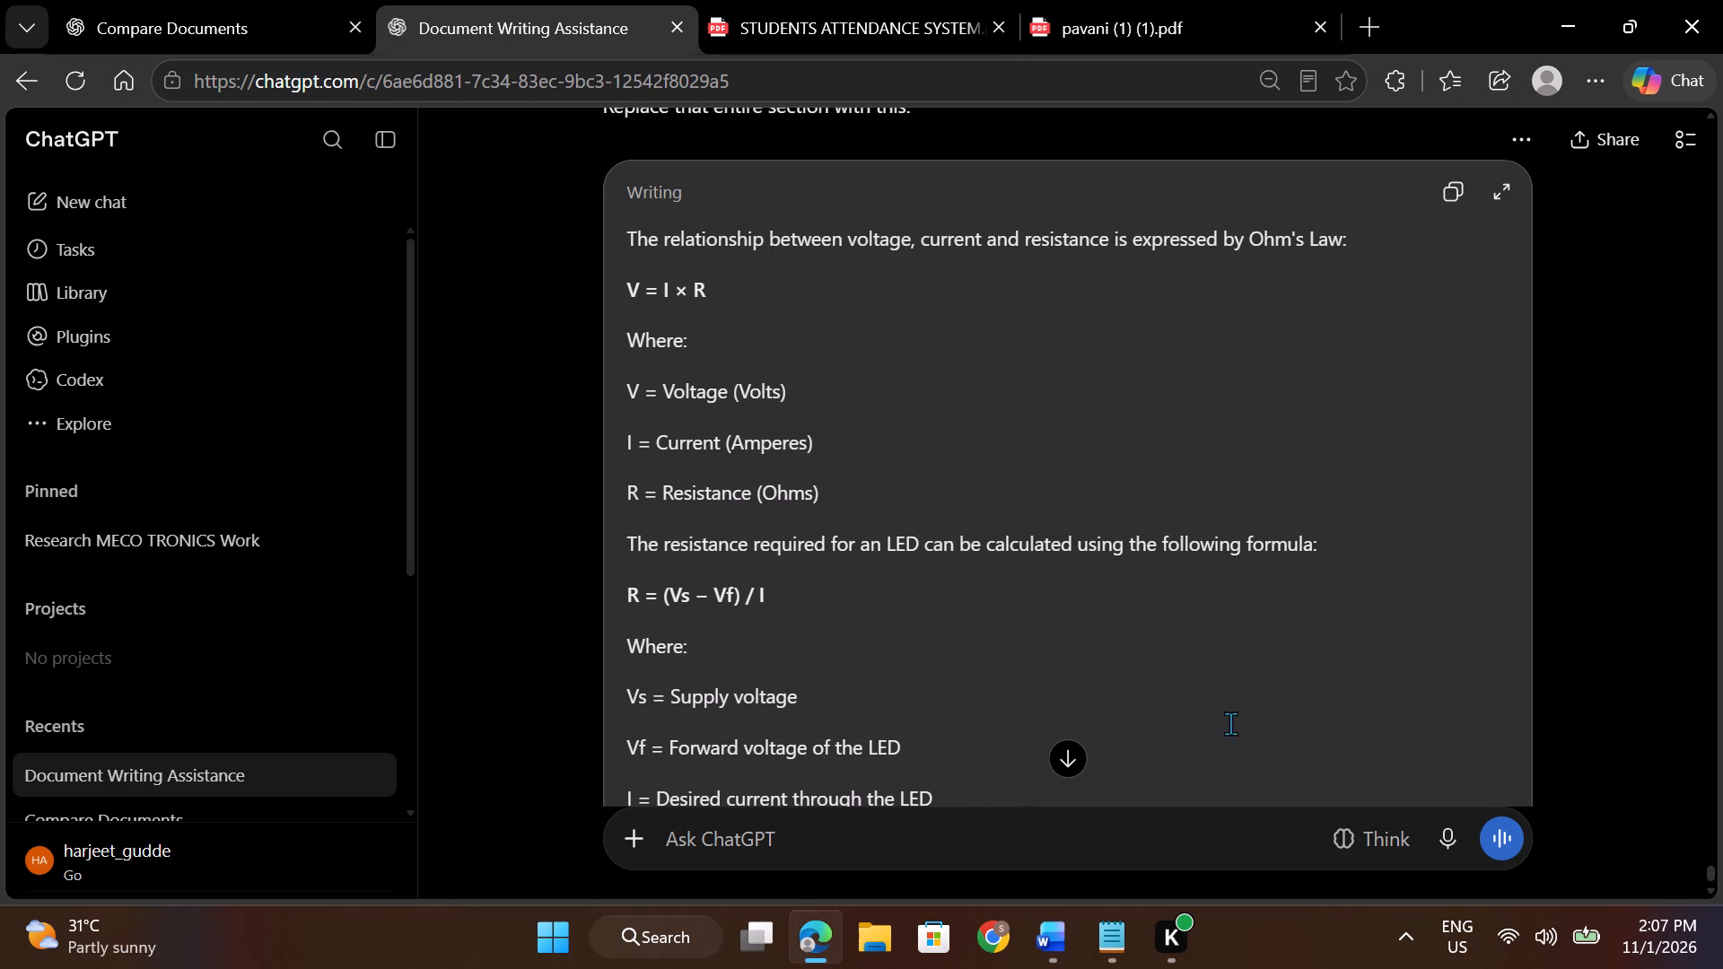
click(908, 822)
key(ctrl+v)
key(Return)
Back in Word, make the Figure 4.5 caption italic and set its font size to 10.5 pt.
key(alt+Tab)
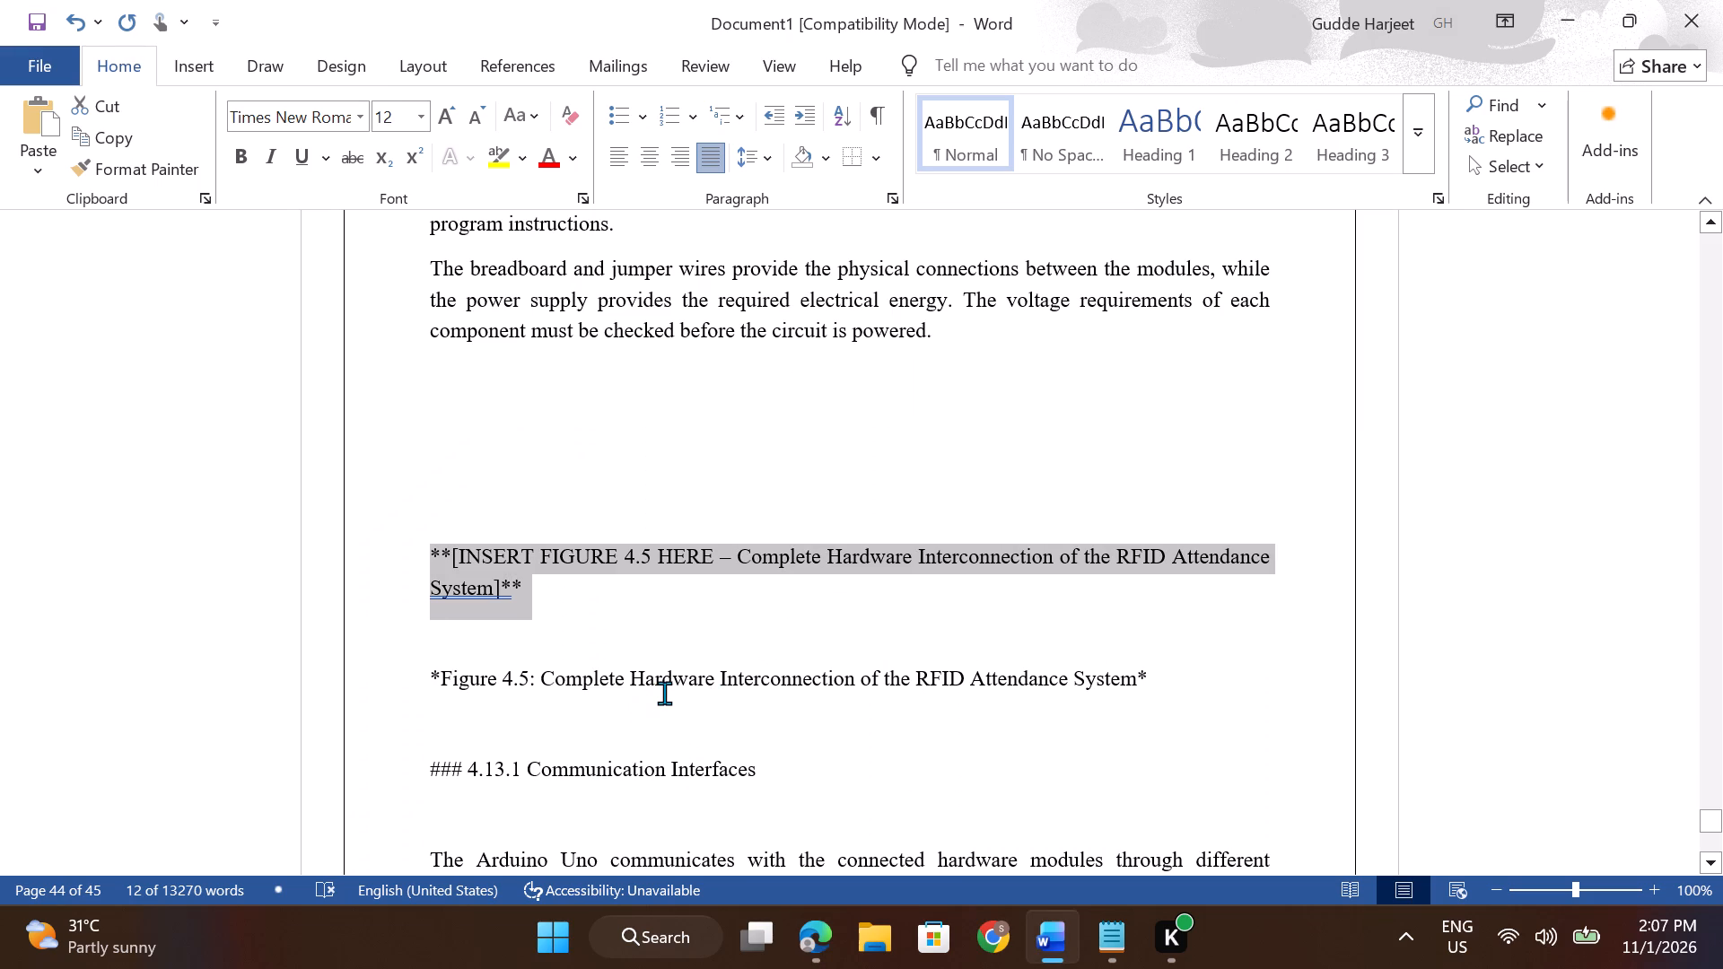
click(664, 693)
ctrl+click(664, 693)
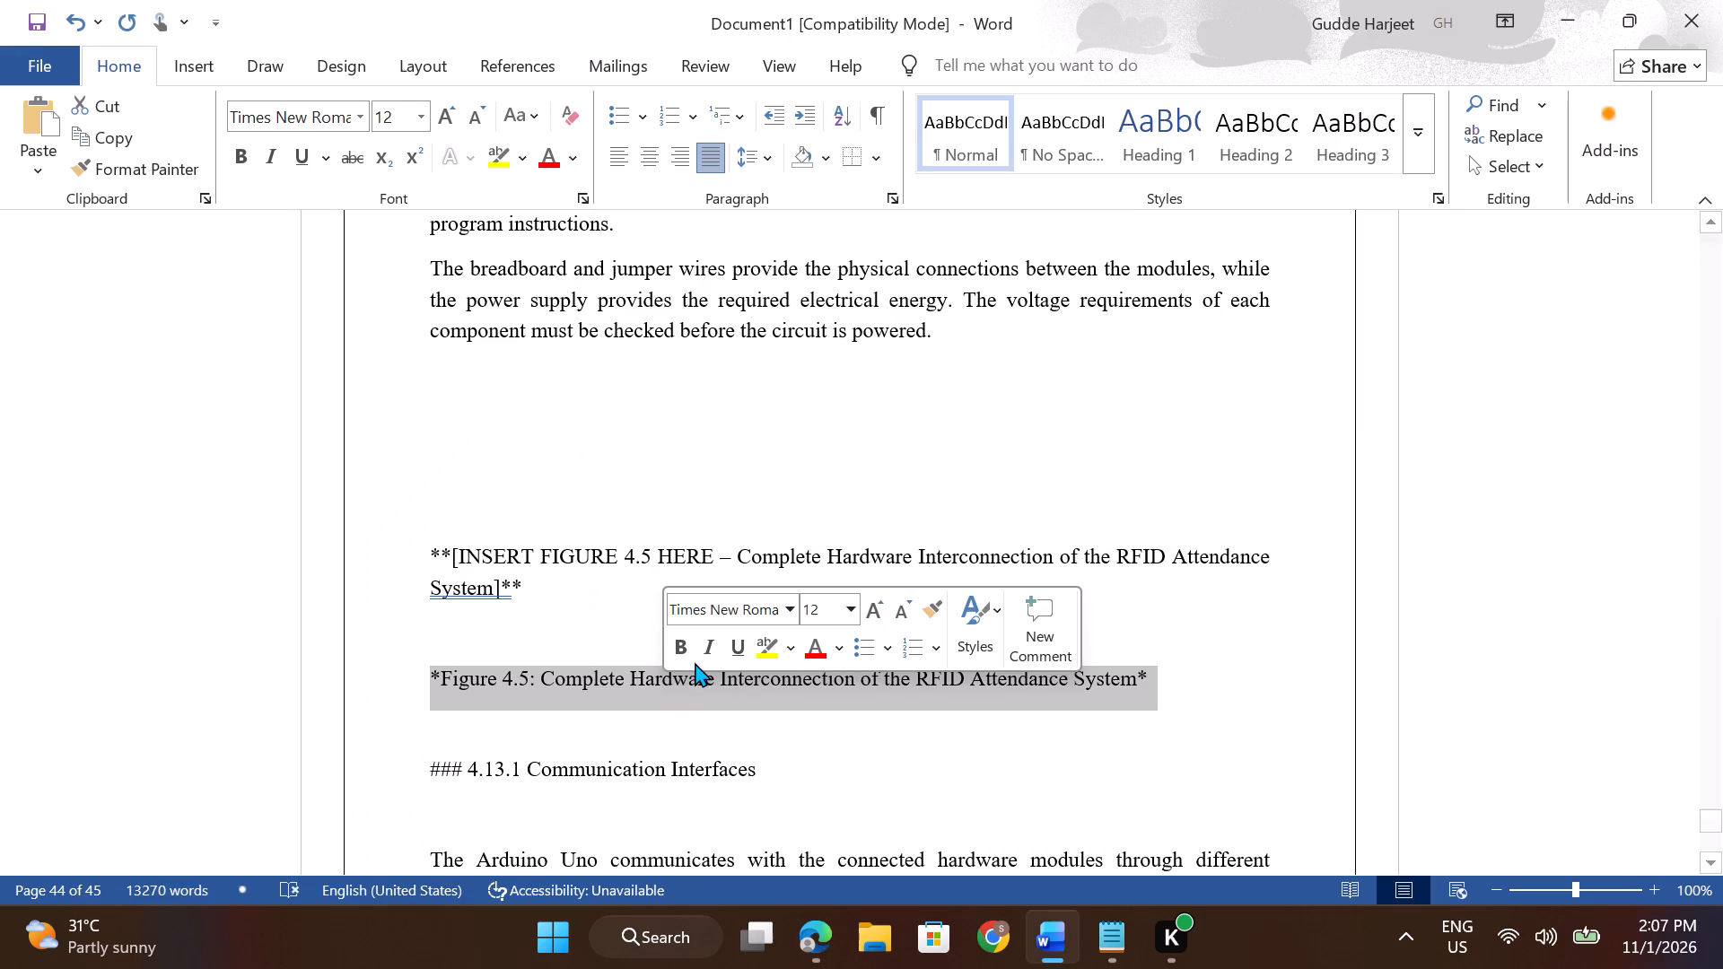
click(703, 639)
click(840, 615)
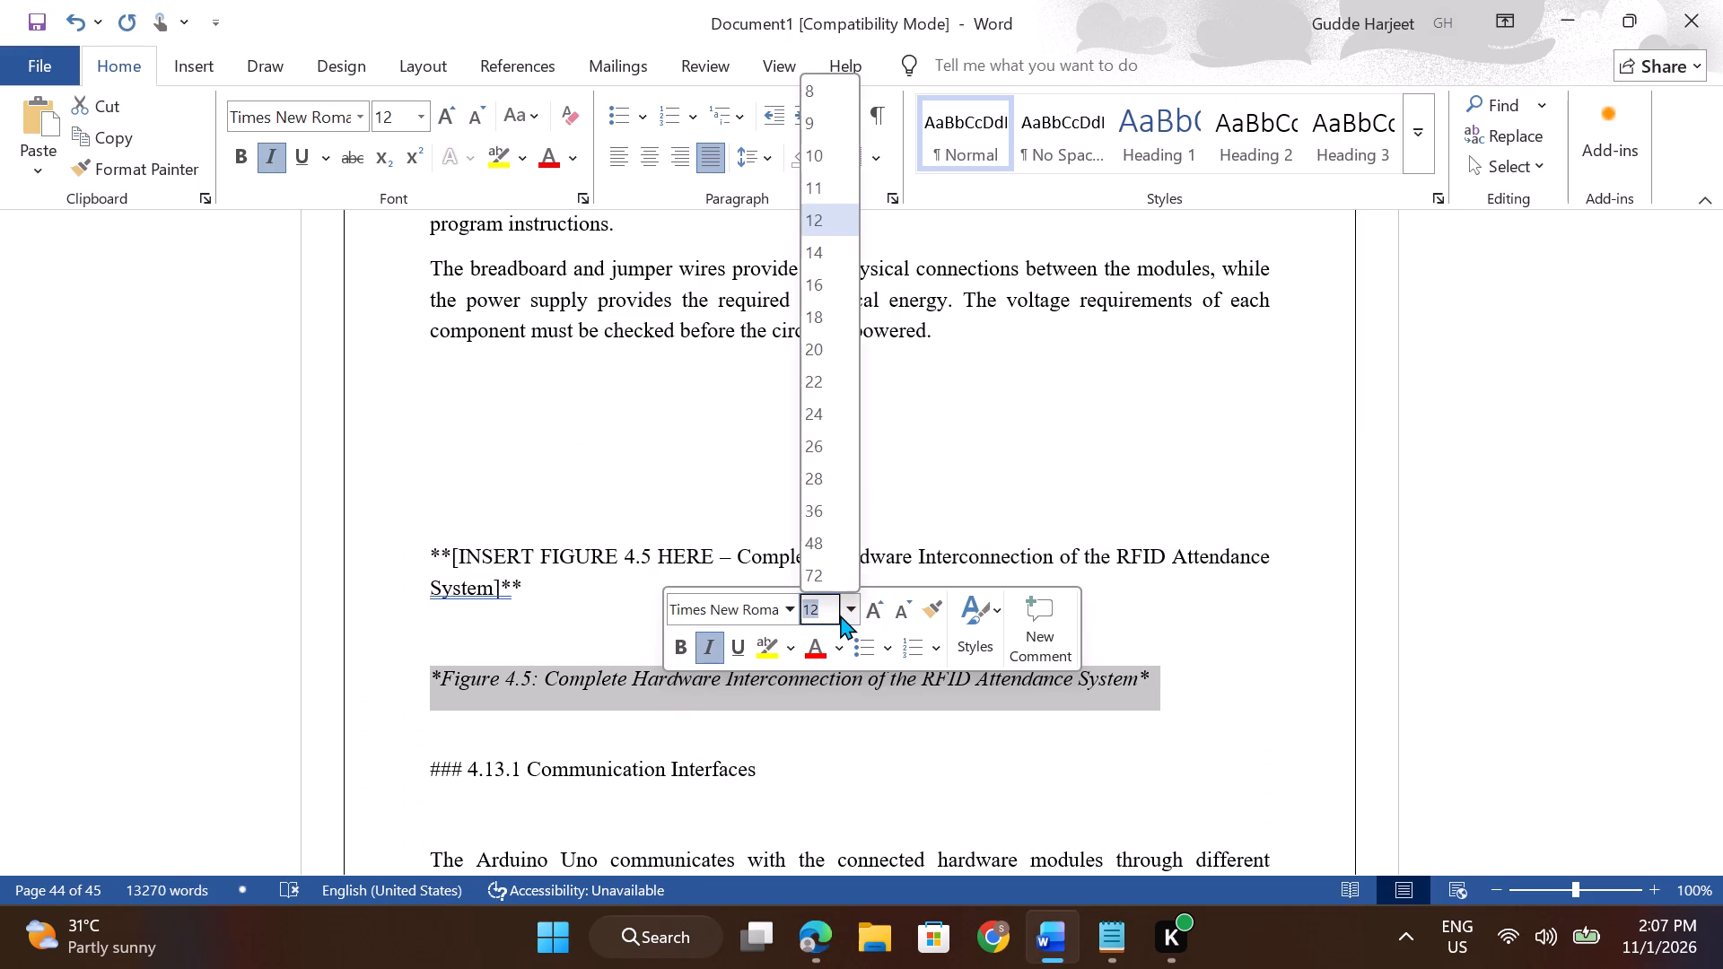
text(10.5)
key(Return)
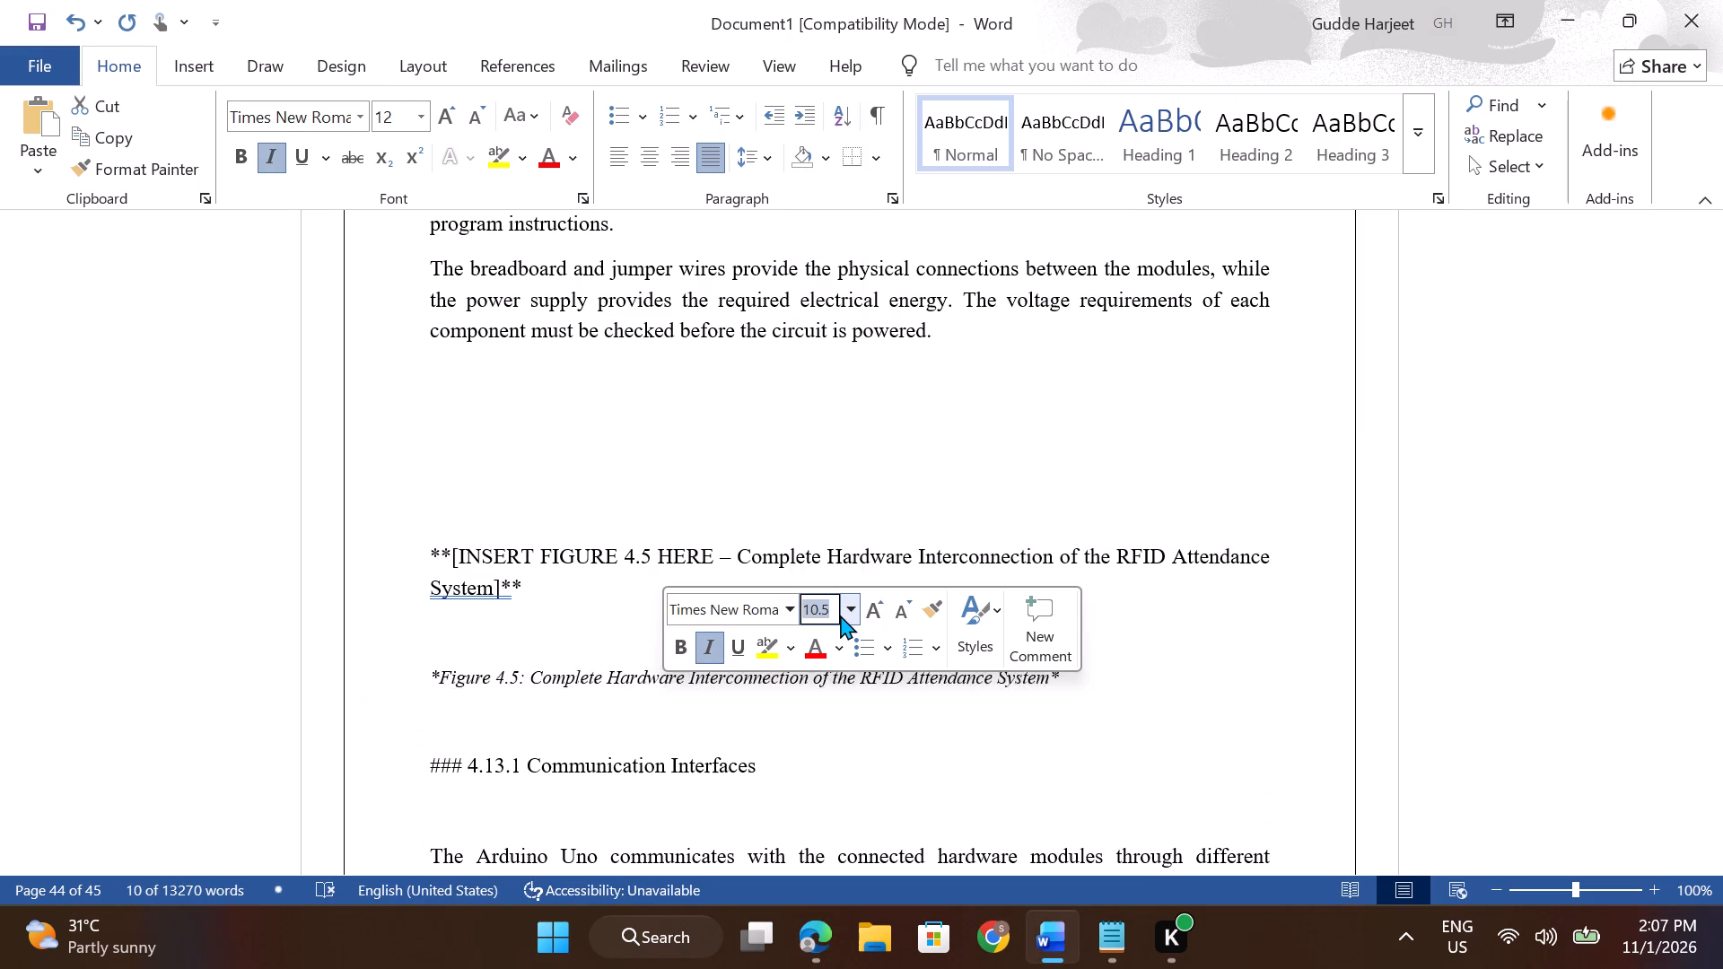
Renumber the hardware interconnection caption as "Figure 4(e)" and remove the asterisks at its start and end.
click(512, 677)
key(Right)
key(BackSpace)
key(BackSpace)
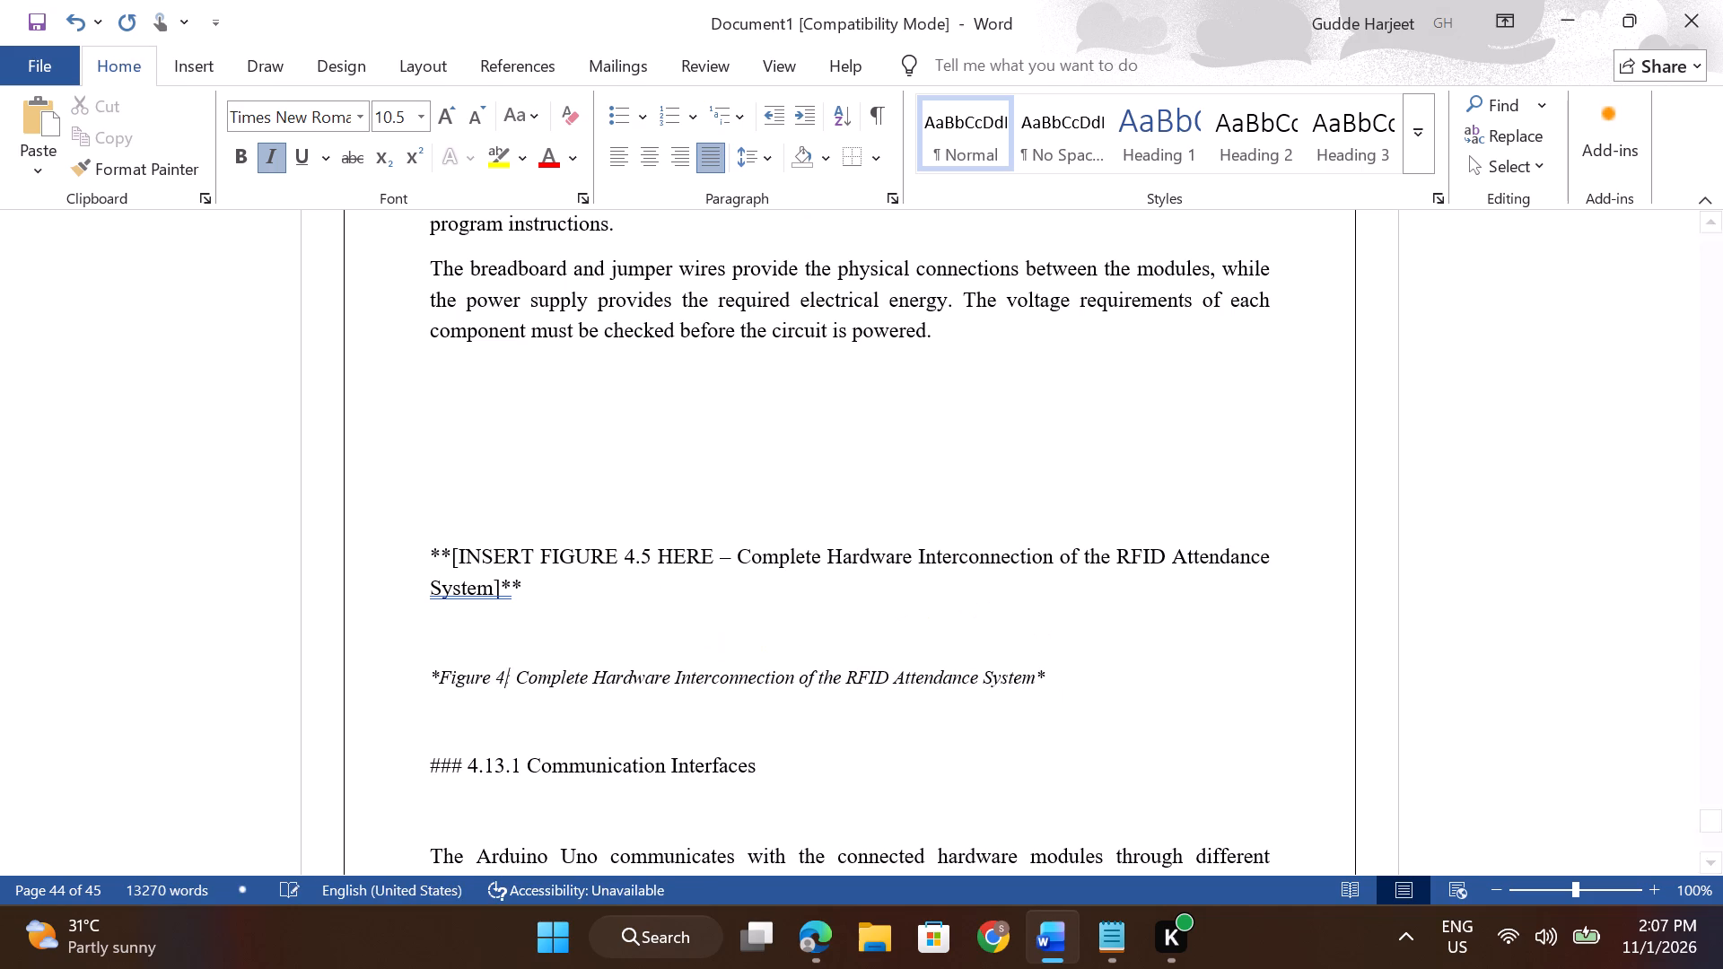
text(())
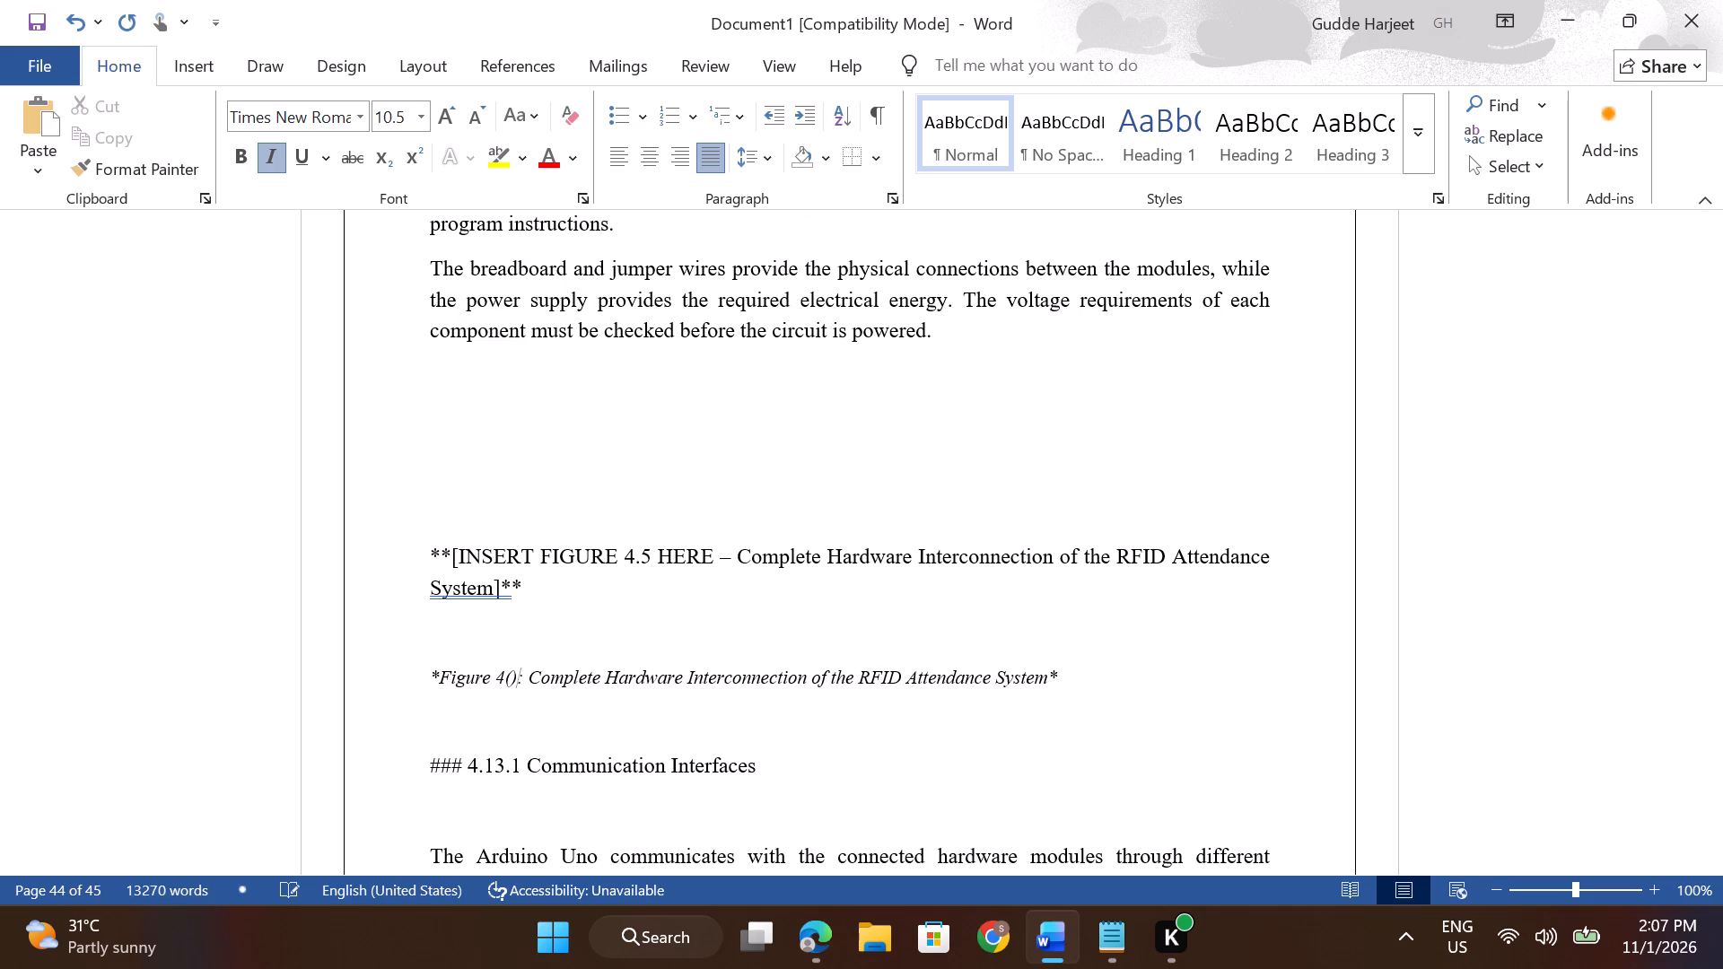
key(Left)
key(e)
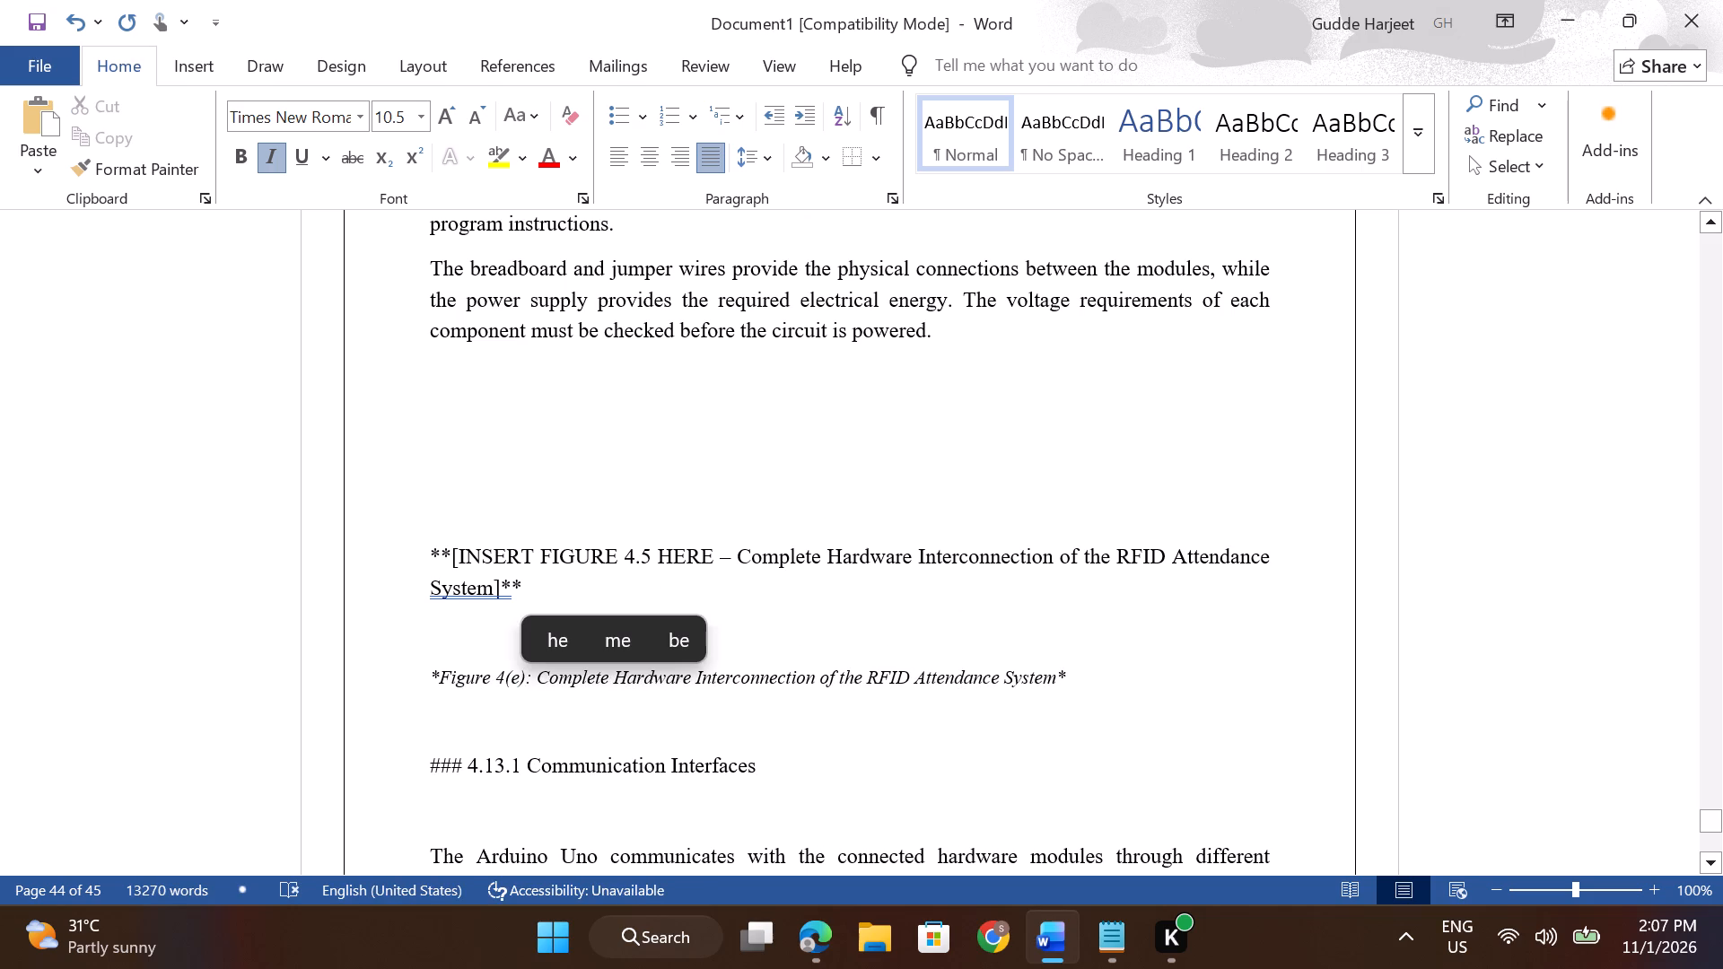
click(444, 675)
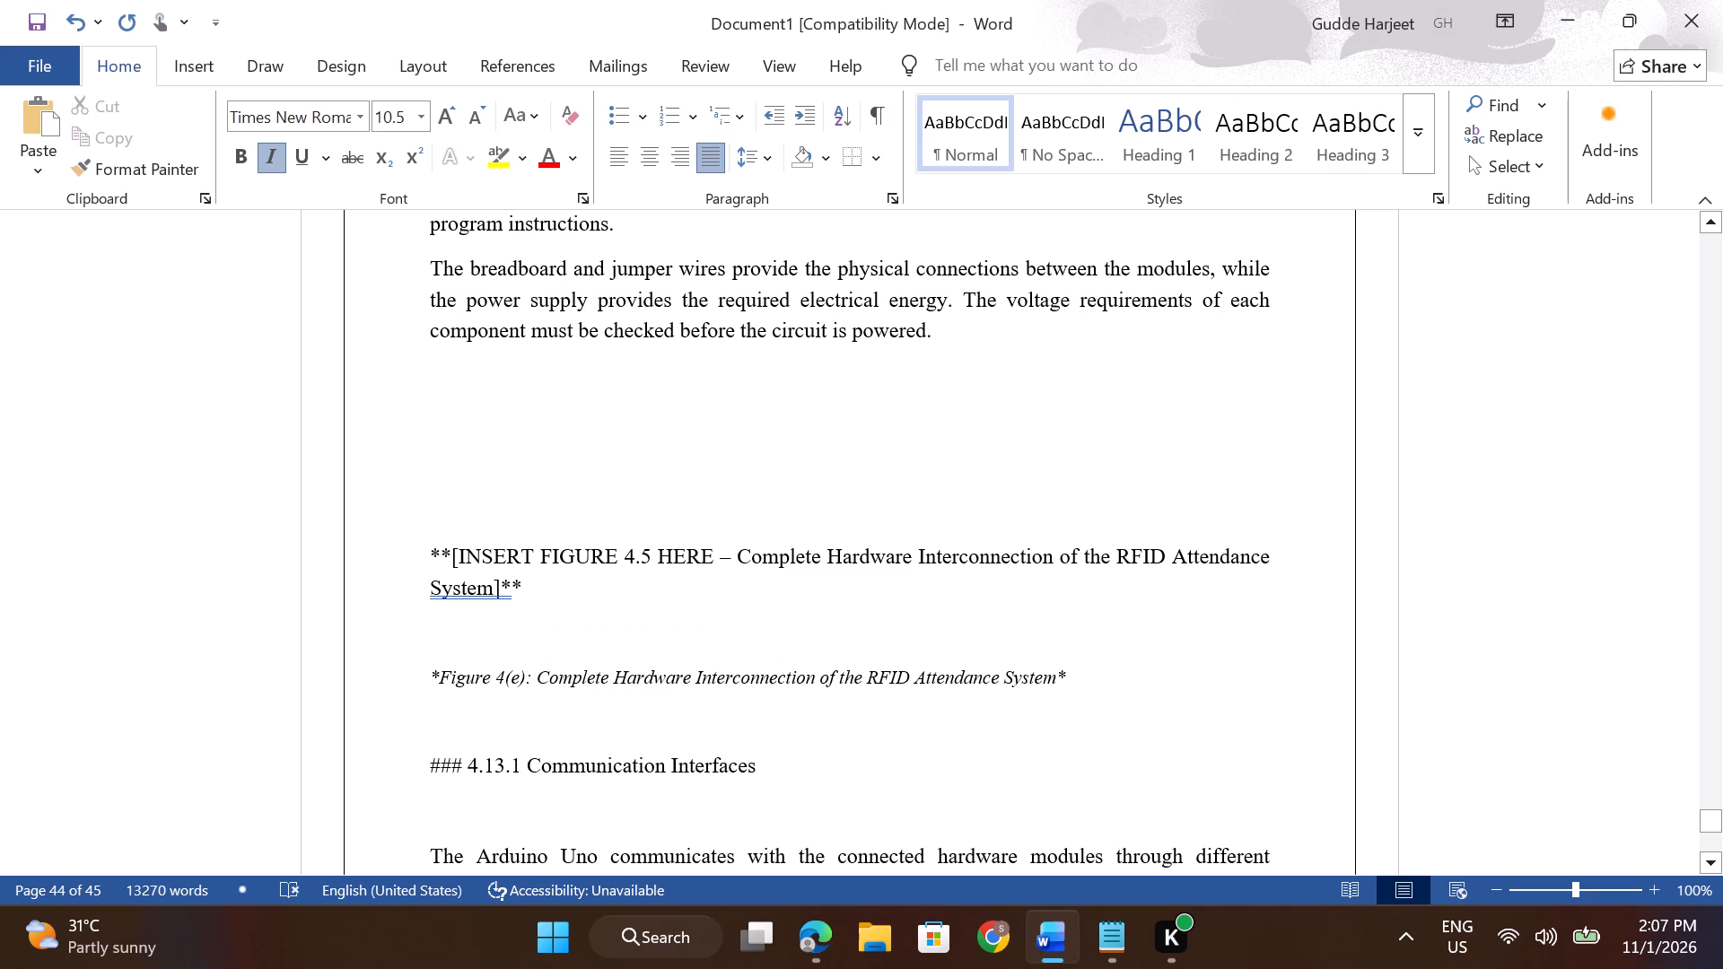
key(BackSpace)
click(1068, 682)
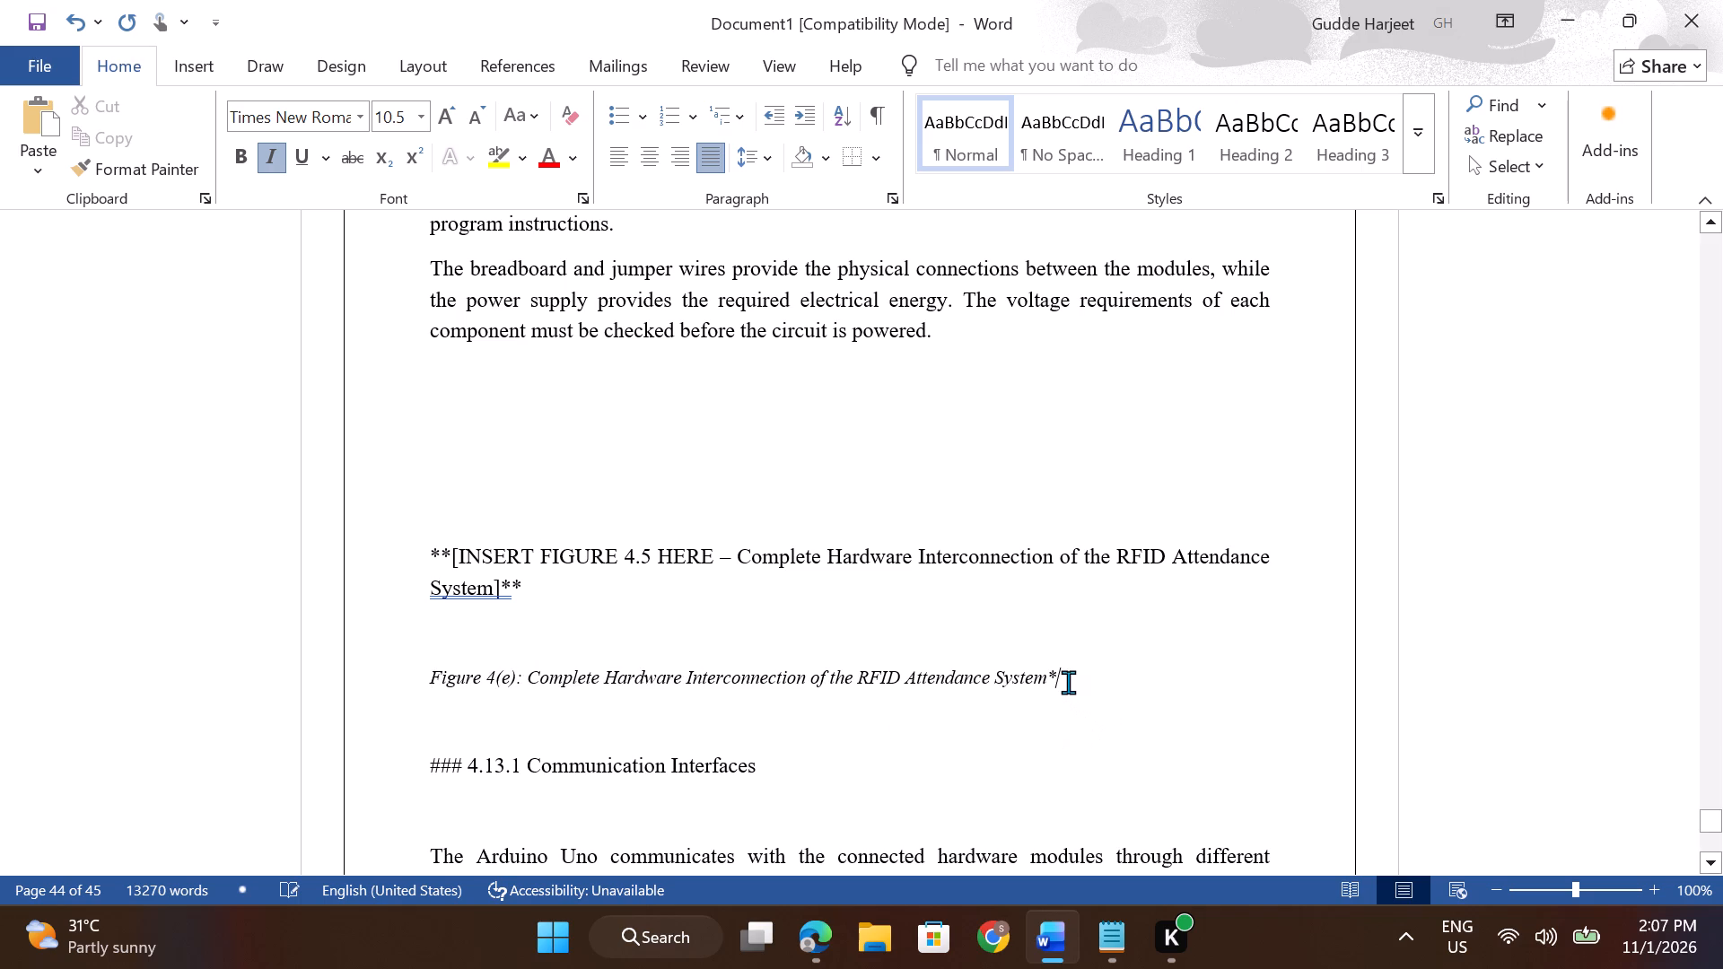
key(BackSpace)
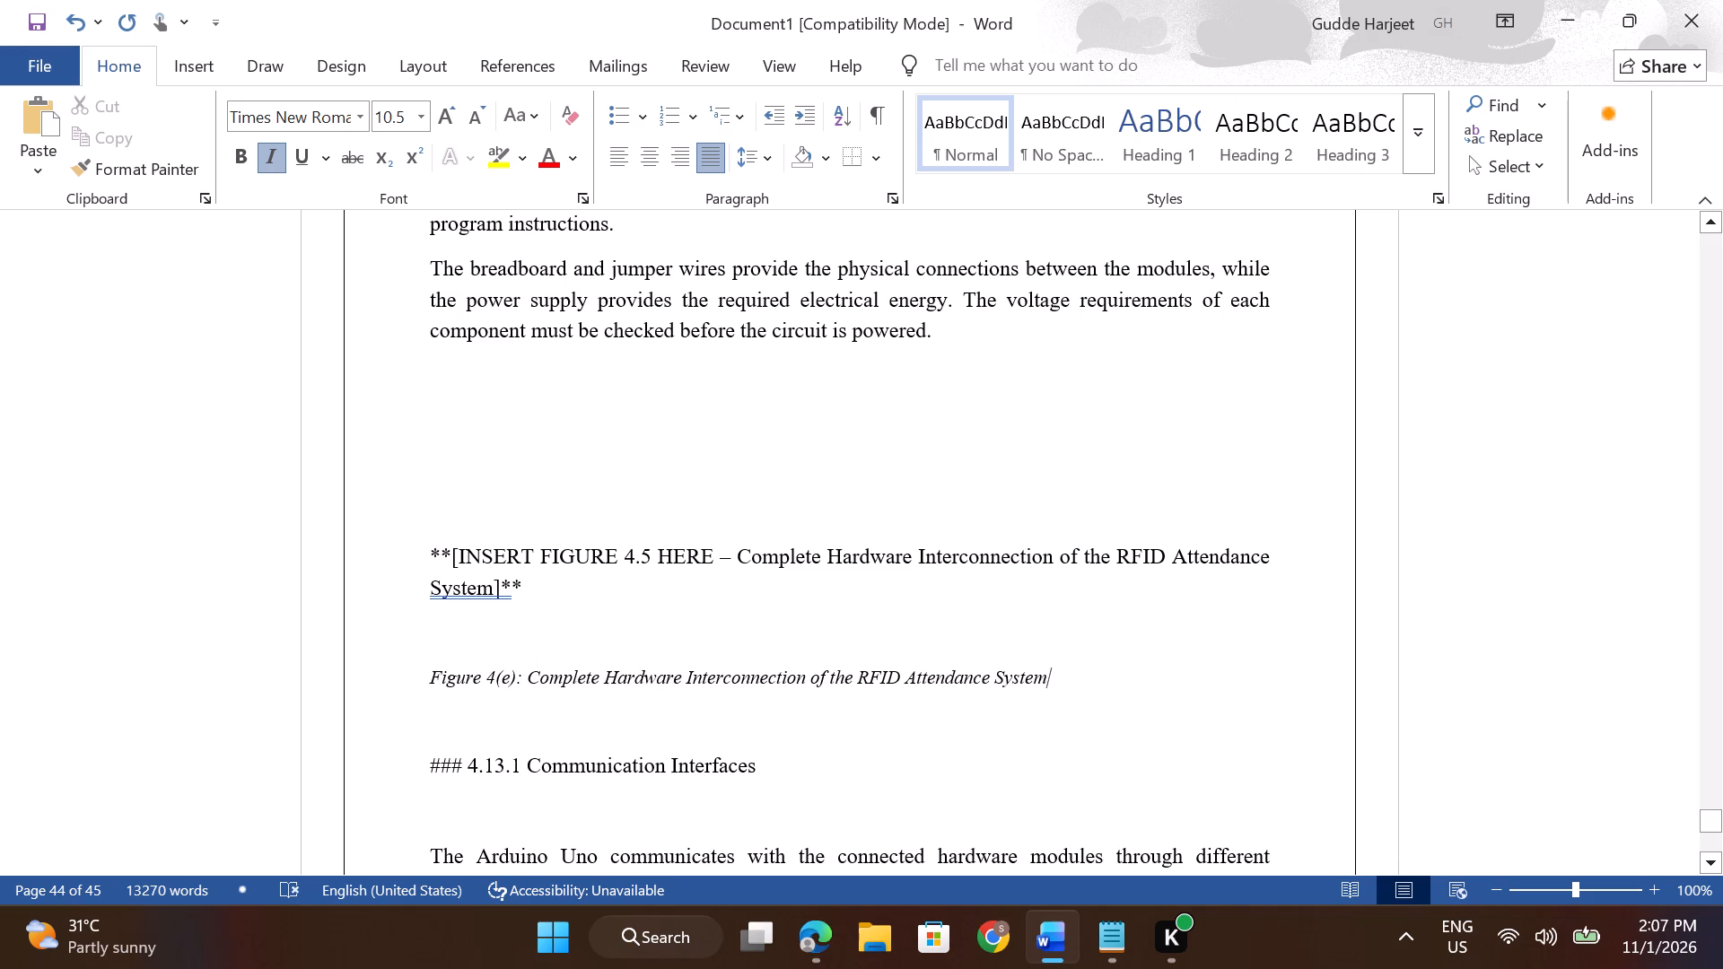
Centre the Figure 4(e) caption.
ctrl+click(737, 677)
click(649, 152)
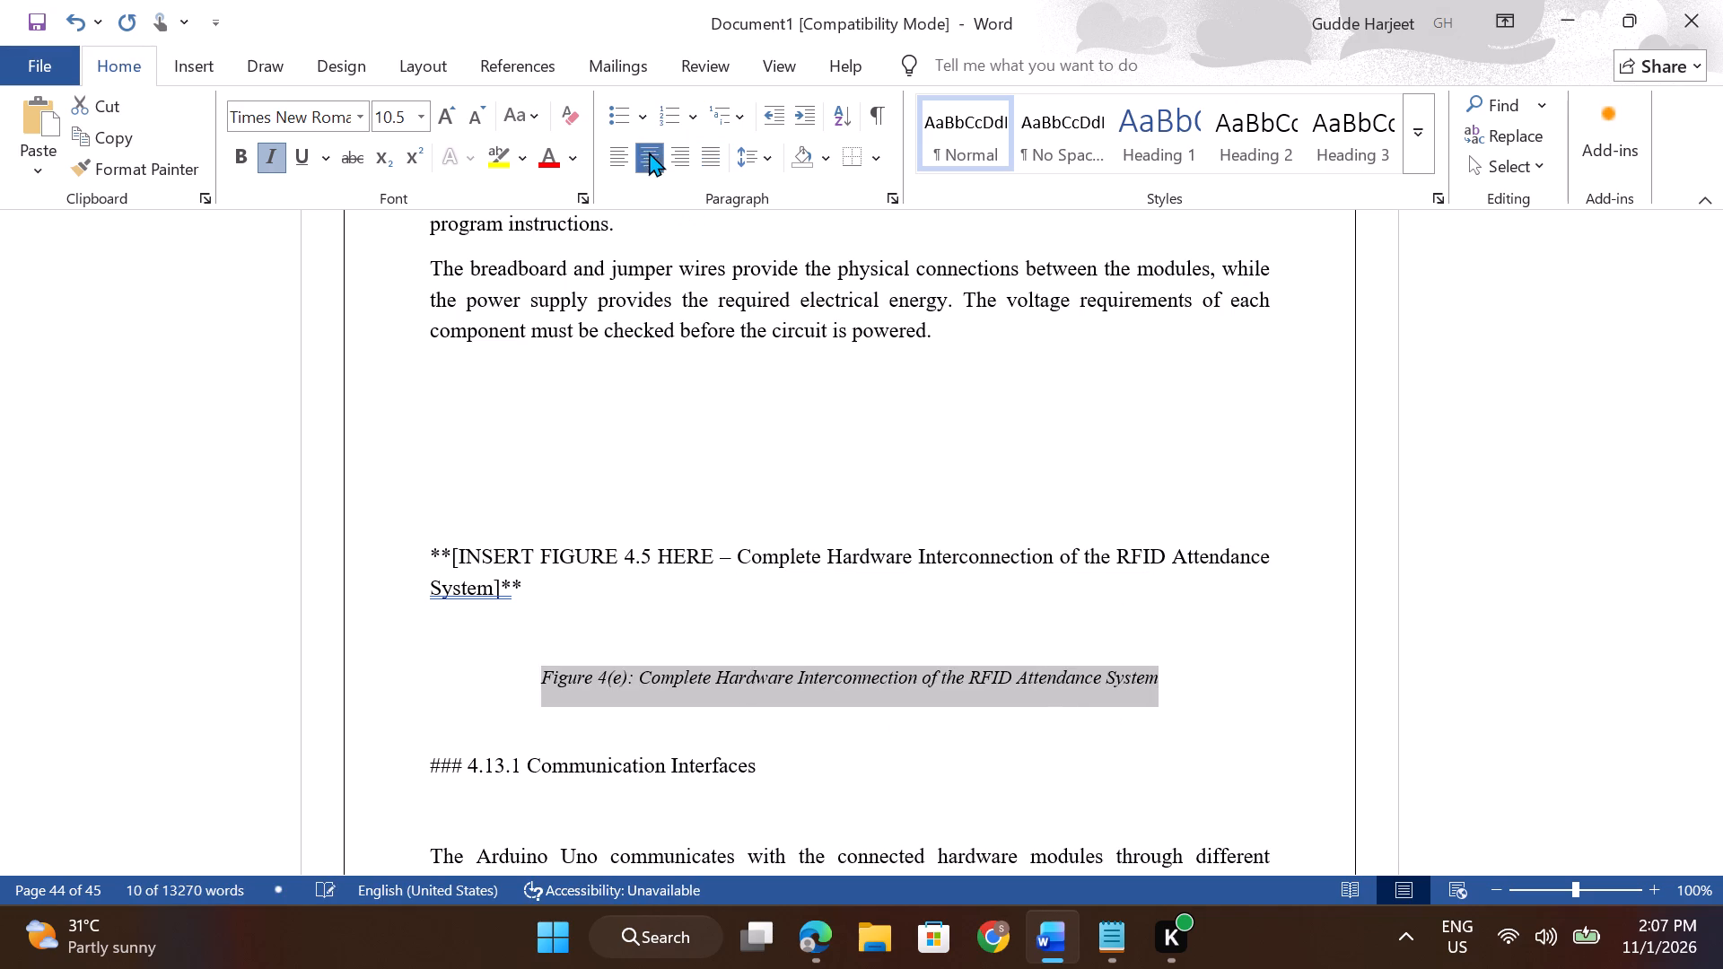
Delete the "[INSERT FIGURE 4.5 HERE" placeholder text with its asterisks and add an empty line above the Figure 4(e) caption.
drag(591, 594, 474, 581)
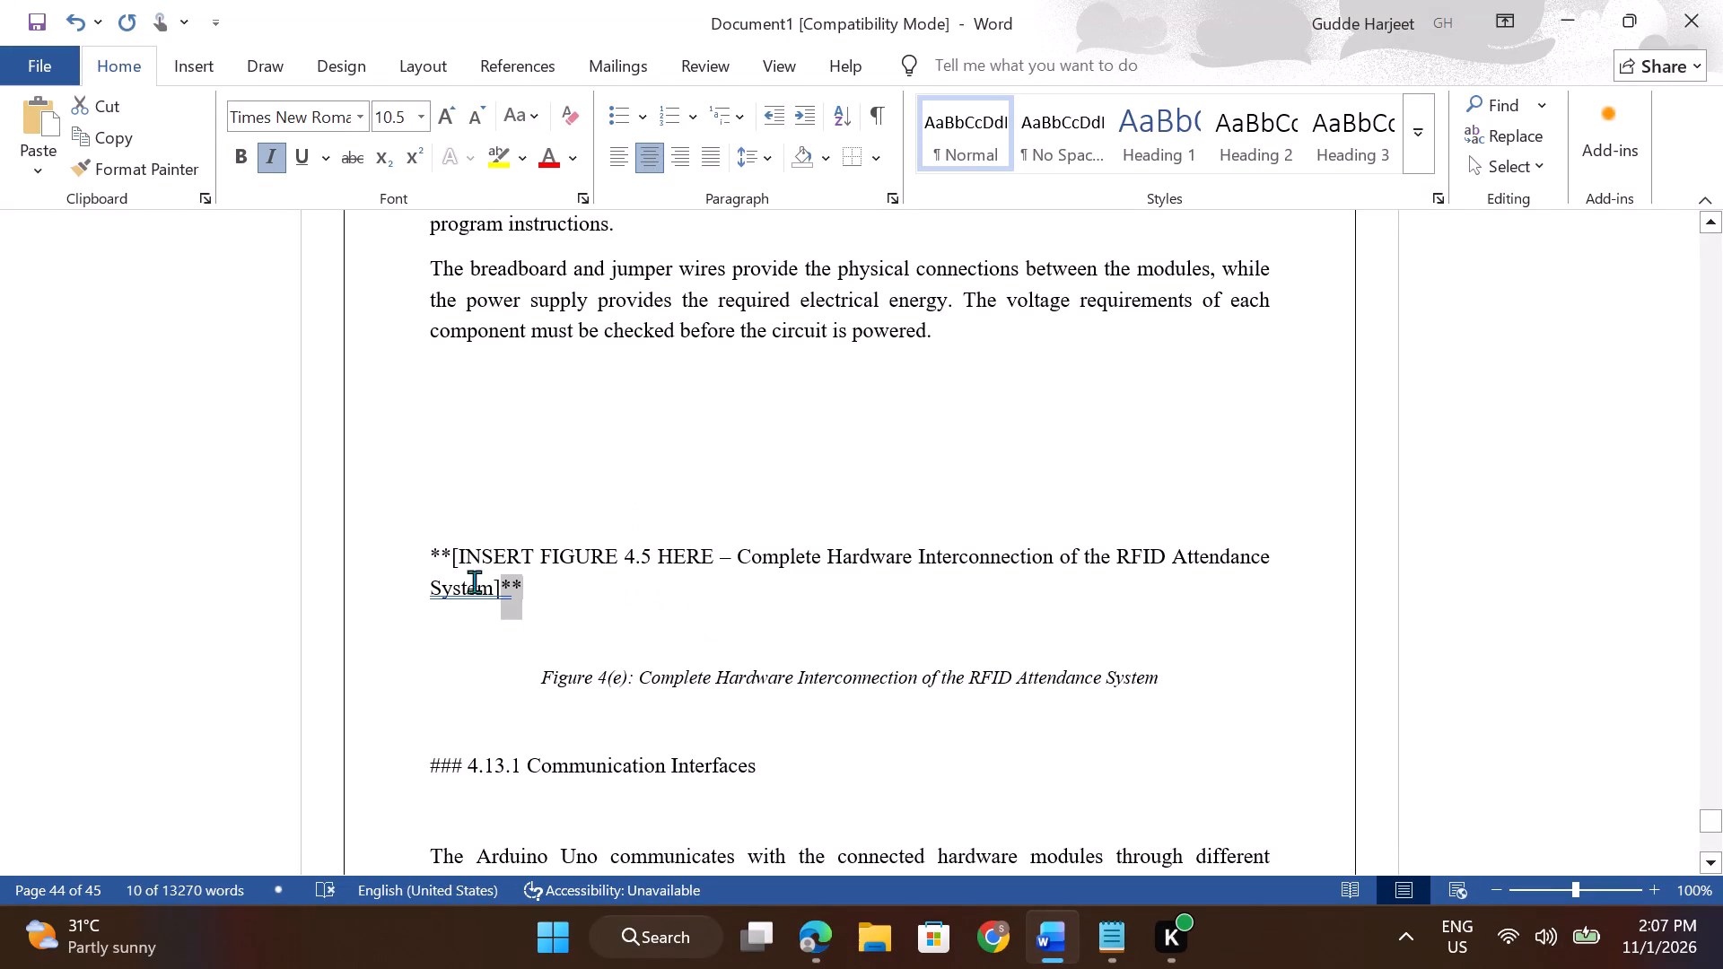
drag(474, 581, 421, 554)
key(BackSpace)
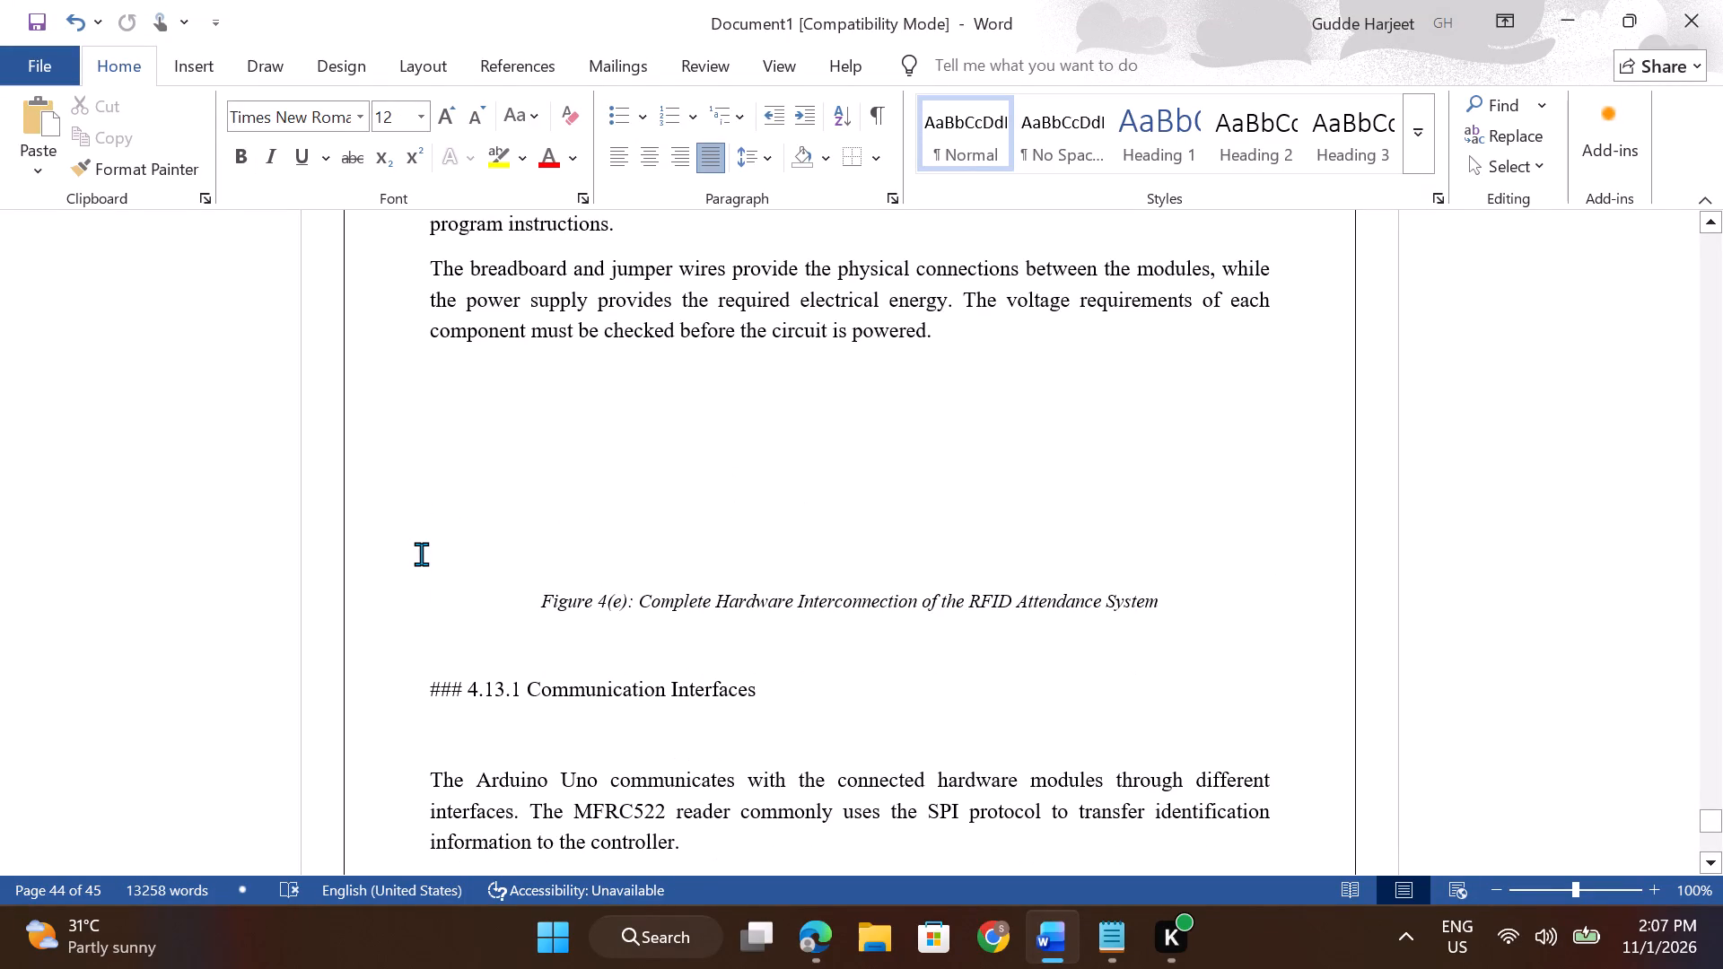
key(Return)
Check the progress of the hardware interconnection image in ChatGPT and return to Word.
key(alt+Tab)
scroll(861, 436, down, 10)
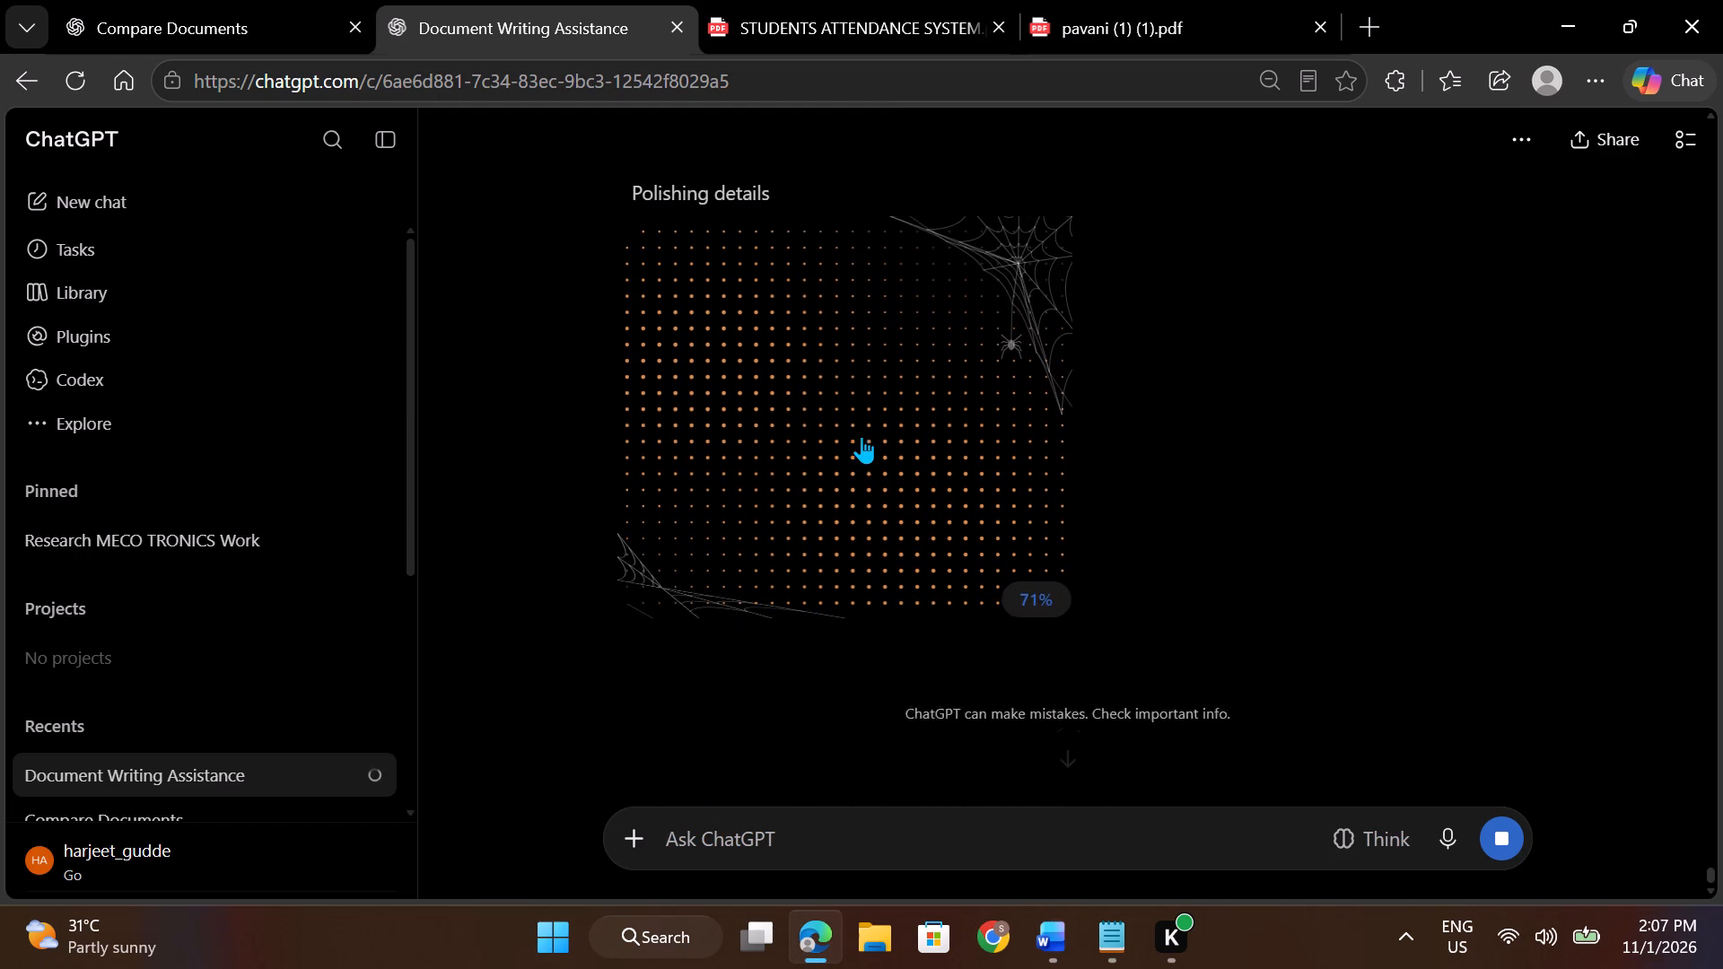
key(alt+Tab)
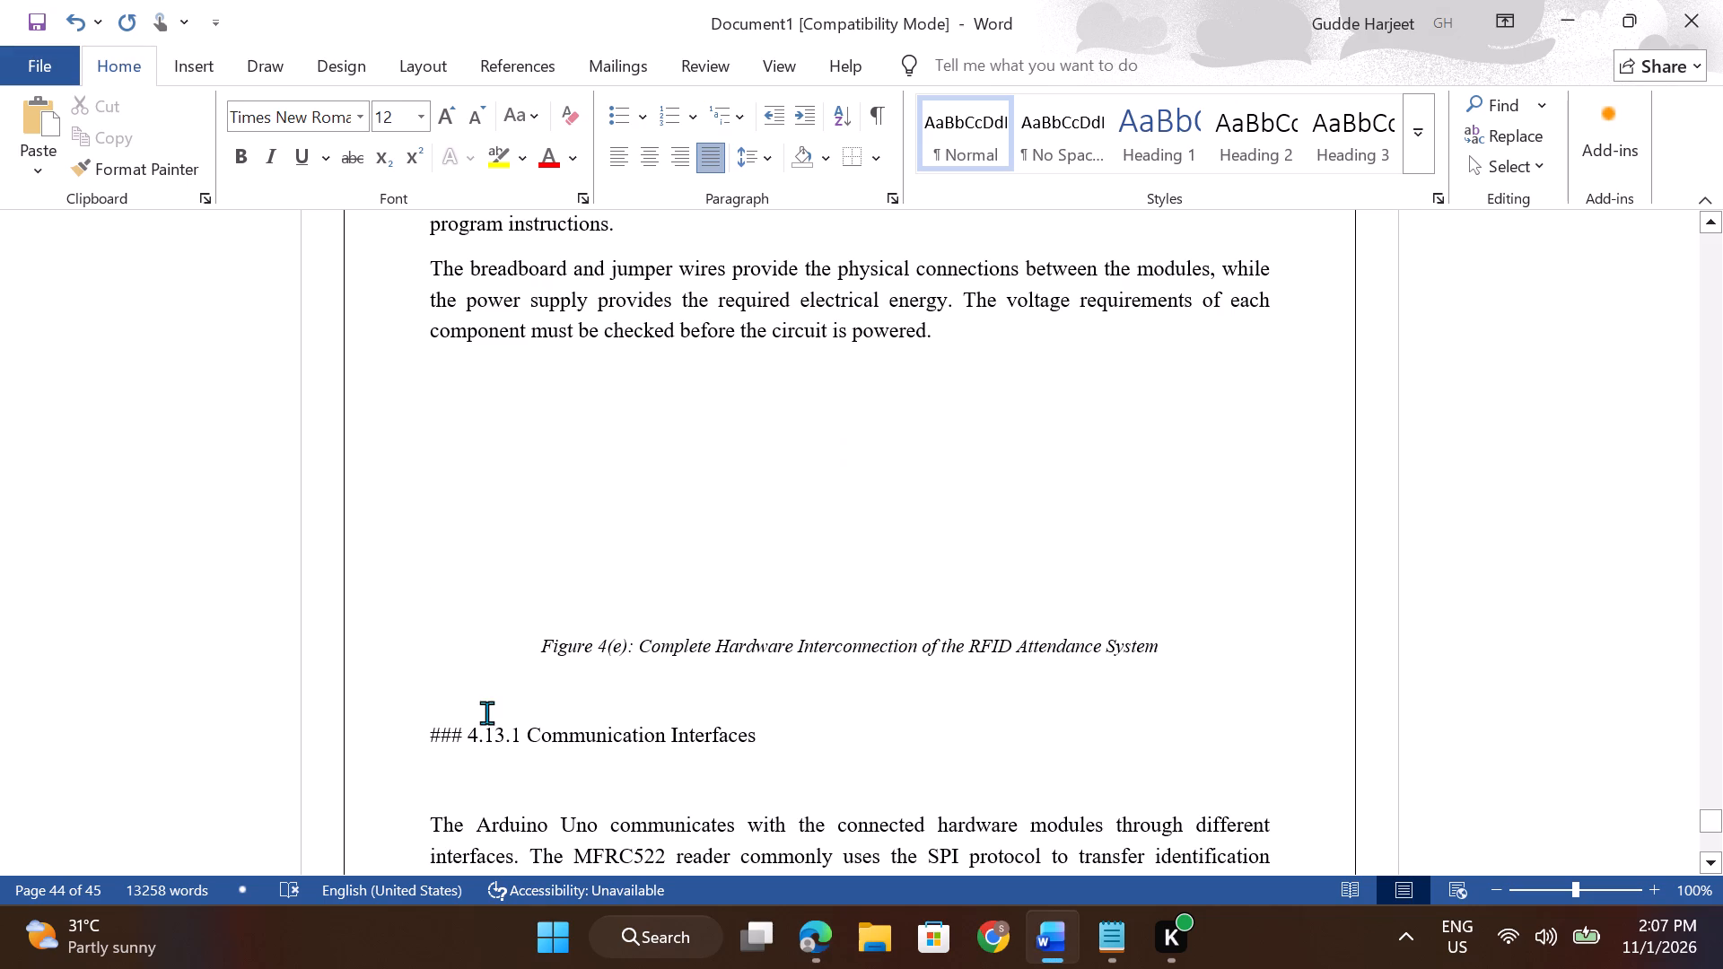
Remove the "###" prefix from the subheading "4.13.1 Communication Interfaces" and make it bold.
click(468, 738)
key(BackSpace)
key(BackSpace)
key(BackSpace)
key(BackSpace)
scroll(468, 738, up, 3)
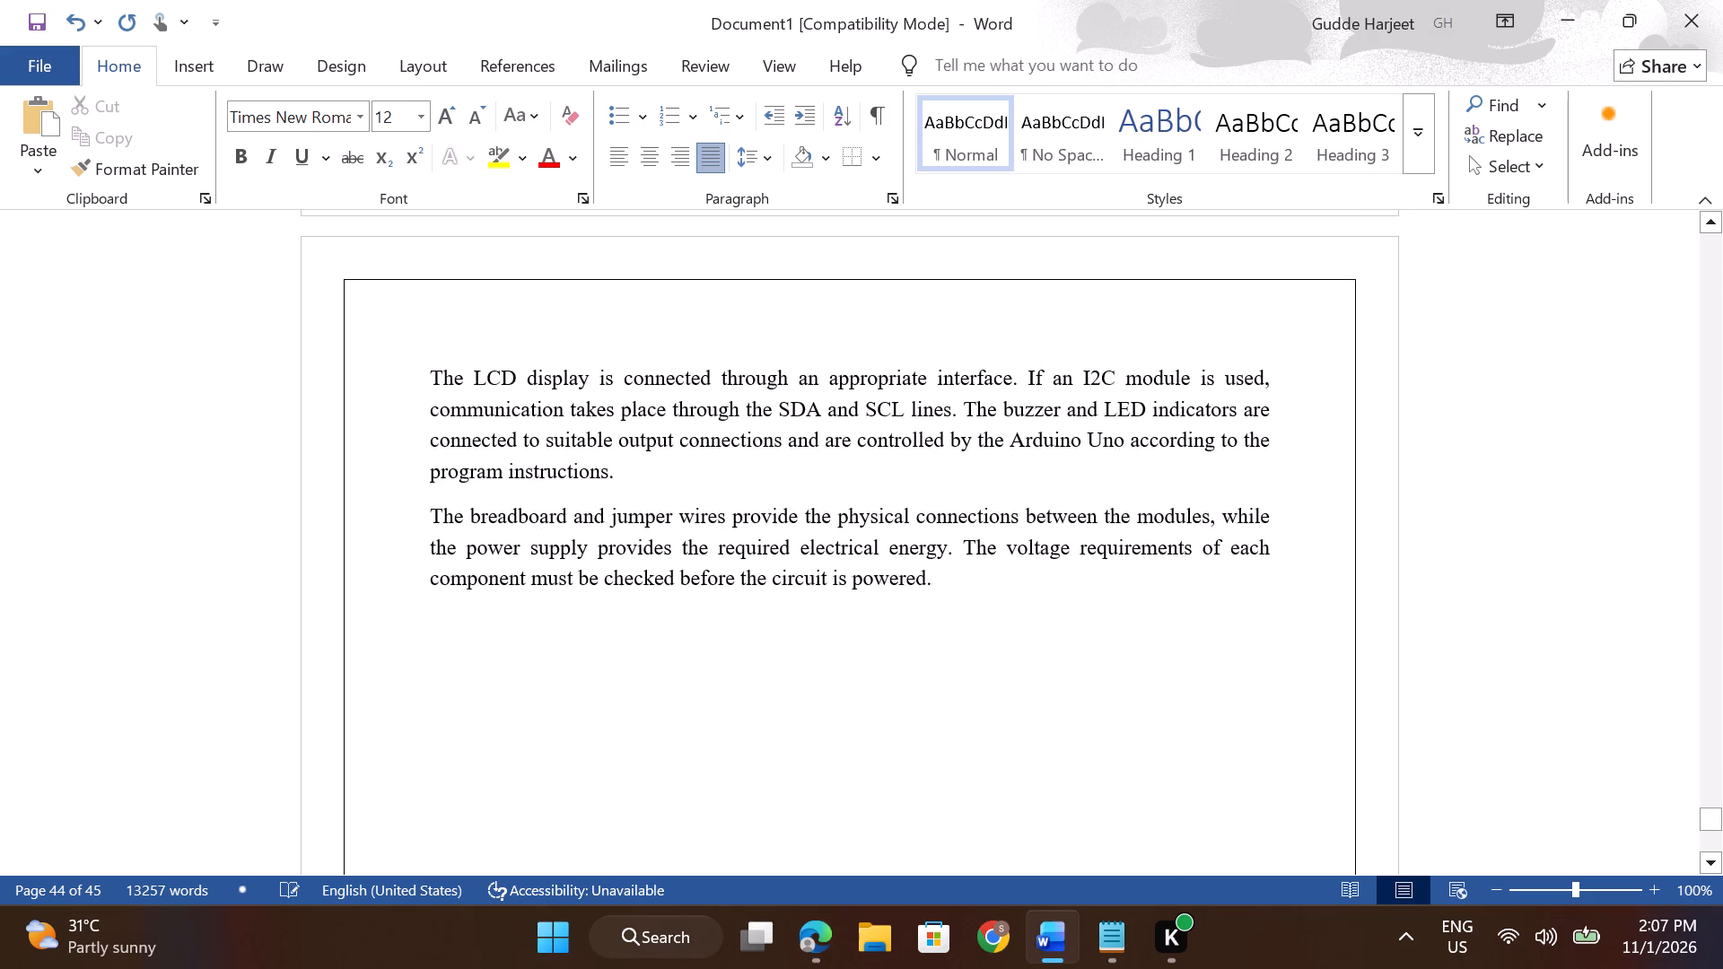
scroll(468, 738, up, 3)
scroll(468, 738, down, 7)
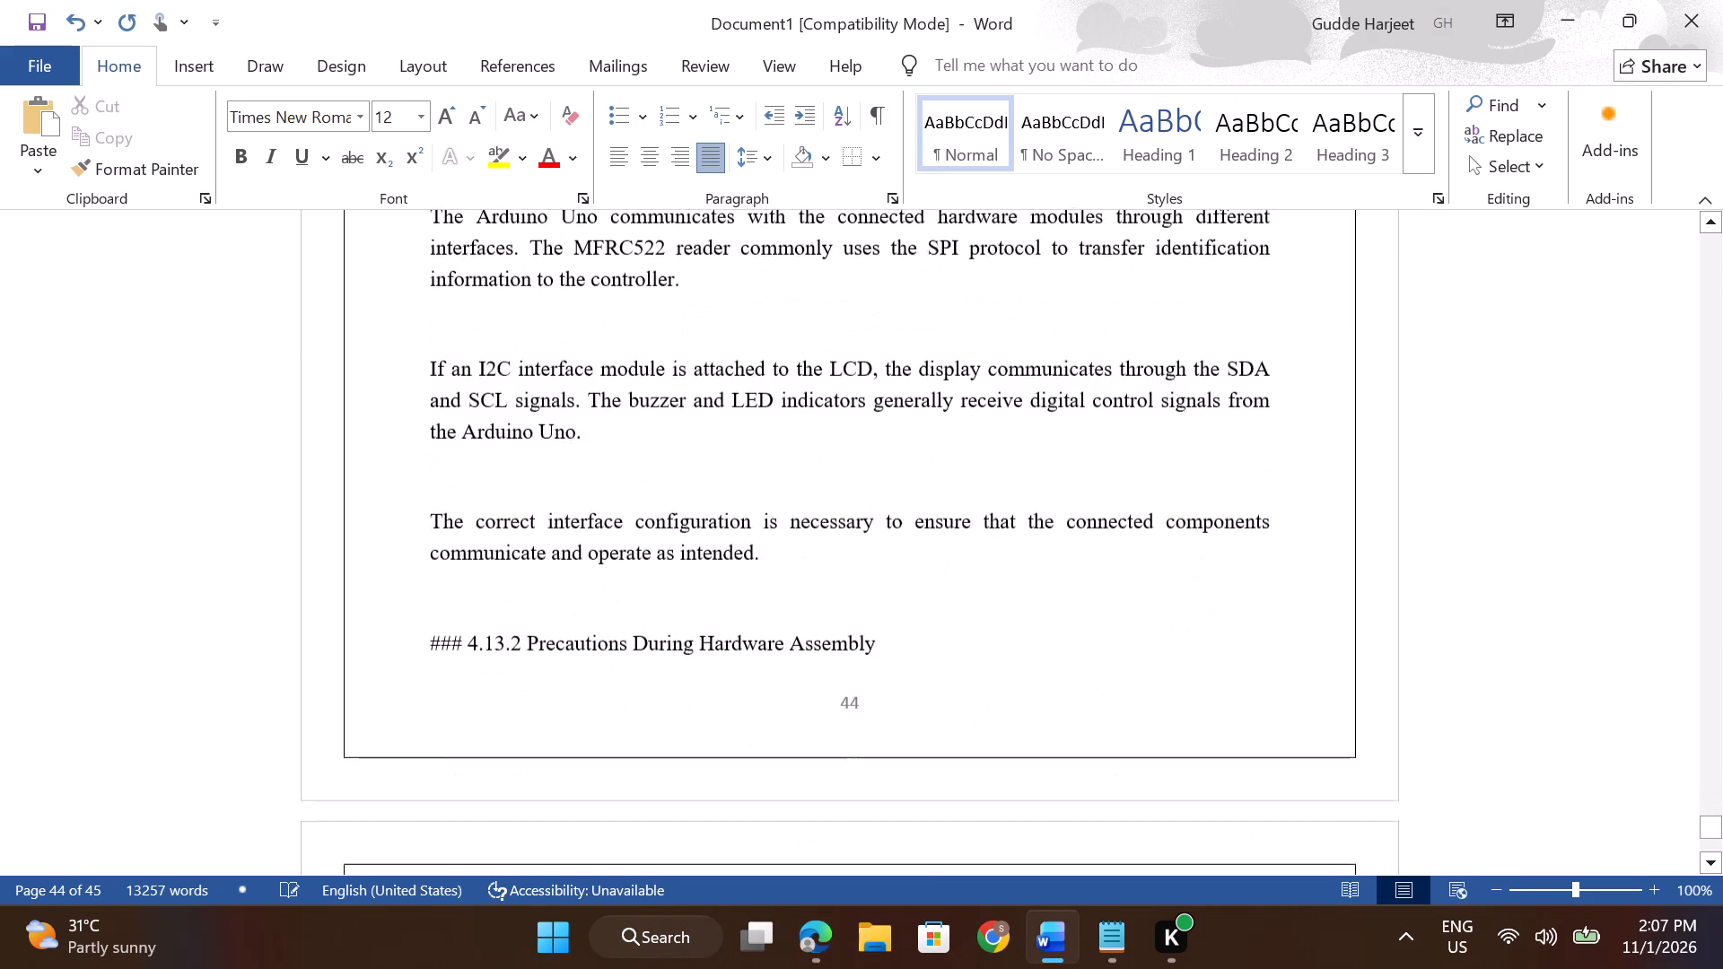
scroll(468, 738, down, 1)
ctrl+click(543, 445)
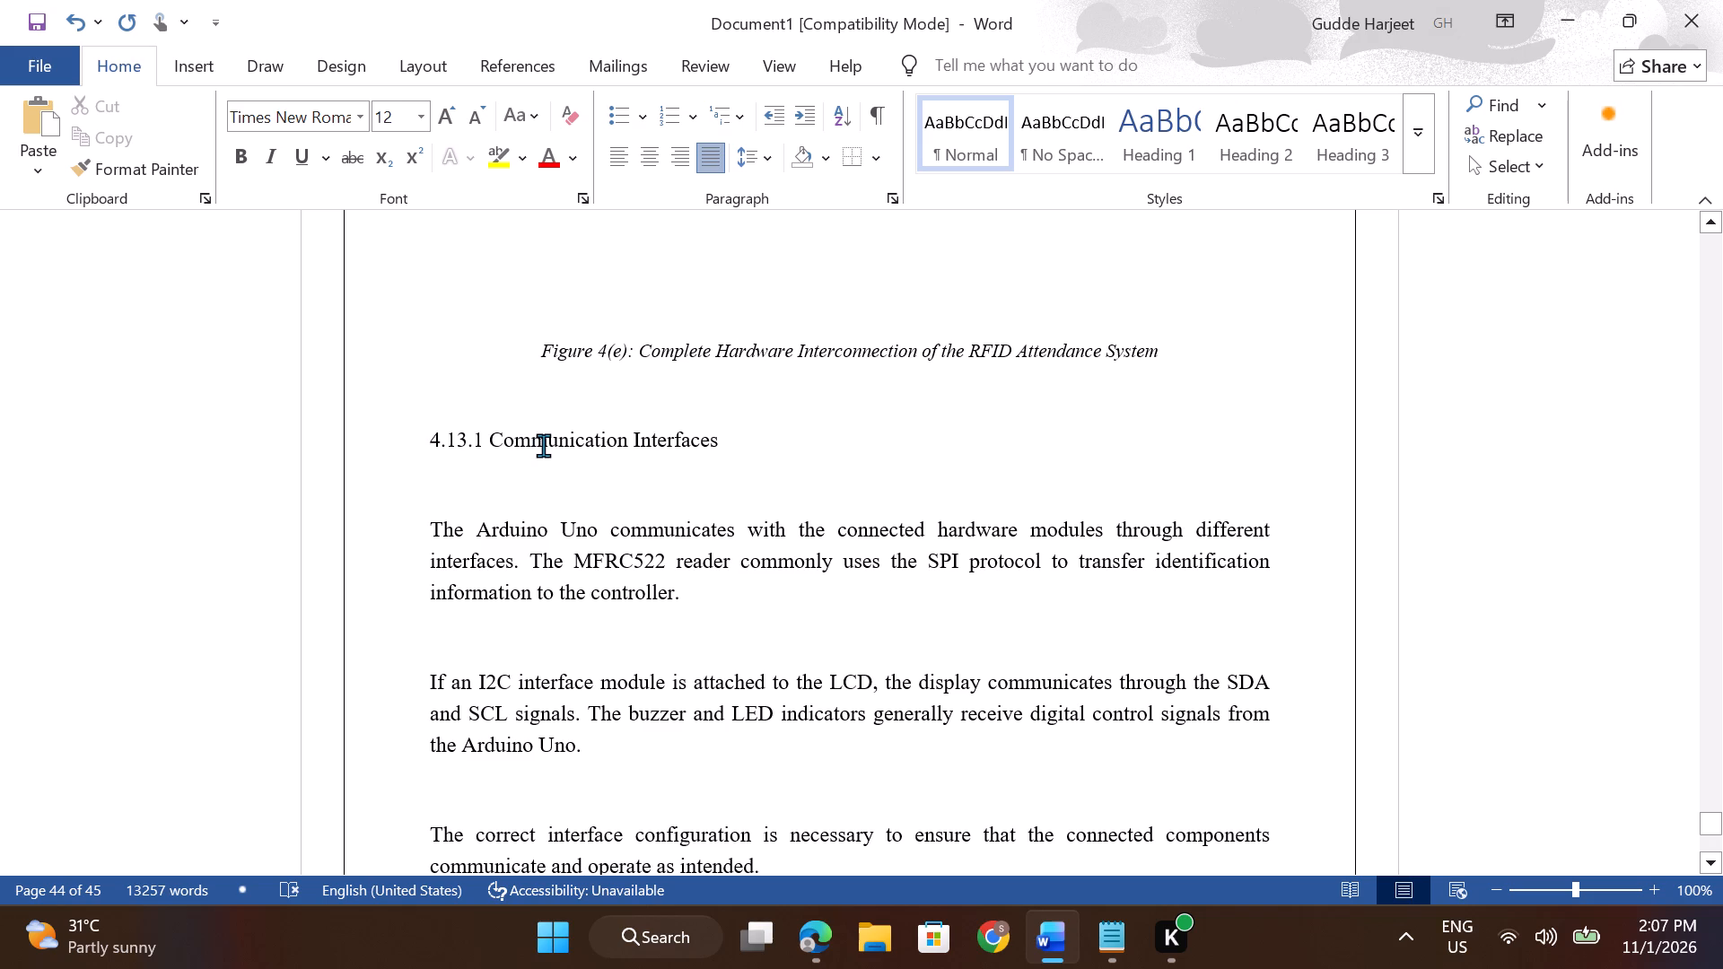
click(557, 402)
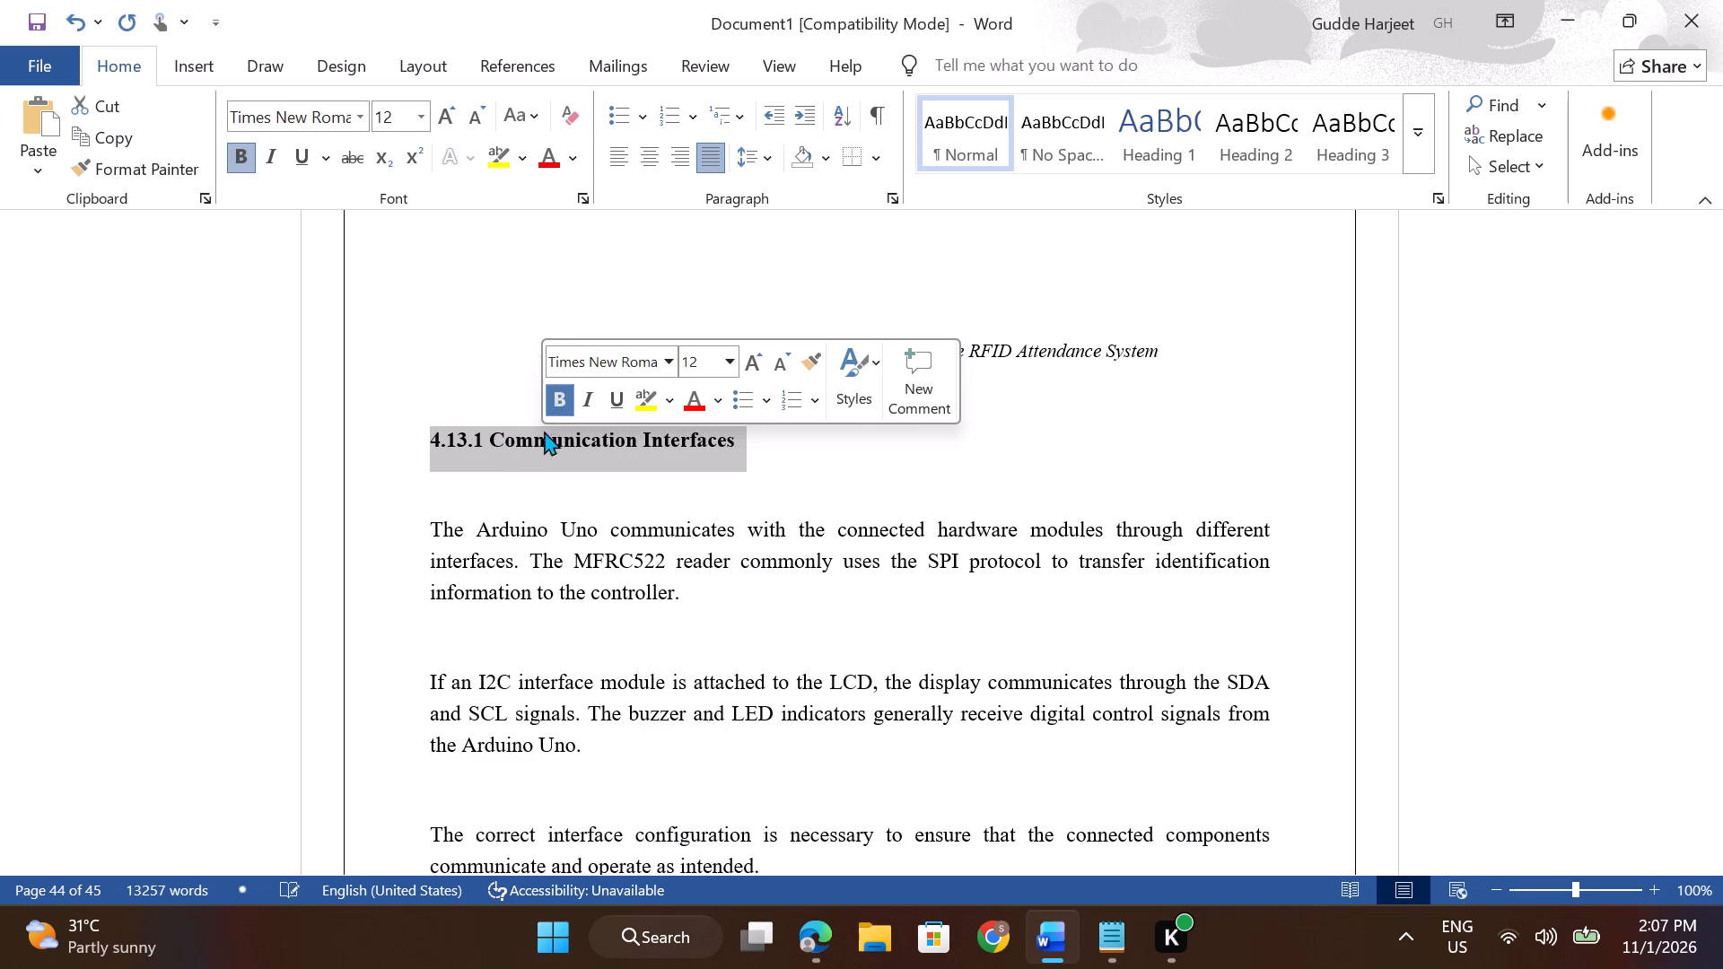
Delete the empty lines below the 4.13.1 subheading and between section 4.13.1's paragraphs.
click(508, 489)
key(BackSpace)
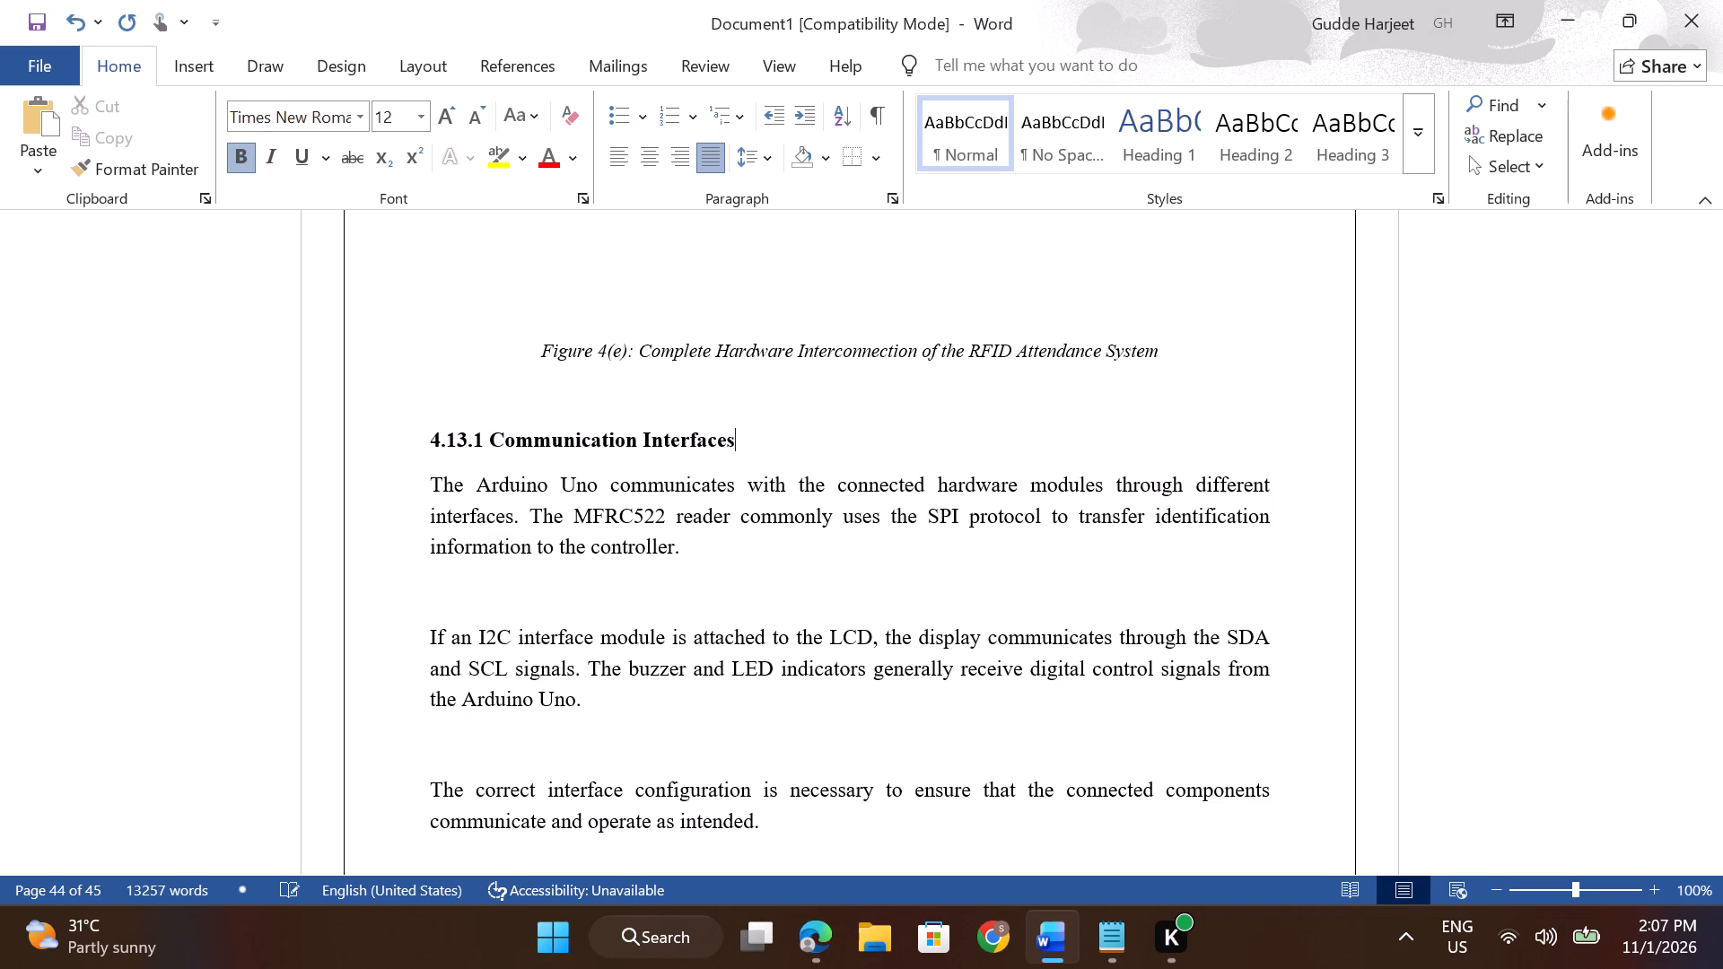
click(479, 592)
key(BackSpace)
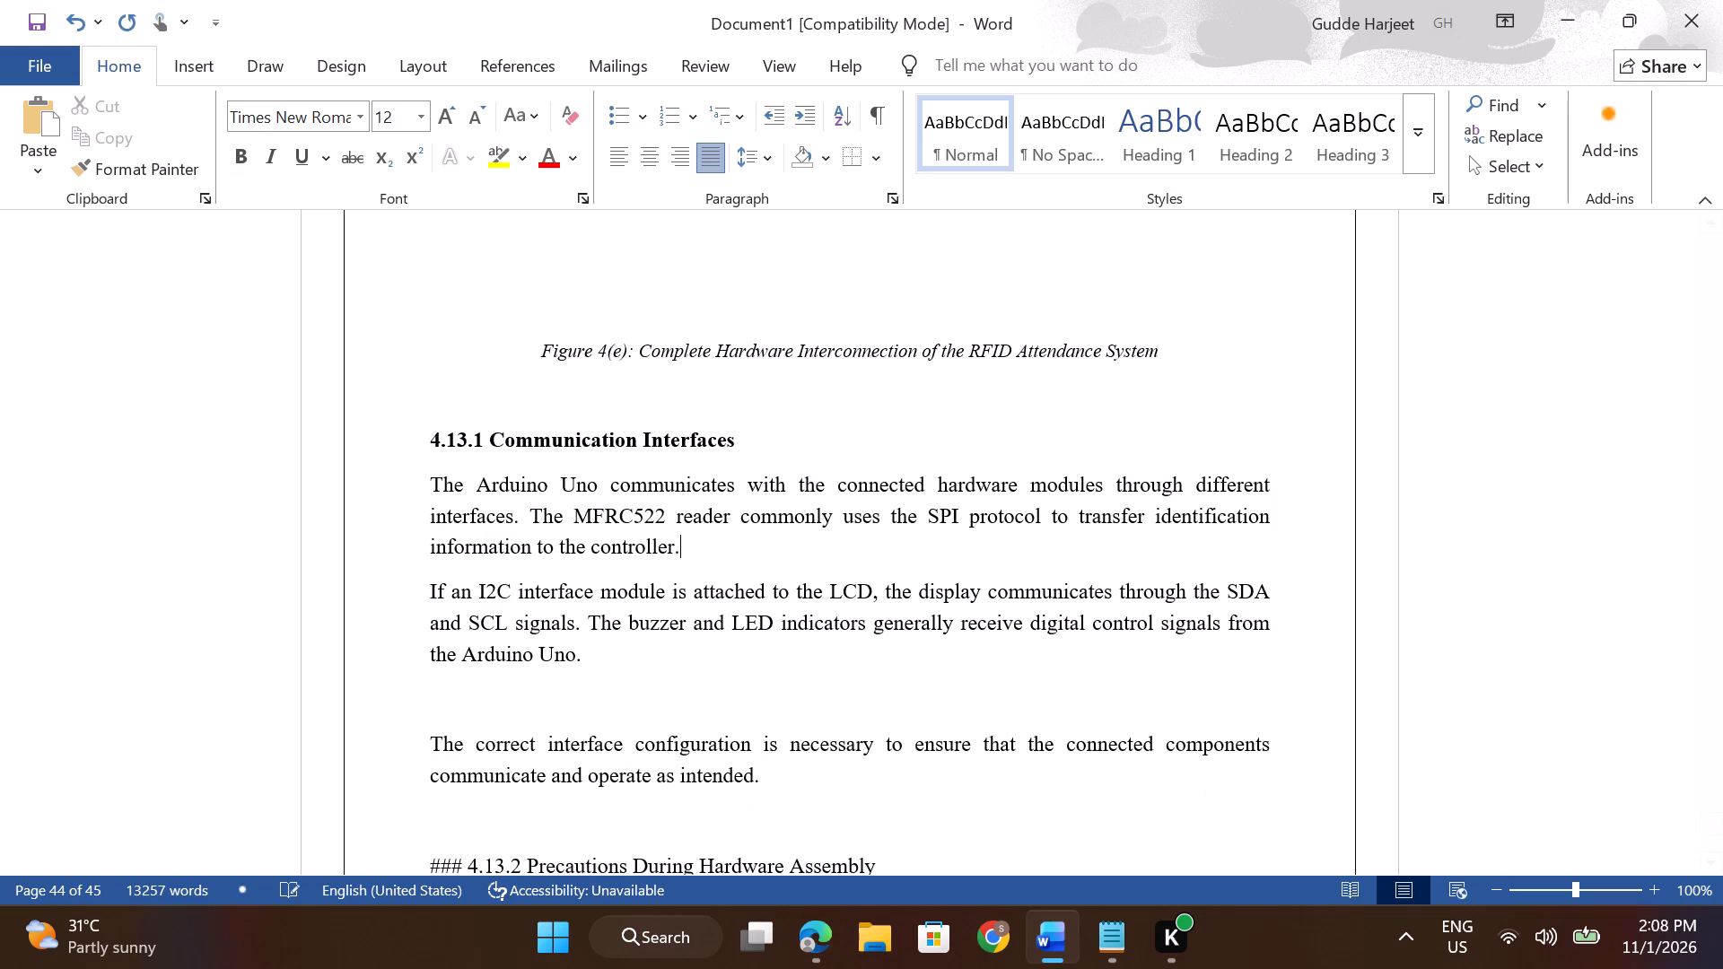
click(464, 694)
key(BackSpace)
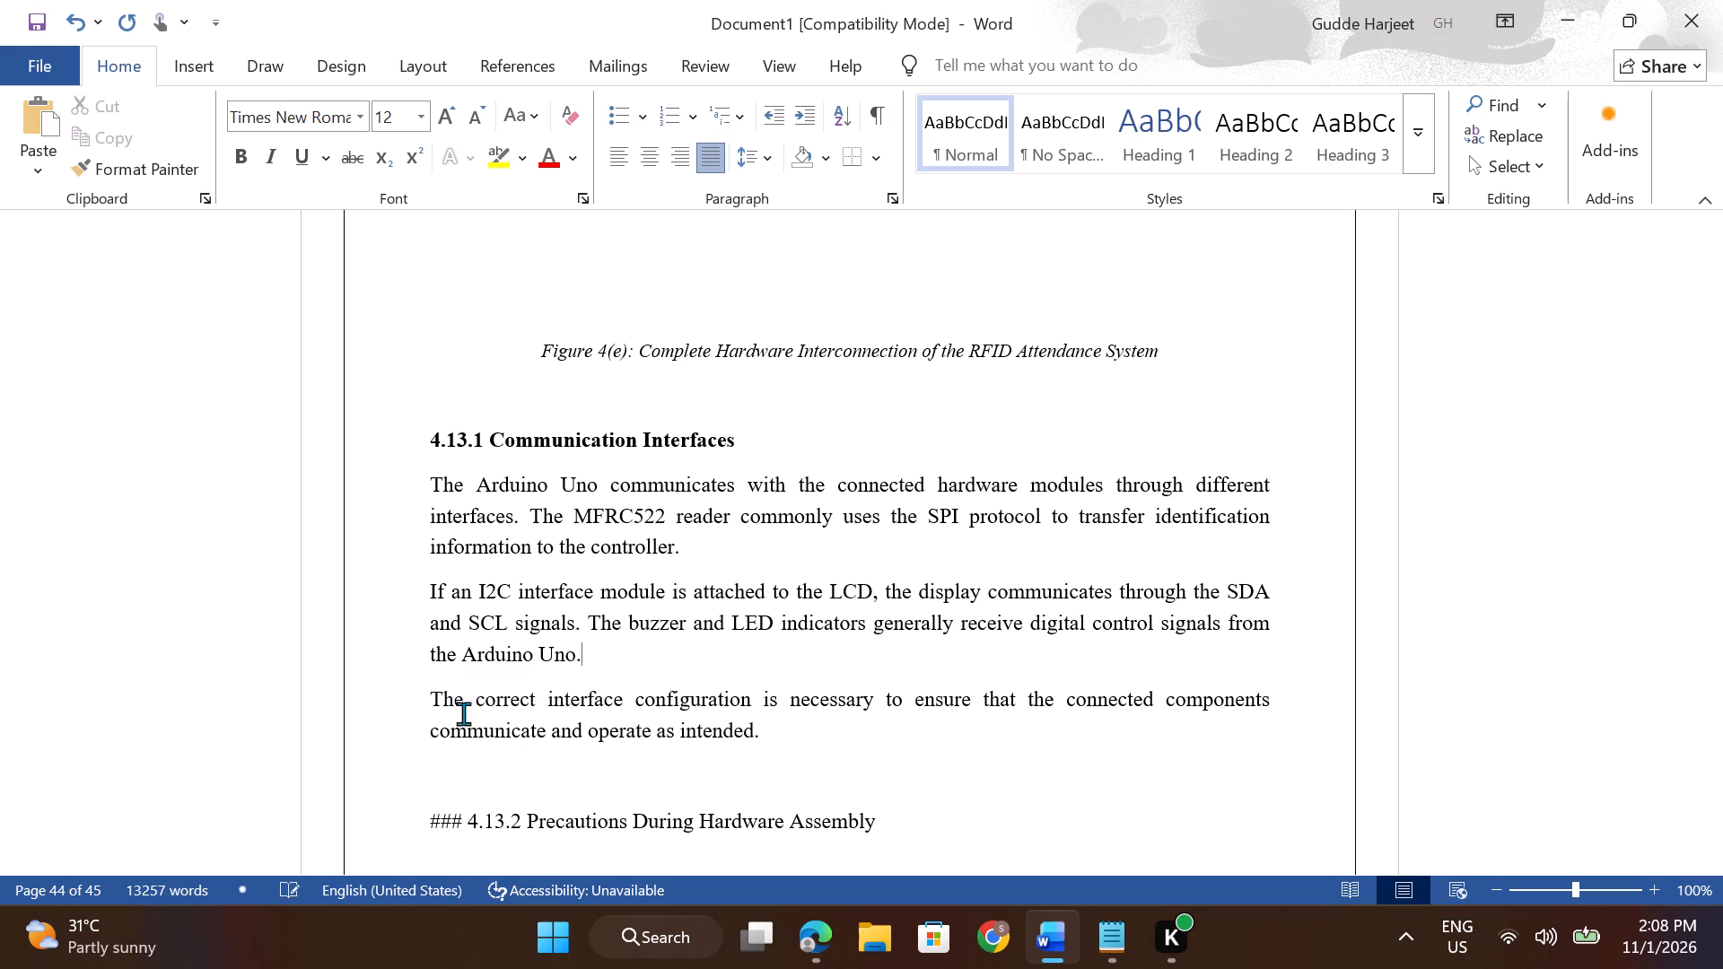
Remove the "###" prefix and the empty line before the subheading "4.13.2 Precautions During Hardware Assembly" and make it bold.
click(467, 817)
key(BackSpace)
key(BackSpace)
key(BackSpace)
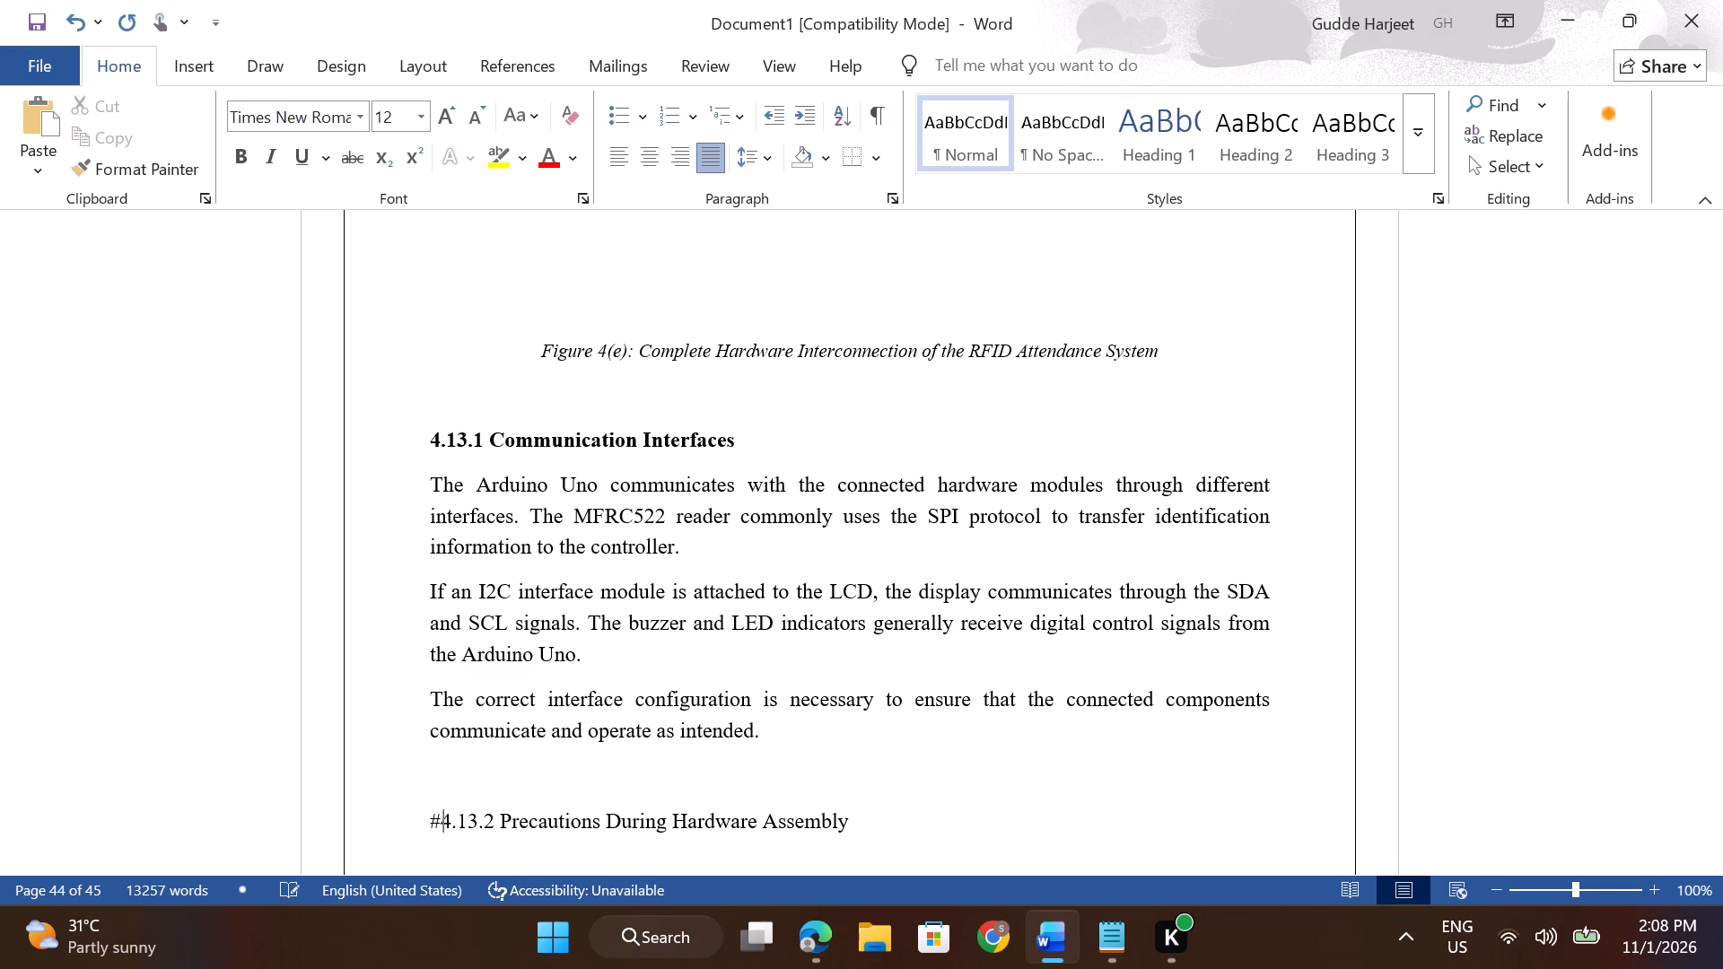
key(BackSpace)
key(BackSpace)
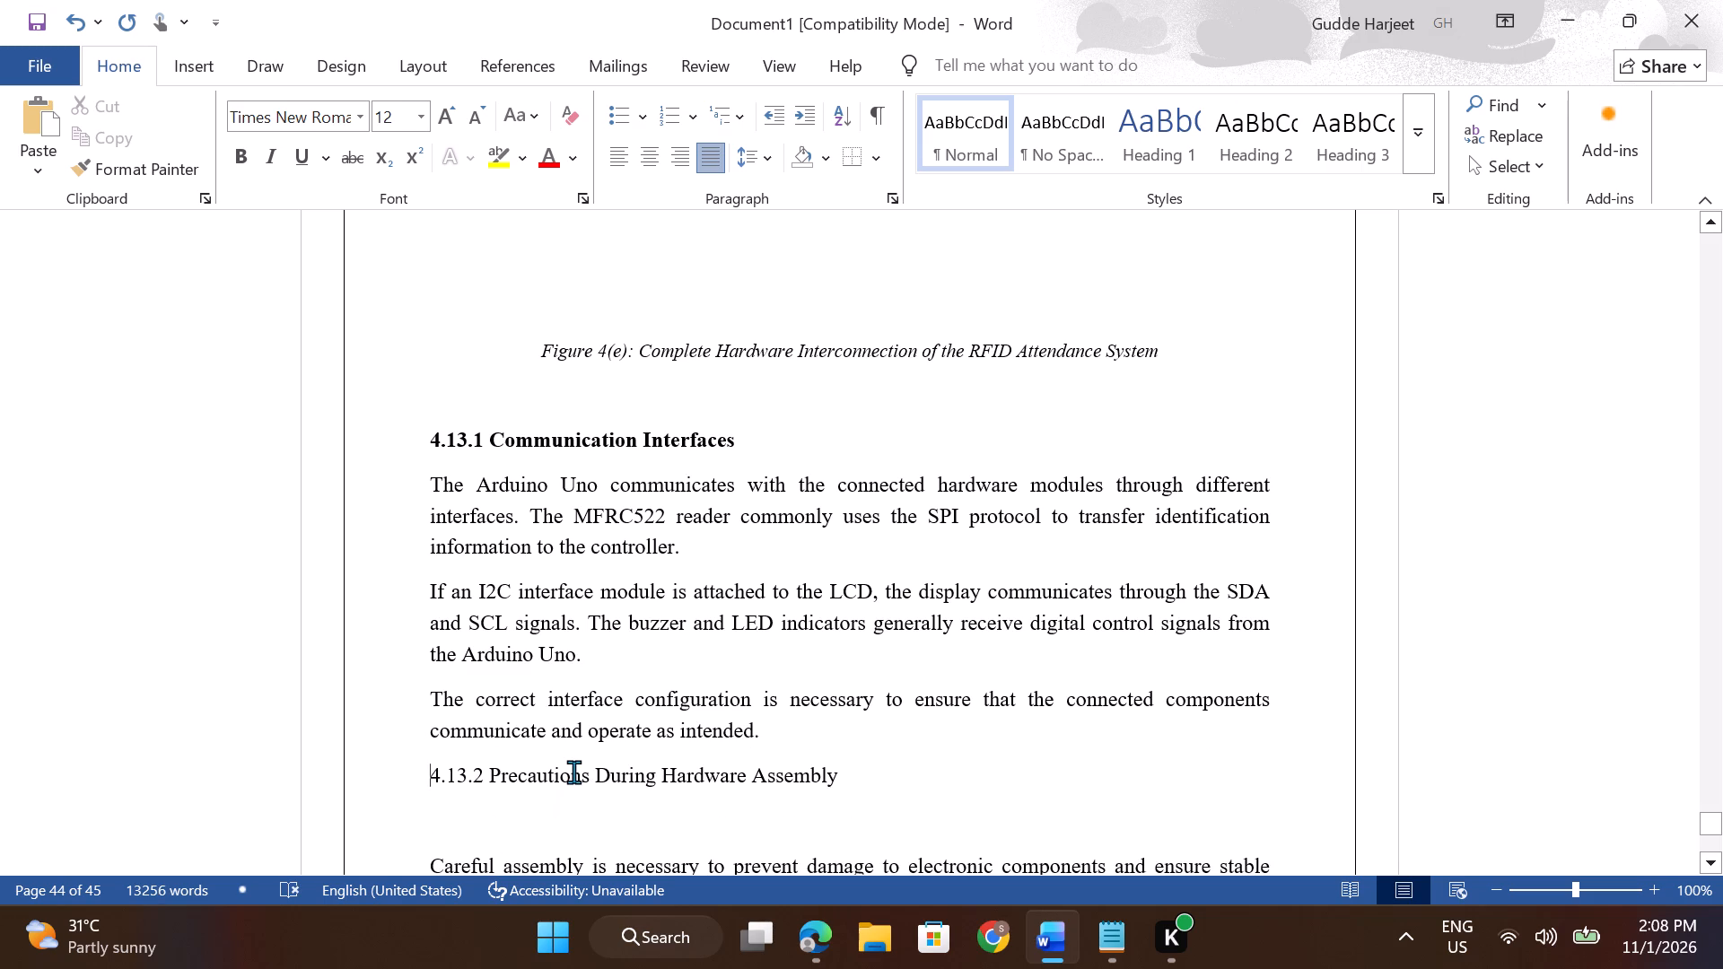
ctrl+click(573, 772)
ctrl+click(573, 772)
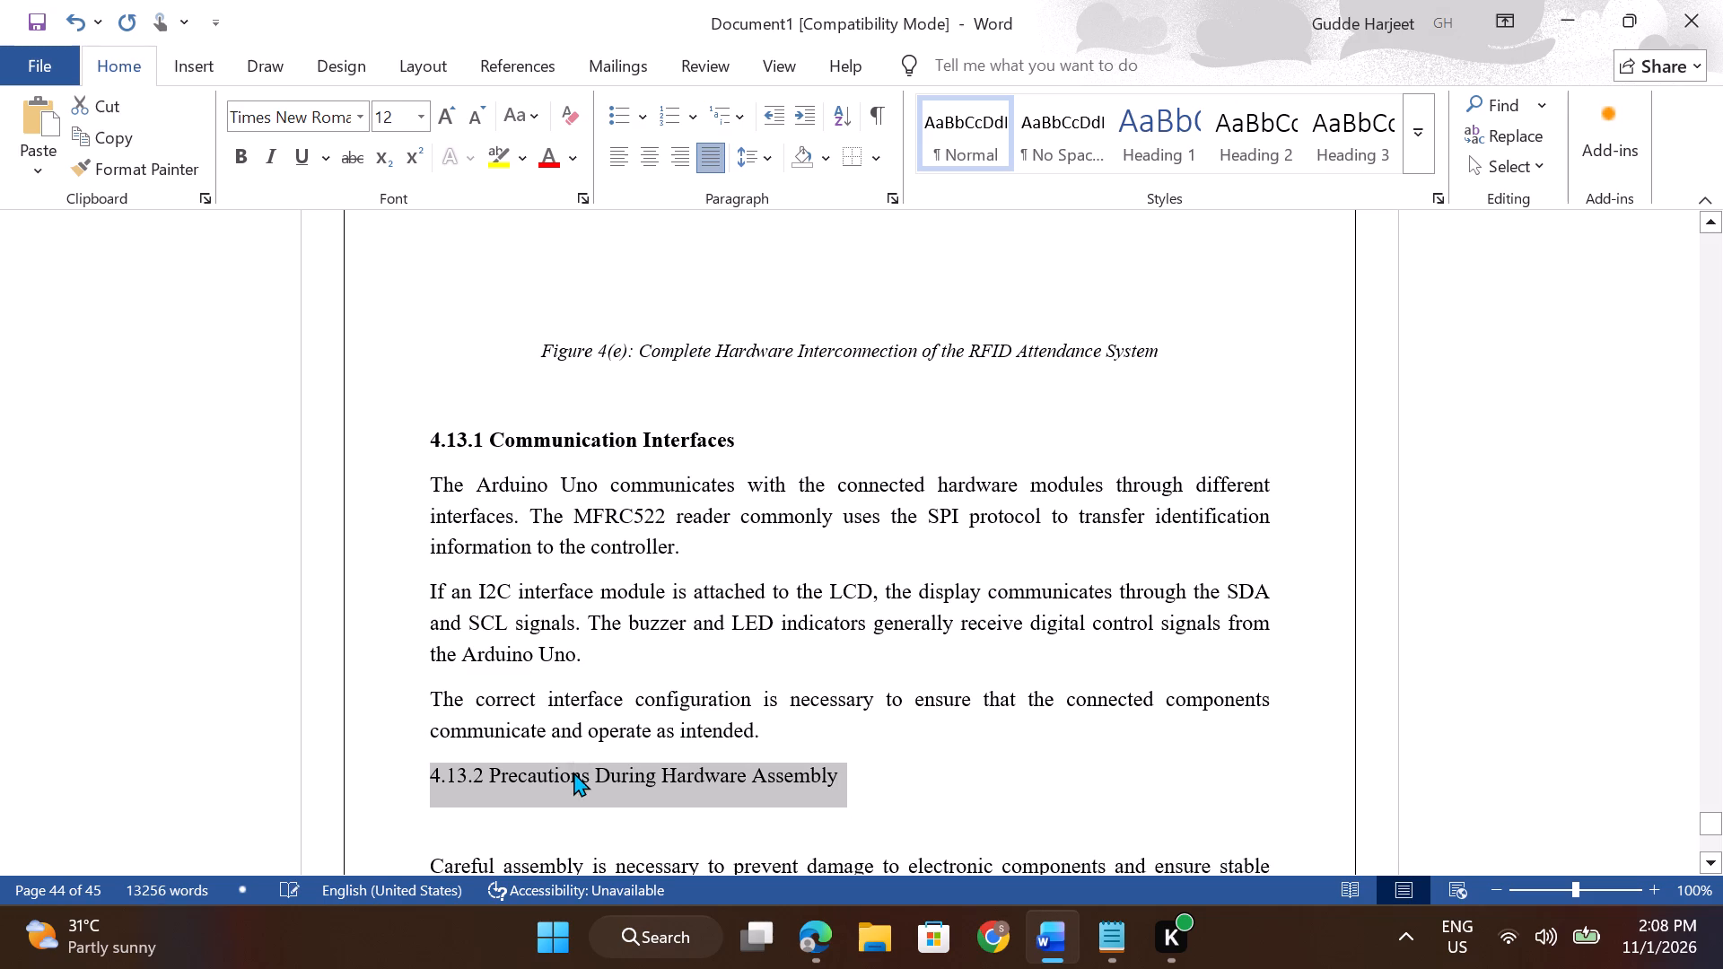
click(585, 737)
Delete the empty lines below the 4.13.2 subheading and above the paragraph starting "After assembling the circuit".
scroll(585, 737, down, 3)
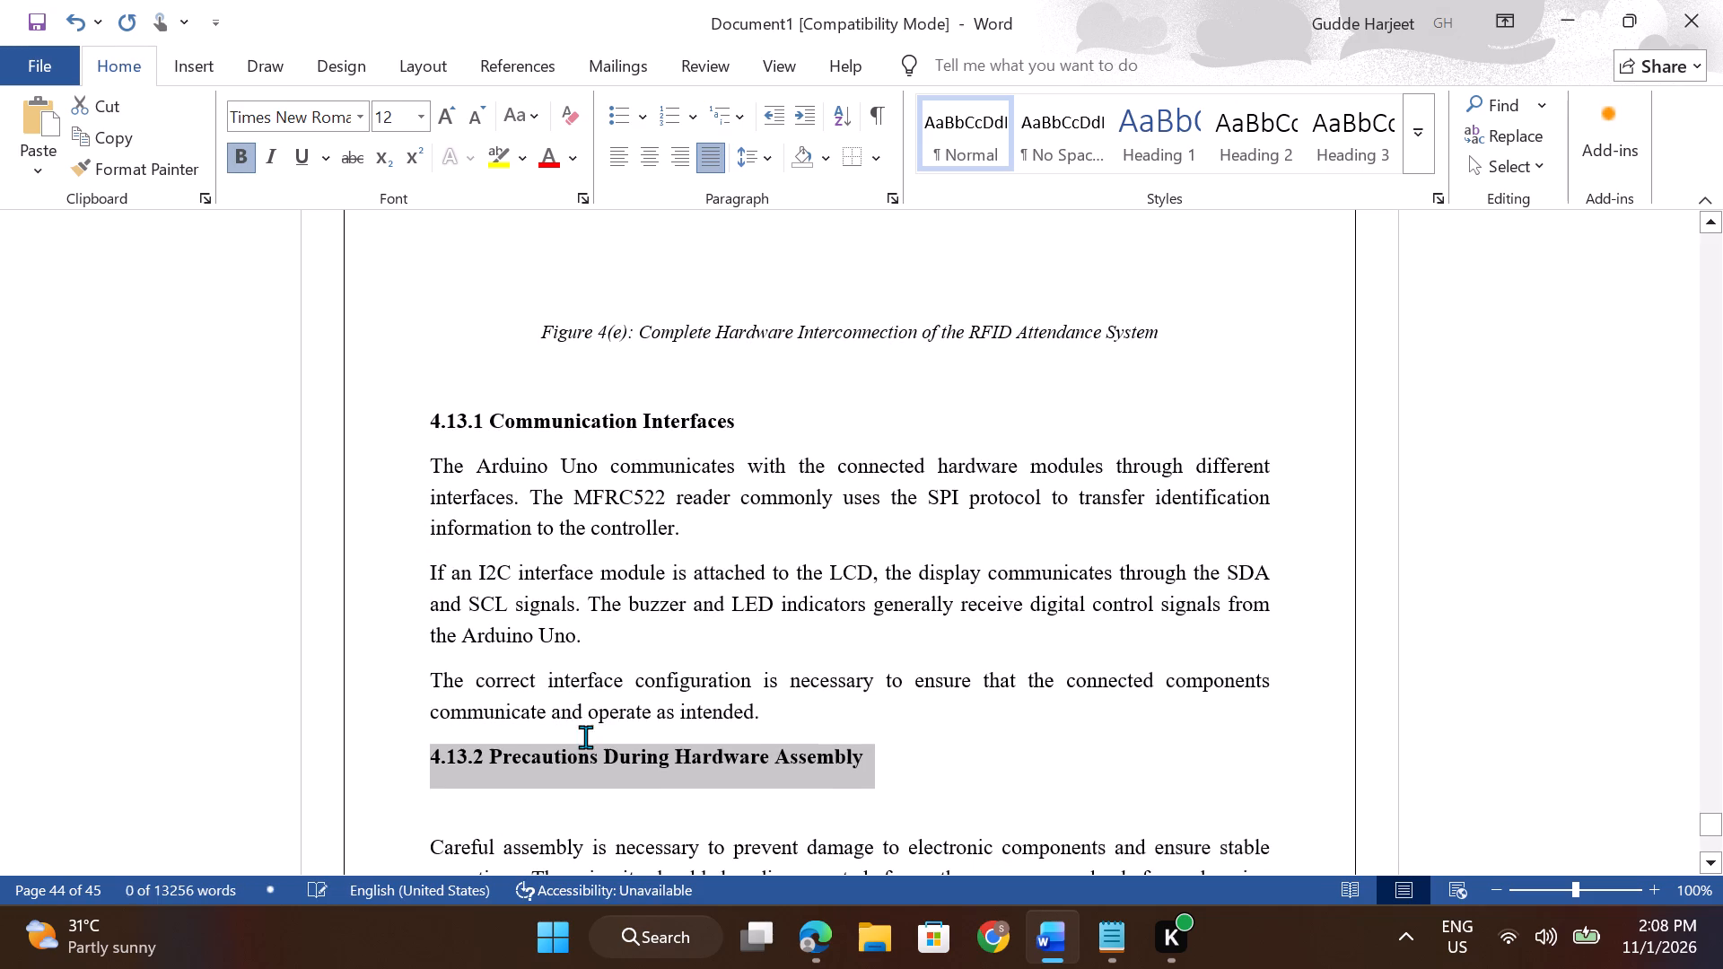
scroll(524, 724, down, 2)
click(494, 409)
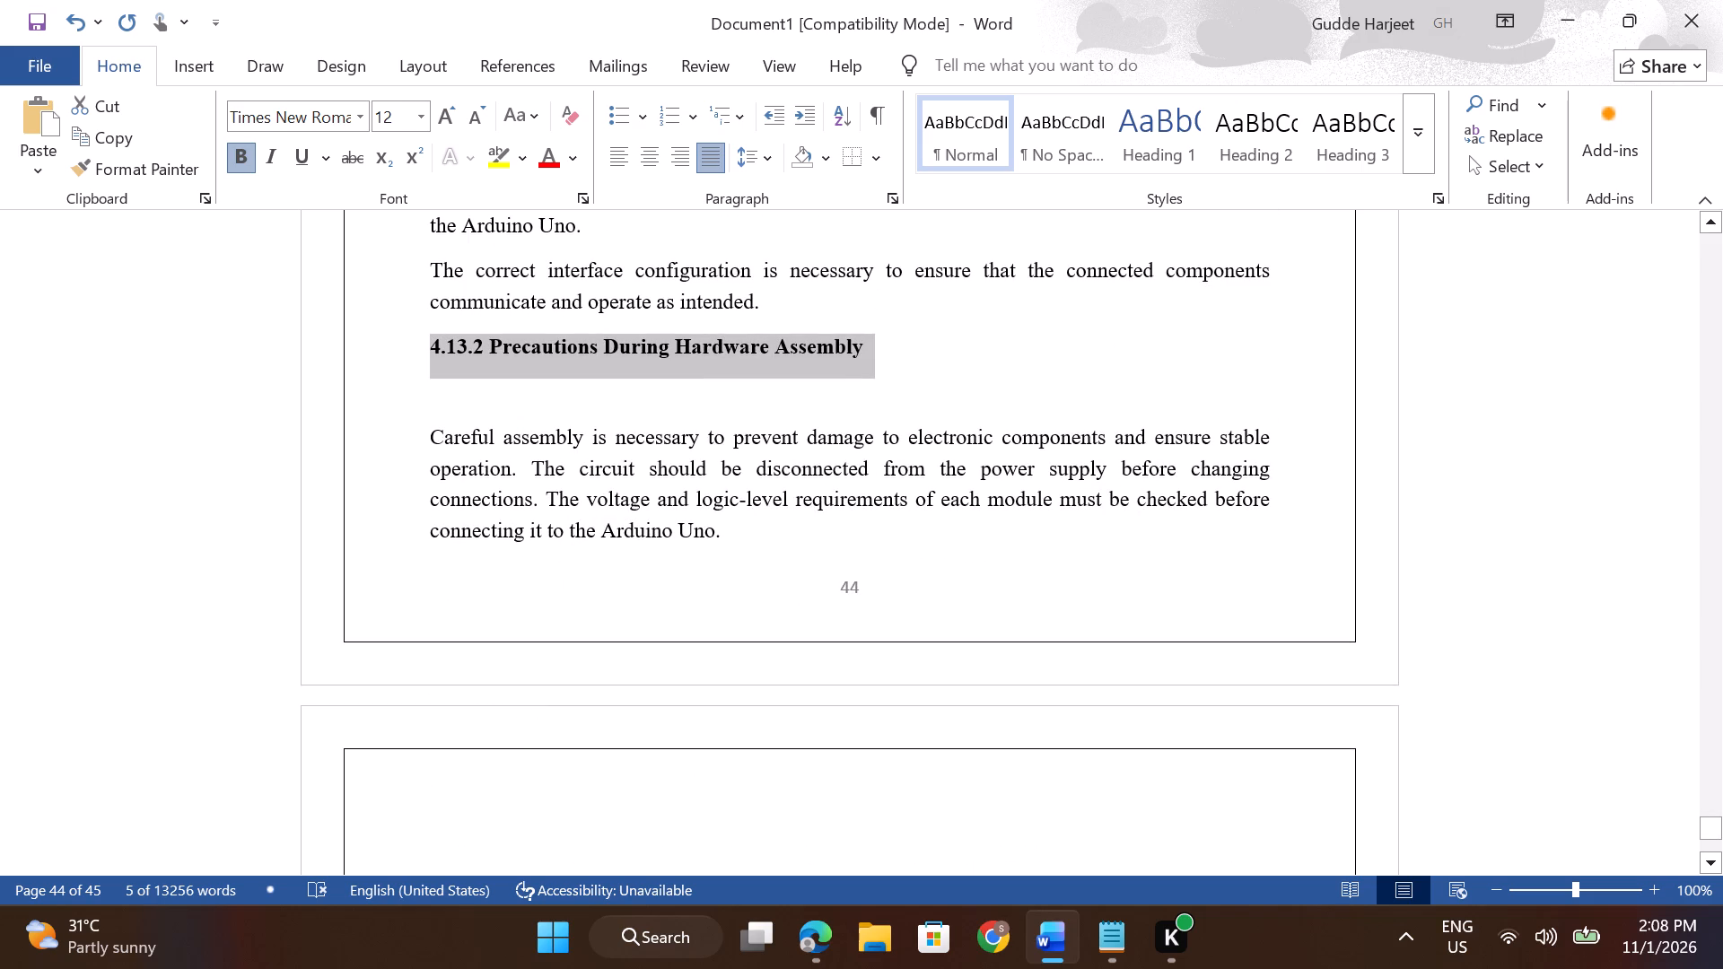
key(BackSpace)
scroll(494, 409, down, 3)
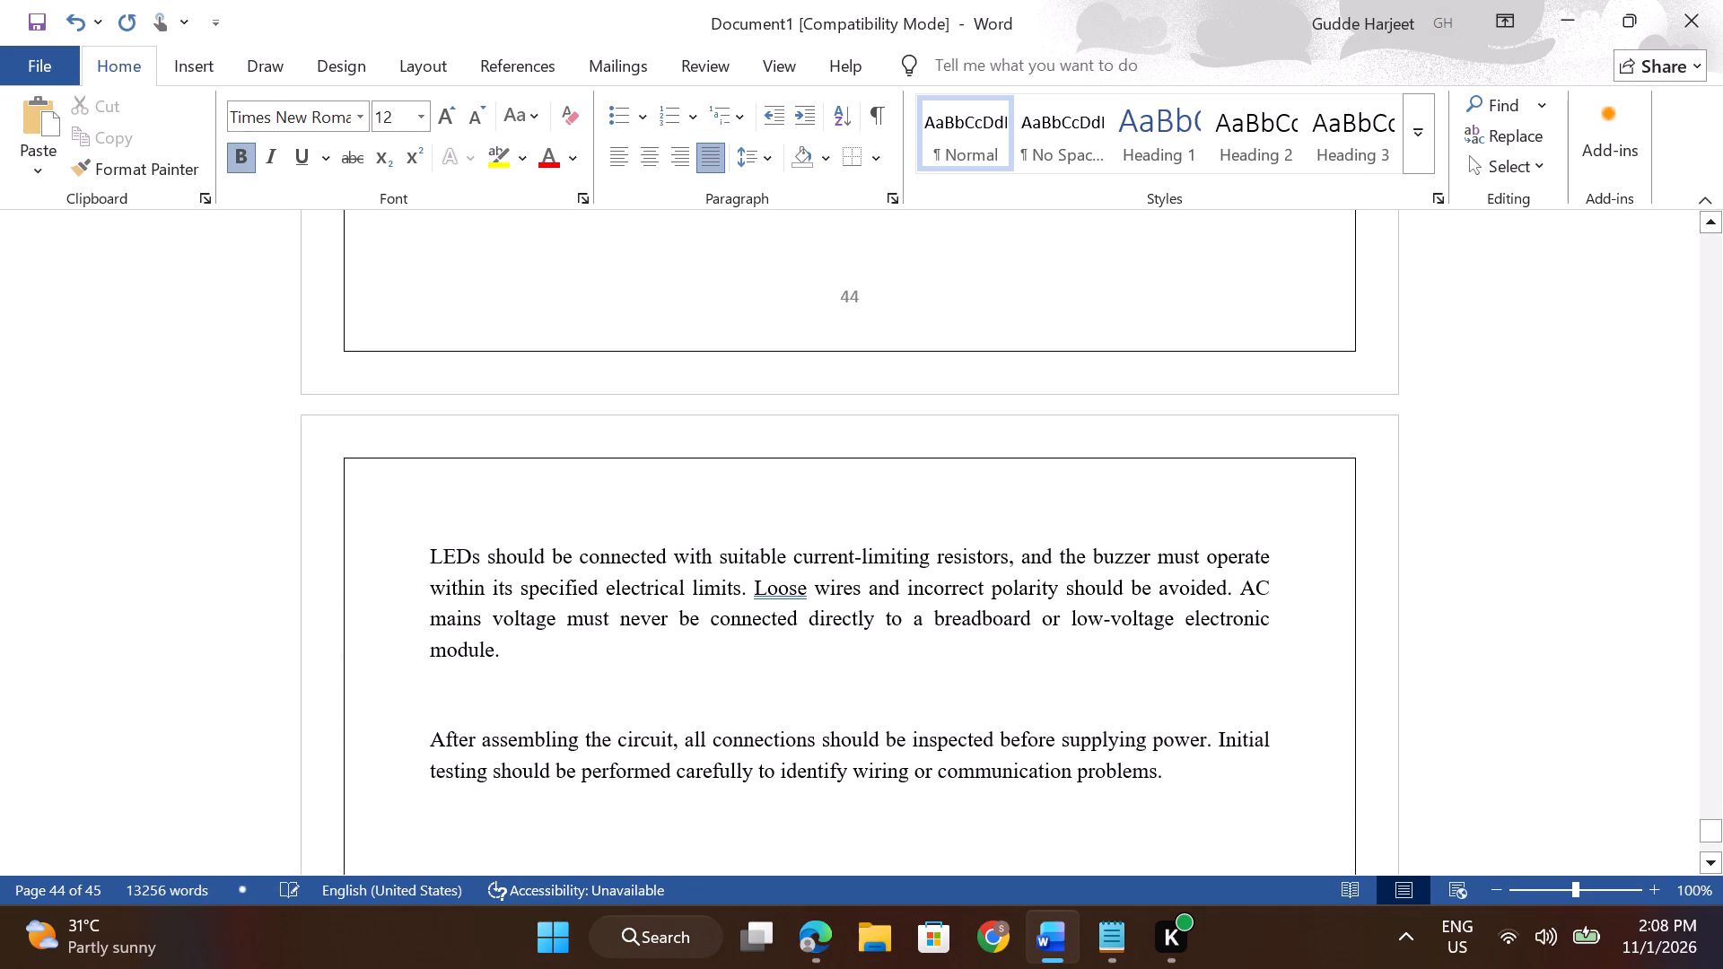
click(466, 696)
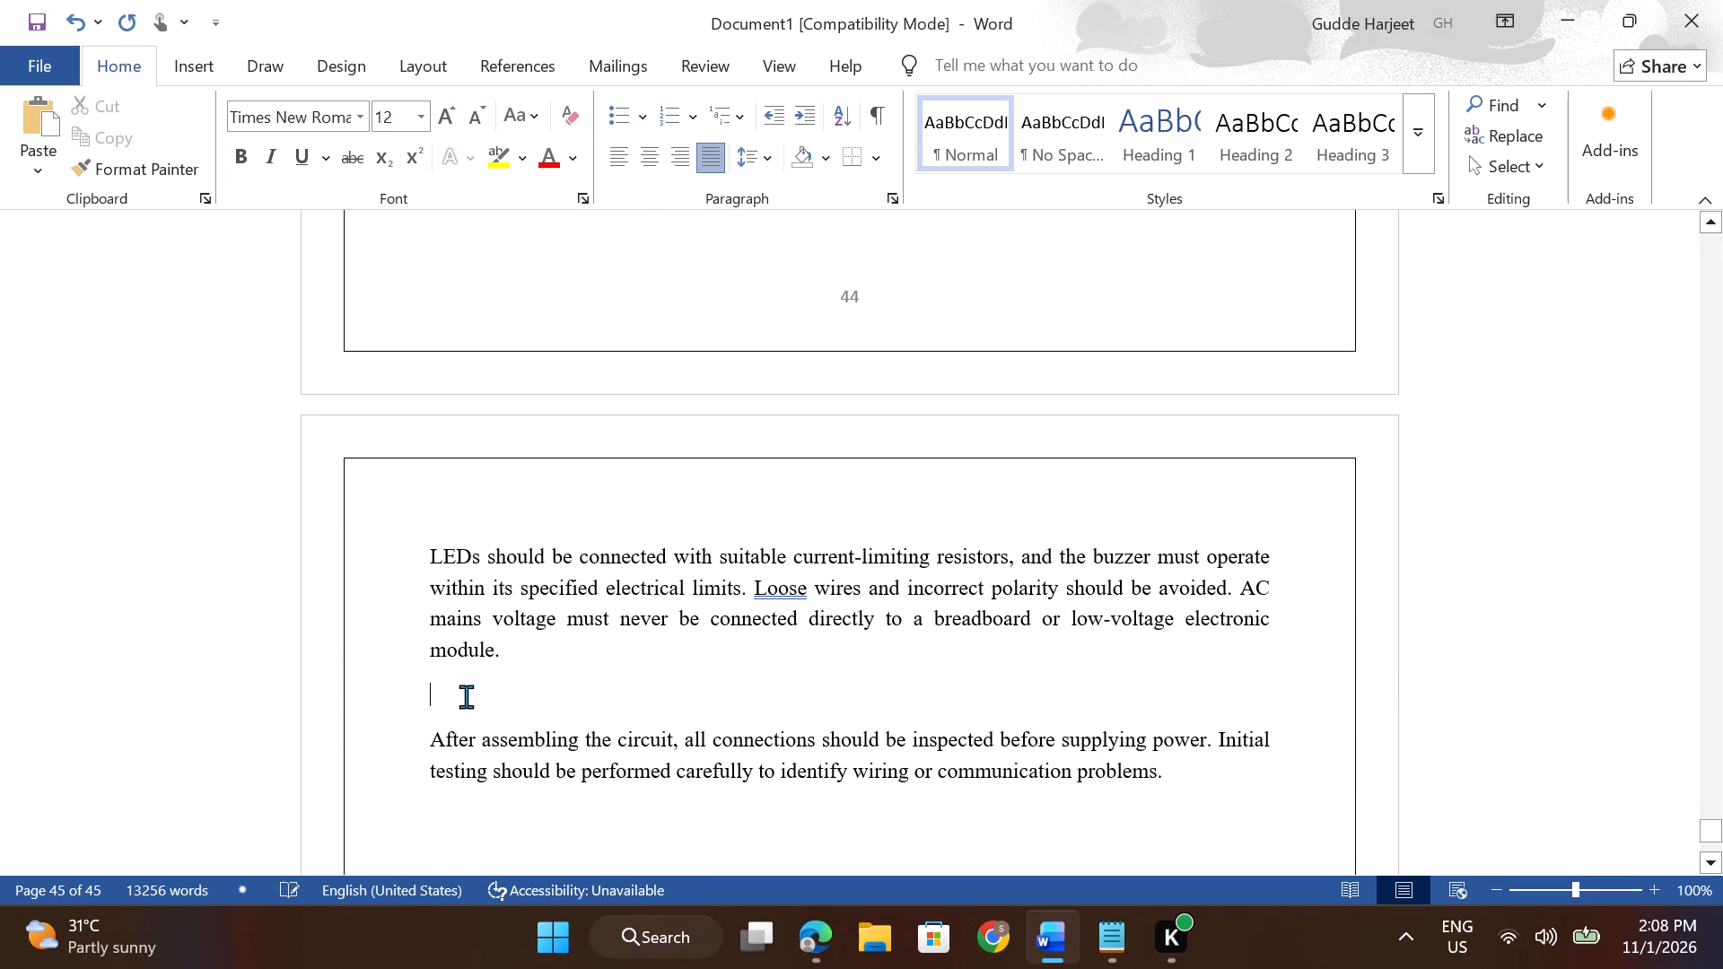
key(BackSpace)
scroll(466, 696, down, 1)
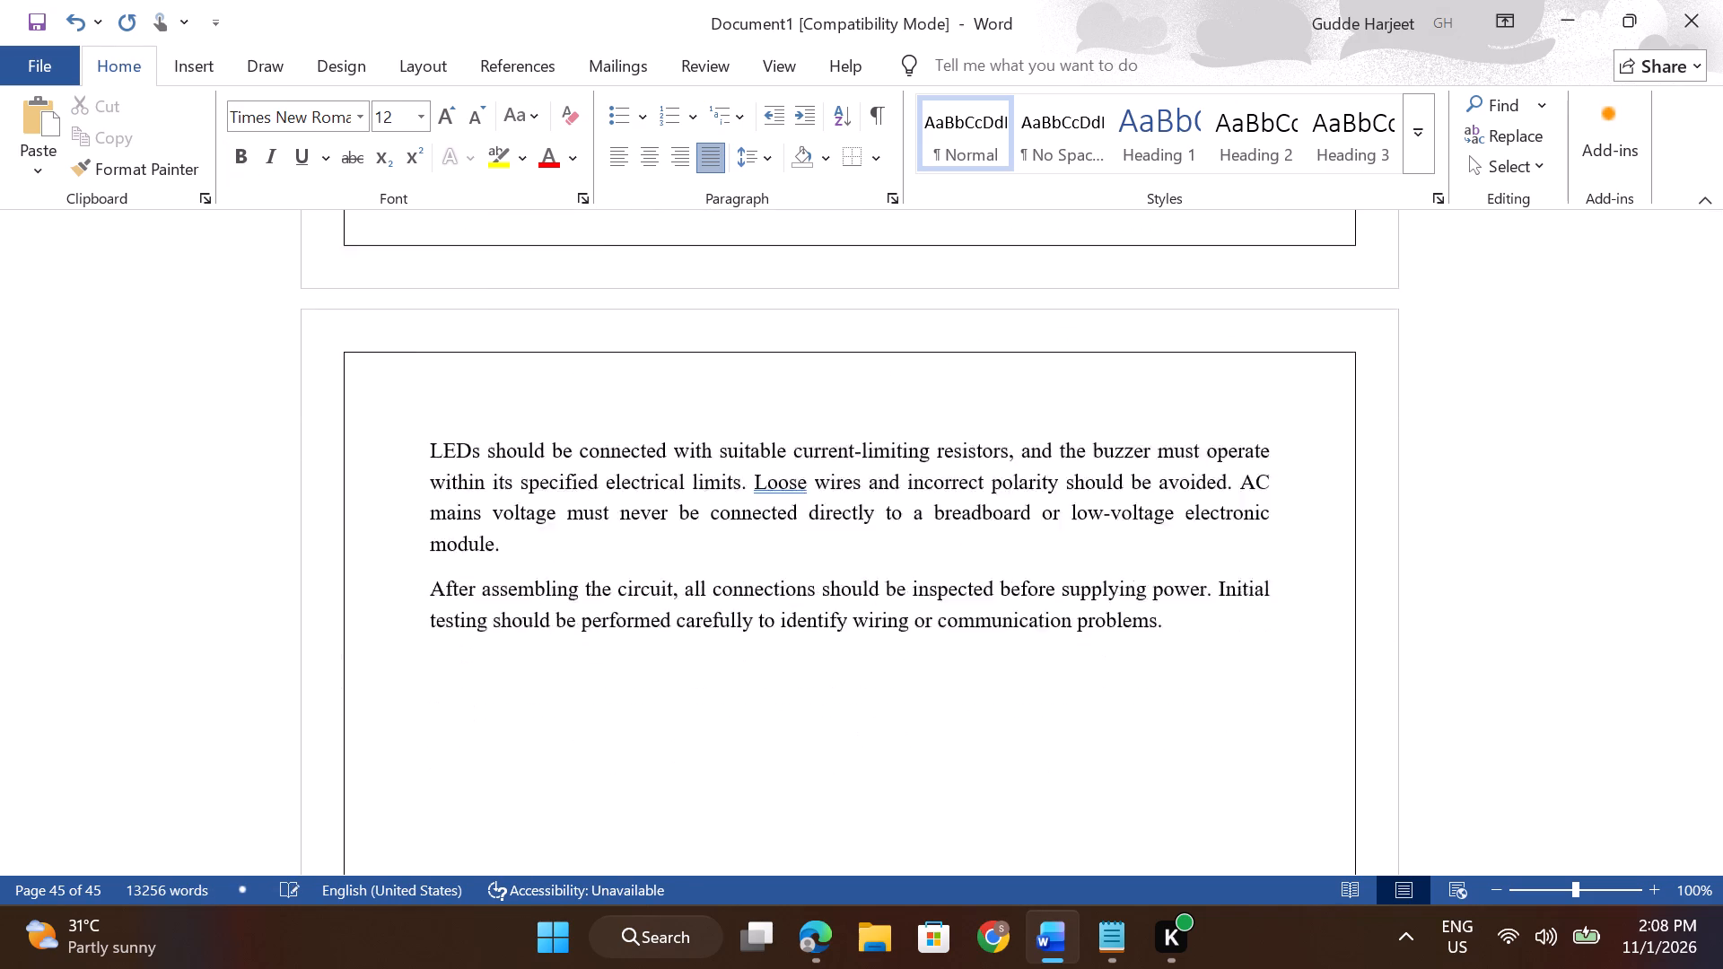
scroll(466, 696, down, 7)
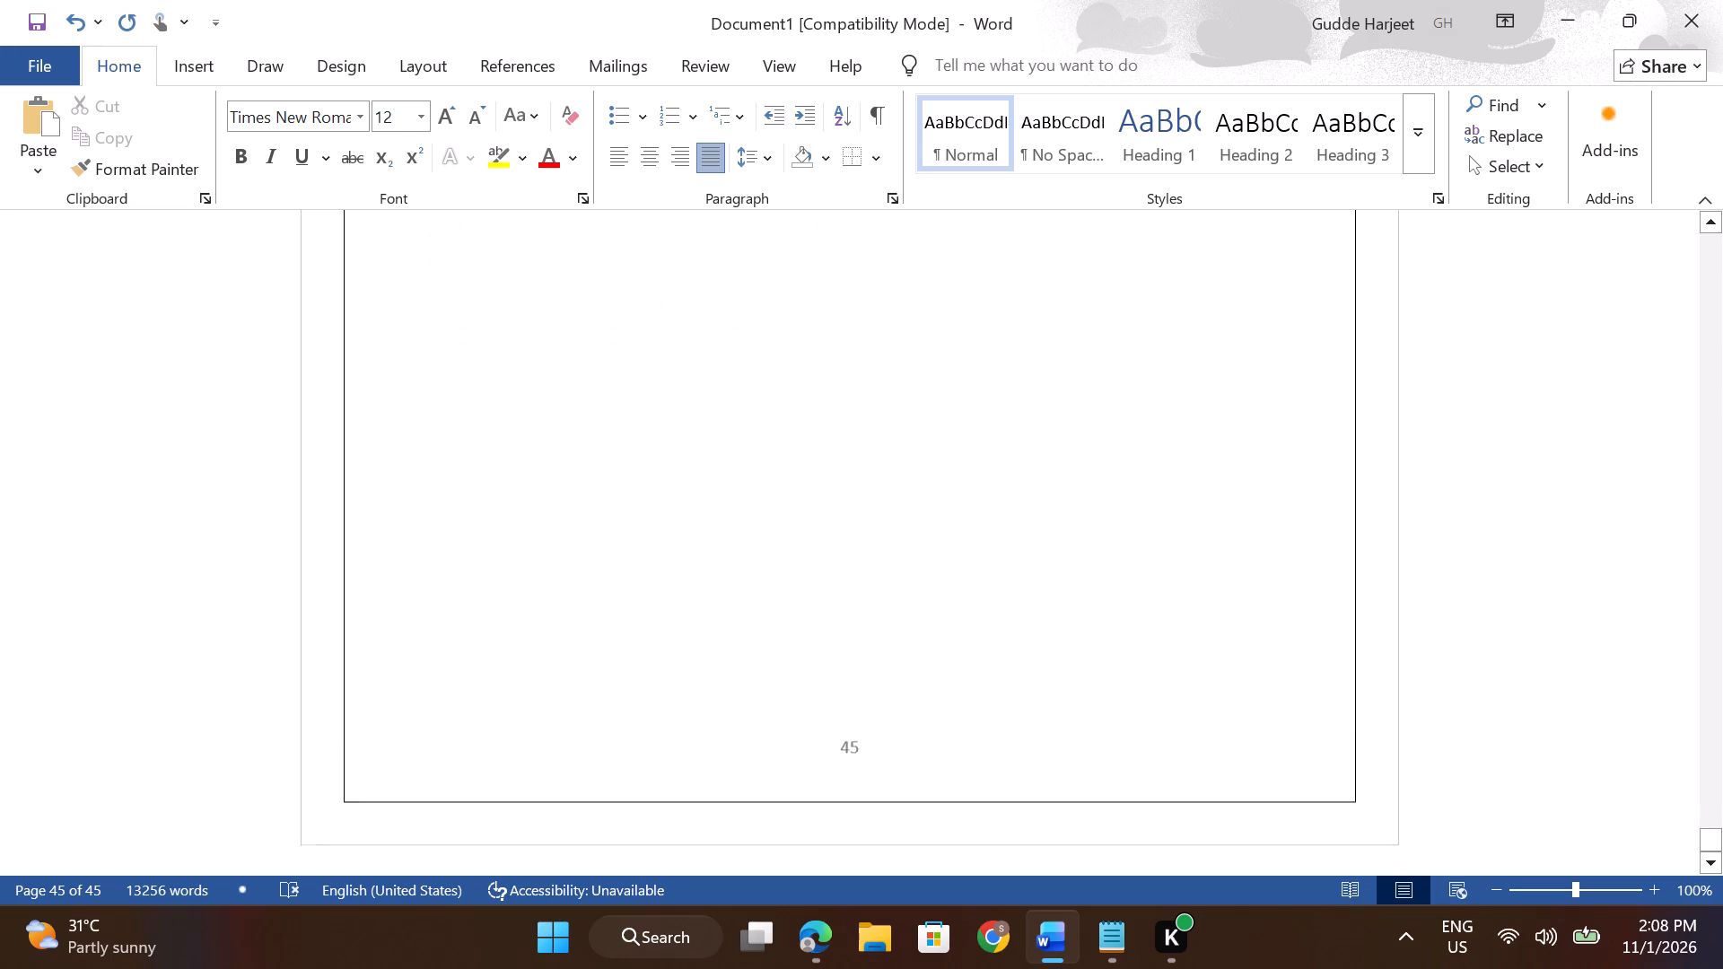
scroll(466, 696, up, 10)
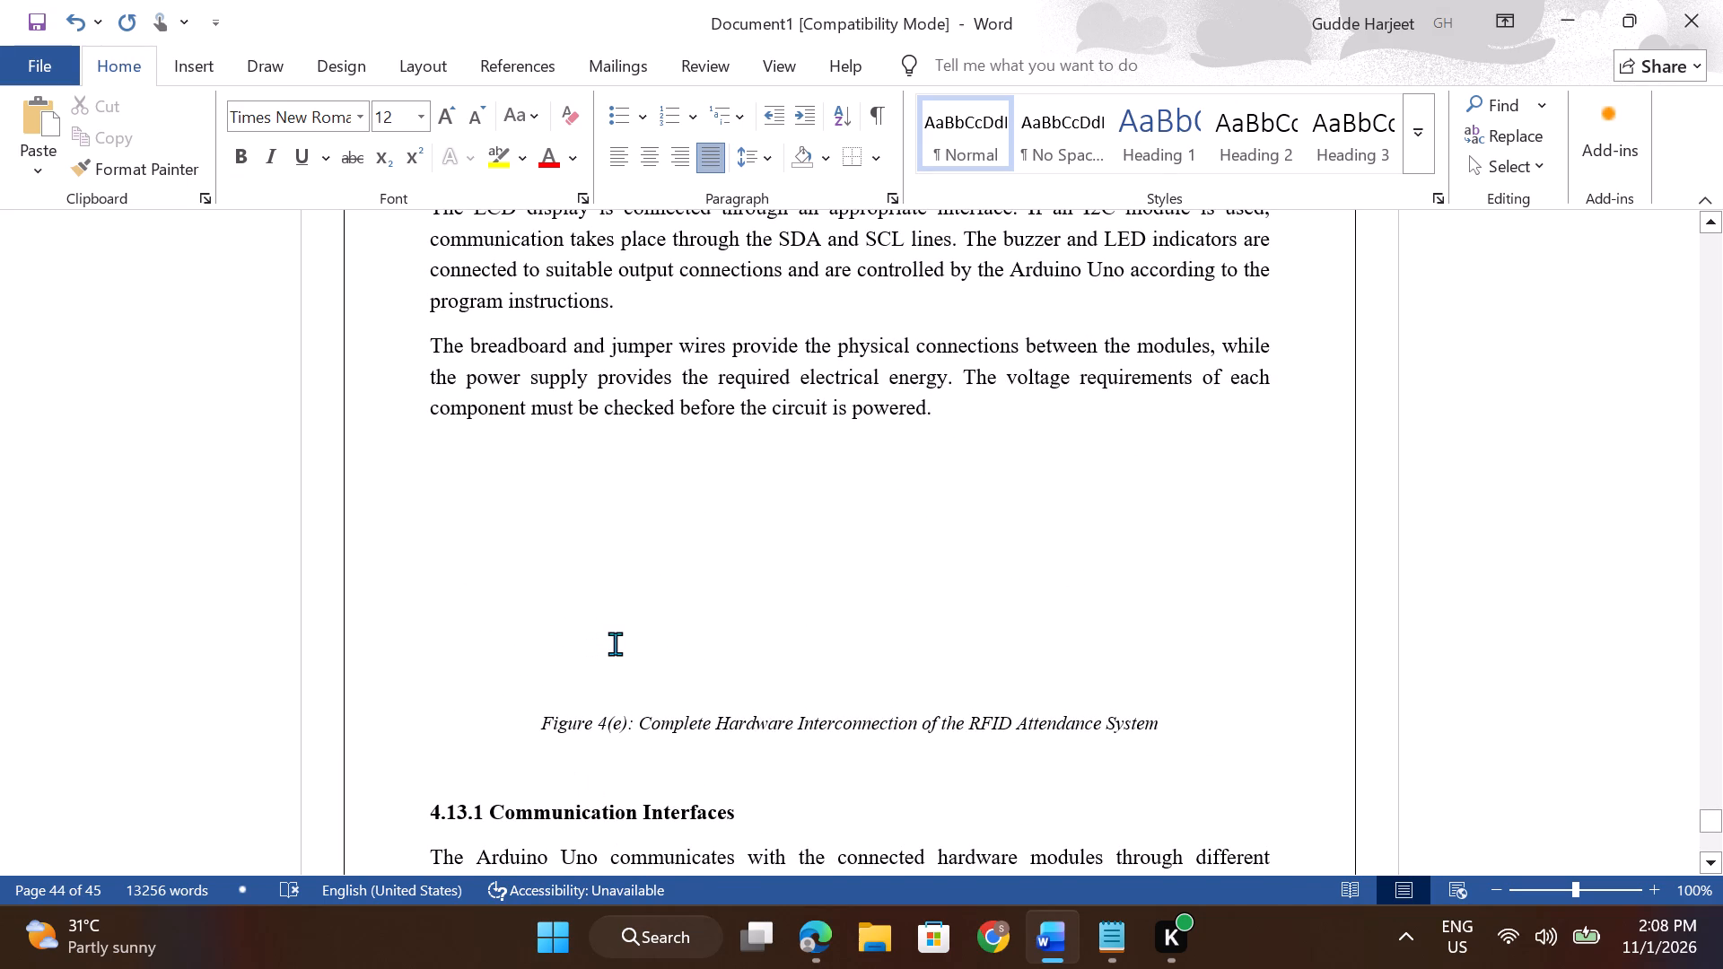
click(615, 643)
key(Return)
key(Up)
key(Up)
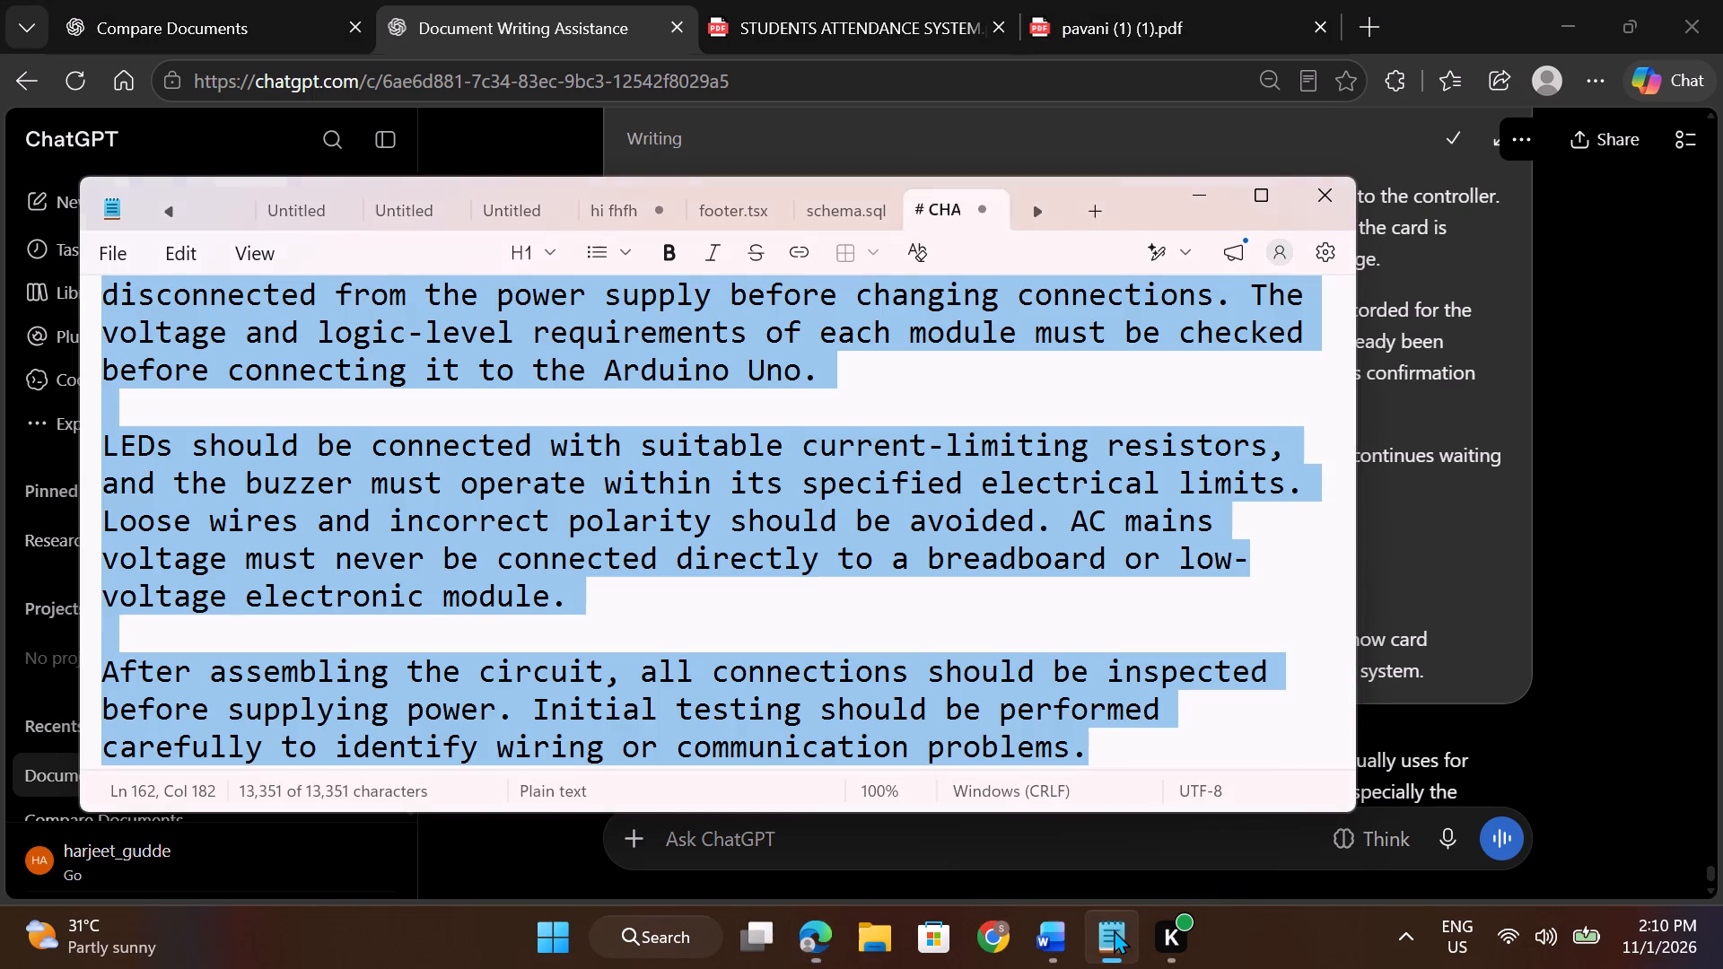
key(BackSpace)
key(ctrl+v)
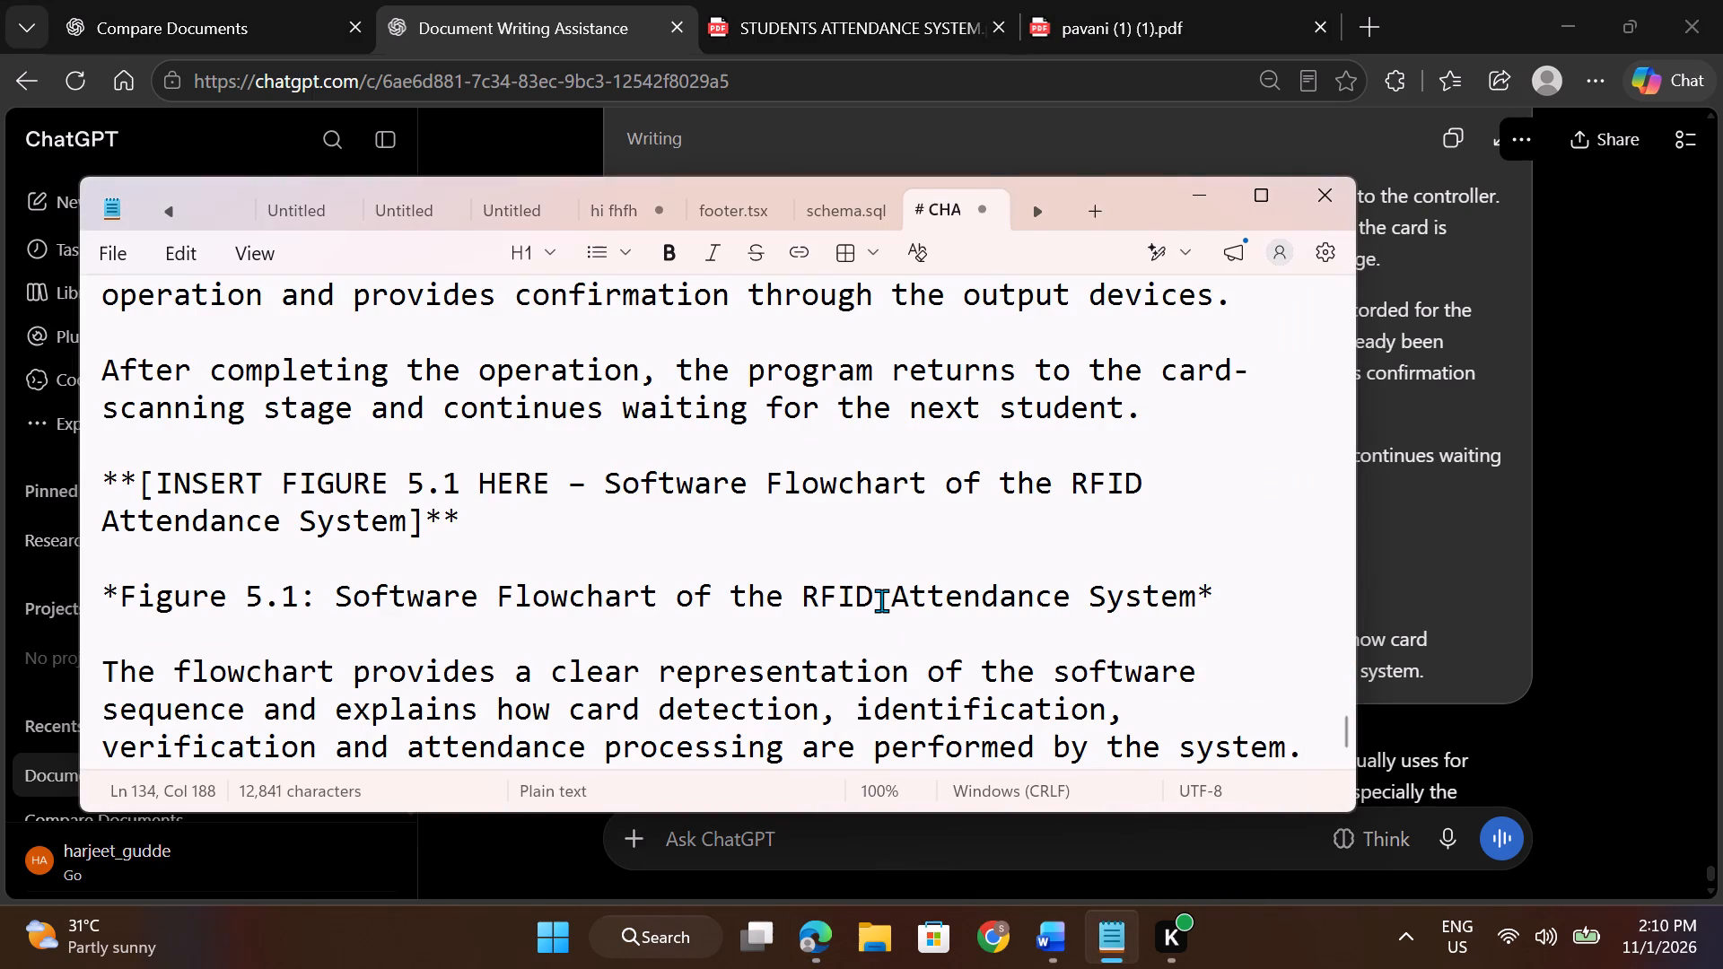
Copy the entire Chapter 5 text from Notepad, paste it below the "SOFTWARE DESCRIPTION" title in Word, and return to its beginning.
key(ctrl+a)
key(ctrl+c)
key(alt+Tab)
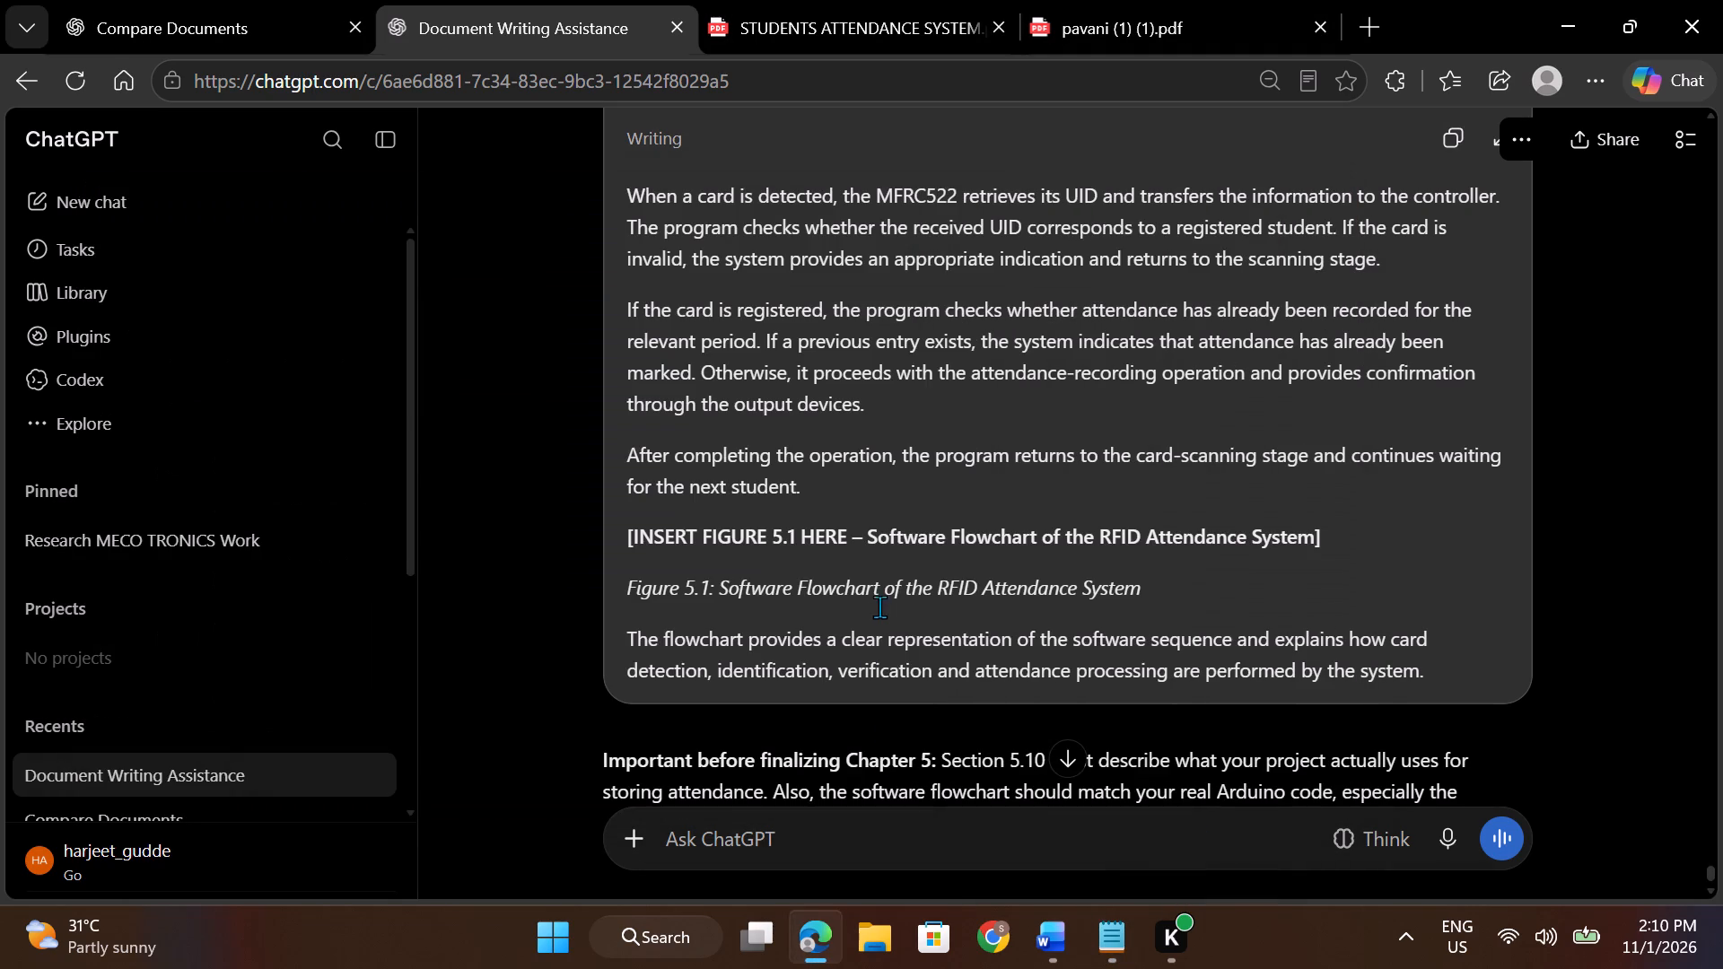
click(1057, 956)
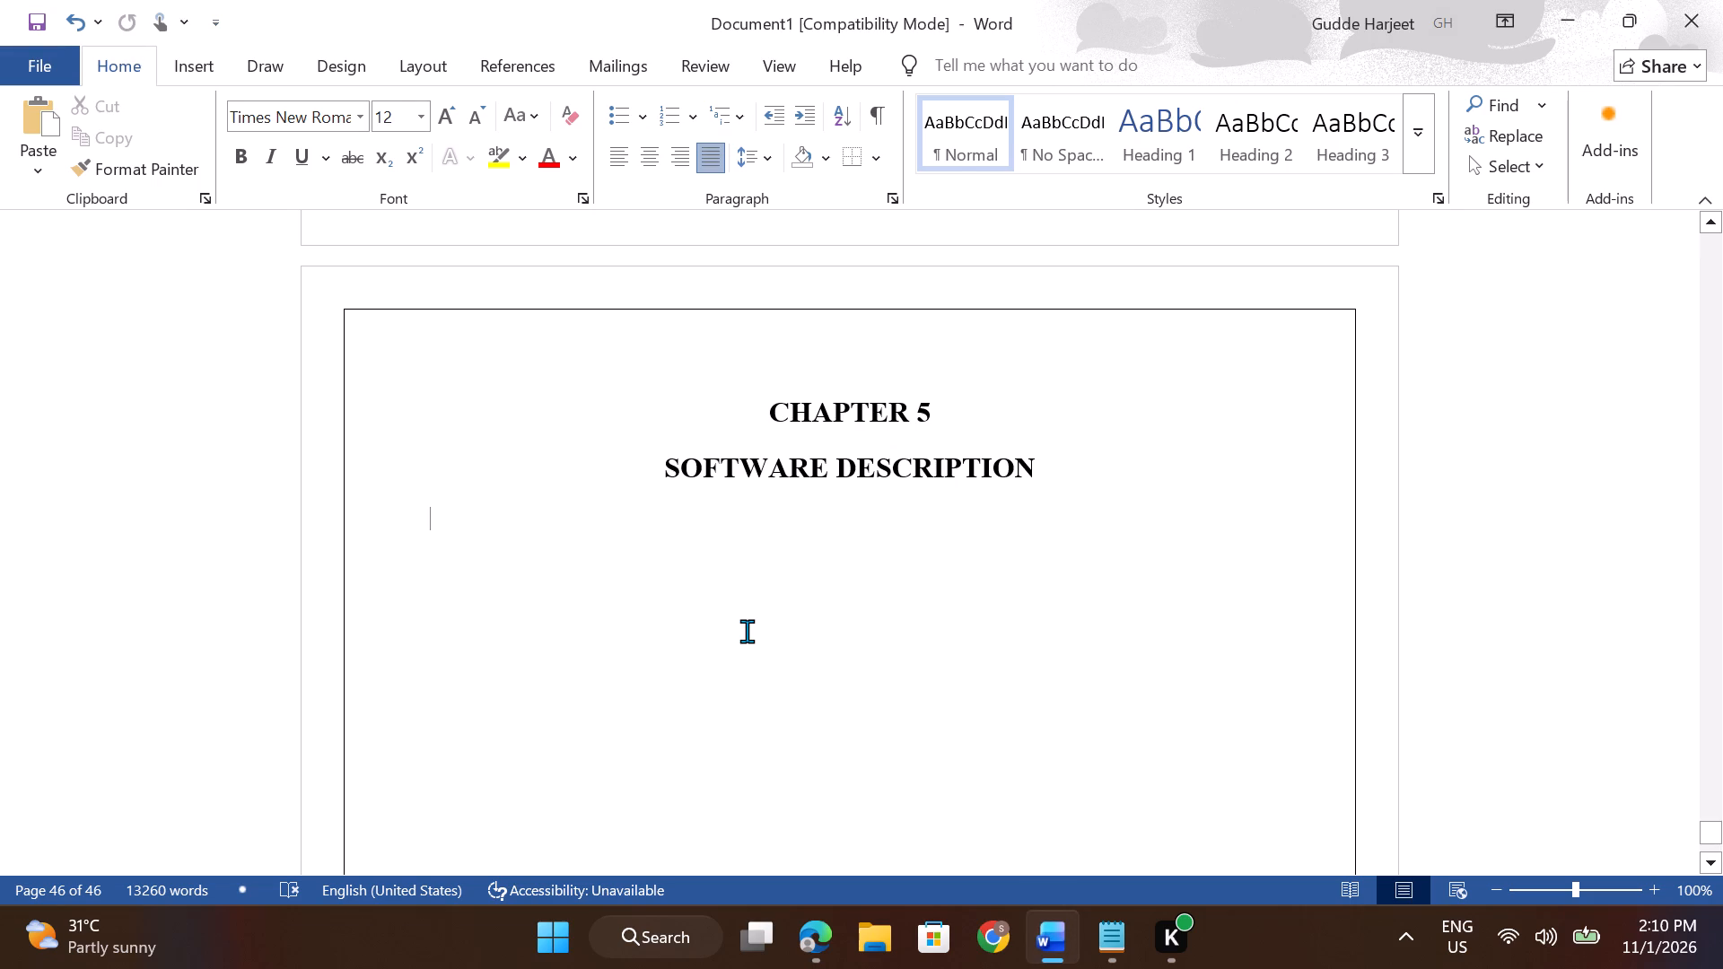
key(ctrl+v)
scroll(747, 631, up, 16)
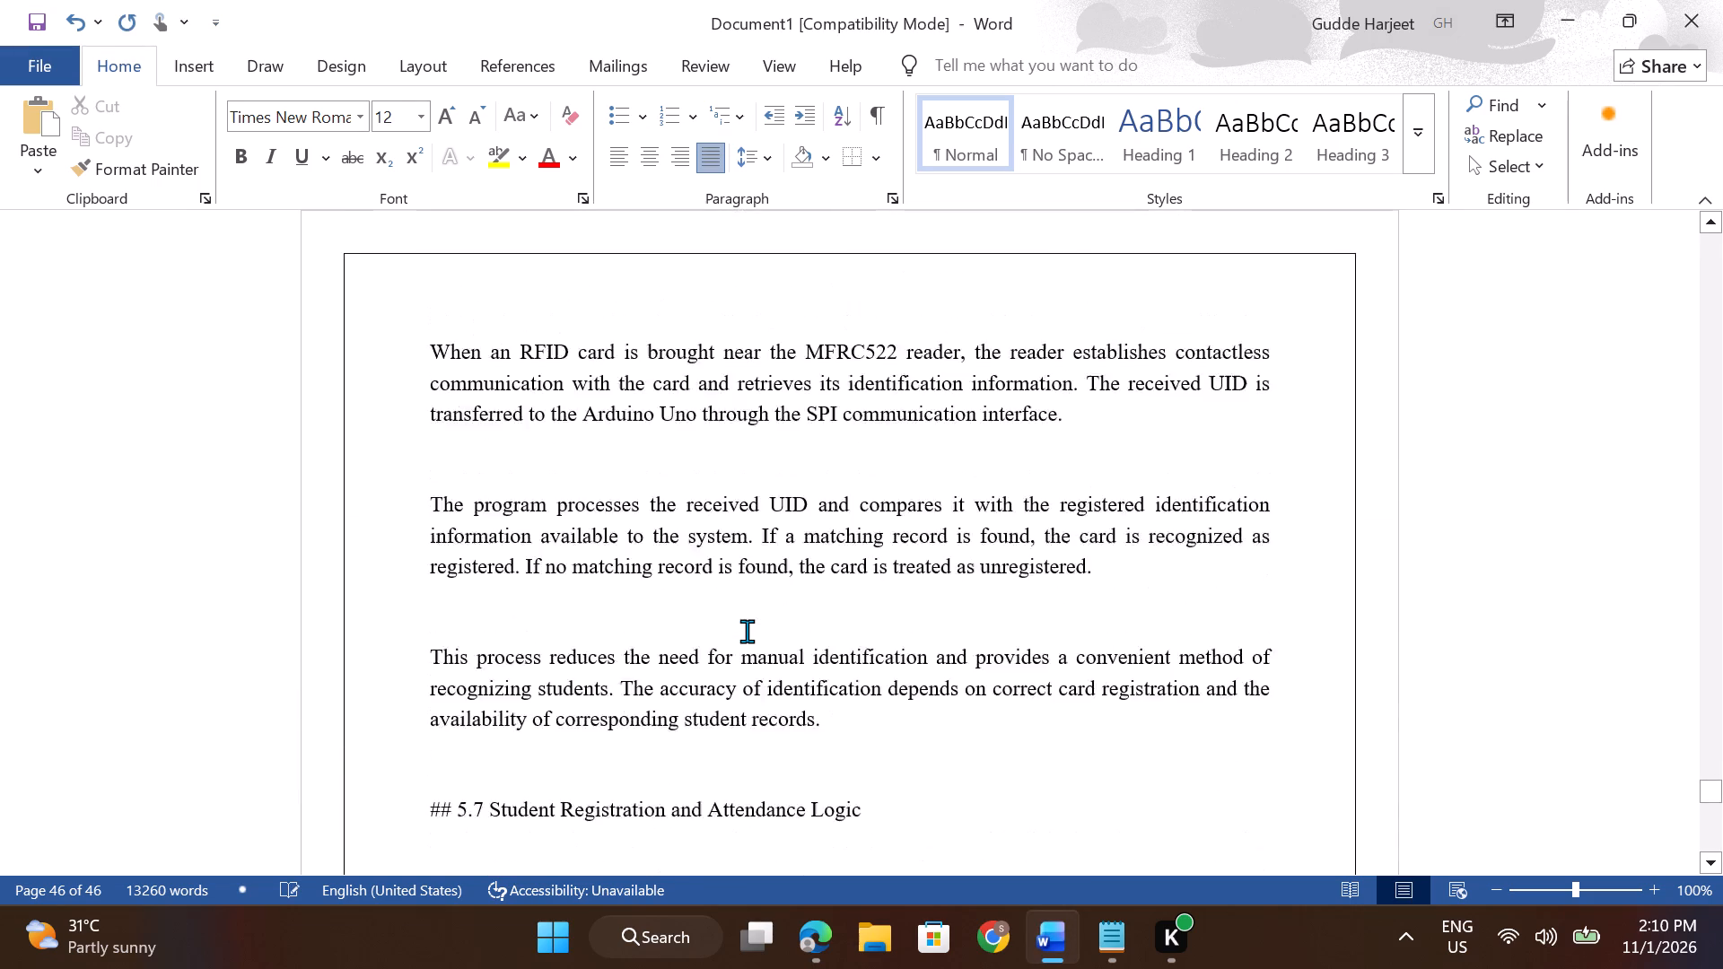
scroll(747, 631, up, 9)
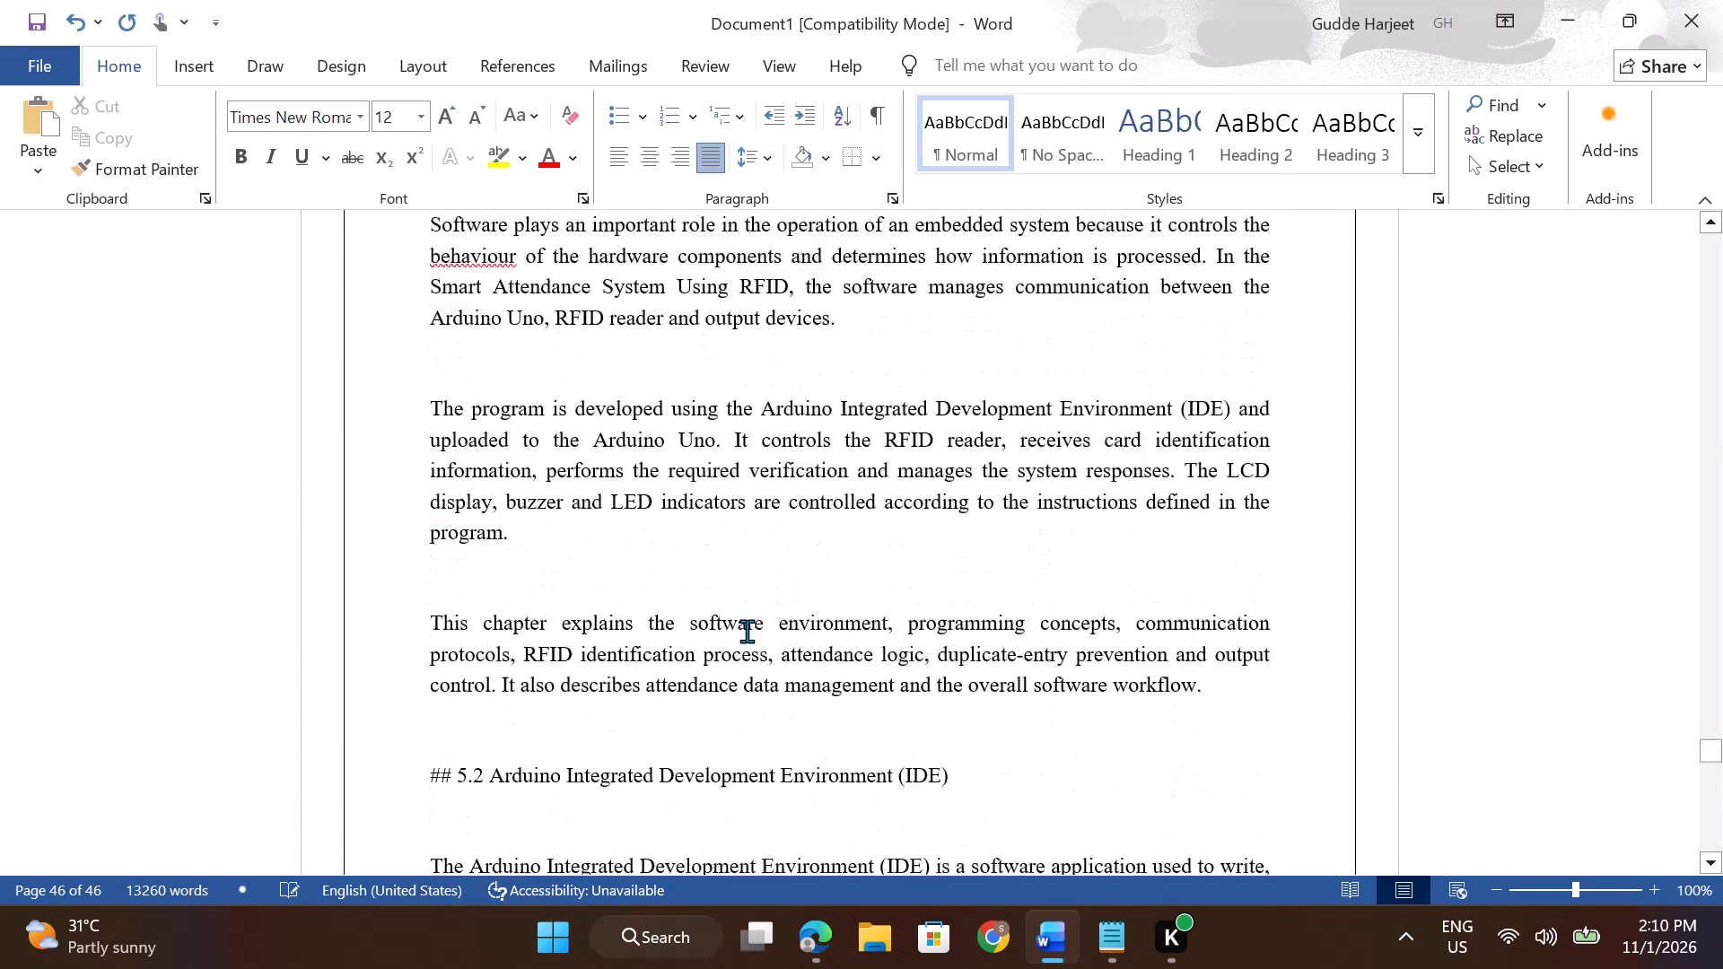
scroll(747, 631, down, 5)
scroll(747, 631, up, 2)
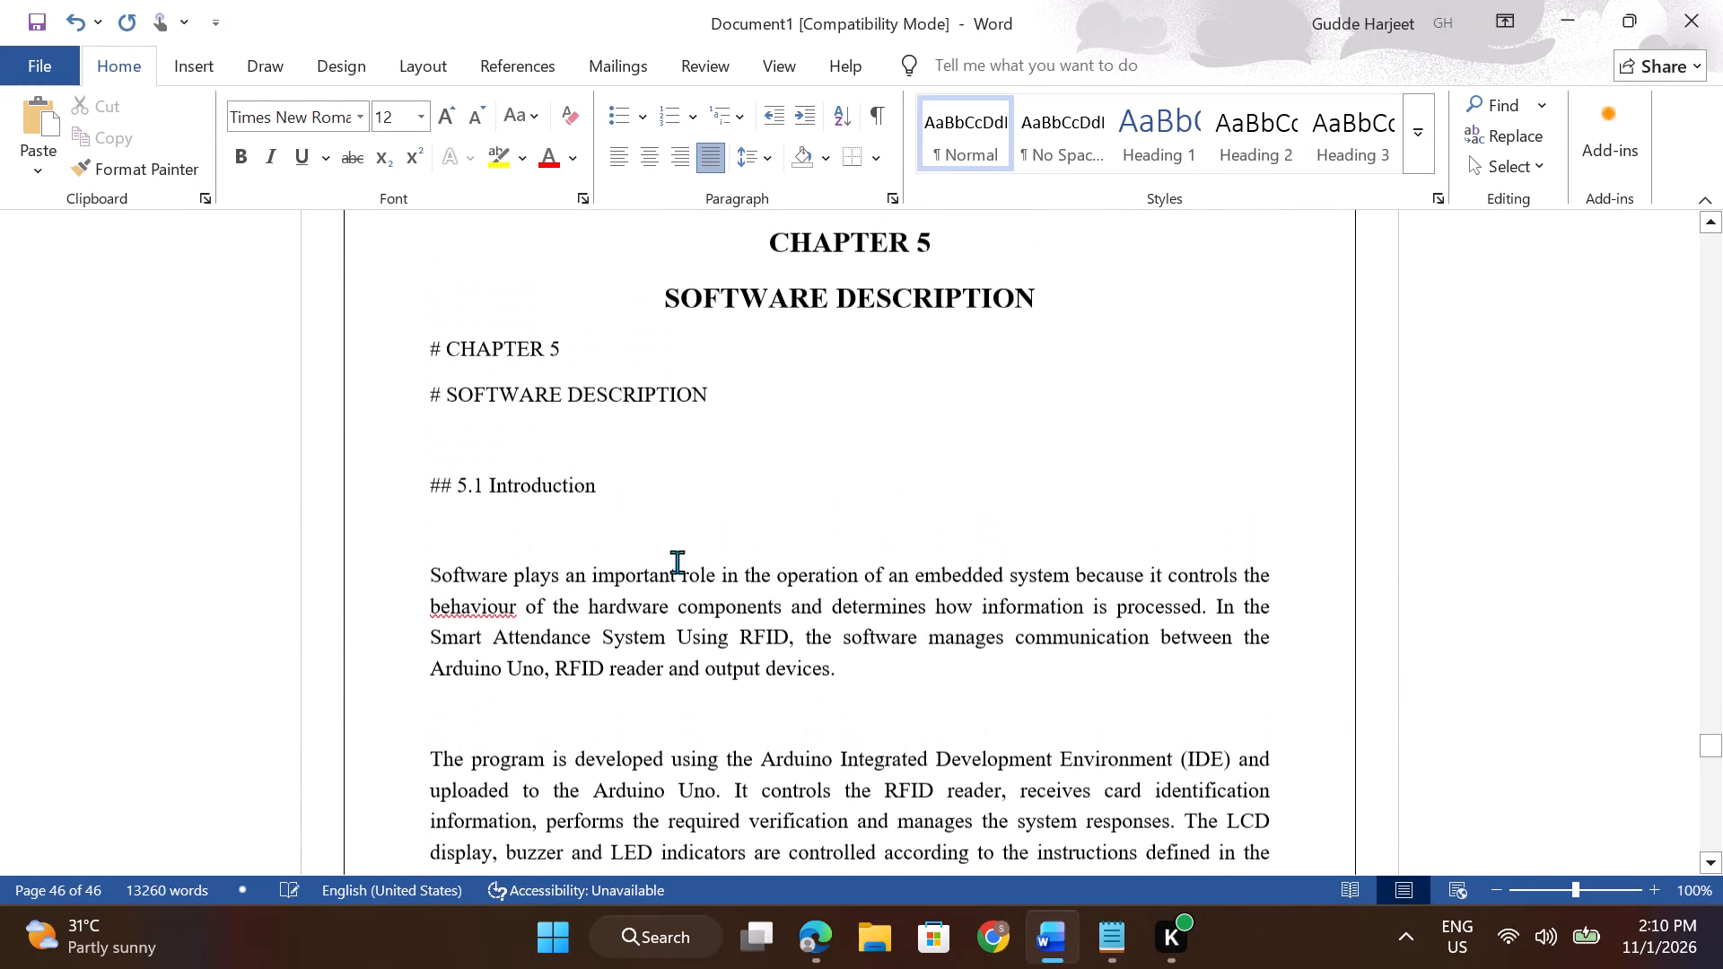
Delete the pasted duplicate lines "# CHAPTER 5" and "# SOFTWARE DESCRIPTION" with the blank space below the chapter title.
drag(503, 463, 386, 341)
key(BackSpace)
key(BackSpace)
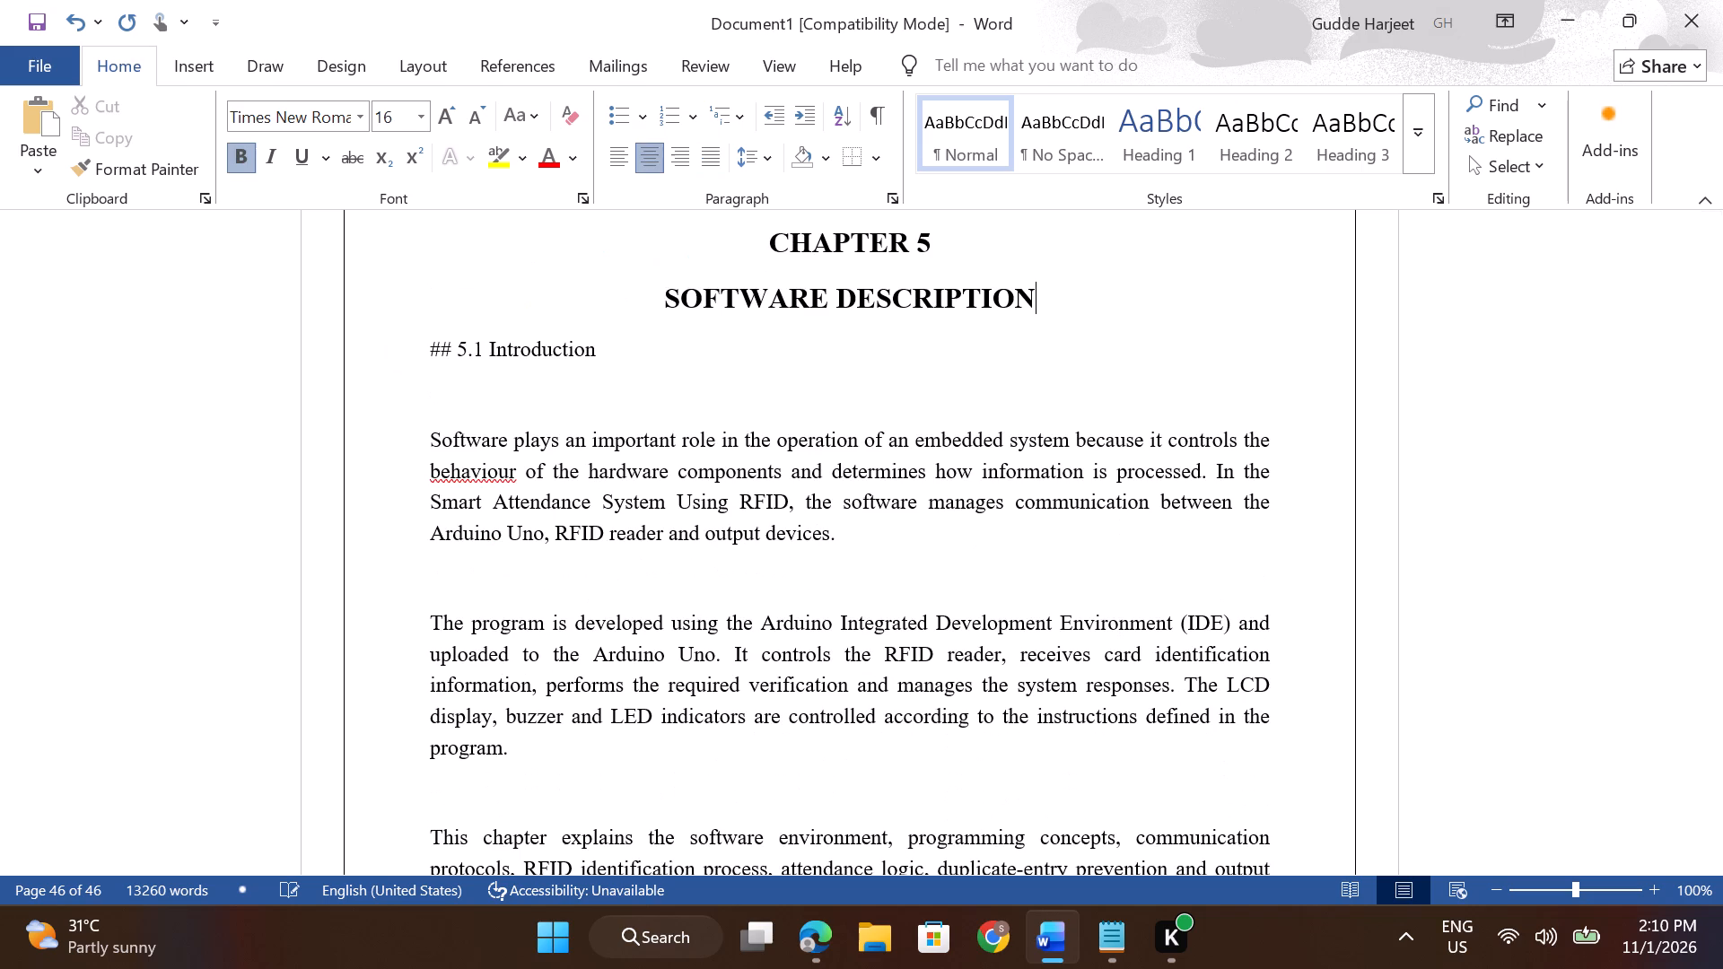
Remove the "##" marks from the "5.1 Introduction" heading and format it as bold, 16 pt.
click(457, 347)
key(BackSpace)
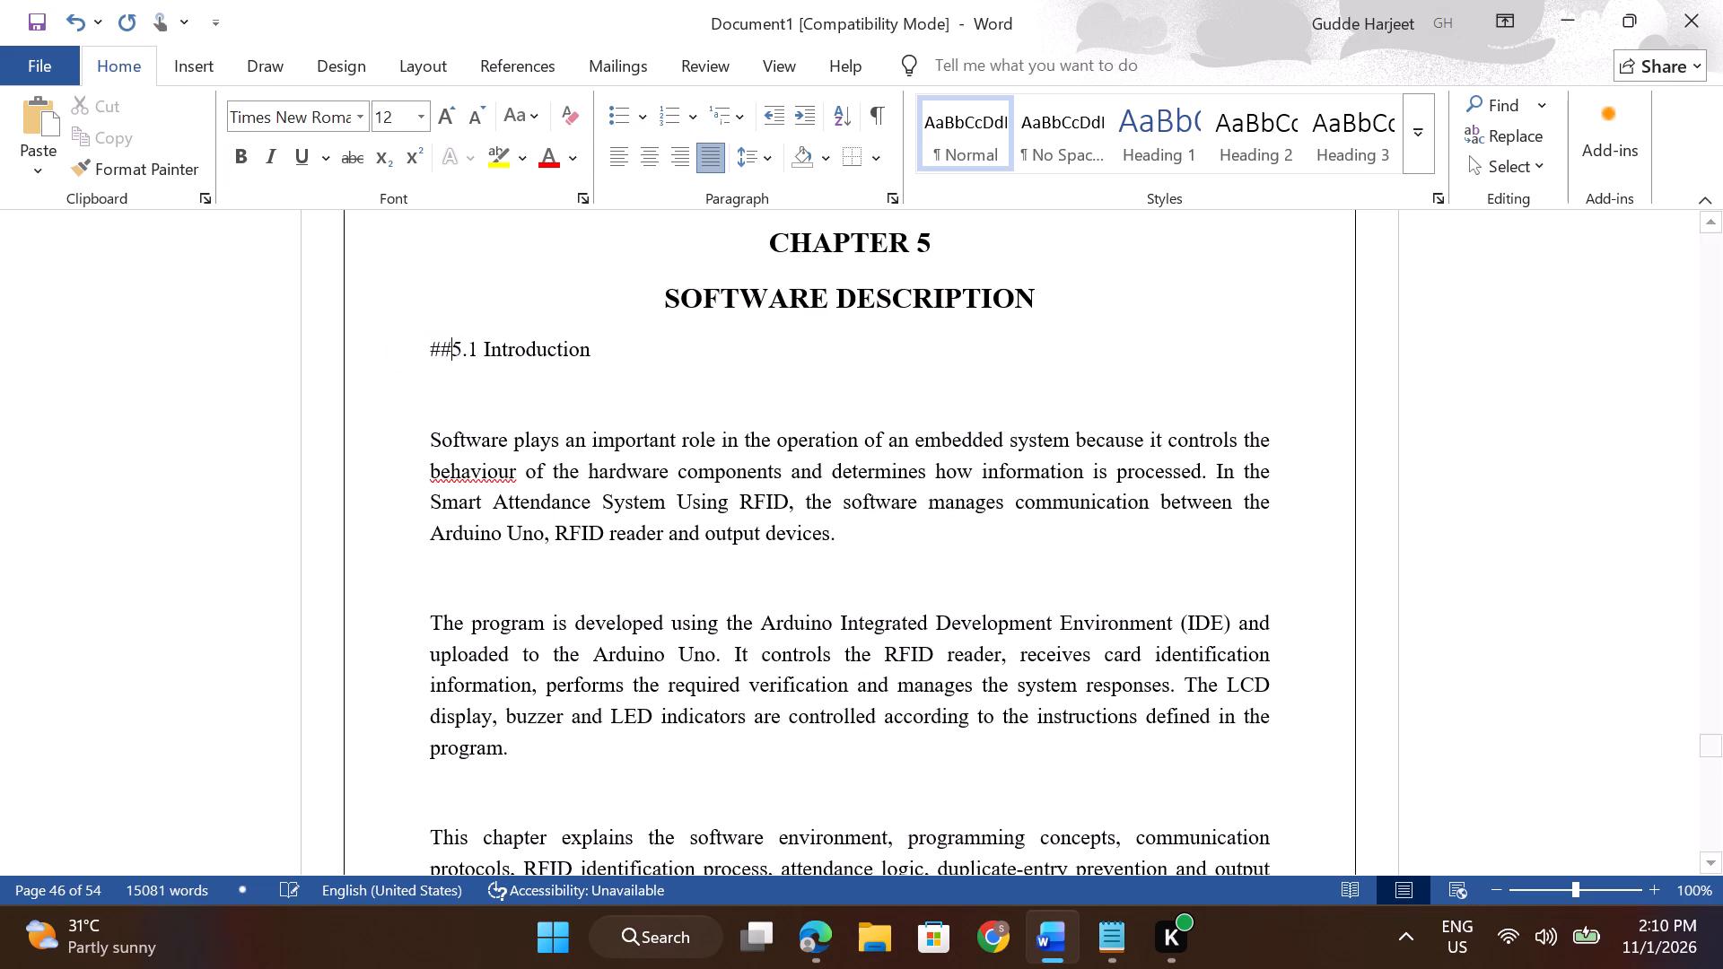
key(BackSpace)
key(BackSpace)
ctrl+click(467, 344)
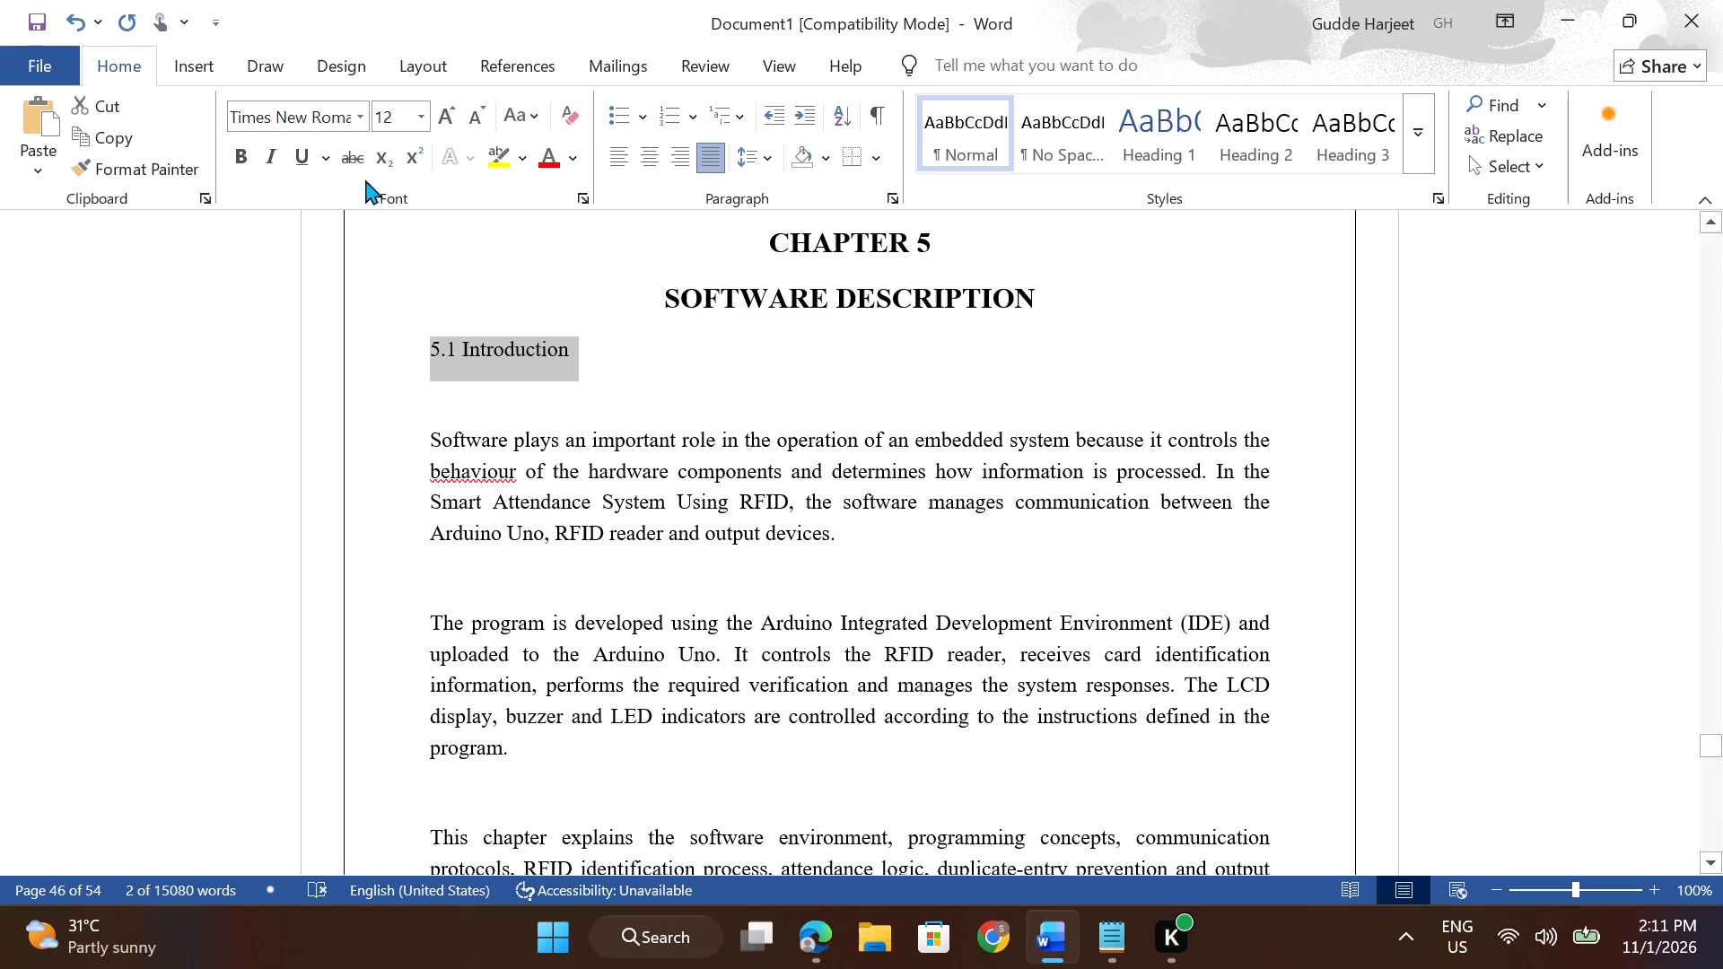
click(245, 162)
click(395, 112)
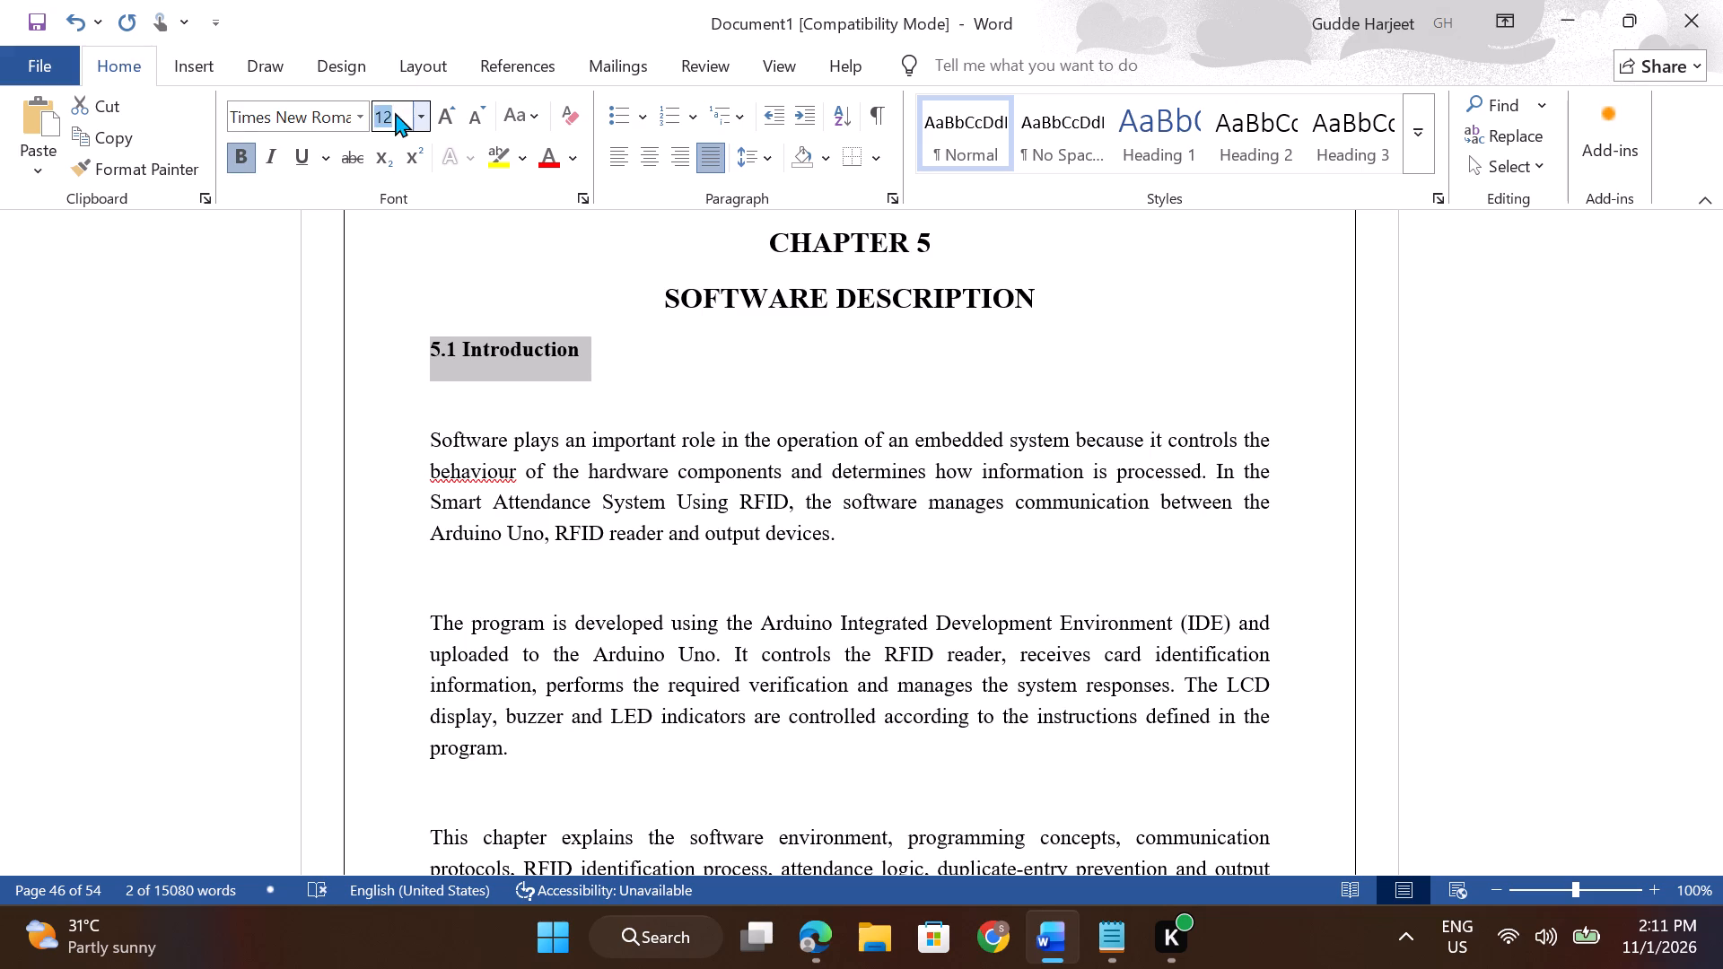
text(16)
key(Return)
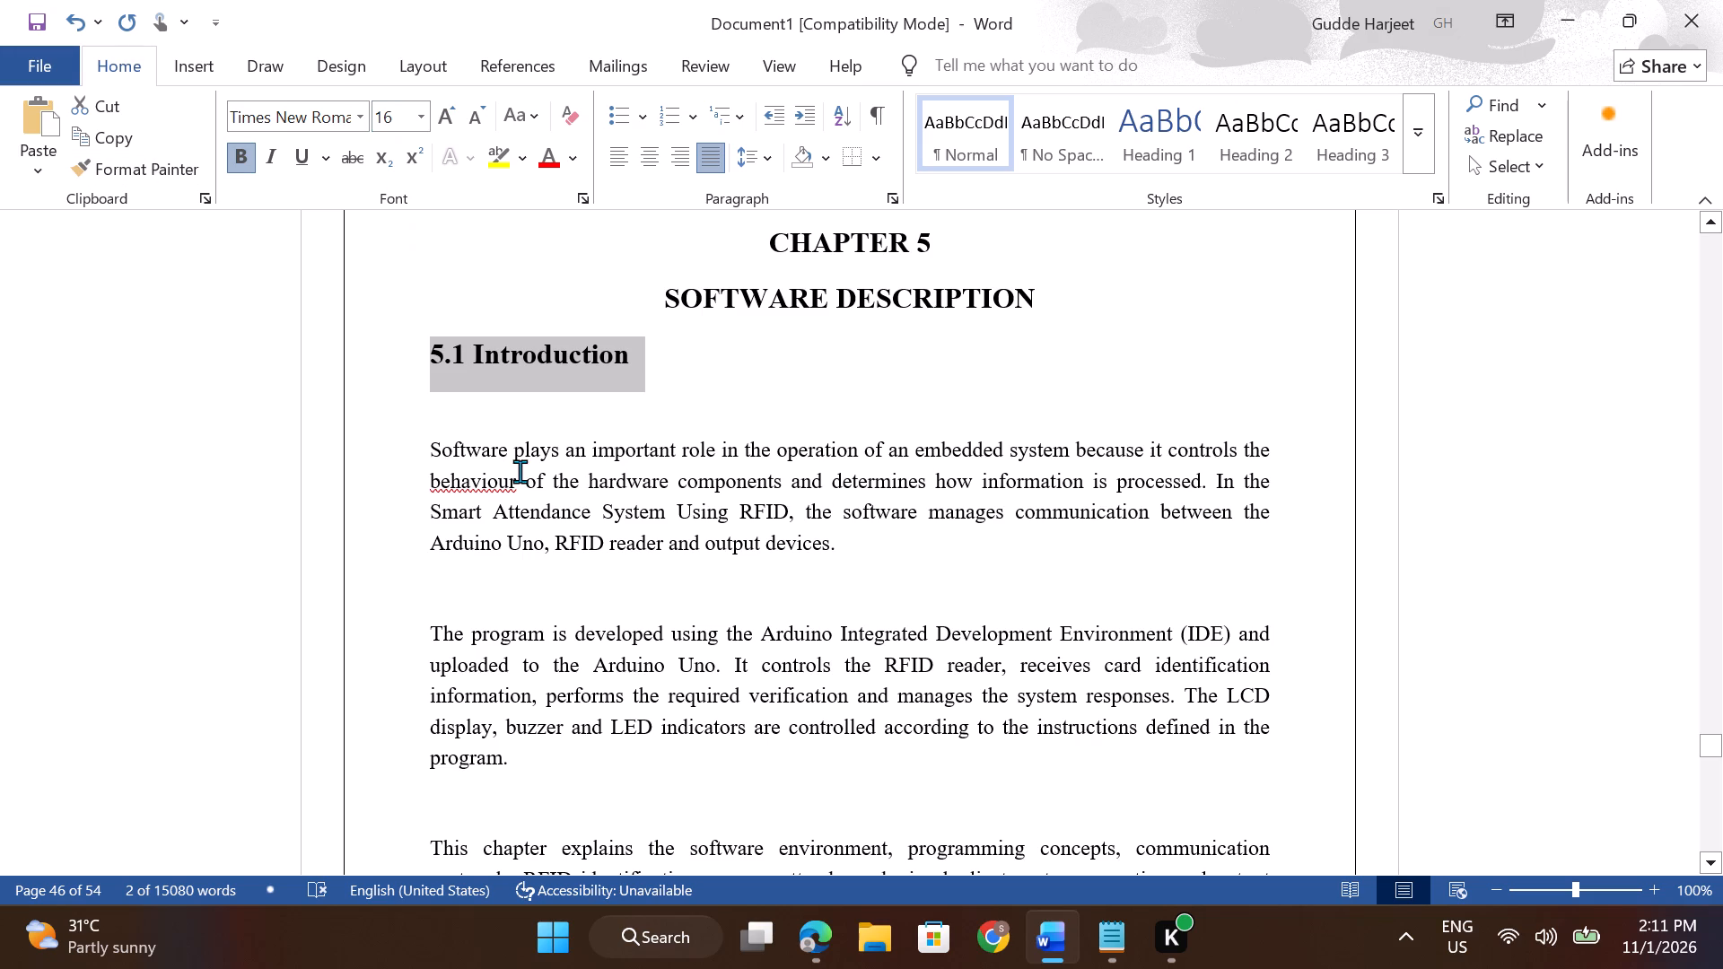
Delete the blank lines below the 5.1 heading, between its paragraphs and before the 5.2 heading.
click(493, 432)
key(BackSpace)
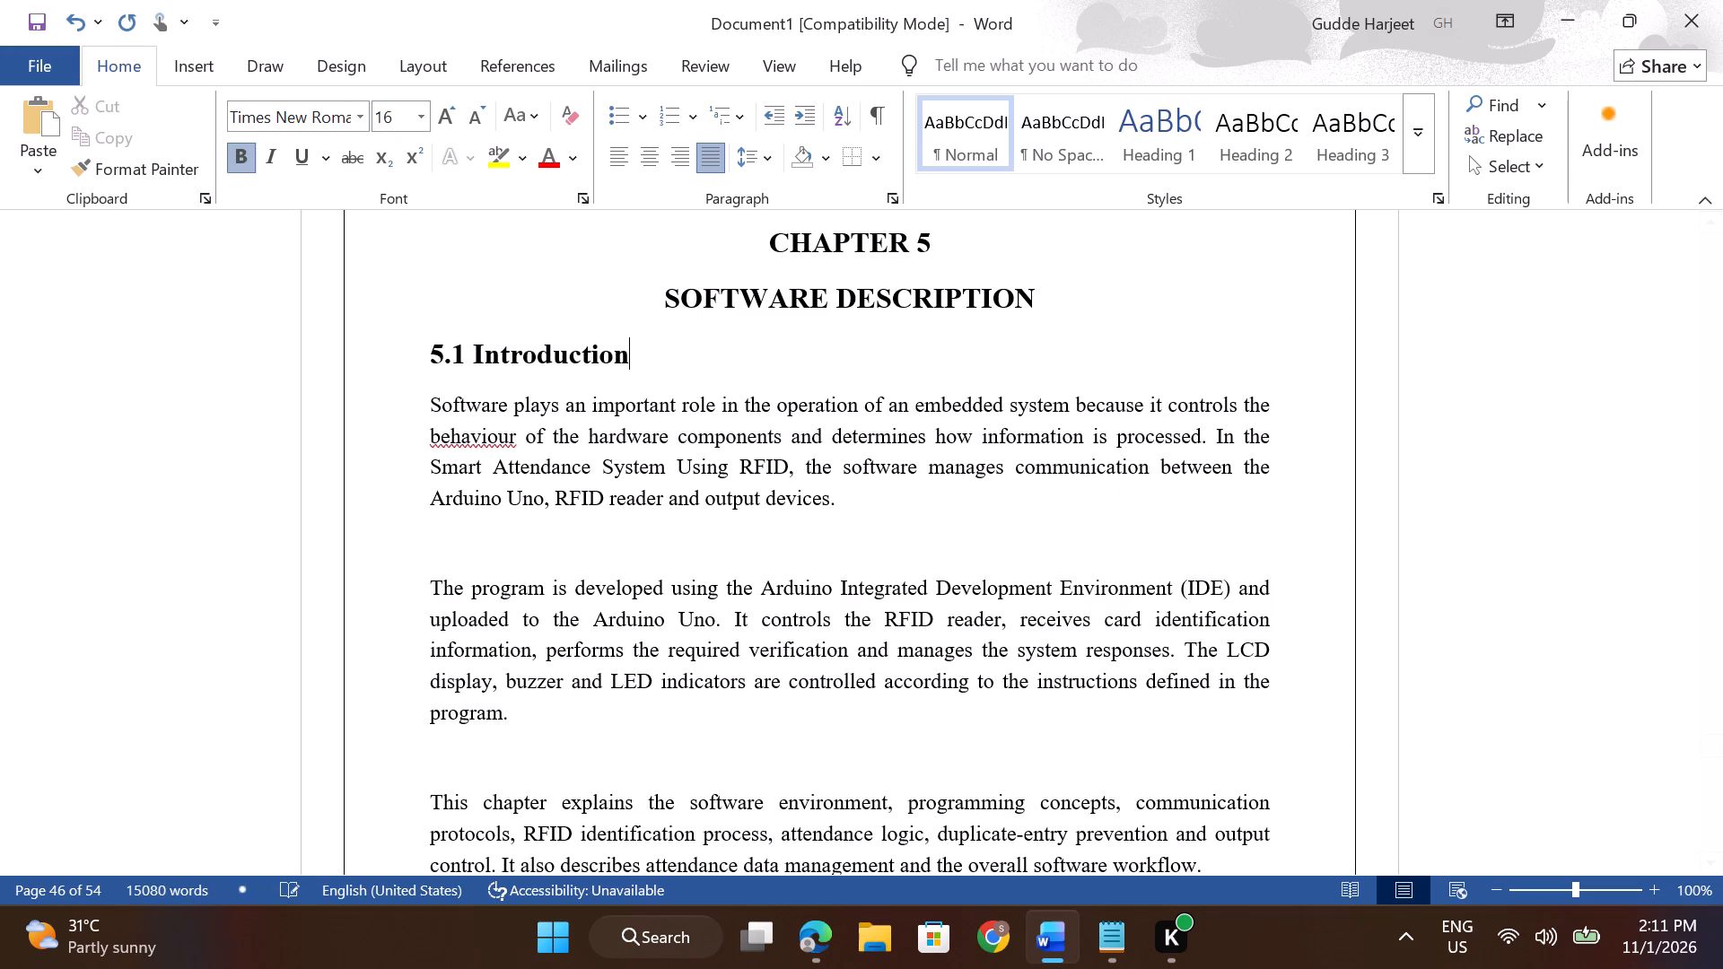
click(523, 555)
key(BackSpace)
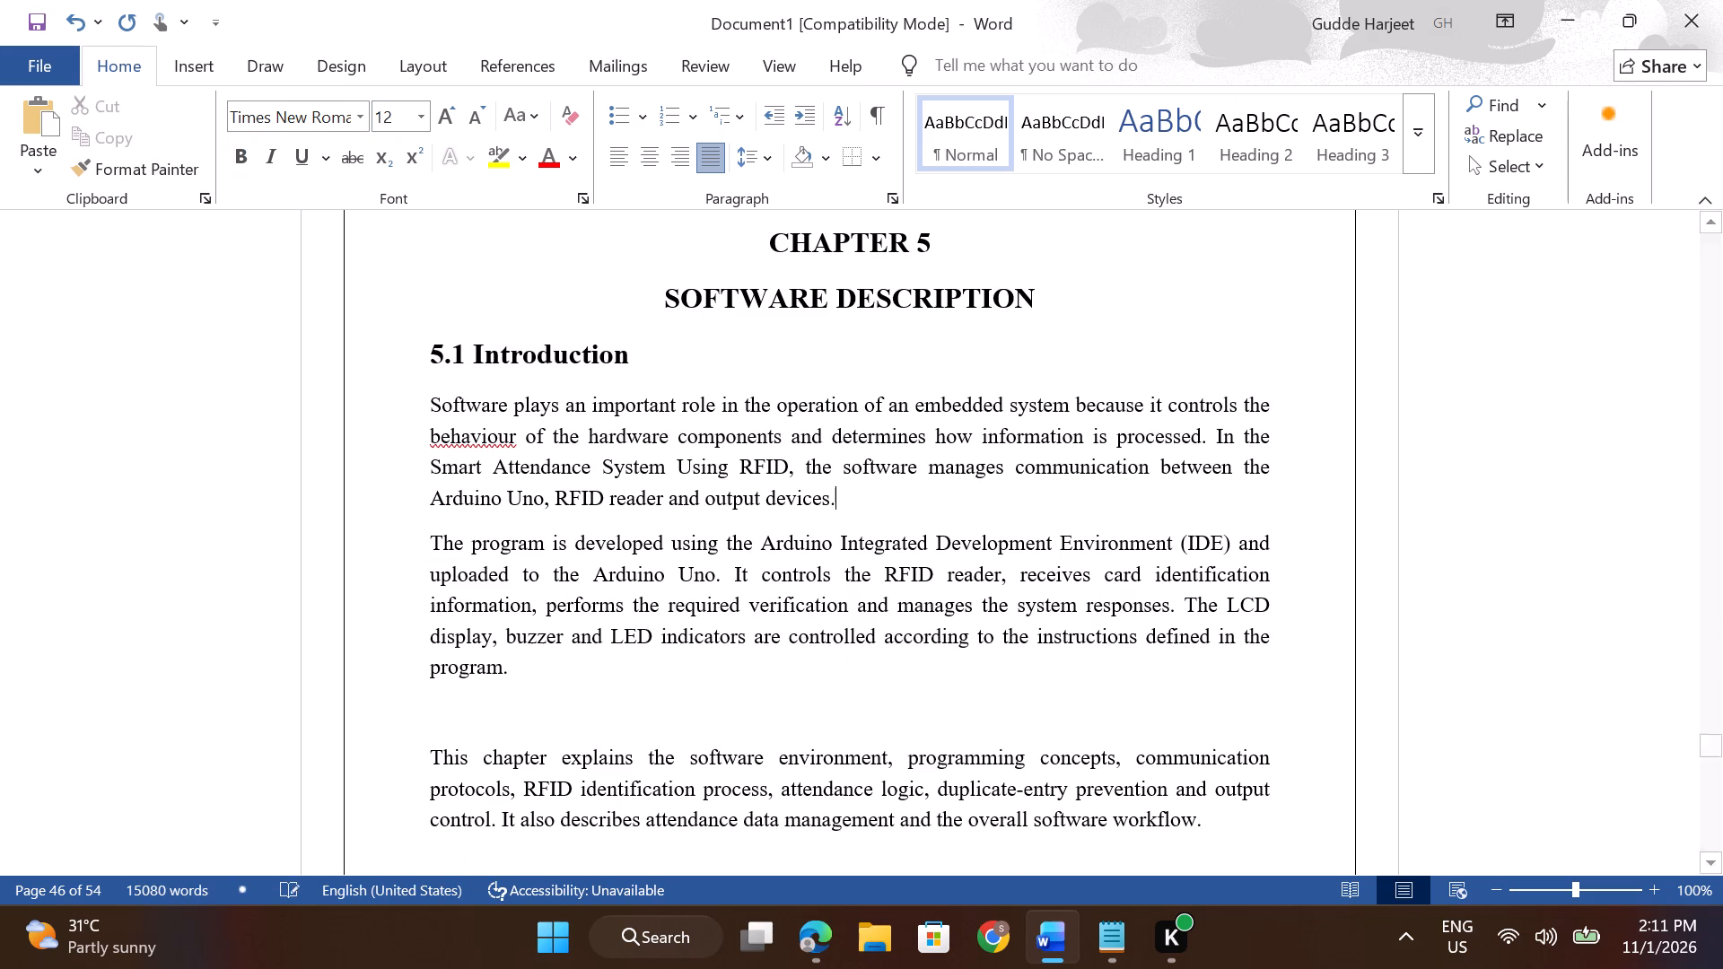
click(539, 711)
key(BackSpace)
scroll(533, 654, down, 2)
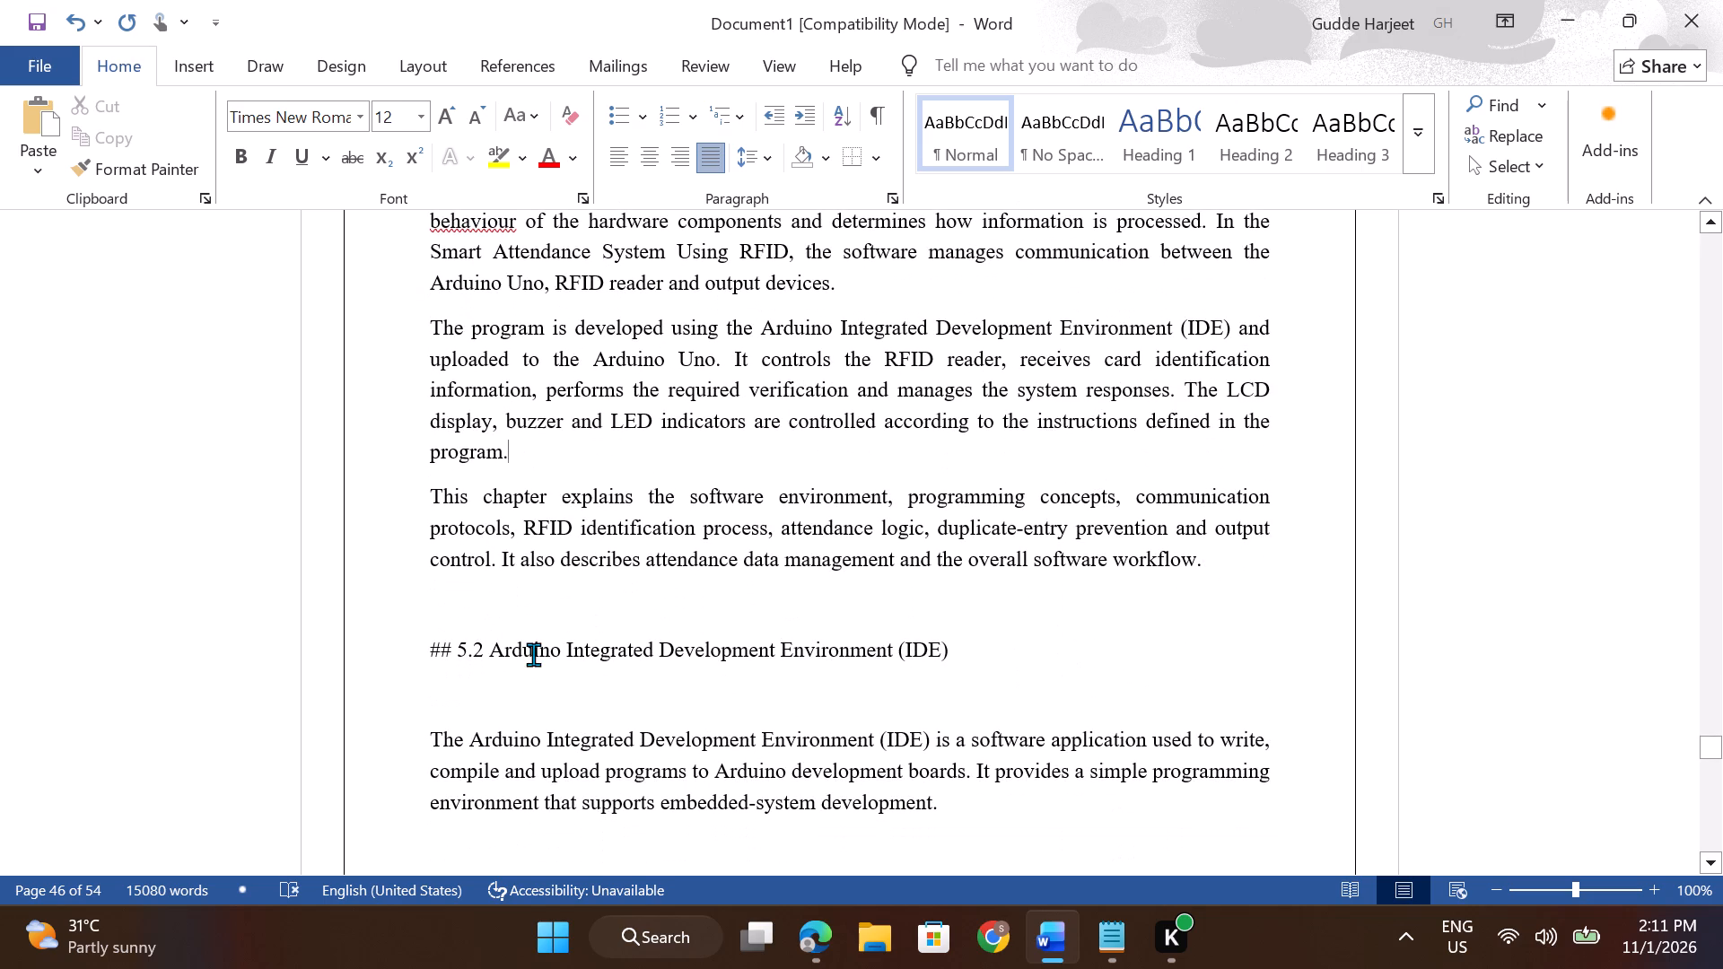
click(495, 610)
key(BackSpace)
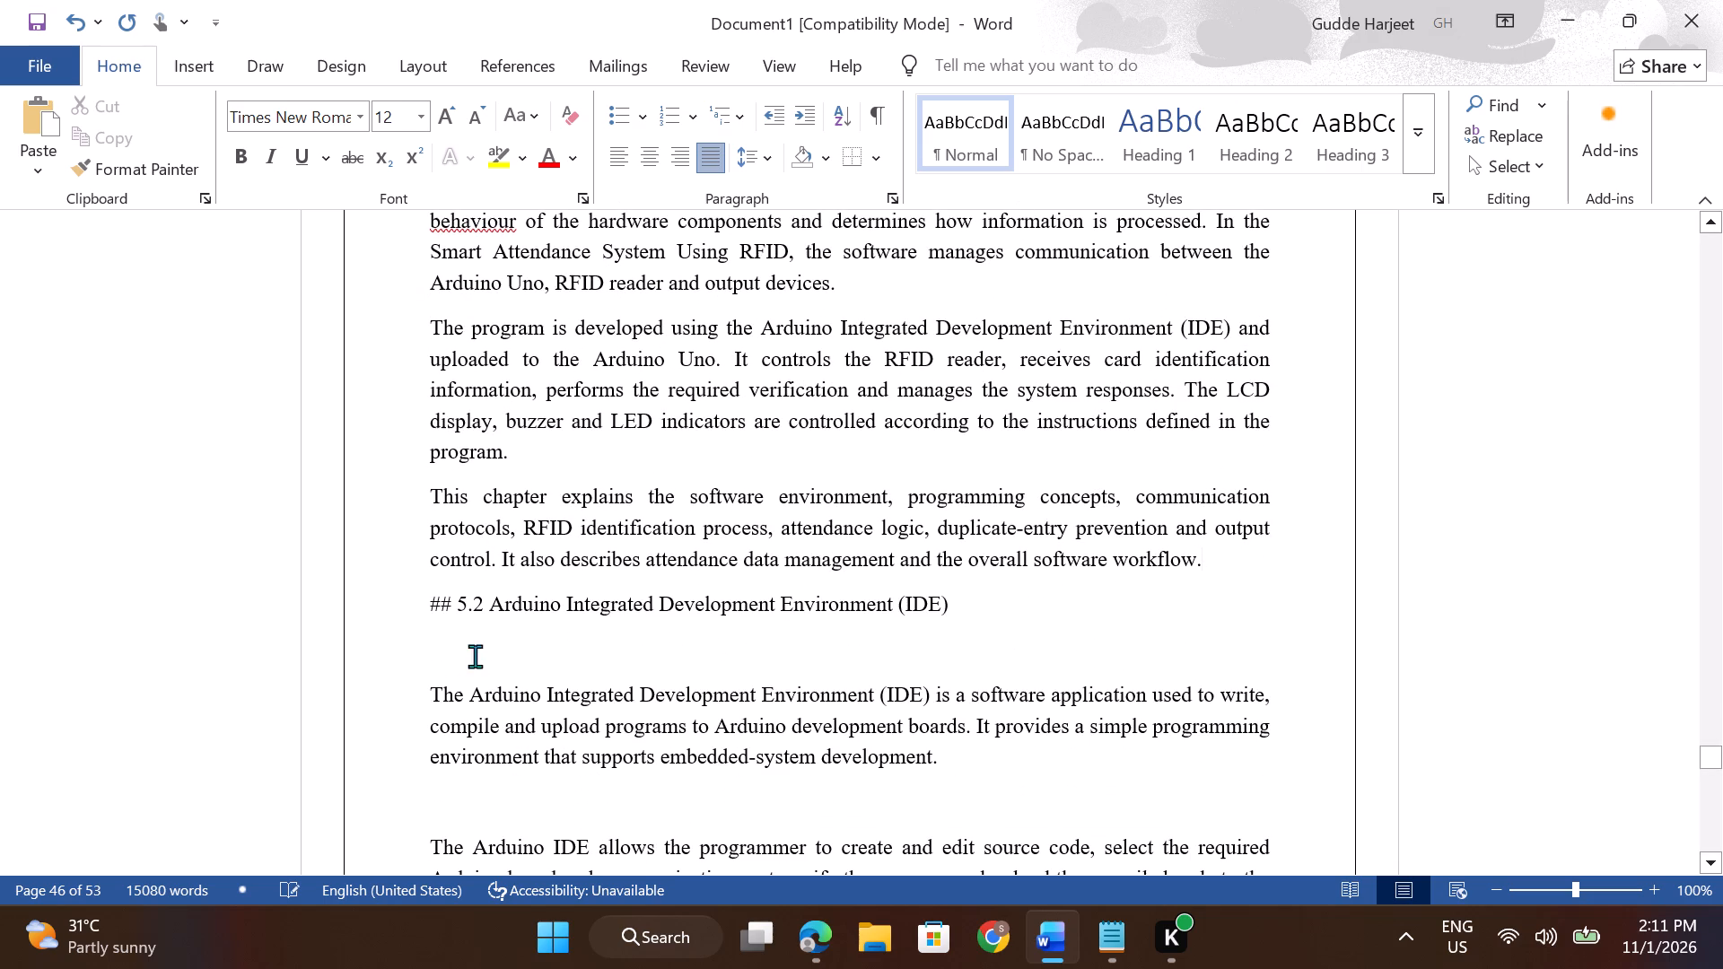
Remove the "##" marks from the "5.2 Arduino Integrated Development Environment (IDE)" heading and format it as bold, 14 pt.
click(459, 603)
key(BackSpace)
key(BackSpace)
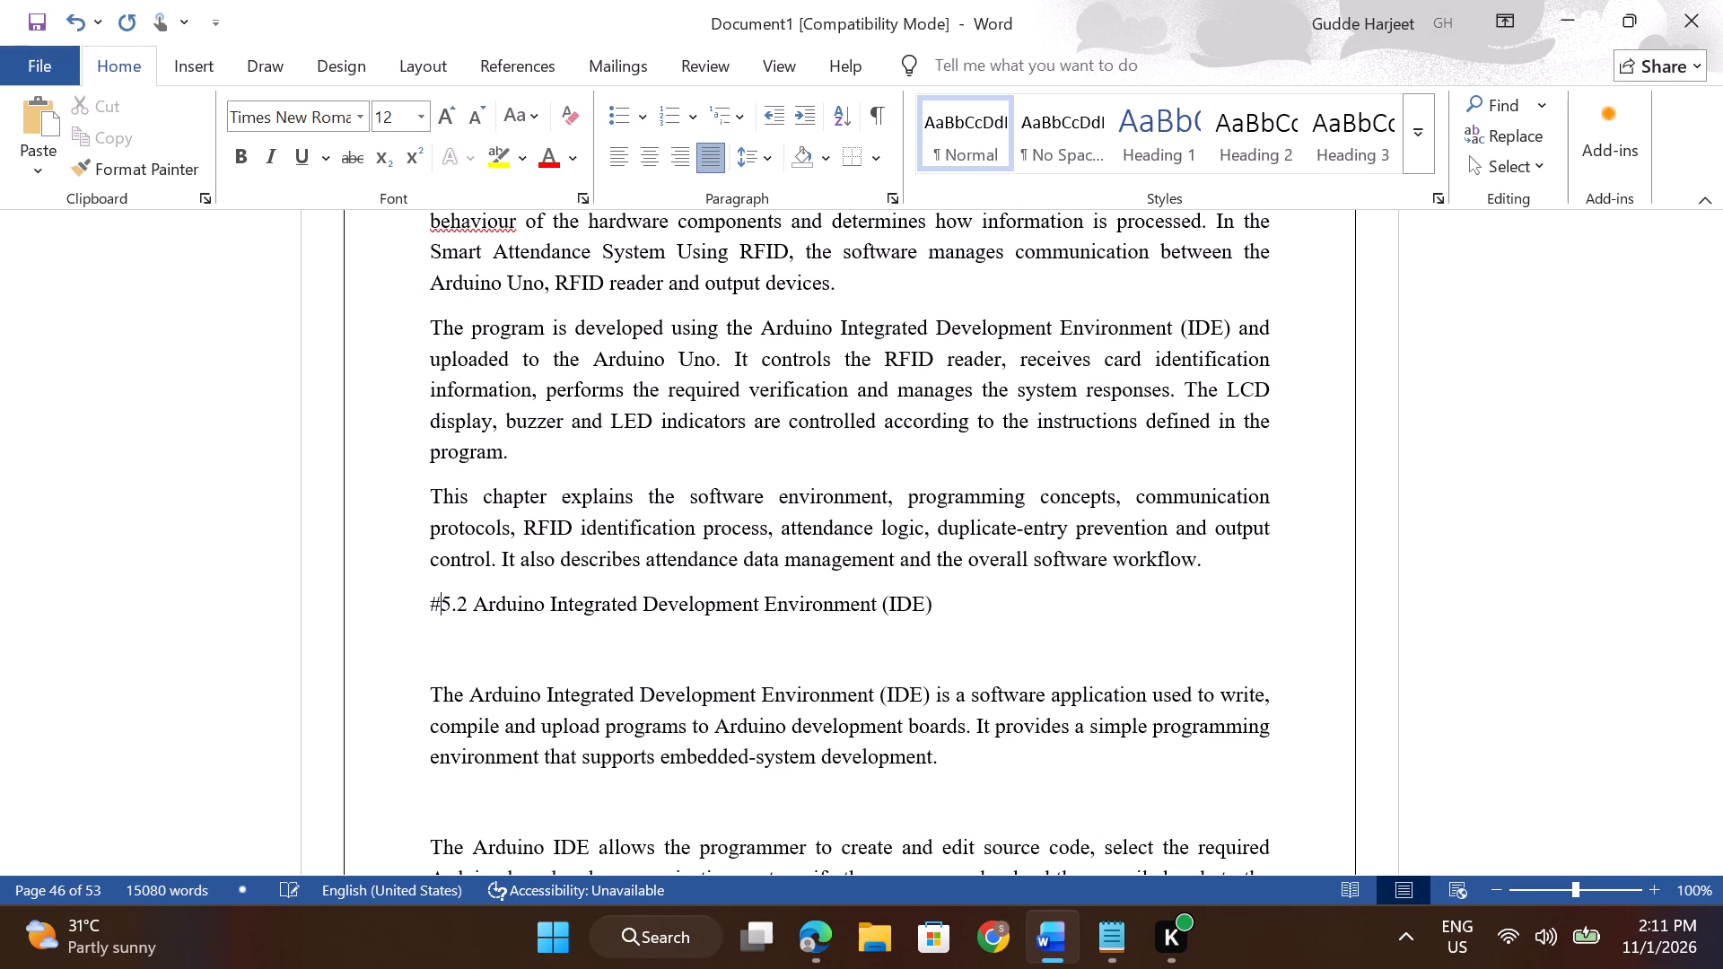
key(BackSpace)
ctrl+click(459, 603)
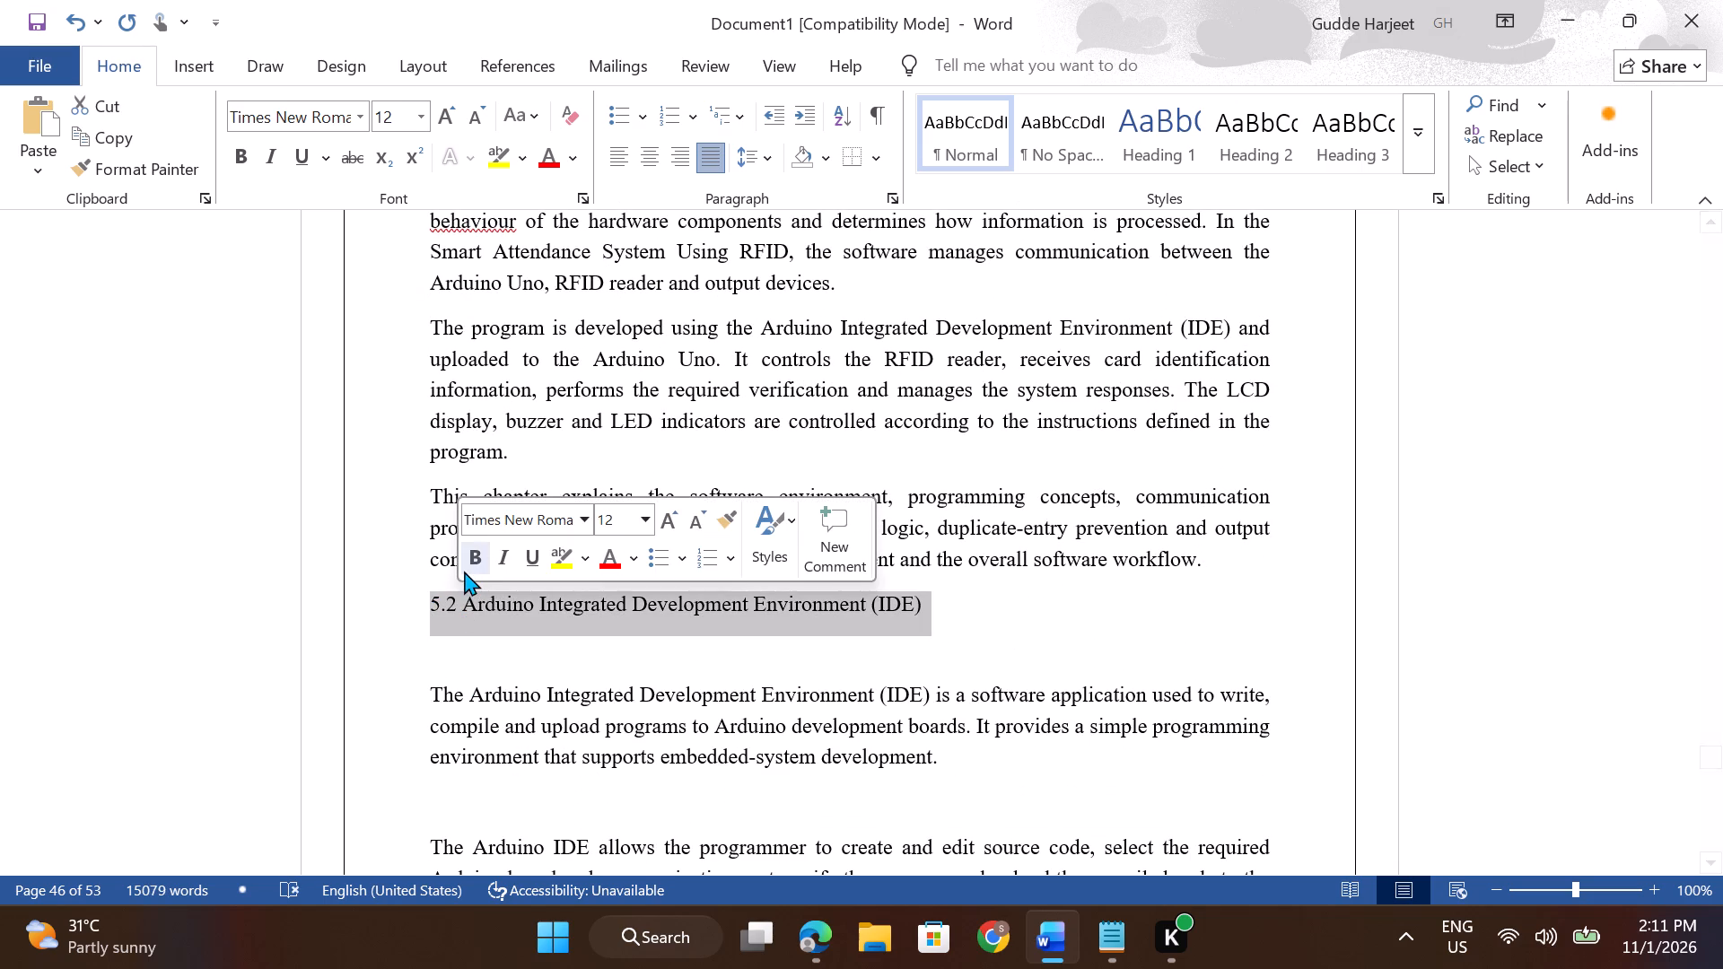
click(464, 571)
click(612, 519)
text(14)
key(Return)
Delete the blank lines below the 5.2 heading and between the paragraphs of section 5.2.
click(579, 657)
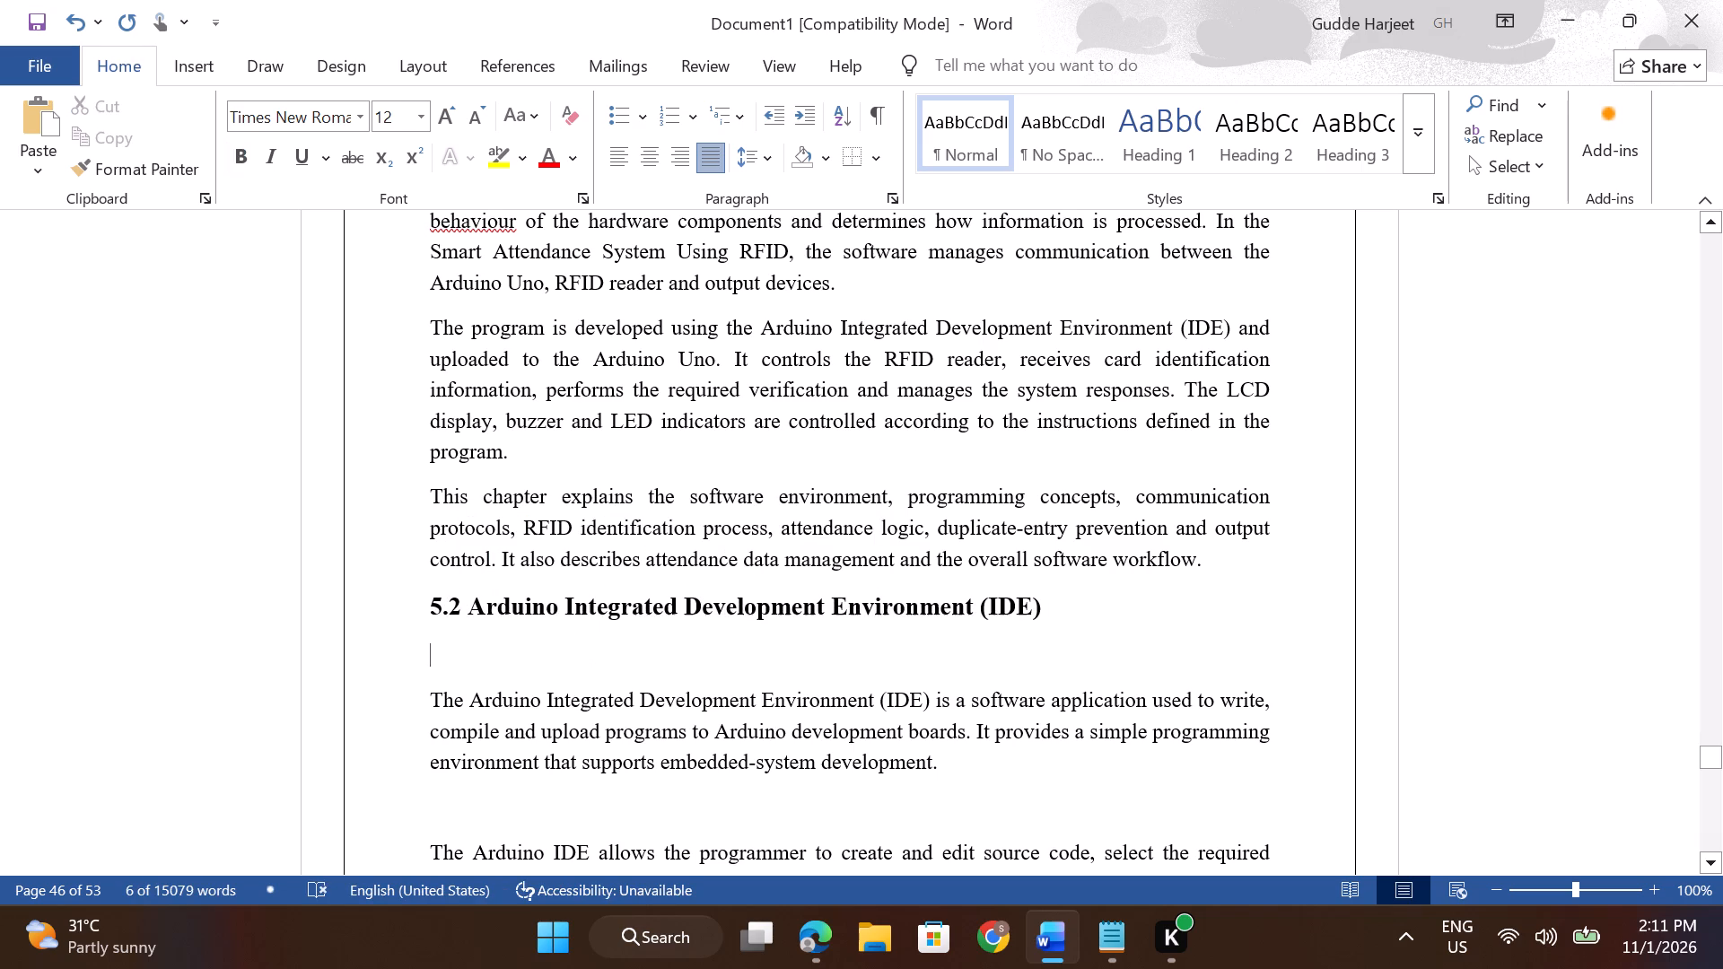
key(BackSpace)
click(553, 773)
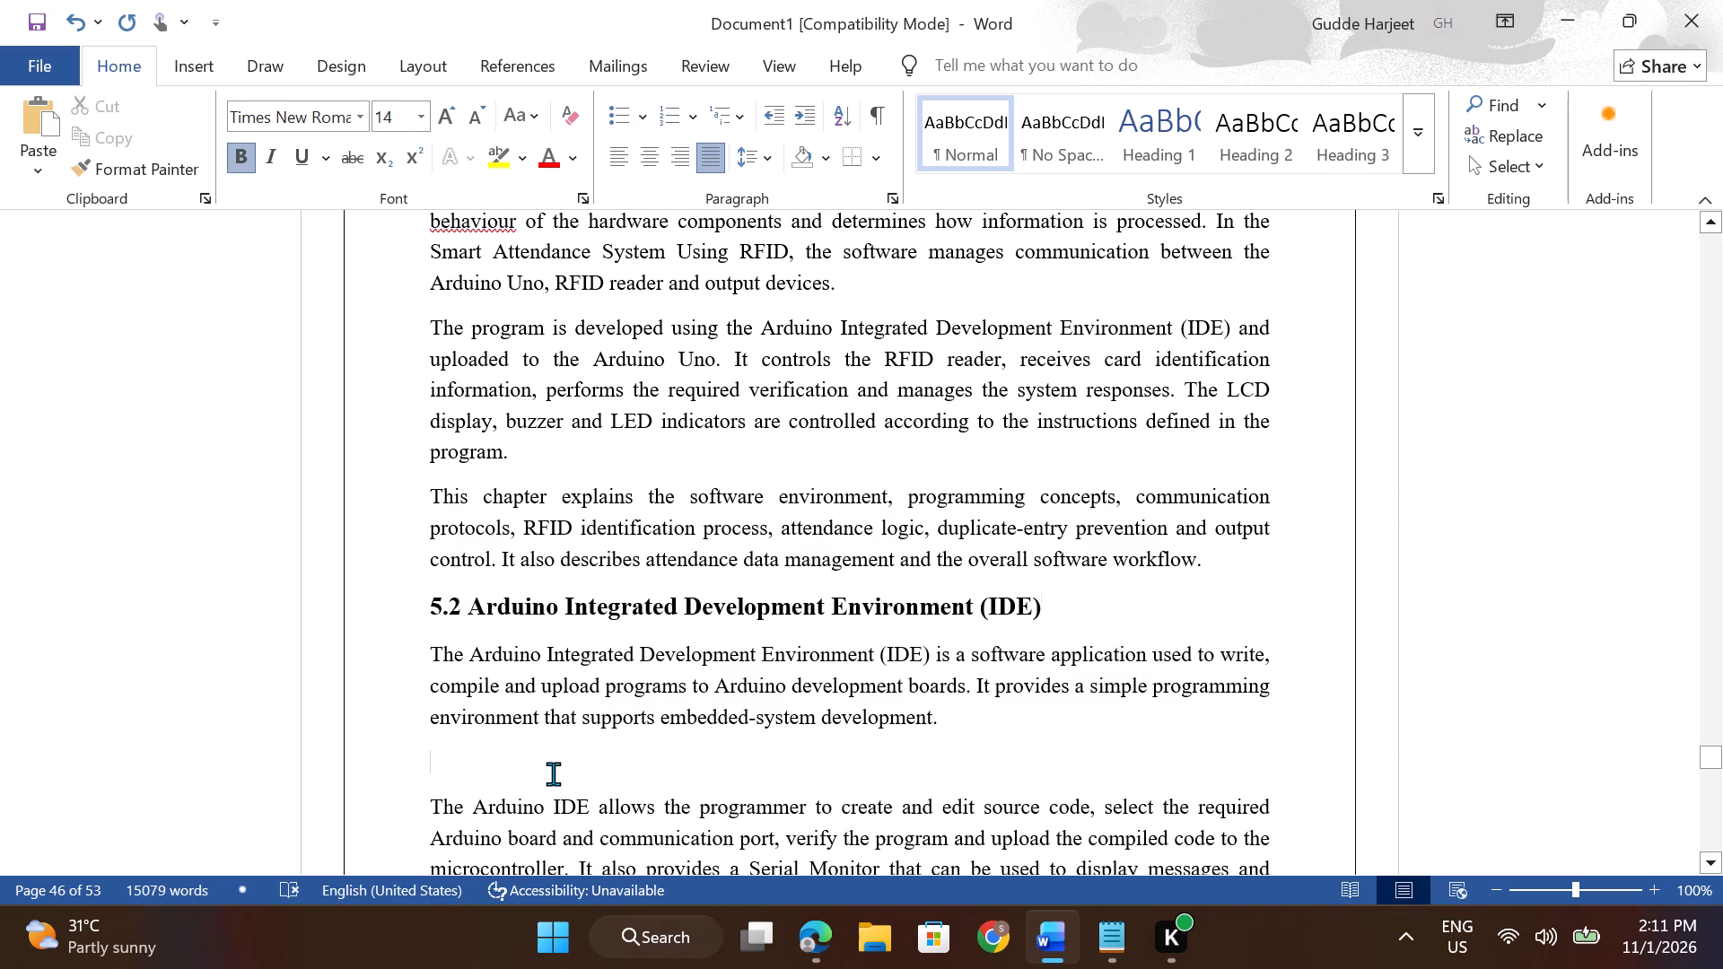
key(BackSpace)
scroll(553, 773, down, 3)
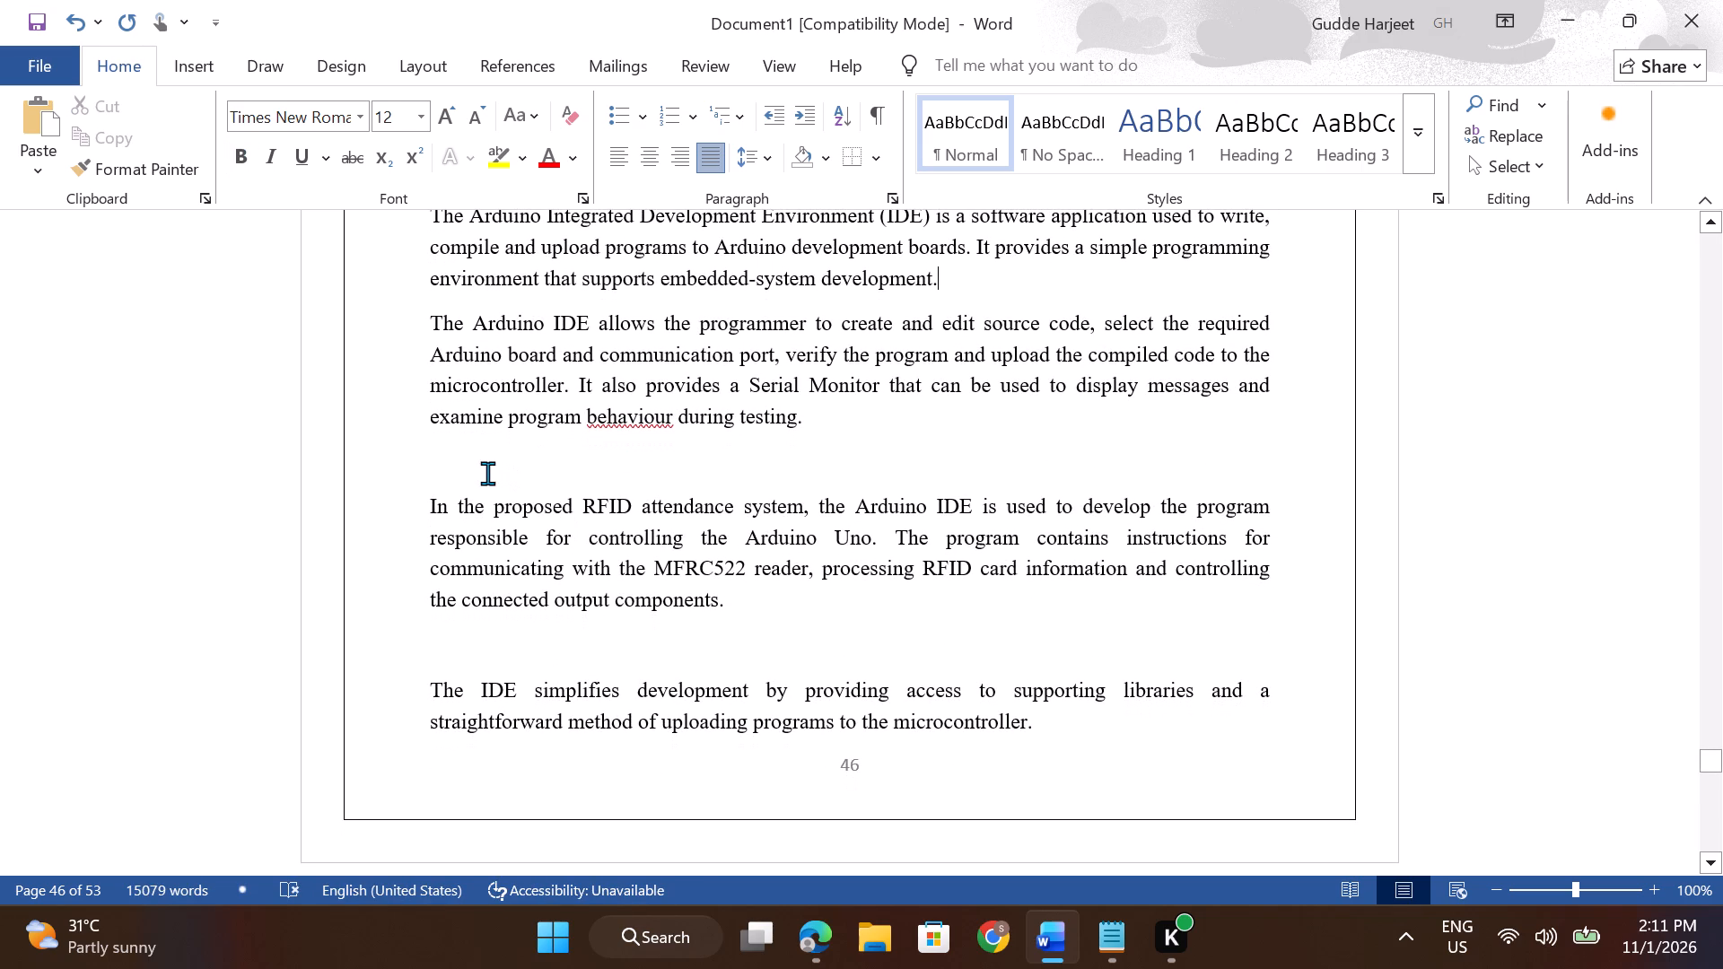
click(487, 473)
key(BackSpace)
click(486, 620)
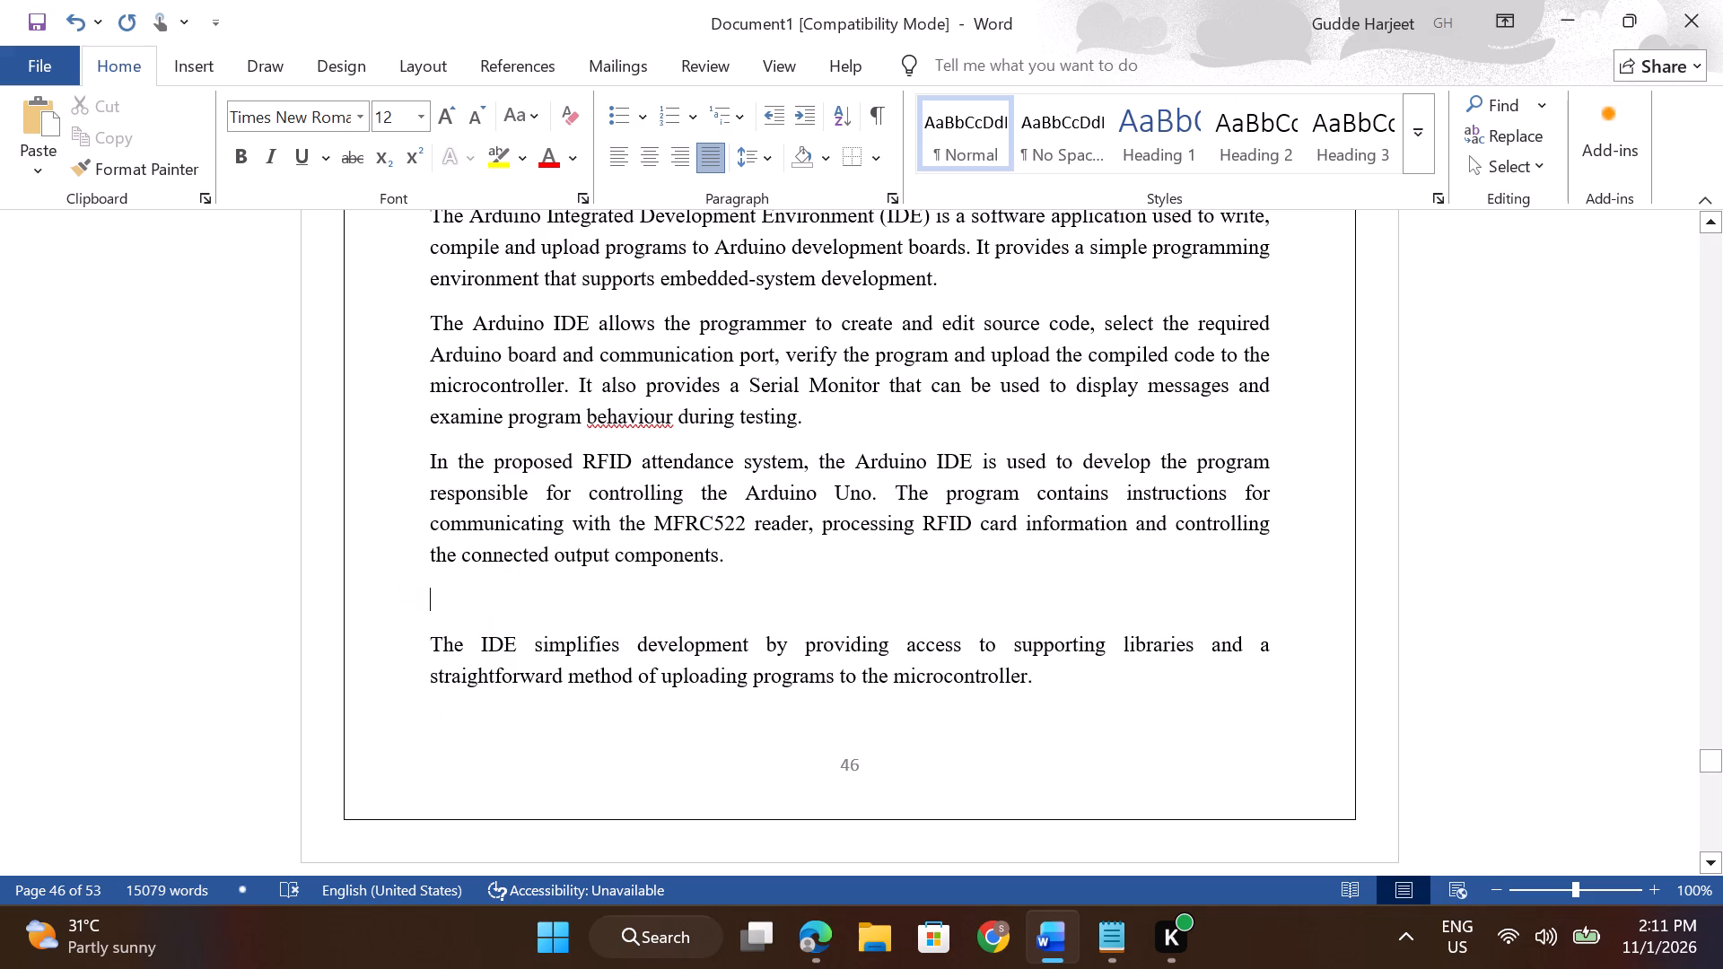
key(BackSpace)
Strip the "##" marks from the "5.3 Embedded C/C++ Programming" heading, move it onto the next page and make it bold, 16 pt.
click(460, 726)
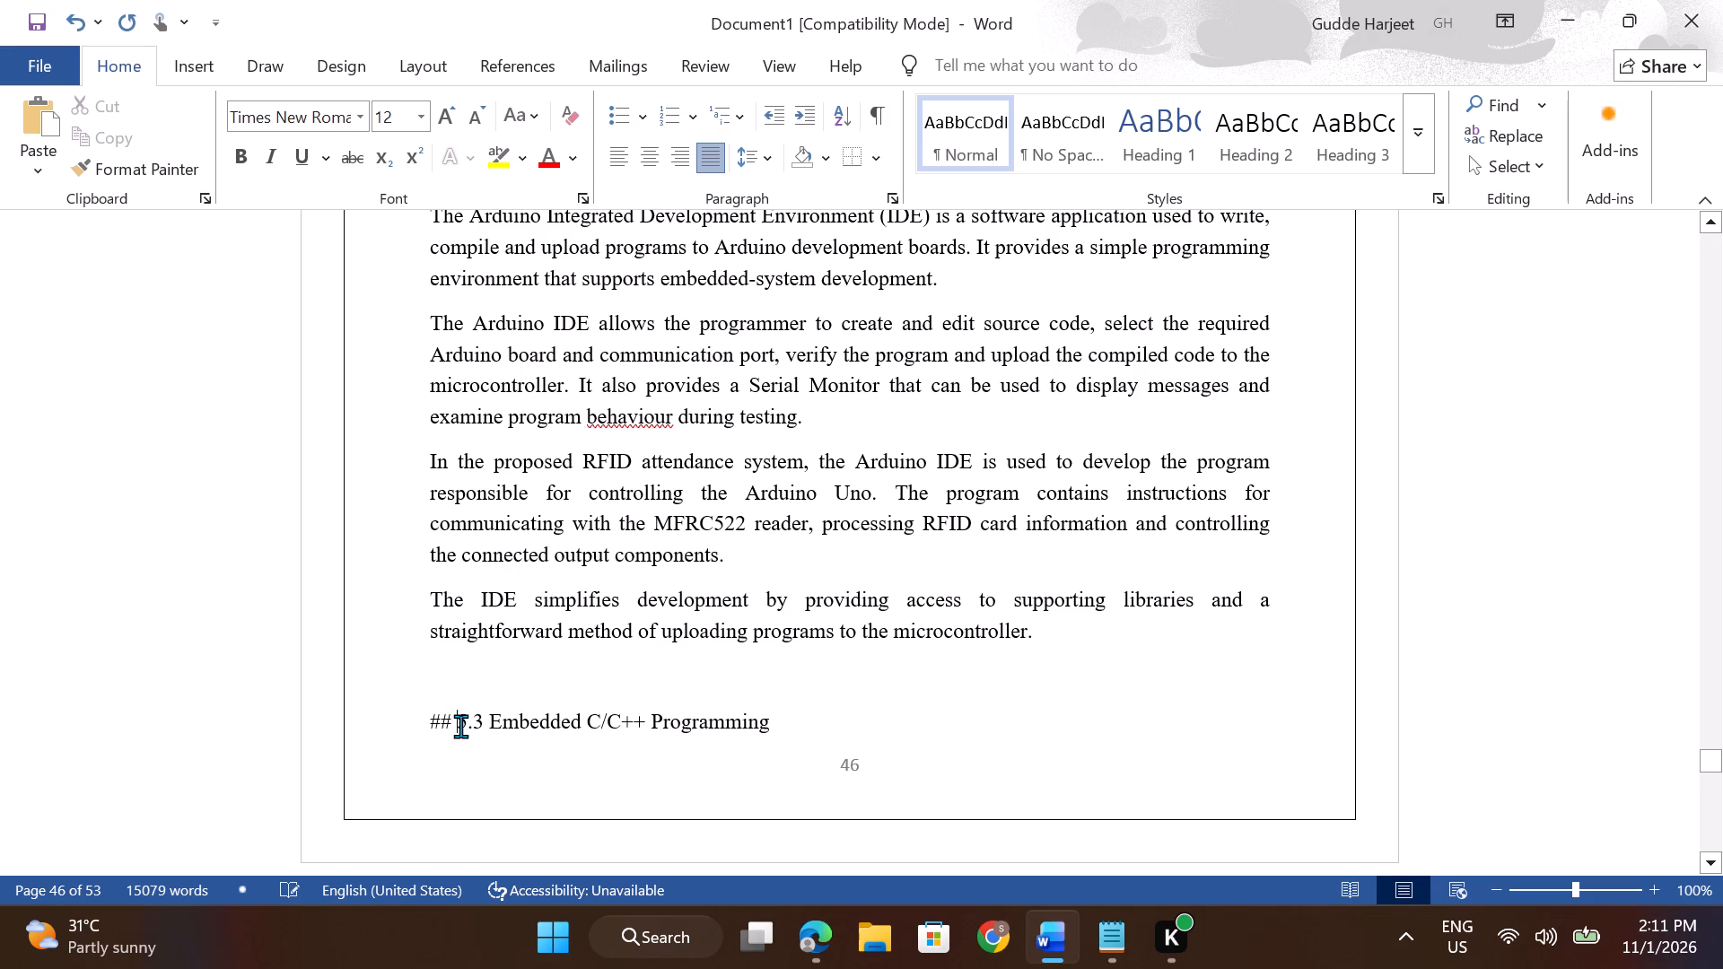
key(BackSpace)
key(BackSpace)
key(BackSpace)
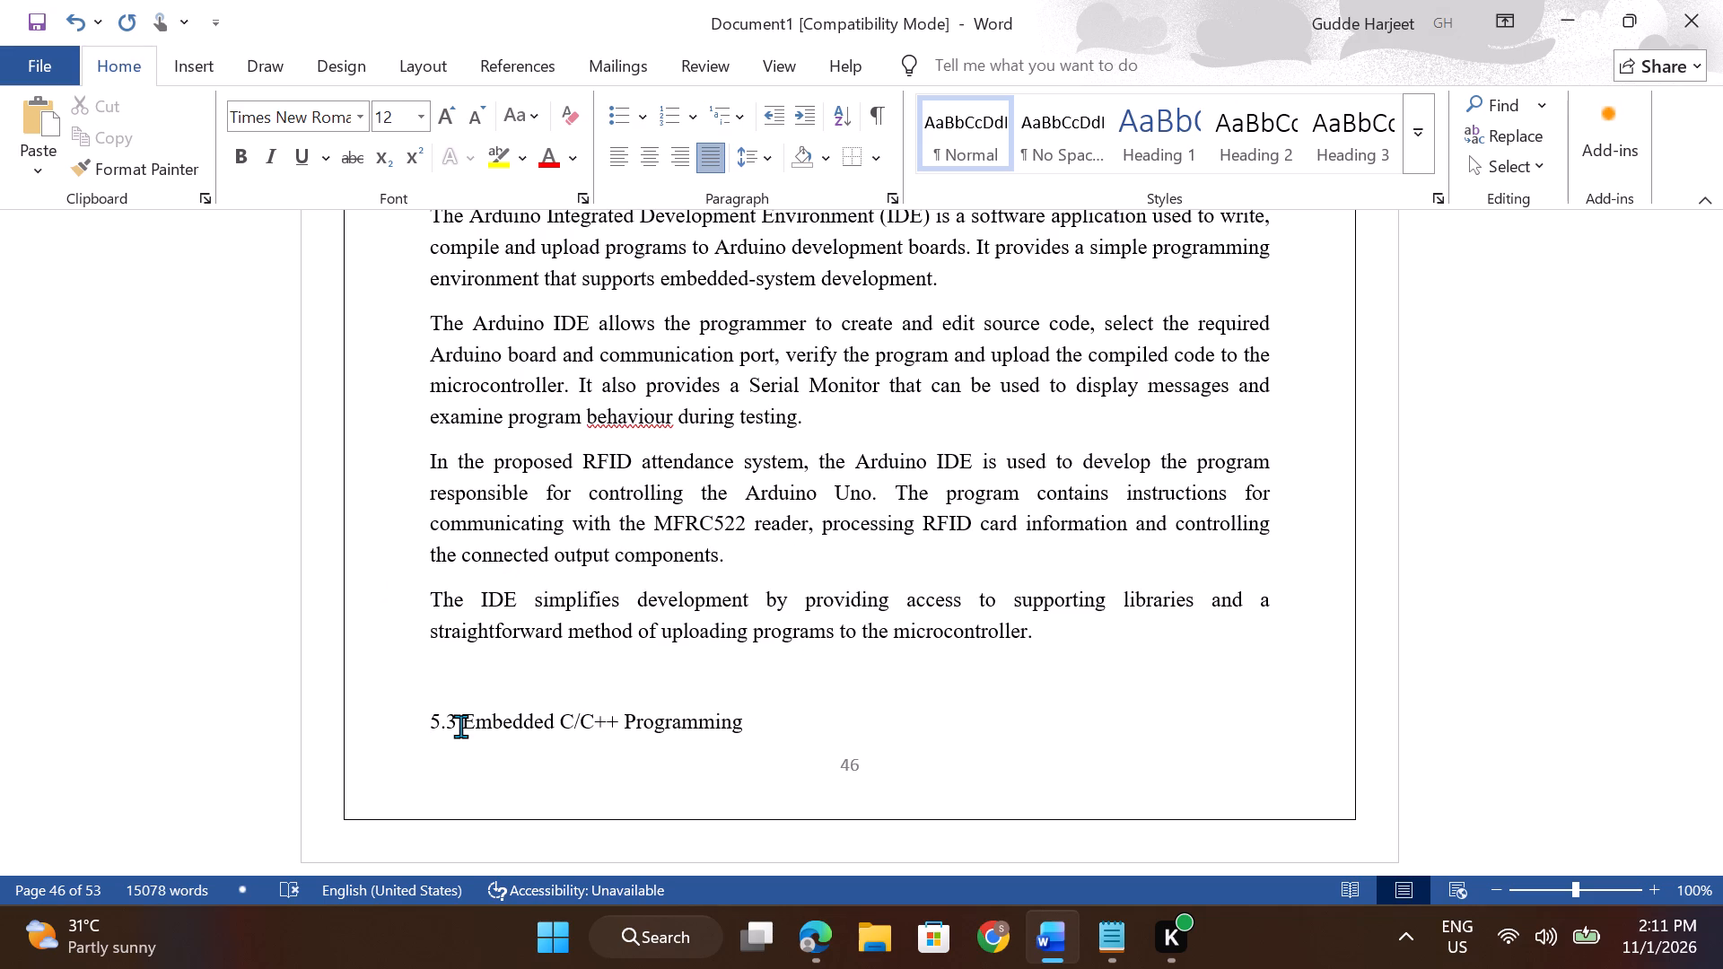
key(Return)
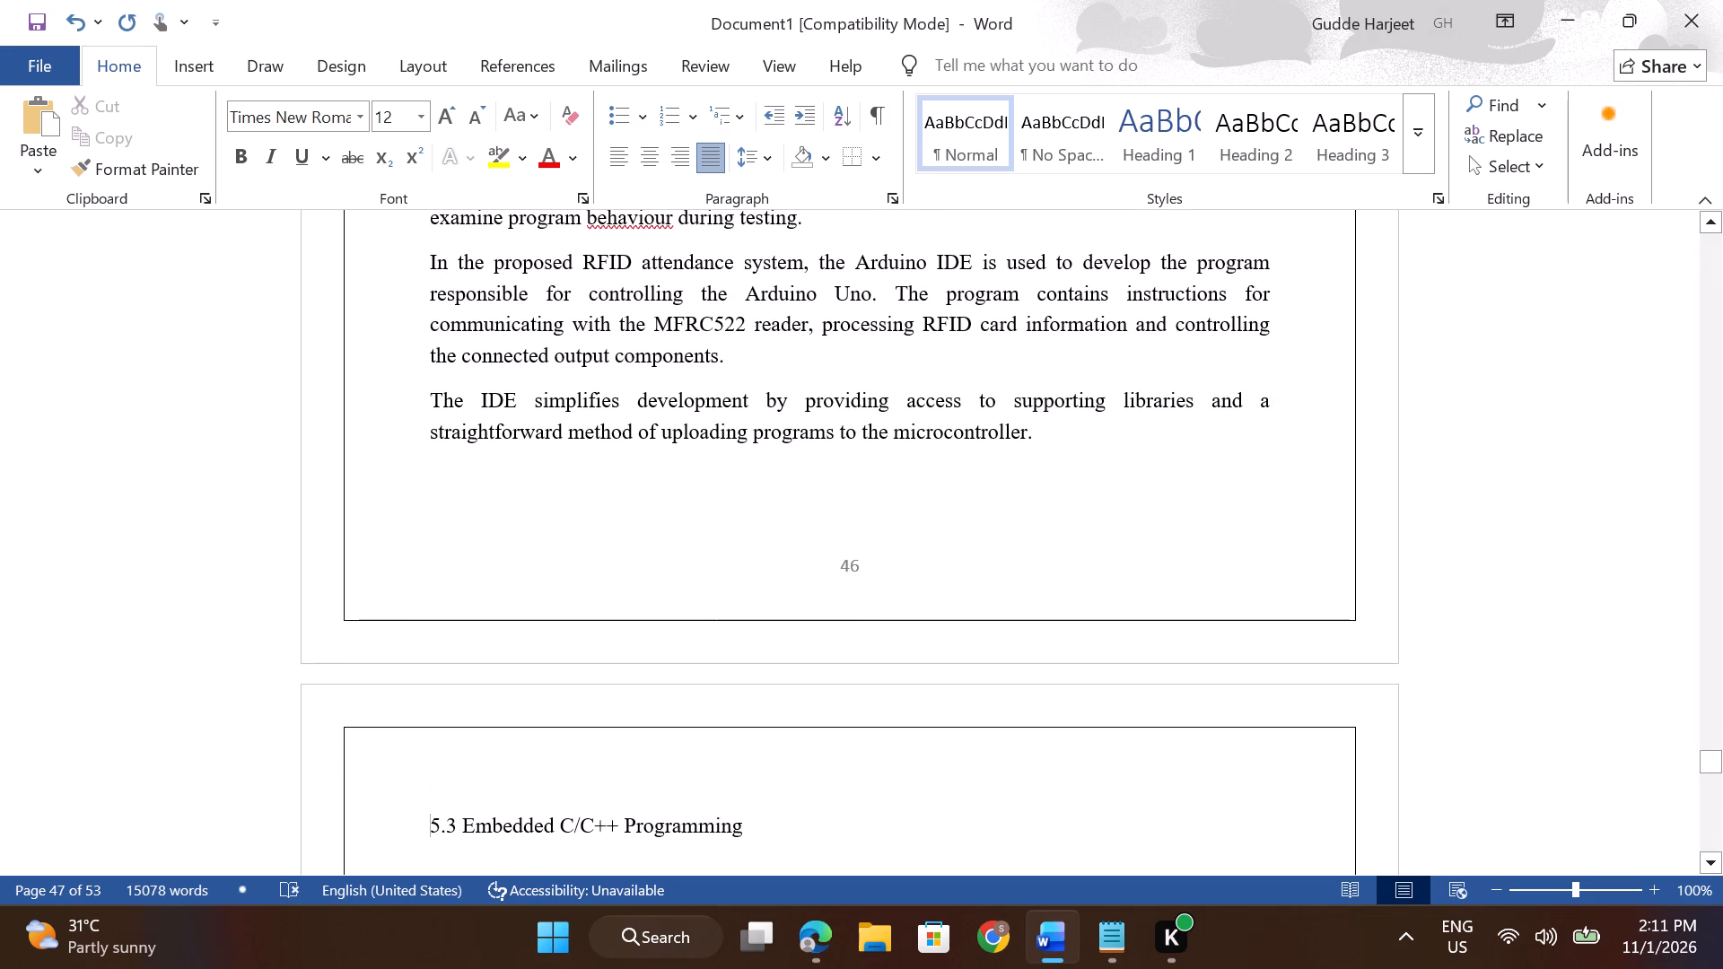
ctrl+click(488, 837)
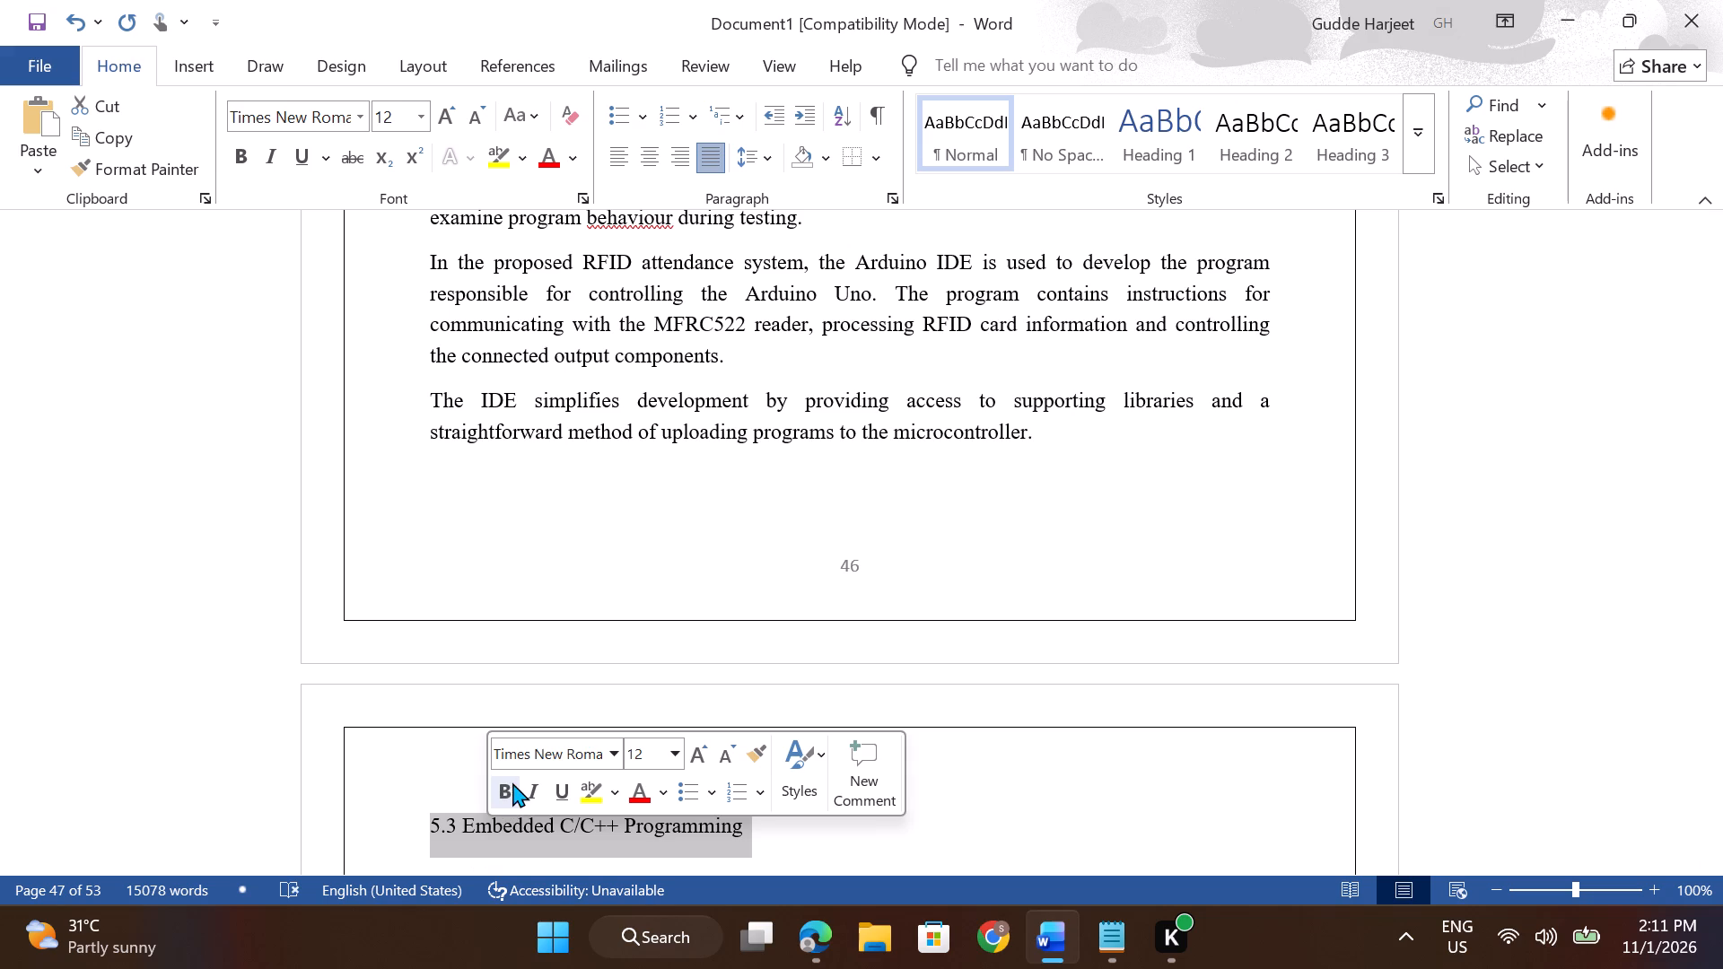
click(512, 782)
click(643, 745)
text(16)
key(Return)
click(975, 766)
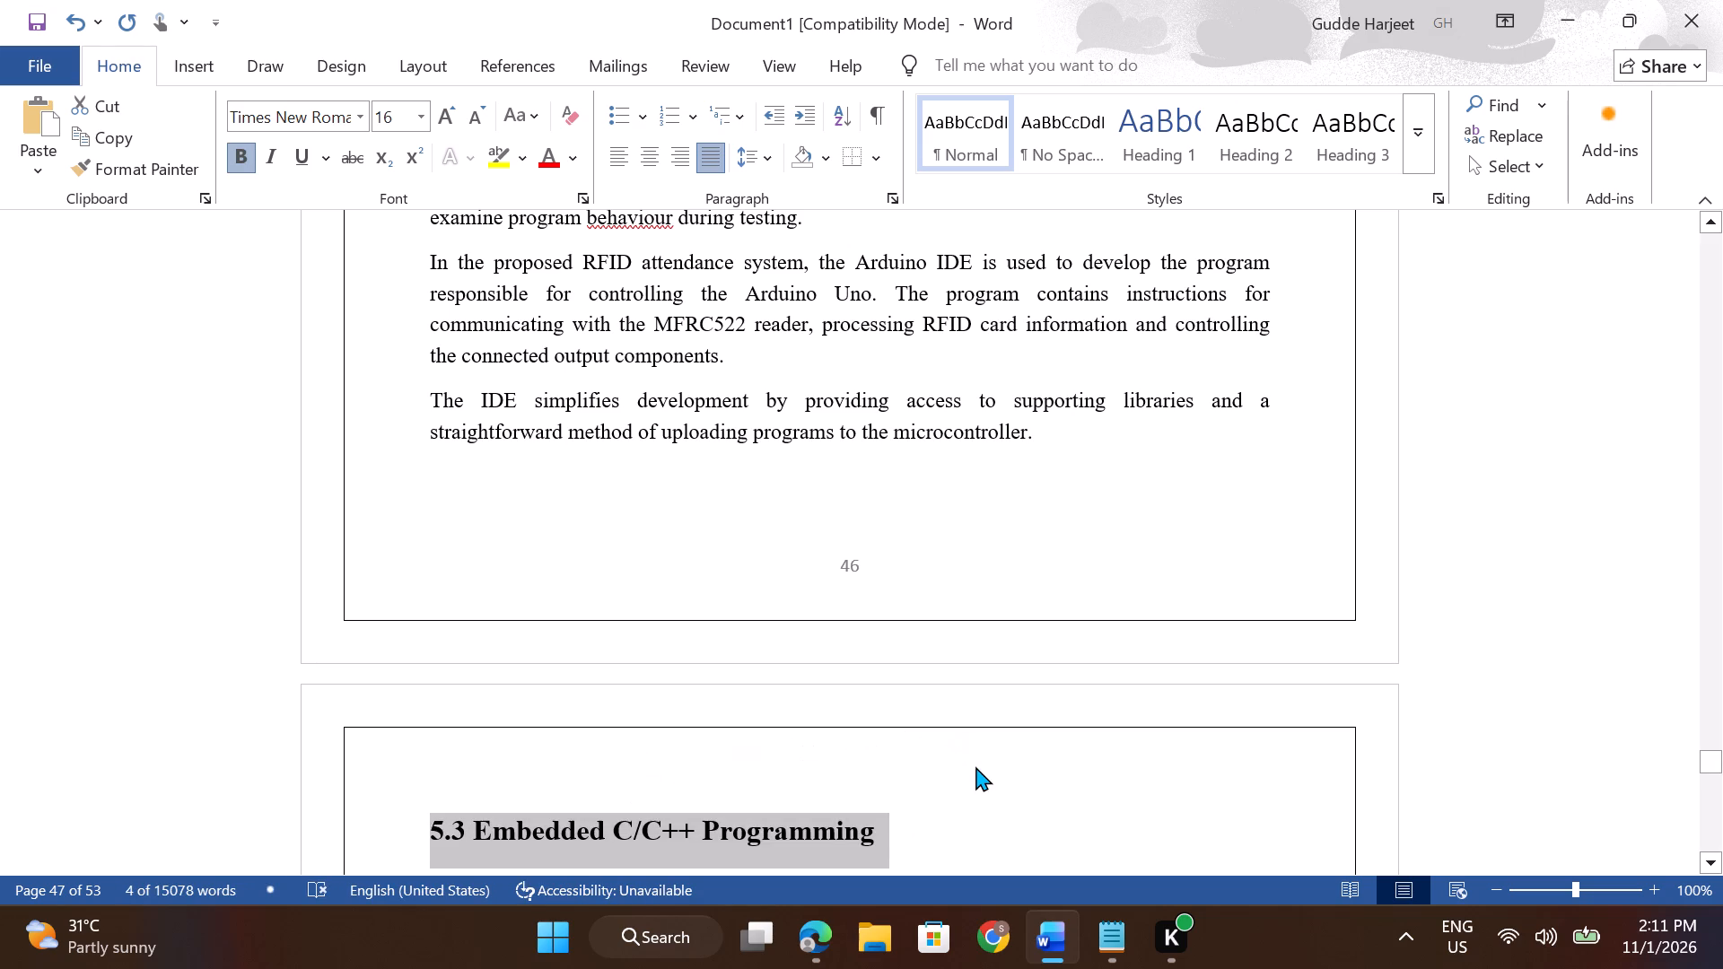
scroll(975, 766, down, 3)
click(537, 417)
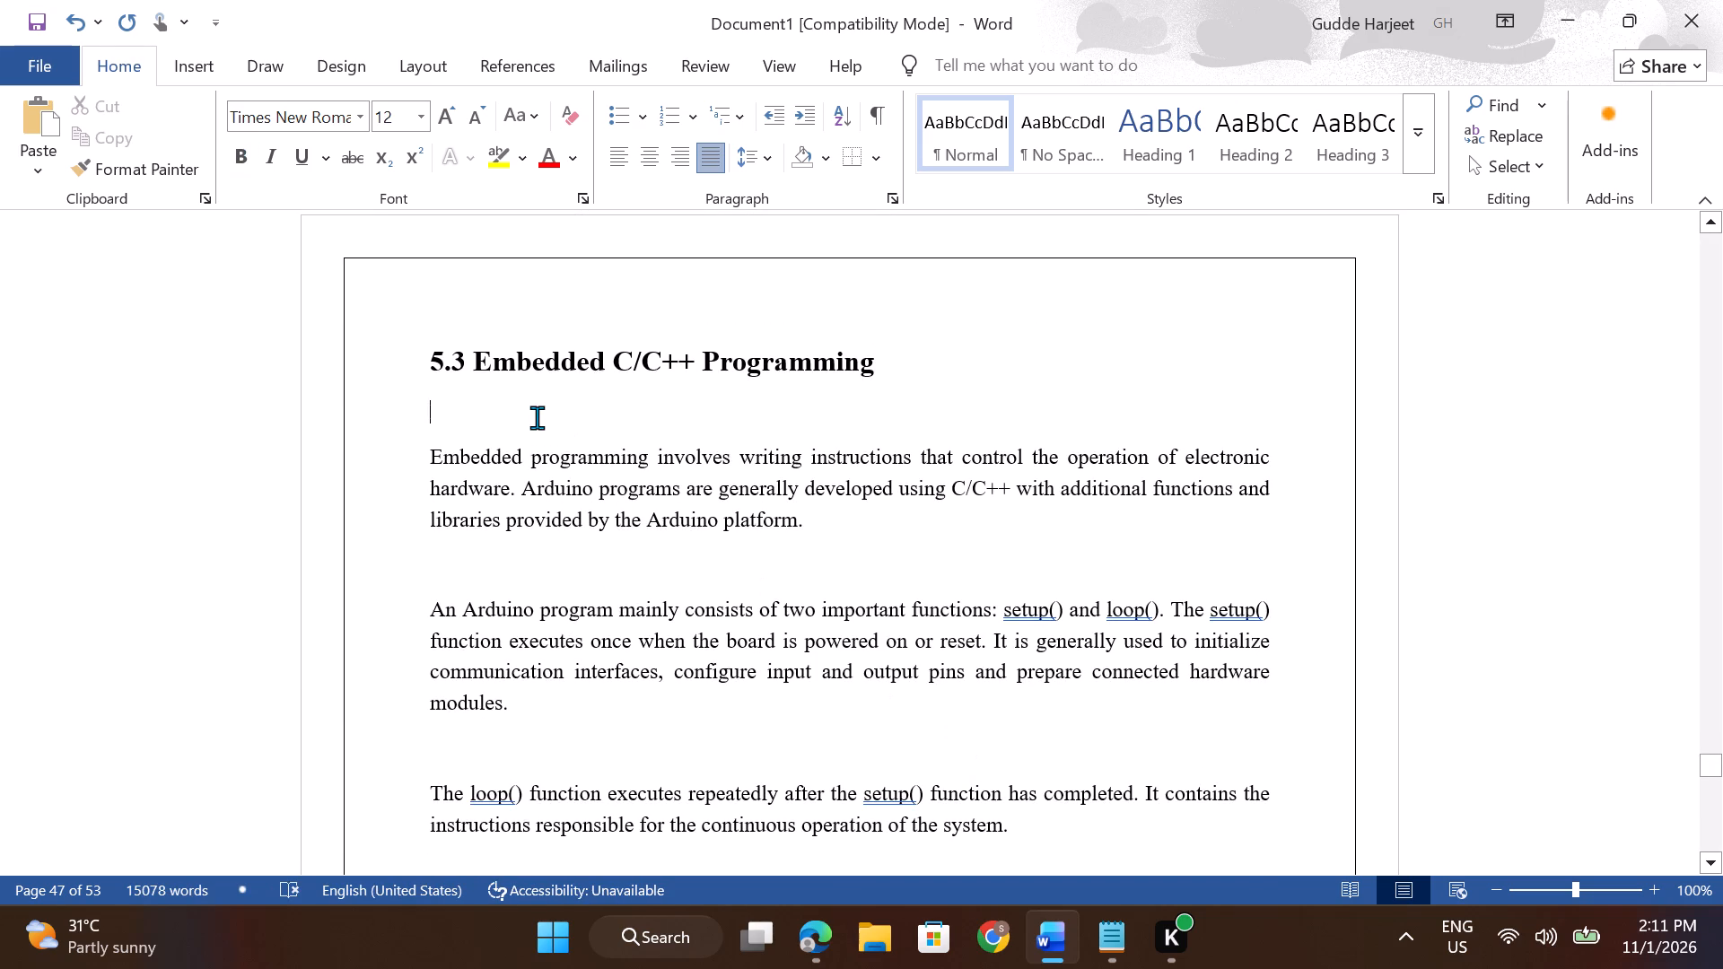
key(BackSpace)
click(520, 493)
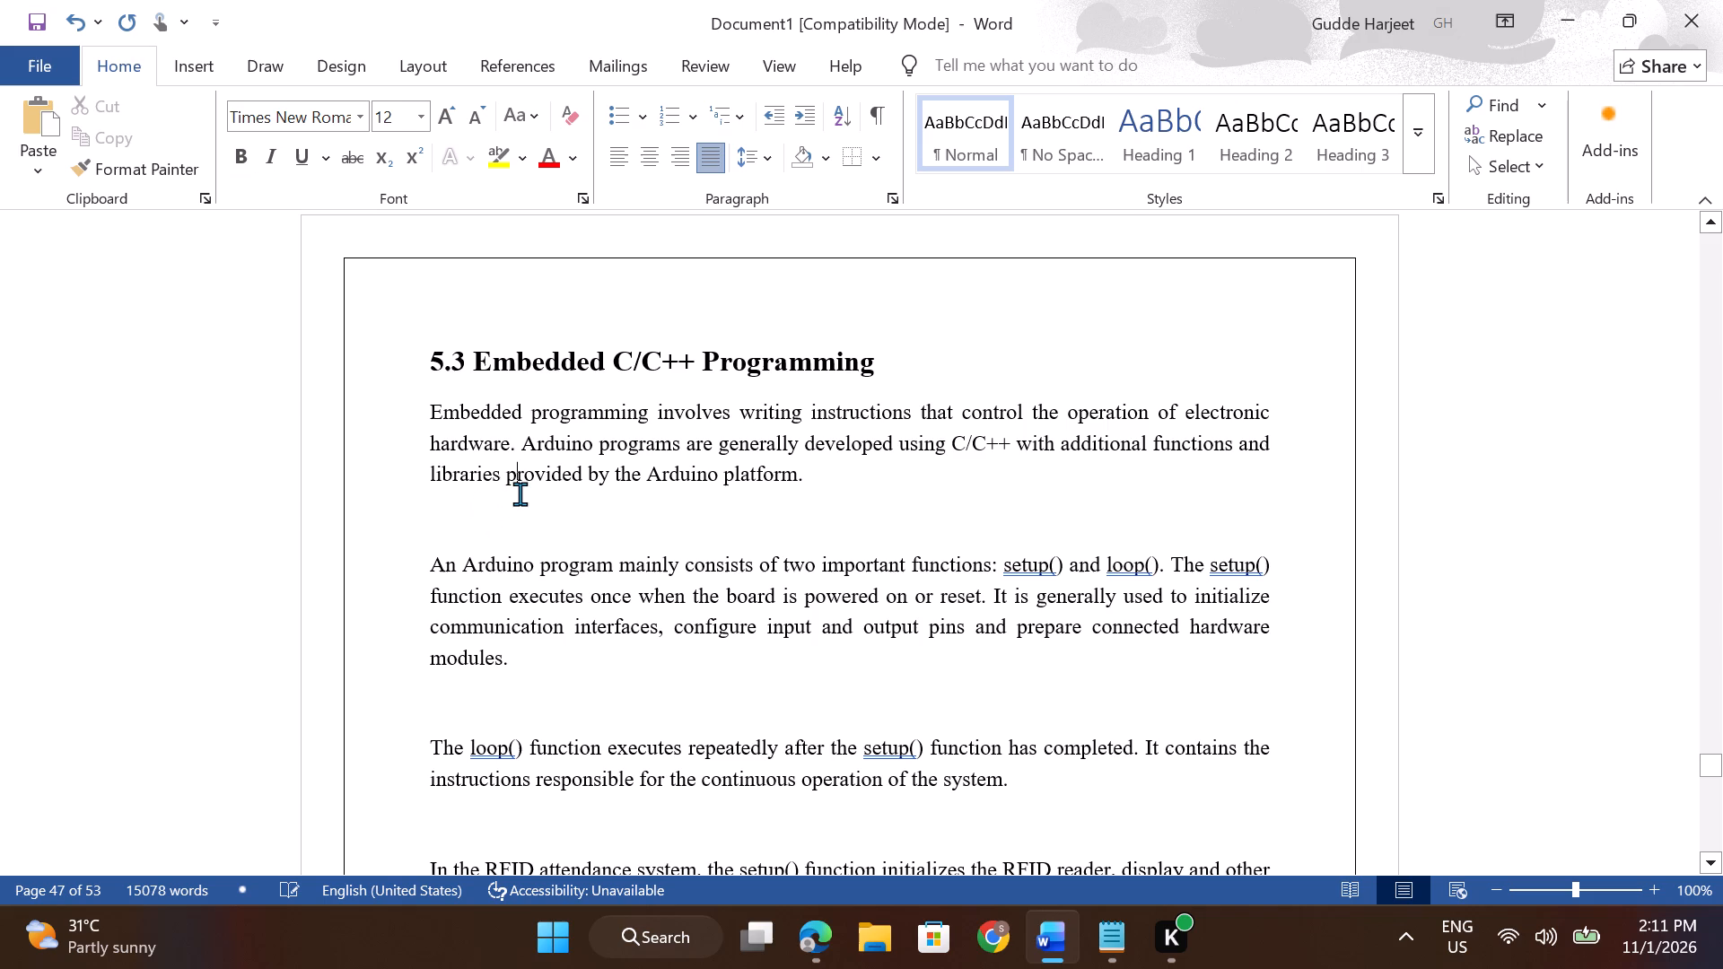
click(518, 503)
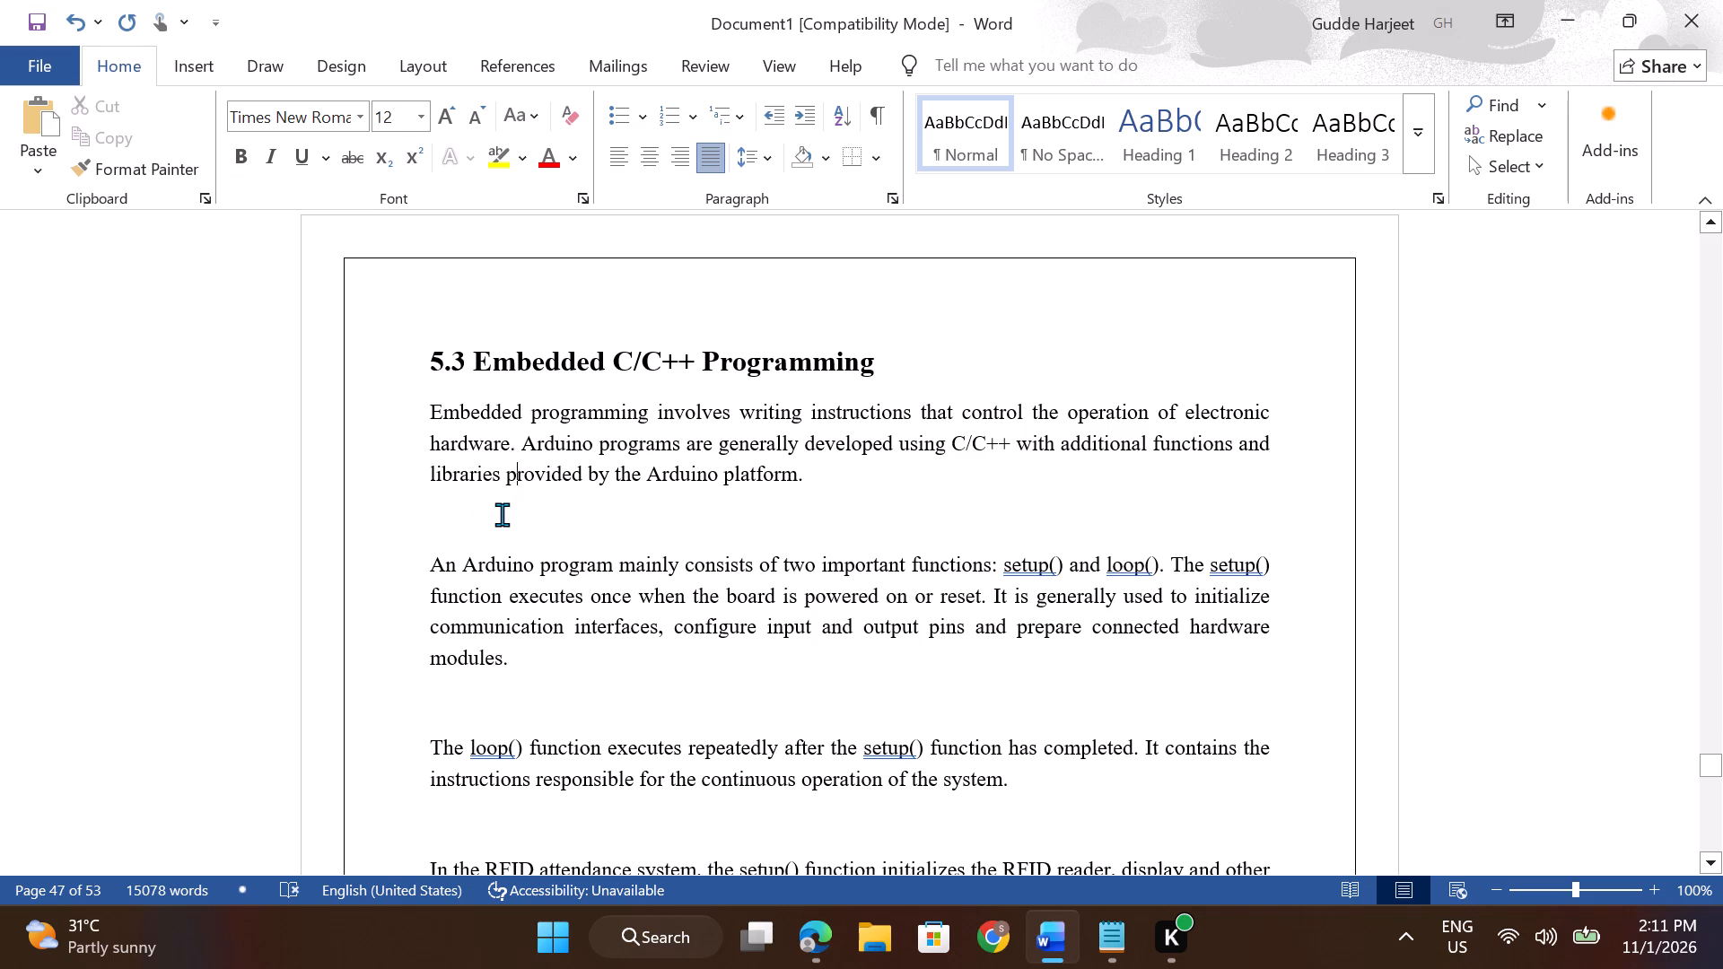
click(502, 514)
key(BackSpace)
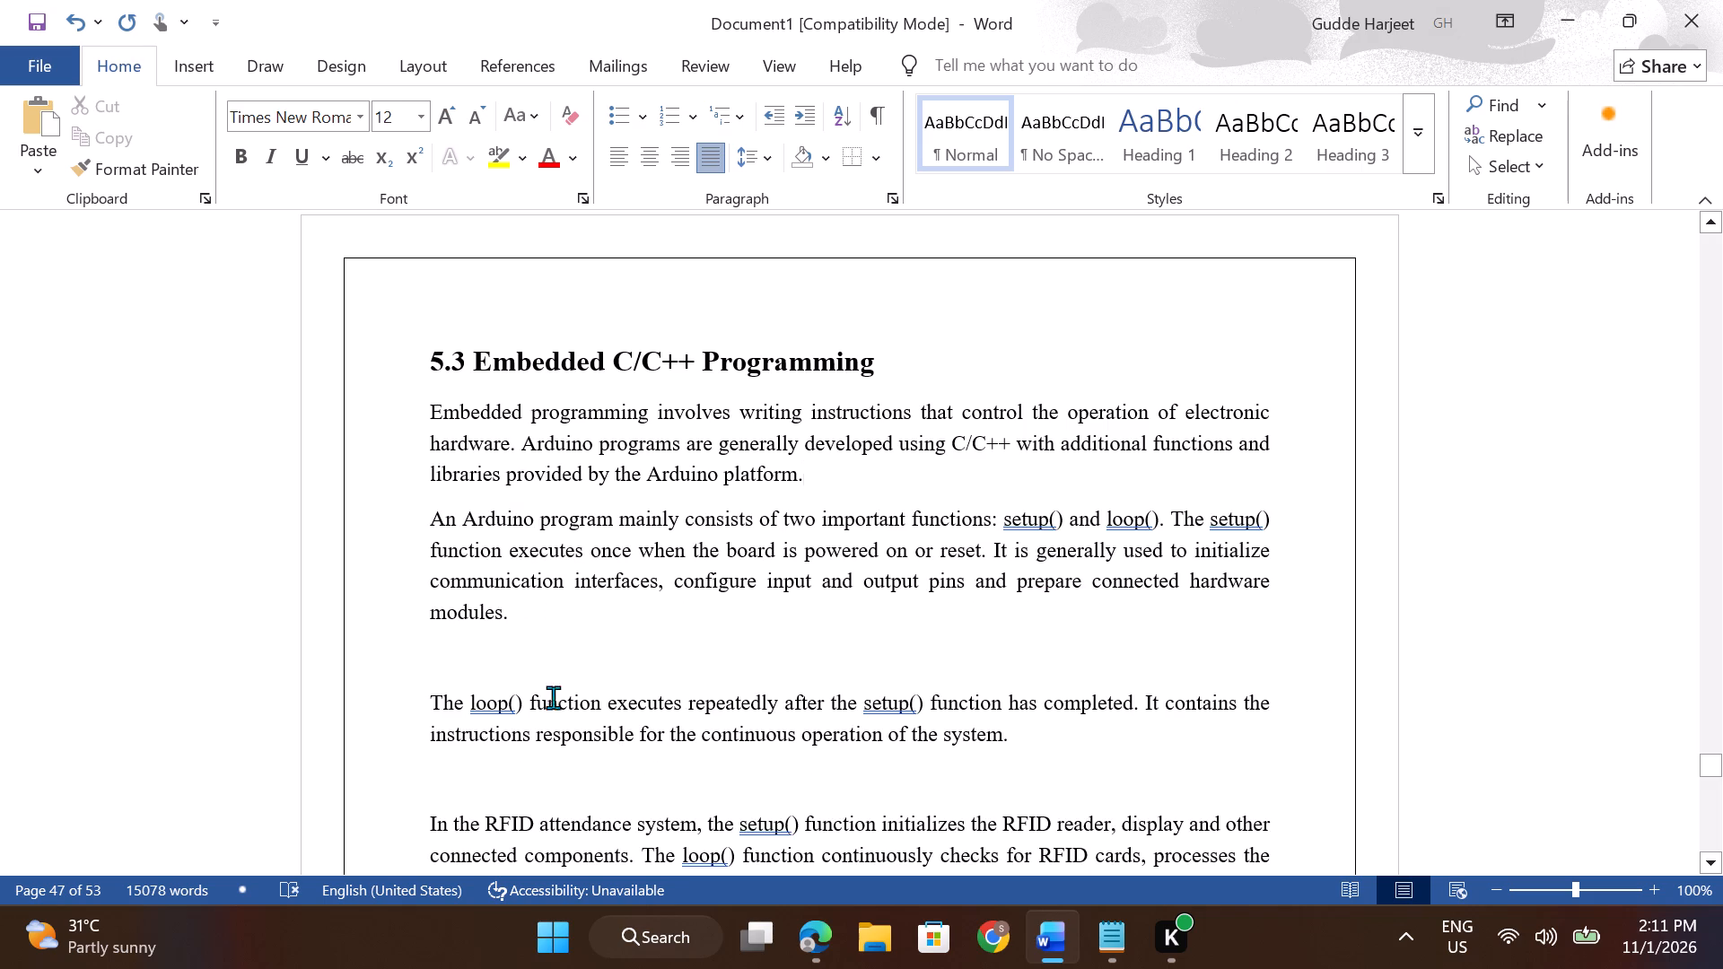
click(555, 655)
key(BackSpace)
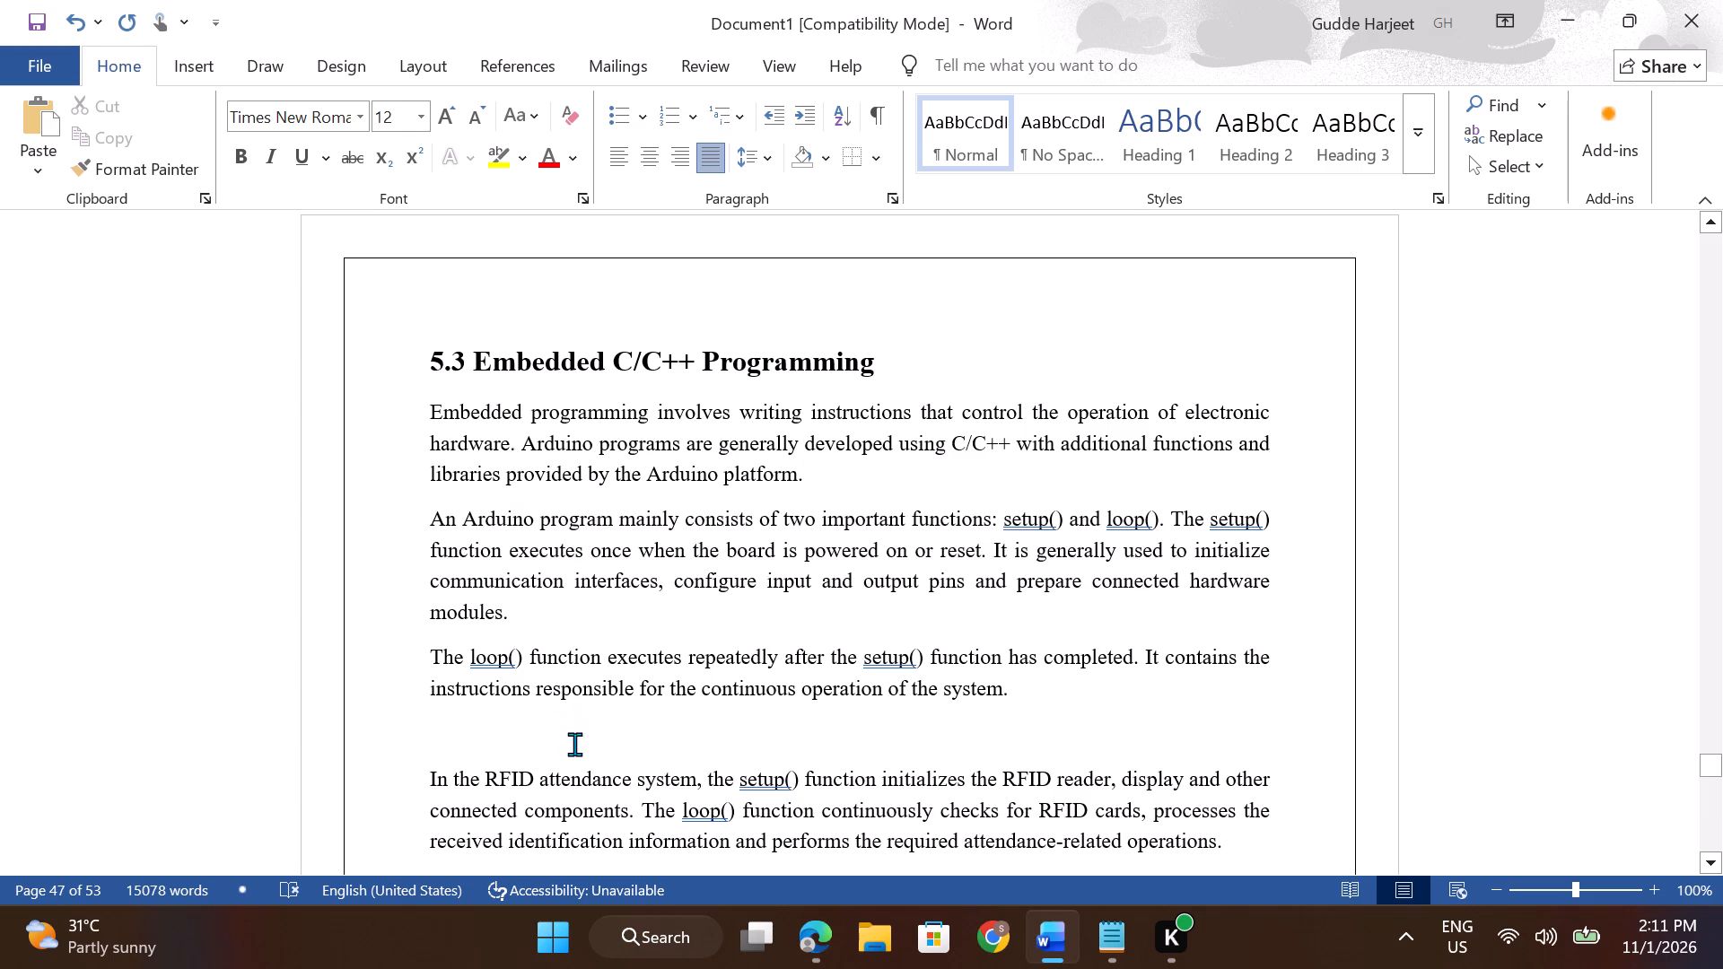
click(574, 744)
key(BackSpace)
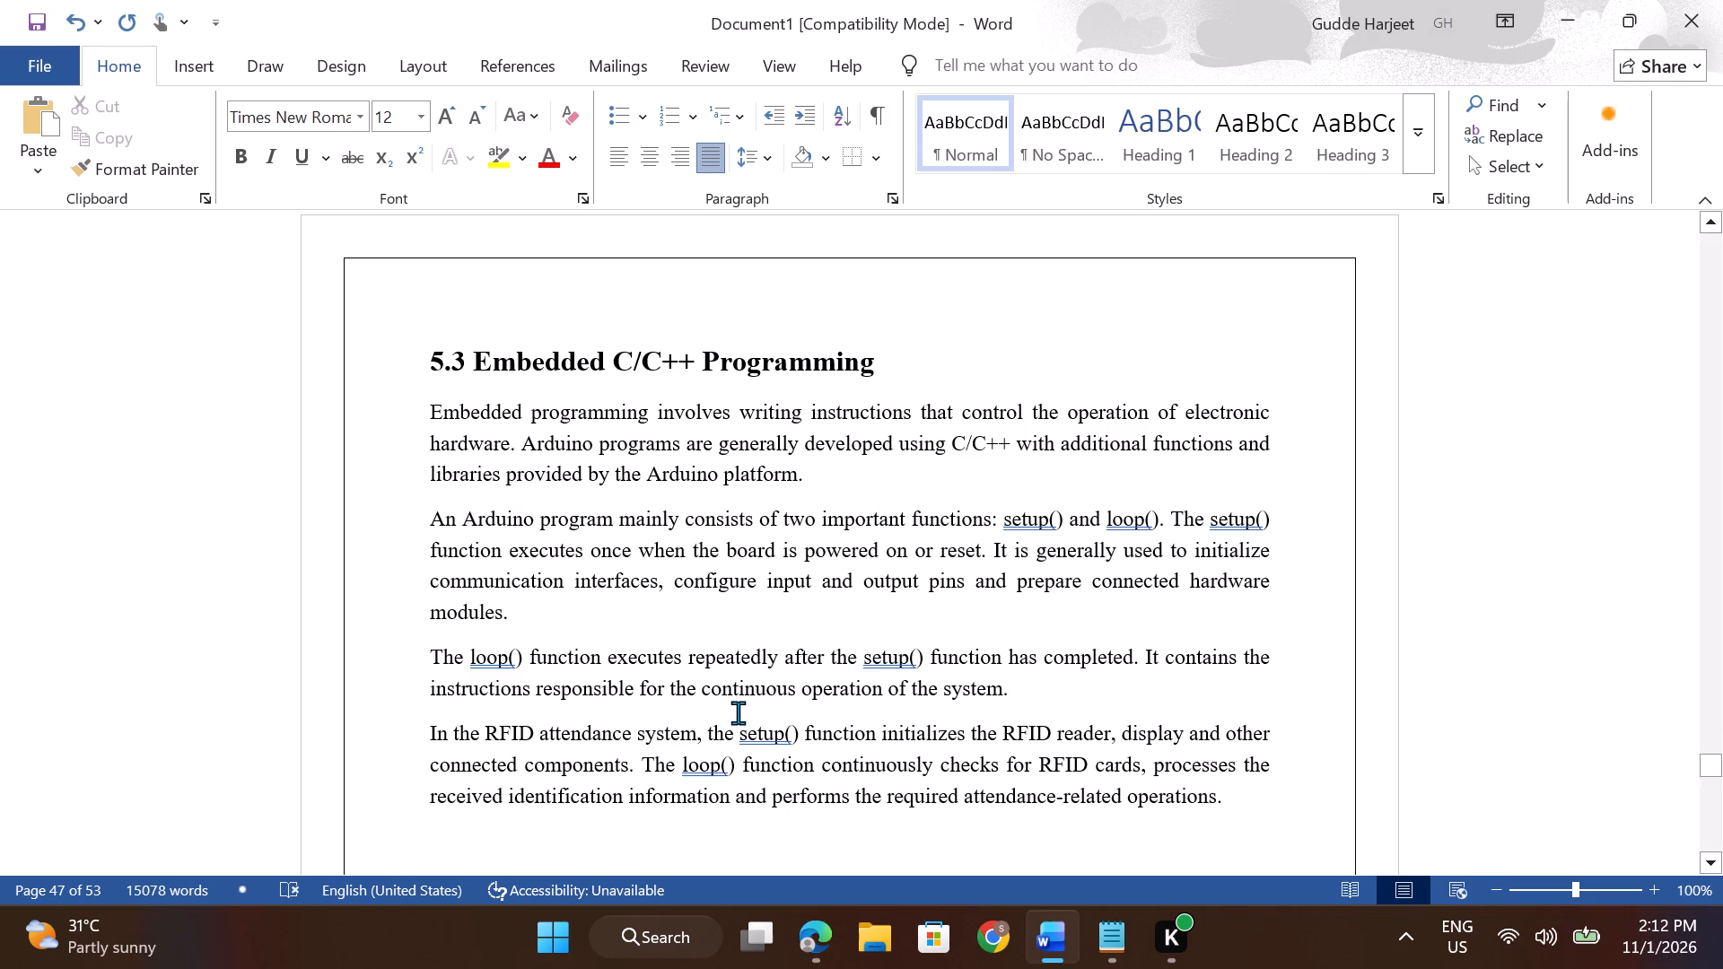
scroll(738, 712, down, 2)
click(577, 549)
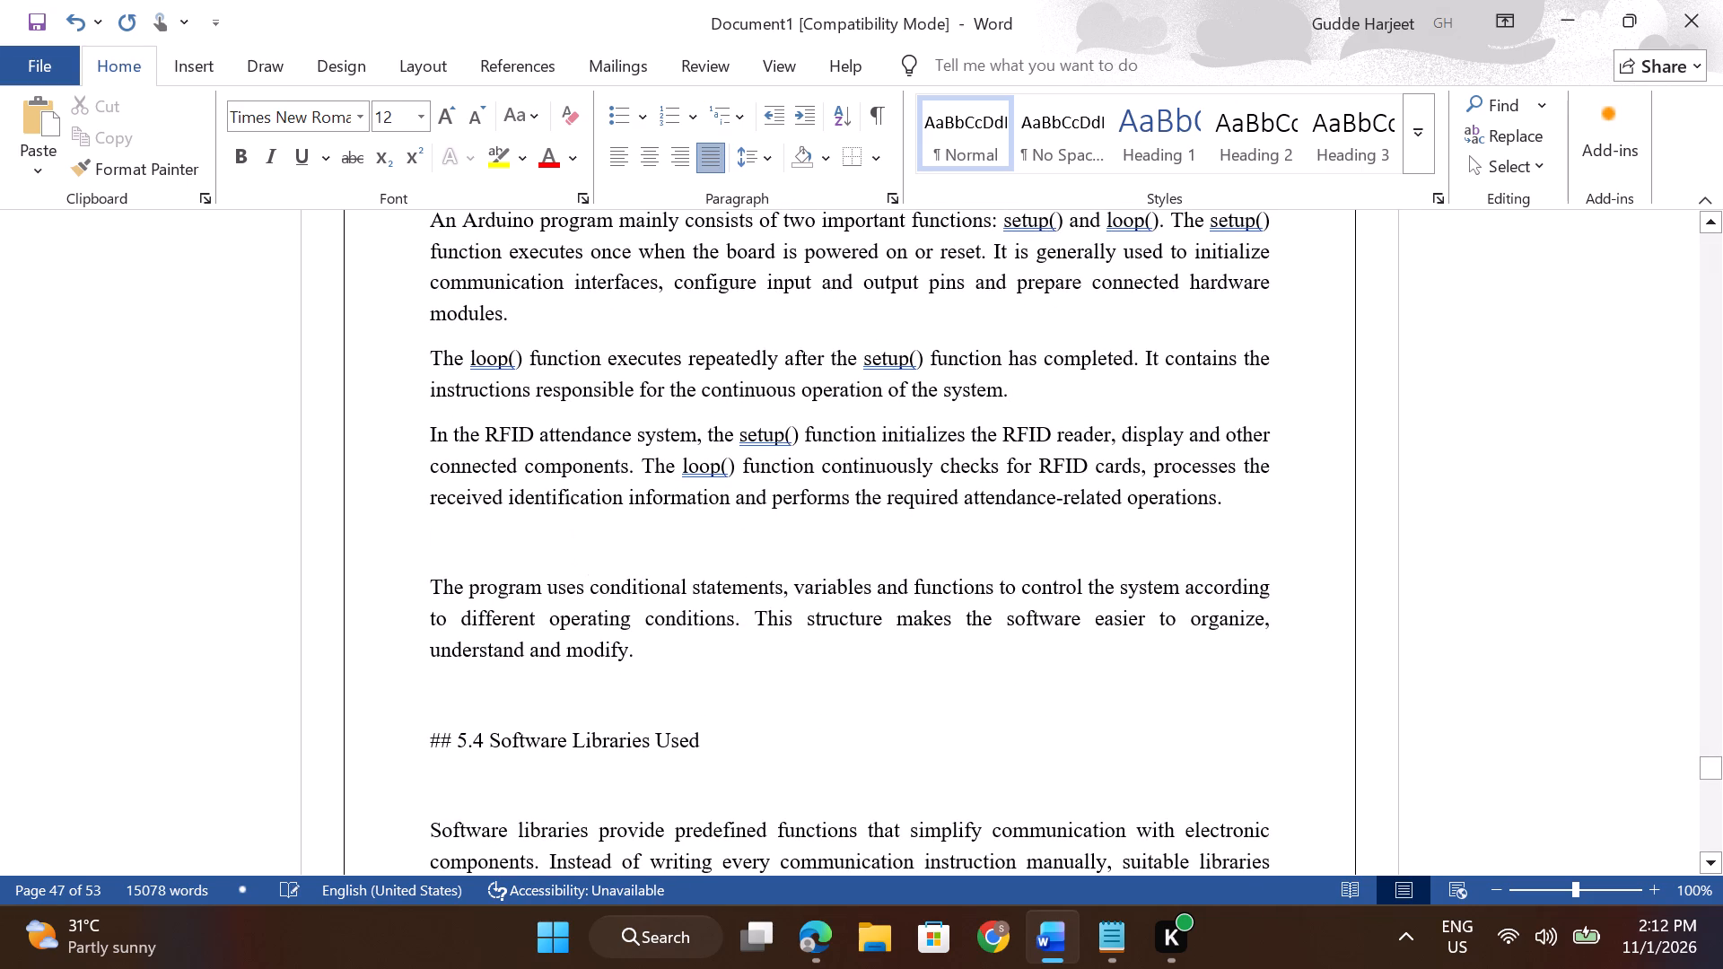
key(BackSpace)
click(544, 667)
key(BackSpace)
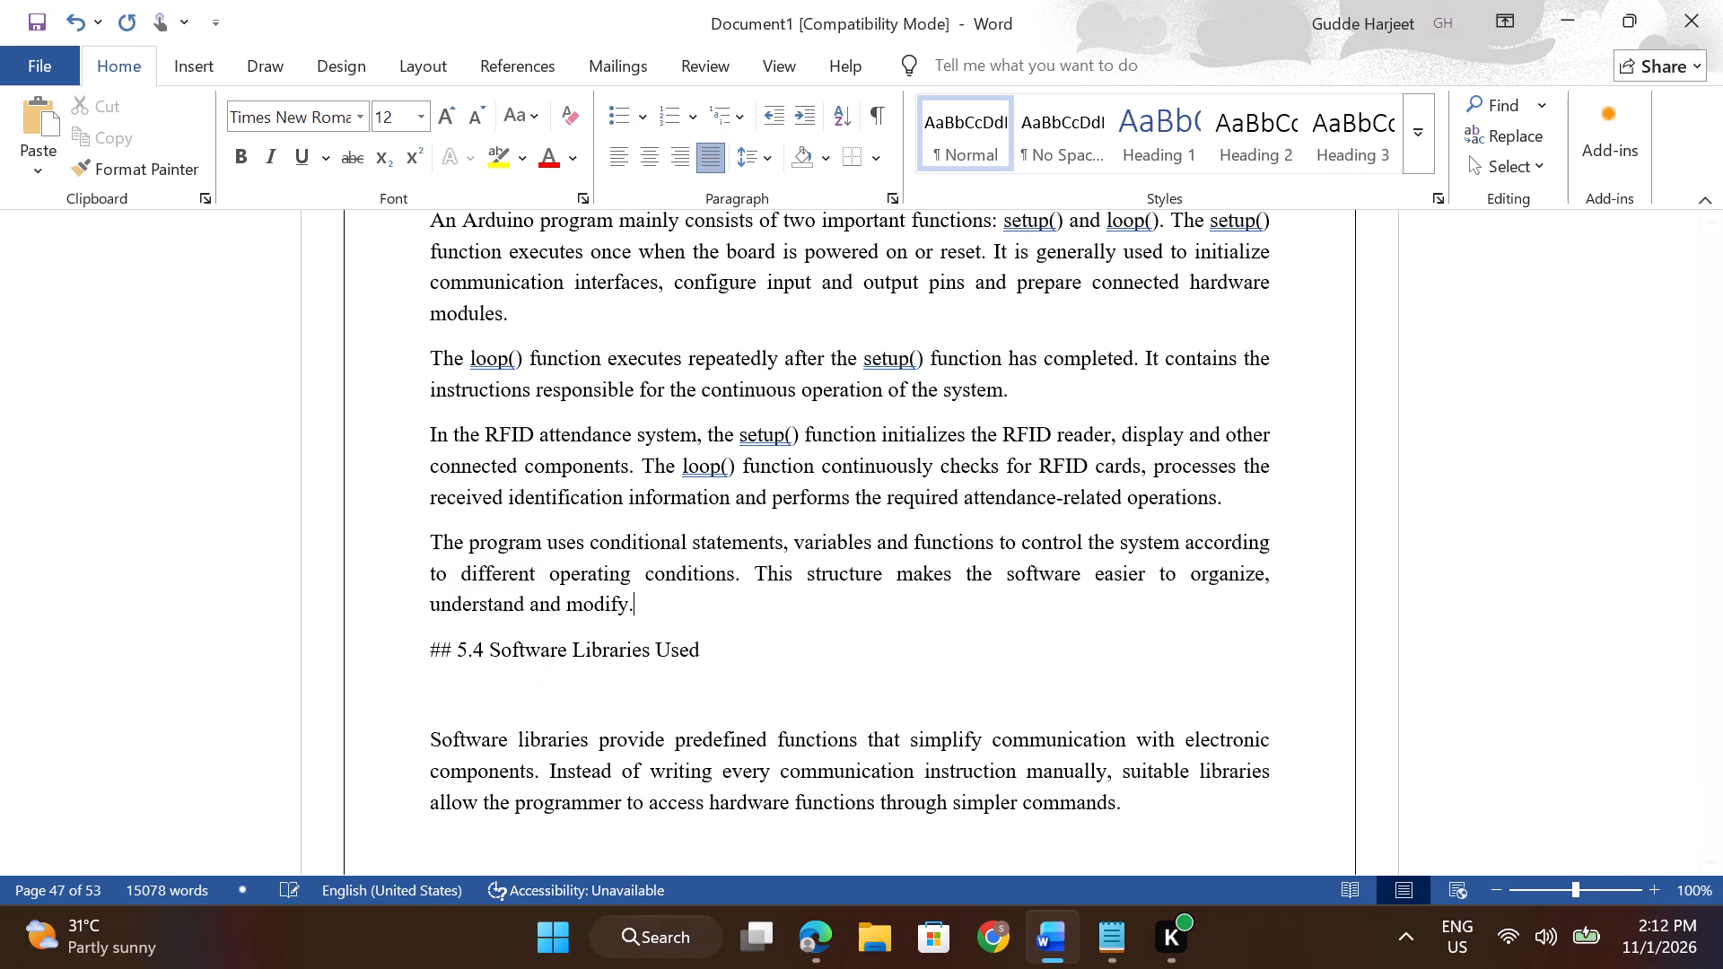
Remove the "##" marks from the "5.4 Software Libraries Used" heading and format it as bold, 14 pt.
click(457, 650)
key(BackSpace)
key(BackSpace)
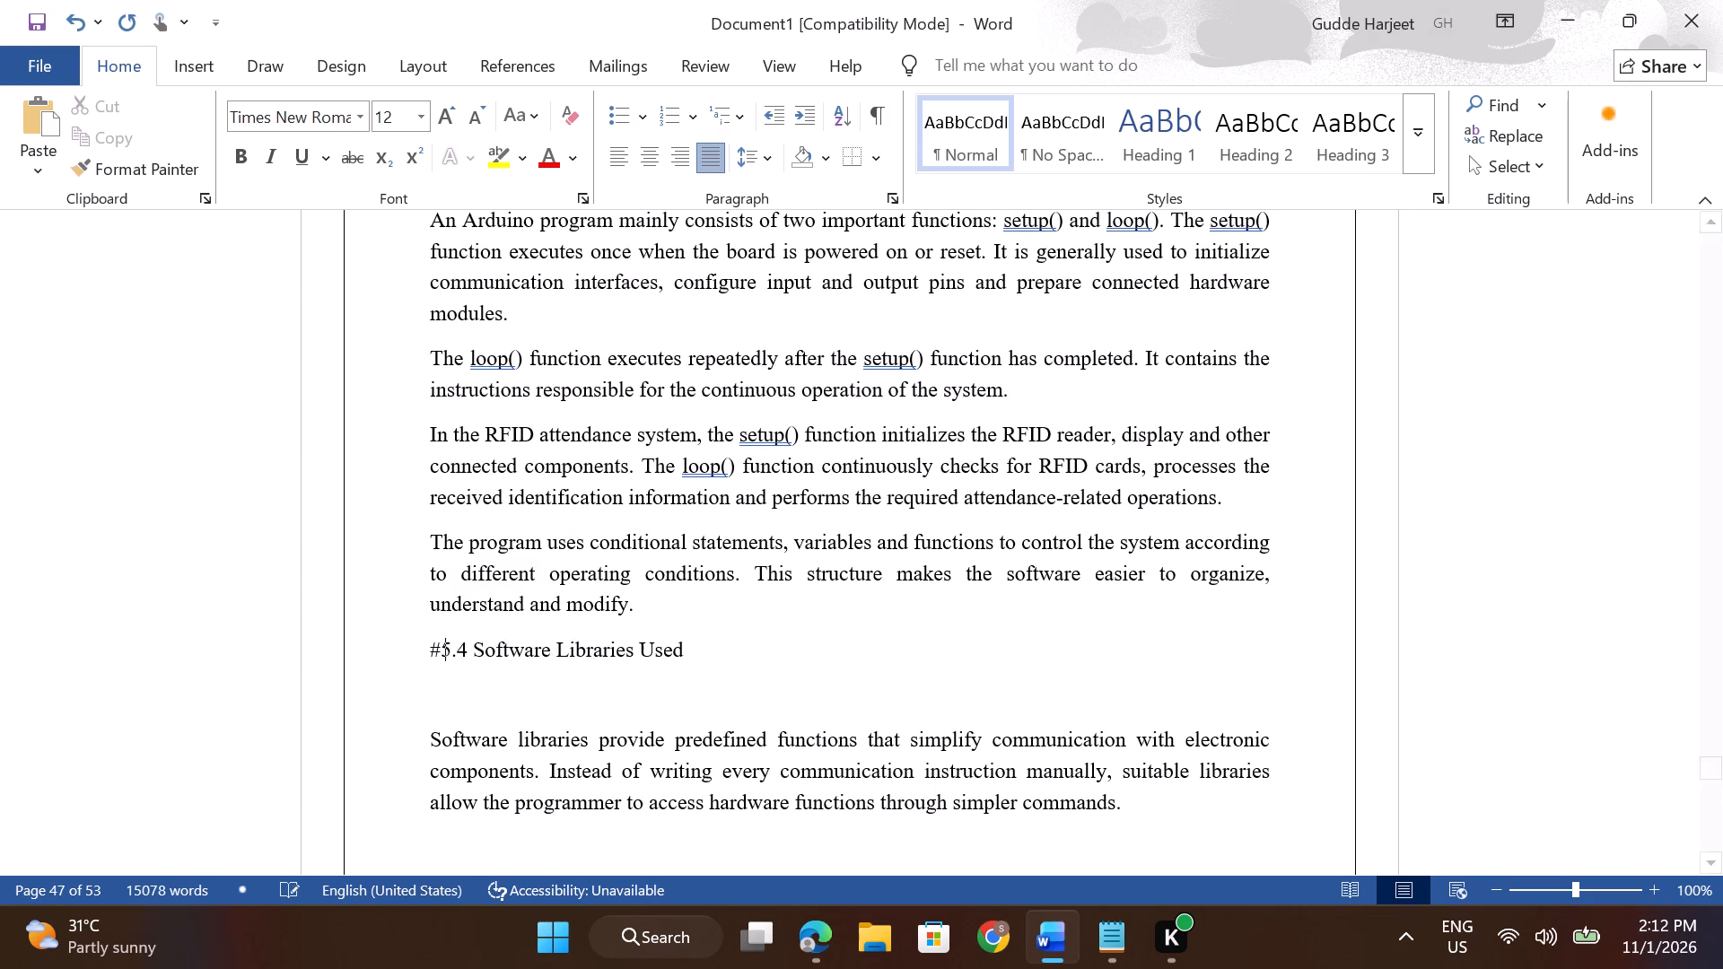
key(BackSpace)
ctrl+click(457, 650)
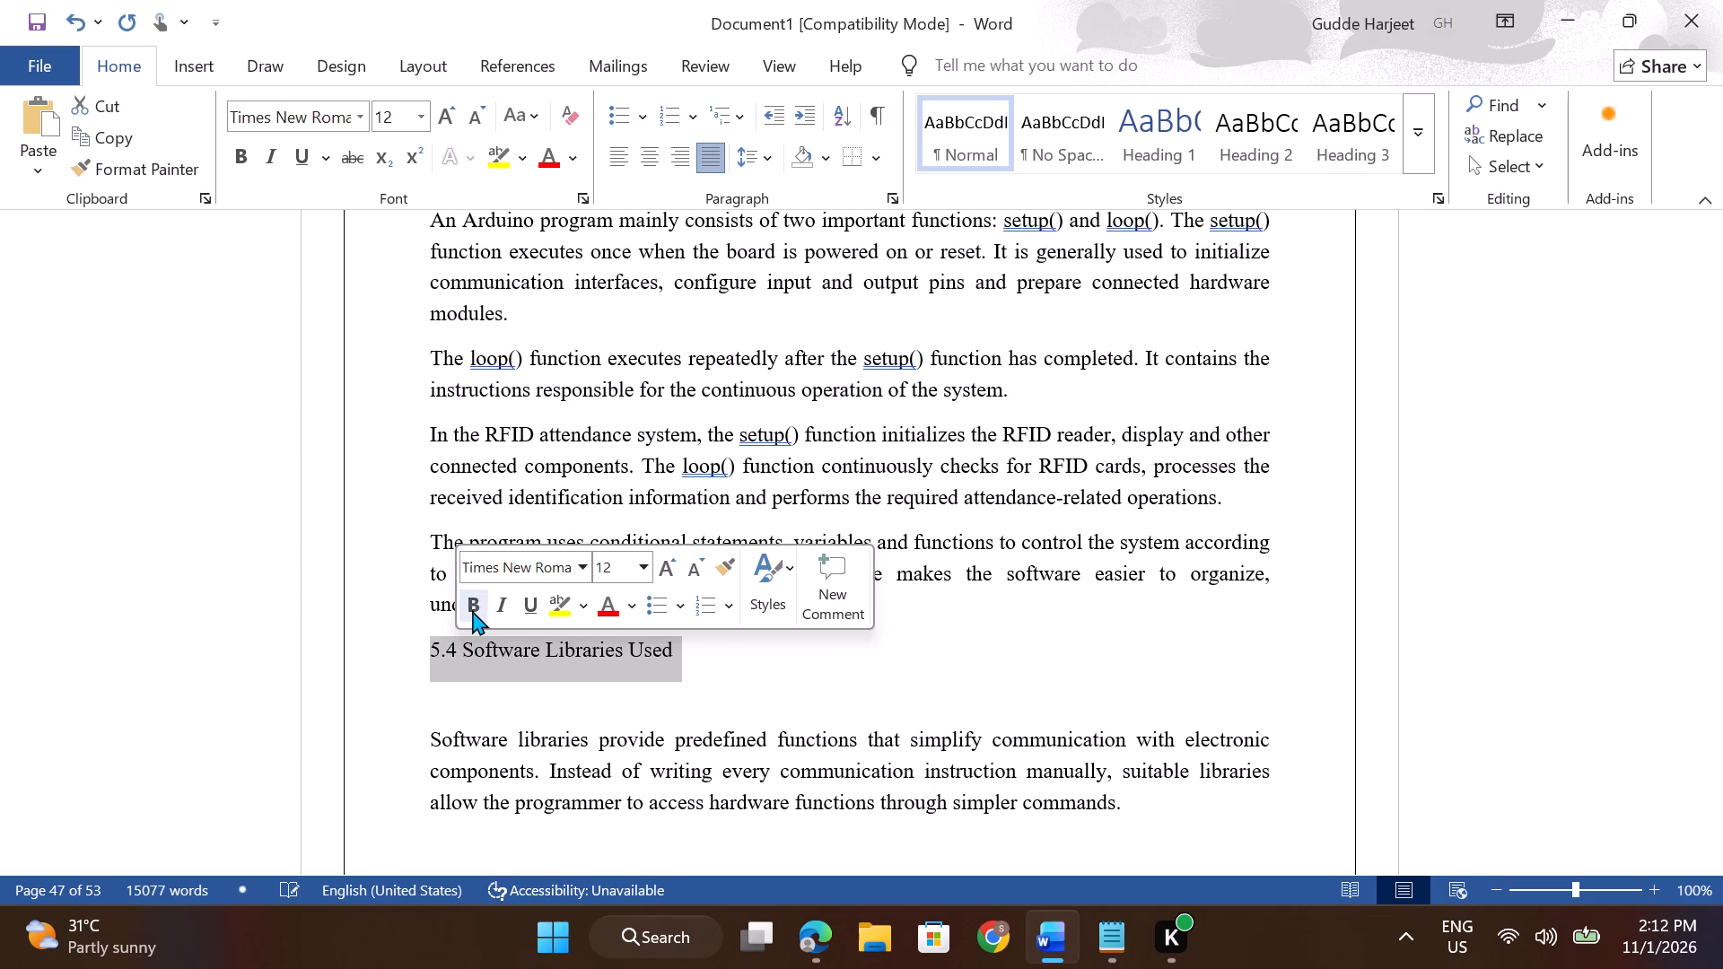
click(472, 610)
click(616, 568)
text(14)
key(Return)
click(870, 632)
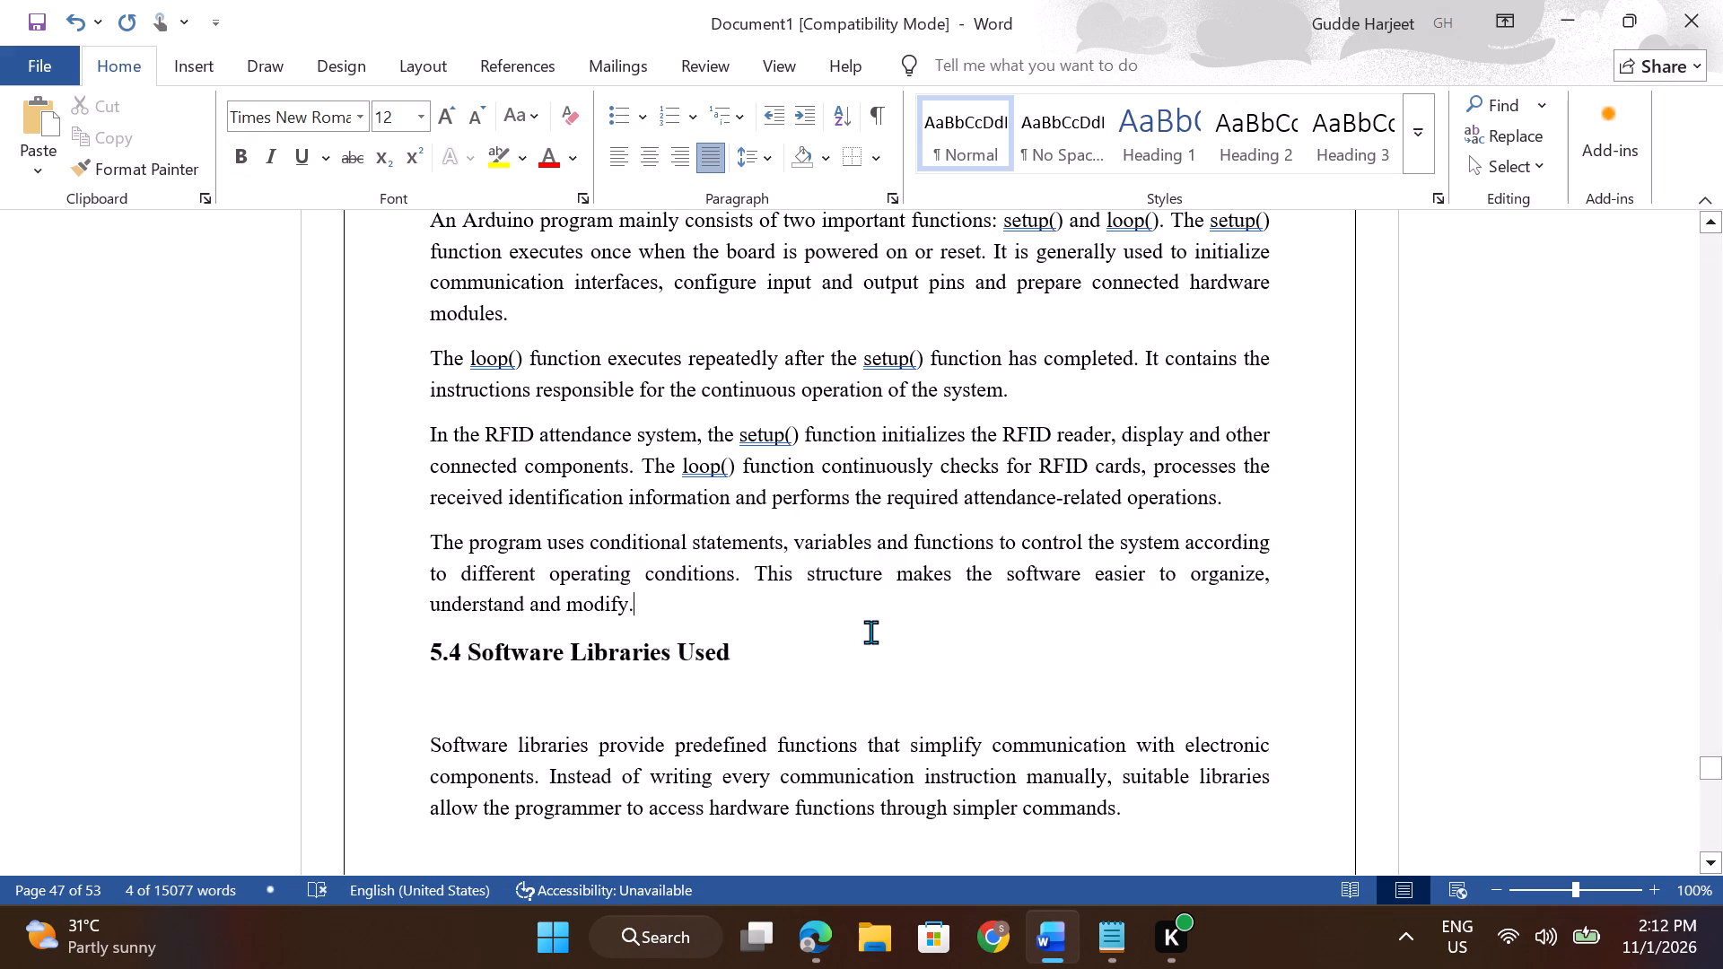
Set the font size of the "5.3 Embedded C/C++ Programming" heading to 14 pt, matching the 5.2 heading.
scroll(870, 632, up, 2)
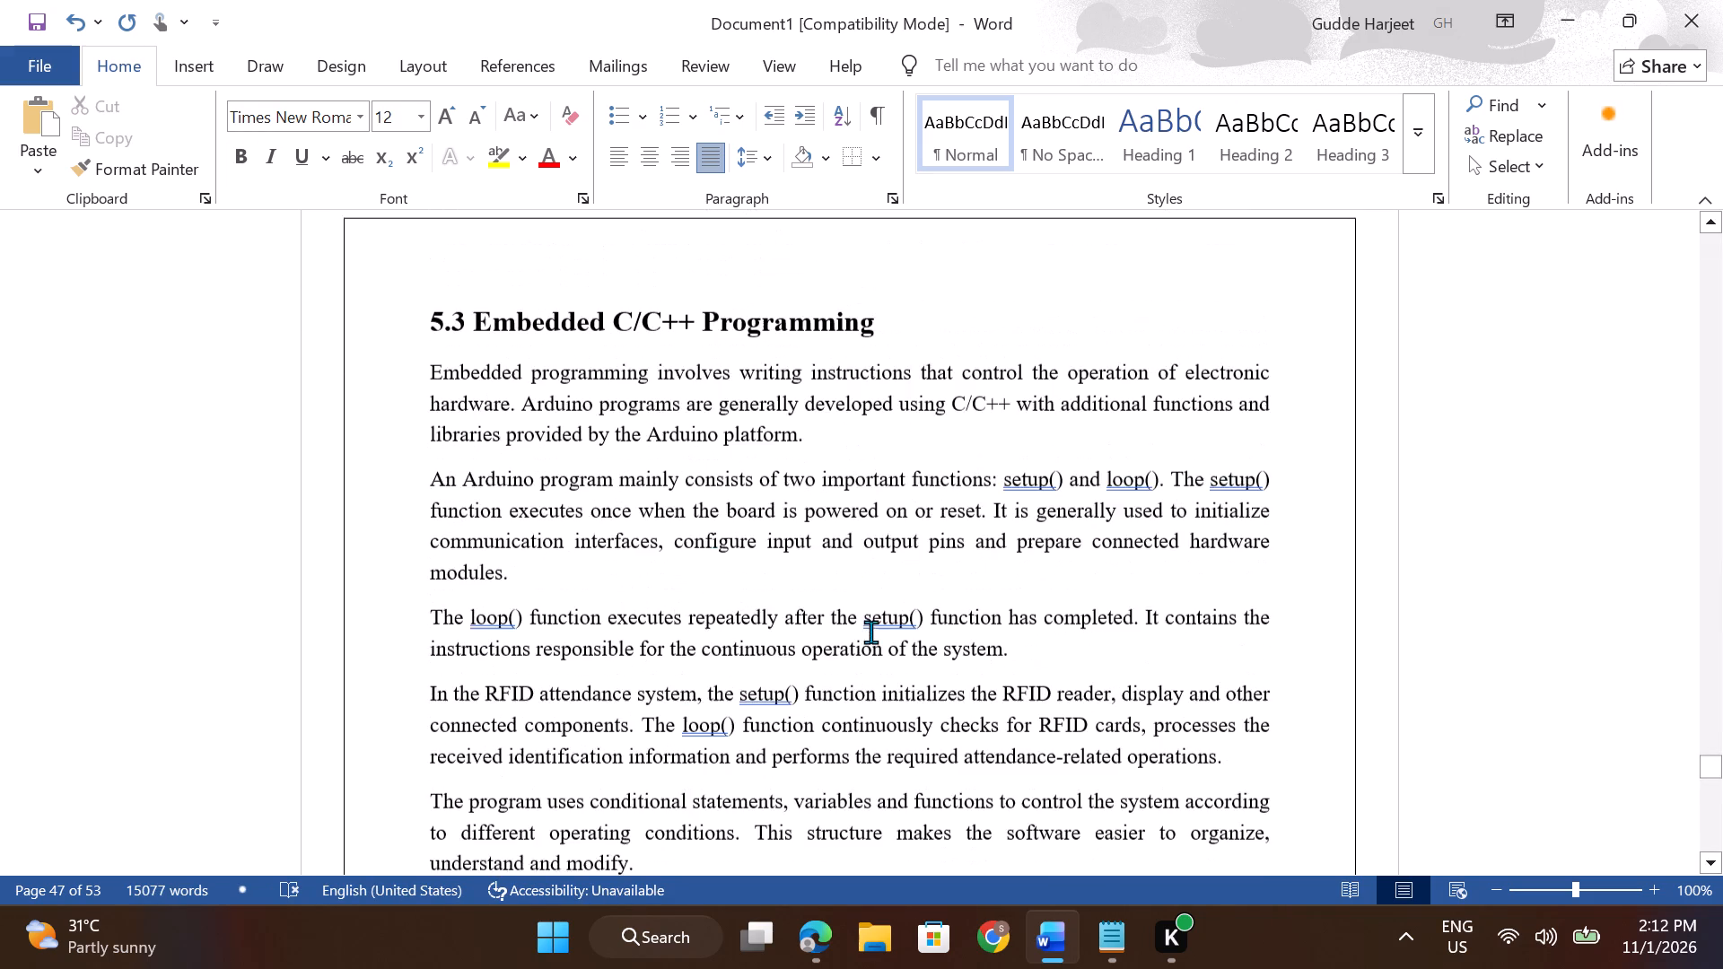
scroll(870, 632, up, 1)
ctrl+click(696, 358)
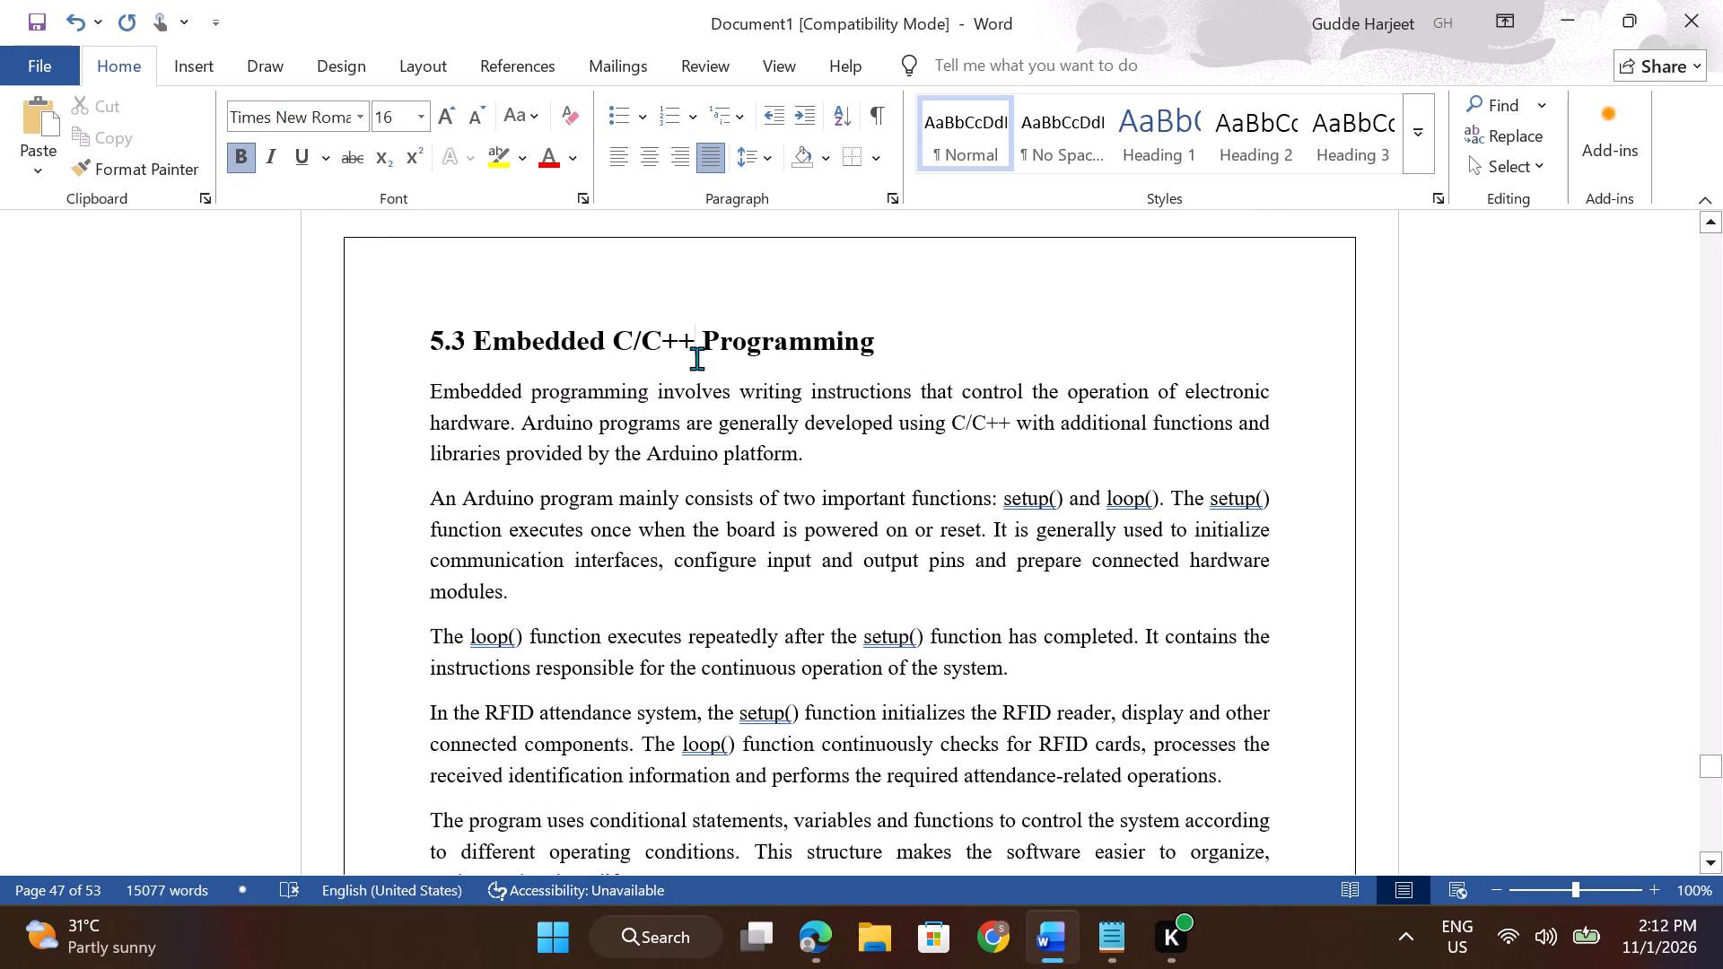
click(396, 114)
text(14)
key(Return)
click(644, 340)
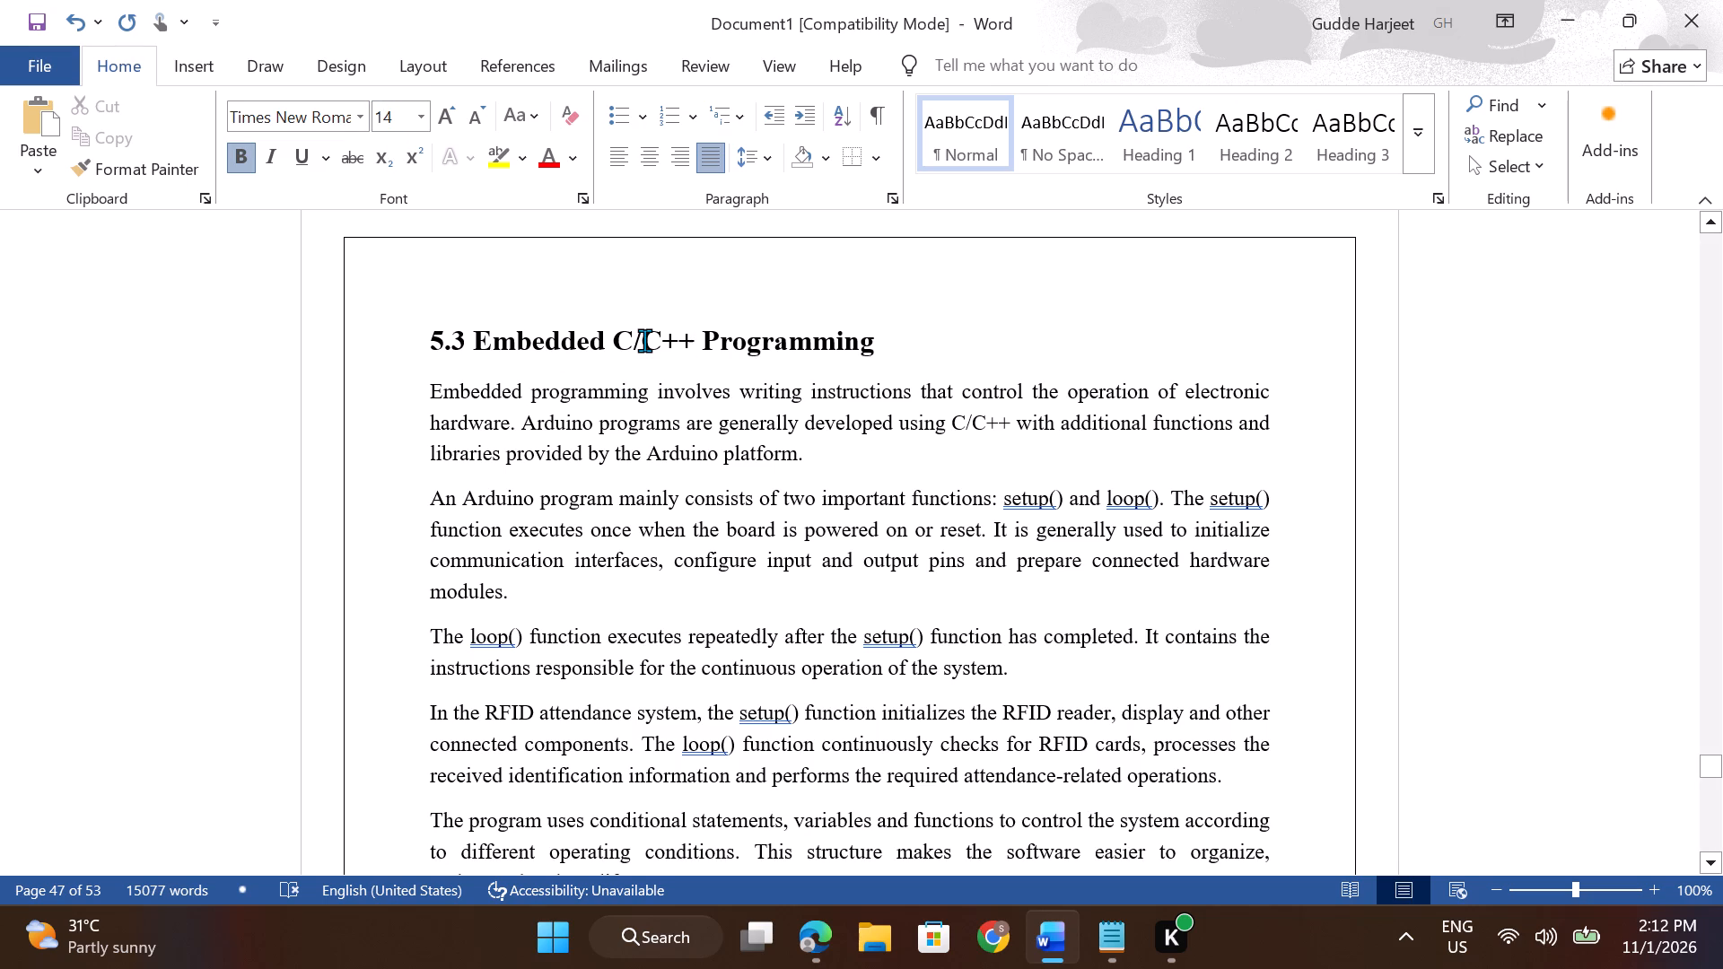
ctrl+double_click(644, 340)
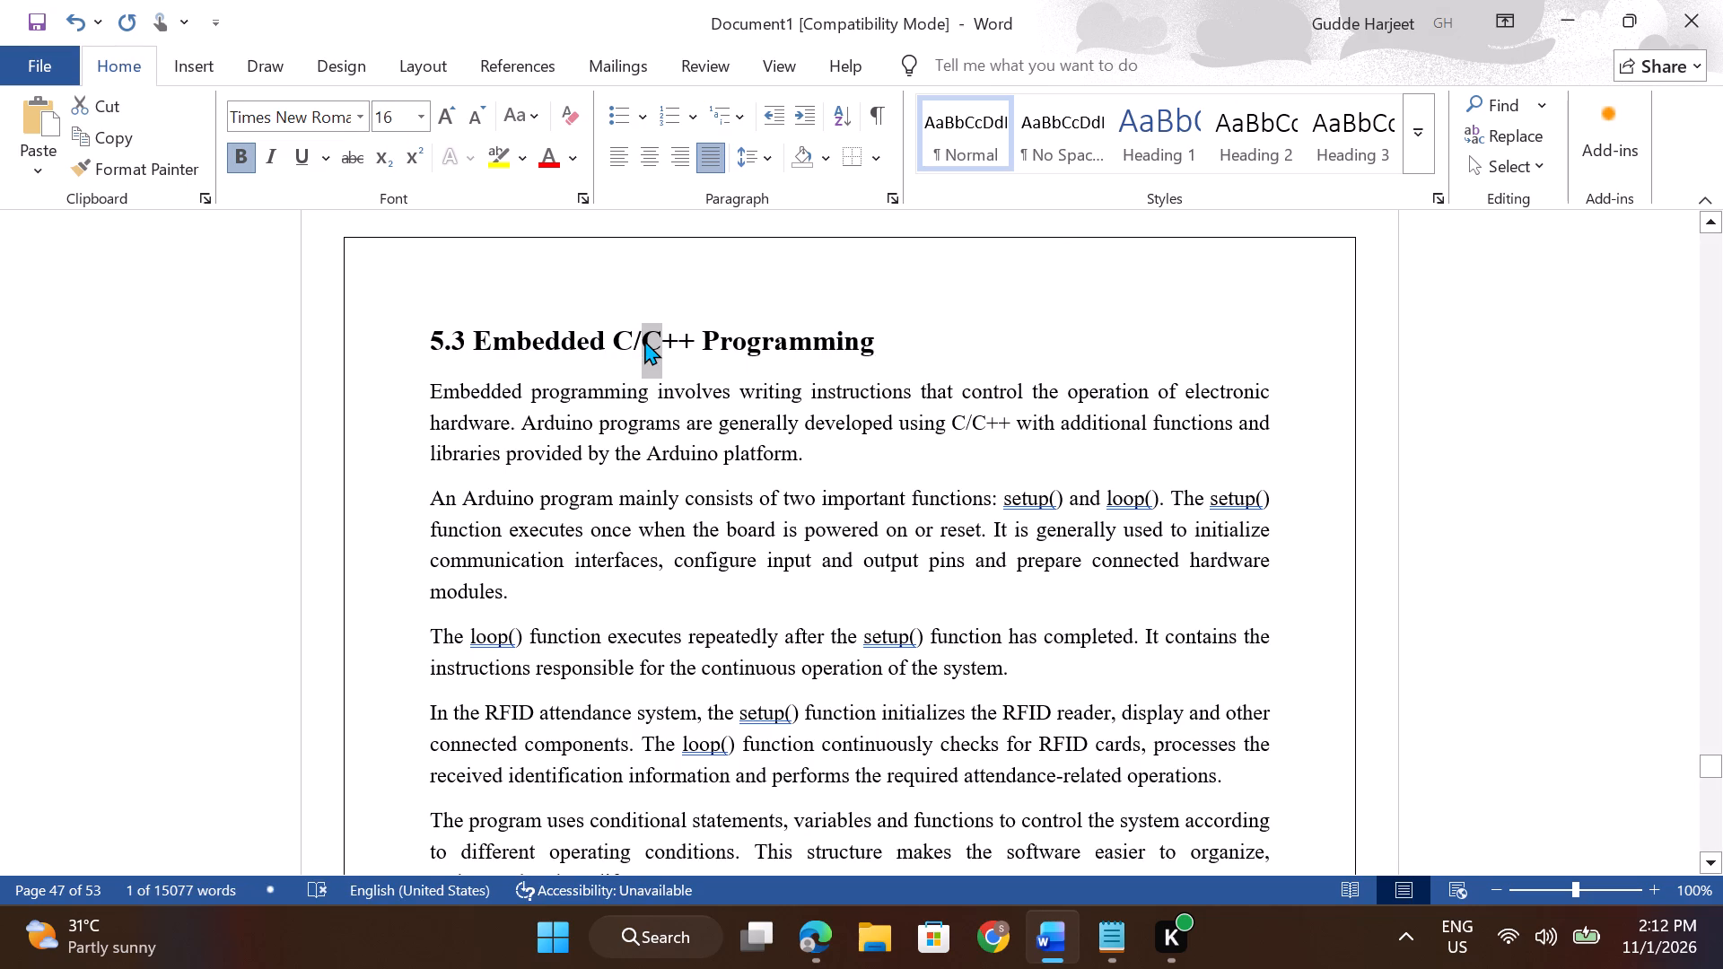
ctrl+click(644, 340)
click(644, 340)
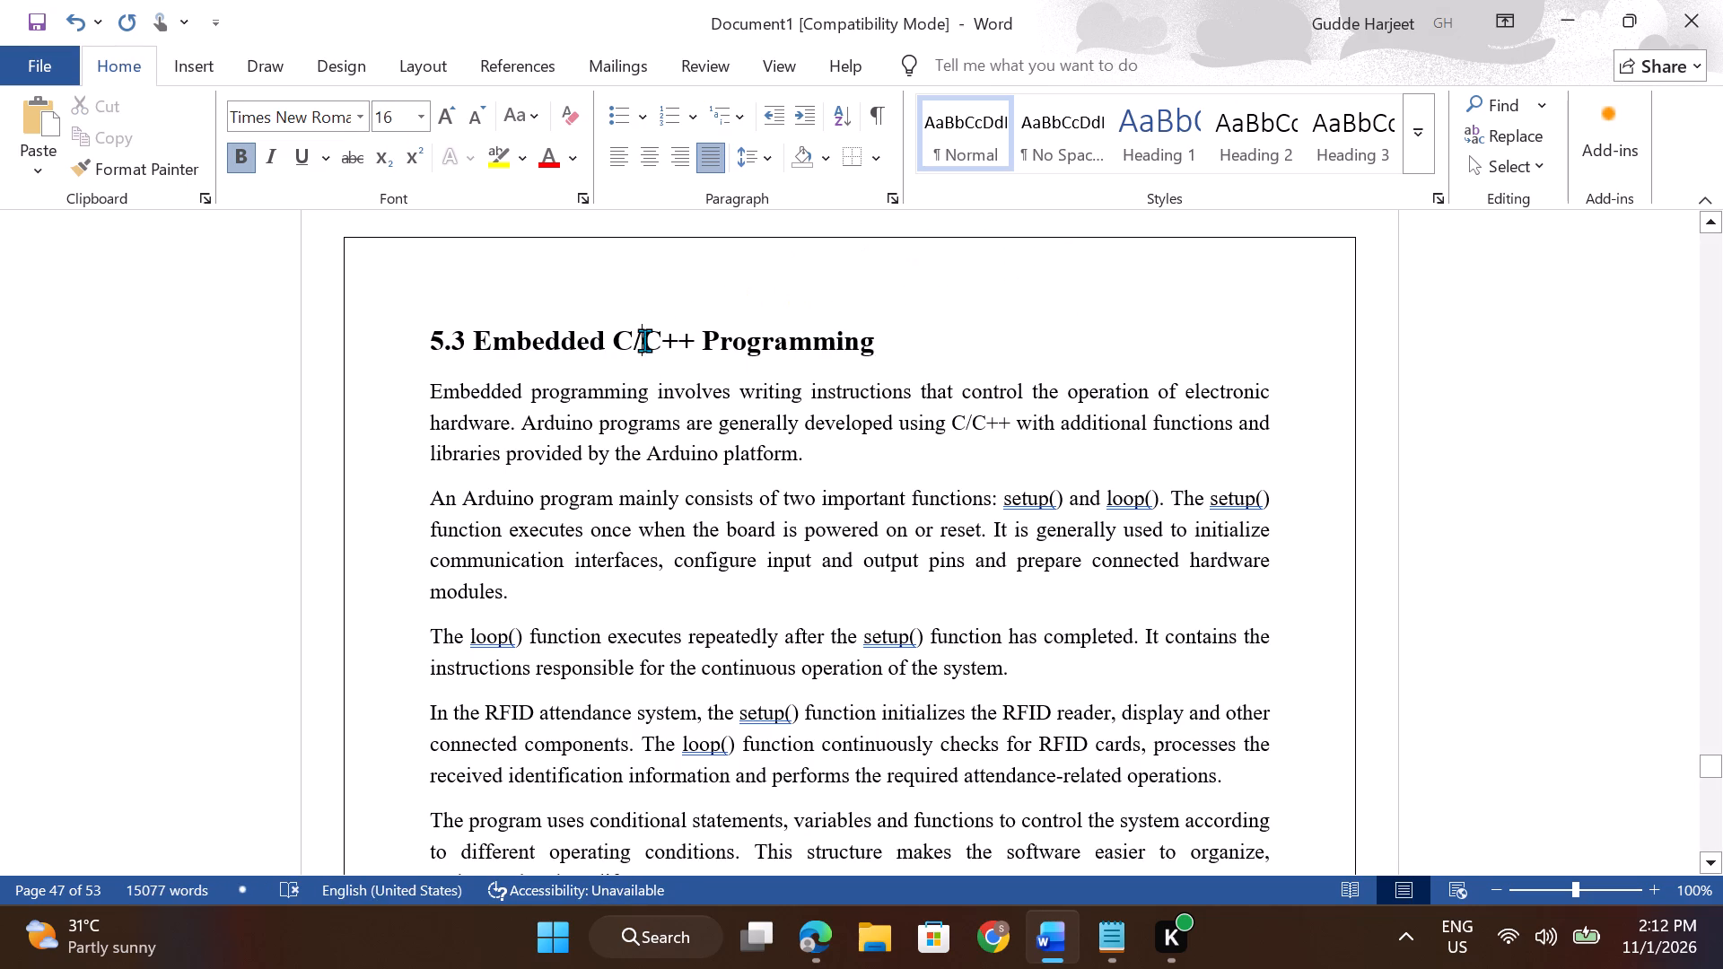
ctrl+click(644, 340)
click(803, 258)
text(14)
key(Return)
click(643, 510)
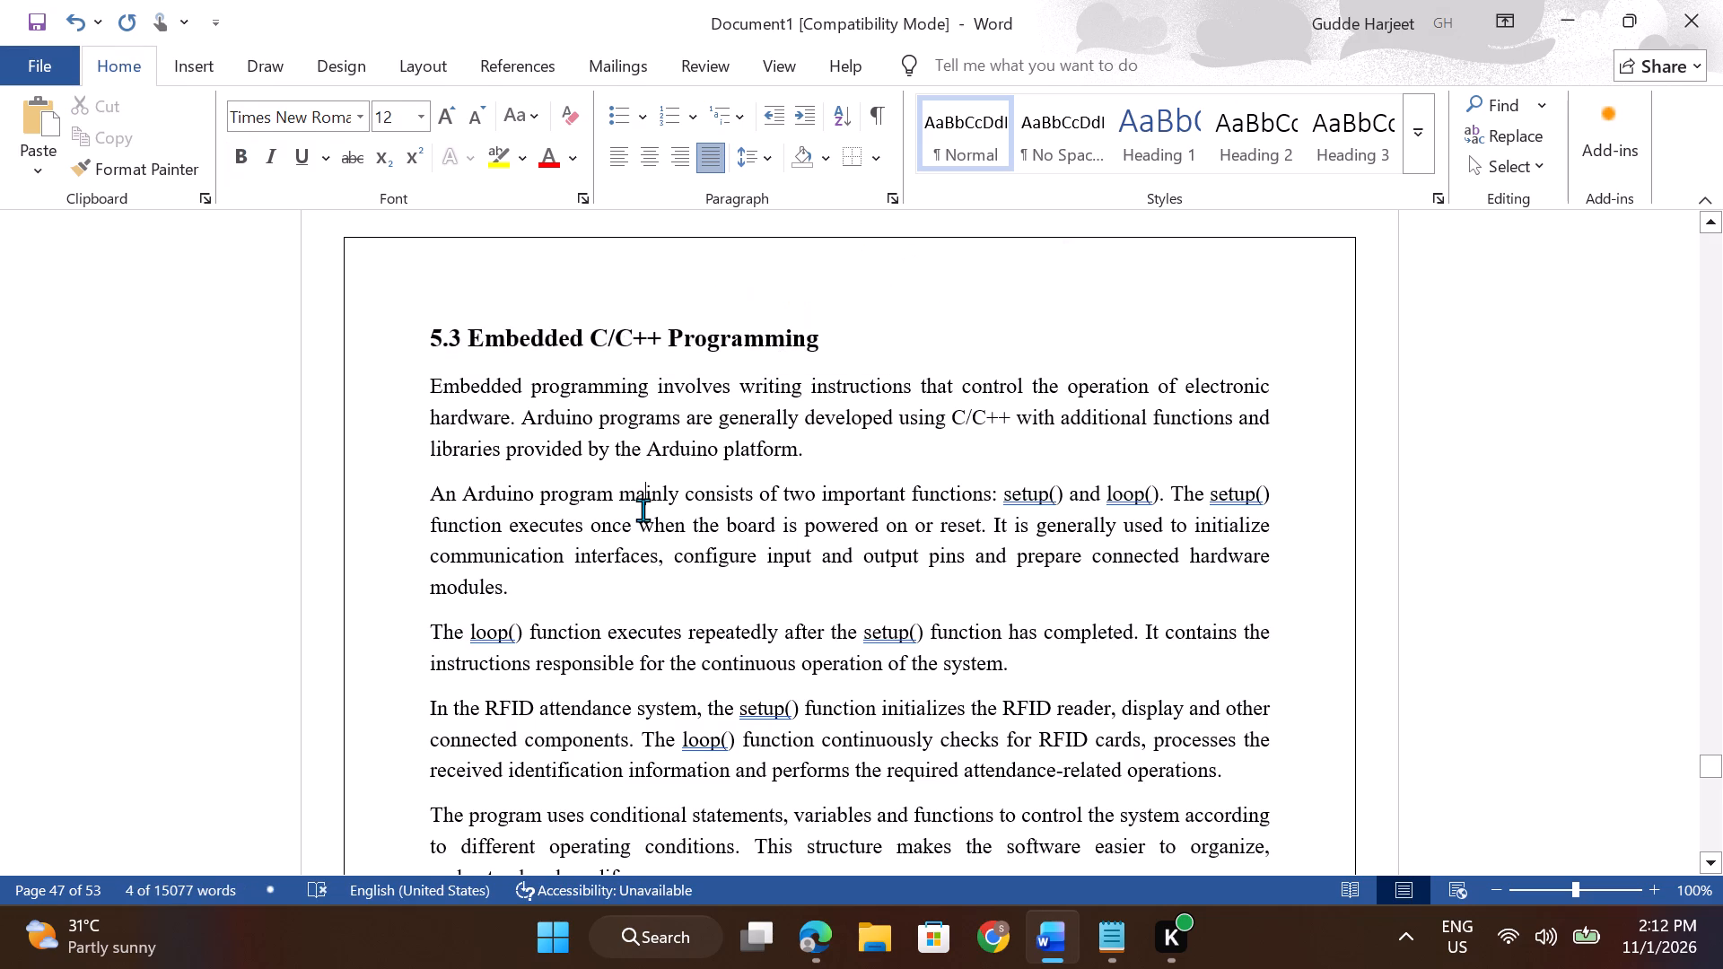
scroll(643, 510, up, 6)
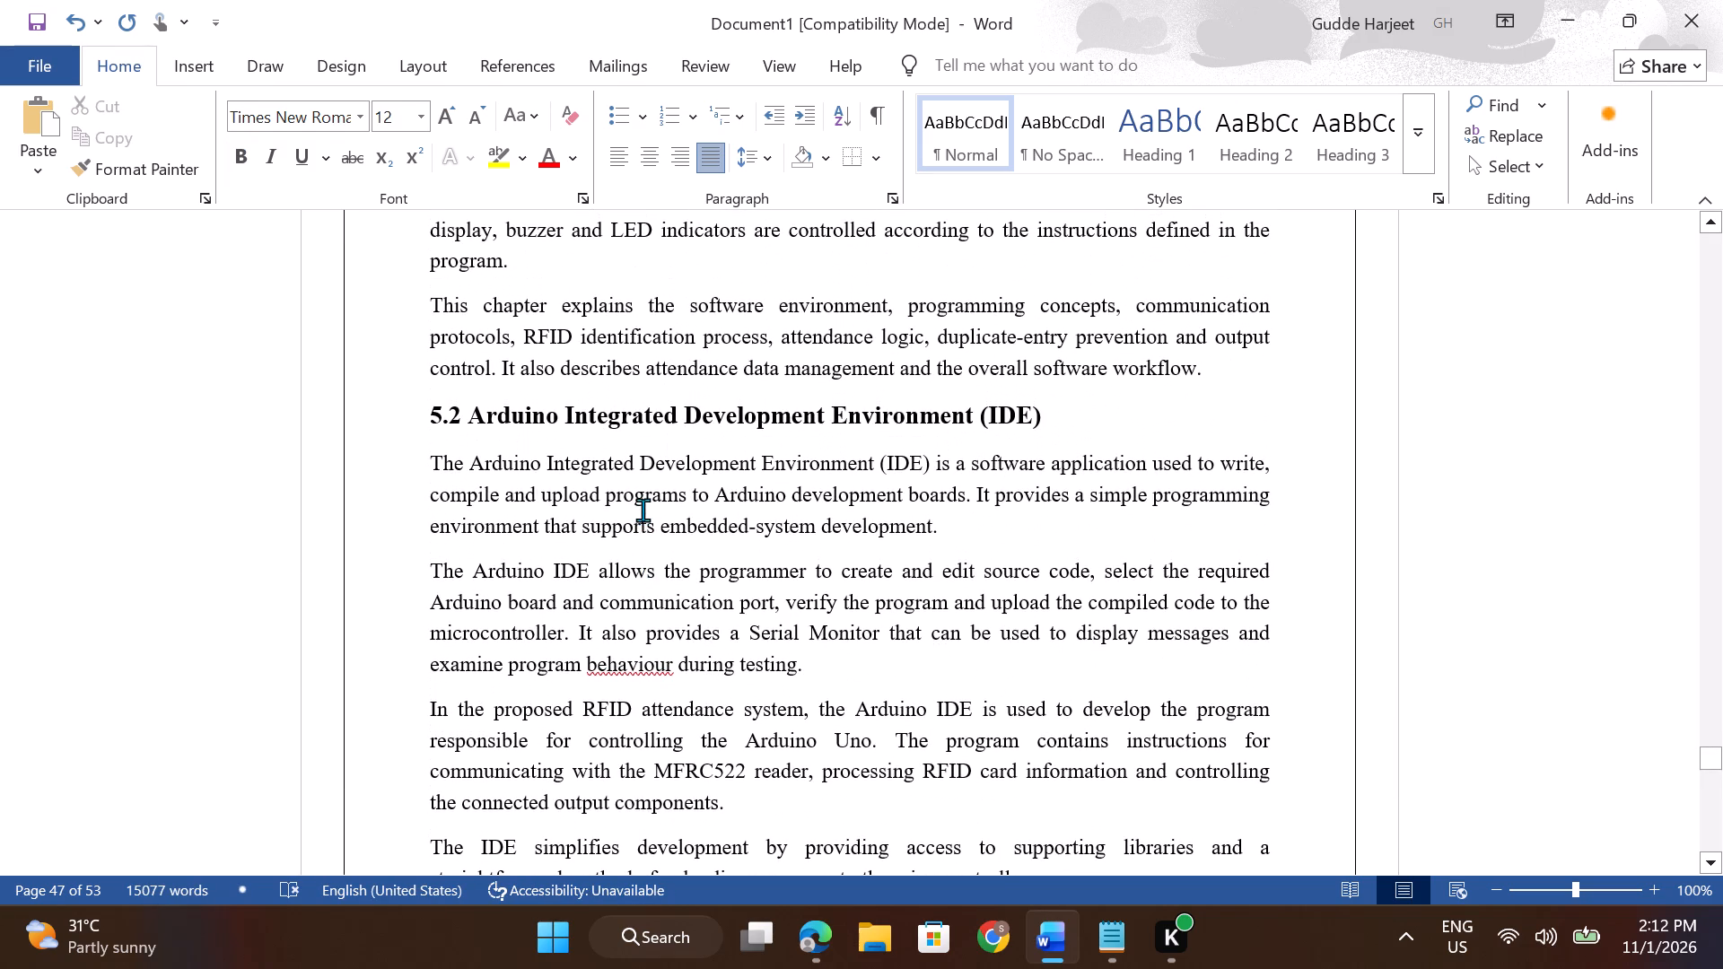
click(614, 416)
Delete the blank lines below the 5.4 heading and between all the paragraphs of section 5.4.
scroll(614, 416, down, 5)
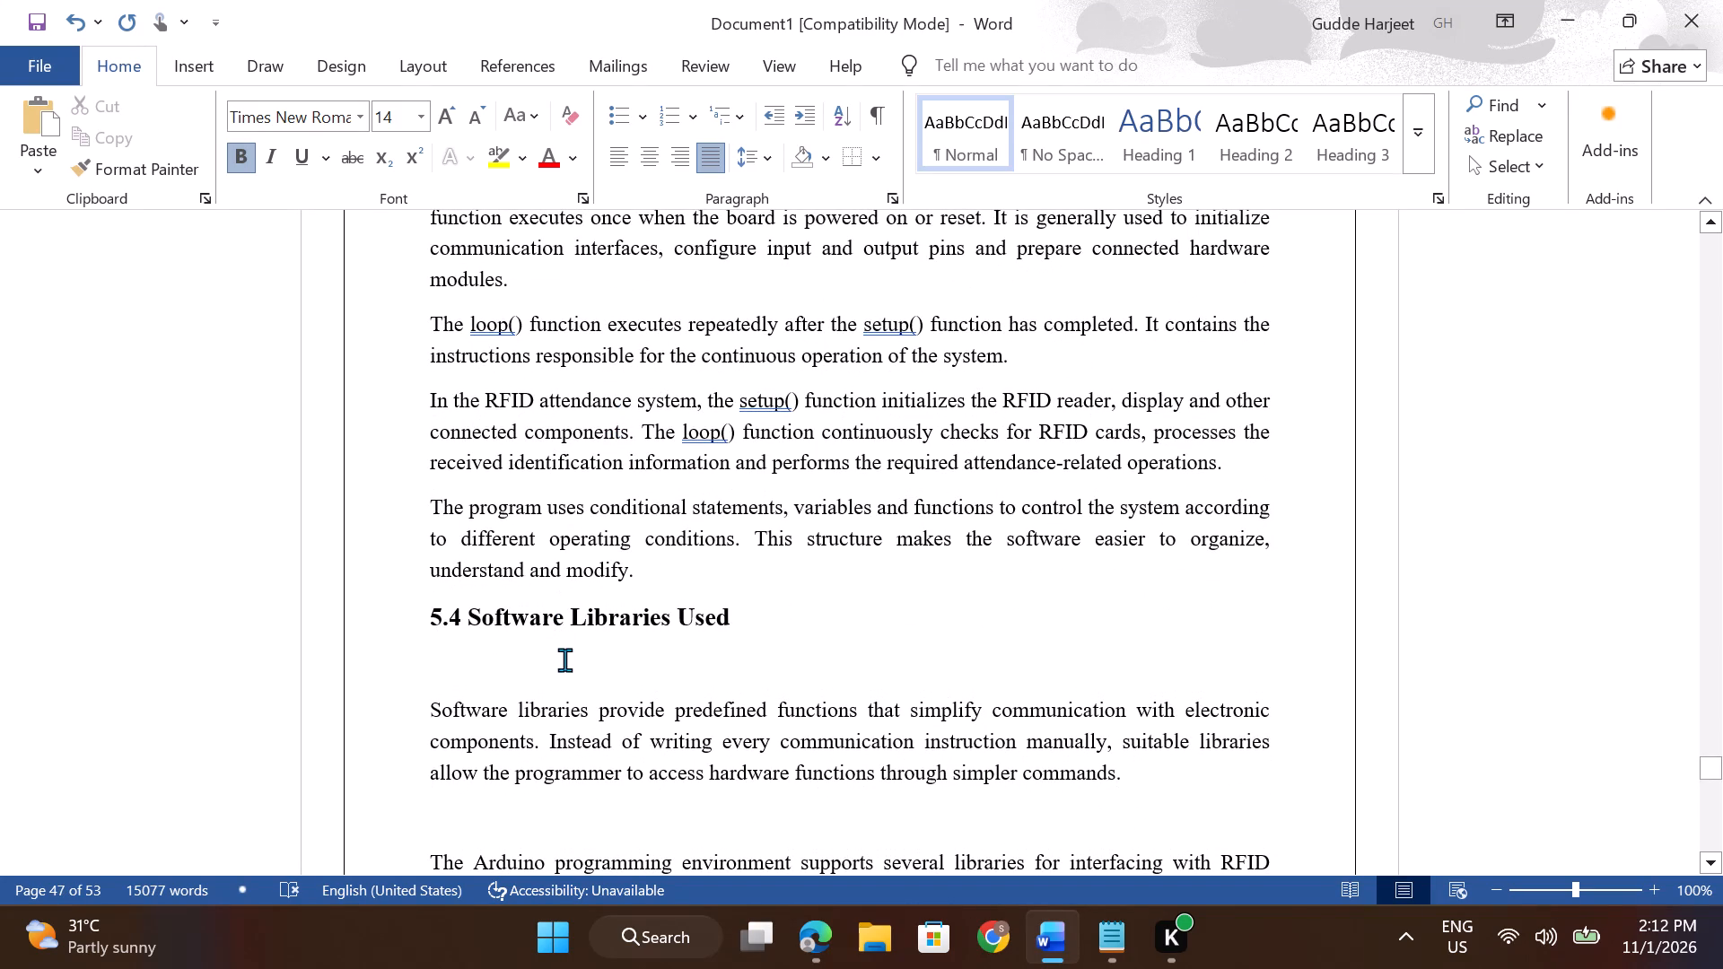
click(565, 660)
key(BackSpace)
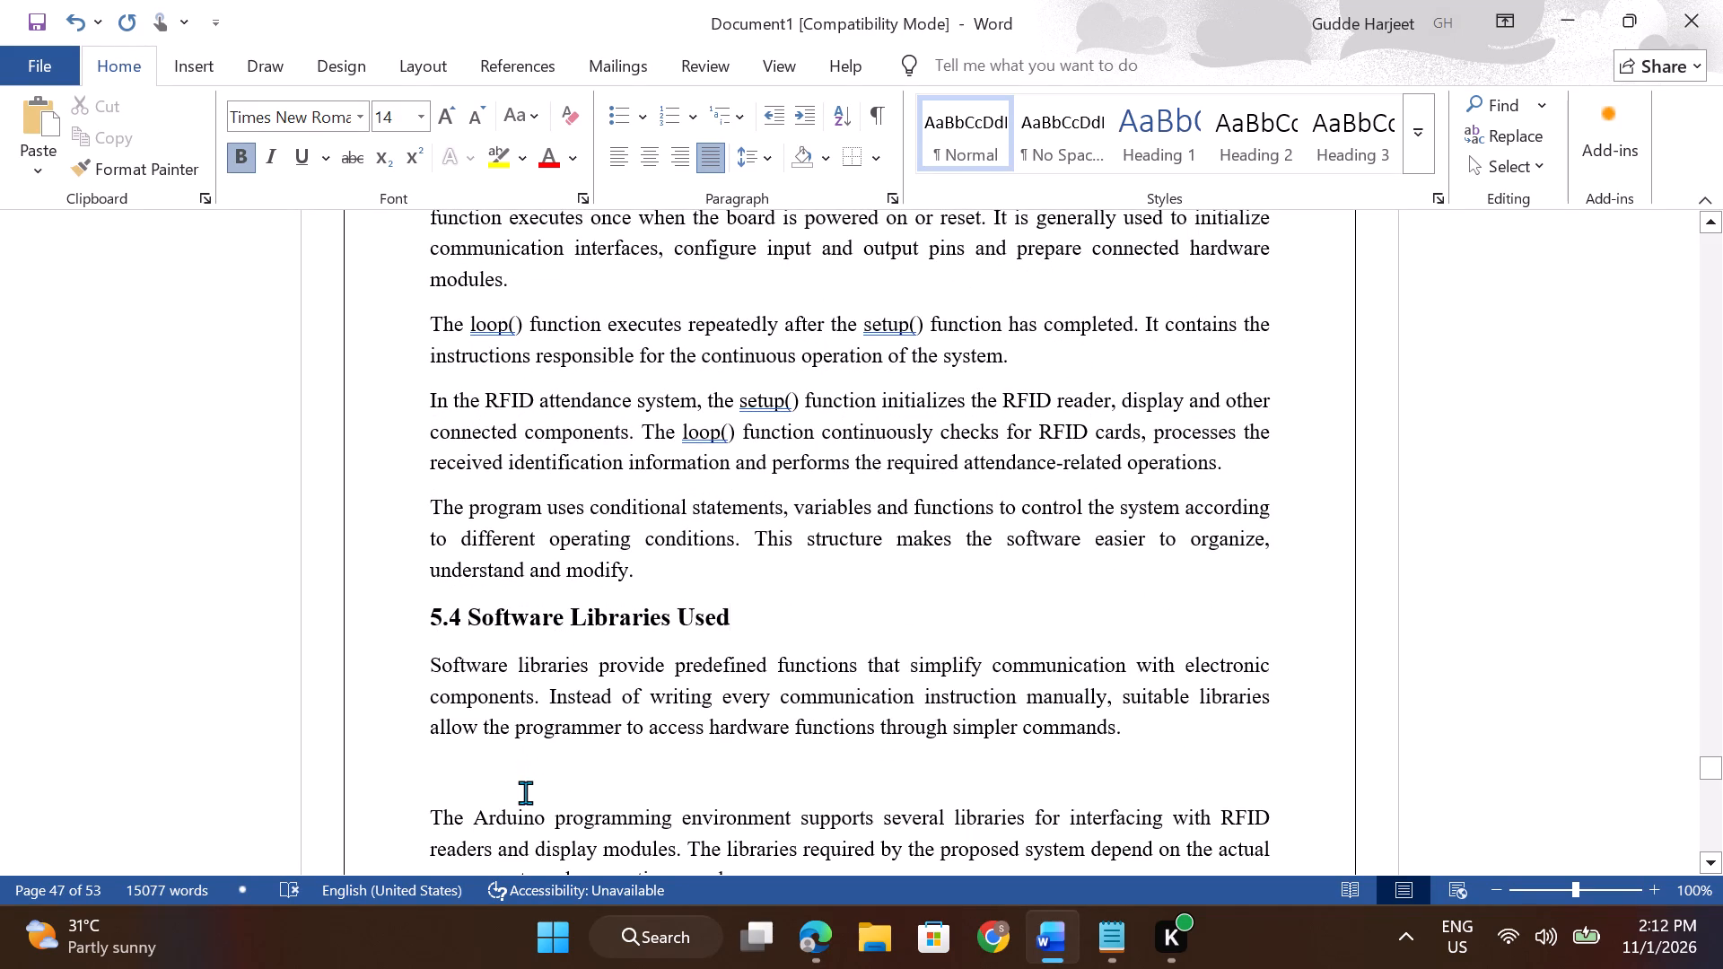
click(525, 792)
key(BackSpace)
scroll(525, 792, down, 4)
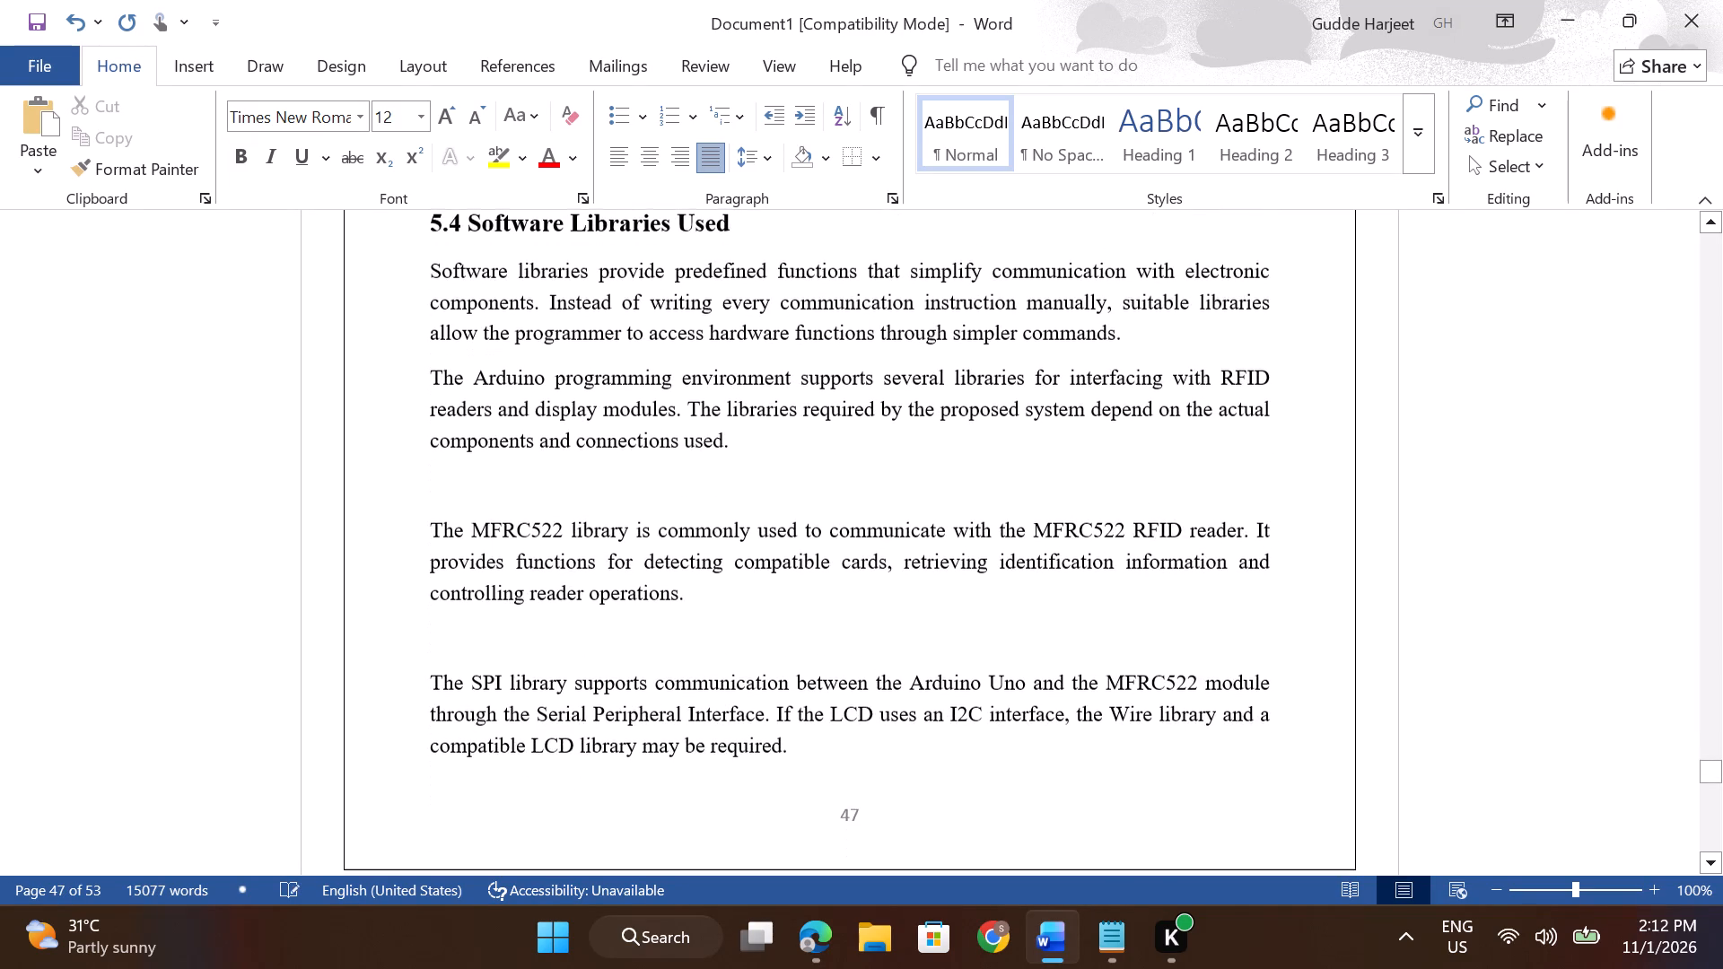
click(533, 517)
key(BackSpace)
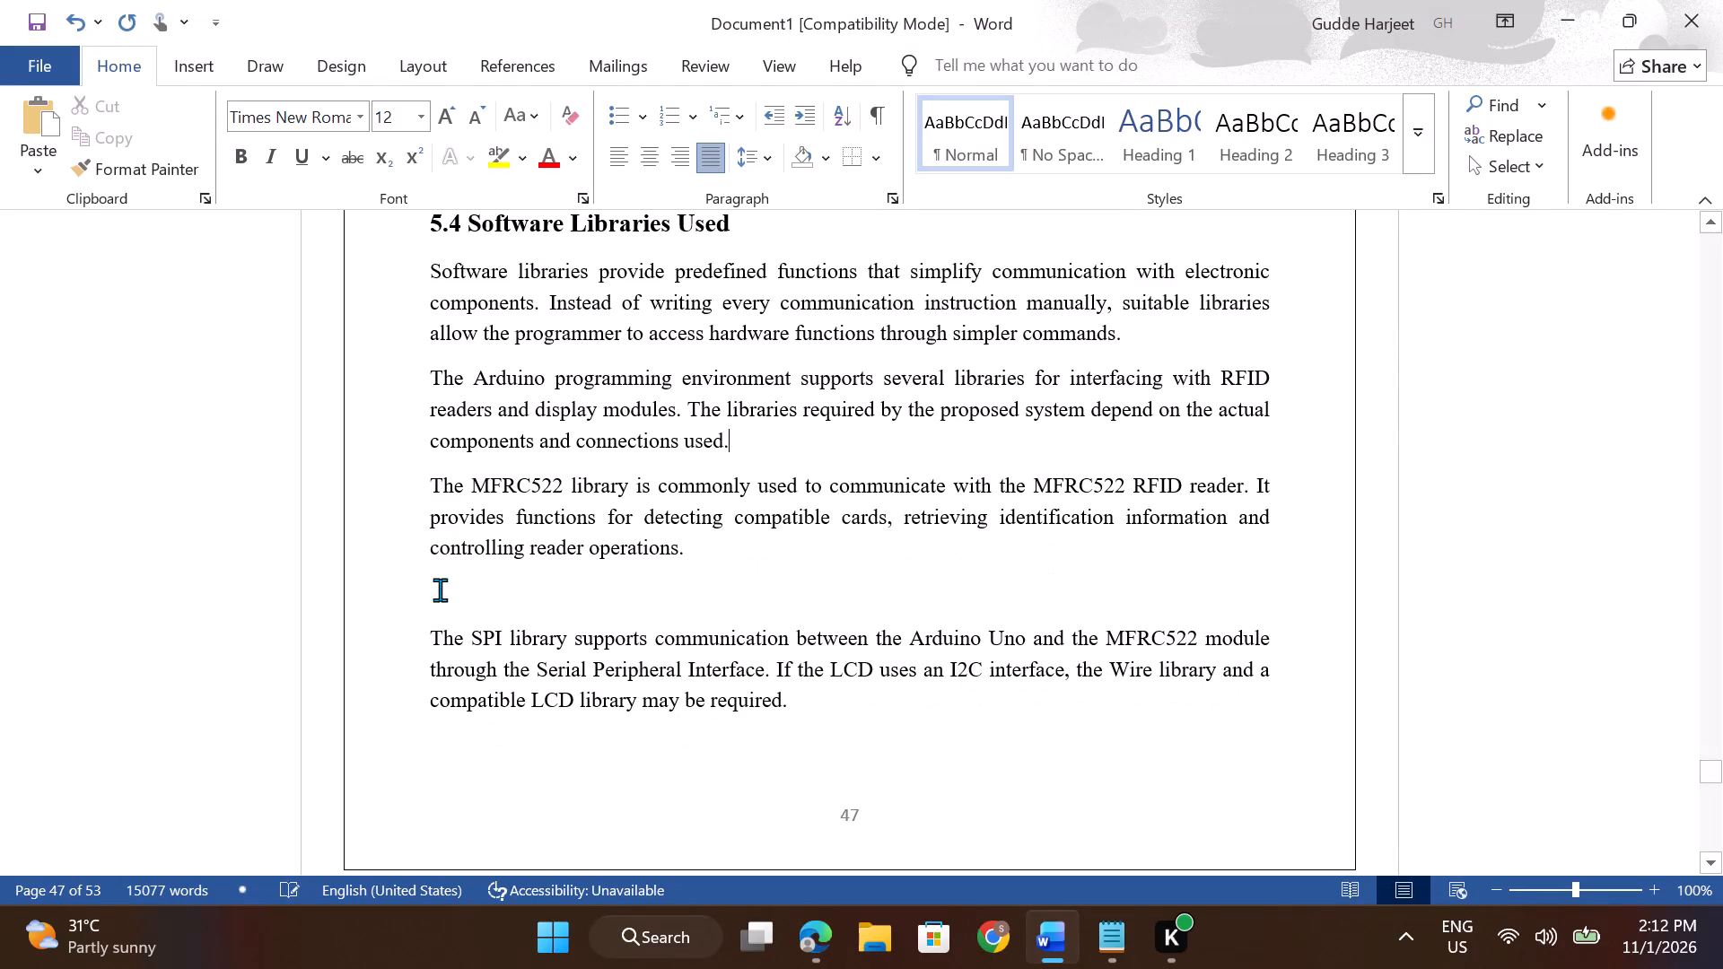
click(477, 594)
key(BackSpace)
scroll(477, 594, down, 3)
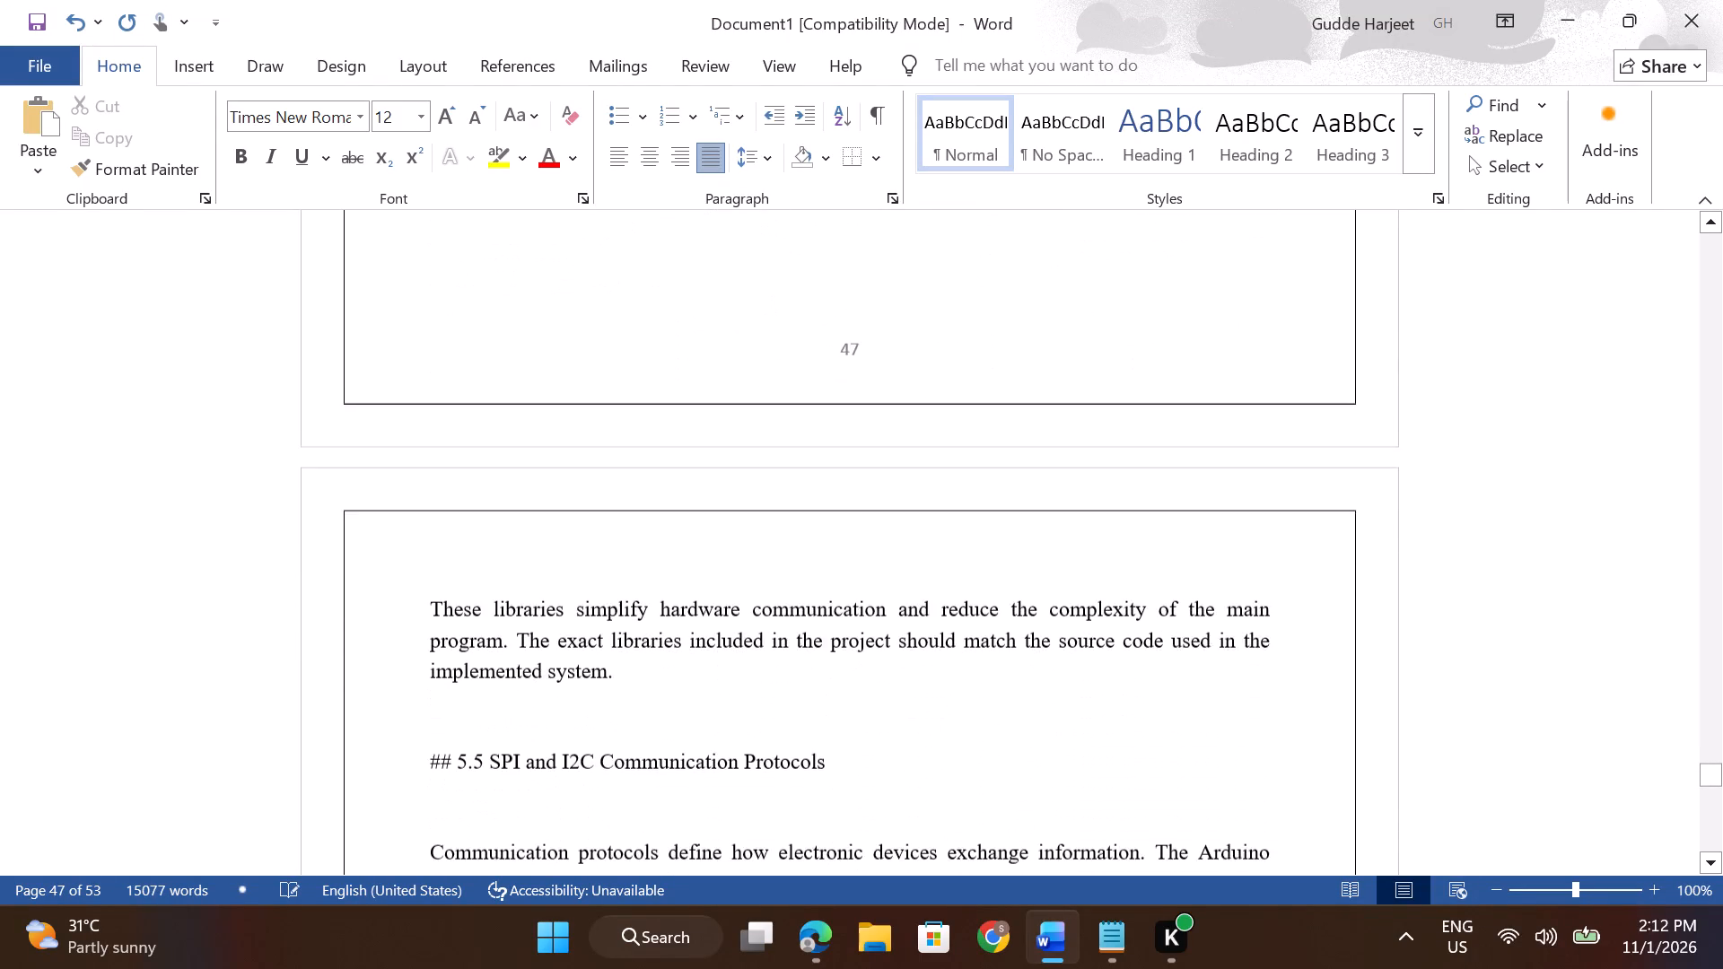
scroll(477, 594, down, 1)
click(445, 541)
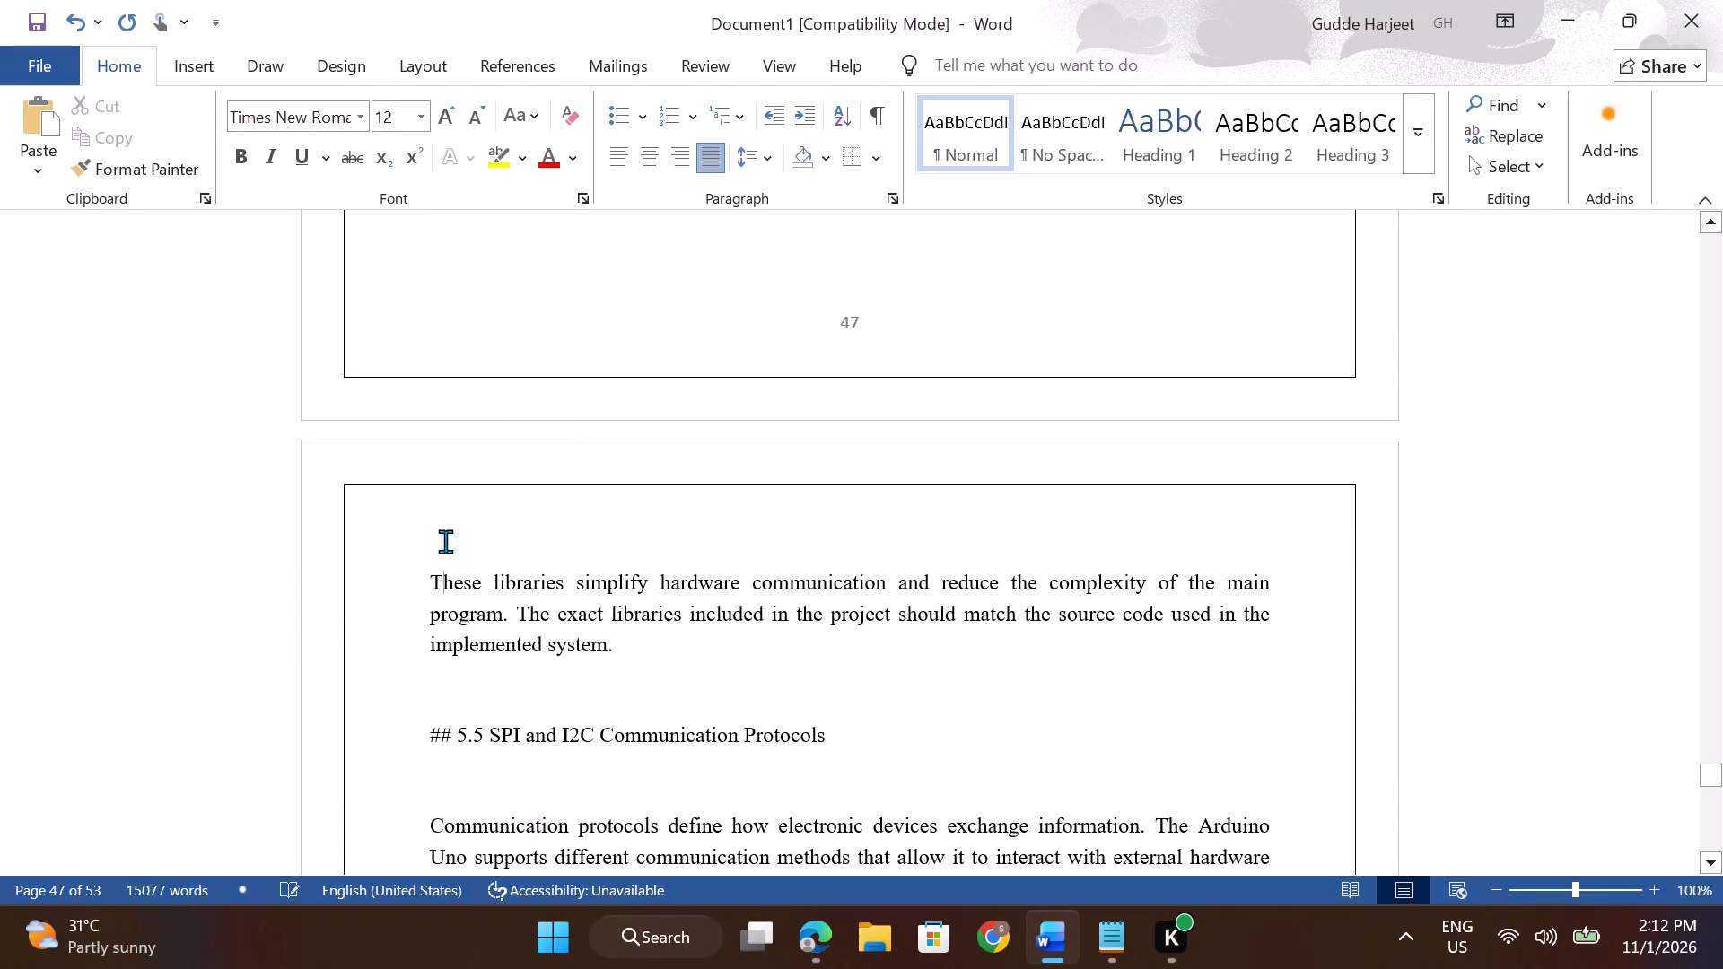
click(433, 575)
key(BackSpace)
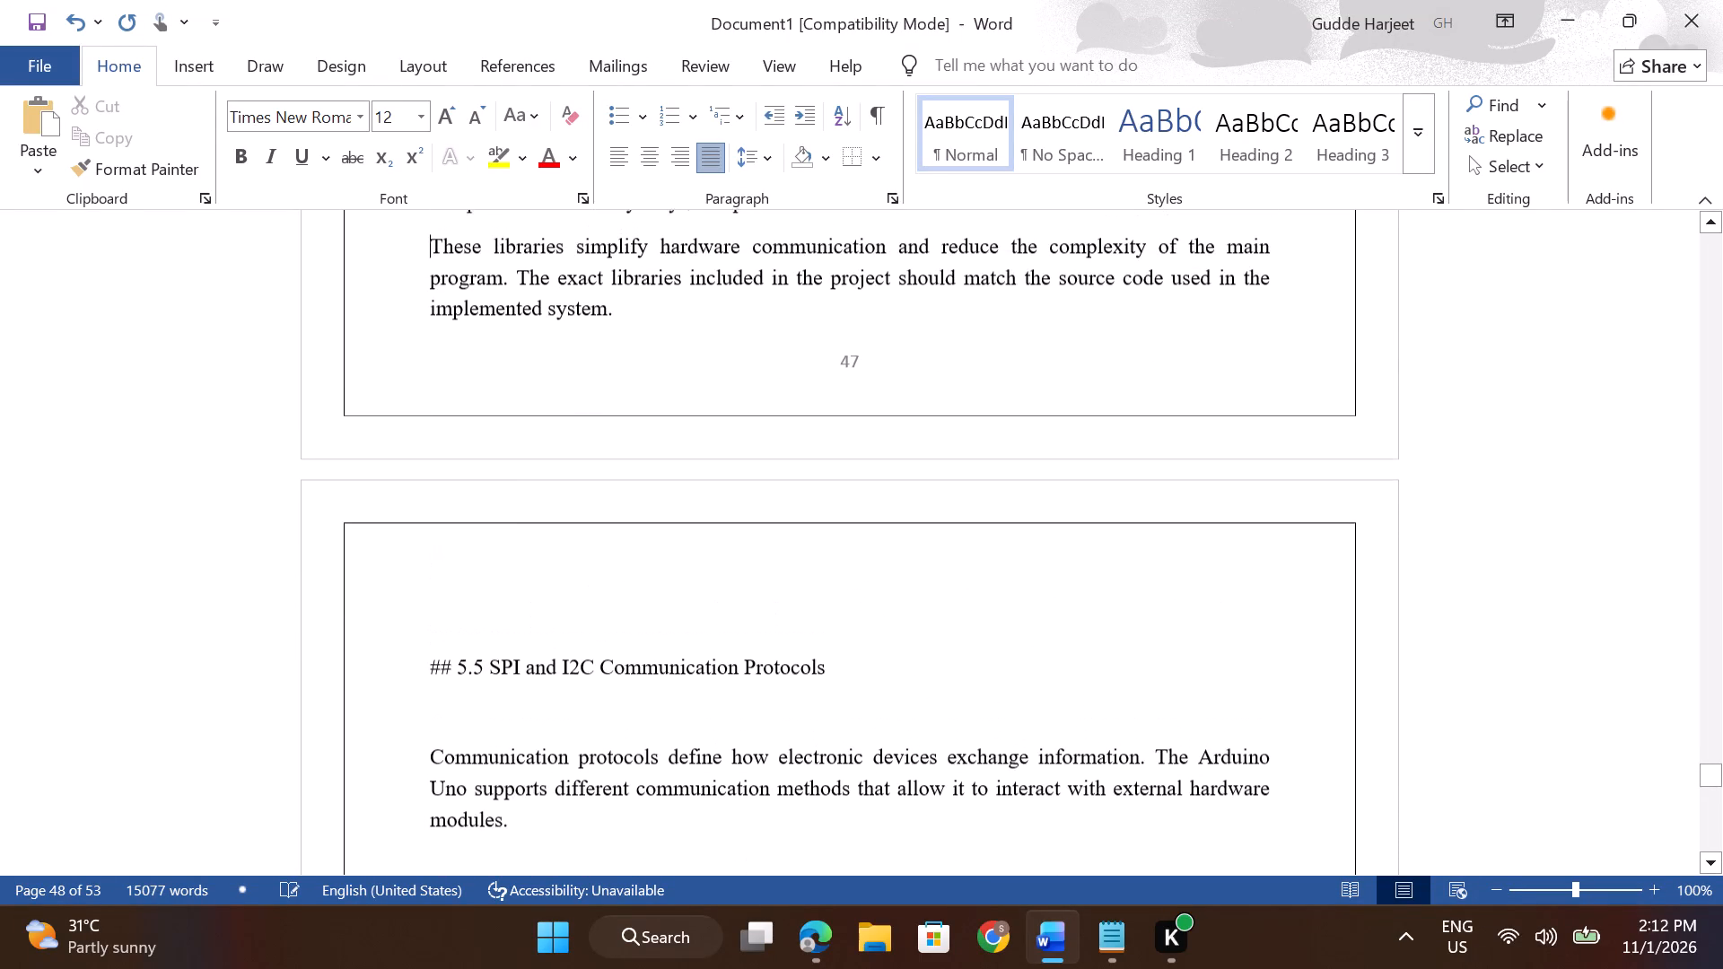
Remove the "##" marks and the blank line above the "5.5 SPI and I2C Communication Protocols" heading, and make it bold, 14 pt.
scroll(433, 575, up, 1)
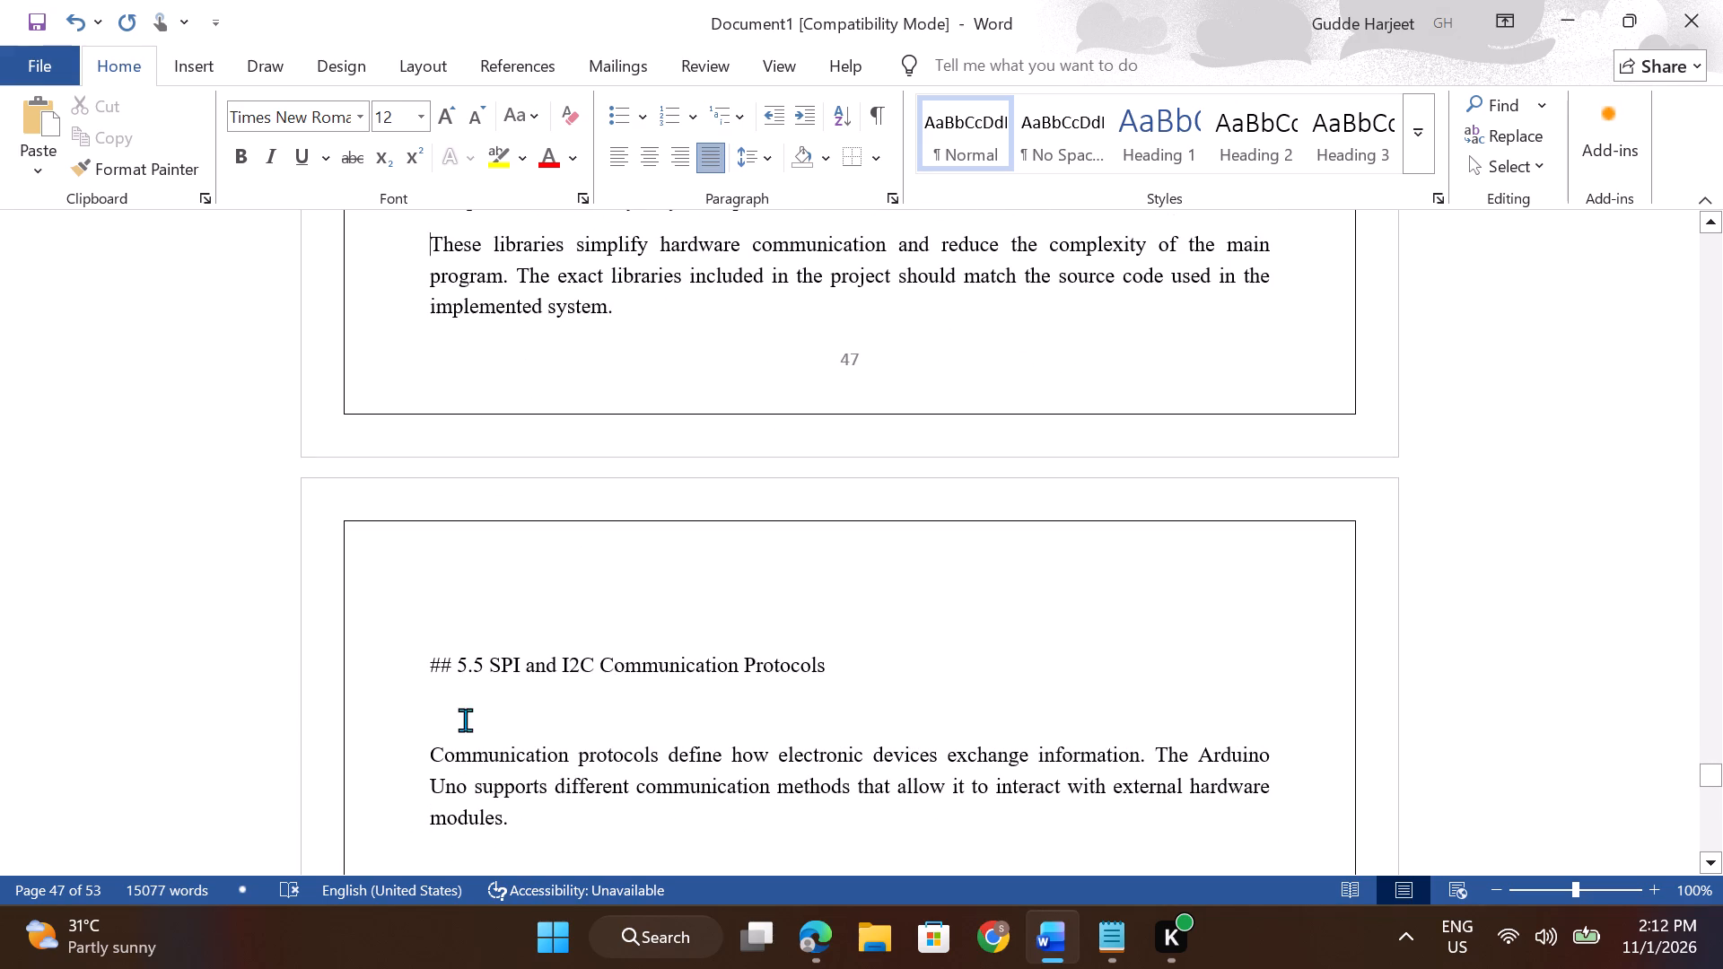
click(457, 668)
key(BackSpace)
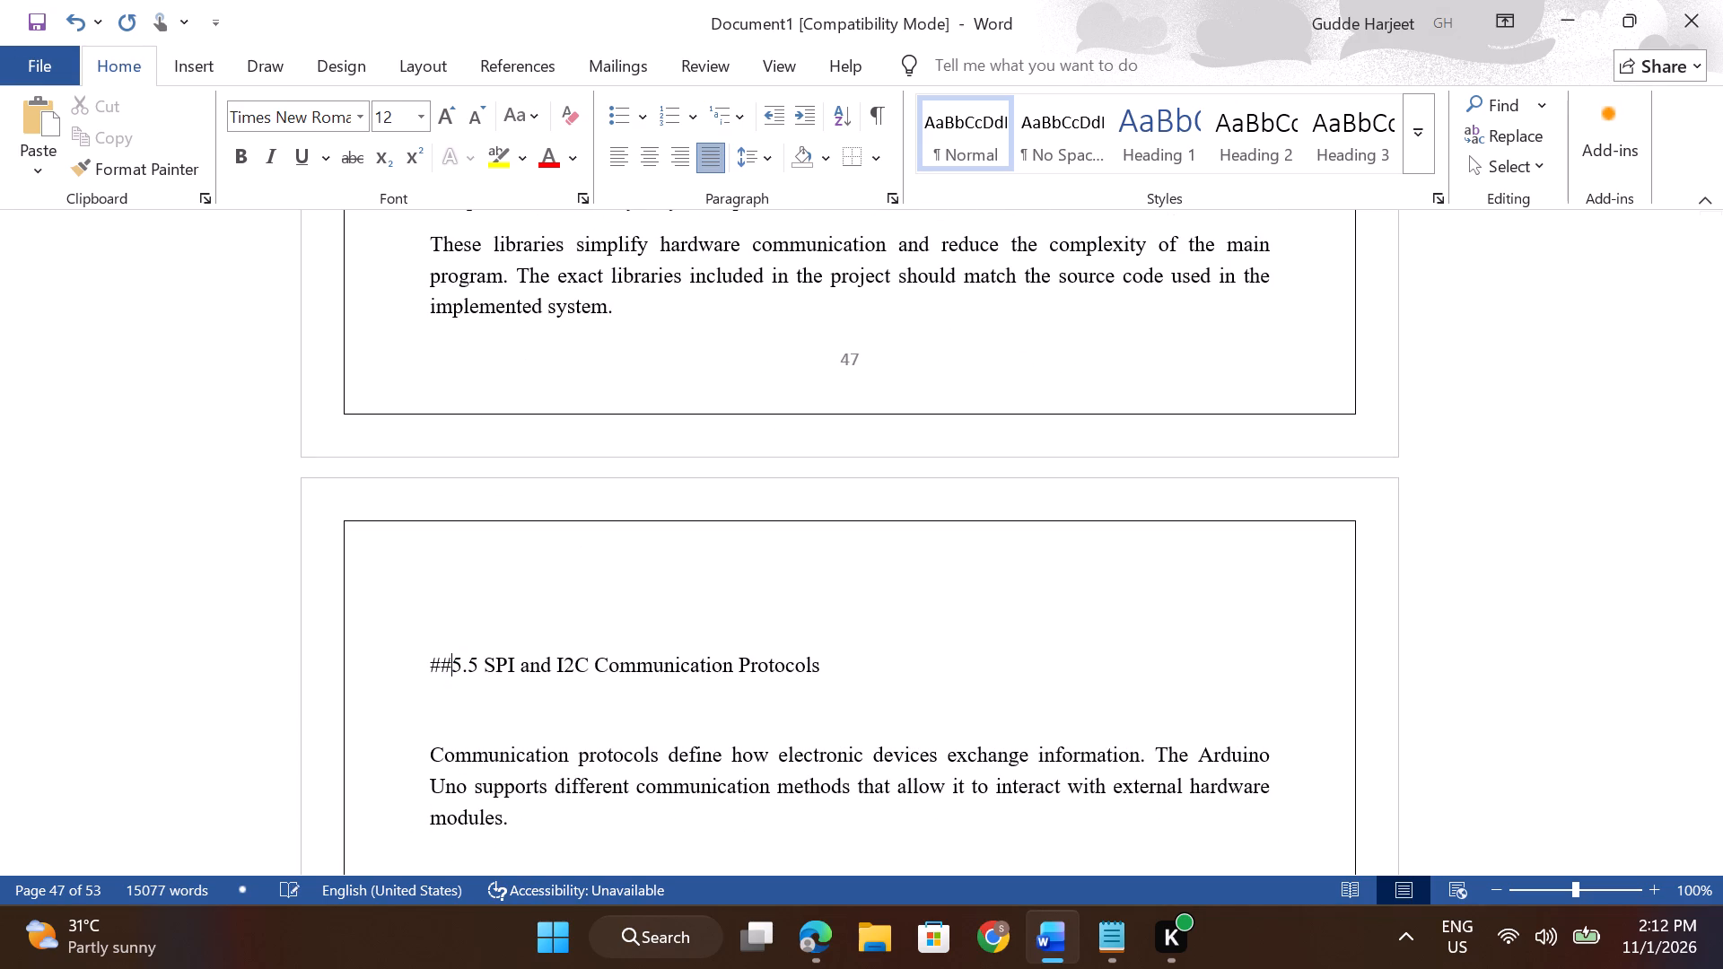
key(BackSpace)
key(BackSpace)
key(BackSpace)
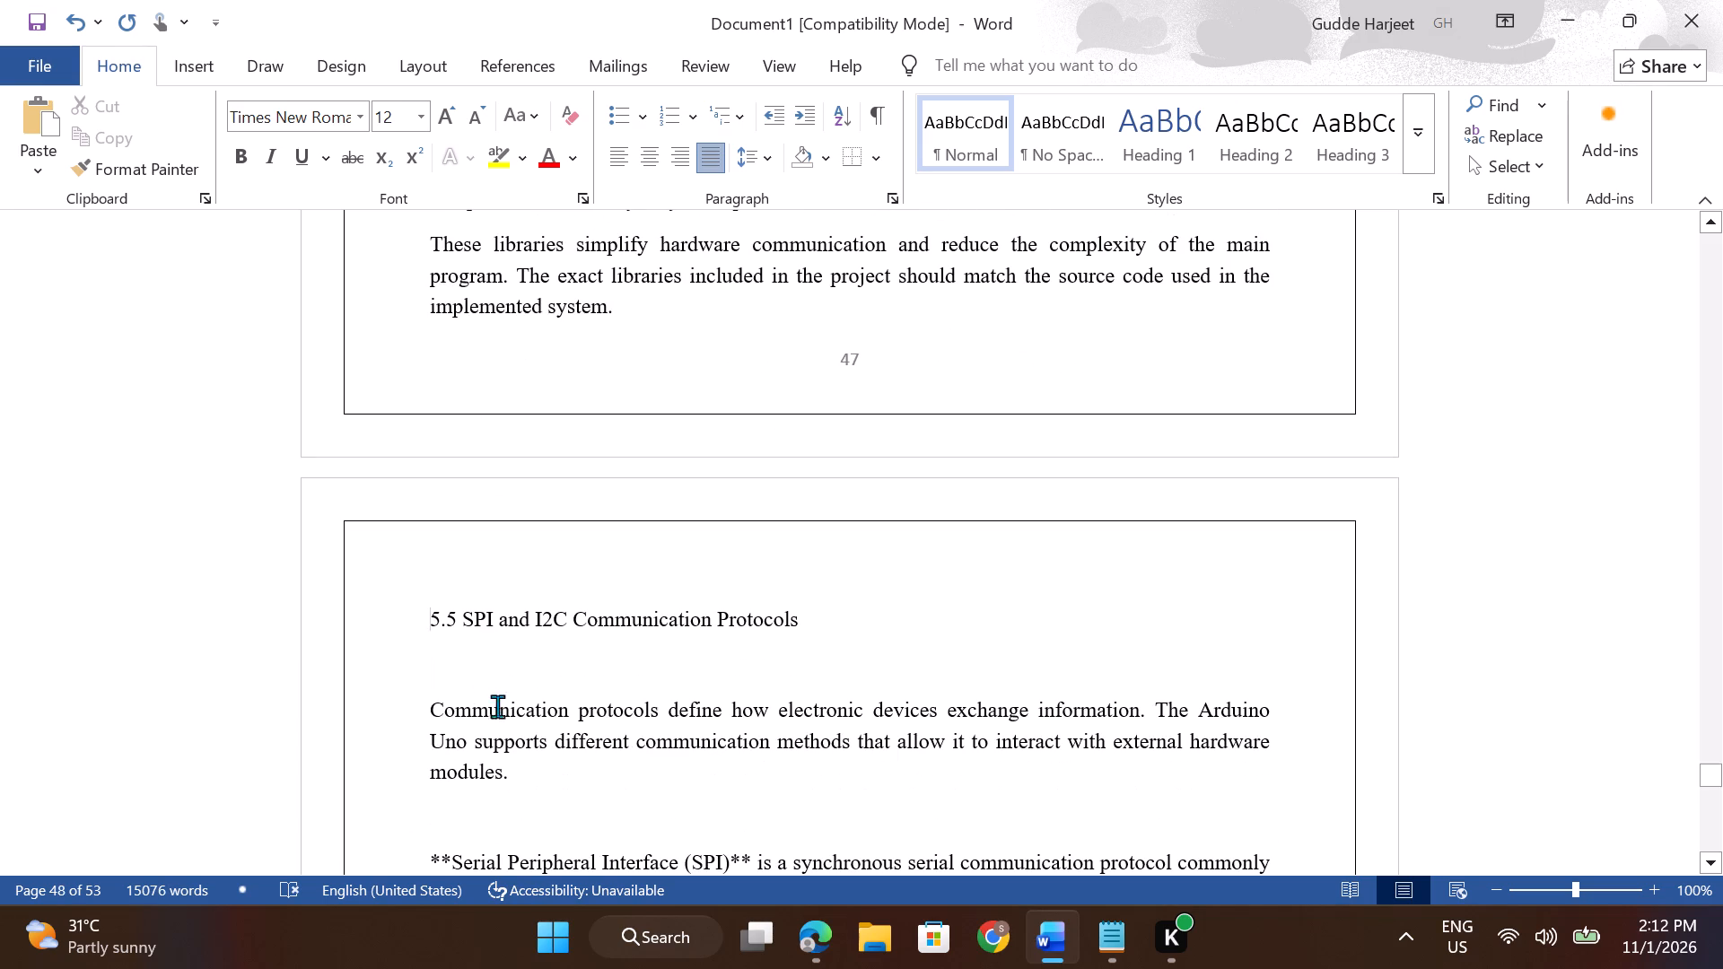
ctrl+click(561, 624)
click(582, 578)
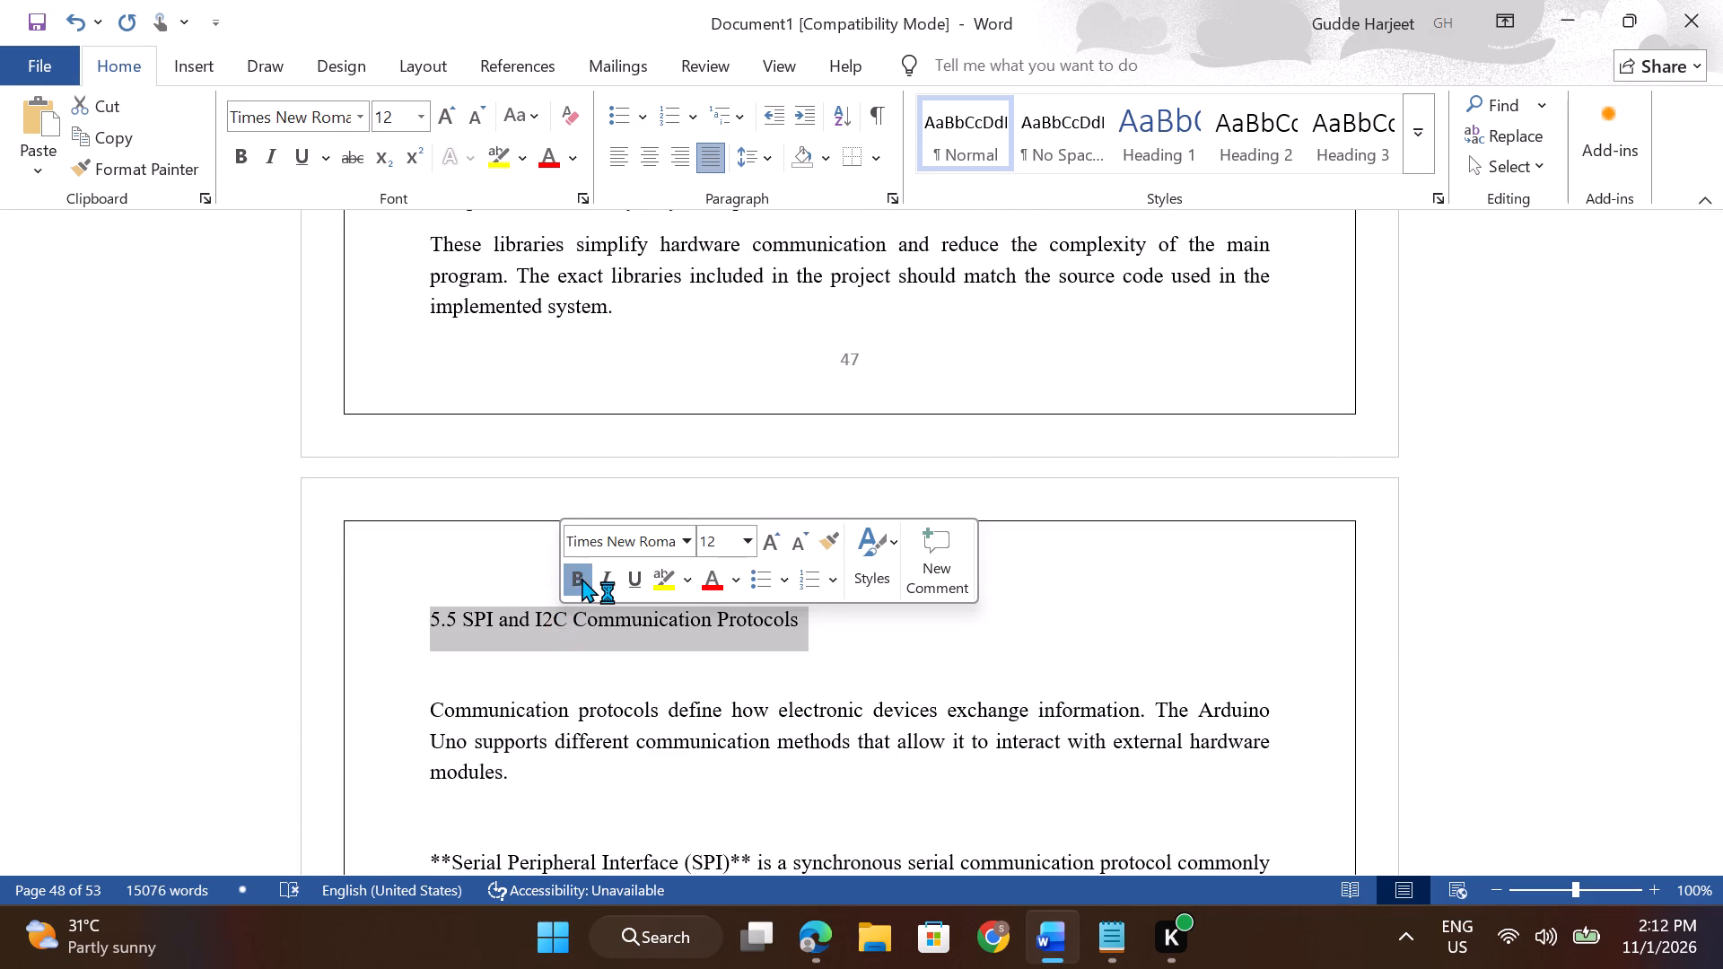
click(726, 545)
text(14)
key(Return)
Delete the blank lines below the 5.5 heading and before the Serial Peripheral Interface paragraph.
click(578, 675)
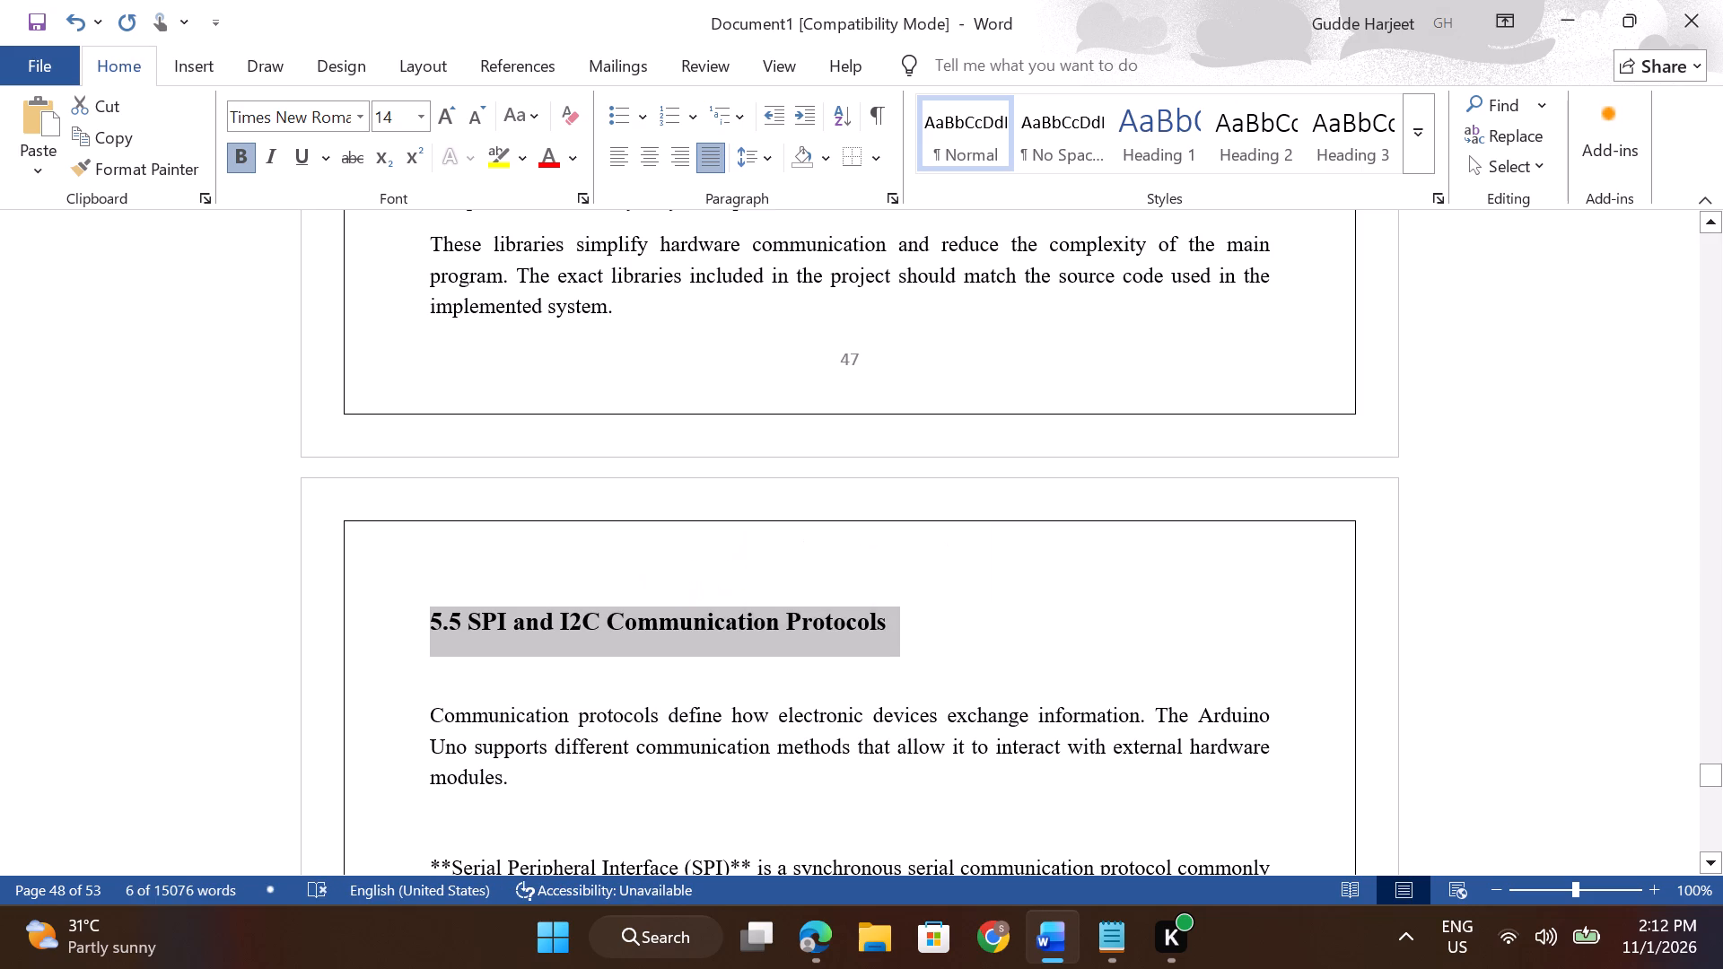
key(BackSpace)
scroll(578, 675, down, 2)
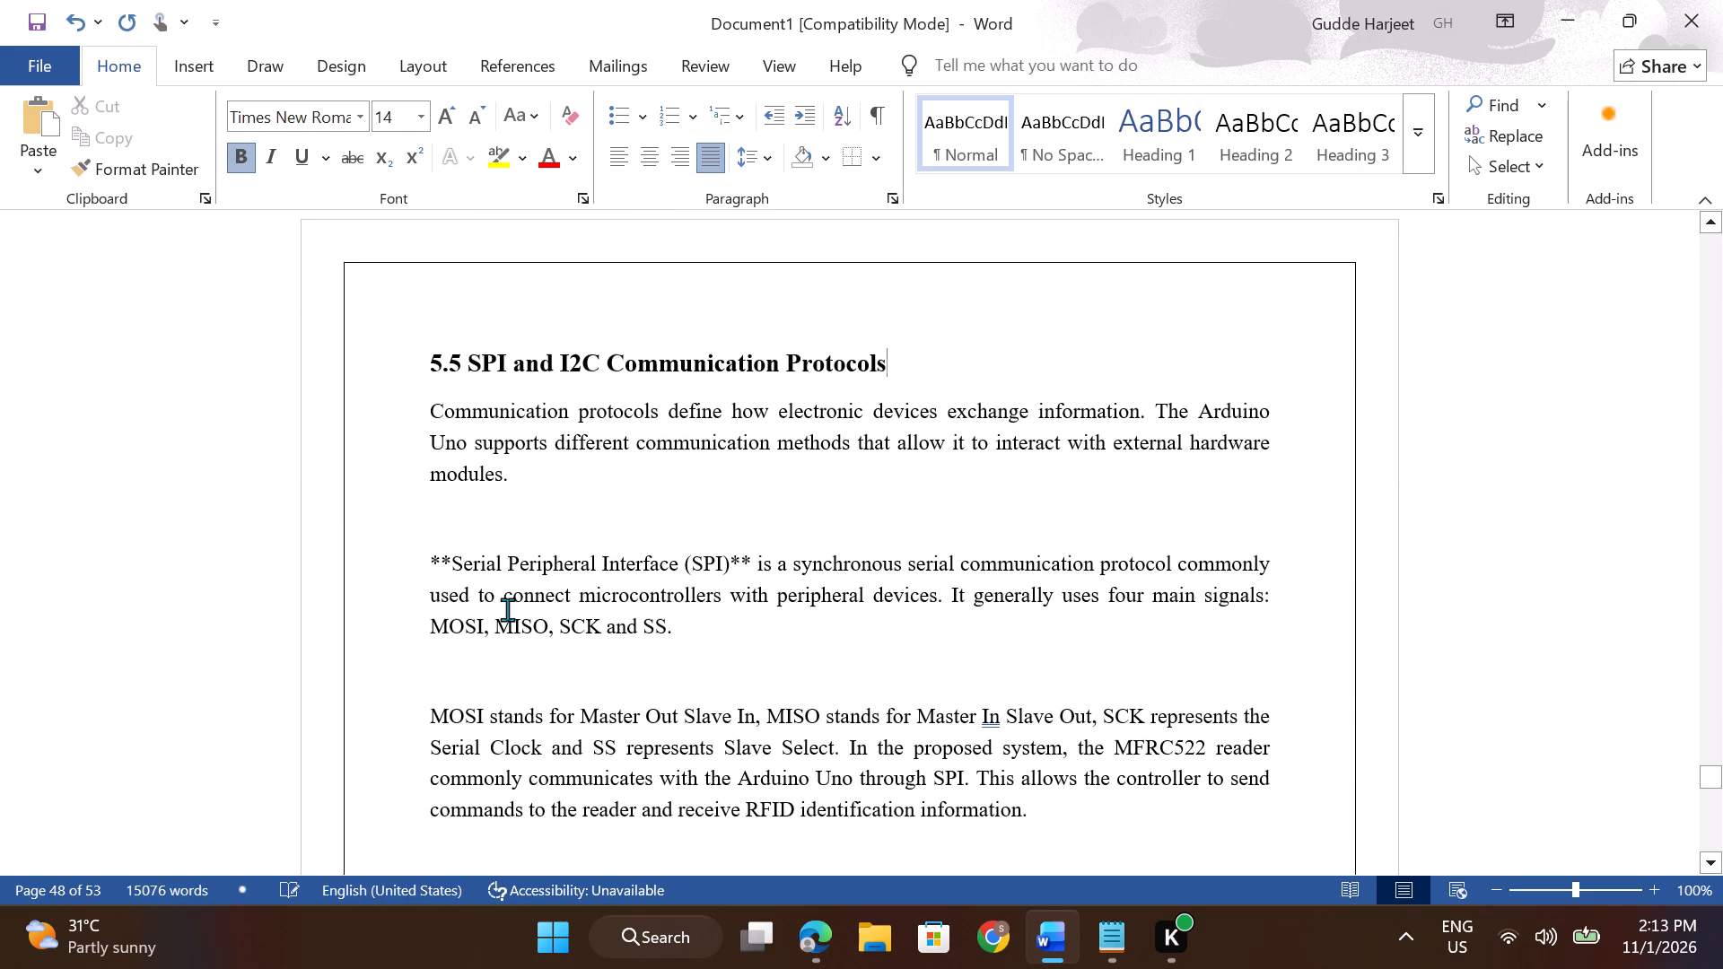
click(485, 529)
key(BackSpace)
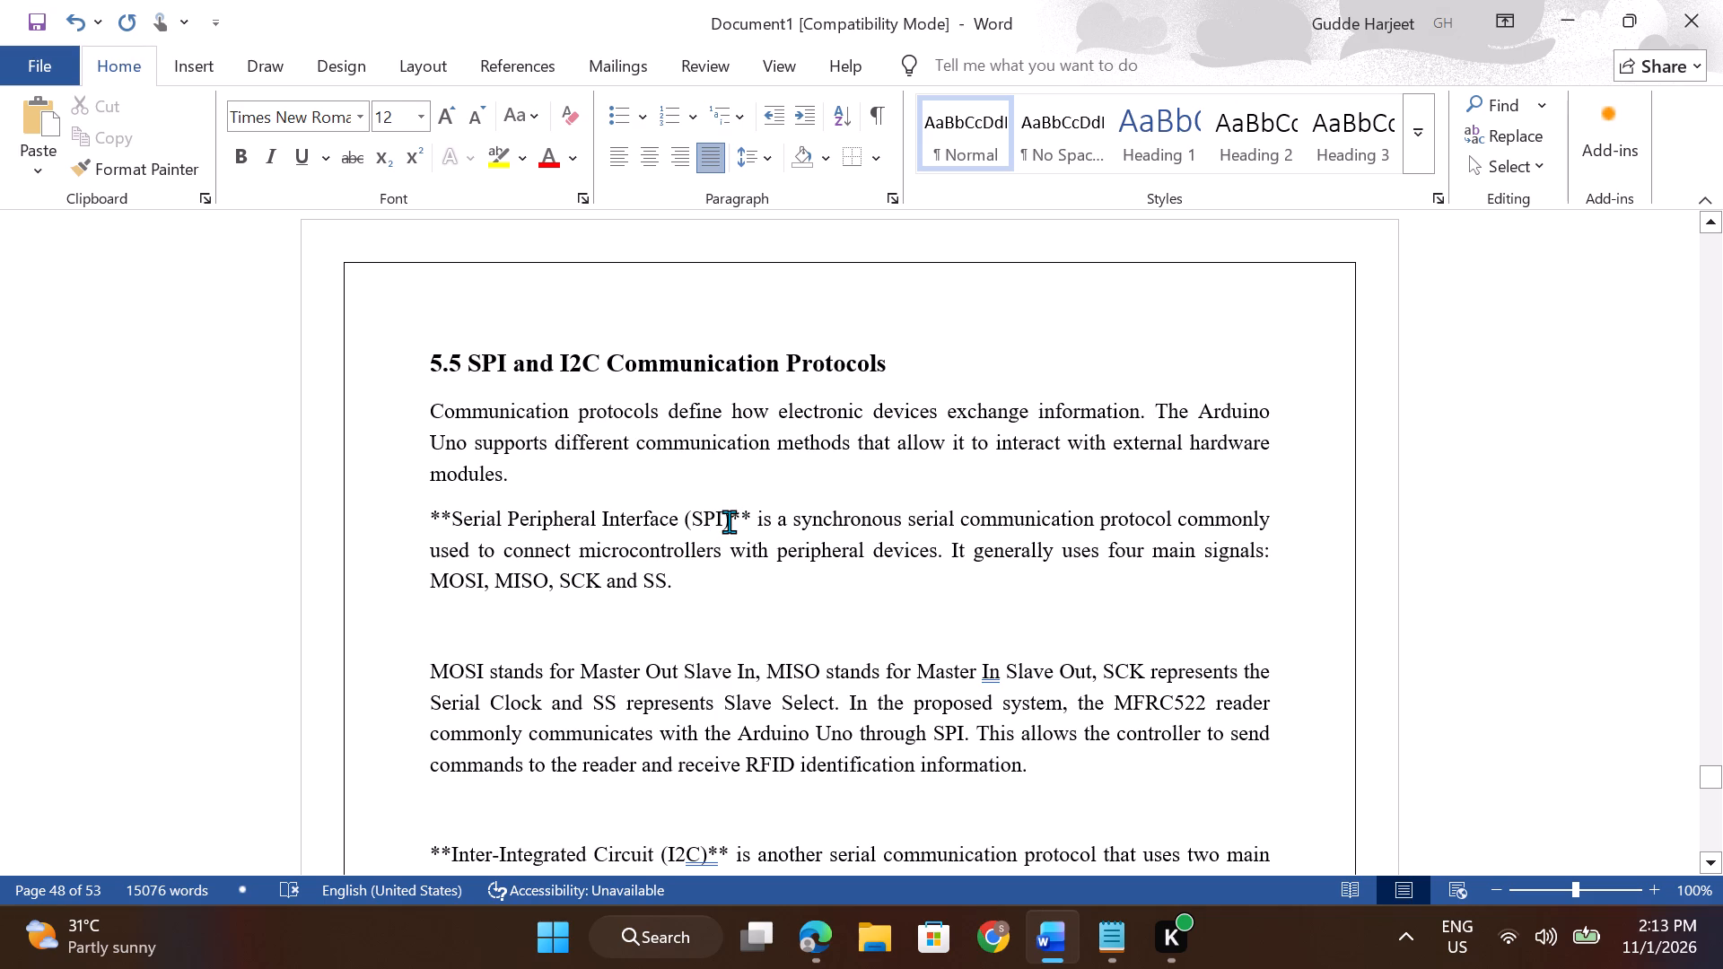
Make the term "Serial Peripheral Interface (SPI)" bold and remove the asterisks on both sides of it.
drag(730, 522, 609, 512)
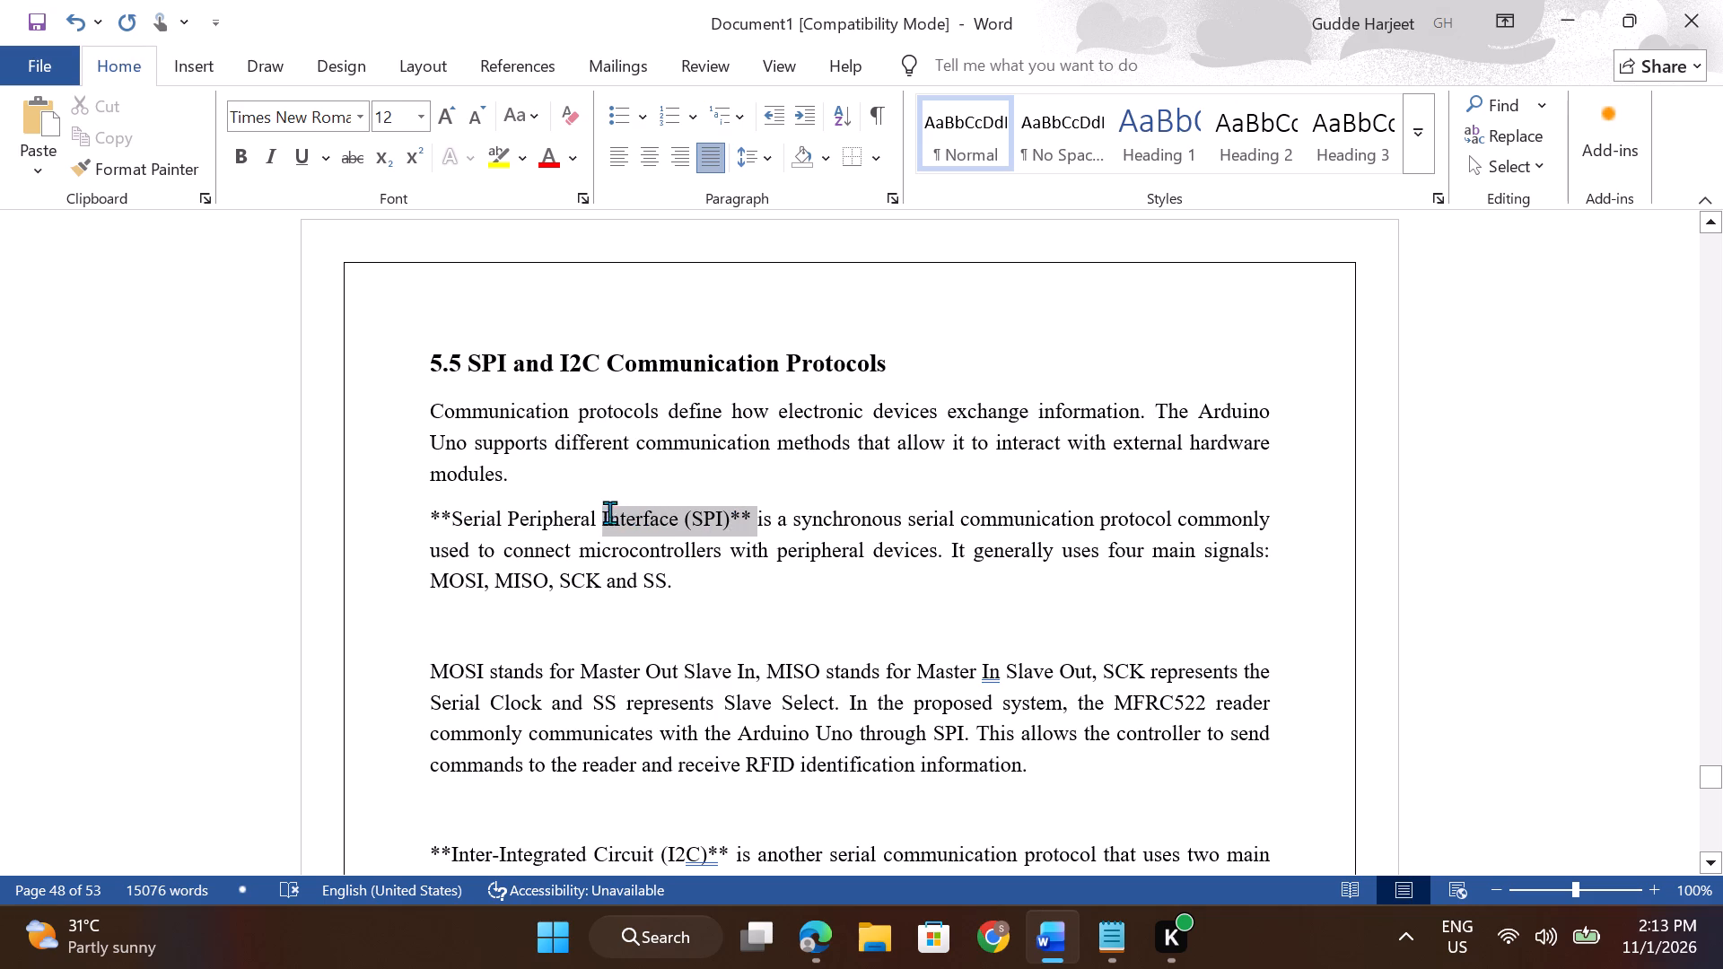
drag(609, 512, 437, 511)
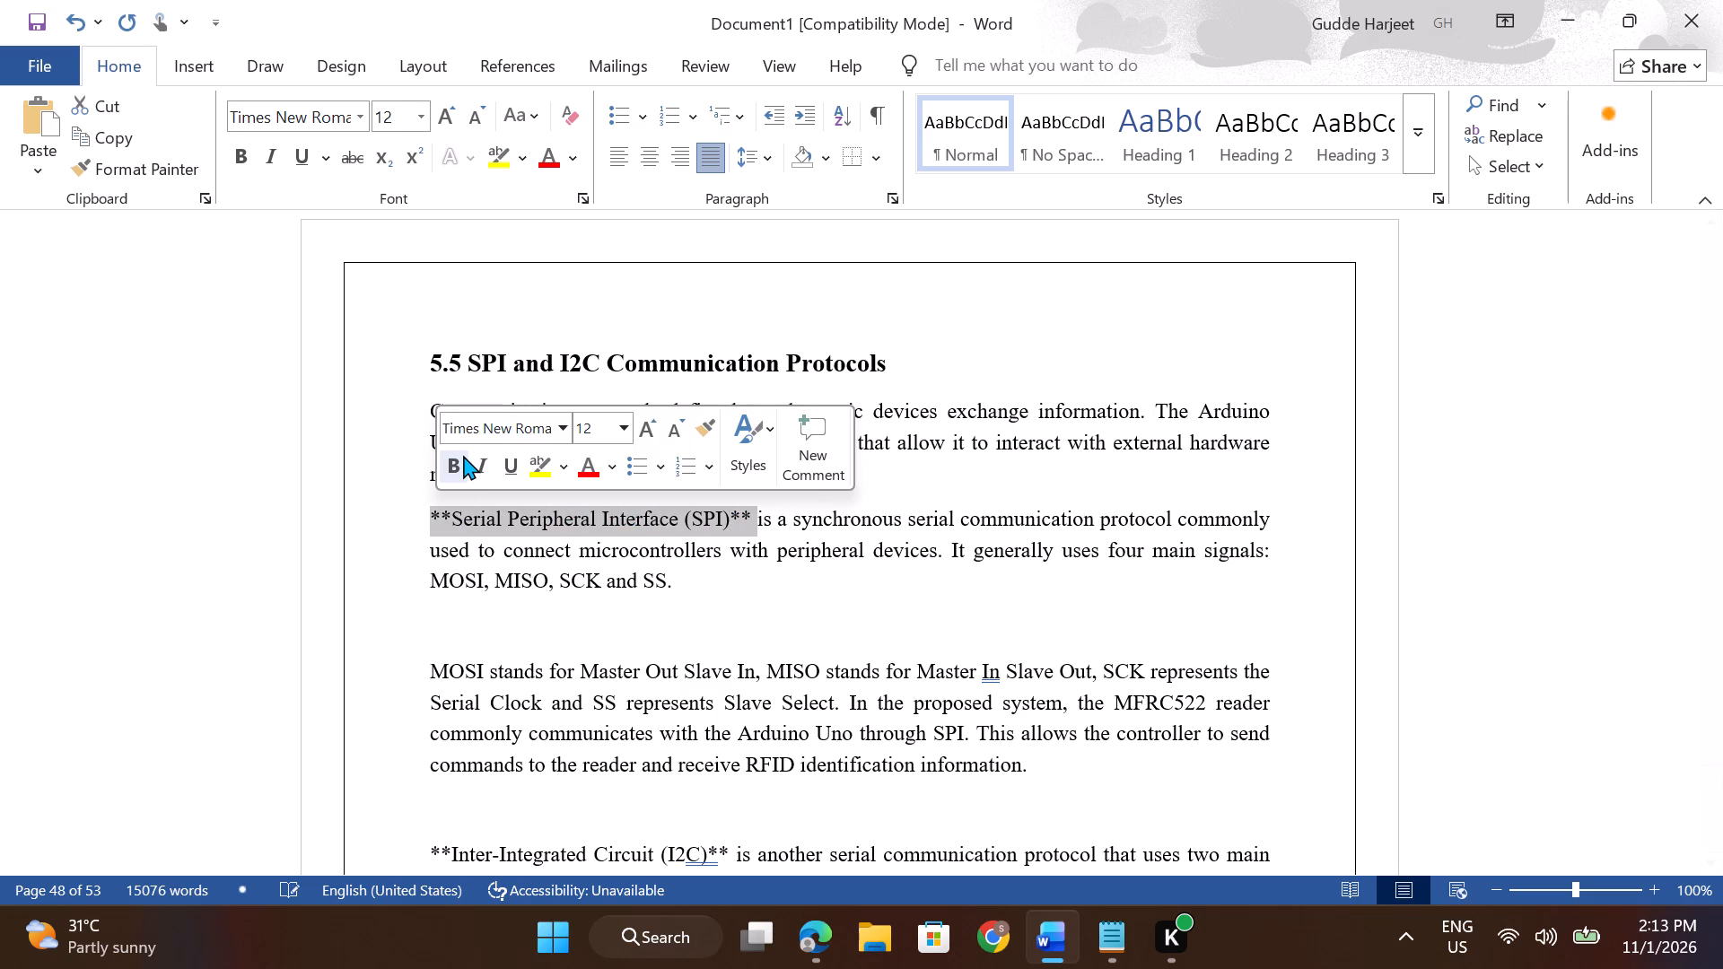
click(459, 462)
click(794, 518)
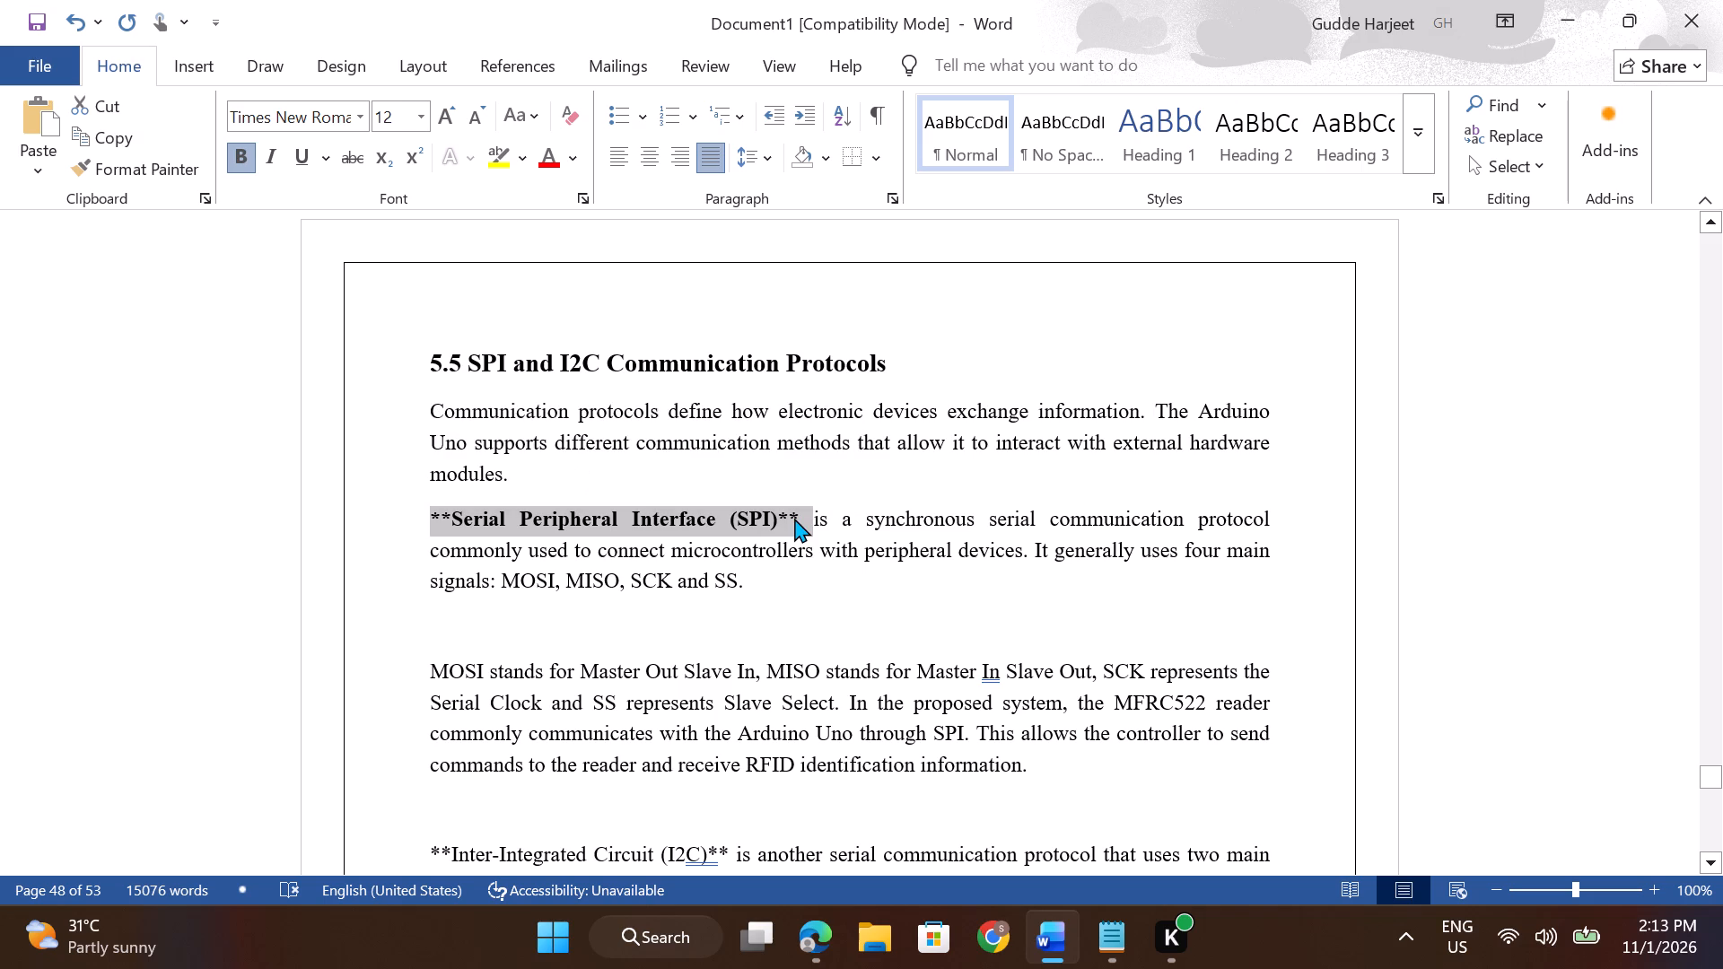
key(BackSpace)
key(BackSpace)
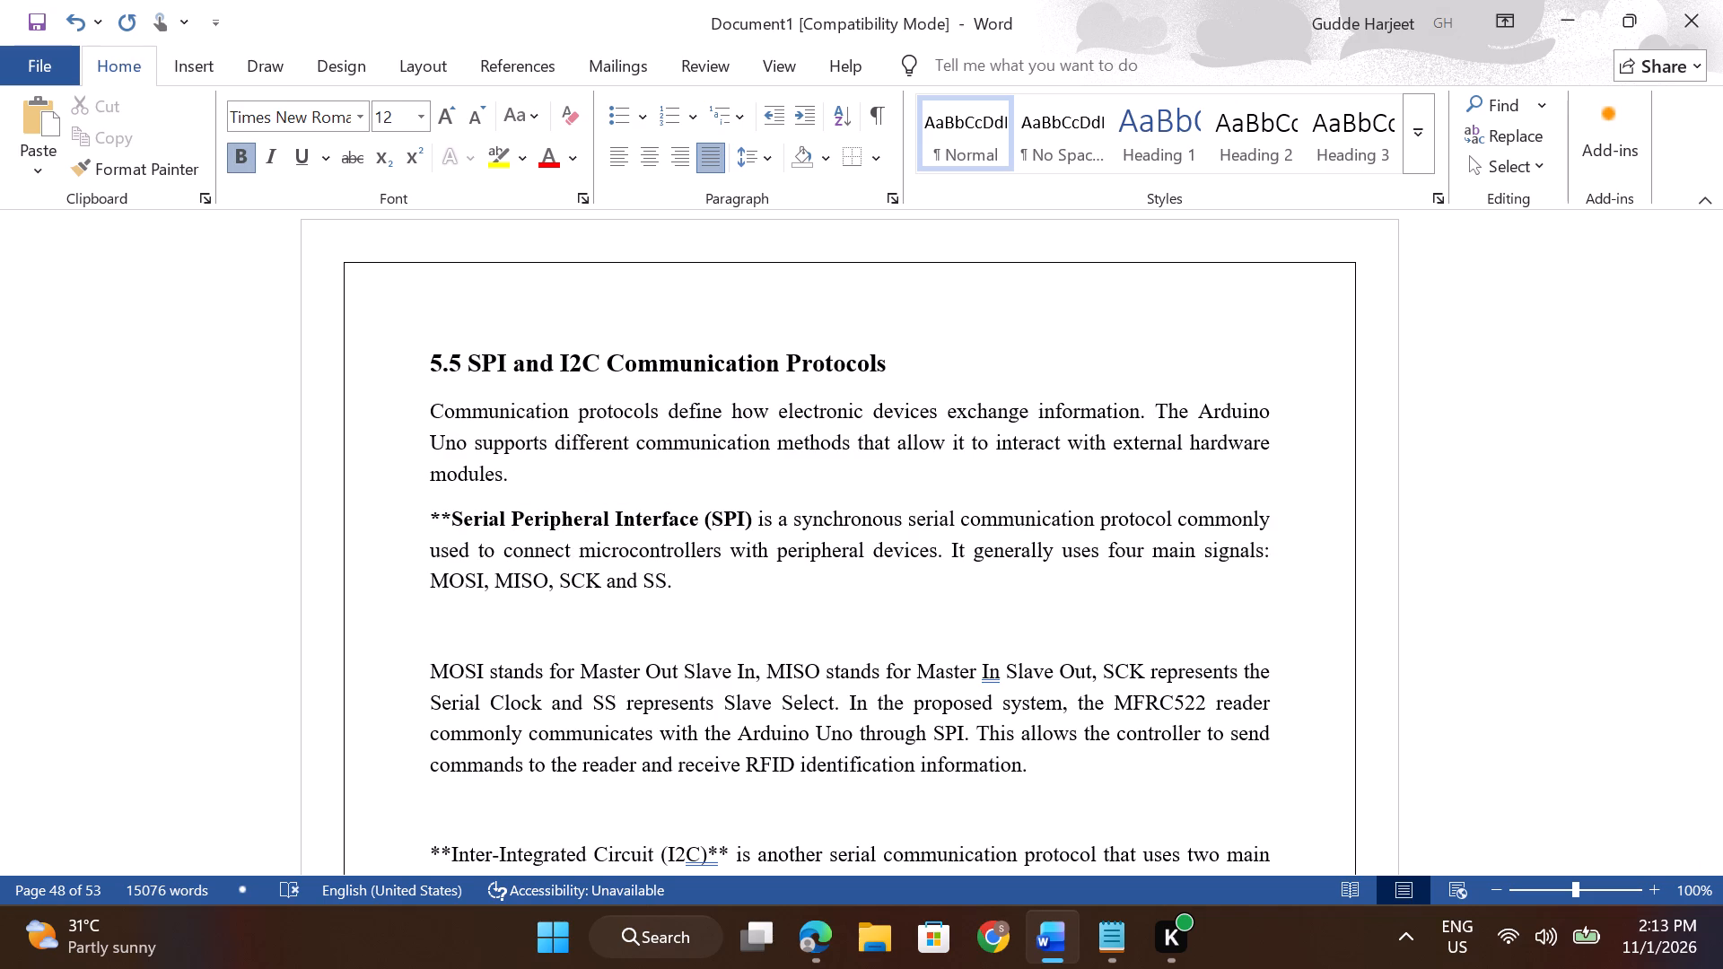
key(Left)
key(Left)
key(Left)
key(Left)
key(Left)
key(Left)
key(Left)
key(Left)
key(Left)
key(Left)
key(Left)
key(Left)
key(Left)
key(Left)
key(Left)
key(Left)
key(Left)
key(Left)
key(Left)
key(Left)
key(Left)
key(BackSpace)
key(BackSpace)
Delete the blank lines before the MOSI paragraph and before the Inter-Integrated Circuit paragraph in section 5.5.
click(695, 644)
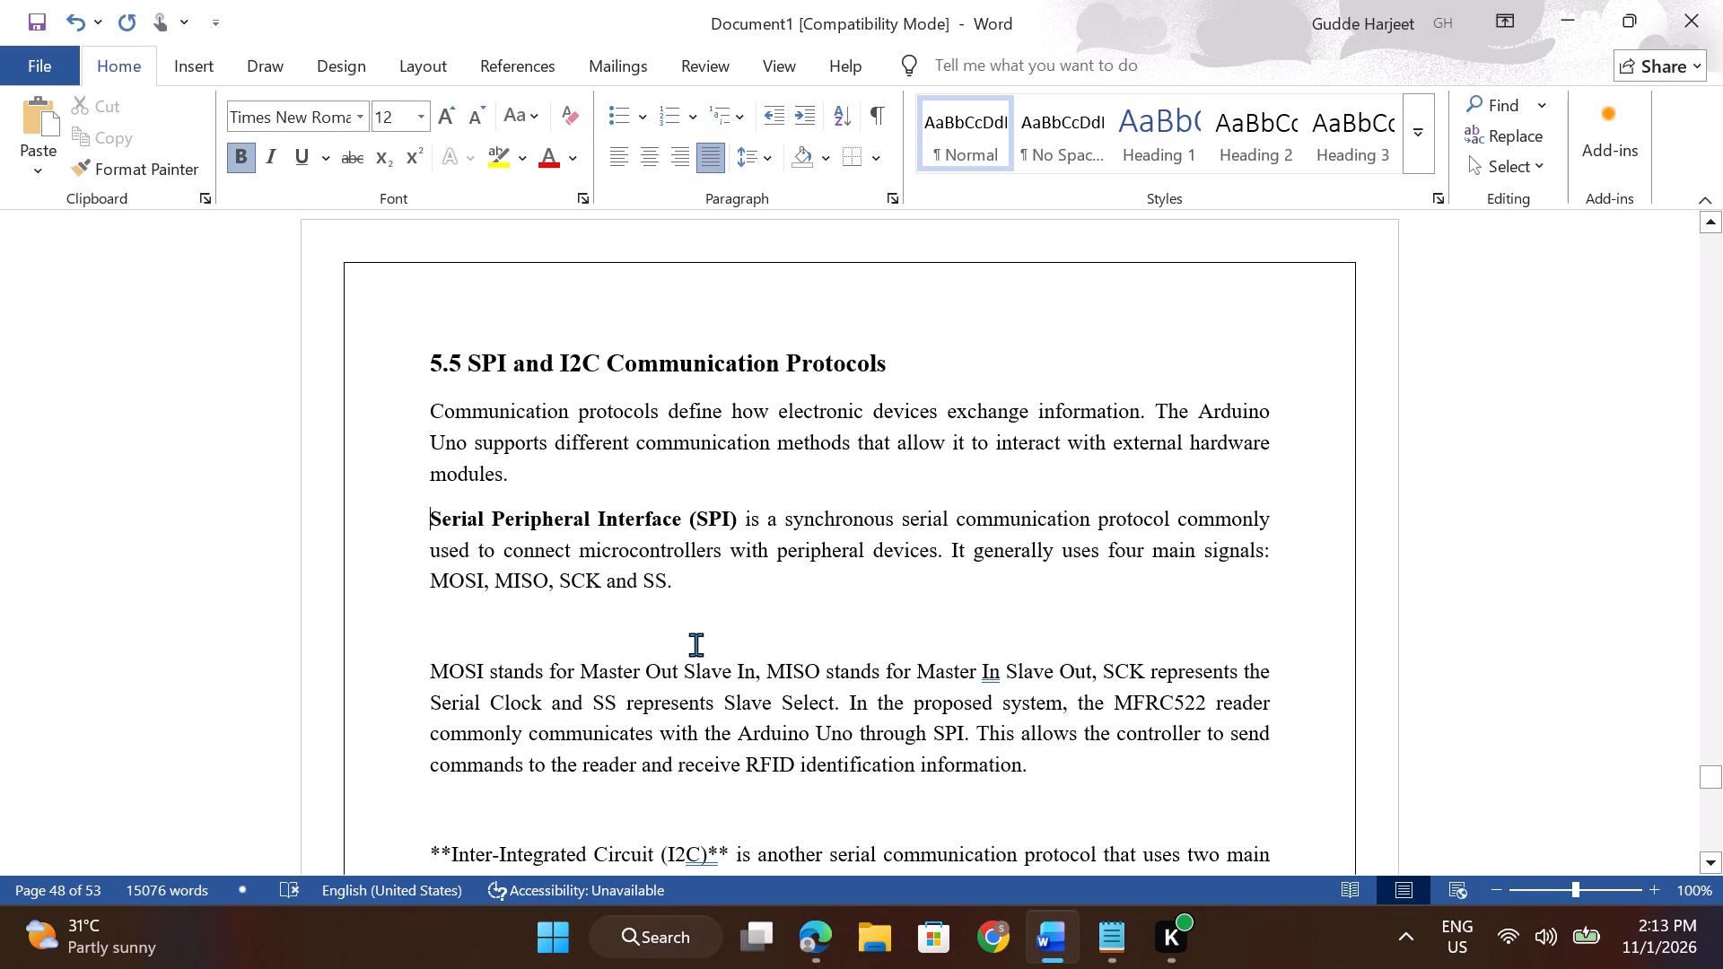
key(BackSpace)
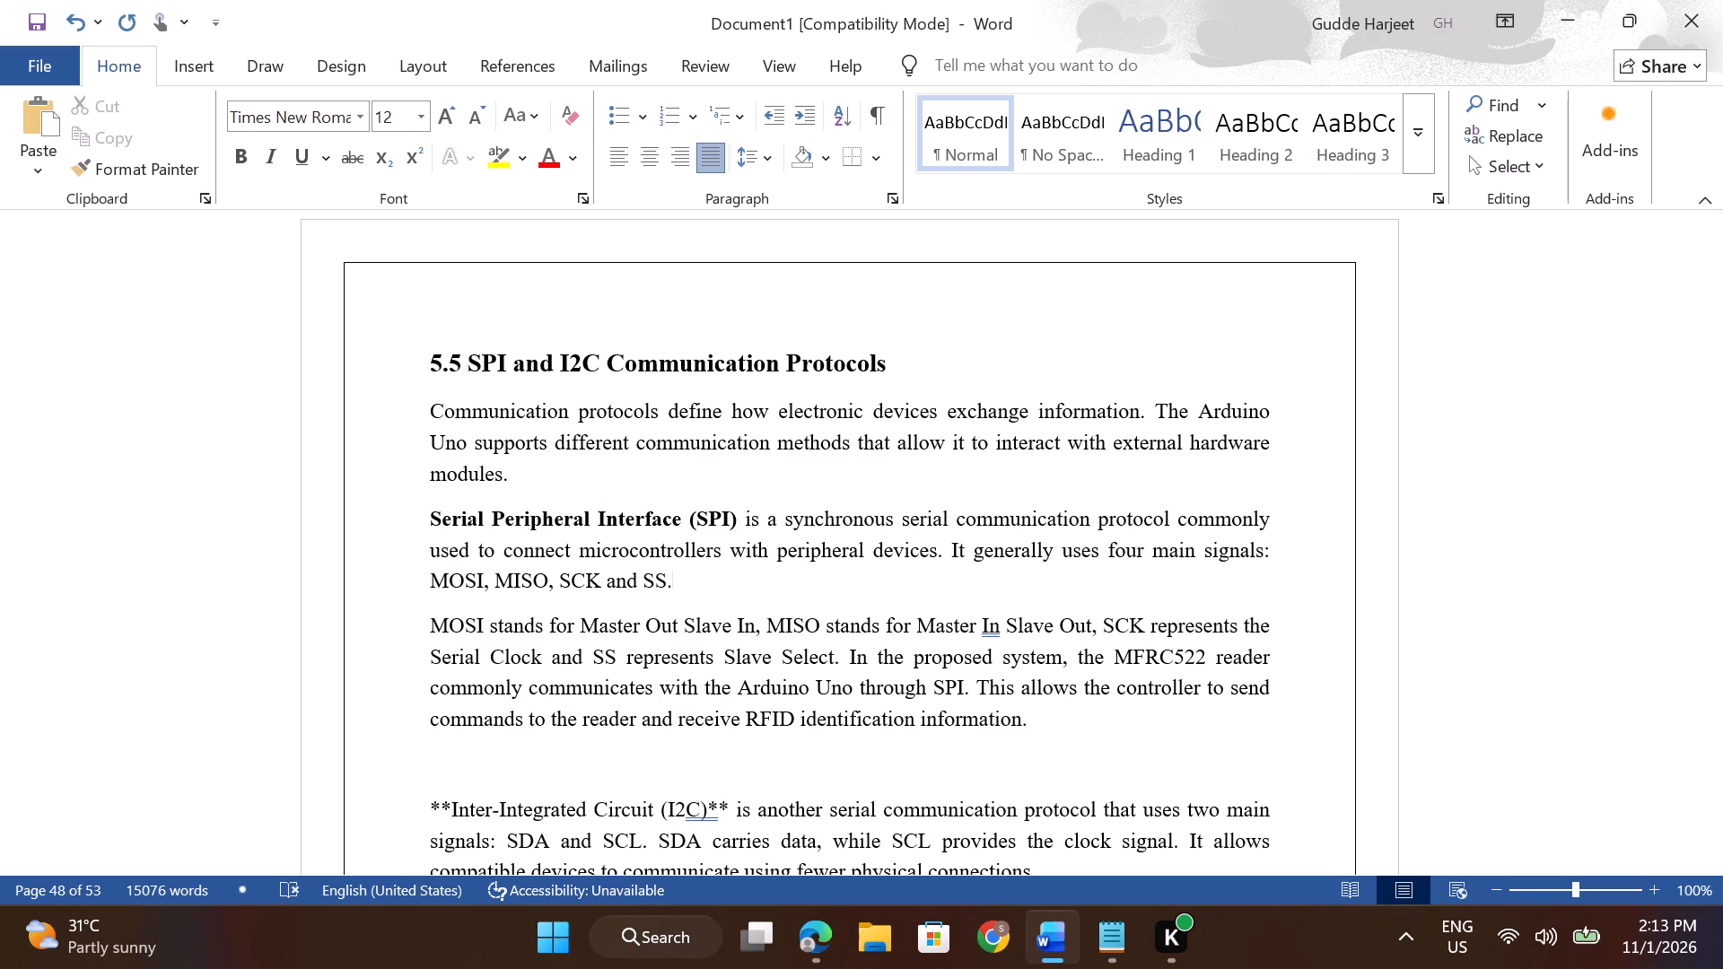
scroll(695, 644, down, 3)
click(577, 655)
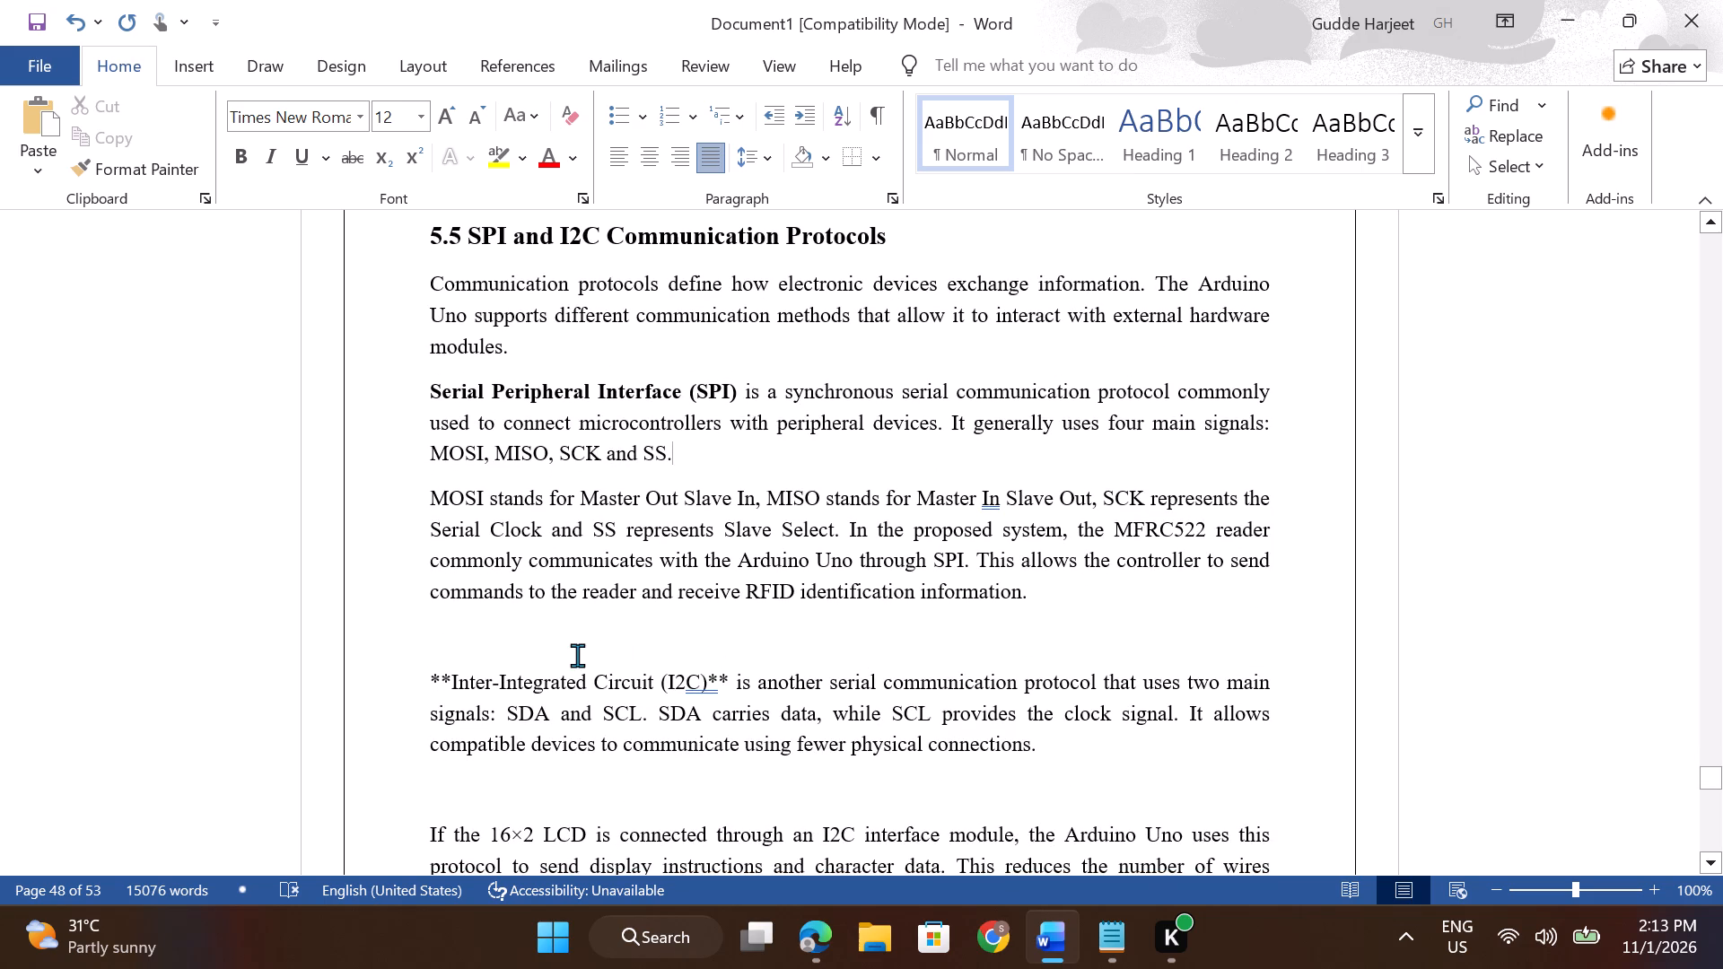
click(427, 387)
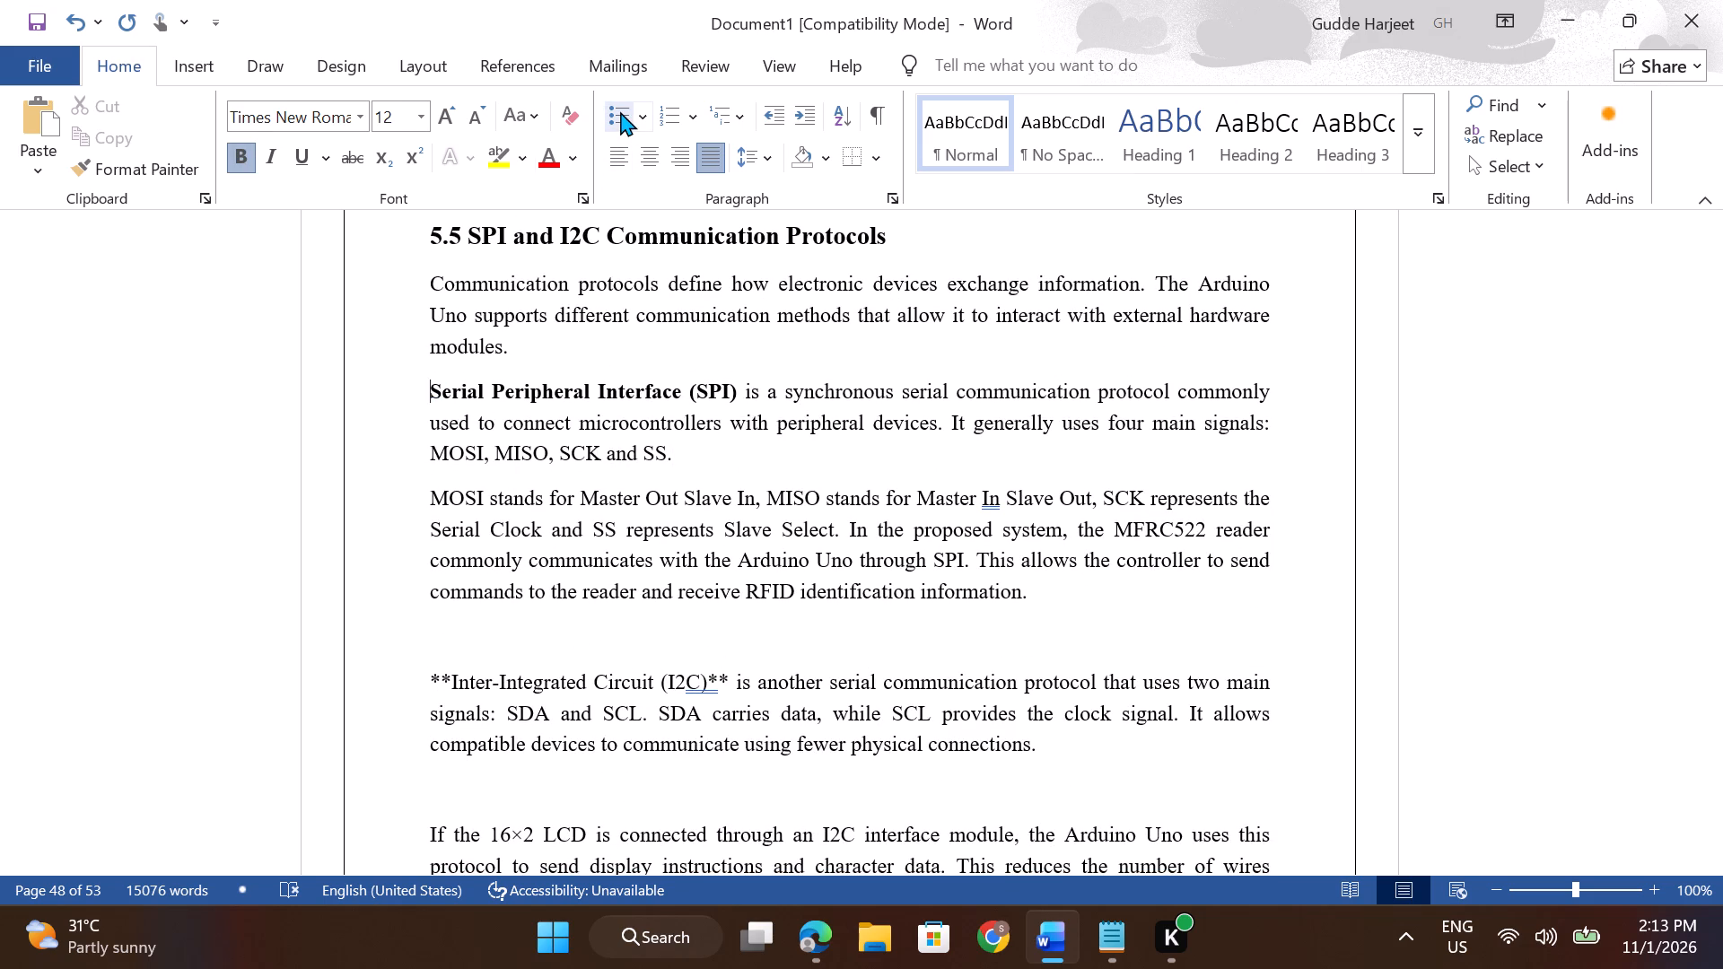
scroll(537, 603, down, 1)
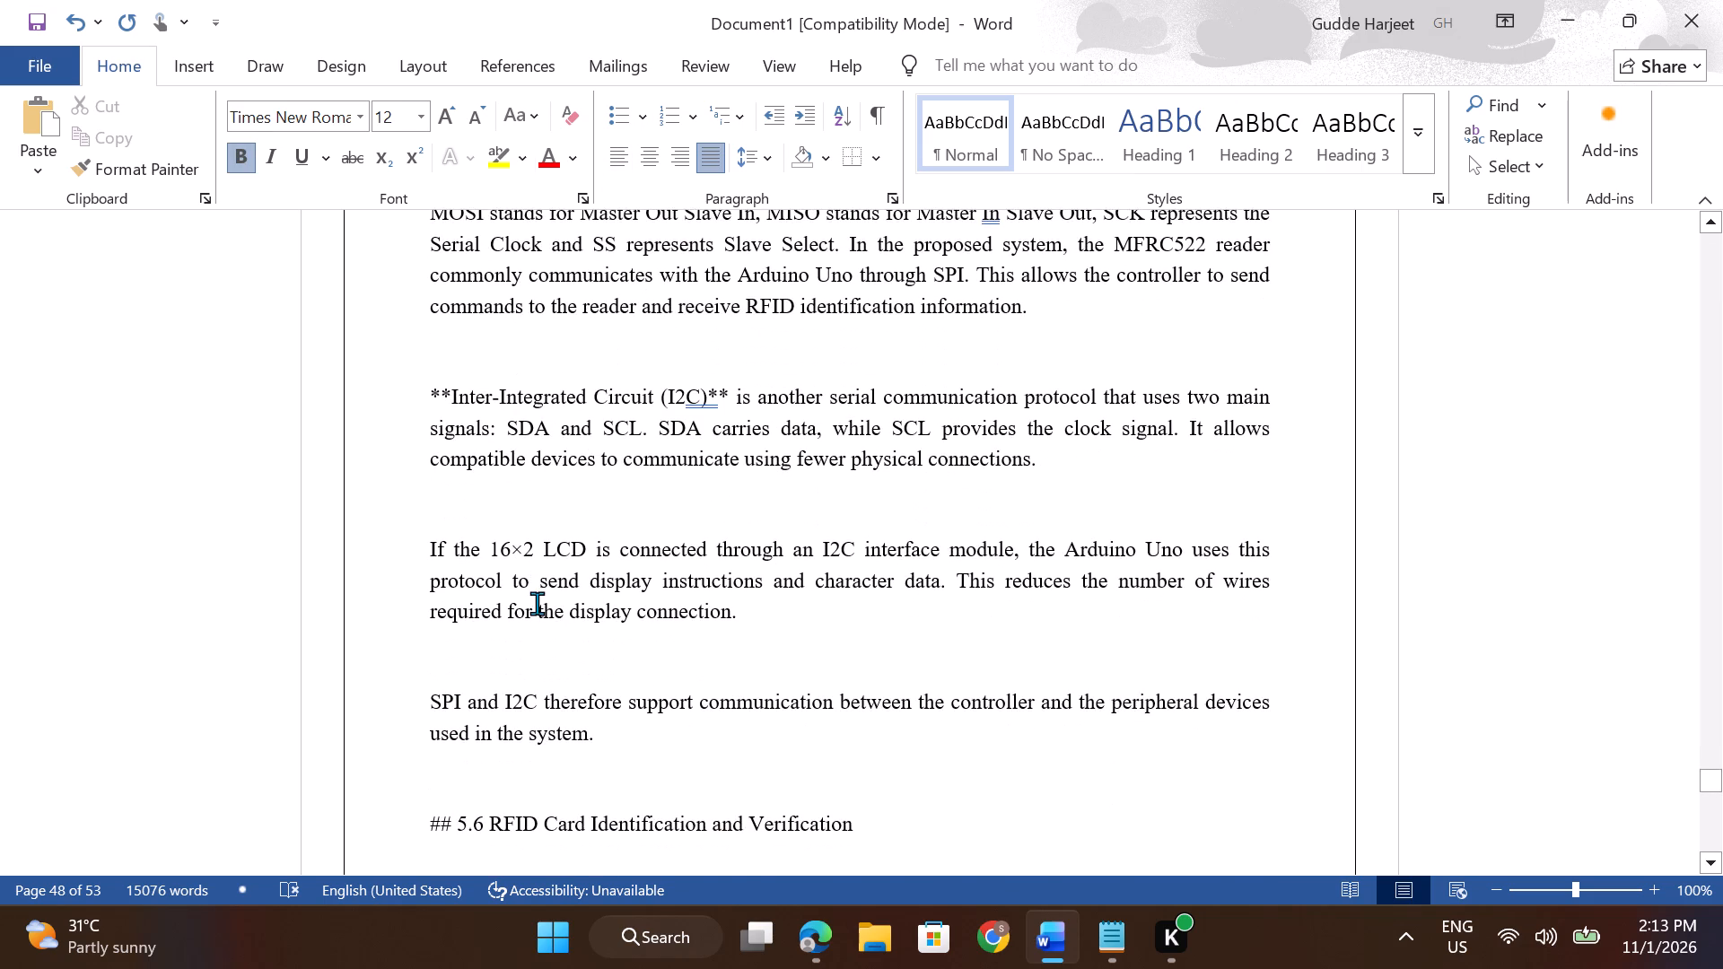
scroll(537, 603, down, 1)
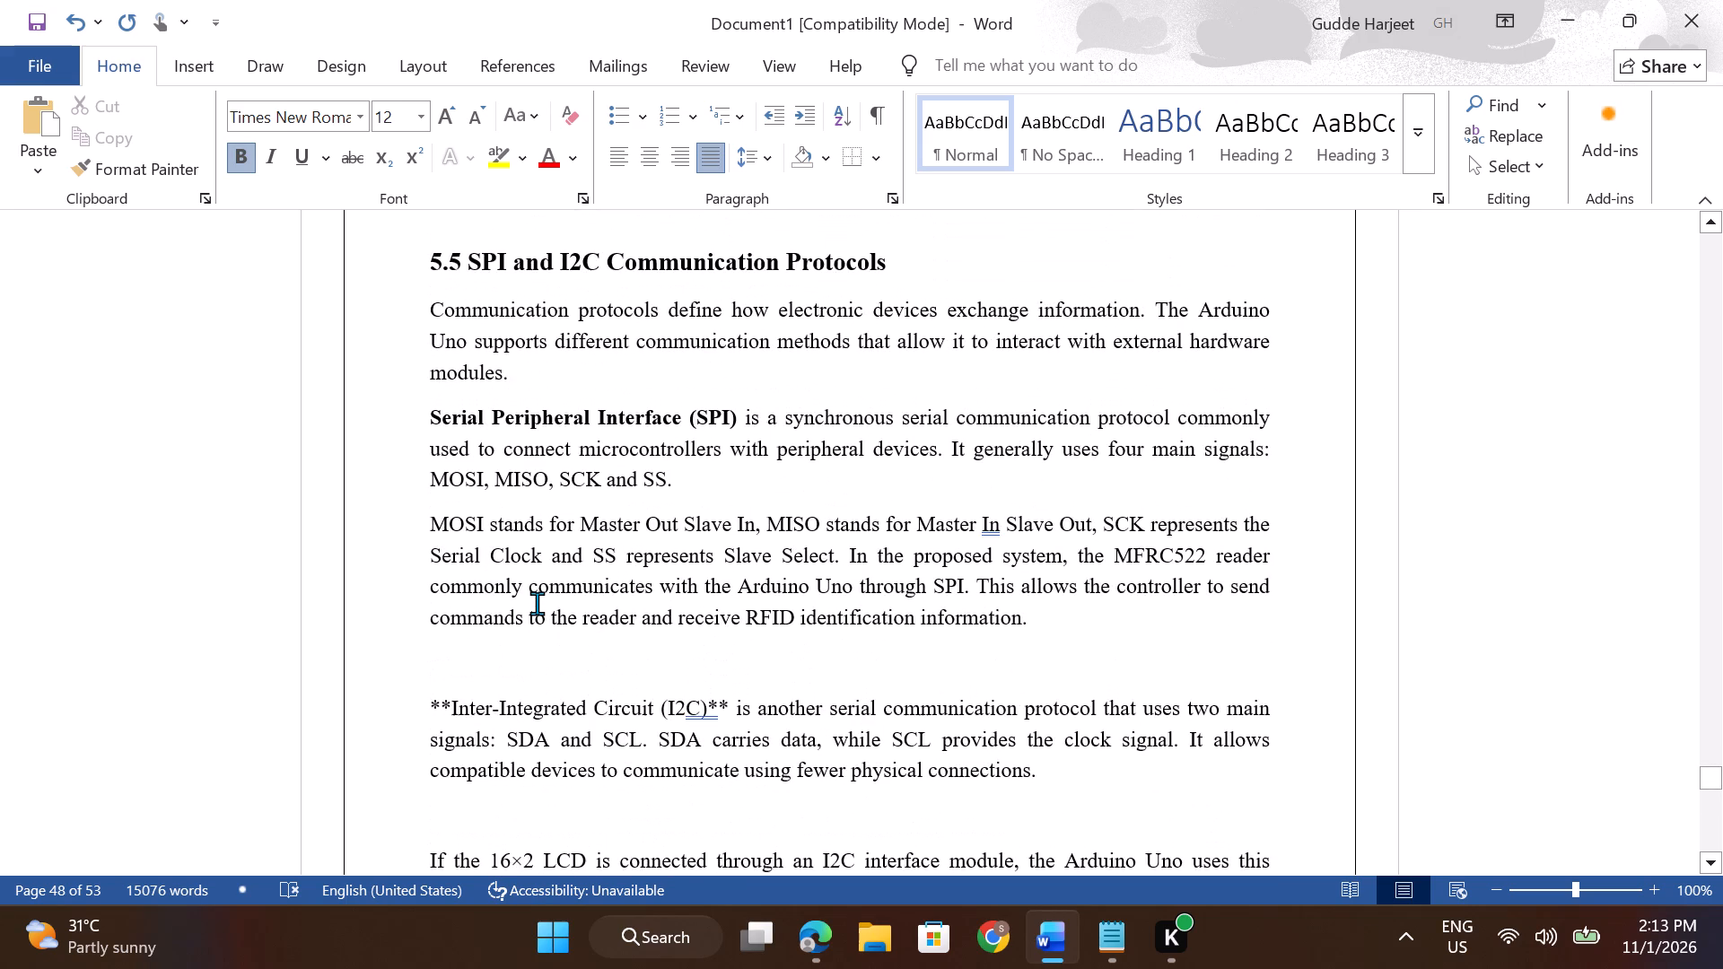
scroll(537, 603, down, 2)
click(522, 614)
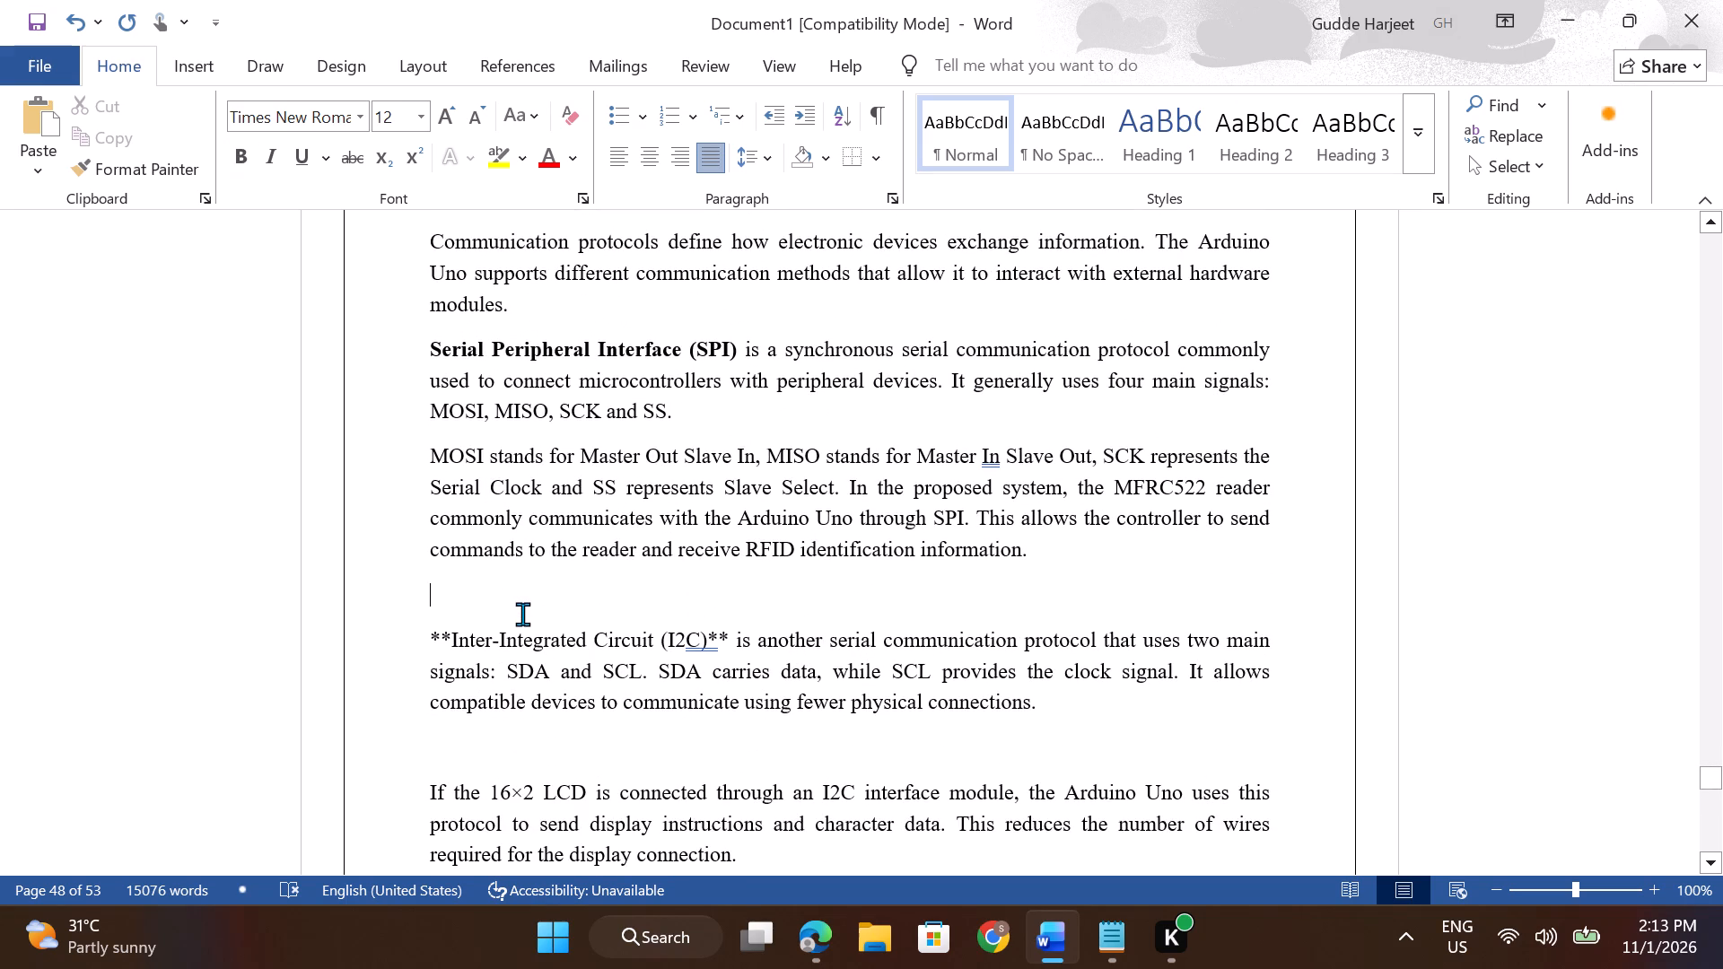
key(BackSpace)
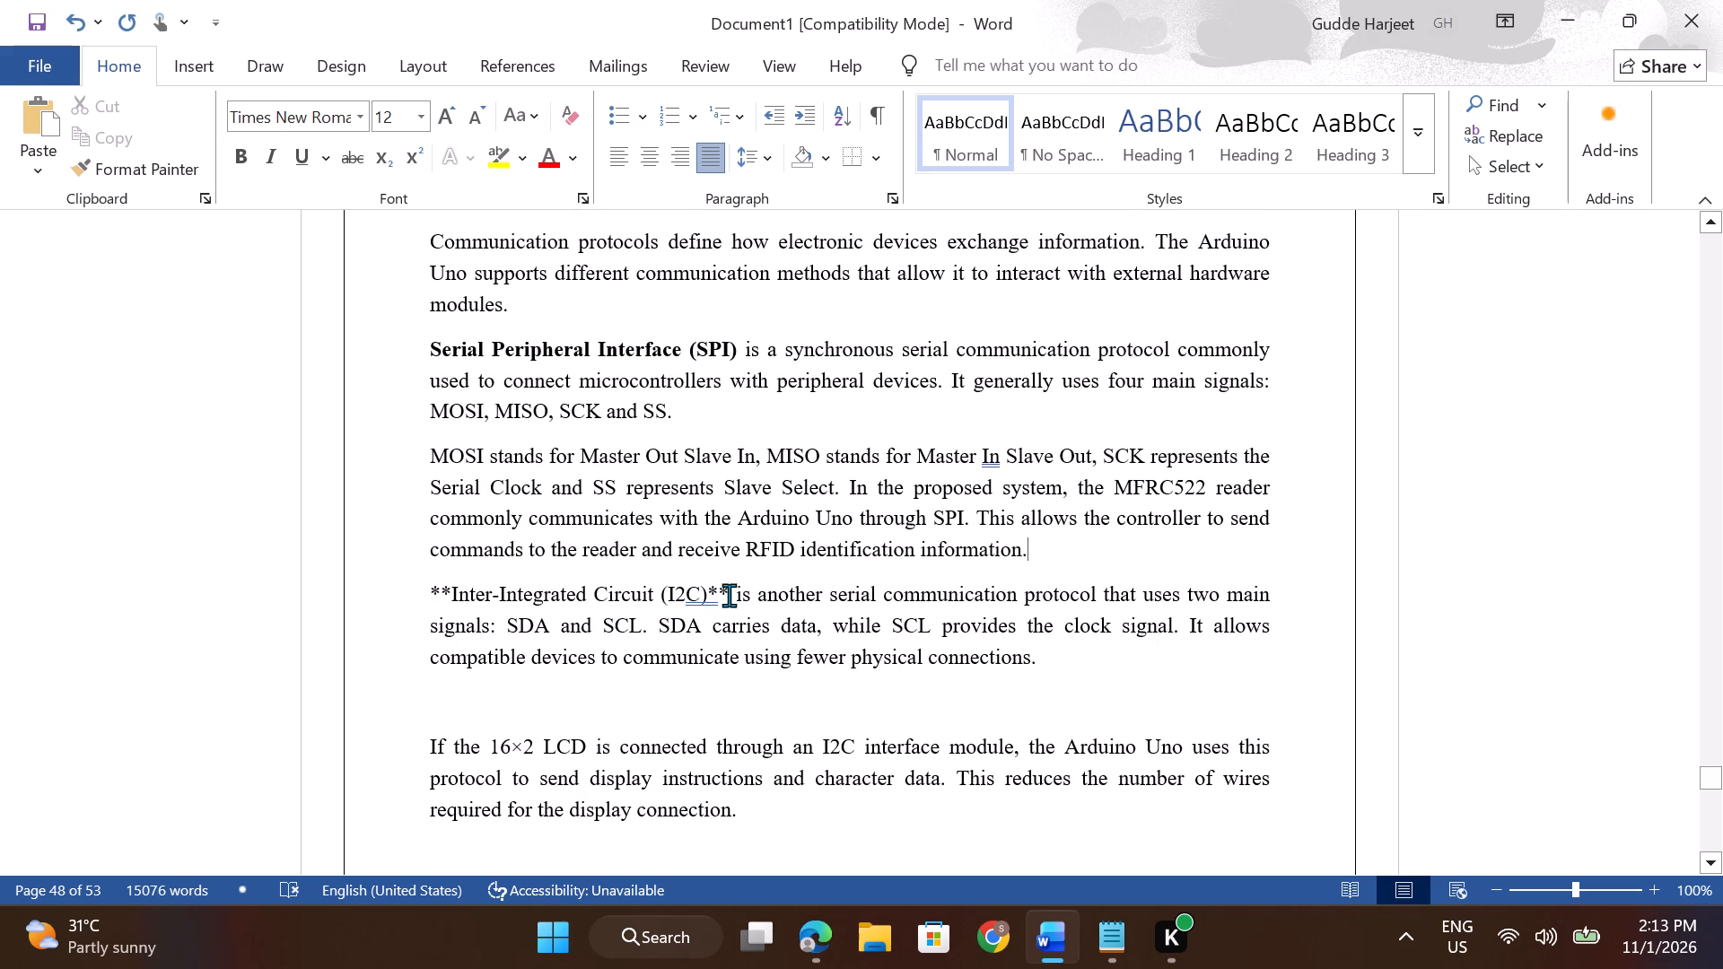
Make the term "Inter-Integrated Circuit (I2C)" bold and remove the asterisks on both sides of it.
ctrl+drag(729, 595, 409, 589)
click(468, 599)
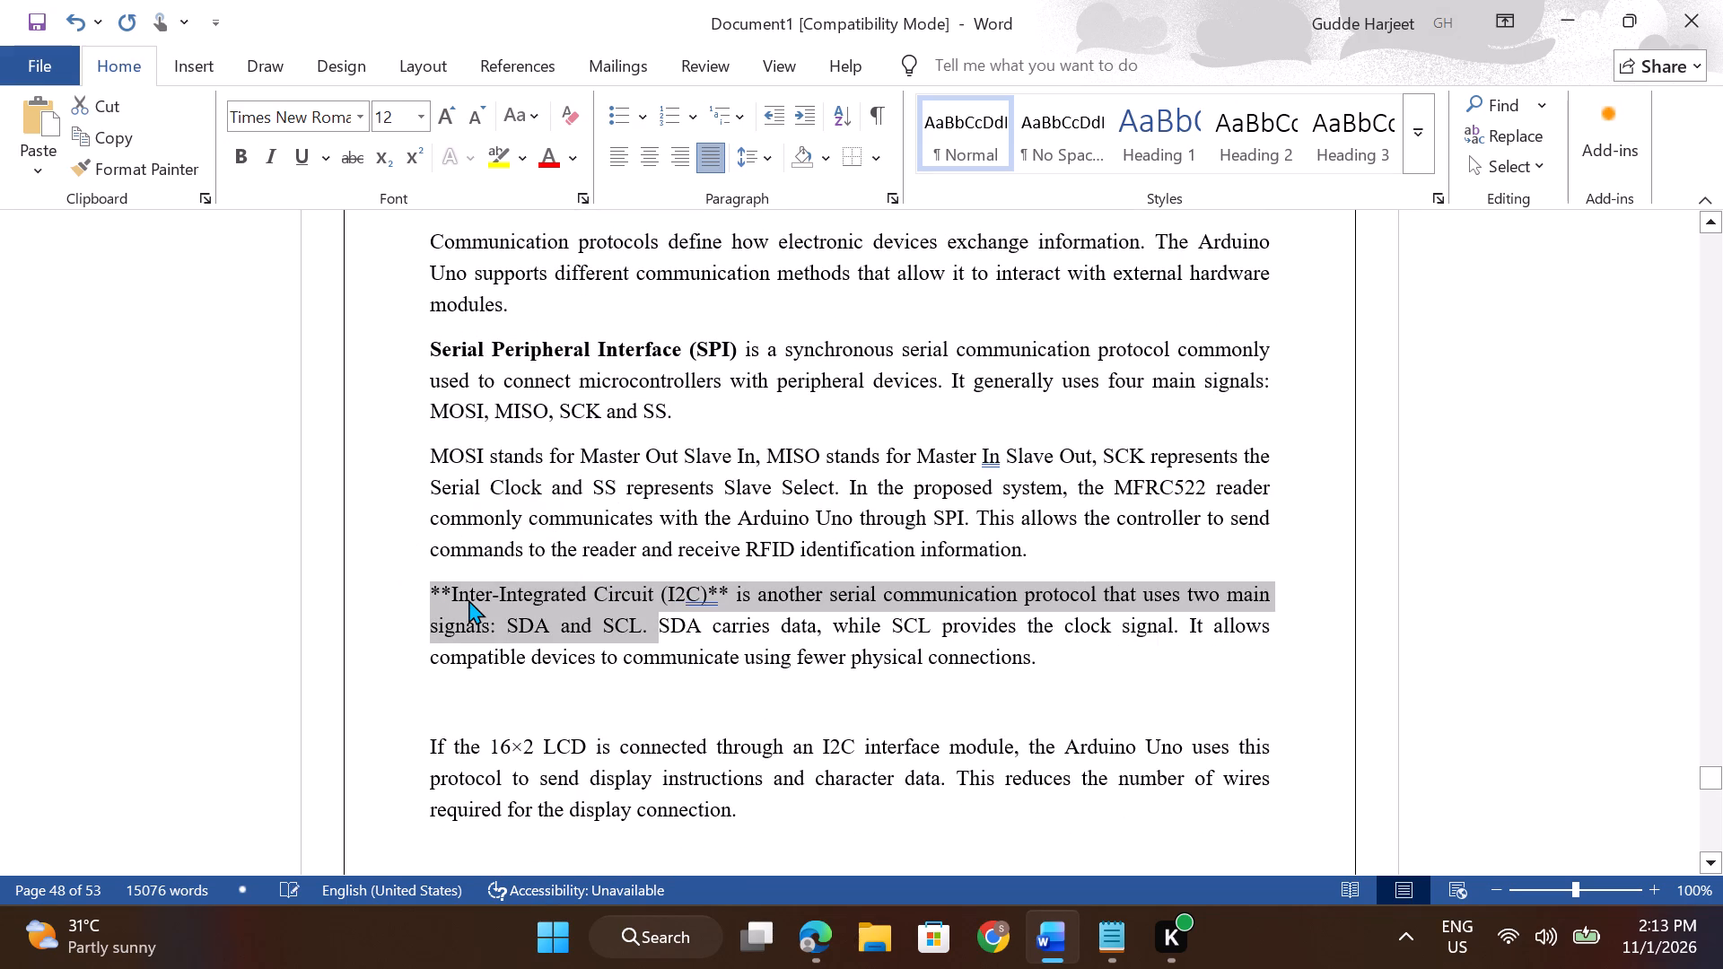
drag(731, 597, 449, 592)
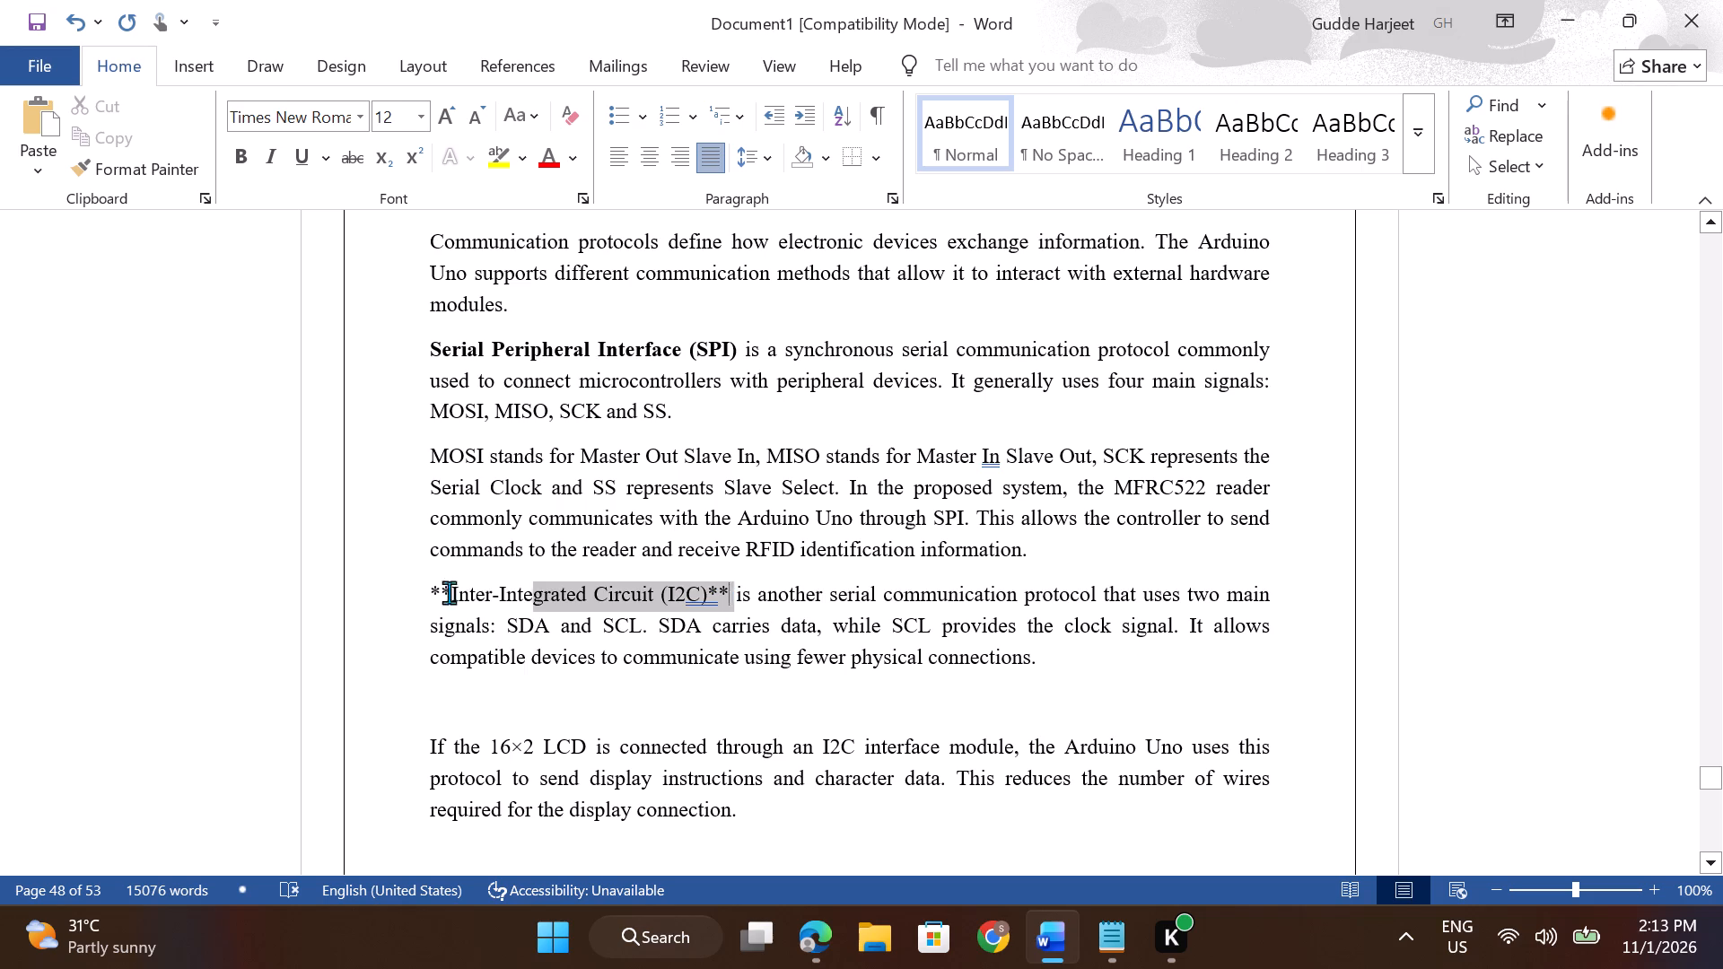
drag(449, 592, 359, 585)
click(375, 543)
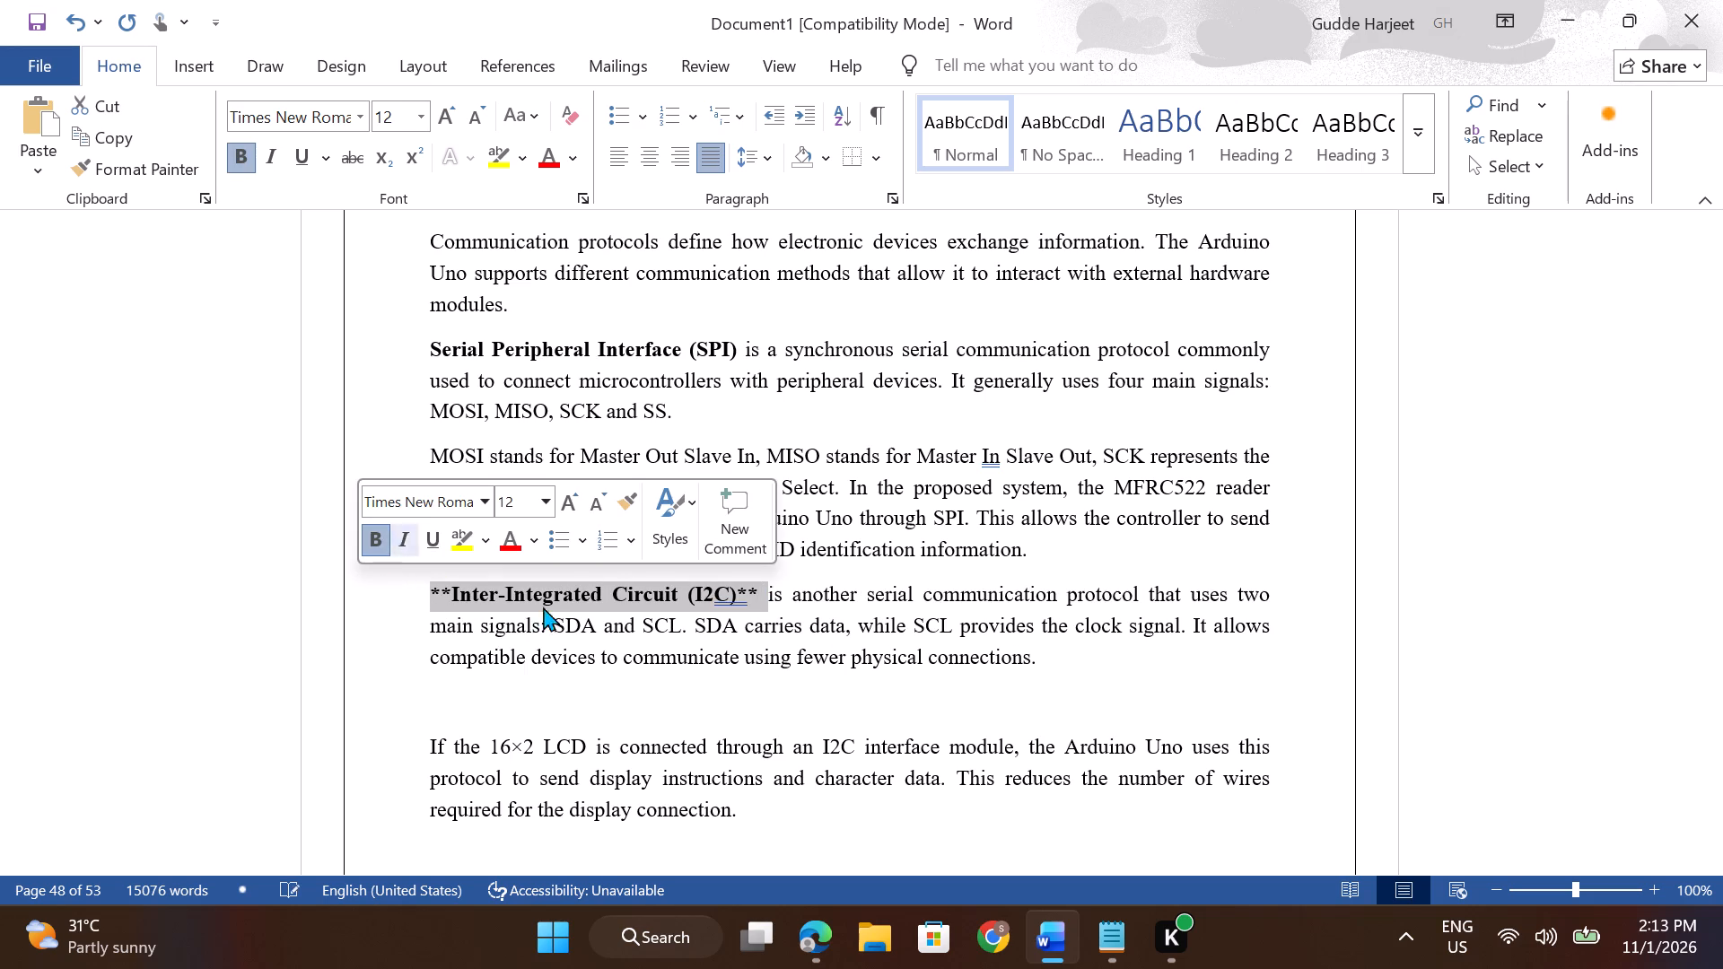
click(759, 594)
key(BackSpace)
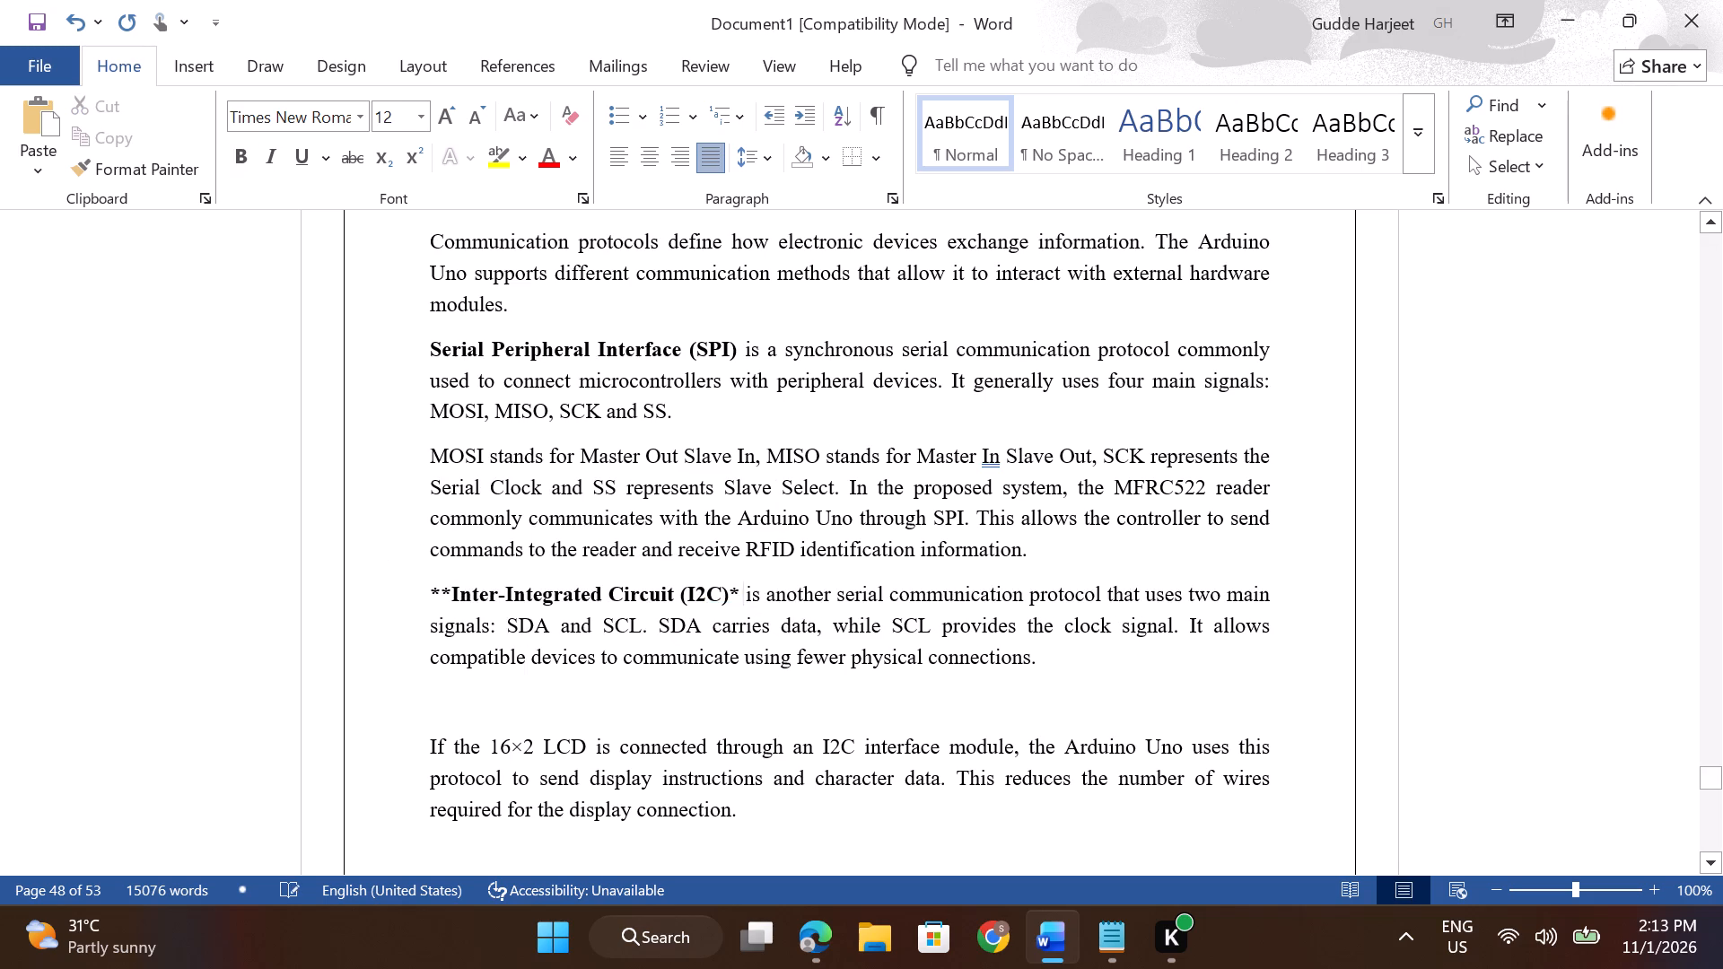
key(BackSpace)
key(Left)
key(Left)
key(Left)
key(Left)
key(Left)
key(Left)
key(Left)
key(Left)
key(Left)
key(Left)
key(Left)
key(Left)
key(Left)
key(Left)
key(Left)
key(Left)
key(Left)
key(Left)
key(Left)
key(Left)
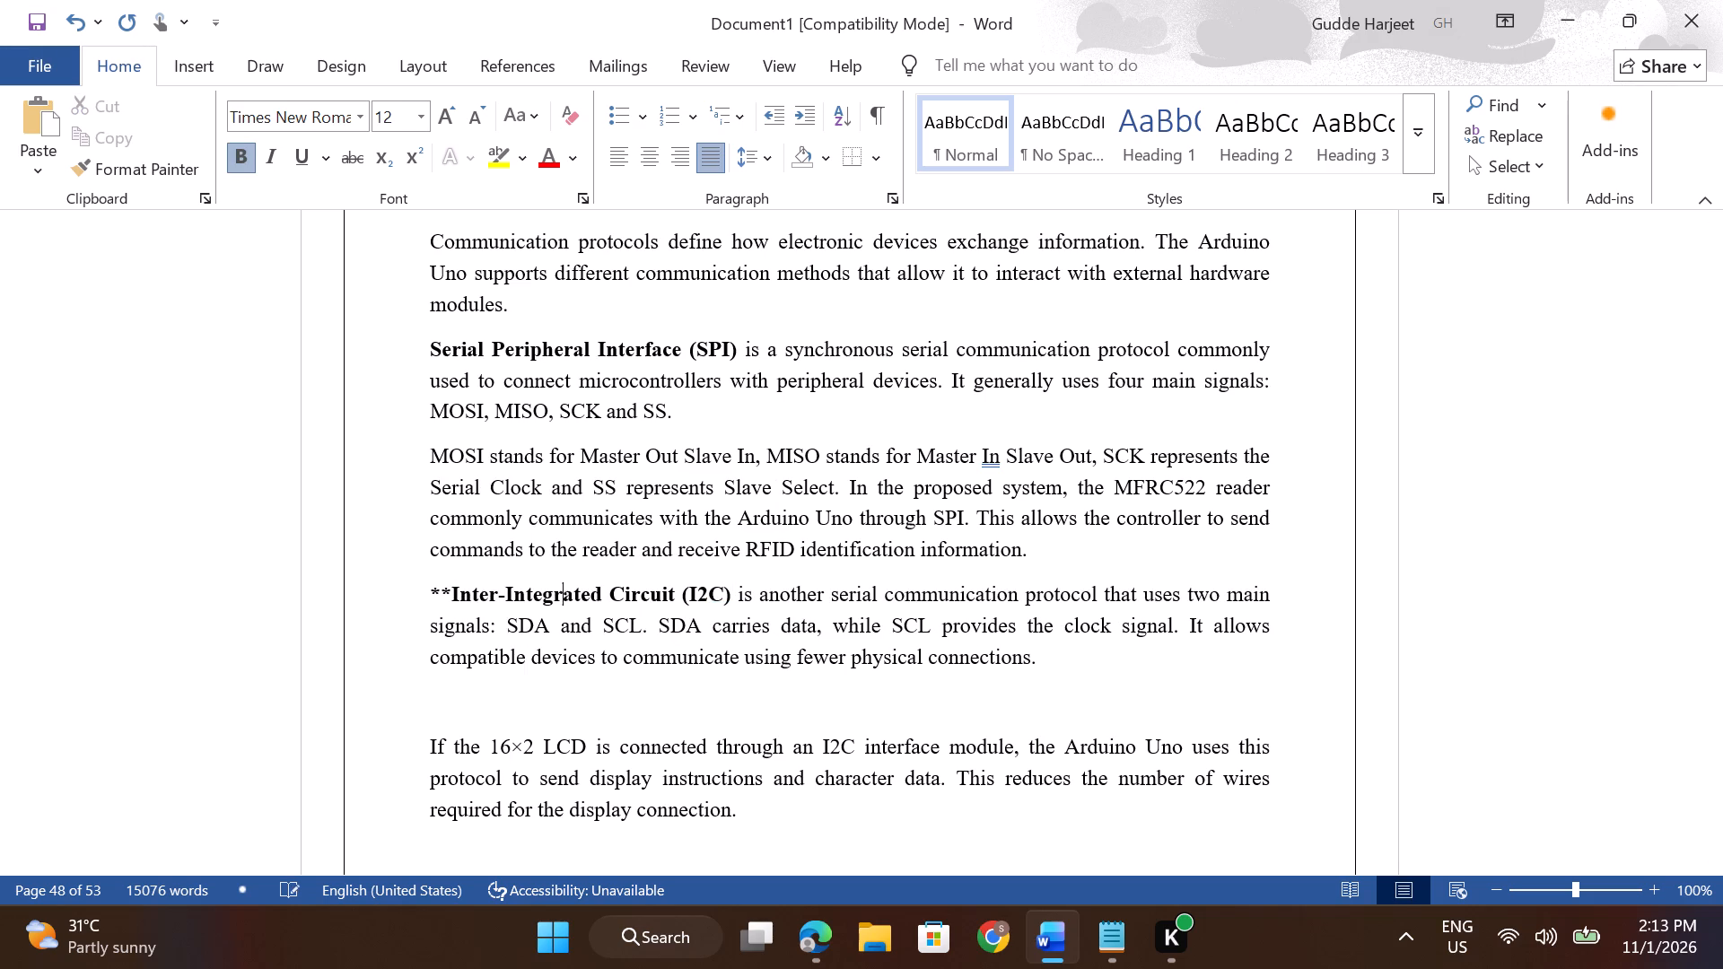
key(Left)
key(Left)
key(BackSpace)
key(BackSpace)
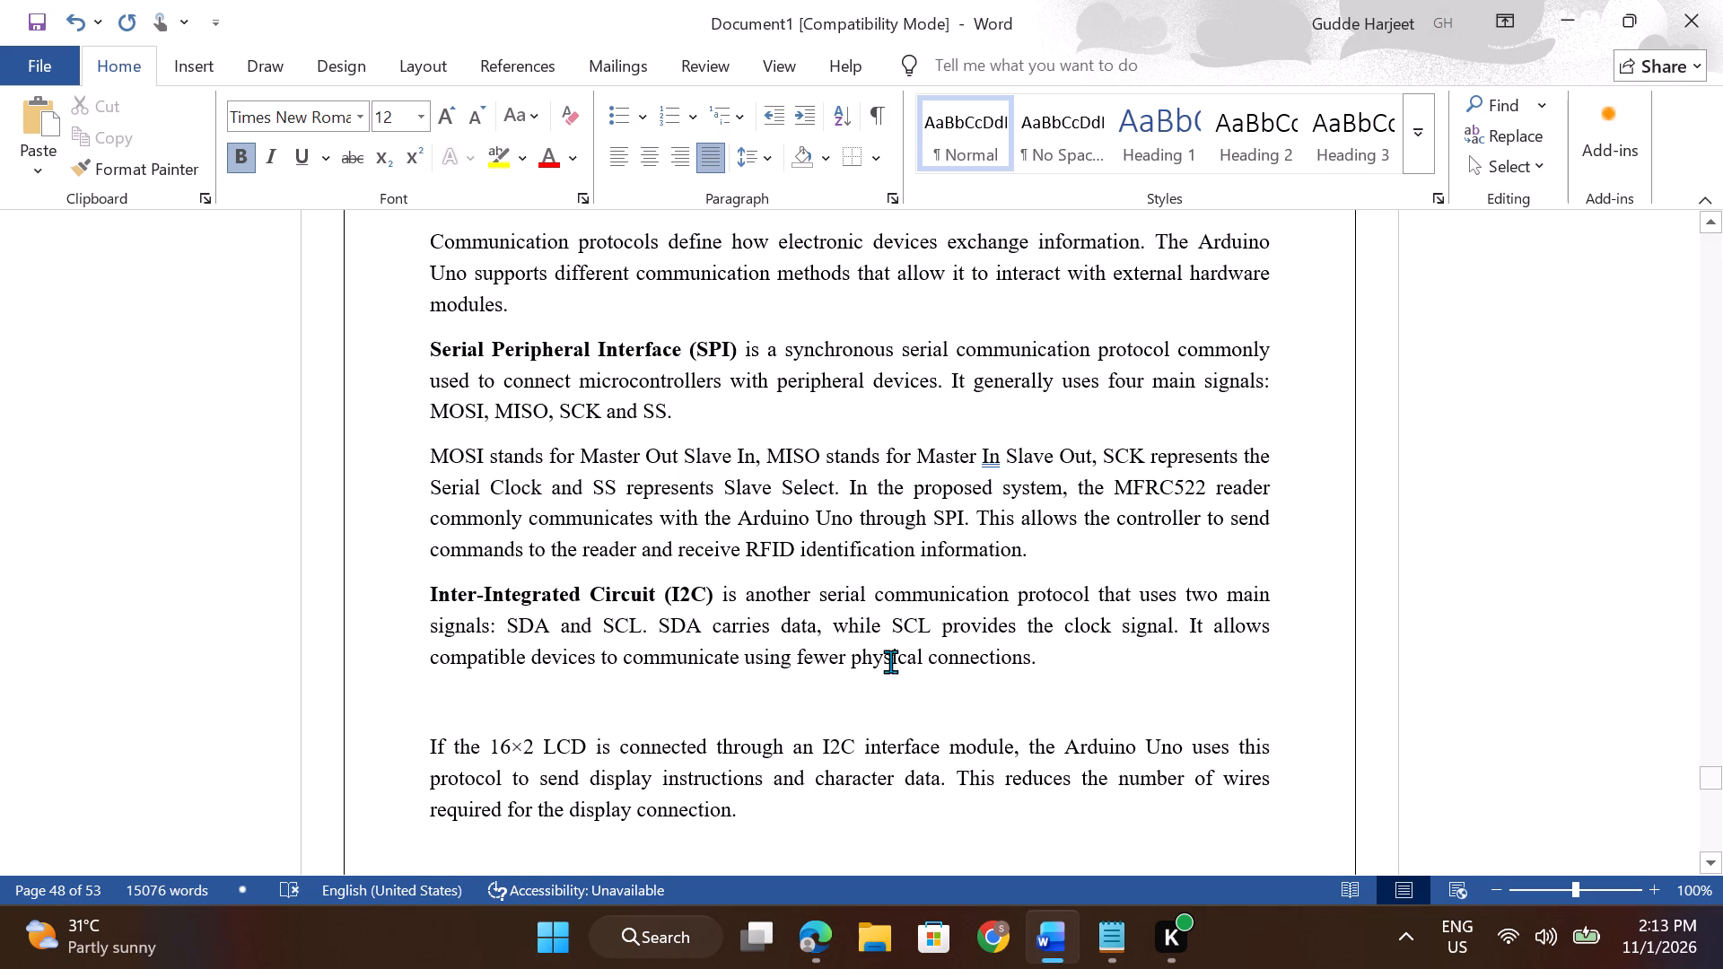
Delete the blank lines before the 16×2 LCD paragraph and before the closing SPI and I2C paragraph of section 5.5.
scroll(890, 661, down, 2)
click(563, 508)
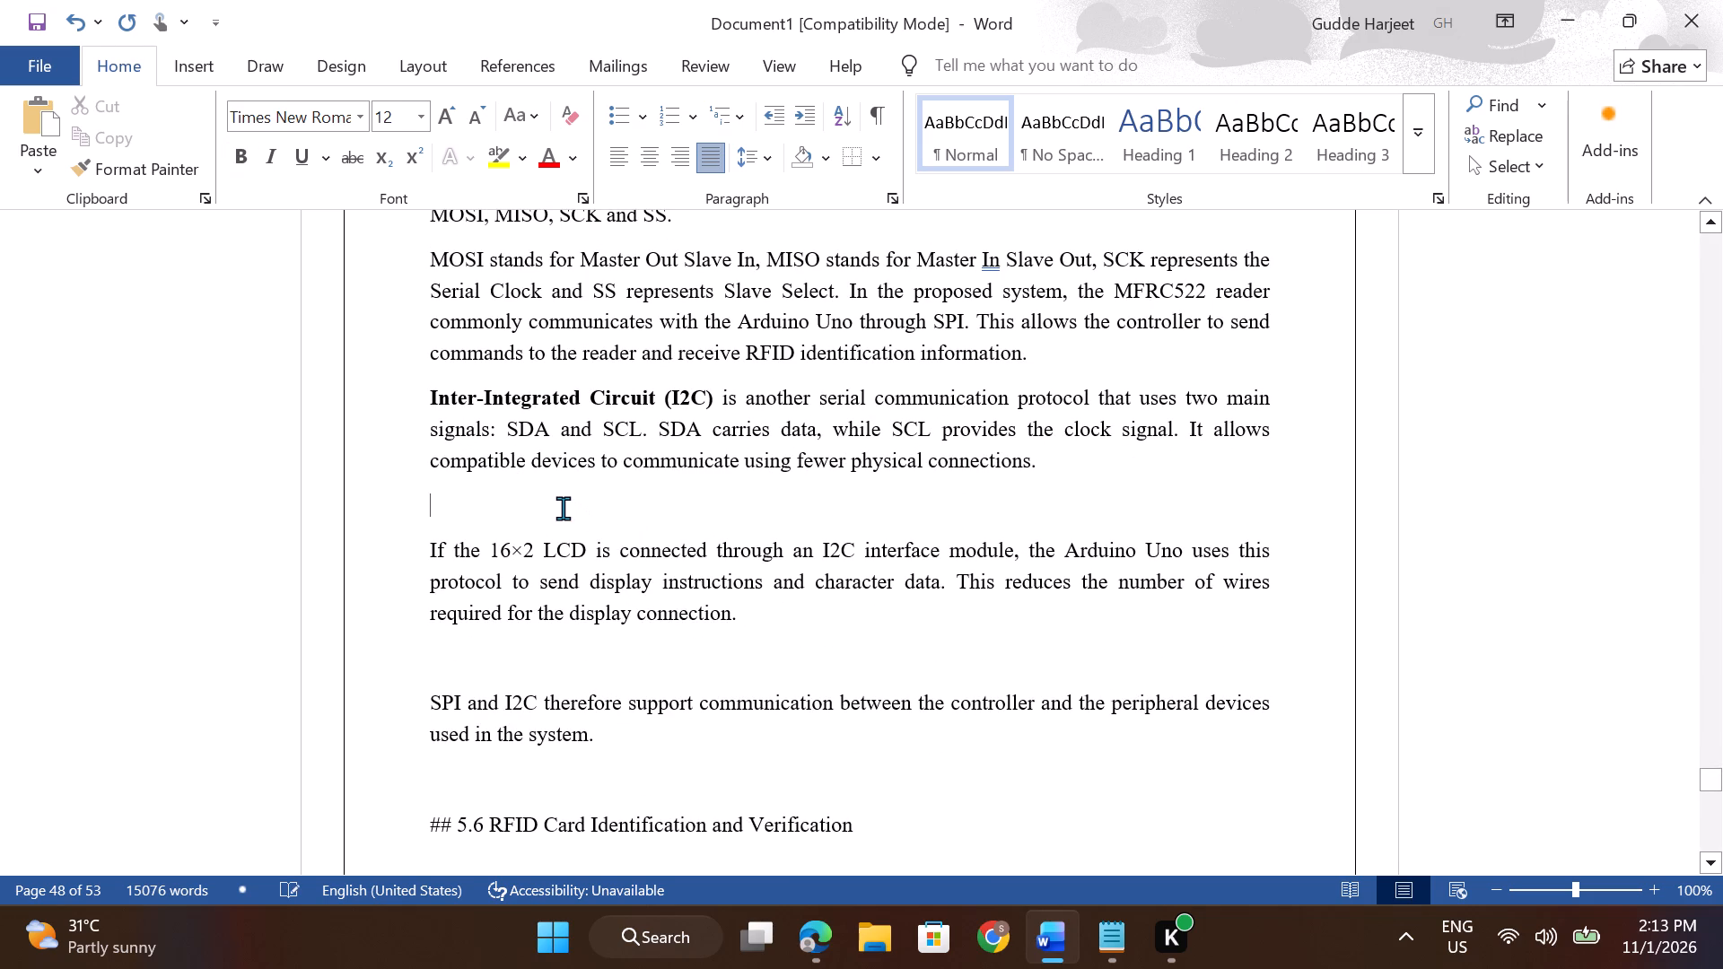
key(BackSpace)
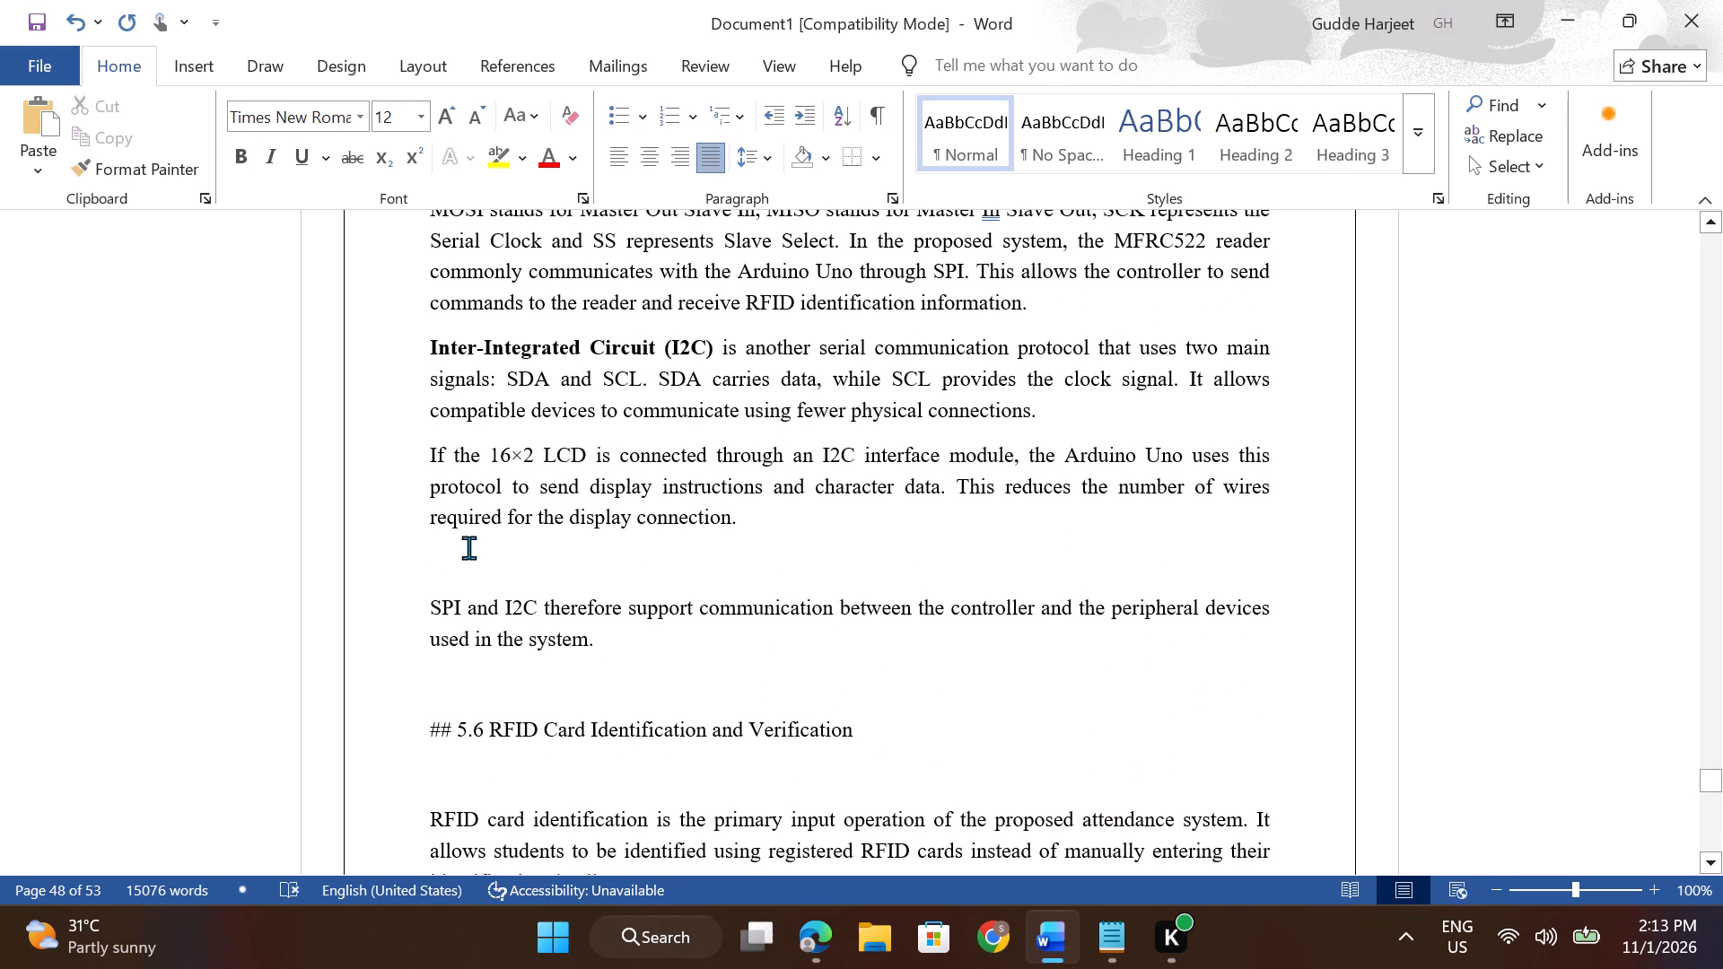
click(471, 550)
key(BackSpace)
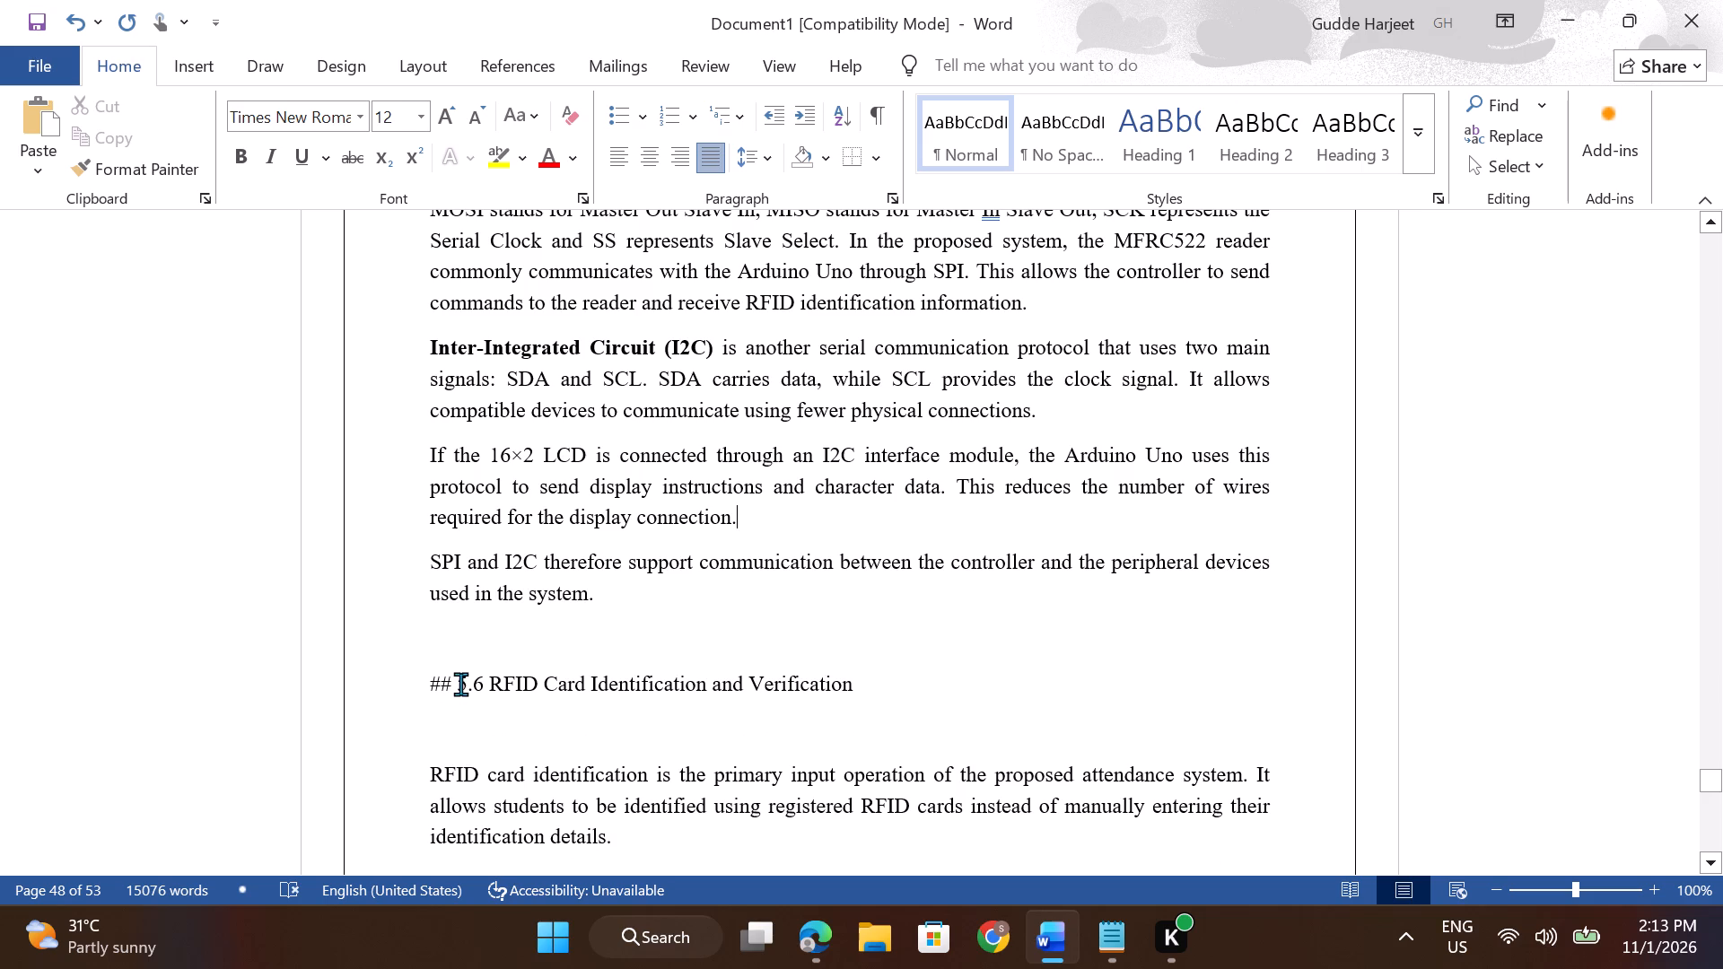
Remove the "##" marks and the blank line above the "5.6 RFID Card Identification and Verification" heading, and make it bold, 14 pt.
click(460, 684)
key(BackSpace)
key(BackSpace)
key(BackSpace)
key(BackSpace)
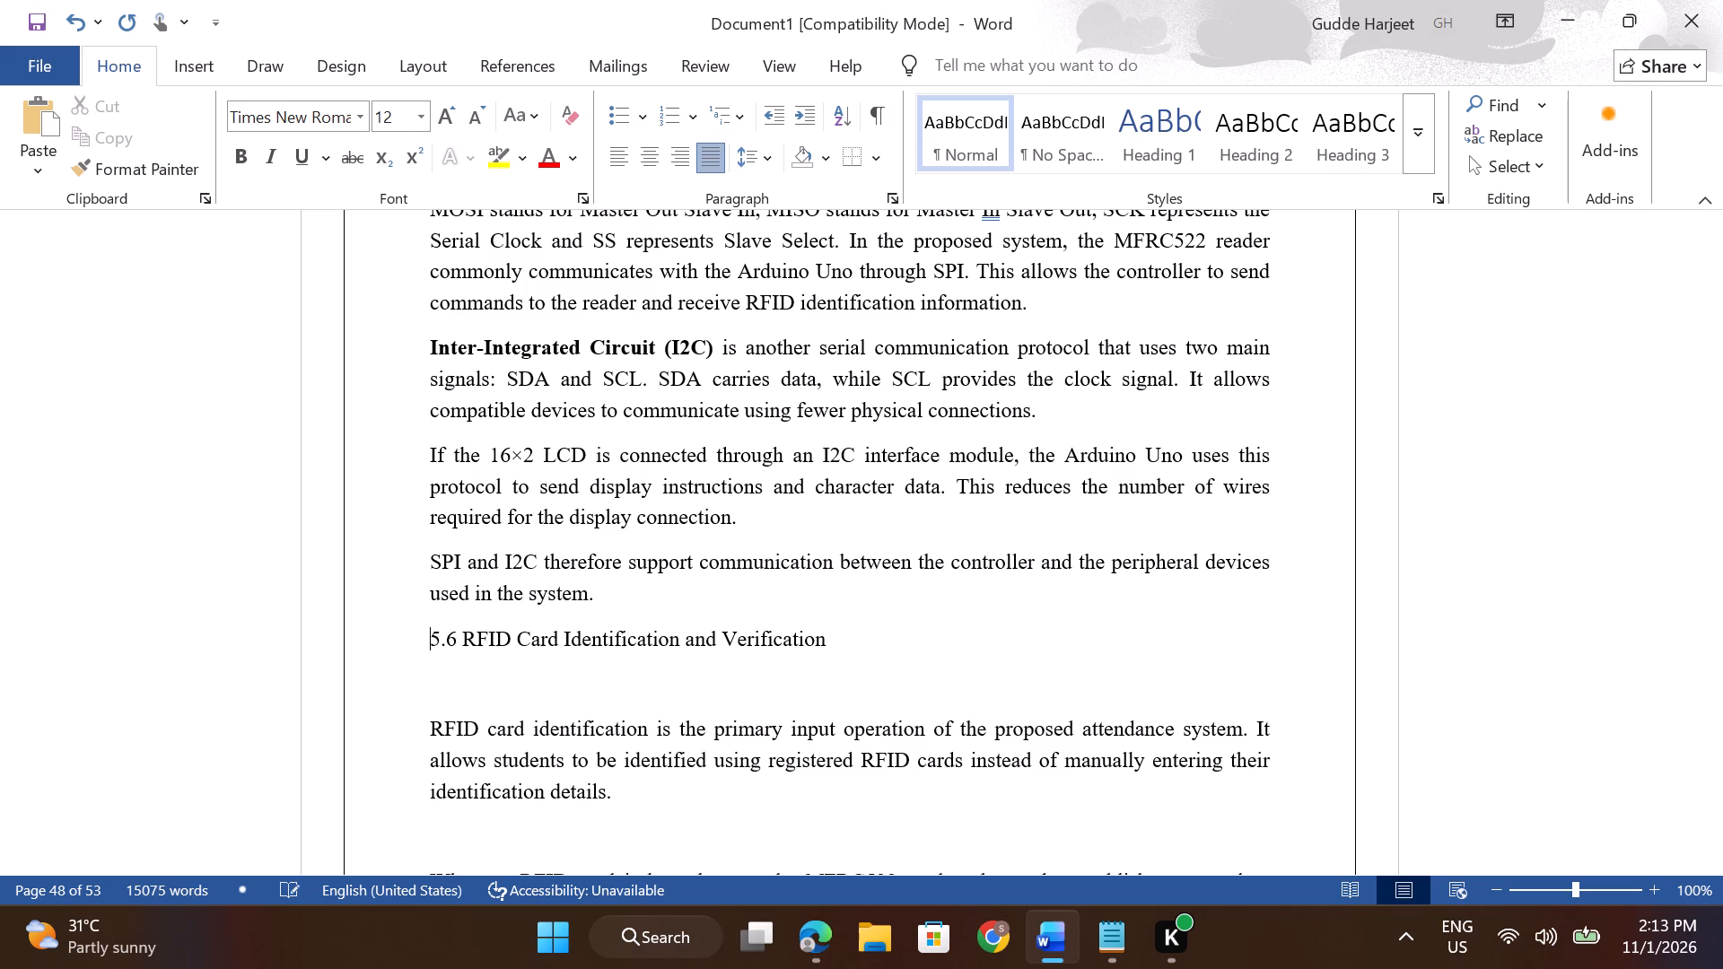
ctrl+click(618, 643)
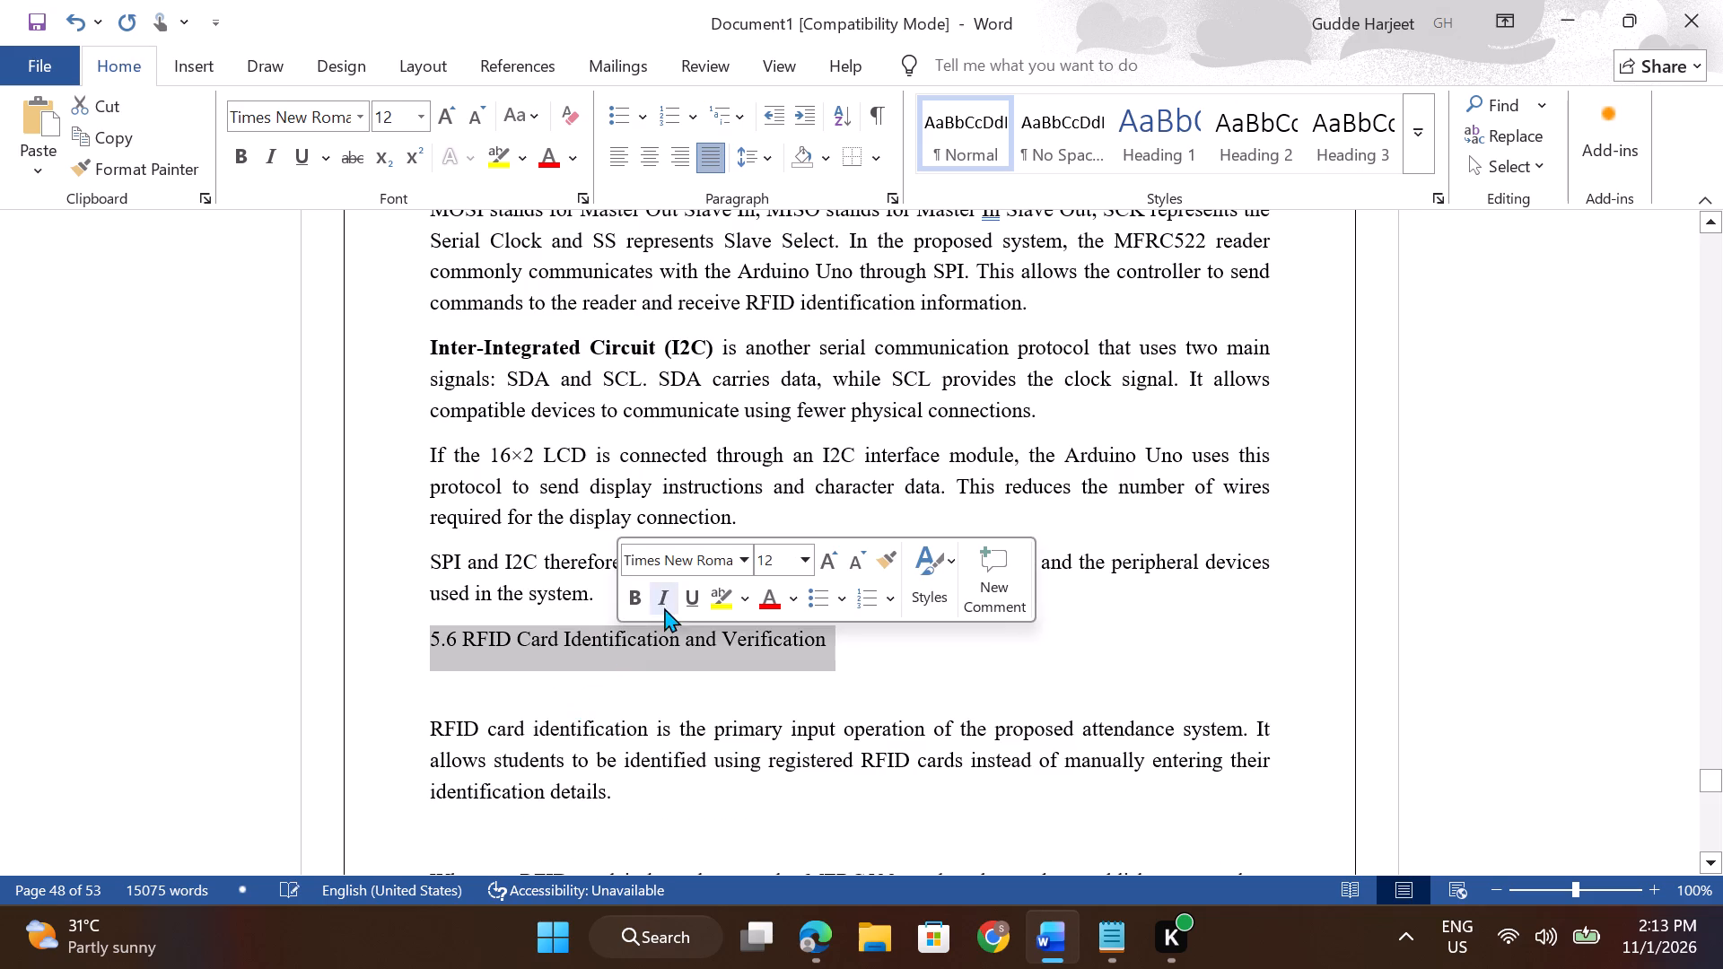
drag(625, 598, 783, 558)
click(783, 558)
text(14)
key(Return)
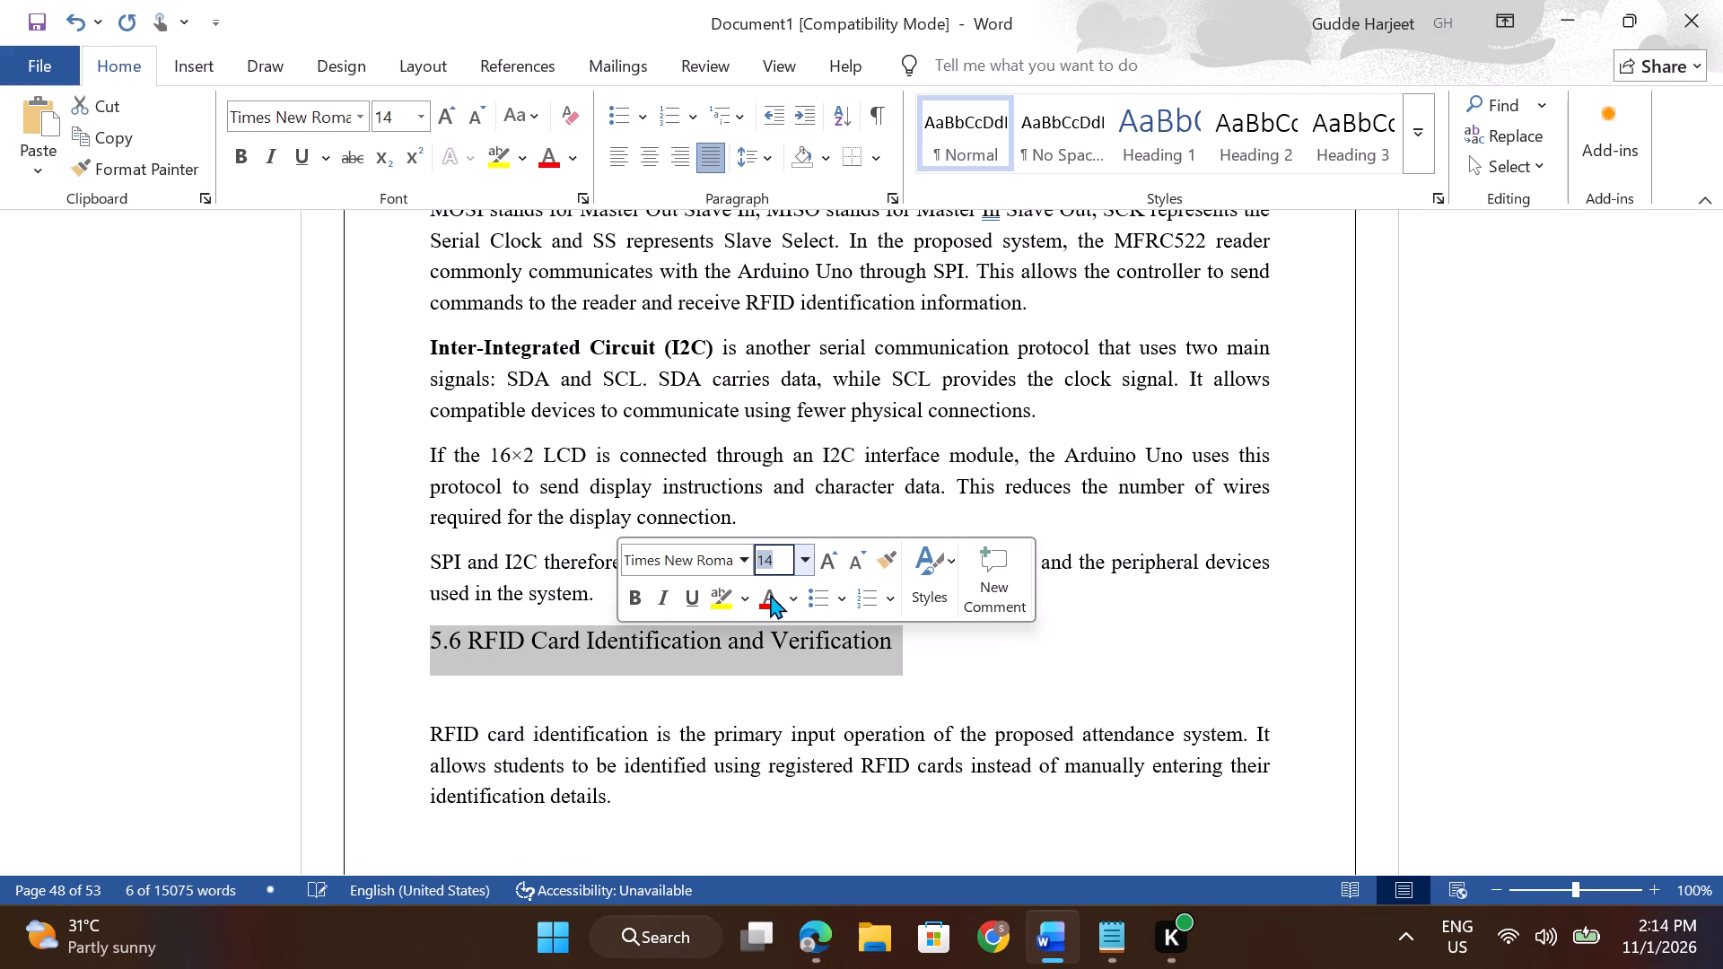
click(643, 601)
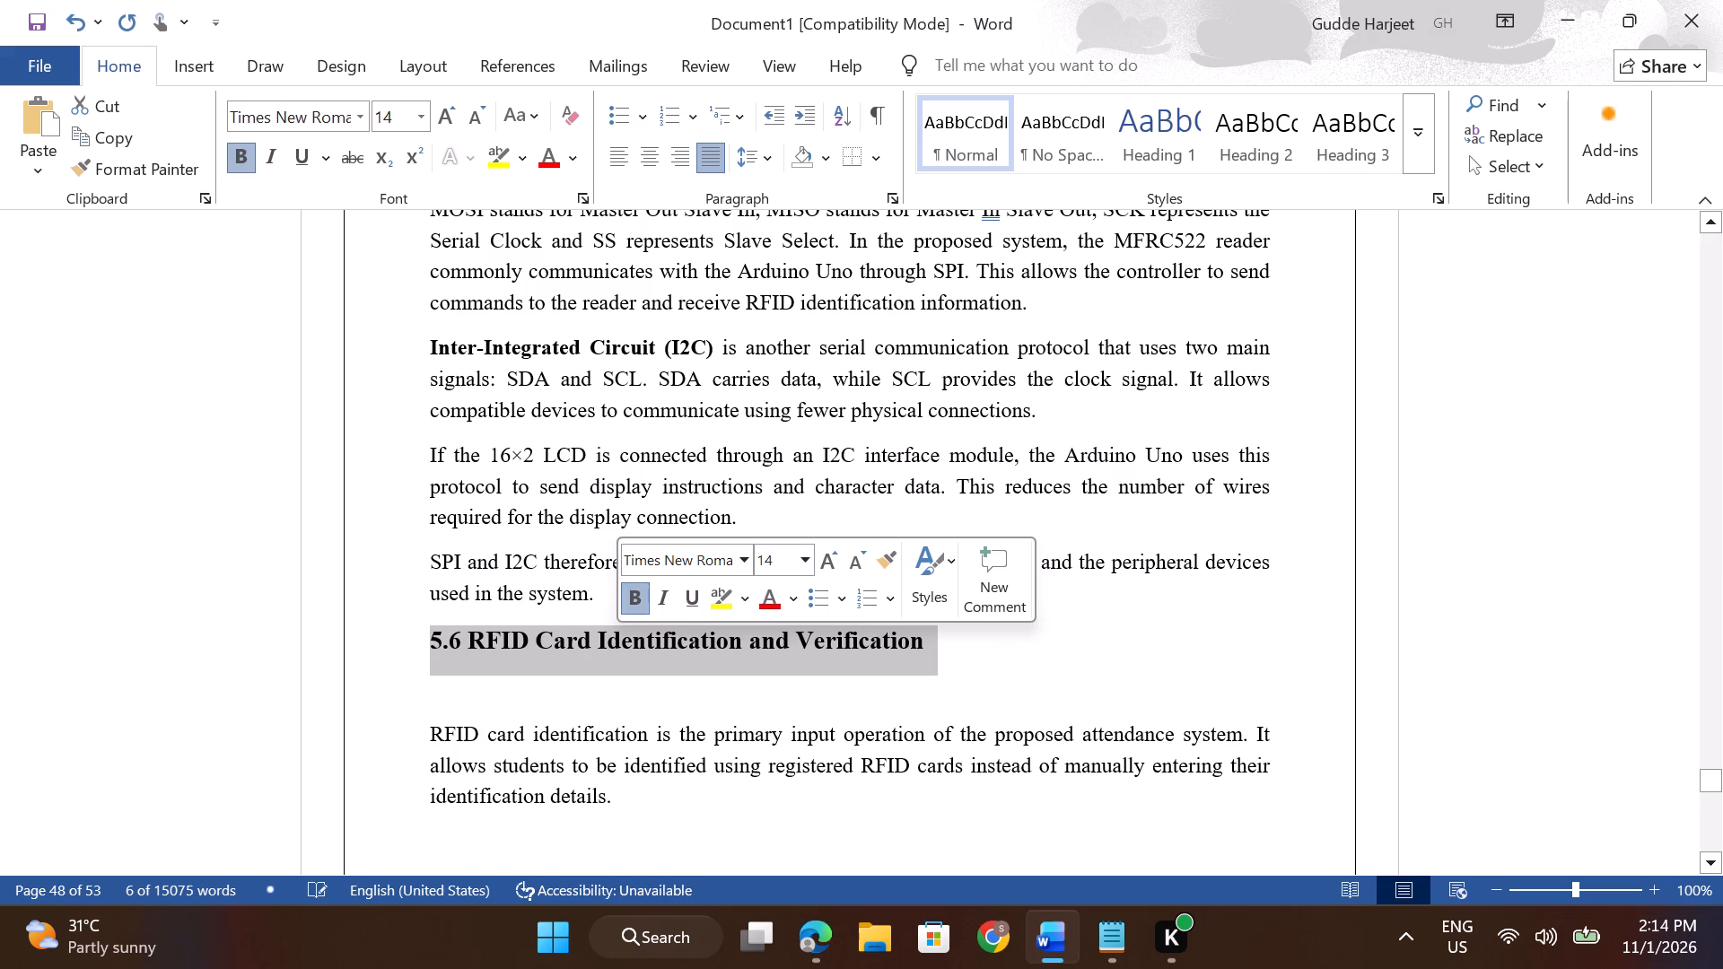
Delete the blank lines below the 5.6 heading and between all the paragraphs of section 5.6.
click(617, 708)
key(BackSpace)
scroll(617, 708, down, 2)
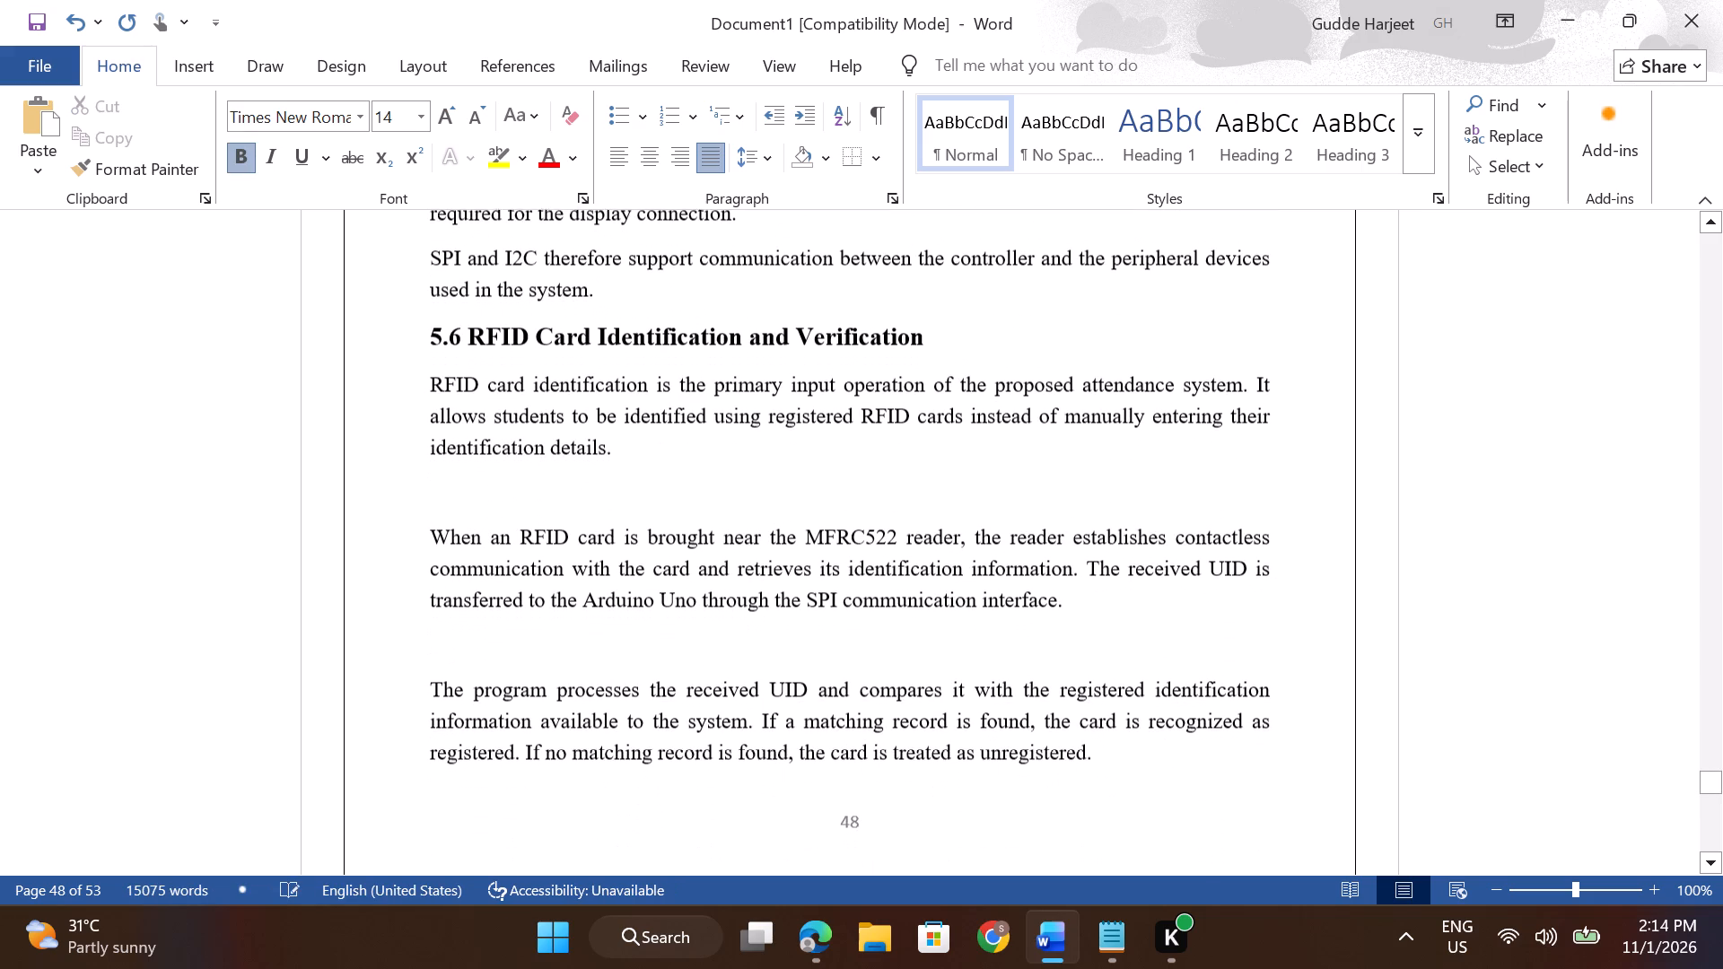
click(477, 481)
key(BackSpace)
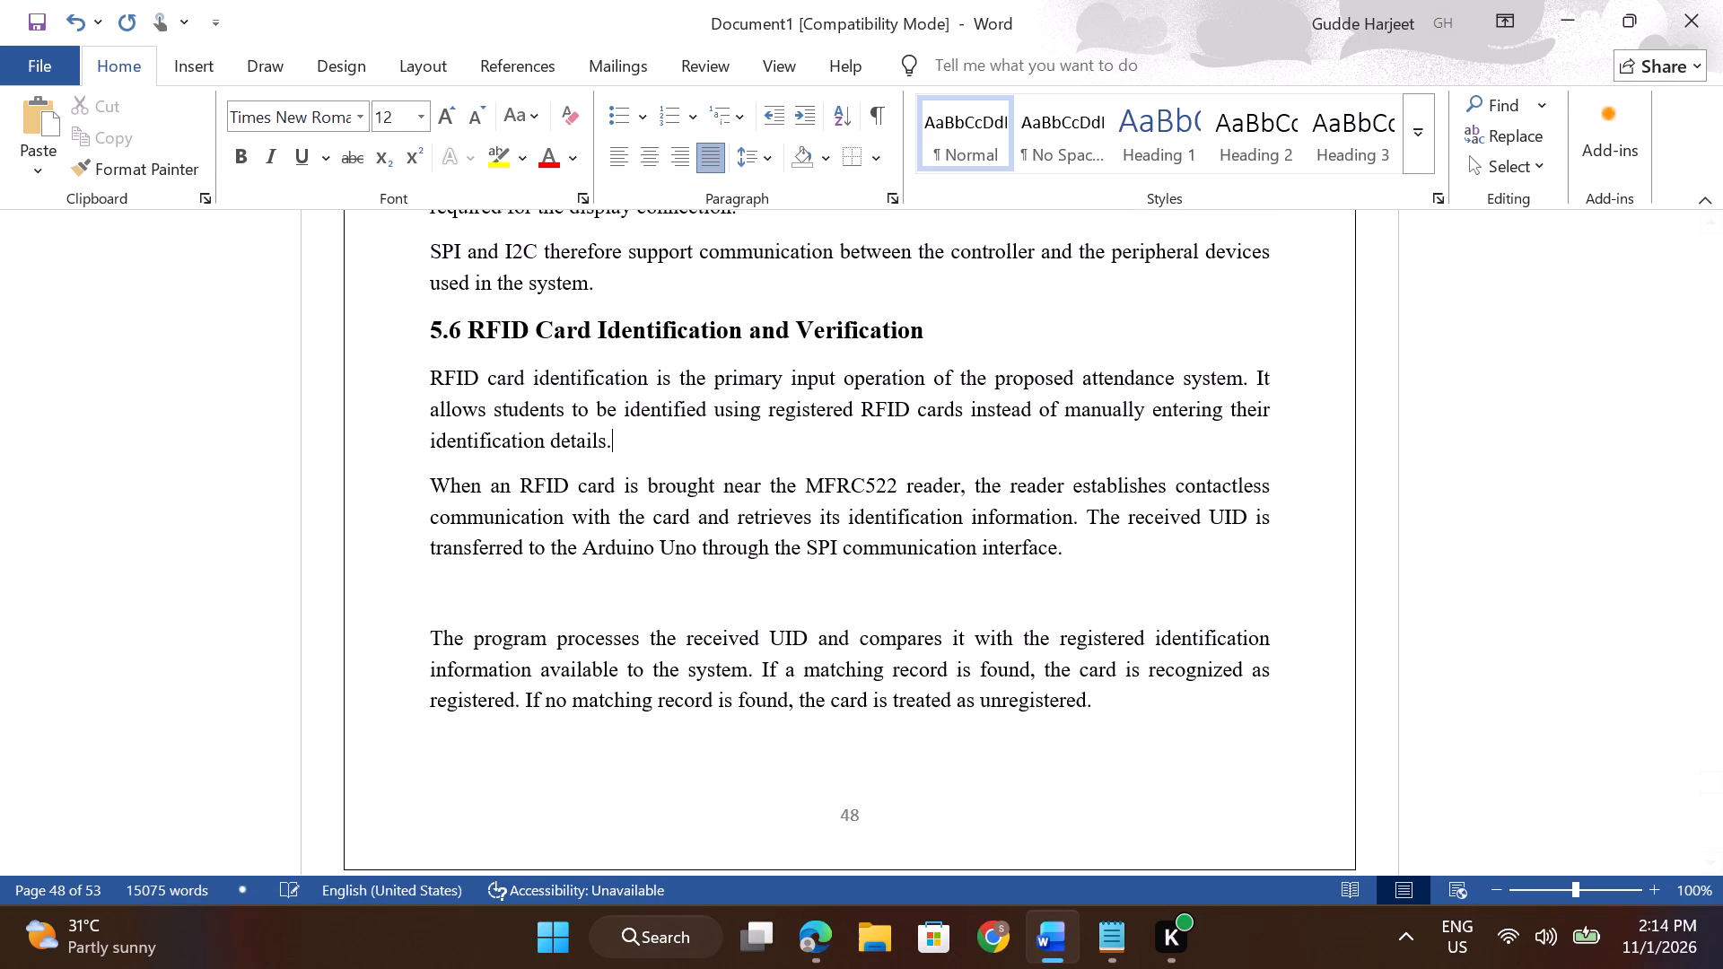
click(479, 609)
key(BackSpace)
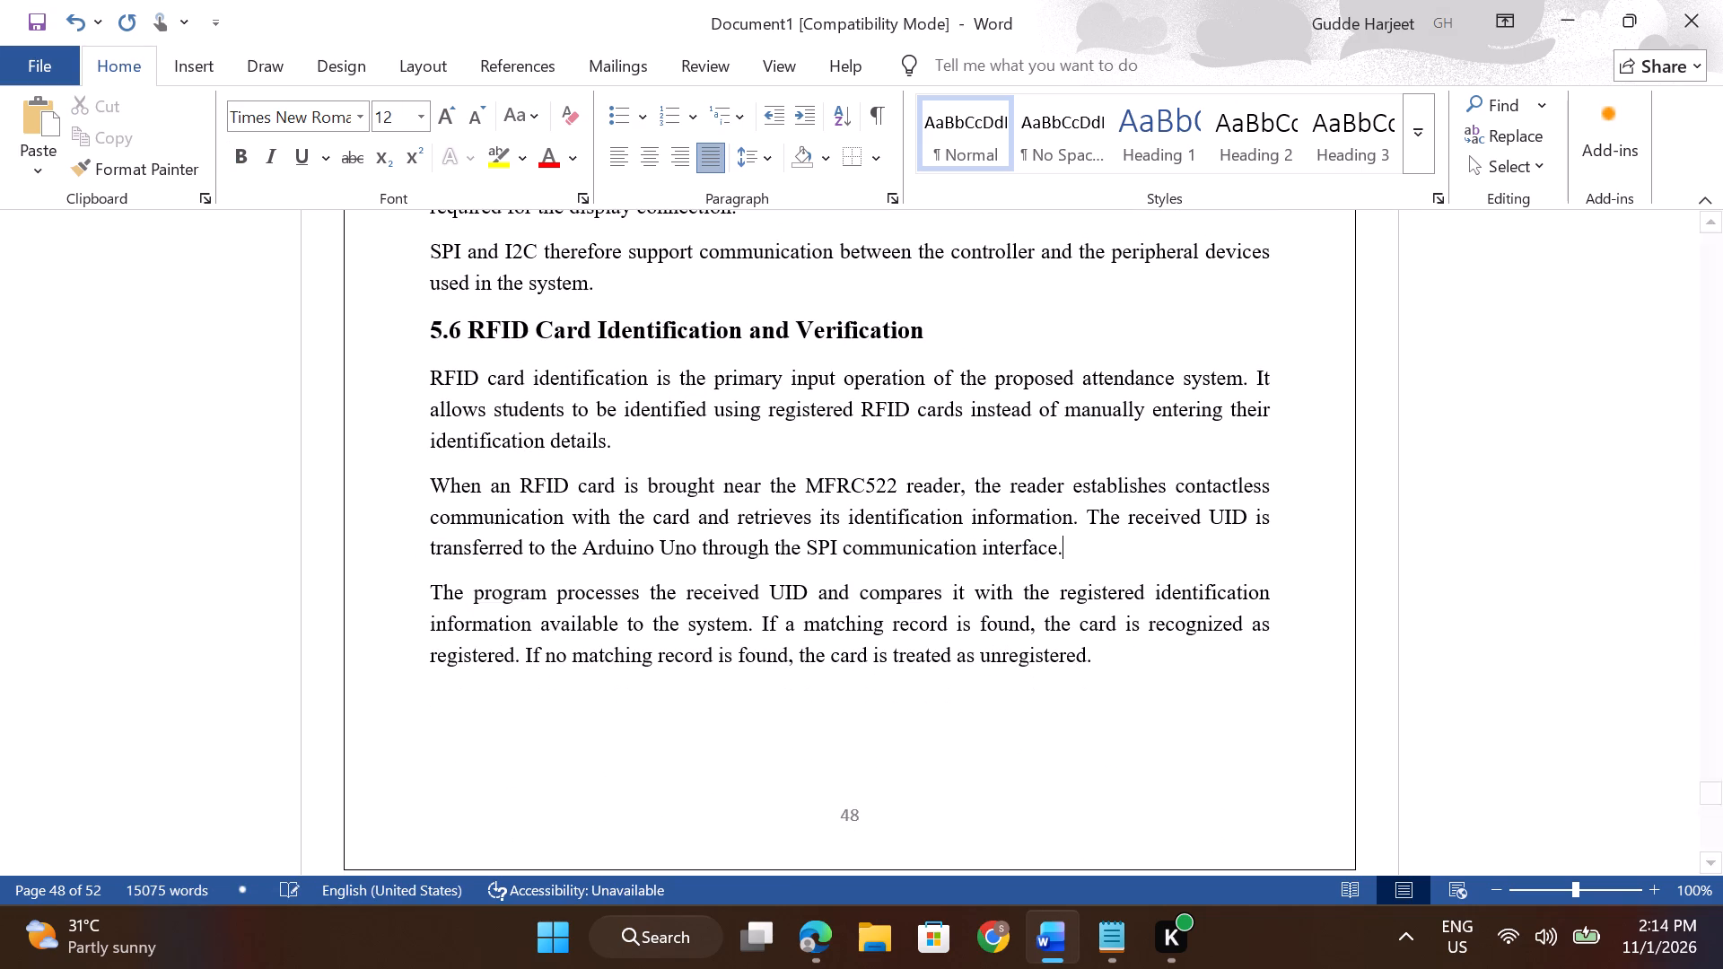
scroll(485, 723, down, 3)
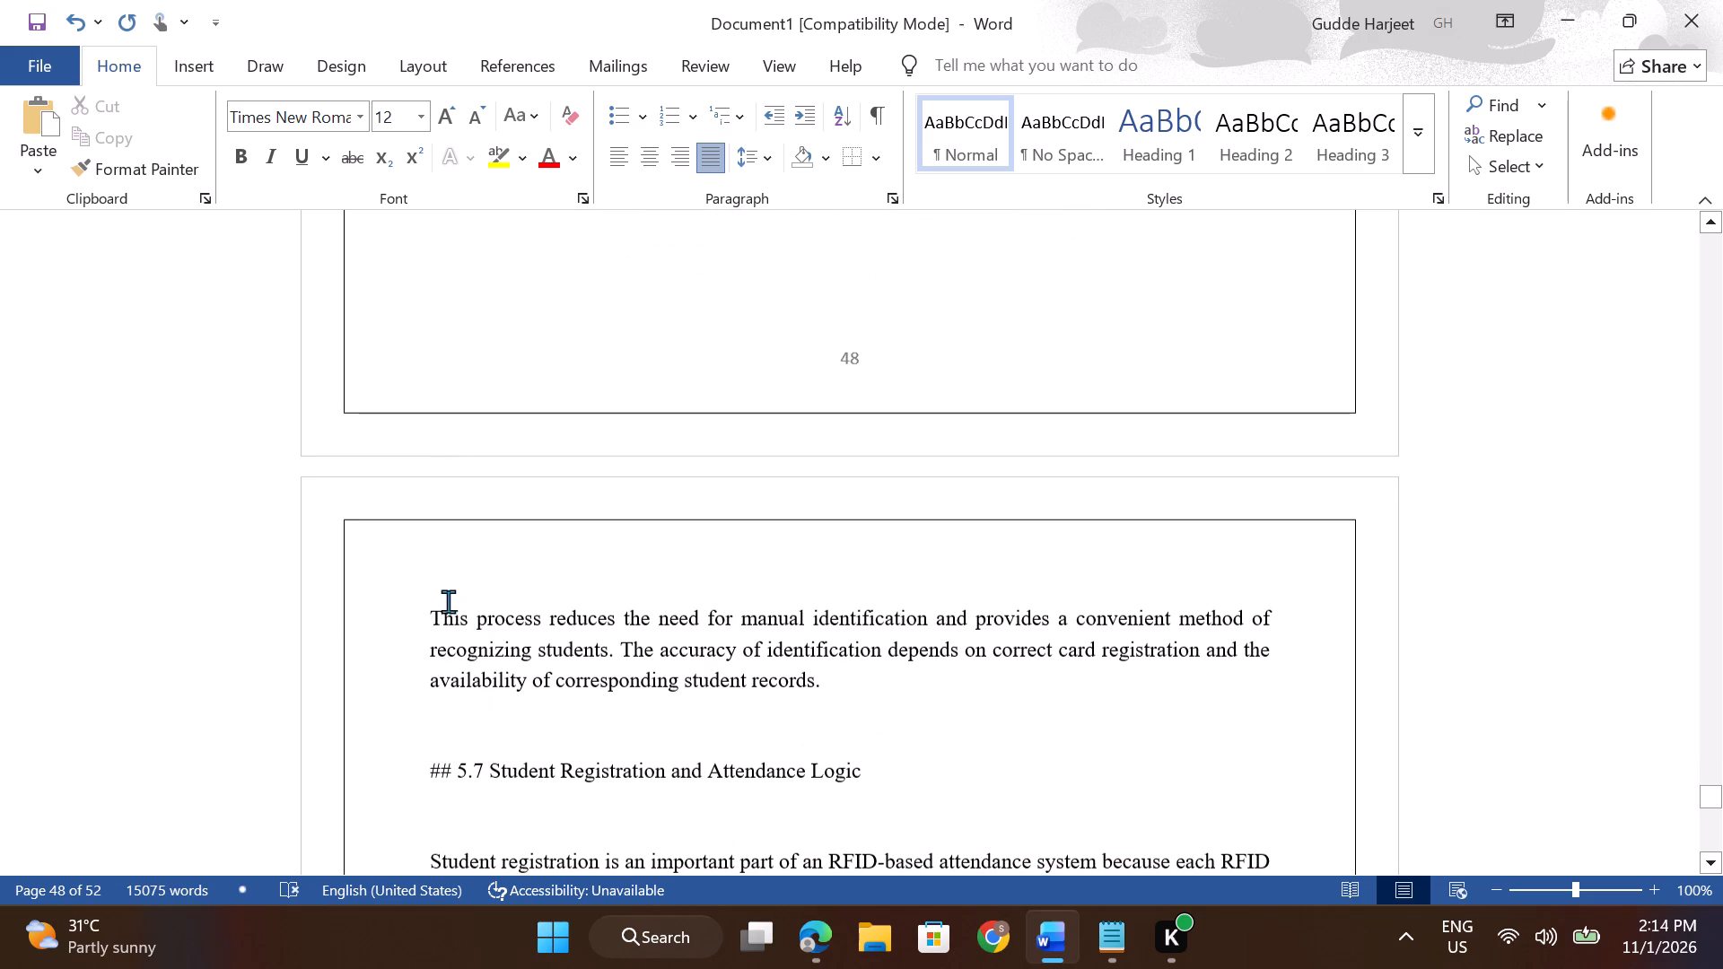
click(433, 617)
key(BackSpace)
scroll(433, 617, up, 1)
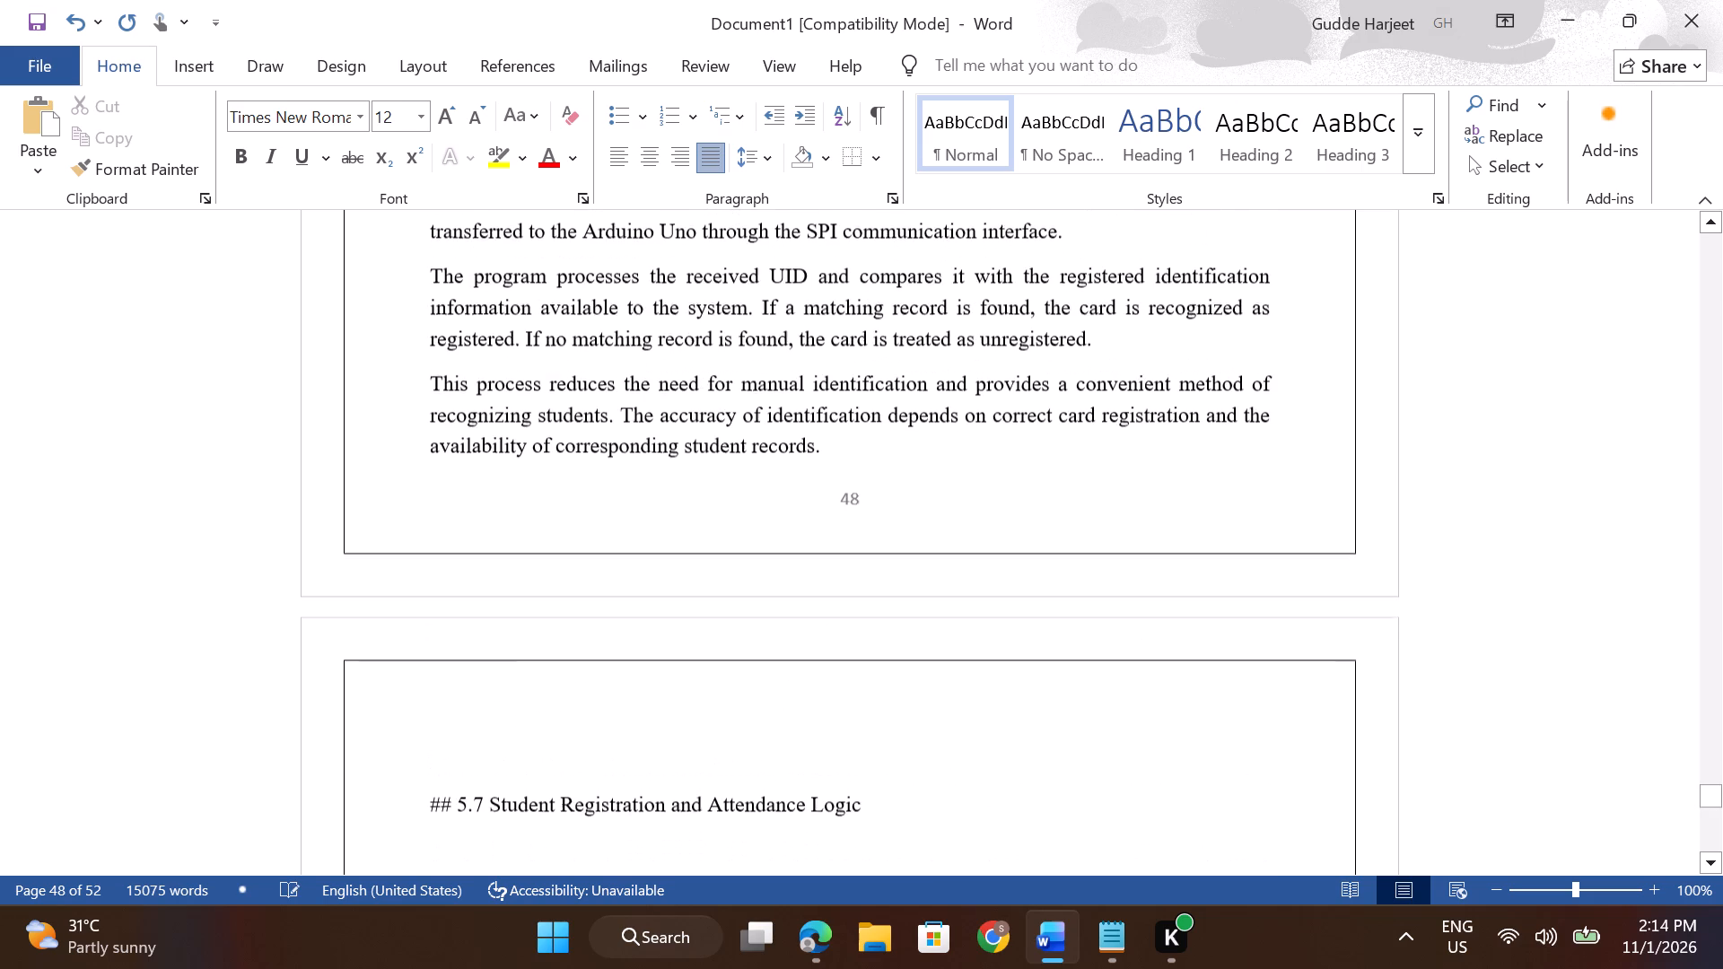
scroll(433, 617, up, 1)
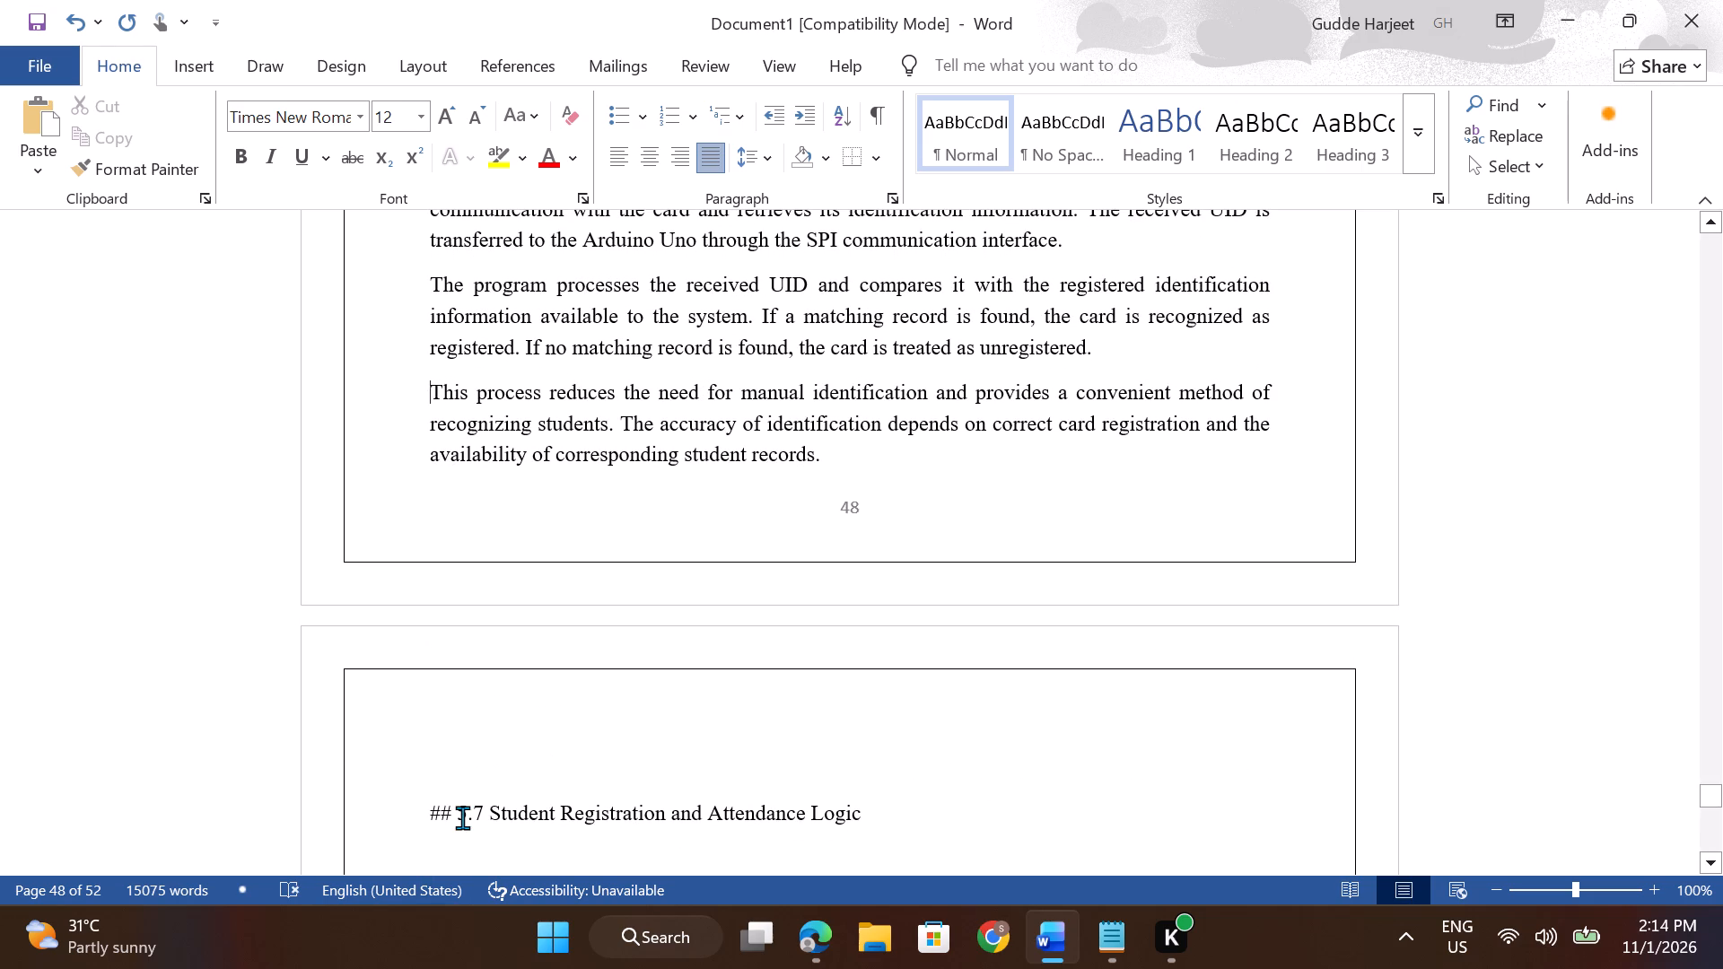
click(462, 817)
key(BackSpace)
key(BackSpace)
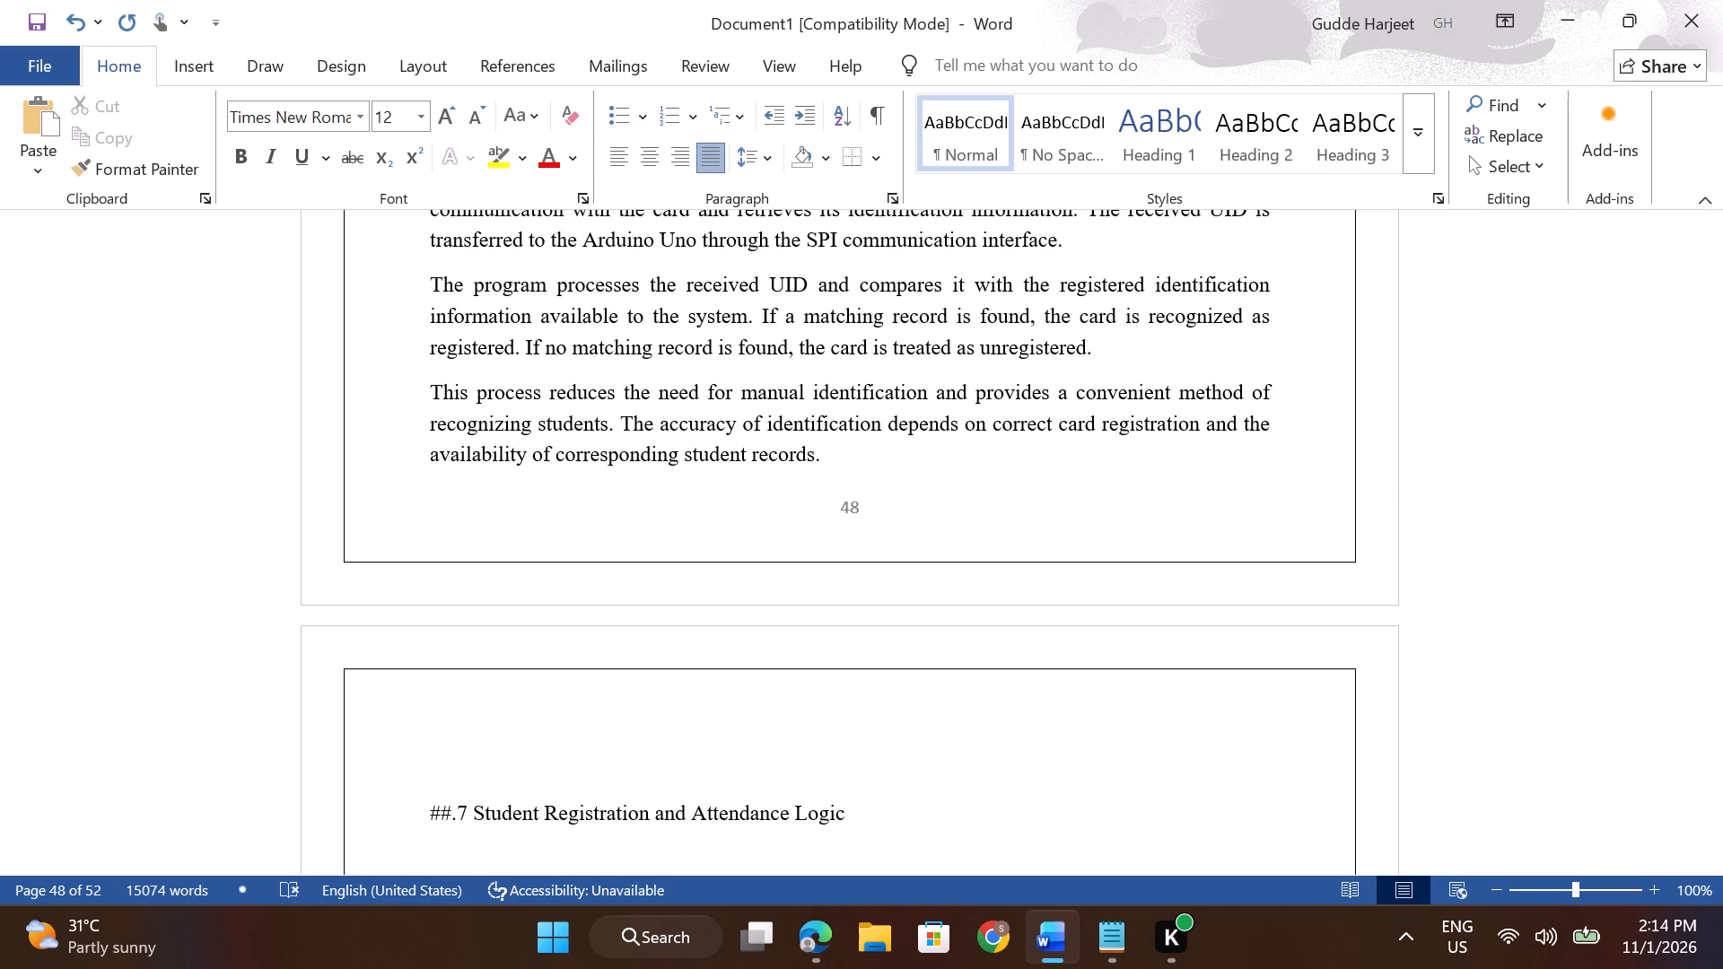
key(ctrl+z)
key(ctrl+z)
Remove the "##" marks and the blank line above the "5.7 Student Registration and Attendance Logic" heading, and make it bold, 14 pt.
key(Left)
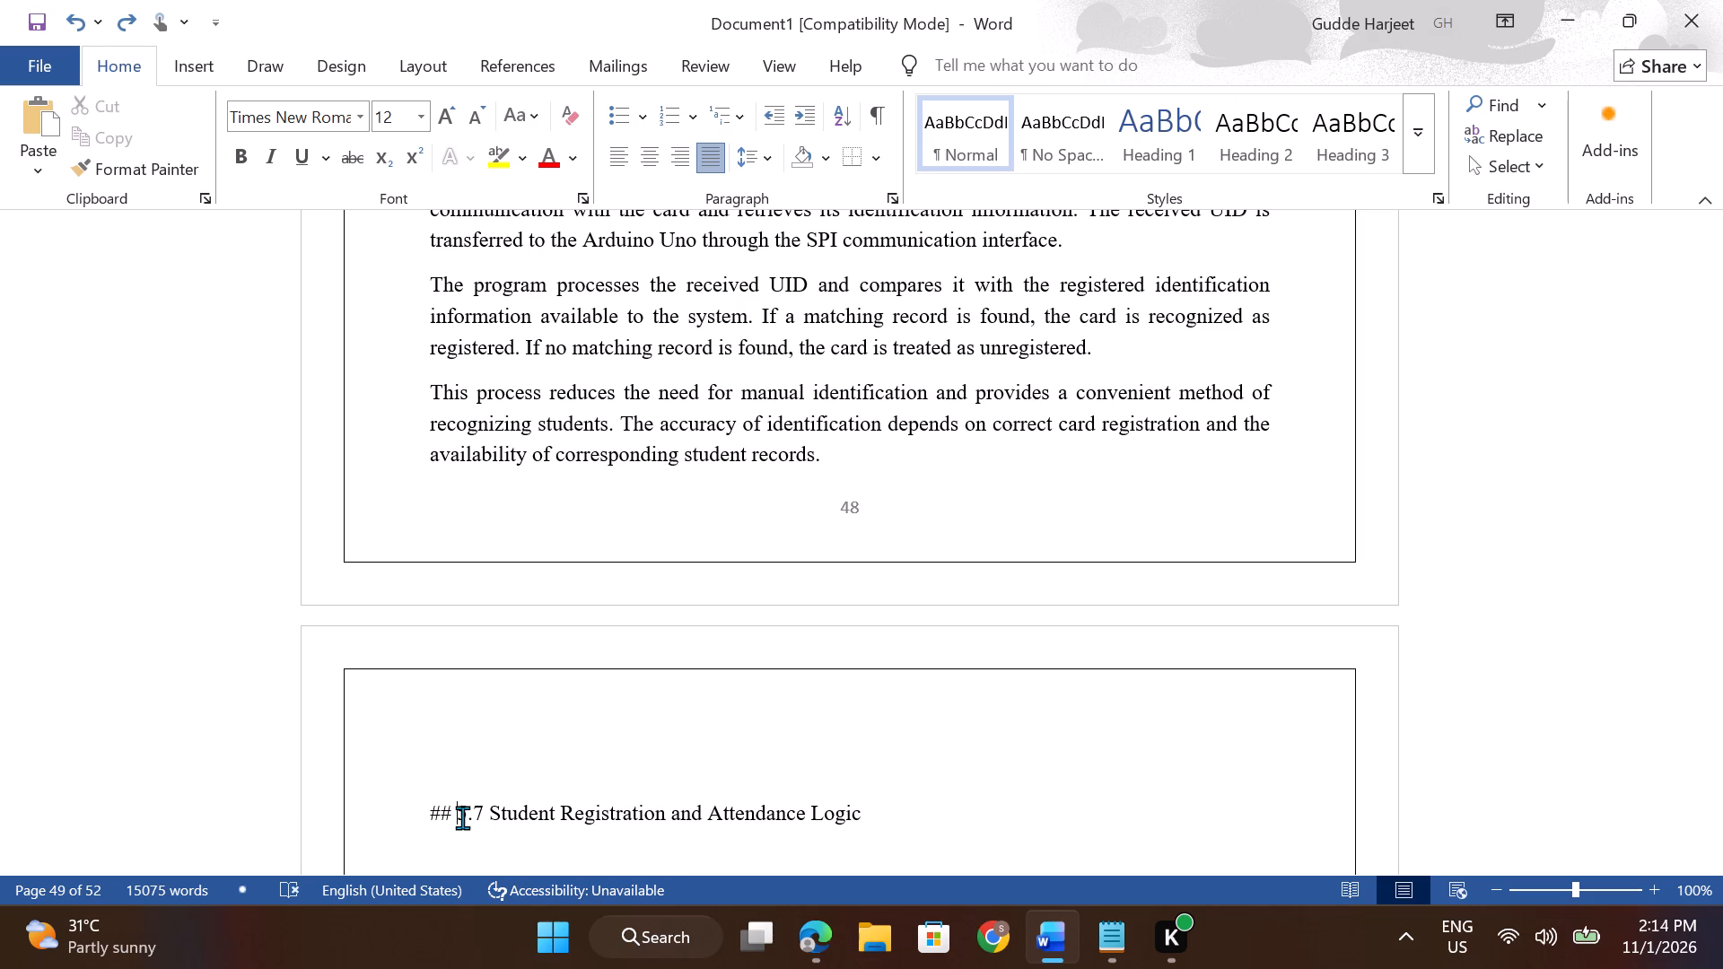
key(BackSpace)
key(BackSpace)
key(BackSpace)
key(BackSpace)
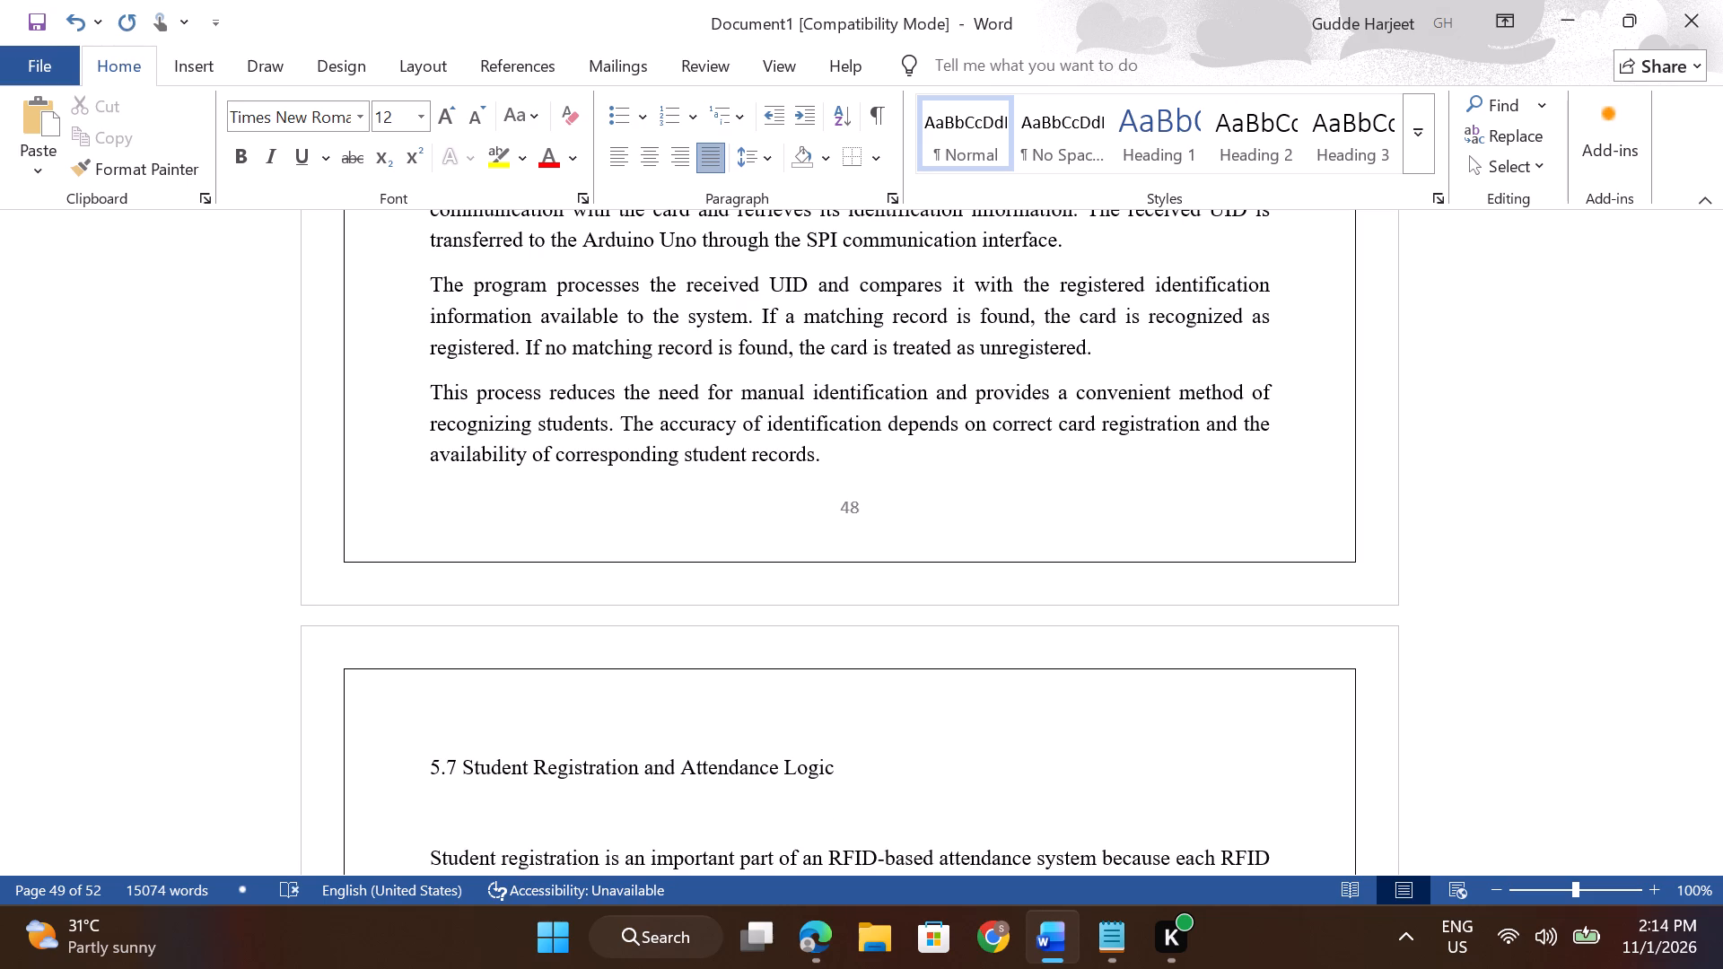
key(BackSpace)
key(Return)
ctrl+click(506, 769)
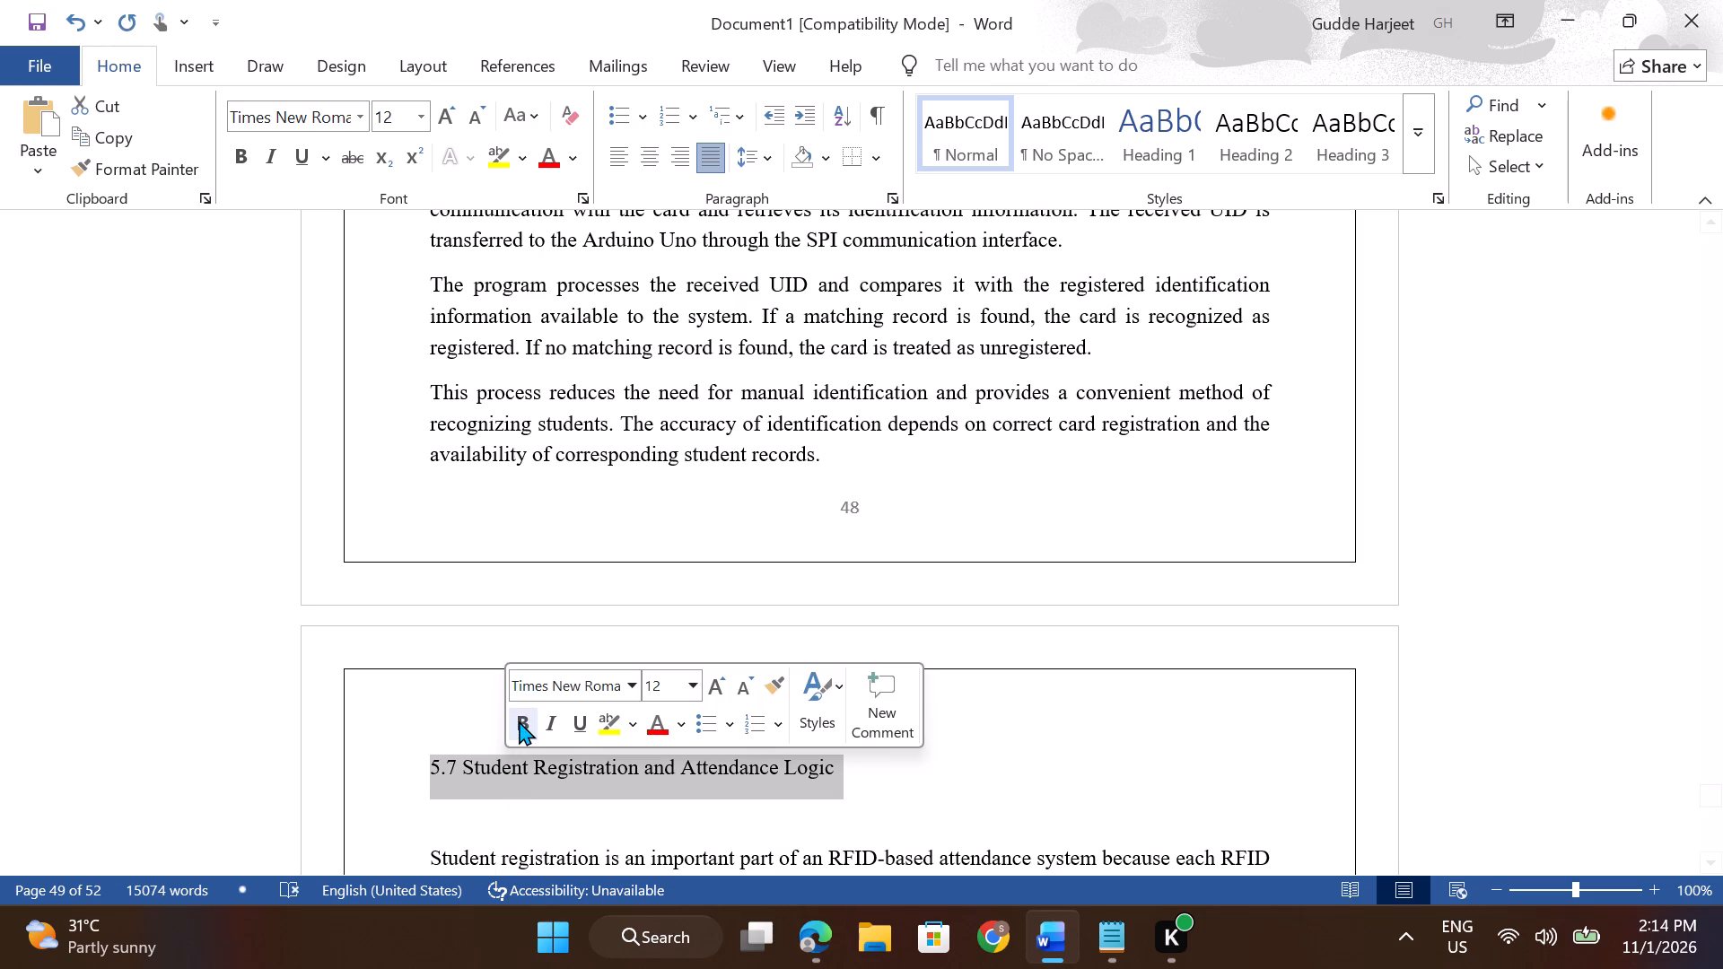
drag(519, 720, 667, 678)
click(667, 678)
text(14)
key(Return)
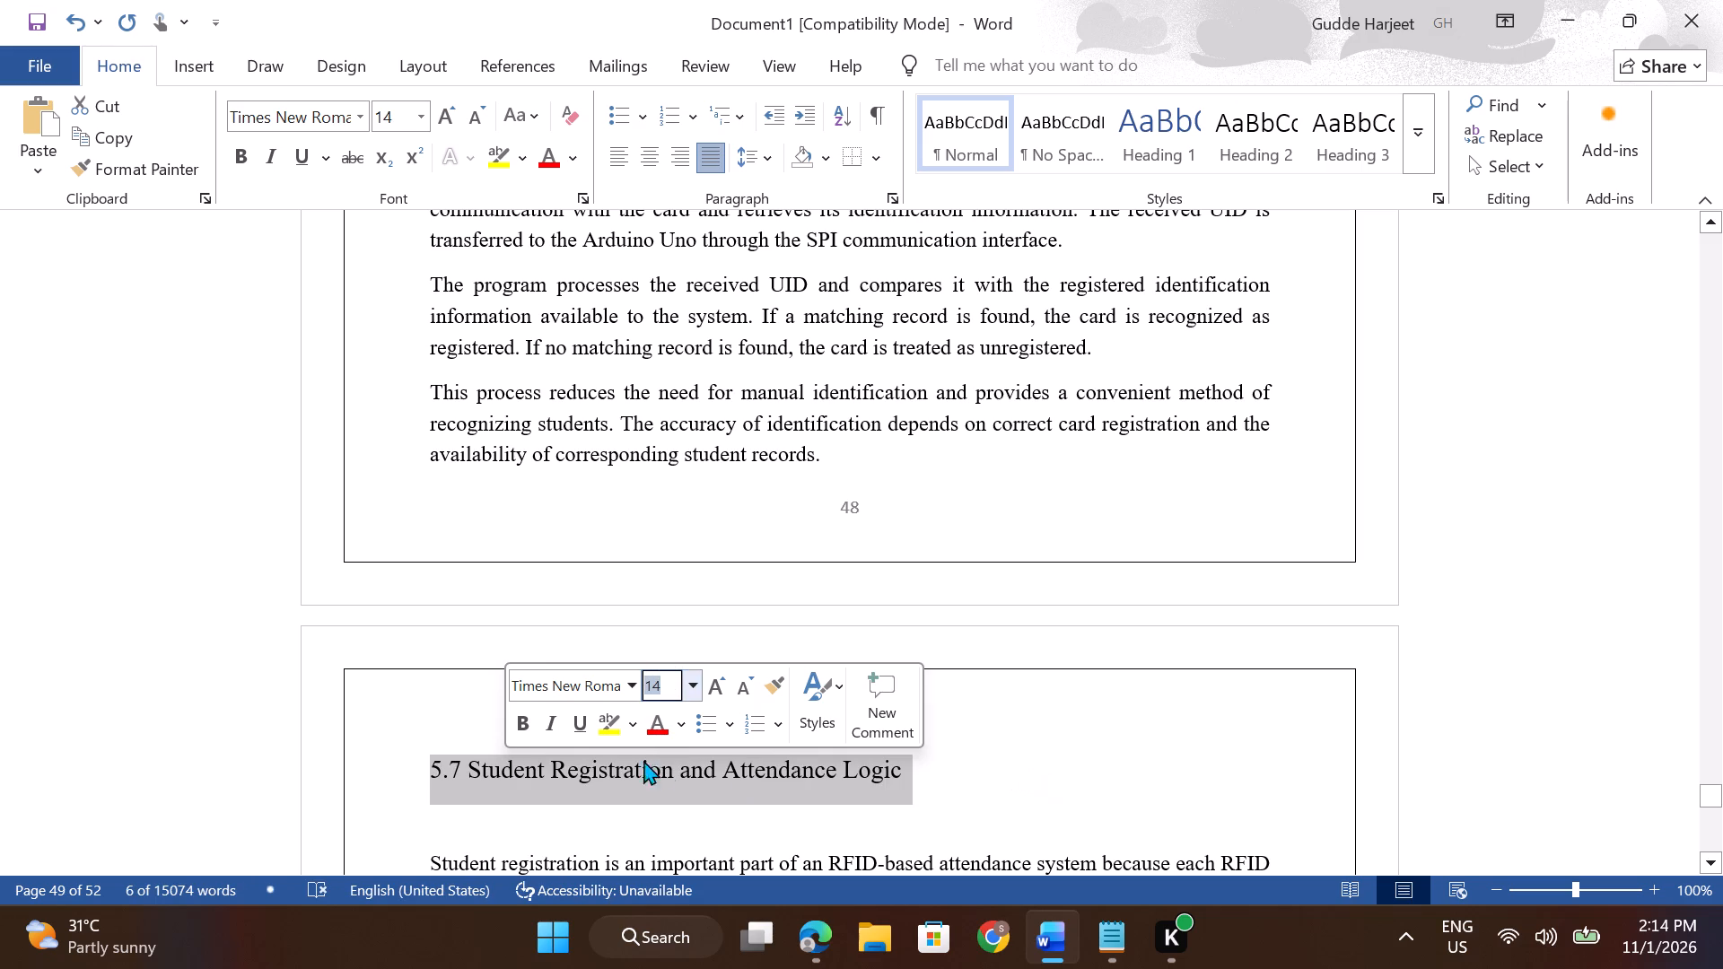
click(514, 714)
click(441, 753)
Delete the blank lines below the 5.7 heading and between all the paragraphs of section 5.7.
scroll(441, 753, down, 1)
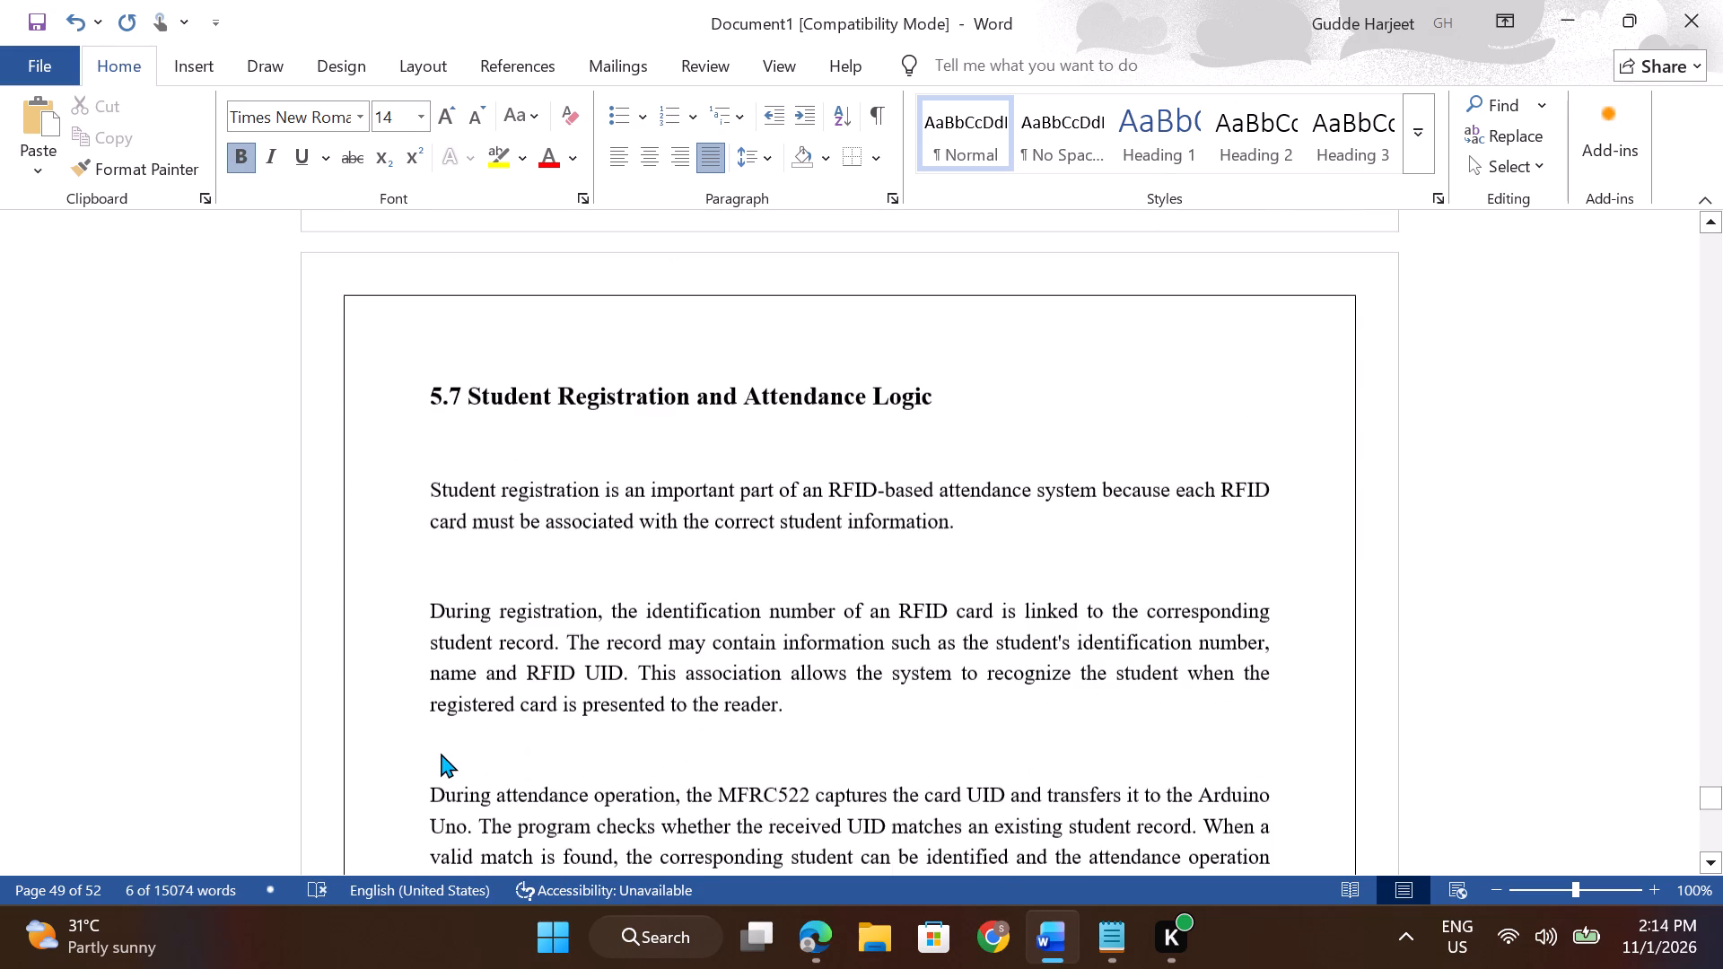
scroll(441, 753, down, 1)
click(486, 443)
key(BackSpace)
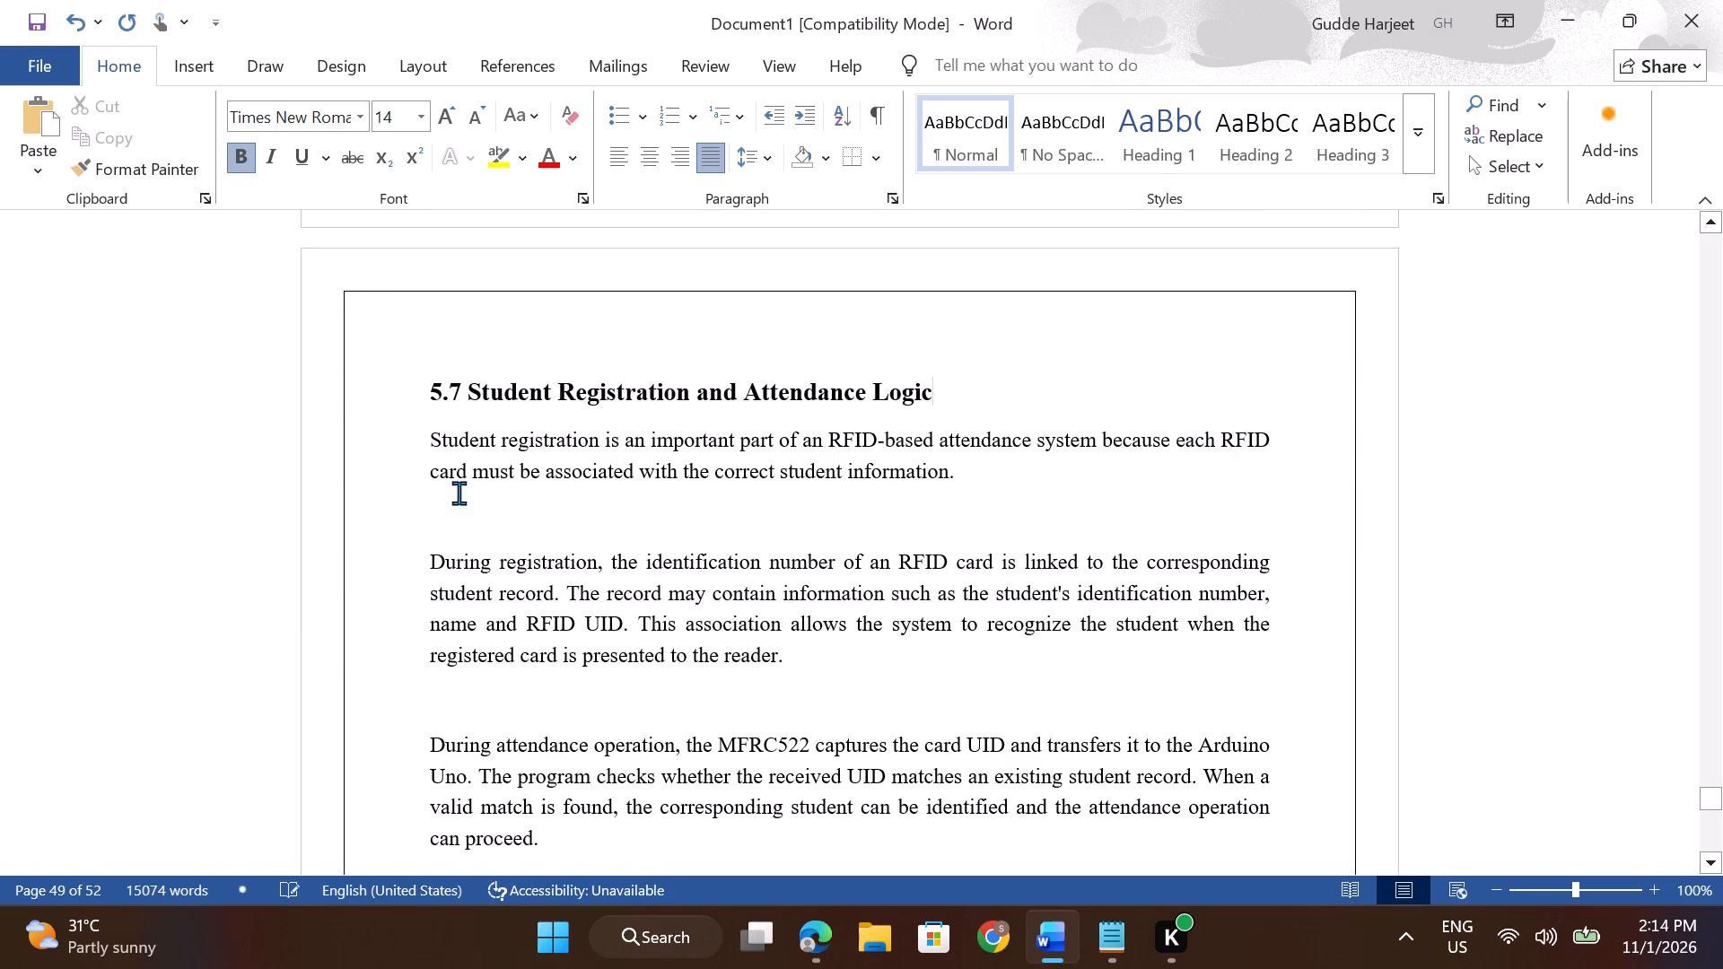
click(472, 504)
key(BackSpace)
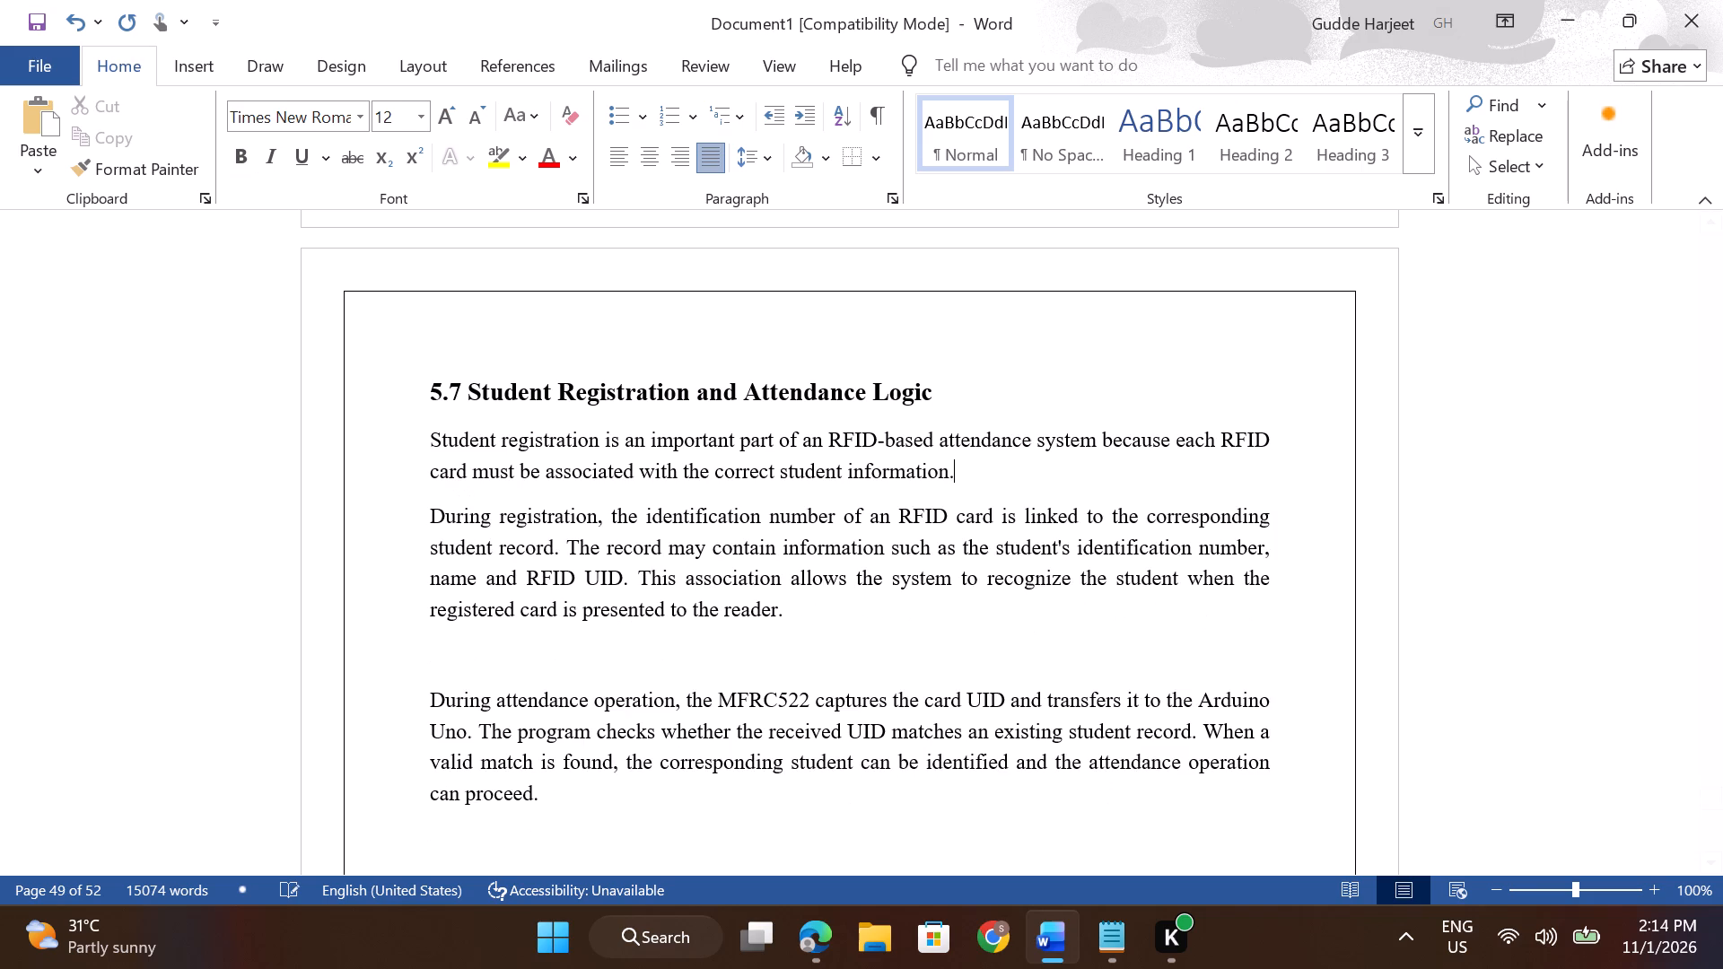
click(486, 678)
key(BackSpace)
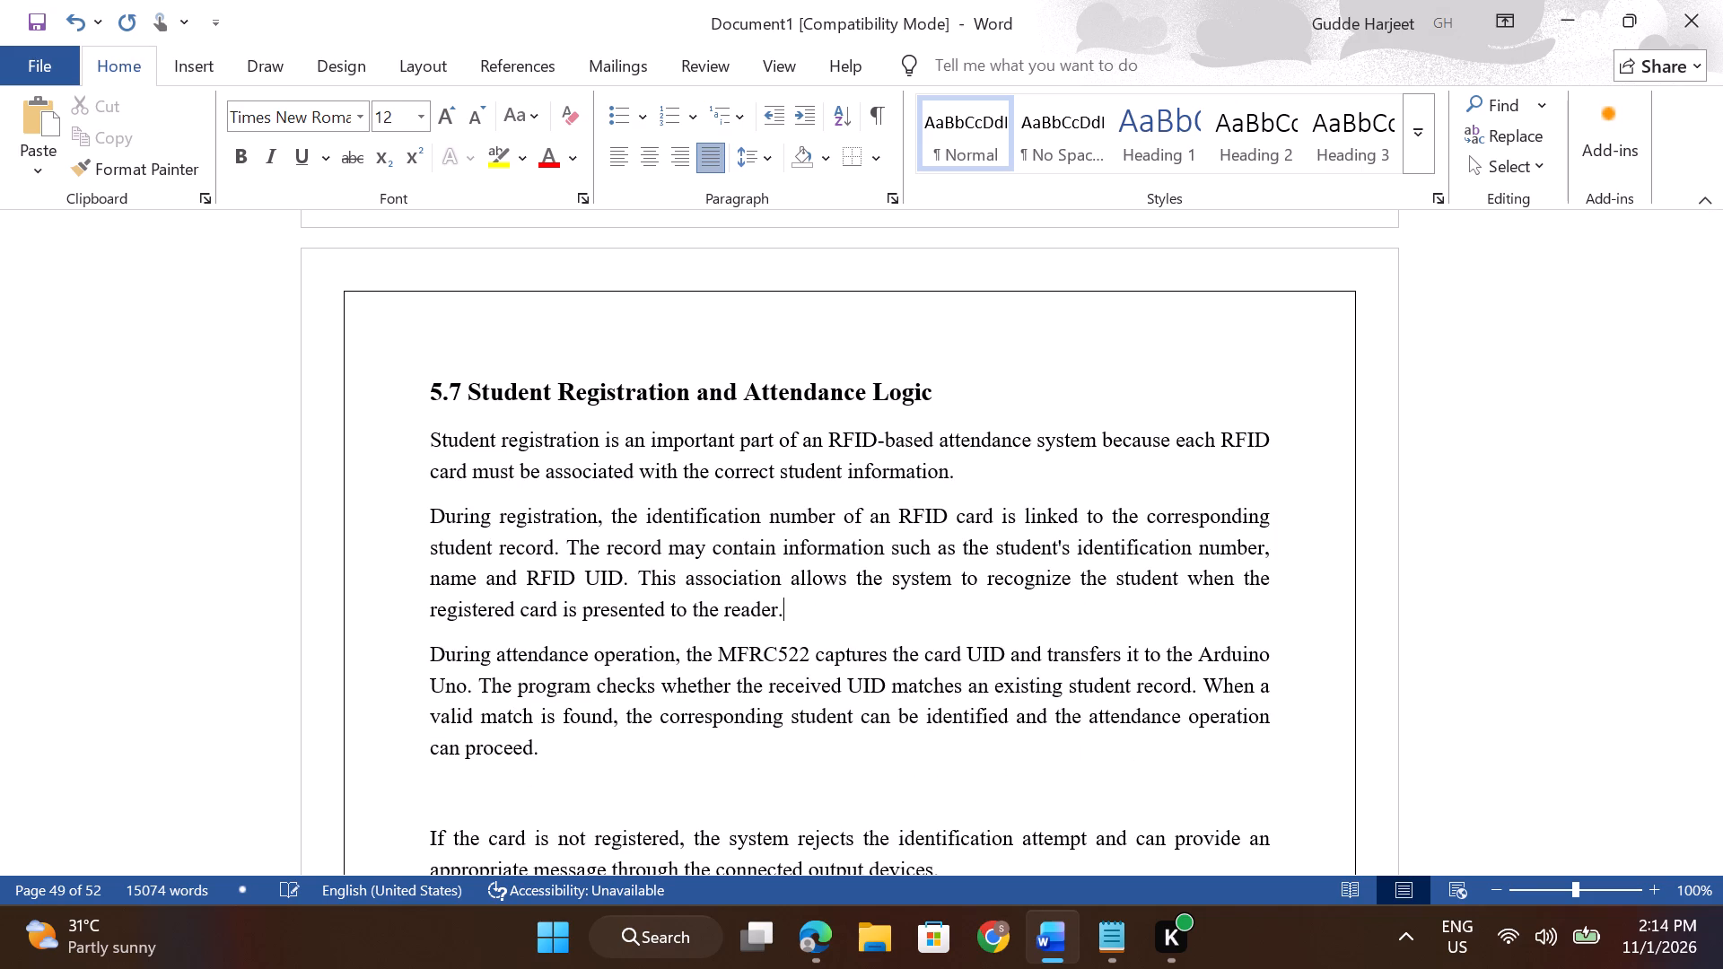
click(506, 799)
key(BackSpace)
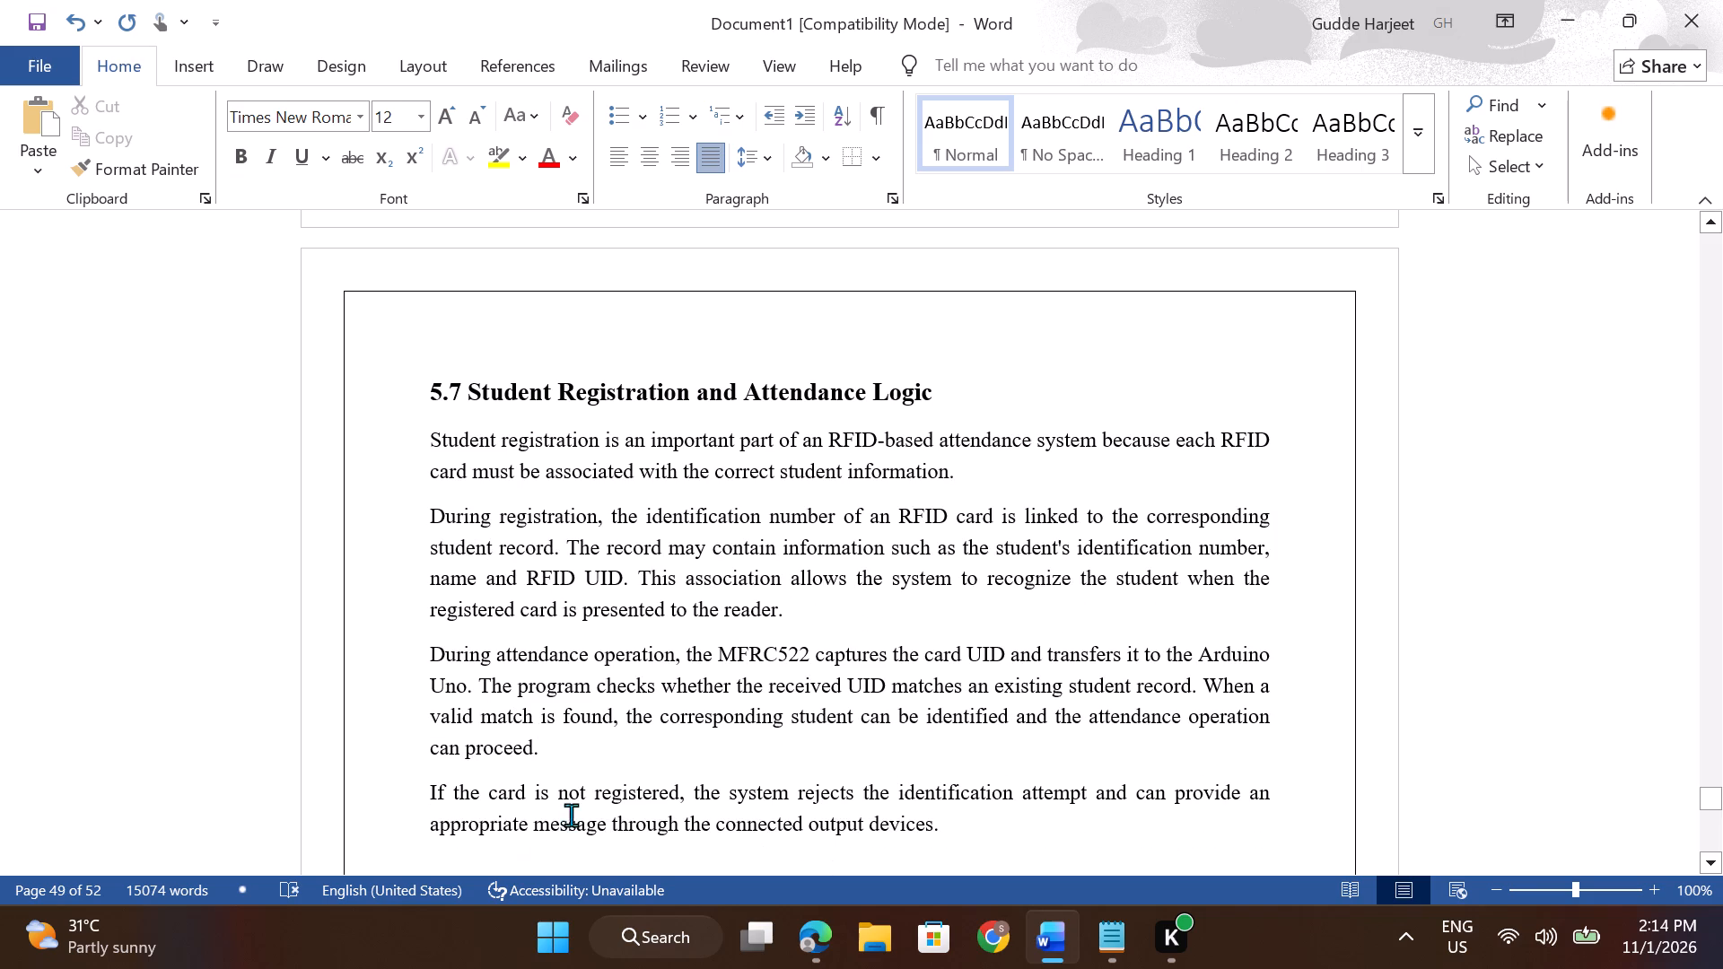
scroll(573, 783, down, 3)
click(482, 510)
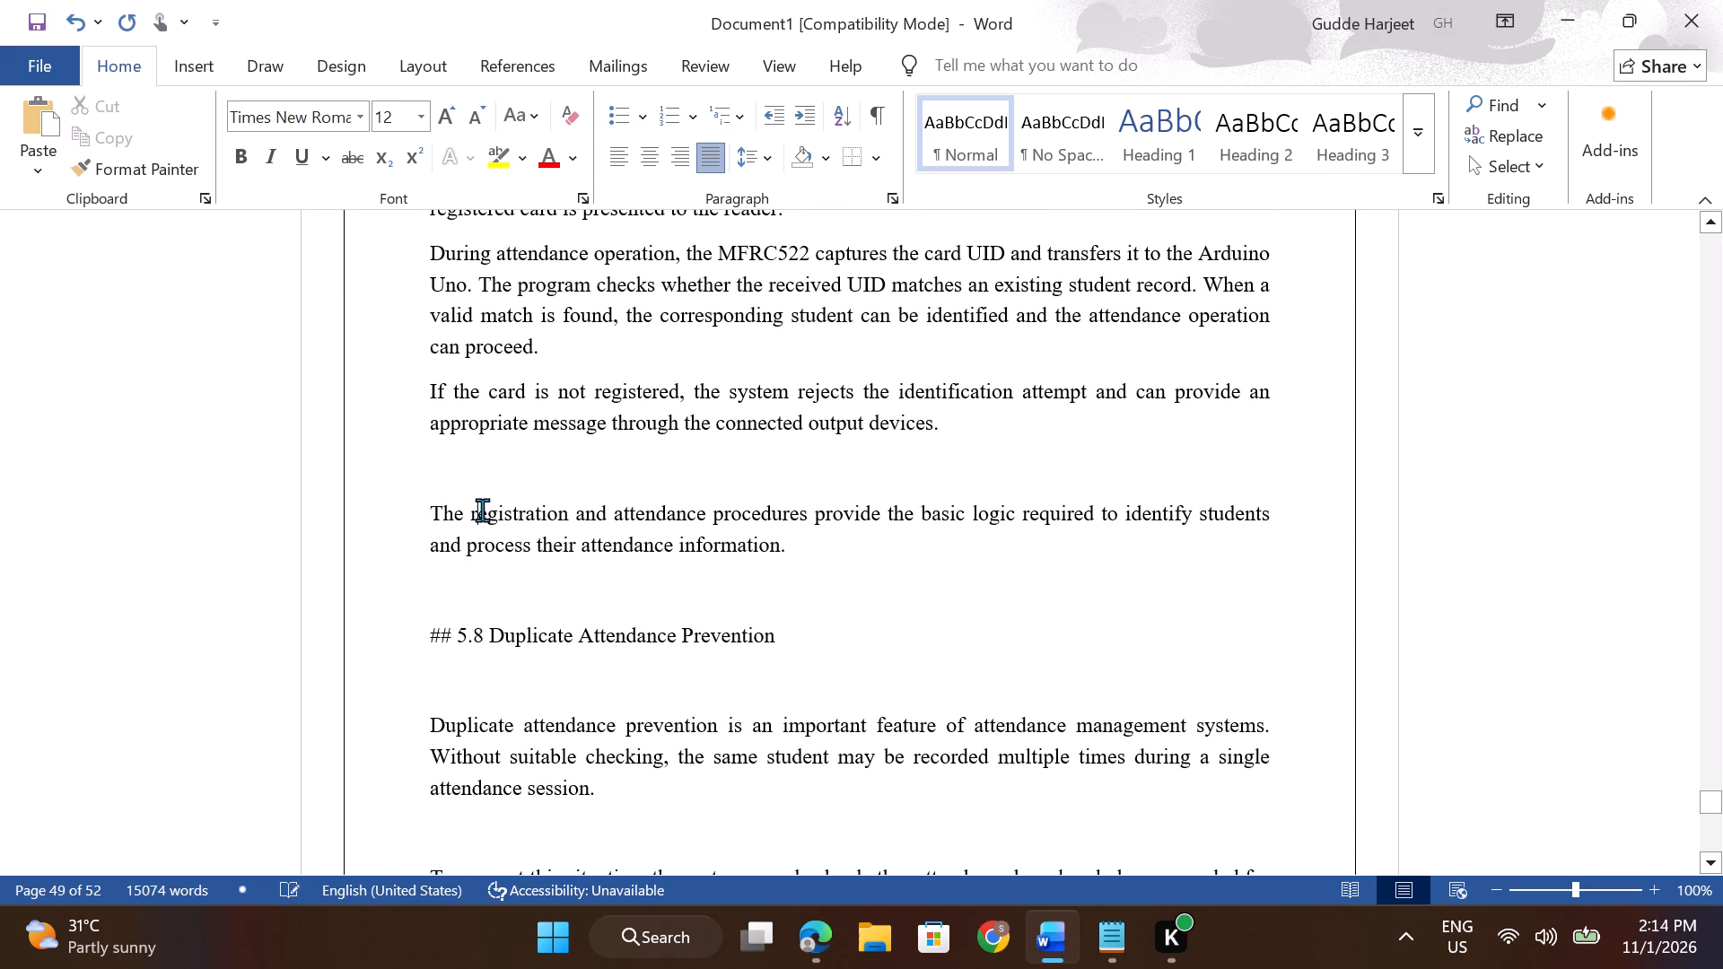
click(468, 494)
key(BackSpace)
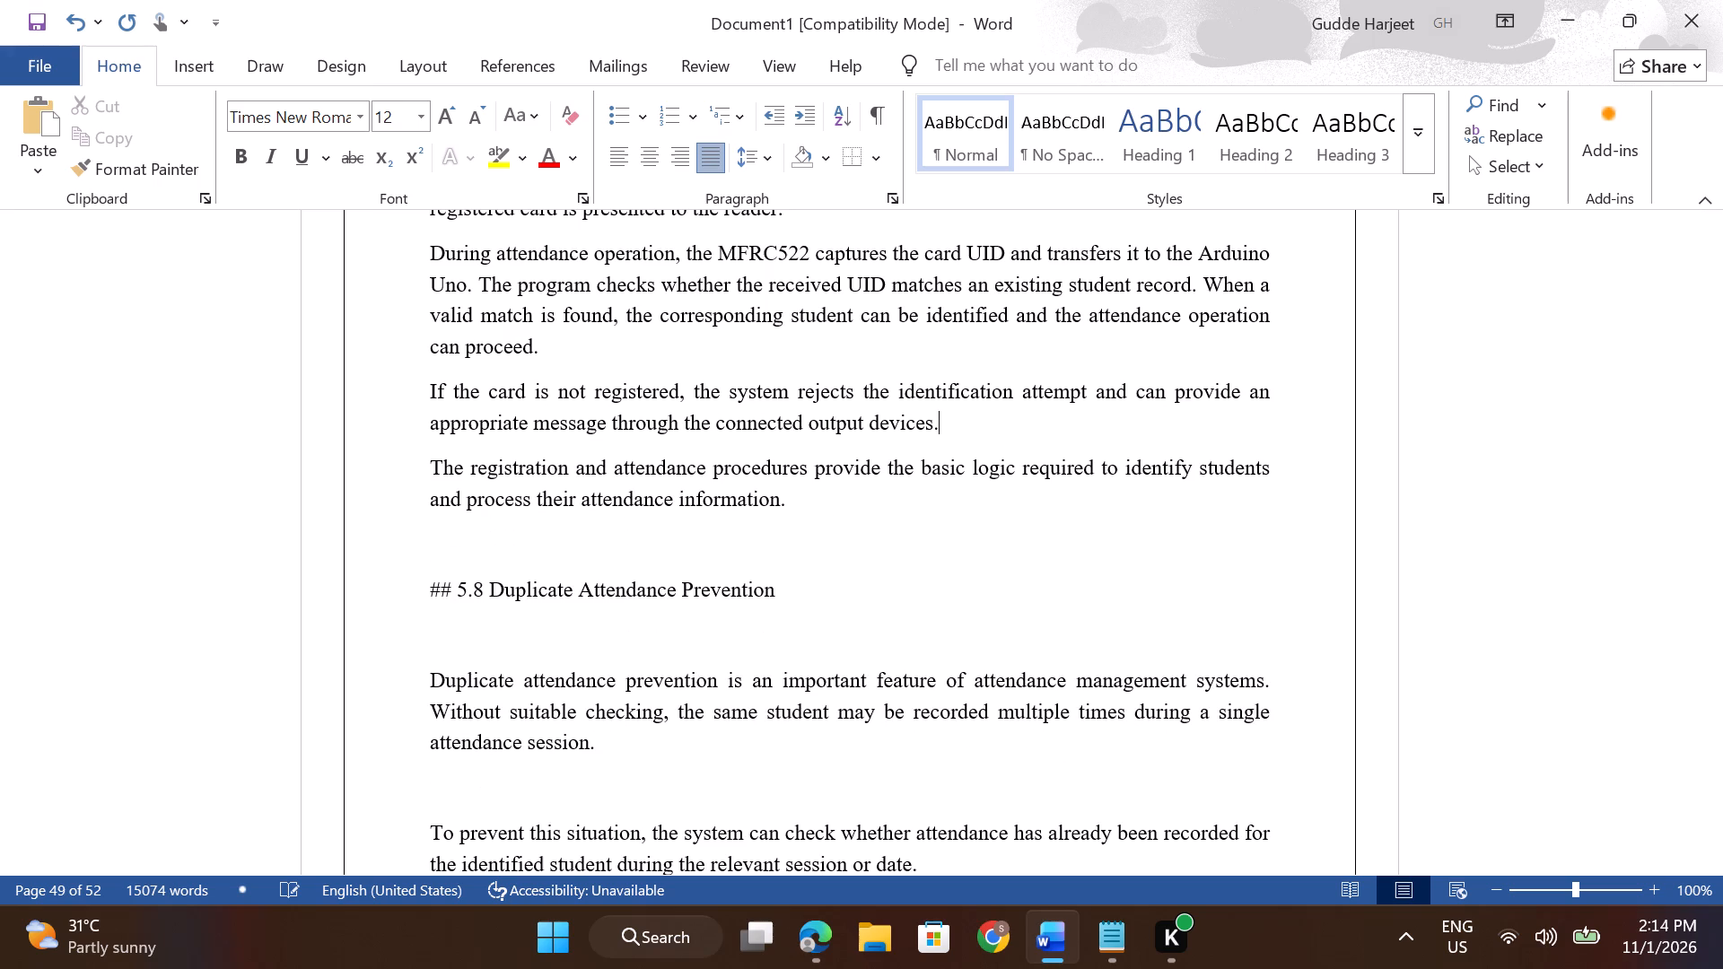
Remove the "##" marks and the blank line above the "5.8 Duplicate Attendance Prevention" heading, and make it bold, 14 pt.
click(494, 556)
key(BackSpace)
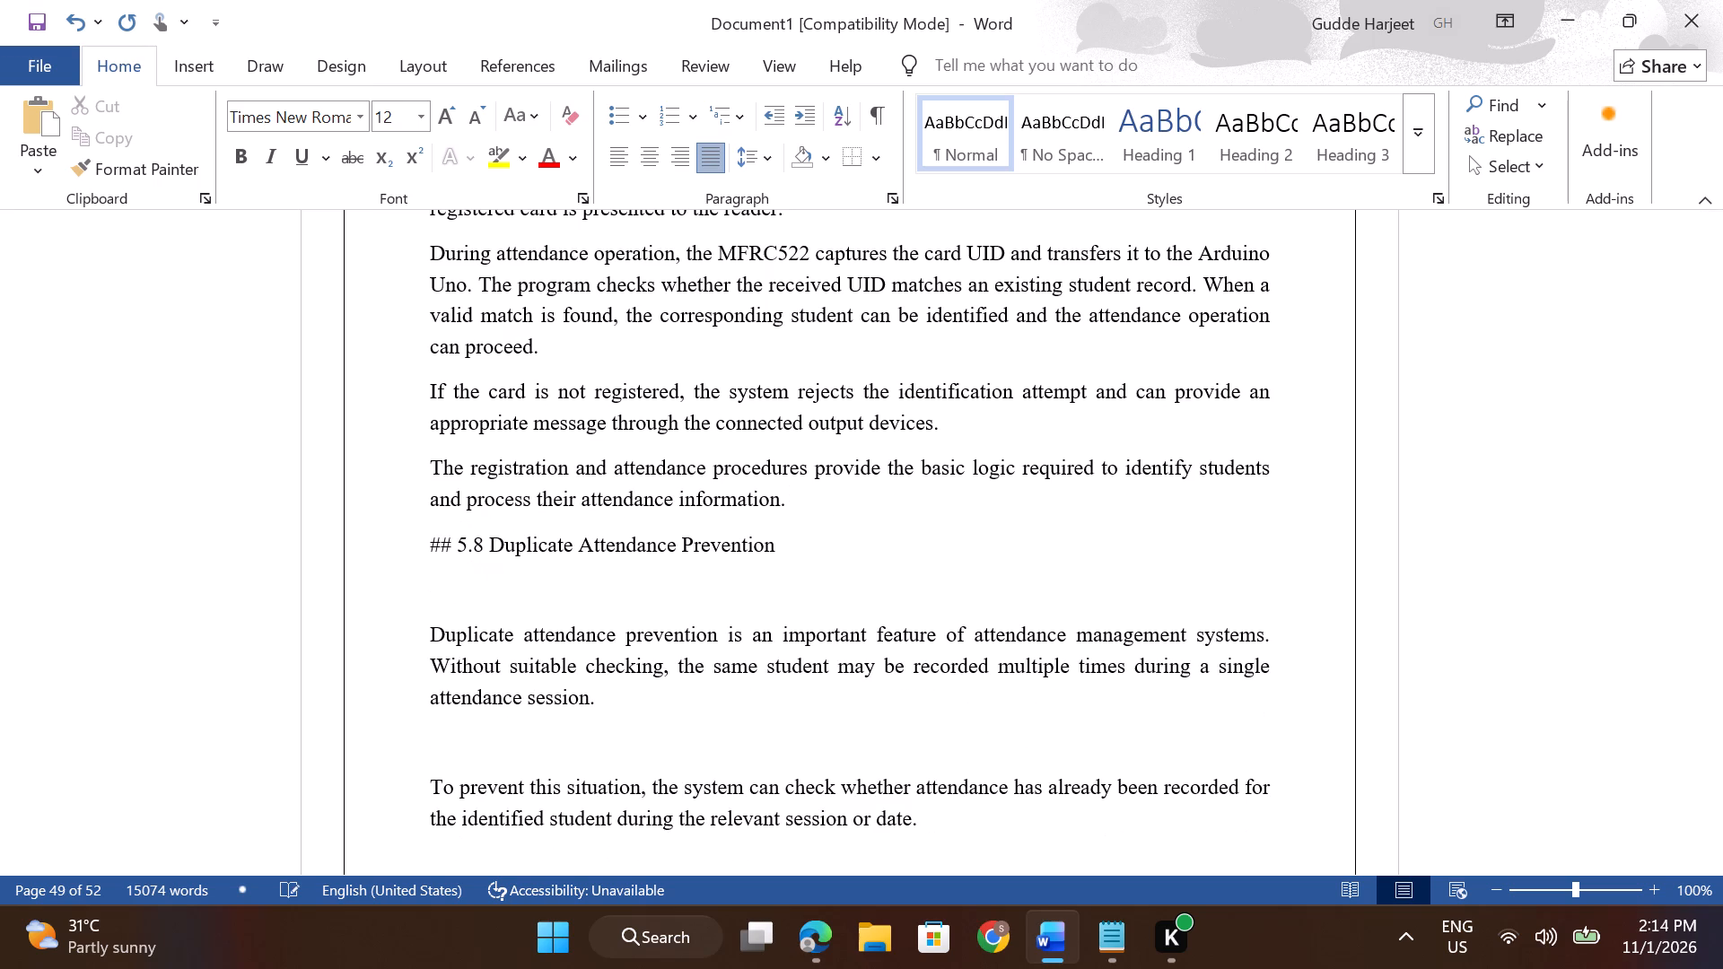
drag(457, 540, 419, 545)
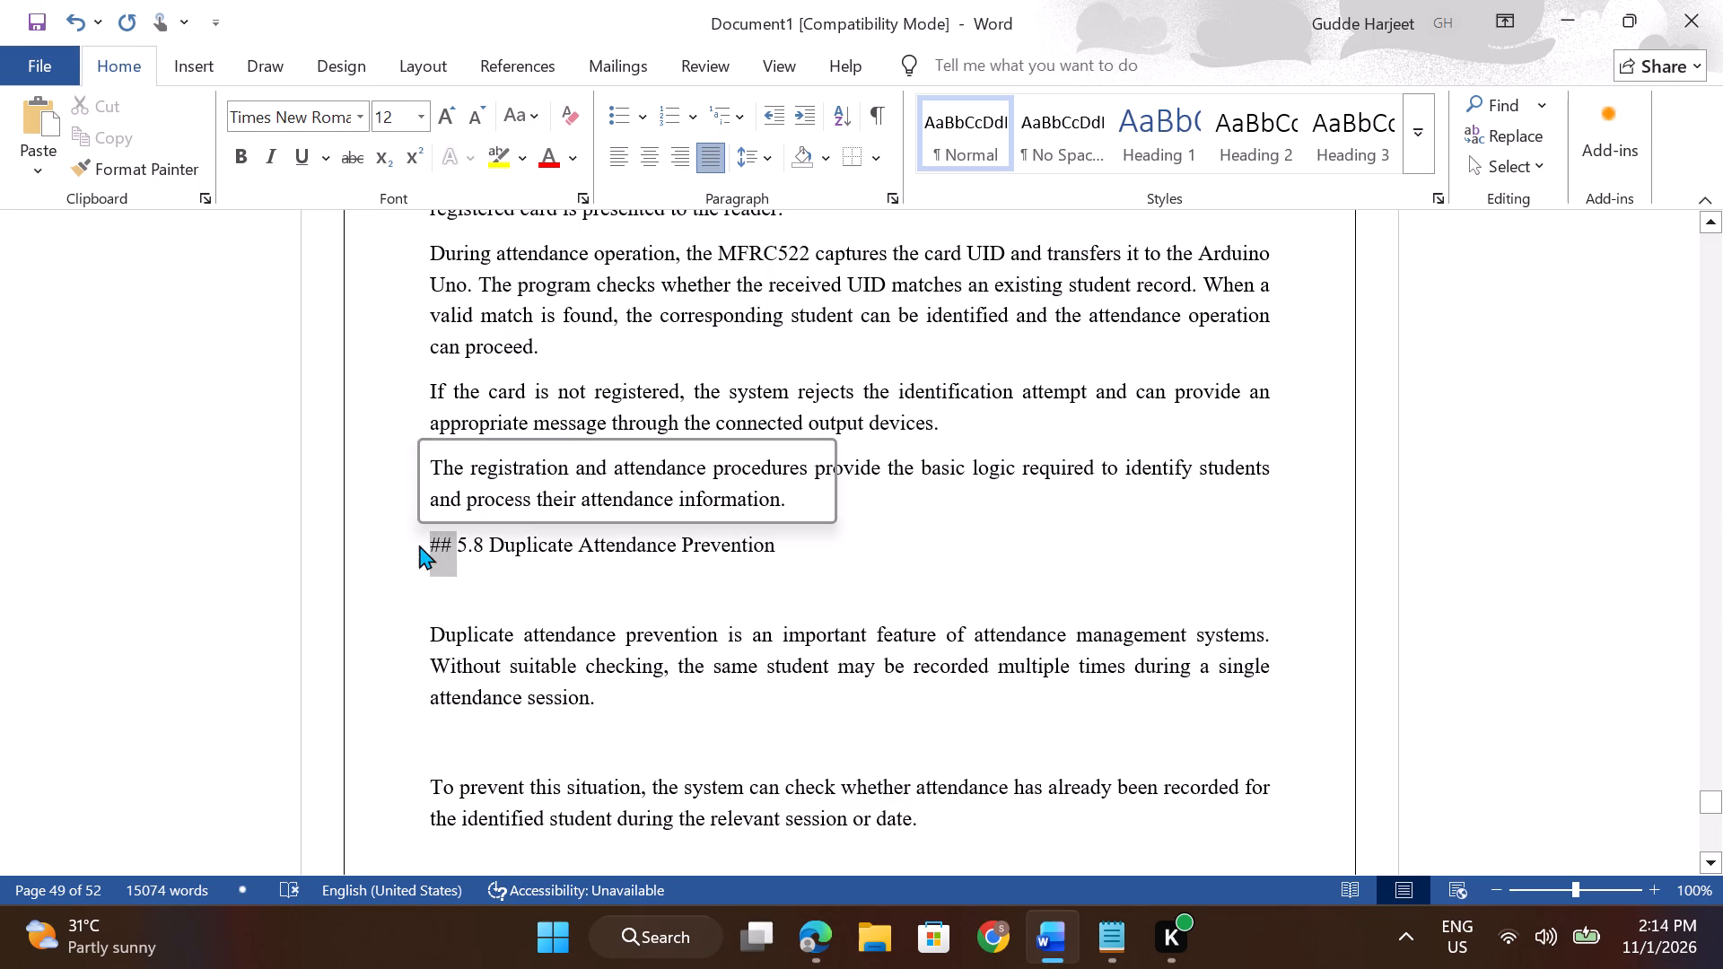
key(BackSpace)
ctrl+click(477, 547)
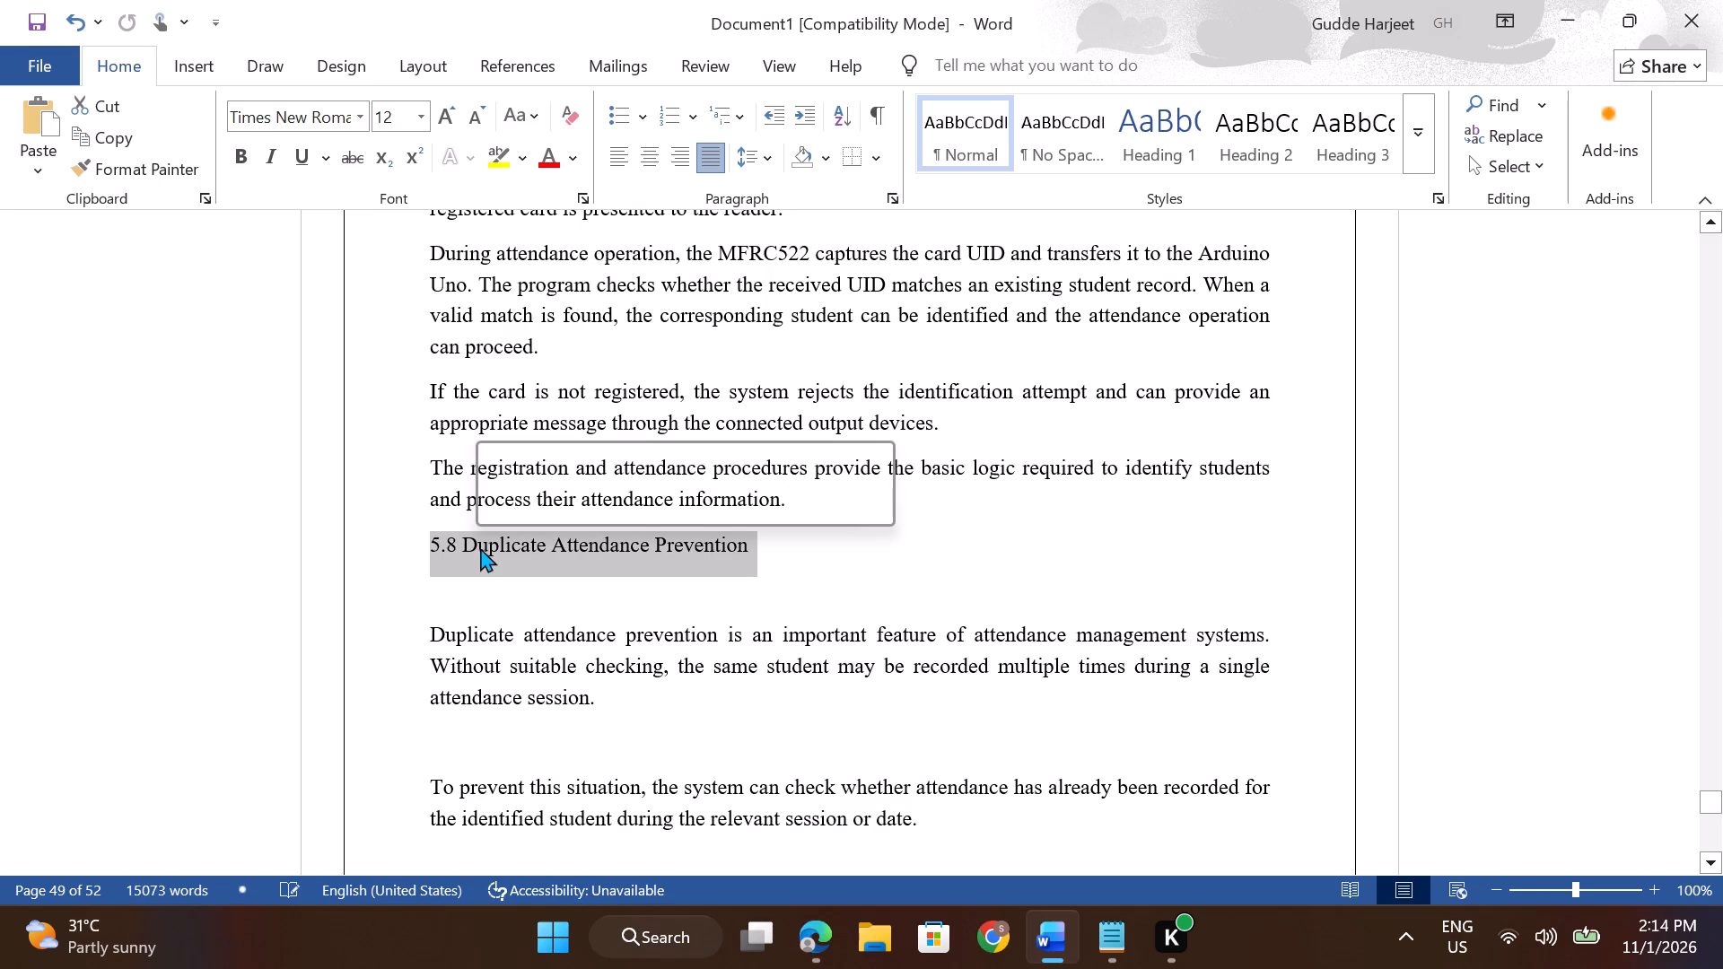
click(495, 508)
click(634, 470)
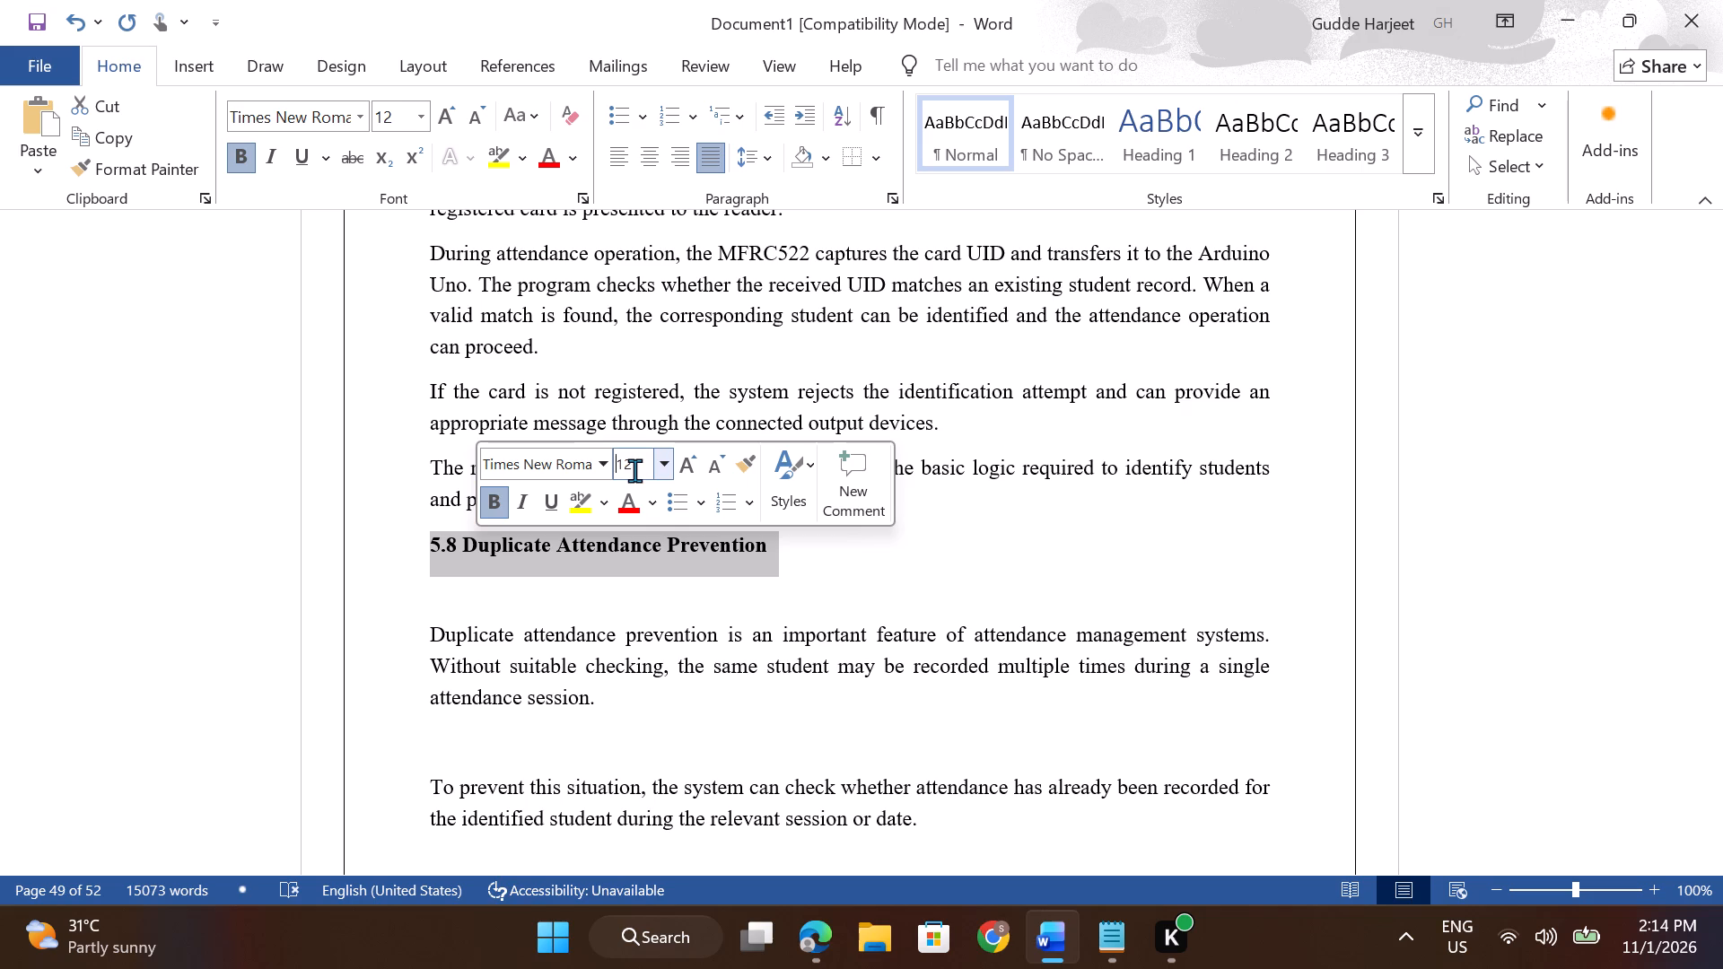
text(14)
key(Return)
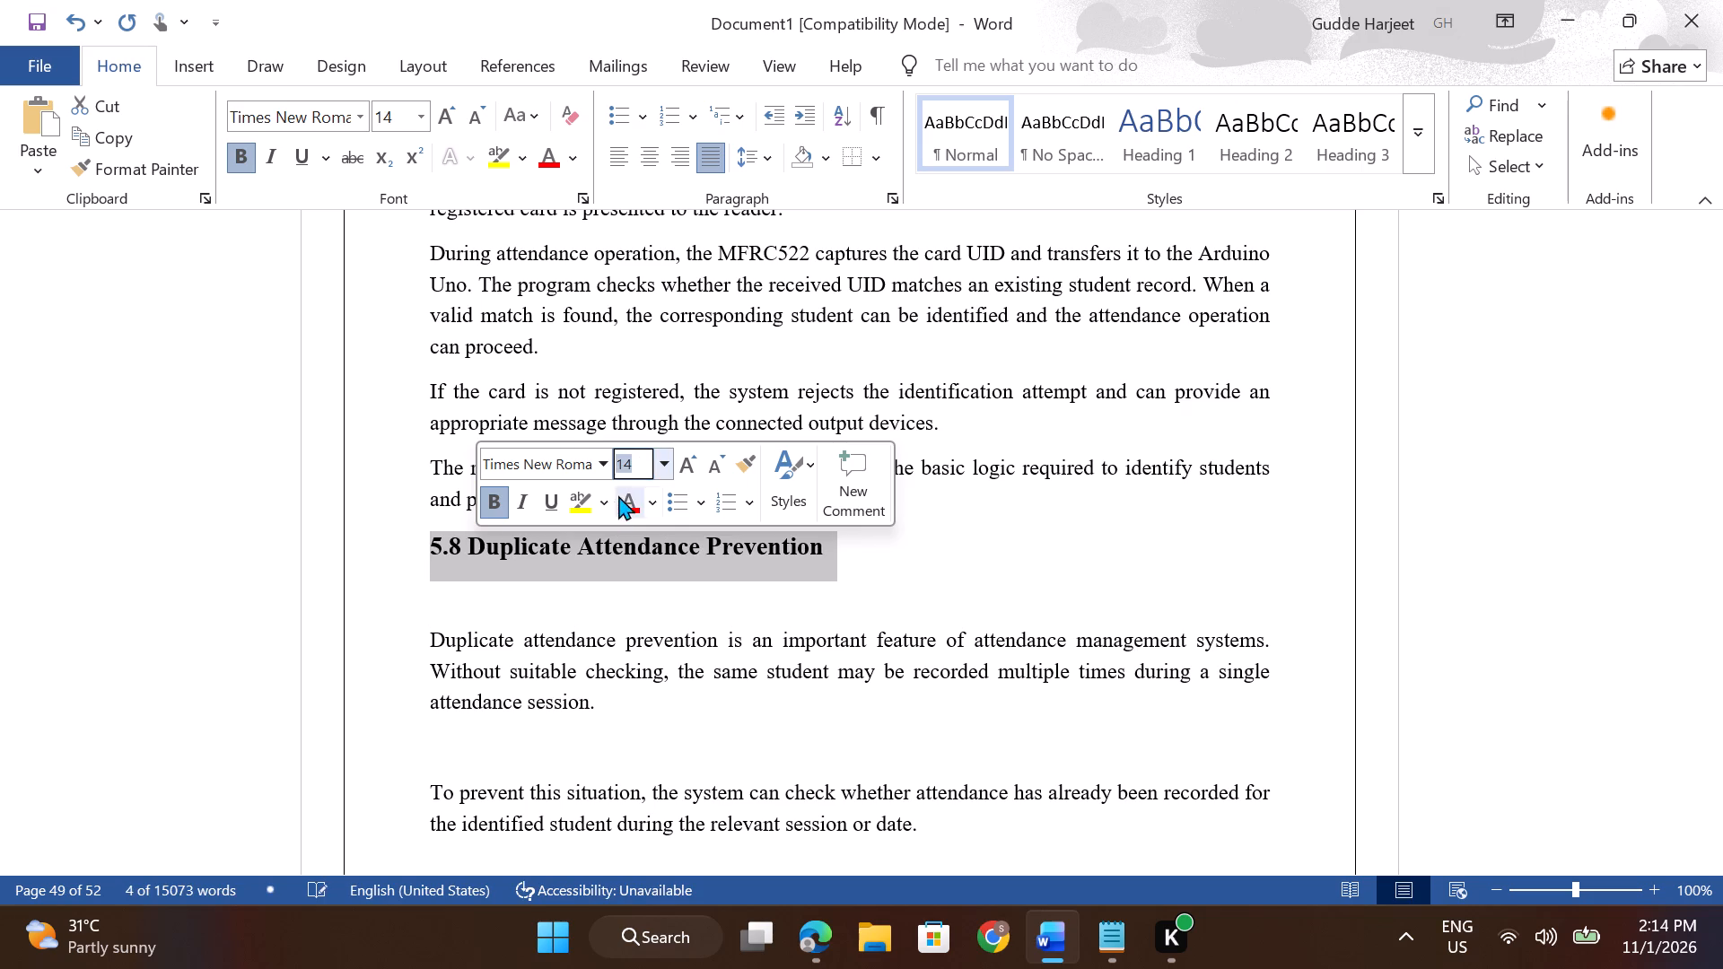
Delete the blank lines below the 5.8 heading and between all the paragraphs of section 5.8.
click(564, 608)
key(BackSpace)
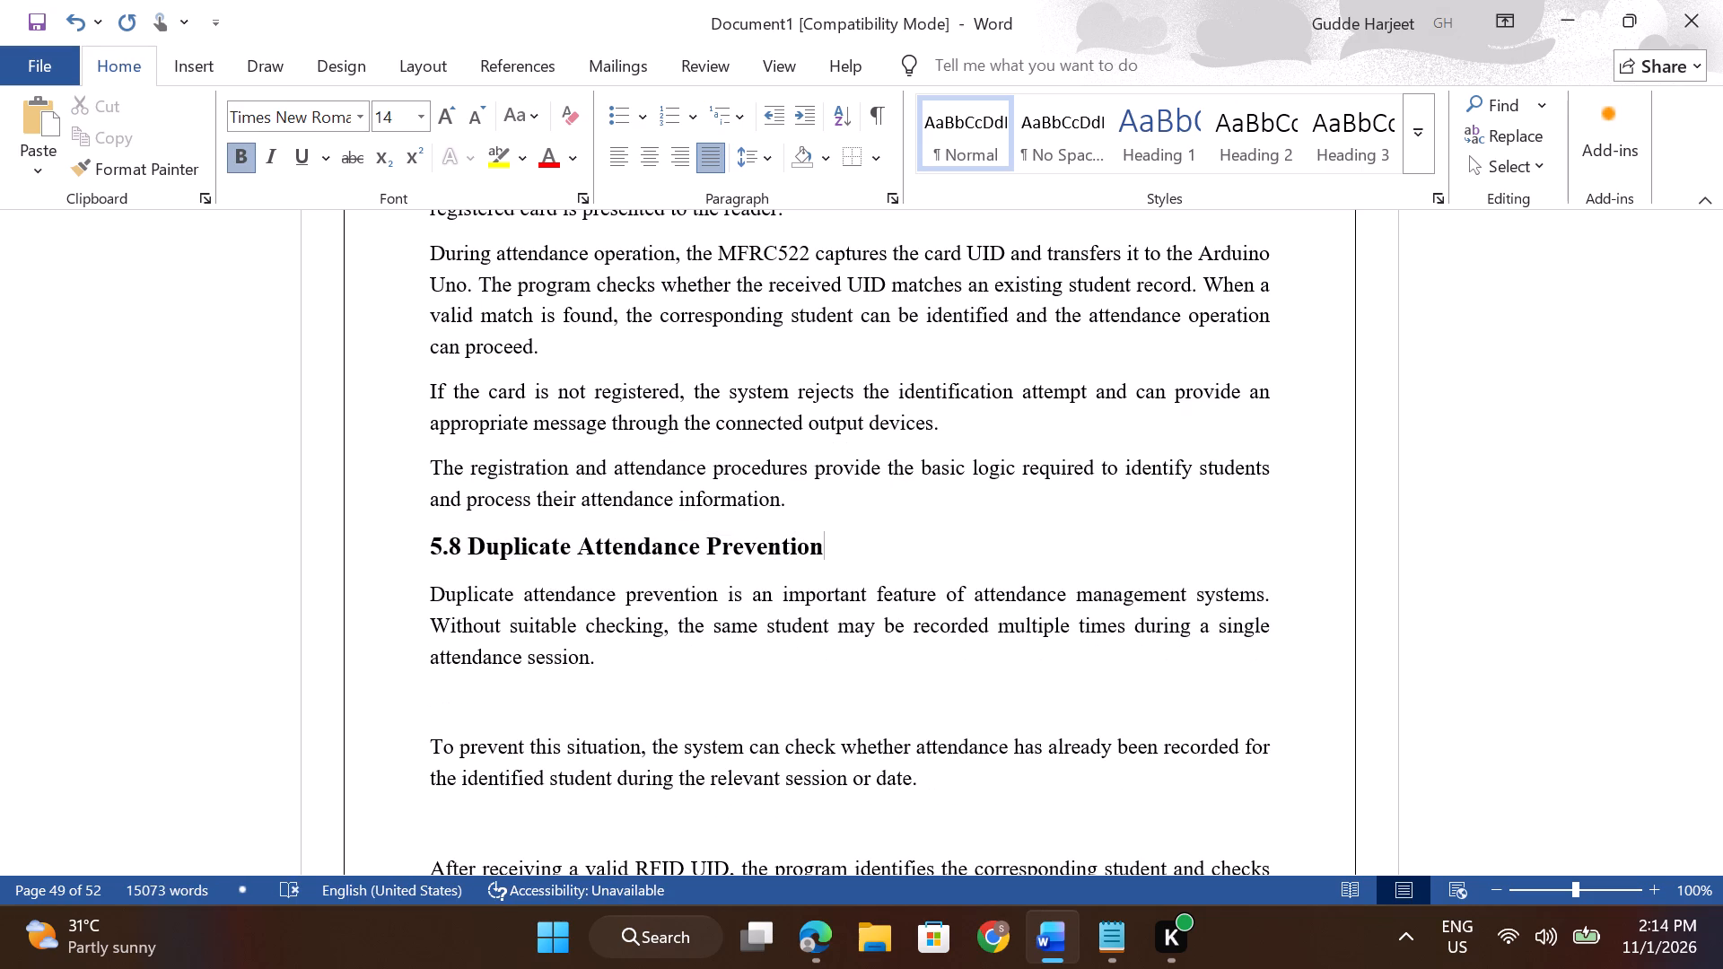
click(612, 716)
key(BackSpace)
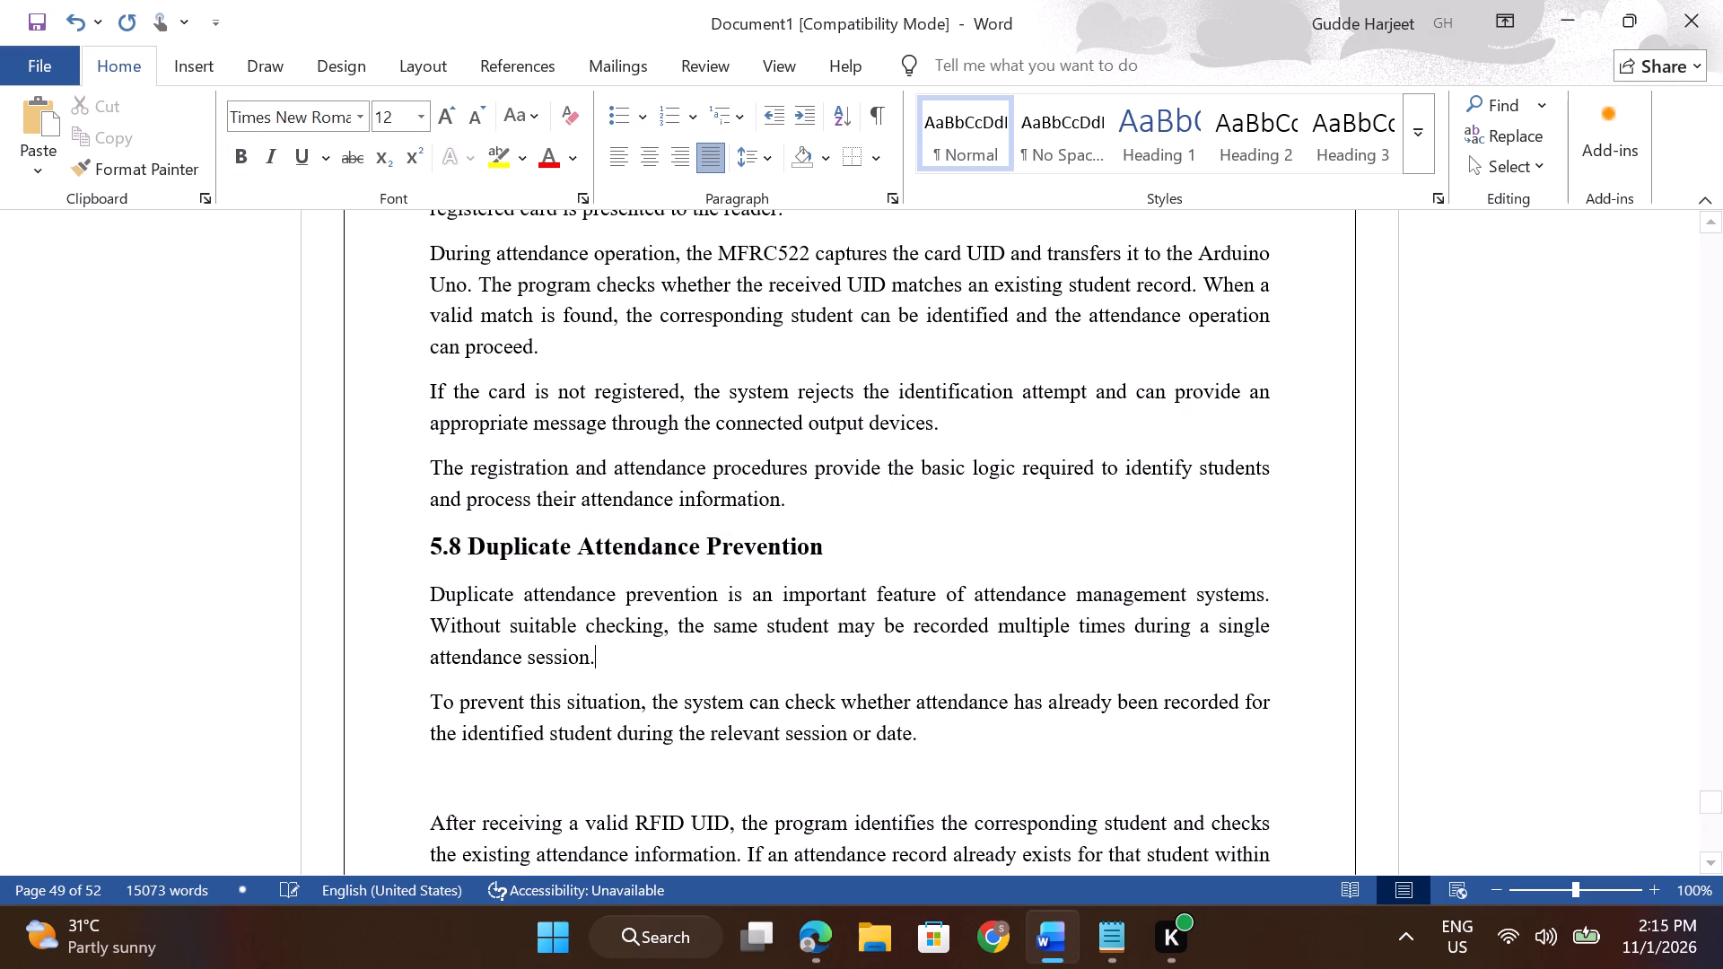
click(520, 796)
key(BackSpace)
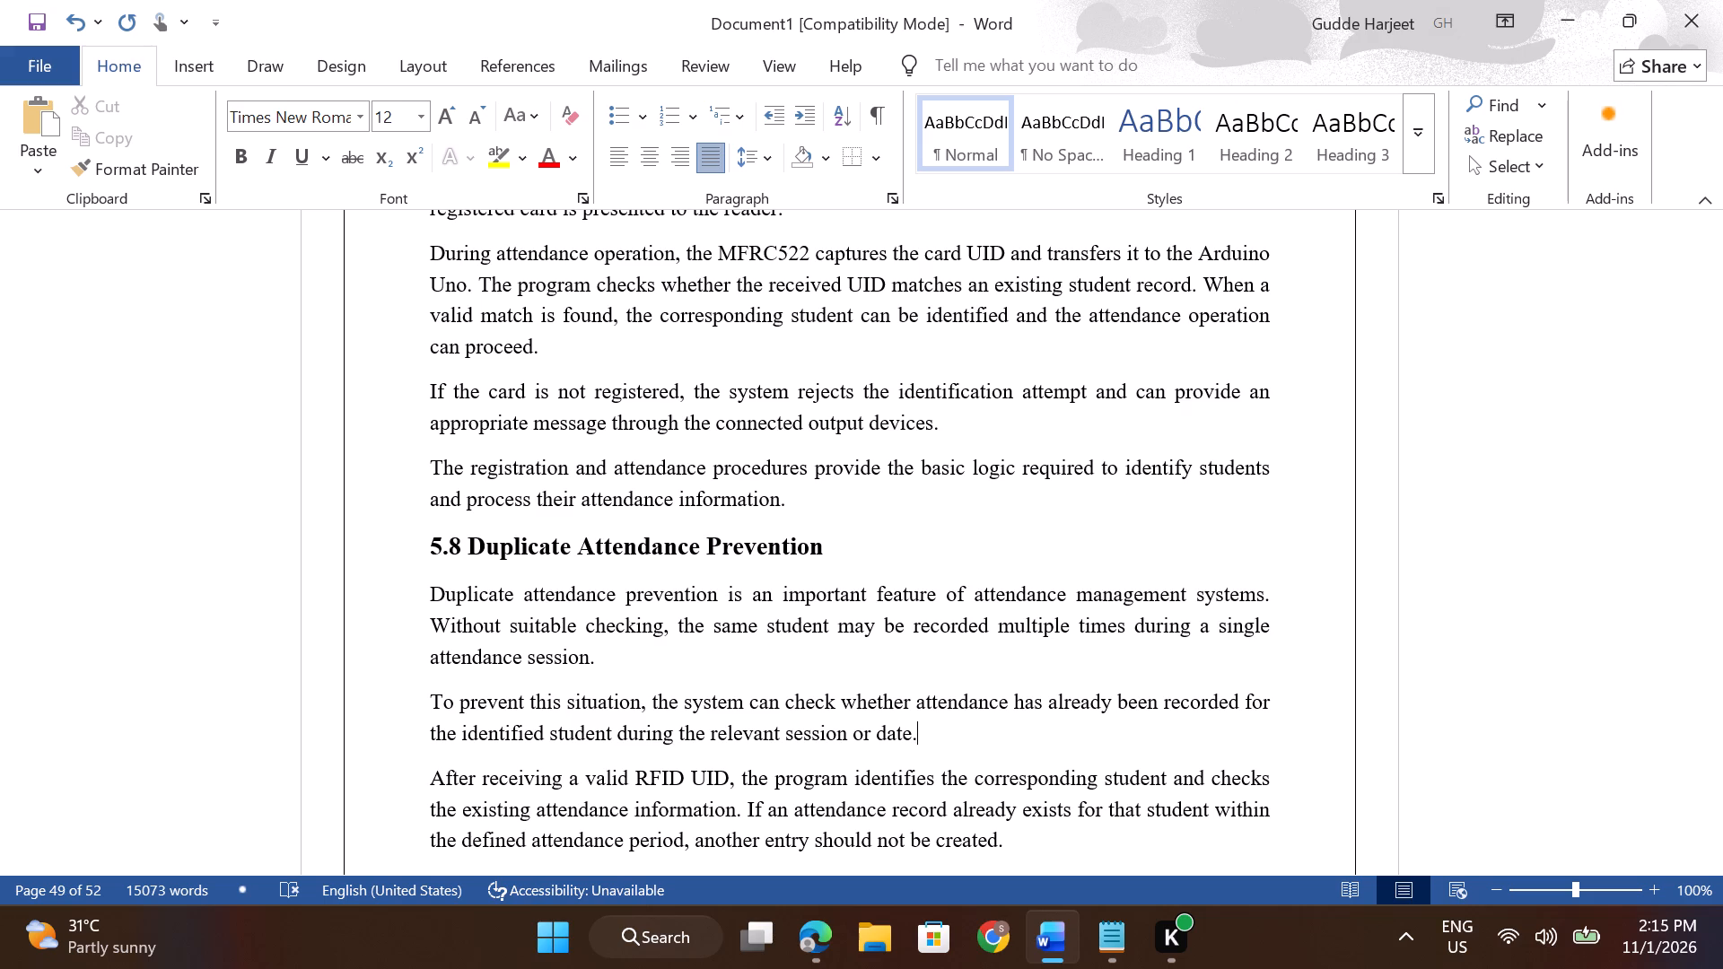
scroll(520, 796, down, 1)
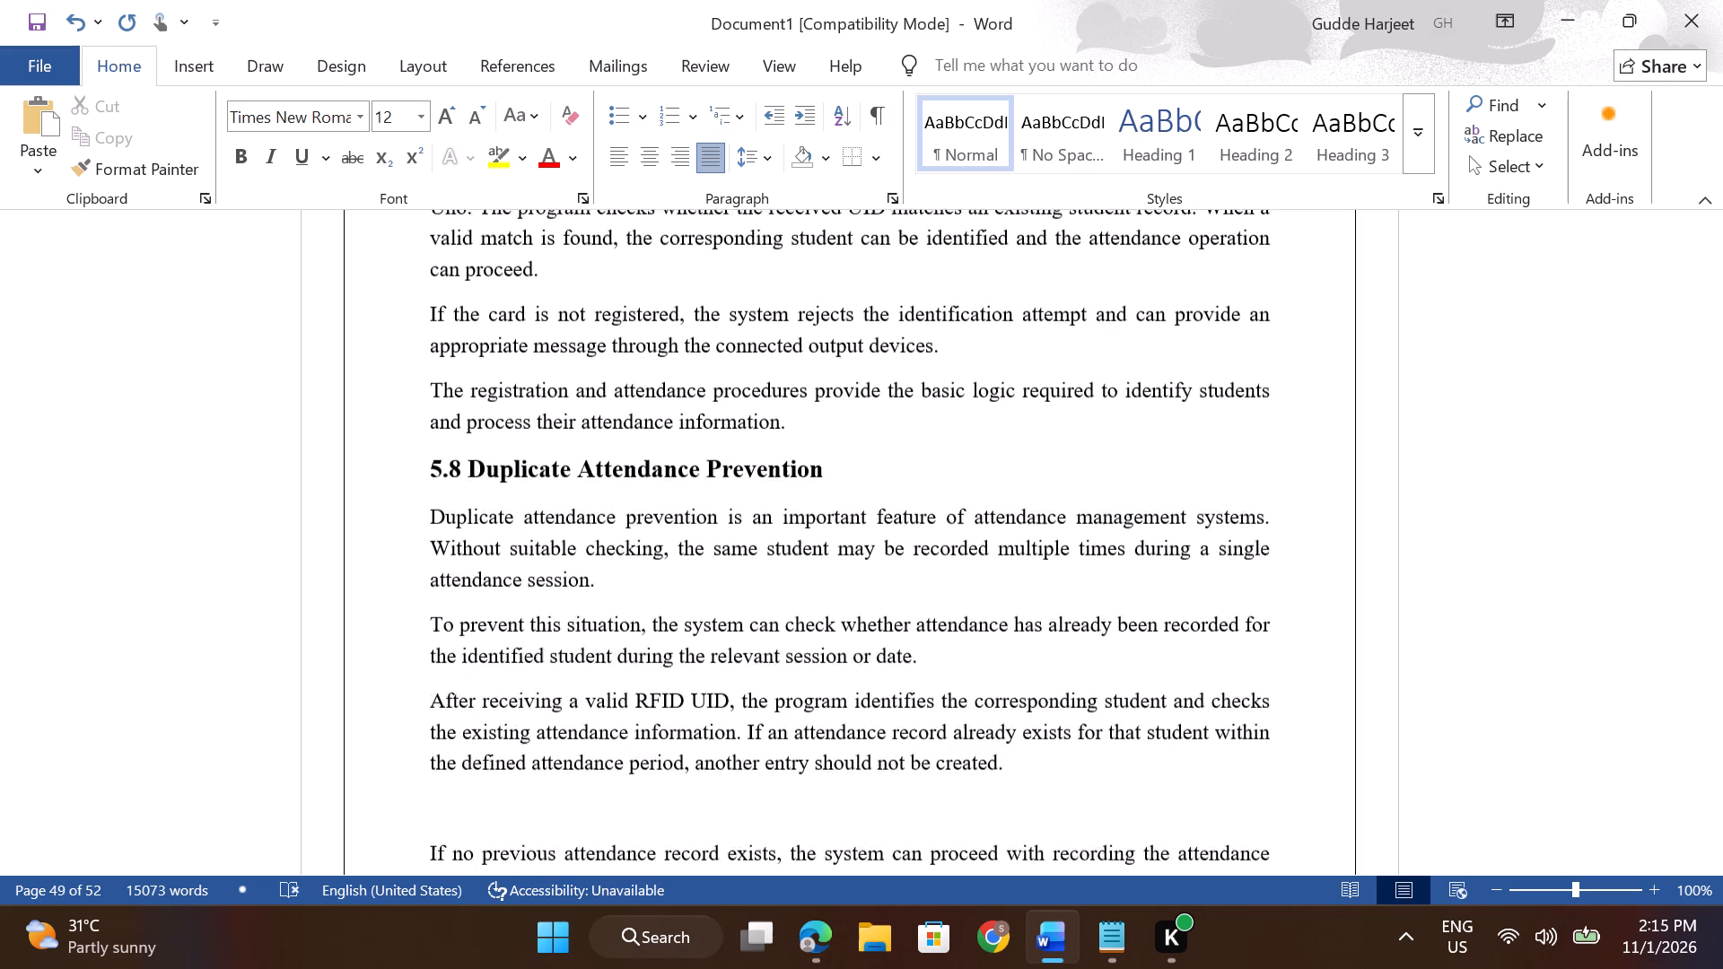
scroll(520, 796, down, 1)
click(610, 709)
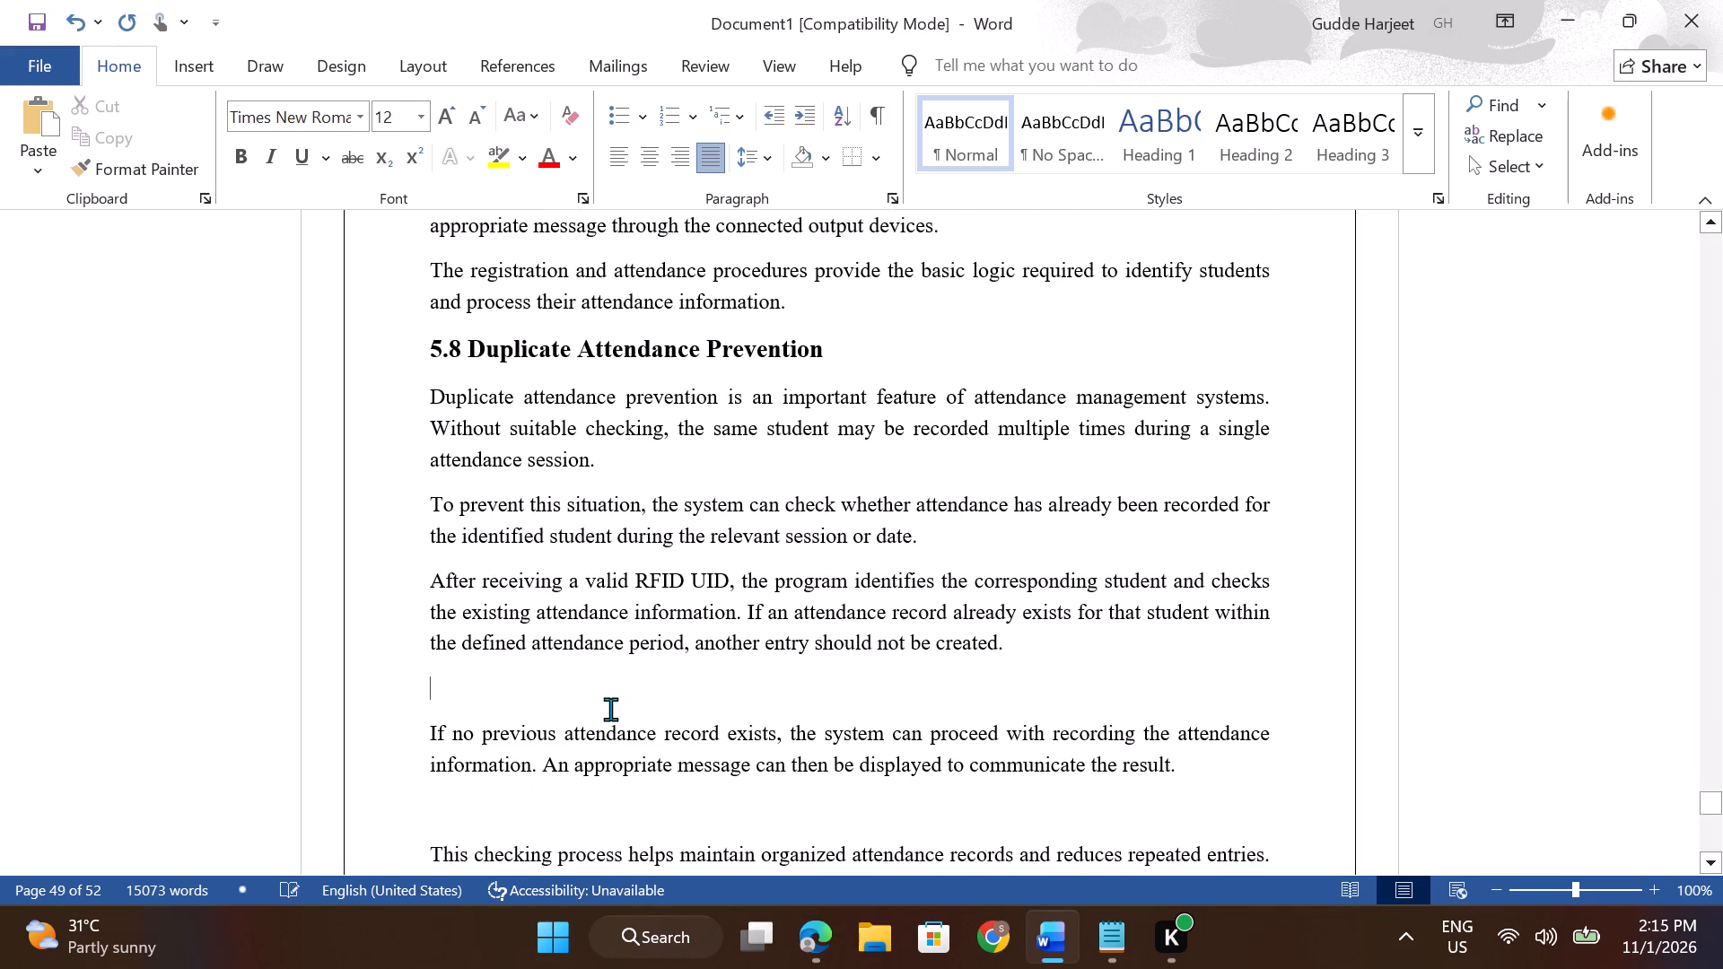
key(BackSpace)
click(559, 757)
key(BackSpace)
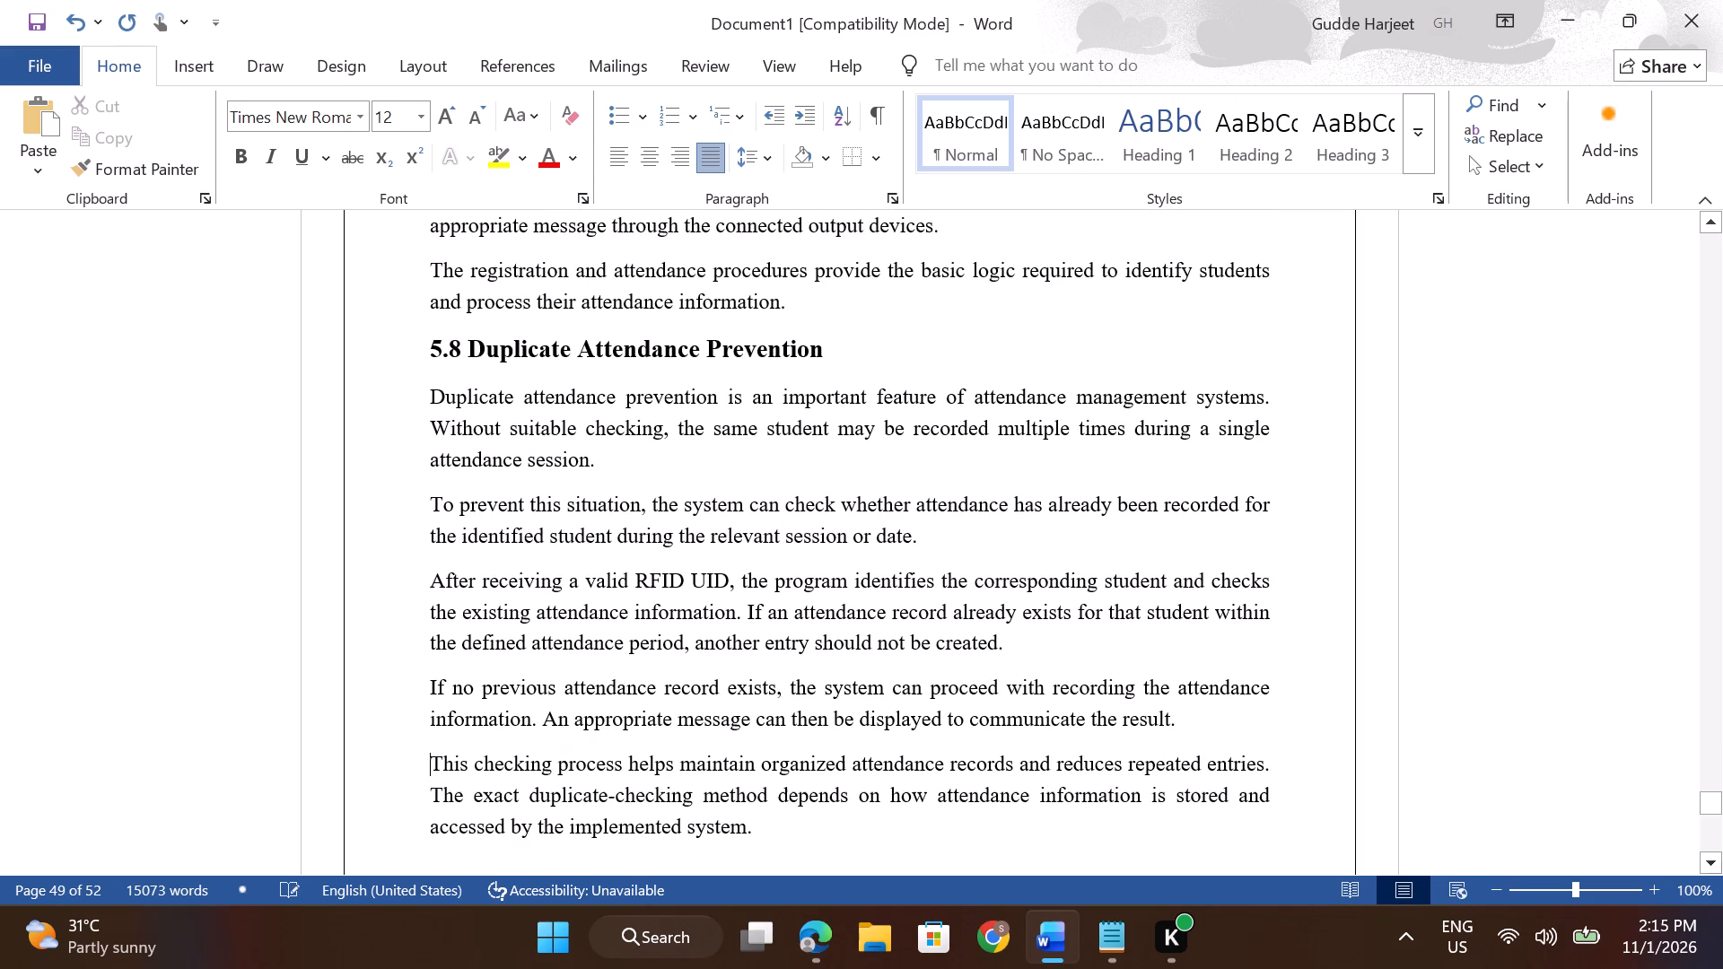
Remove the "##" marks from the "5.9 LCD, Buzzer and LED Control" heading and push it onto the next page with an extra blank line.
scroll(559, 757, down, 3)
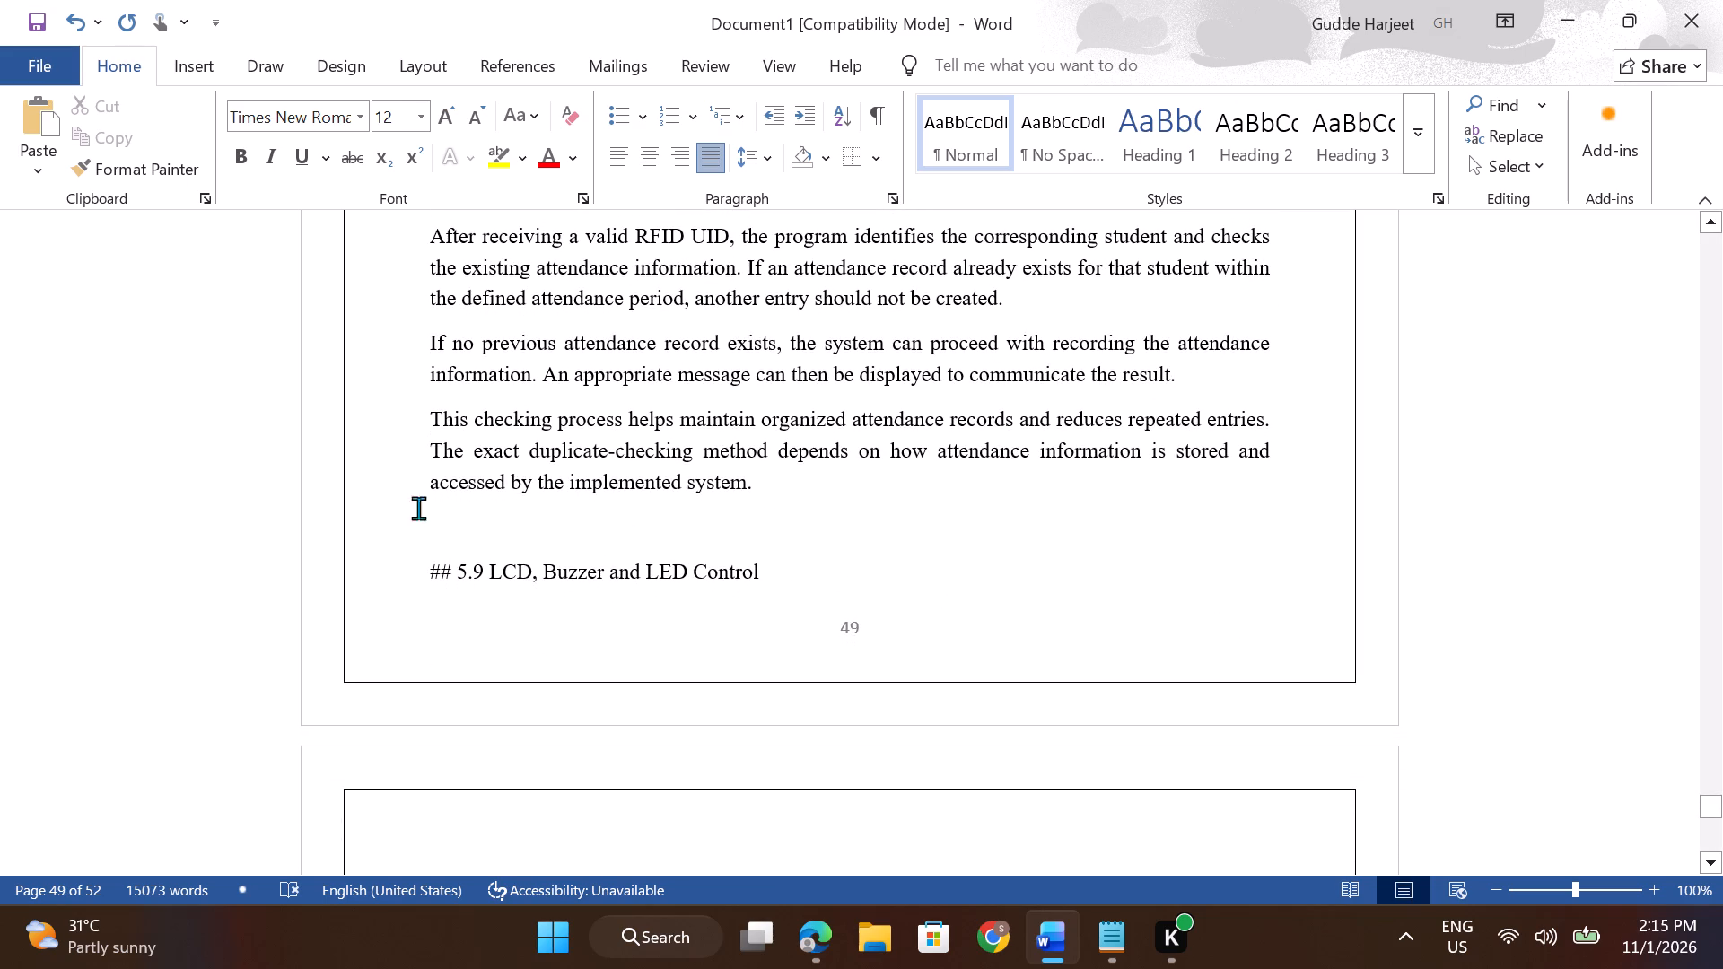
click(468, 567)
key(Left)
key(BackSpace)
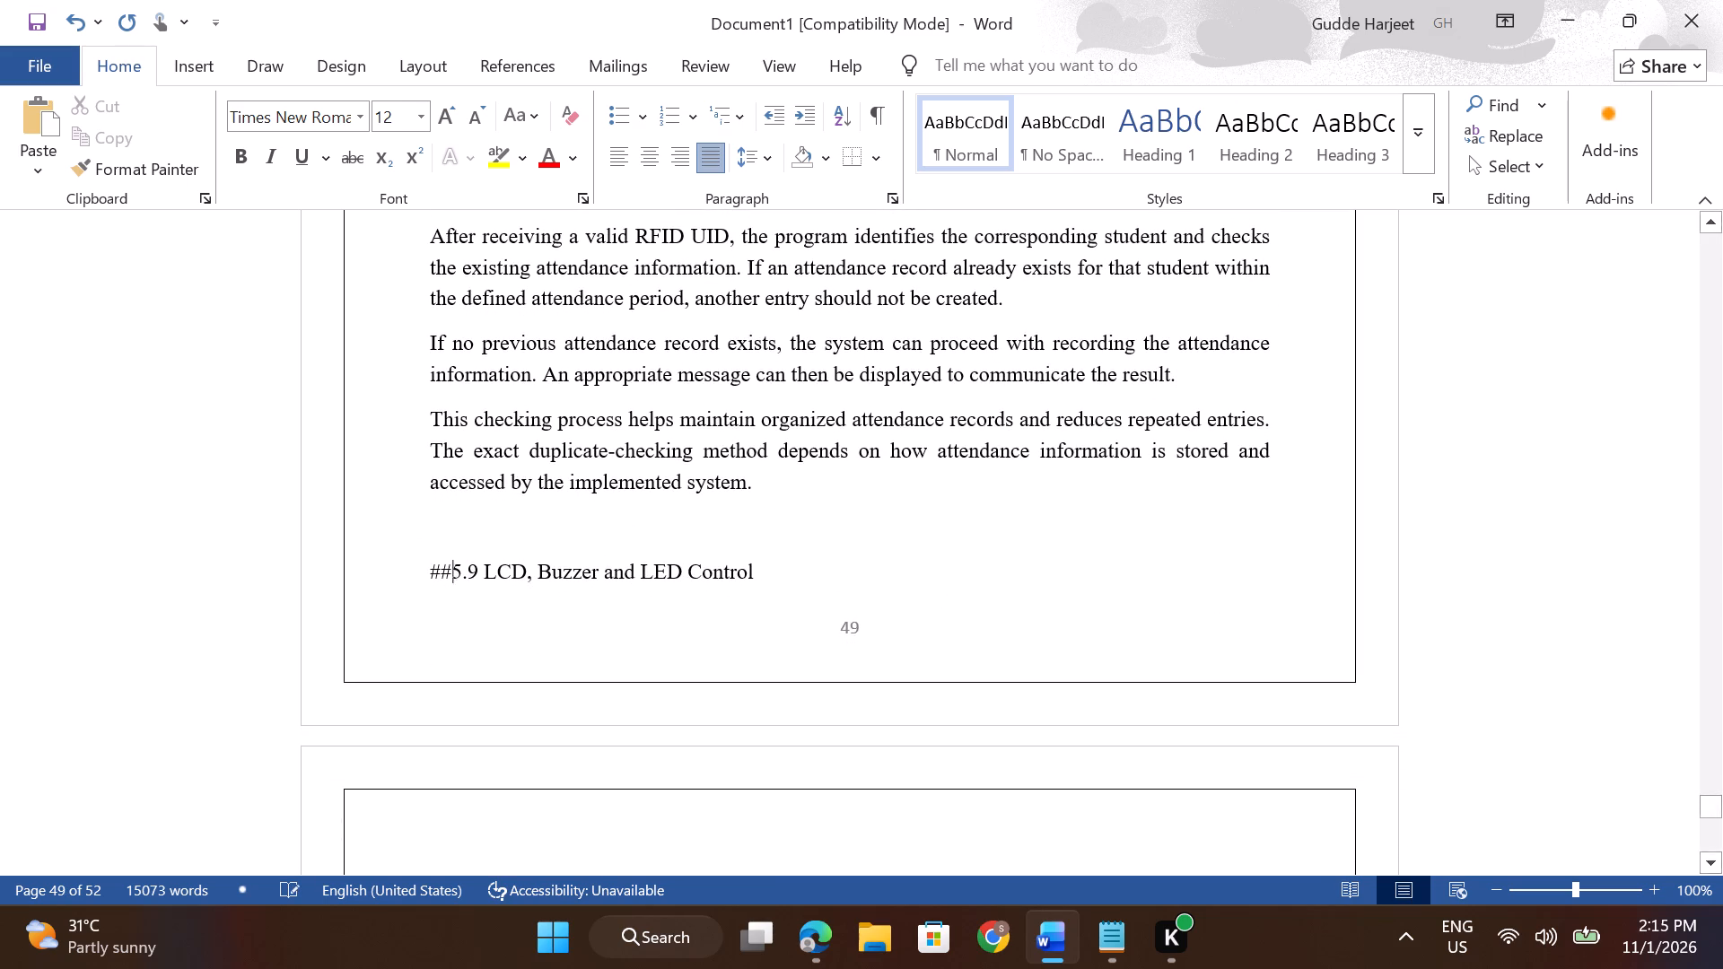
key(BackSpace)
key(BackSpace)
key(Return)
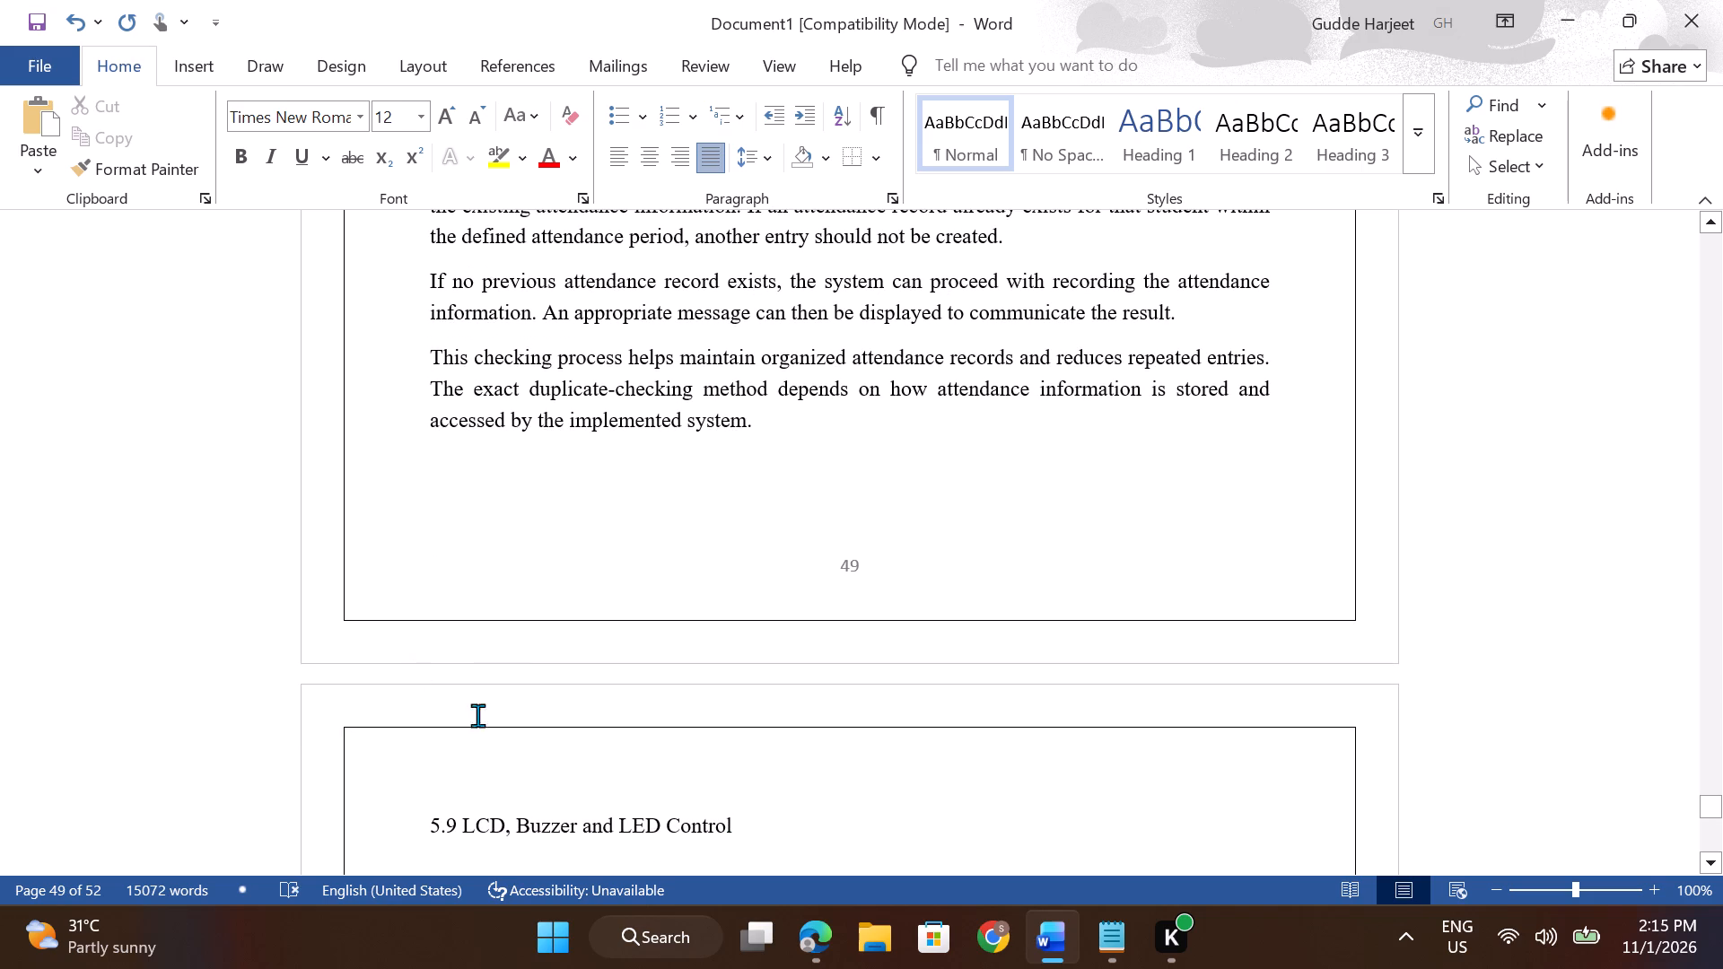
Make the "5.9 LCD, Buzzer and LED Control" heading bold, 14 pt.
ctrl+click(529, 827)
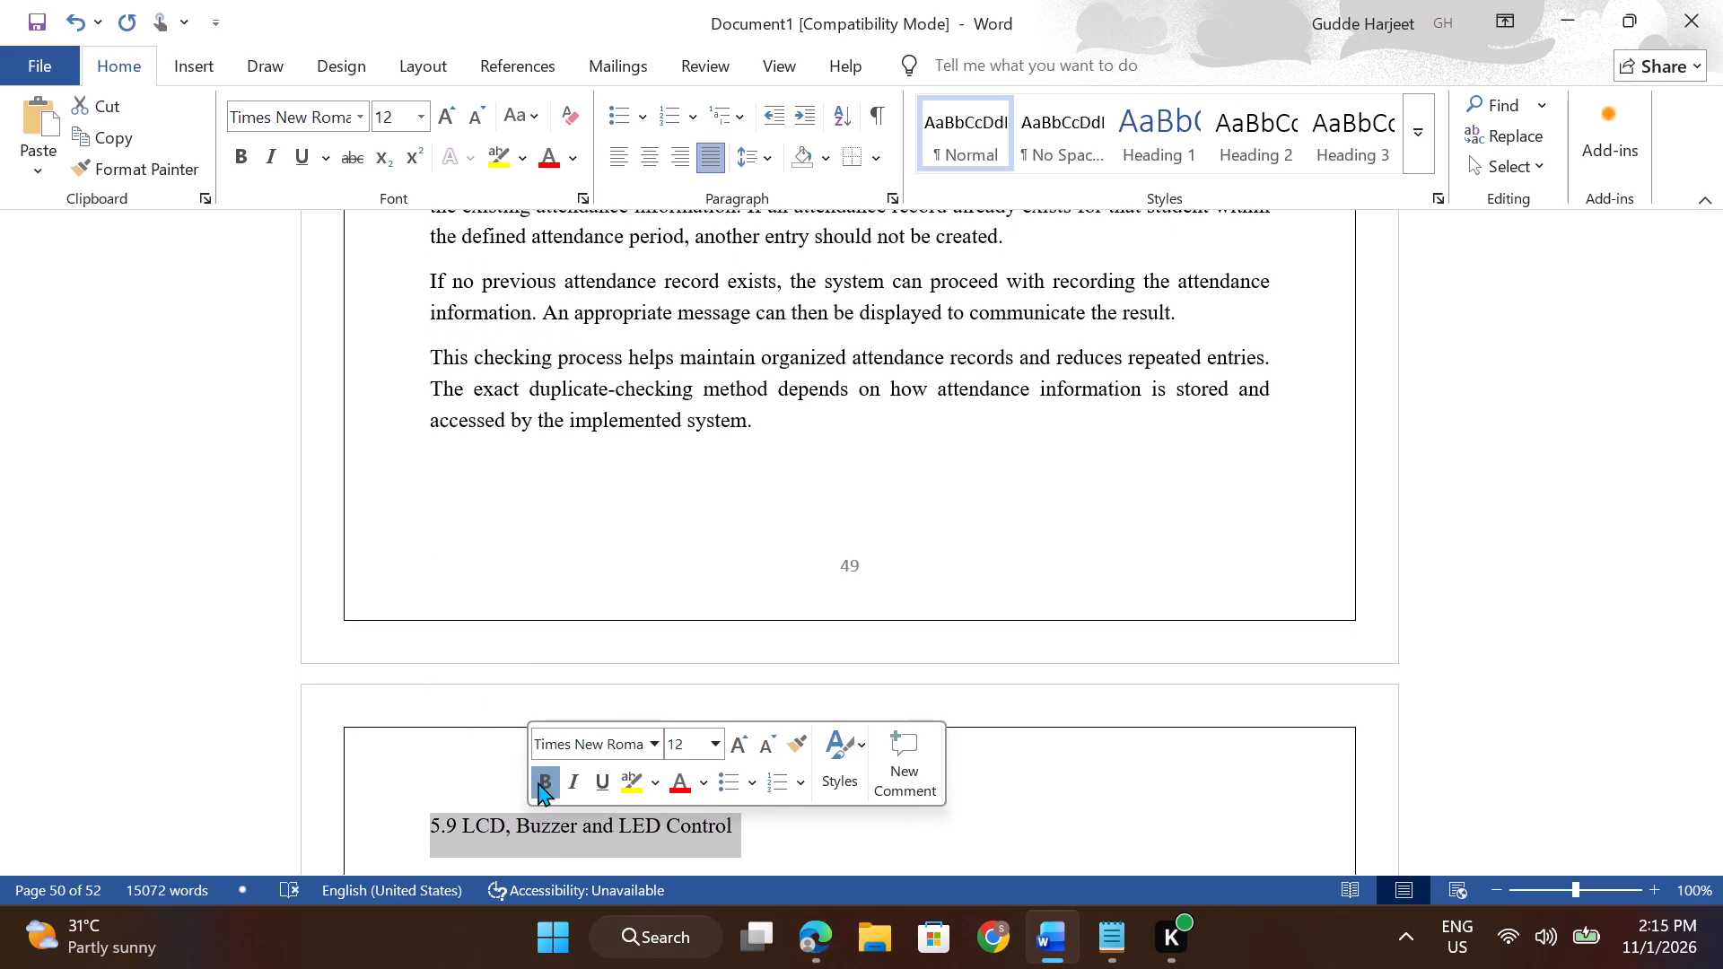
click(538, 781)
click(700, 743)
text(14)
key(Return)
click(581, 665)
Delete the blank lines below the 5.9 heading and between all the paragraphs of section 5.9.
scroll(581, 665, down, 1)
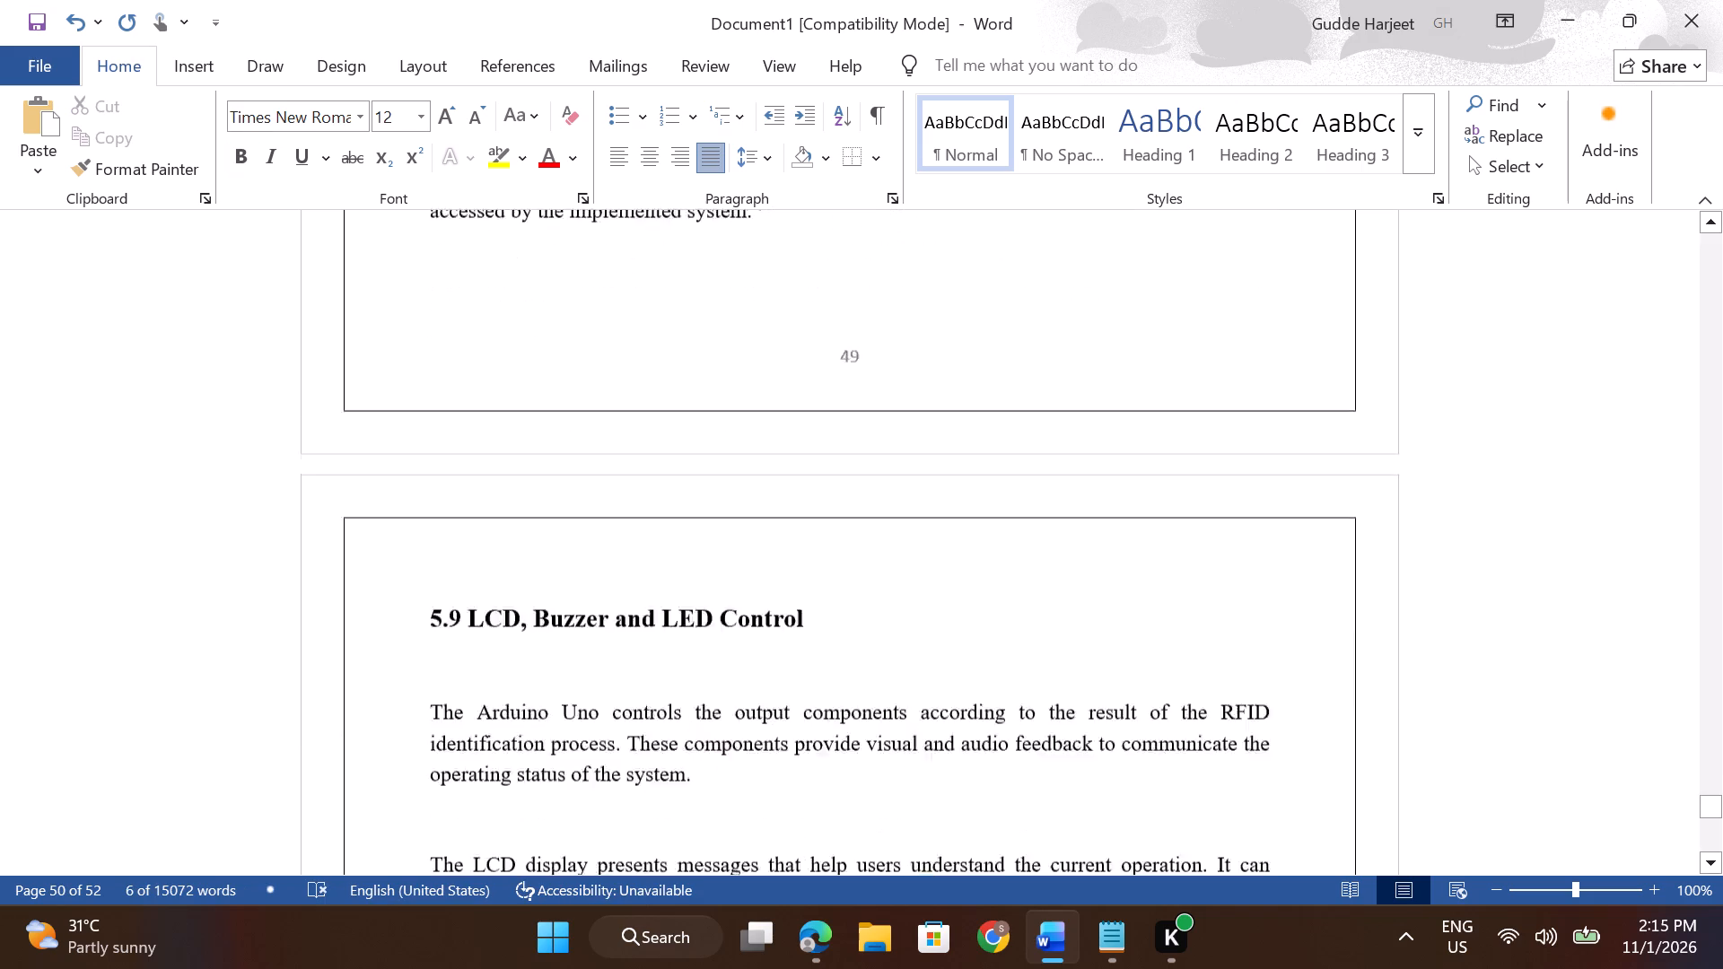
scroll(581, 665, down, 2)
click(501, 538)
key(BackSpace)
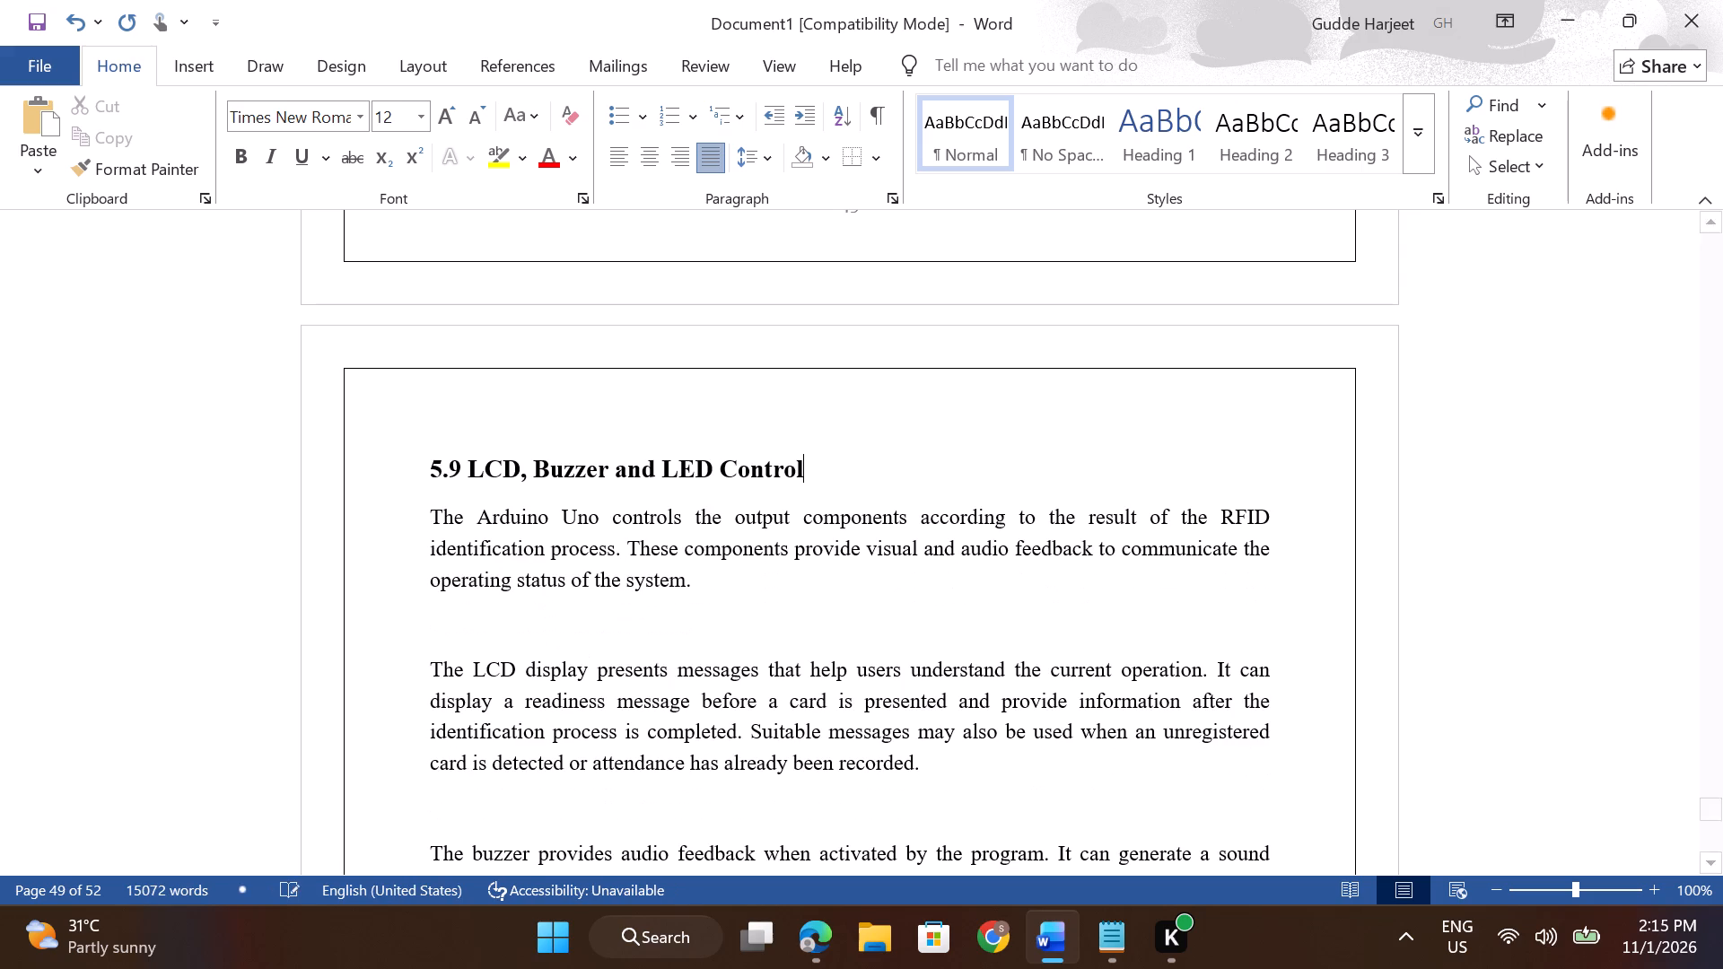
click(485, 618)
key(BackSpace)
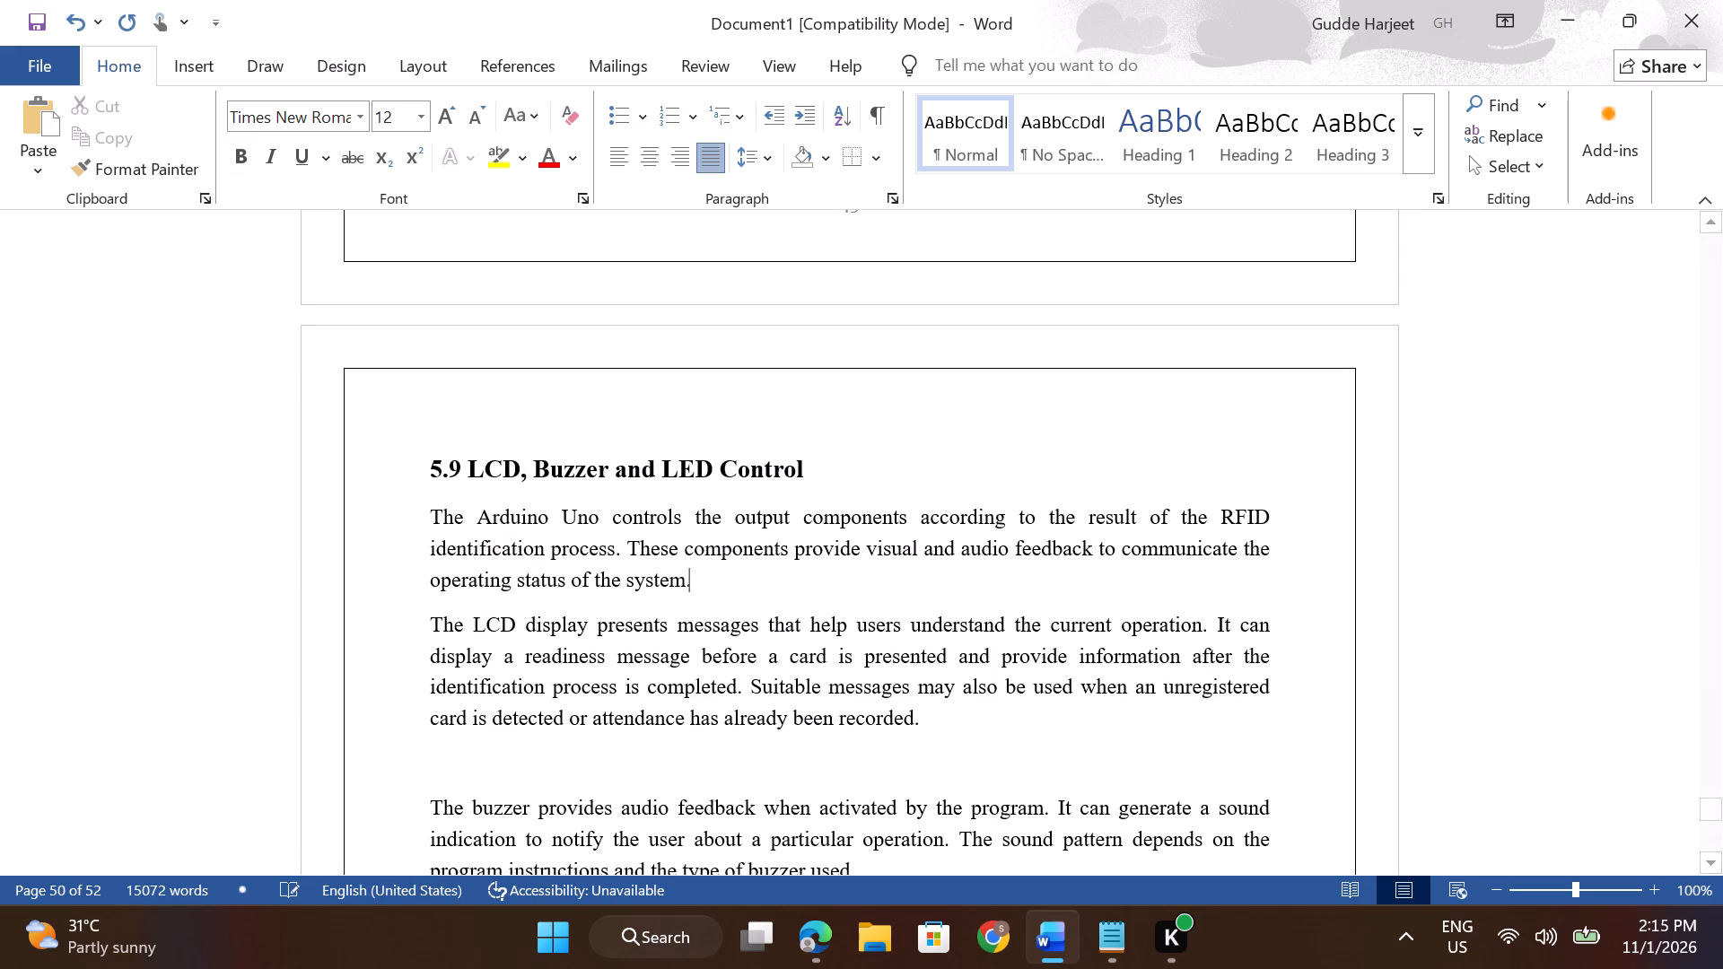
click(522, 764)
key(BackSpace)
scroll(522, 764, down, 1)
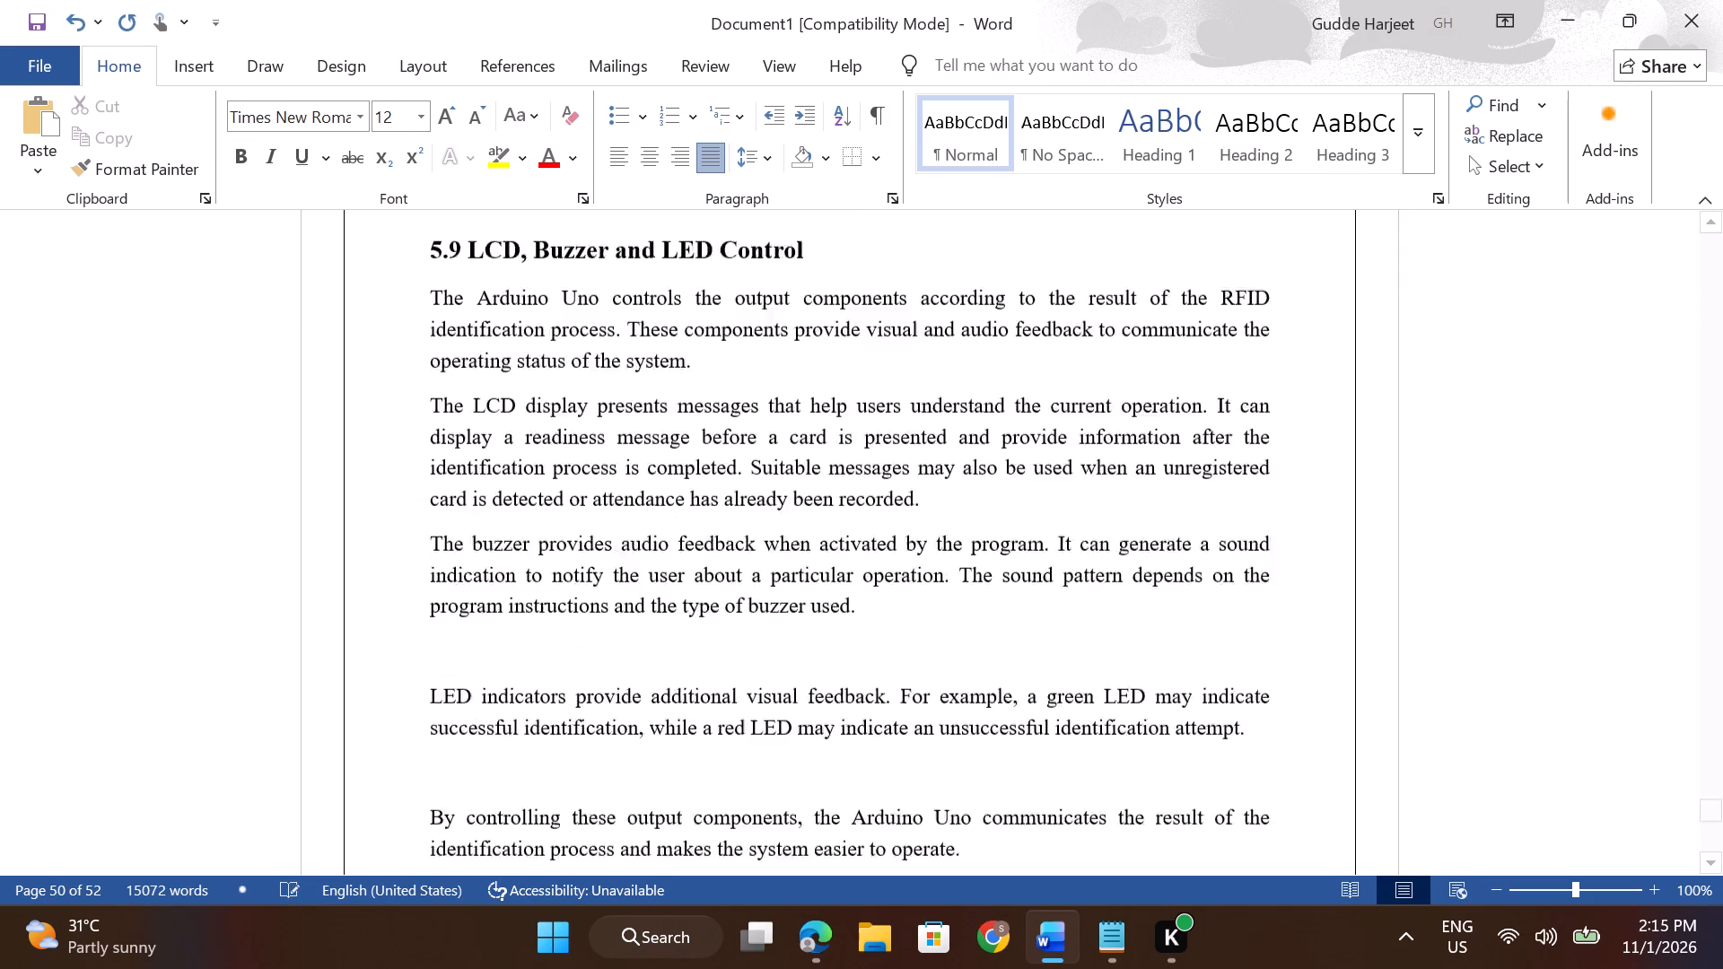
scroll(522, 764, down, 1)
click(494, 535)
key(BackSpace)
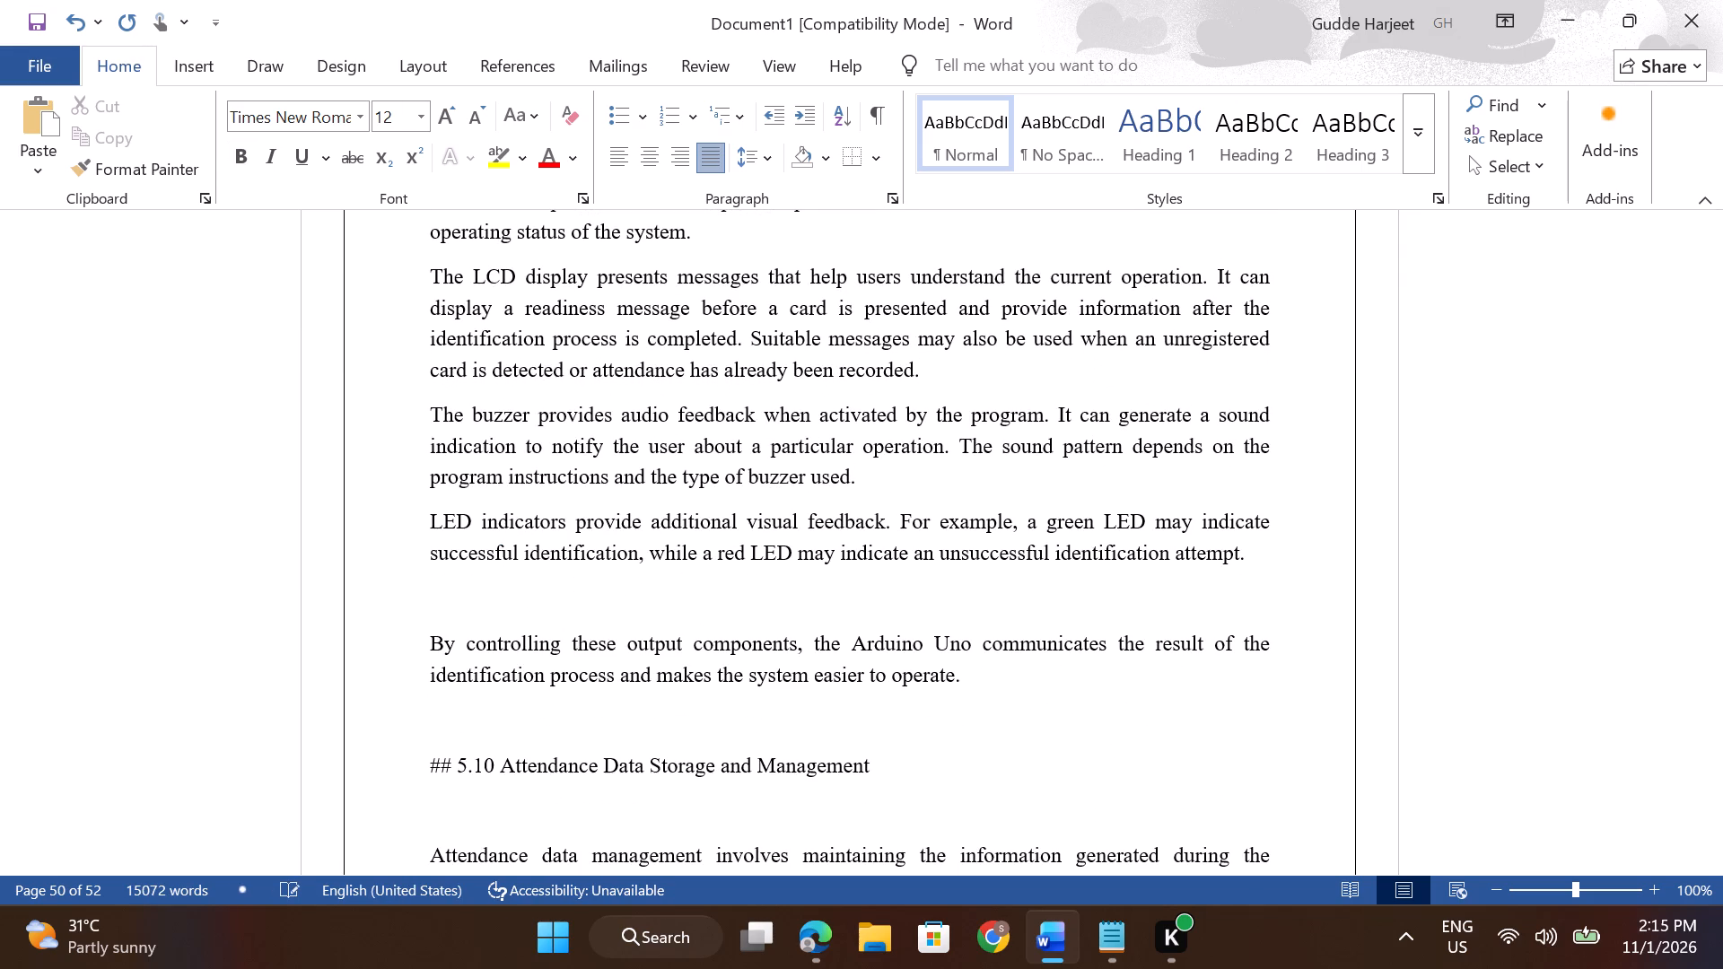
click(490, 612)
key(BackSpace)
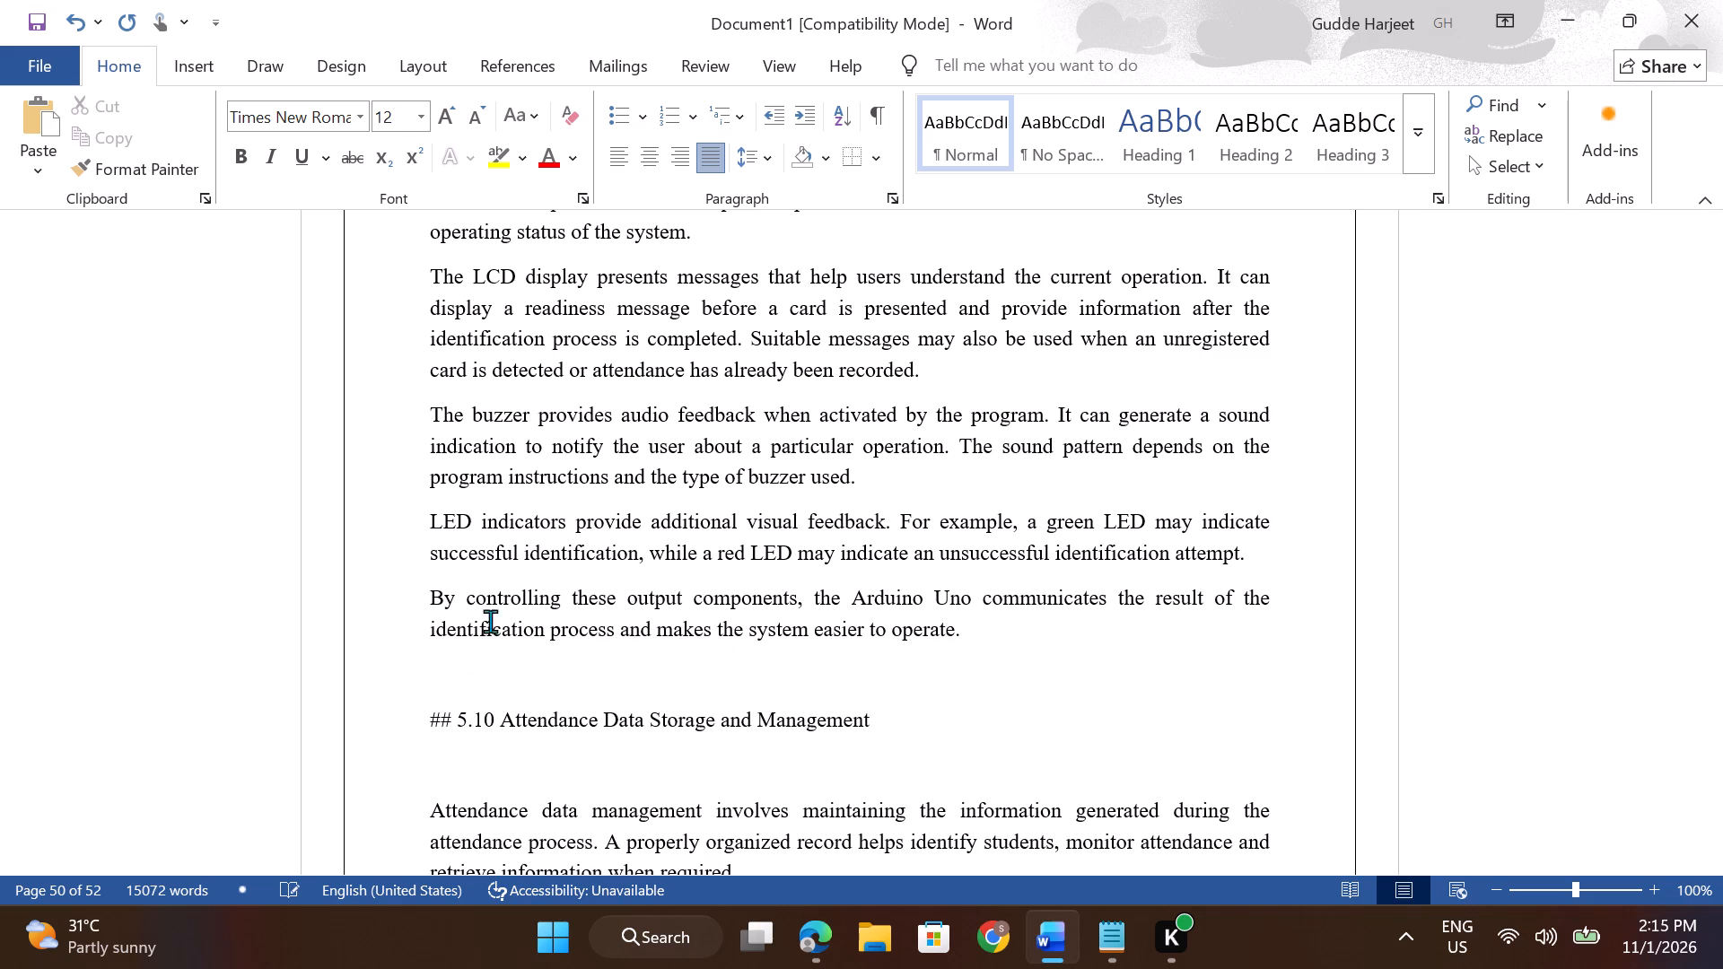
Remove the "##" marks and the blank line above the "5.10 Attendance Data Storage and Management" heading, and make it bold, 14 pt.
click(514, 694)
key(BackSpace)
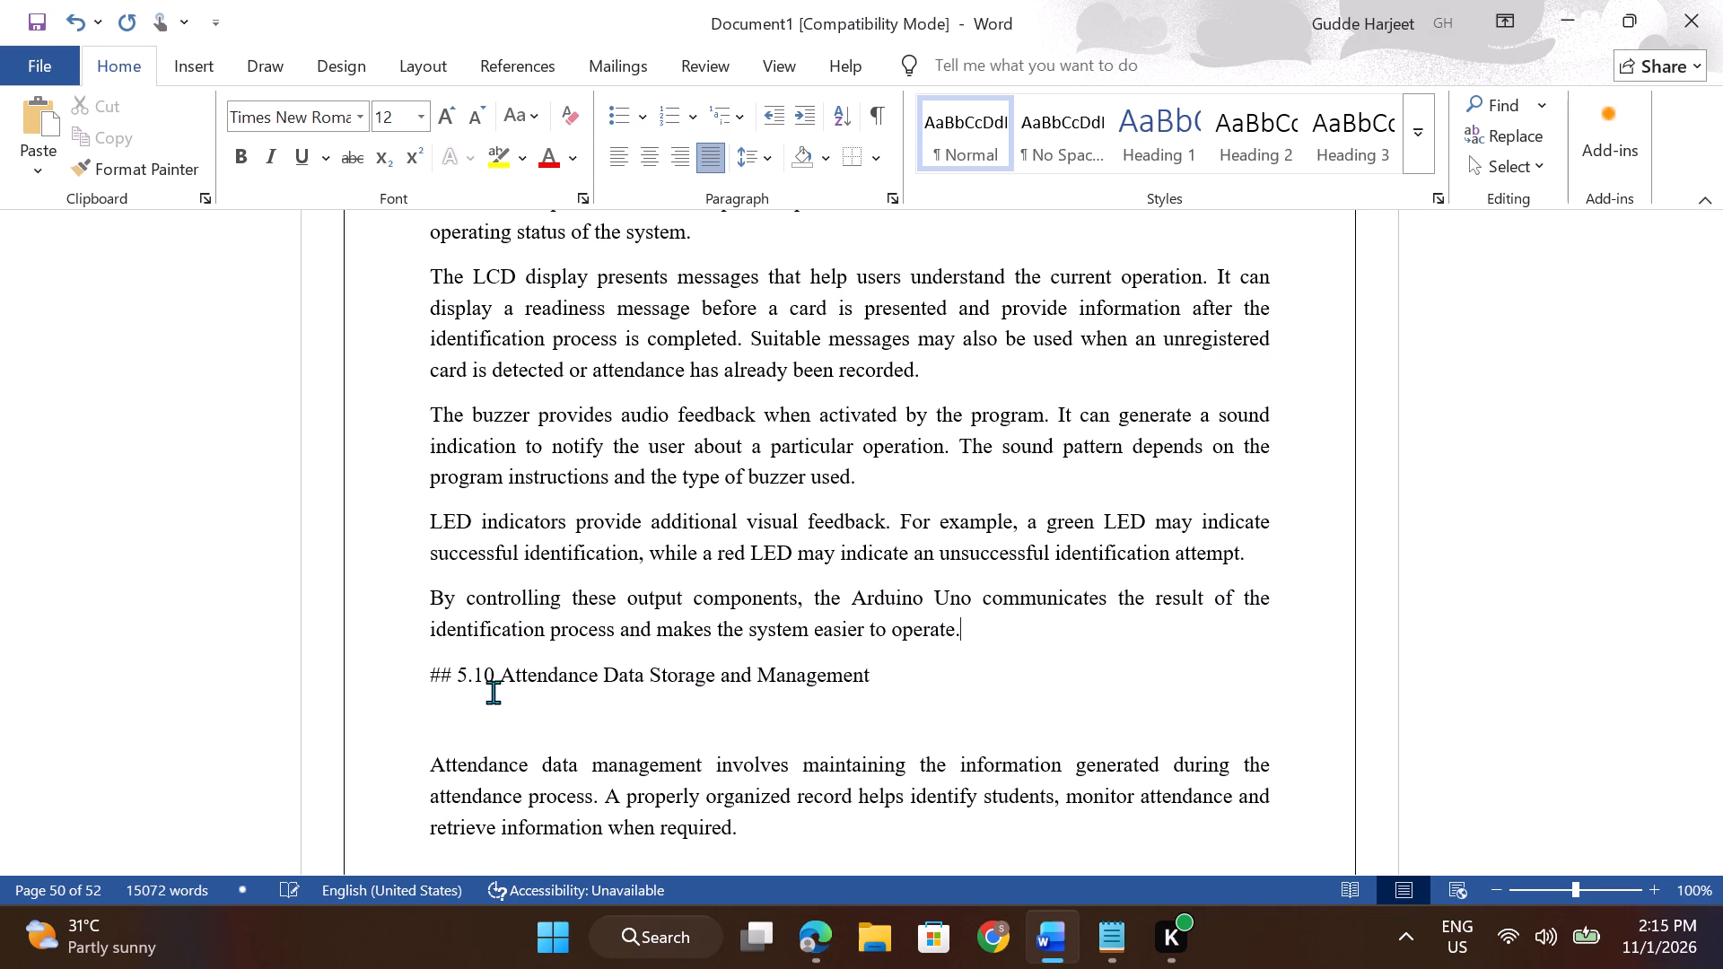
drag(459, 677, 426, 677)
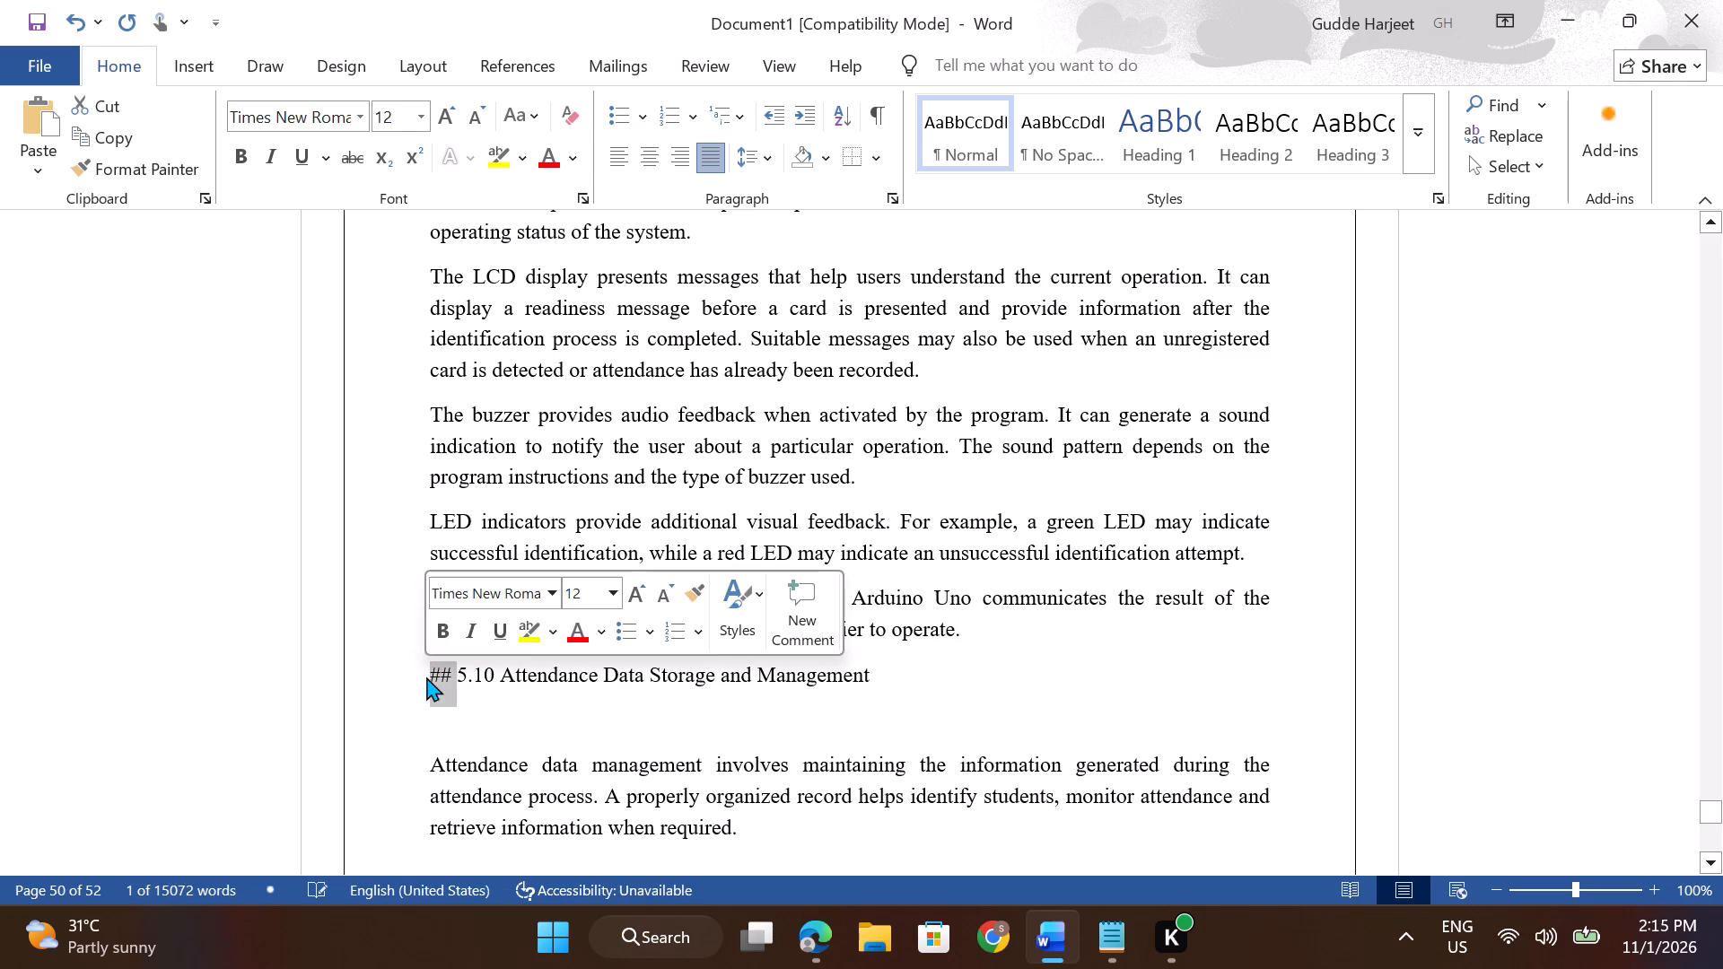
key(BackSpace)
ctrl+click(466, 680)
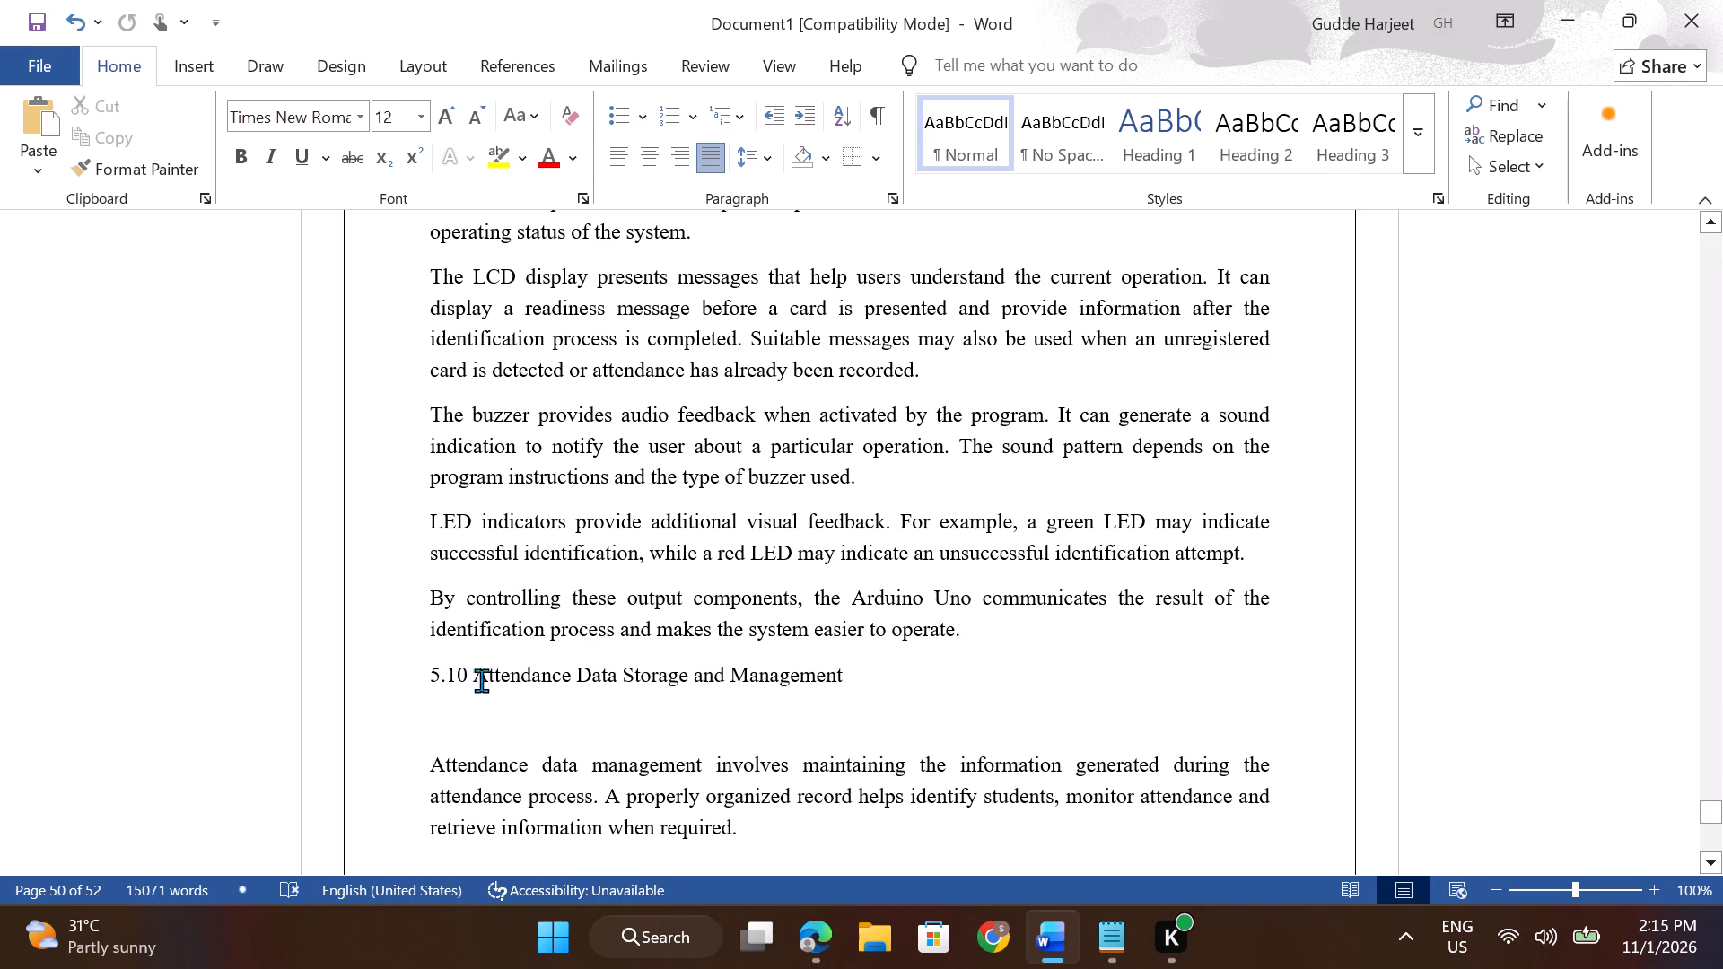
ctrl+click(483, 680)
click(503, 645)
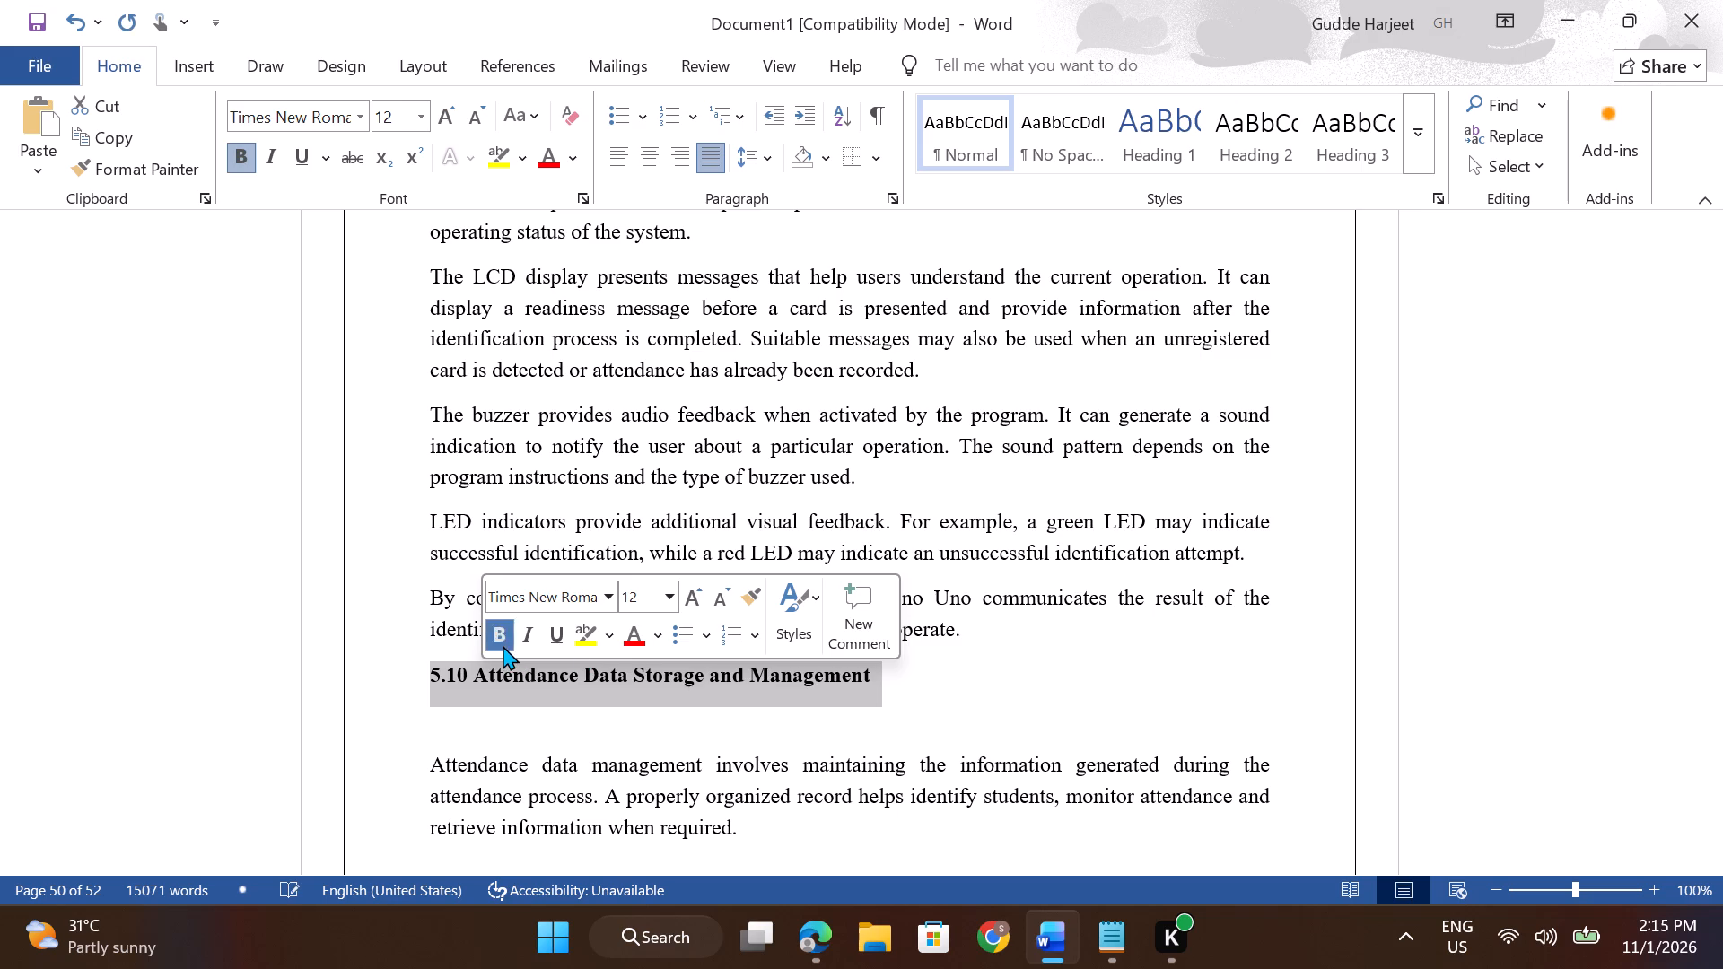
click(649, 604)
text(14)
key(Return)
click(1048, 640)
Delete the blank lines below the 5.10 heading and between the opening paragraphs of section 5.10.
scroll(1048, 640, up, 1)
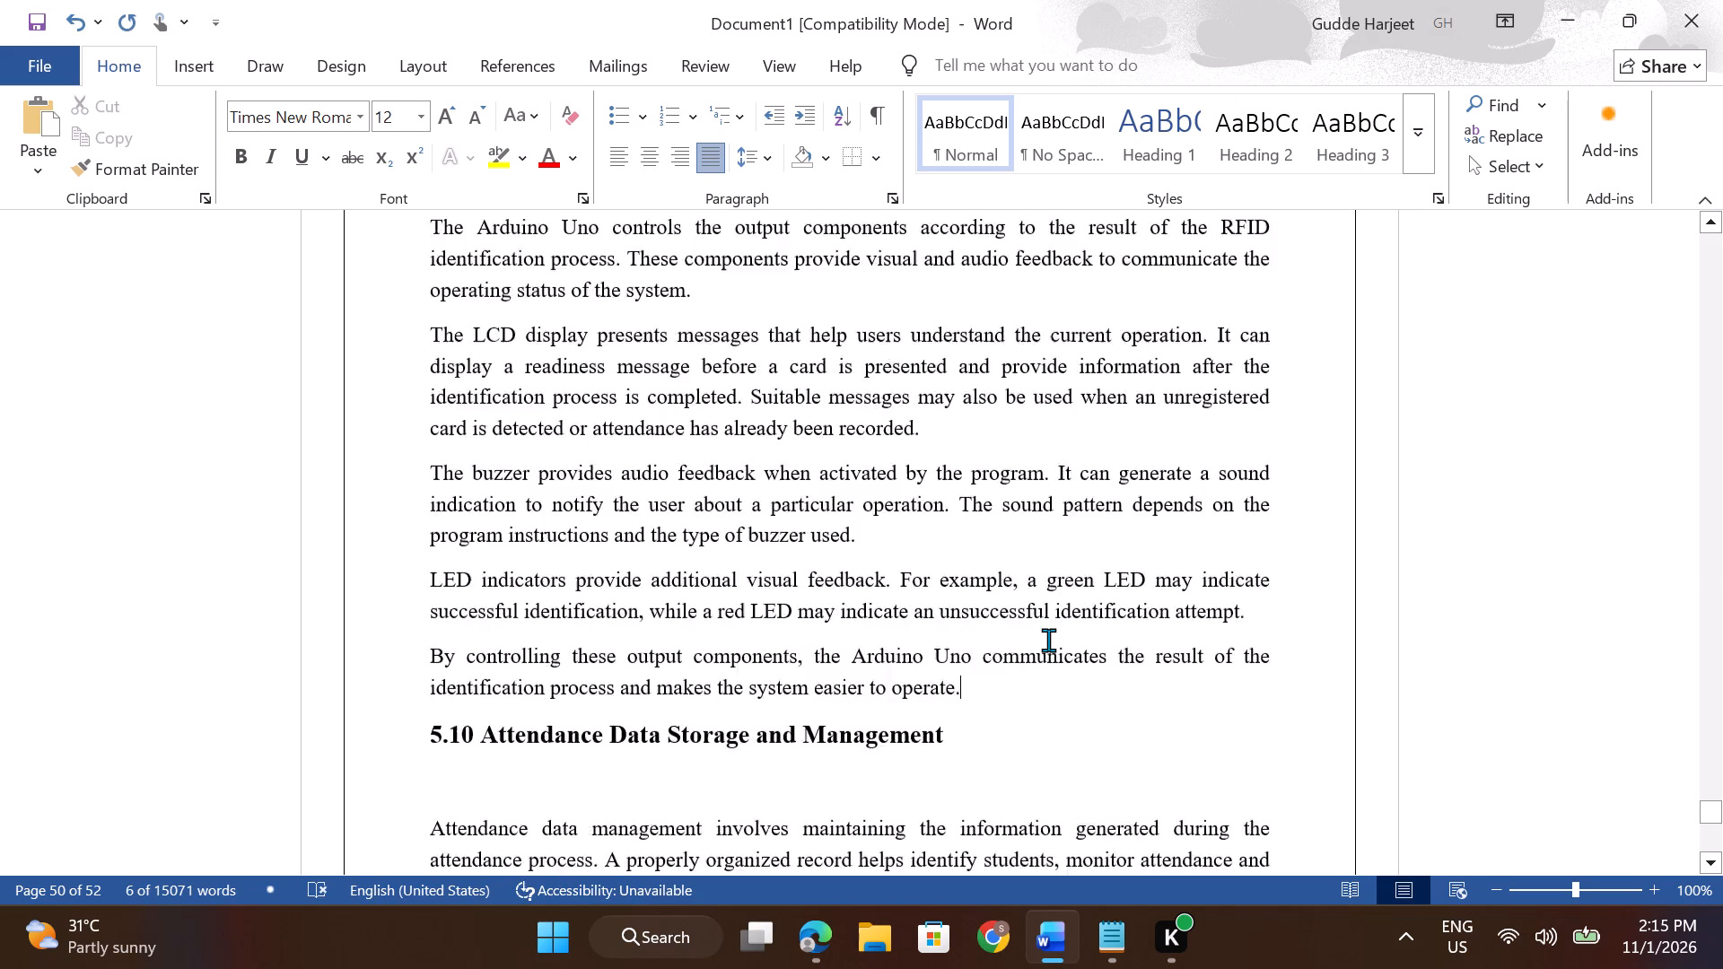
scroll(1048, 640, up, 1)
click(686, 380)
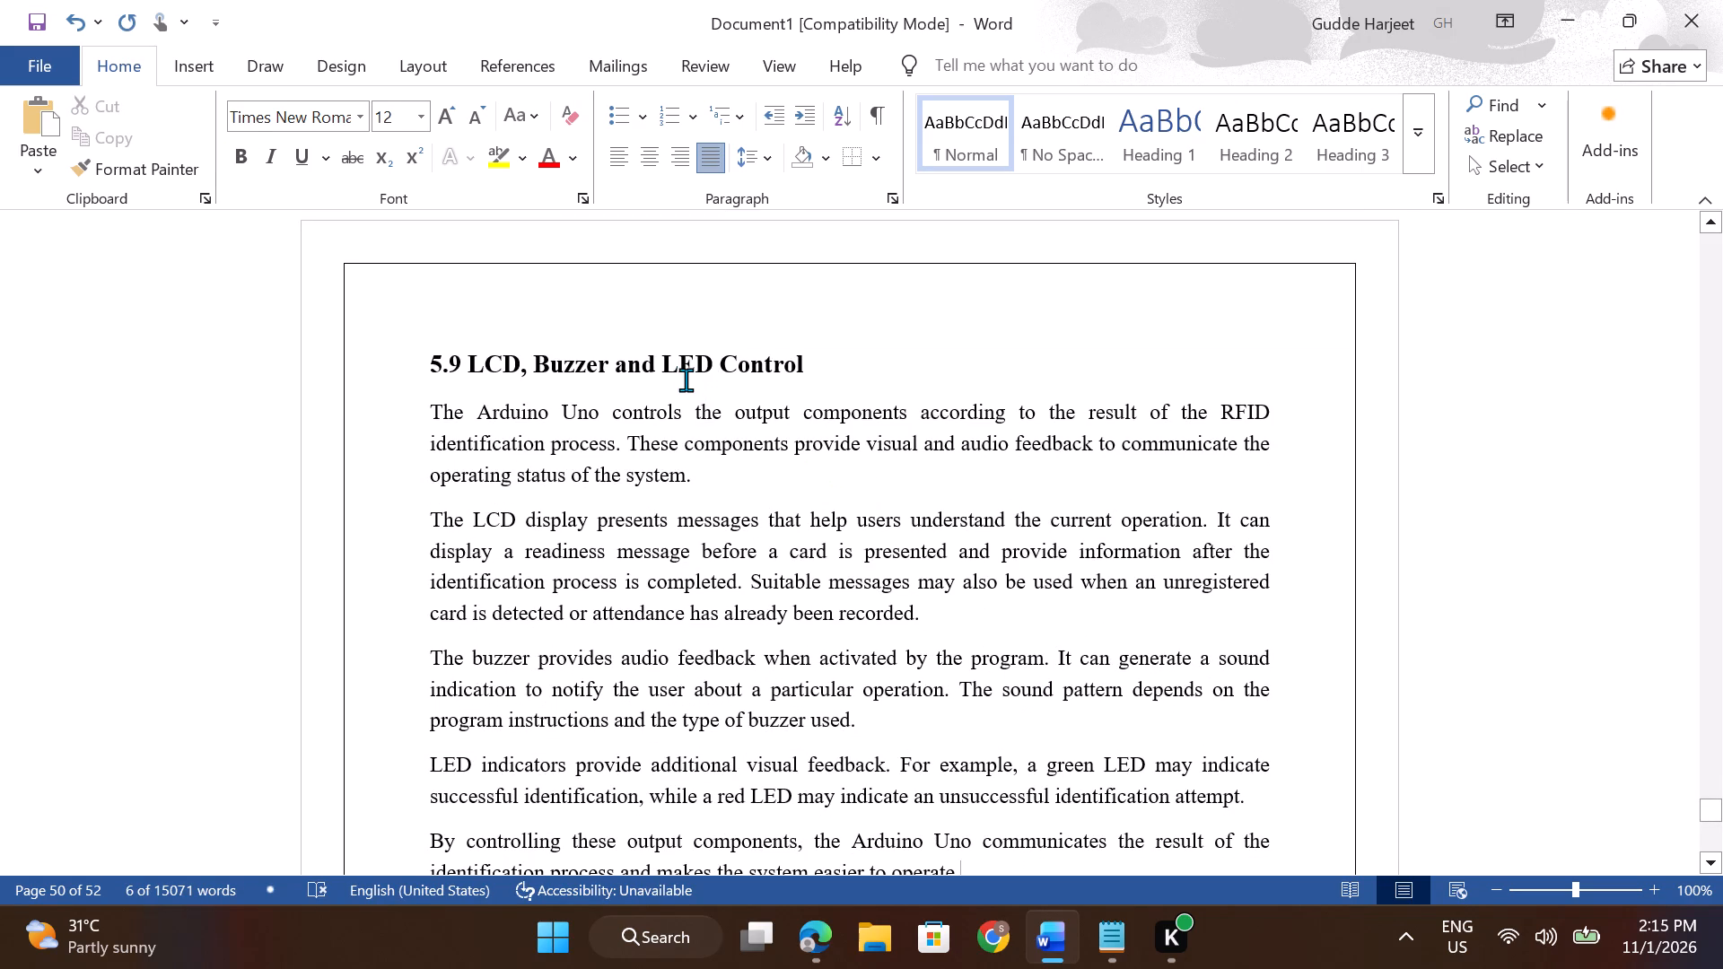
scroll(711, 663, down, 3)
click(518, 541)
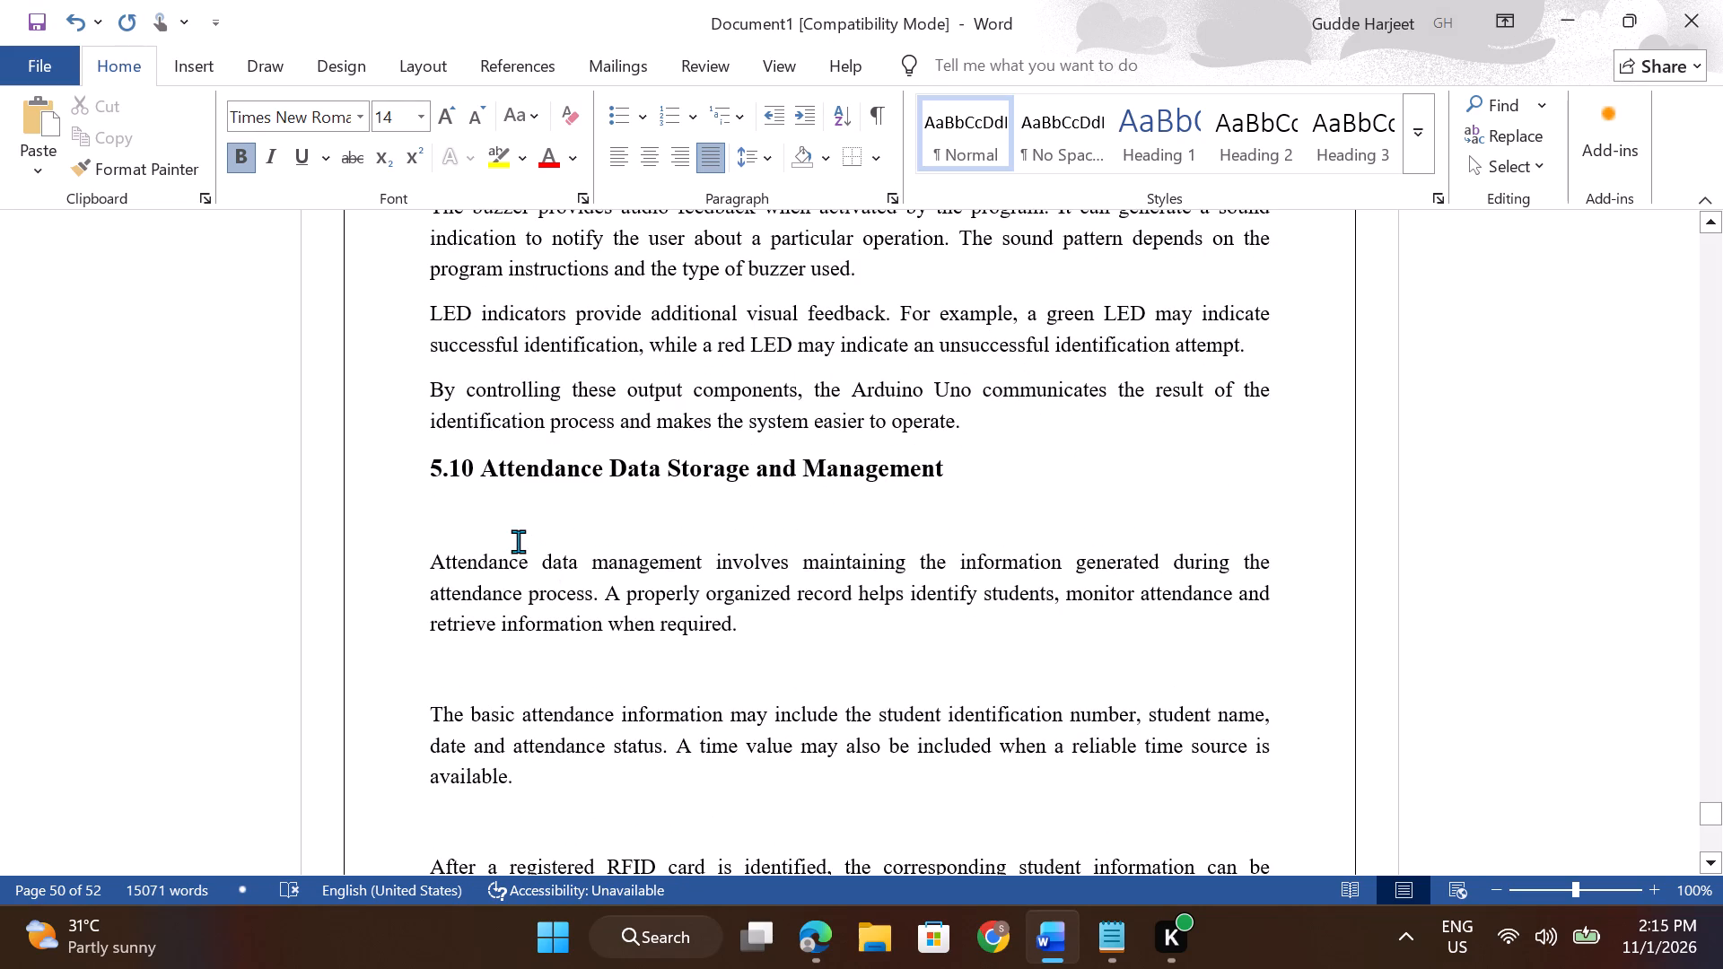
key(BackSpace)
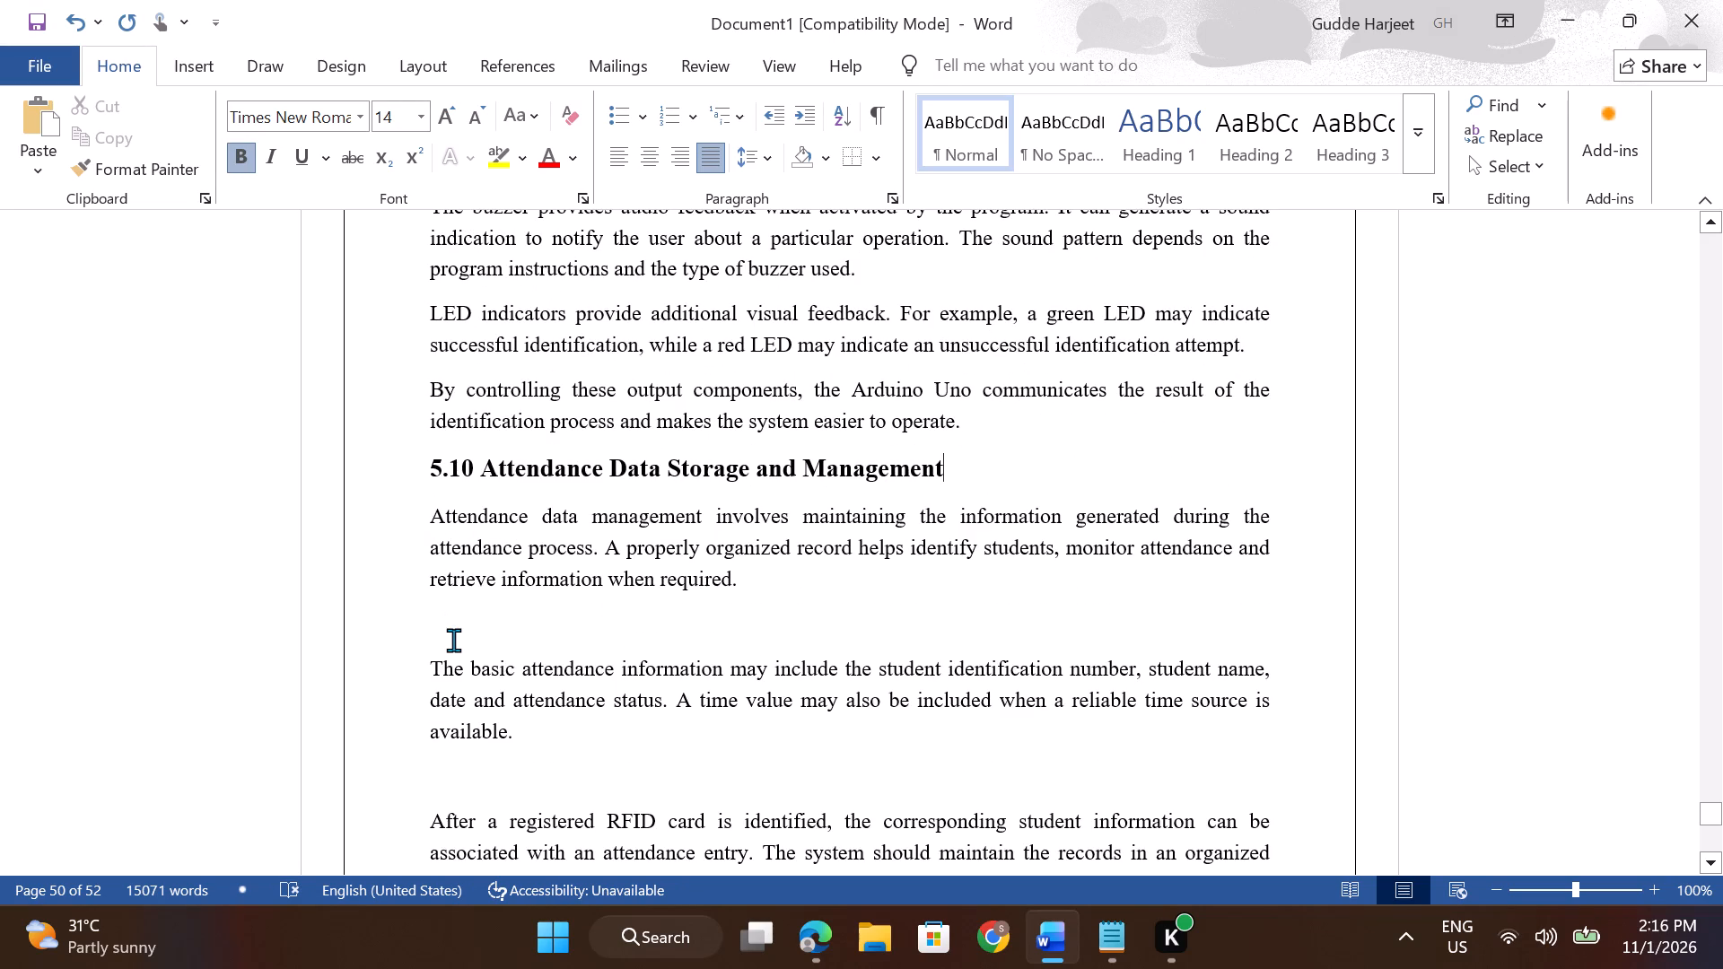
click(453, 640)
key(BackSpace)
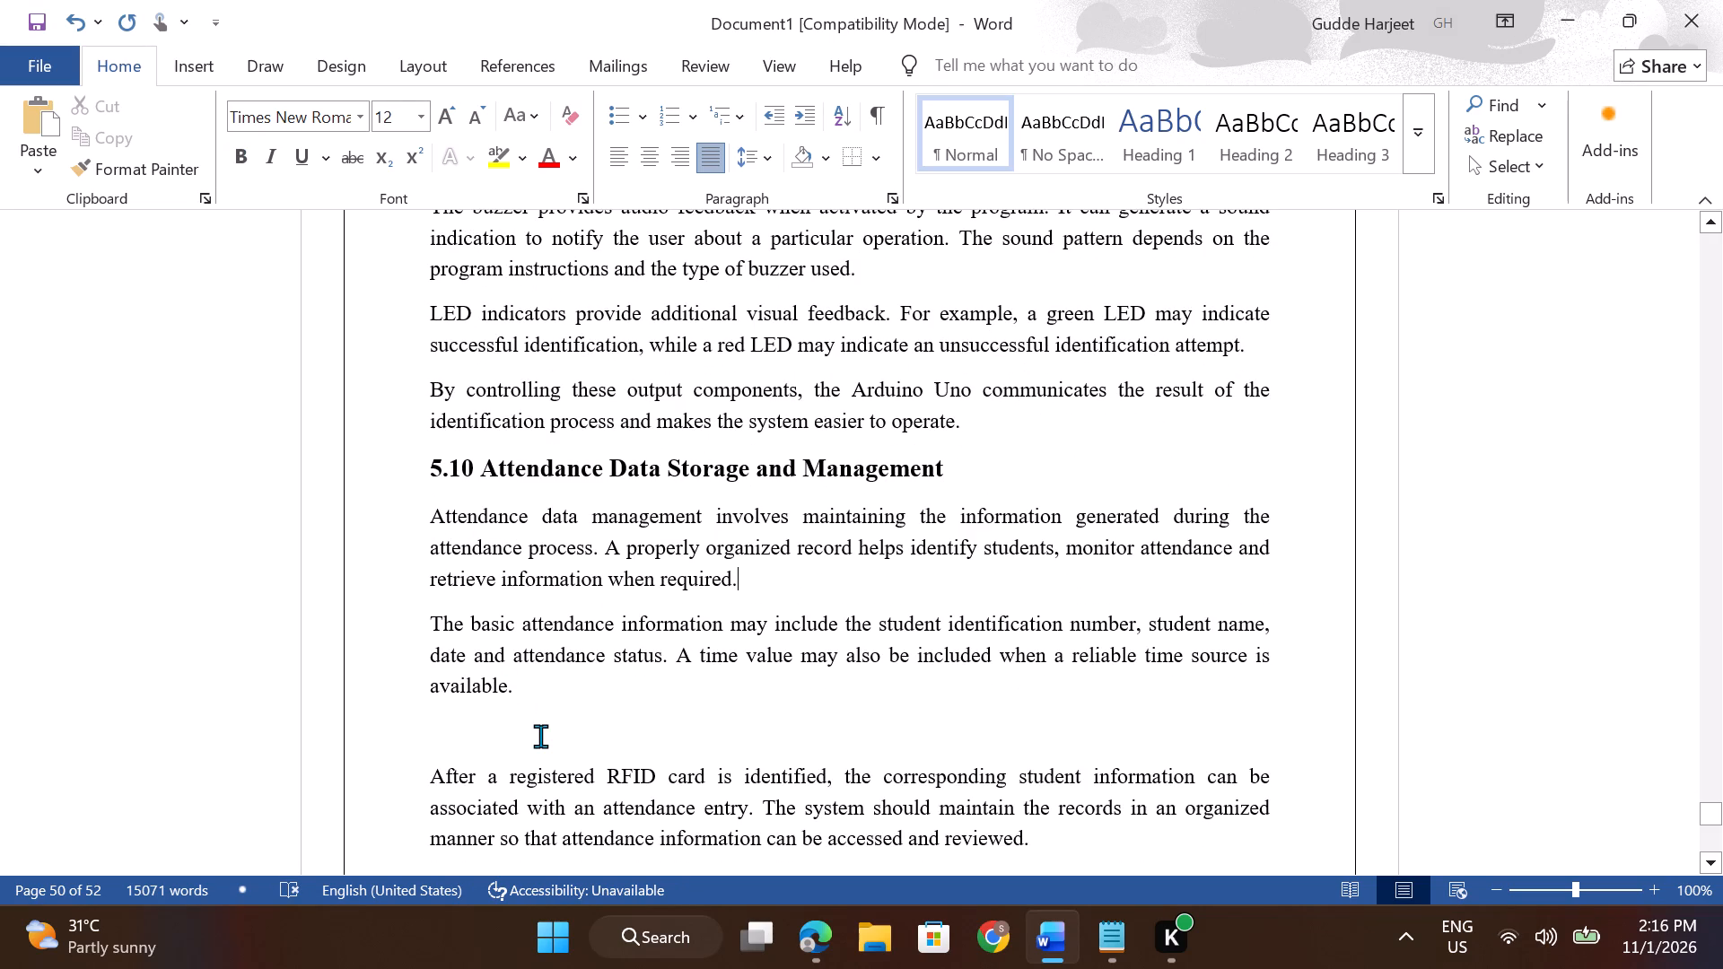
click(540, 738)
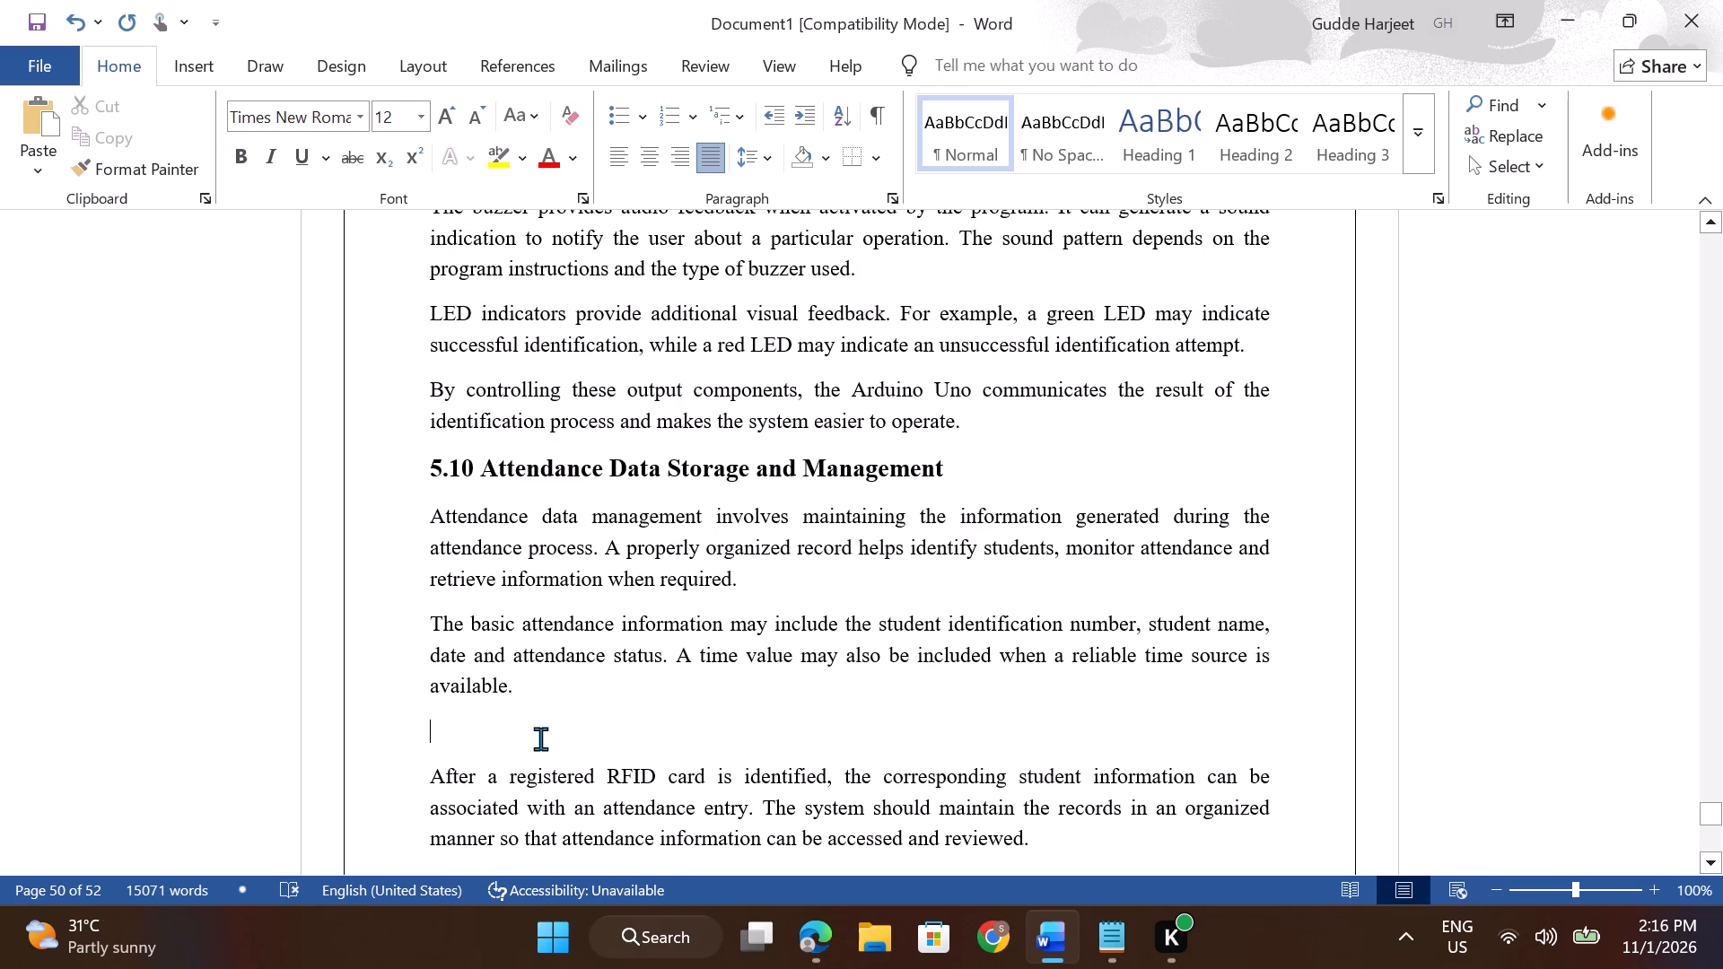
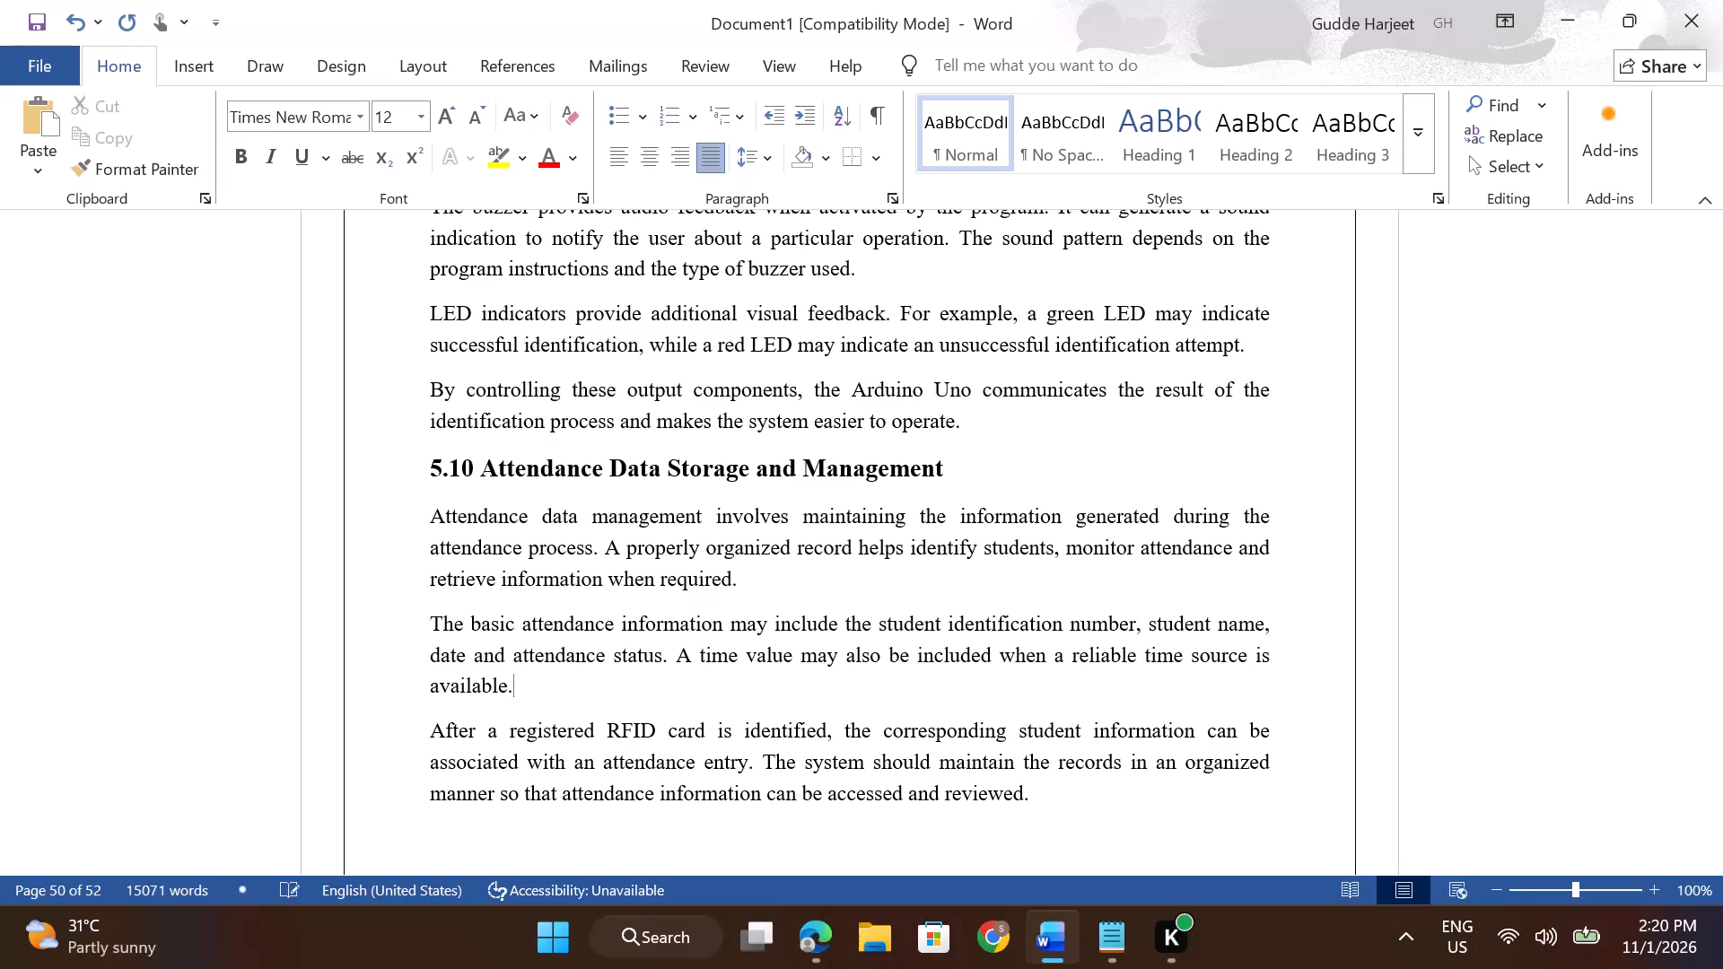
Remove the blank lines before the "Depending on the implementation" and "Proper data management" paragraphs in section 5.10.
scroll(540, 738, down, 1)
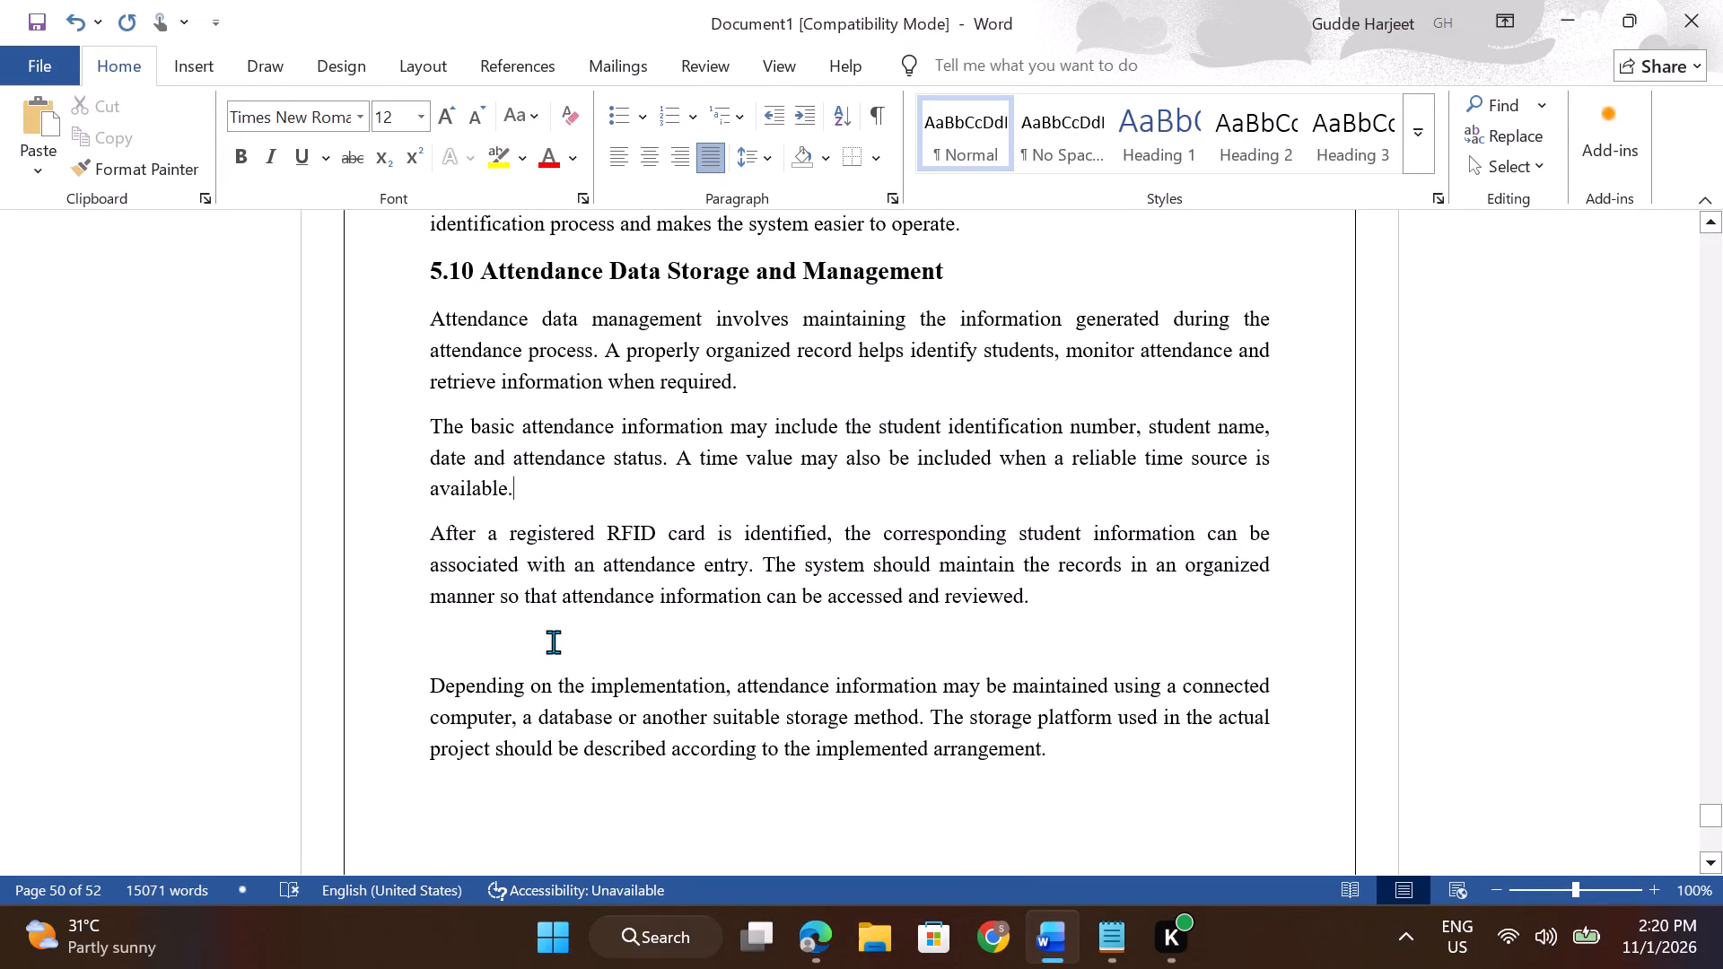
click(553, 642)
key(BackSpace)
scroll(553, 642, down, 3)
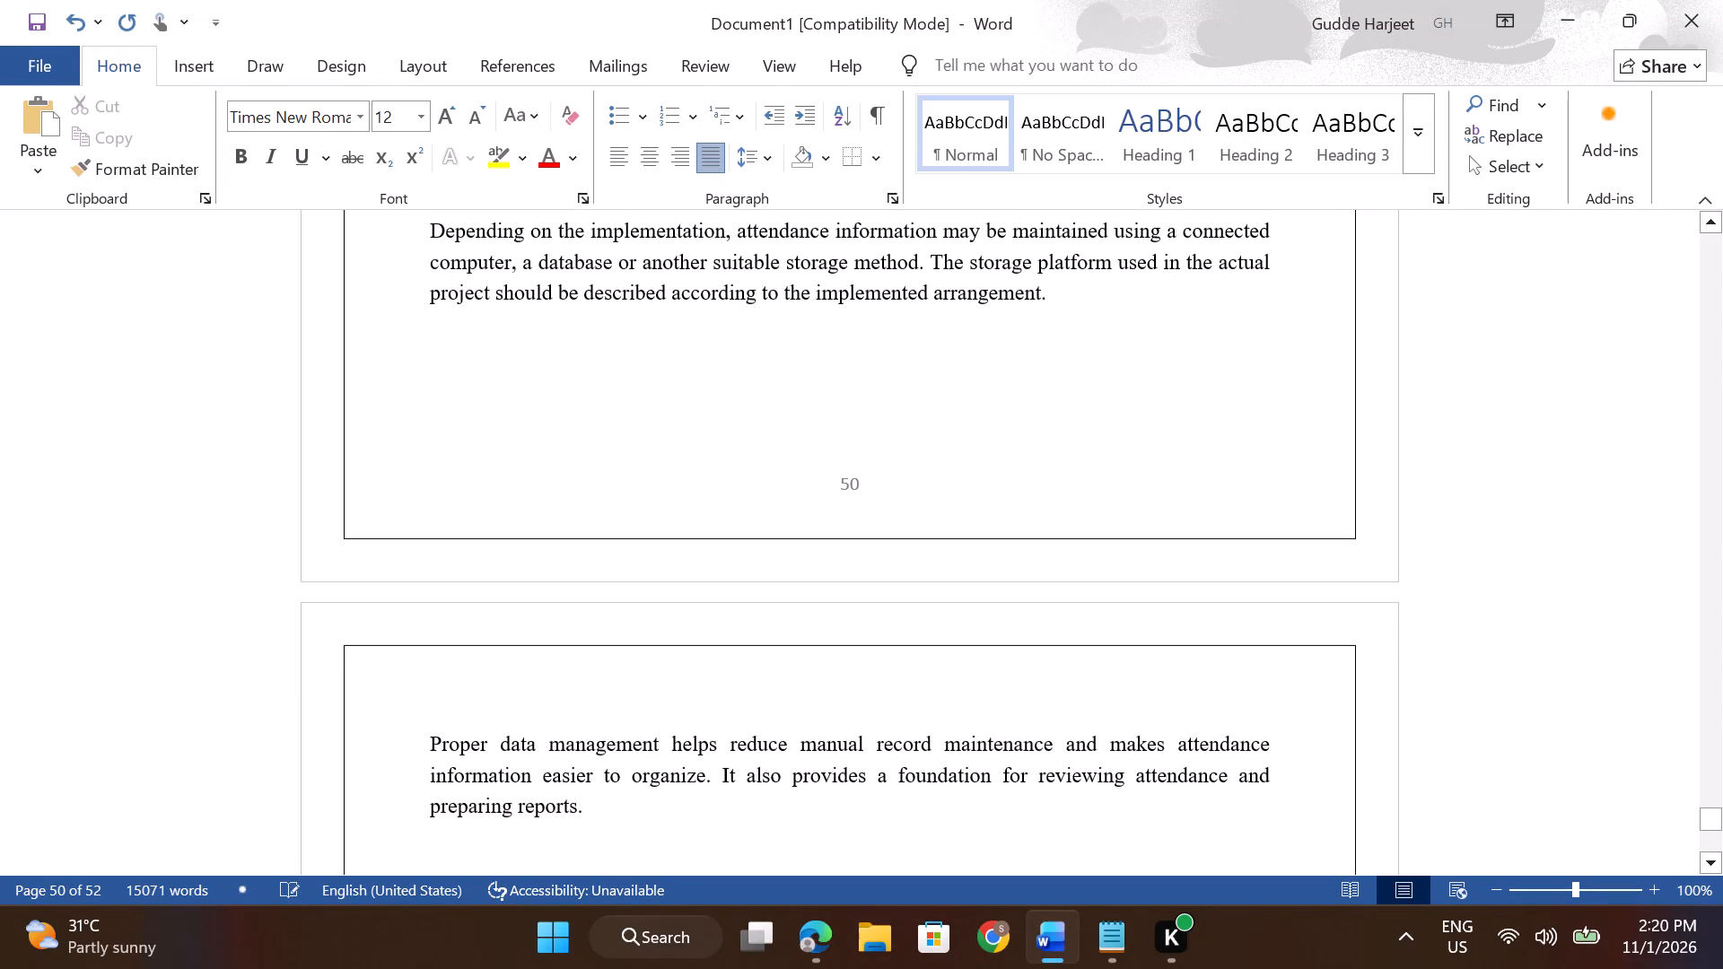
click(429, 739)
key(BackSpace)
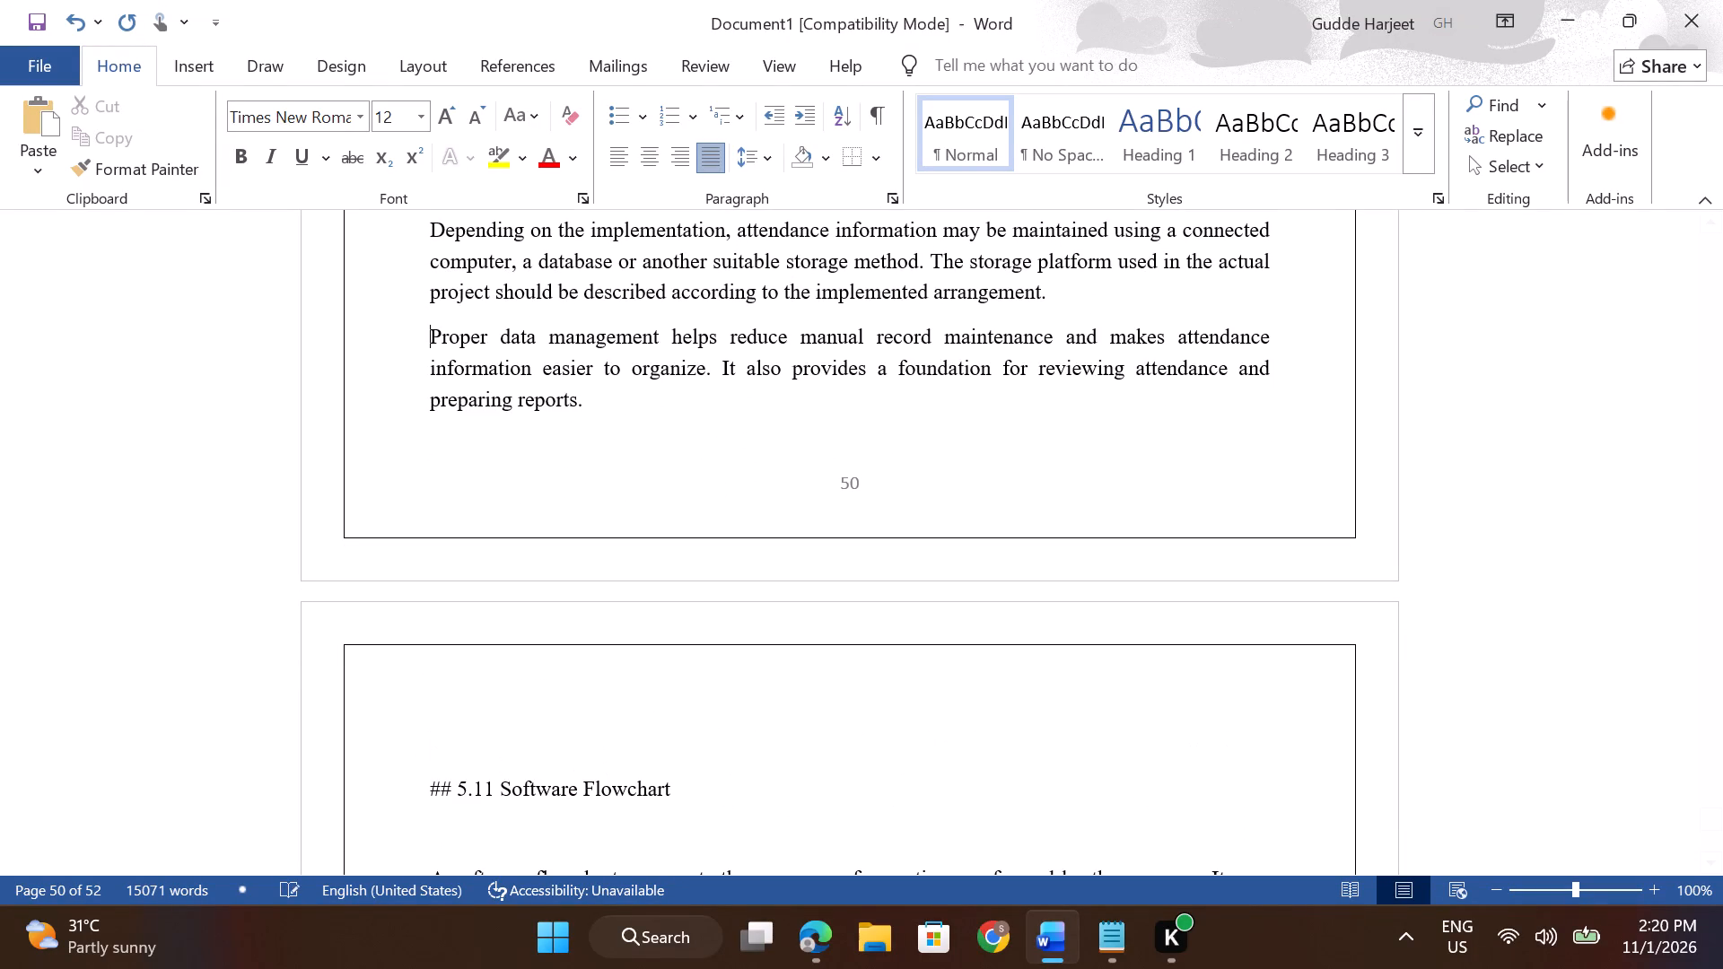
Delete the blank line and "## " marker before "5.11 Software Flowchart" and format the heading bold at 14 pt.
scroll(429, 739, down, 1)
drag(459, 753, 412, 648)
key(BackSpace)
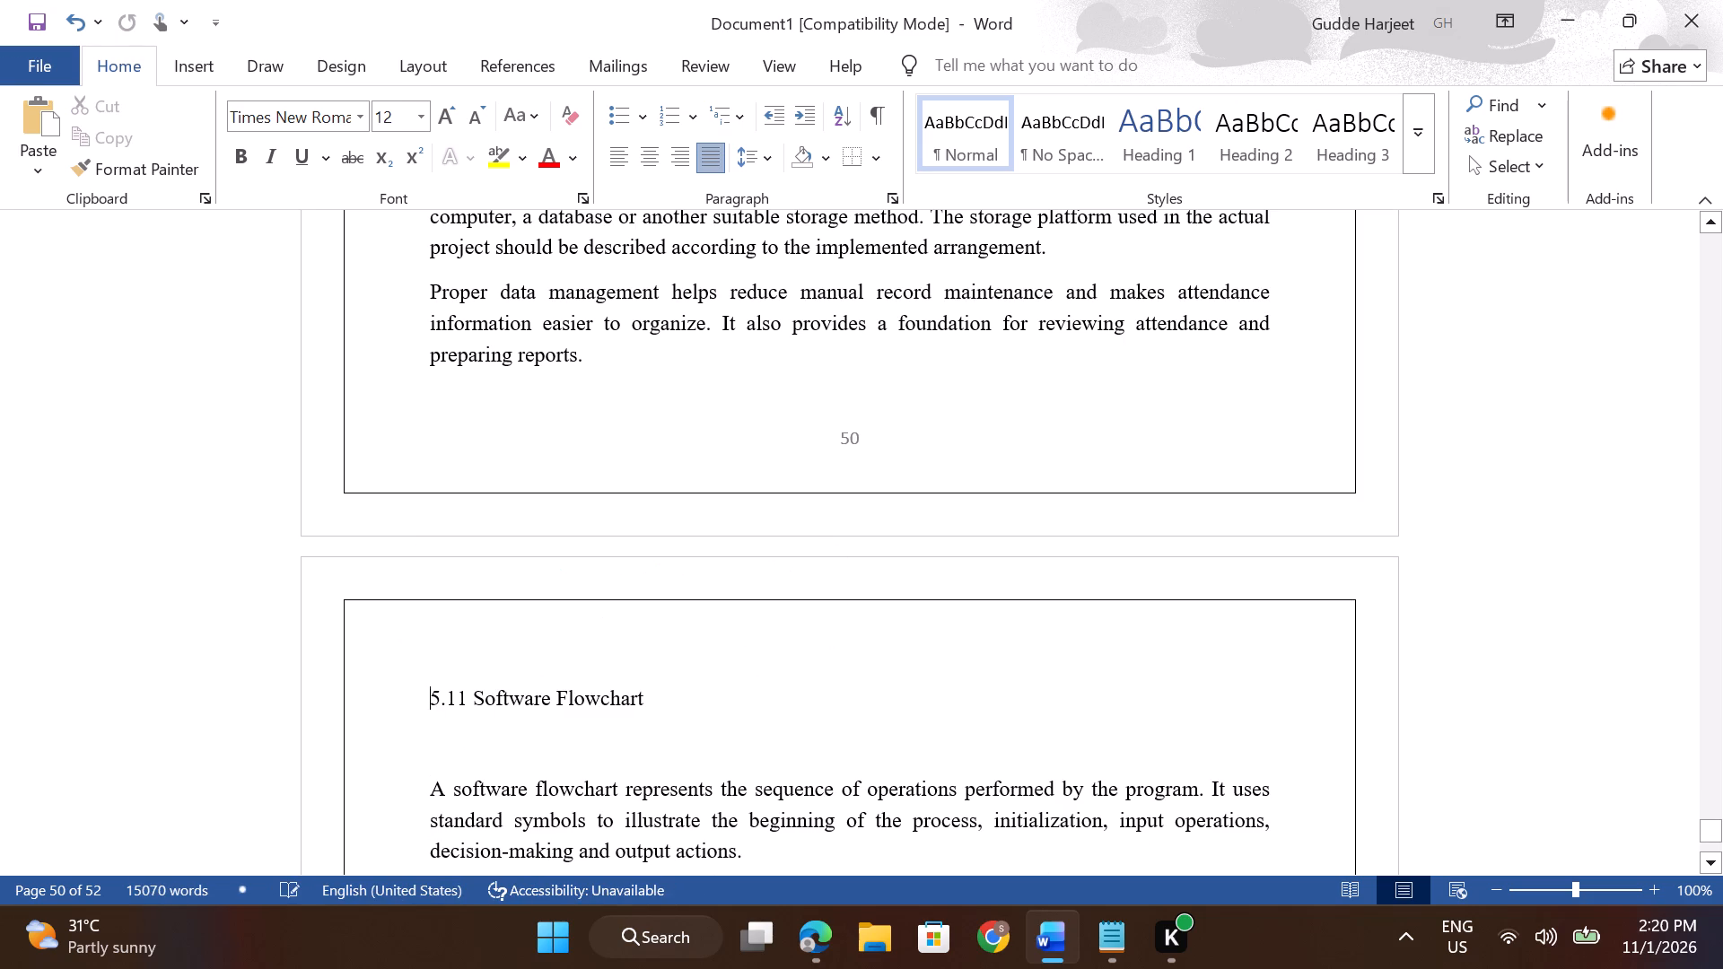
ctrl+click(511, 702)
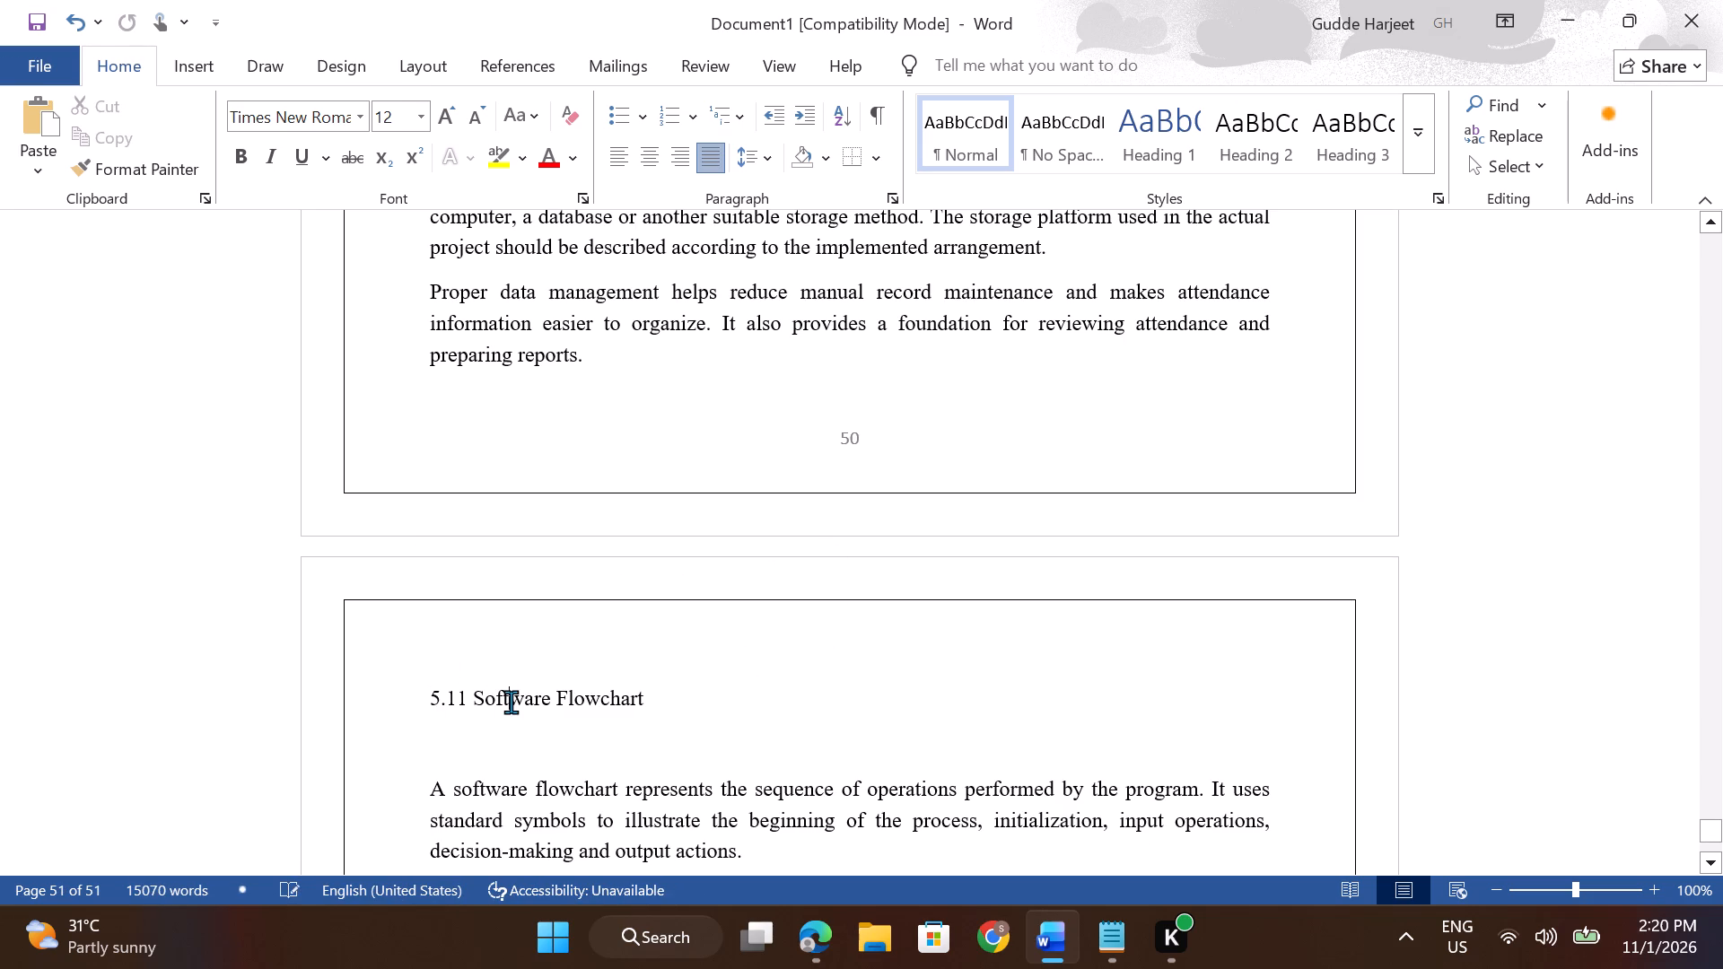
ctrl+click(521, 702)
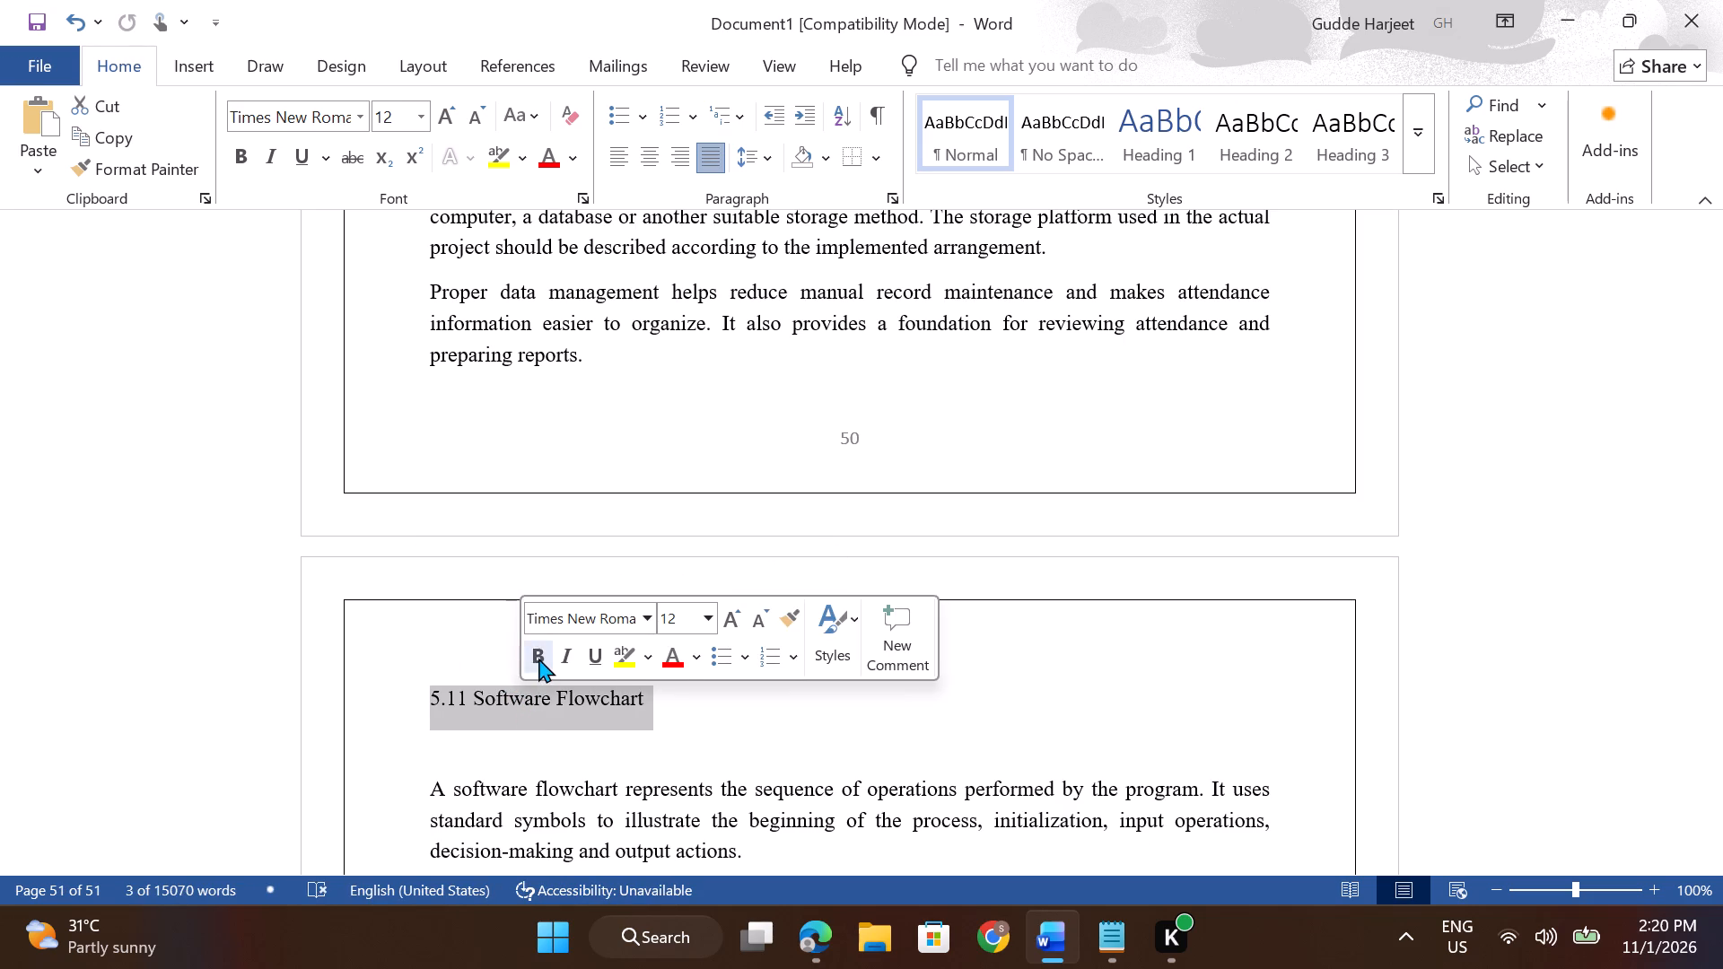
click(538, 658)
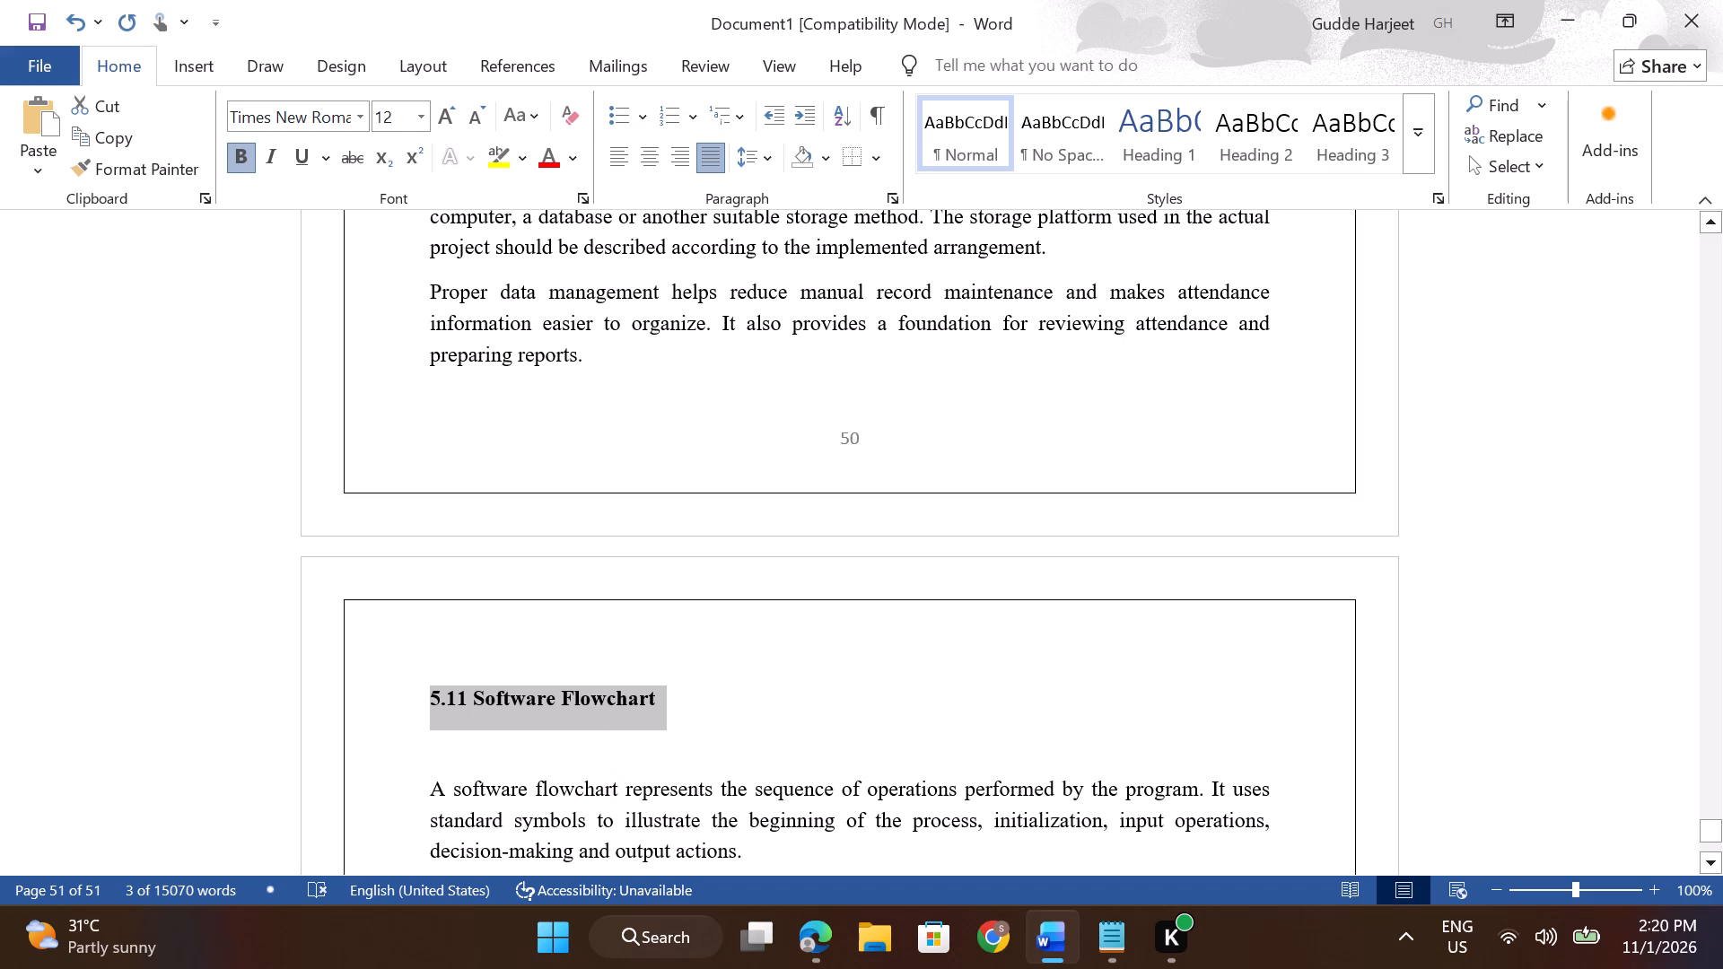
click(388, 116)
text(14)
key(Return)
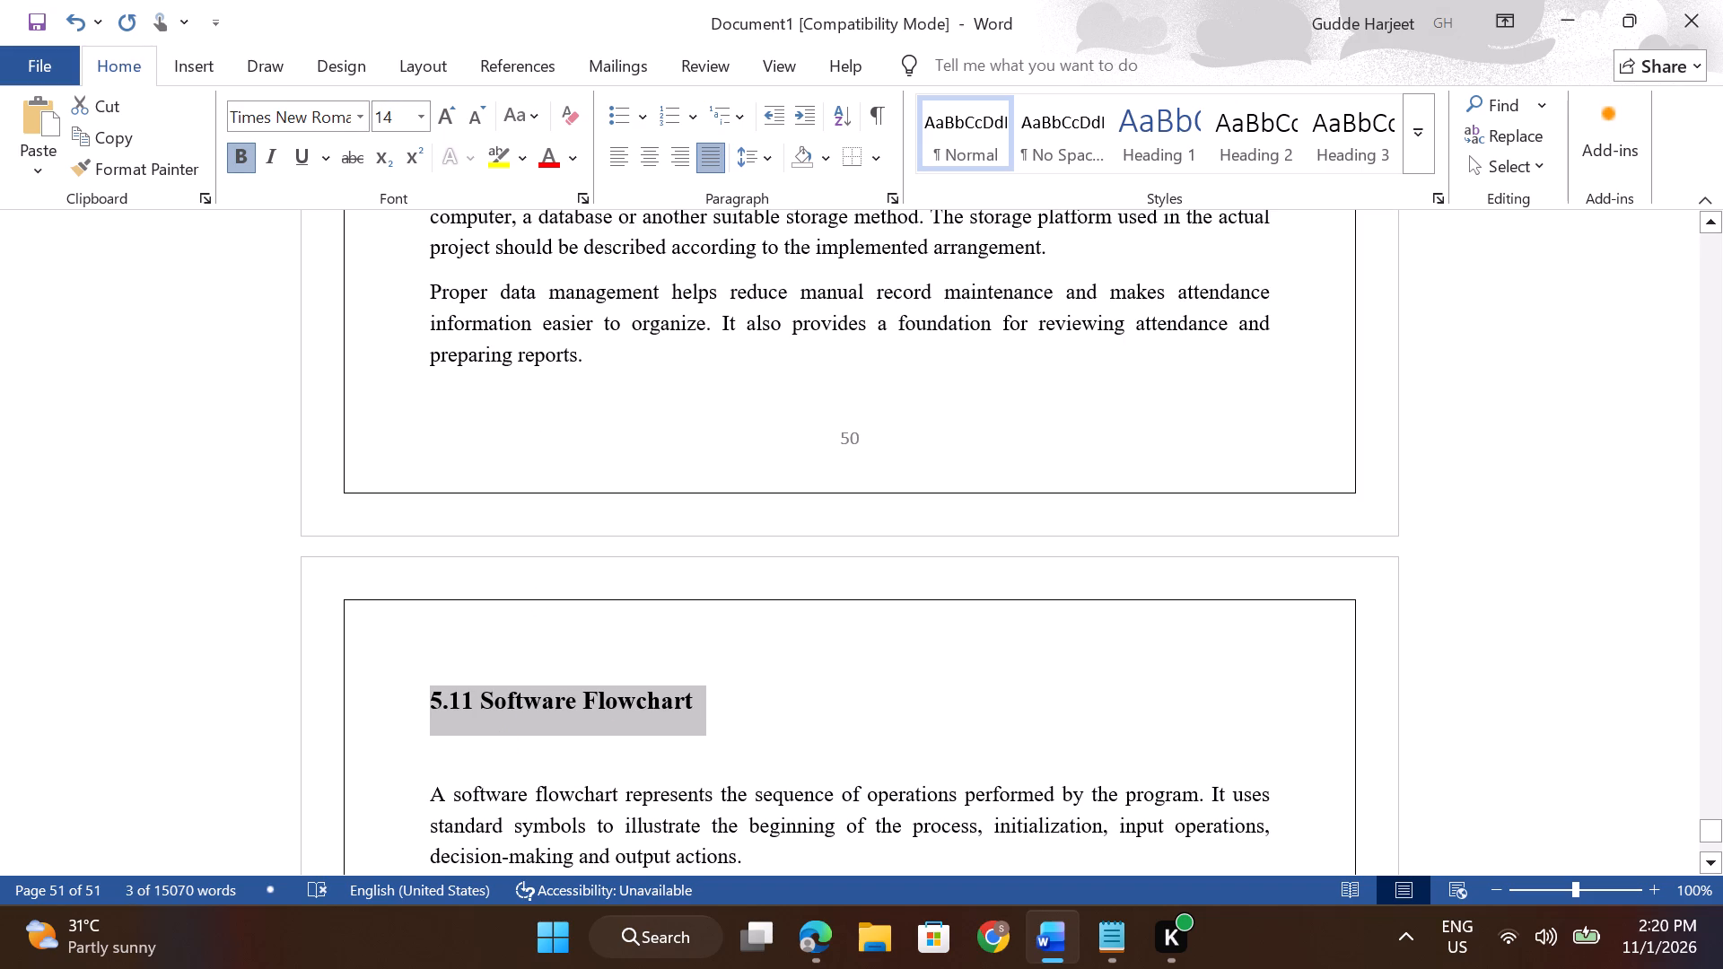
Remove the blank lines below the 5.11 heading and between its paragraphs, down to "After completing the operation".
click(508, 766)
key(BackSpace)
scroll(508, 766, down, 1)
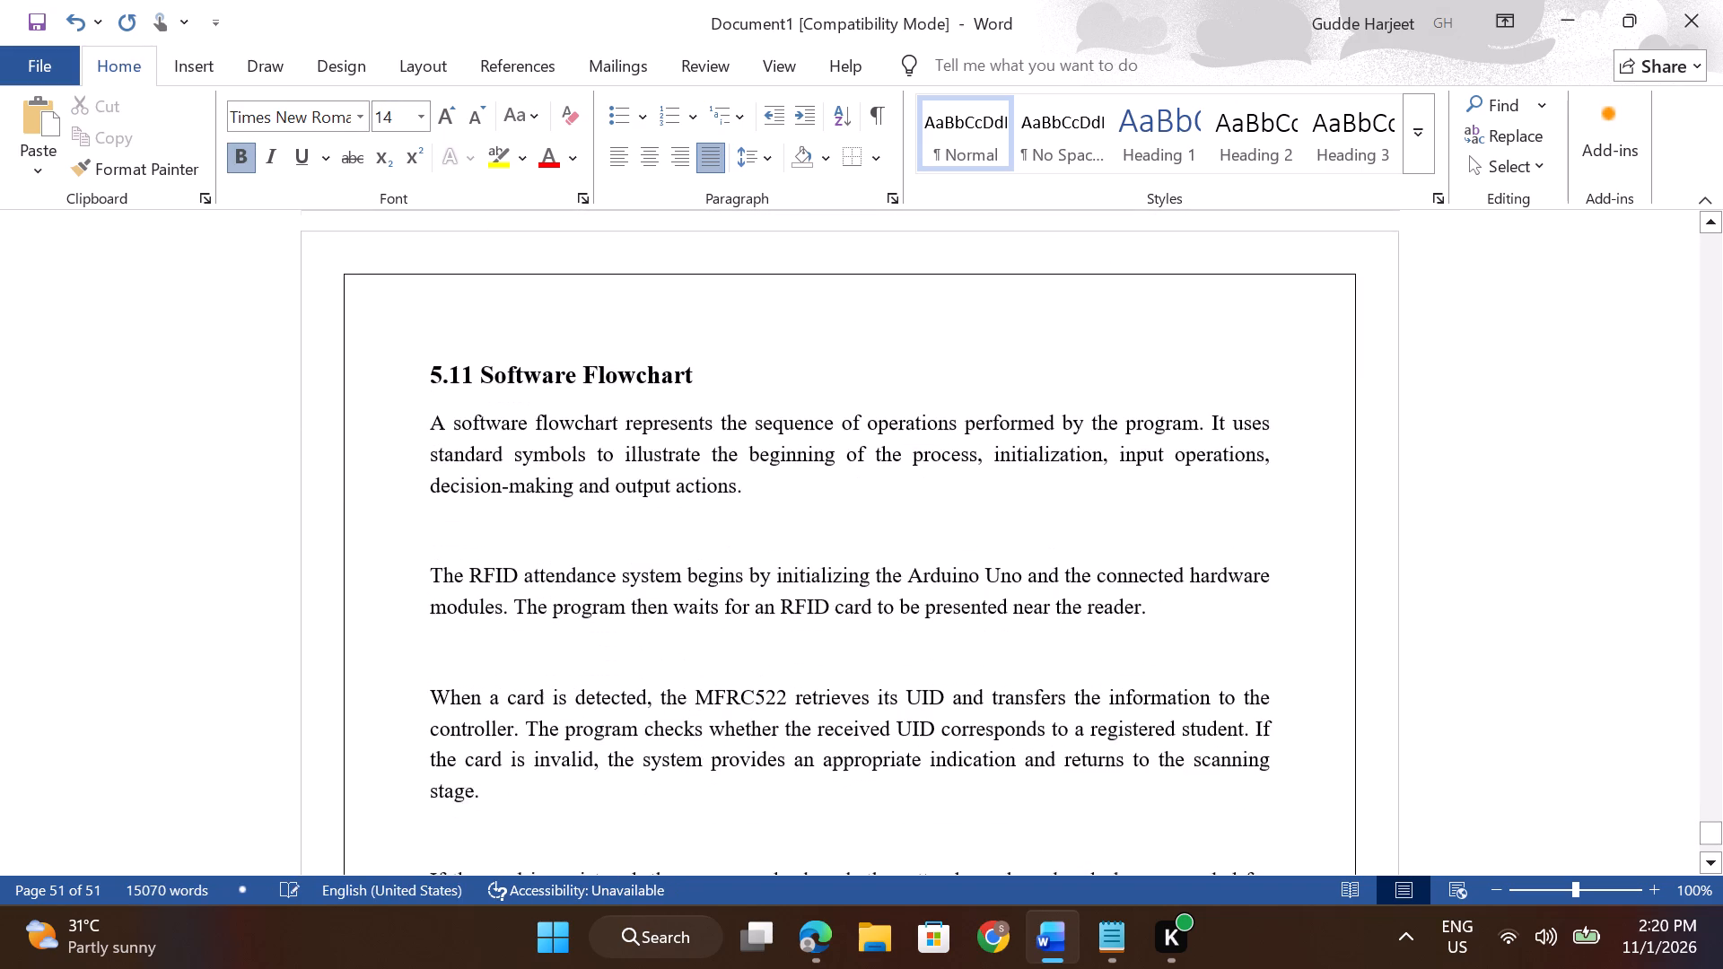
scroll(508, 766, down, 1)
click(508, 542)
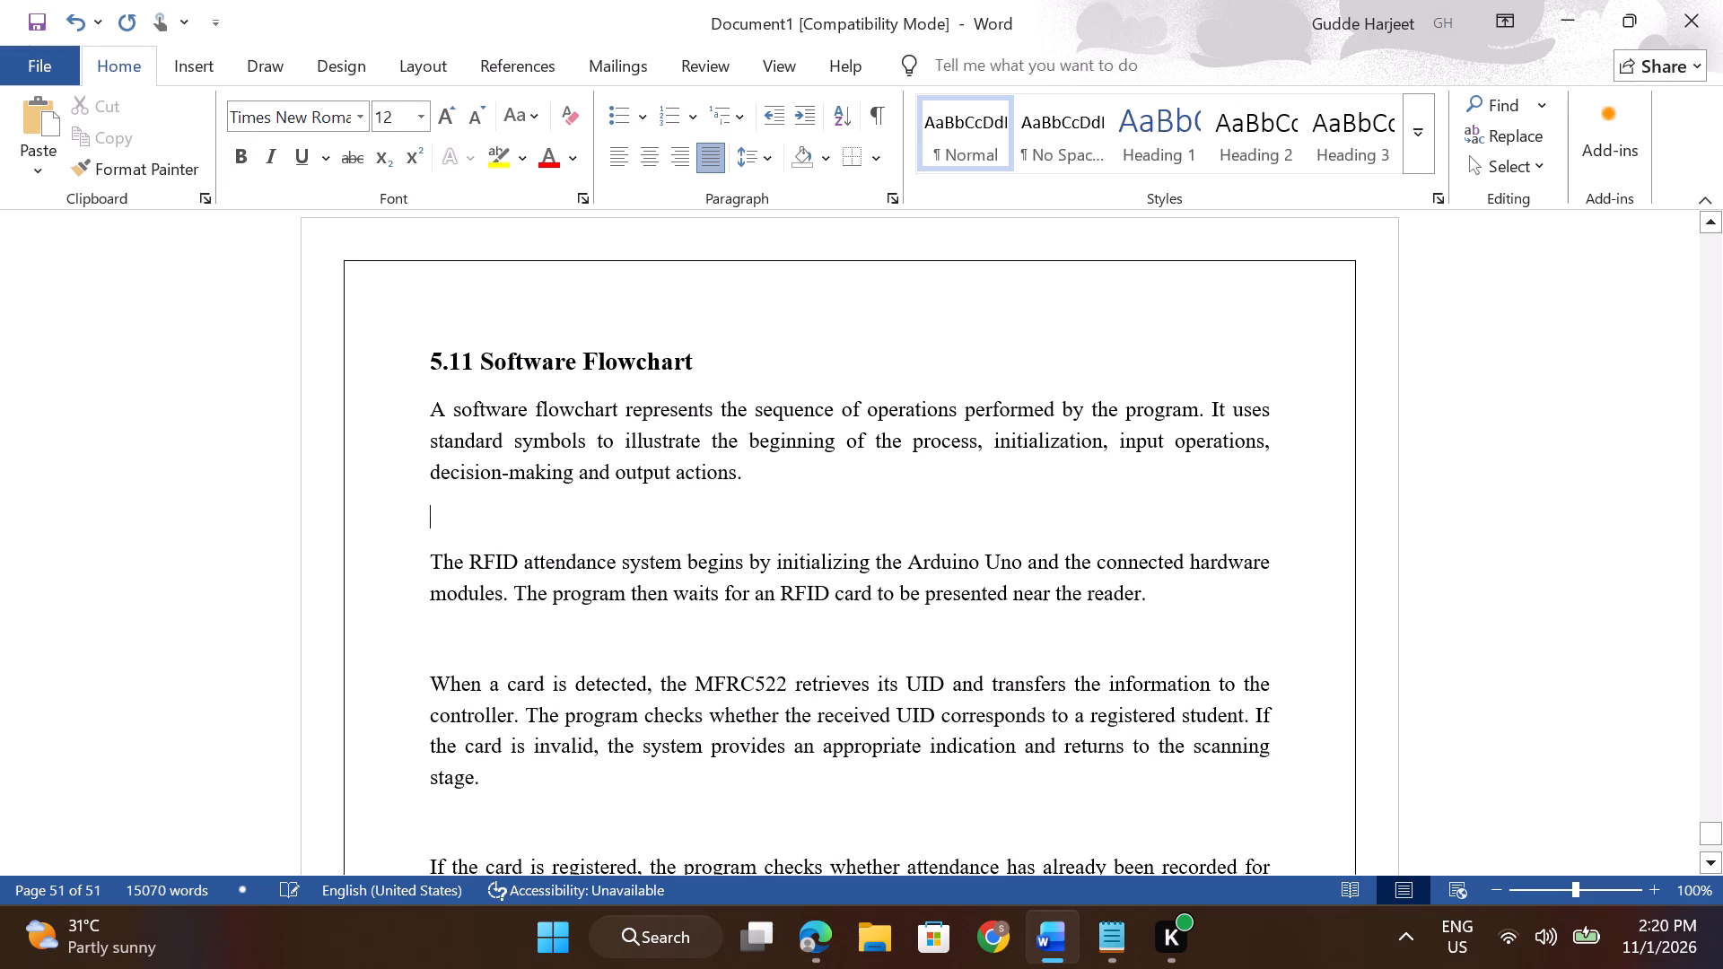
key(BackSpace)
click(455, 596)
key(BackSpace)
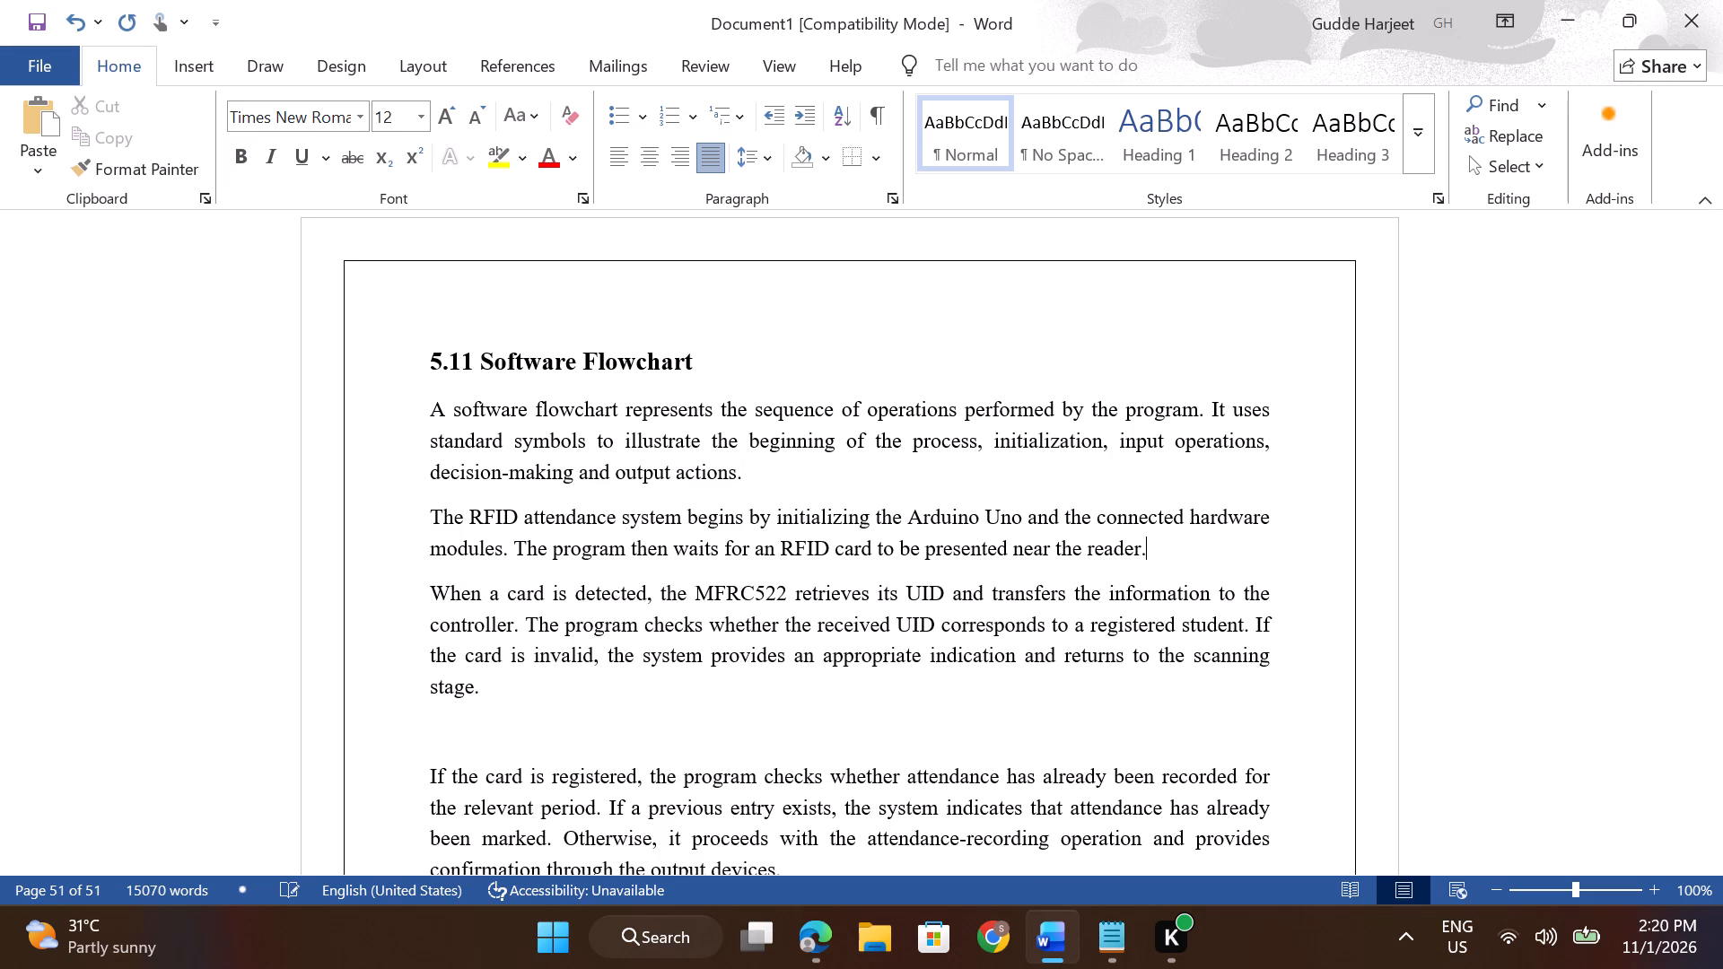
click(500, 738)
key(BackSpace)
scroll(500, 738, down, 1)
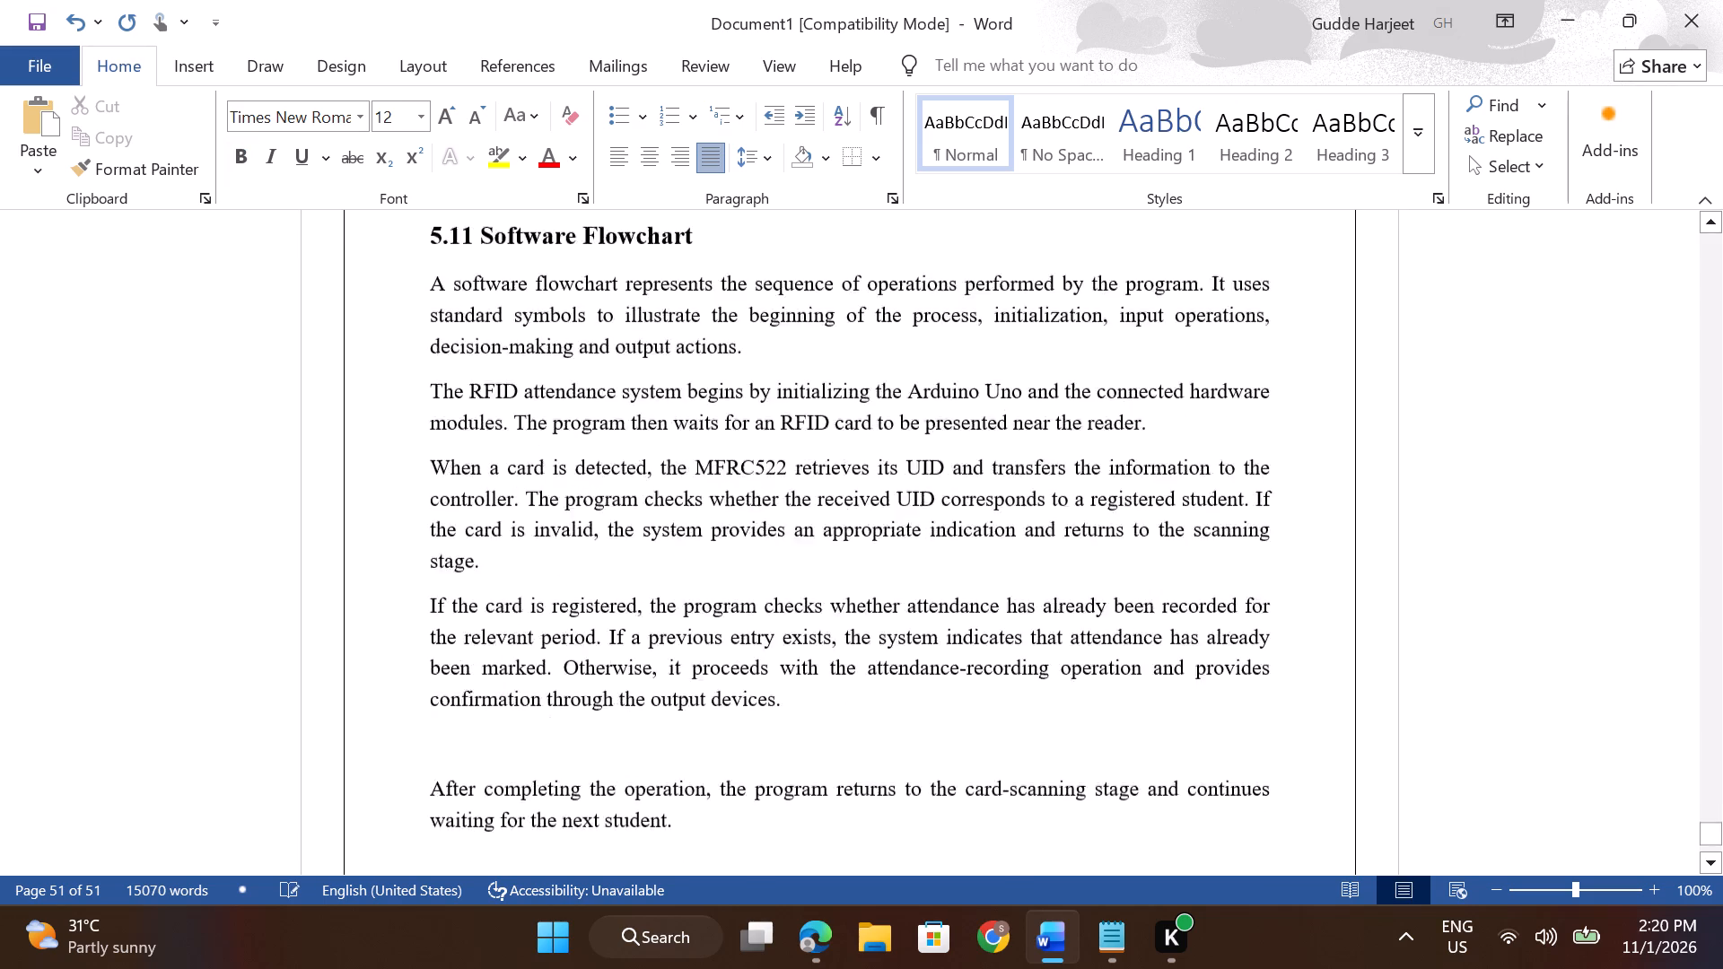
scroll(500, 738, down, 1)
click(506, 684)
key(BackSpace)
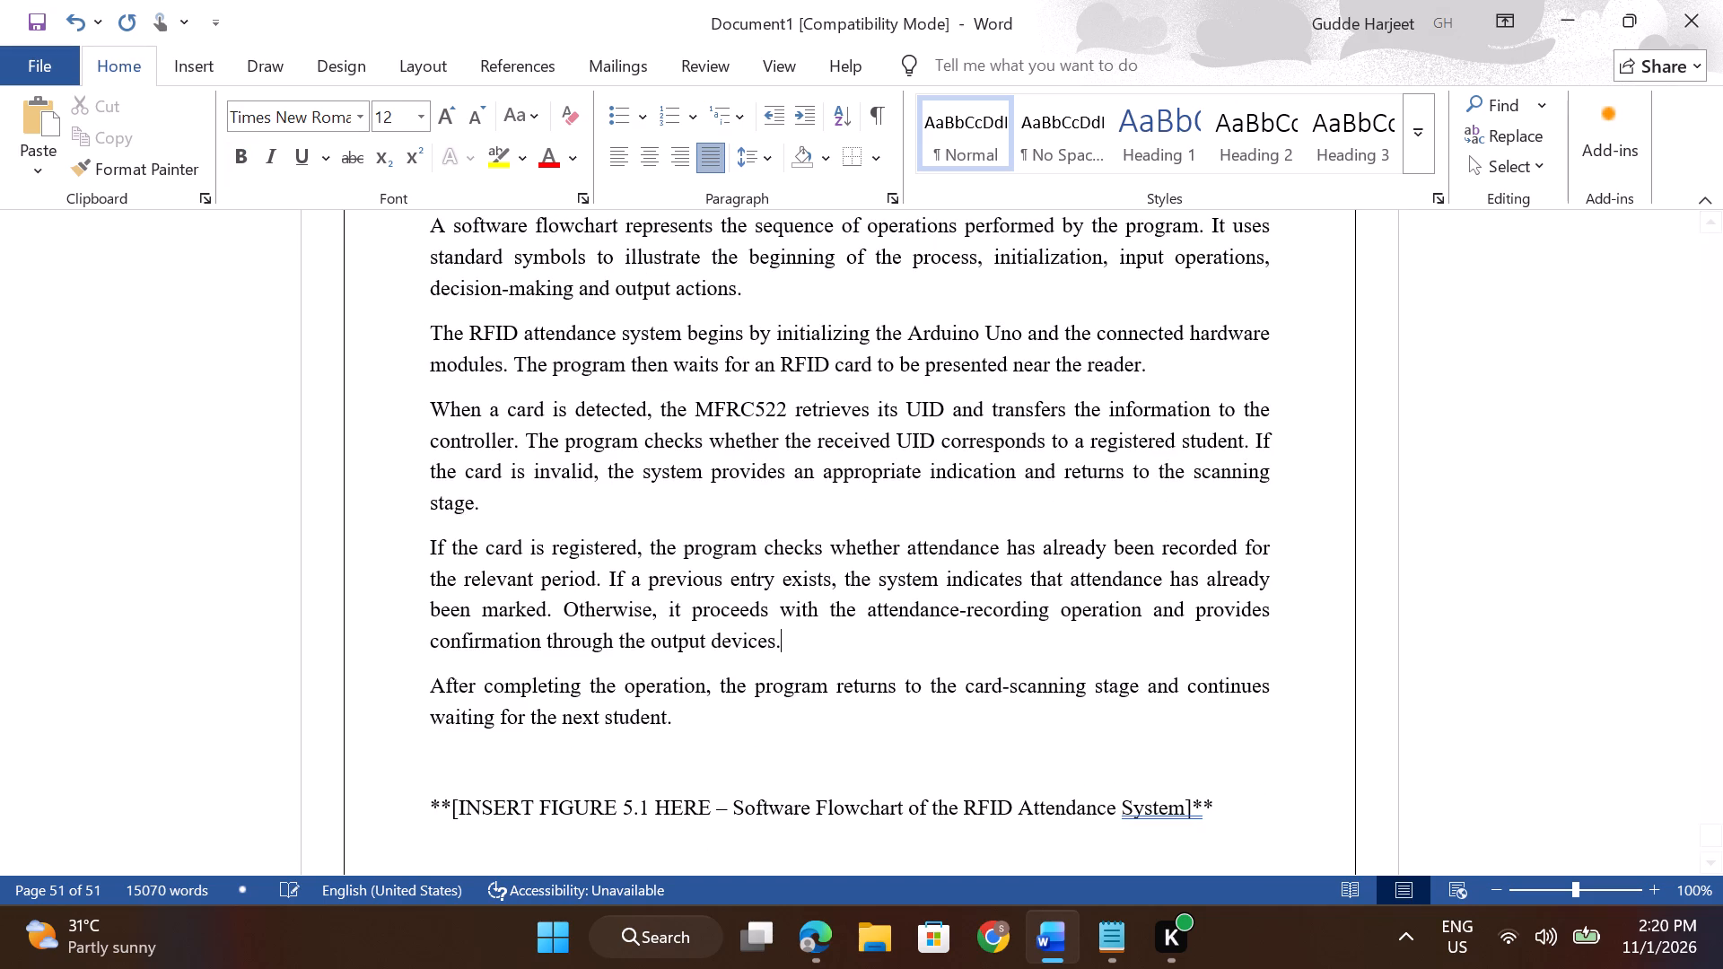
scroll(528, 784, down, 1)
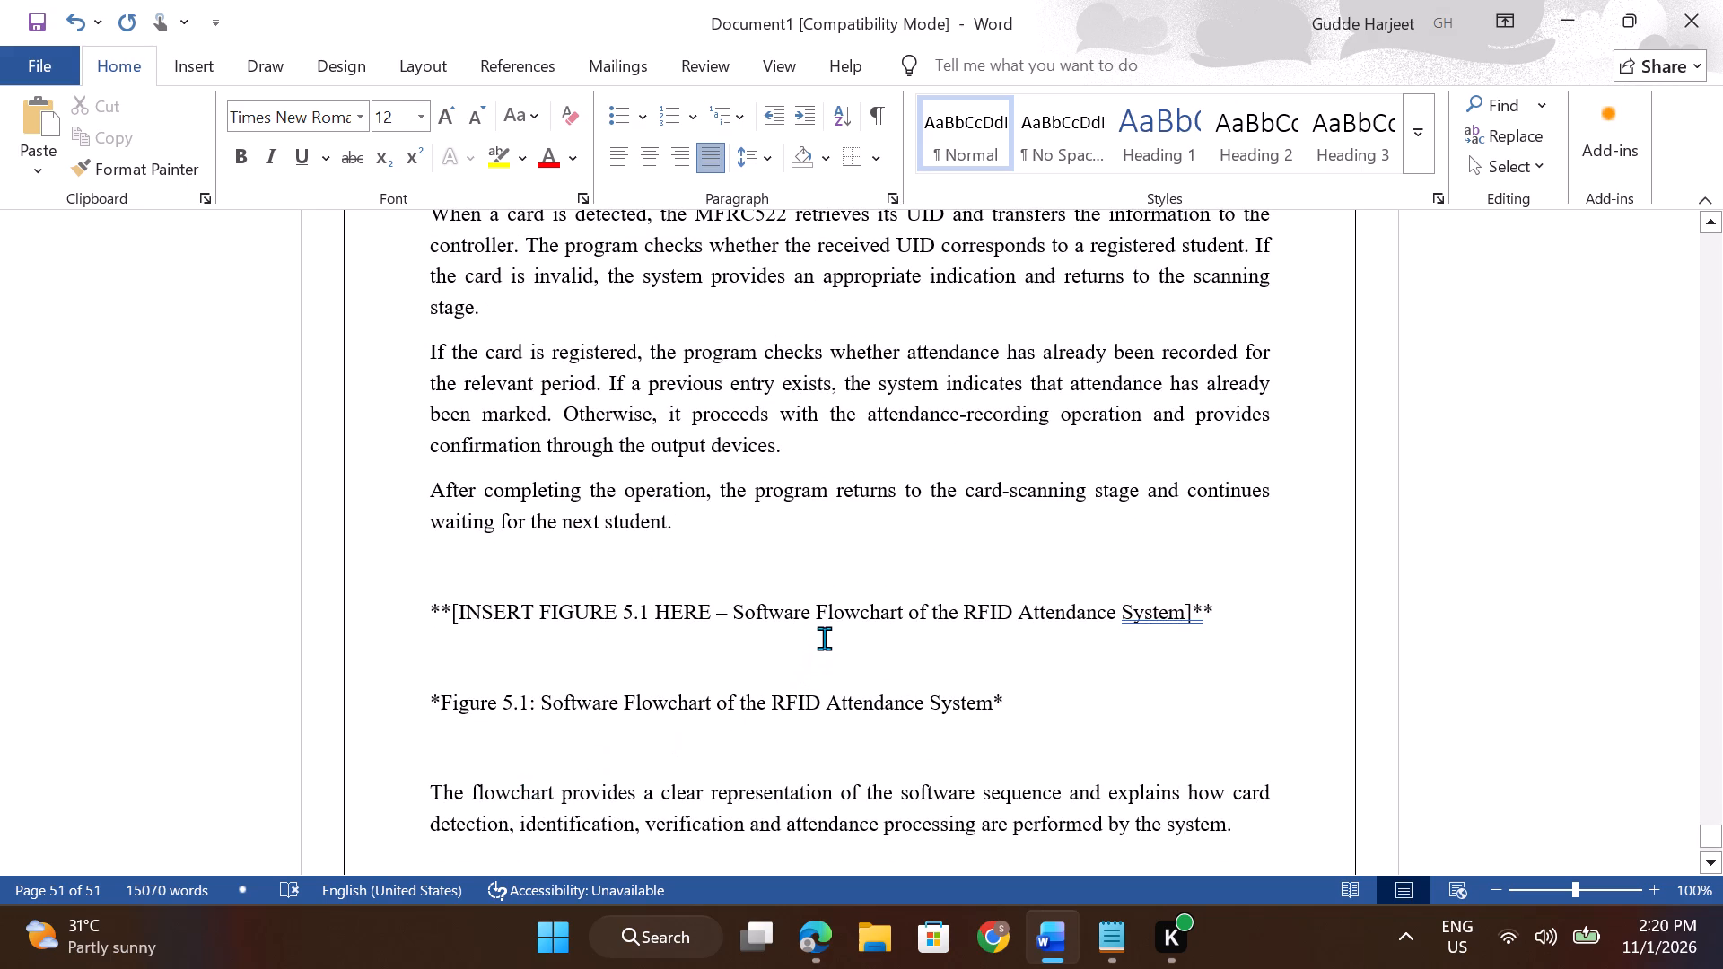
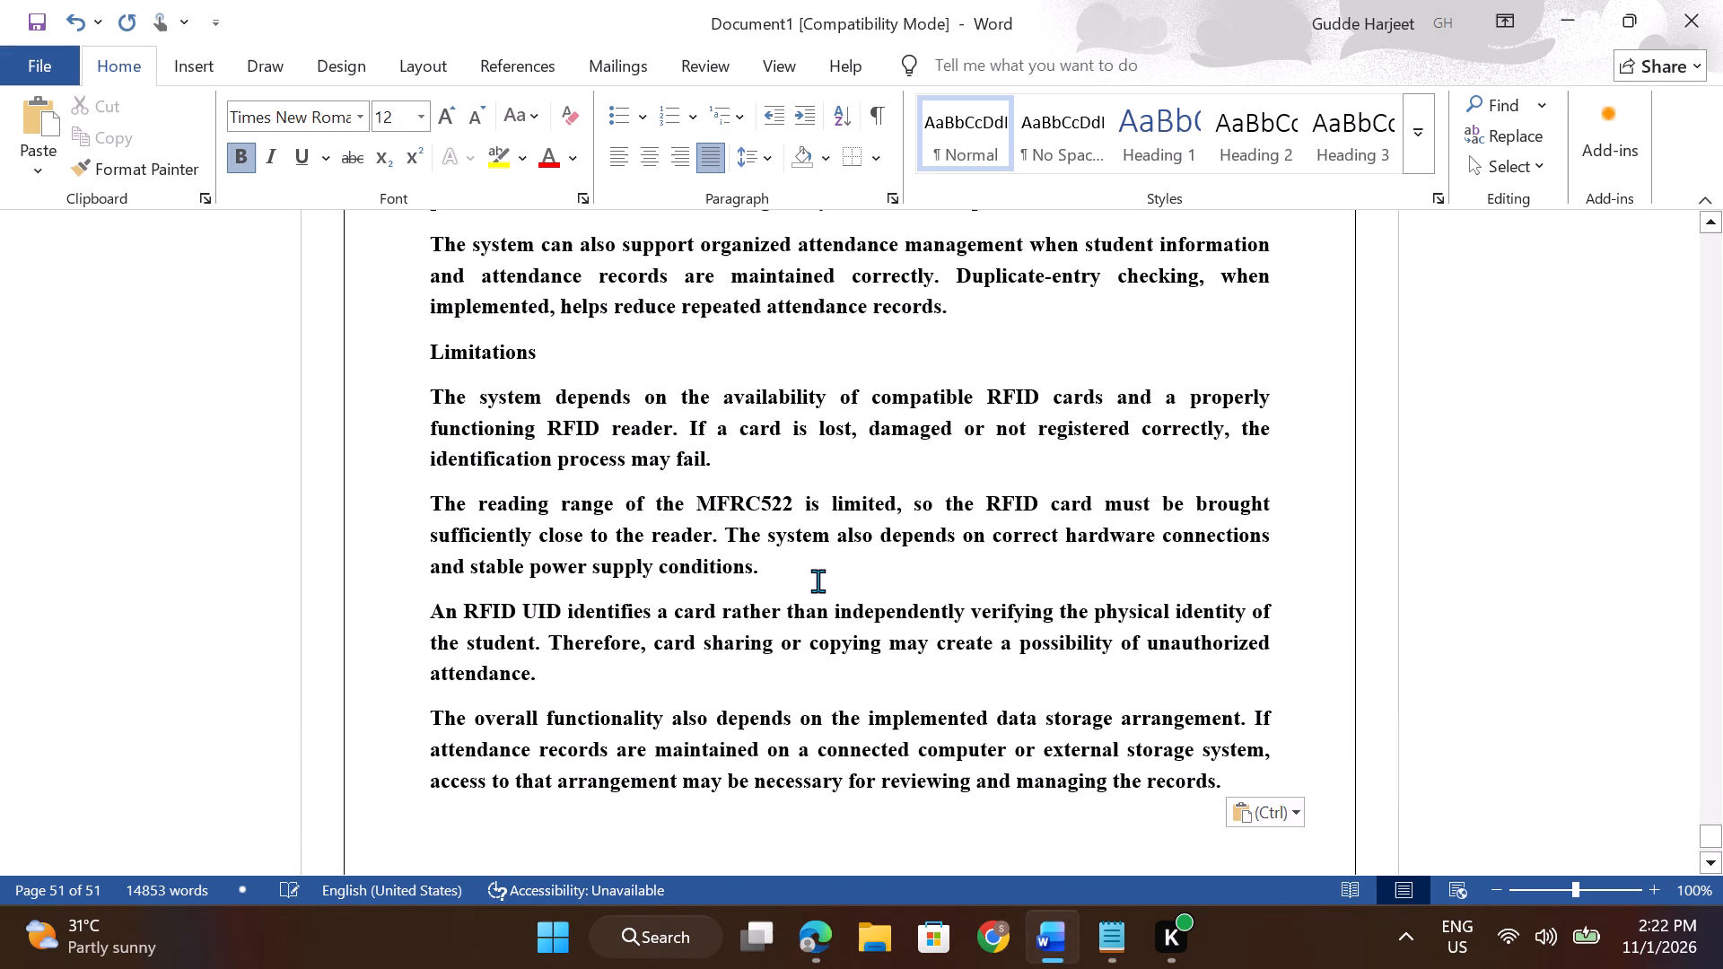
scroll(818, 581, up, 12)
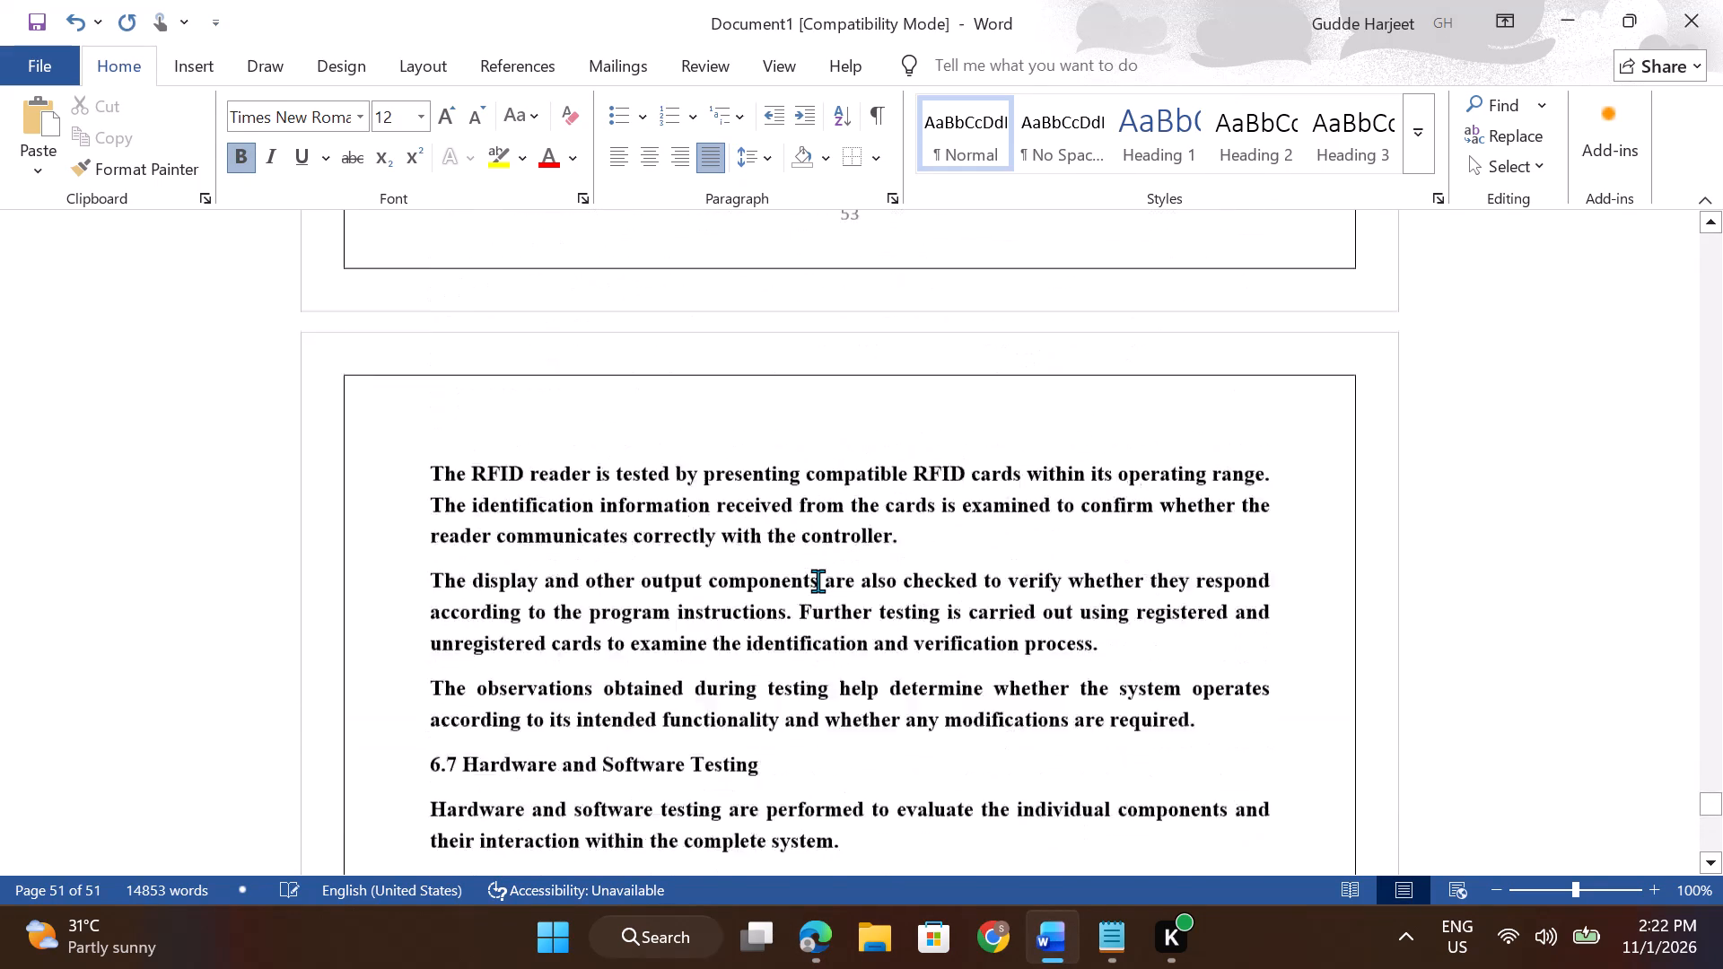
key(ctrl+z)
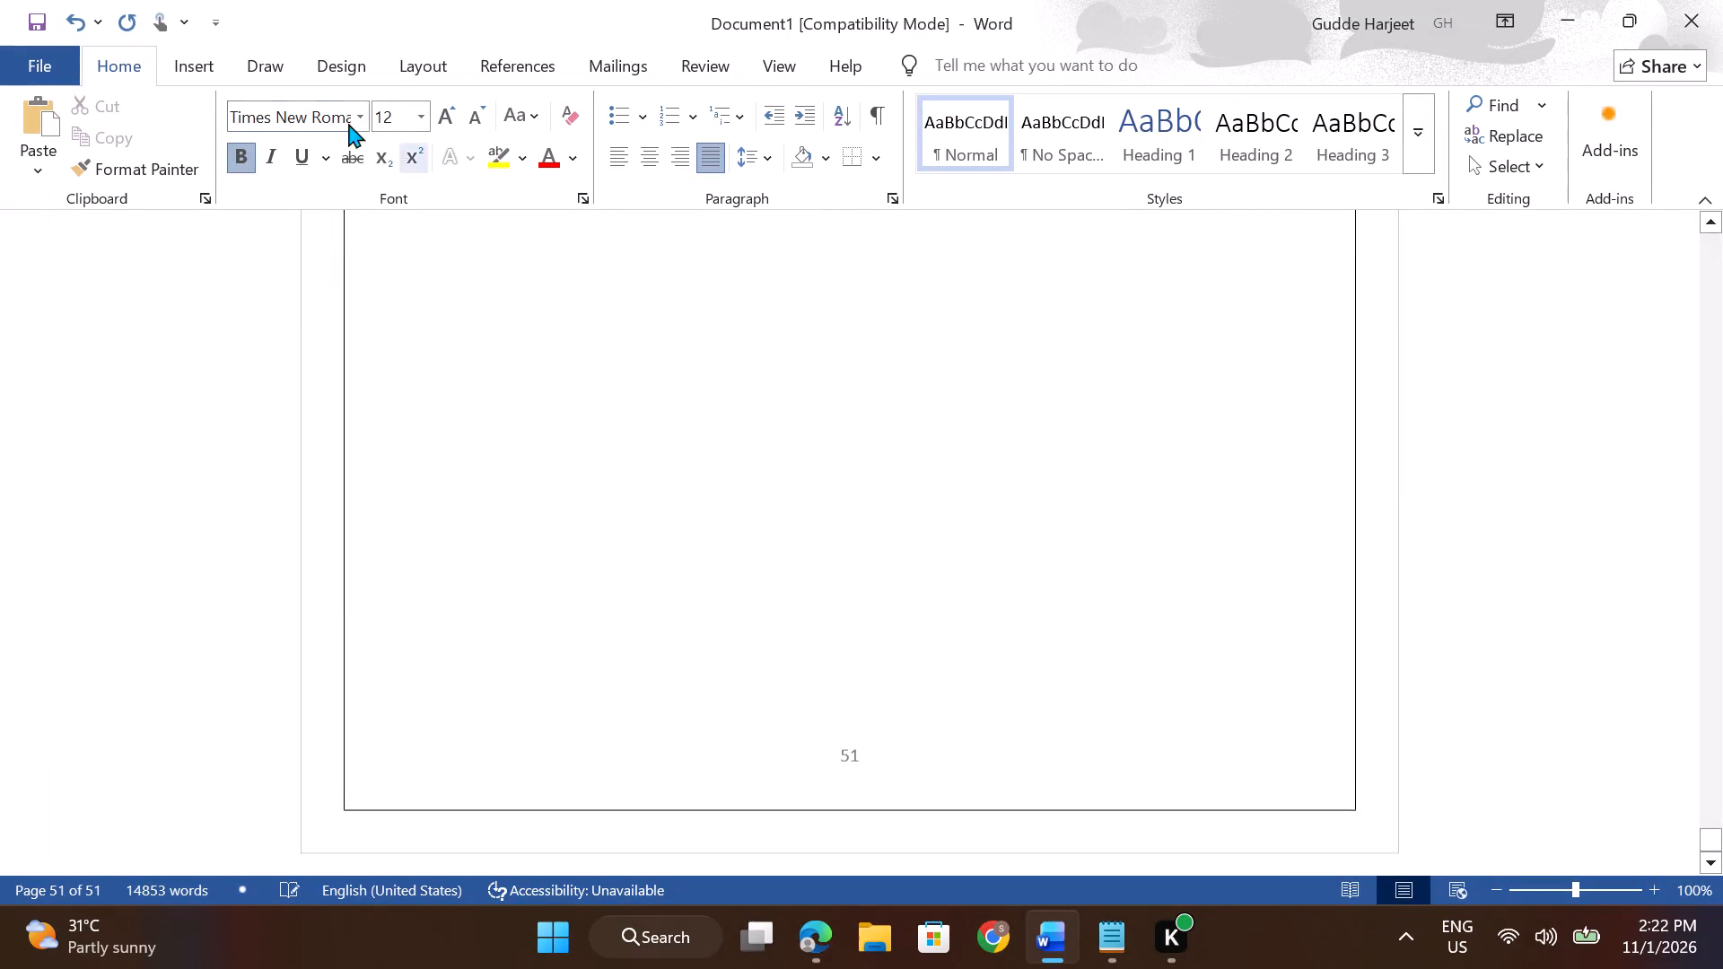
Turn off bold on the empty page 51, paste the Chapter 6 text there, and check the pasted pages.
click(241, 153)
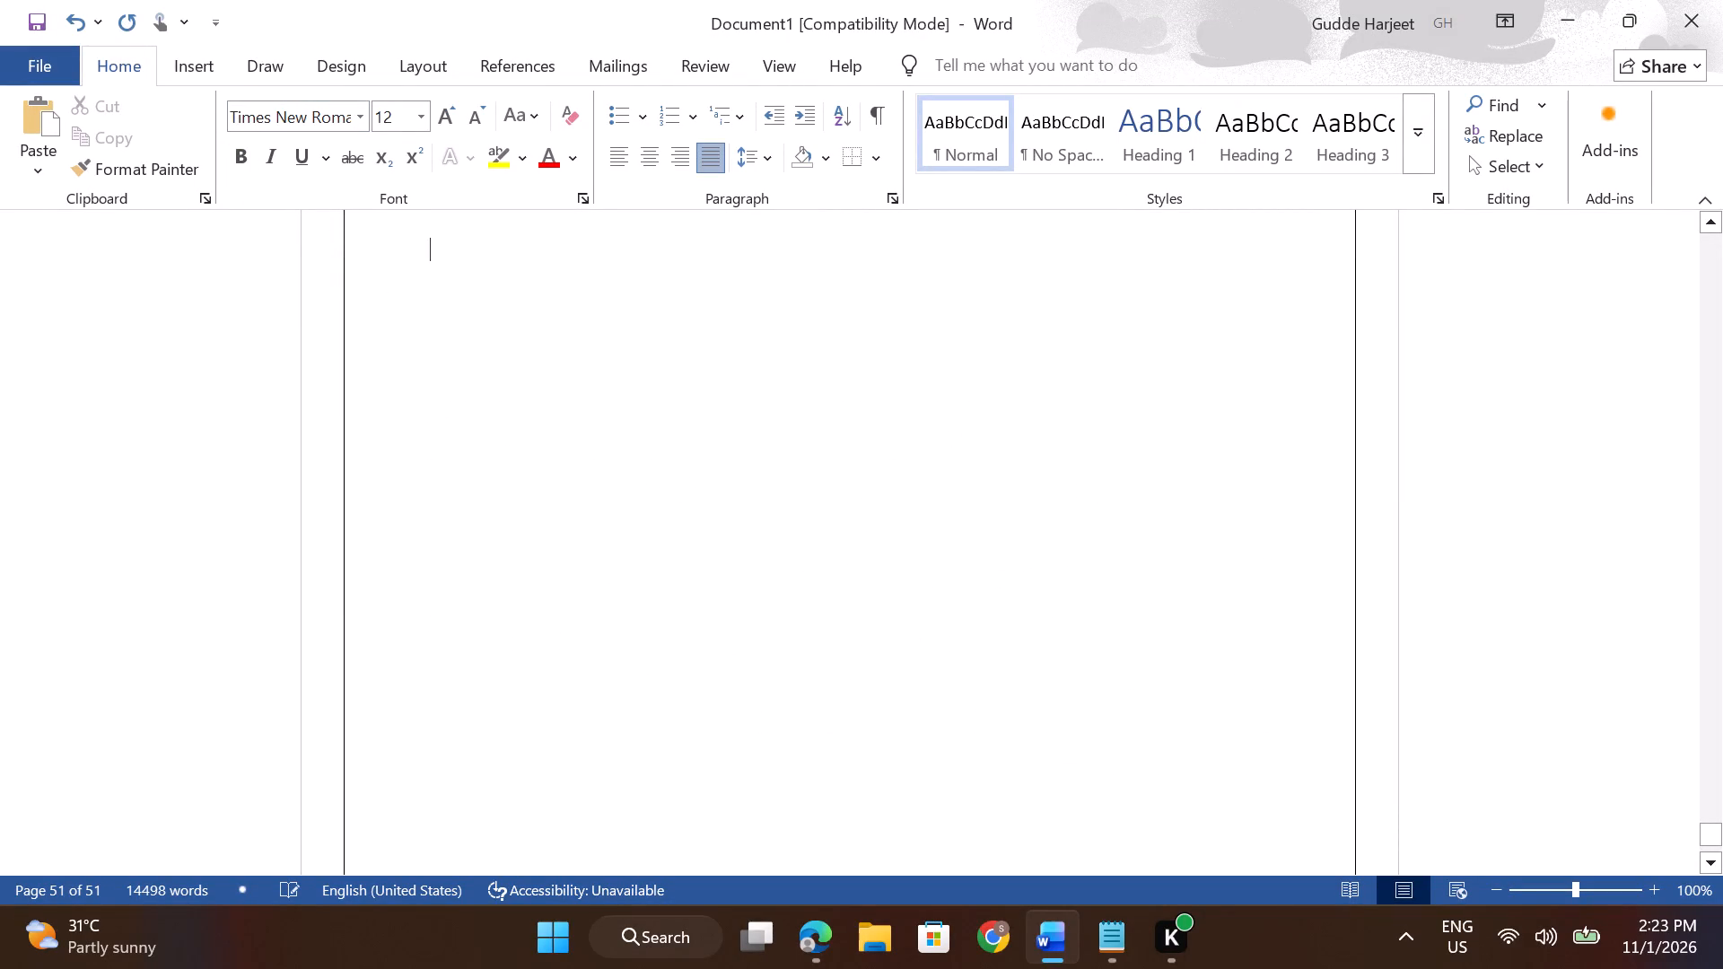
scroll(475, 368, up, 5)
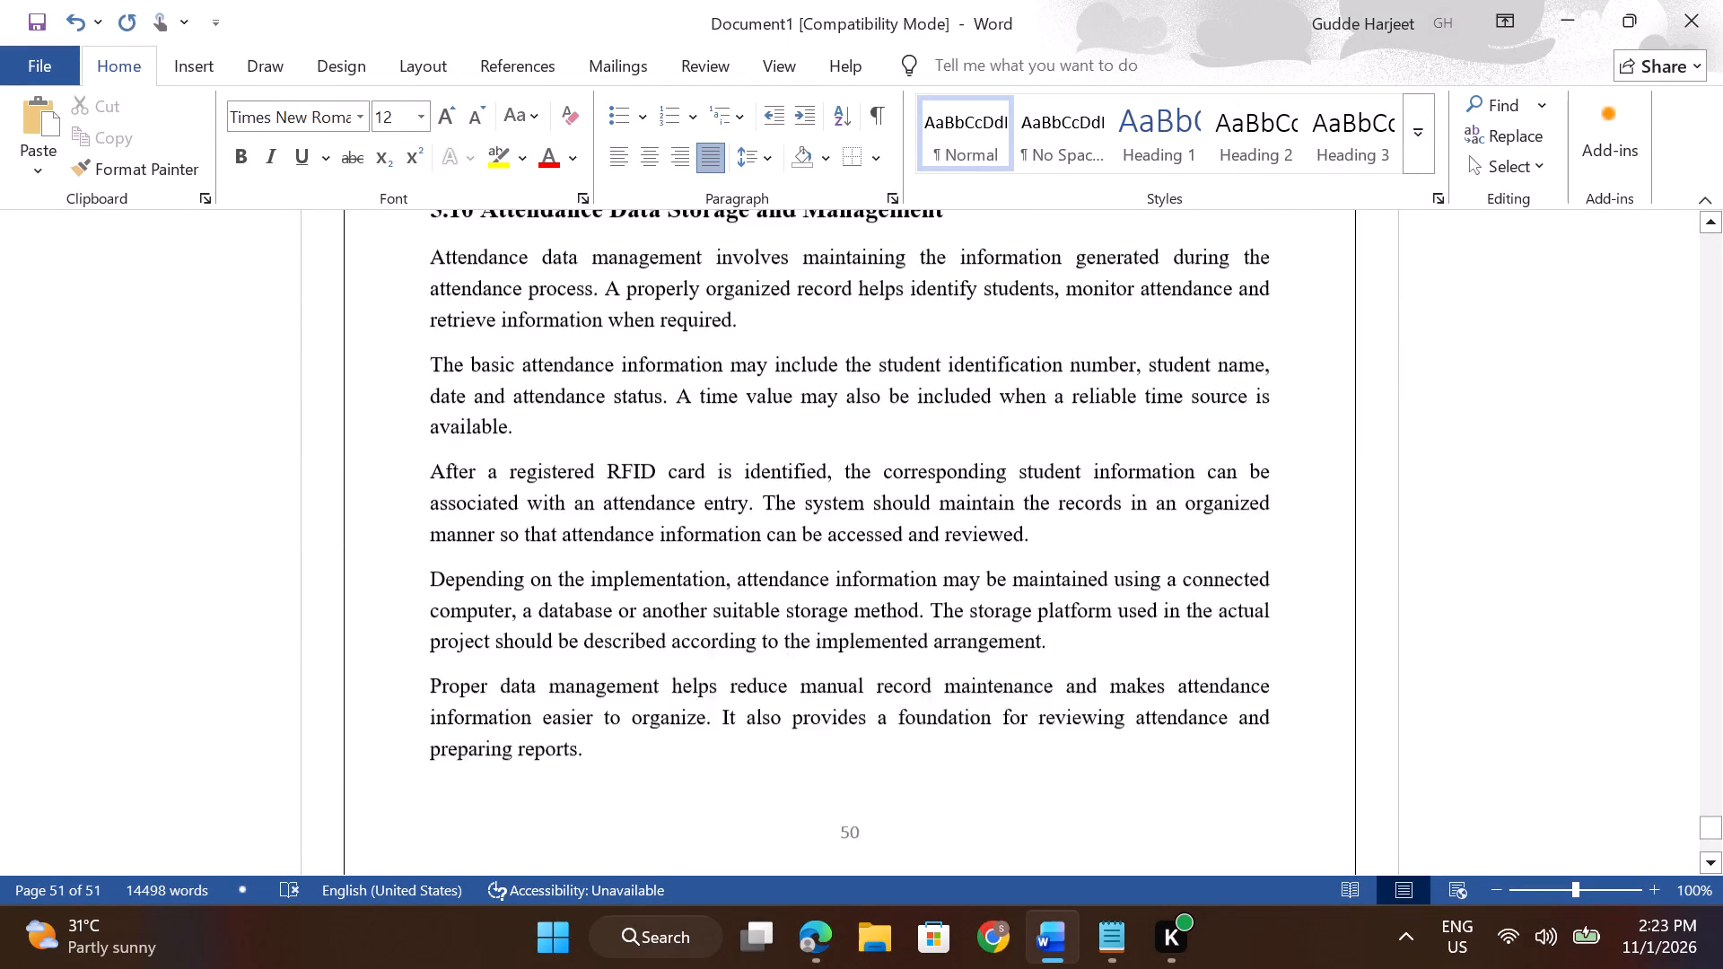
scroll(475, 368, down, 5)
key(ctrl+v)
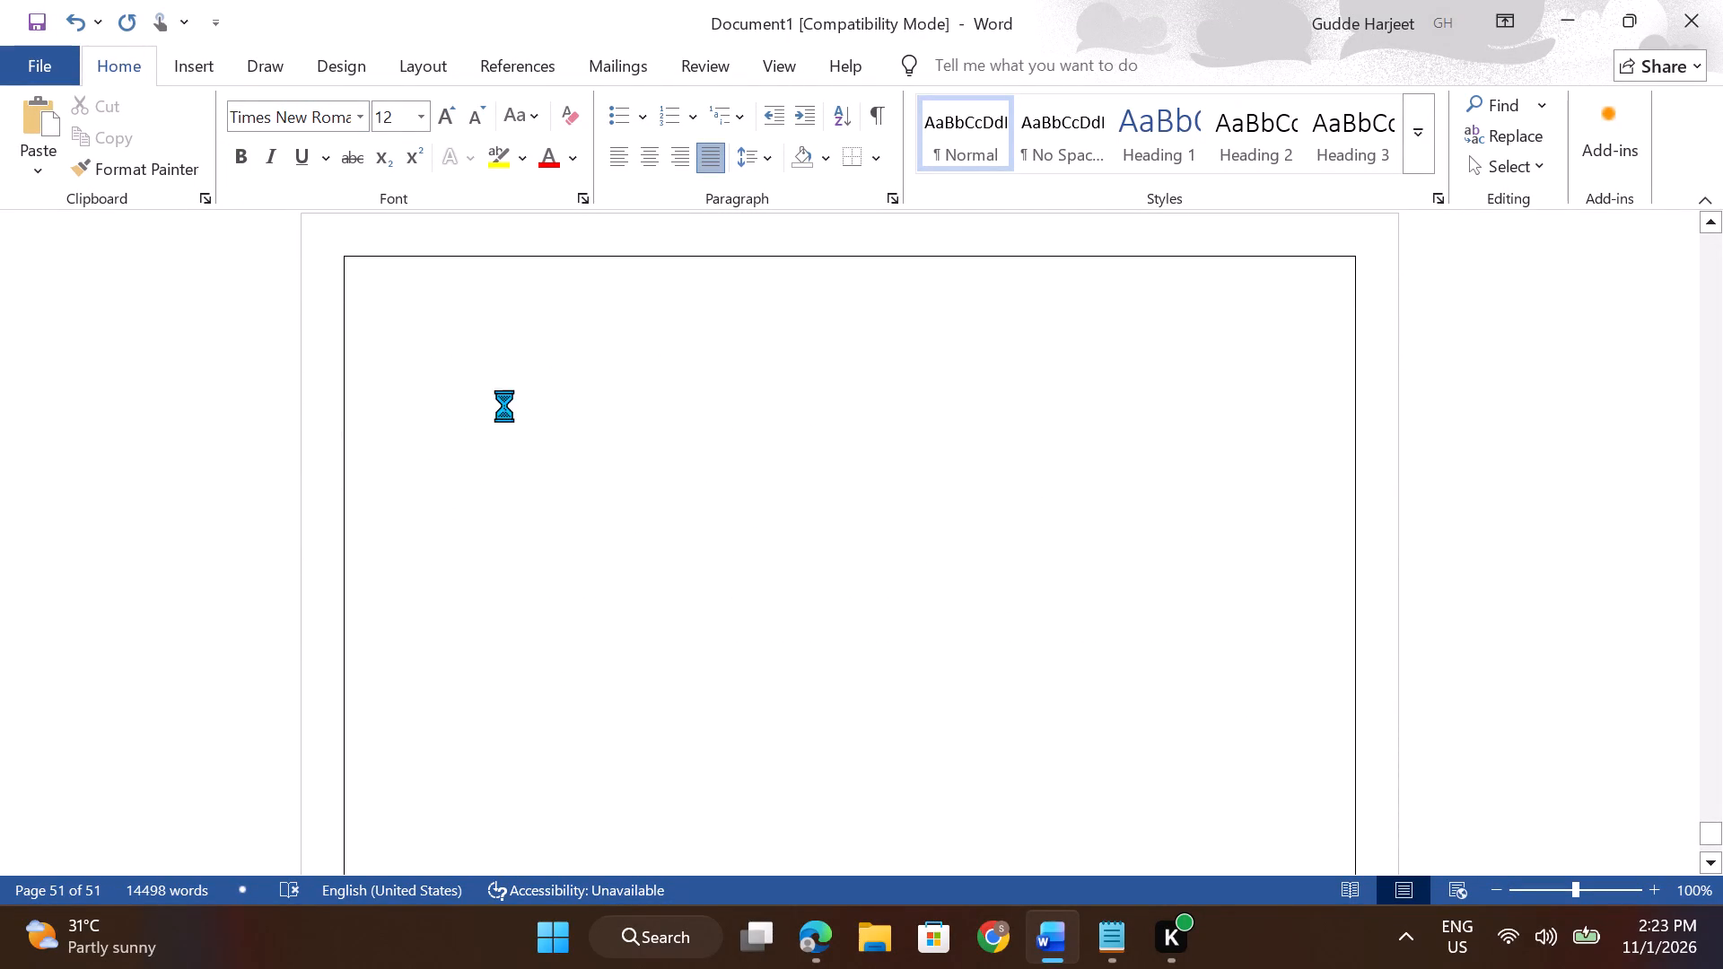
scroll(504, 406, up, 10)
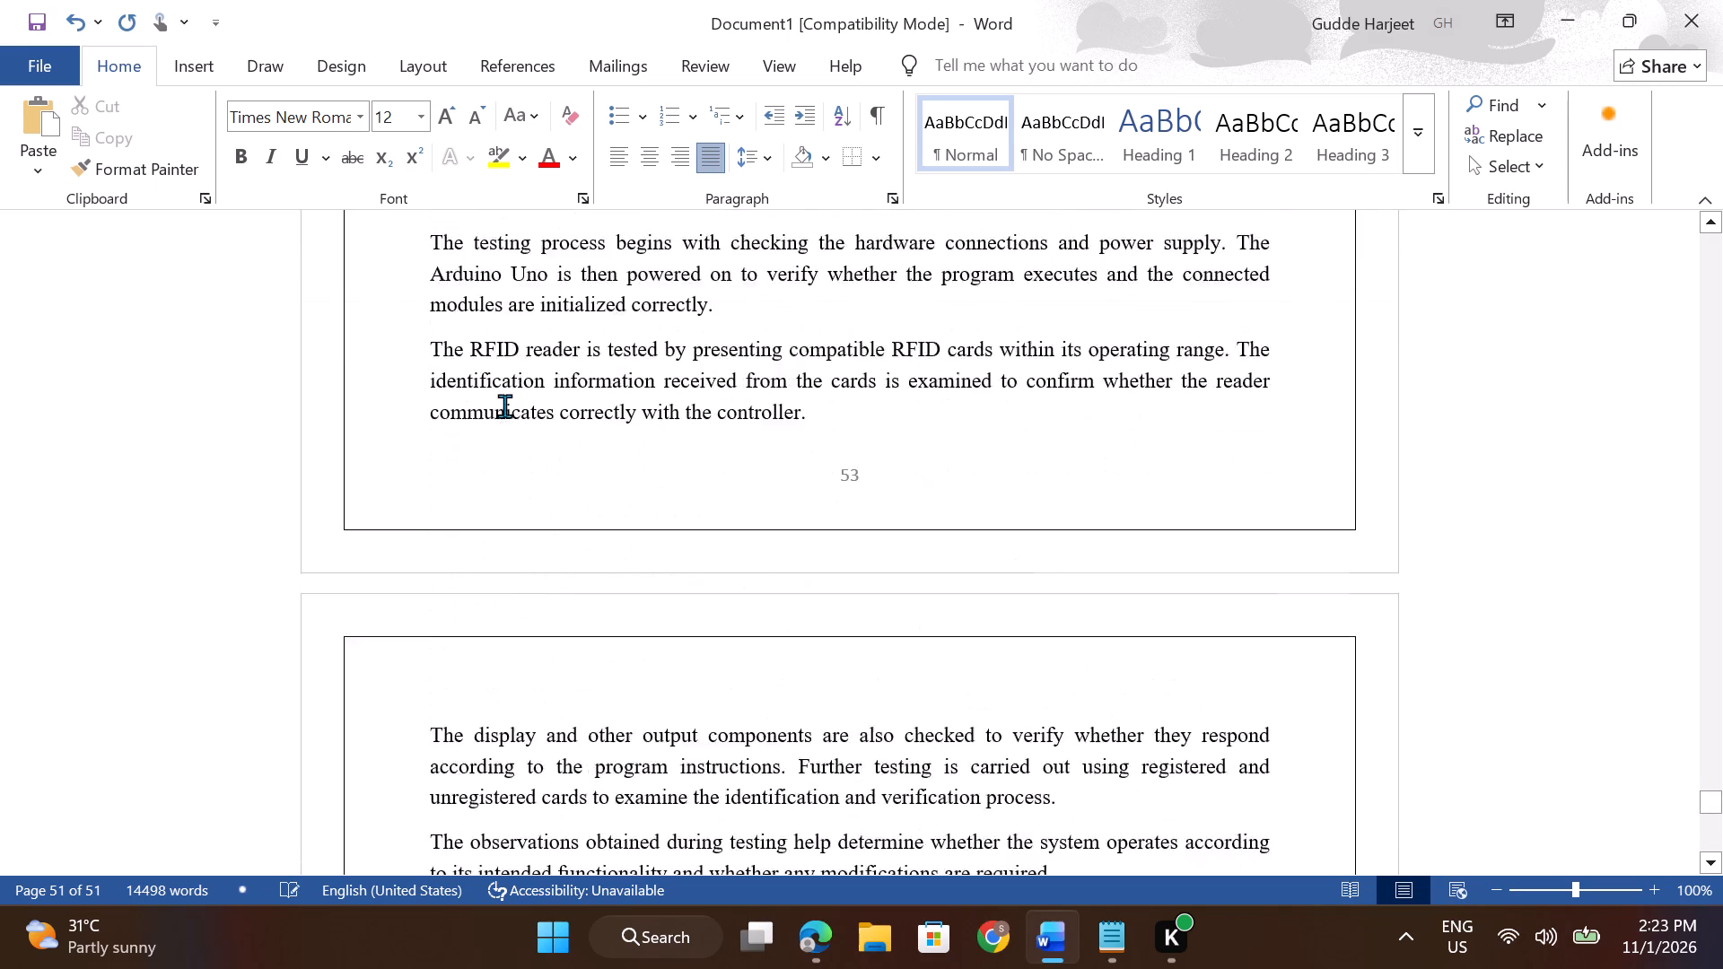
scroll(504, 406, up, 6)
scroll(504, 406, down, 2)
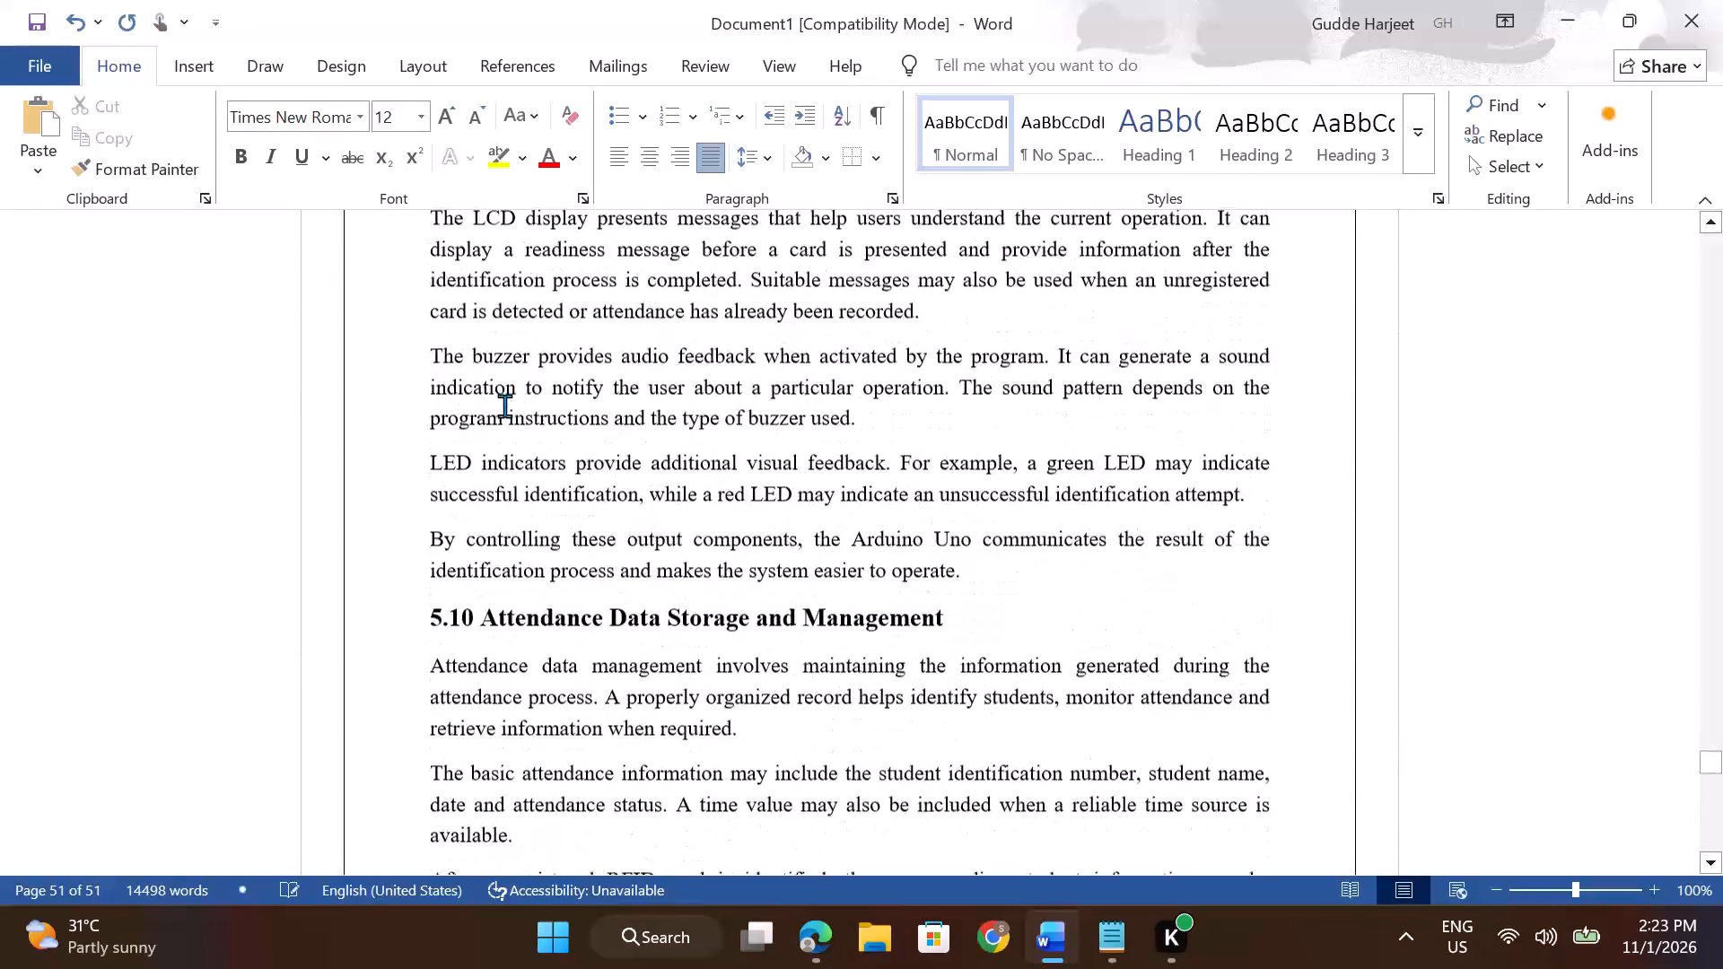
Look over the last Chapter 5 sections and the opening pages of the pasted Chapter 6, checking their heading formatting.
scroll(504, 406, down, 5)
scroll(504, 406, up, 1)
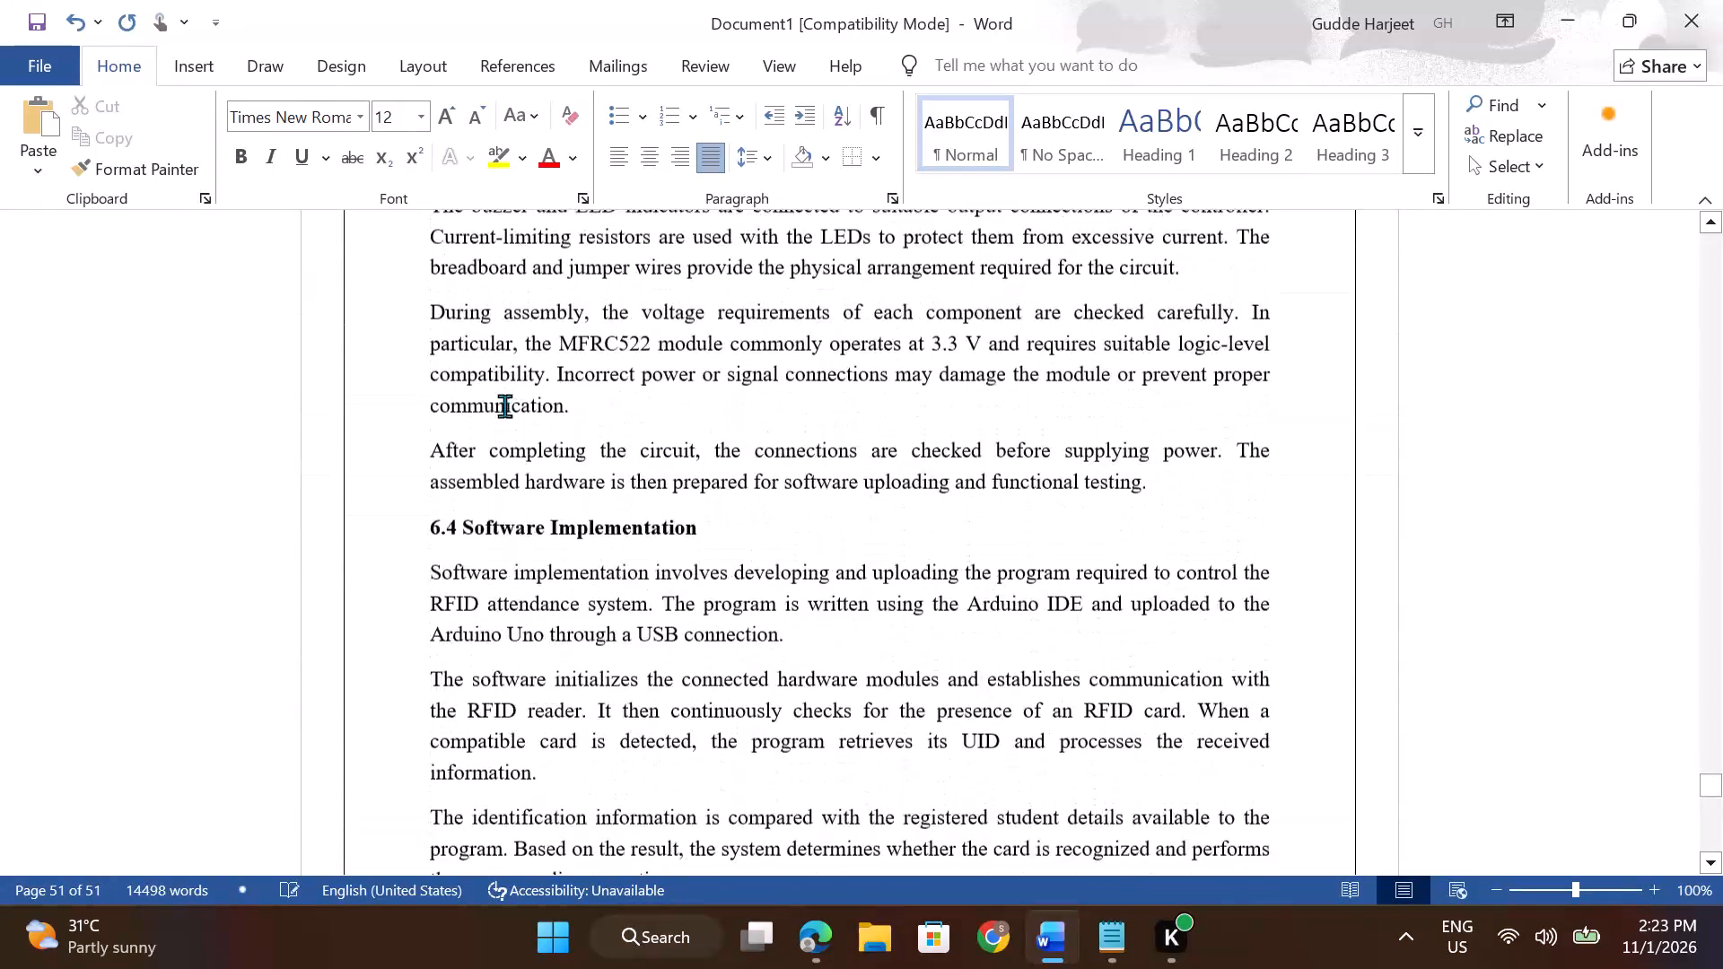
scroll(504, 406, up, 1)
scroll(504, 406, down, 1)
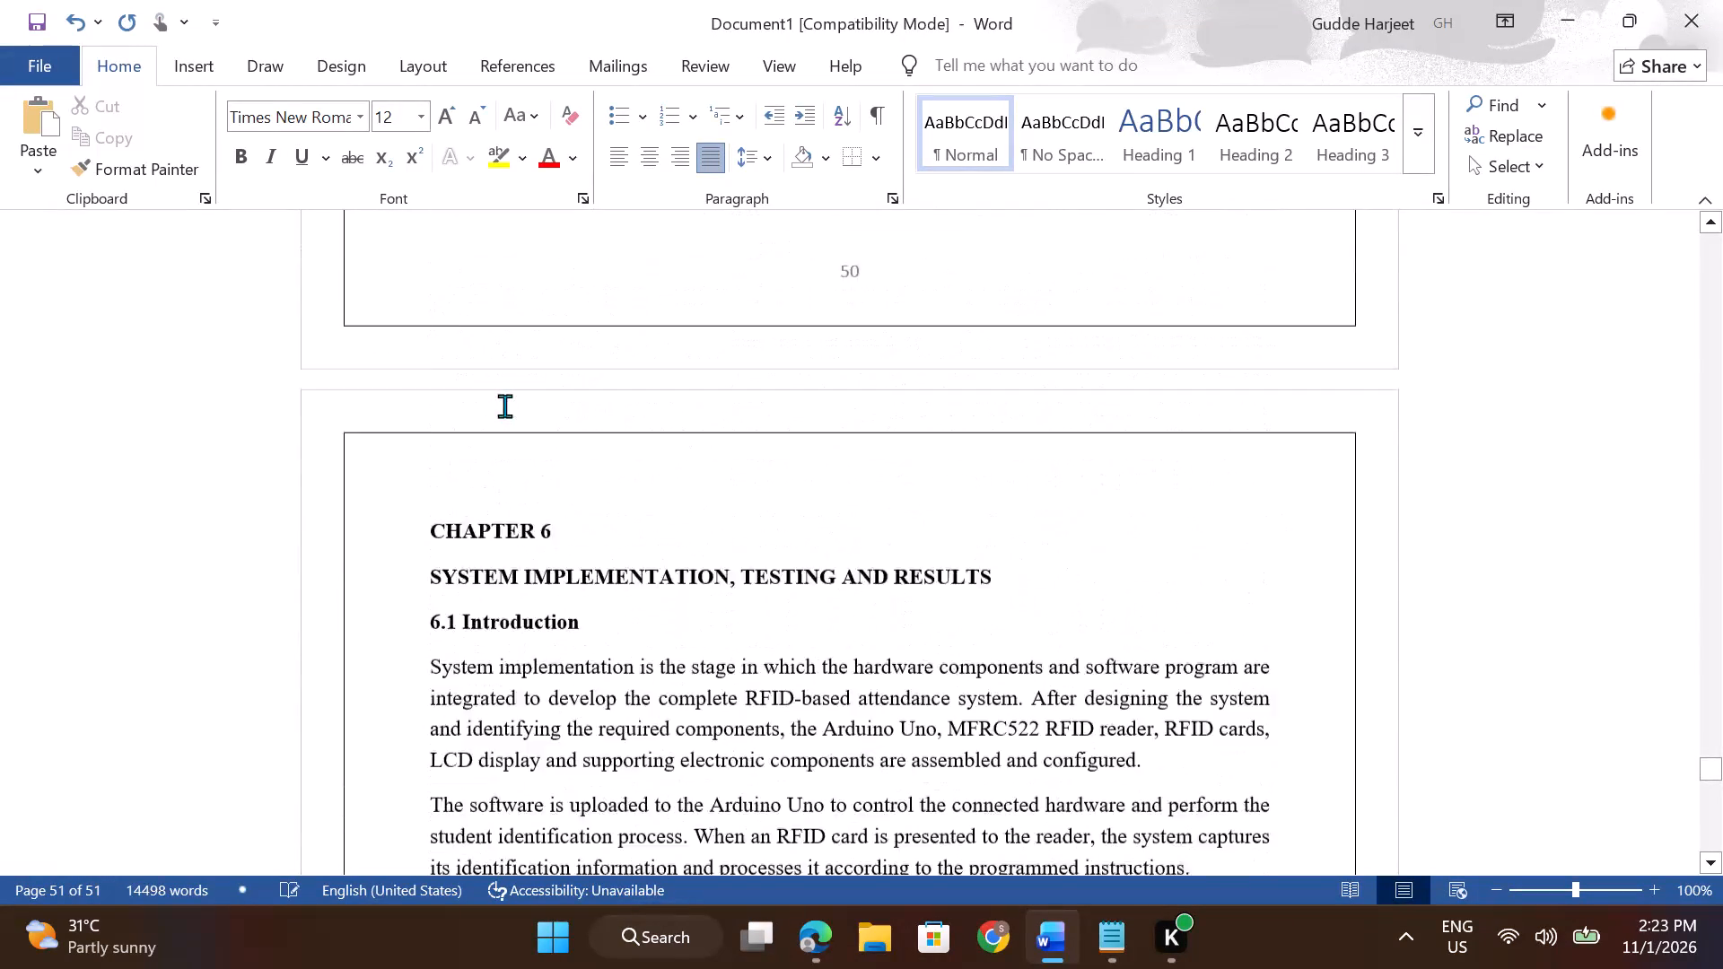
scroll(504, 406, down, 2)
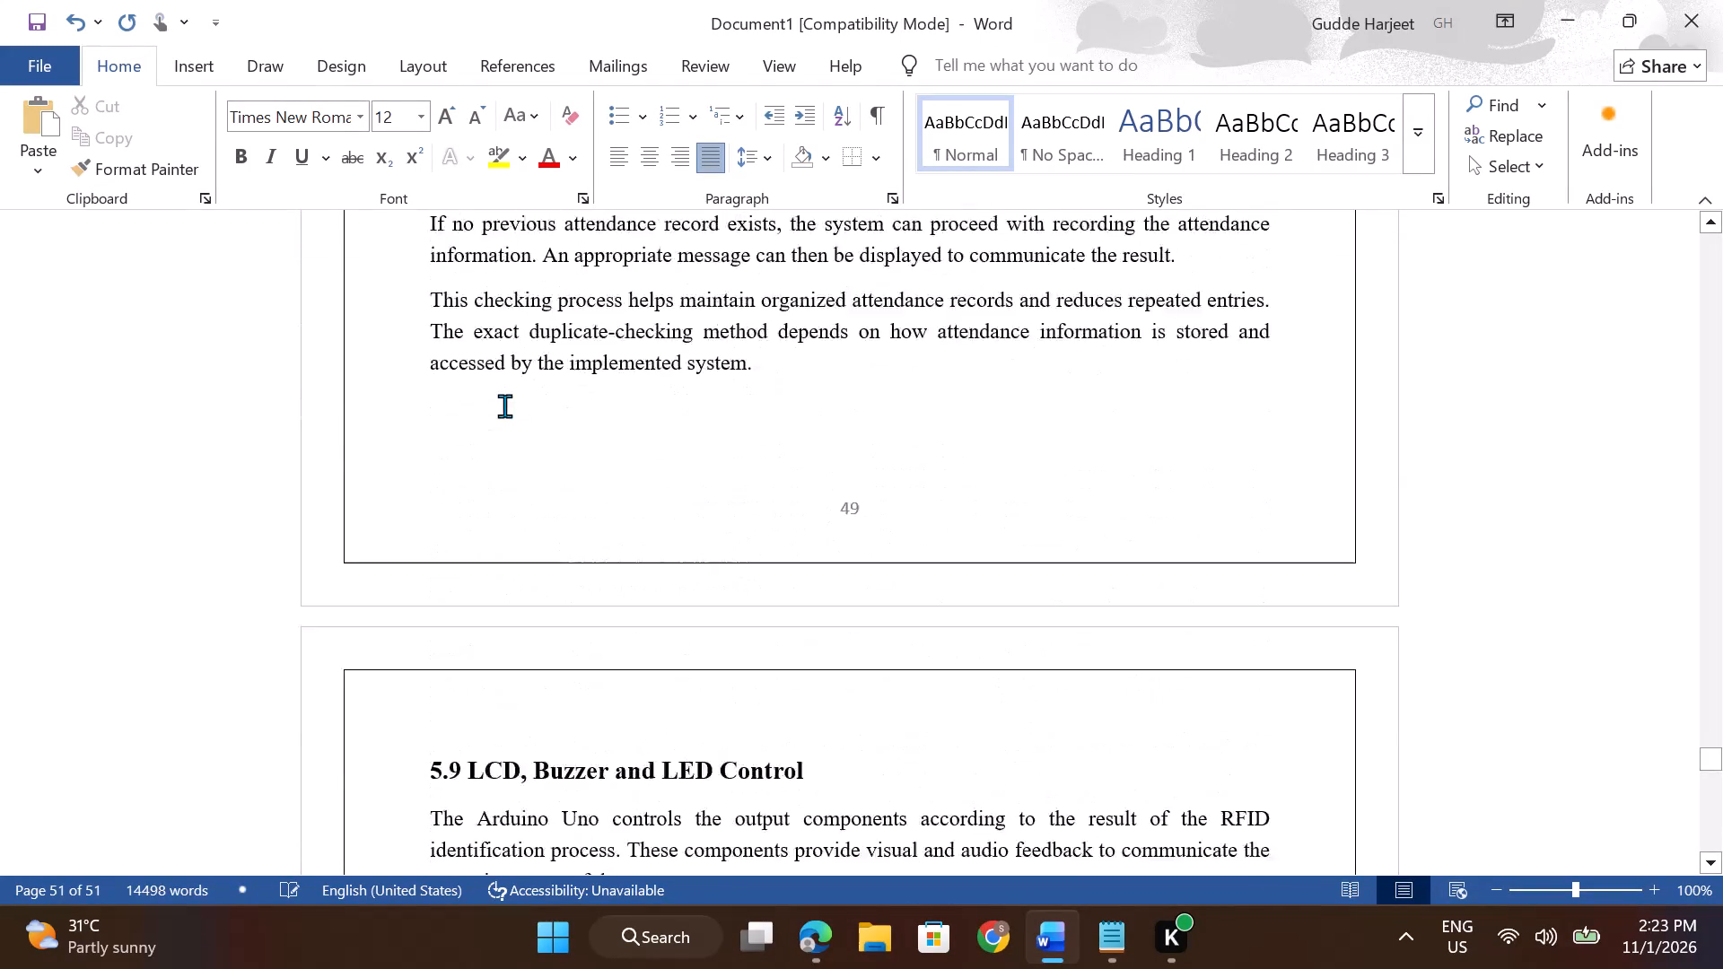
scroll(504, 406, down, 7)
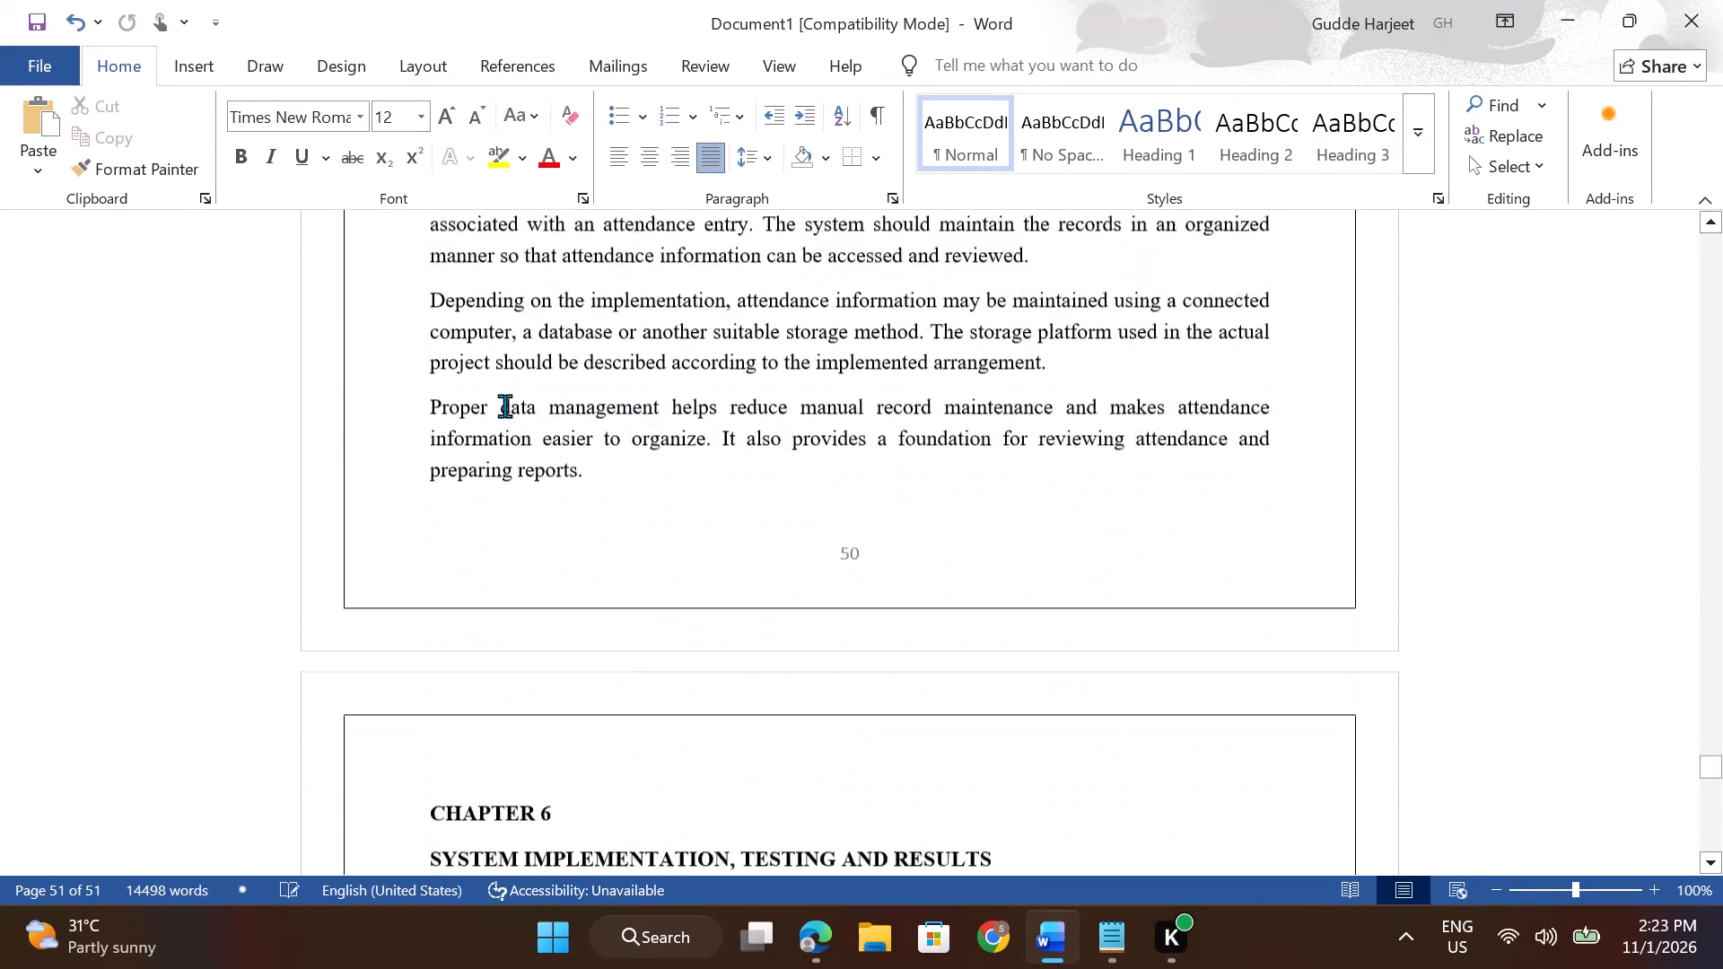
scroll(504, 406, down, 4)
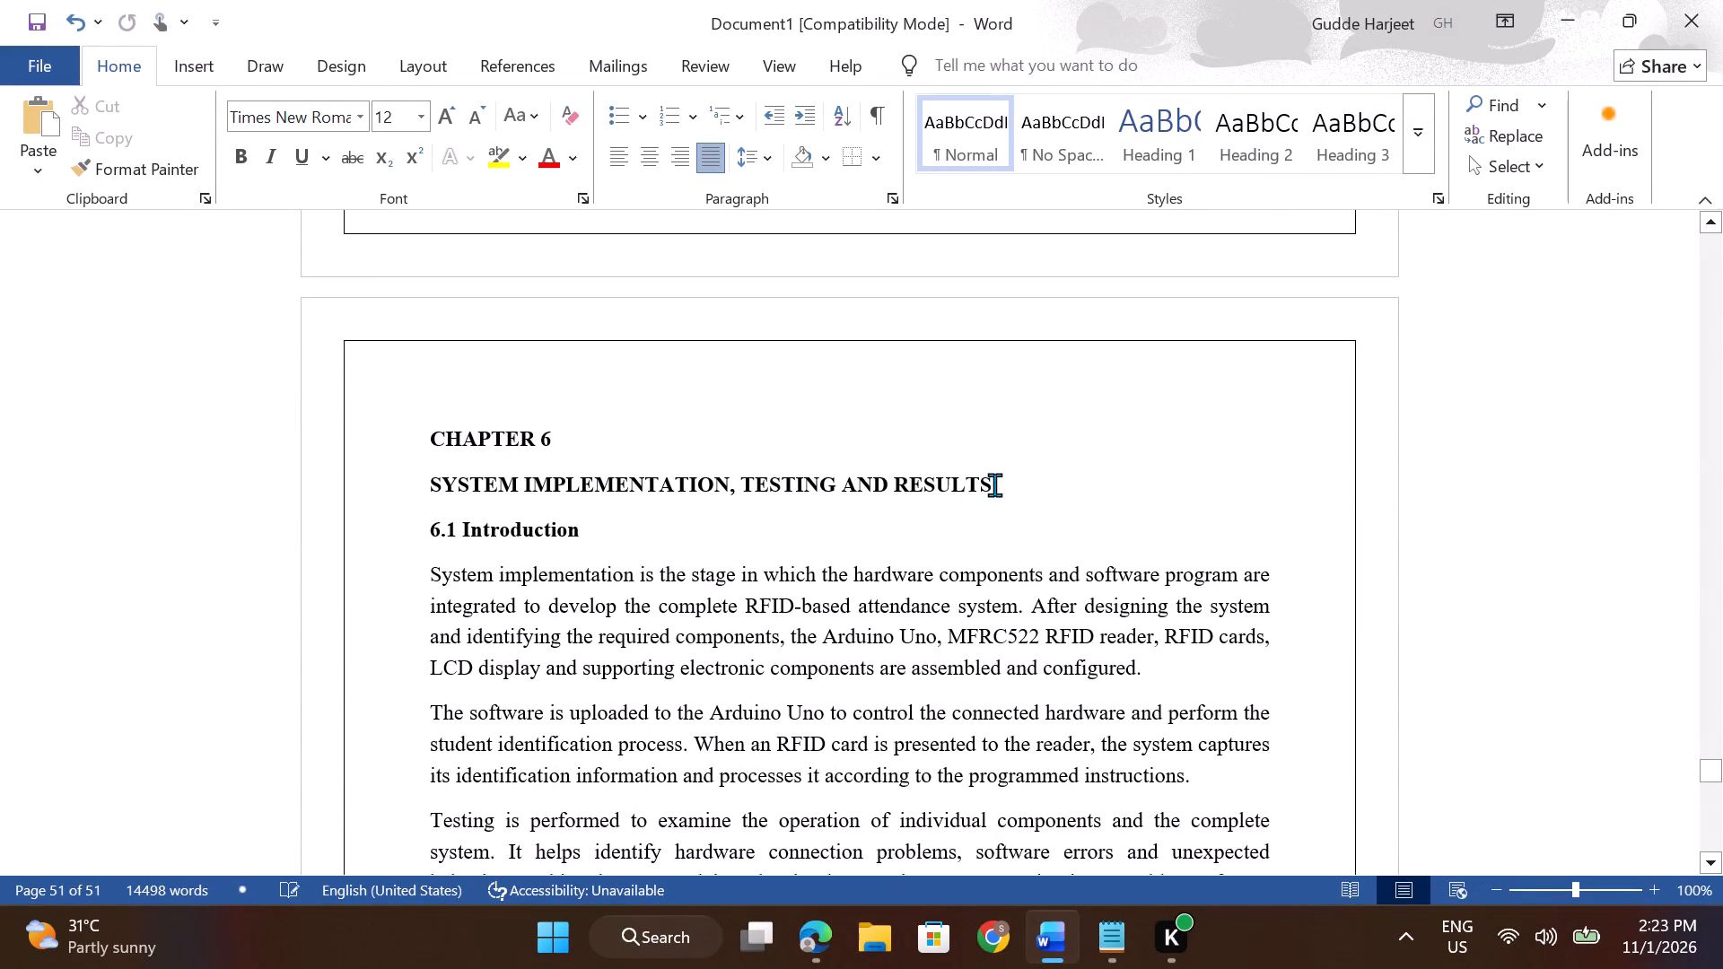
Set the two title lines, CHAPTER 6 and SYSTEM IMPLEMENTATION, TESTING AND RESULTS, to 16 pt and centre them.
drag(994, 484, 450, 422)
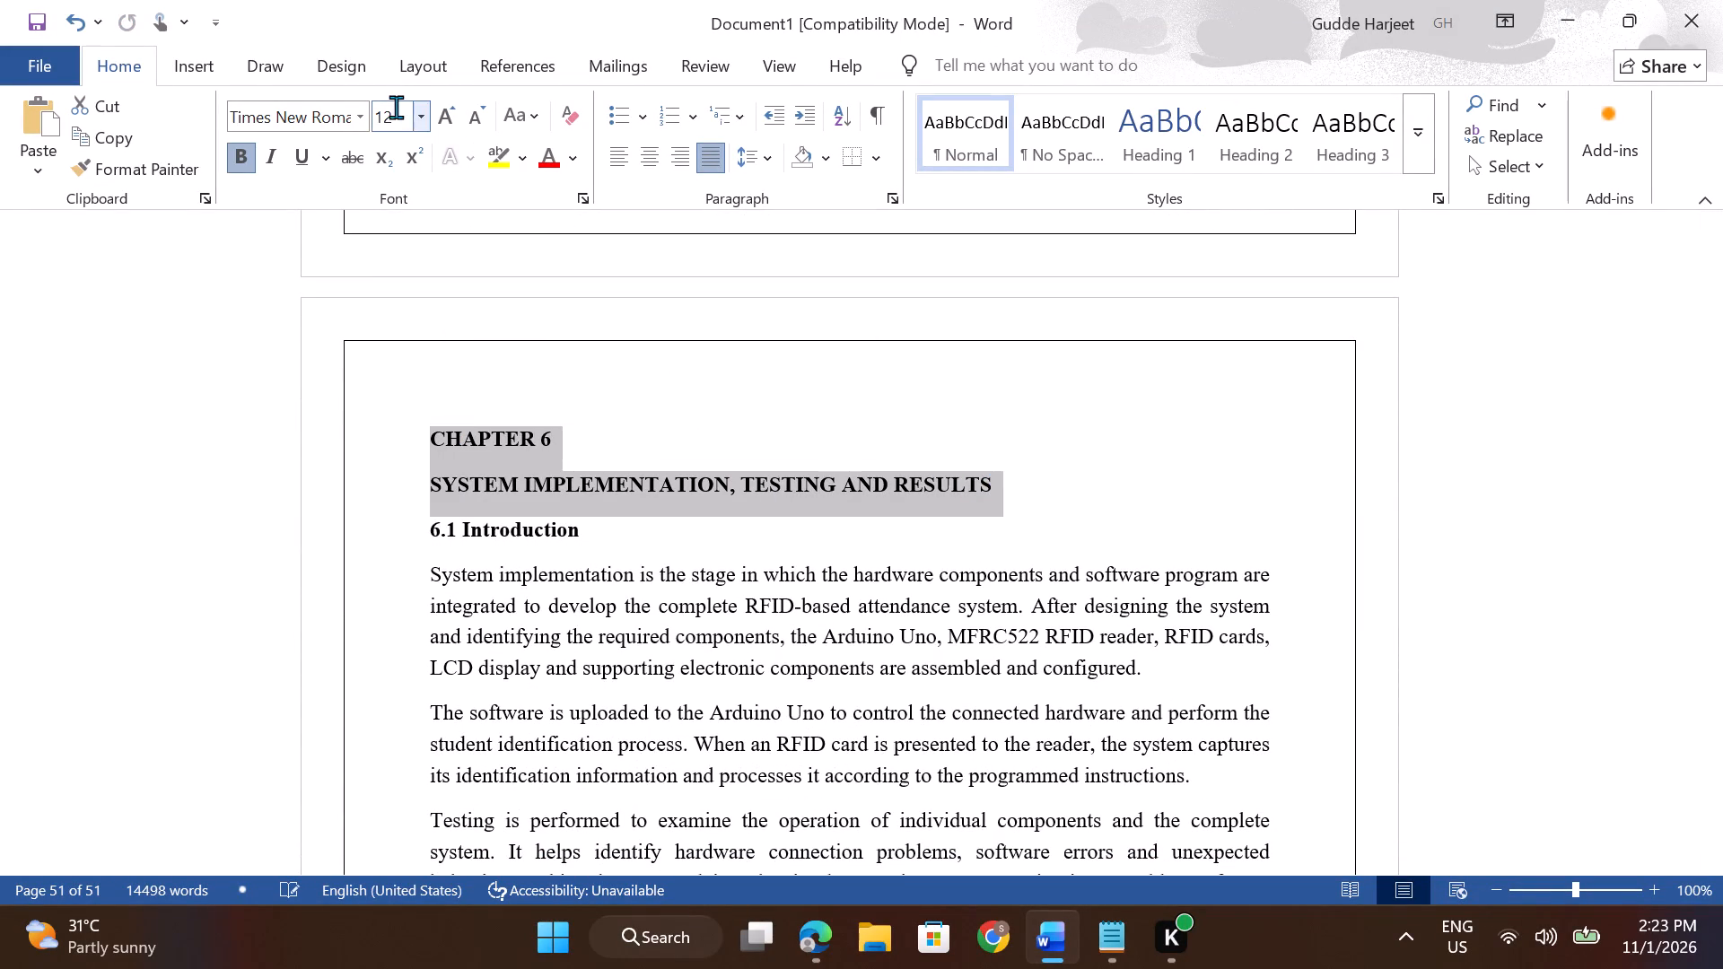
click(396, 107)
text(16)
key(Return)
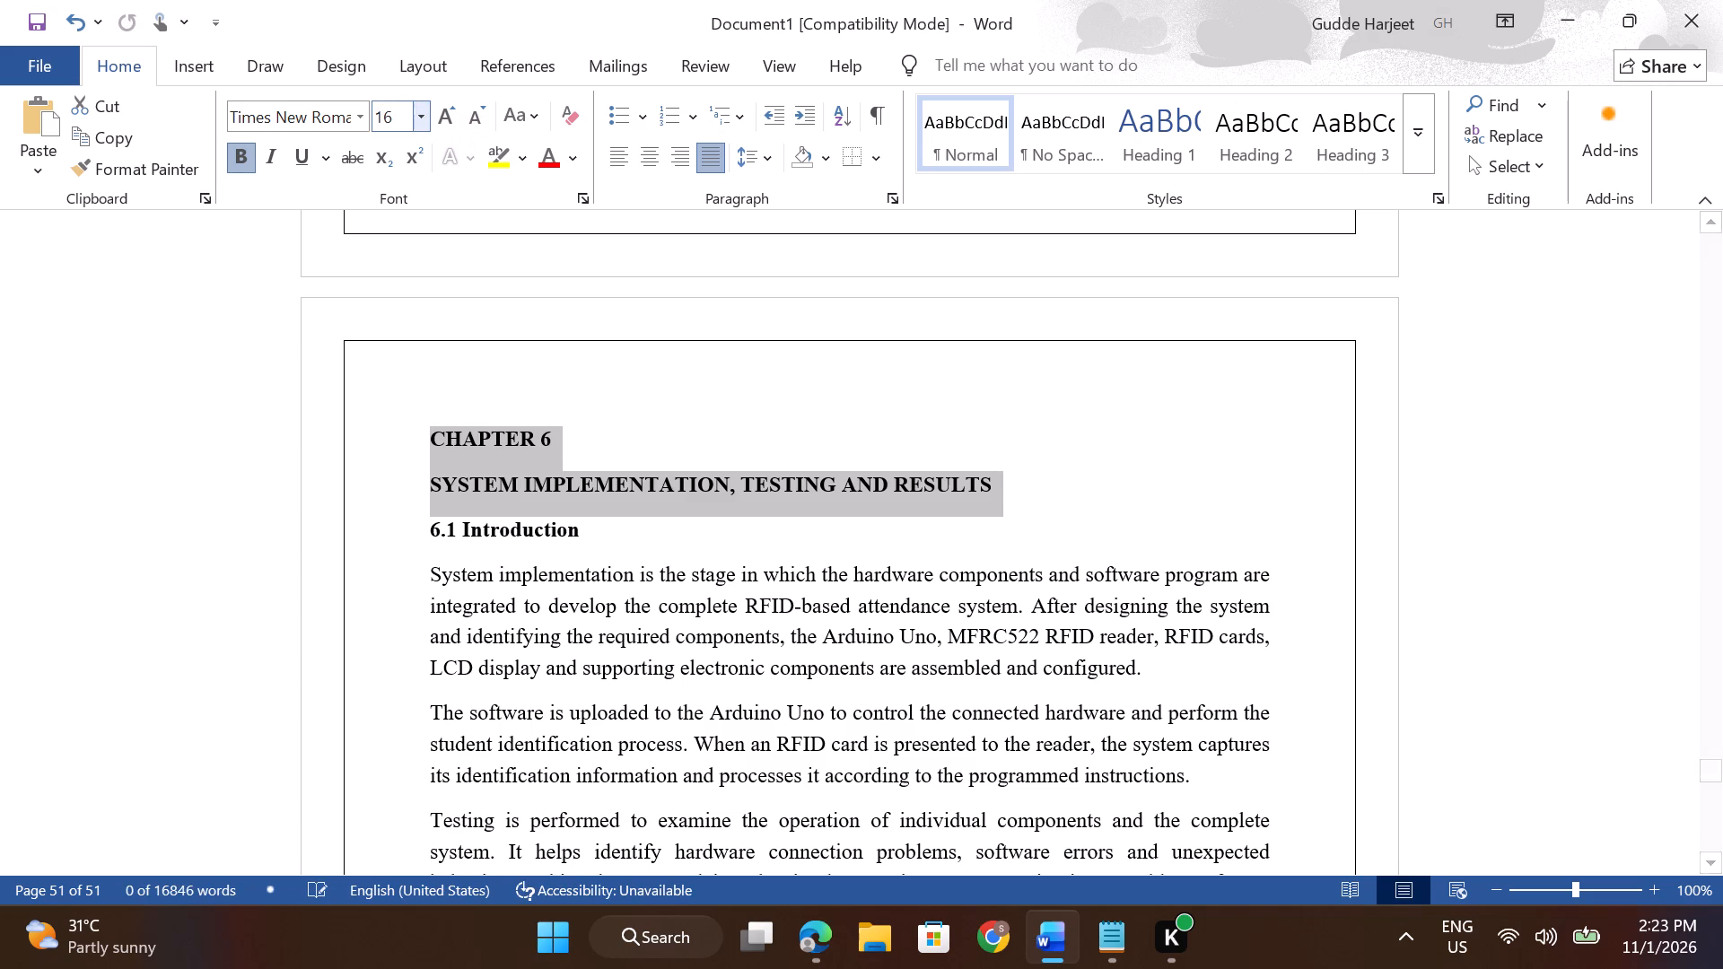
click(652, 145)
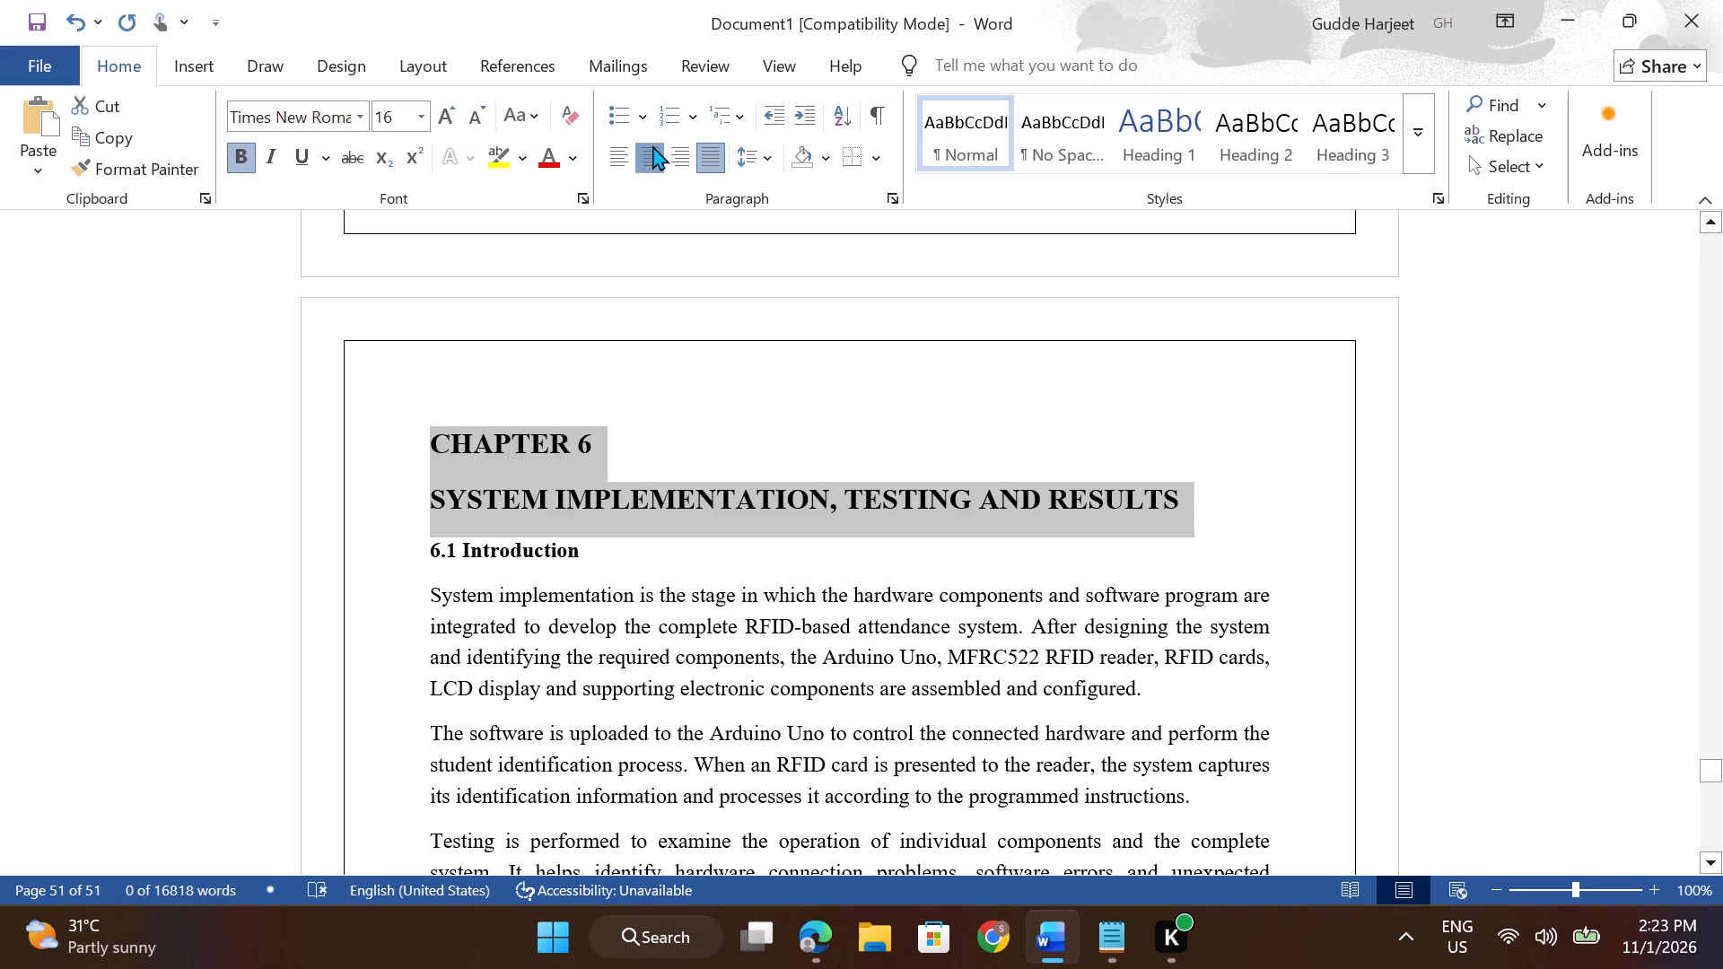
Set the font size of the 6.1 Introduction heading to 14 pt.
click(537, 547)
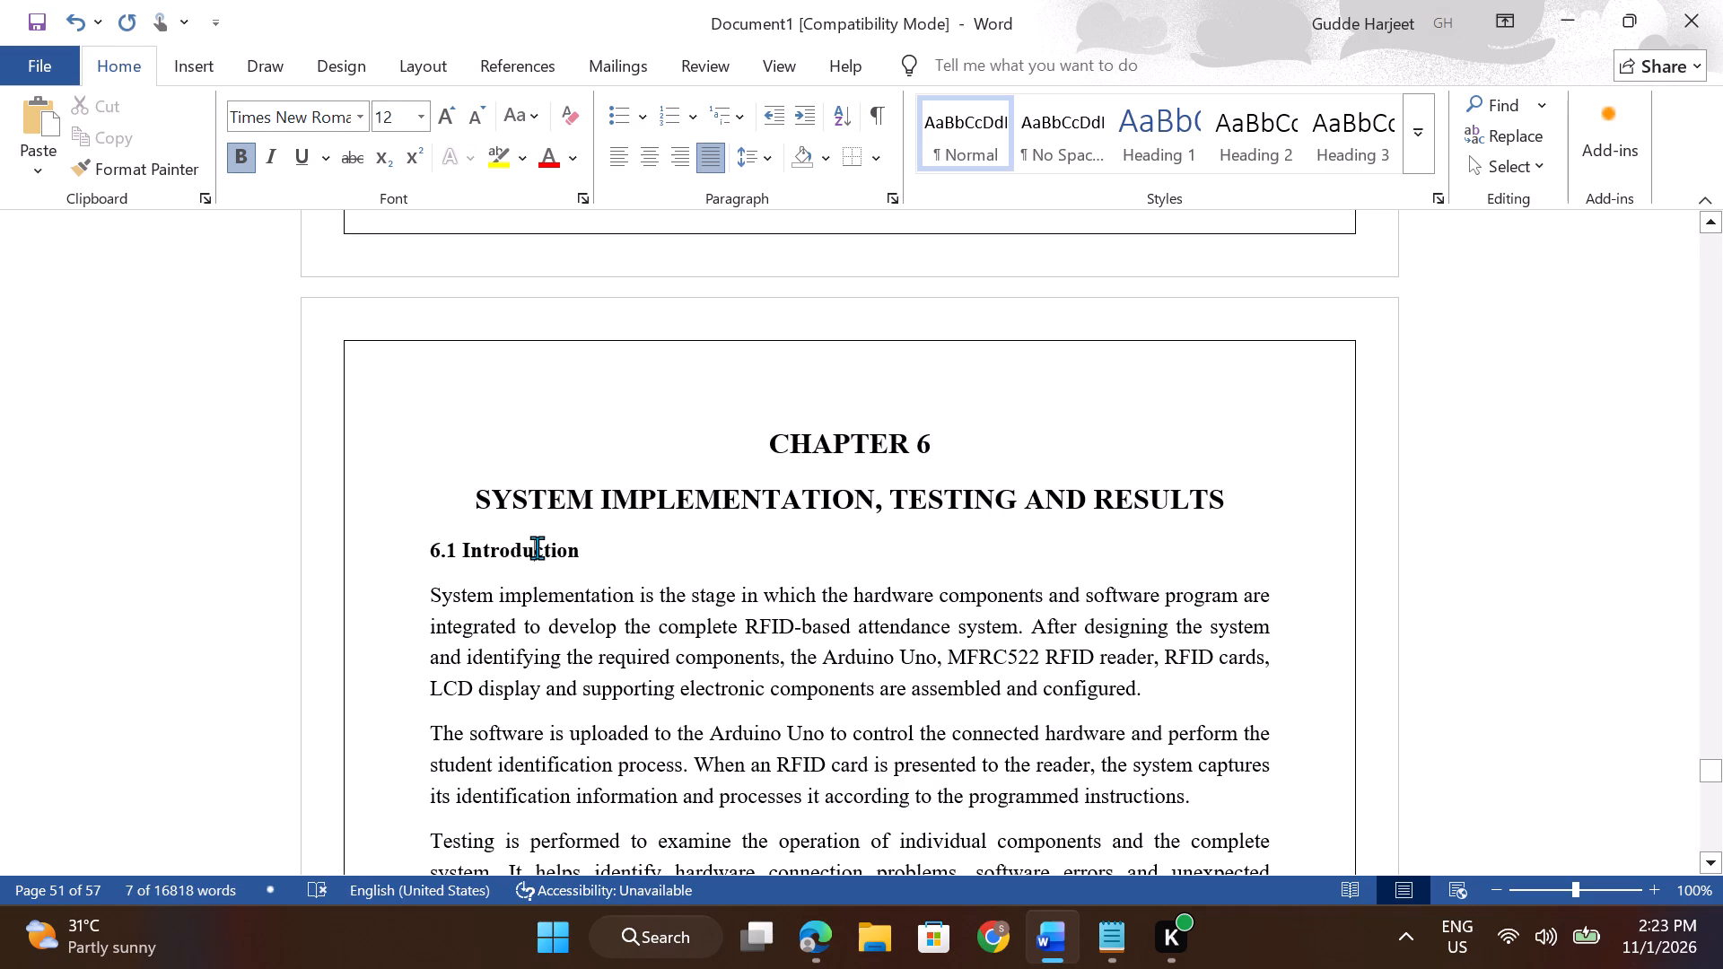
ctrl+click(537, 547)
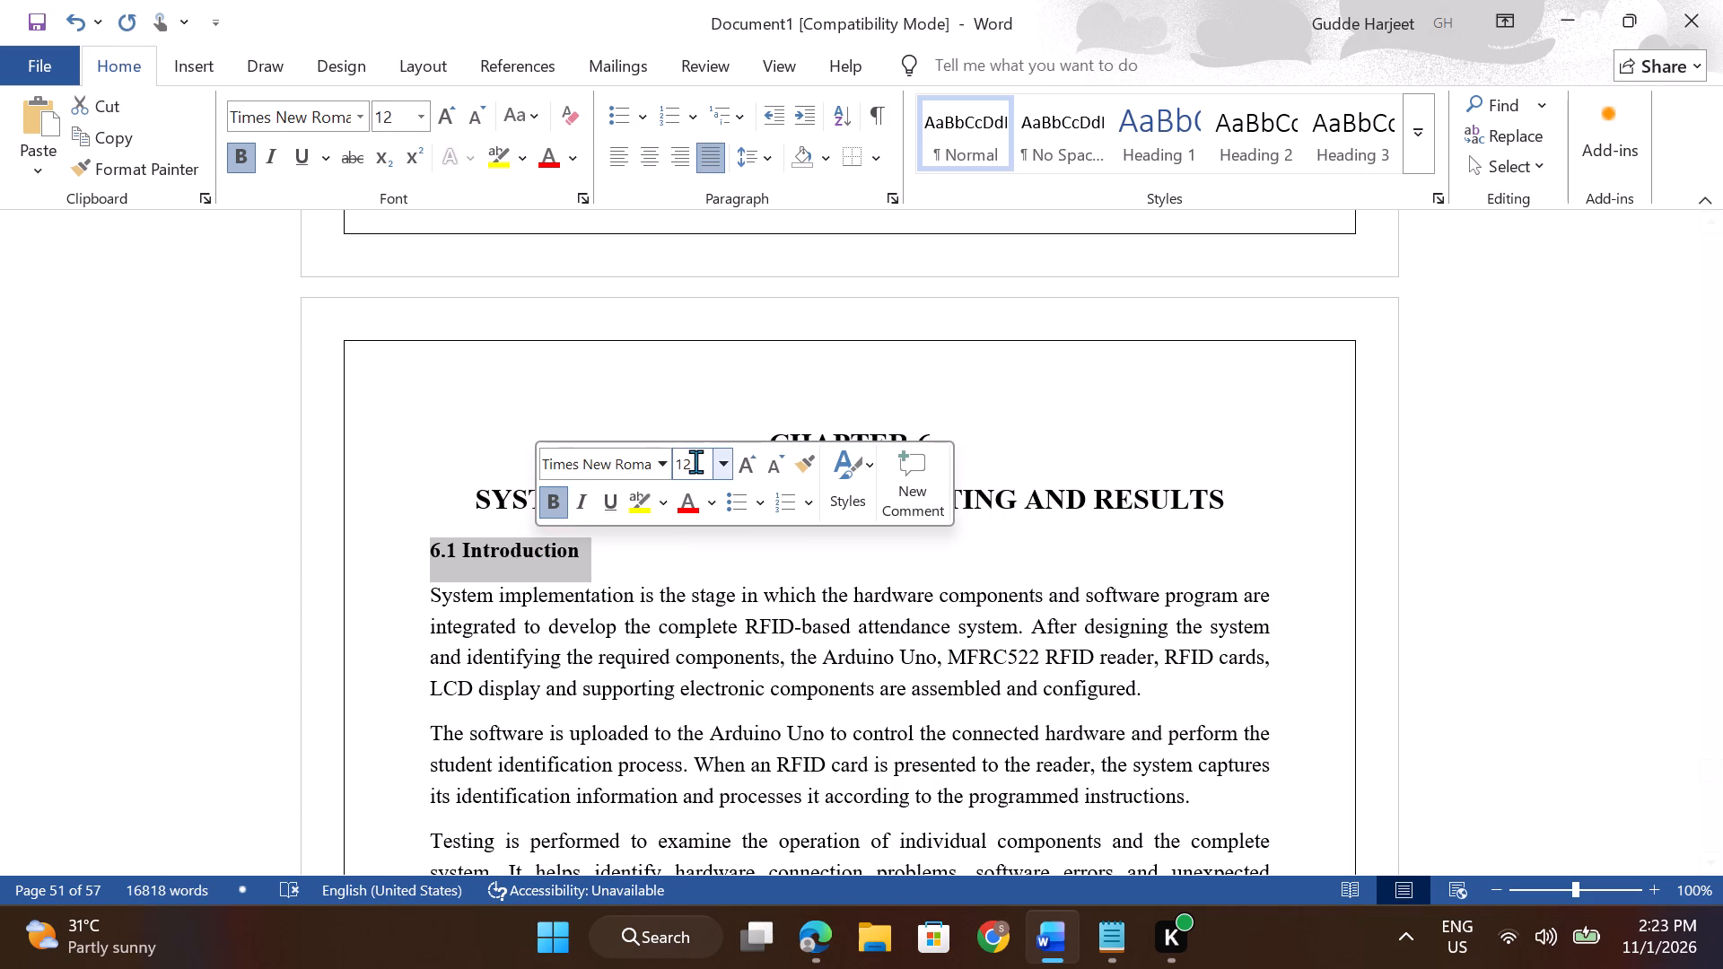
click(695, 461)
text(14)
key(Return)
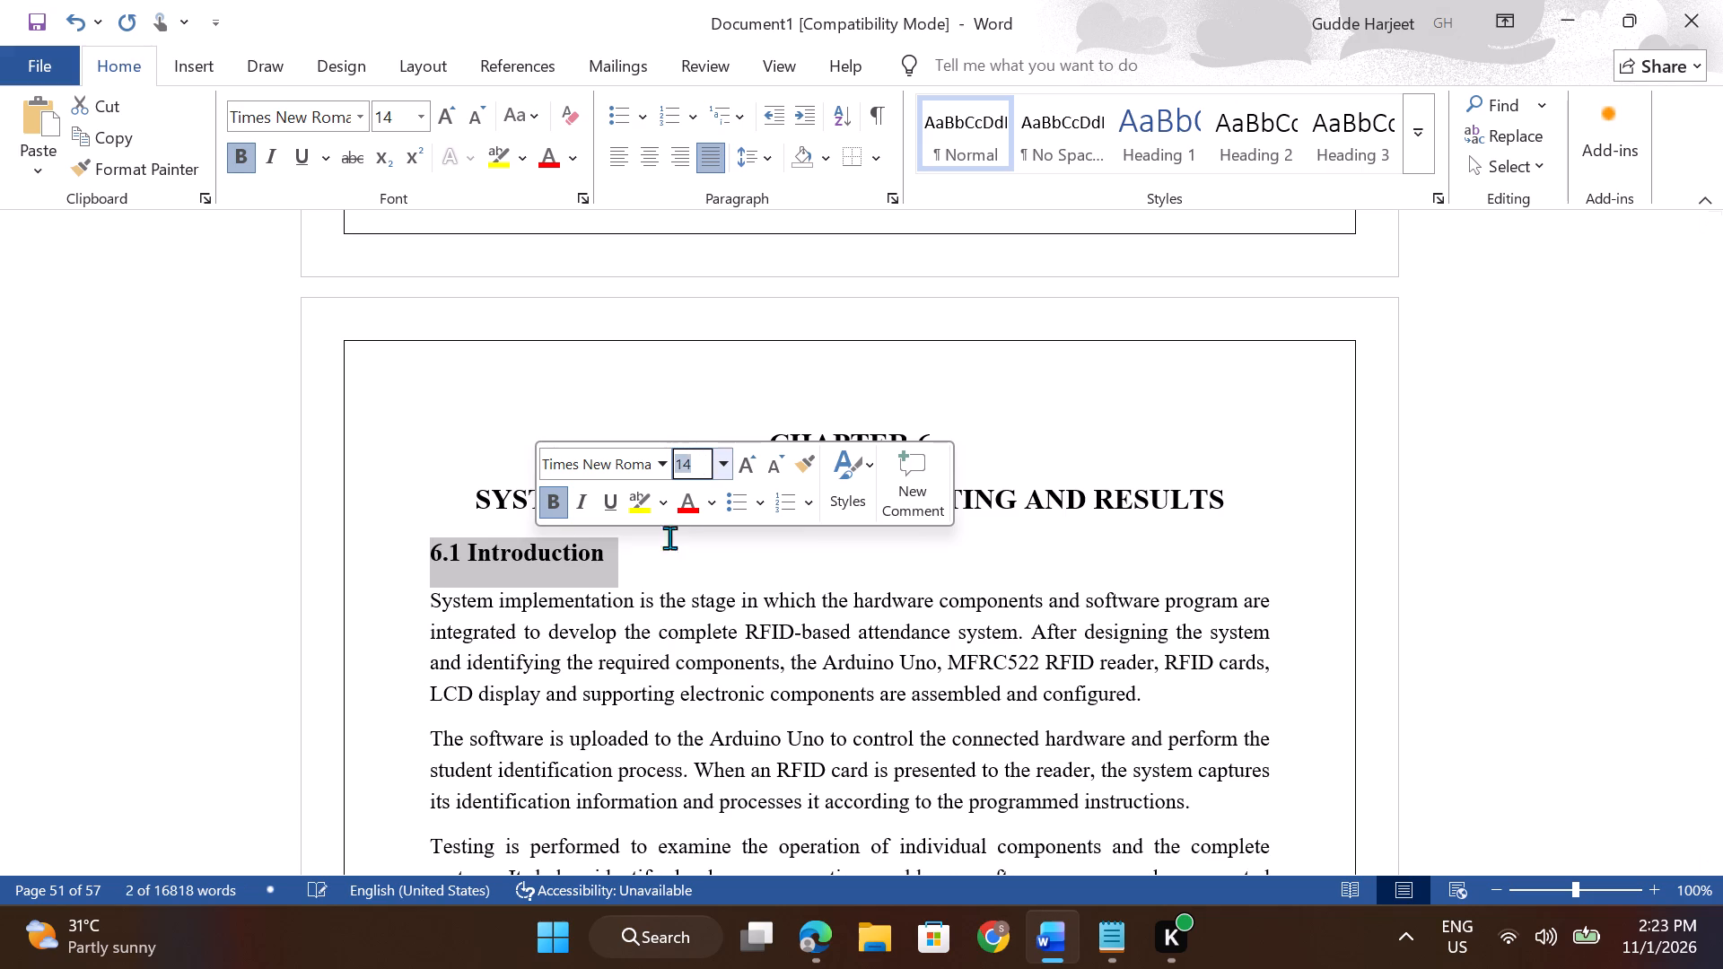
click(720, 578)
scroll(720, 578, down, 2)
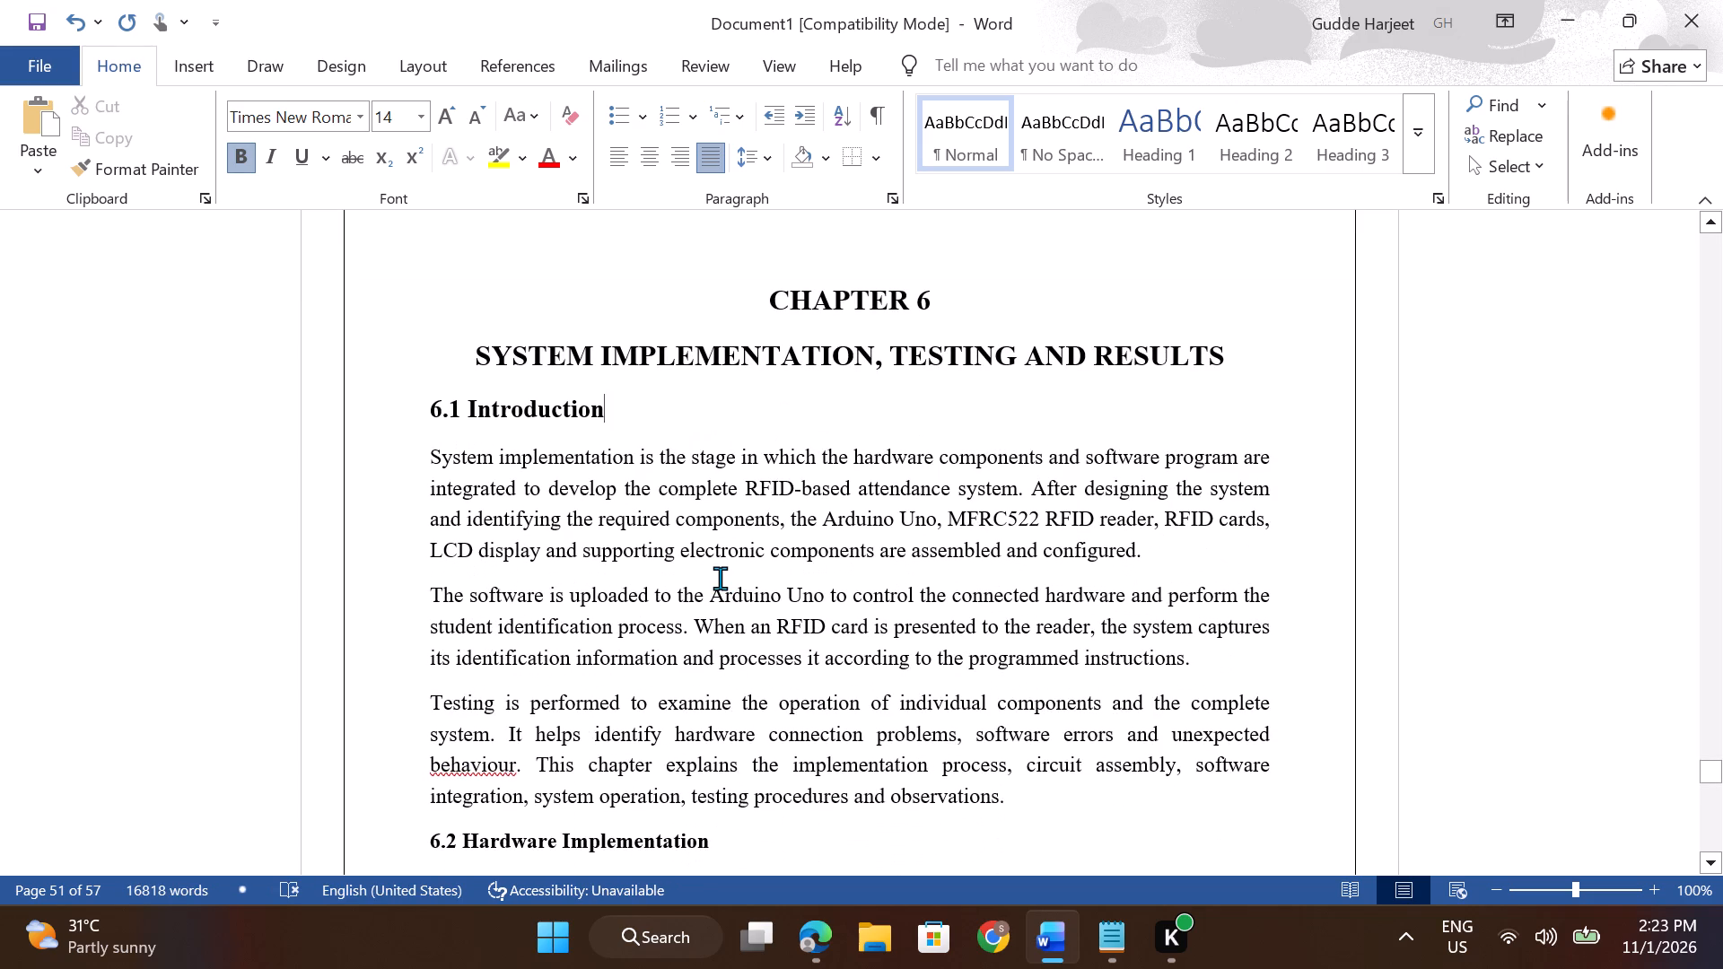
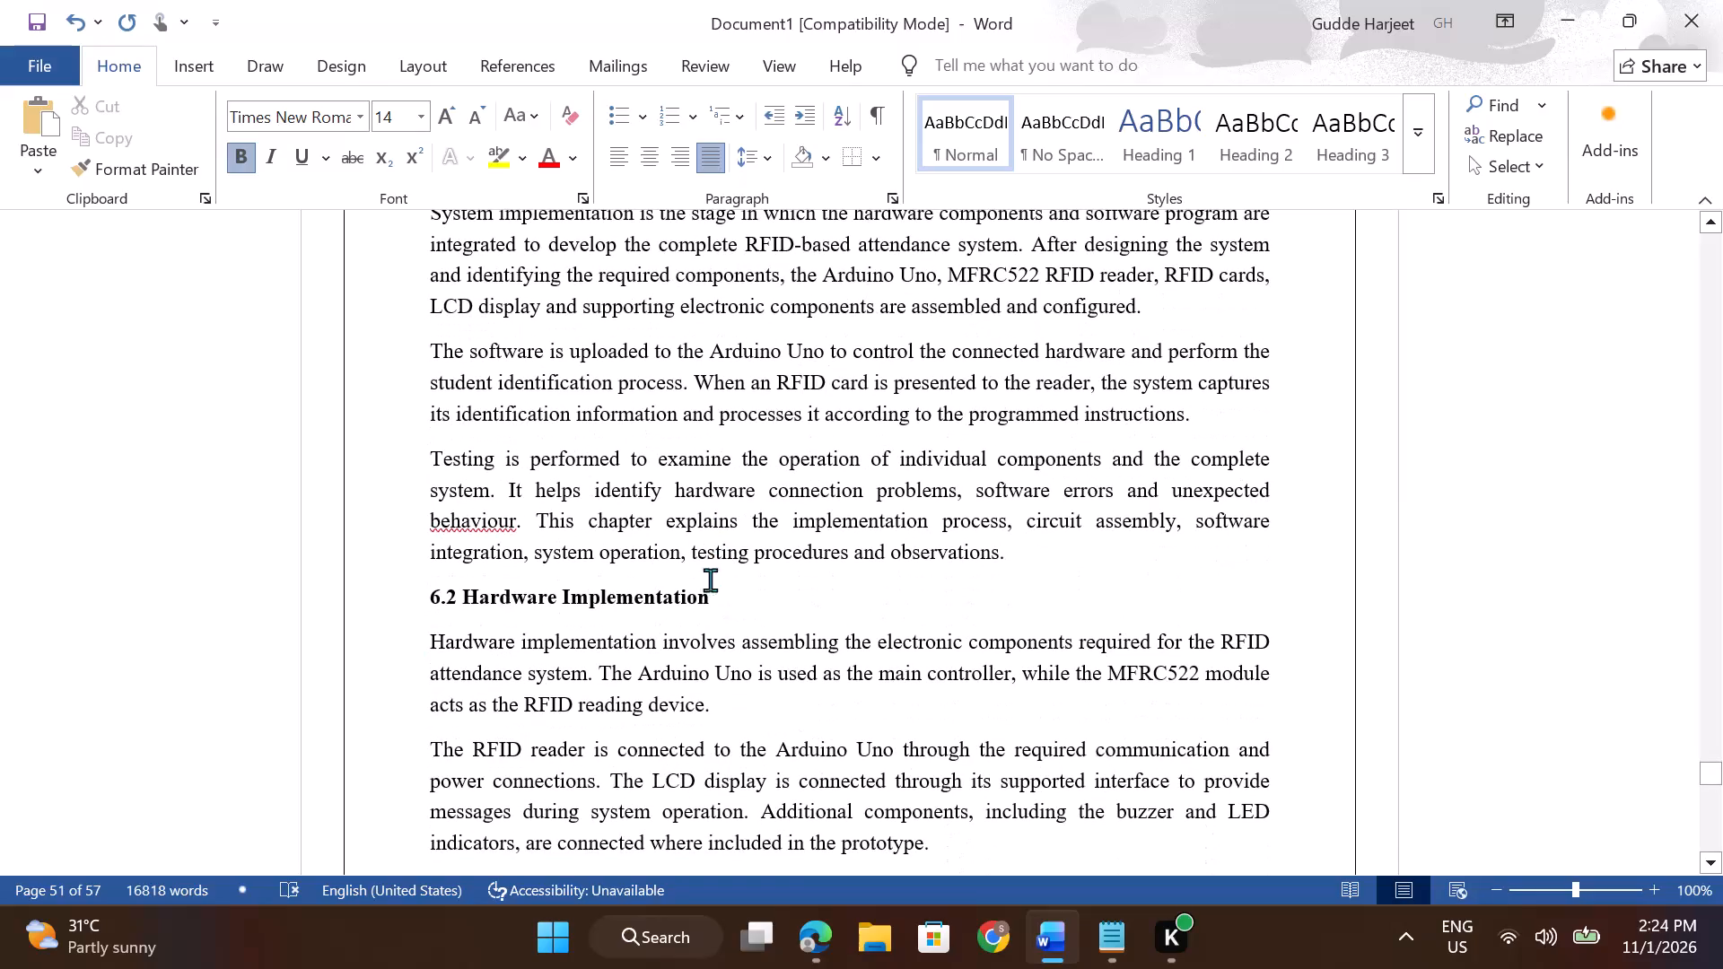
Set the font size of the 6.2 Hardware Implementation heading to 14 pt.
ctrl+click(685, 594)
click(841, 508)
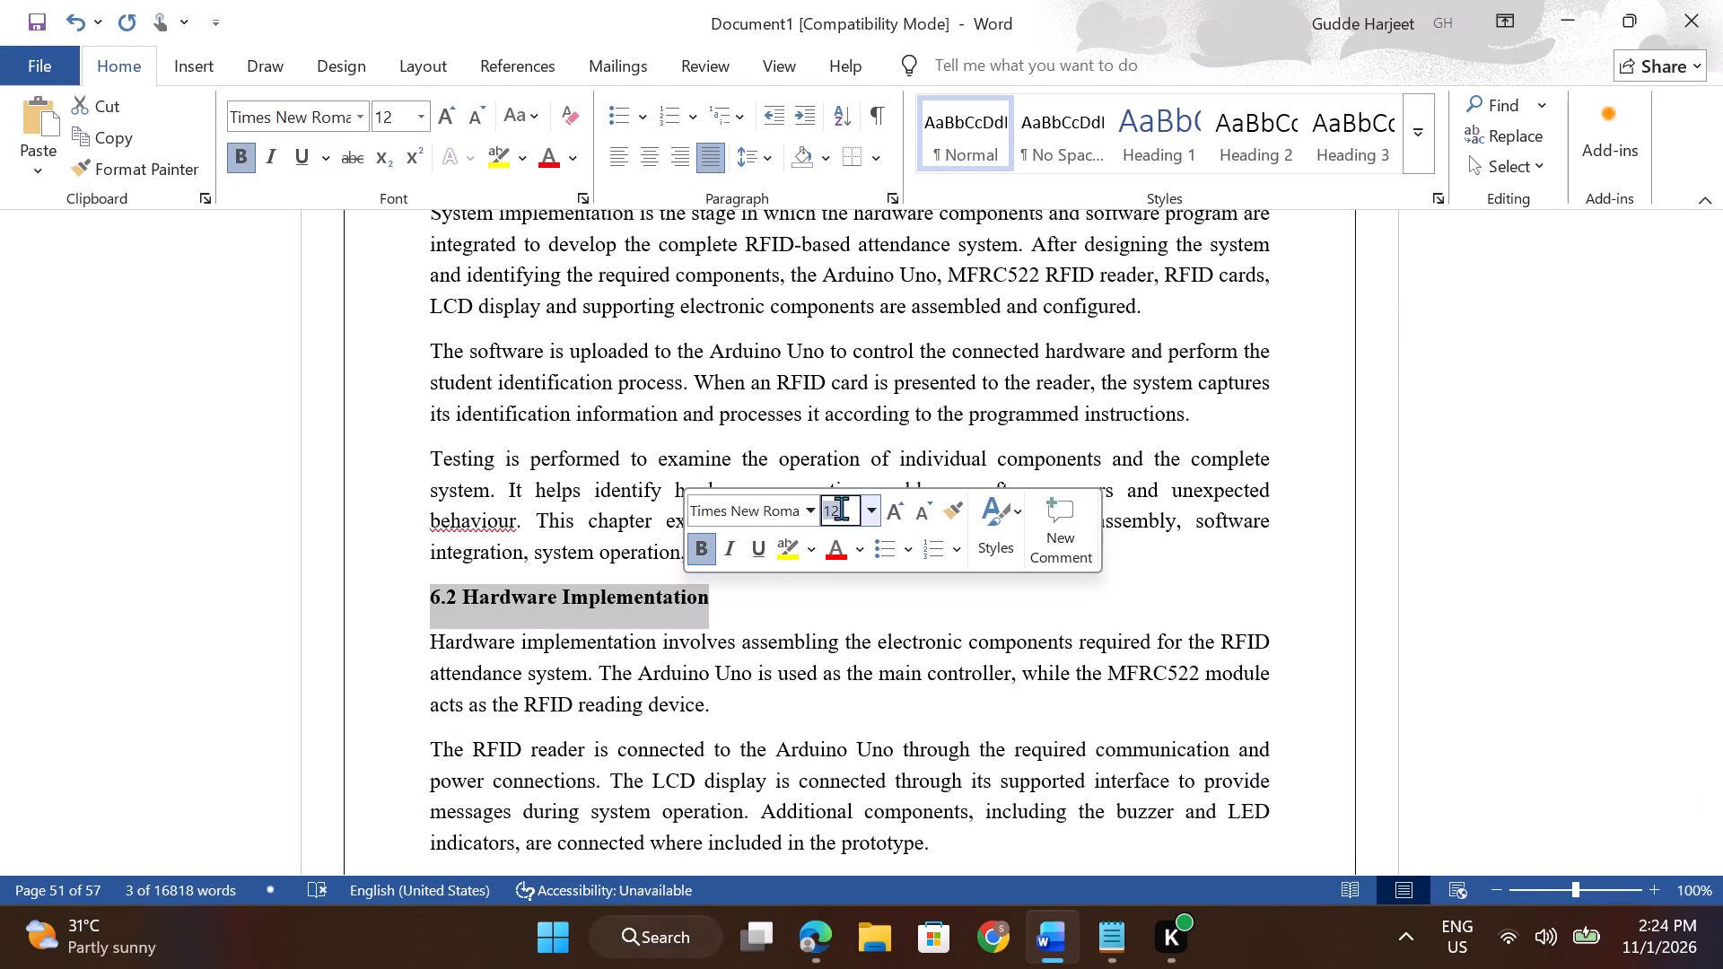
text(14)
key(Return)
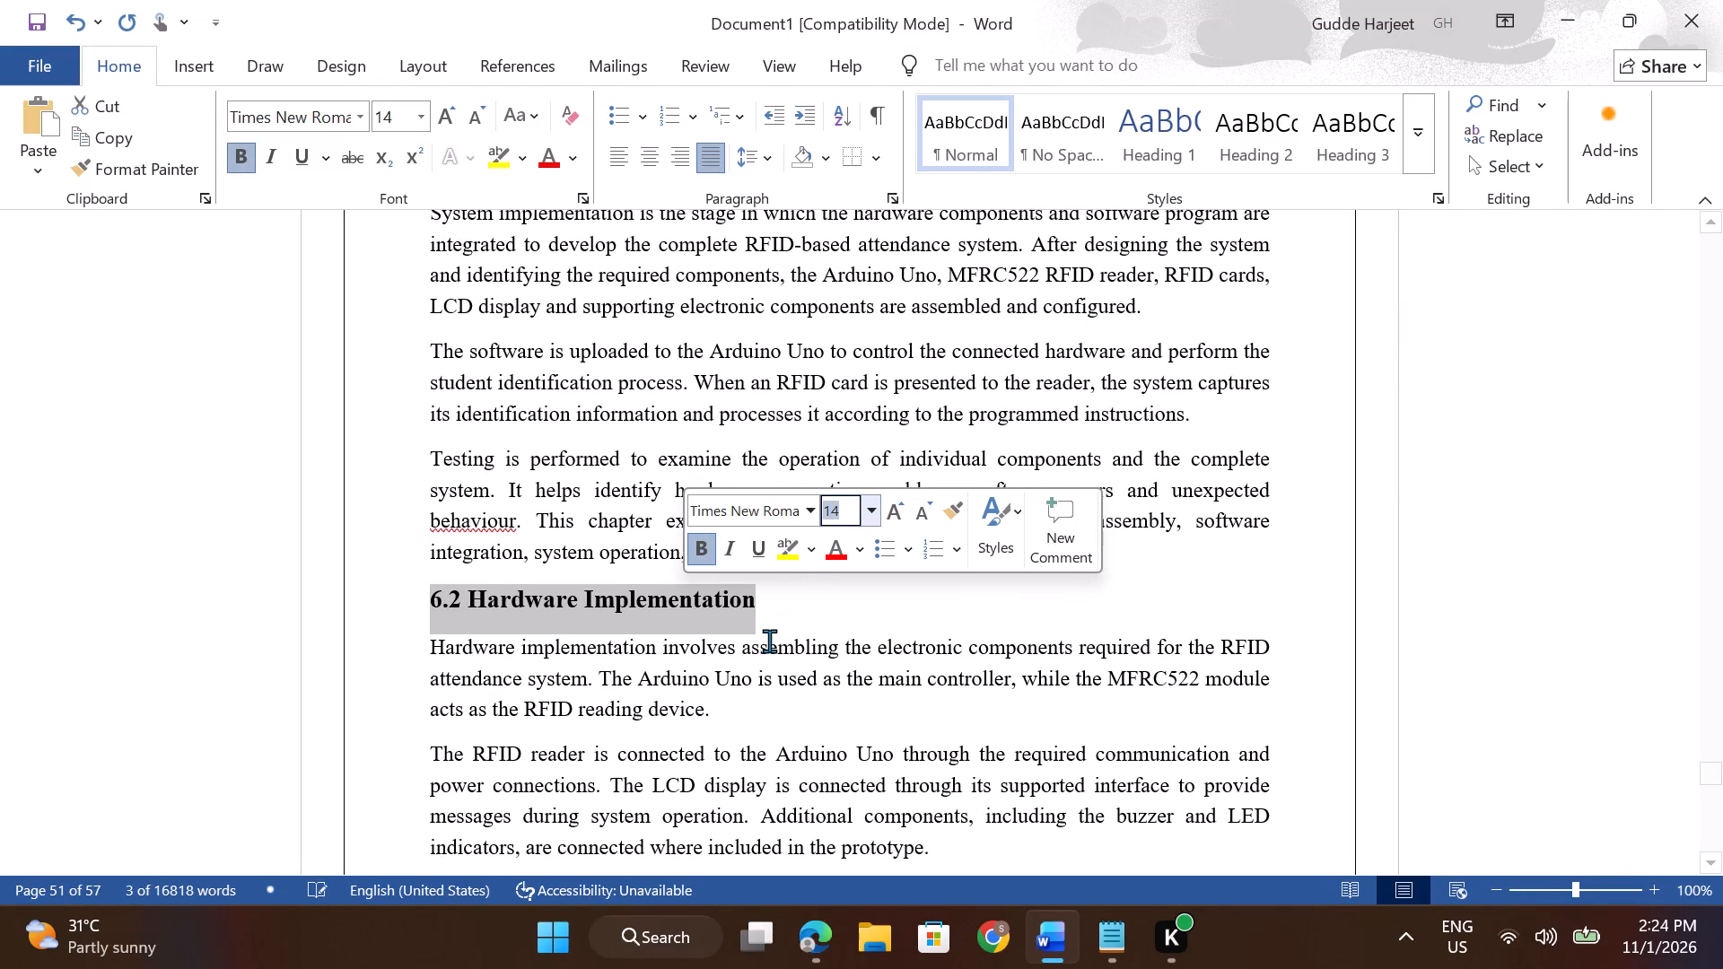
click(769, 641)
scroll(769, 641, down, 3)
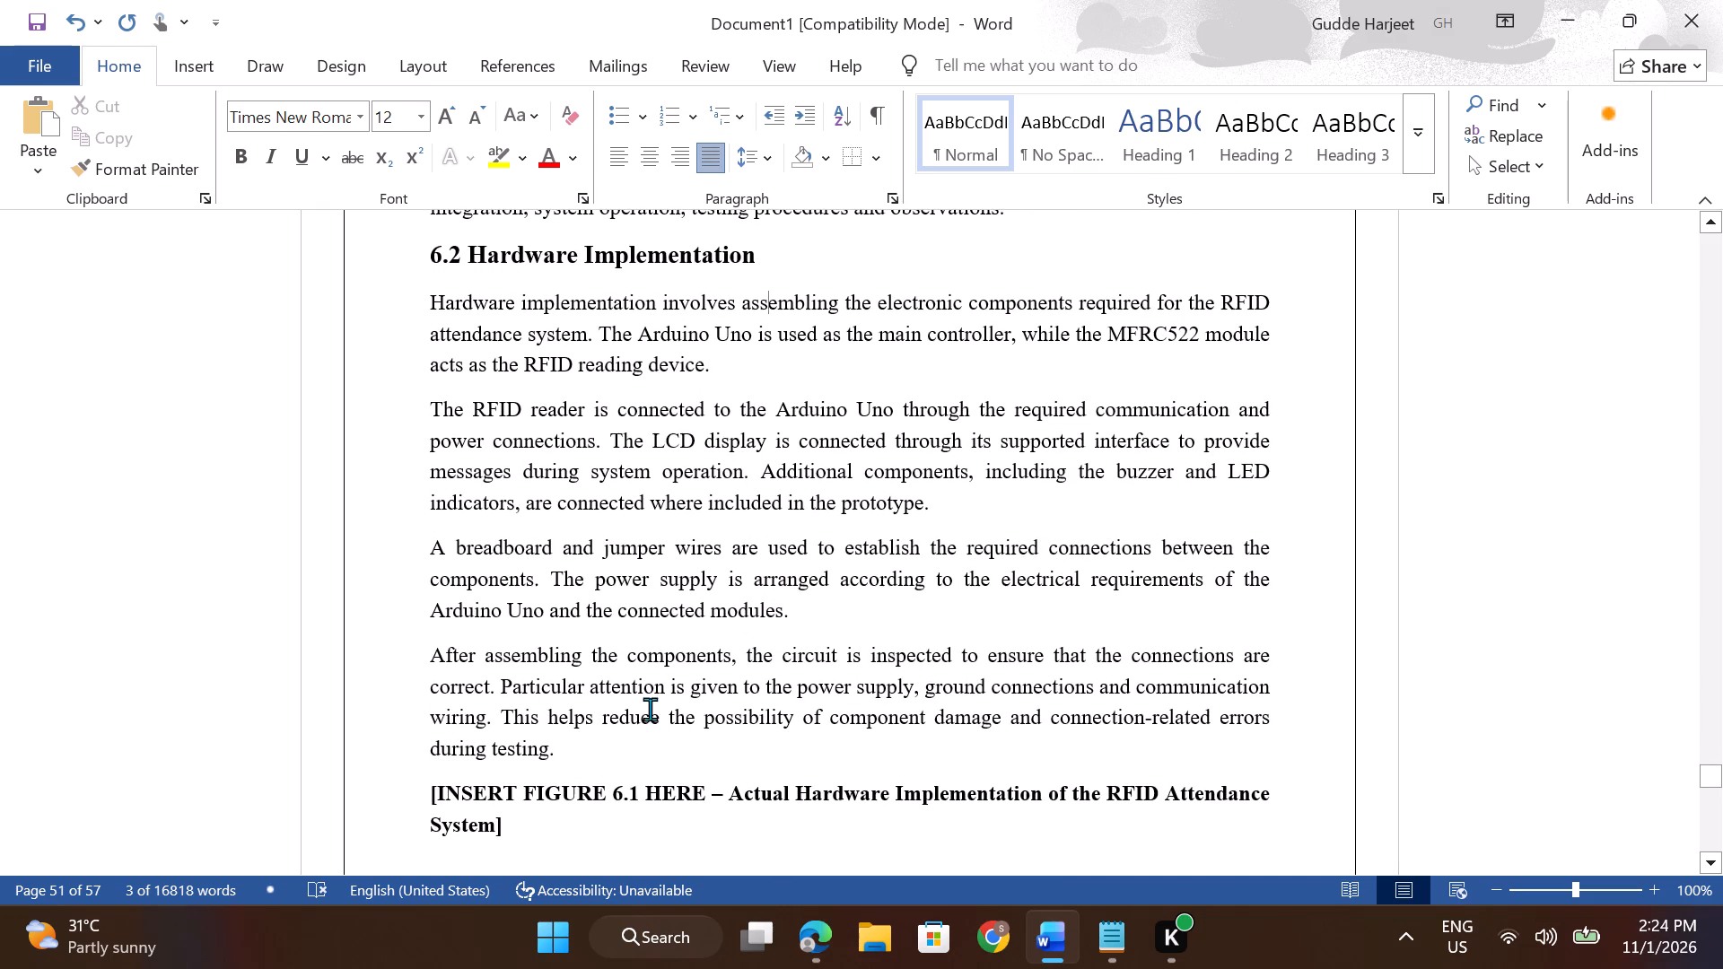
scroll(650, 709, down, 2)
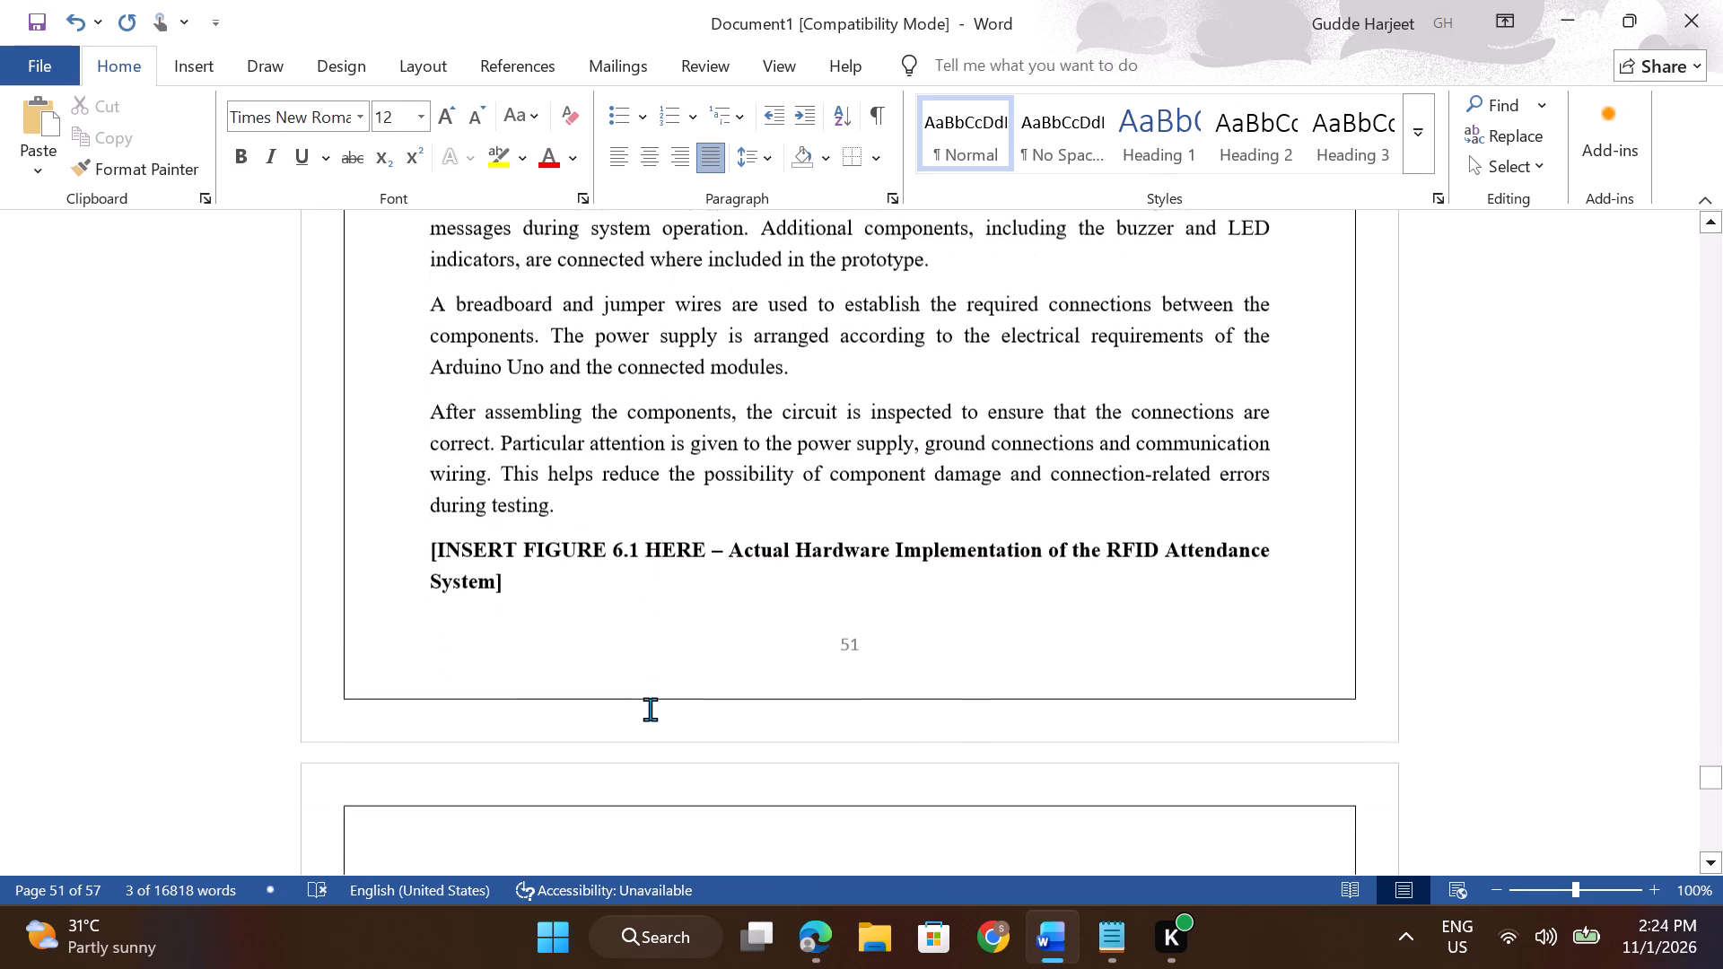
scroll(650, 709, down, 2)
scroll(650, 709, up, 1)
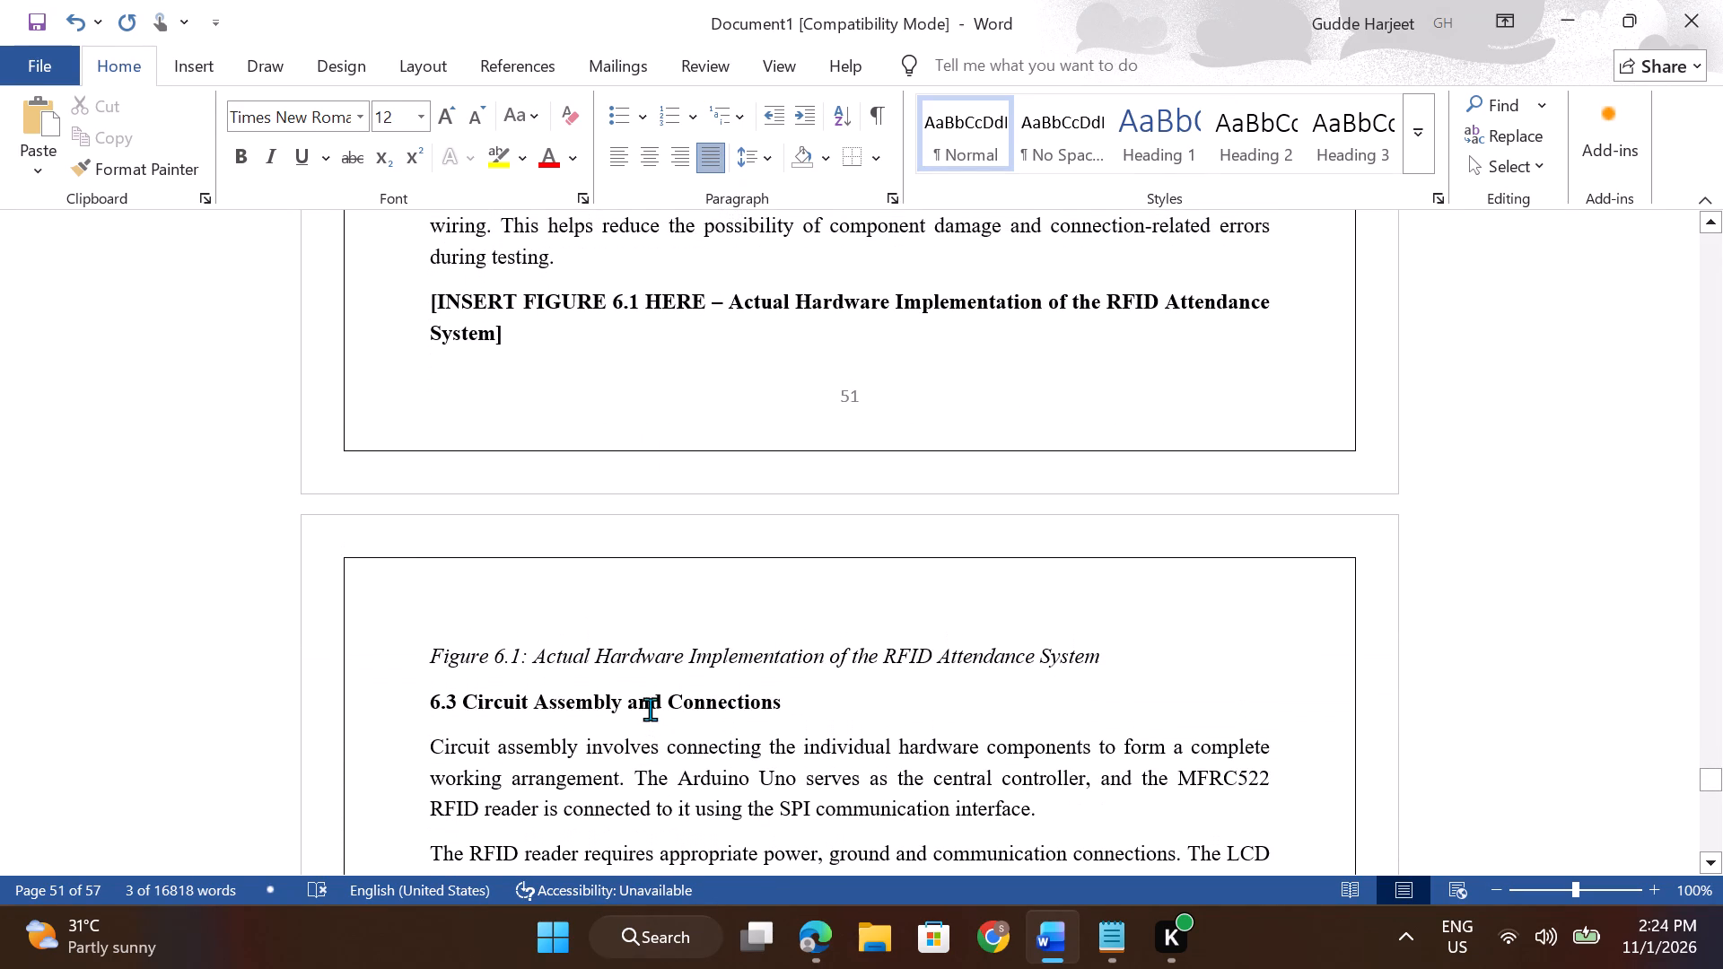
drag(427, 294, 539, 371)
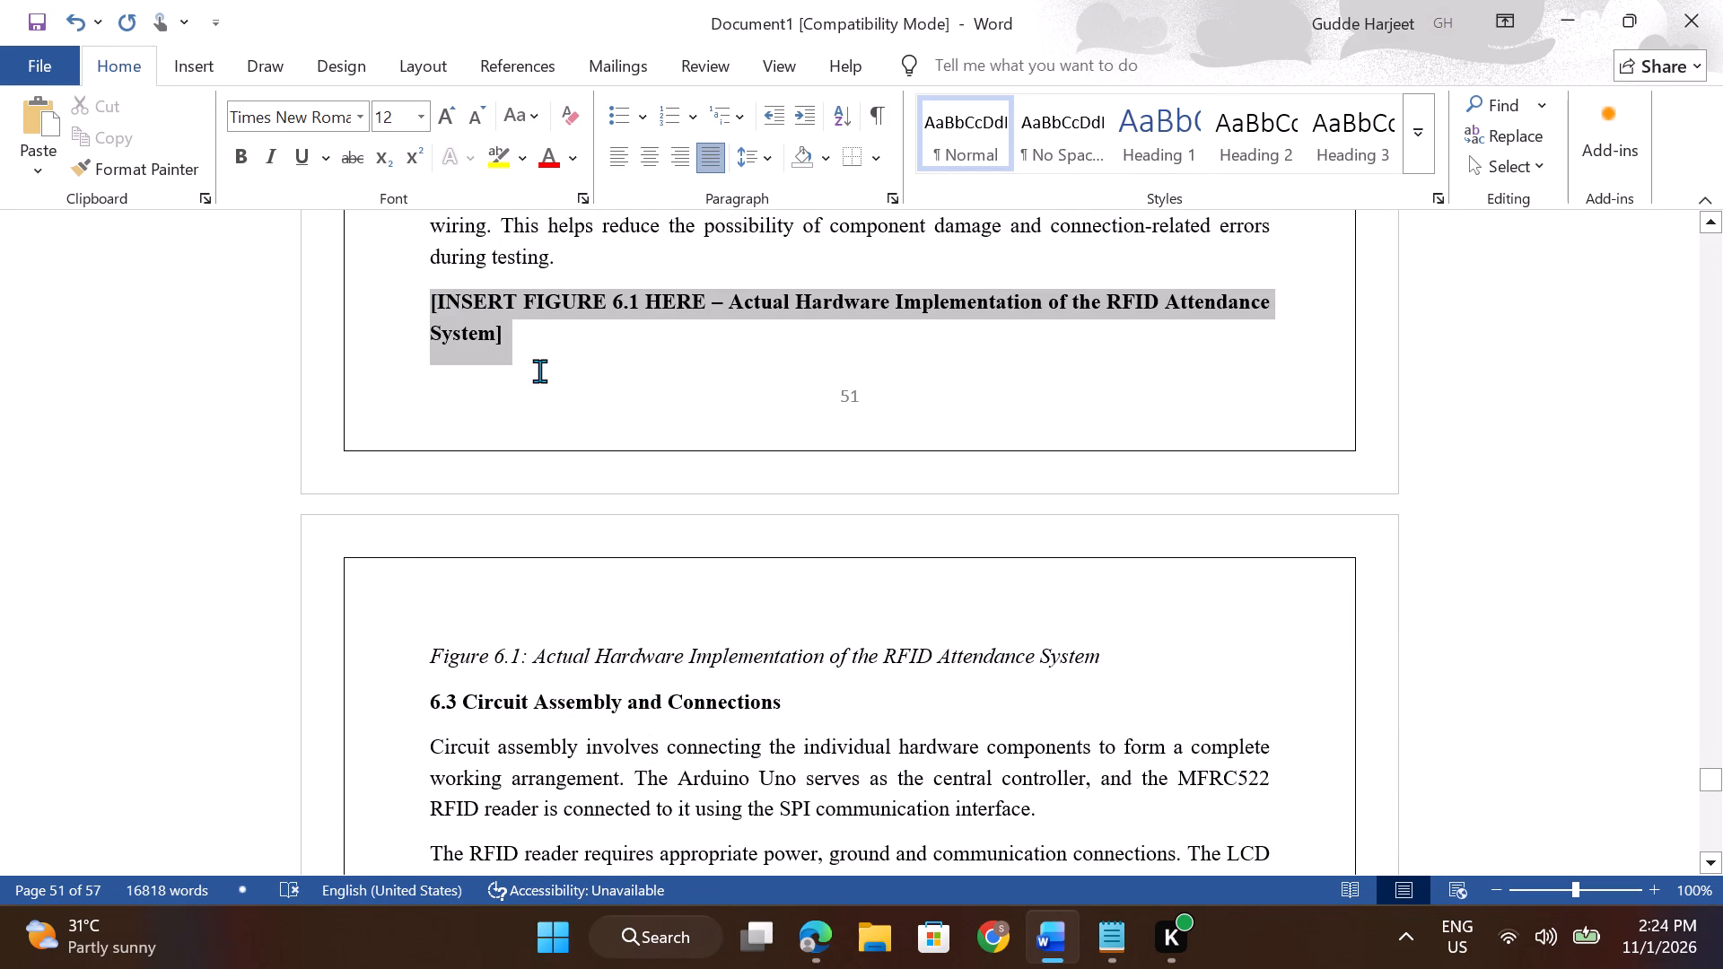
drag(539, 371, 540, 371)
key(ctrl+c)
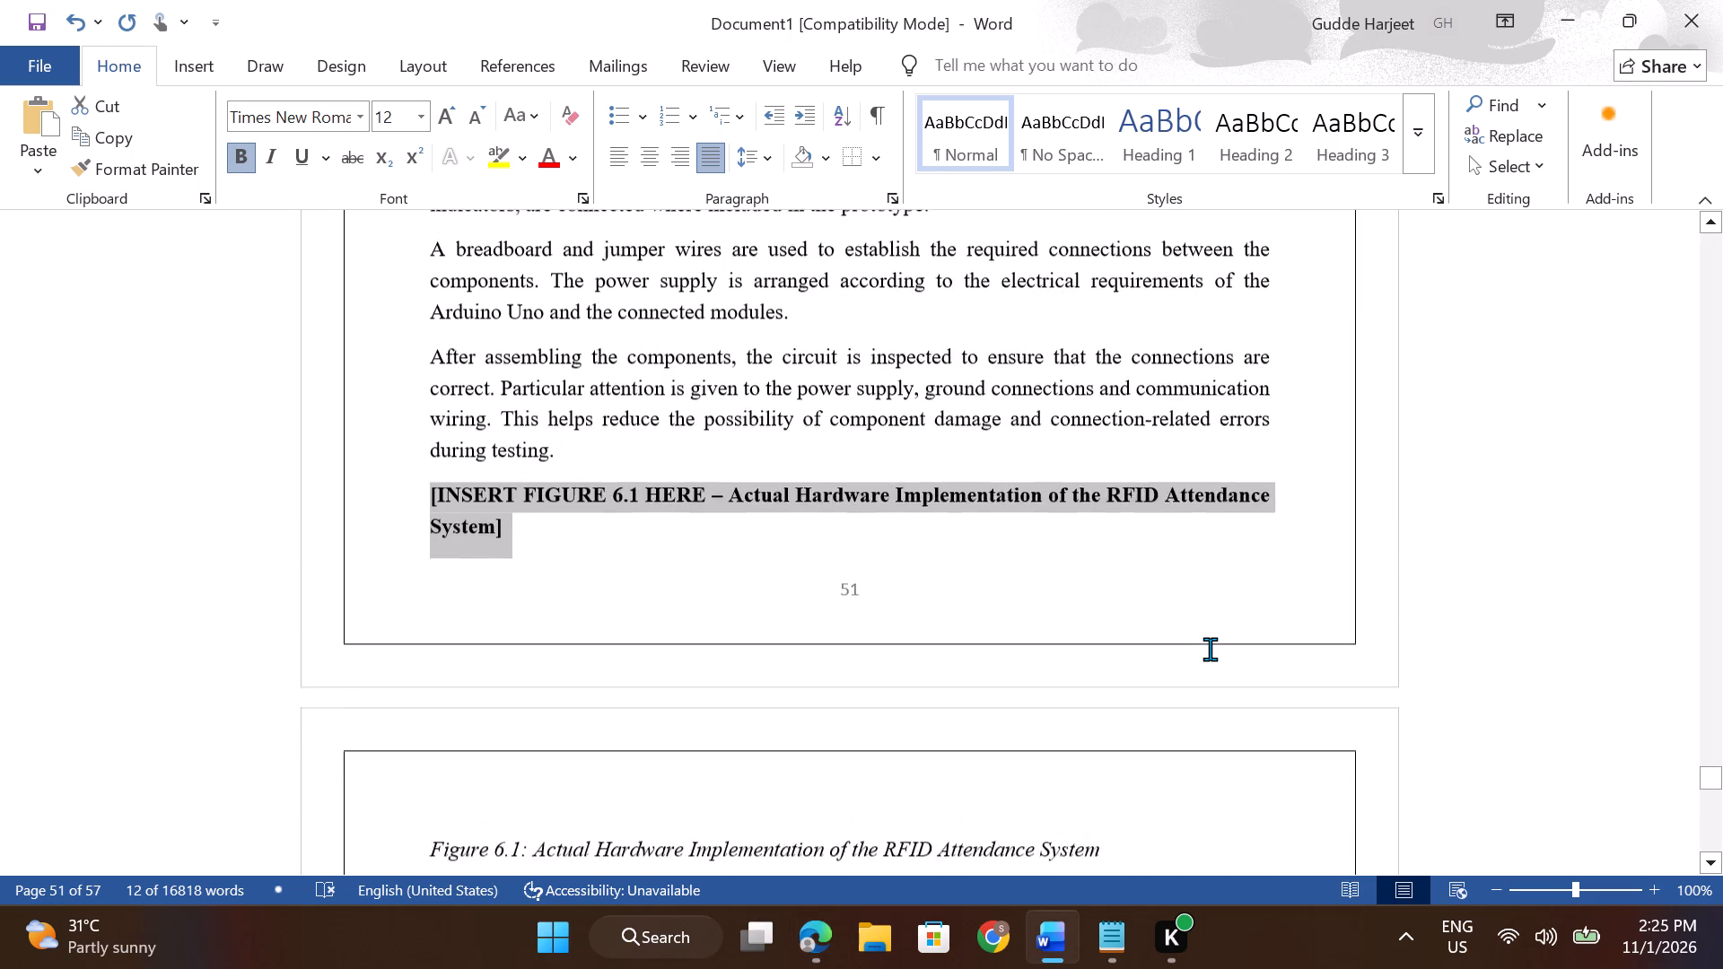
scroll(1210, 649, up, 1)
drag(1119, 790, 896, 744)
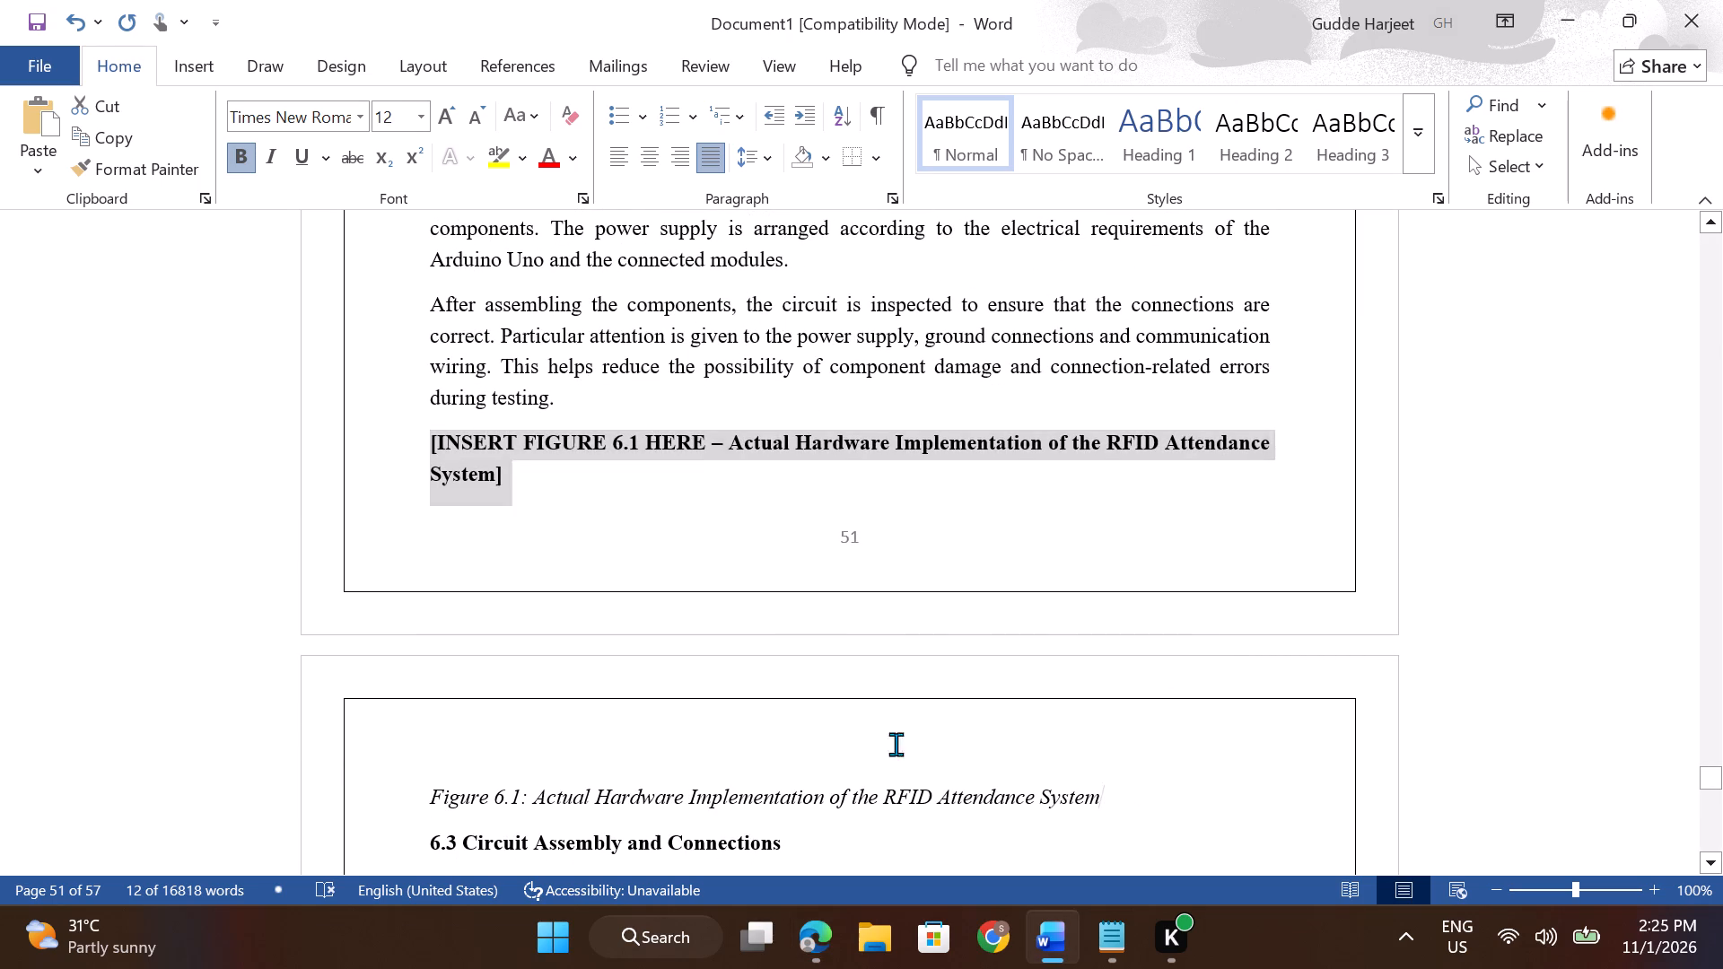
drag(896, 744, 442, 445)
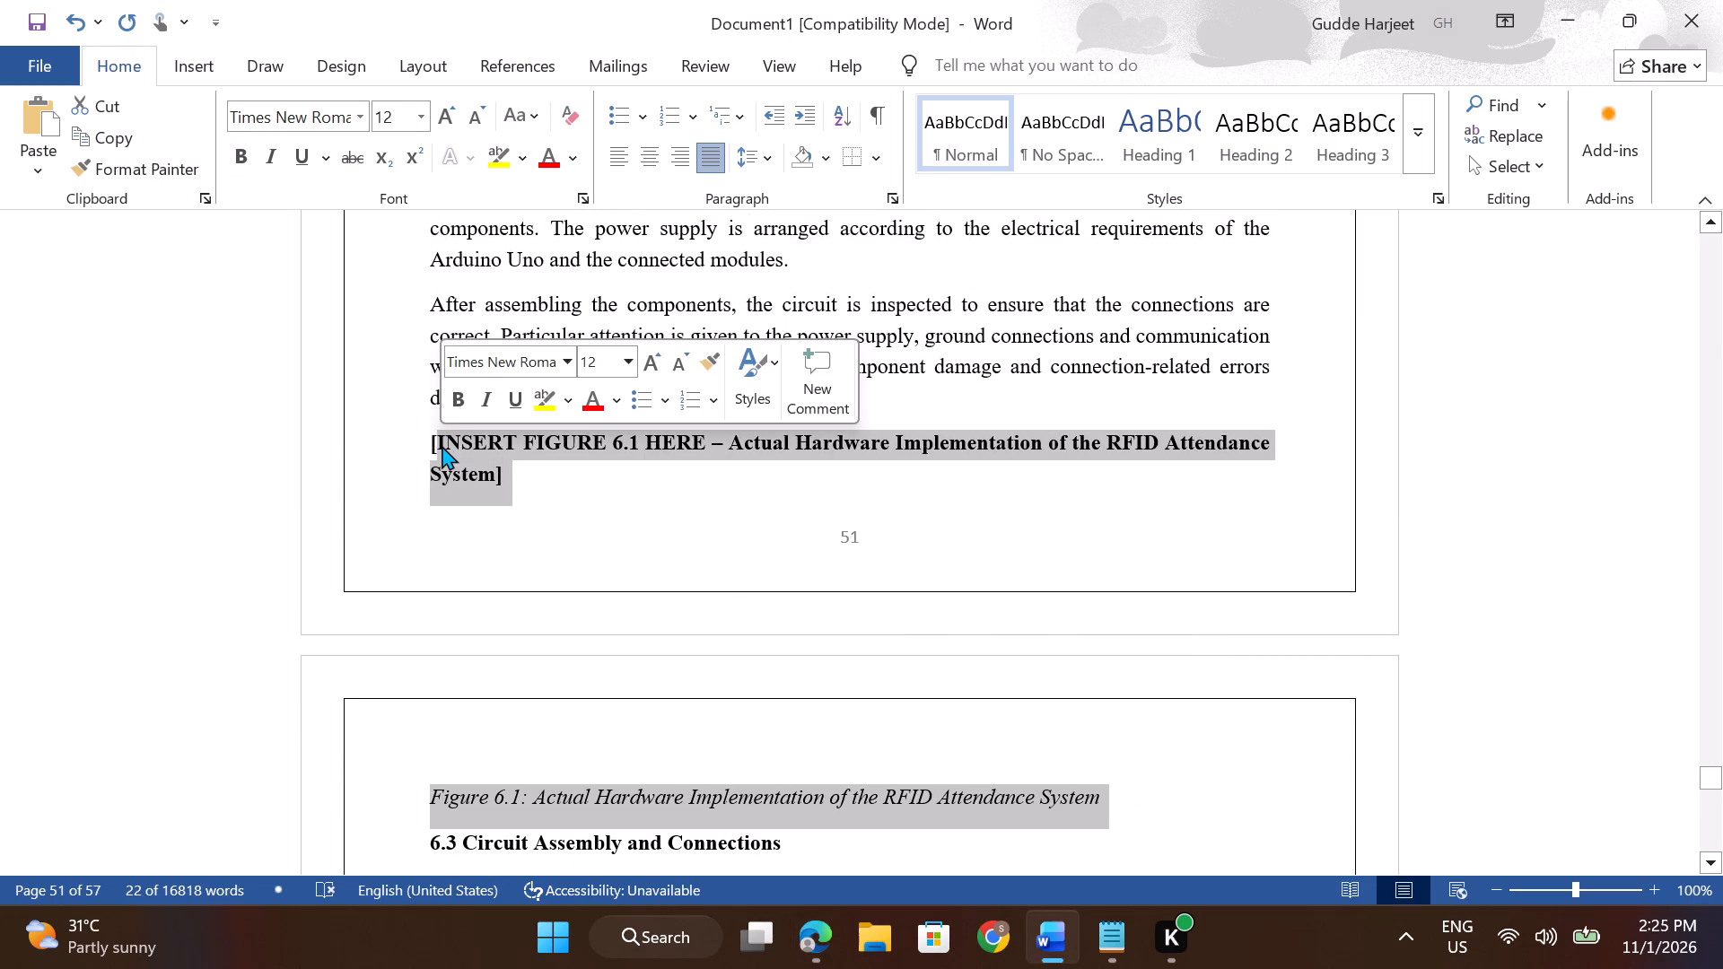
key(BackSpace)
key(BackSpace)
key(Return)
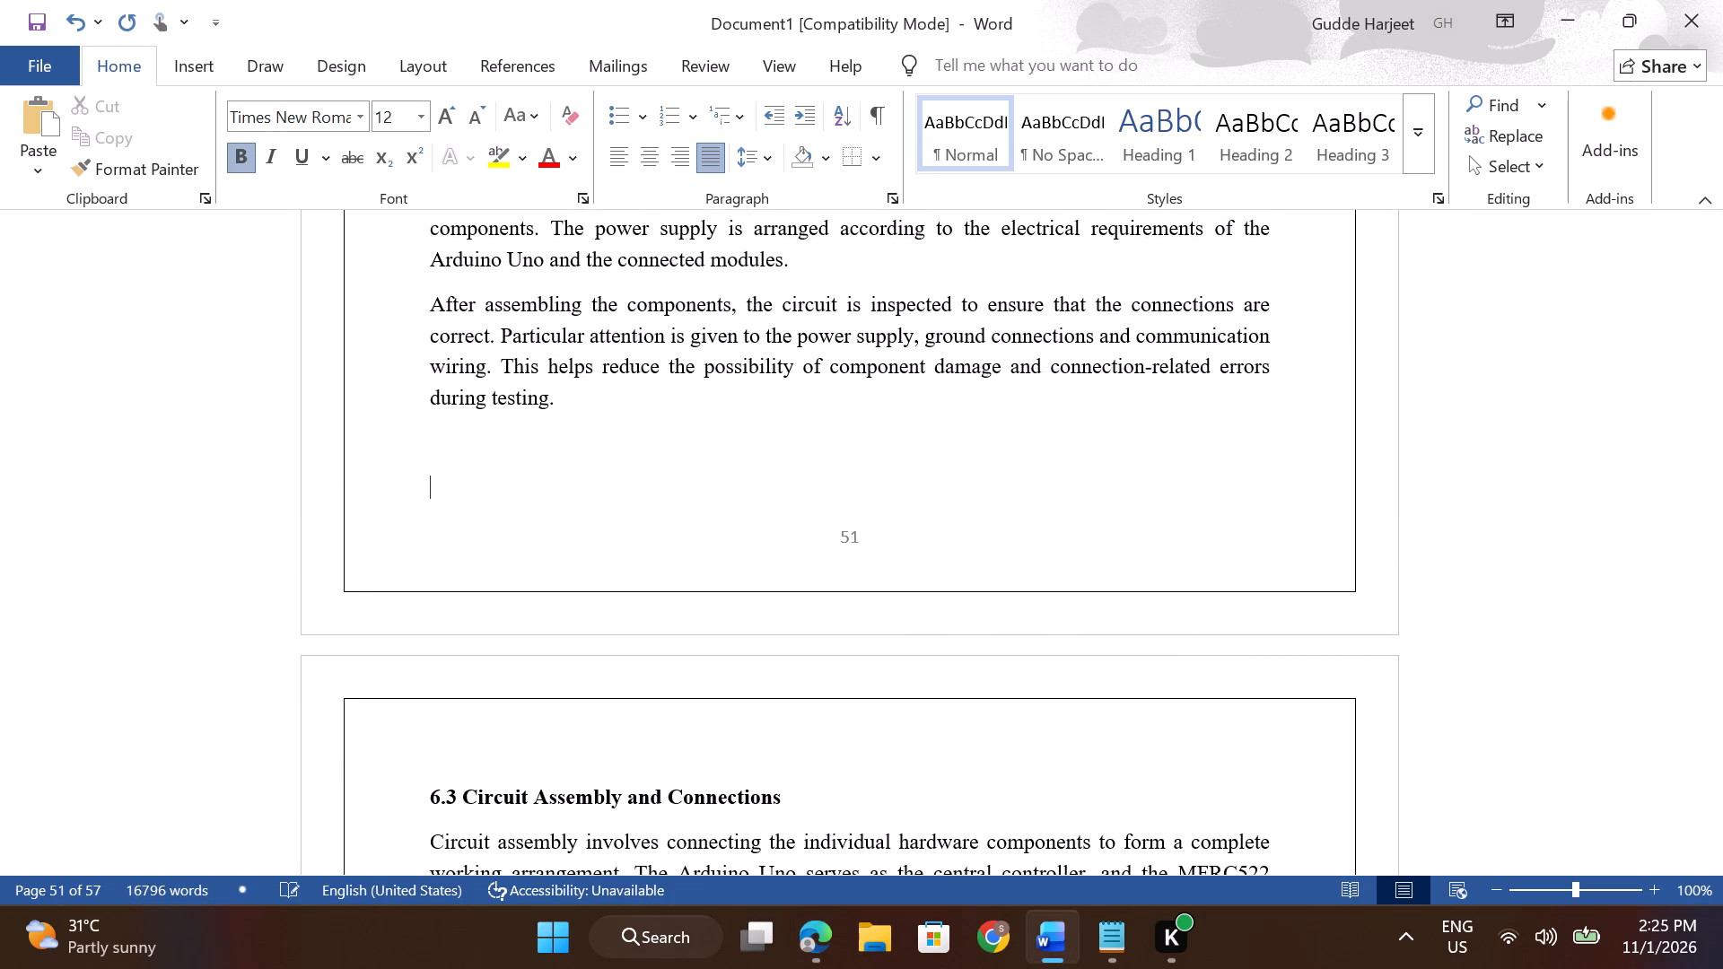
Look back through Chapter 5 and the last Chapter 4 sections, examining the existing layout and circuit figure, and return to Chapter 6.
scroll(442, 445, up, 5)
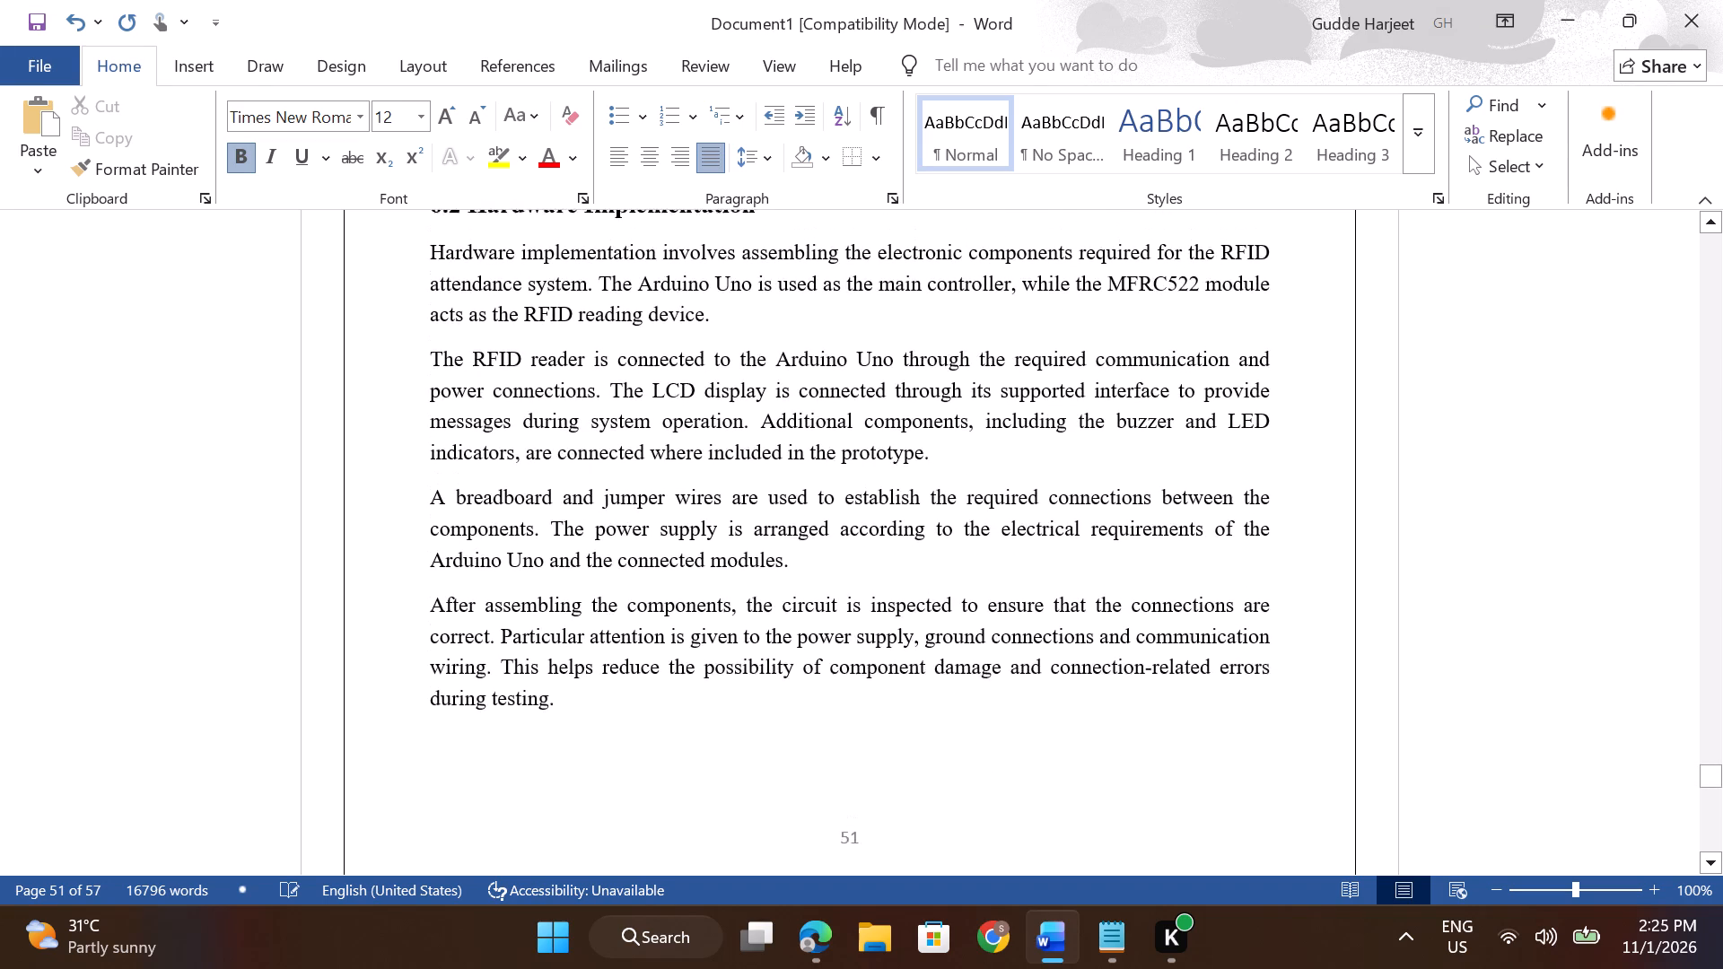
scroll(442, 445, up, 1)
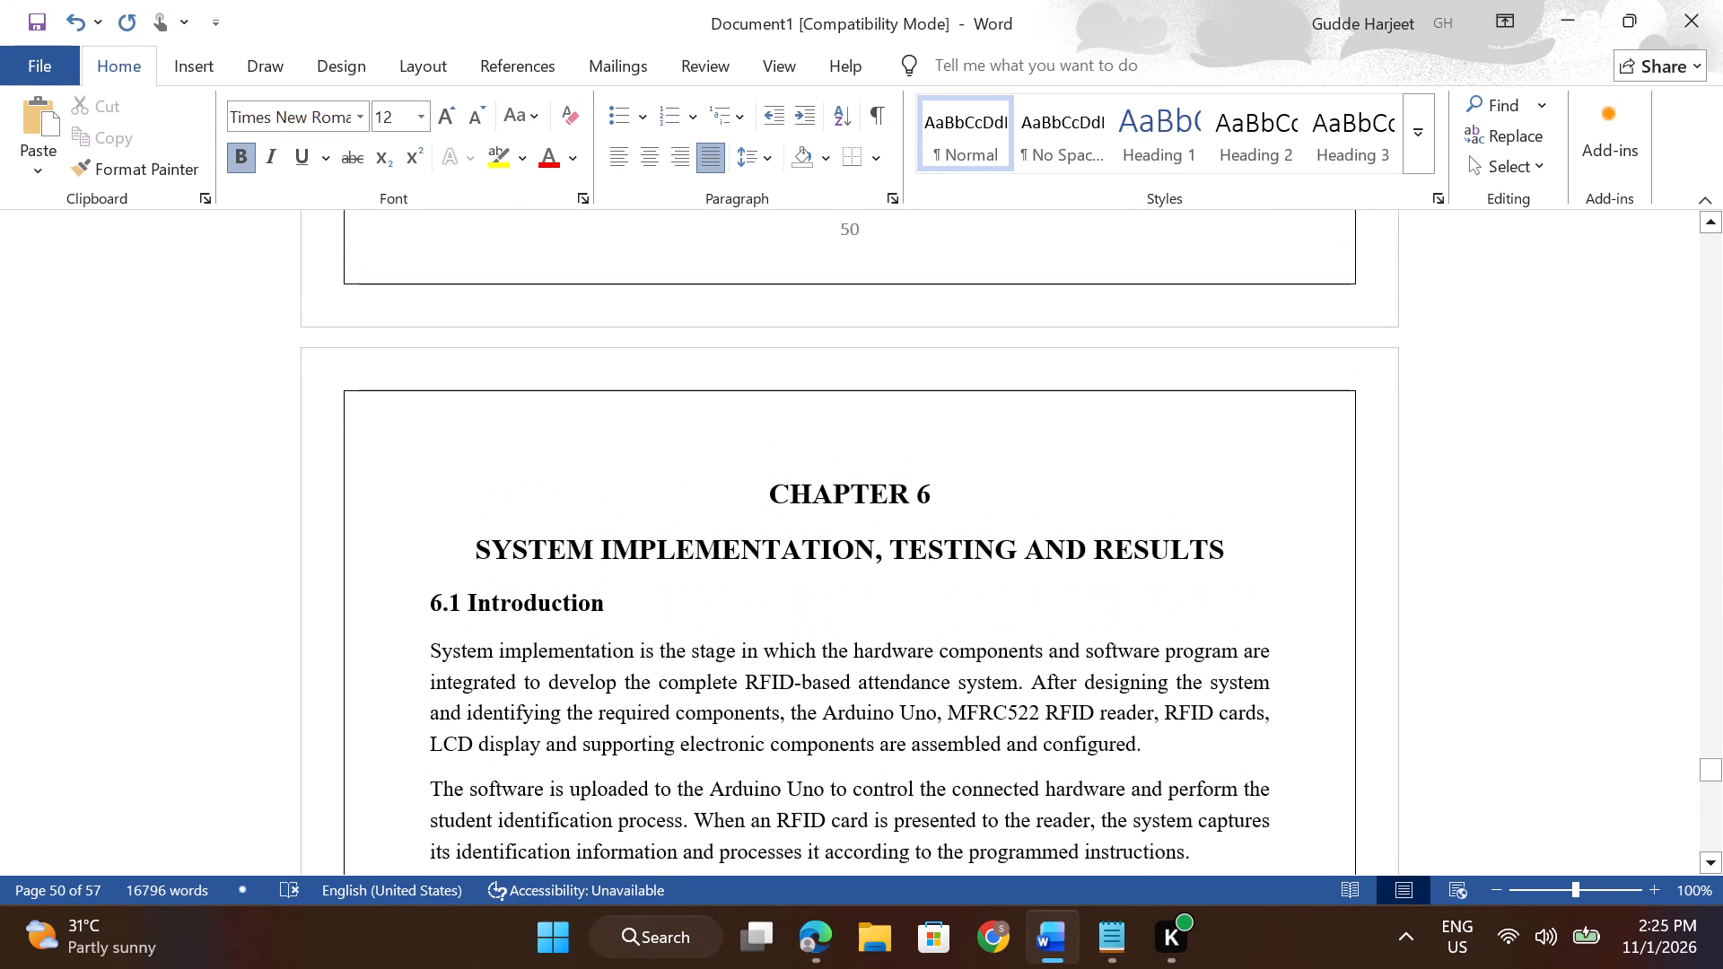
scroll(442, 445, up, 8)
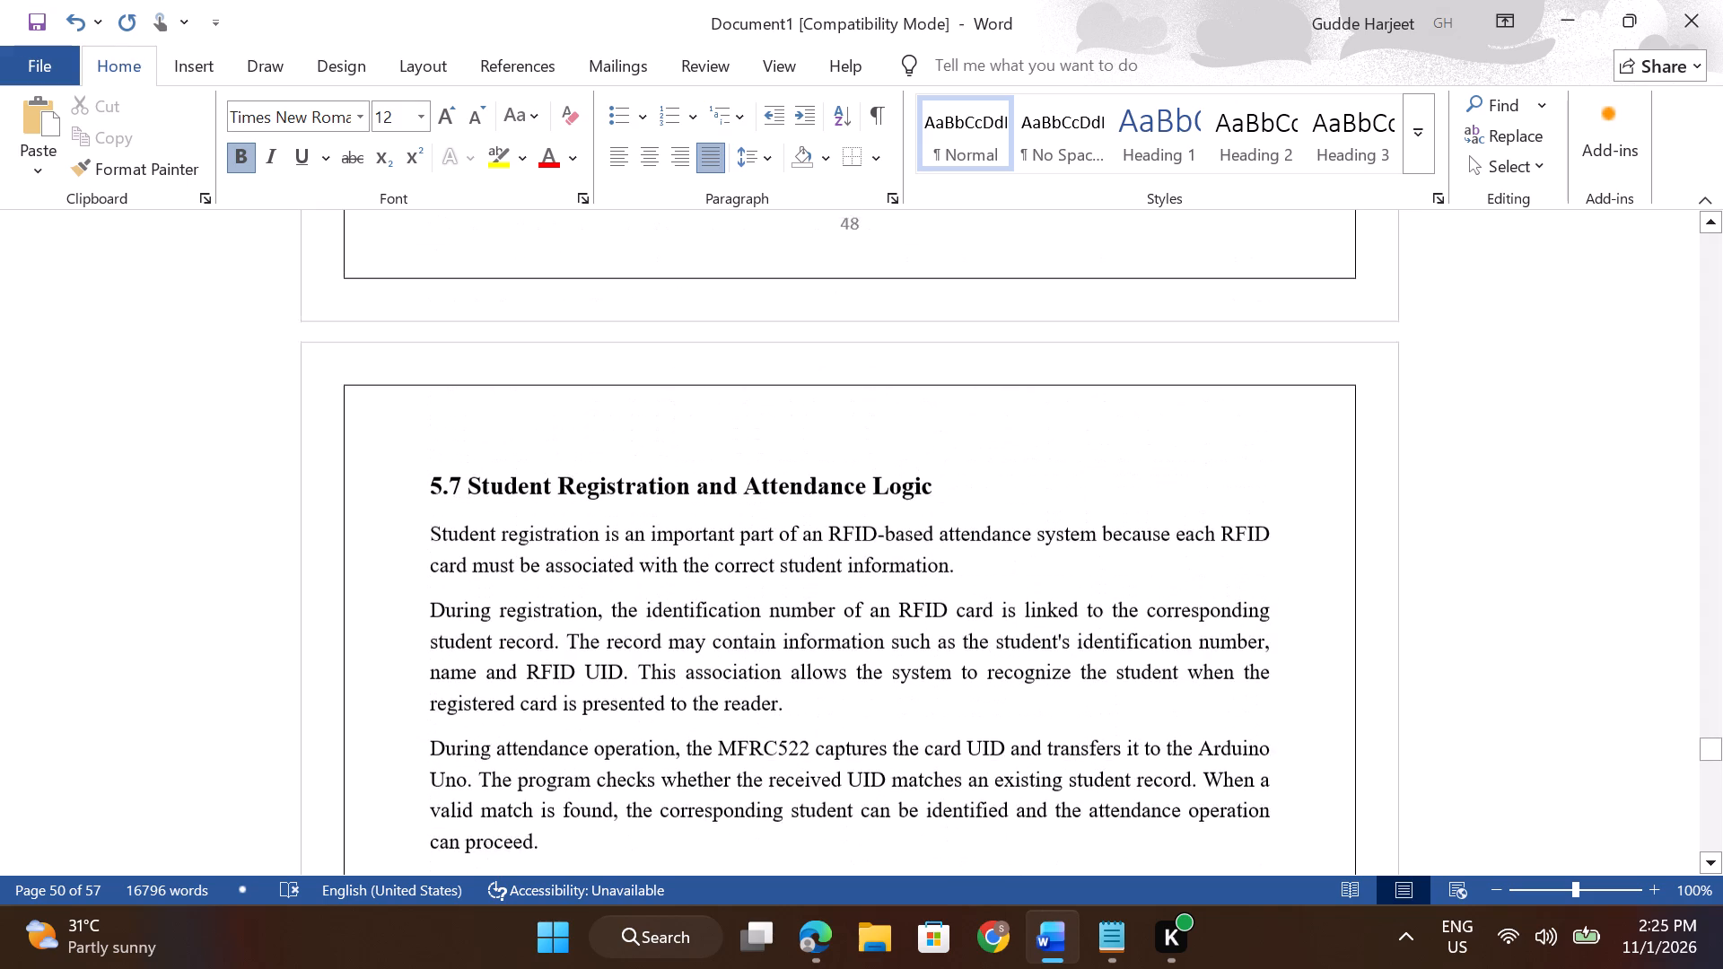
scroll(442, 445, up, 8)
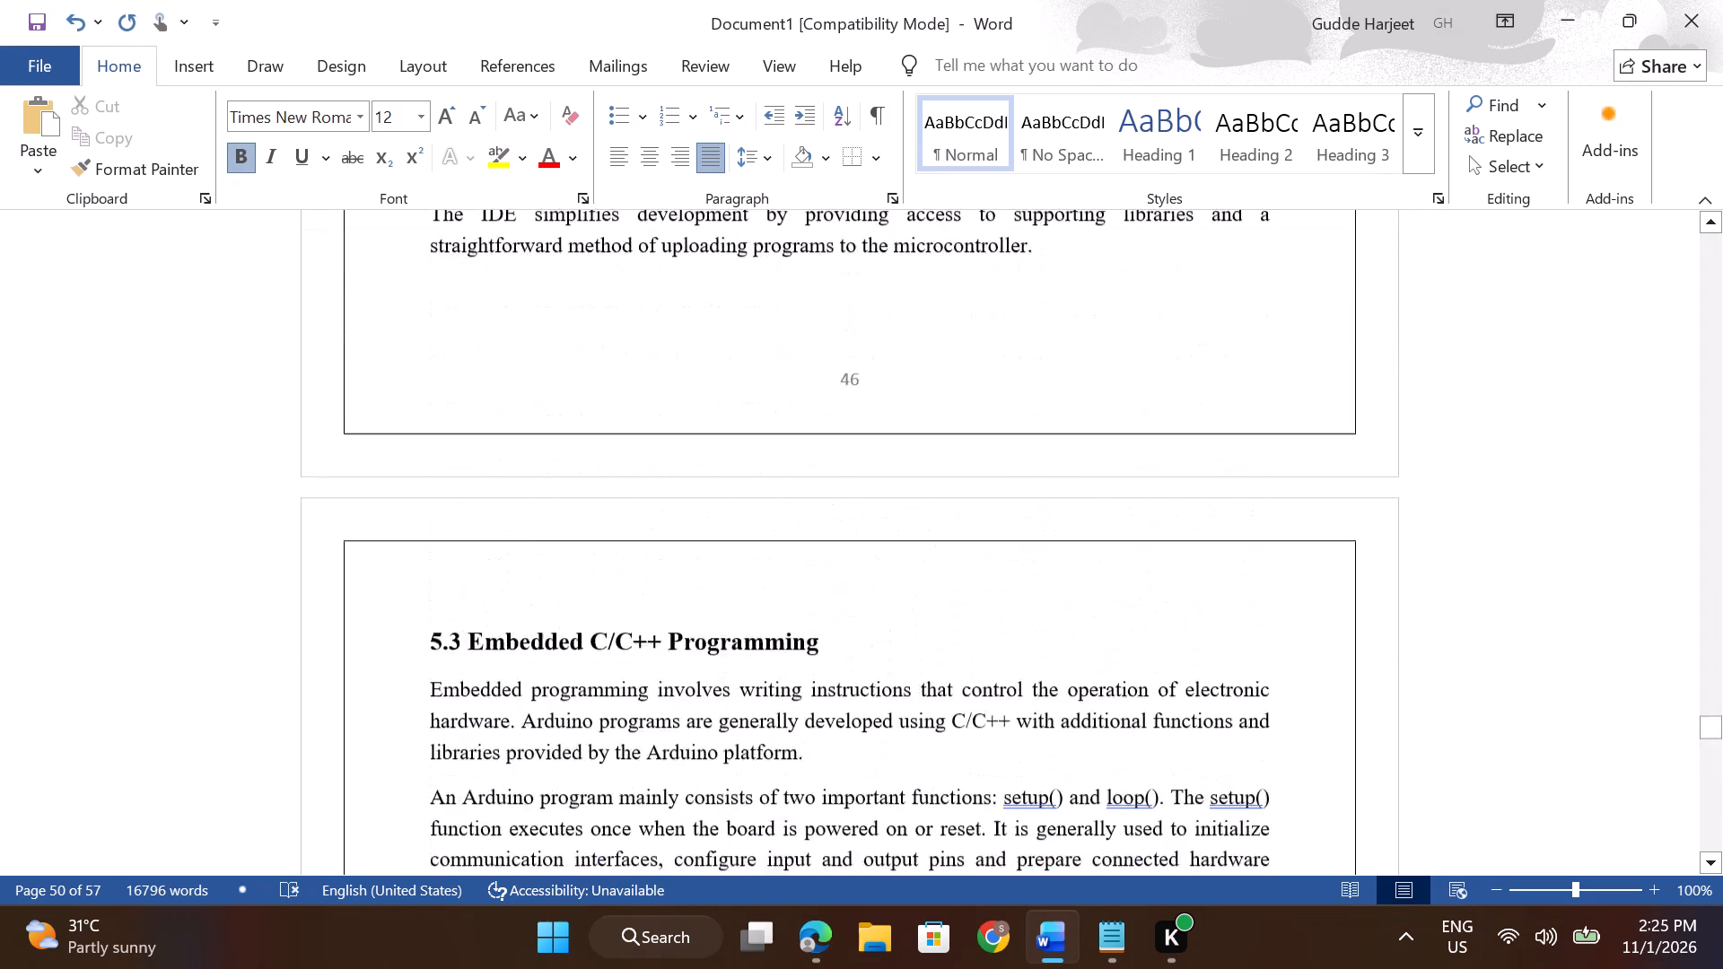
scroll(442, 445, up, 3)
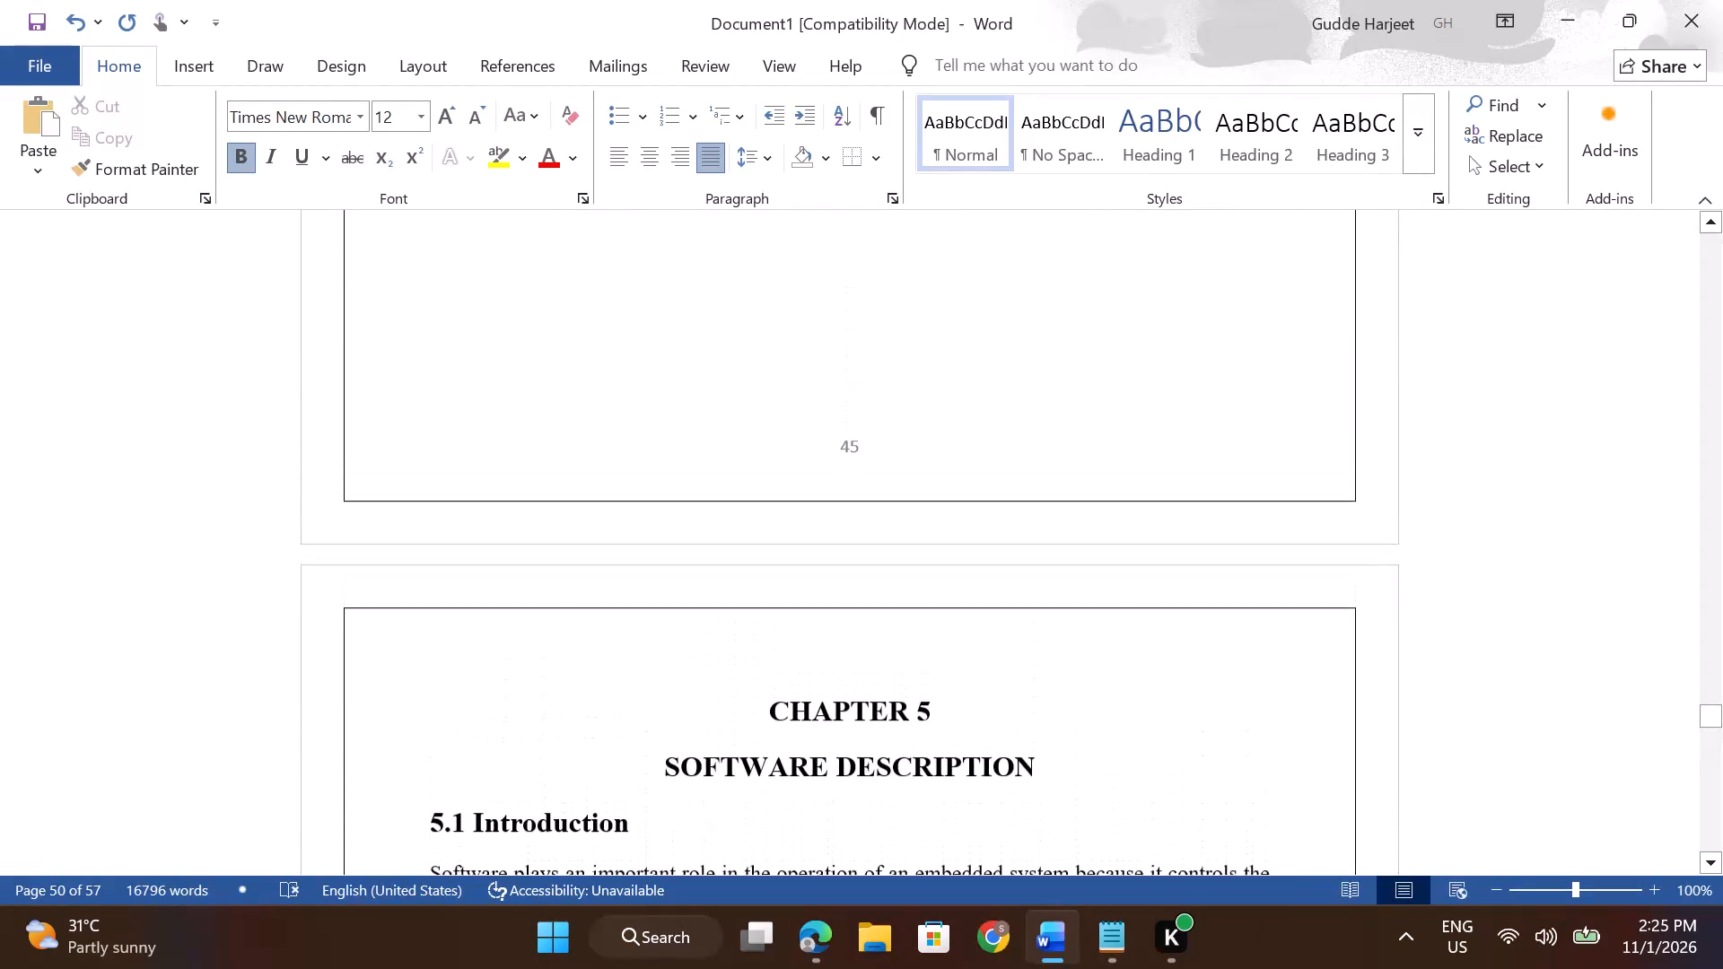
scroll(442, 445, up, 9)
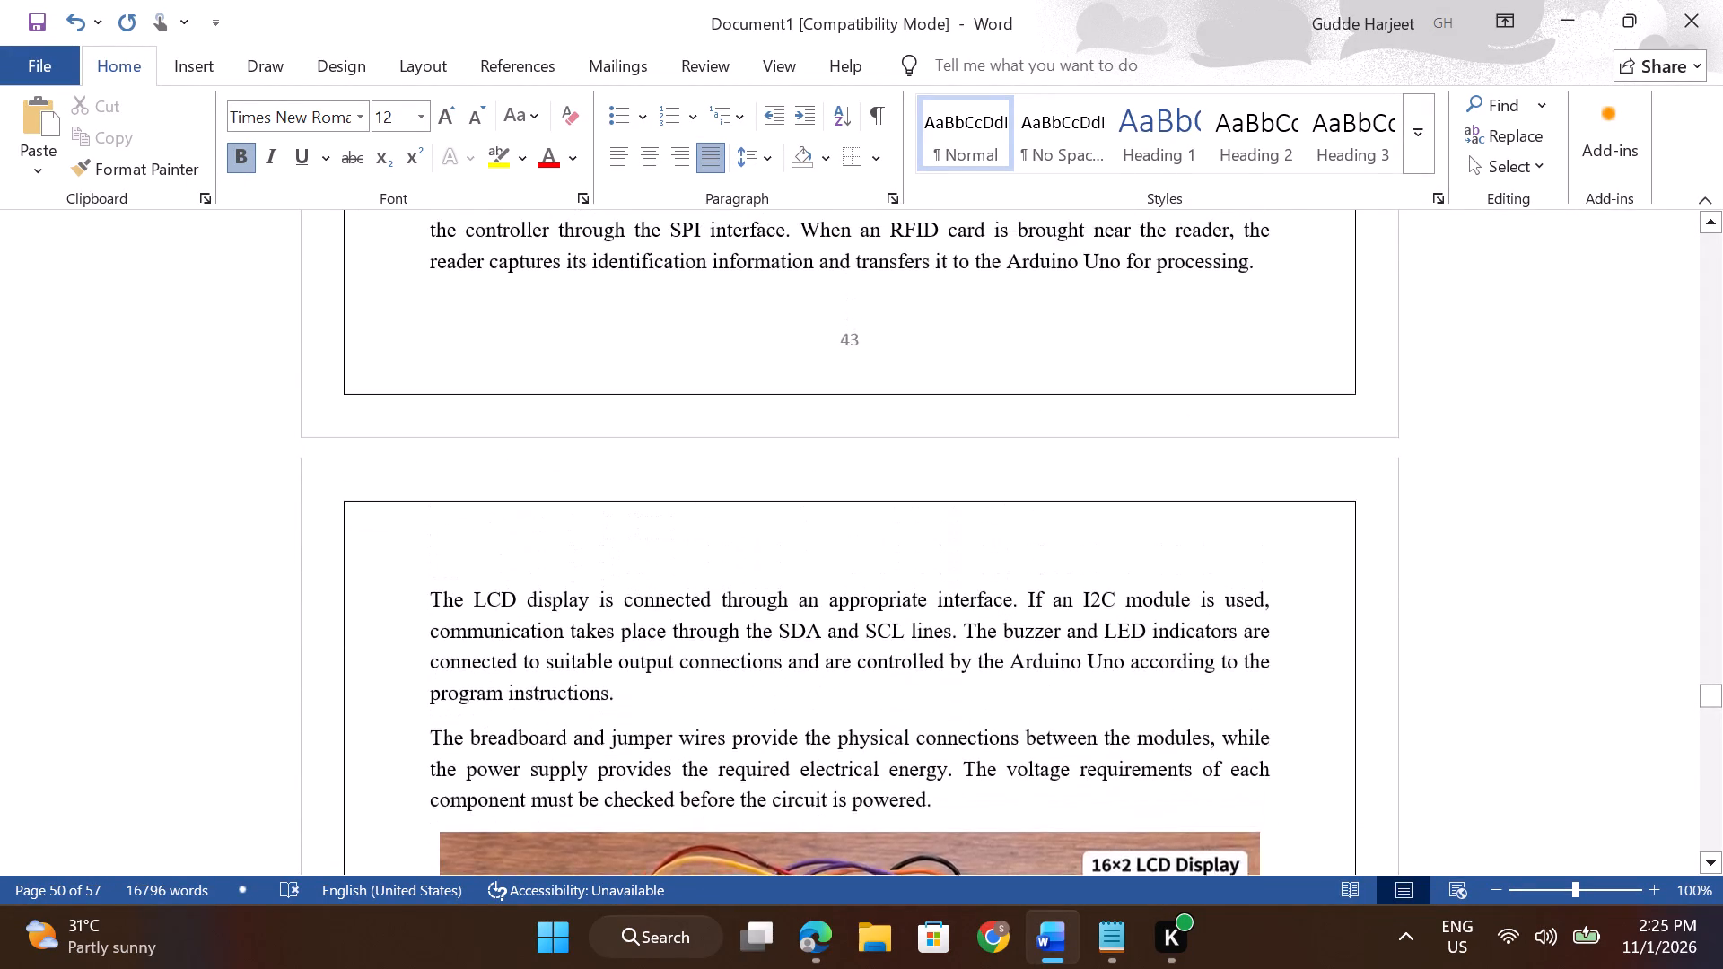
scroll(442, 445, up, 10)
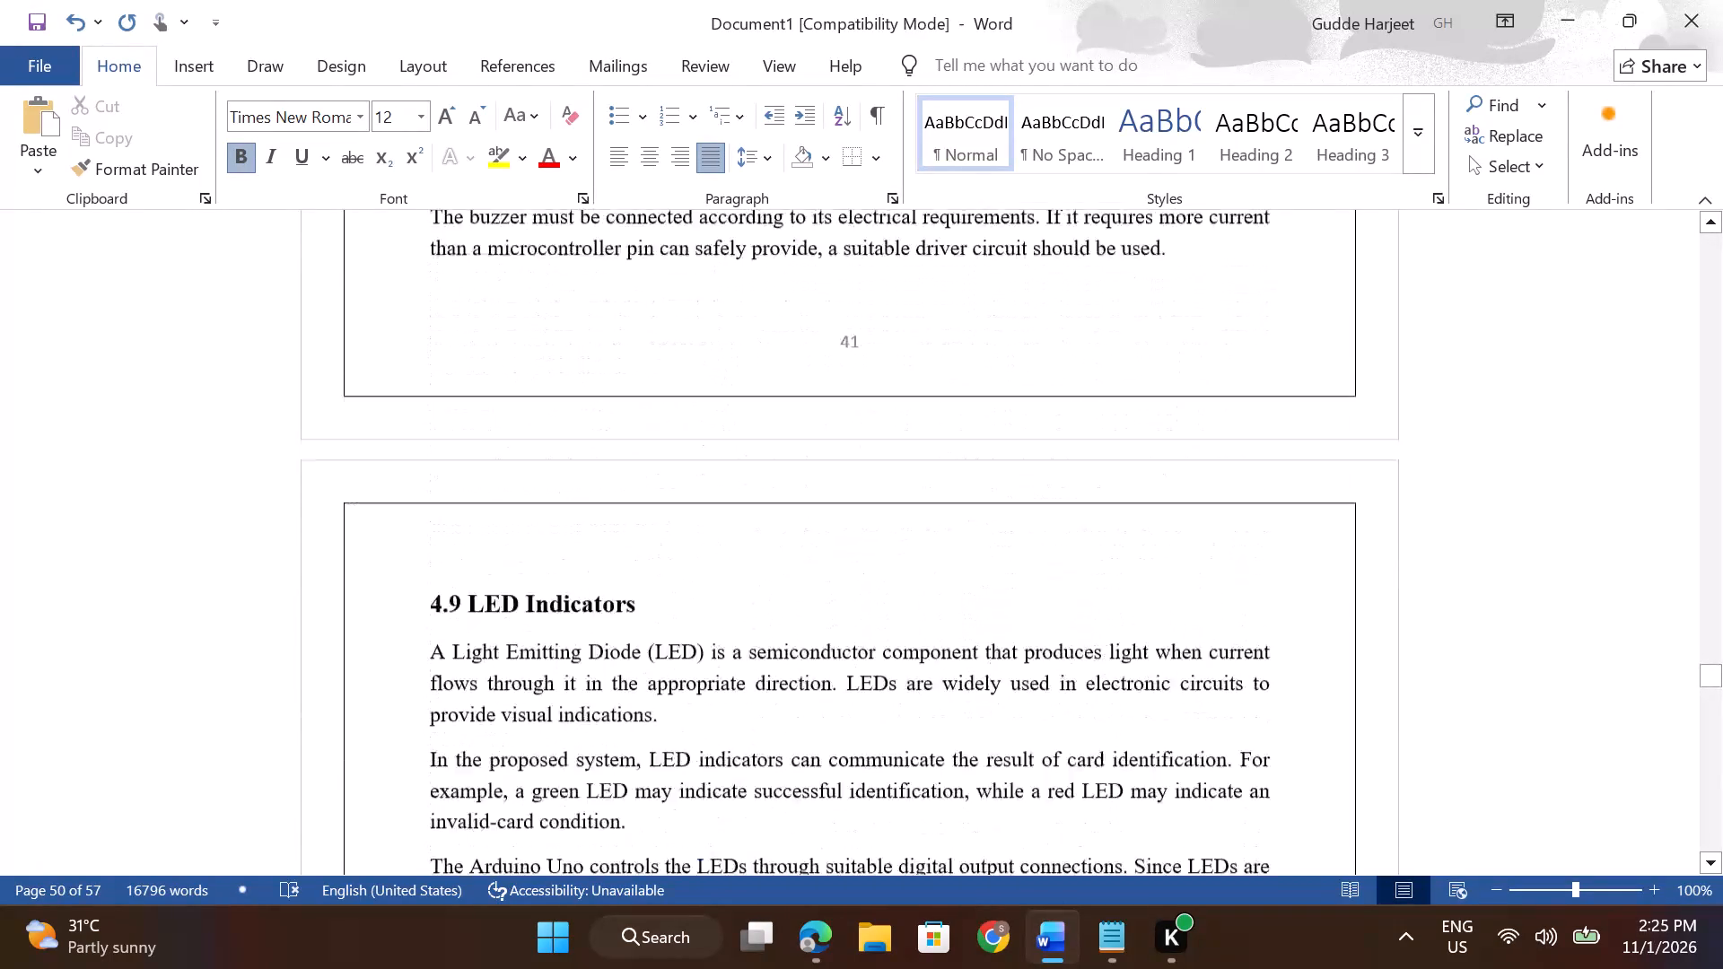
scroll(442, 445, up, 1)
scroll(442, 445, down, 18)
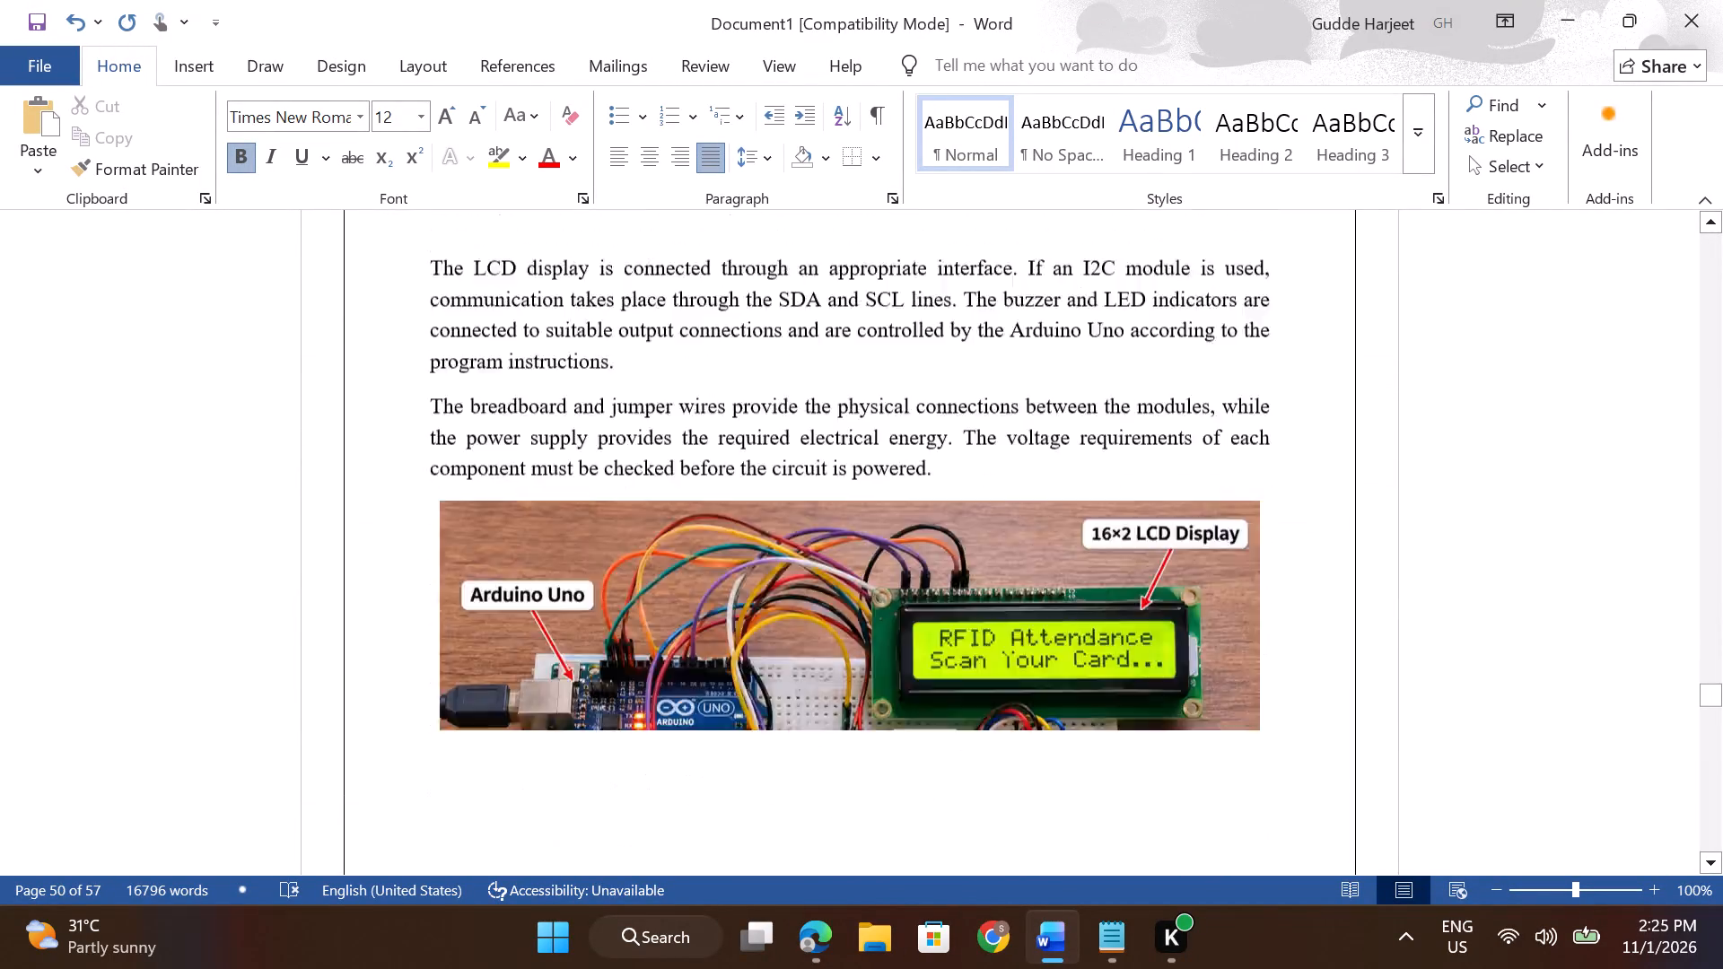
scroll(442, 445, down, 15)
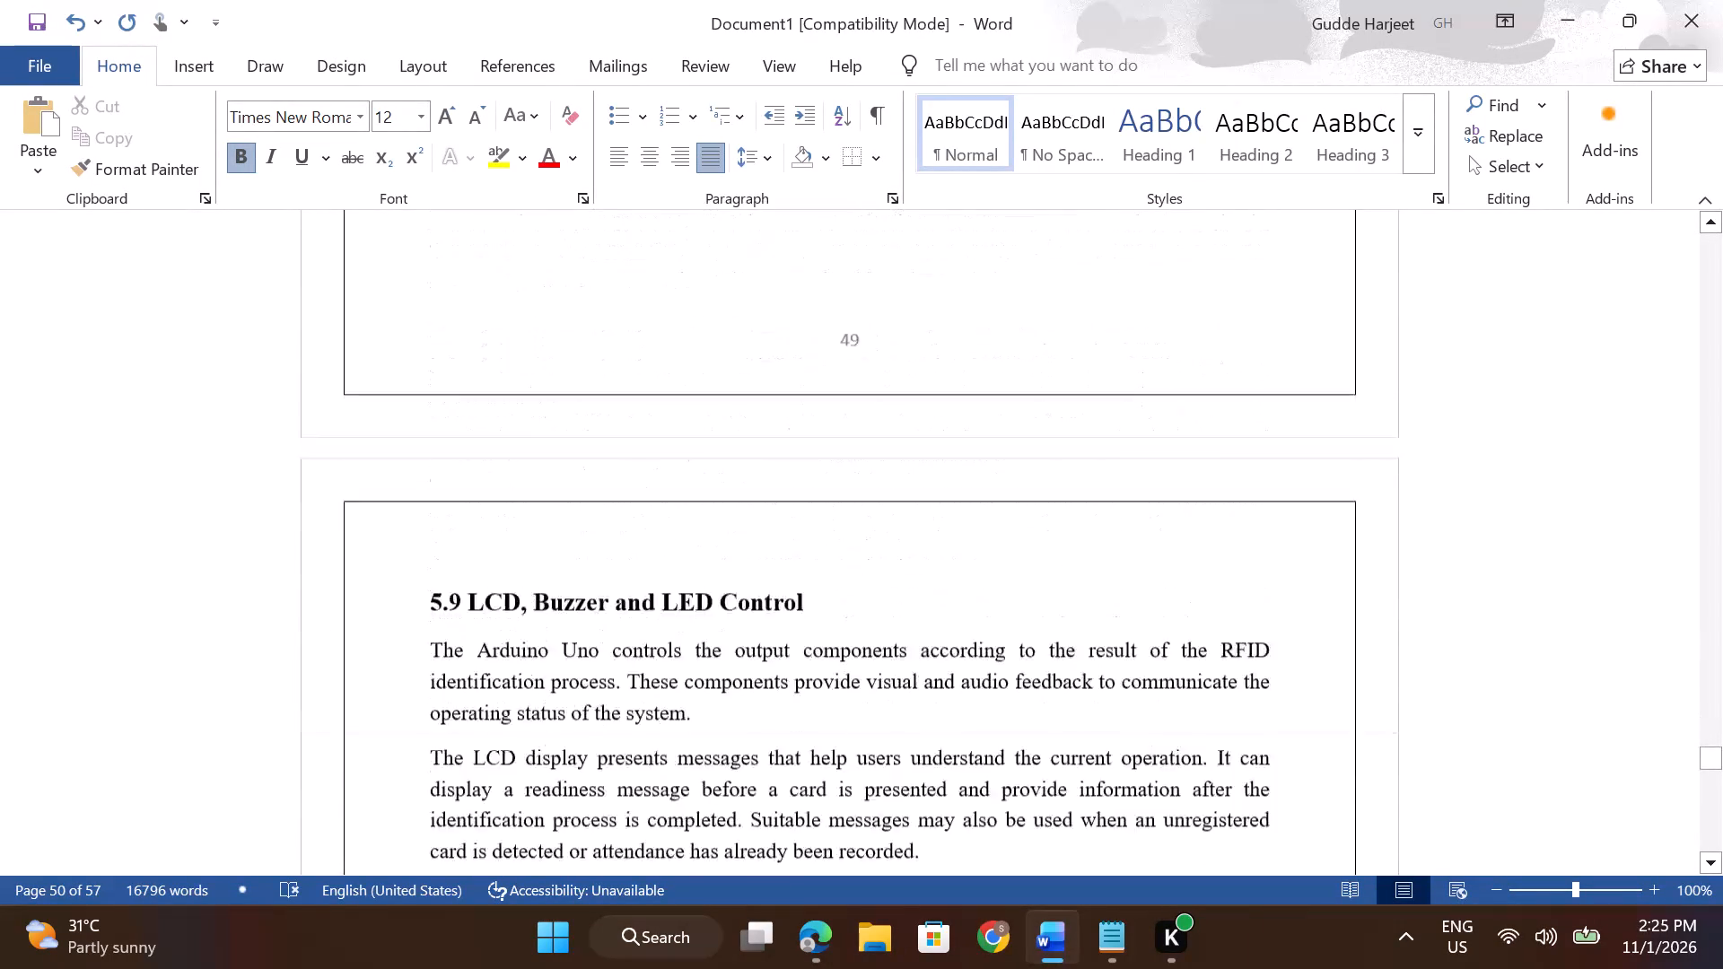
scroll(442, 445, down, 4)
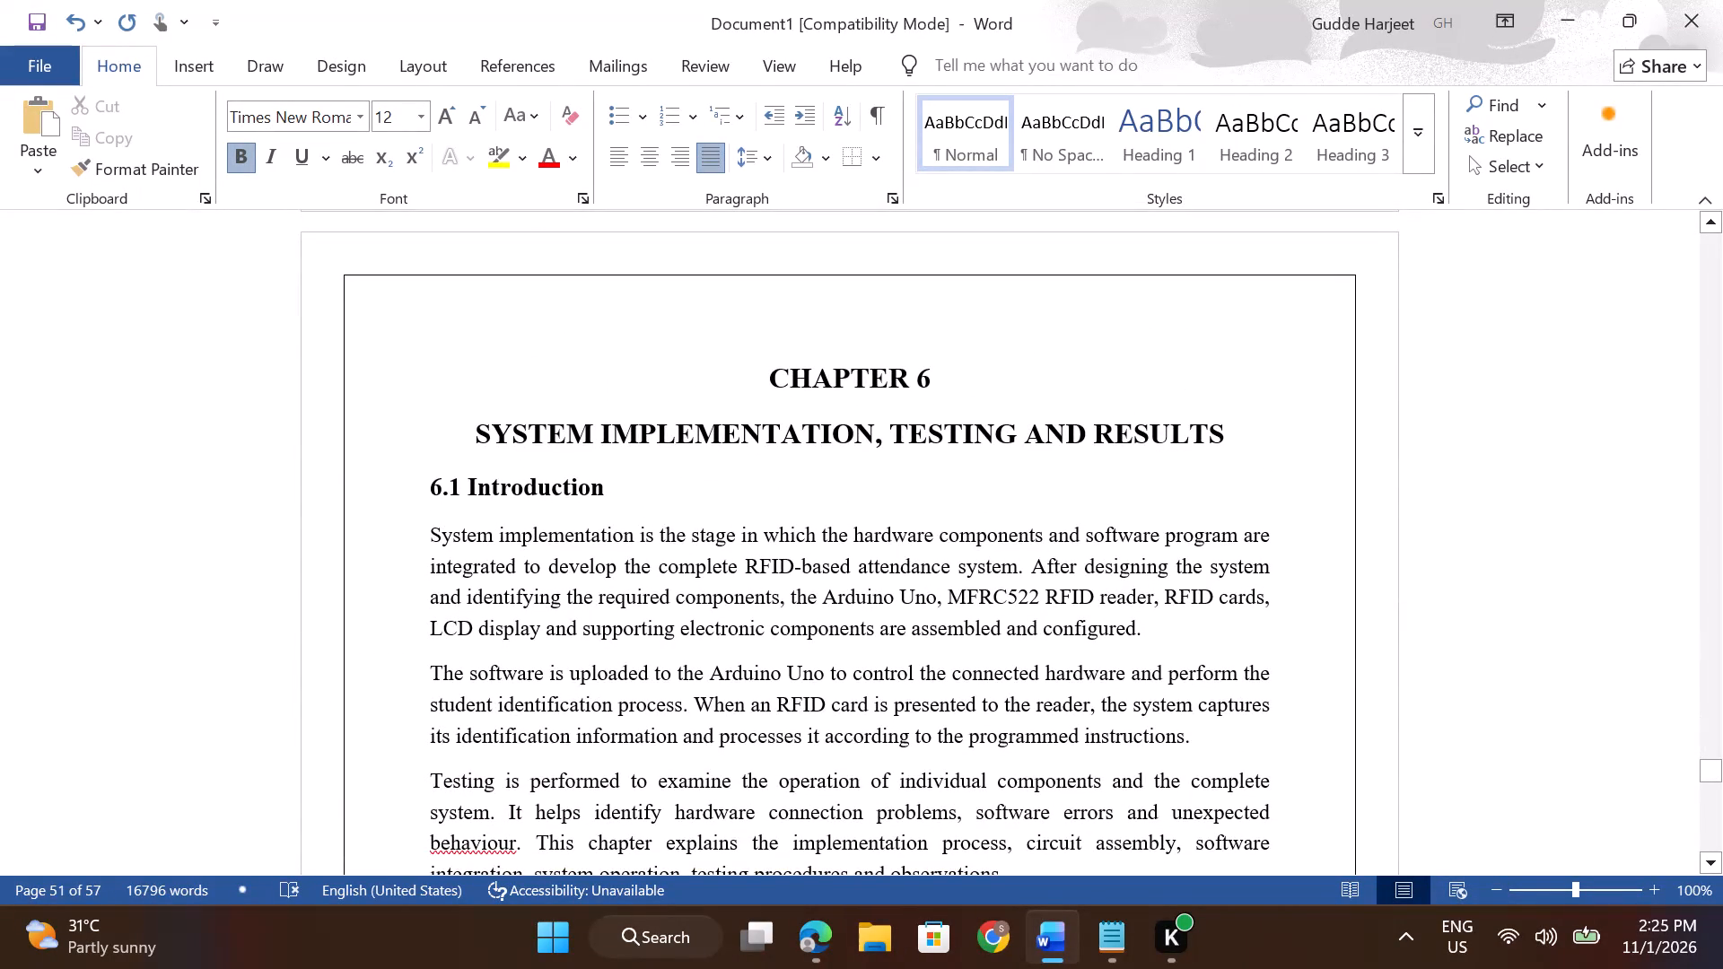
Set the font size of the 6.3 Circuit Assembly and Connections heading to 14 pt.
scroll(470, 547, down, 4)
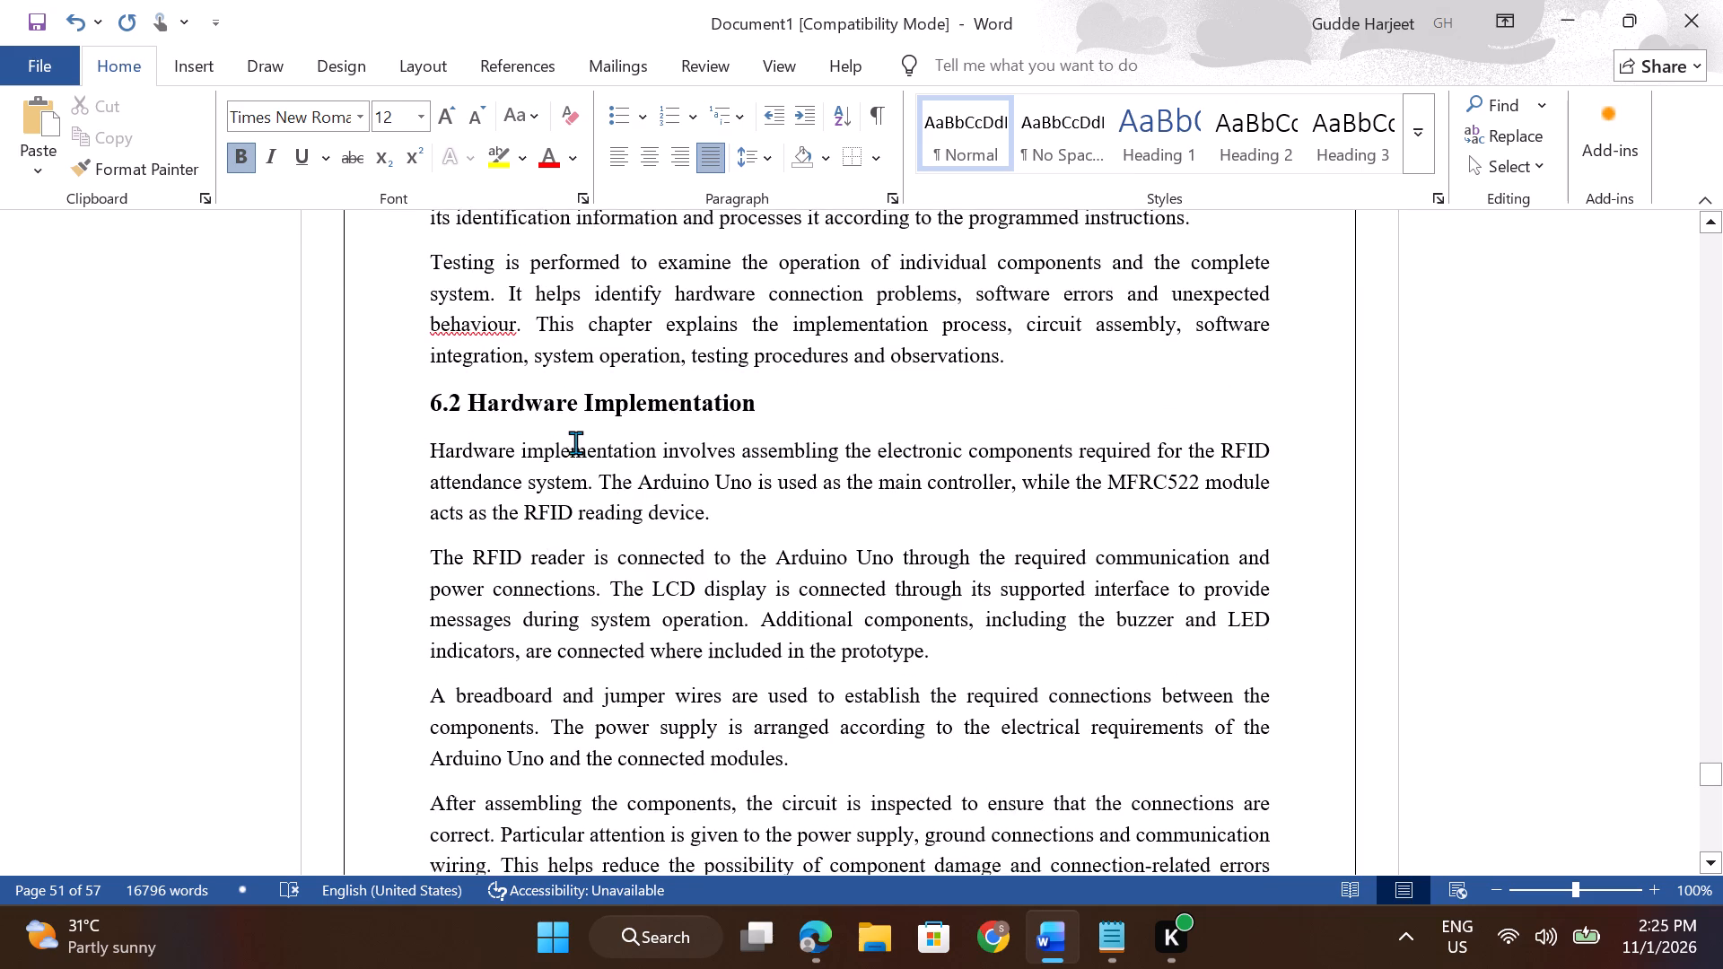
scroll(575, 437, down, 6)
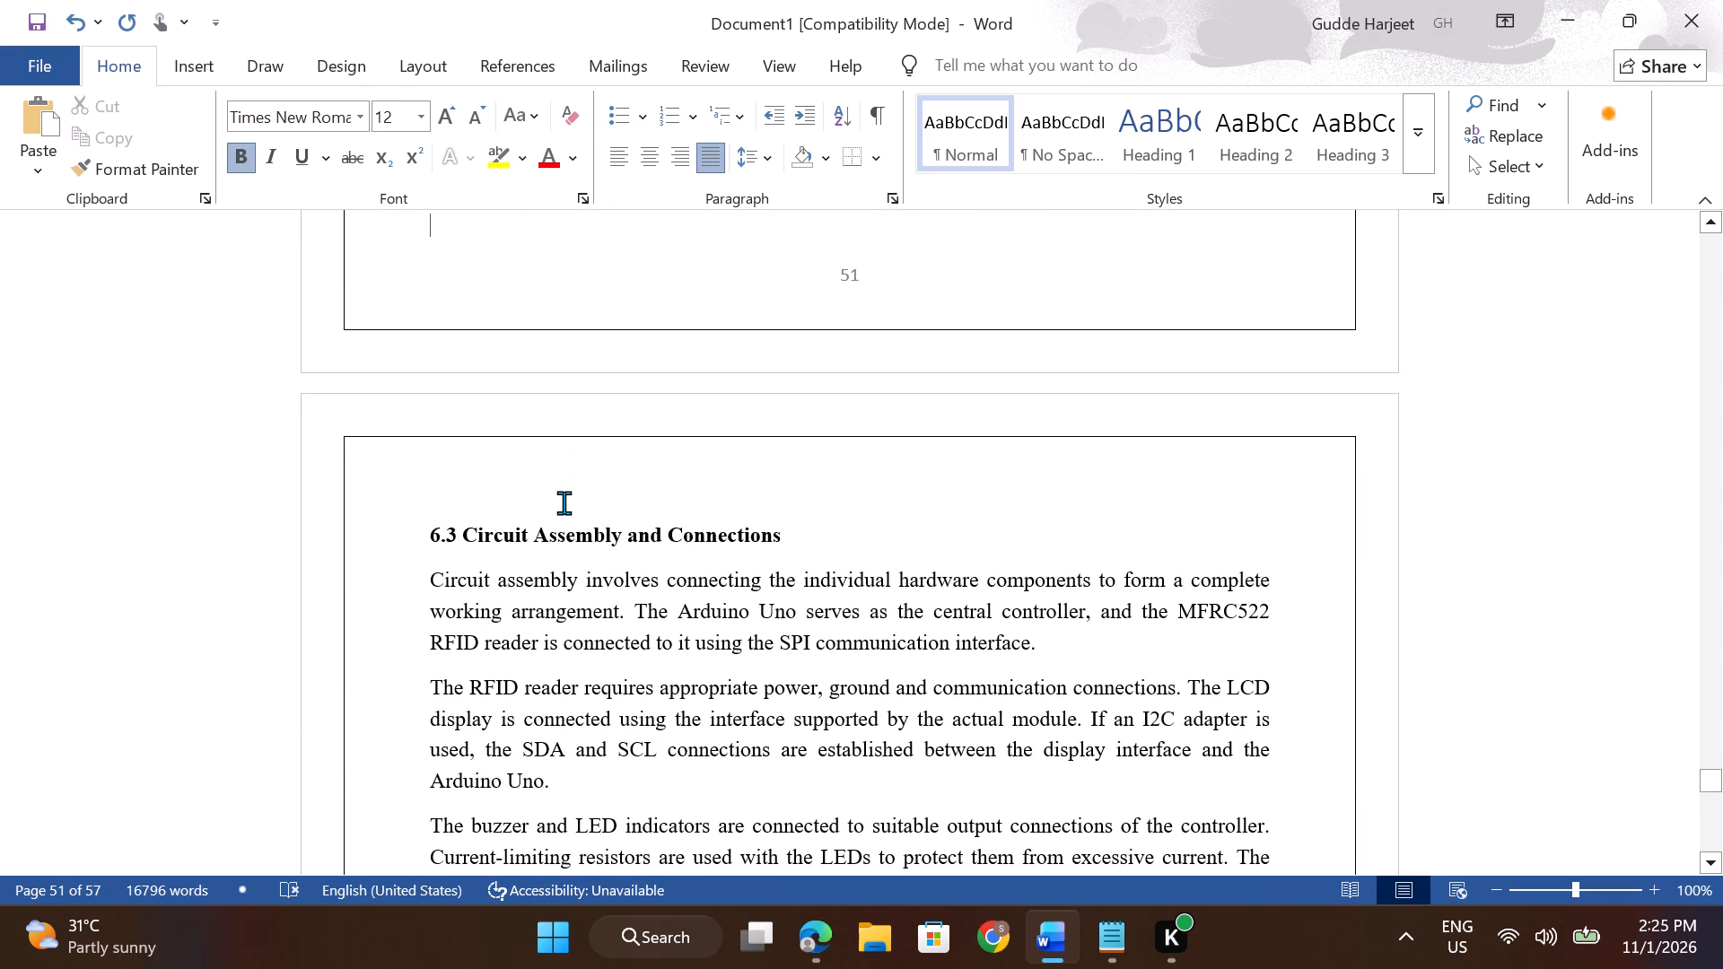
ctrl+click(564, 543)
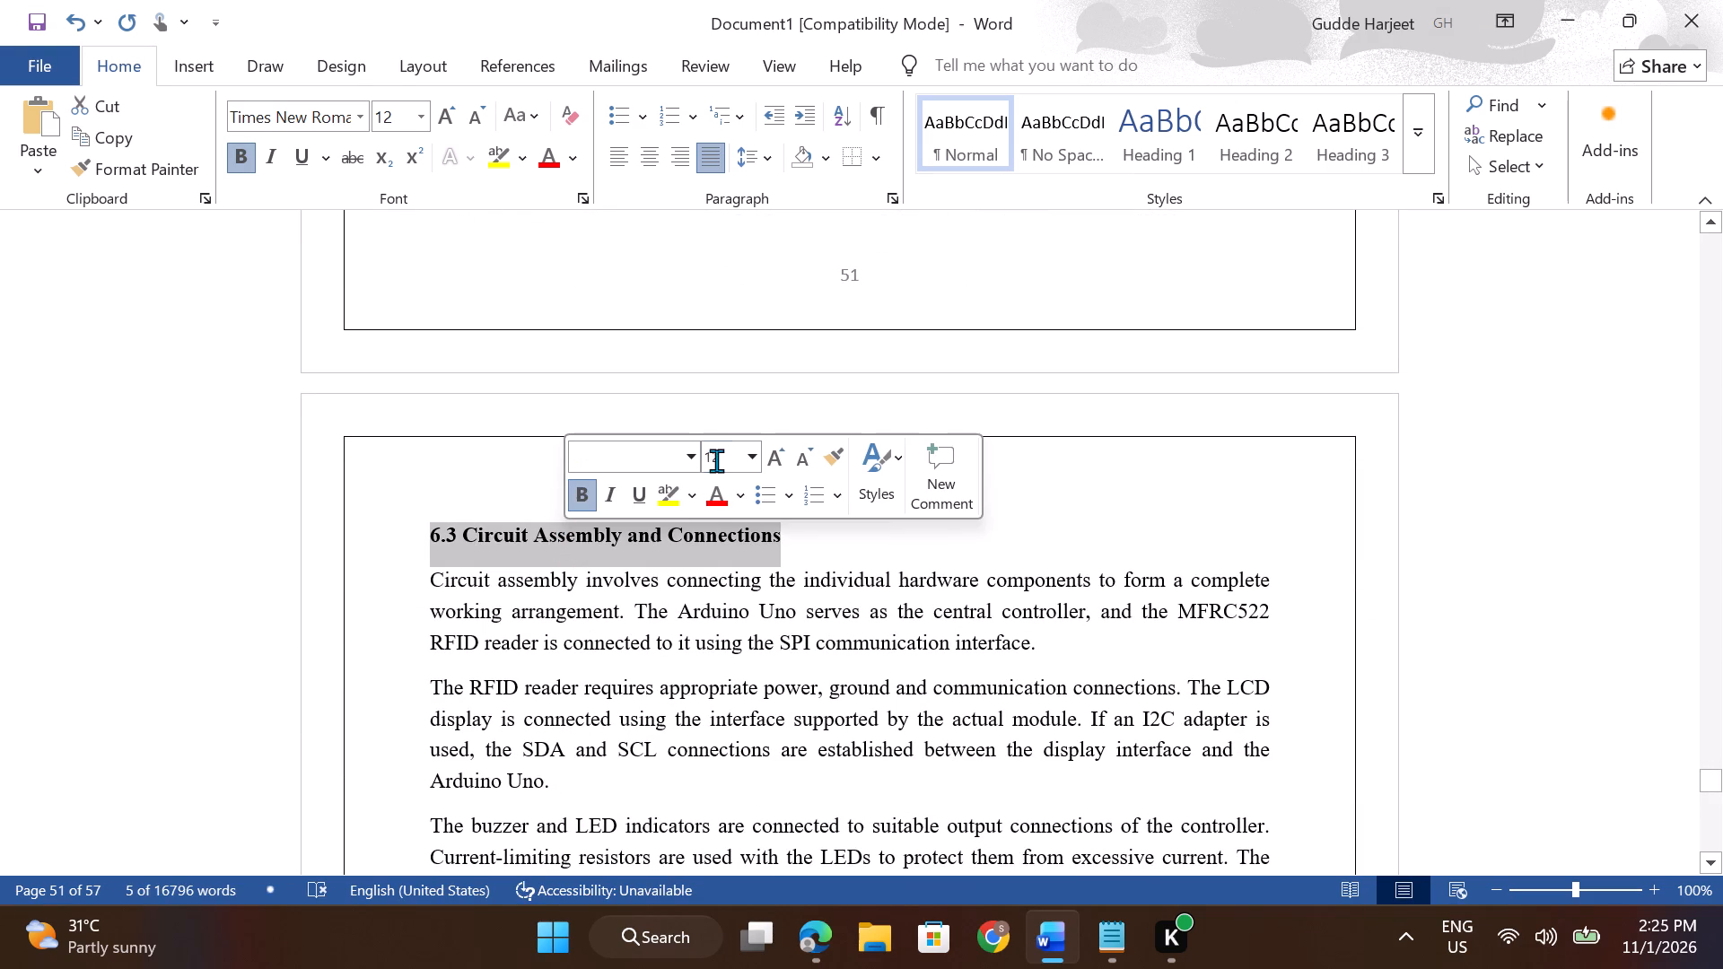
click(714, 459)
text(14)
key(Return)
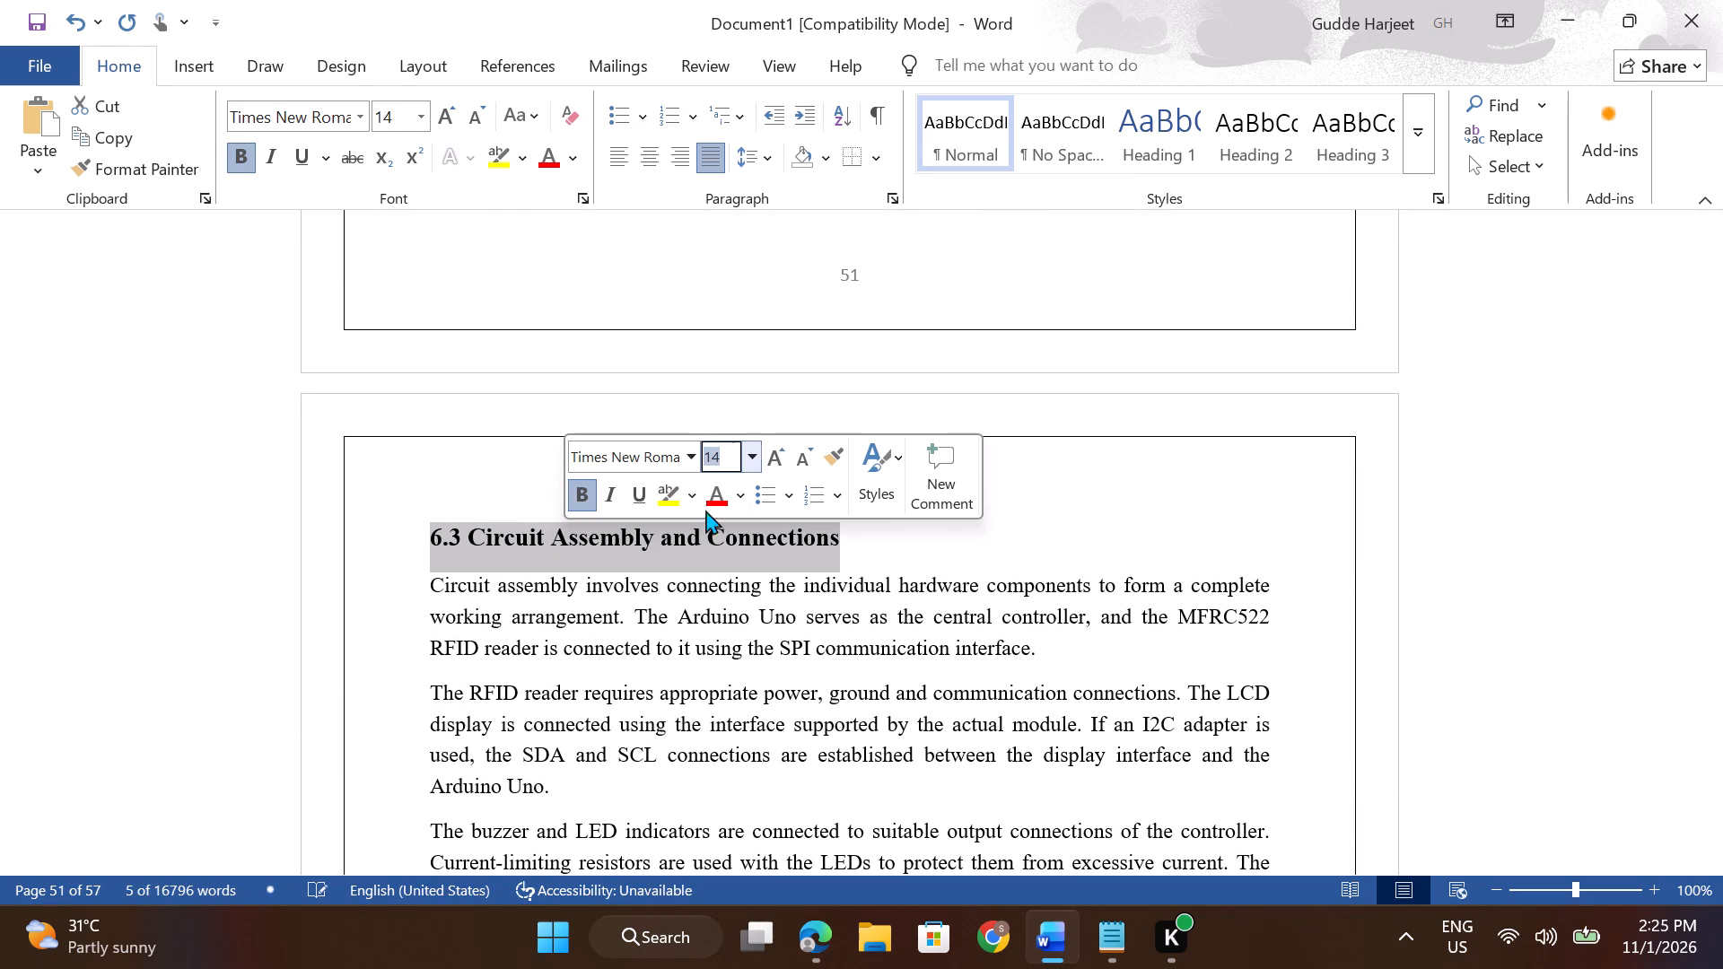
click(753, 681)
Set the font size of the 6.4 Software Implementation heading to 14 pt.
scroll(753, 681, down, 5)
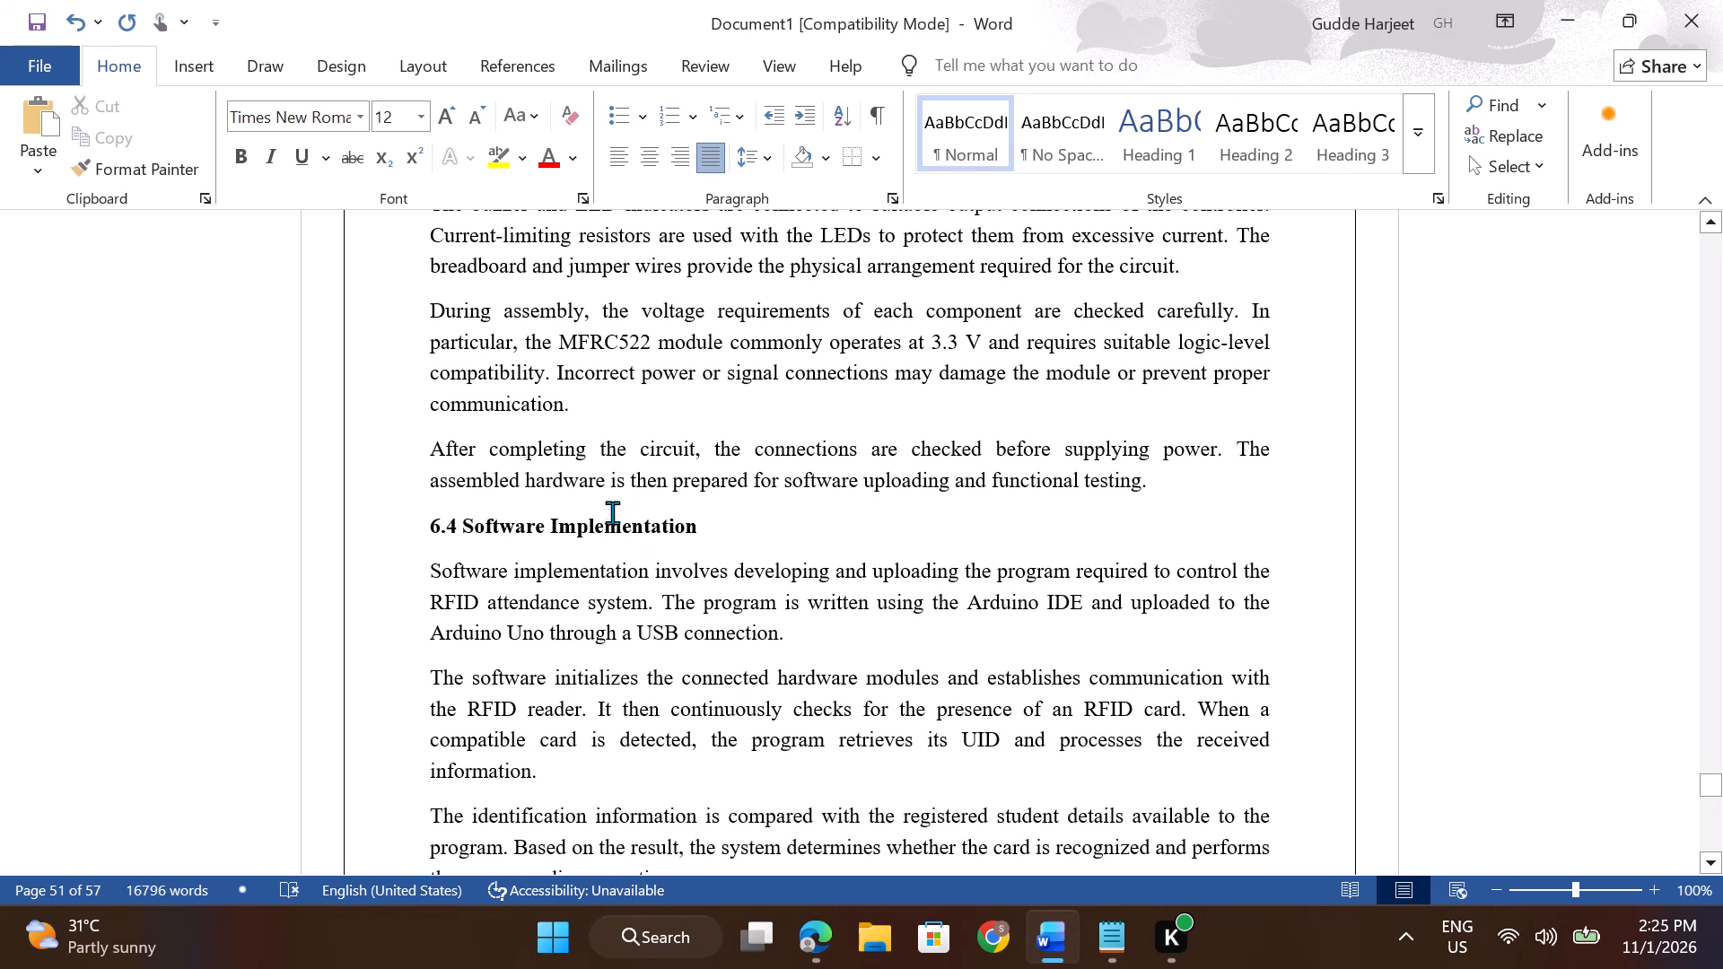
ctrl+click(609, 529)
ctrl+click(610, 529)
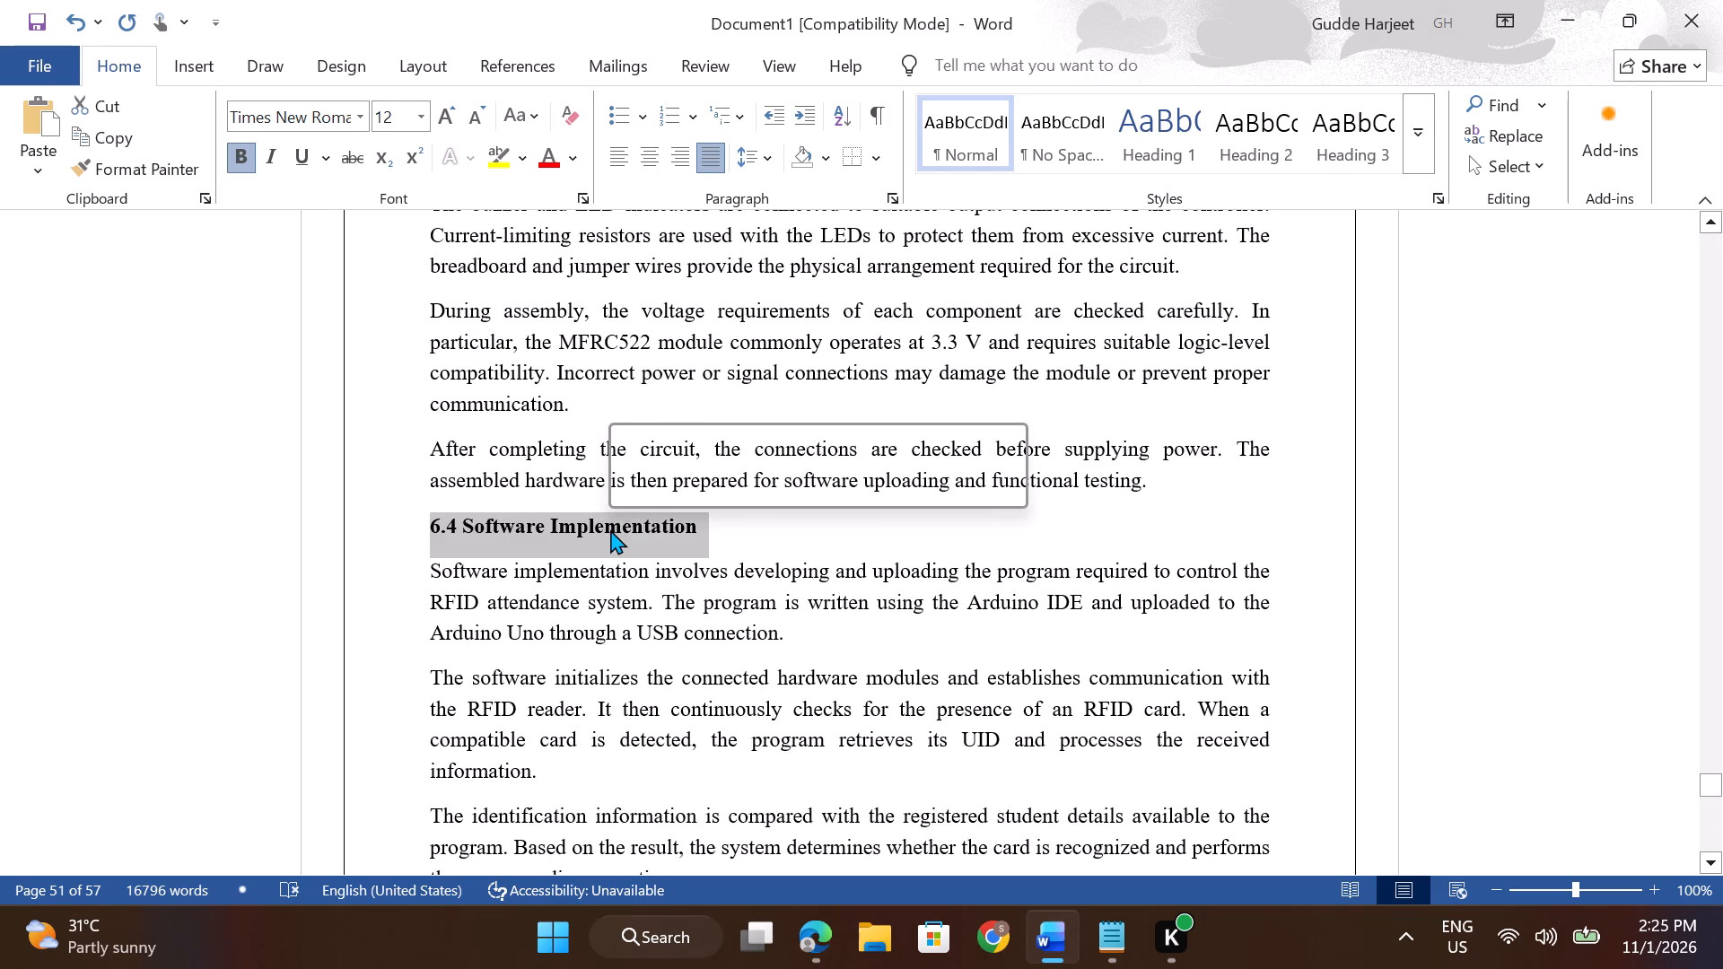
click(763, 439)
text(14)
key(Return)
click(792, 581)
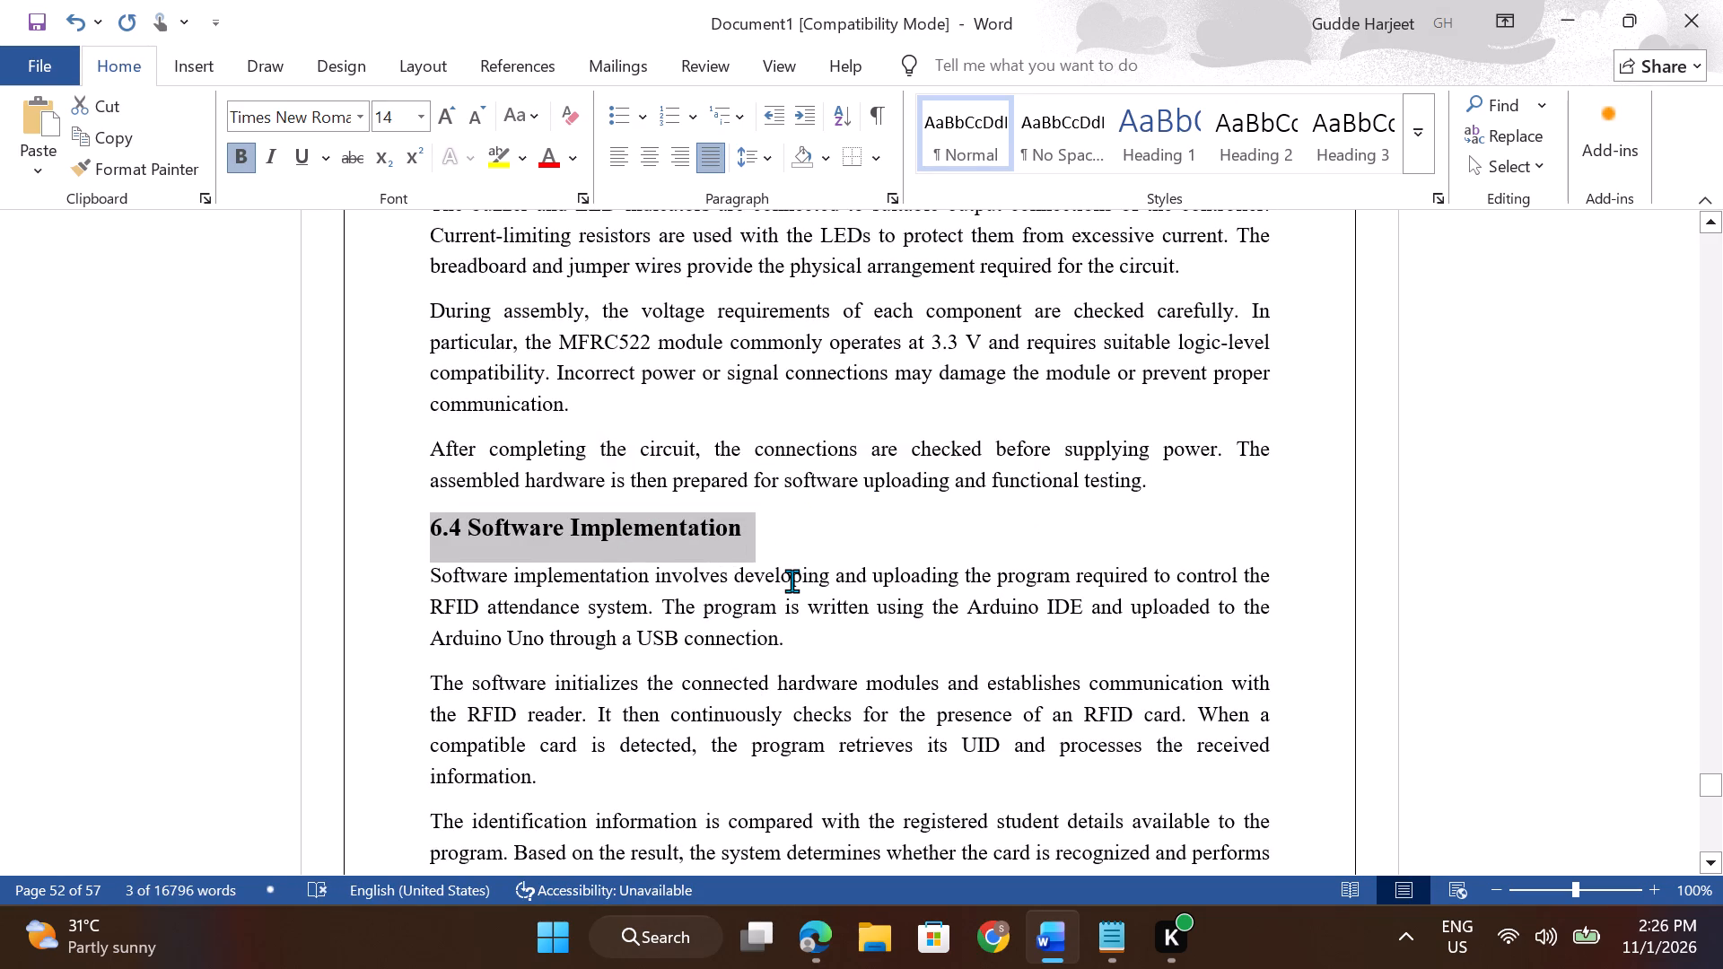
Set the font size of the 6.5 Working of the Complete System heading to 14 pt.
scroll(792, 581, down, 8)
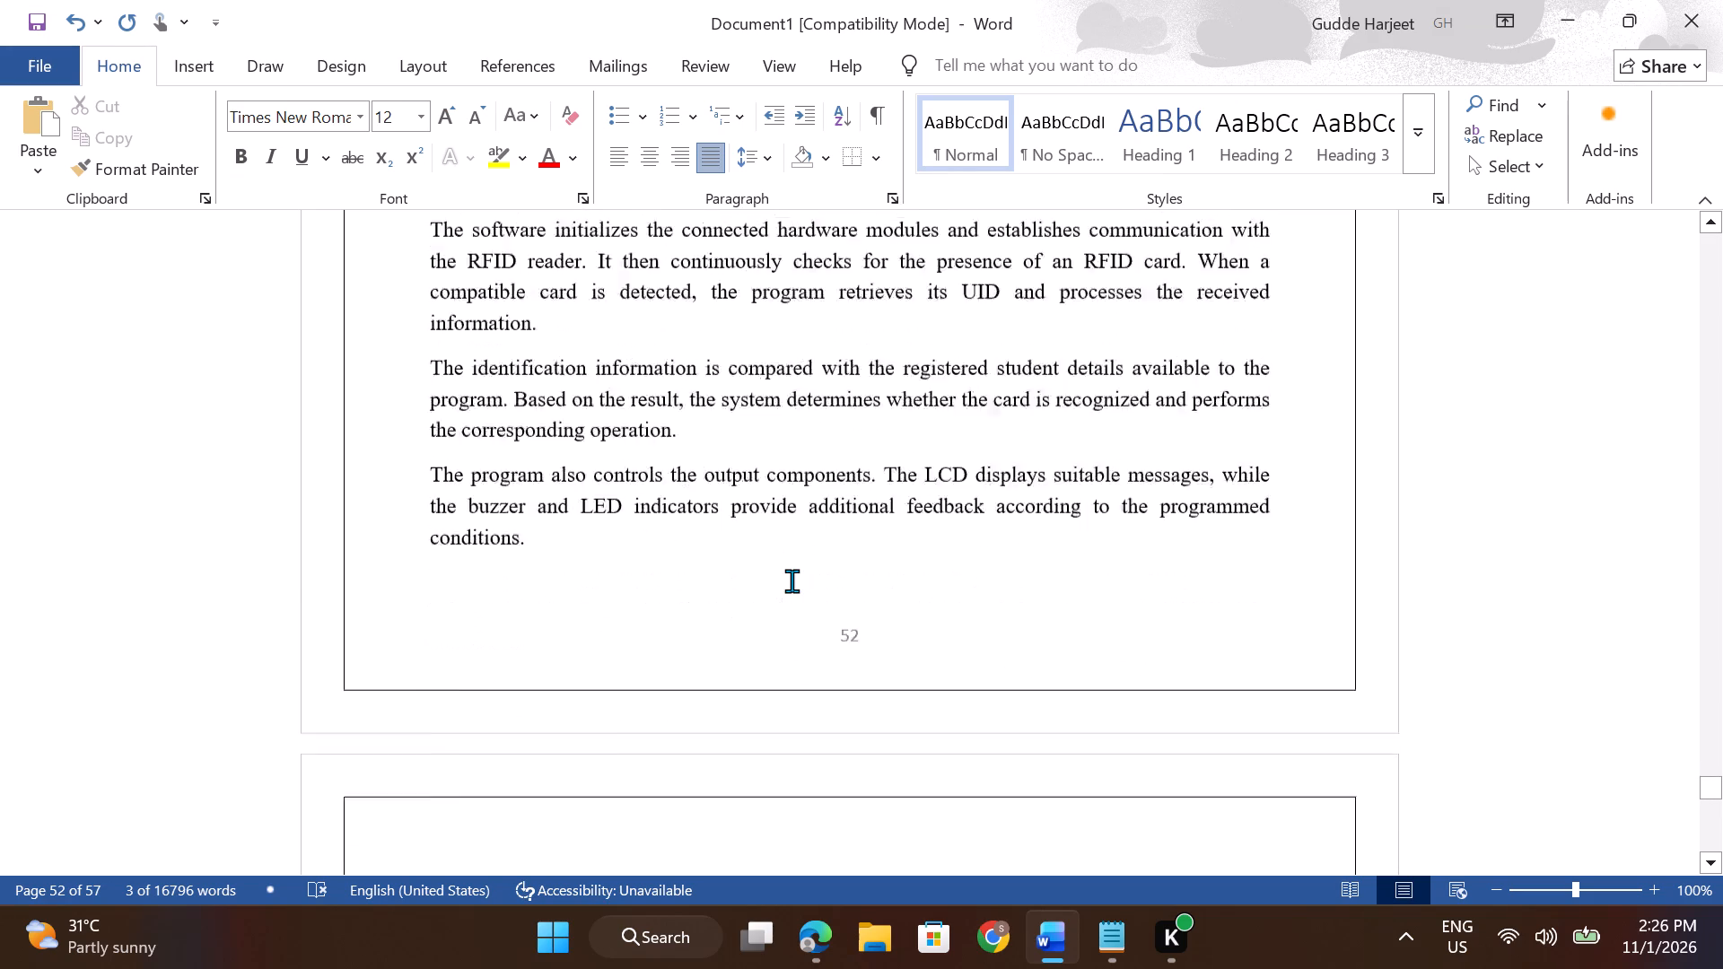
scroll(792, 581, down, 4)
scroll(792, 581, up, 6)
scroll(792, 581, down, 4)
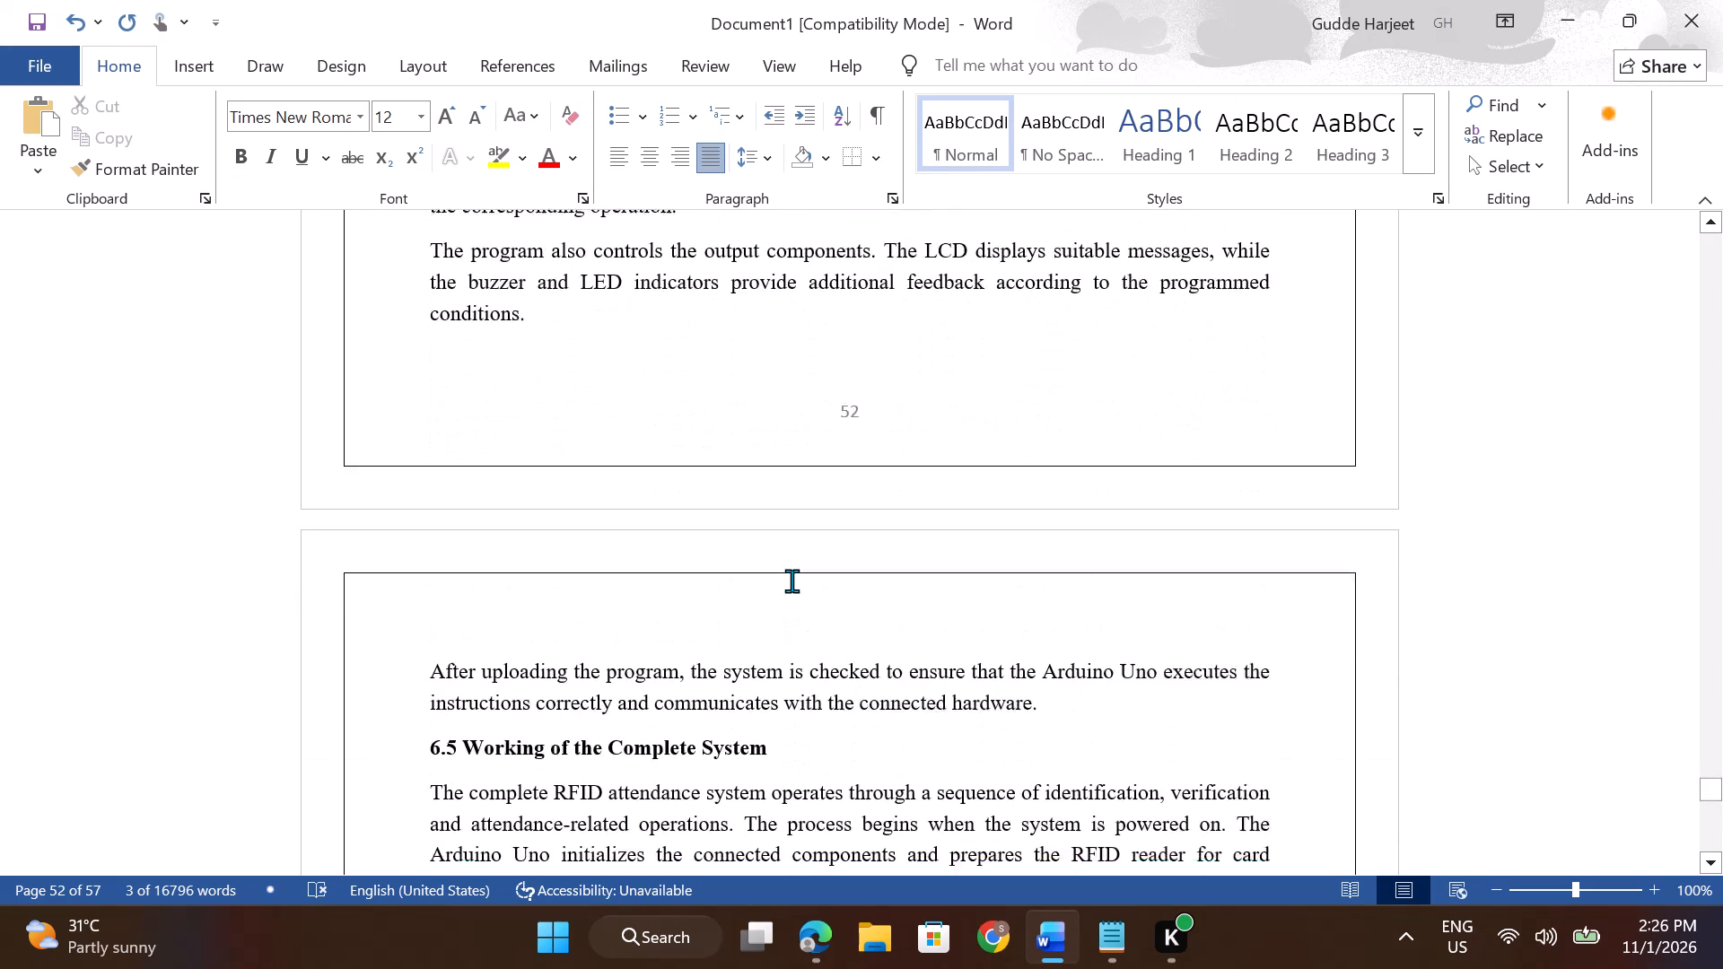
scroll(792, 581, down, 2)
ctrl+click(599, 446)
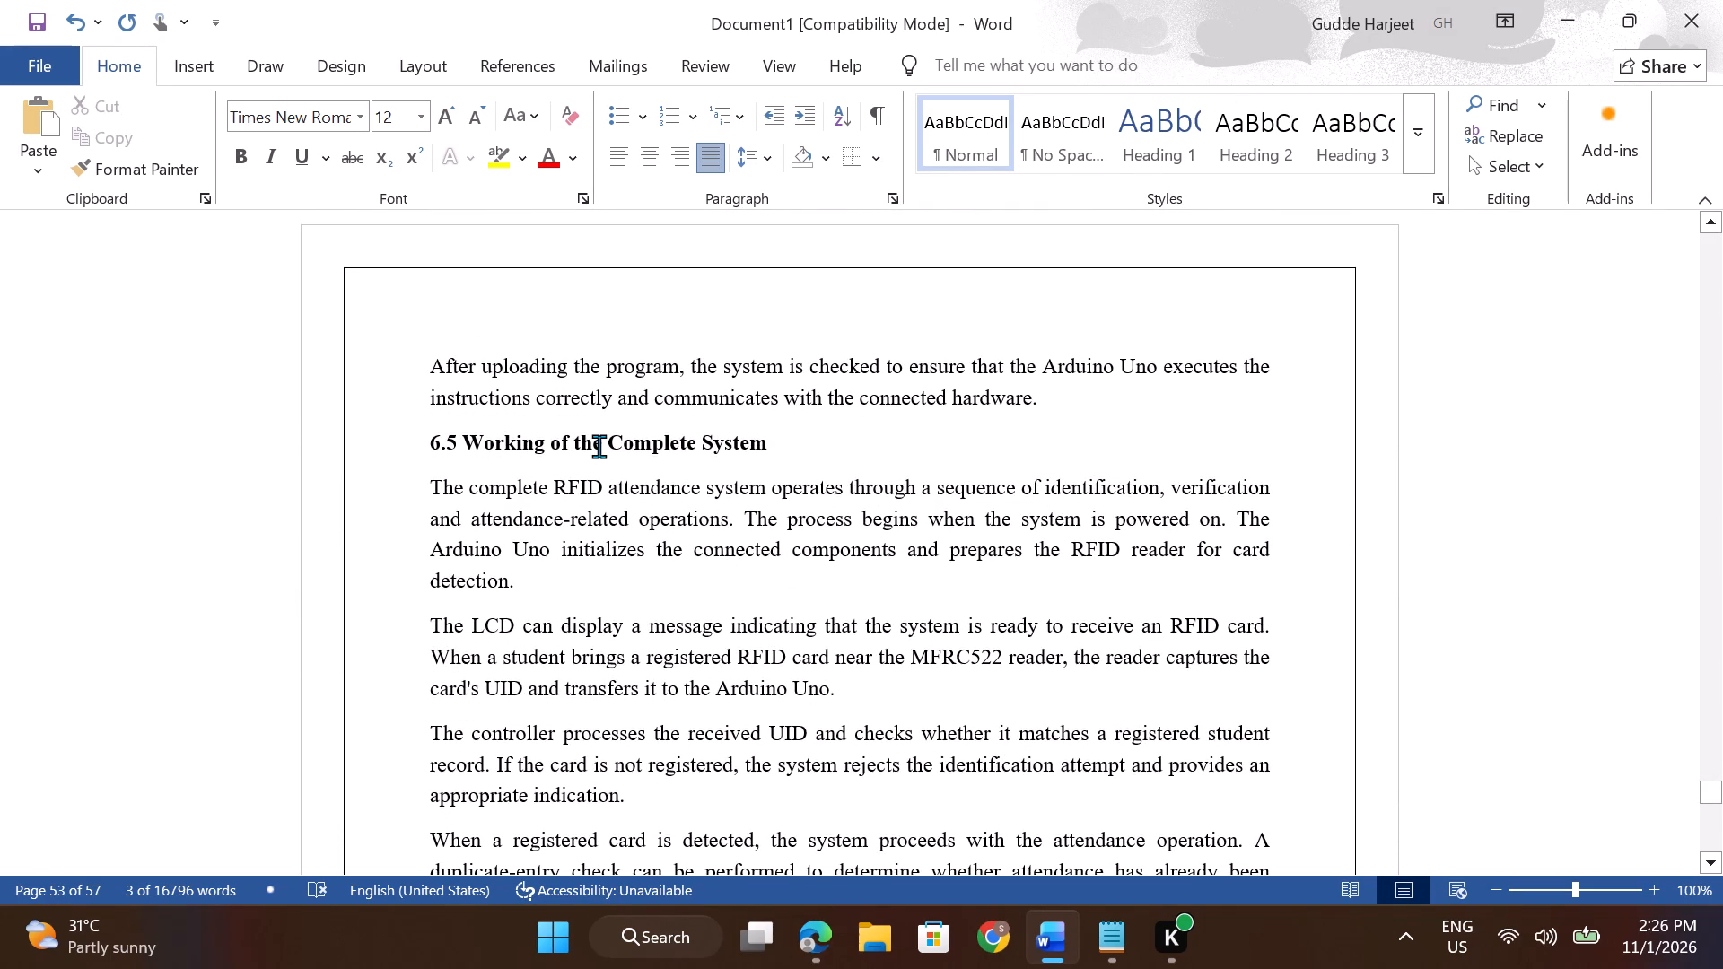
click(751, 363)
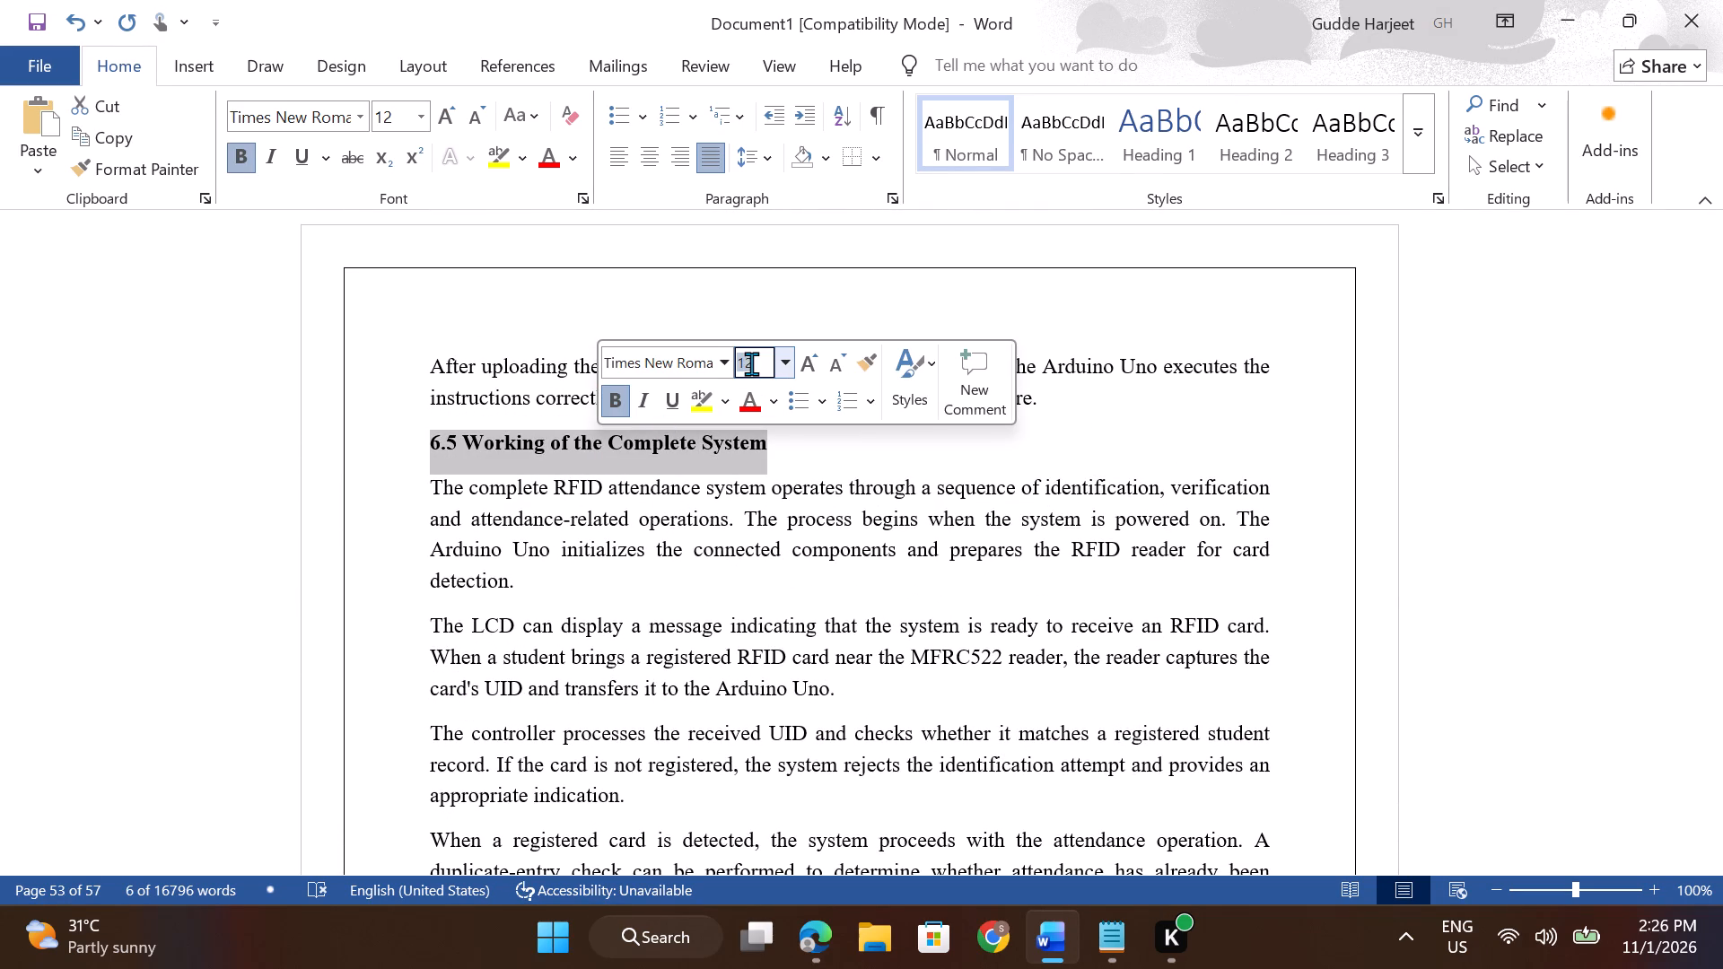
text(14)
key(Return)
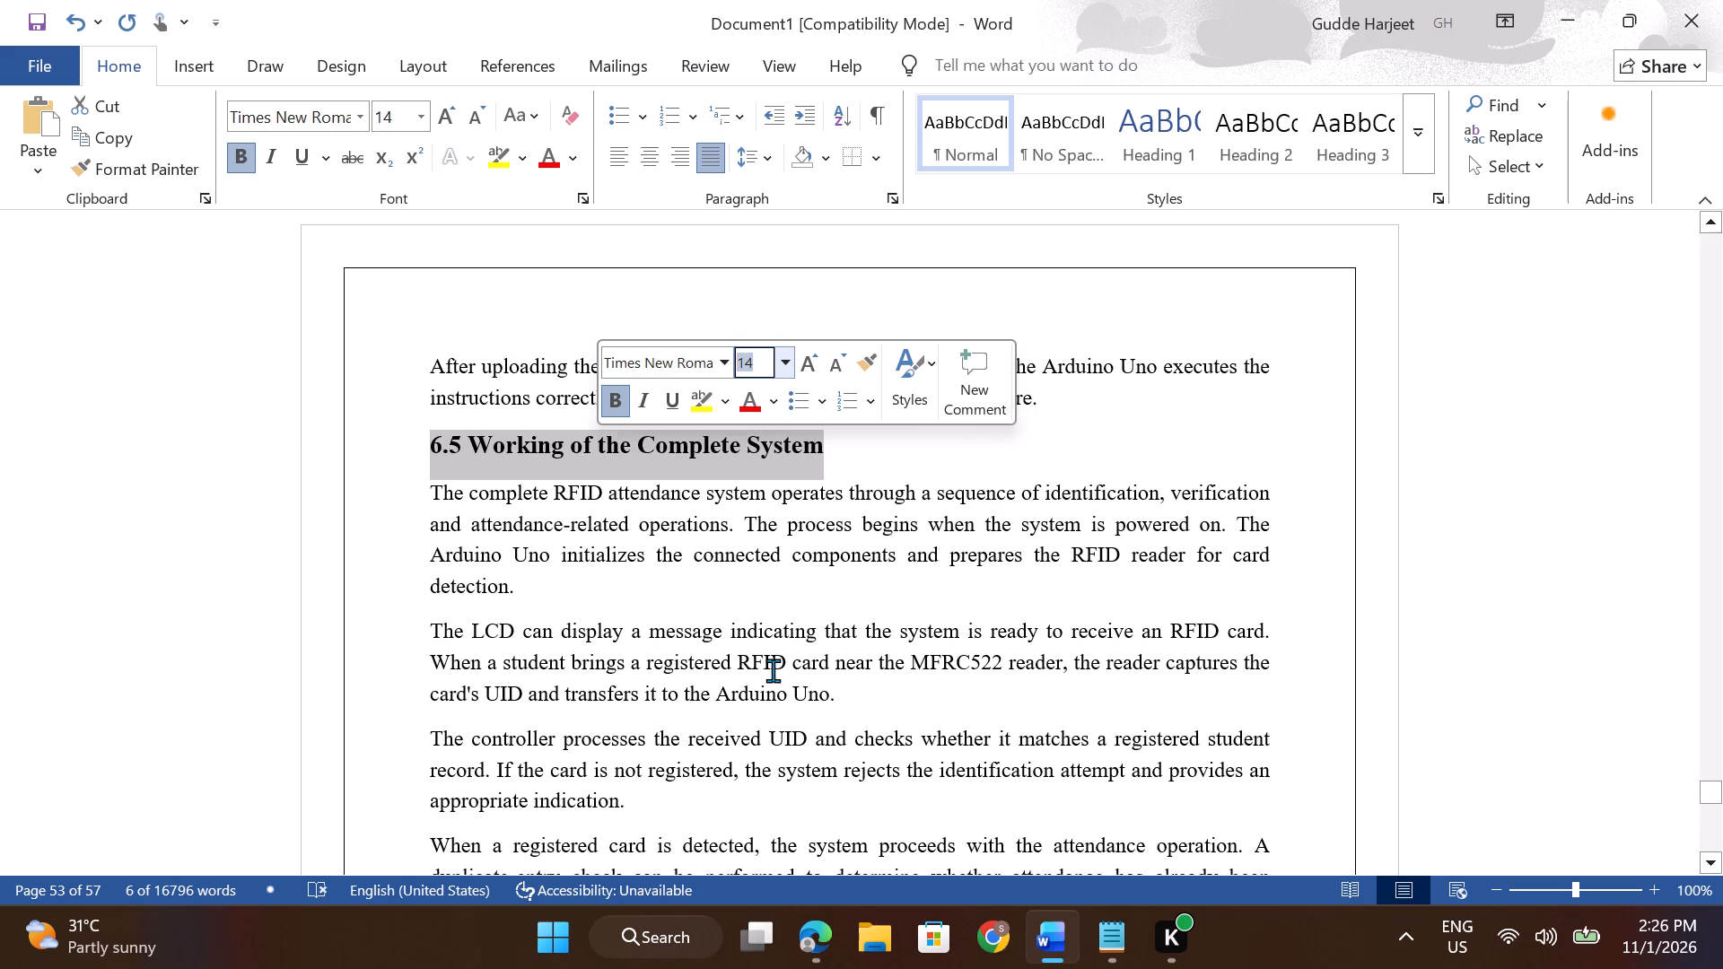
click(773, 670)
Set the font size of the 6.6 Testing Methodology heading to 14 pt.
scroll(773, 670, down, 4)
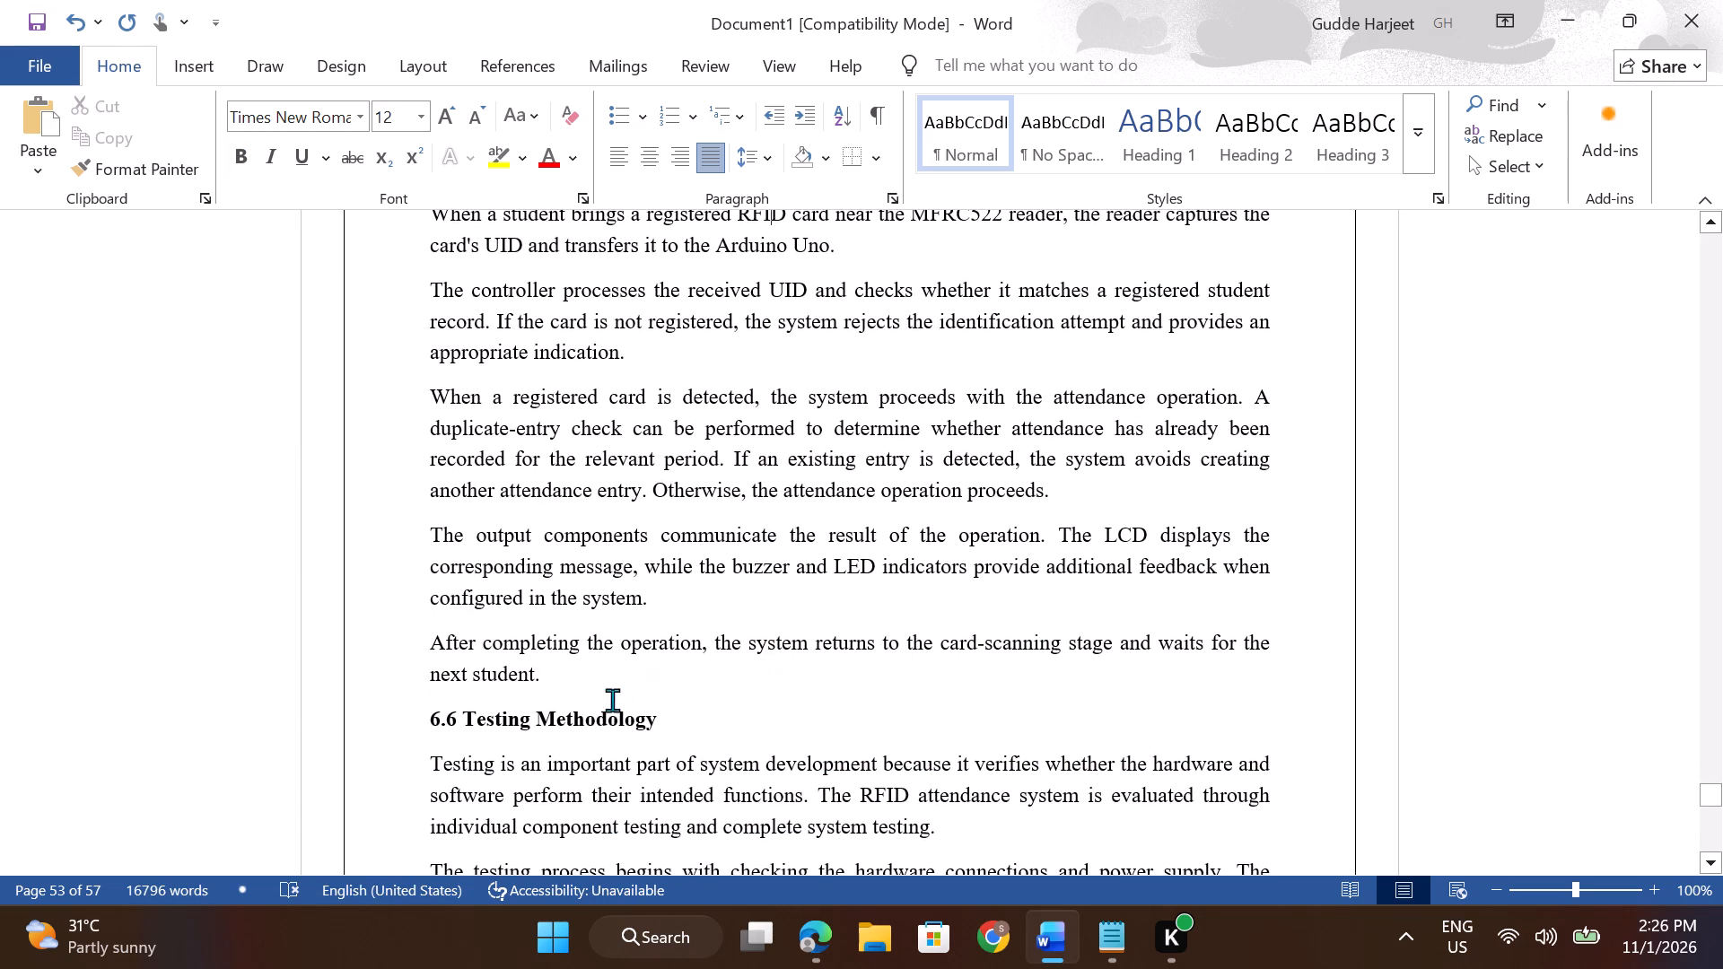
ctrl+click(593, 717)
ctrl+click(604, 718)
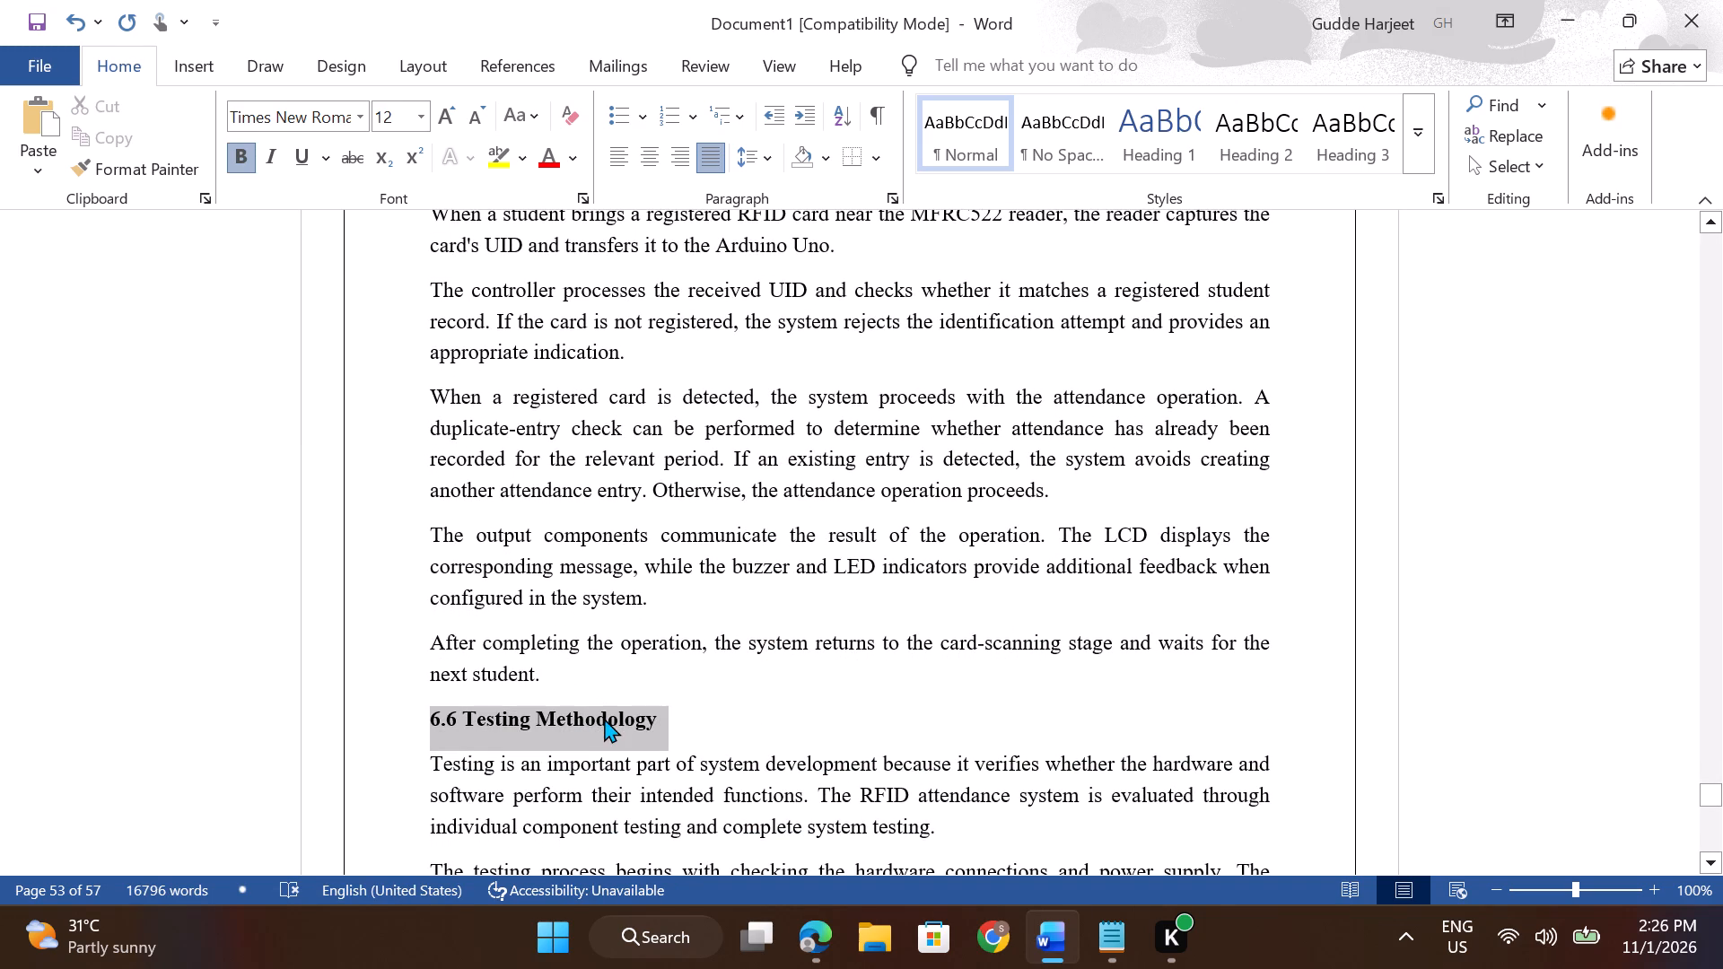
click(763, 627)
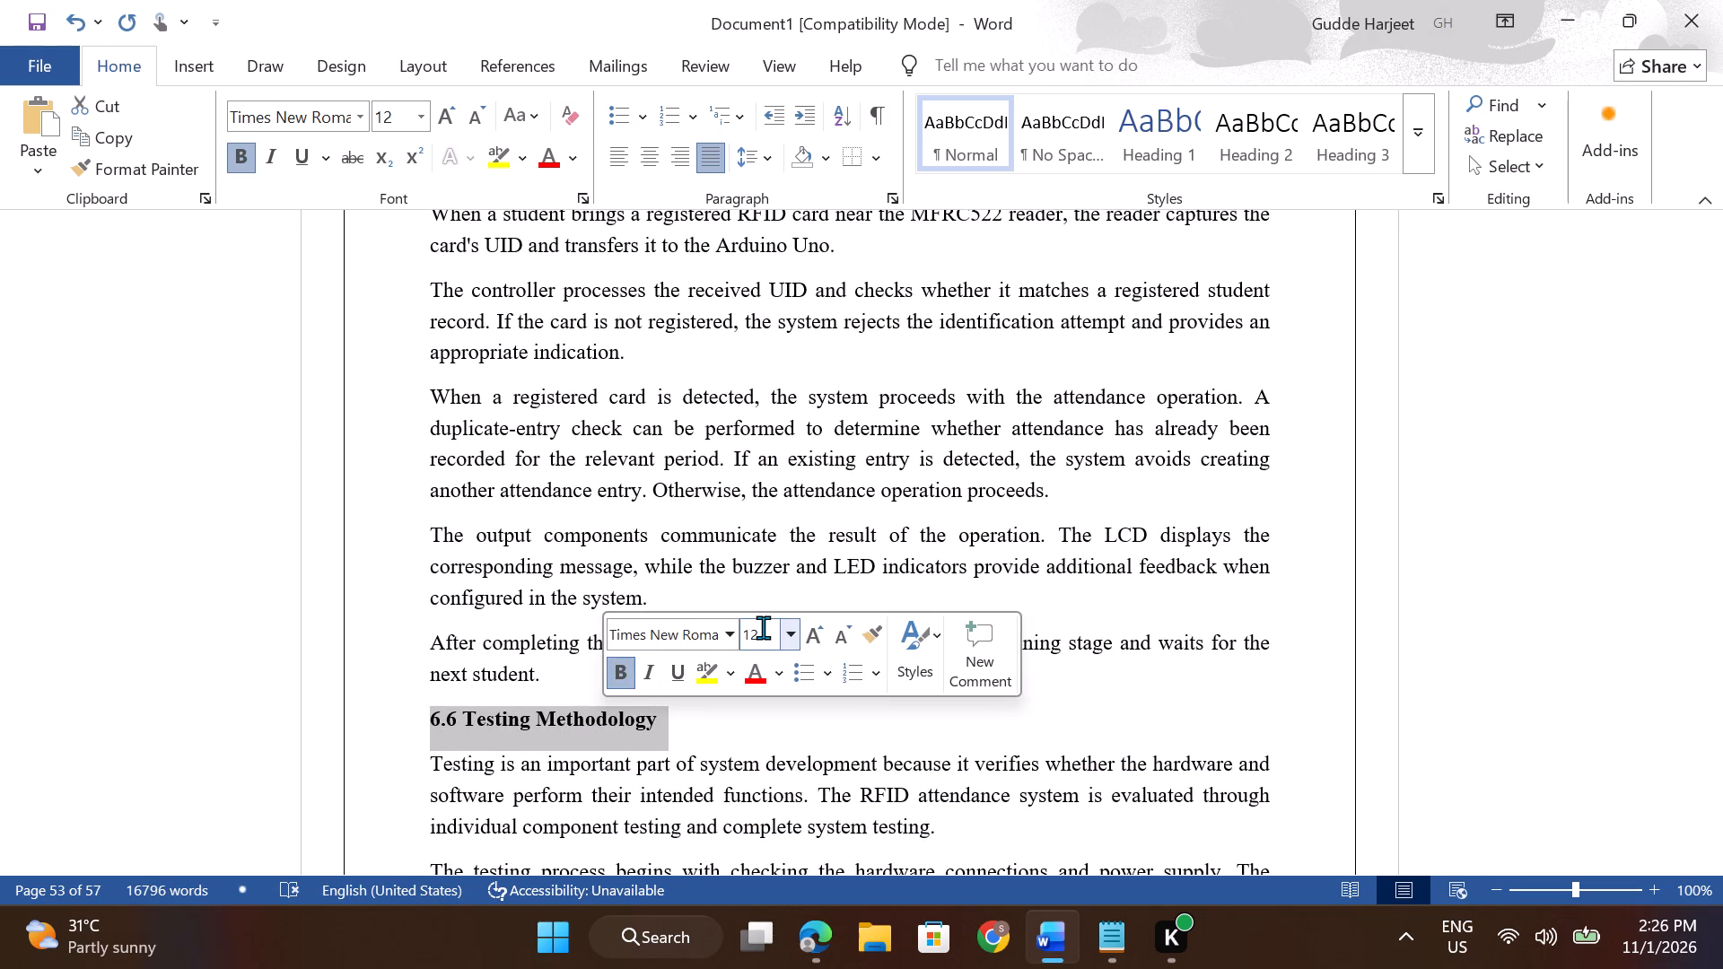
text(14)
key(Return)
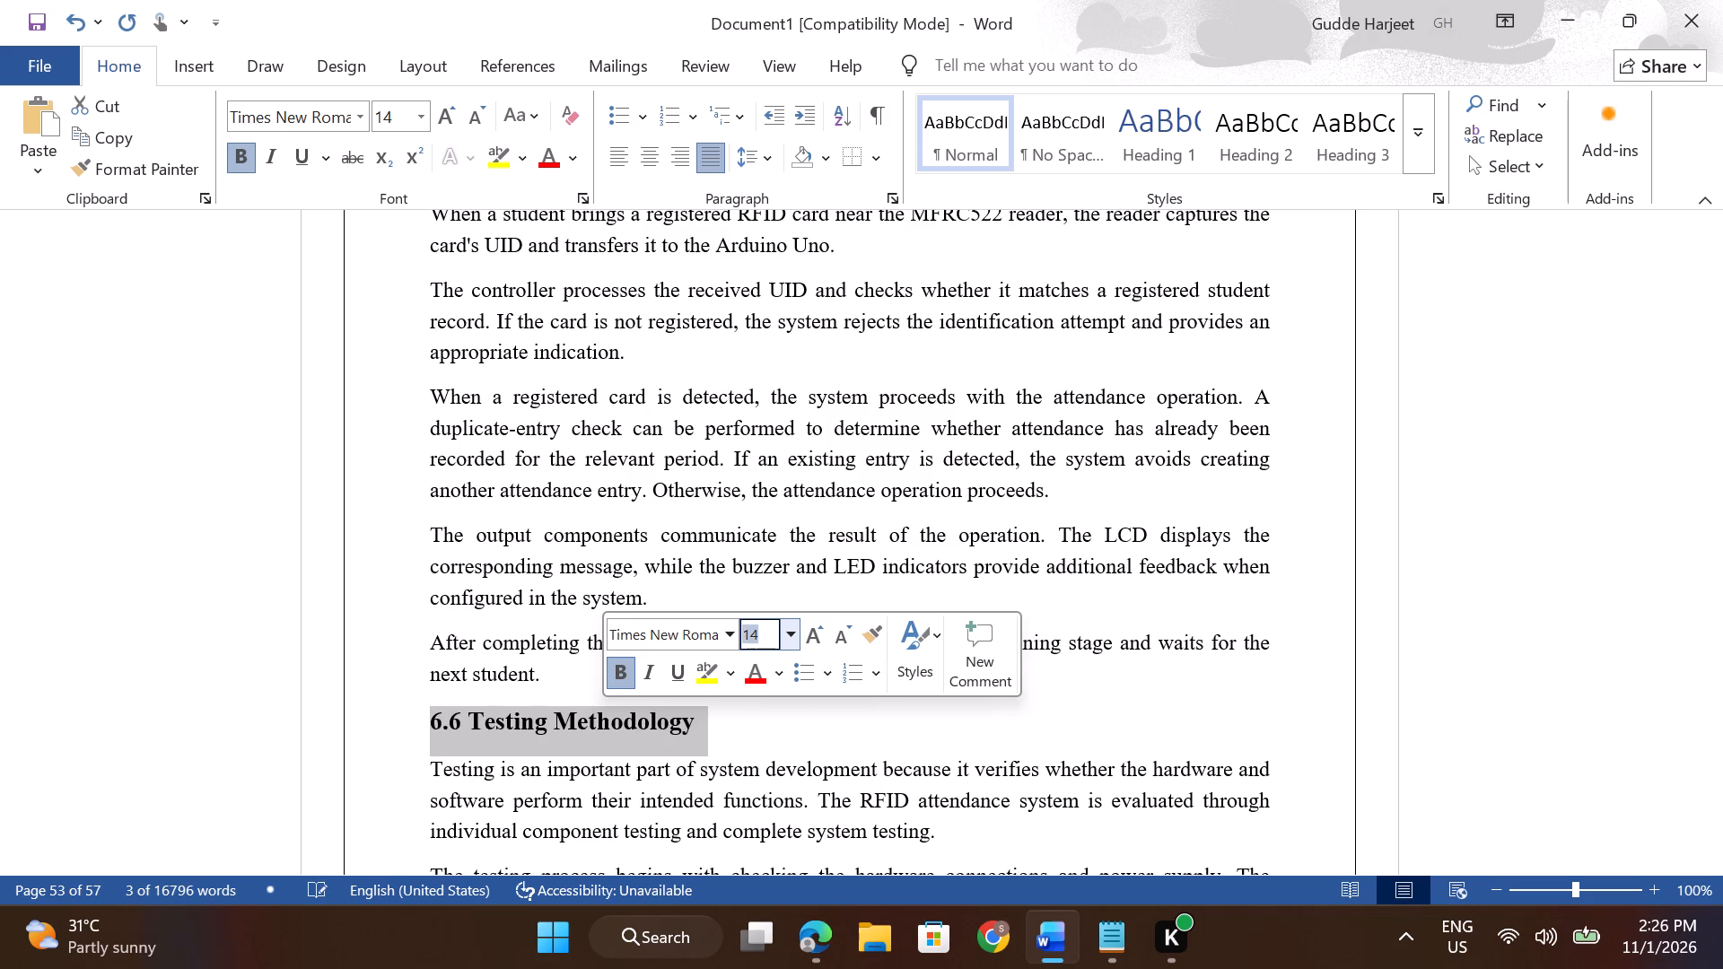
click(687, 750)
Set the font size of the 6.7 Hardware and Software Testing heading to 14 pt.
scroll(687, 750, down, 4)
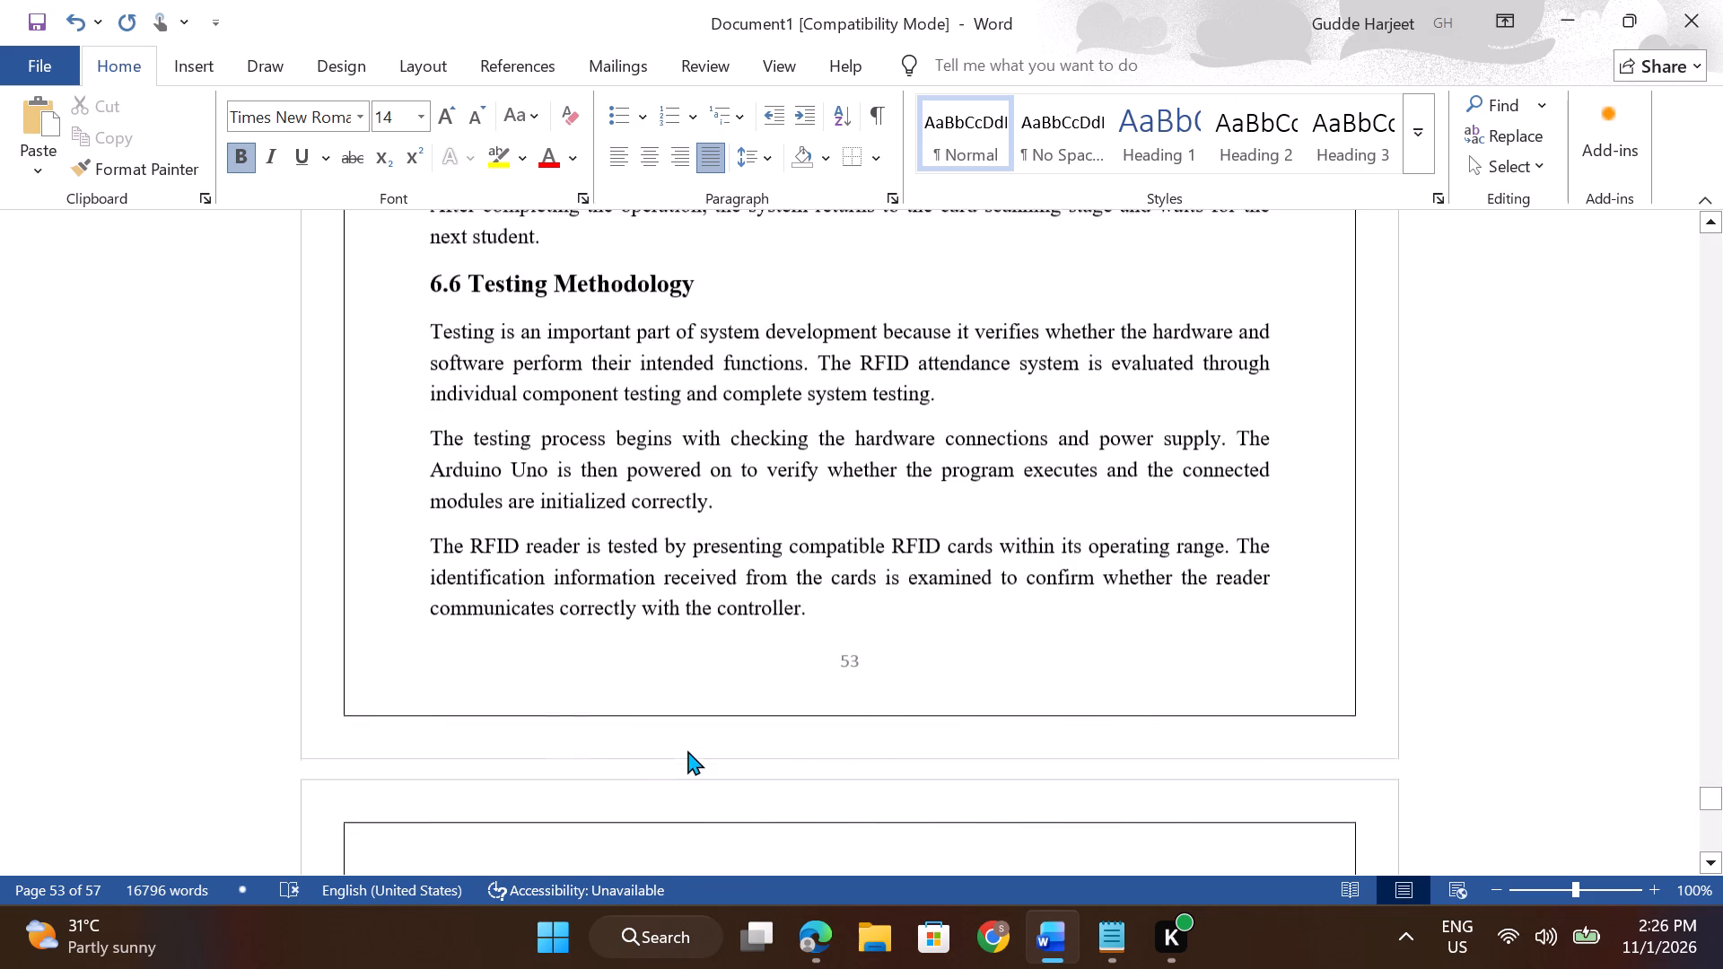
scroll(687, 750, down, 4)
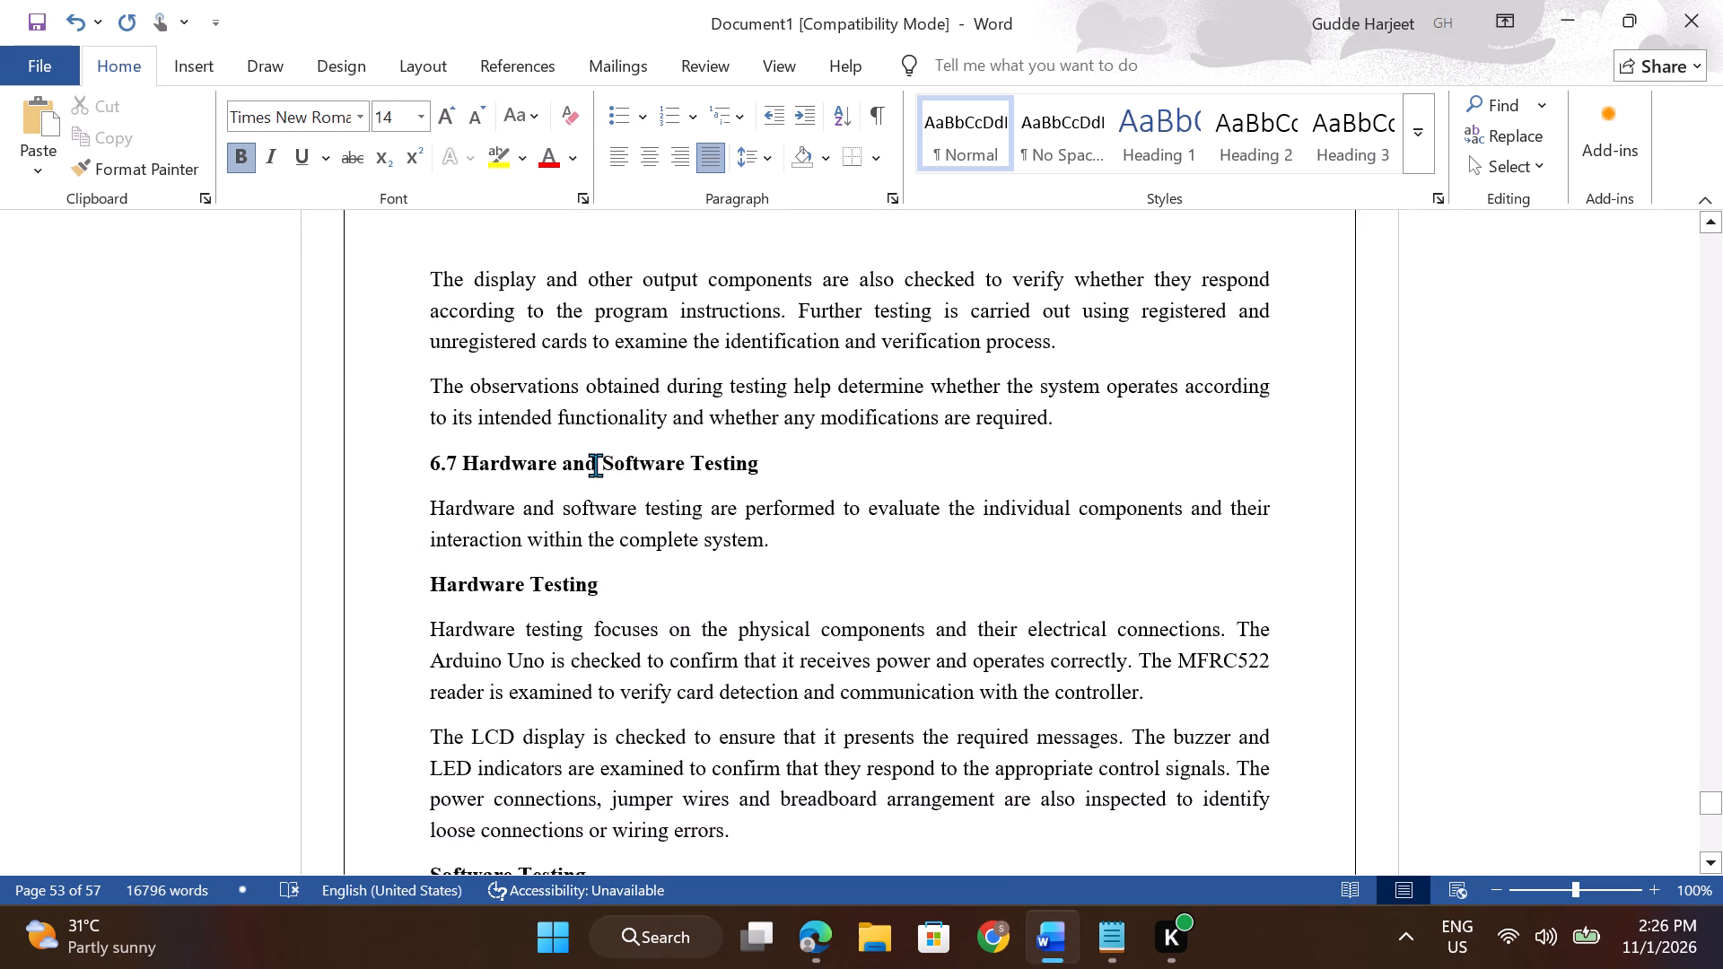
click(459, 248)
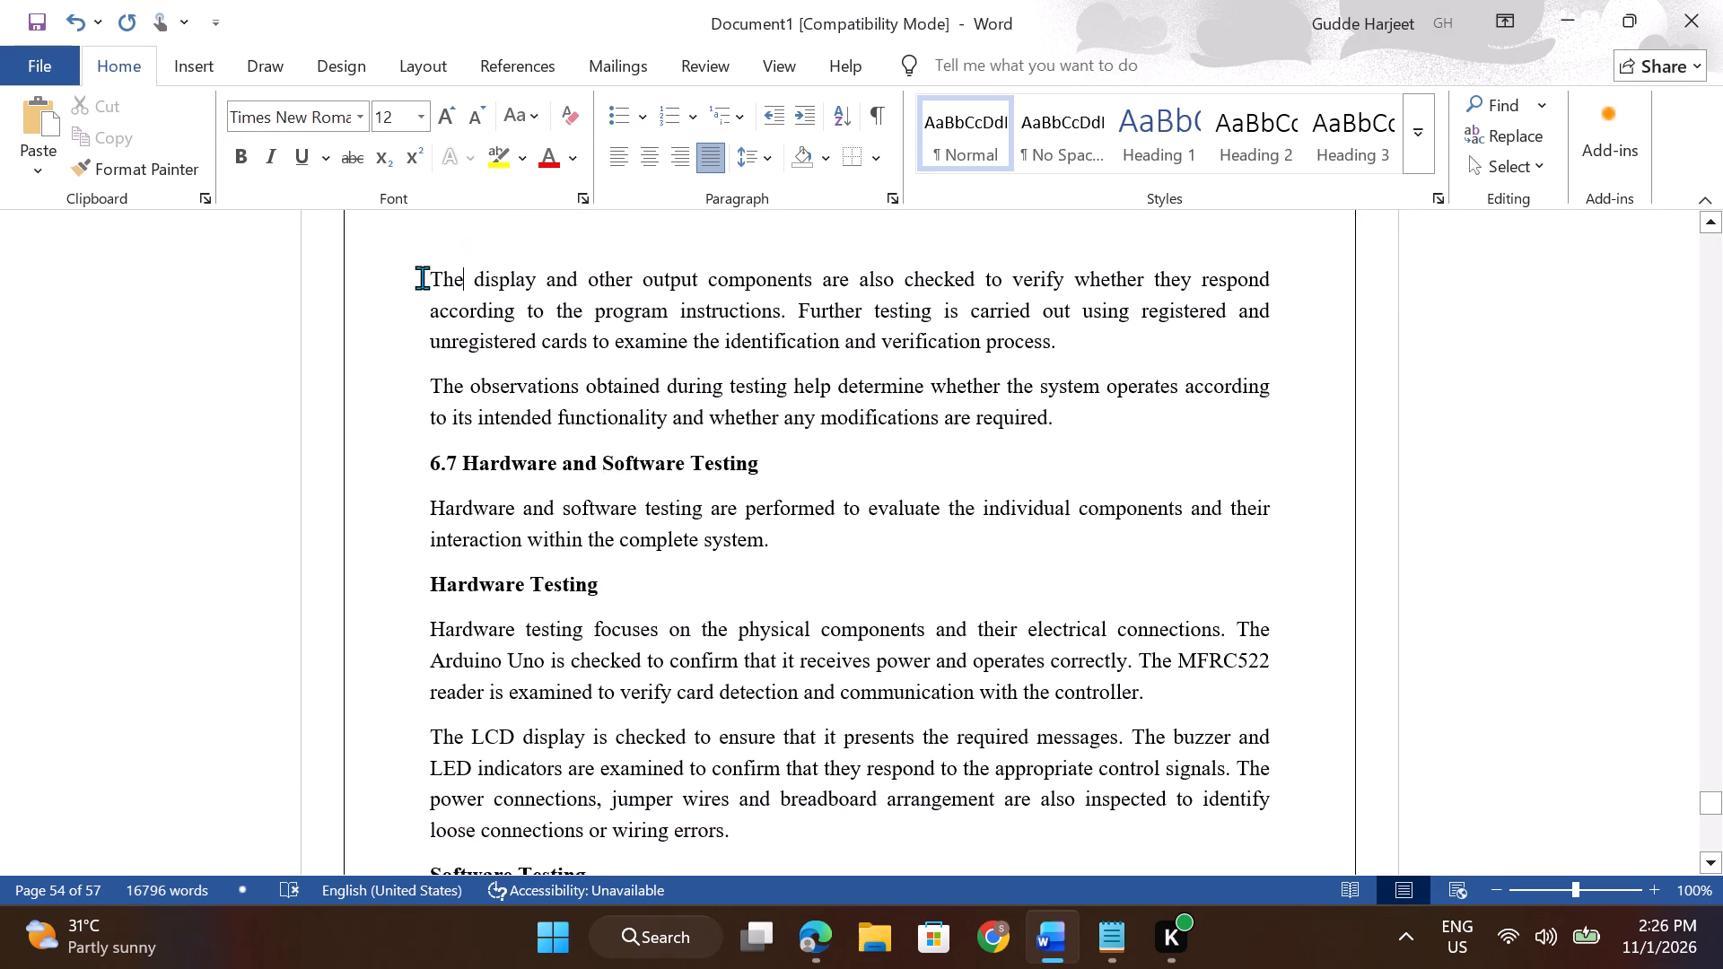
click(422, 277)
scroll(422, 277, right, 1)
scroll(422, 277, up, 1)
scroll(422, 277, right, 1)
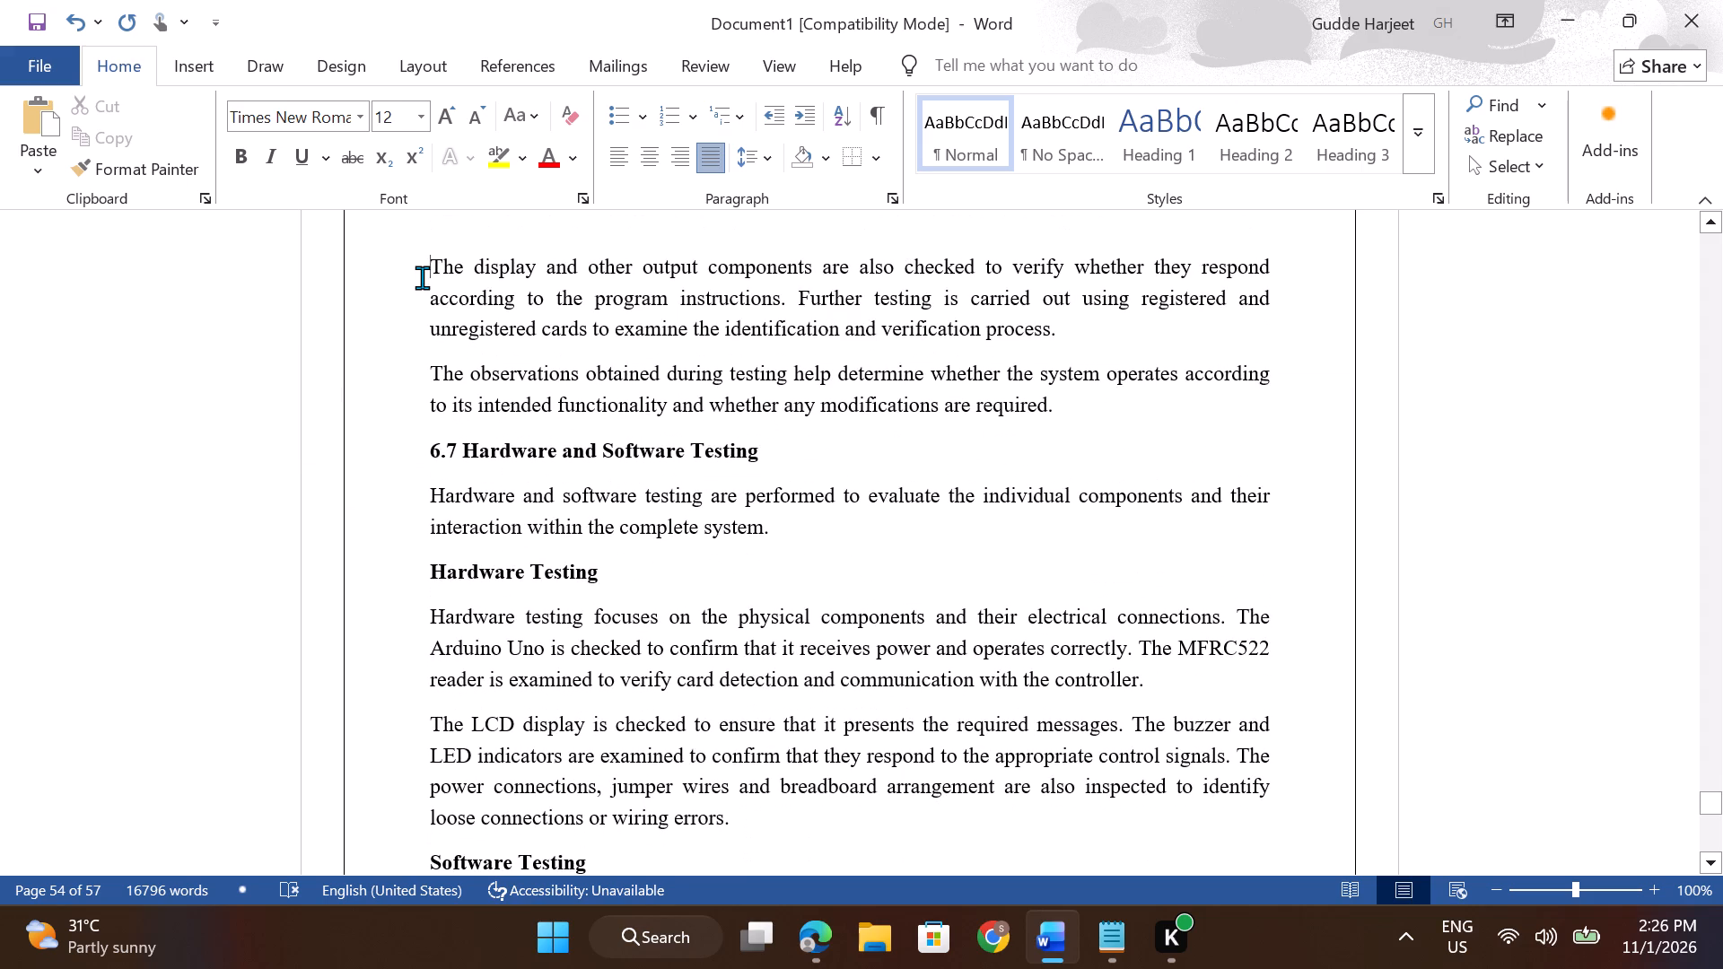
ctrl+click(546, 453)
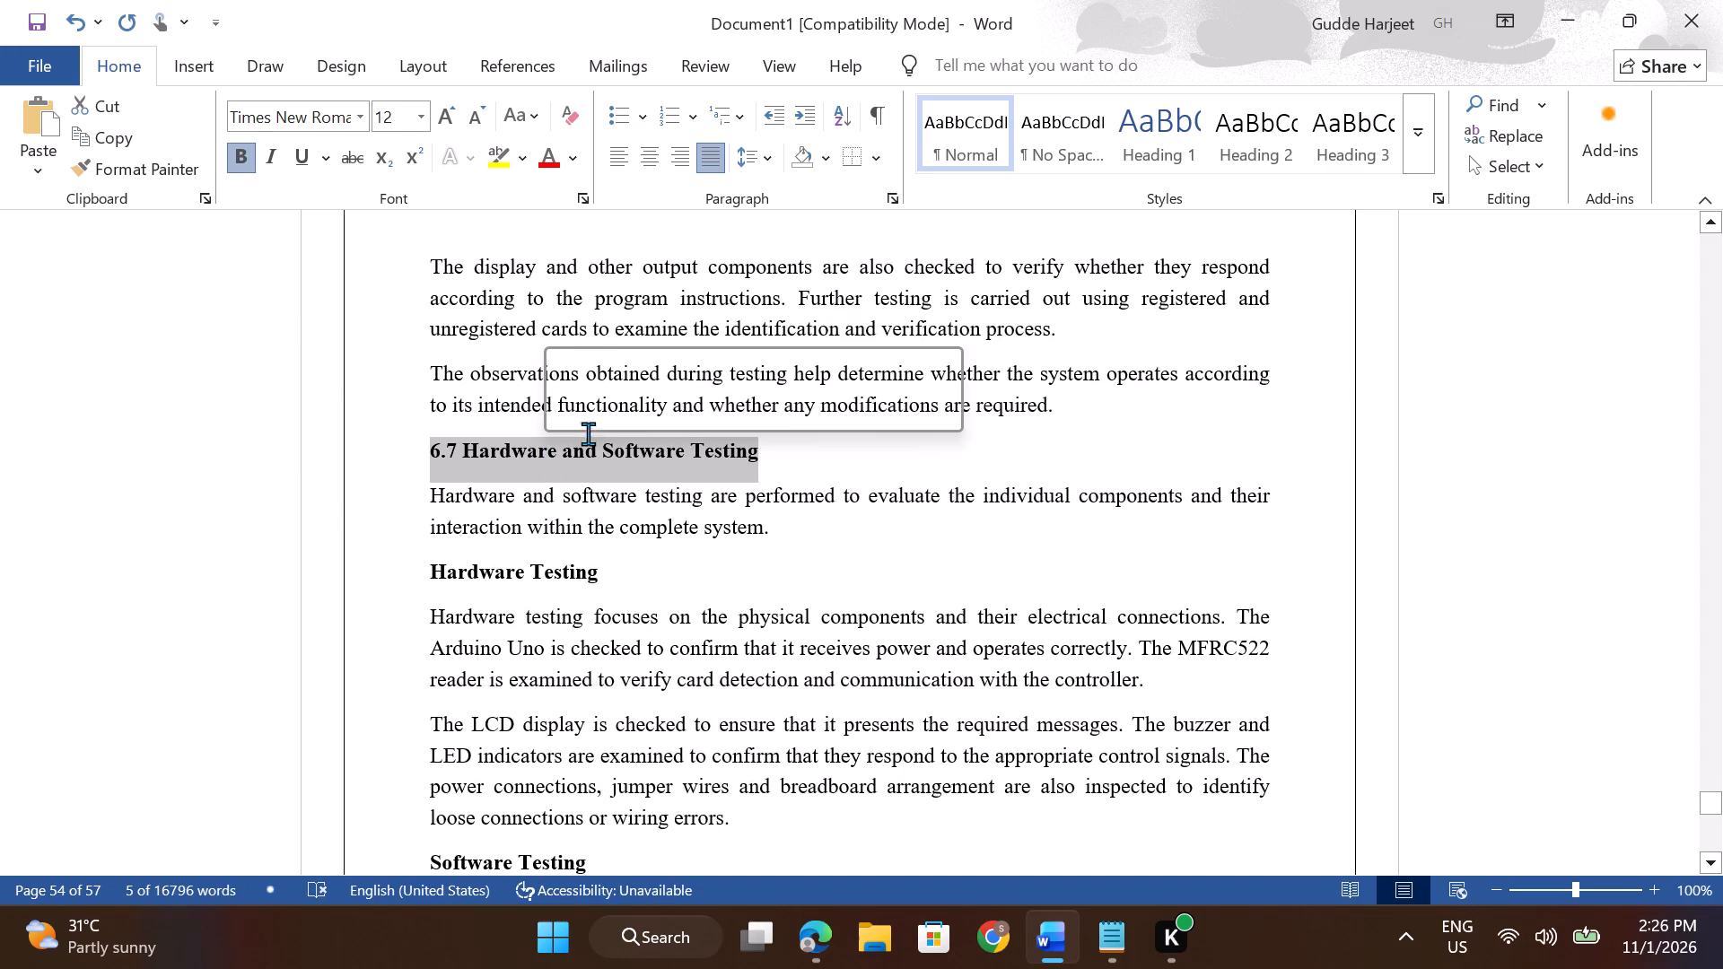
click(704, 371)
text(14)
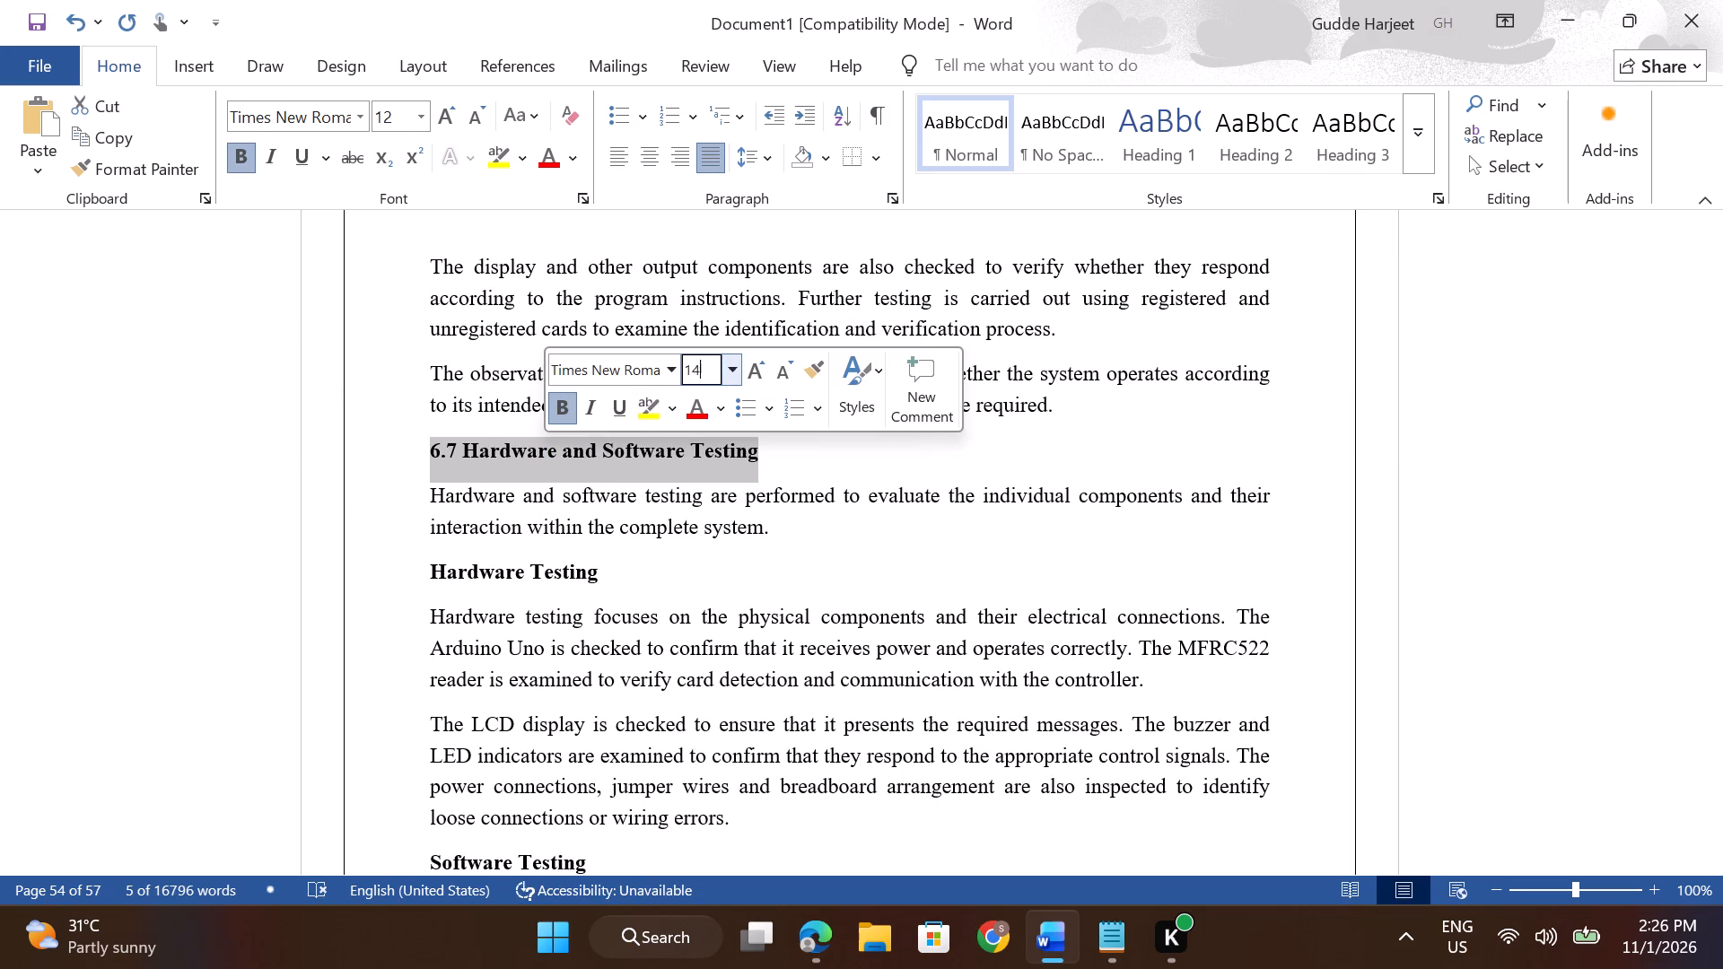
key(Return)
click(697, 581)
Set the font size of the 6.8 Test Cases and Observations heading to 14 pt.
scroll(697, 581, down, 2)
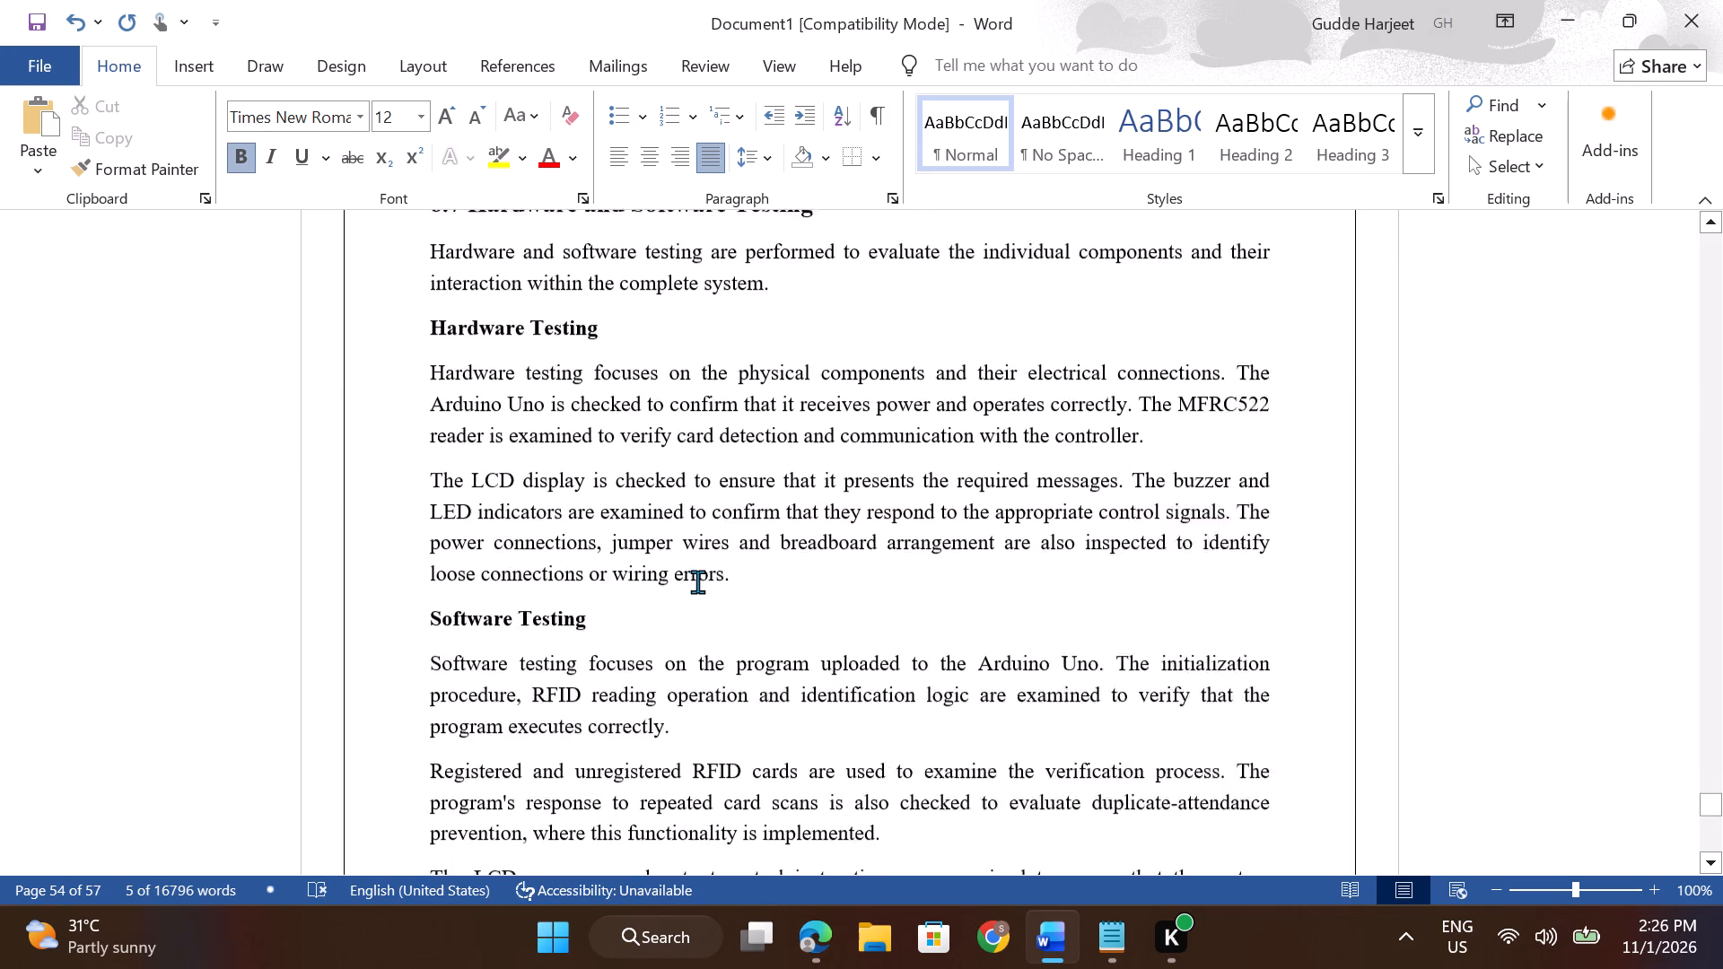
scroll(697, 581, down, 6)
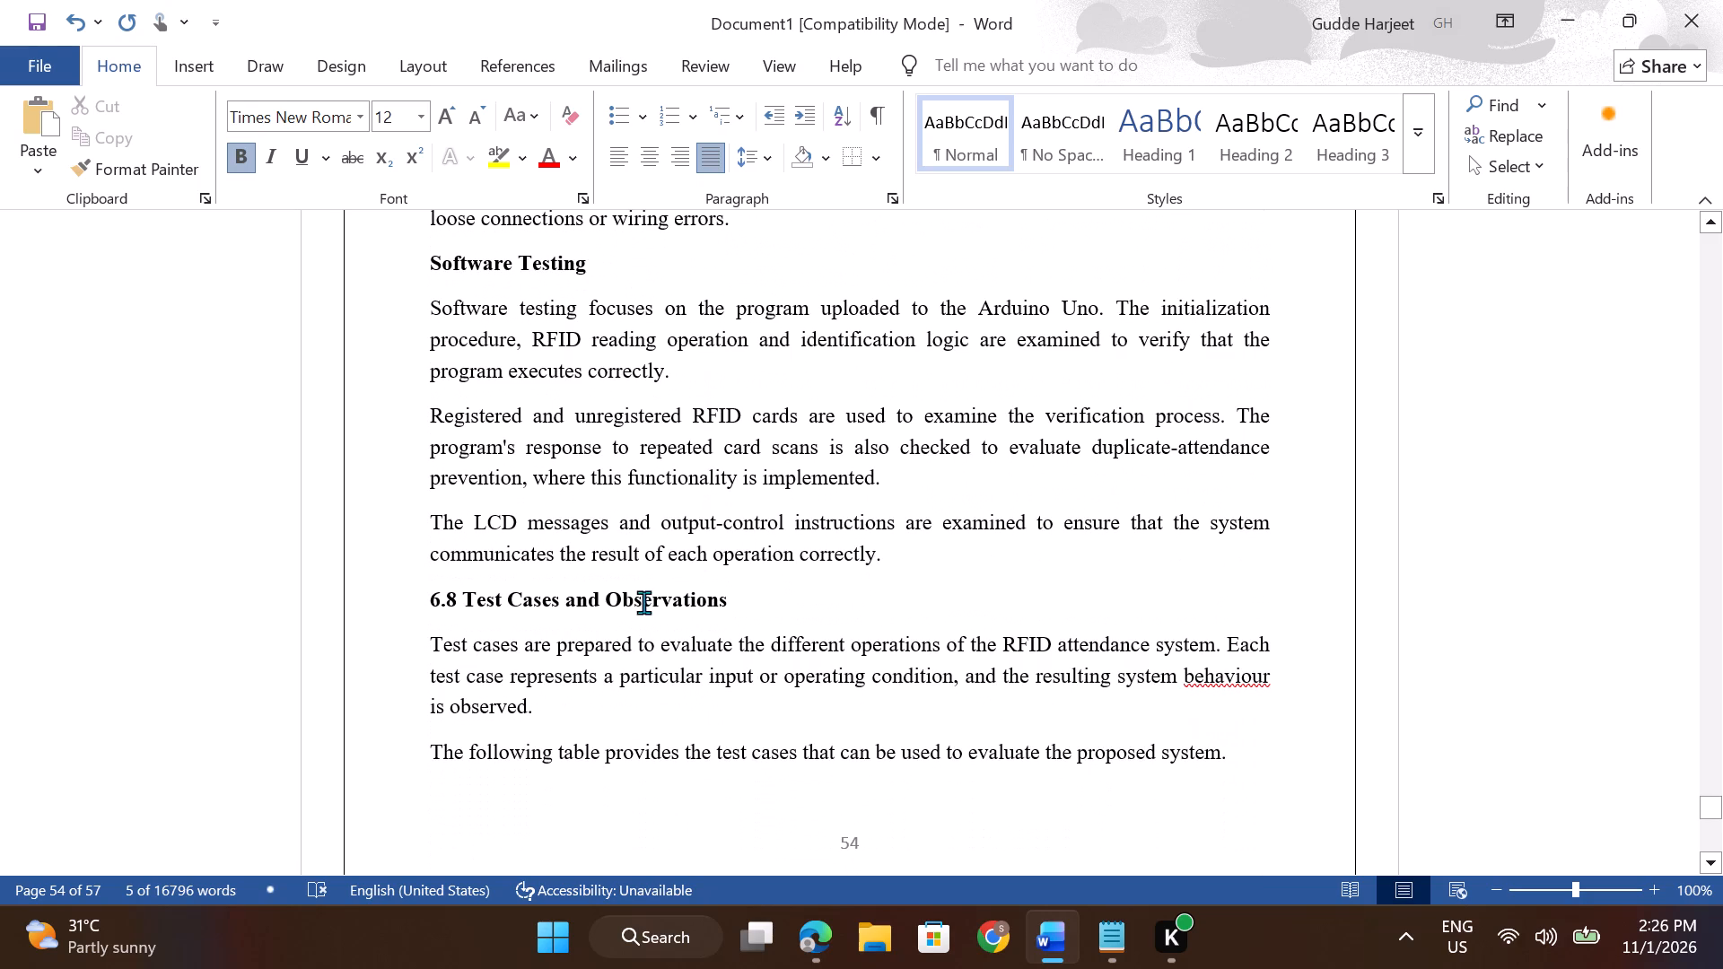
ctrl+click(643, 603)
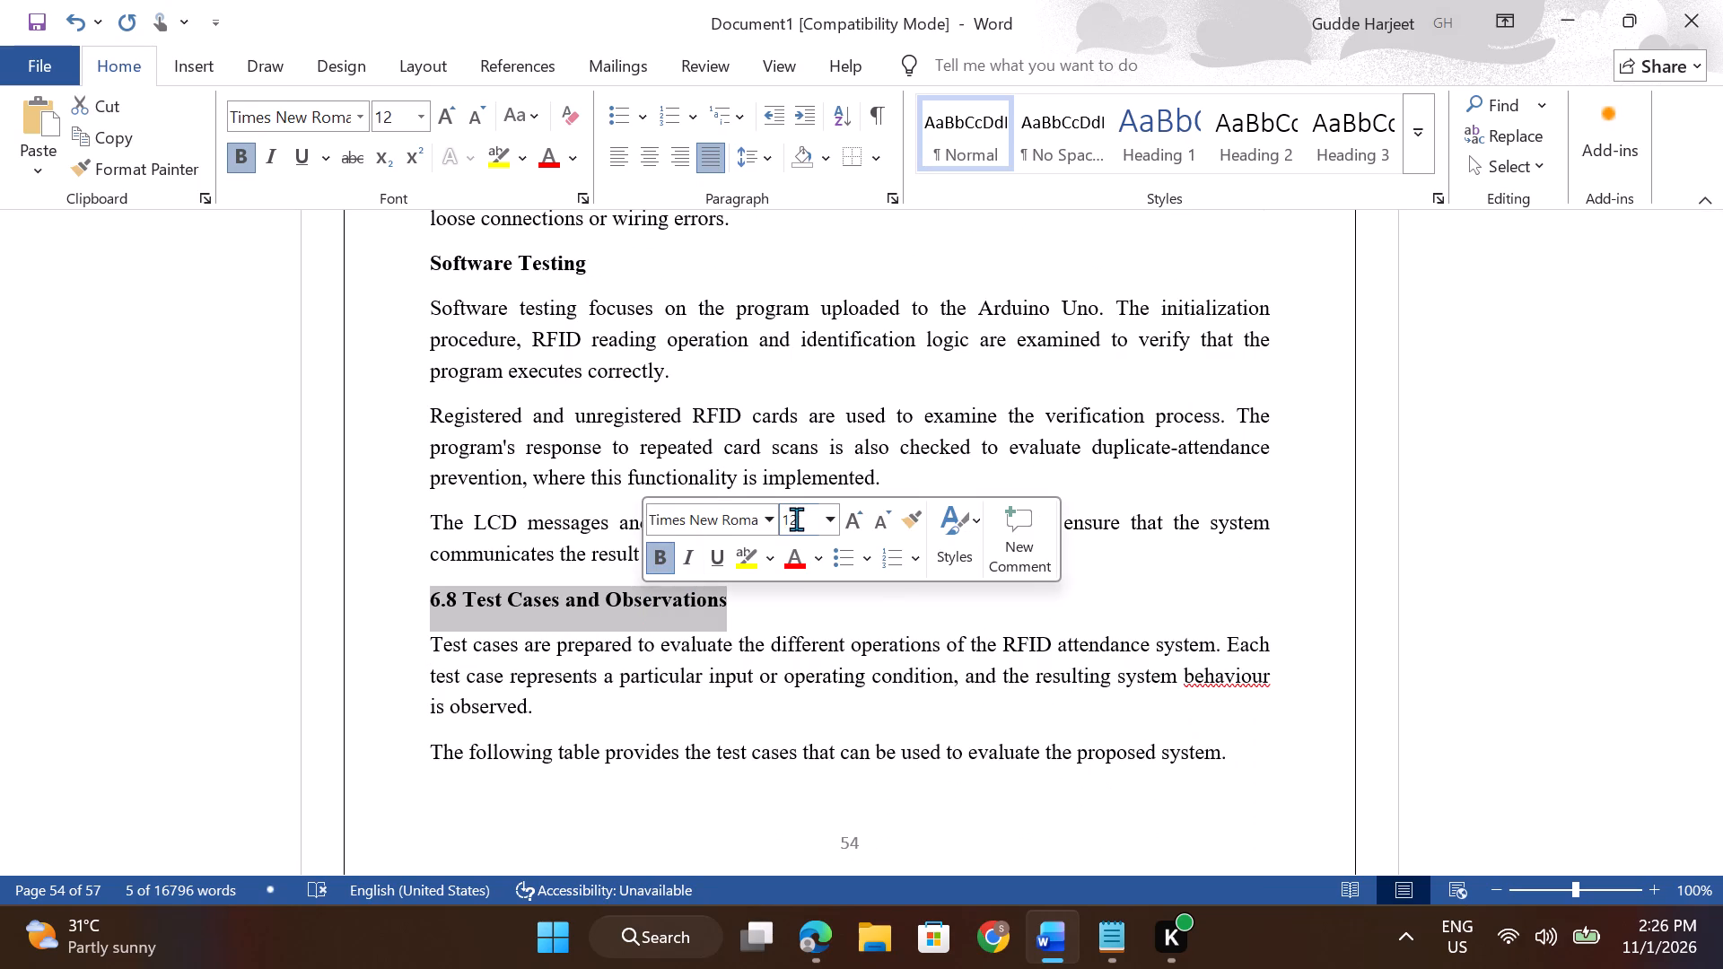
click(797, 519)
text(14)
key(Return)
click(755, 712)
Insert five blank lines after the last paragraph of section 6.7 to move the 6.8 heading to the next page.
scroll(755, 712, down, 2)
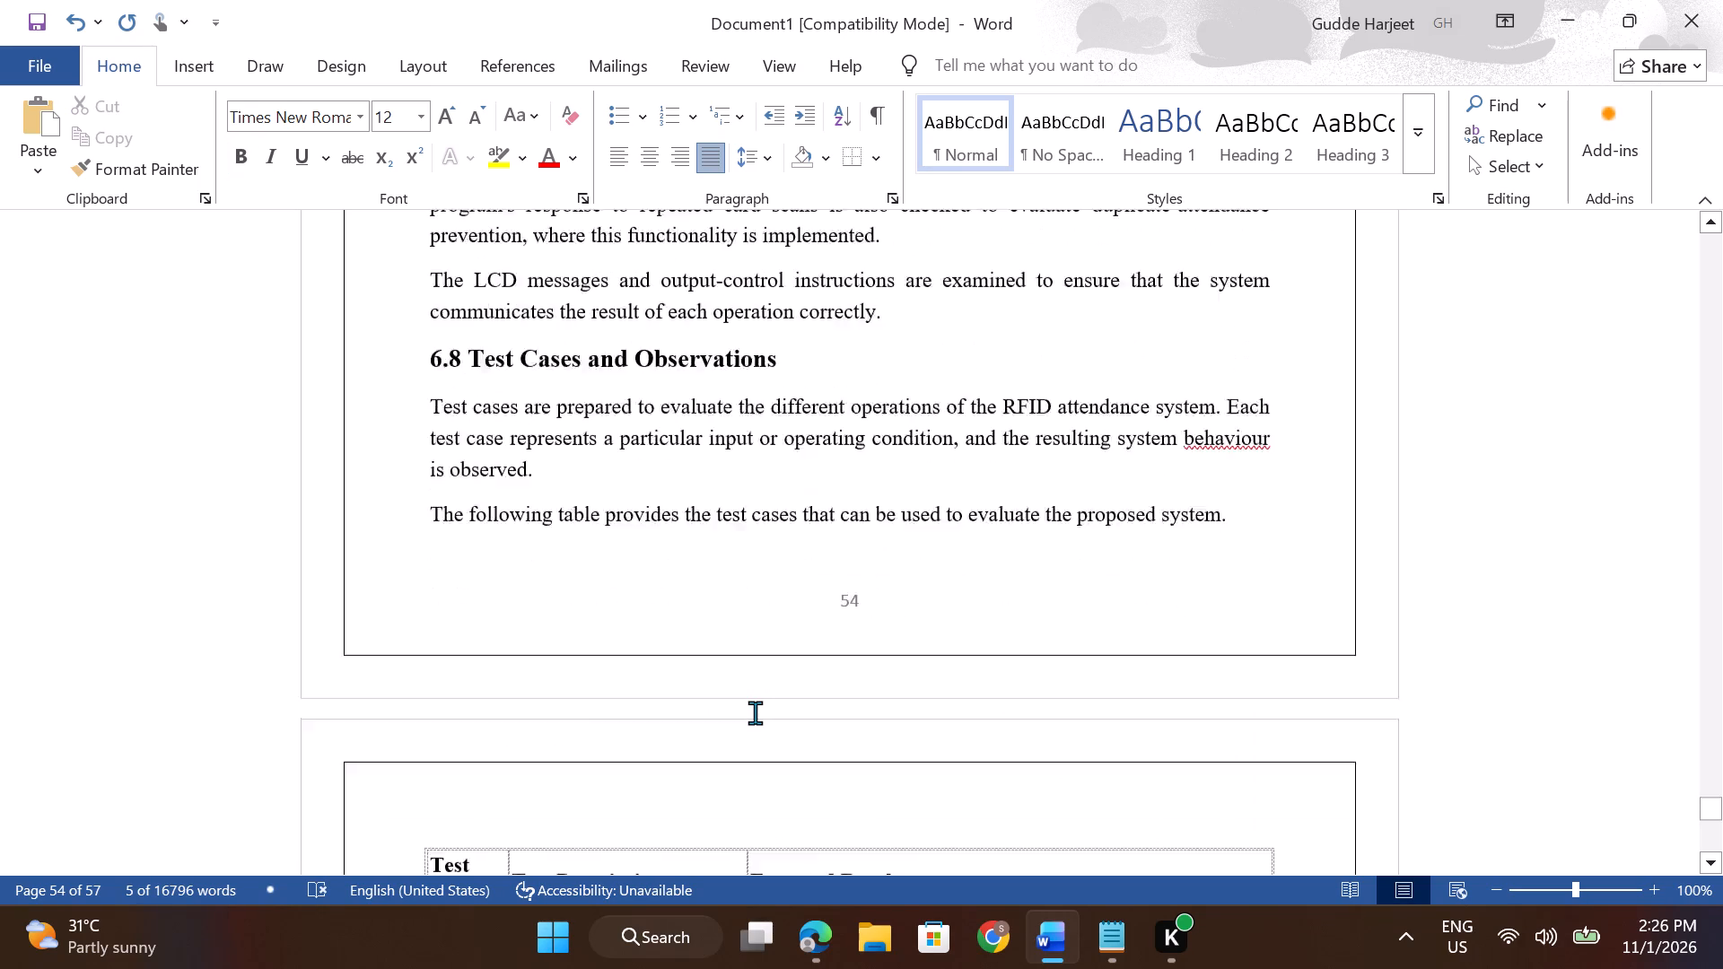
scroll(755, 712, down, 3)
scroll(755, 712, up, 2)
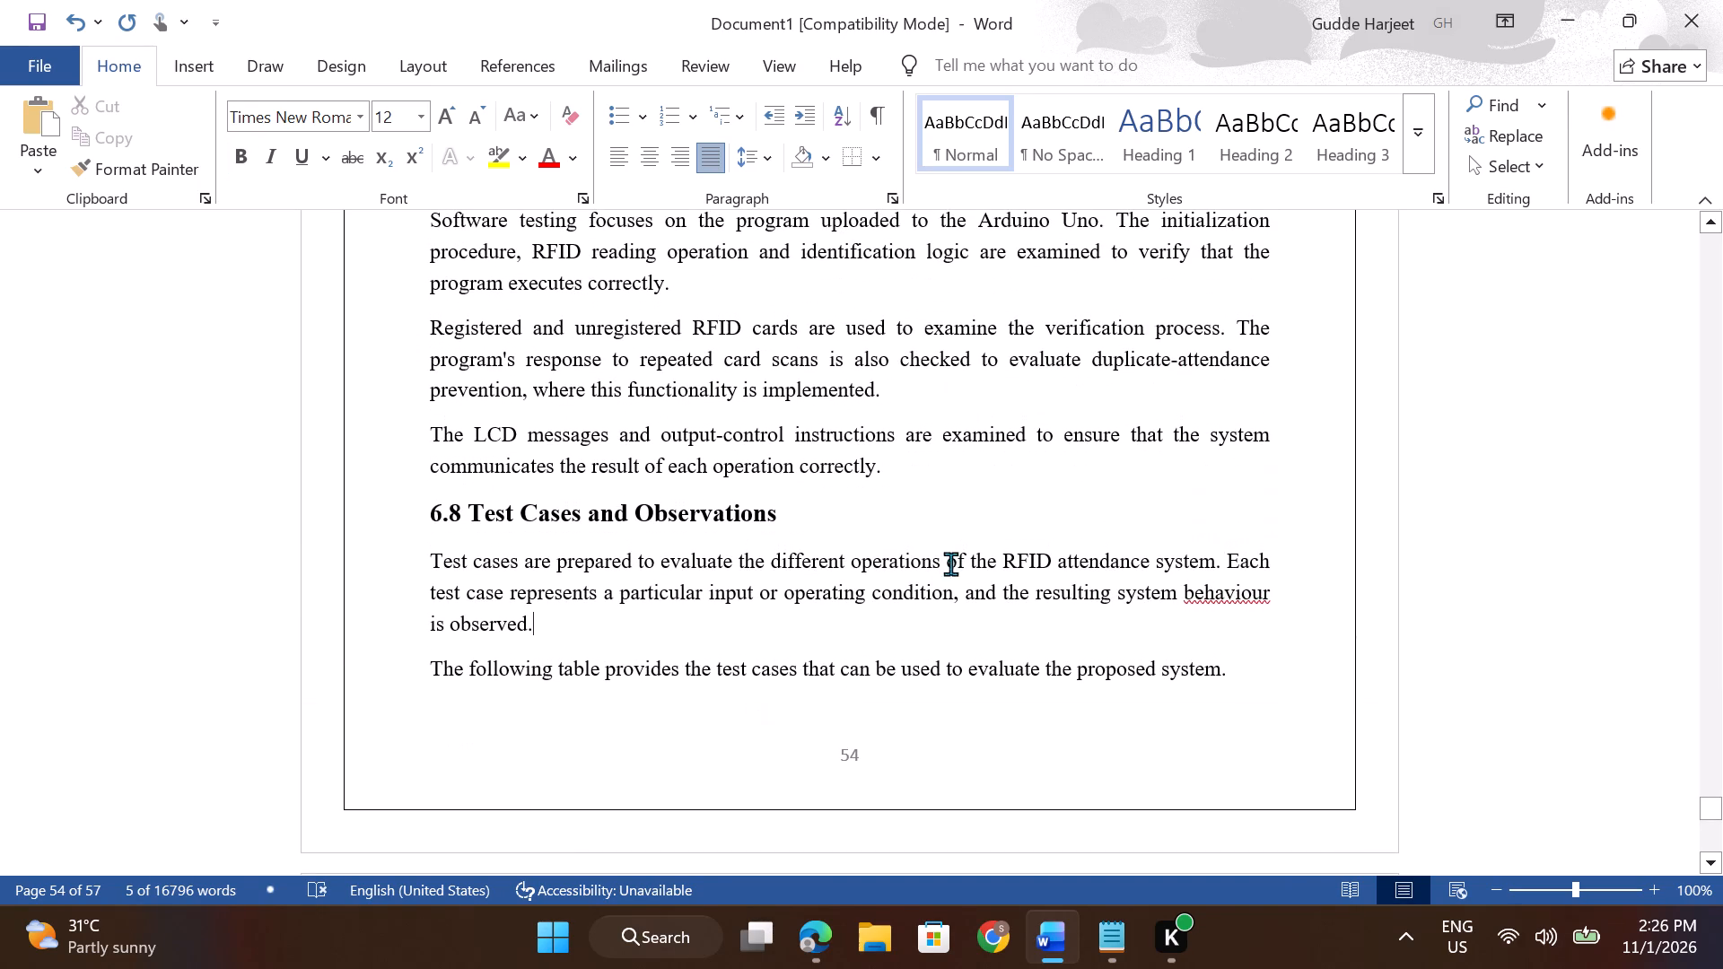
click(937, 489)
key(Return)
key(Return)
key(Return)
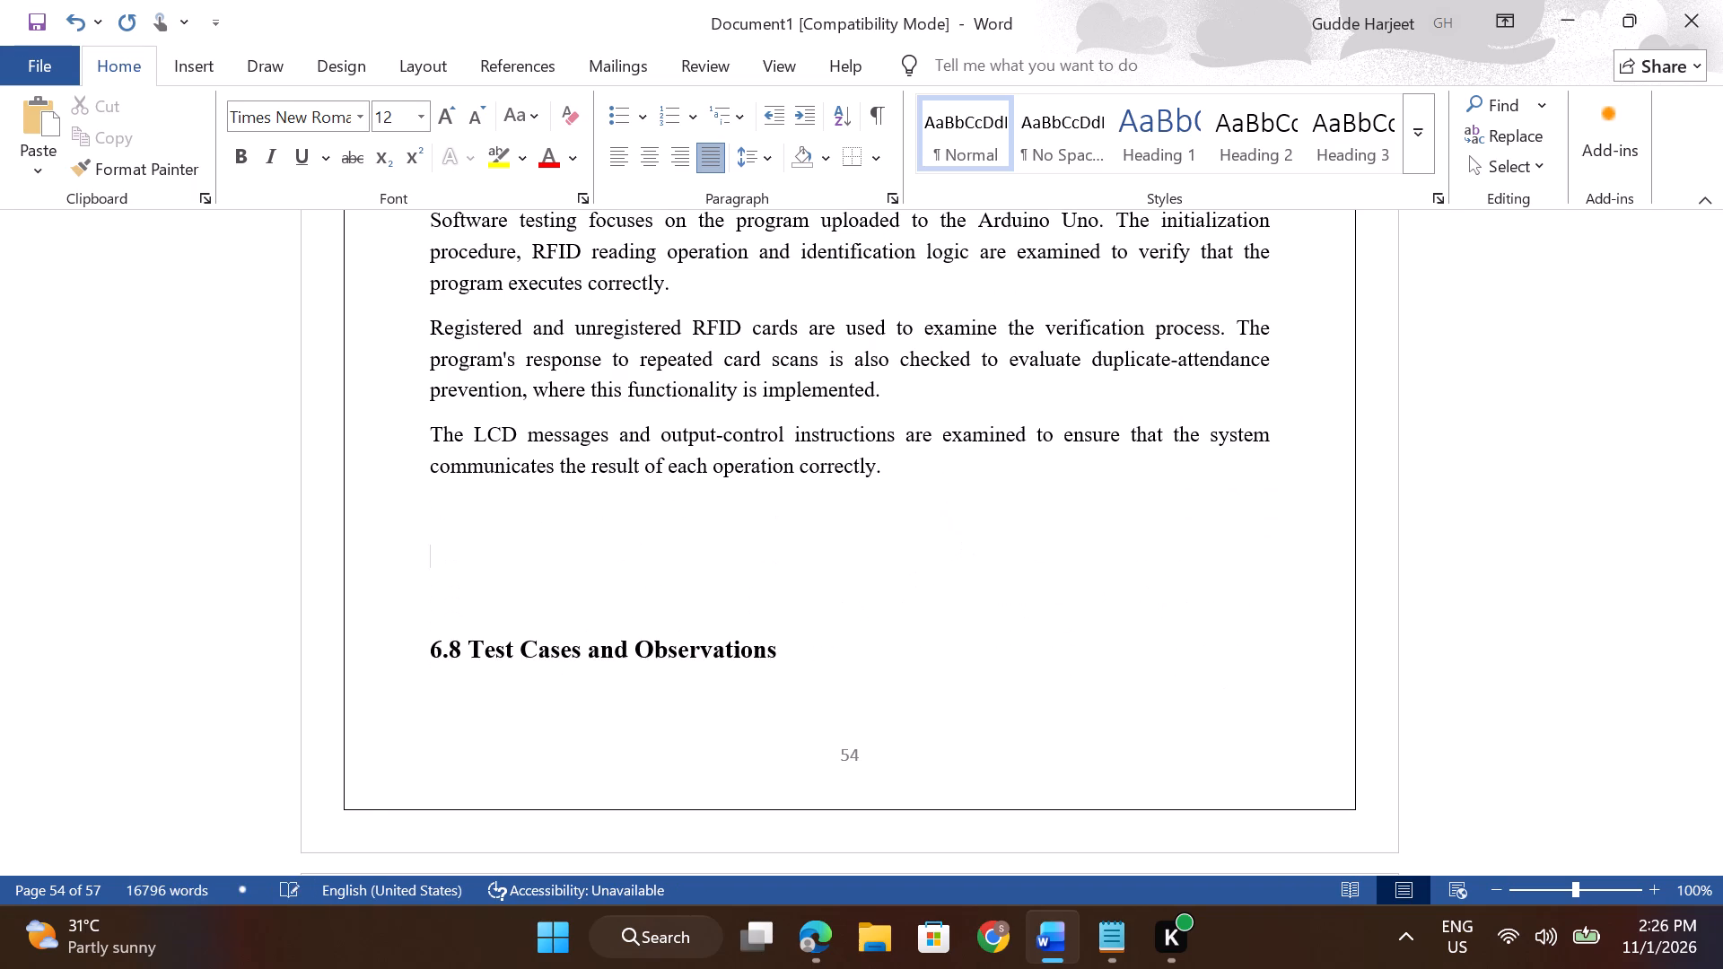
key(Return)
key(Return)
Set the font size of the 6.9 Experimental Results heading, below the test case table, to 14 pt.
scroll(937, 489, down, 3)
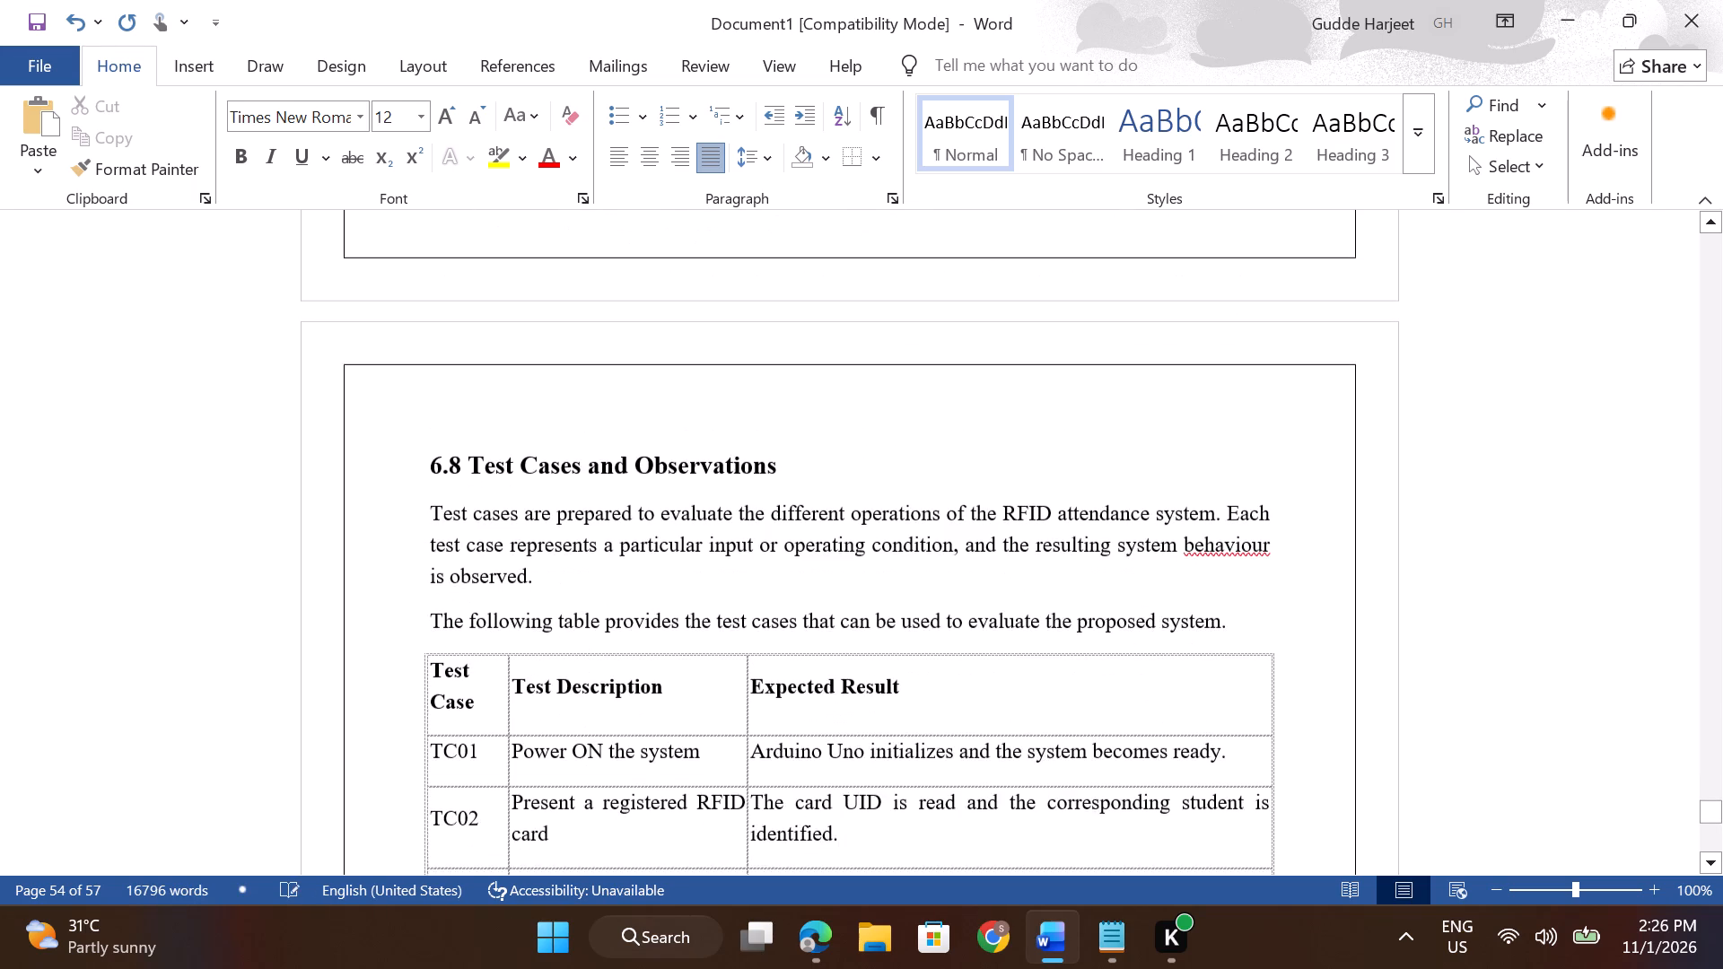
scroll(937, 489, down, 6)
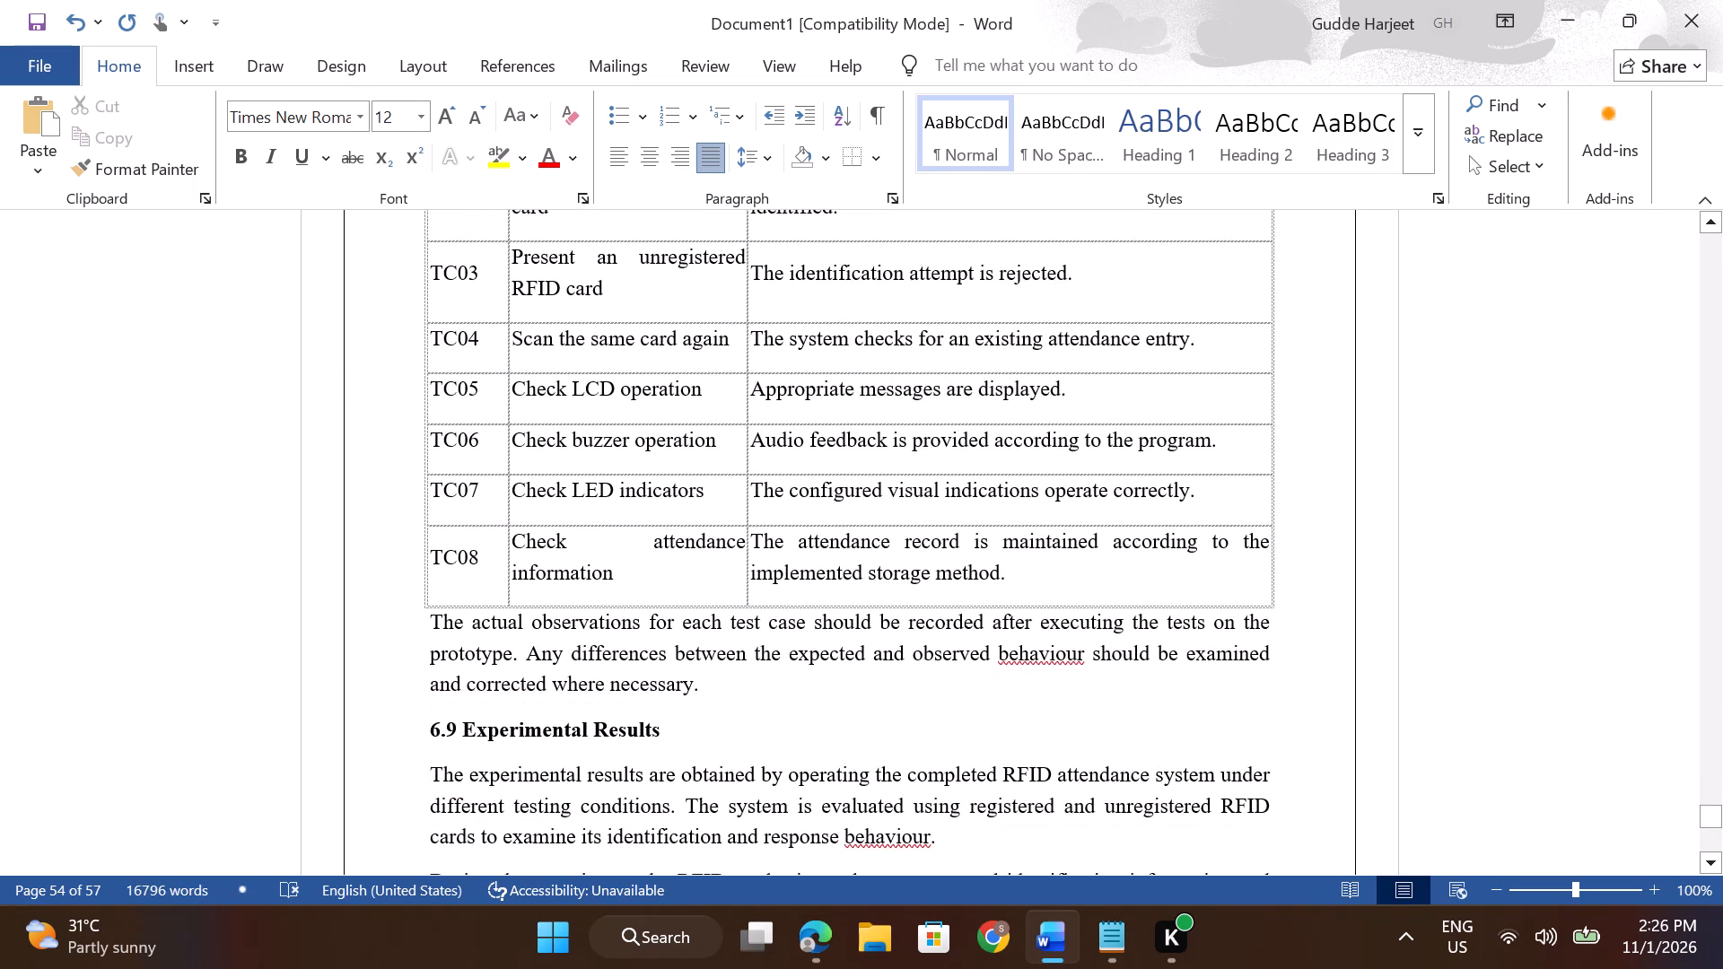
scroll(937, 489, down, 2)
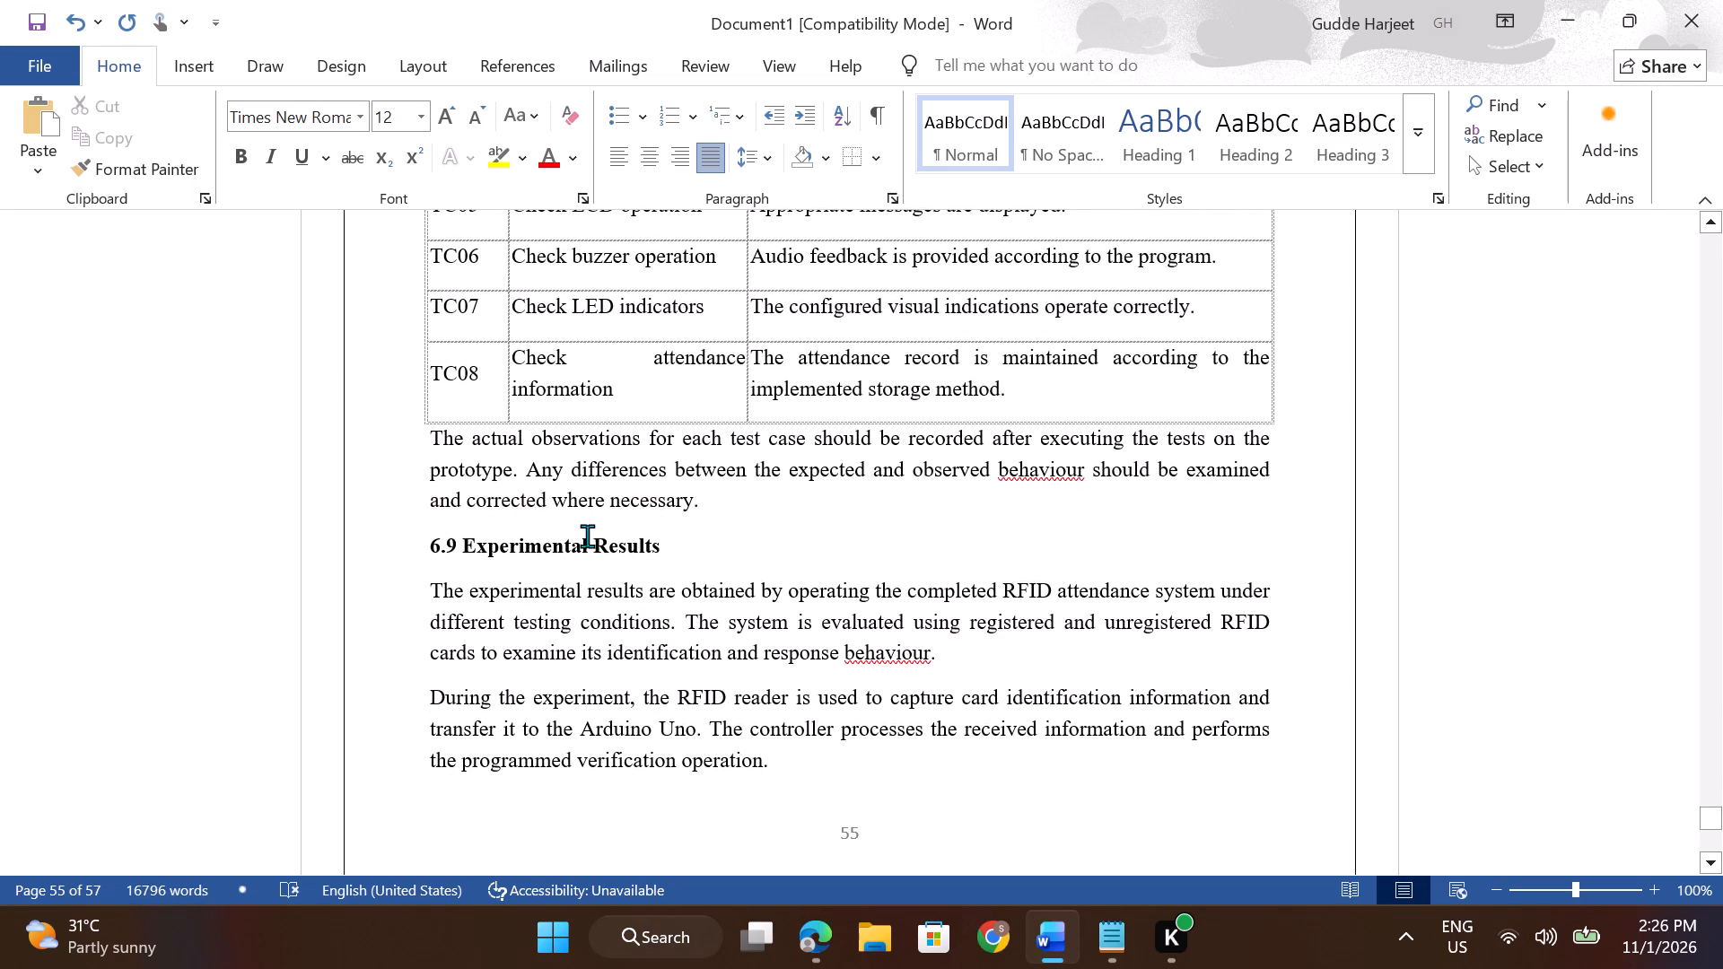
ctrl+click(589, 552)
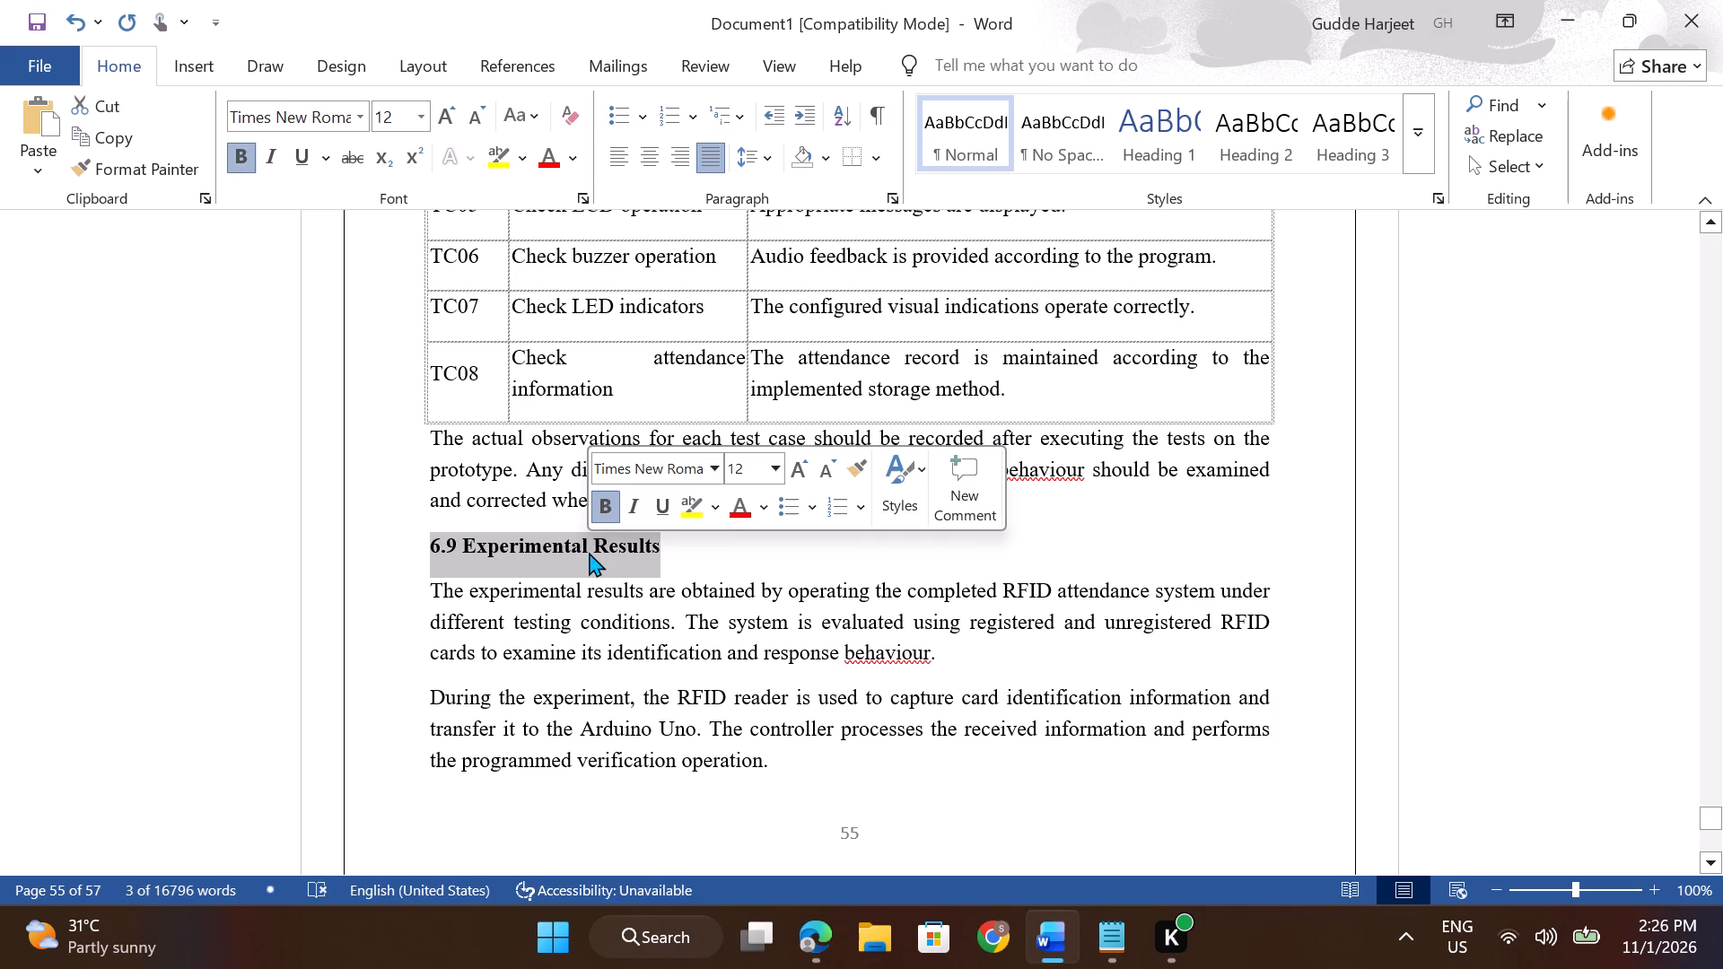
click(745, 467)
text(14)
key(Return)
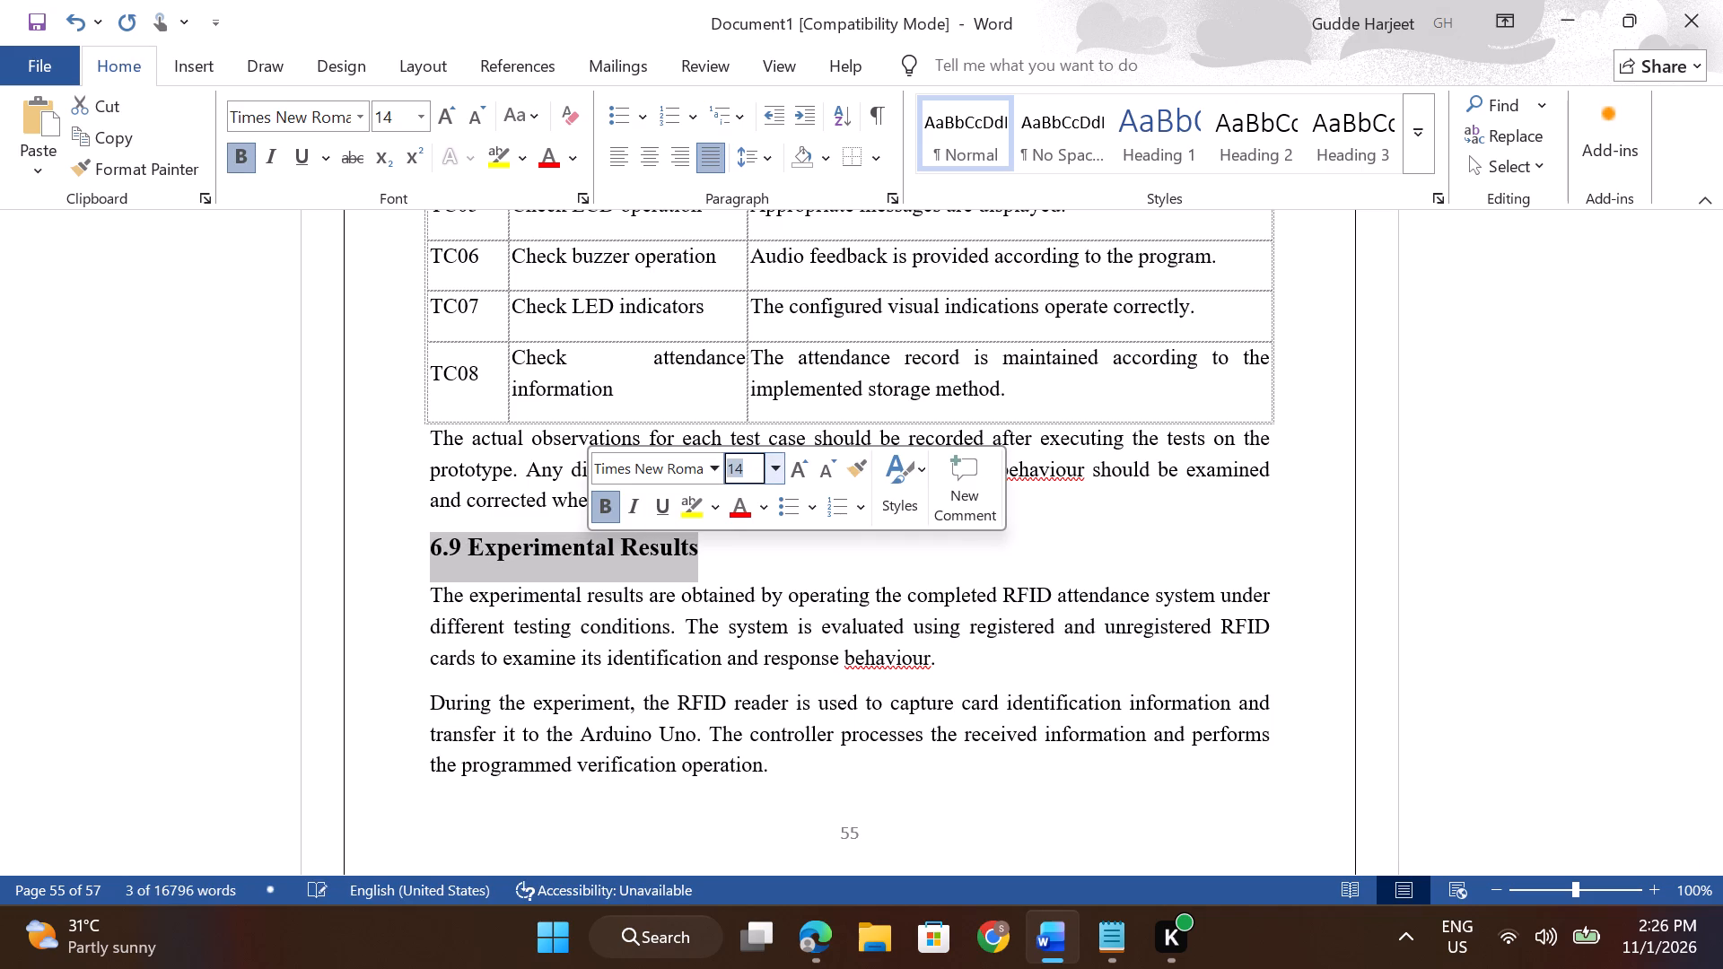
click(717, 751)
scroll(717, 751, down, 2)
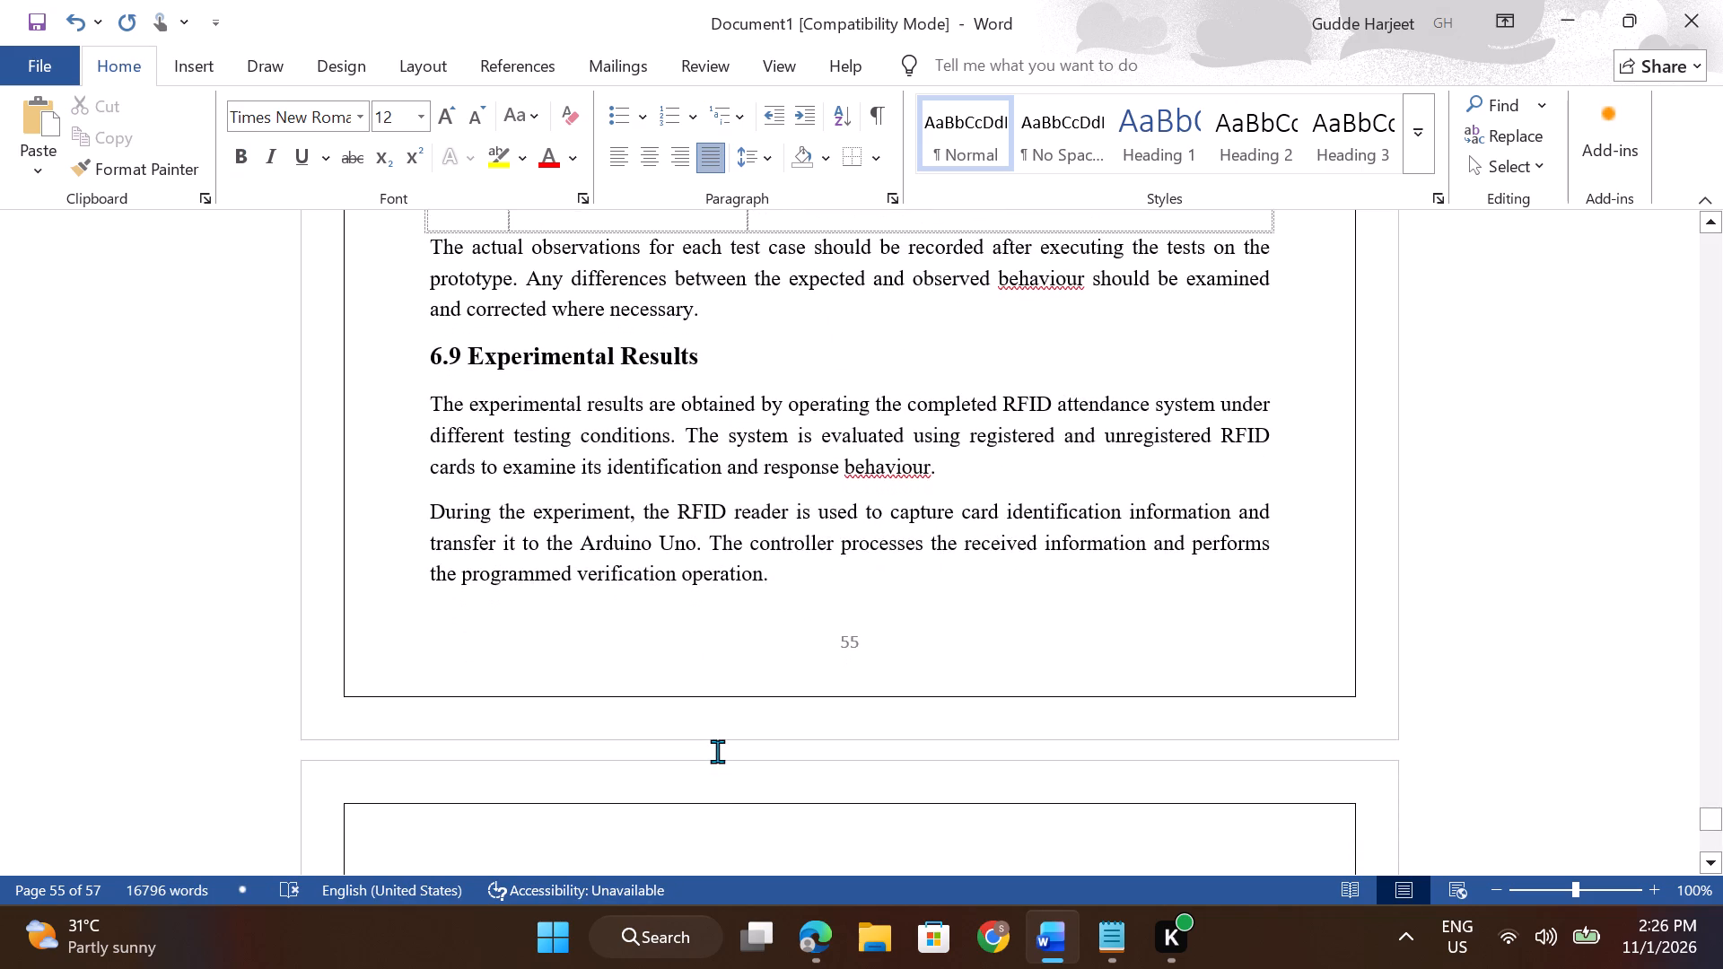
scroll(717, 751, down, 4)
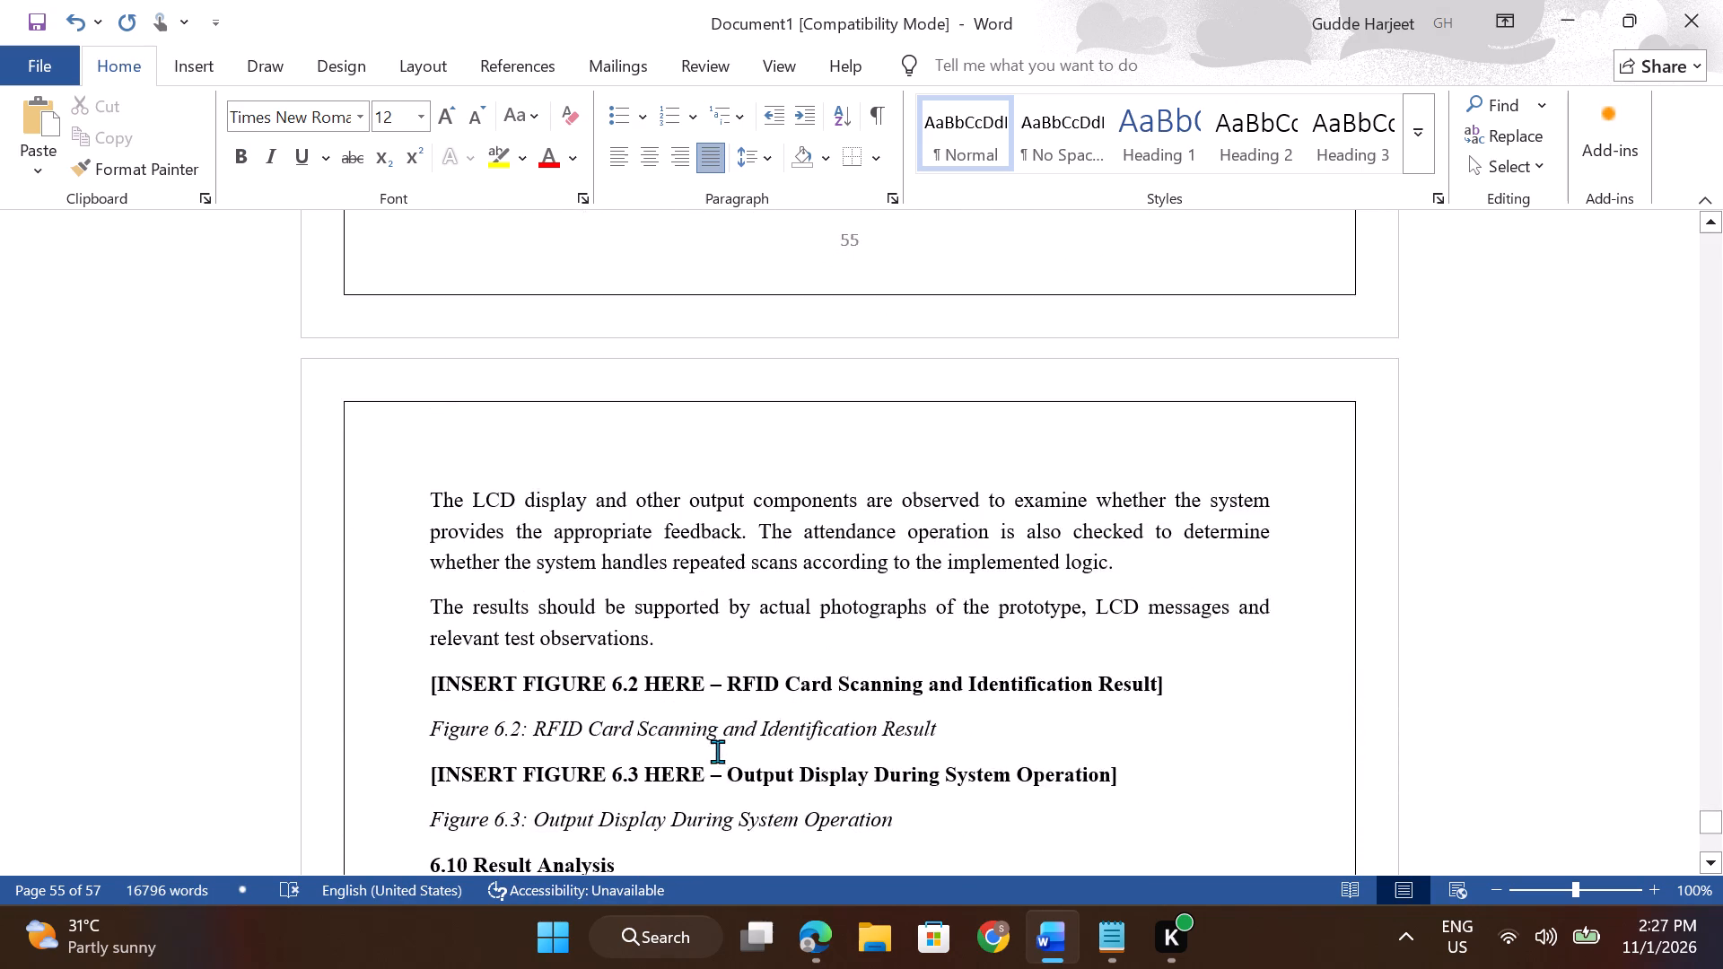
scroll(717, 751, down, 2)
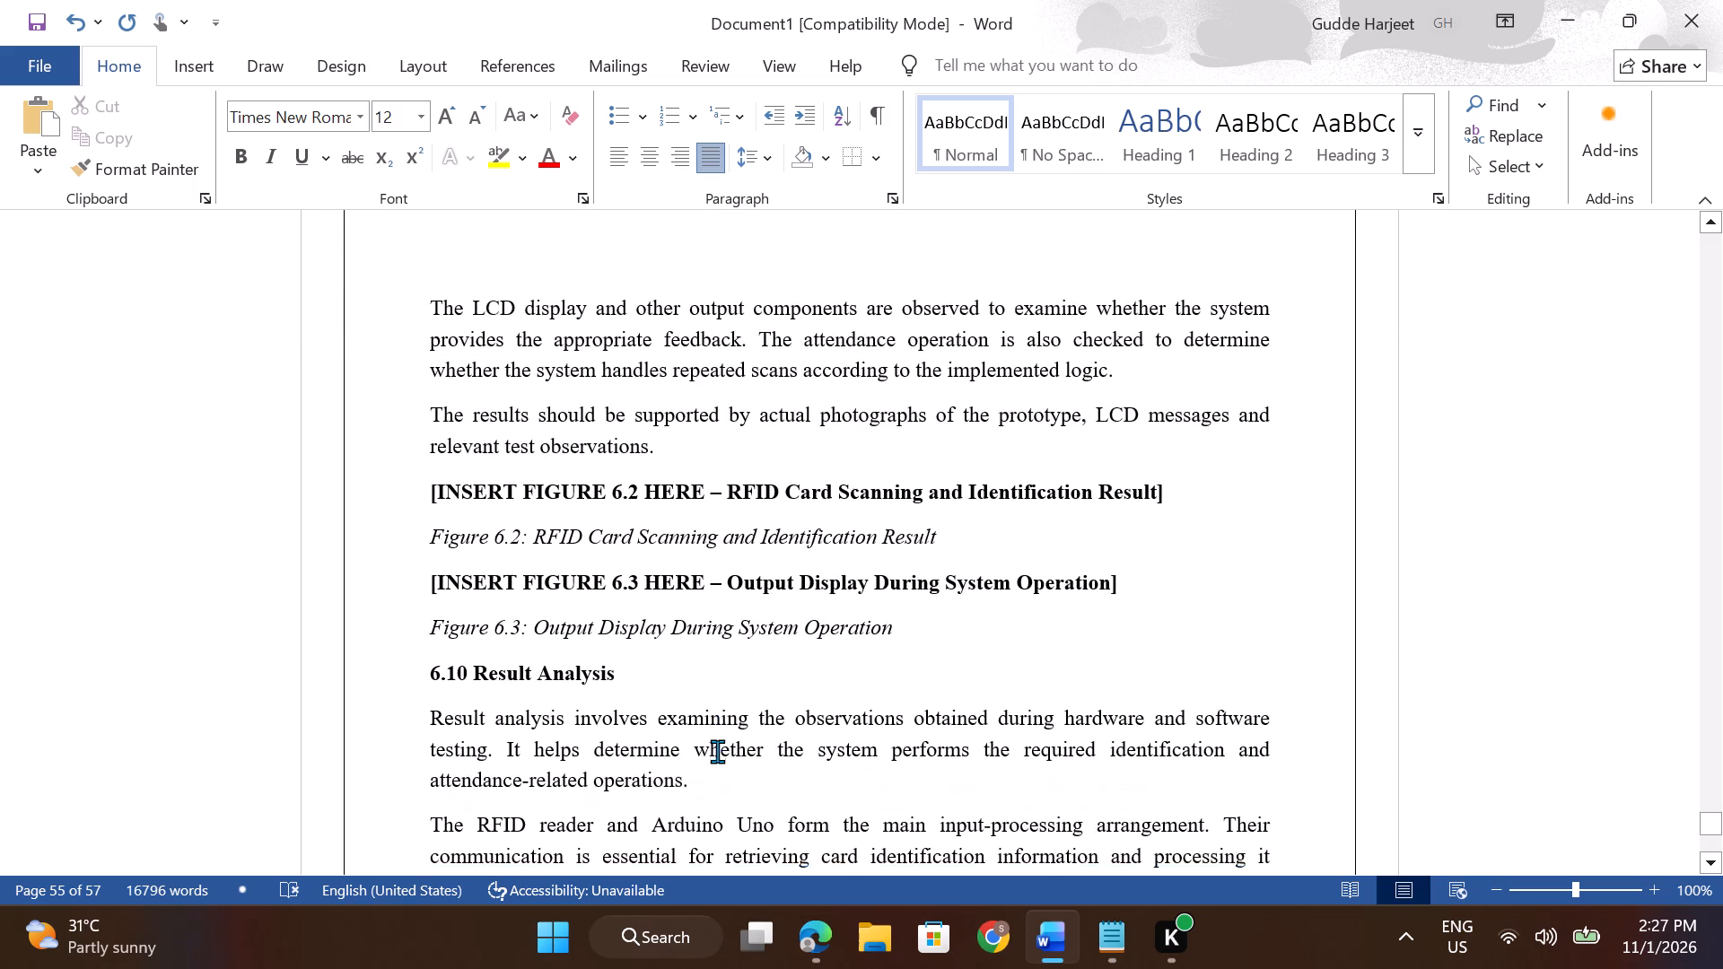
scroll(717, 751, down, 1)
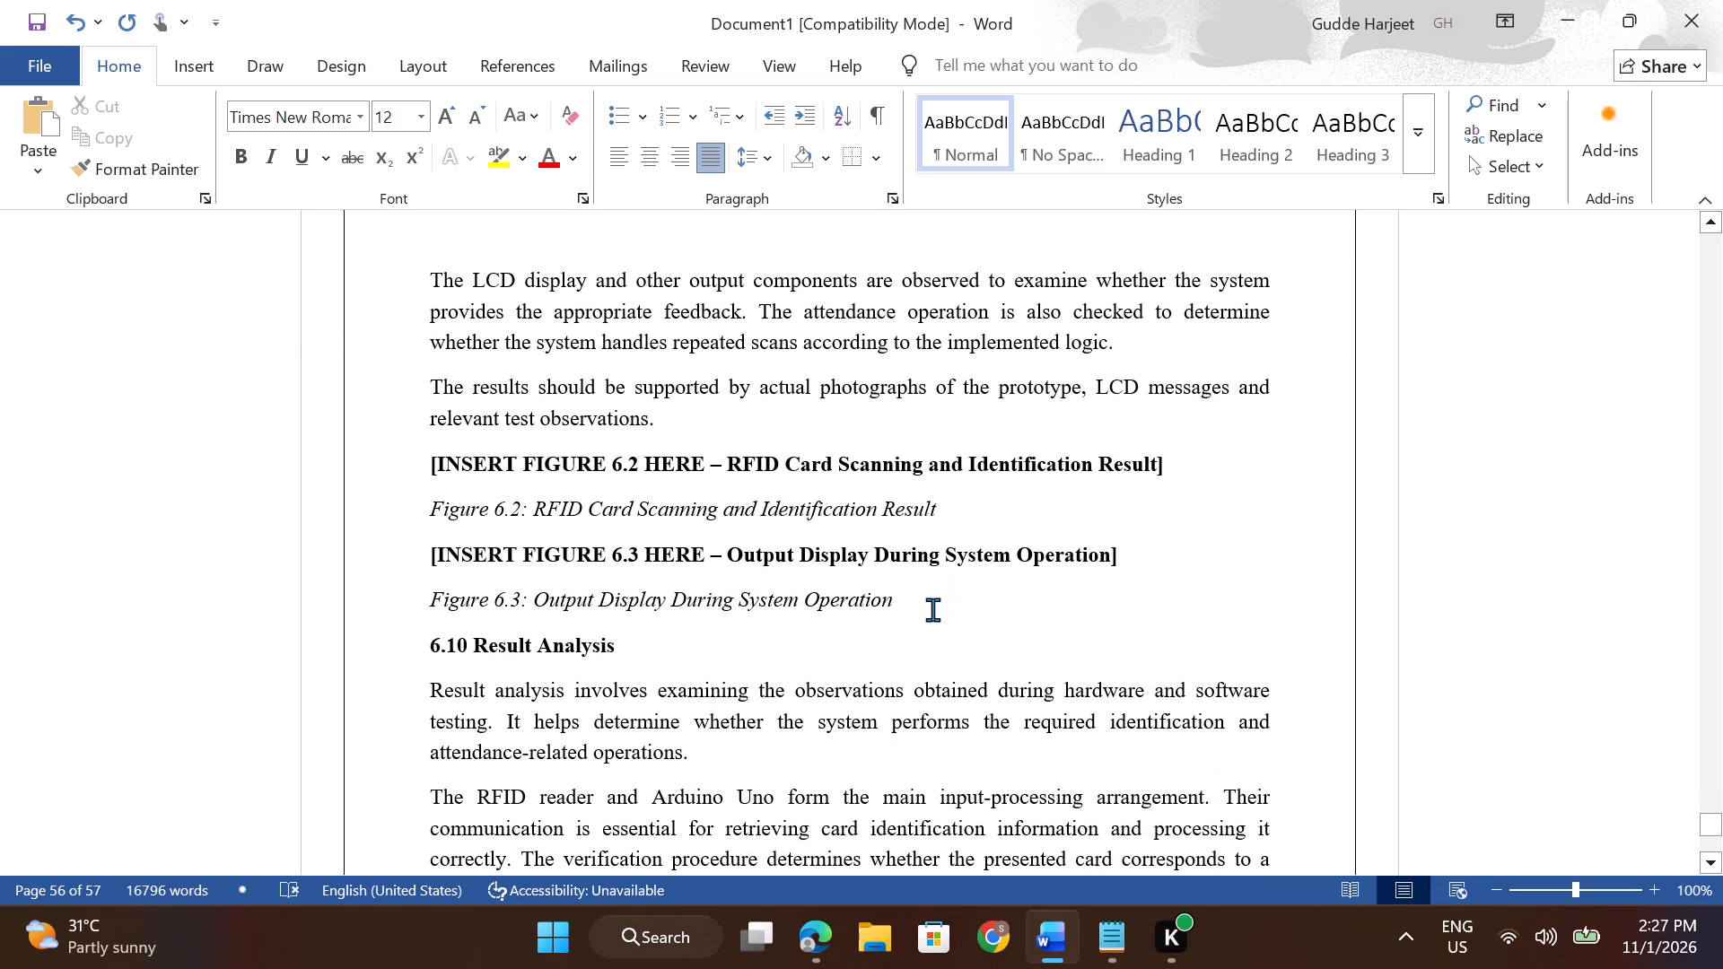
drag(932, 609, 432, 473)
key(ctrl+c)
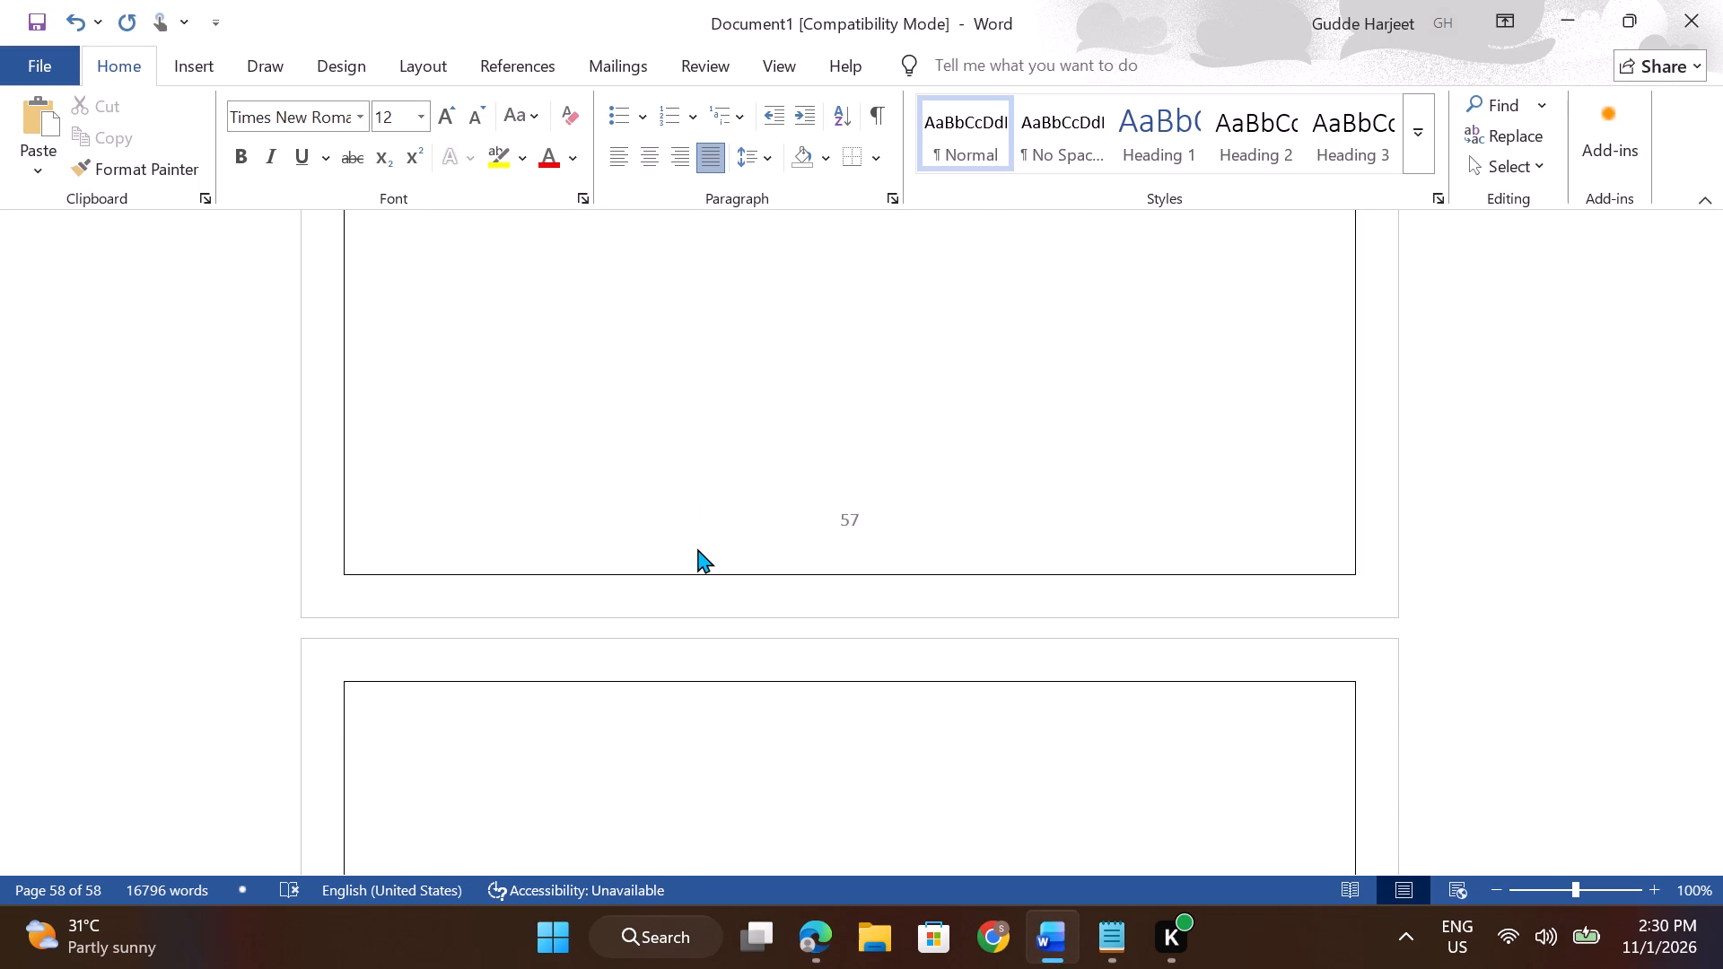
key(BackSpace)
key(Return)
key(ctrl+v)
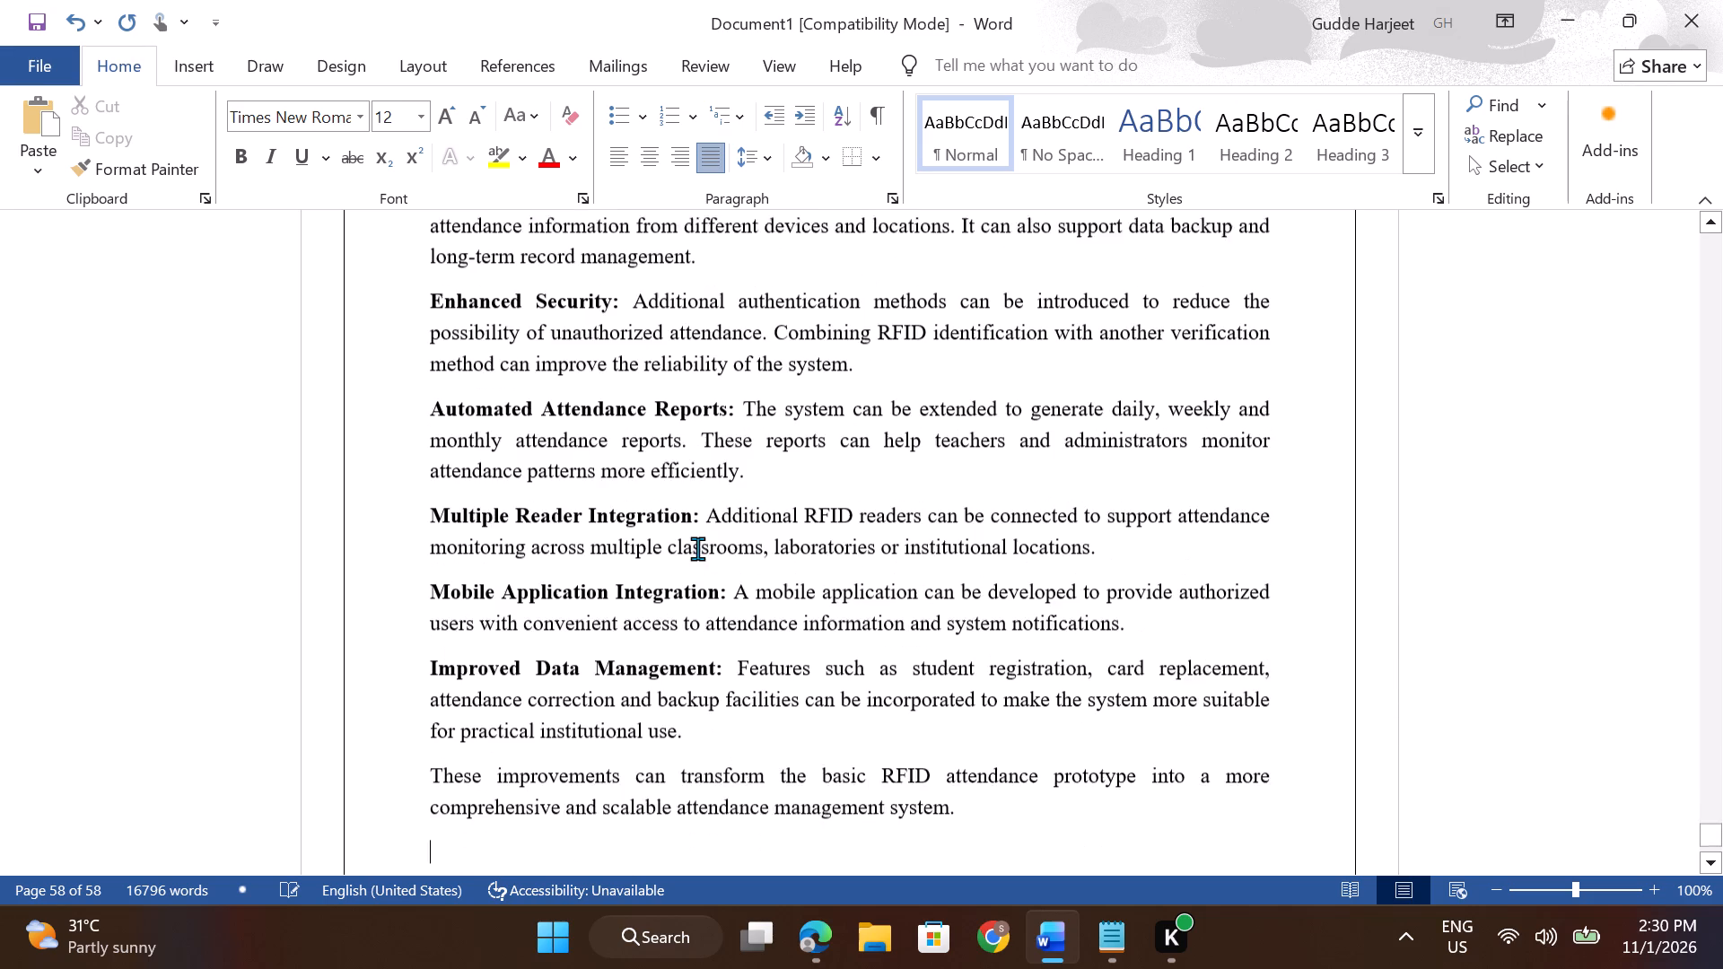
Centre the CHAPTER 7 and CONCLUSION AND FUTURE SCOPE title lines and set their font size to 16 pt.
scroll(697, 548, up, 4)
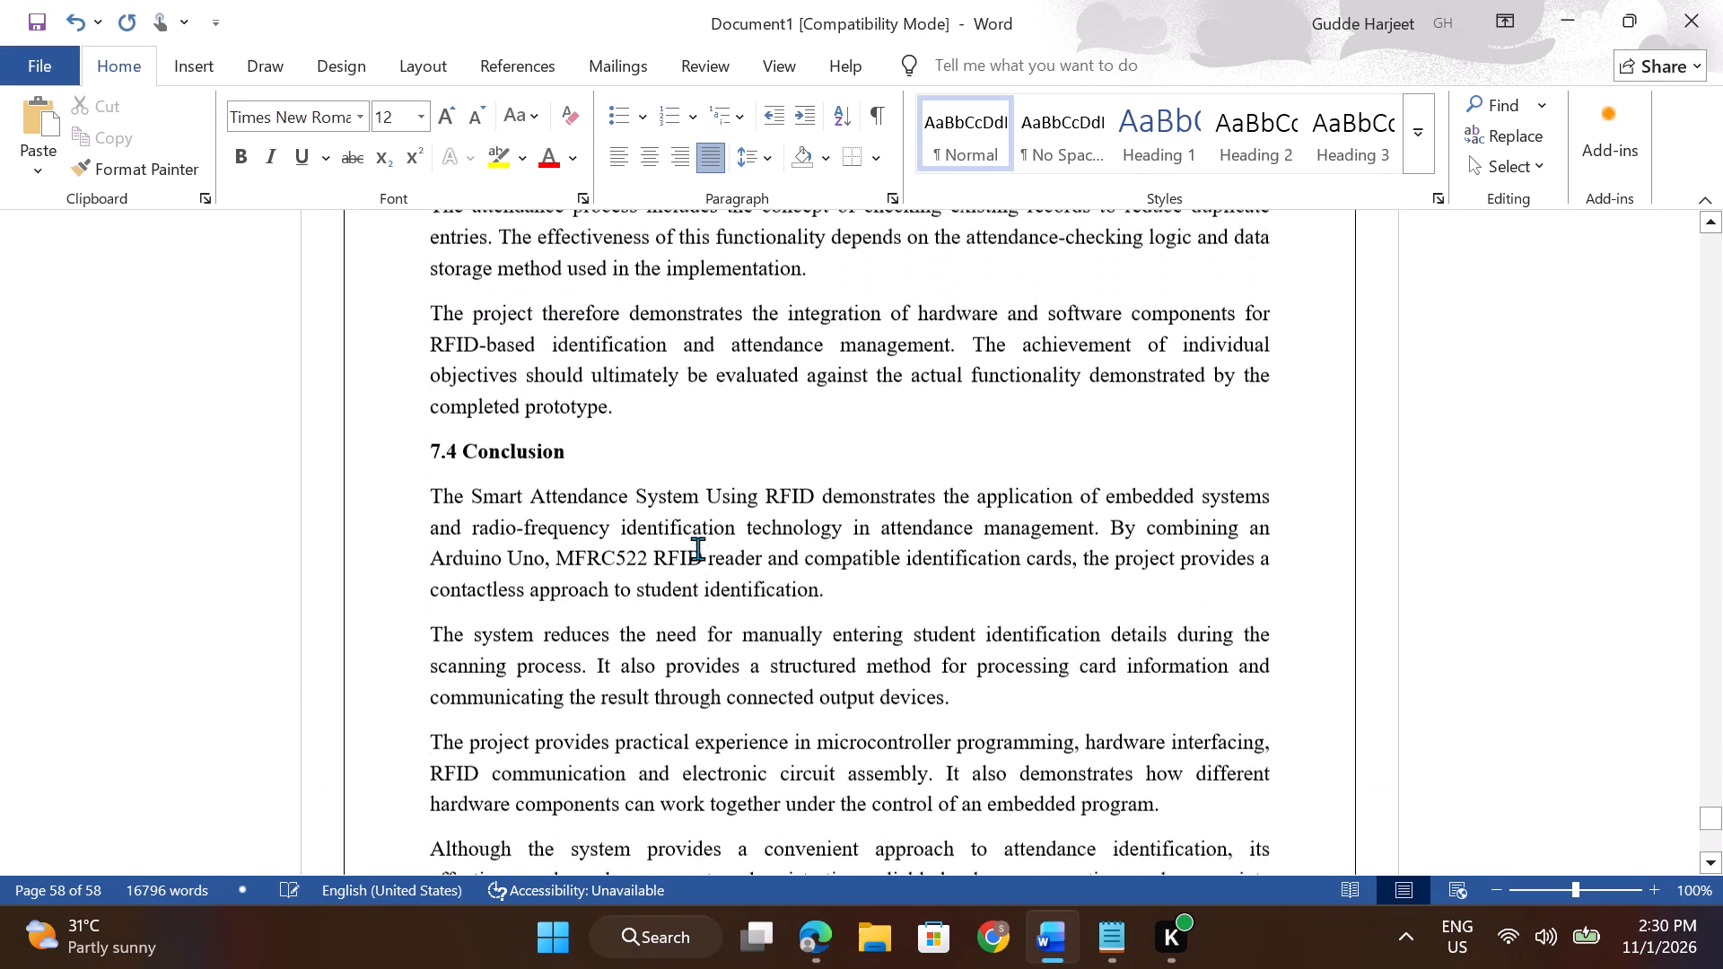
scroll(697, 548, up, 4)
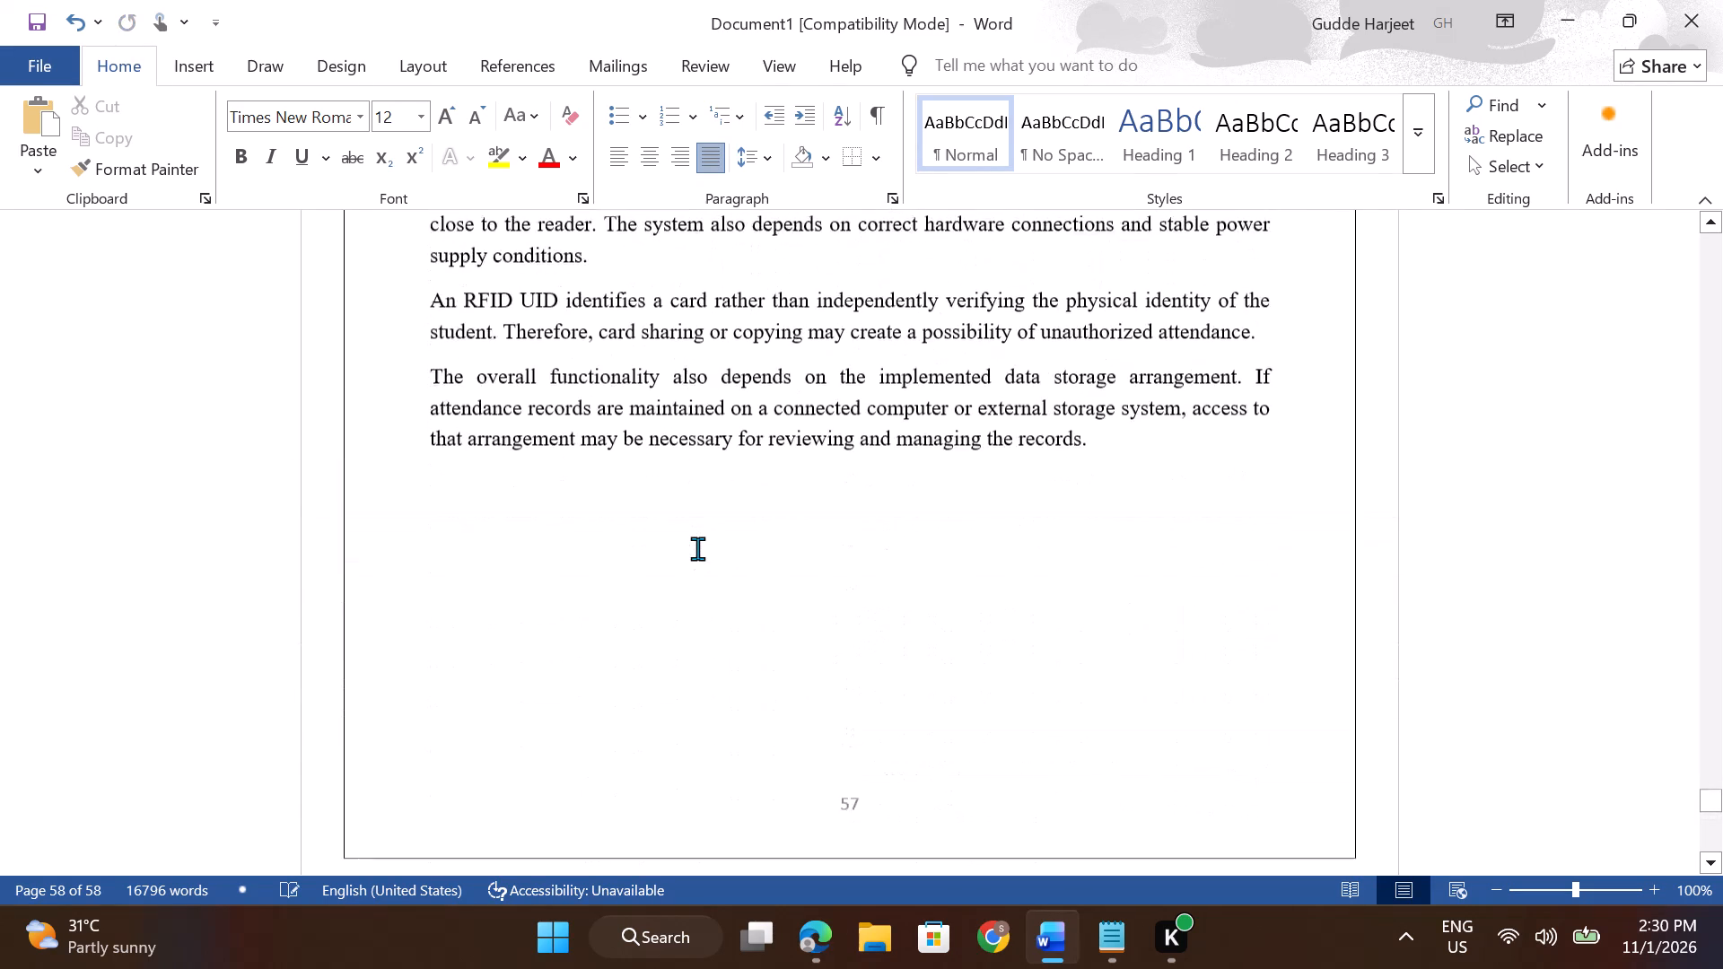
scroll(697, 548, down, 3)
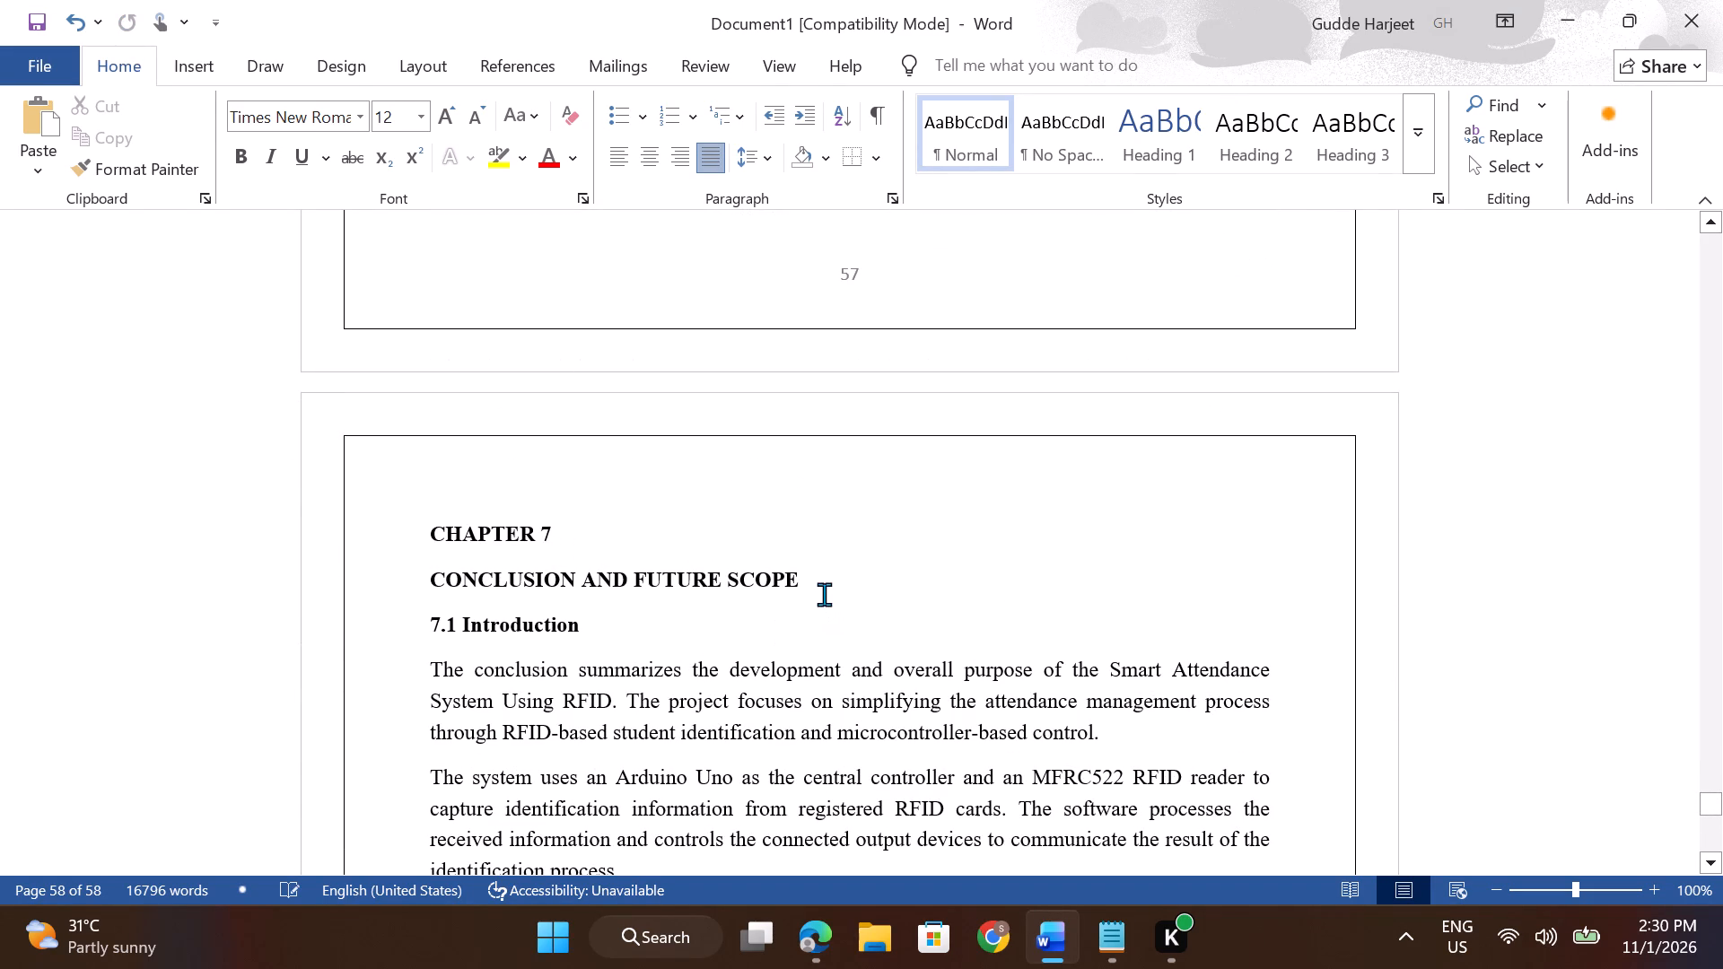
ctrl+drag(824, 580, 445, 523)
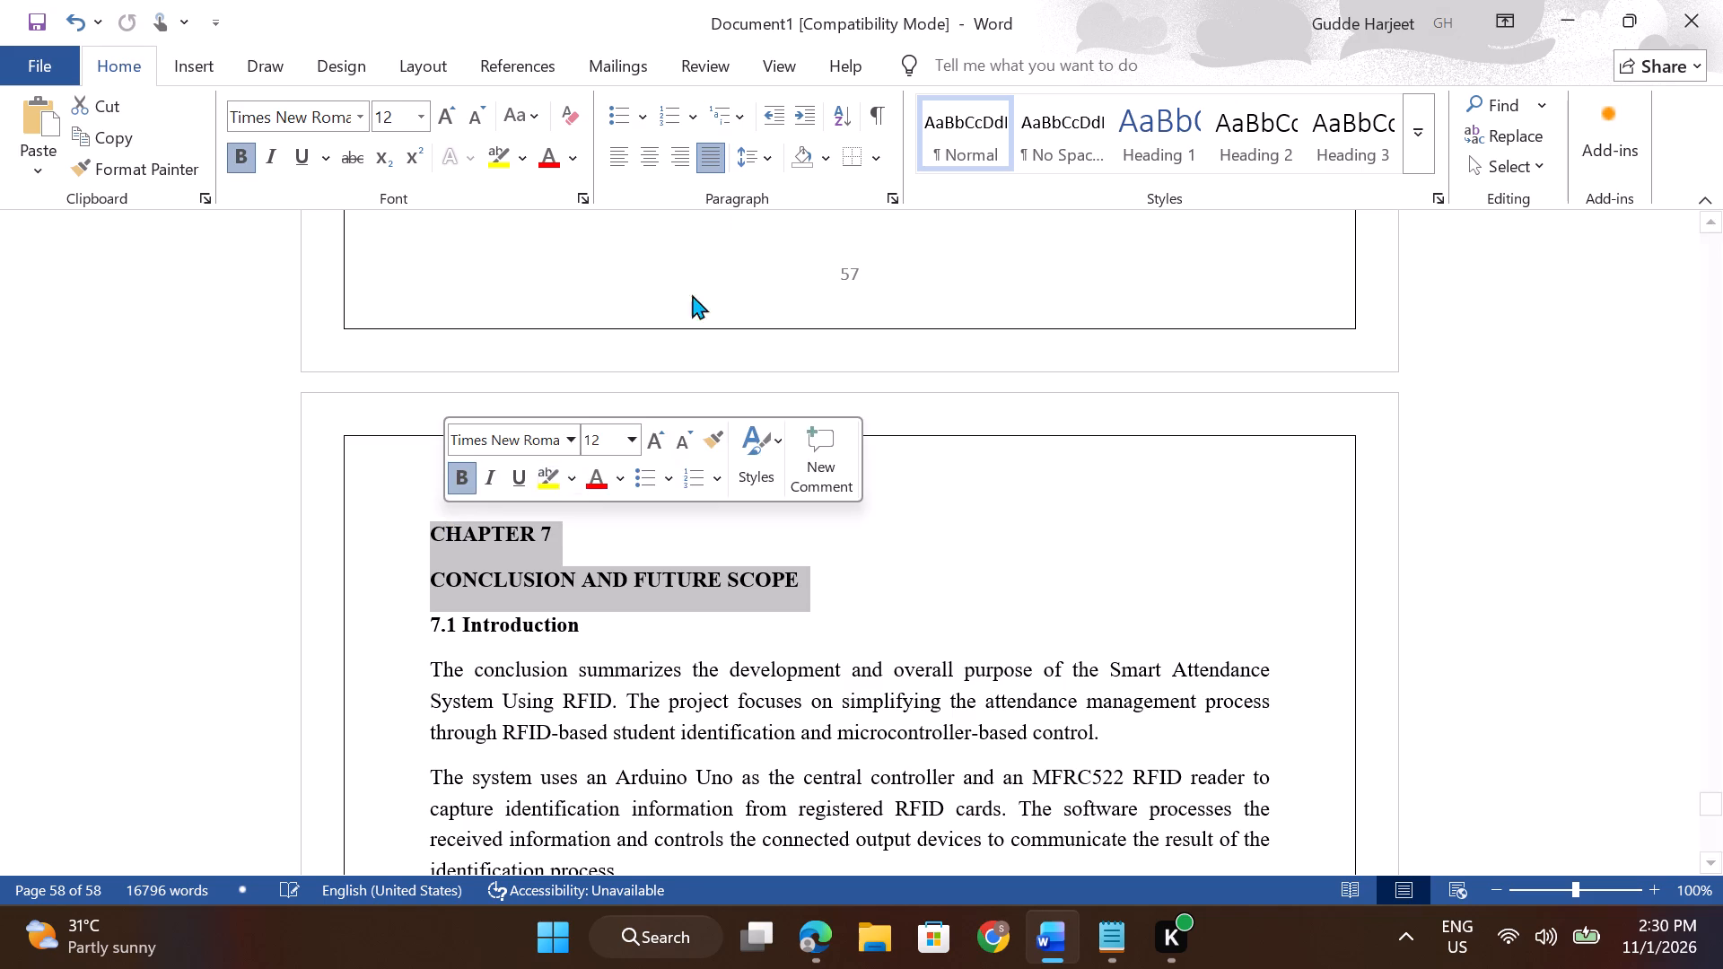
click(660, 154)
click(407, 105)
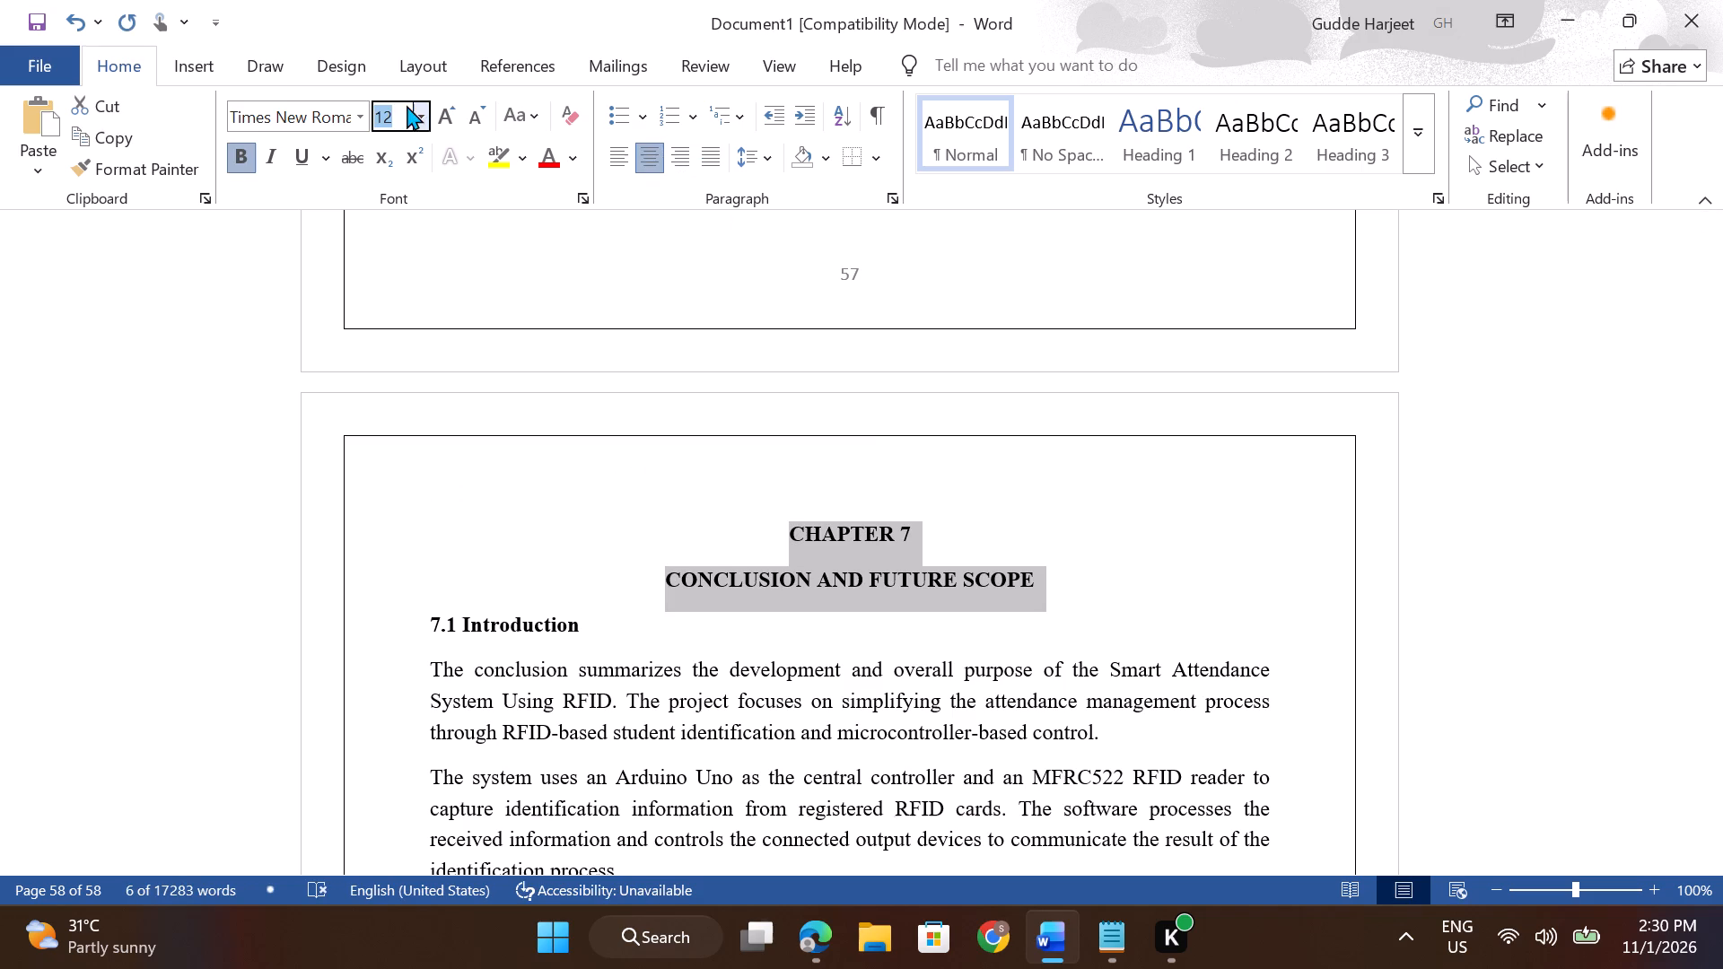
text(16)
key(Return)
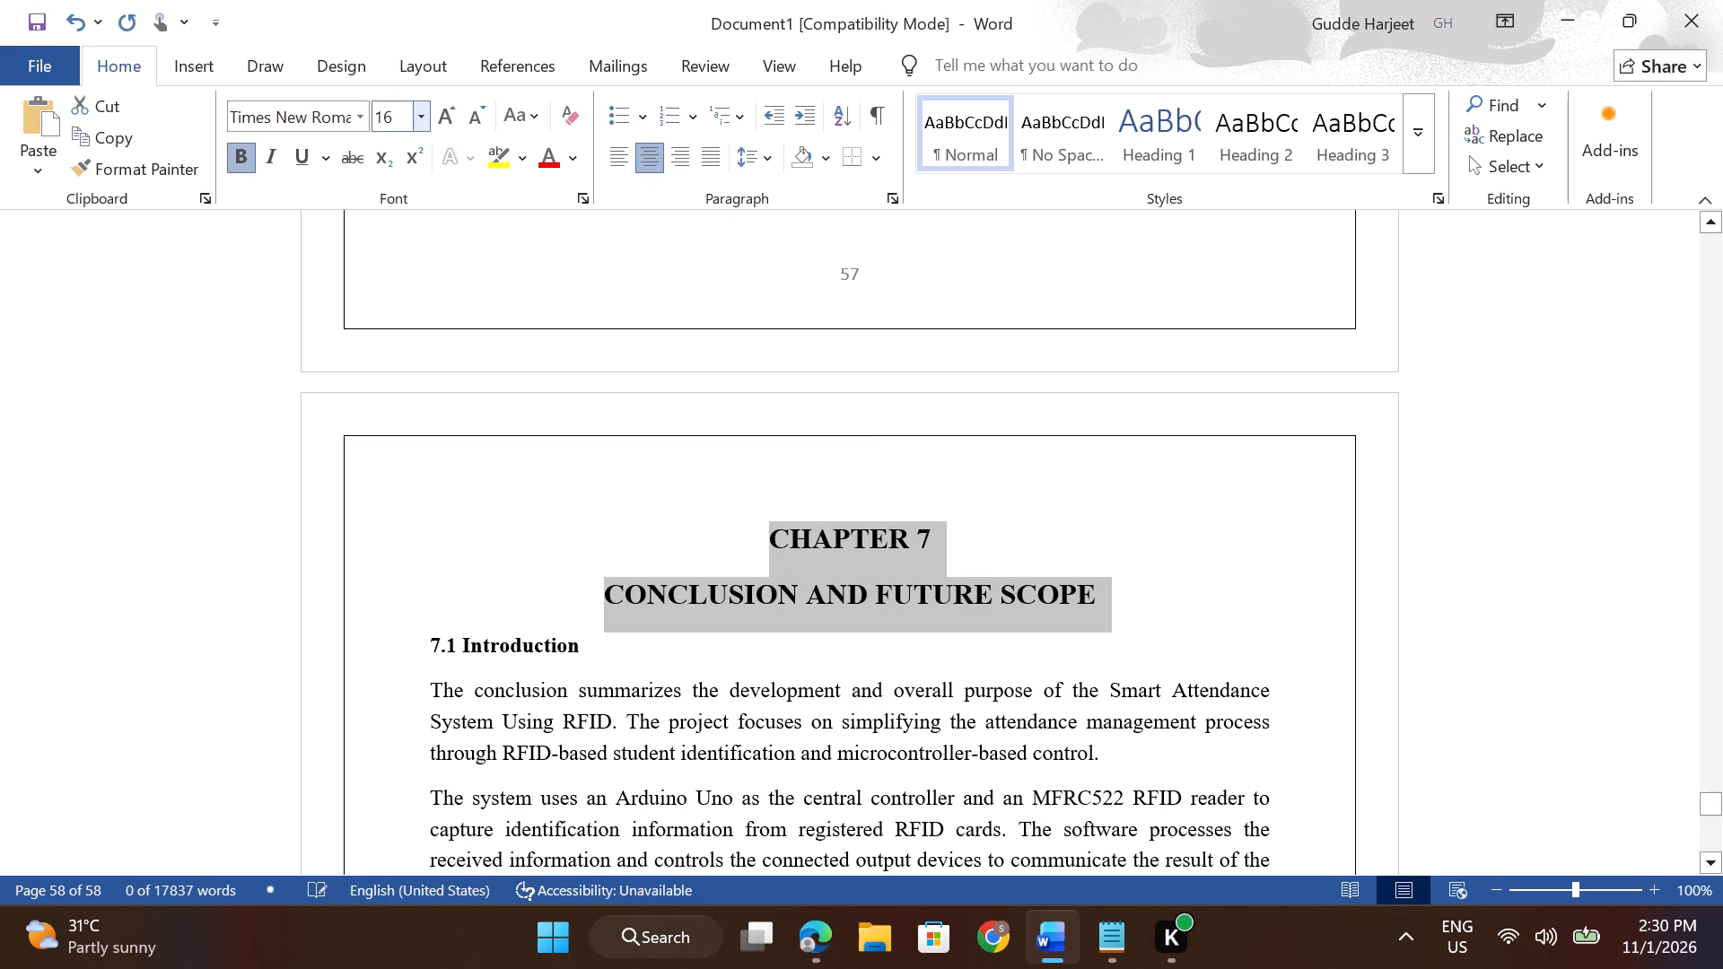
Set the 7.1 Introduction heading of Chapter 7 to a 14 pt font size.
click(539, 641)
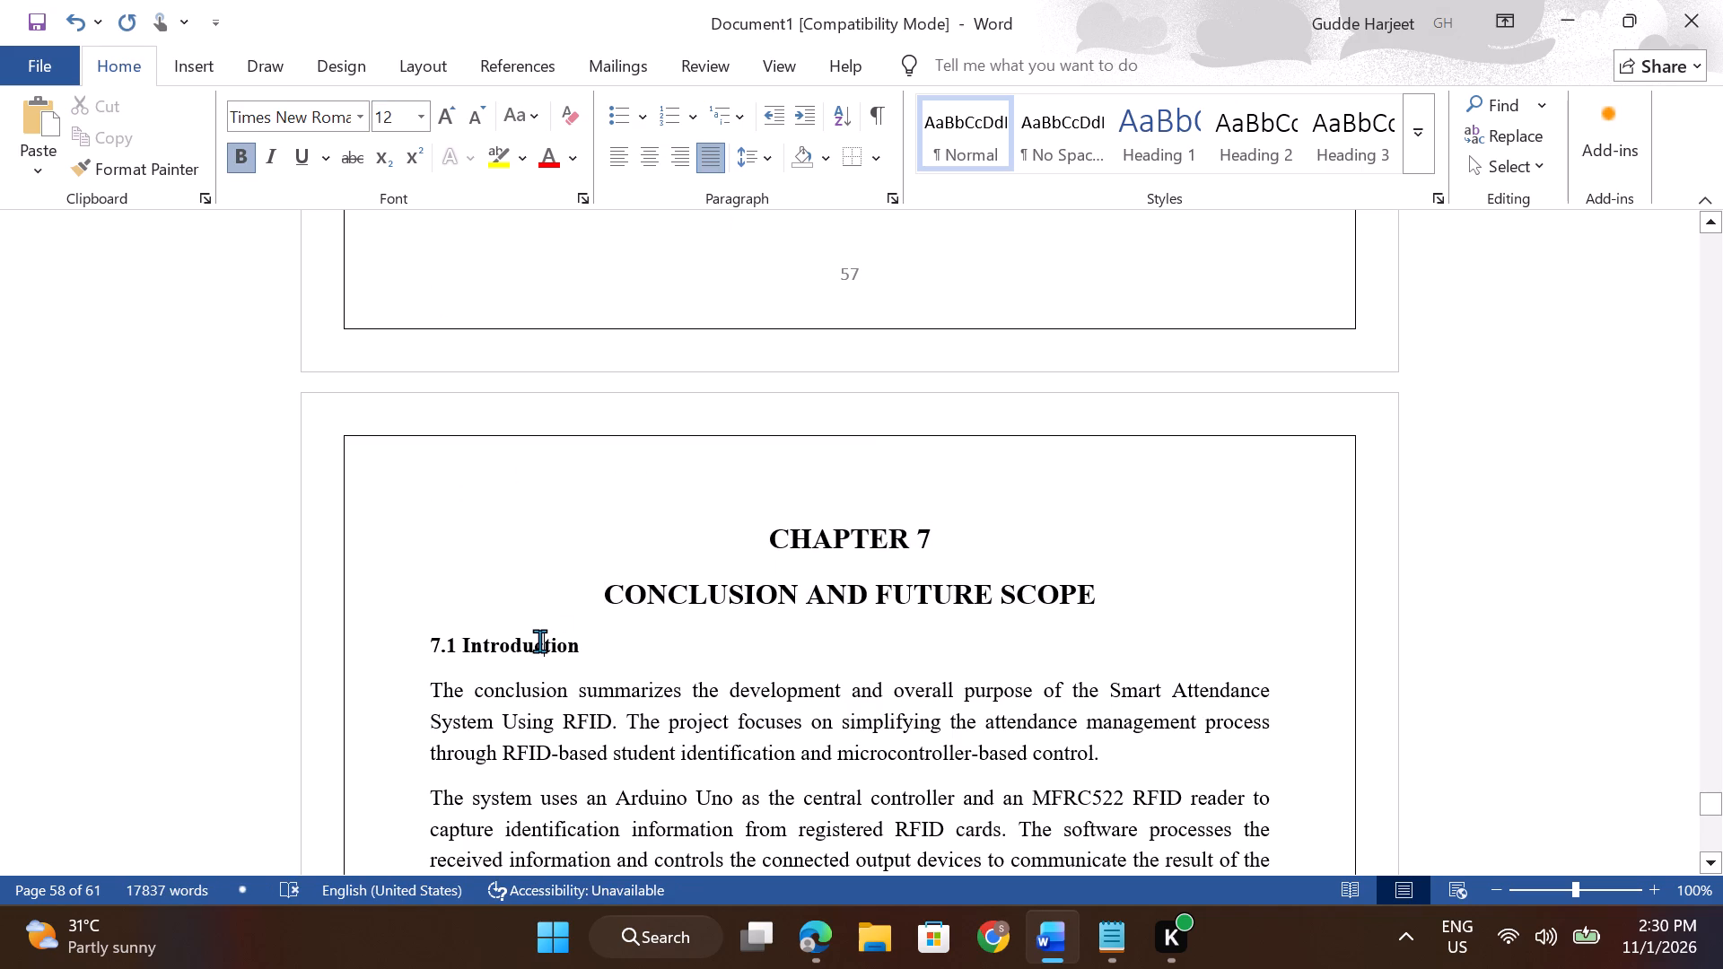
ctrl+click(539, 641)
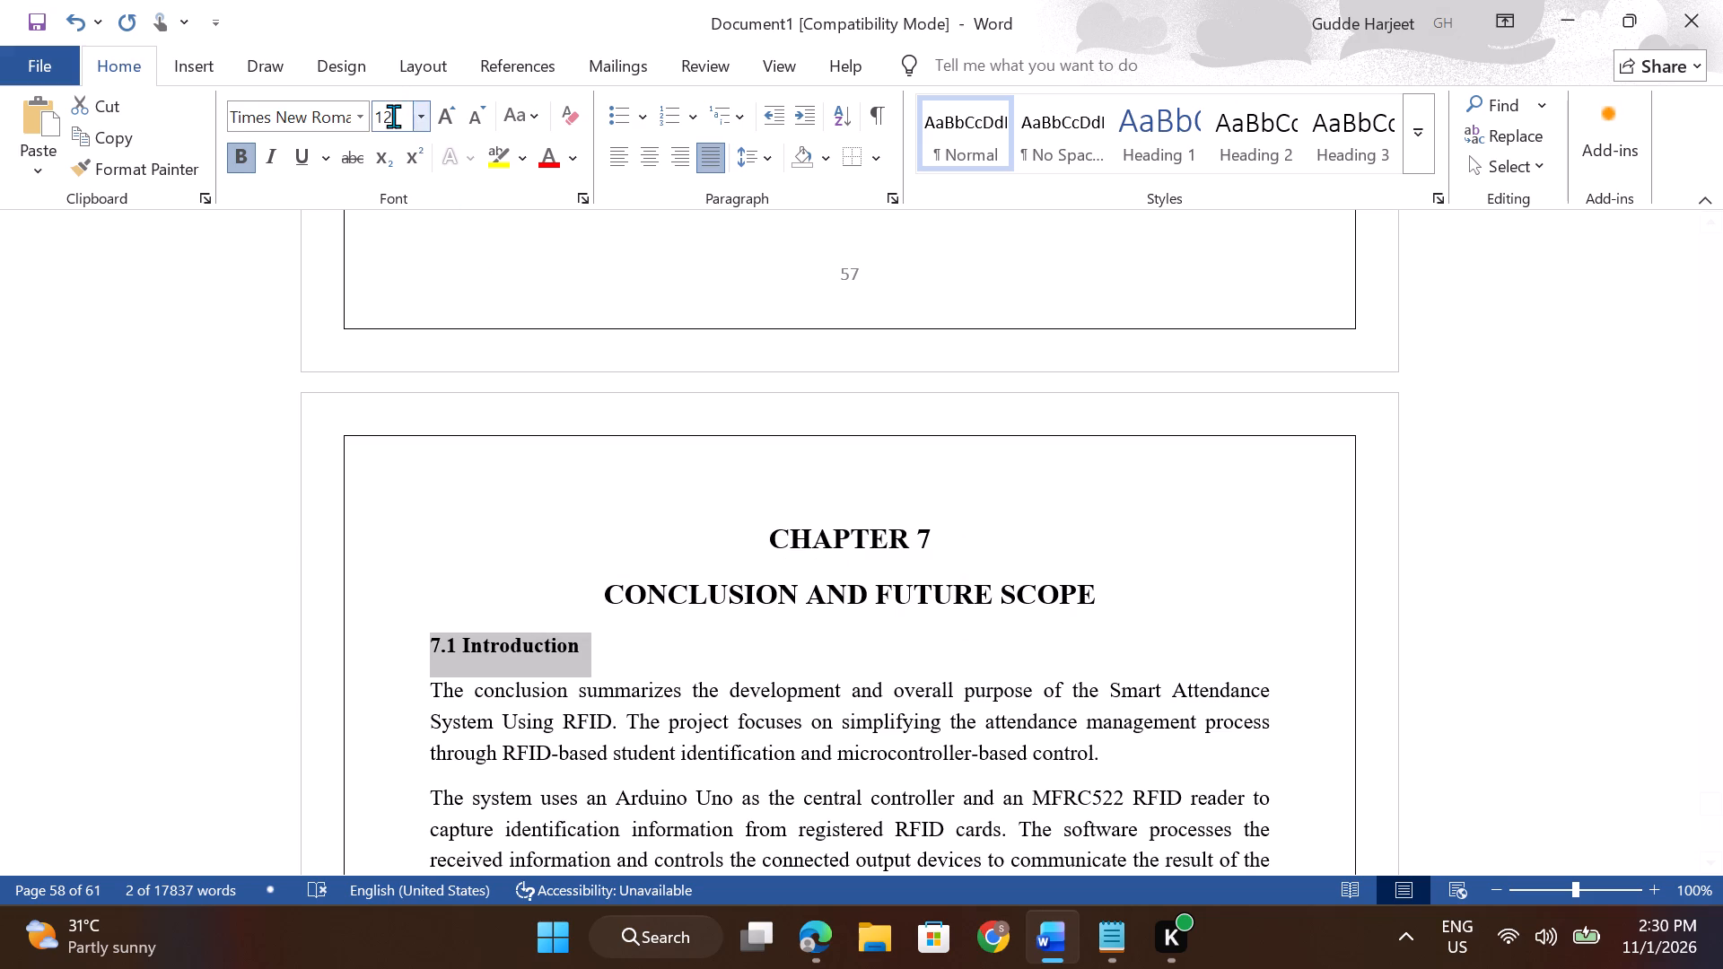
click(393, 116)
text(14)
key(Return)
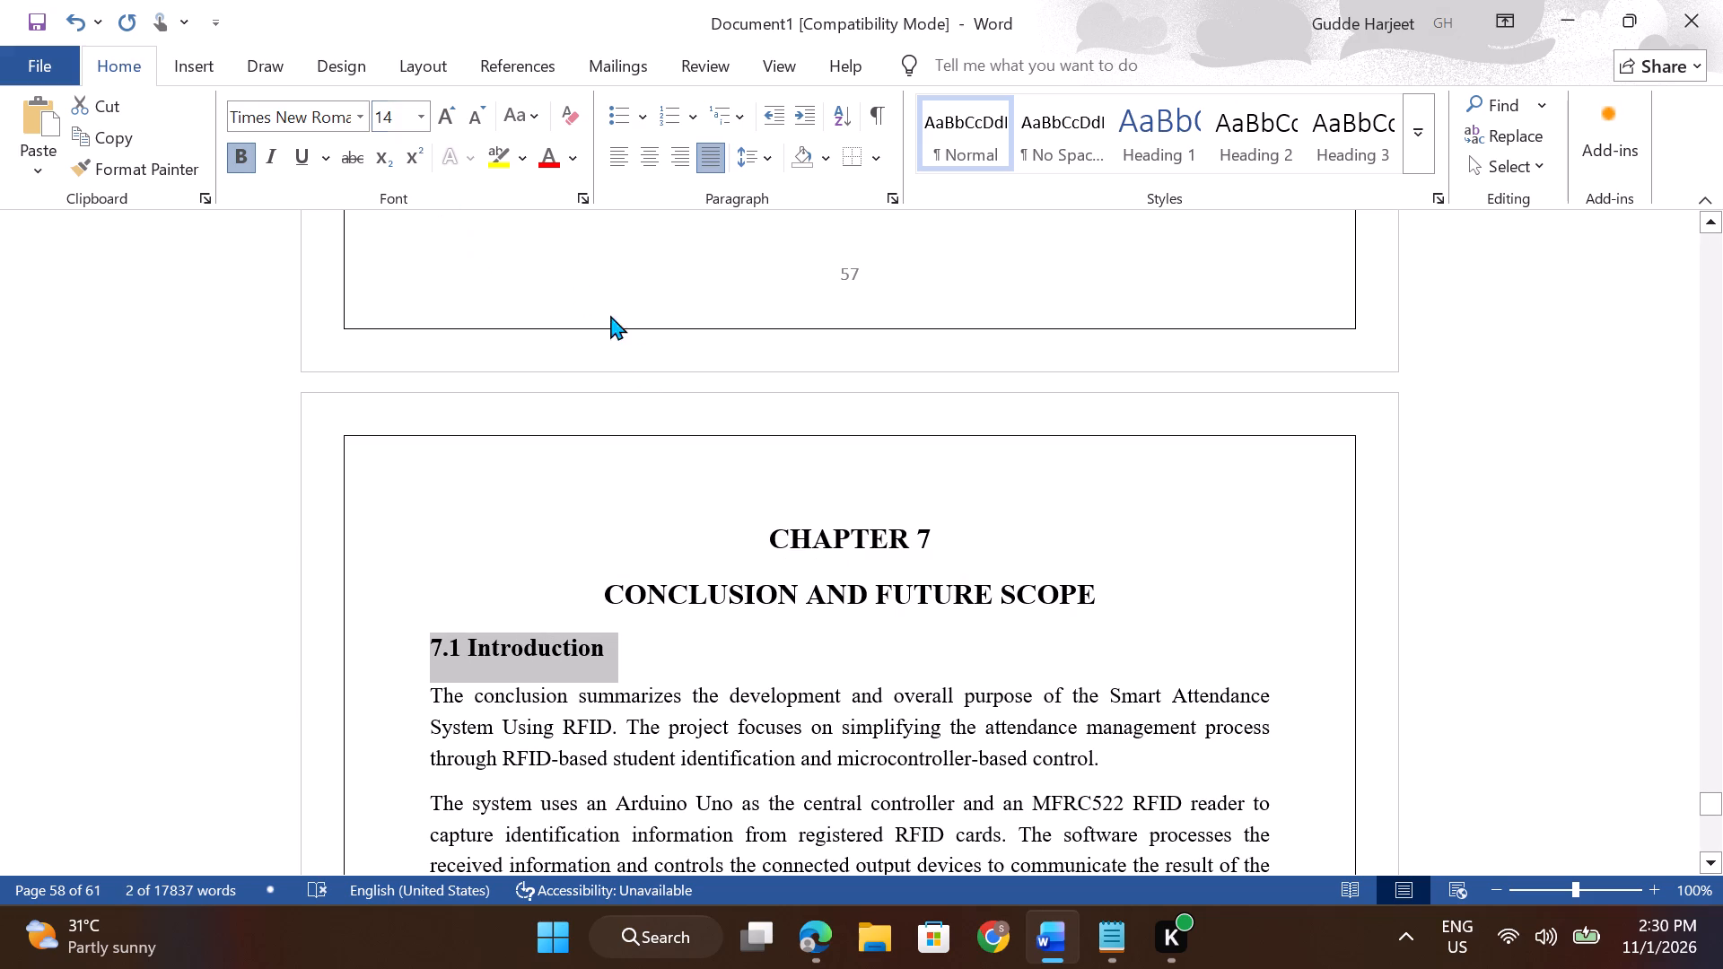
click(725, 698)
Set the 7.2 Project Summary heading to a 14 pt font size.
scroll(725, 698, down, 1)
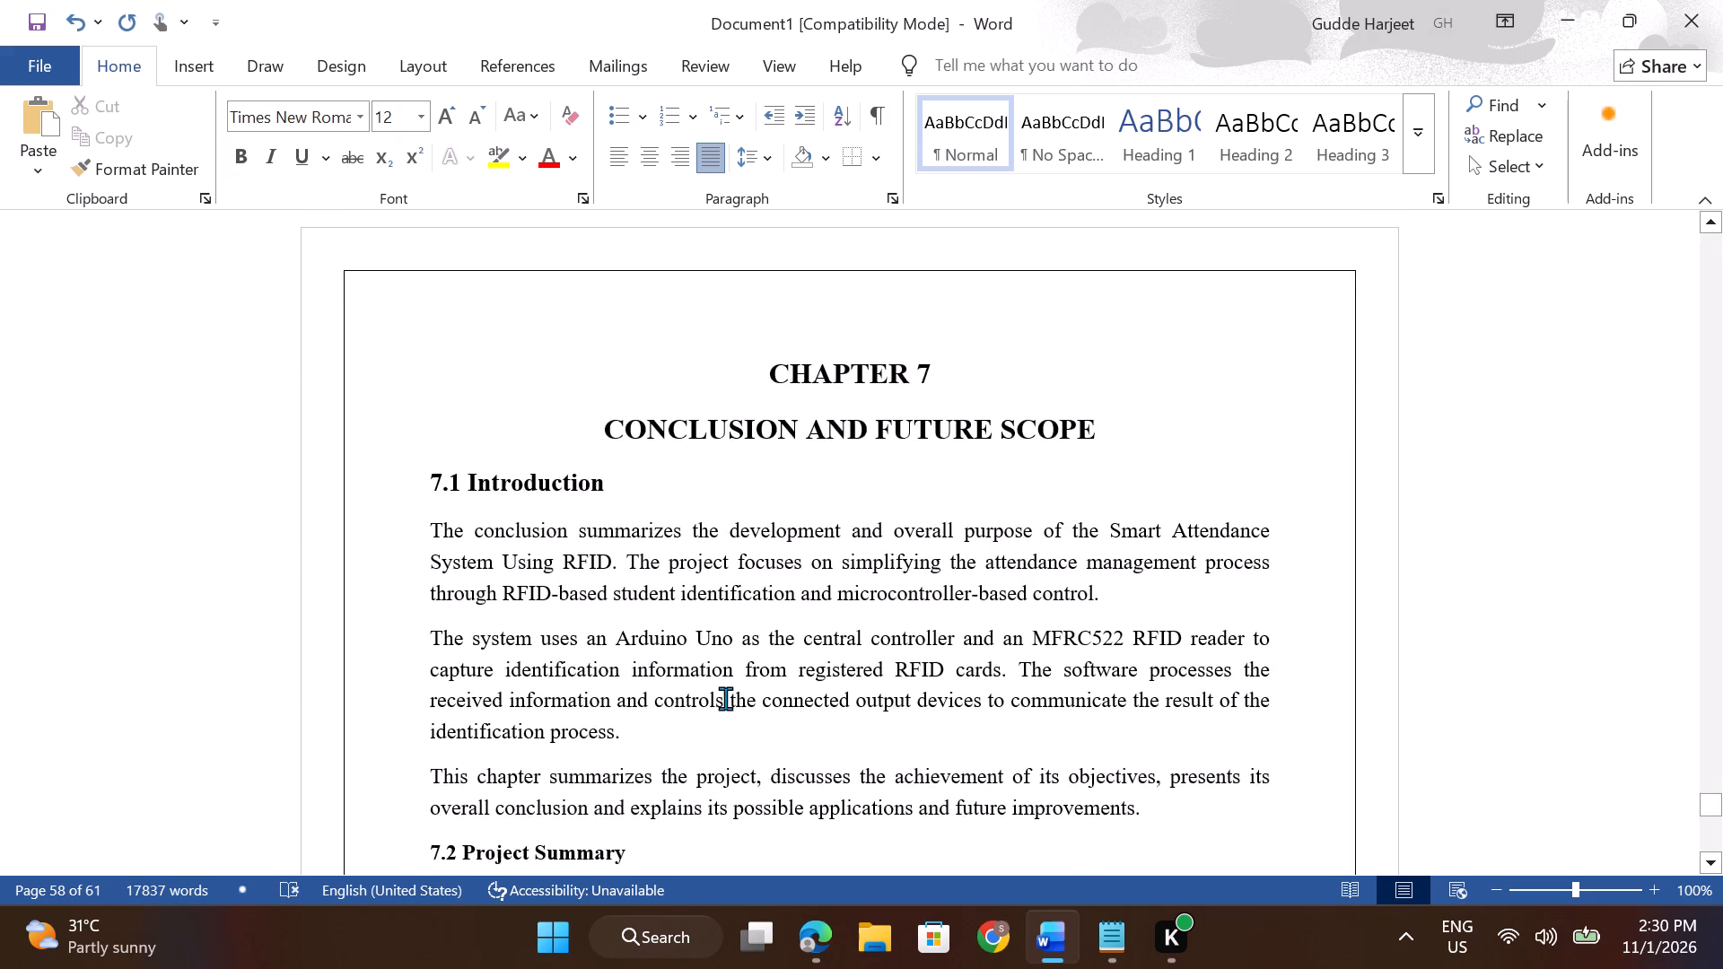
scroll(725, 698, down, 2)
ctrl+click(576, 711)
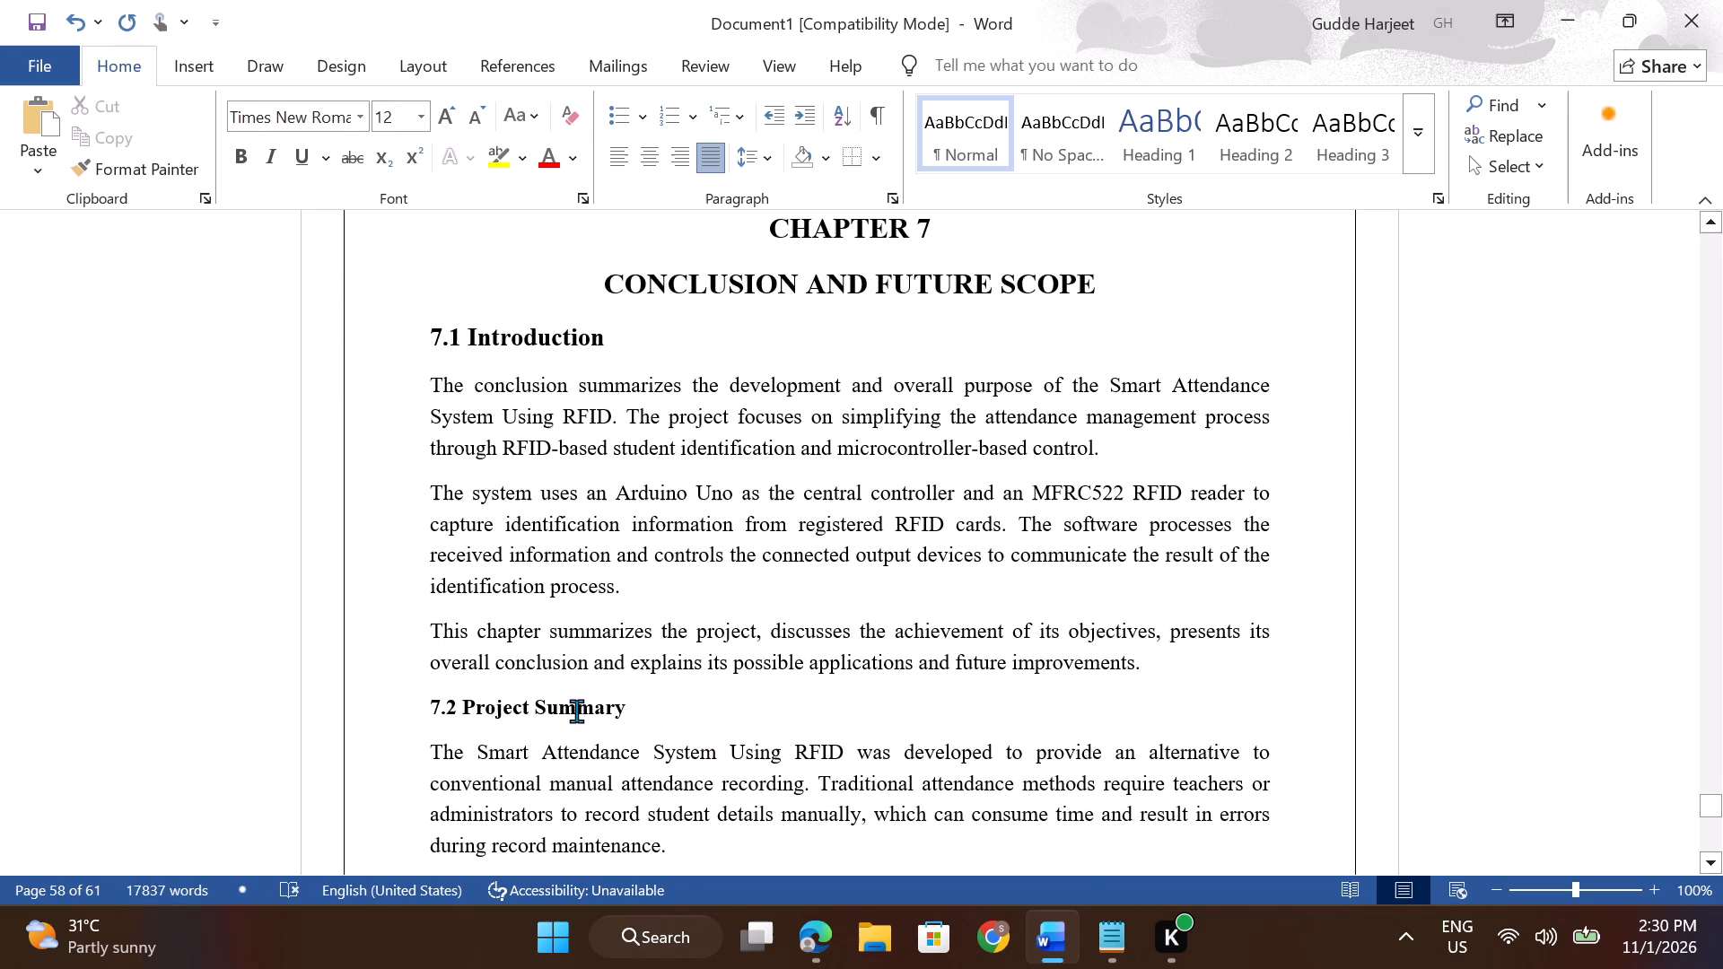
click(729, 624)
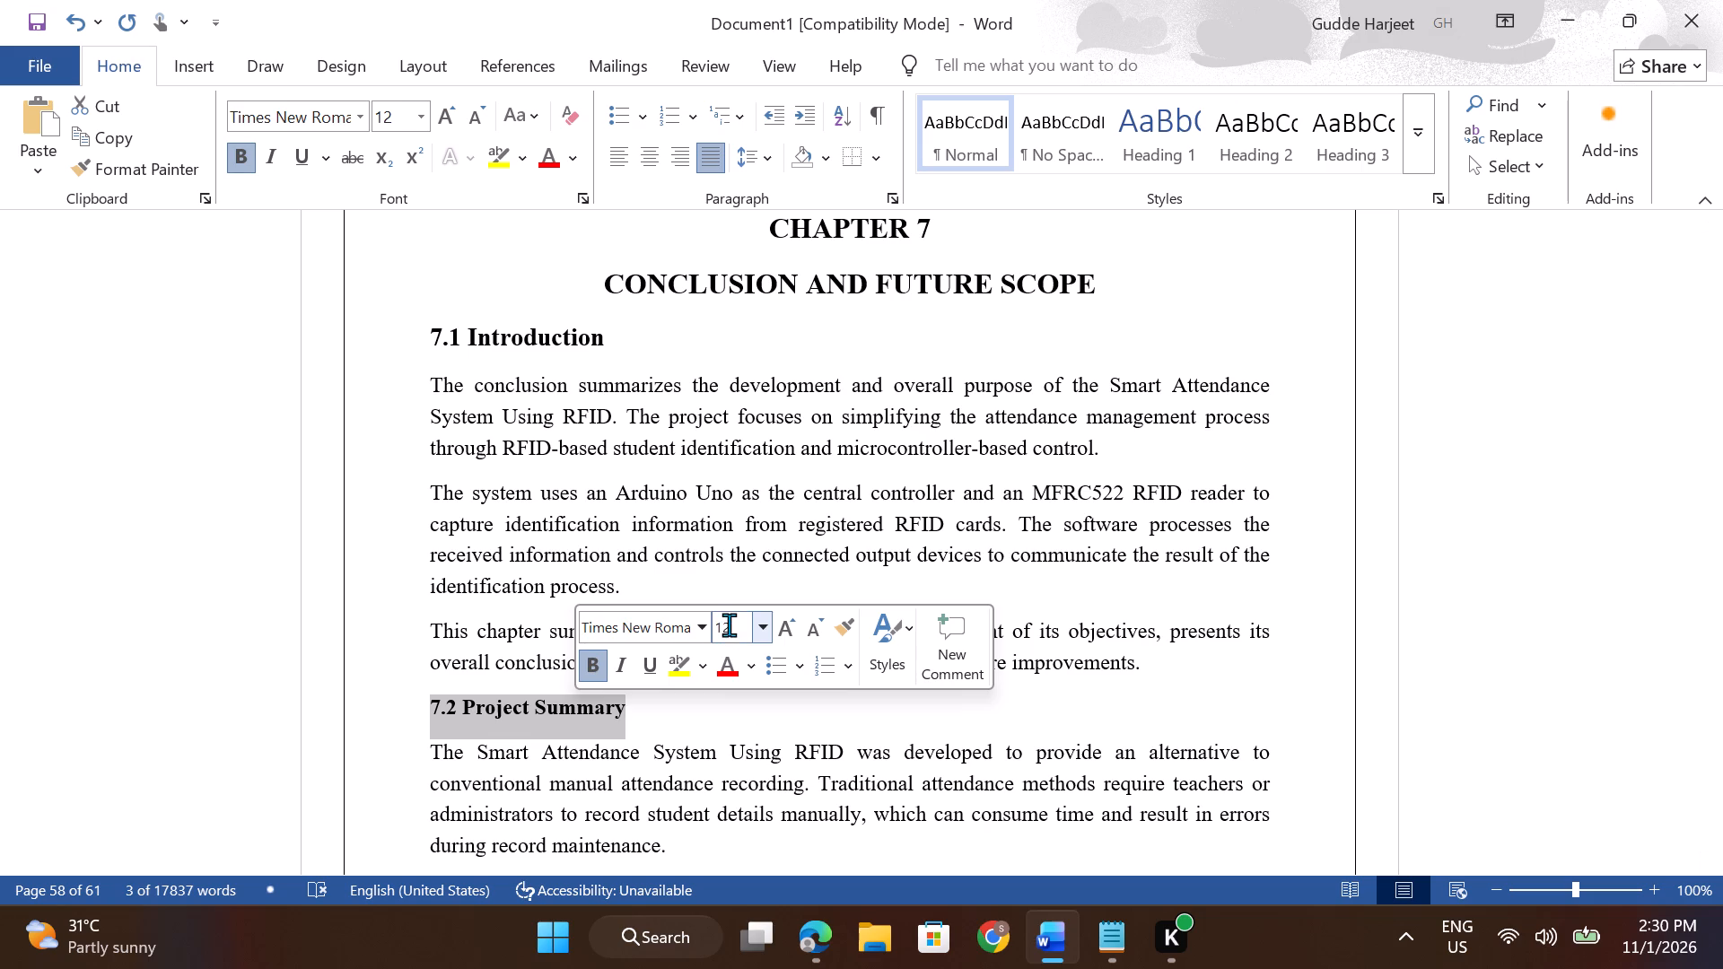
text(14)
key(Return)
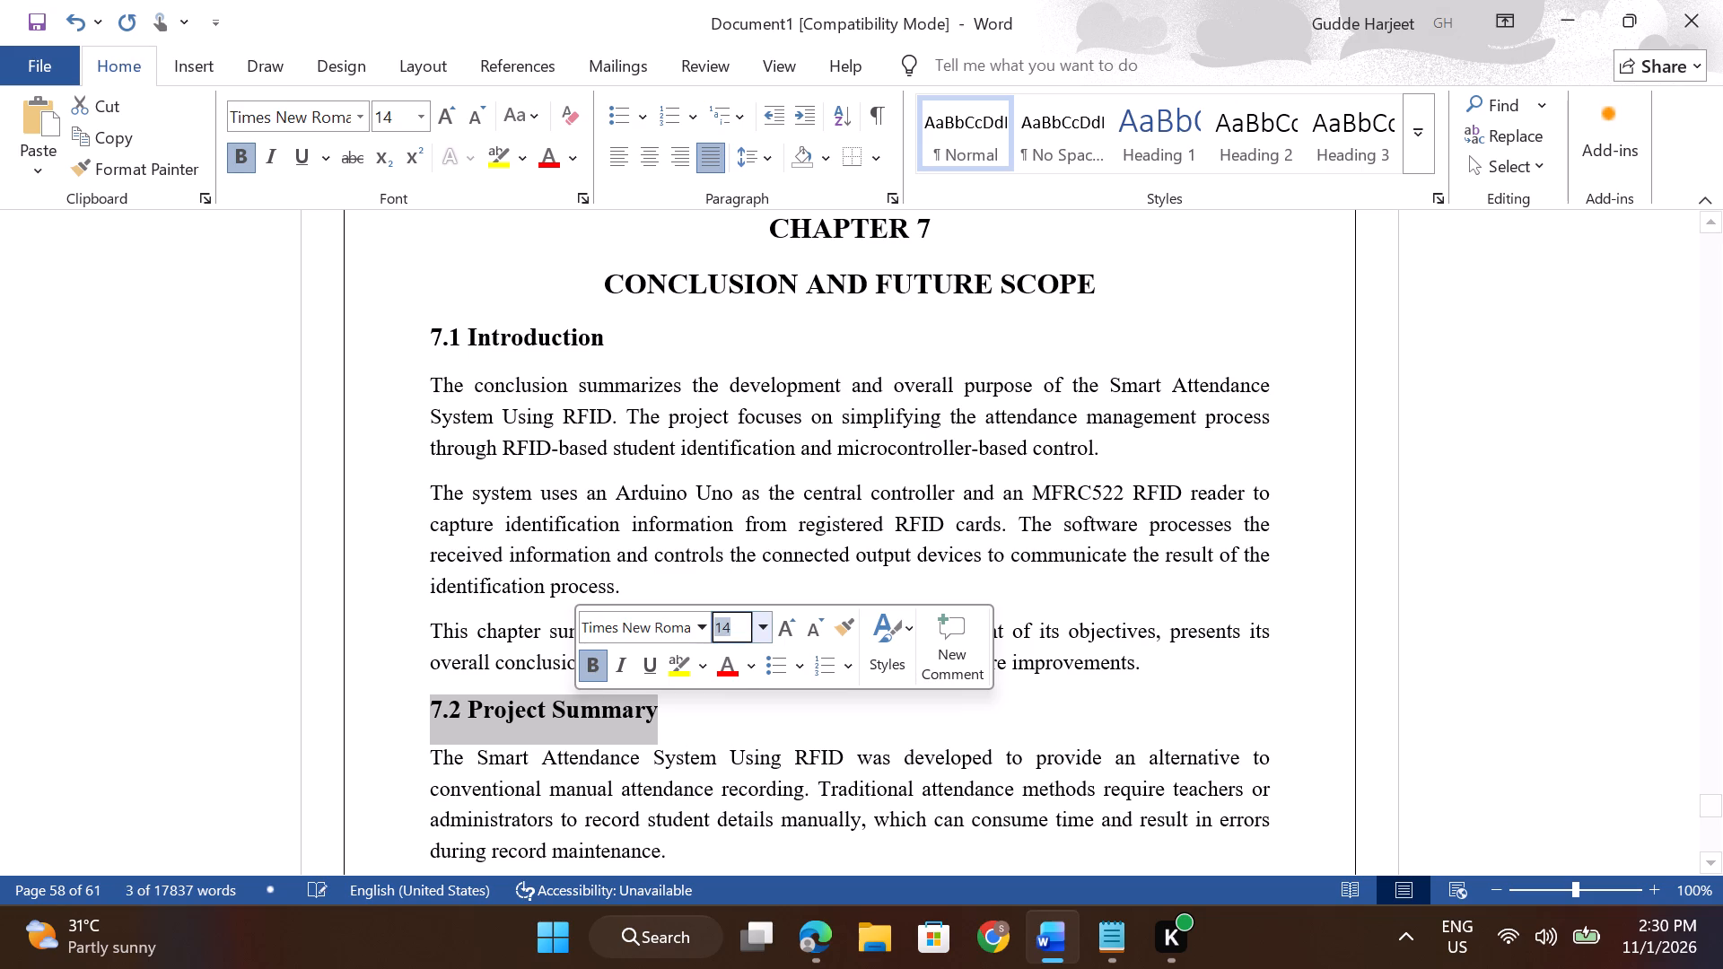
click(732, 740)
Add a blank line after the last paragraph of section 7.2 to move the 7.3 heading onto the next page.
scroll(732, 740, down, 6)
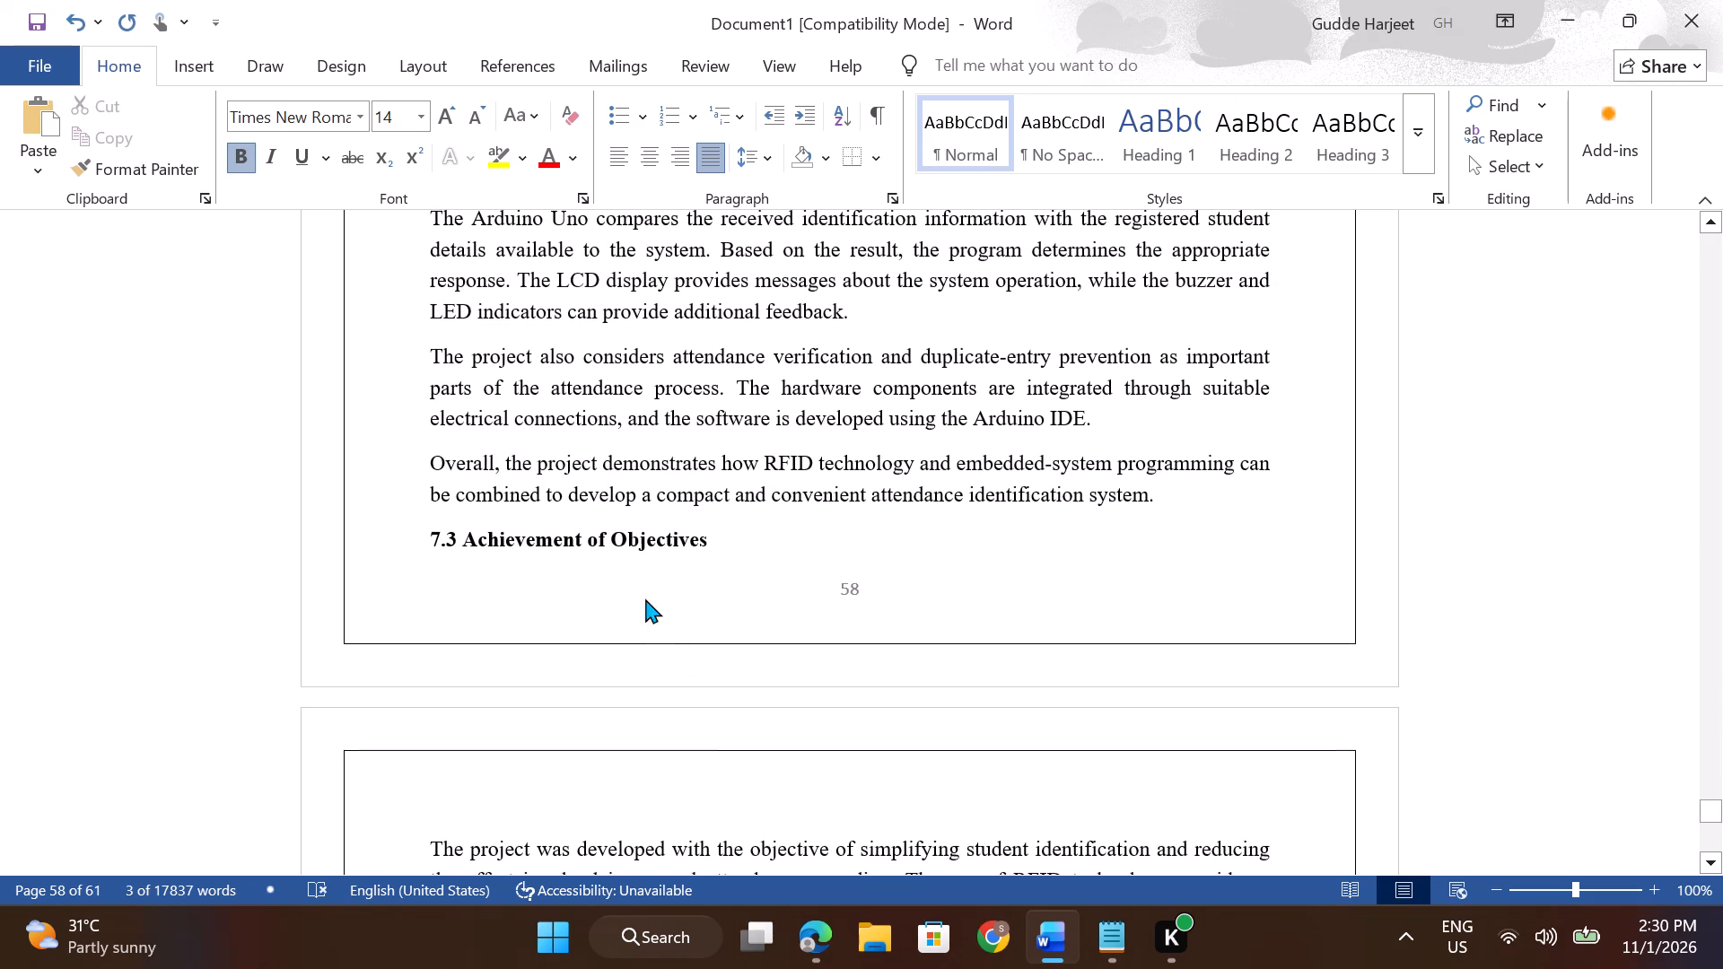
click(1181, 506)
key(Return)
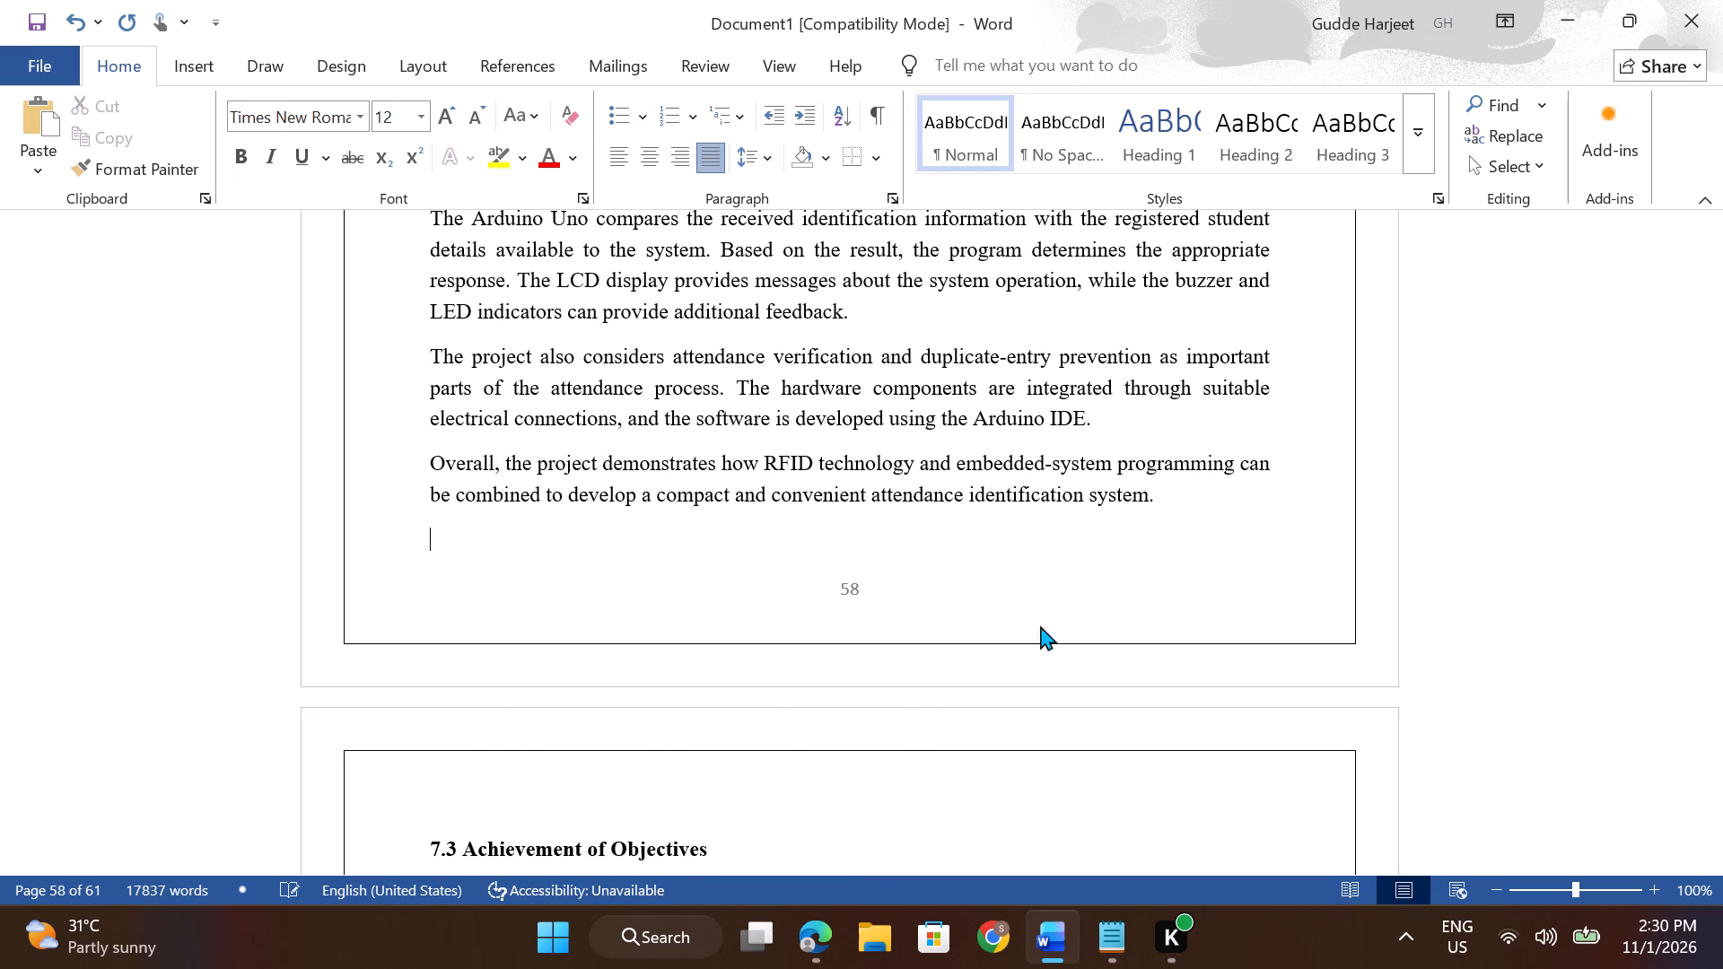
Set the 7.3 Achievement of Objectives heading to a 14 pt font size.
scroll(914, 733, down, 3)
ctrl+click(576, 512)
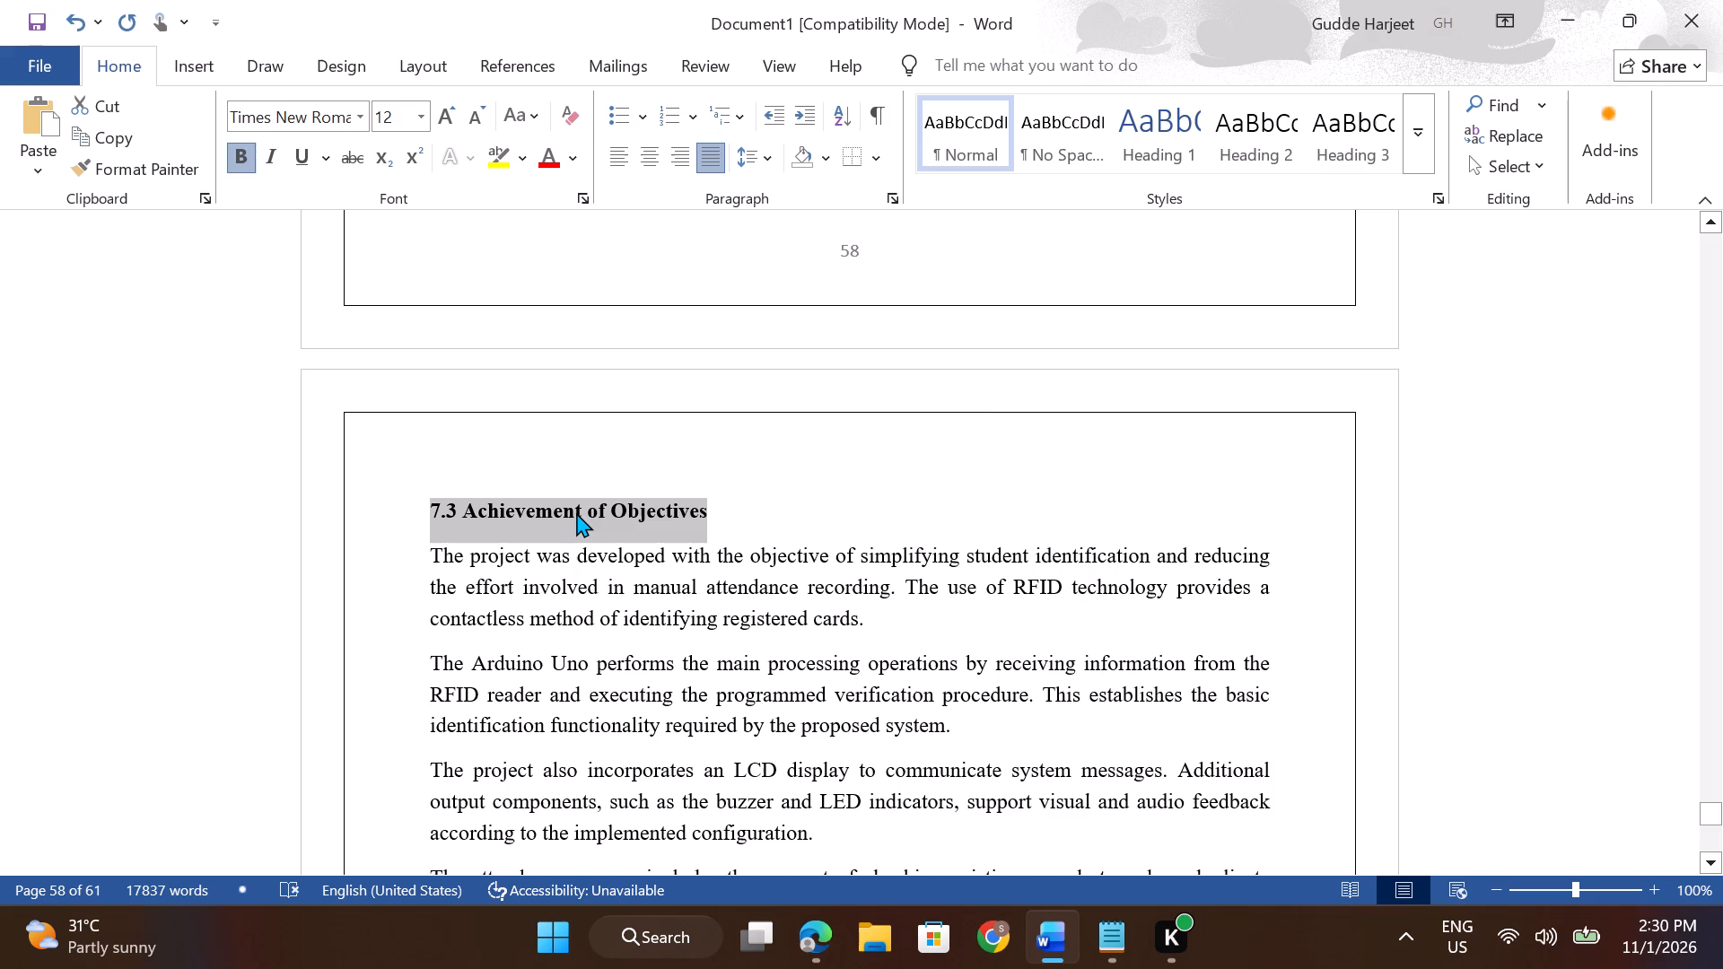
click(730, 429)
text(14)
key(Return)
click(699, 716)
Set the 7.4 Conclusion heading to a 14 pt font size.
scroll(699, 716, down, 3)
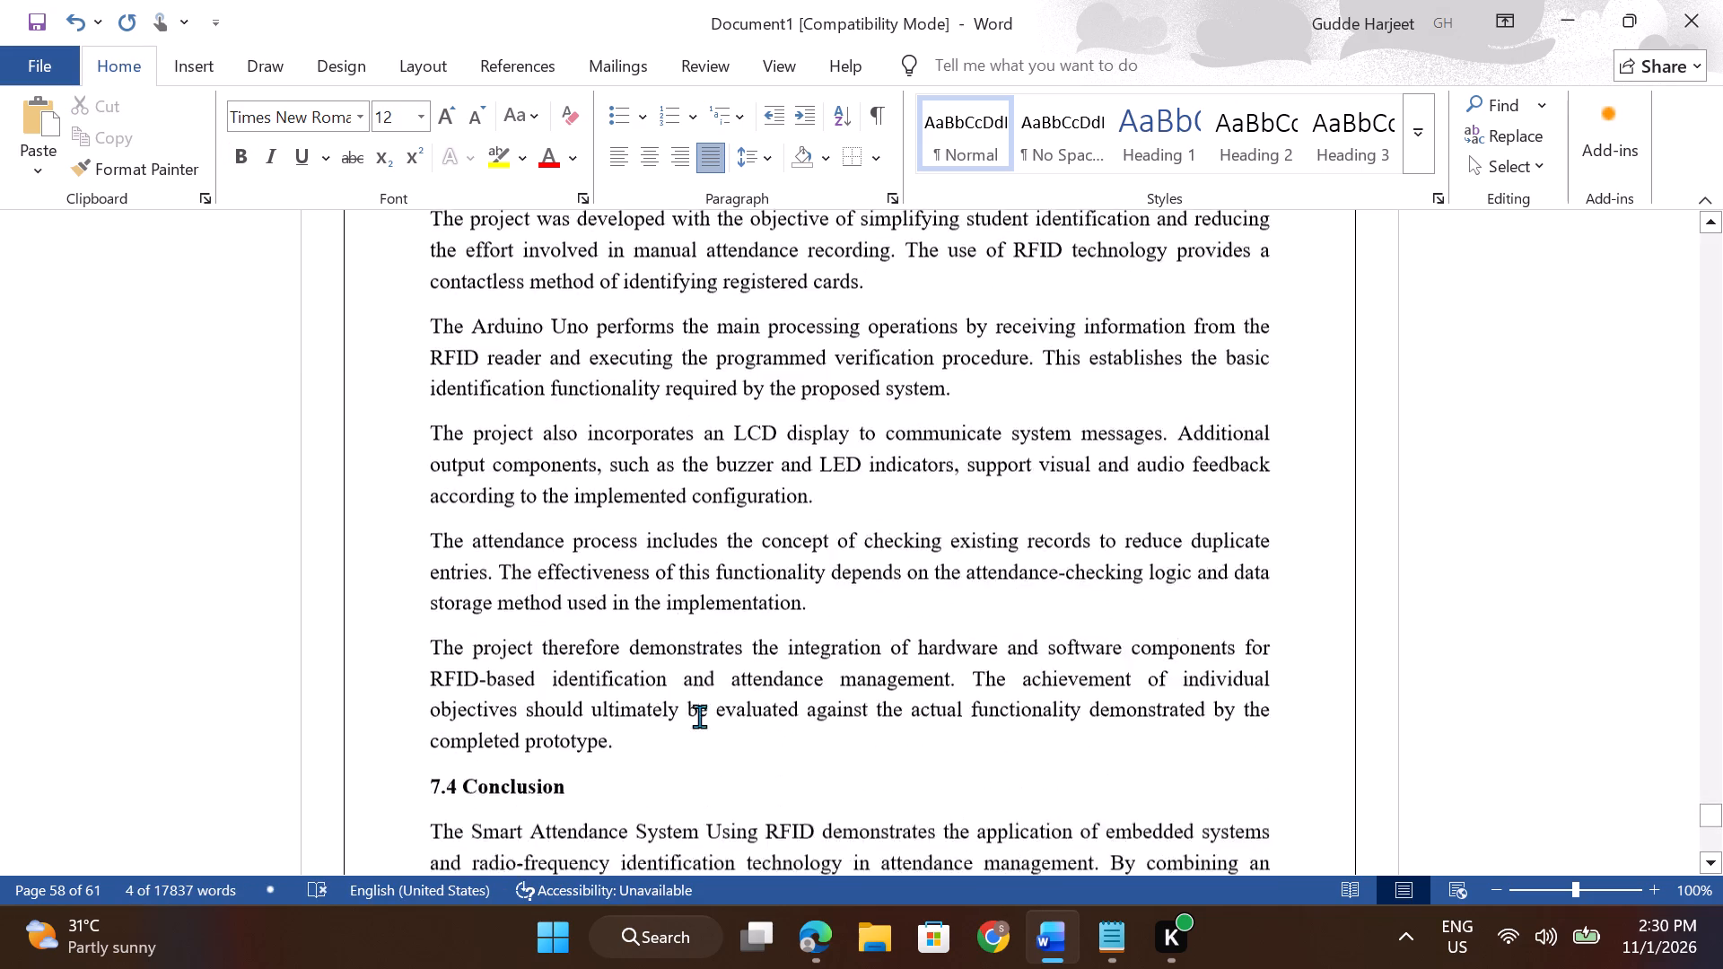
scroll(699, 716, down, 2)
ctrl+click(530, 580)
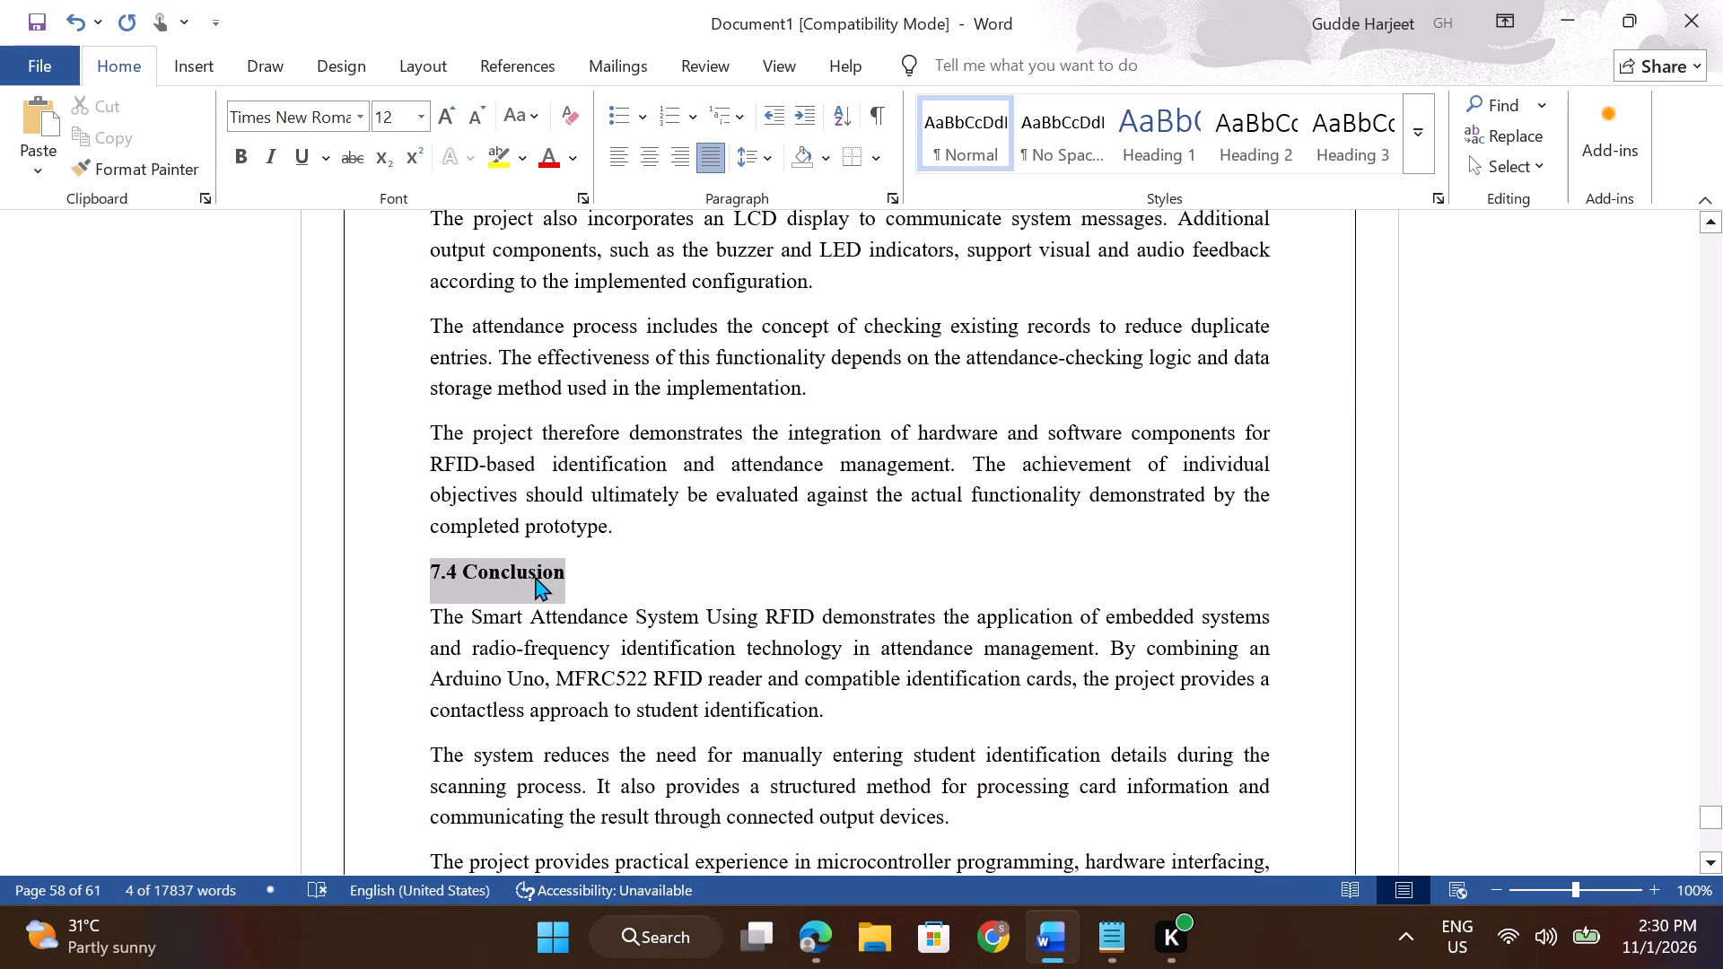
click(706, 479)
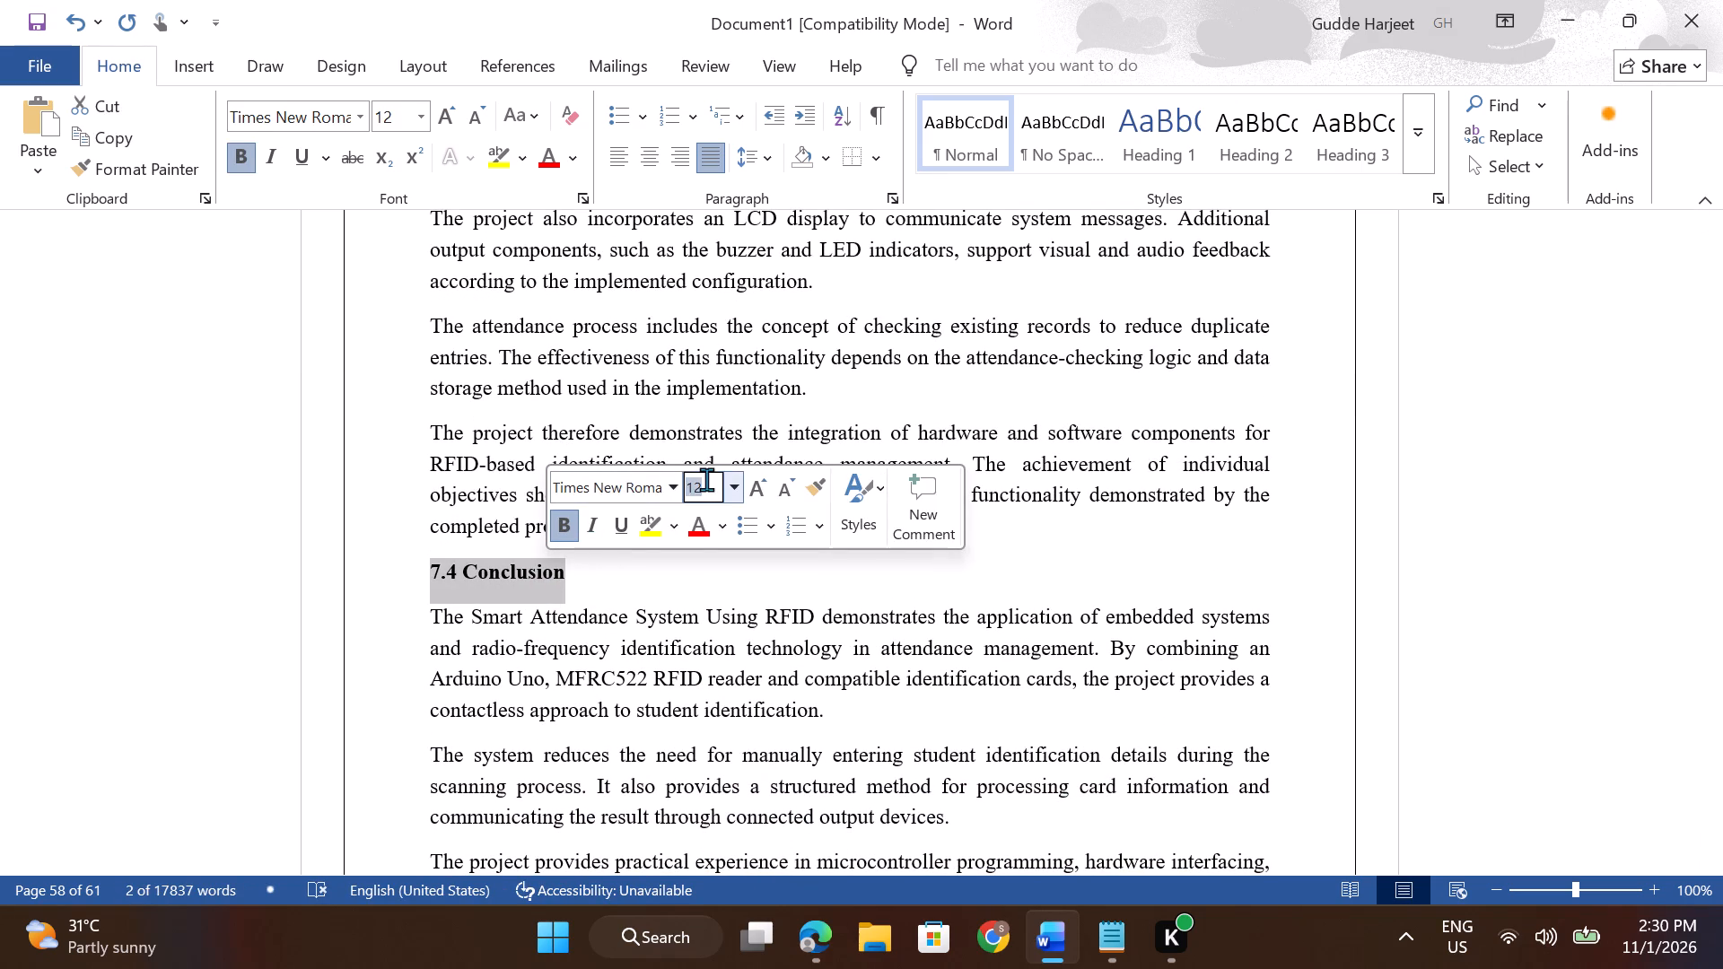
text(14)
key(Return)
click(764, 674)
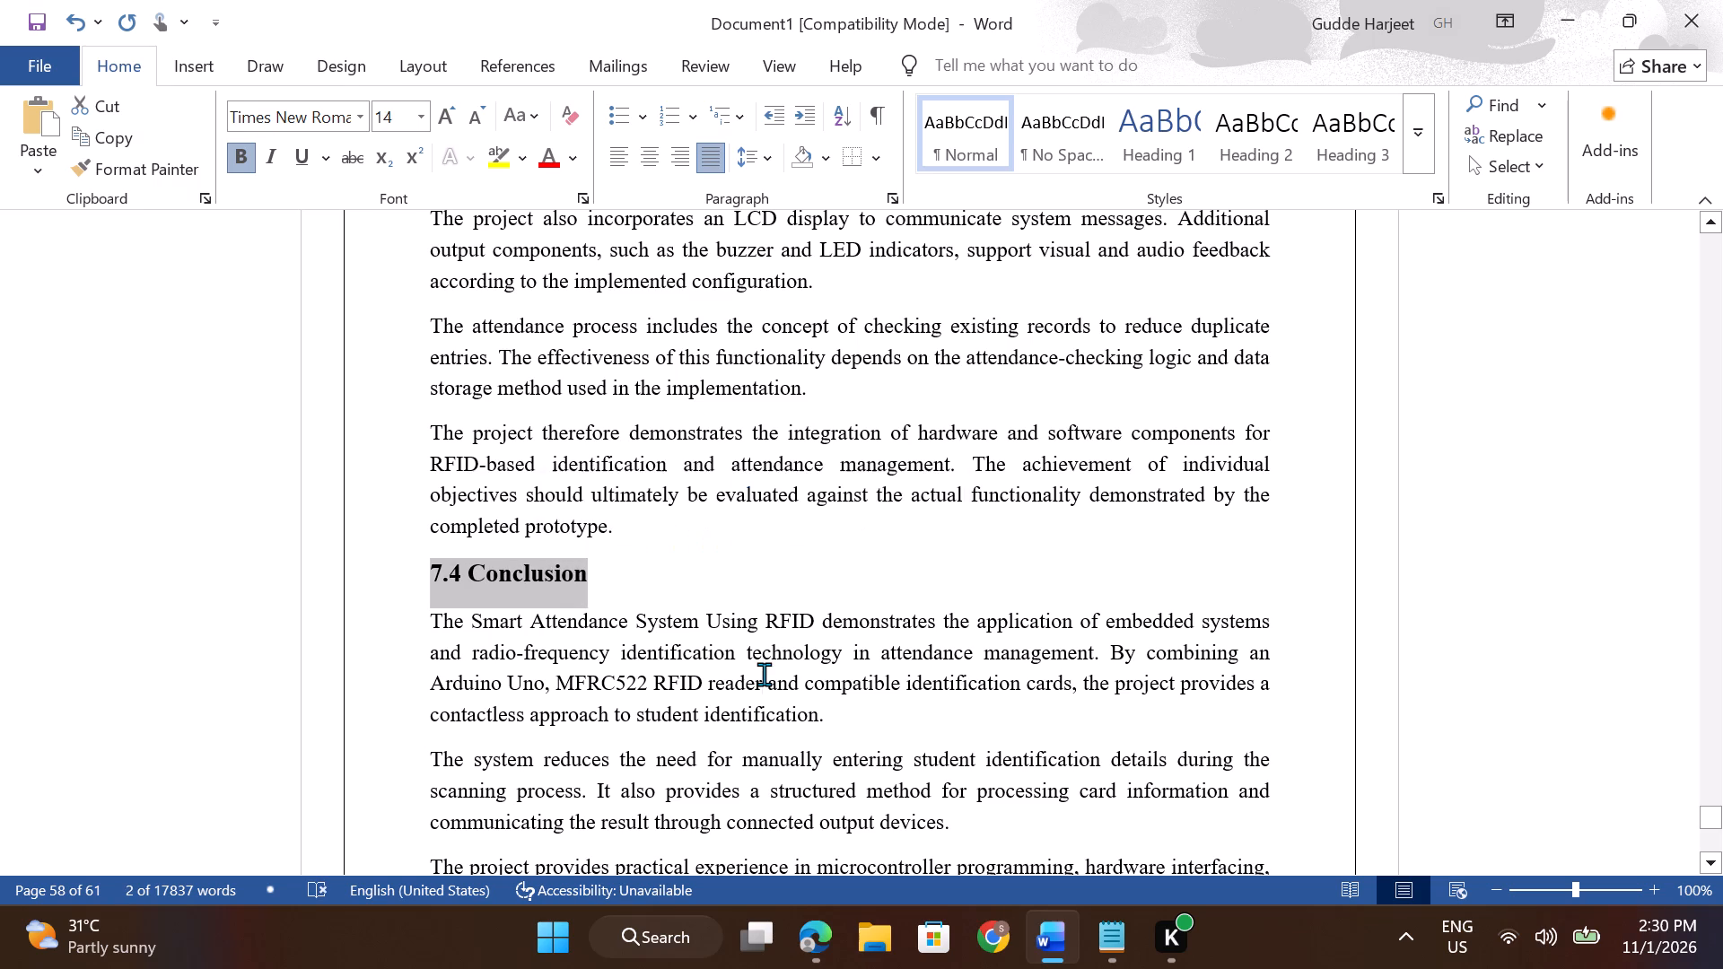
Set the 7.5 Applications heading to a 14 pt font size.
scroll(764, 674, down, 8)
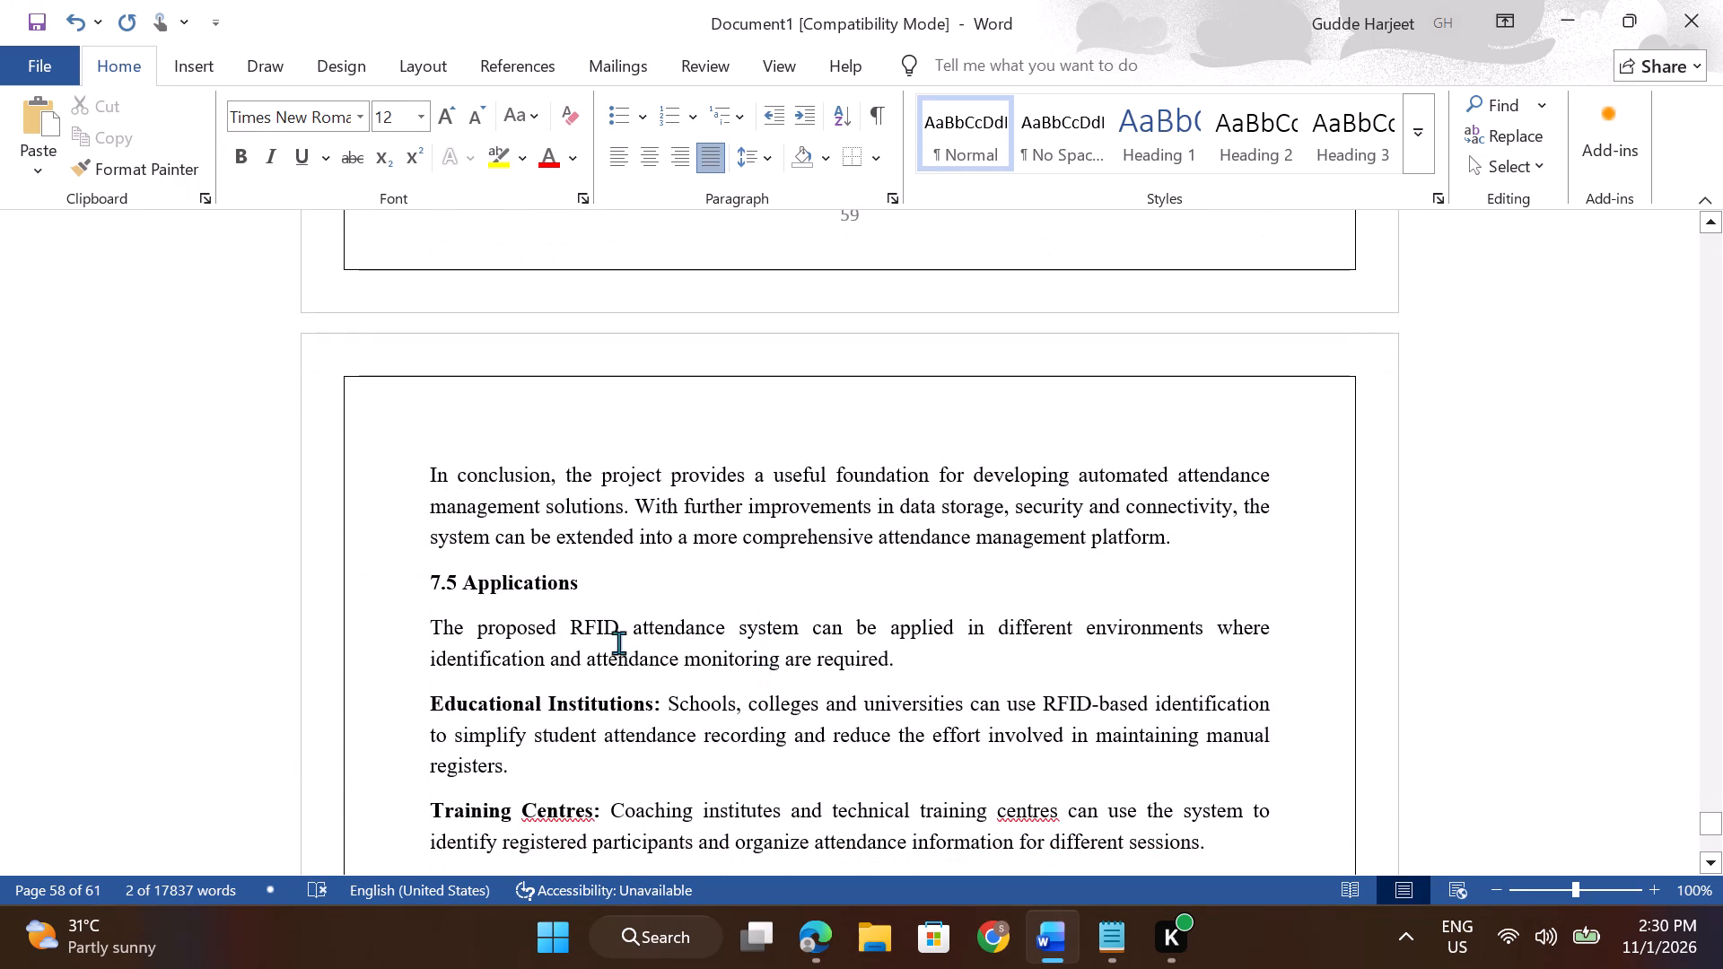
scroll(566, 622, up, 4)
scroll(566, 622, down, 2)
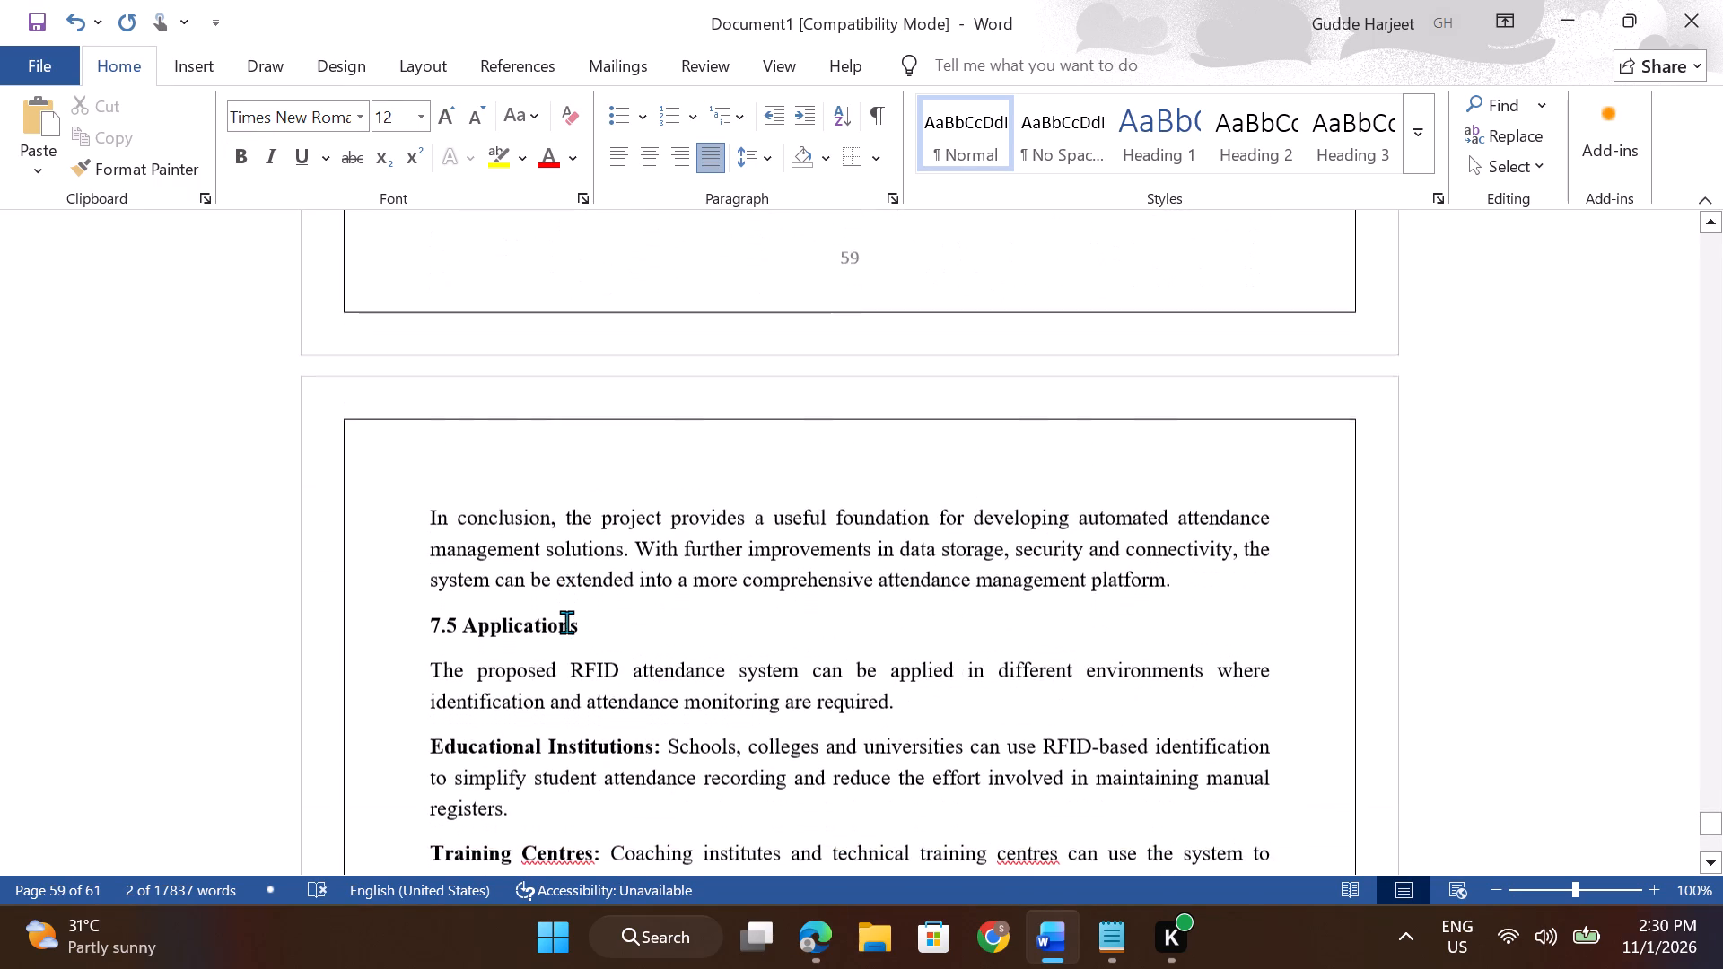
scroll(566, 622, down, 2)
ctrl+click(538, 604)
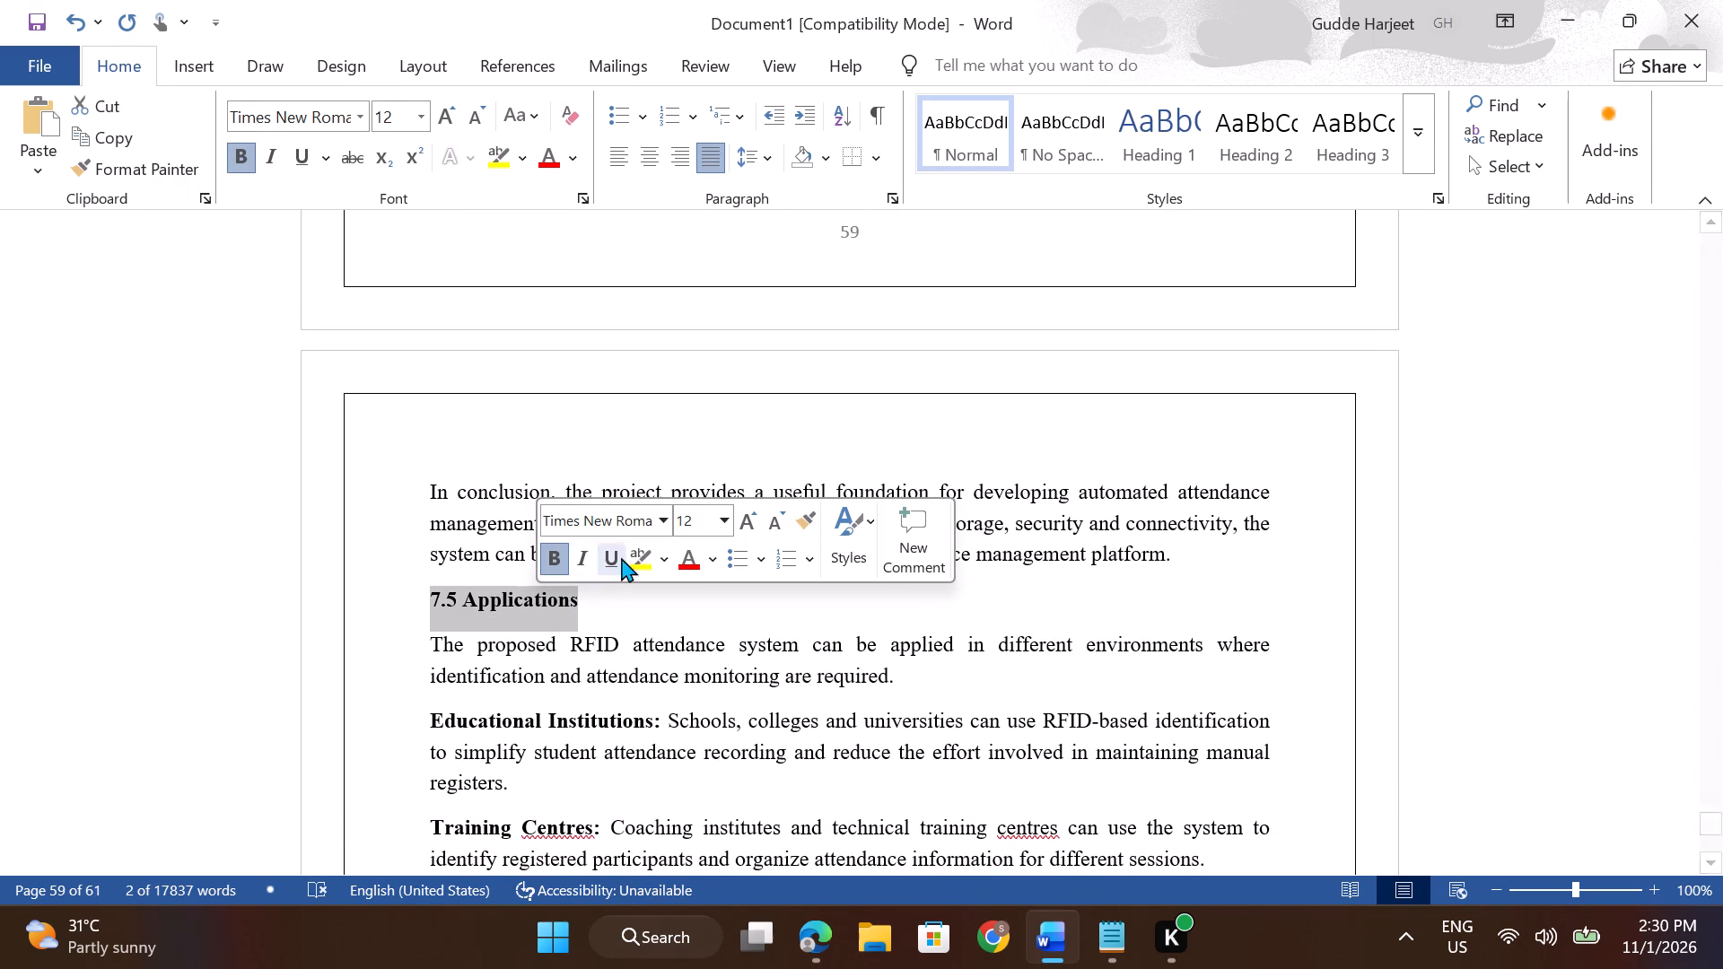
click(687, 511)
text(14)
key(Return)
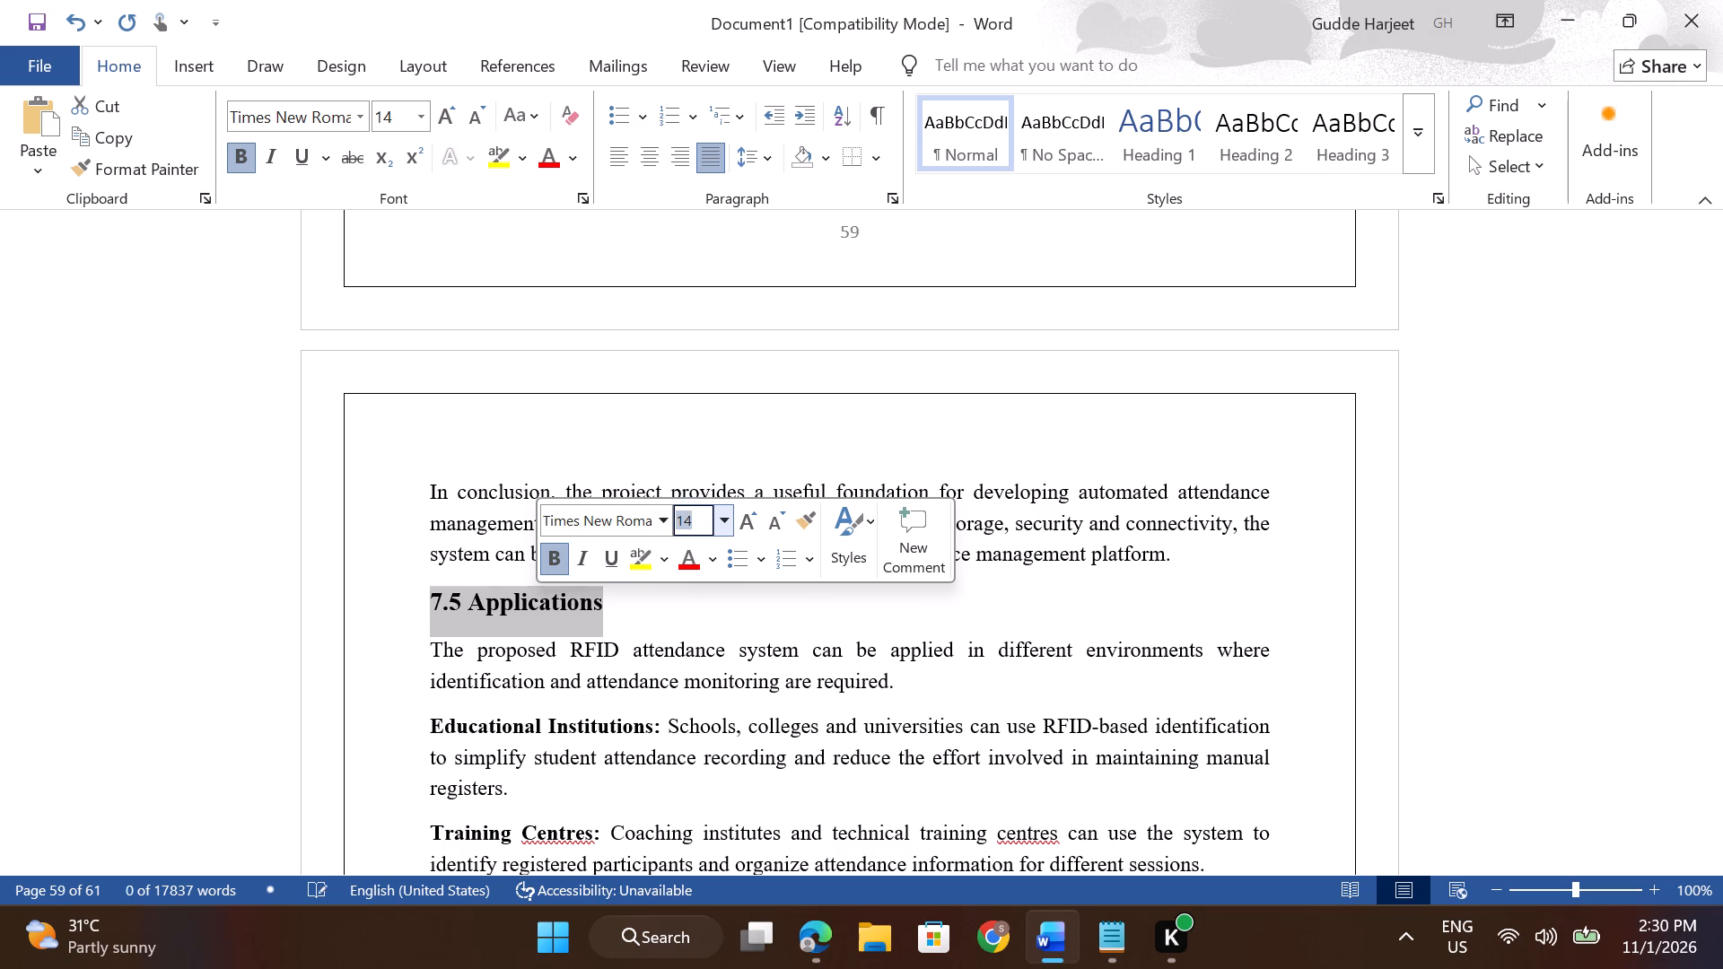
click(774, 769)
Make the five application paragraphs in section 7.5, from Educational Institutions to Workshops and Laboratories, bullet points.
scroll(774, 769, down, 3)
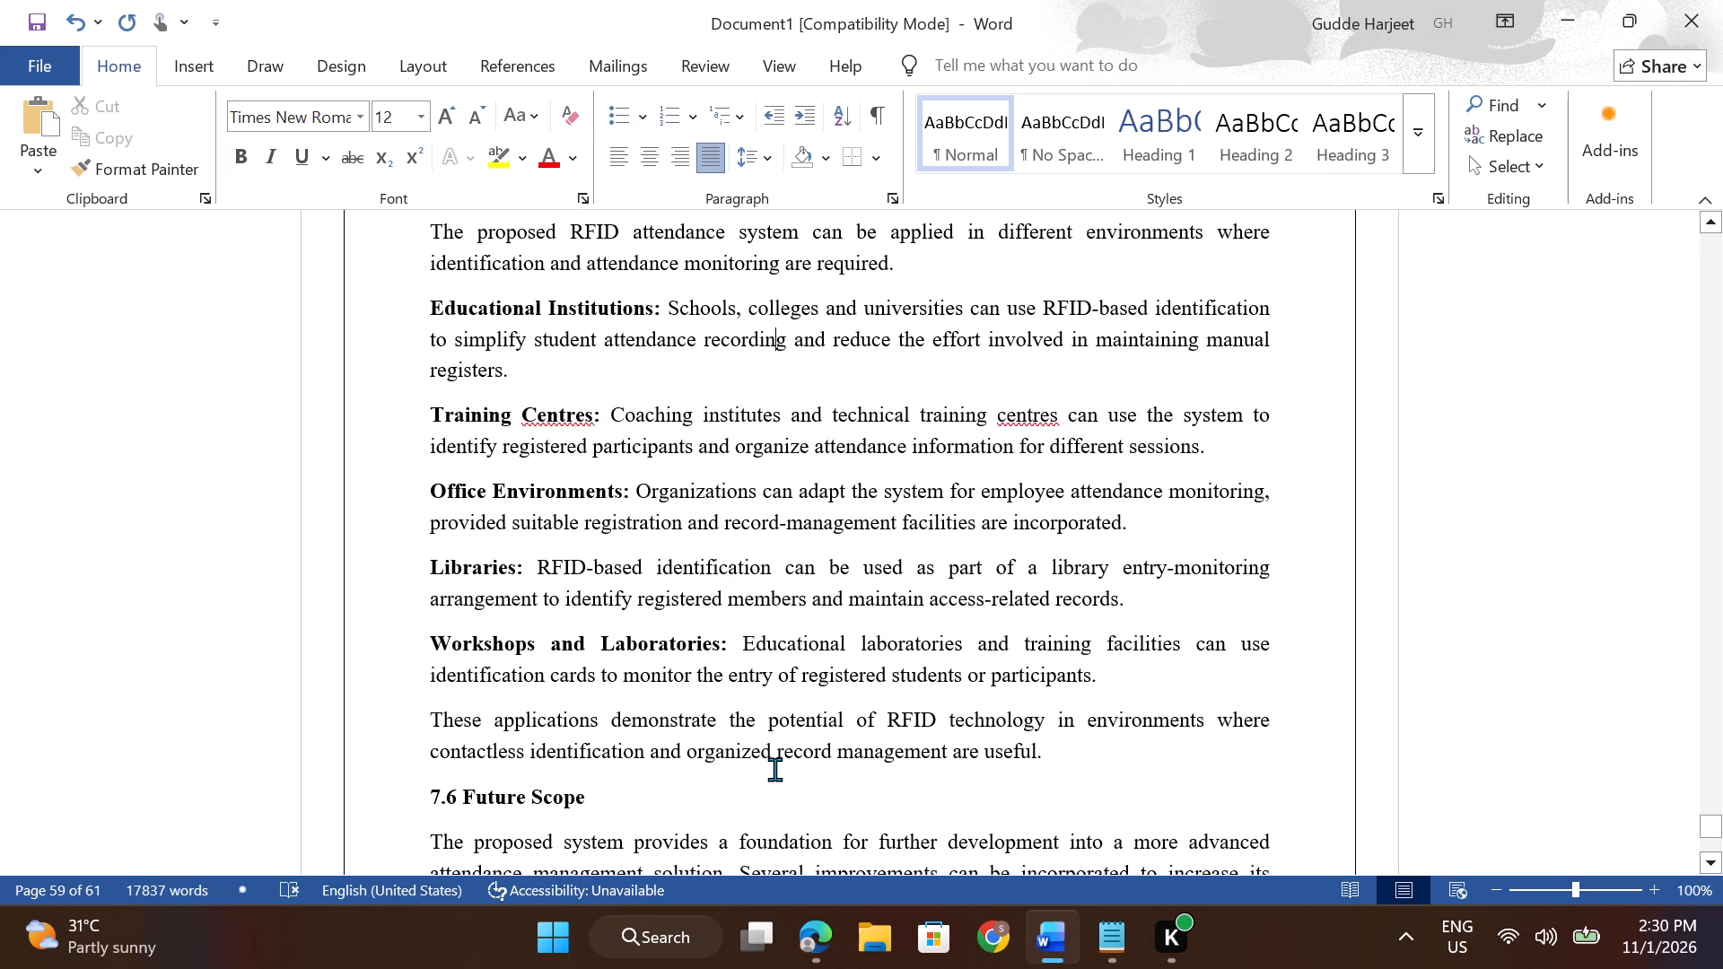
click(433, 301)
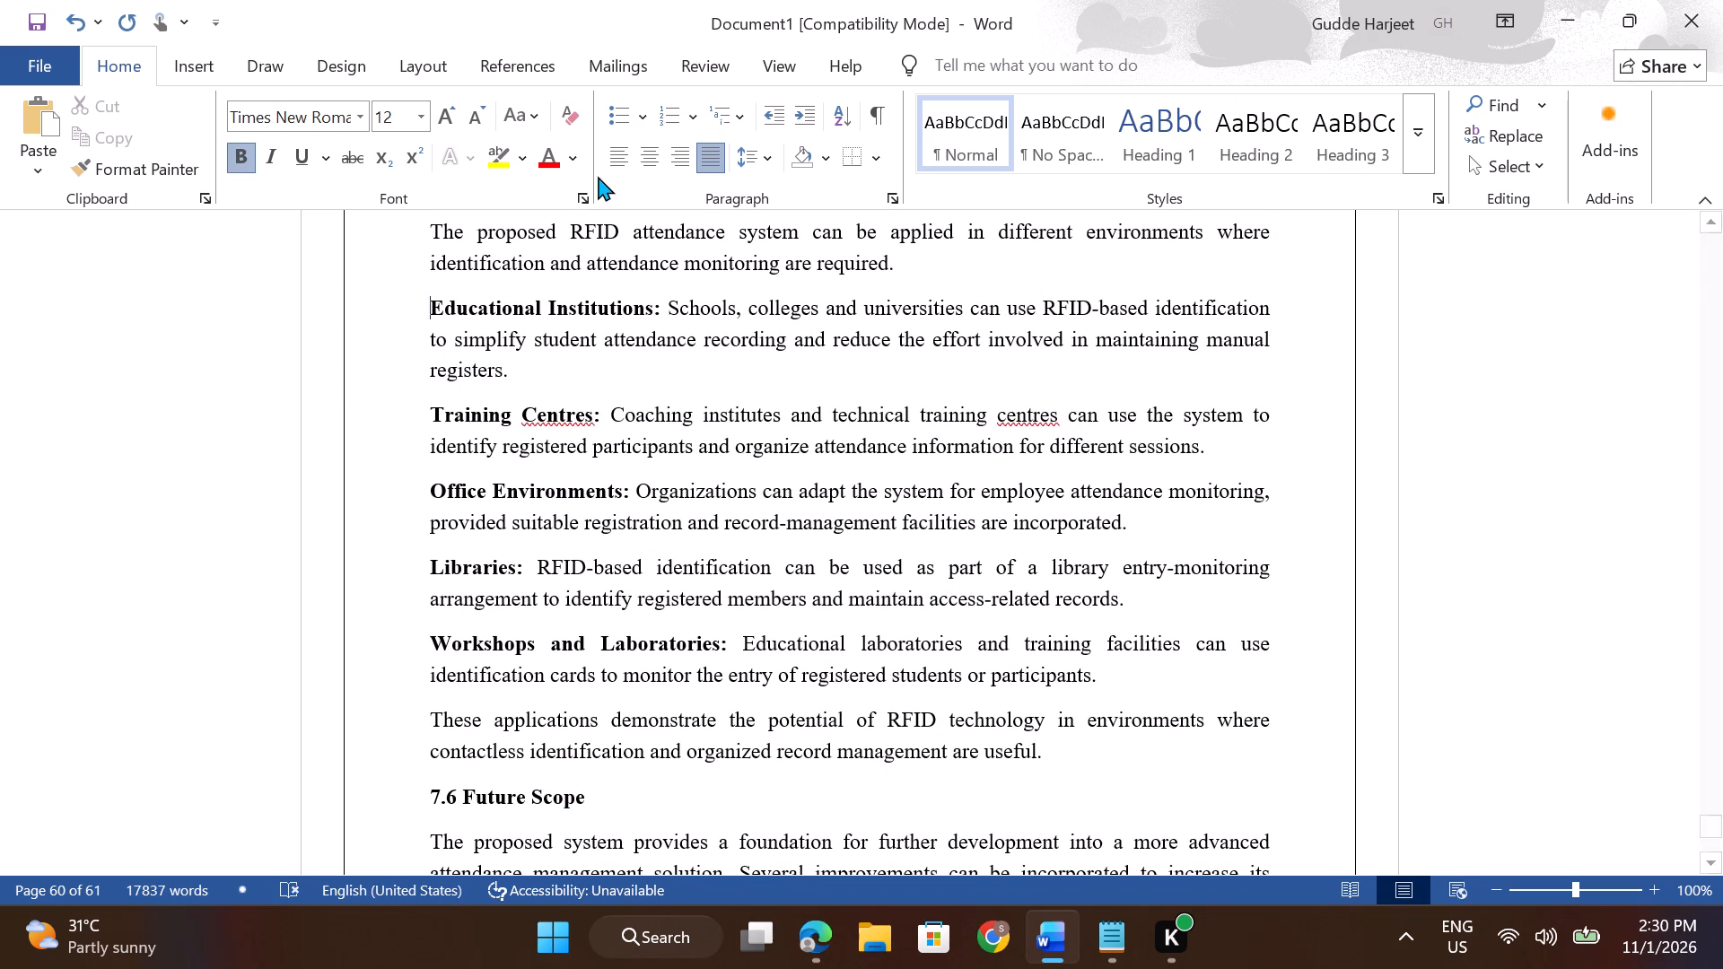
click(612, 121)
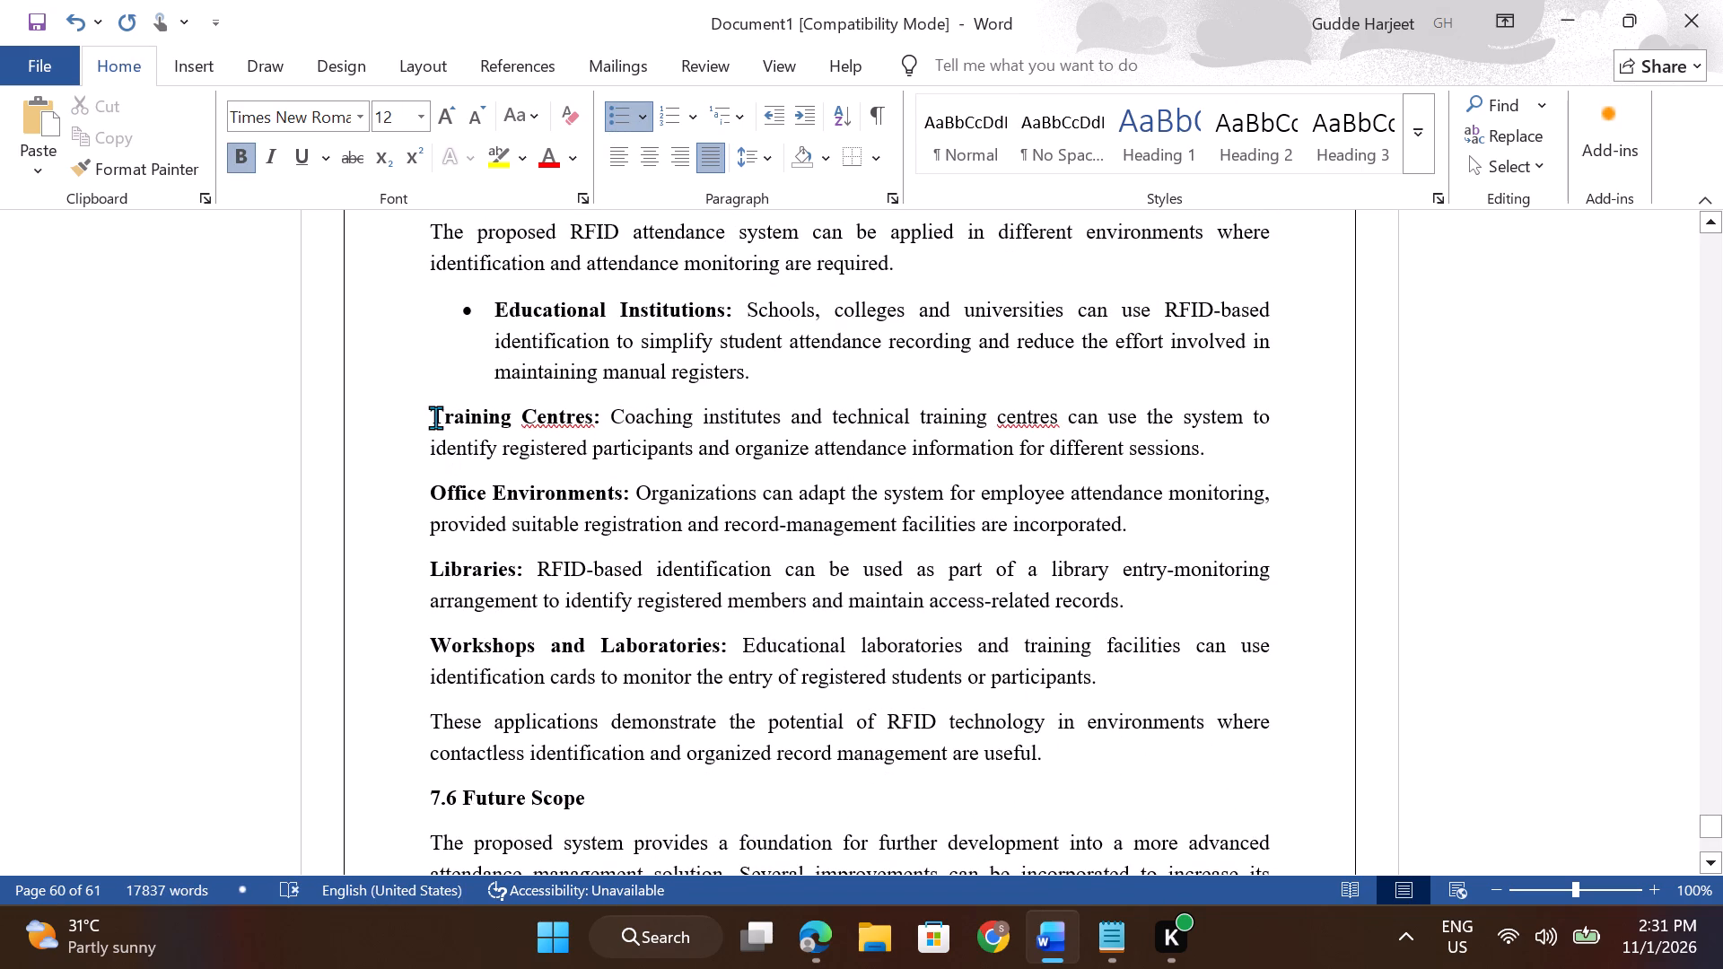
click(435, 417)
click(618, 111)
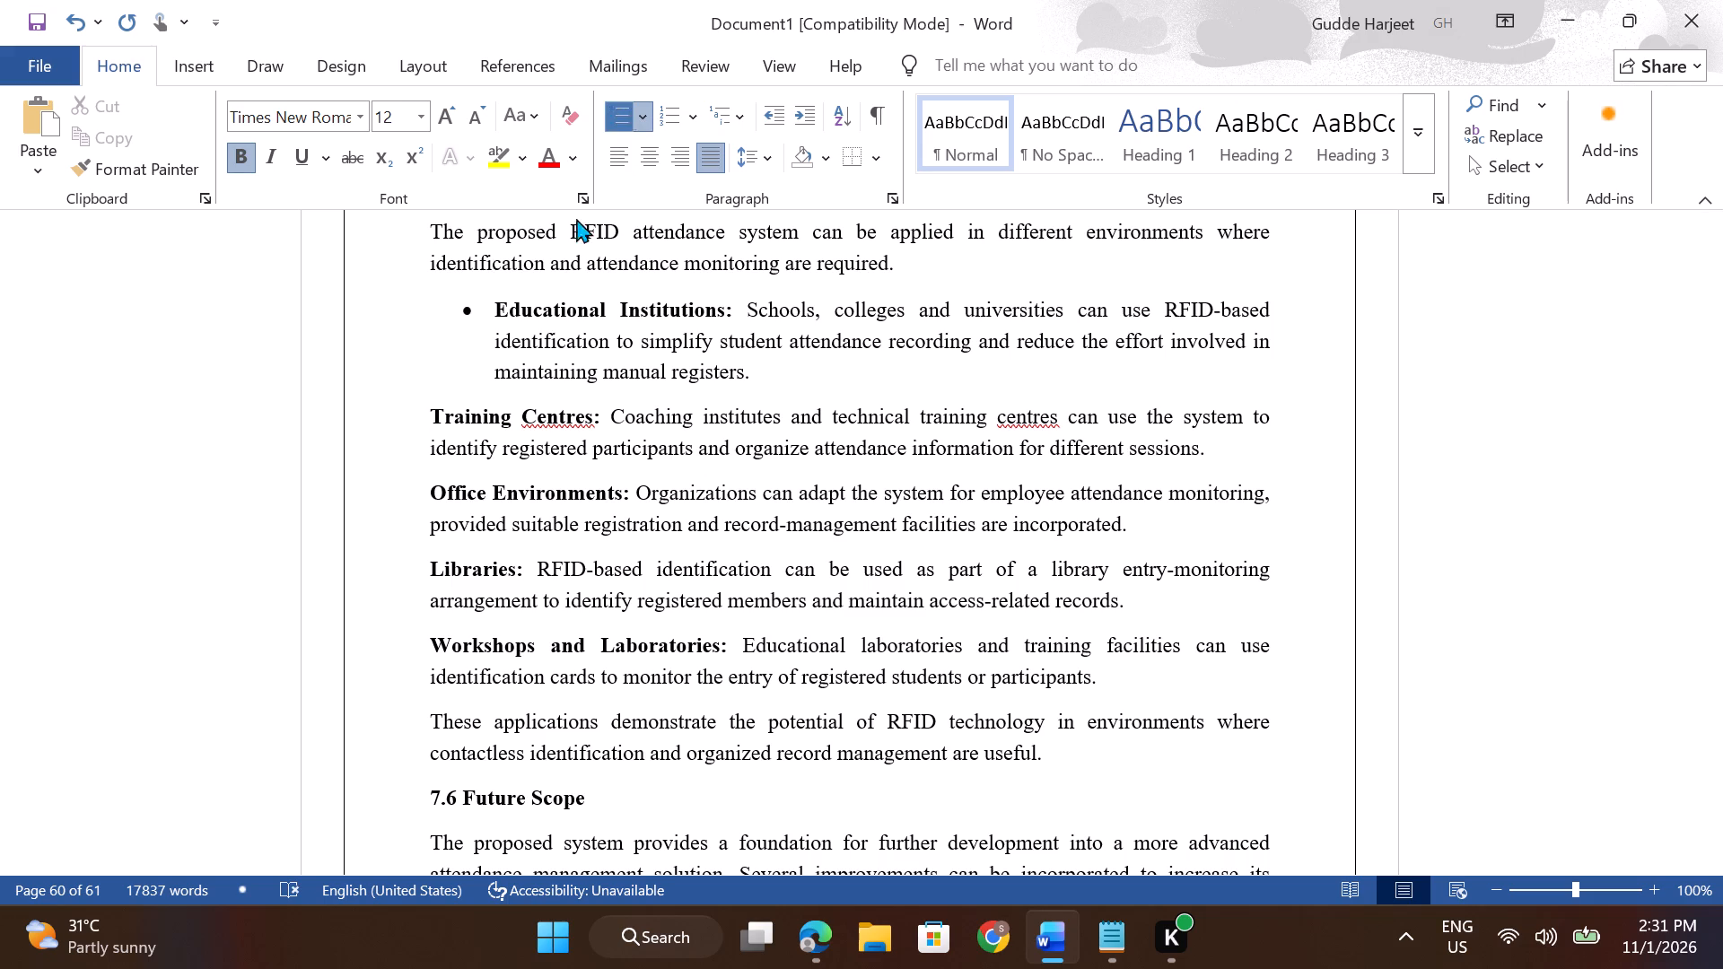
click(424, 505)
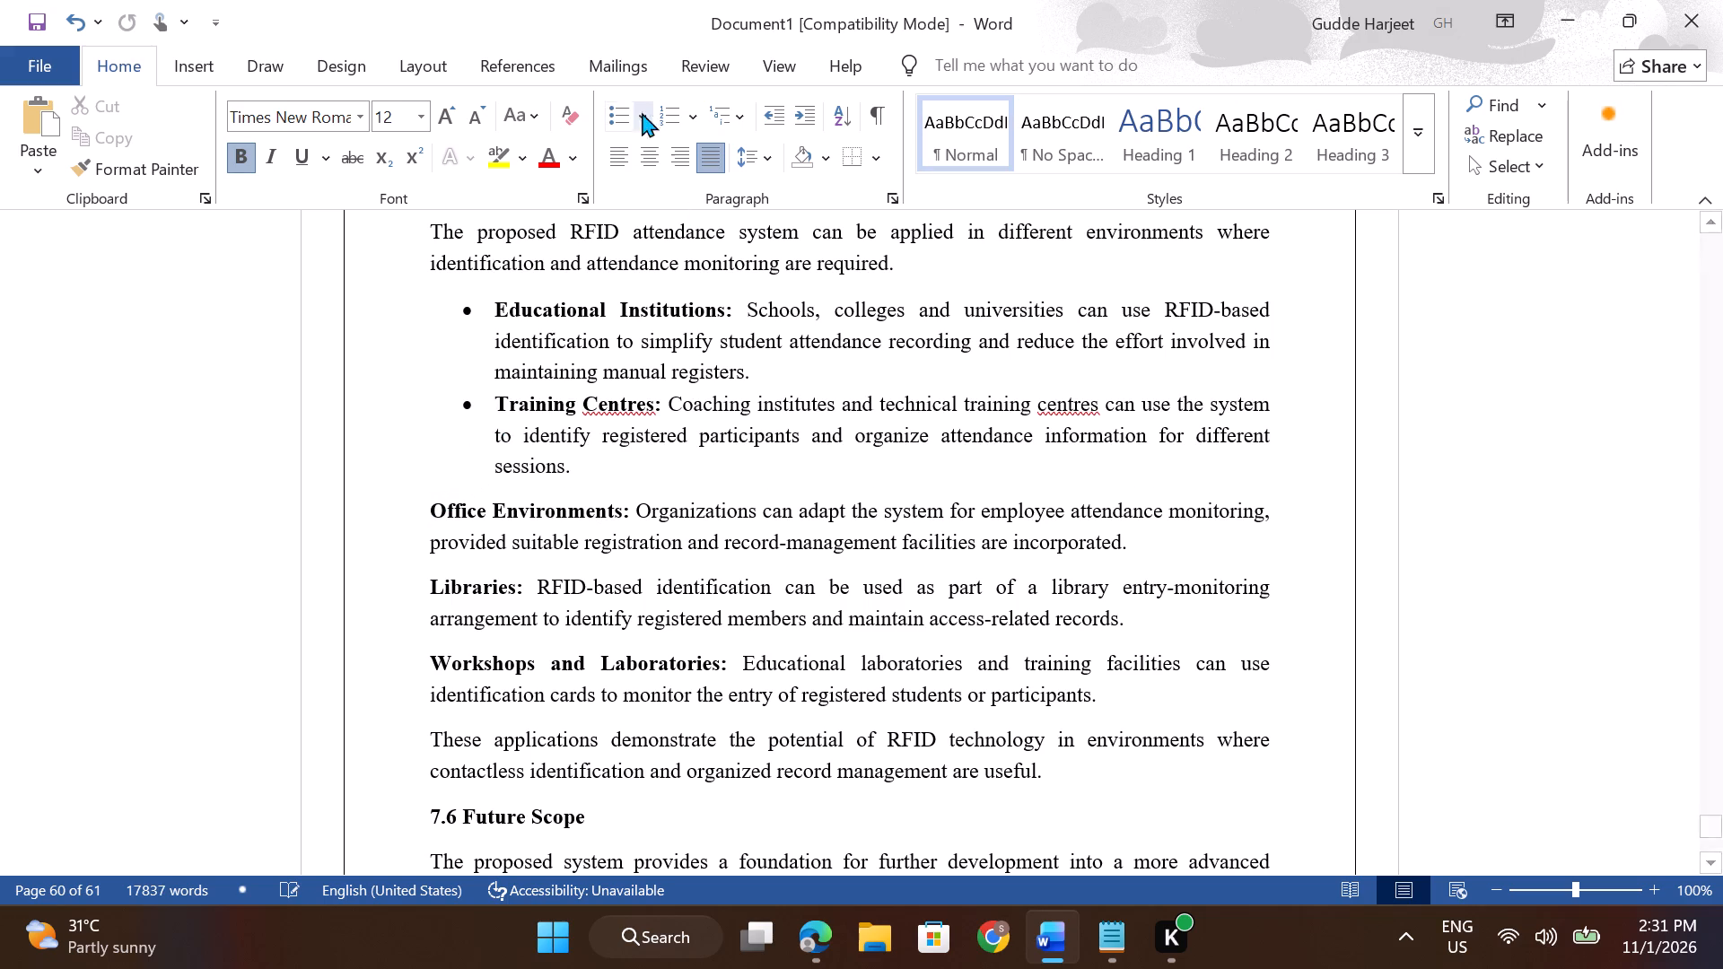
click(609, 114)
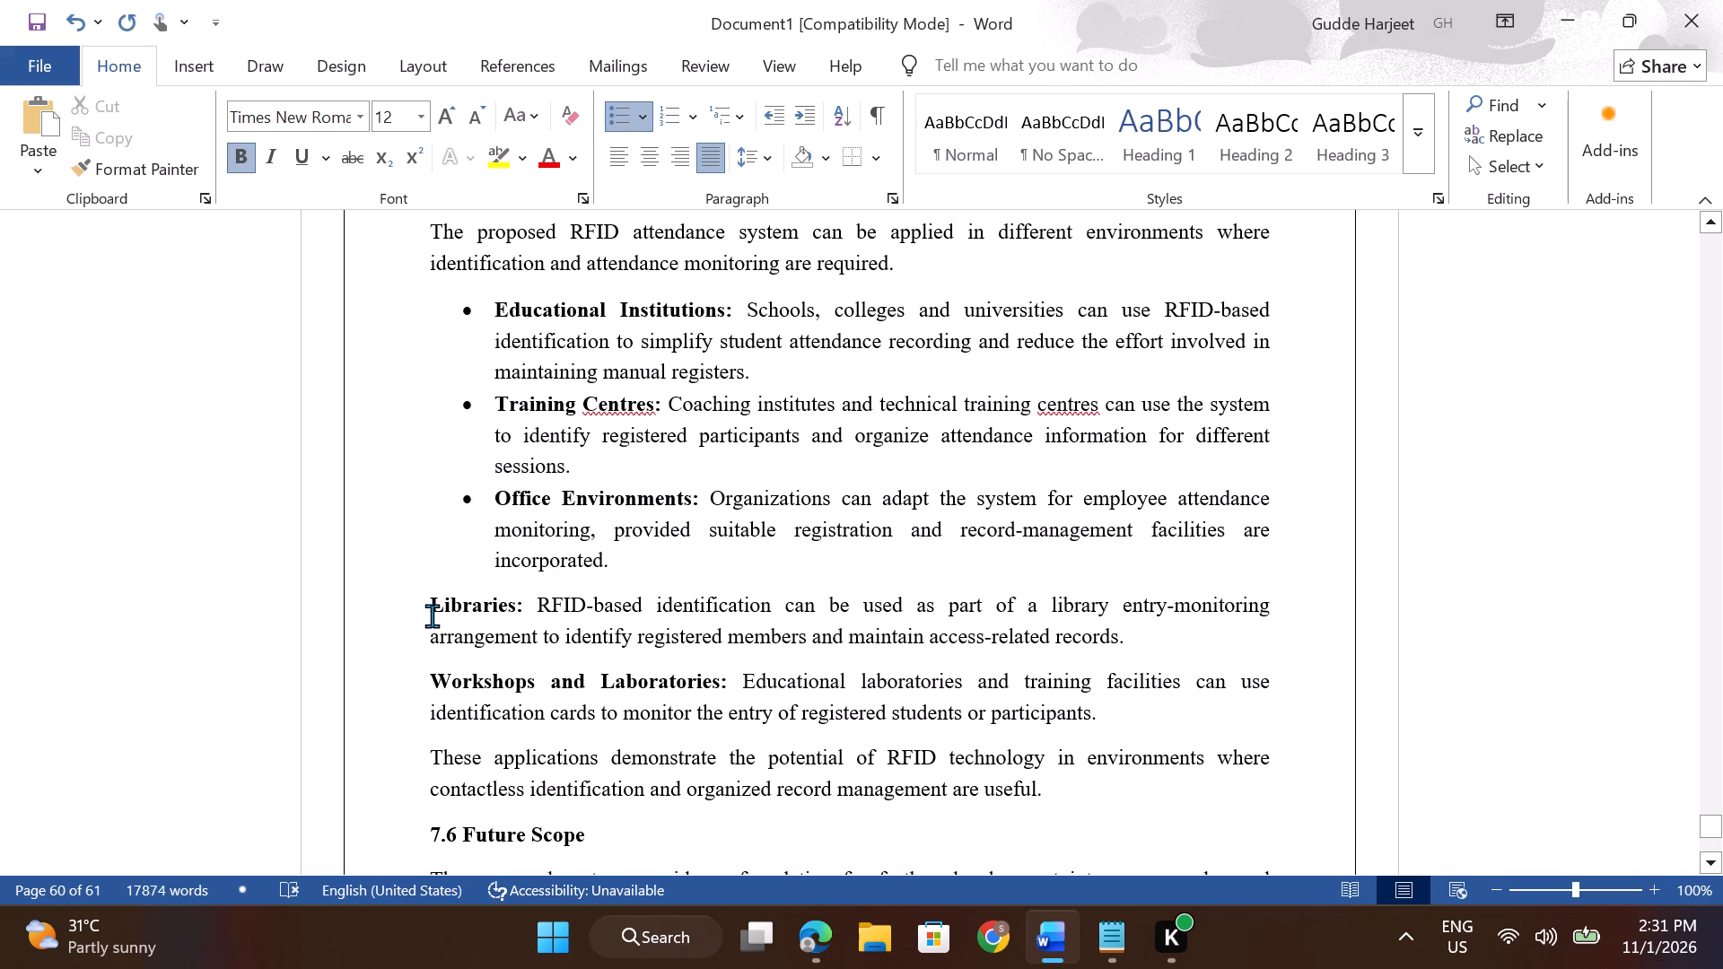
click(432, 615)
click(624, 124)
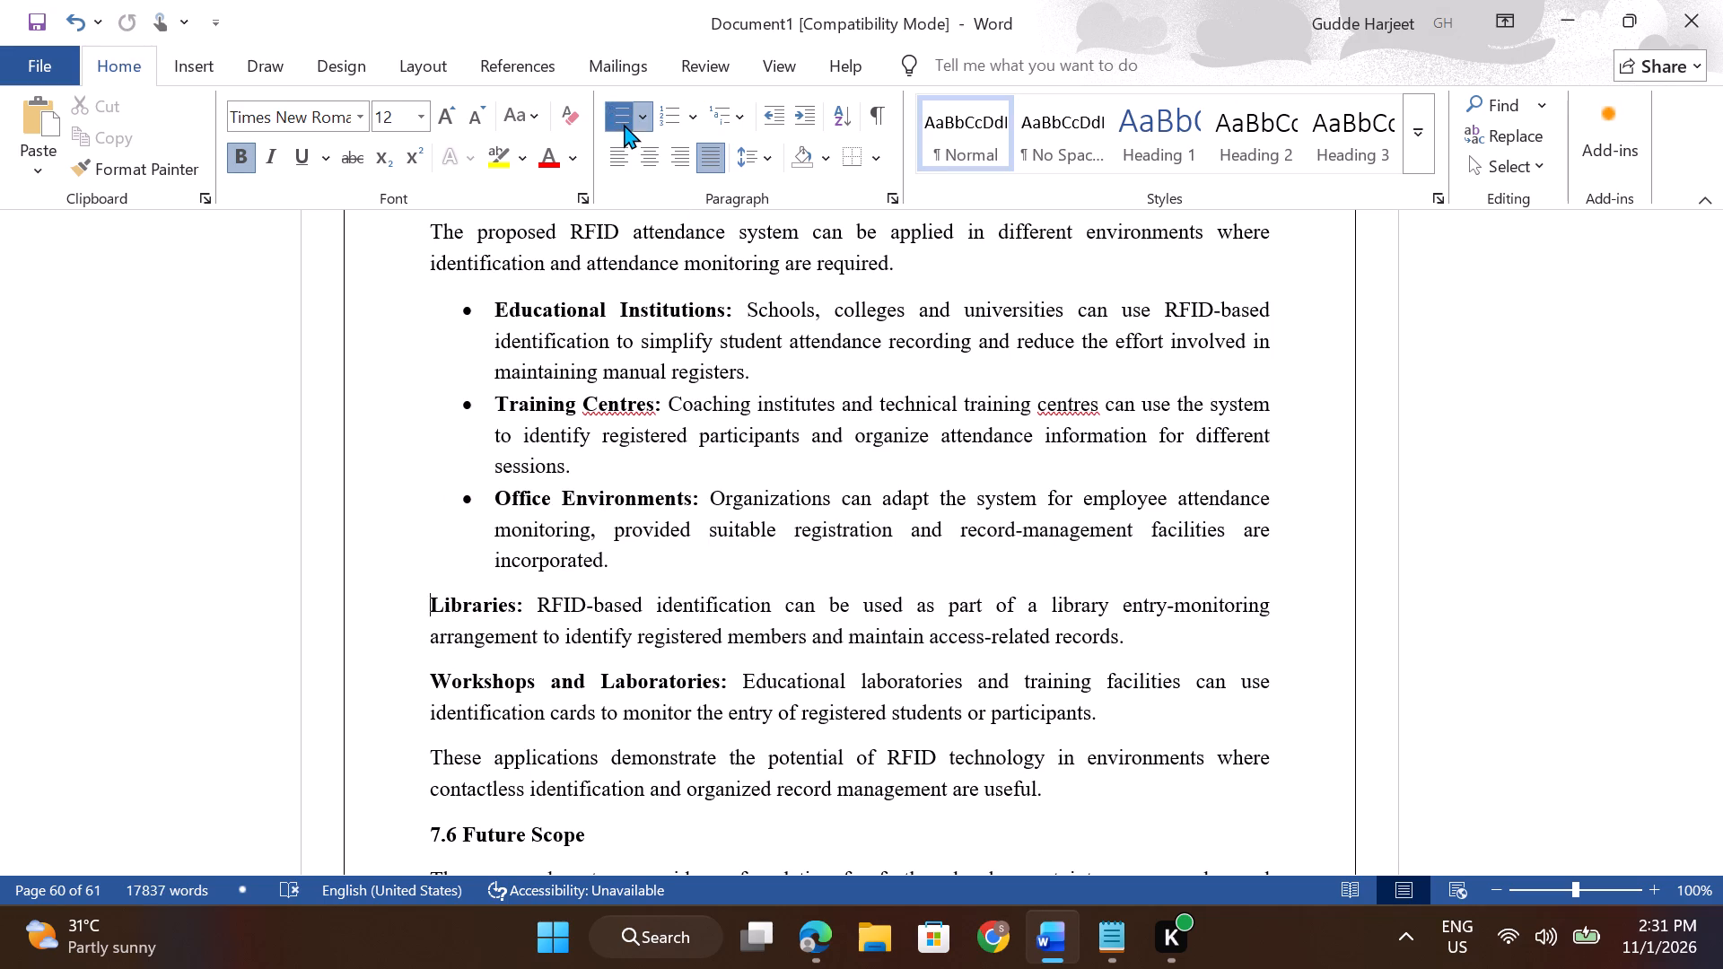
click(437, 663)
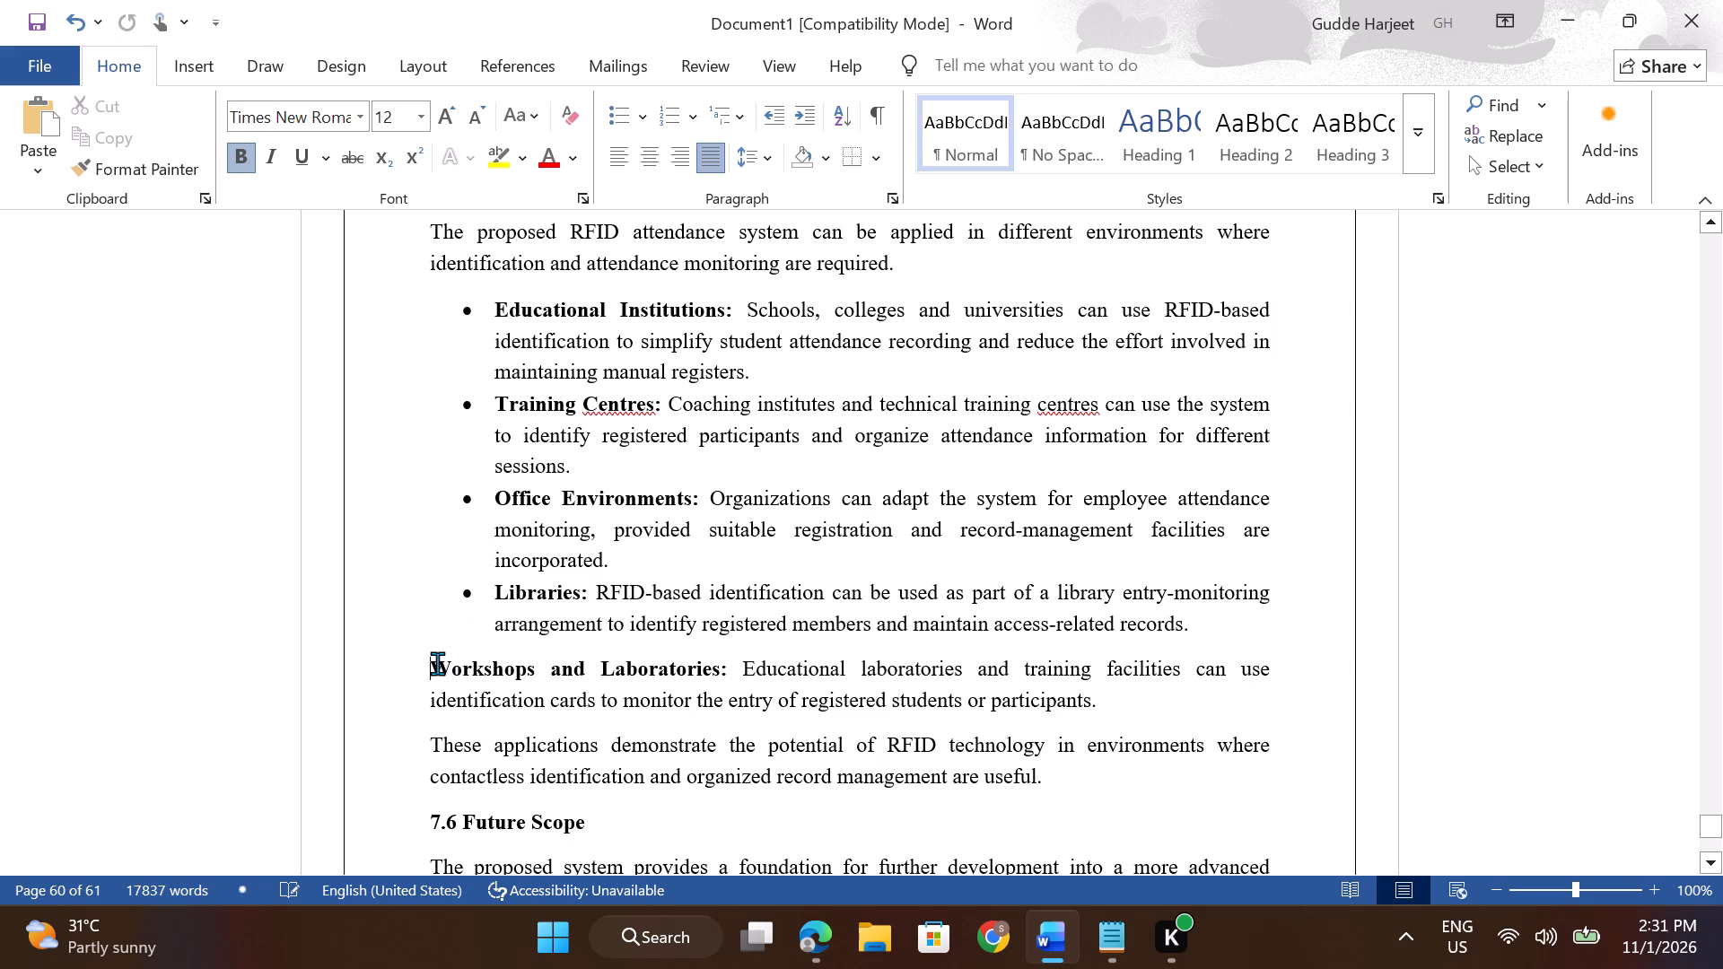
click(608, 108)
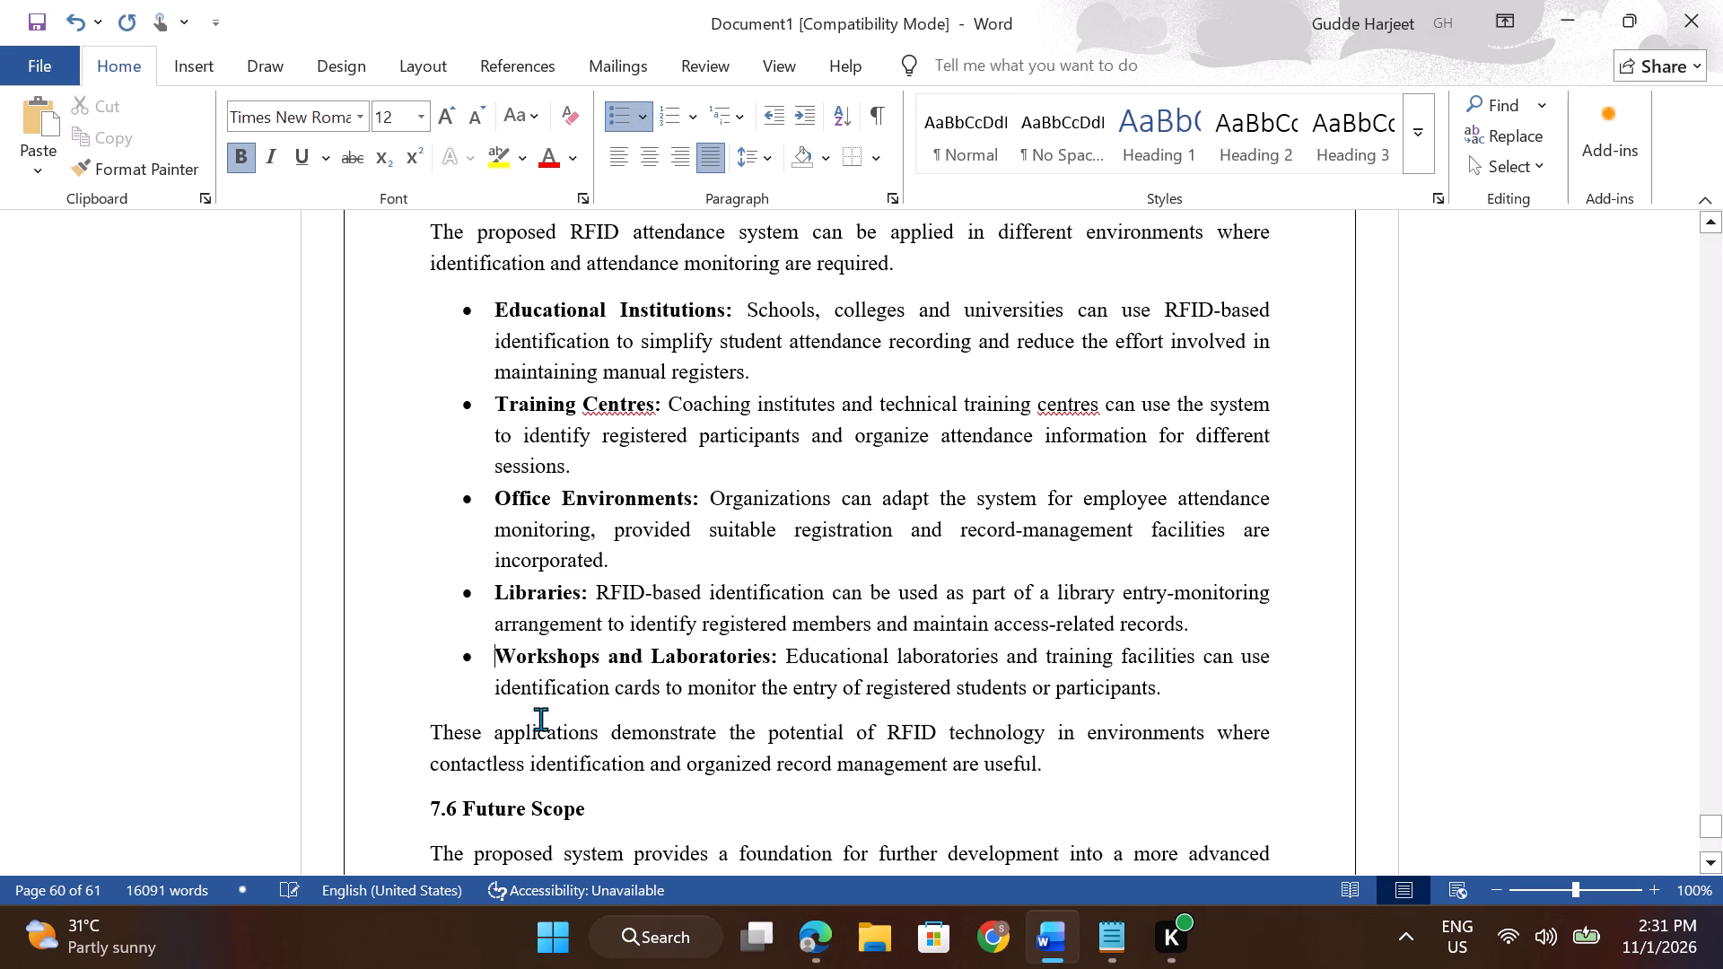
Set the 7.6 Future Scope heading to a 14 pt font size.
scroll(459, 719, down, 3)
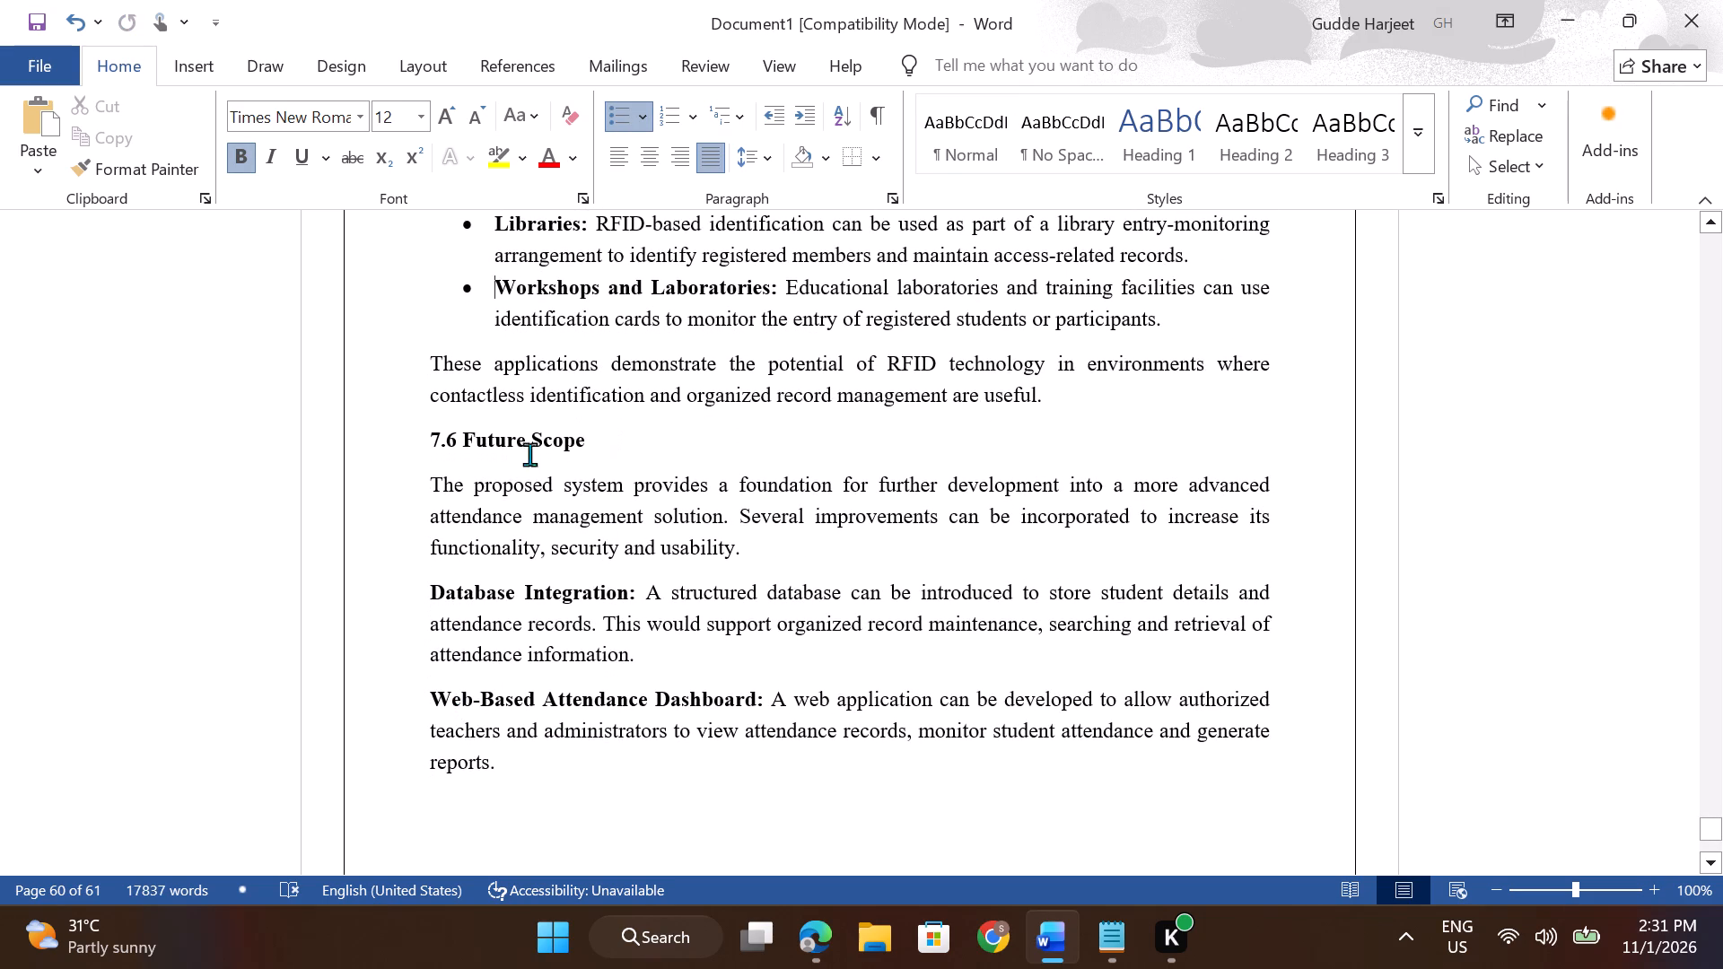
ctrl+click(528, 446)
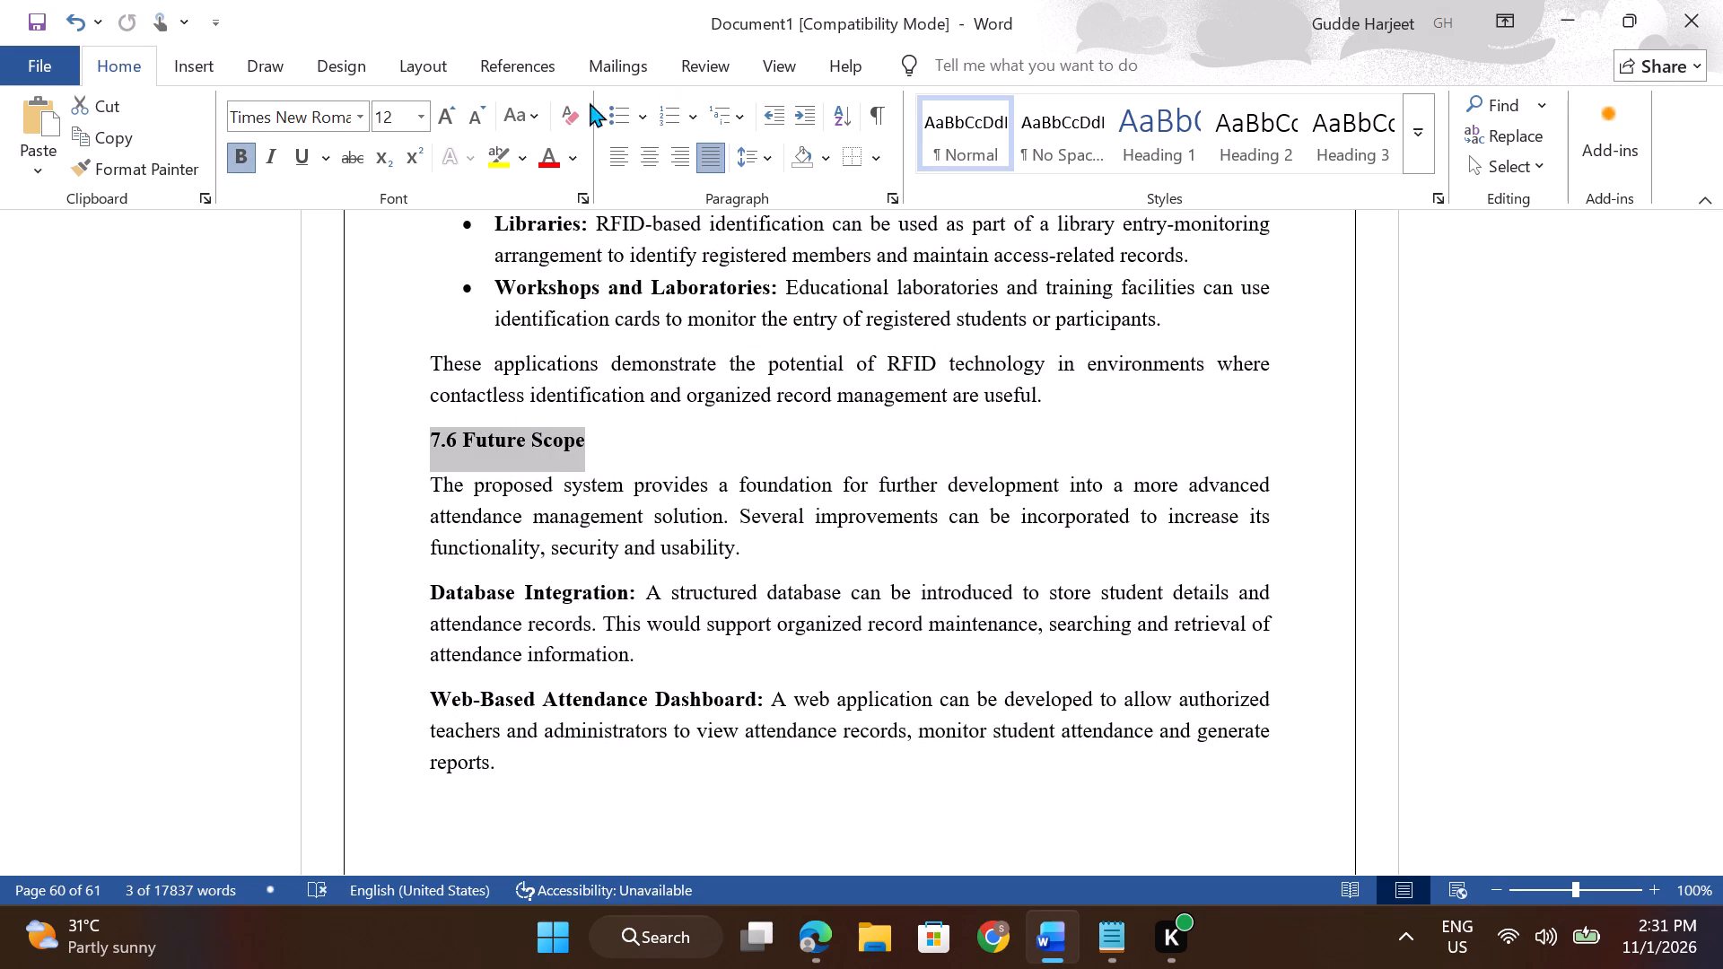
click(396, 110)
click(396, 110)
key(1)
key(4)
key(Return)
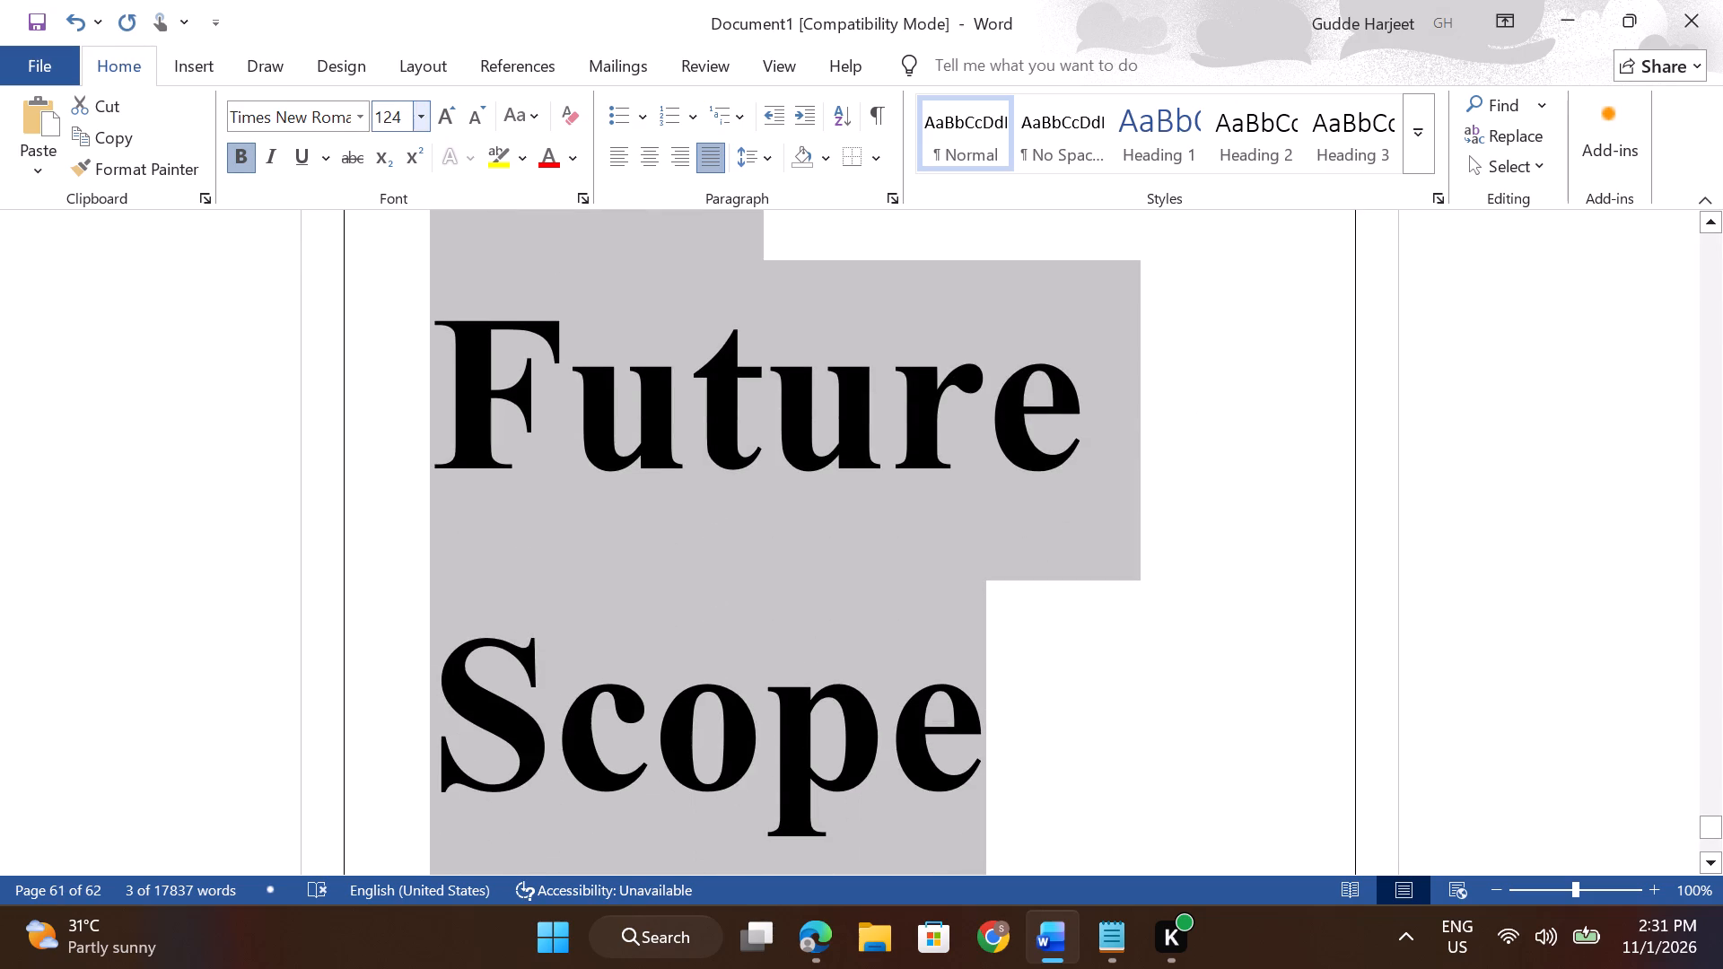
click(397, 110)
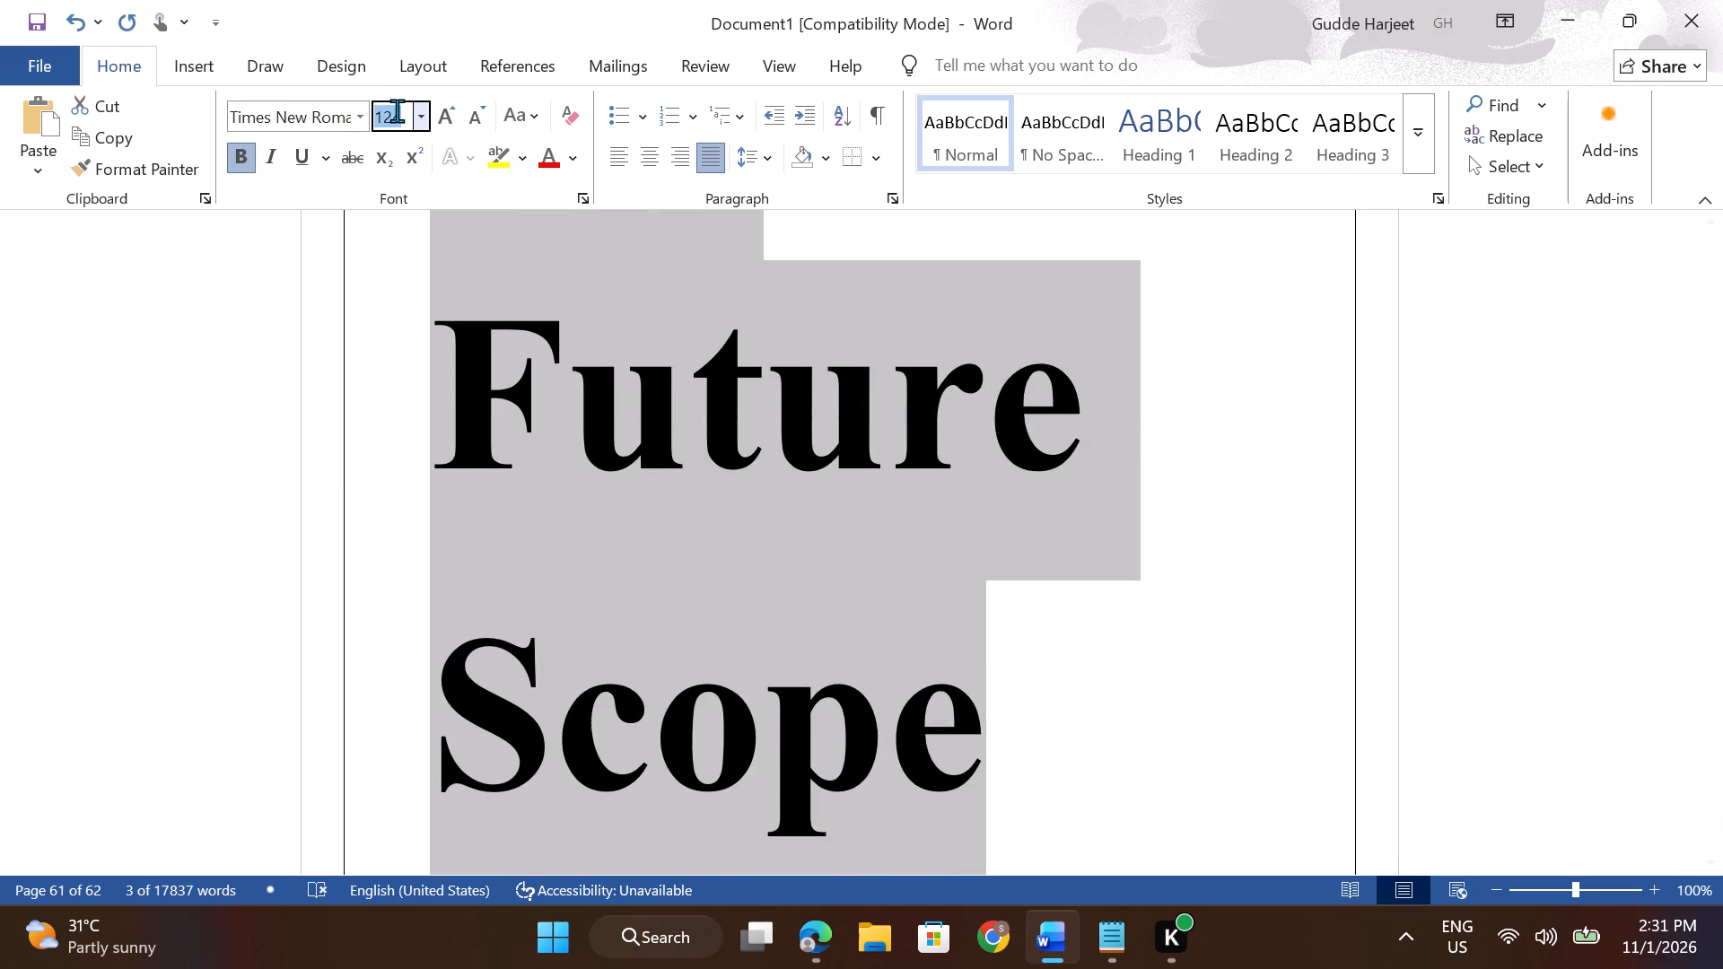
text(14)
key(Return)
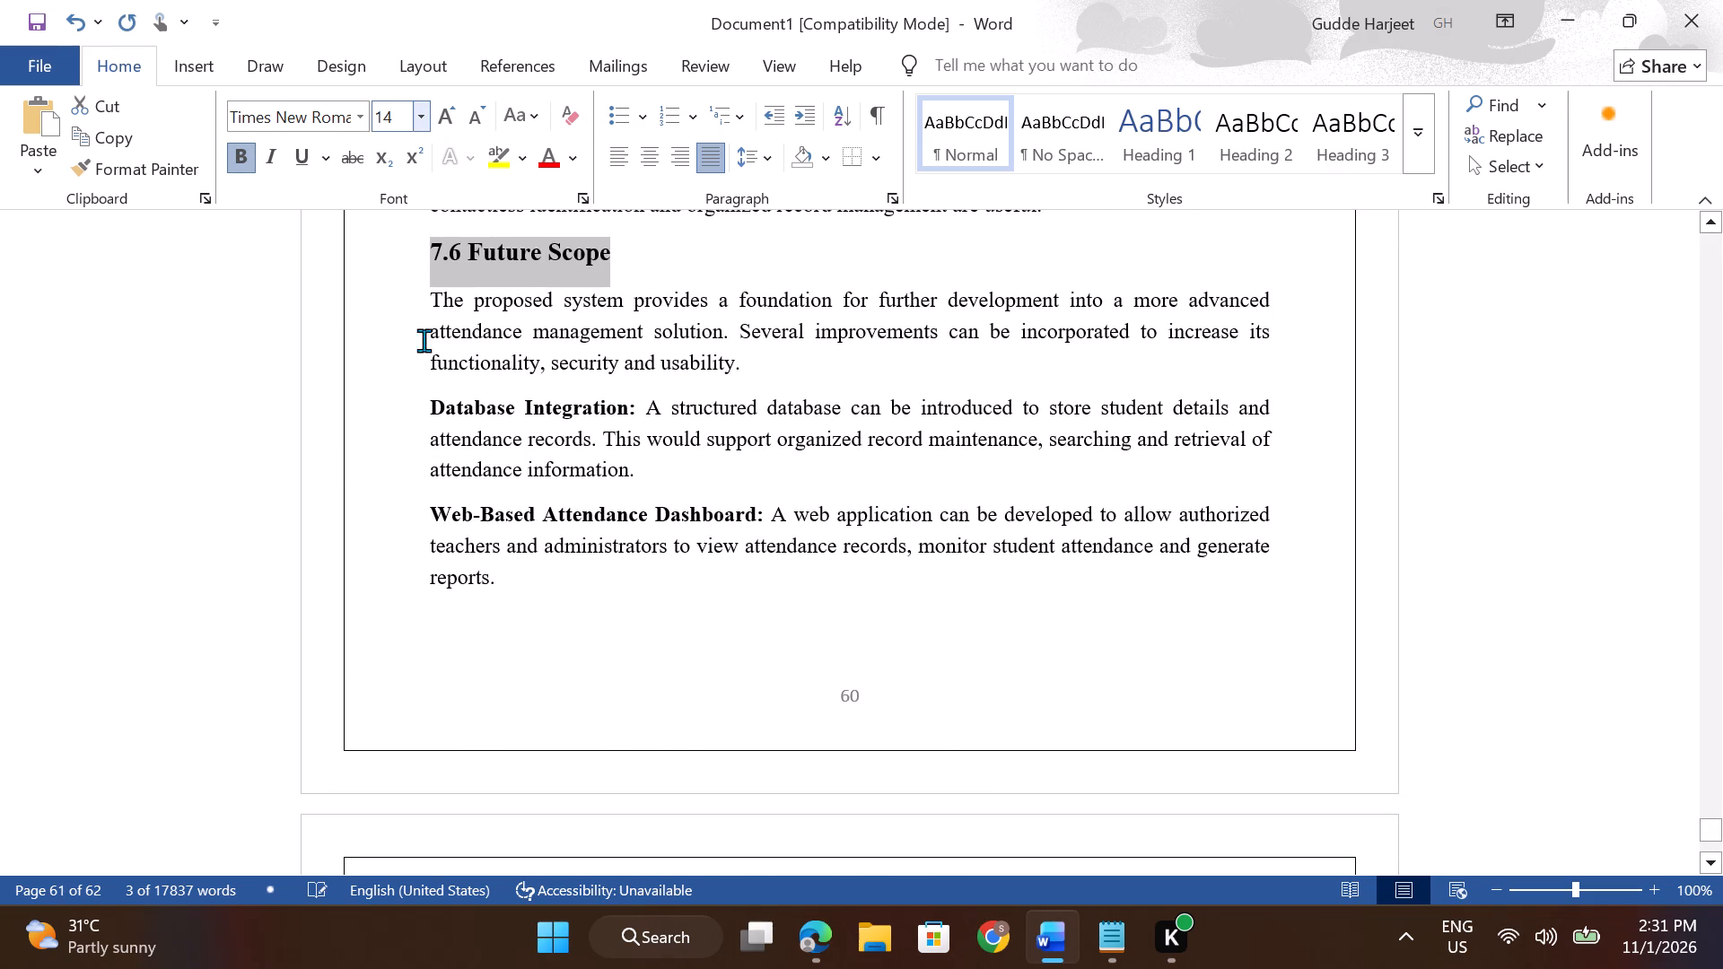
Make the first five future-scope paragraphs in section 7.6, from Database Integration to Automated Attendance Reports, bullet points.
click(429, 404)
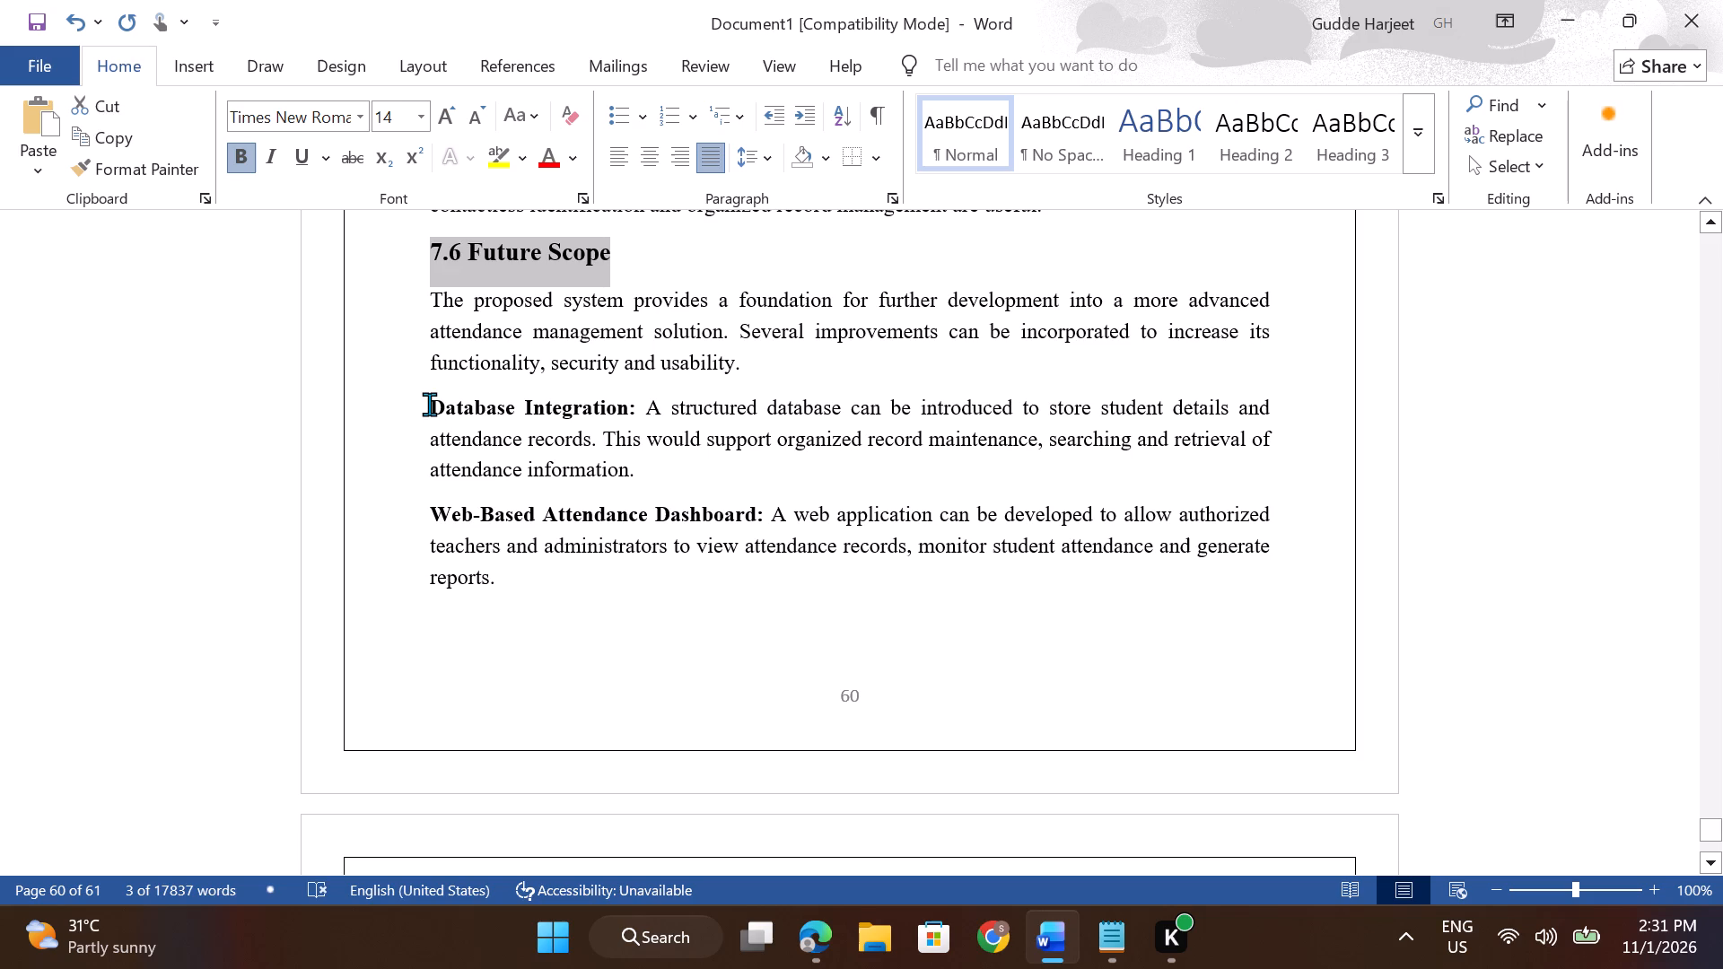
click(619, 112)
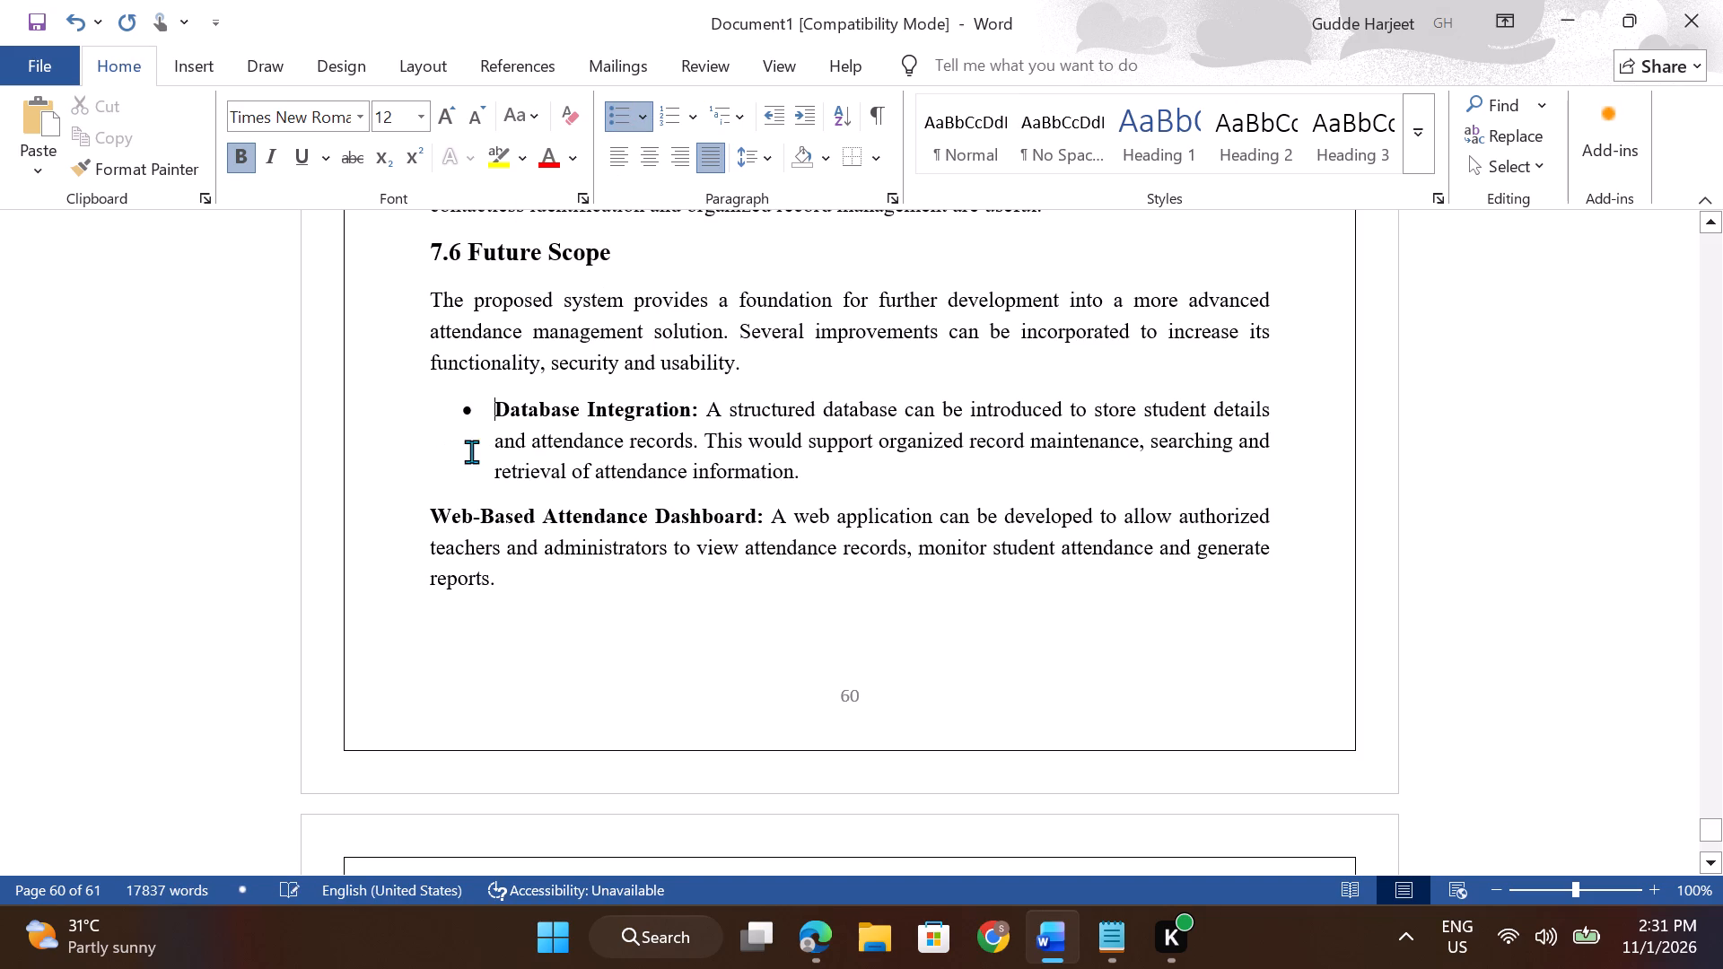
click(433, 517)
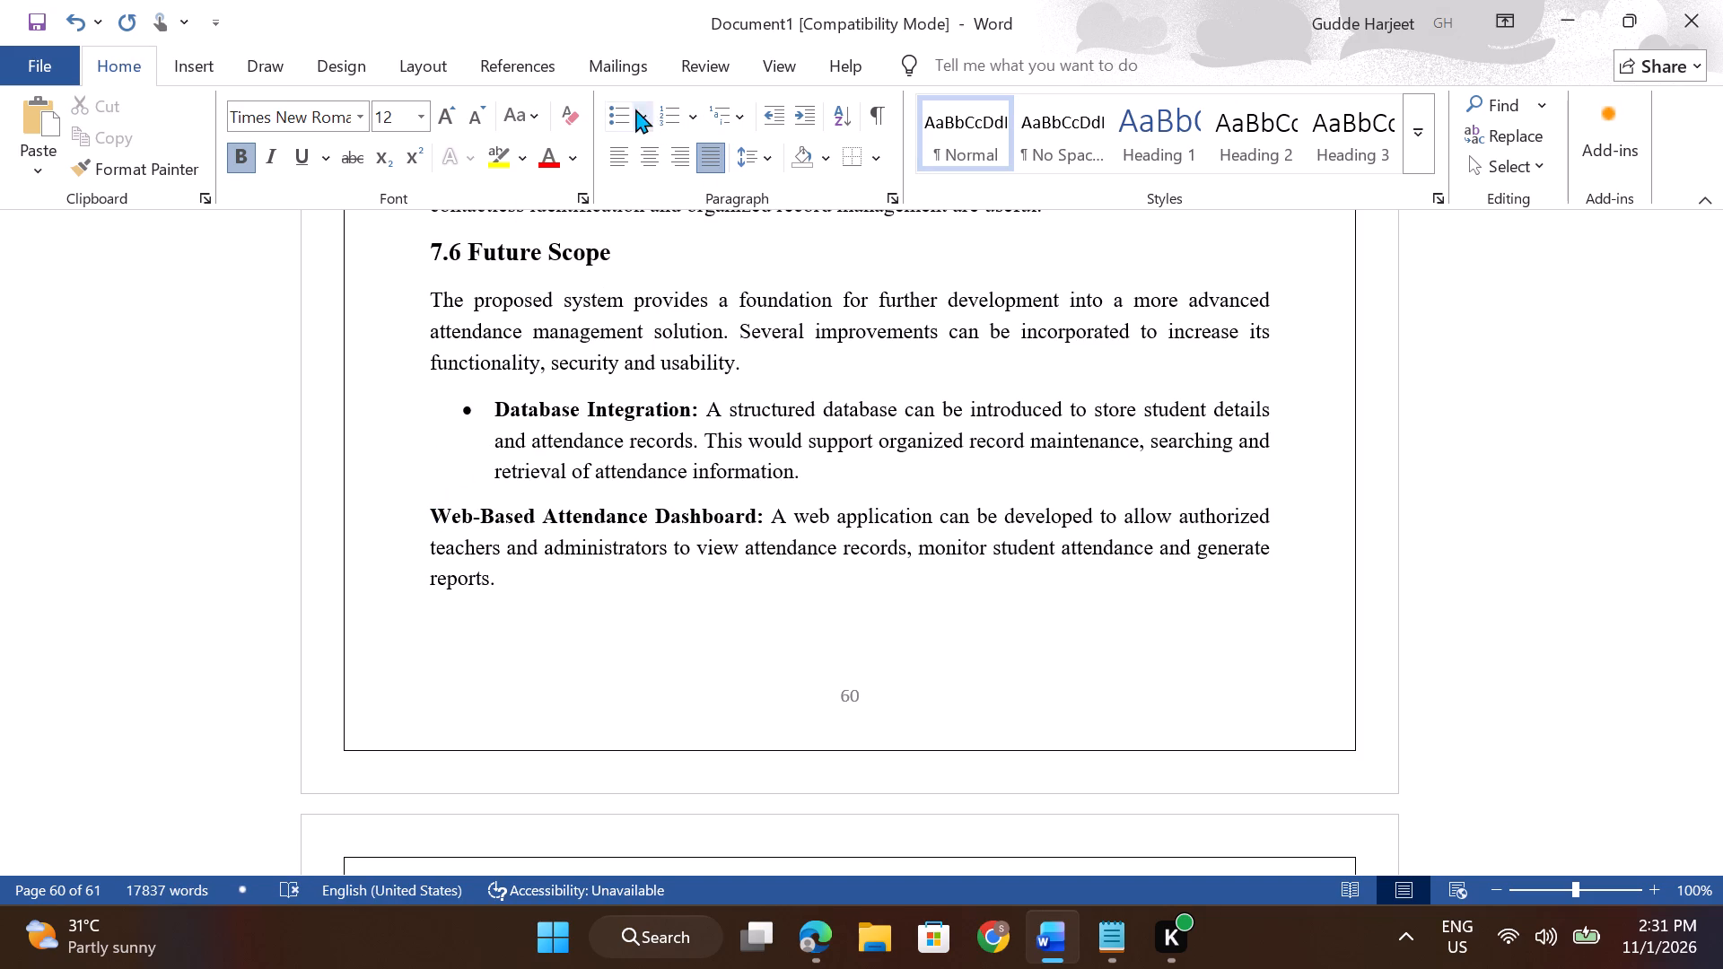
click(620, 109)
scroll(652, 460, down, 3)
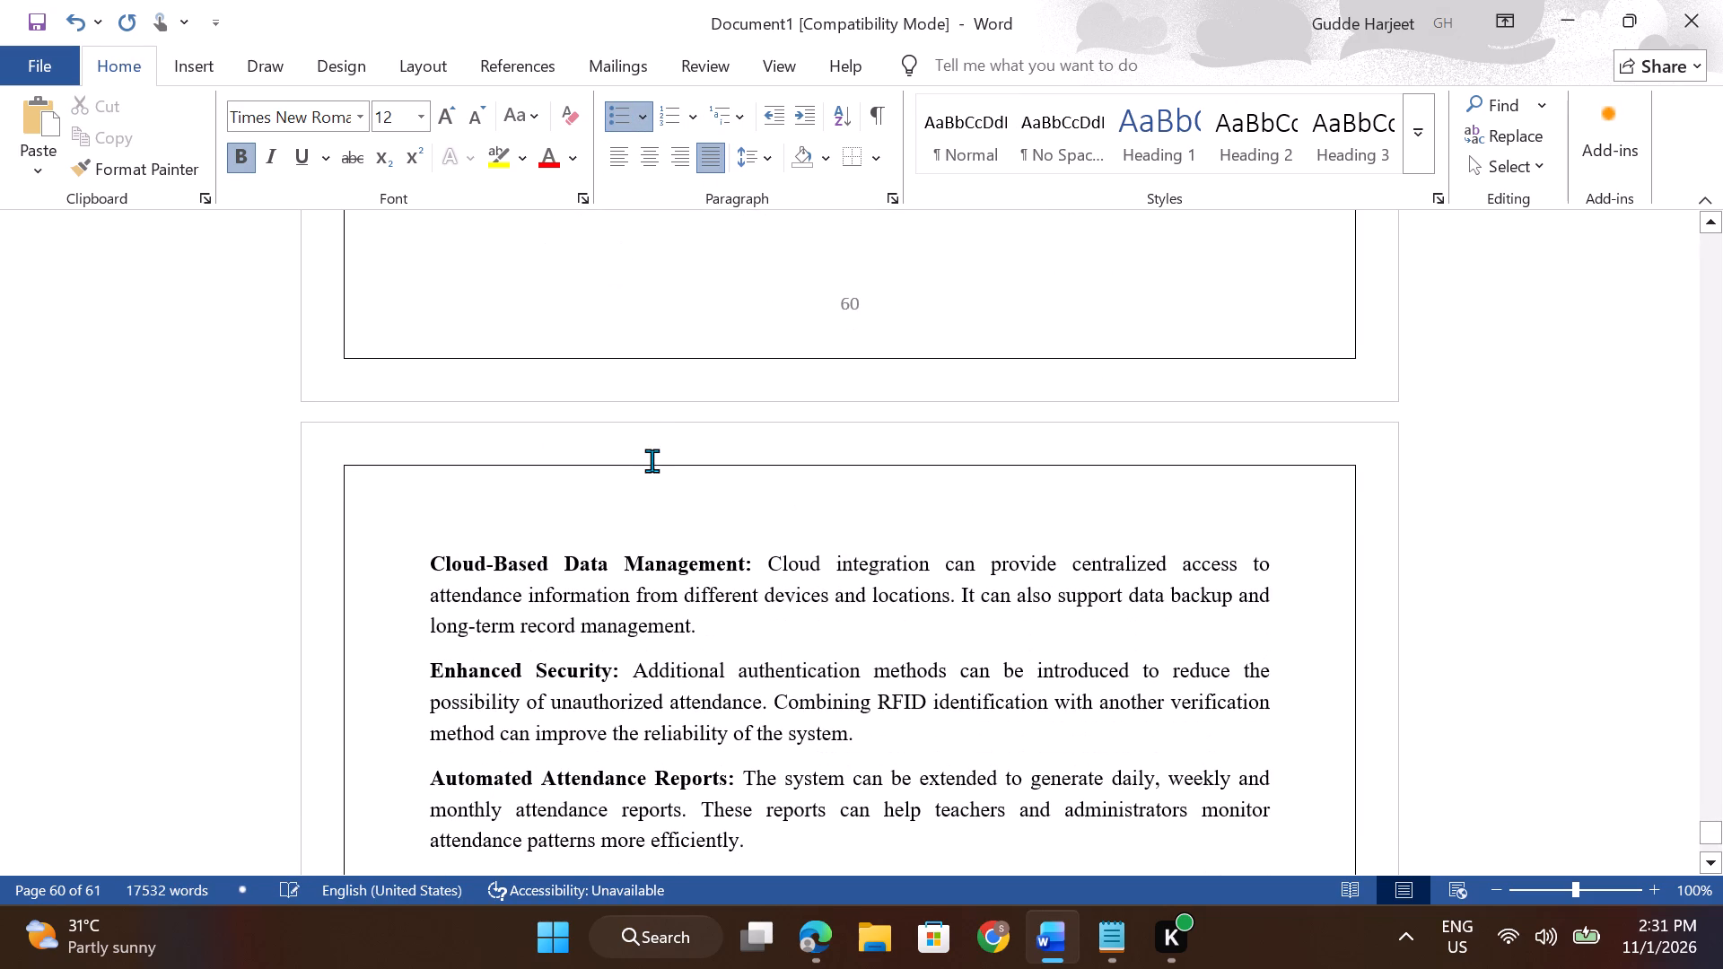
click(429, 555)
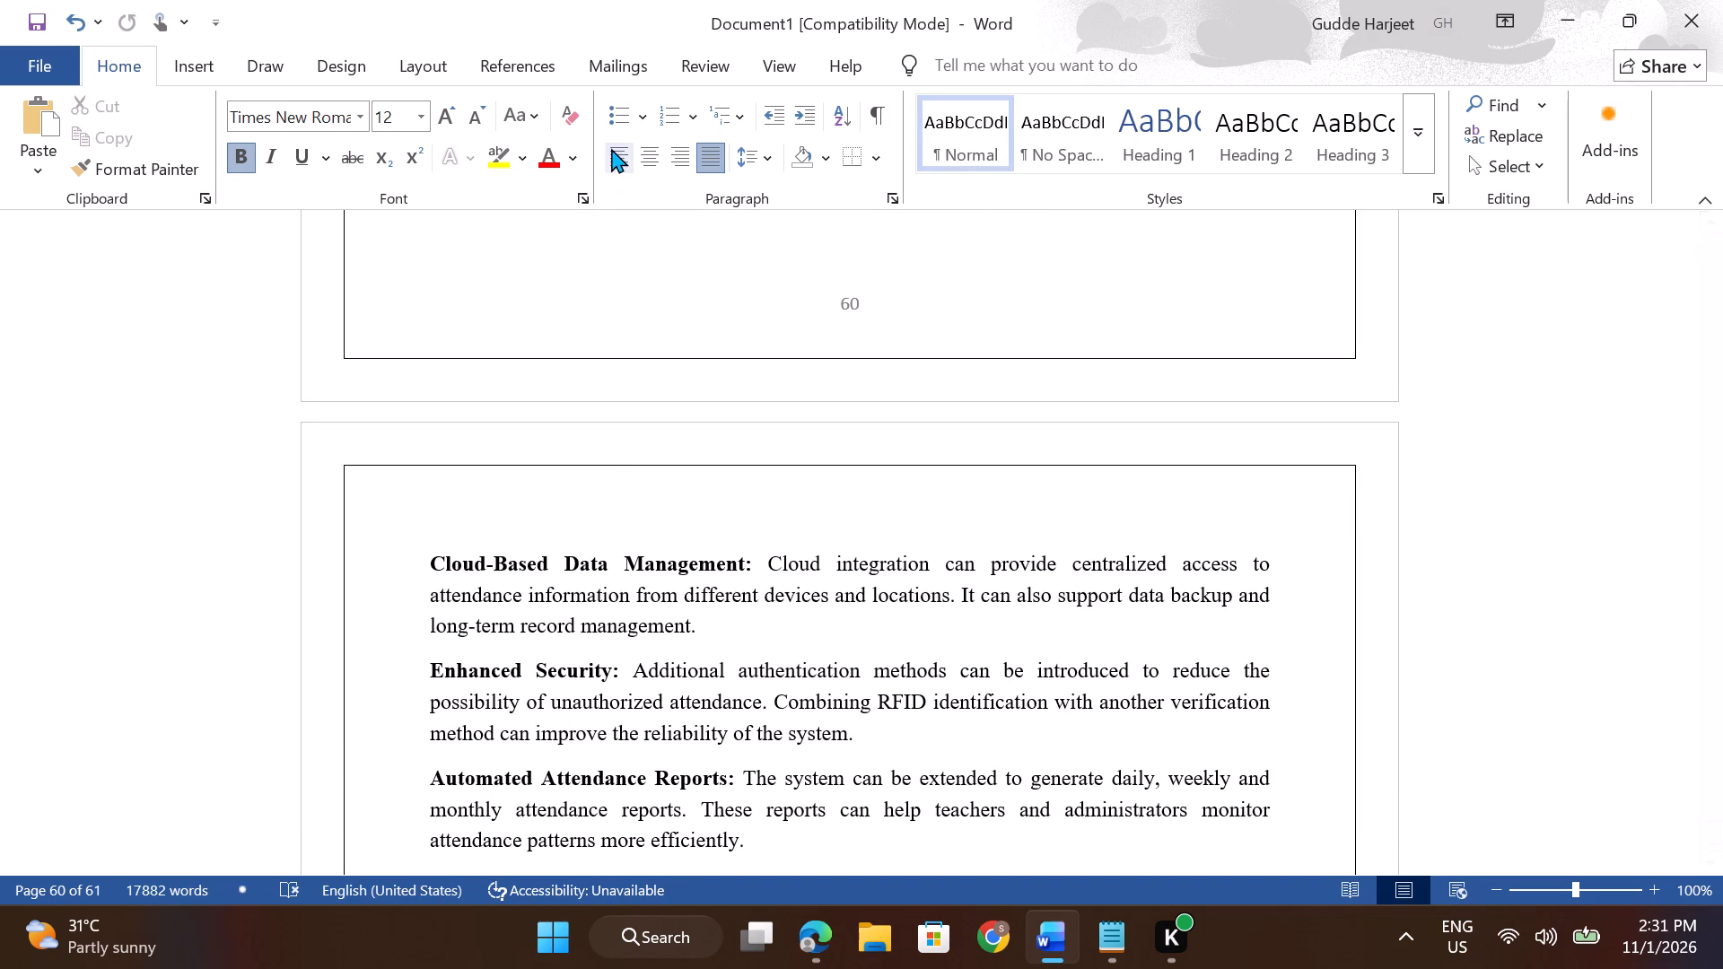
click(615, 113)
click(432, 667)
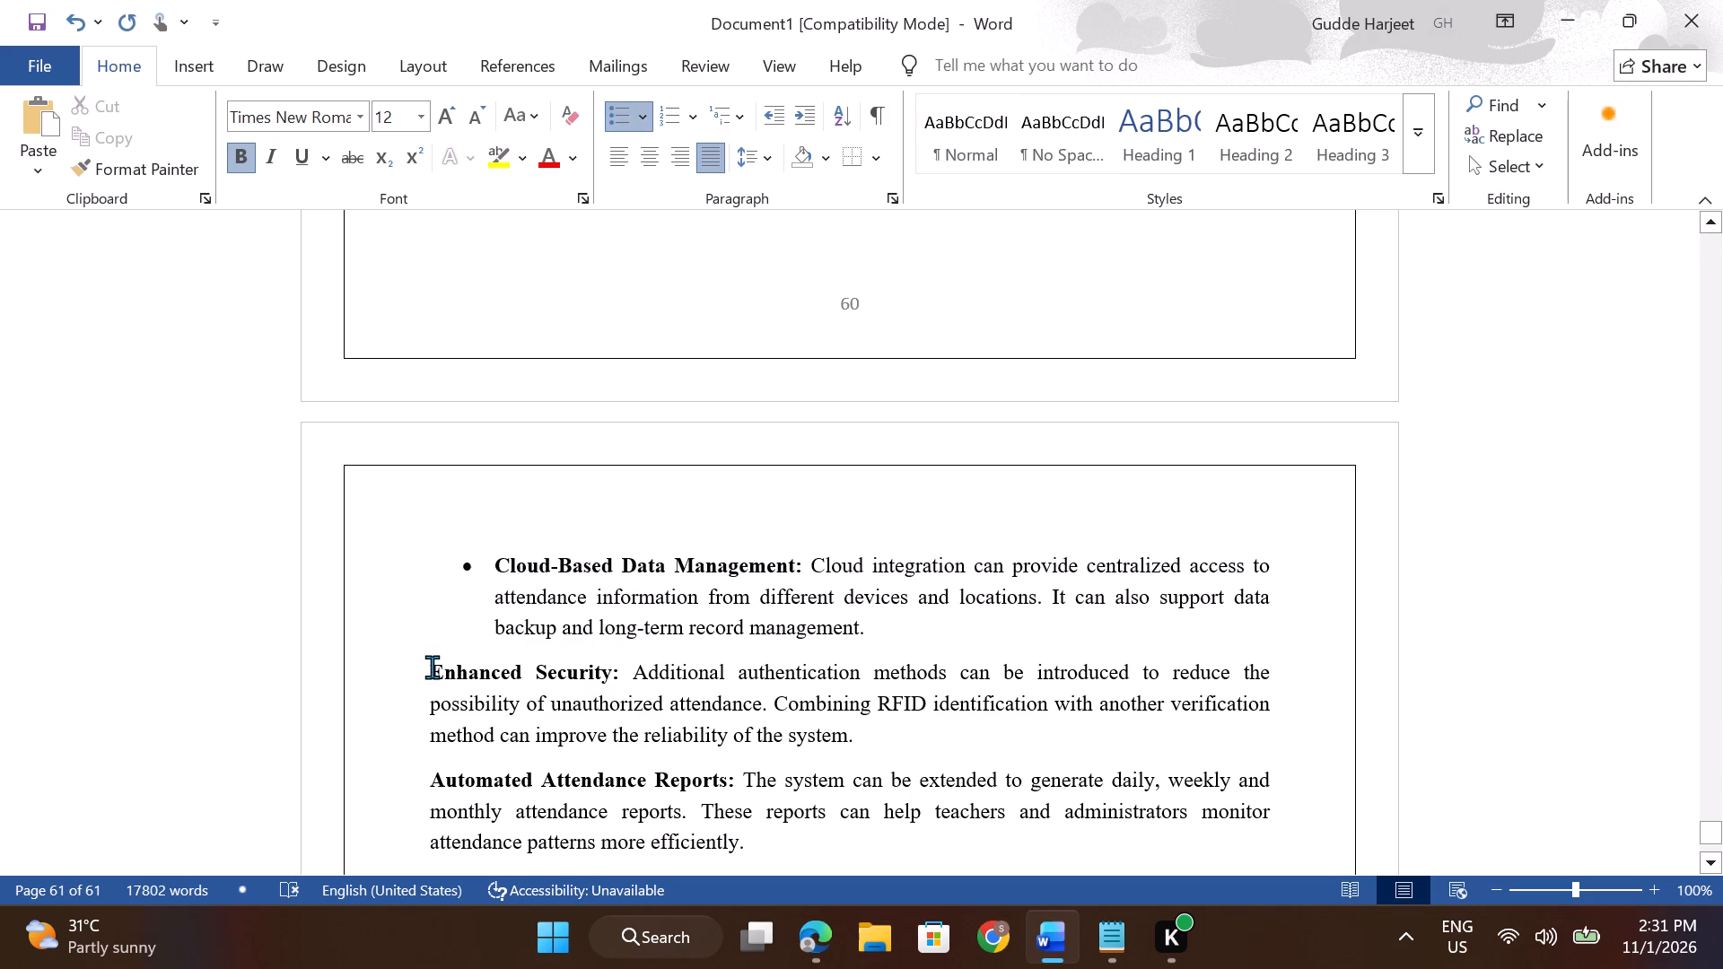
click(615, 110)
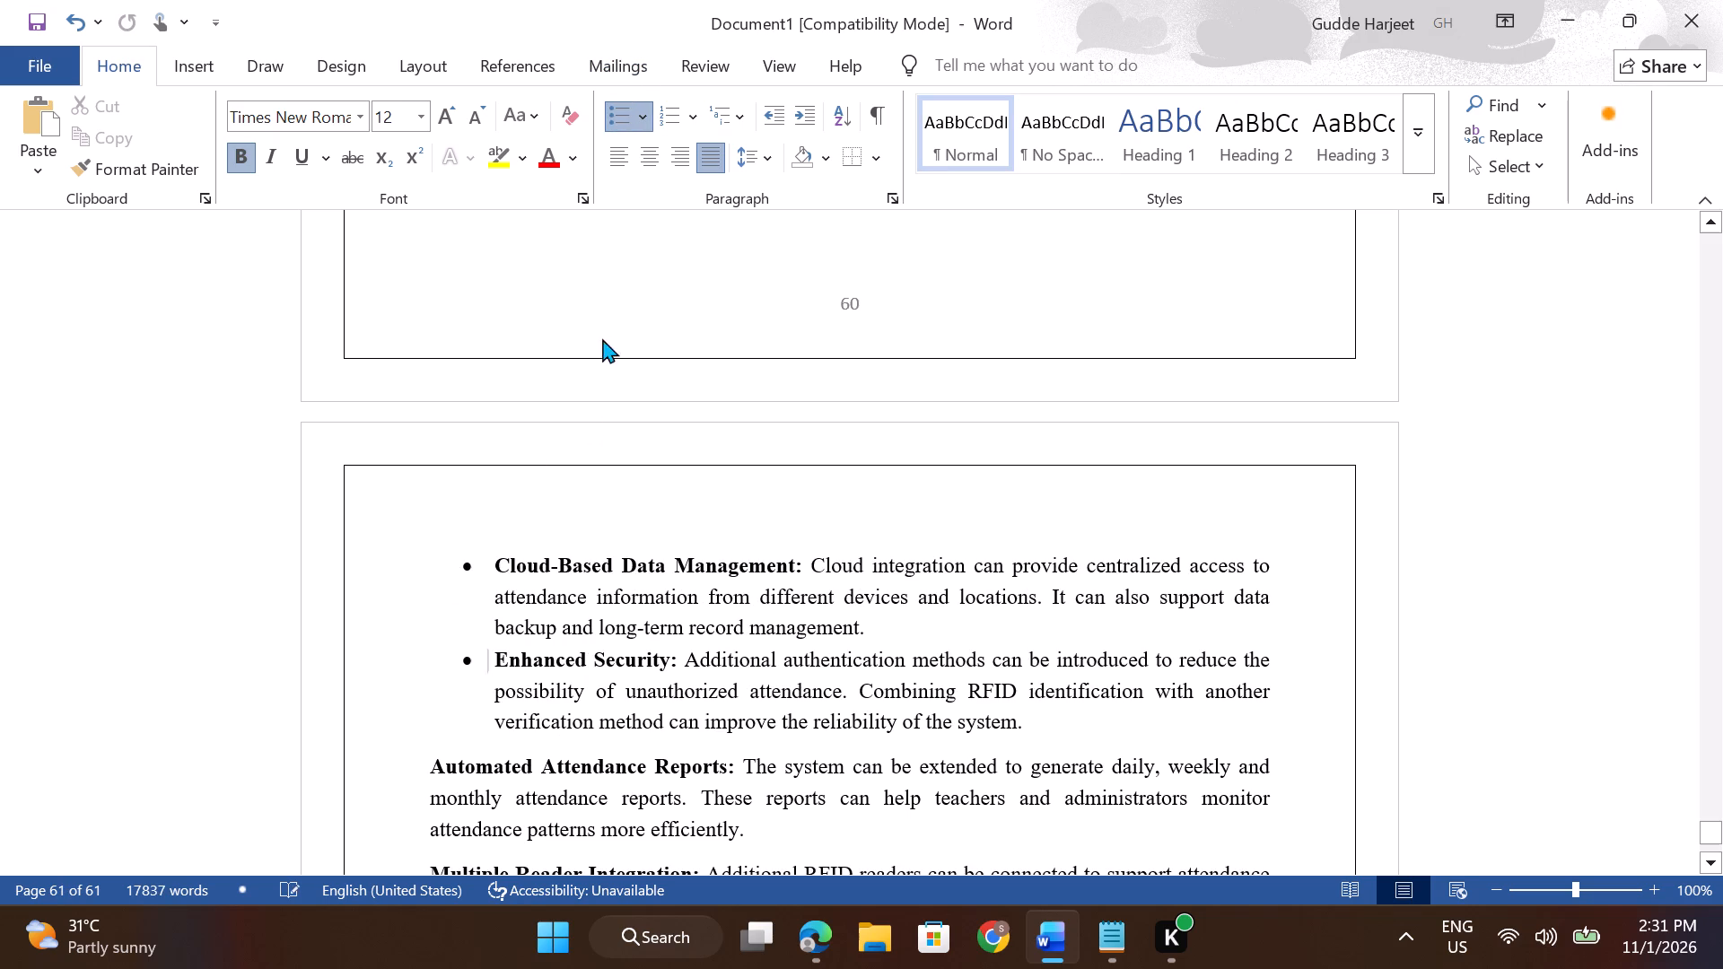
click(434, 763)
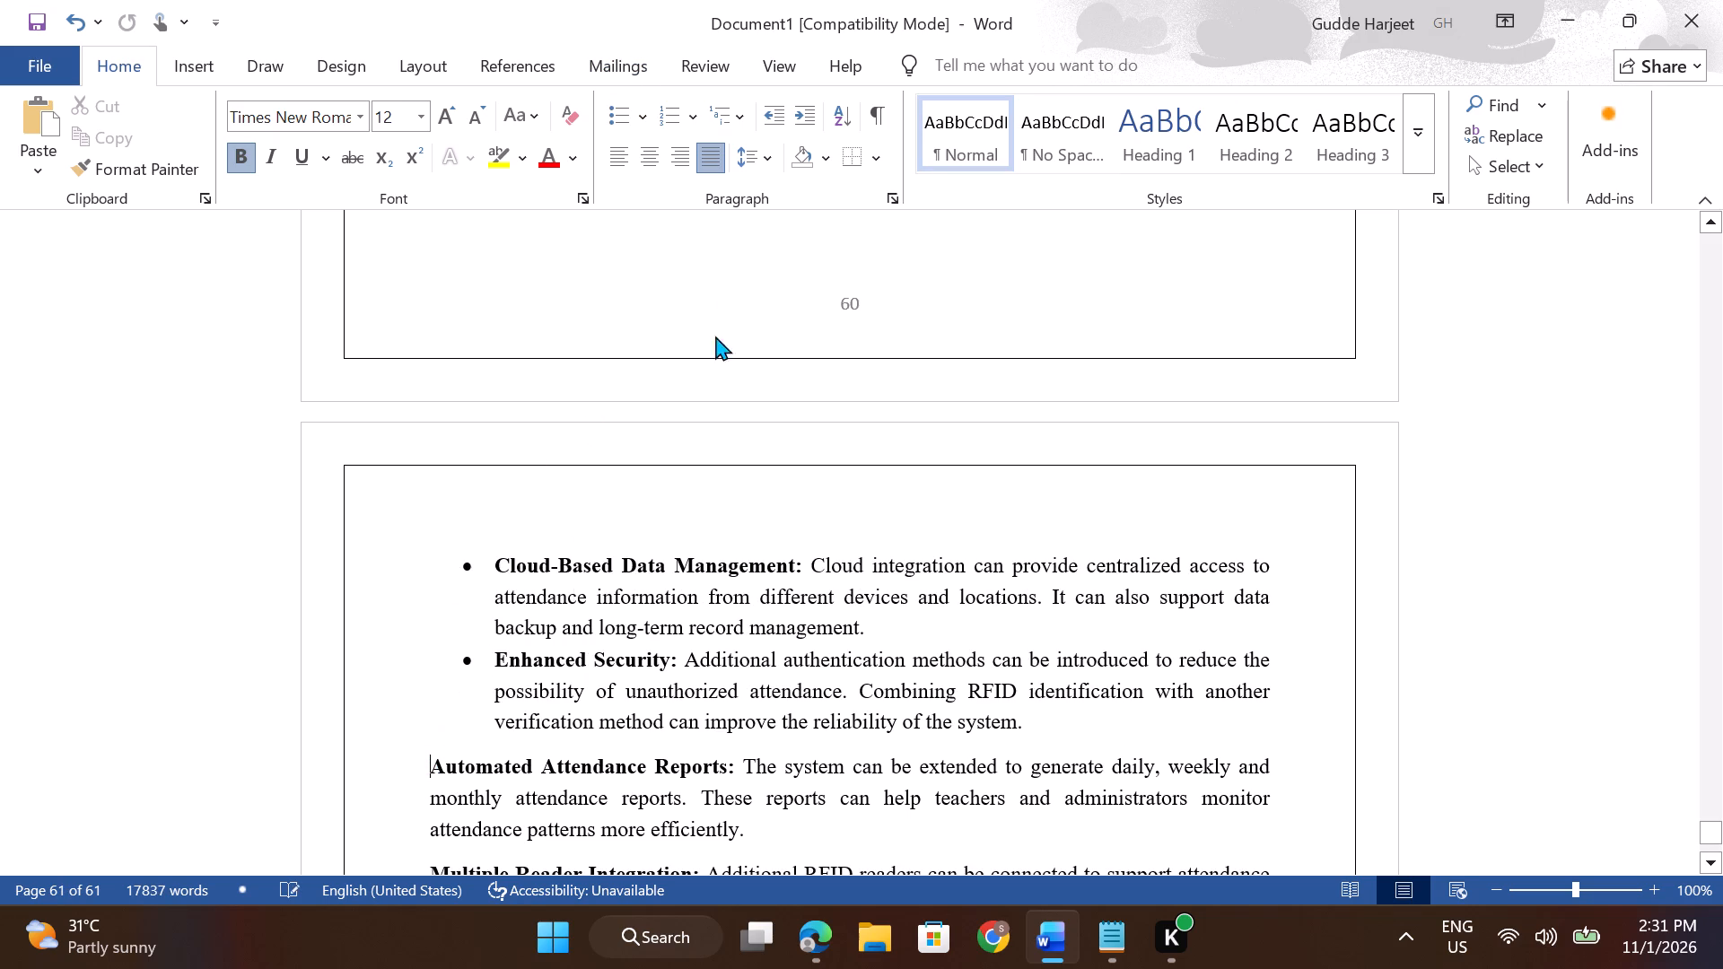
click(613, 112)
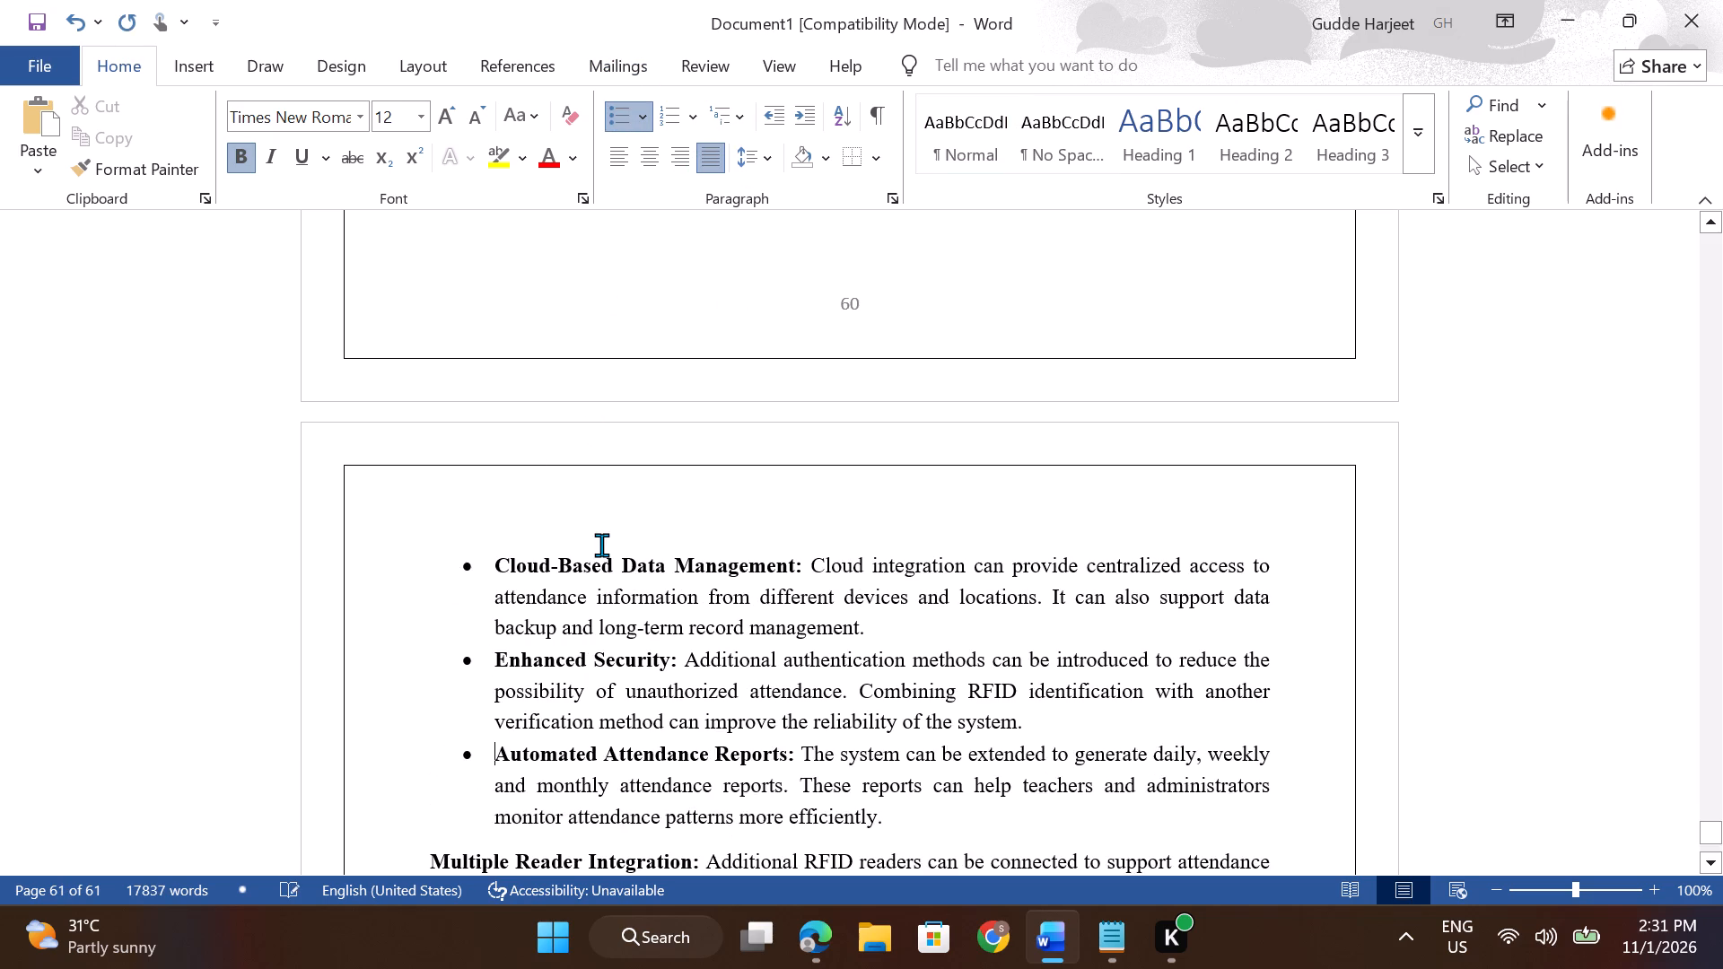
Make the Multiple Reader Integration, Mobile Application Integration and Improved Data Management paragraphs in section 7.6 bullet points.
scroll(601, 545, down, 3)
click(432, 412)
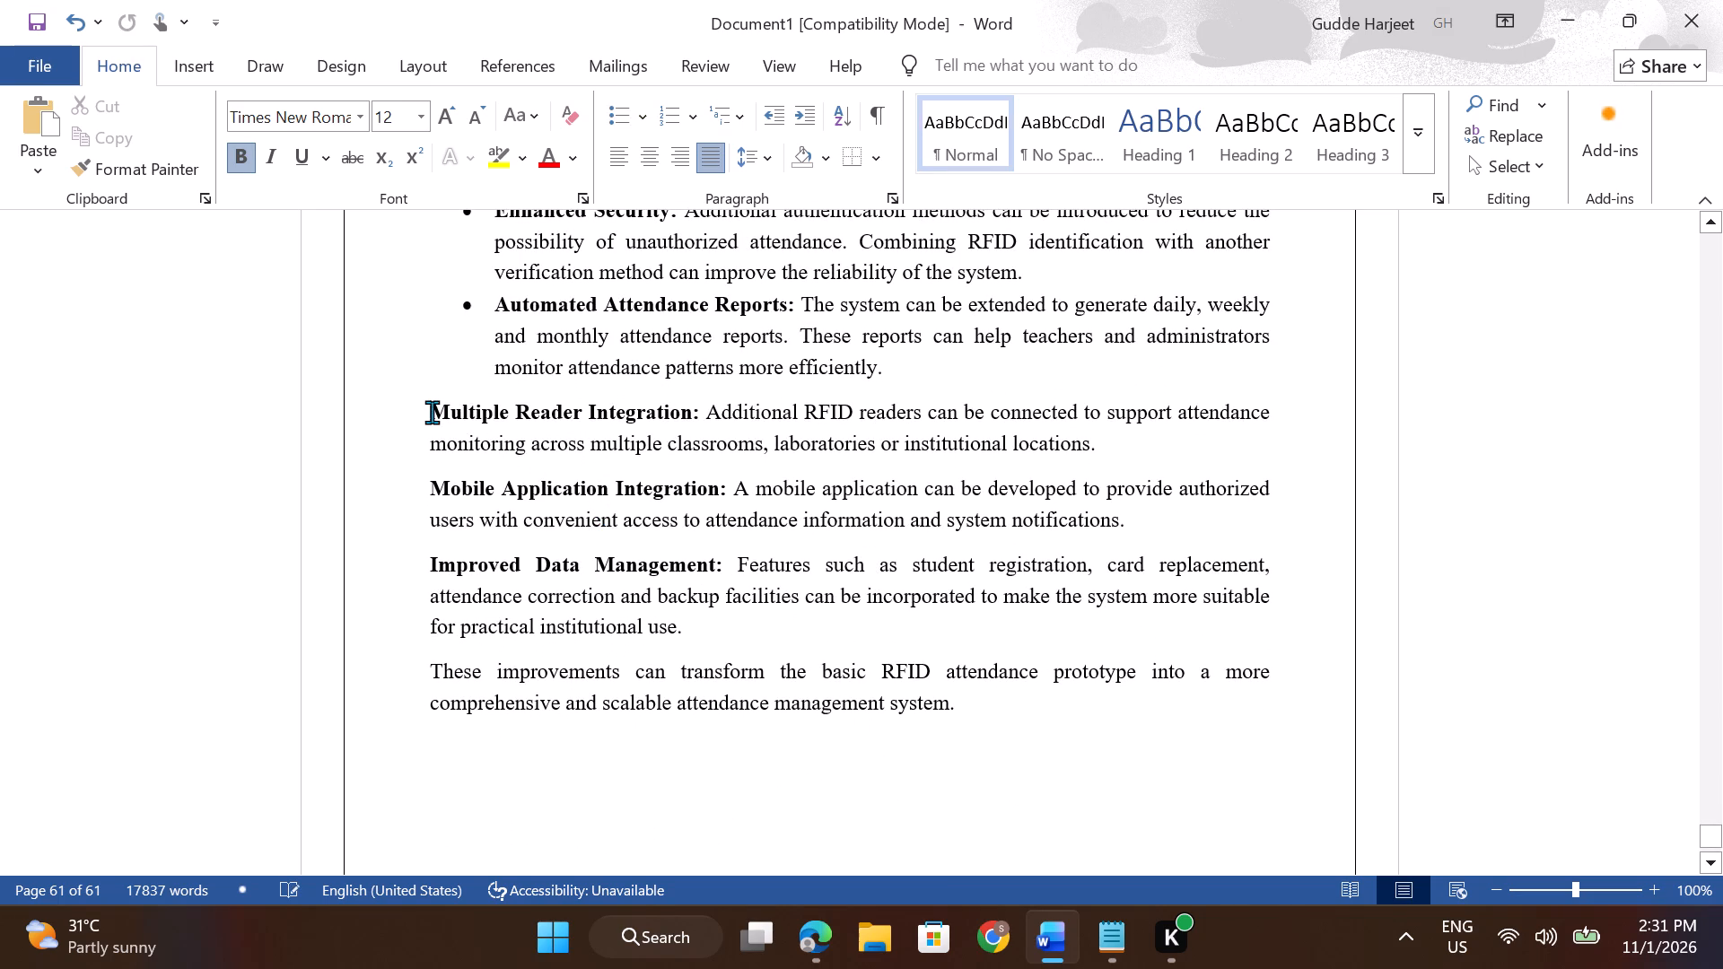
click(608, 118)
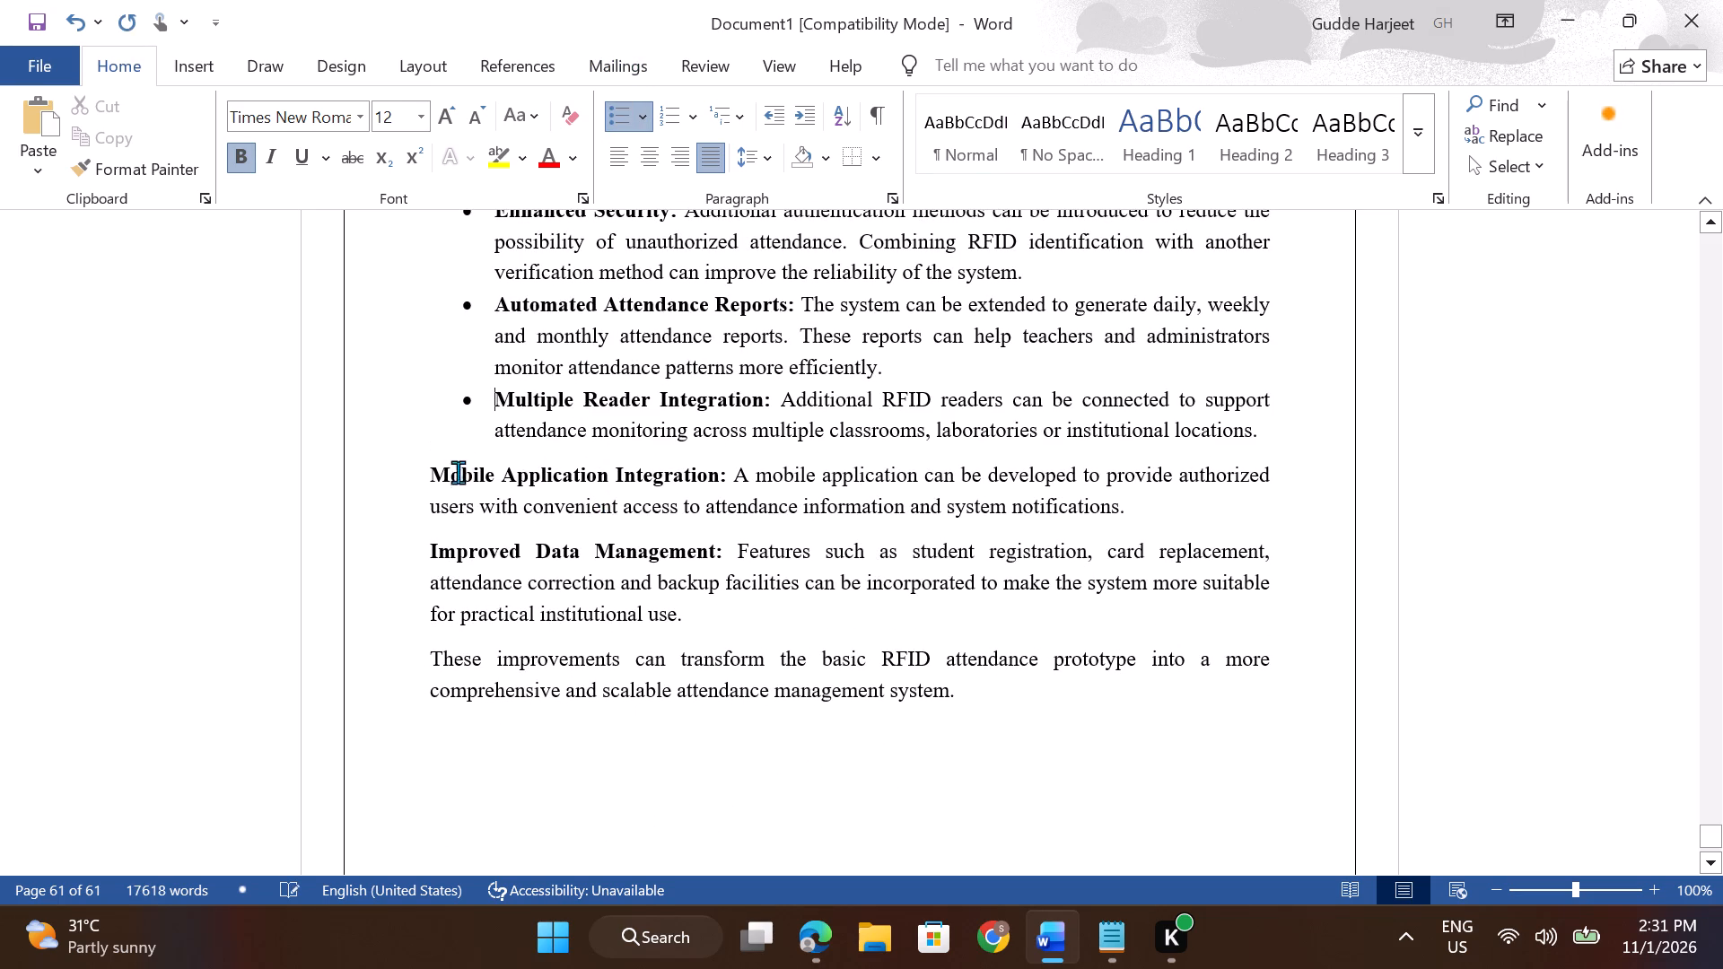
click(431, 476)
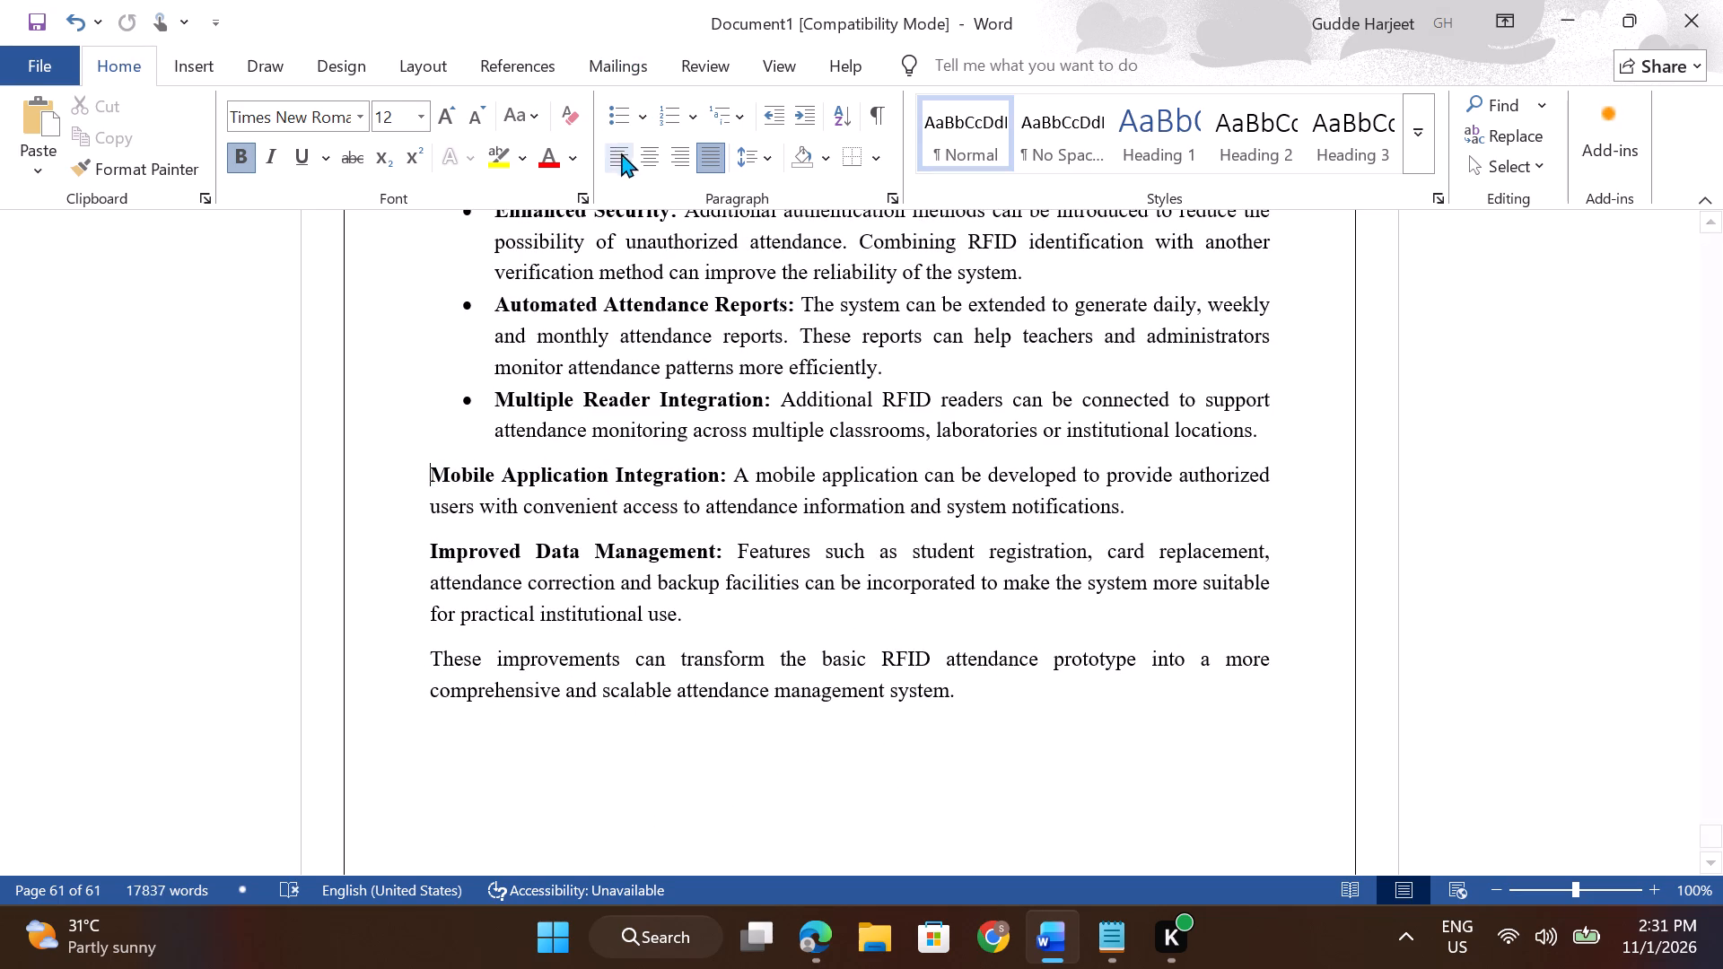
click(612, 127)
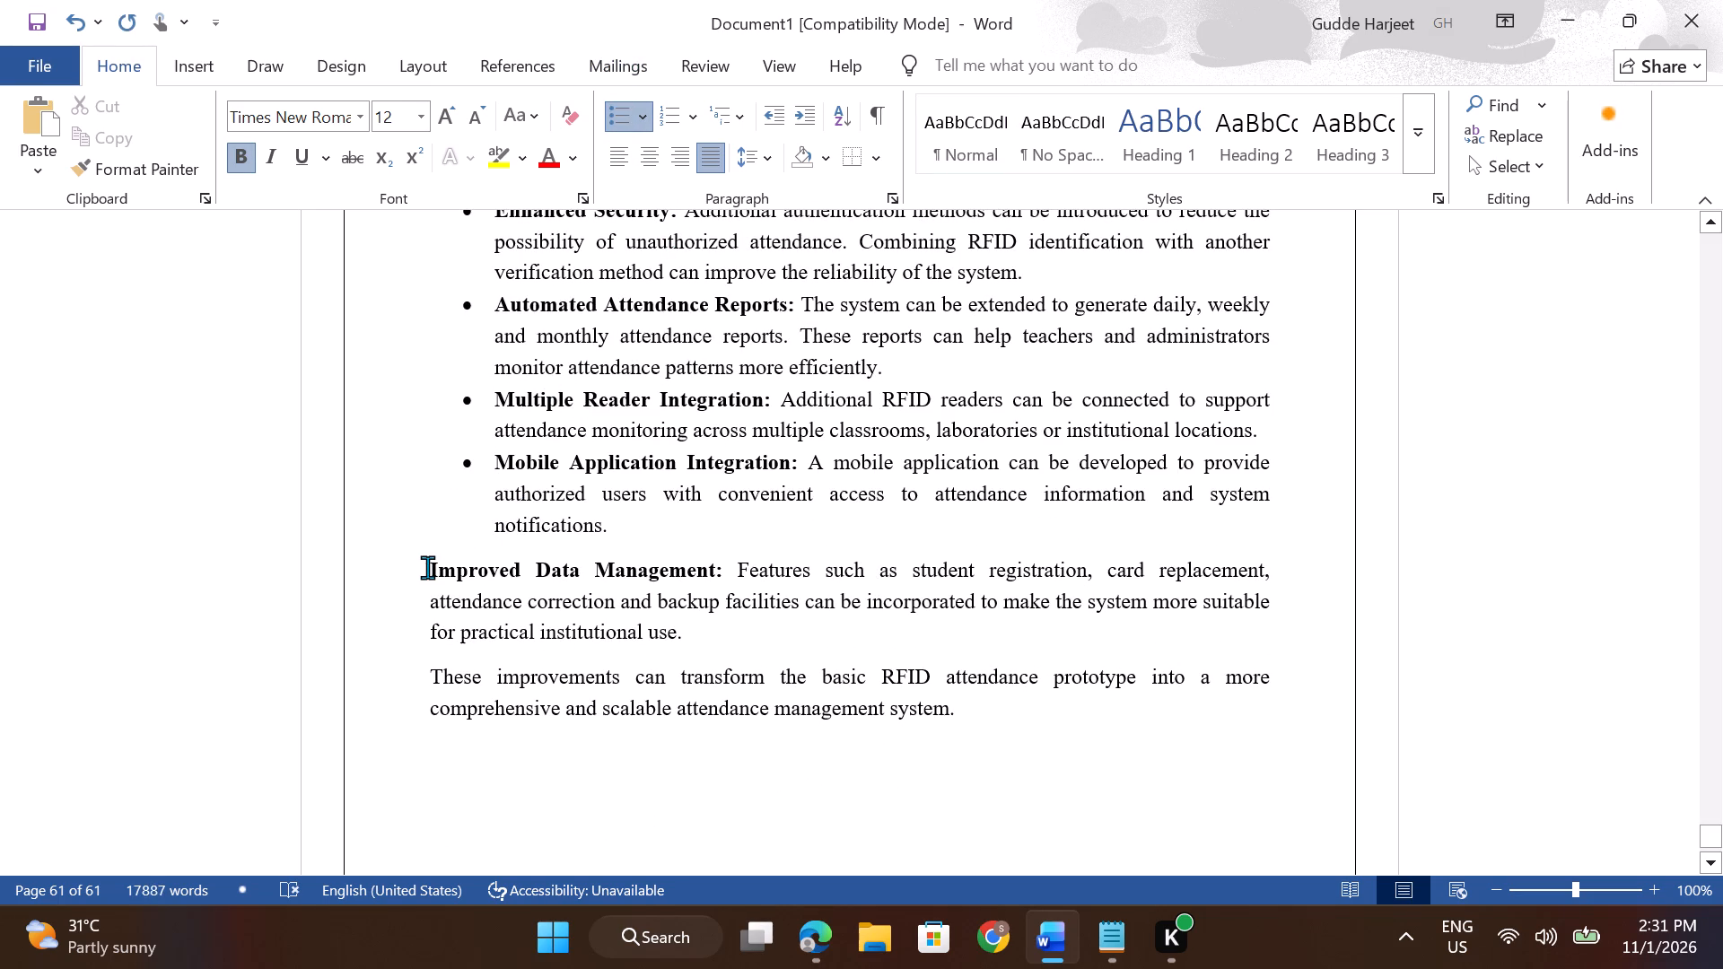
click(427, 567)
click(617, 116)
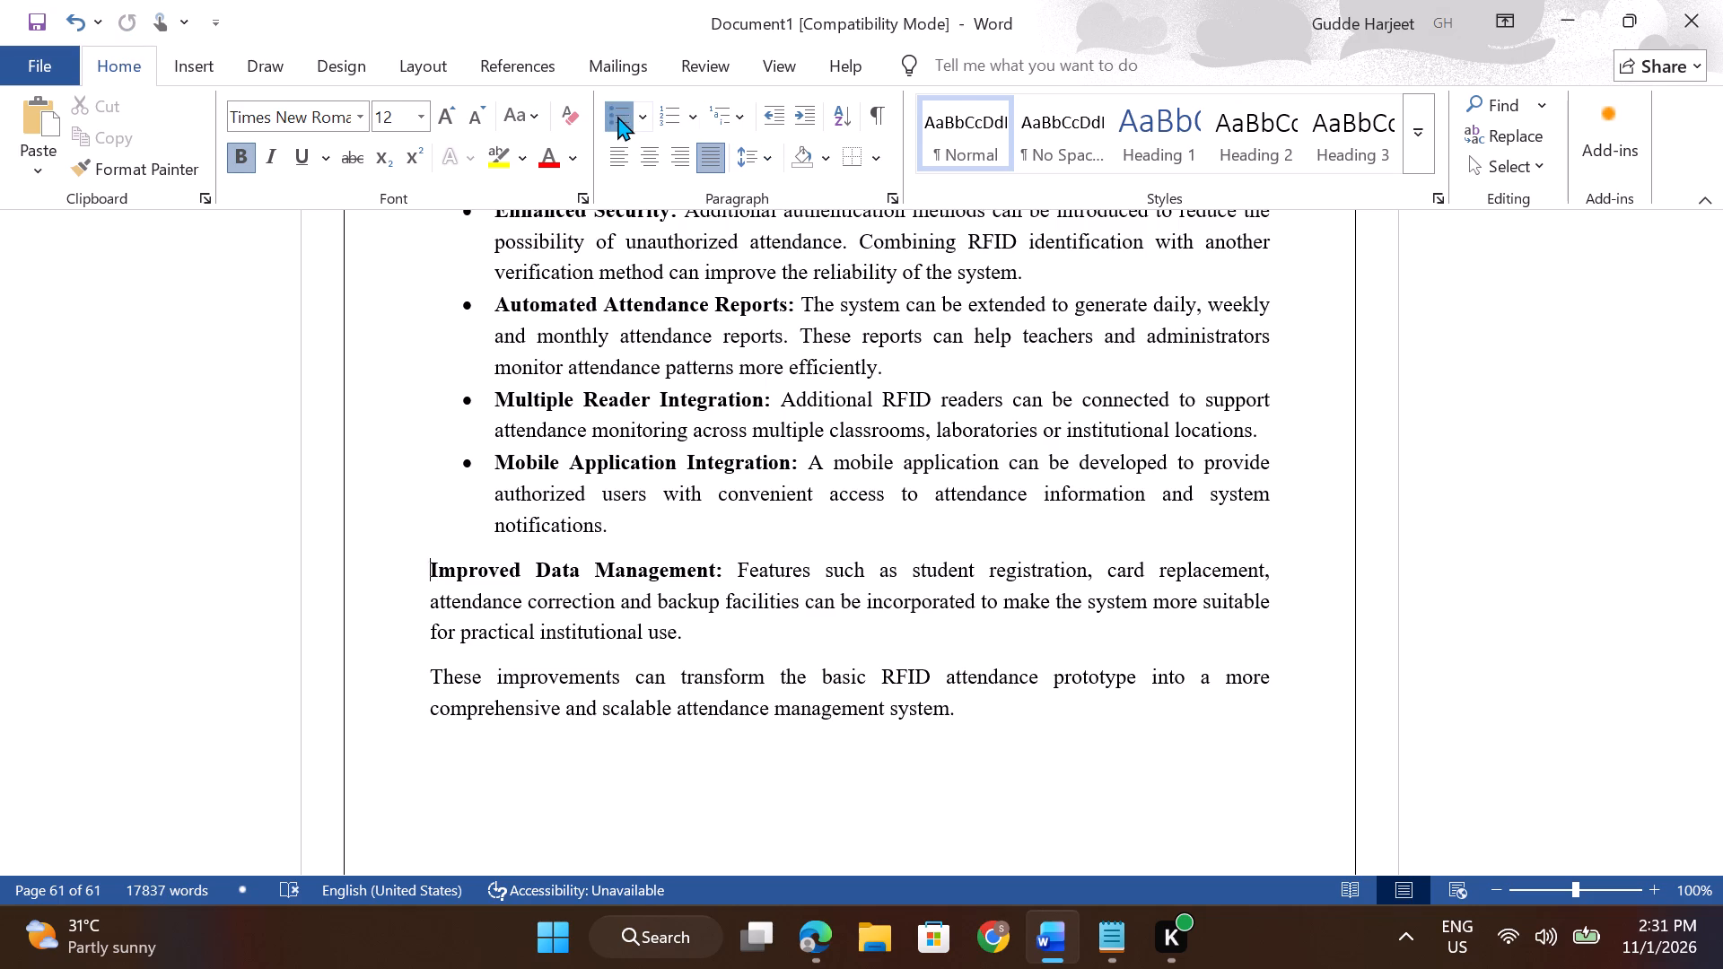
scroll(583, 705, down, 8)
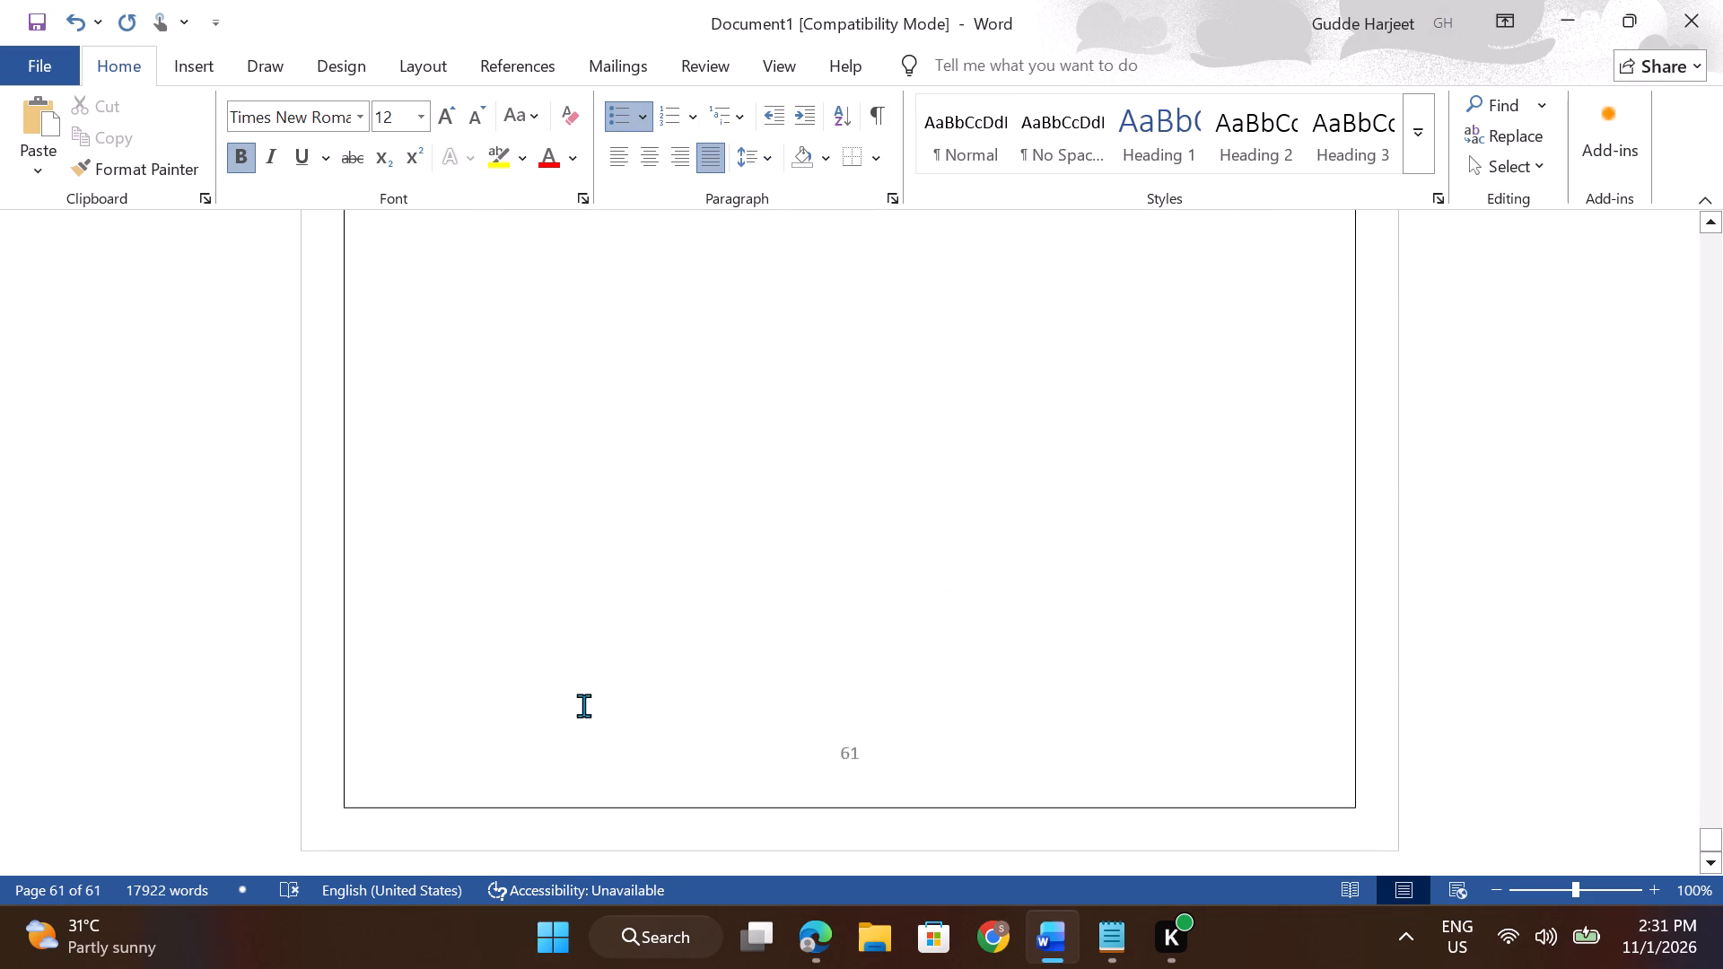
scroll(583, 705, up, 9)
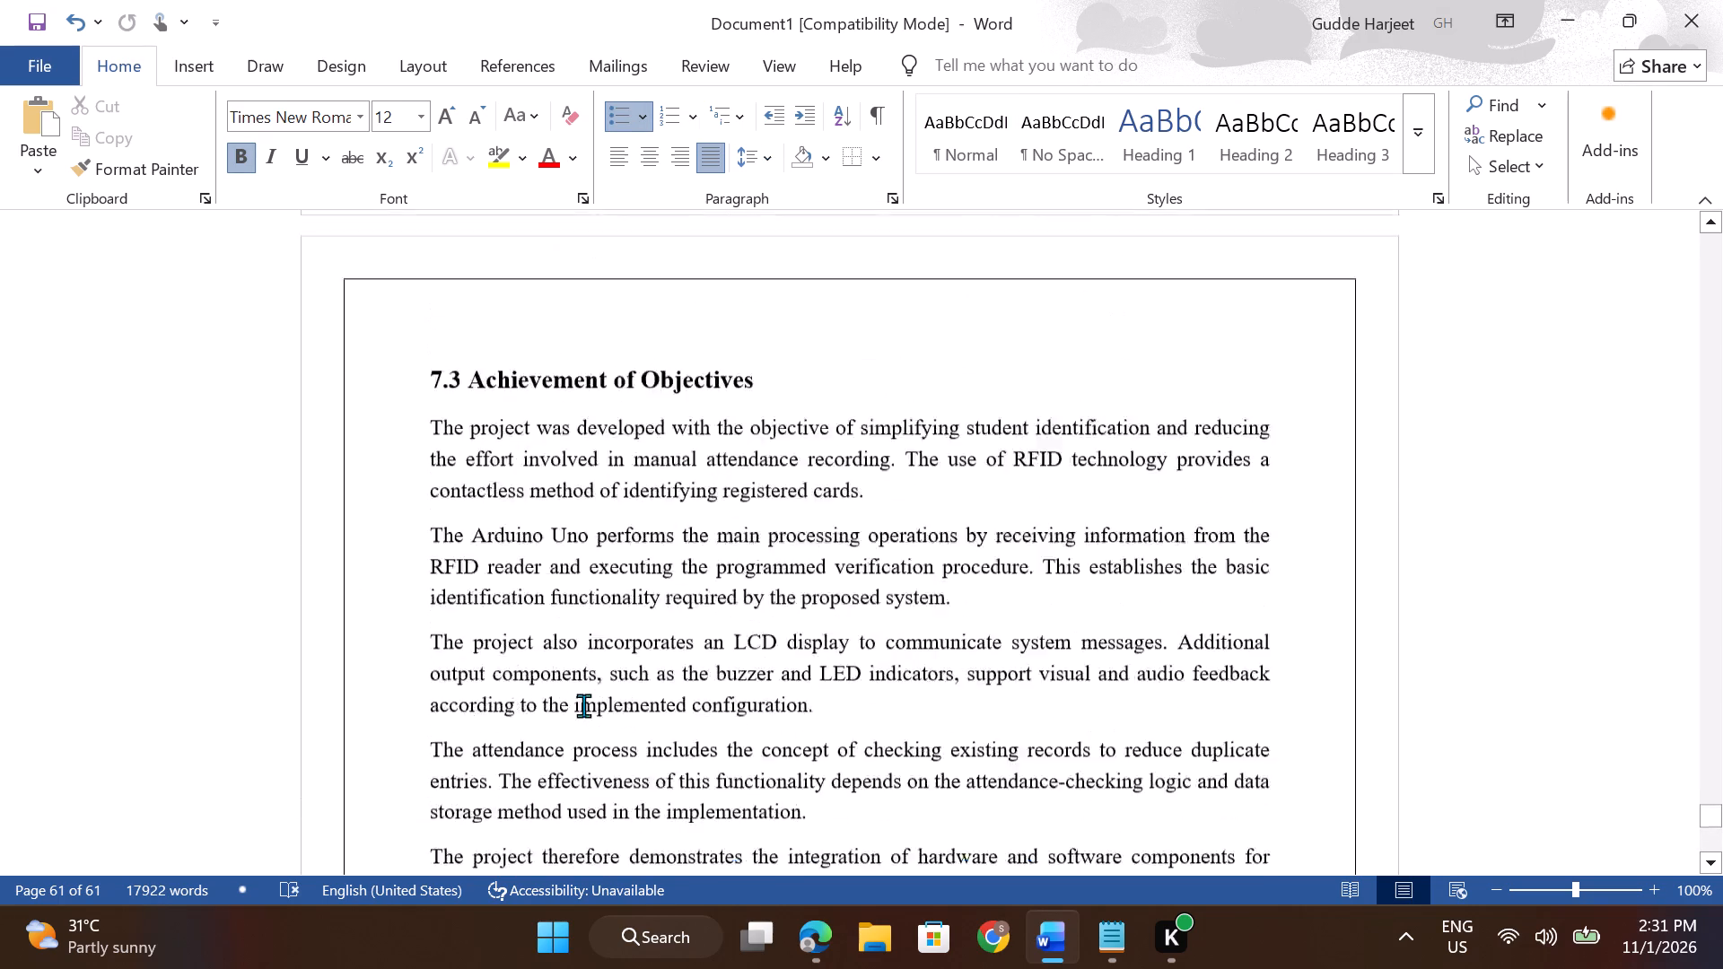
scroll(583, 705, up, 3)
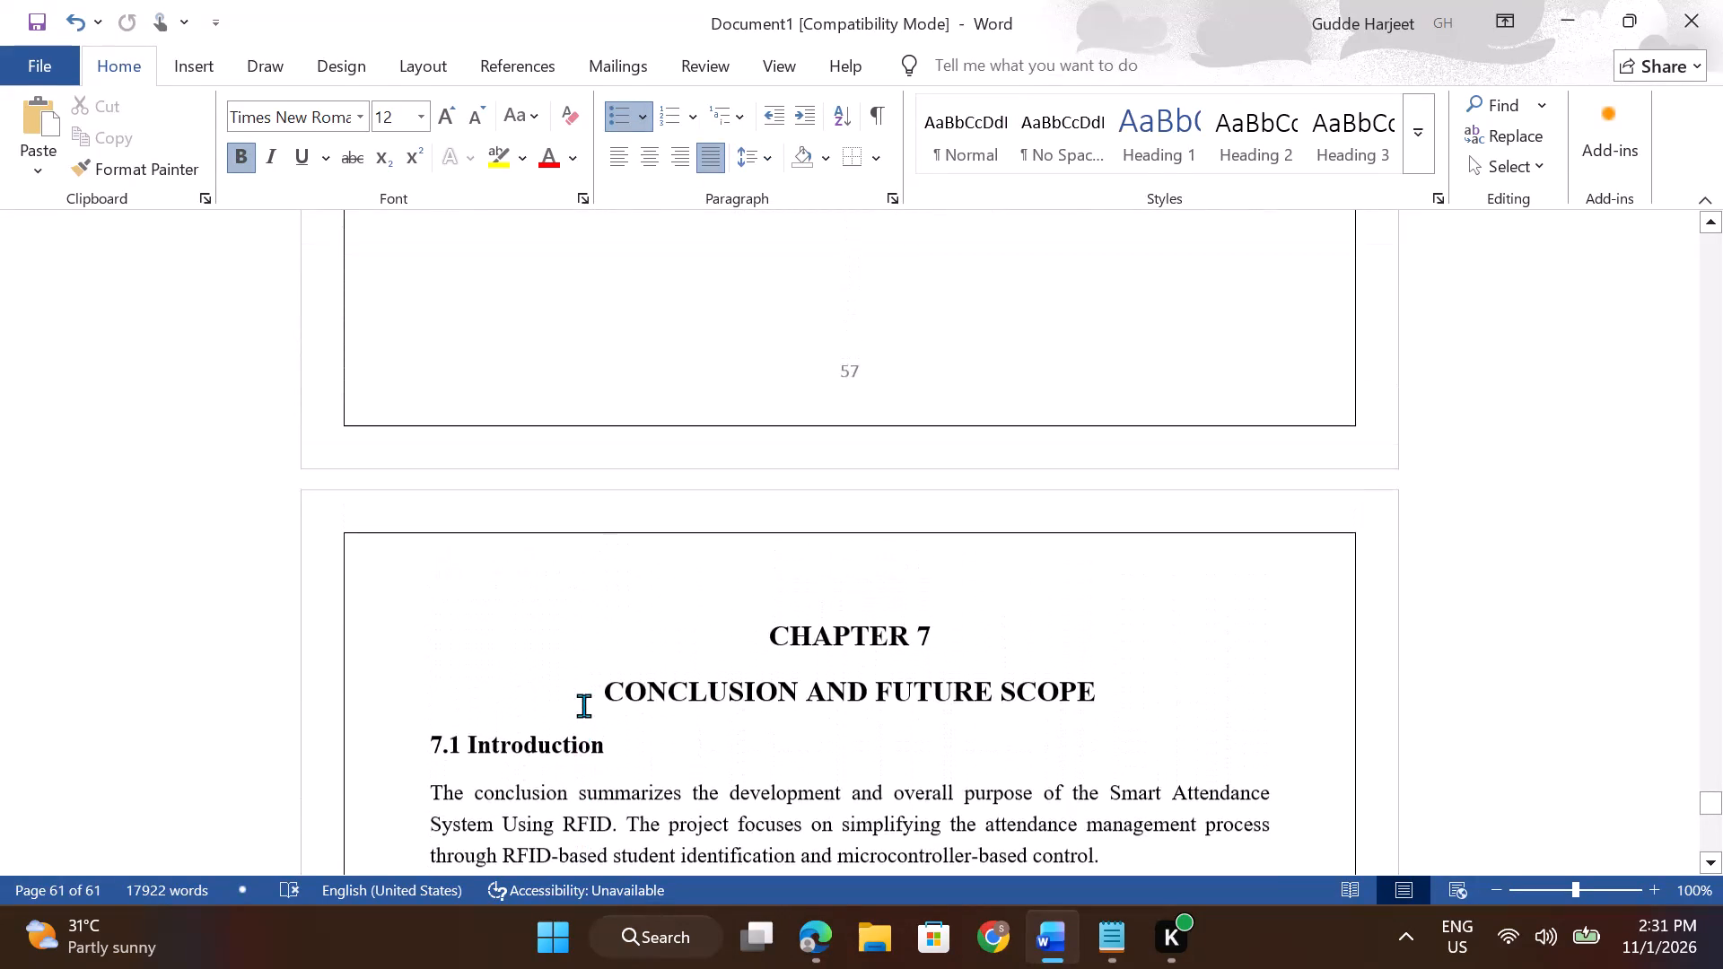
scroll(583, 705, up, 3)
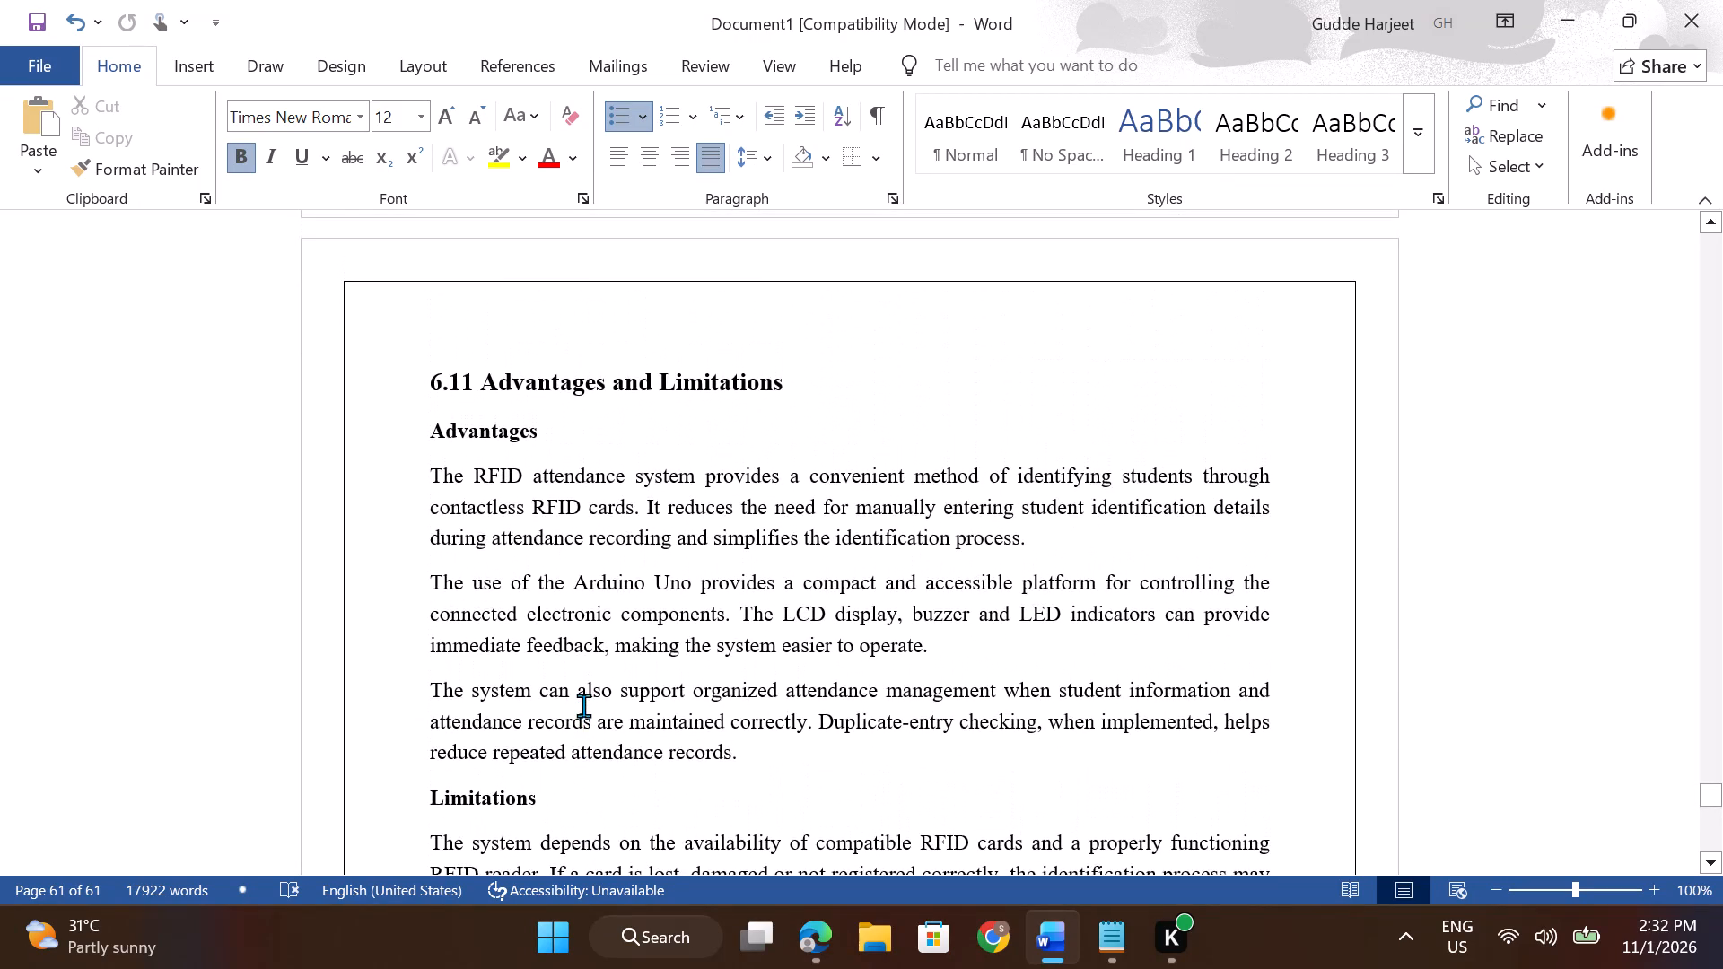
scroll(583, 705, down, 1)
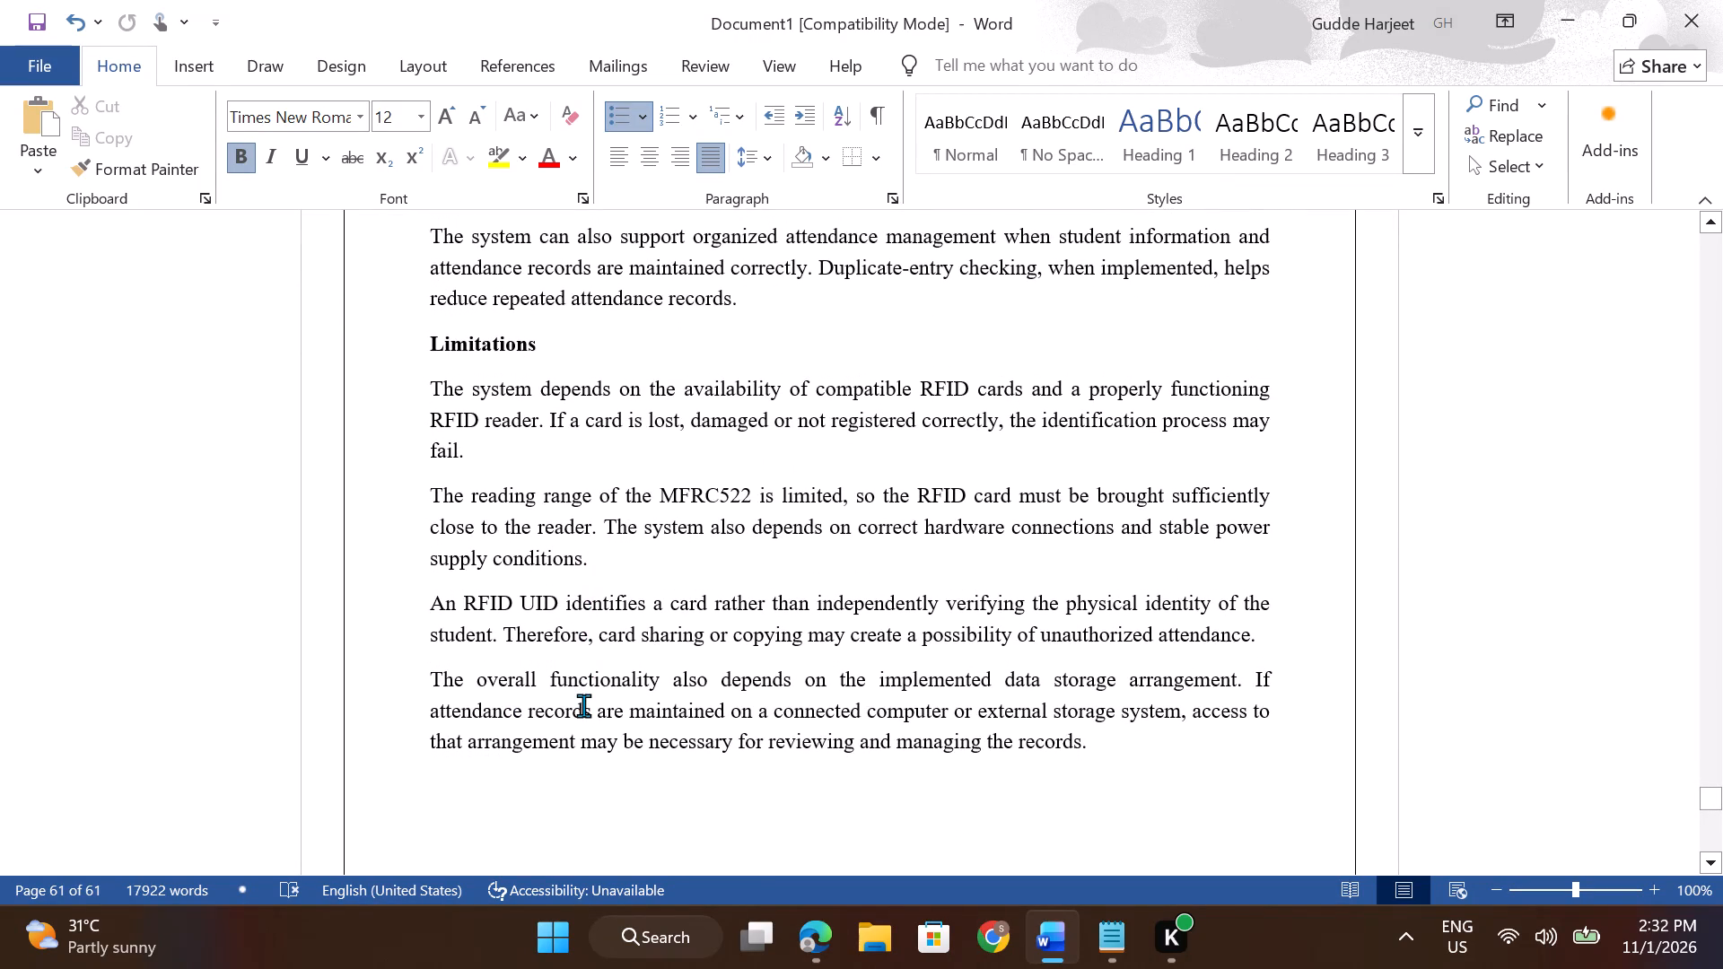
scroll(583, 705, down, 1)
scroll(583, 705, up, 3)
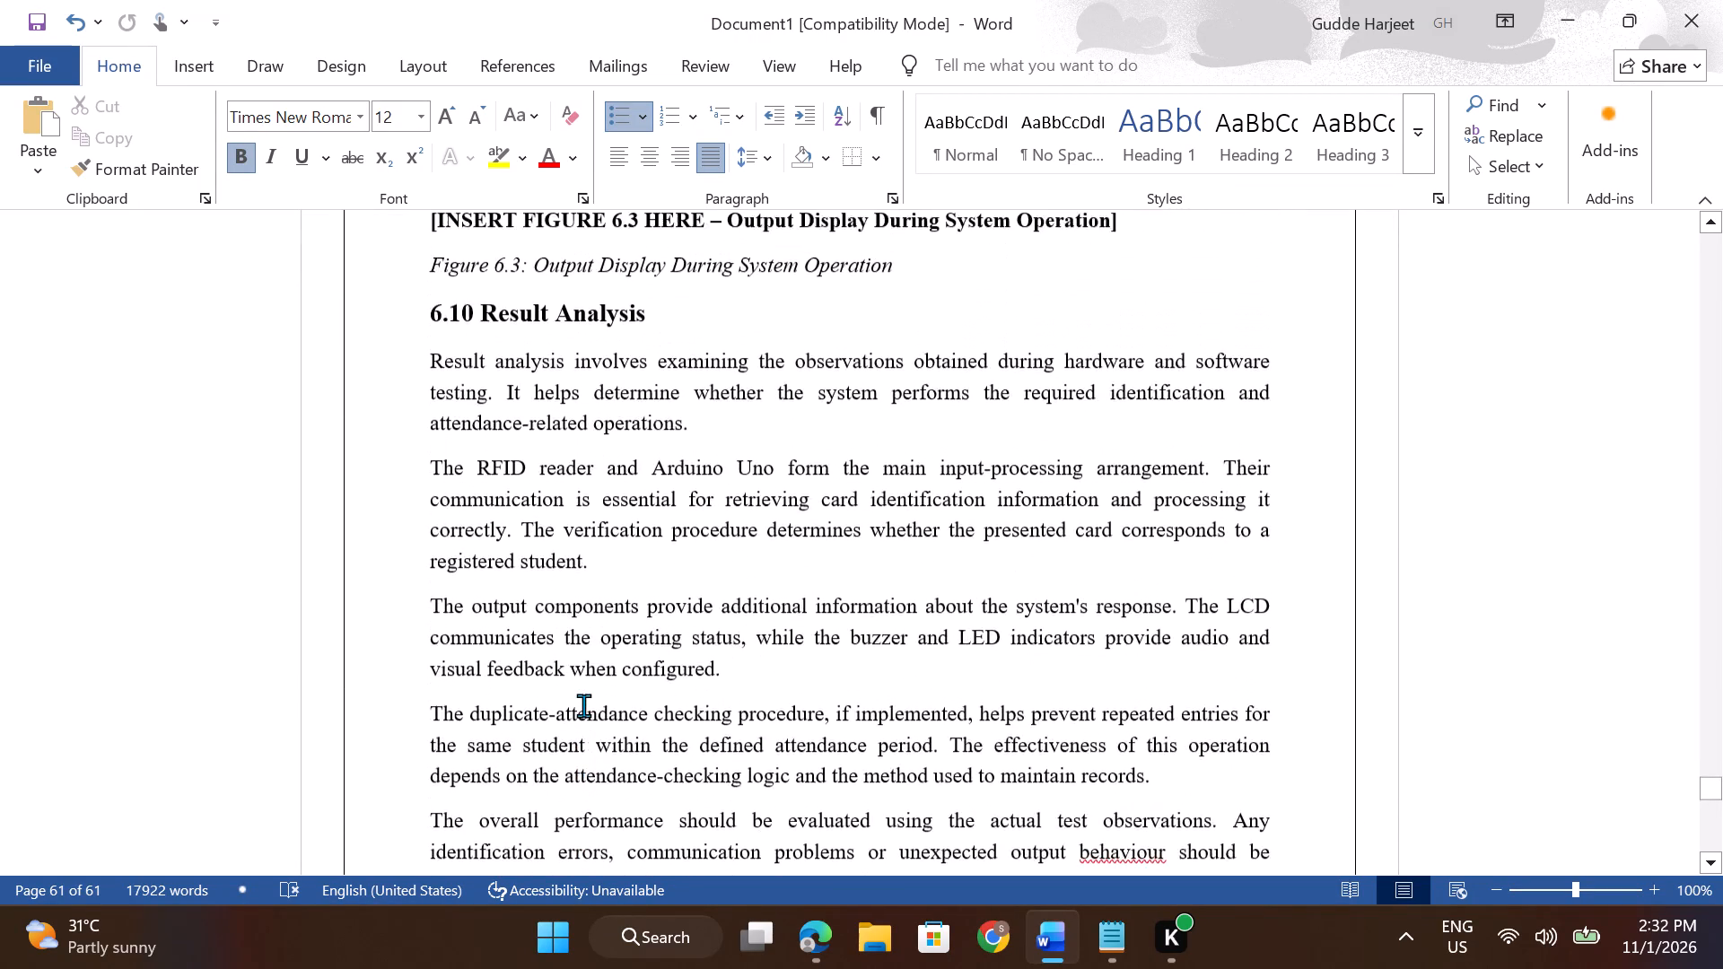
scroll(583, 705, up, 1)
ctrl+click(771, 461)
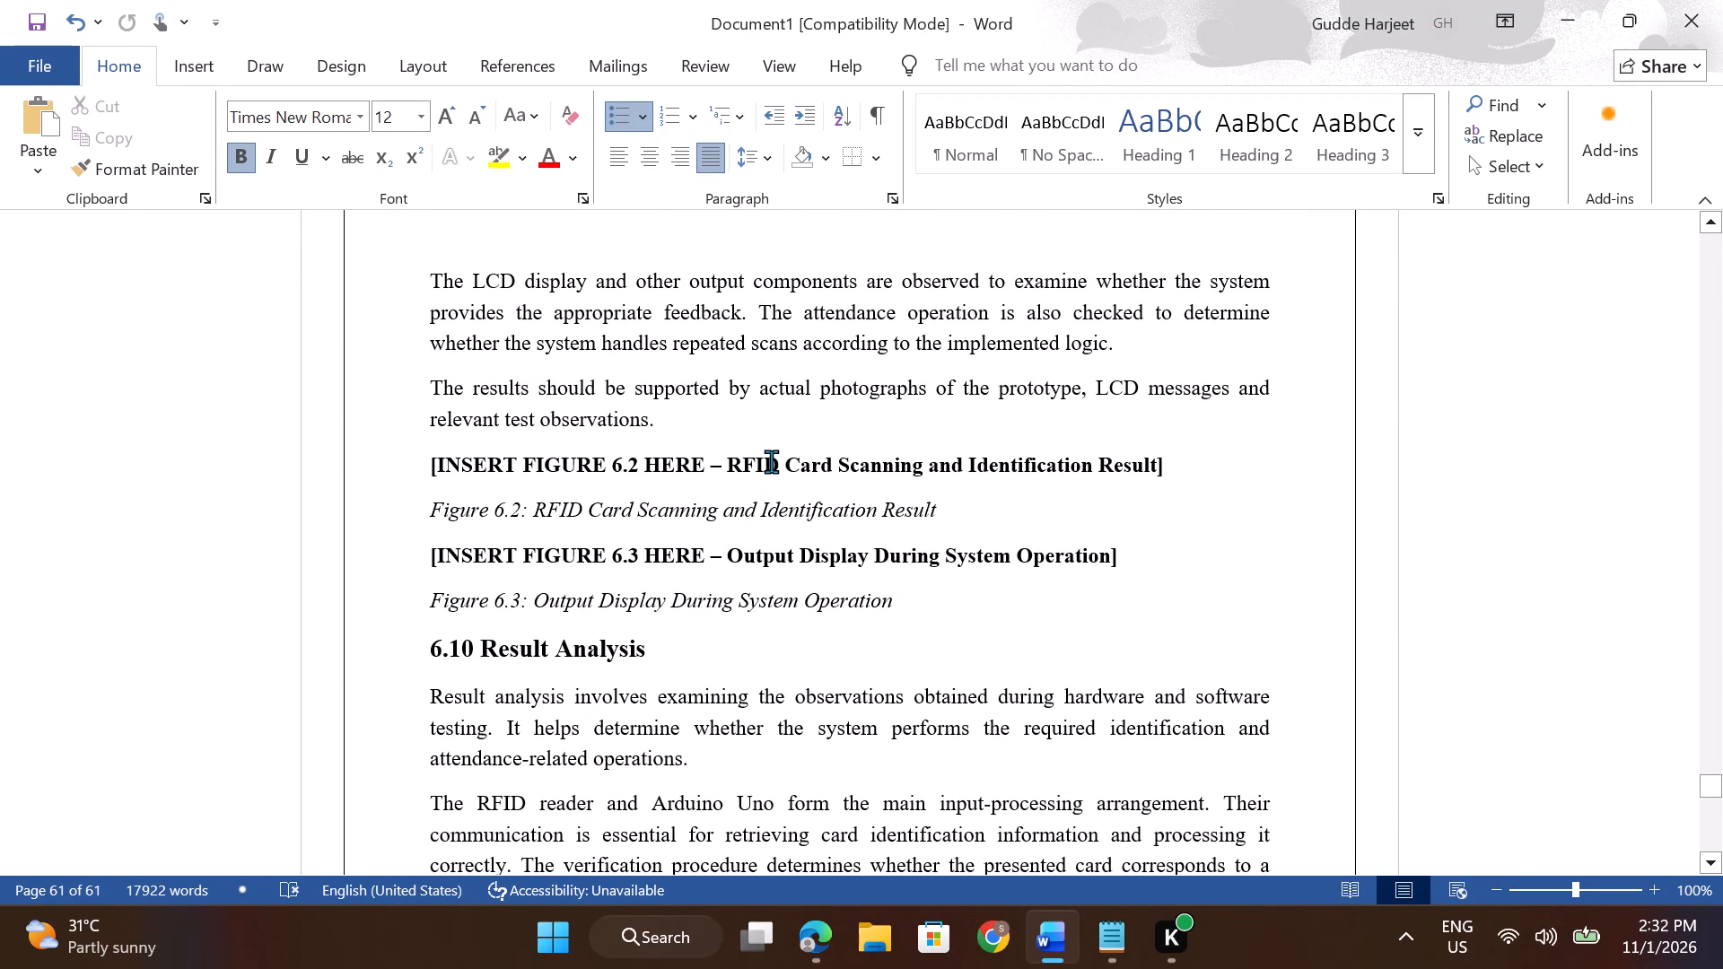
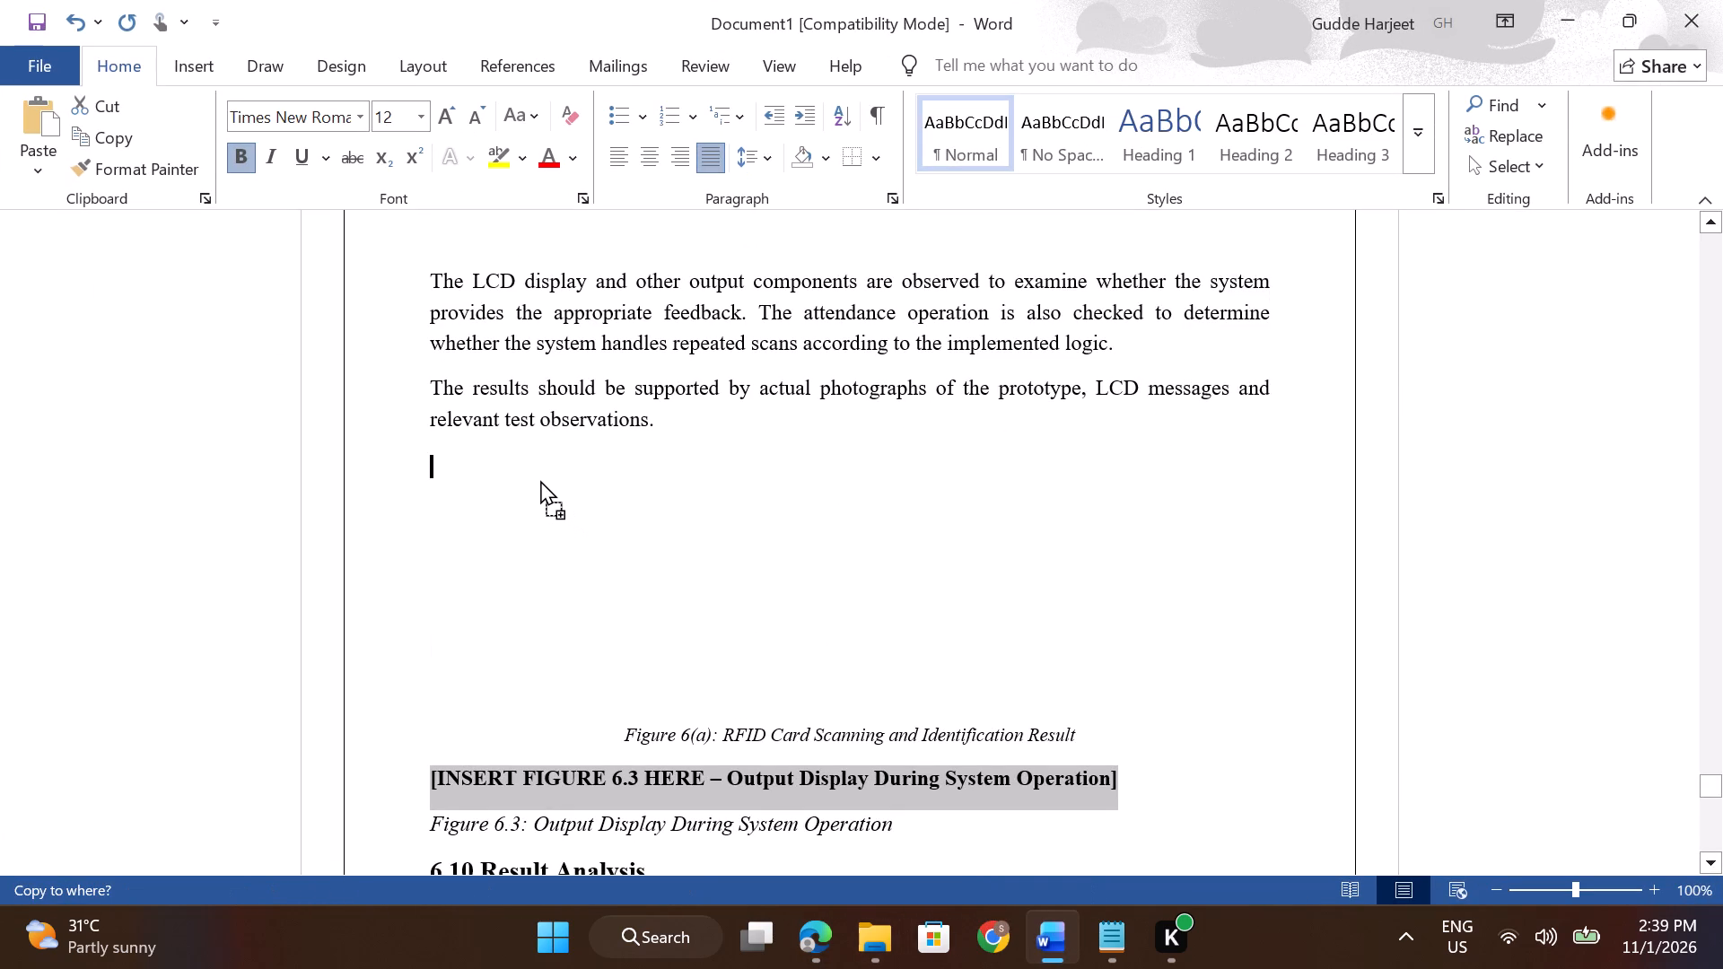
drag(540, 480, 539, 478)
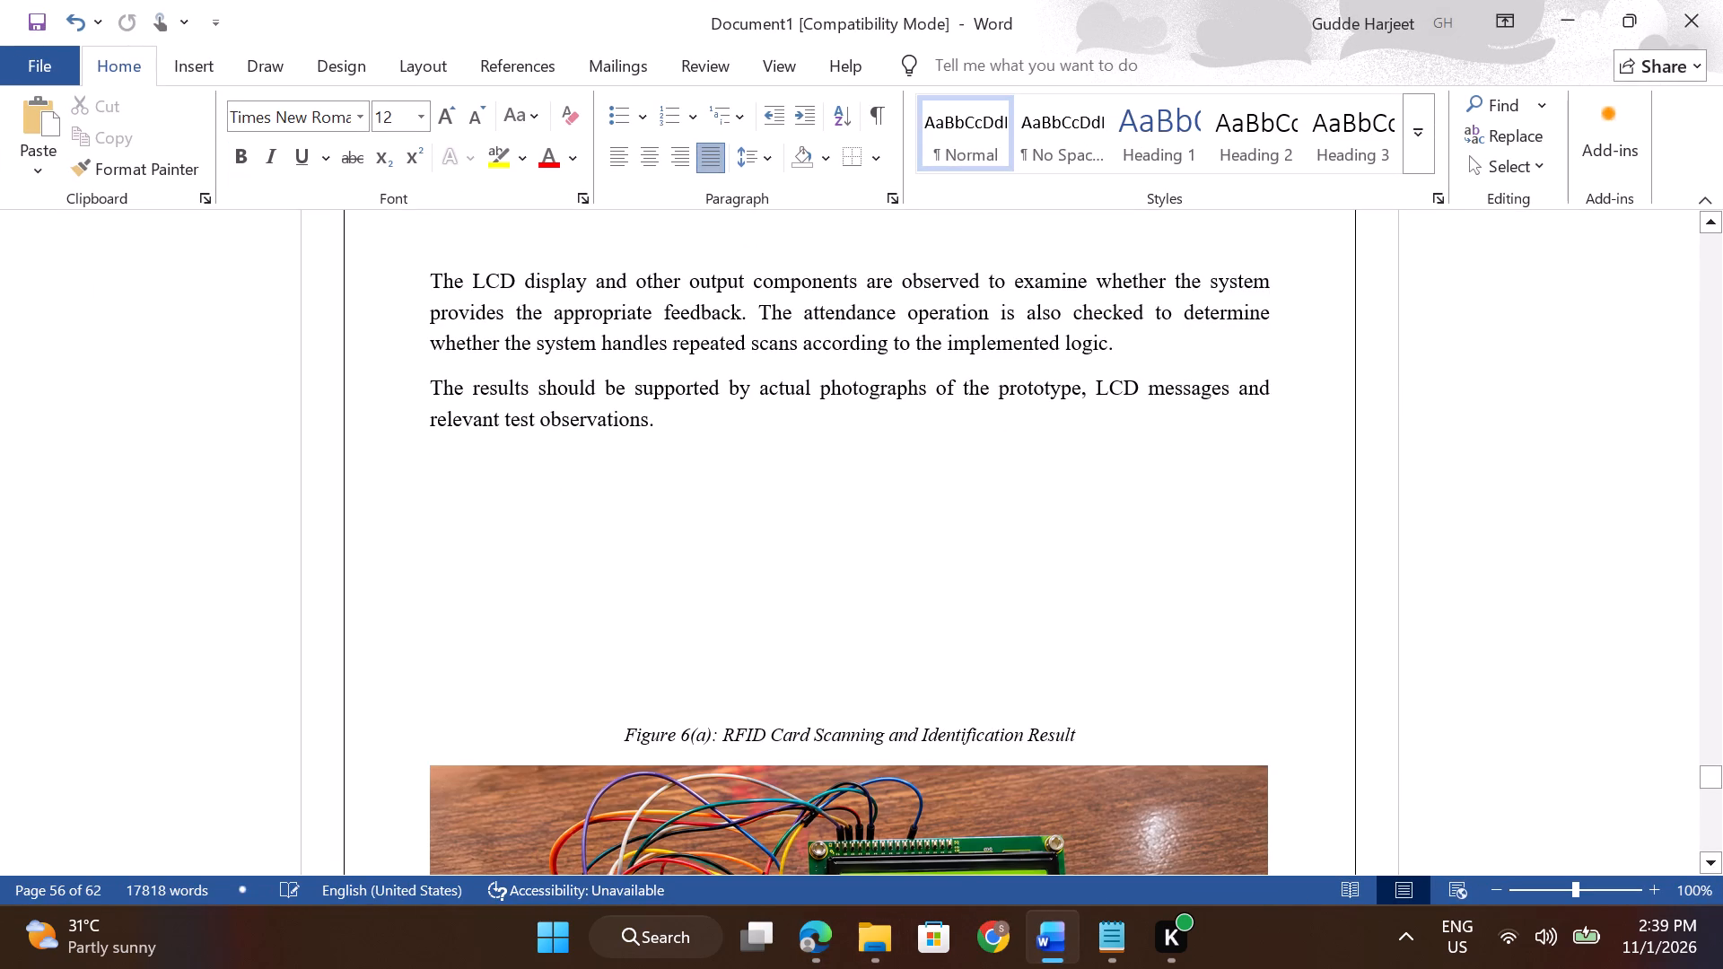
drag(707, 789, 660, 470)
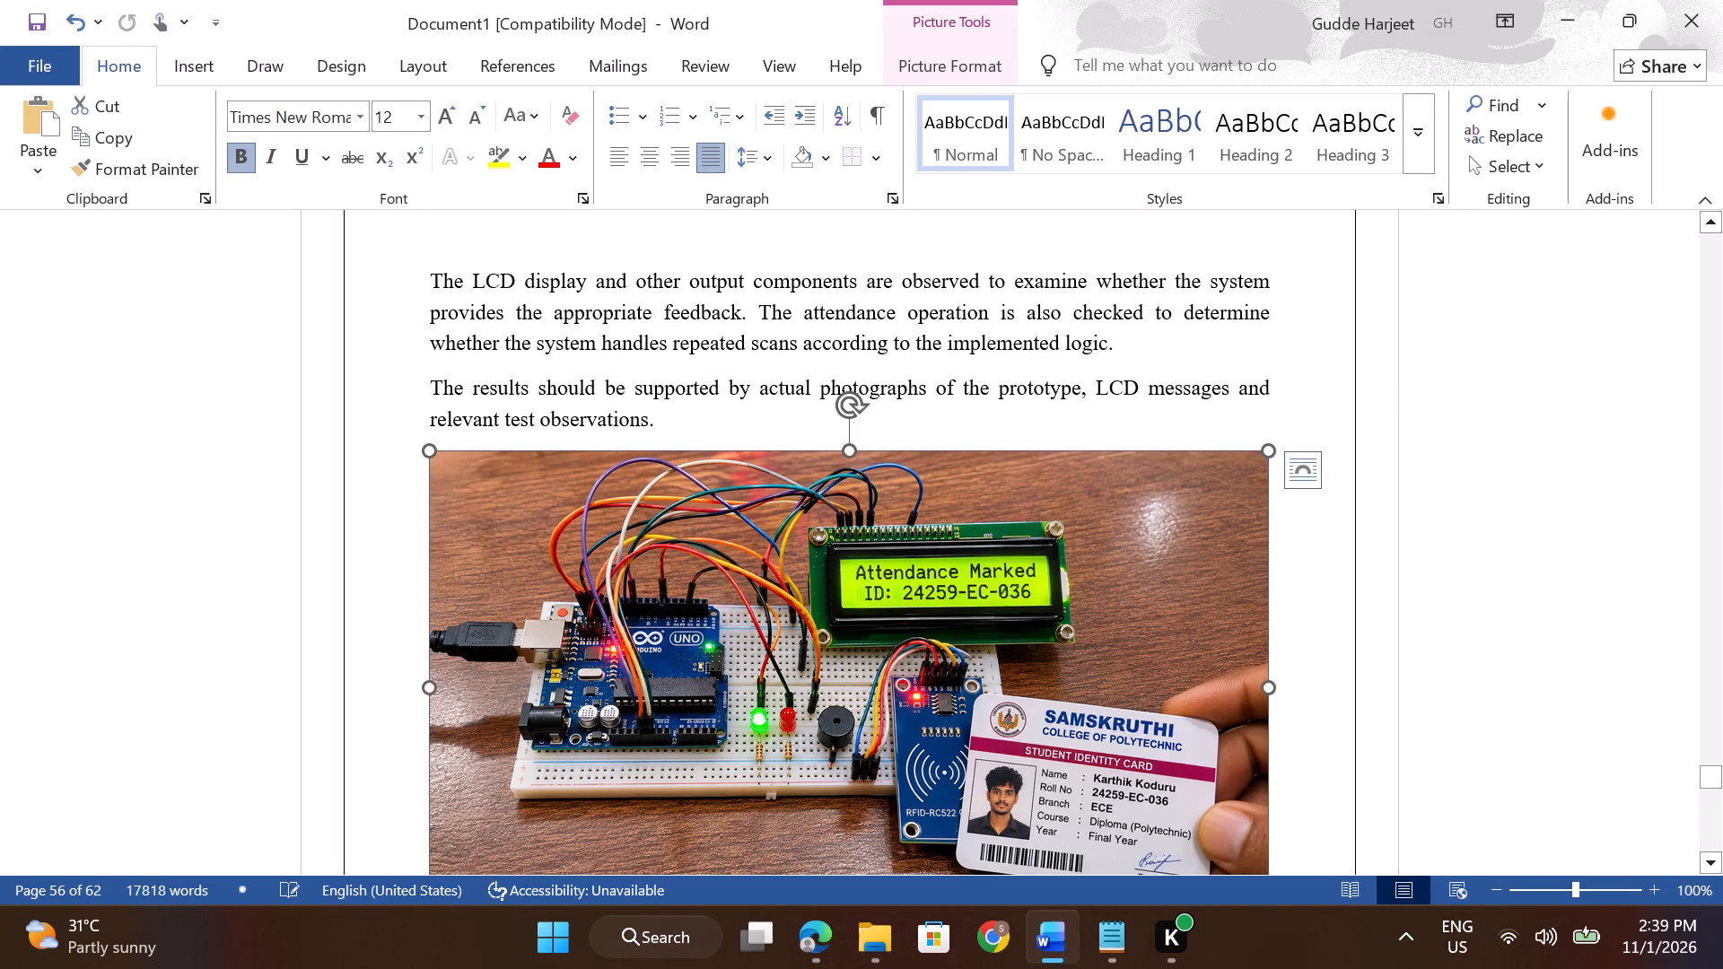
Shrink the prototype picture proportionally to roughly three quarters of the text width and centre it on the page.
scroll(832, 725, down, 3)
scroll(1446, 768, down, 1)
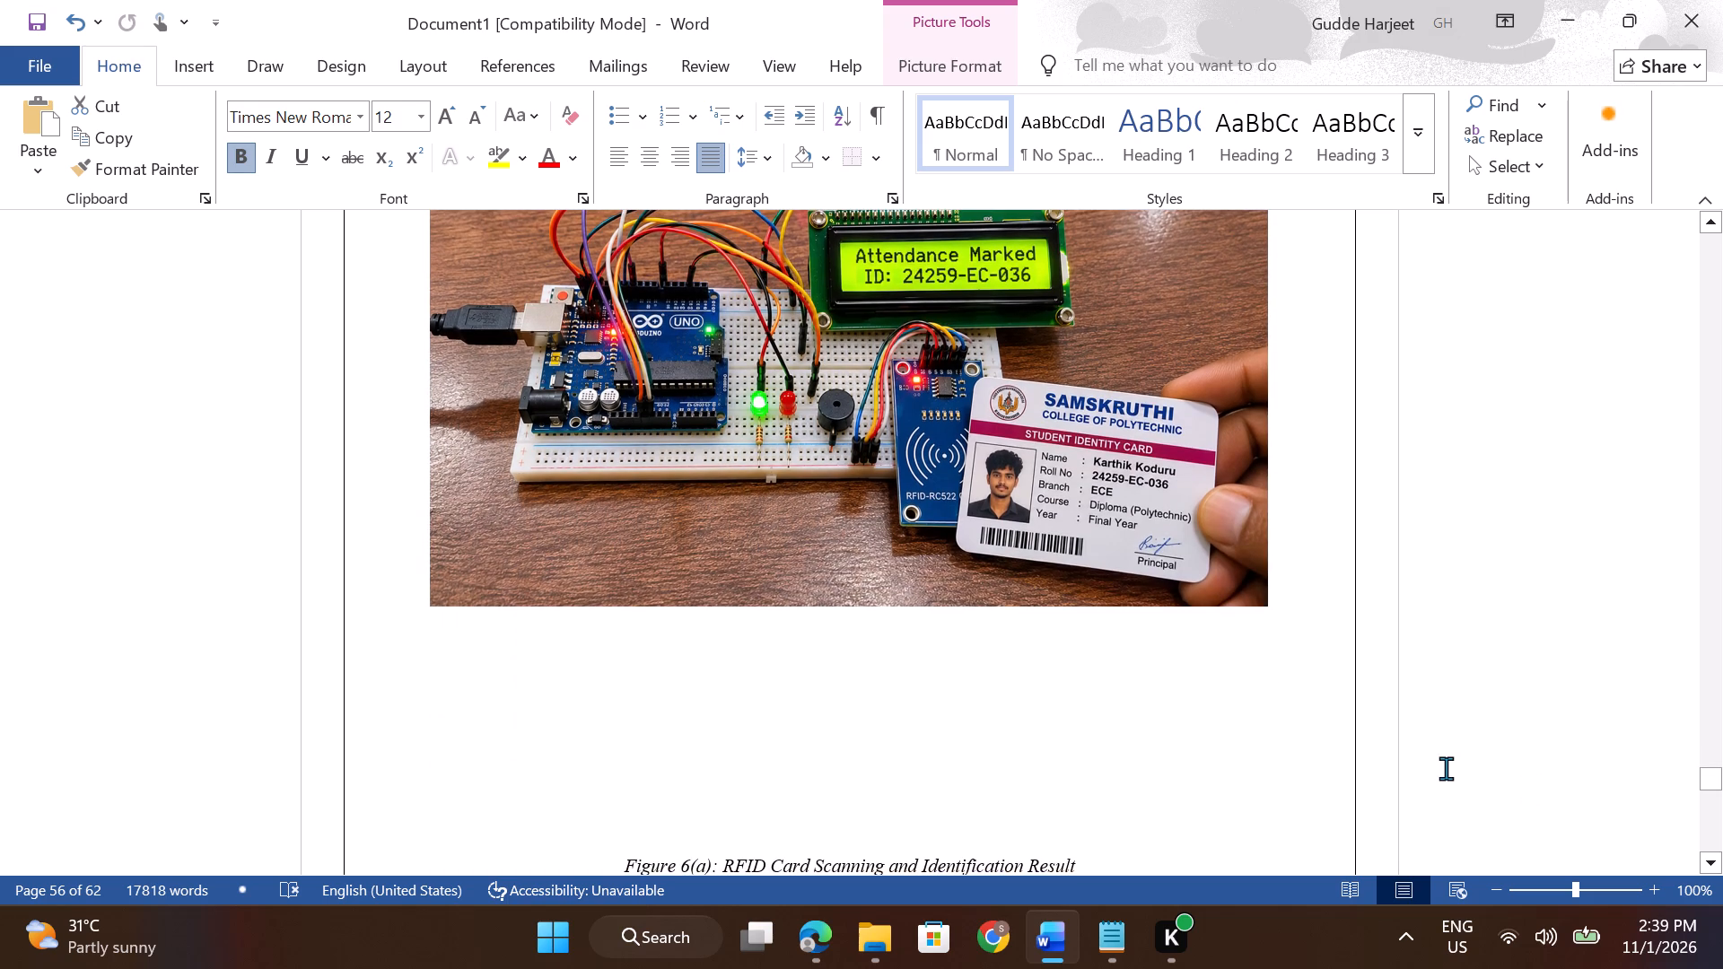
scroll(1446, 768, down, 1)
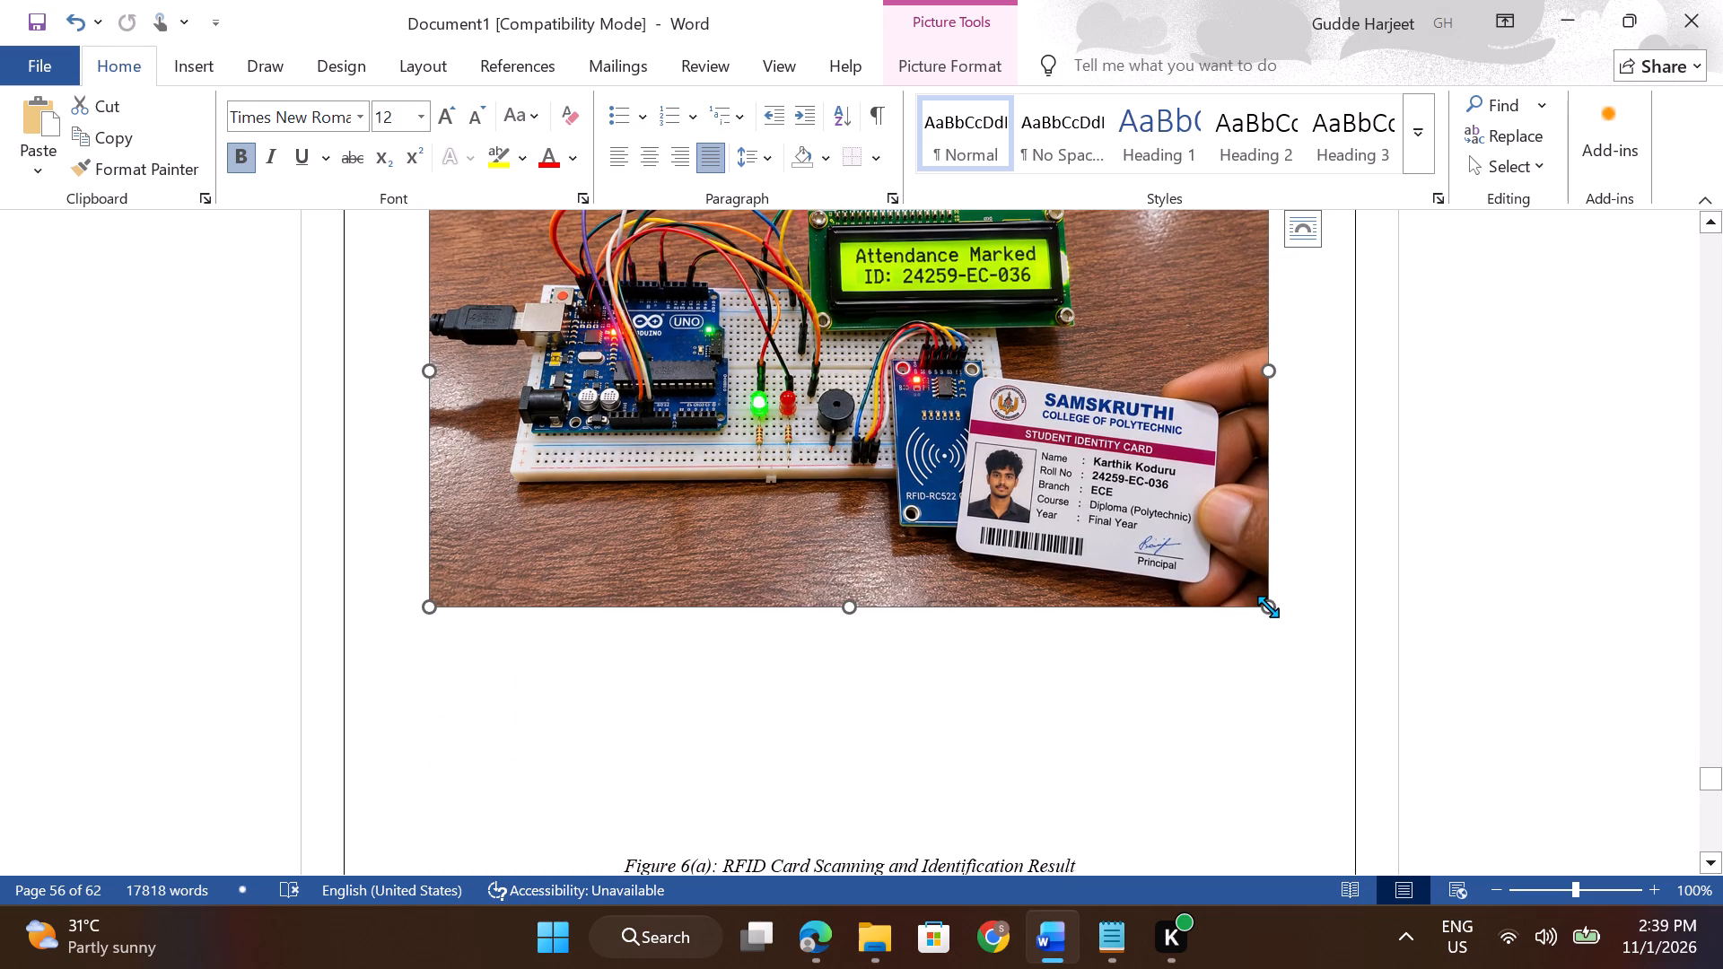
drag(1268, 608, 1209, 533)
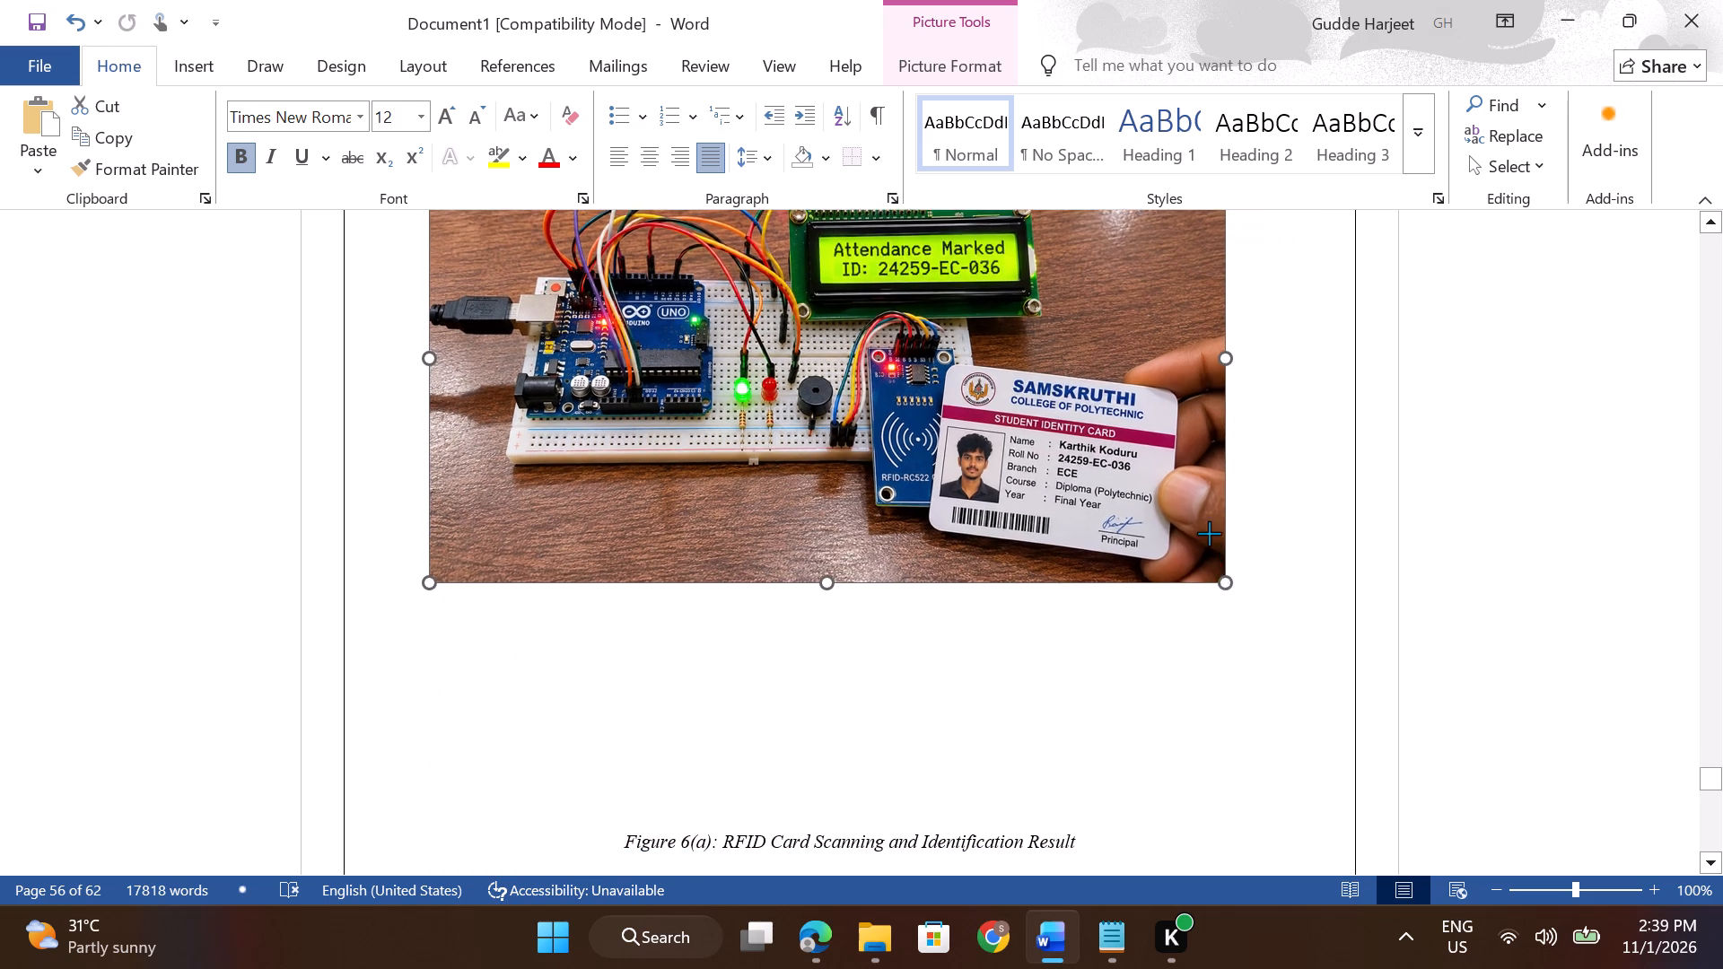
drag(1209, 533, 1036, 355)
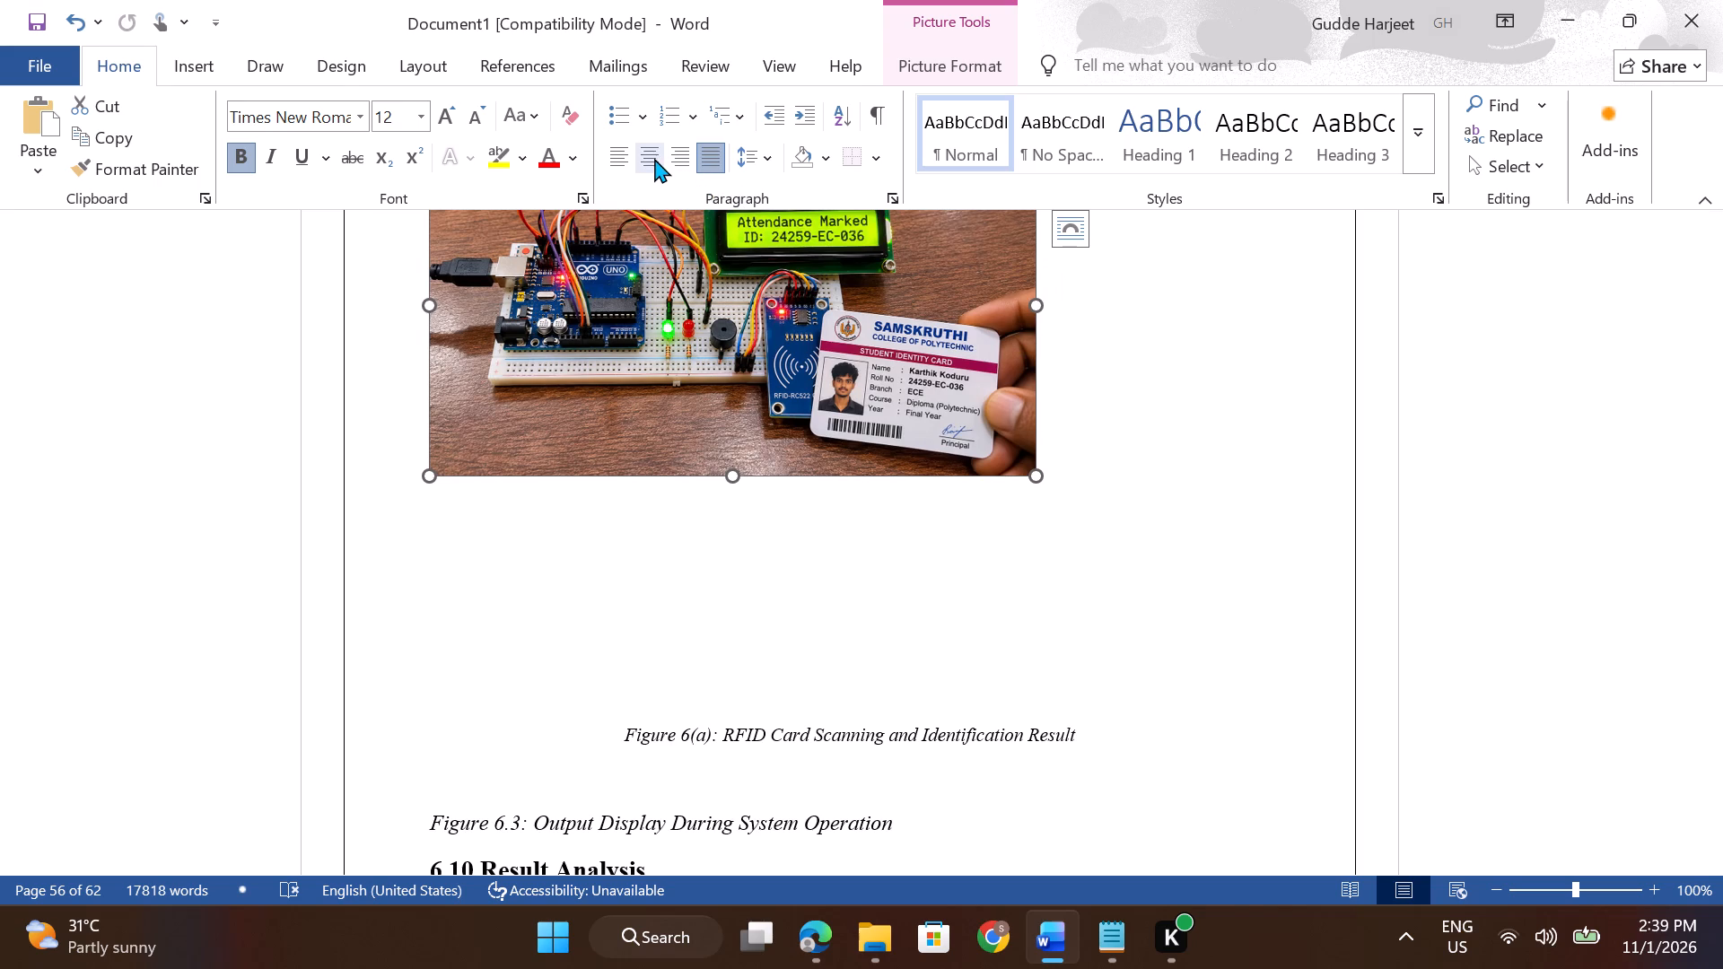
click(652, 158)
Delete the caption "Figure 6.3: Output Display During System Operation" above section 6.10.
scroll(861, 672, up, 2)
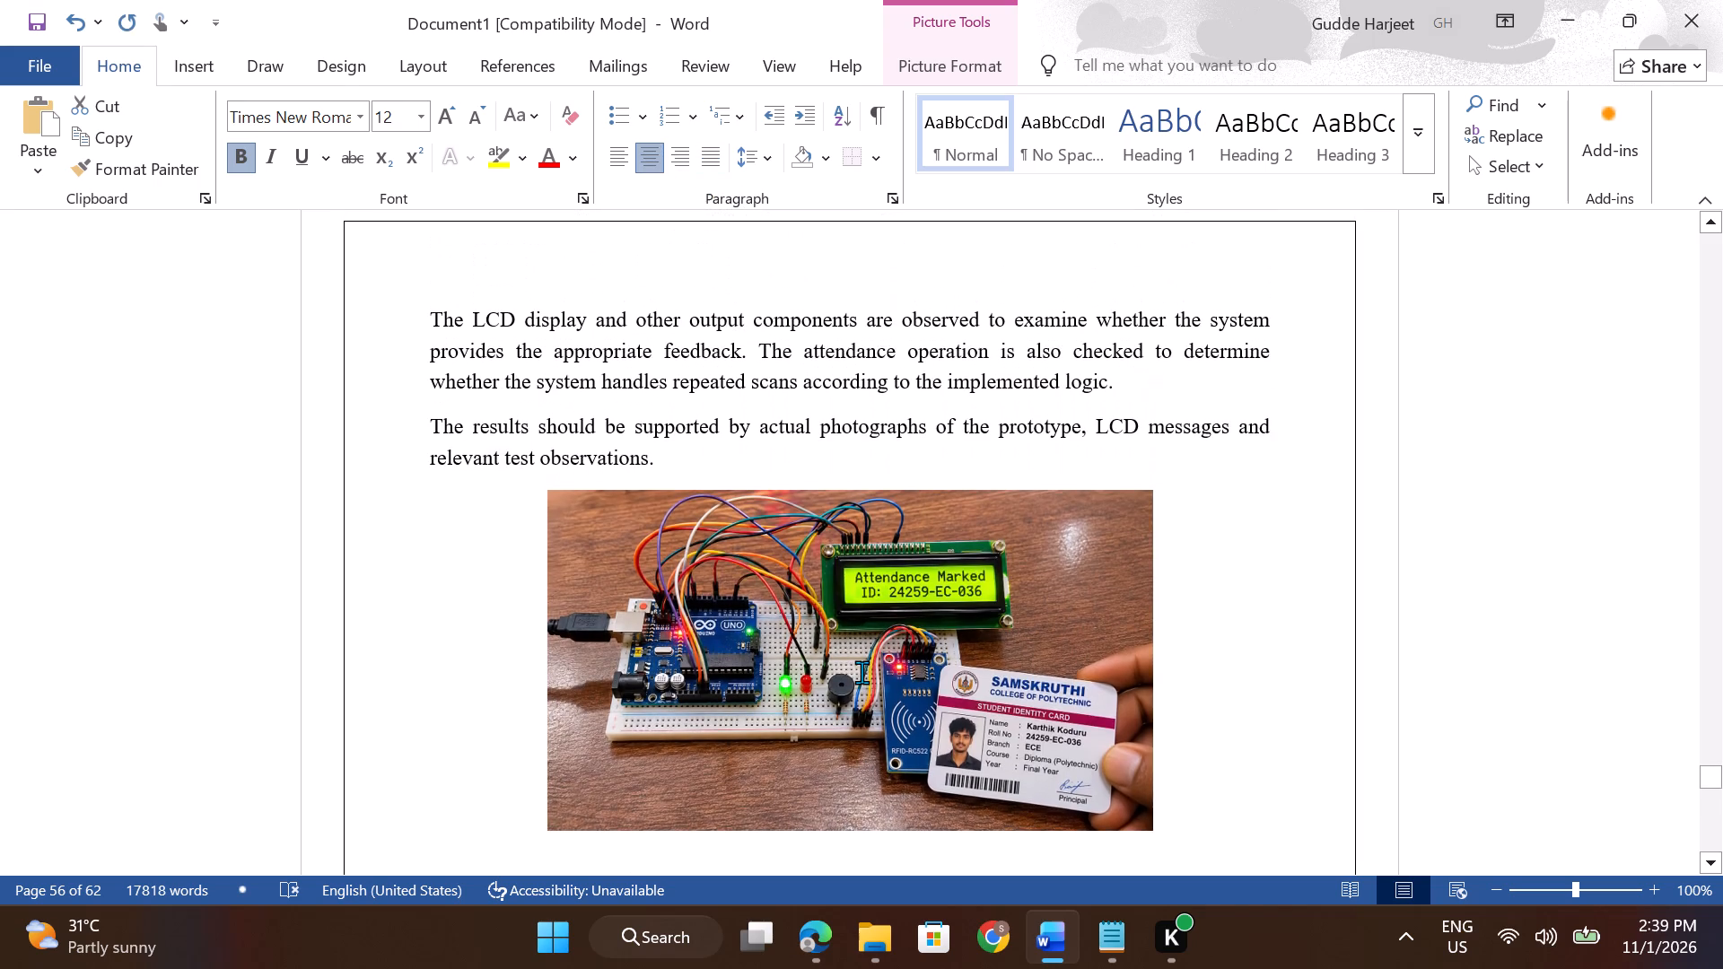
scroll(861, 672, up, 2)
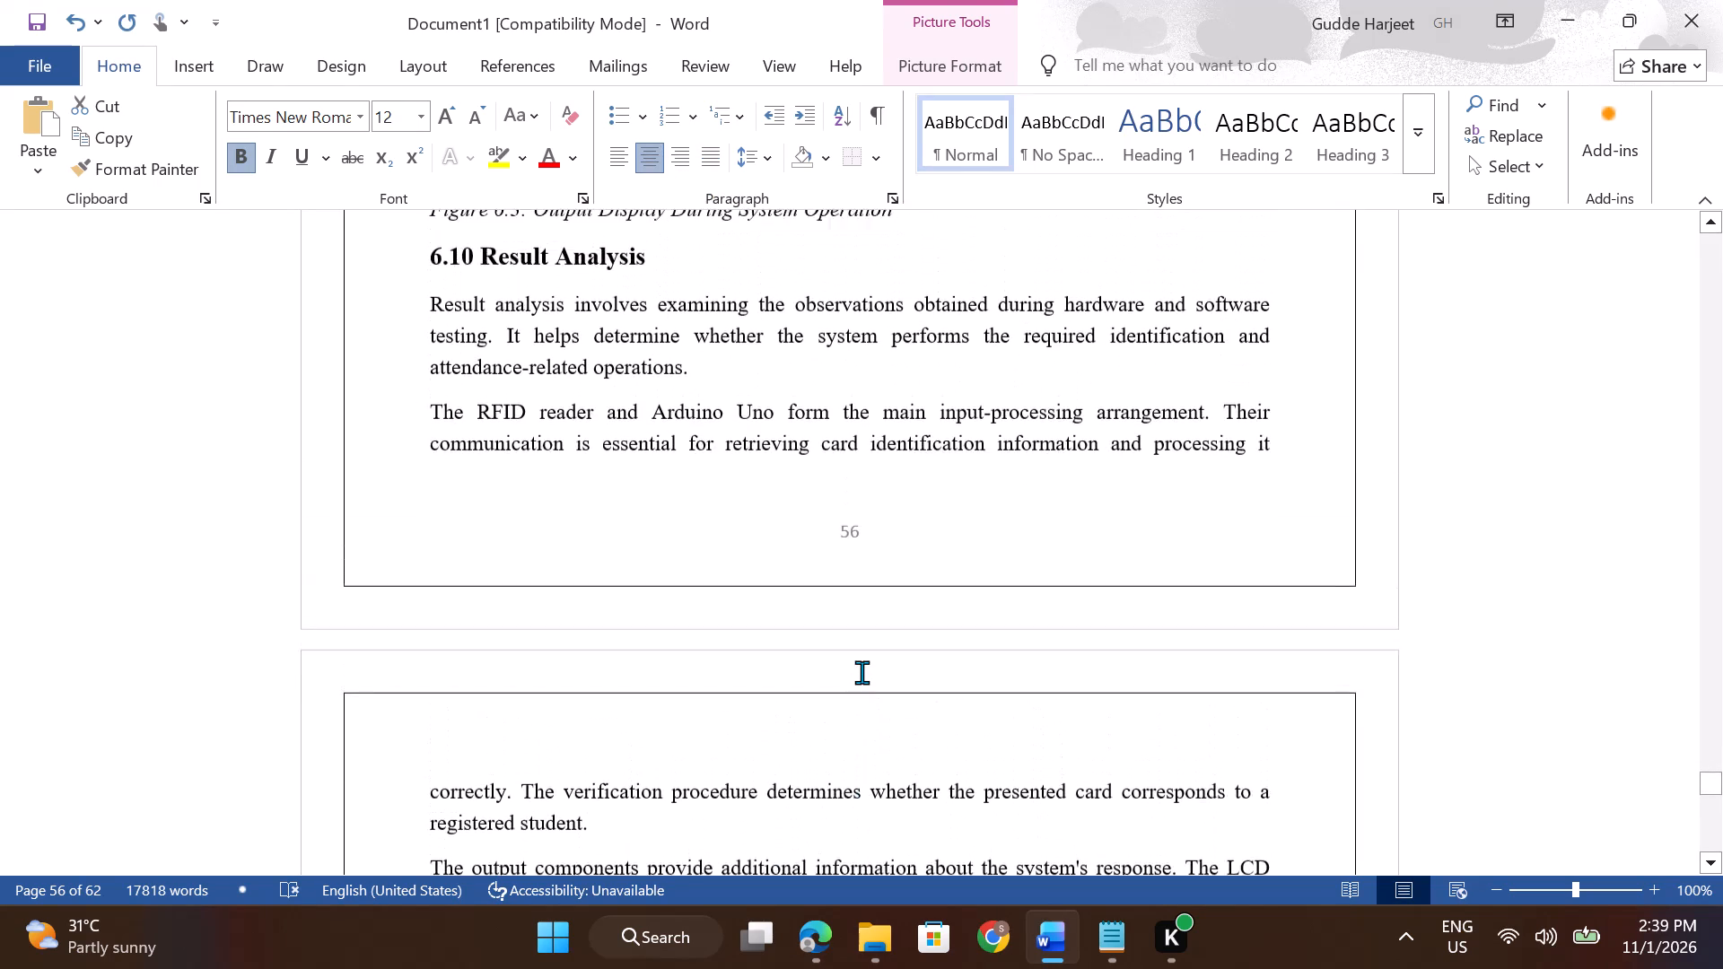
scroll(861, 672, up, 5)
scroll(861, 672, down, 1)
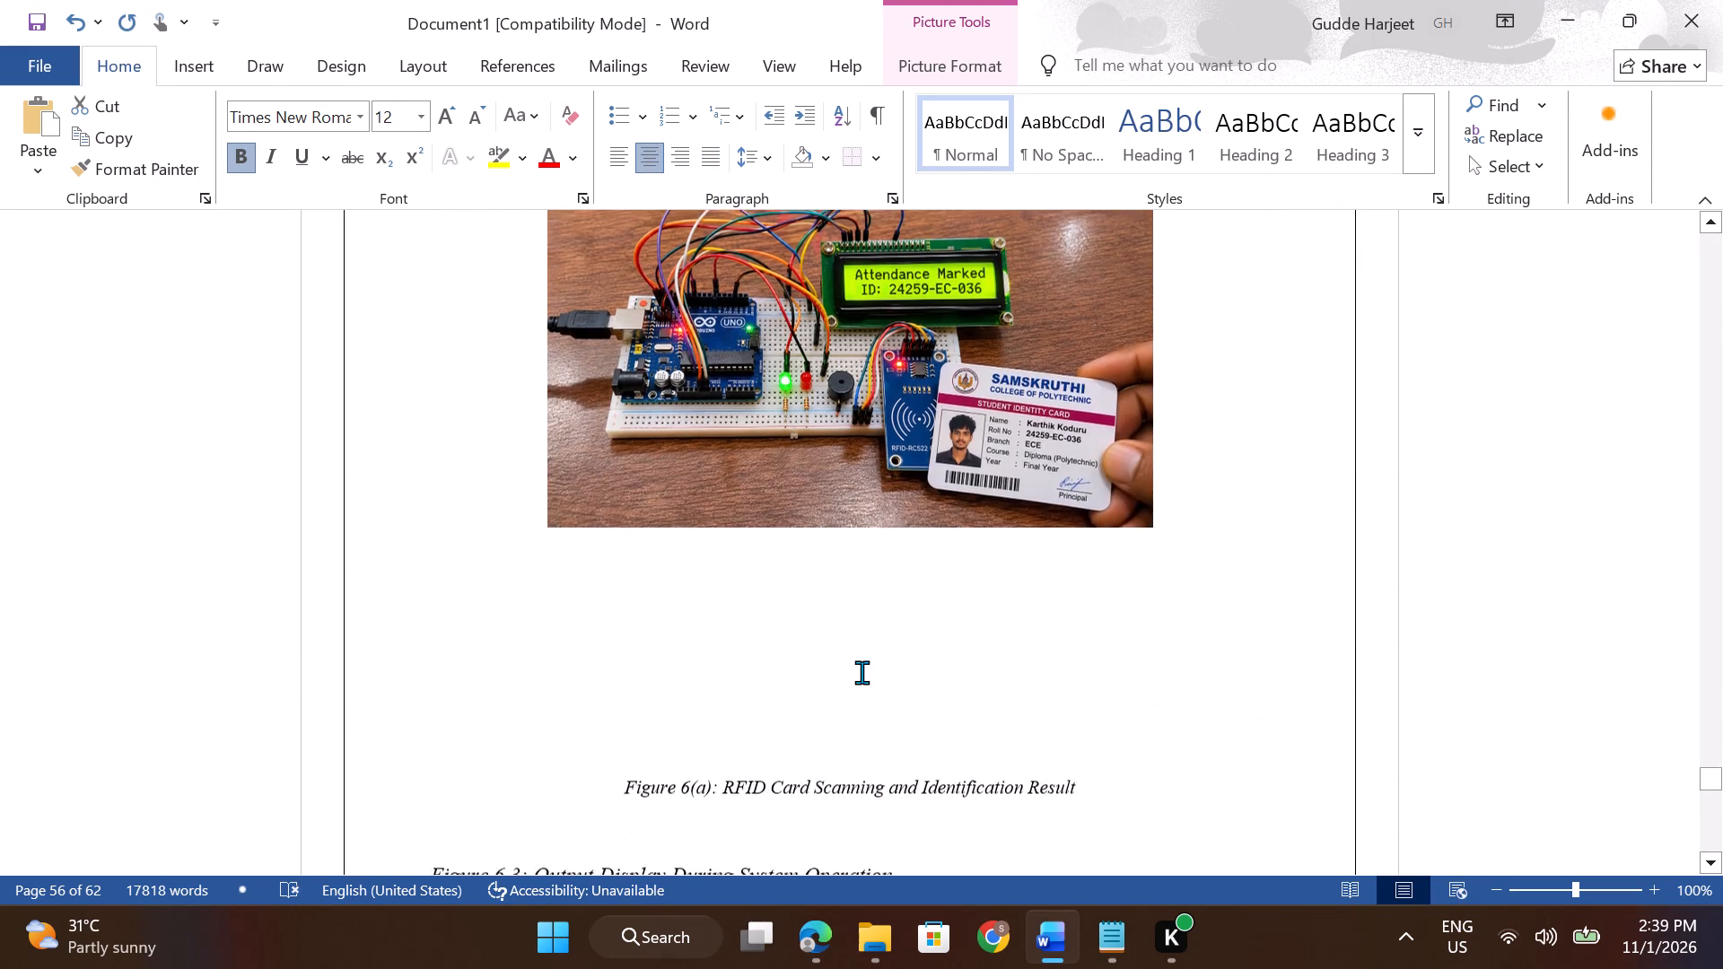
scroll(861, 672, down, 2)
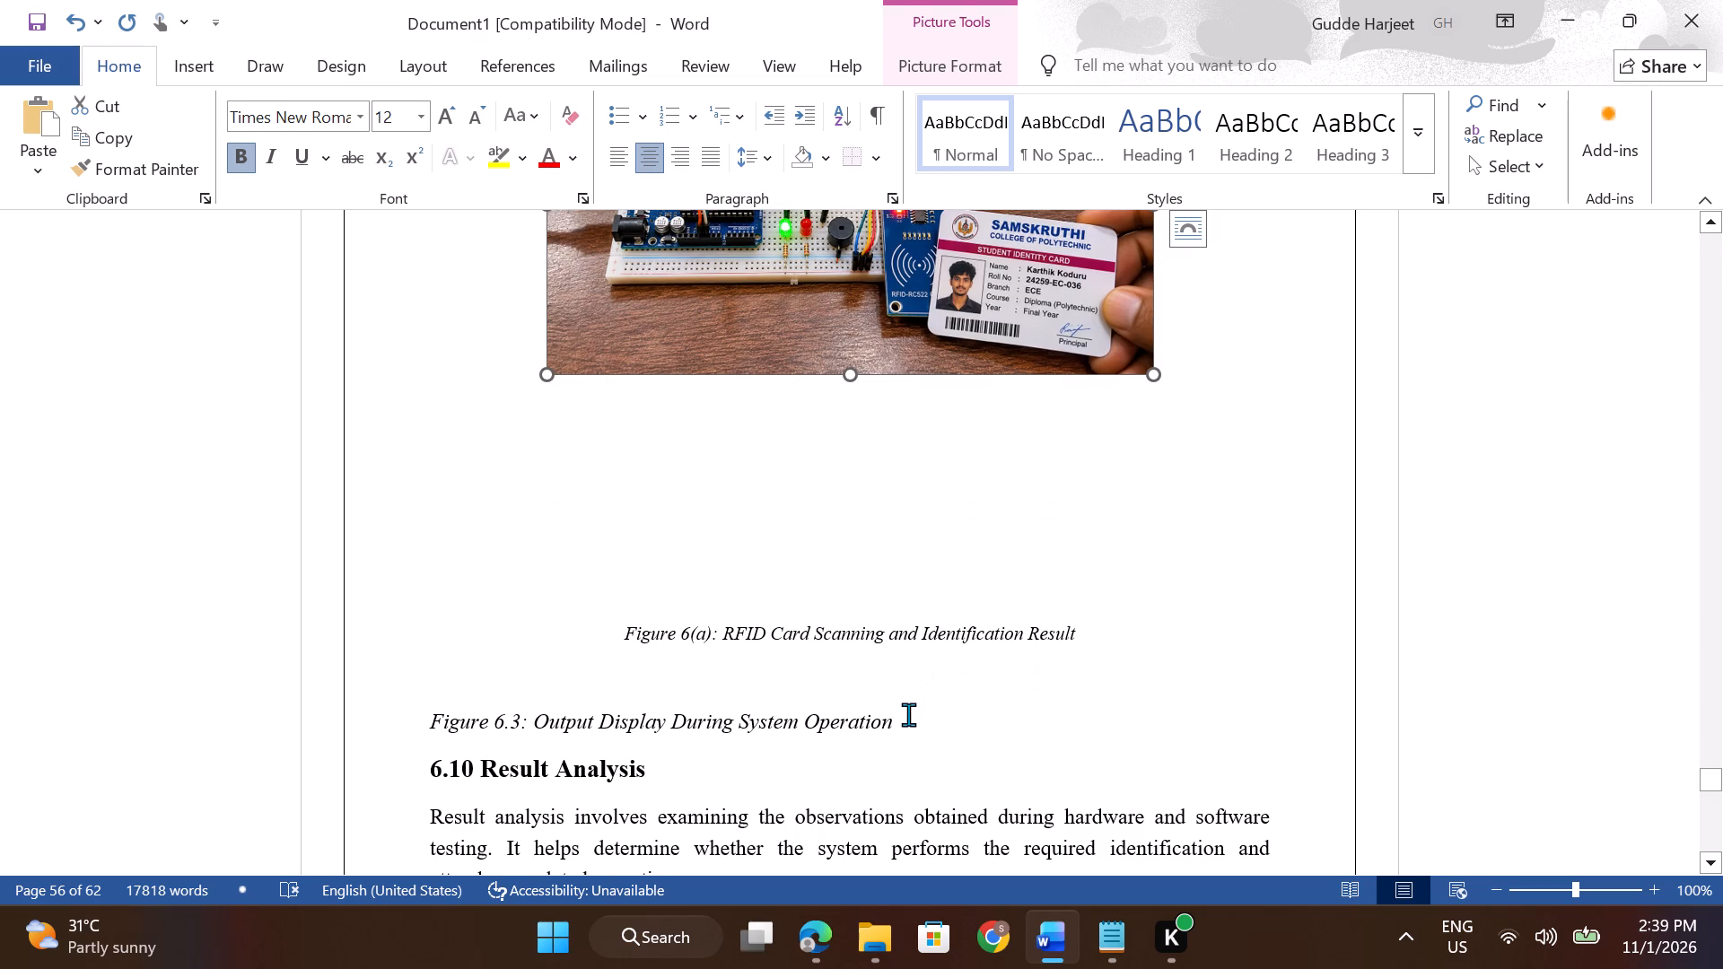
drag(908, 714, 440, 702)
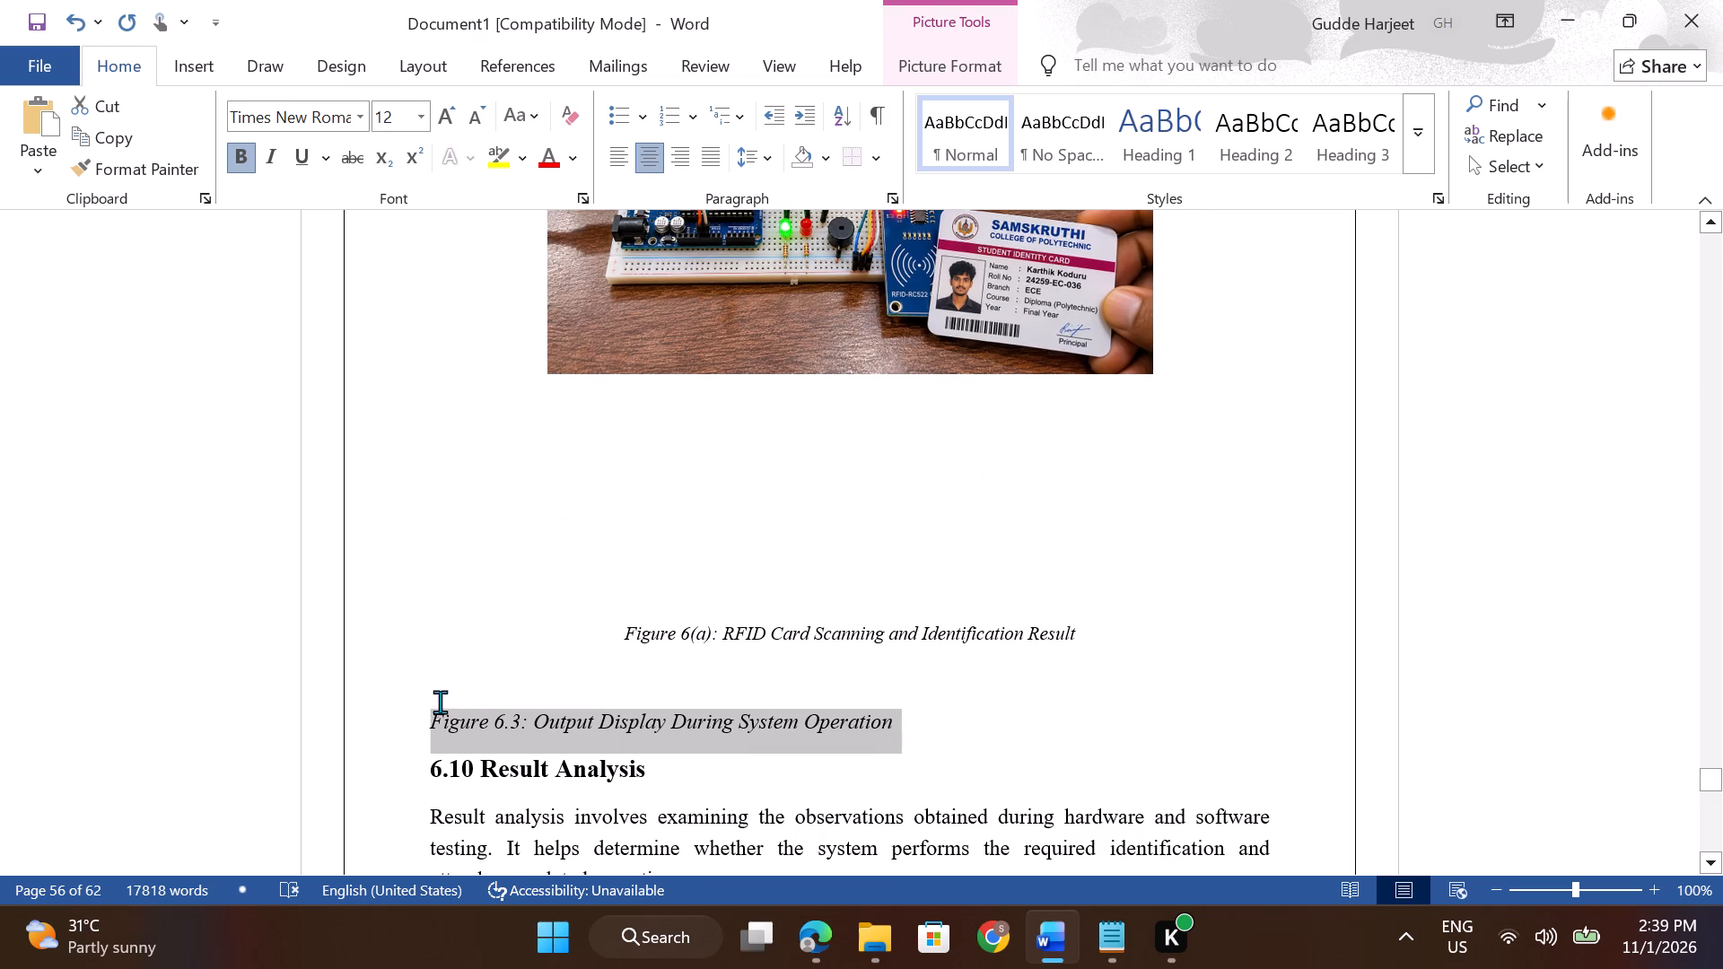
drag(440, 702, 392, 692)
key(BackSpace)
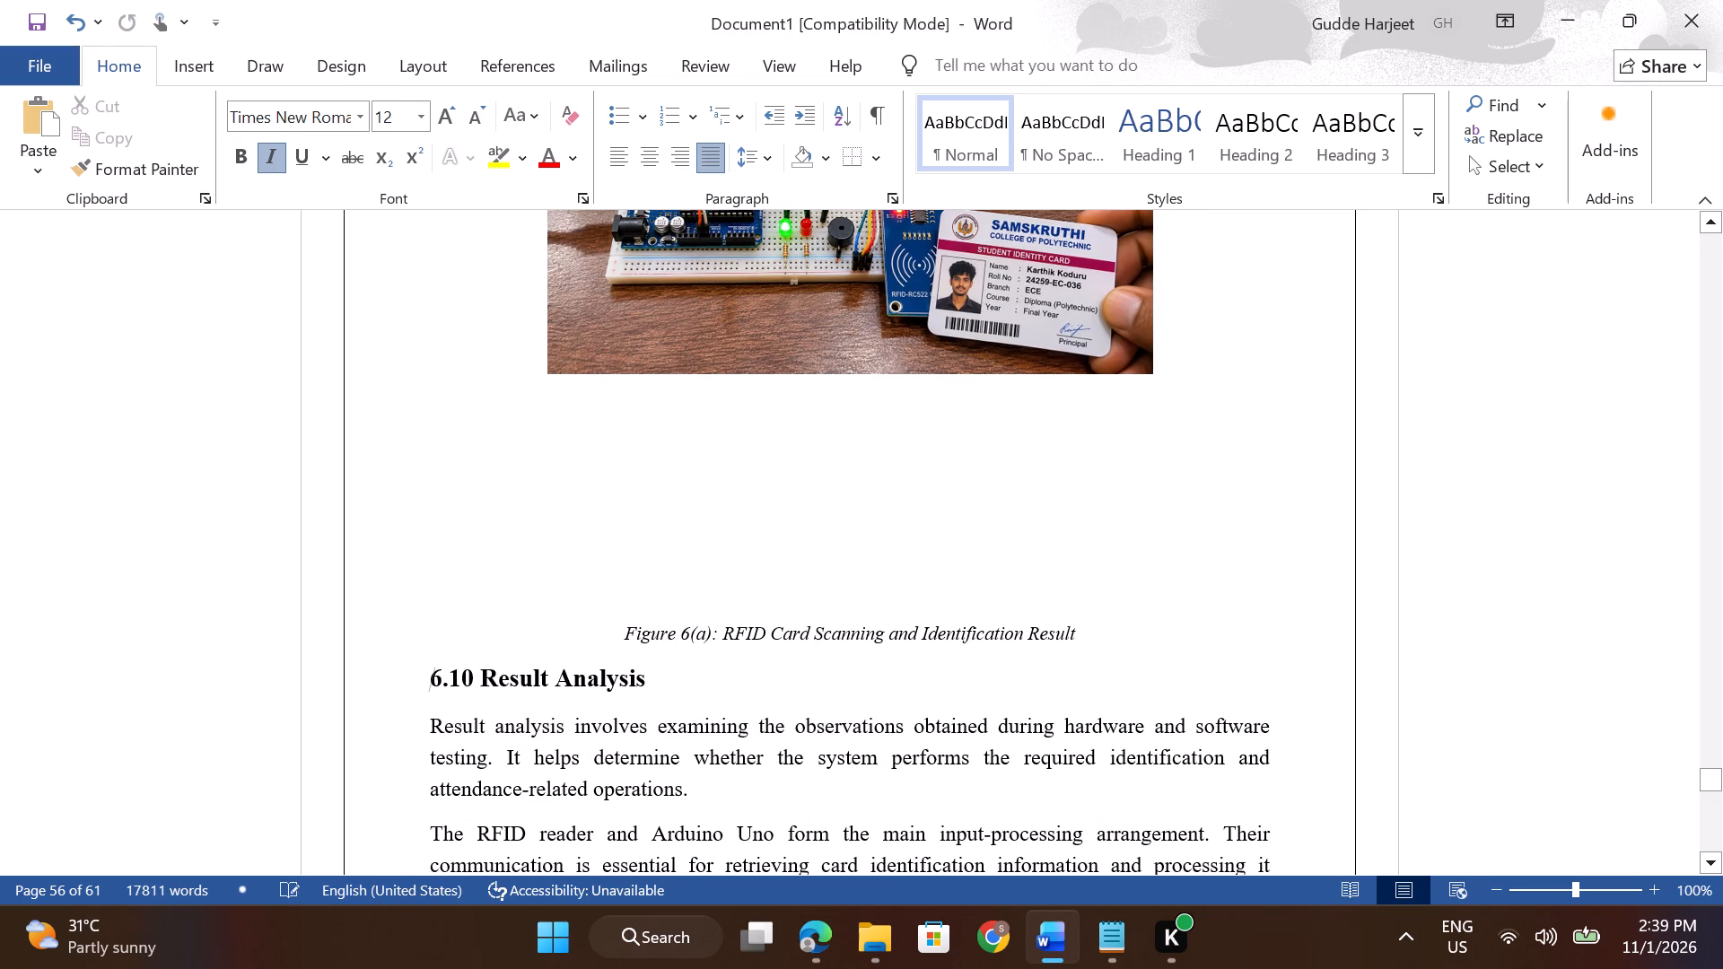
Remove the blank lines between the prototype picture and the Figure 6(a) caption.
click(653, 606)
key(BackSpace)
key(BackSpace)
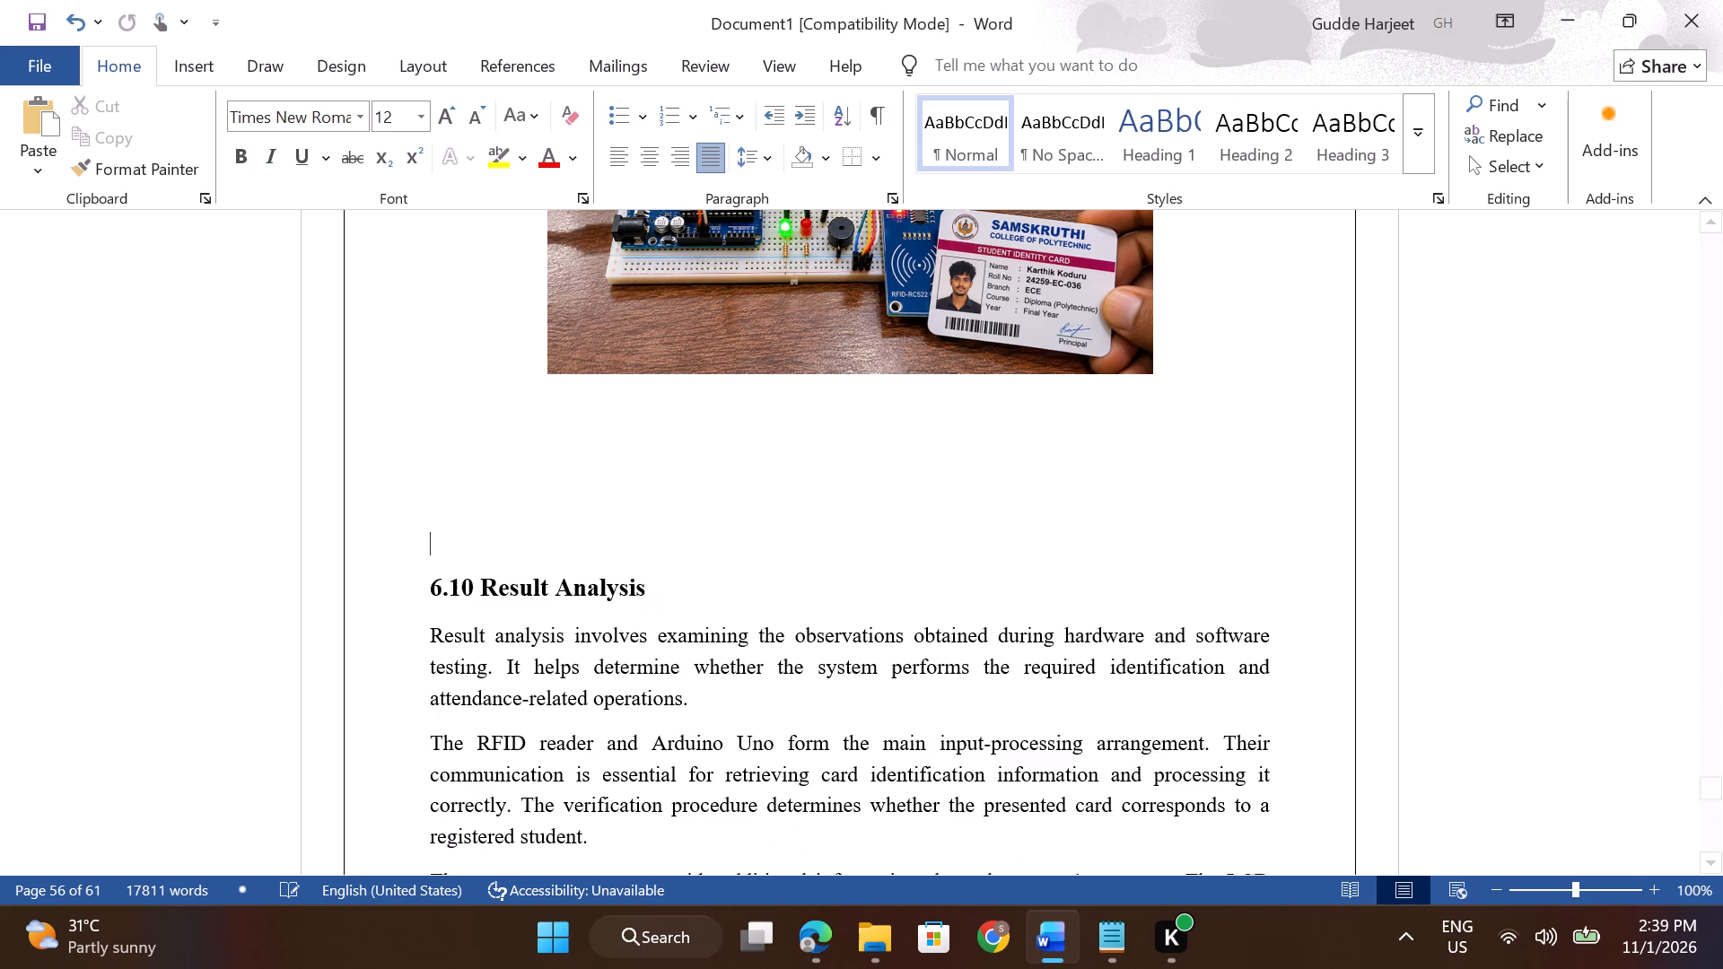
key(BackSpace)
key(BackSpace)
key(BackSpace)
Enlarge the centred prototype picture slightly, to roughly four fifths of the text width.
scroll(832, 679, up, 1)
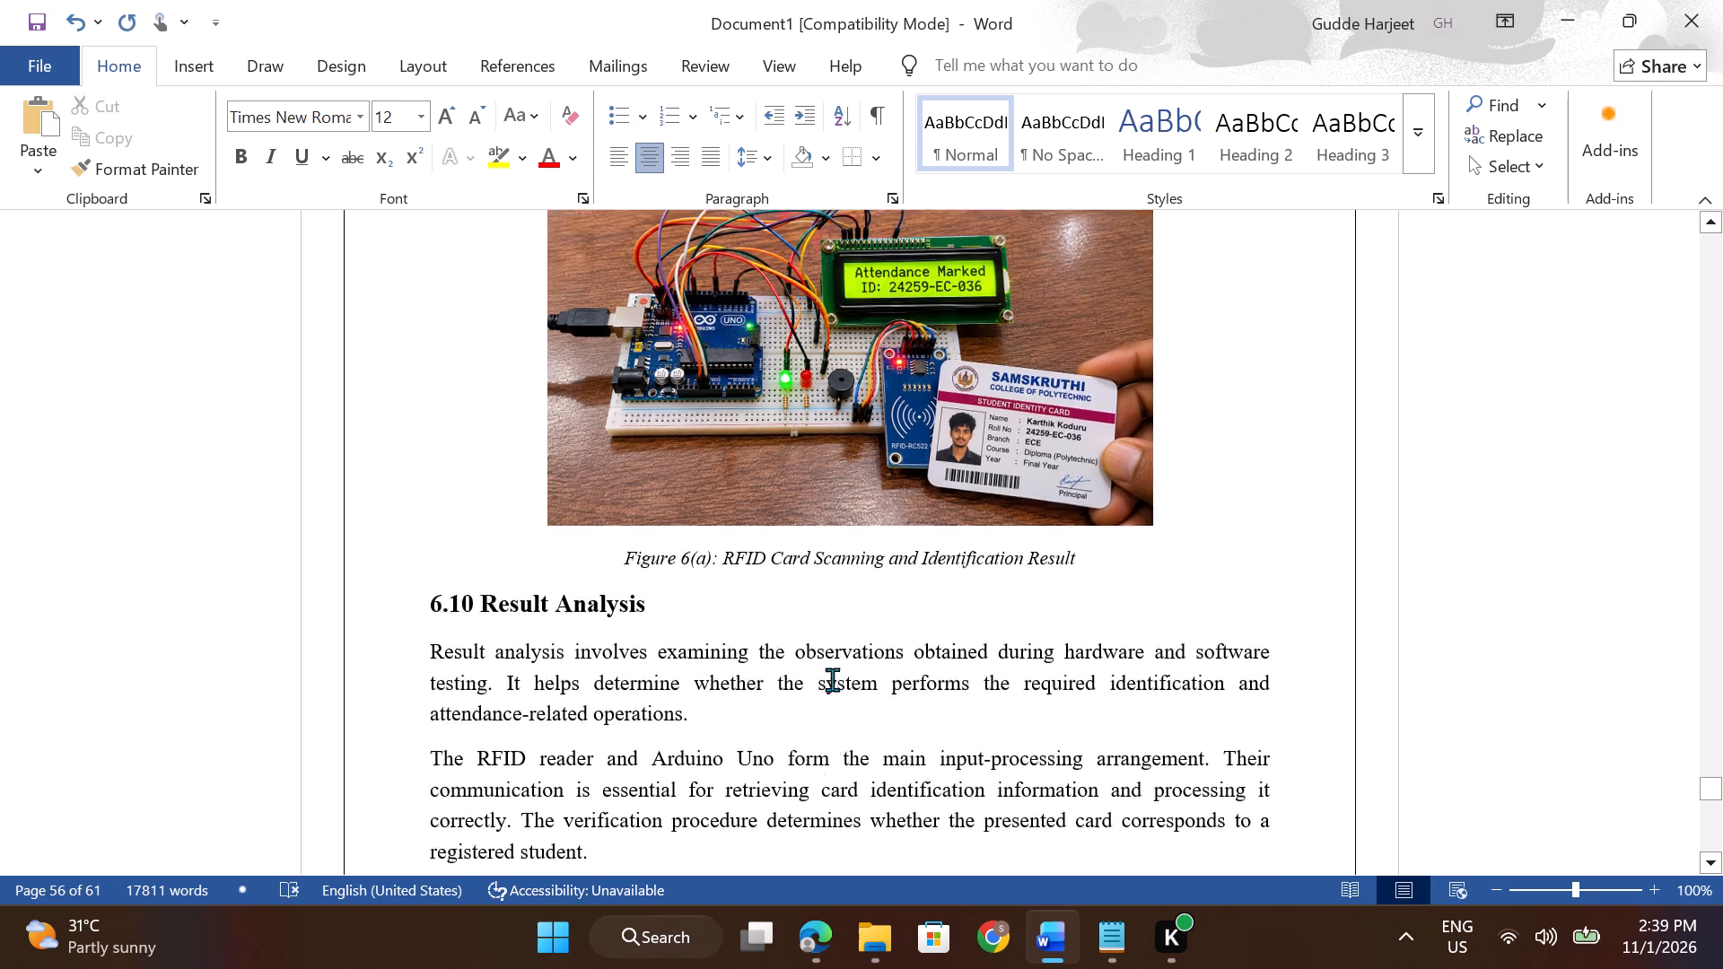
scroll(832, 679, up, 1)
click(1011, 576)
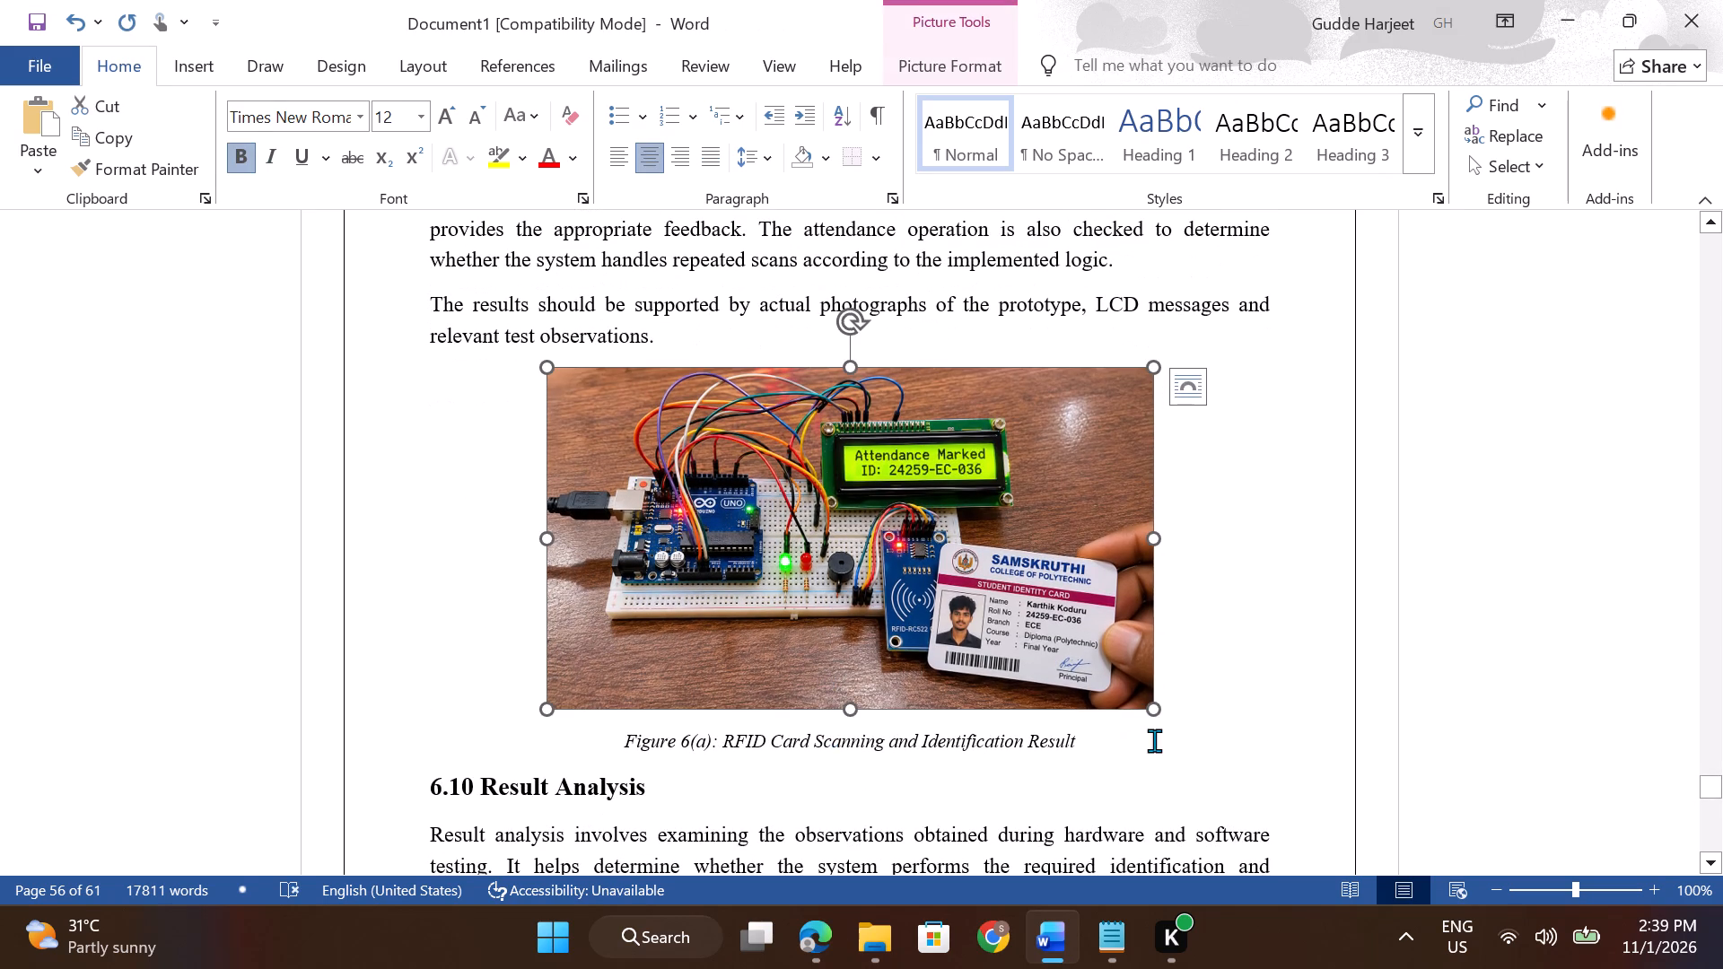
drag(1157, 710, 1220, 754)
click(1265, 696)
Remove the blank lines above the heading "6.11 Advantages and Limitations".
scroll(1265, 696, down, 2)
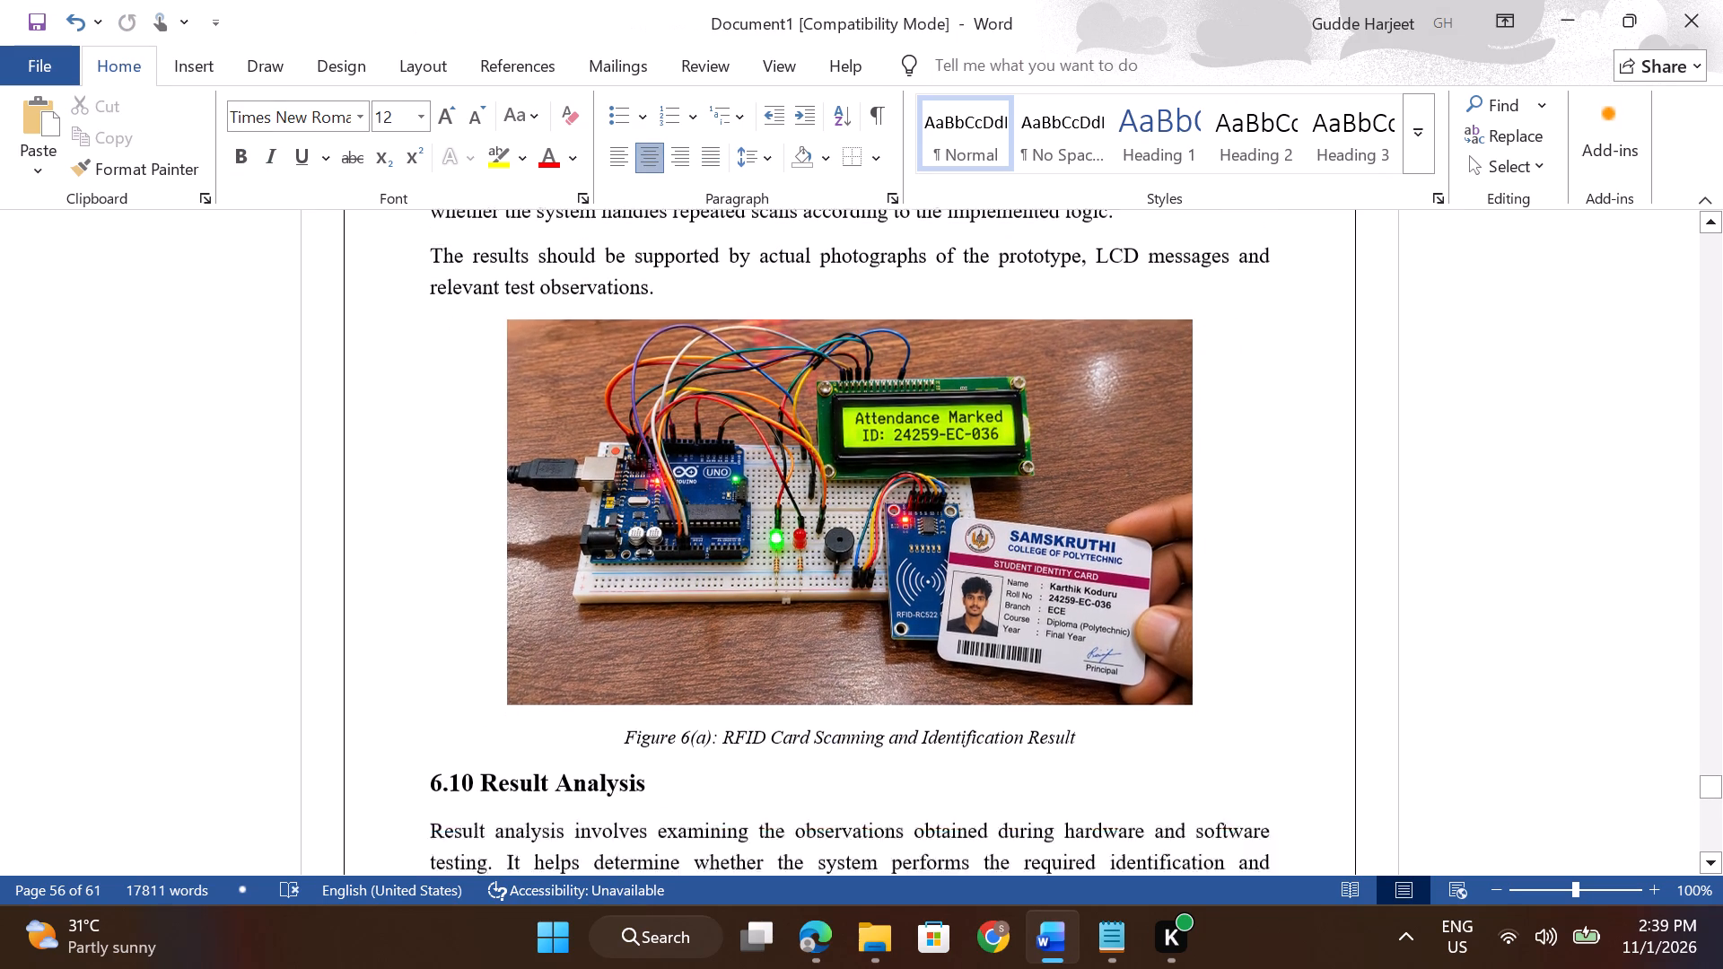
scroll(1265, 696, down, 8)
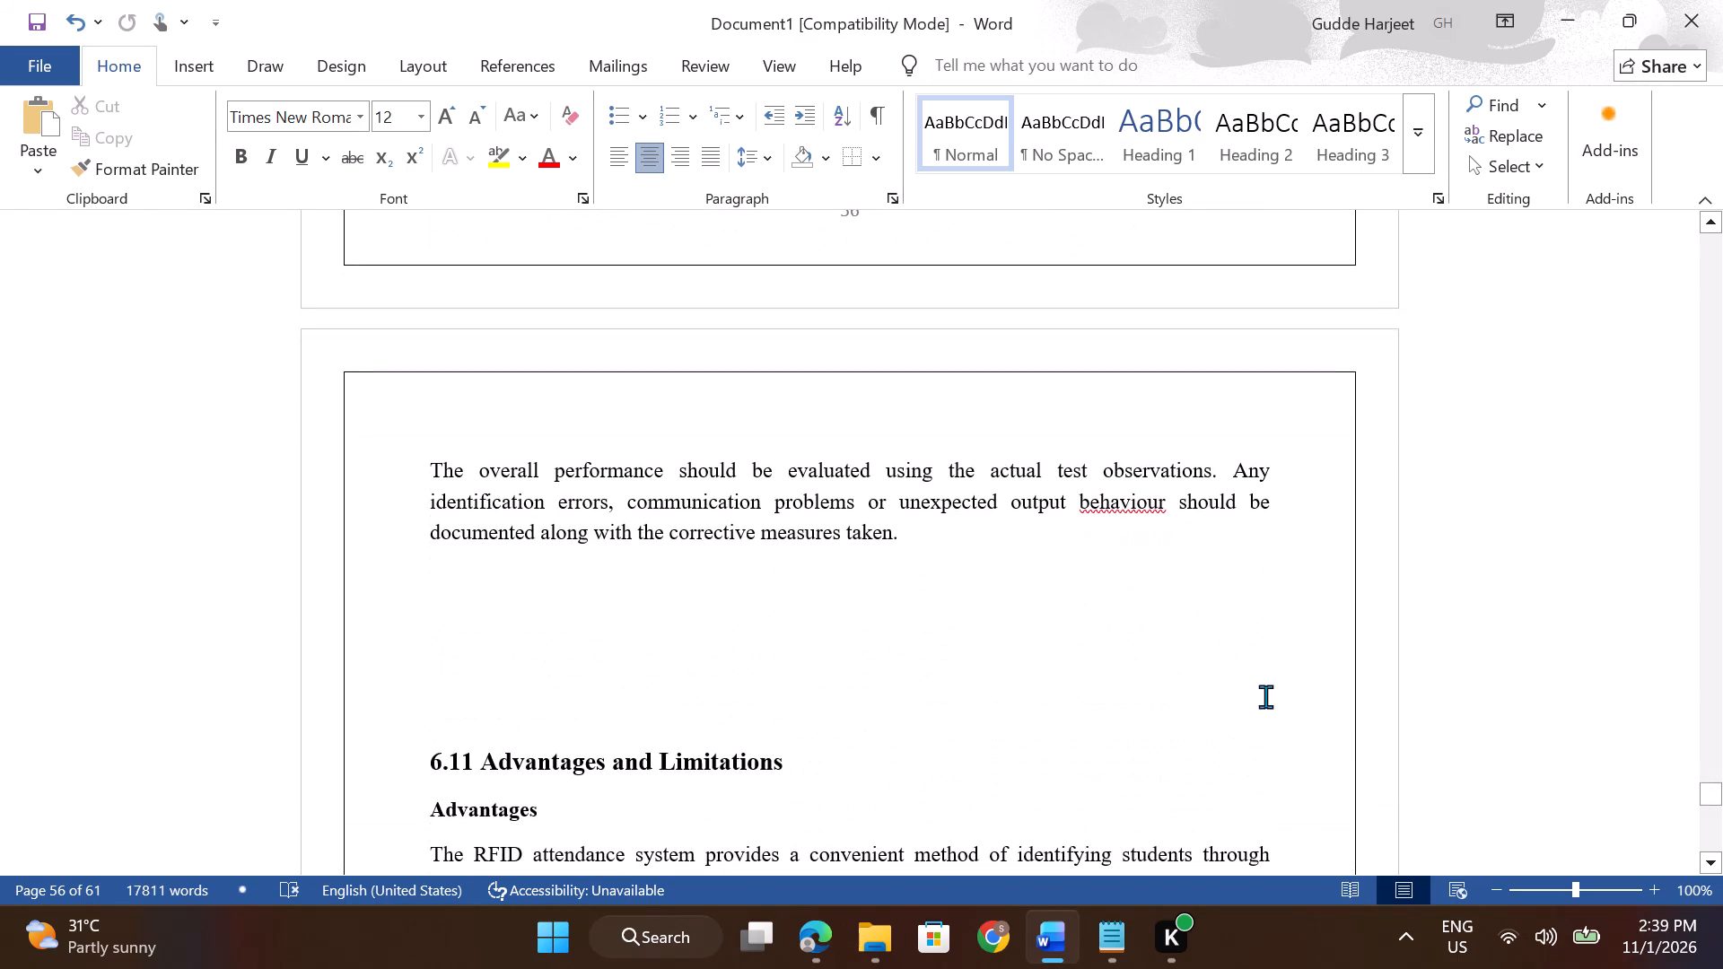
click(594, 729)
key(BackSpace)
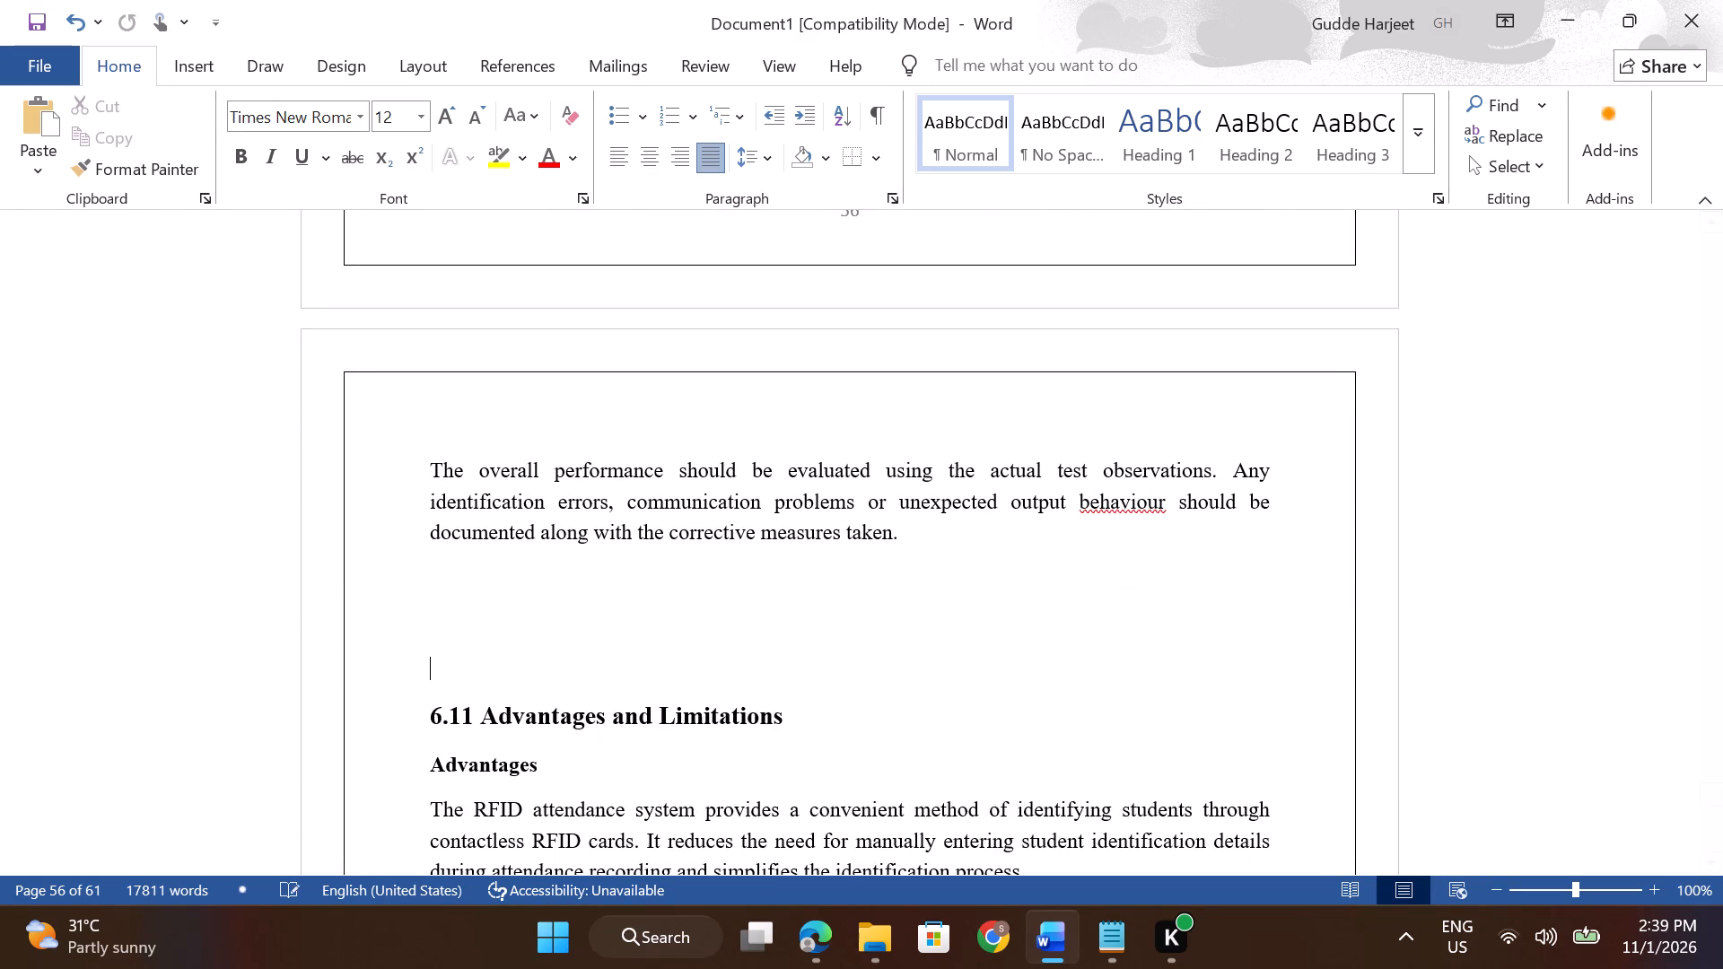
key(BackSpace)
key(BackSpace)
key(BackSpace)
Delete the empty lines above the CHAPTER 7 heading.
scroll(594, 729, down, 5)
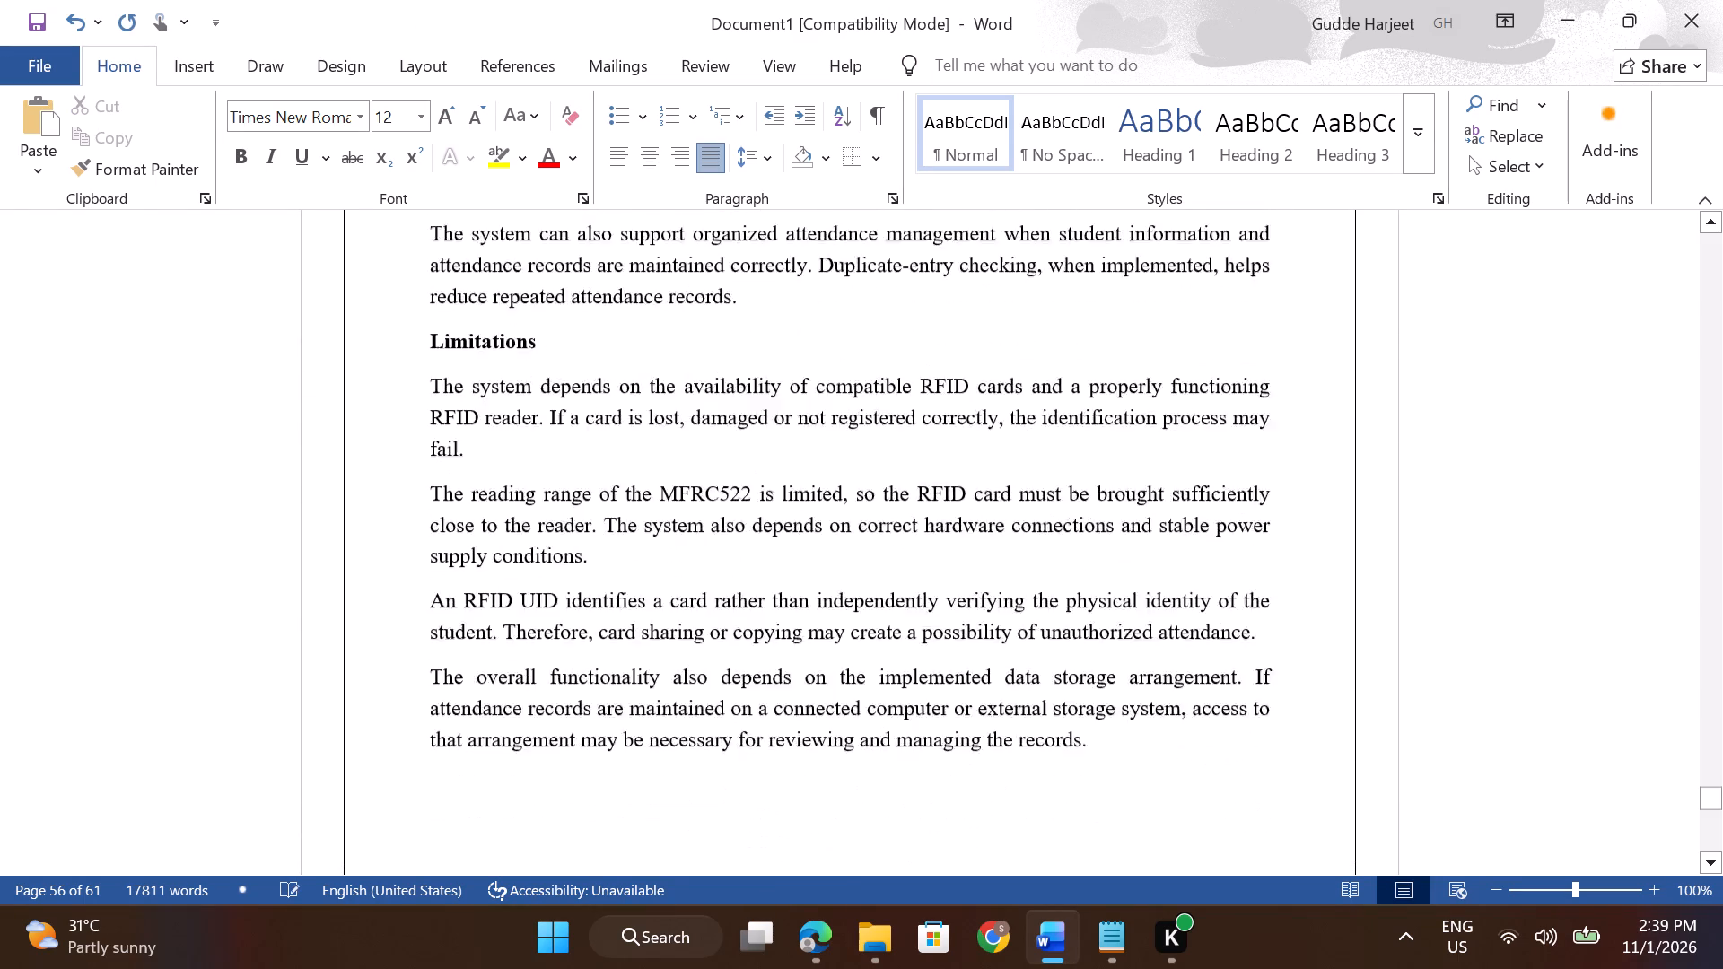
scroll(594, 729, down, 3)
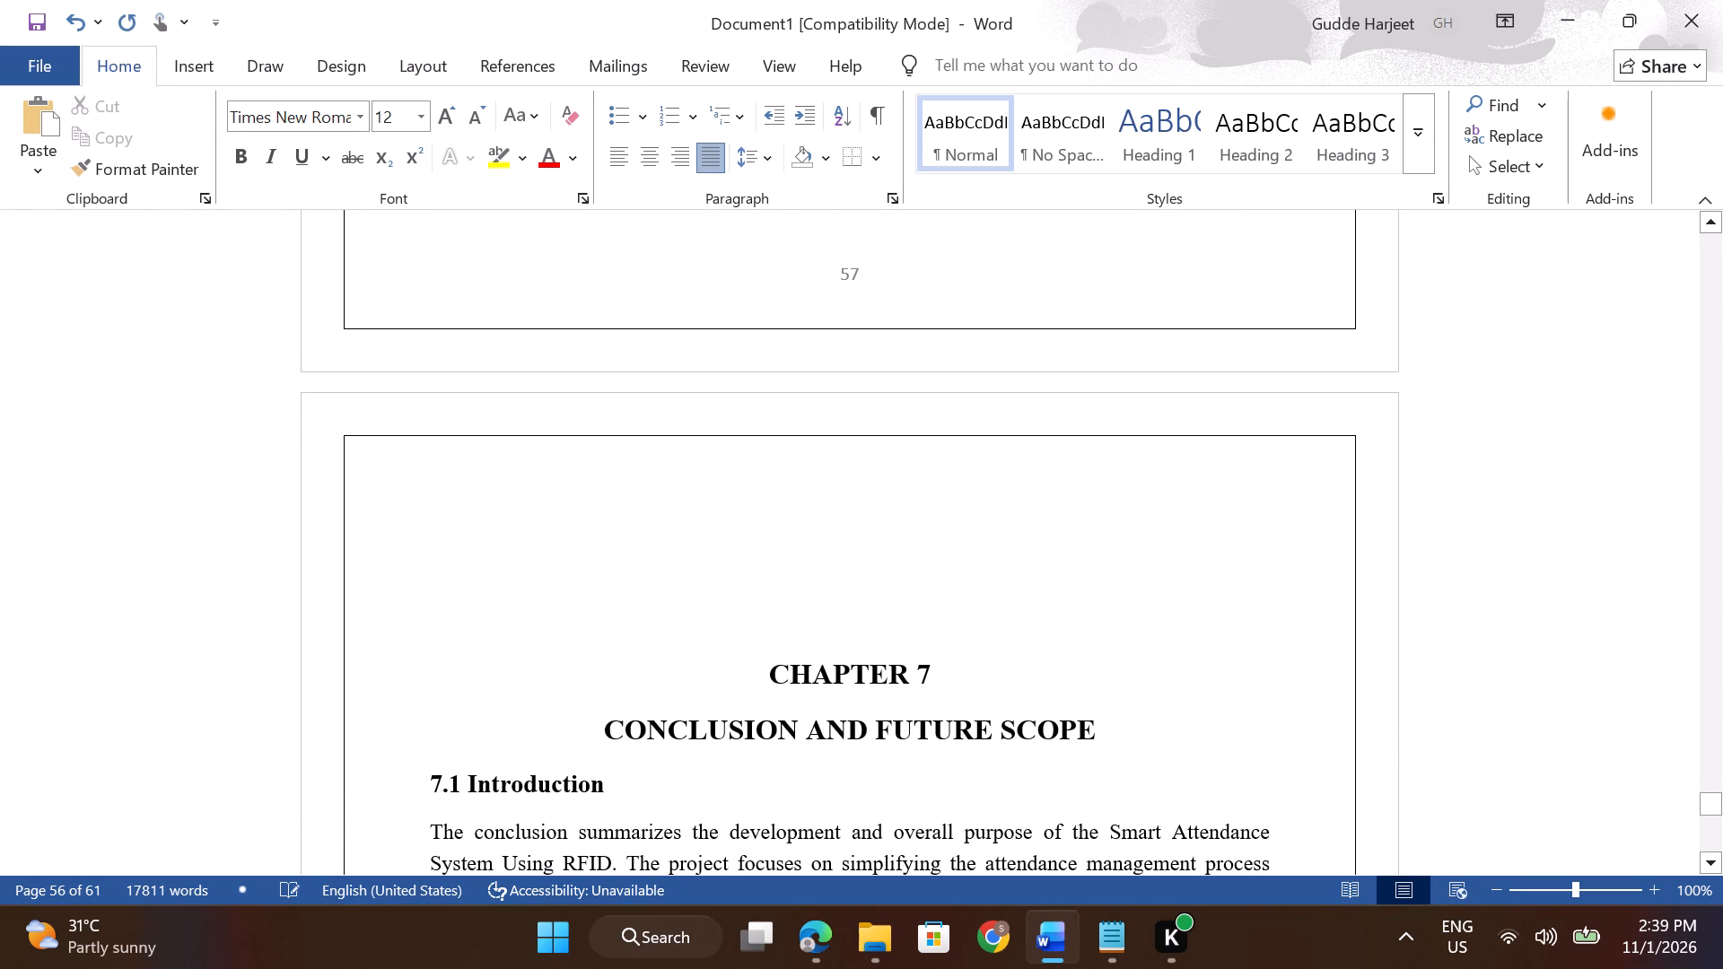
click(771, 627)
key(BackSpace)
key(BackSpace)
key(BackSpace)
Review the rest of Chapter 7 through to the end of the future scope section.
scroll(771, 627, down, 6)
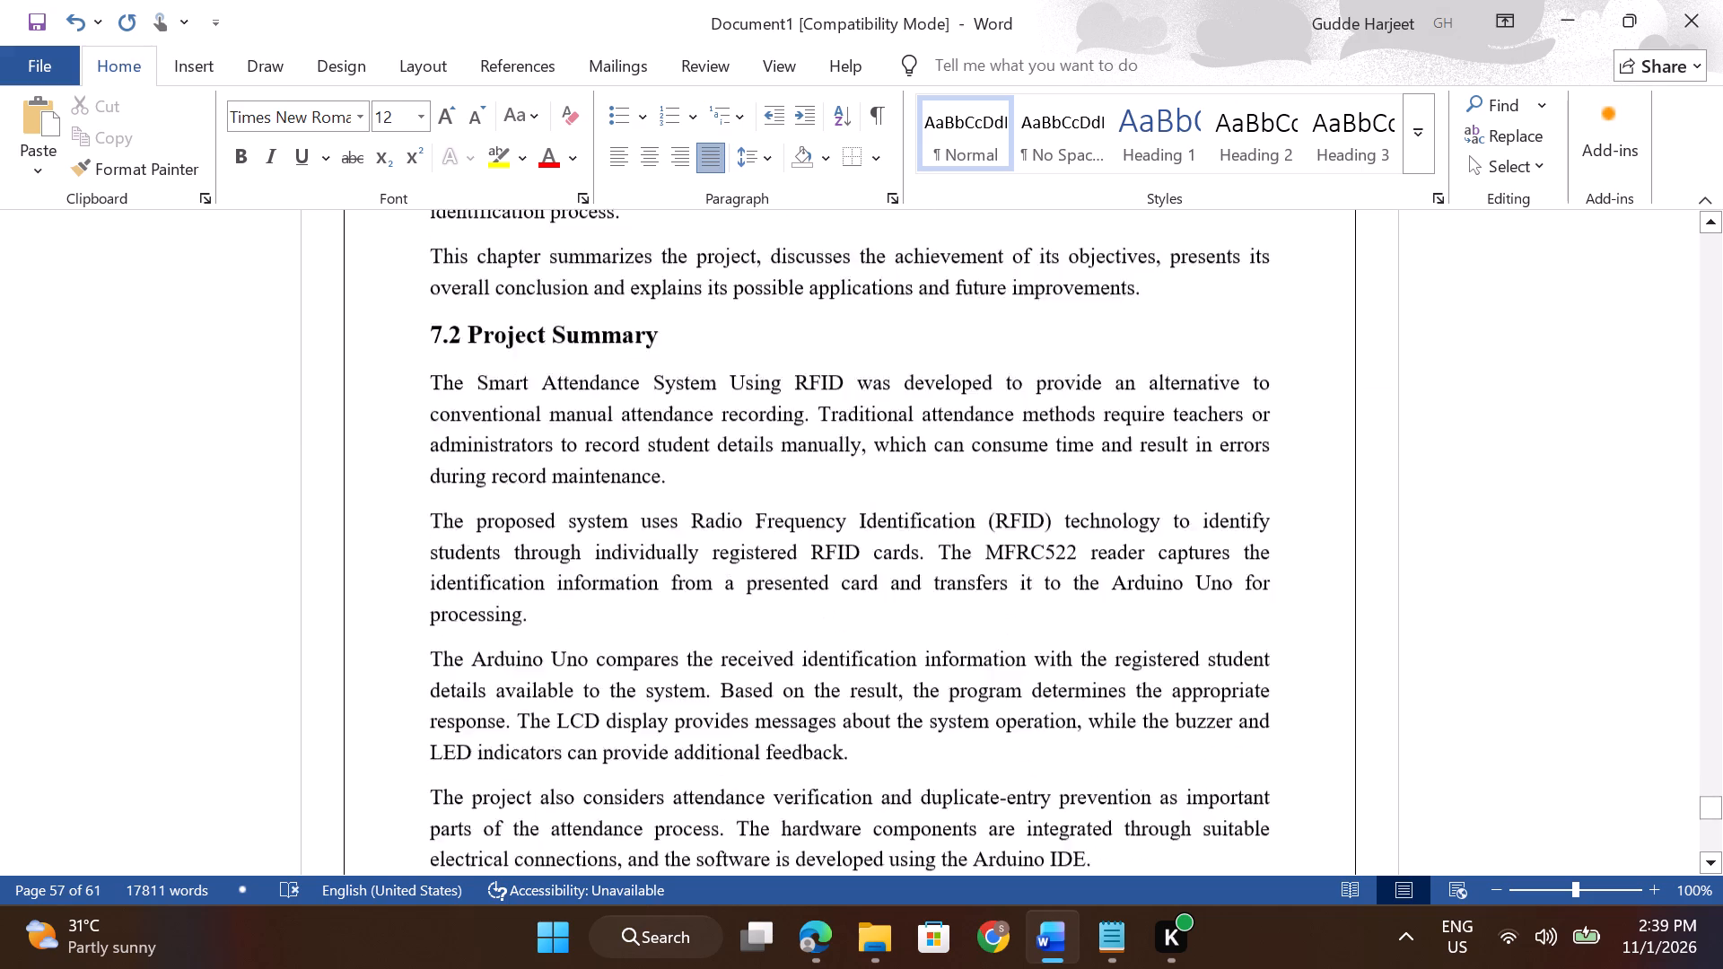
scroll(771, 627, down, 6)
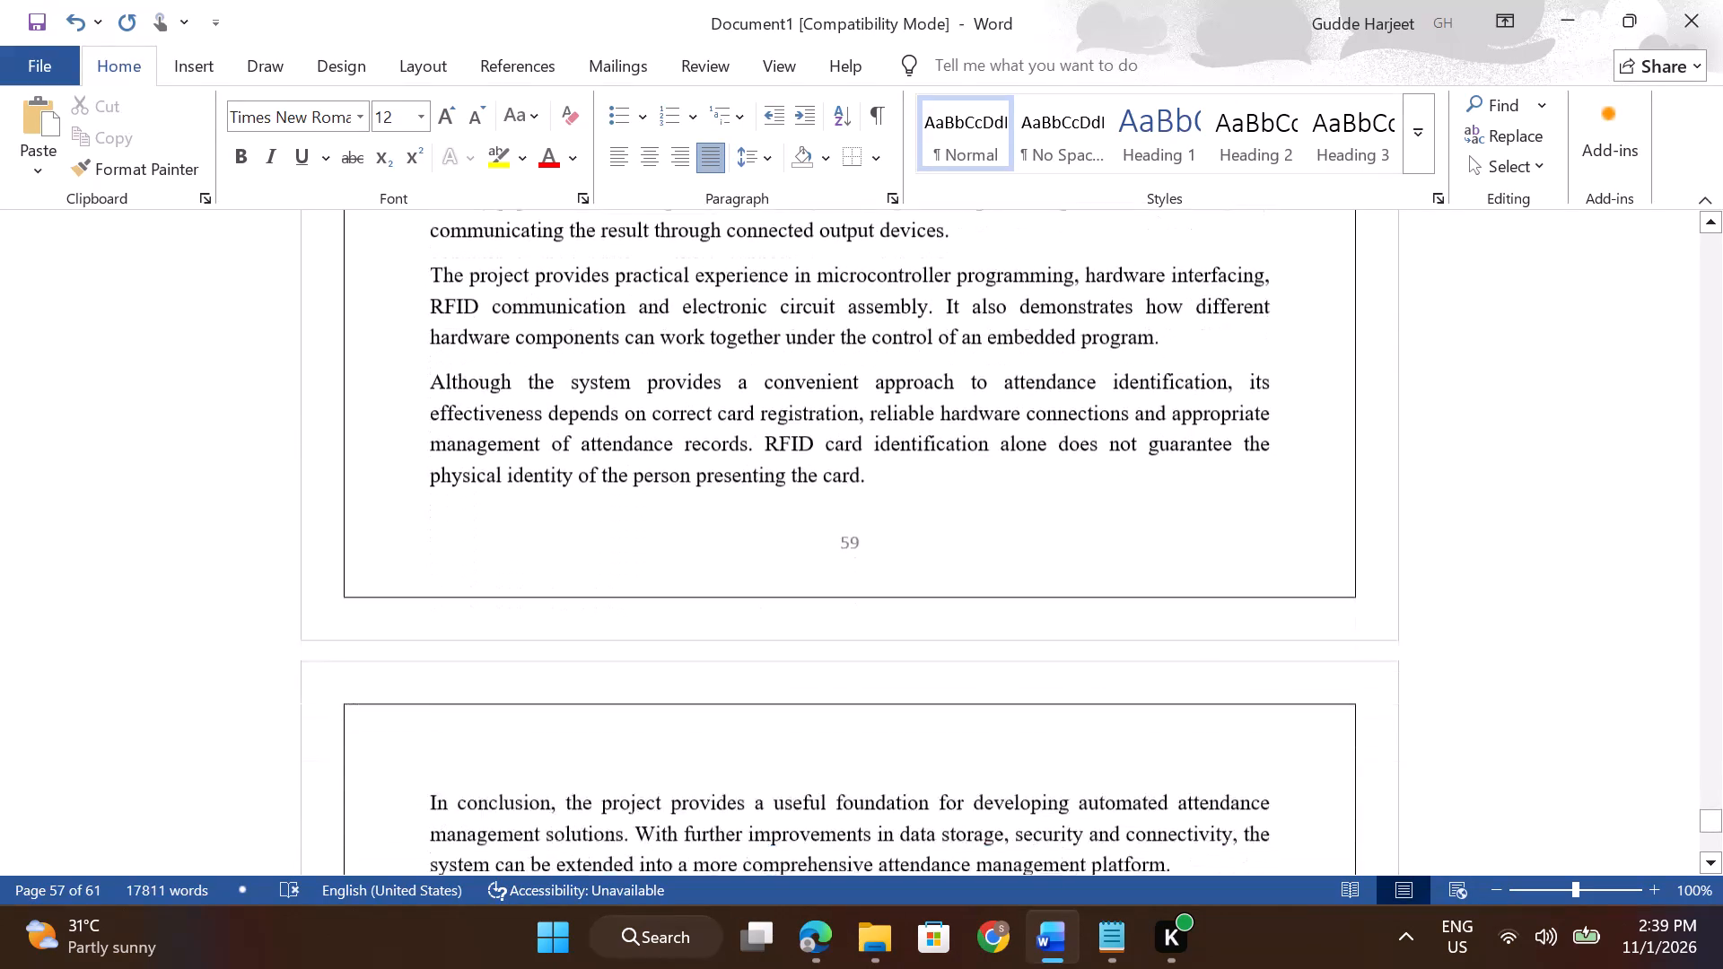
scroll(771, 627, down, 10)
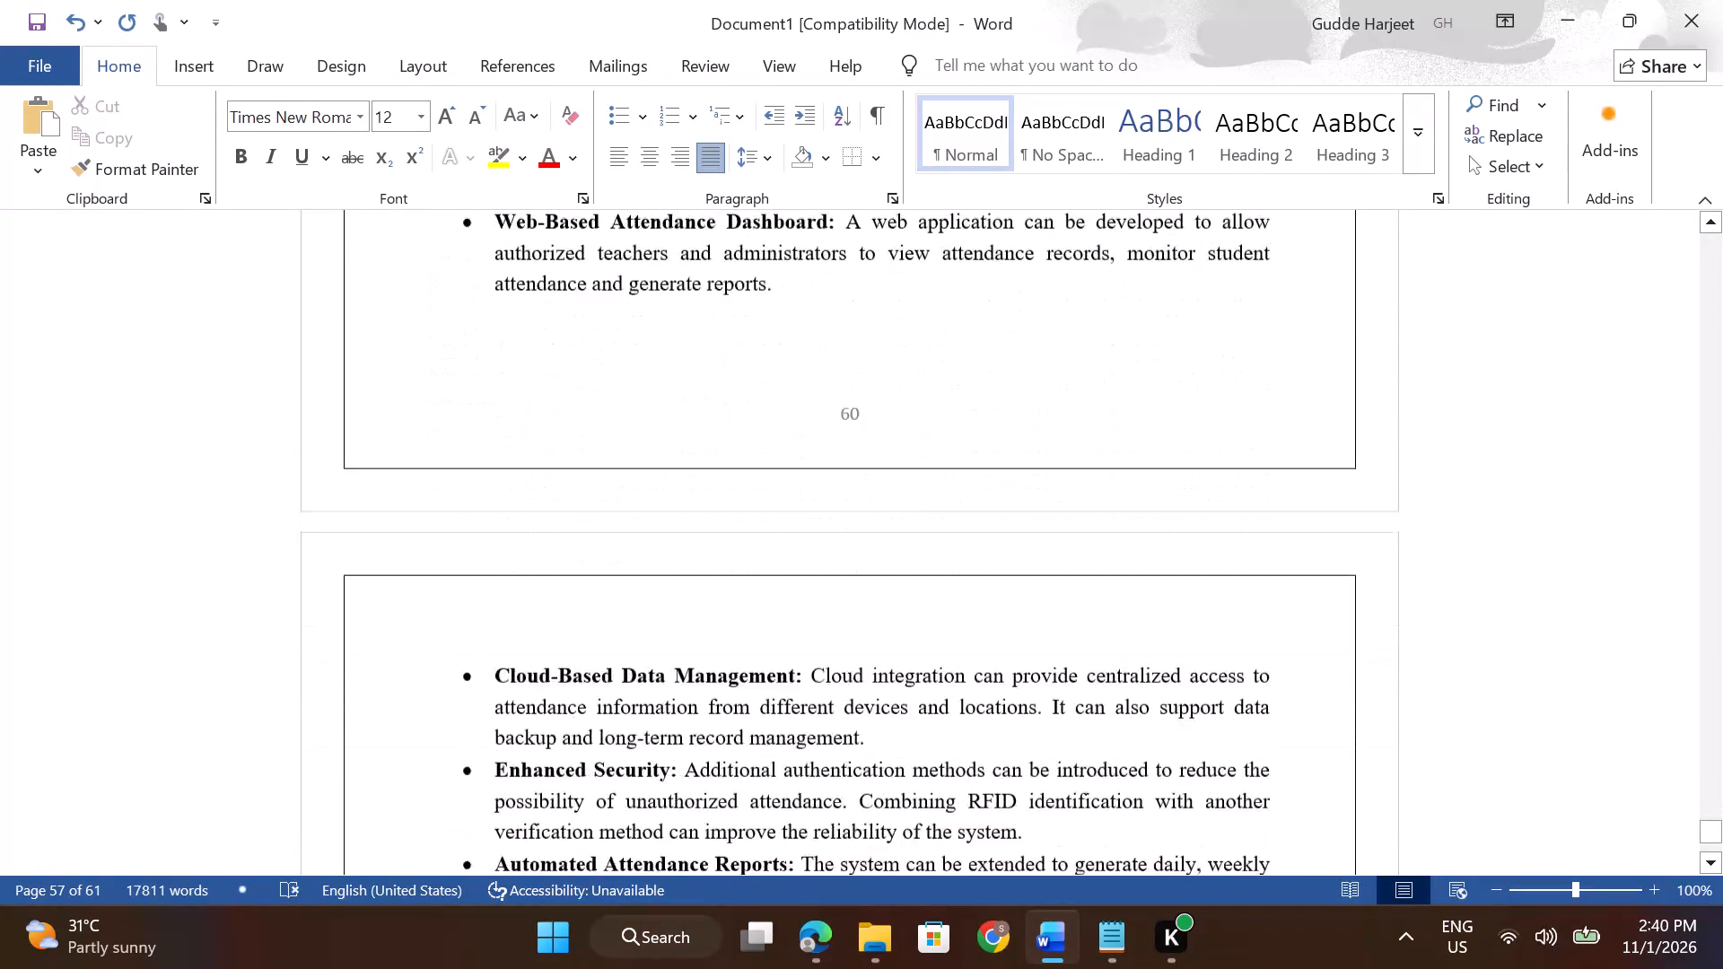
scroll(771, 627, down, 2)
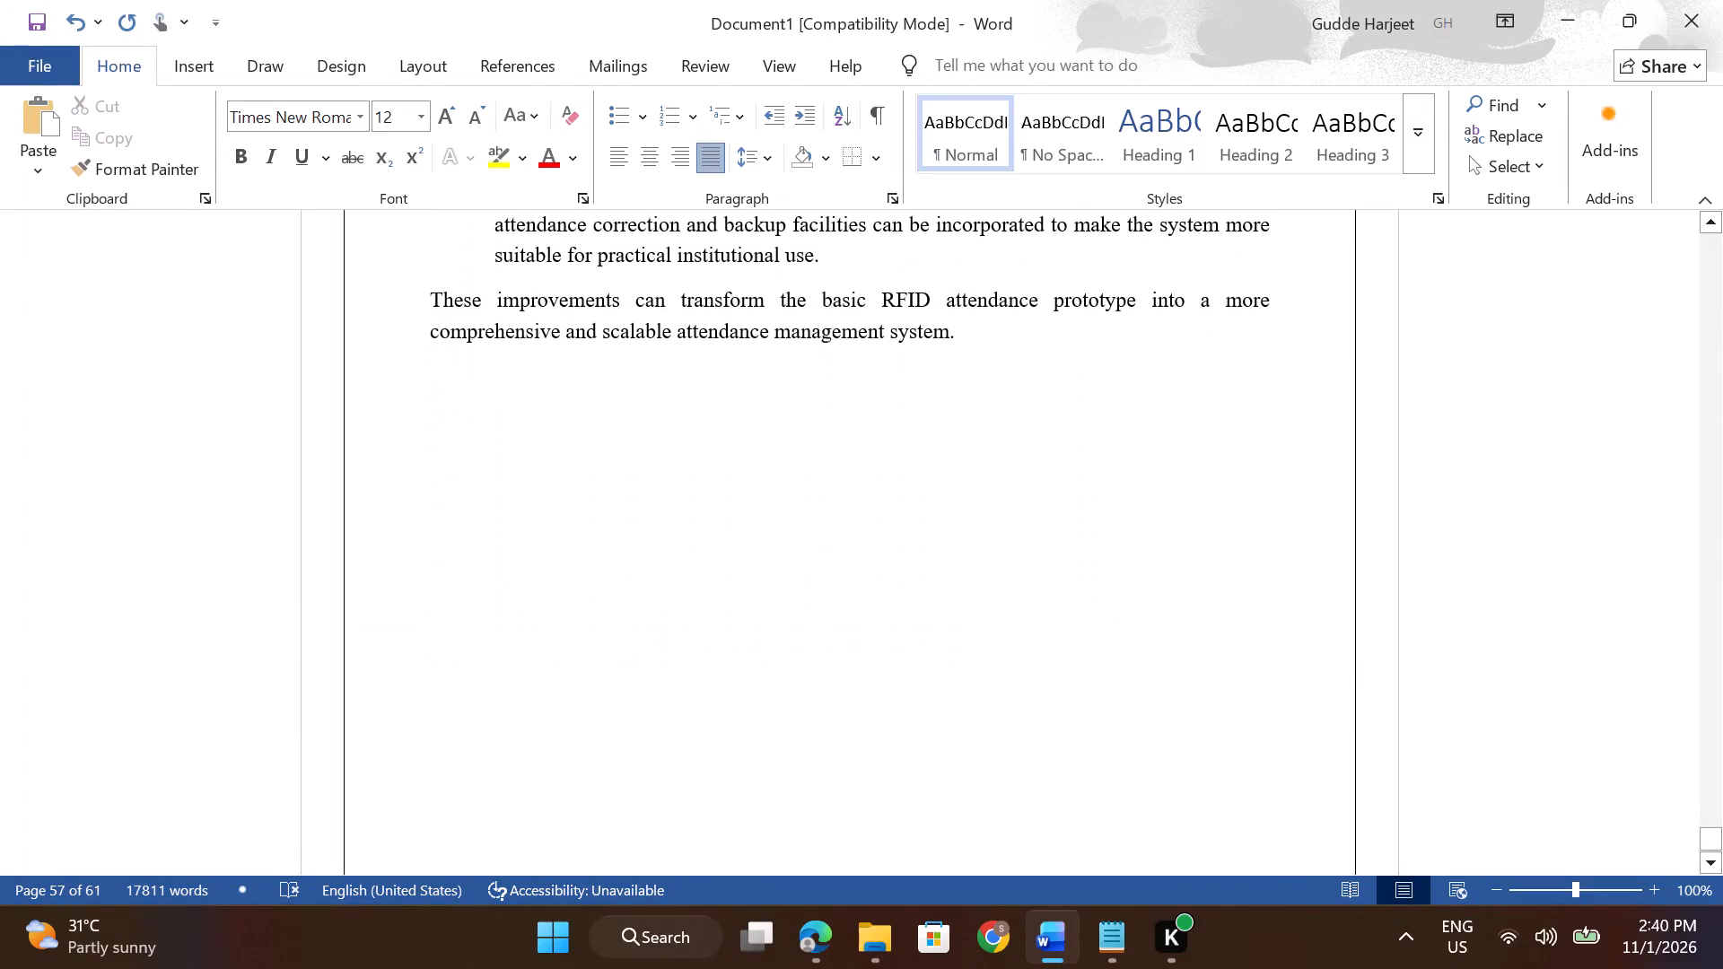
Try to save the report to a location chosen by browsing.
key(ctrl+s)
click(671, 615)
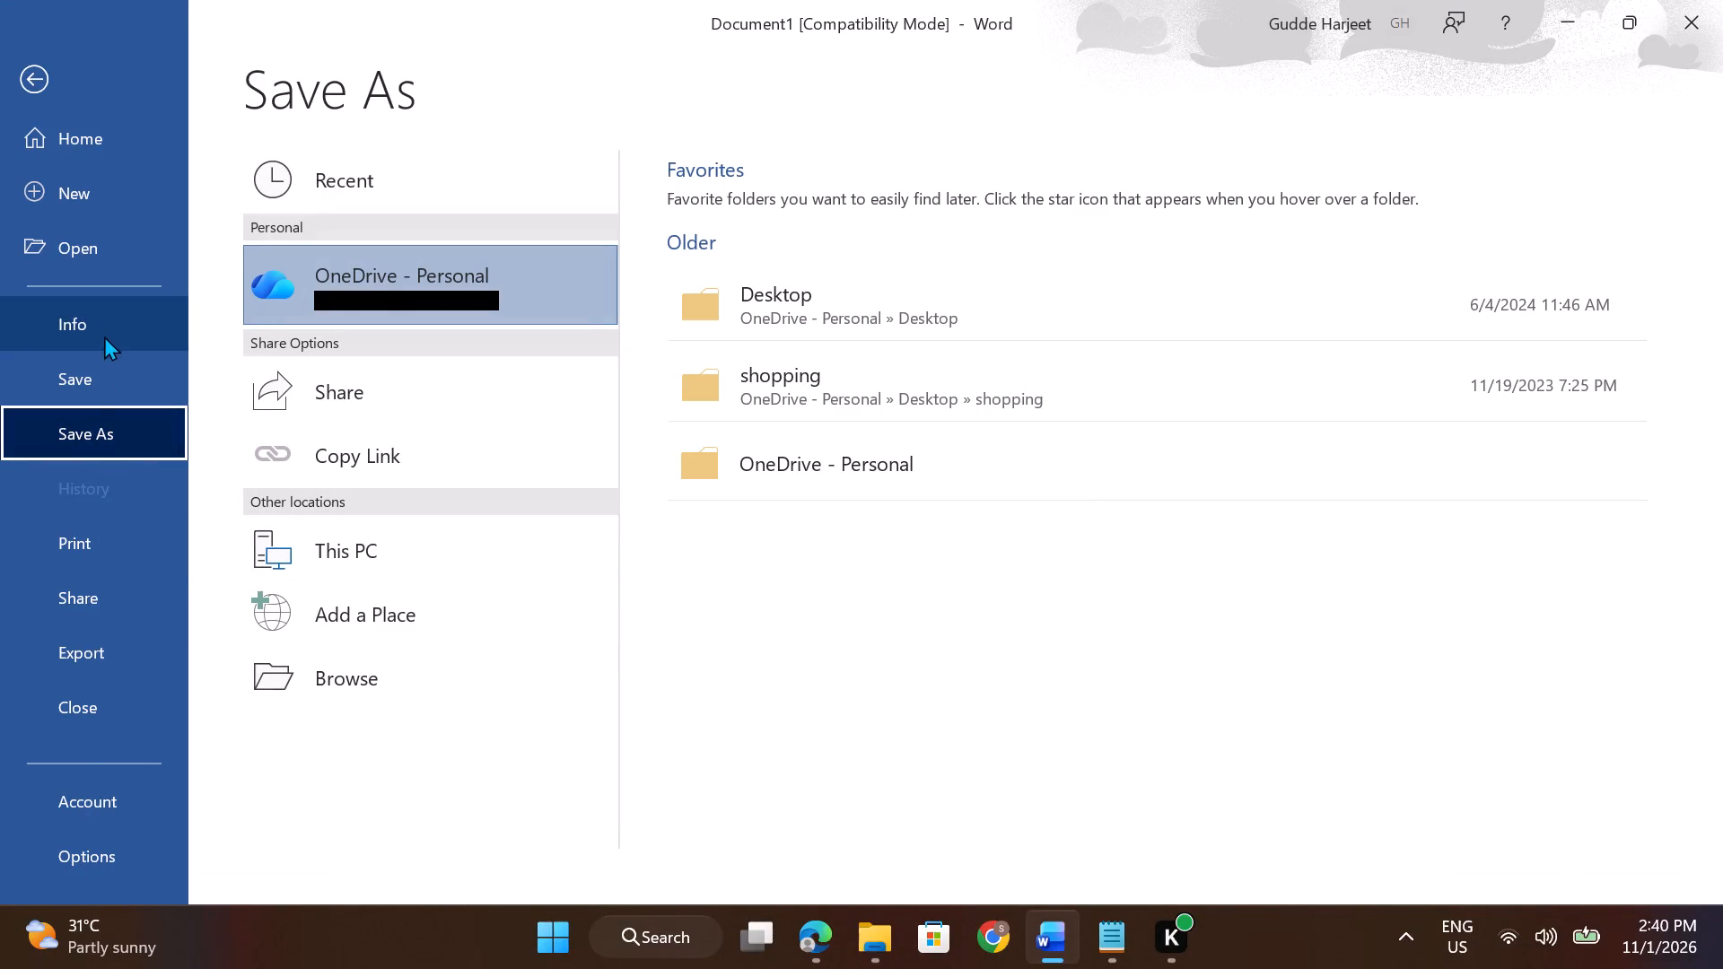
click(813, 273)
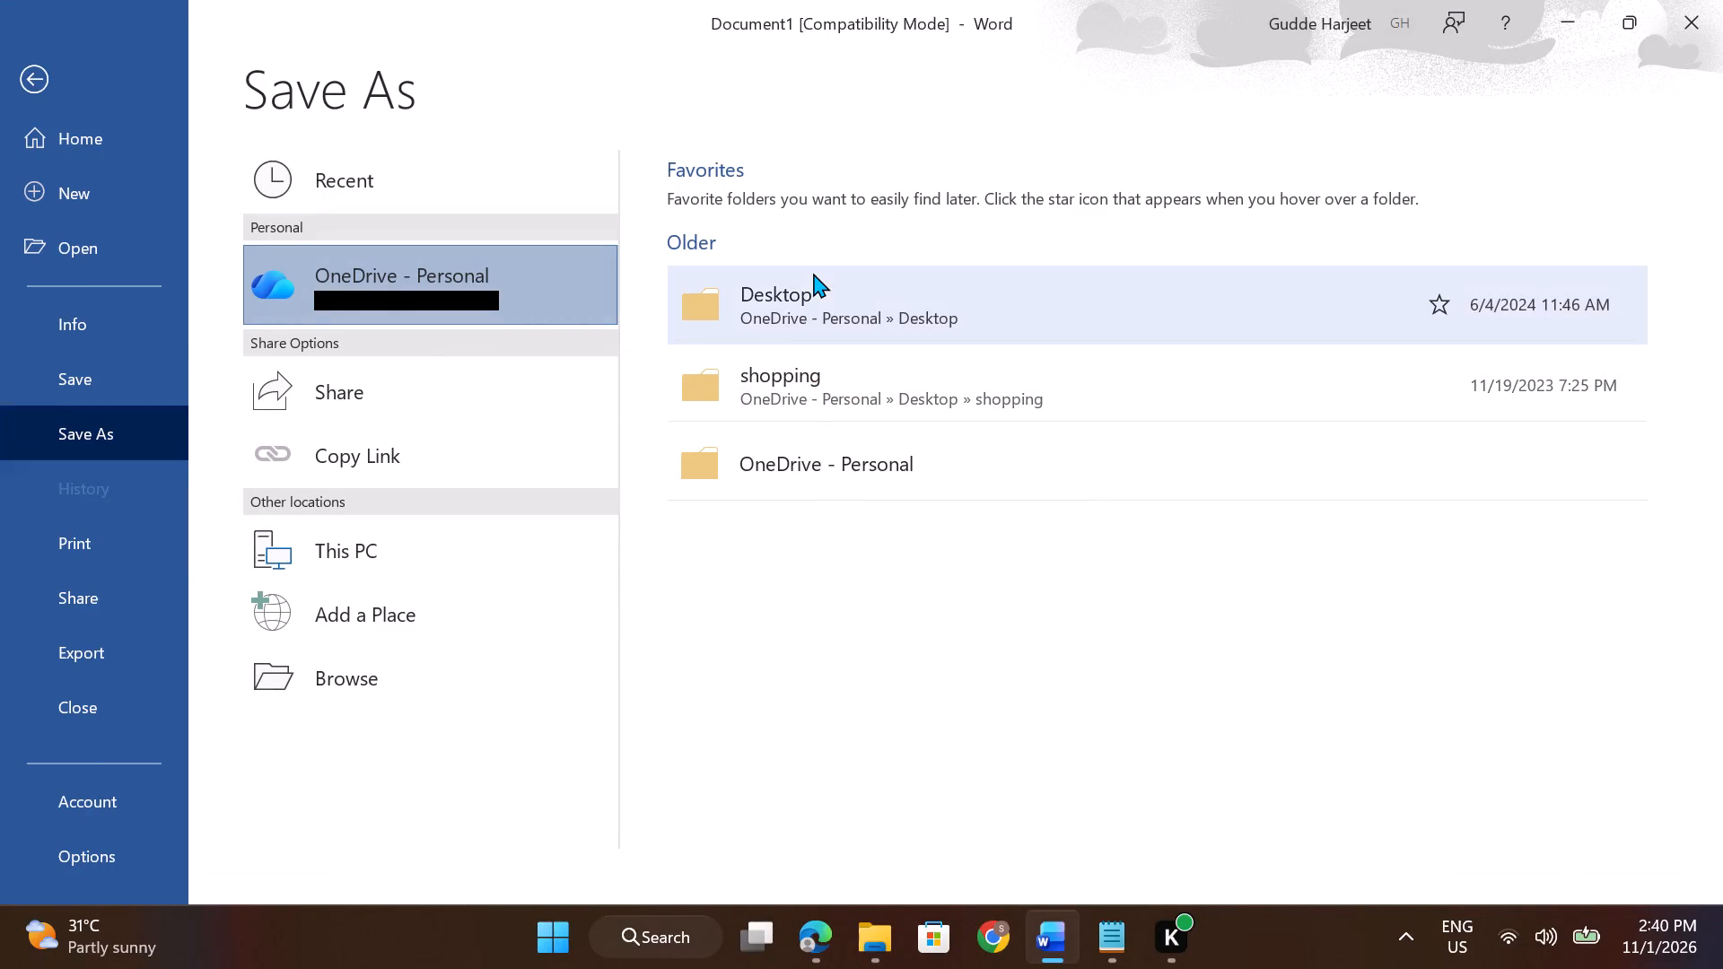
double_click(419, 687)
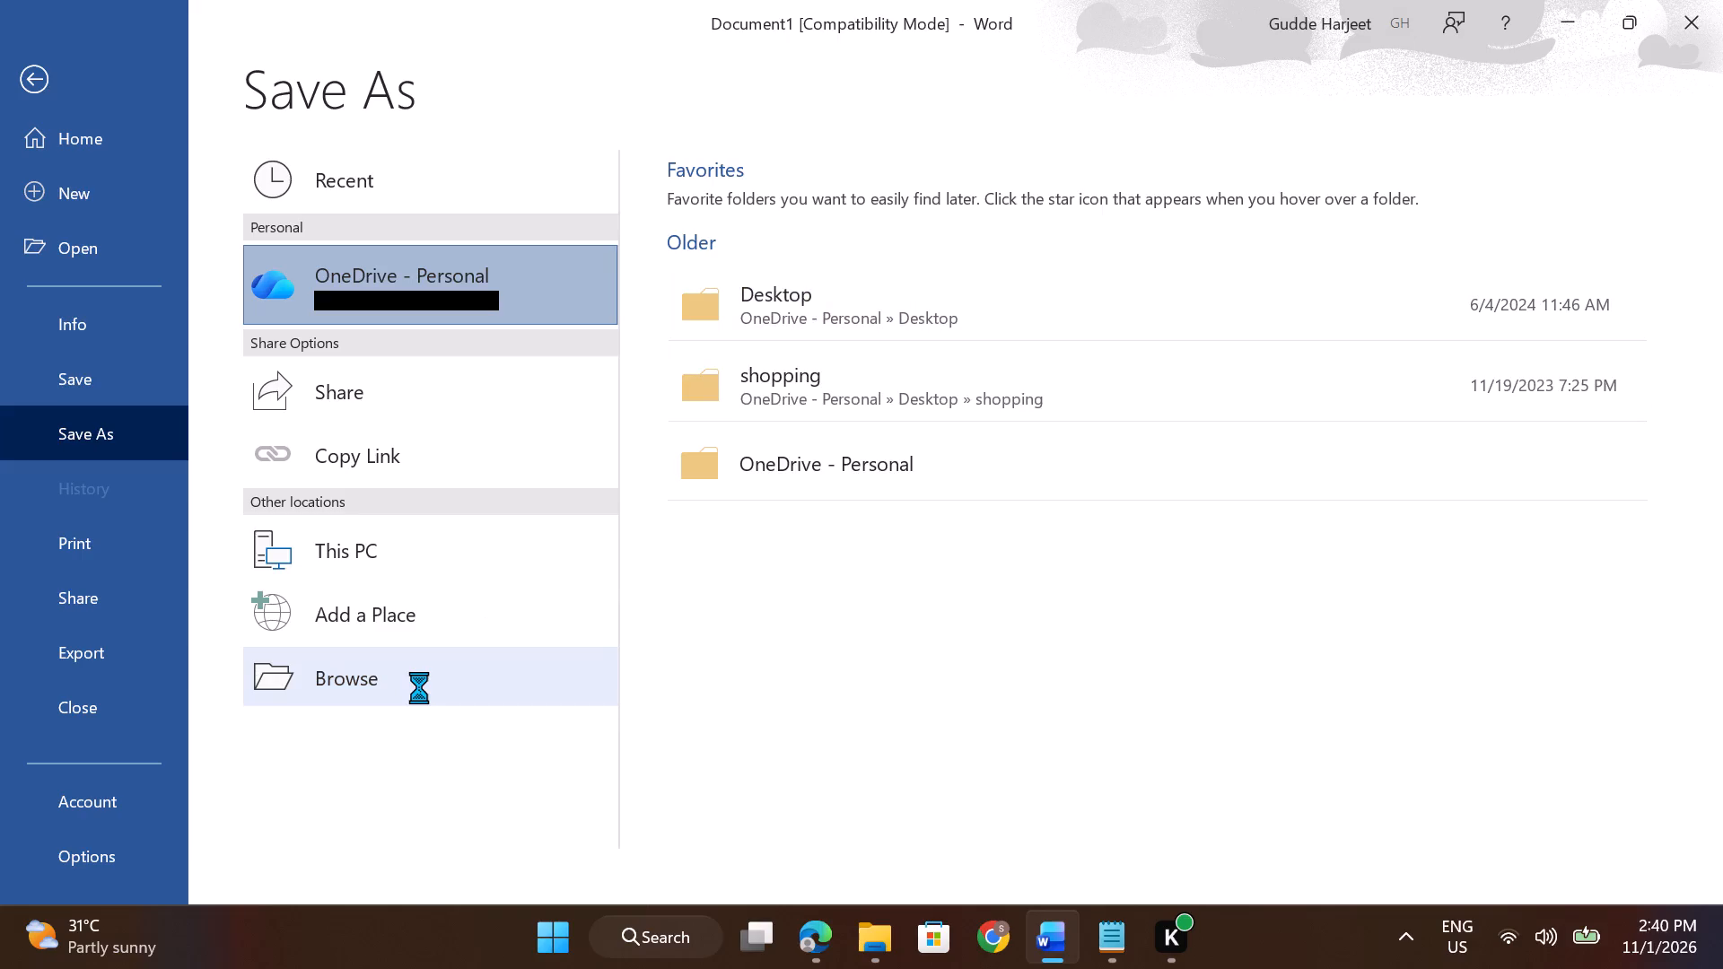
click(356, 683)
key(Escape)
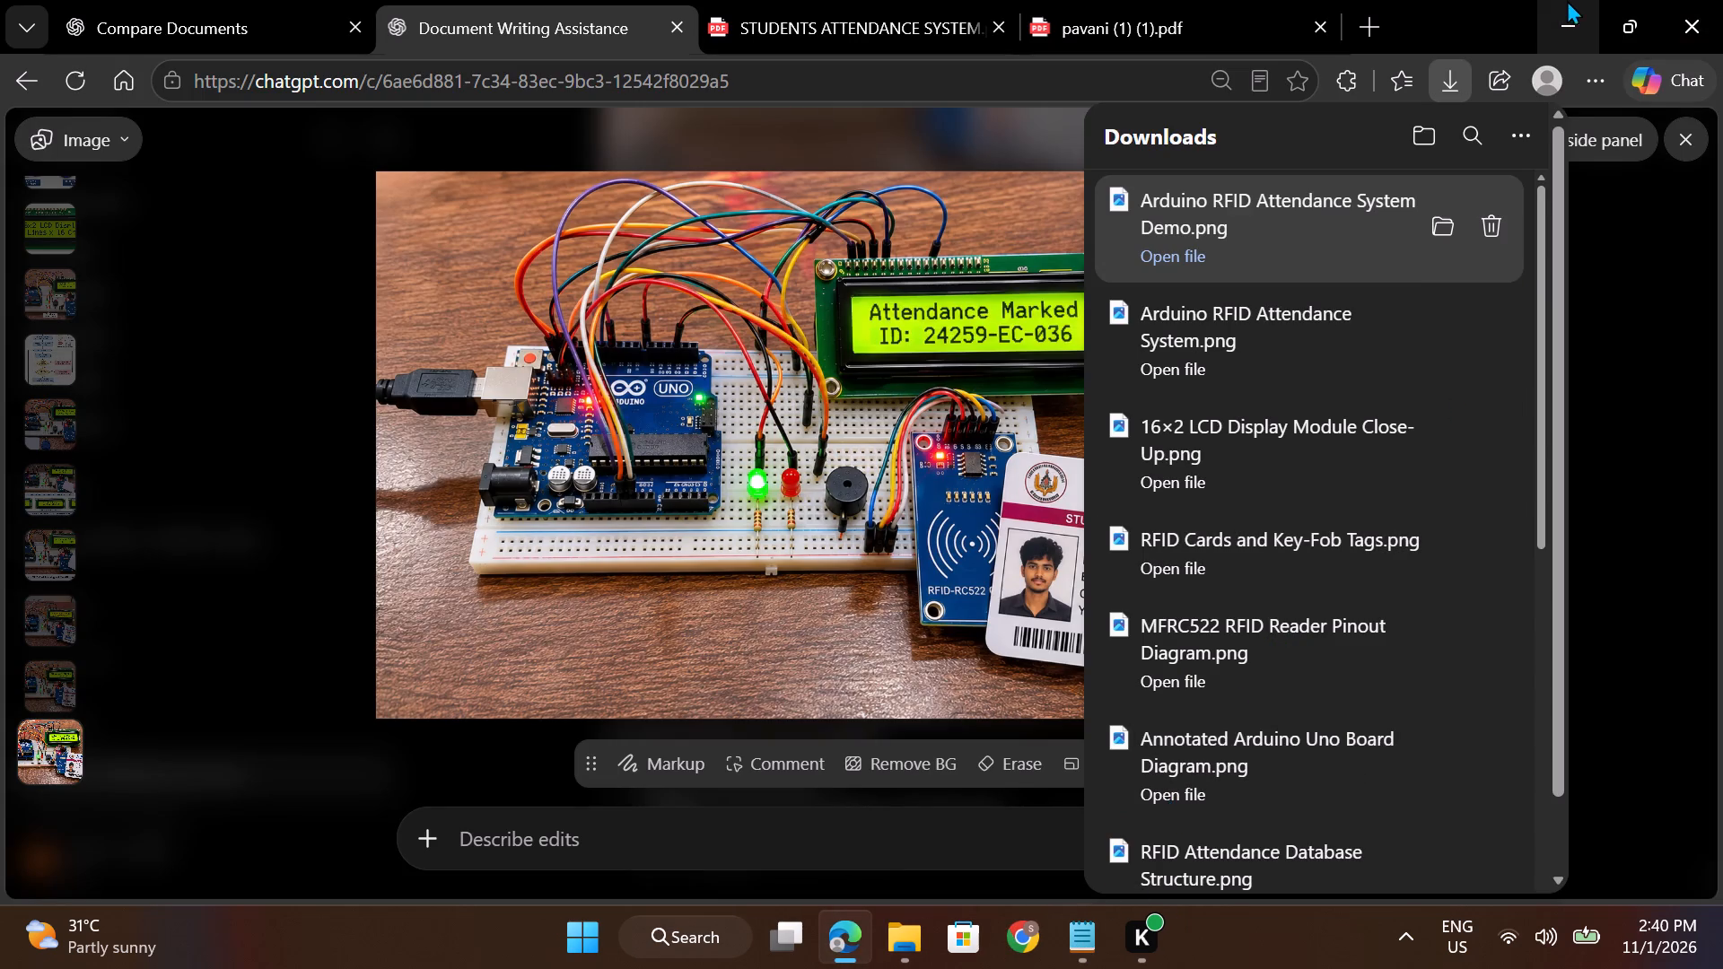
Switch to the recovered copy of the report in Word and check its content from Chapter 1 through Chapter 7.
click(1555, 0)
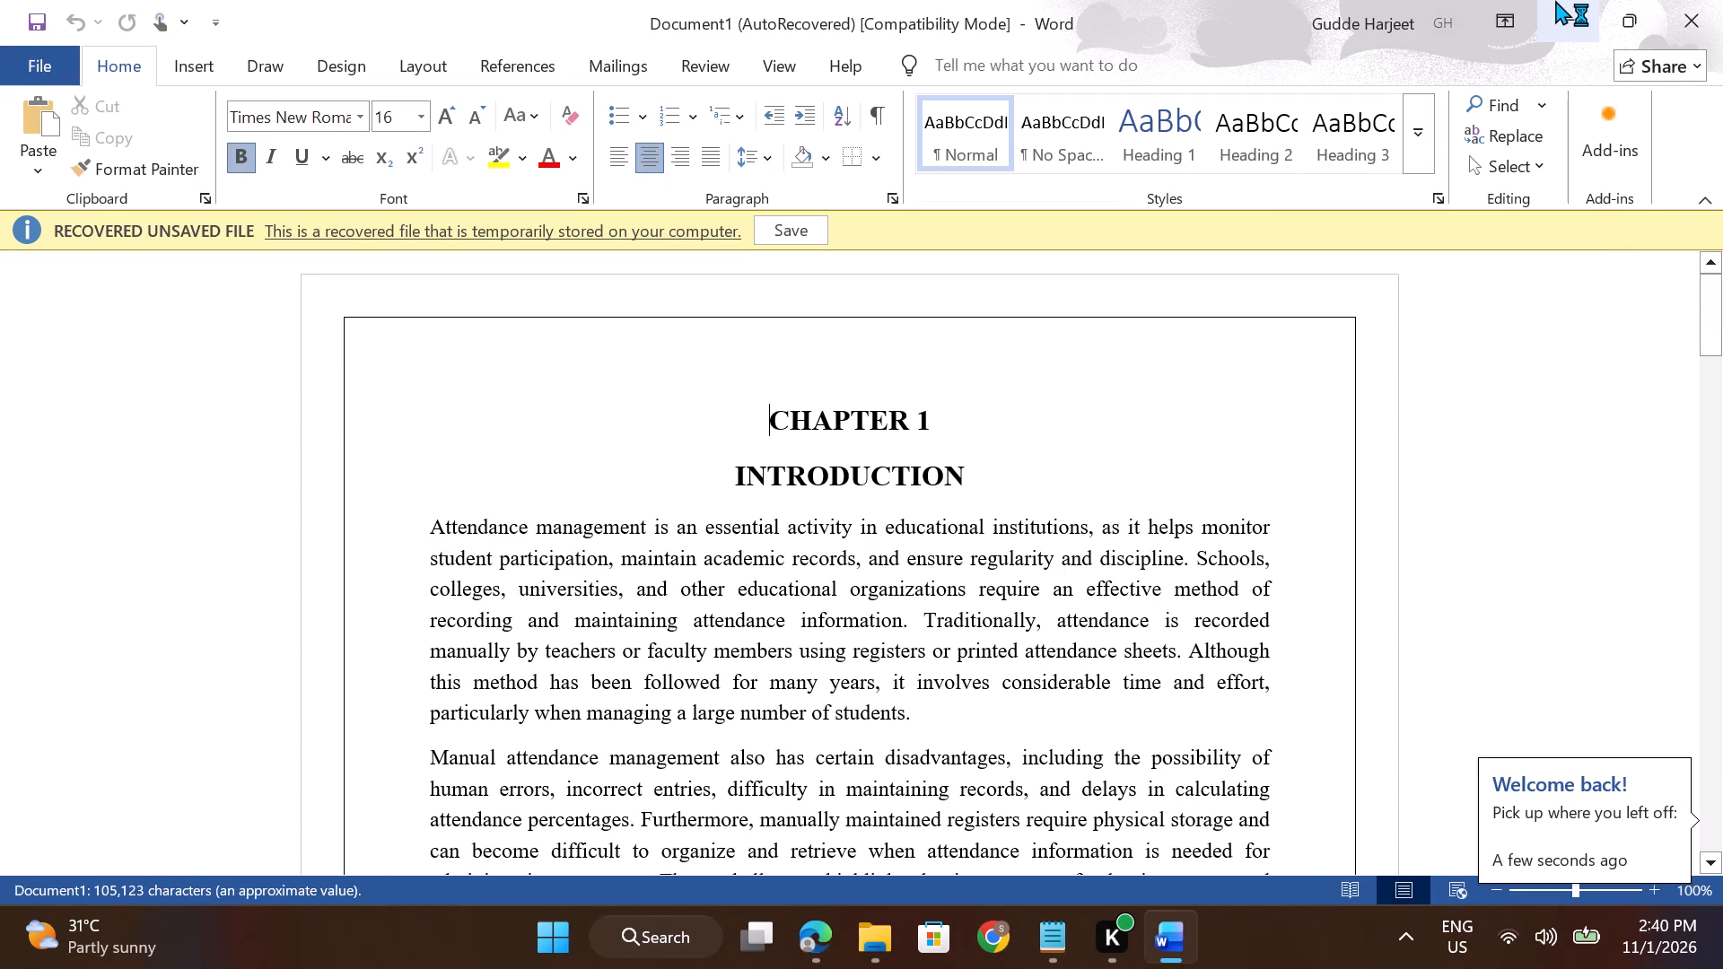
scroll(887, 669, down, 7)
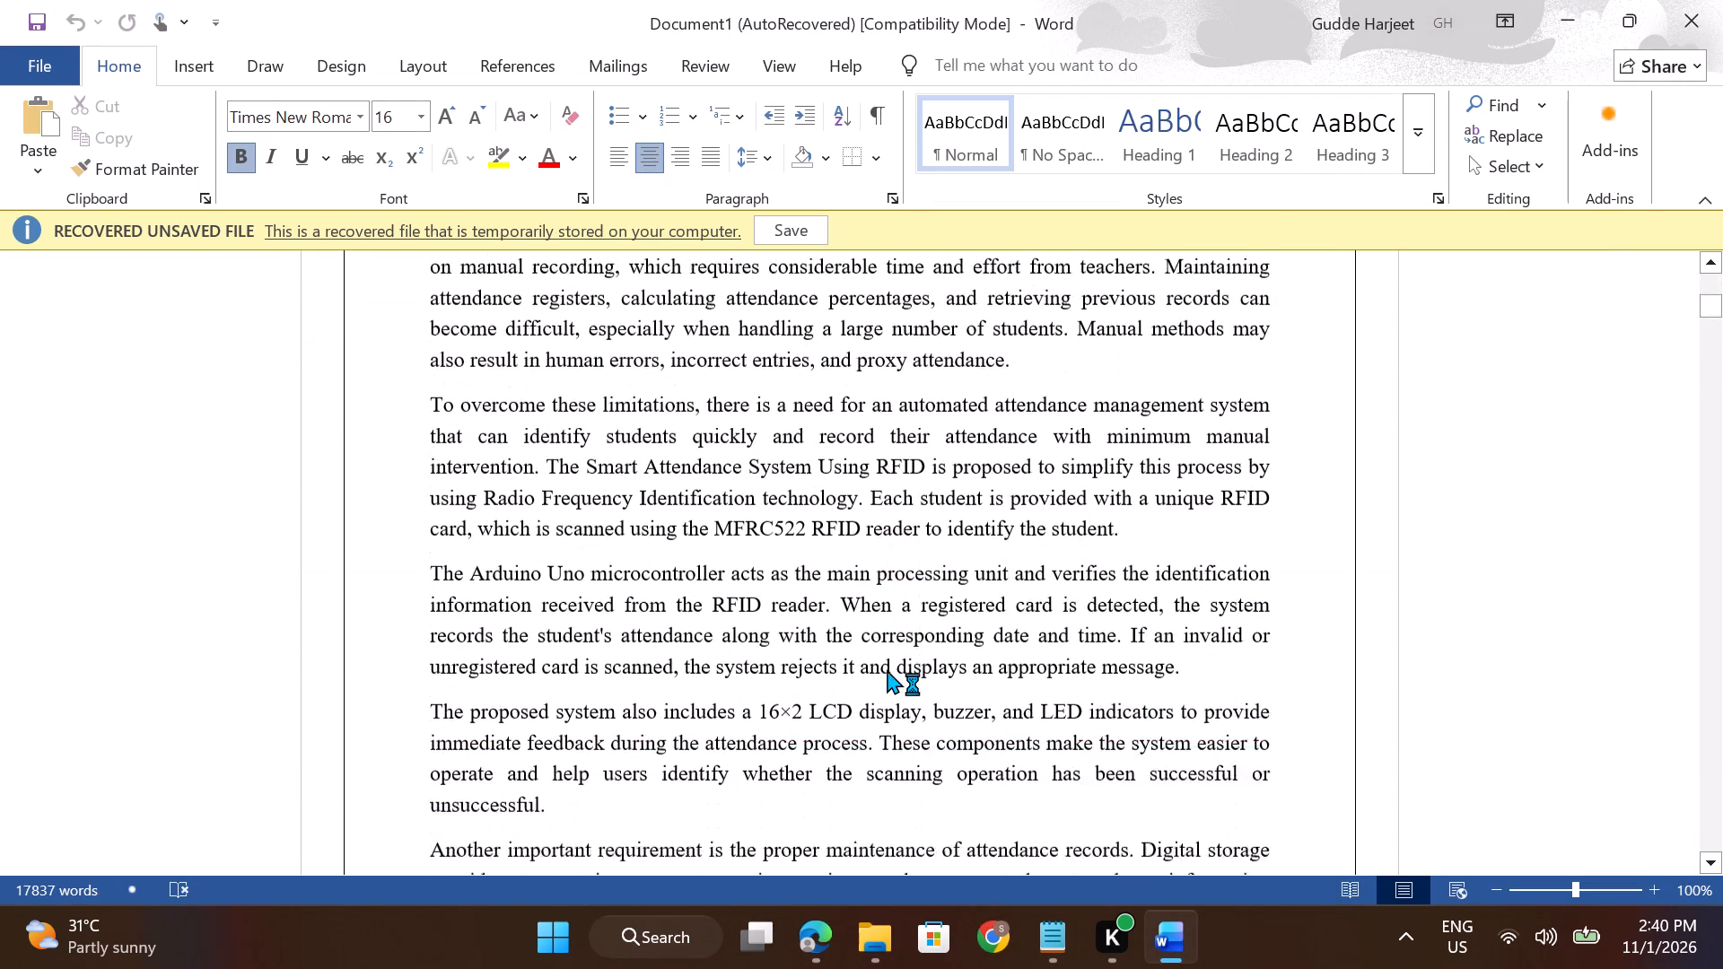
scroll(887, 669, down, 16)
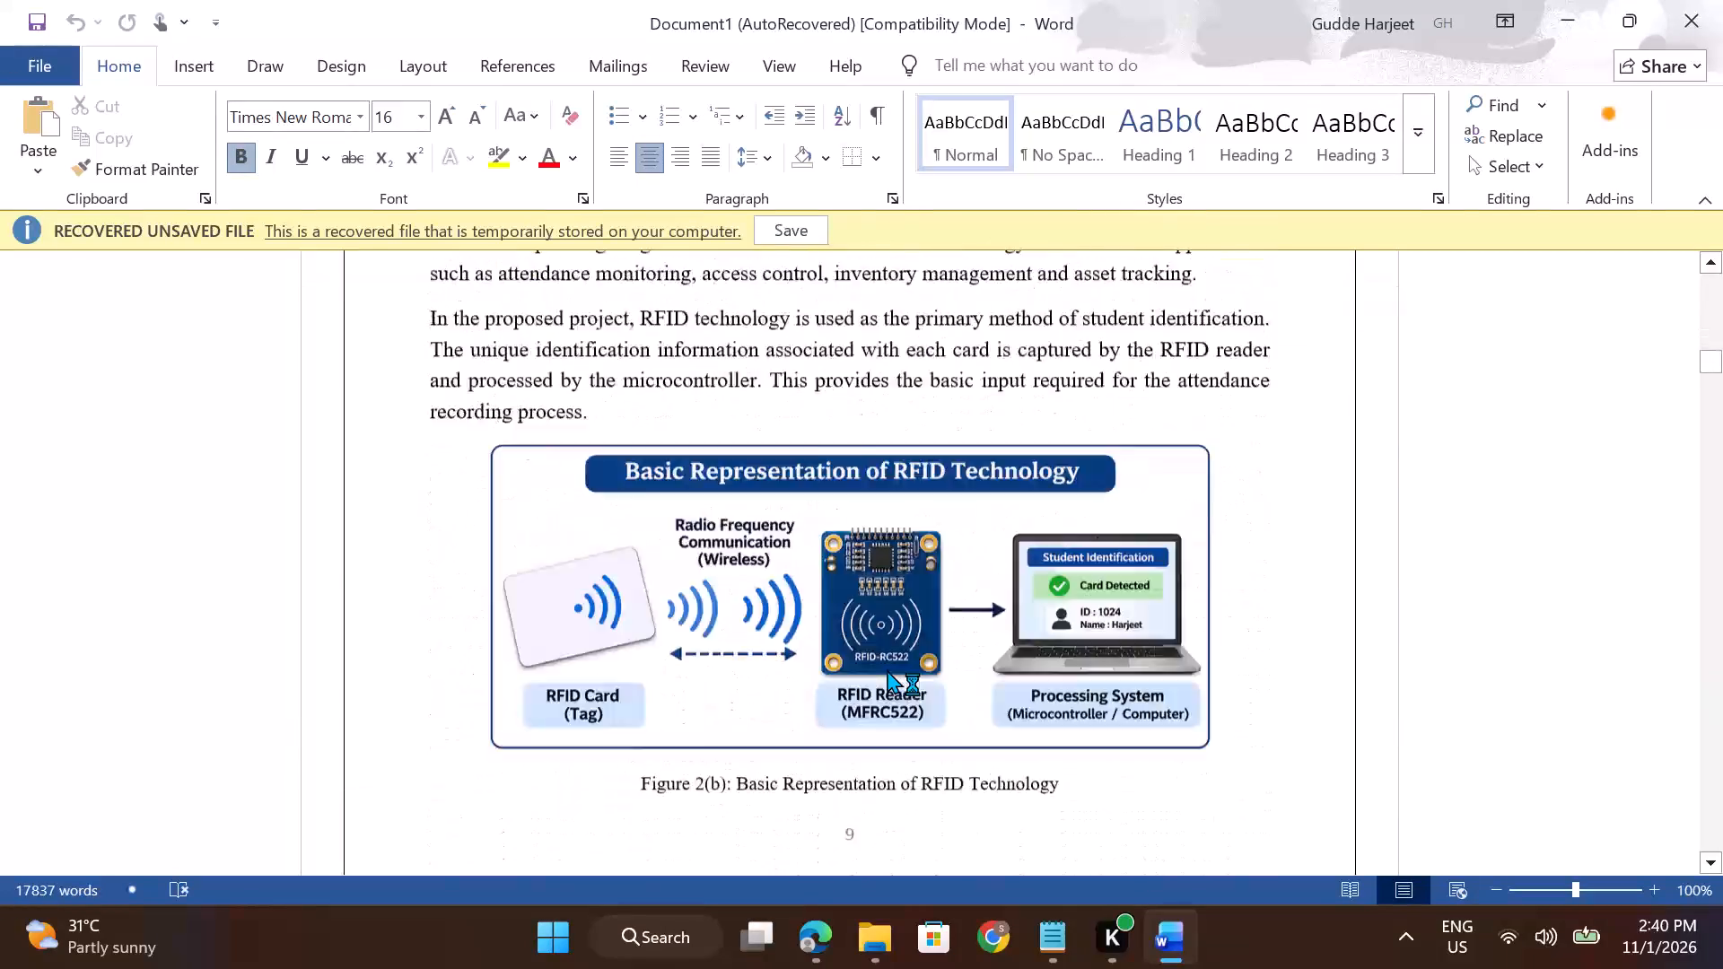
scroll(887, 669, down, 20)
scroll(887, 669, down, 20)
scroll(887, 669, down, 3)
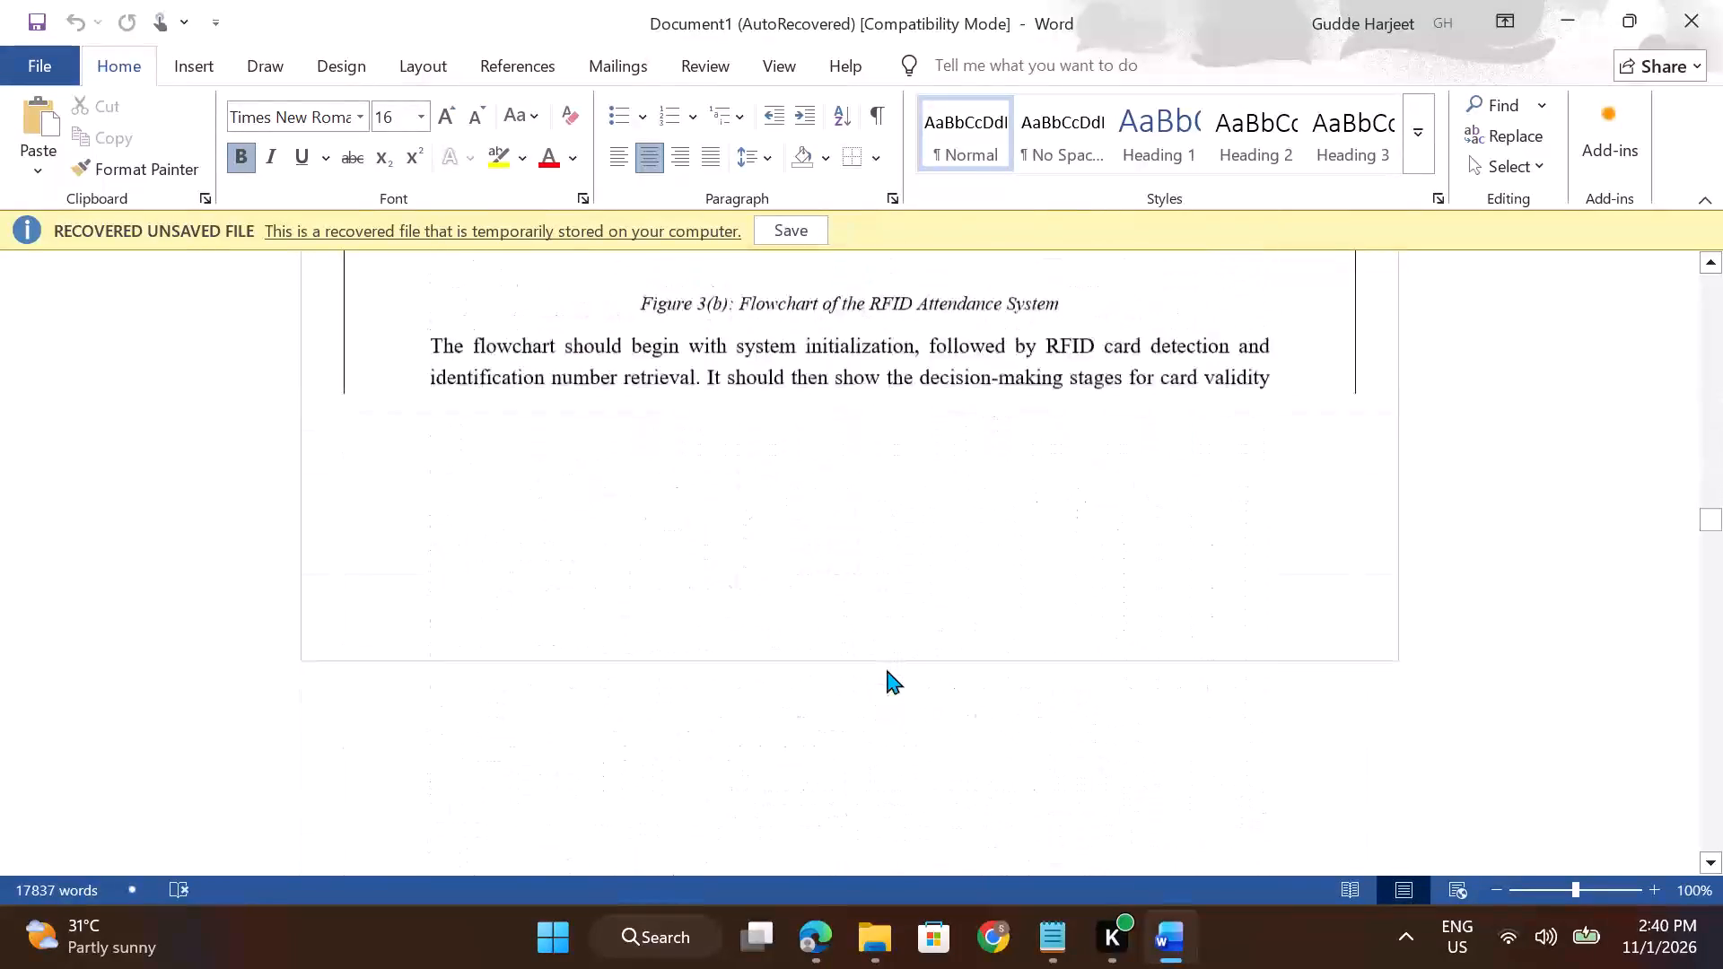
scroll(887, 669, down, 20)
scroll(887, 669, down, 18)
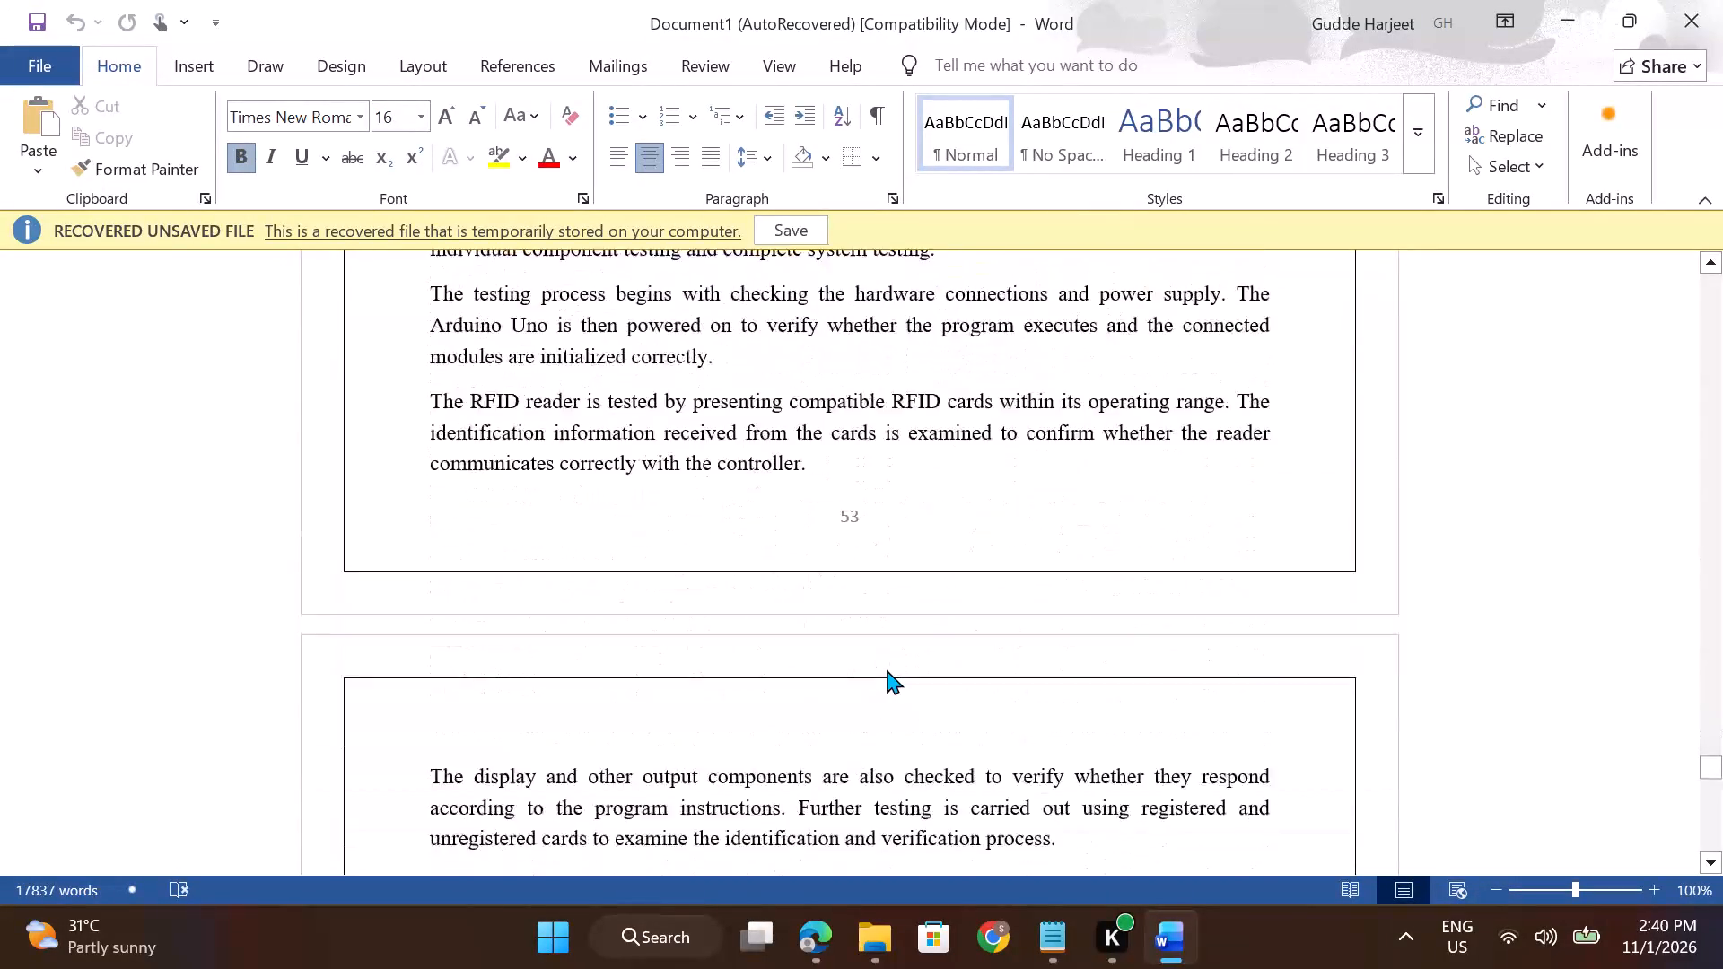
scroll(887, 669, down, 20)
scroll(887, 669, down, 6)
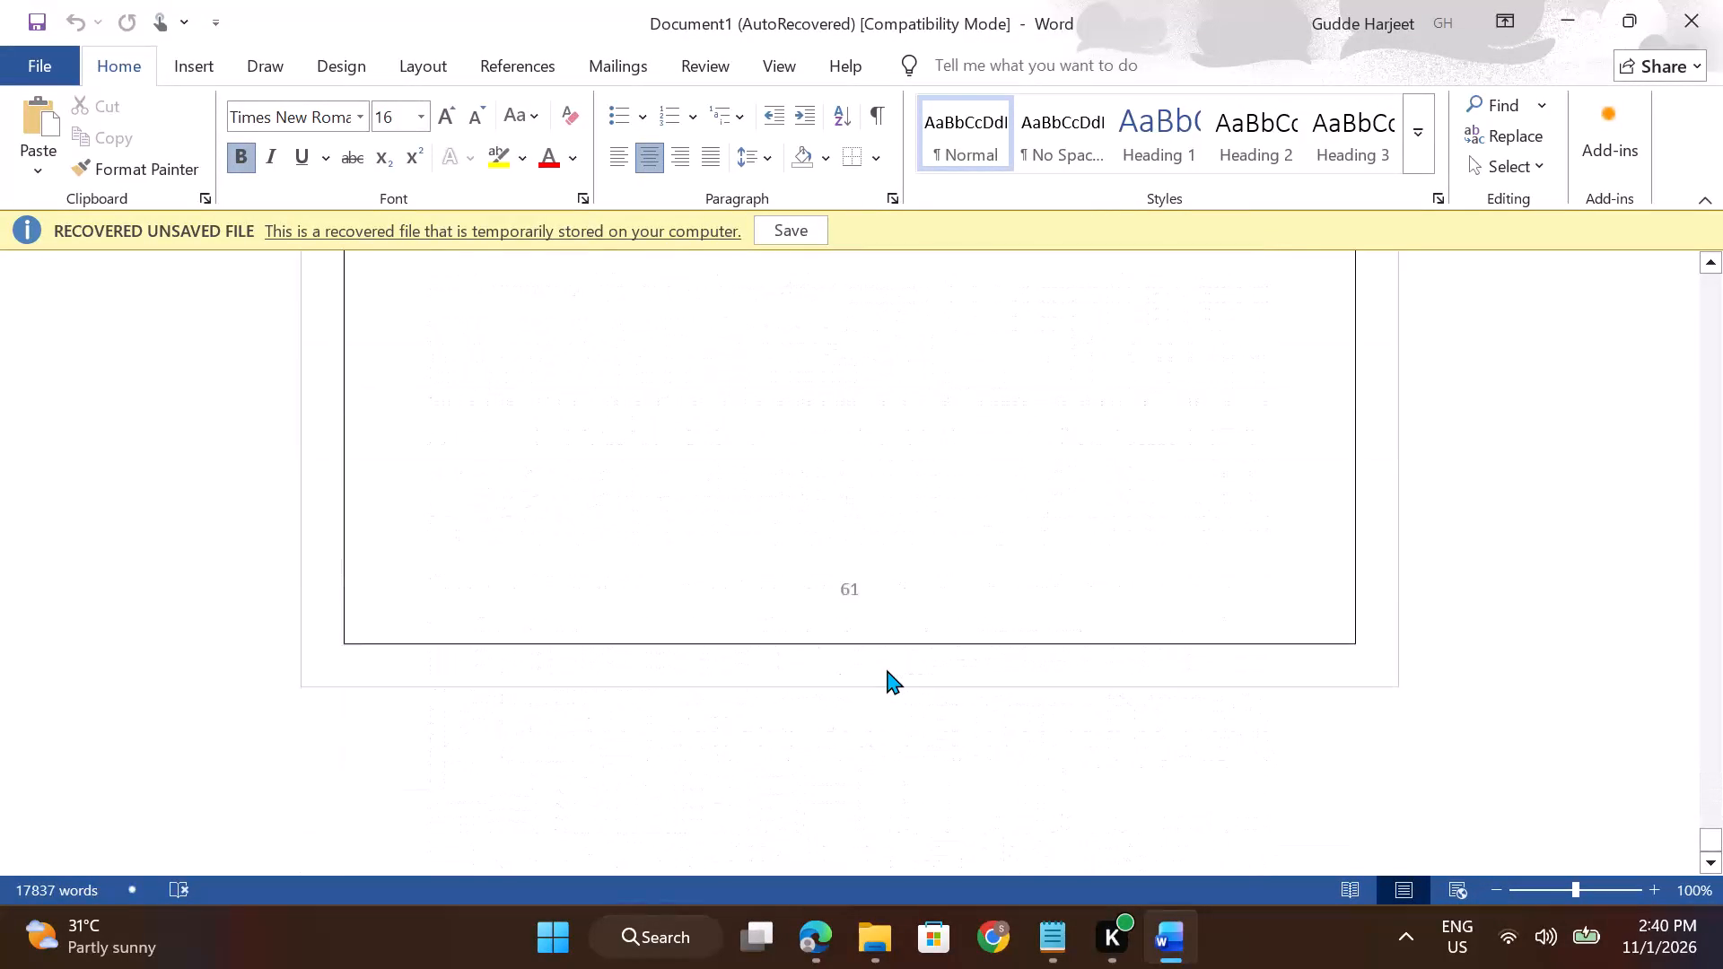
scroll(887, 669, down, 3)
scroll(887, 669, up, 11)
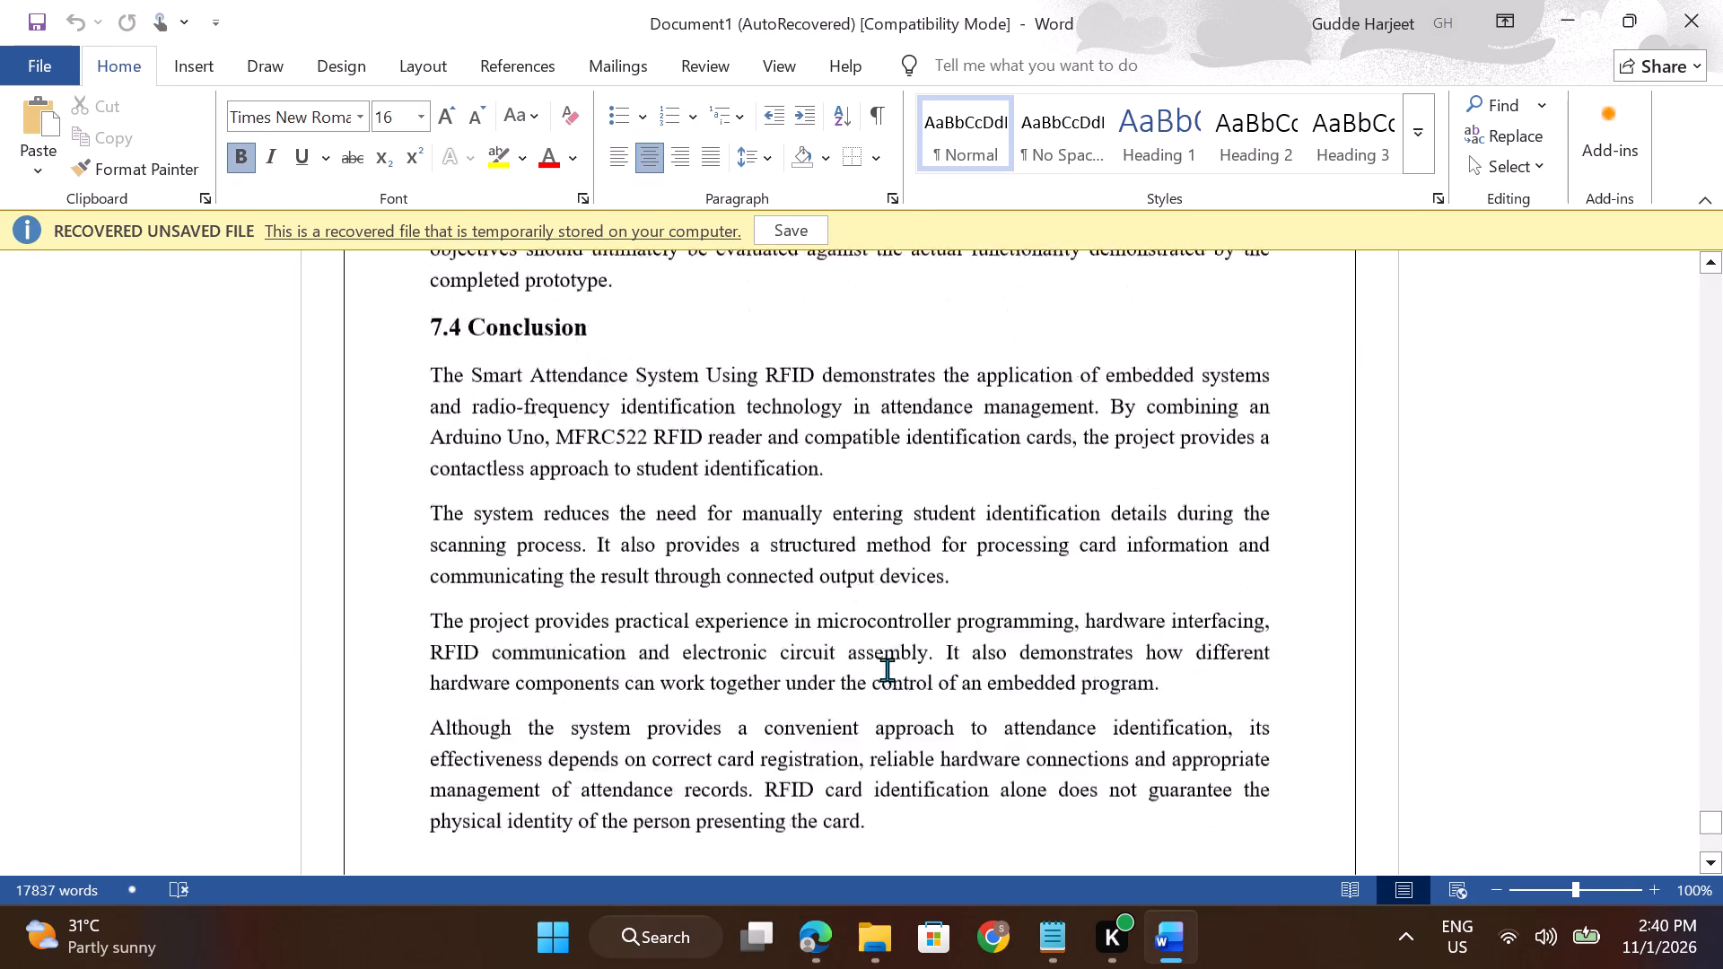
scroll(887, 669, up, 6)
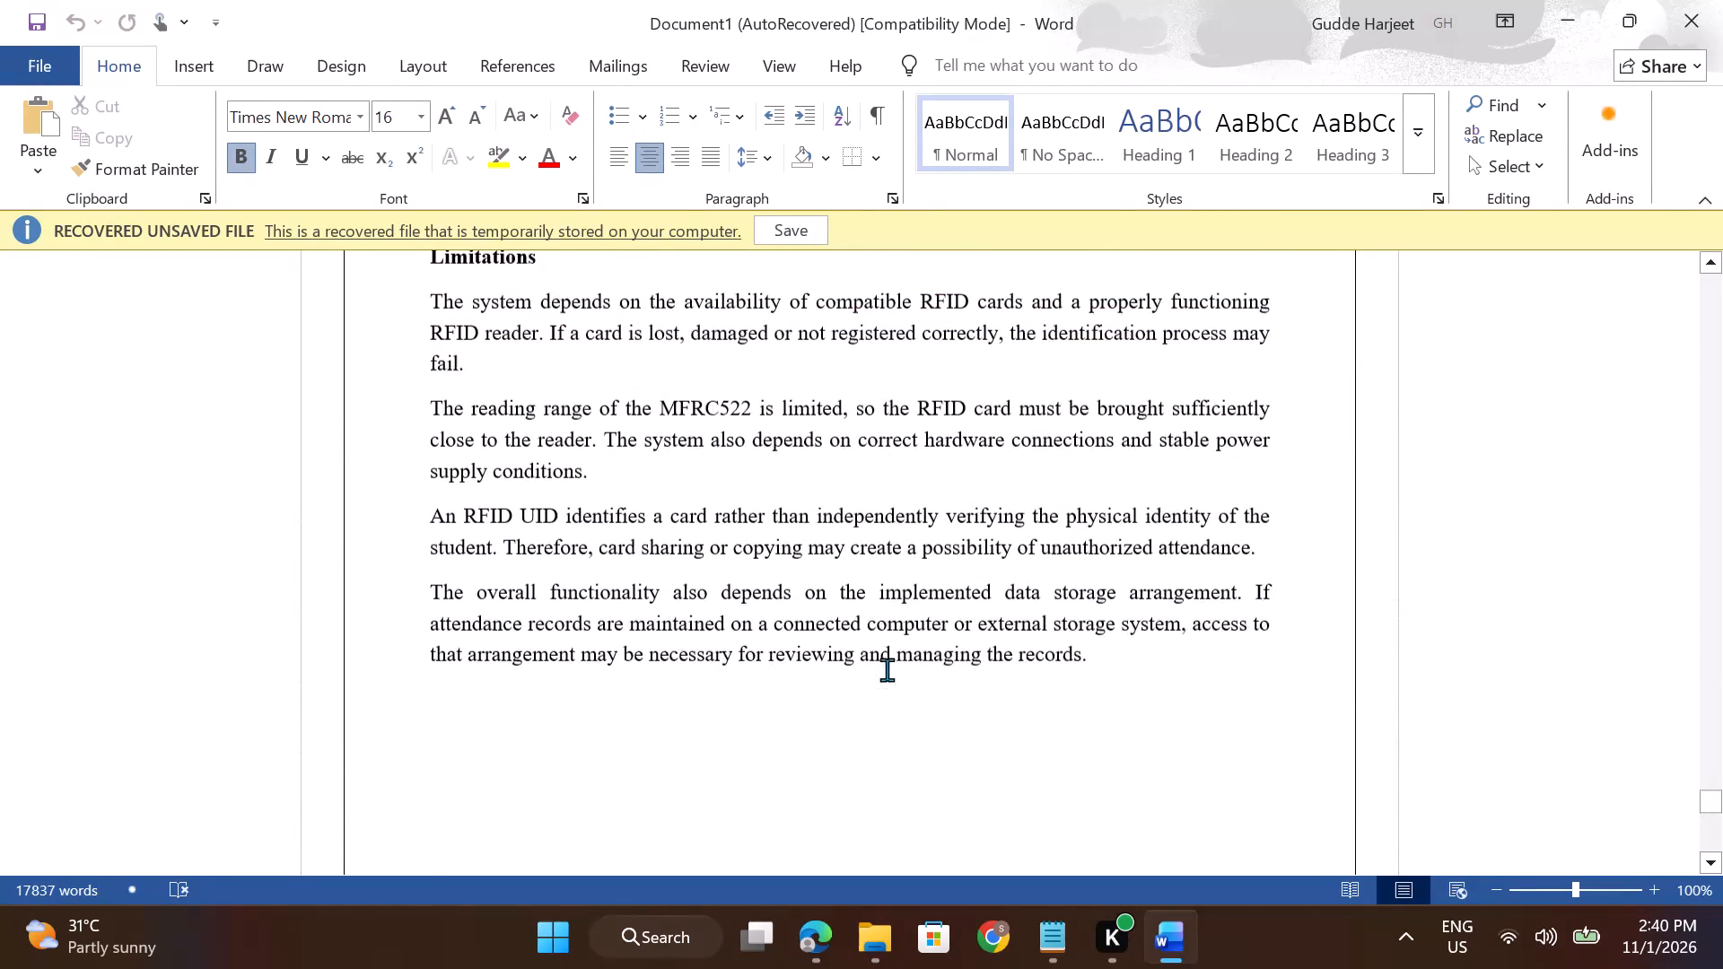
Save the recovered report to the Desktop as a Word Document named CHAPTER 1.
click(810, 223)
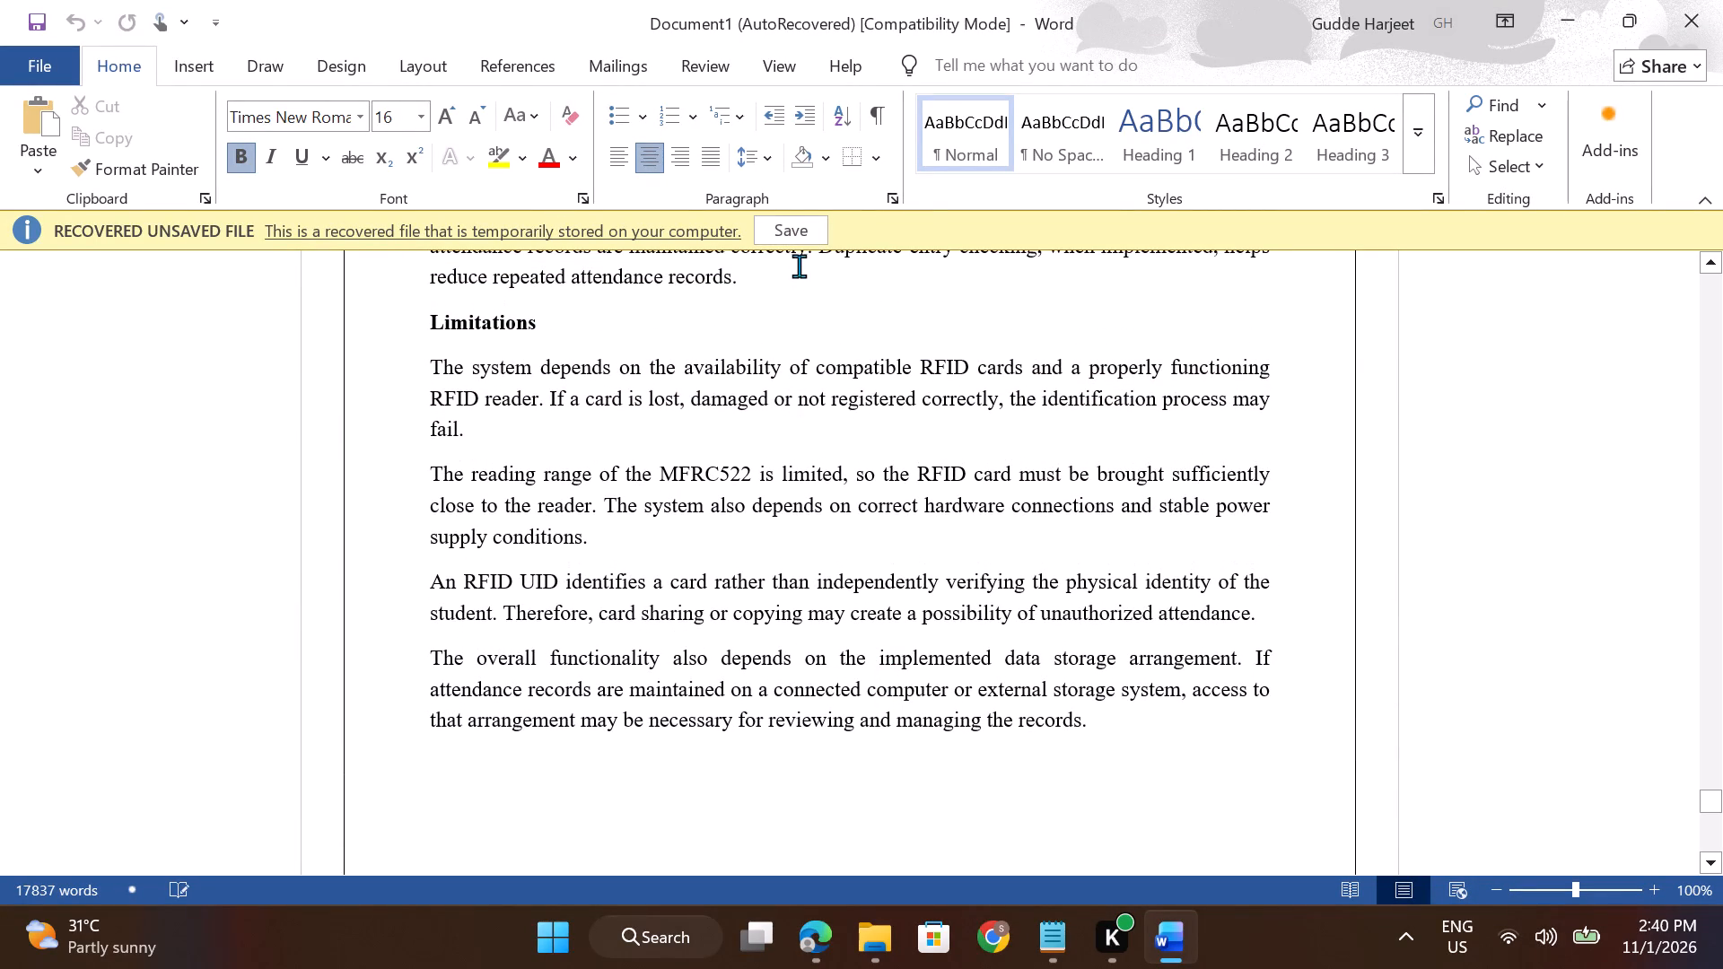
click(796, 224)
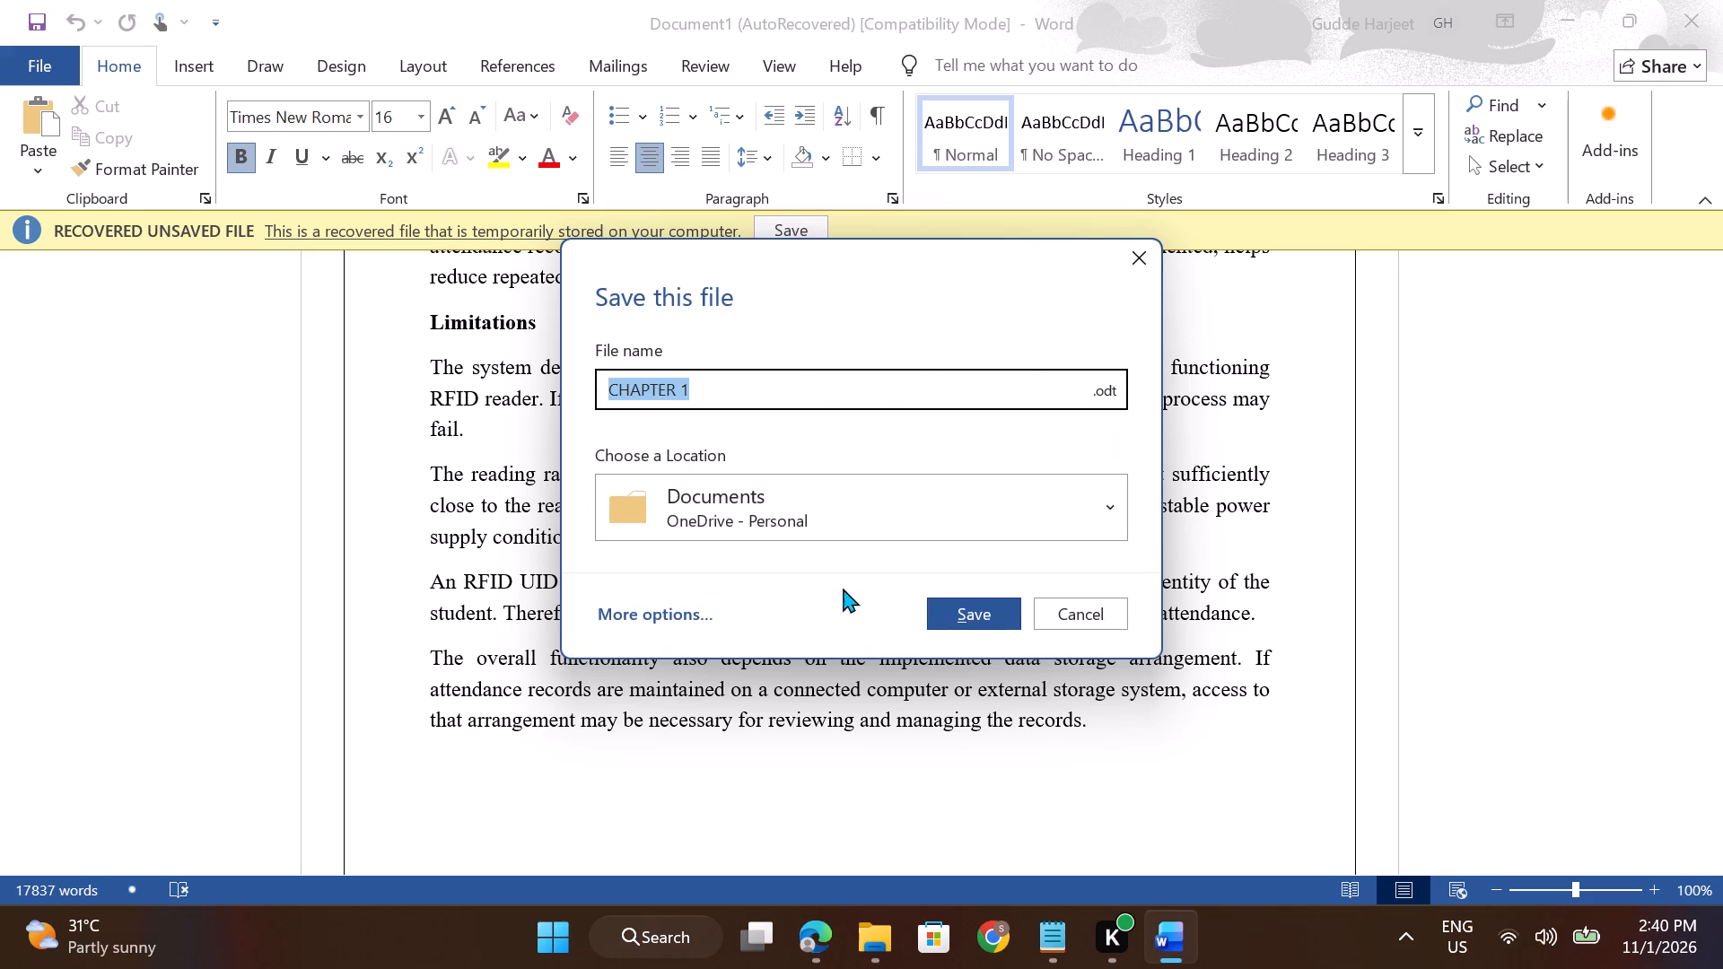
click(624, 614)
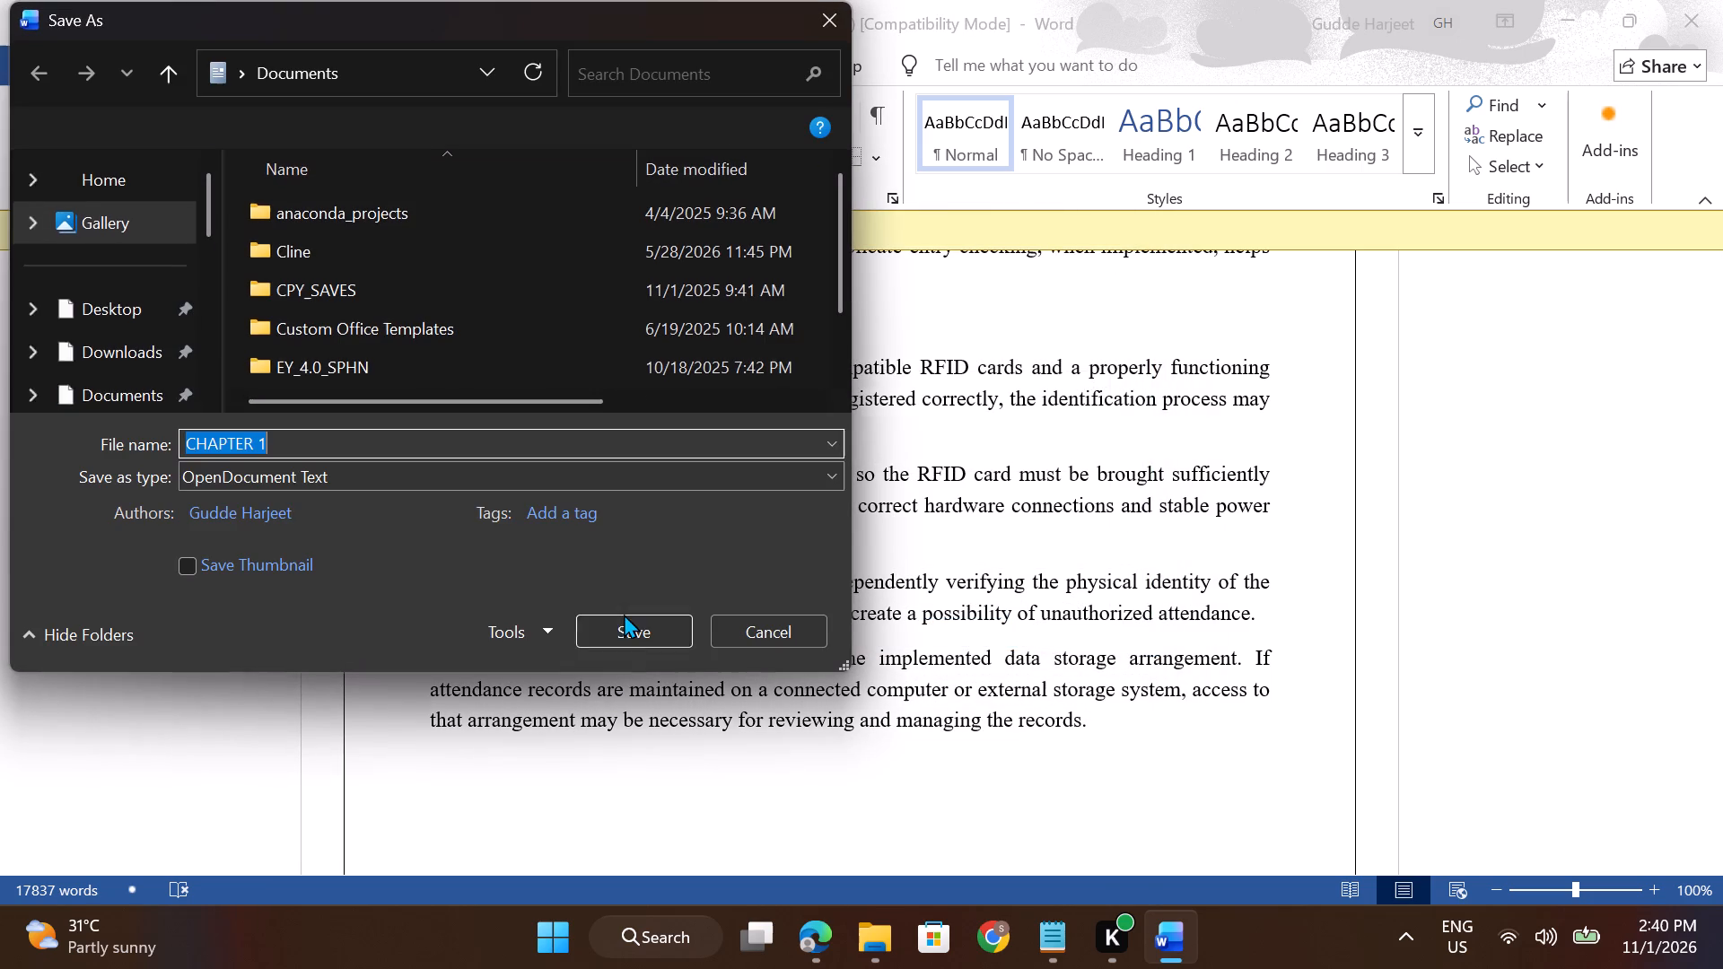
click(158, 309)
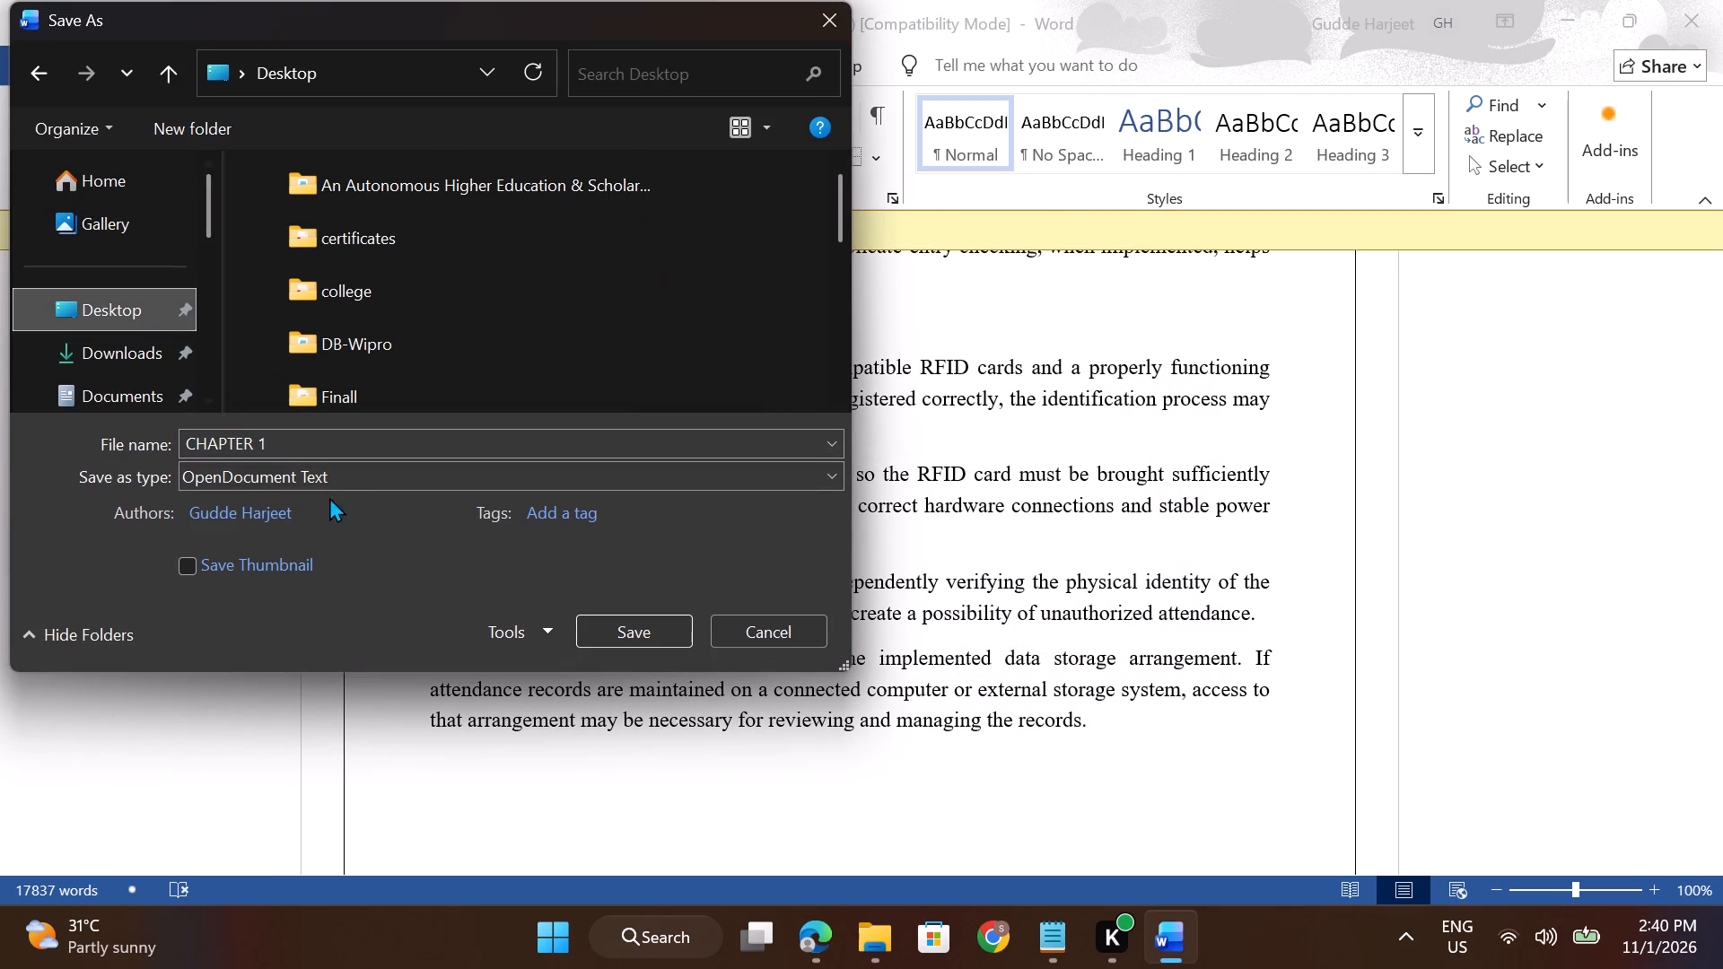
click(346, 484)
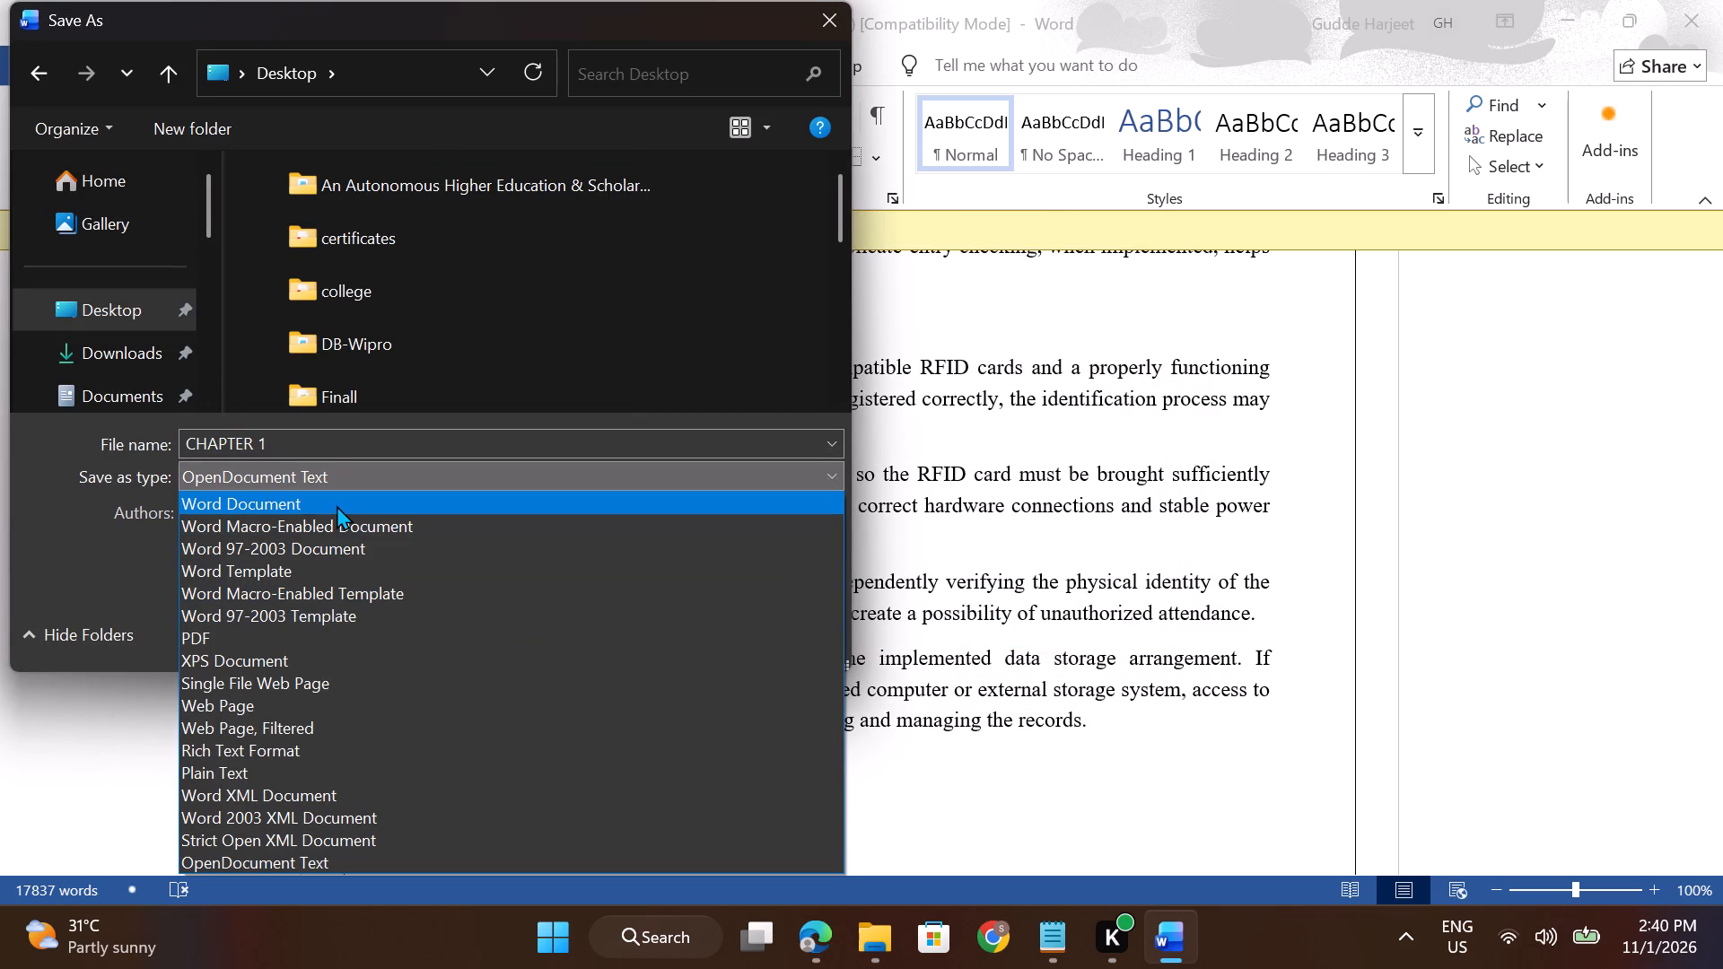
click(337, 505)
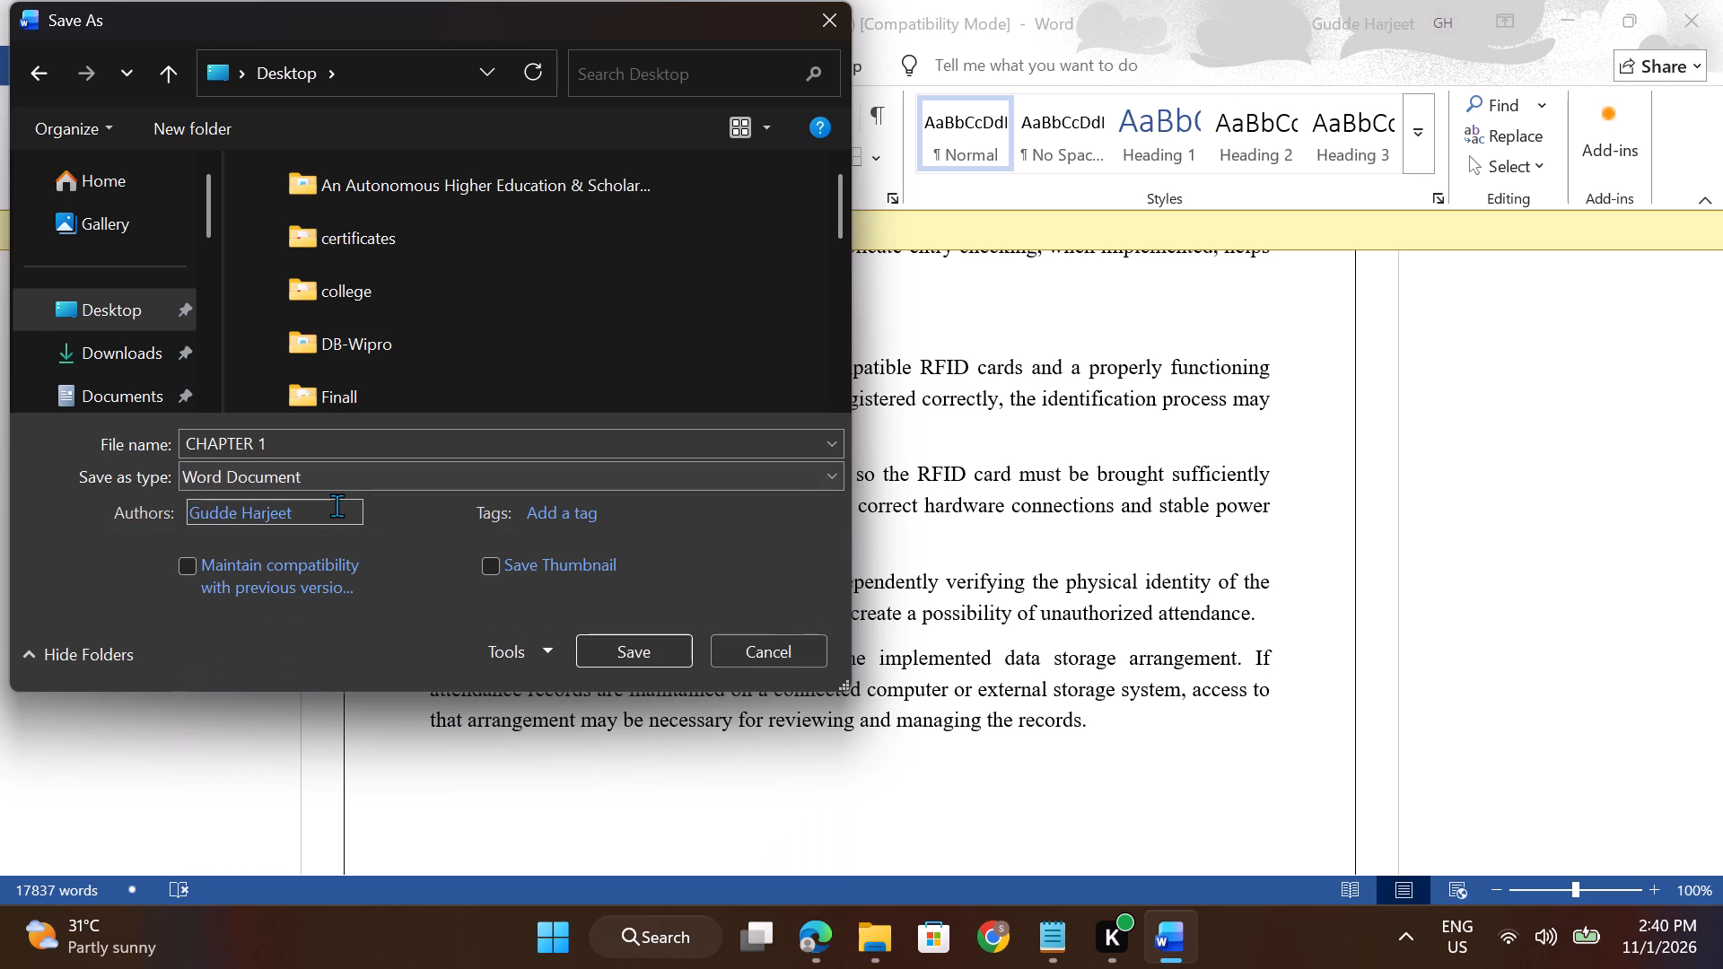
click(627, 651)
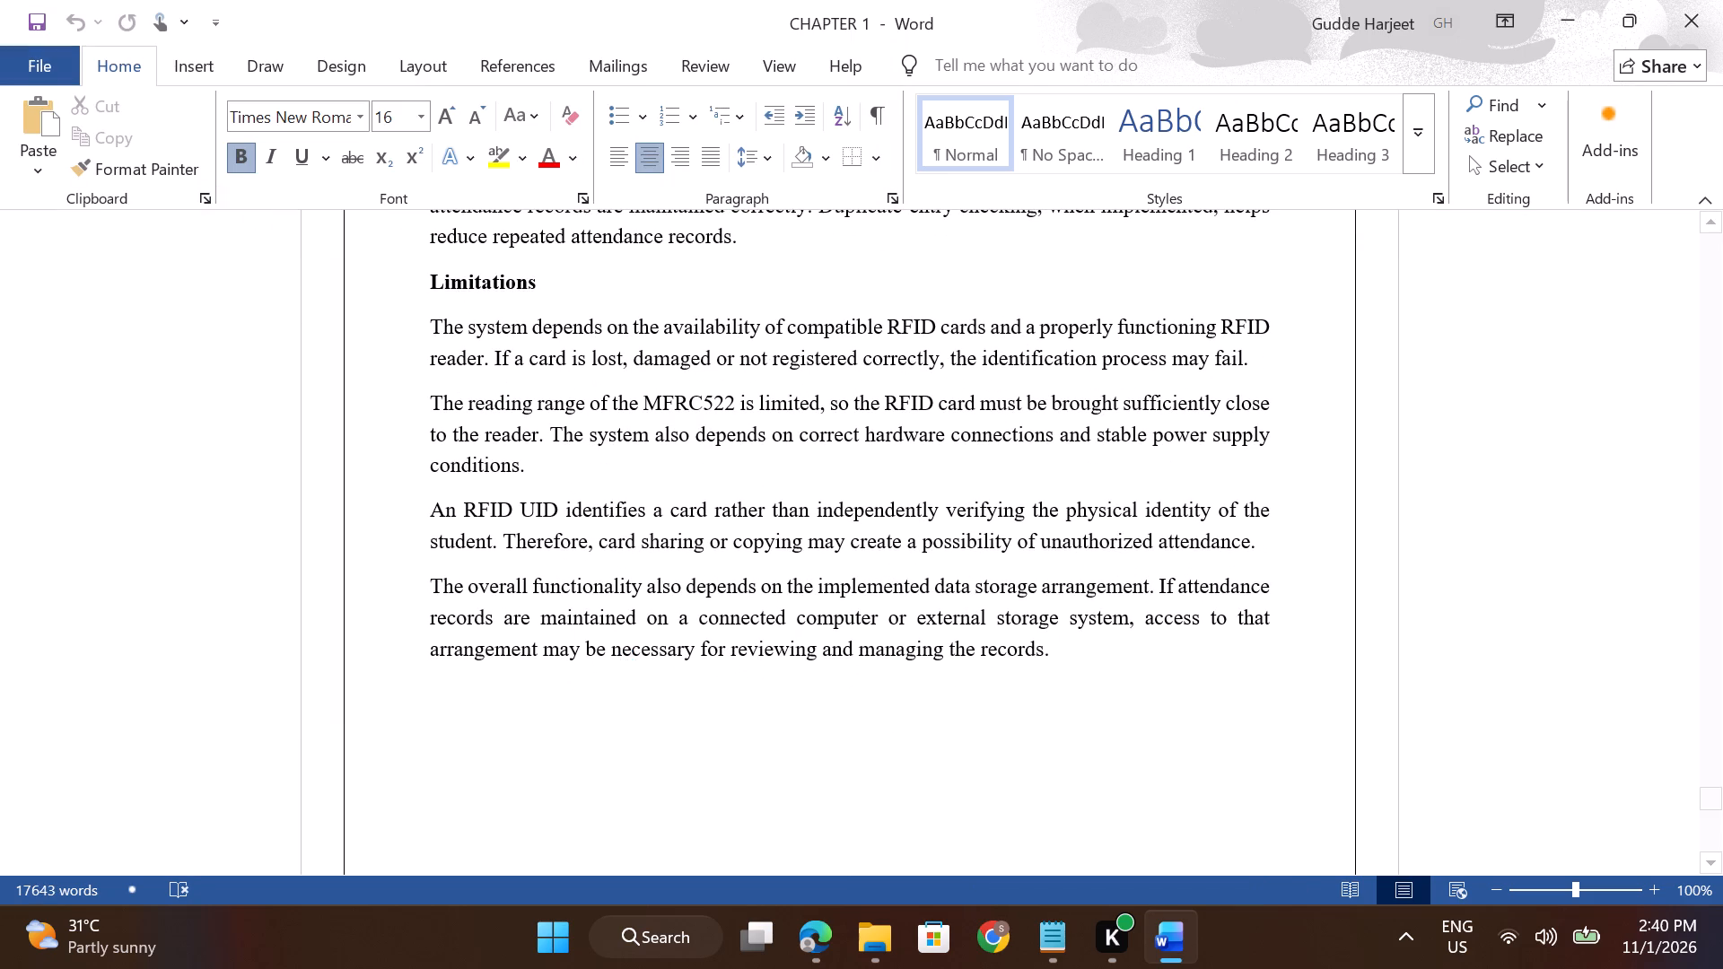
Save a PDF copy of the report to the Desktop with the file name Document.
scroll(498, 368, down, 2)
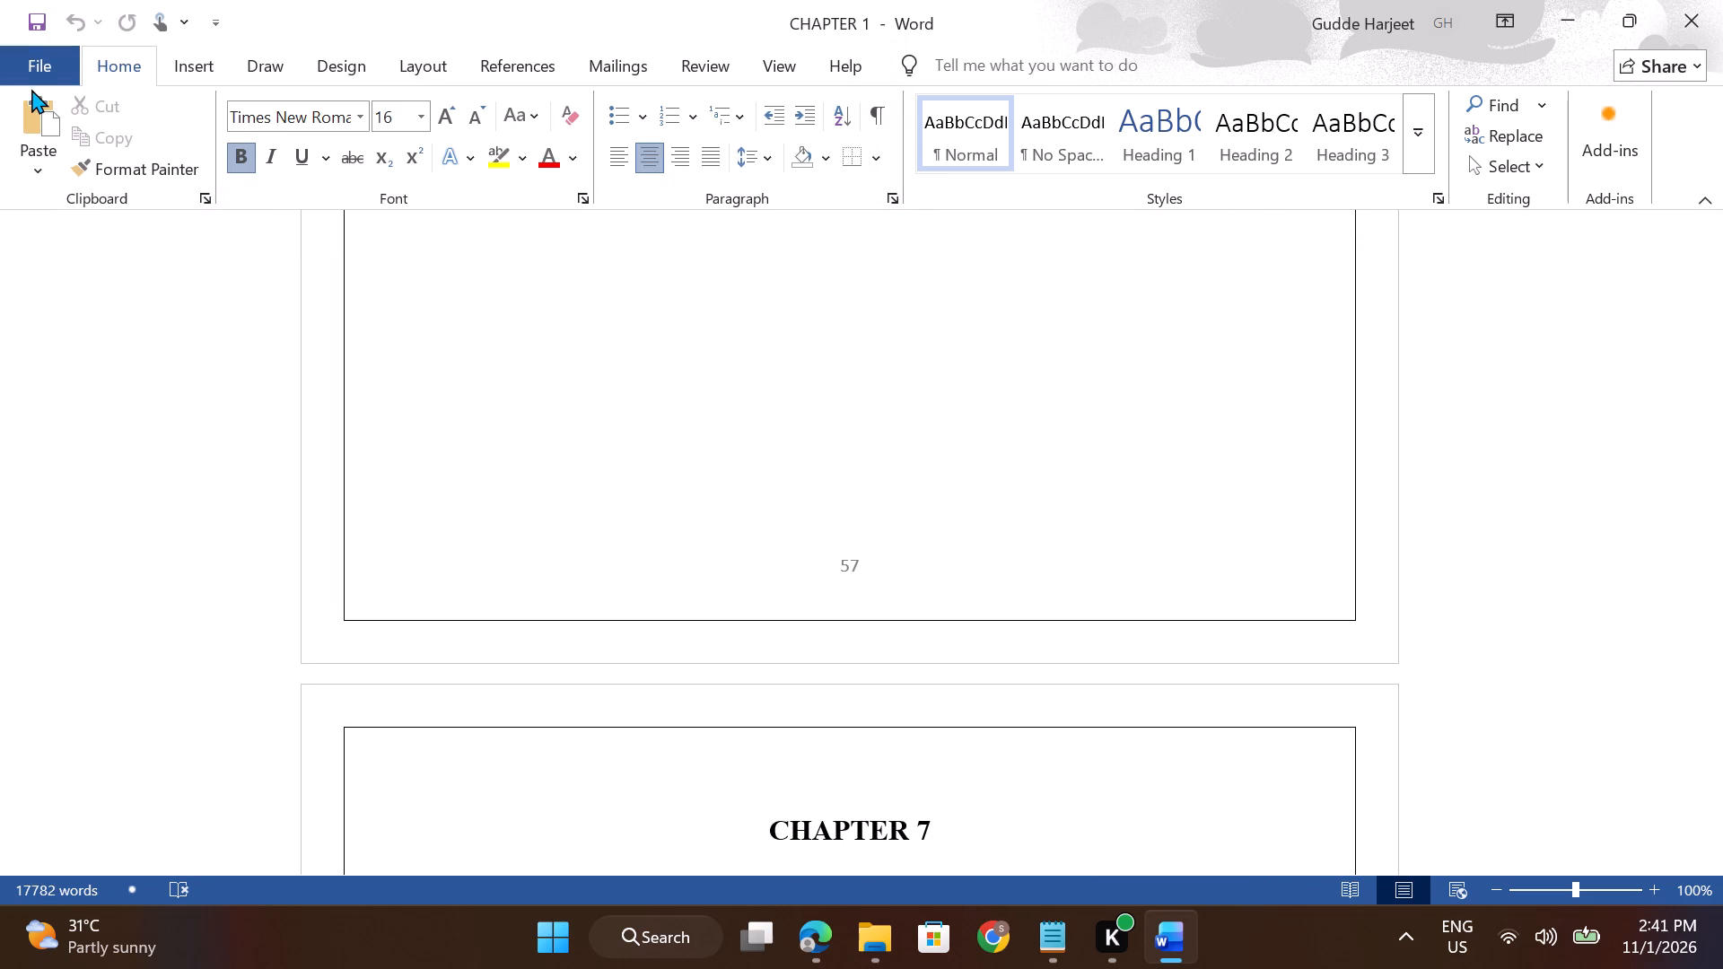
click(31, 89)
click(40, 48)
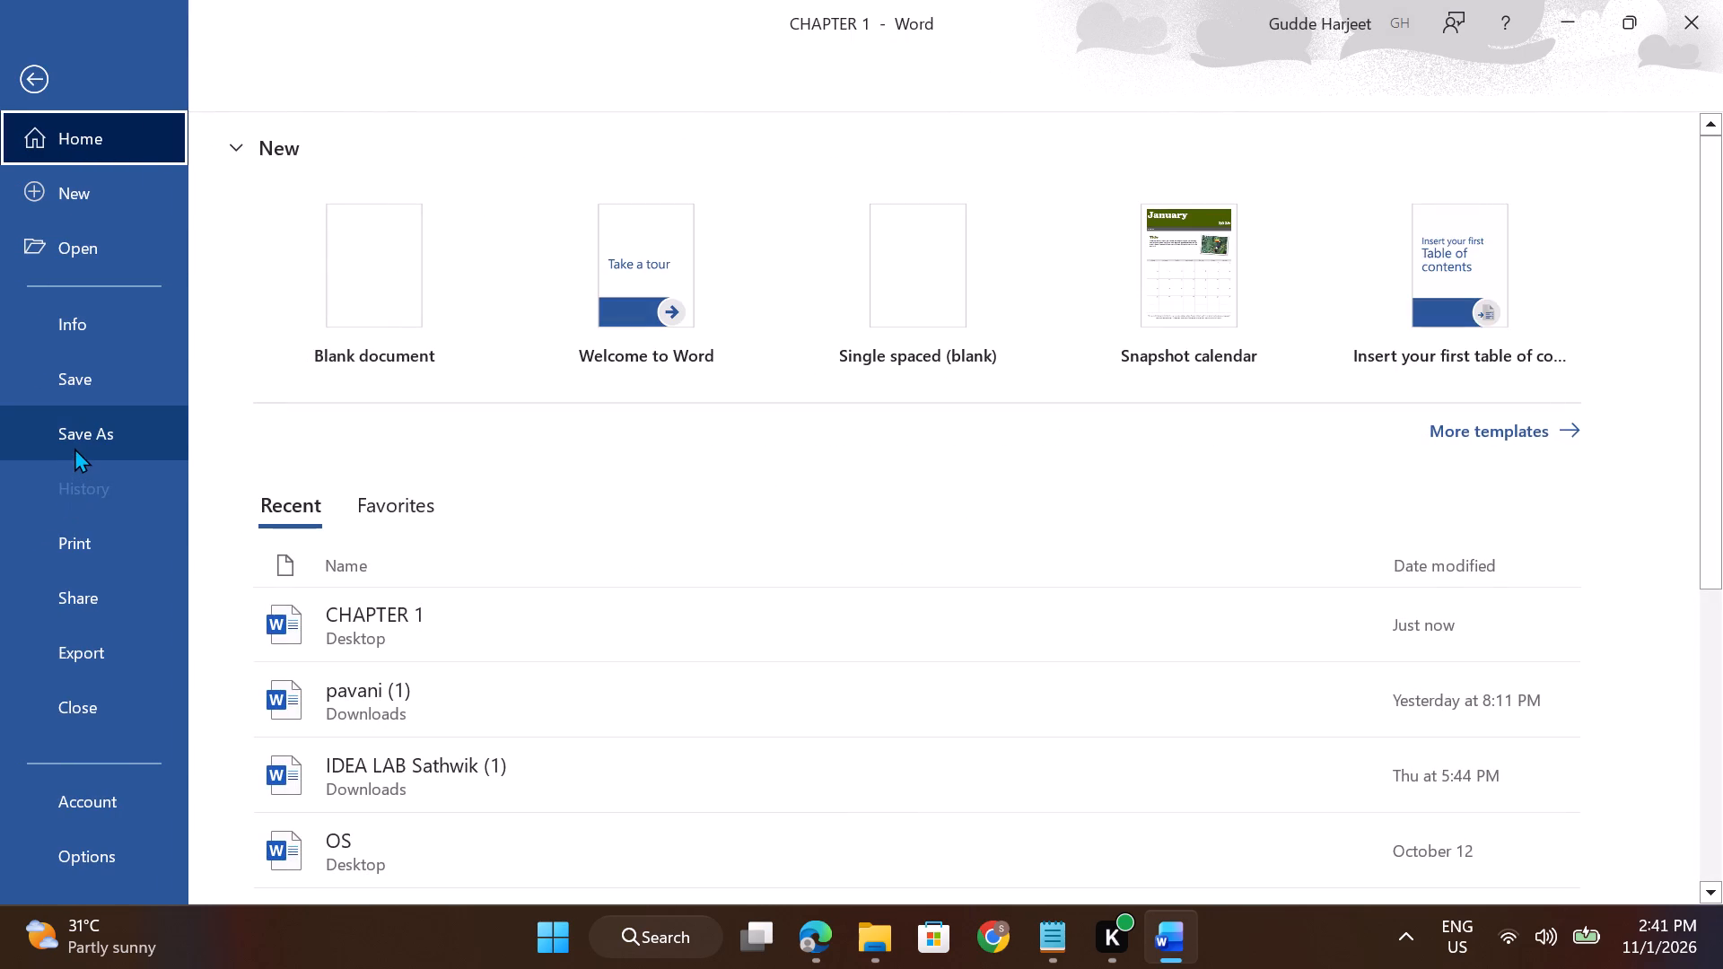
click(74, 448)
double_click(366, 668)
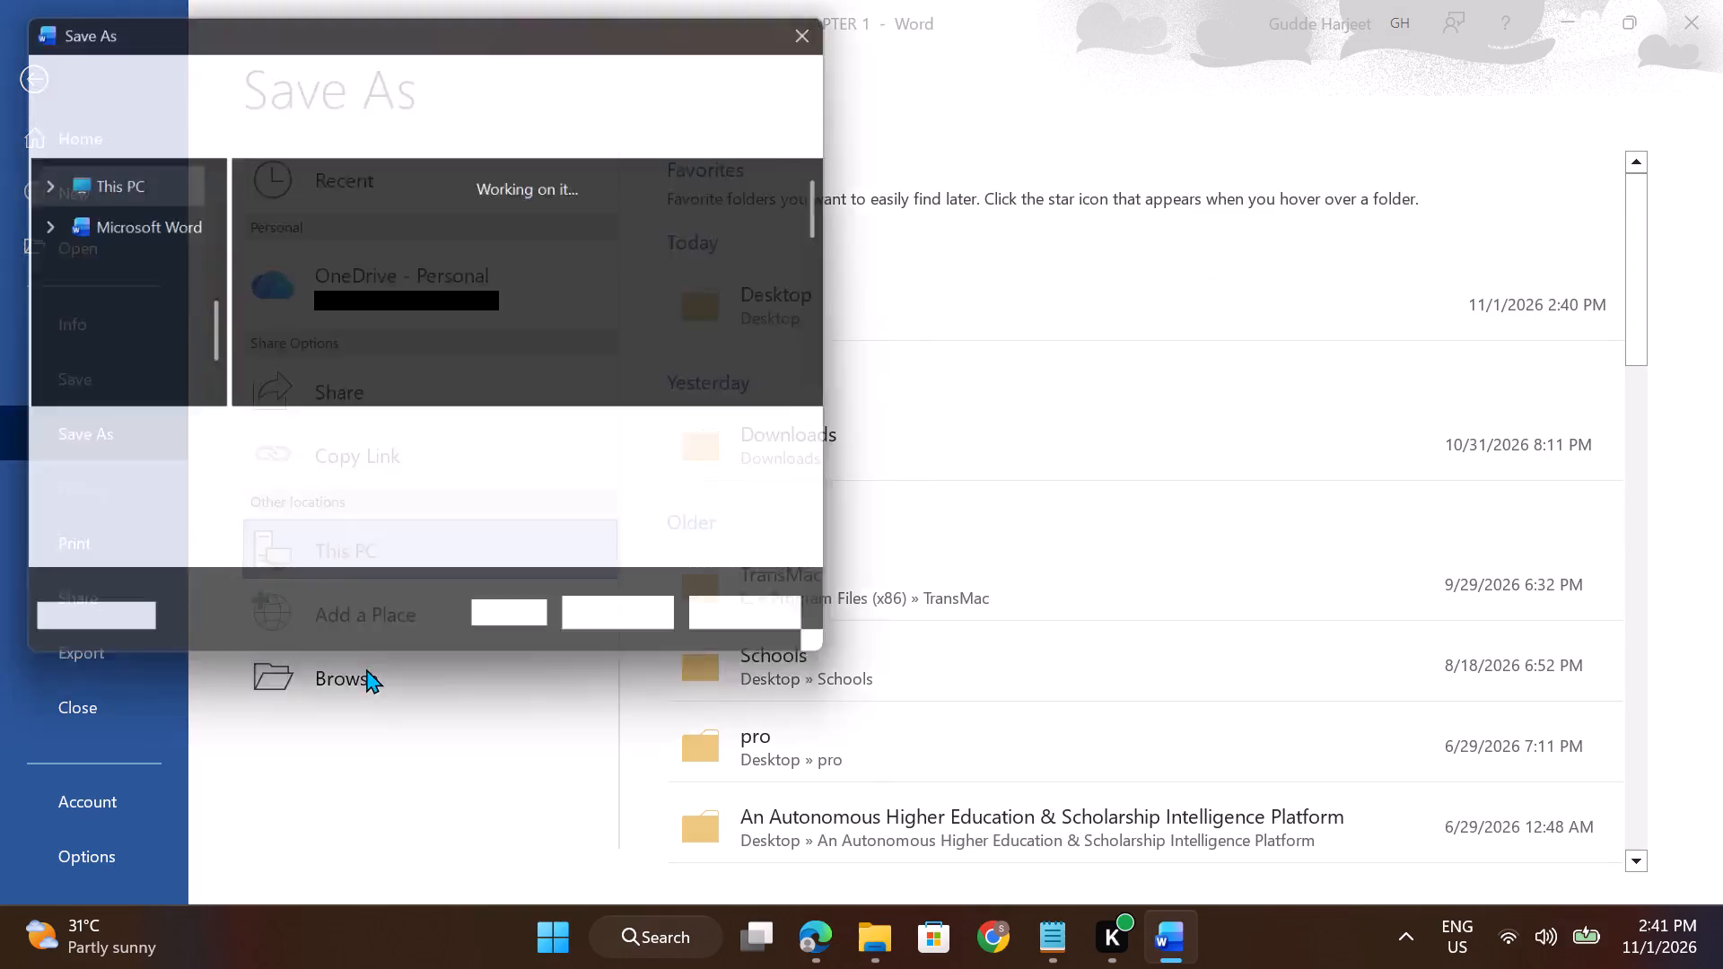
scroll(154, 246, up, 4)
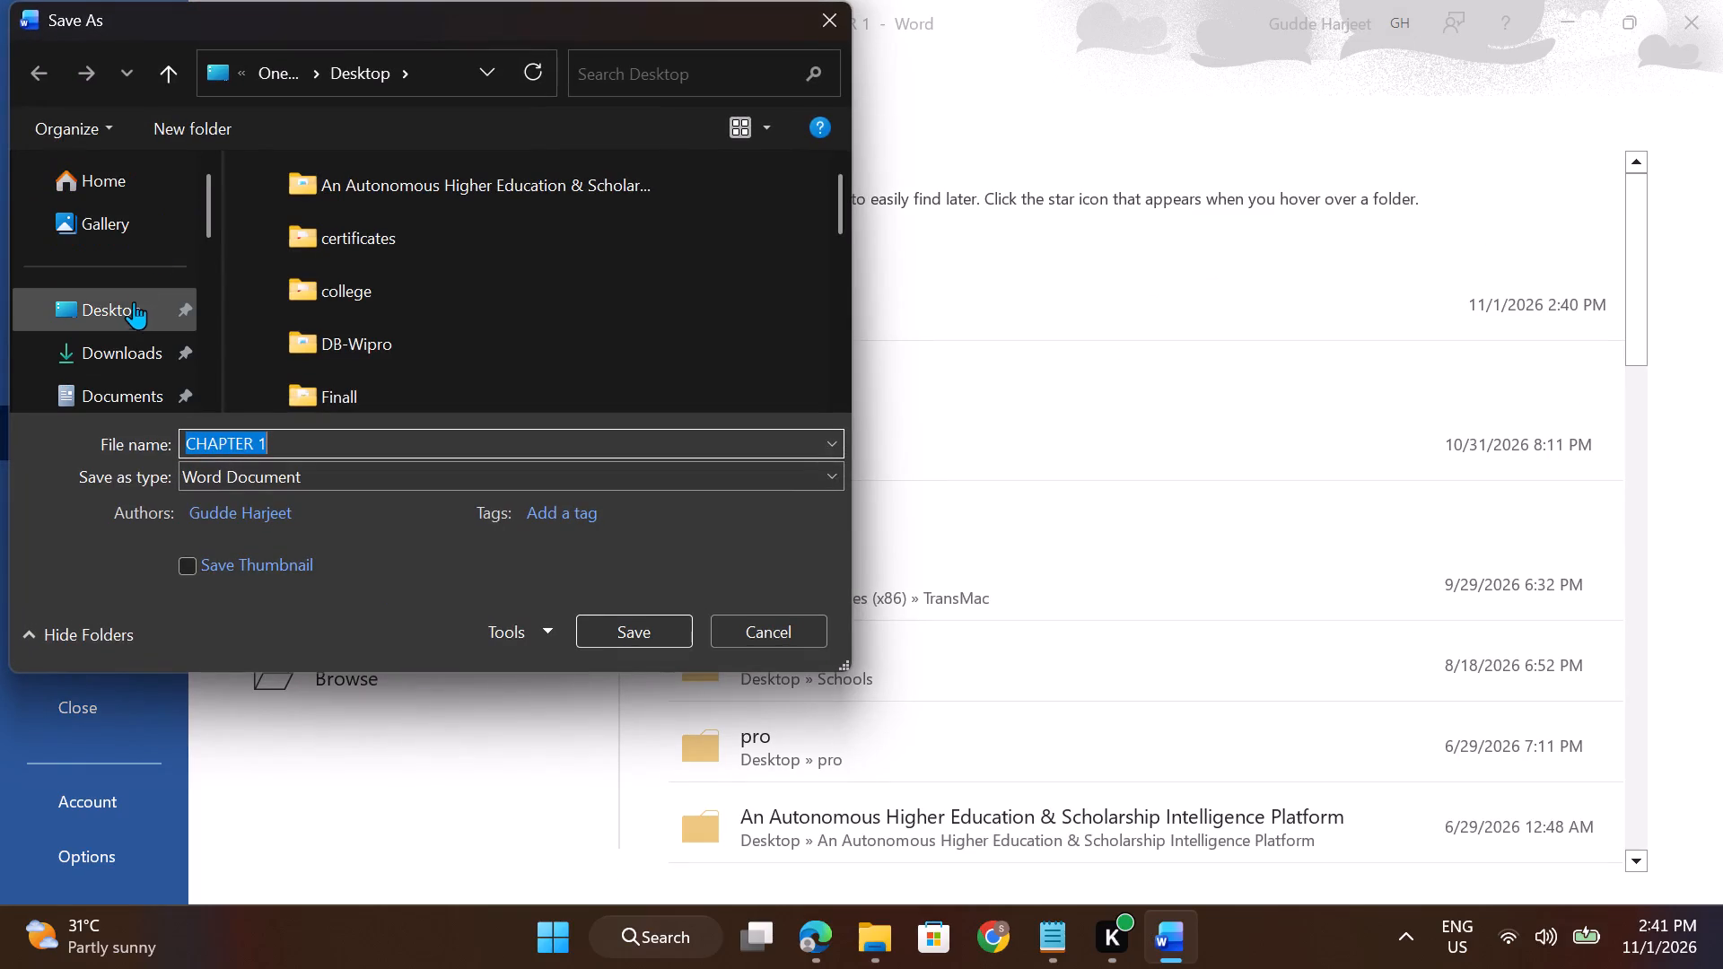
click(132, 308)
click(323, 480)
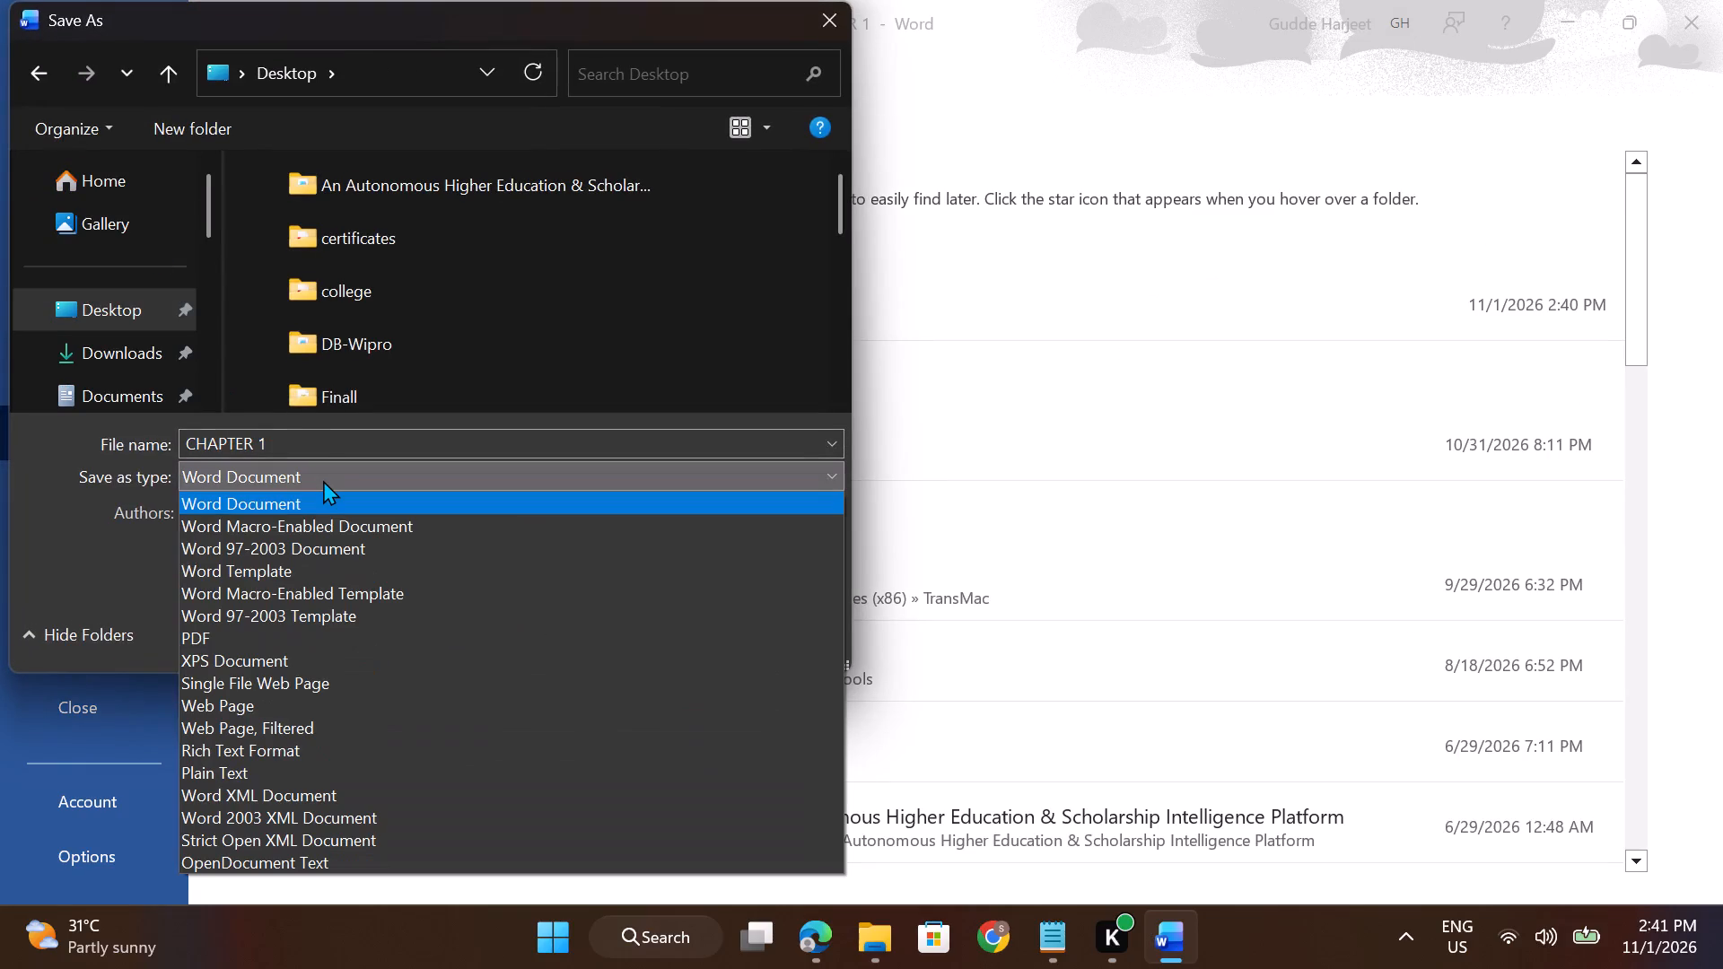
click(257, 633)
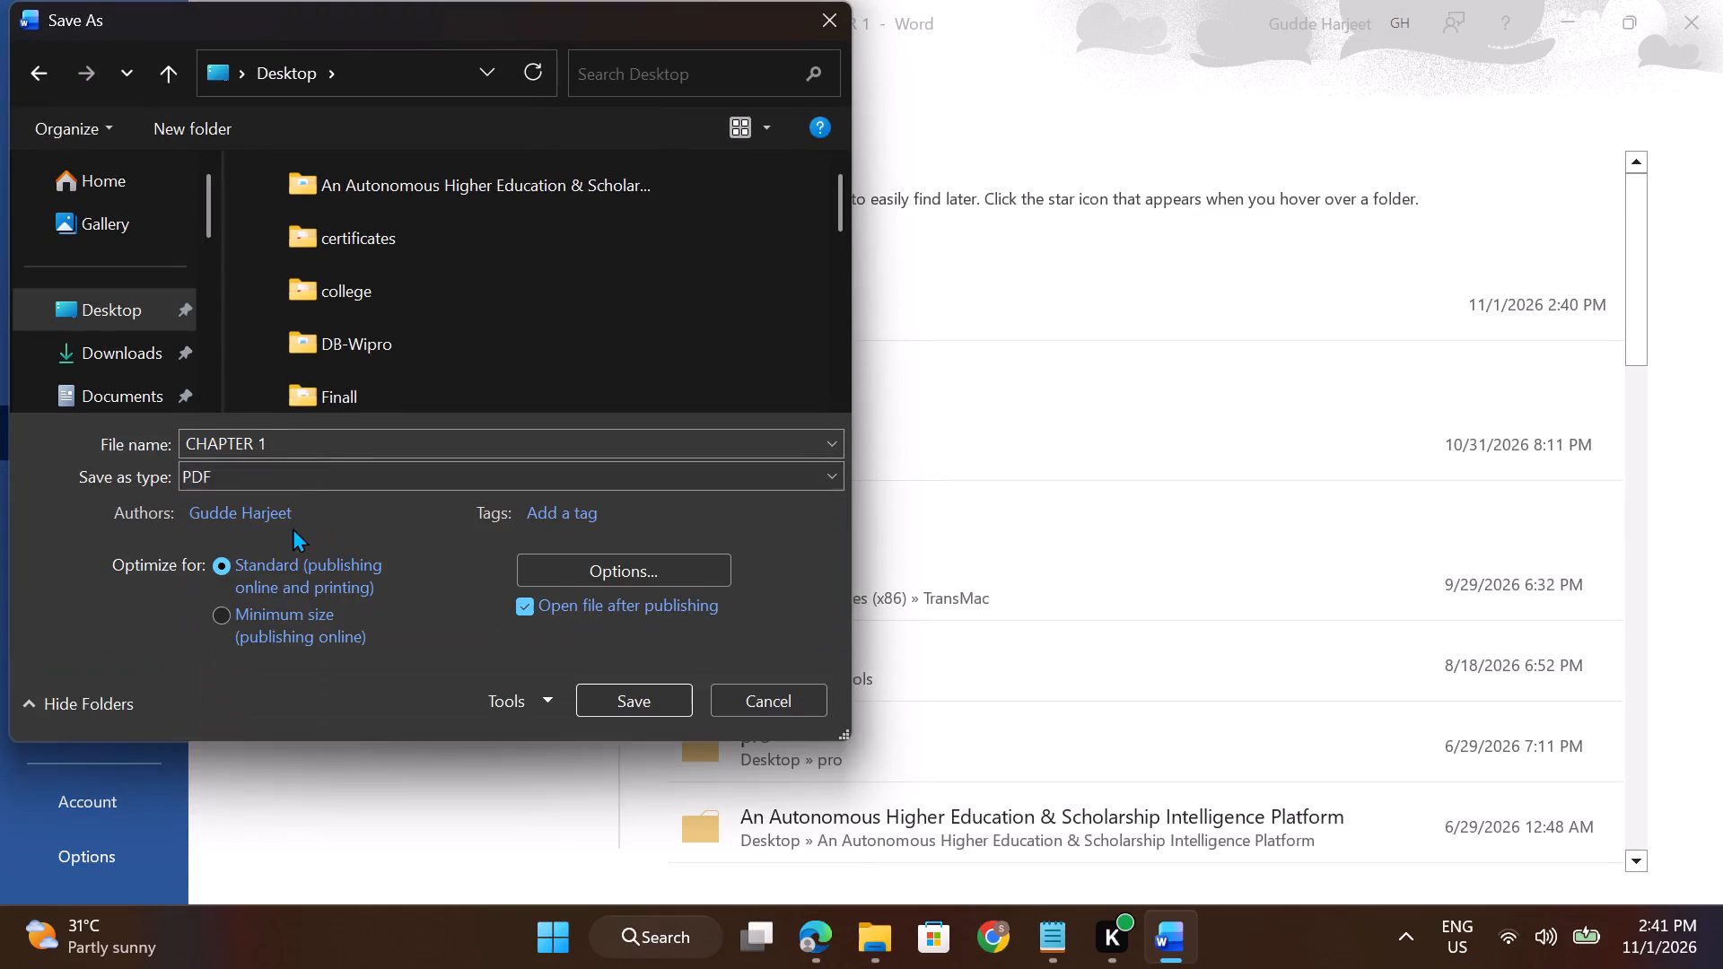
click(292, 443)
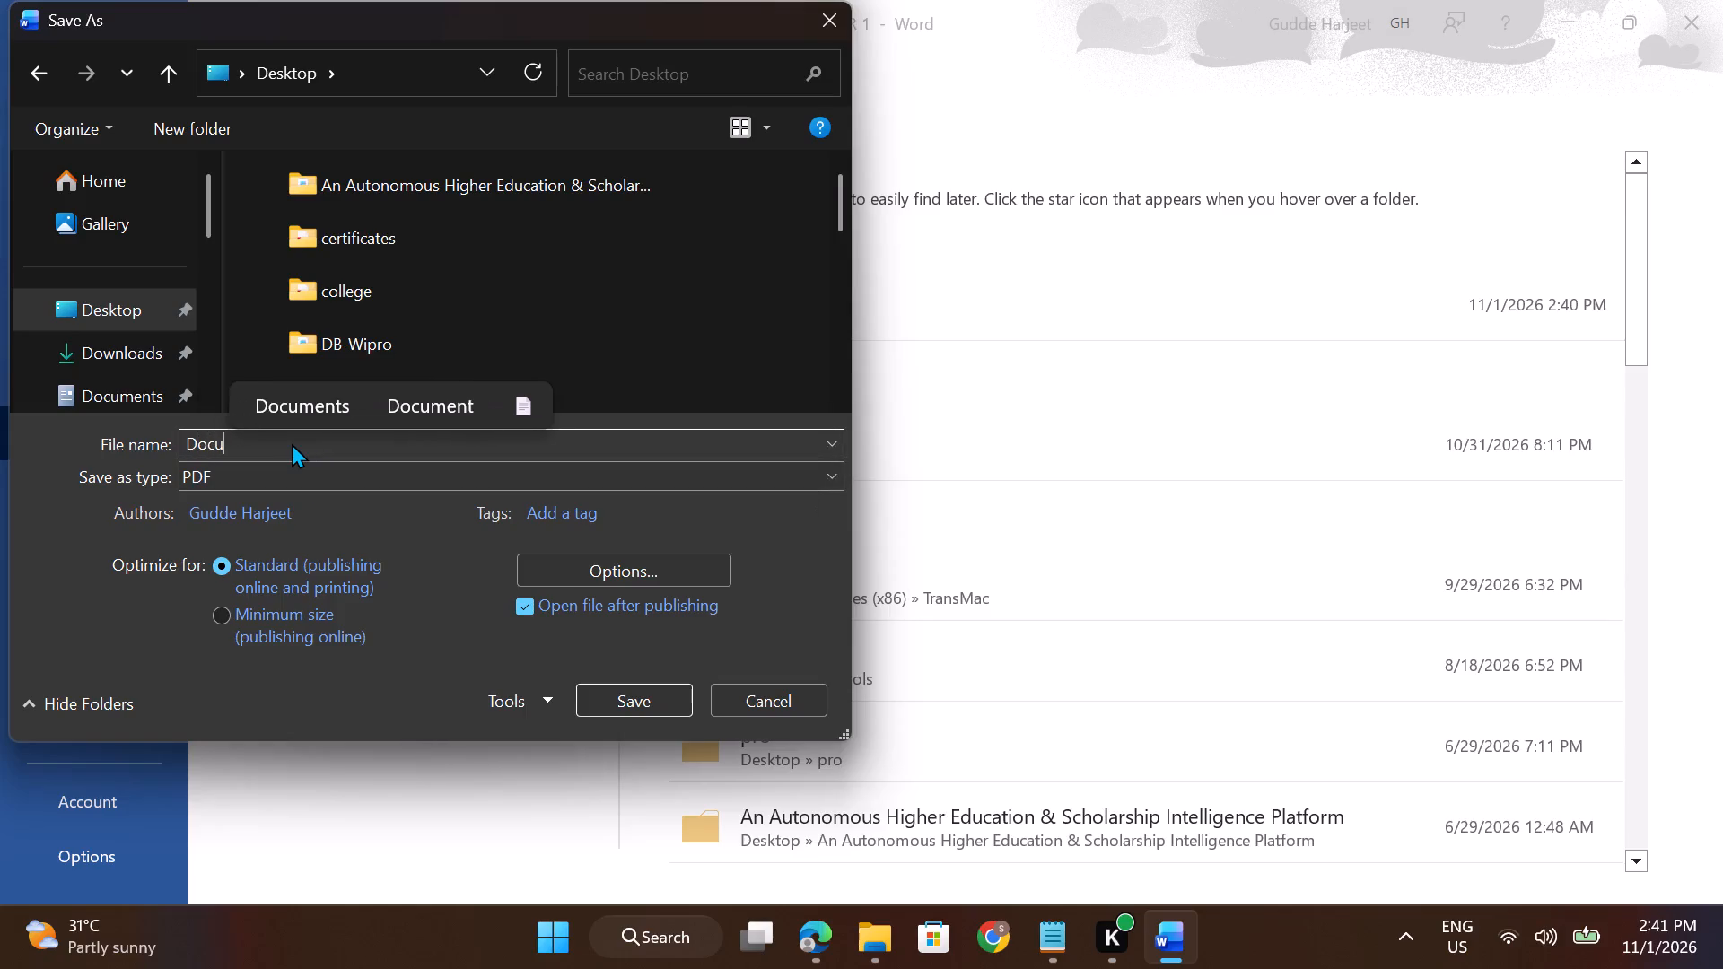
click(637, 702)
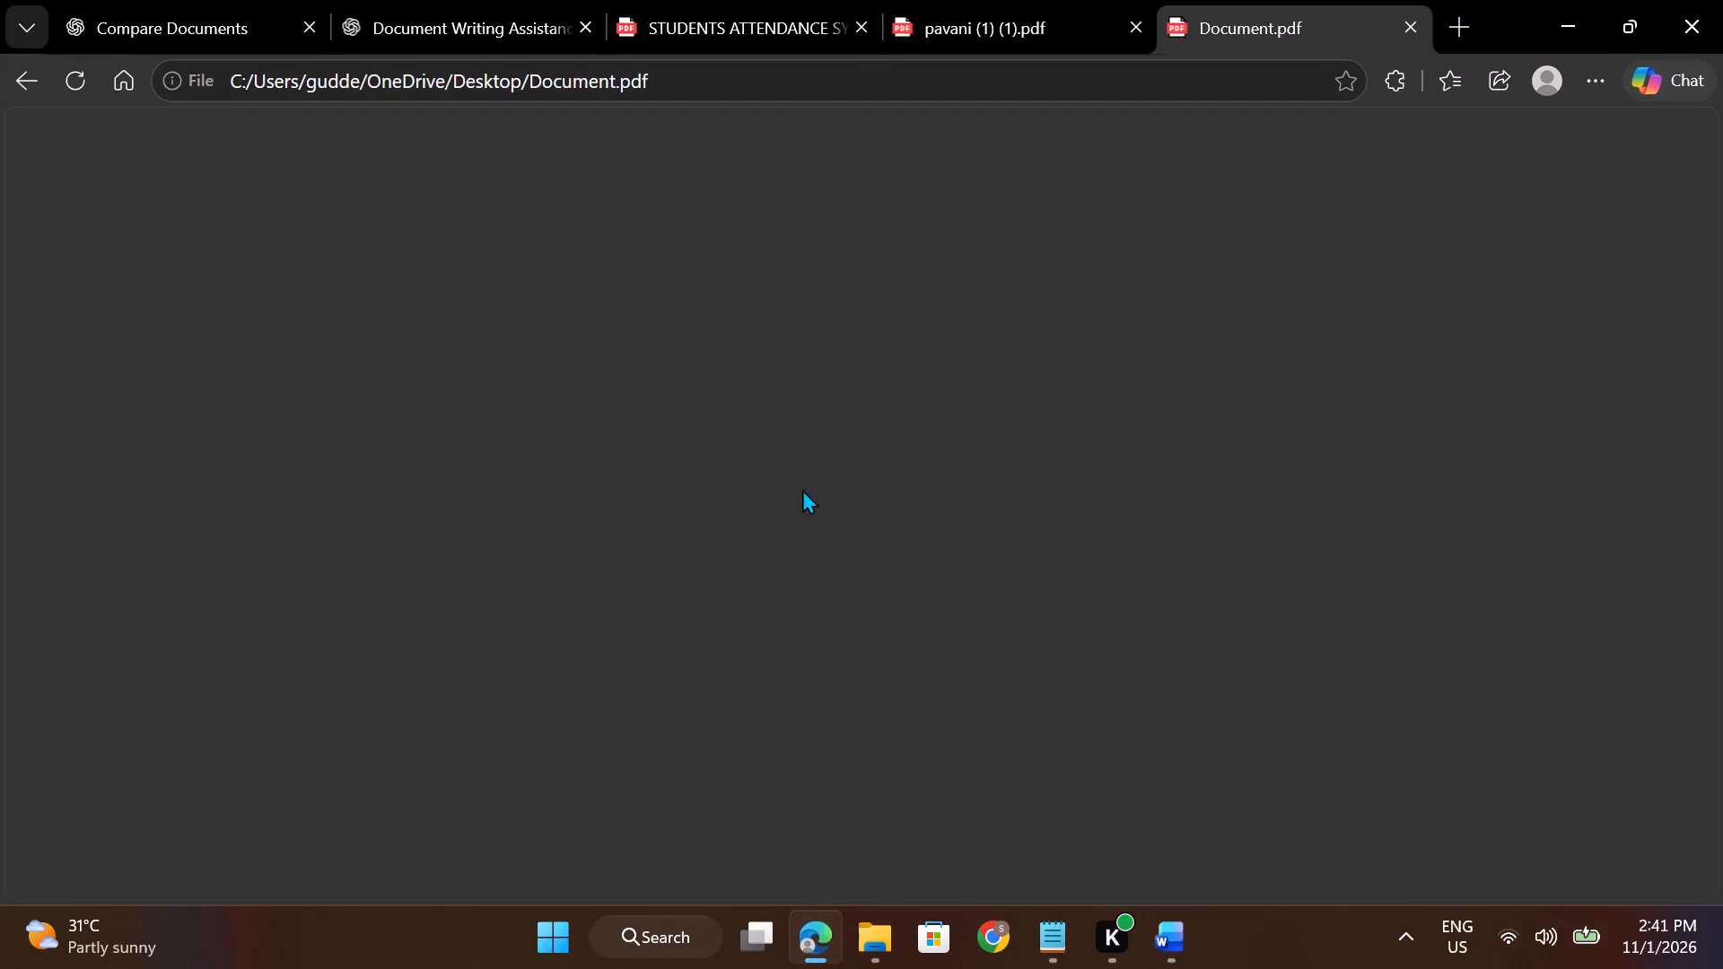
Examine the page layout of the exported PDF from the start of Chapter 1 through section 2.3.
scroll(1062, 357, up, 14)
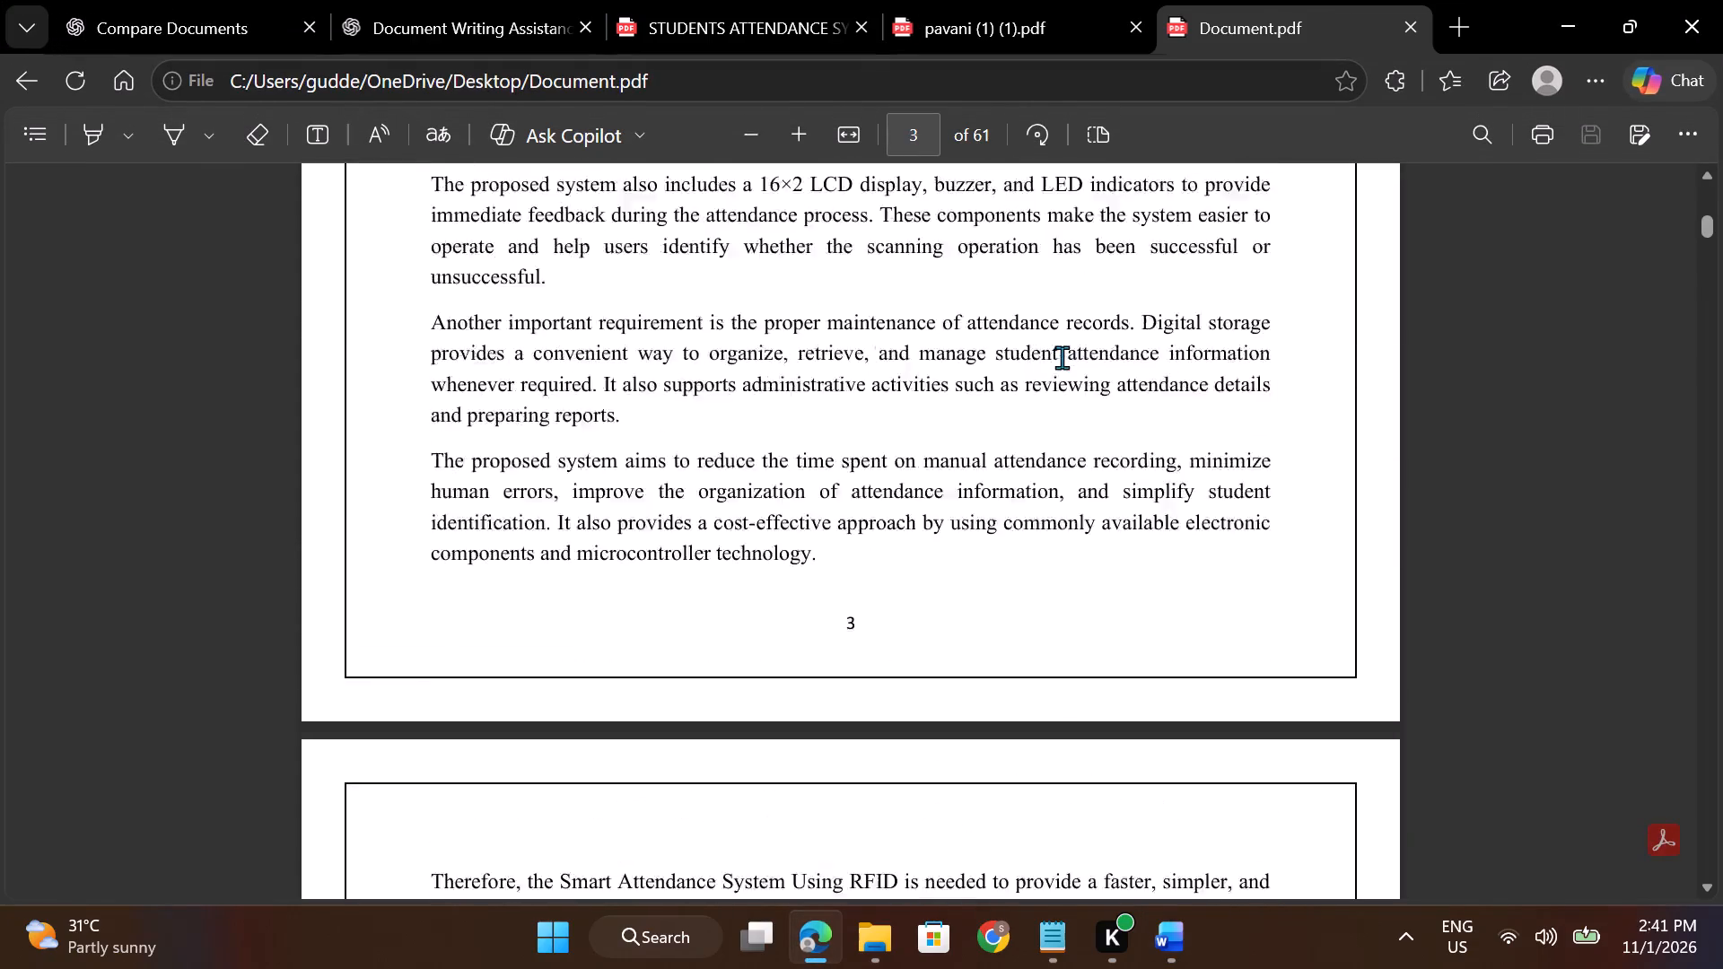
scroll(1062, 357, up, 13)
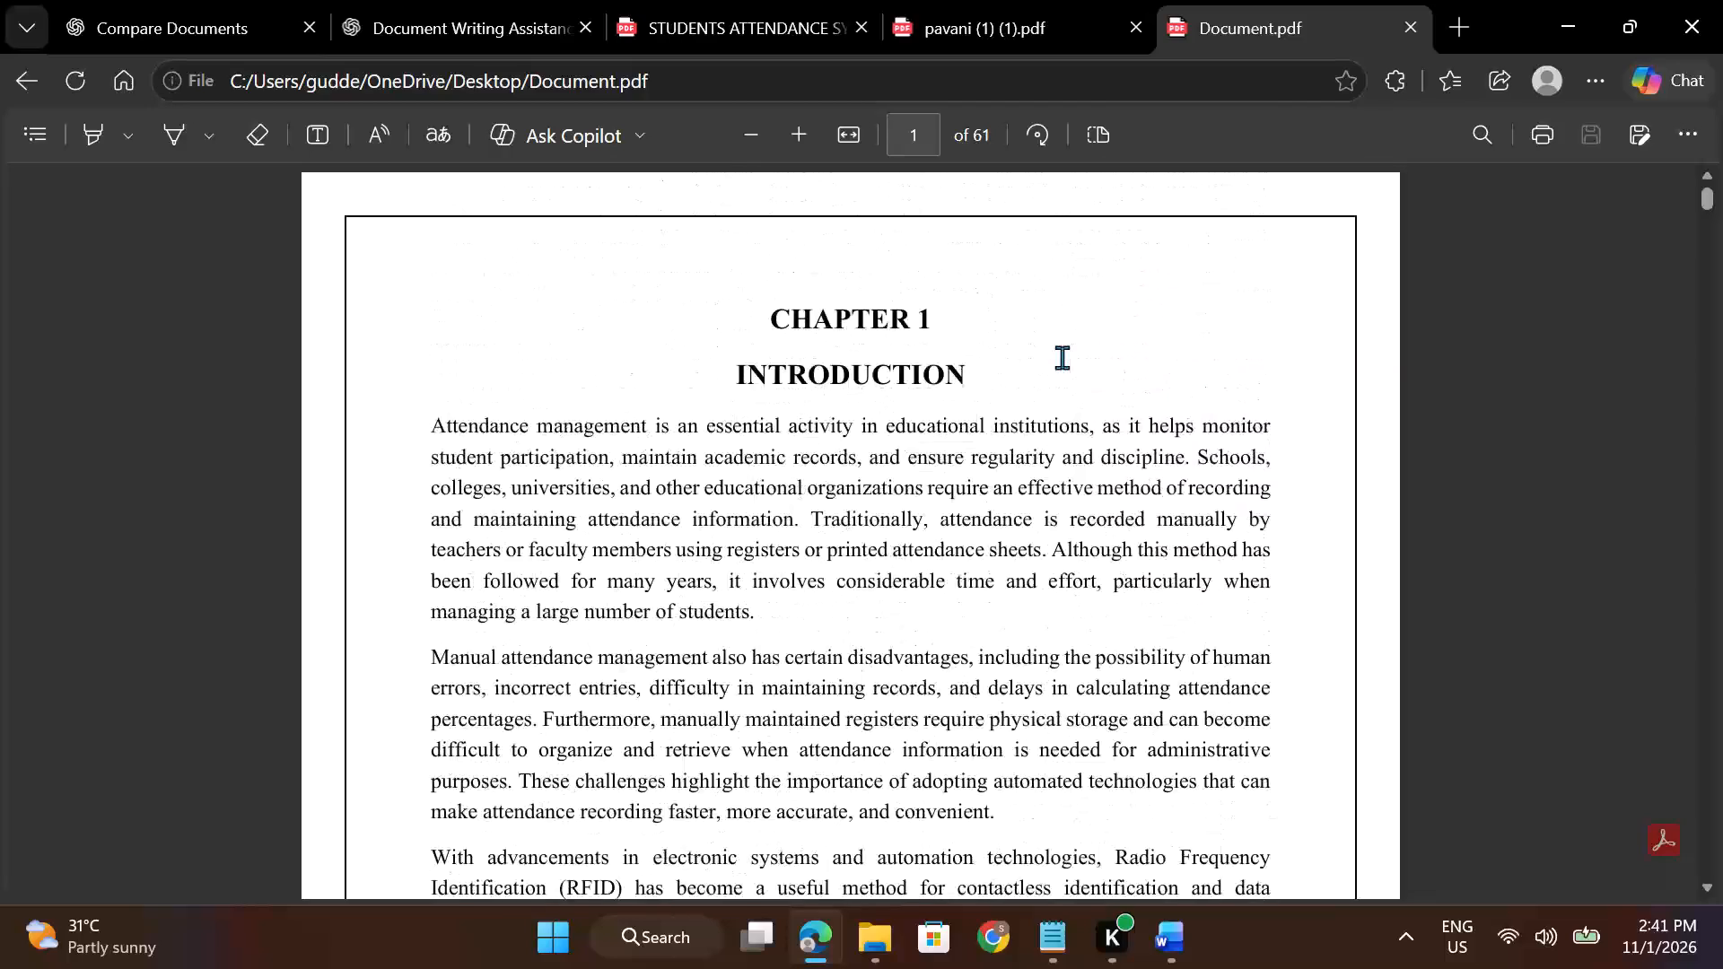
scroll(1062, 357, down, 17)
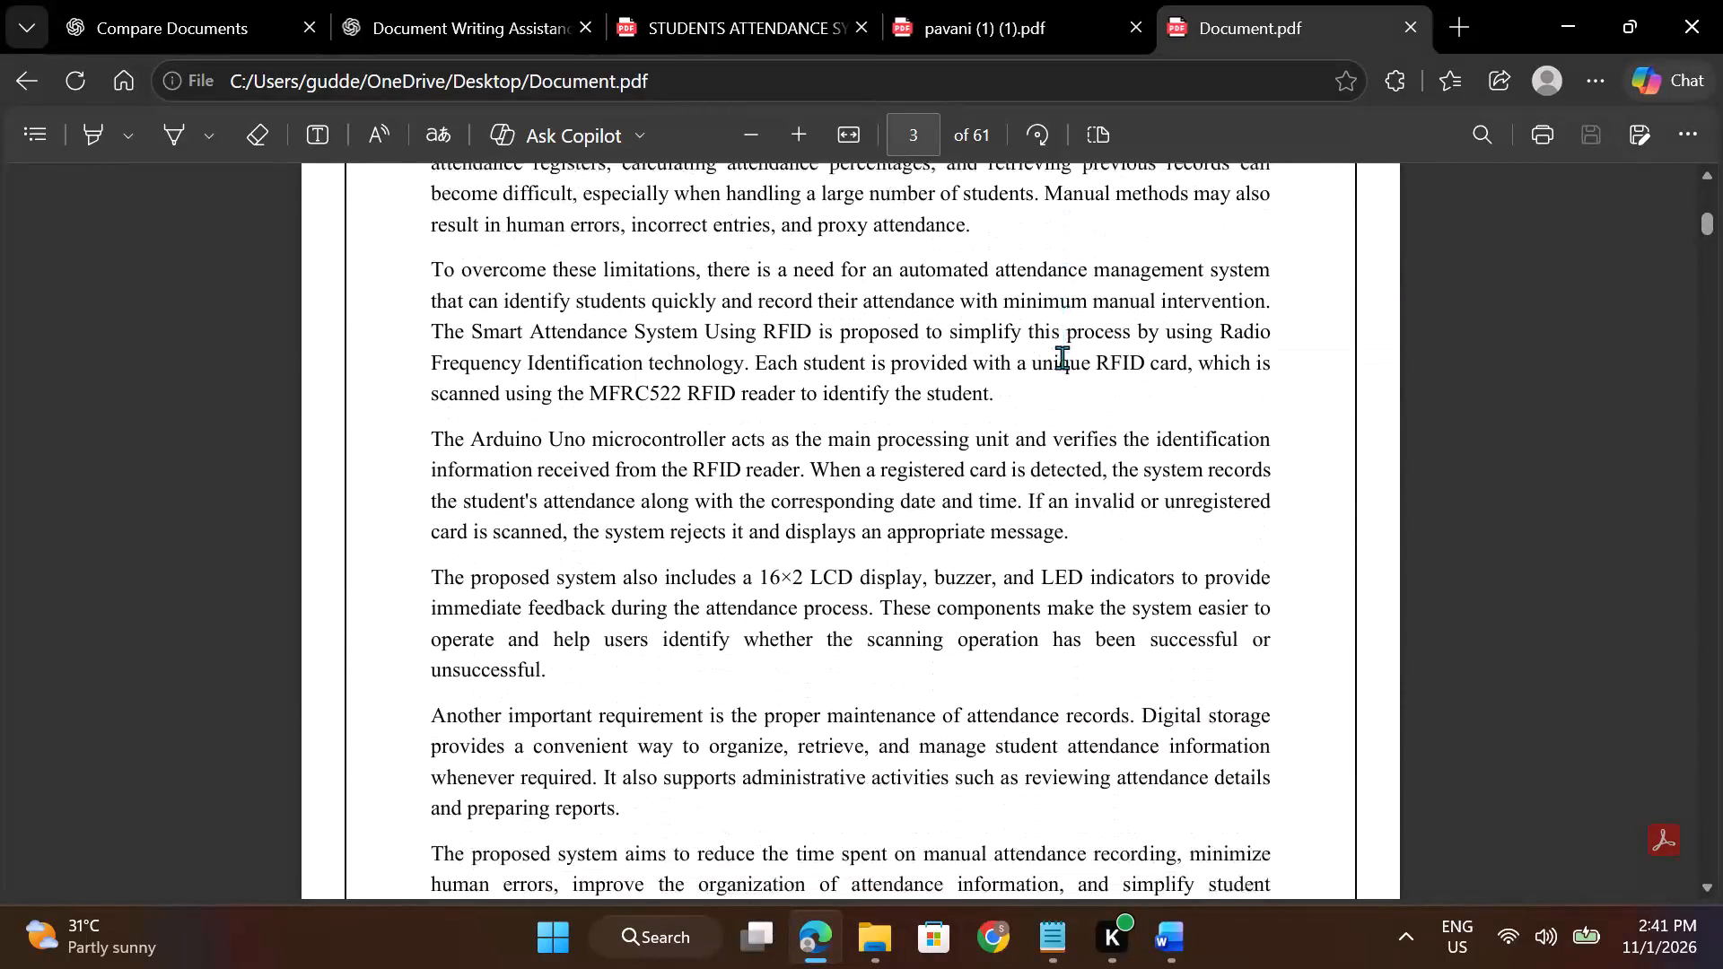
scroll(1062, 357, down, 8)
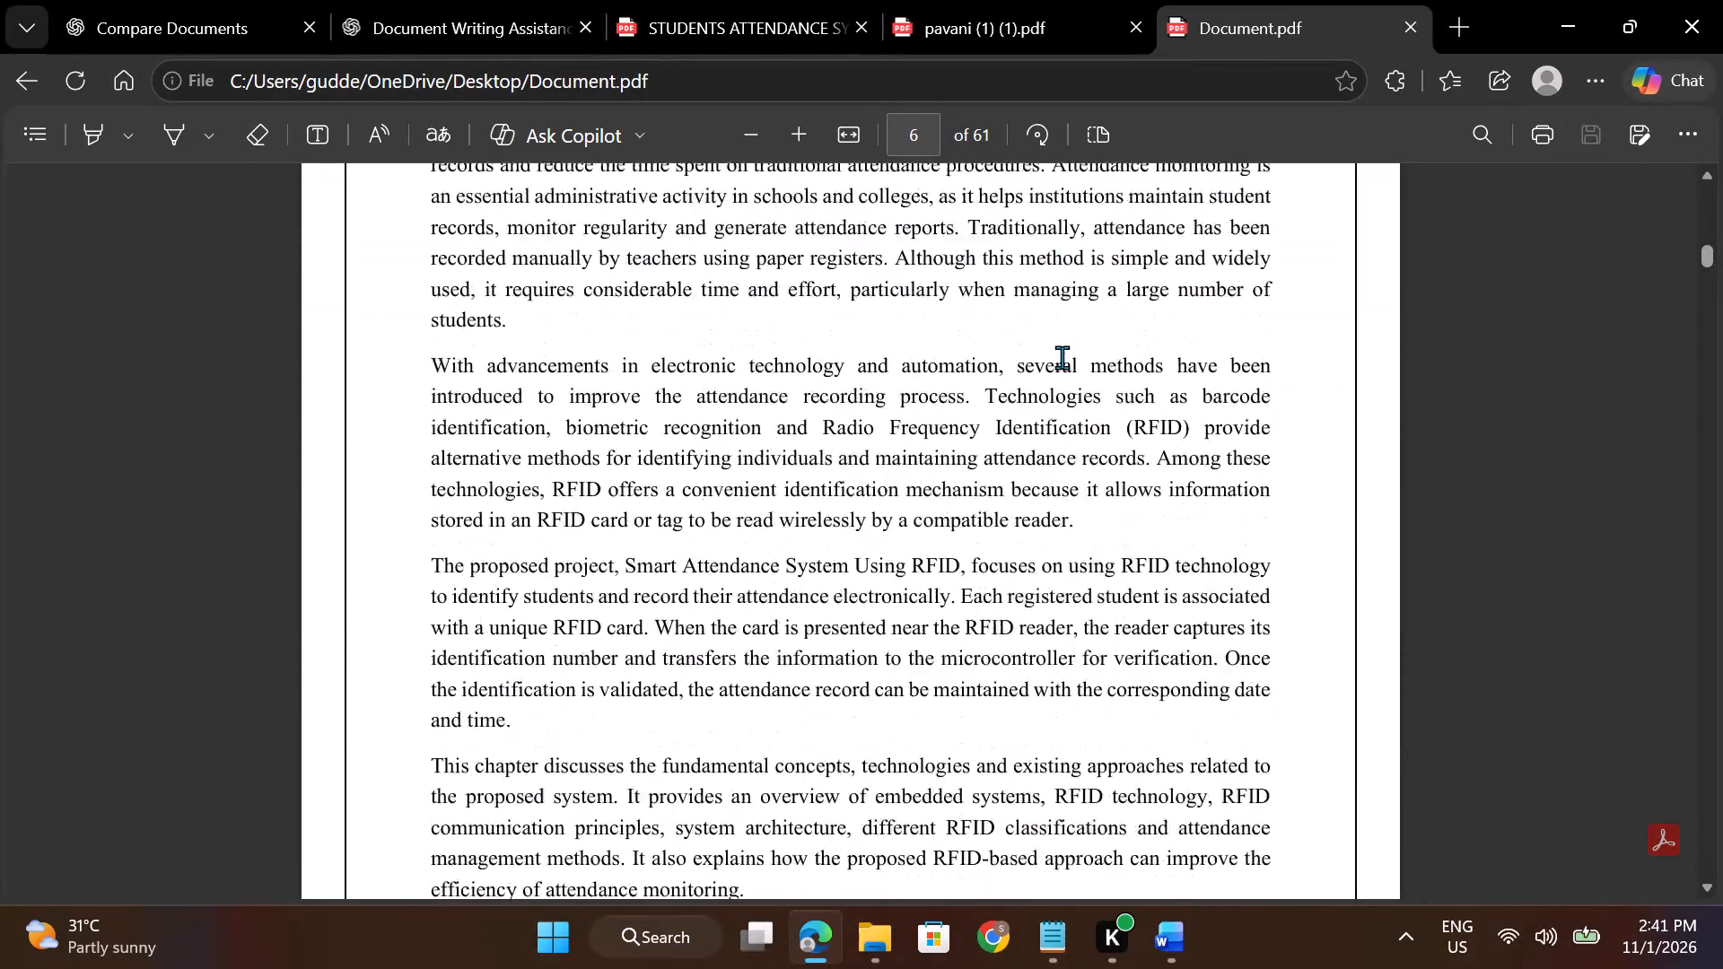
scroll(1062, 357, down, 10)
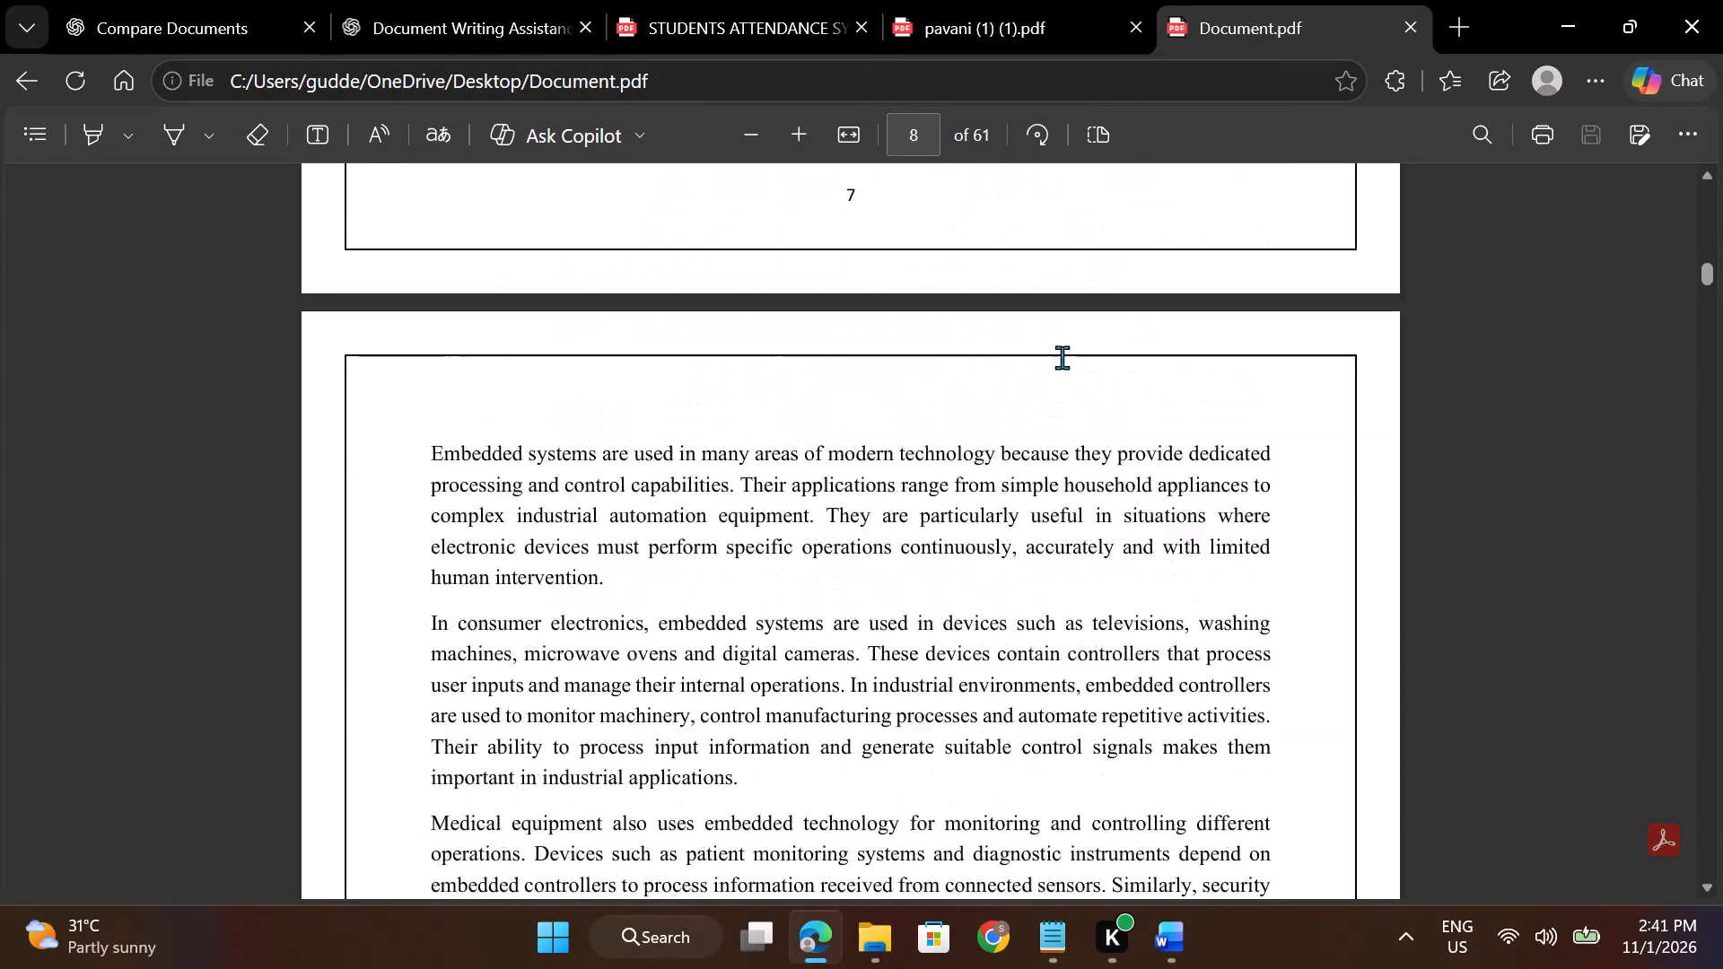
scroll(1062, 357, up, 5)
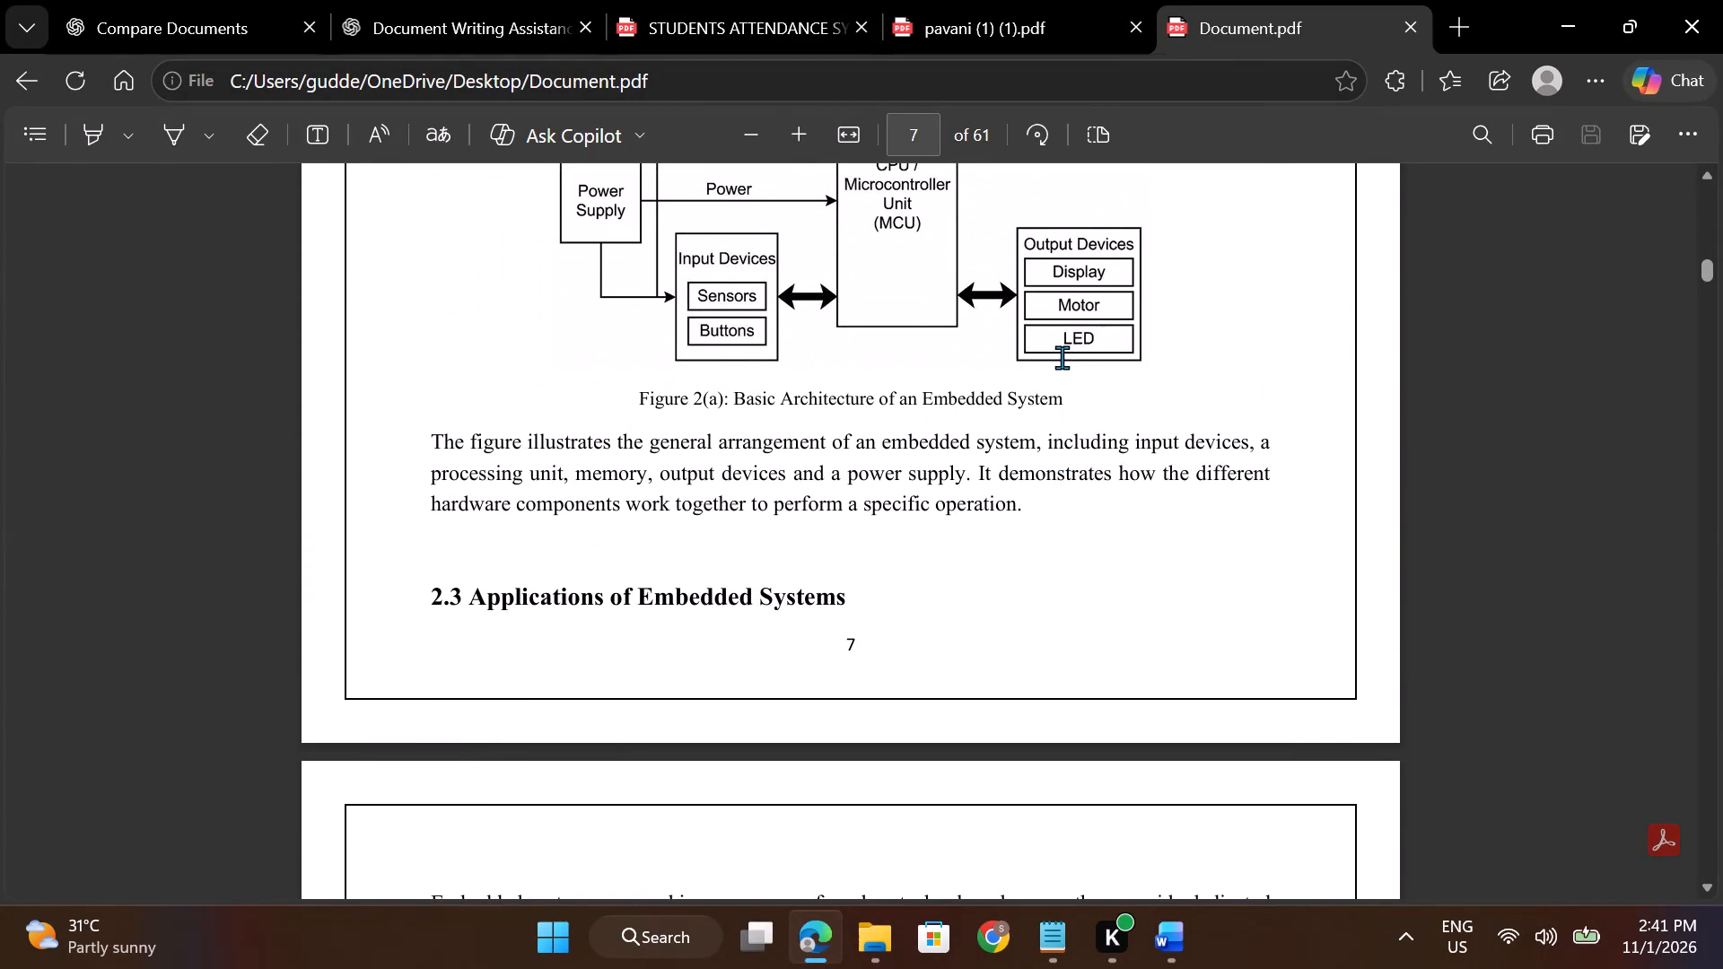
scroll(1062, 357, up, 1)
Close the exported PDF and switch to the CHAPTER 1 report in Word.
click(1415, 27)
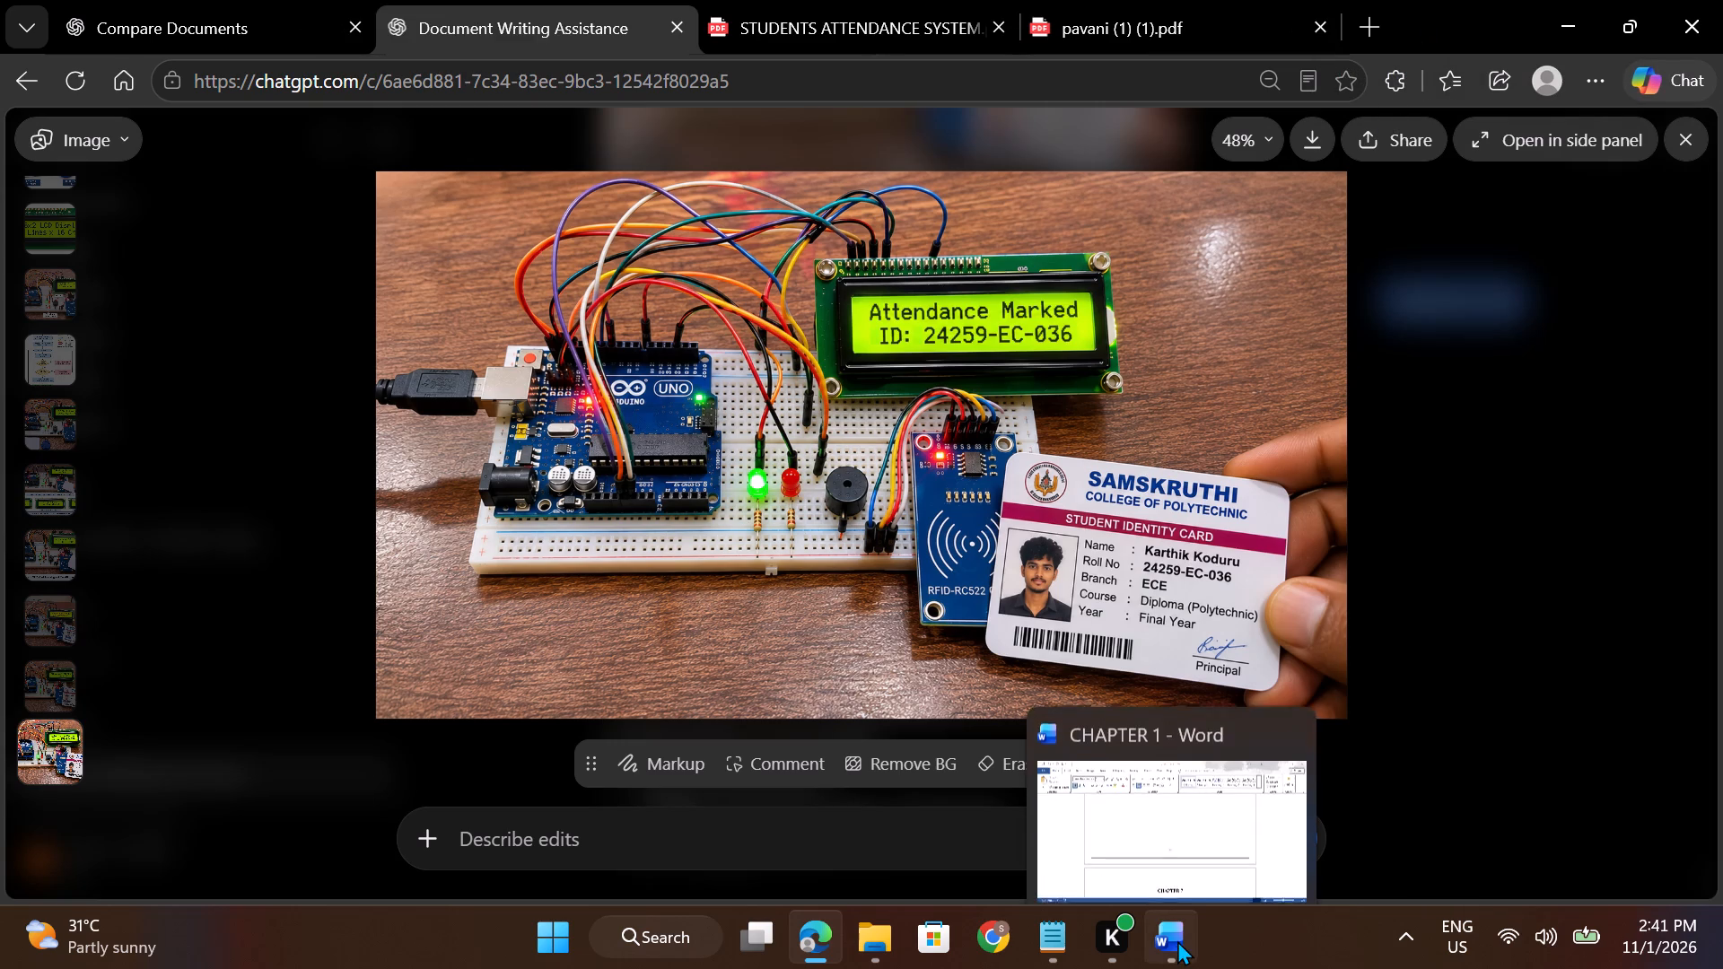
click(1177, 940)
Examine the report's page layout backwards from section 6.8 to the Chapter 1 title, checking for headings stranded at page ends.
scroll(706, 534, up, 15)
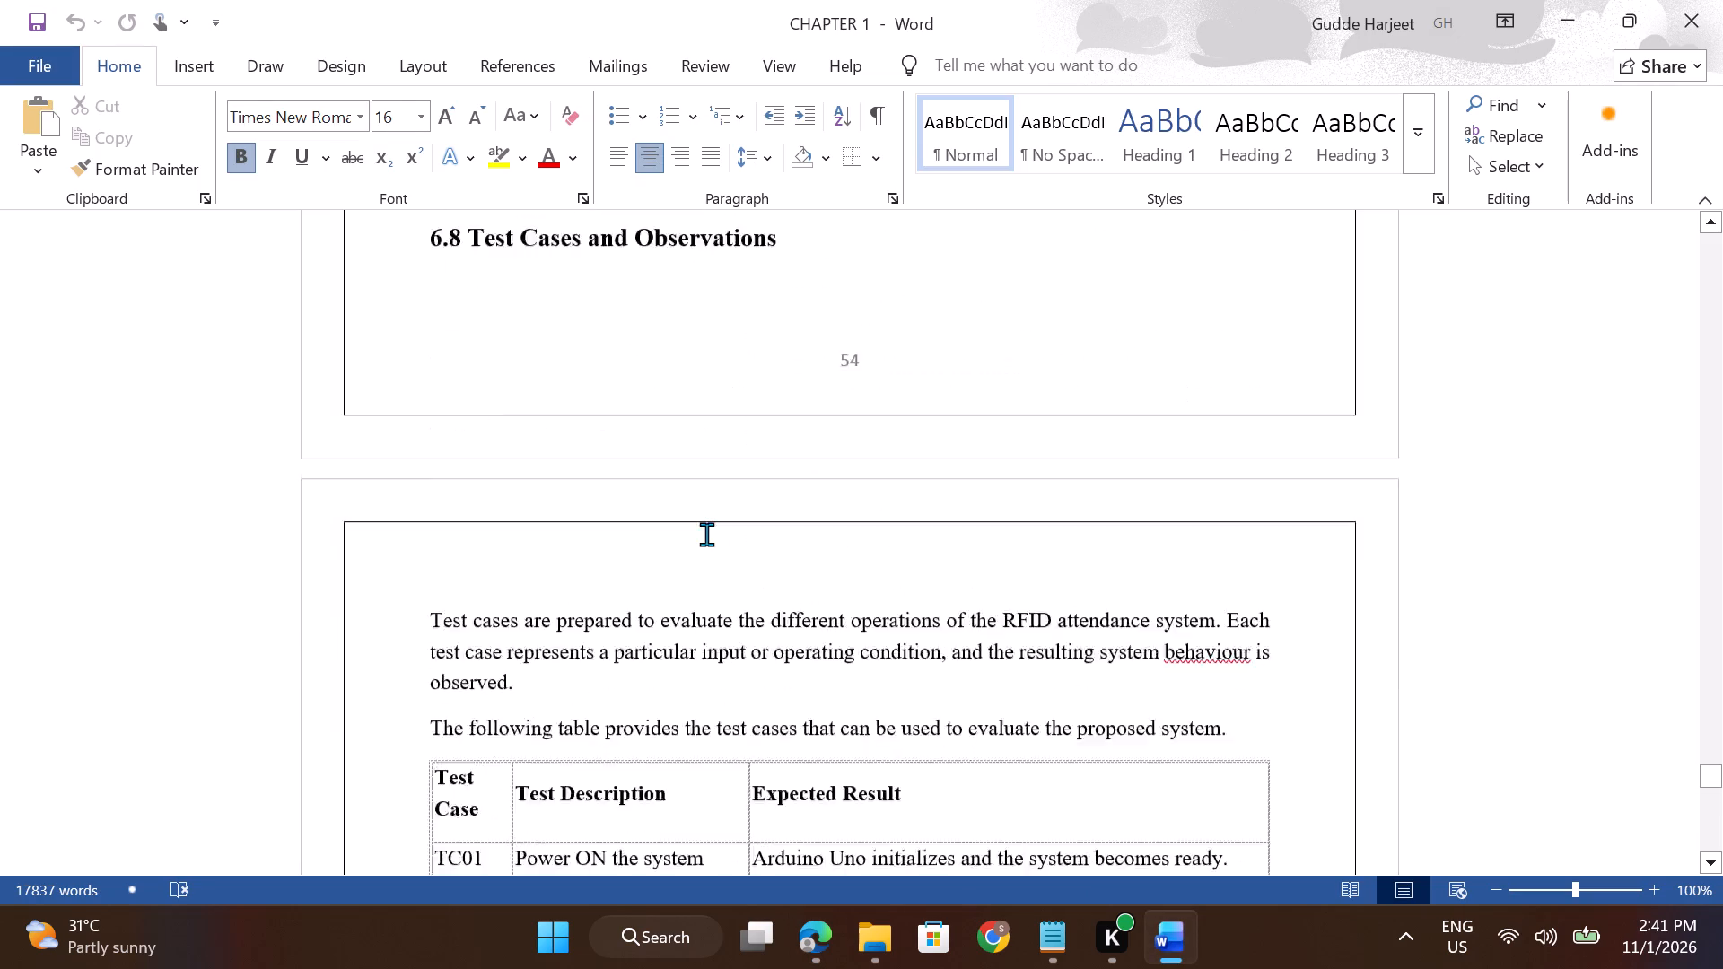
scroll(706, 534, up, 18)
scroll(706, 534, up, 9)
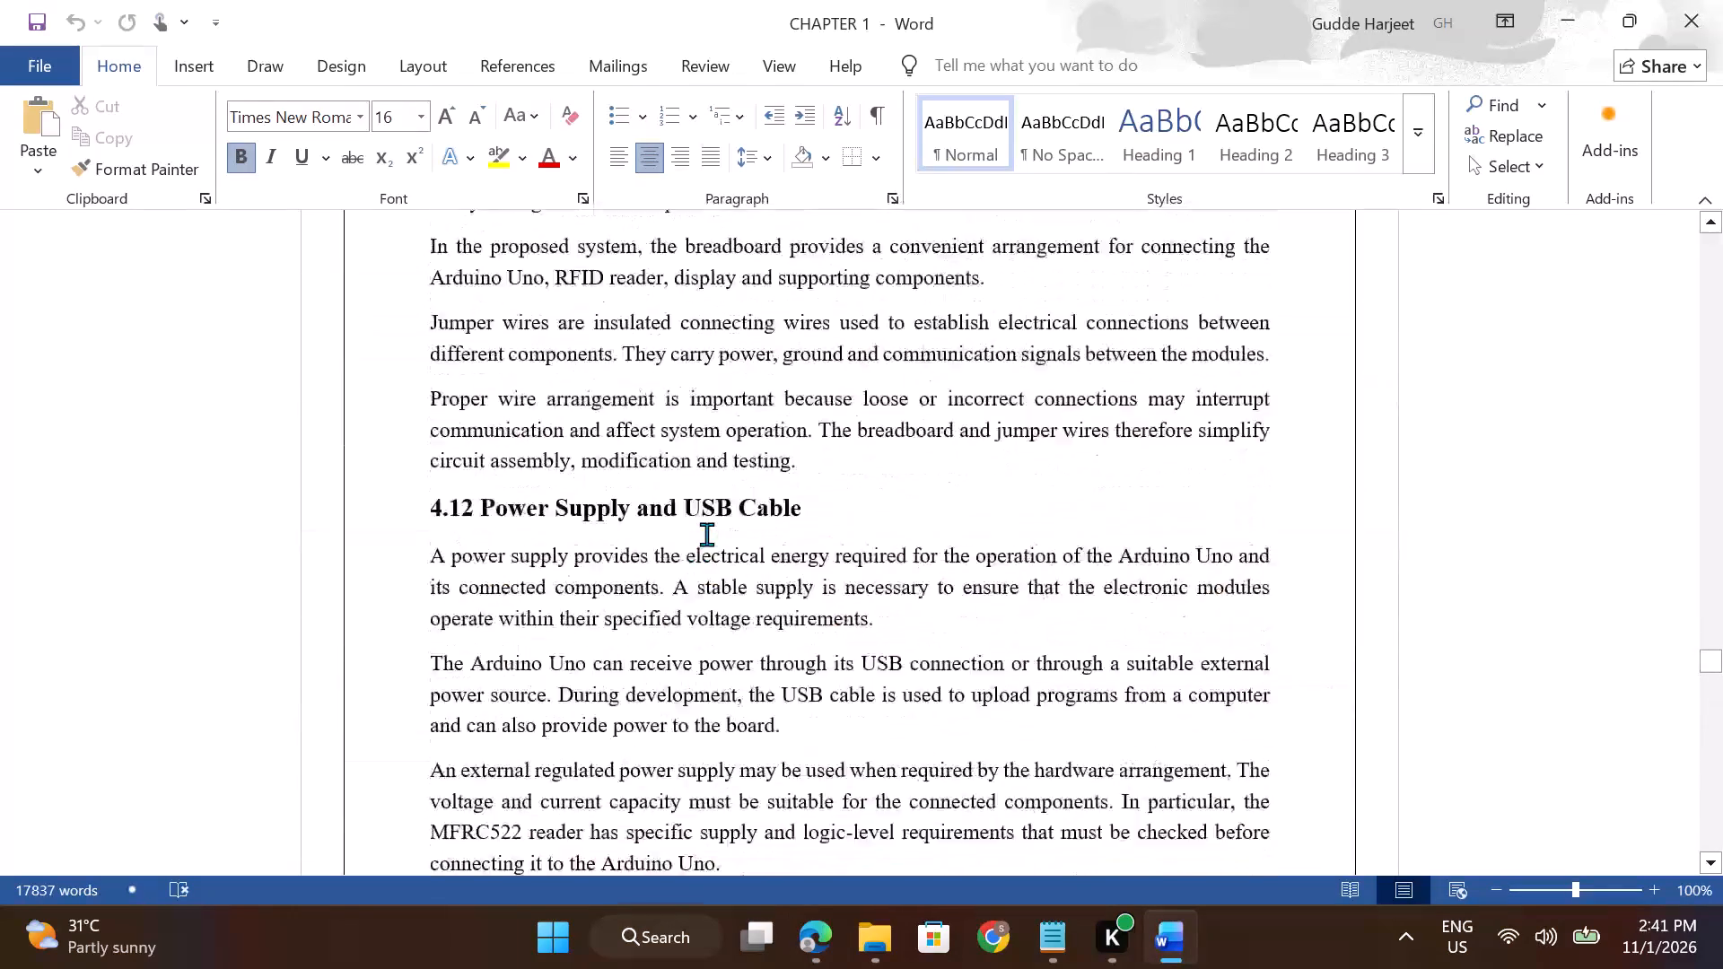
scroll(706, 534, up, 19)
scroll(706, 534, up, 16)
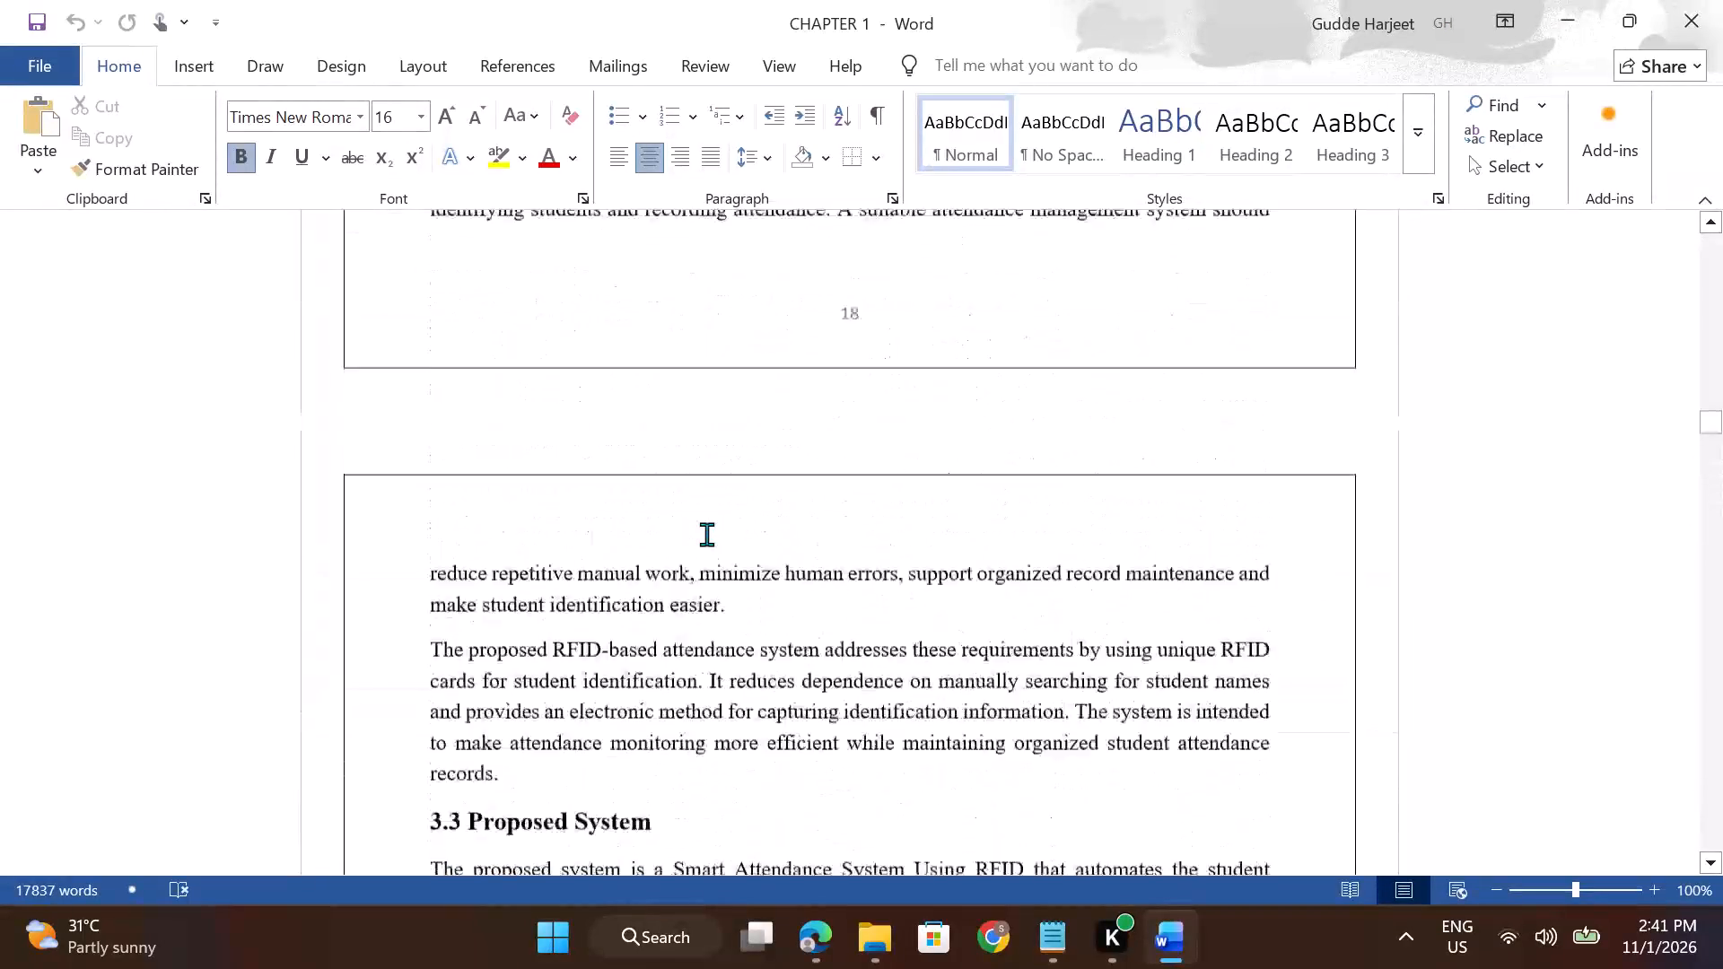
scroll(706, 534, up, 11)
scroll(706, 534, down, 1)
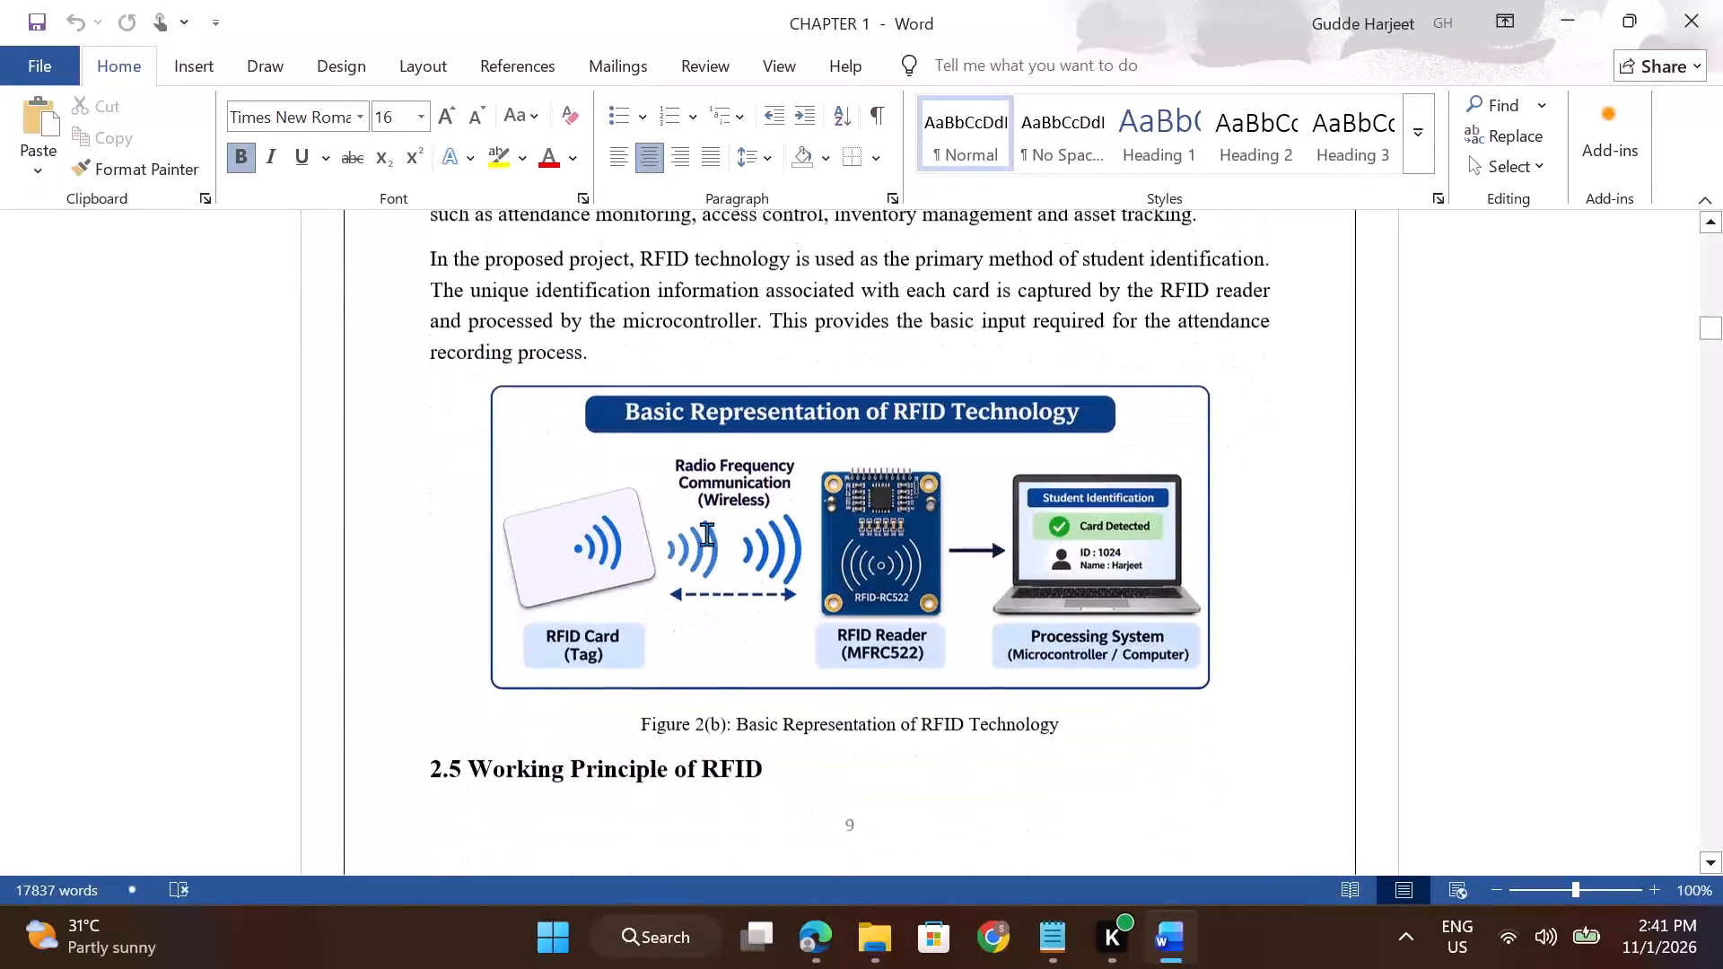
scroll(706, 534, down, 1)
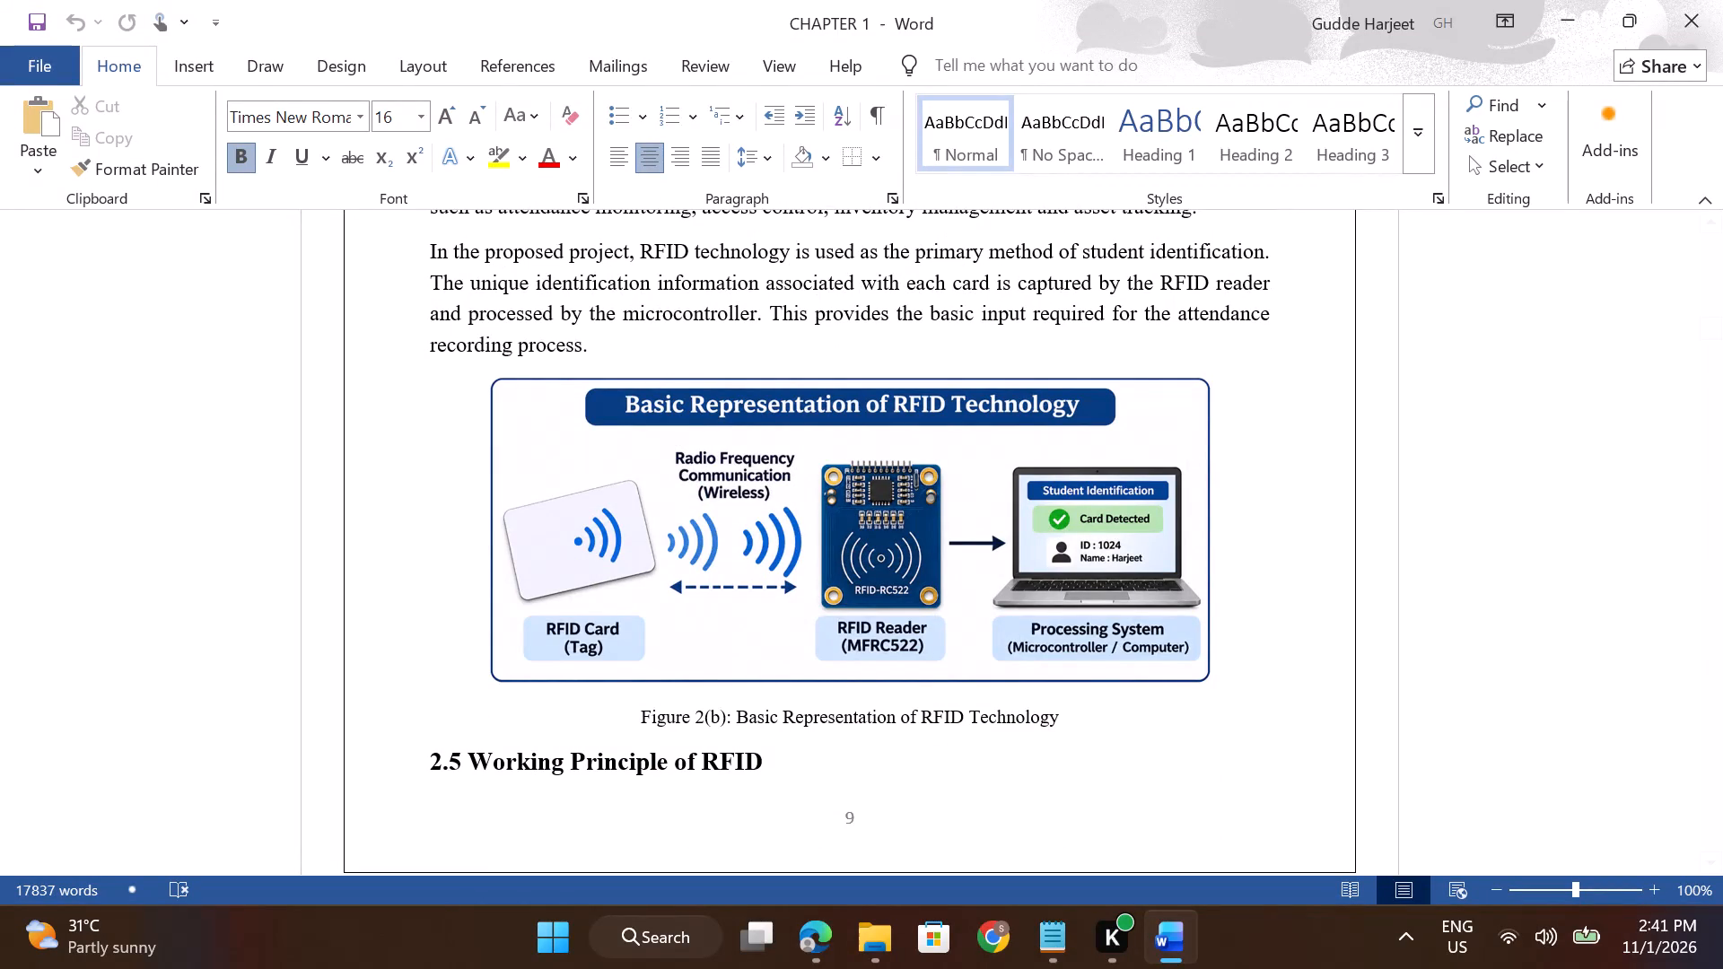
scroll(706, 534, up, 6)
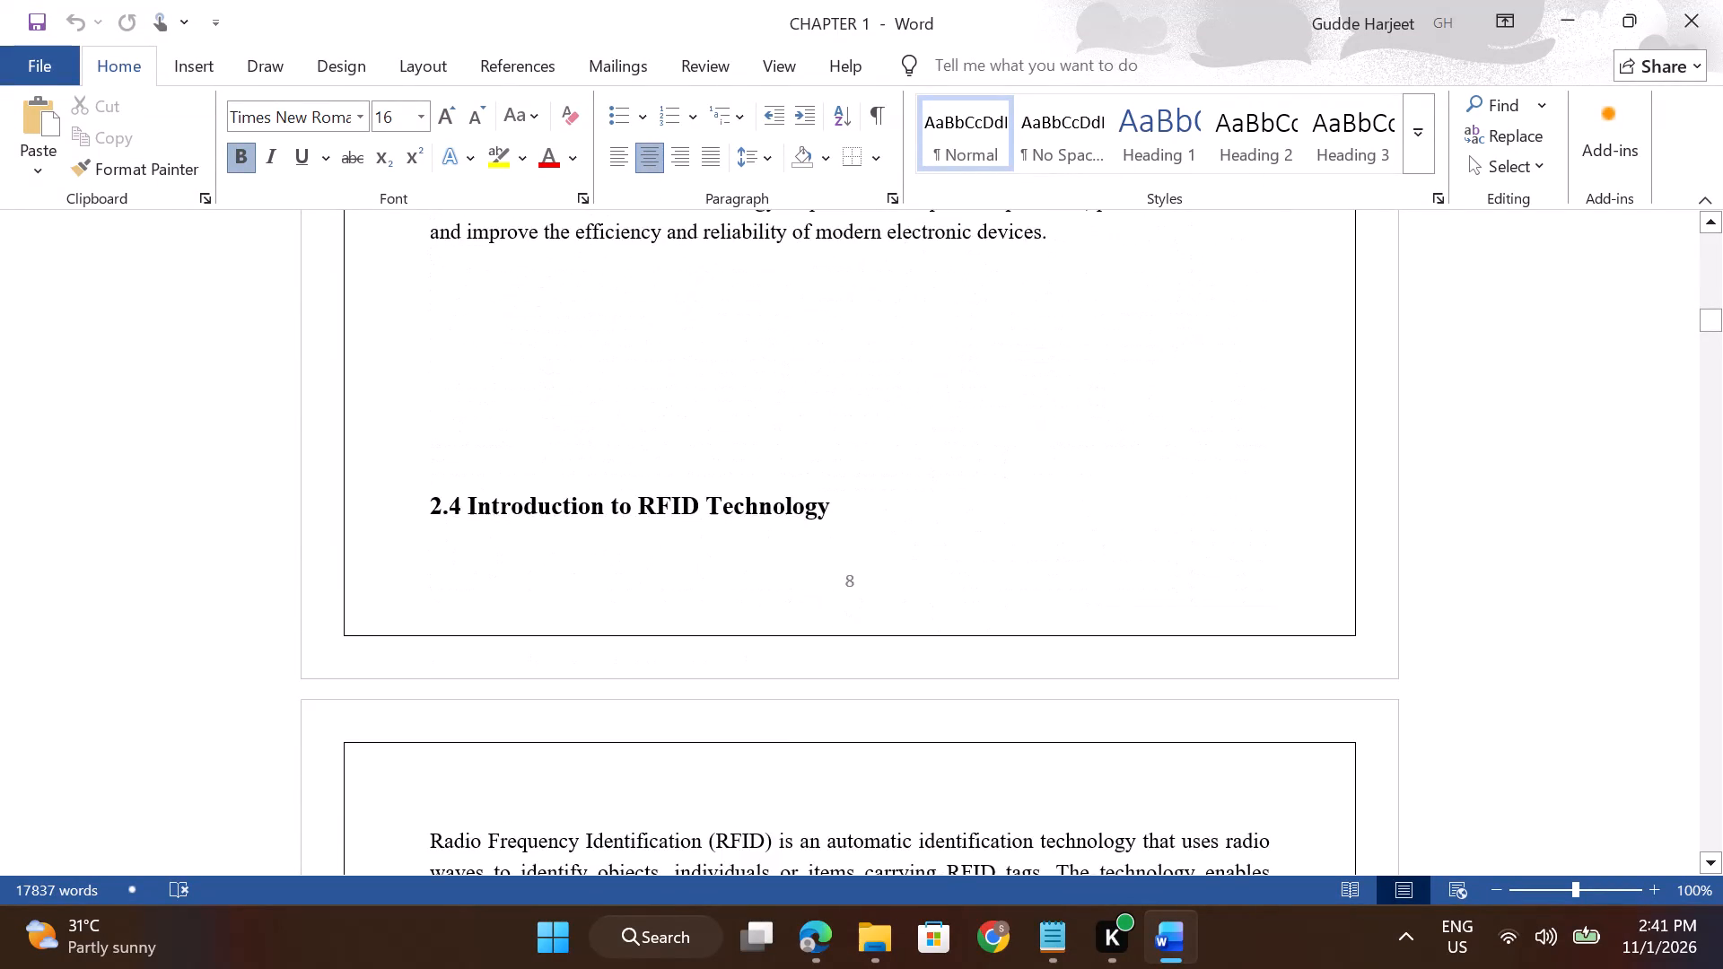
scroll(706, 534, up, 1)
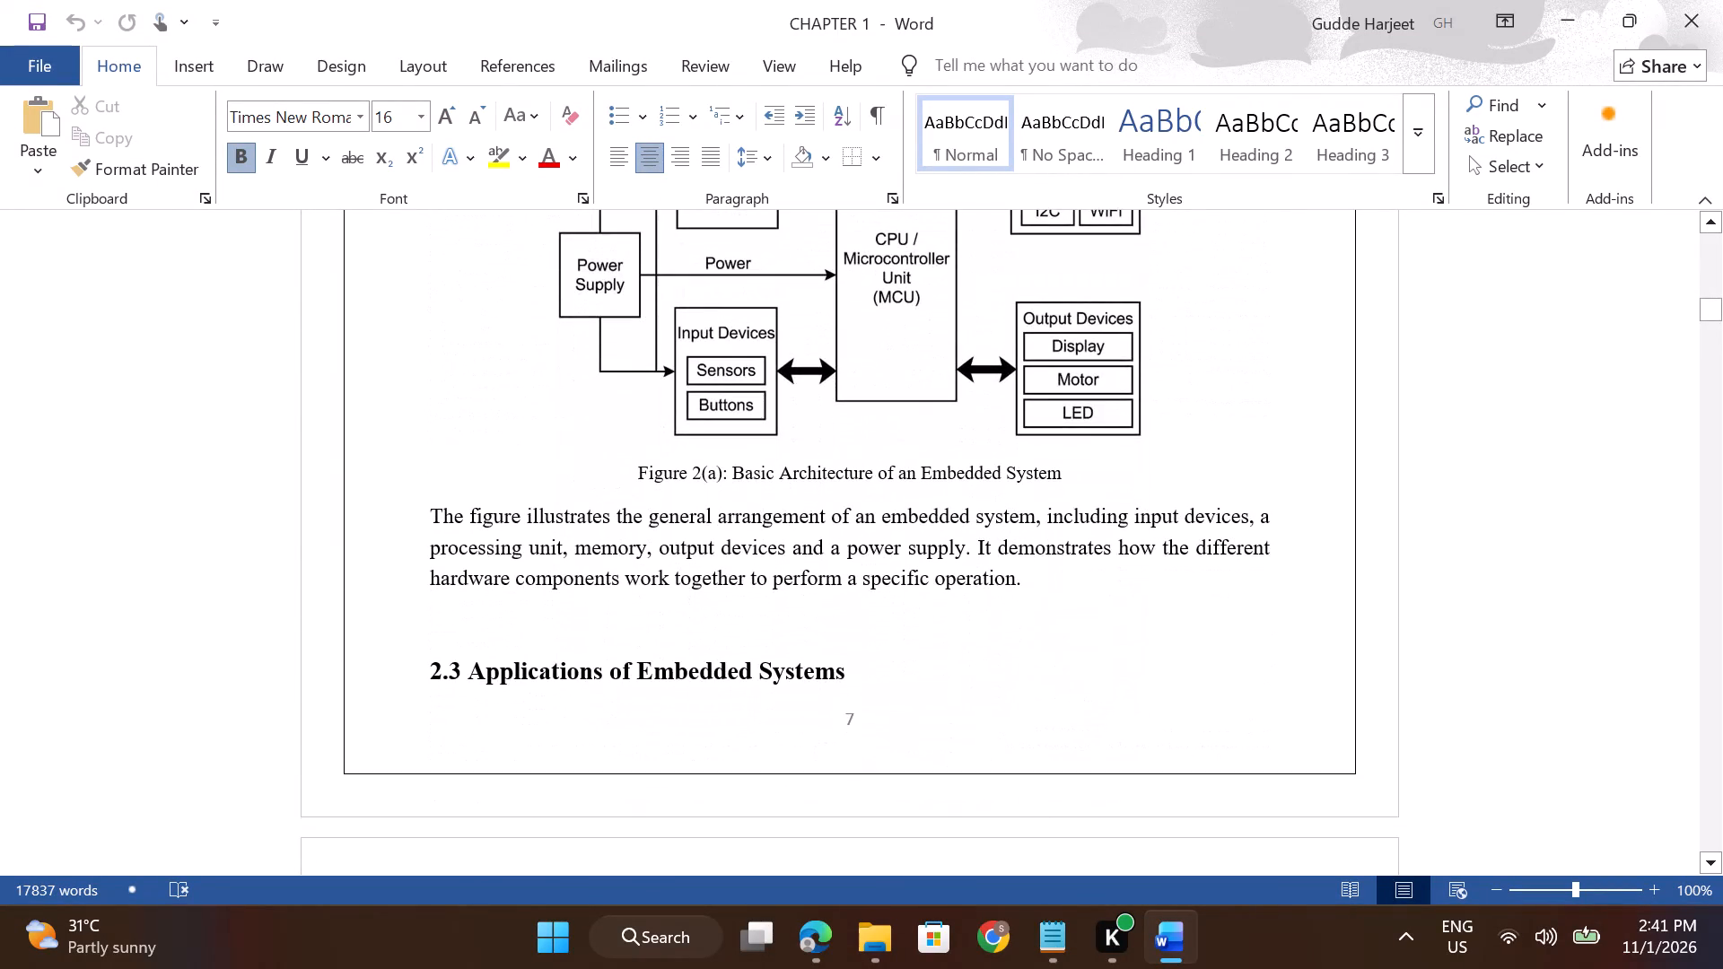
scroll(706, 534, up, 6)
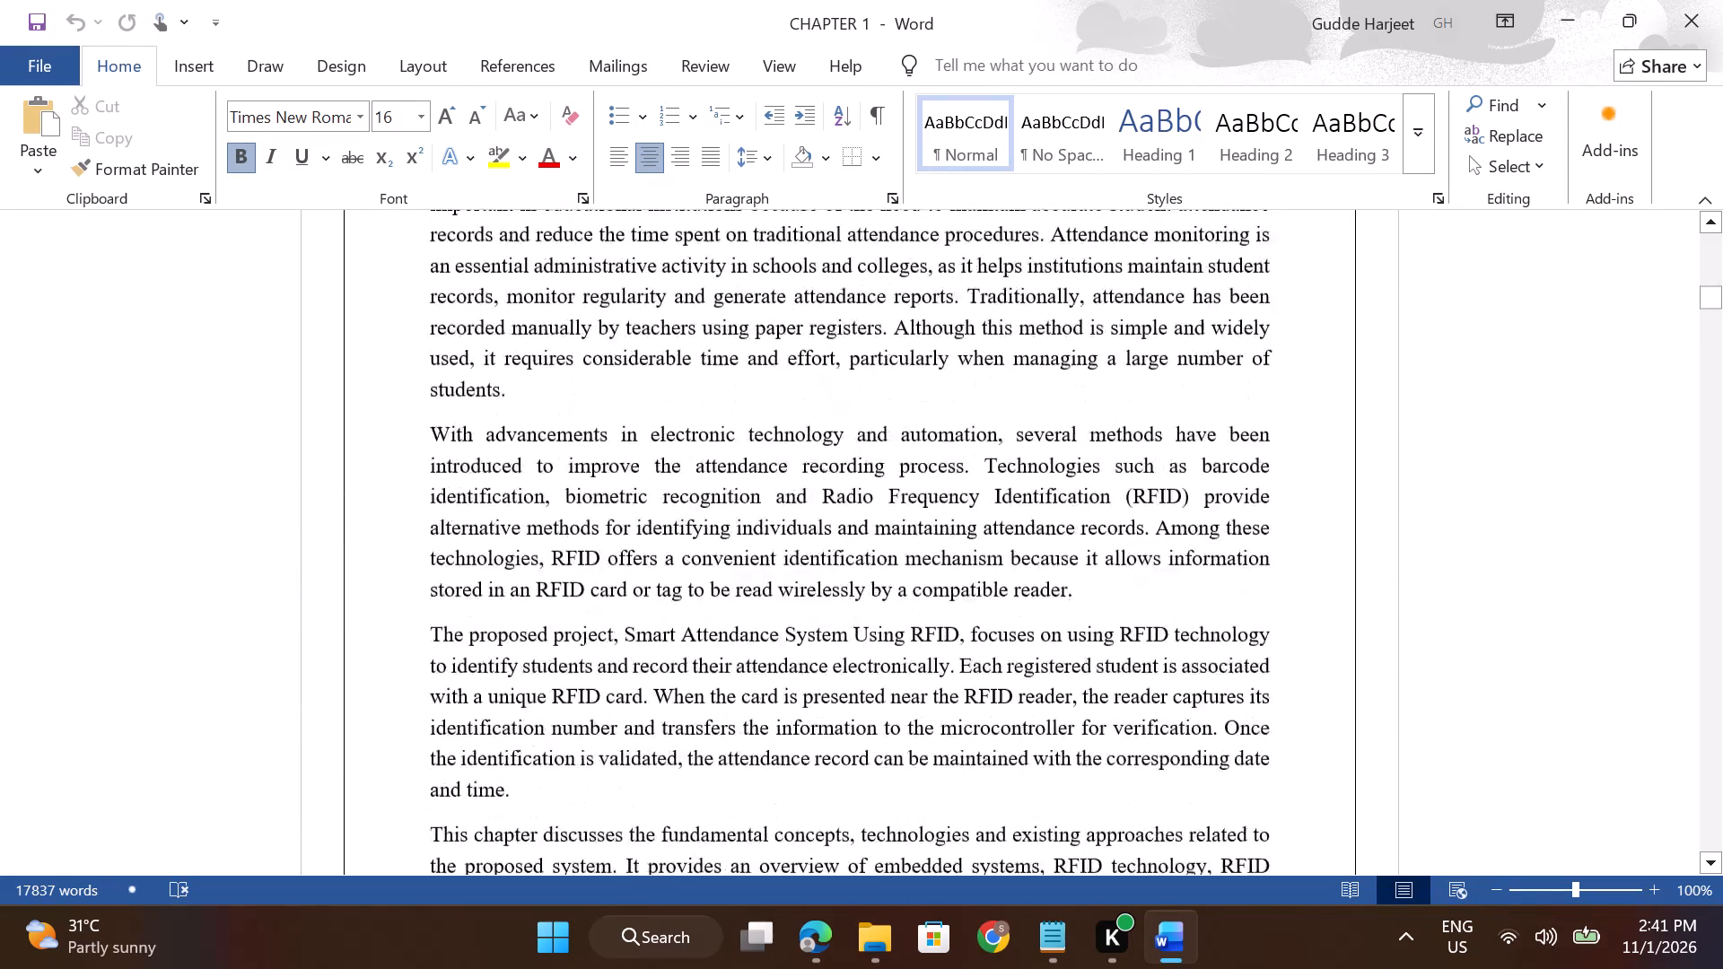
scroll(706, 534, up, 18)
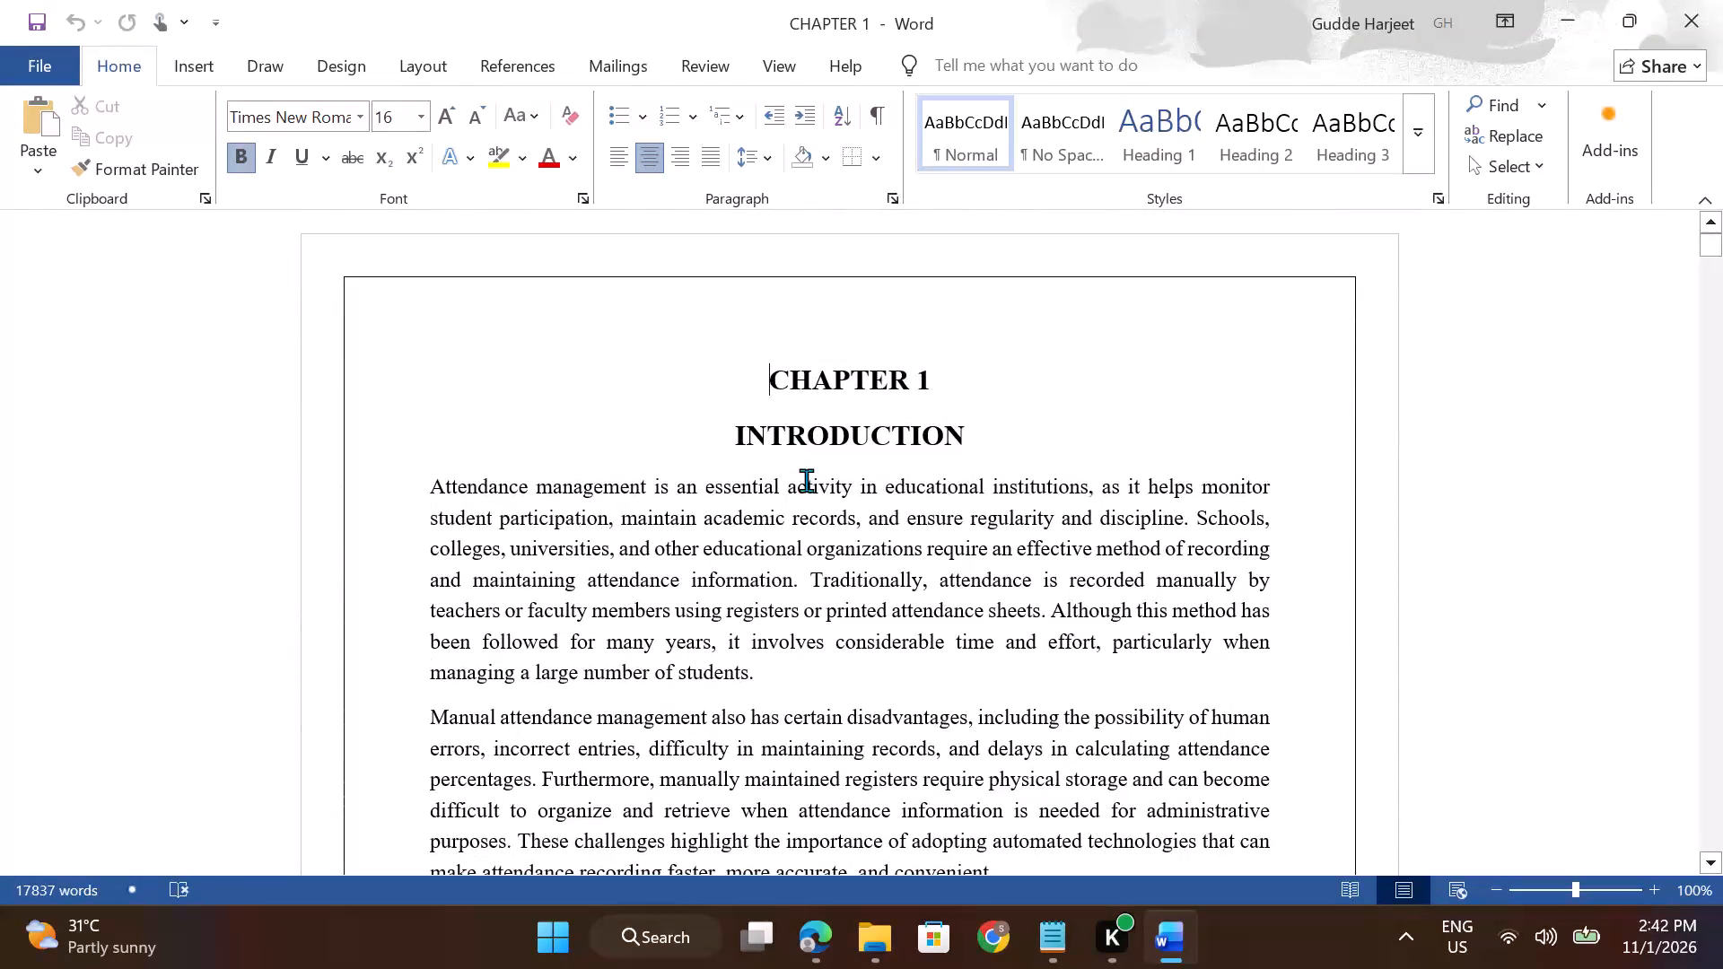
Italicize the Figure 2(a) caption, Basic Architecture of an Embedded System, on page 7.
scroll(757, 357, down, 10)
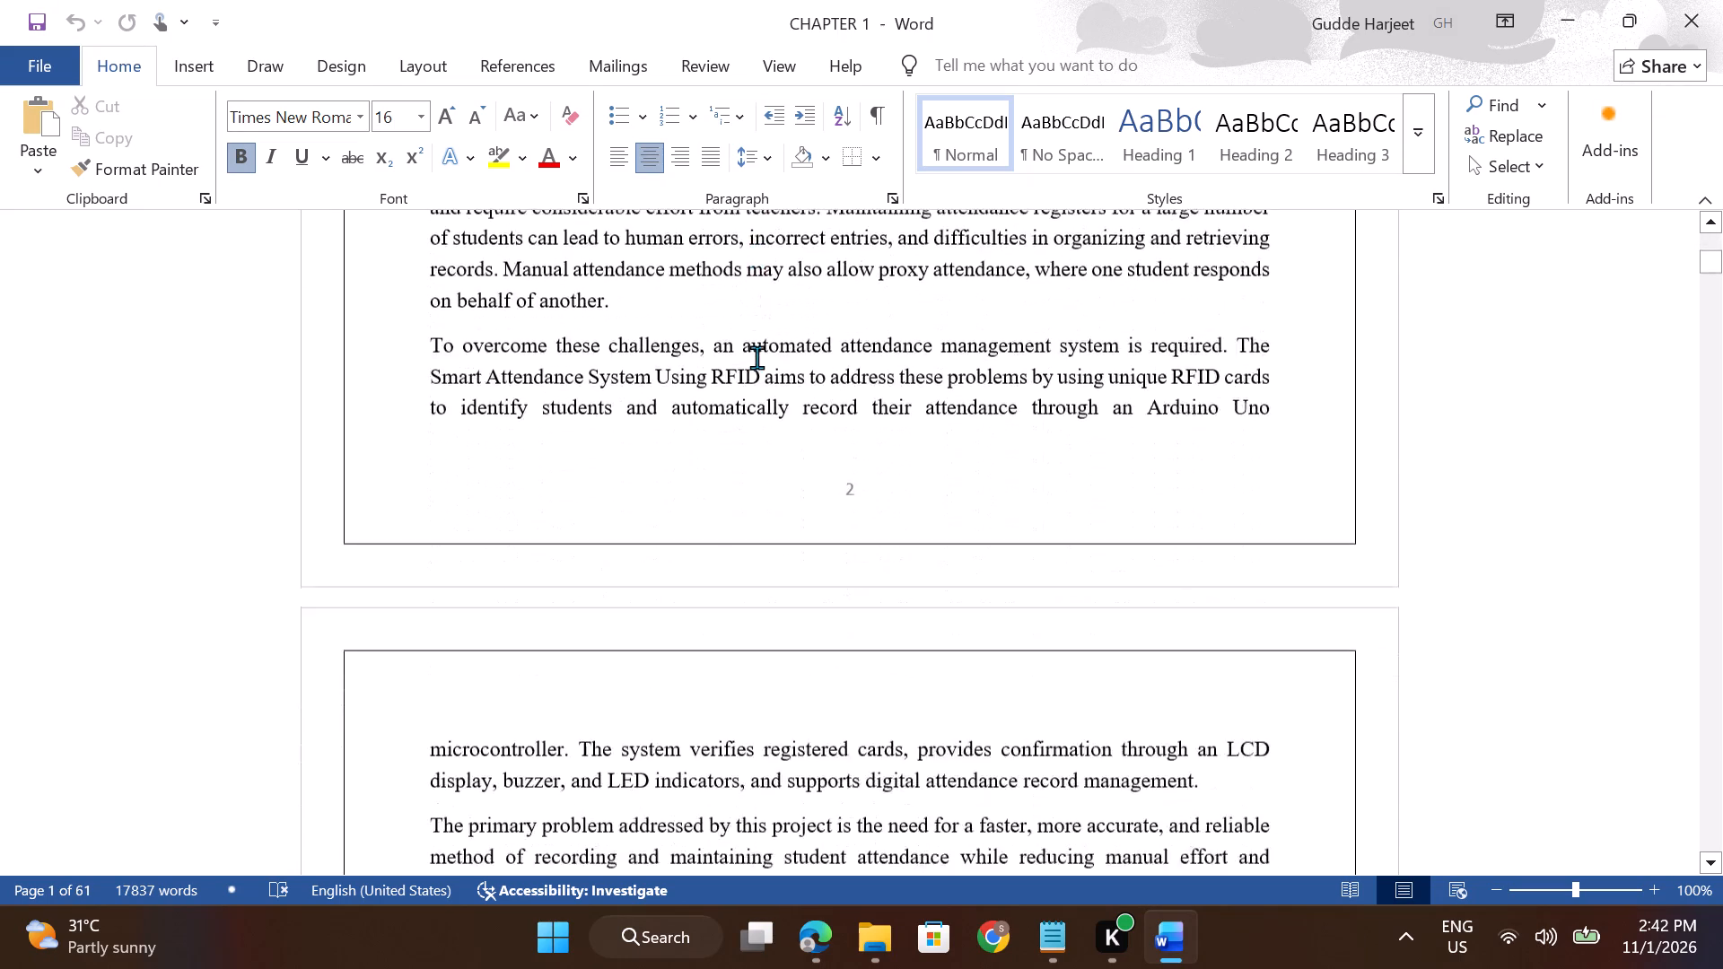
scroll(757, 357, down, 8)
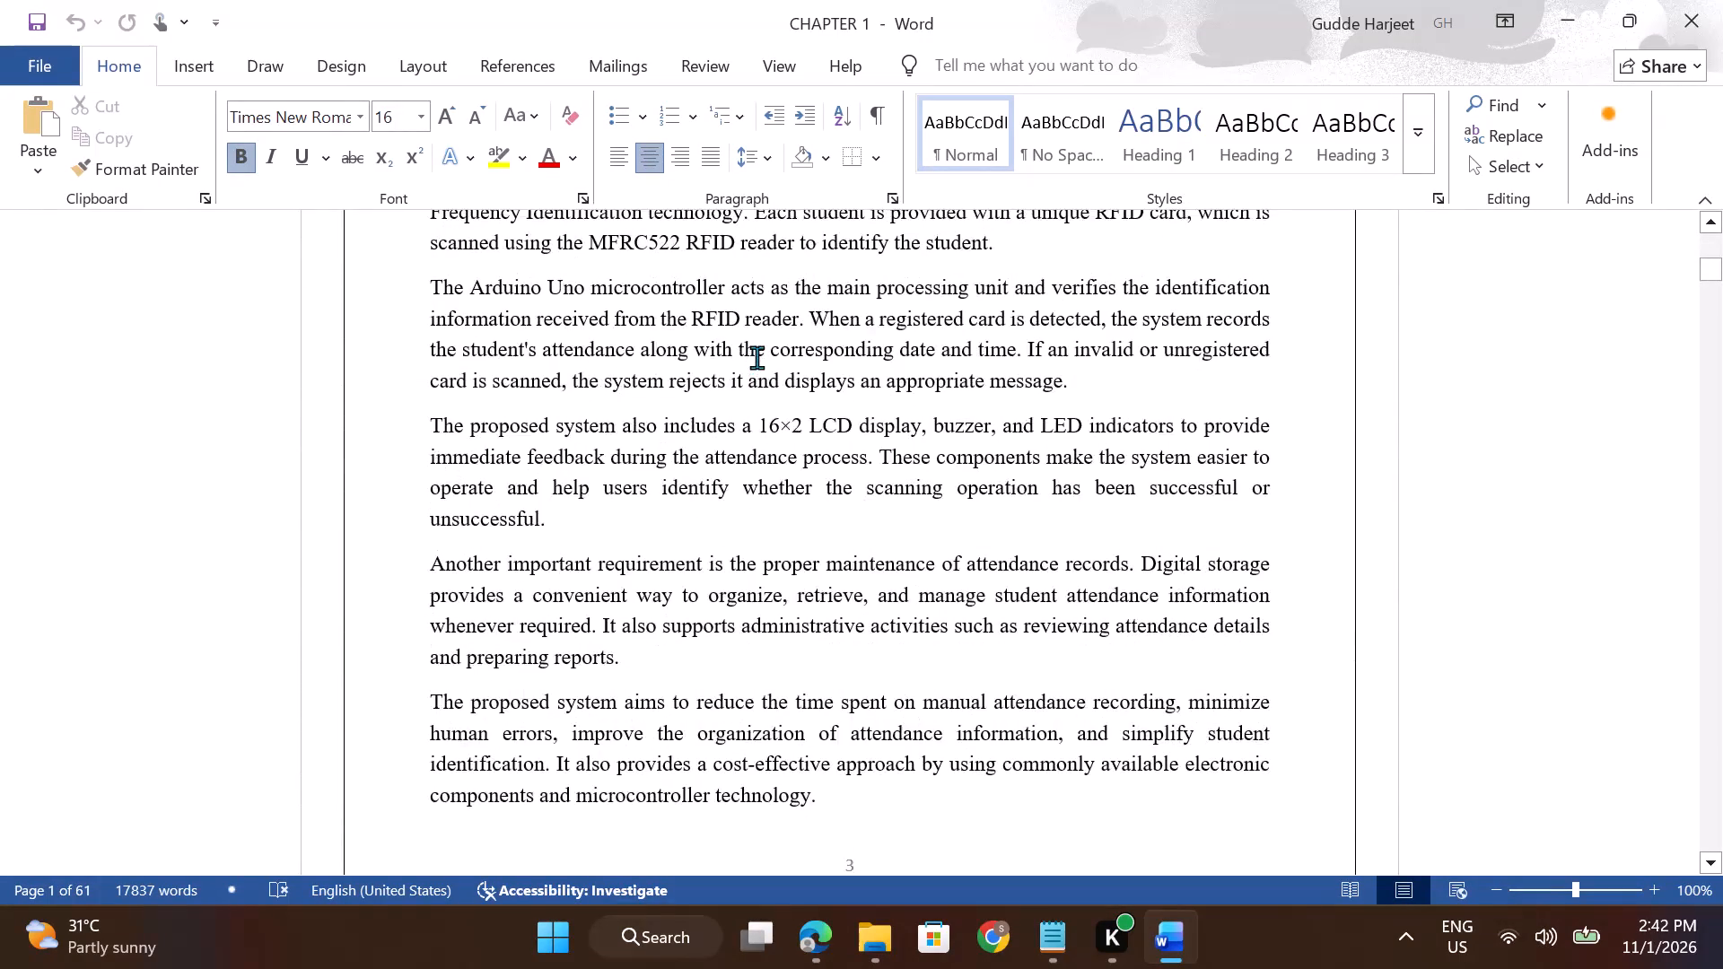
scroll(757, 357, down, 7)
scroll(757, 357, up, 3)
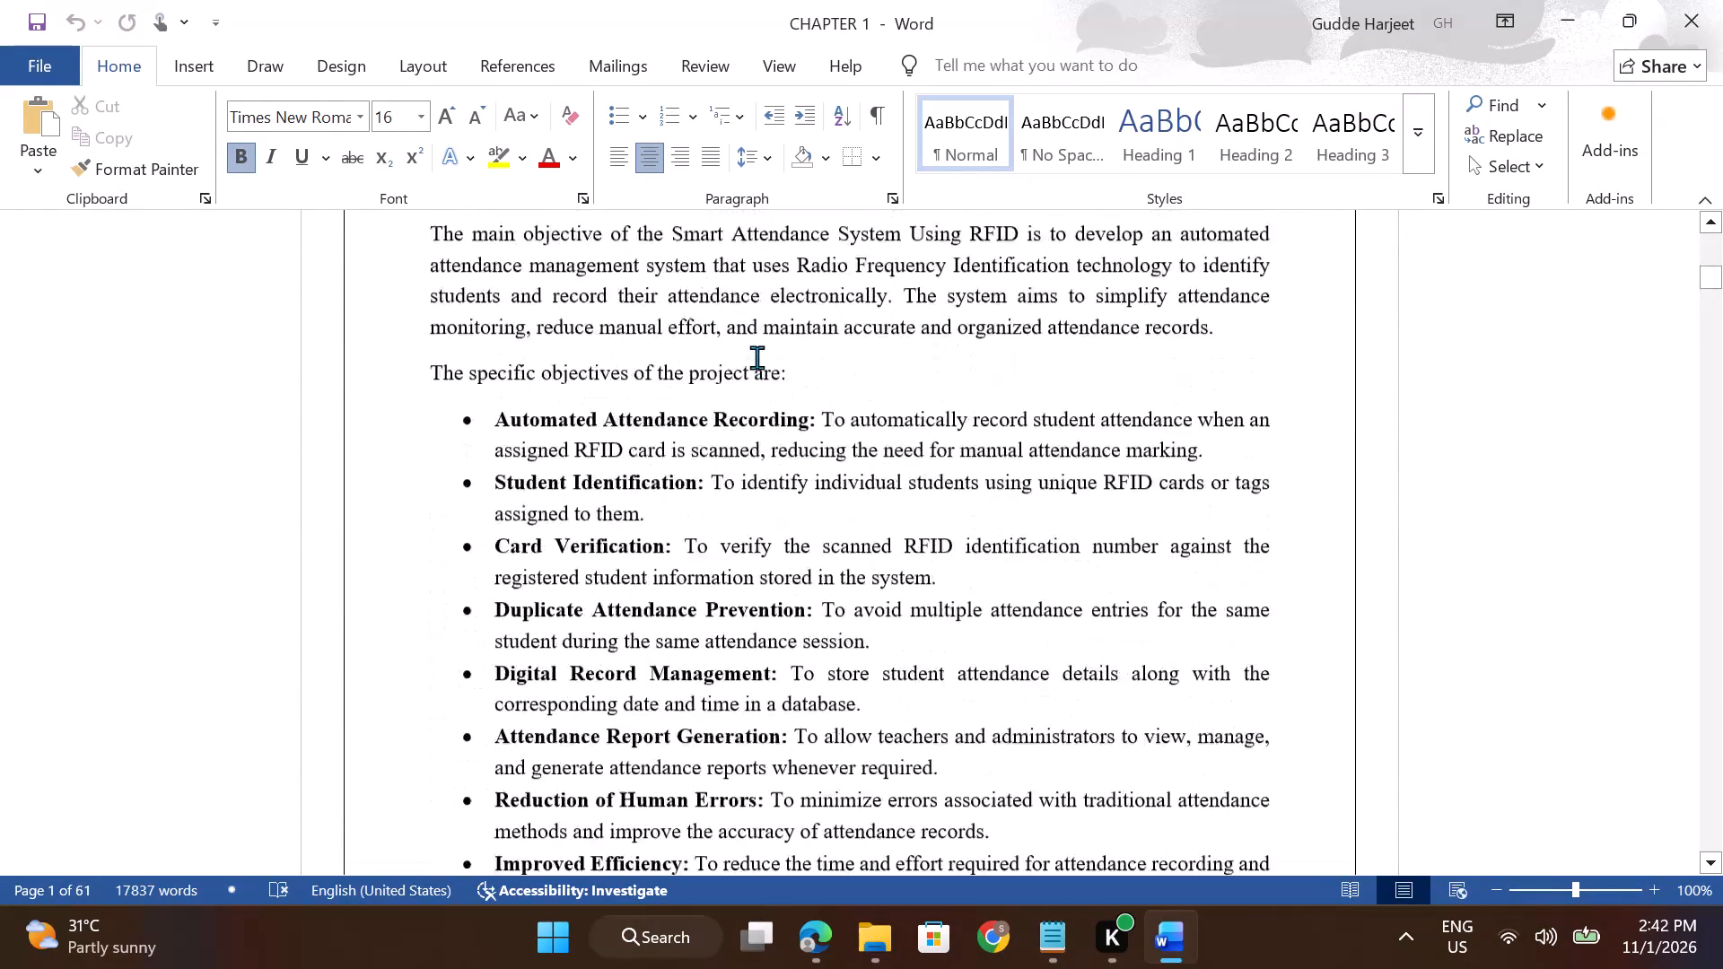
scroll(757, 357, up, 4)
scroll(757, 357, down, 8)
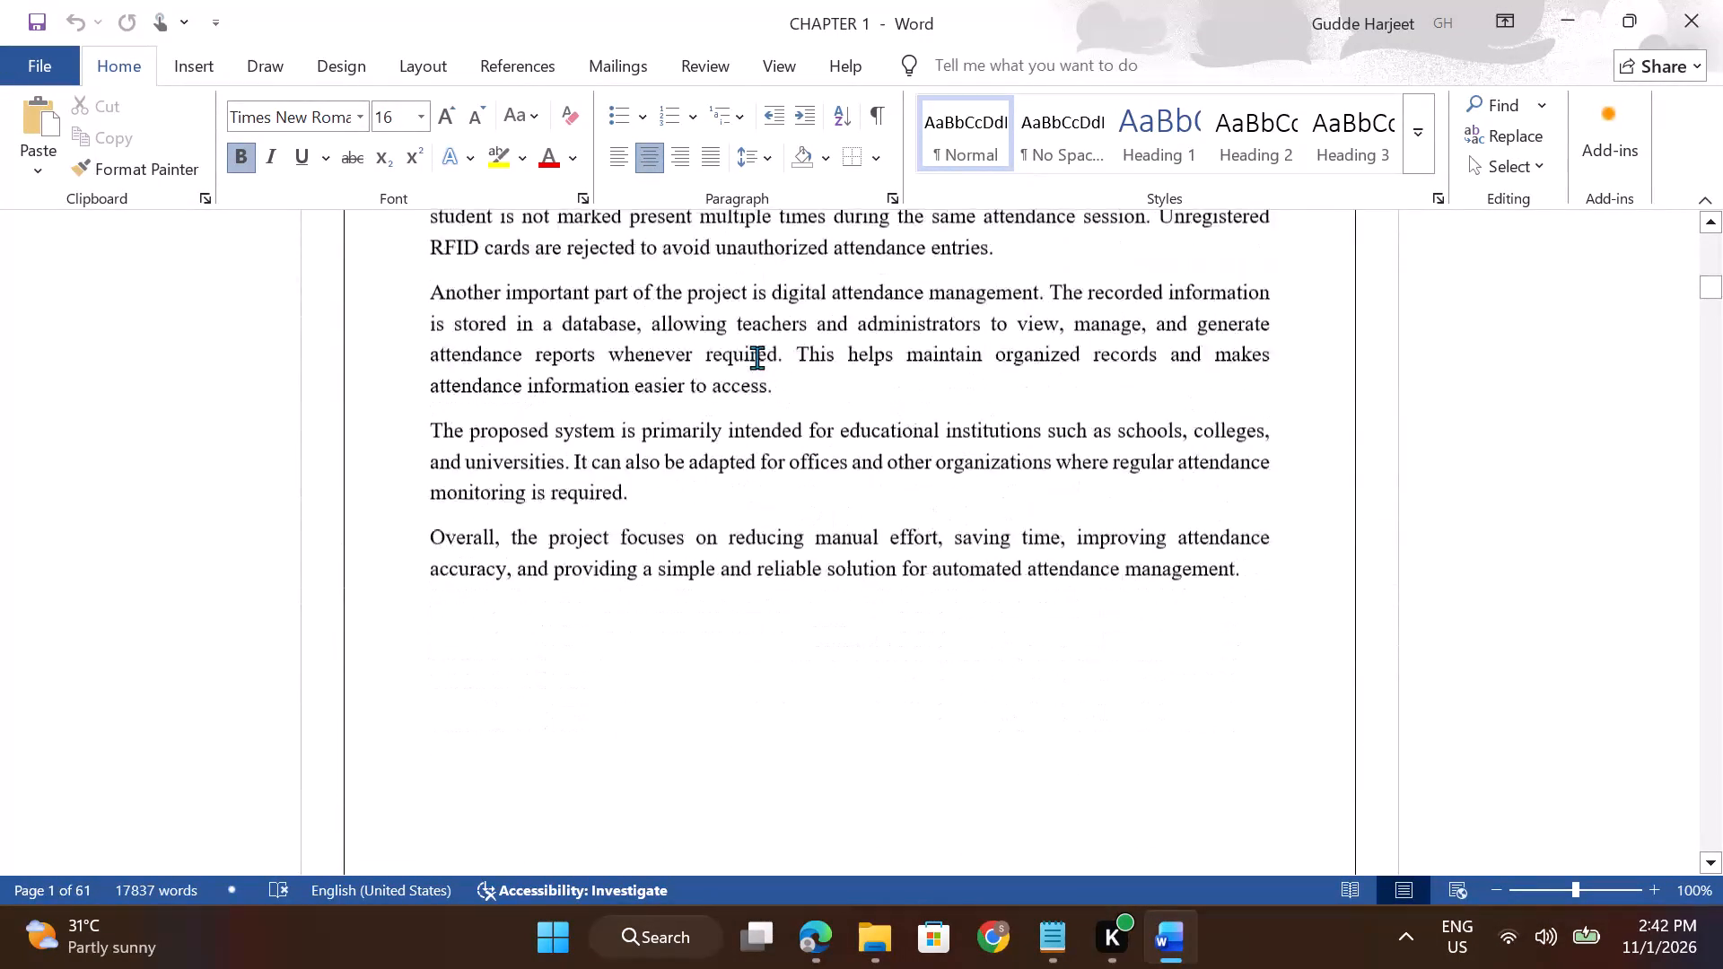
scroll(757, 357, down, 11)
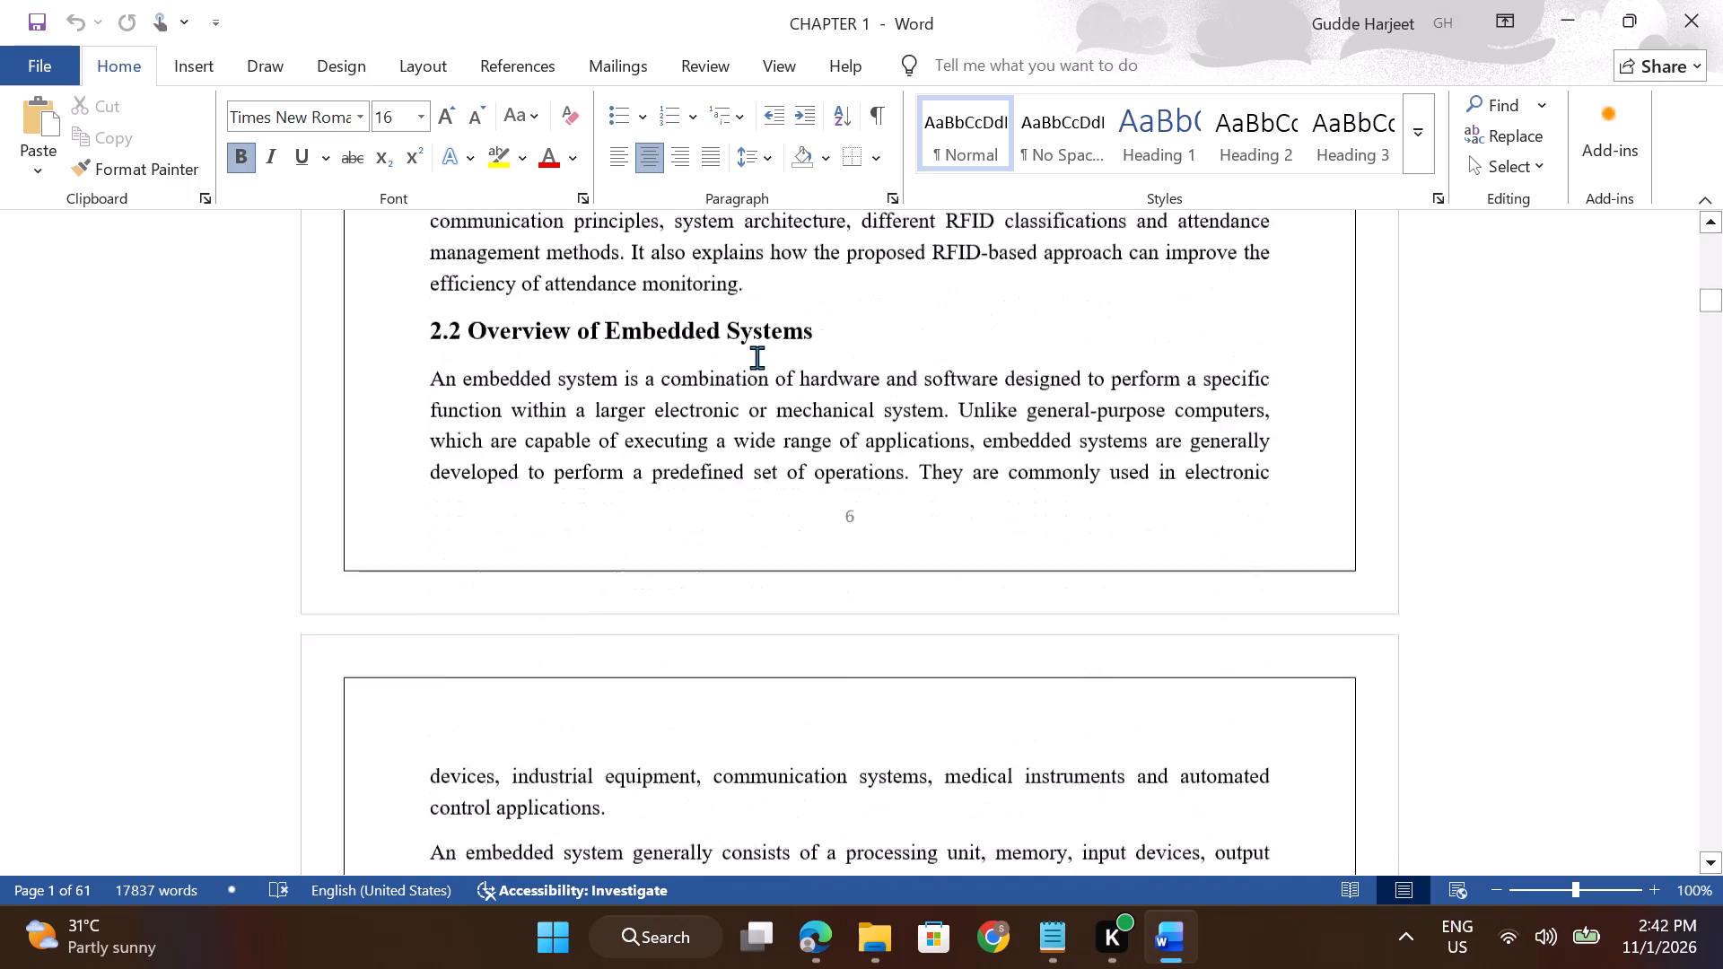
scroll(757, 357, down, 8)
scroll(757, 357, up, 1)
ctrl+click(742, 477)
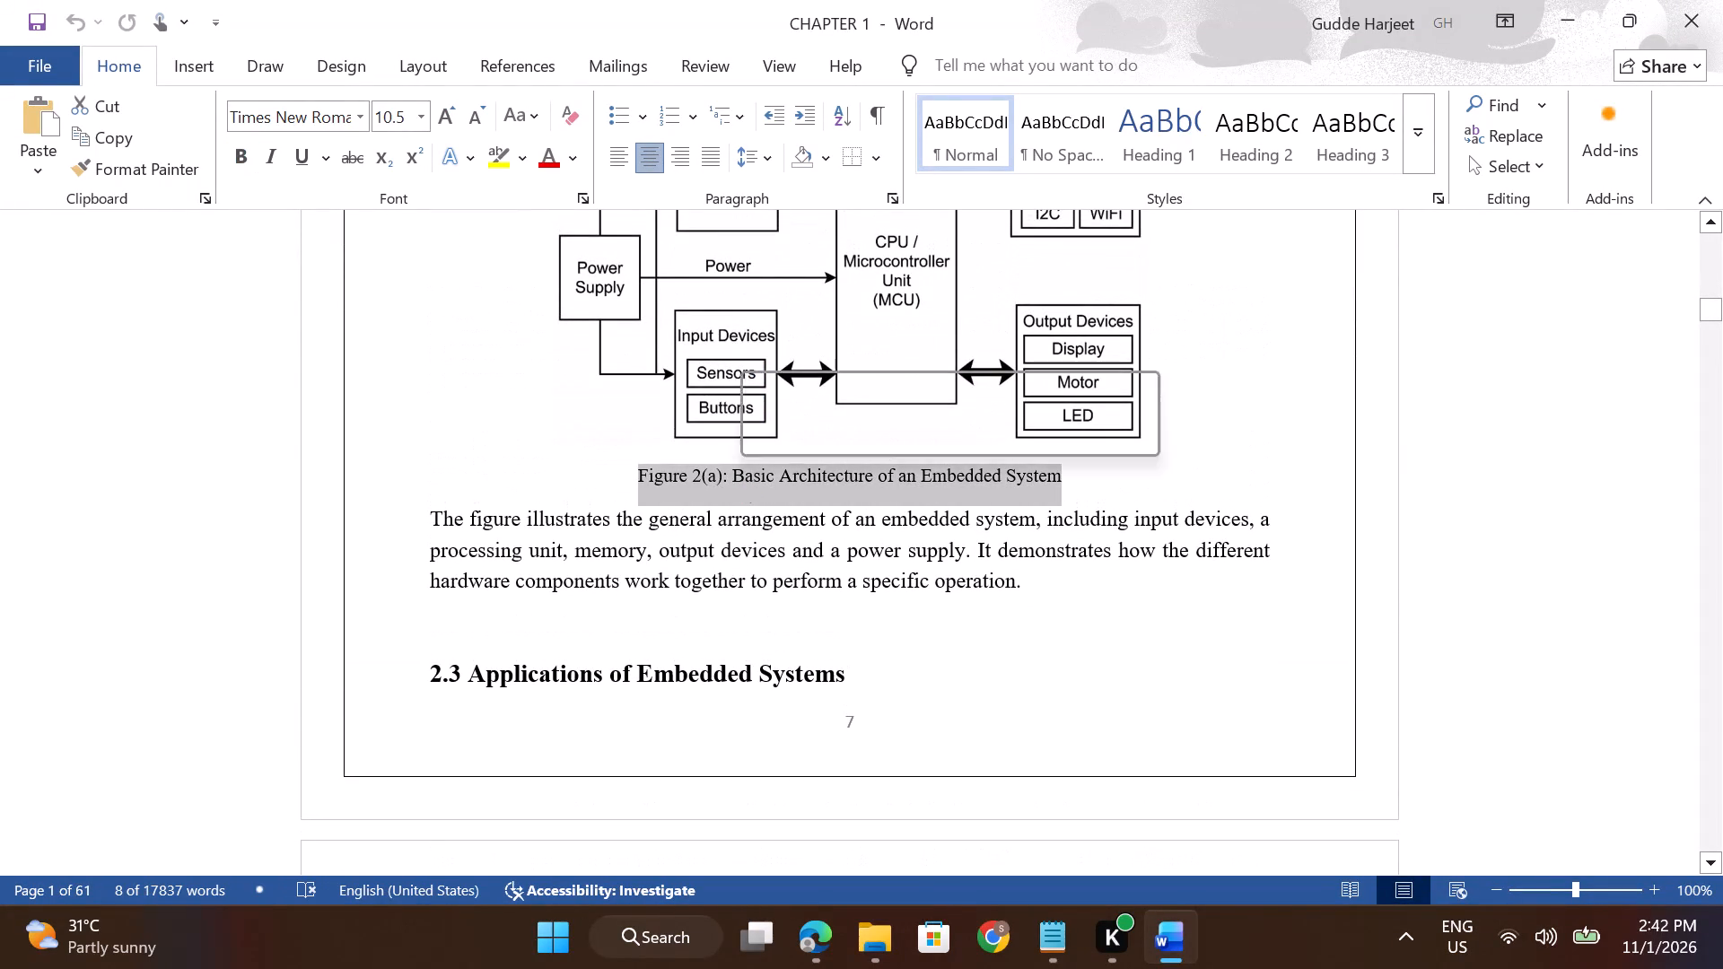
click(268, 159)
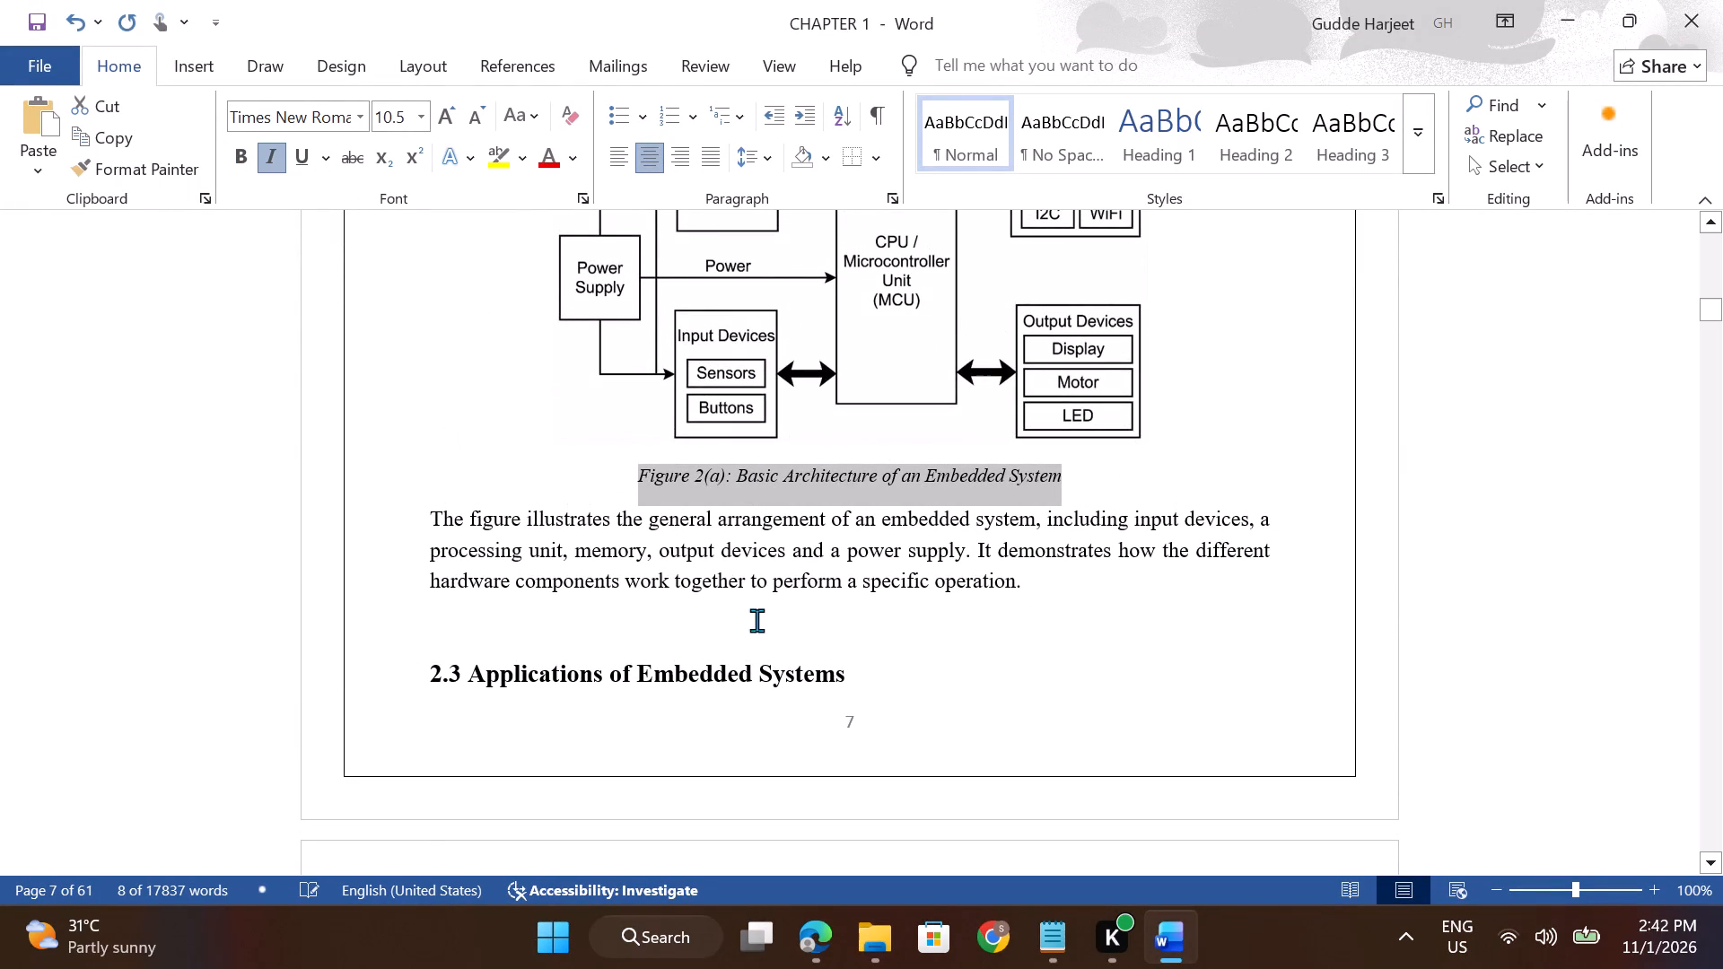
Add an empty line above the heading 2.3 Applications of Embedded Systems to push it onto the next page.
click(775, 619)
key(Return)
Italicize the Figure 2(b) caption, Basic Representation of RFID Technology, on page 9.
scroll(775, 619, down, 1)
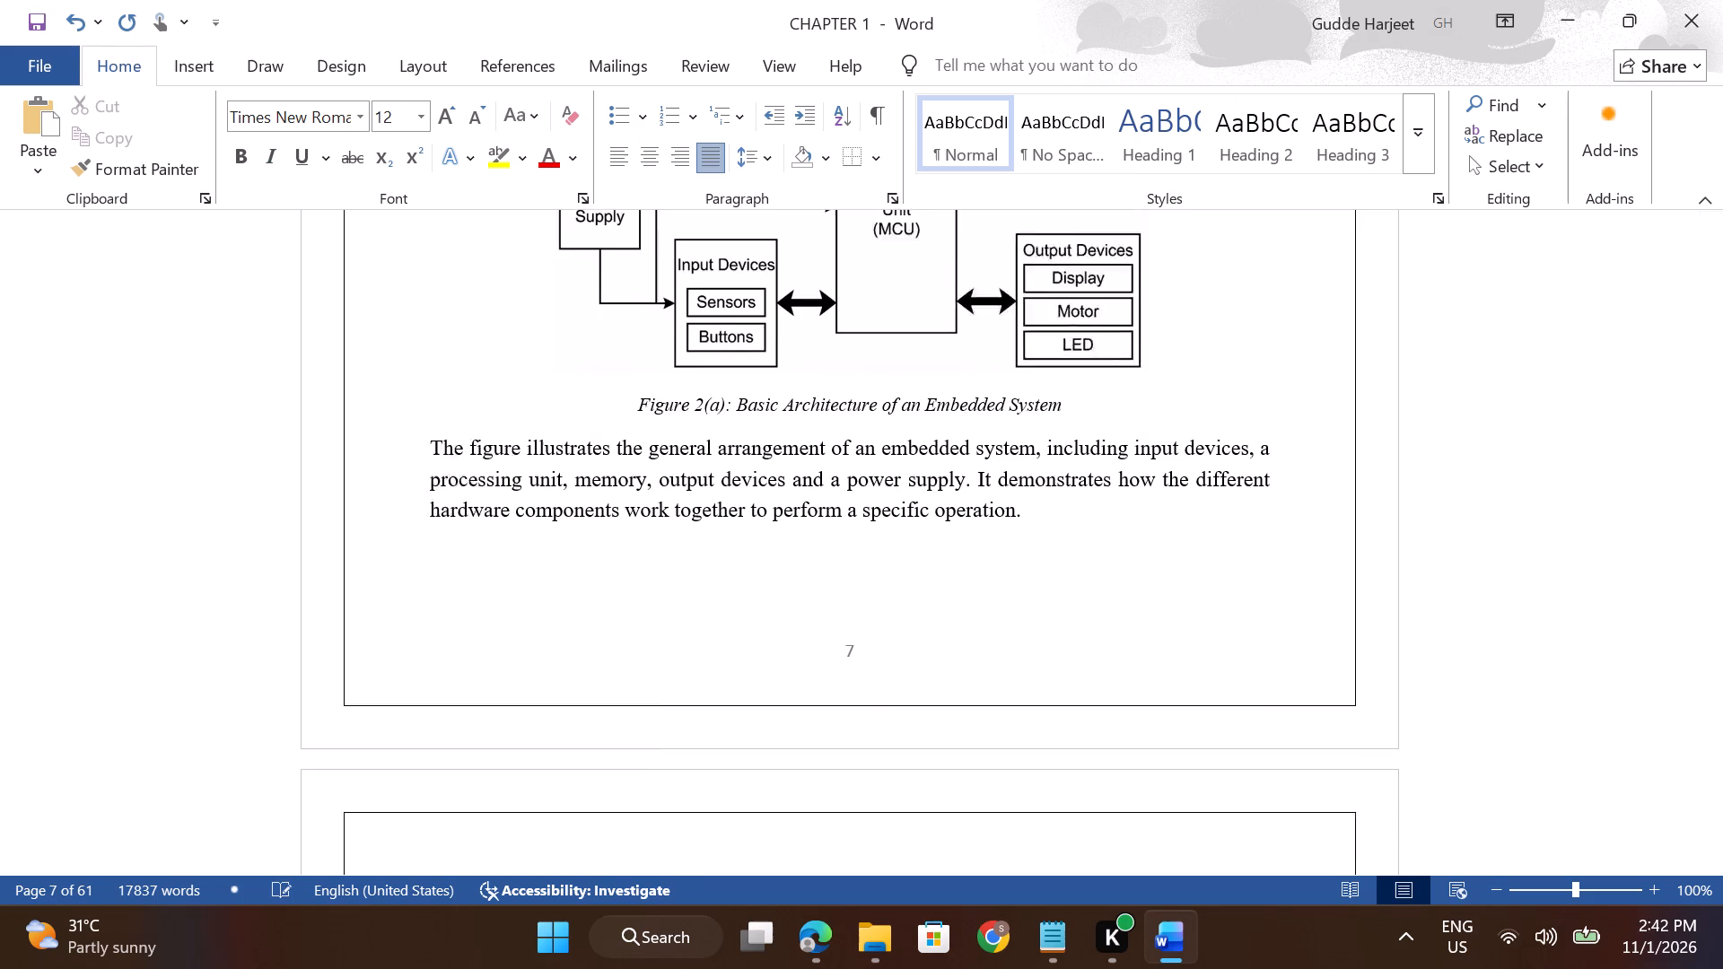
scroll(775, 619, down, 10)
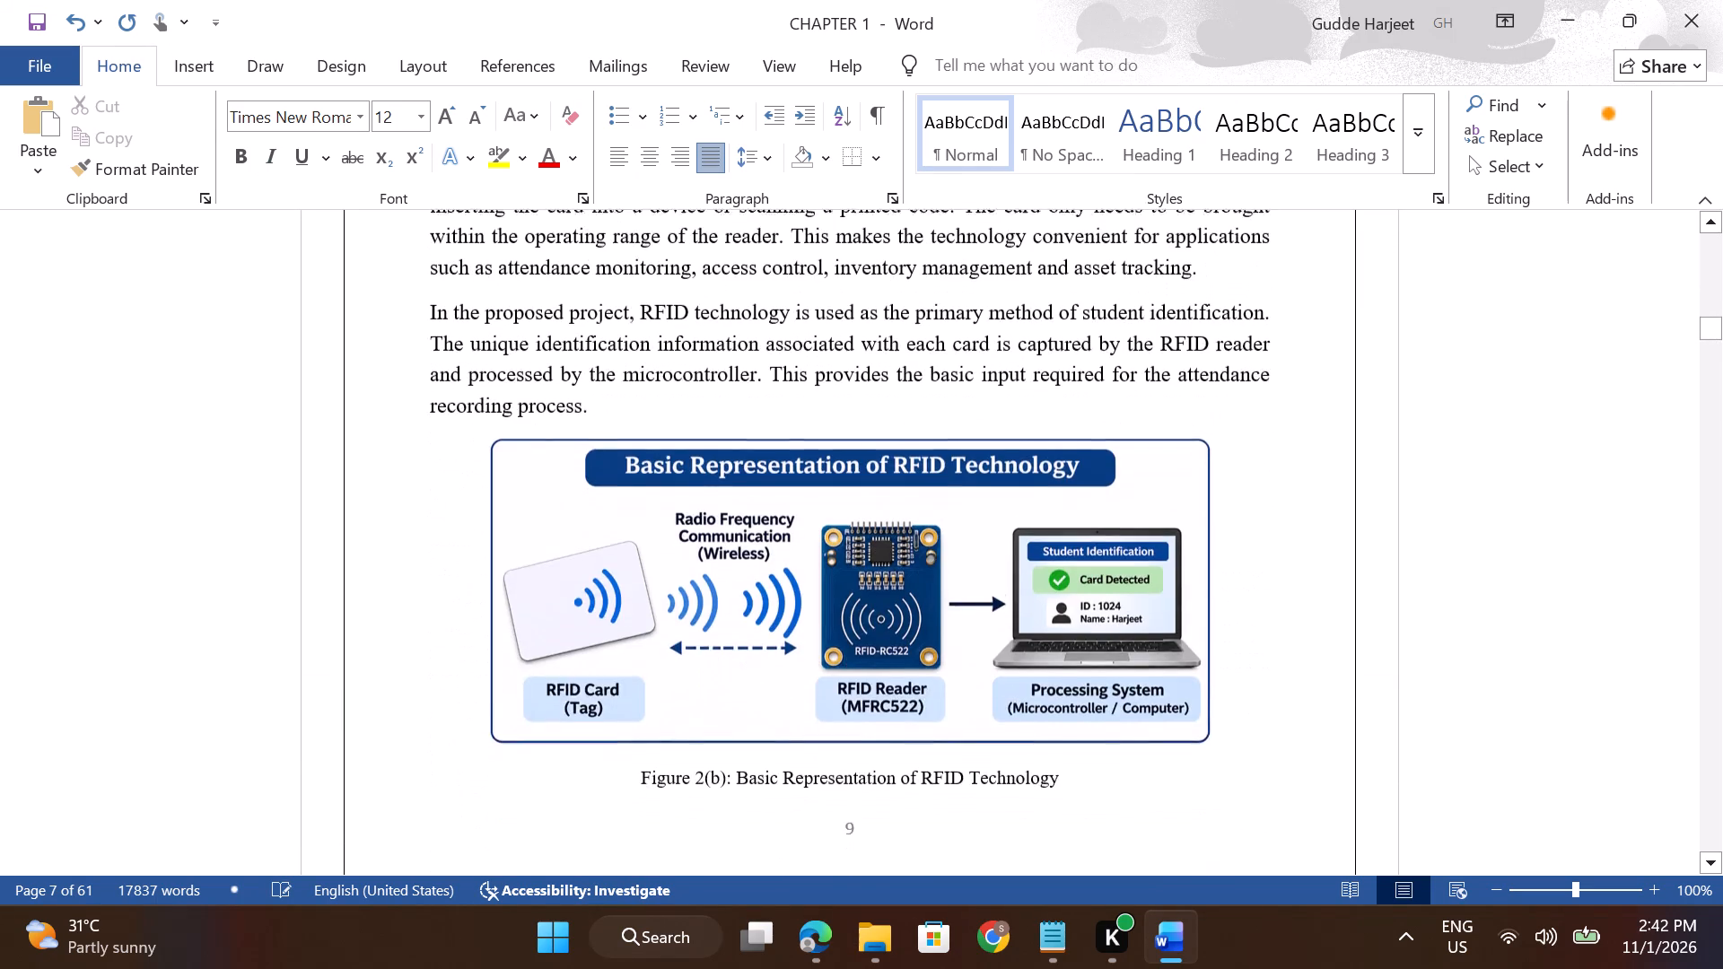
ctrl+click(772, 745)
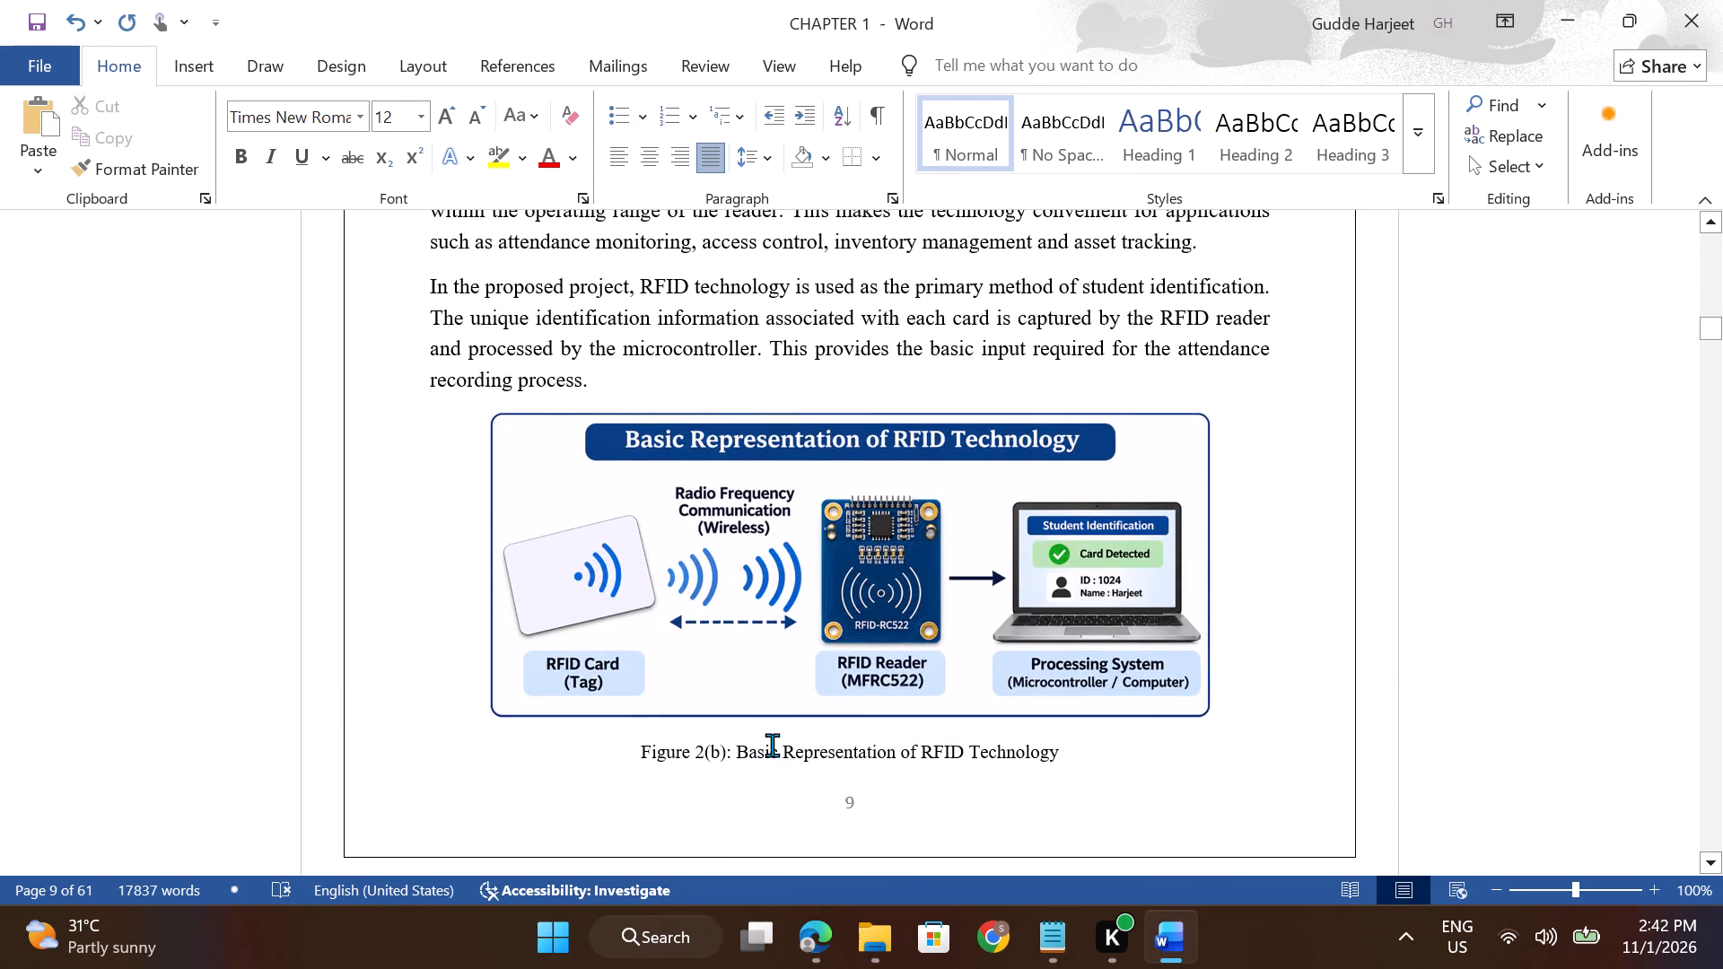
click(811, 691)
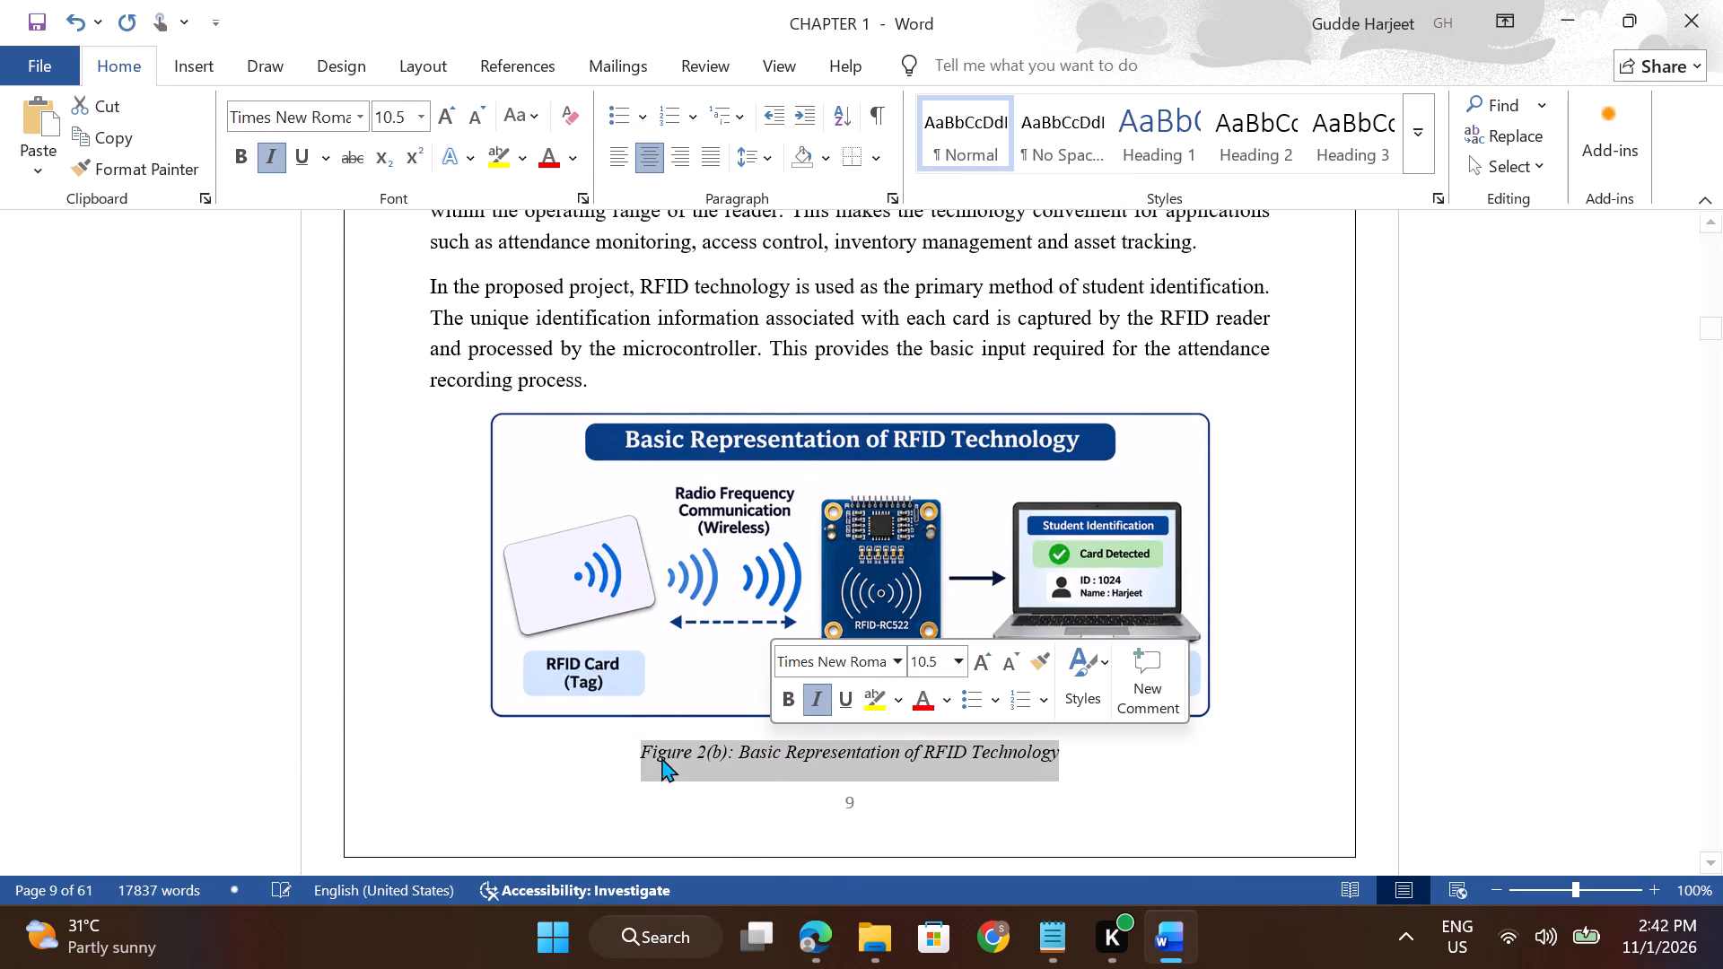
click(612, 774)
Italicize the Figure 2.4 caption, Working Principle of RFID Technology, on page 10.
scroll(612, 774, down, 11)
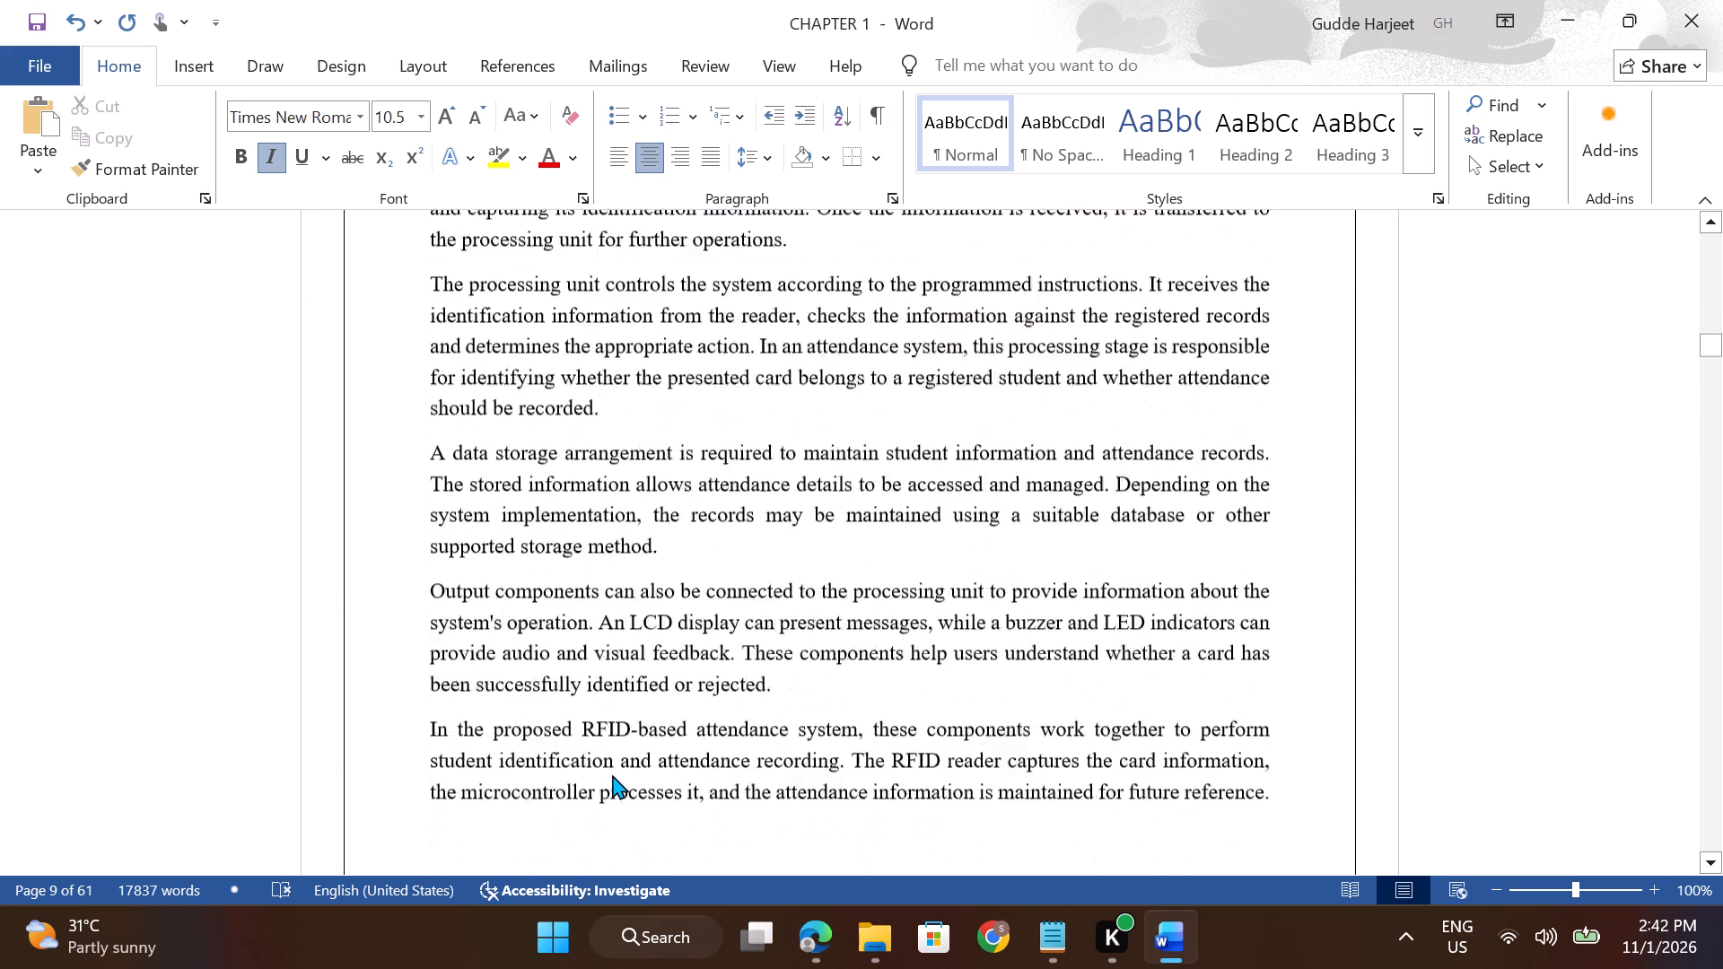
scroll(612, 774, up, 3)
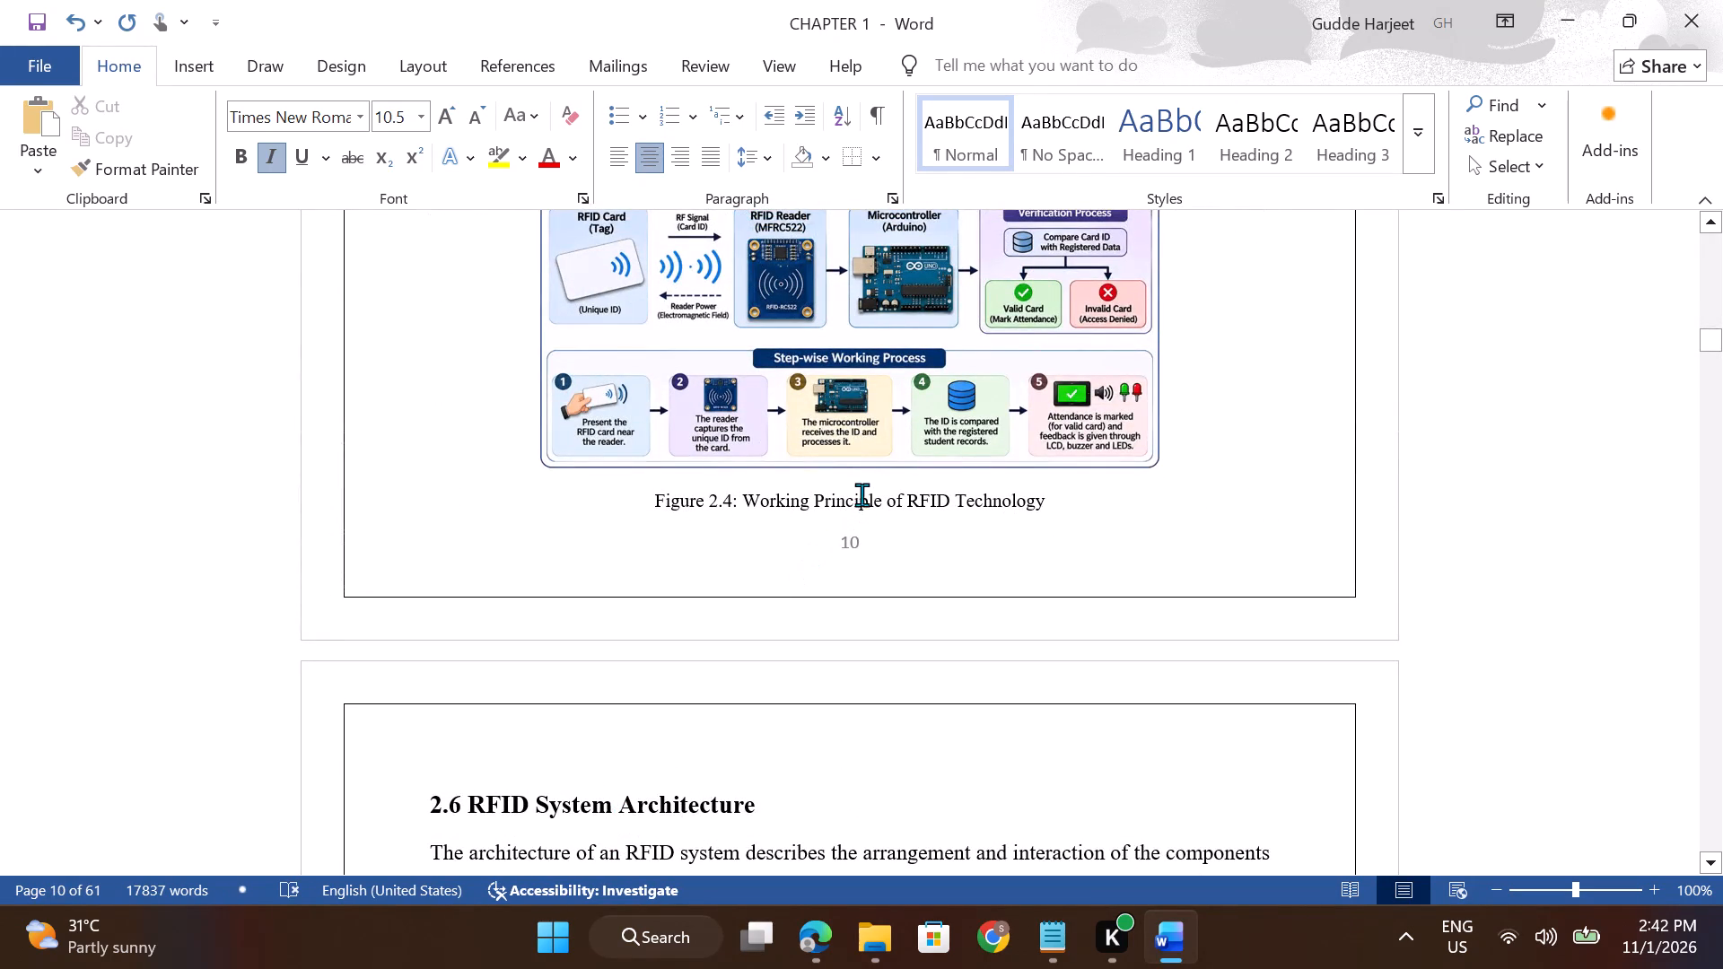
ctrl+click(861, 492)
click(911, 449)
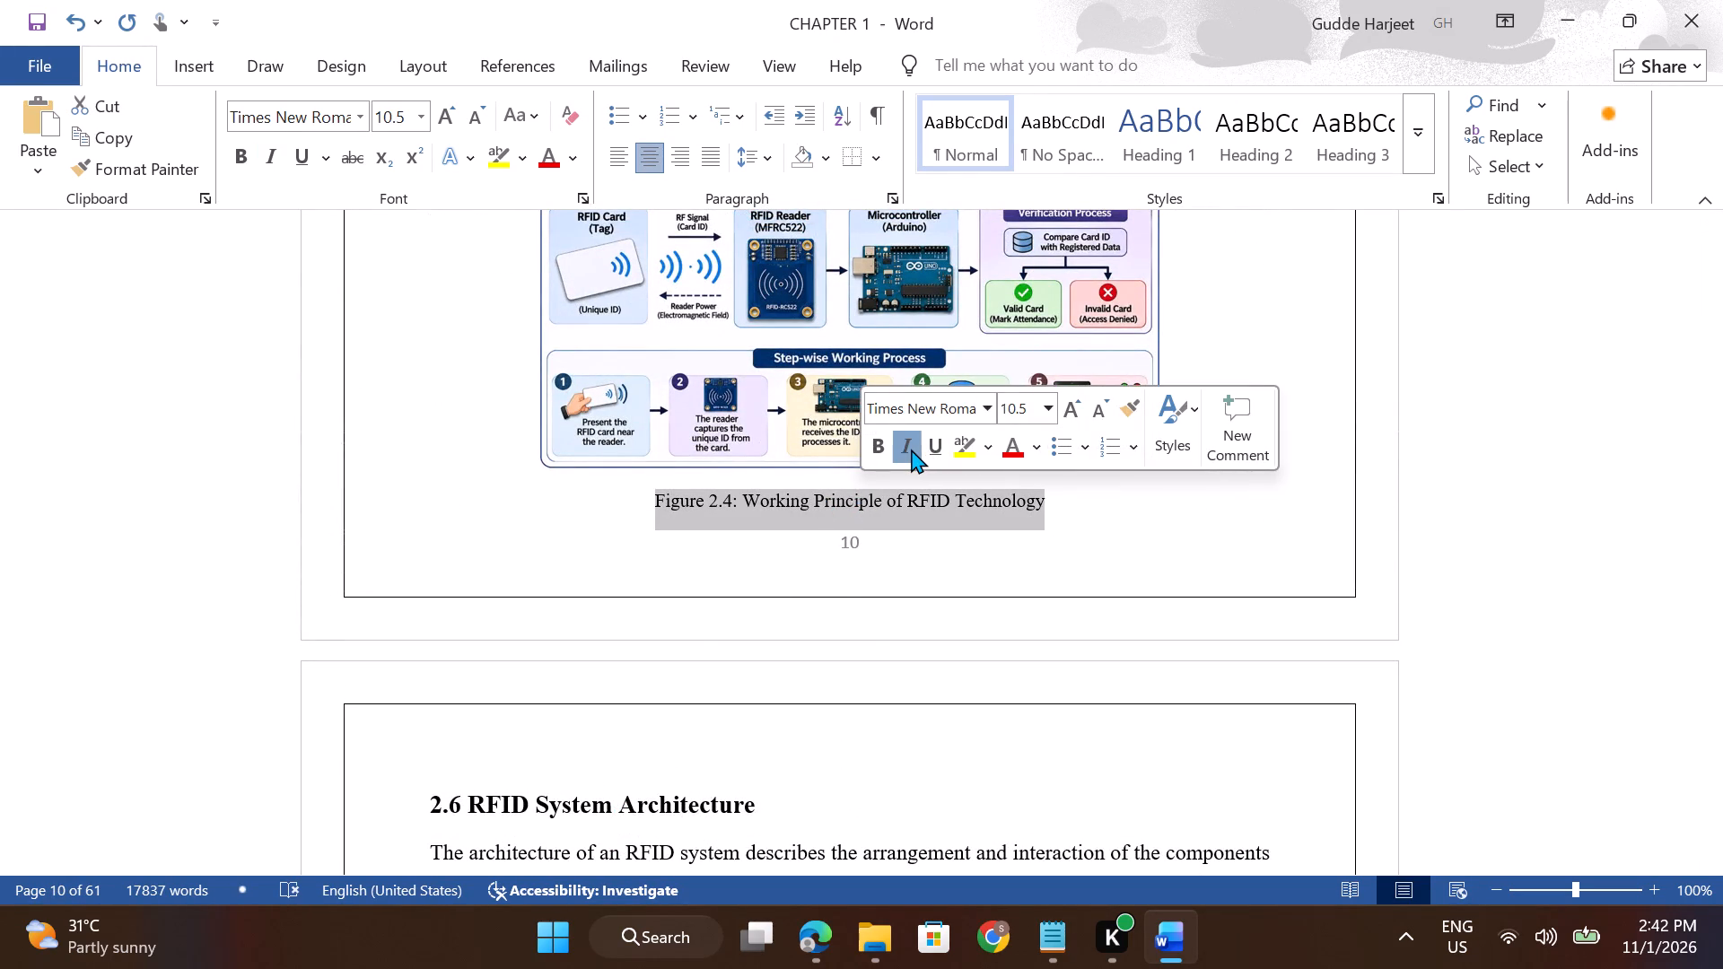
click(822, 591)
Add an empty line after the last paragraph of section 3.1 to push the heading 3.2 Existing System onto the next page.
scroll(822, 591, down, 5)
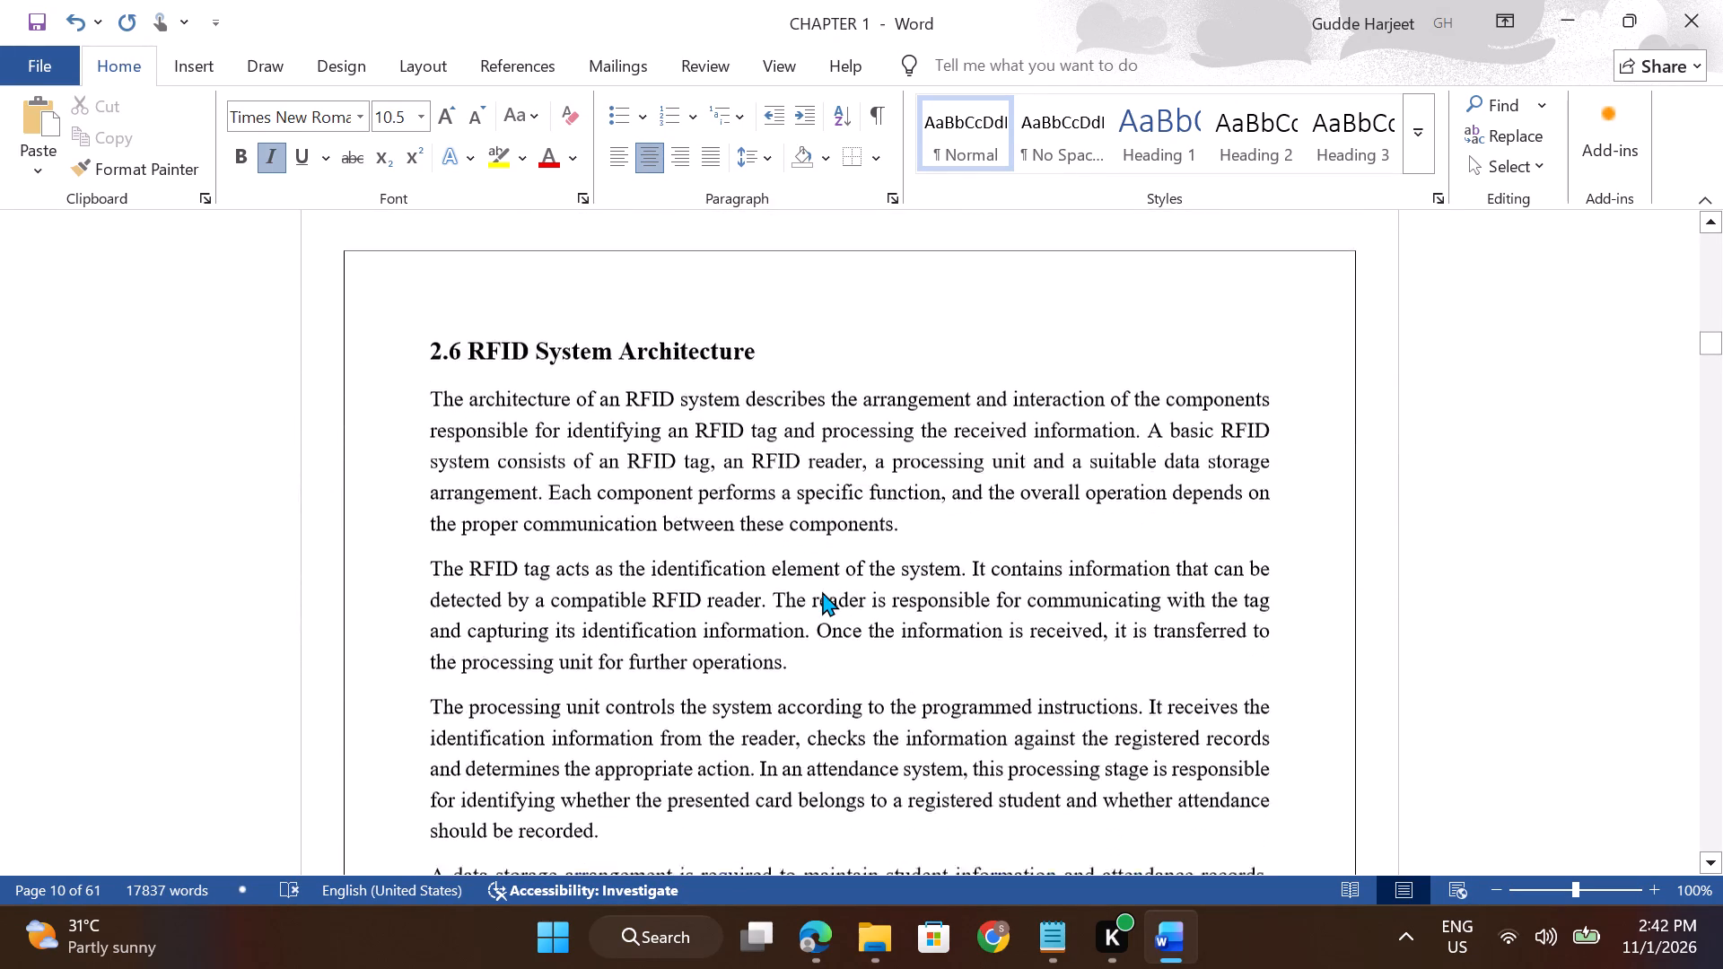
scroll(822, 591, down, 11)
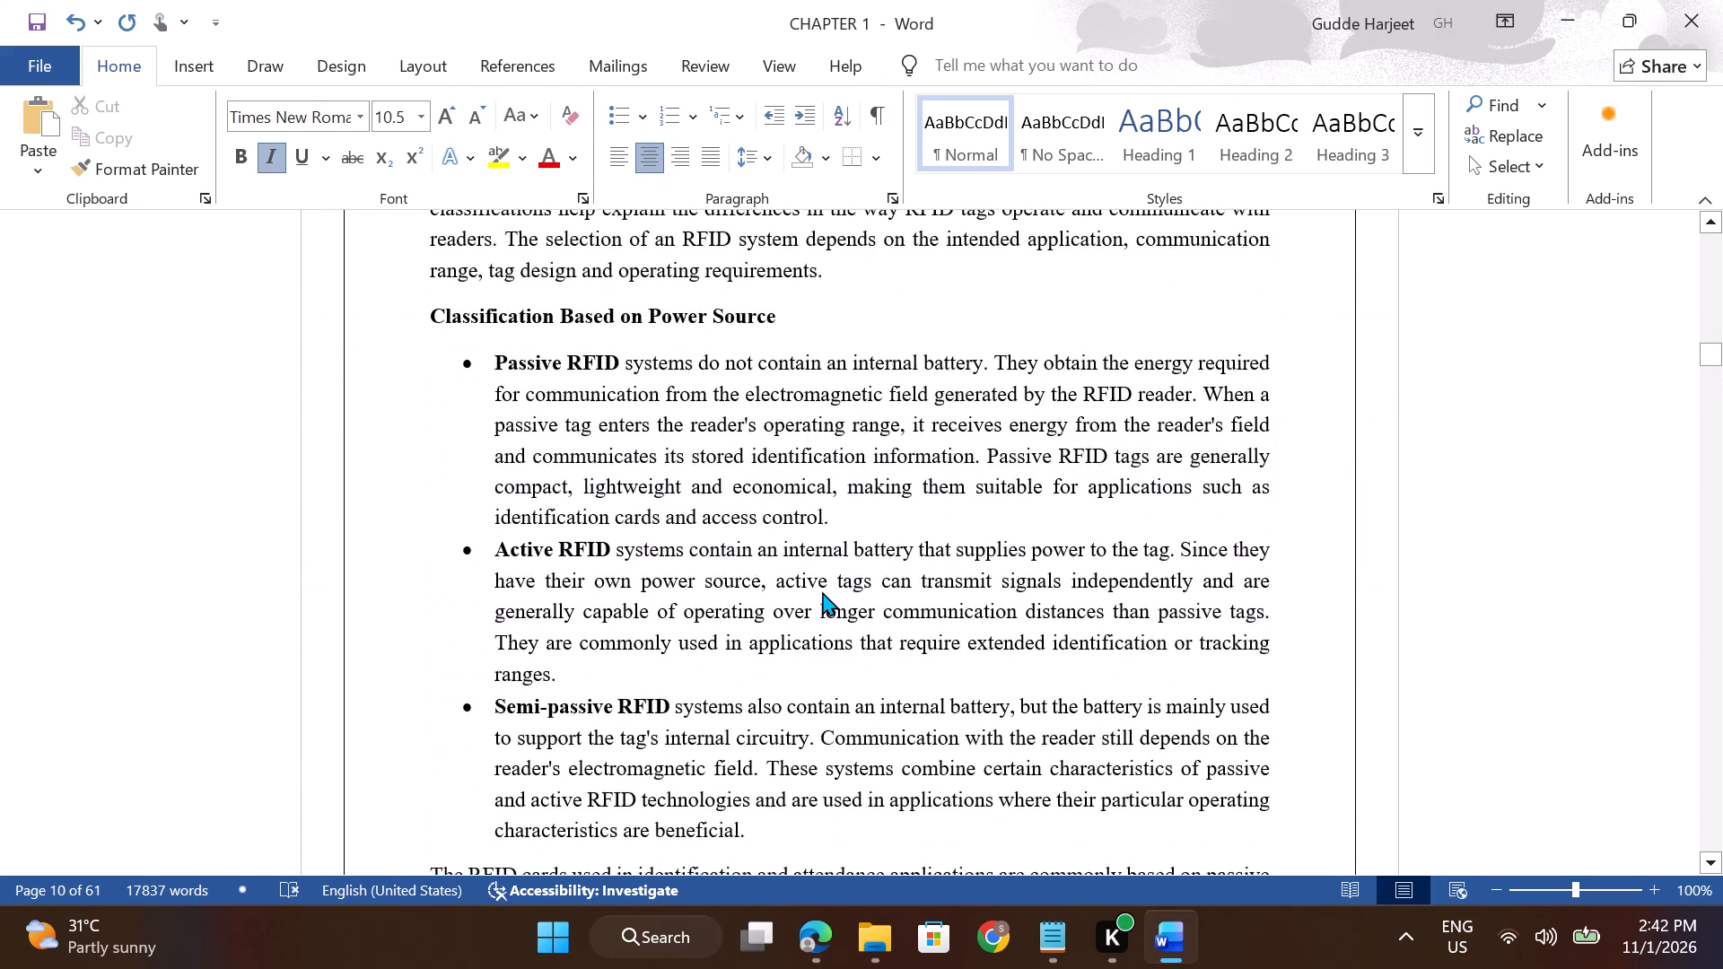
scroll(822, 591, down, 17)
scroll(822, 591, down, 9)
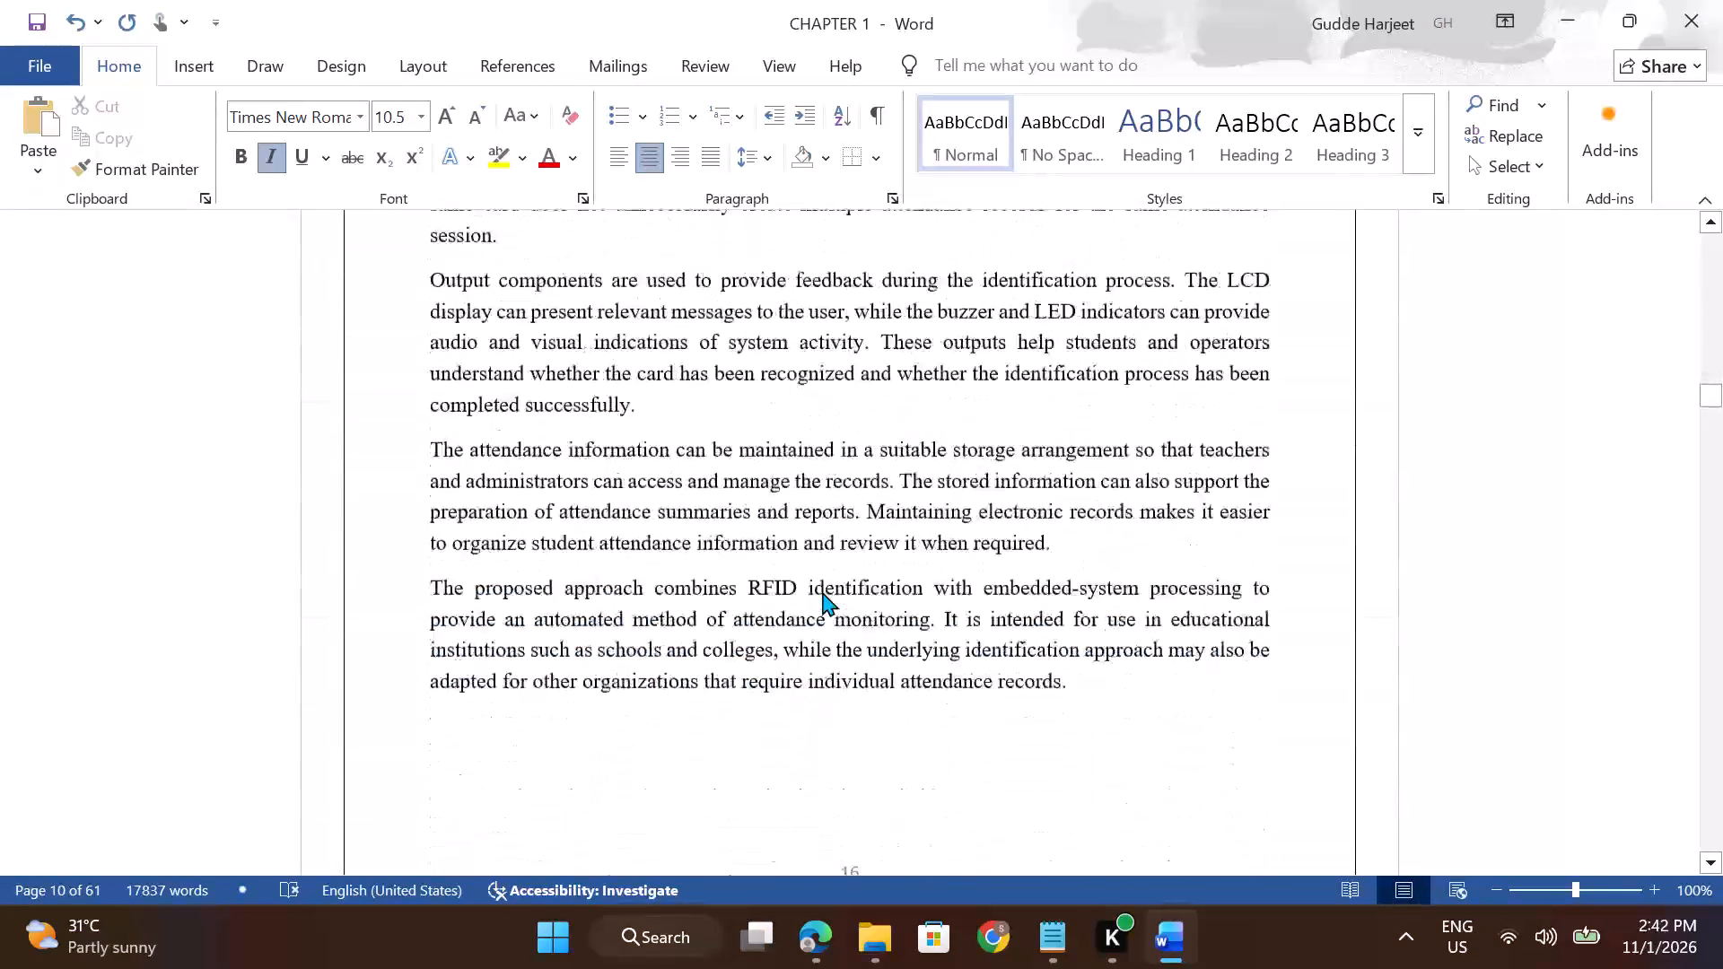
scroll(822, 591, down, 3)
scroll(822, 591, up, 1)
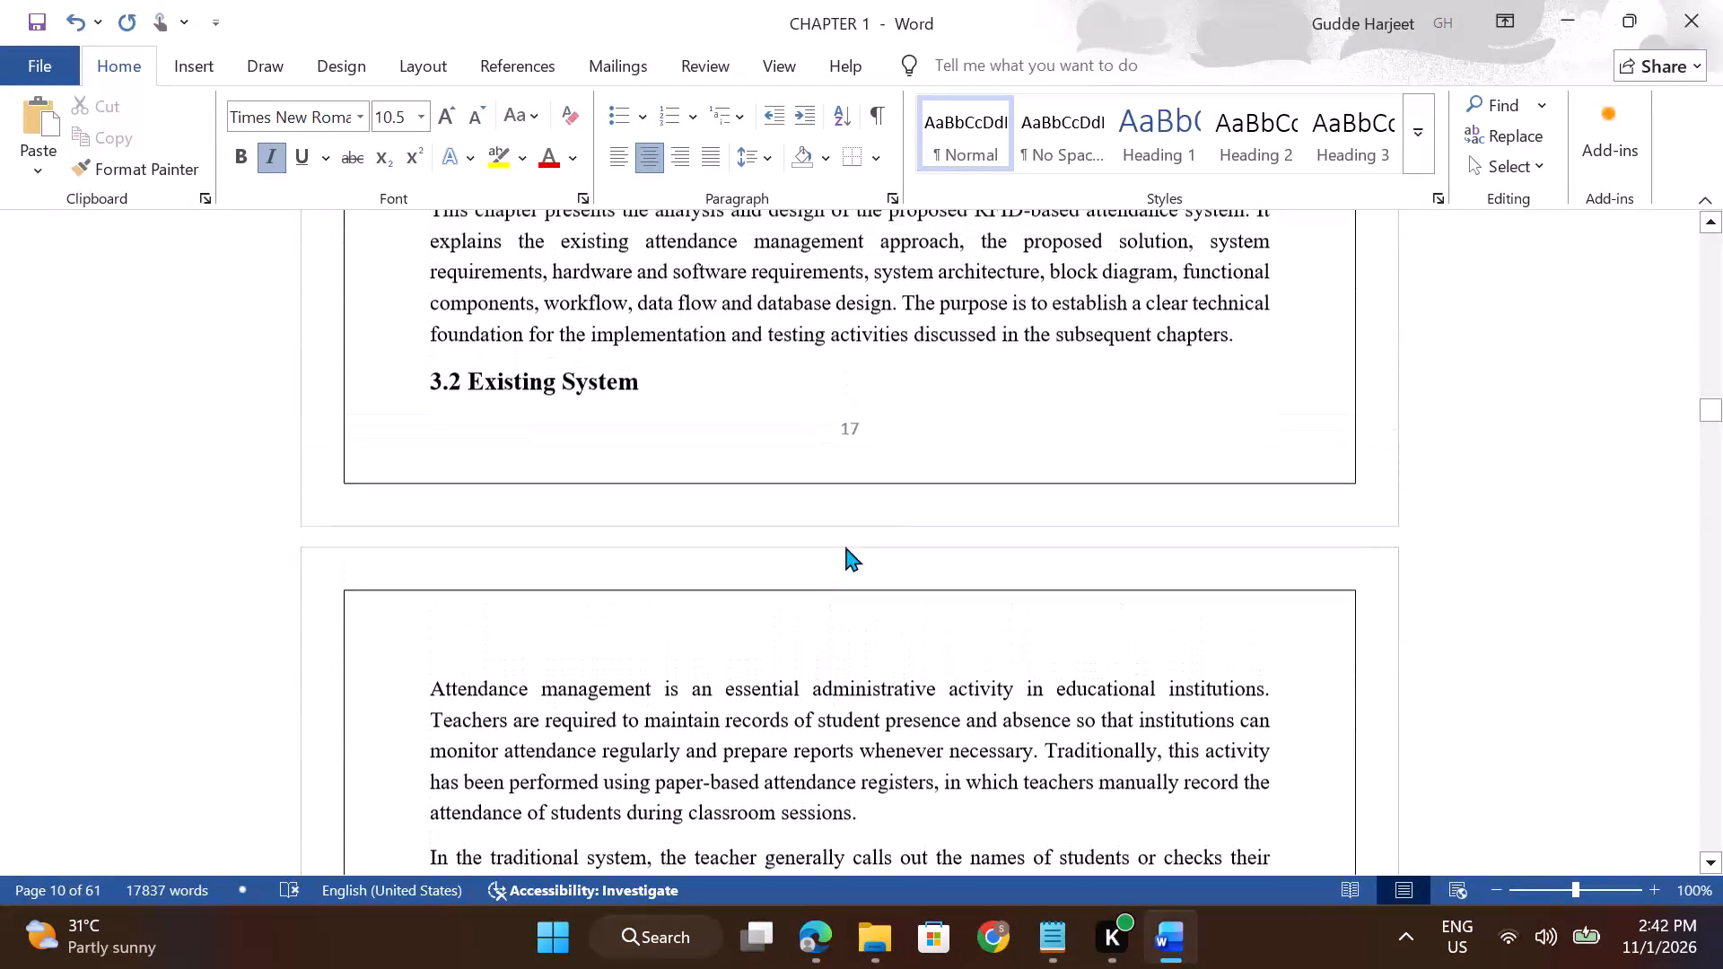
click(1242, 371)
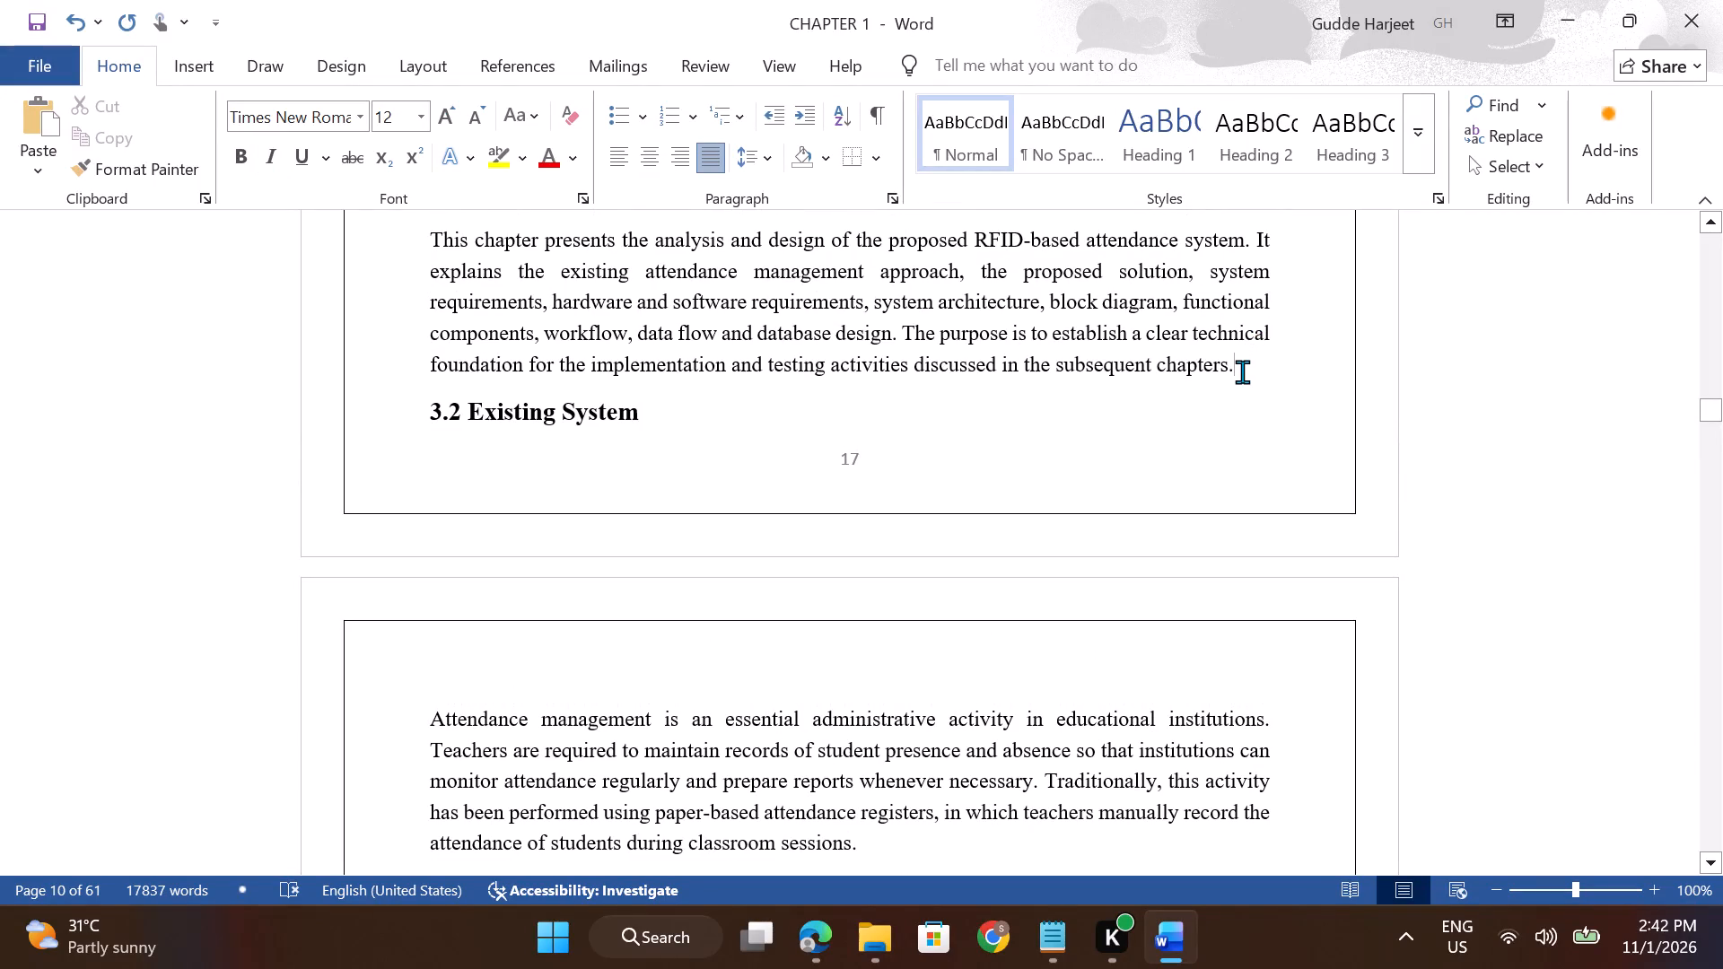
key(Return)
Check the page layout of Chapter 3 from section 3.1 through section 3.7 for stranded headings and caption formatting.
scroll(1242, 371, up, 5)
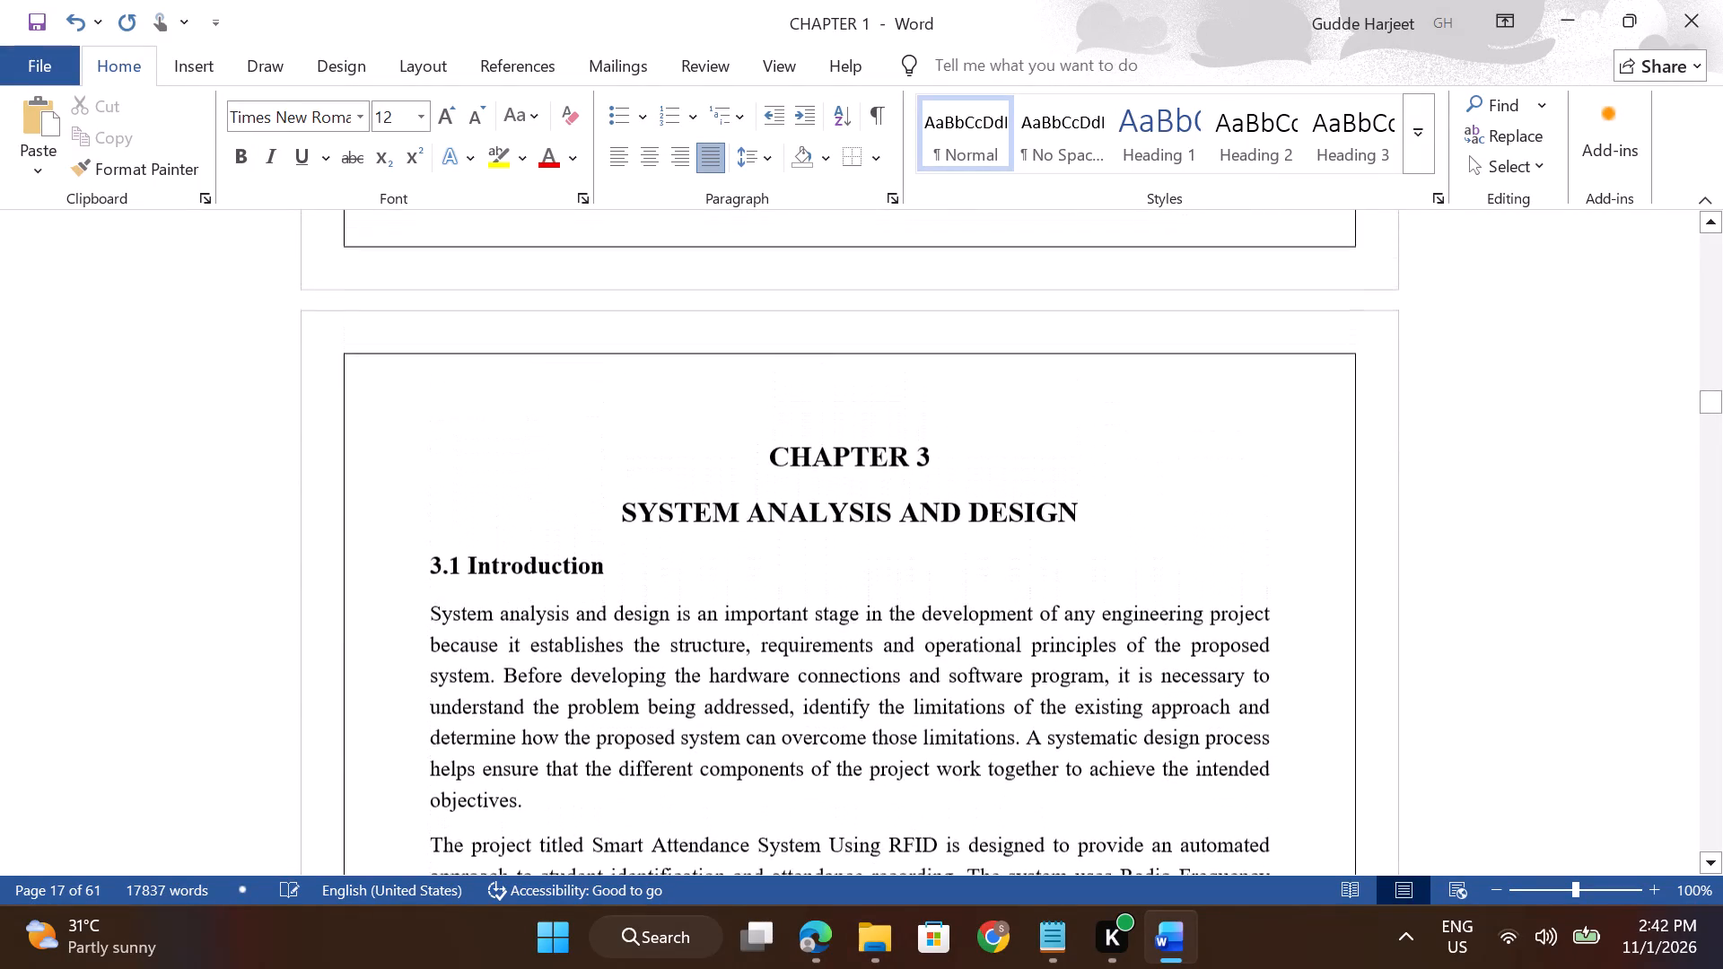
scroll(1242, 371, down, 13)
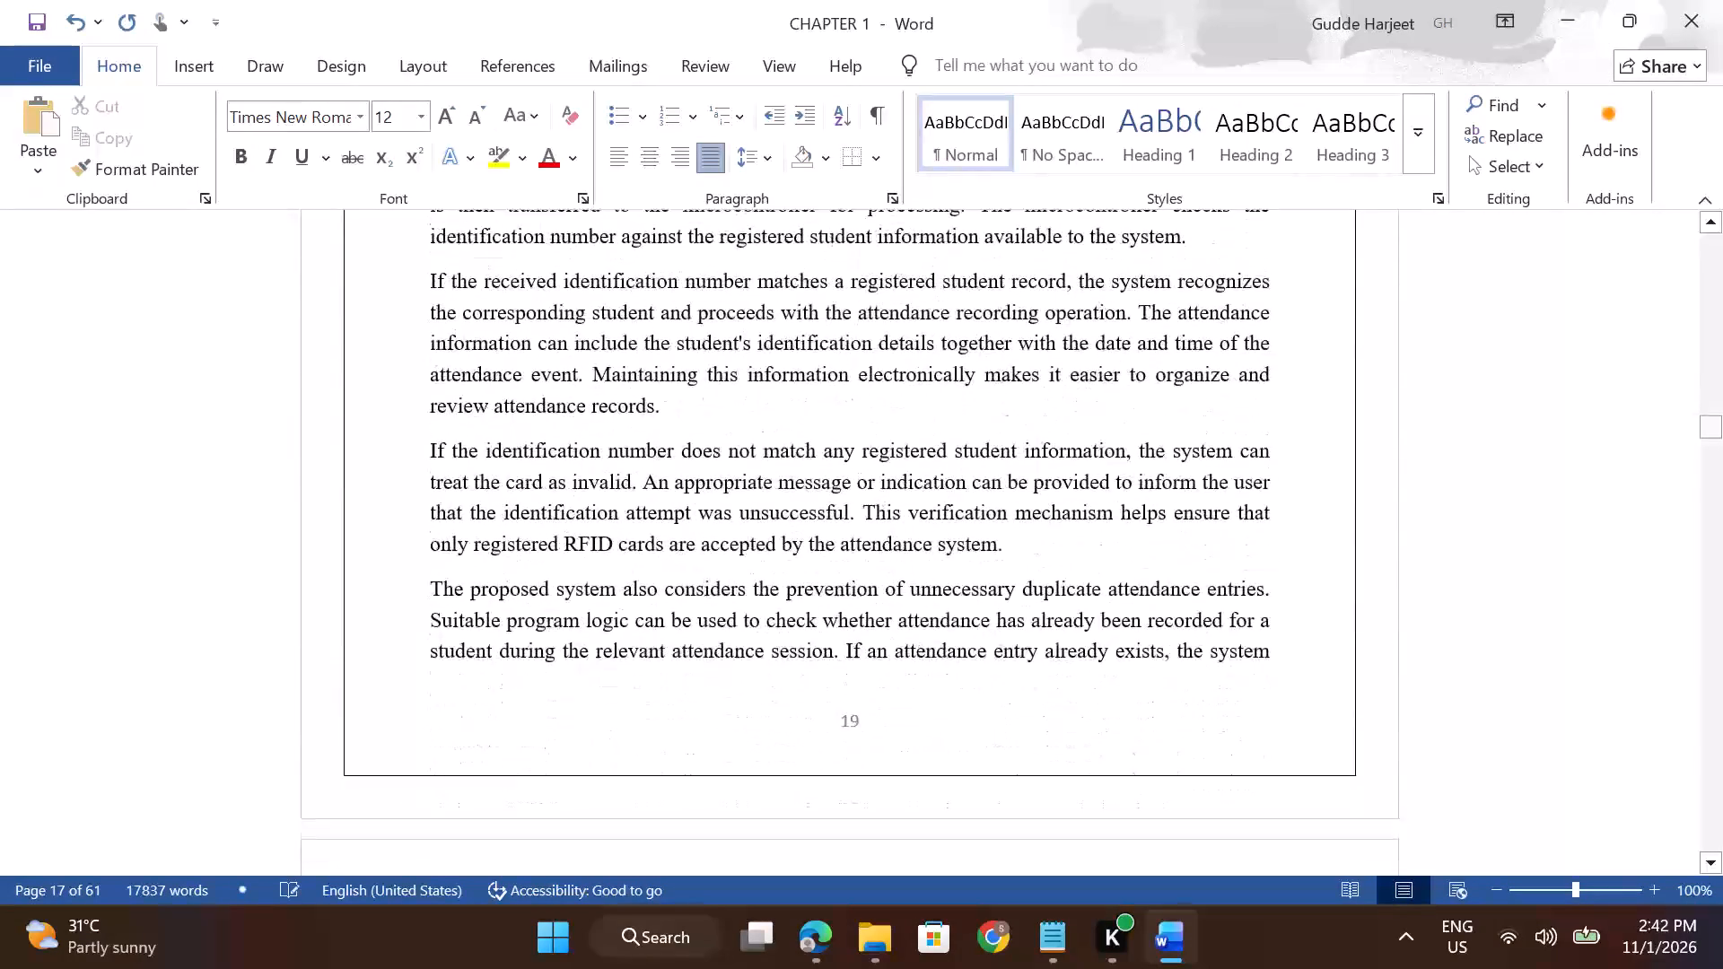
scroll(1242, 371, down, 10)
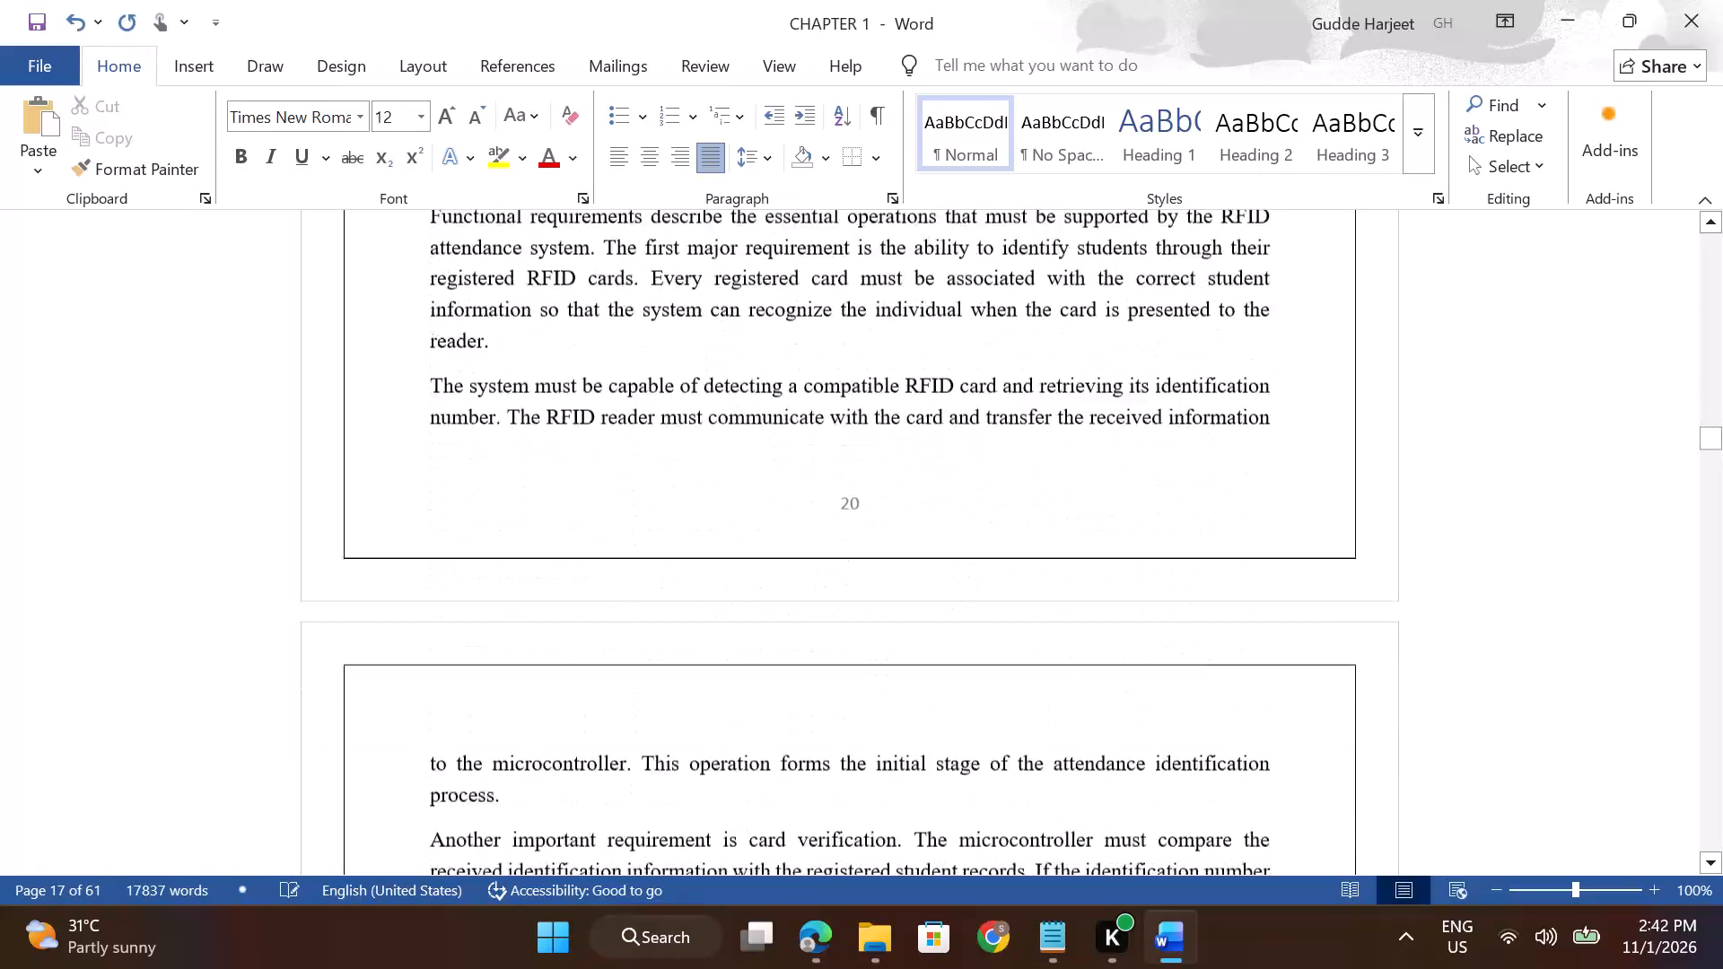
scroll(1242, 371, up, 1)
scroll(1242, 371, down, 5)
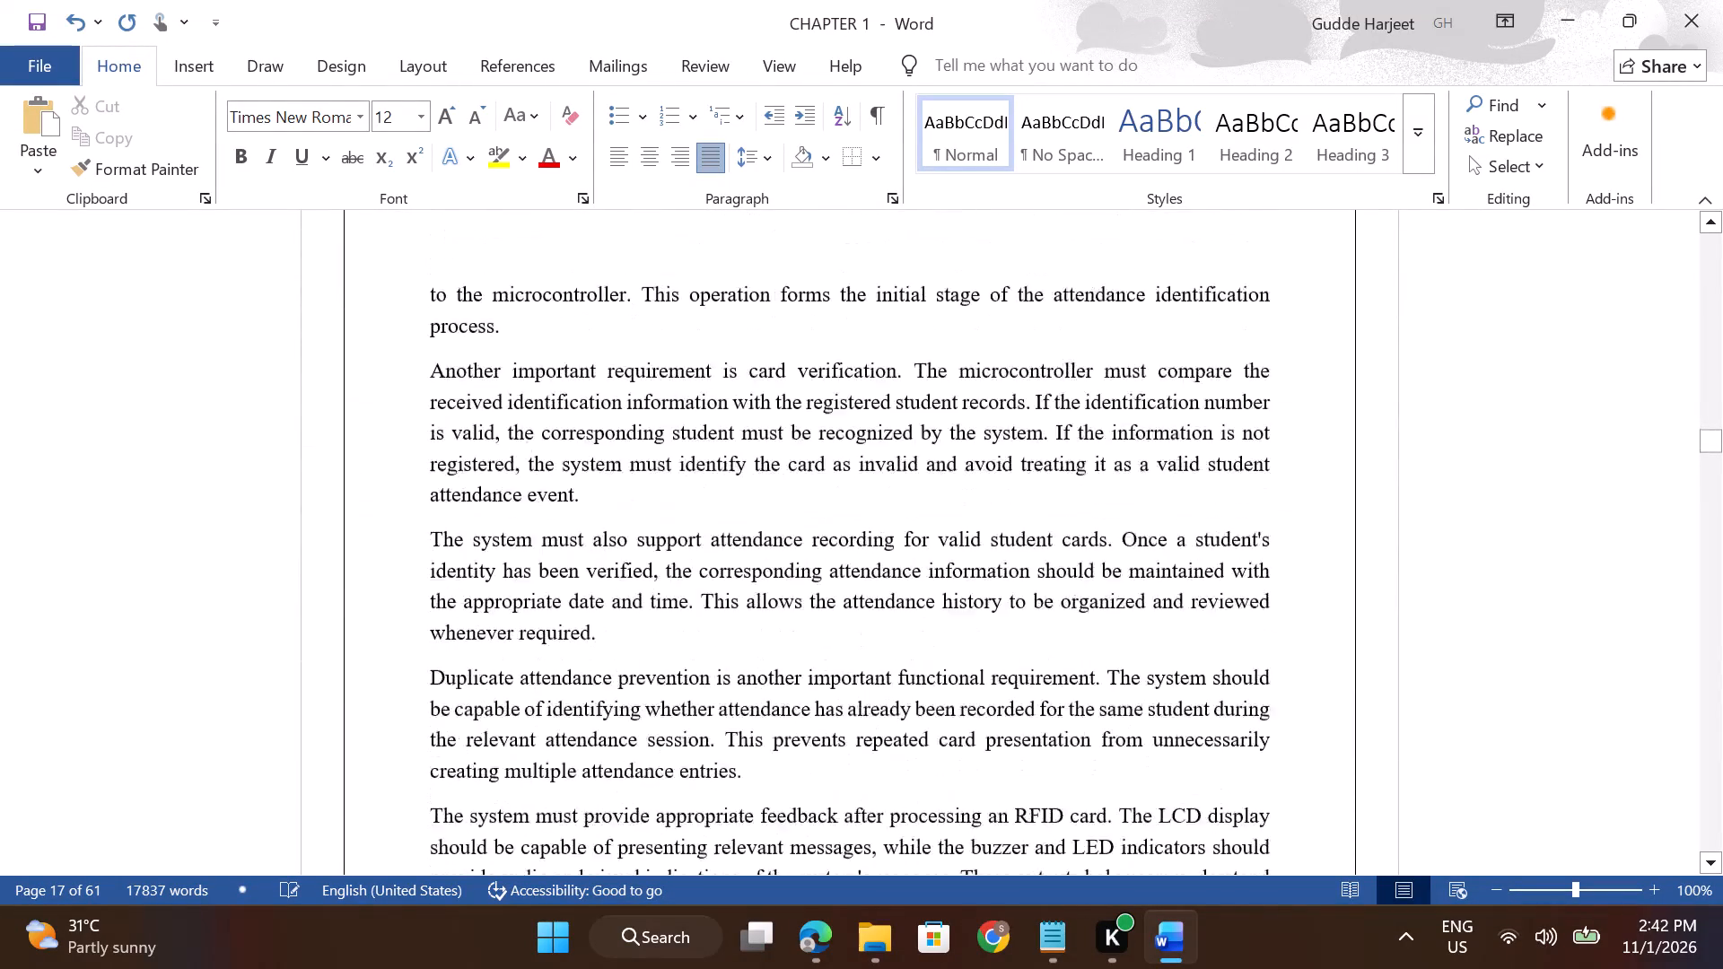
scroll(1242, 371, down, 13)
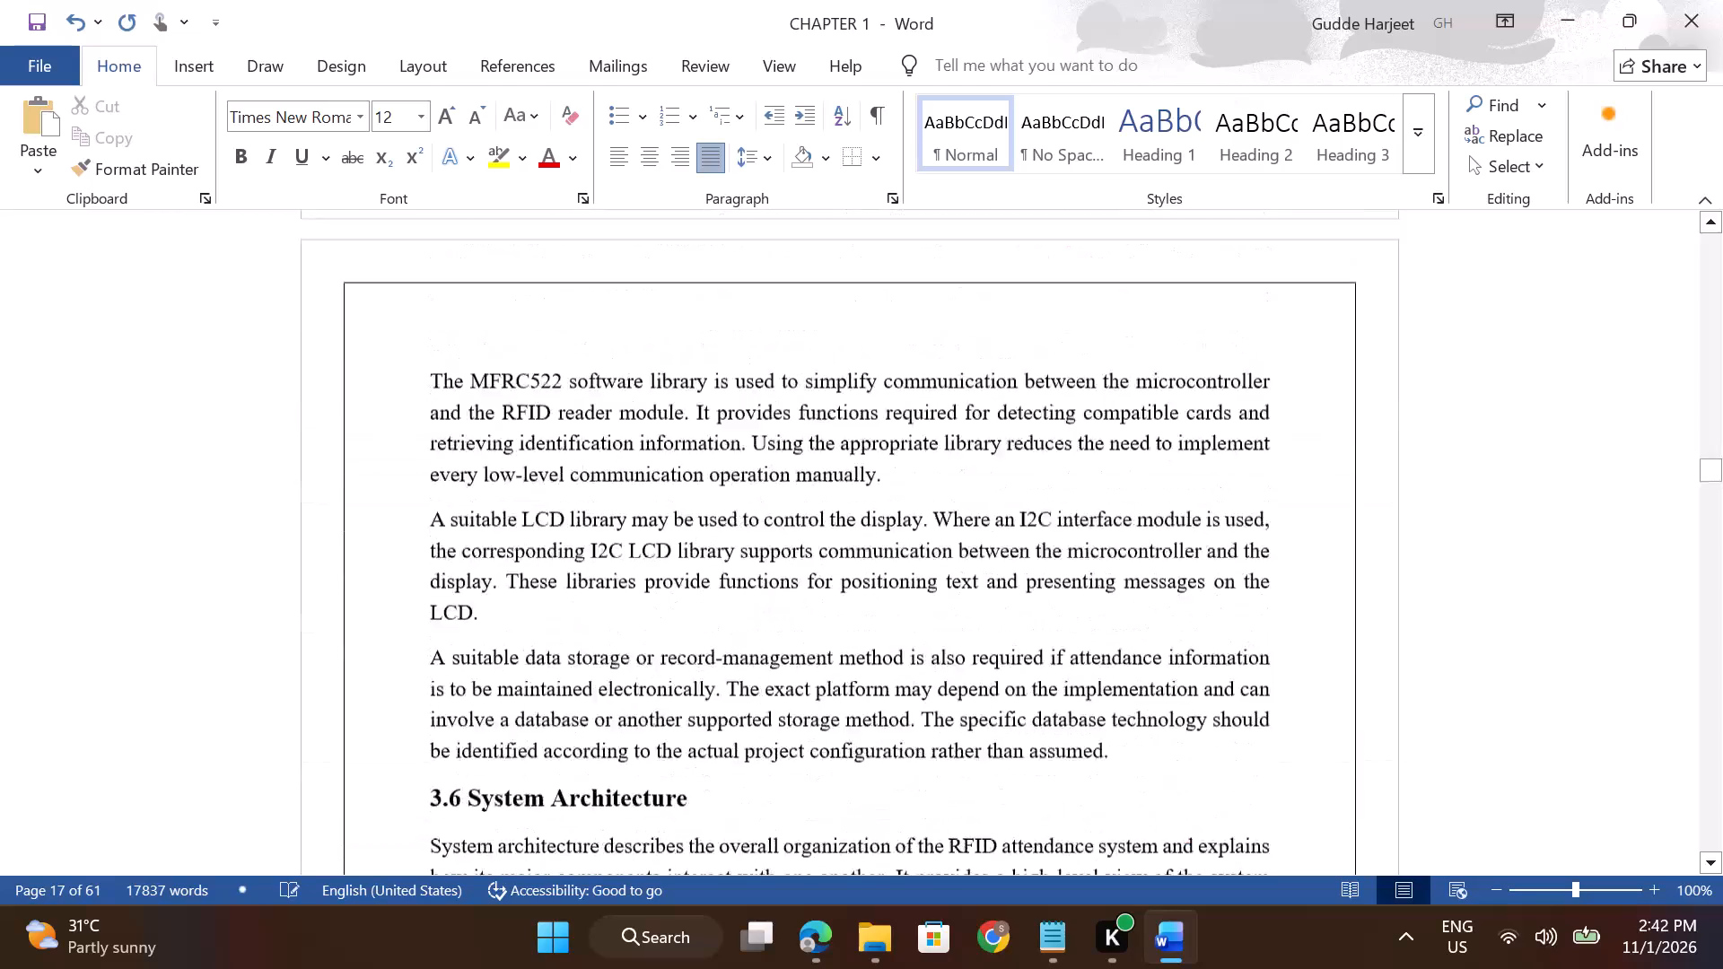
scroll(1242, 371, up, 4)
scroll(1242, 371, down, 5)
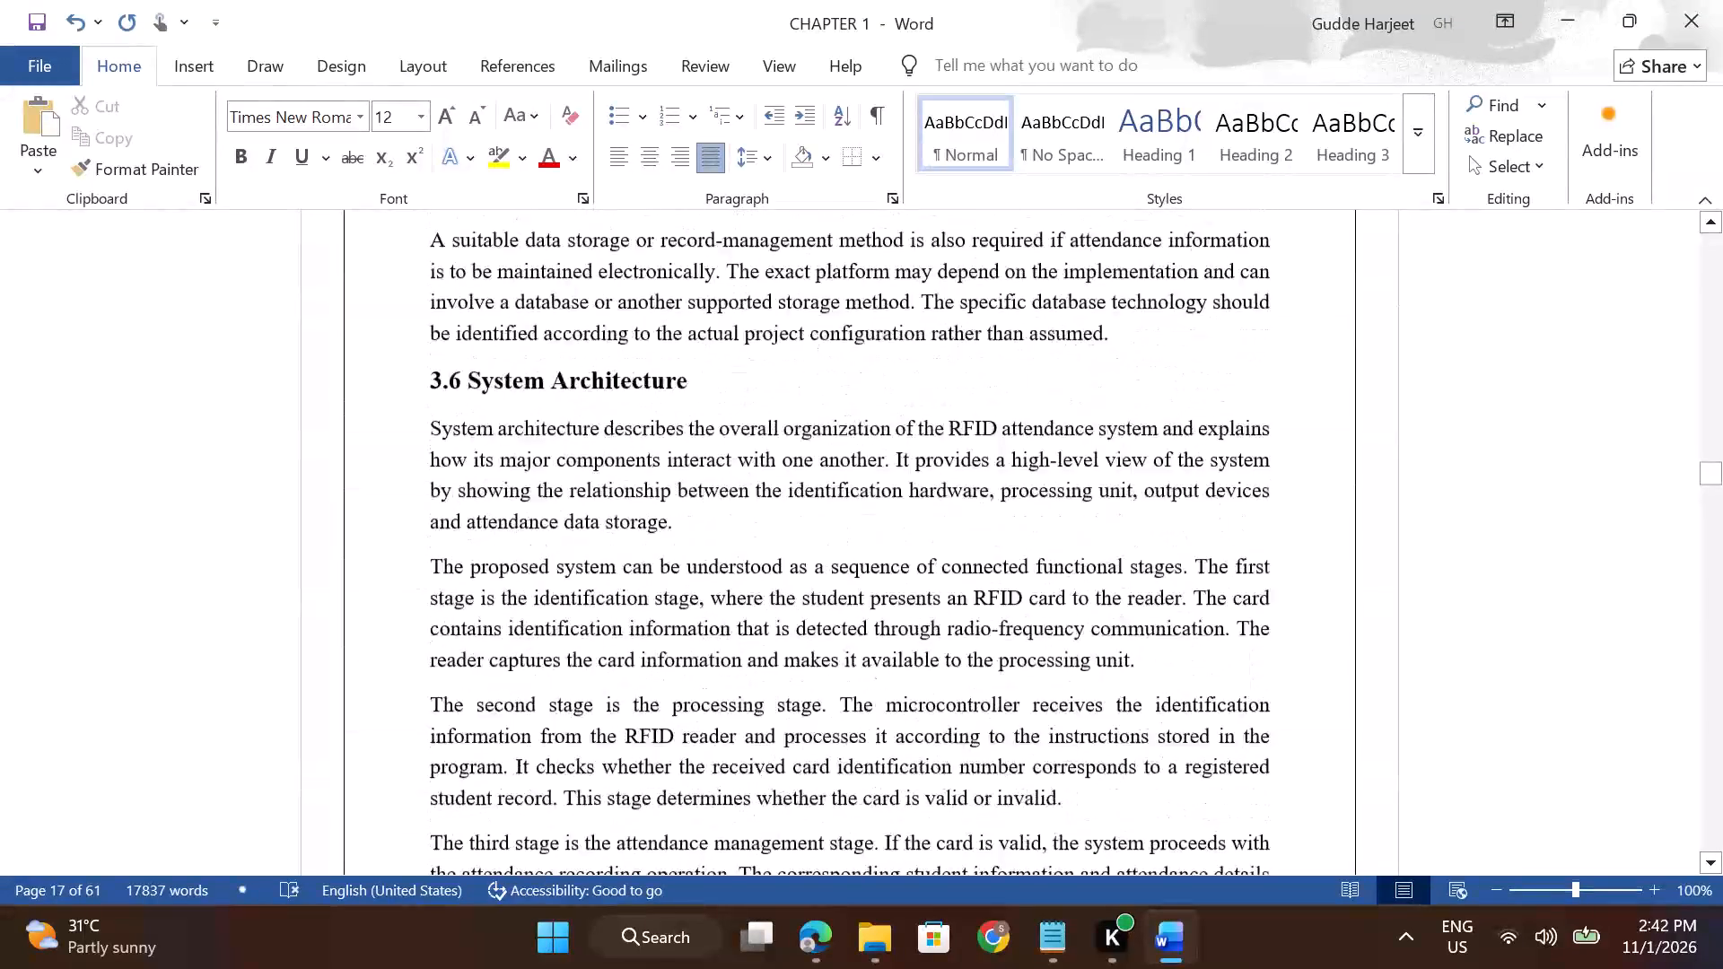
scroll(1242, 371, down, 3)
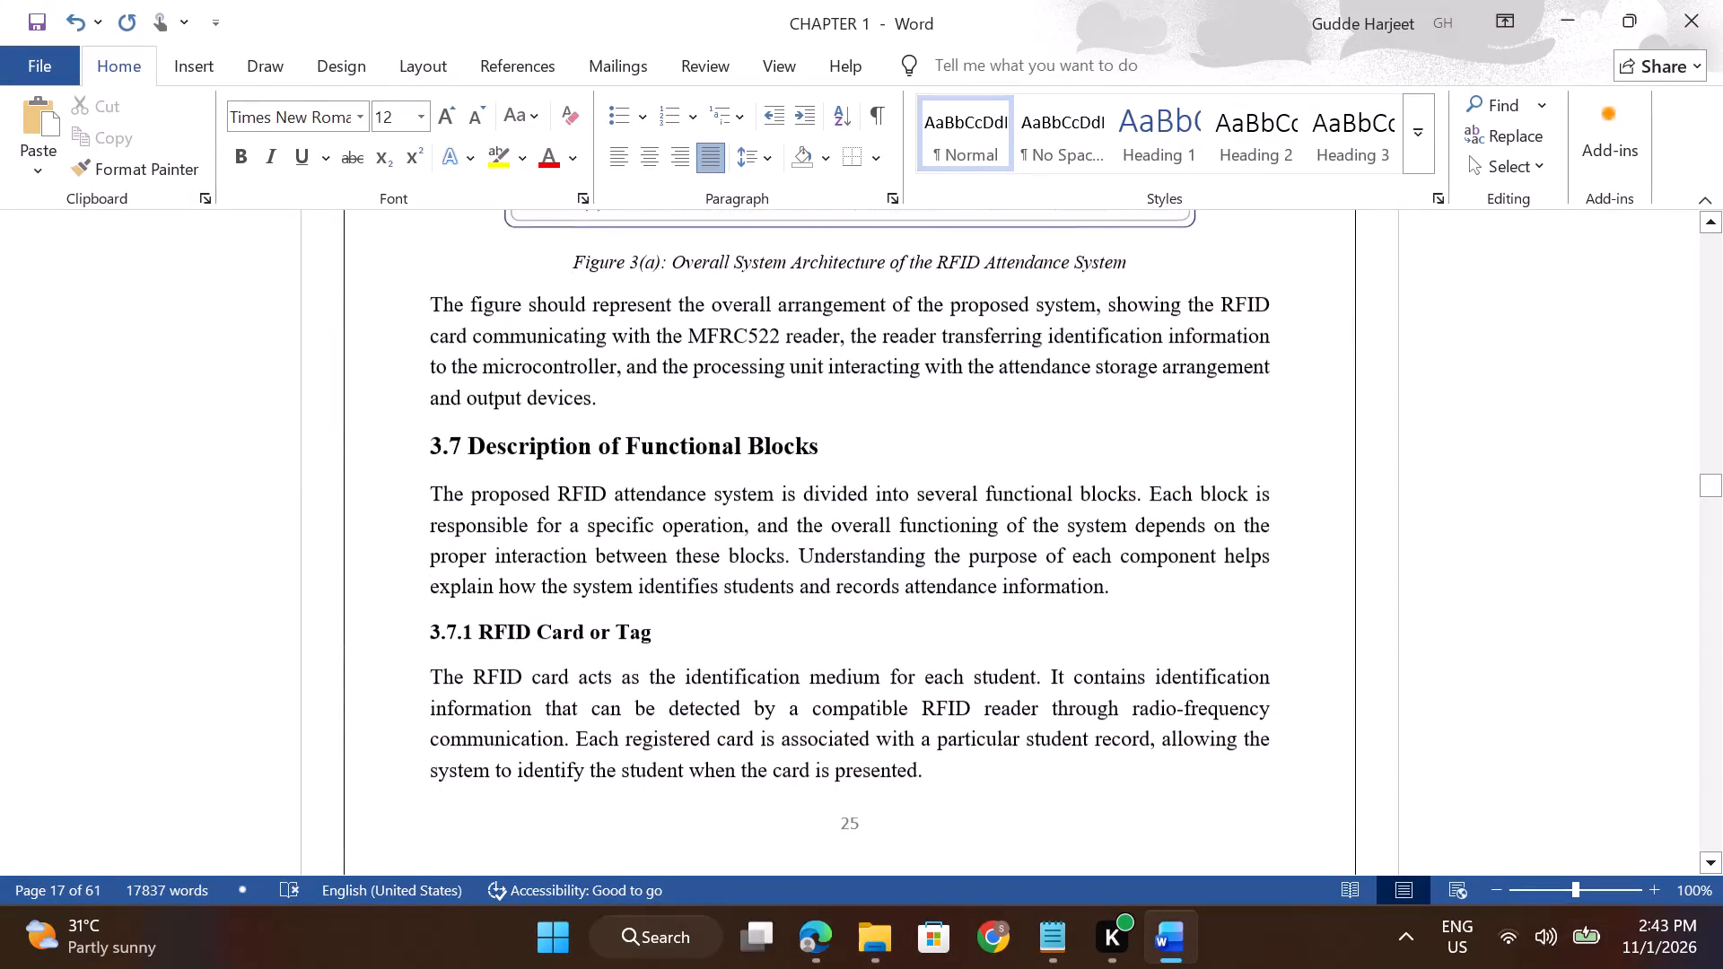
Save the CHAPTER 1 document.
key(ctrl+s)
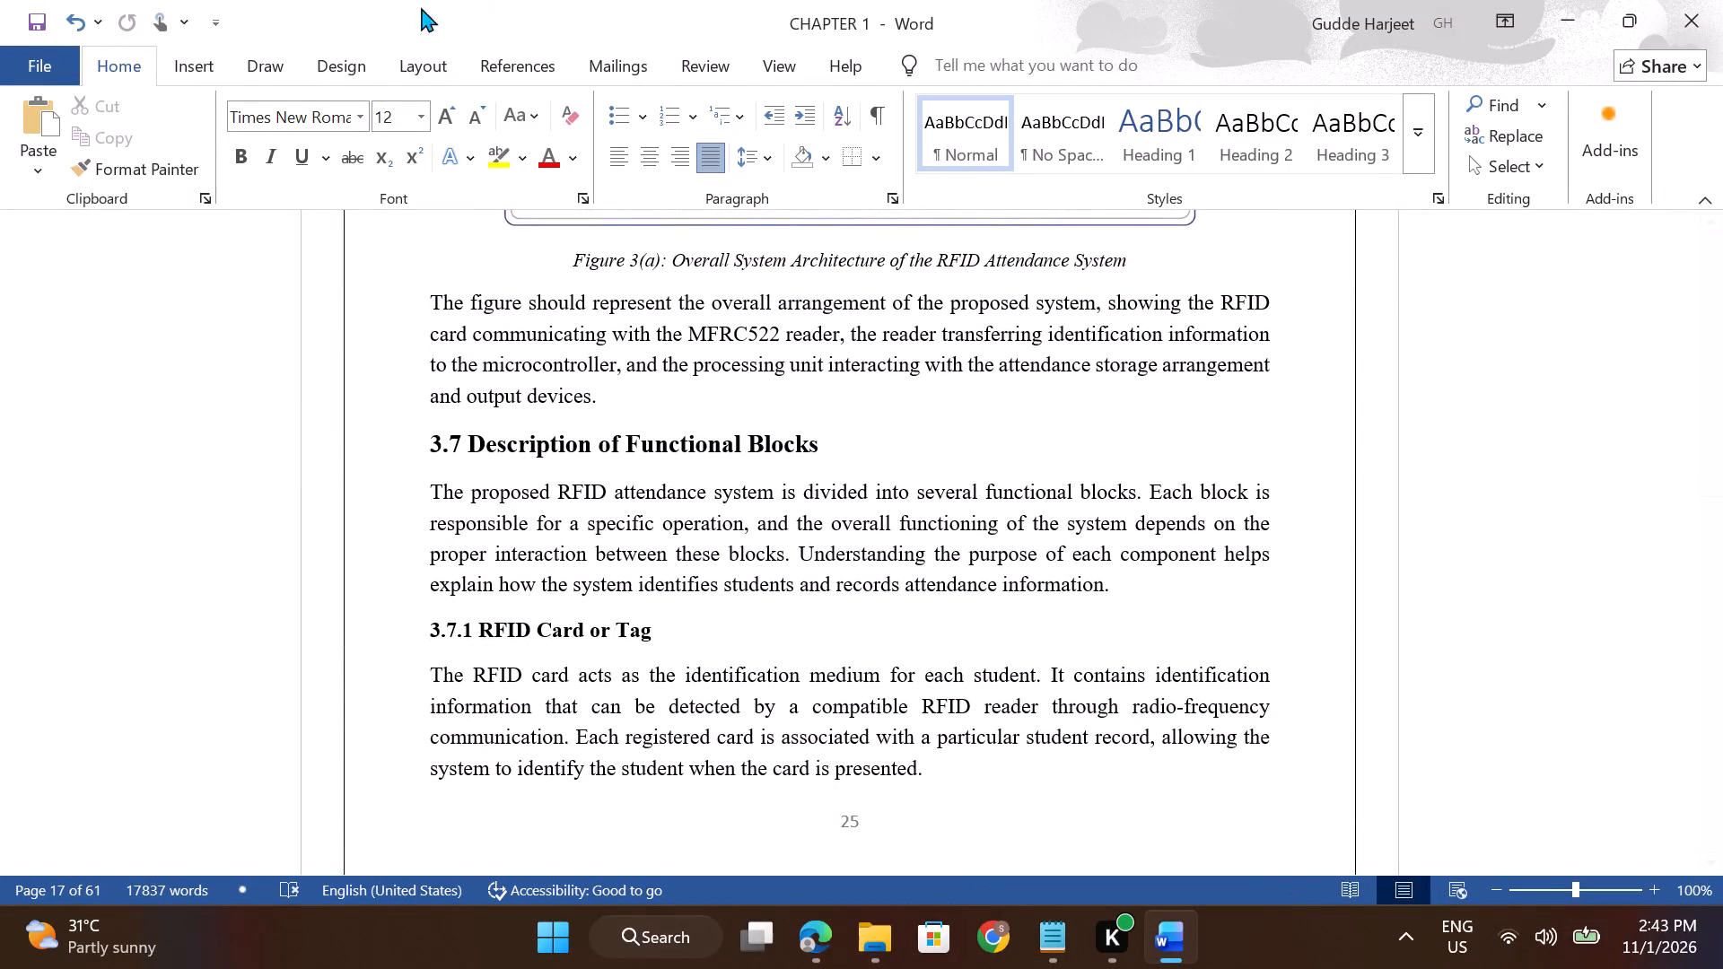
Try to save a copy of the report to the Desktop in PDF format under the name DOCUMENT.
click(46, 70)
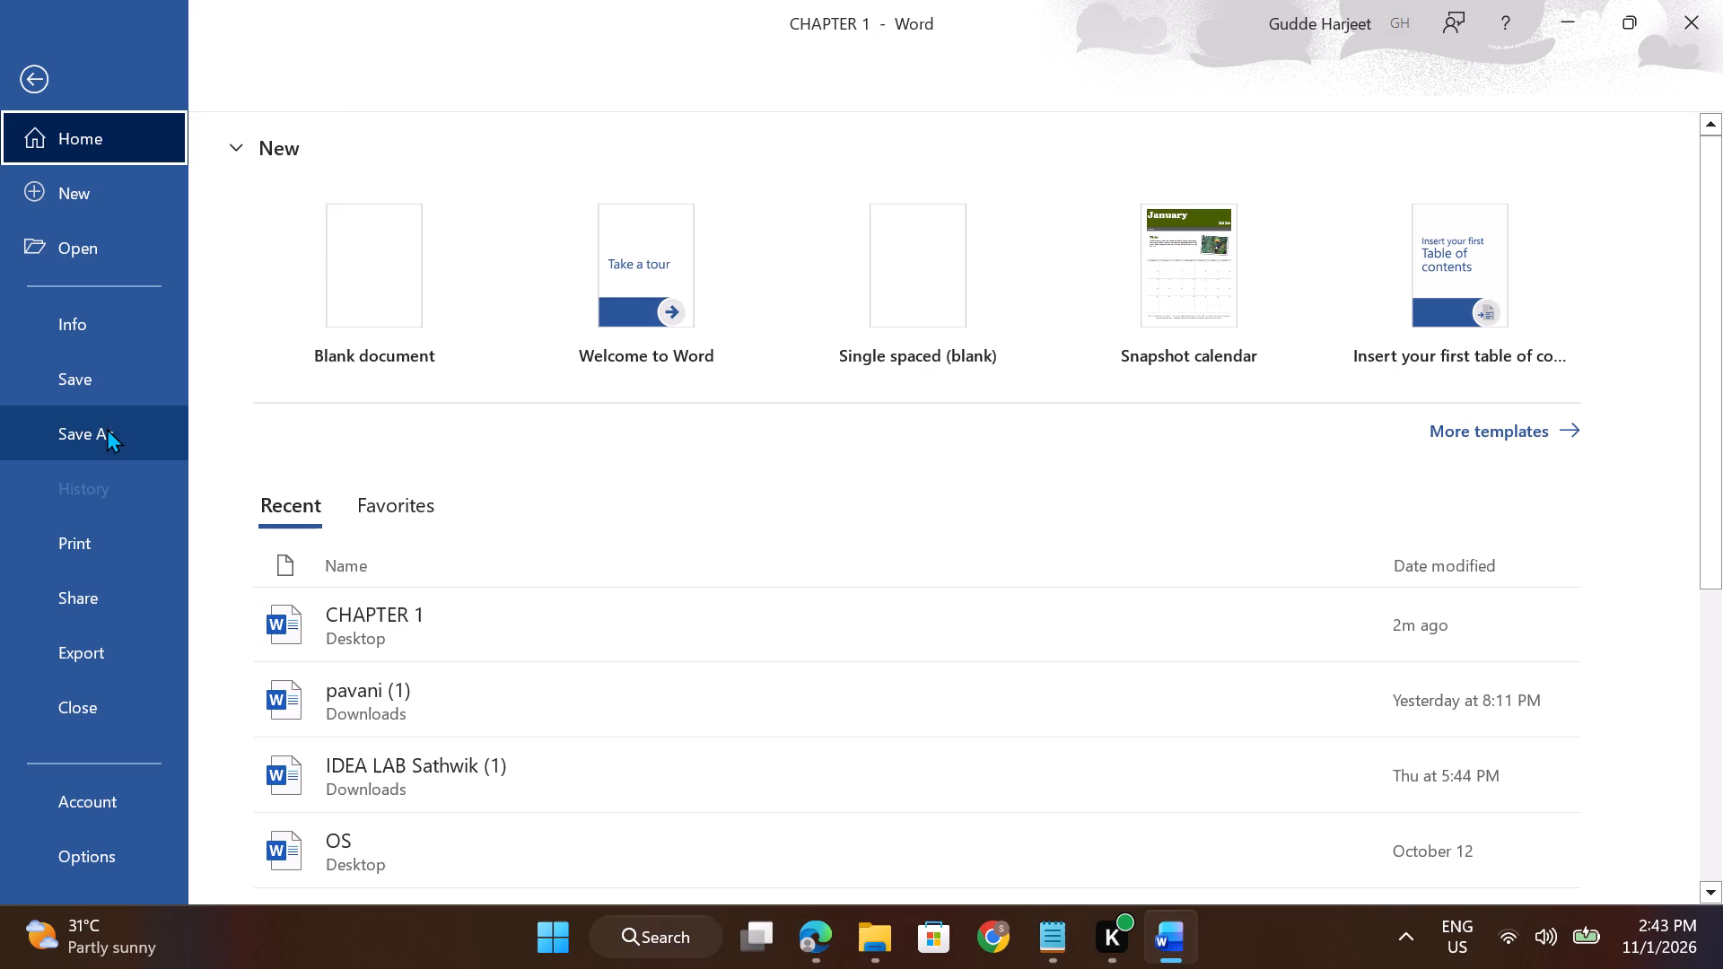
click(107, 428)
click(414, 659)
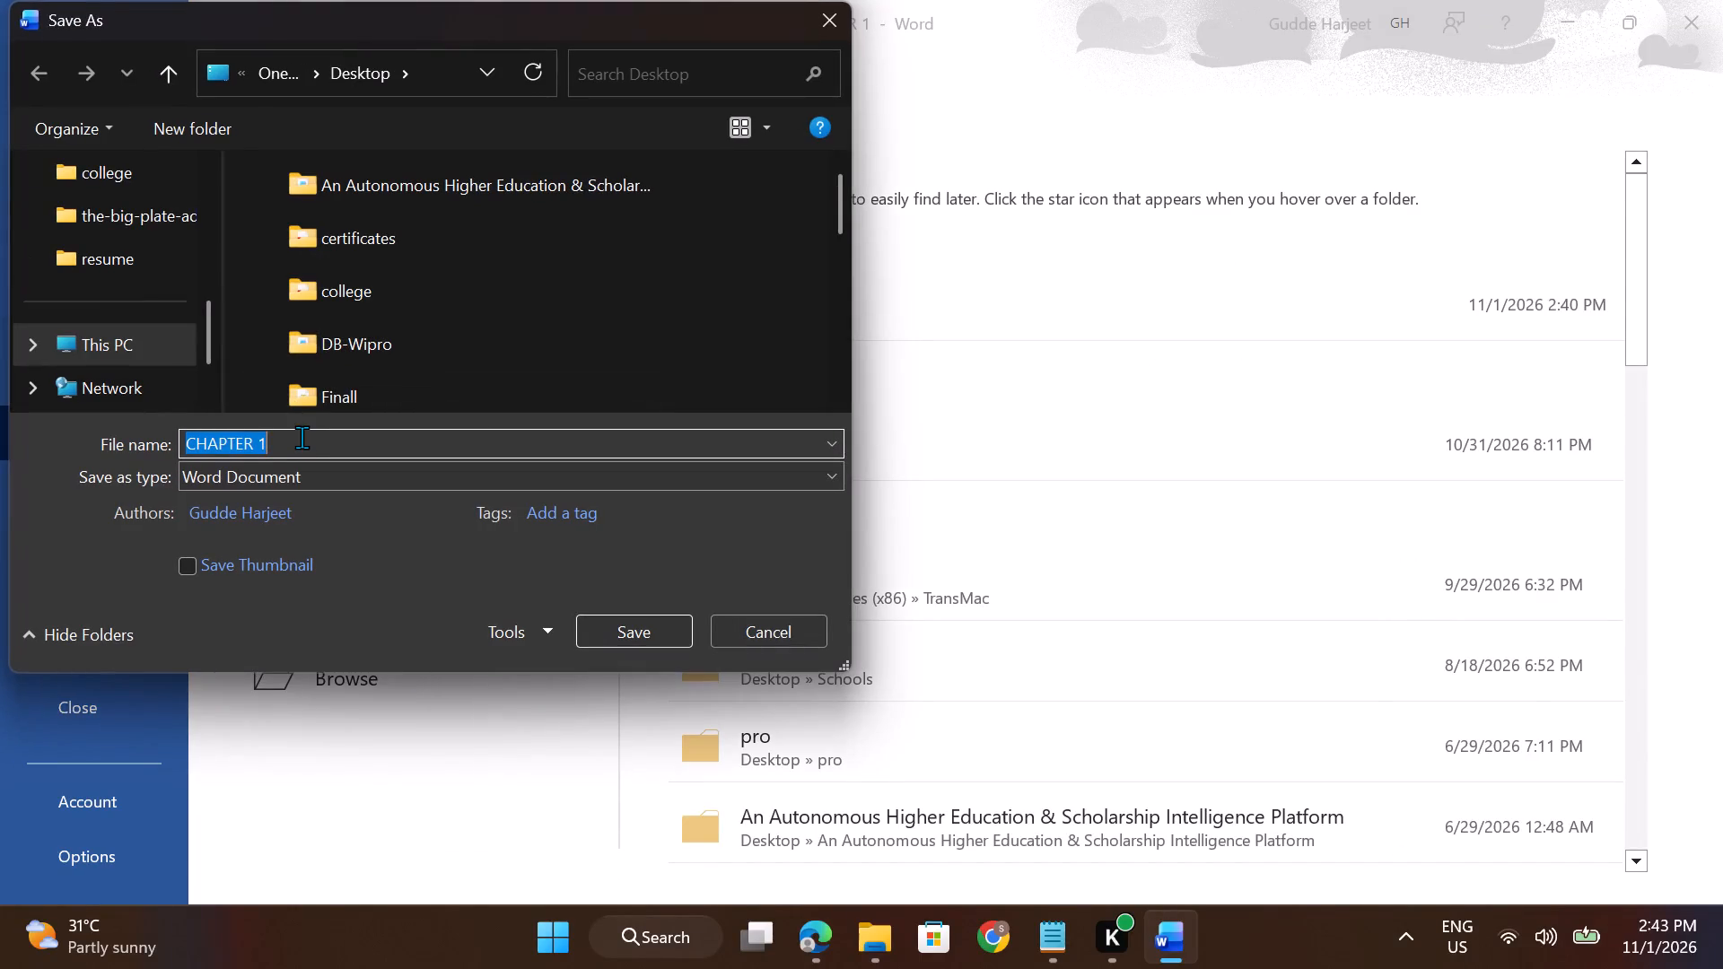
text(DOCUMENT)
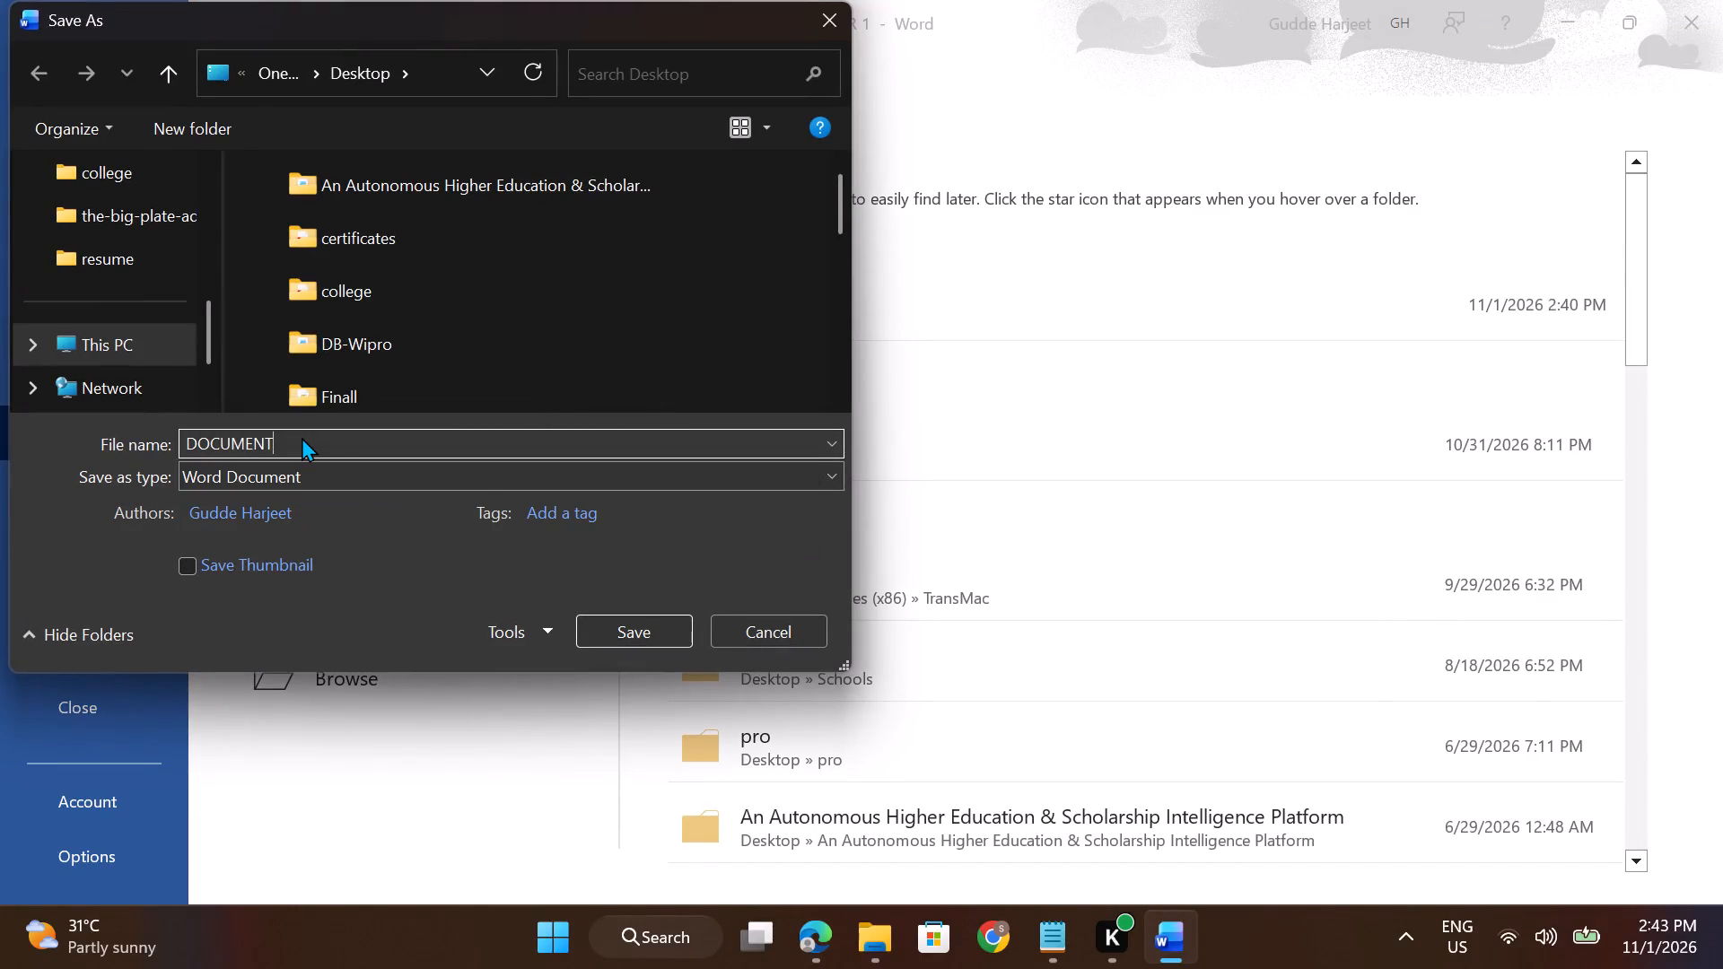
click(303, 466)
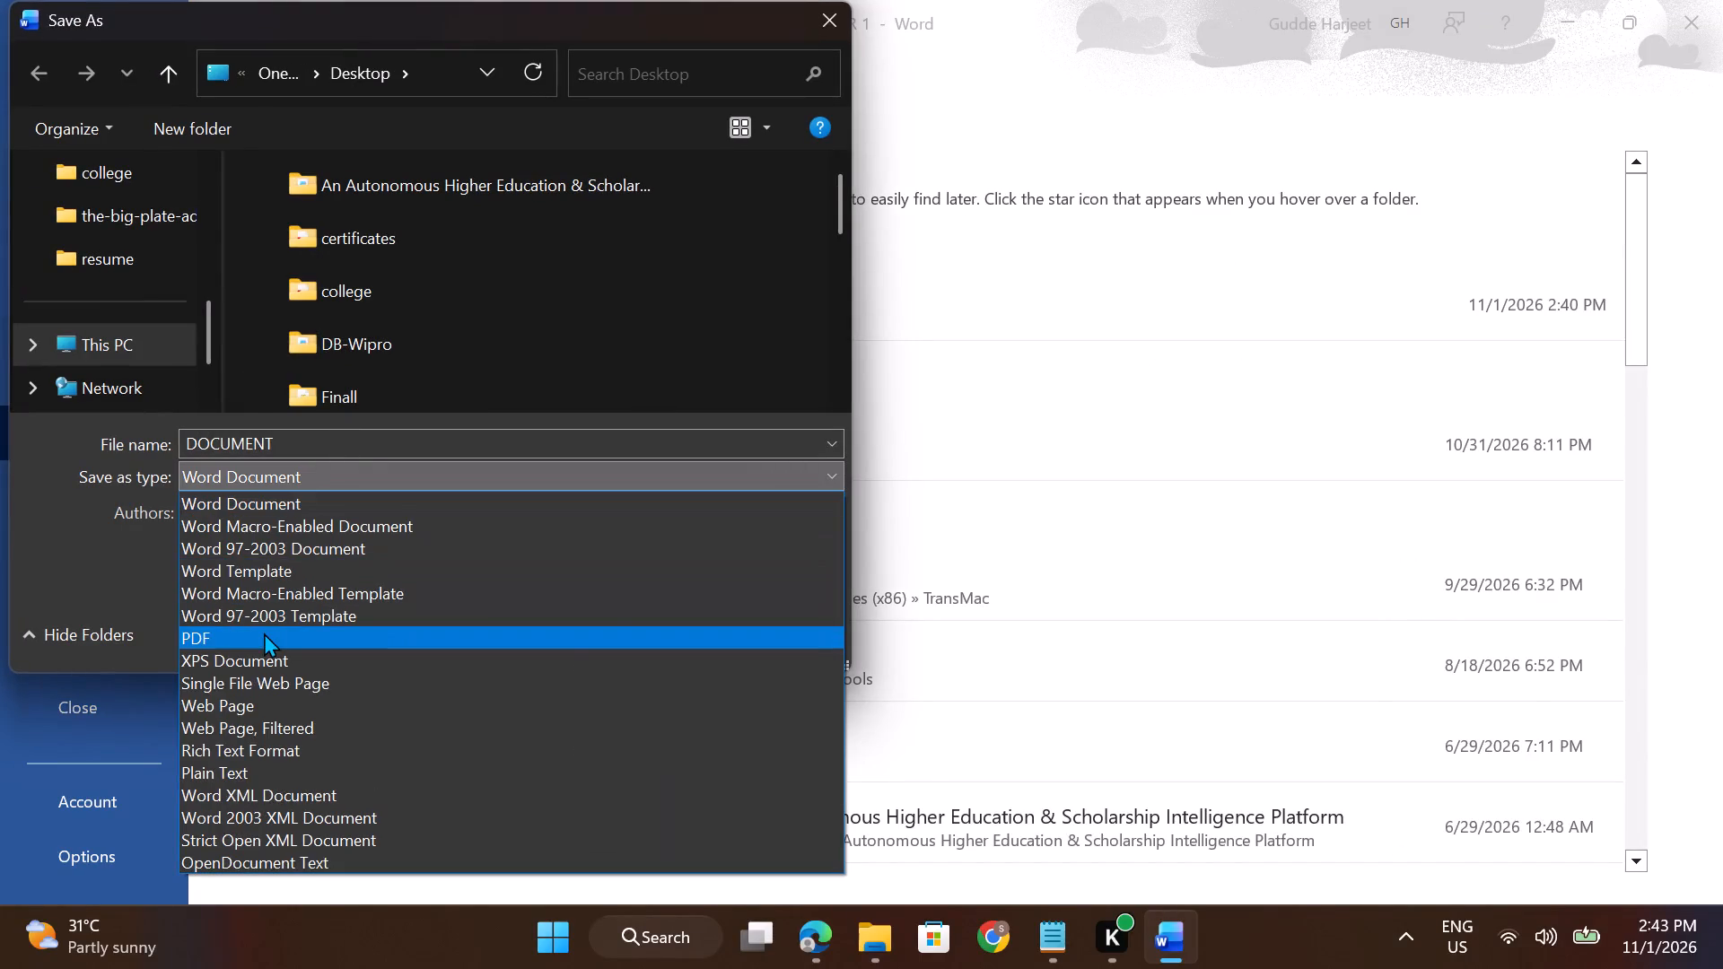
click(264, 634)
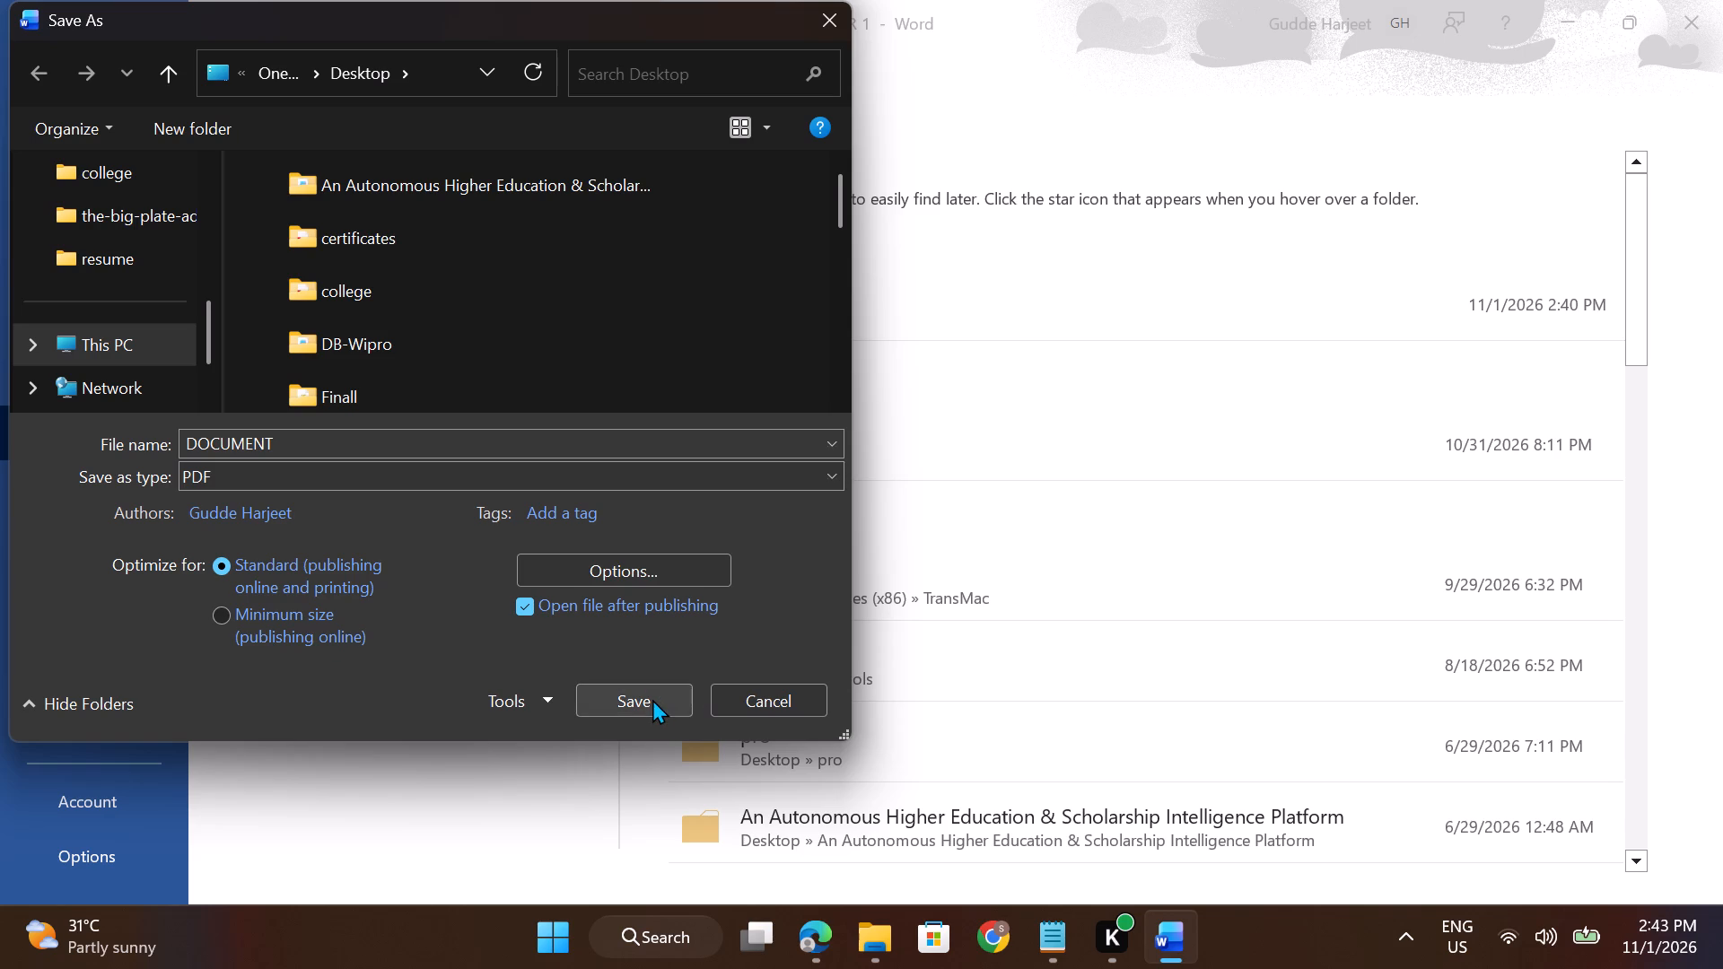
click(652, 699)
drag(652, 699, 494, 436)
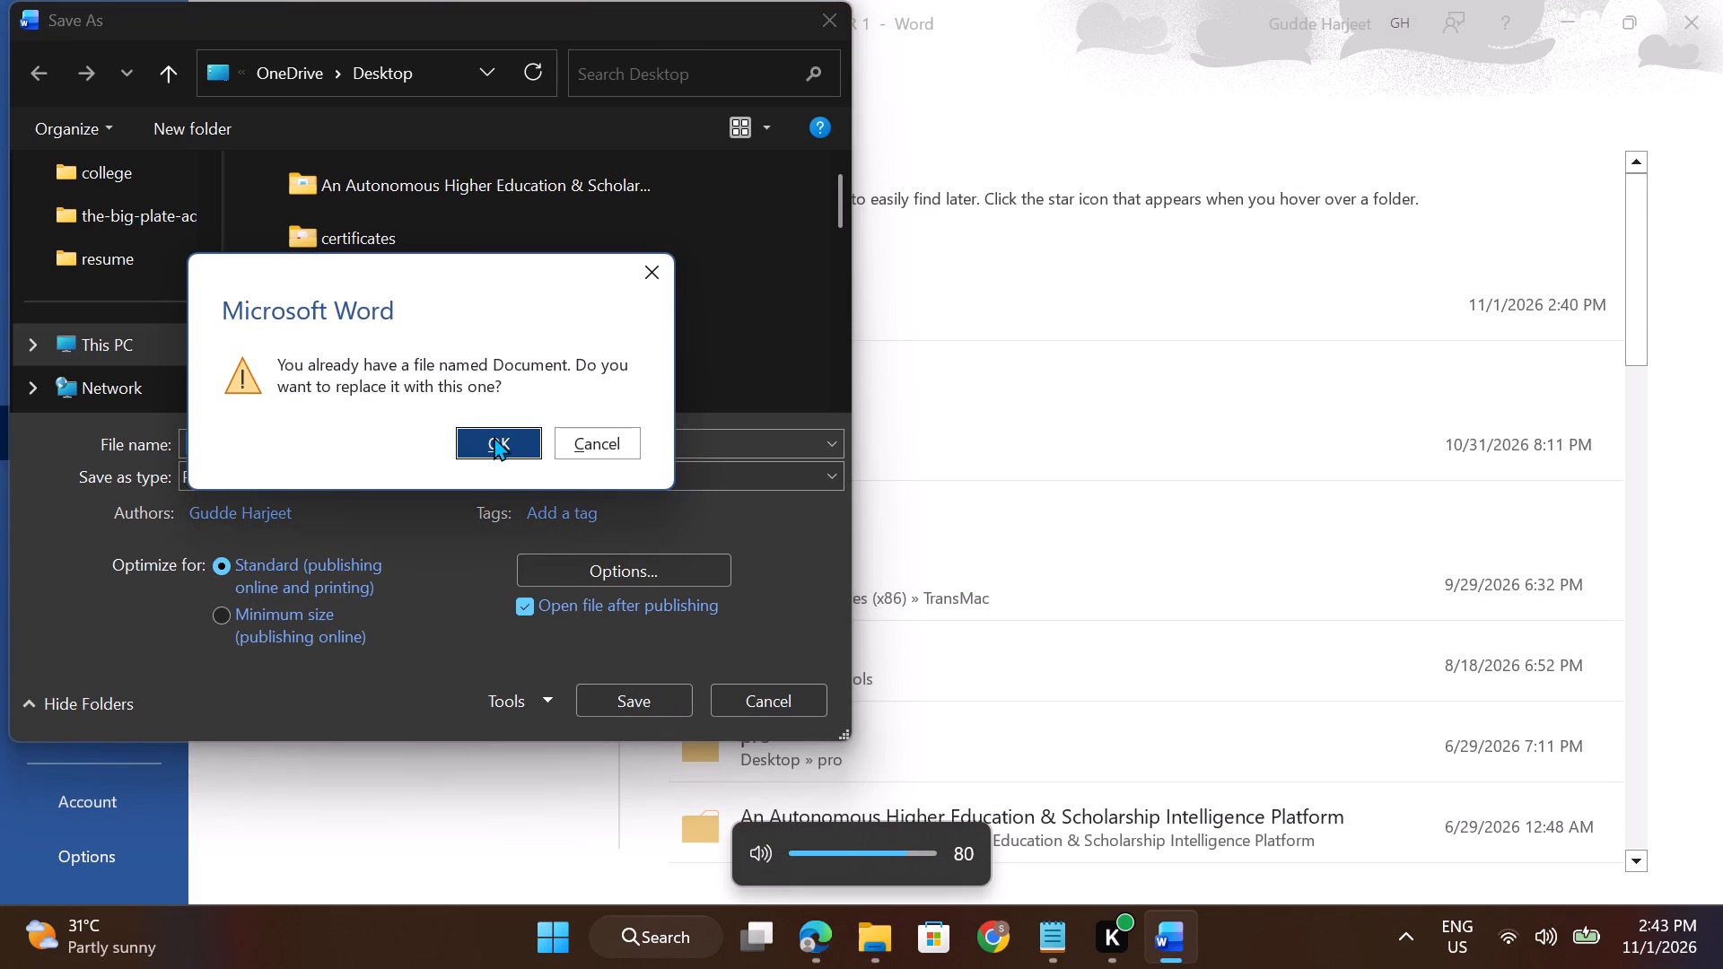
drag(494, 436, 650, 284)
click(650, 284)
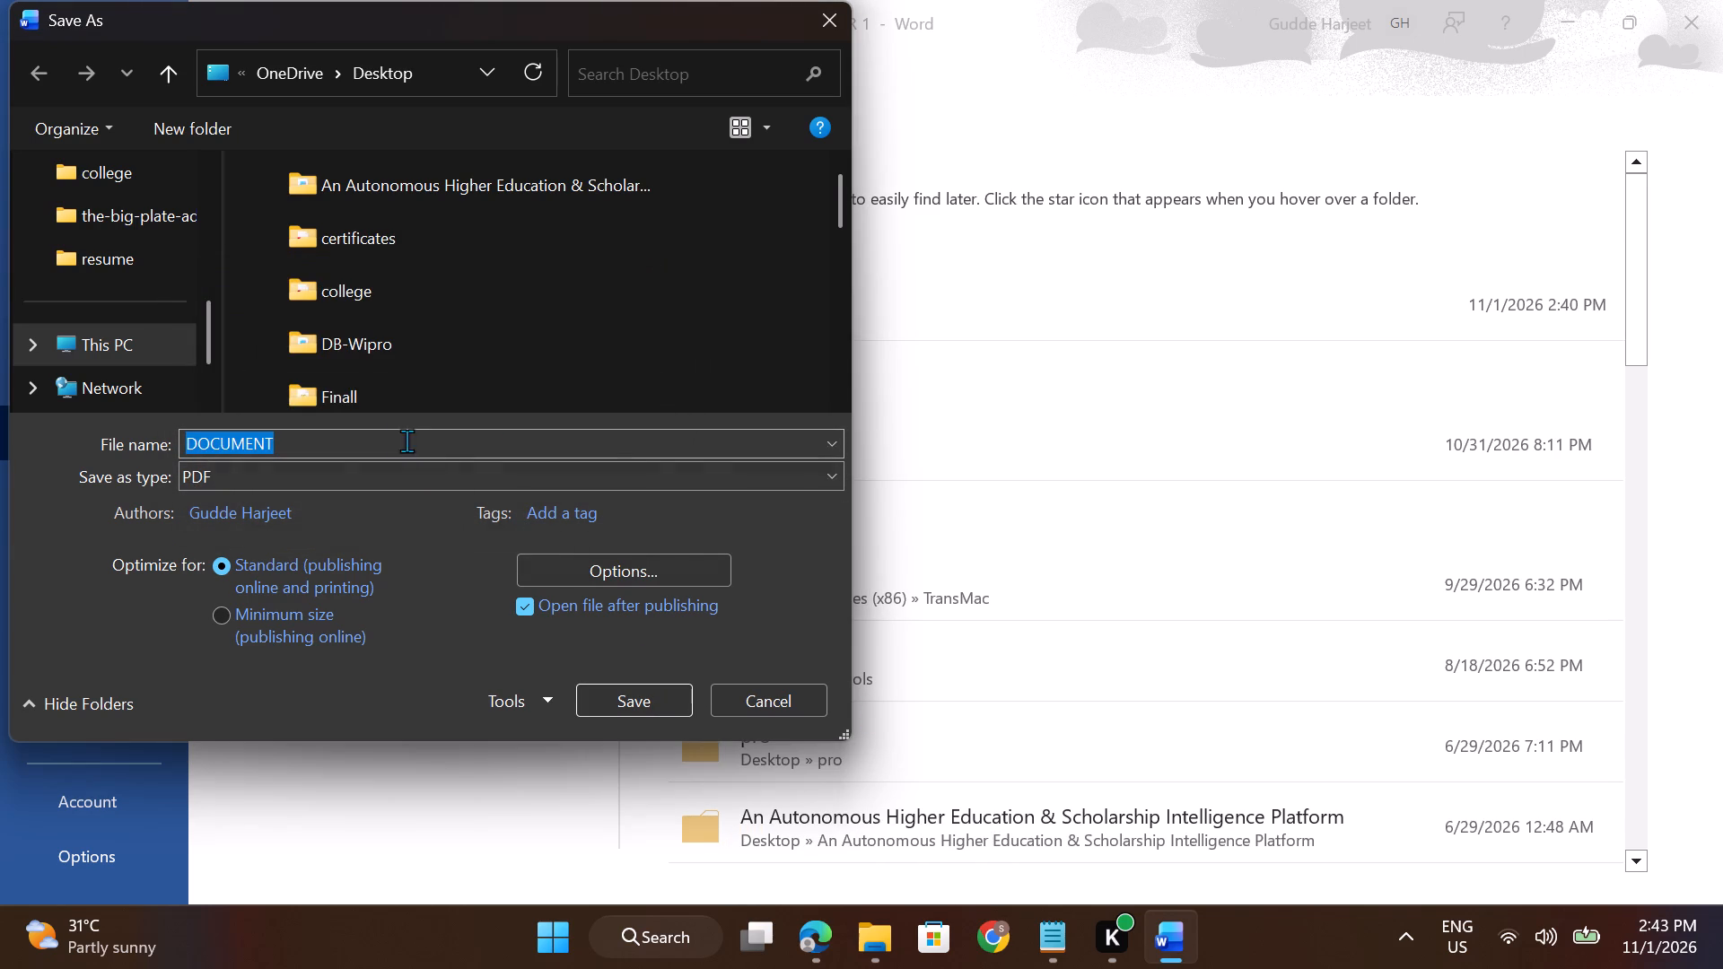
Change the PDF copy's file name to DOCUMENT_MAIN and choose the Desktop as its save location.
click(389, 427)
click(364, 451)
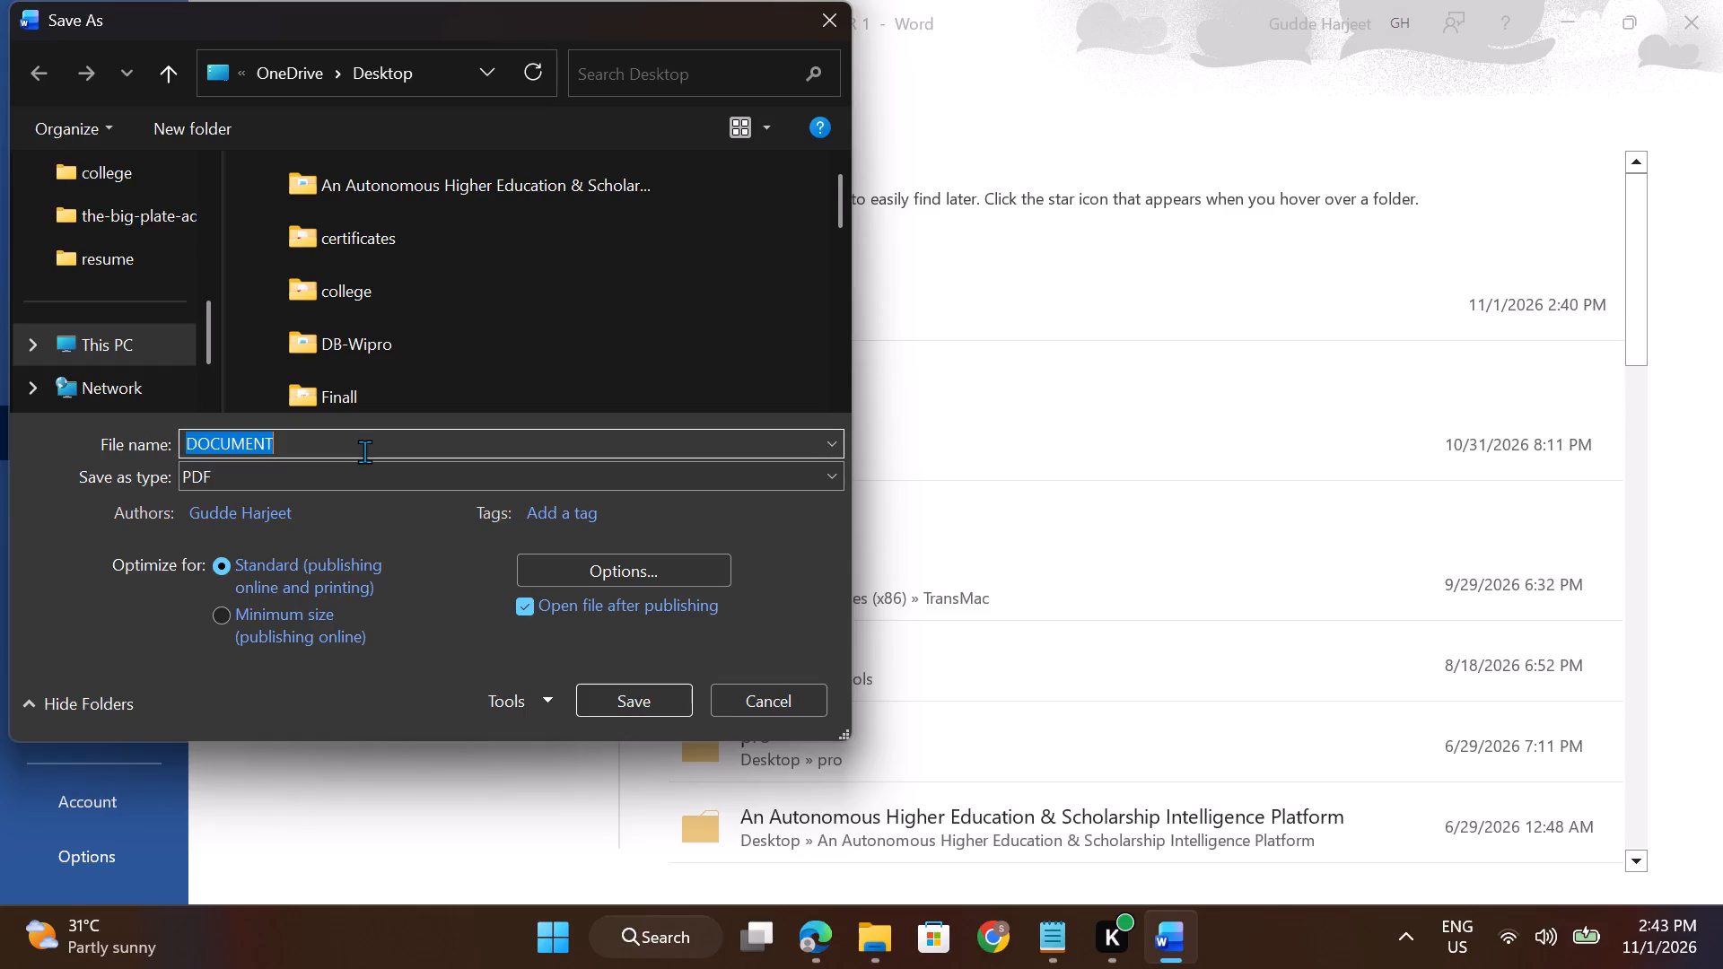
click(364, 451)
text(_MAIN)
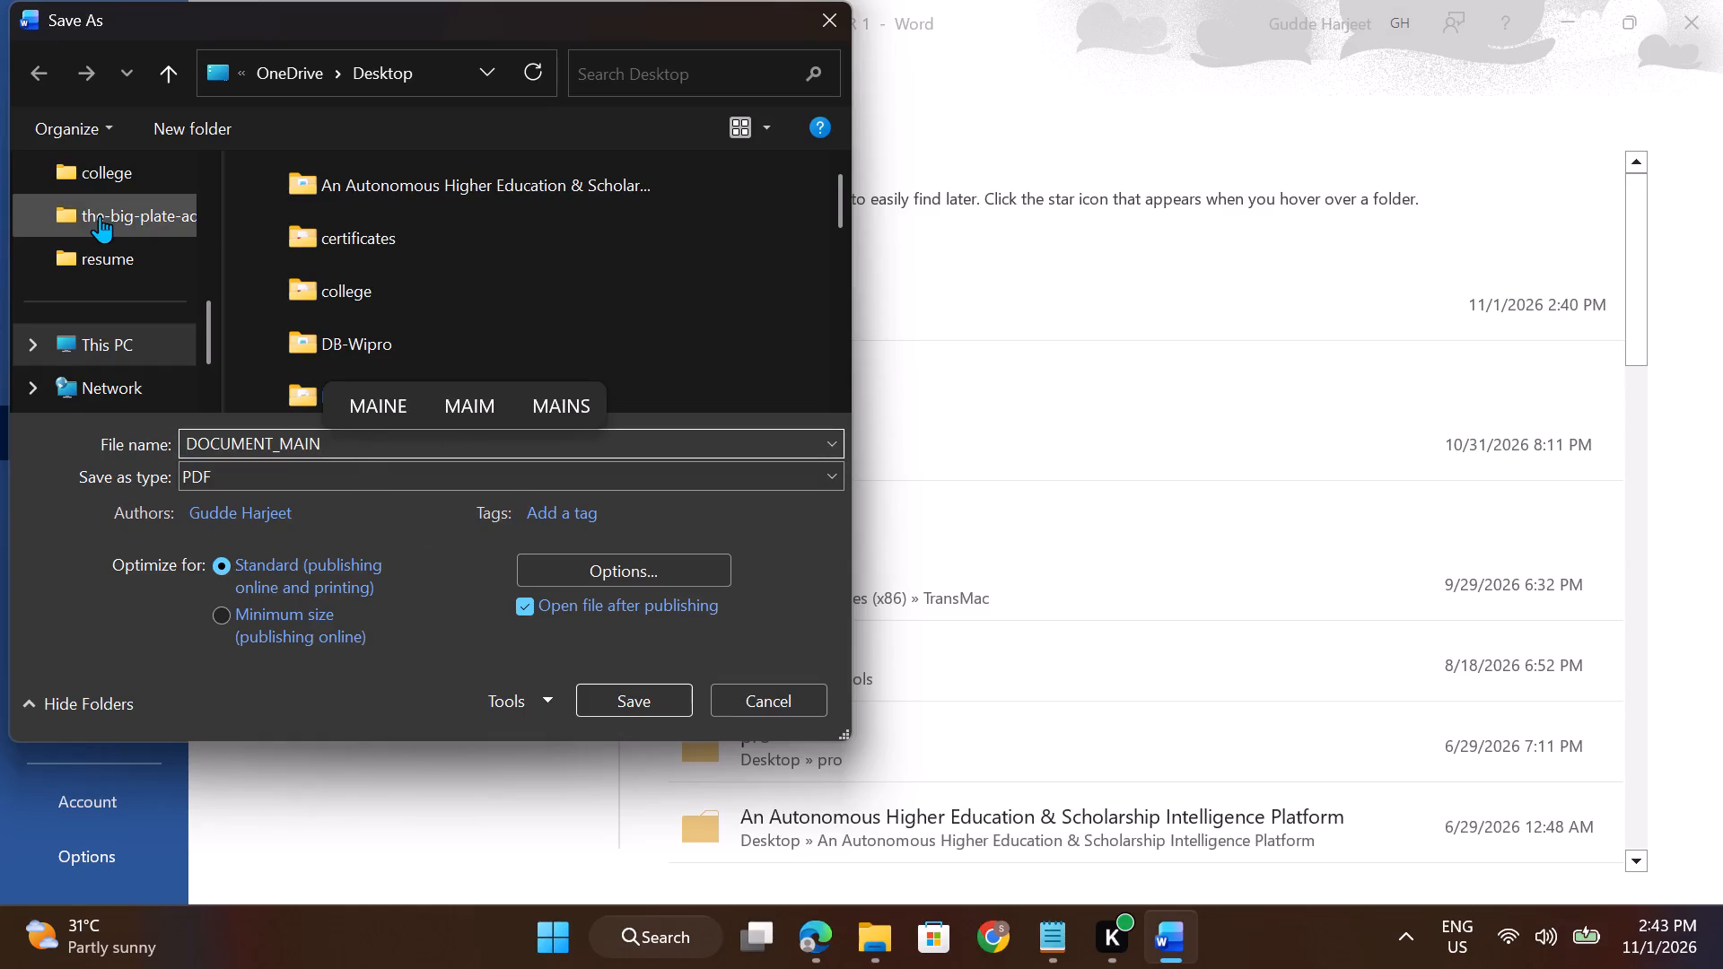
scroll(96, 215, up, 6)
click(99, 310)
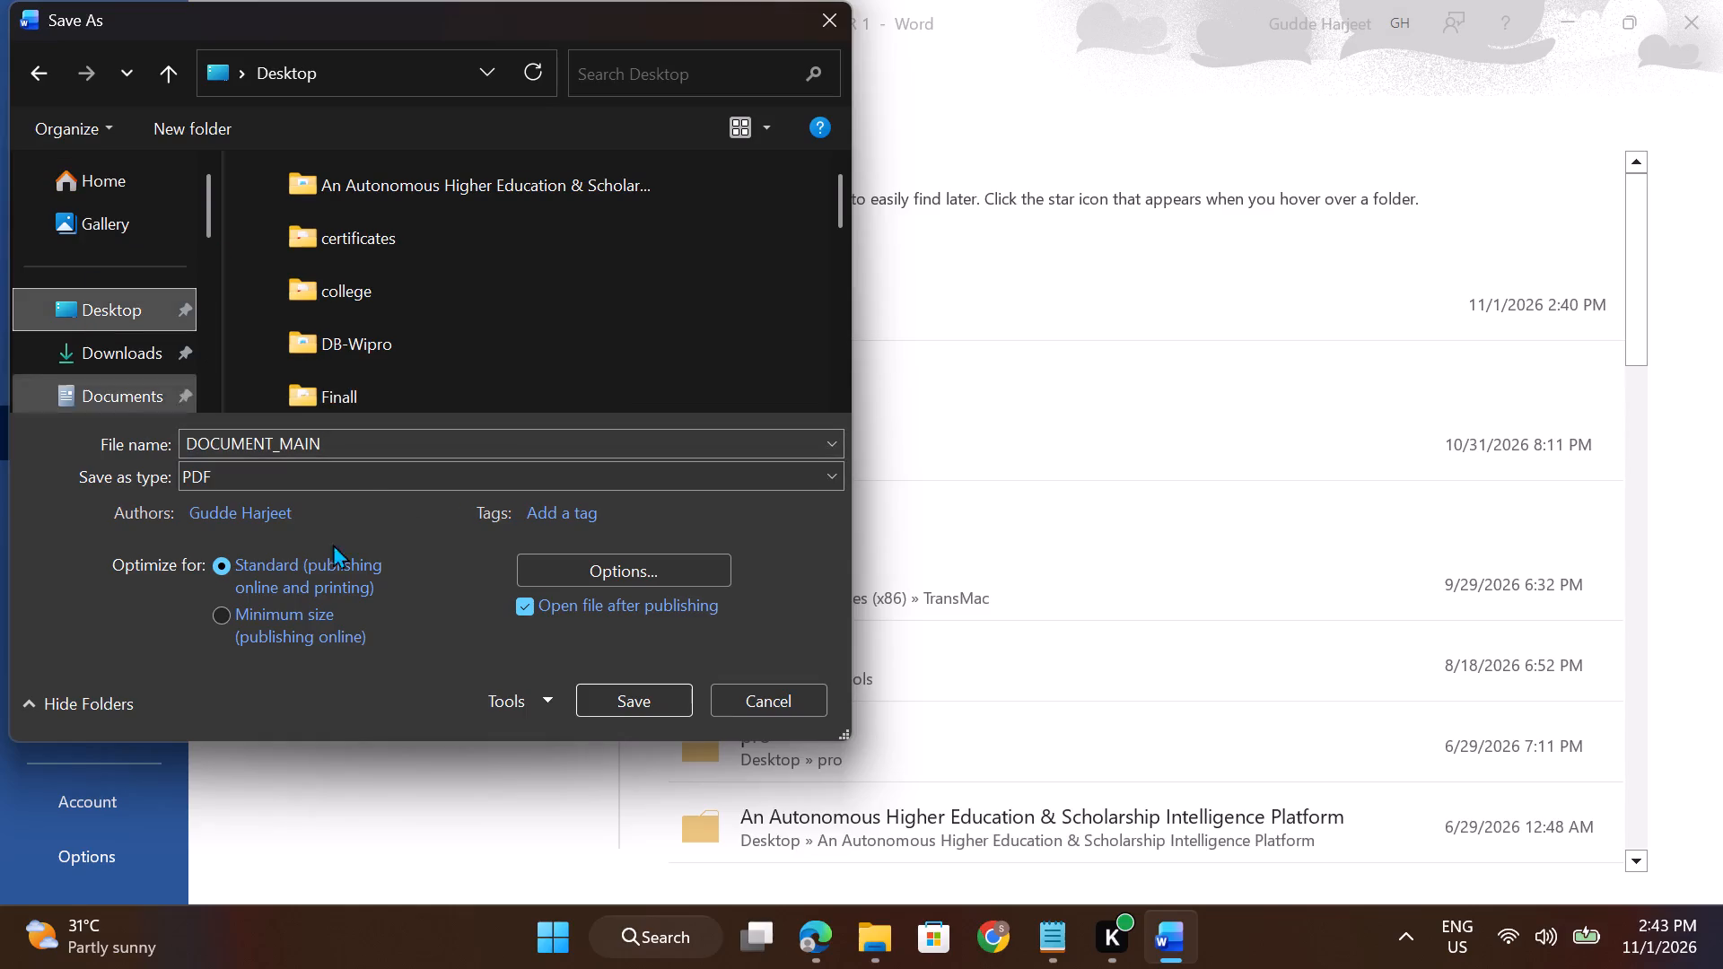
Save the PDF copy of the report to the Desktop as DOCUMENT_MAIN.
click(599, 687)
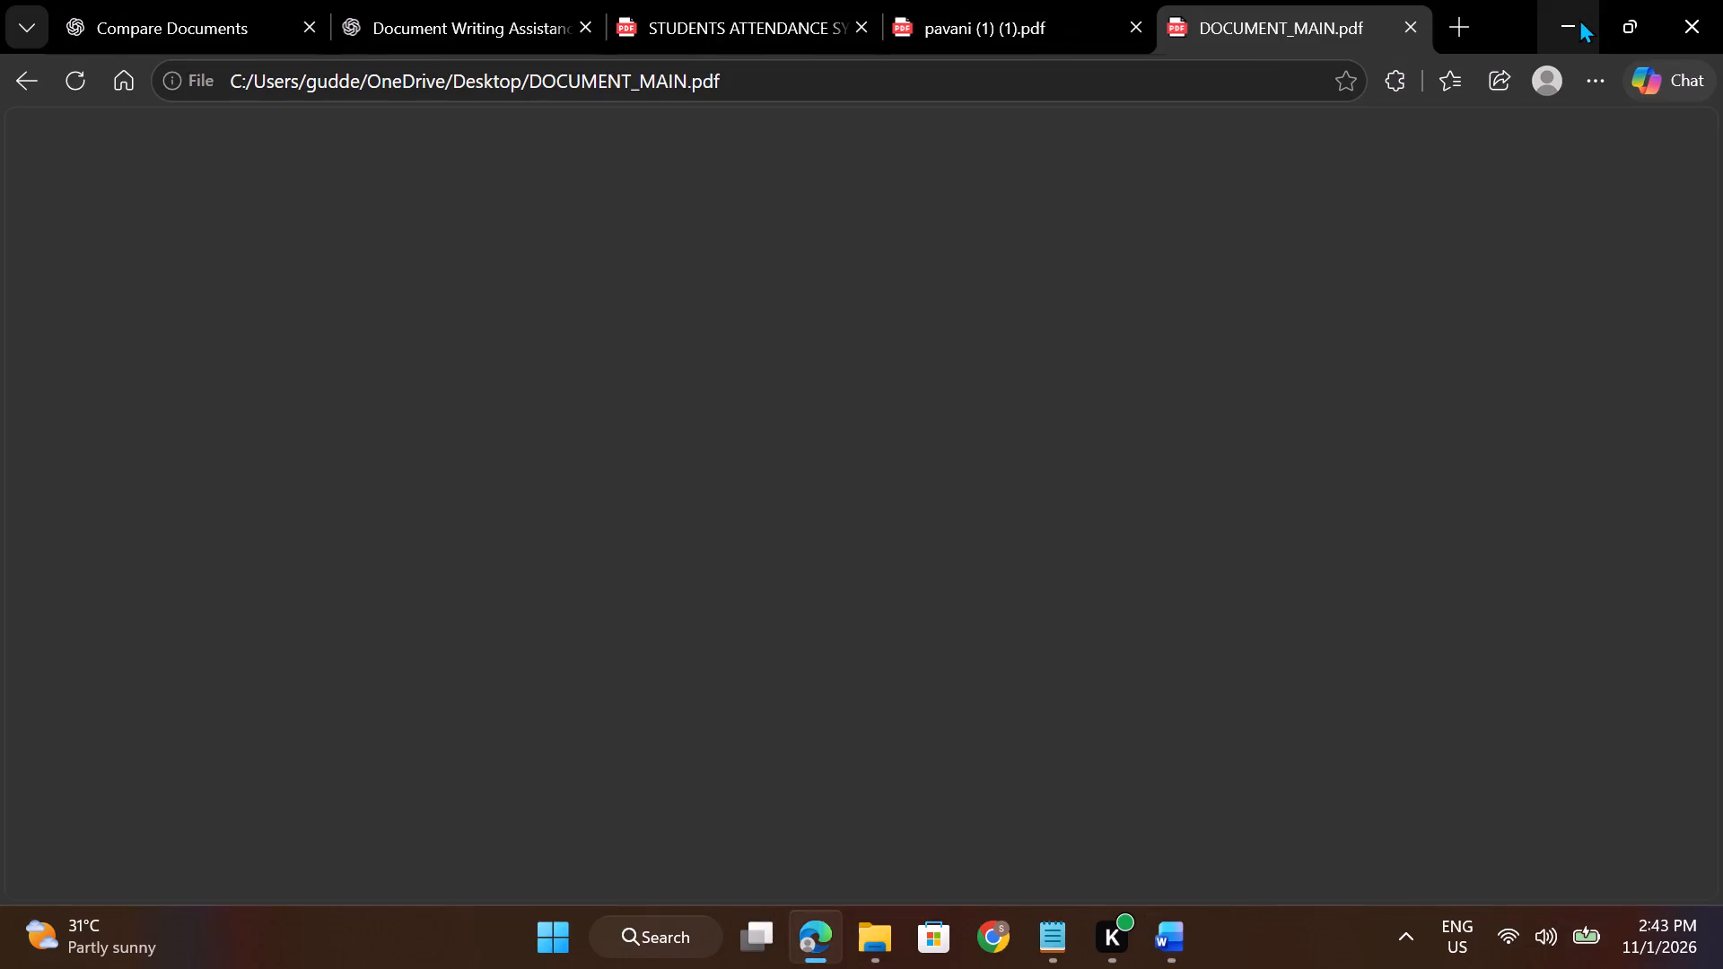
Review the page layout of the exported DOCUMENT_MAIN PDF from Chapter 1 through the RFID working principle figure in Chapter 2.
scroll(1169, 494, down, 7)
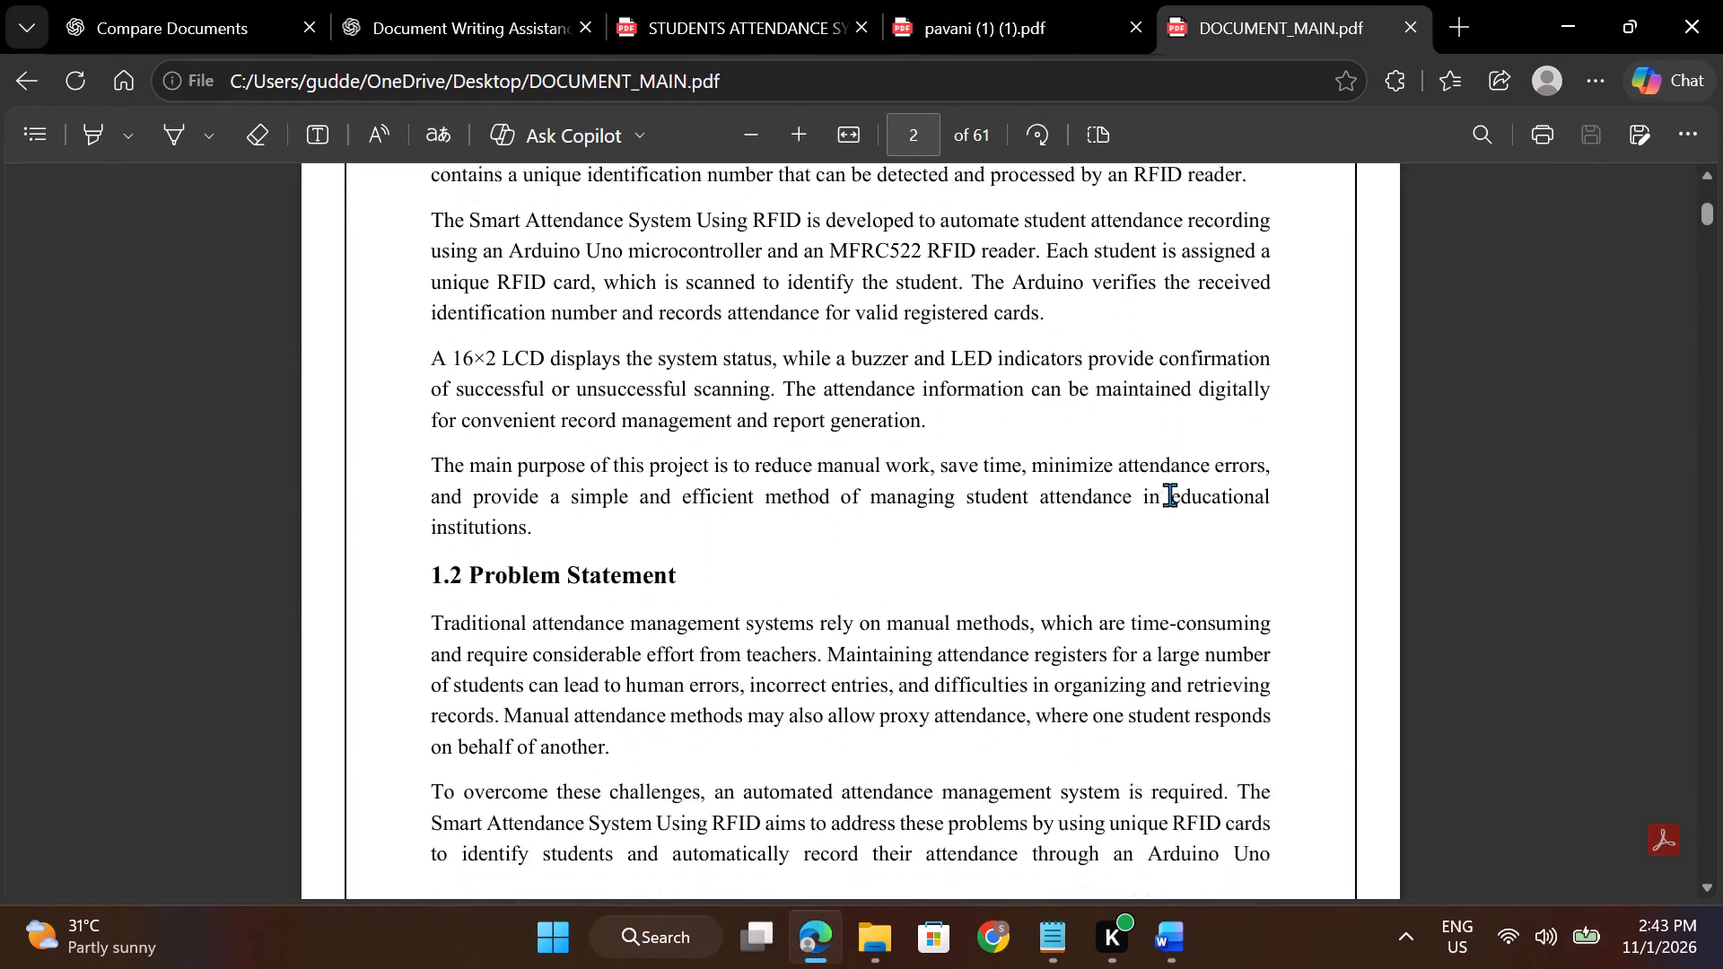
scroll(1169, 494, down, 17)
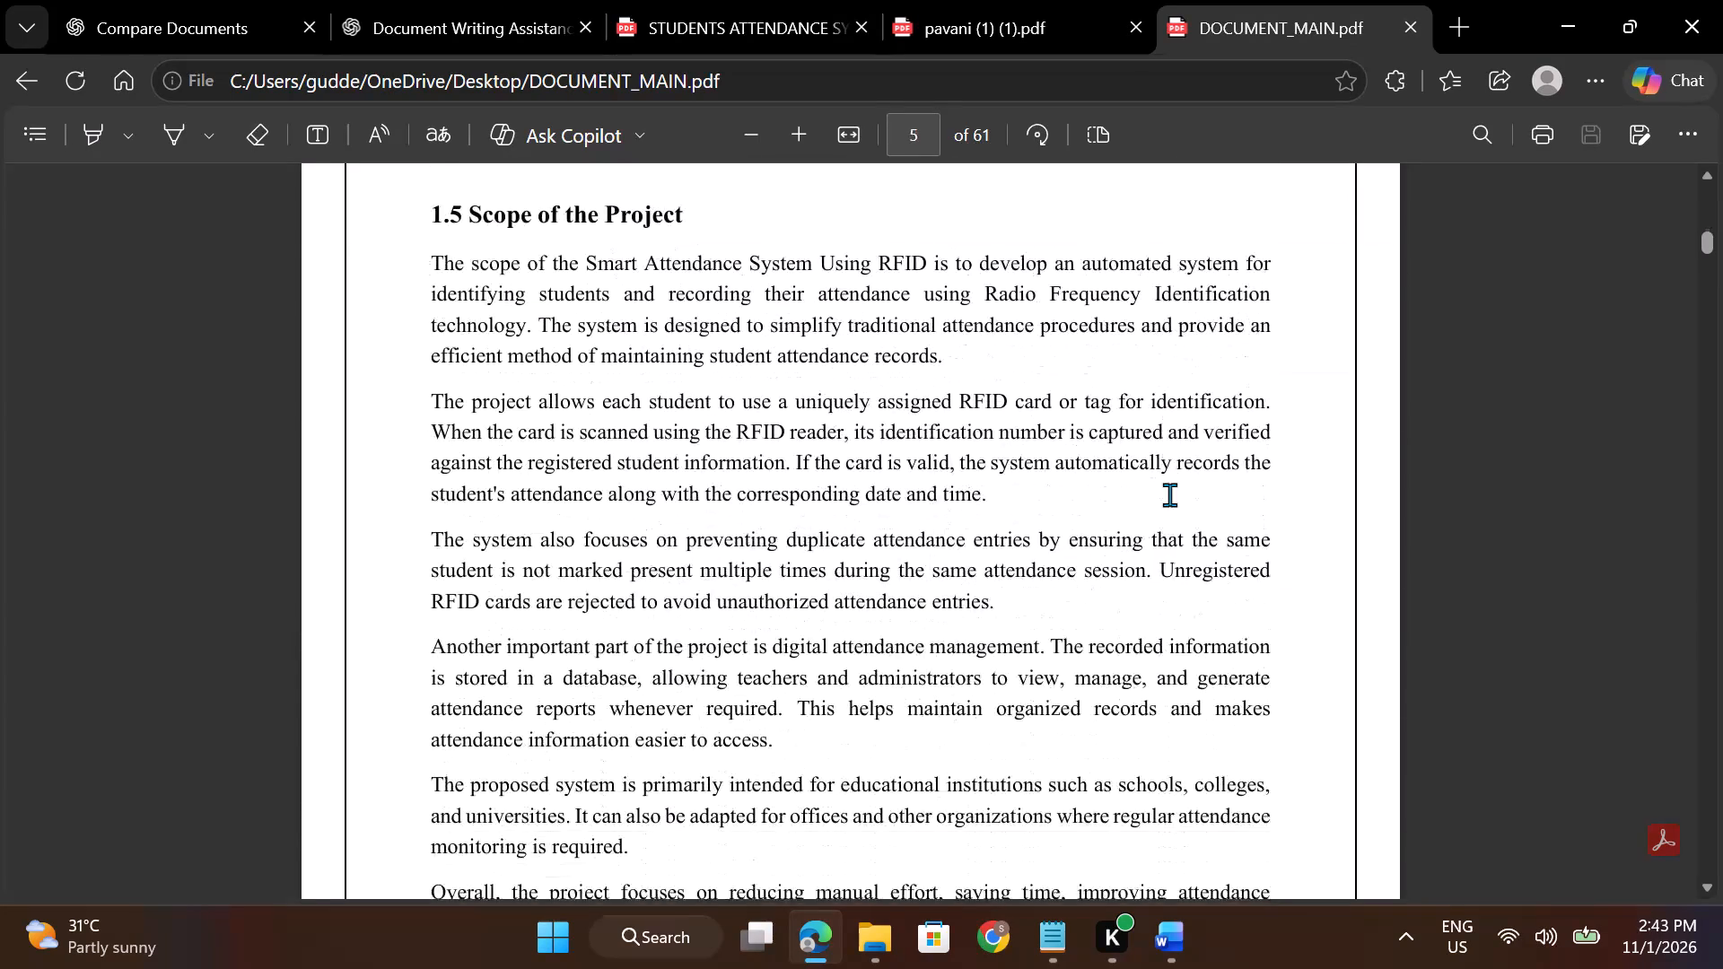
scroll(1169, 494, down, 12)
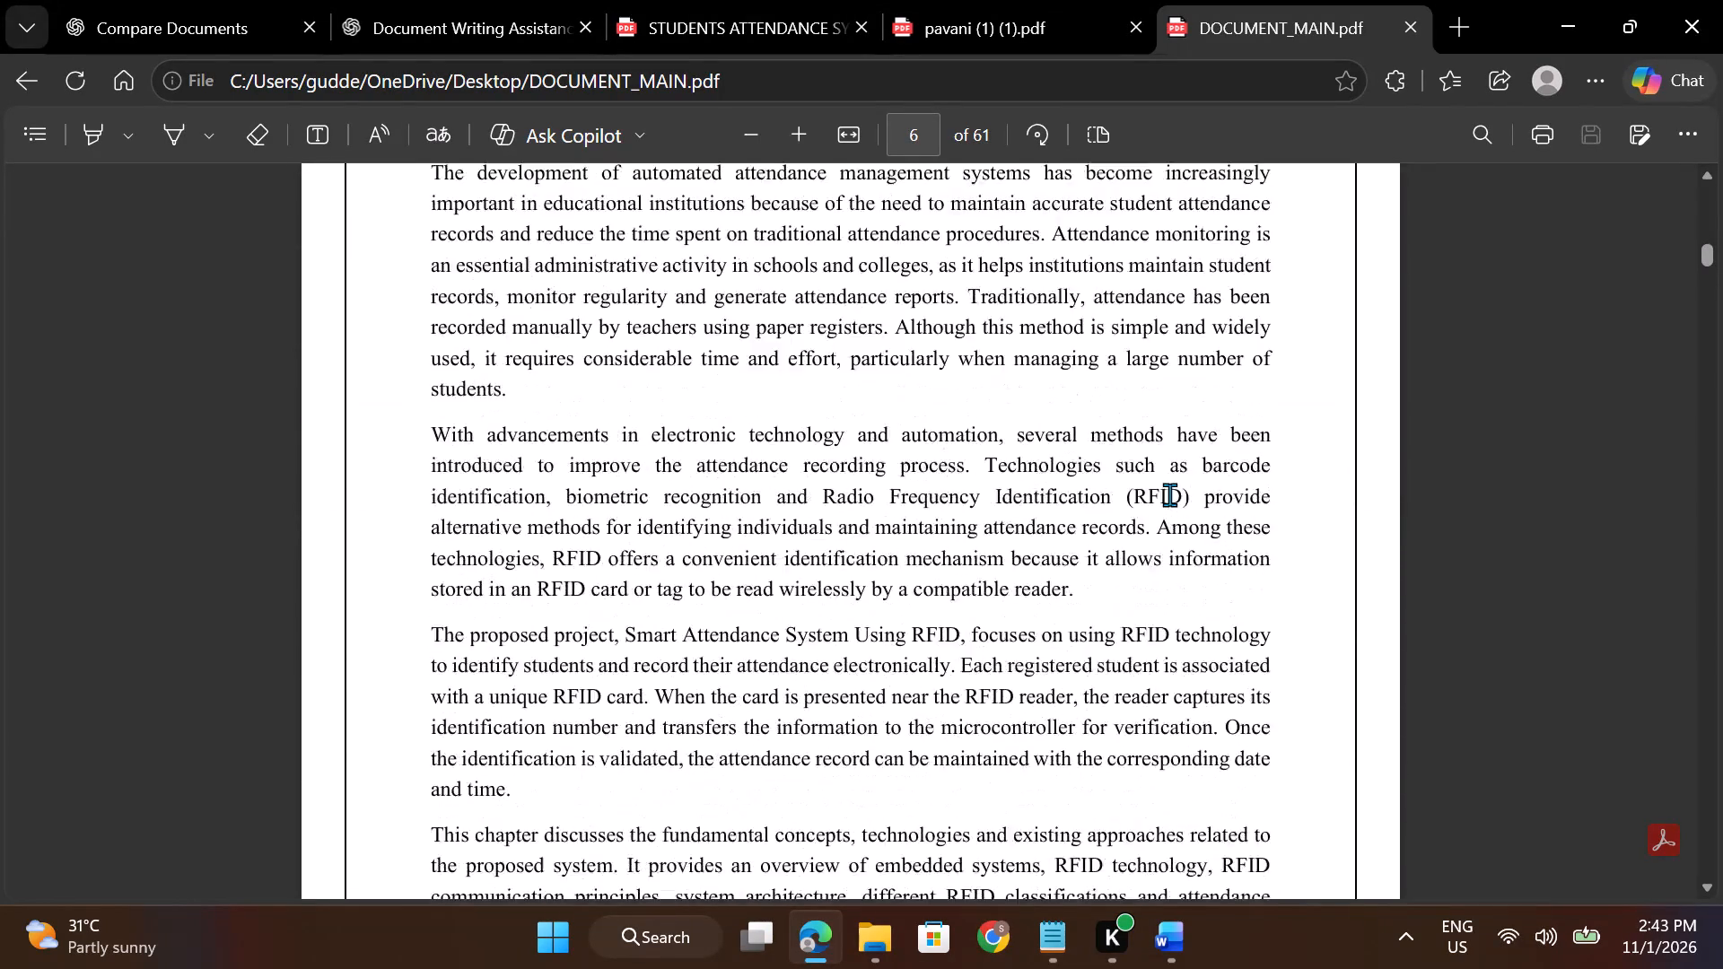
scroll(1169, 494, down, 8)
scroll(1169, 494, up, 3)
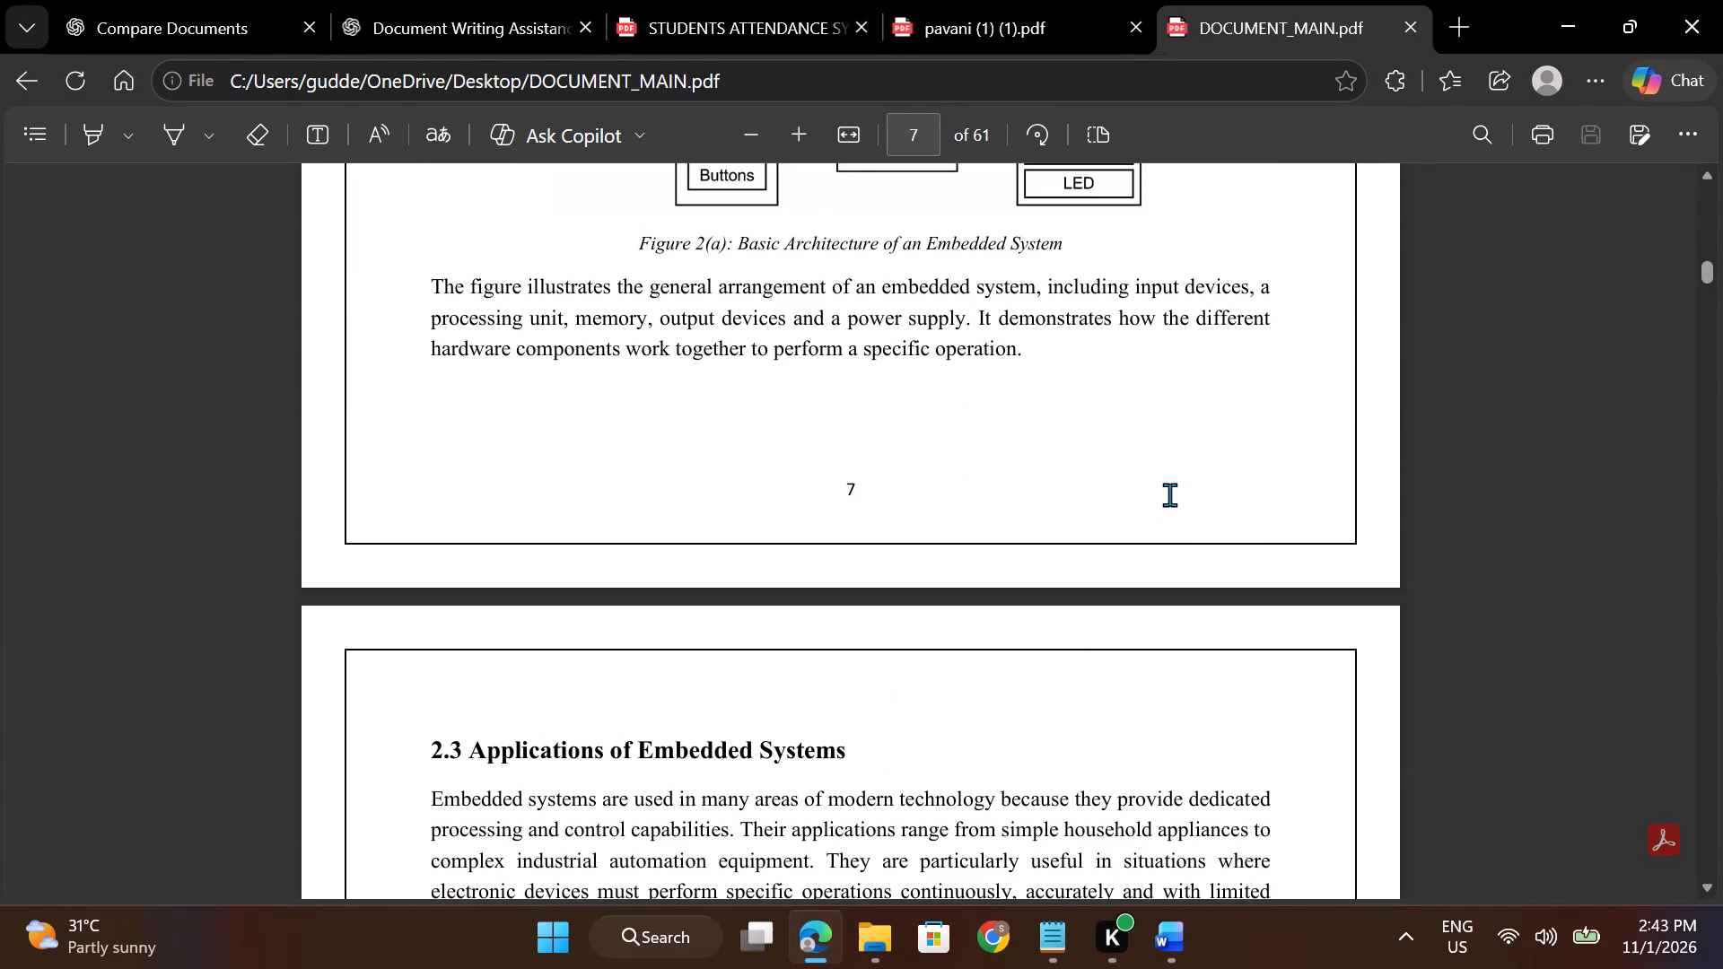
scroll(1169, 494, up, 1)
scroll(1169, 494, down, 6)
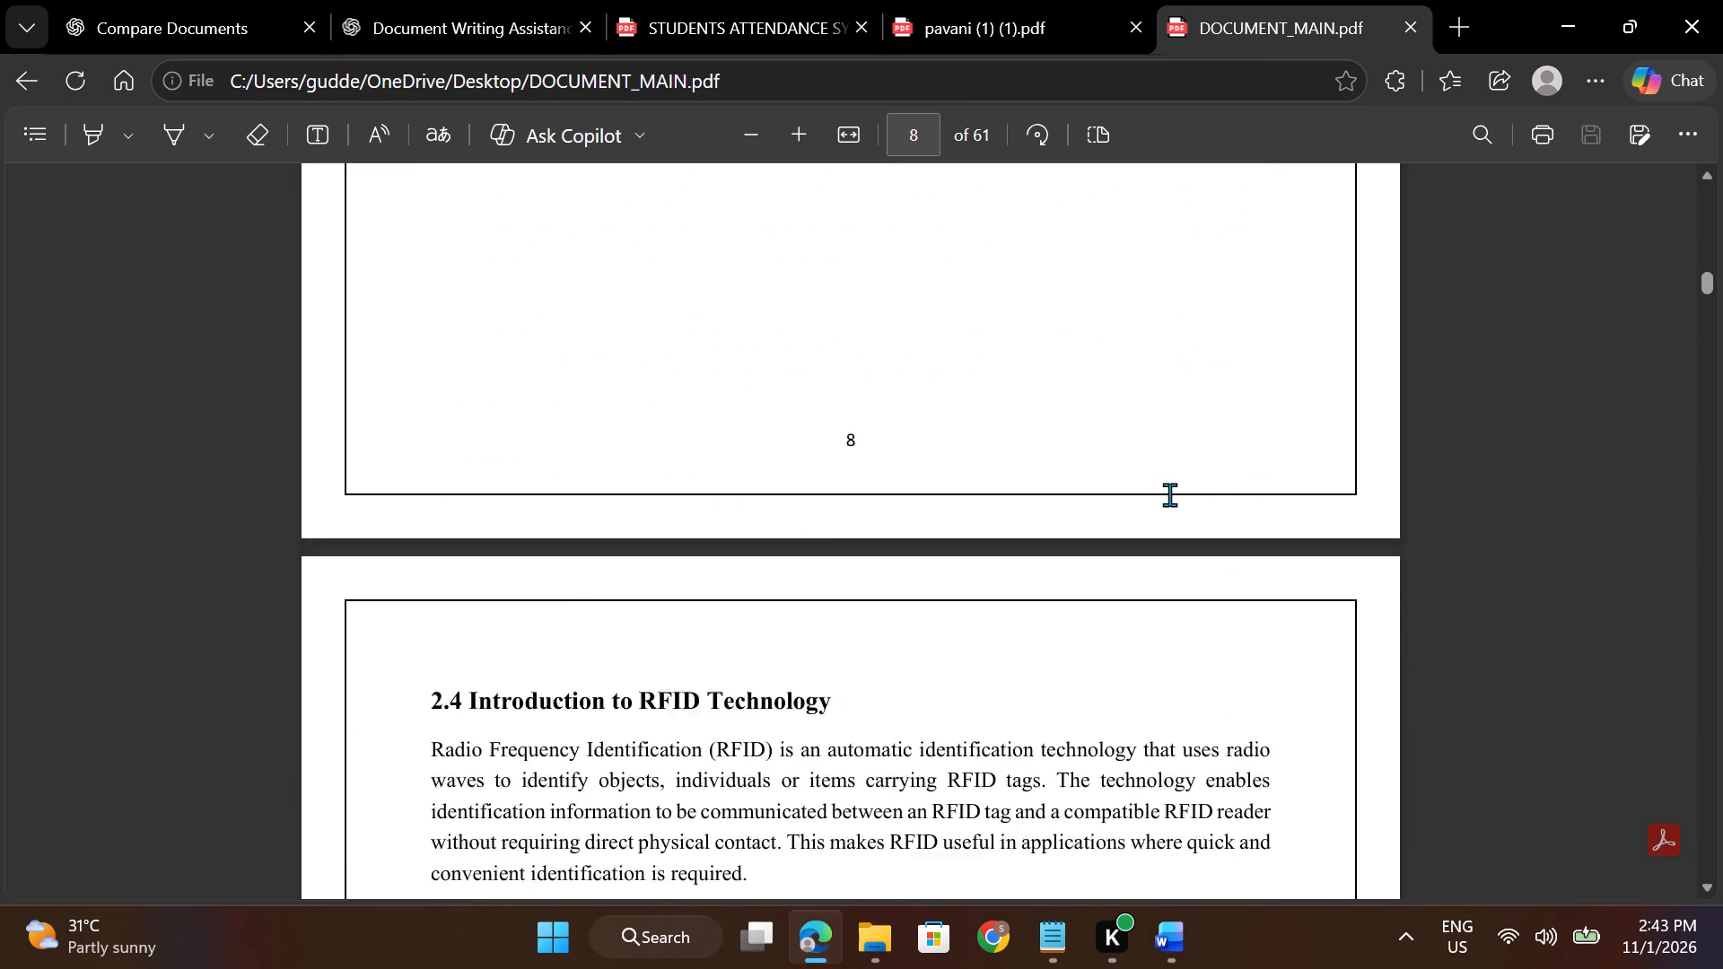
scroll(1169, 494, down, 5)
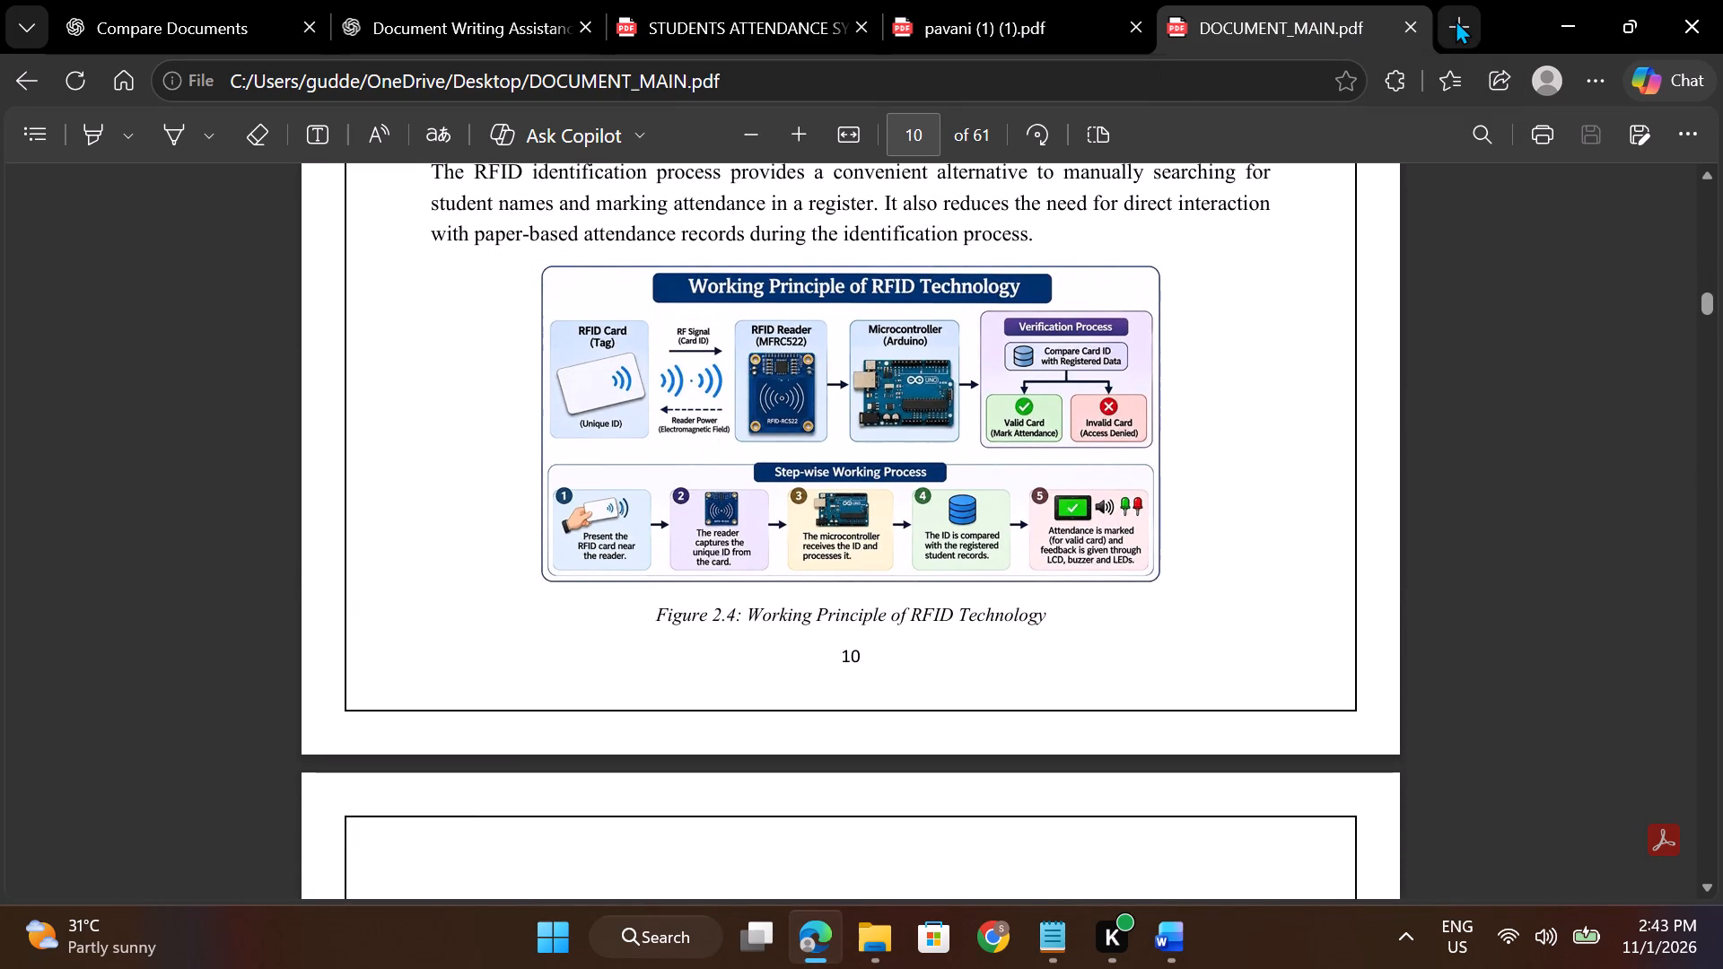
Open WhatsApp Web in a new browser tab.
click(1456, 20)
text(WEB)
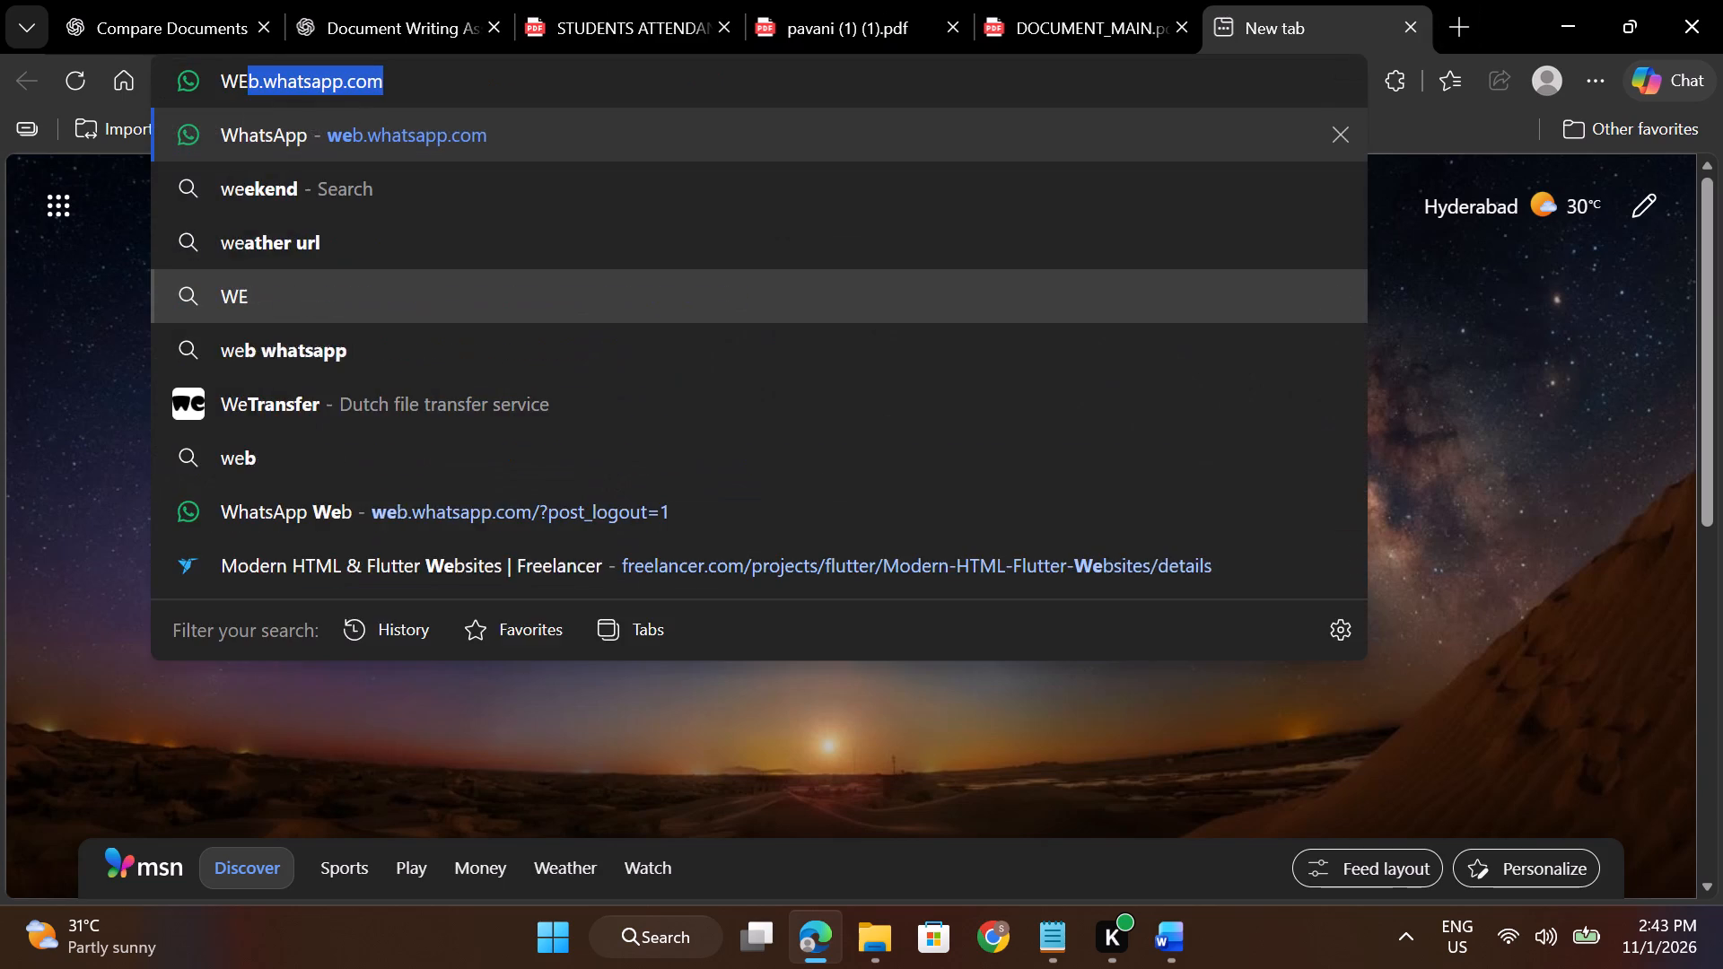
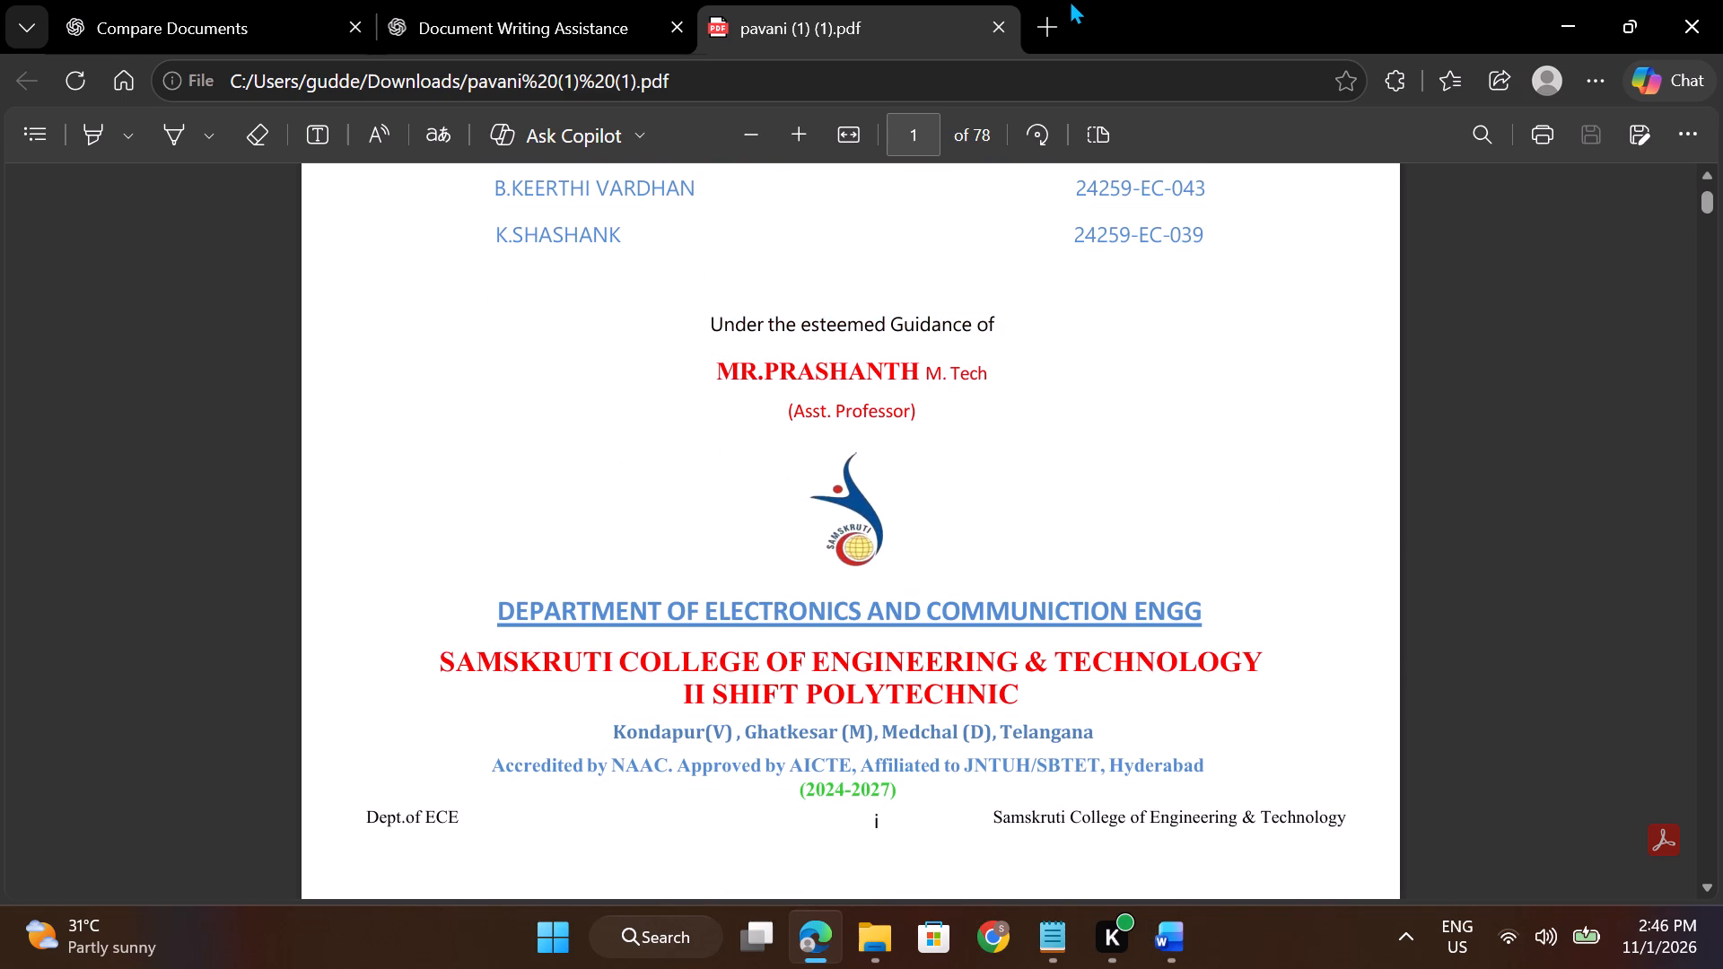
Search the web for a PDF to Word converter and open iLovePDF's PDF to WORD tool.
click(1065, 4)
text(pdf to word)
key(Return)
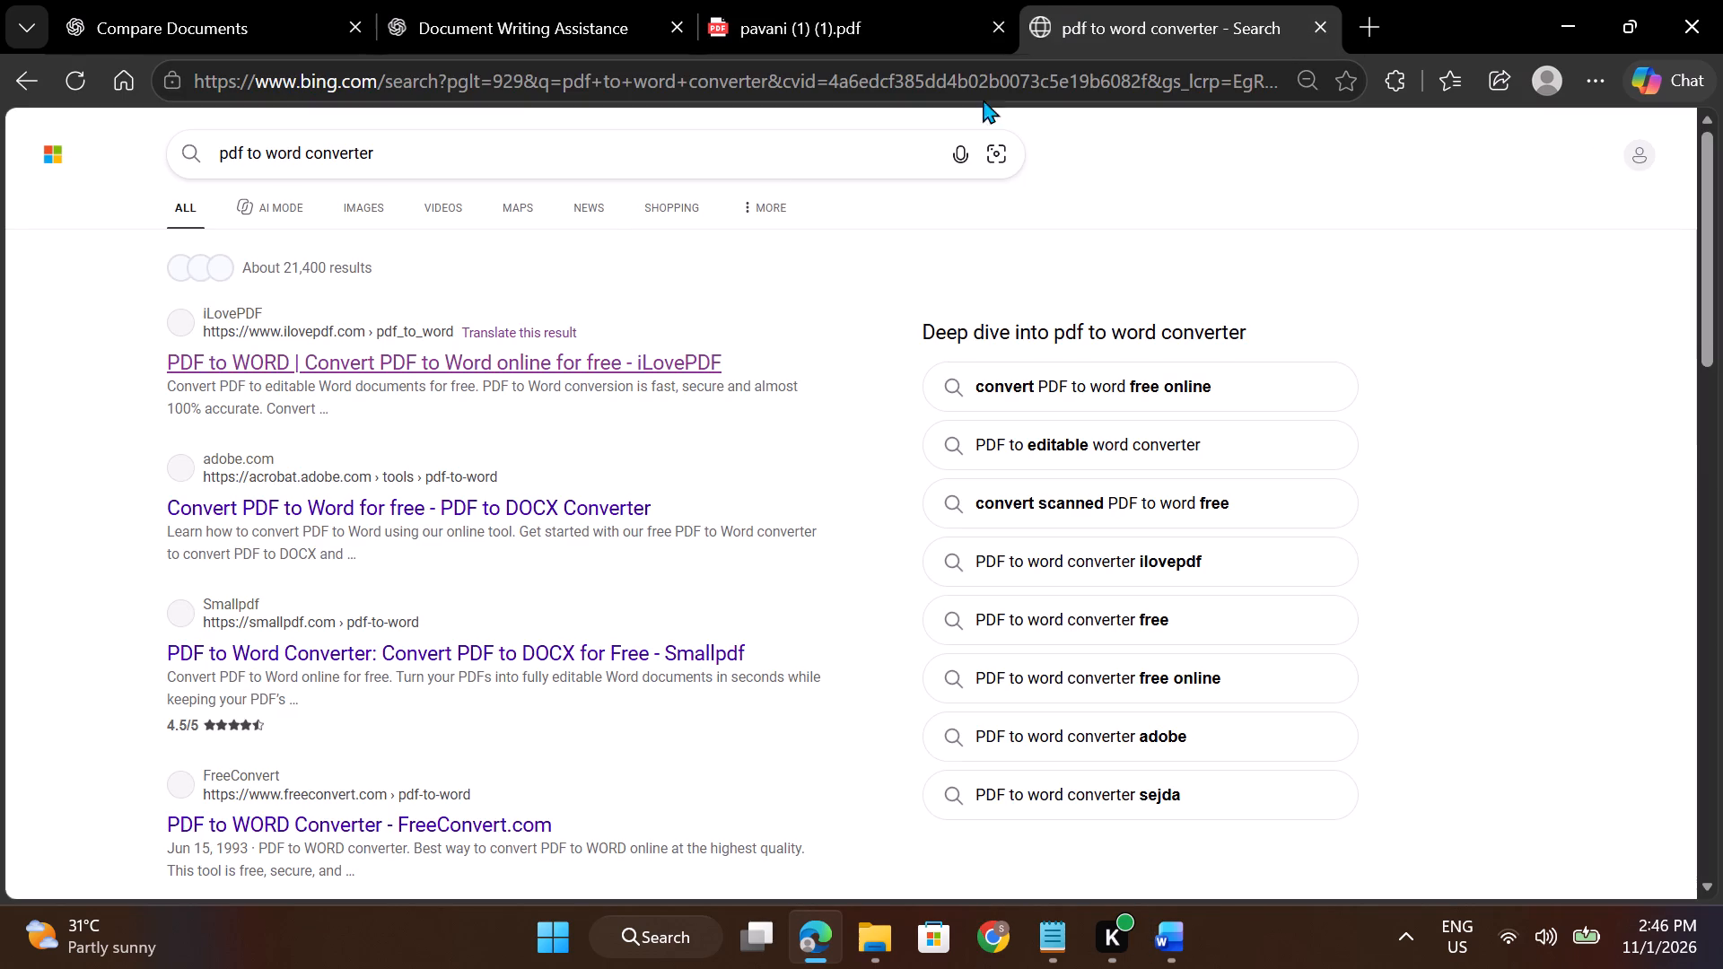
click(231, 353)
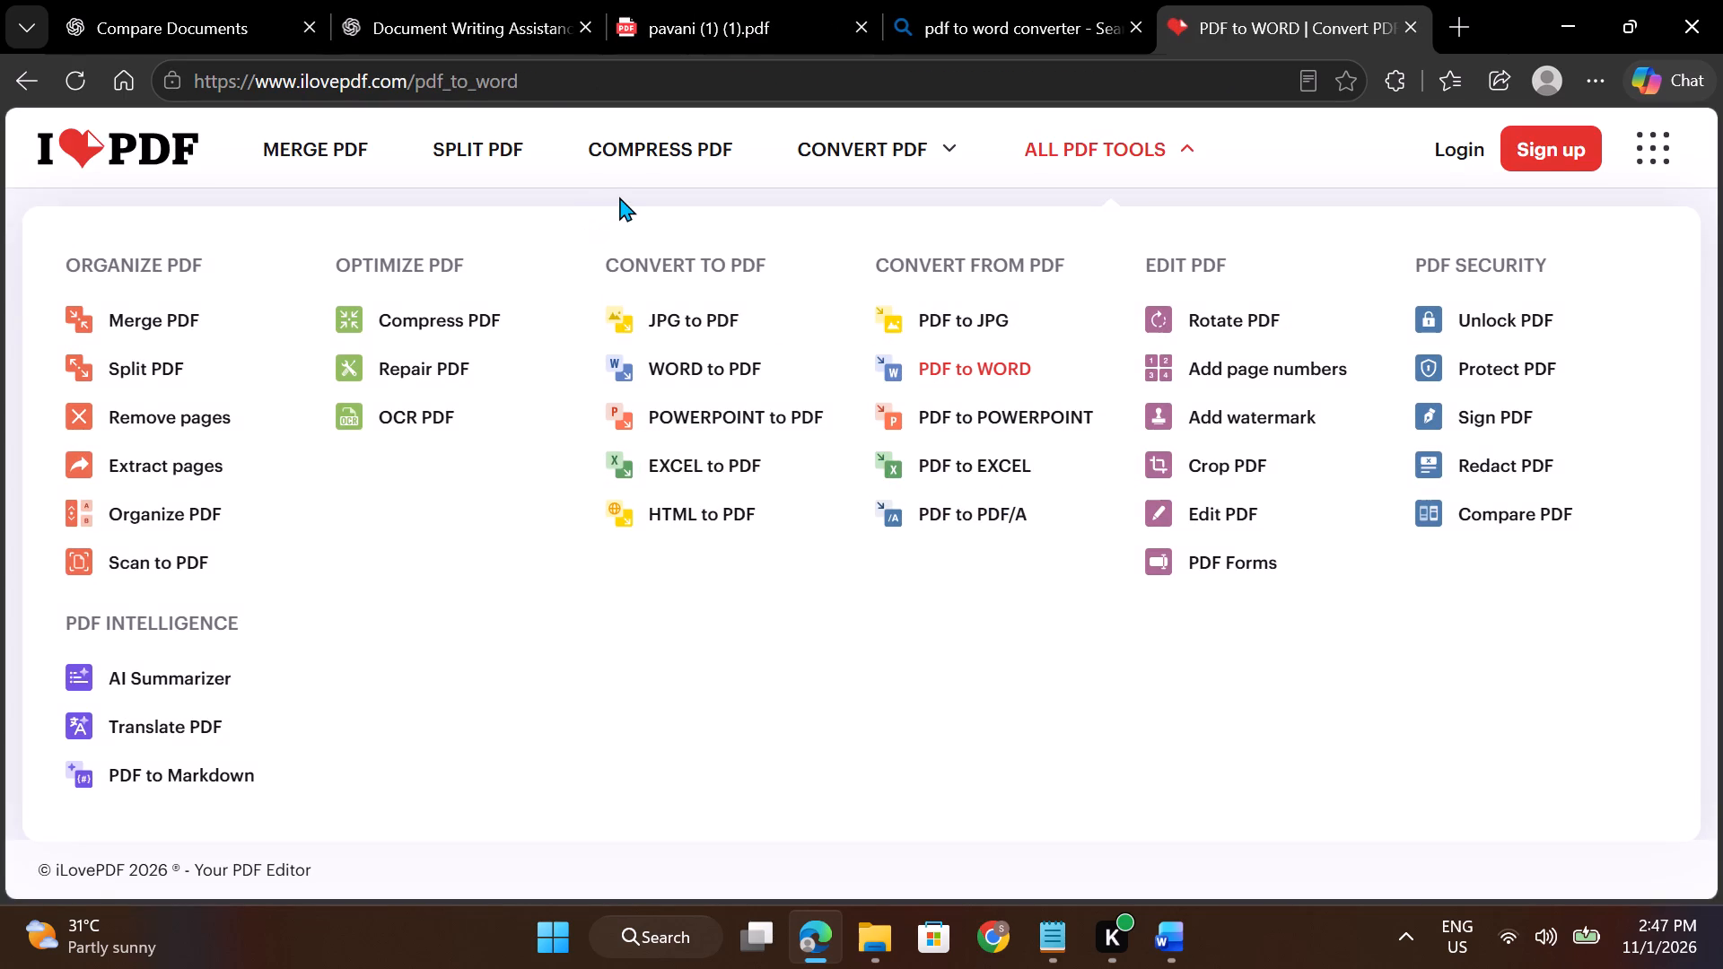
Convert pavani (1) (1).pdf from the Downloads folder to Word with iLovePDF and download the converted document.
click(619, 196)
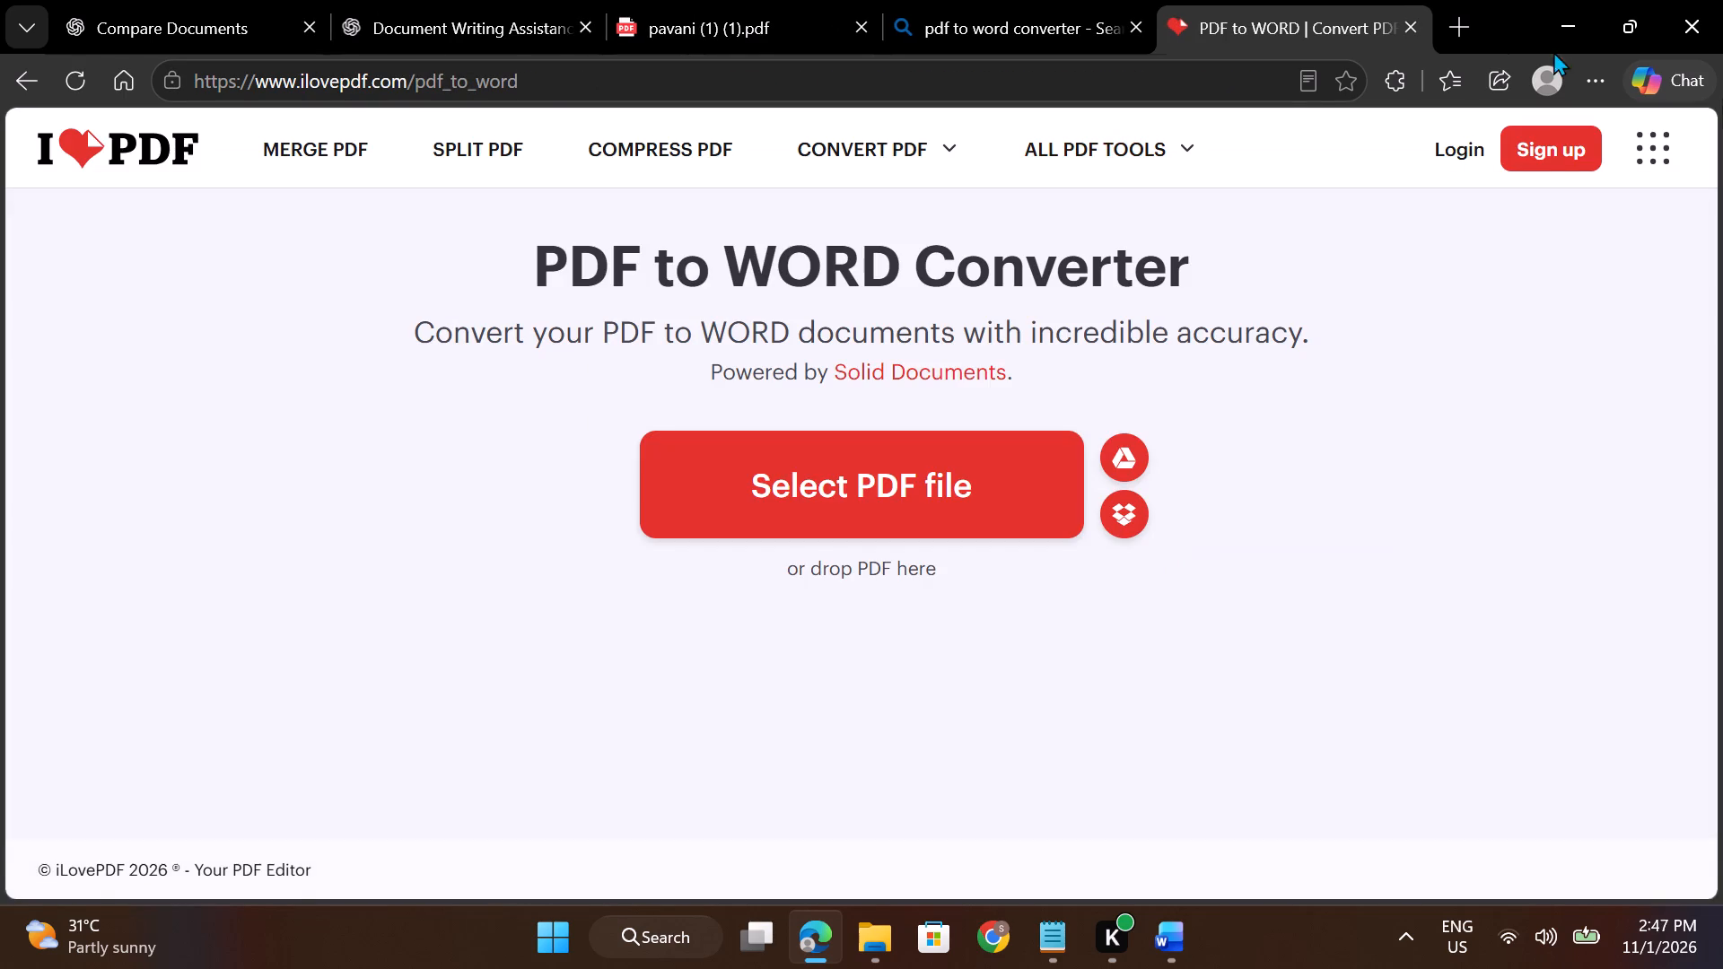
click(1043, 472)
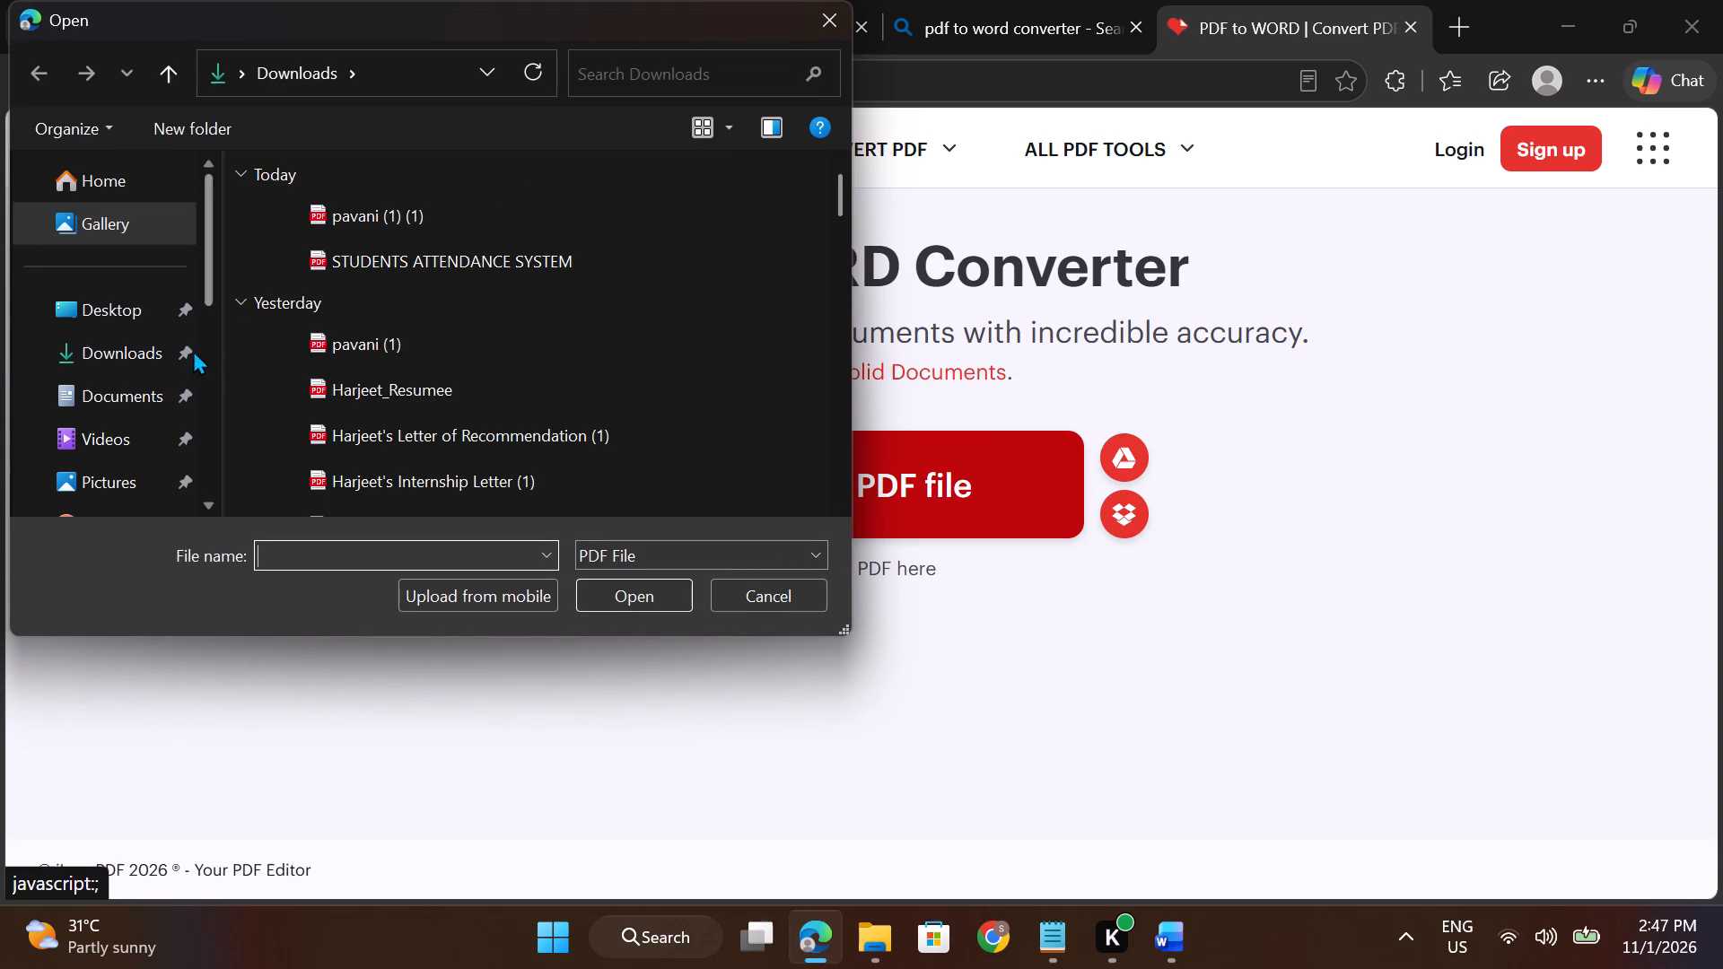
click(173, 347)
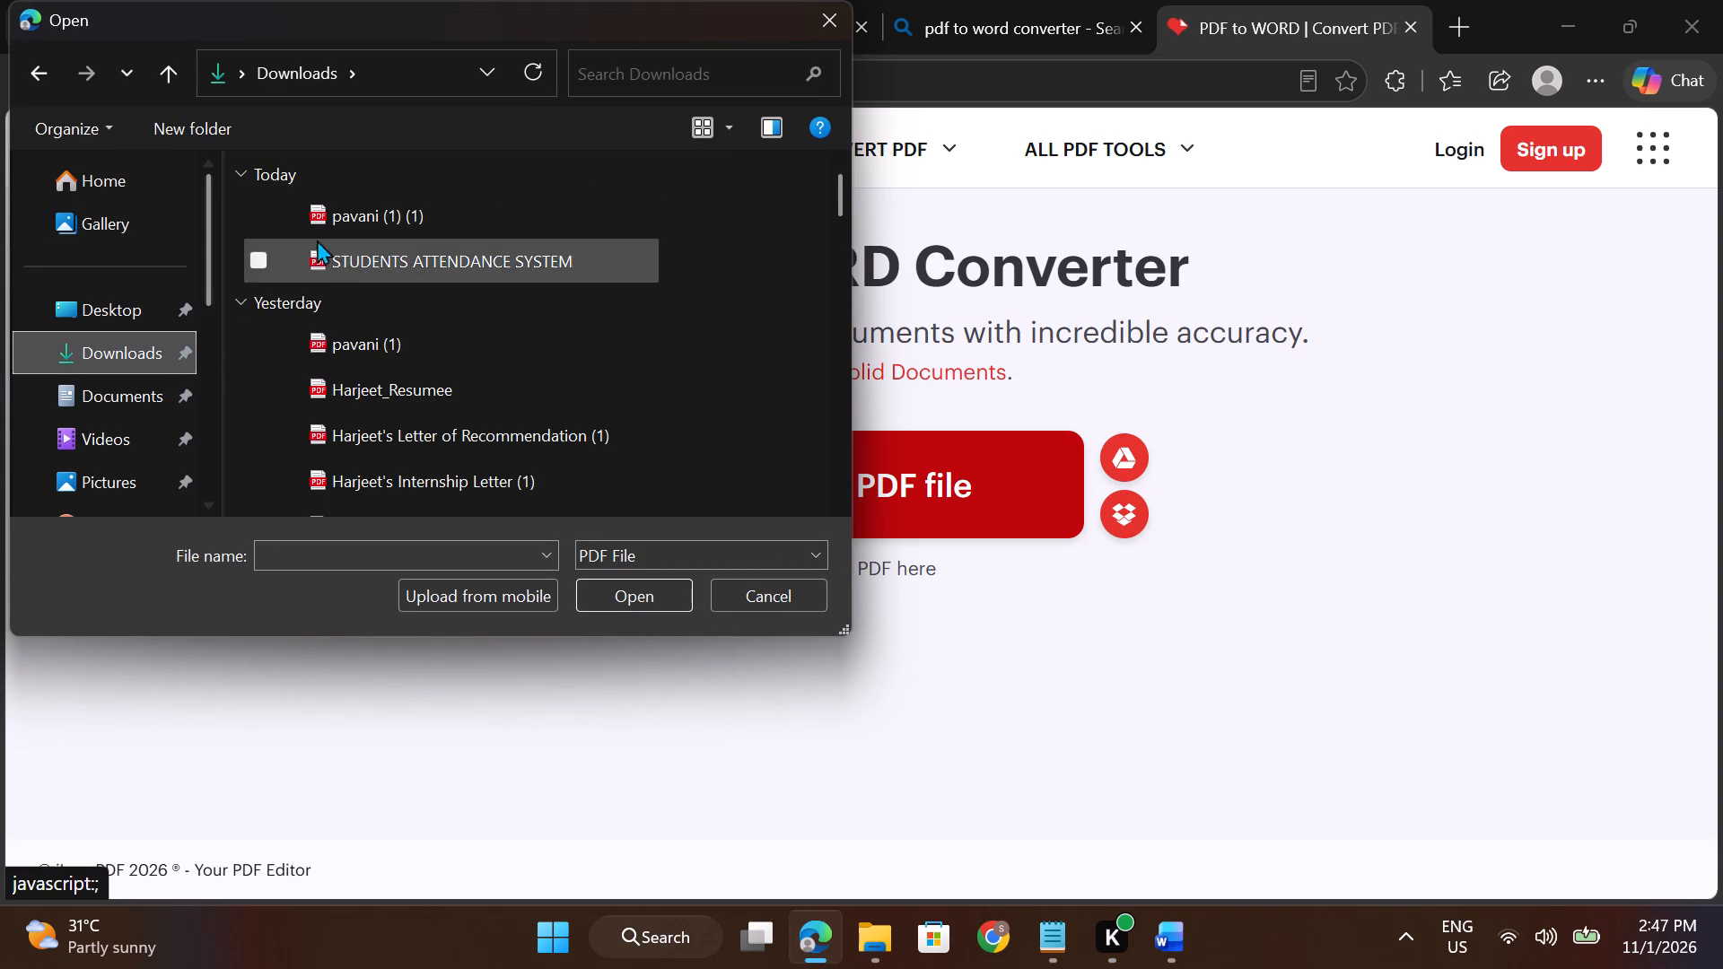
click(350, 224)
click(635, 594)
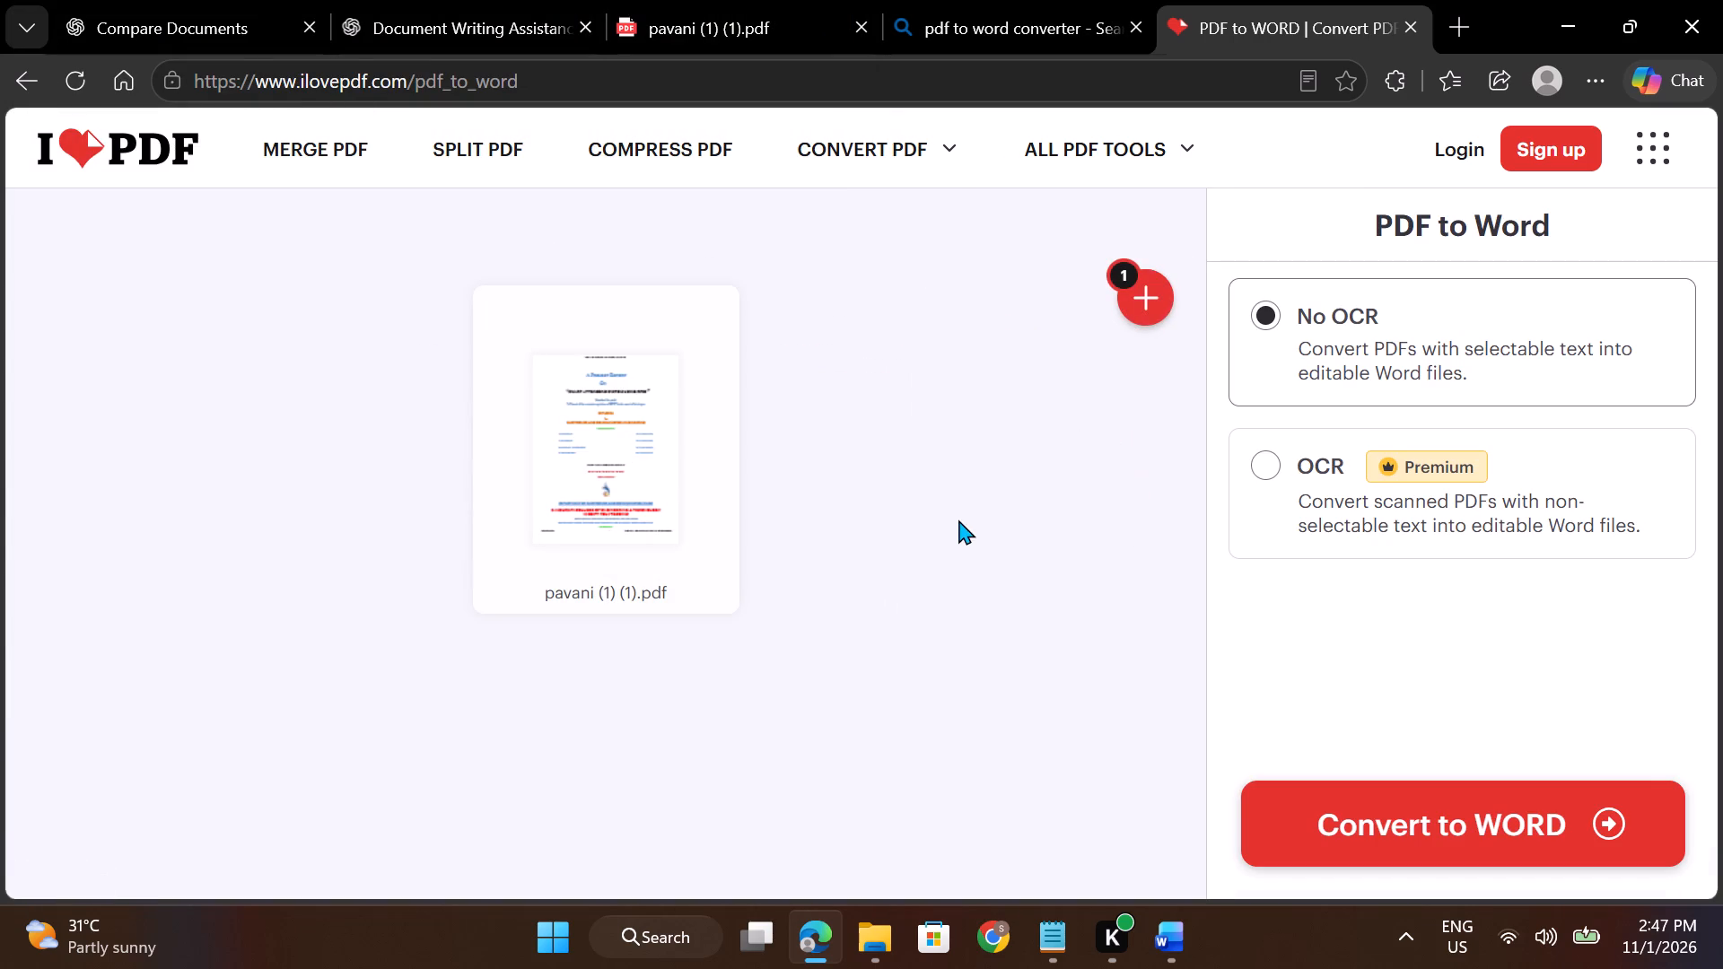
click(1242, 698)
click(1372, 805)
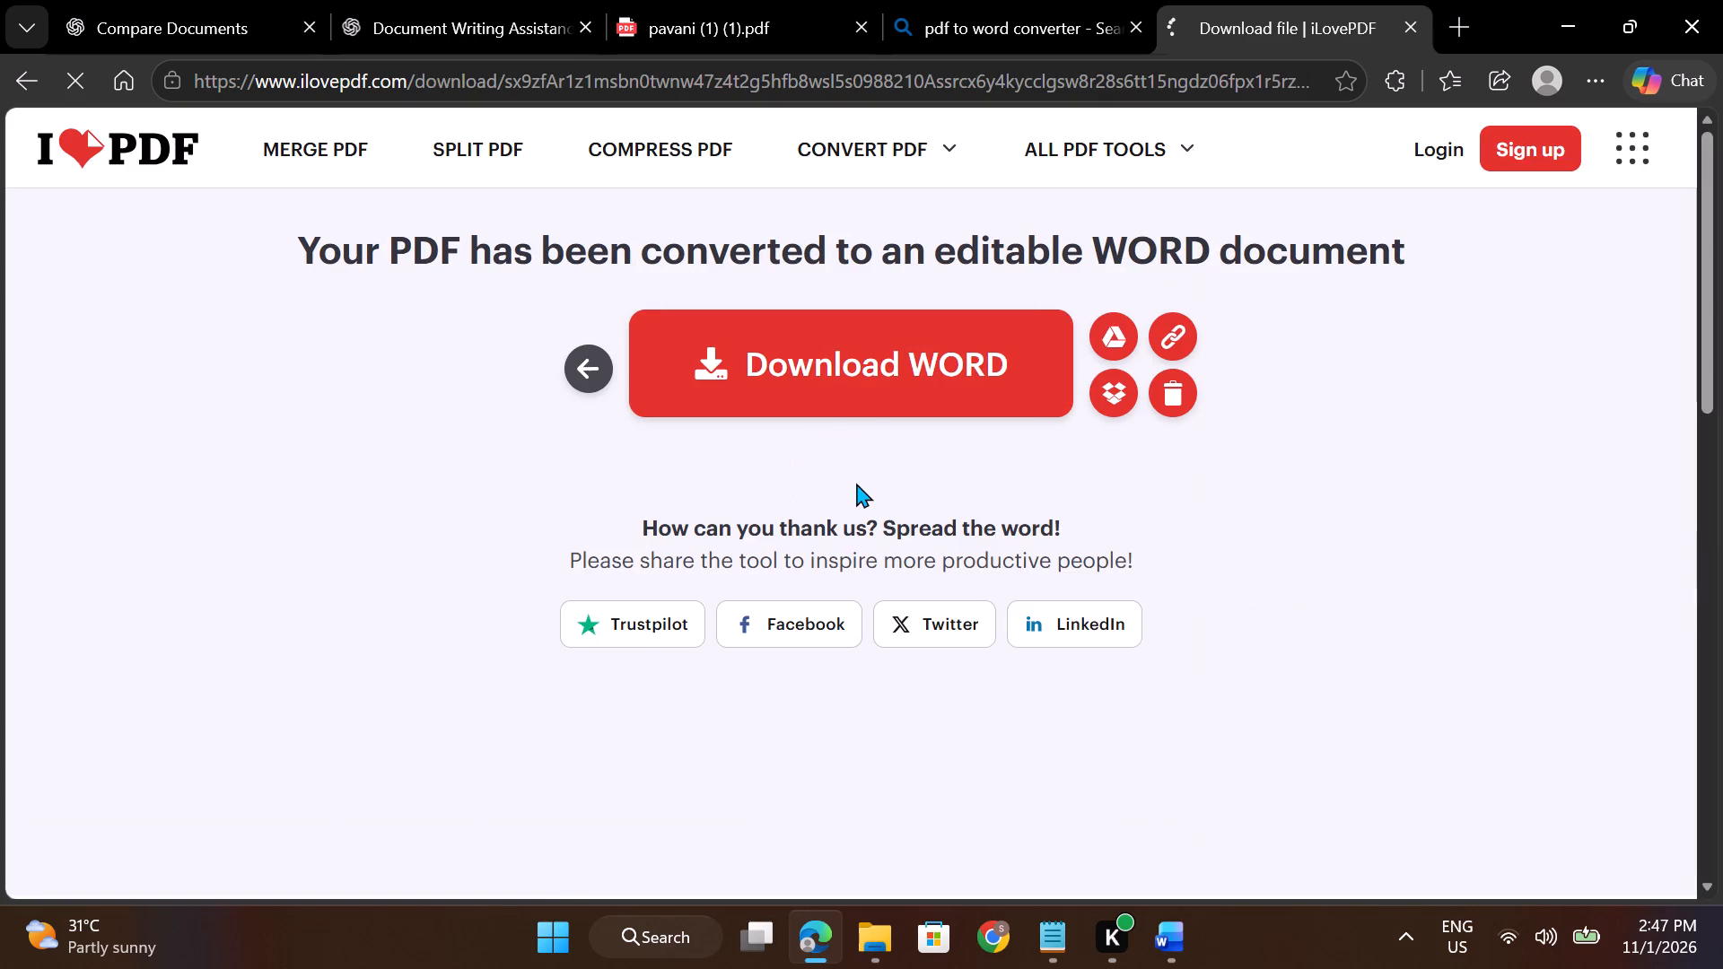
click(856, 385)
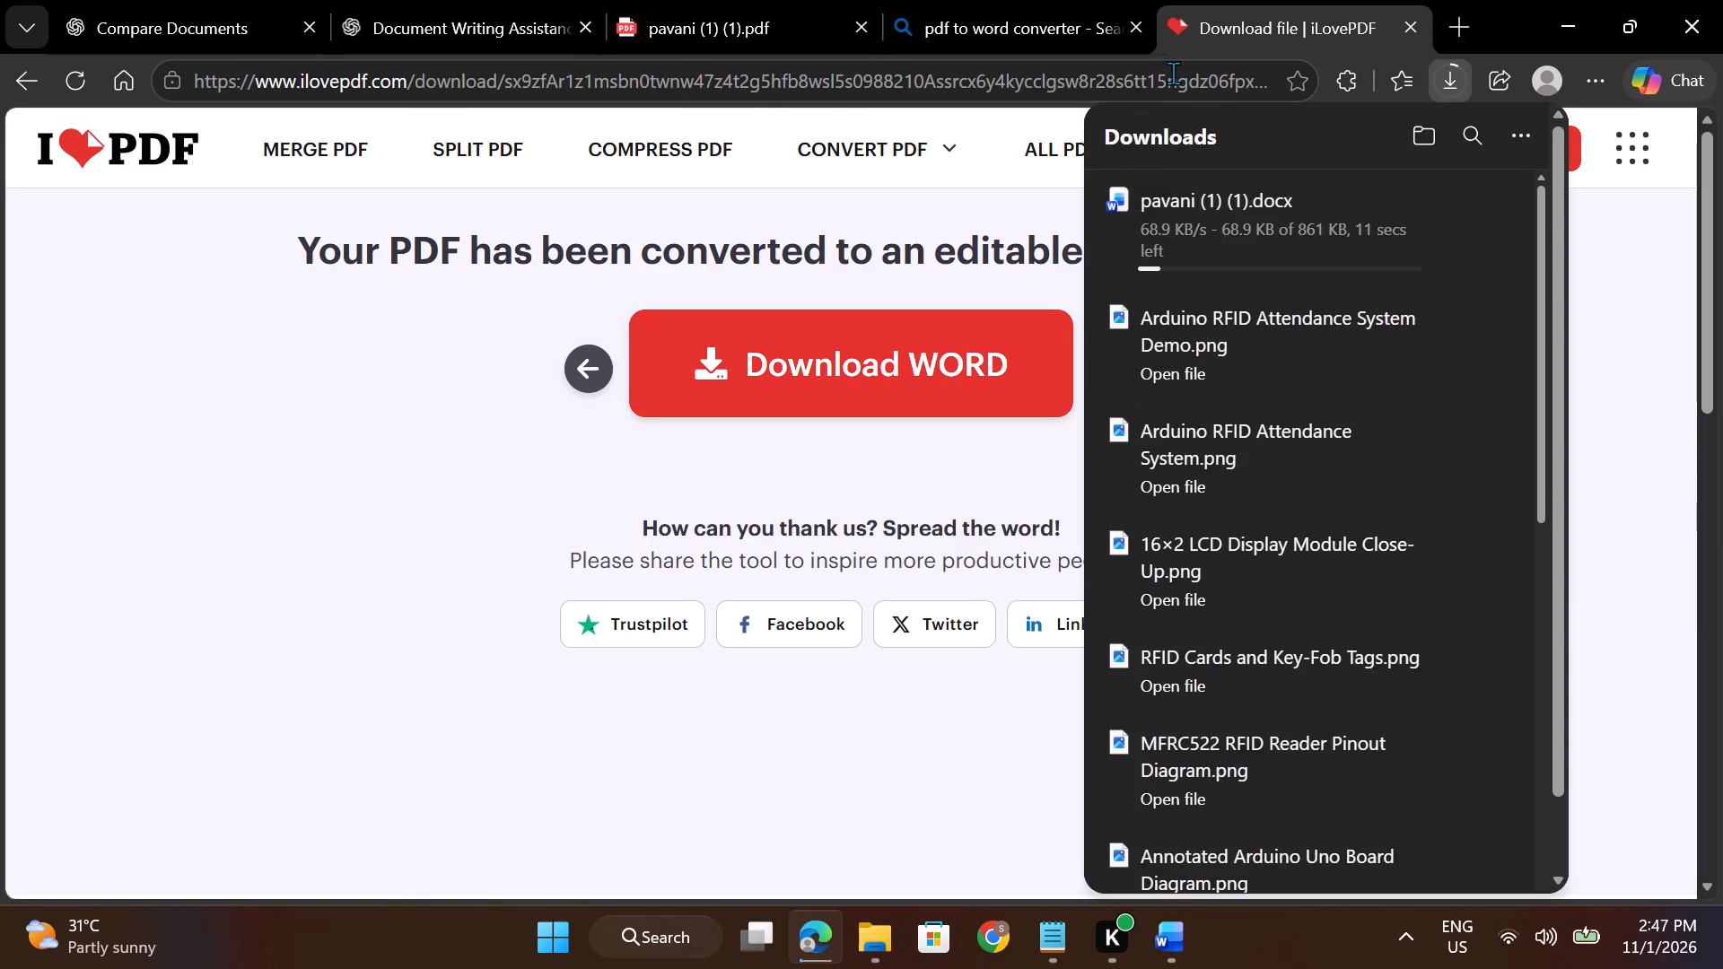
Close the browser tabs with the converter search results and the pavani (1) (1) PDF.
click(1133, 36)
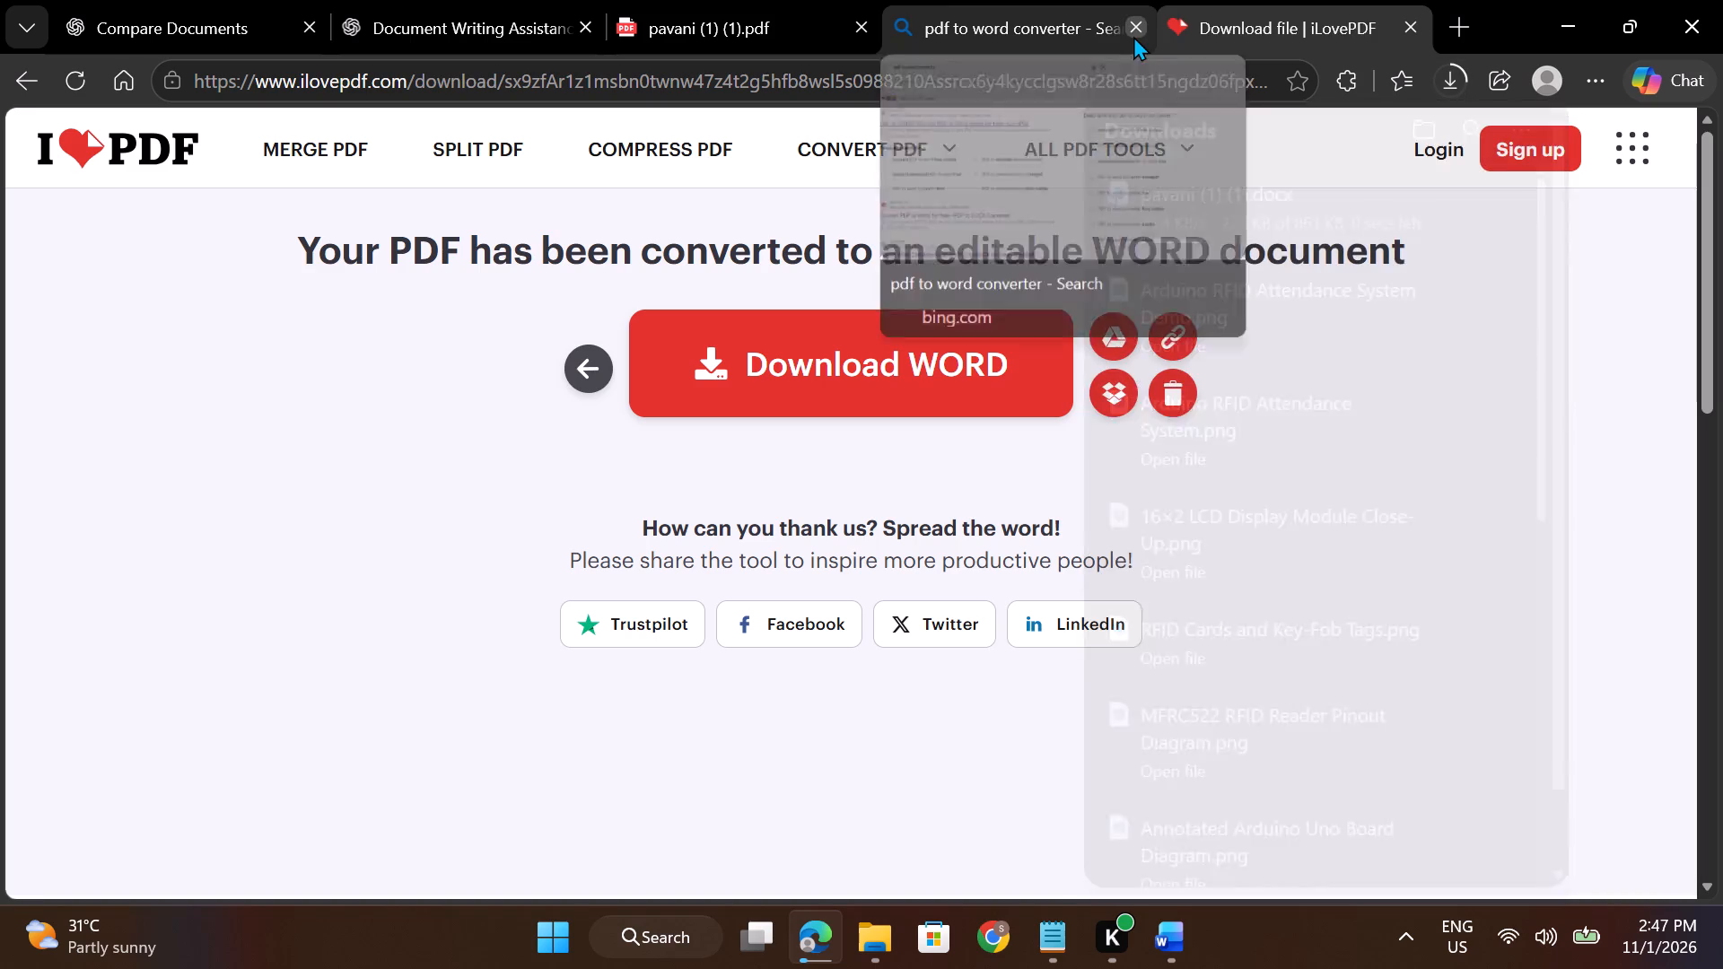
key(ctrl+j)
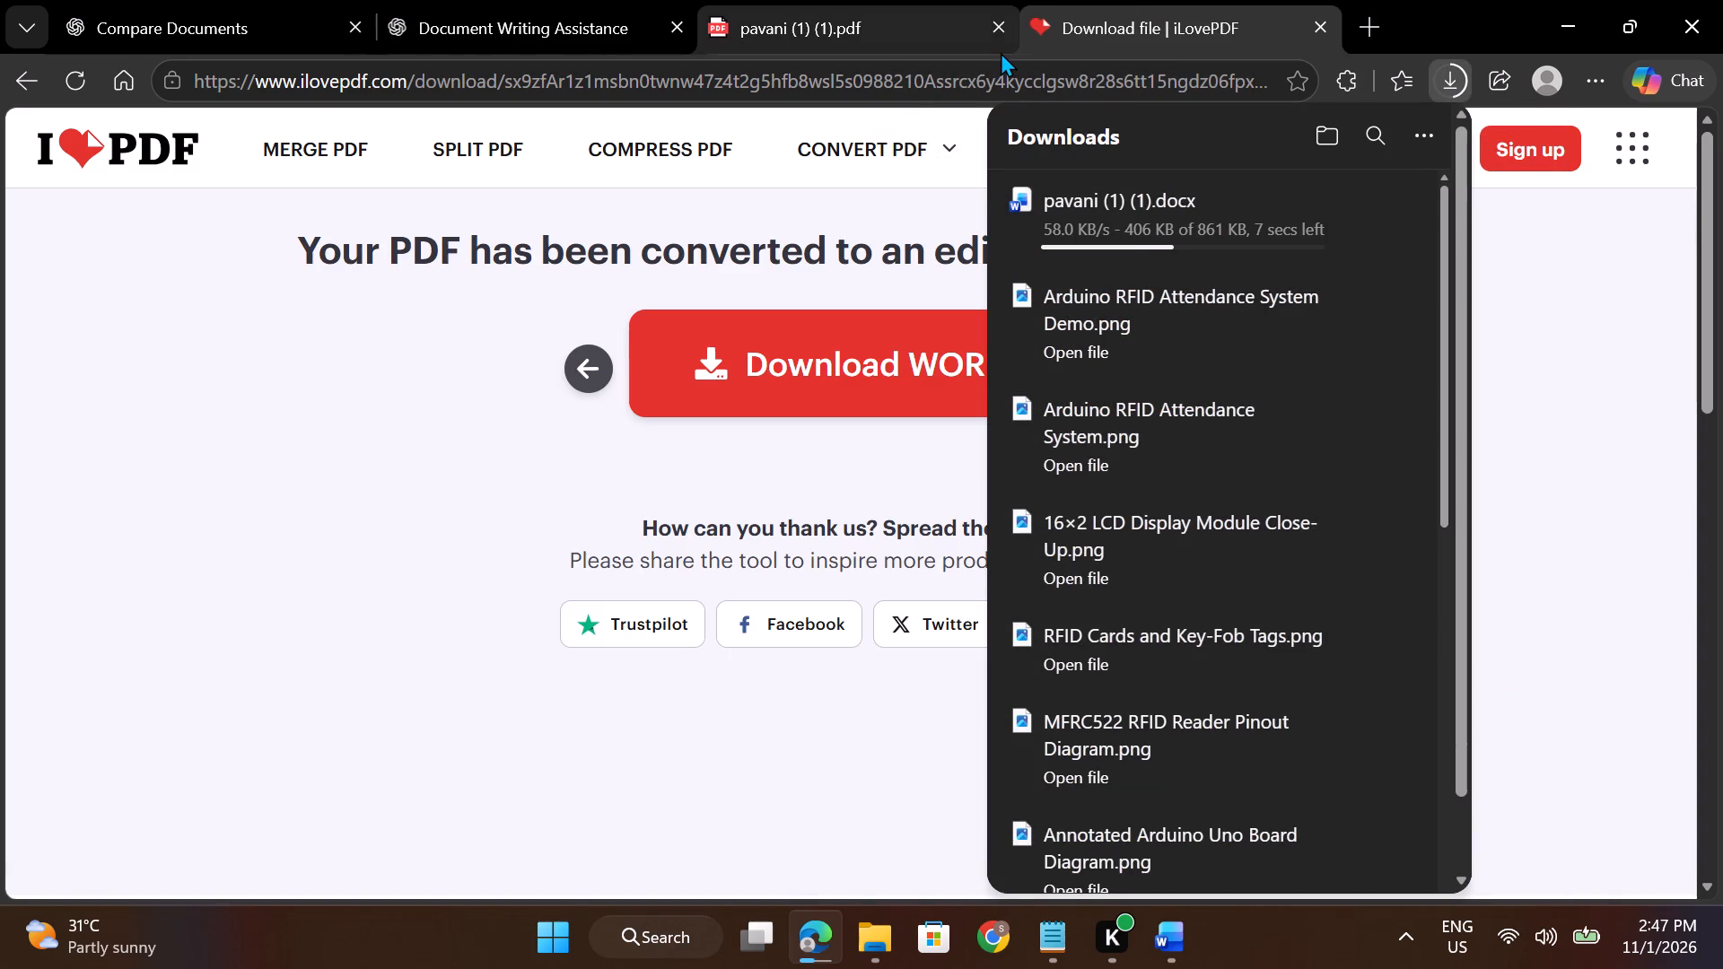
click(1000, 31)
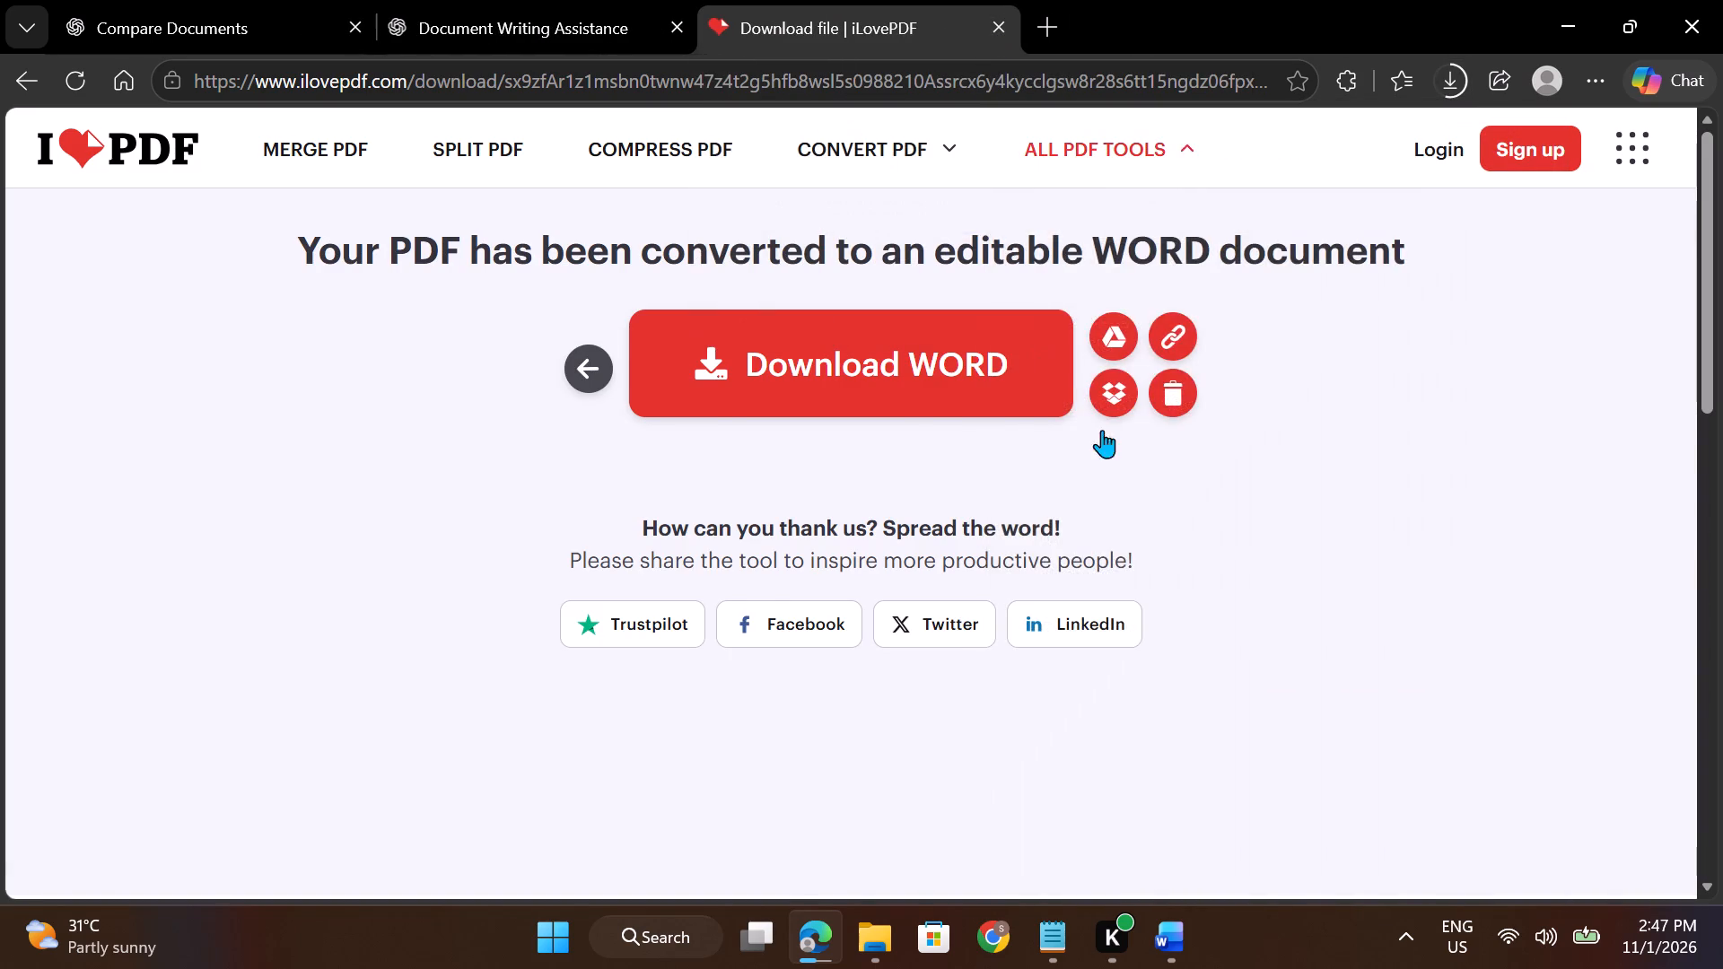
Open the downloaded pavani (1) (1).docx in Word, close the iLovePDF tab, and enable editing of the document.
key(ctrl+j)
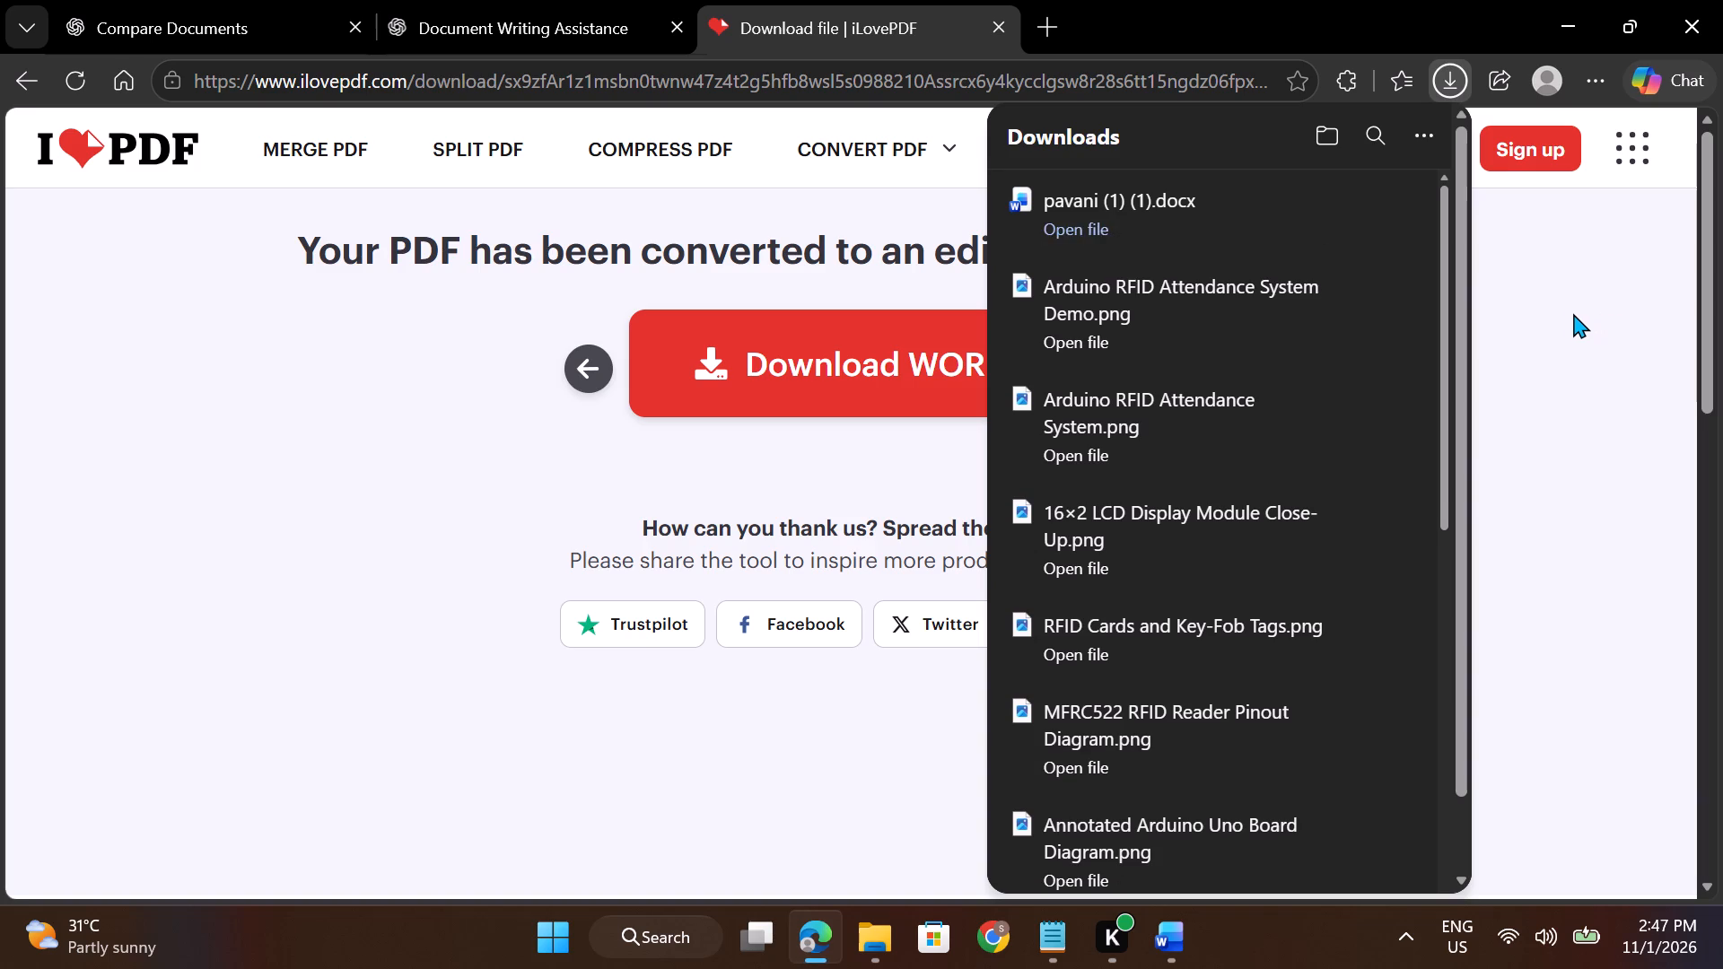
click(1094, 225)
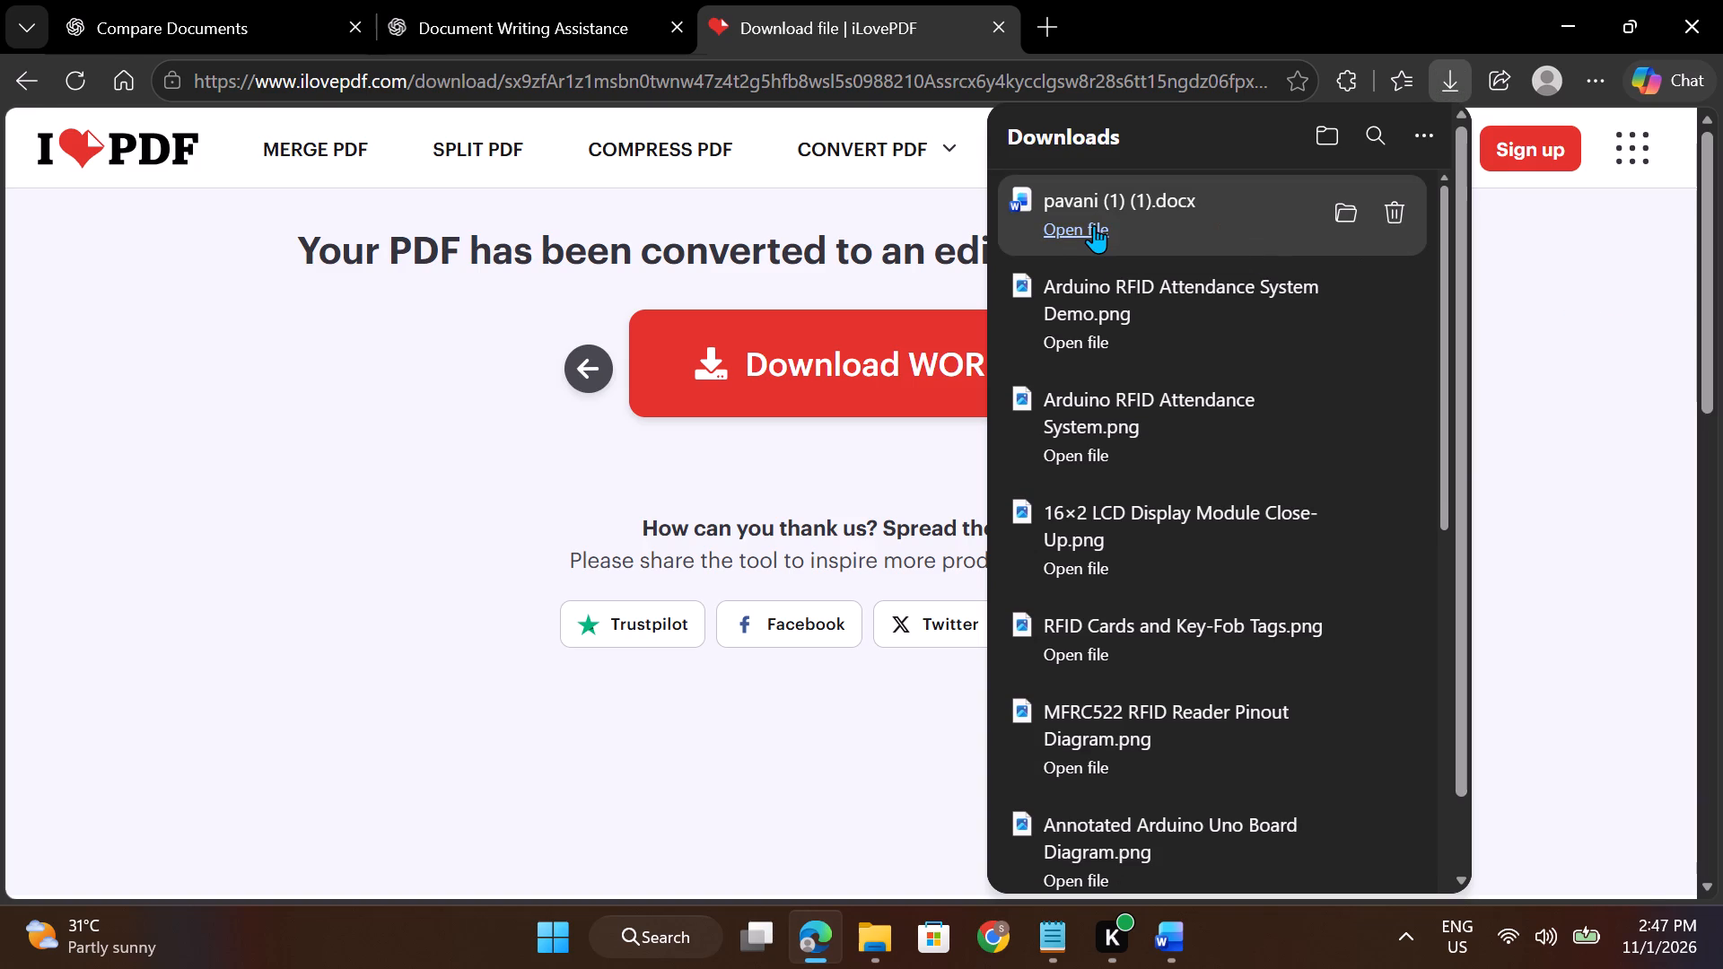
key(alt+Tab)
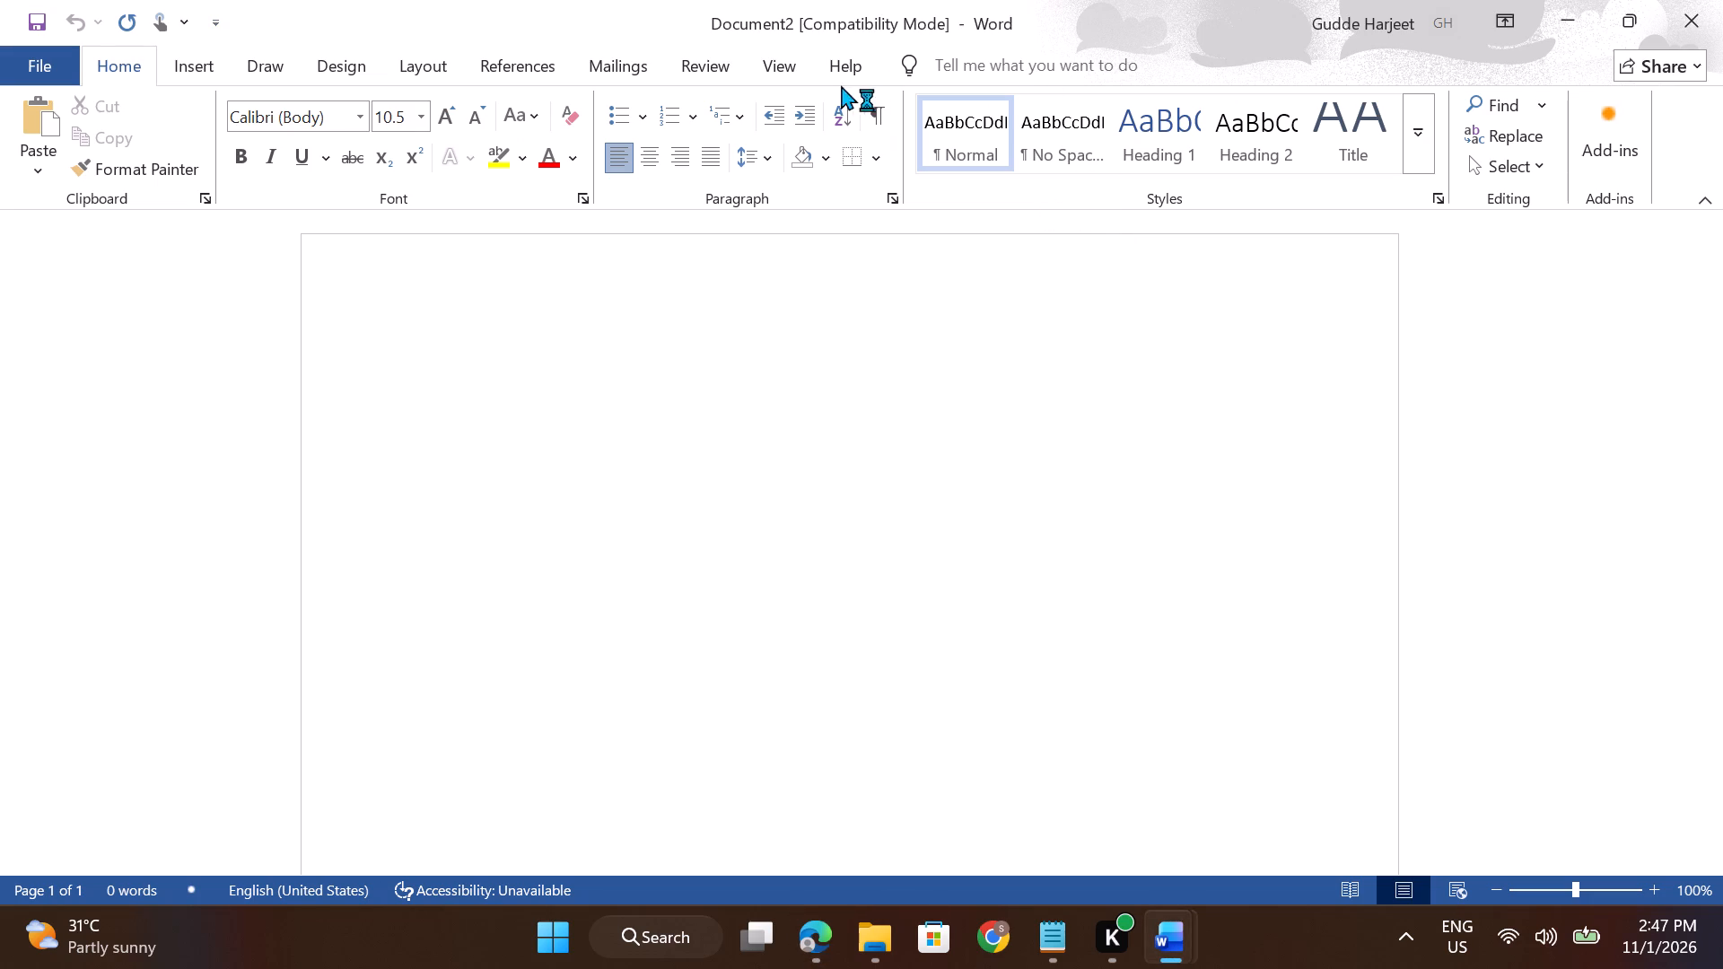
key(alt+Tab)
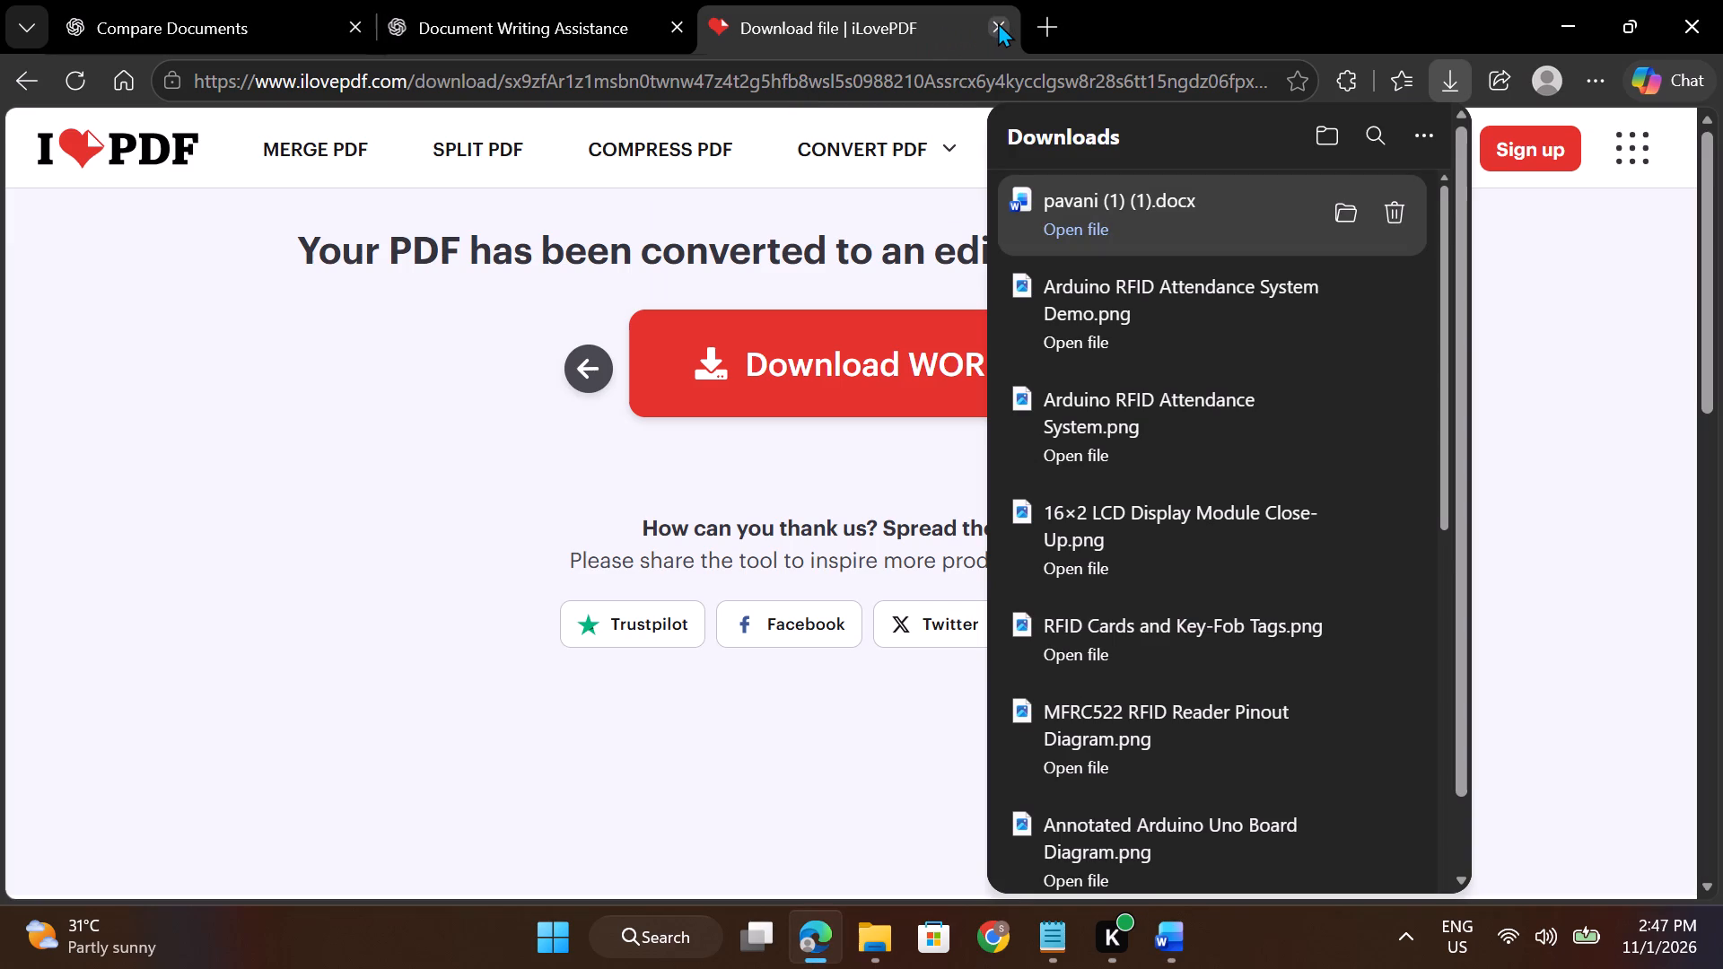
click(998, 22)
key(alt+Tab)
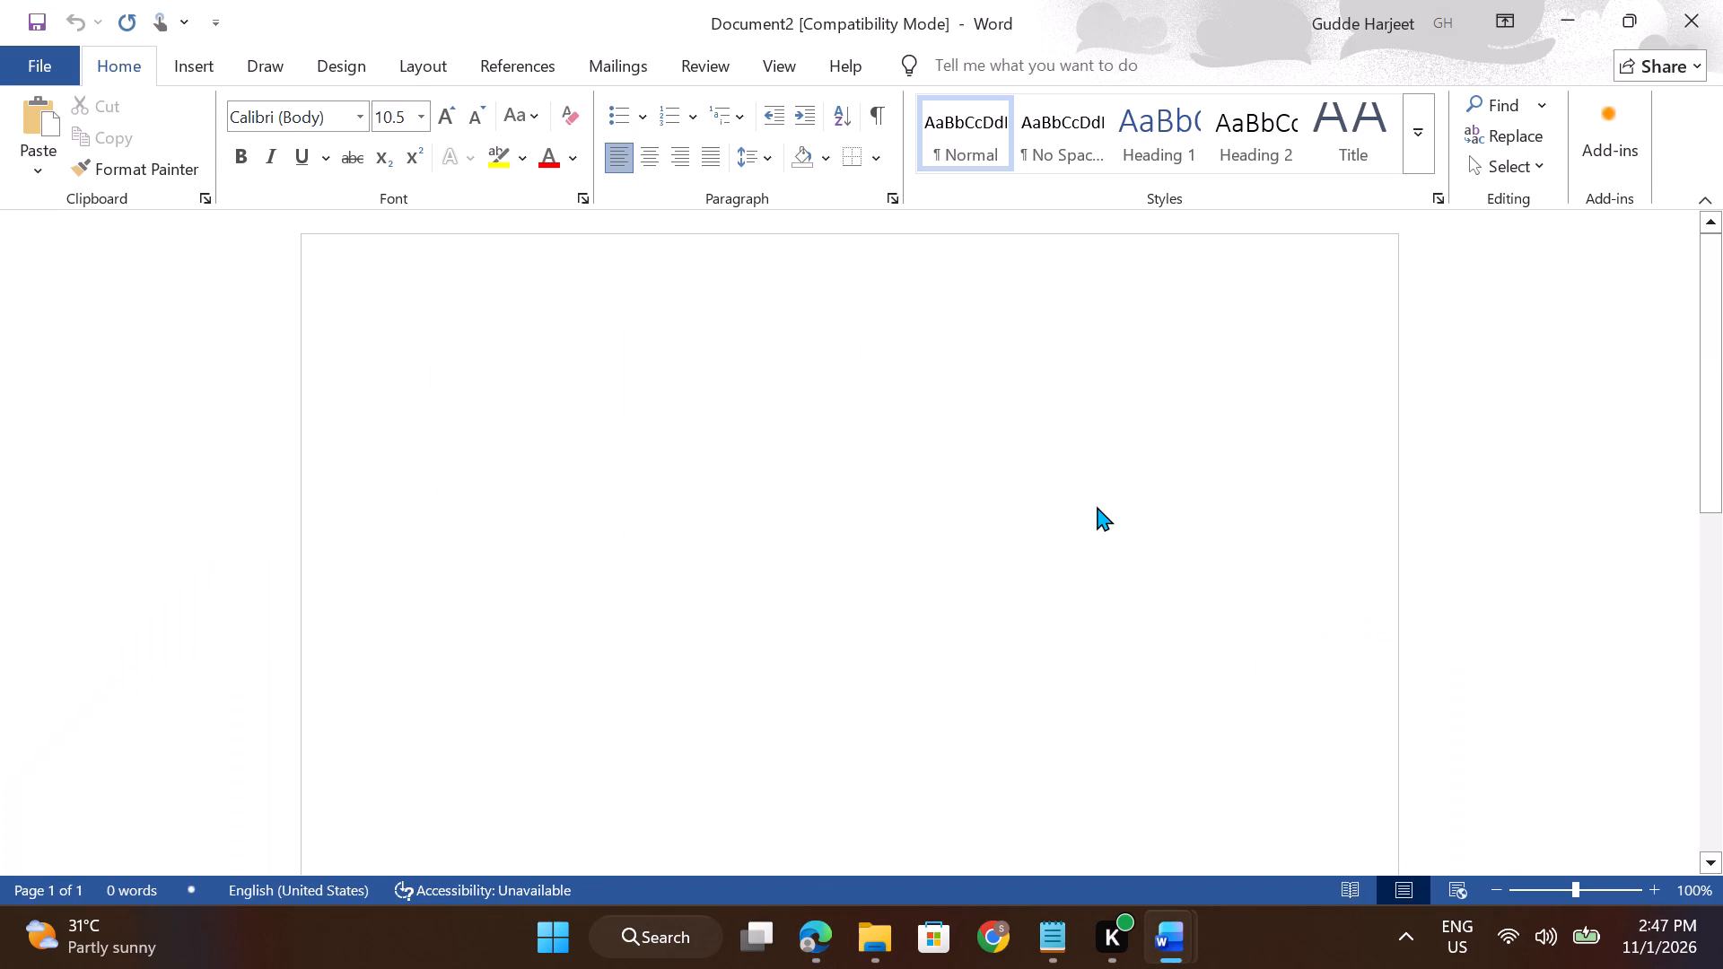
scroll(1097, 506, up, 2)
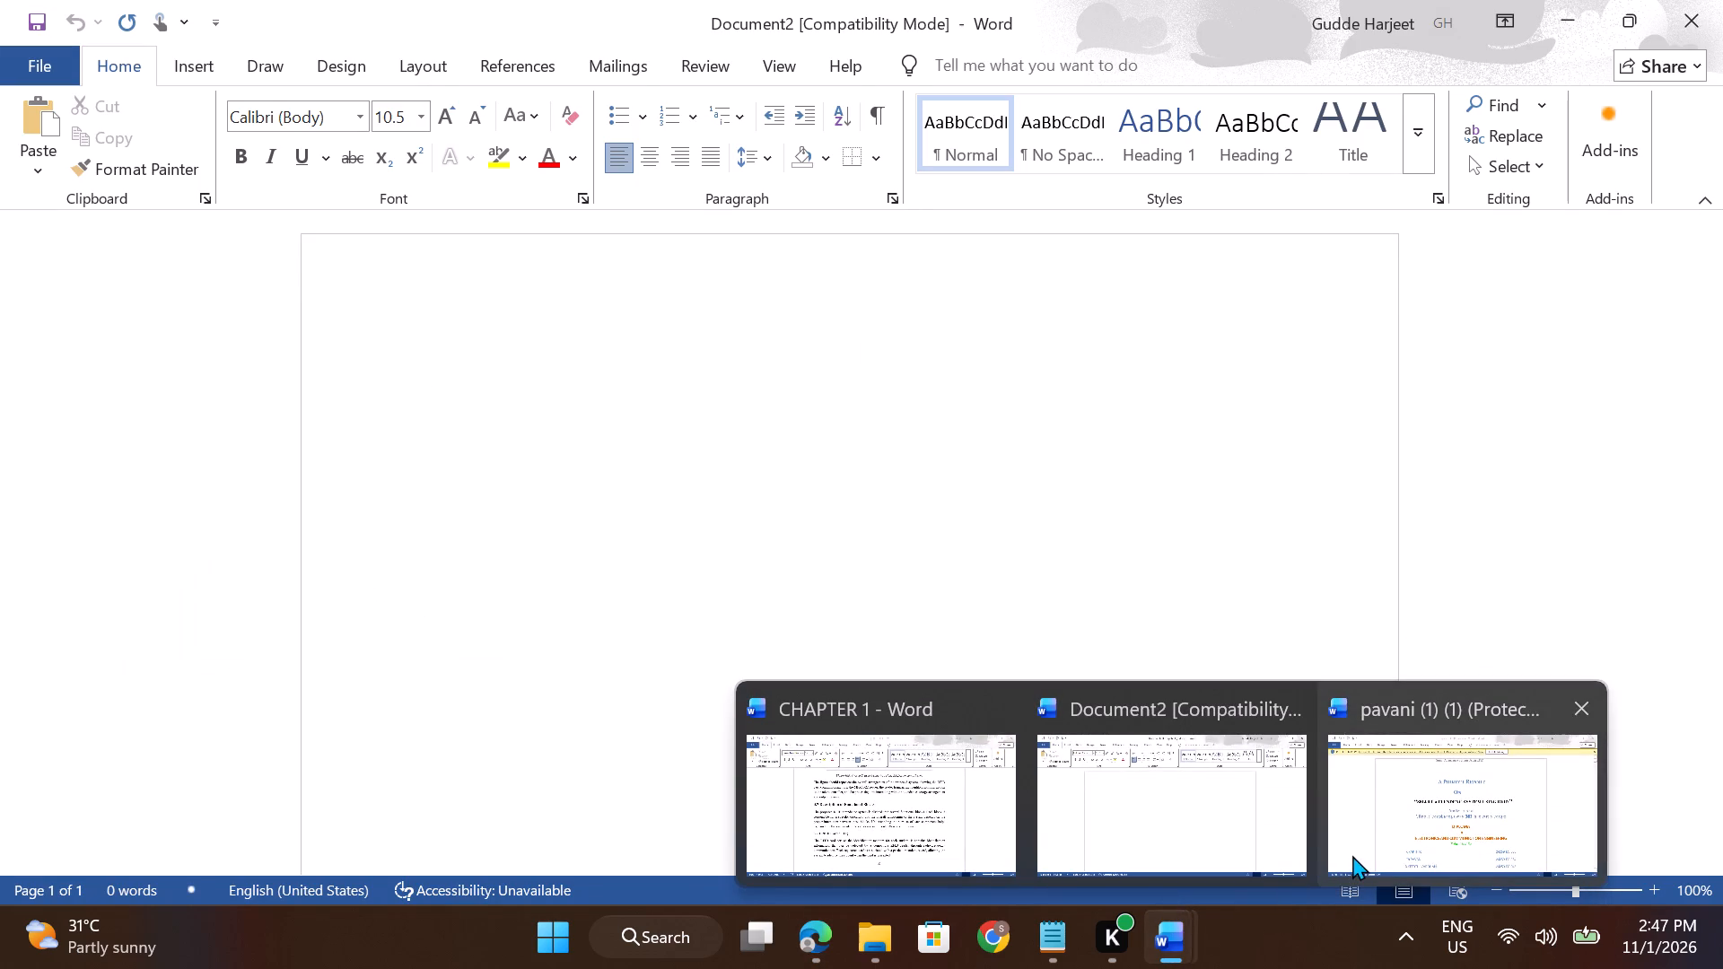
click(1352, 855)
click(1115, 100)
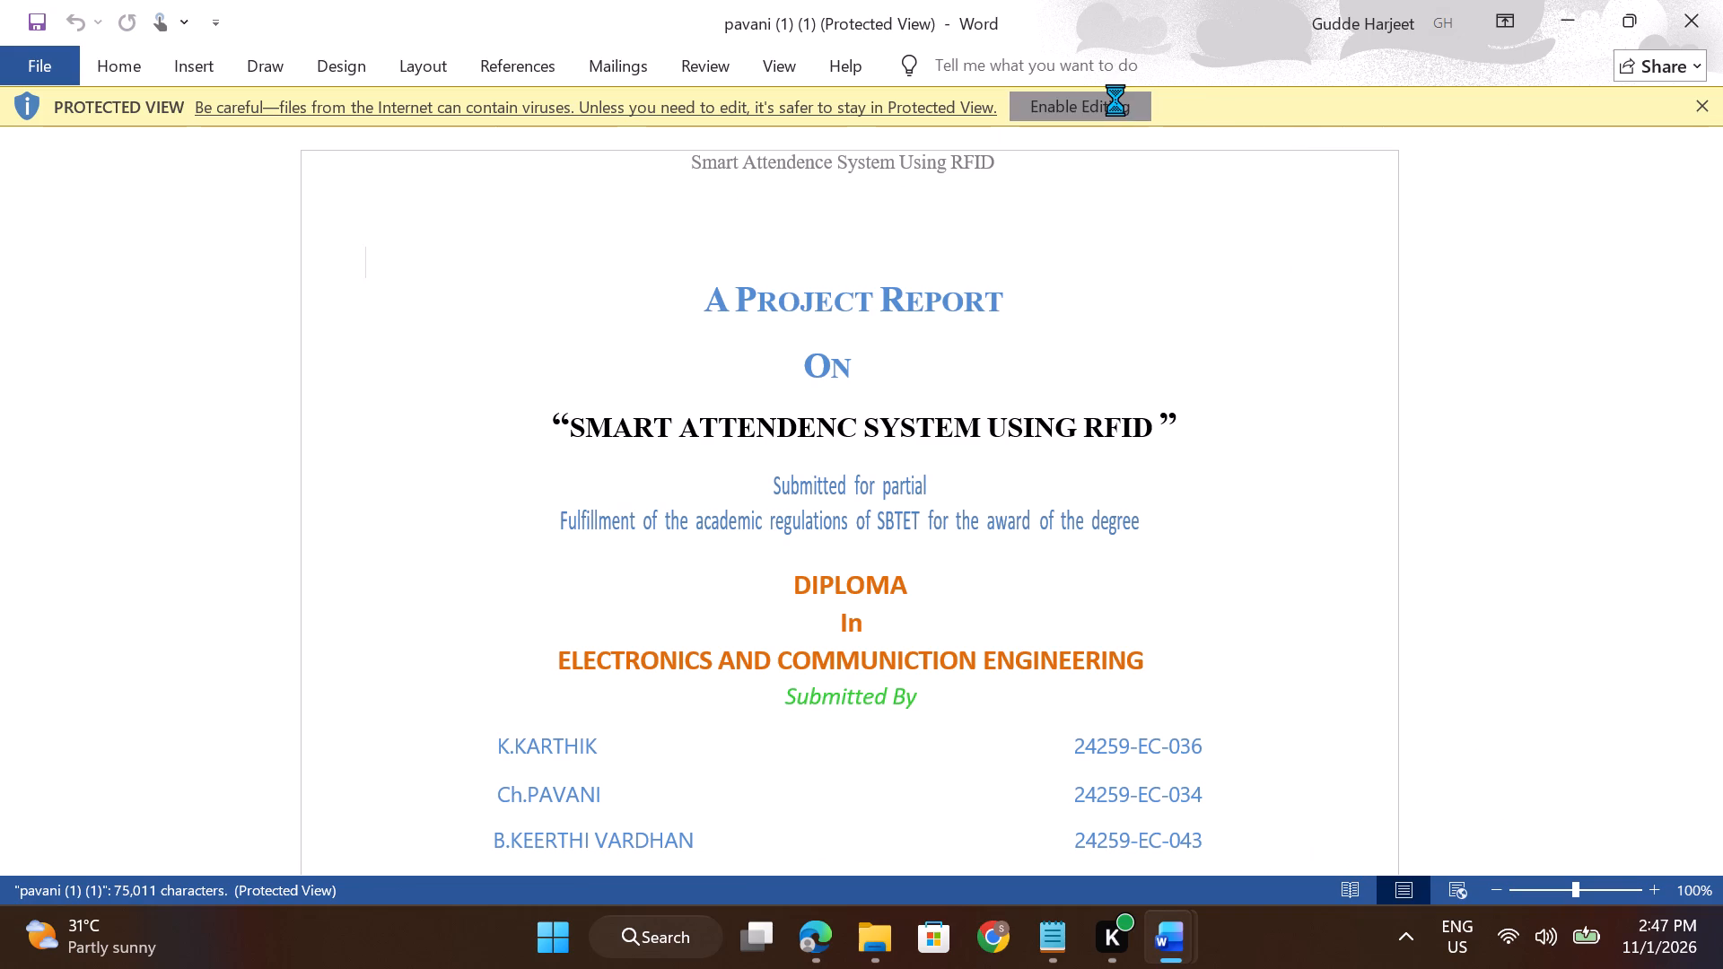
scroll(1058, 307, up, 1)
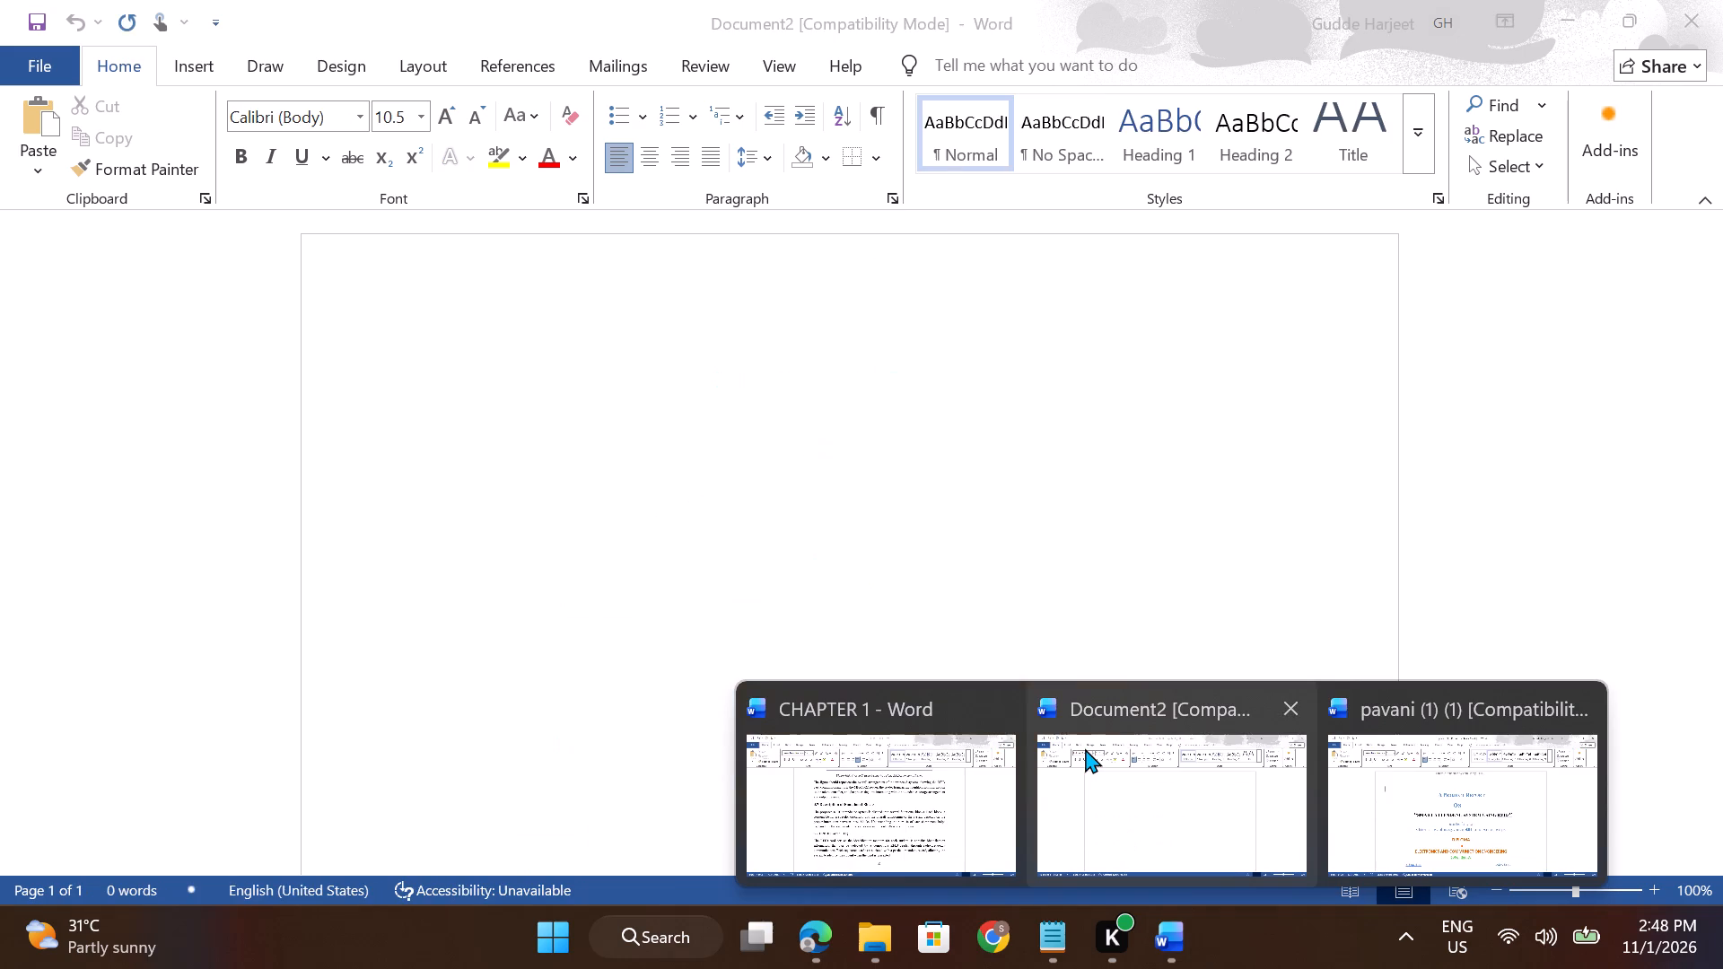
In the blank Document2, set centered alignment, font size 16 and the Times New Roman font for the cover page text.
click(1085, 748)
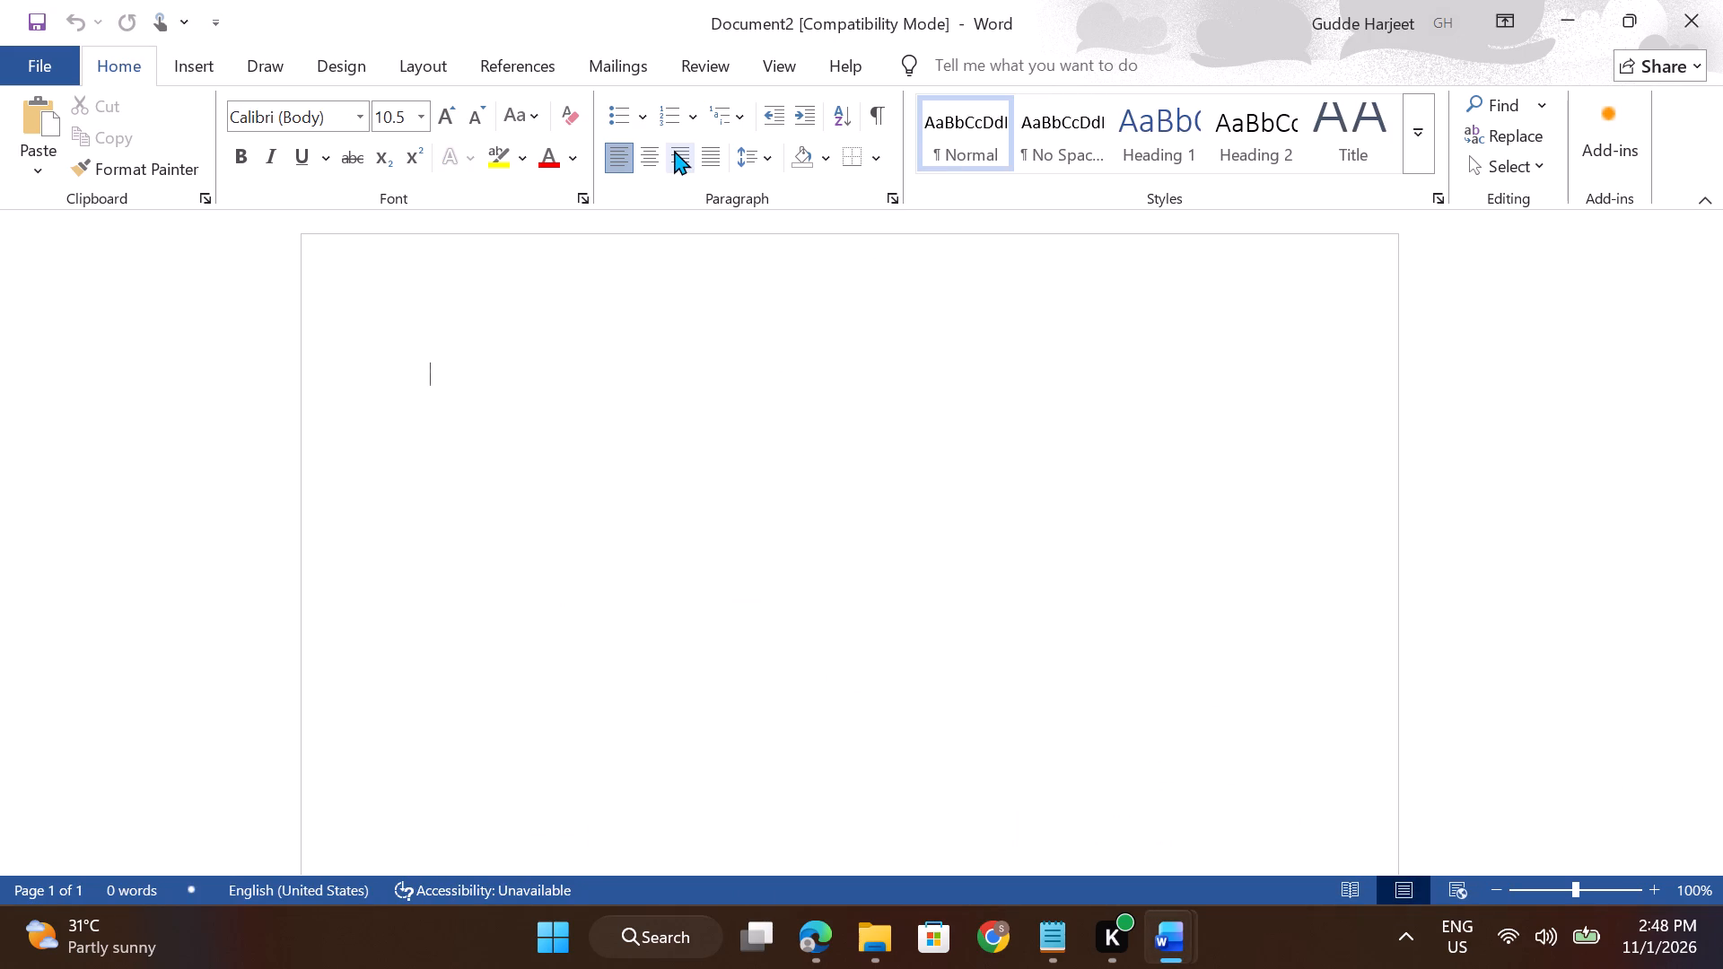
click(648, 152)
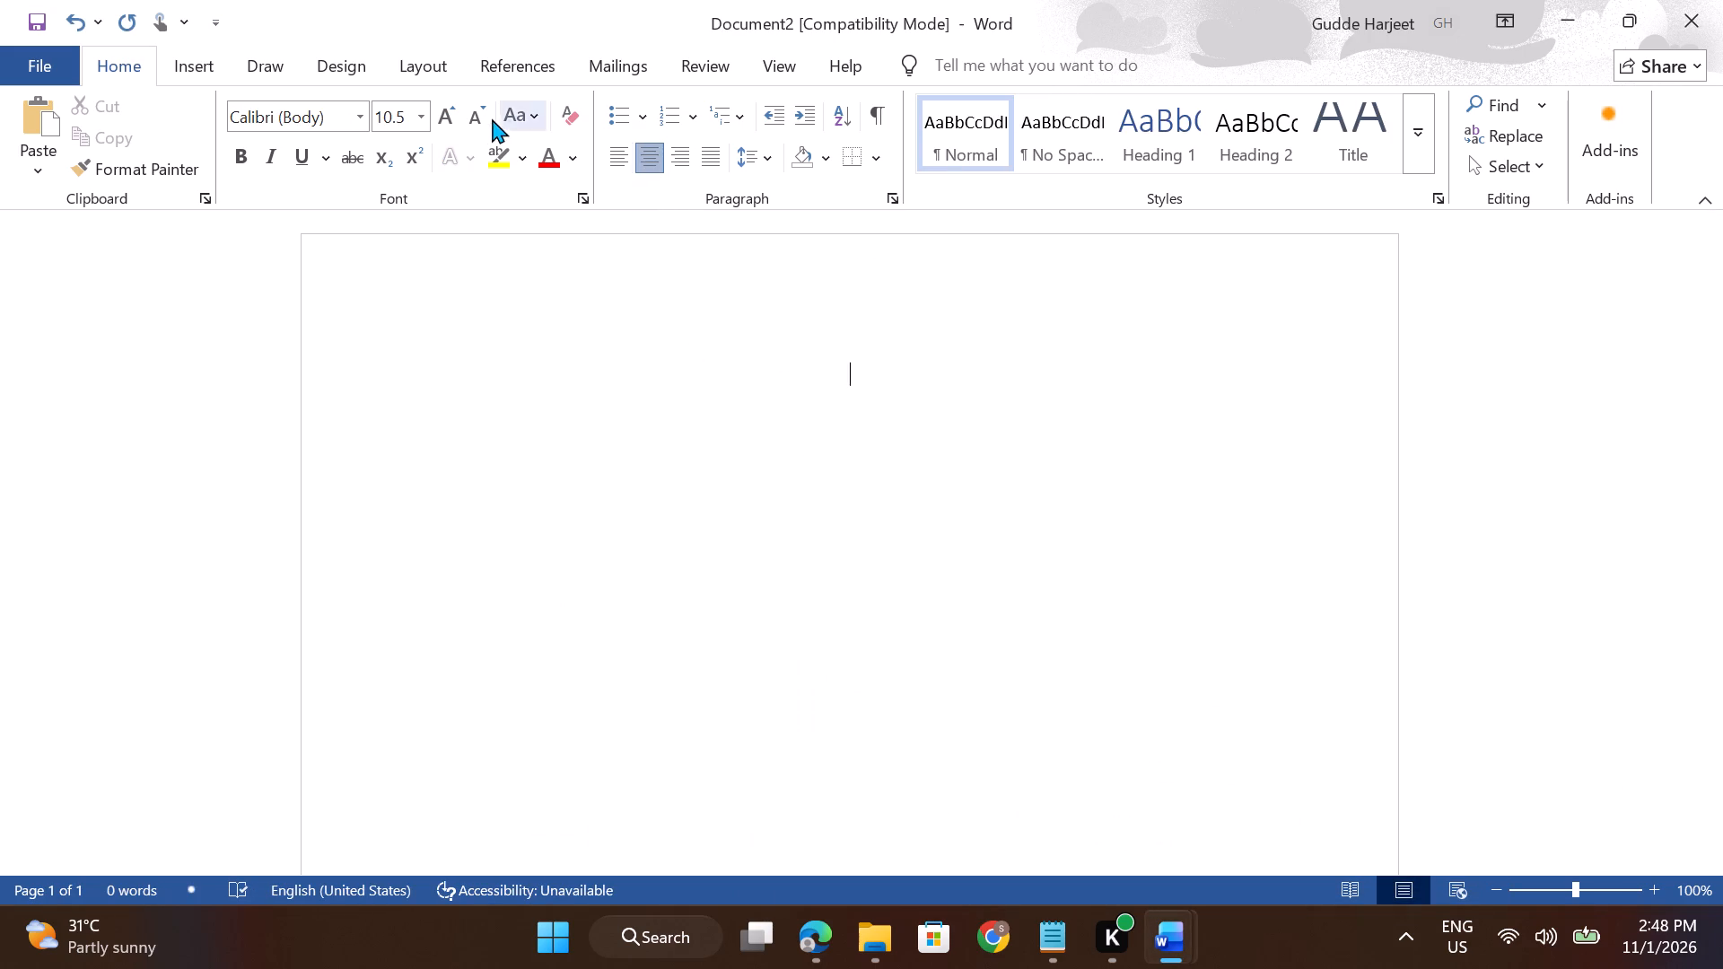
click(402, 120)
key(1)
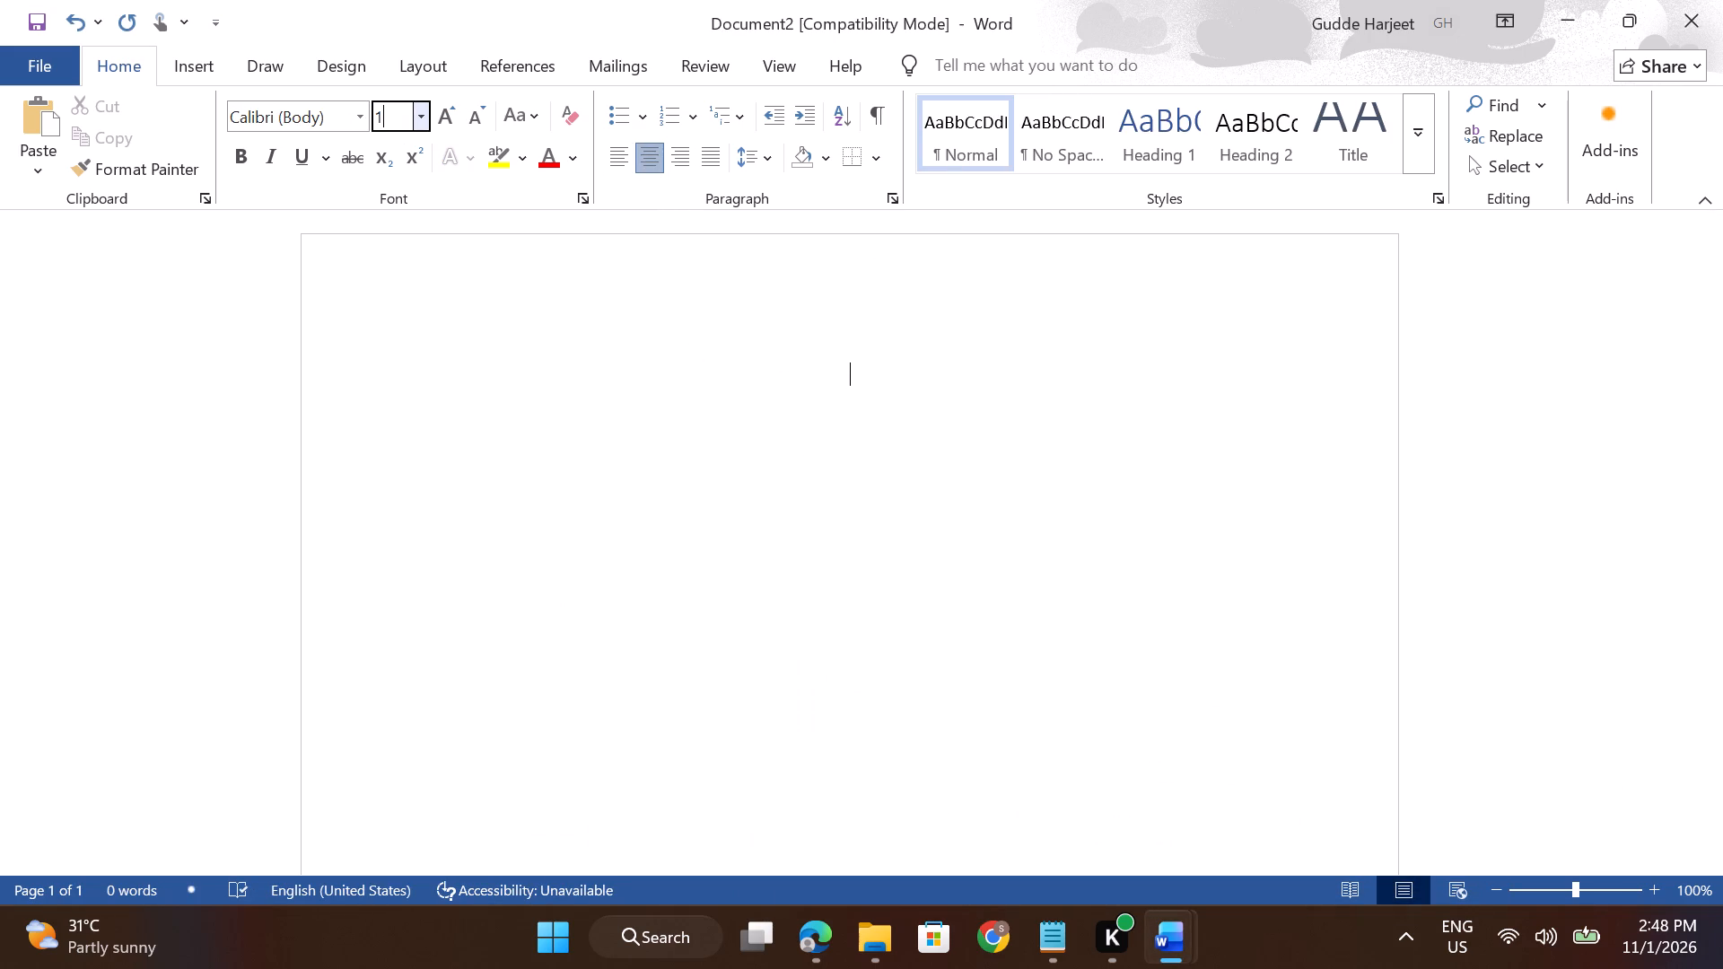
key(6)
click(324, 116)
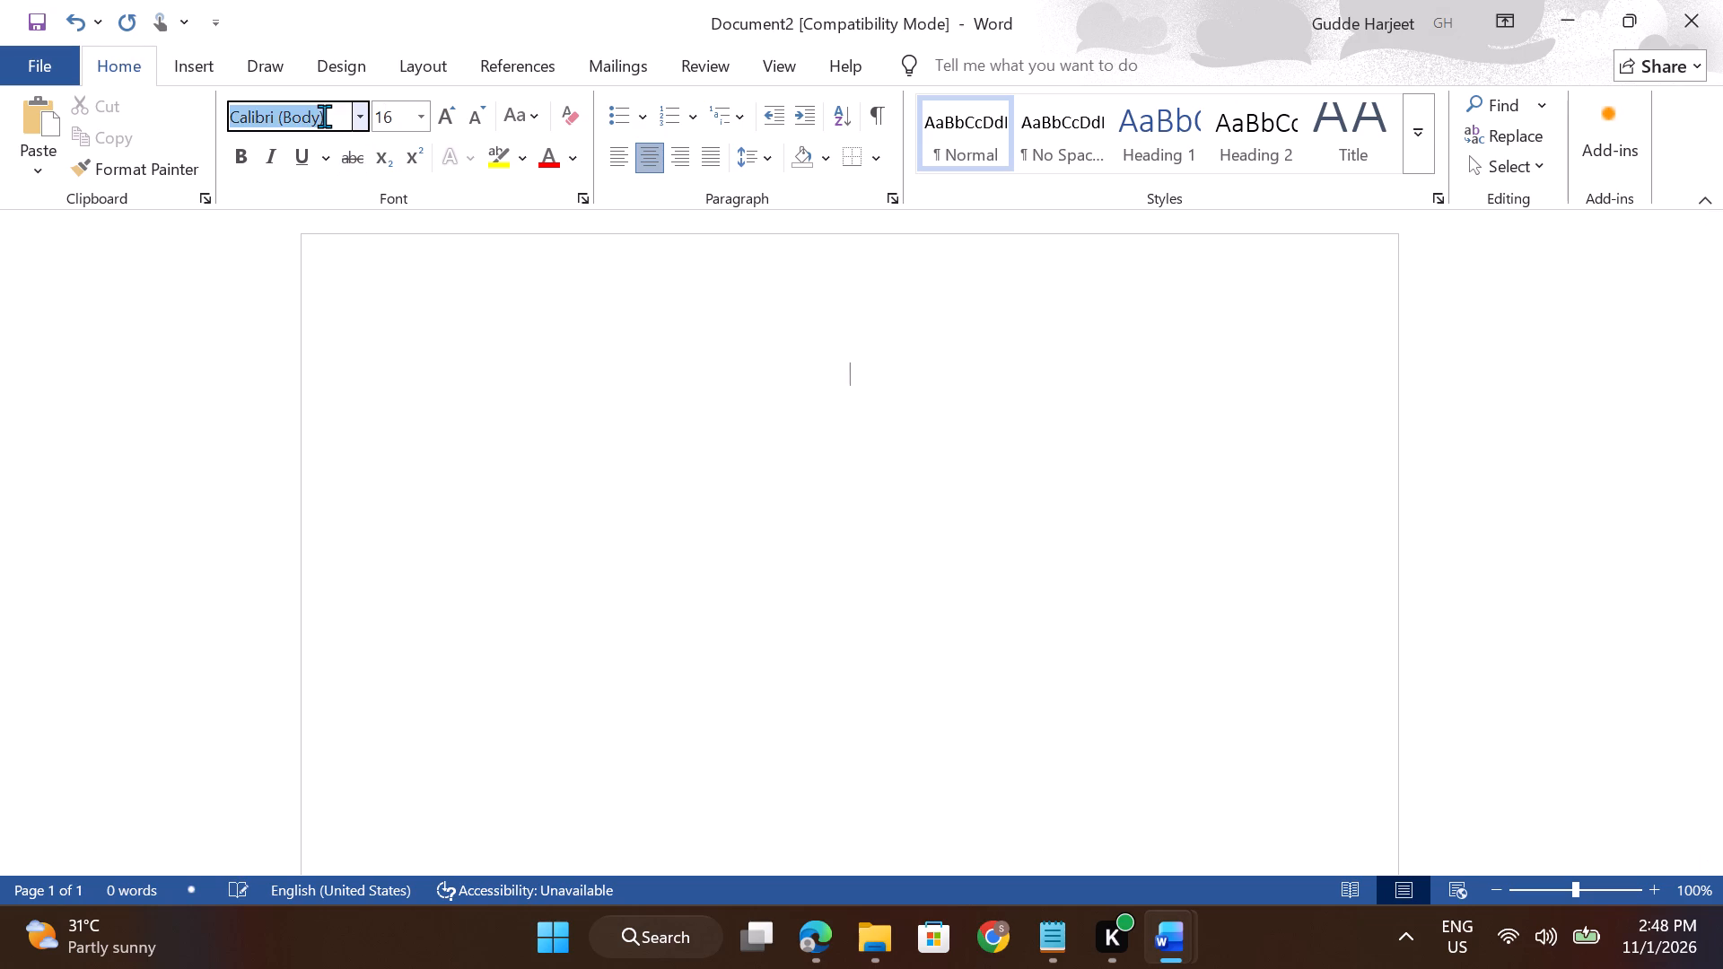
text(tim)
key(Return)
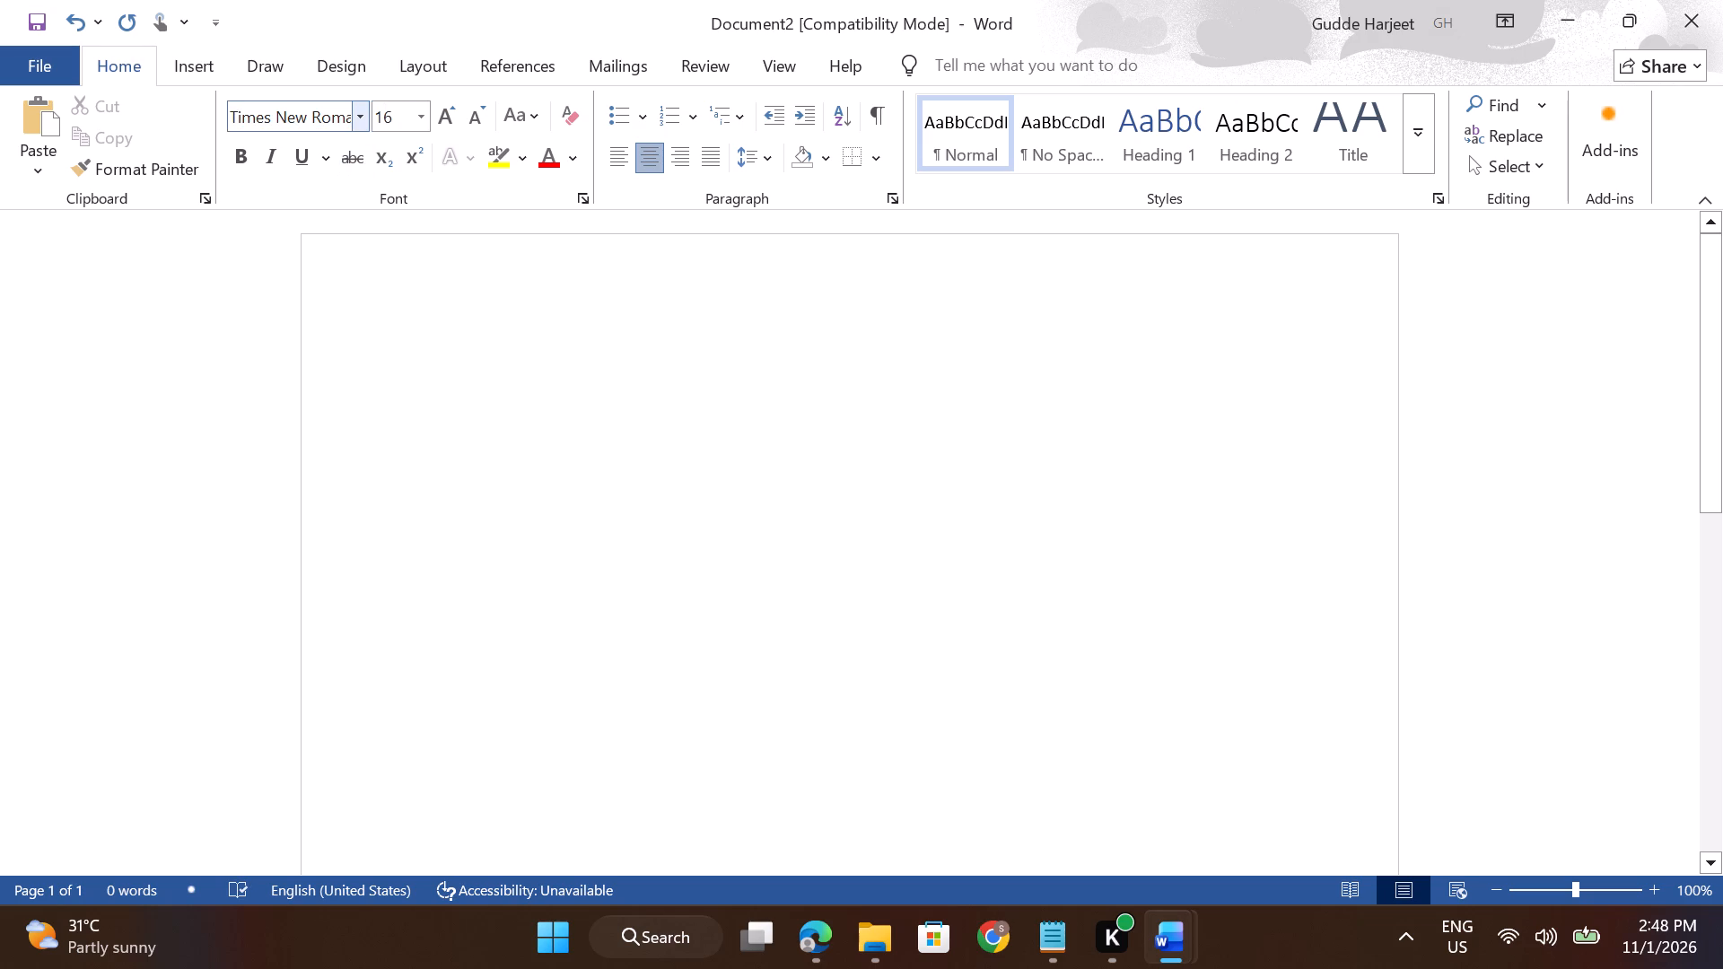
Enter the cover heading as three separate lines, "A", "PROJECT REPORT" and "On", and start a new line below.
key(Return)
text(PROJECT REPORT)
key(space)
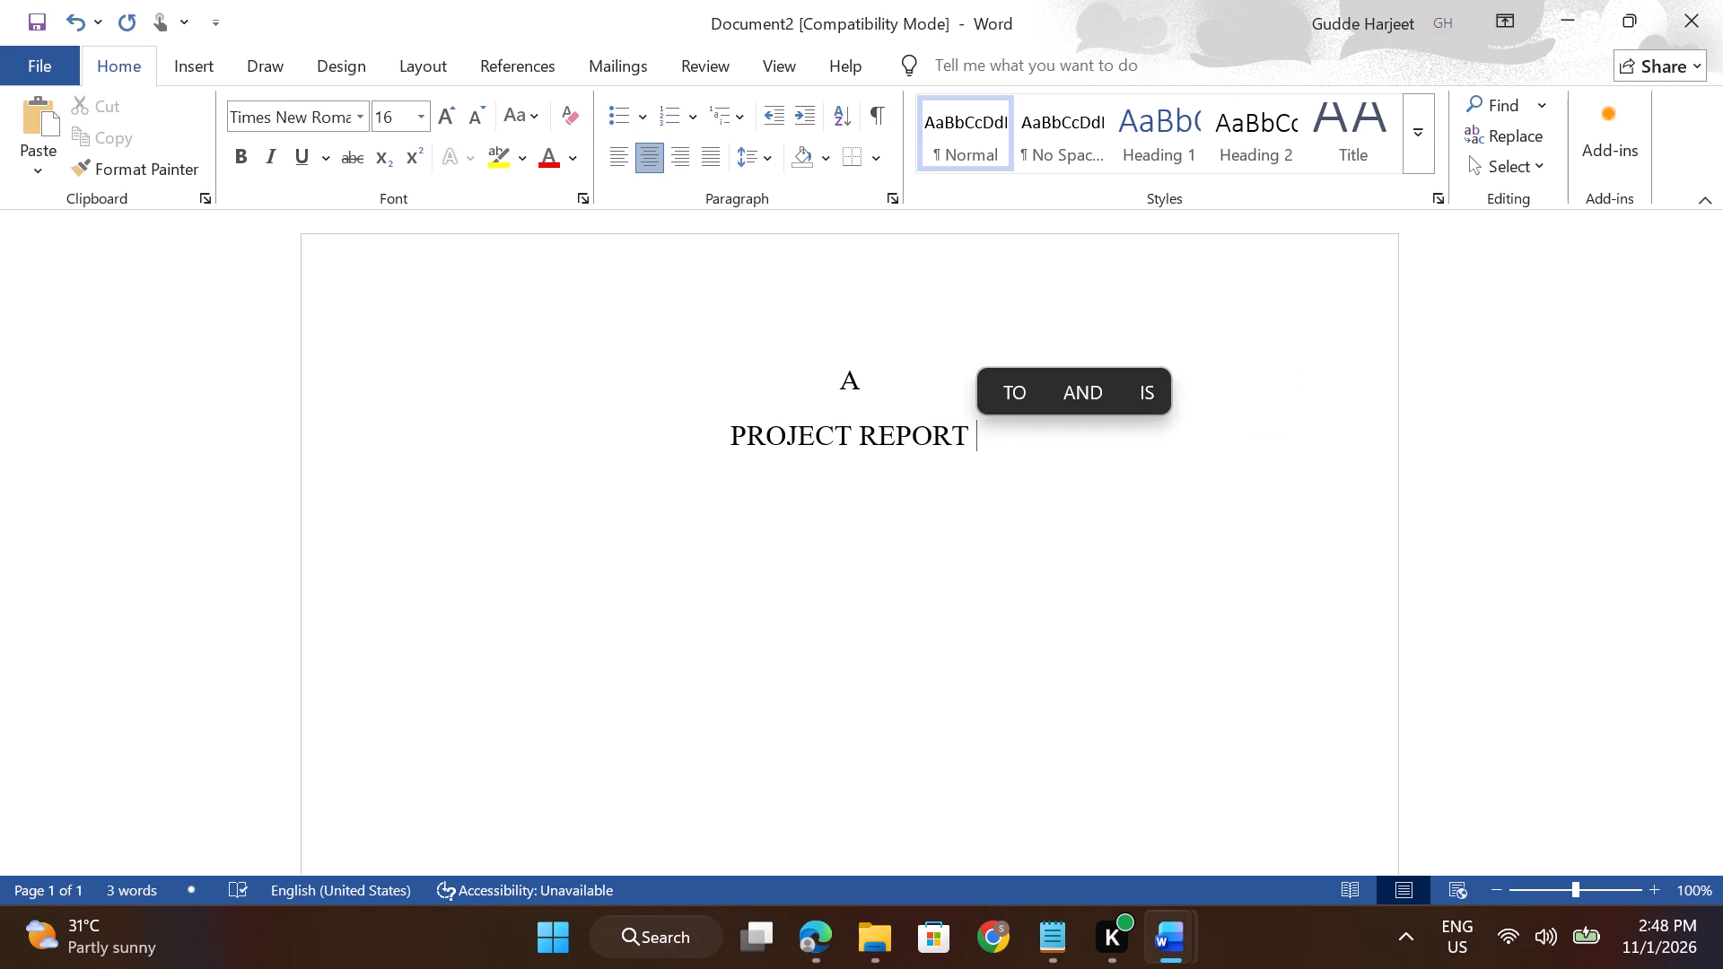
key(Return)
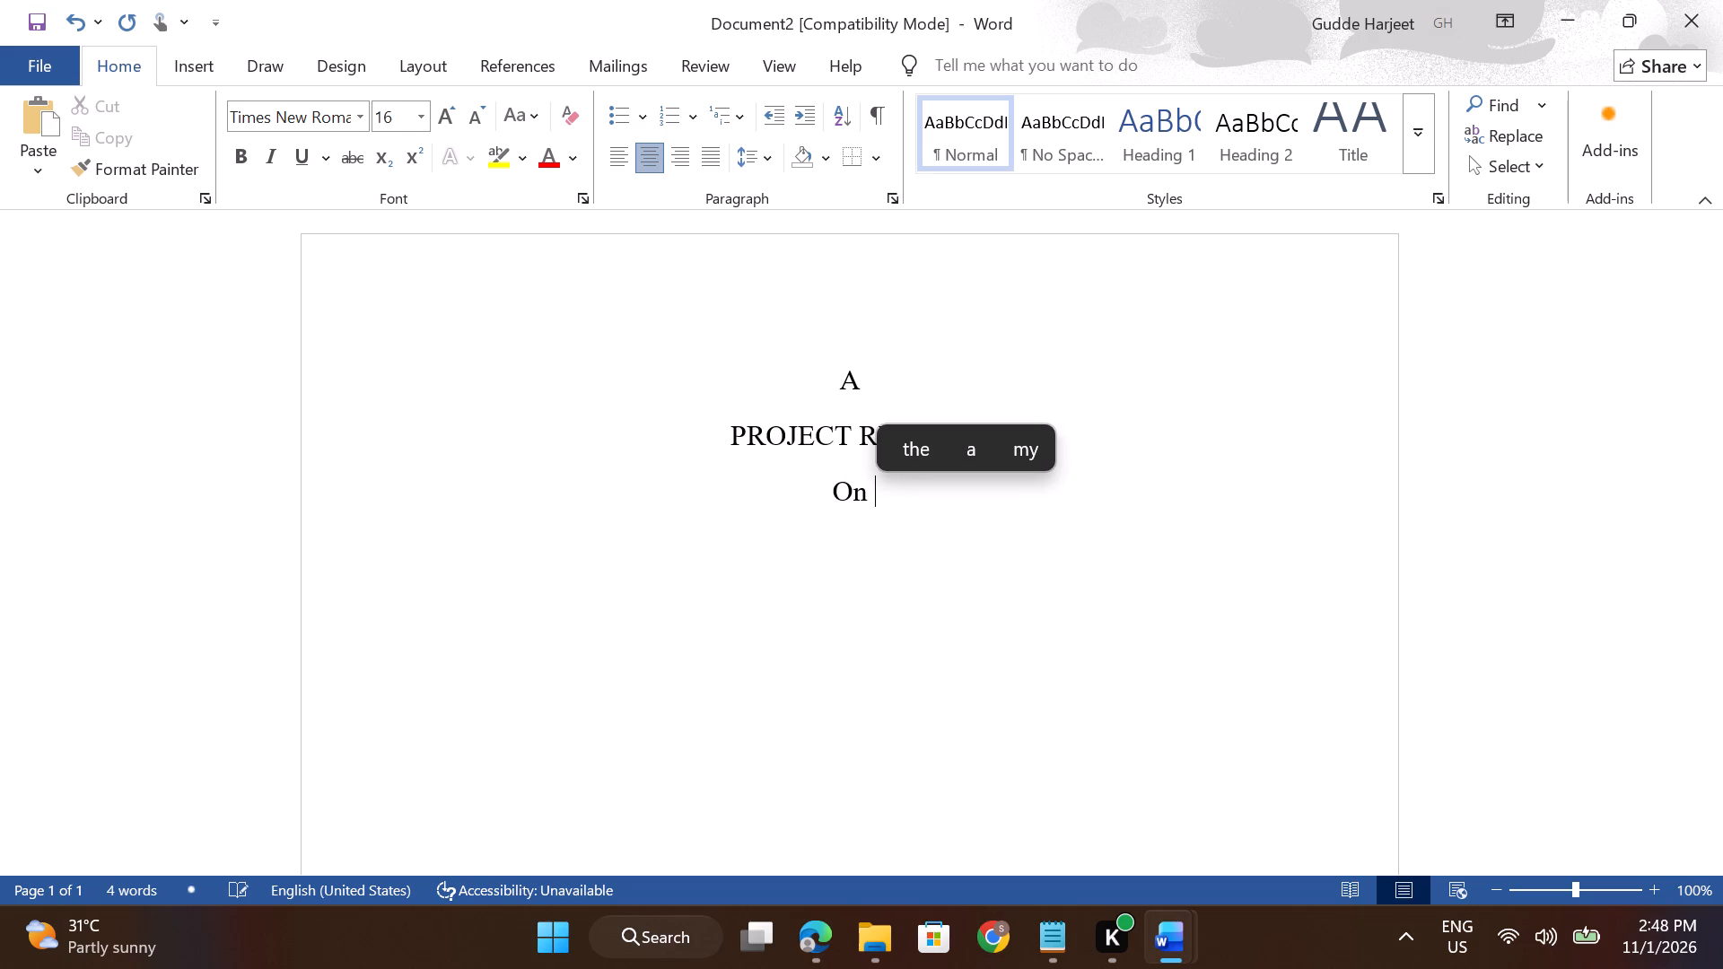
key(Return)
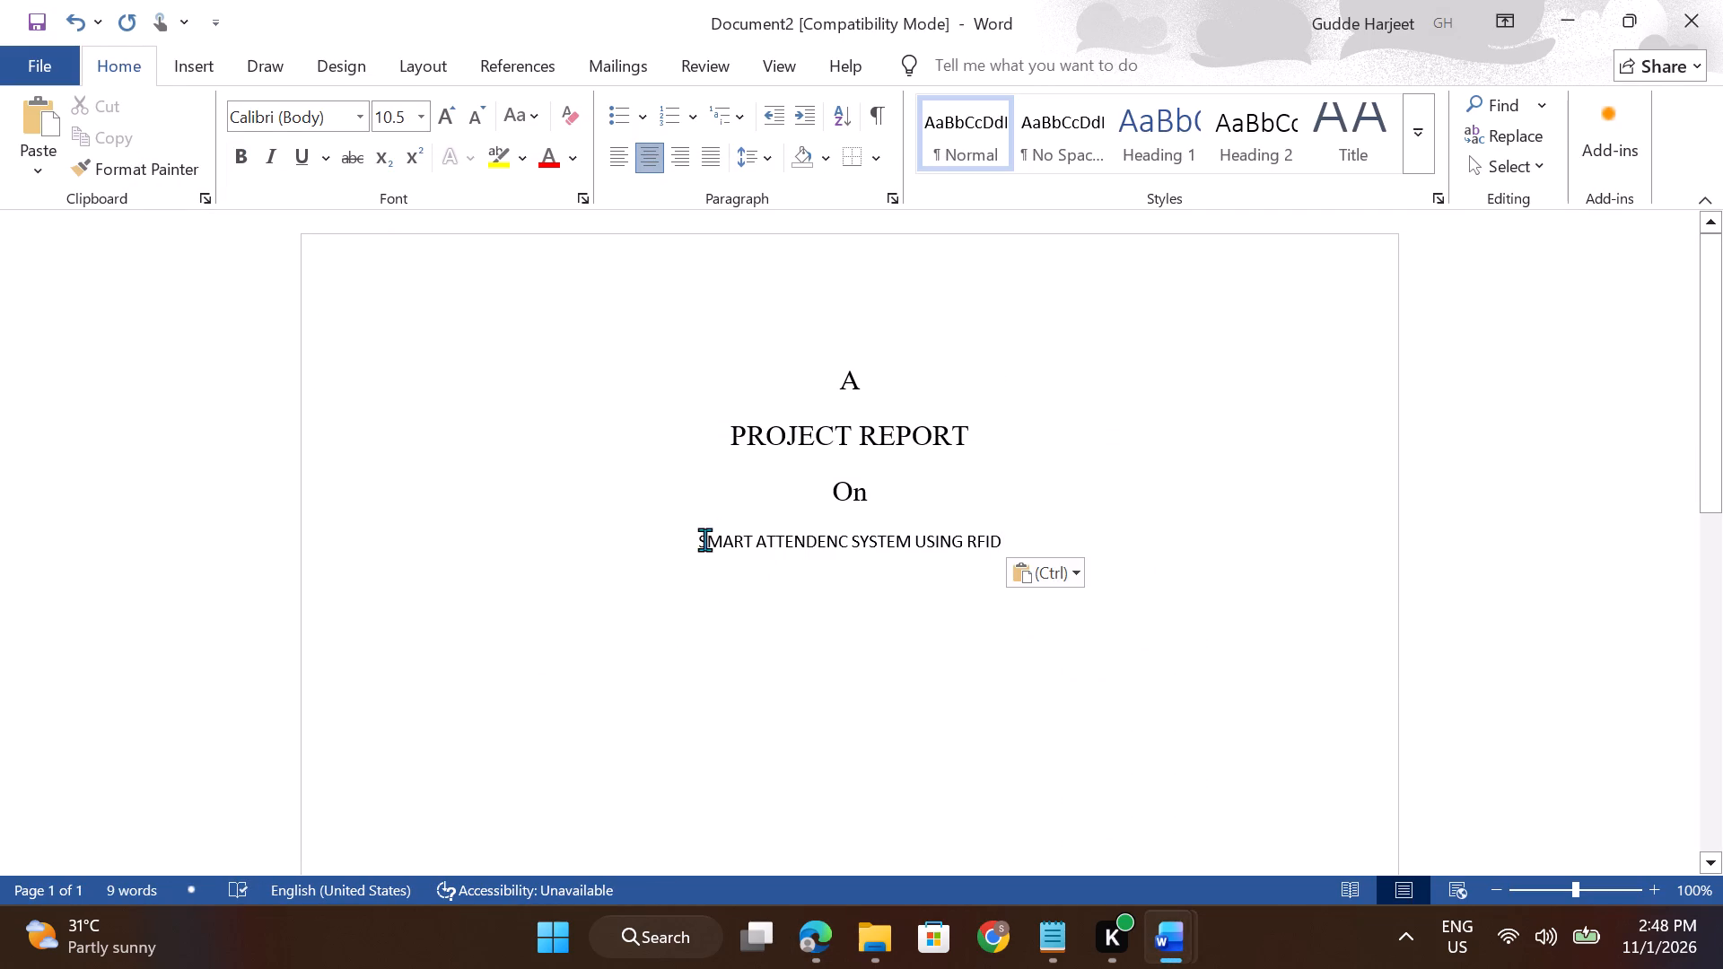
Enclose the pasted project title in double quotation marks.
click(698, 545)
key(shift+quotedbl)
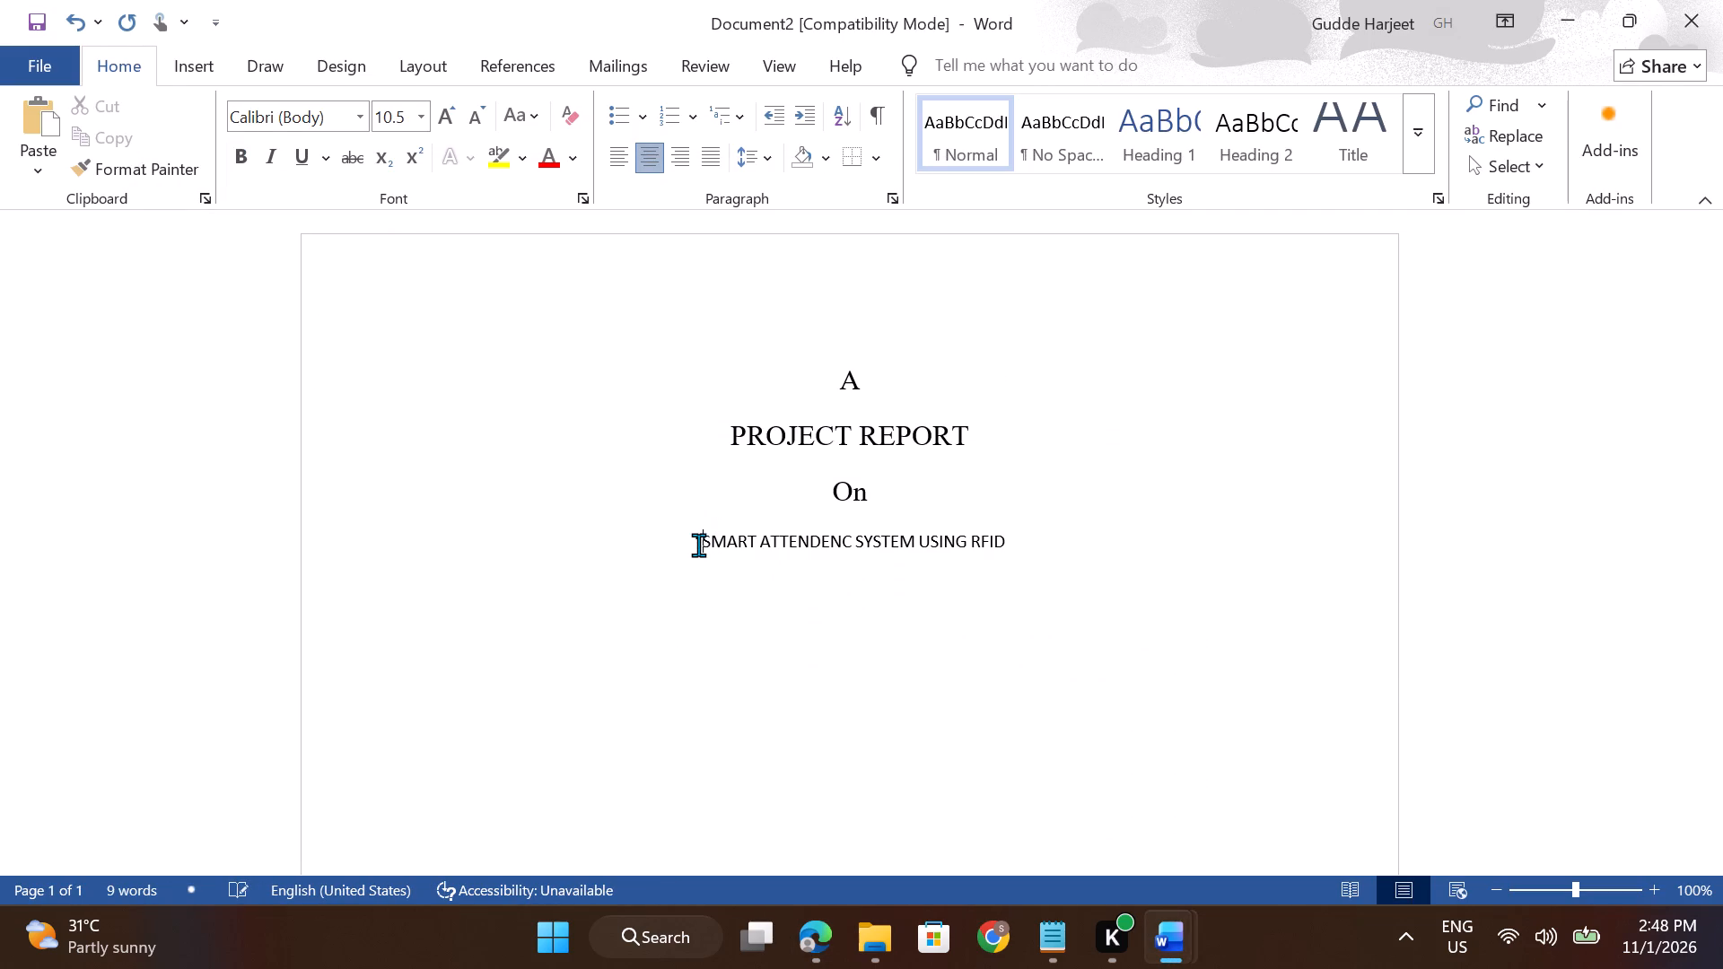
click(1033, 540)
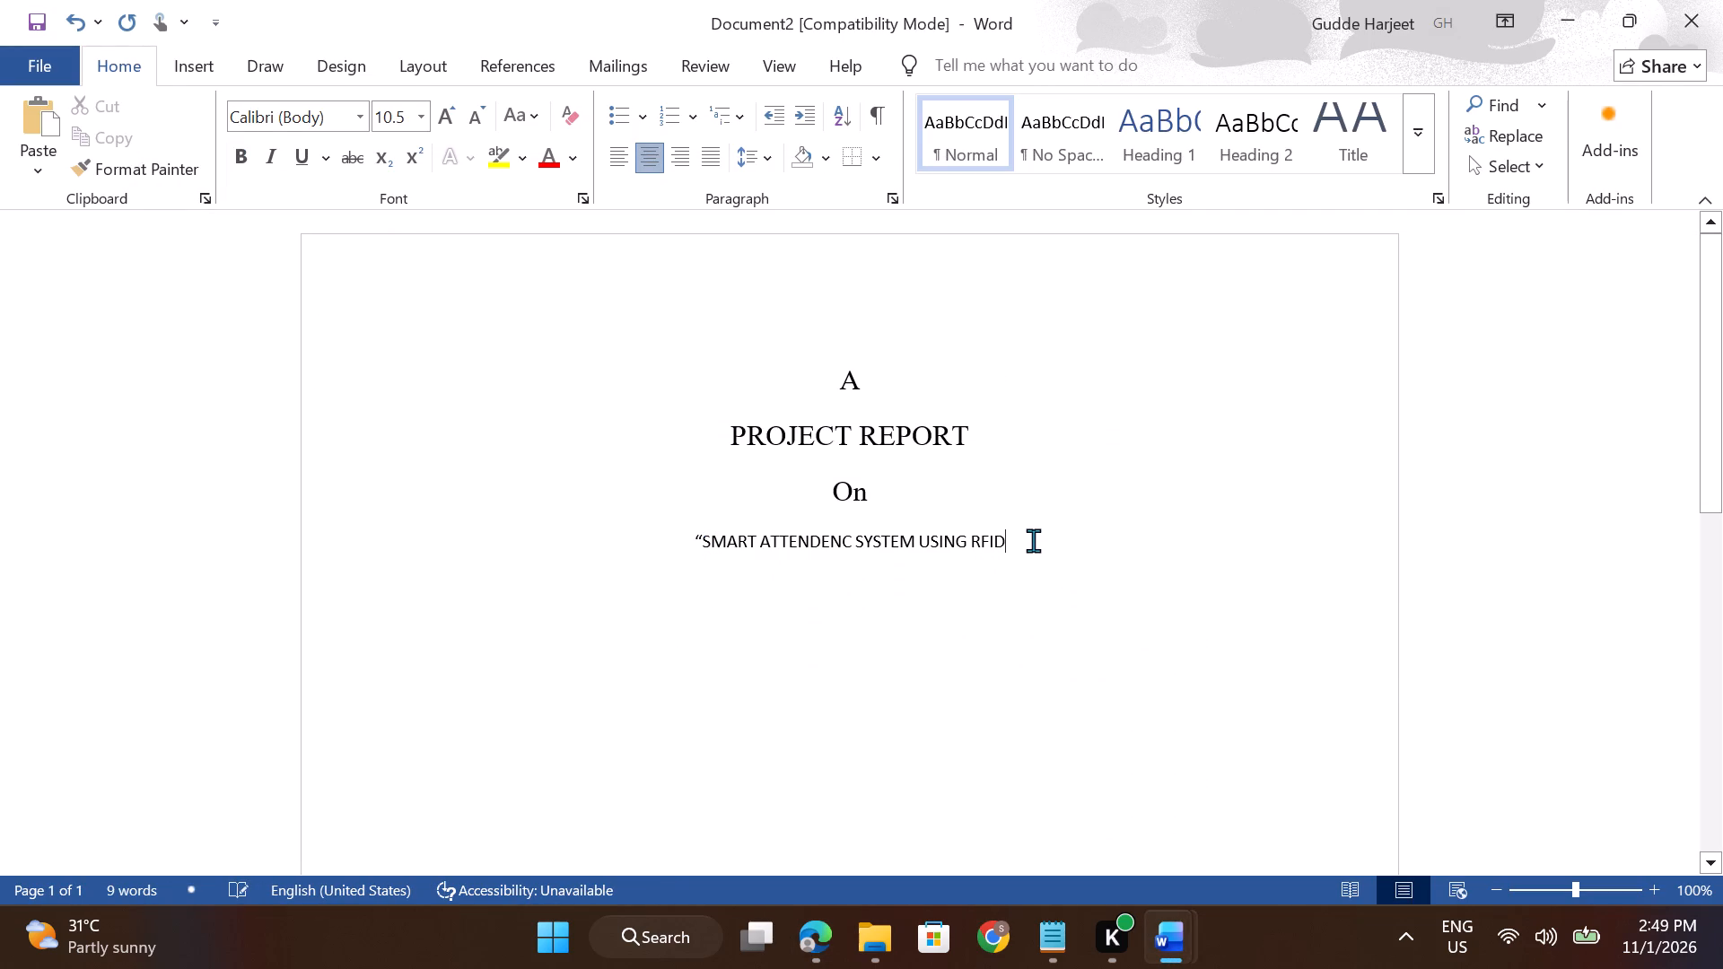
key(shift+quotedbl)
Set the font size of the quoted project title line to 16.
ctrl+click(944, 539)
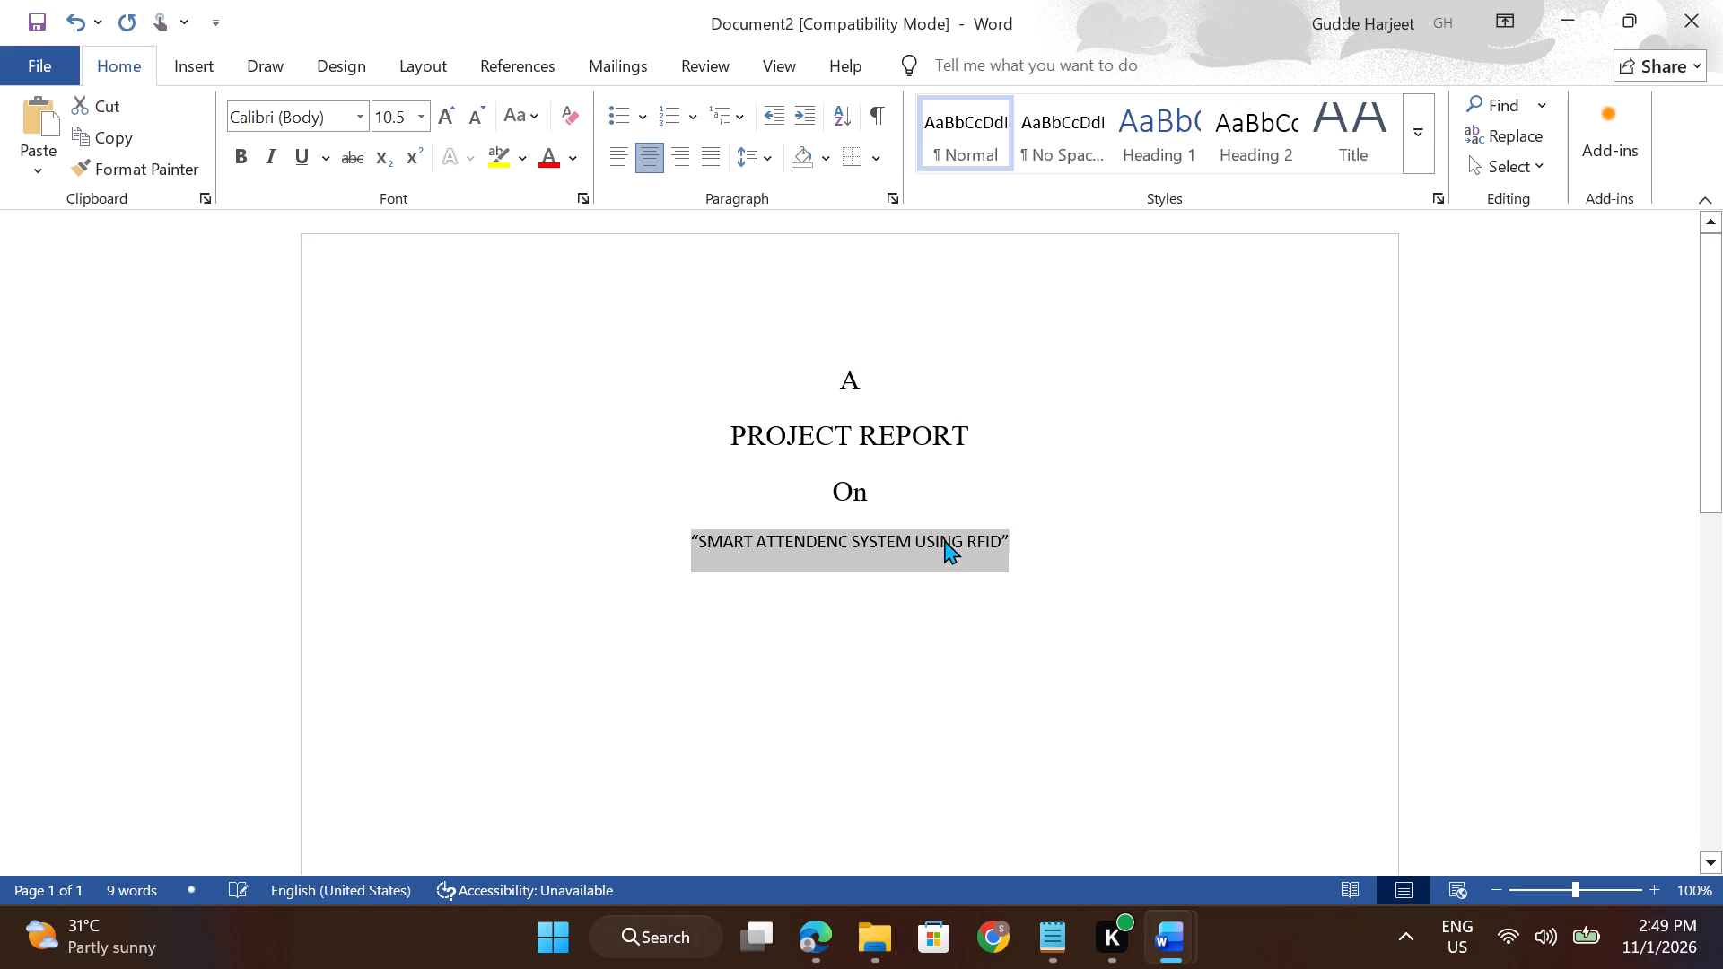
click(1098, 453)
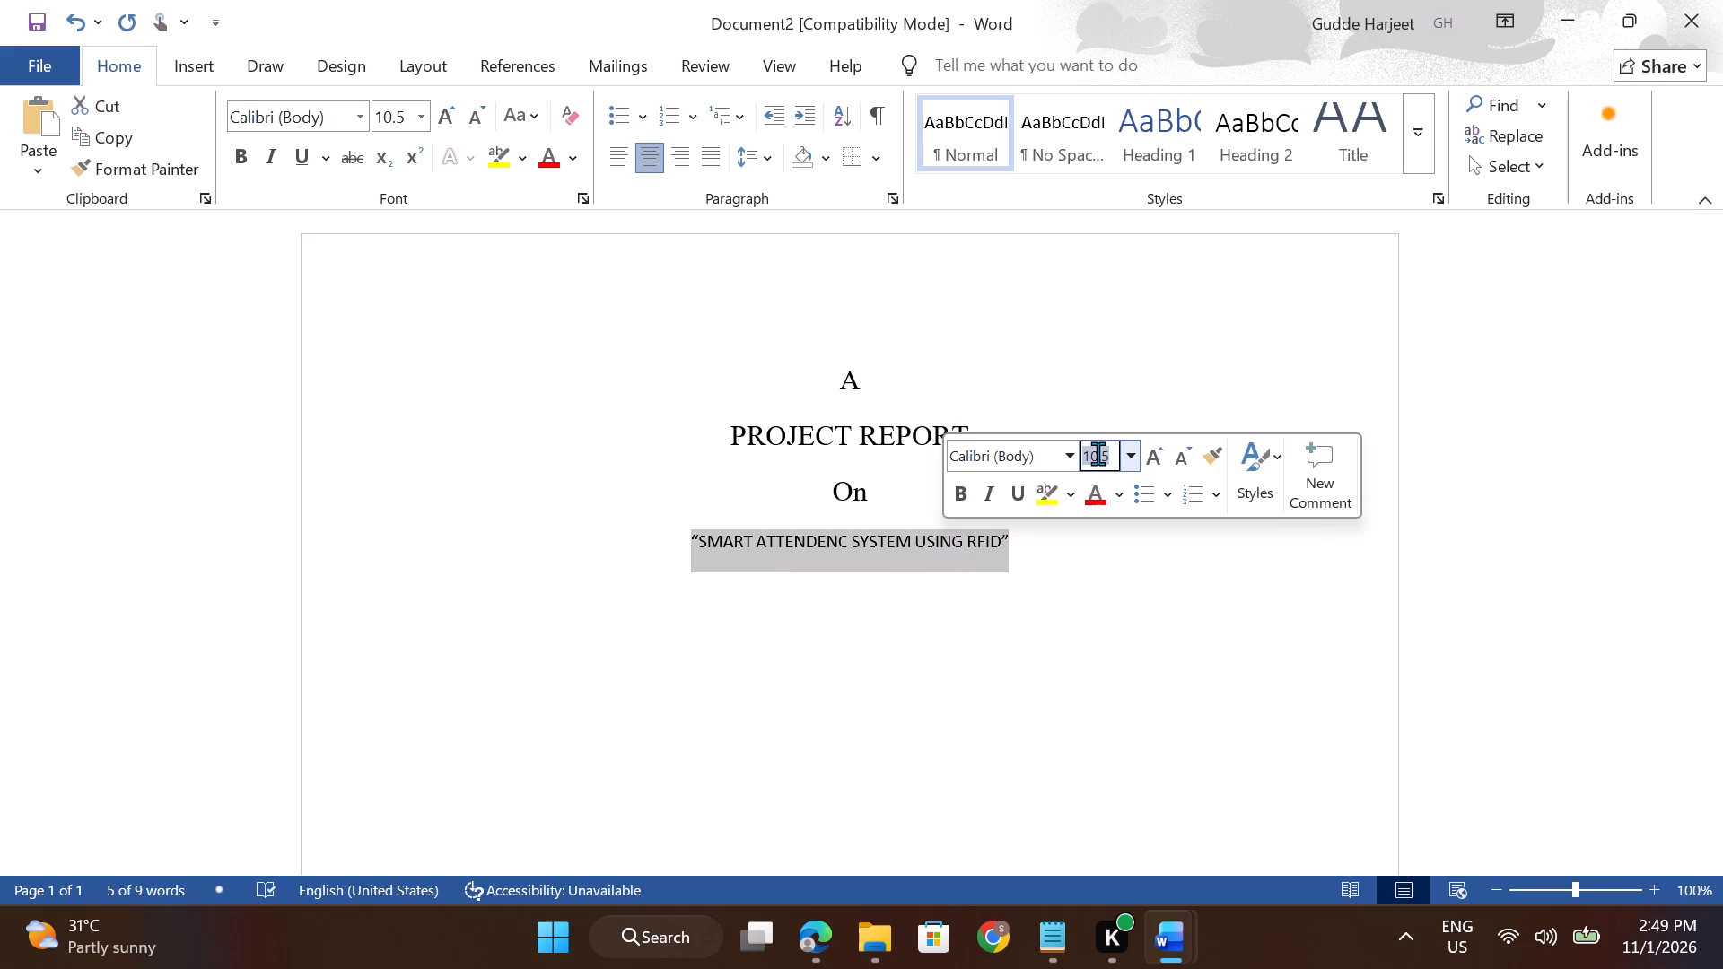
text(16)
key(Return)
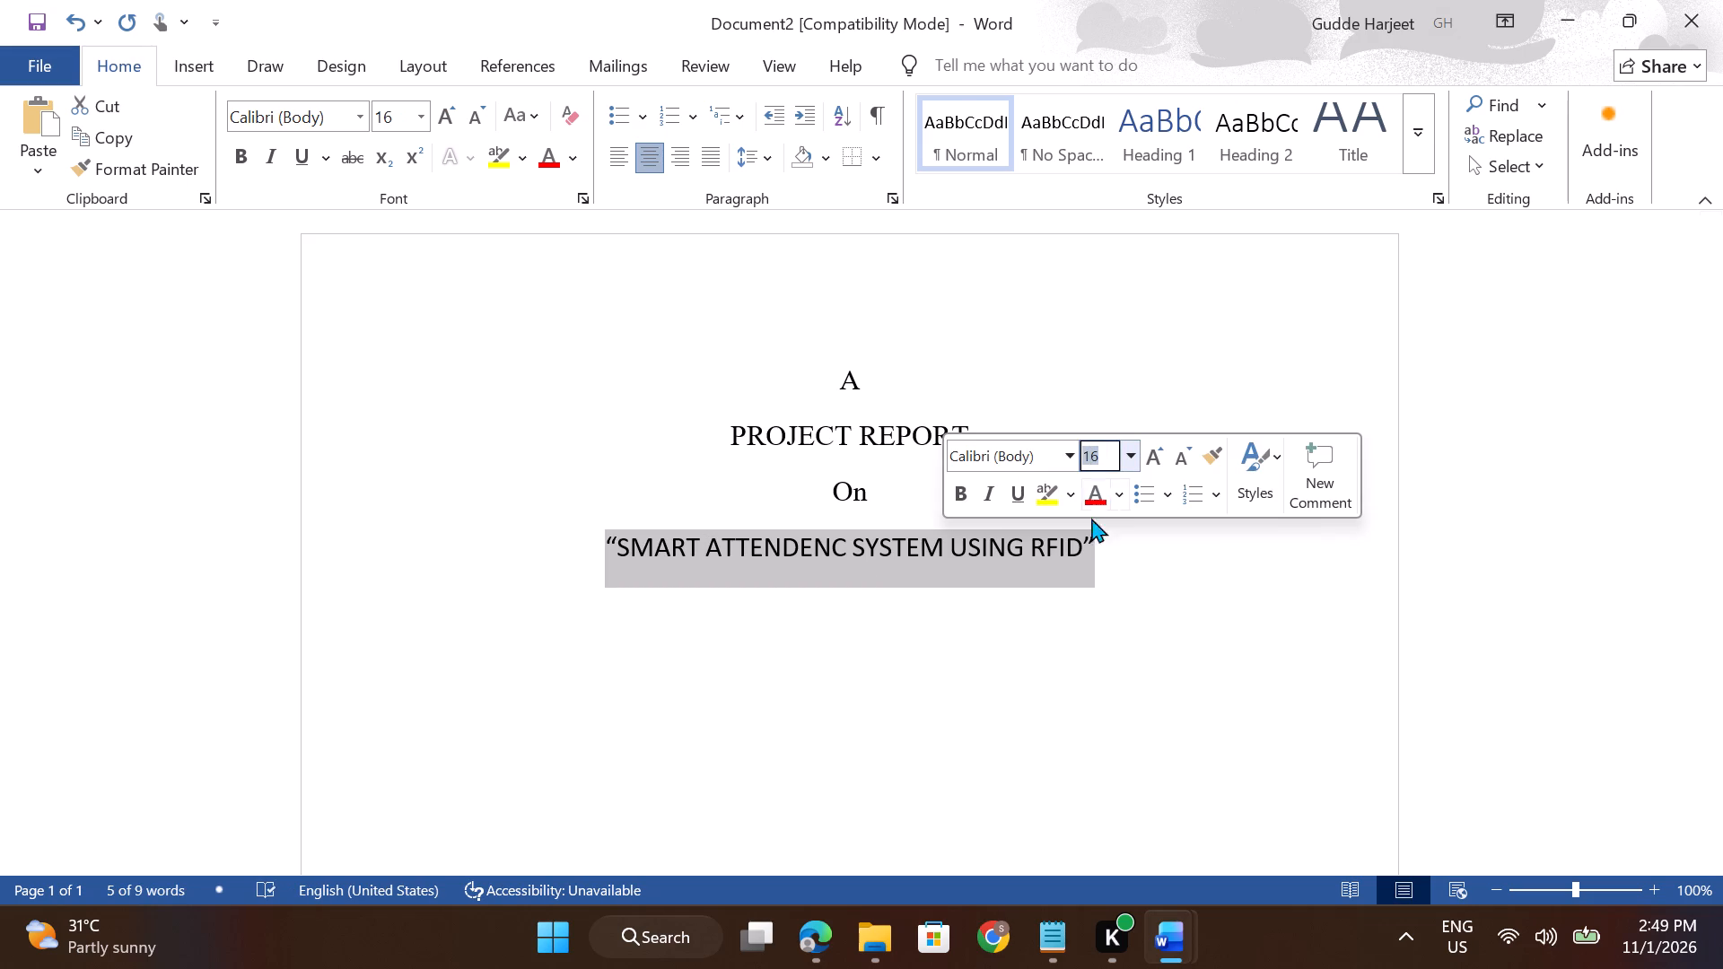
click(876, 548)
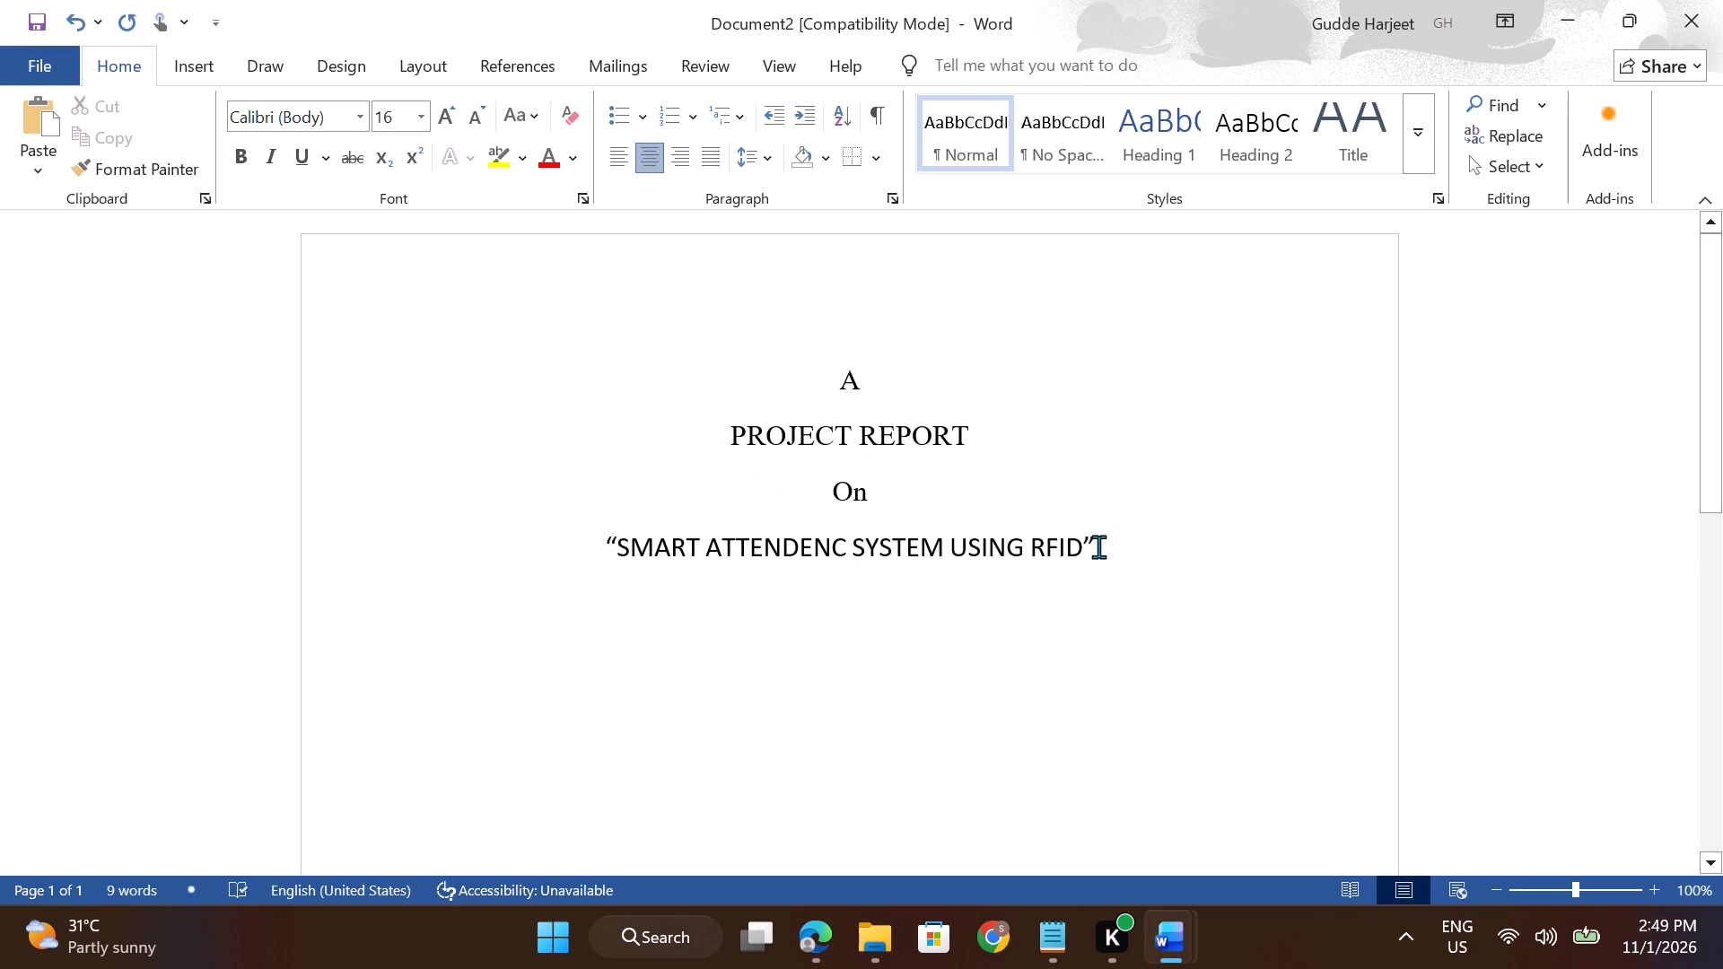
Make all four cover page lines bold, from "A" through the quoted project title.
drag(1112, 556, 704, 363)
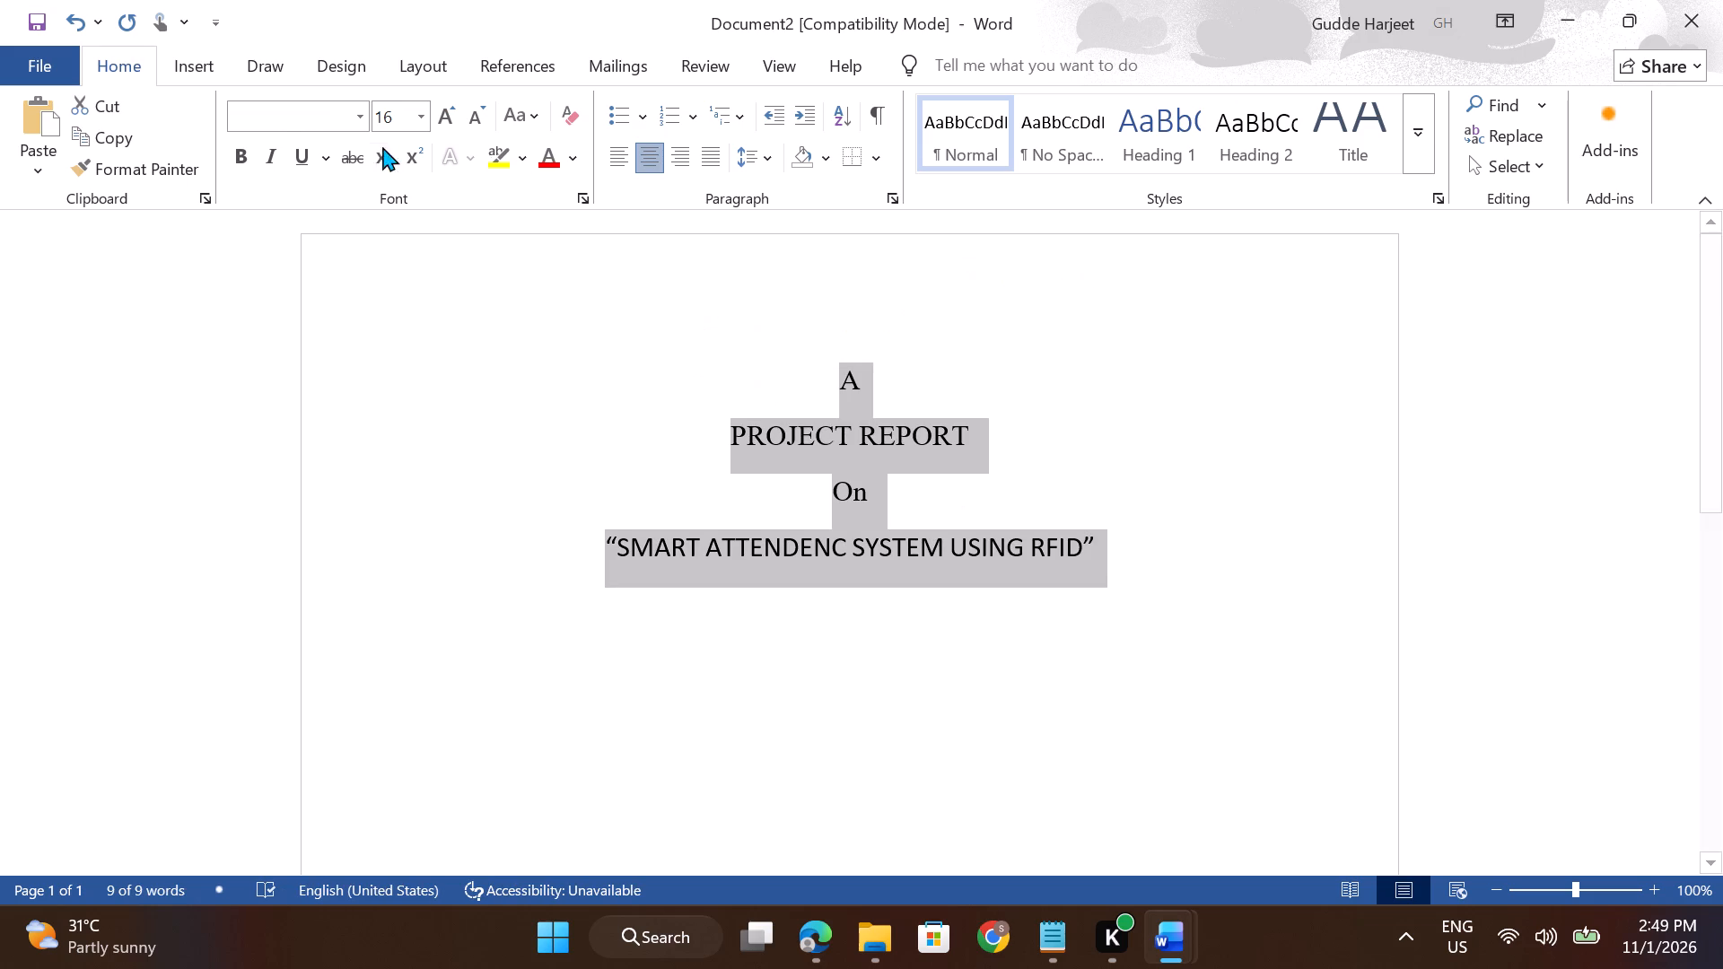
click(254, 153)
click(477, 493)
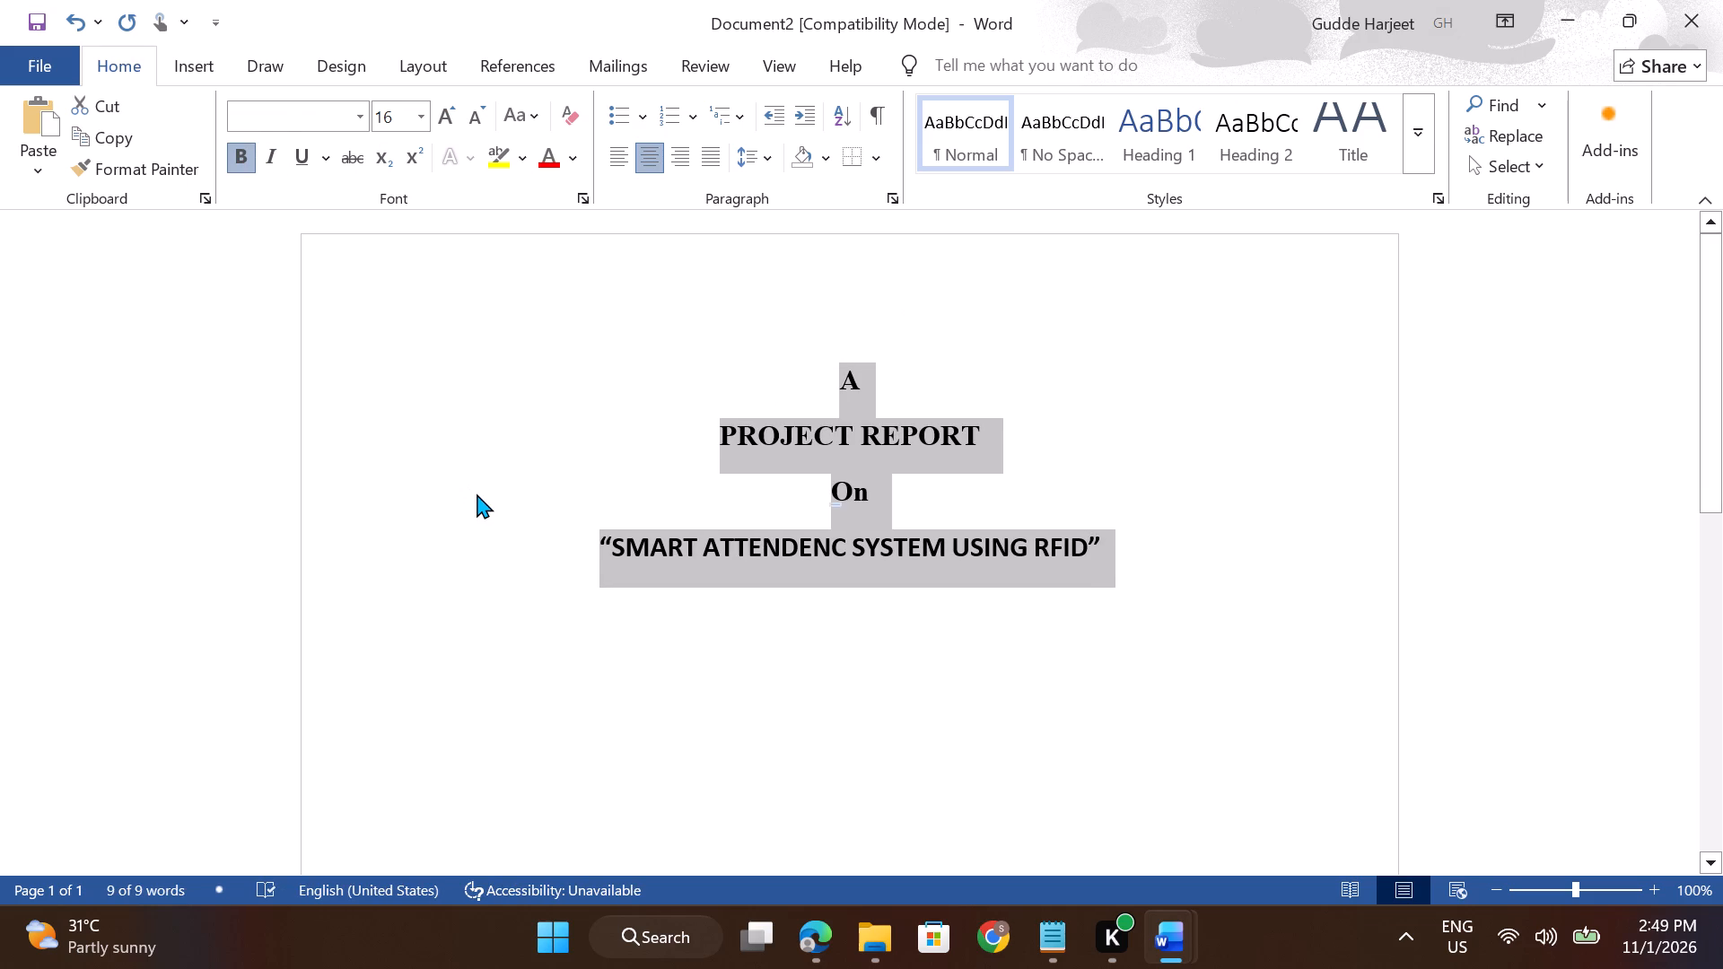
Change the font of the quoted project title line to Times New Roman.
ctrl+click(780, 548)
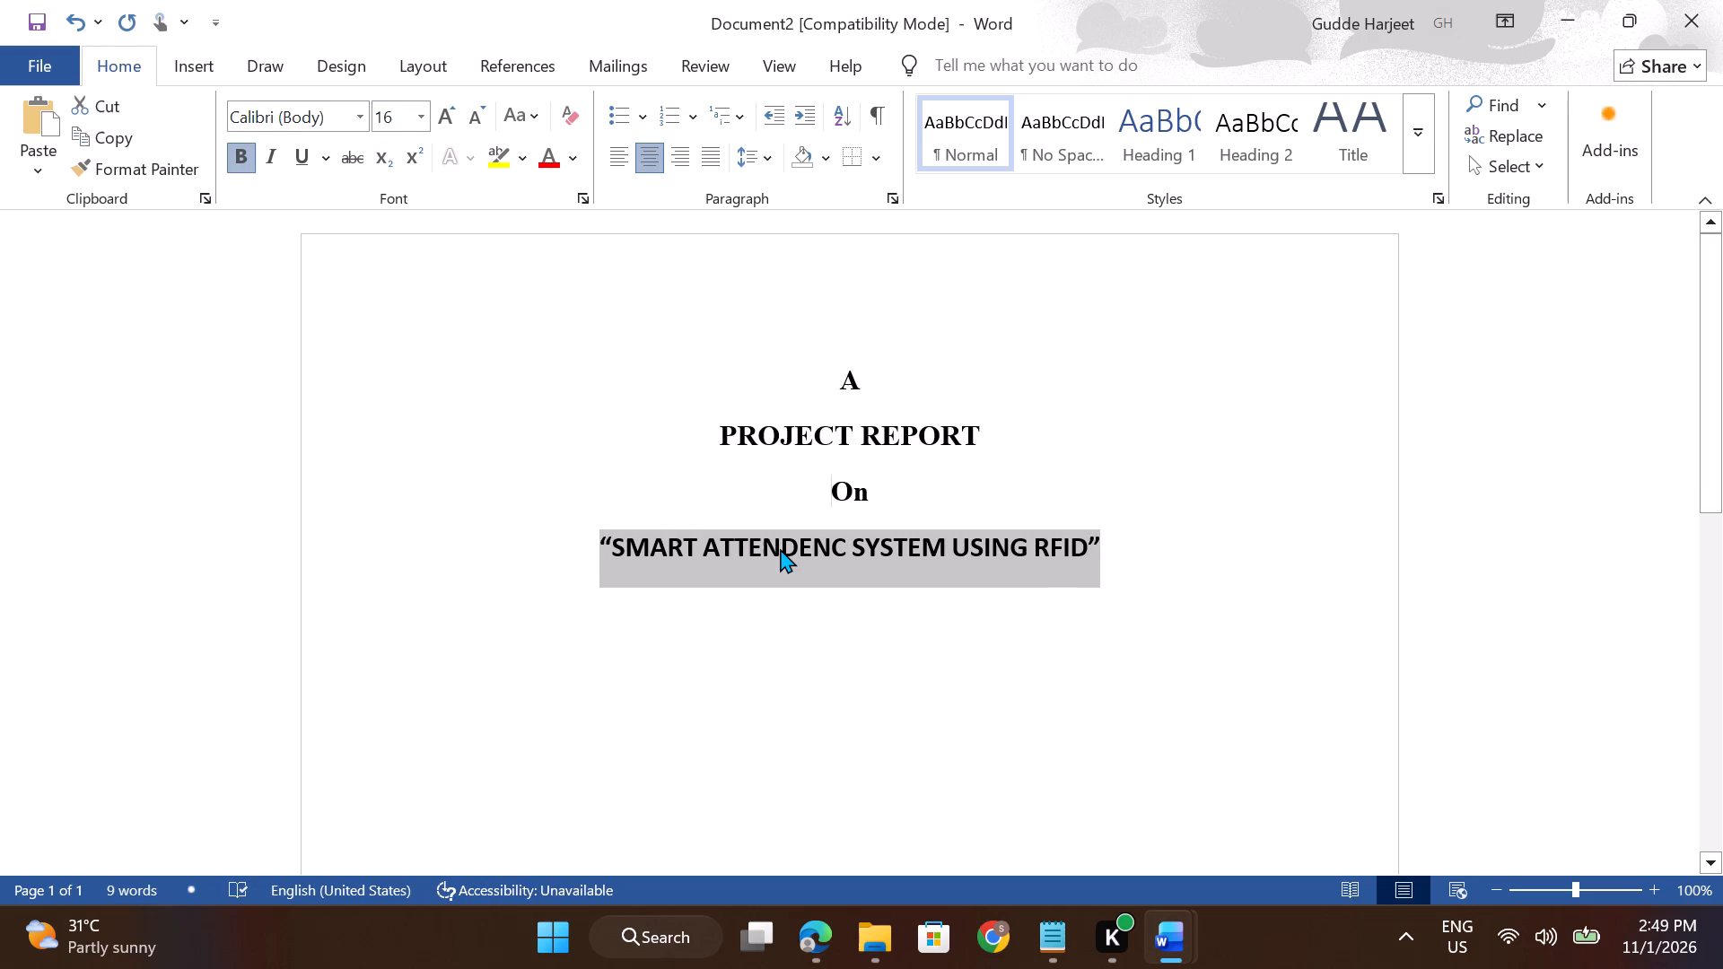
click(345, 126)
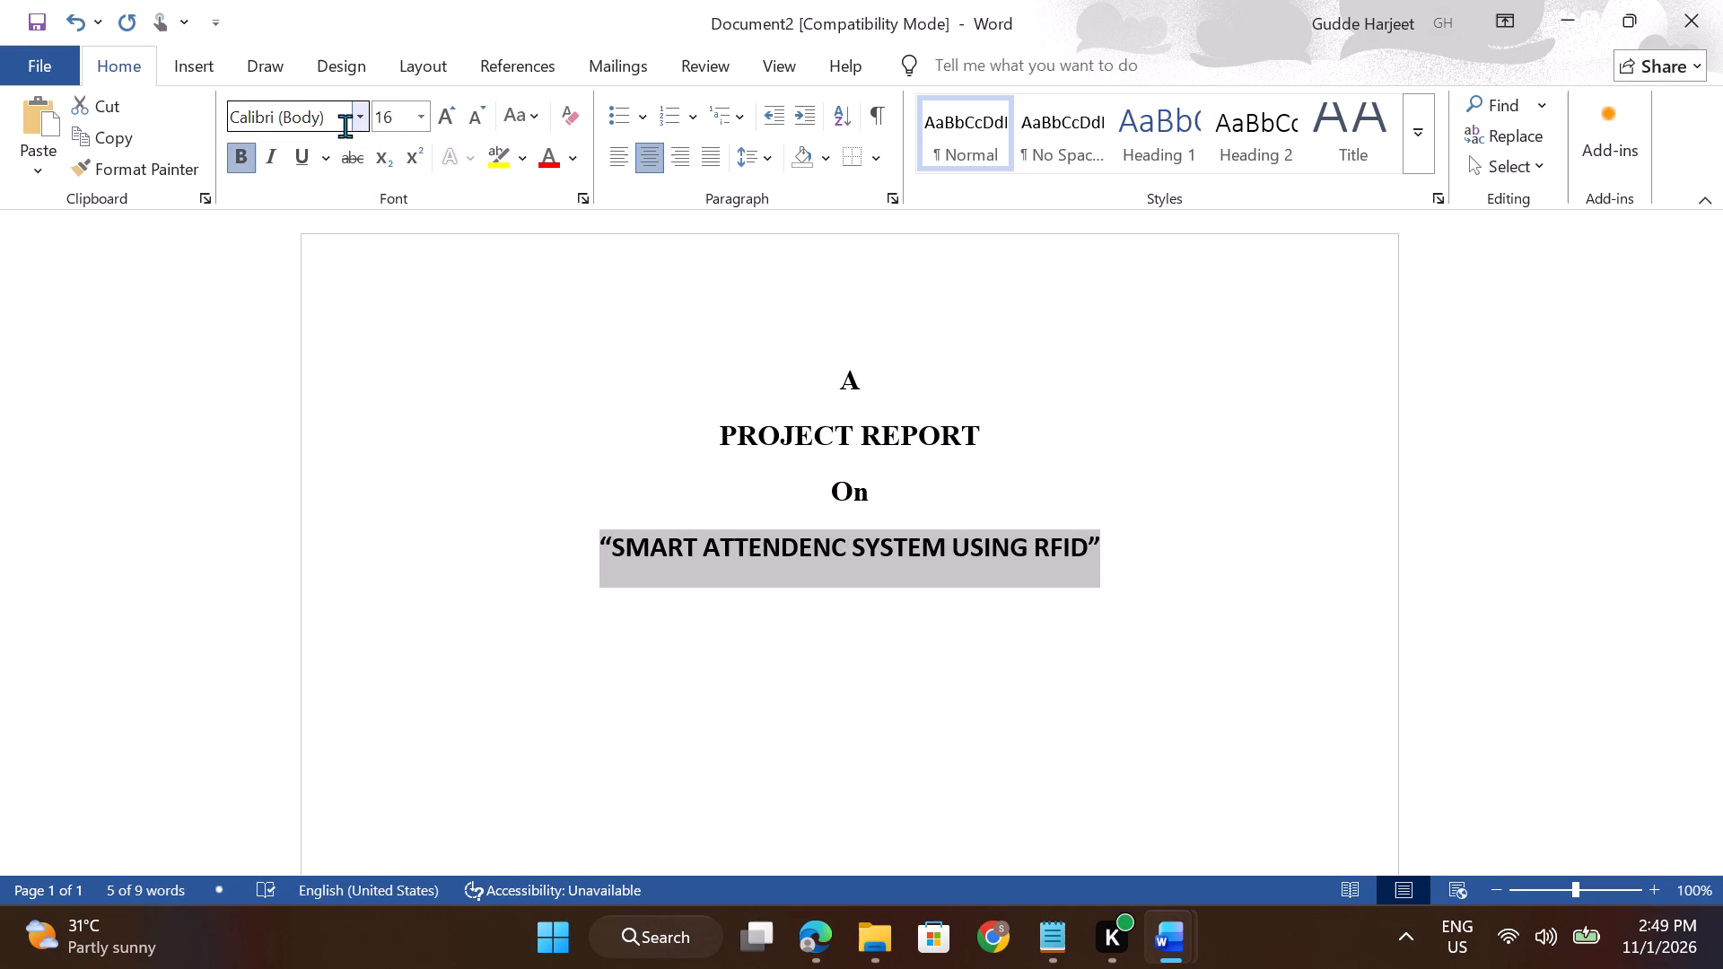
text(ti)
key(Return)
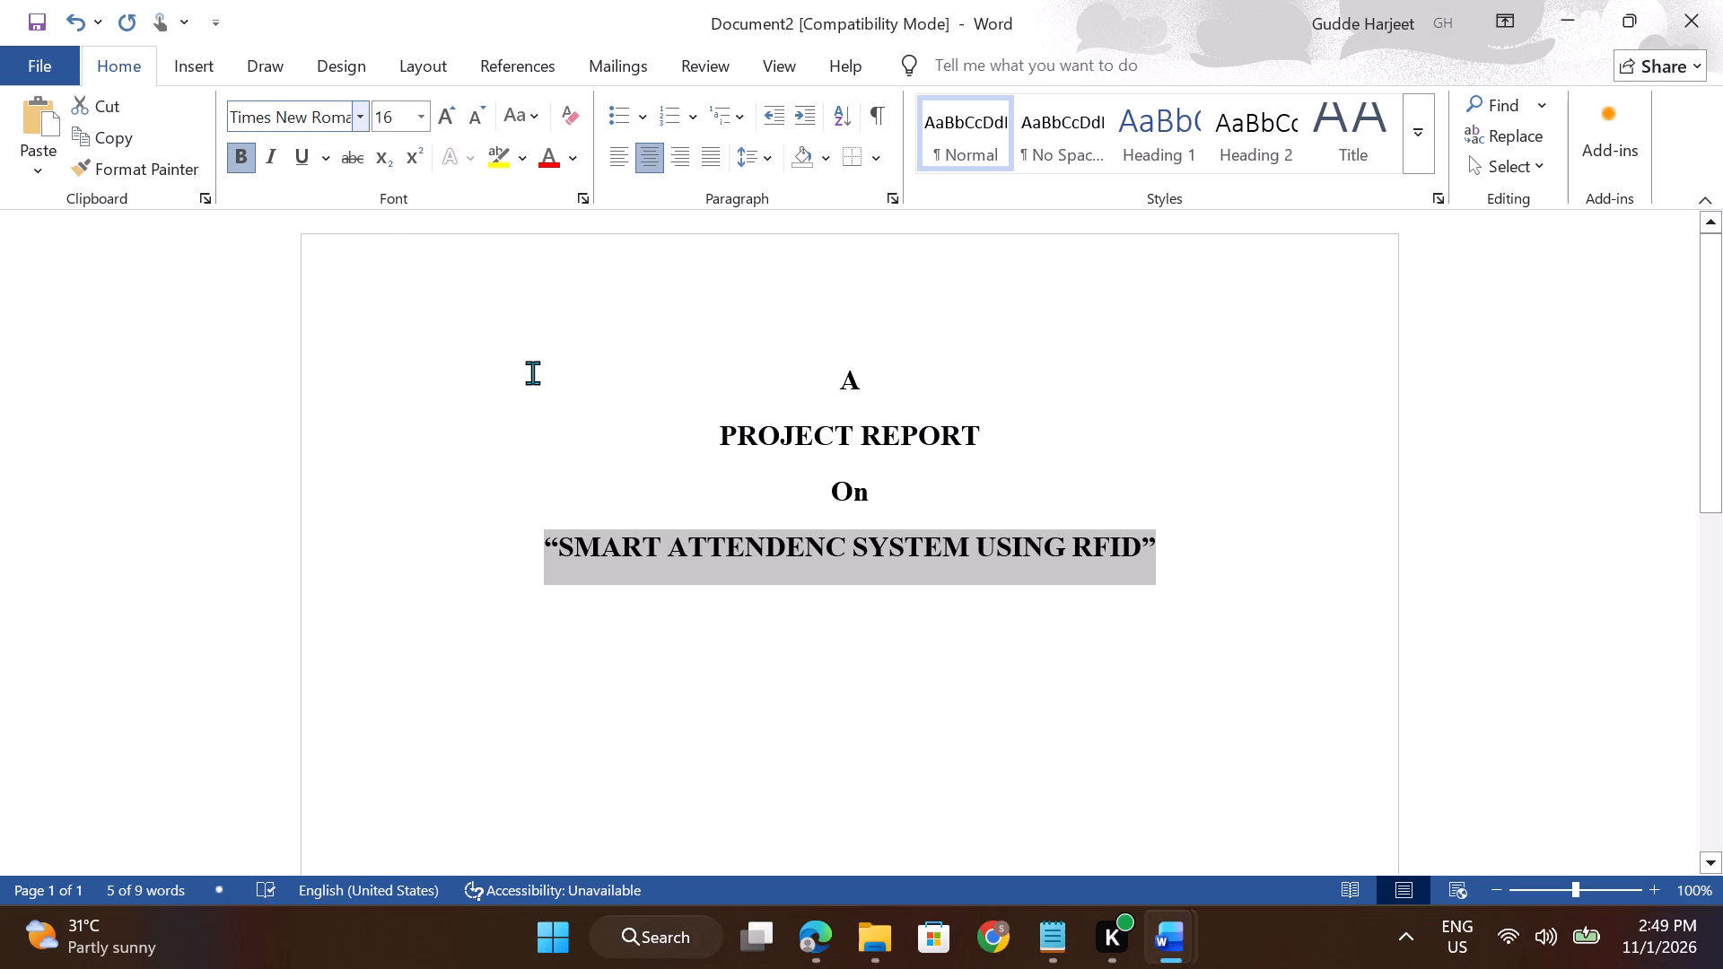
click(1273, 529)
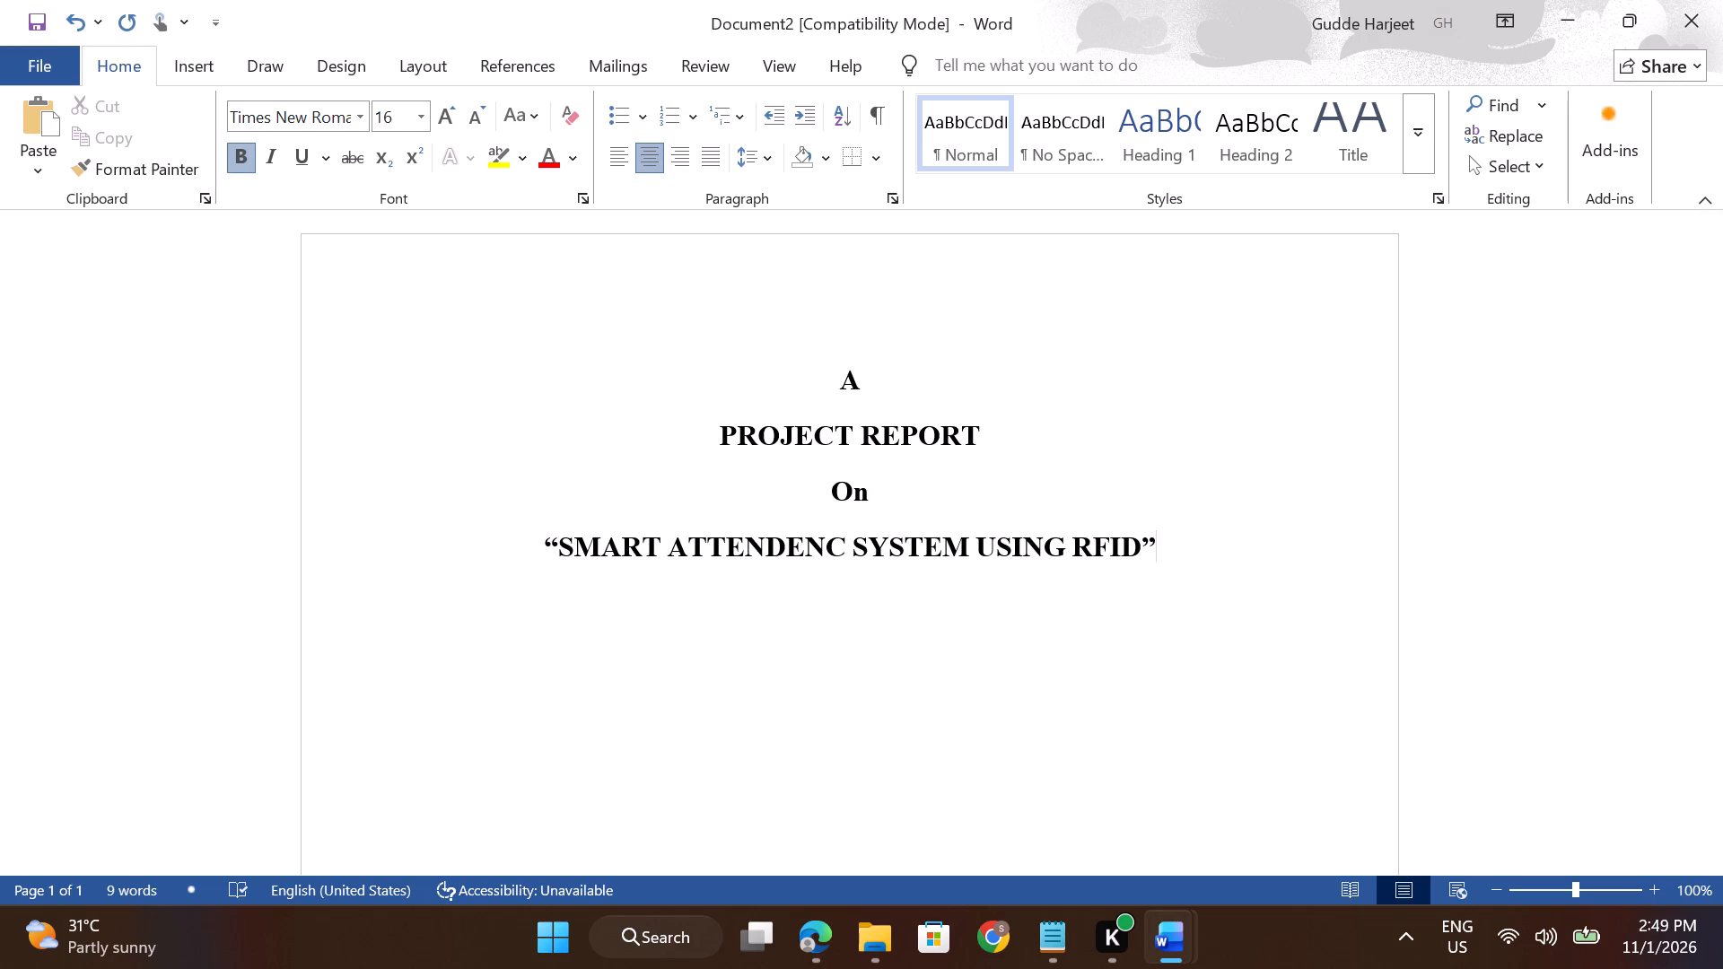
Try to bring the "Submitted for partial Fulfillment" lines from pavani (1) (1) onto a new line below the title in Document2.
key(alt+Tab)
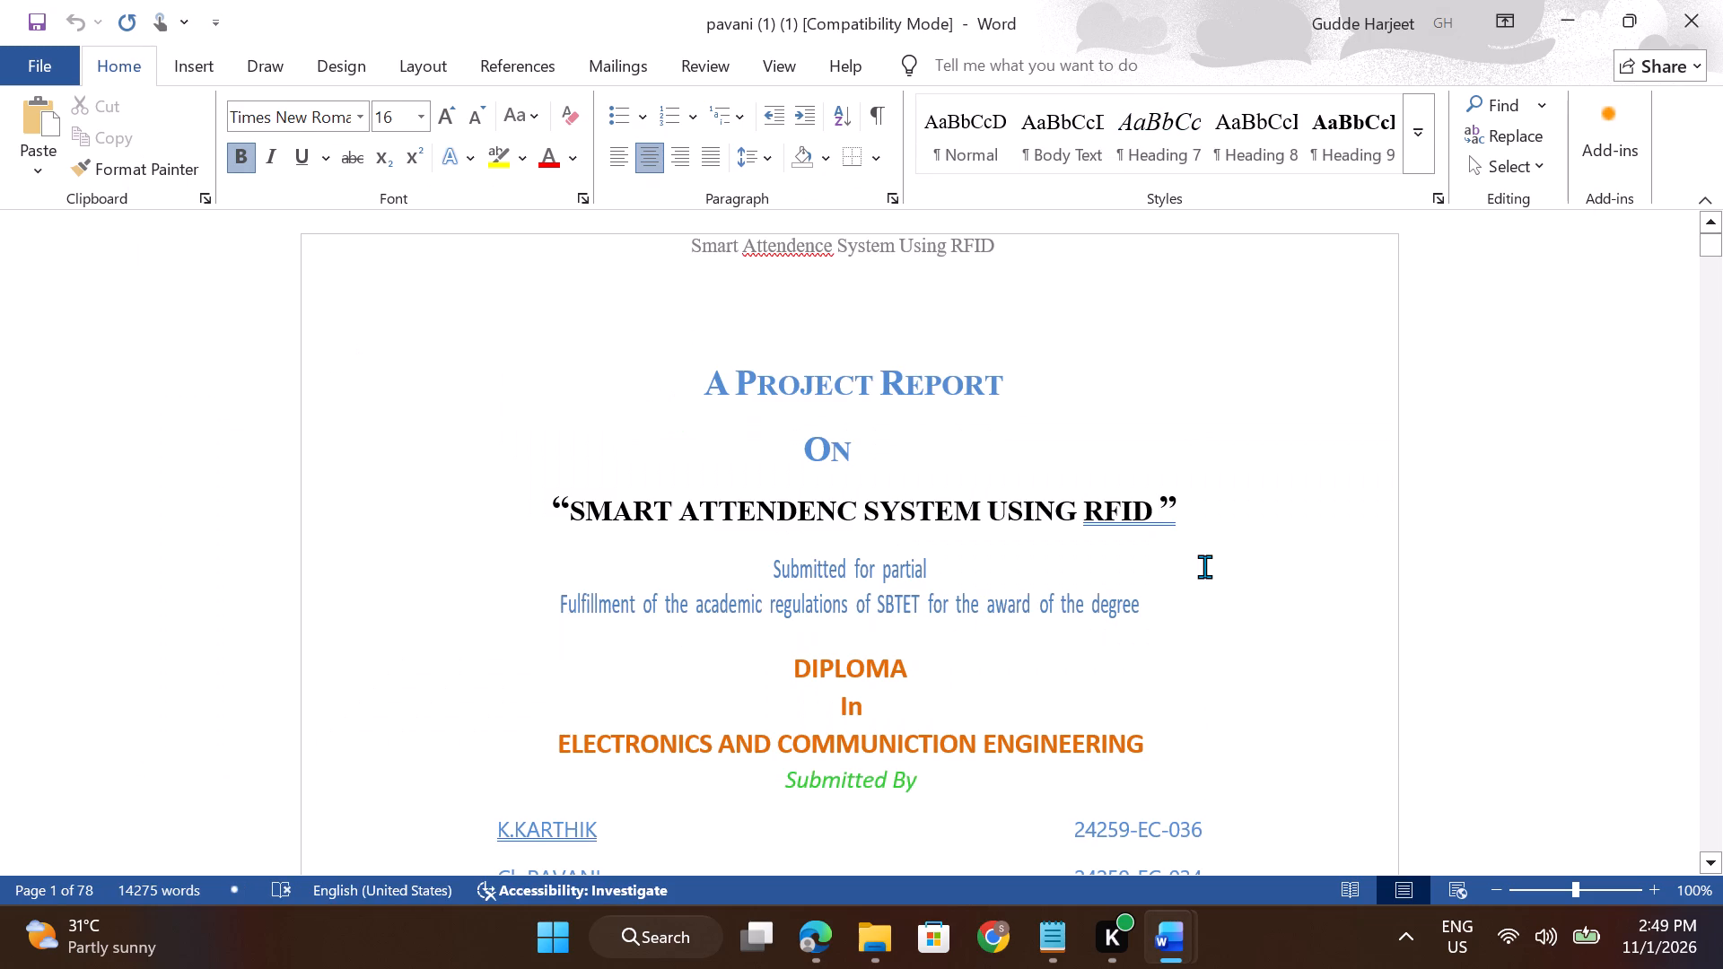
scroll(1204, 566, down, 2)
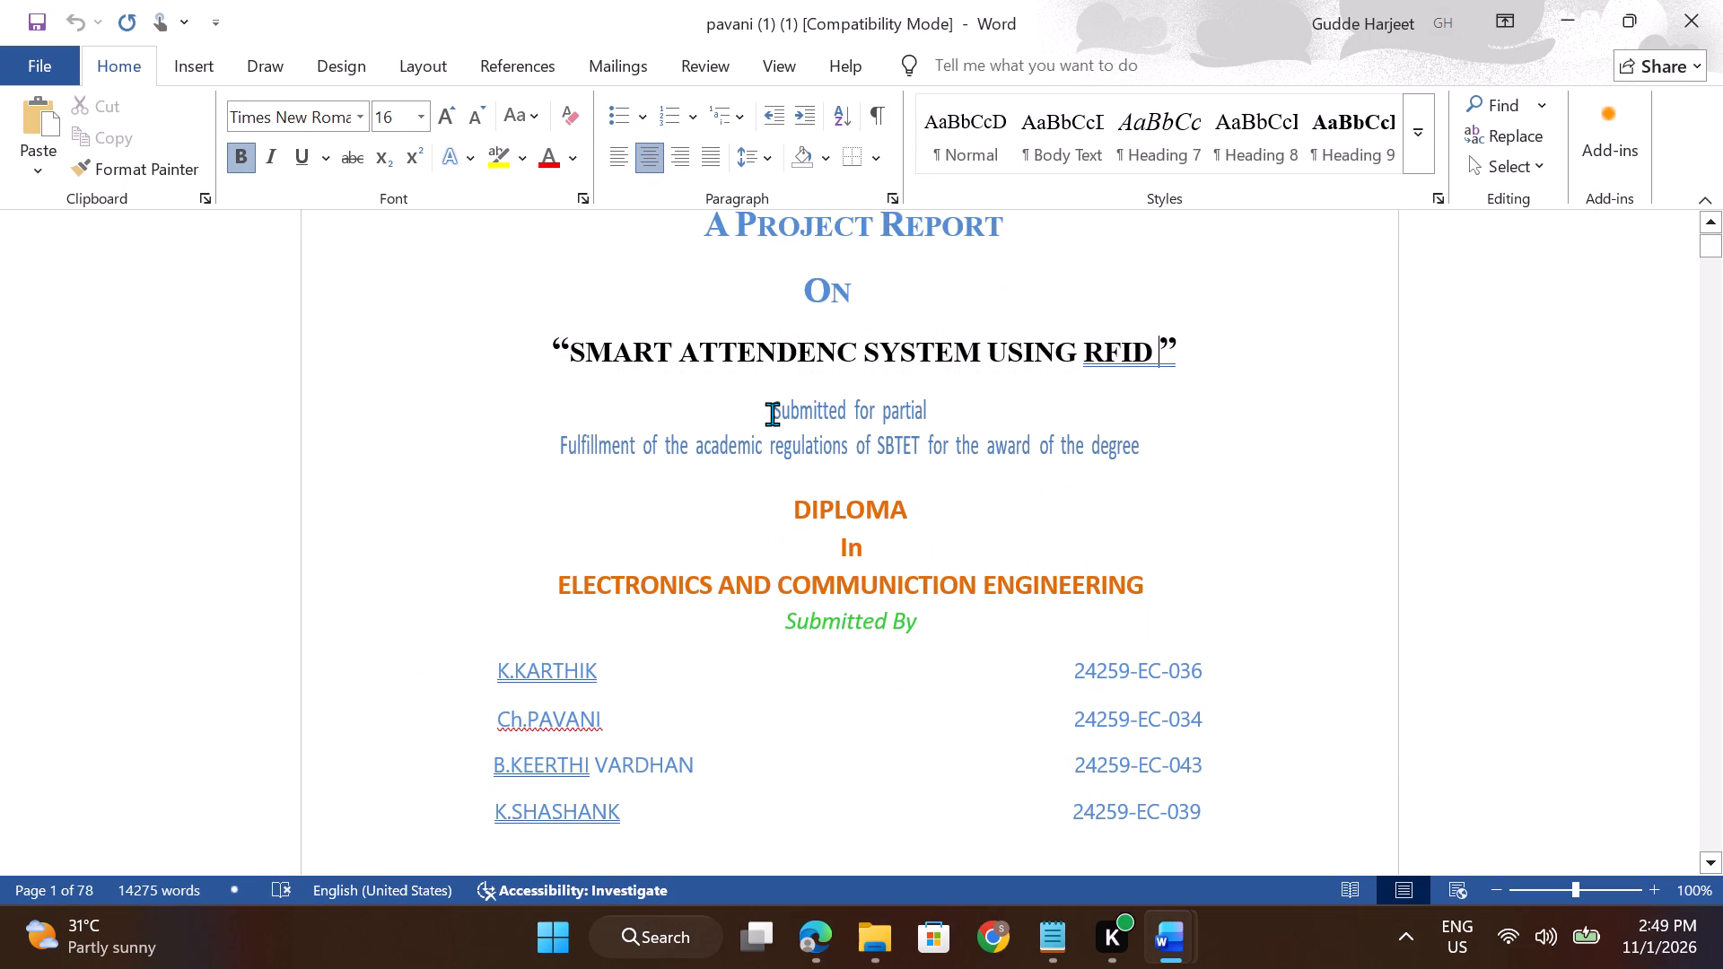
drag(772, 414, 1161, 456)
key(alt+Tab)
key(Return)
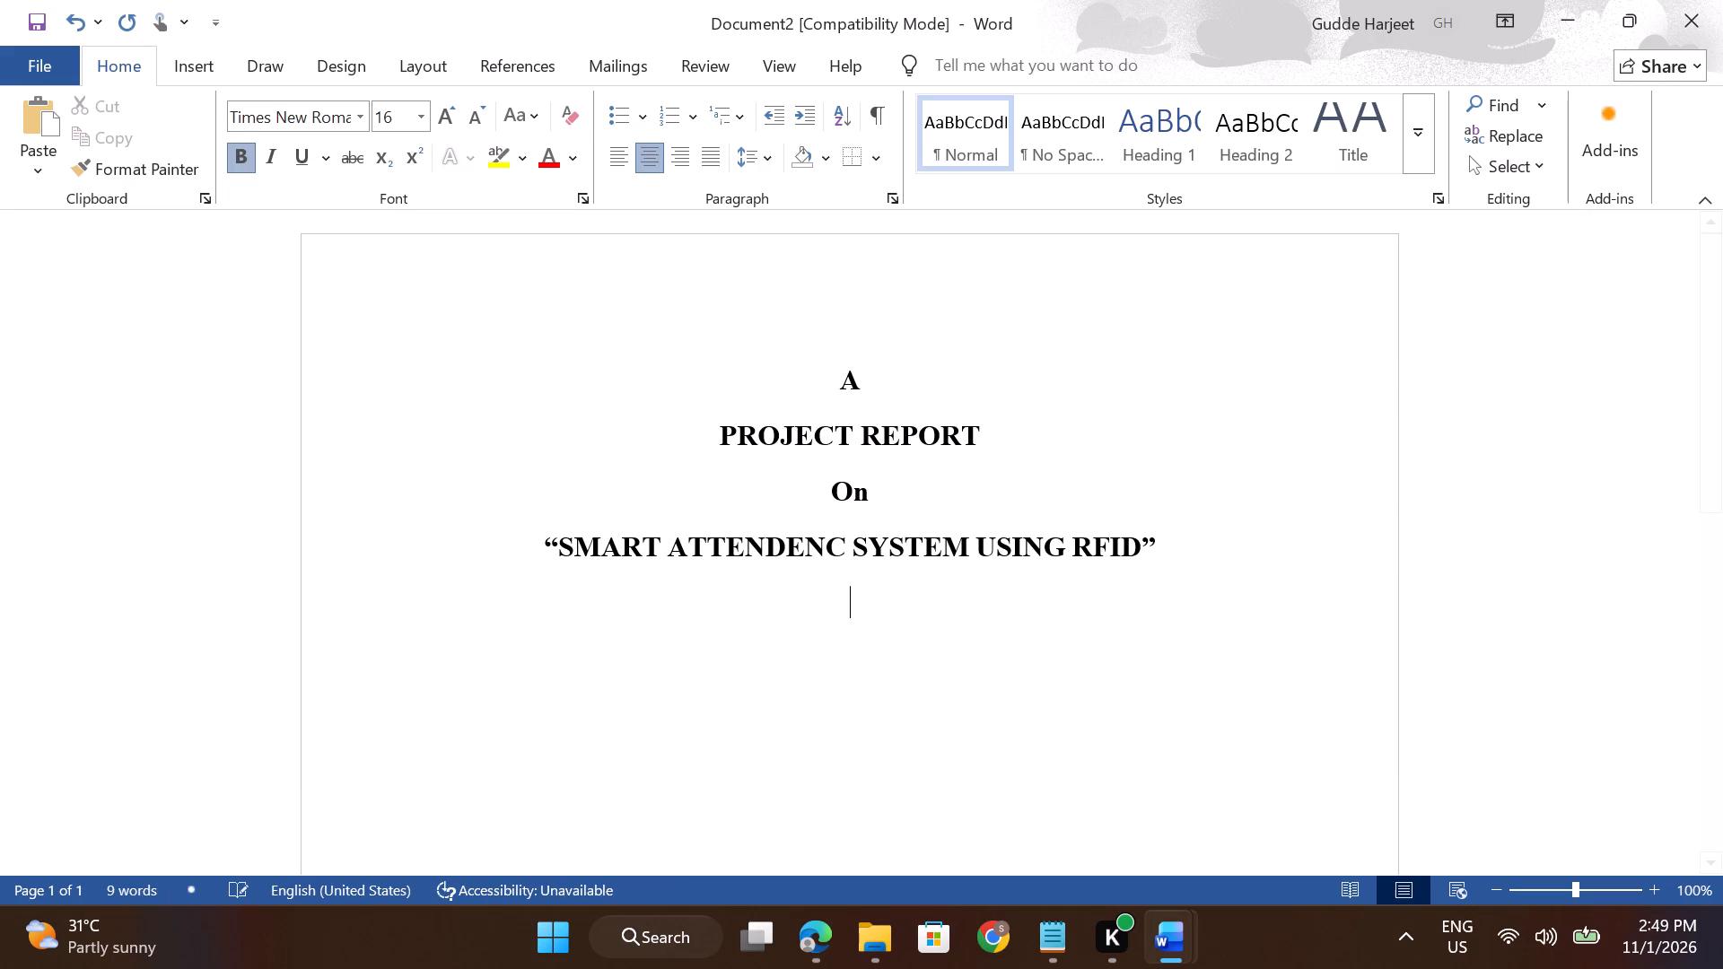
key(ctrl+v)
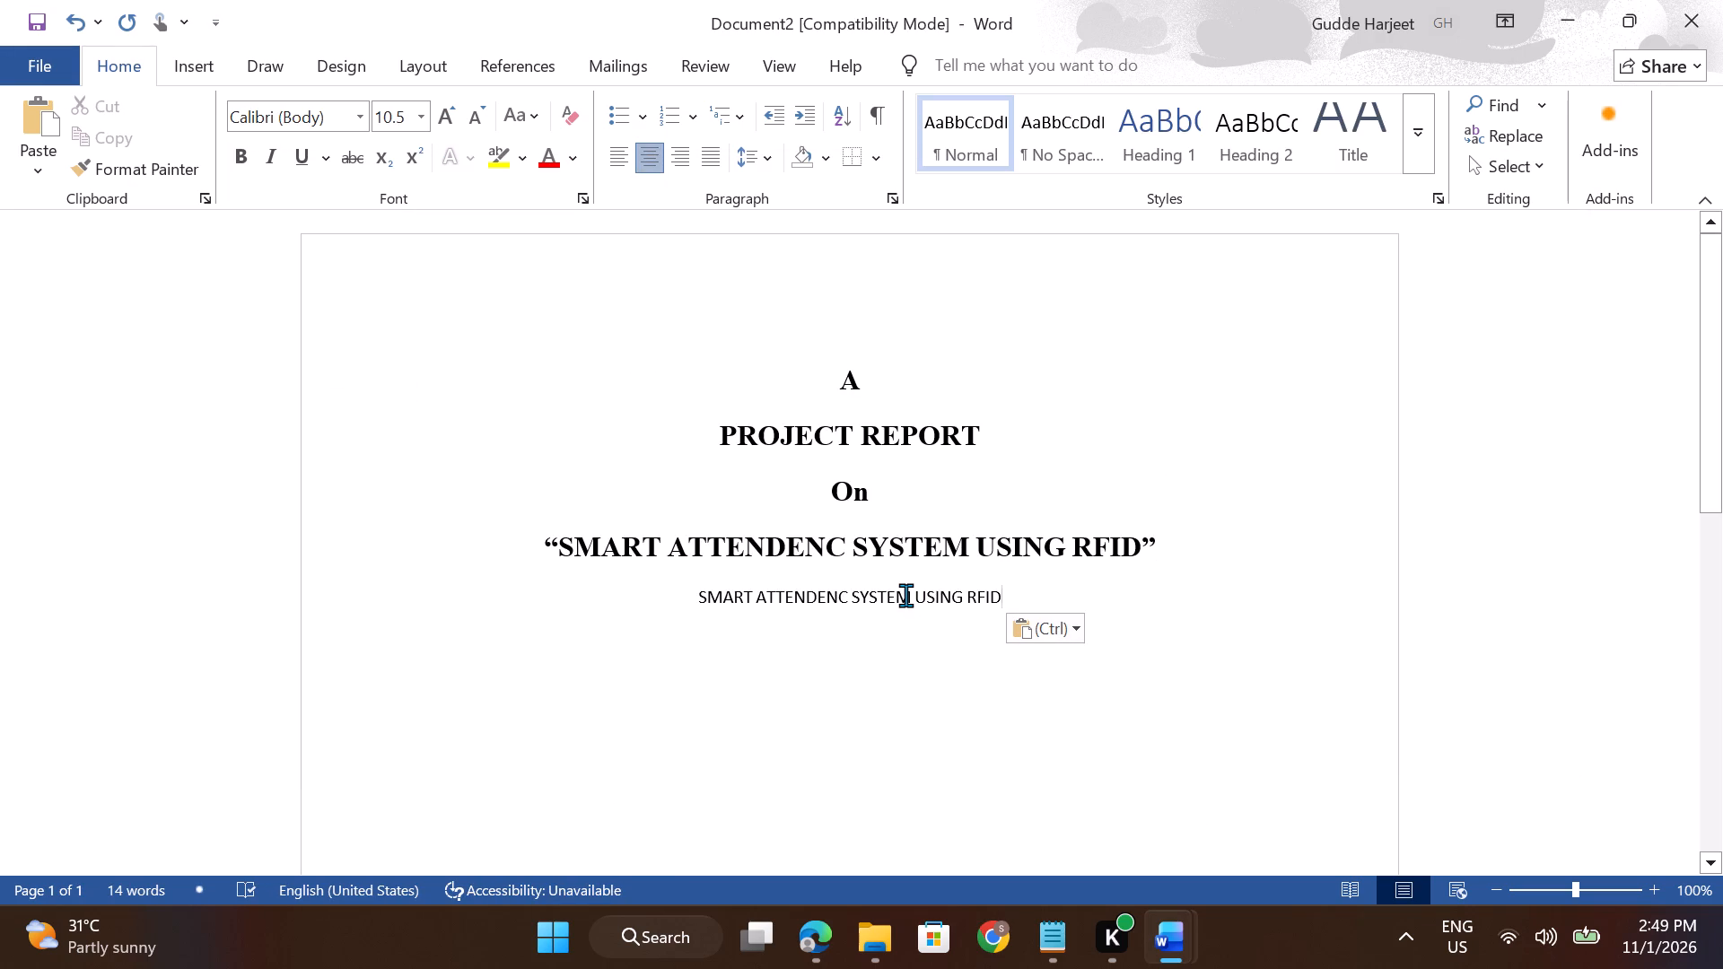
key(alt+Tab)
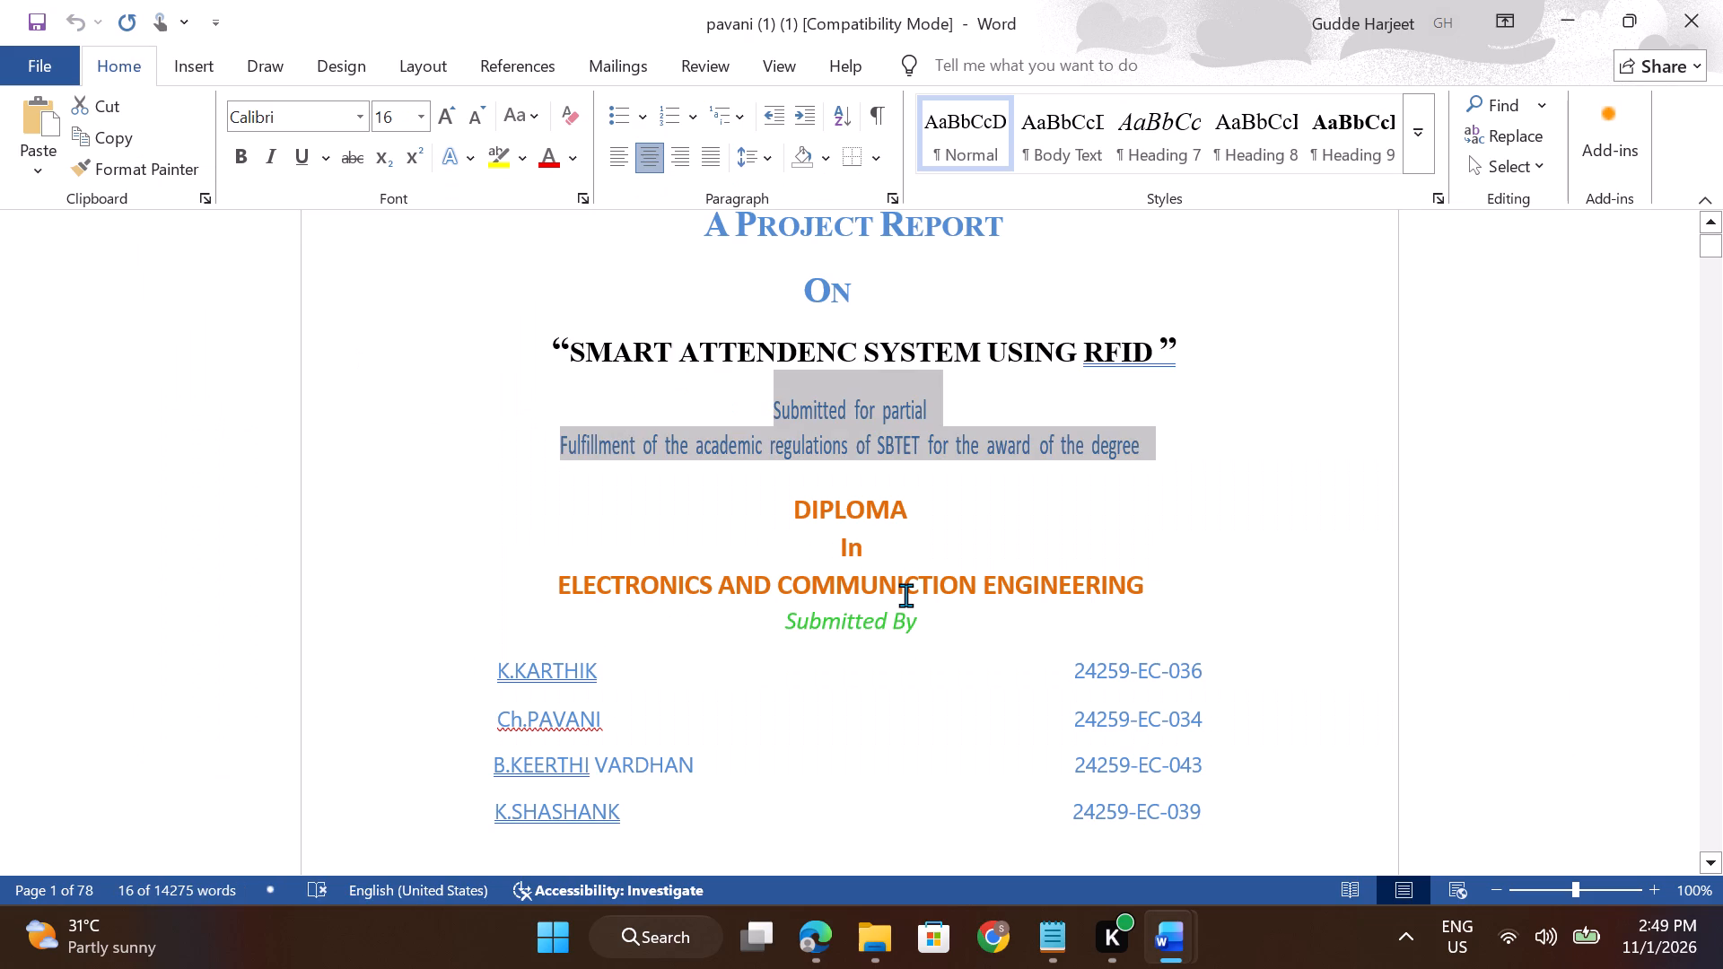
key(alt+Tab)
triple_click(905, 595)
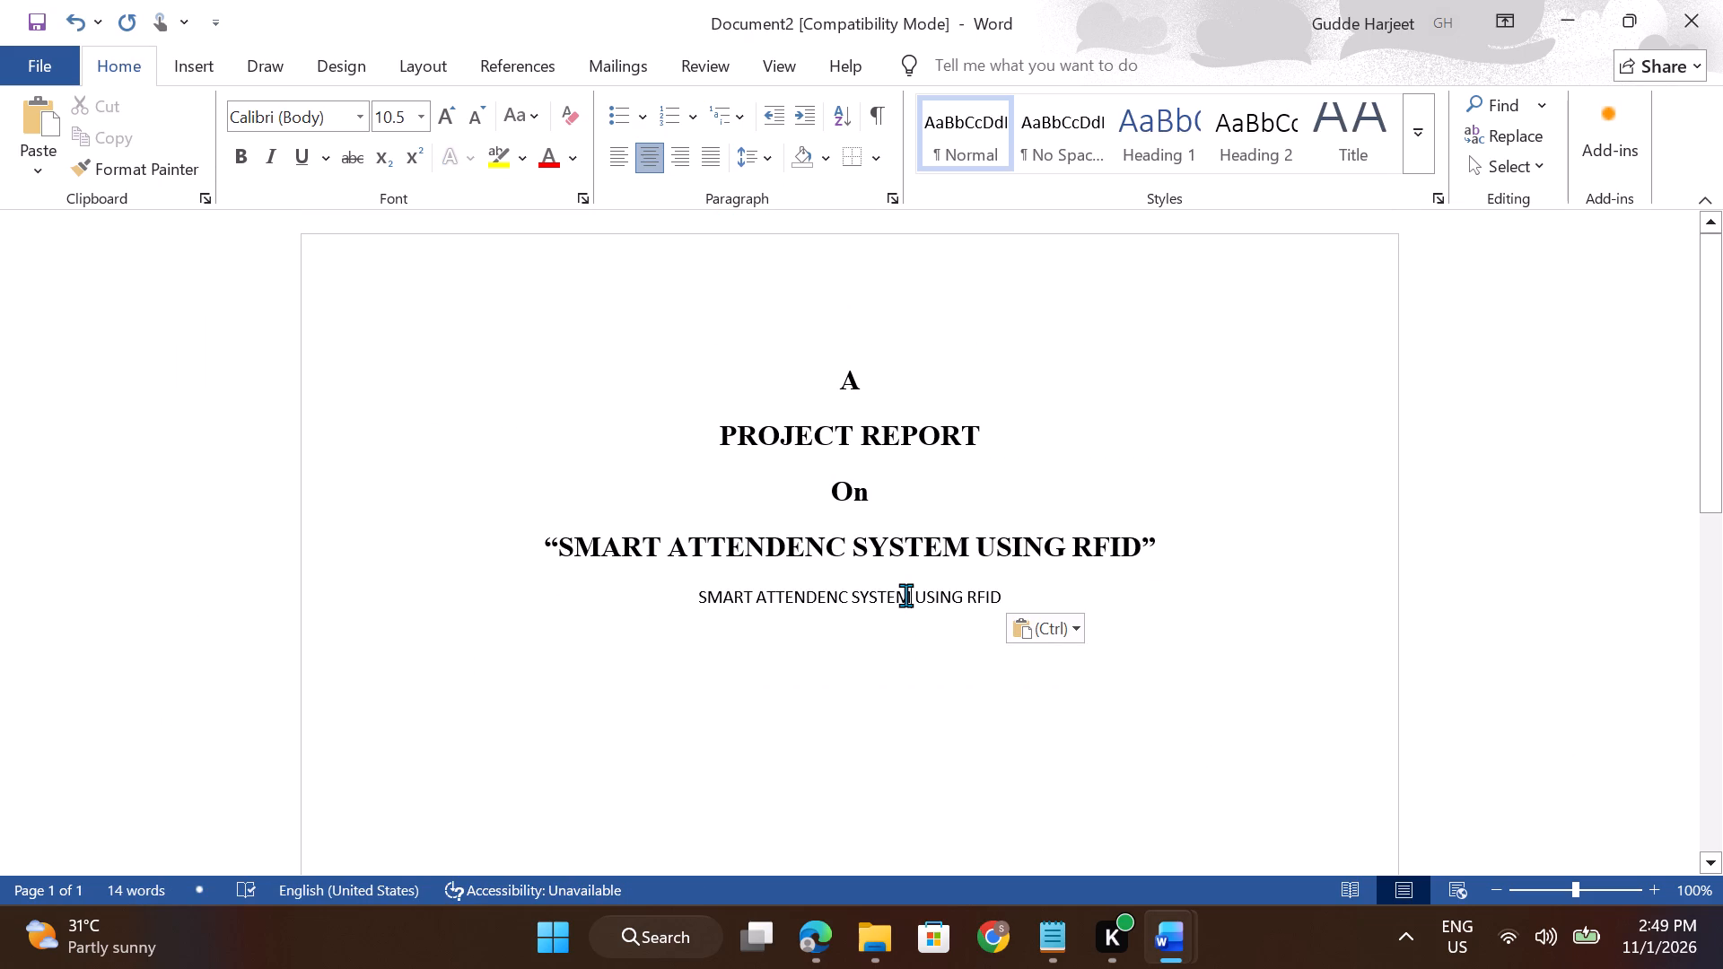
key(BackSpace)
Copy the "Submitted for partial Fulfillment…" lines from pavani (1) (1) and paste them below the quoted title in Document2.
key(alt+Tab)
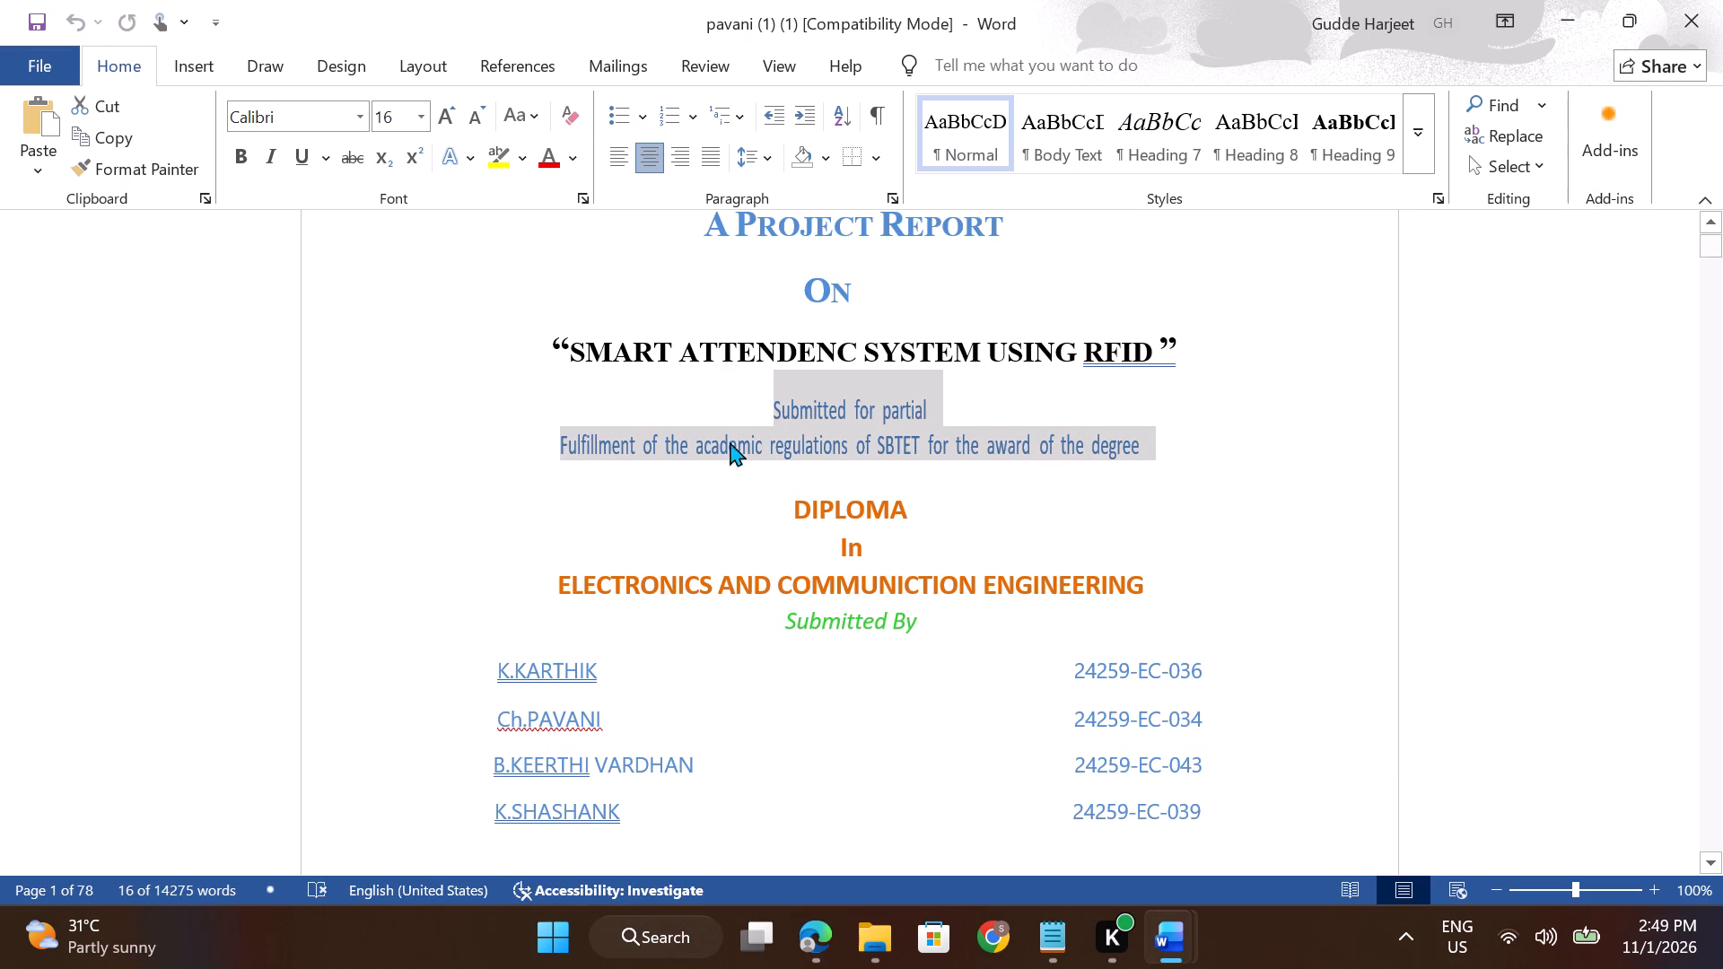
click(888, 423)
drag(774, 413, 1169, 458)
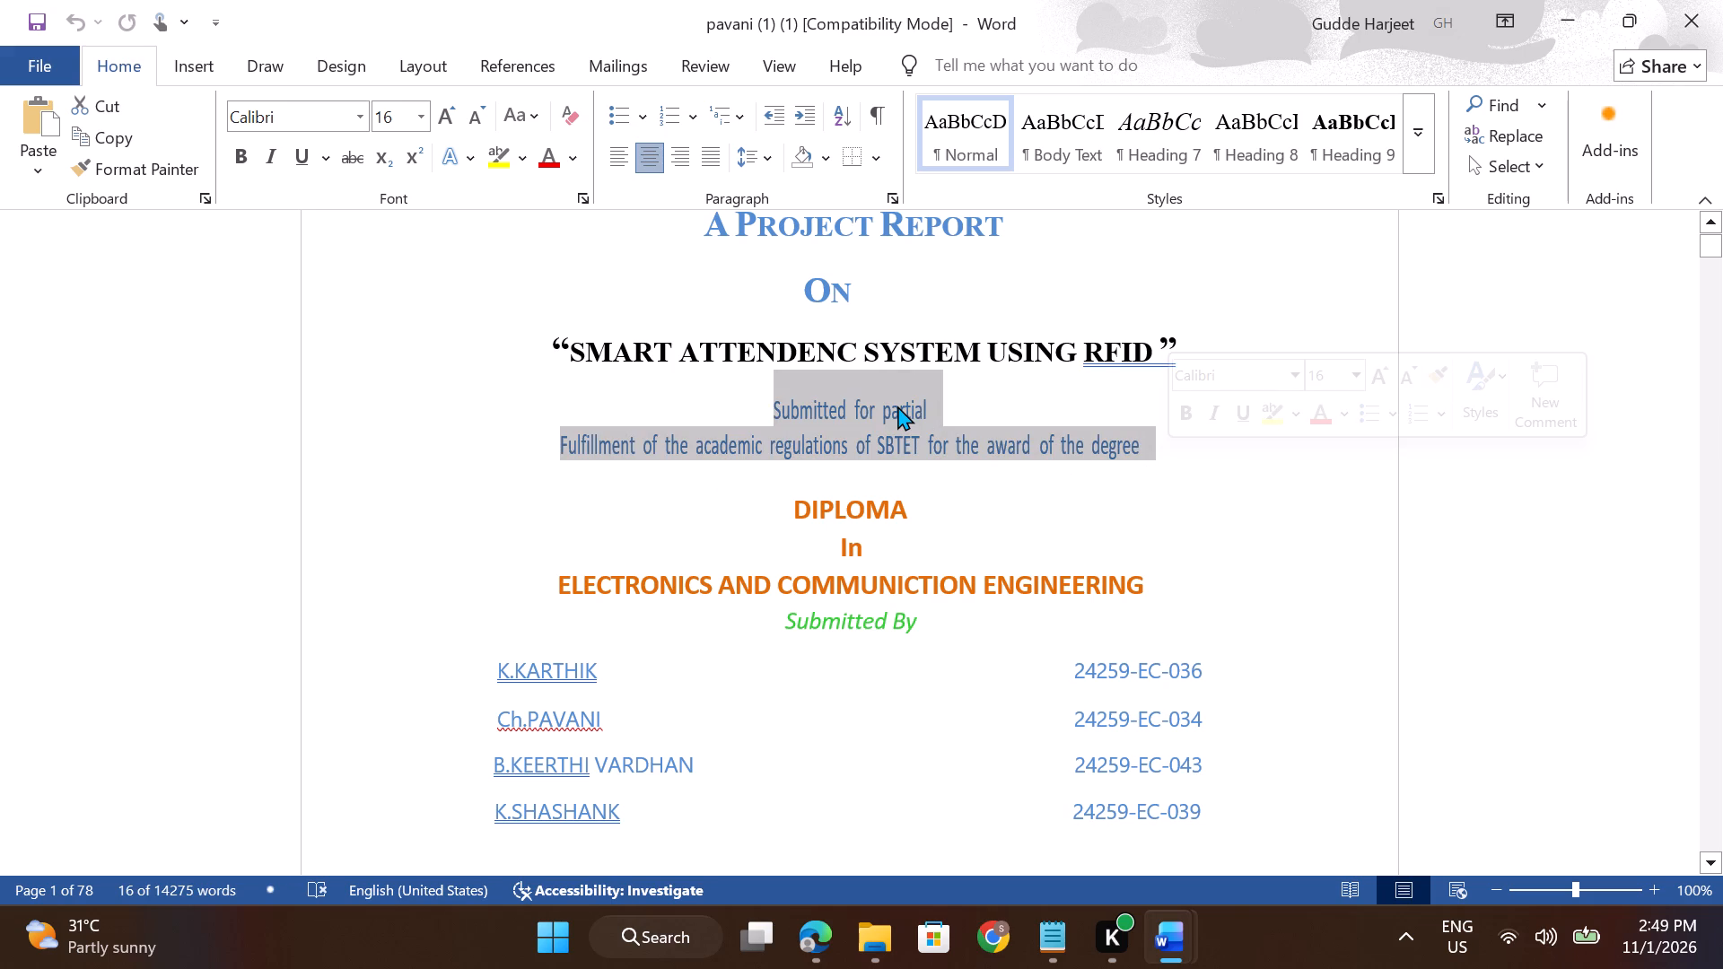
right_click(897, 406)
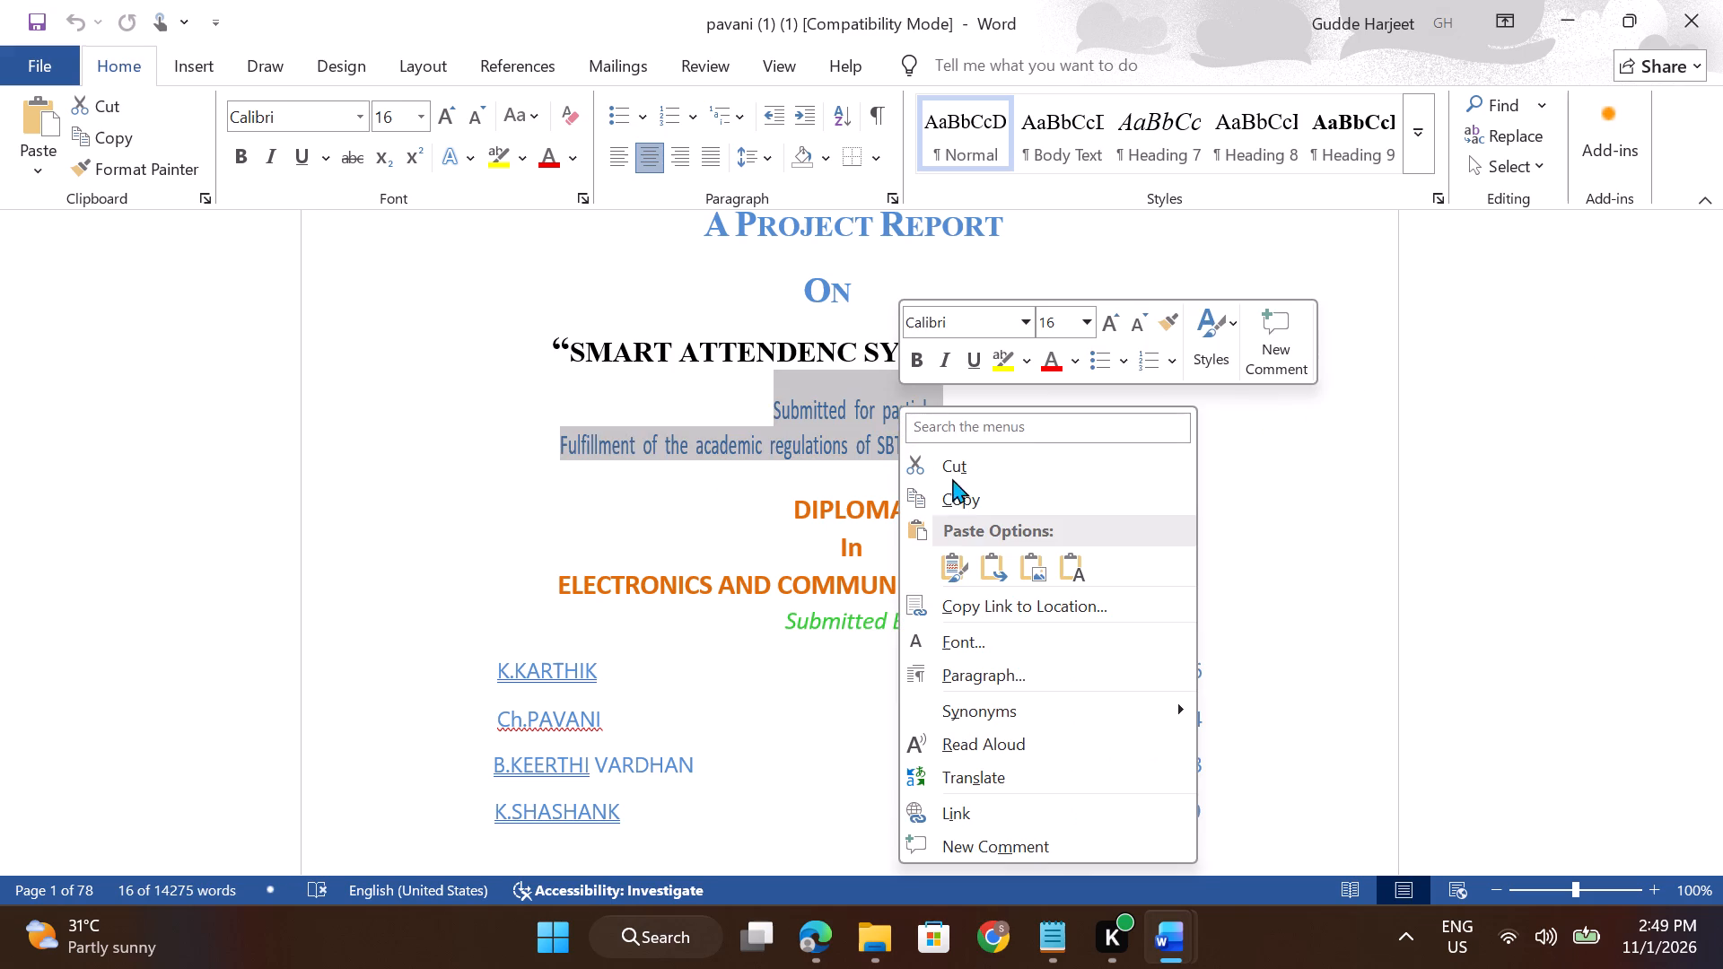
click(959, 490)
key(alt+Tab)
key(ctrl+v)
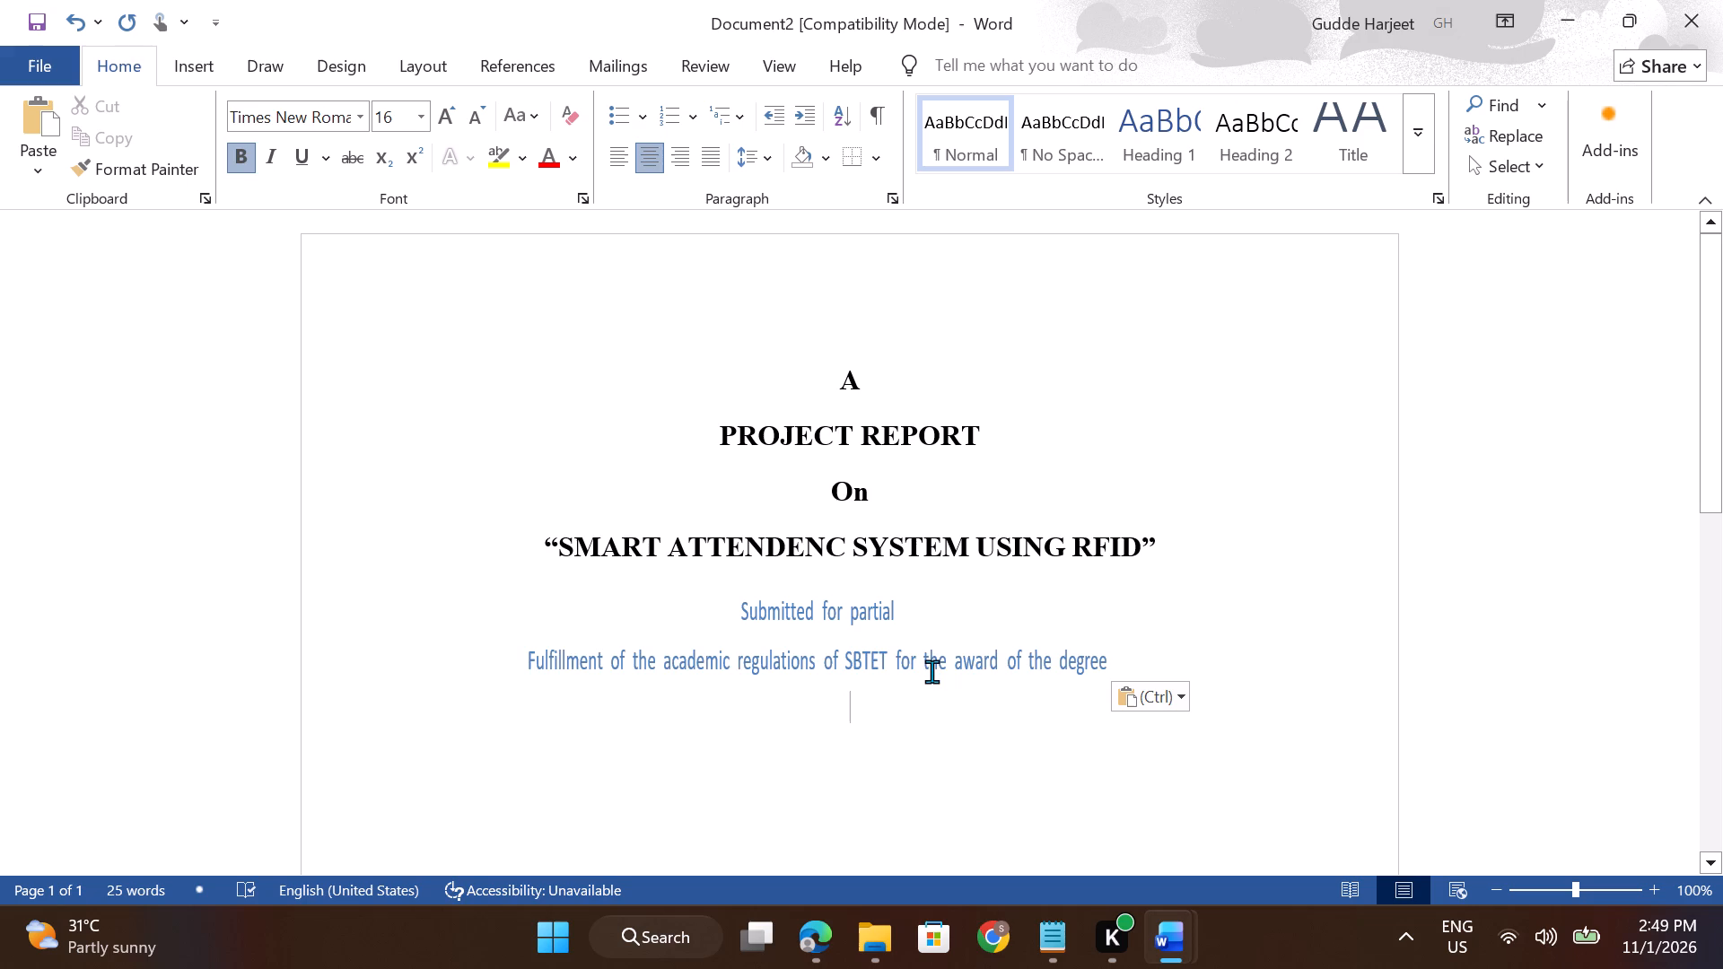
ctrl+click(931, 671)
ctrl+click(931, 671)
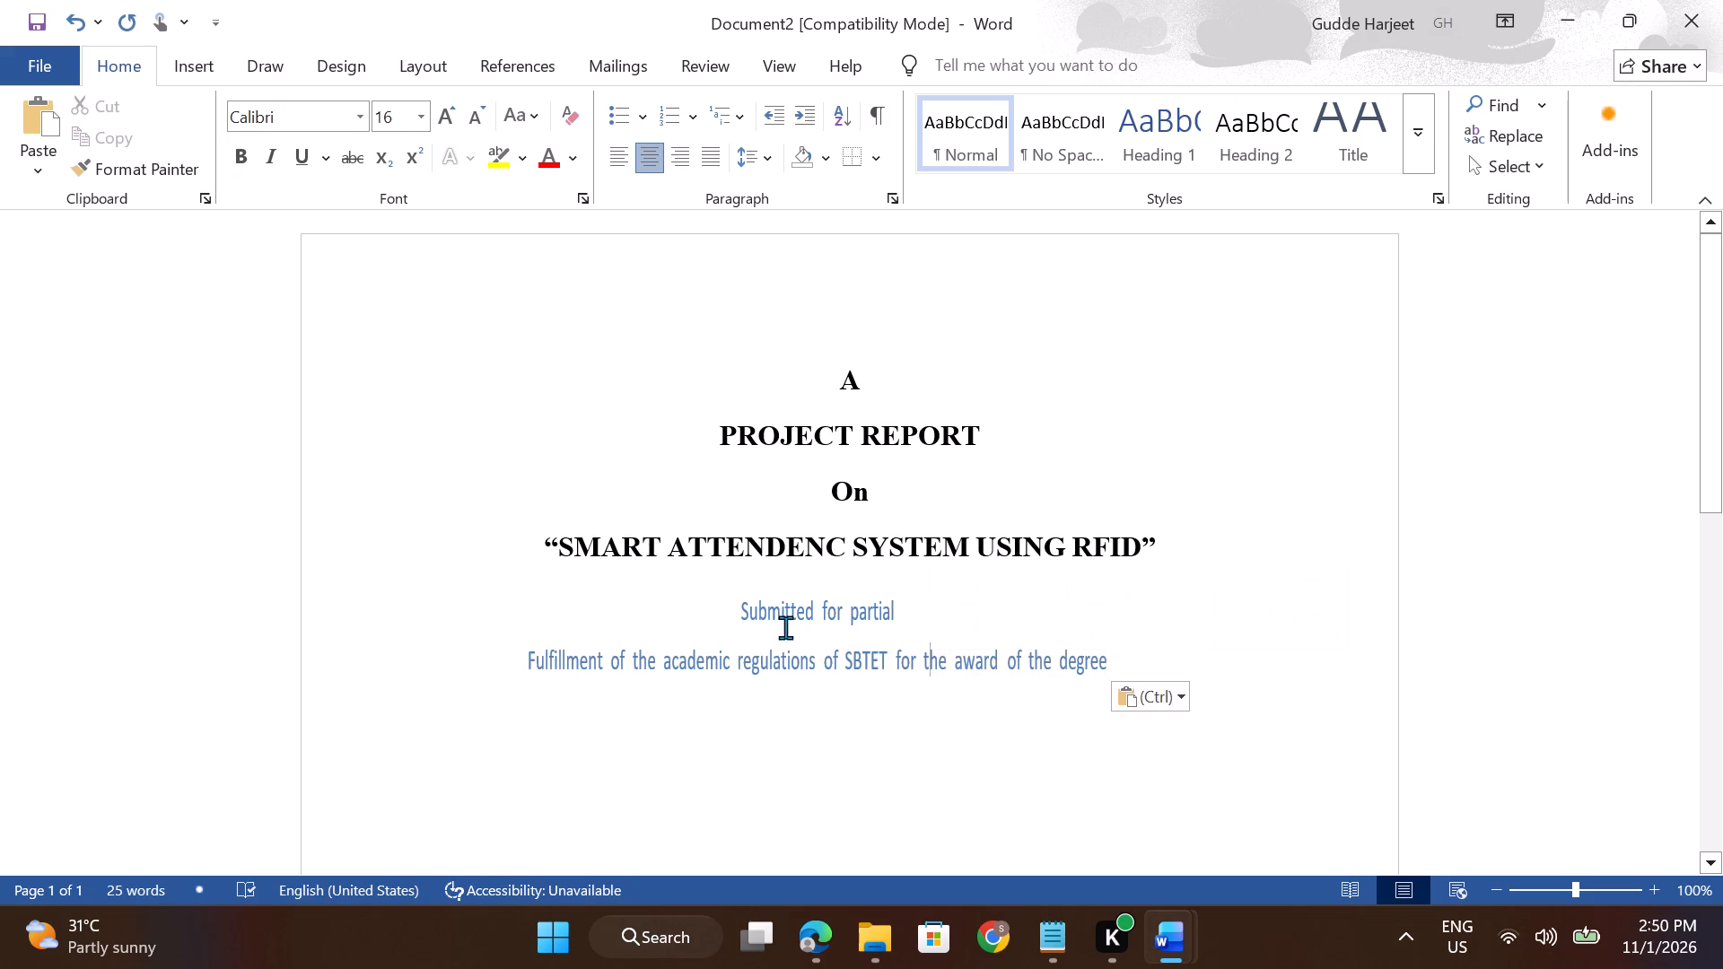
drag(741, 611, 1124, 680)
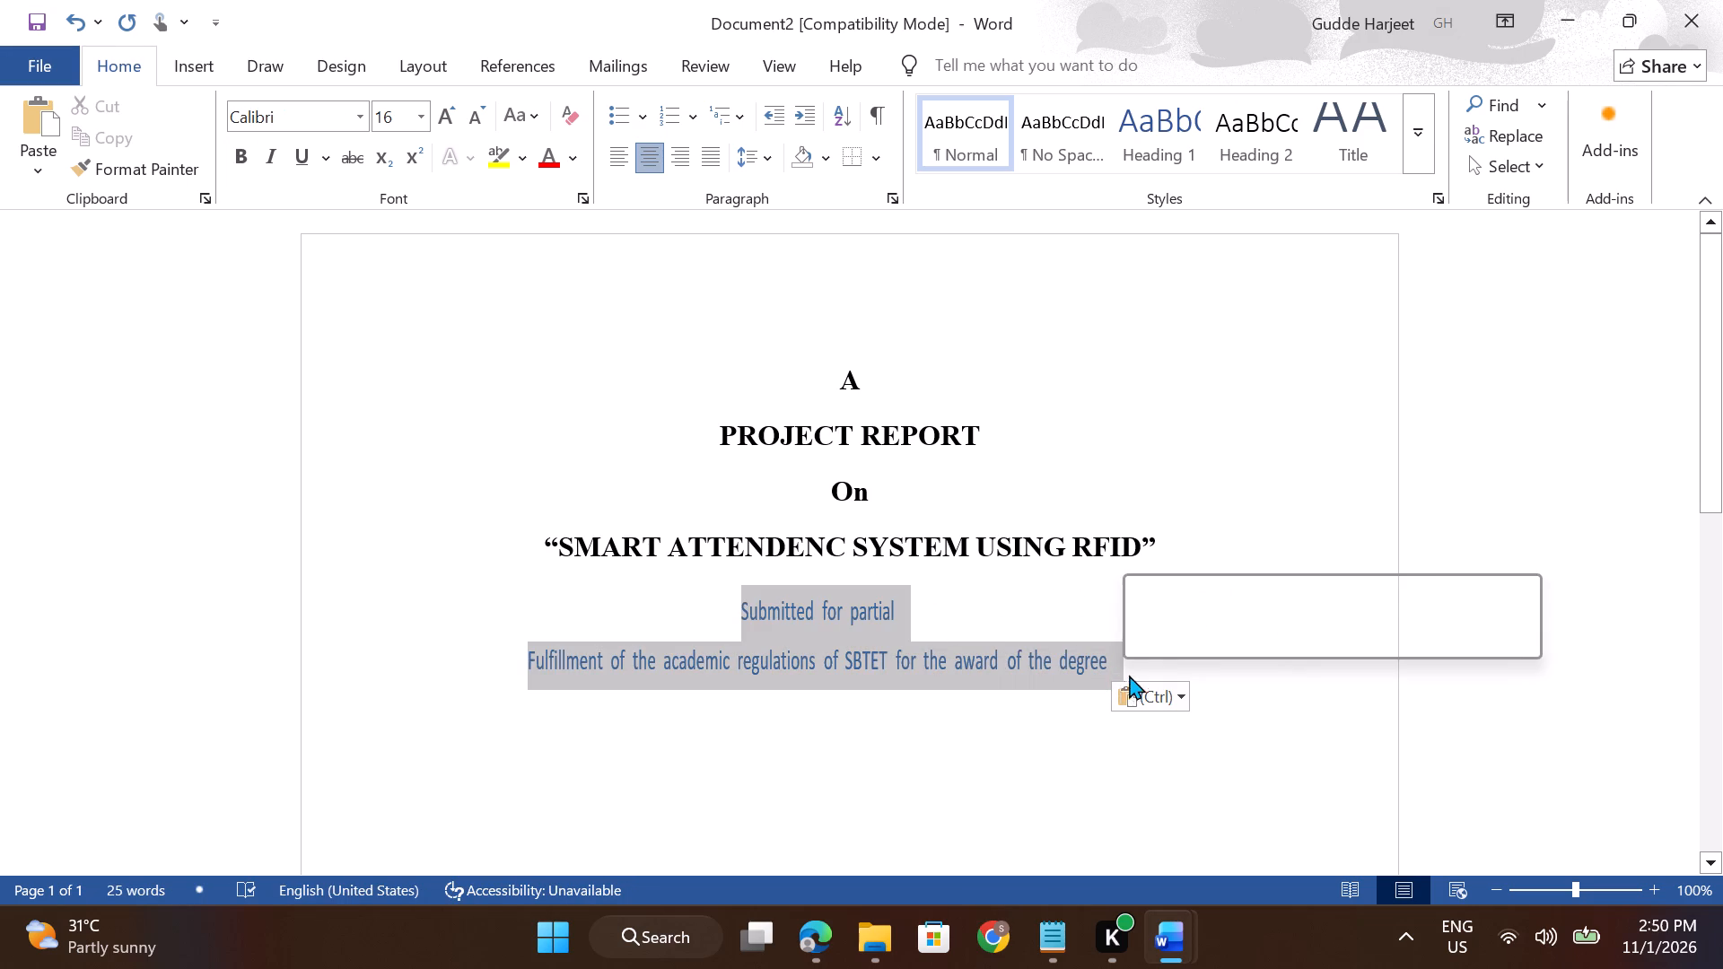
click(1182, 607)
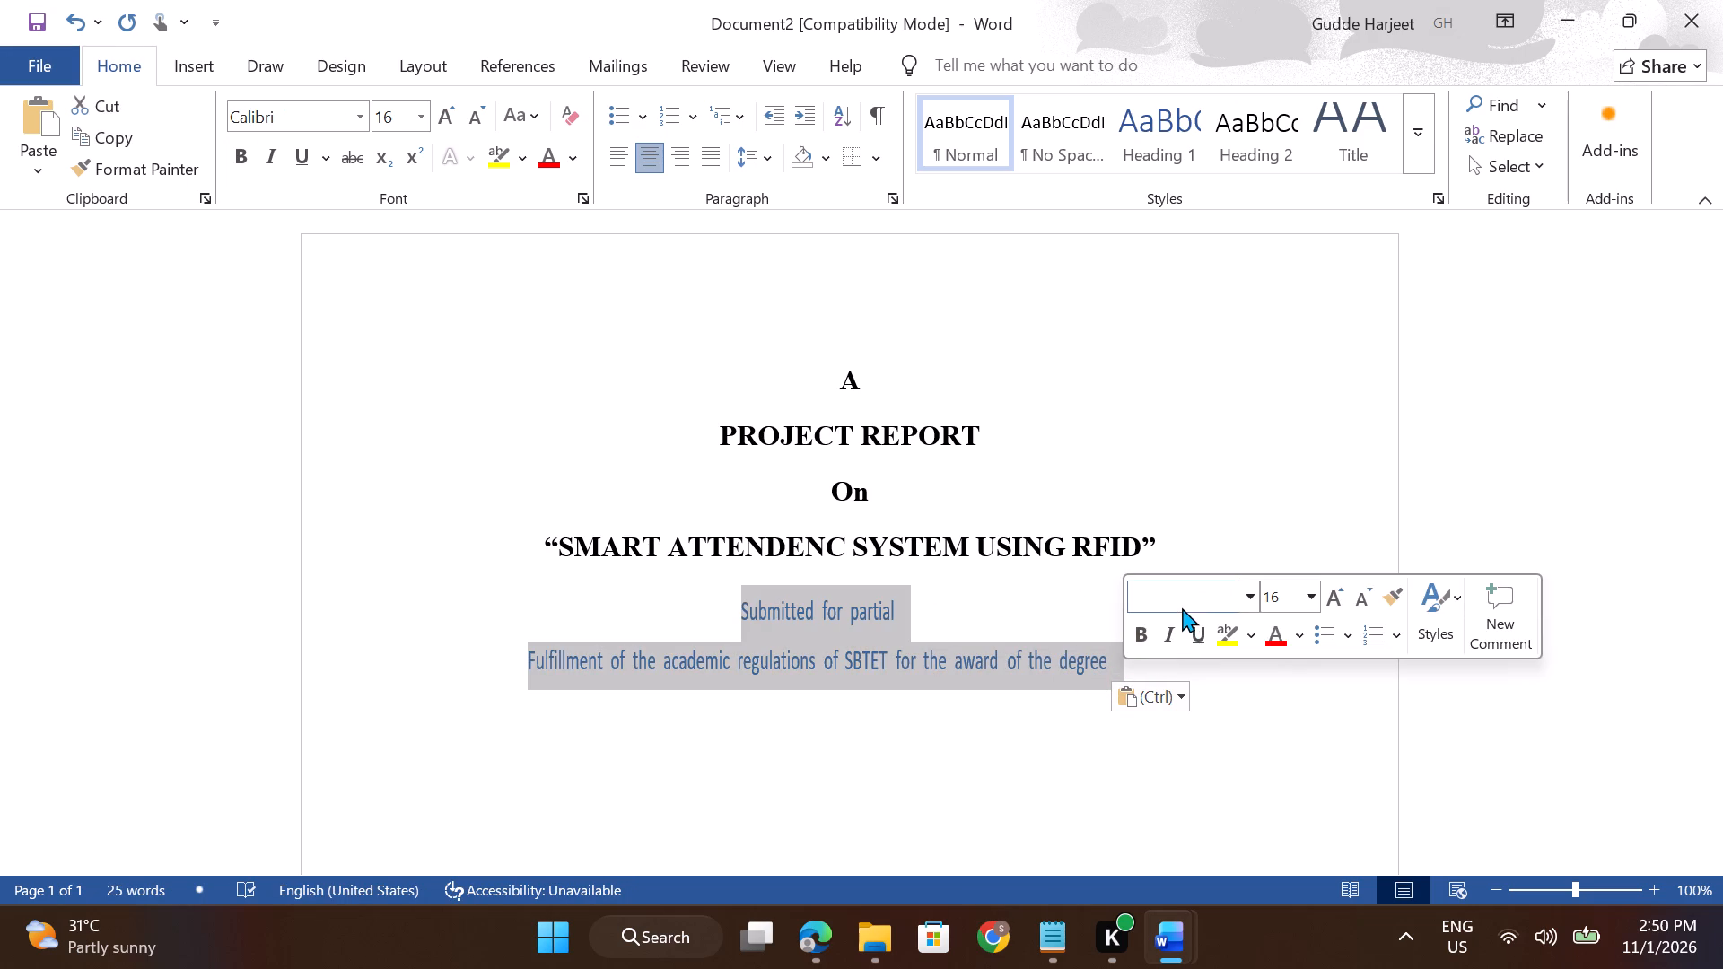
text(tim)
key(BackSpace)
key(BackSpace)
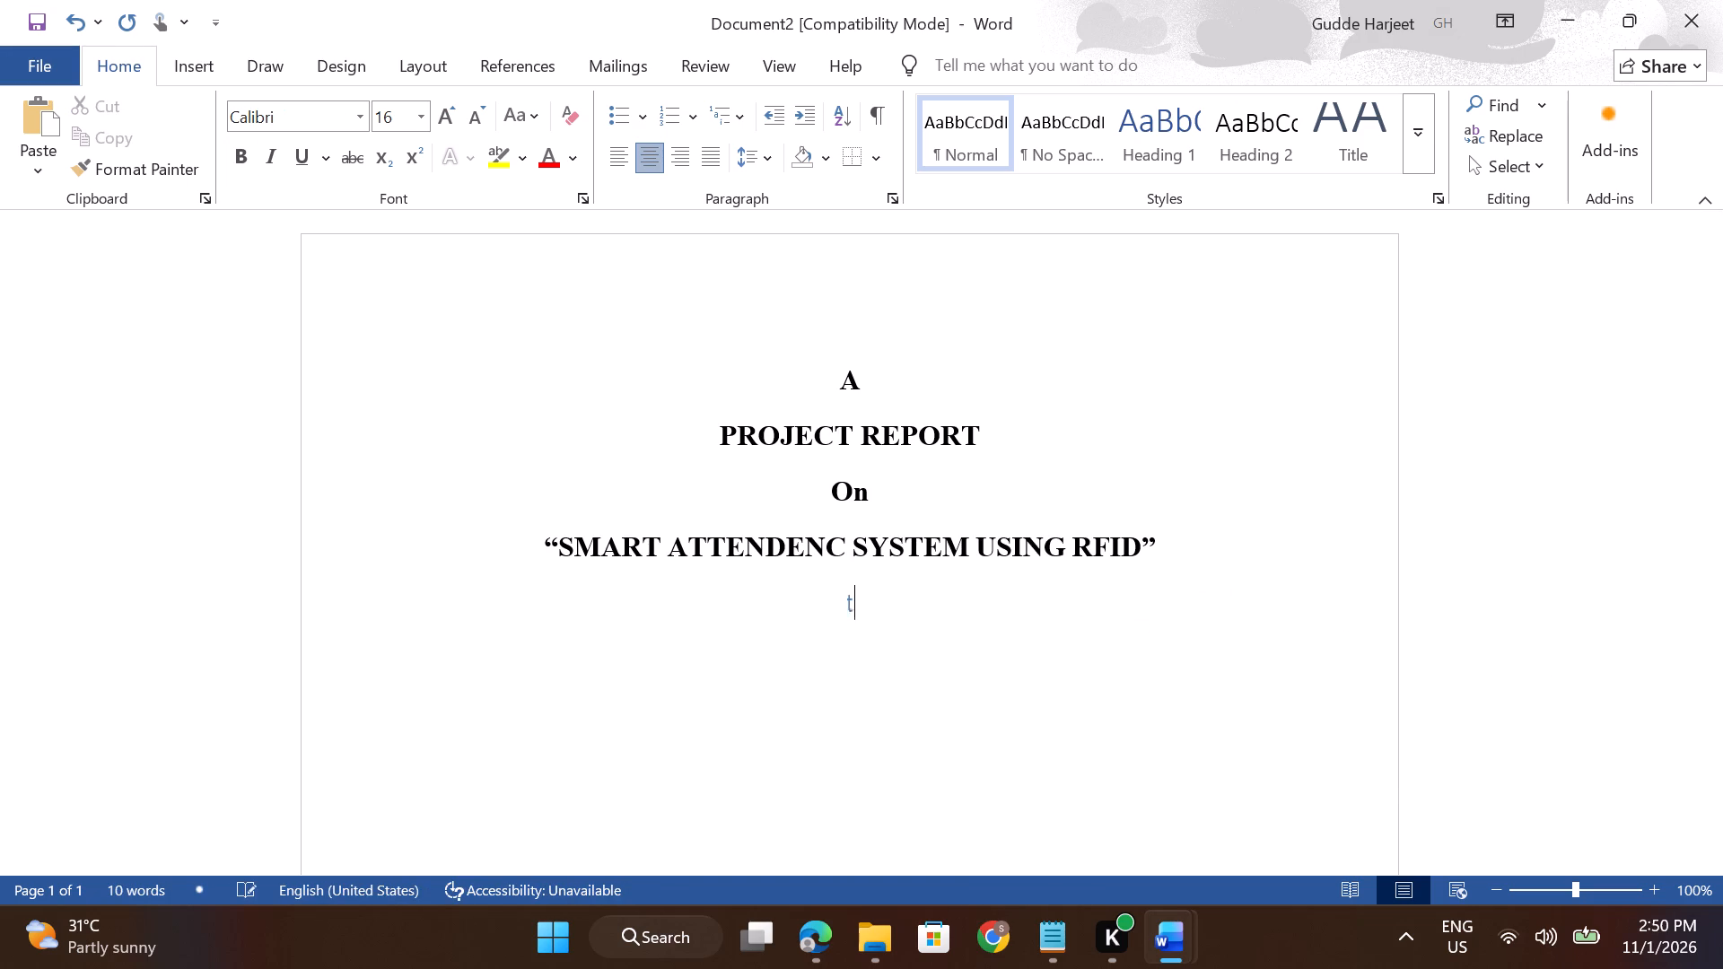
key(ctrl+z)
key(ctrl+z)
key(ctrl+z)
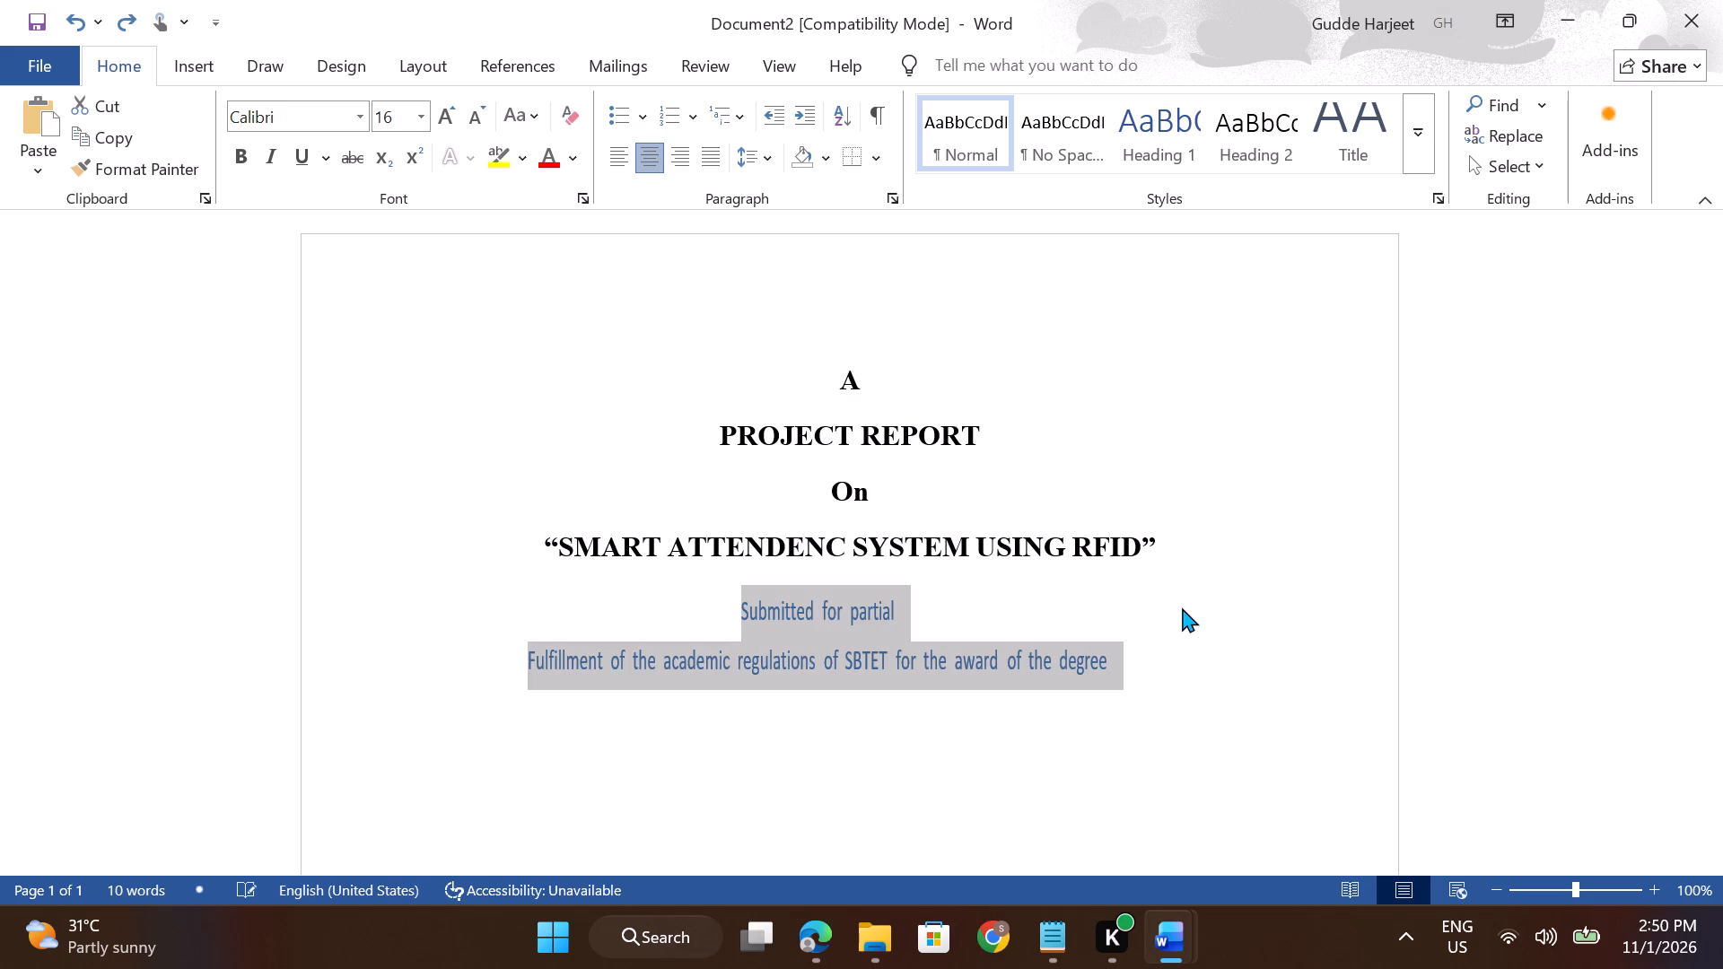
Change the font of the two pasted "Submitted for partial Fulfillment…" lines to Times New Roman.
click(306, 120)
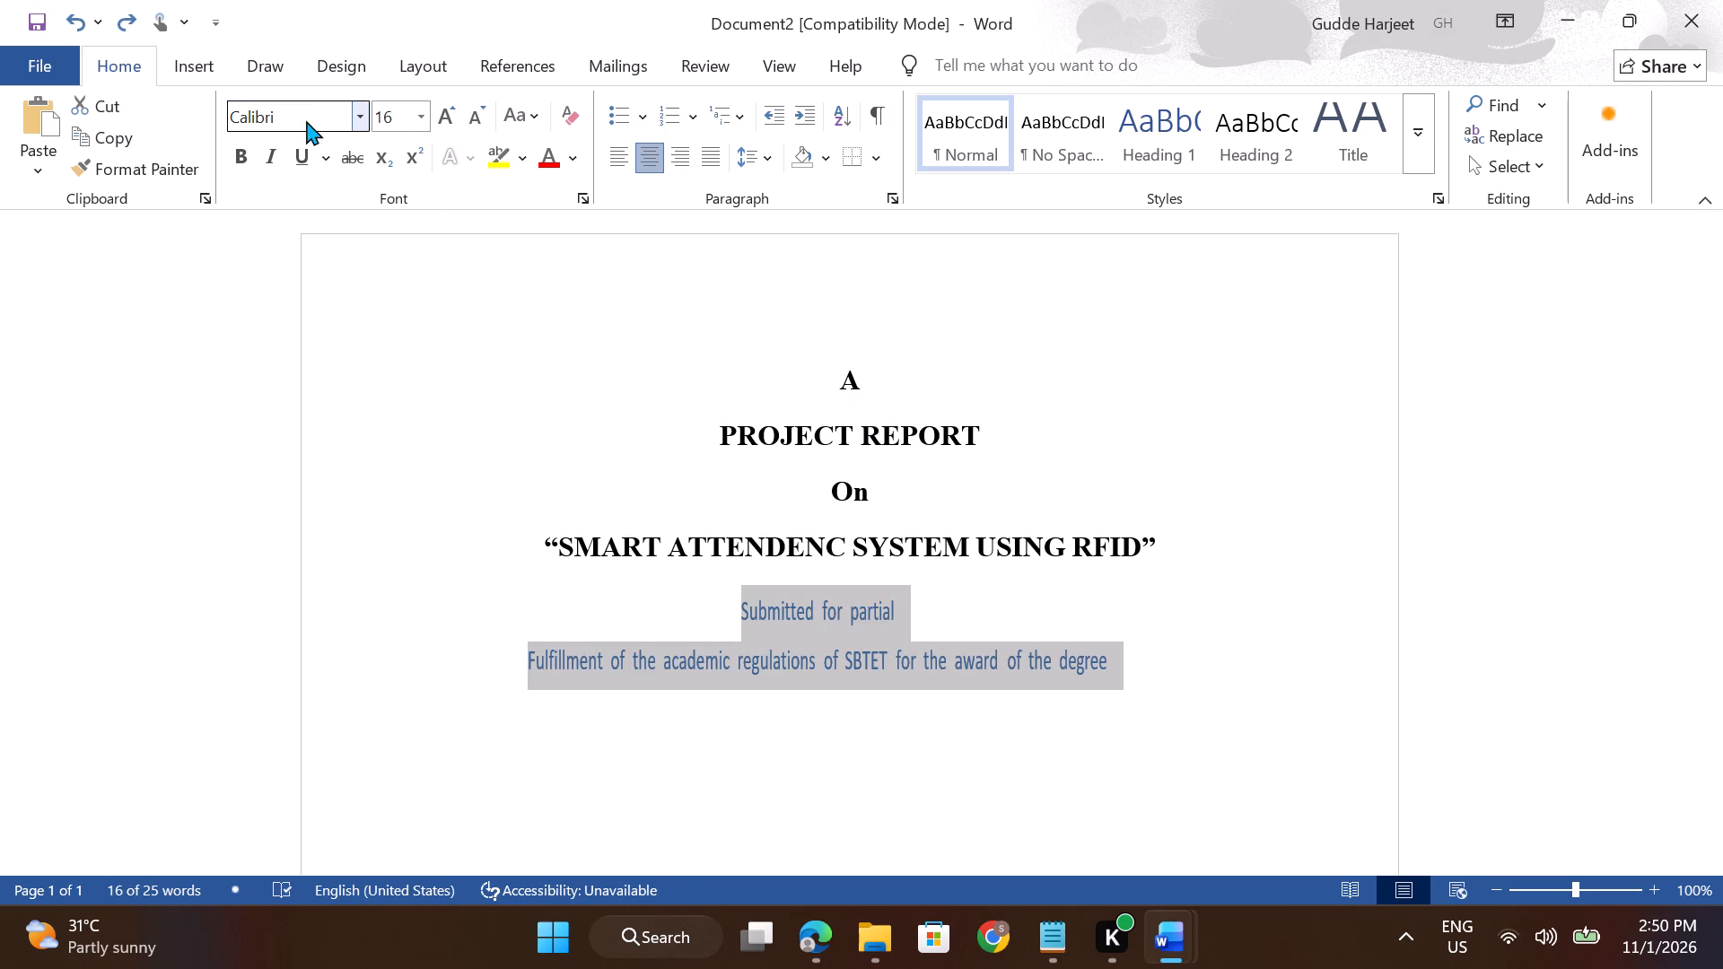
text(tim)
key(Return)
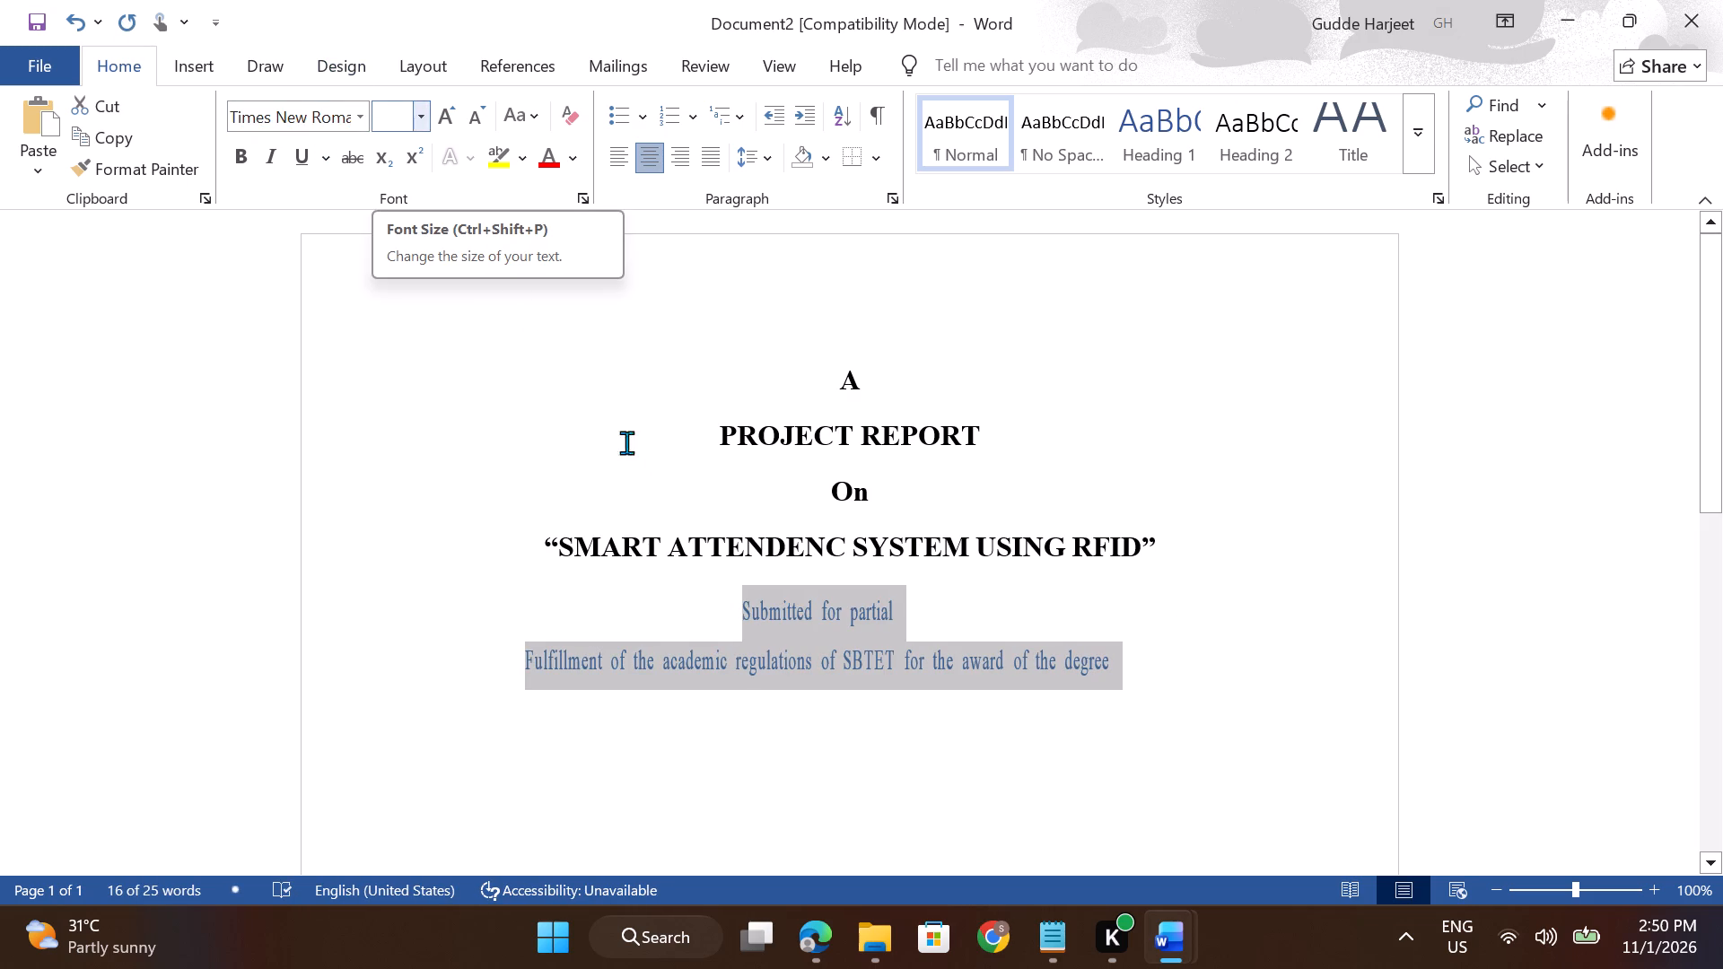
Join the "Fulfillment of the academic regulations" line onto the end of "Submitted for partial", separated by a space.
click(526, 656)
key(BackSpace)
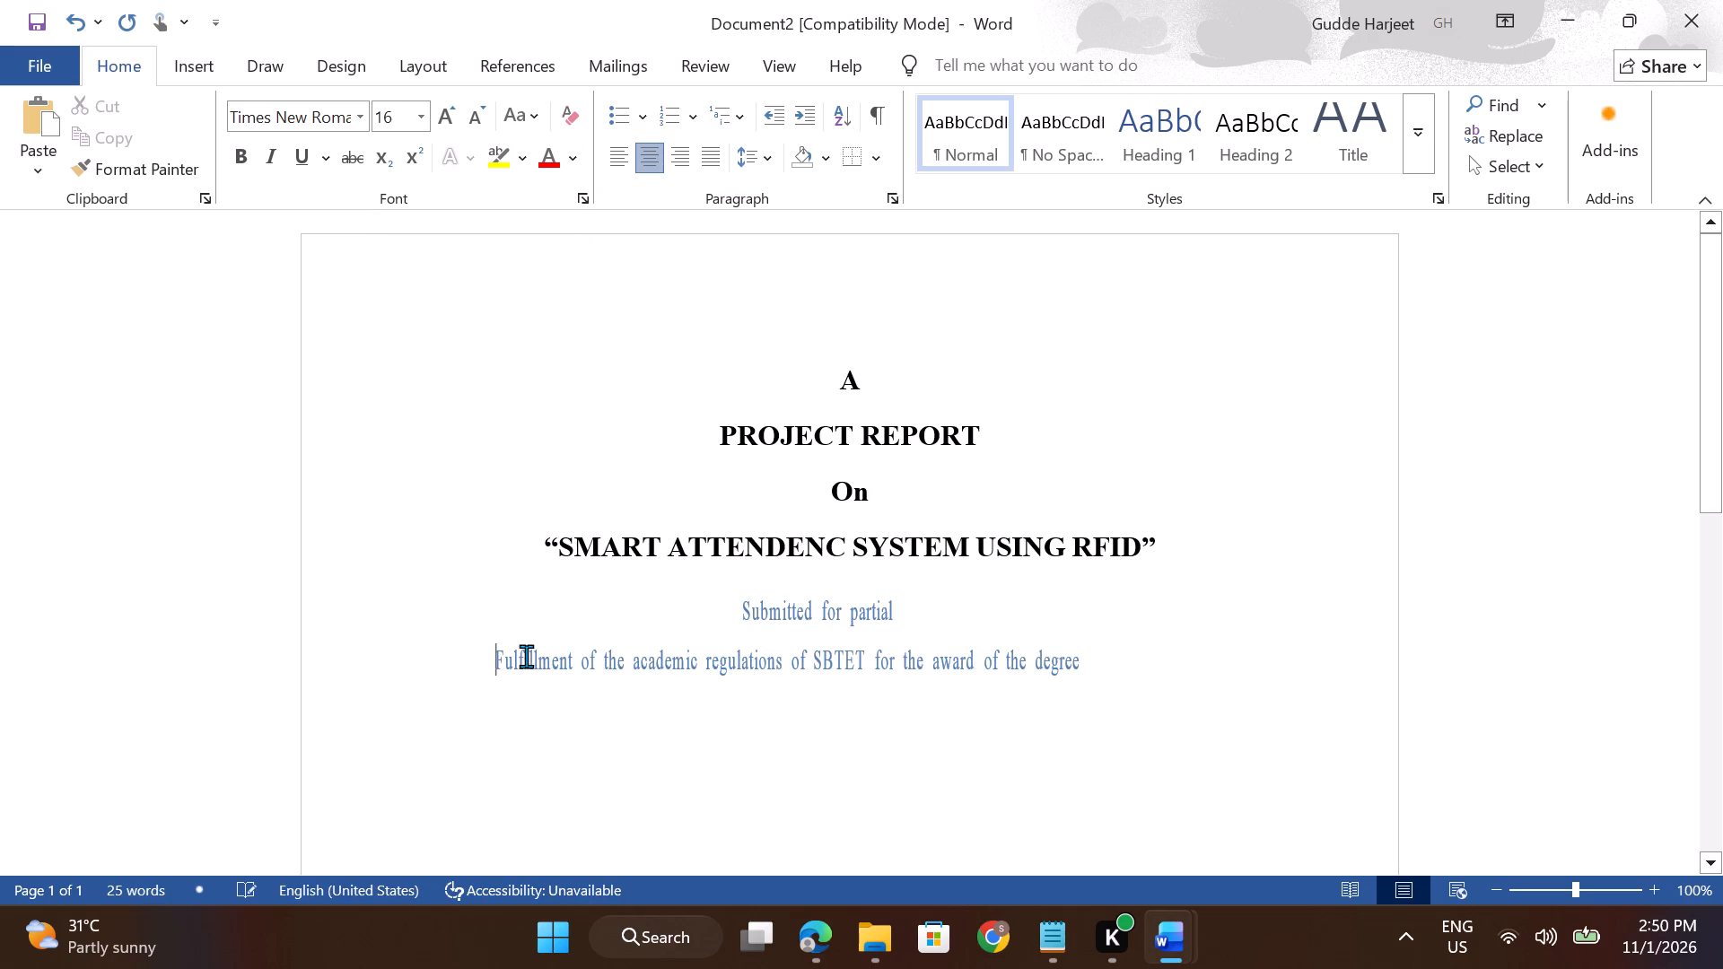
key(BackSpace)
key(BackSpace)
key(space)
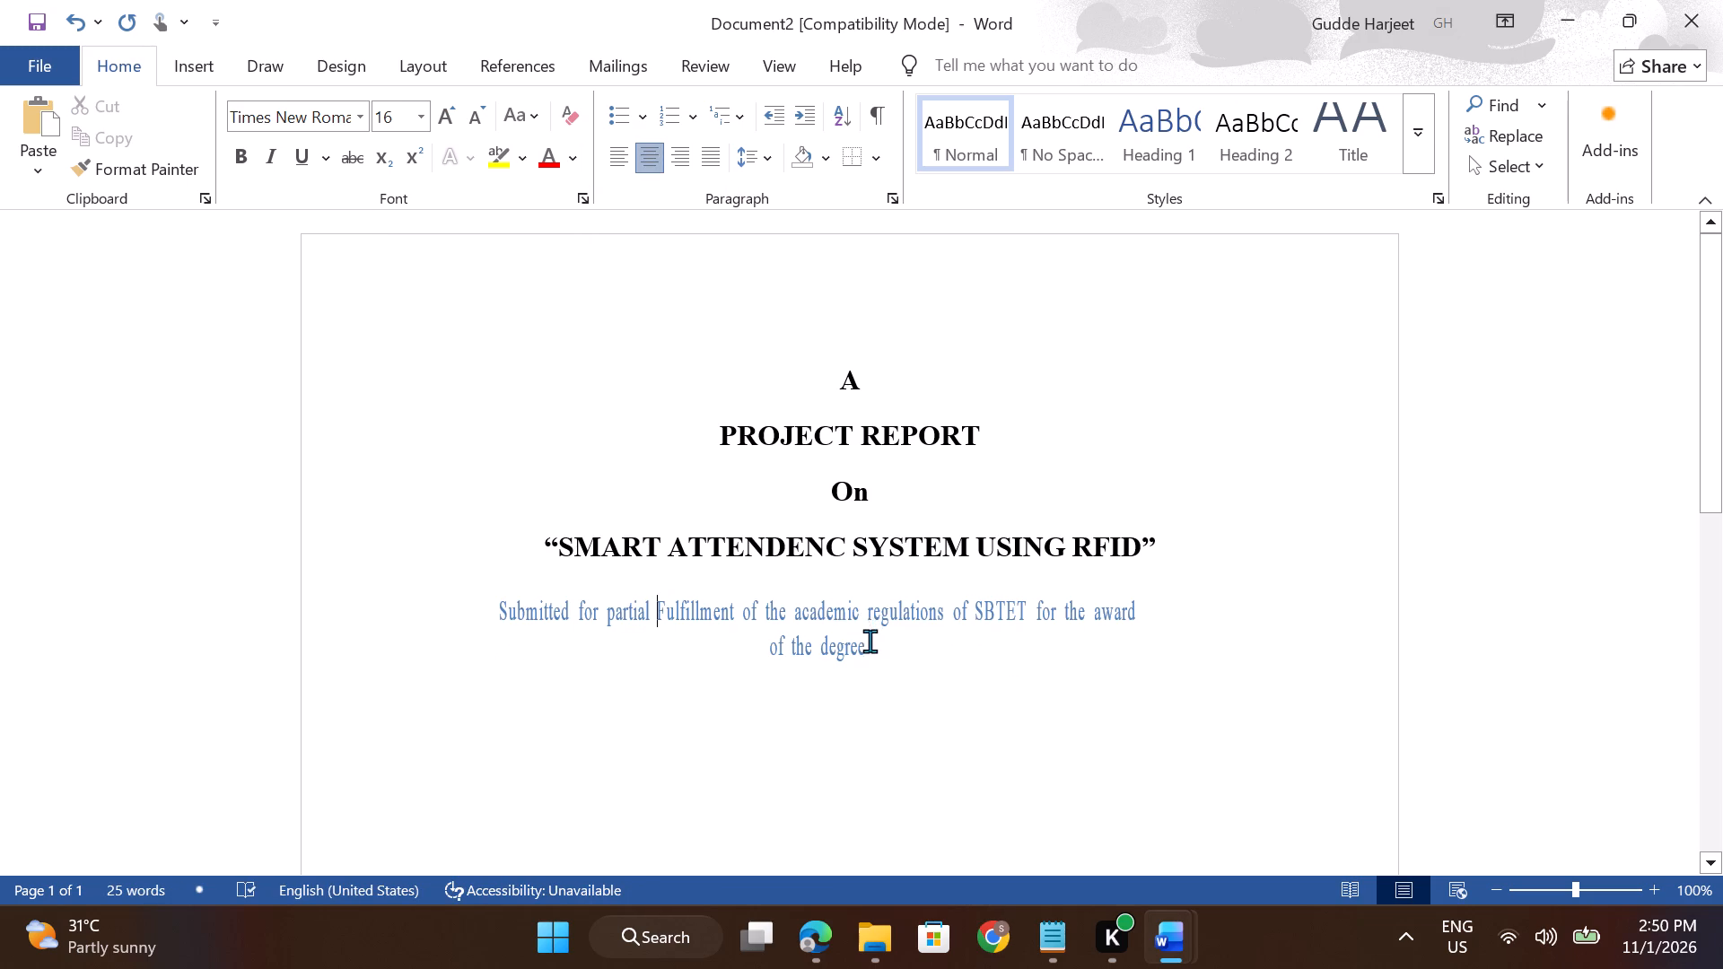
Set the joined submission sentence's font colour to black and apply Times New Roman to it again.
drag(879, 654, 471, 612)
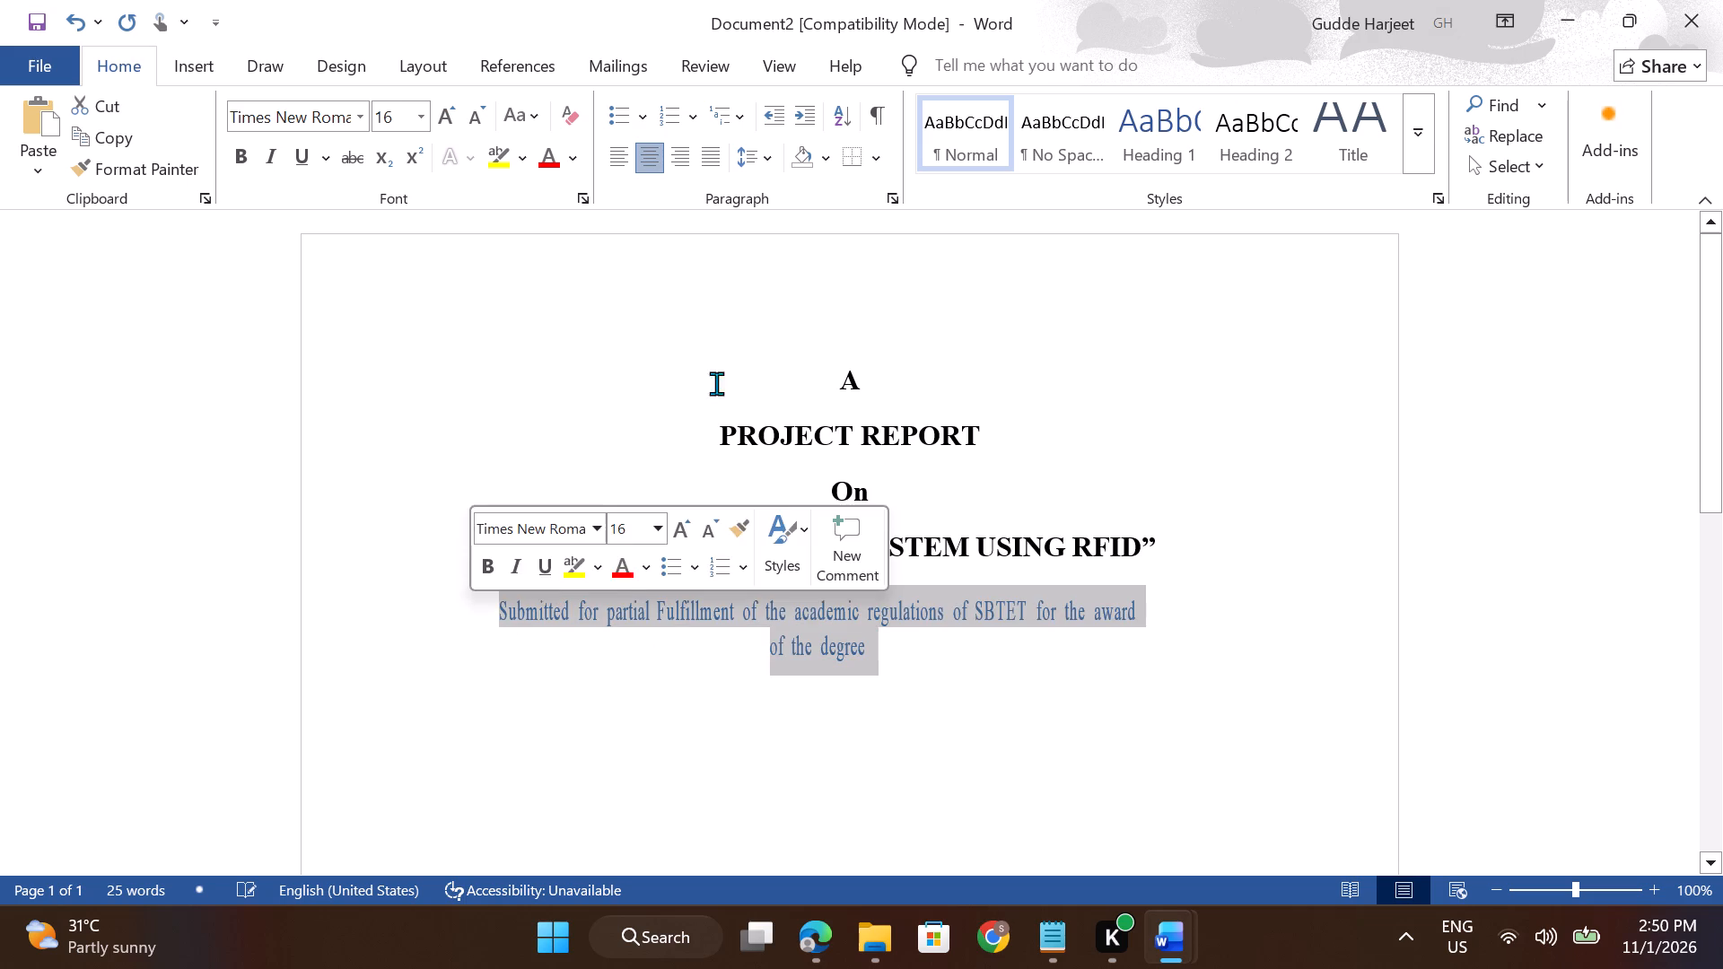
click(570, 158)
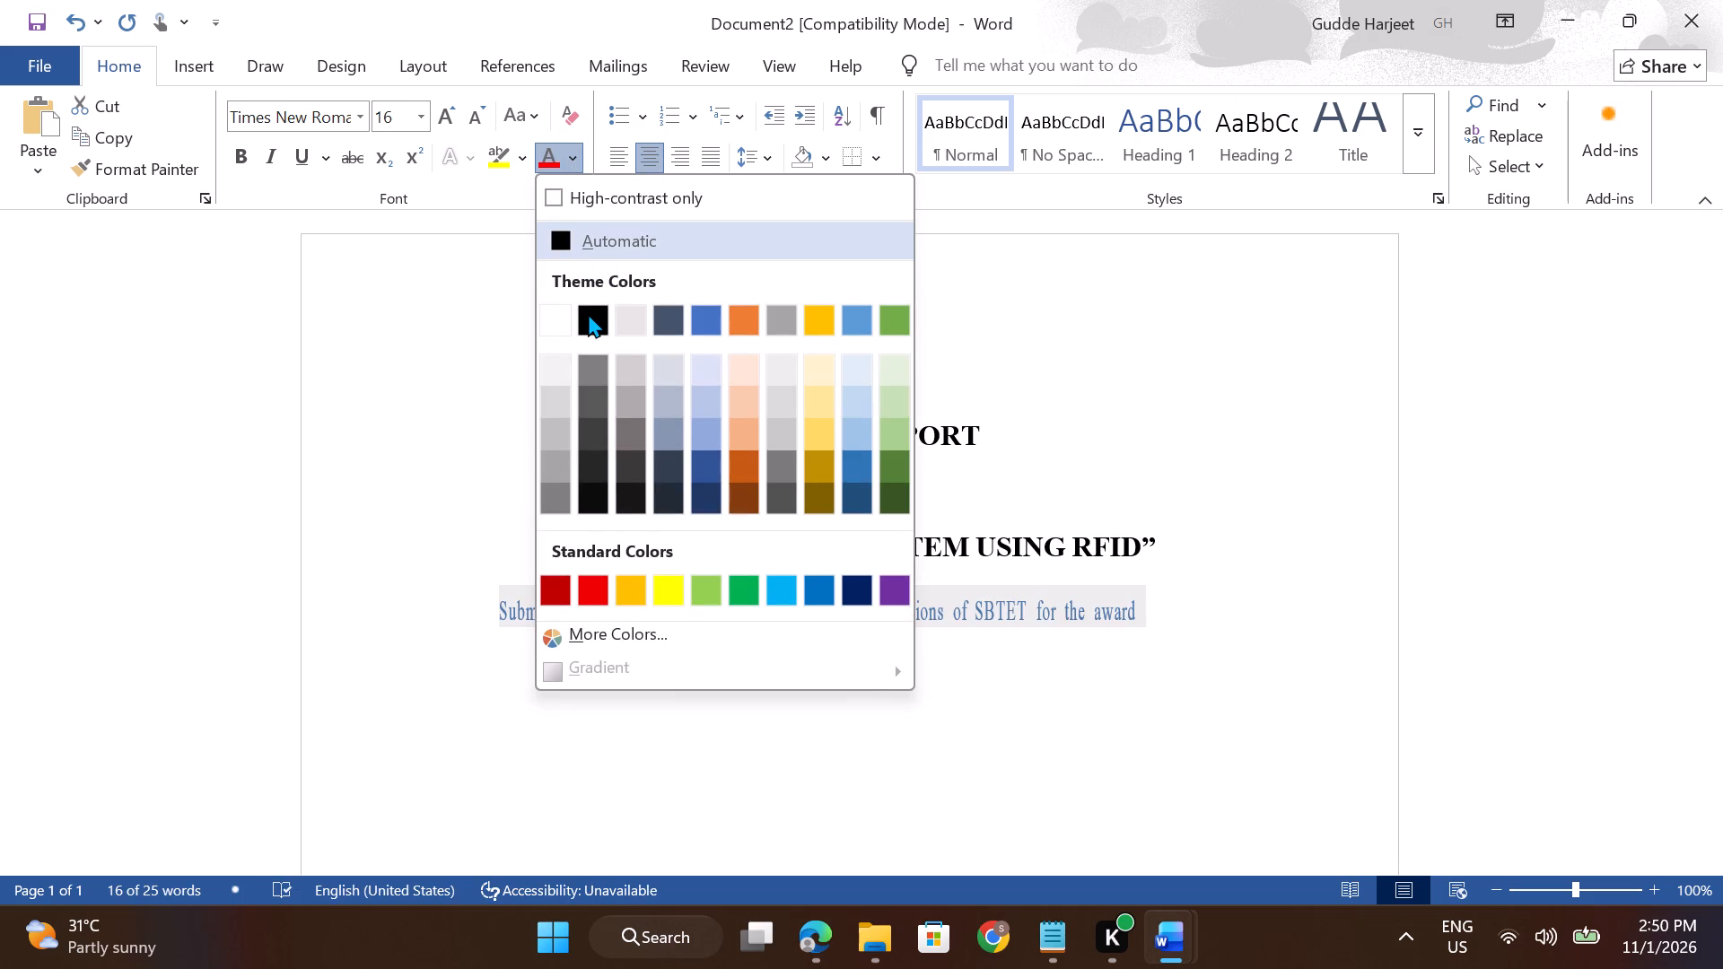
click(589, 319)
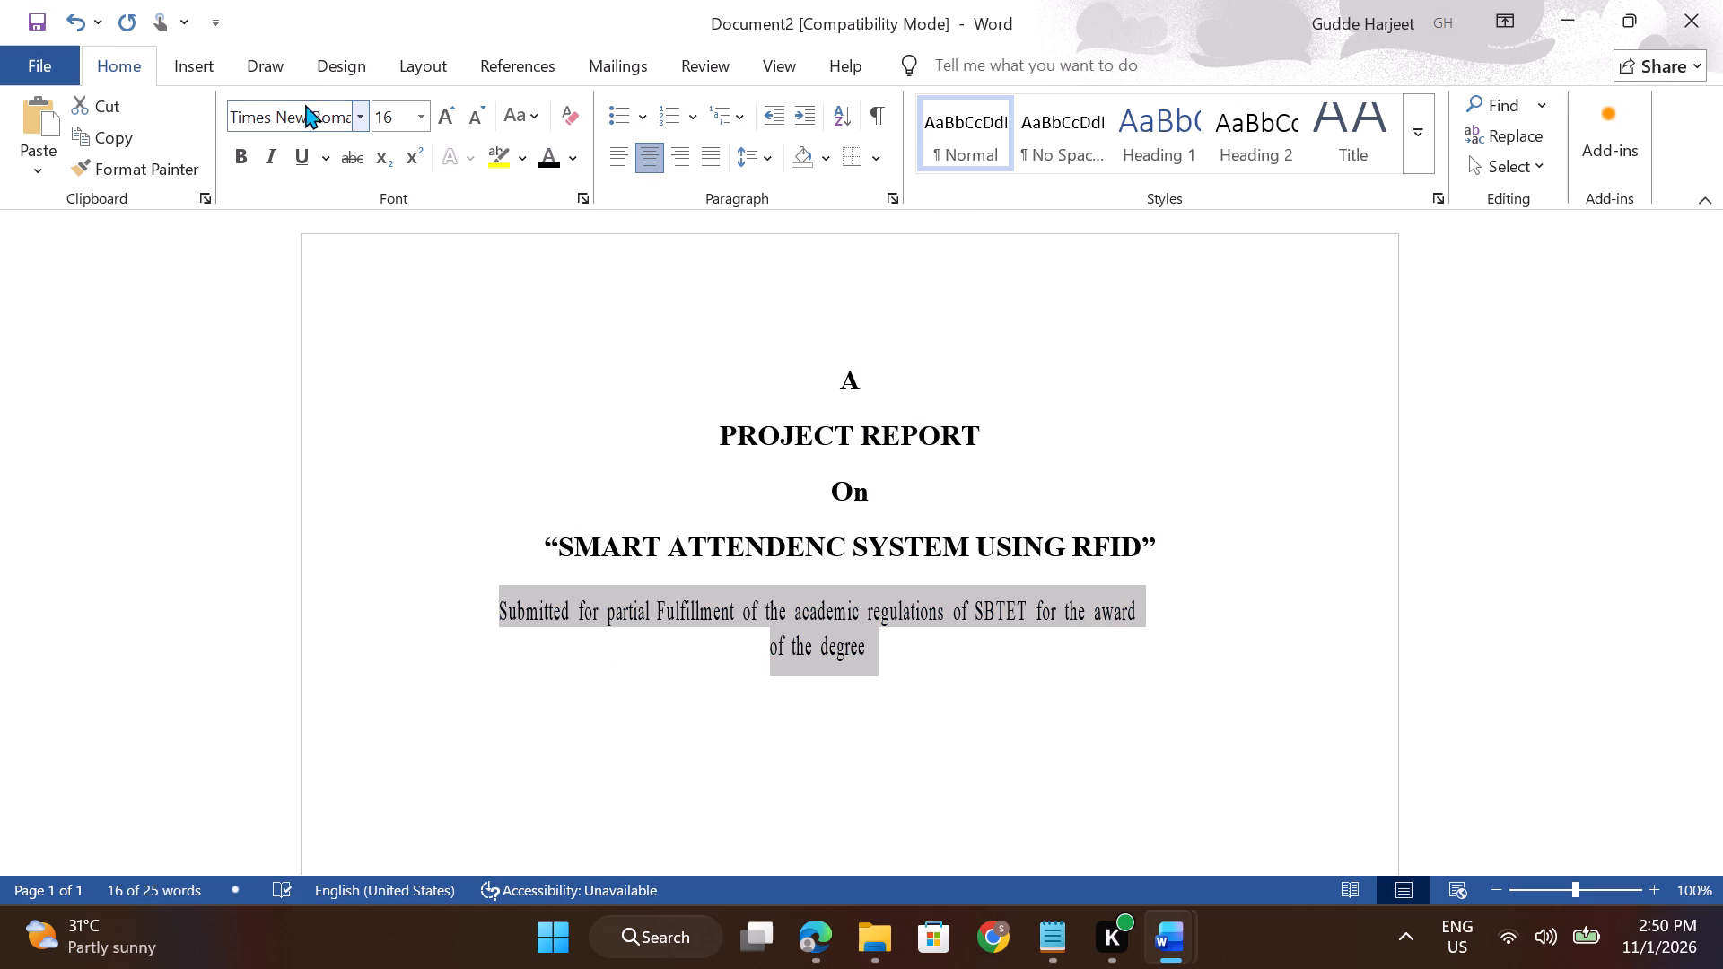
click(309, 119)
text(times)
key(Return)
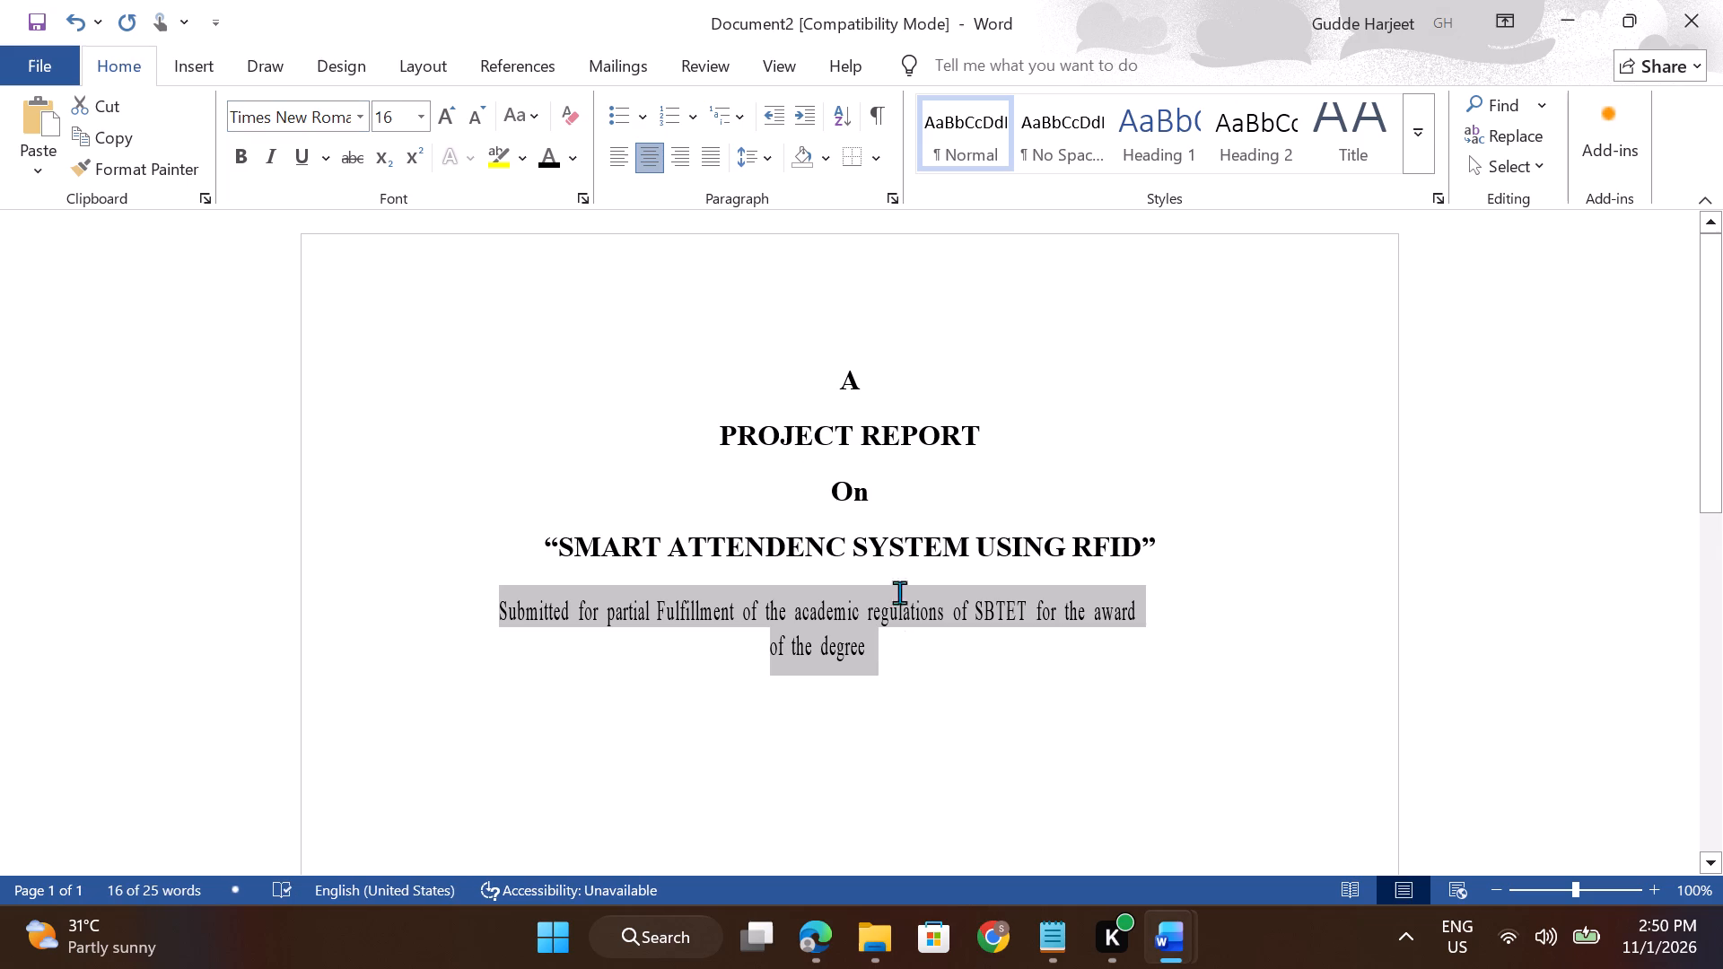
click(940, 697)
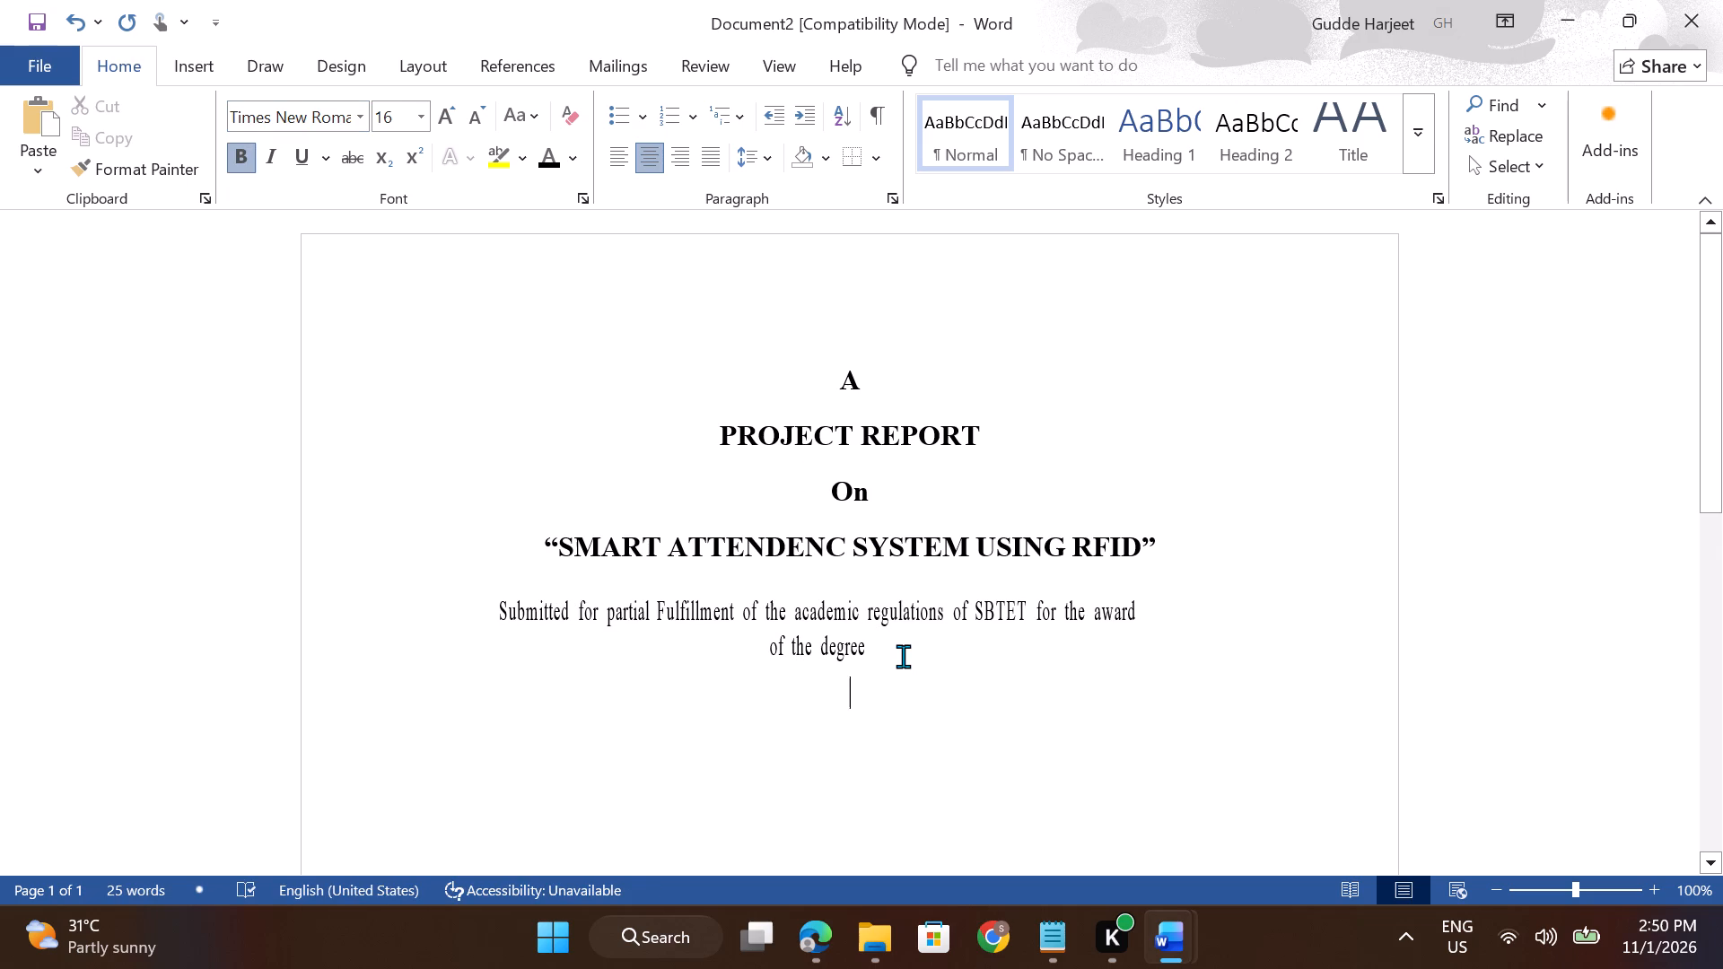
Pass the submission sentence through Notepad as plain text and paste it back over the original in Document2.
drag(903, 656, 503, 607)
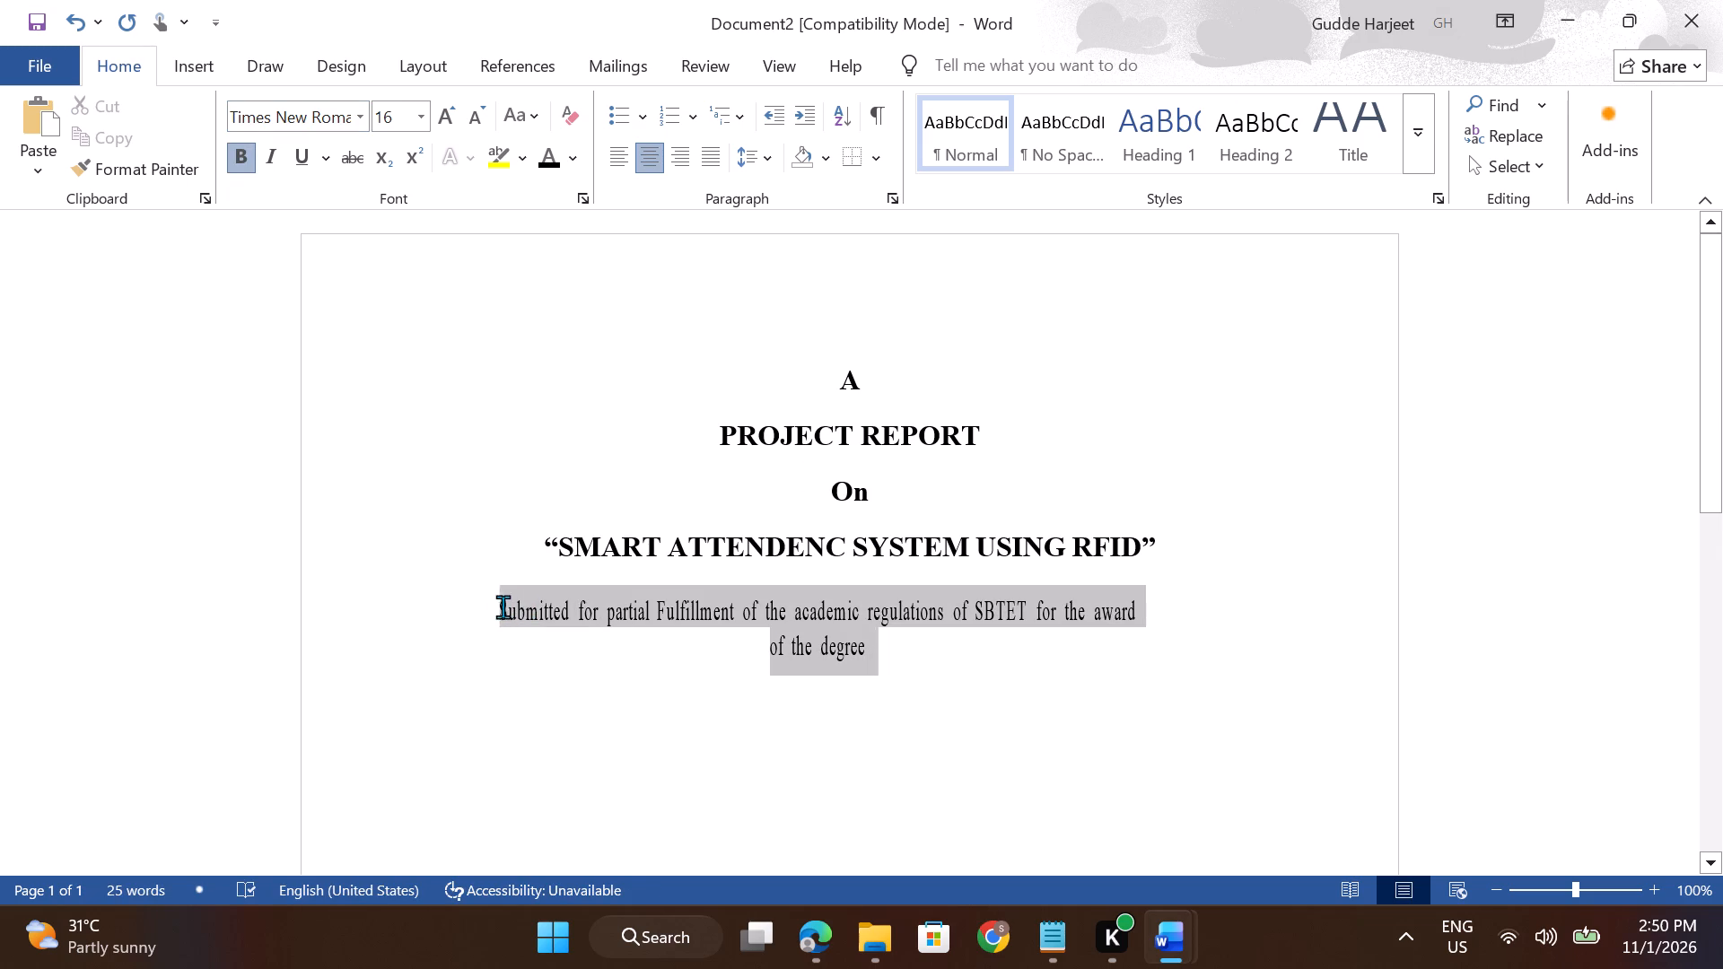
drag(503, 607, 499, 607)
key(ctrl+c)
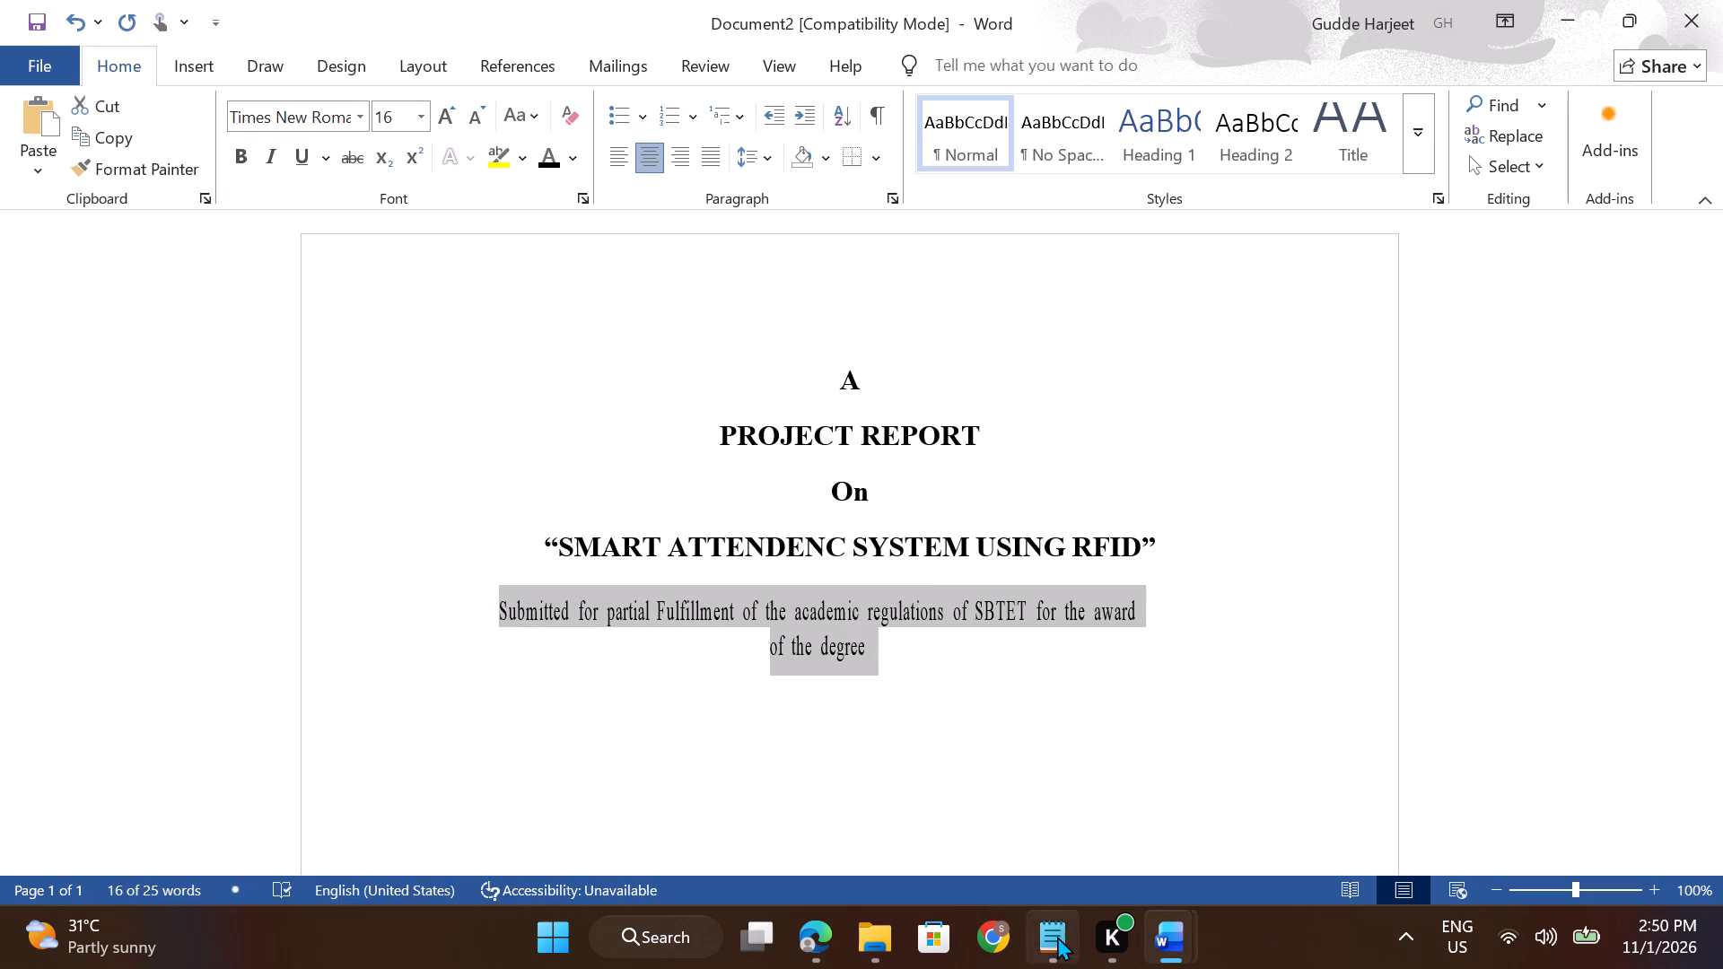
click(1057, 936)
key(ctrl+v)
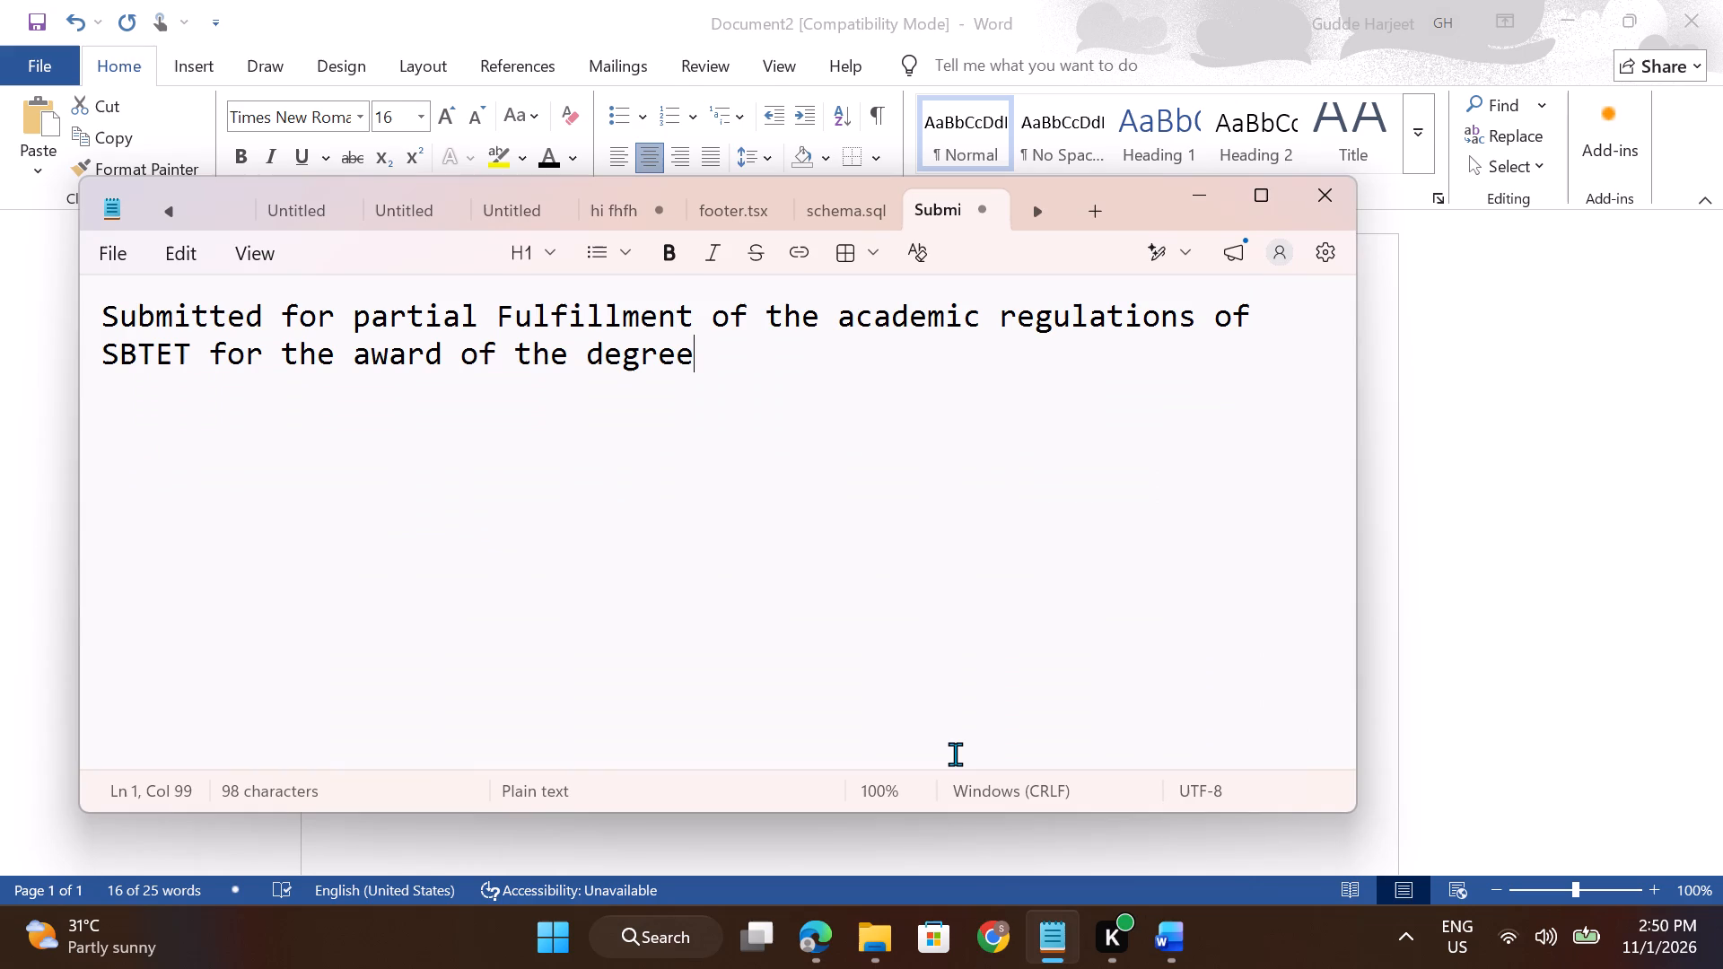
click(734, 375)
key(ctrl+a)
key(ctrl+c)
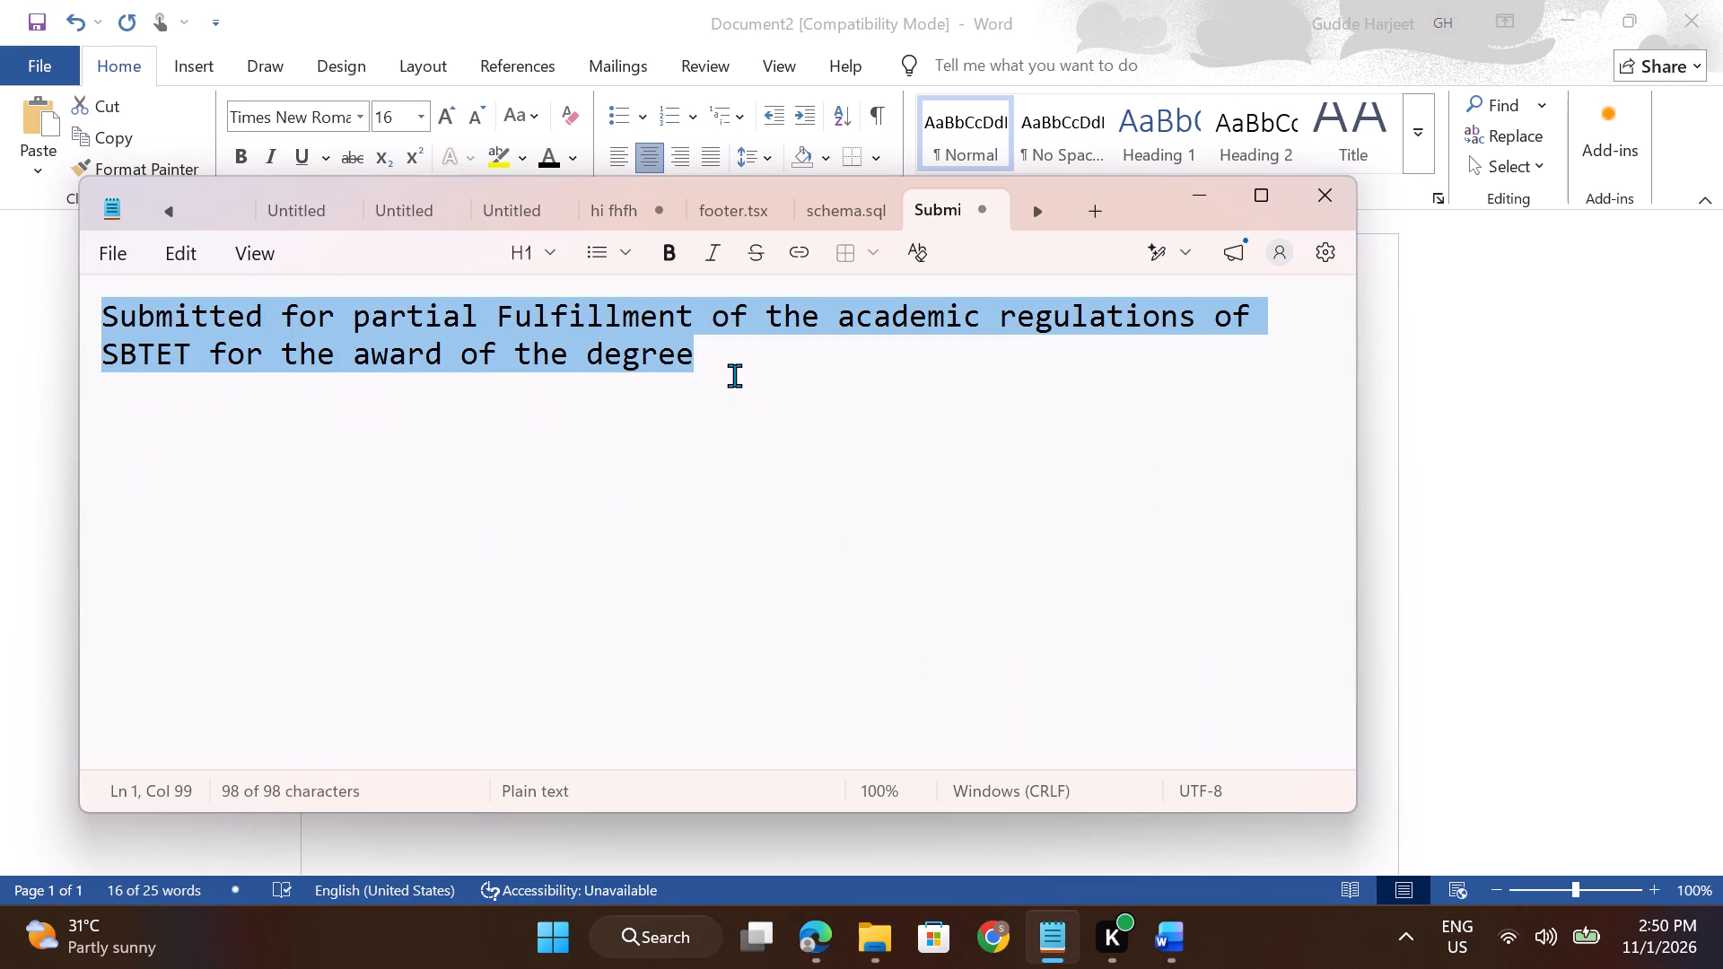
click(1443, 410)
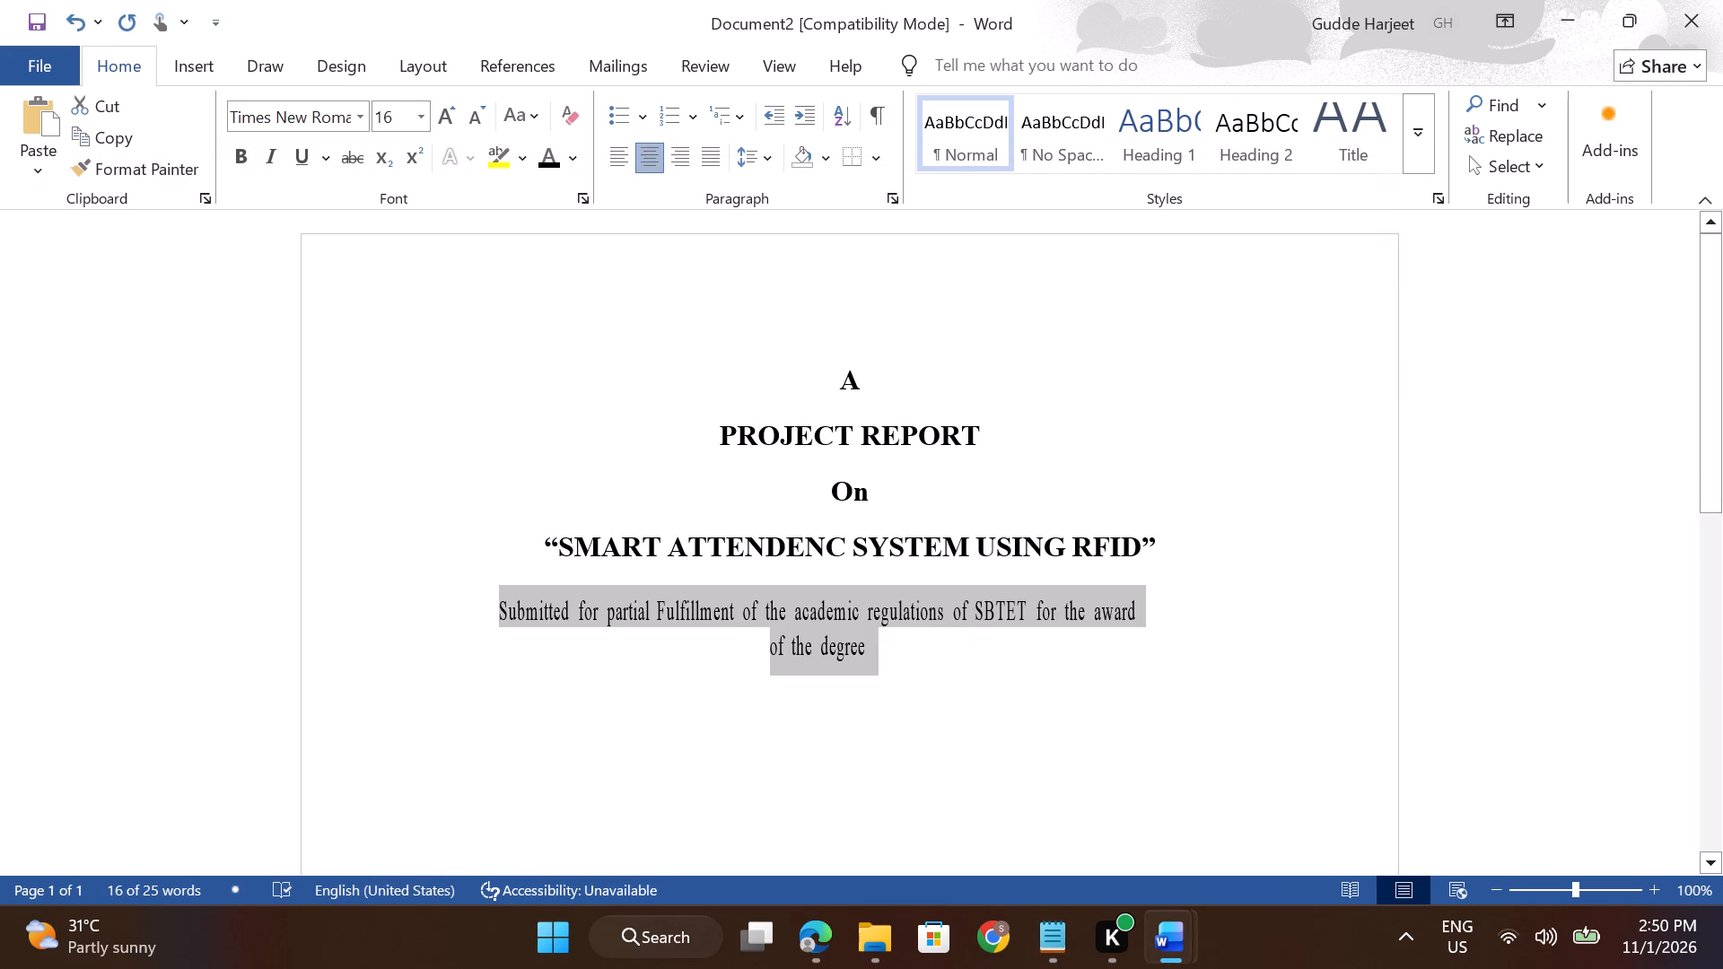
key(ctrl+v)
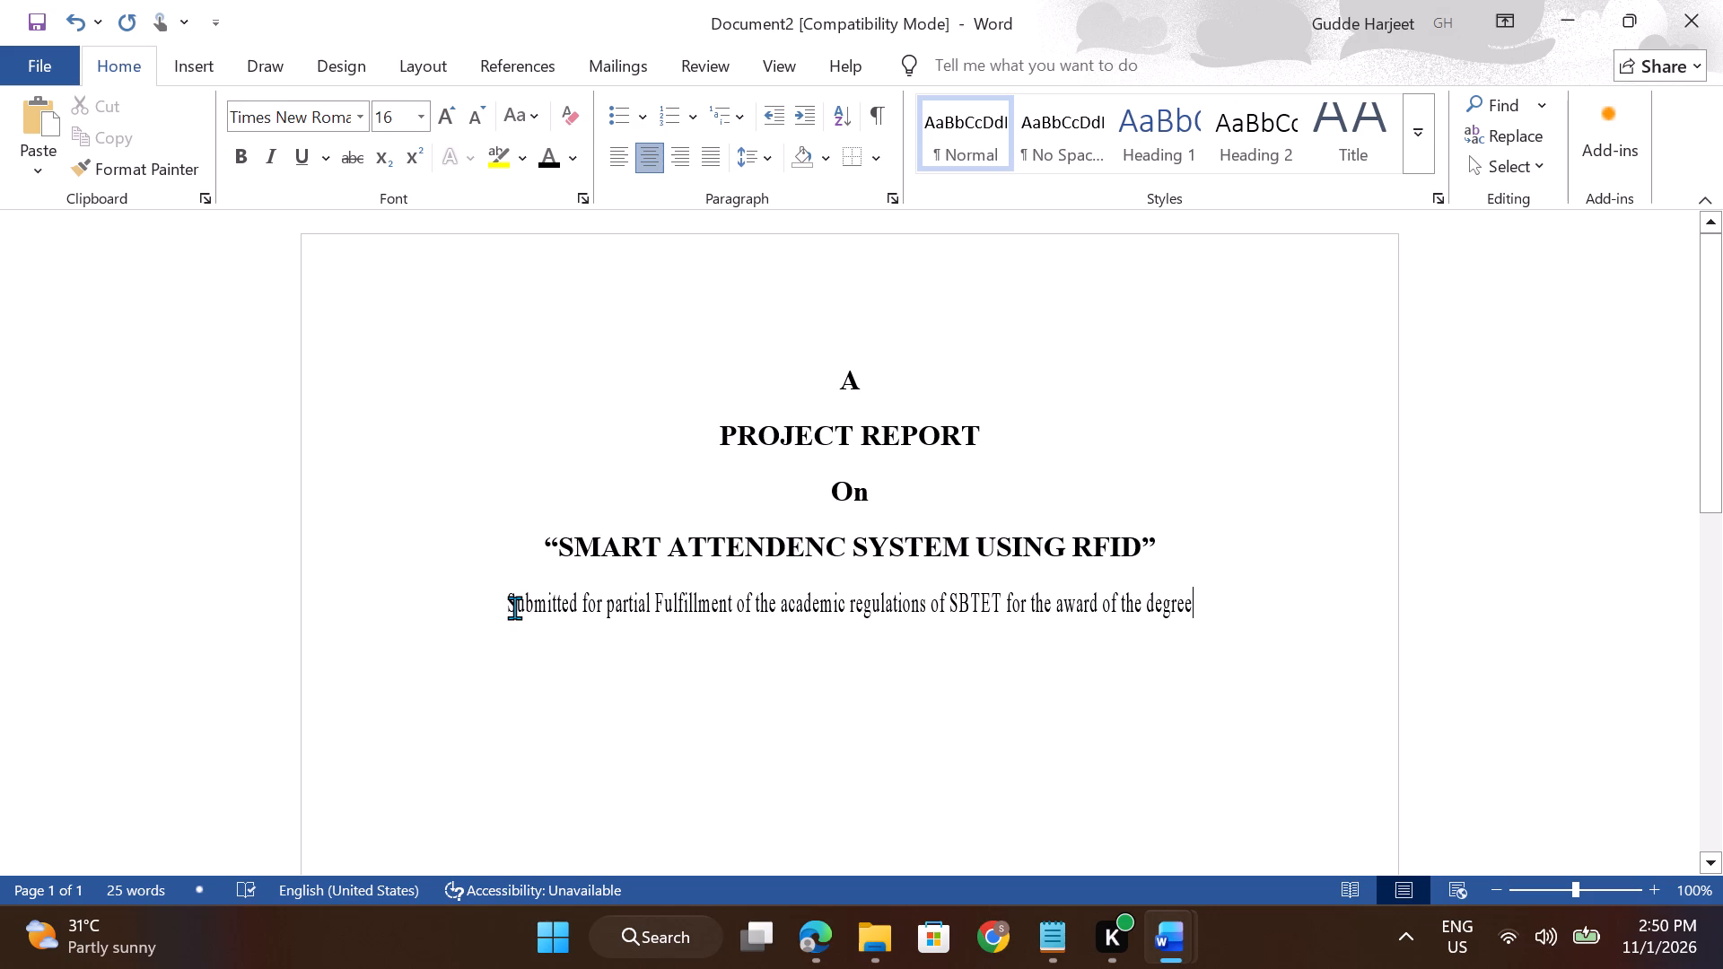
Apply the Times New Roman font to the whole re-pasted submission sentence.
drag(514, 607, 1203, 610)
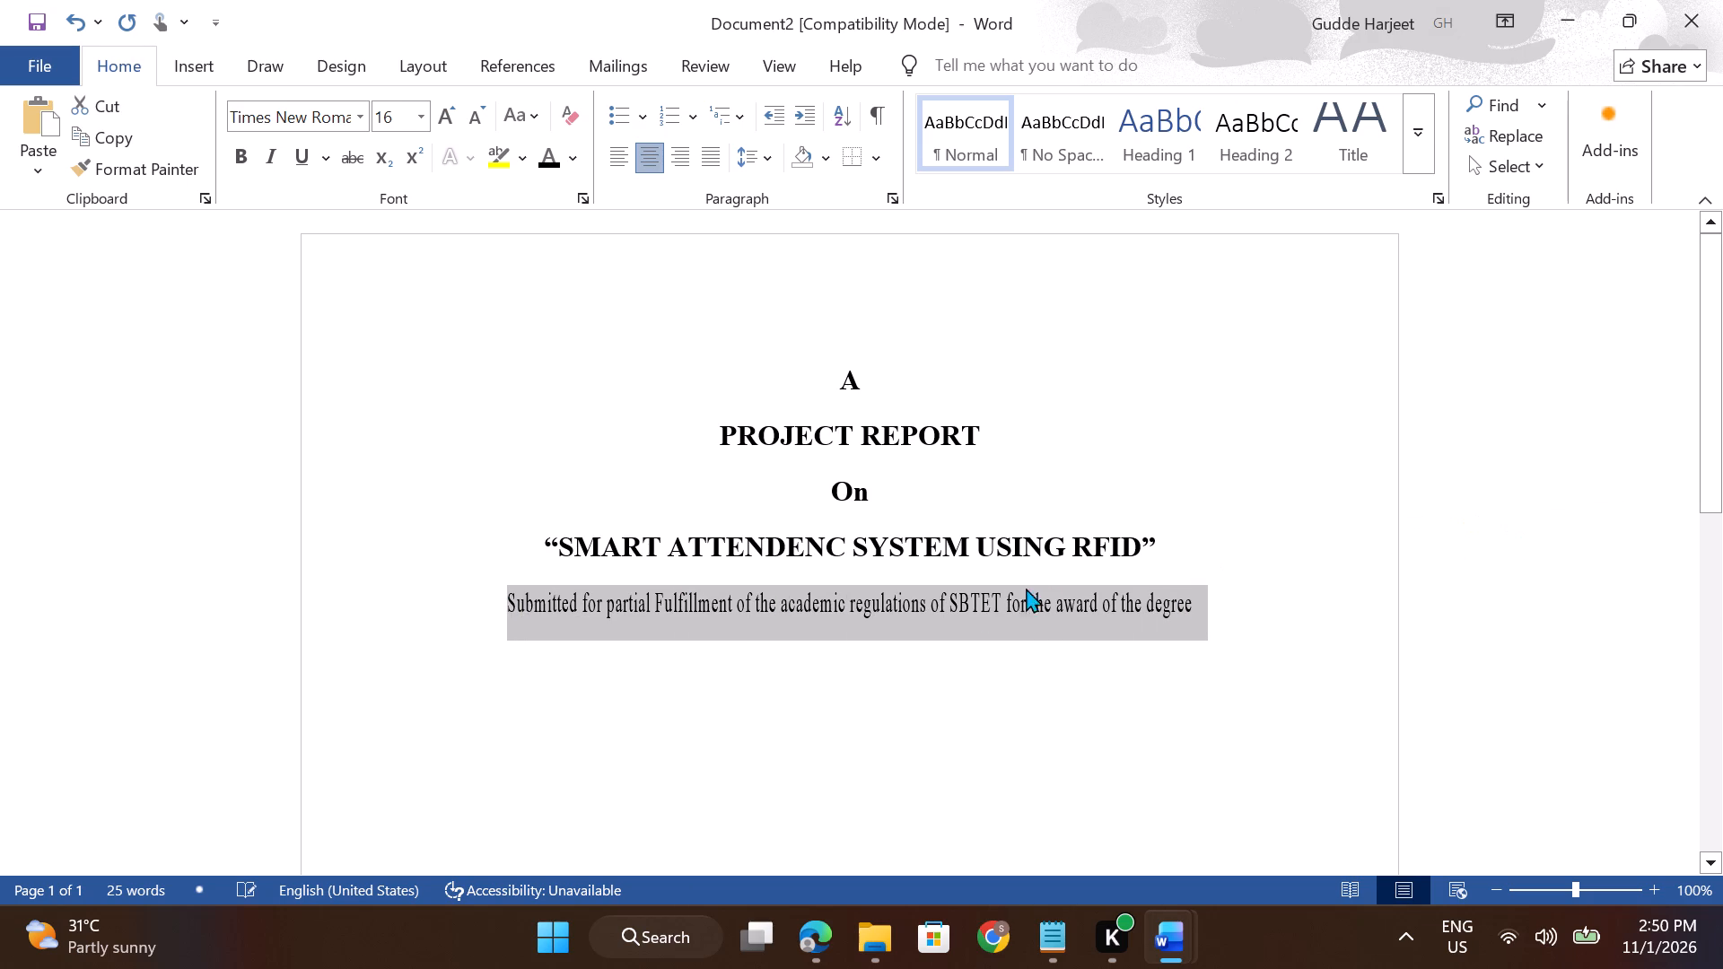
click(294, 106)
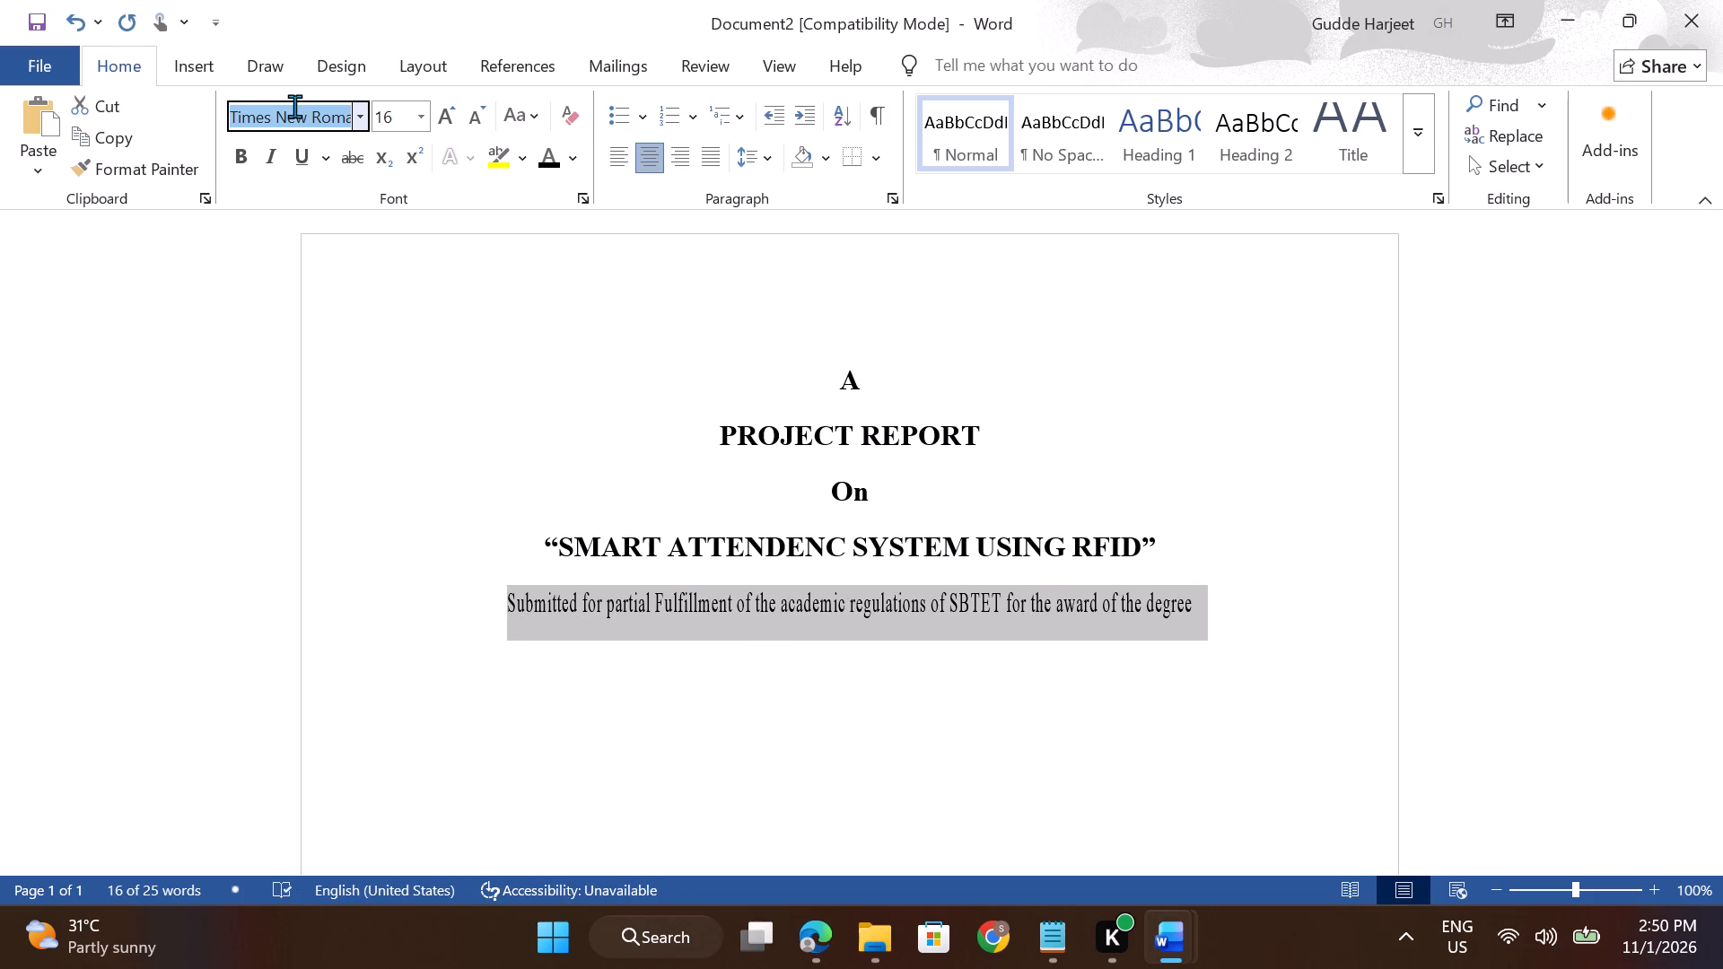
text(times)
key(space)
key(Return)
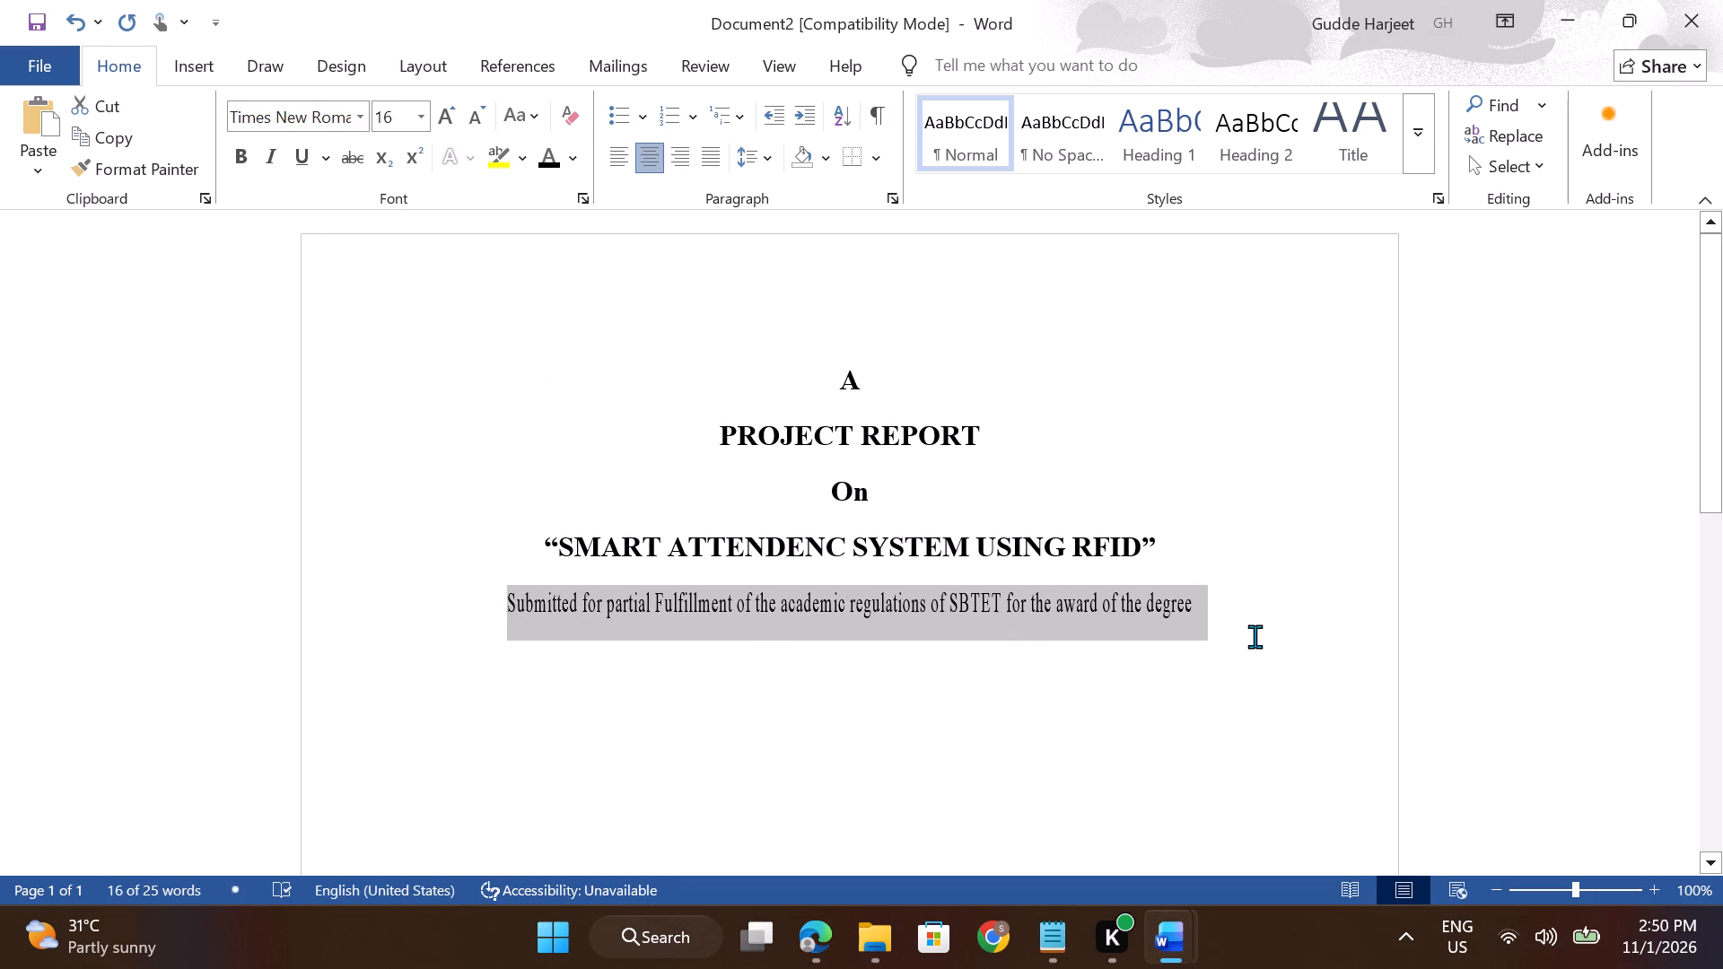
On a new line below the quoted title, enter "Submitted for partial Fulfillment of the Academic regulations of SBTET".
click(1210, 563)
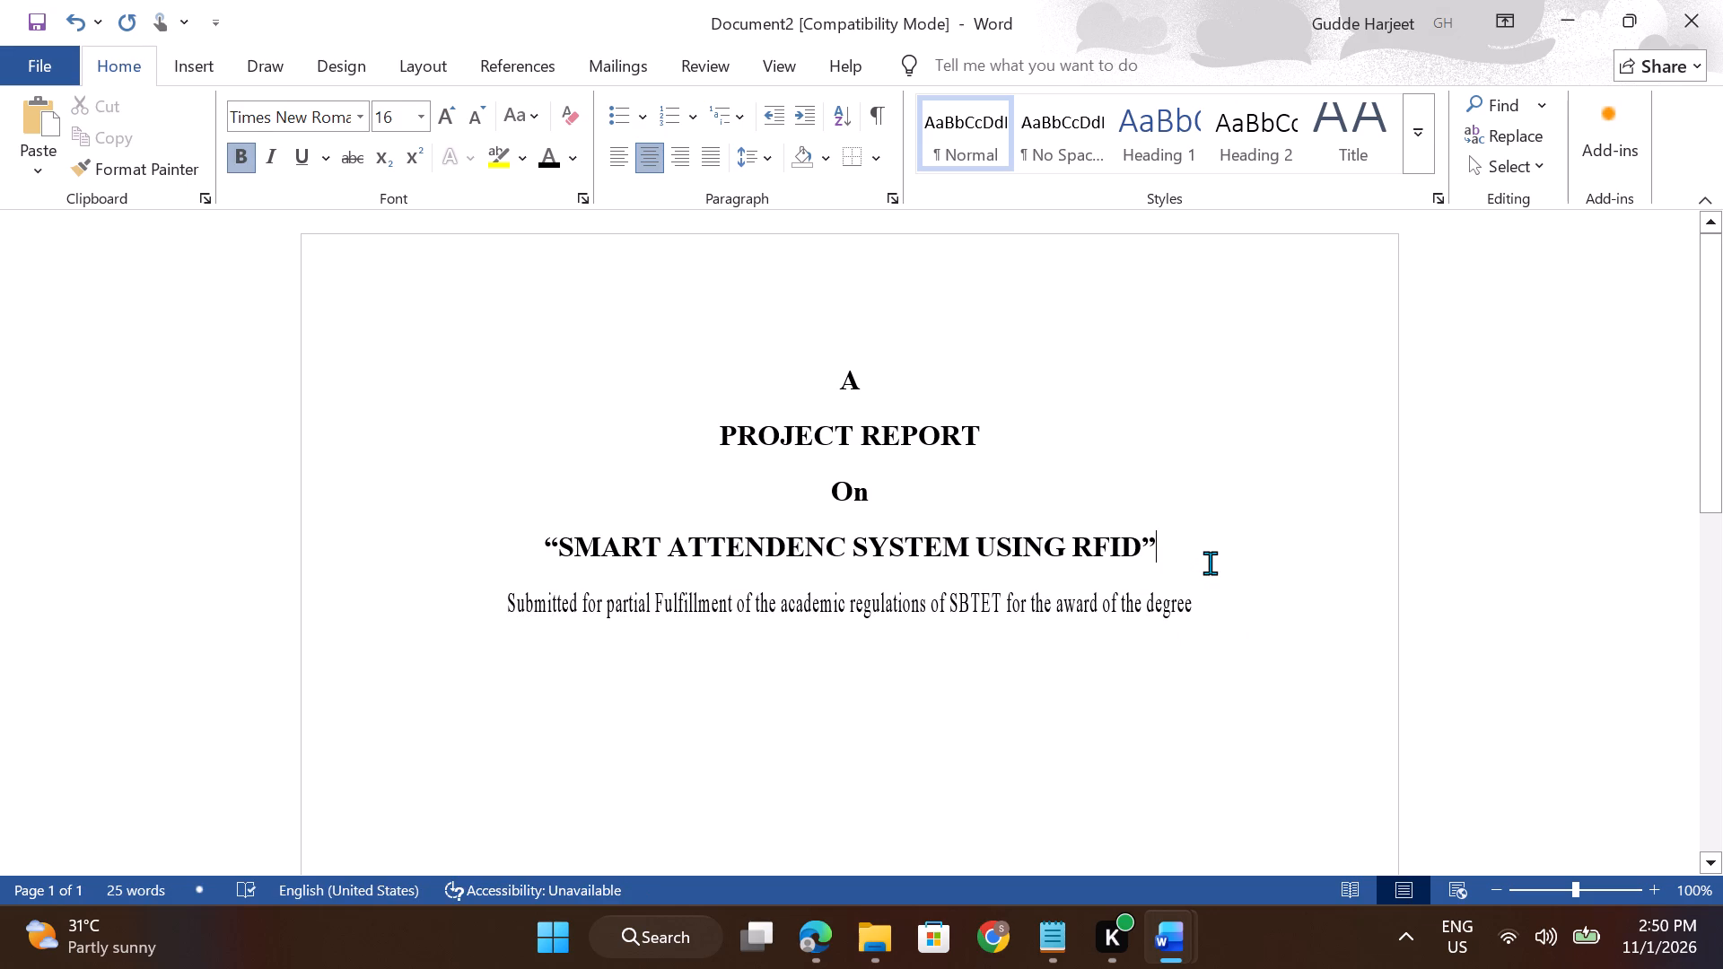
key(Return)
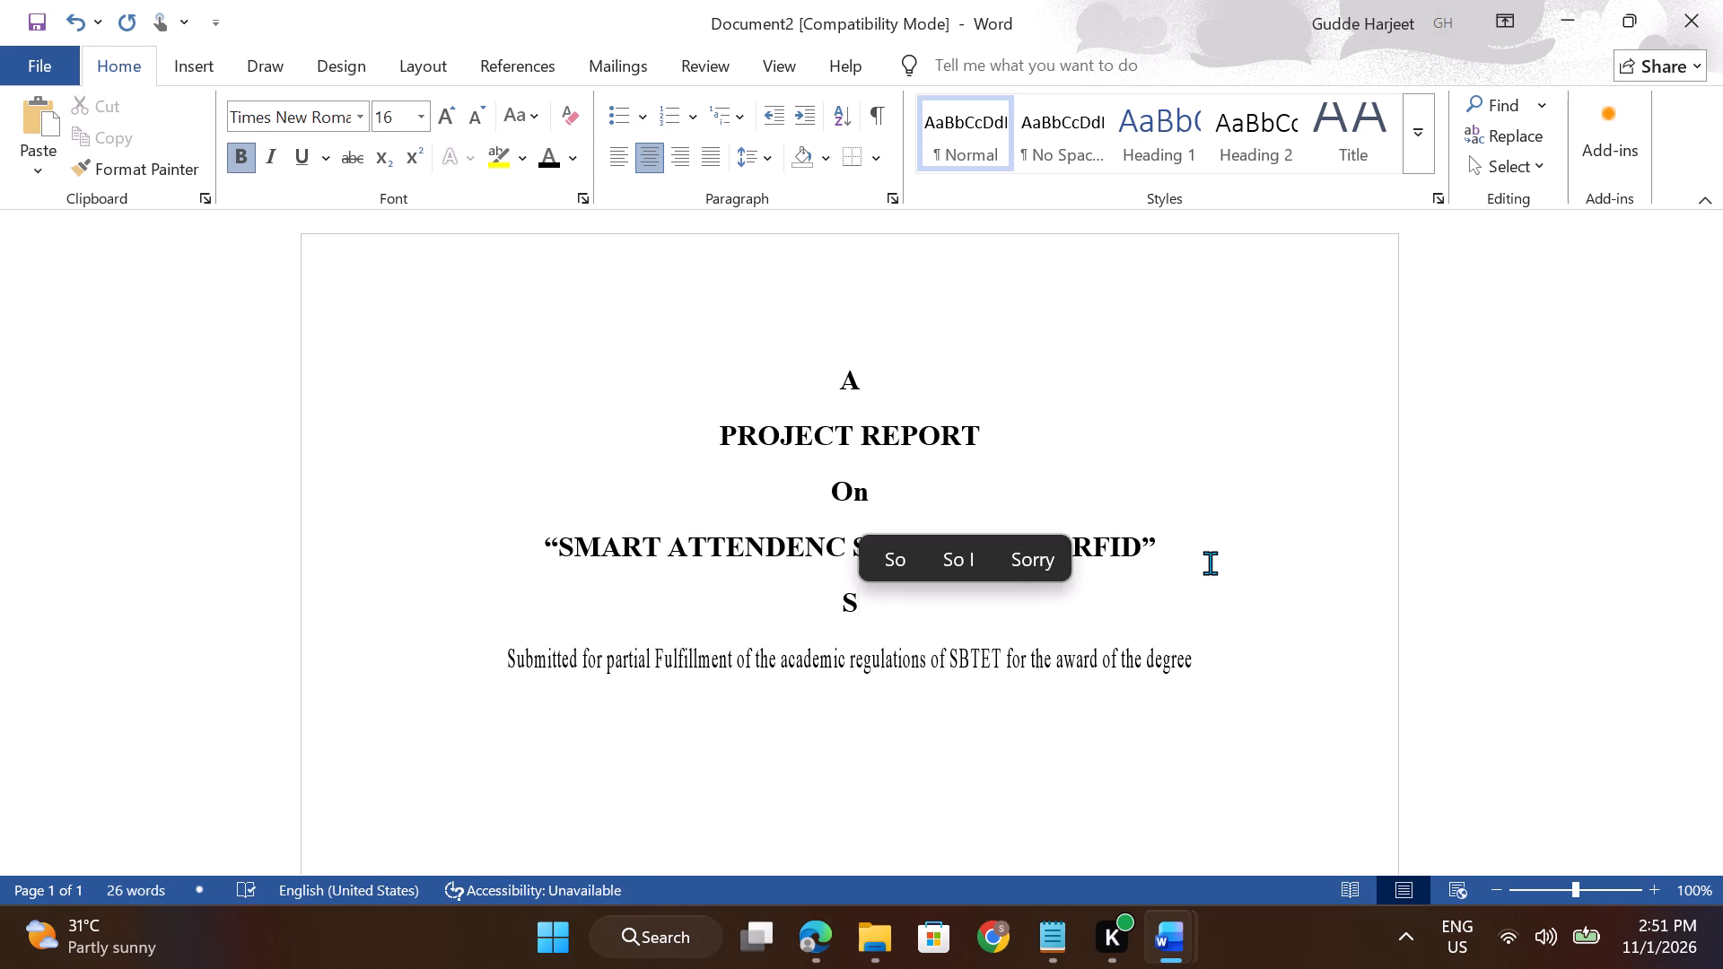
text(ubmitted)
key(space)
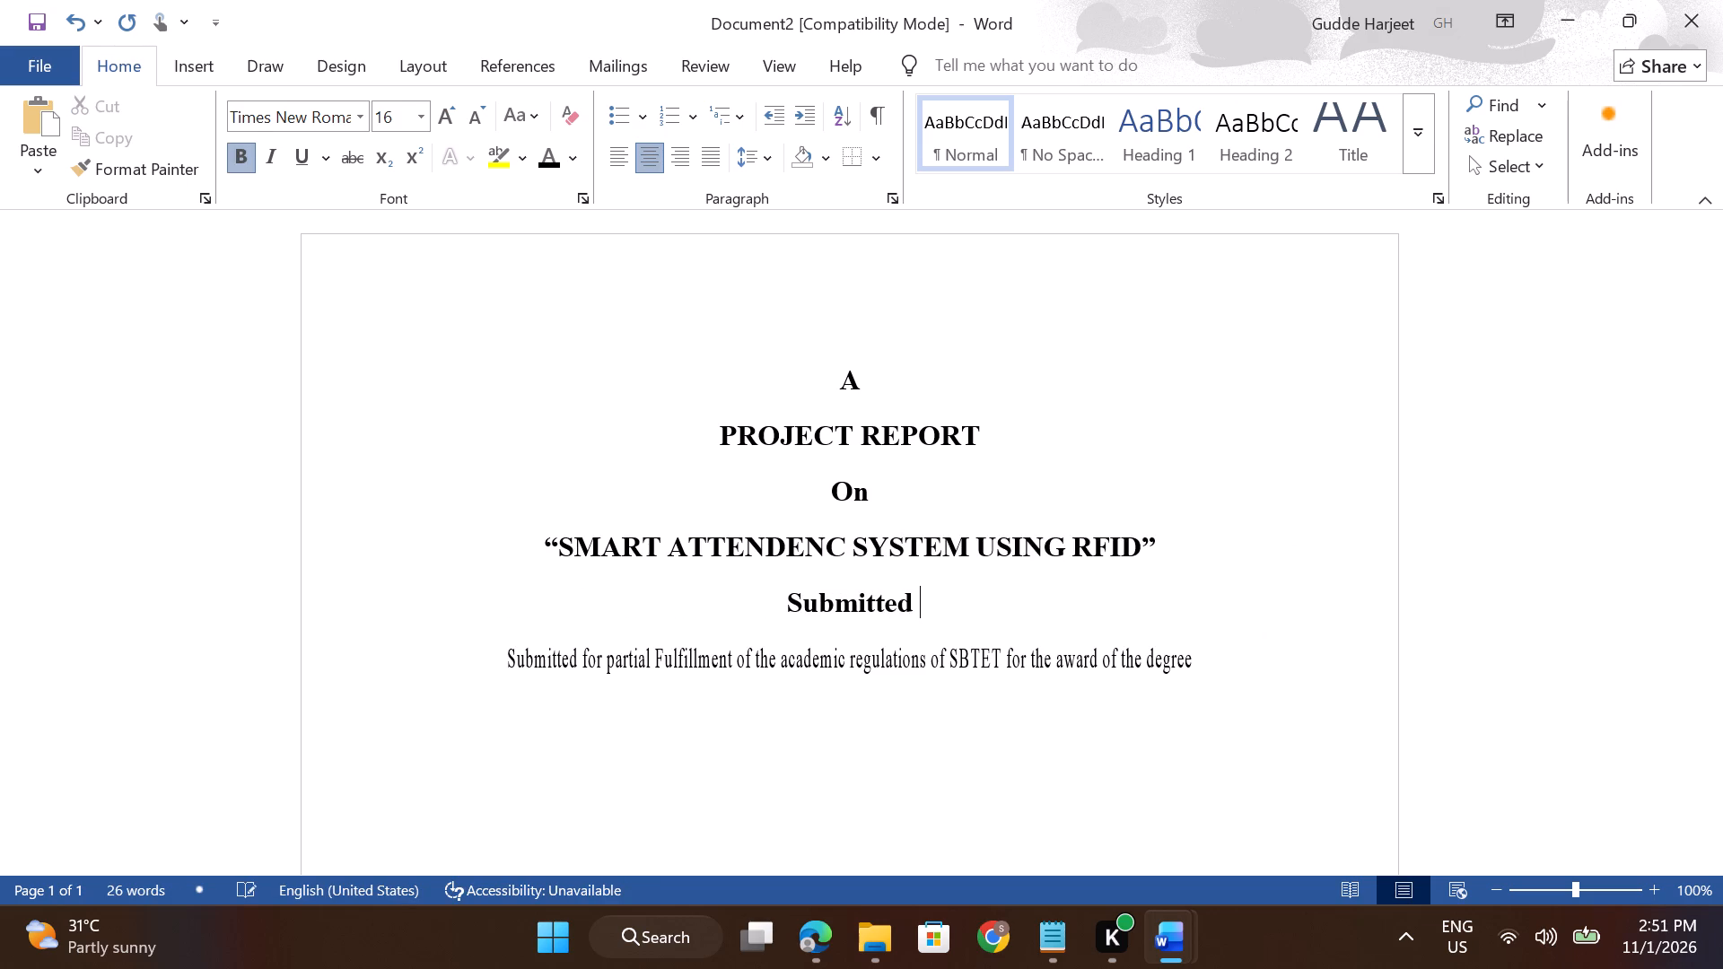
text(for partial)
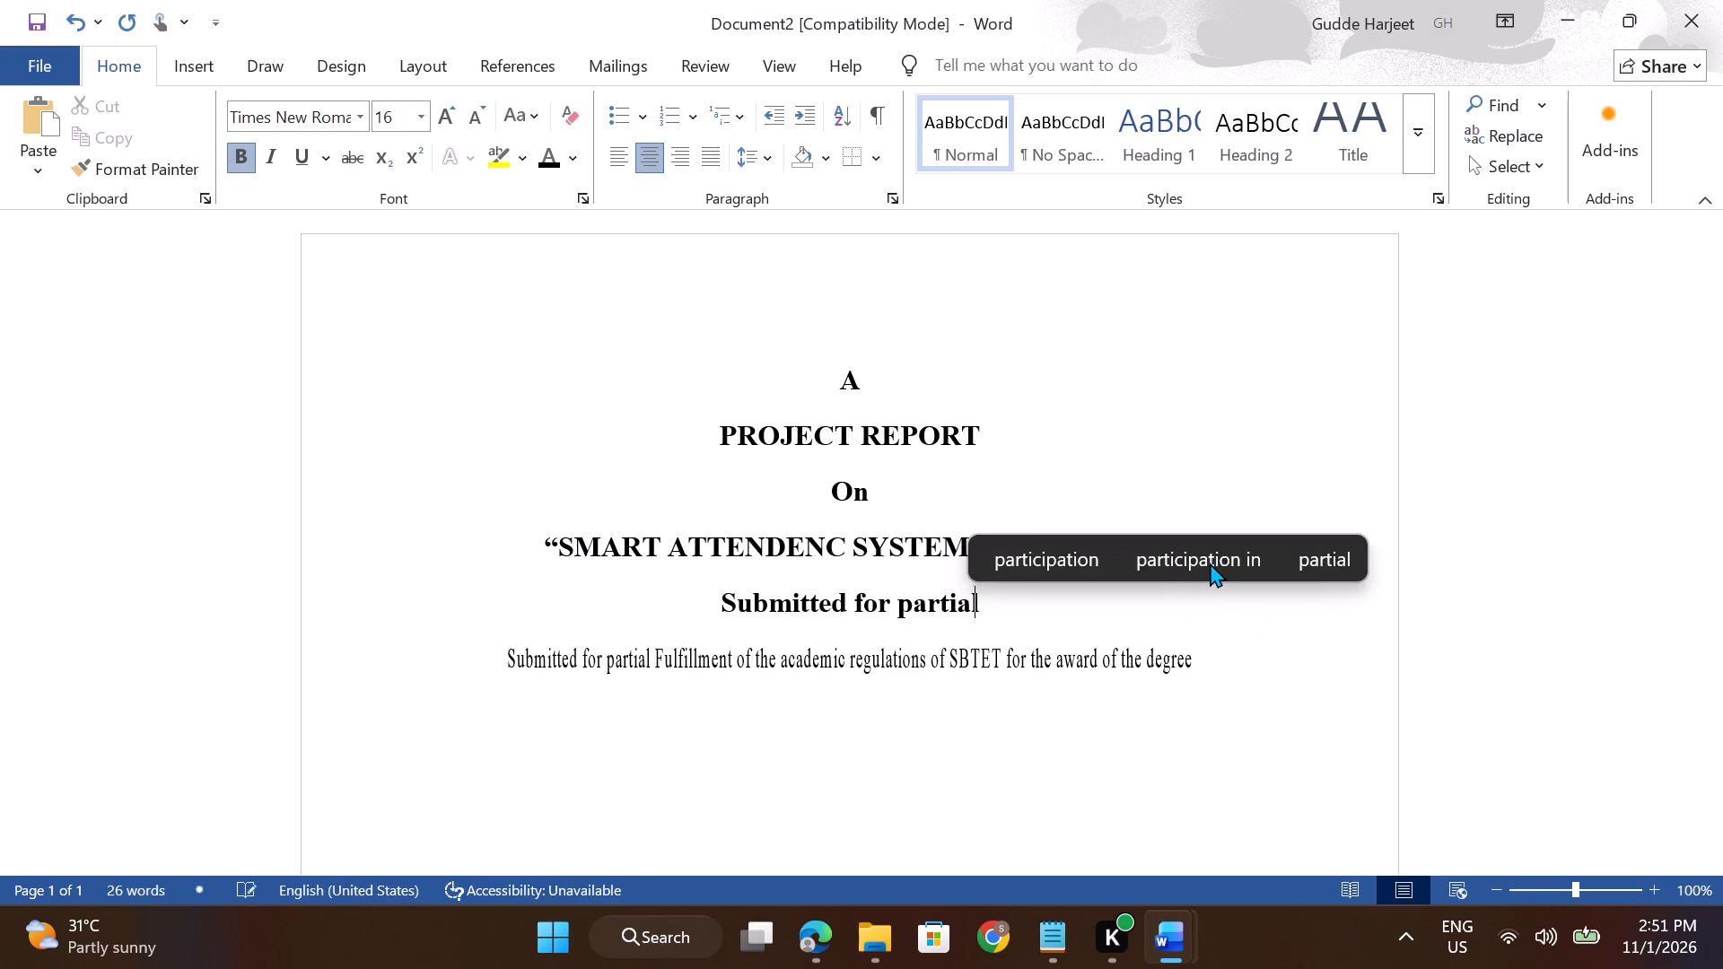
key(space)
key(f)
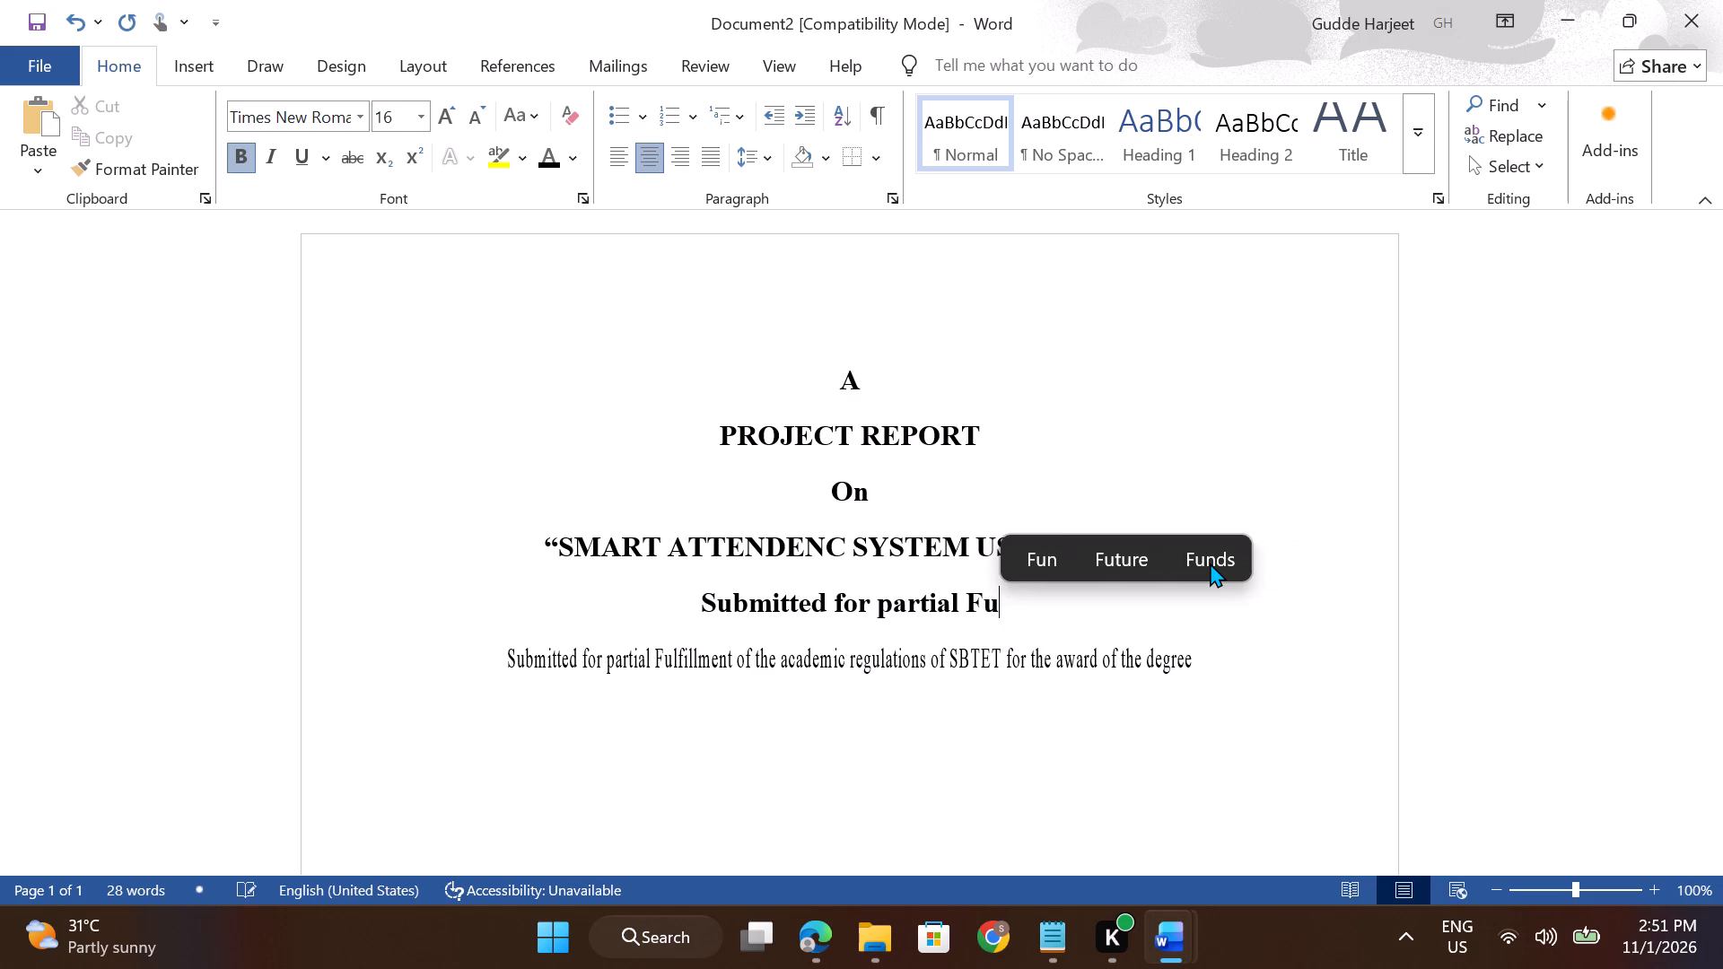
text(fillment)
key(space)
text(of the)
key(space)
text(cademic)
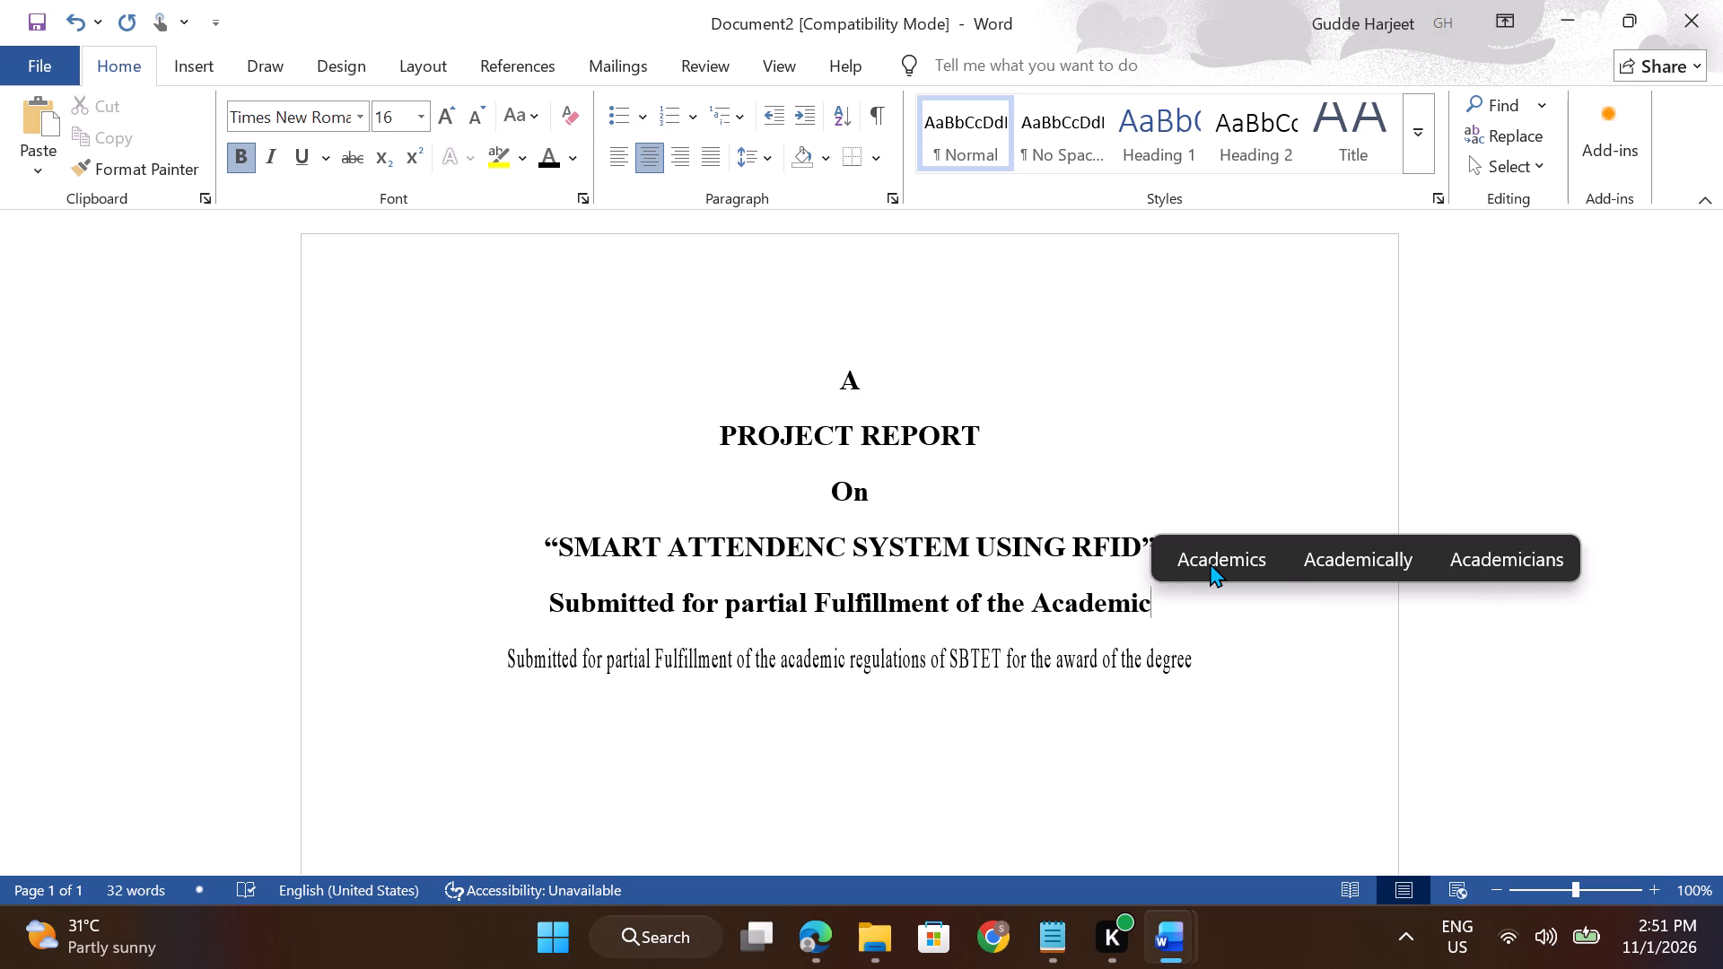
key(space)
text(re)
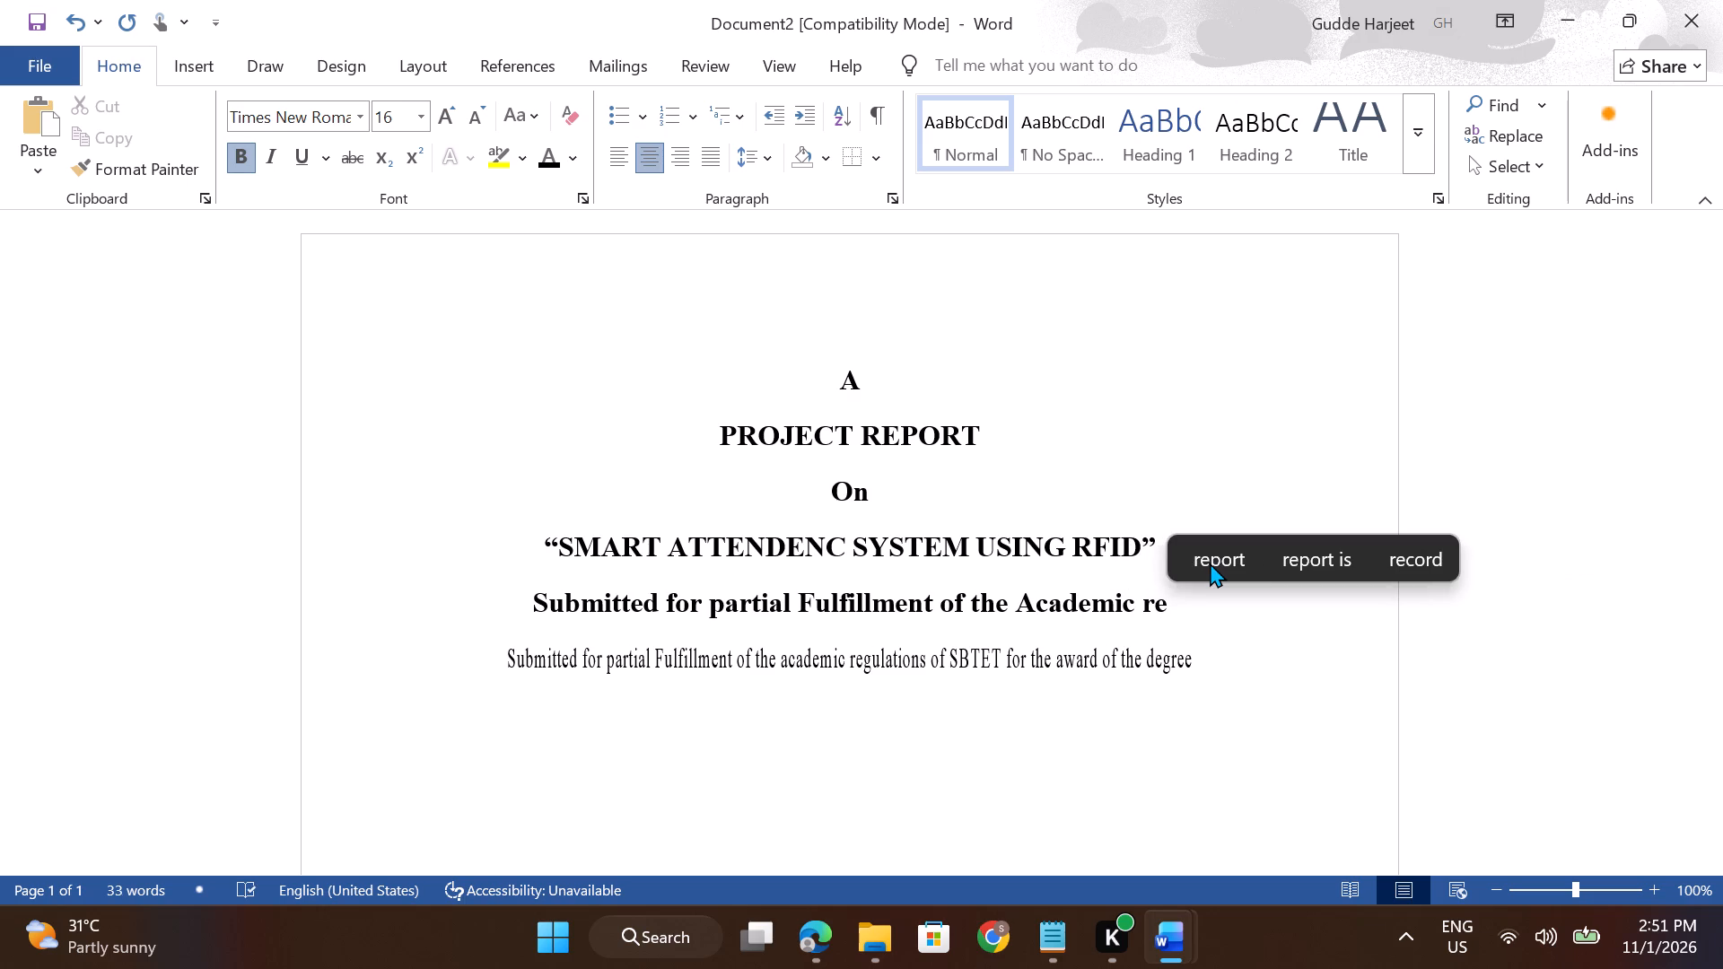
text(gulations)
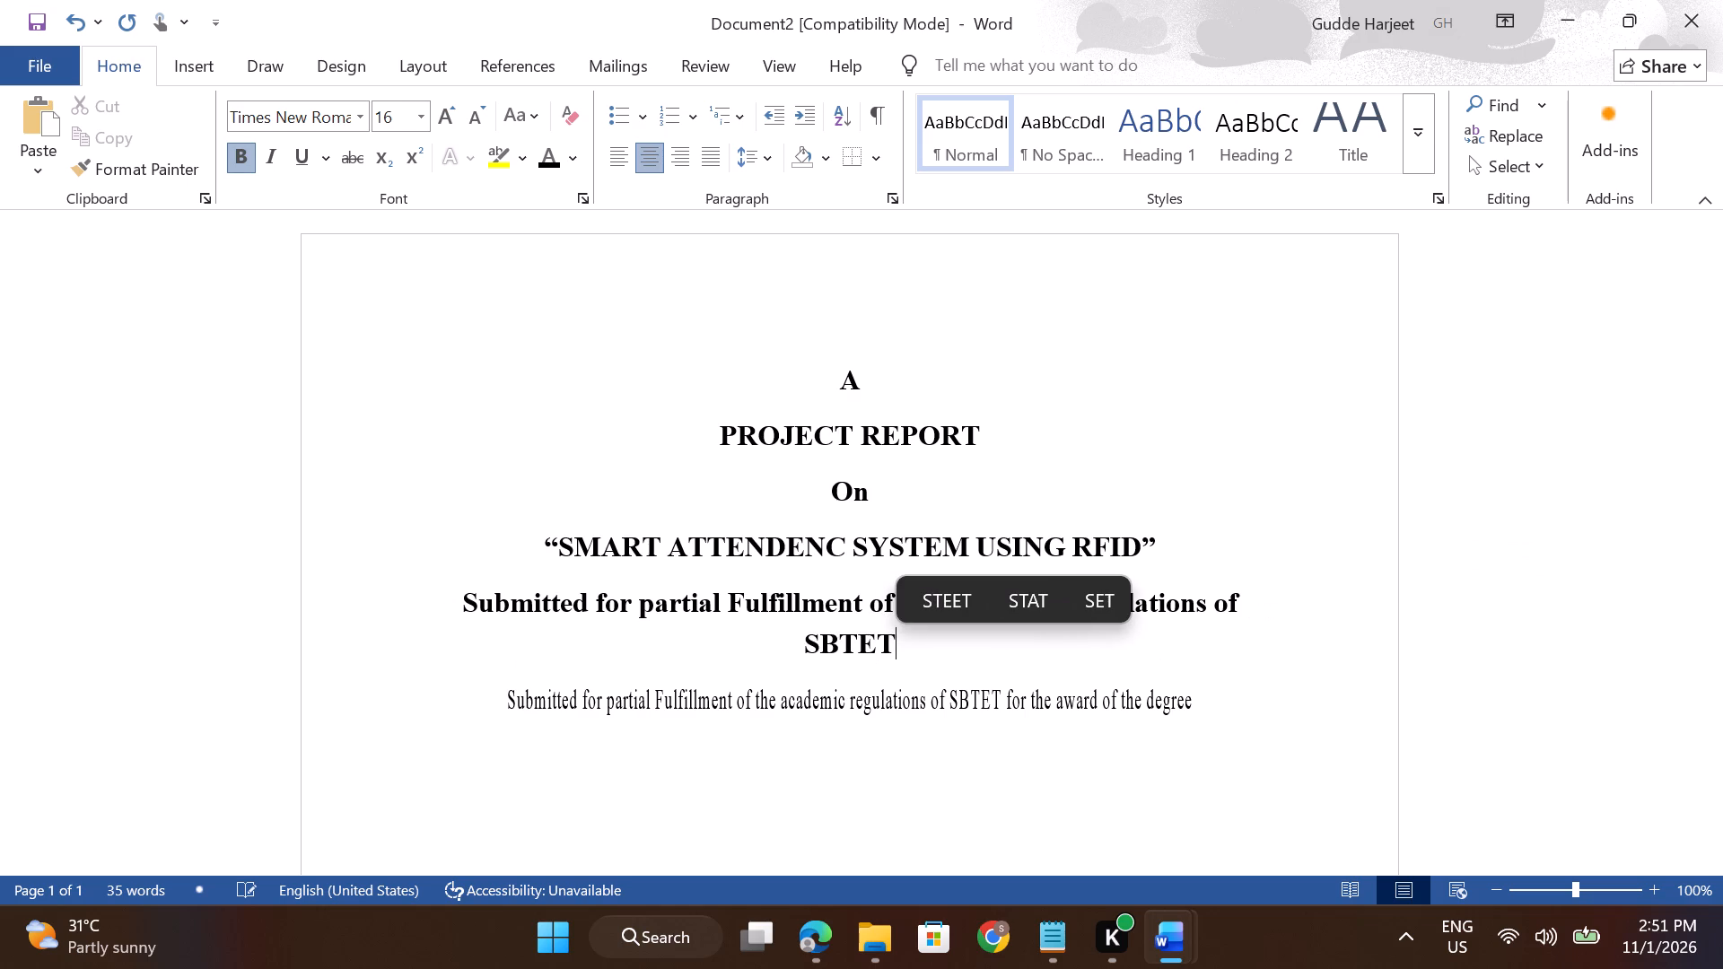
key(space)
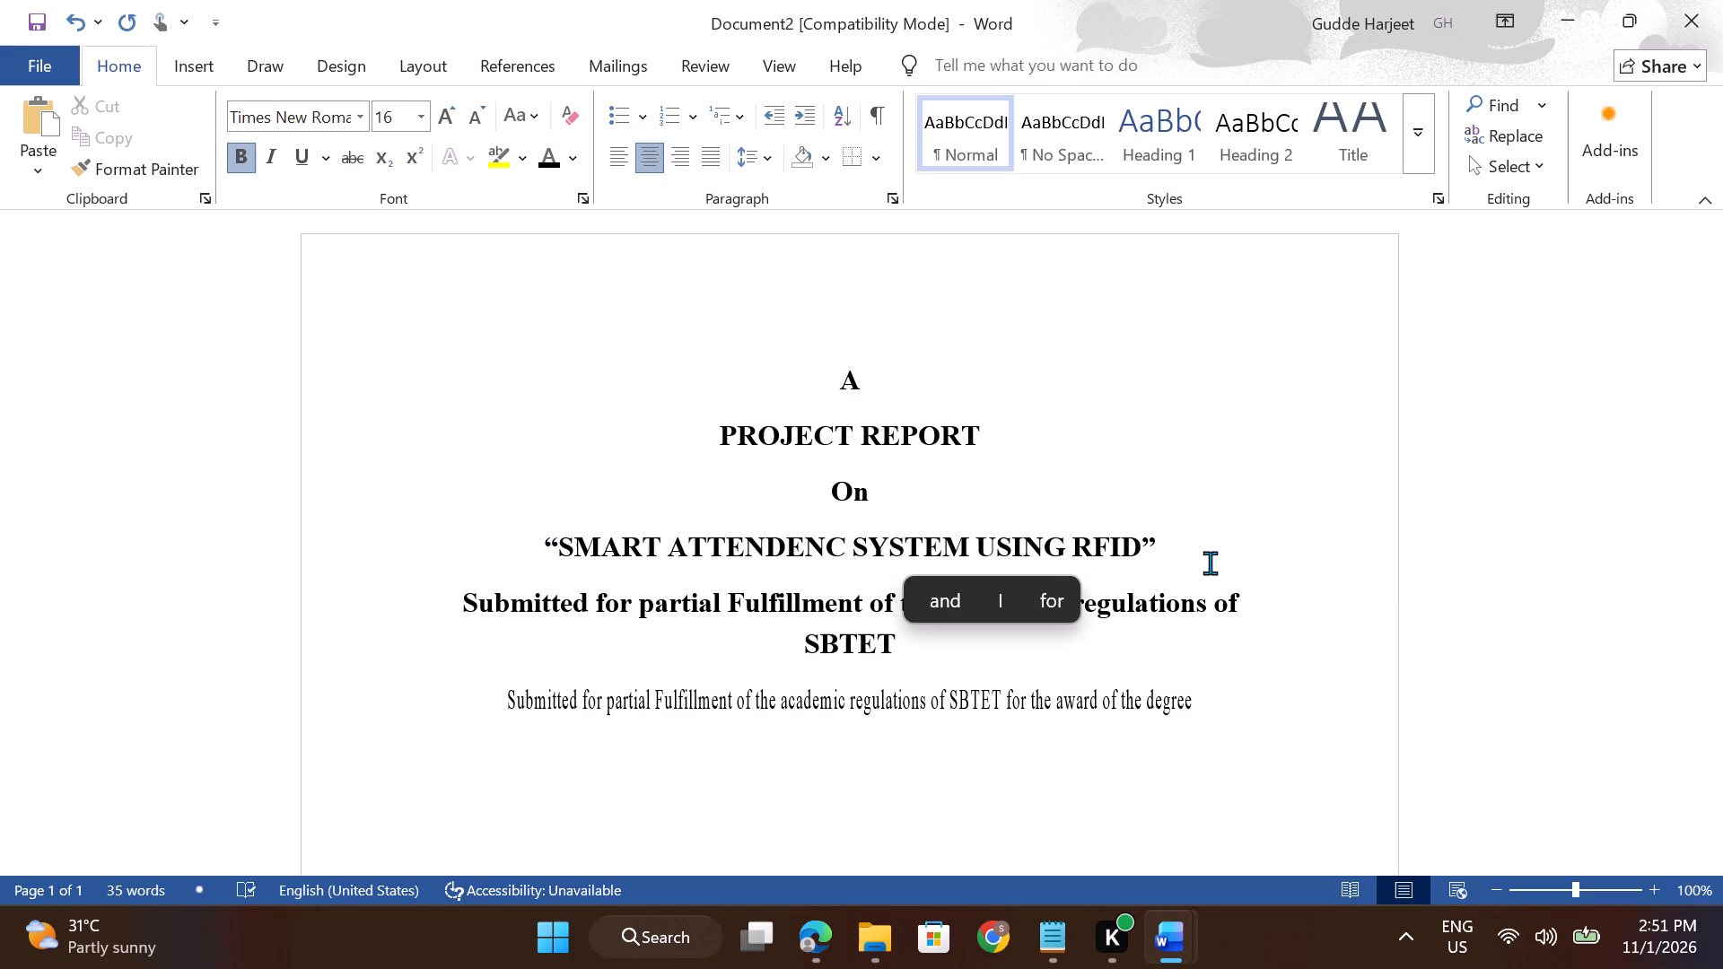
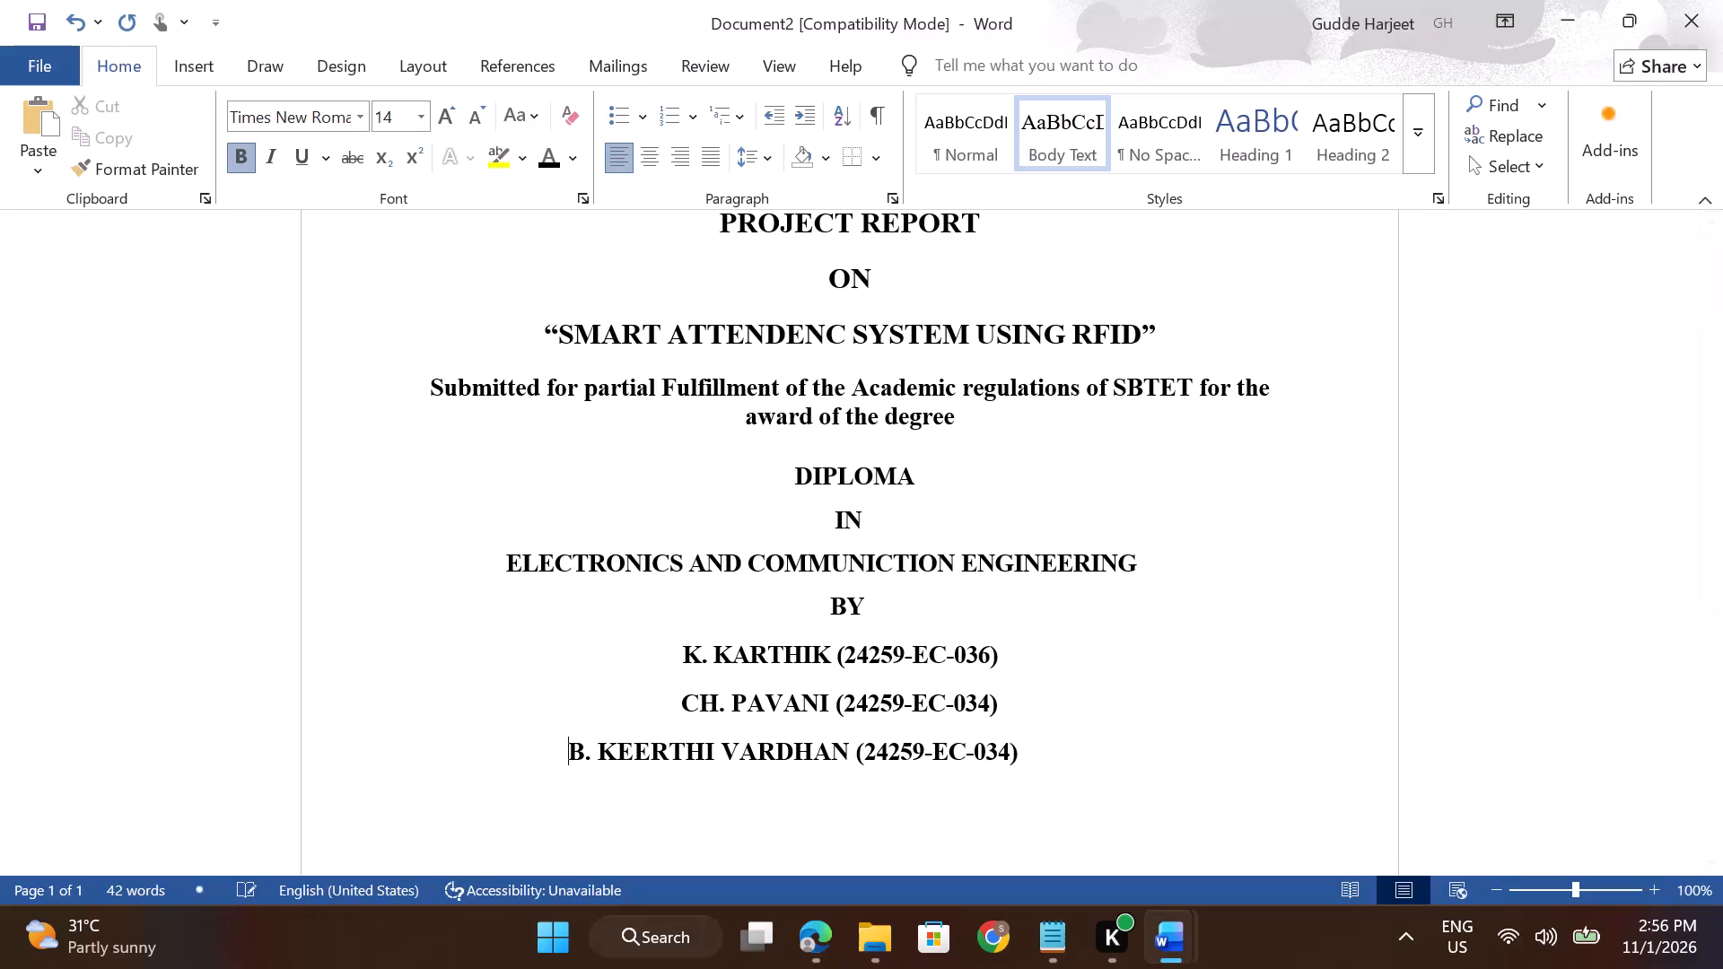
Indent the third student's line with spaces until it sits centred under the two student lines above it.
key(space)
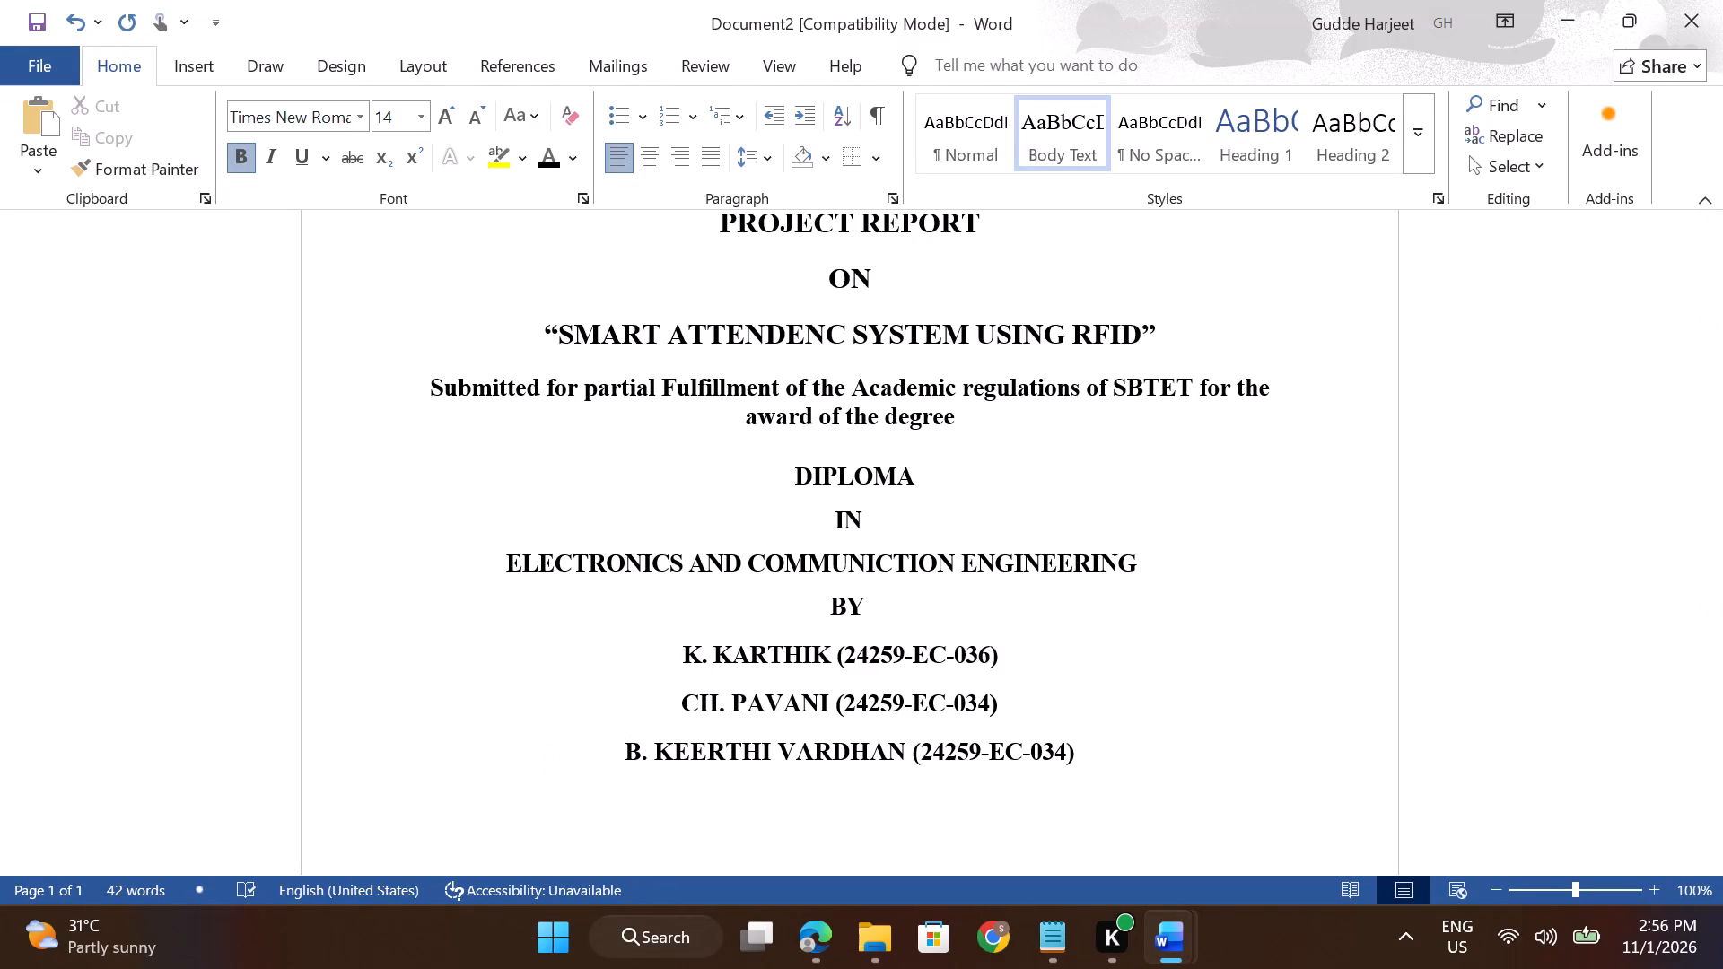
key(space)
key(space)
key(space)
key(space)
key(space)
key(space)
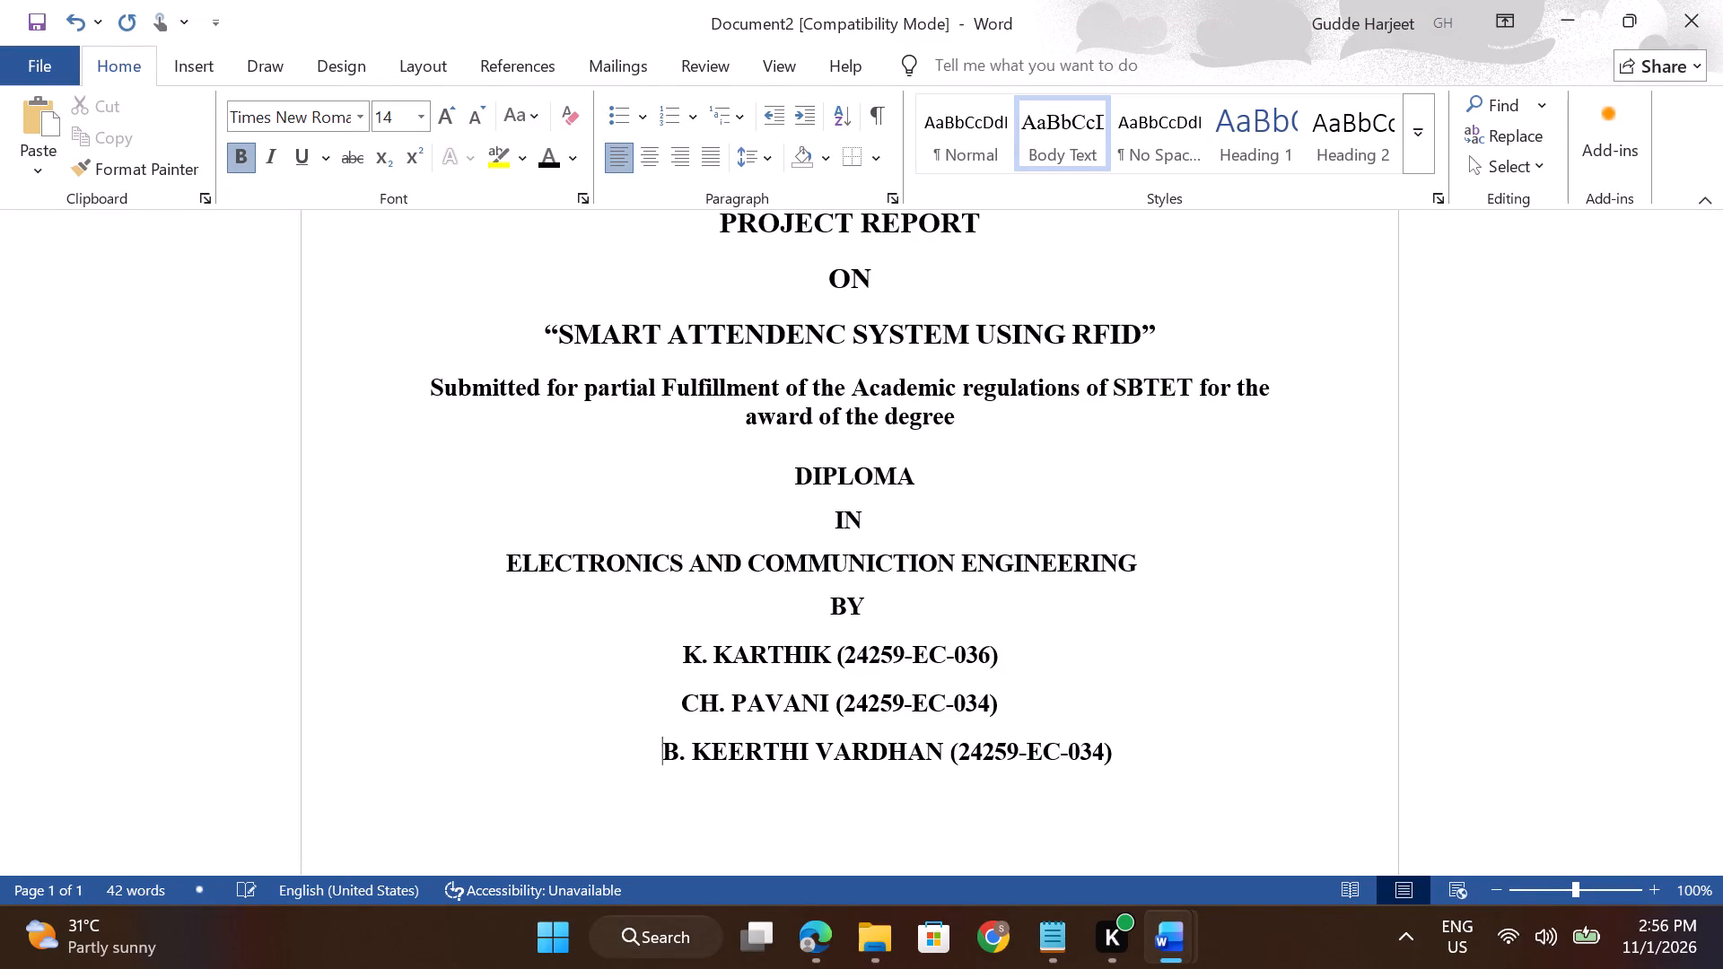
key(space)
key(space)
key(space)
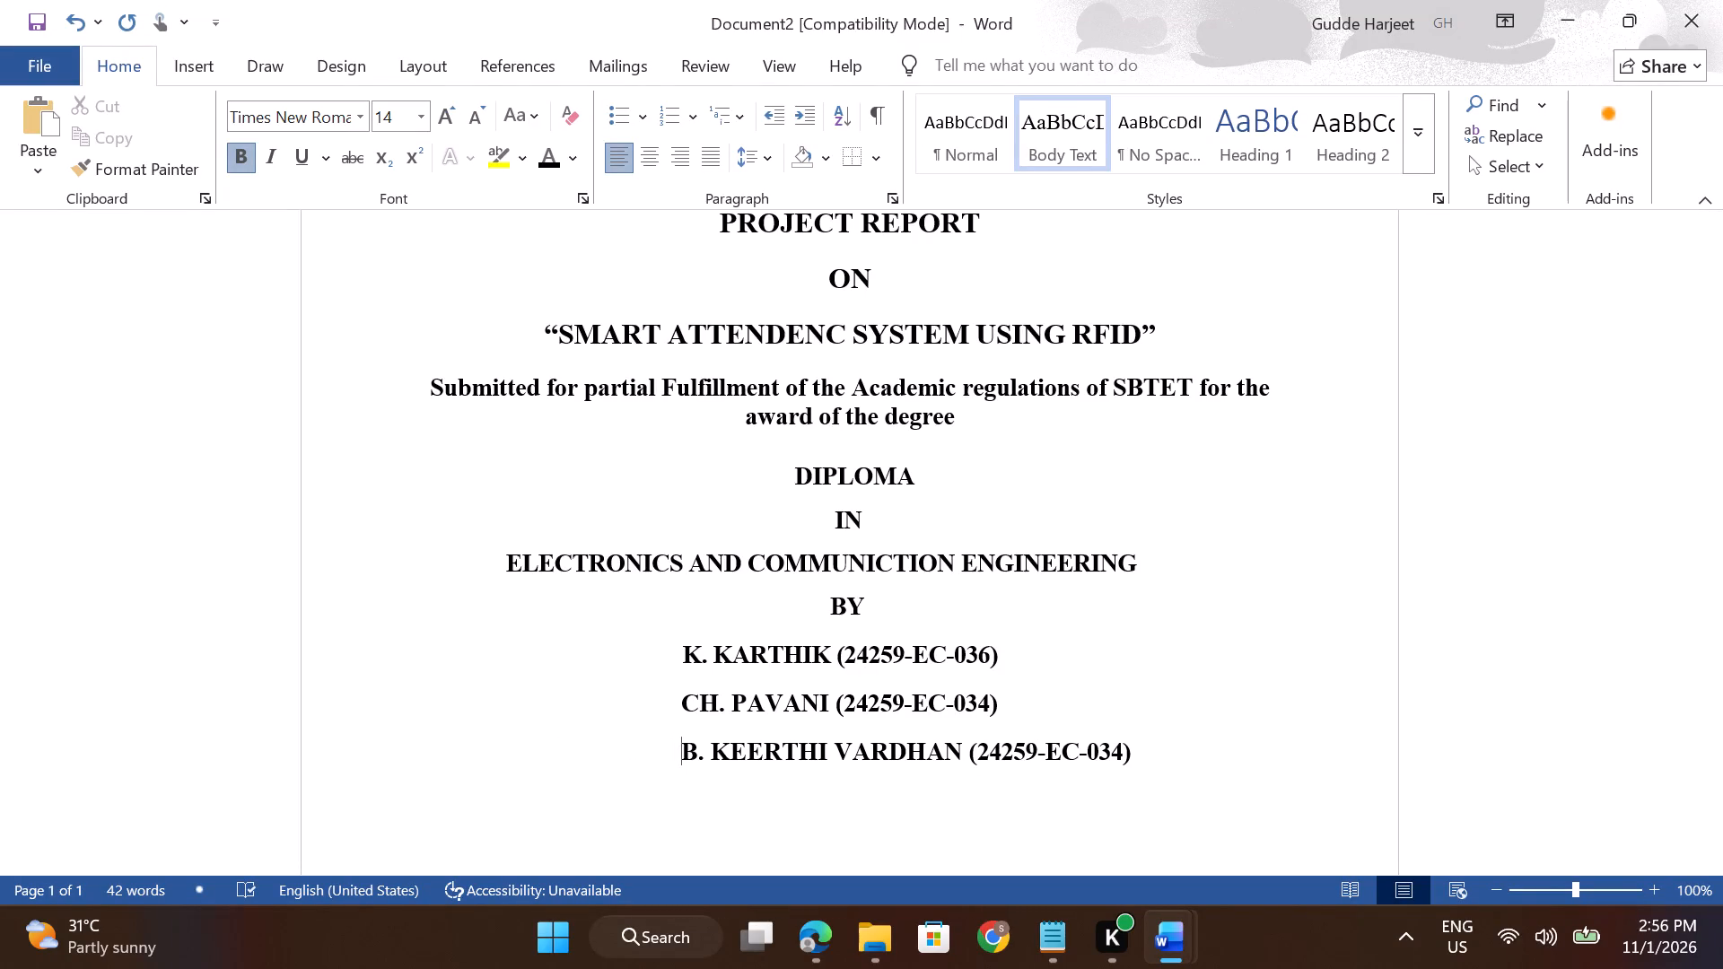
key(BackSpace)
key(BackSpace)
key(BackSpace)
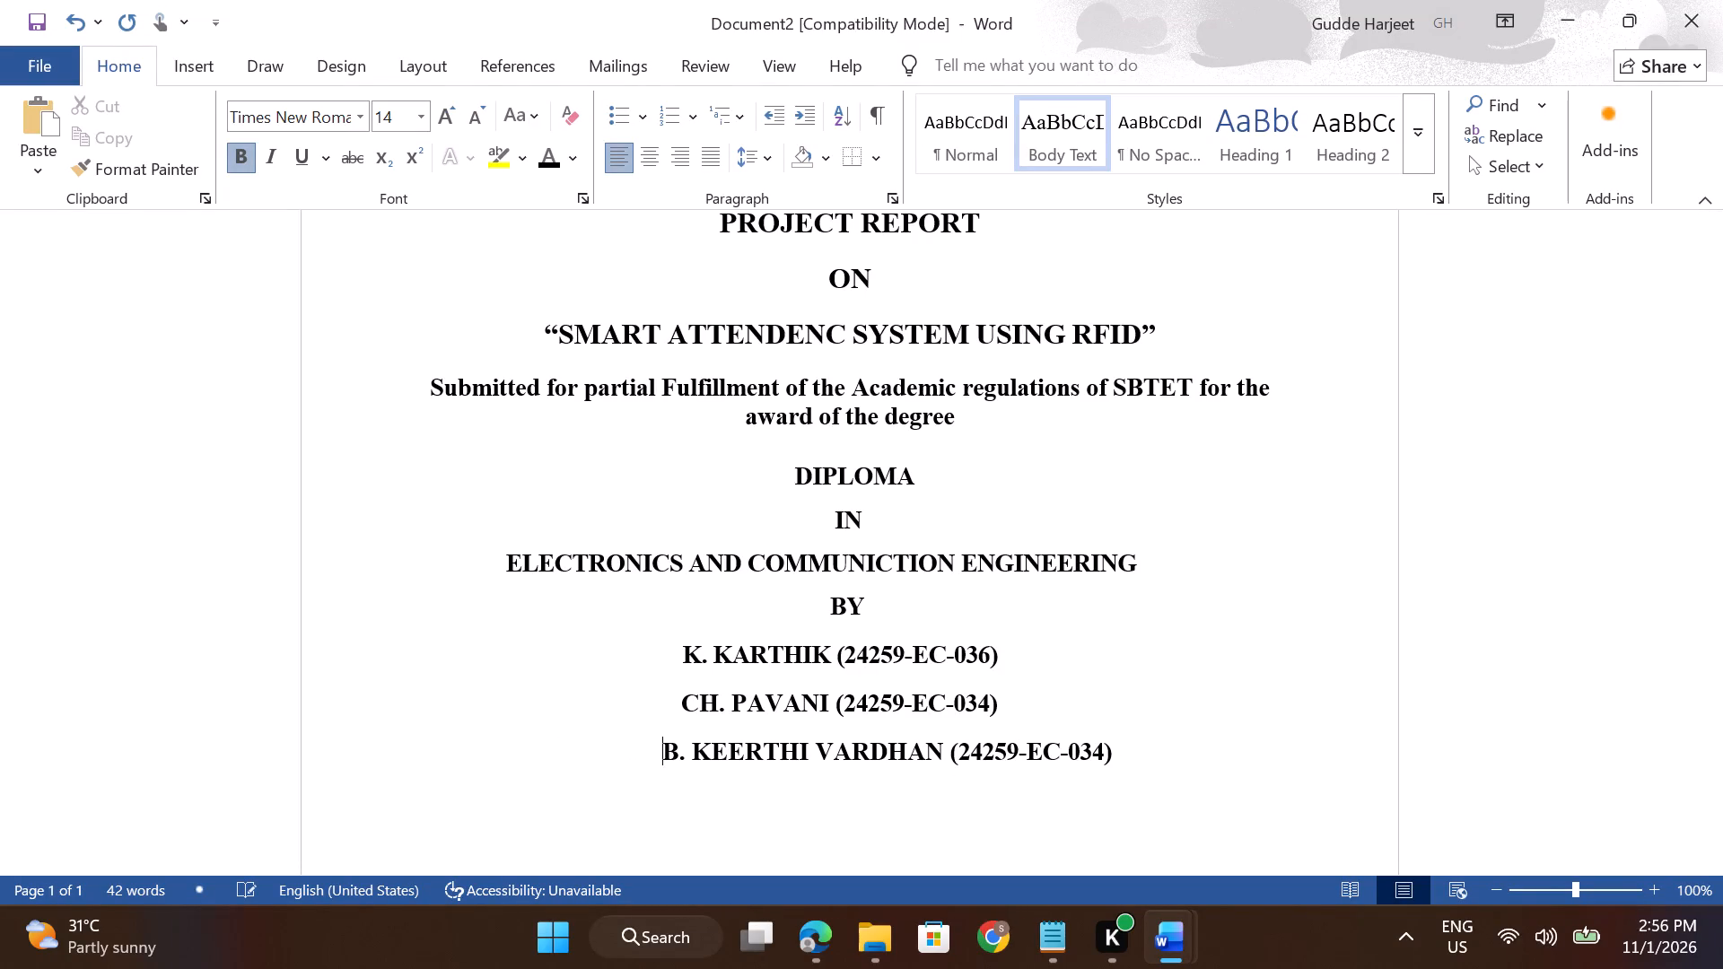
key(BackSpace)
key(BackSpace)
key(BackSpace)
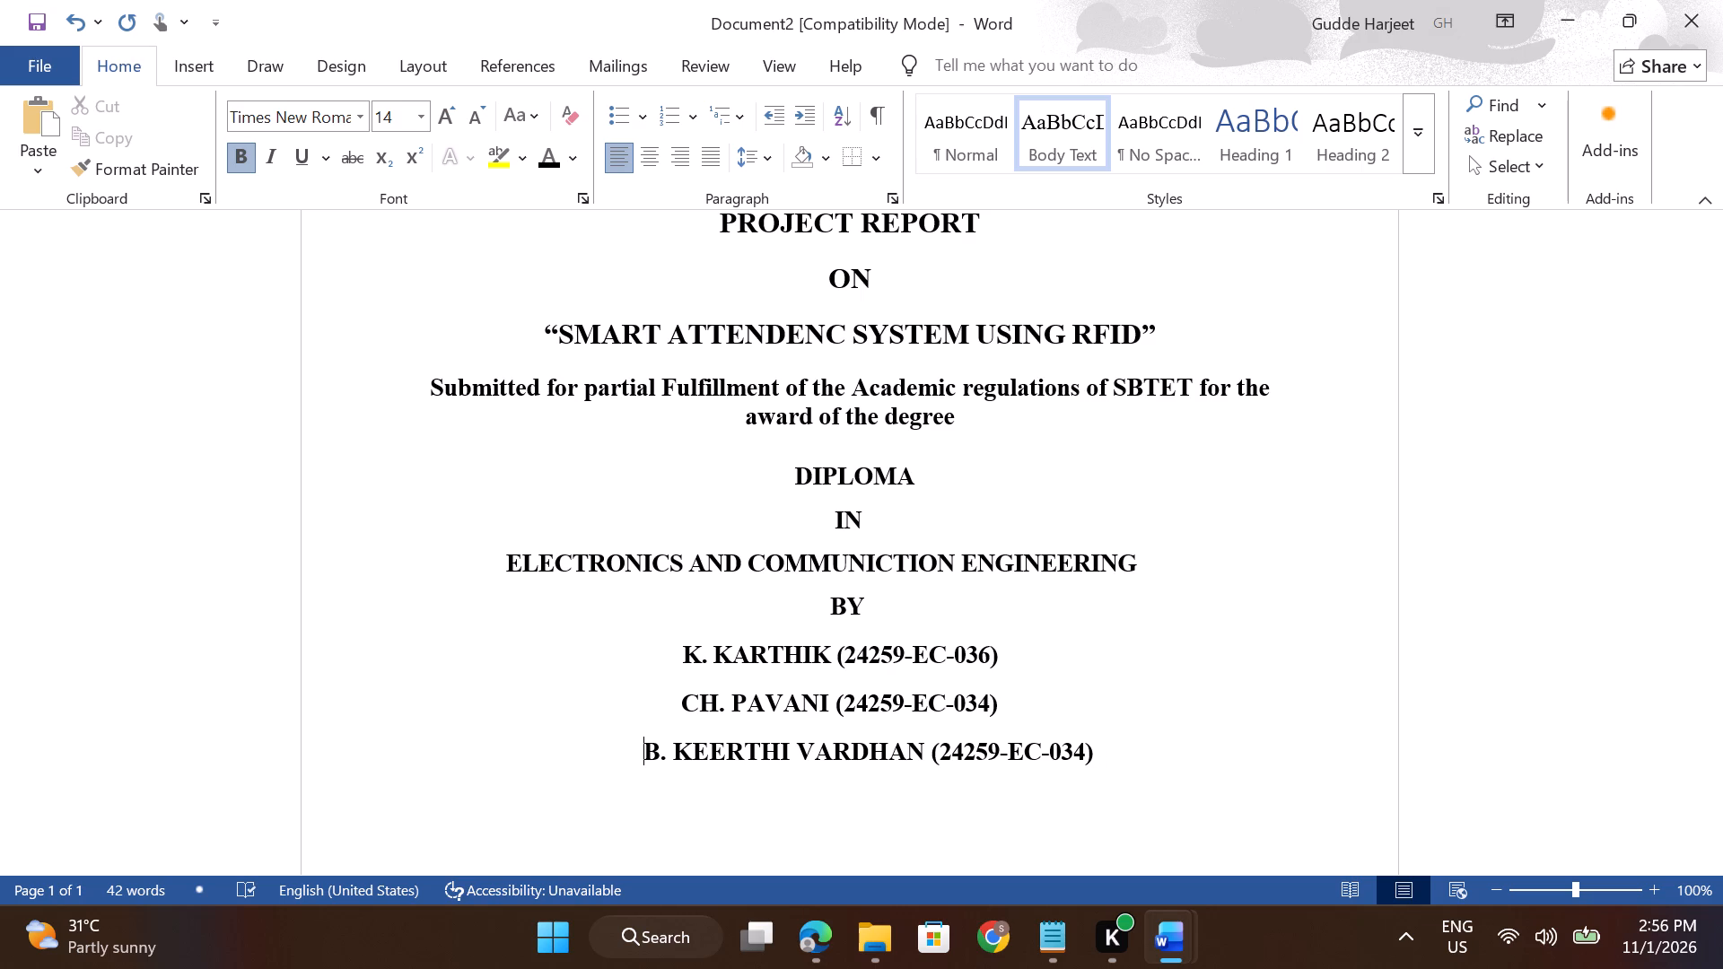
key(space)
key(space)
key(space)
key(space)
key(space)
key(space)
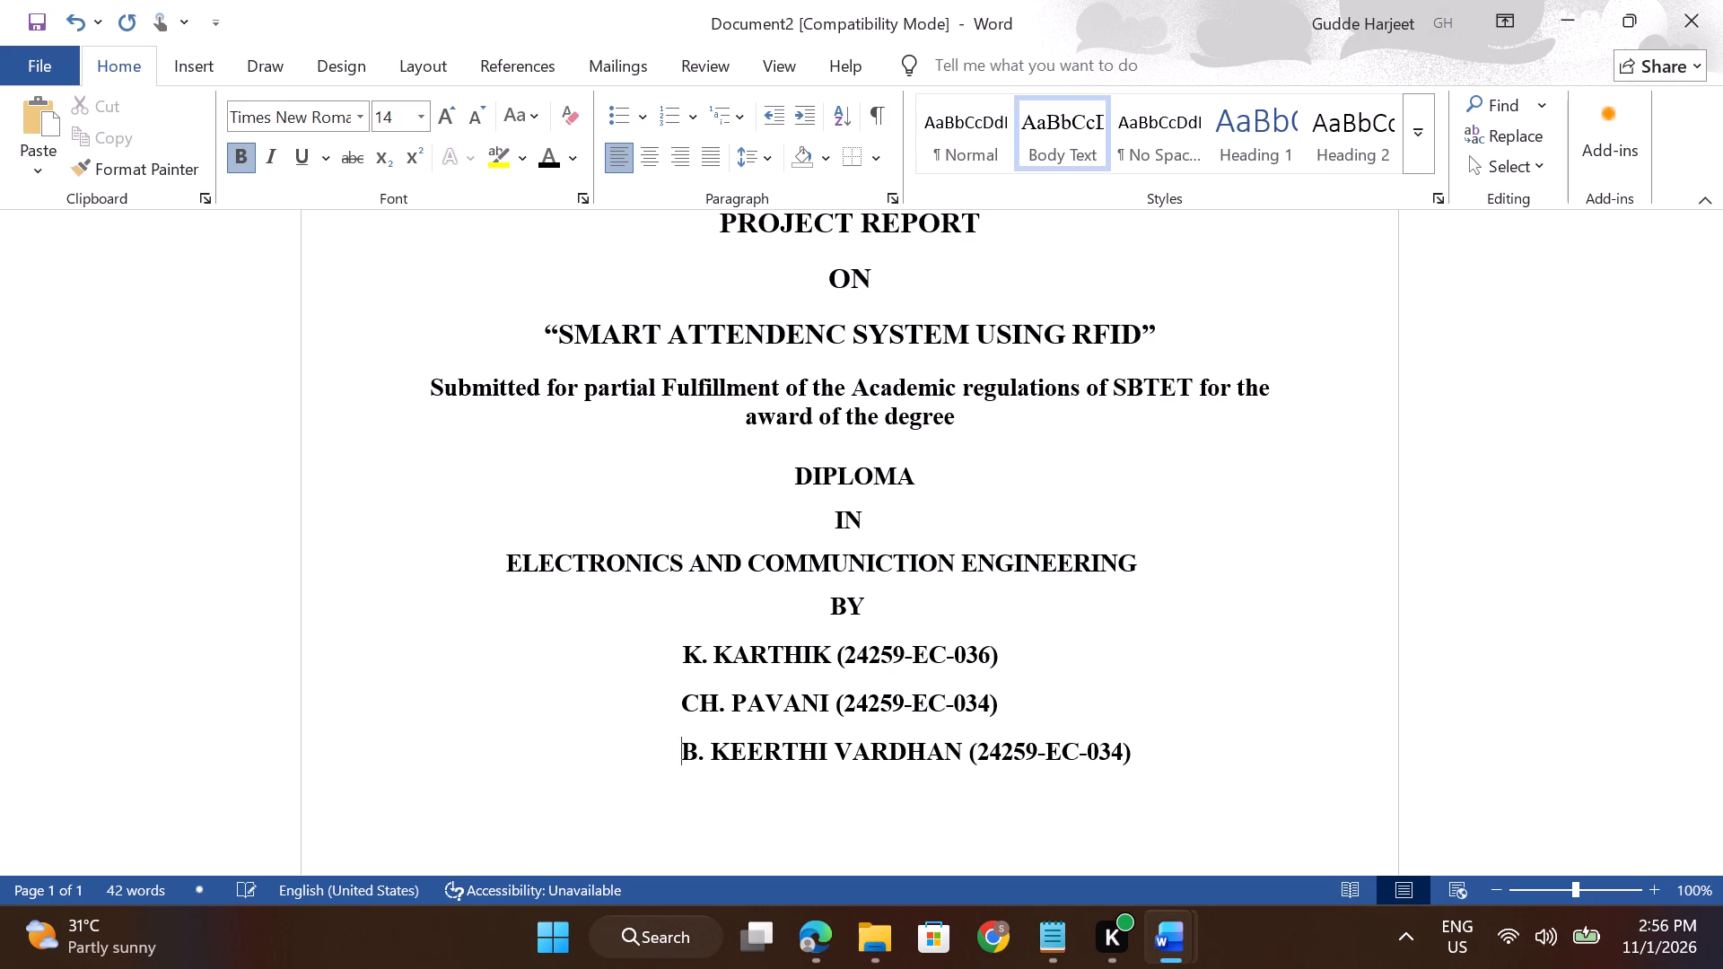
scroll(548, 762, down, 1)
key(BackSpace)
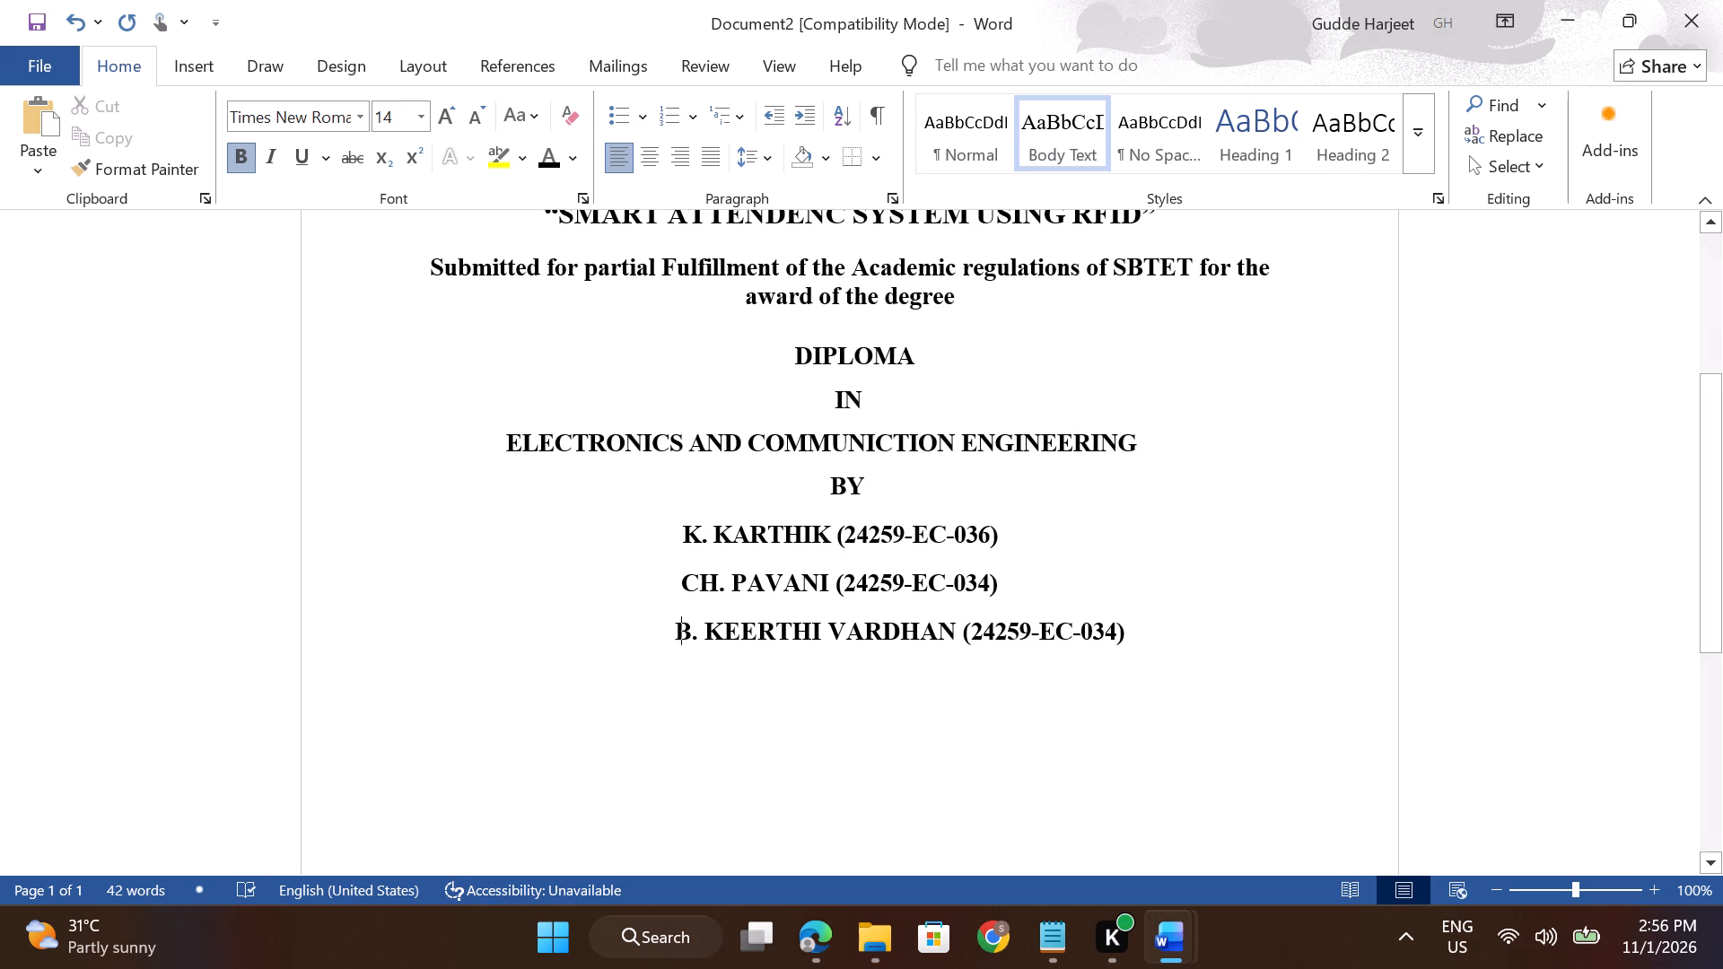
key(BackSpace)
key(BackSpace)
key(BackSpace)
key(BackSpace)
key(BackSpace)
key(BackSpace)
key(BackSpace)
key(BackSpace)
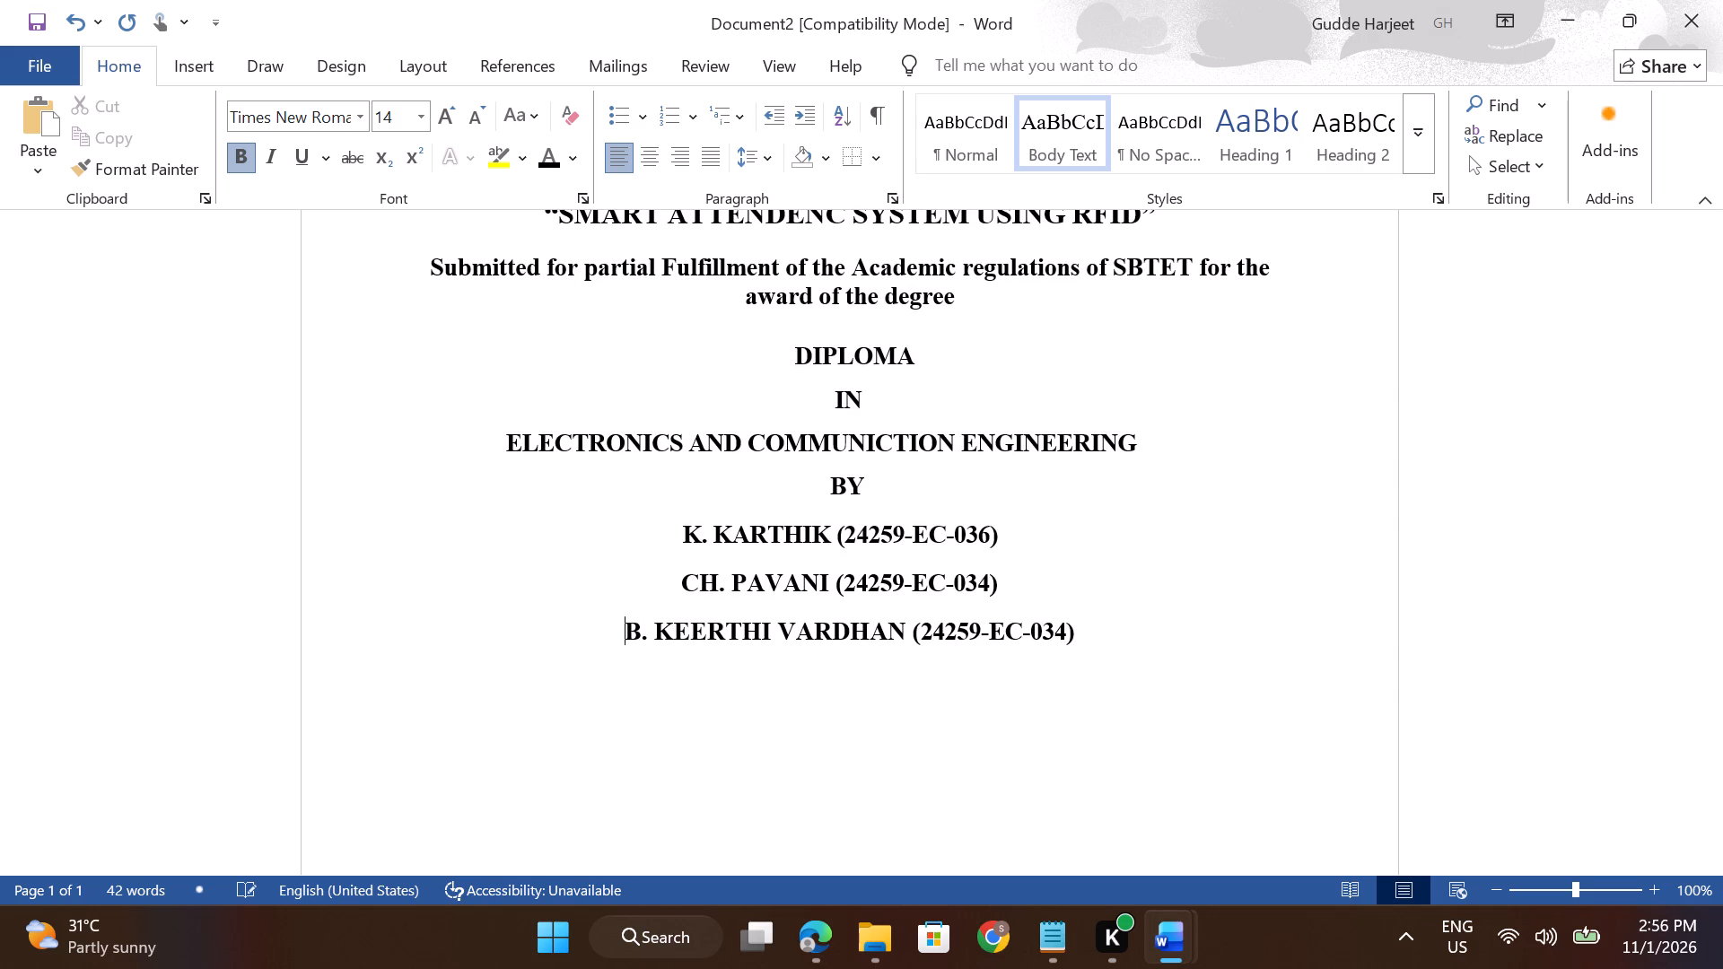
key(space)
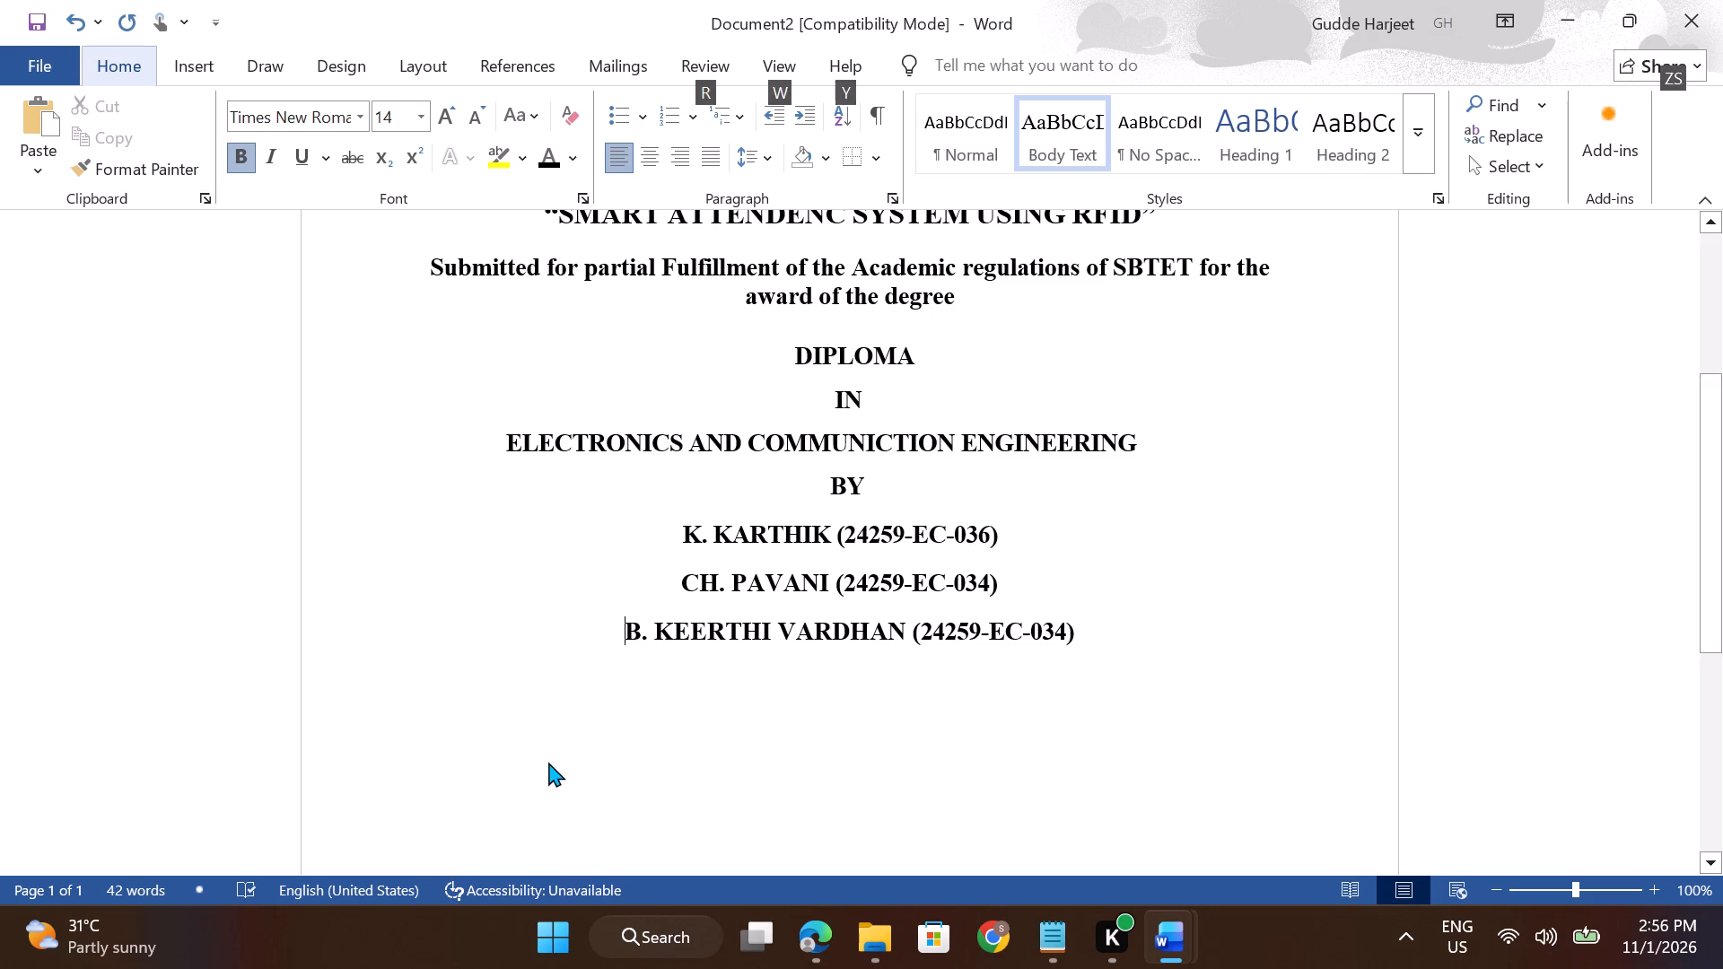
click(628, 629)
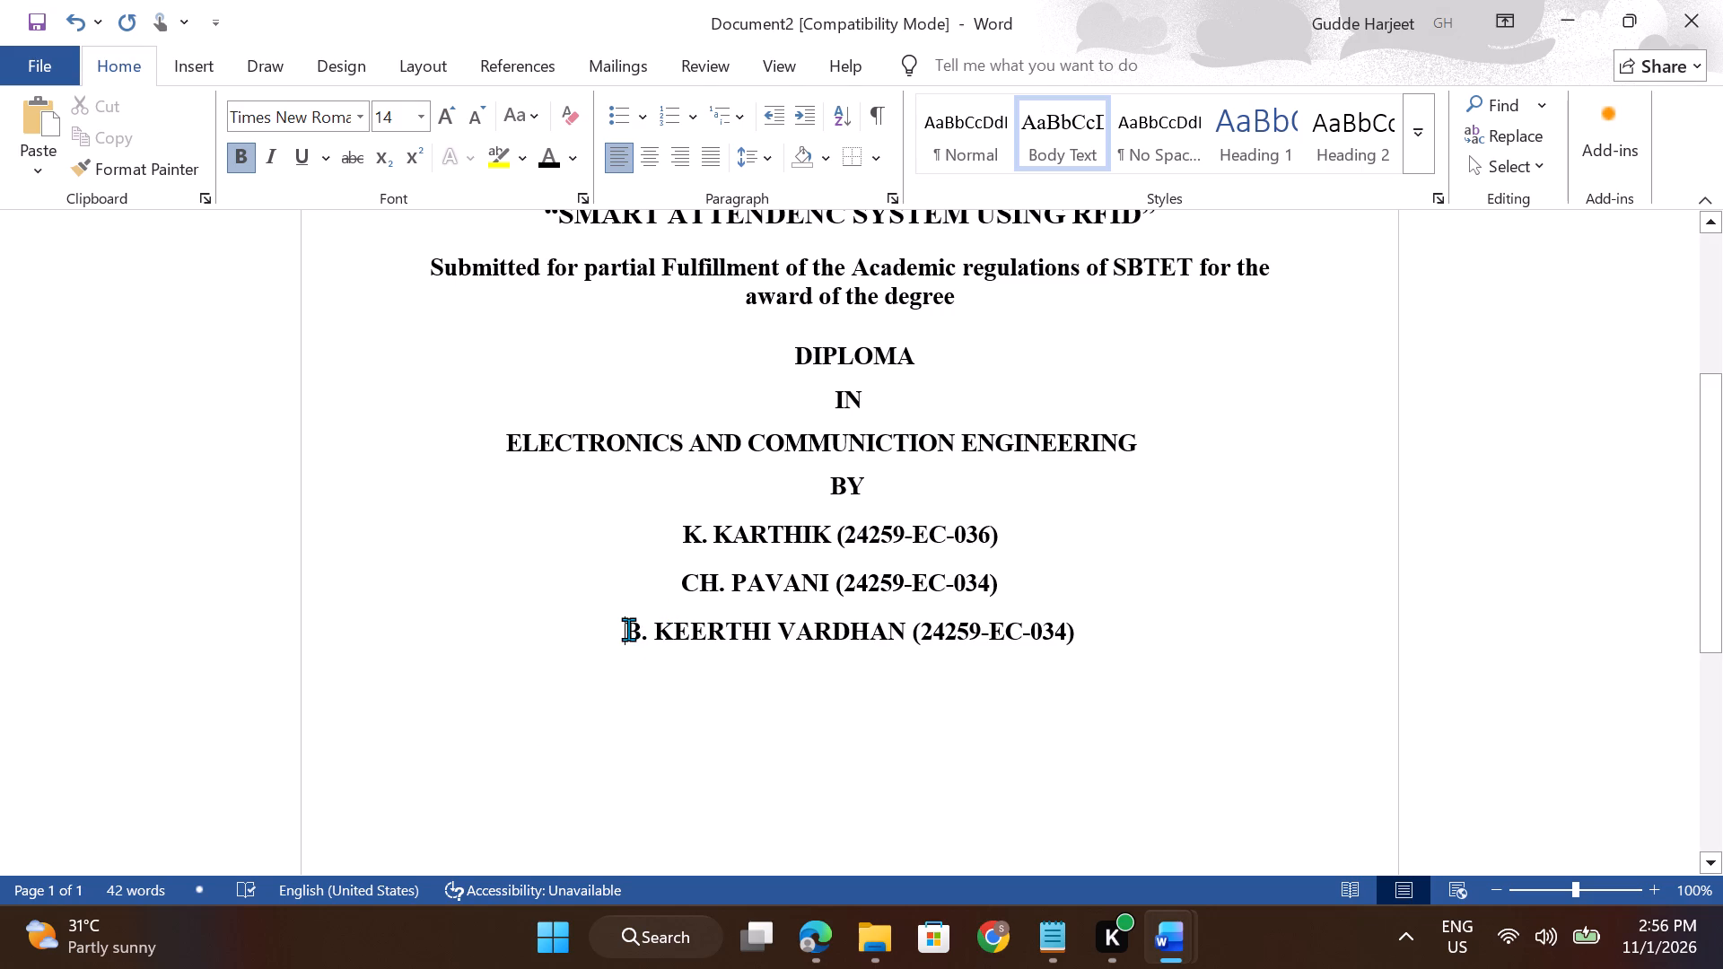
Add a new line below the third student with the fourth student's name from the sample report, followed by empty parentheses.
click(1128, 648)
key(alt+Tab)
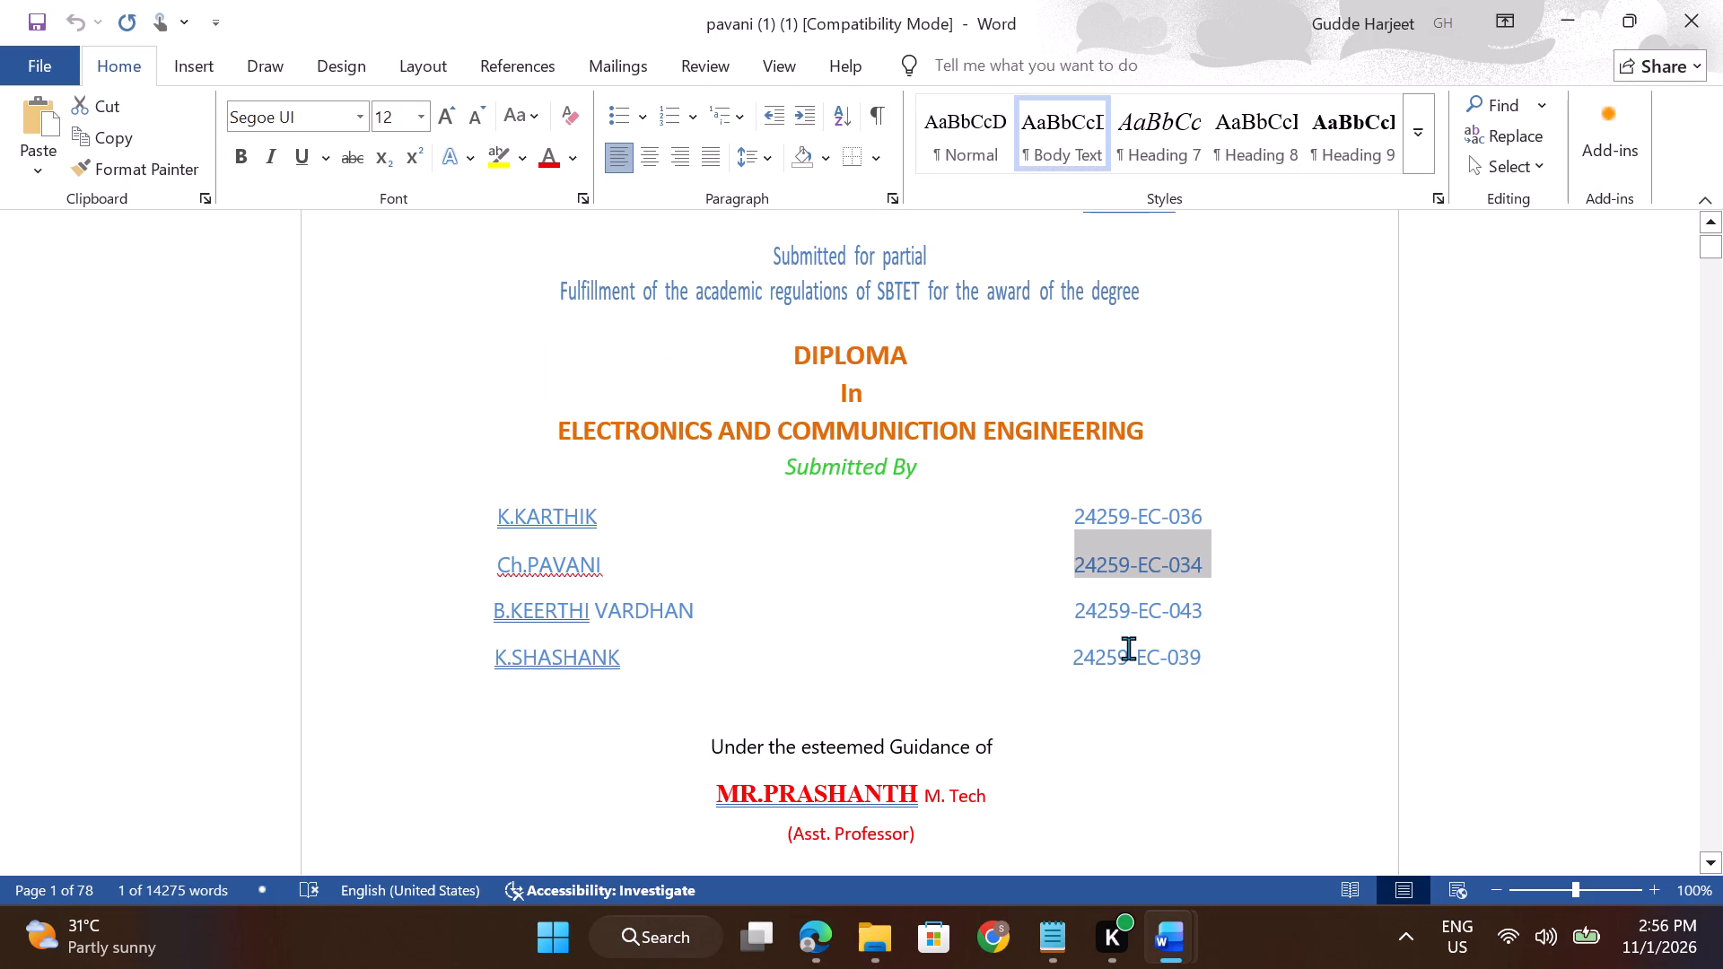
key(alt+Tab)
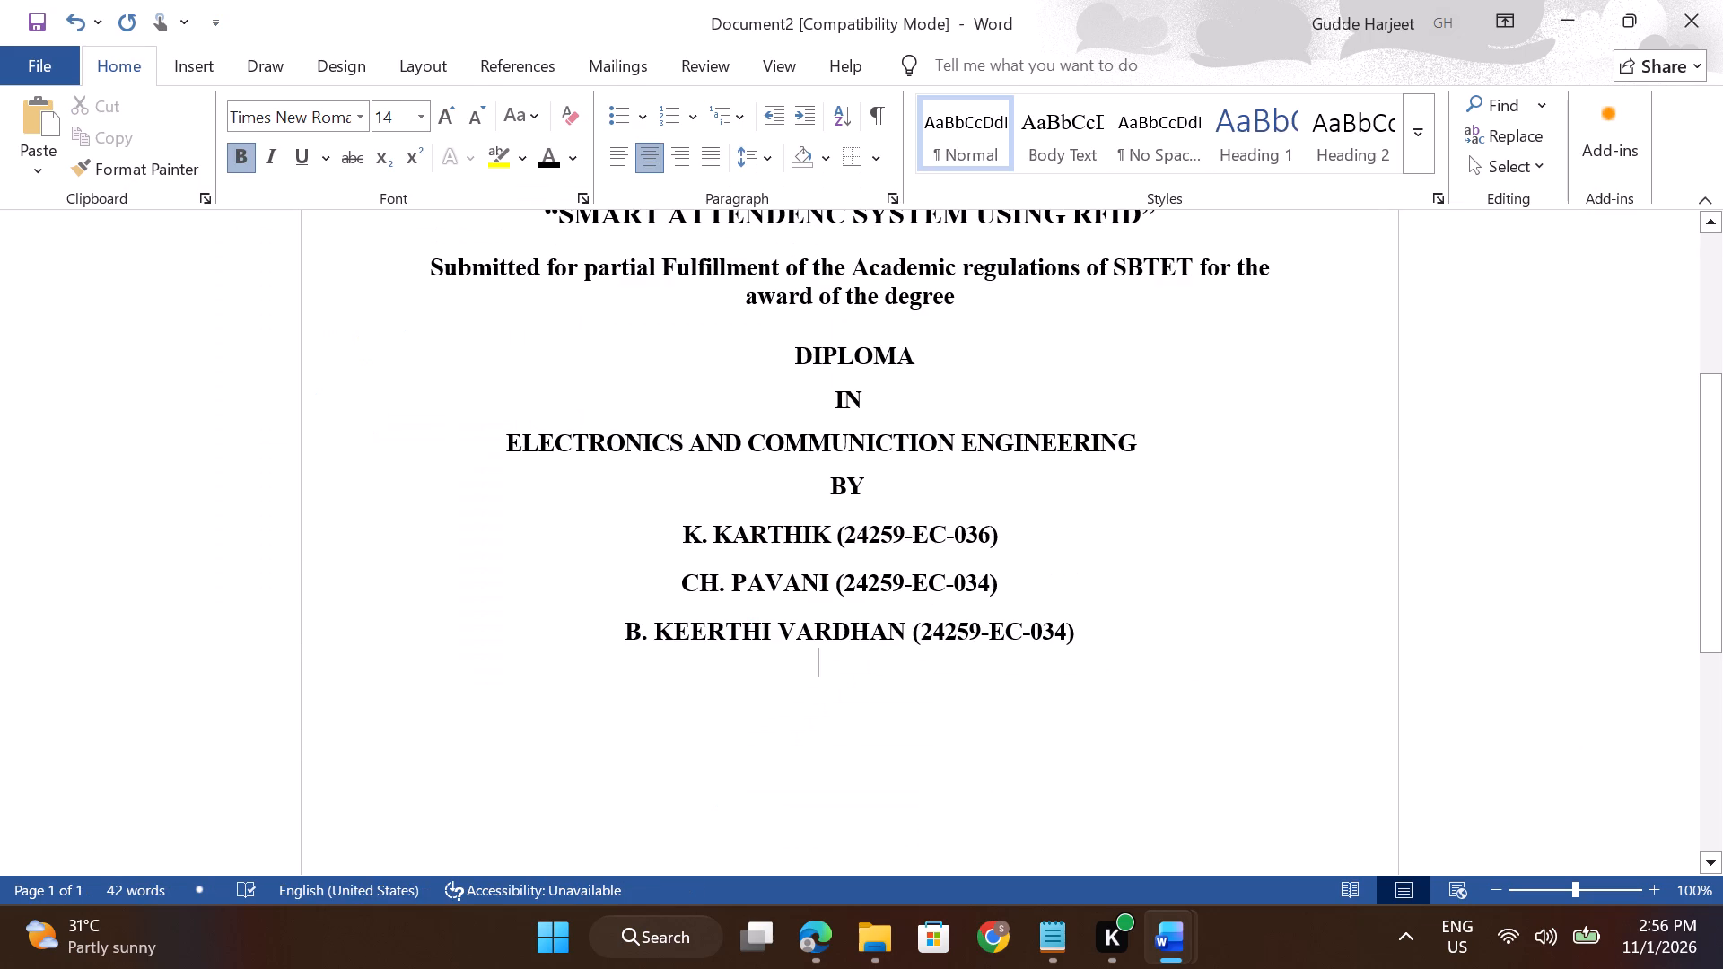
key(k)
key(BackSpace)
key(BackSpace)
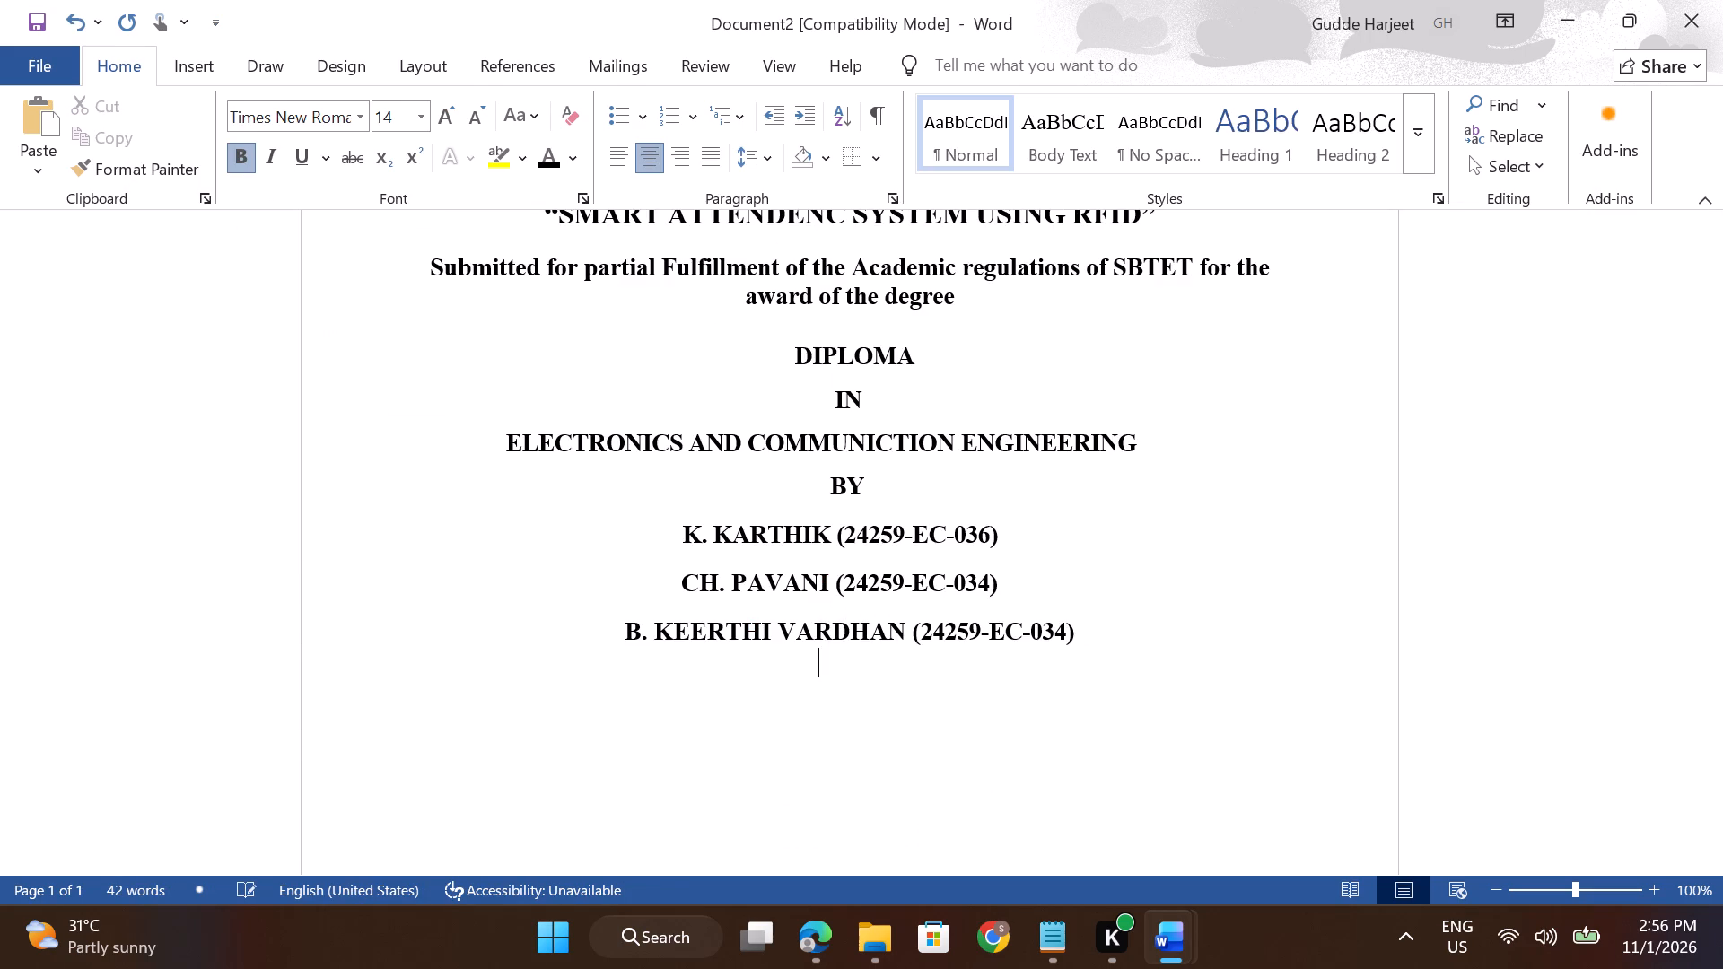
key(BackSpace)
key(BackSpace)
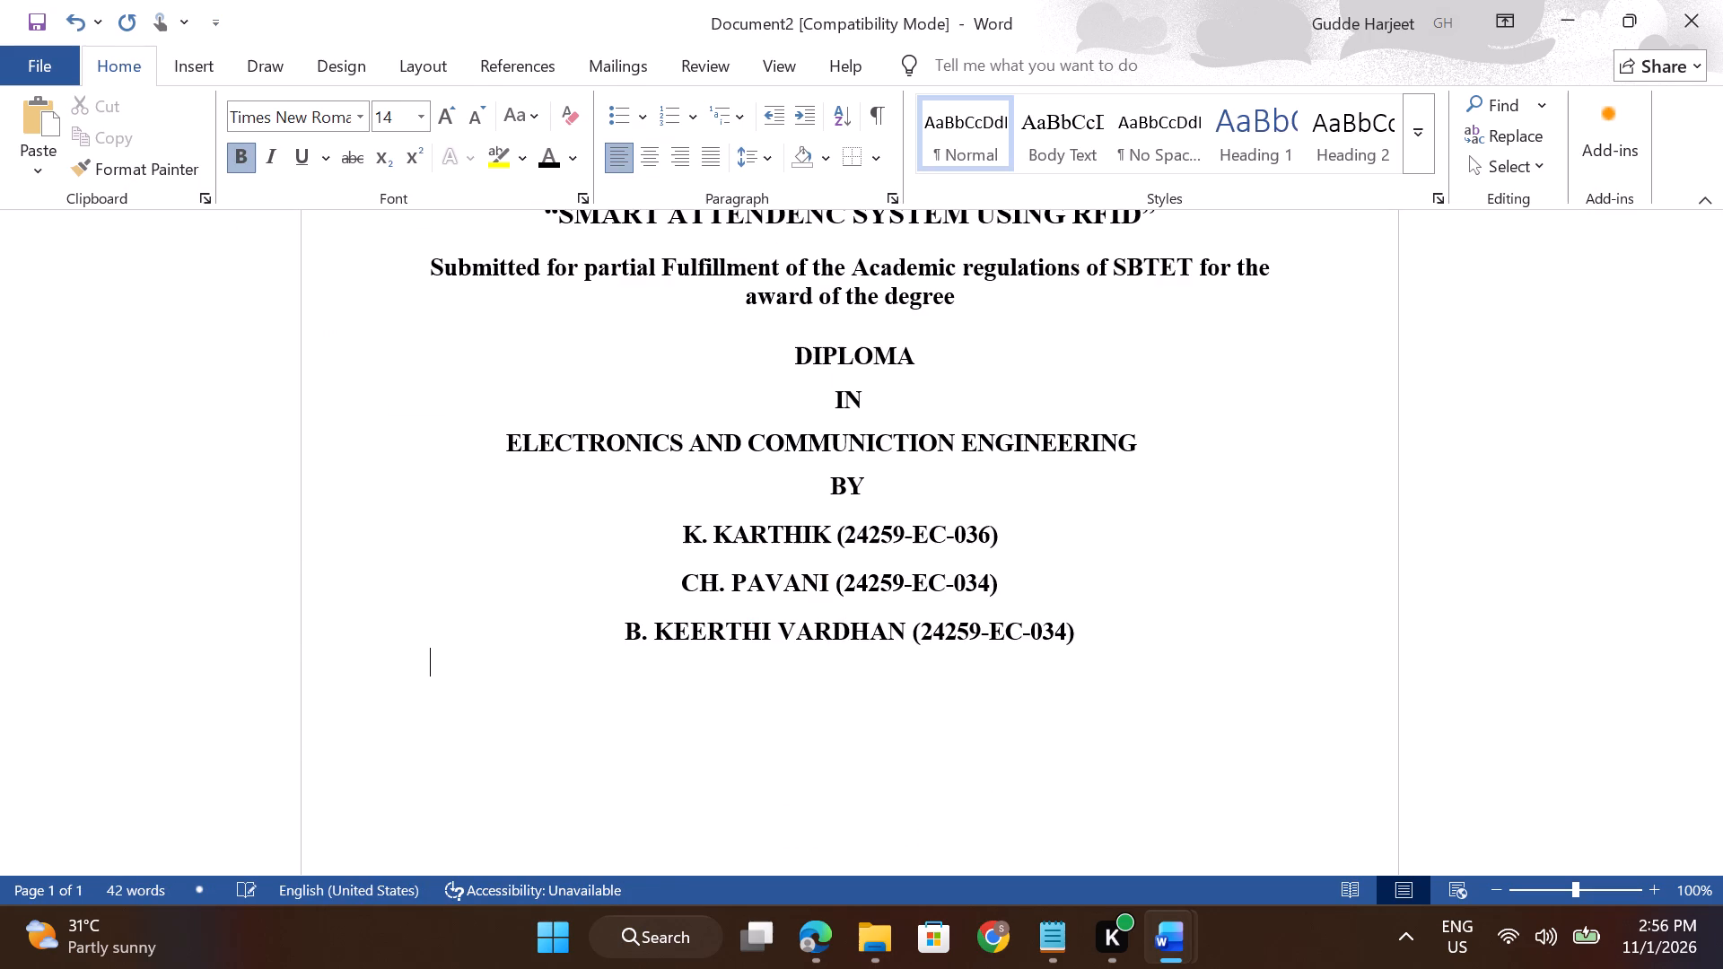
key(Return)
key(k)
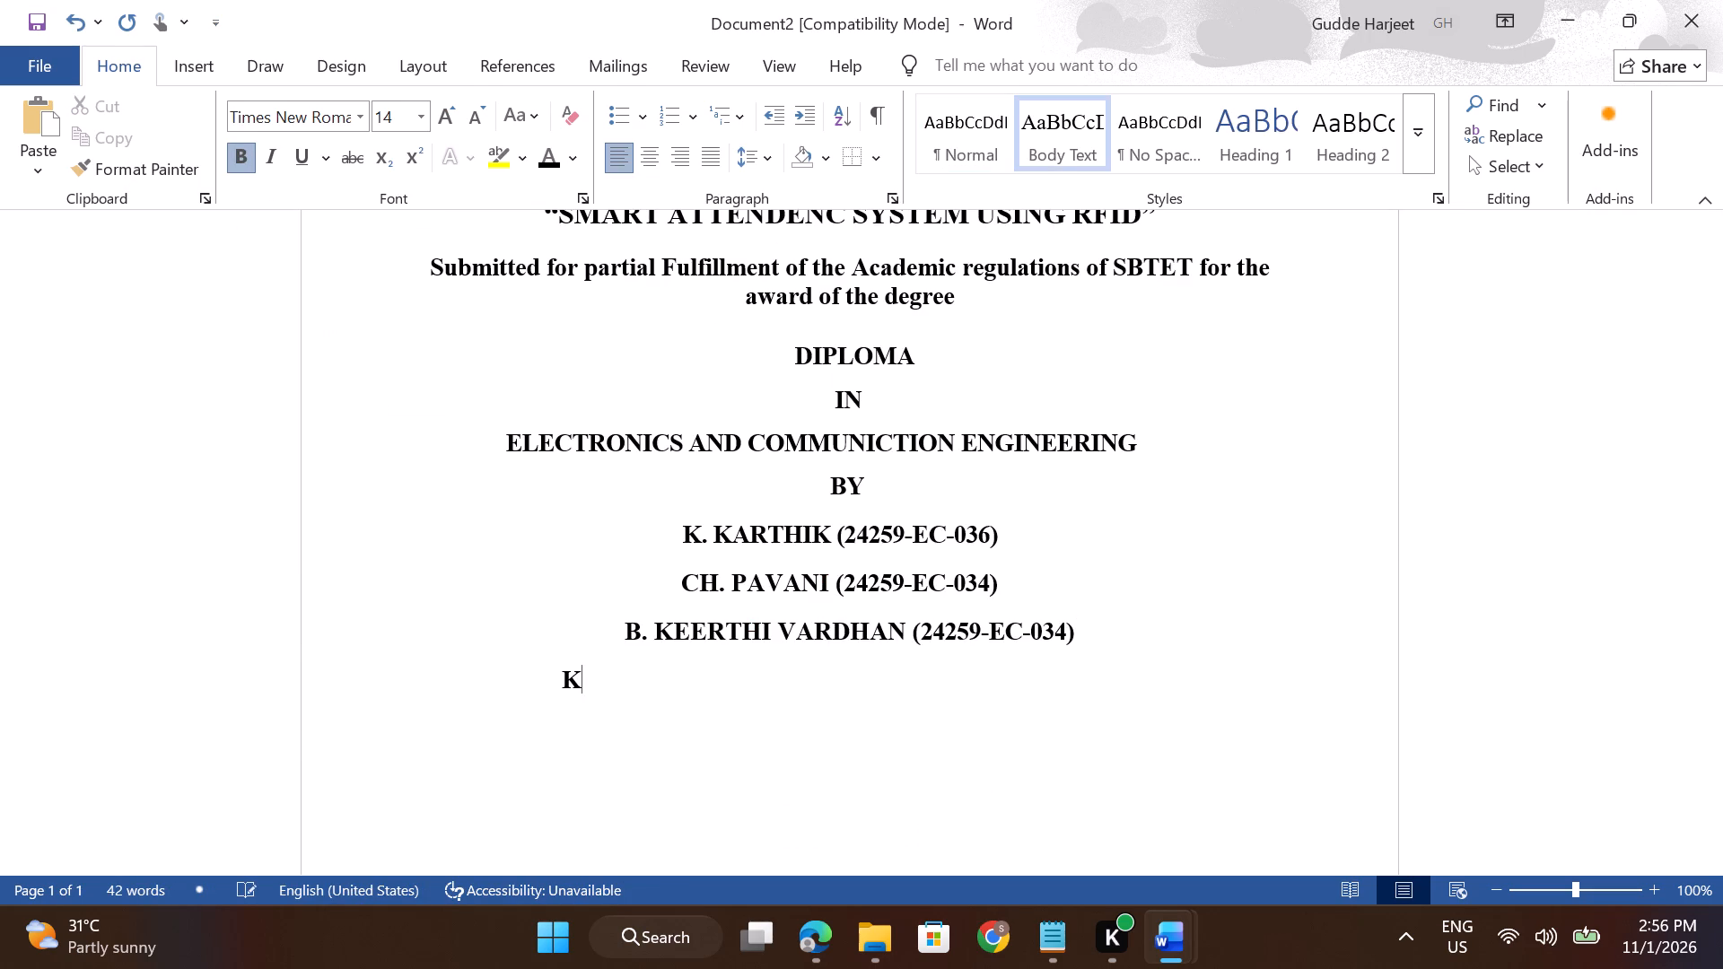
text(. SHASHANK)
key(space)
text(())
key(Left)
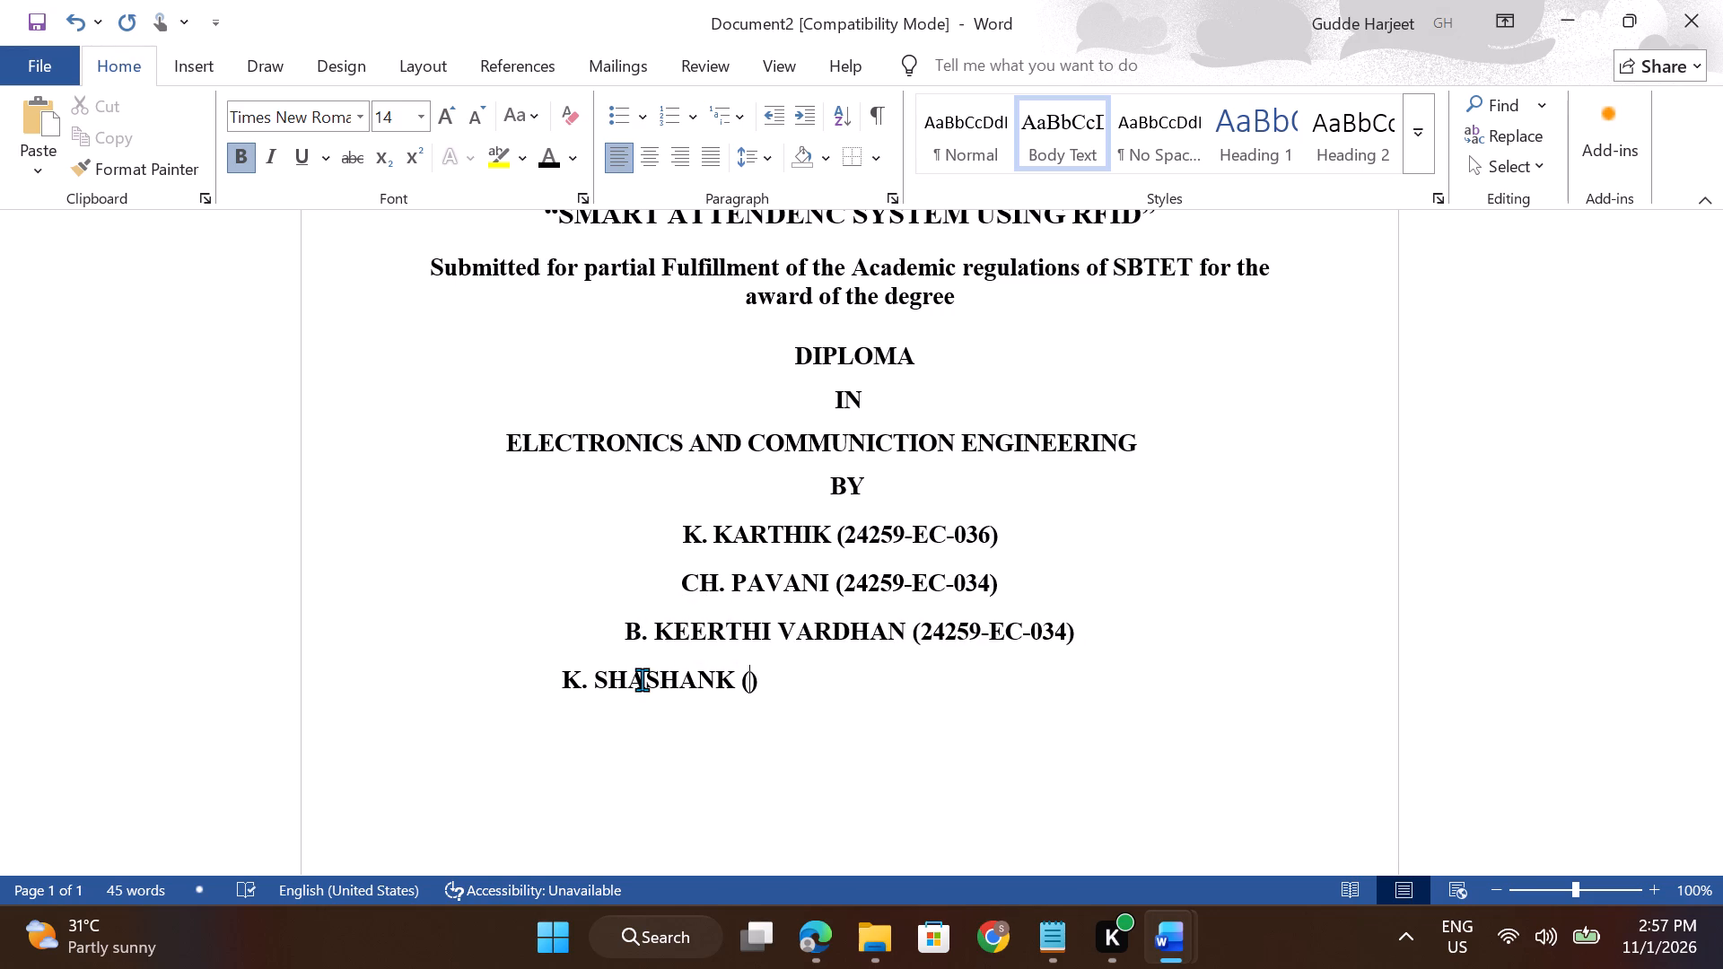
Paste the previously copied roll number between the parentheses on the fourth student's line.
key(alt+Tab)
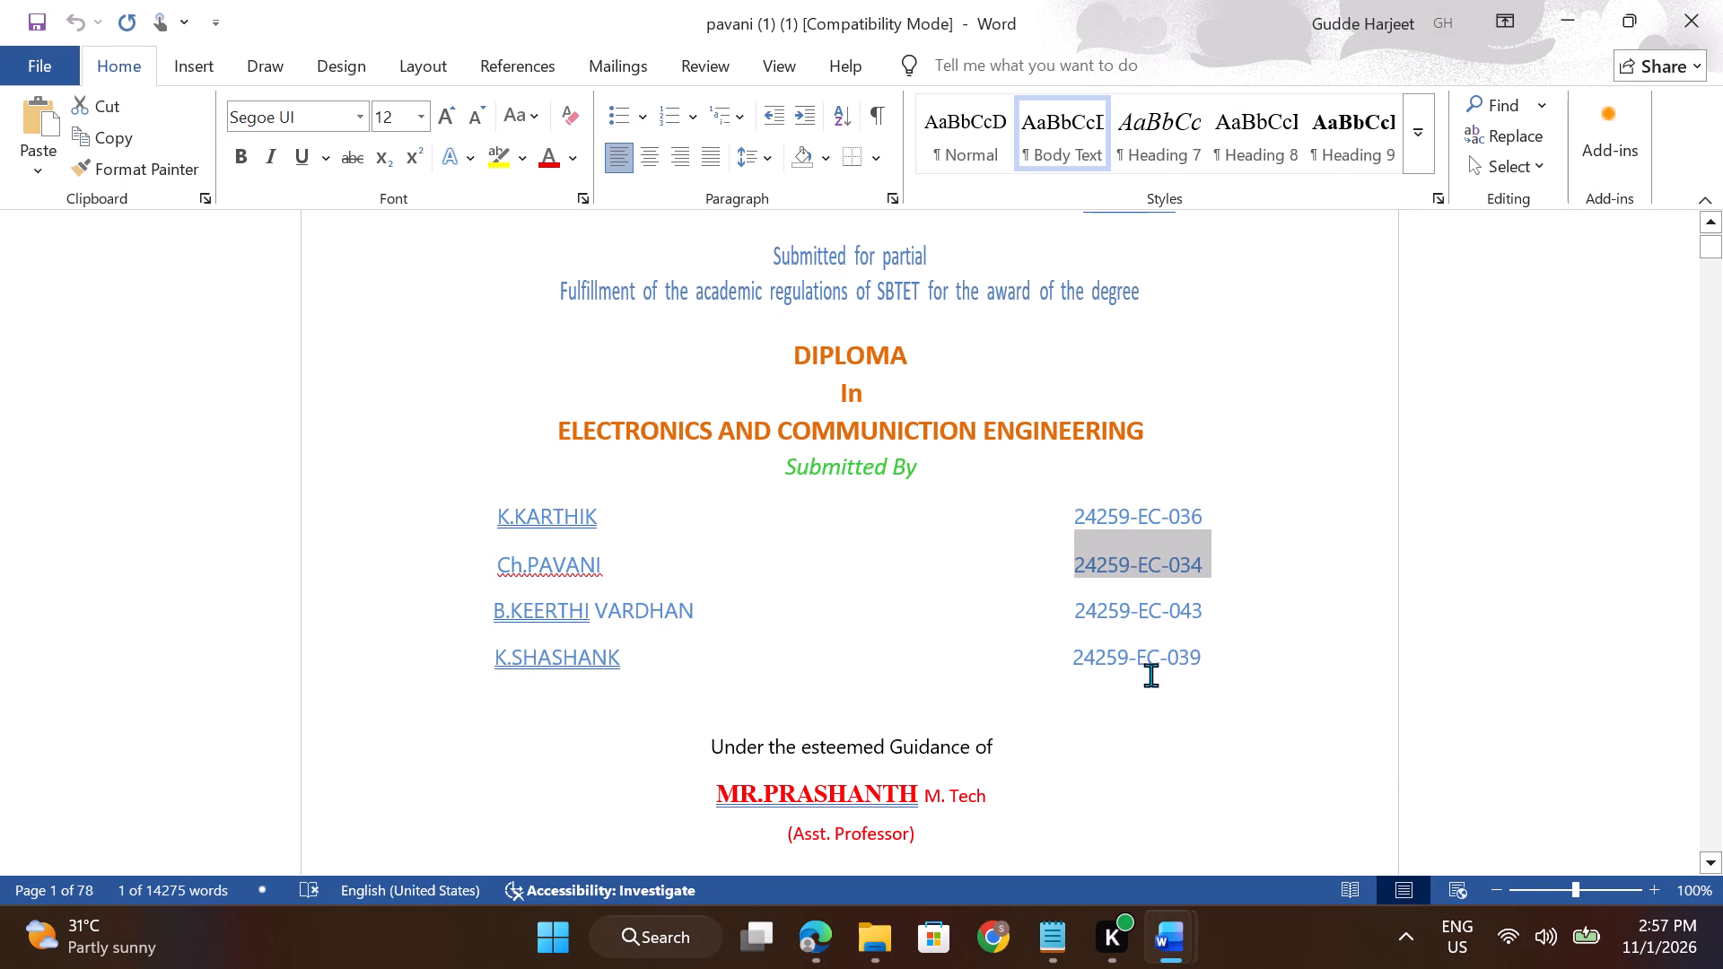
key(alt+Tab)
key(ctrl+v)
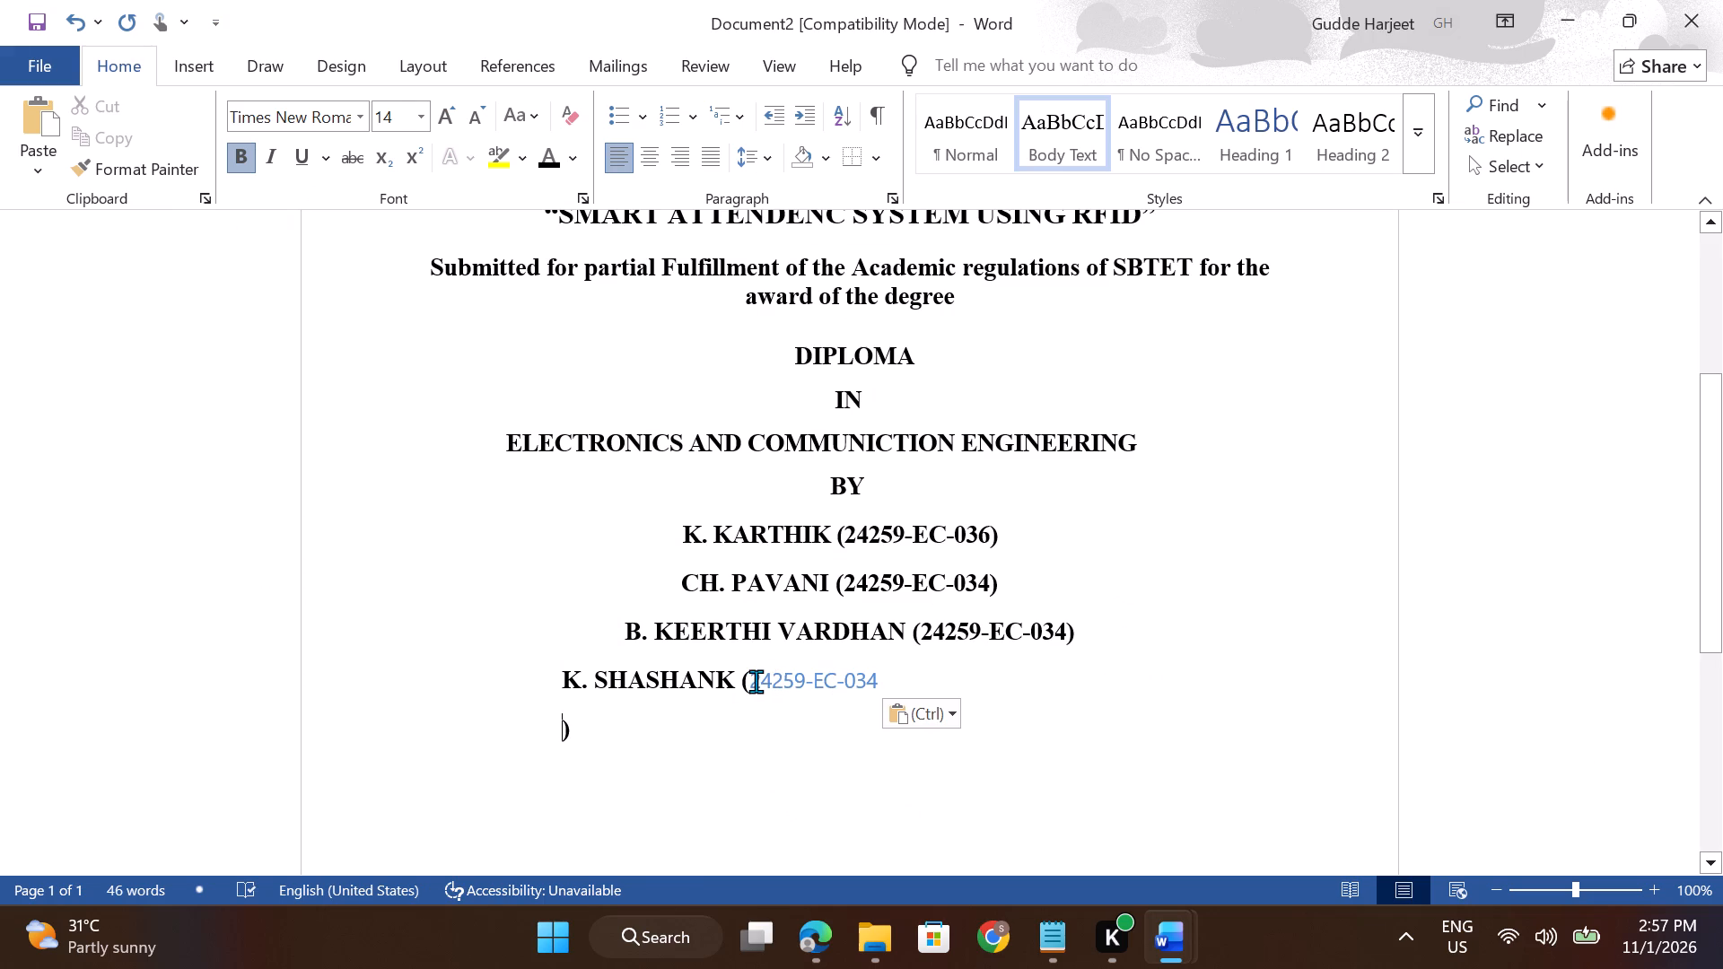
Format the pasted roll number as bold, black, 14 pt Times New Roman.
drag(755, 681, 890, 682)
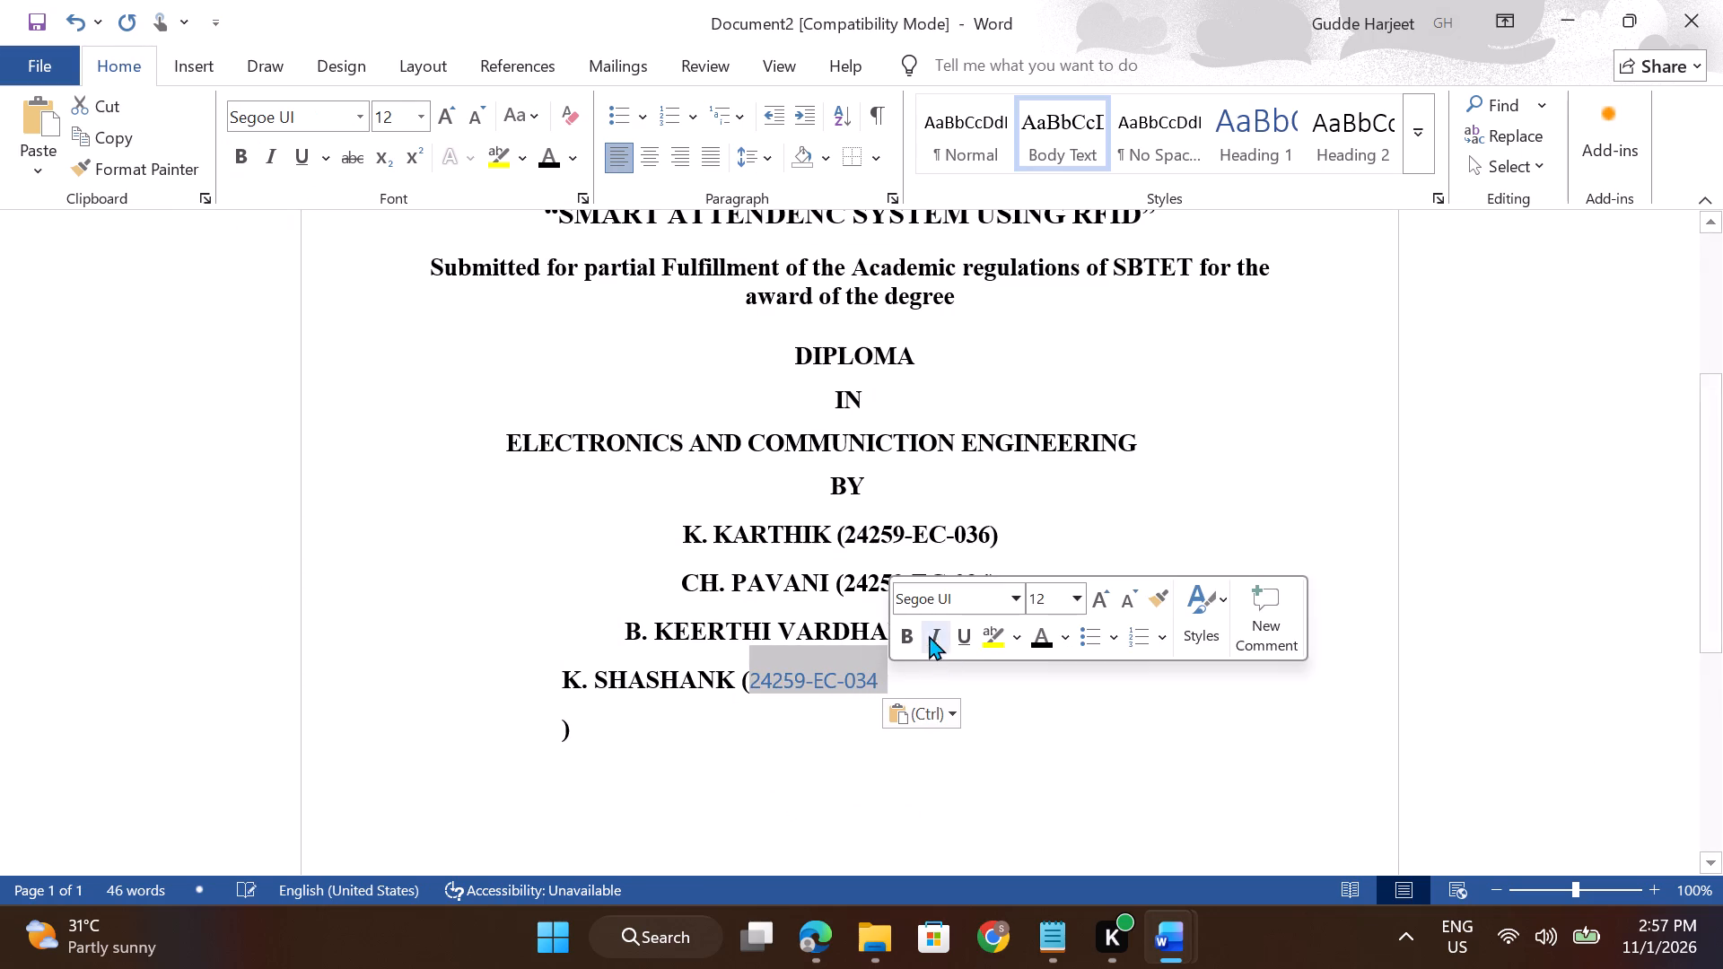
click(911, 633)
click(1044, 632)
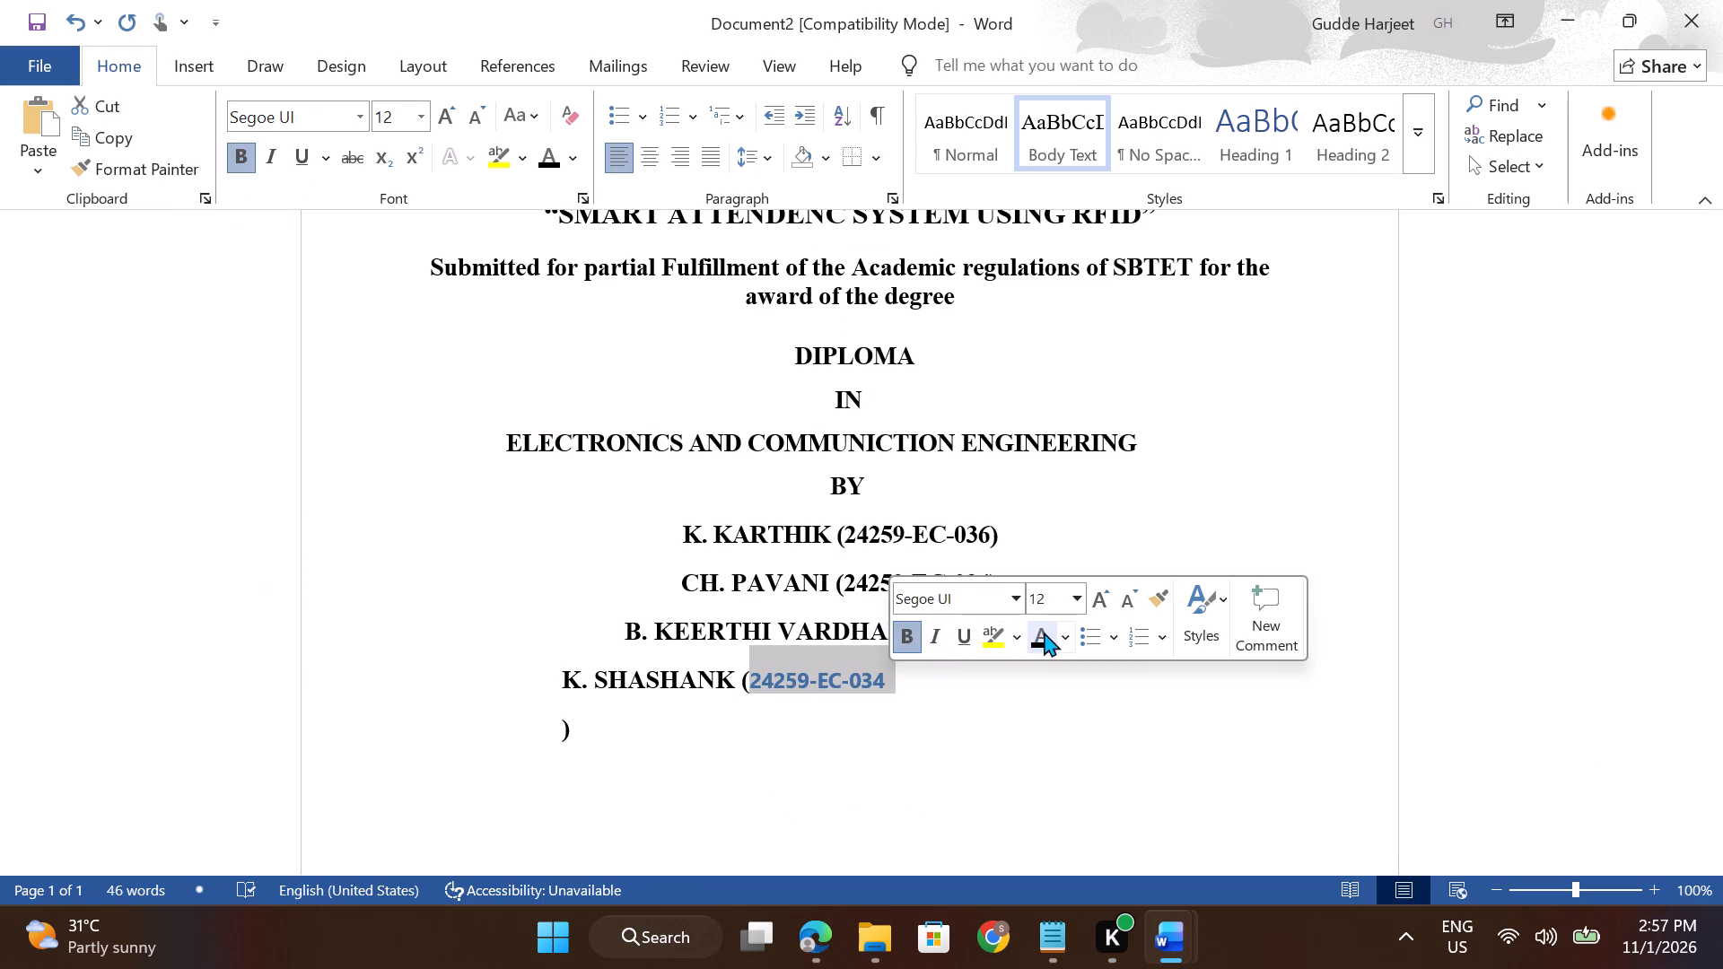
click(1045, 601)
text(14)
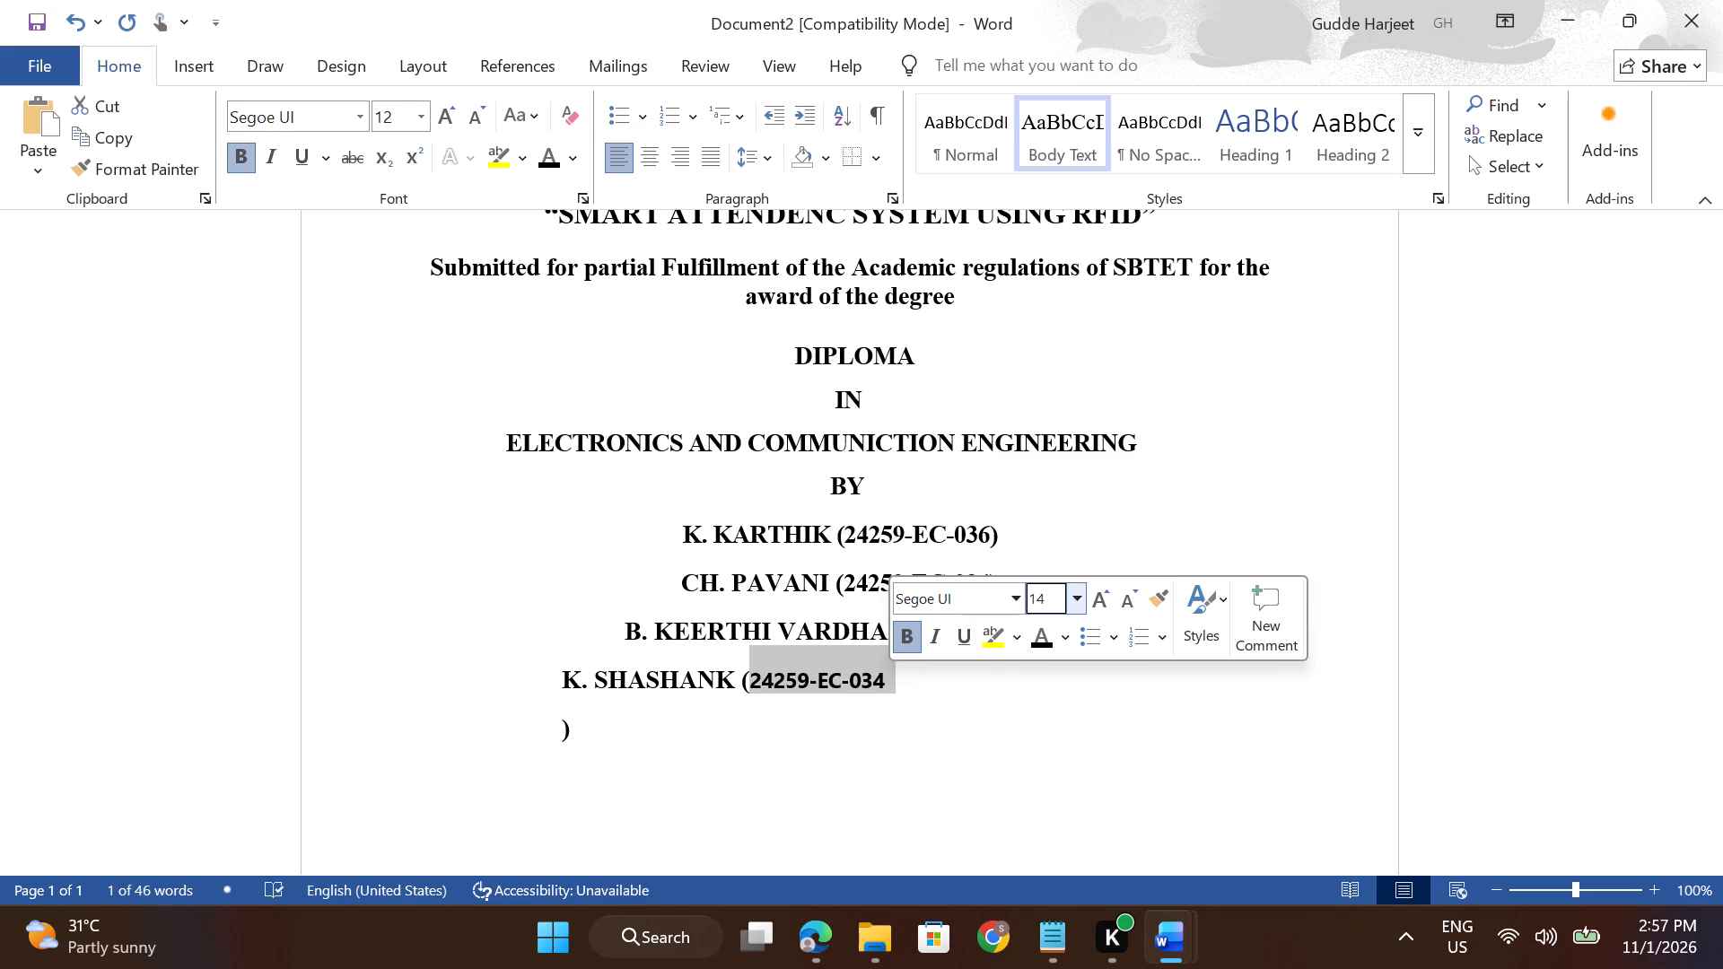
key(Return)
click(990, 593)
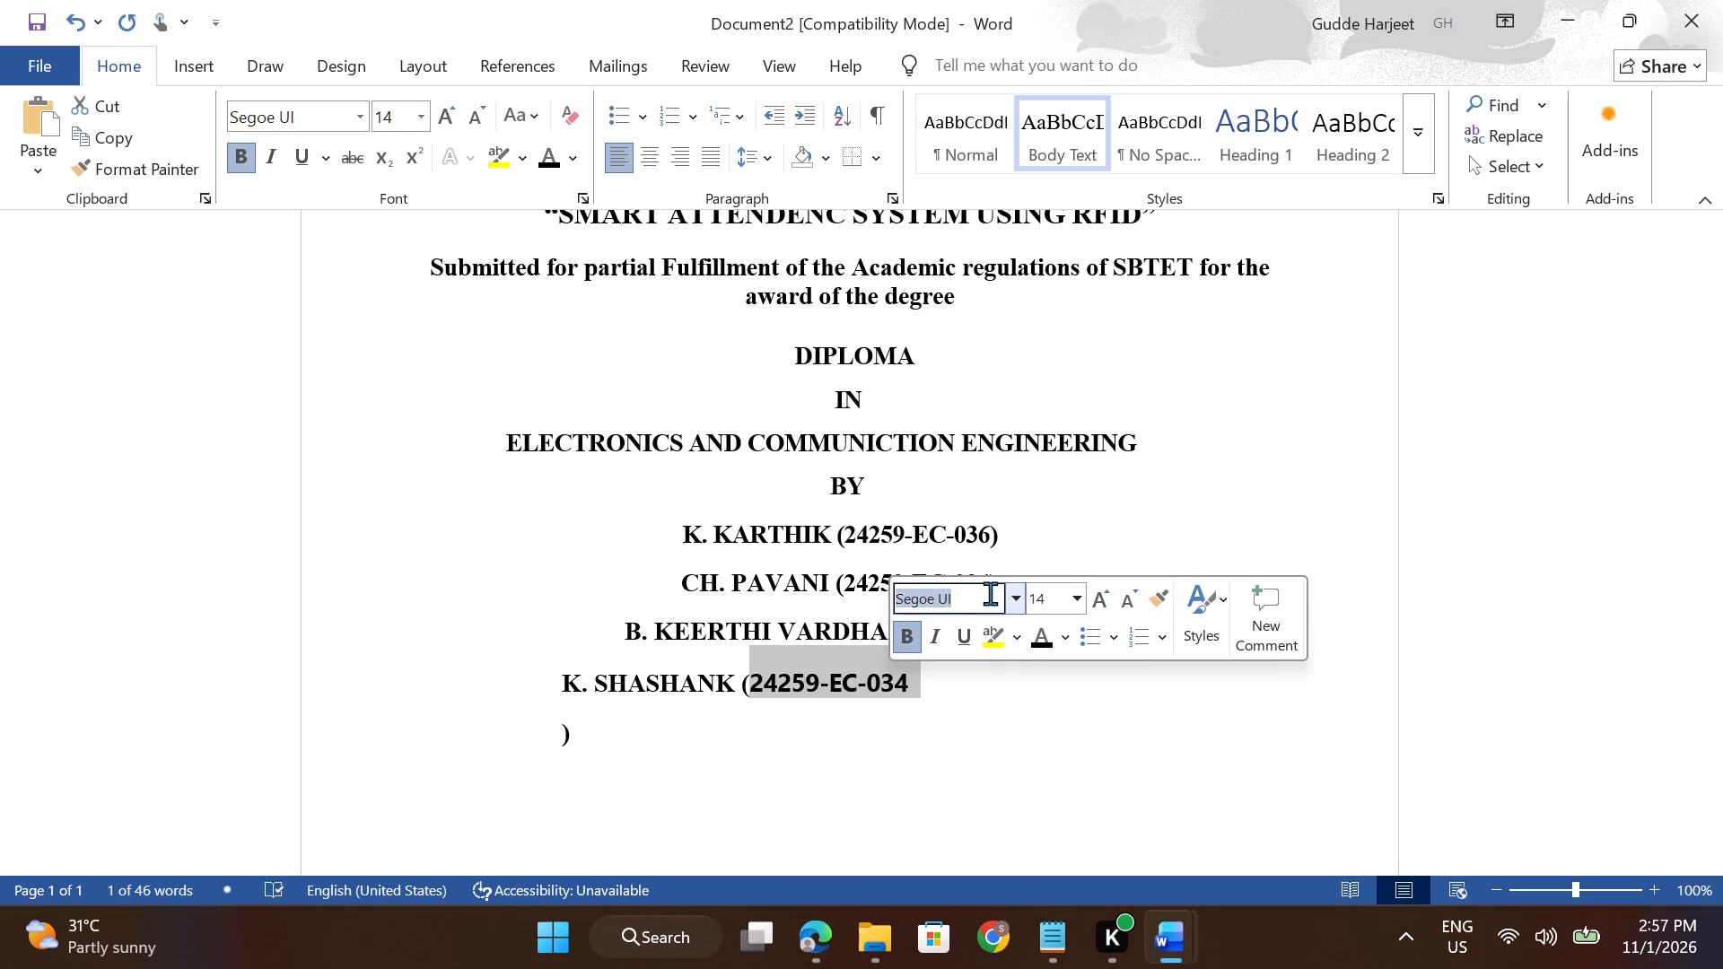
text(TIMES)
key(Return)
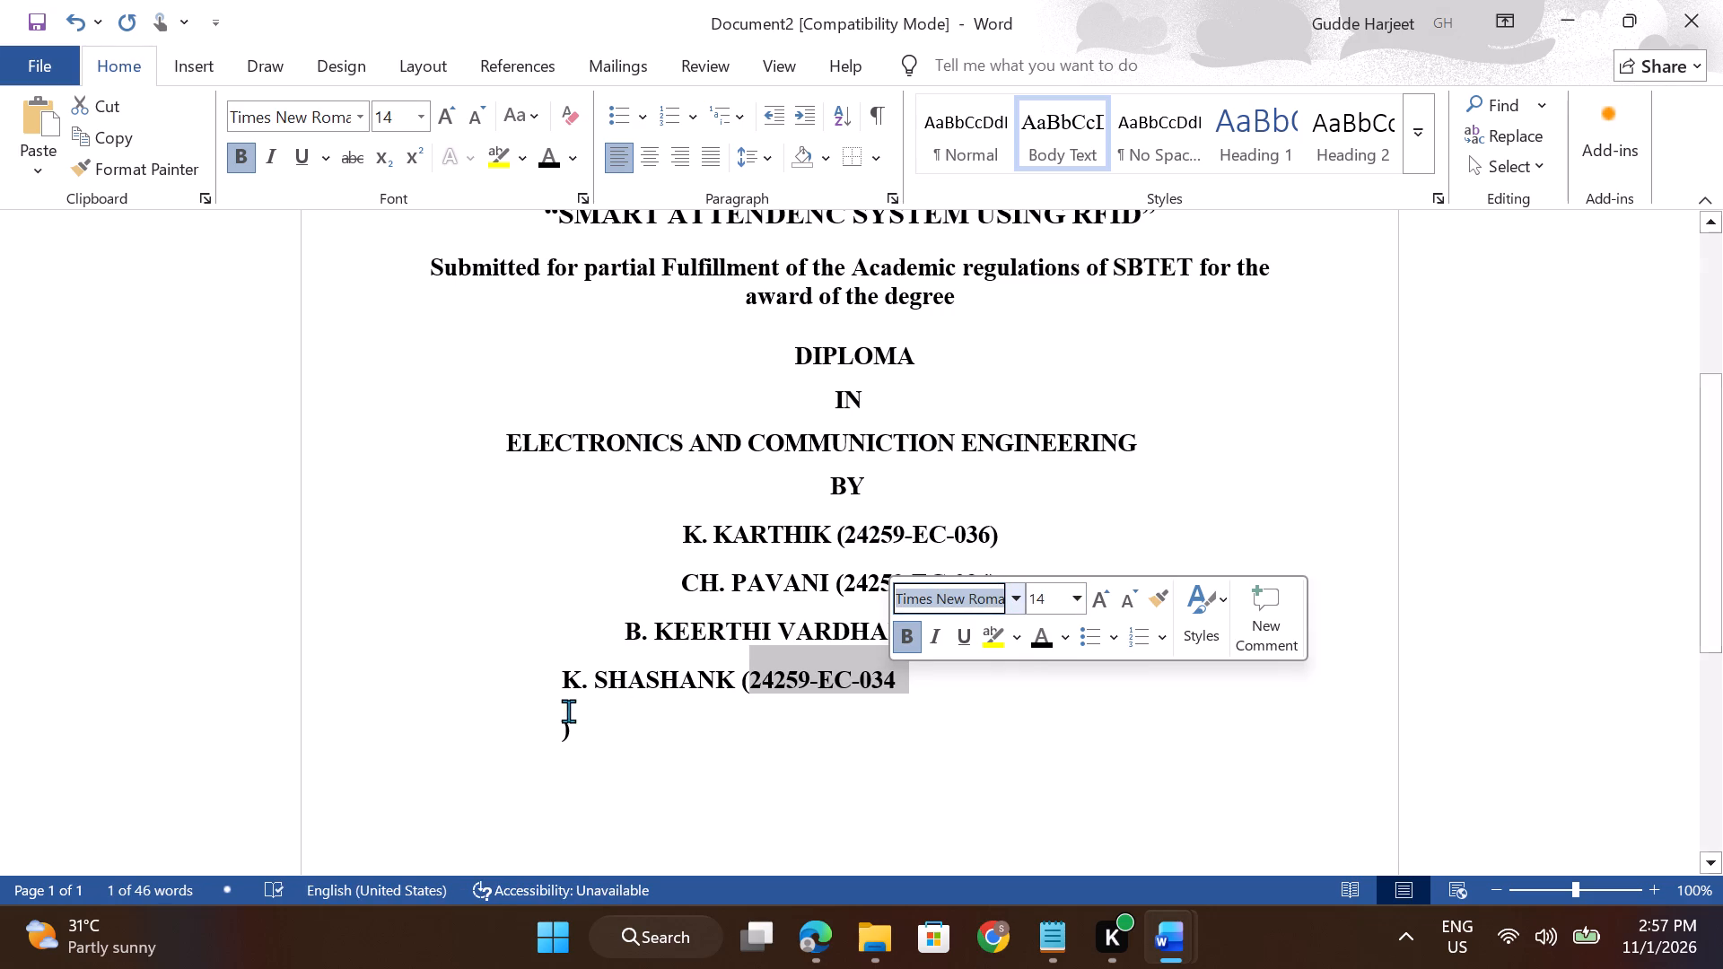
Join the stray closing parenthesis directly to the end of the fourth student's roll number.
click(562, 725)
key(BackSpace)
key(BackSpace)
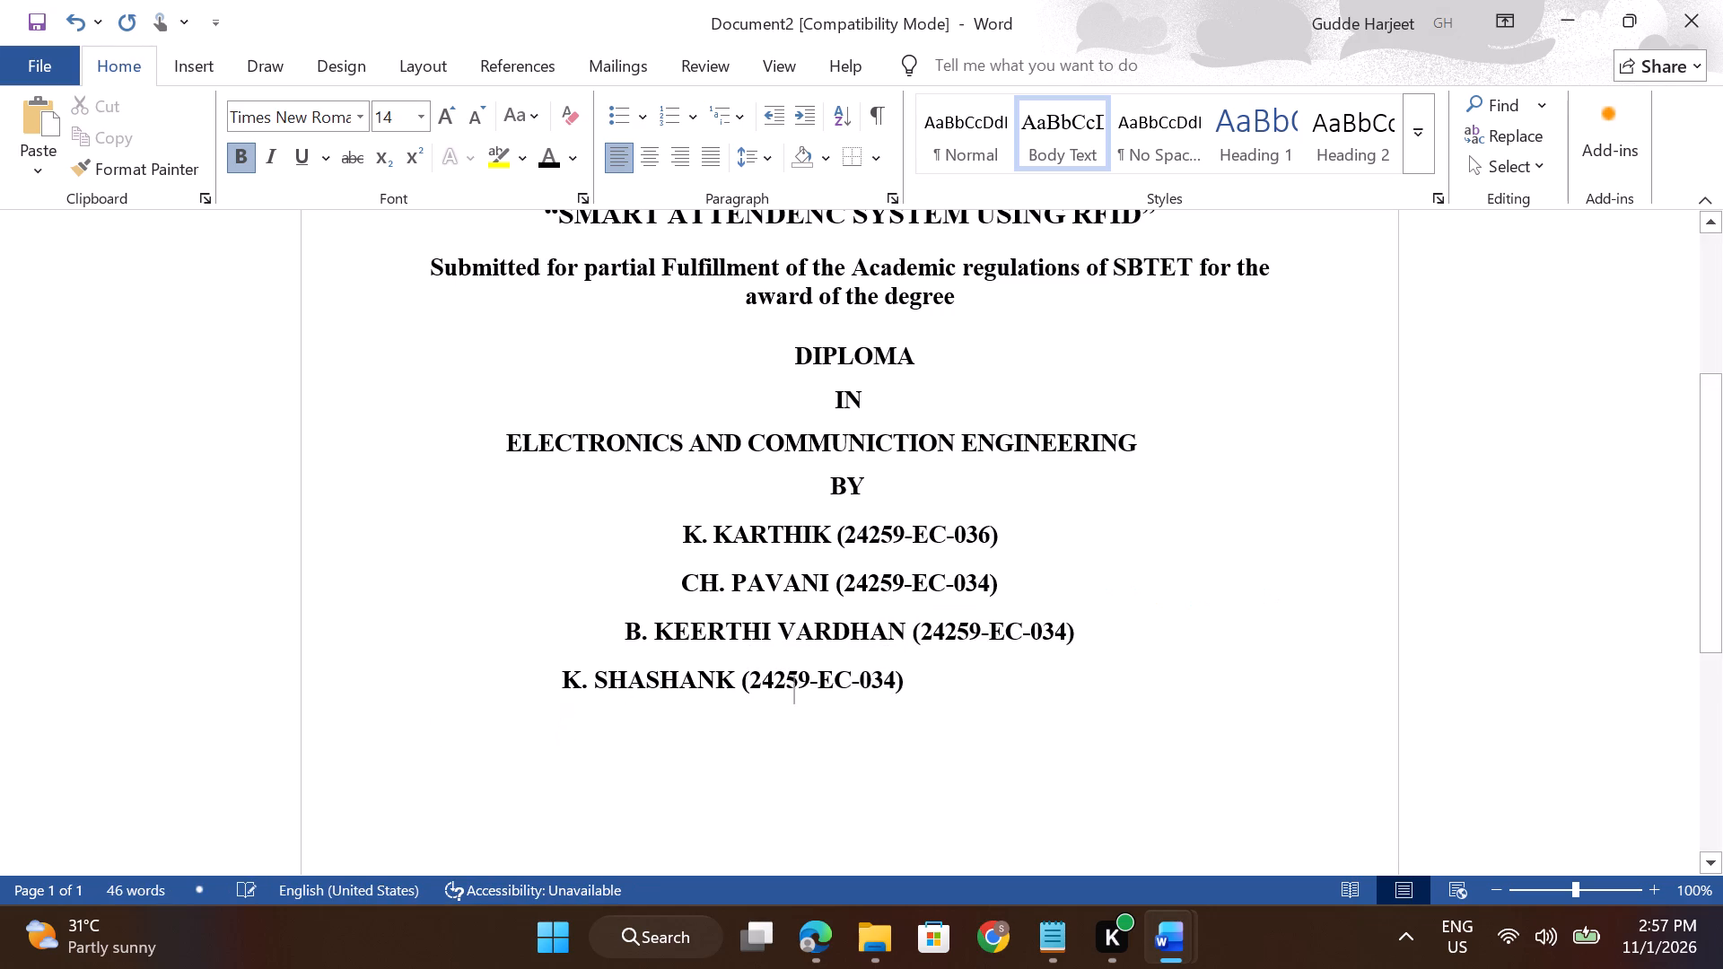
Indent the fourth student's line with spaces until it sits centred under the other student lines.
click(559, 684)
key(space)
key(space)
key(space)
key(space)
key(space)
key(space)
key(space)
key(space)
key(space)
key(space)
key(space)
key(space)
key(space)
key(space)
key(space)
key(space)
key(space)
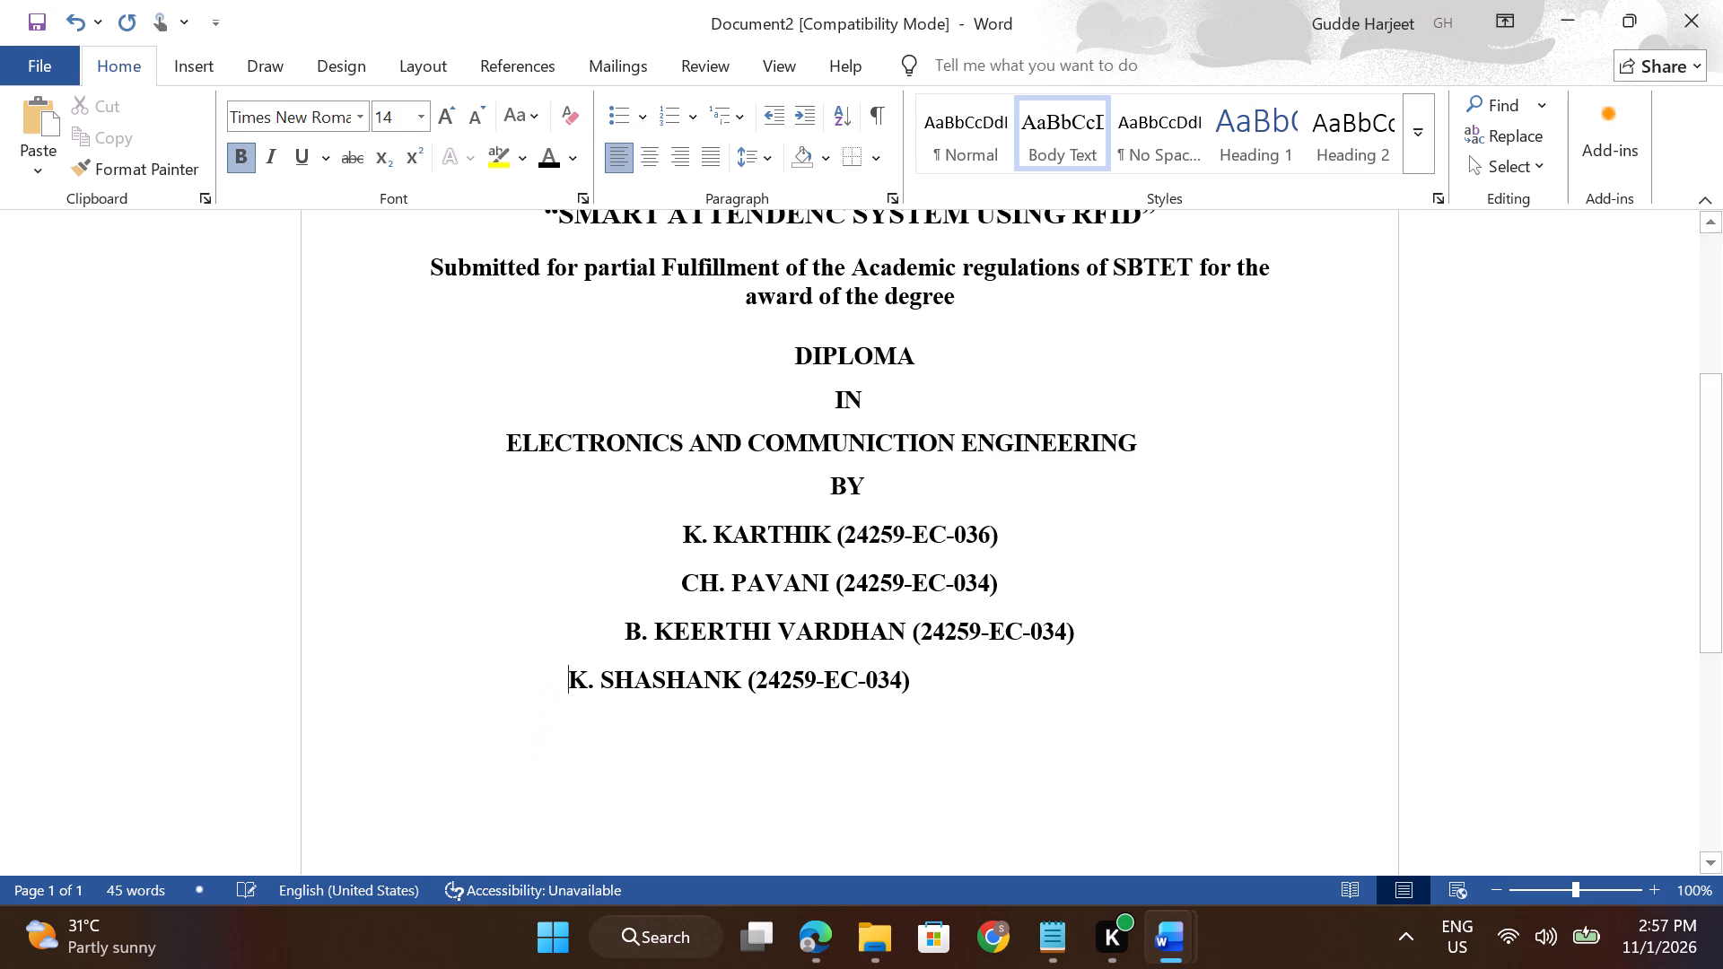
key(space)
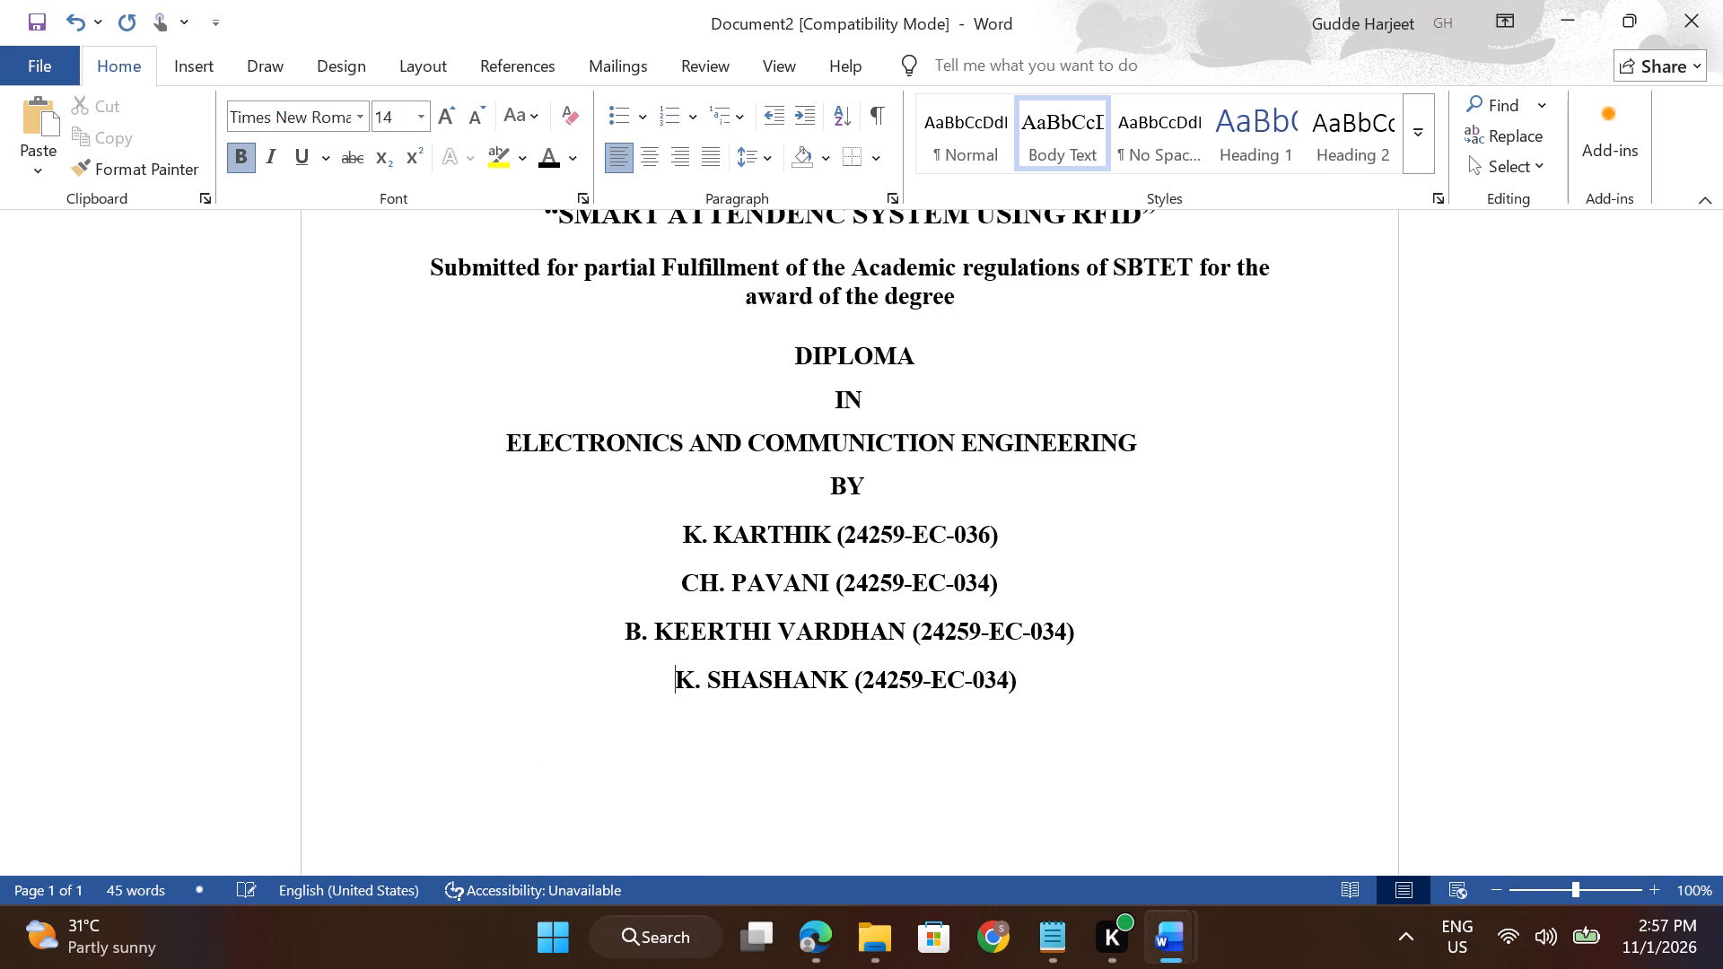
Correct the last two digits of the third student's roll number to match the sample report pavani (1) (1).
key(alt+Tab)
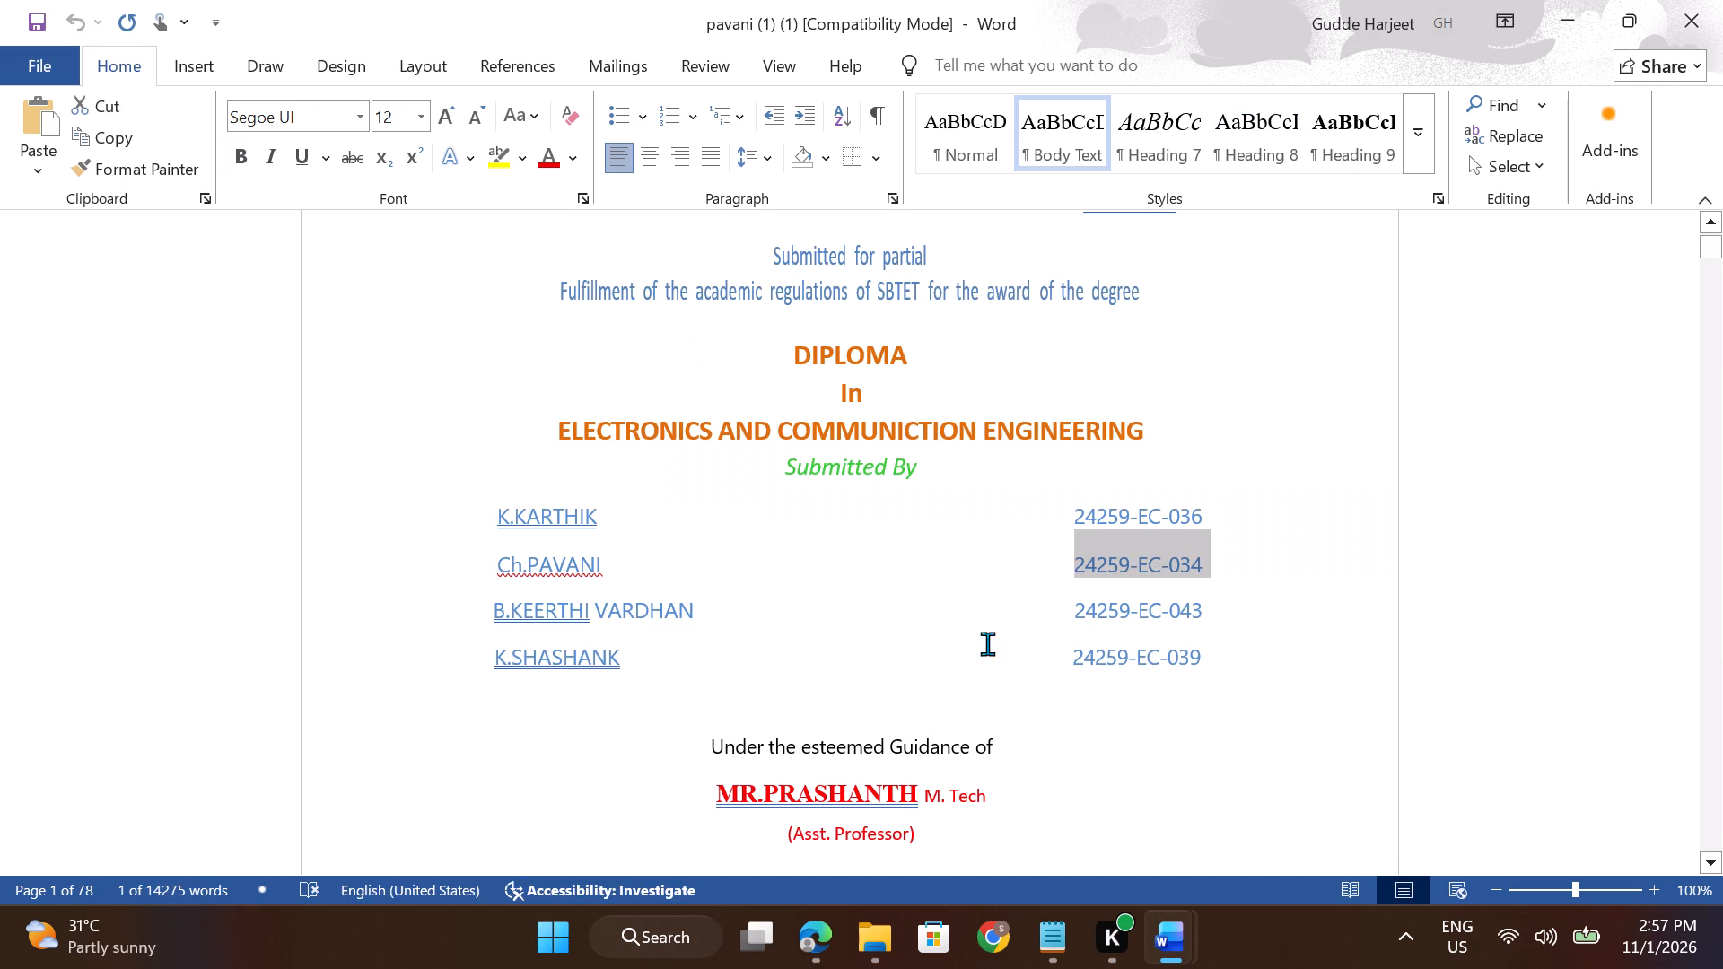
key(alt+Tab)
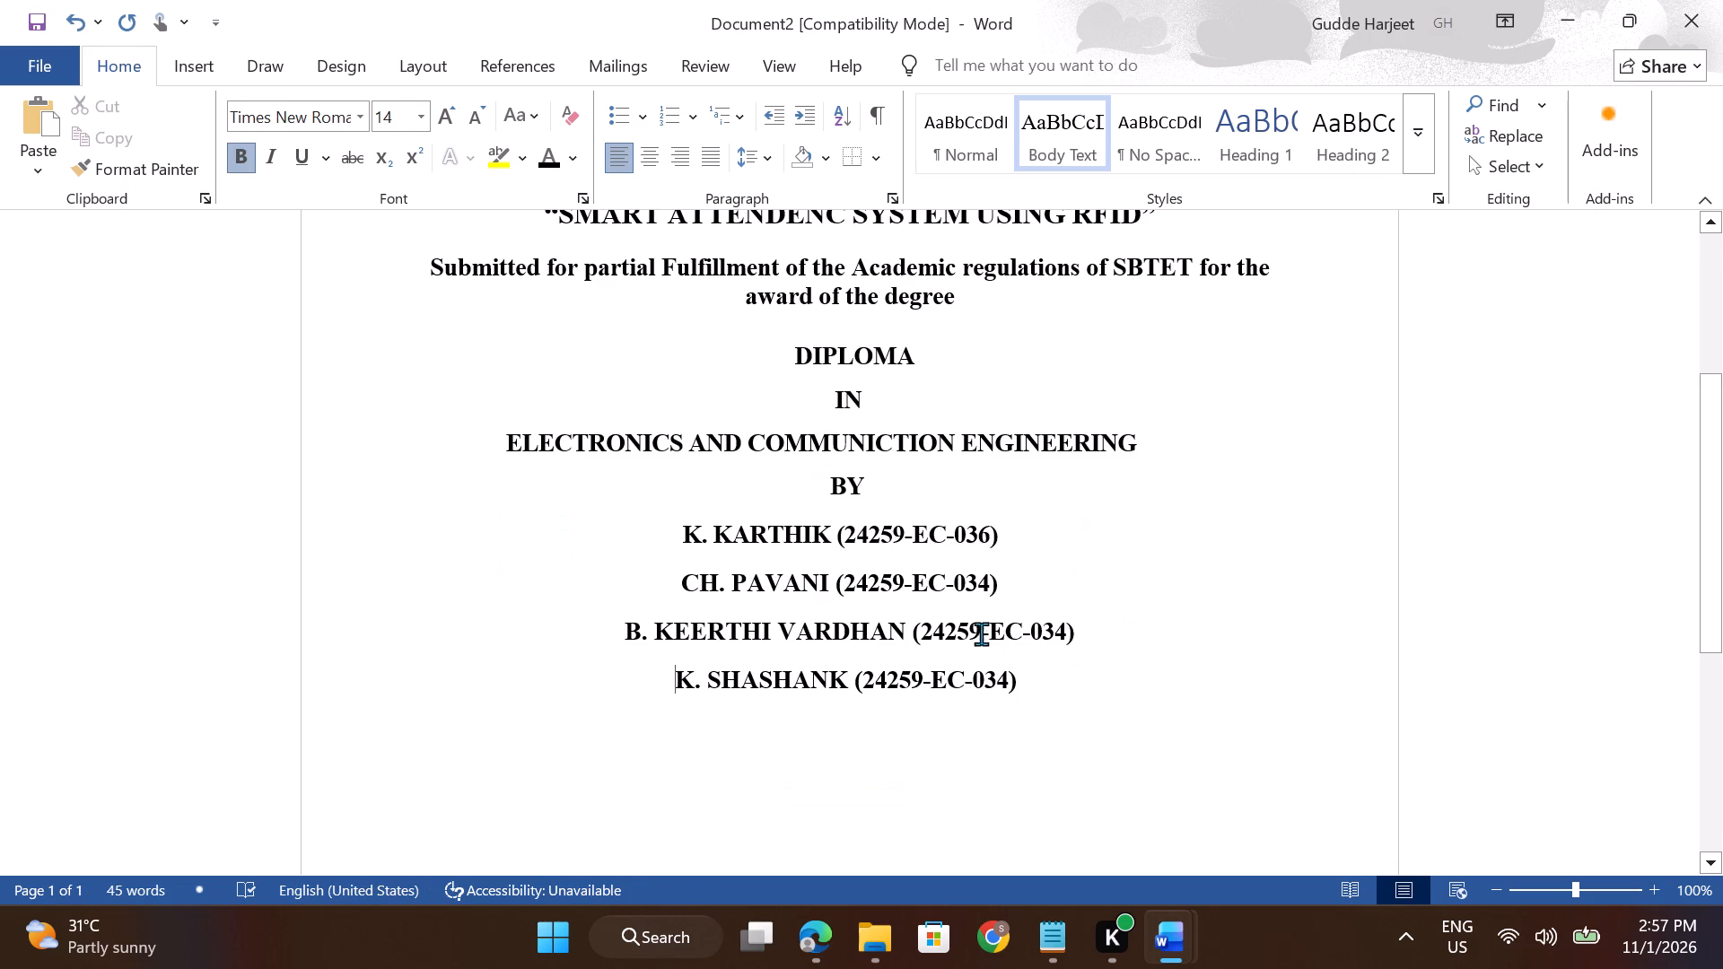
click(1056, 637)
key(BackSpace)
key(Right)
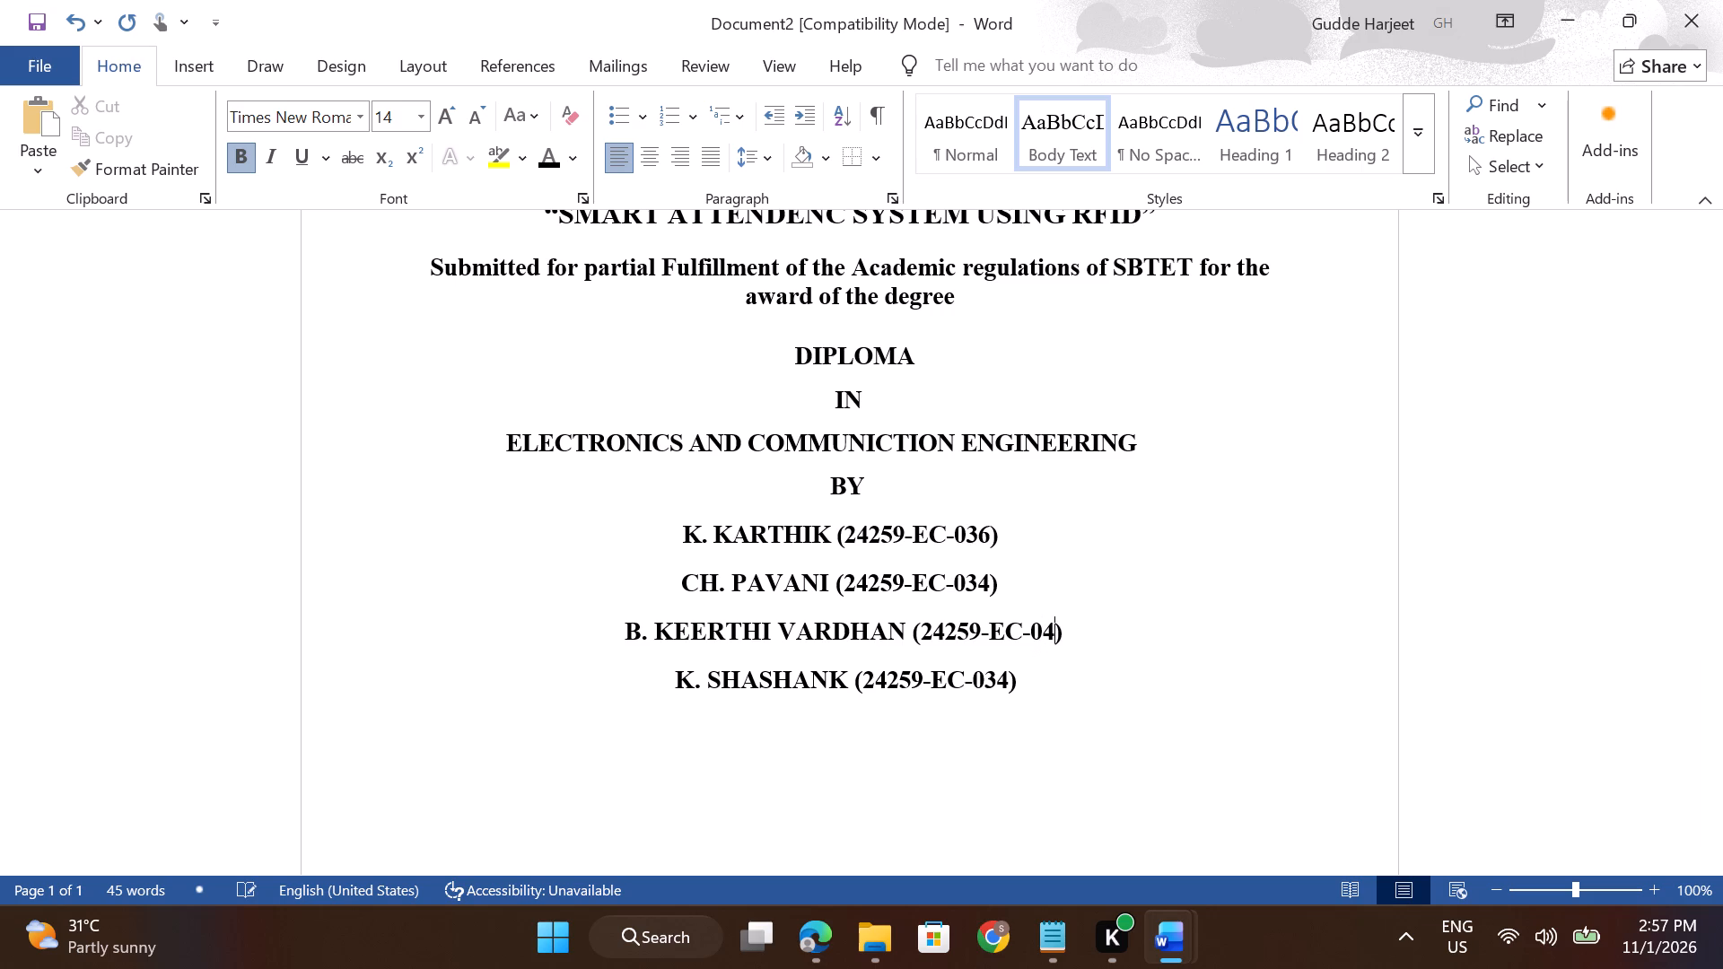
key(3)
Correct the last digit of the fourth student's roll number to match the sample report.
key(alt+Tab)
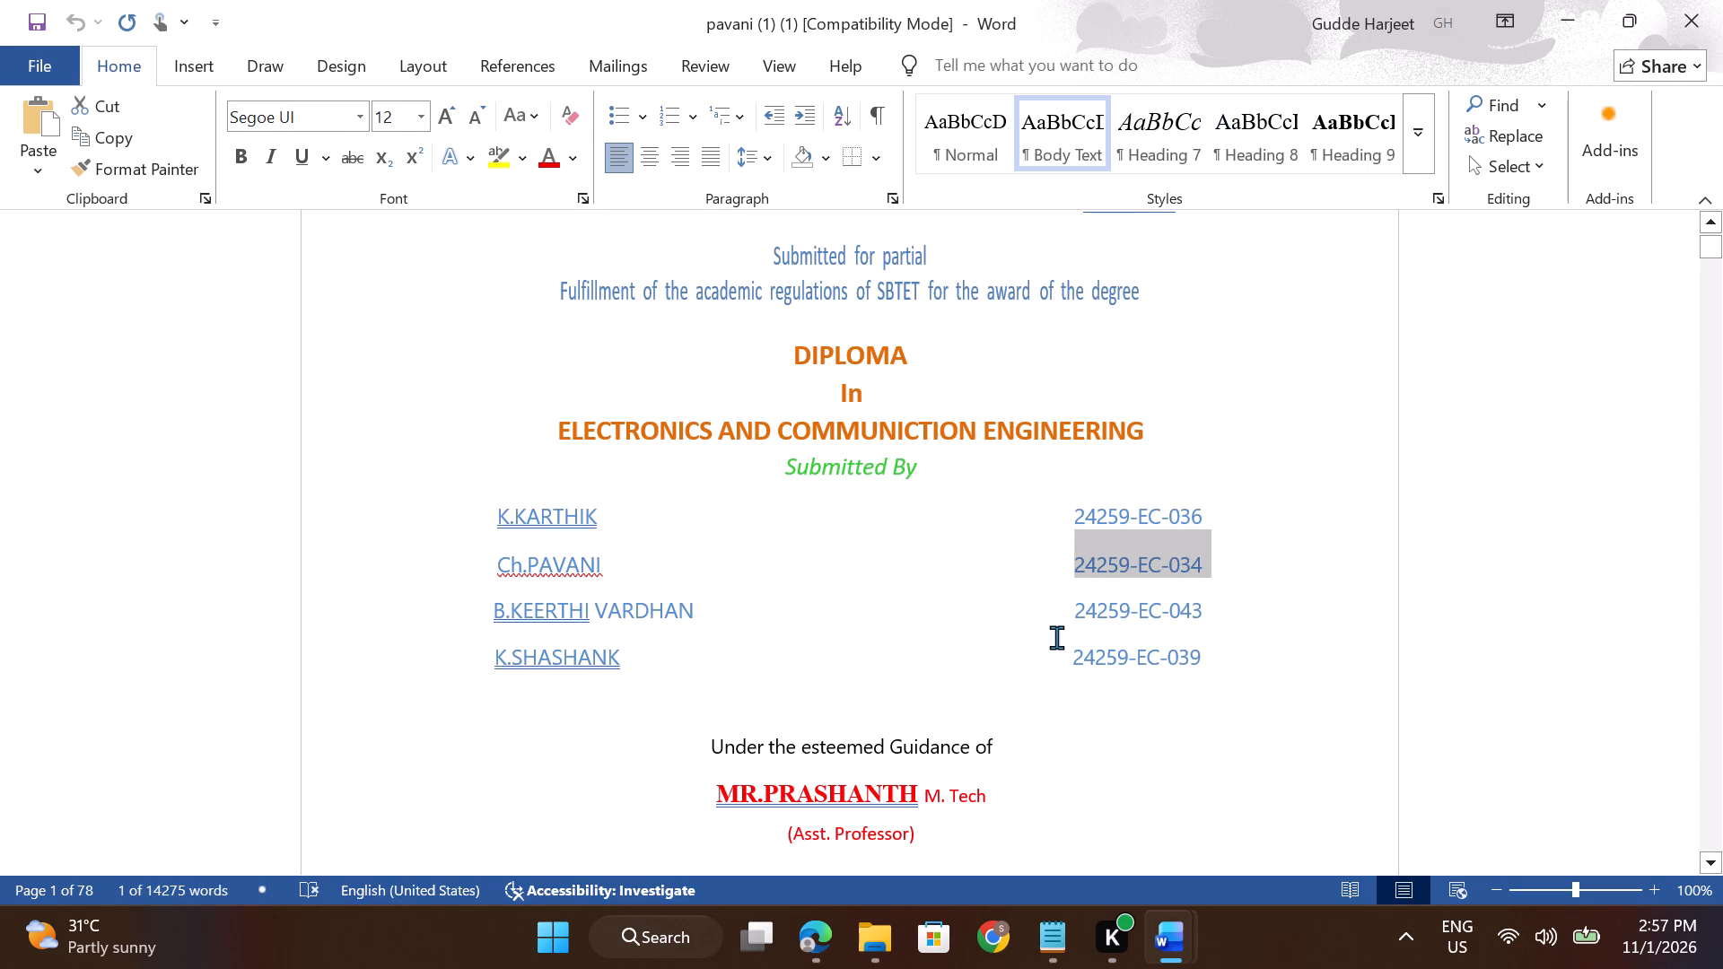
key(alt+Tab)
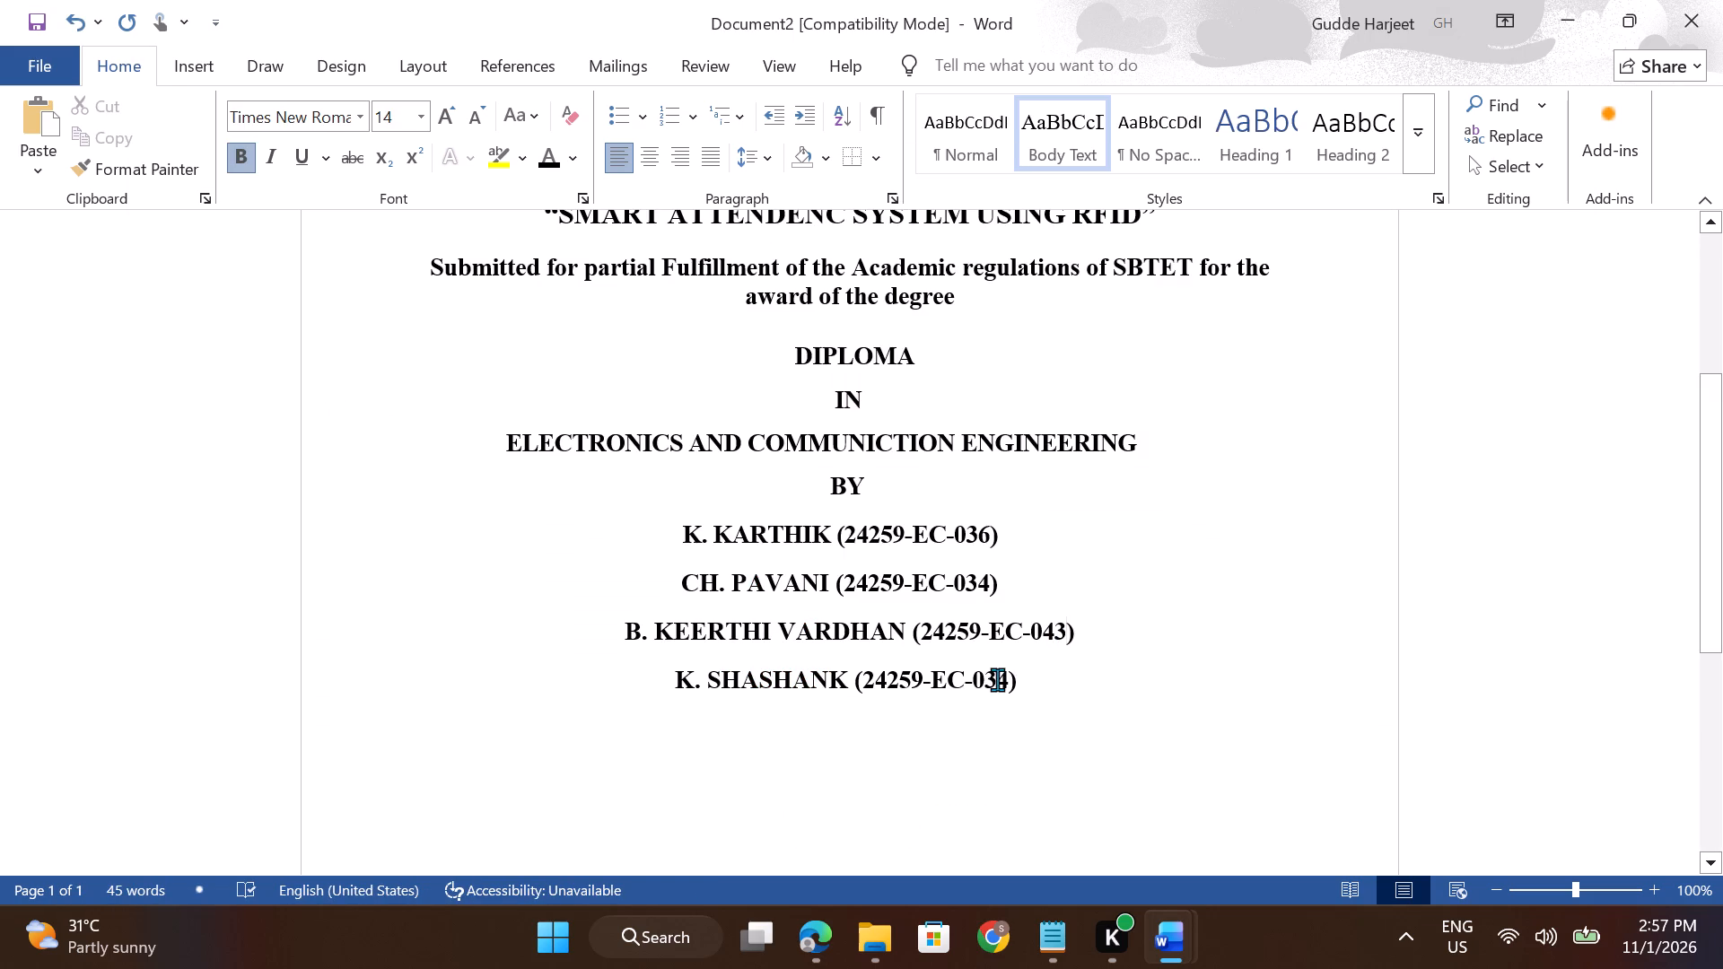
click(1008, 680)
key(BackSpace)
key(9)
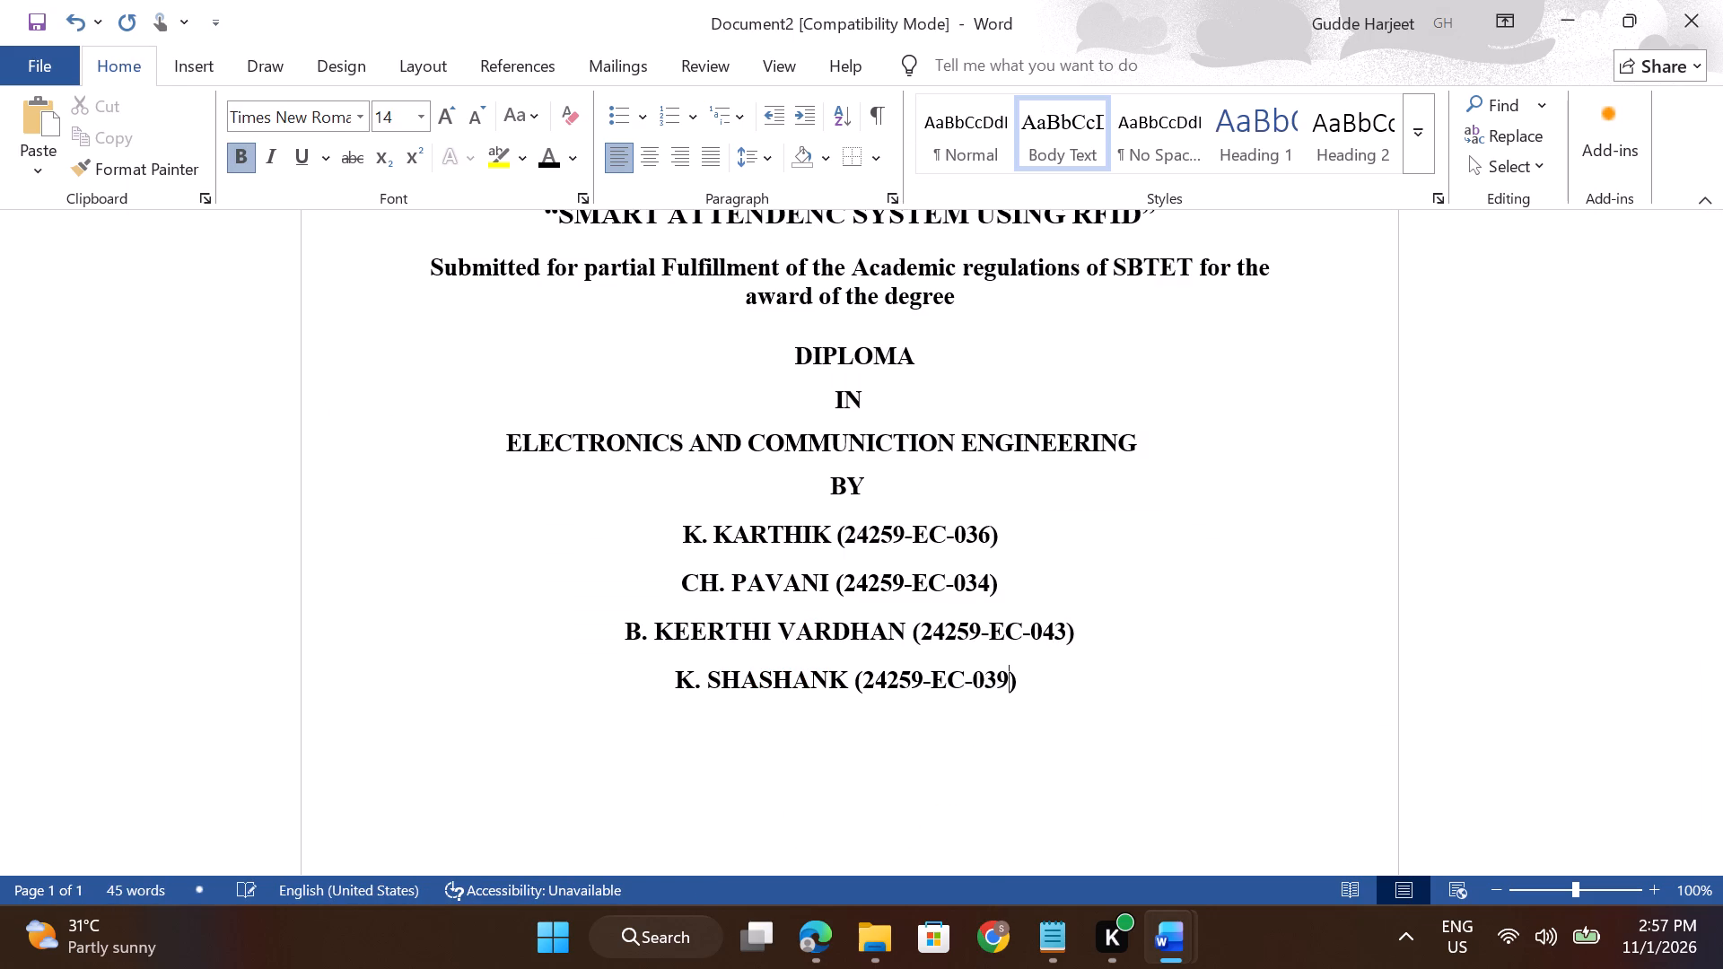
click(1196, 711)
Add the line "Under the esteemed guidance of" below the fourth student's line in Document2, following the sample report pavani (1) (1).
scroll(1196, 711, up, 3)
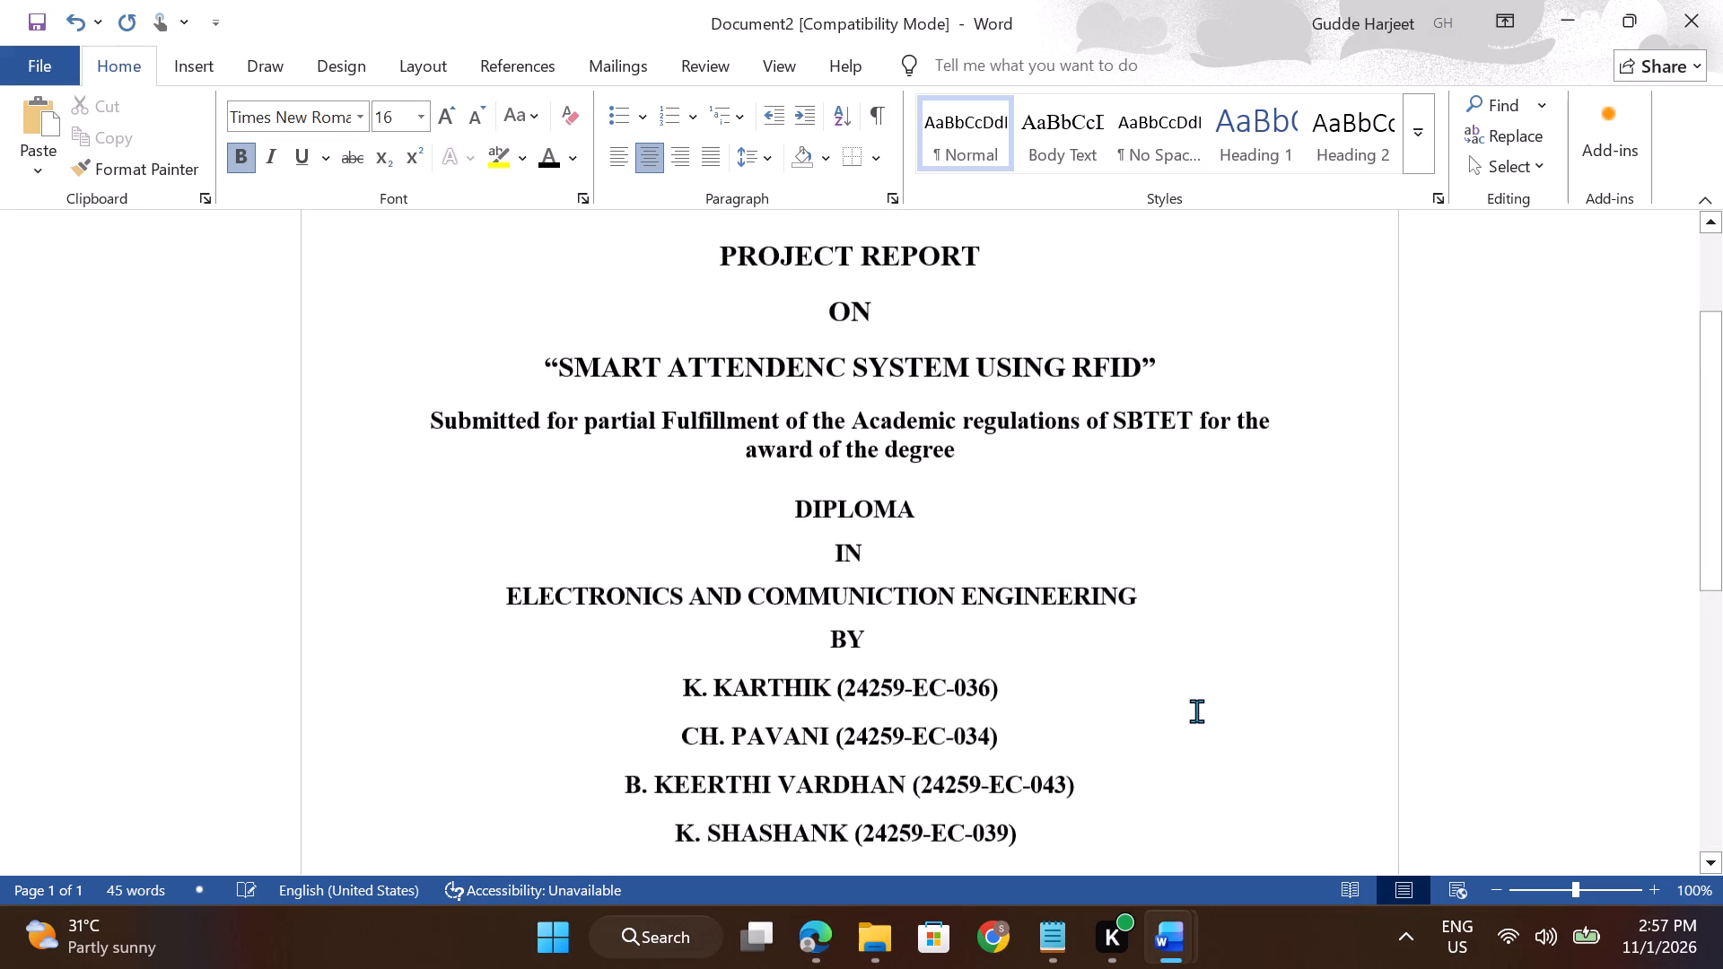
scroll(1196, 711, up, 2)
scroll(1196, 711, down, 2)
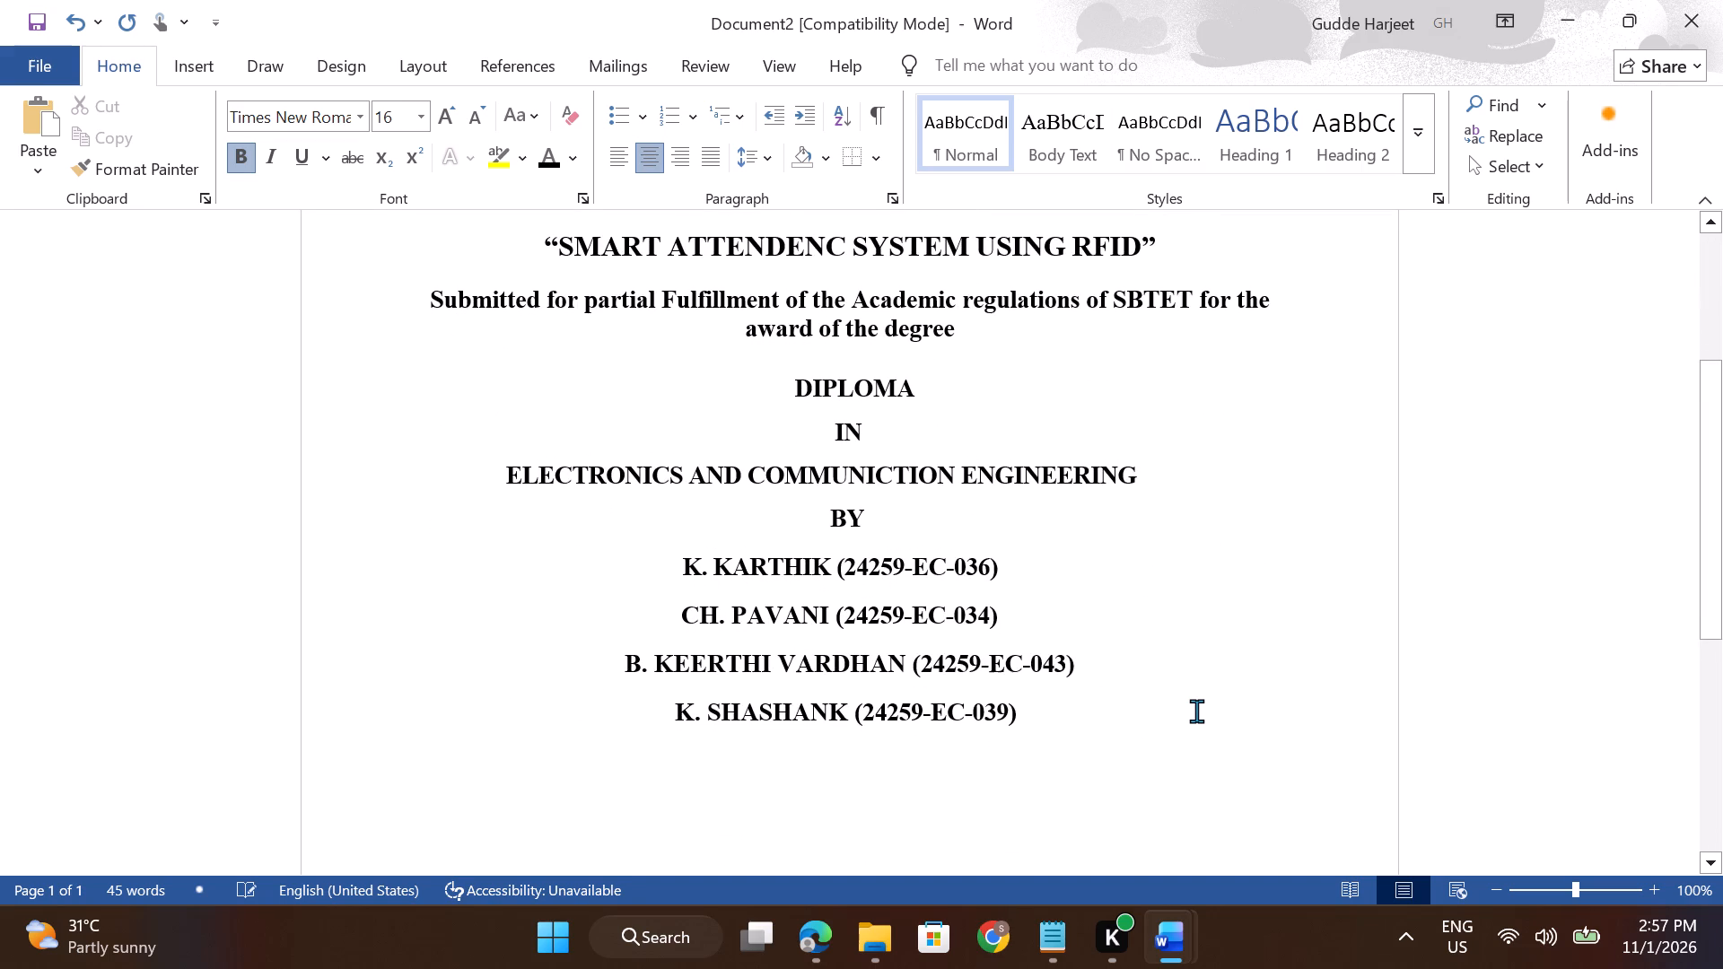
scroll(1196, 711, down, 1)
key(alt+Tab)
scroll(1196, 711, down, 1)
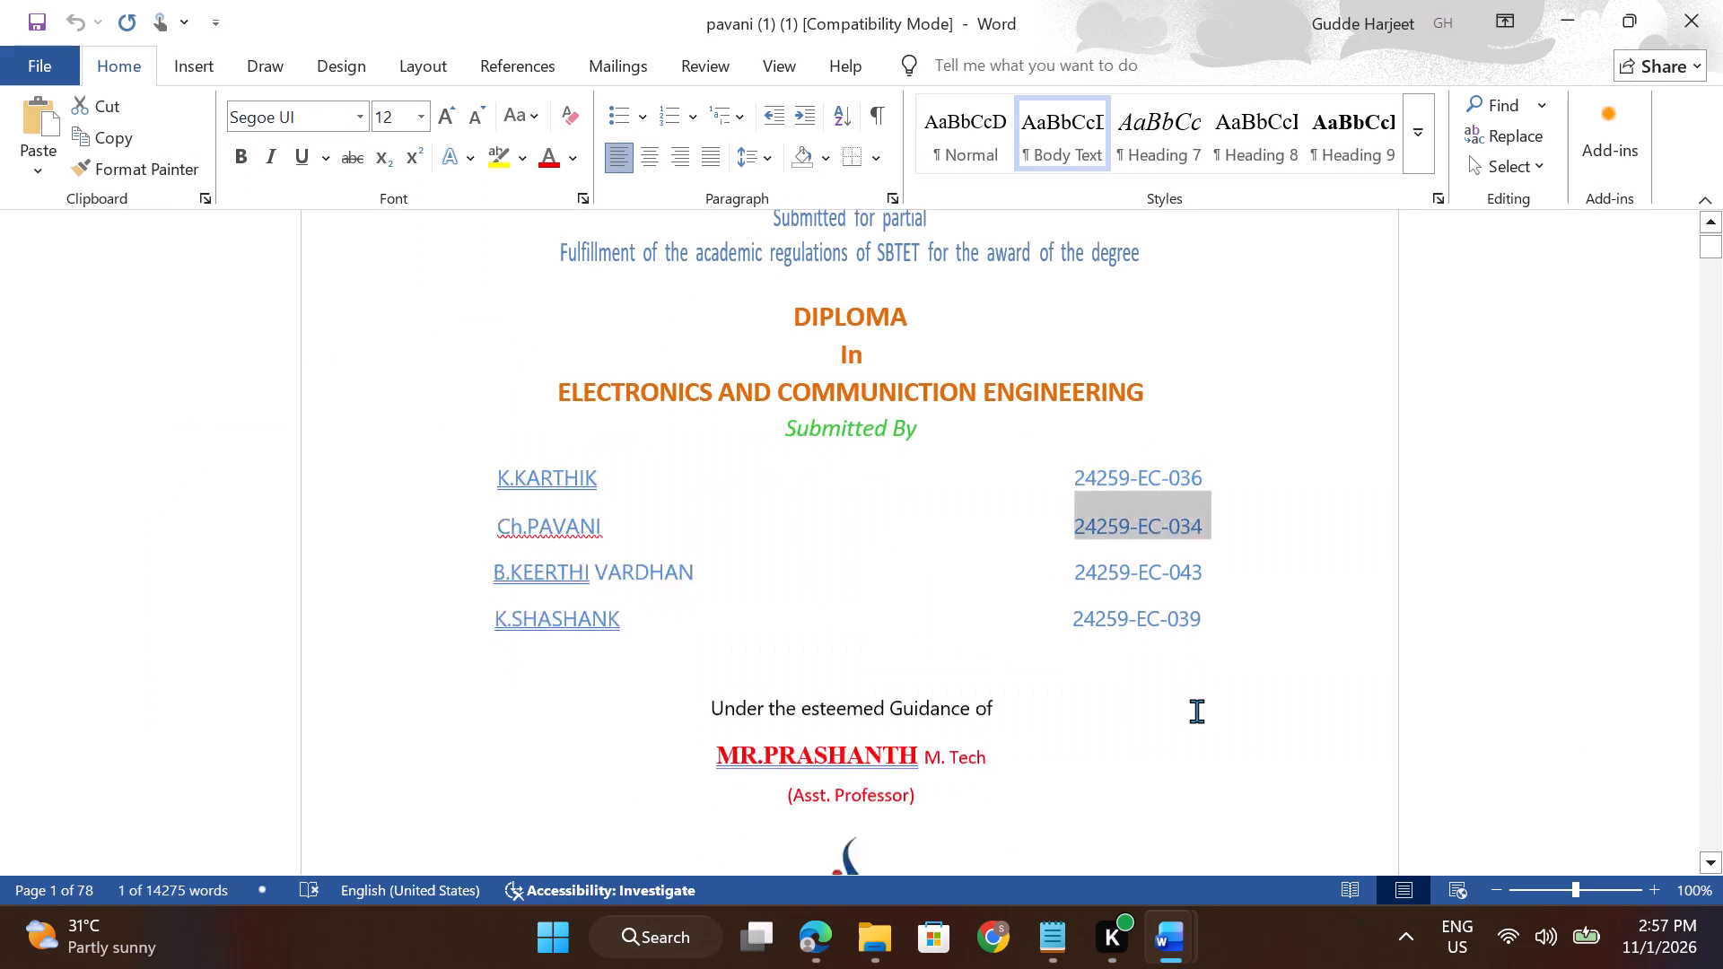
scroll(1196, 711, down, 1)
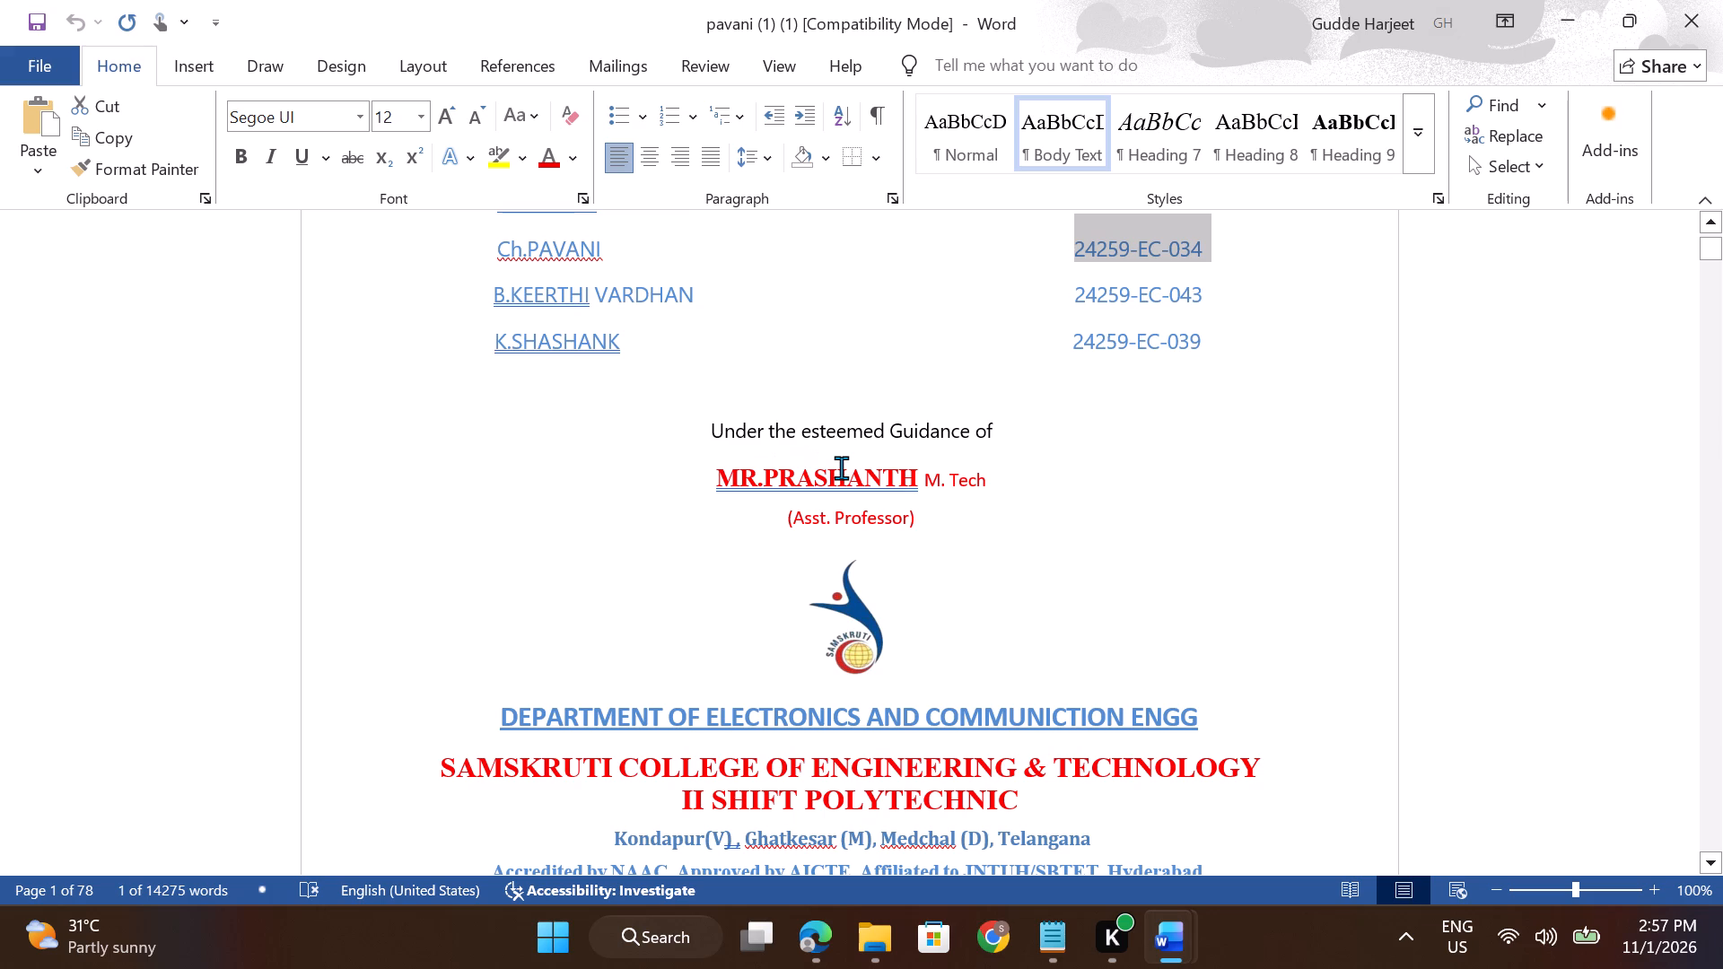
key(alt+Tab)
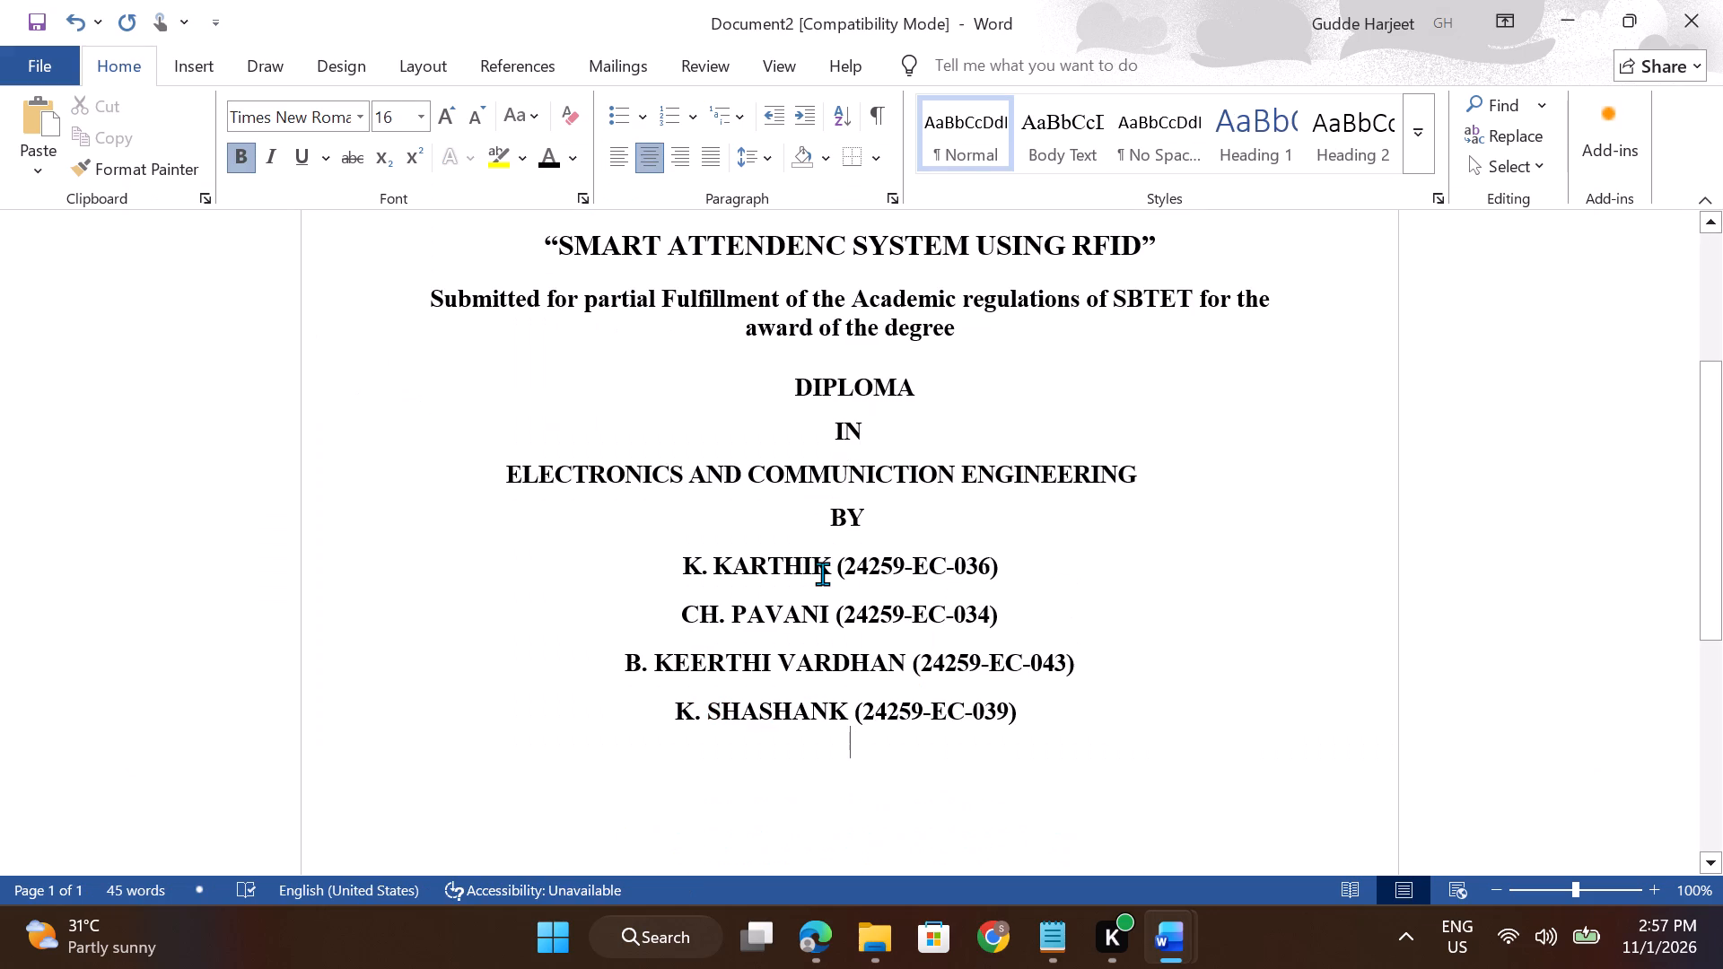
key(Return)
key(BackSpace)
key(BackSpace)
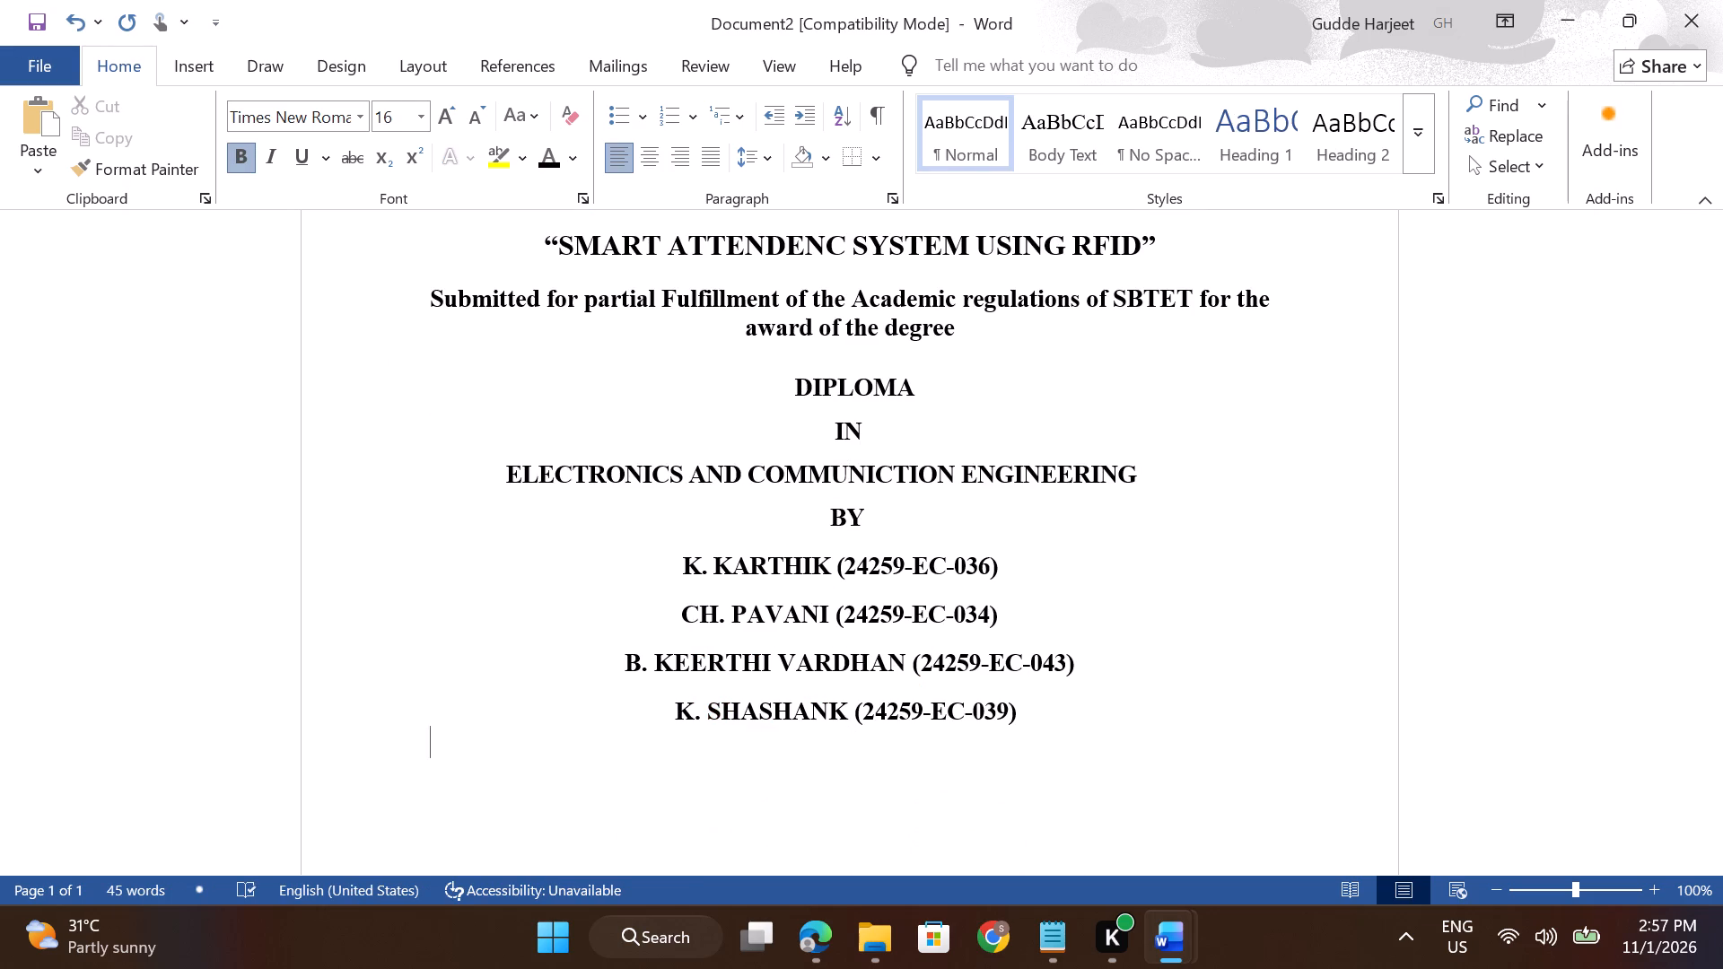
key(BackSpace)
key(Return)
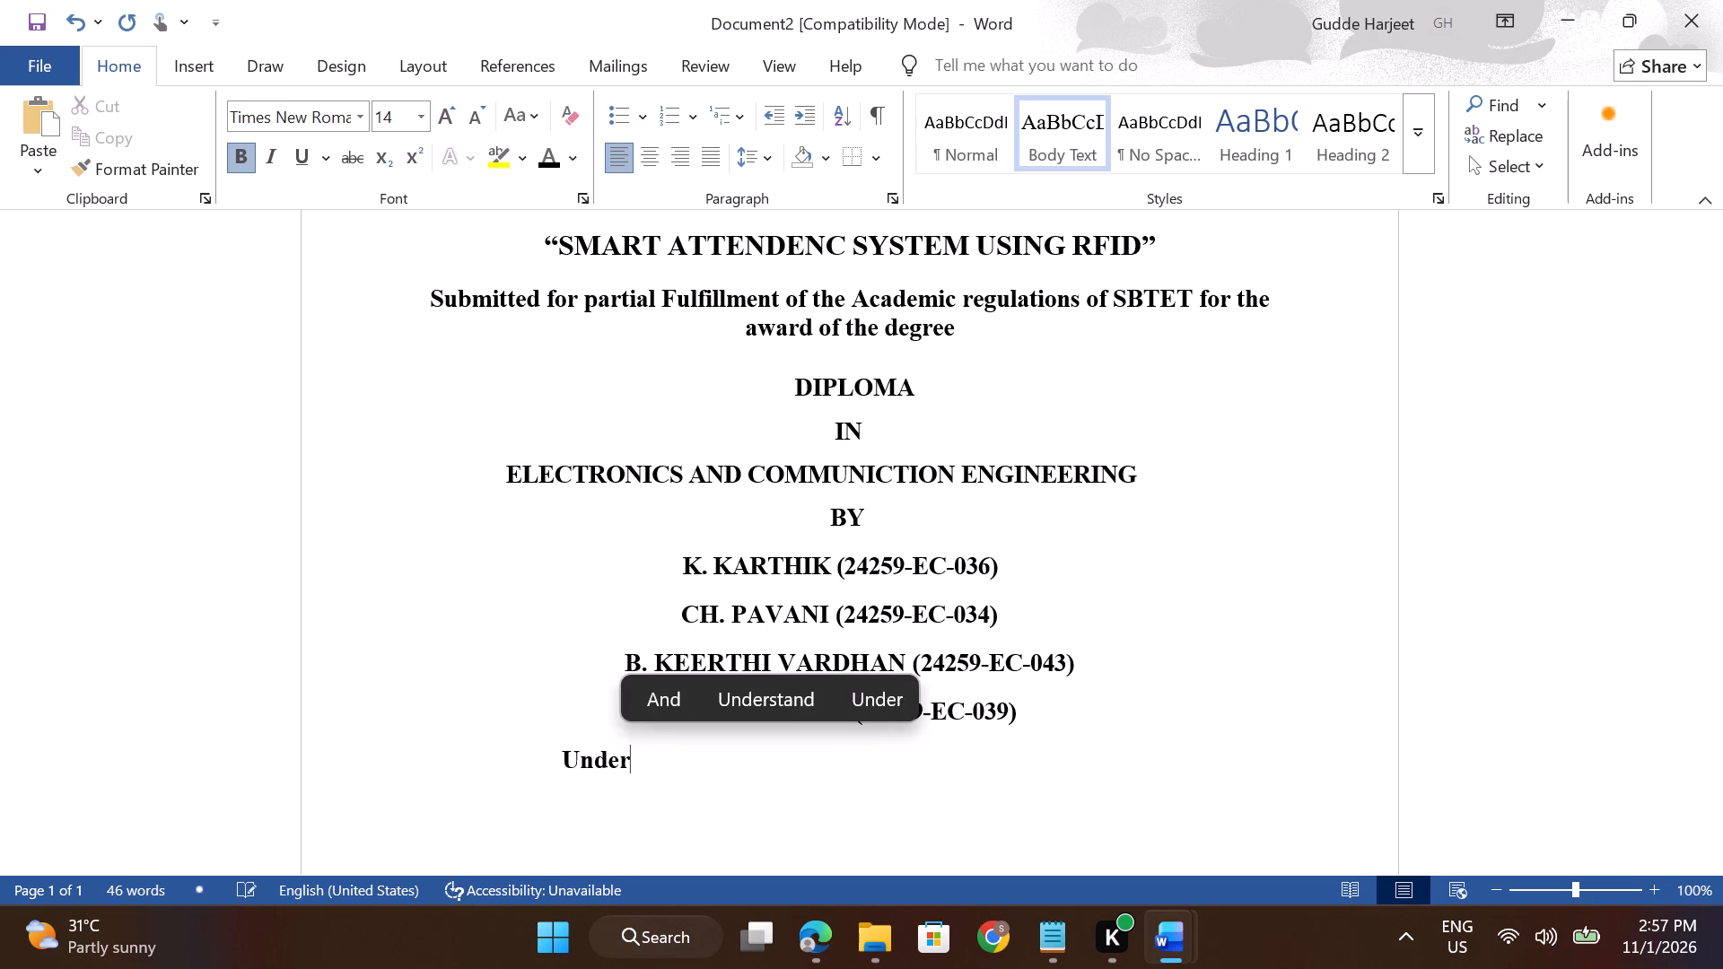
key(alt+Tab)
key(alt+Tab)
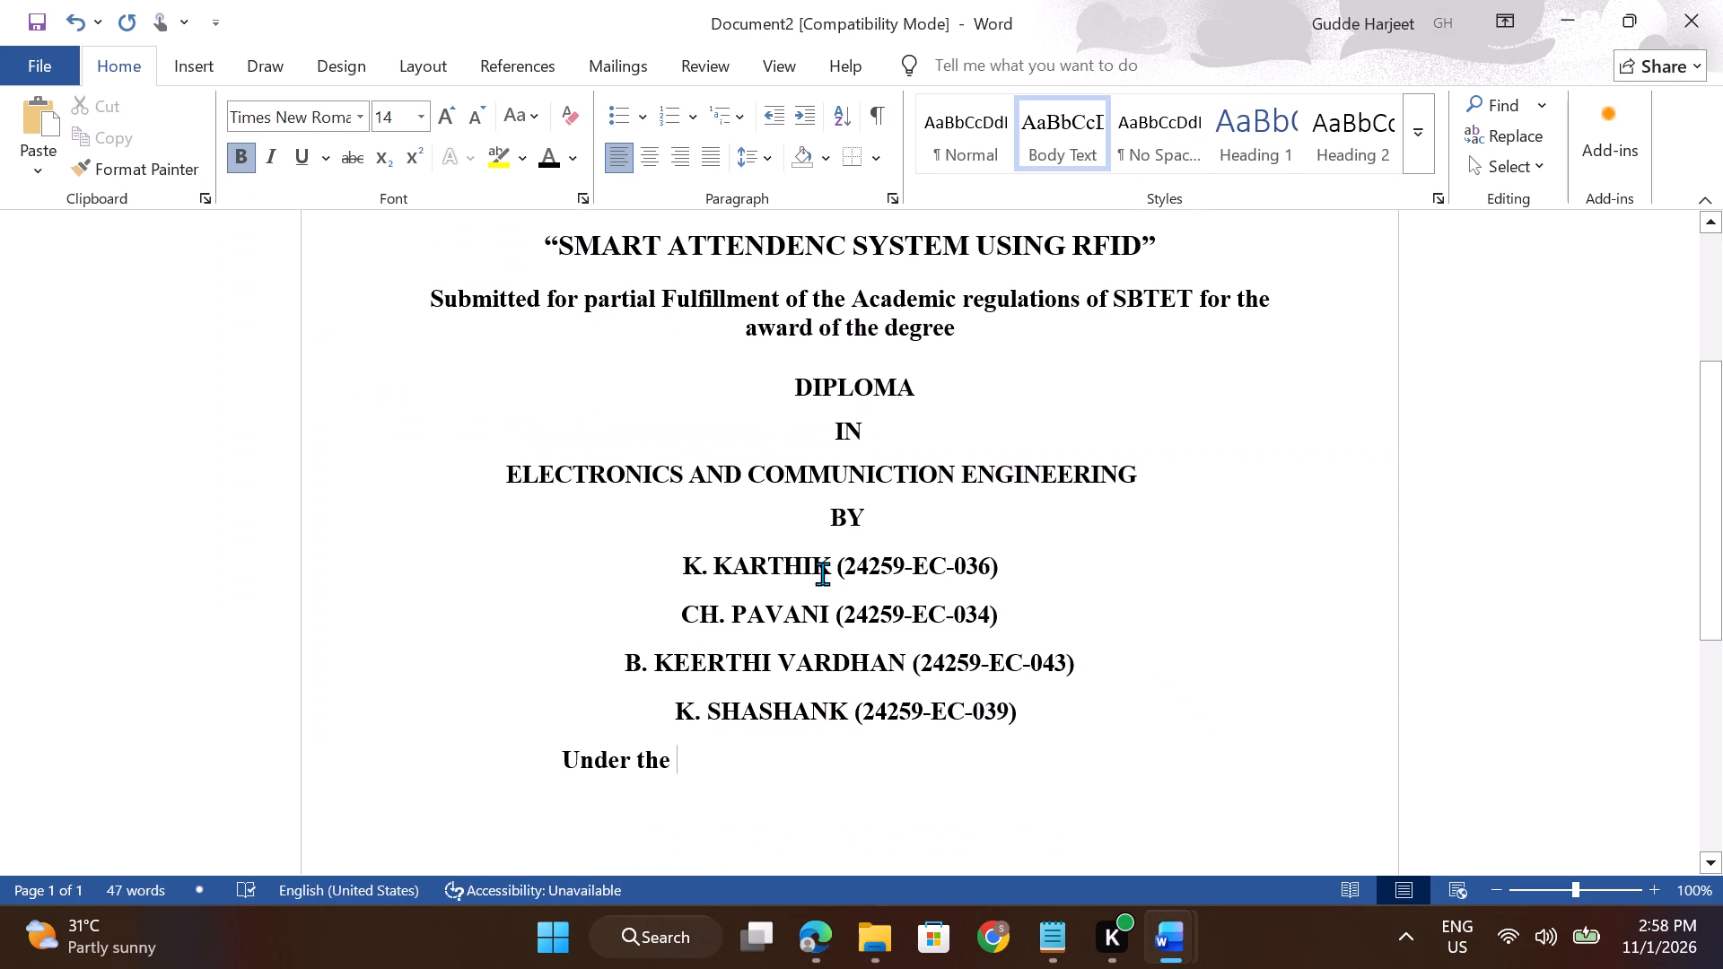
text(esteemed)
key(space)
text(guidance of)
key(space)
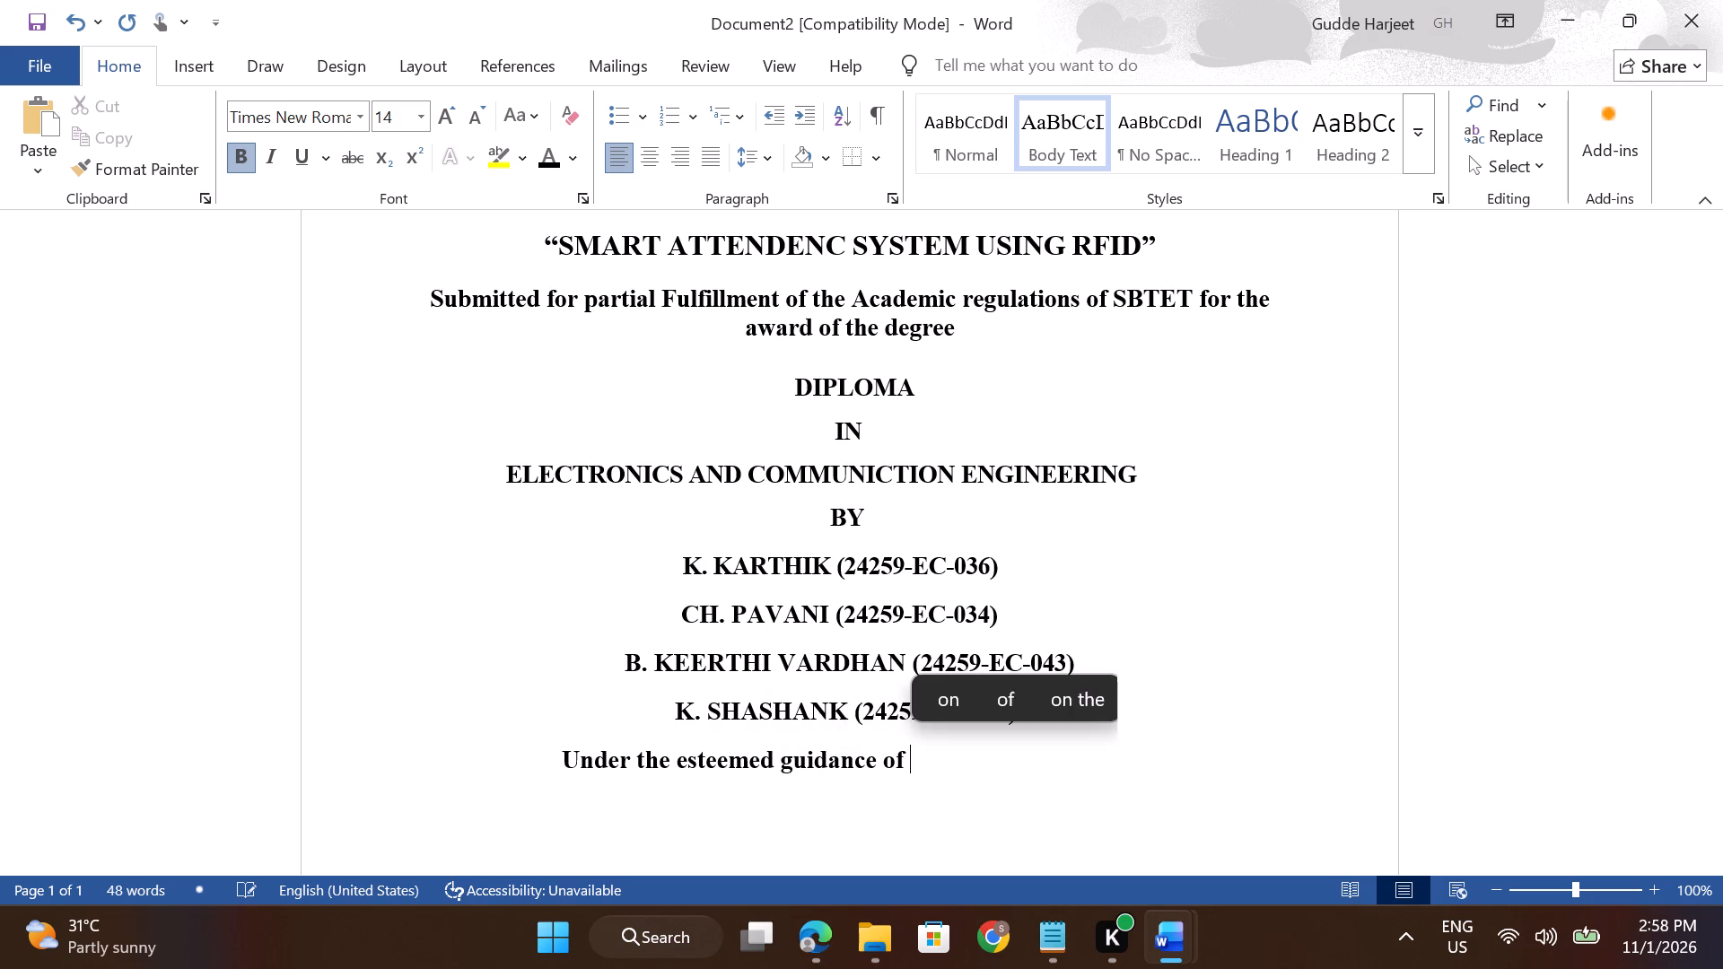
Add the guide's name in capitals followed by "M.TECH" on a new line below the guidance line, following the sample report.
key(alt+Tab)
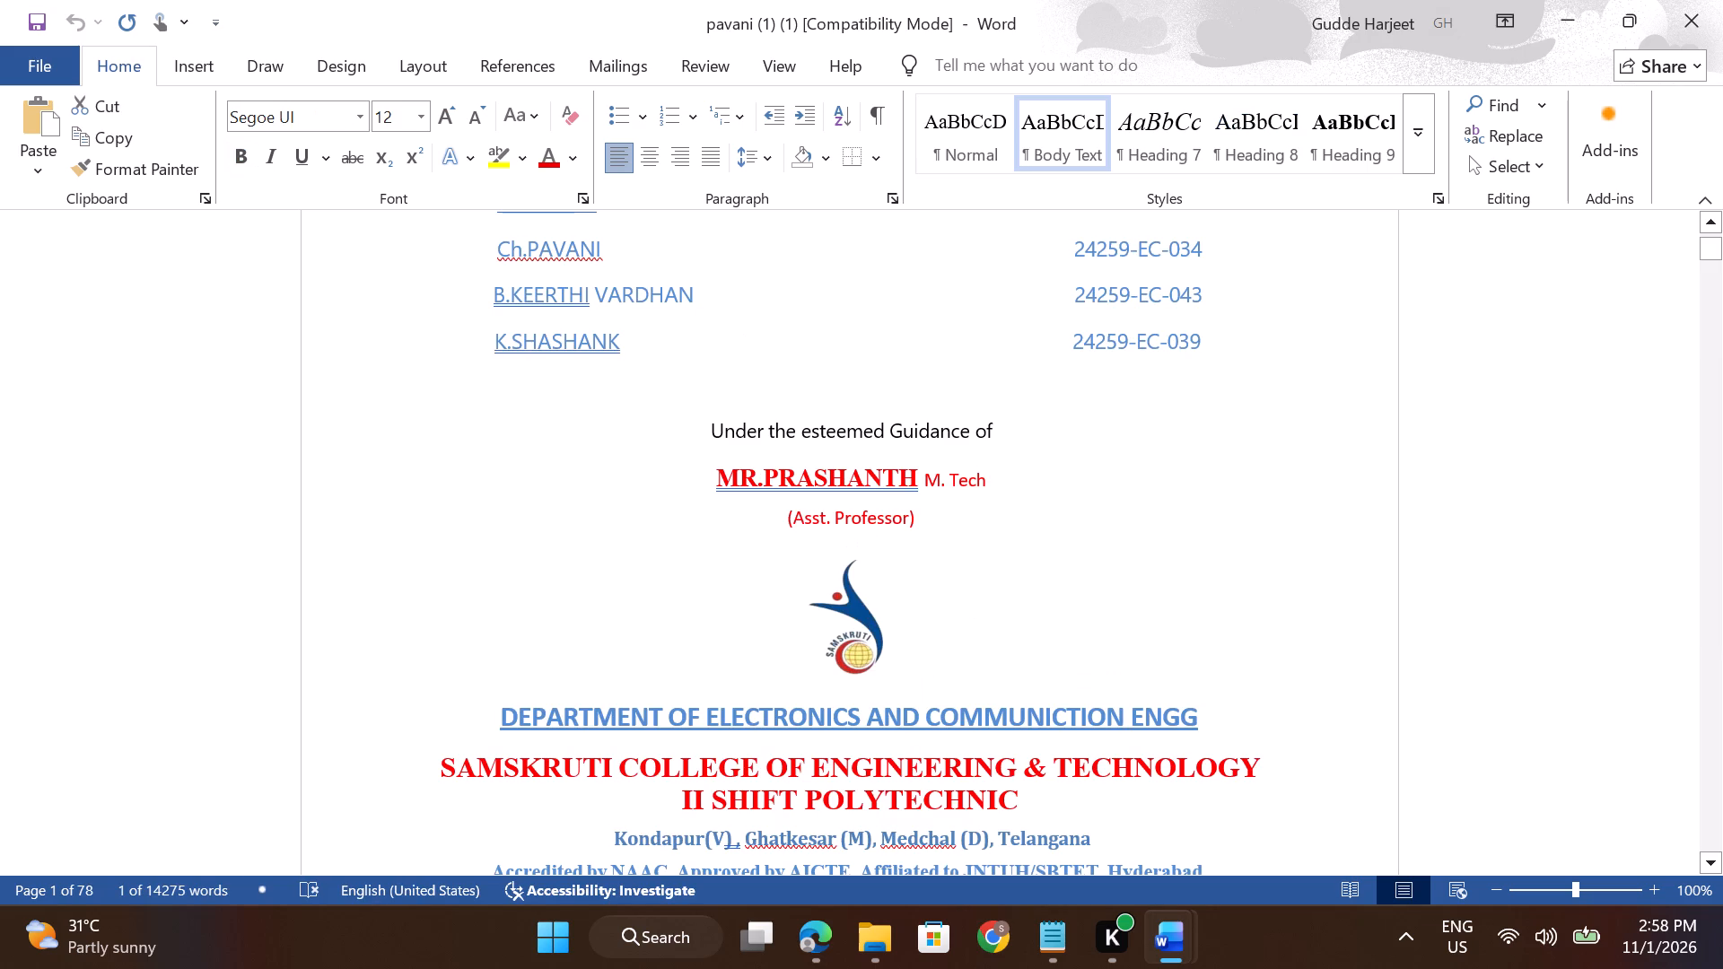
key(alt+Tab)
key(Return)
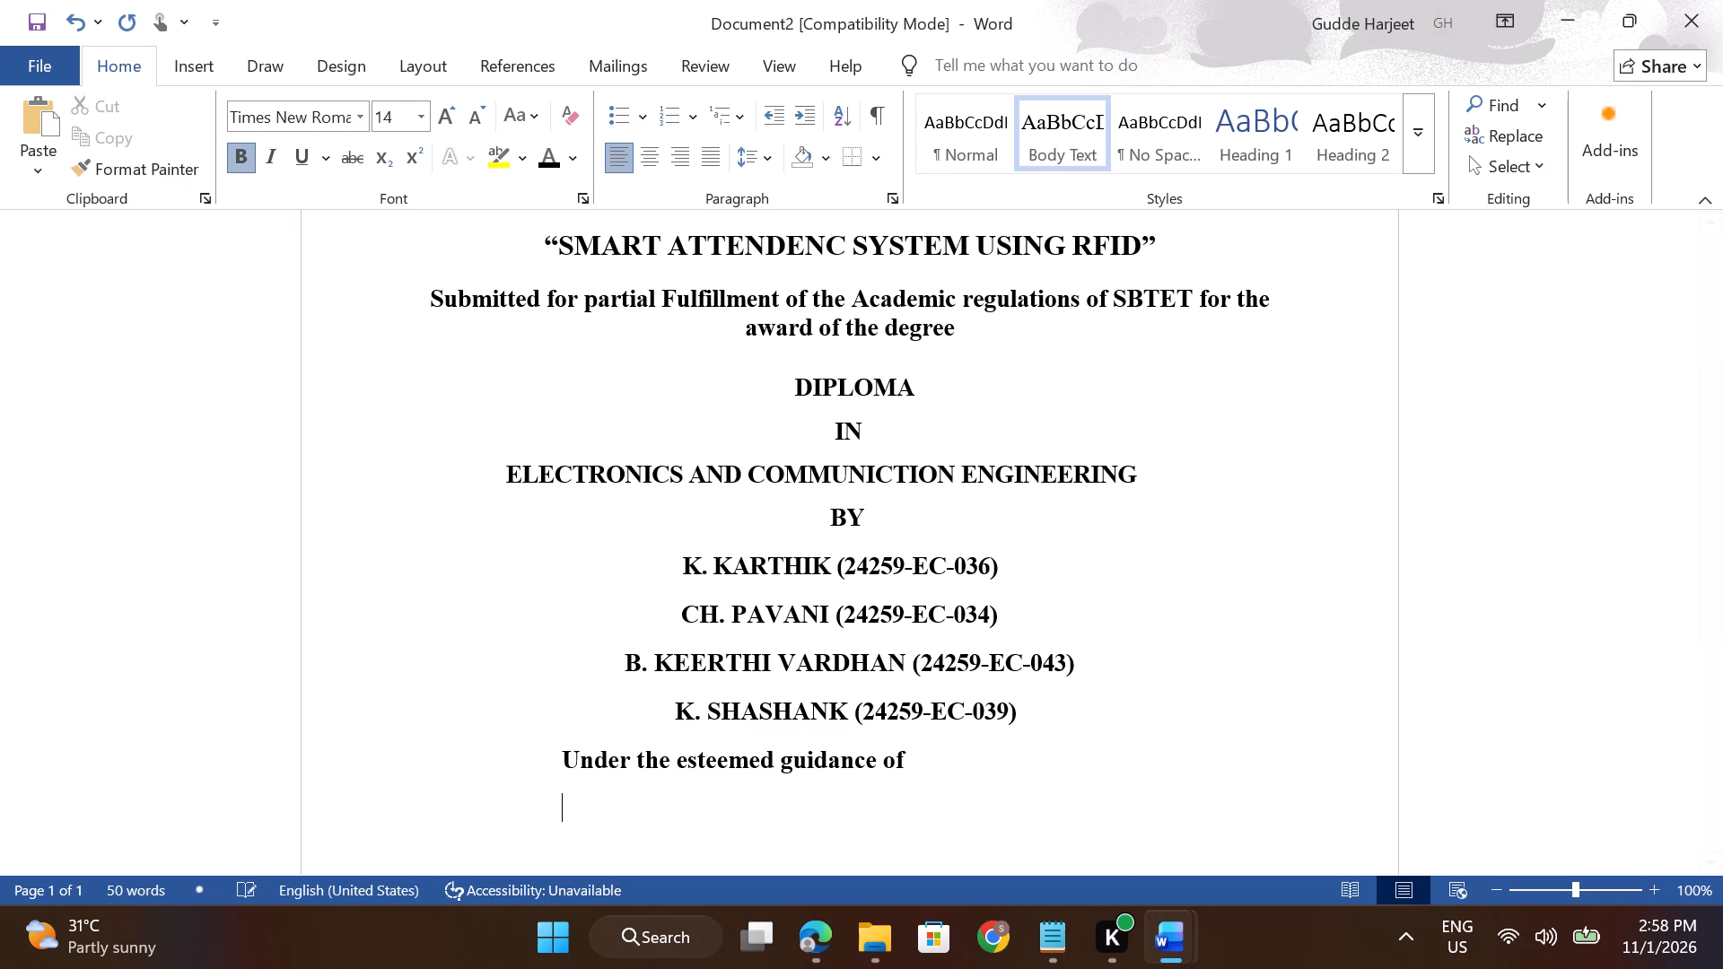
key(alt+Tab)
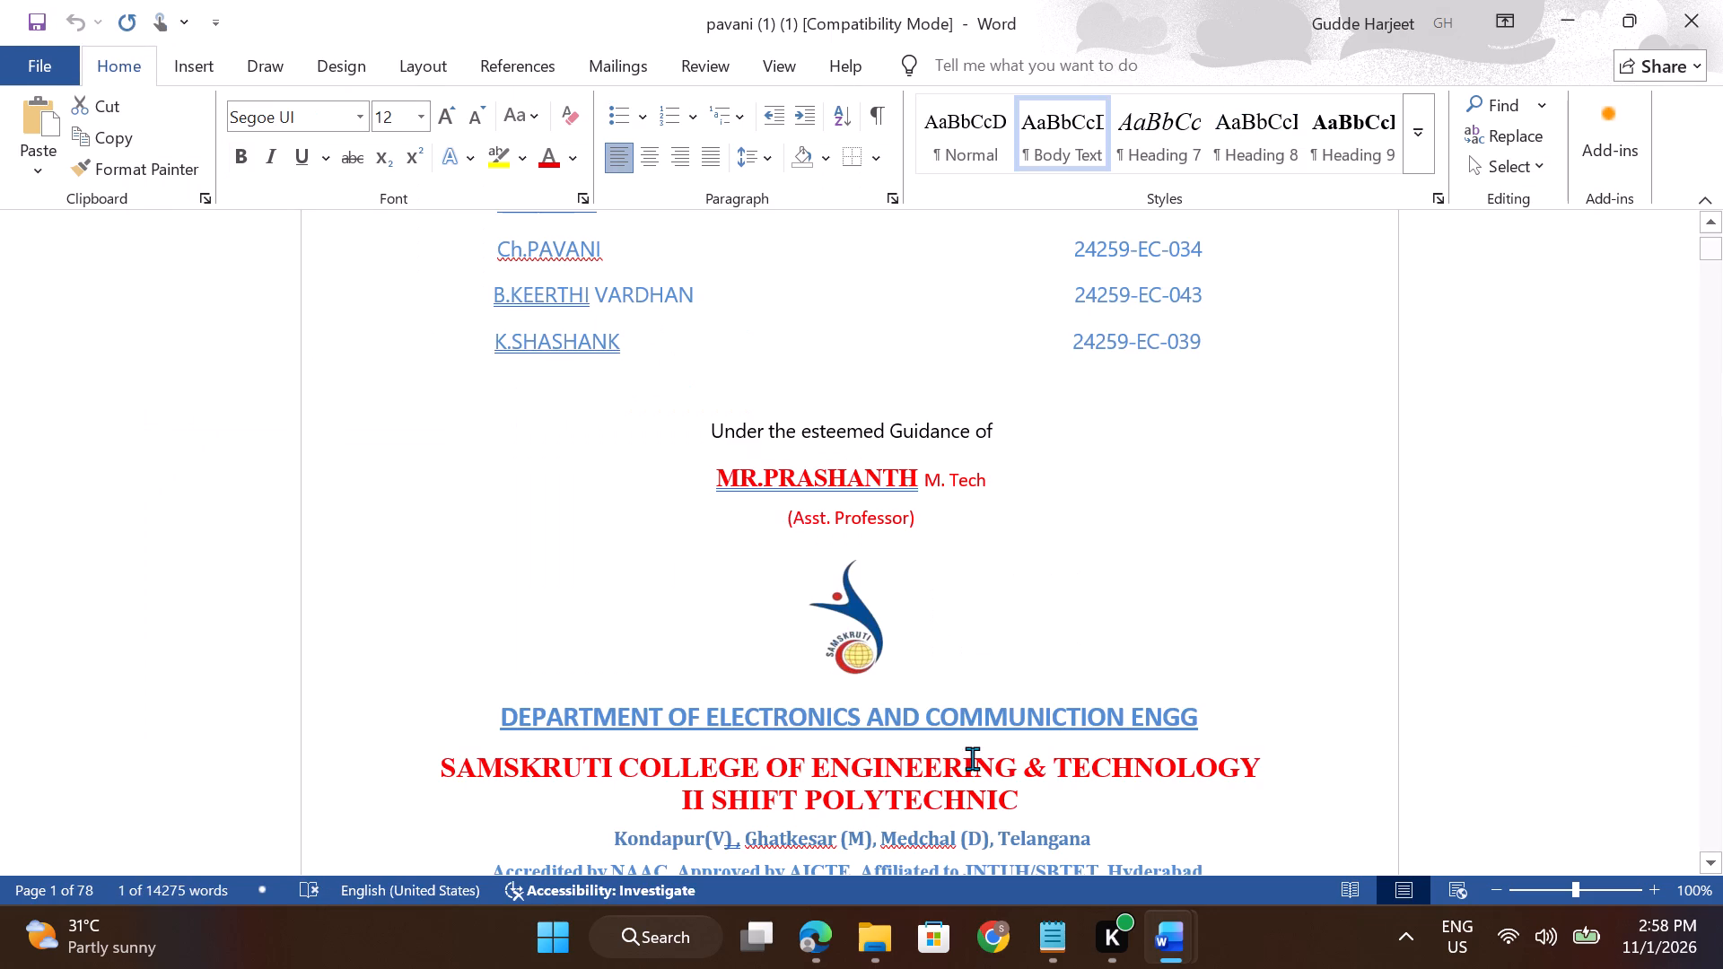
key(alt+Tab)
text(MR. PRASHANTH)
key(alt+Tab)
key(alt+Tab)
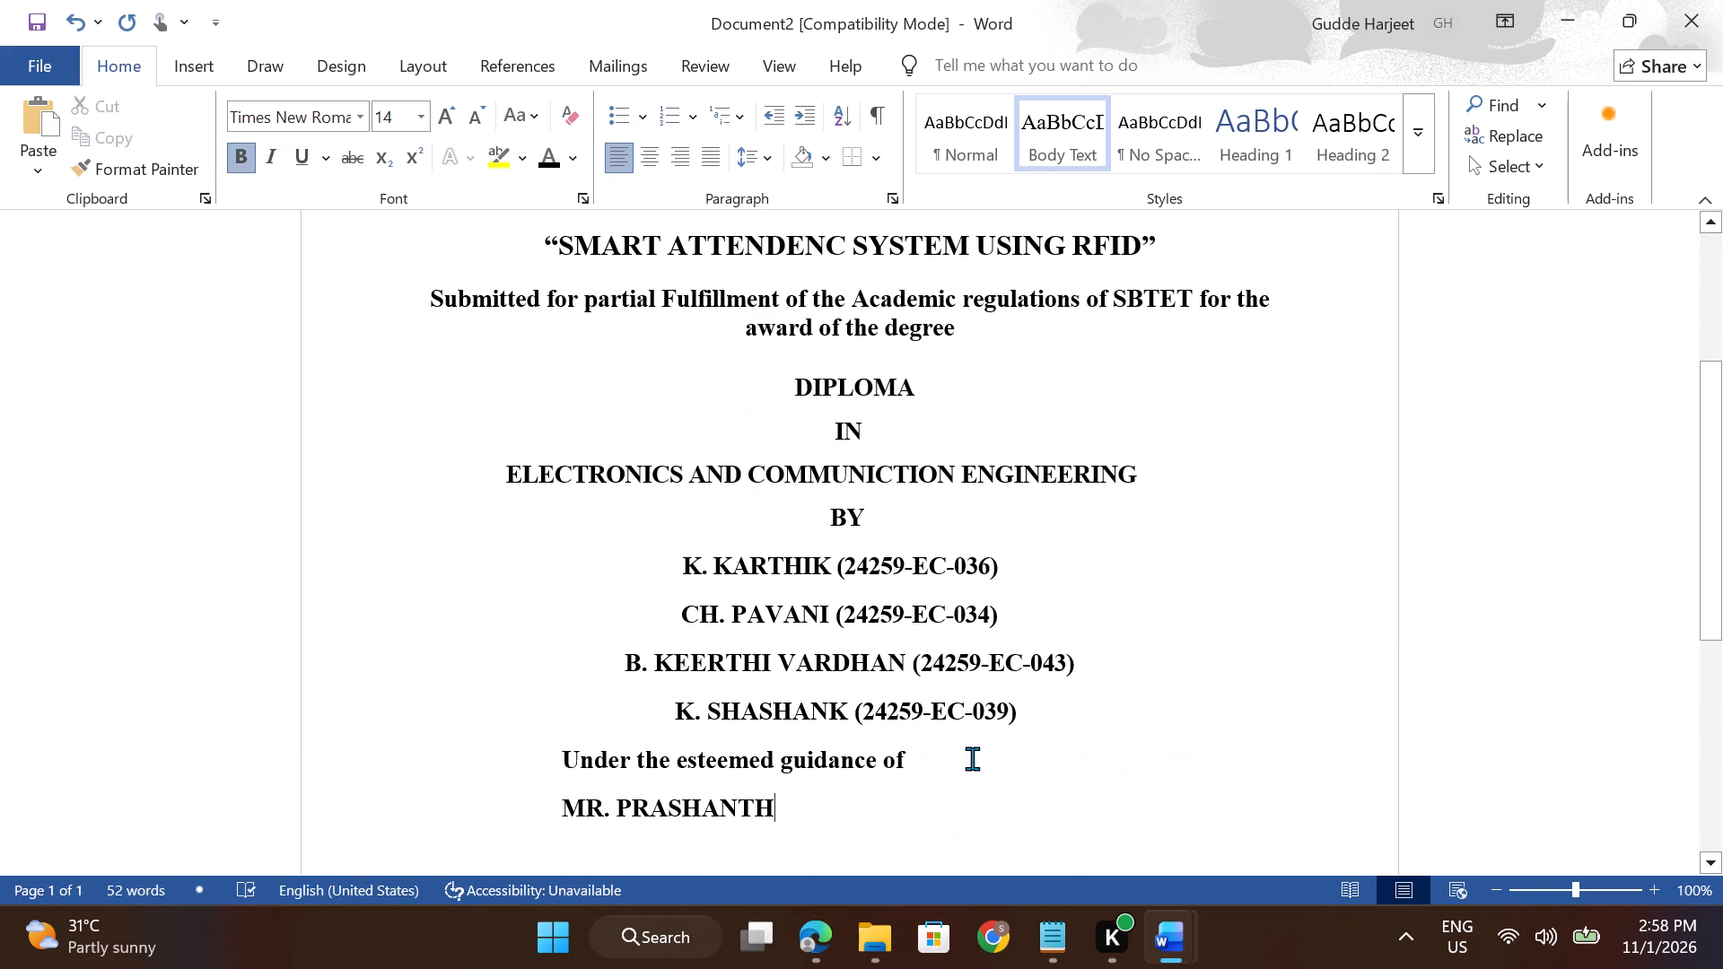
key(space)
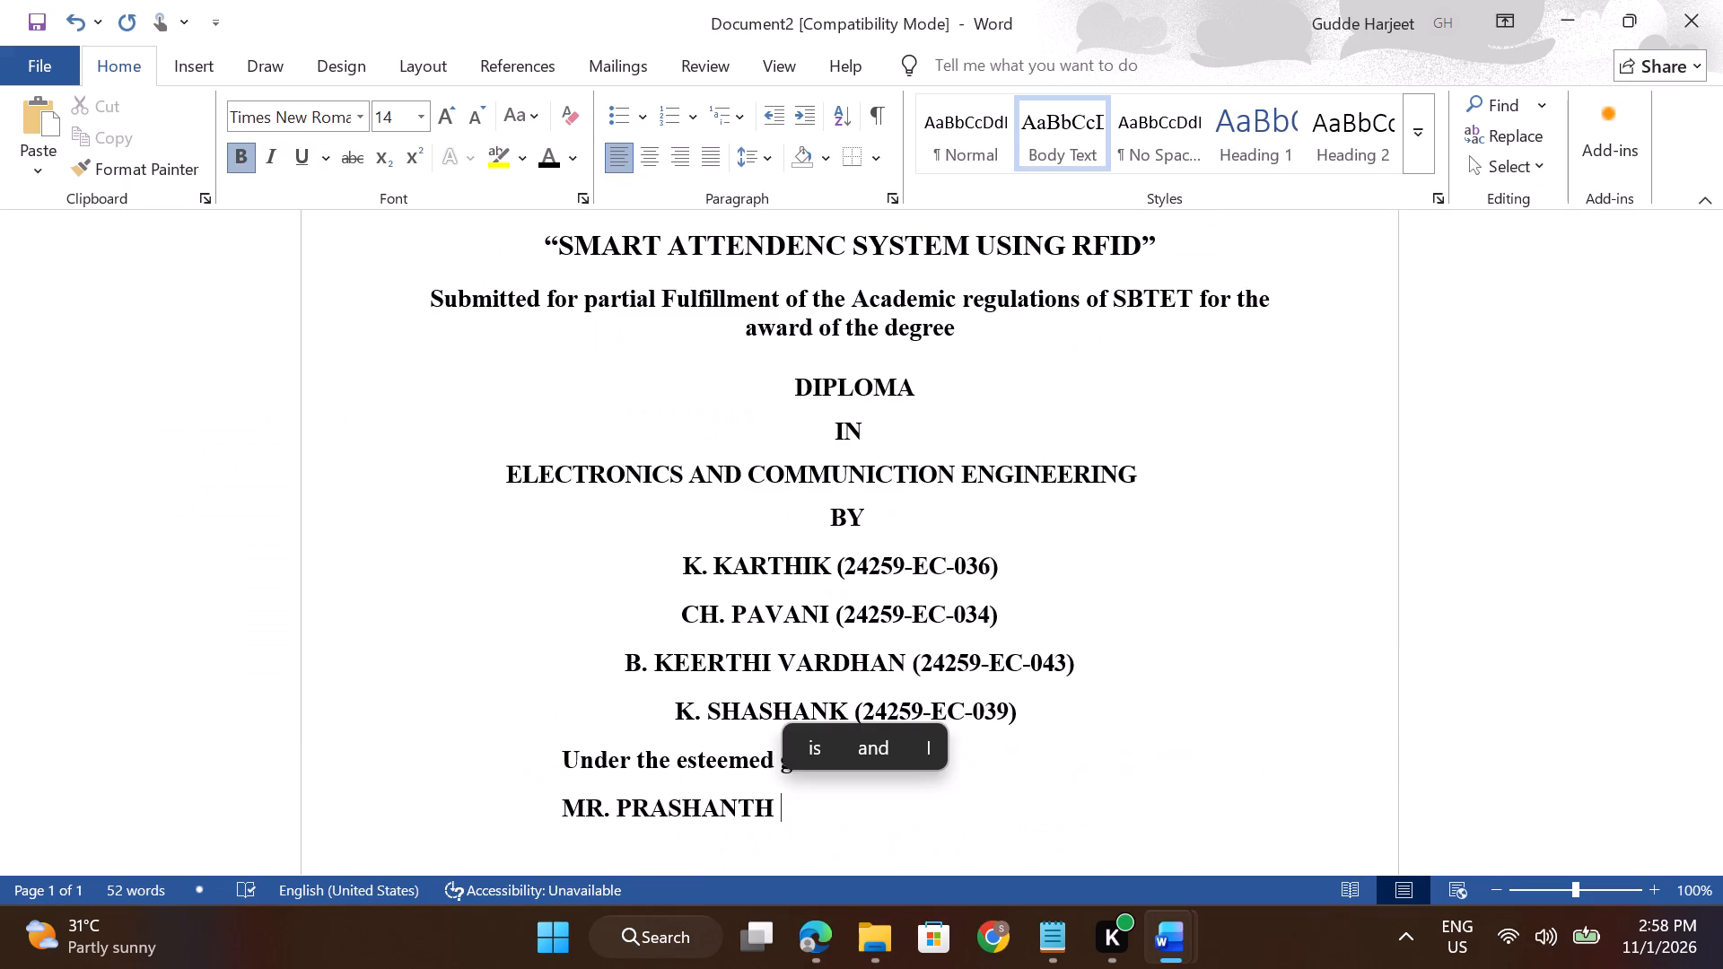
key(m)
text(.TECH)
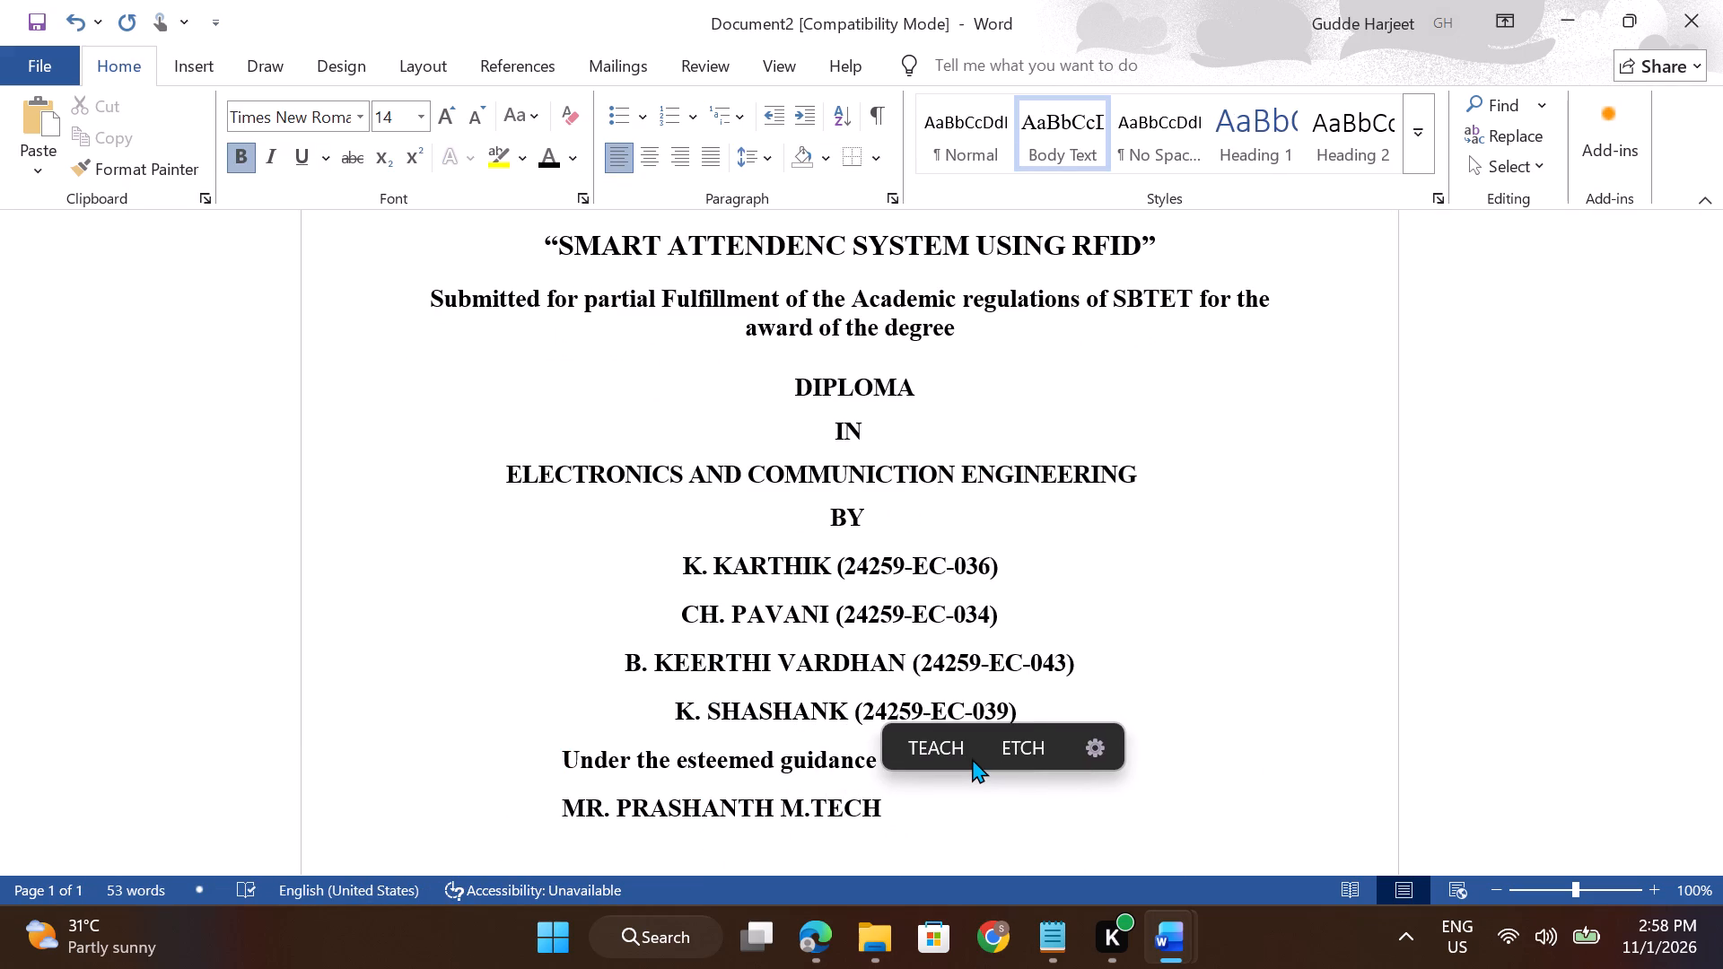
Add the guide's title as "ASST.PROFESSOR" after a line break below the guide's name.
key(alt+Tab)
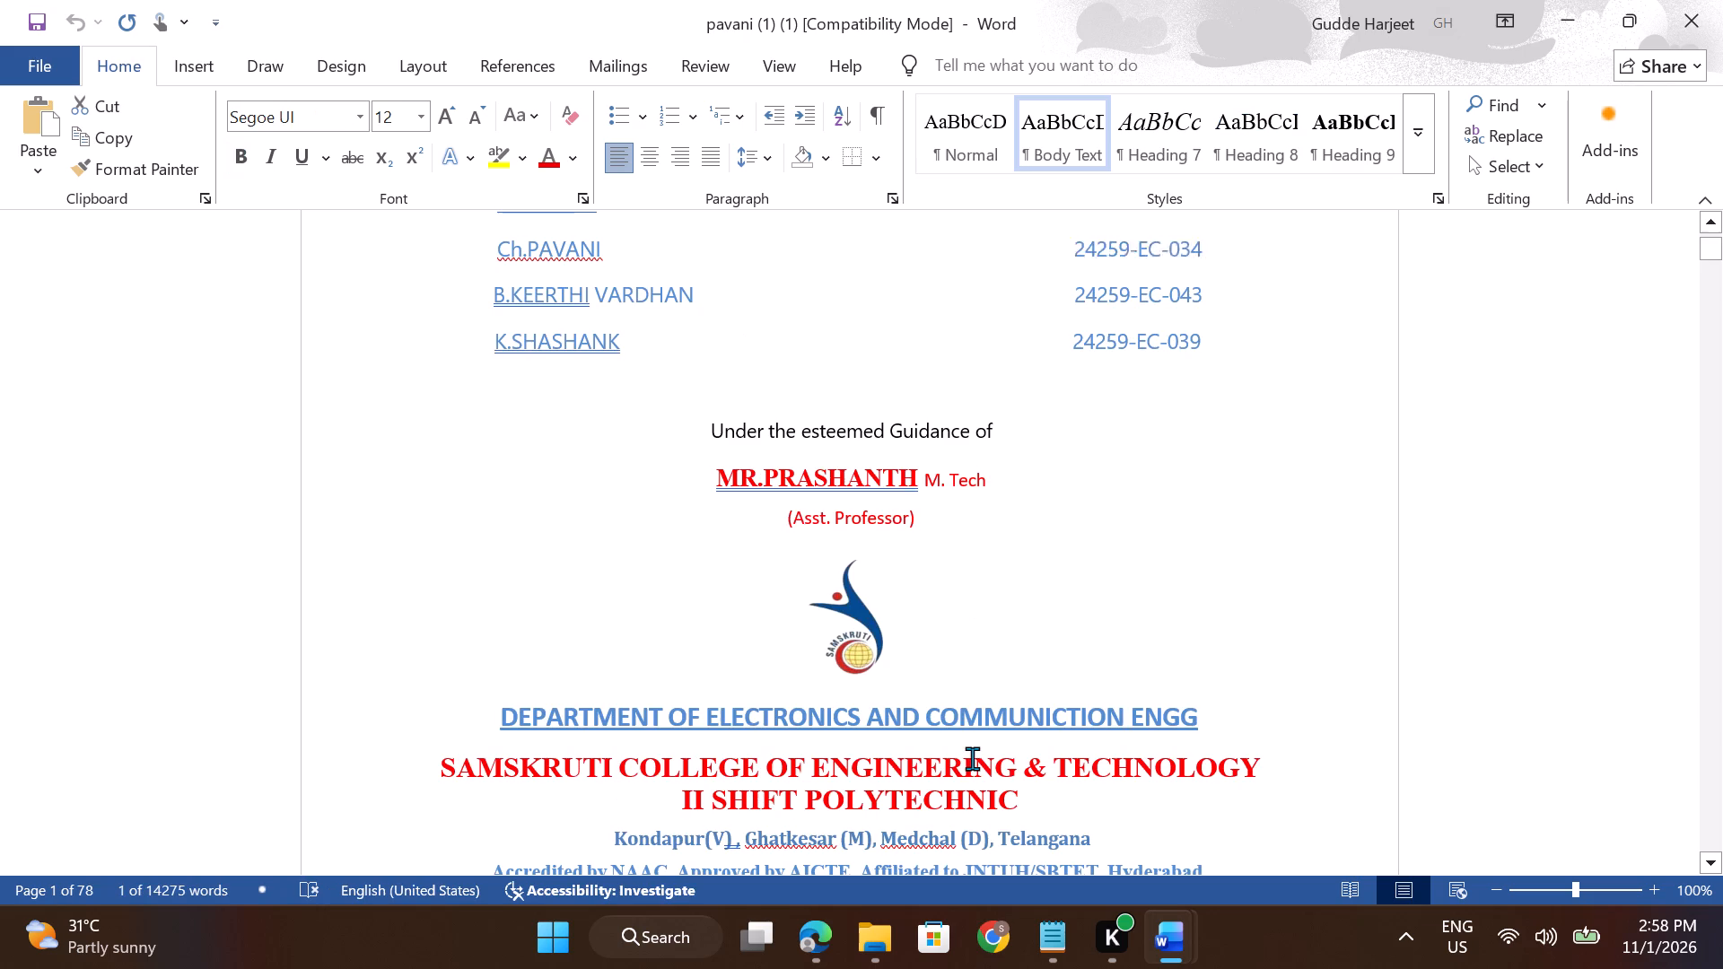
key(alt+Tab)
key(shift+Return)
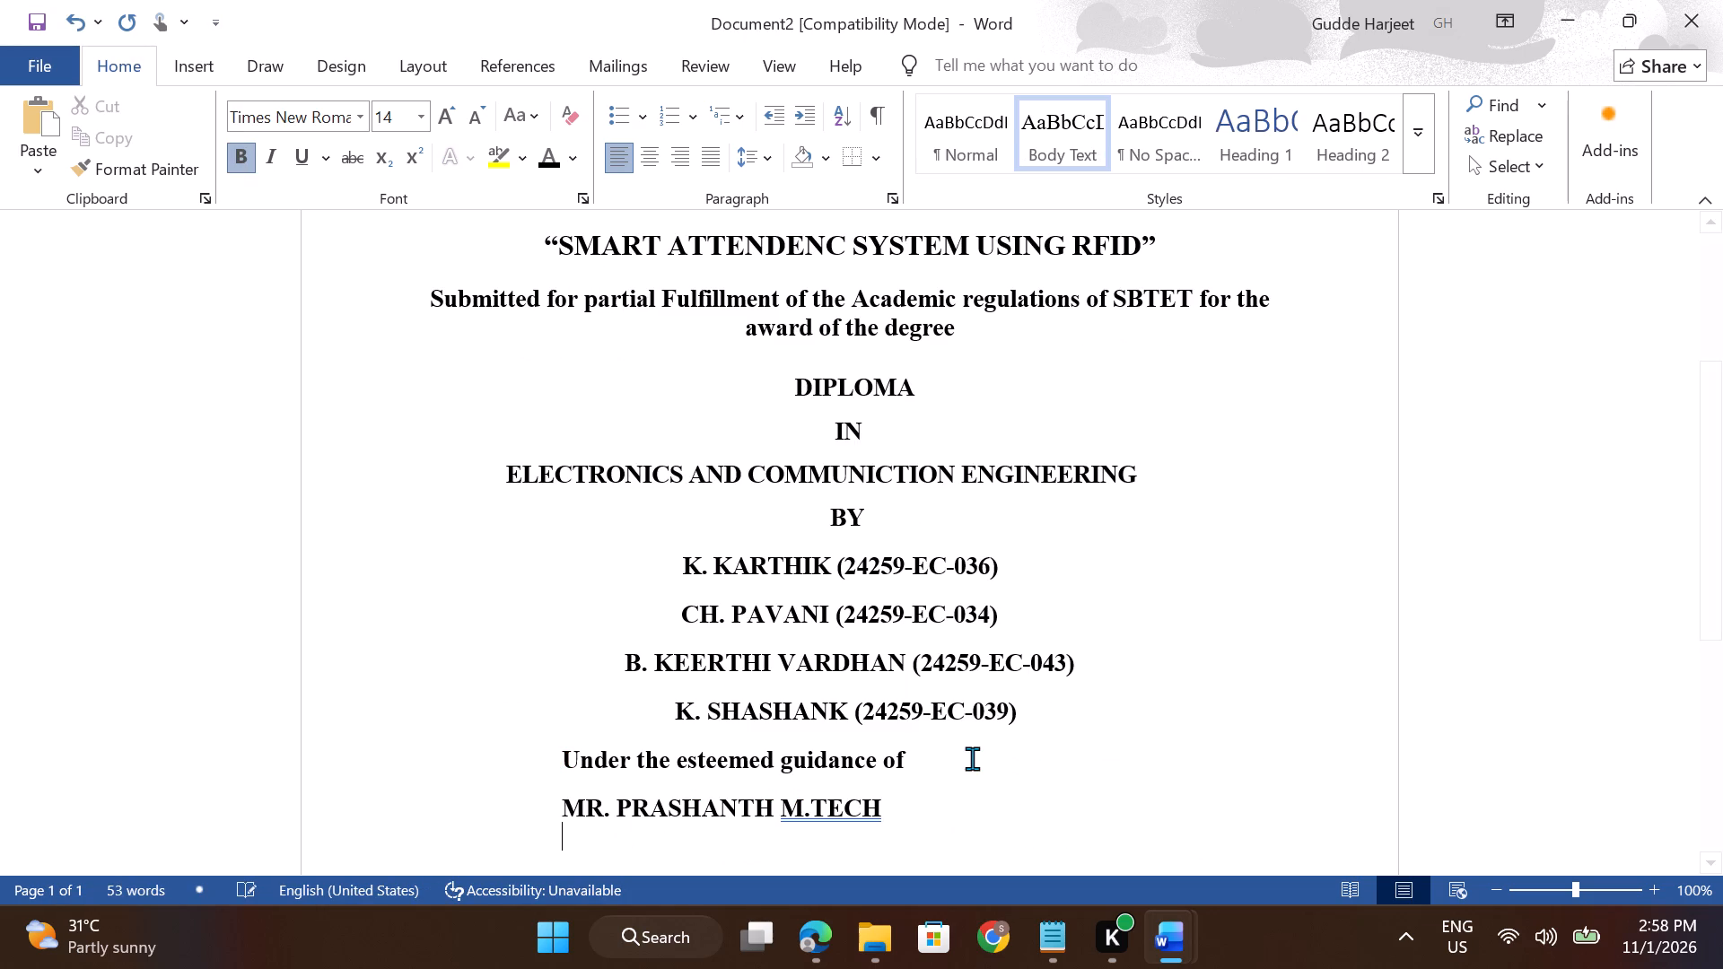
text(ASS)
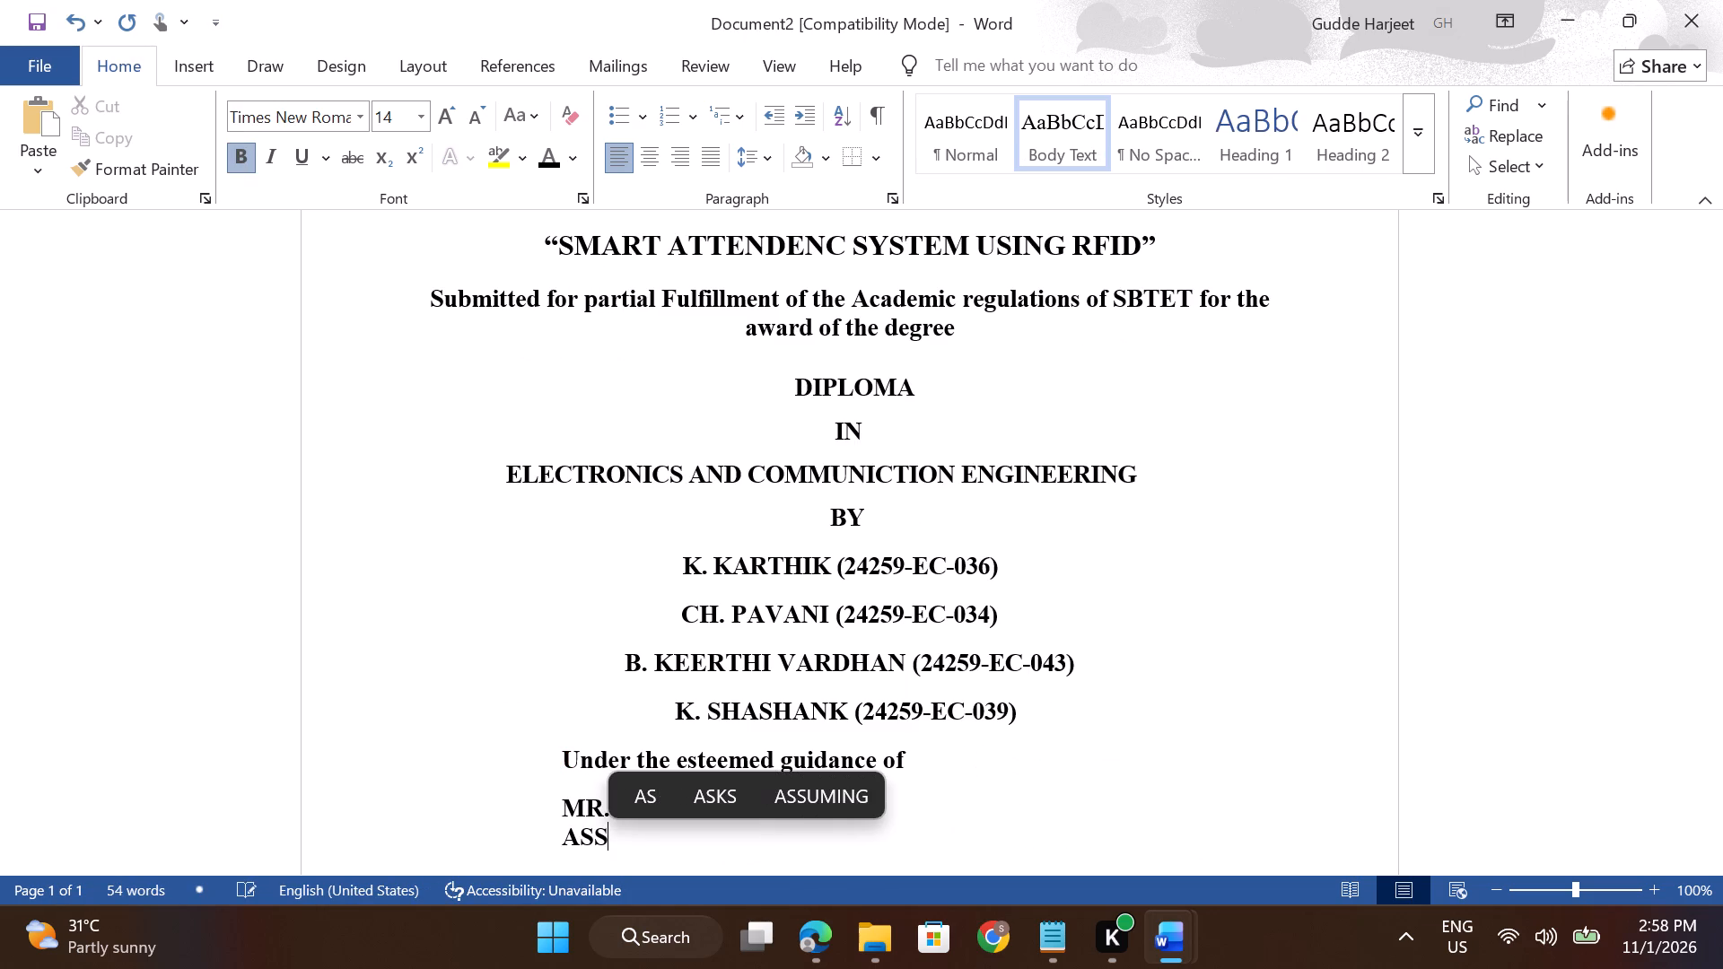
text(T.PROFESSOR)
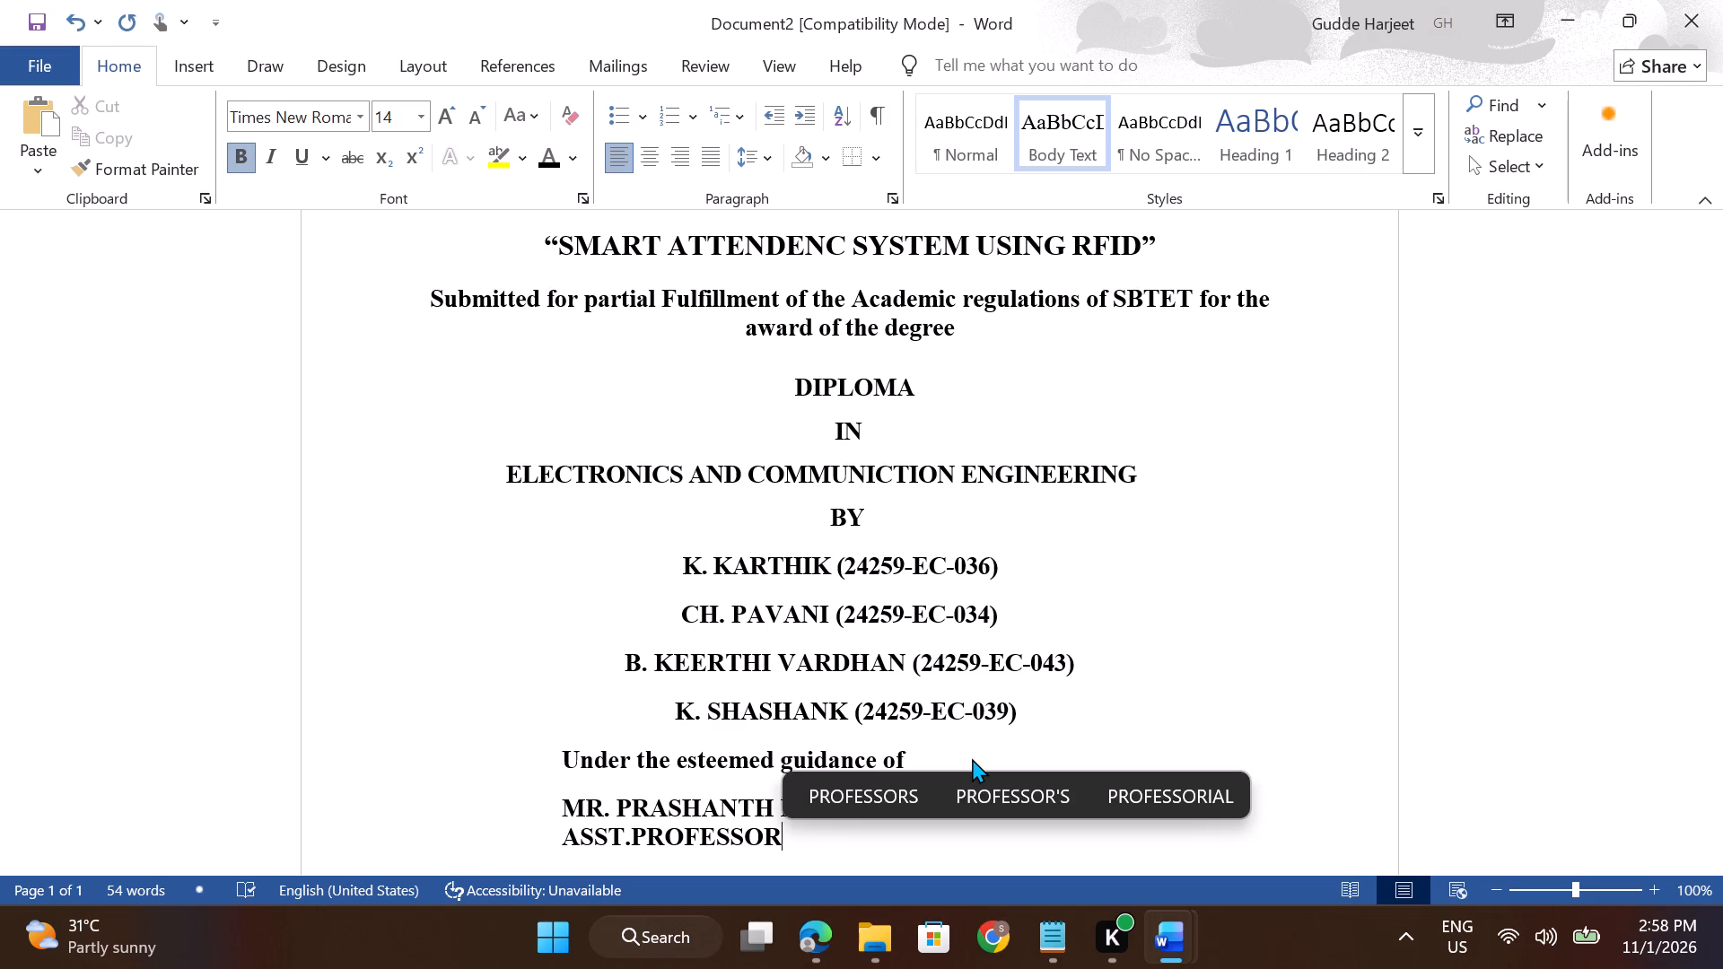
Rewrite the guide's title in mixed case as "Asst. Professor".
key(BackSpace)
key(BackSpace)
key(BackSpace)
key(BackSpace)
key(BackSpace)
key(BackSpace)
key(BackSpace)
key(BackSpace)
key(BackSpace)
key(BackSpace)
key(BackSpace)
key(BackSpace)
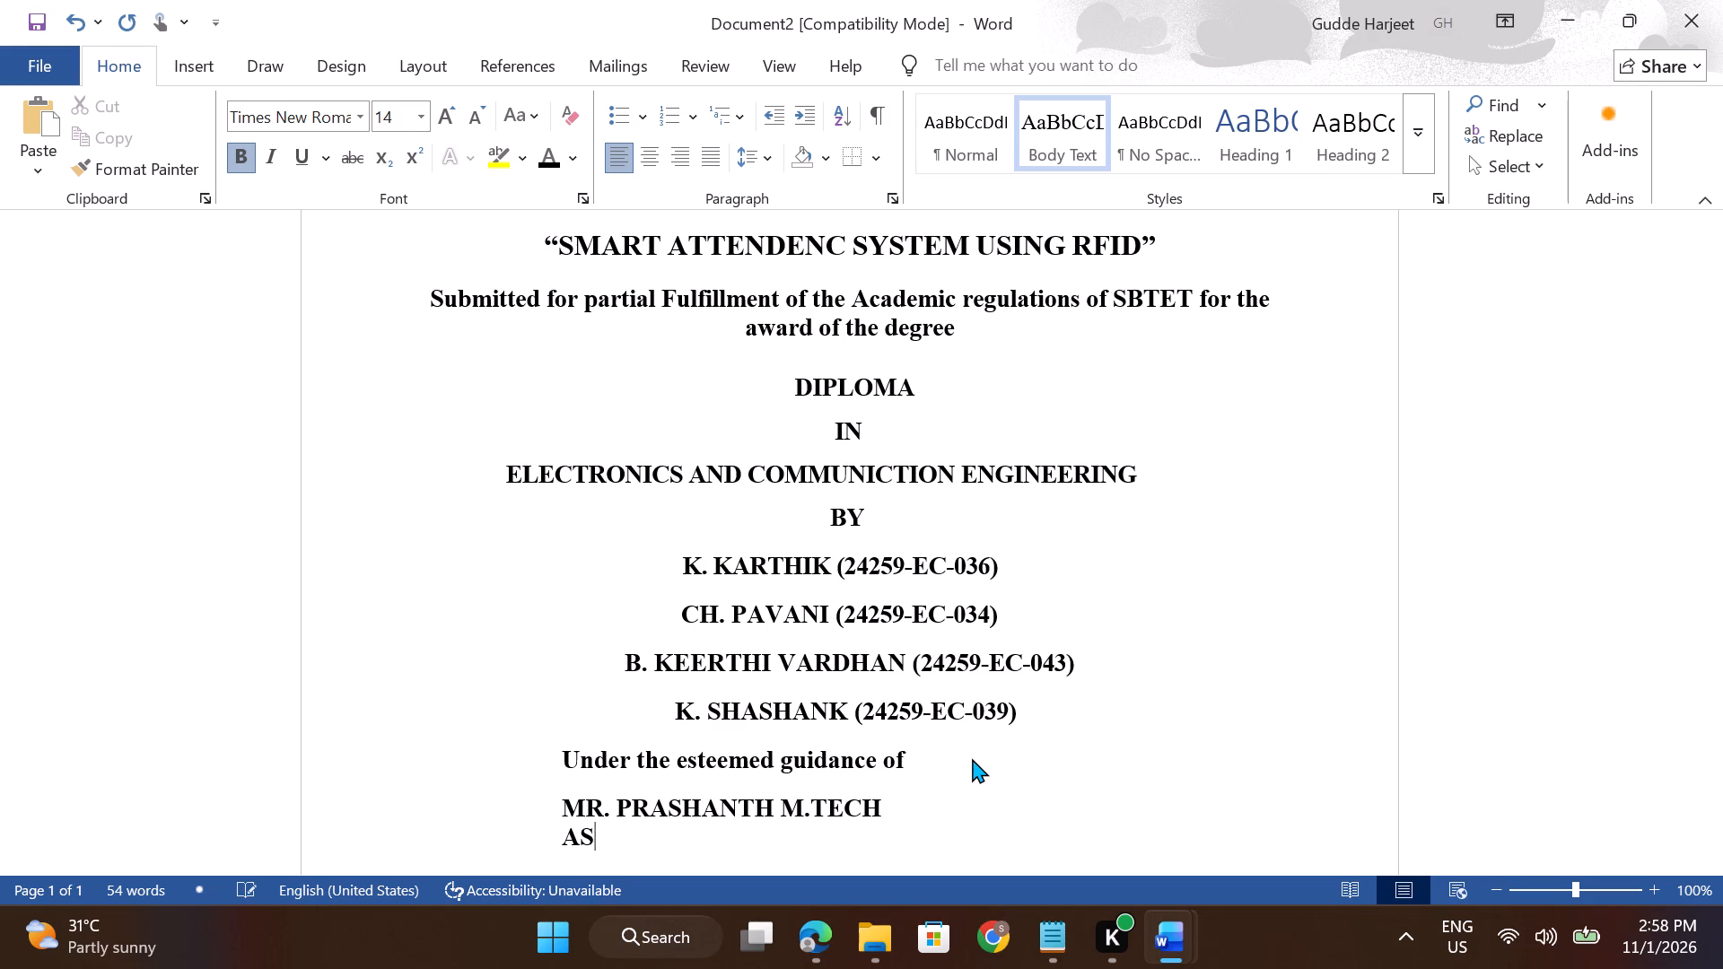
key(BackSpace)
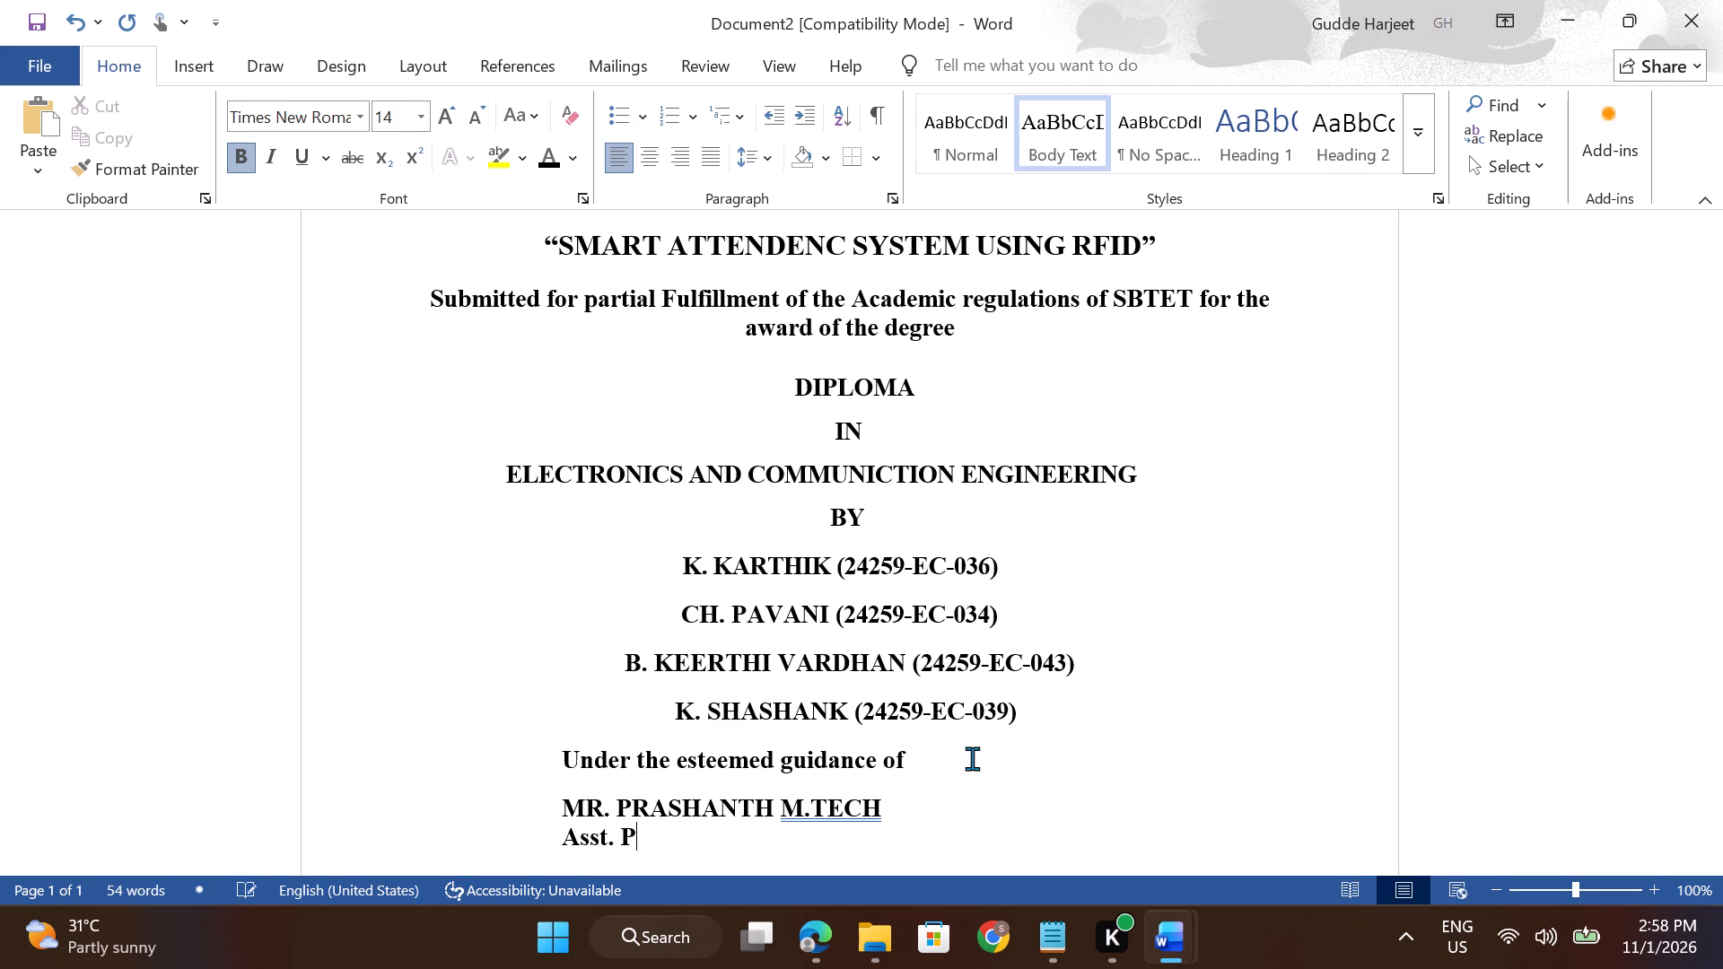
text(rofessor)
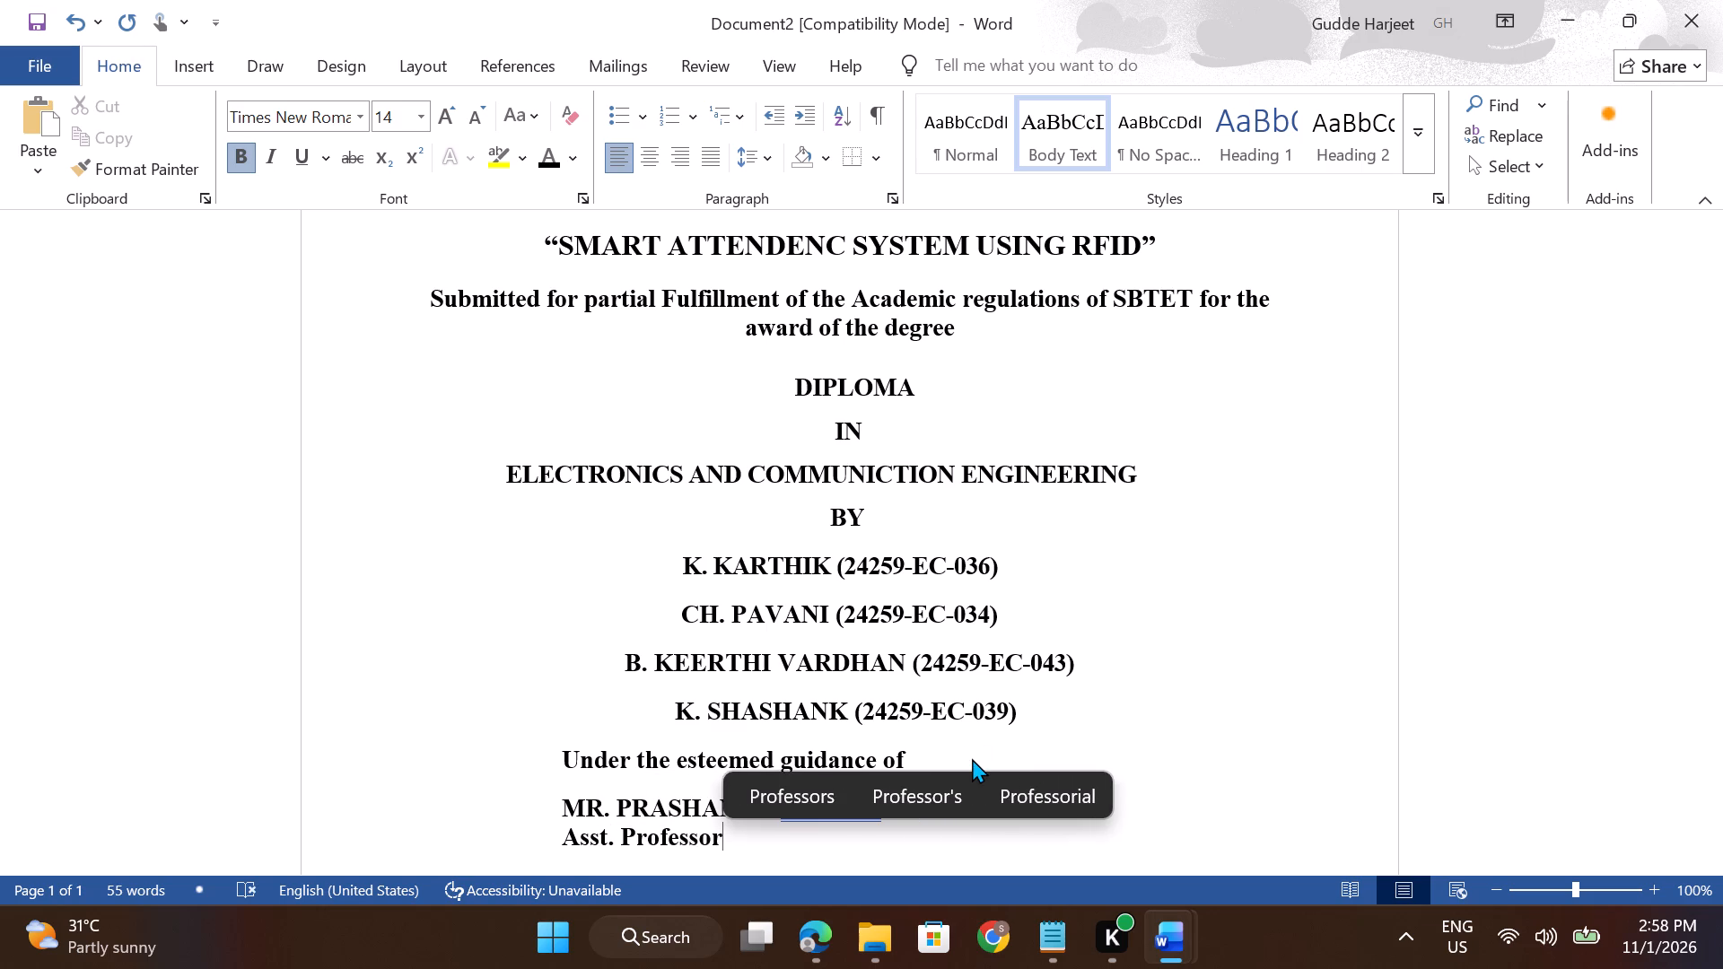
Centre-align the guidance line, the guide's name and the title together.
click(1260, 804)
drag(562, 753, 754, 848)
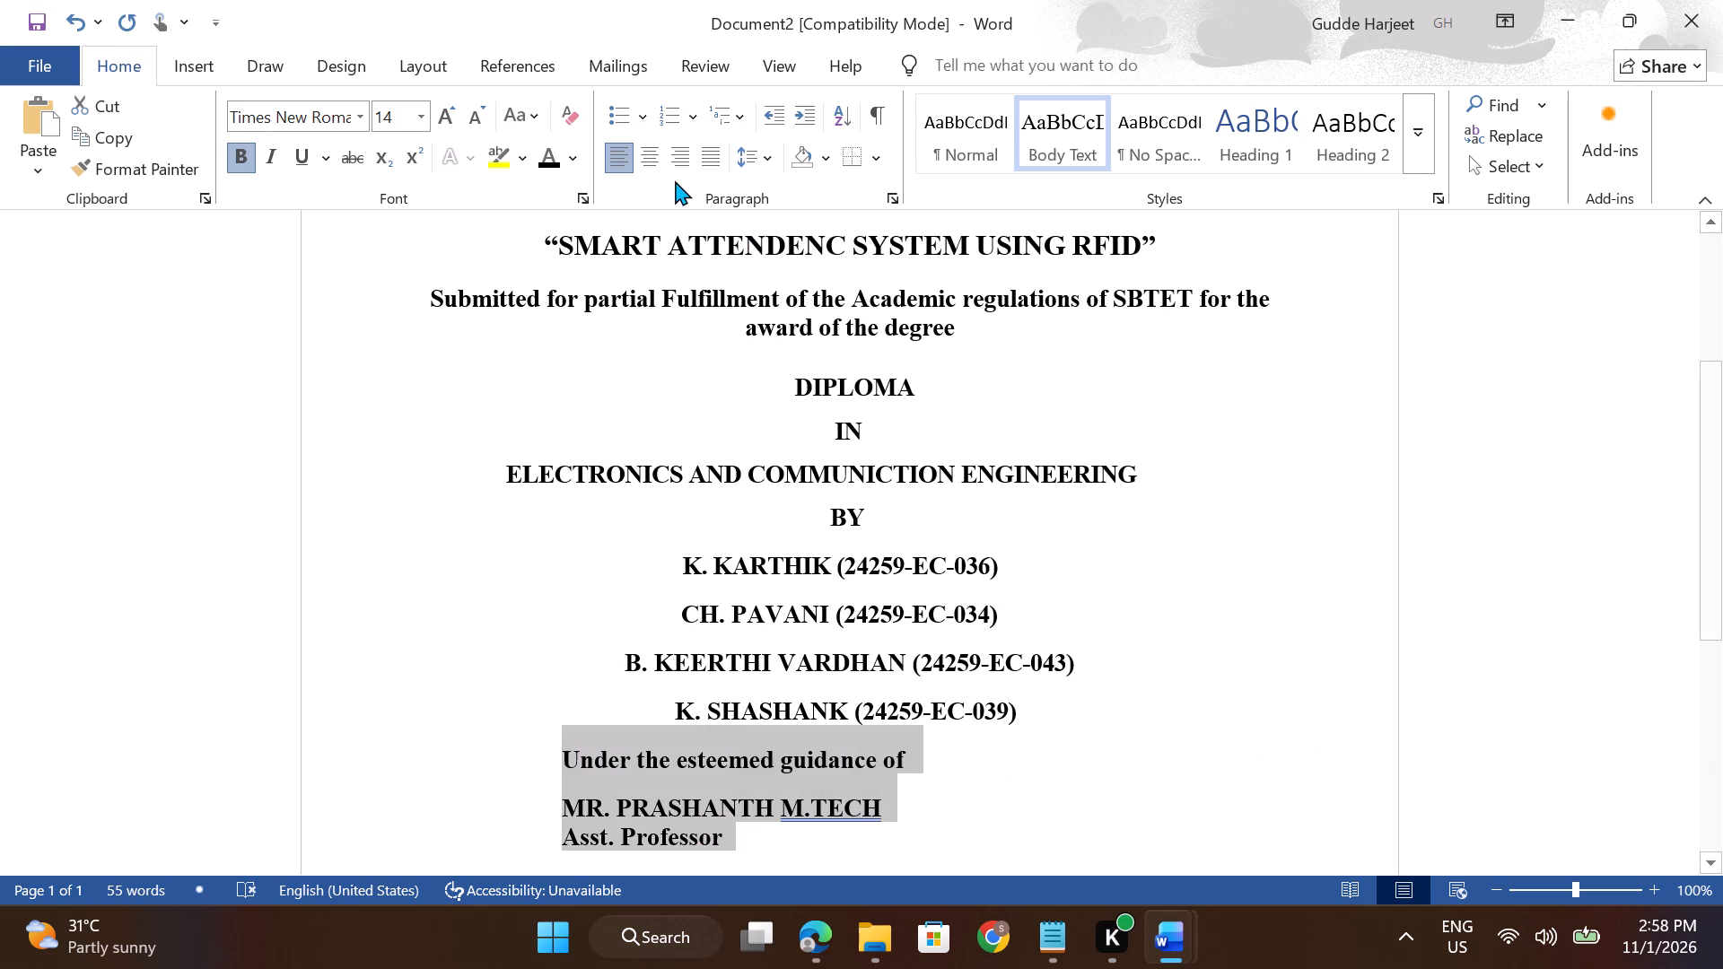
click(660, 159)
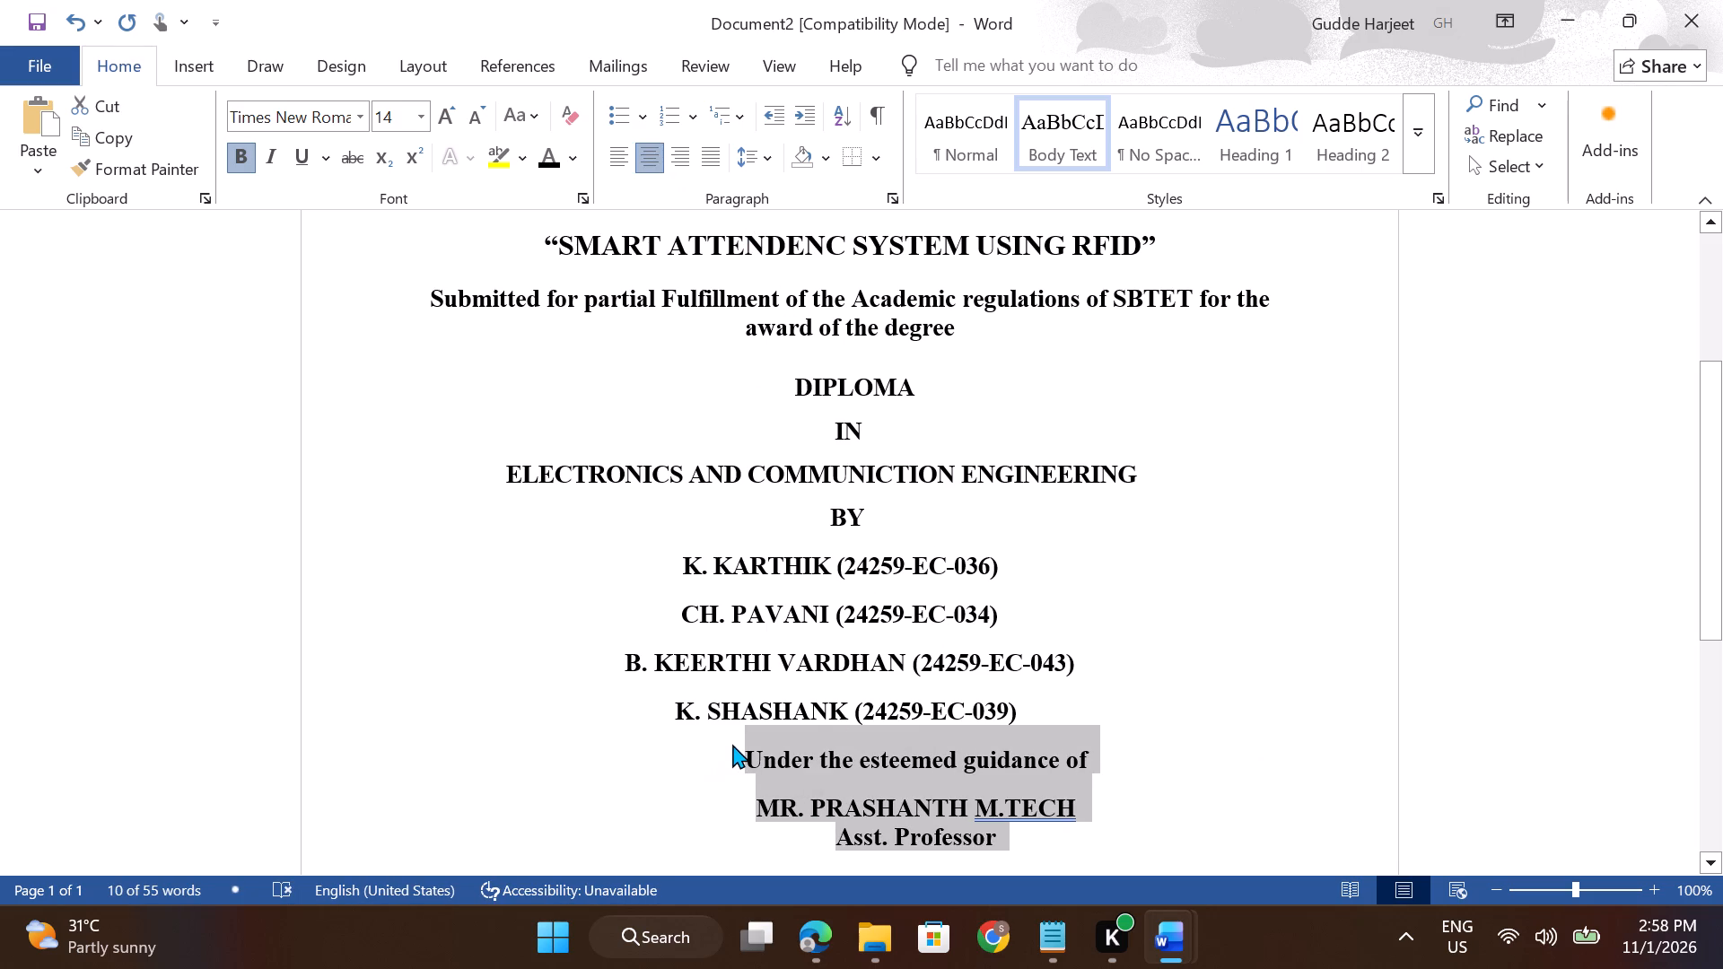
Return the guidance line to left alignment and indent it with spaces until it sits centred under the student lines.
click(732, 744)
scroll(1251, 774, down, 1)
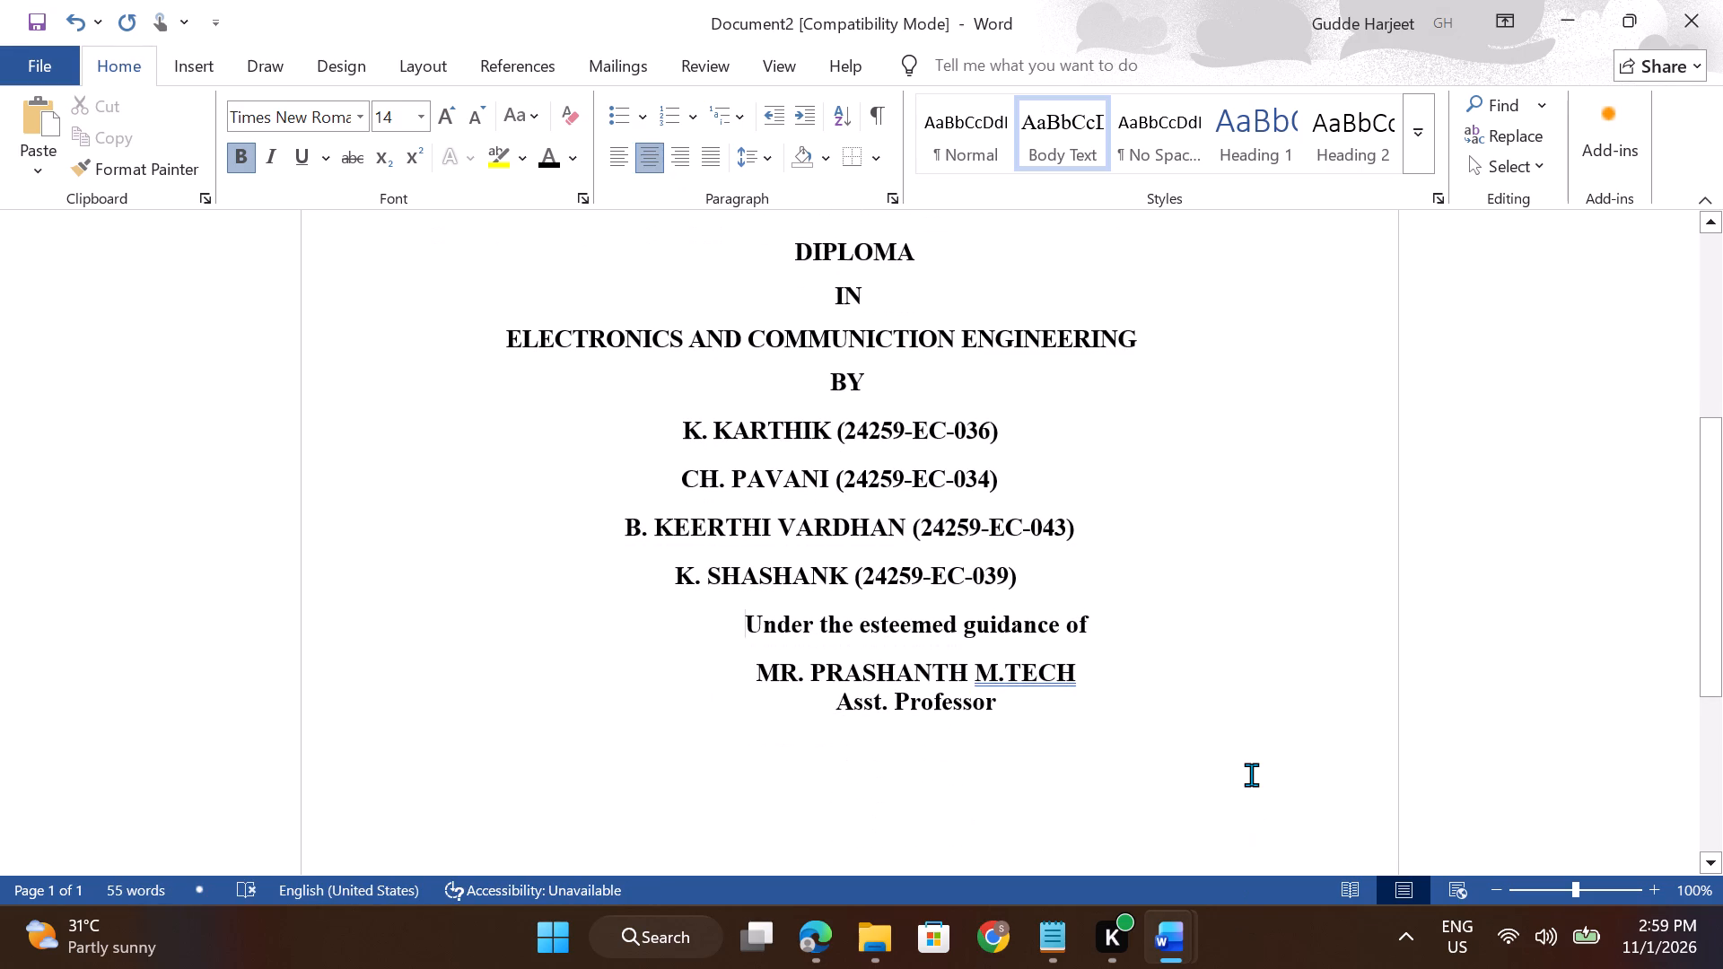
key(BackSpace)
key(space)
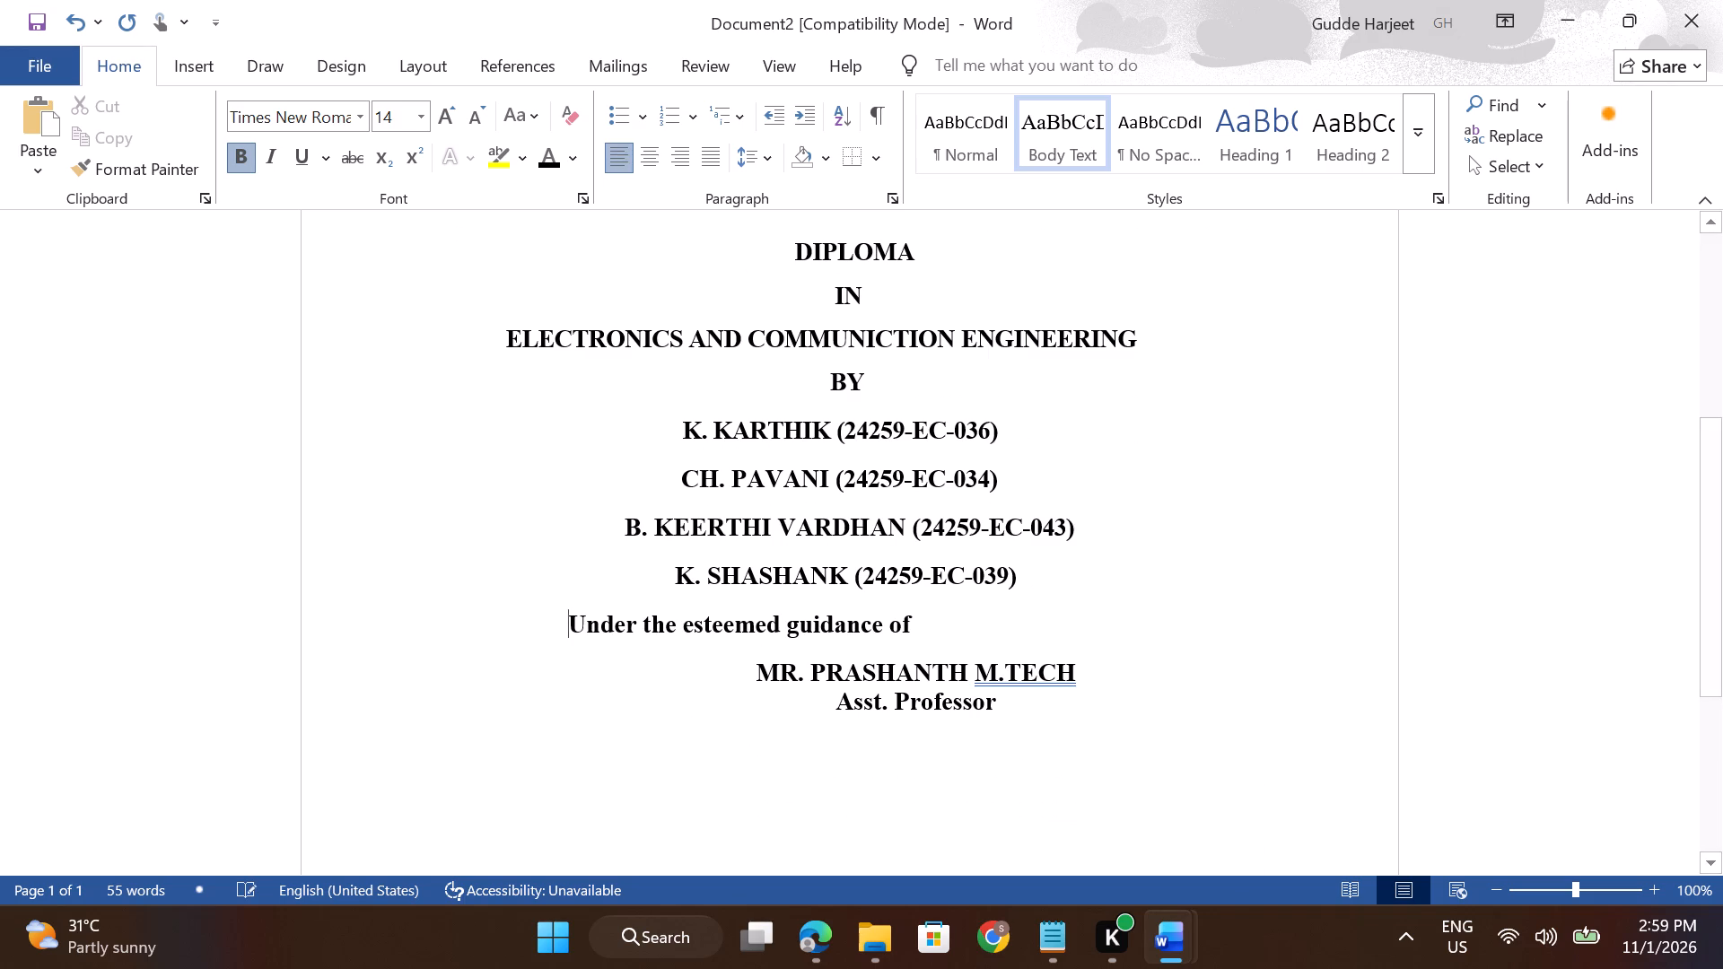
key(space)
key(space)
key(space)
key(space)
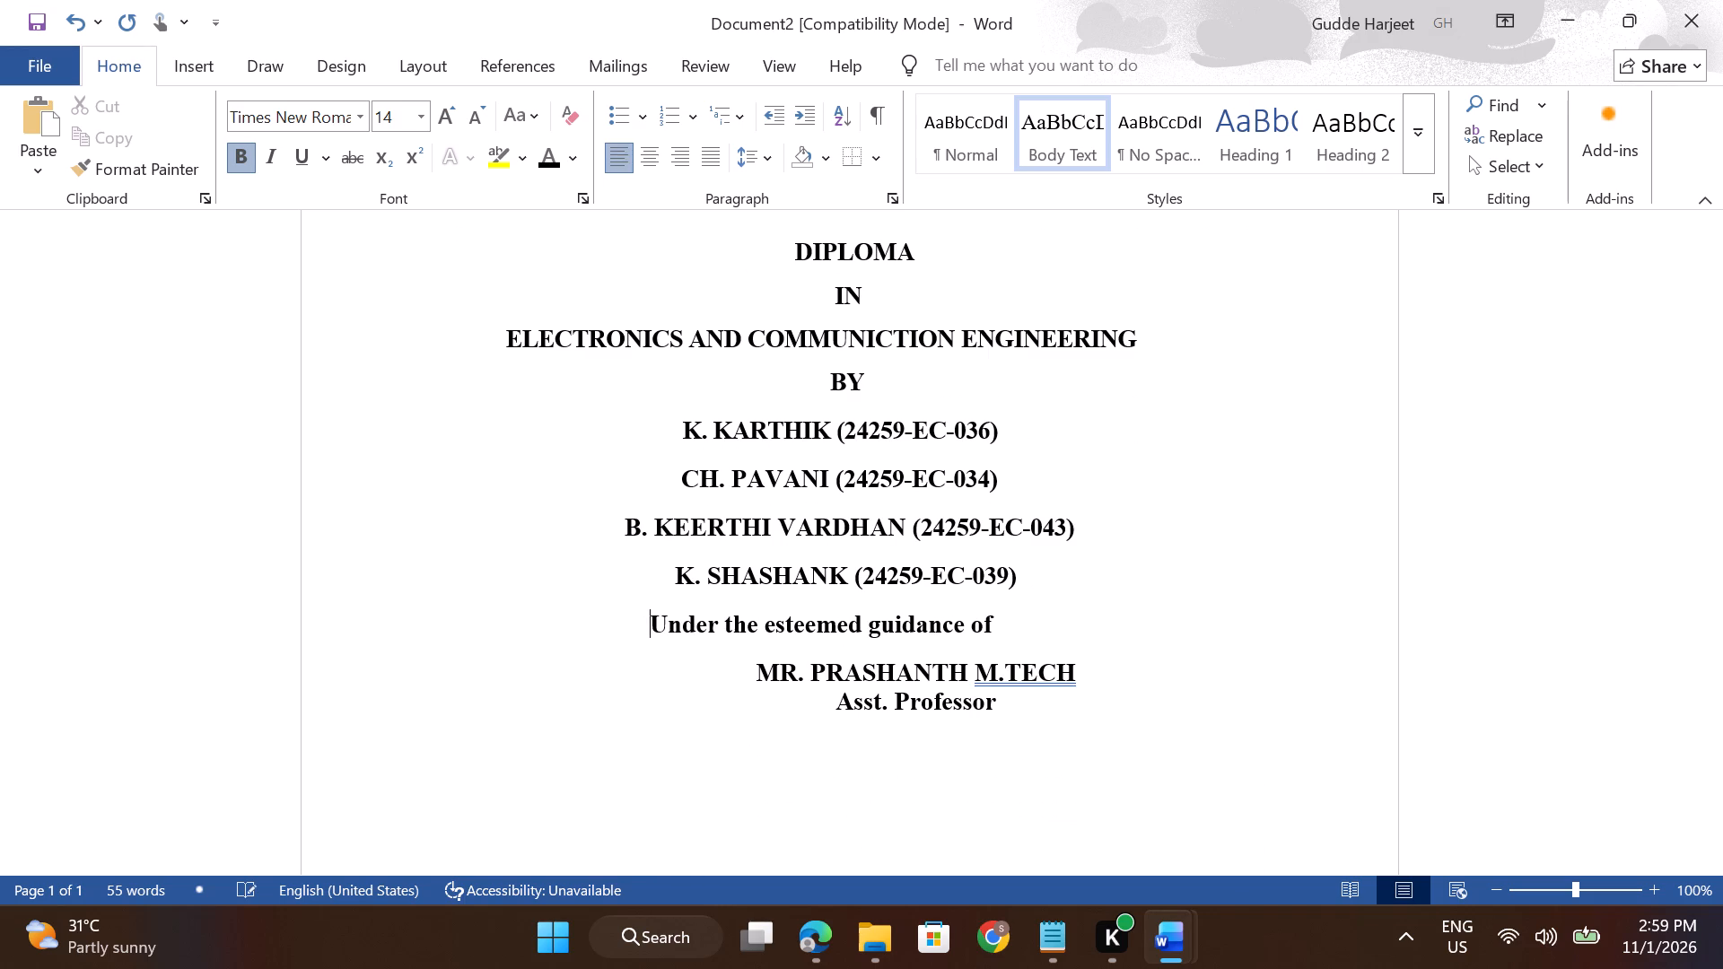
key(space)
key(space)
key(space)
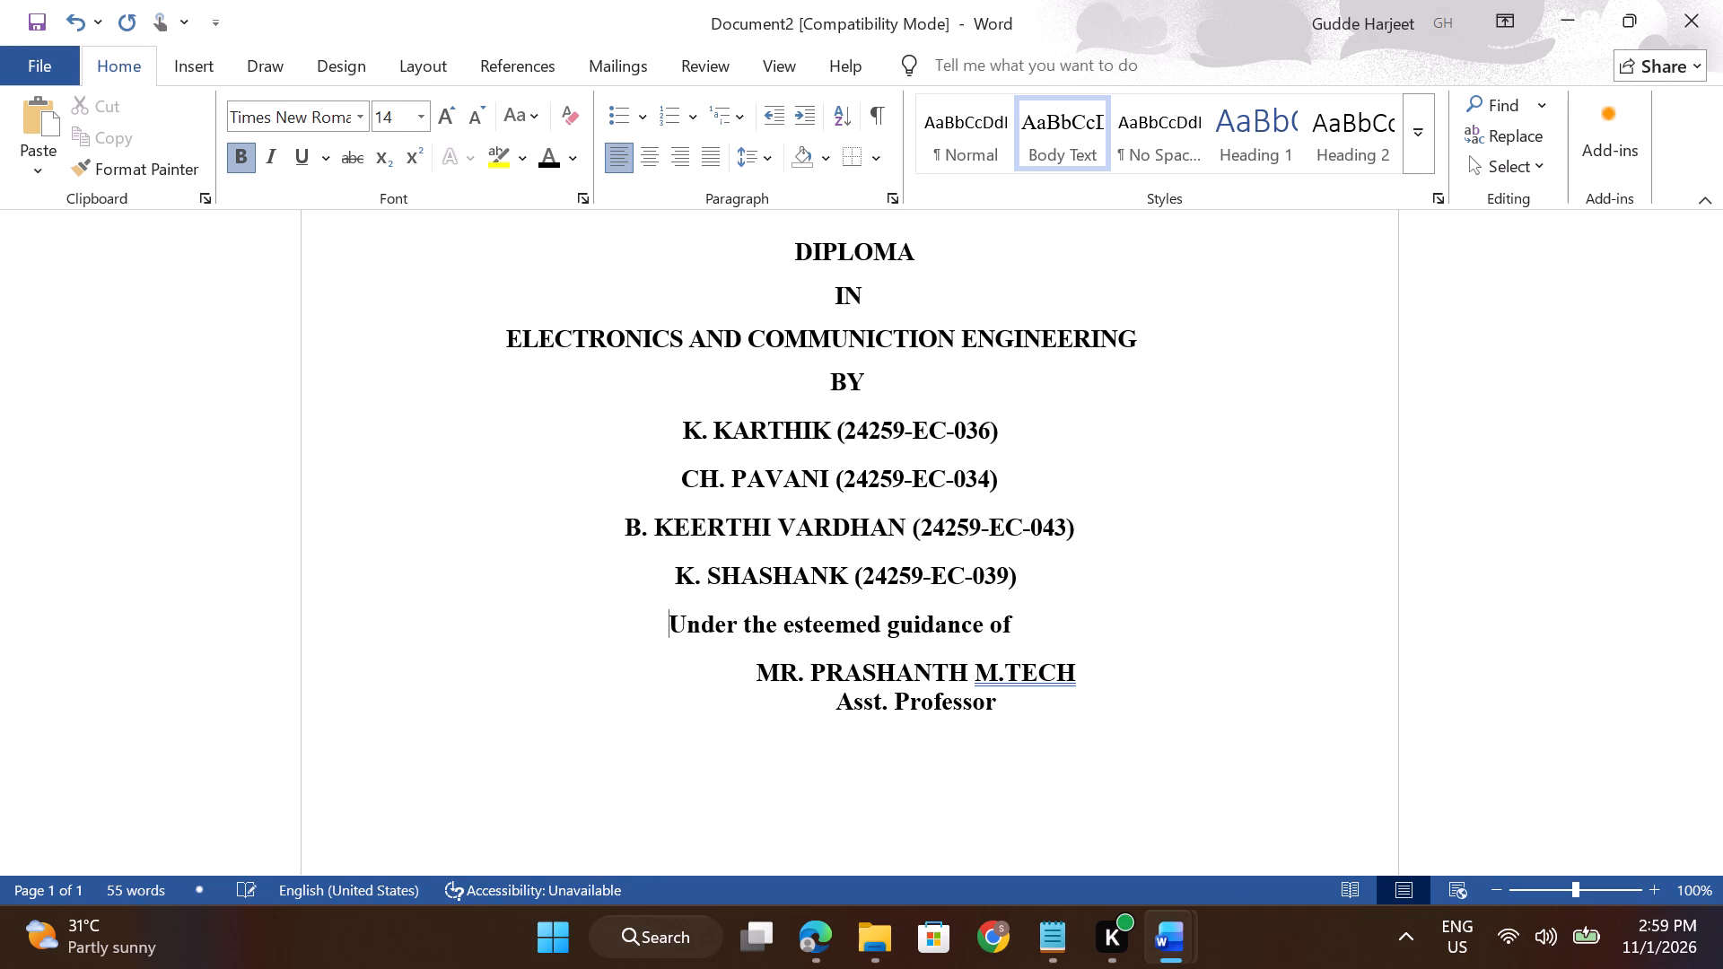
Insert a blank line between the fourth student's line and the guidance line.
click(1062, 576)
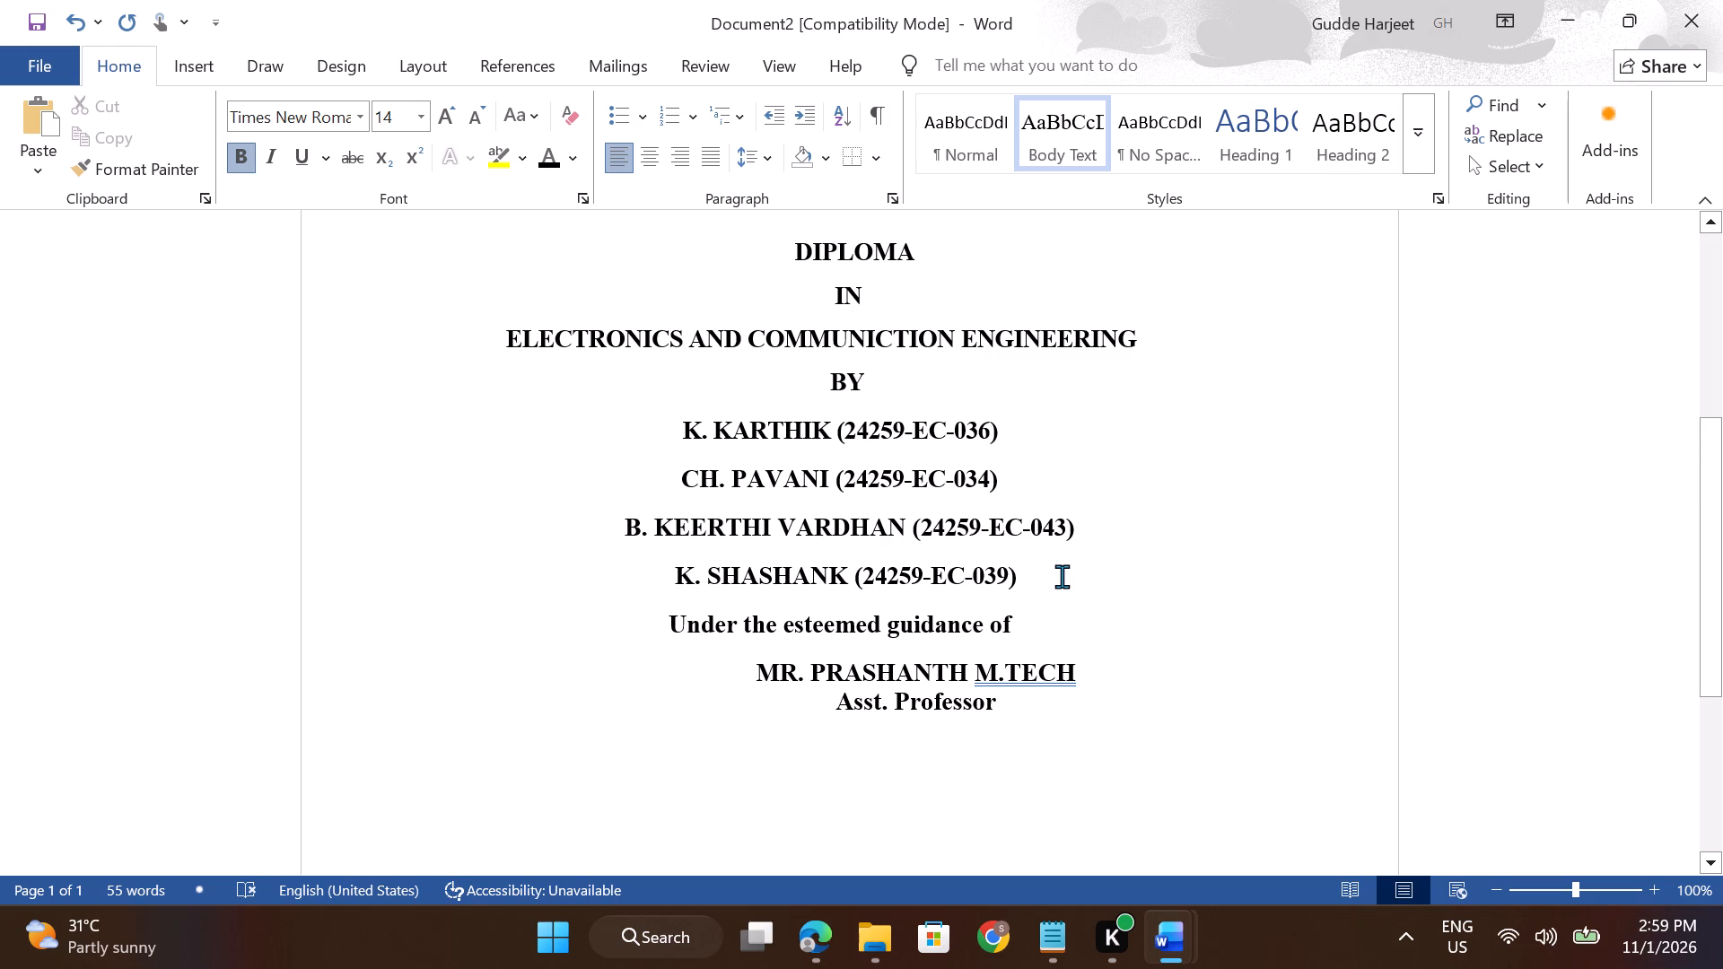
click(1062, 576)
key(Return)
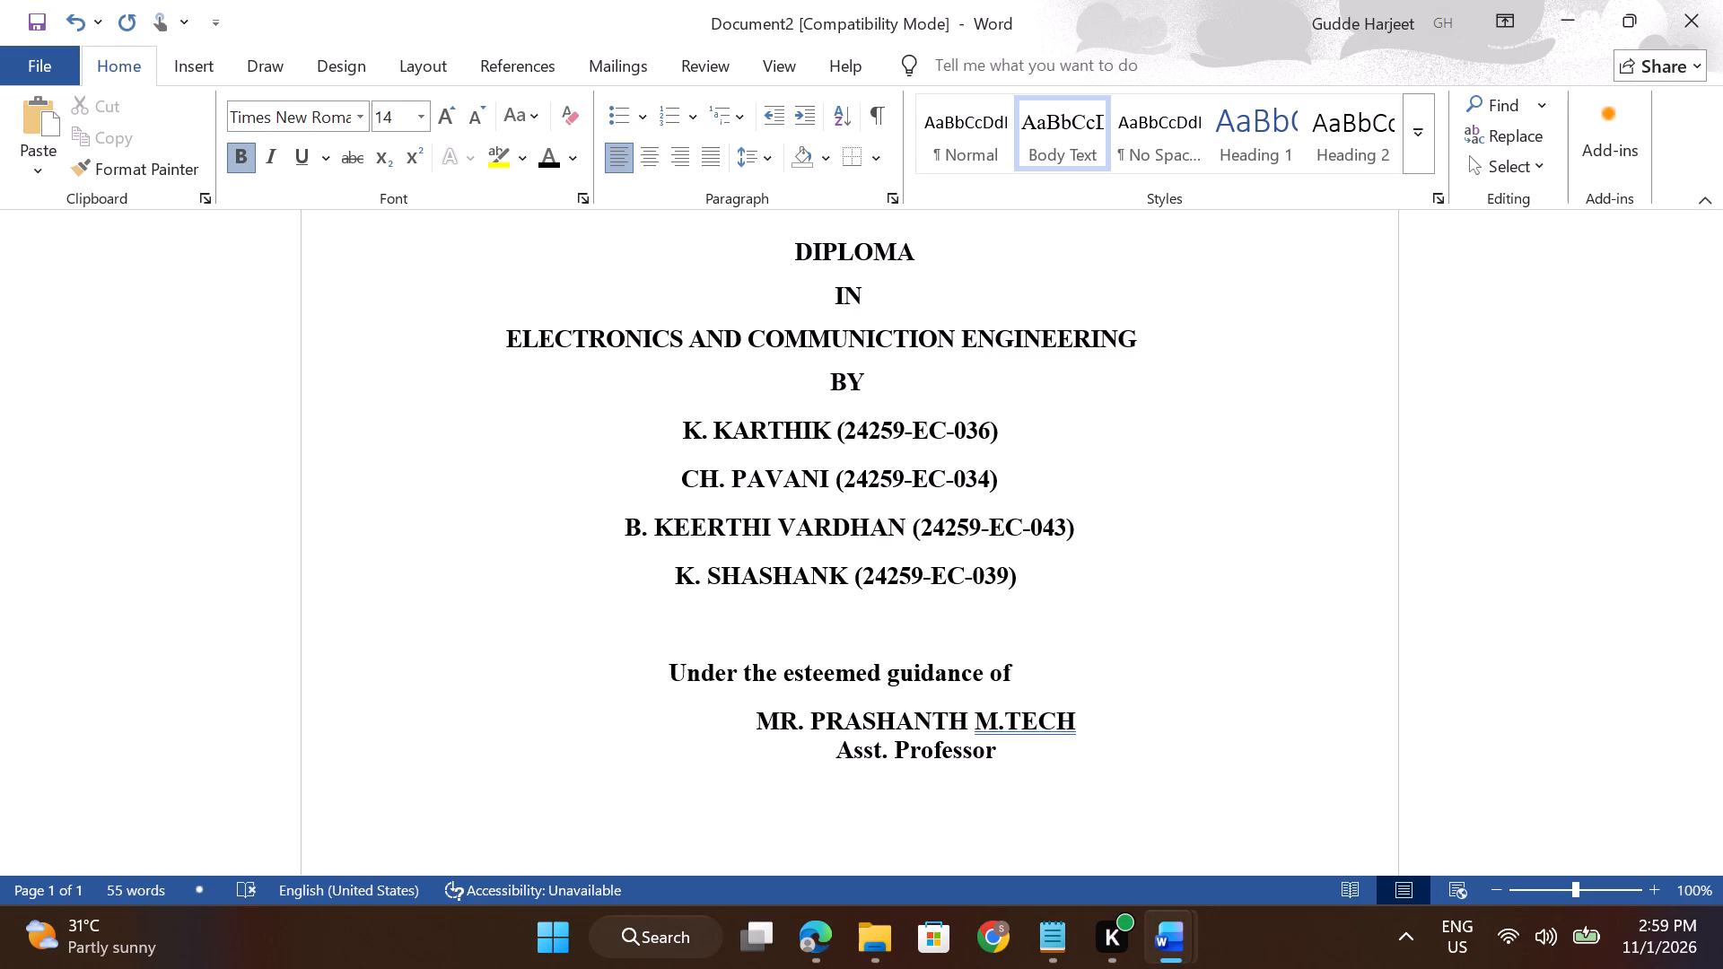
Remove the centring and indent from the guide's paragraph, and indent the name with spaces until it sits centred under the guidance line.
scroll(1062, 576, right, 1)
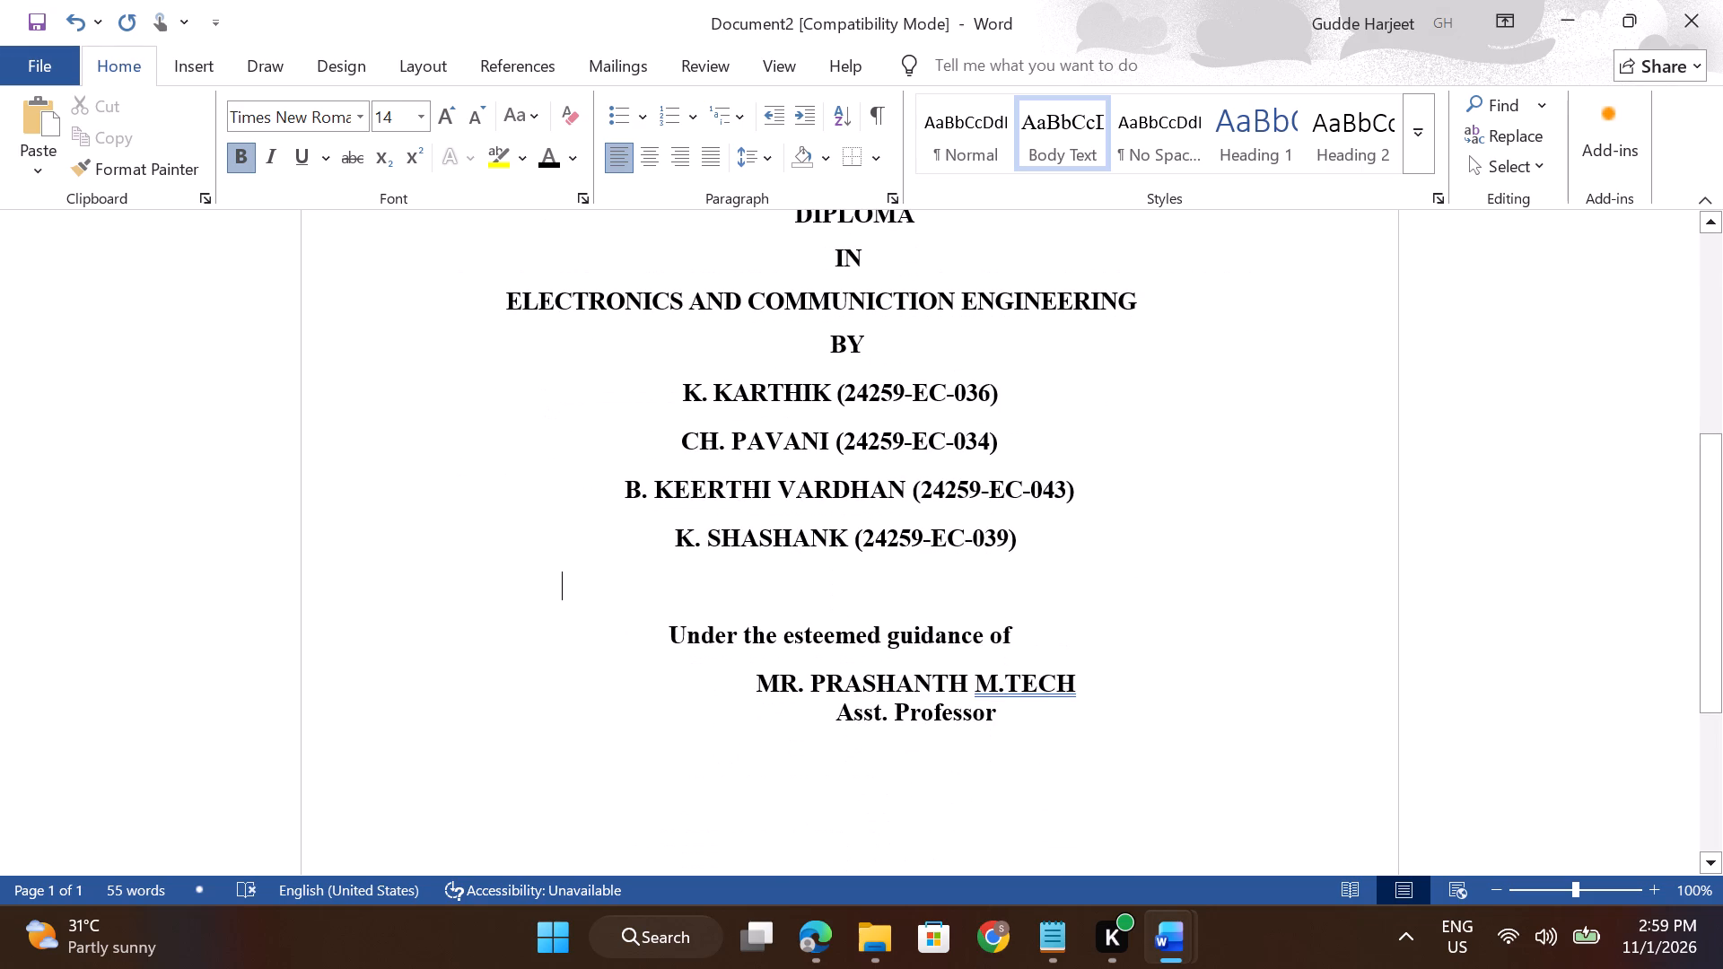
click(760, 681)
key(BackSpace)
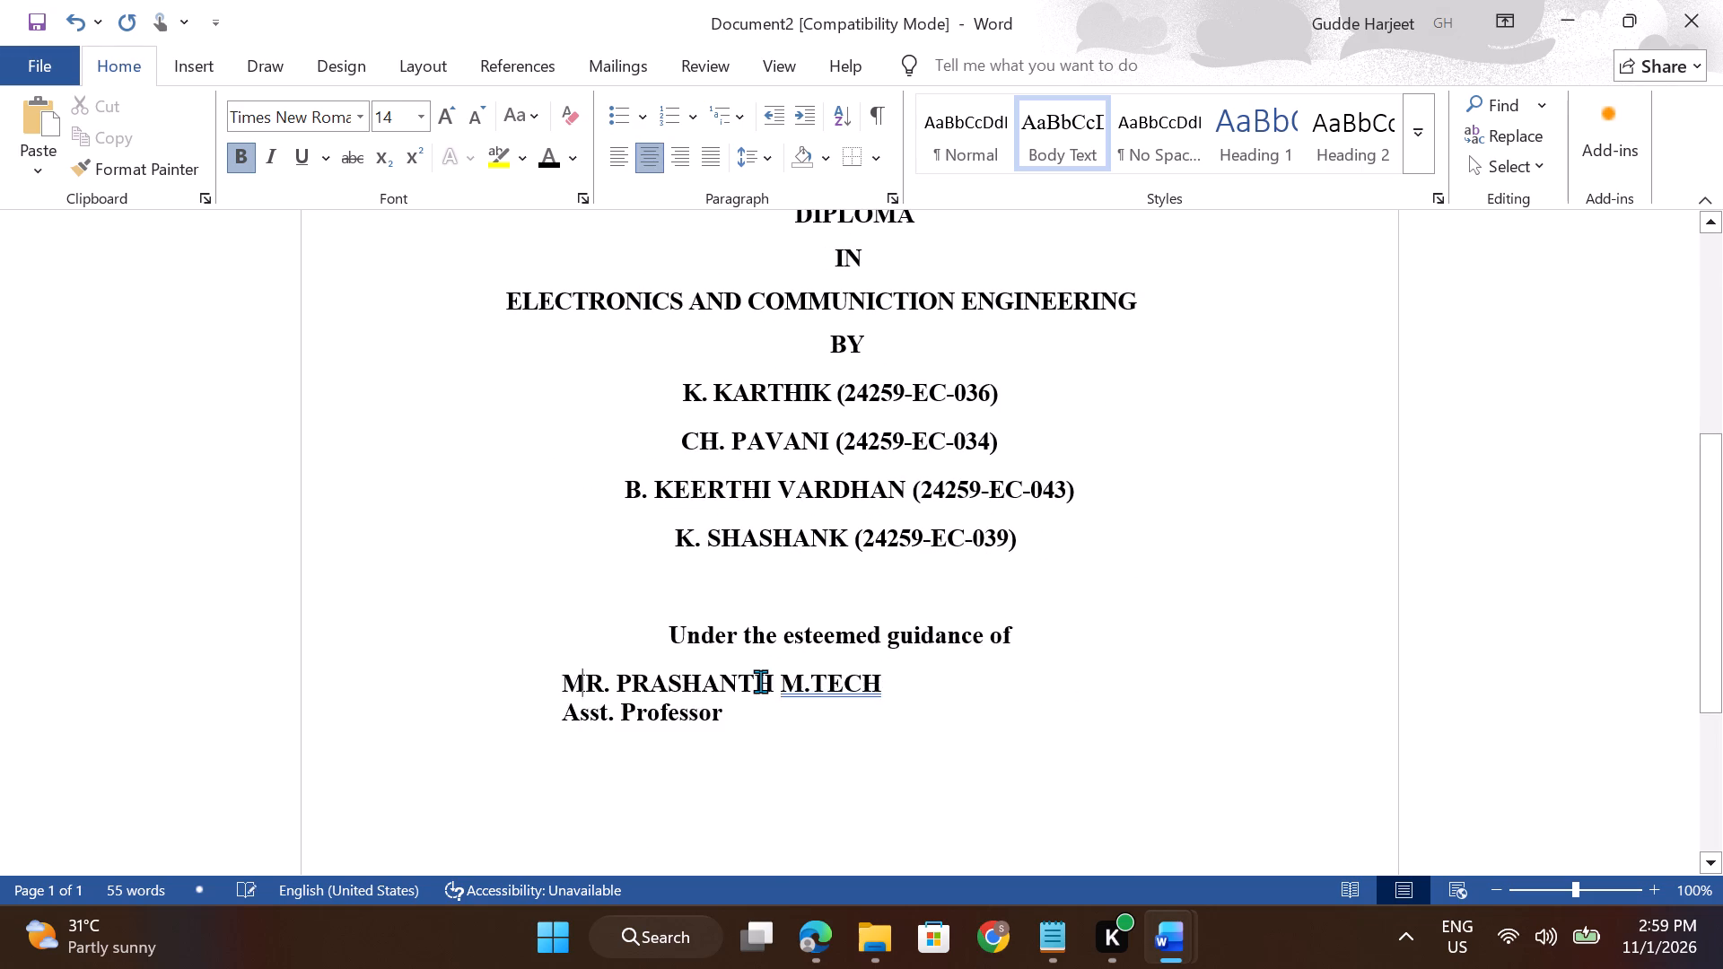
key(BackSpace)
key(space)
key(space)
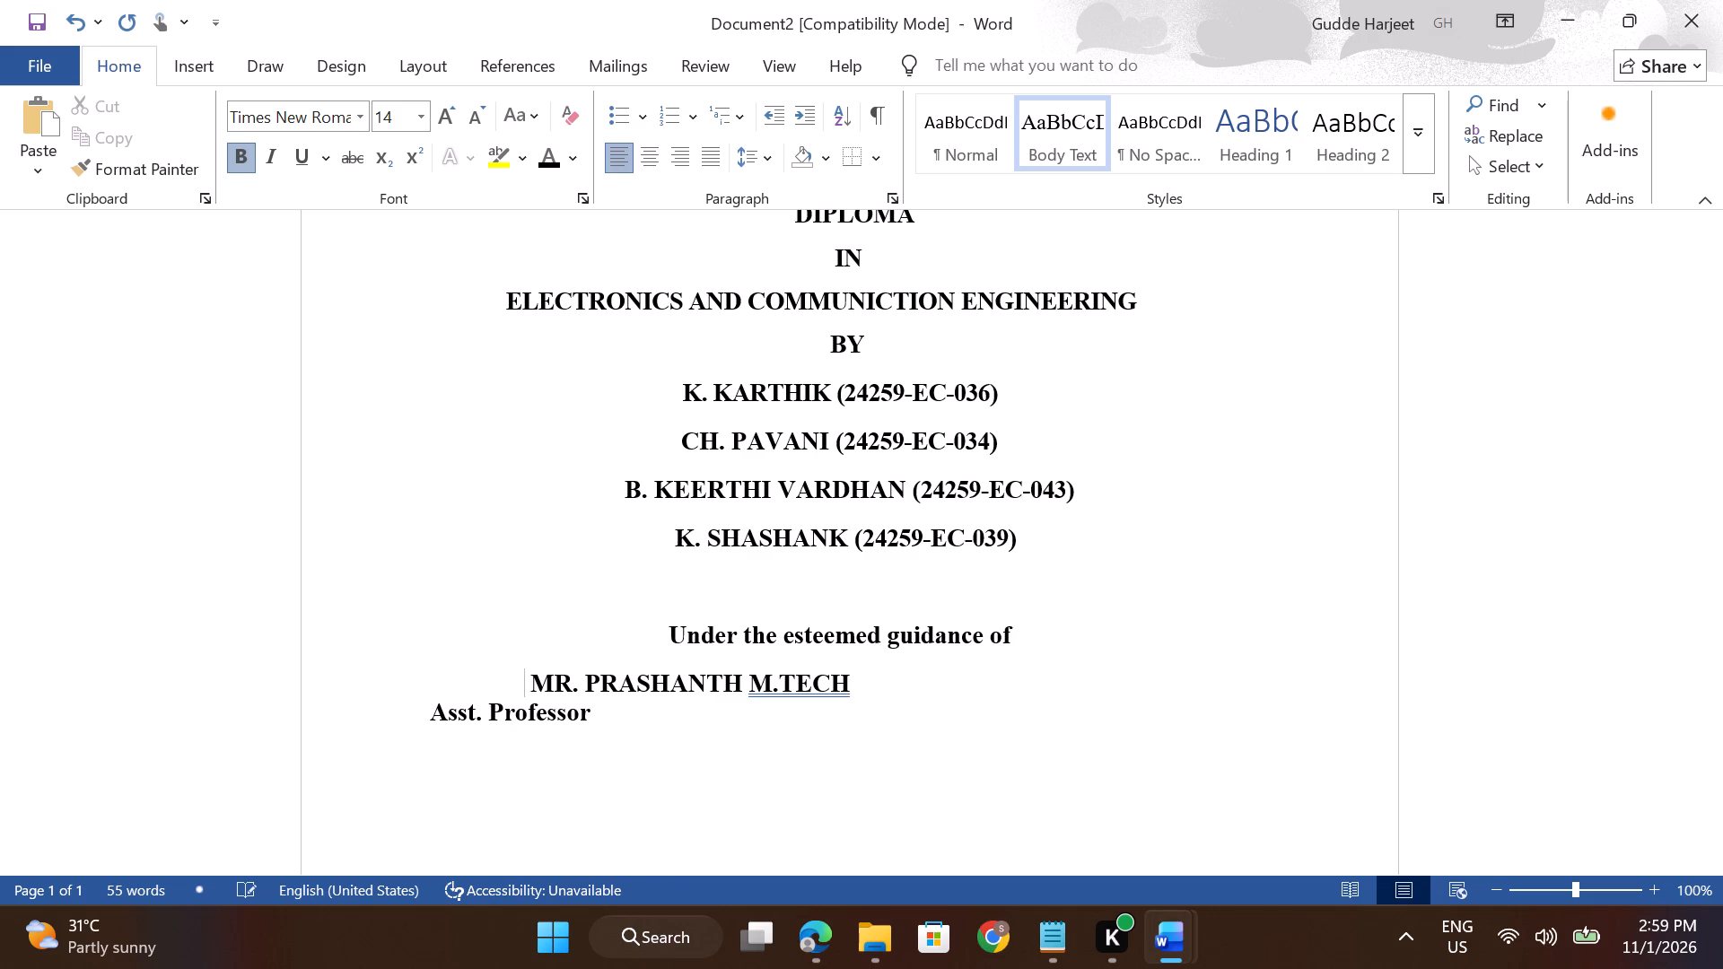
key(space)
key(space)
key(space)
key(space)
key(space)
key(space)
key(space)
key(space)
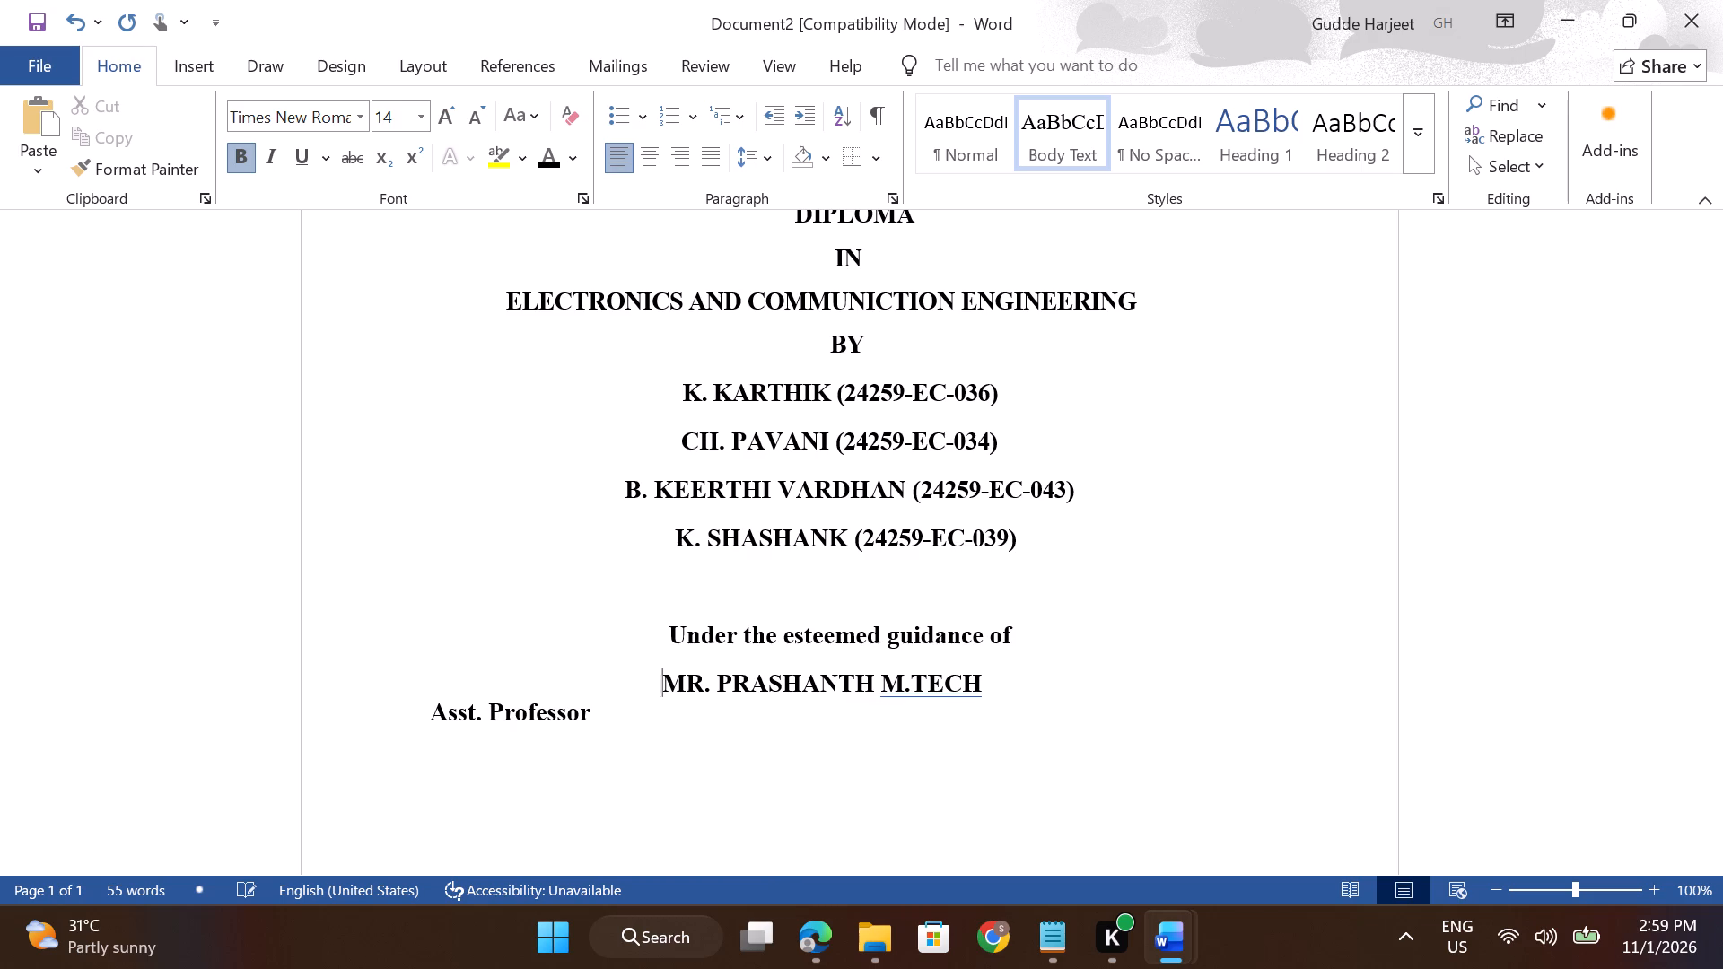
key(space)
key(space)
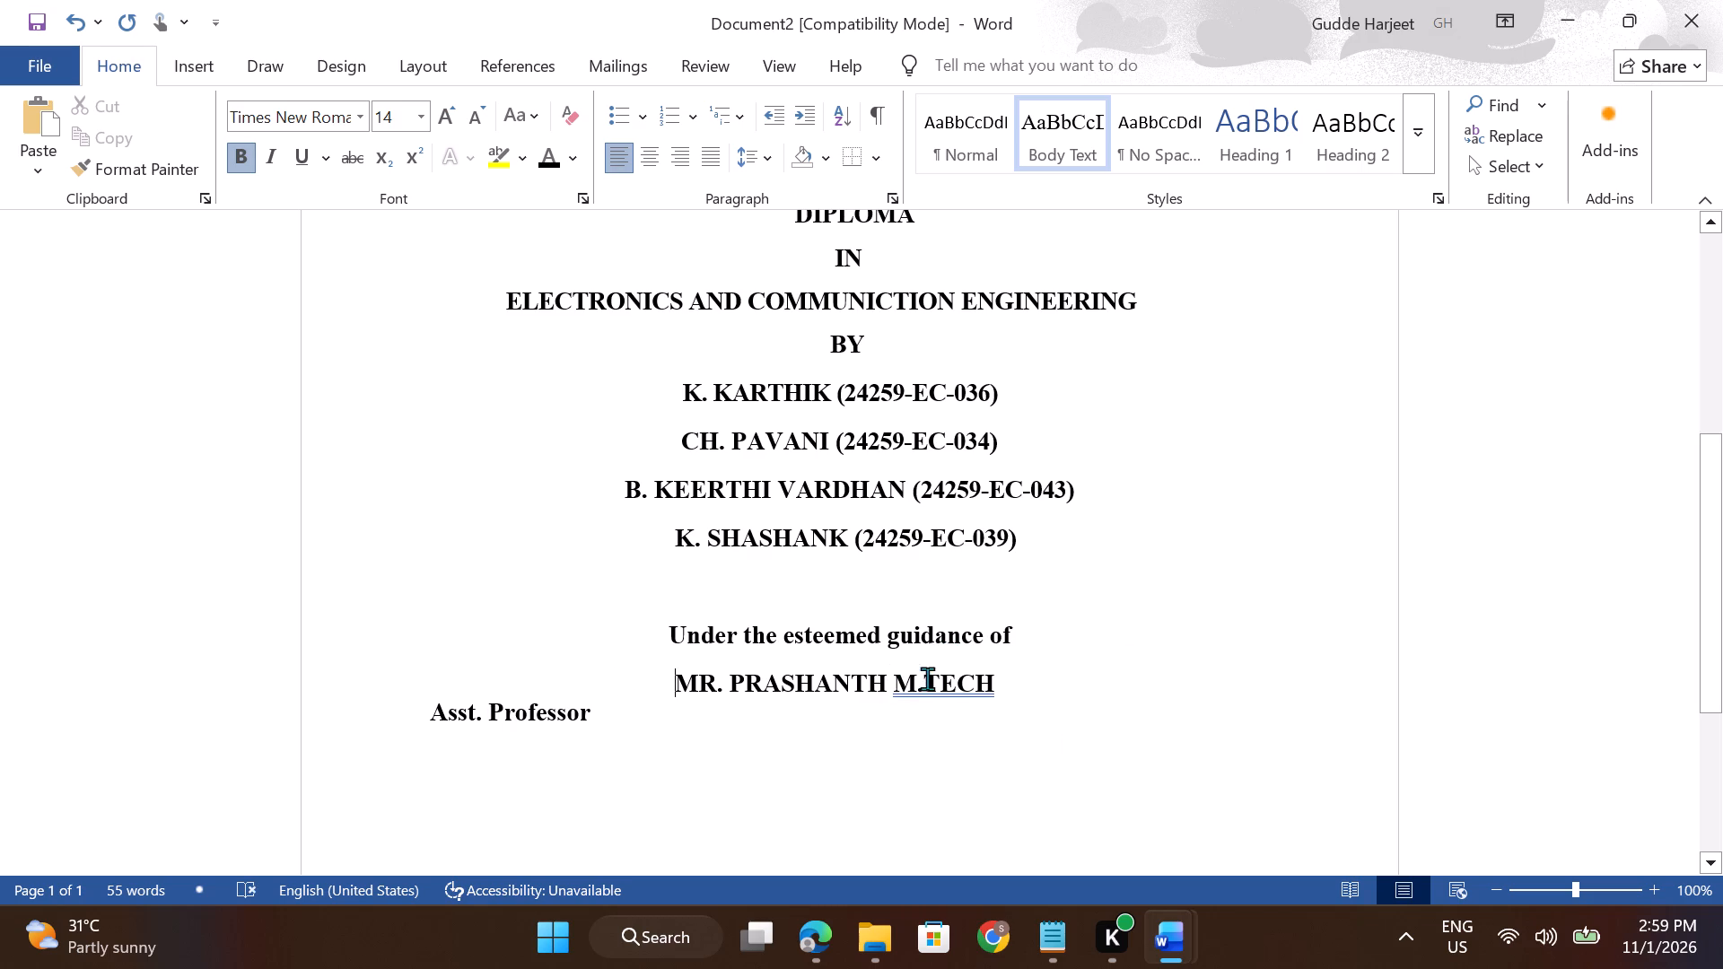
Set the font size of the M.TECH qualification after the guide's name to 12.
drag(998, 684, 899, 694)
click(1063, 604)
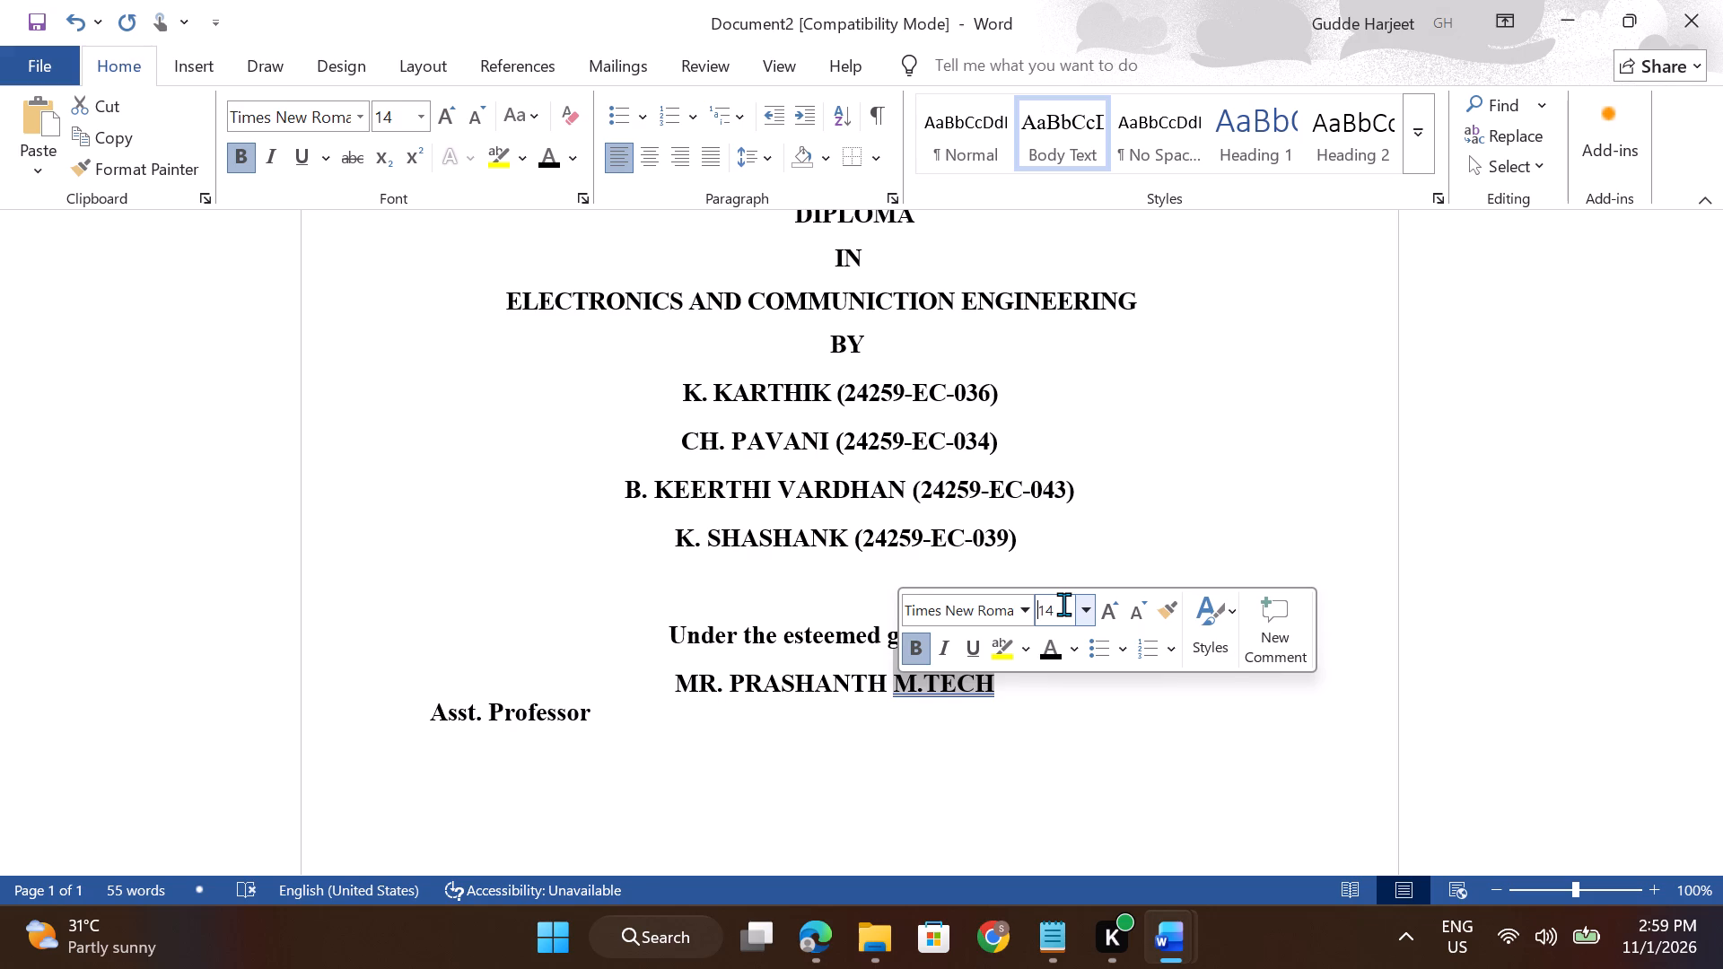
text(12)
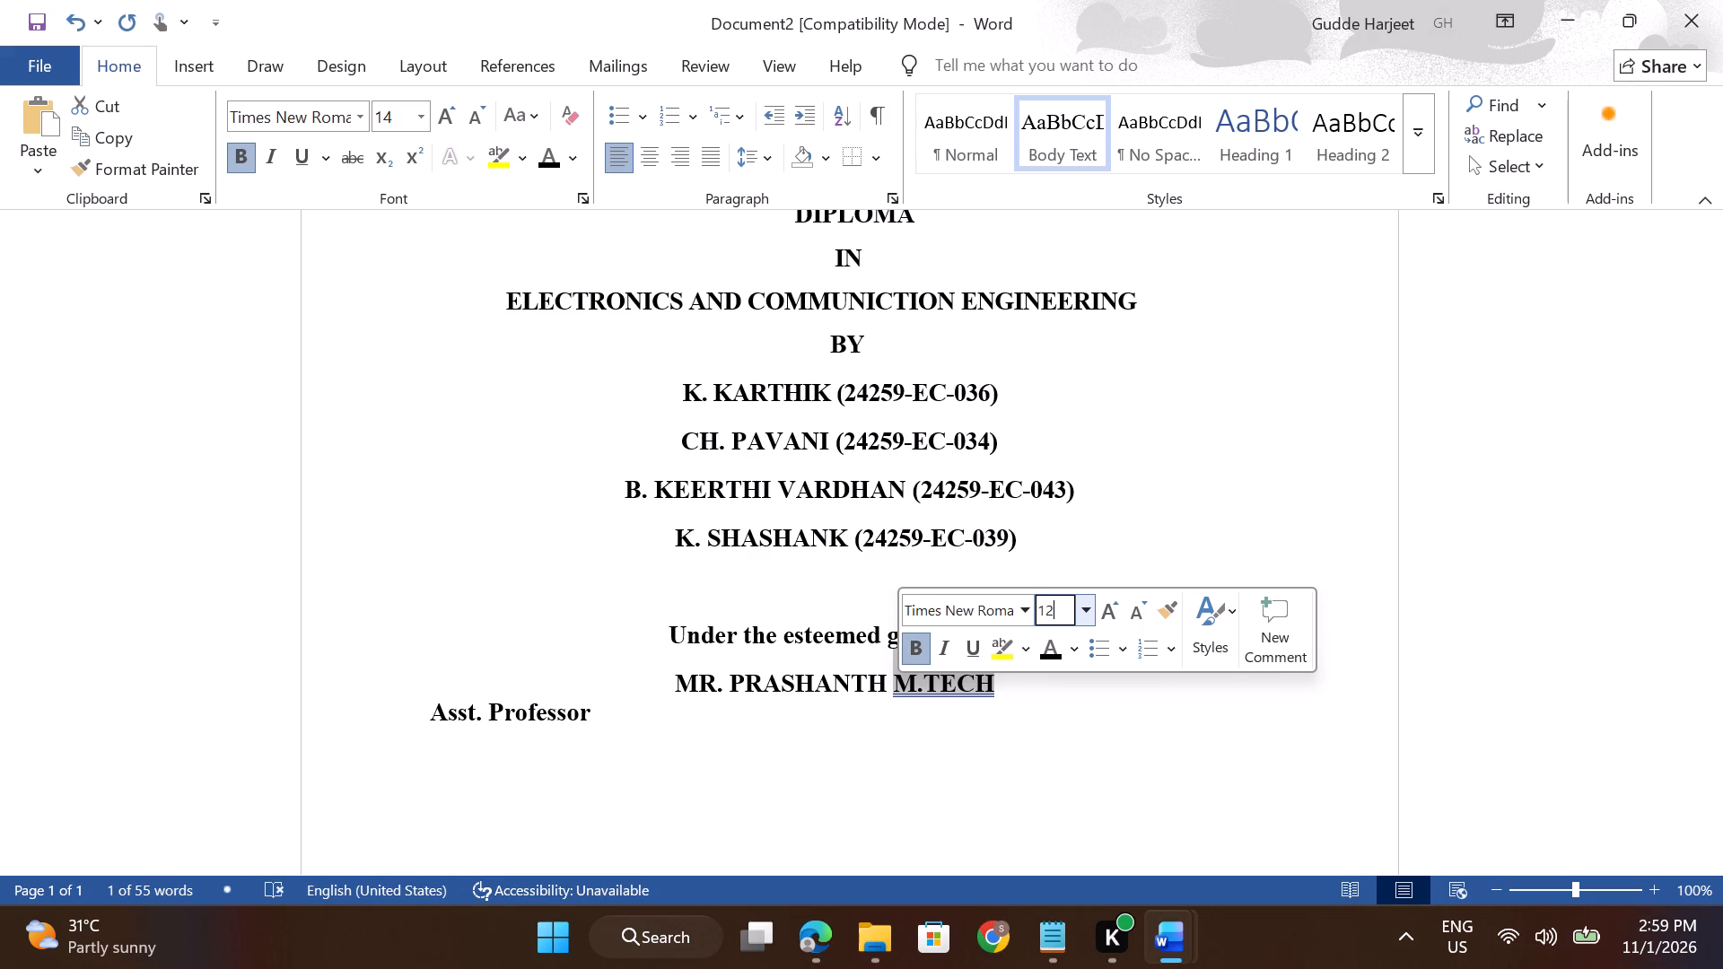
key(Return)
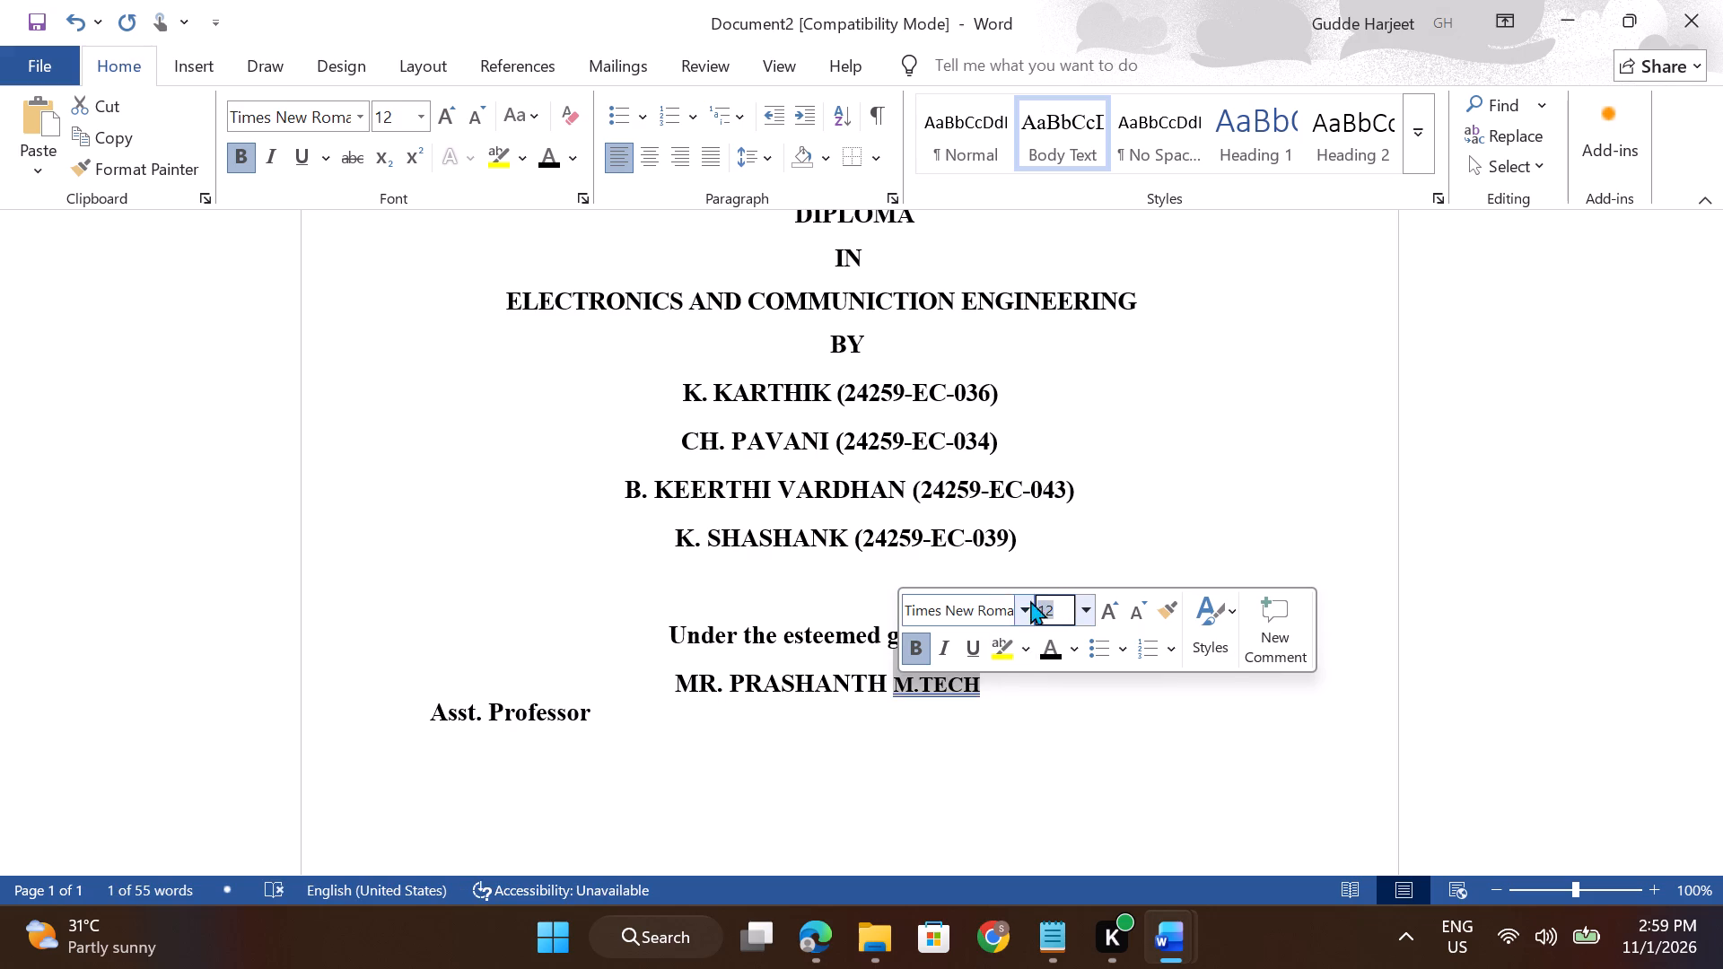
click(1055, 611)
triple_click(1055, 611)
click(947, 764)
Enclose the M.TECH qualification after the guide's name in parentheses.
click(896, 685)
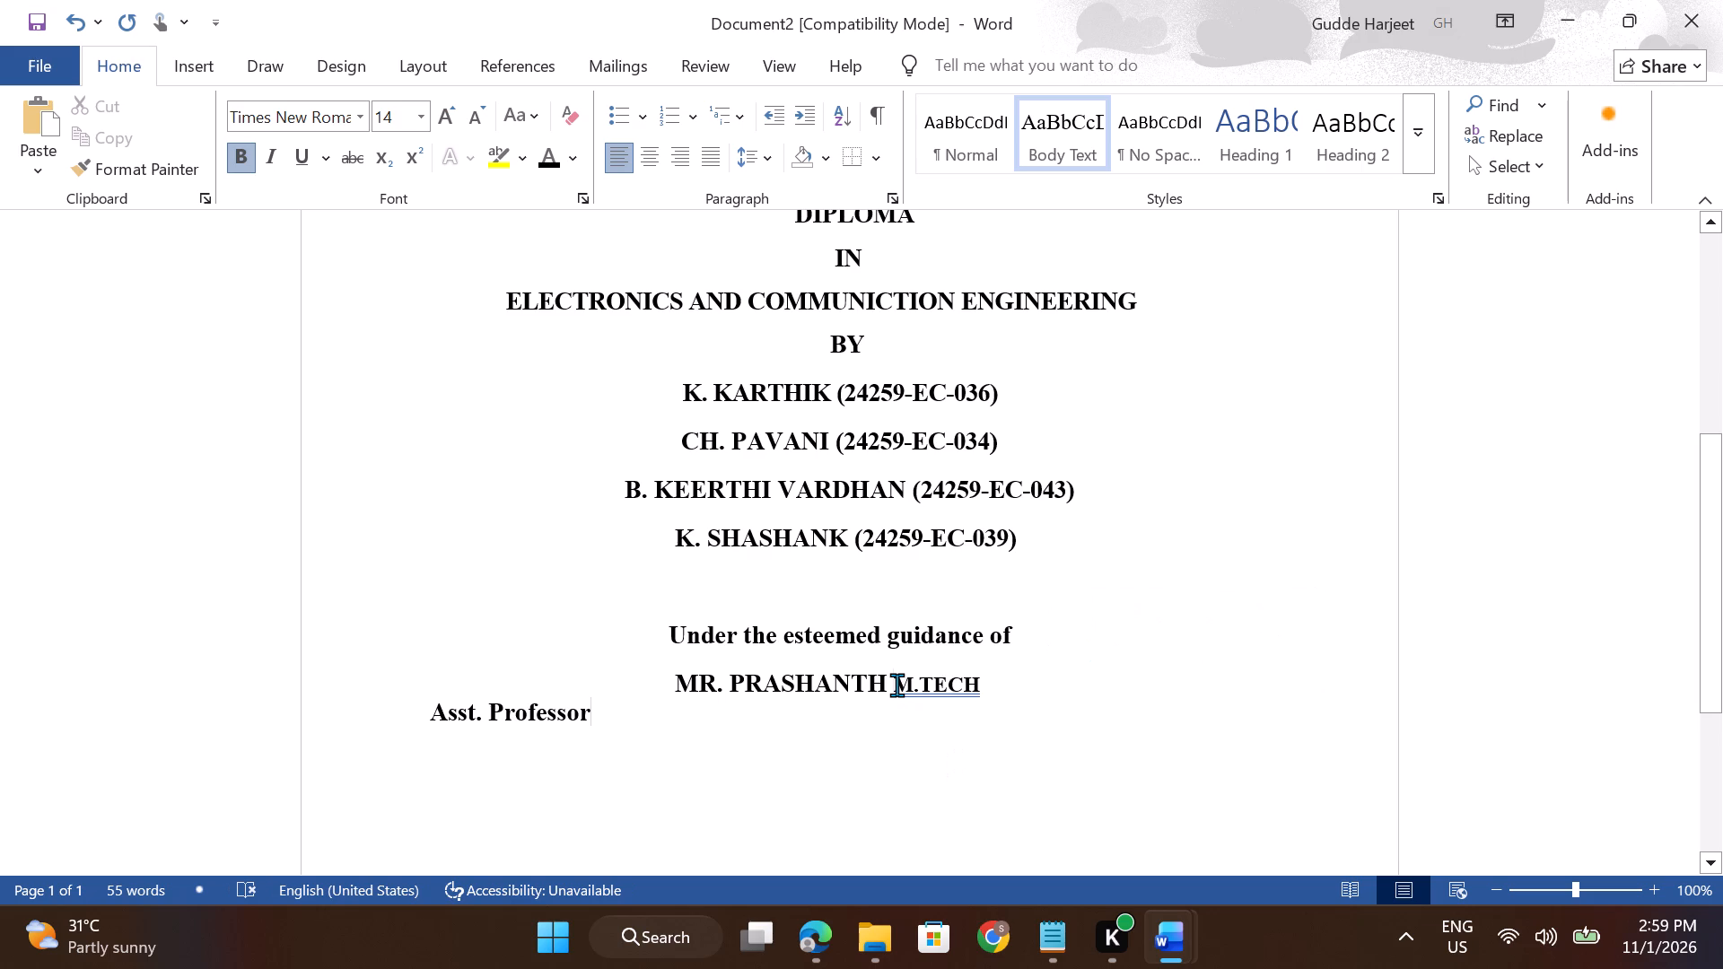
key(shift+parenleft)
key(Right)
key(Right)
key(Right)
key(Right)
key(Right)
key(Right)
key(Right)
key(Right)
key(Right)
key(Right)
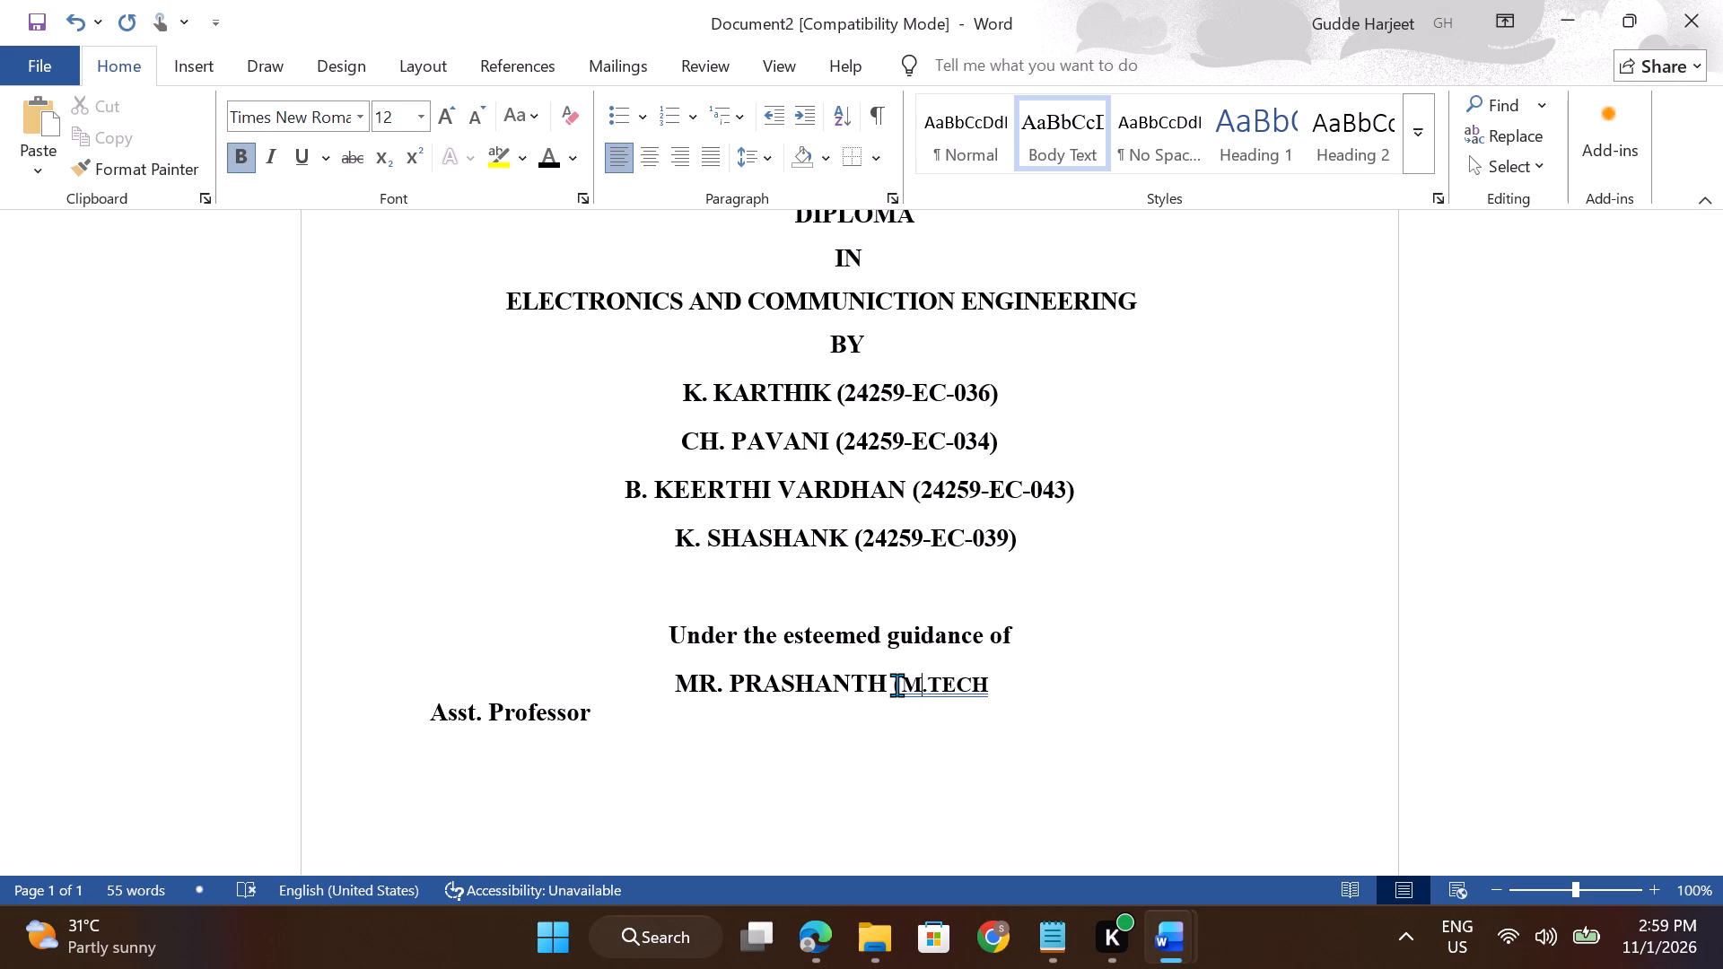
key(Left)
key(Left)
key(Left)
key(Left)
key(Left)
key(Right)
key(shift+parenright)
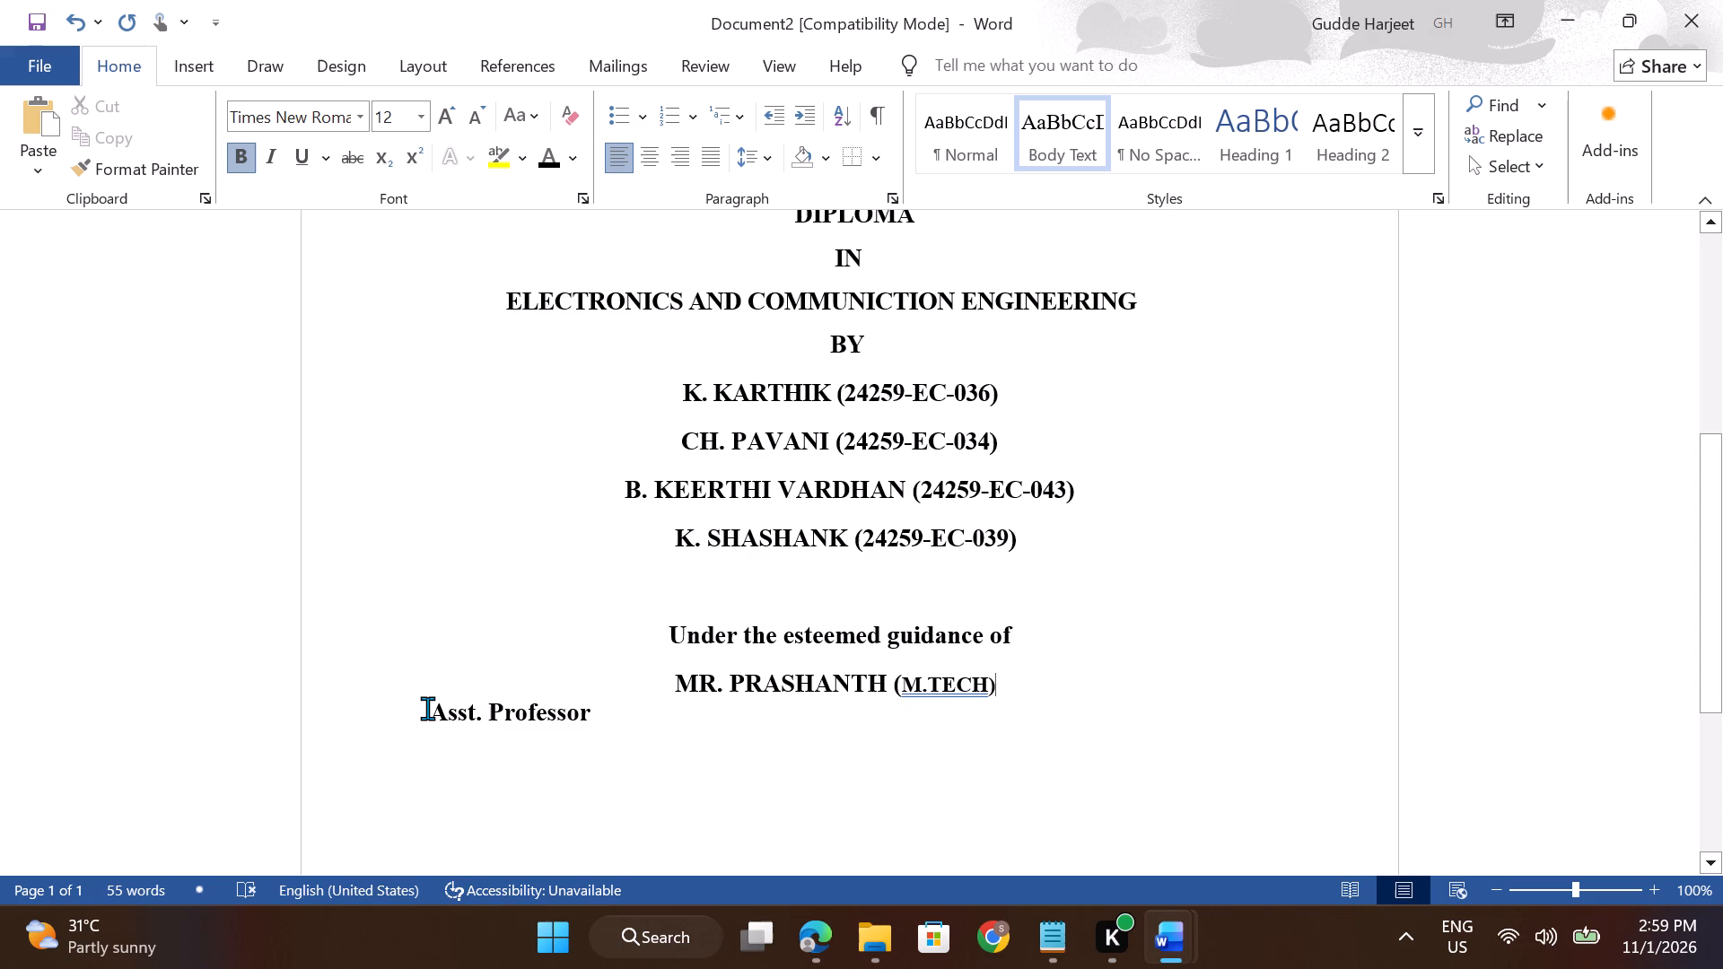
Set the Asst. Professor line to font size 12 and centre-align it.
drag(427, 708, 590, 714)
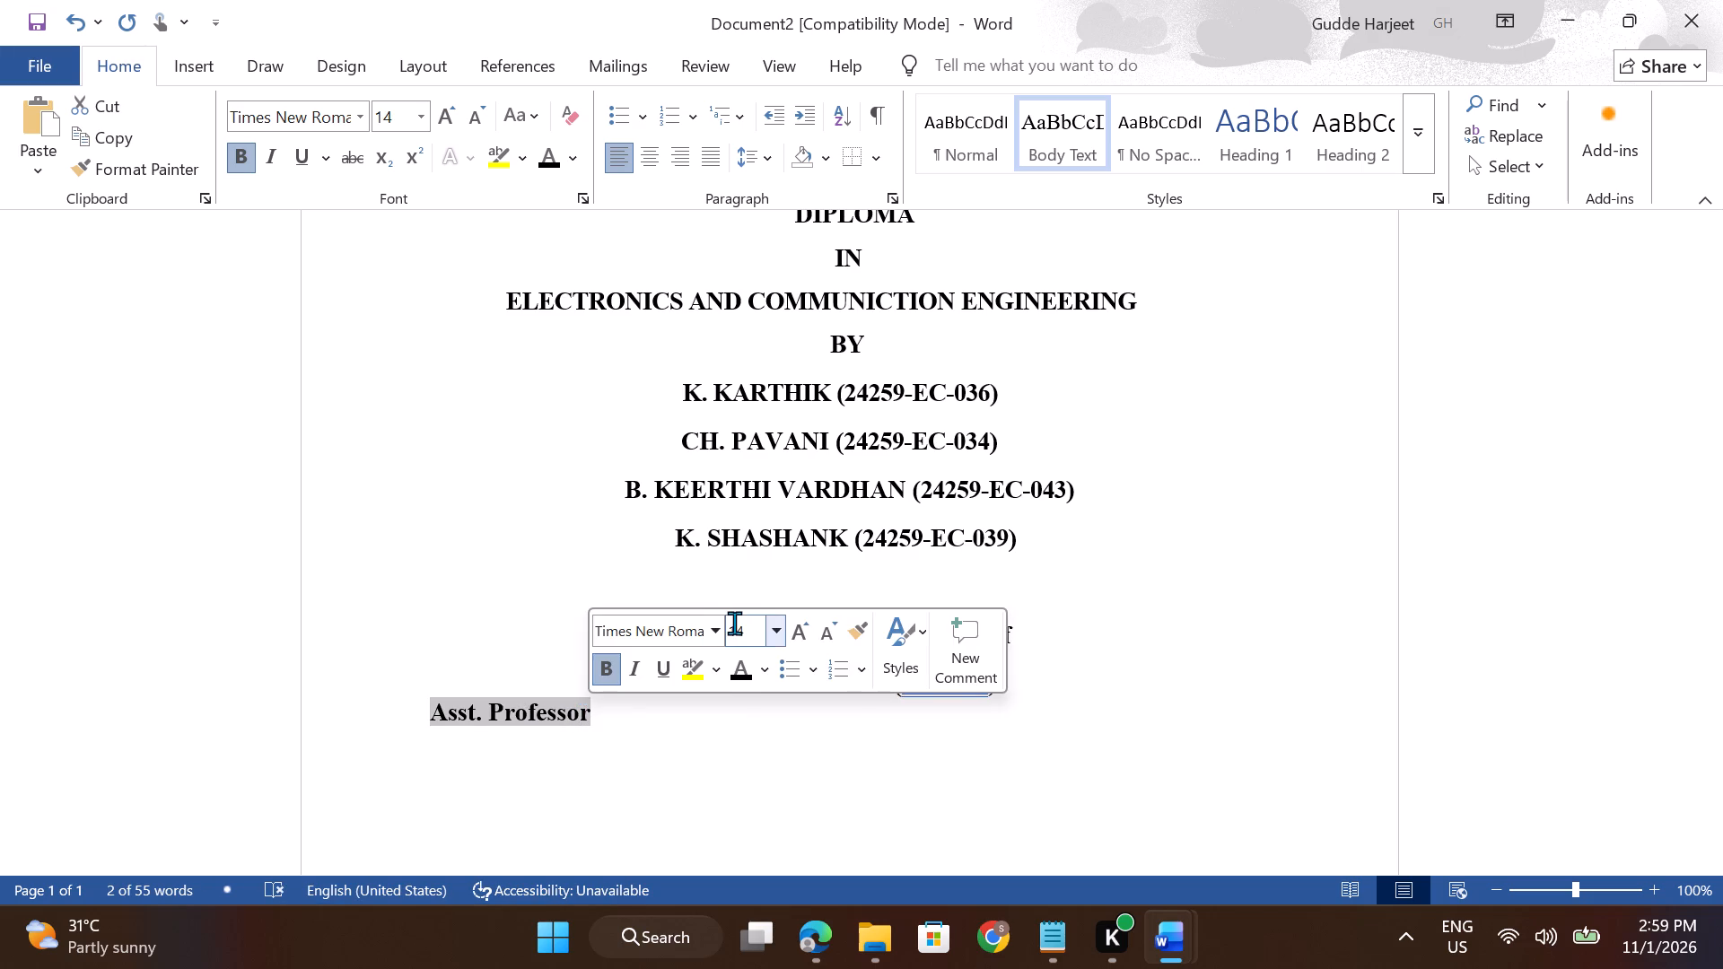
click(734, 623)
text(12)
key(Return)
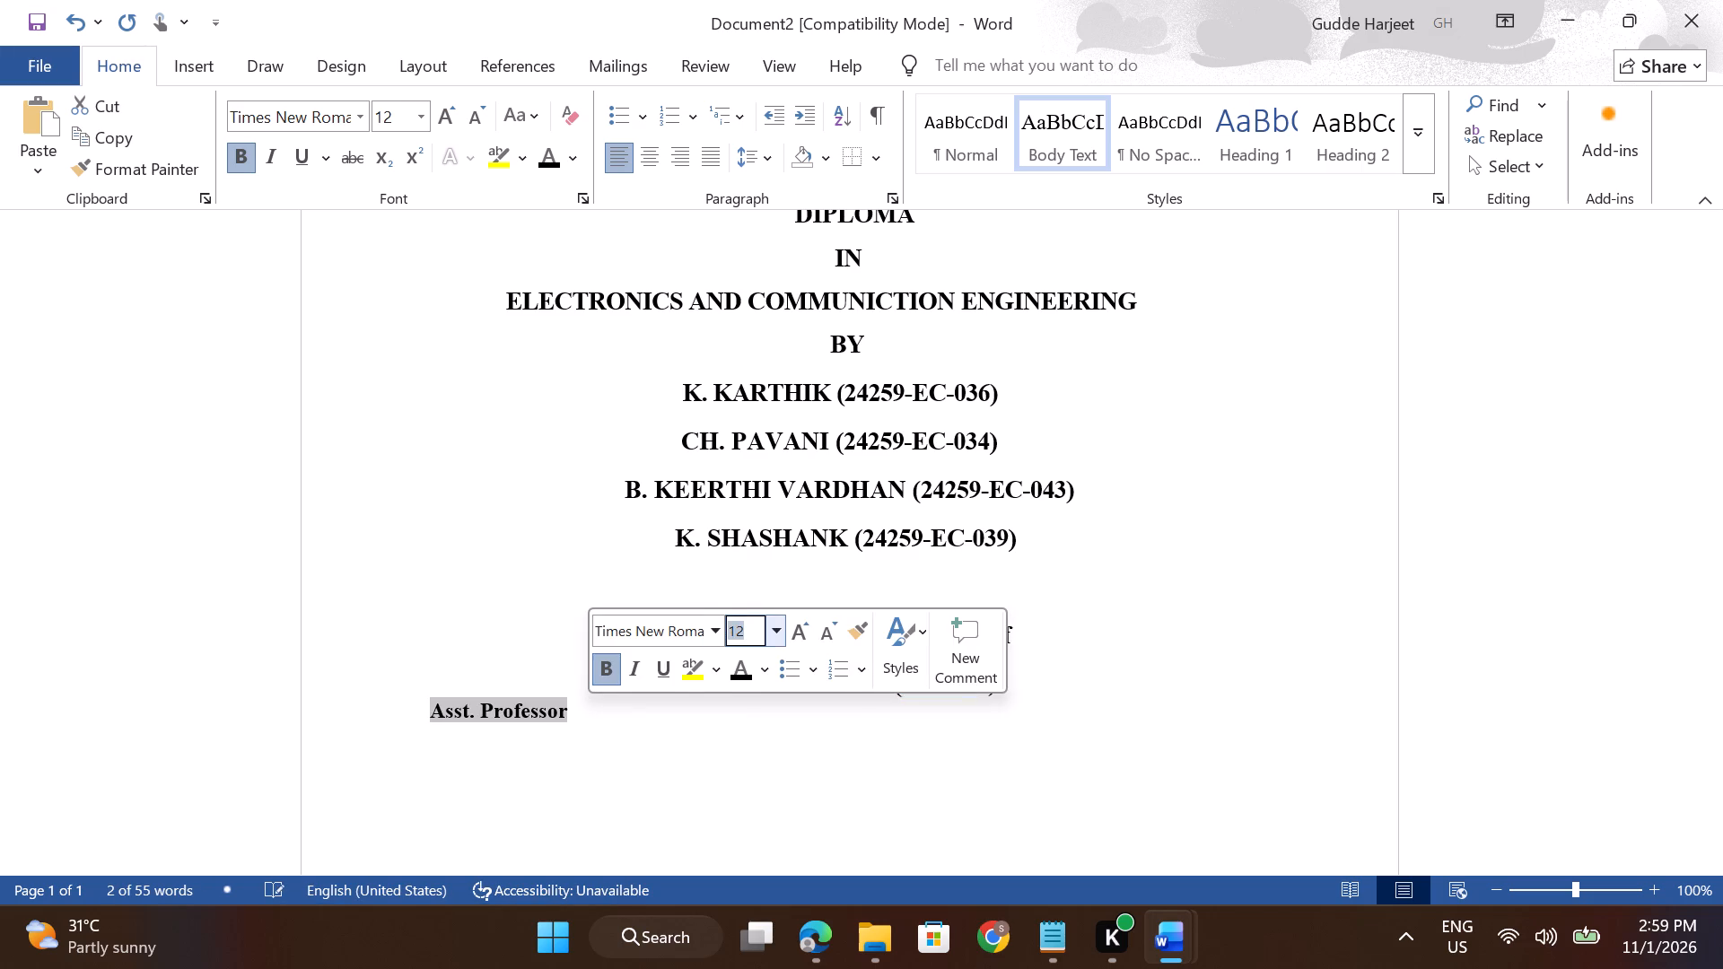
click(654, 161)
click(1016, 755)
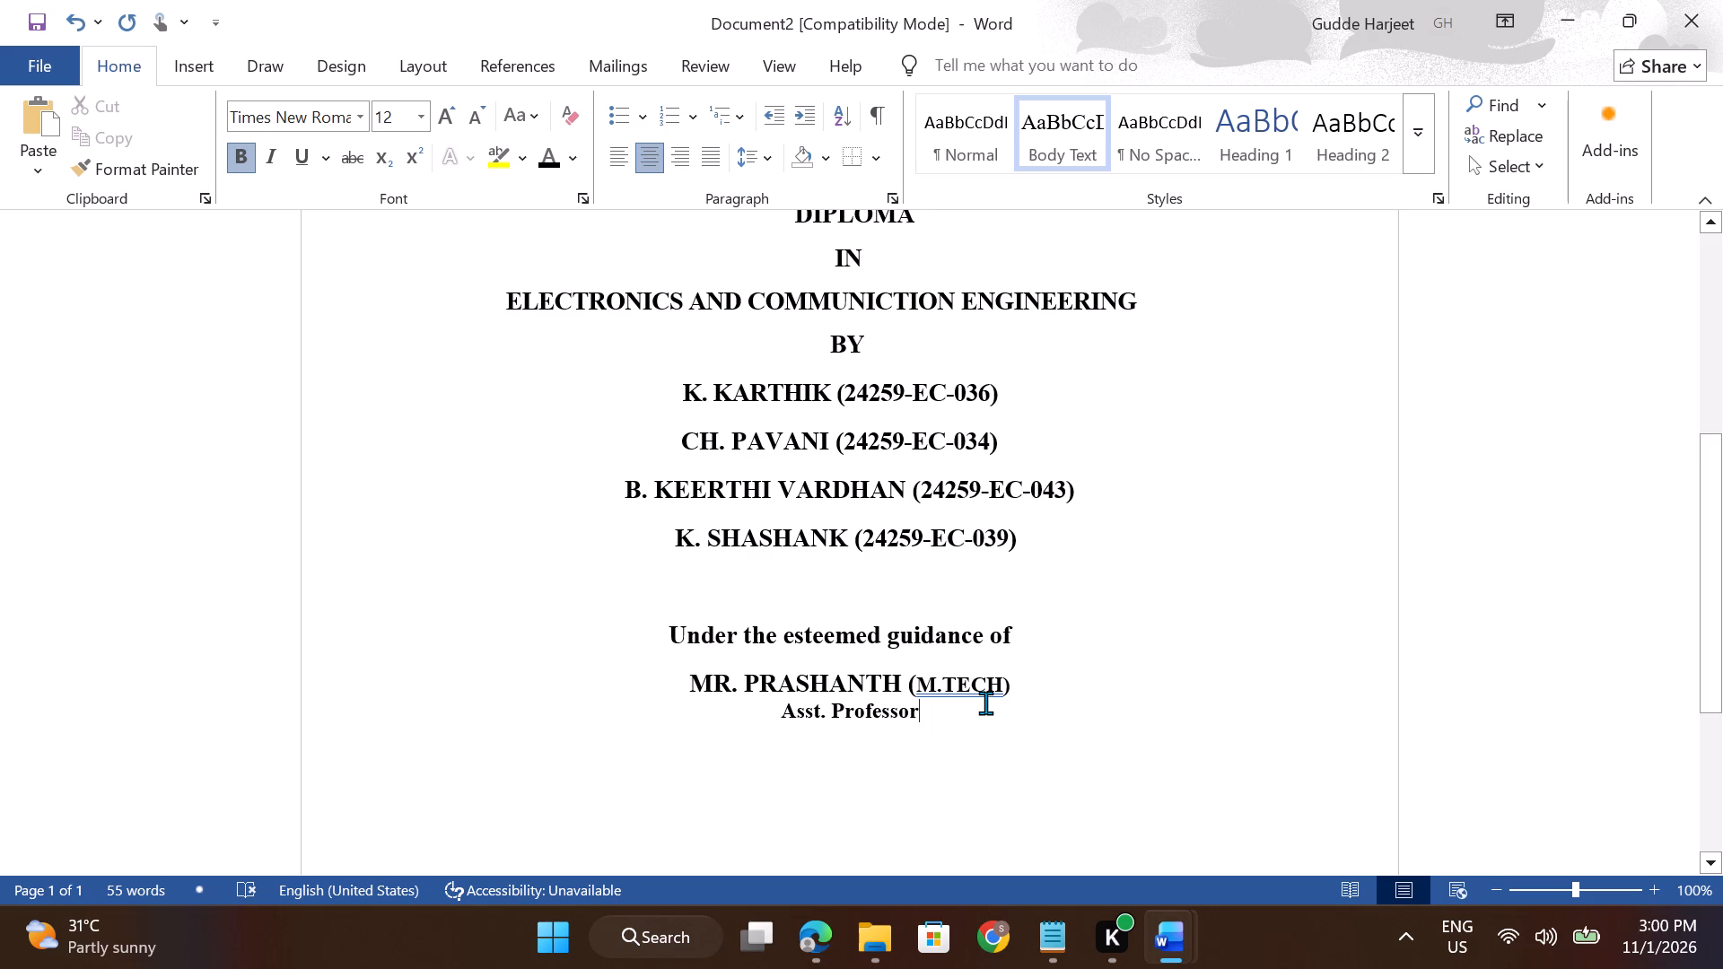
Copy the college logo from the sample report pavani (1) (1) and paste it below the Asst. Professor line in Document2.
key(alt+Tab)
scroll(985, 703, down, 1)
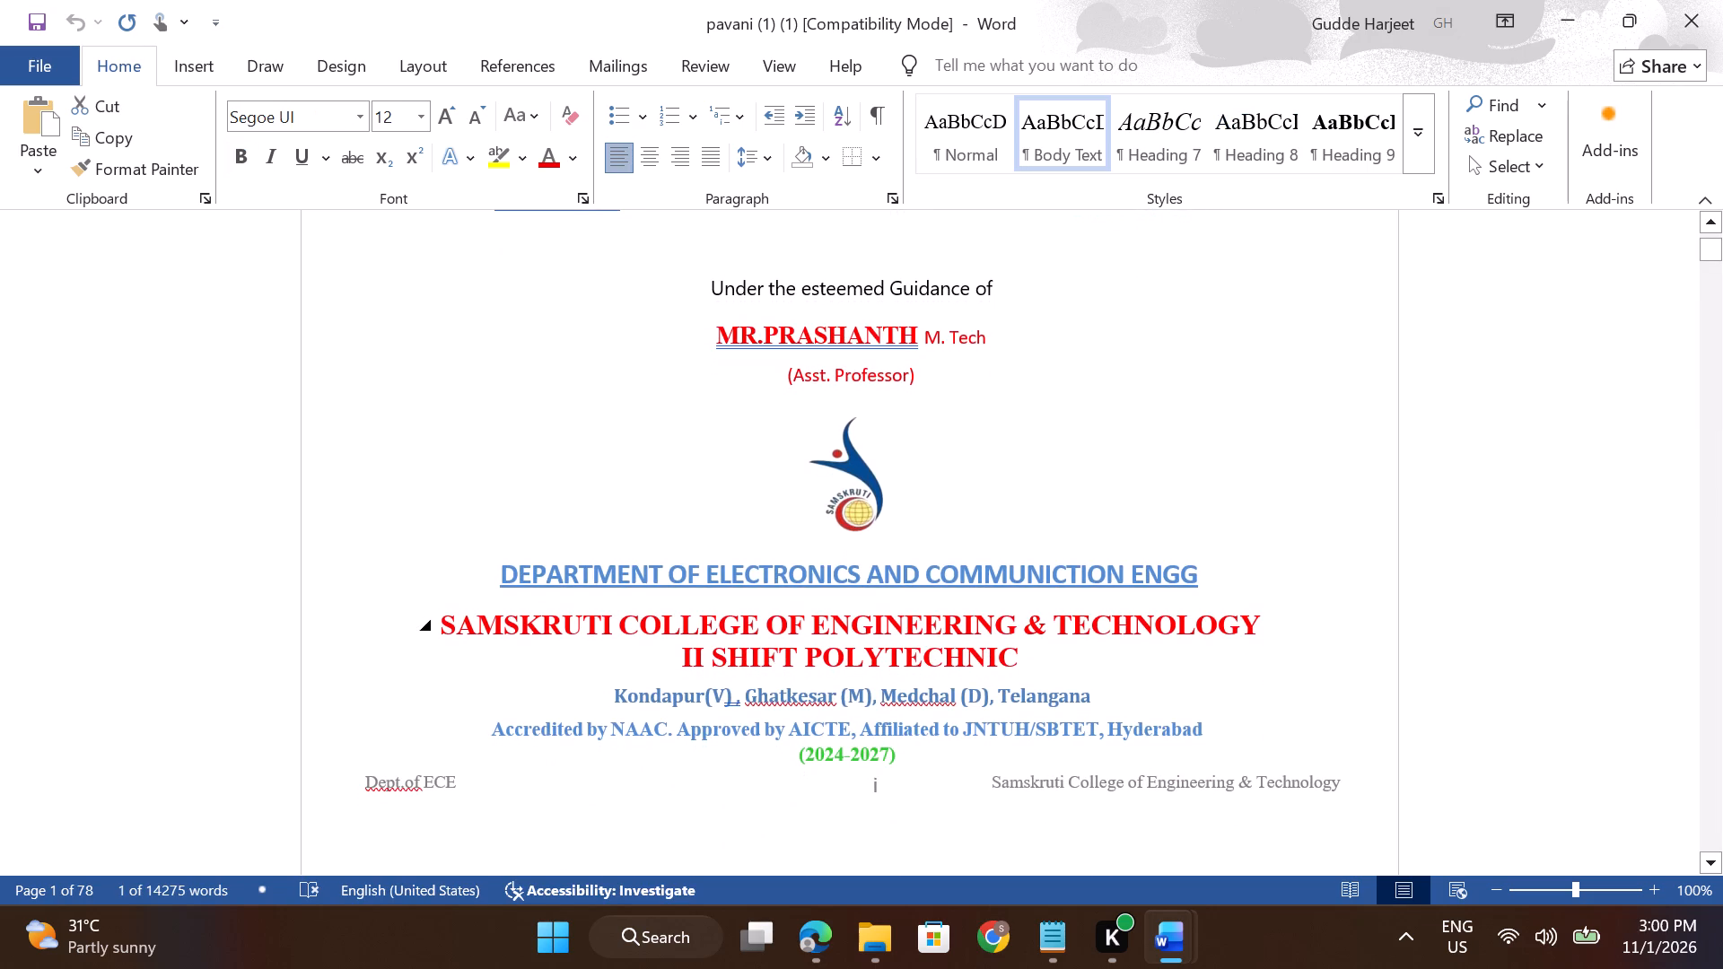
right_click(846, 497)
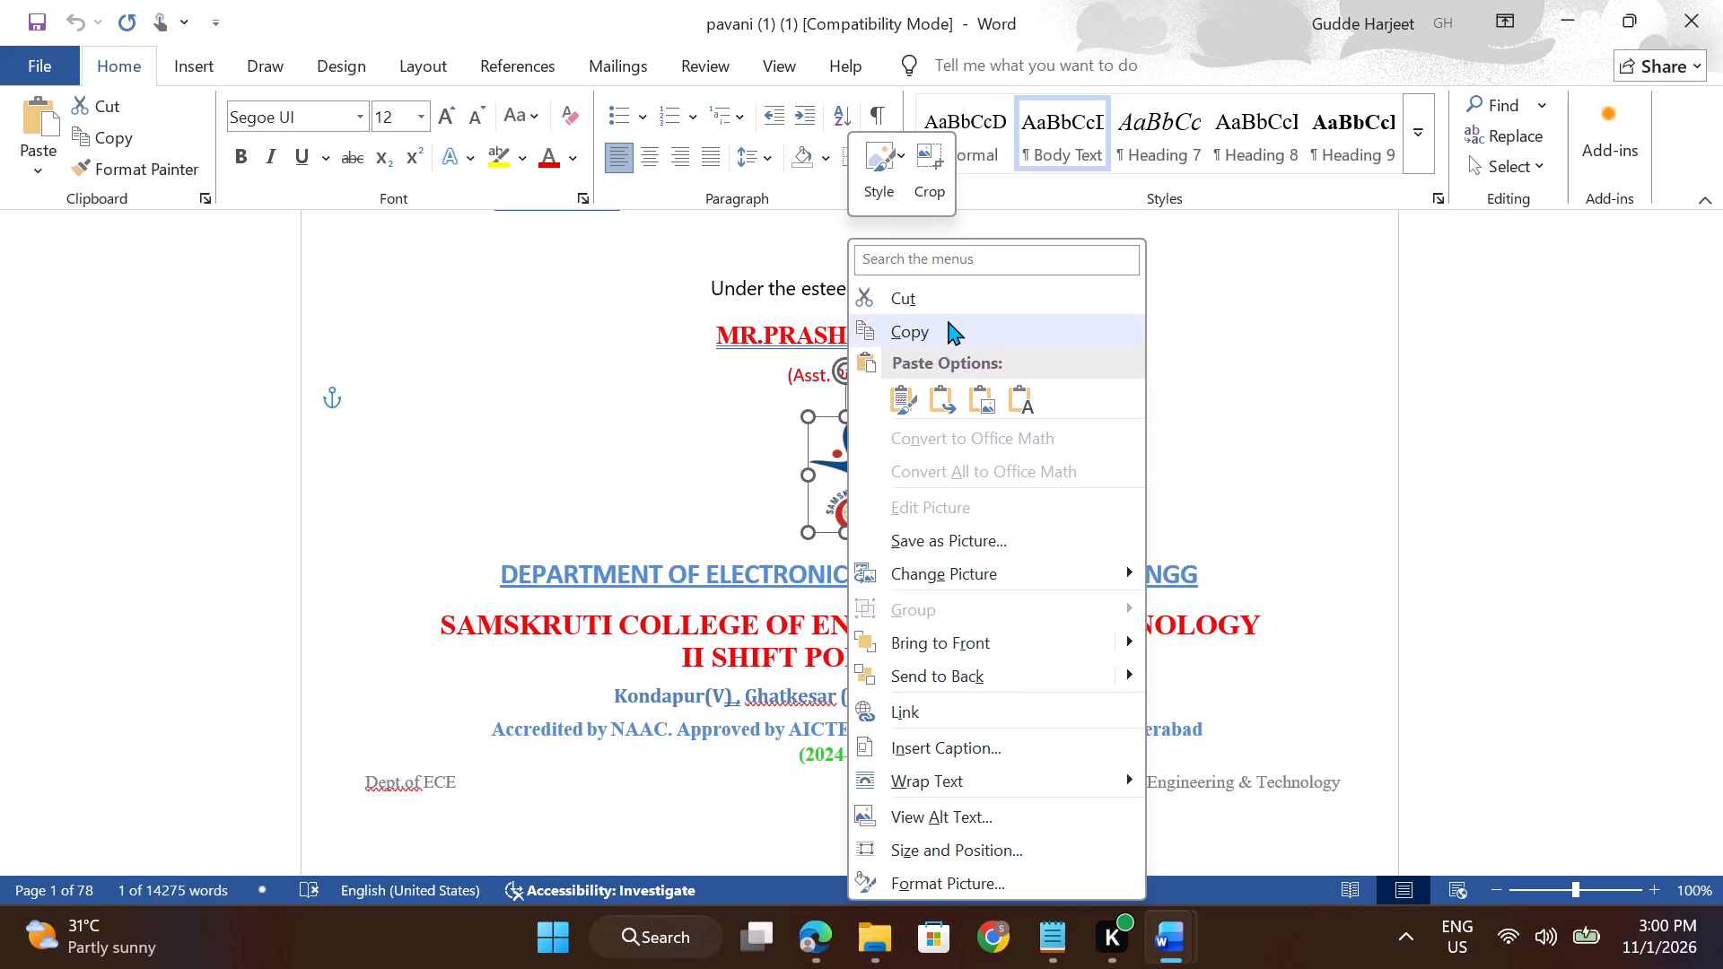
click(948, 320)
key(alt+Tab)
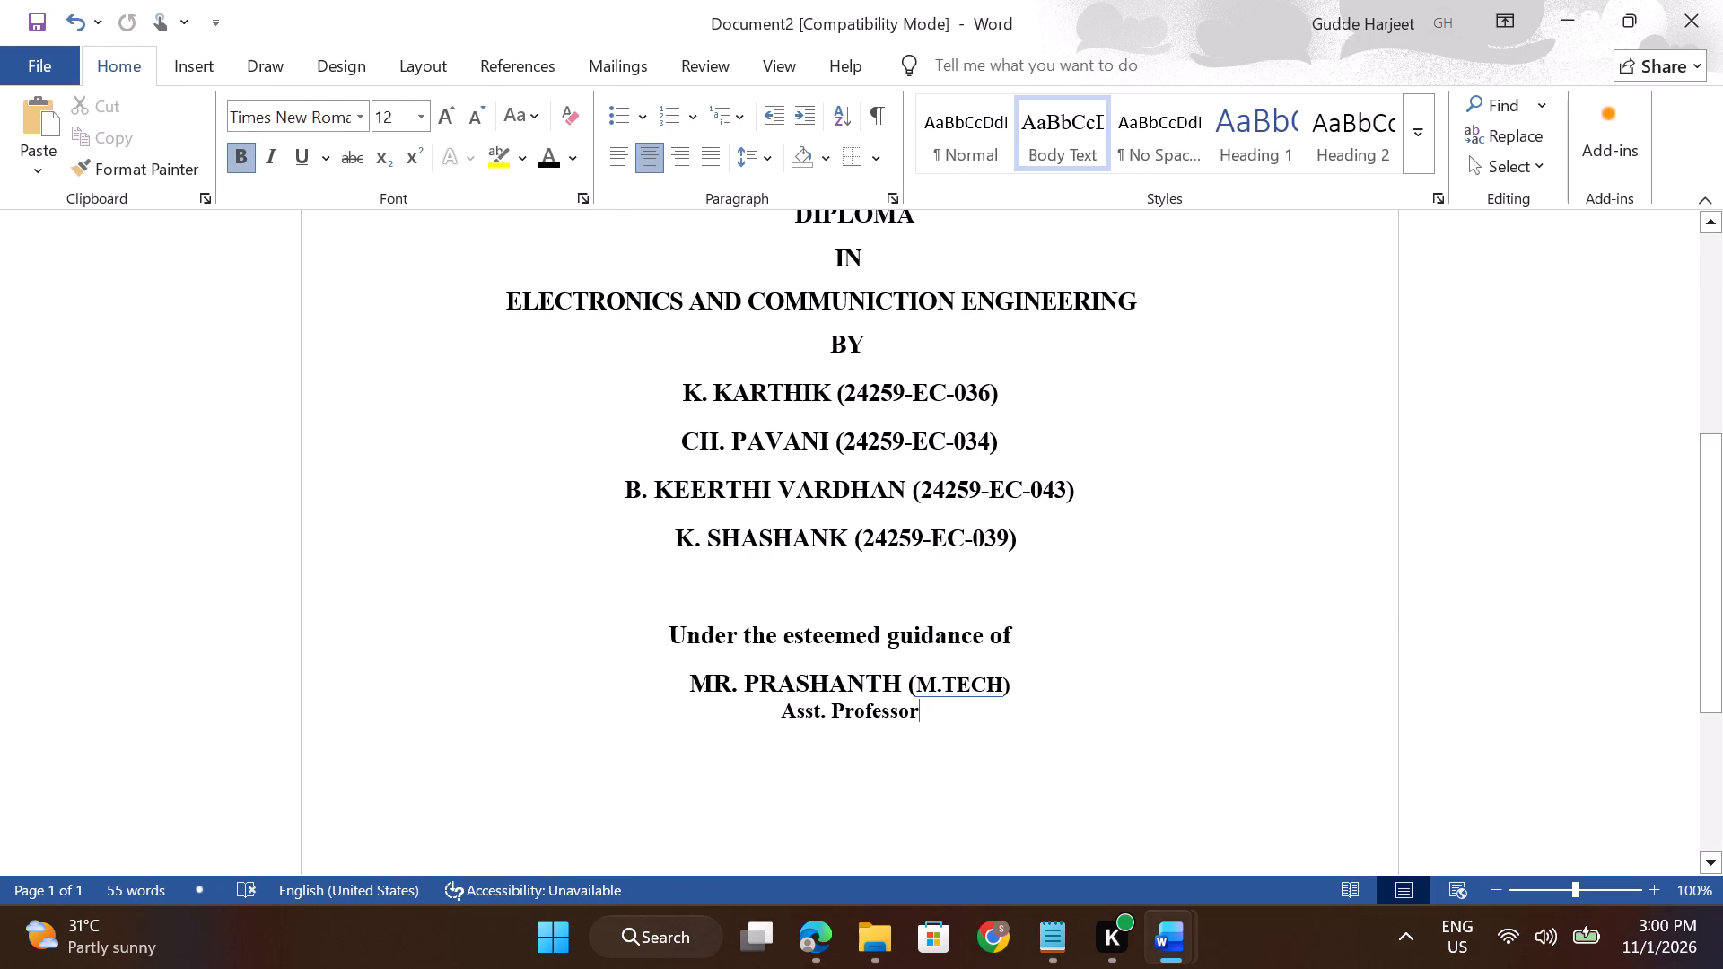
key(Return)
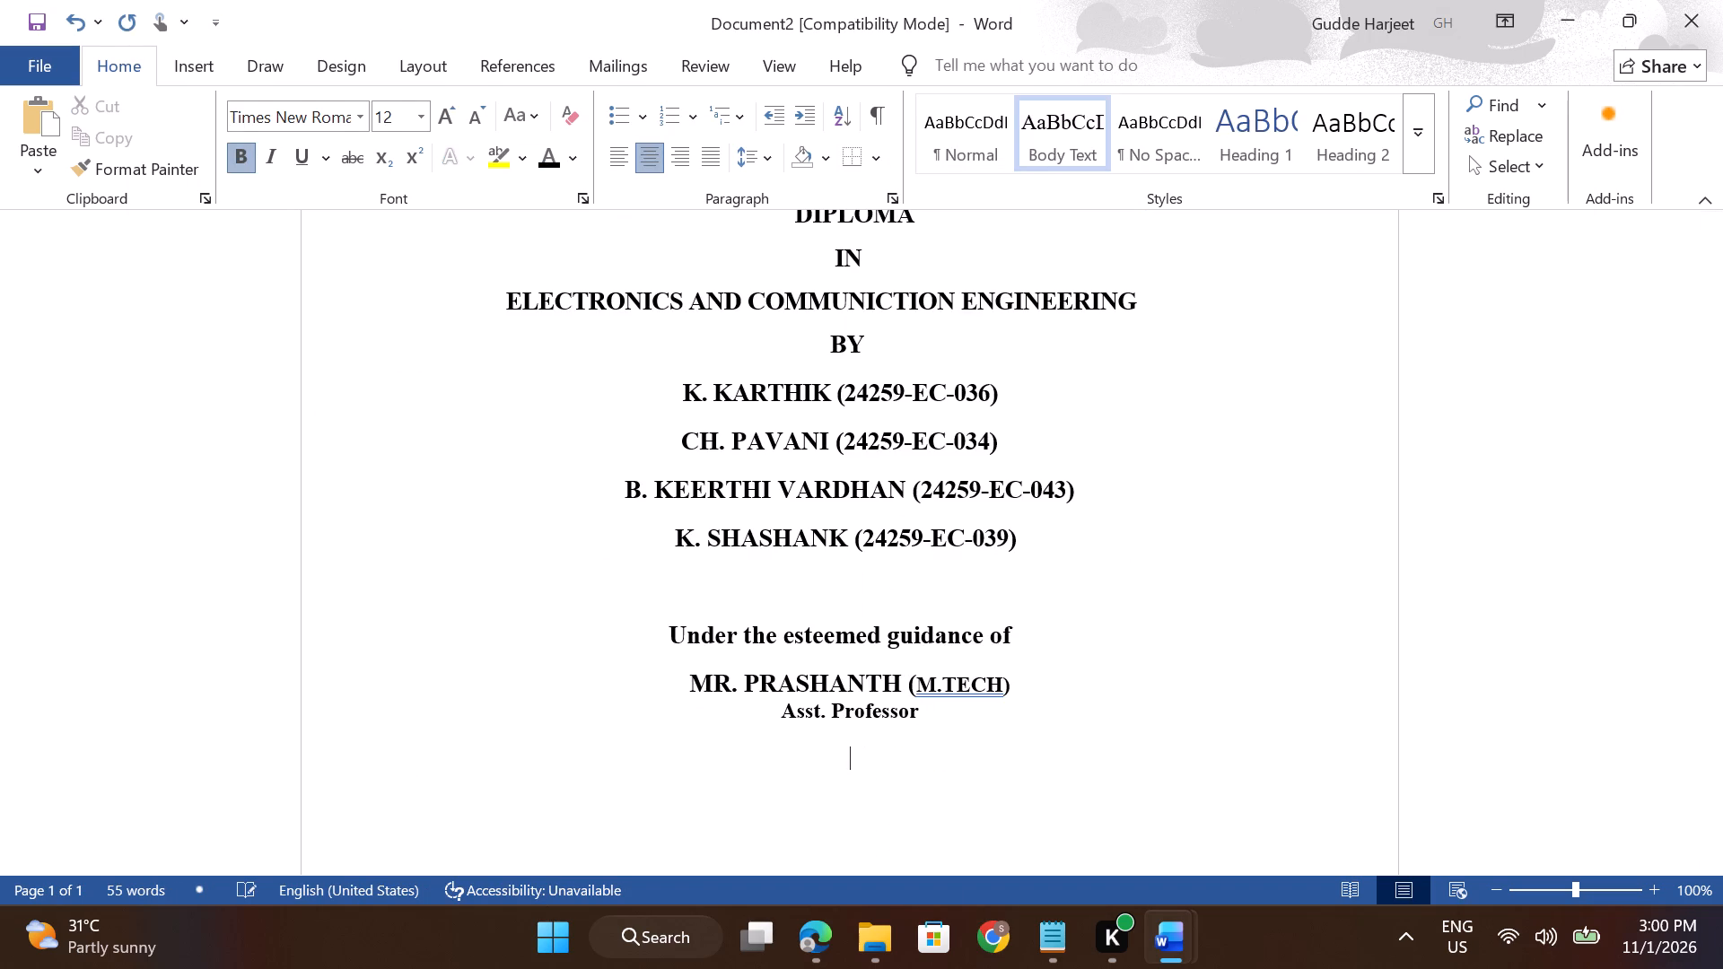
key(ctrl+v)
scroll(988, 753, down, 1)
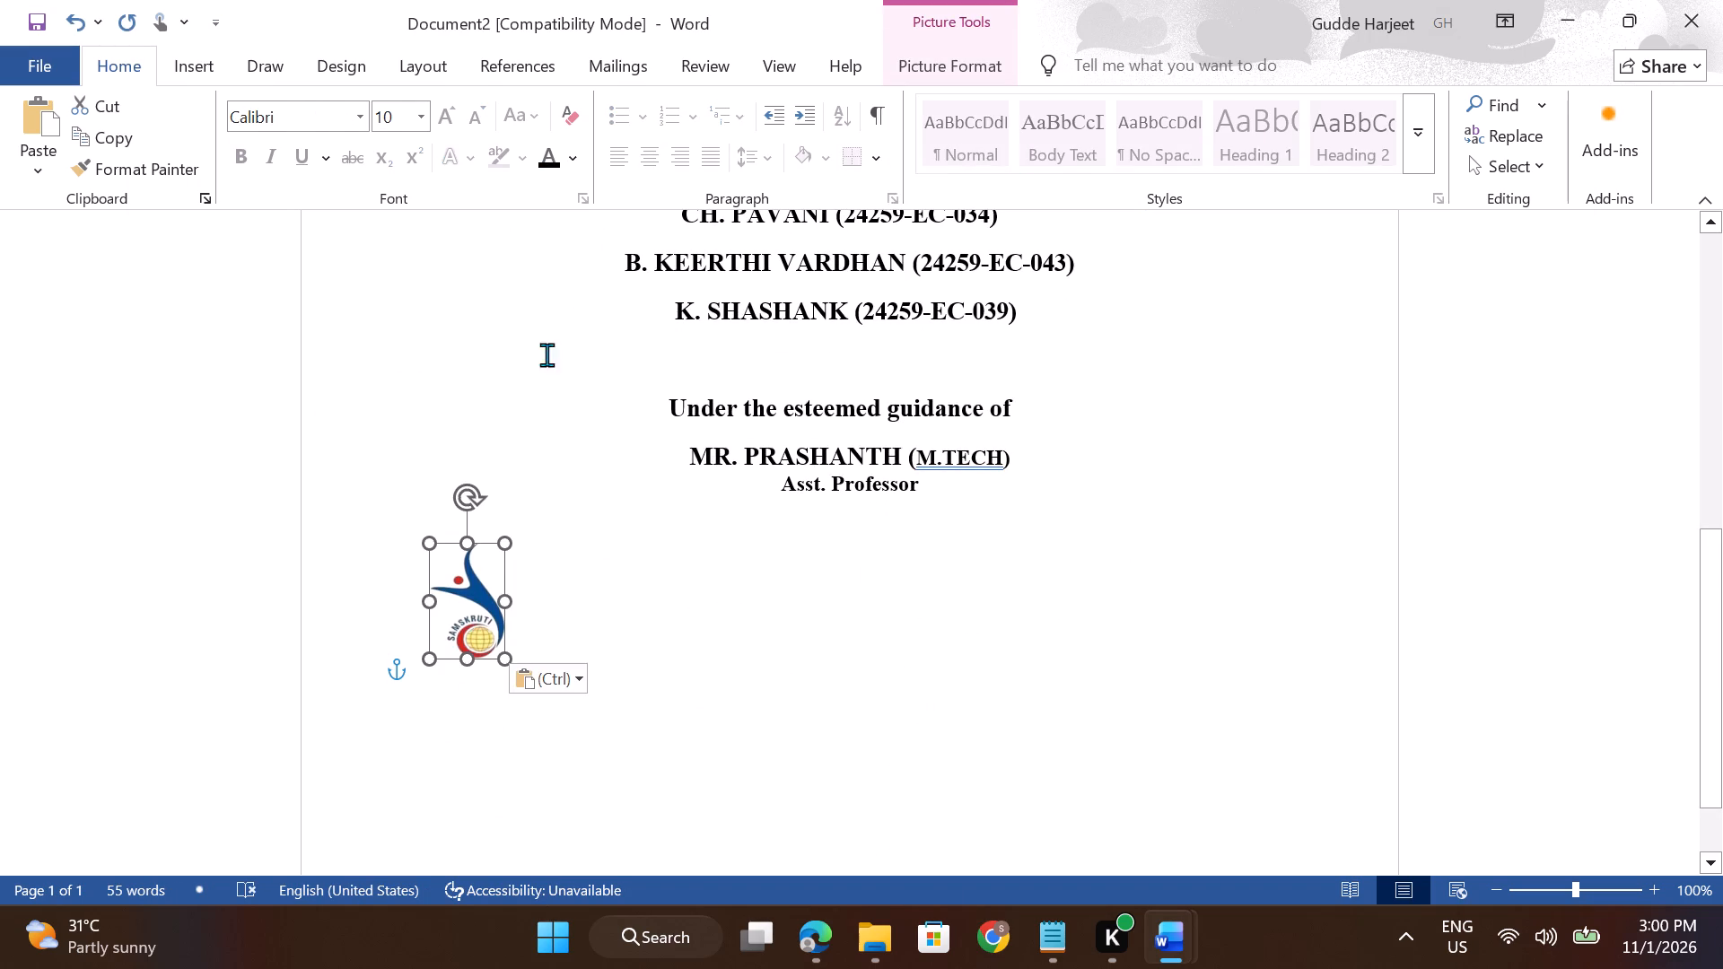
Move the pasted college logo to the centre directly under the Asst. Professor line and enlarge it.
click(492, 583)
drag(486, 611, 857, 581)
drag(878, 632, 925, 673)
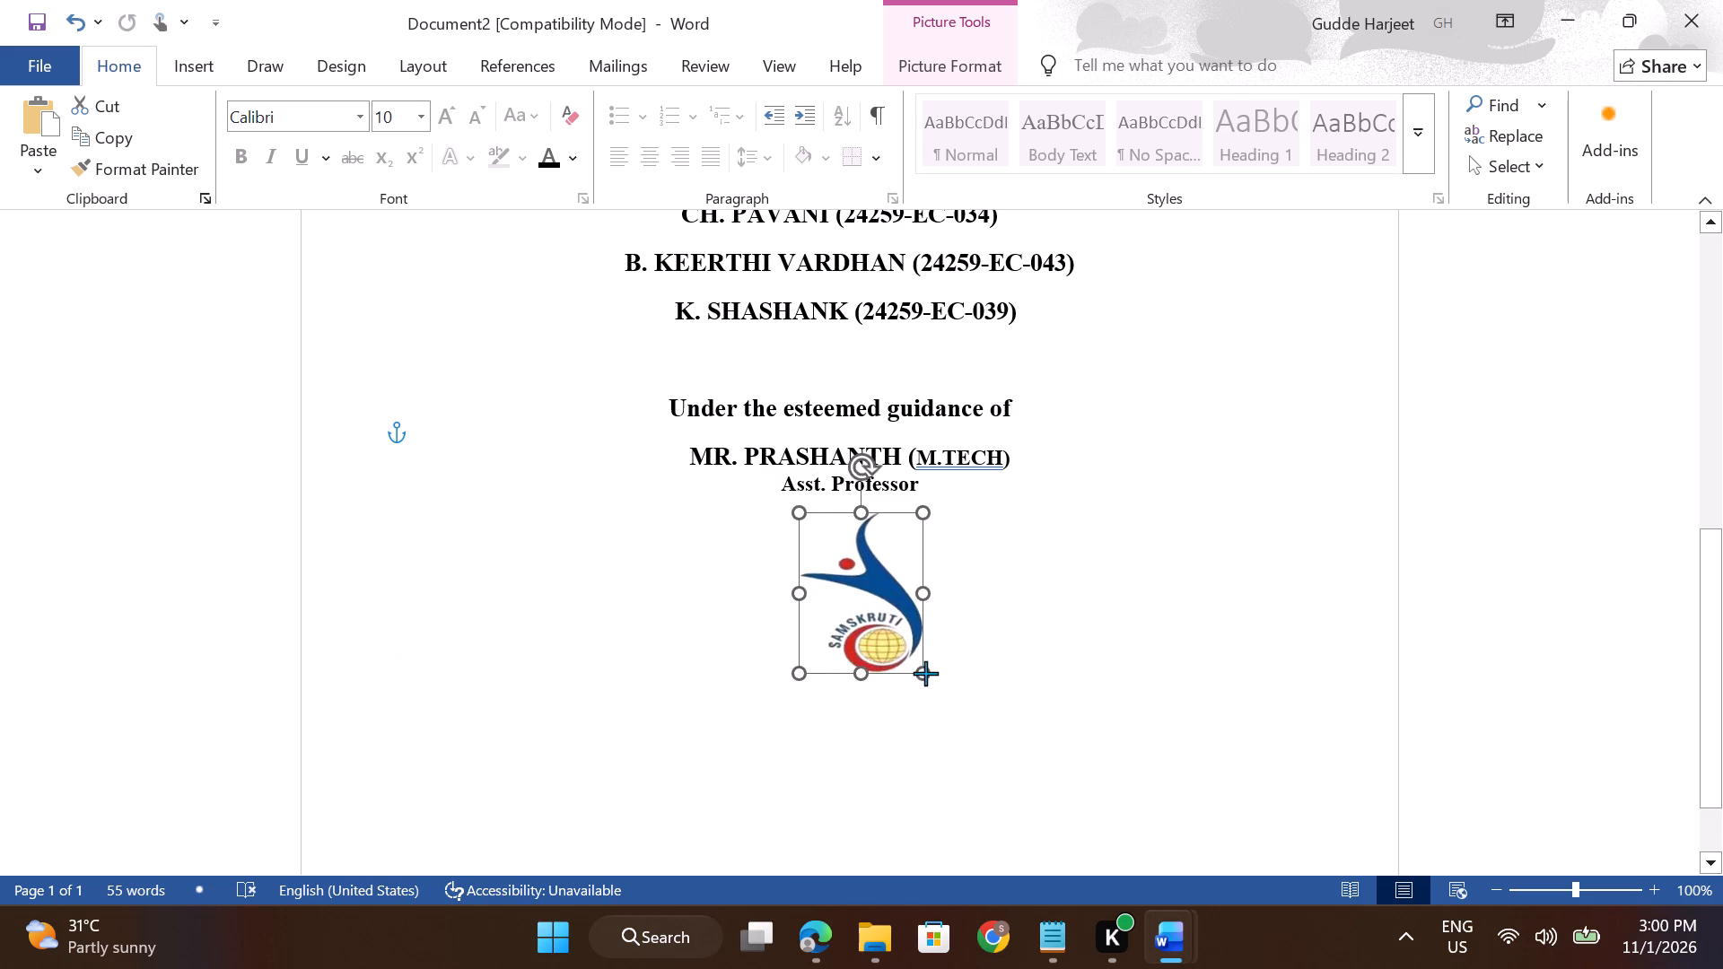
drag(925, 673, 938, 682)
drag(907, 651, 872, 651)
click(1076, 668)
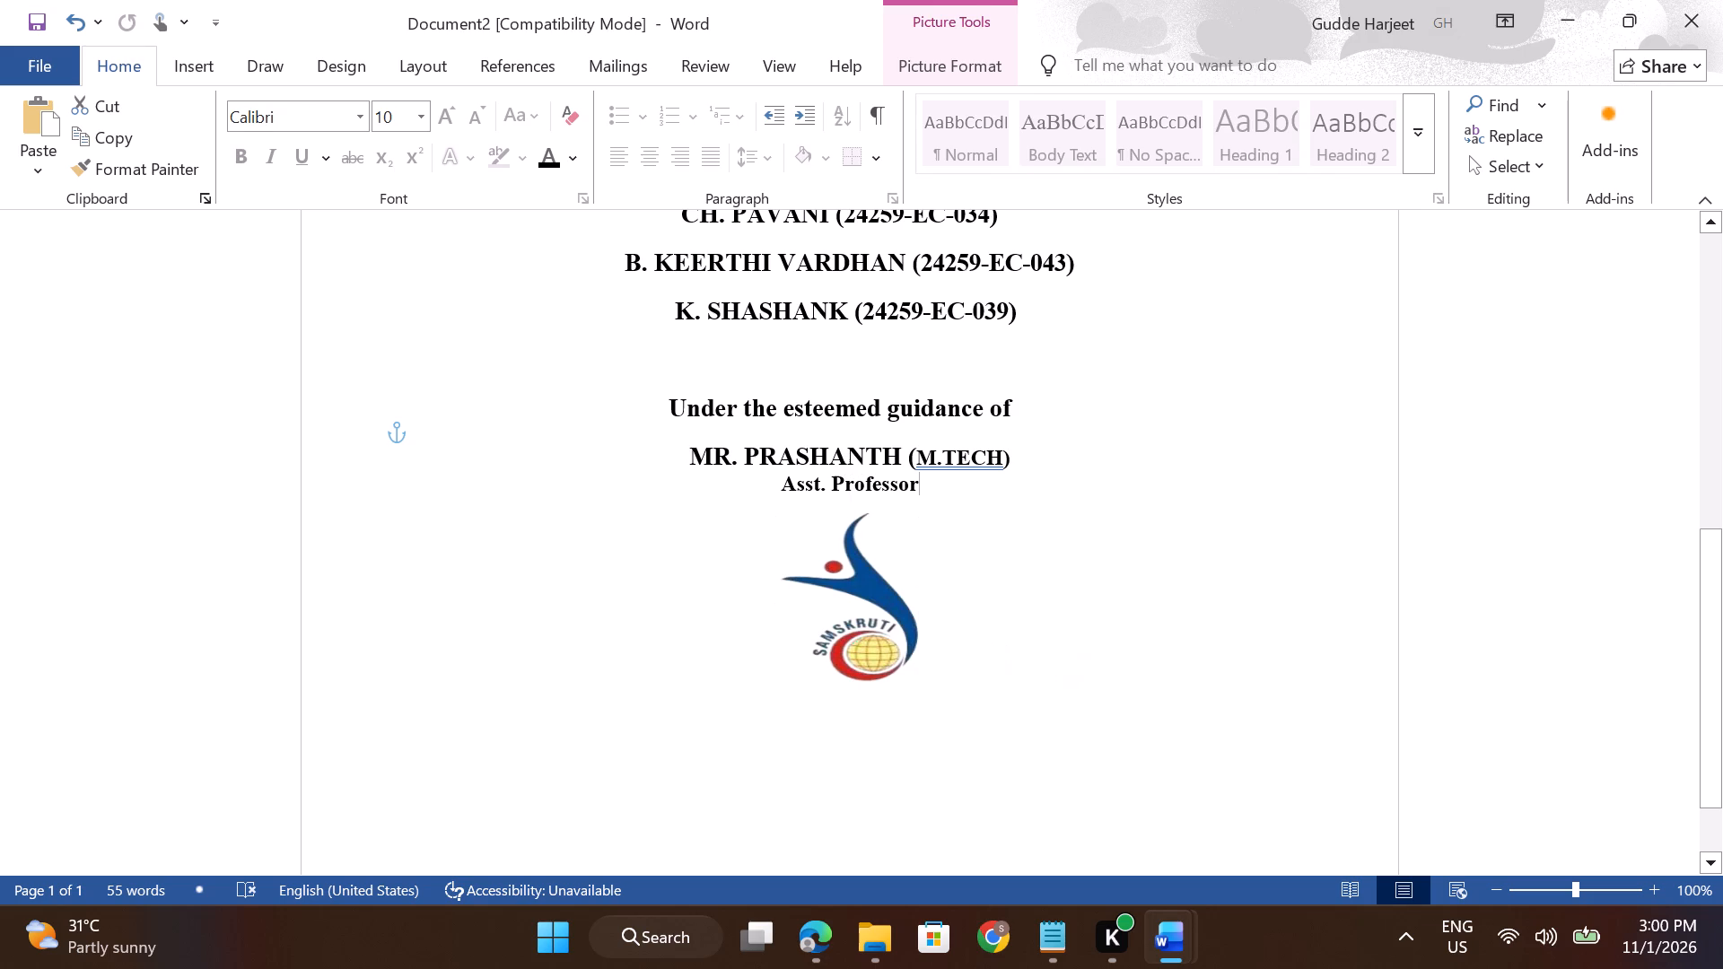
Copy the sample report's cover text from the department heading through (2024-2027) and paste it below the logo in Document2.
key(alt+Tab)
scroll(1076, 668, down, 1)
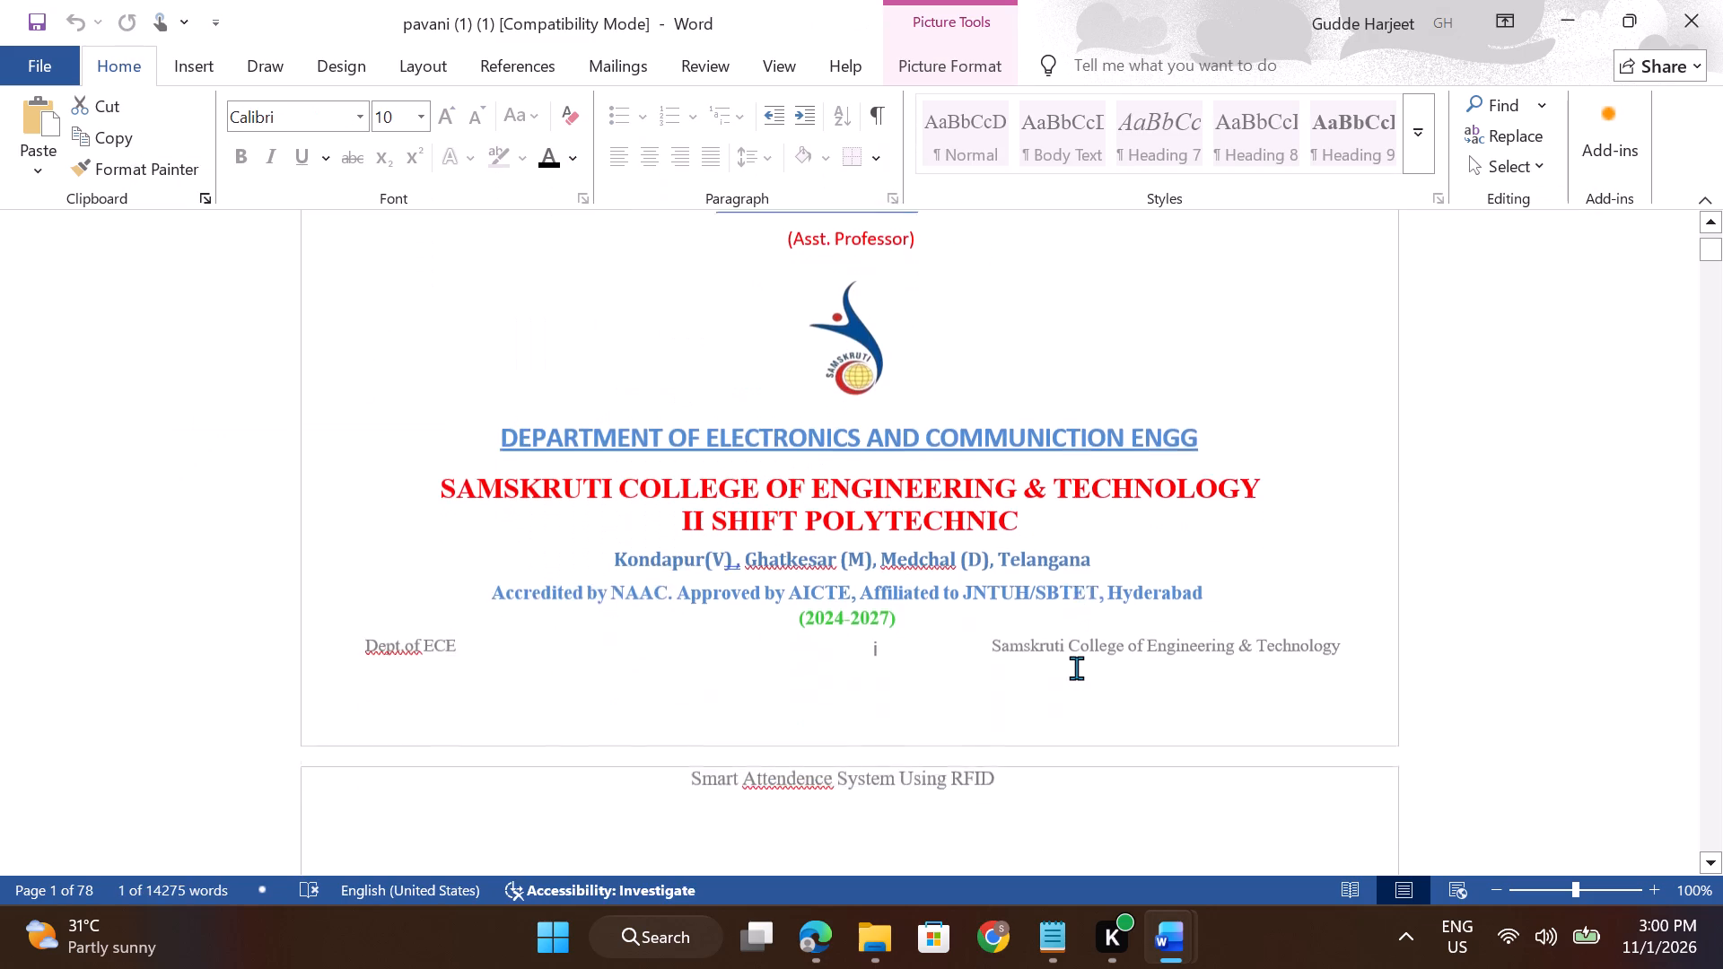
scroll(1076, 668, down, 1)
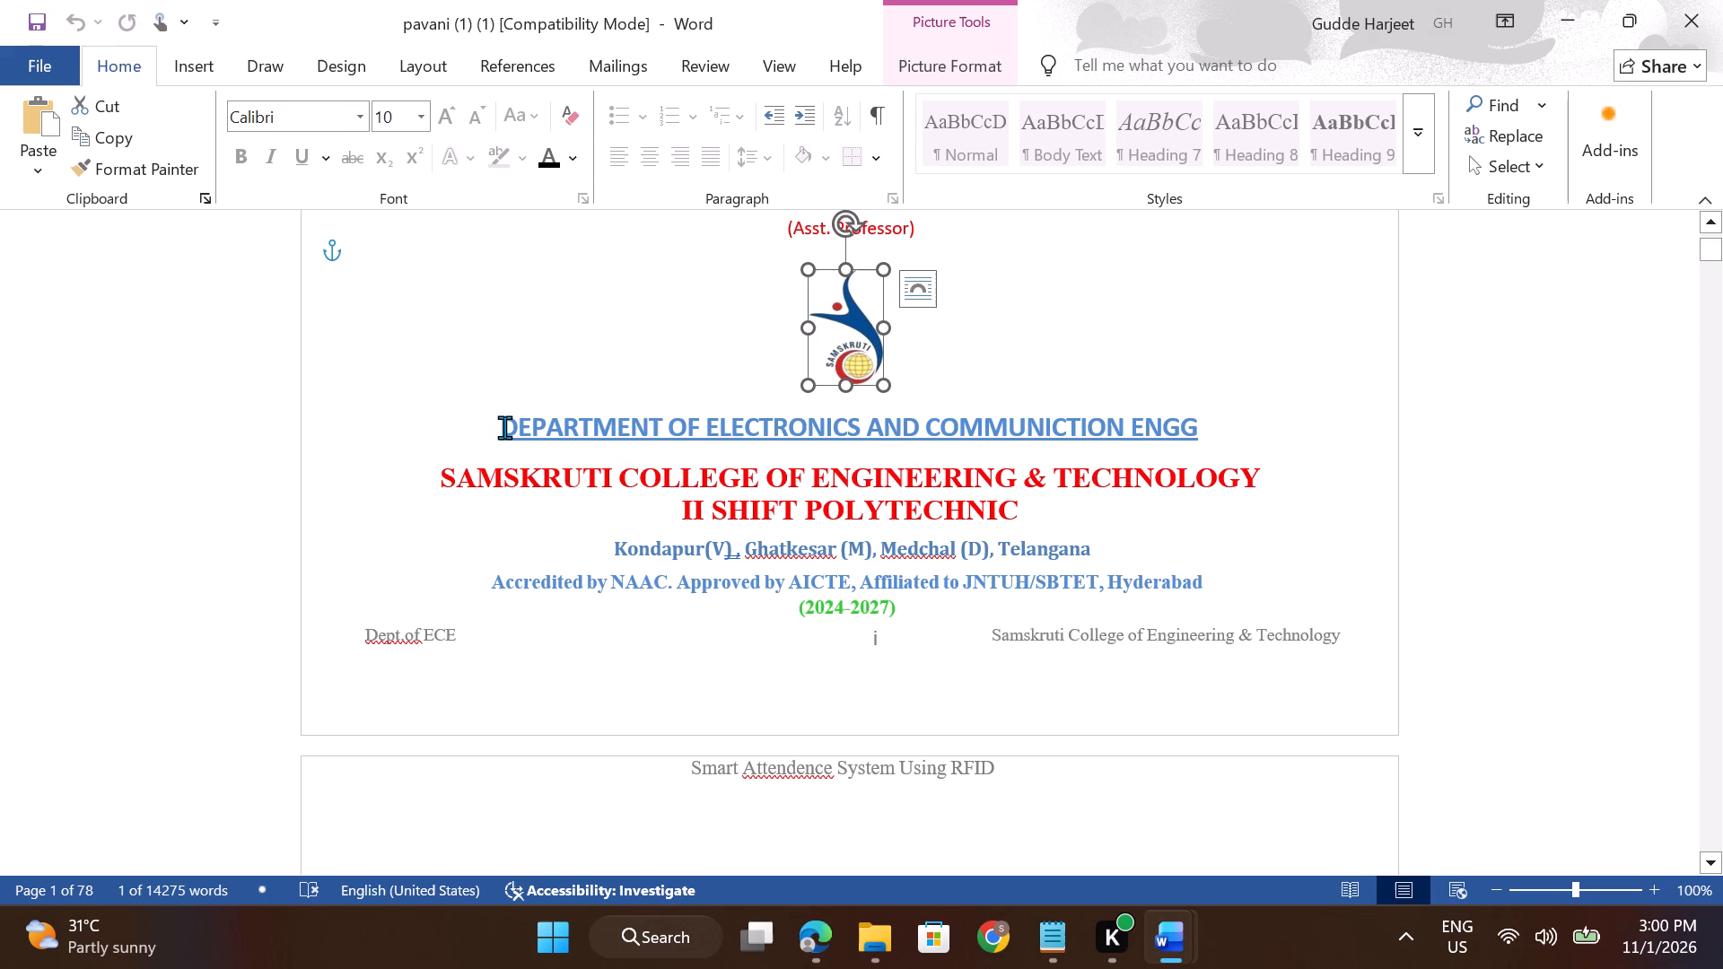
drag(504, 427, 1216, 492)
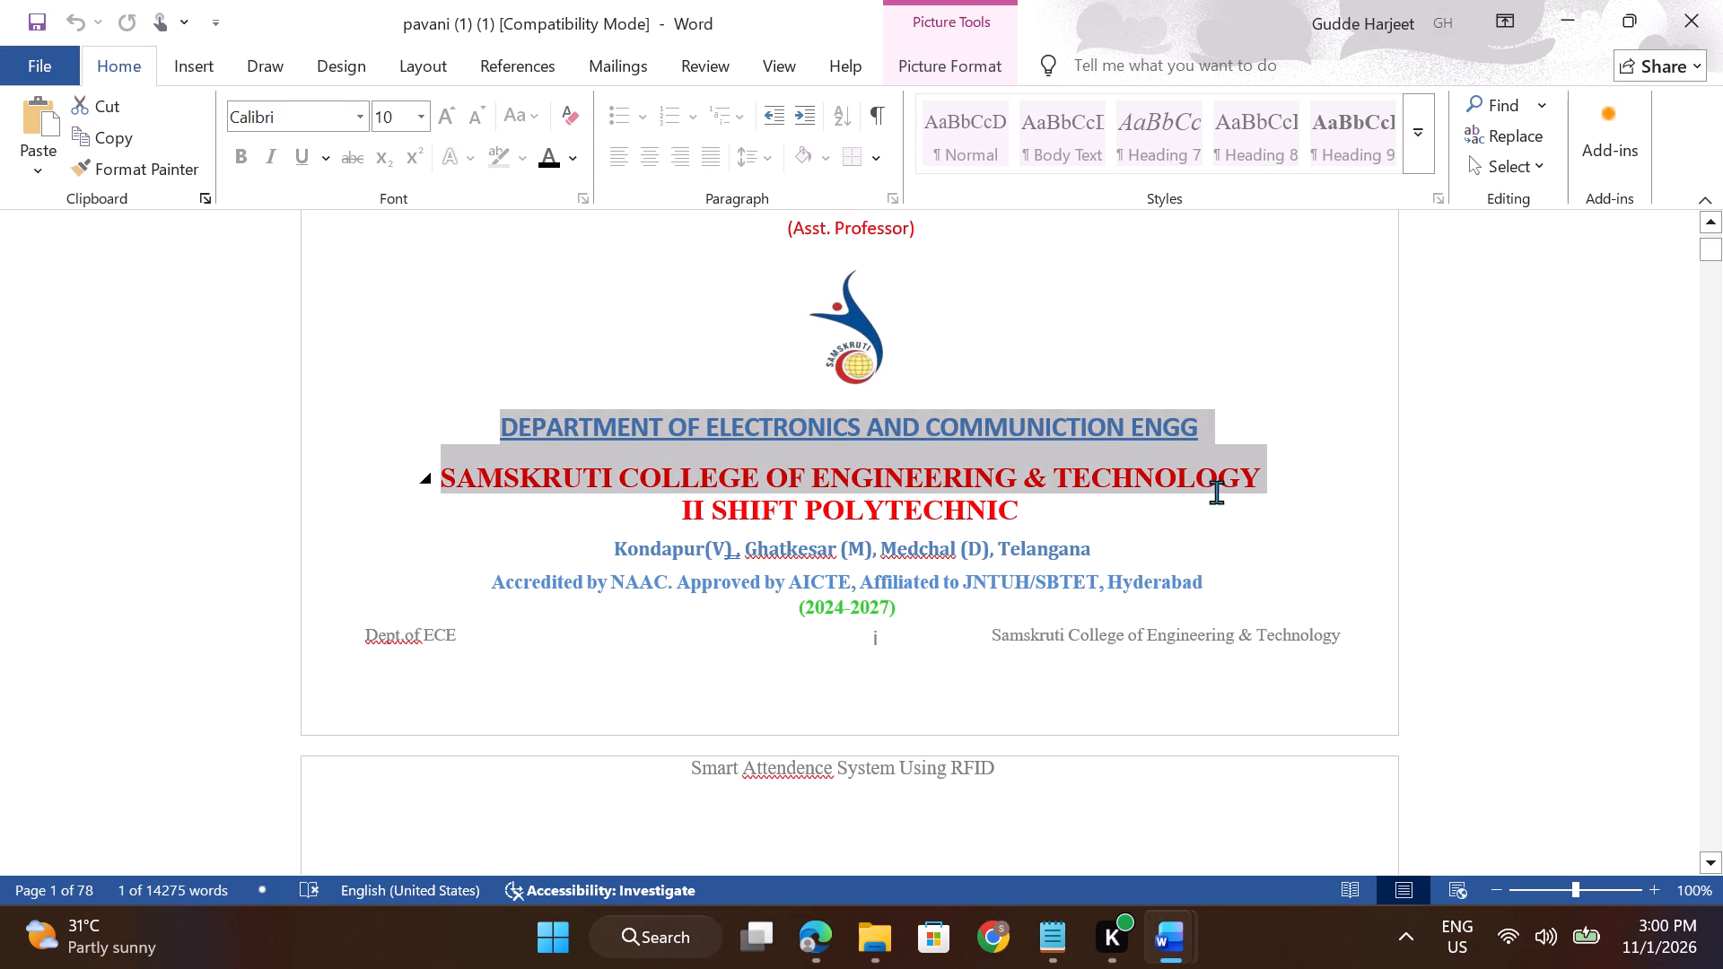
drag(1216, 492, 1240, 511)
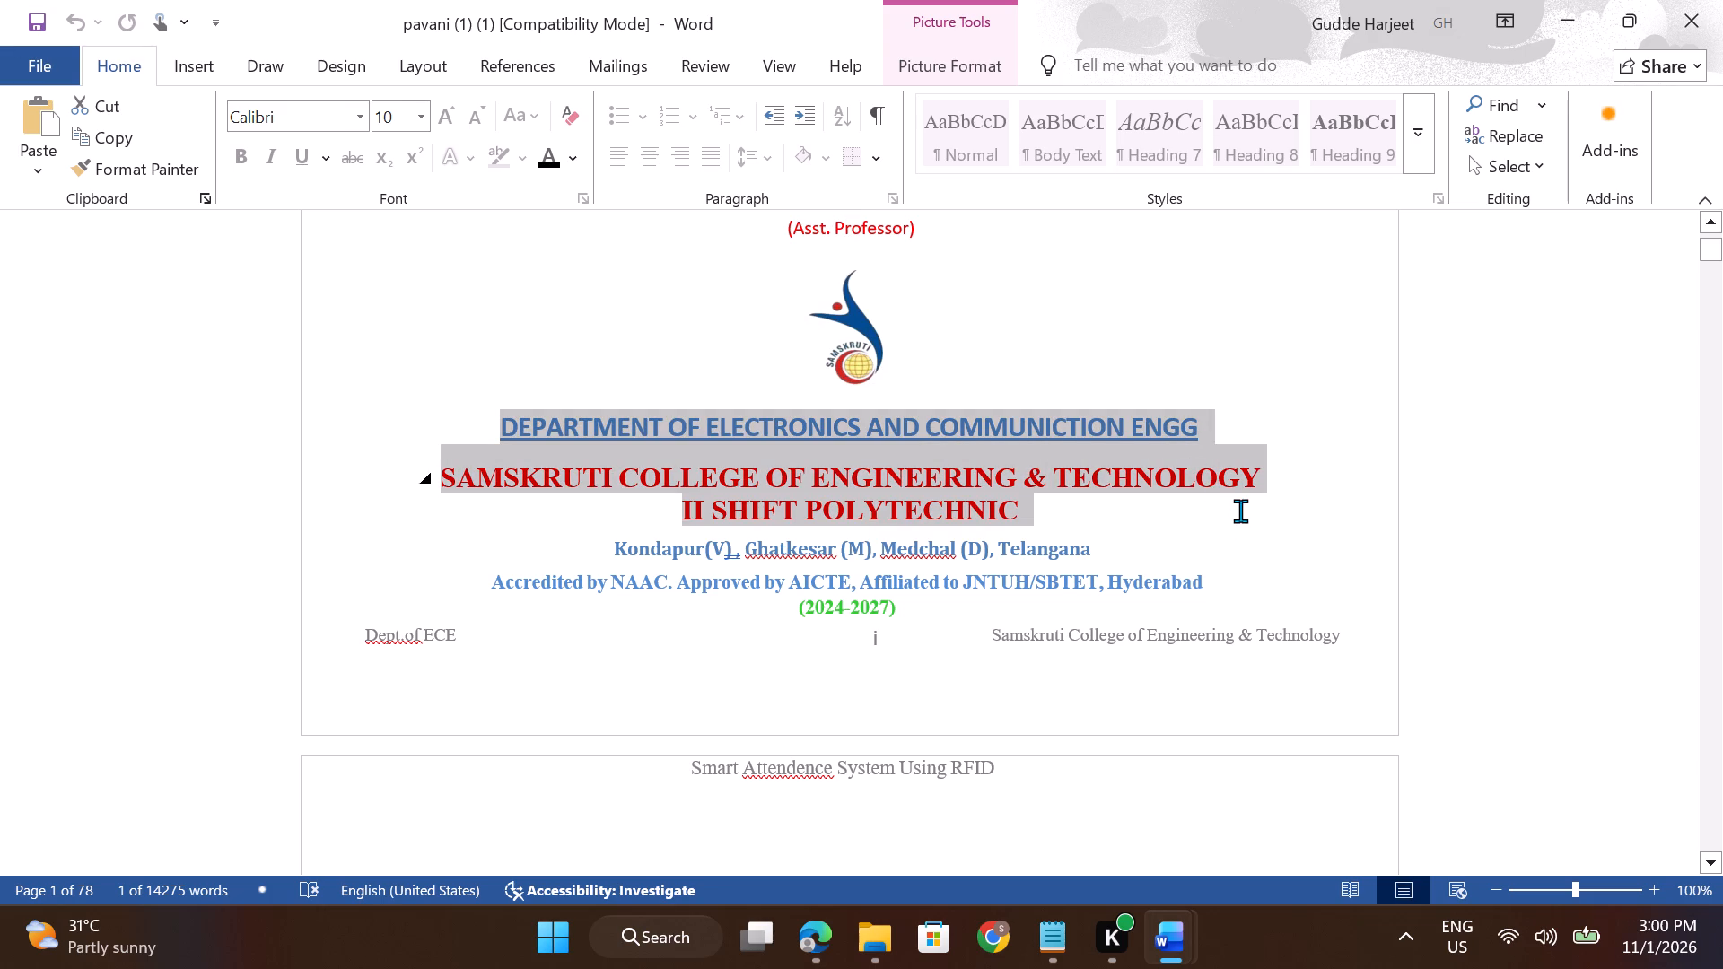
drag(1240, 511, 945, 621)
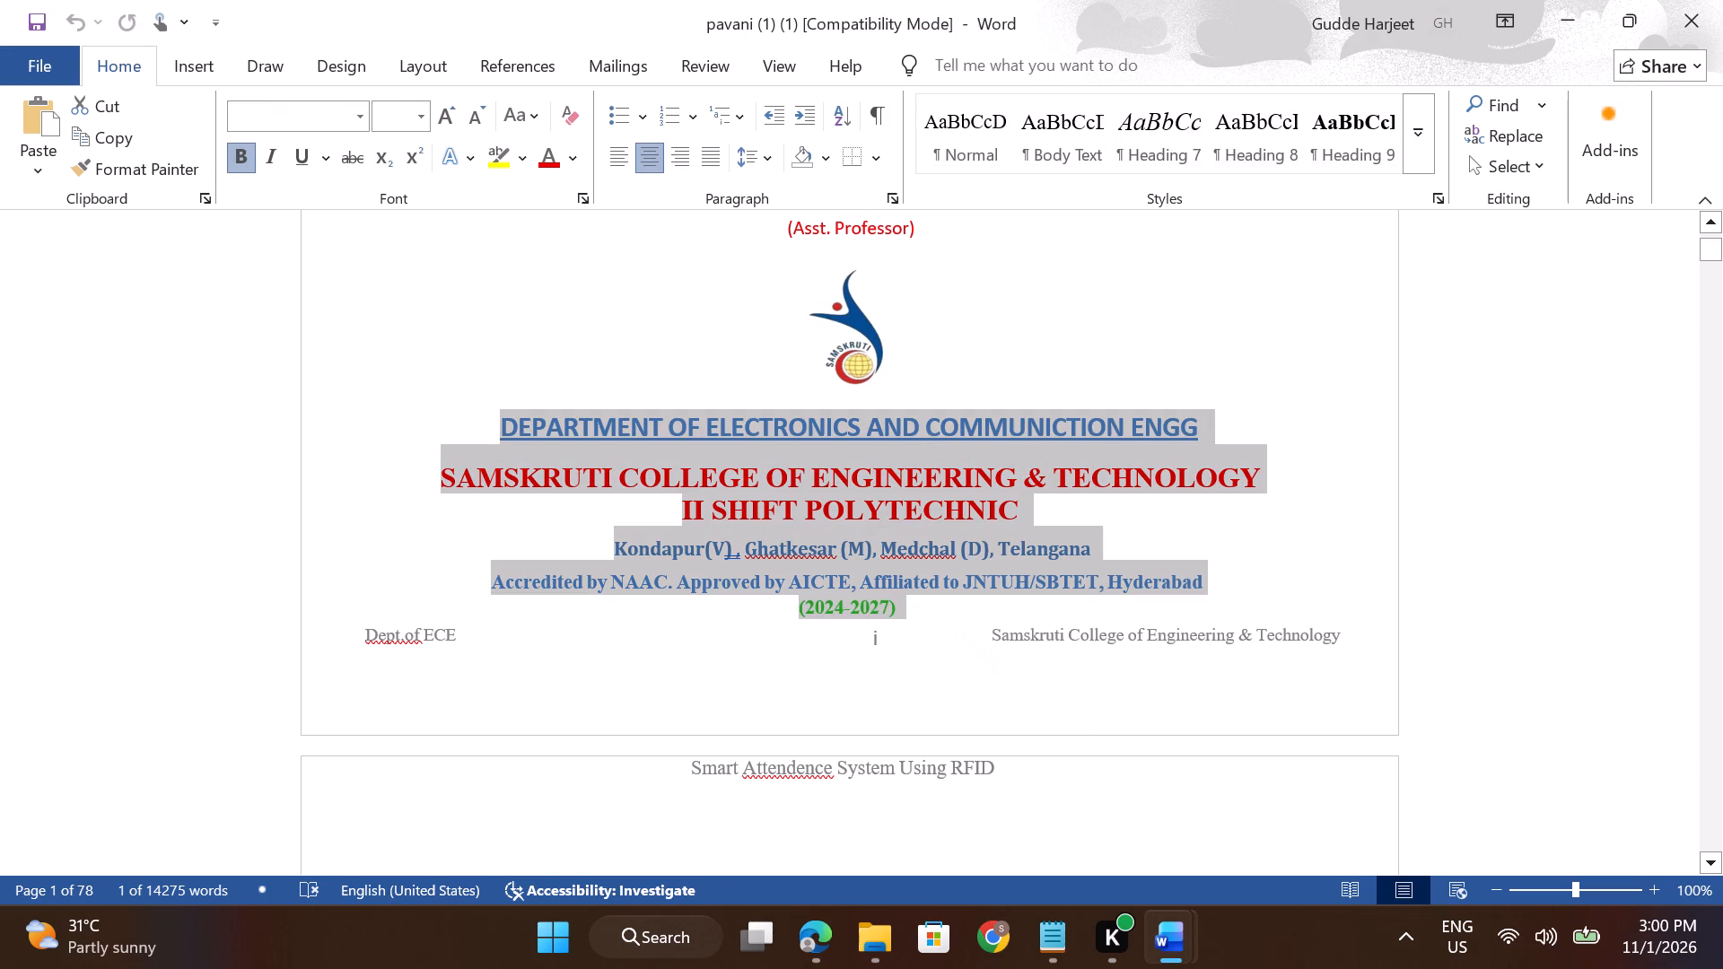
key(ctrl+c)
key(alt+Tab)
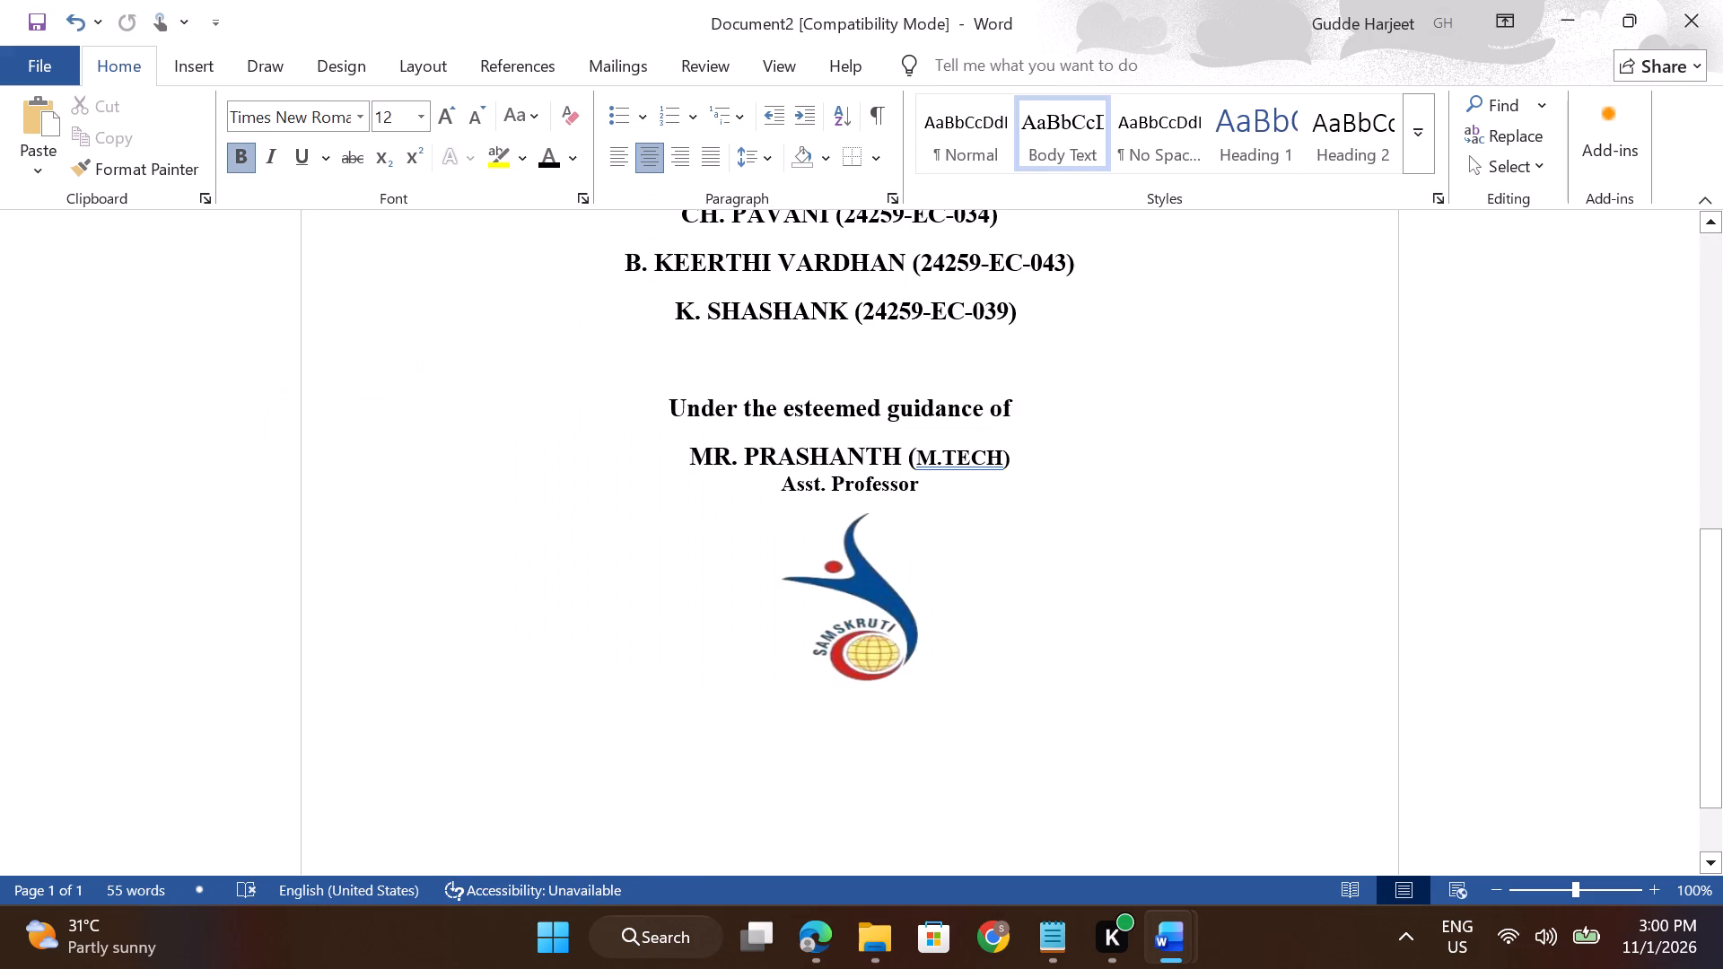
scroll(963, 669, down, 2)
click(1017, 564)
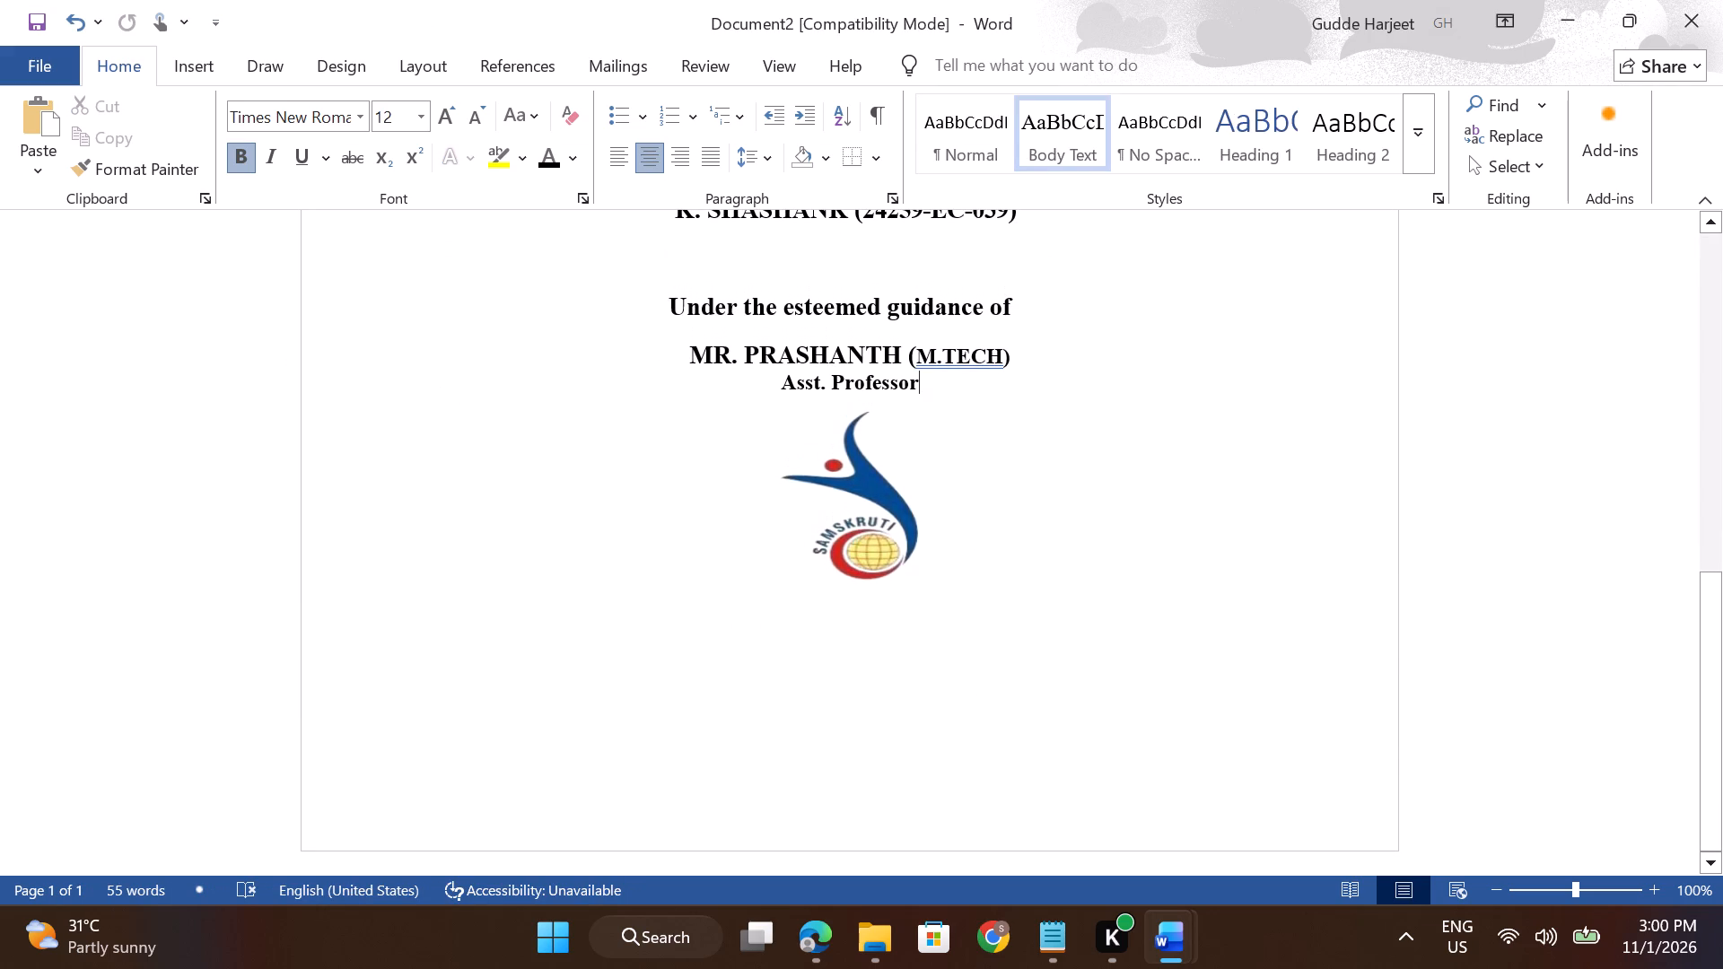
click(1067, 526)
key(Return)
key(BackSpace)
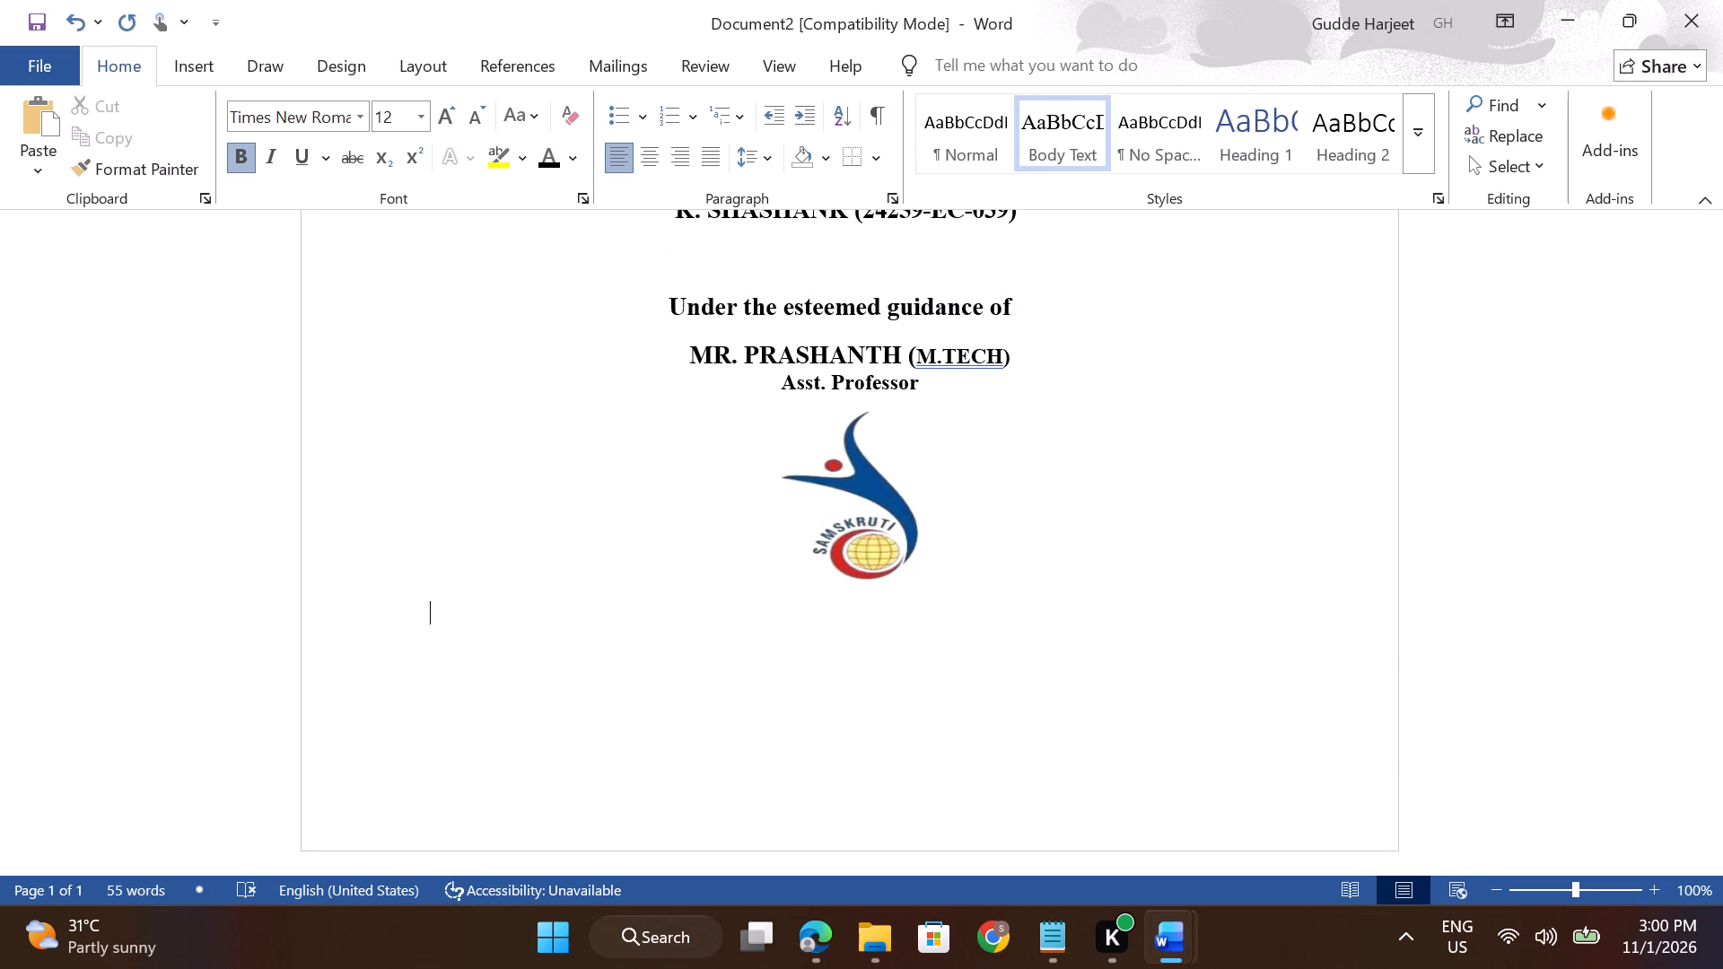
key(ctrl+v)
Remove the centring and indent from the pasted department heading so it fits on a single line.
scroll(1067, 526, up, 5)
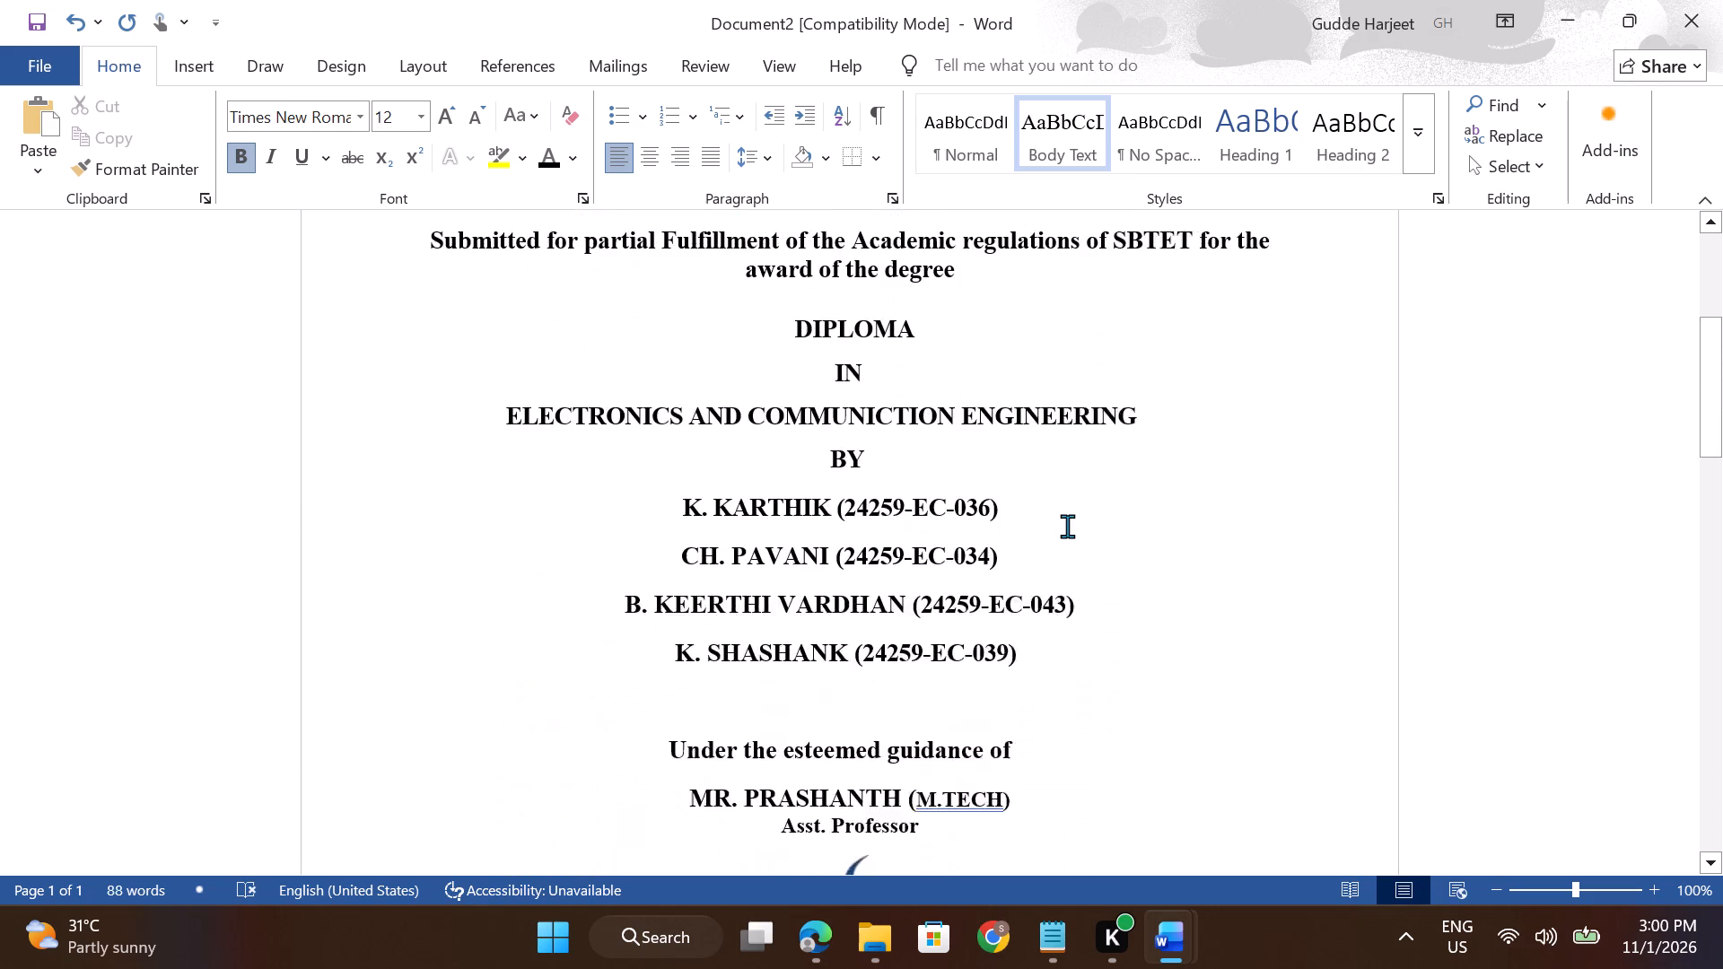
scroll(1067, 526, up, 2)
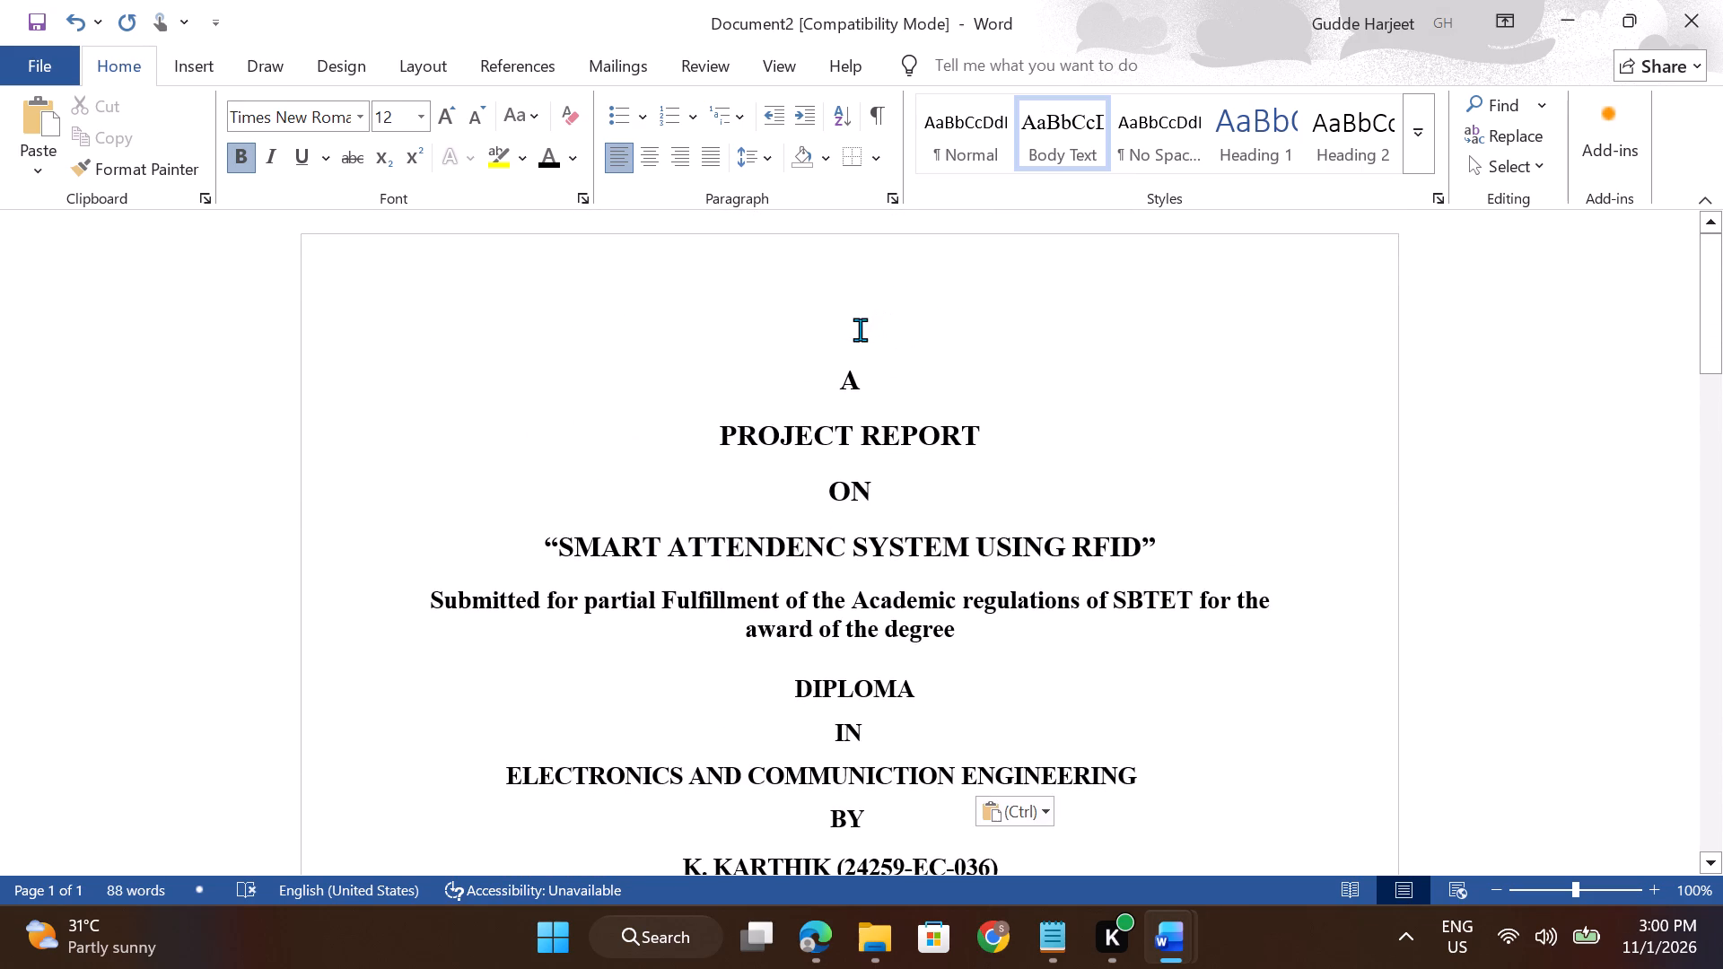
scroll(853, 336, down, 6)
scroll(853, 336, up, 4)
scroll(853, 336, down, 1)
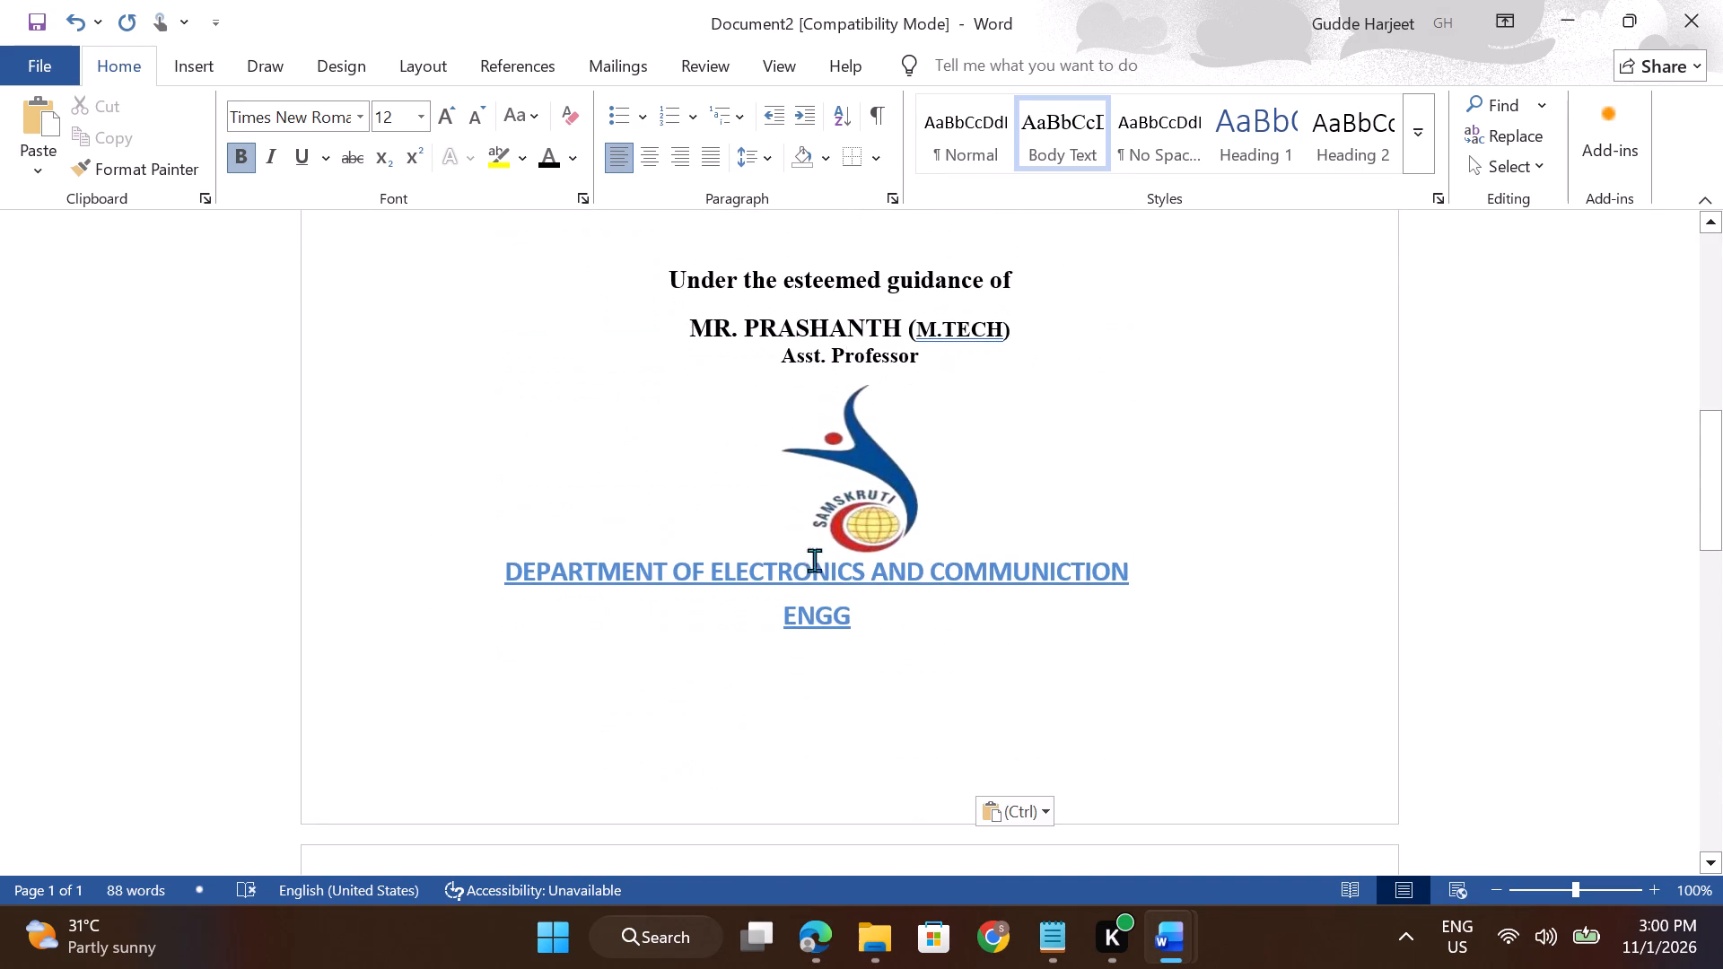
click(510, 565)
key(BackSpace)
key(BackSpace)
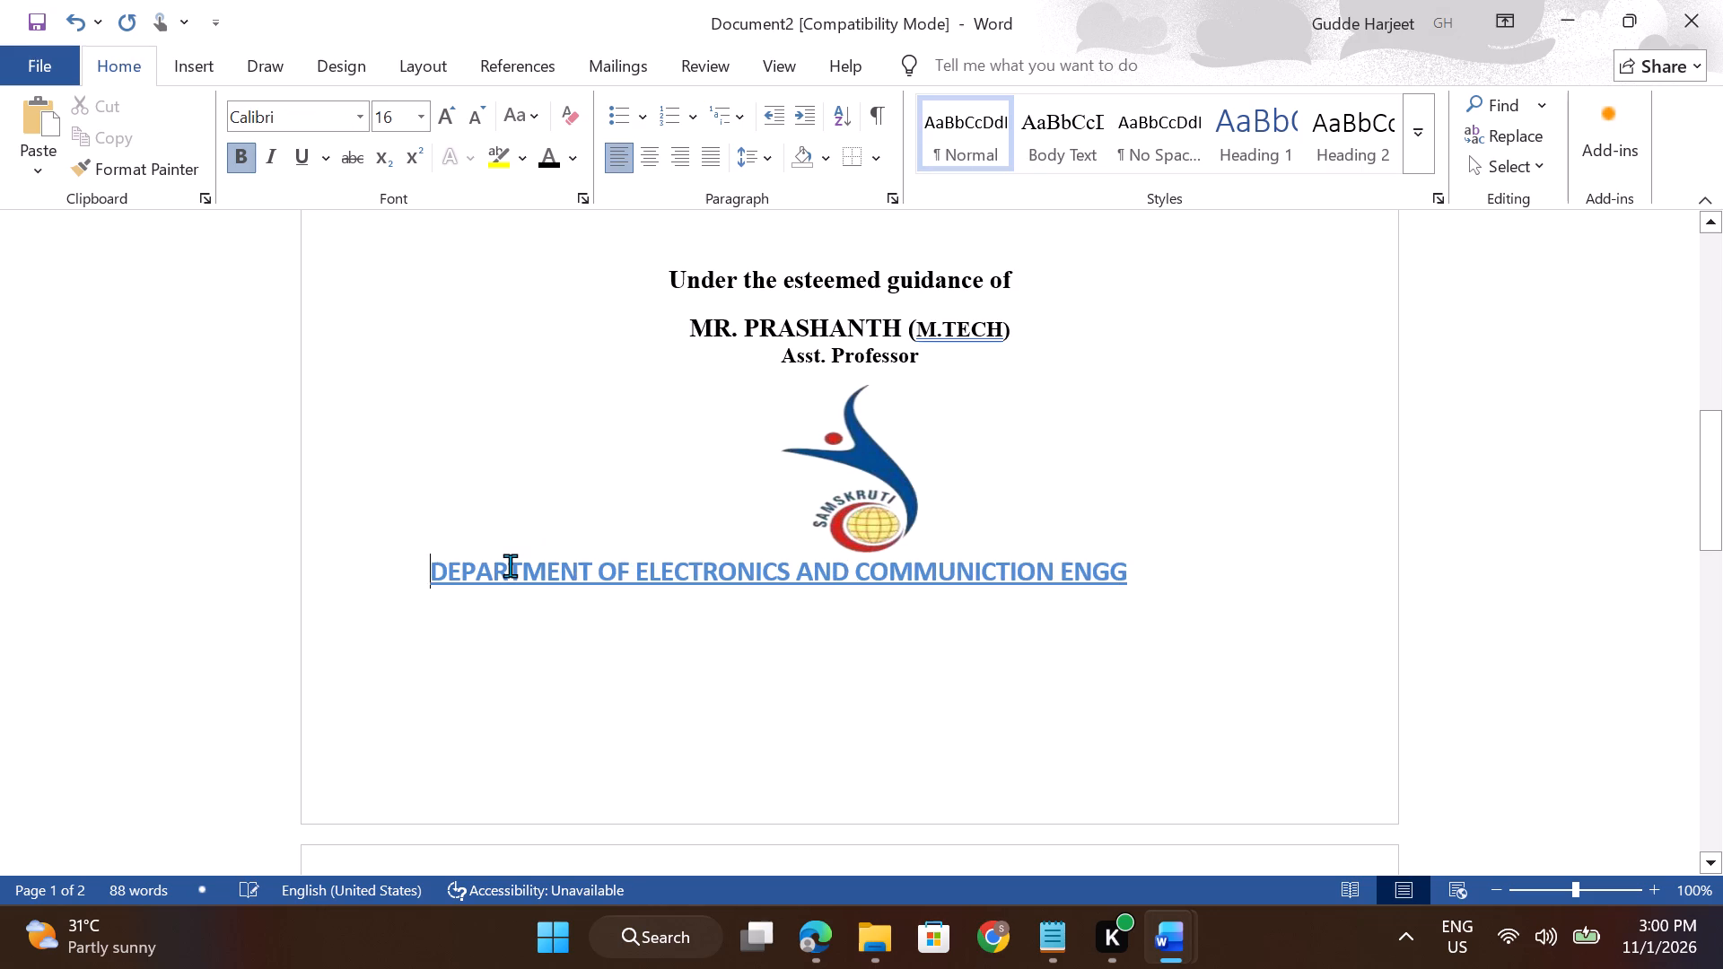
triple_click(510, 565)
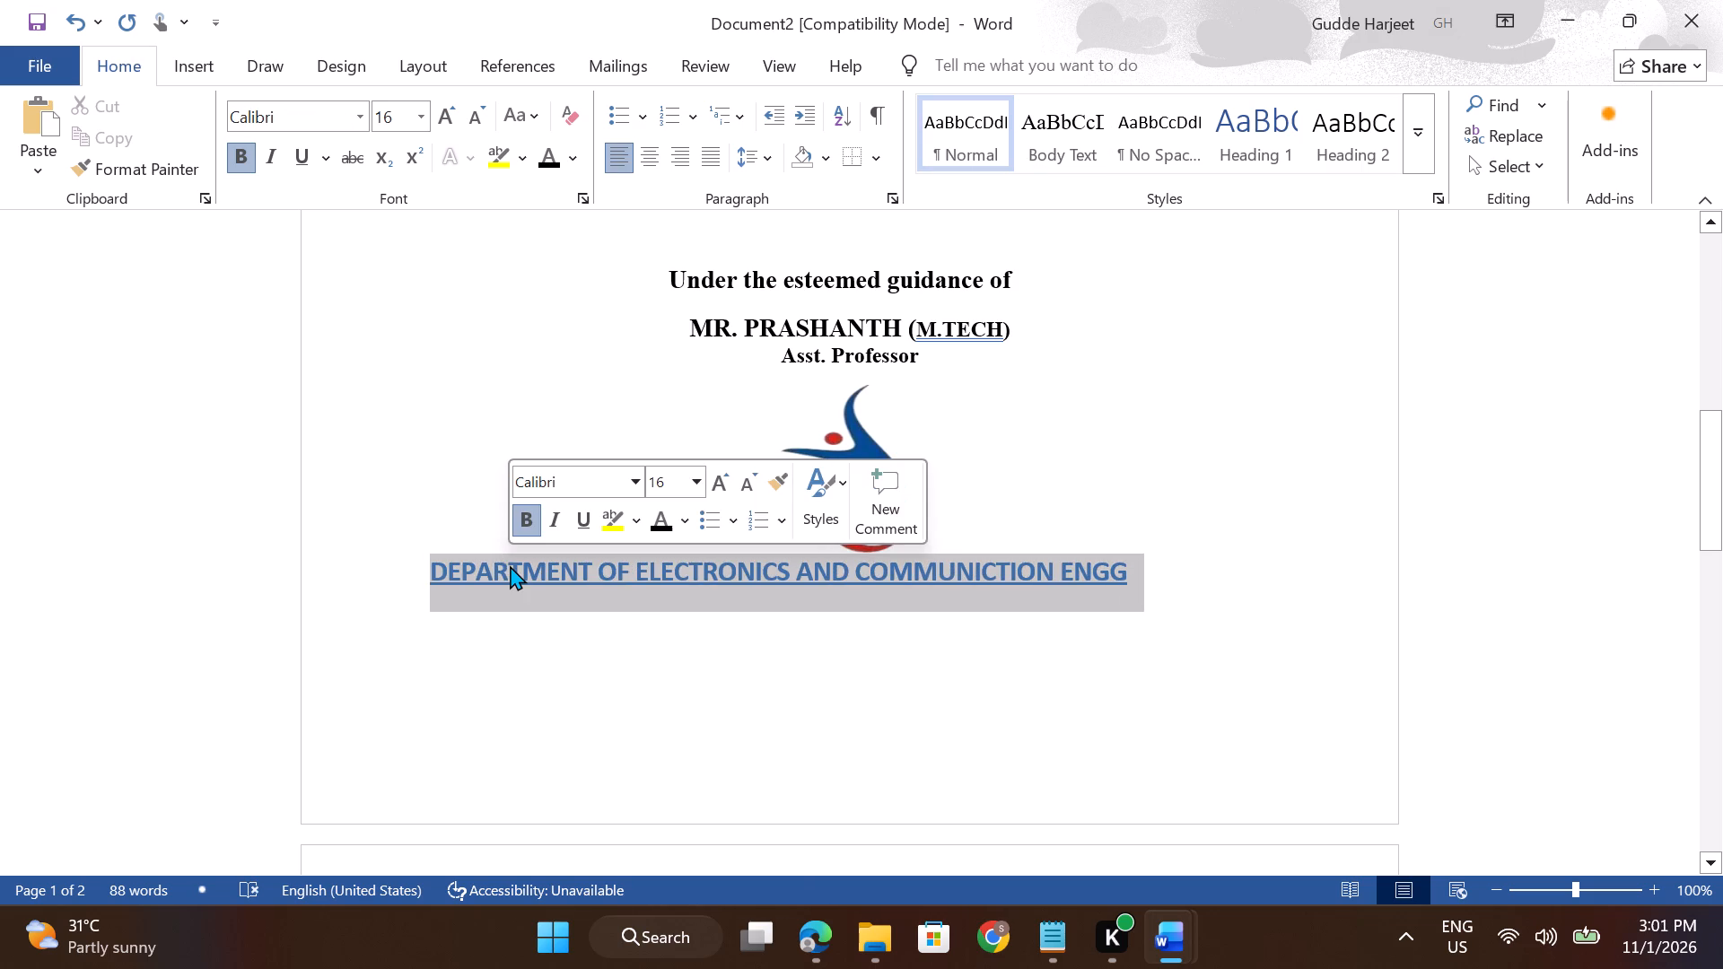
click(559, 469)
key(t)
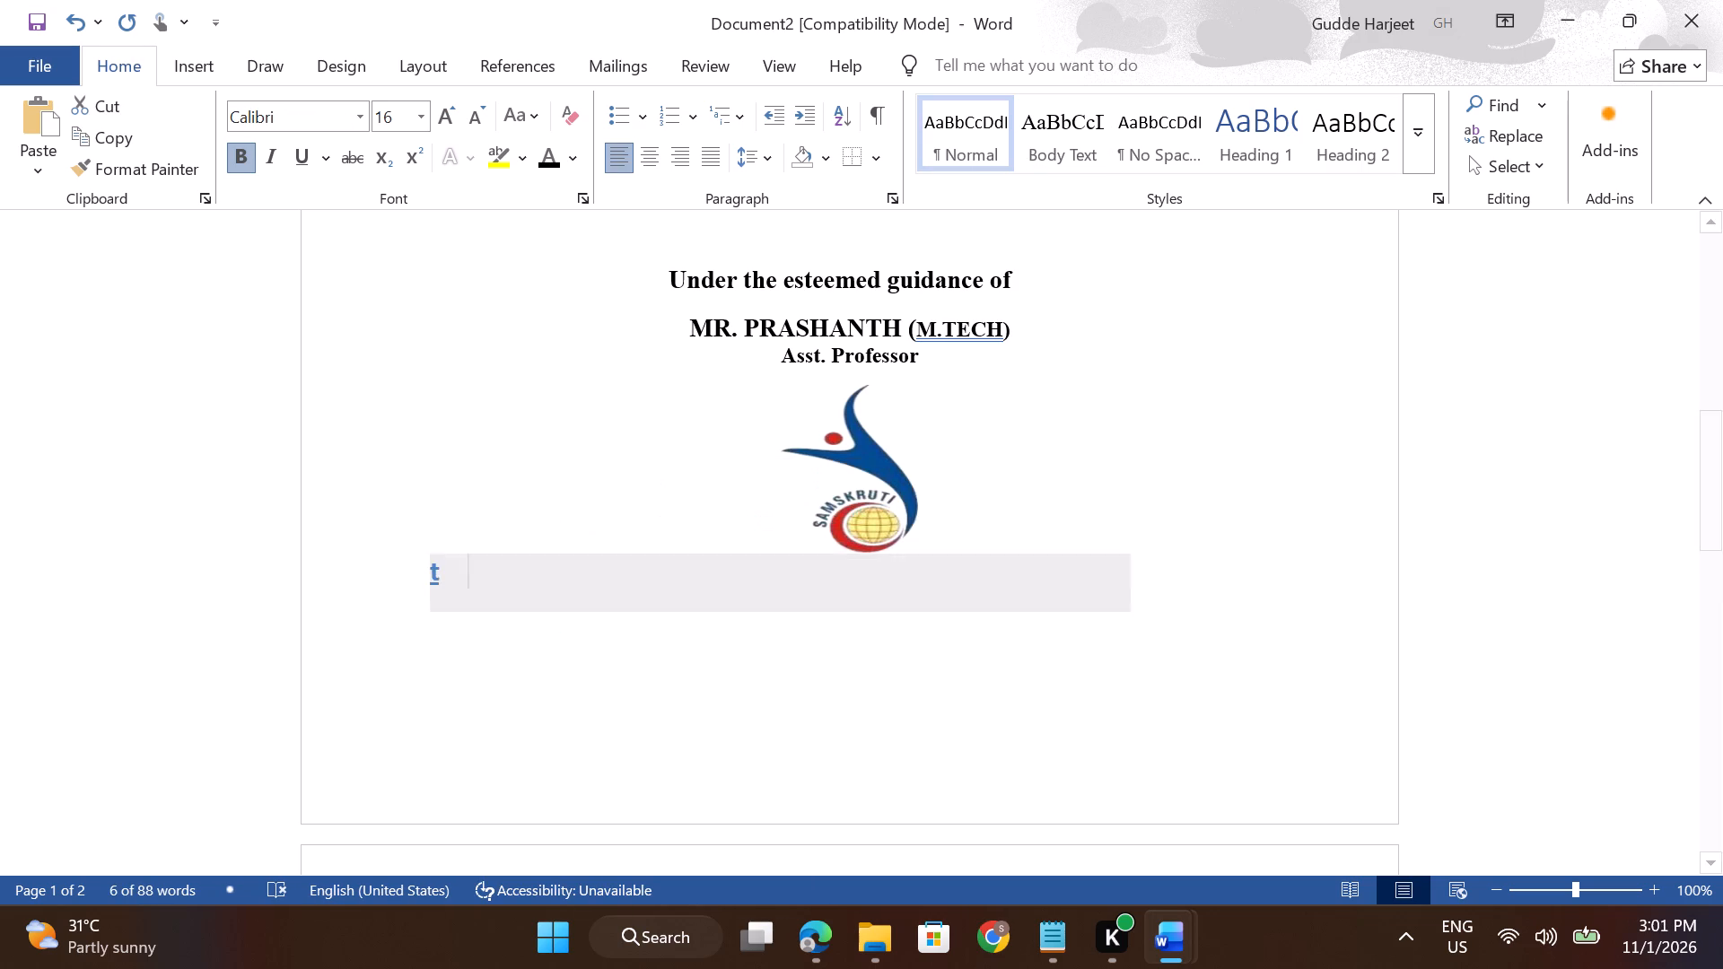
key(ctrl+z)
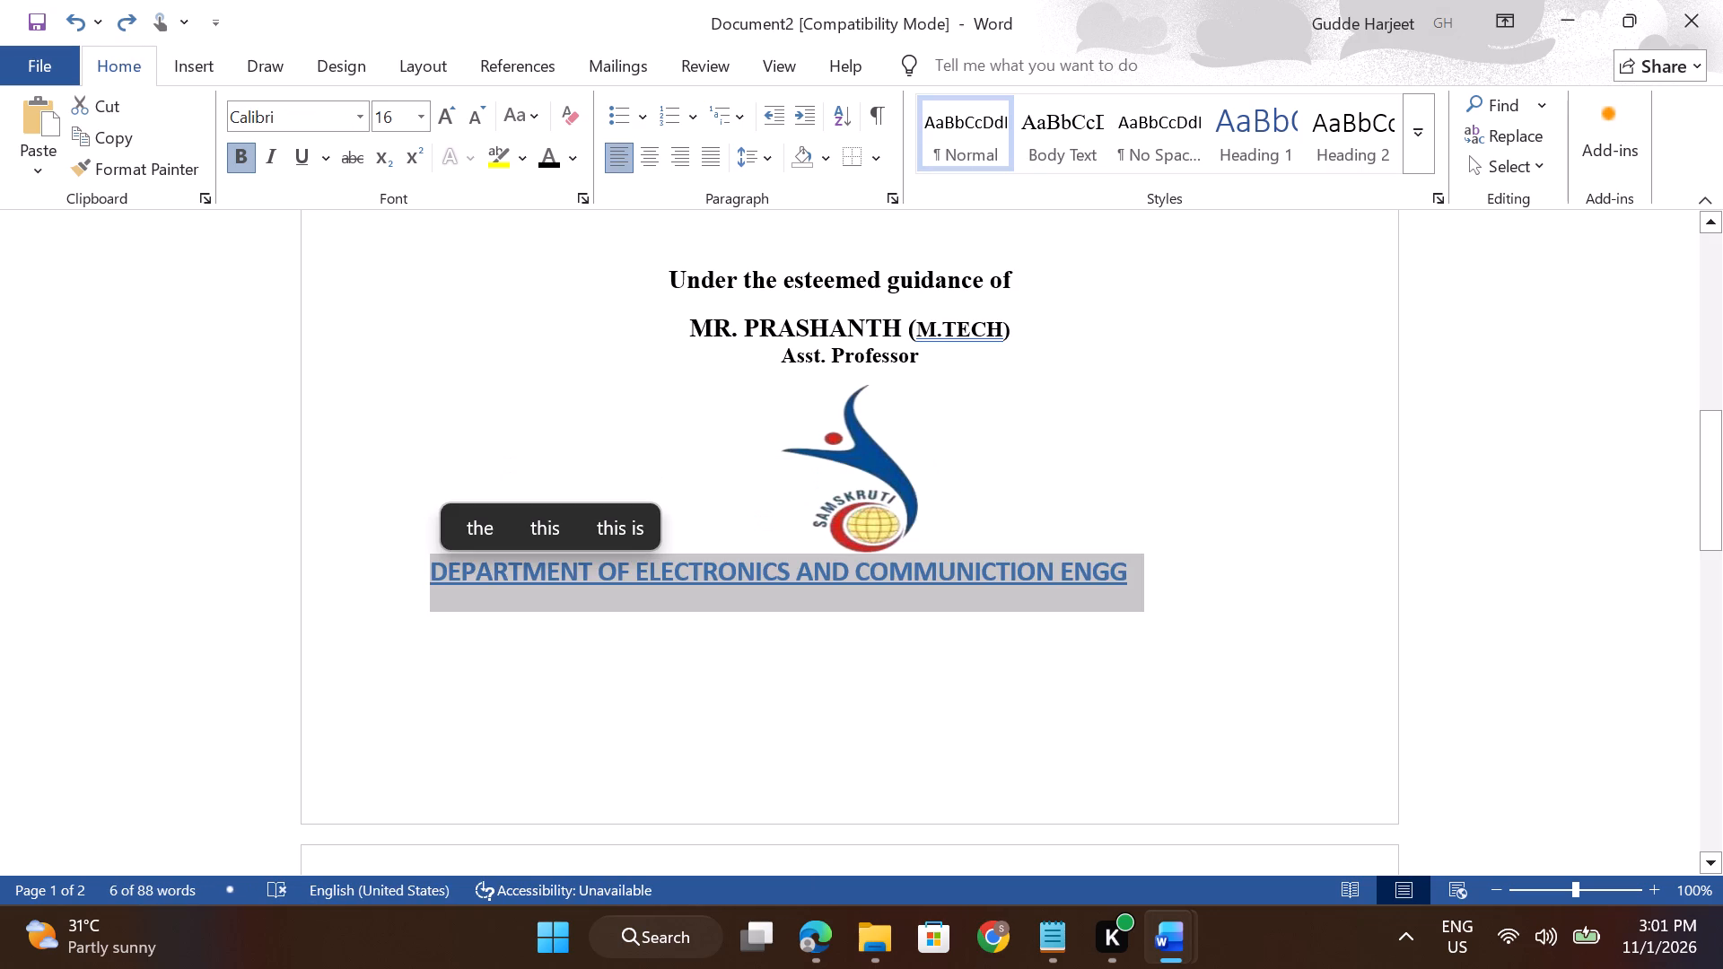
Format the department heading below the logo in Times New Roman with black text and no underline.
click(306, 121)
text(time)
key(Return)
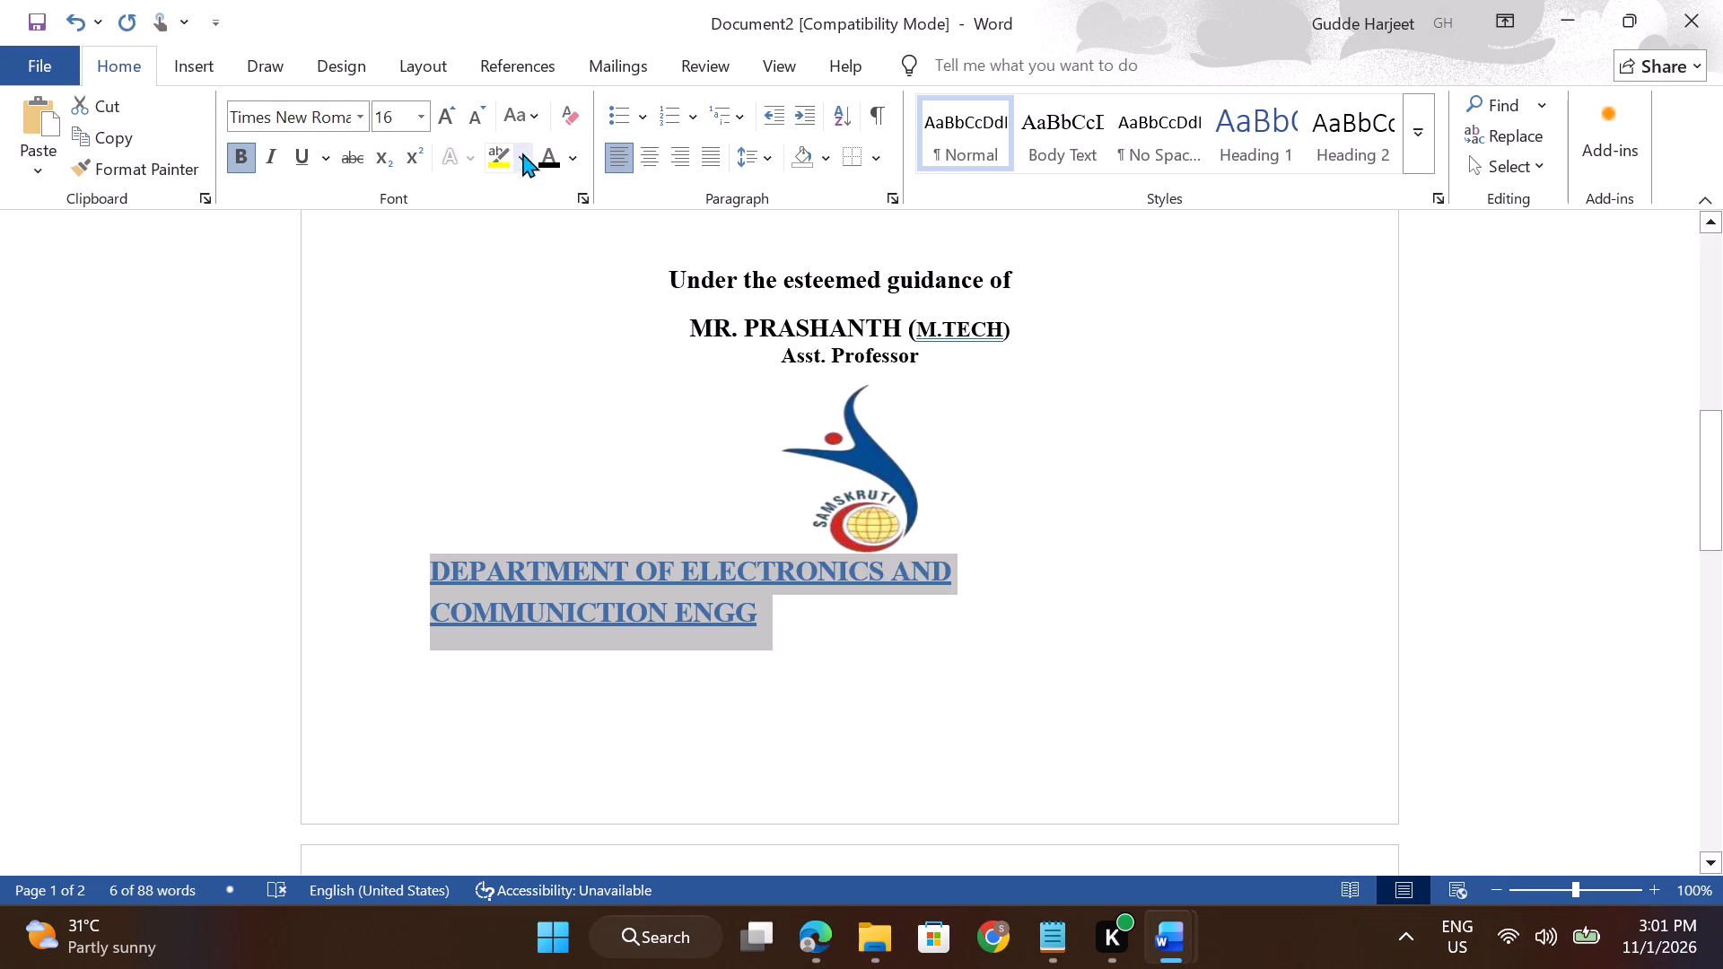
click(548, 165)
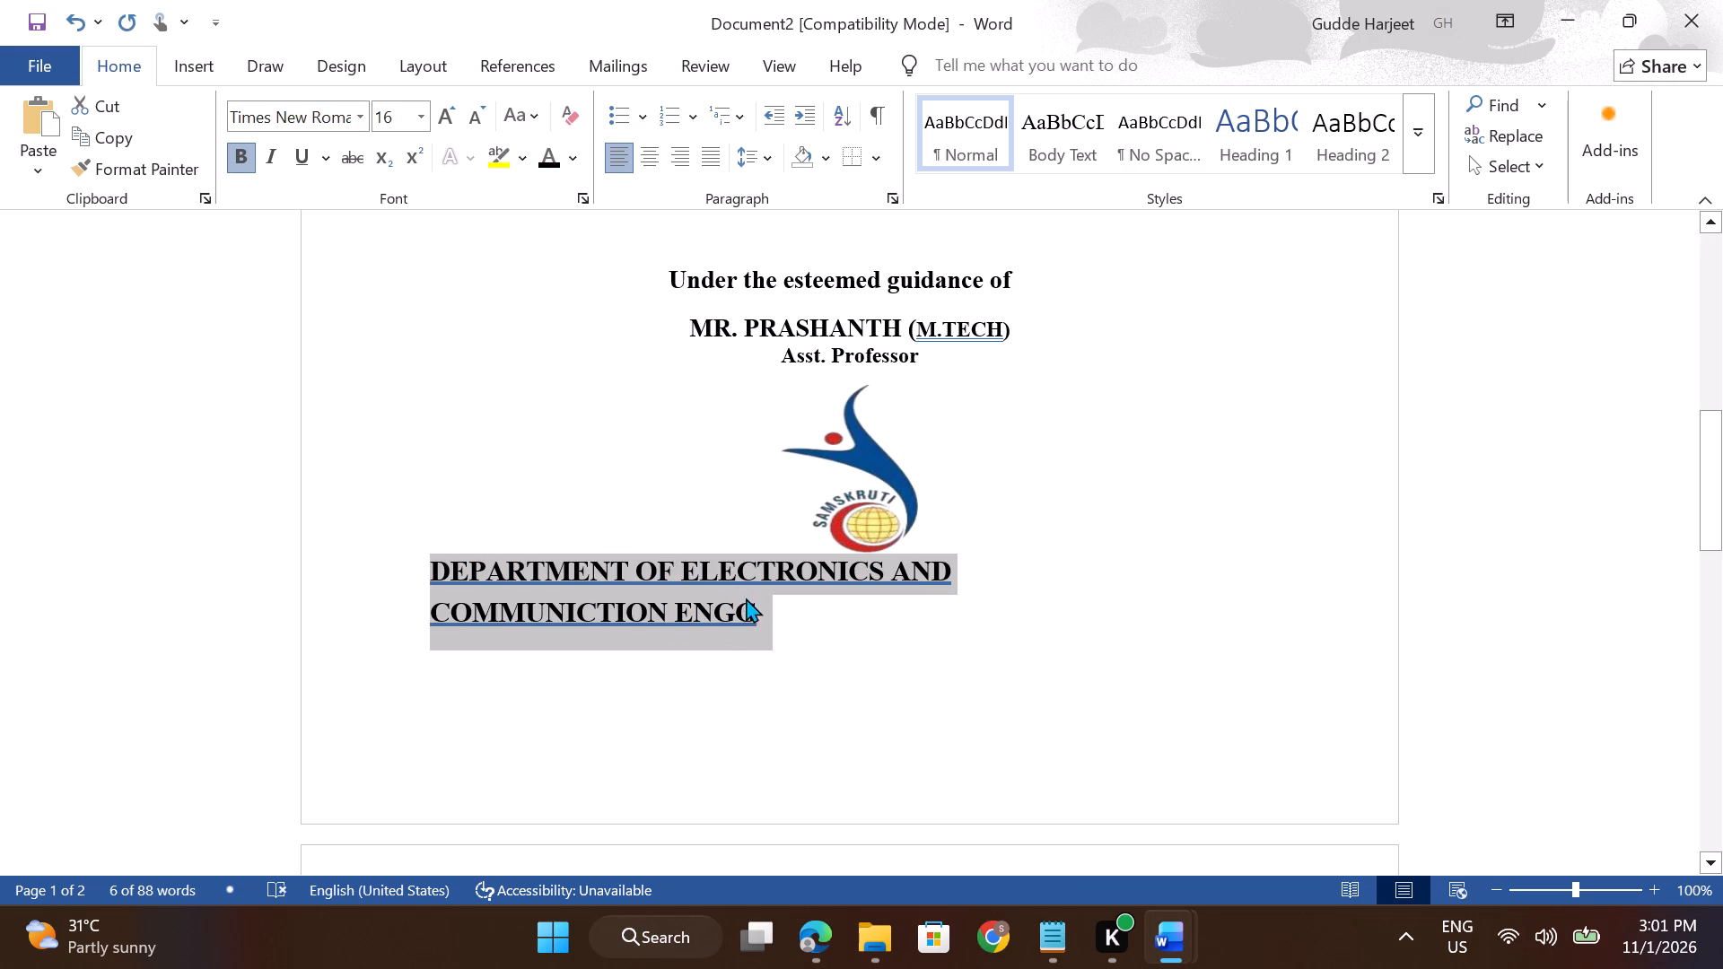
click(298, 159)
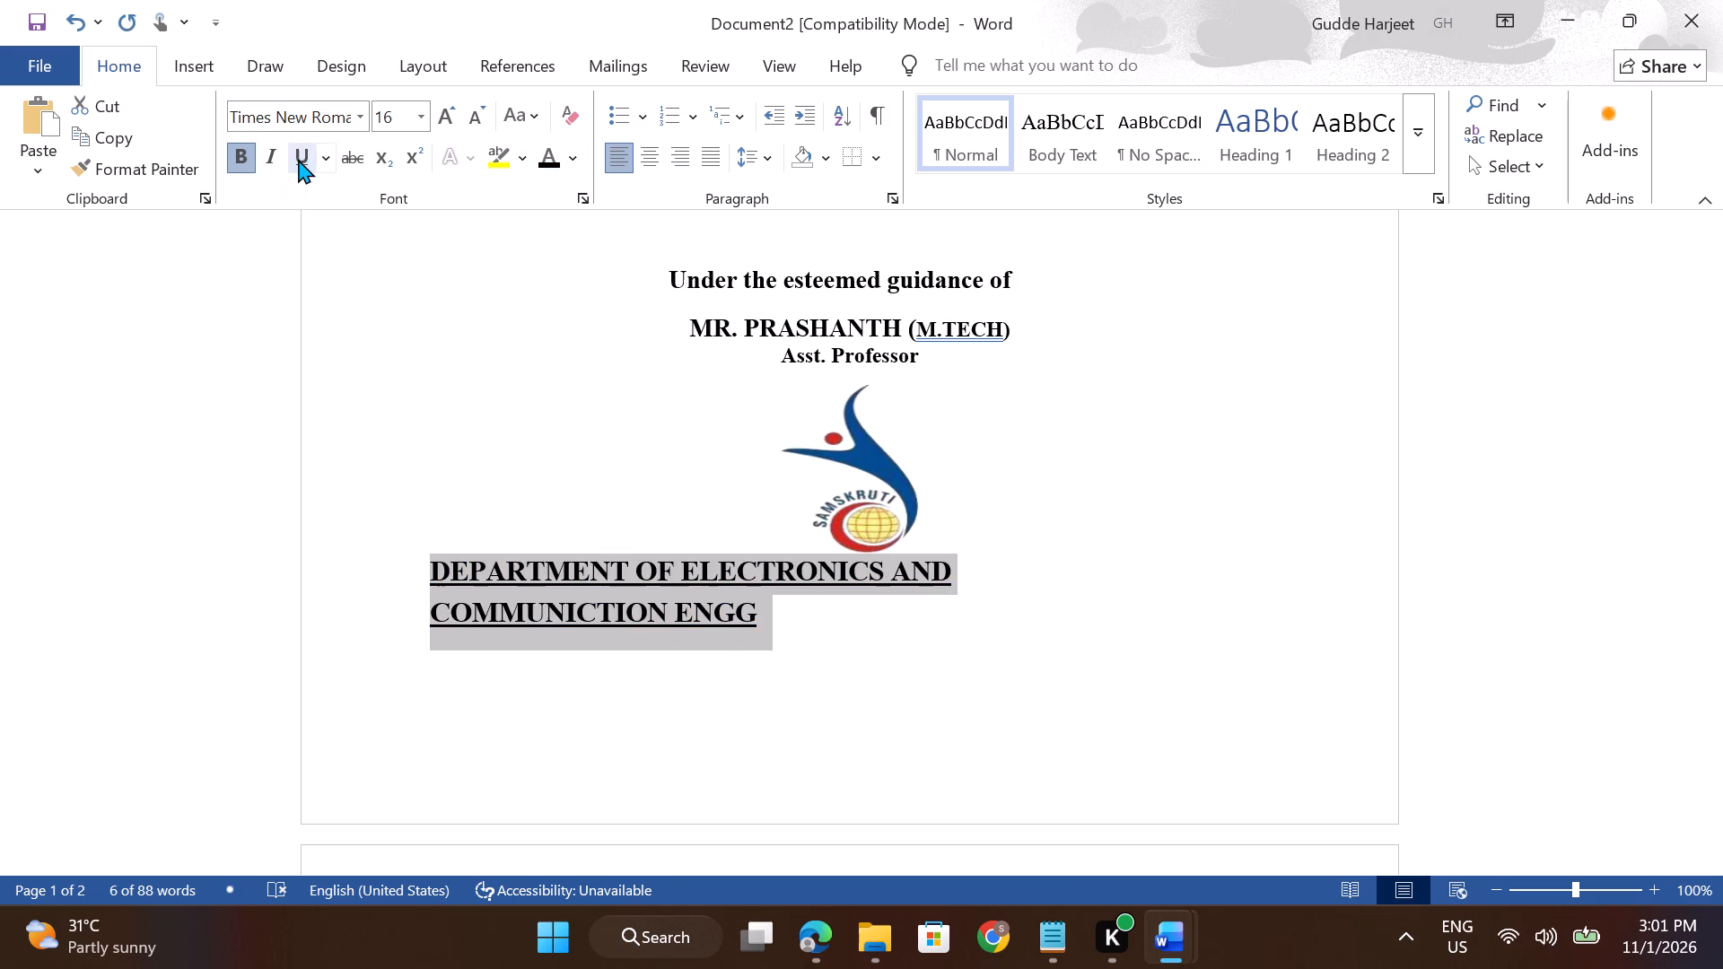
click(298, 159)
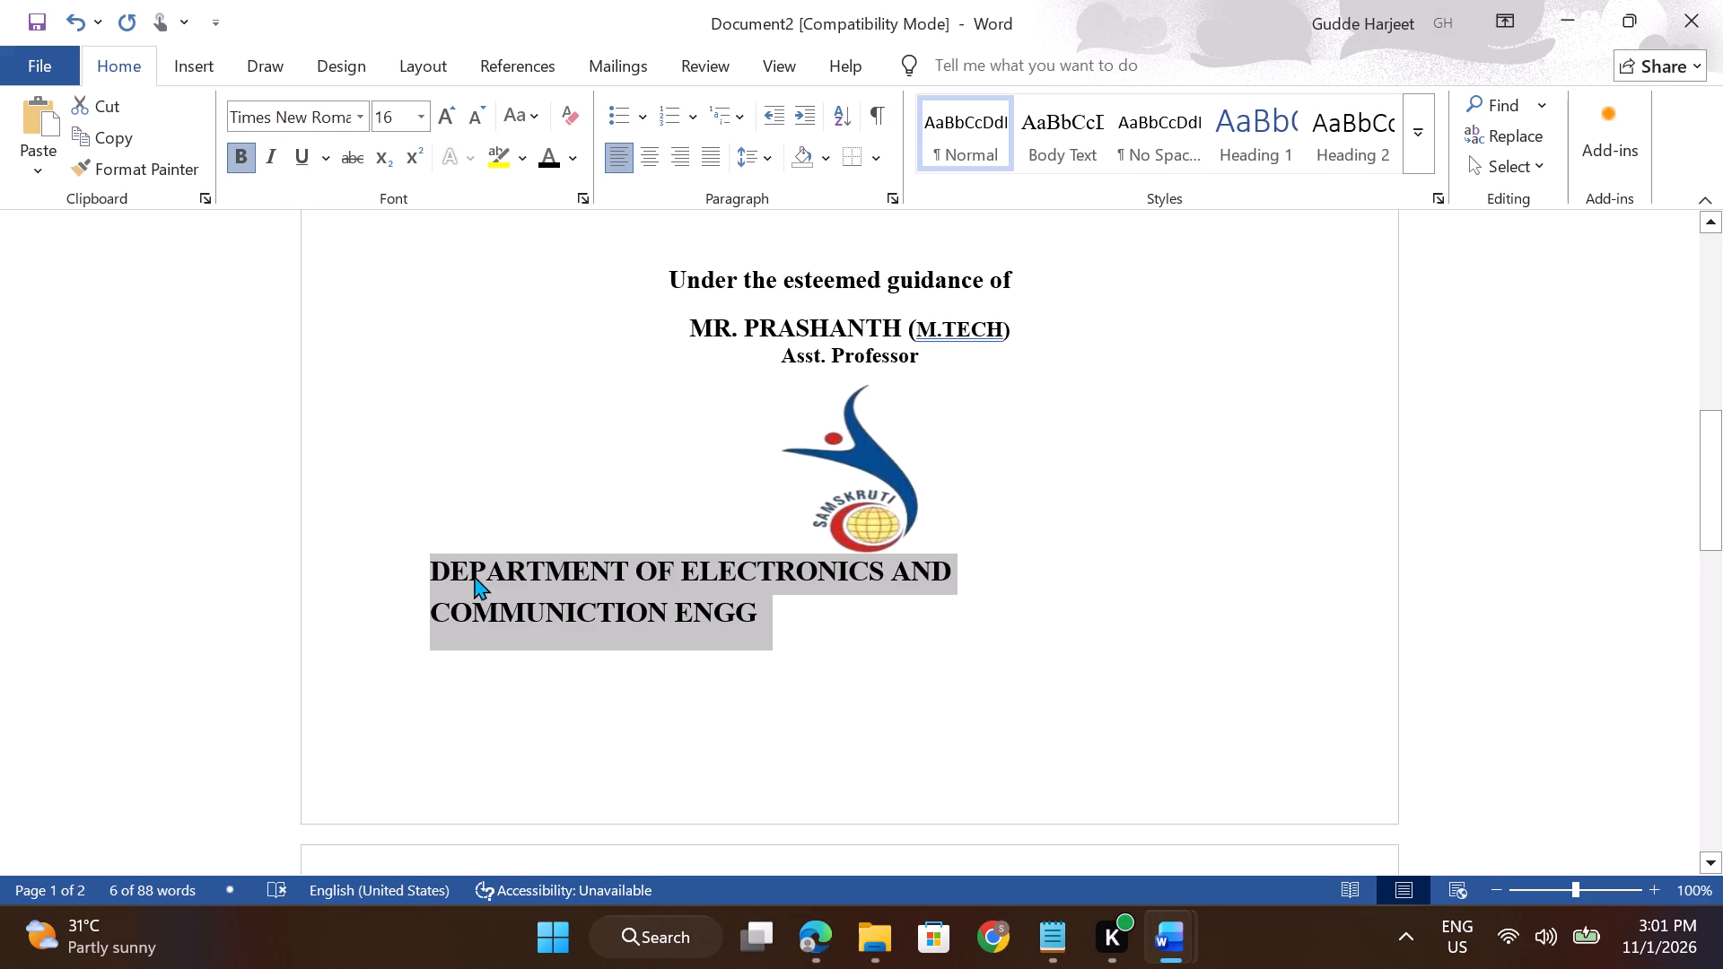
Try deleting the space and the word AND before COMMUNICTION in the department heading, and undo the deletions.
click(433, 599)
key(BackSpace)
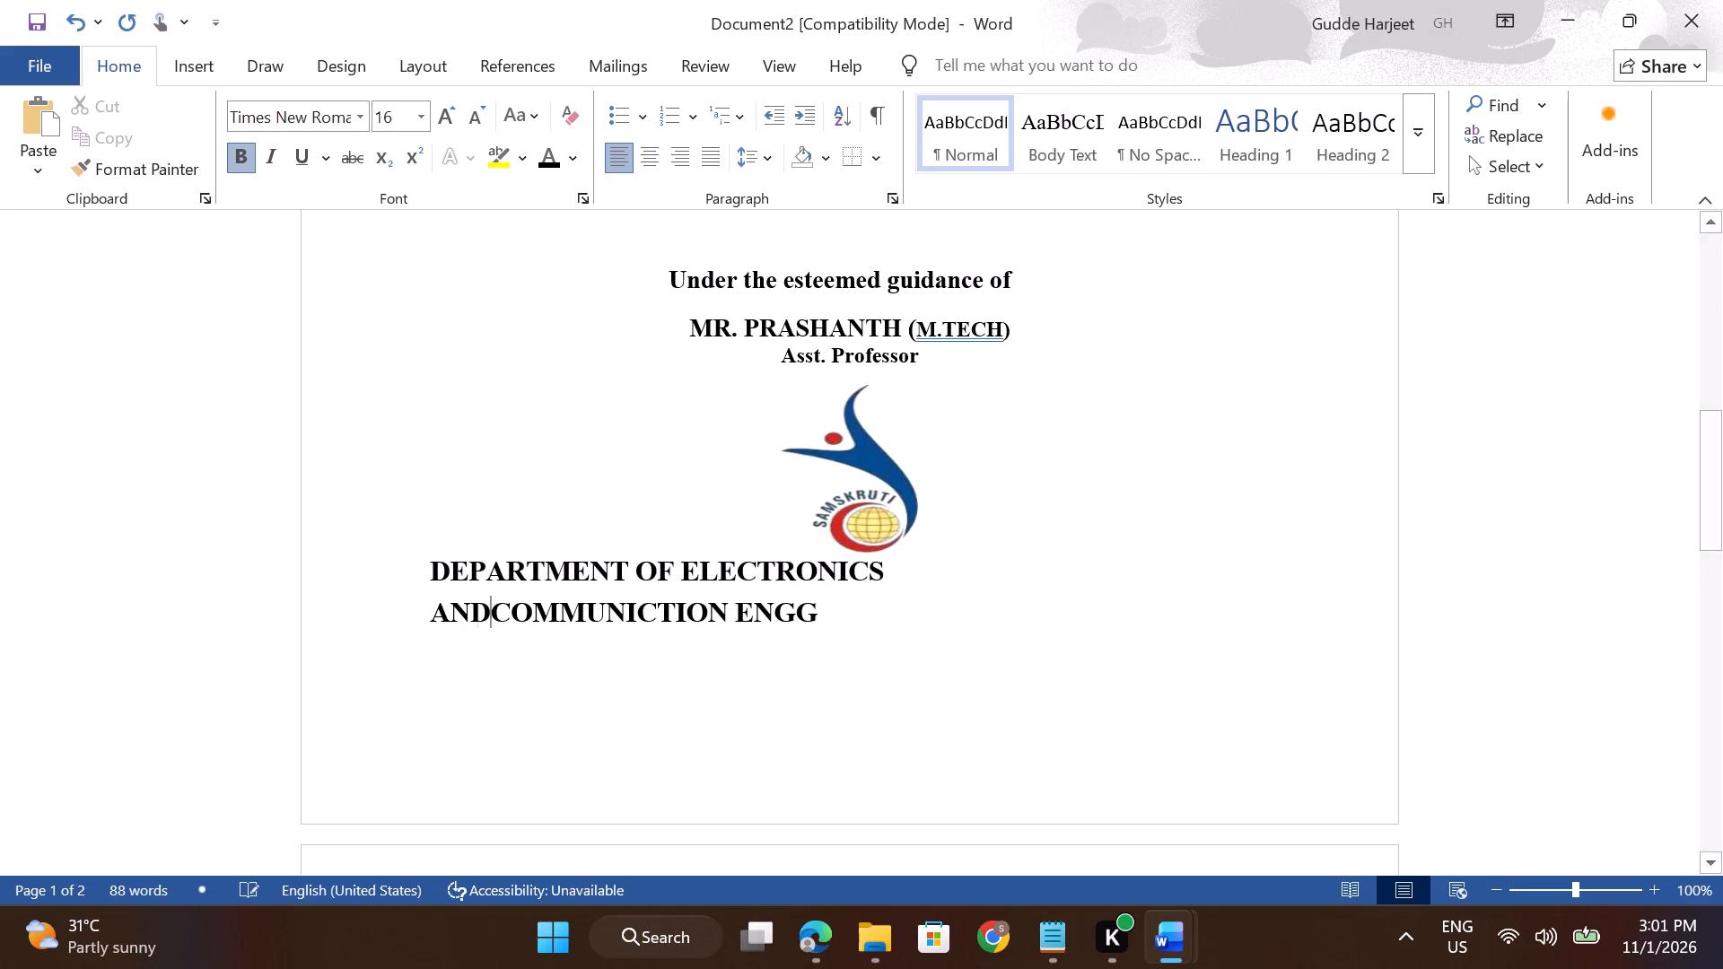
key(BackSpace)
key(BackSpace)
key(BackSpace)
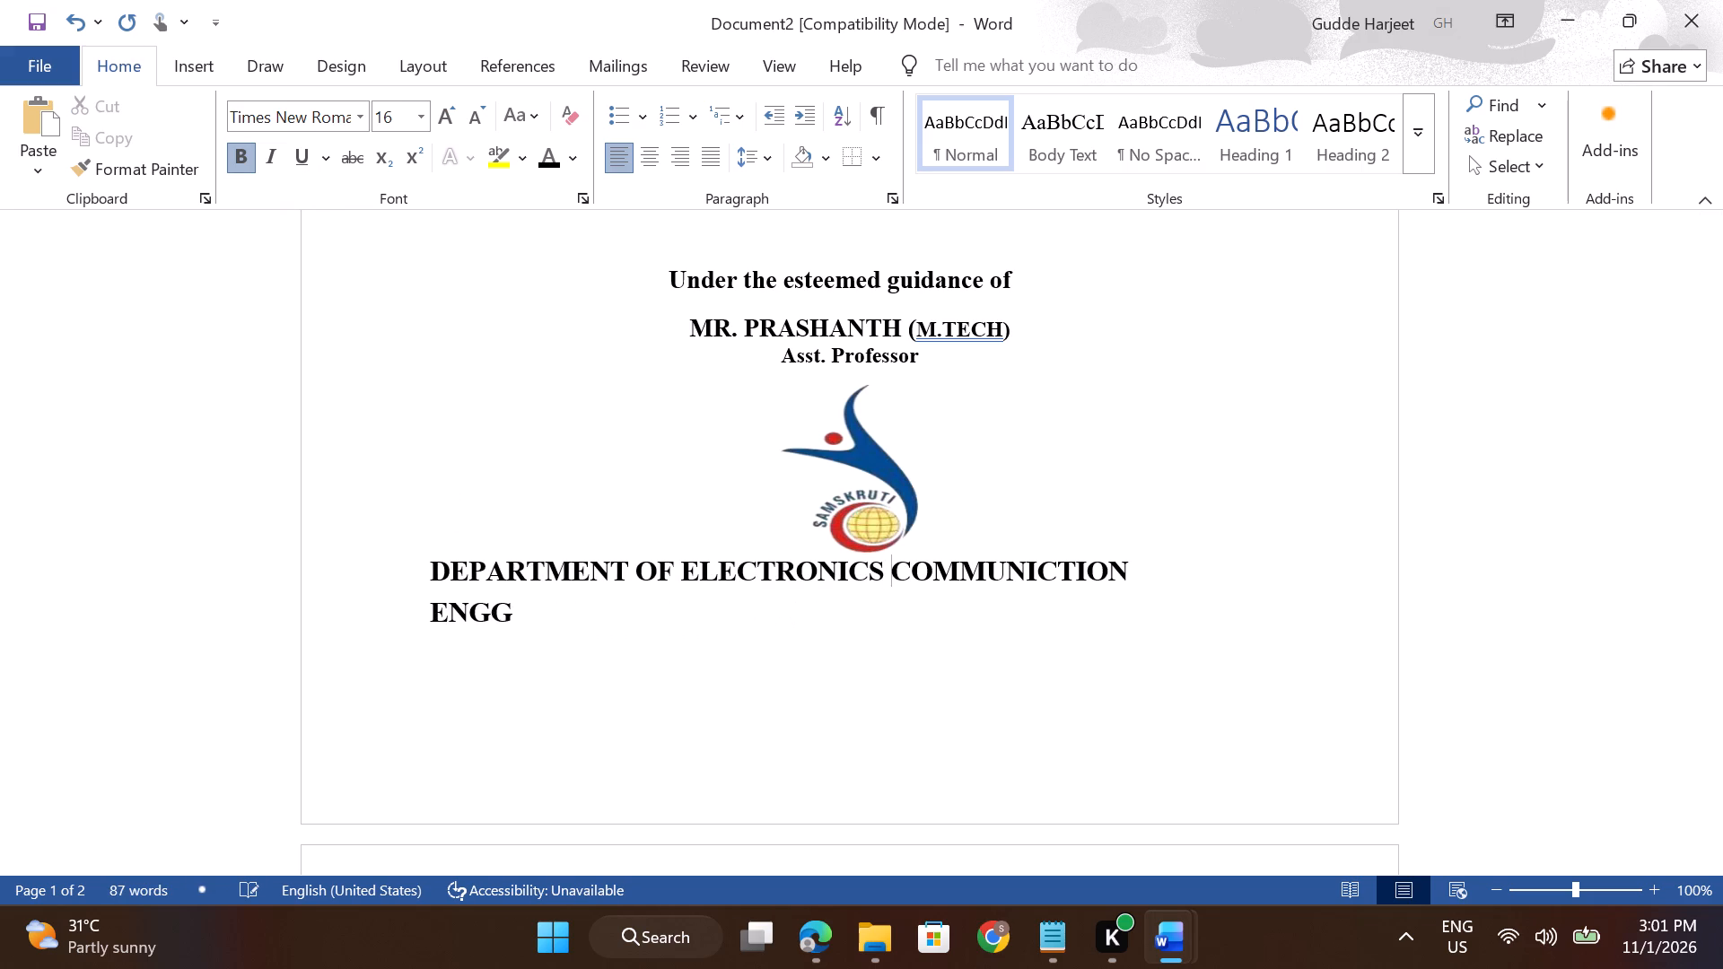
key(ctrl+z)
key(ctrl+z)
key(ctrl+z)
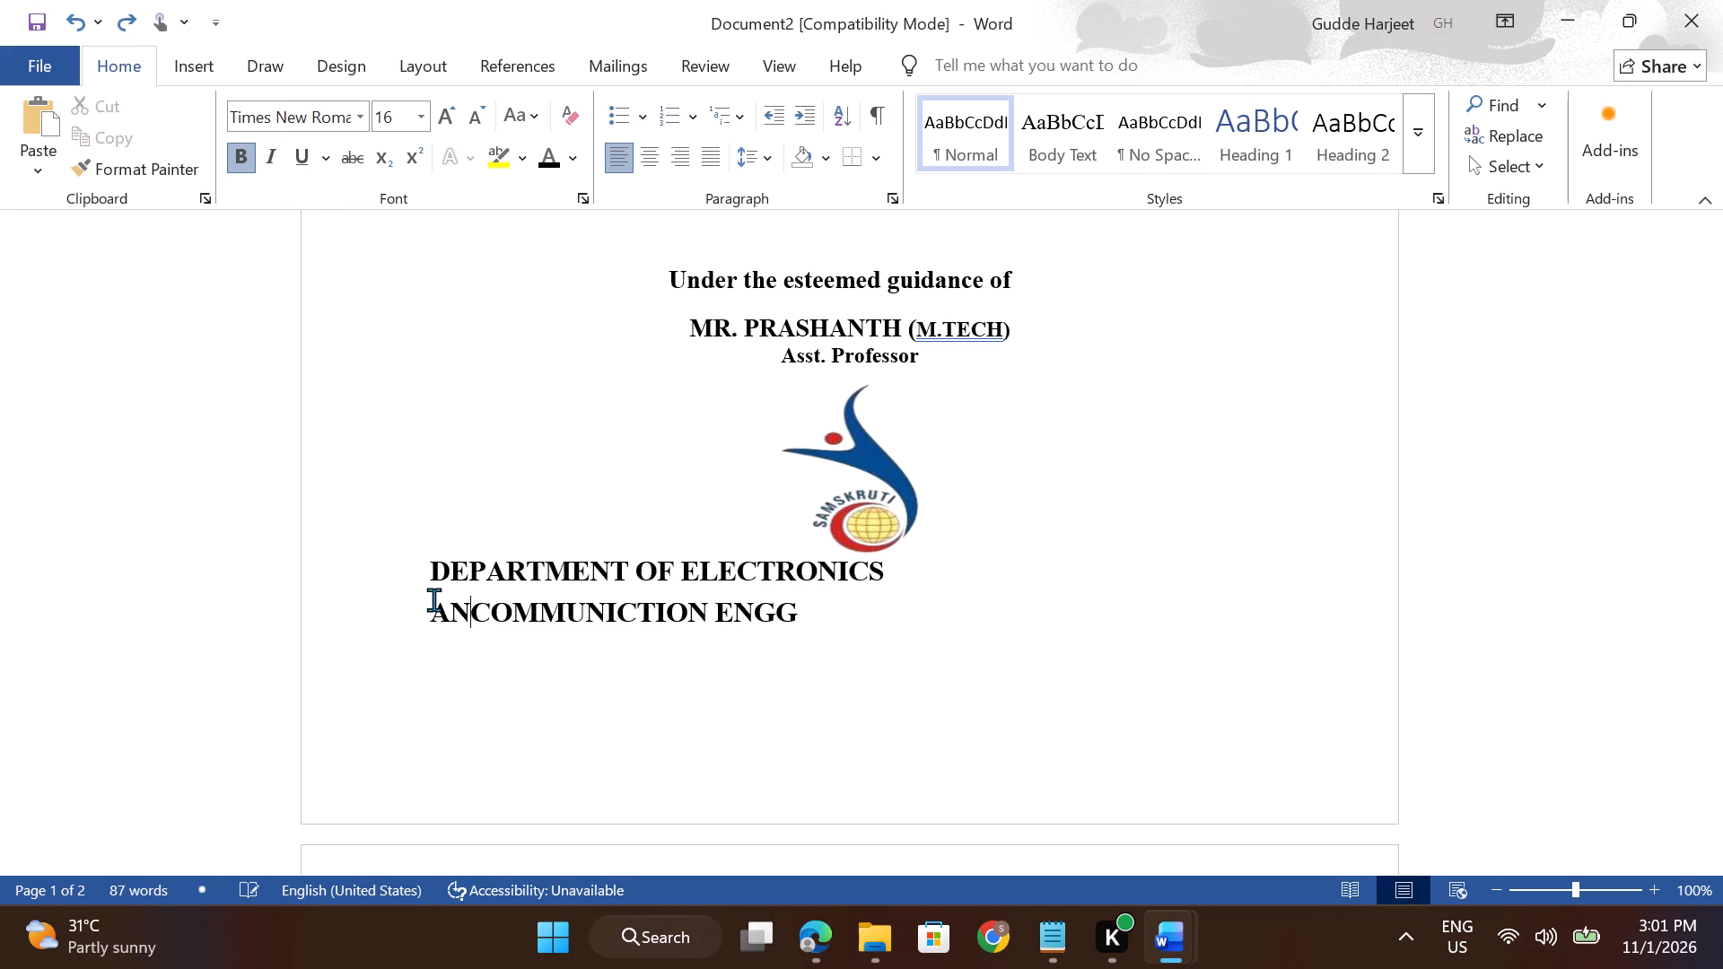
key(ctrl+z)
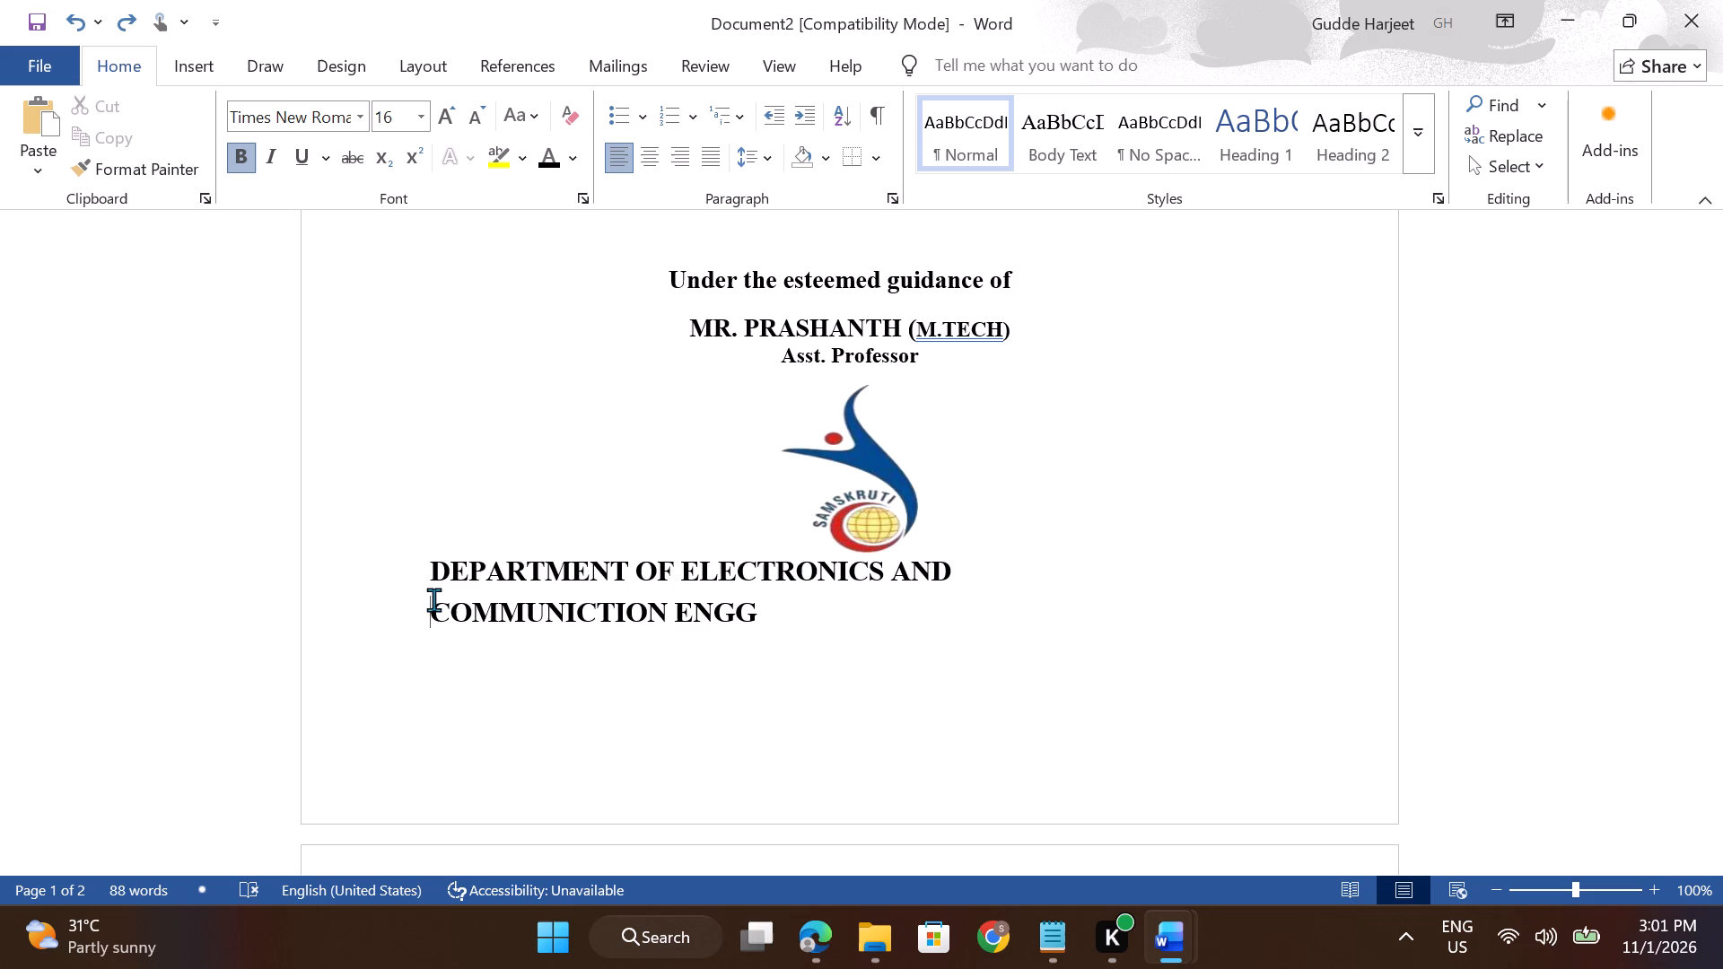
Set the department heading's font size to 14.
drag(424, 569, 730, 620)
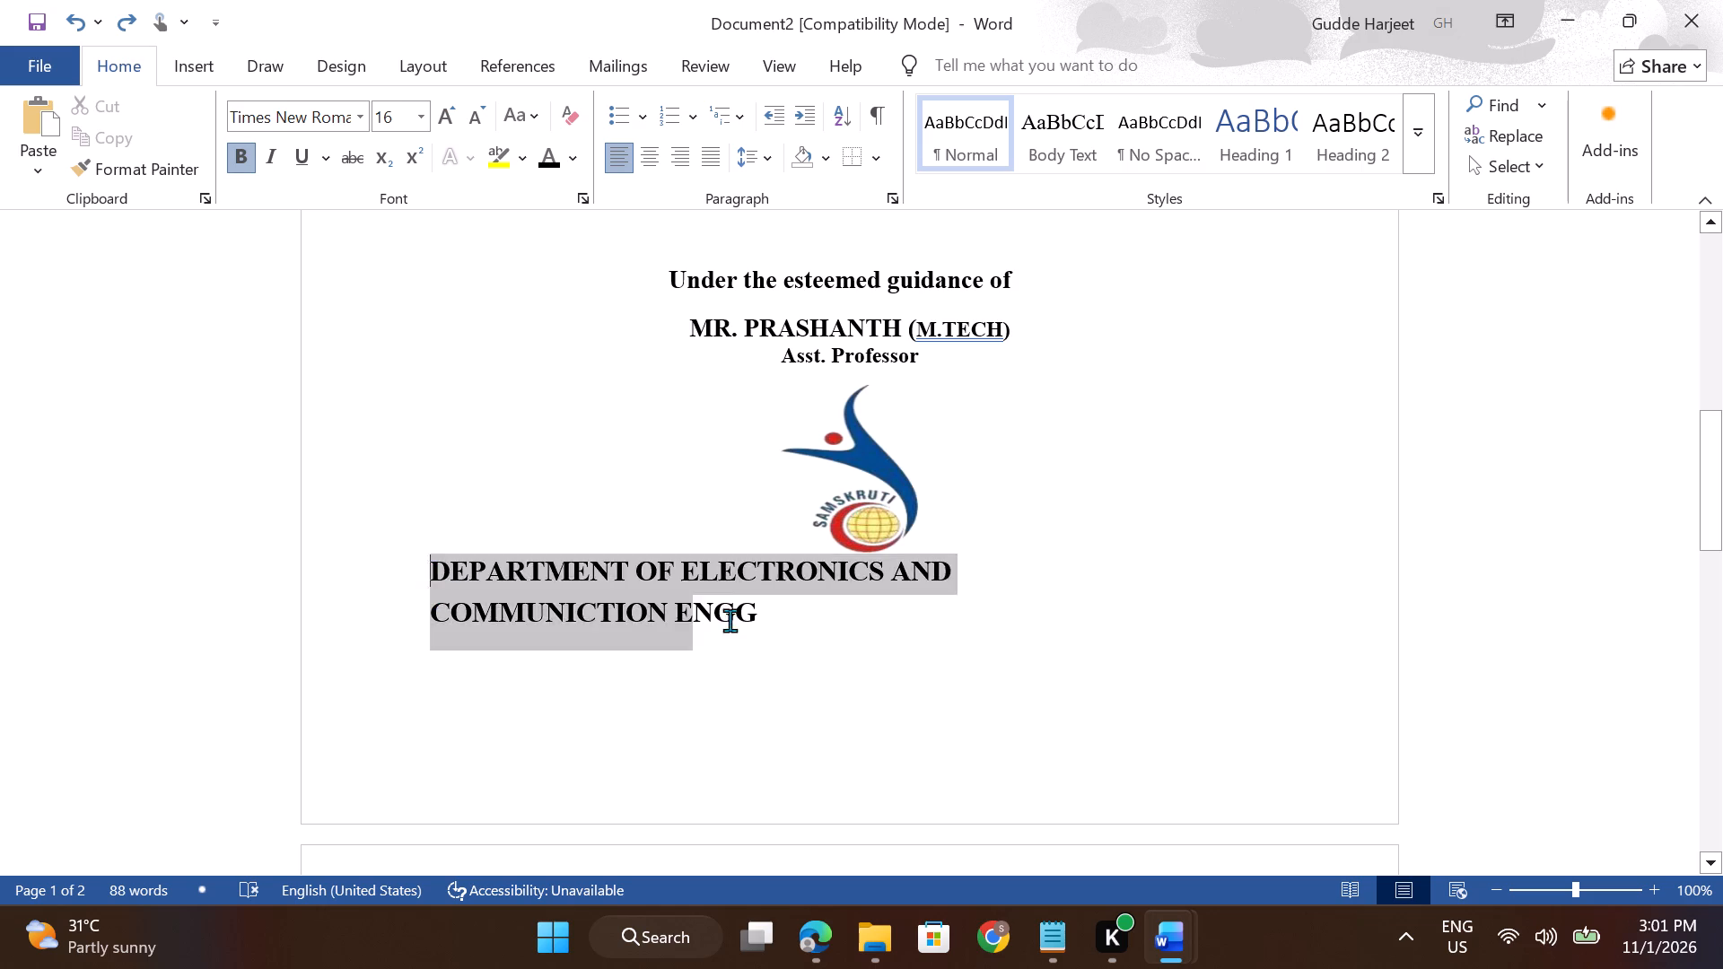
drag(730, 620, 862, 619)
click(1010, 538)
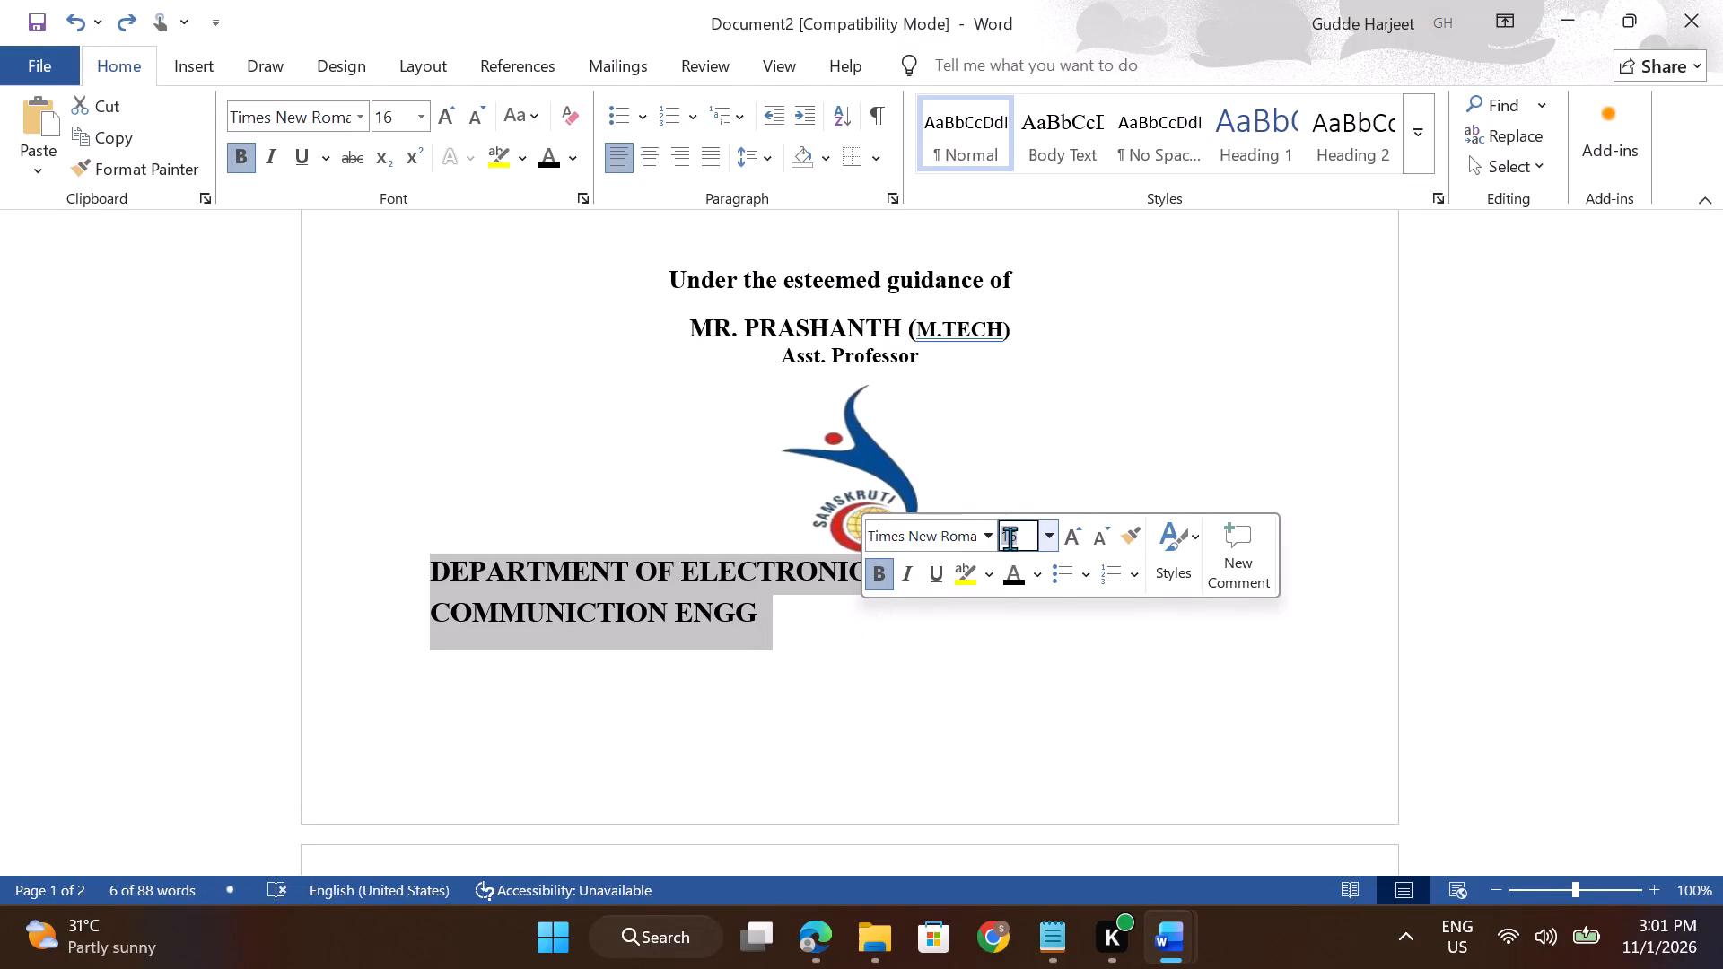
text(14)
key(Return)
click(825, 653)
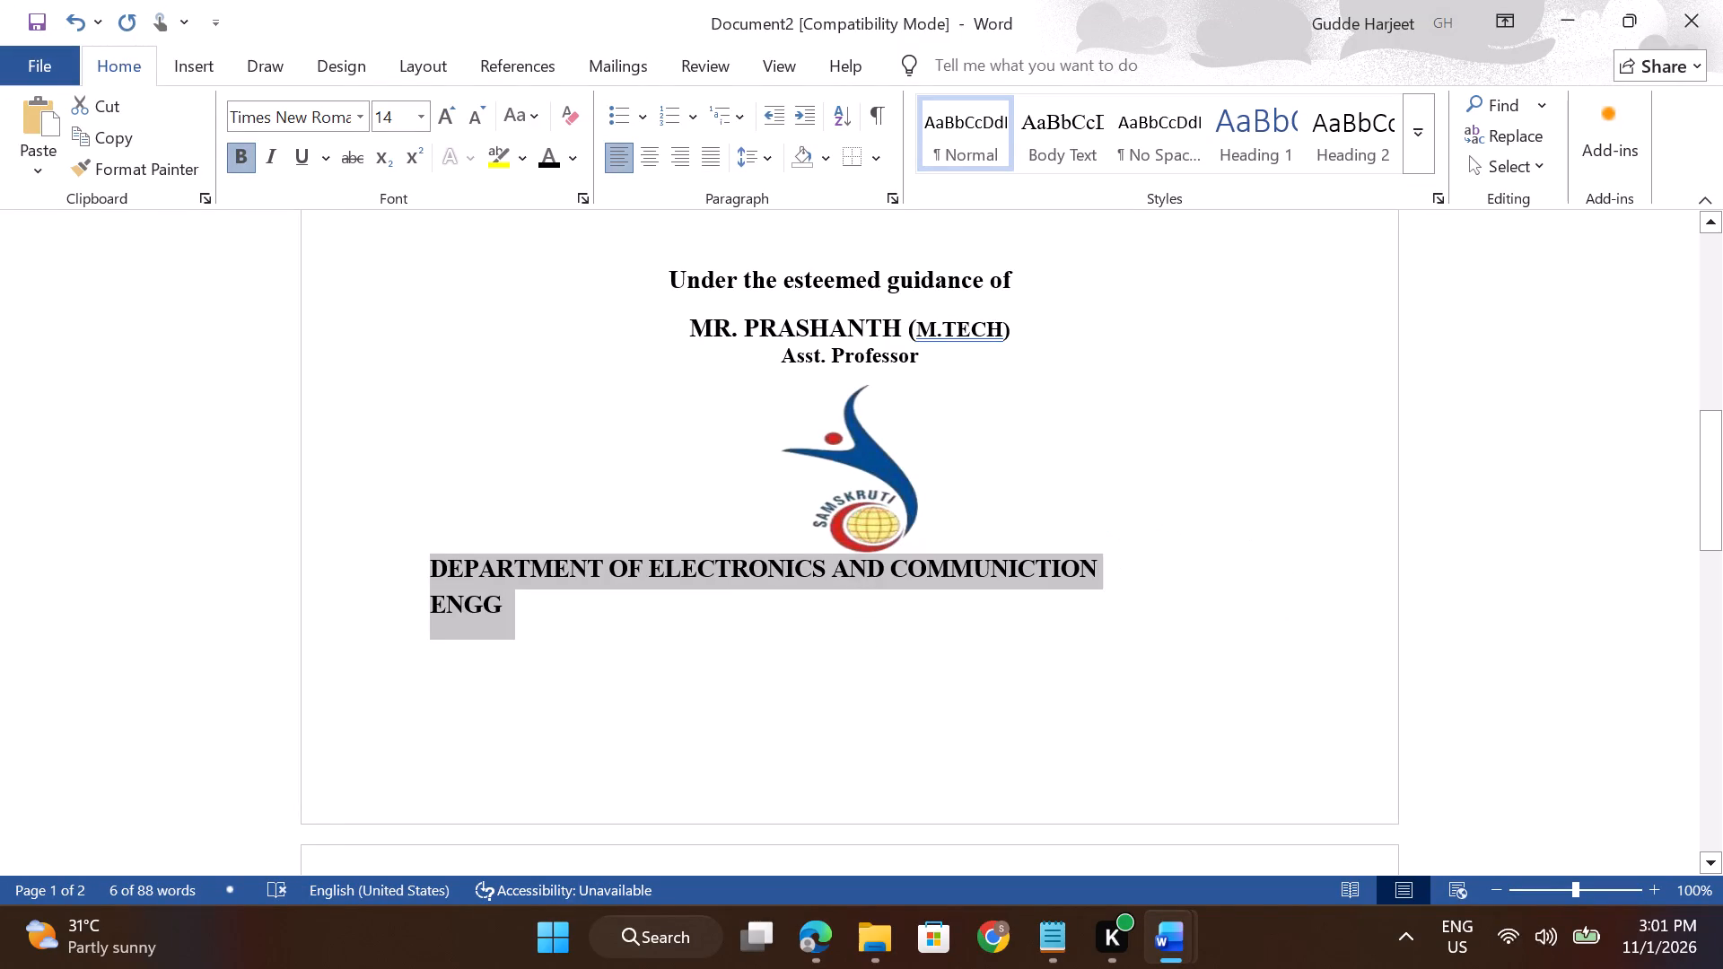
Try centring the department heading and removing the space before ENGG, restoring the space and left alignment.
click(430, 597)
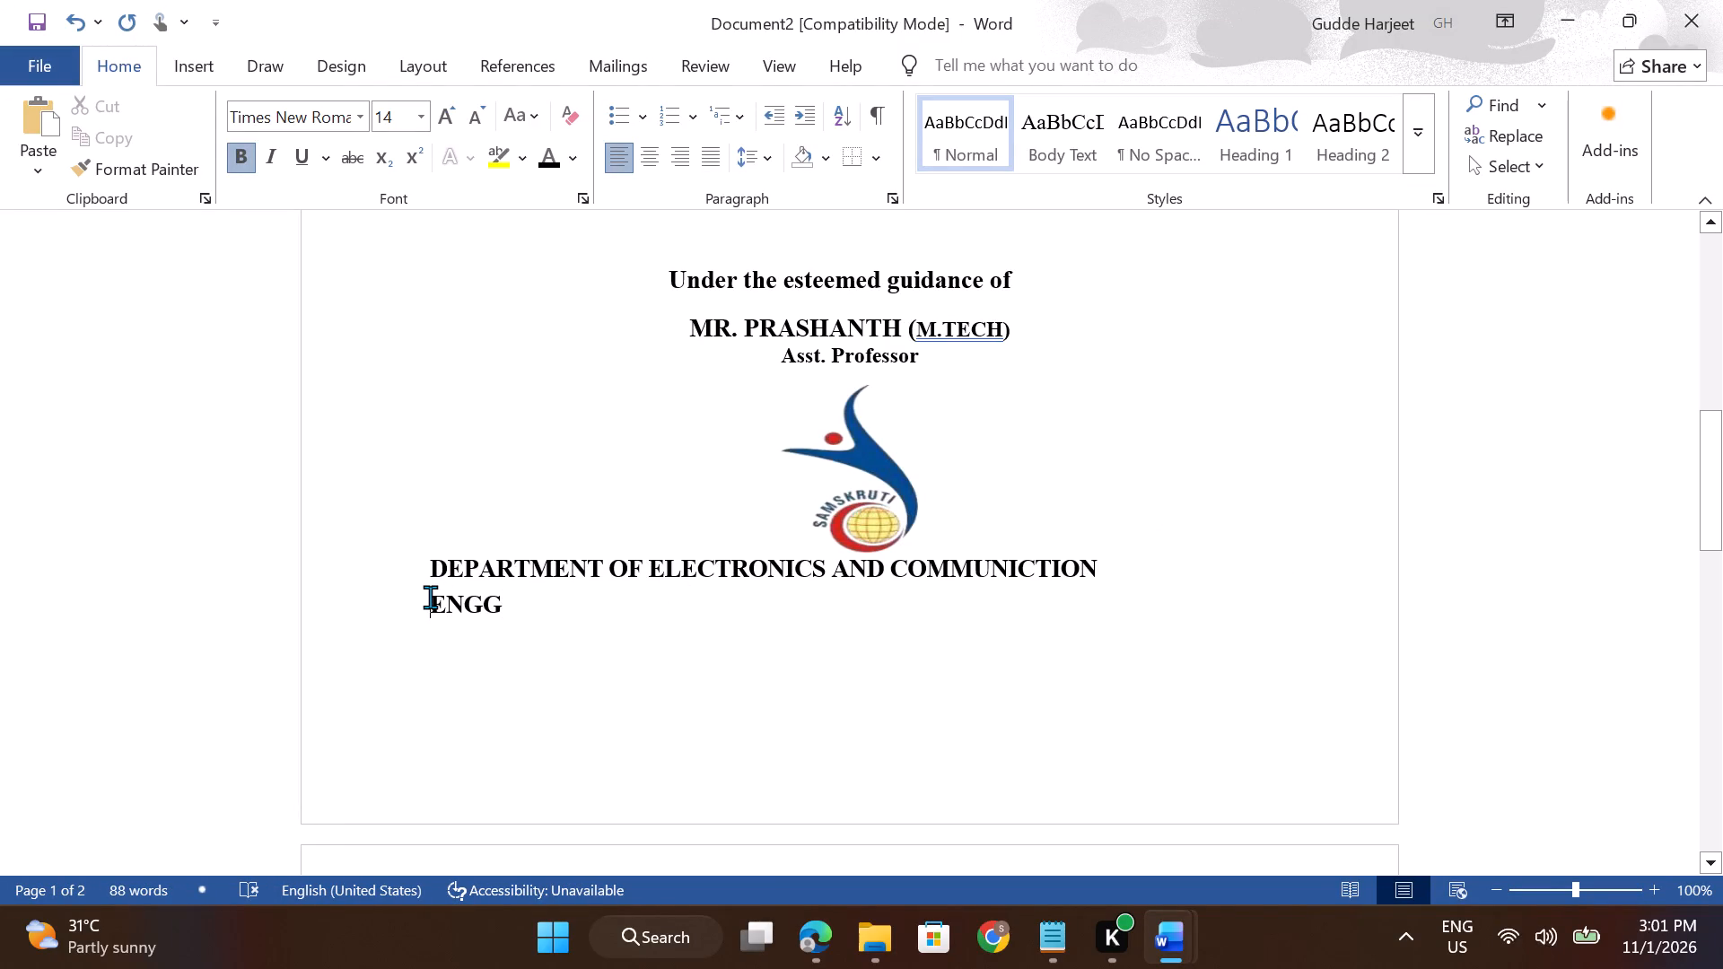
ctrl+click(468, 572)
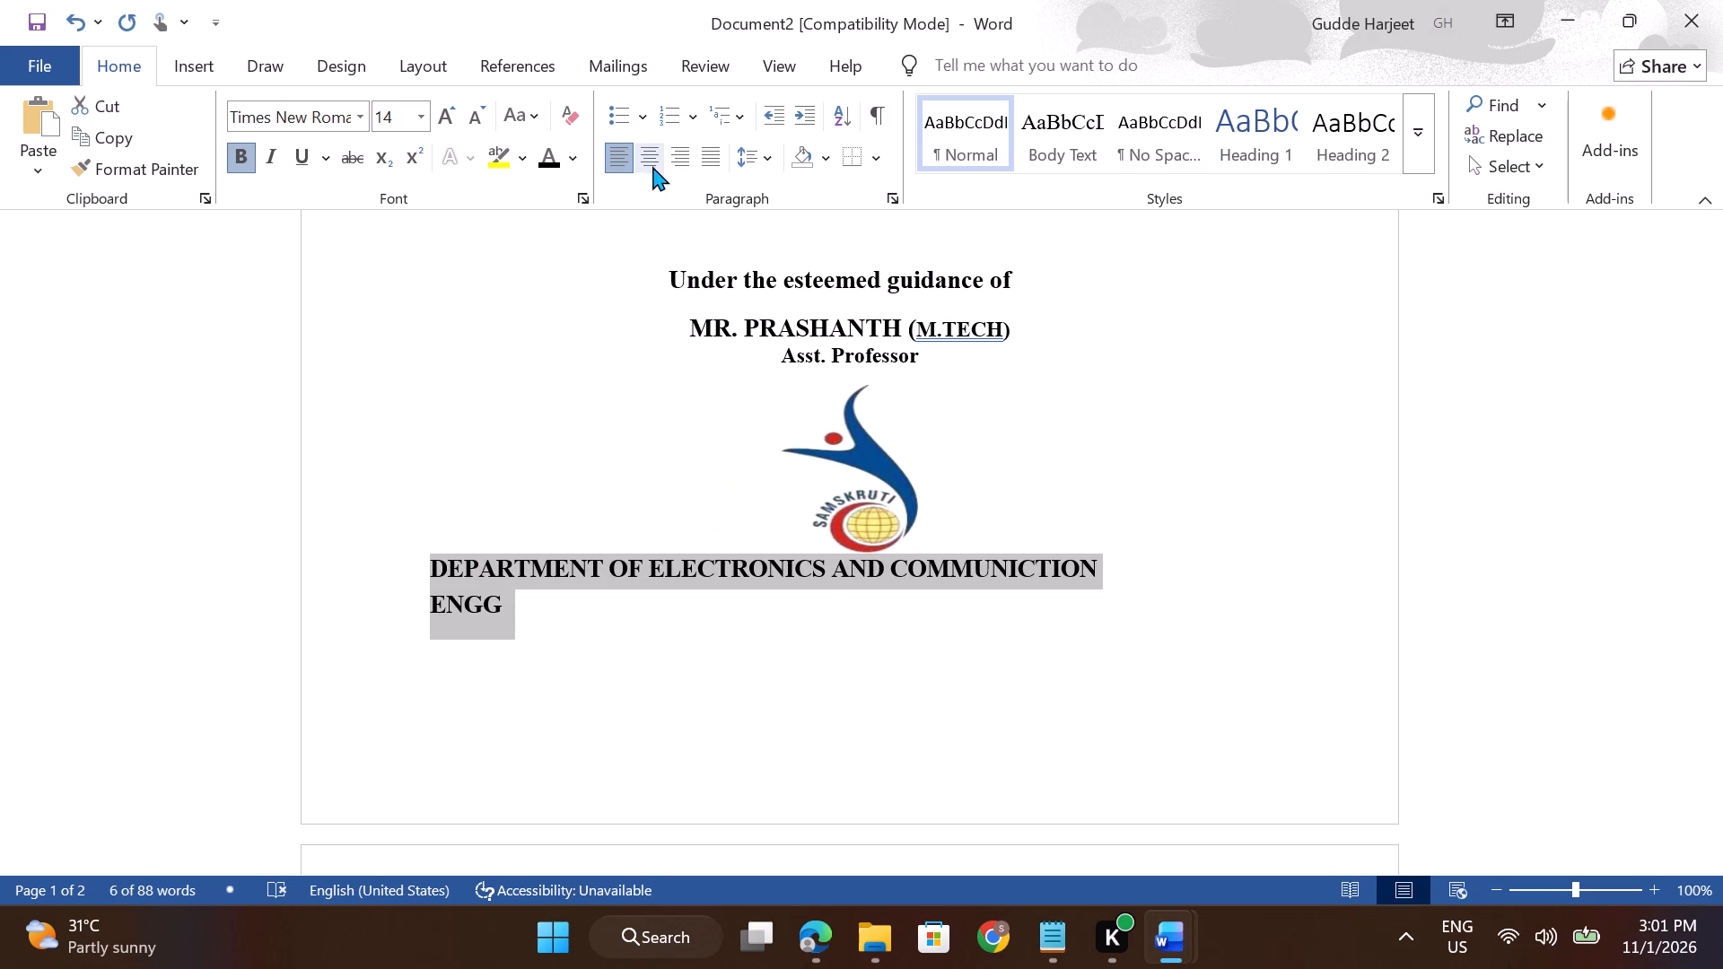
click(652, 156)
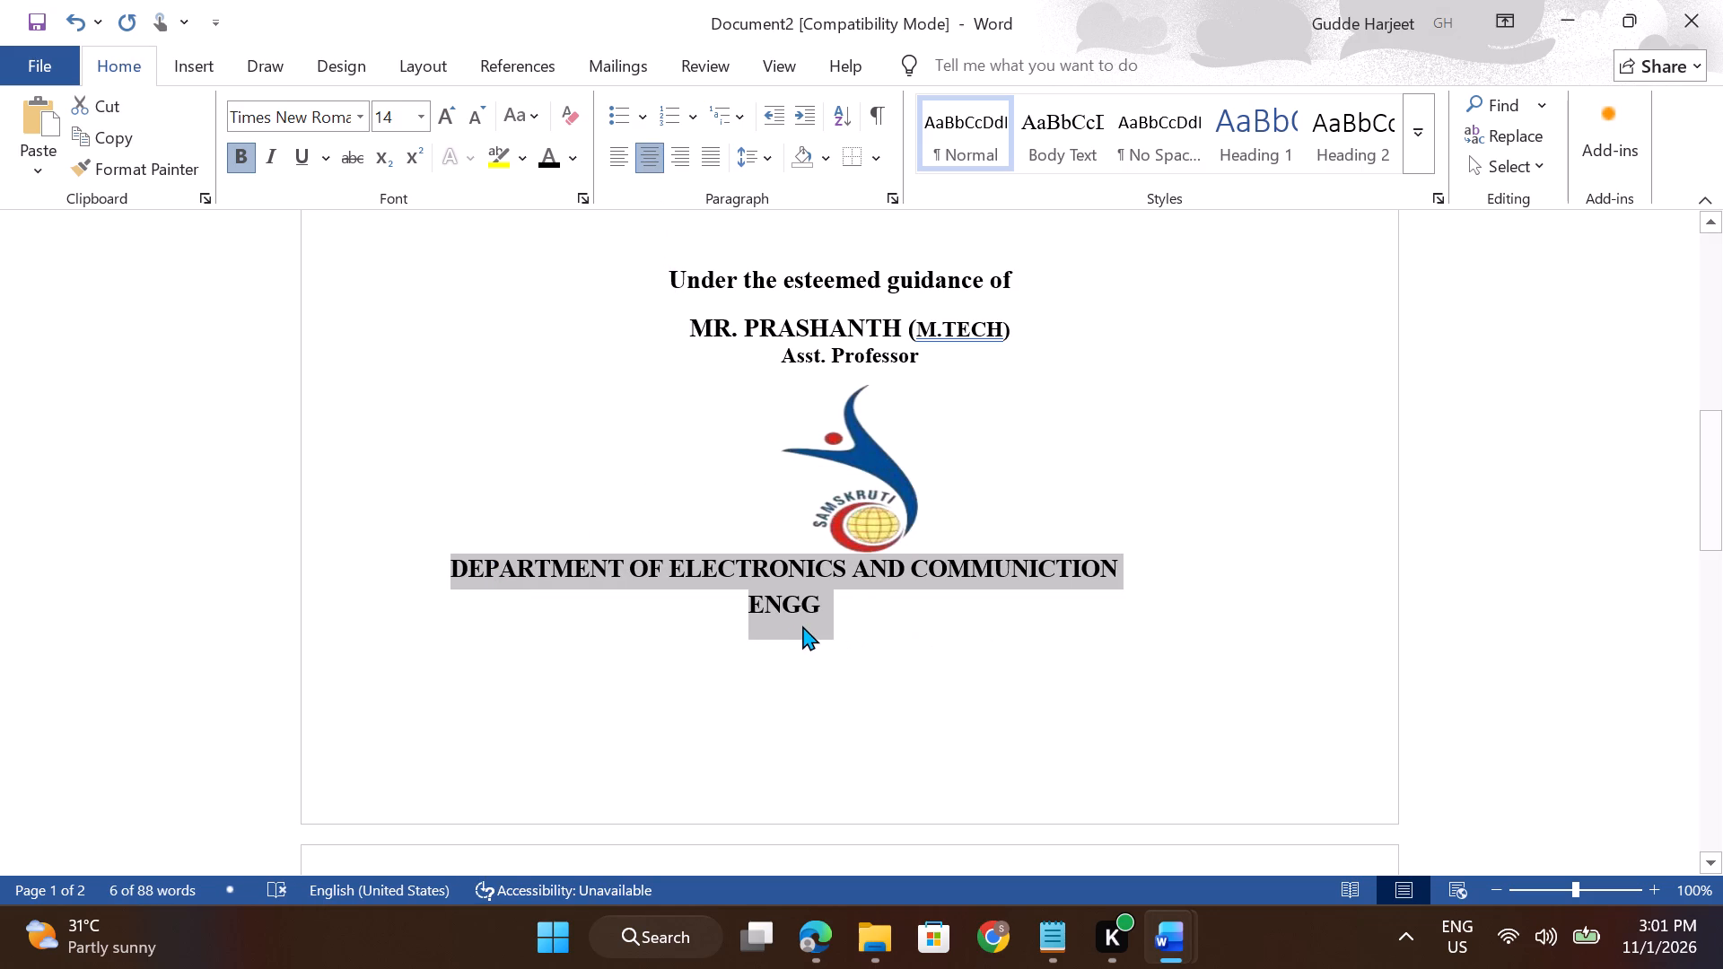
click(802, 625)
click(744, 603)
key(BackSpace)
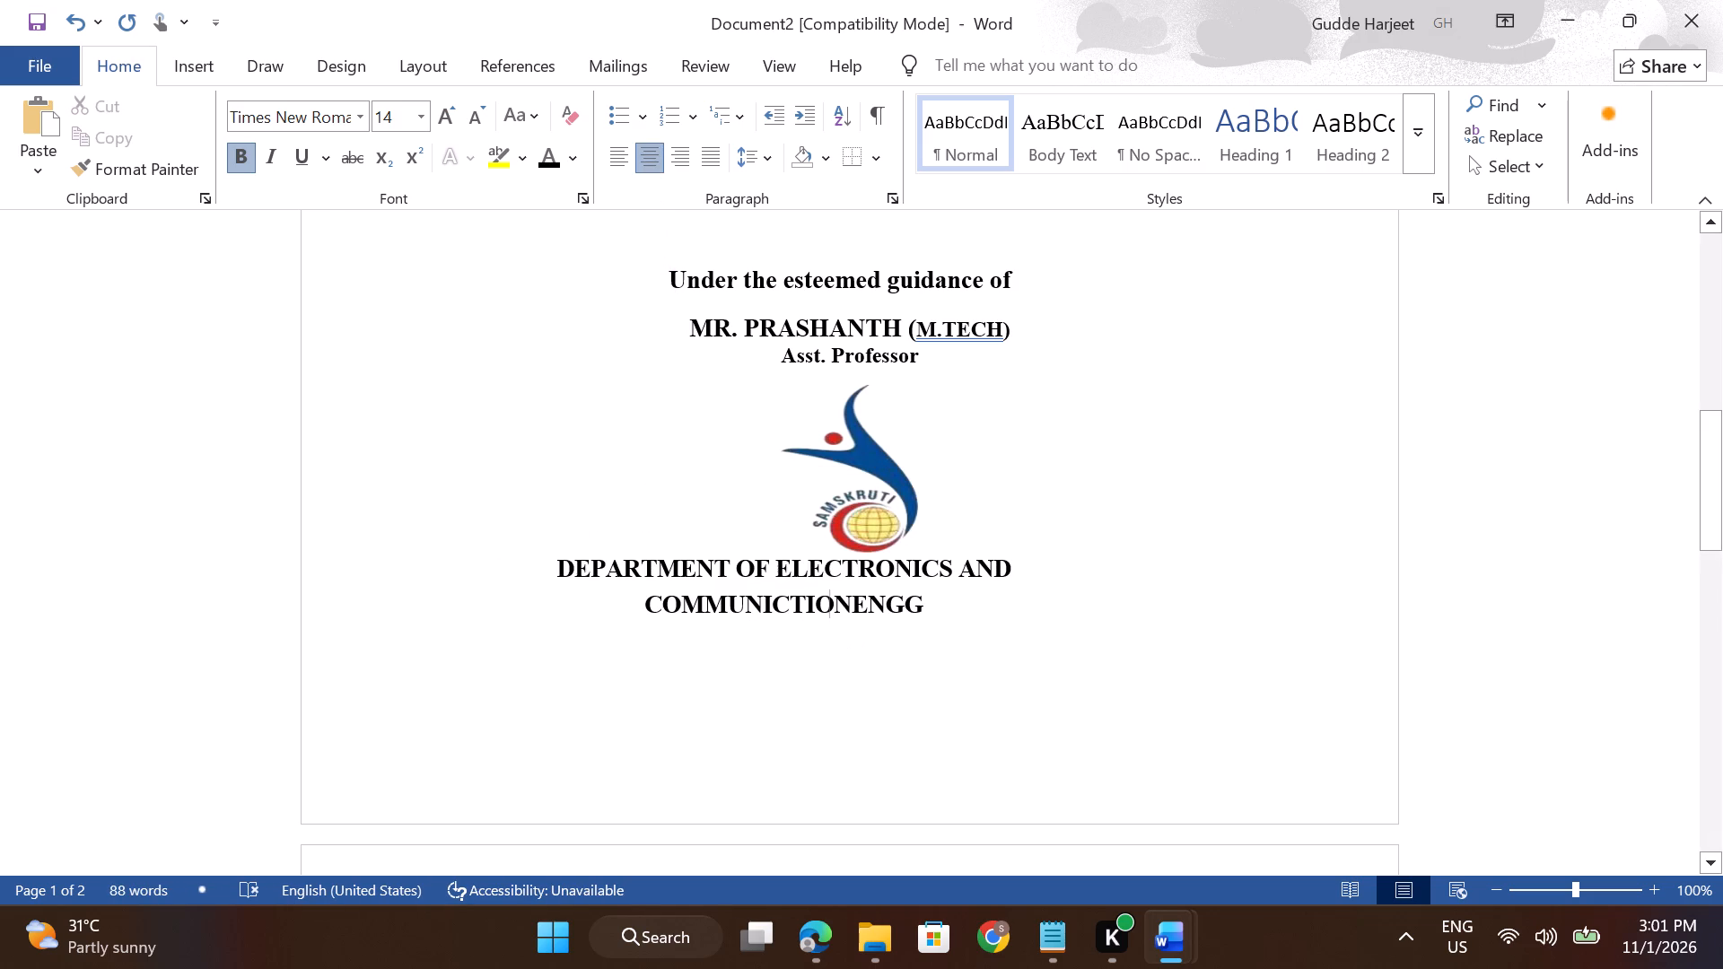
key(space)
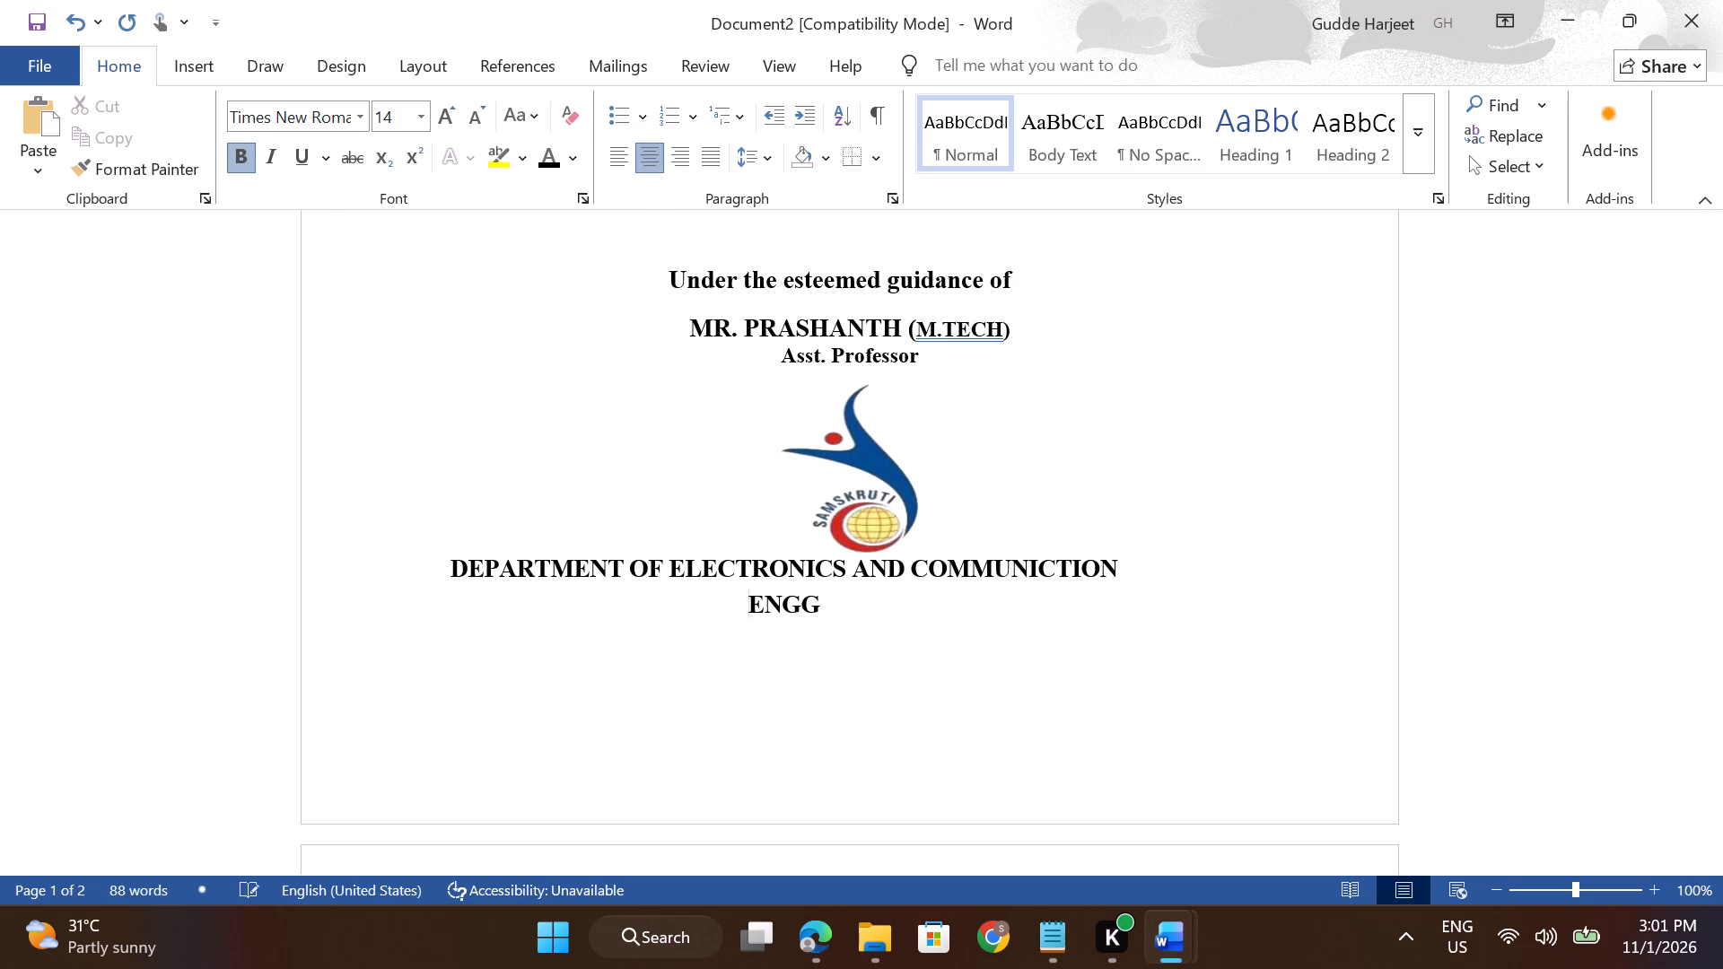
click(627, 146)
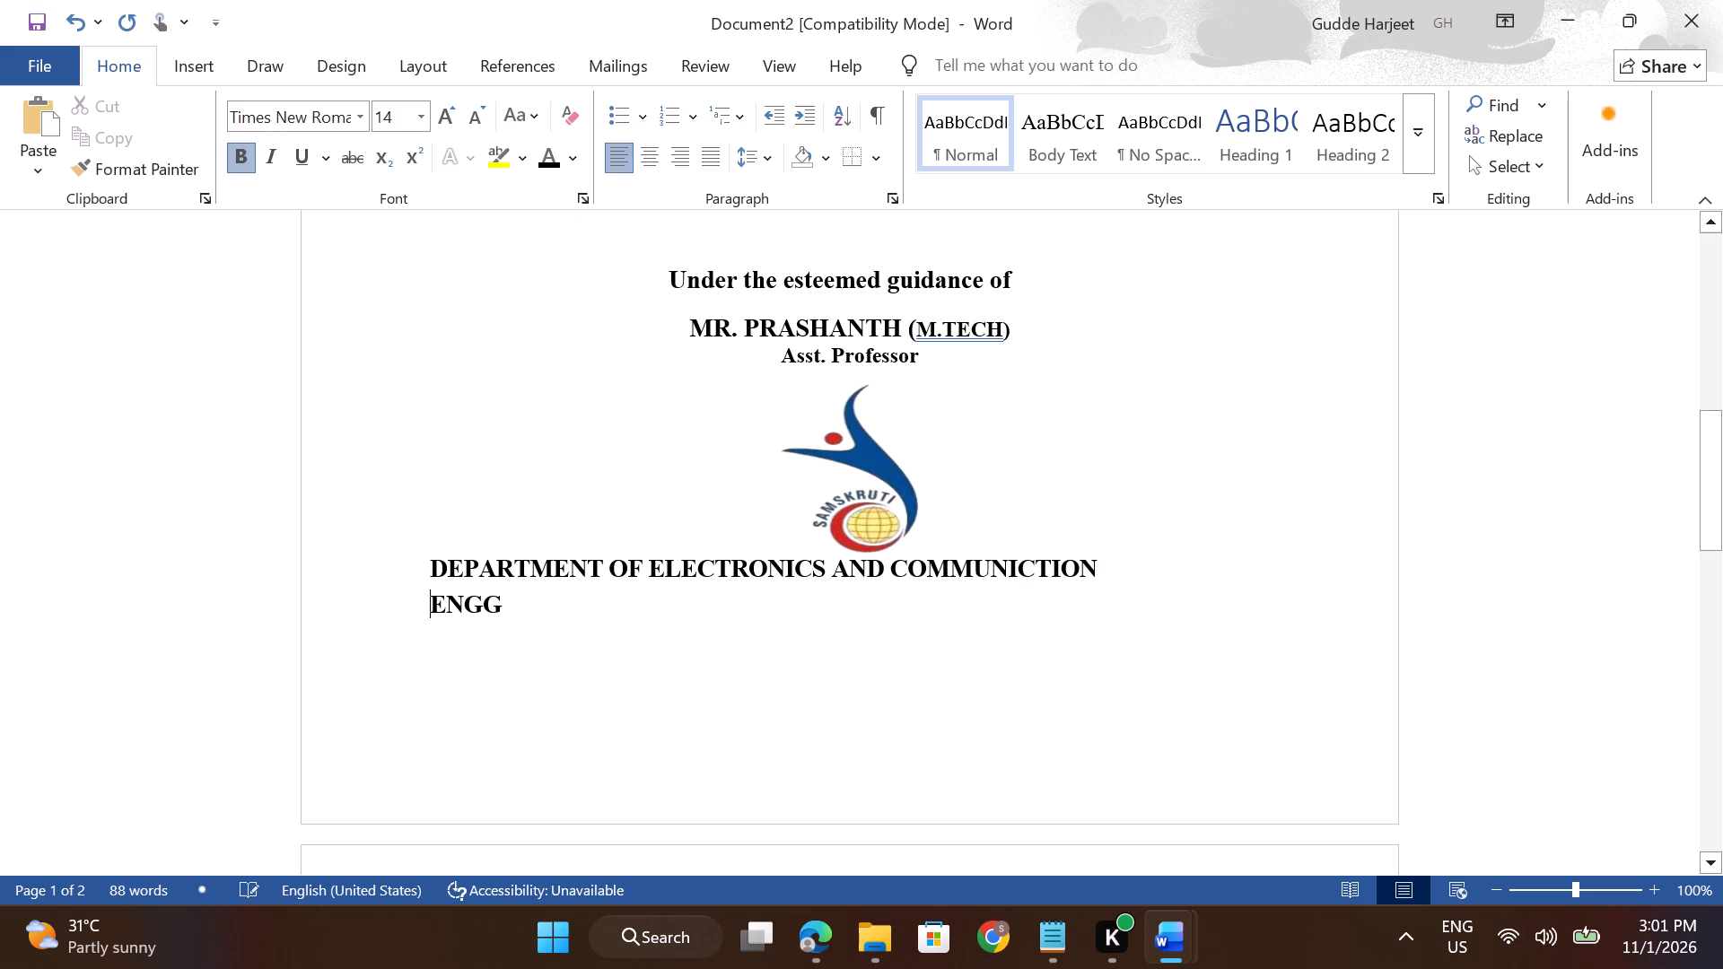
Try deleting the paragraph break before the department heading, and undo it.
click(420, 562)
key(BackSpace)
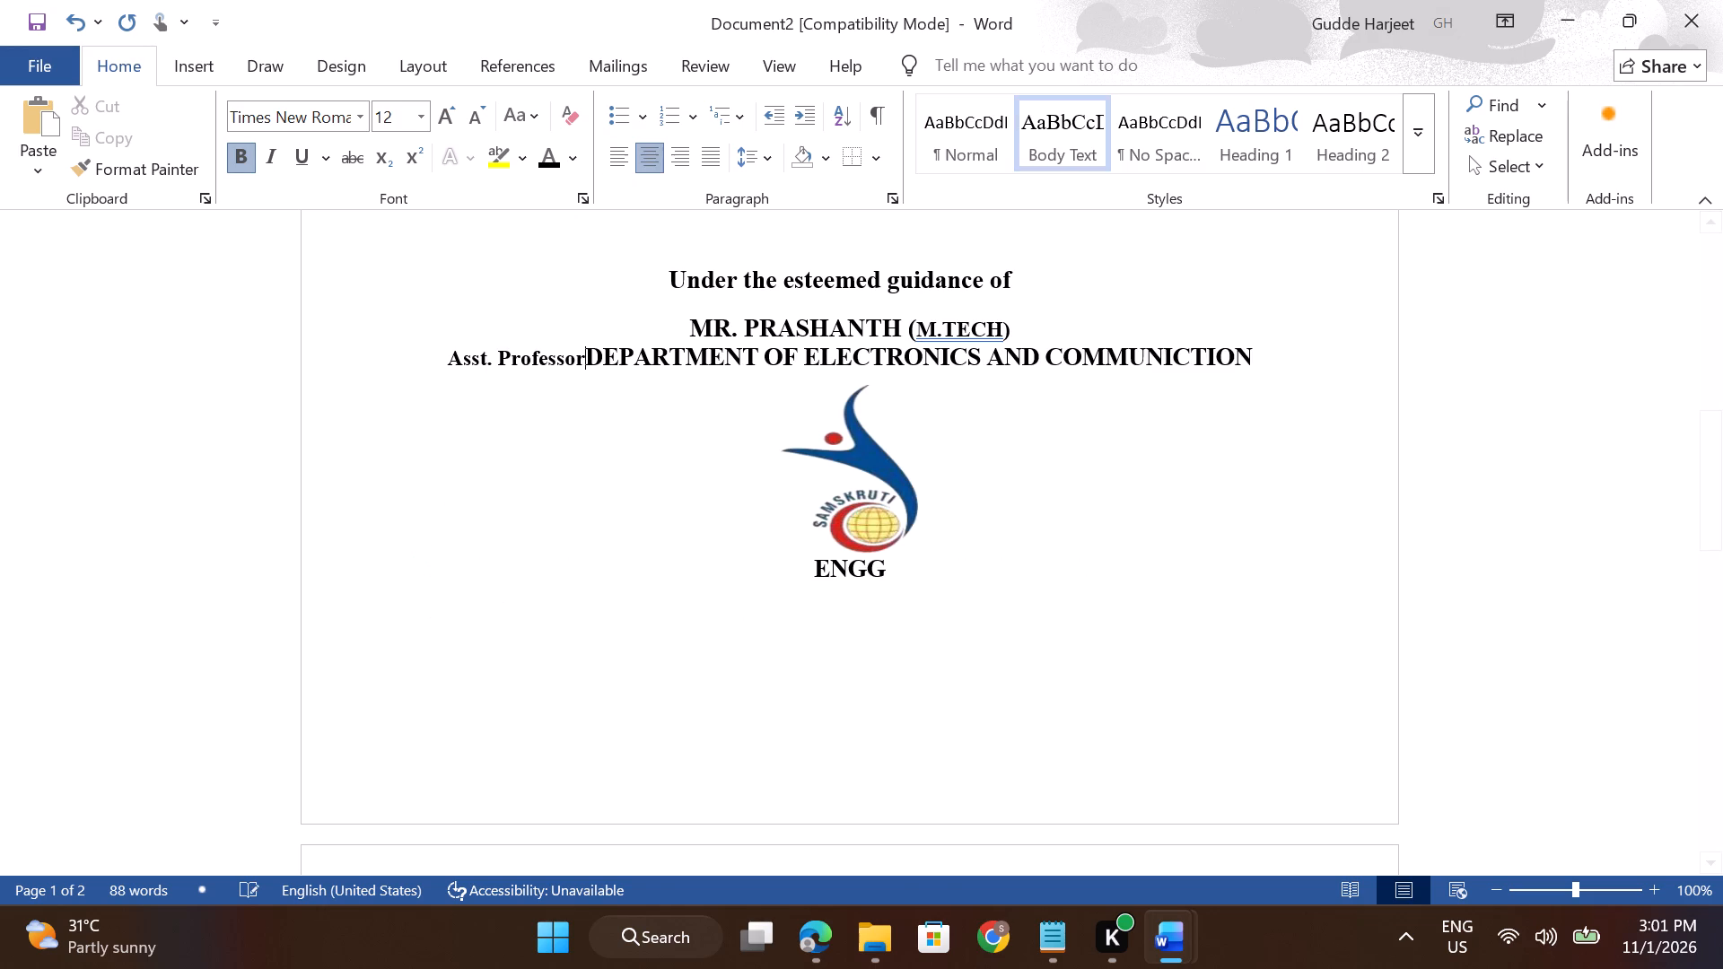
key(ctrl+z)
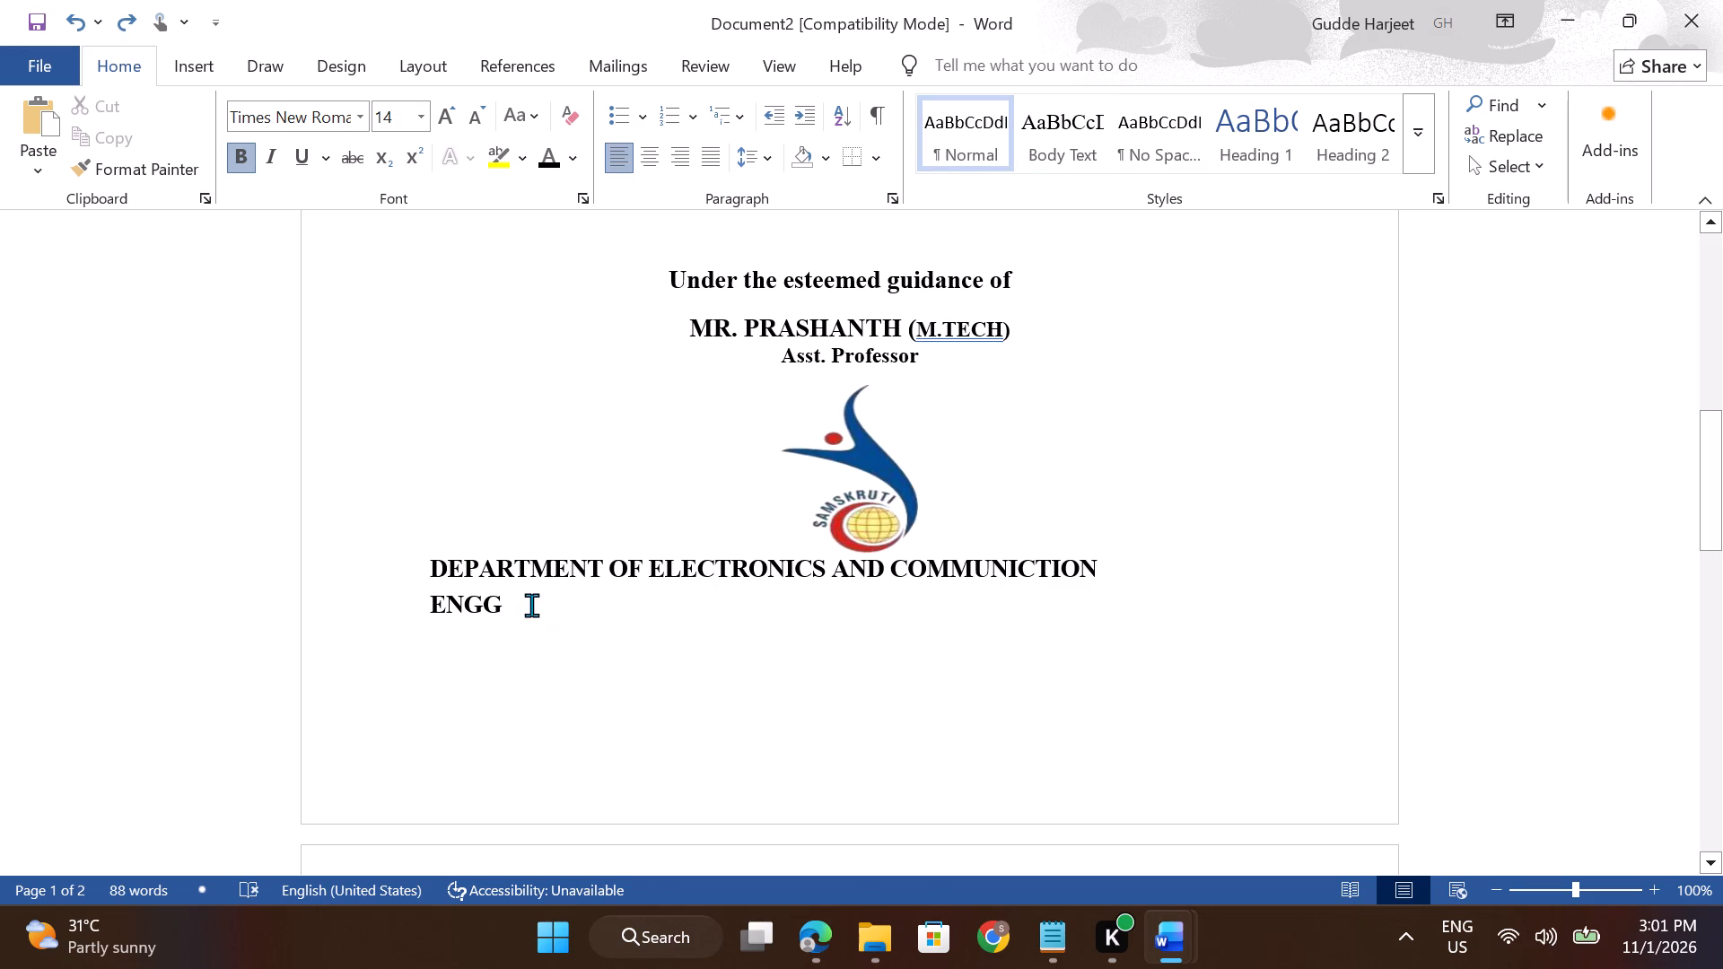
Set the whole department heading's font size to 13 so it fits on a single line.
click(425, 598)
drag(536, 613, 450, 578)
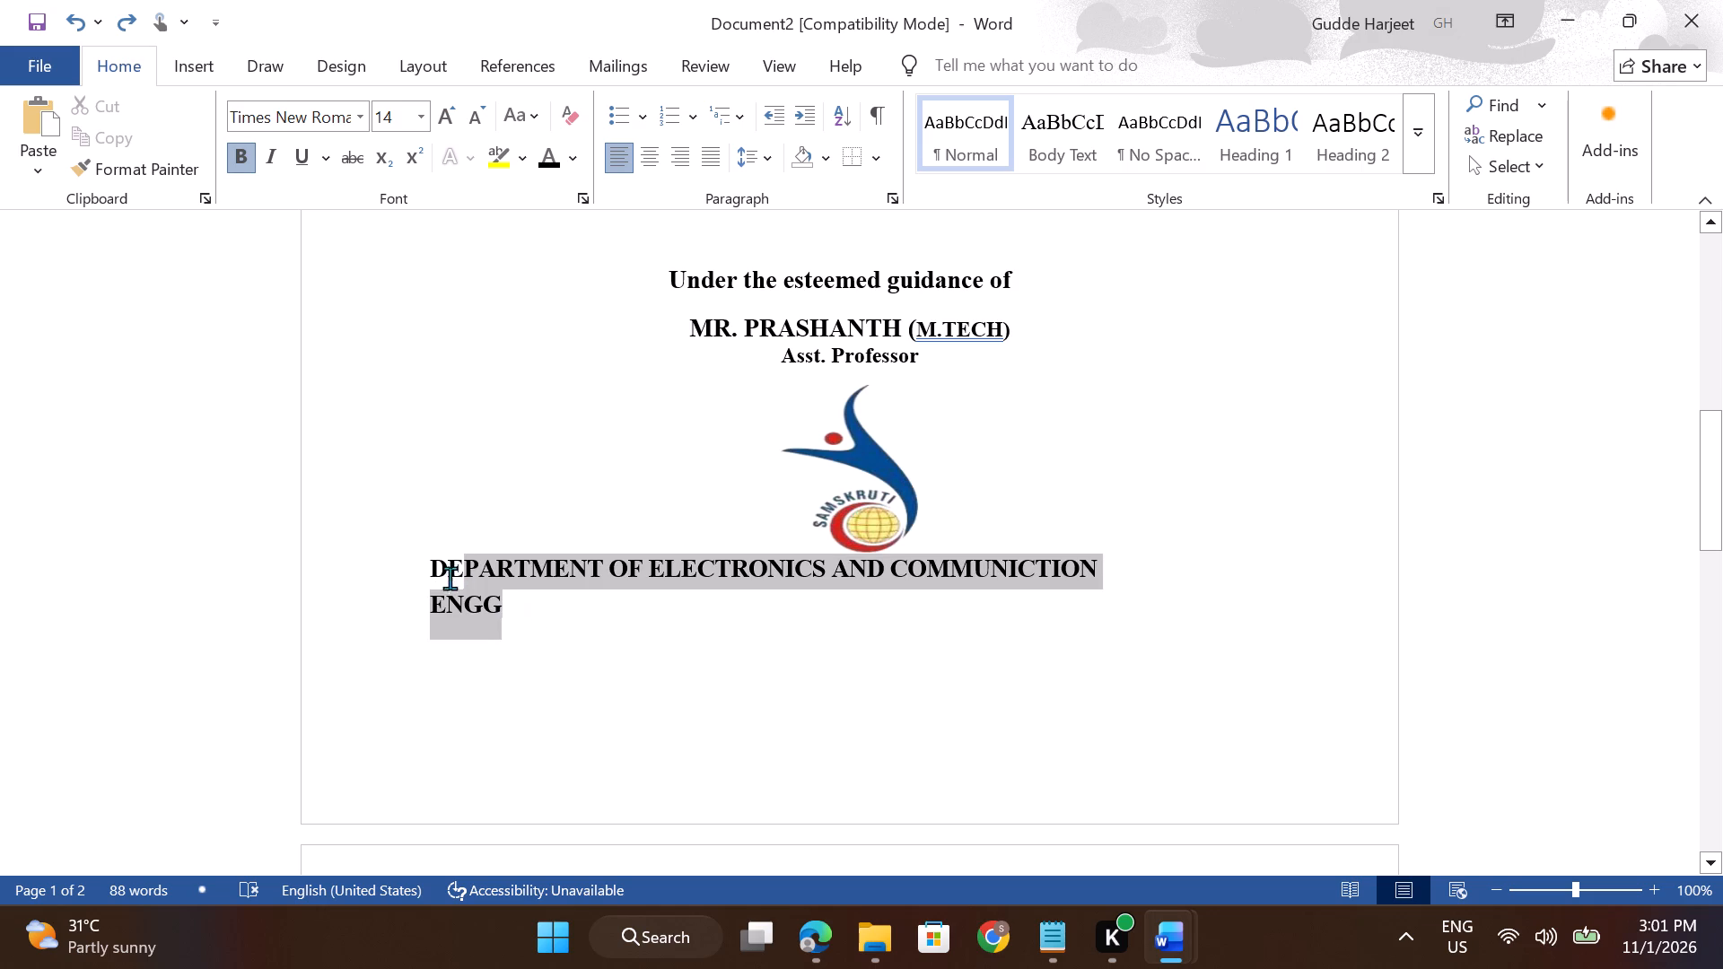
drag(450, 578, 441, 573)
click(599, 479)
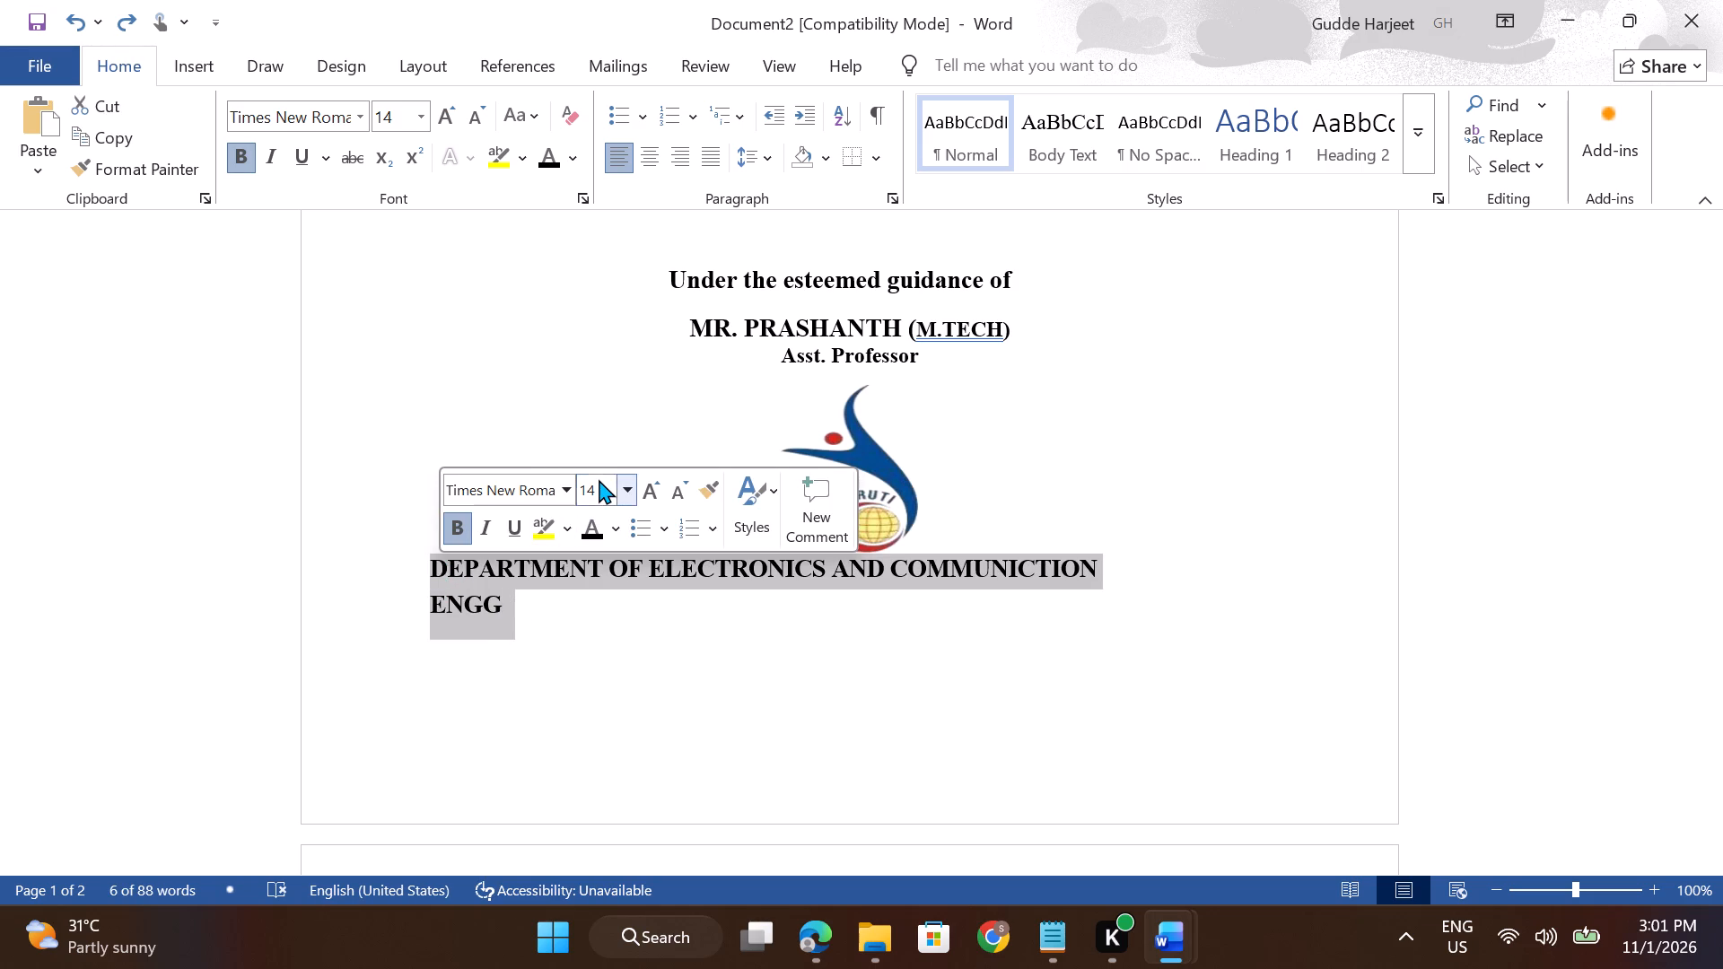
click(597, 488)
text(13)
key(Return)
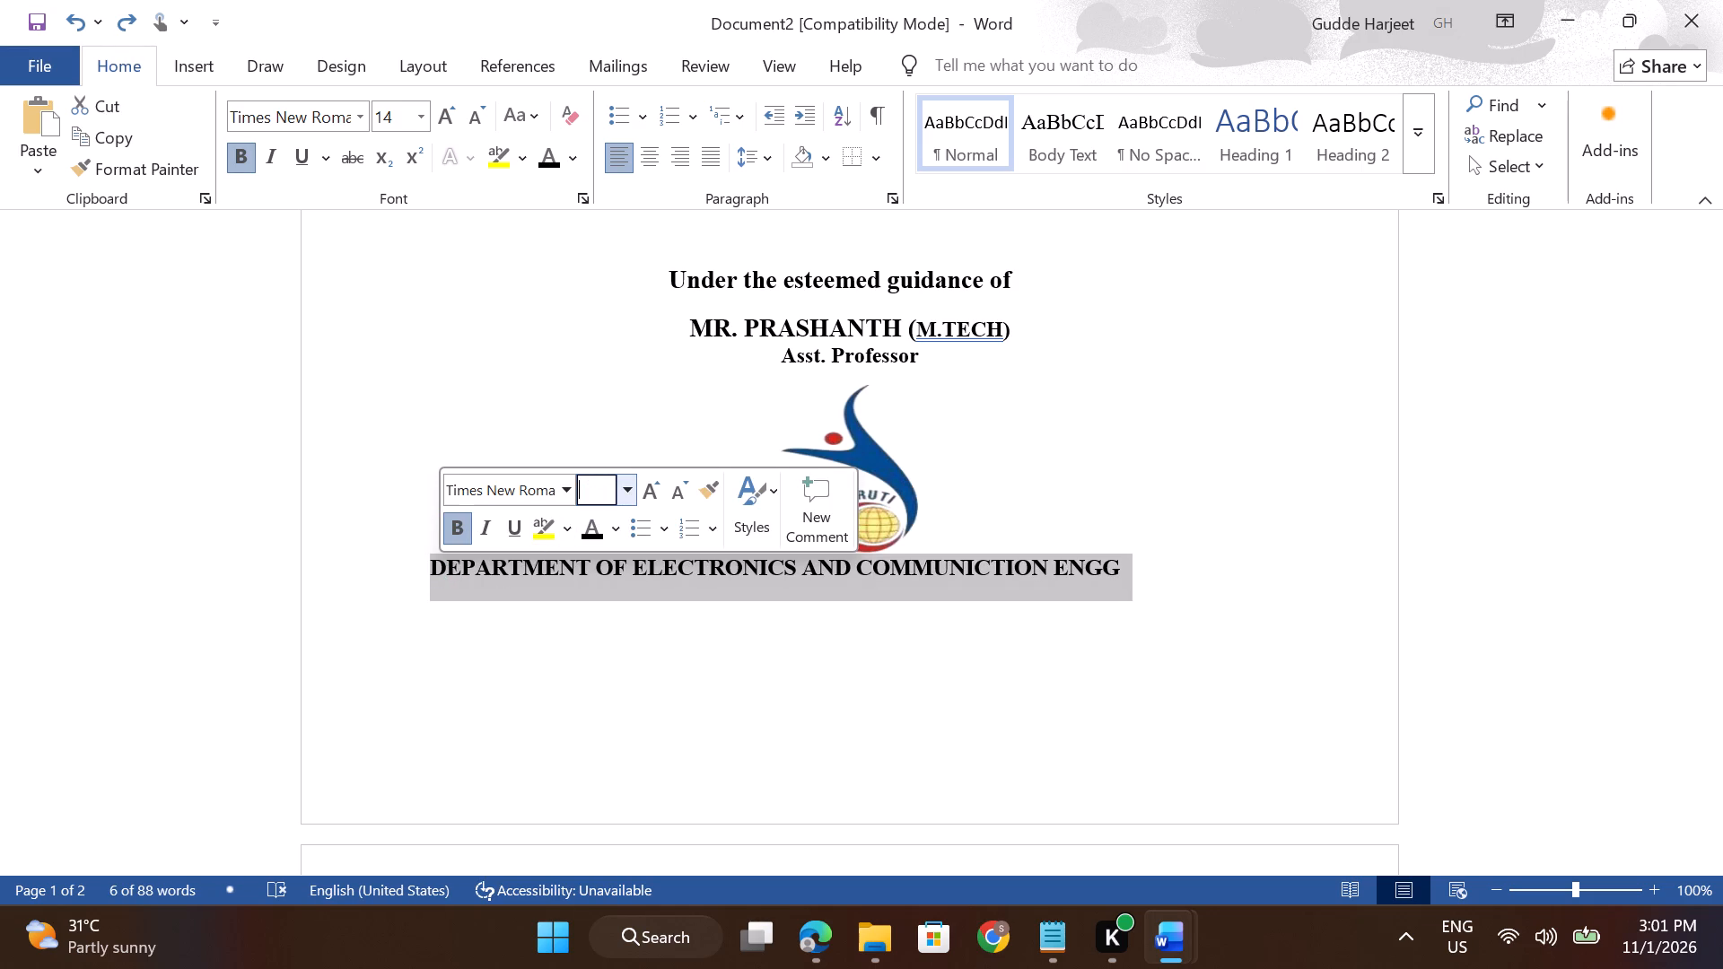
click(841, 698)
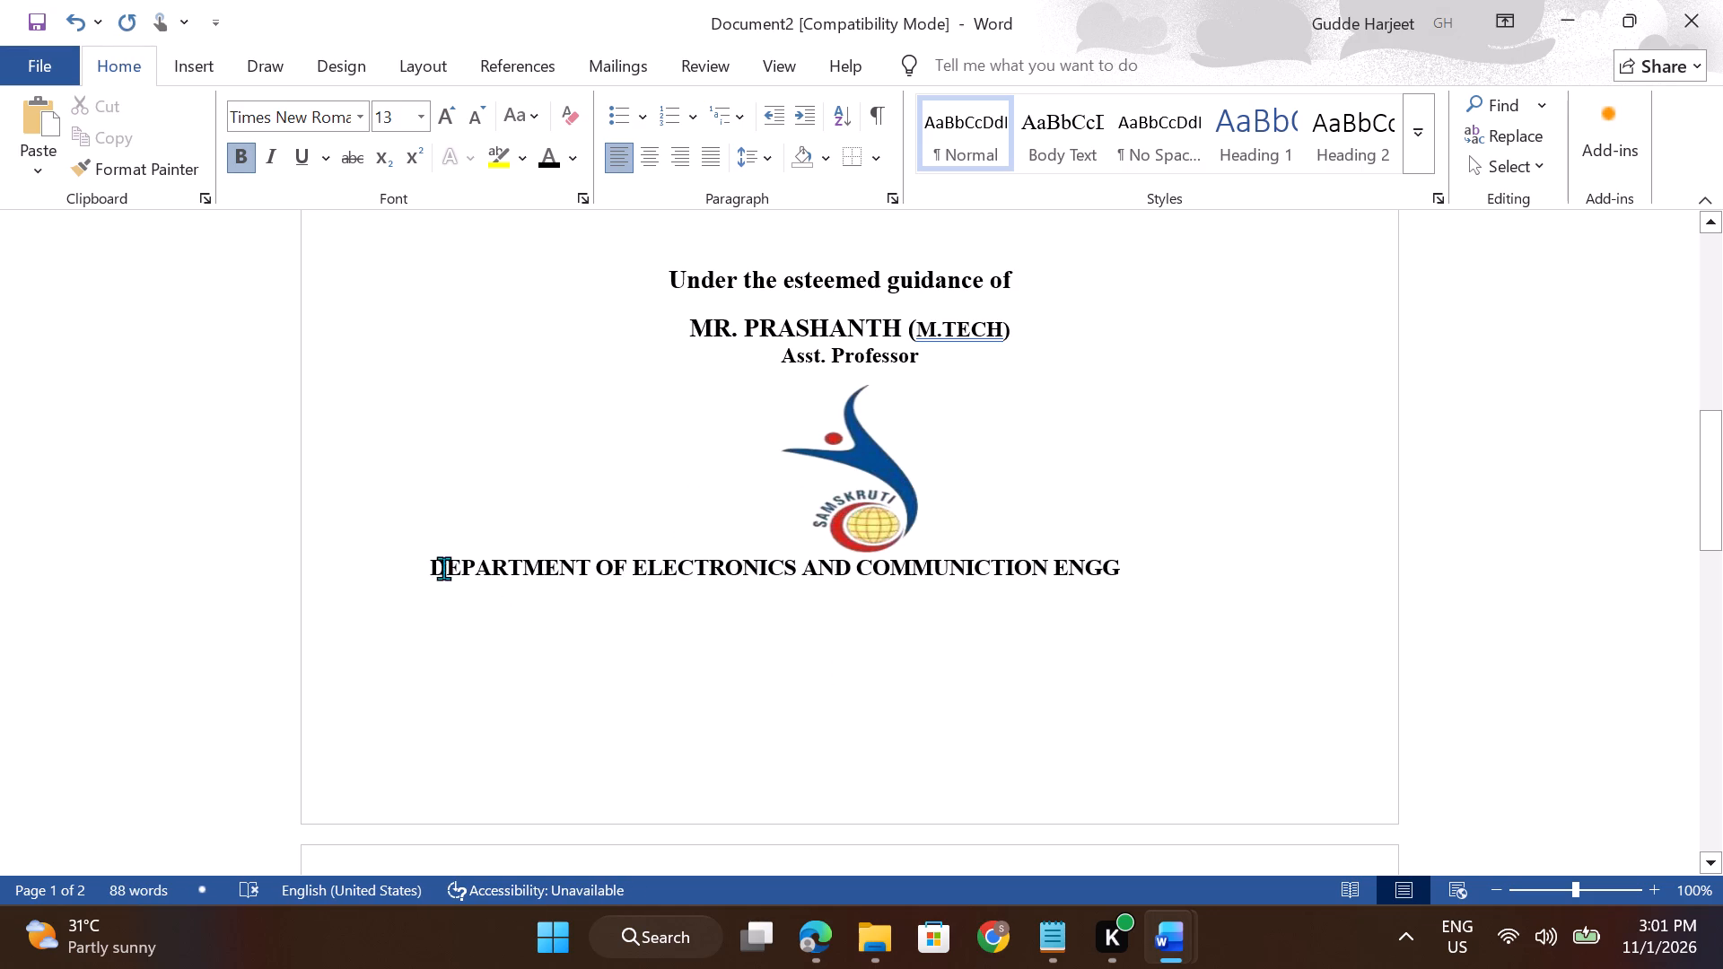
Centre the department heading and nudge it right with three leading spaces, keeping it on one line.
click(435, 567)
click(647, 161)
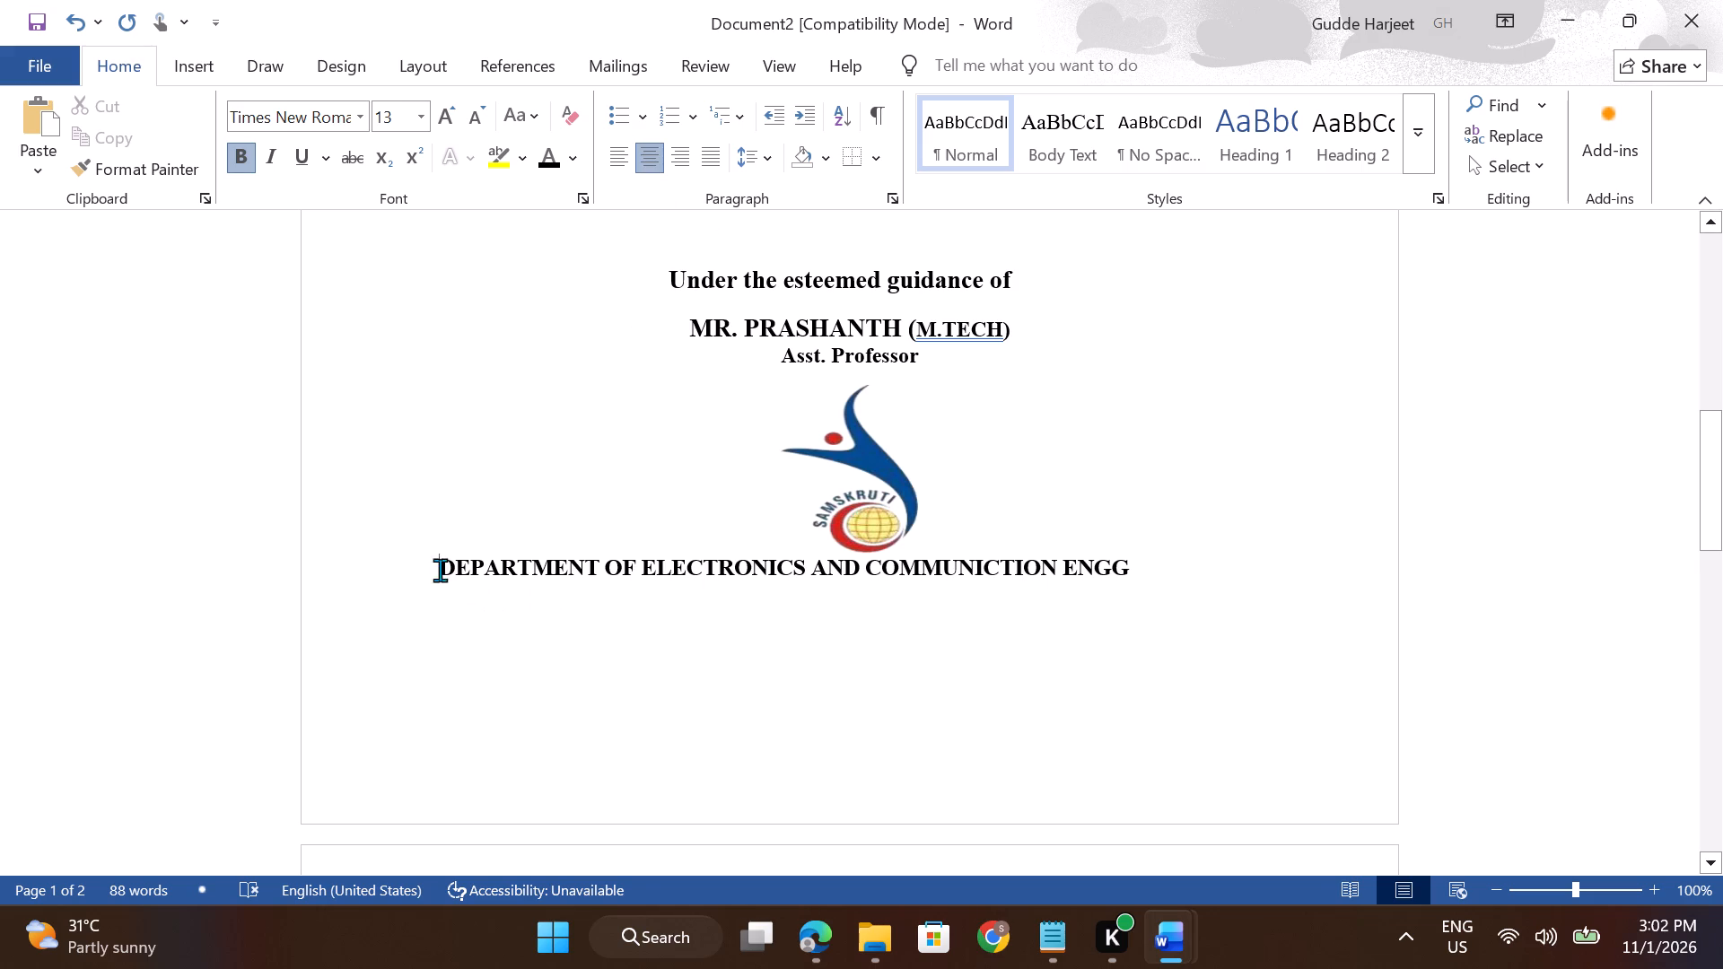
key(space)
key(space)
key(space)
key(space)
key(space)
key(space)
key(space)
key(space)
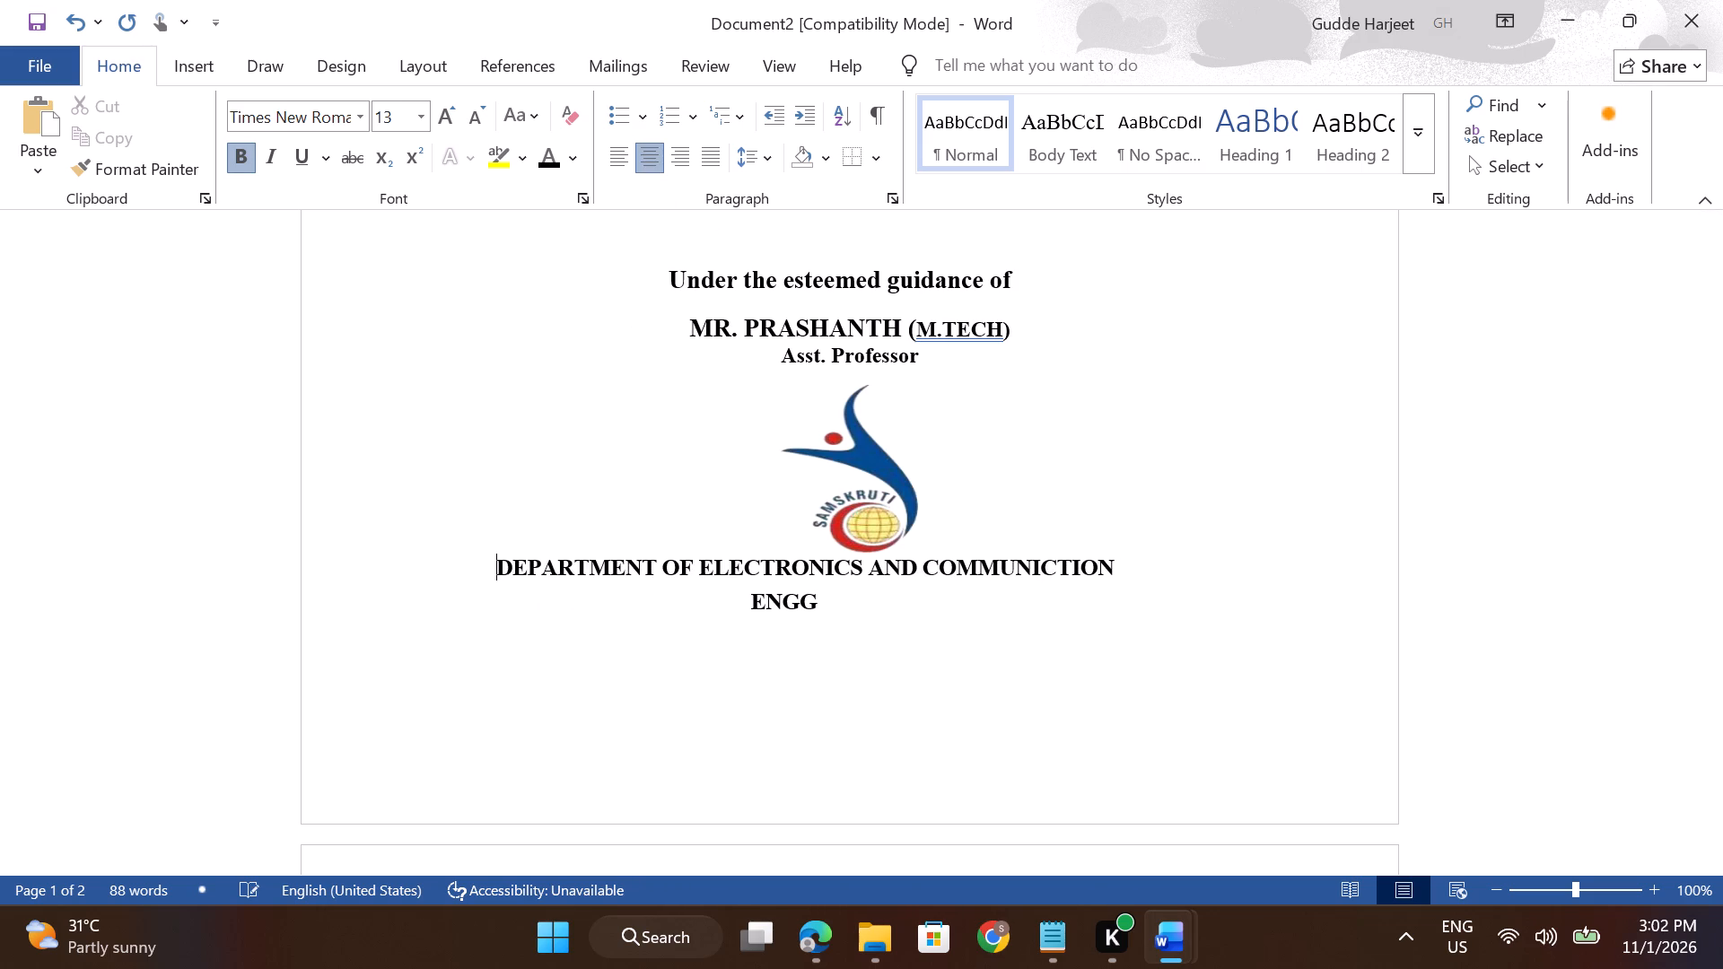
scroll(432, 567, right, 1)
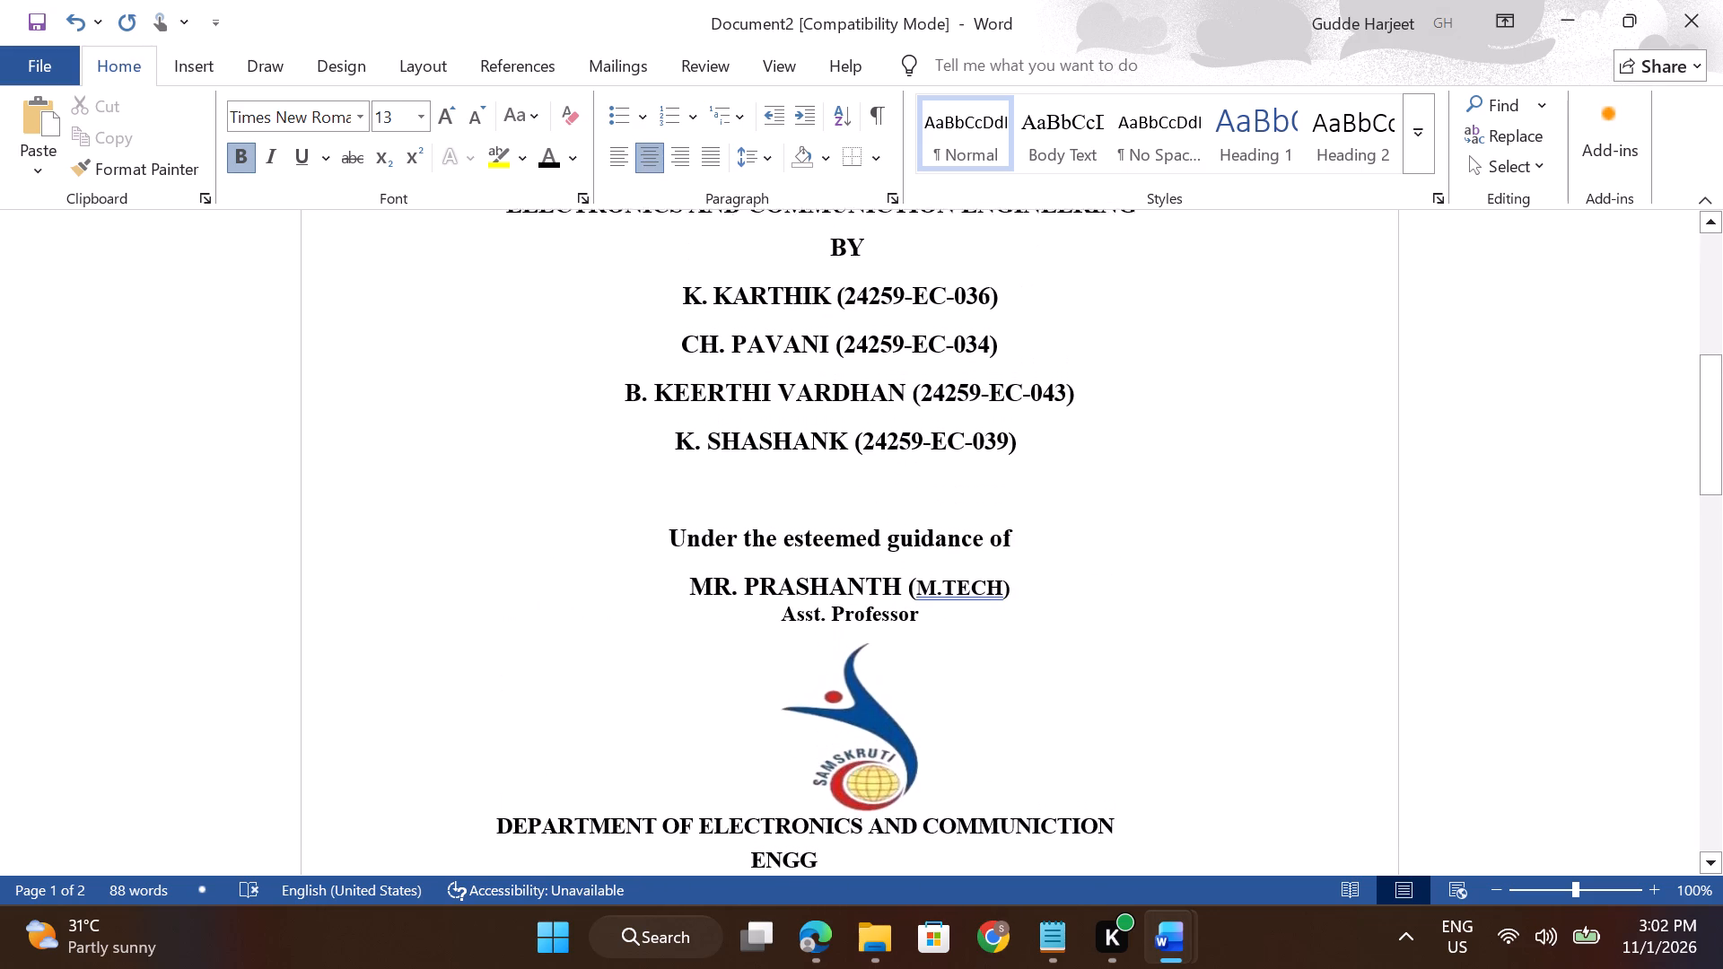
scroll(432, 567, right, 3)
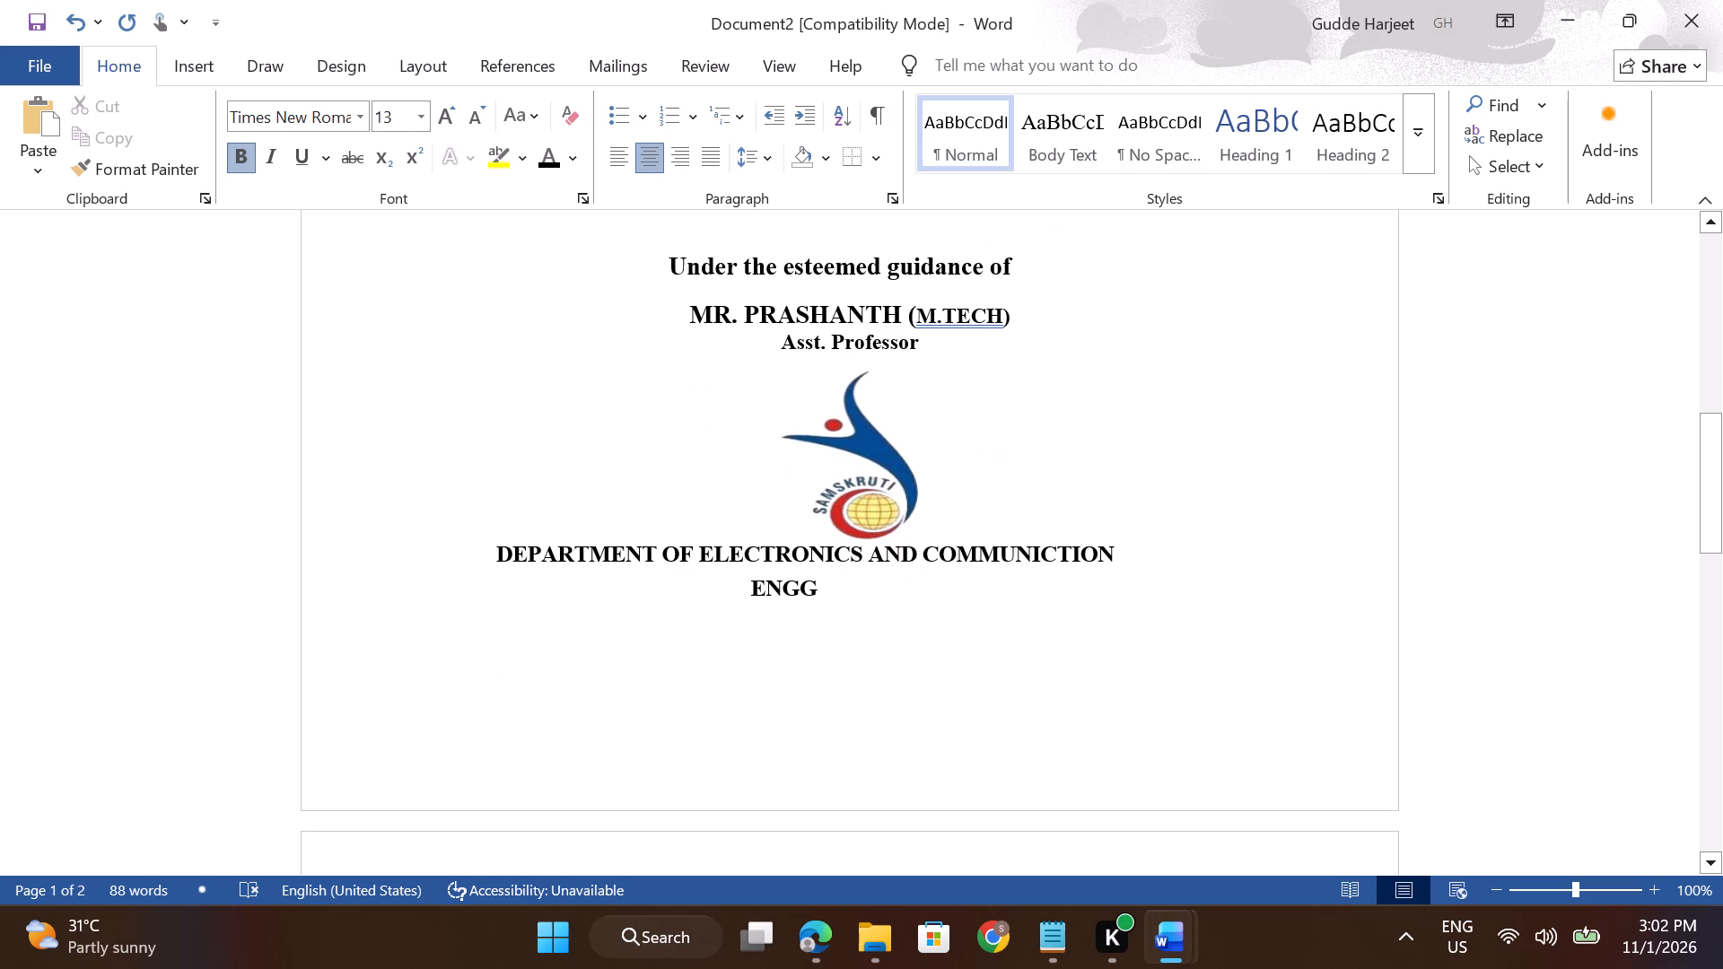
scroll(432, 567, right, 1)
key(BackSpace)
key(BackSpace)
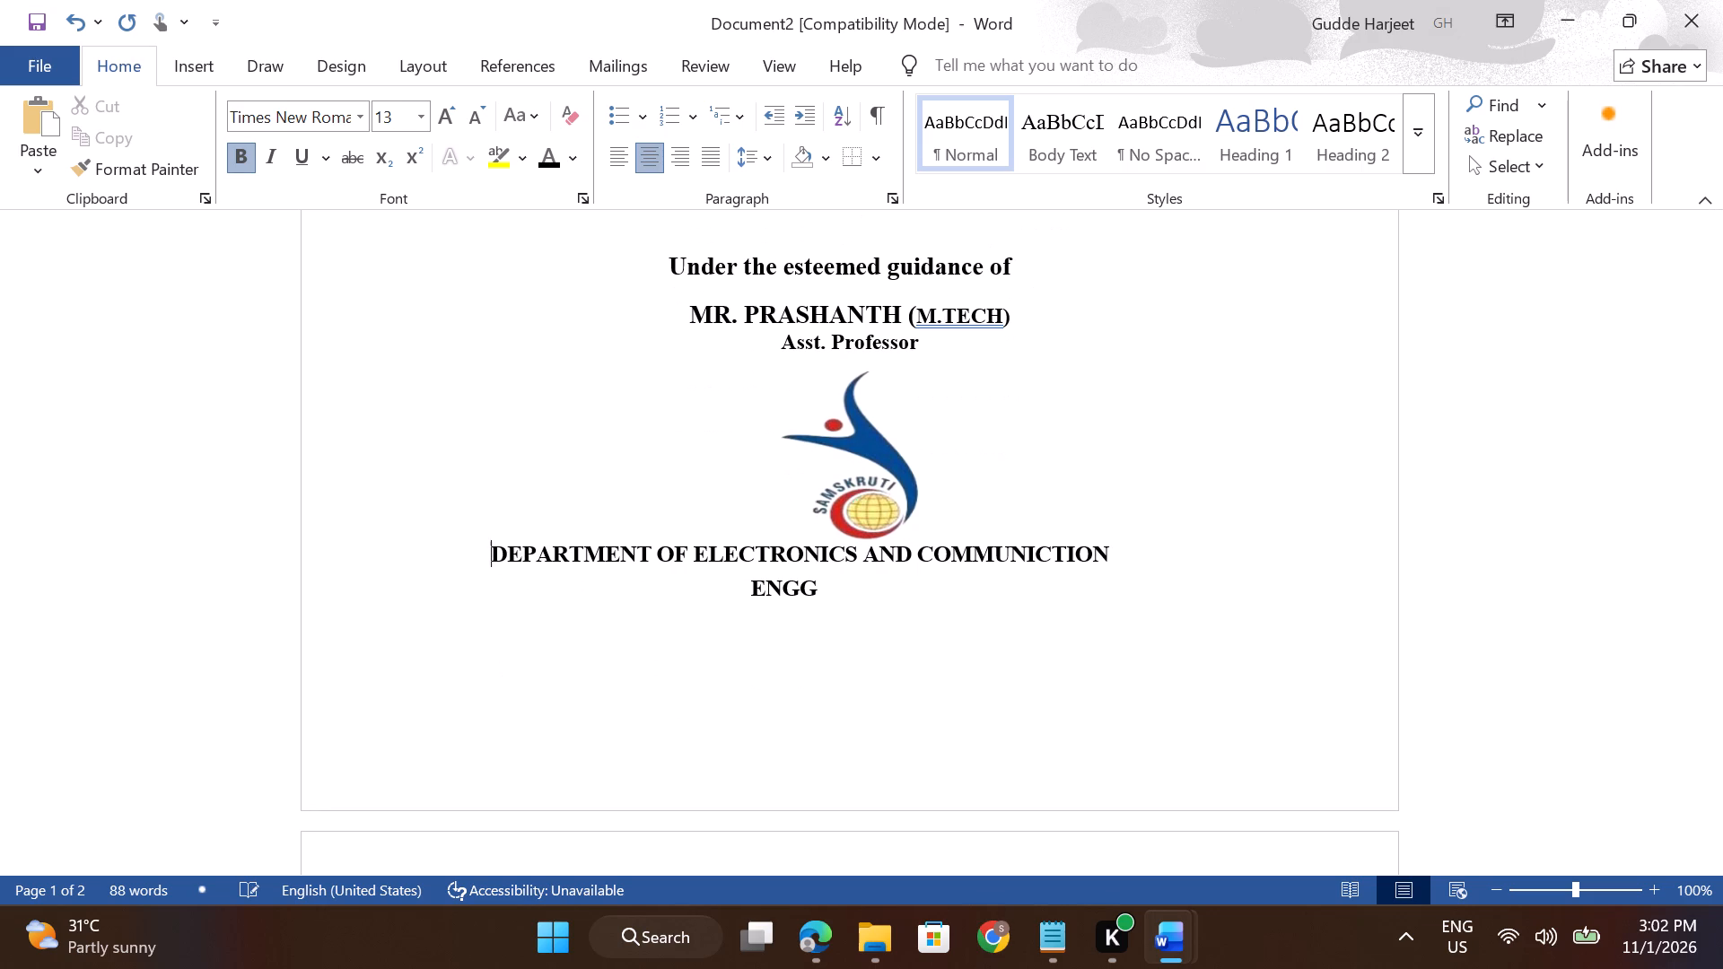
key(BackSpace)
key(BackSpace)
key(BackSpace)
Move the college logo slightly left and up so it sits centred between the Asst. Professor line and department heading.
scroll(432, 567, up, 1)
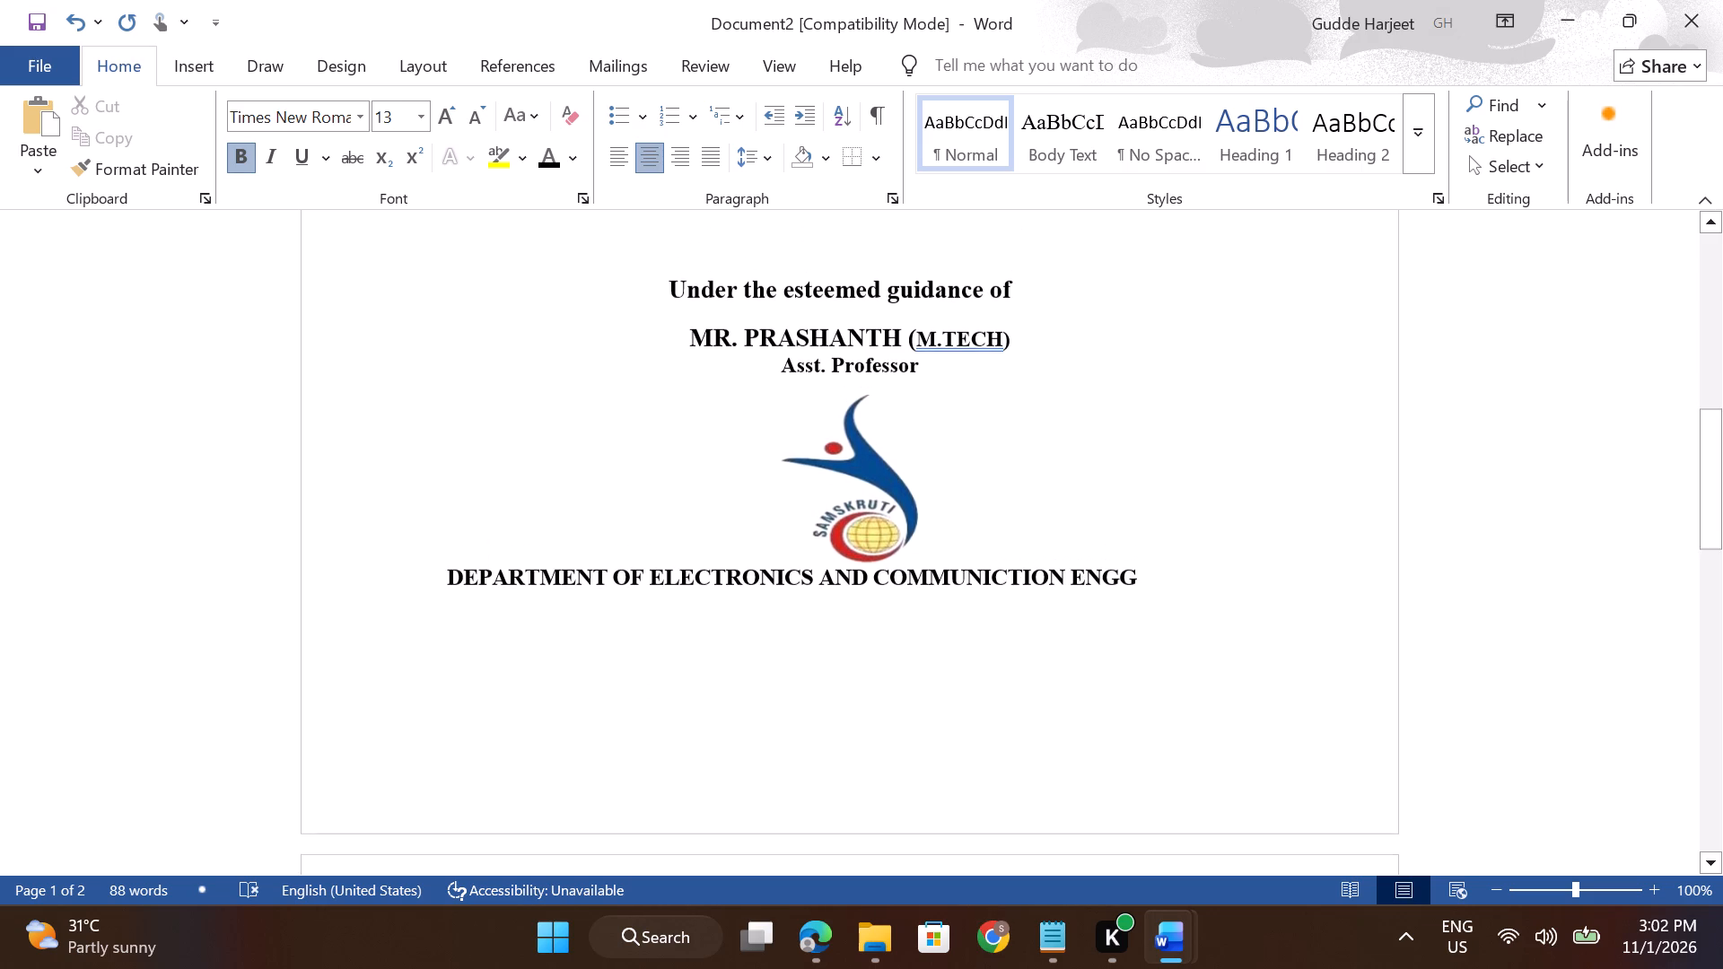
scroll(432, 567, up, 3)
scroll(432, 567, down, 2)
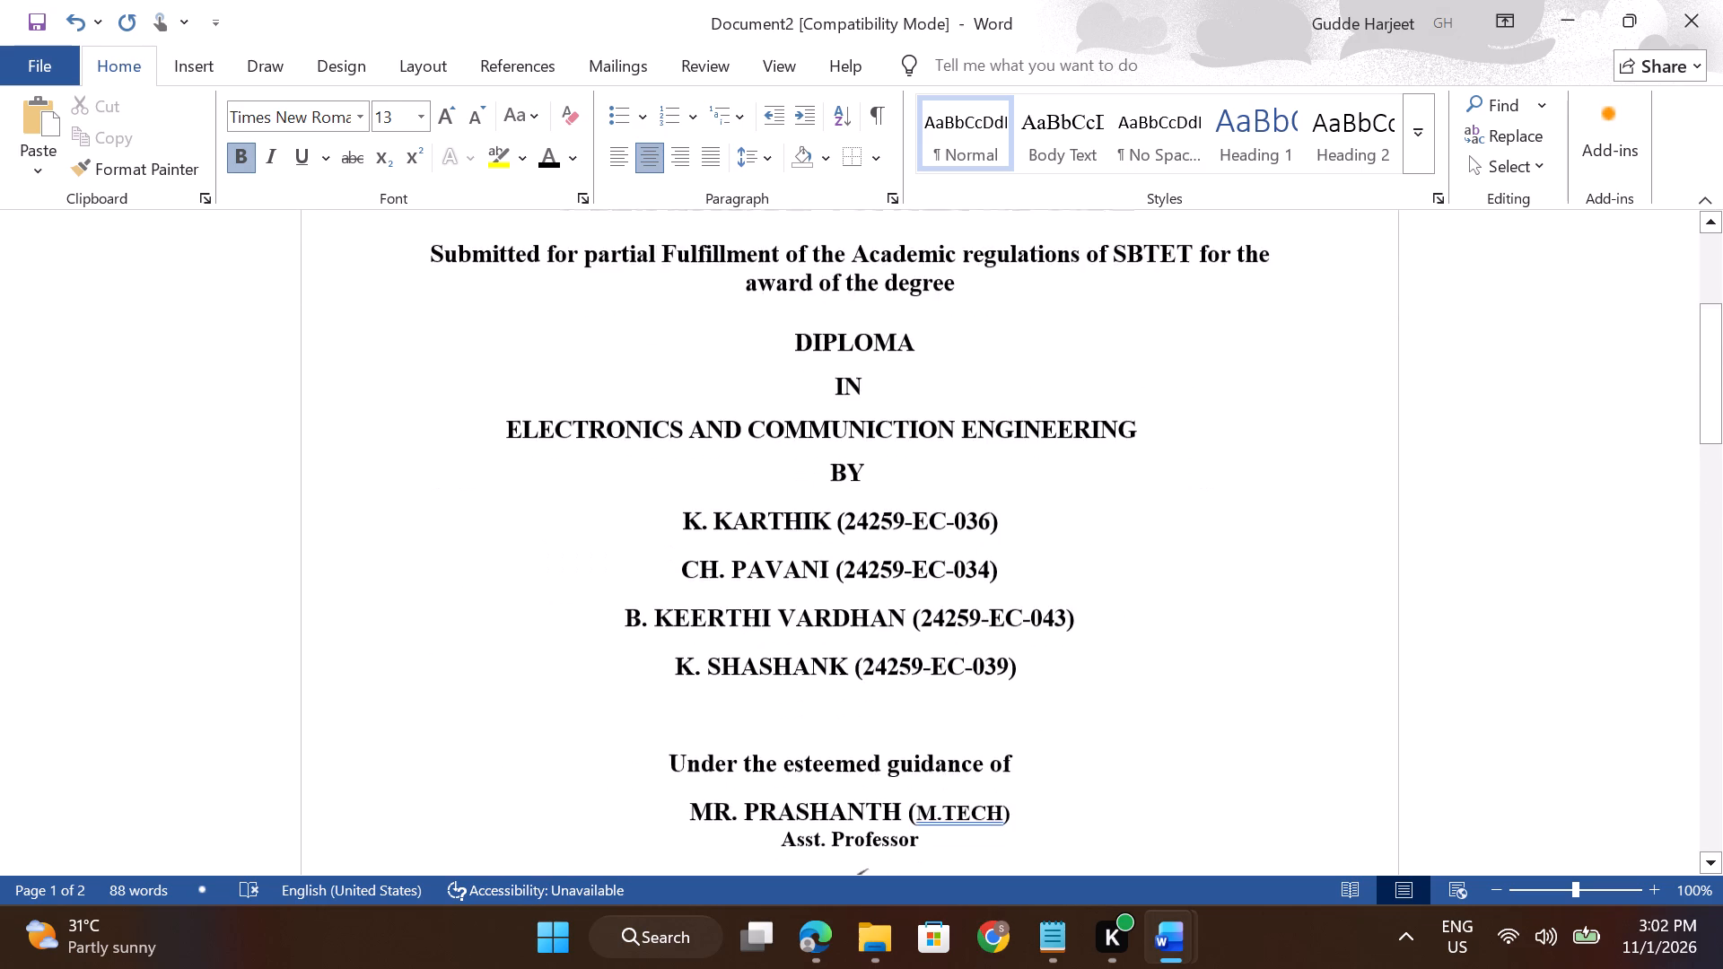
scroll(432, 567, down, 3)
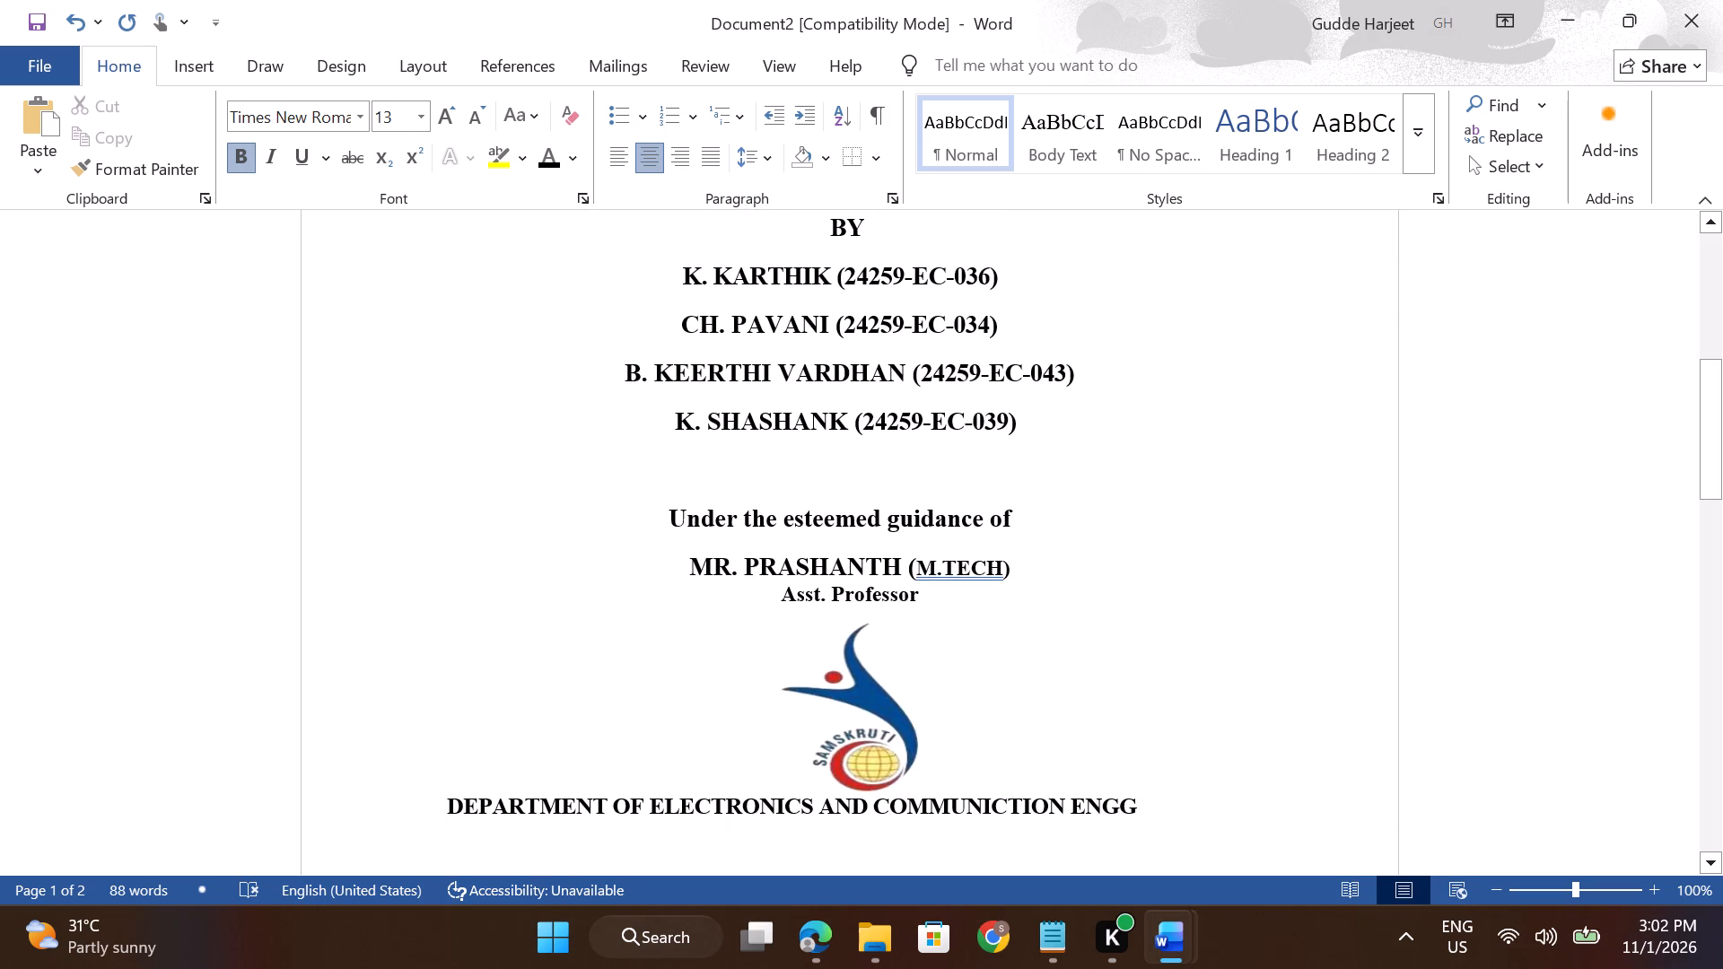
drag(848, 745, 835, 742)
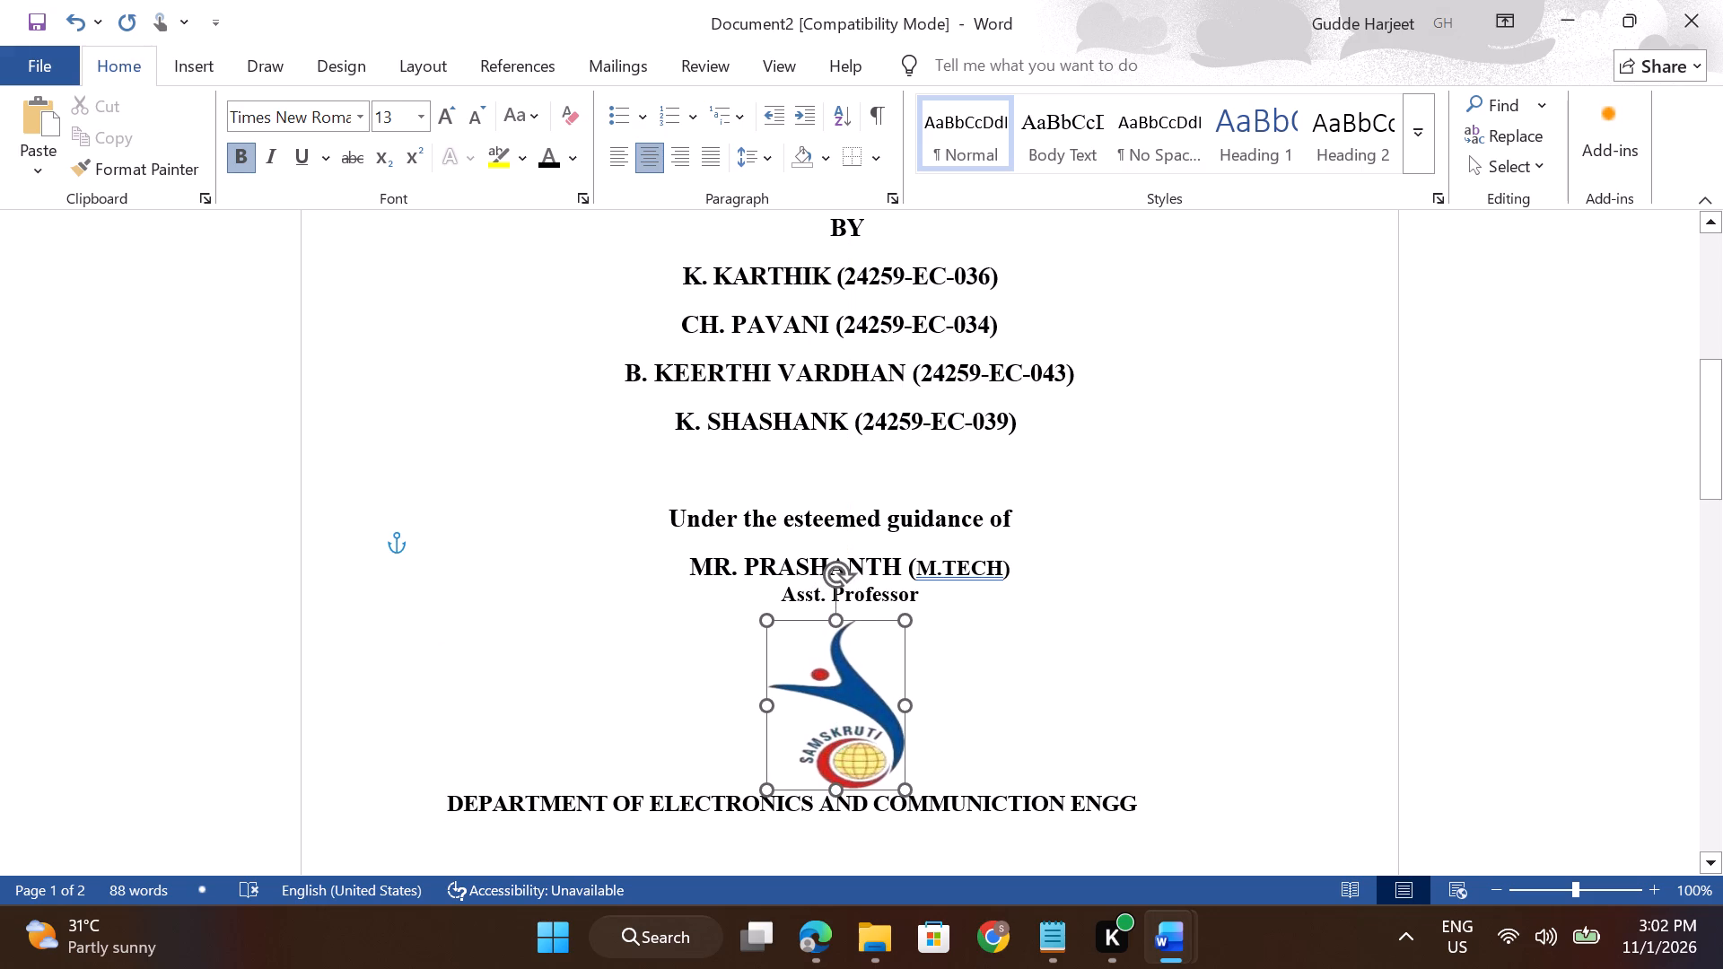
drag(835, 742, 840, 737)
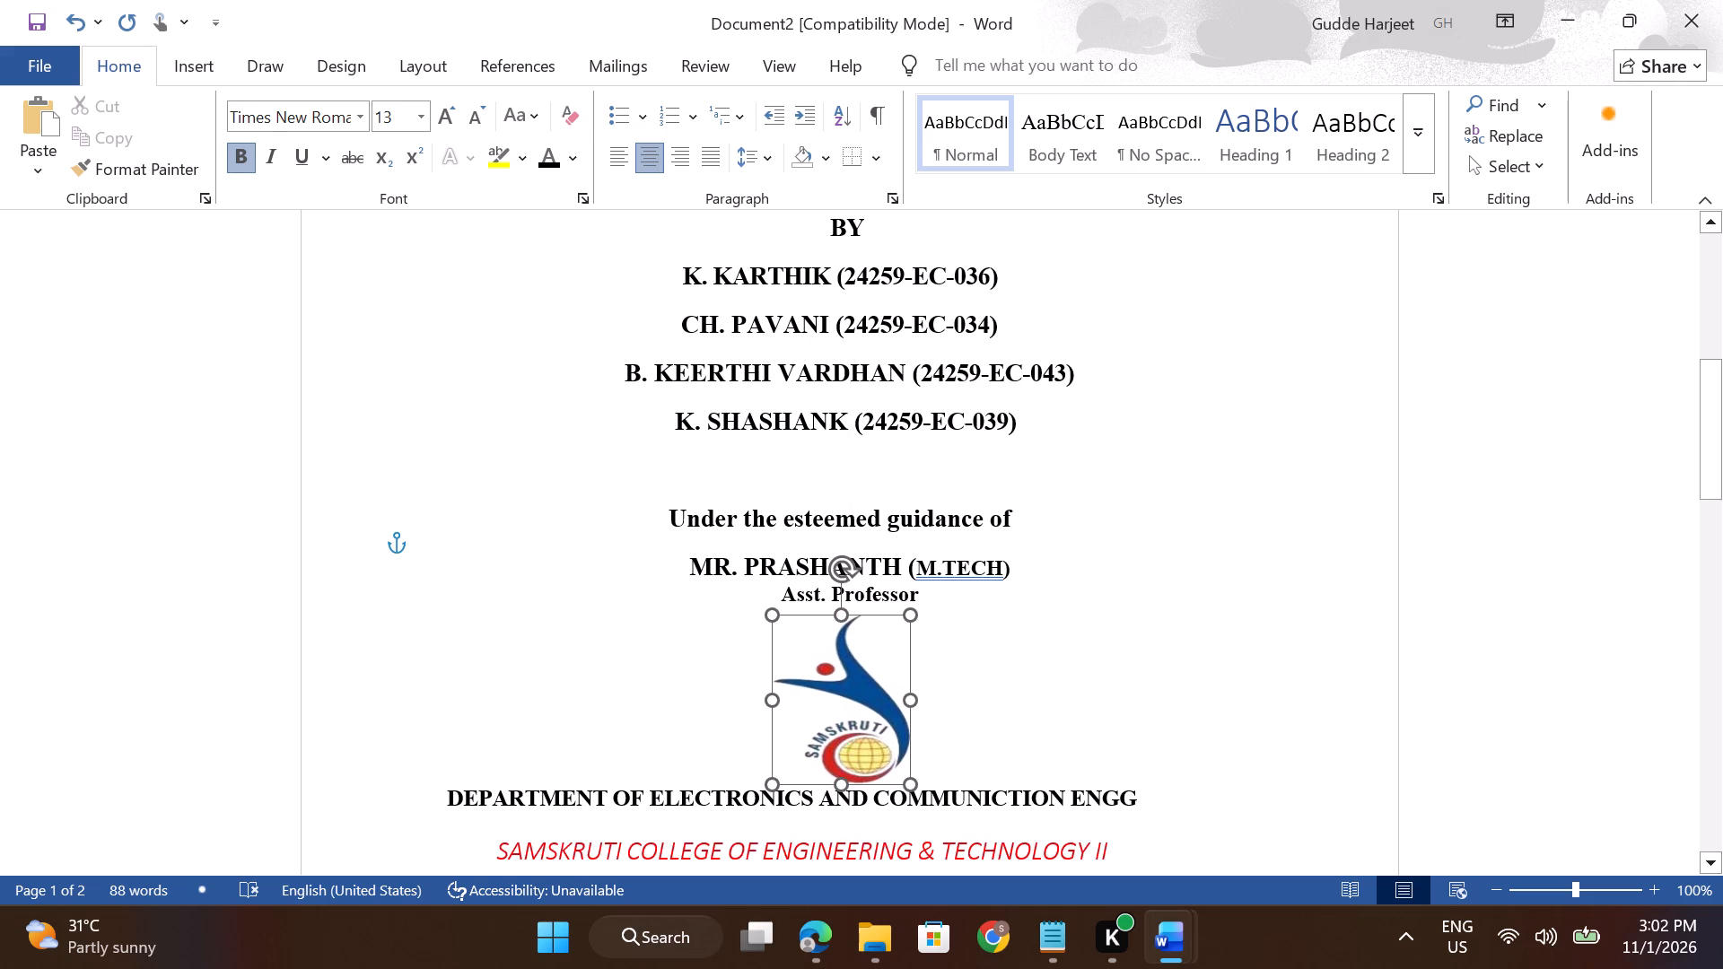
Format the two-line college name as non-italic, bold, black text in Times New Roman.
click(1124, 758)
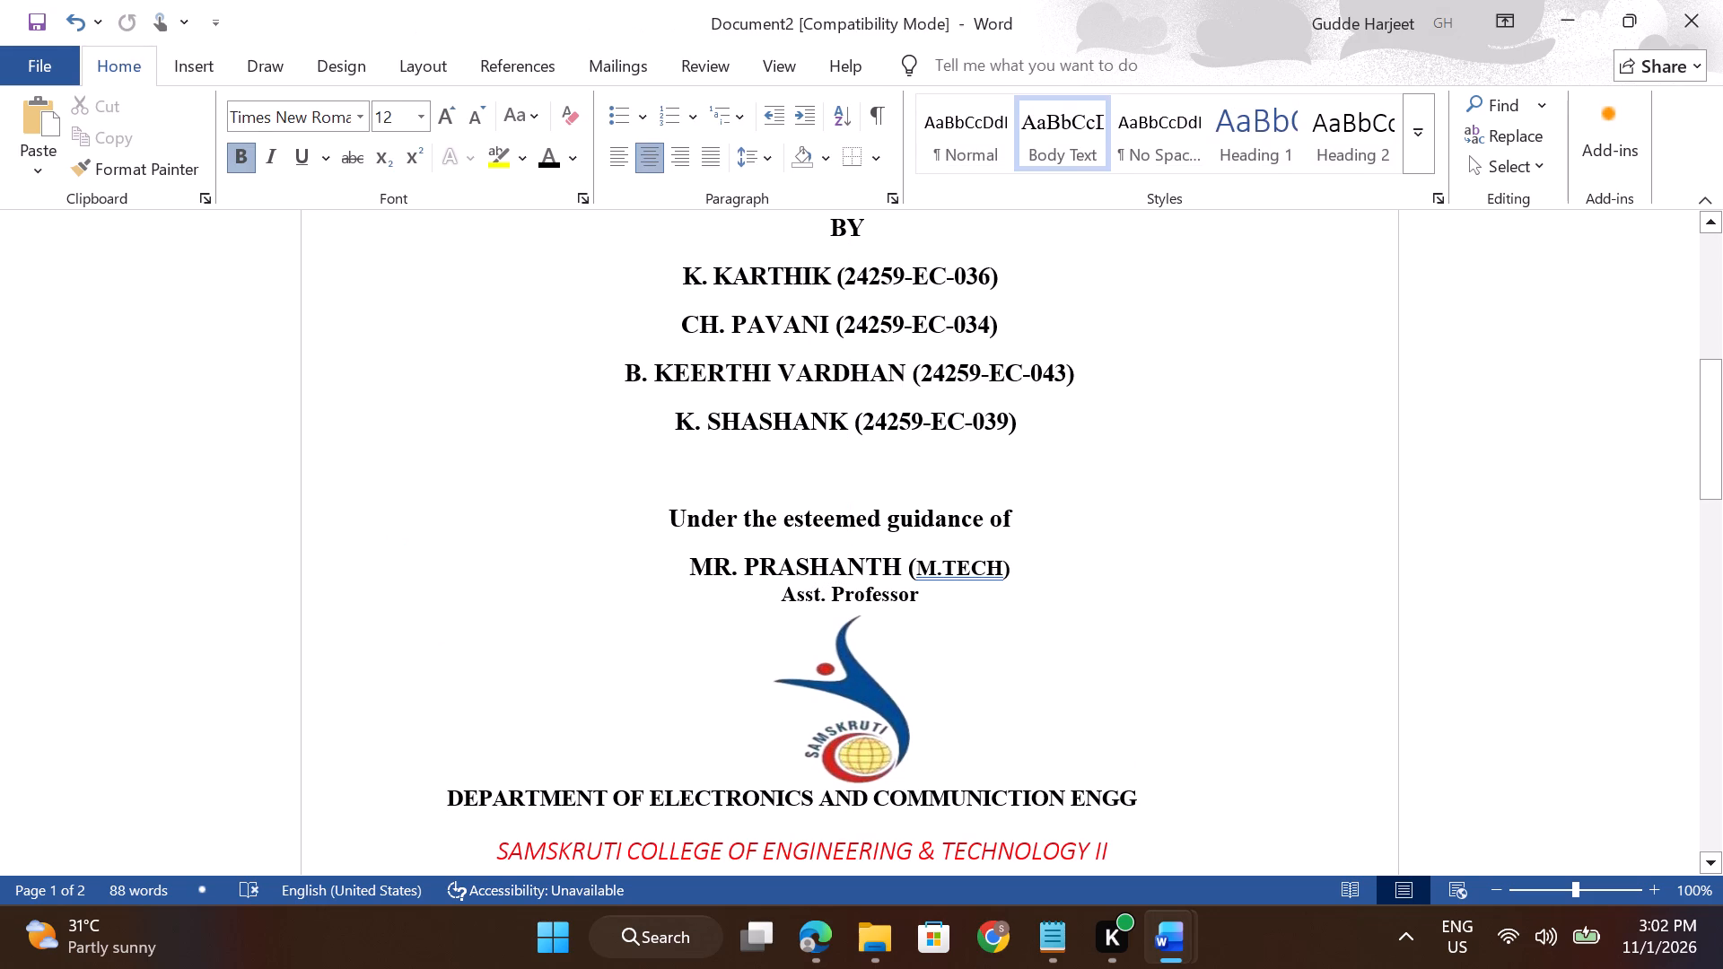
scroll(512, 800, down, 2)
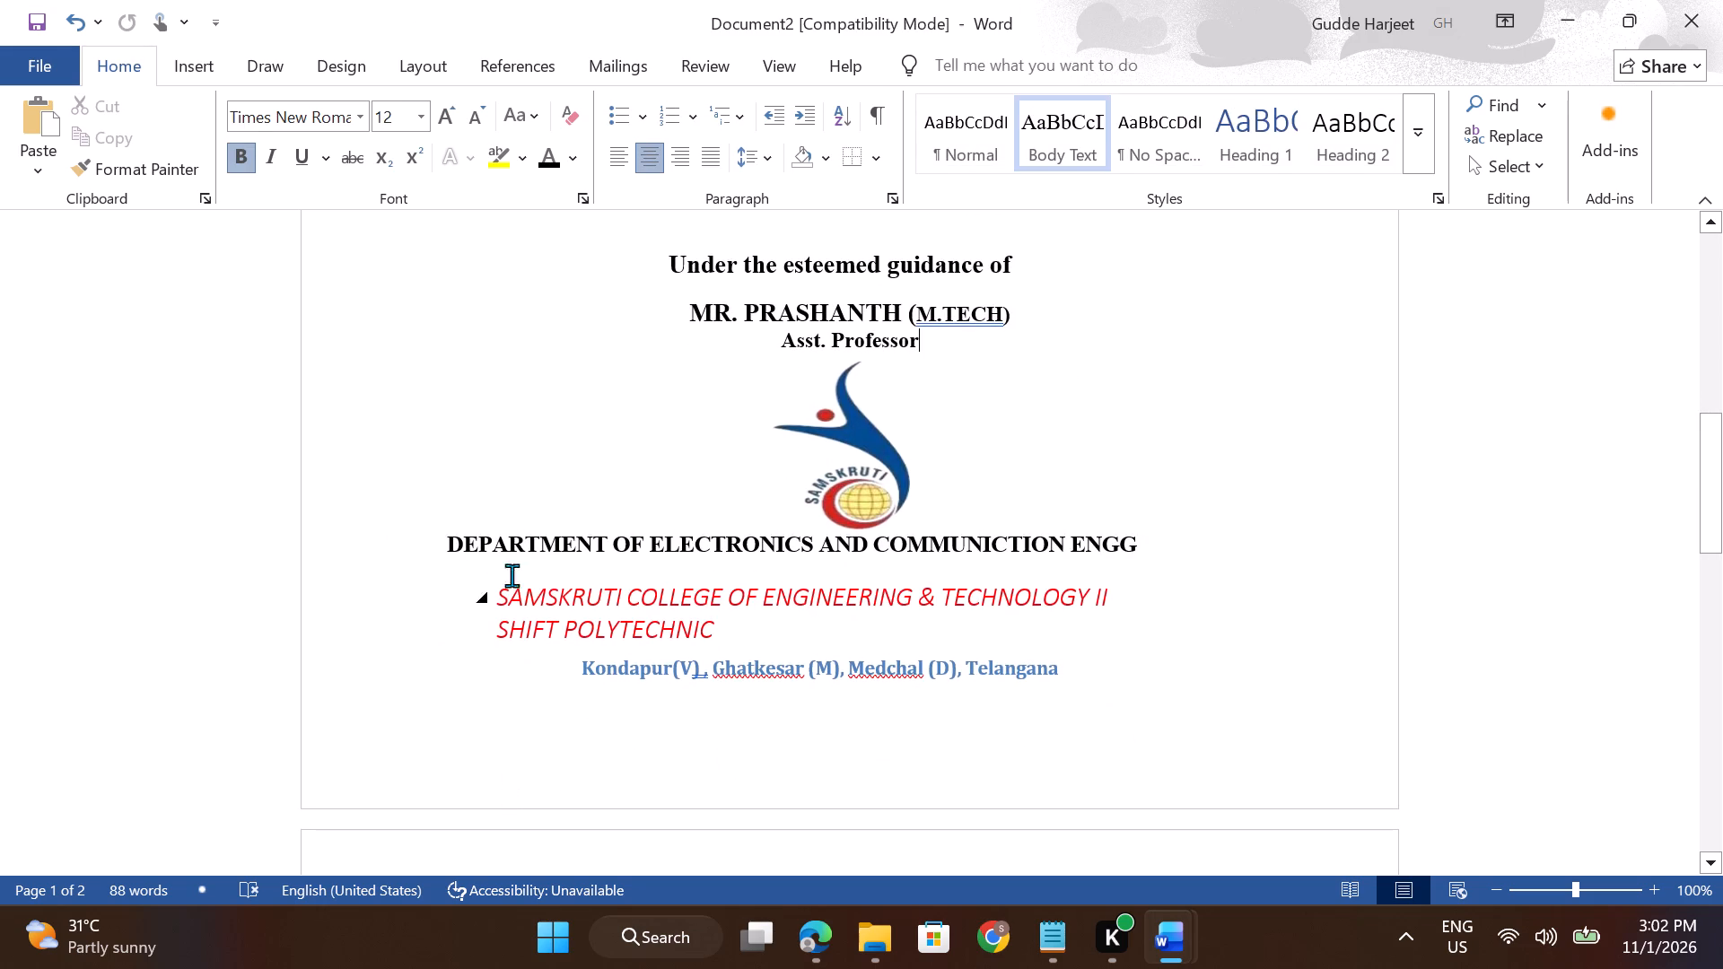
drag(501, 594, 716, 627)
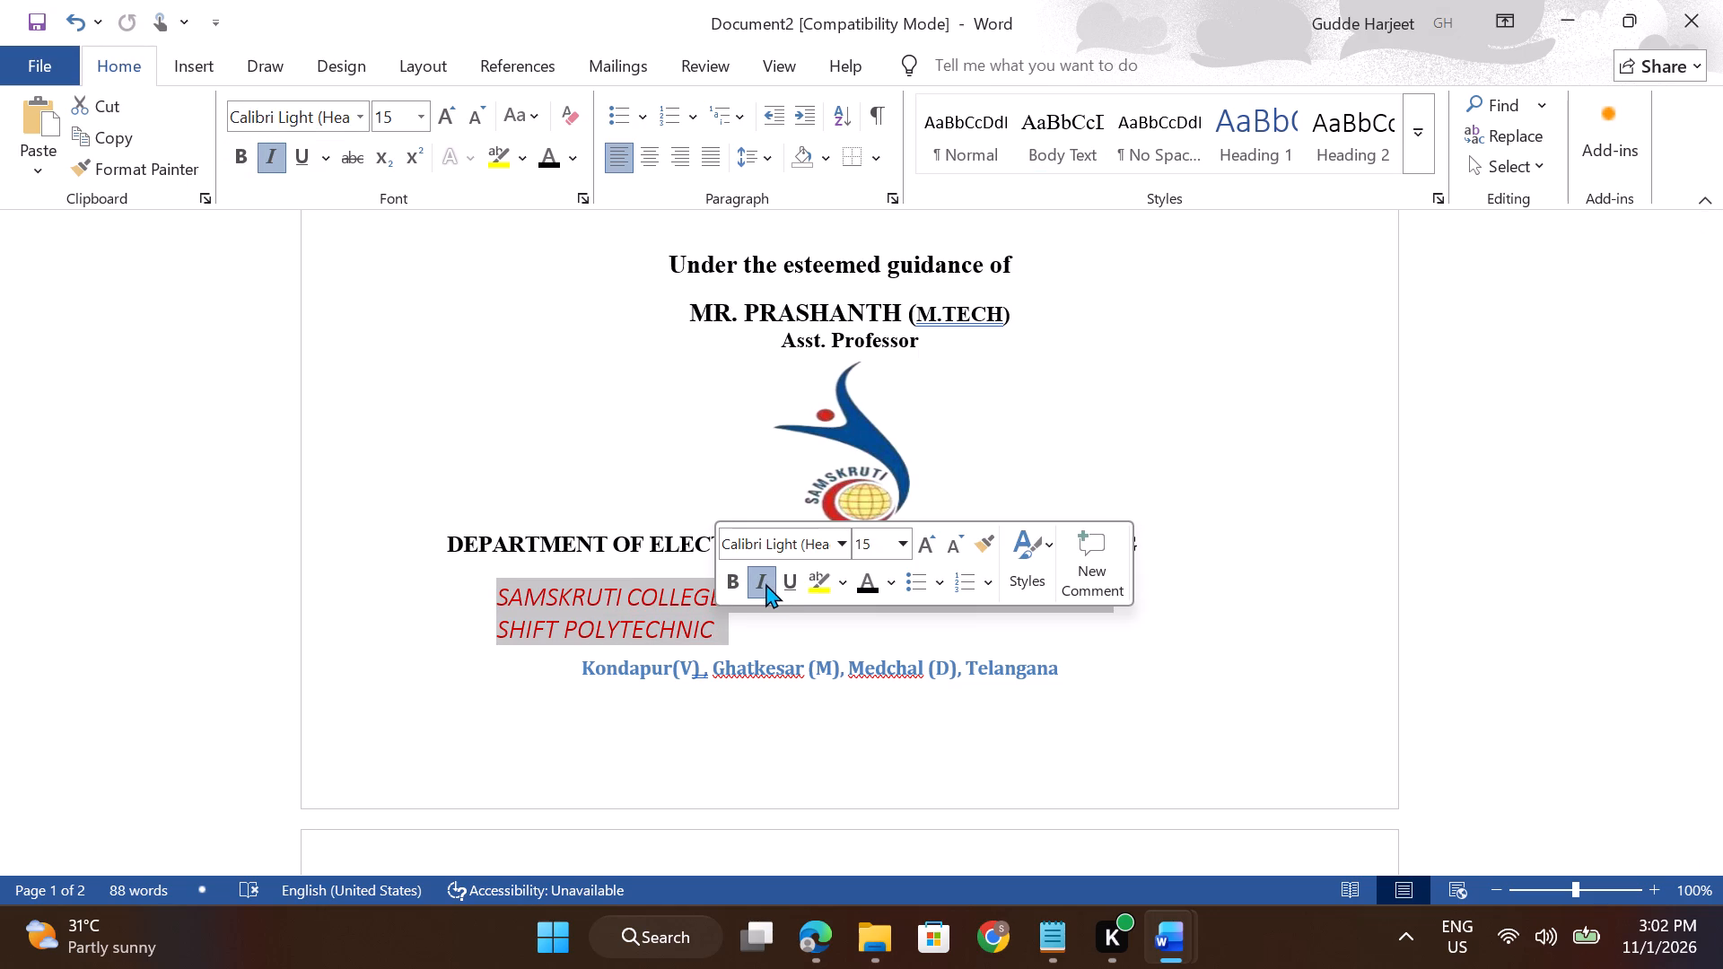
click(762, 583)
click(870, 584)
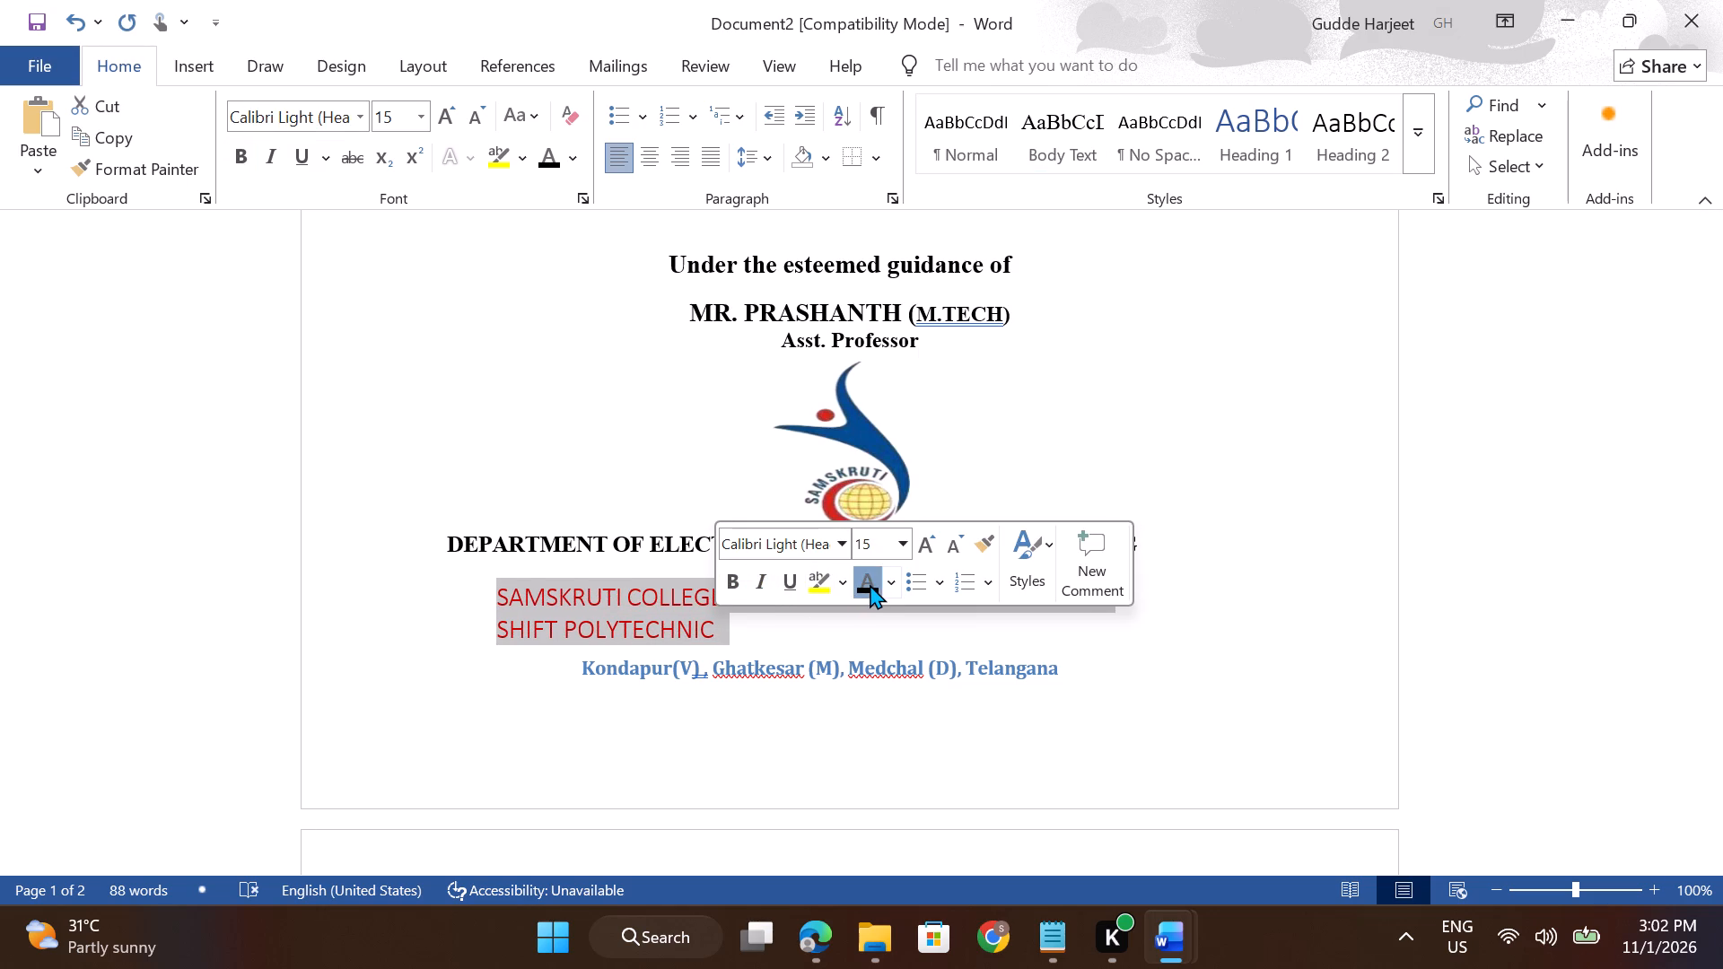
click(730, 575)
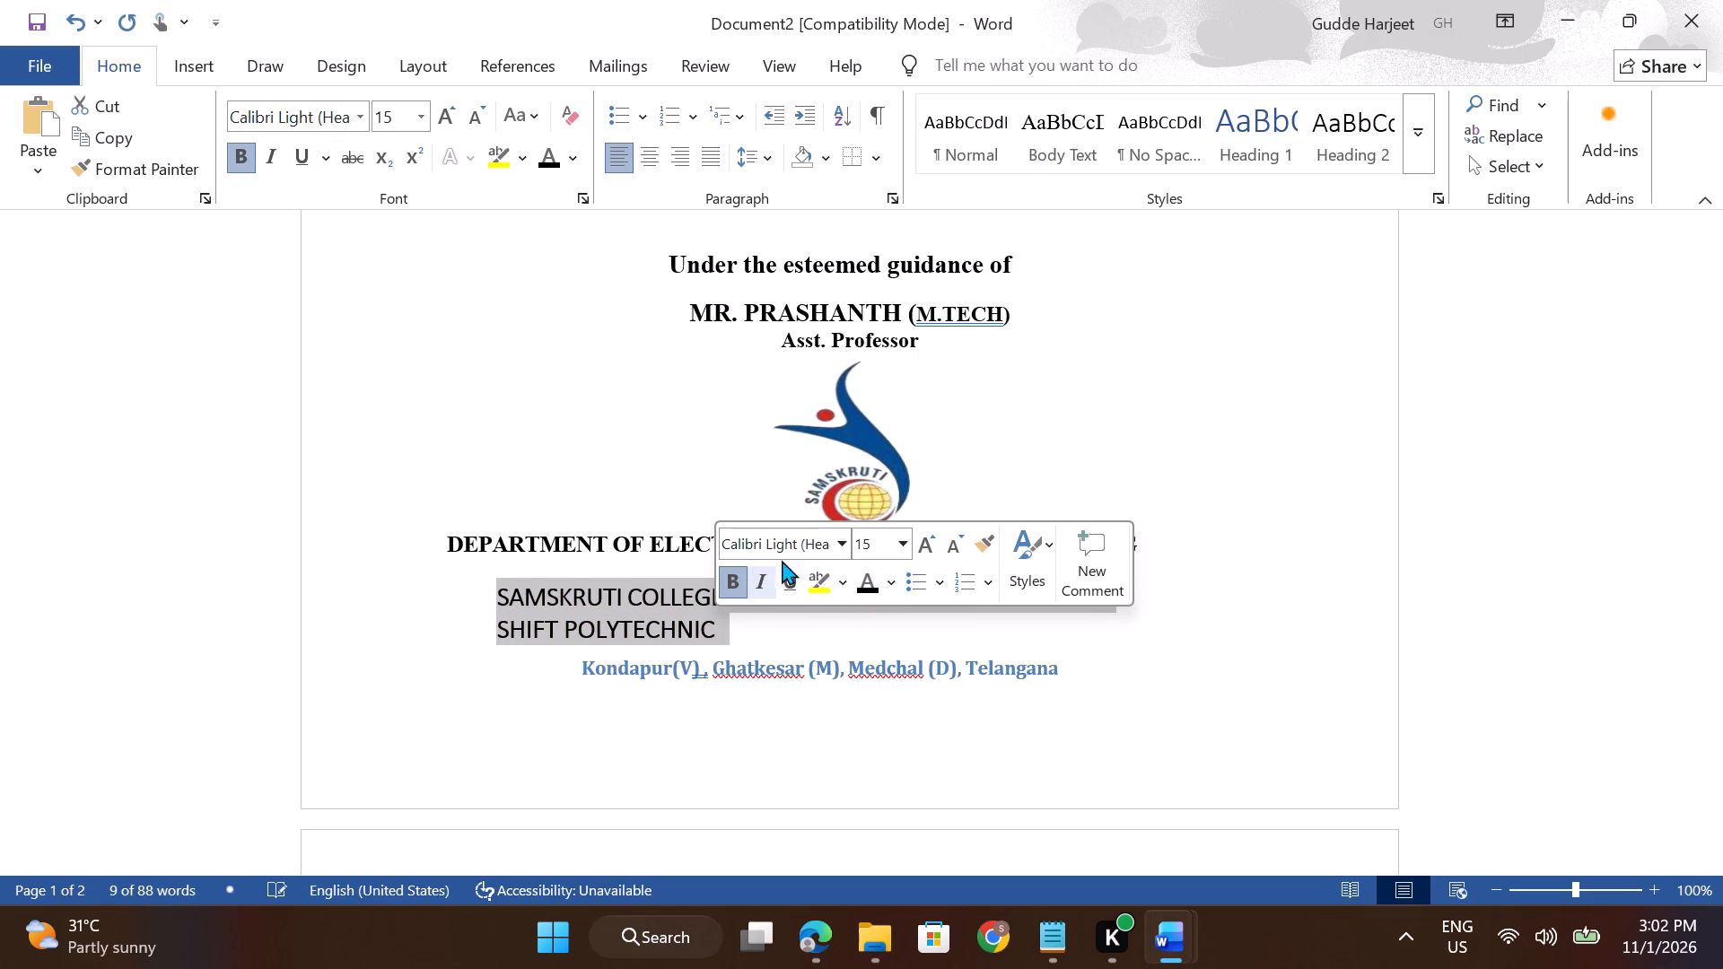
click(800, 544)
text(times)
key(Return)
click(1099, 668)
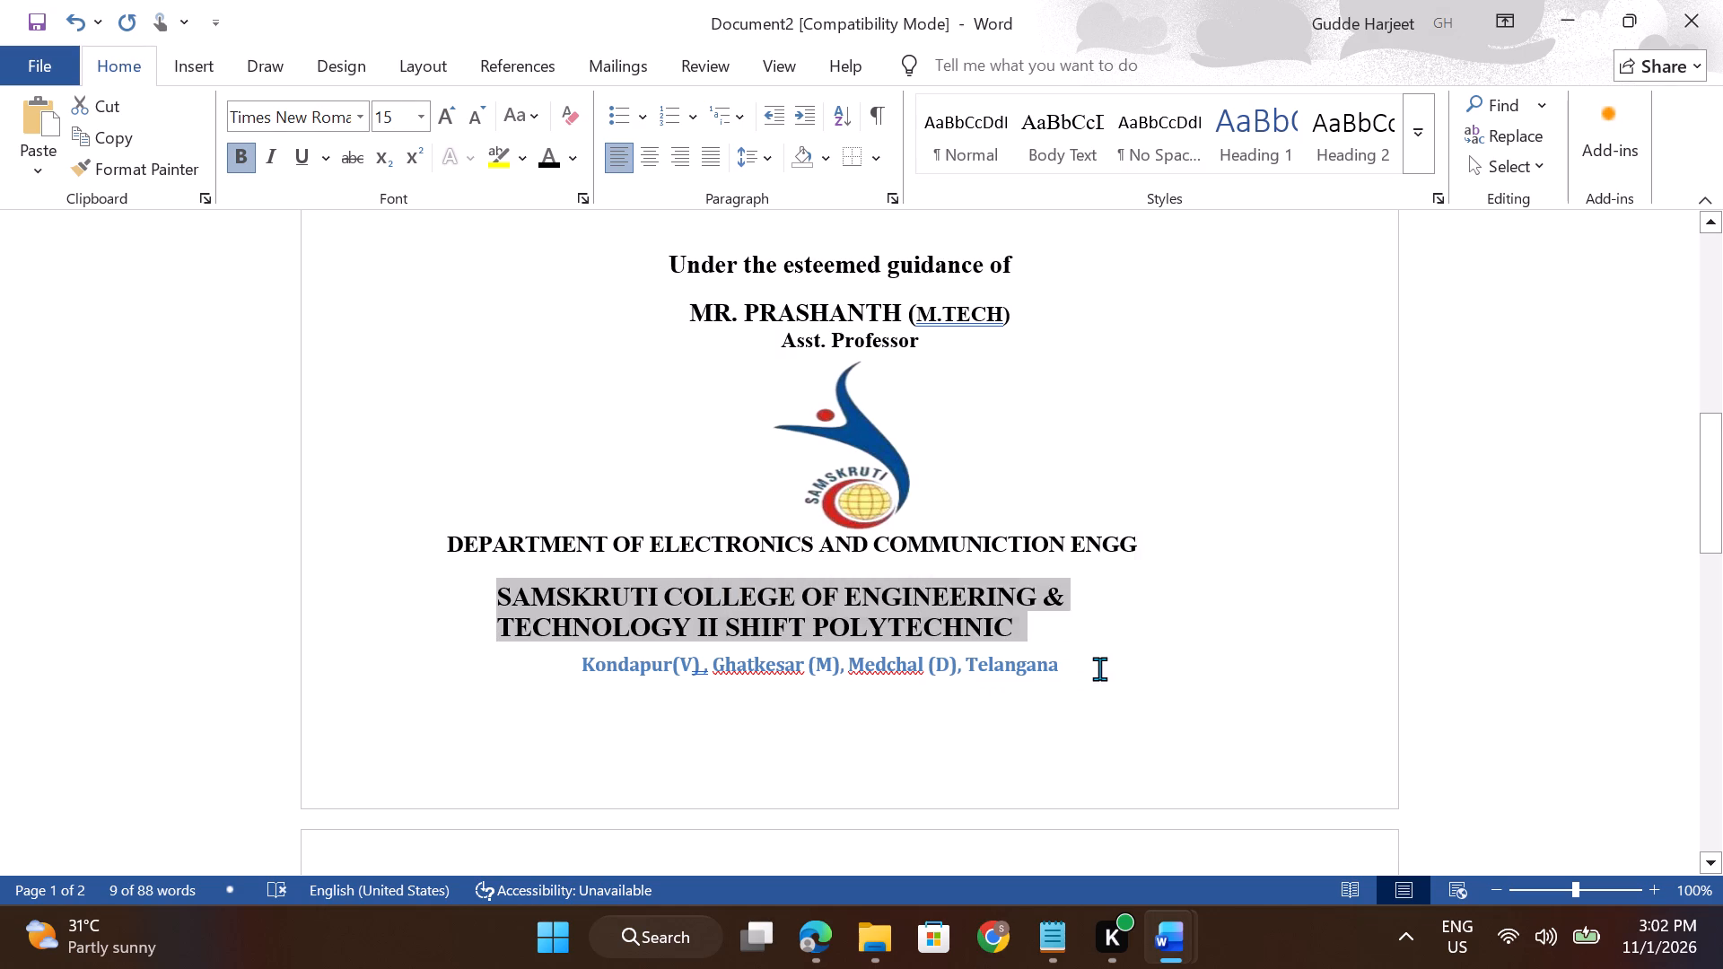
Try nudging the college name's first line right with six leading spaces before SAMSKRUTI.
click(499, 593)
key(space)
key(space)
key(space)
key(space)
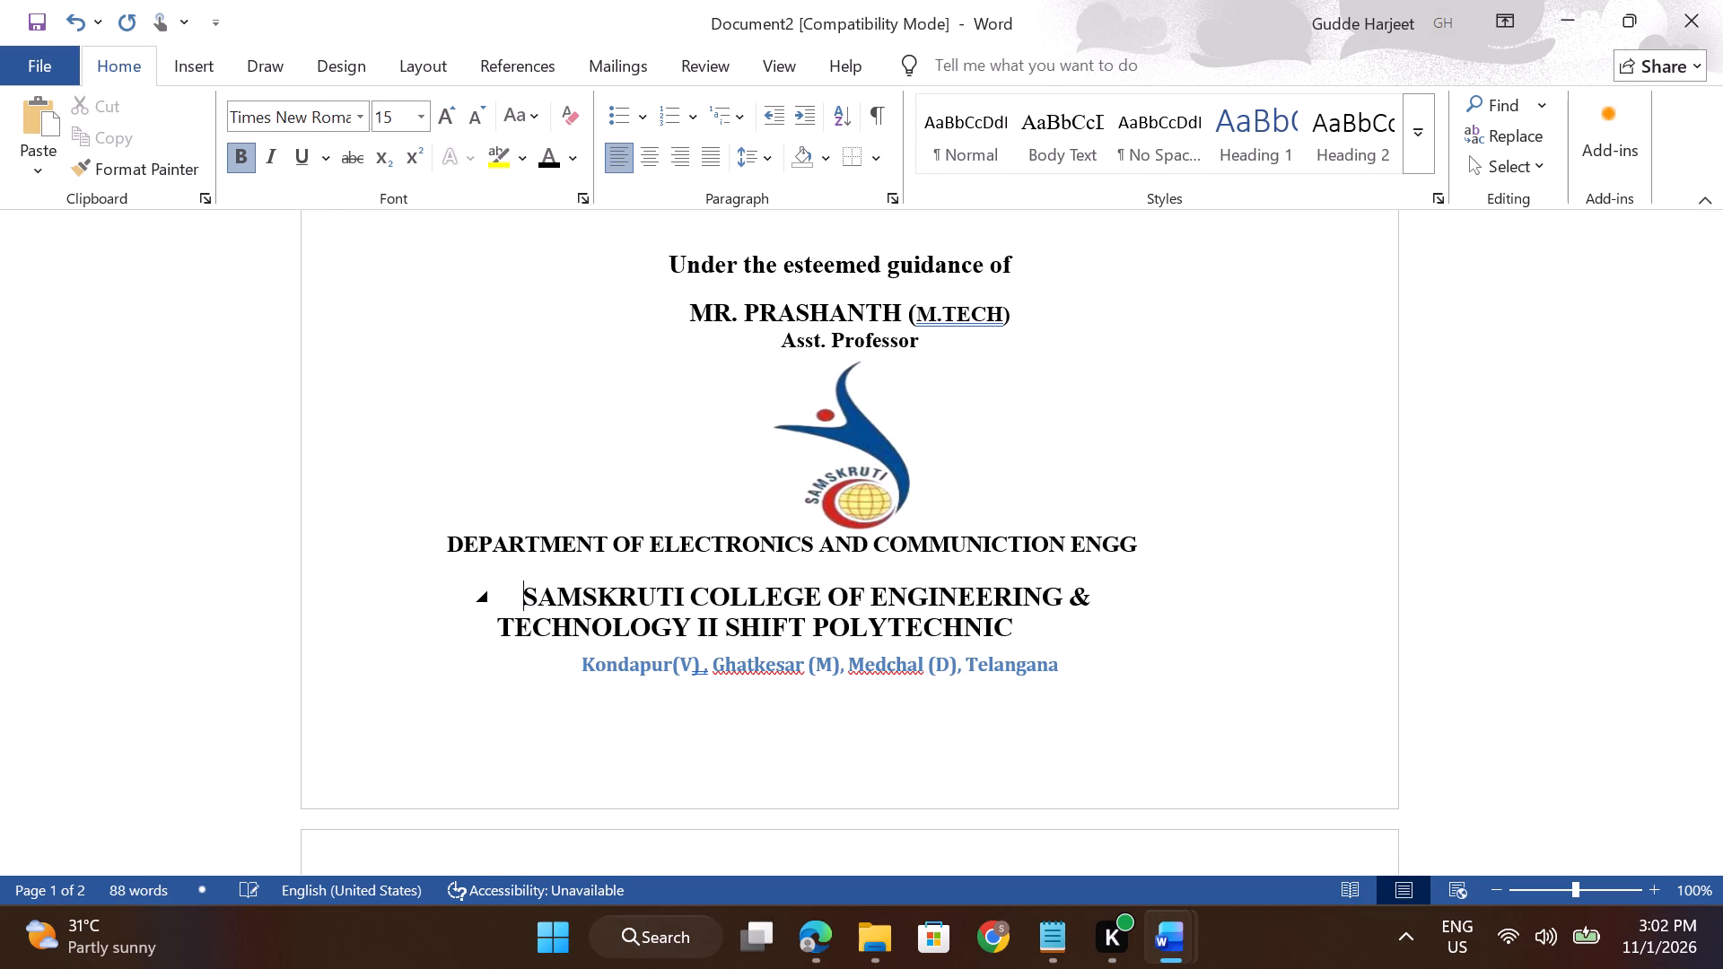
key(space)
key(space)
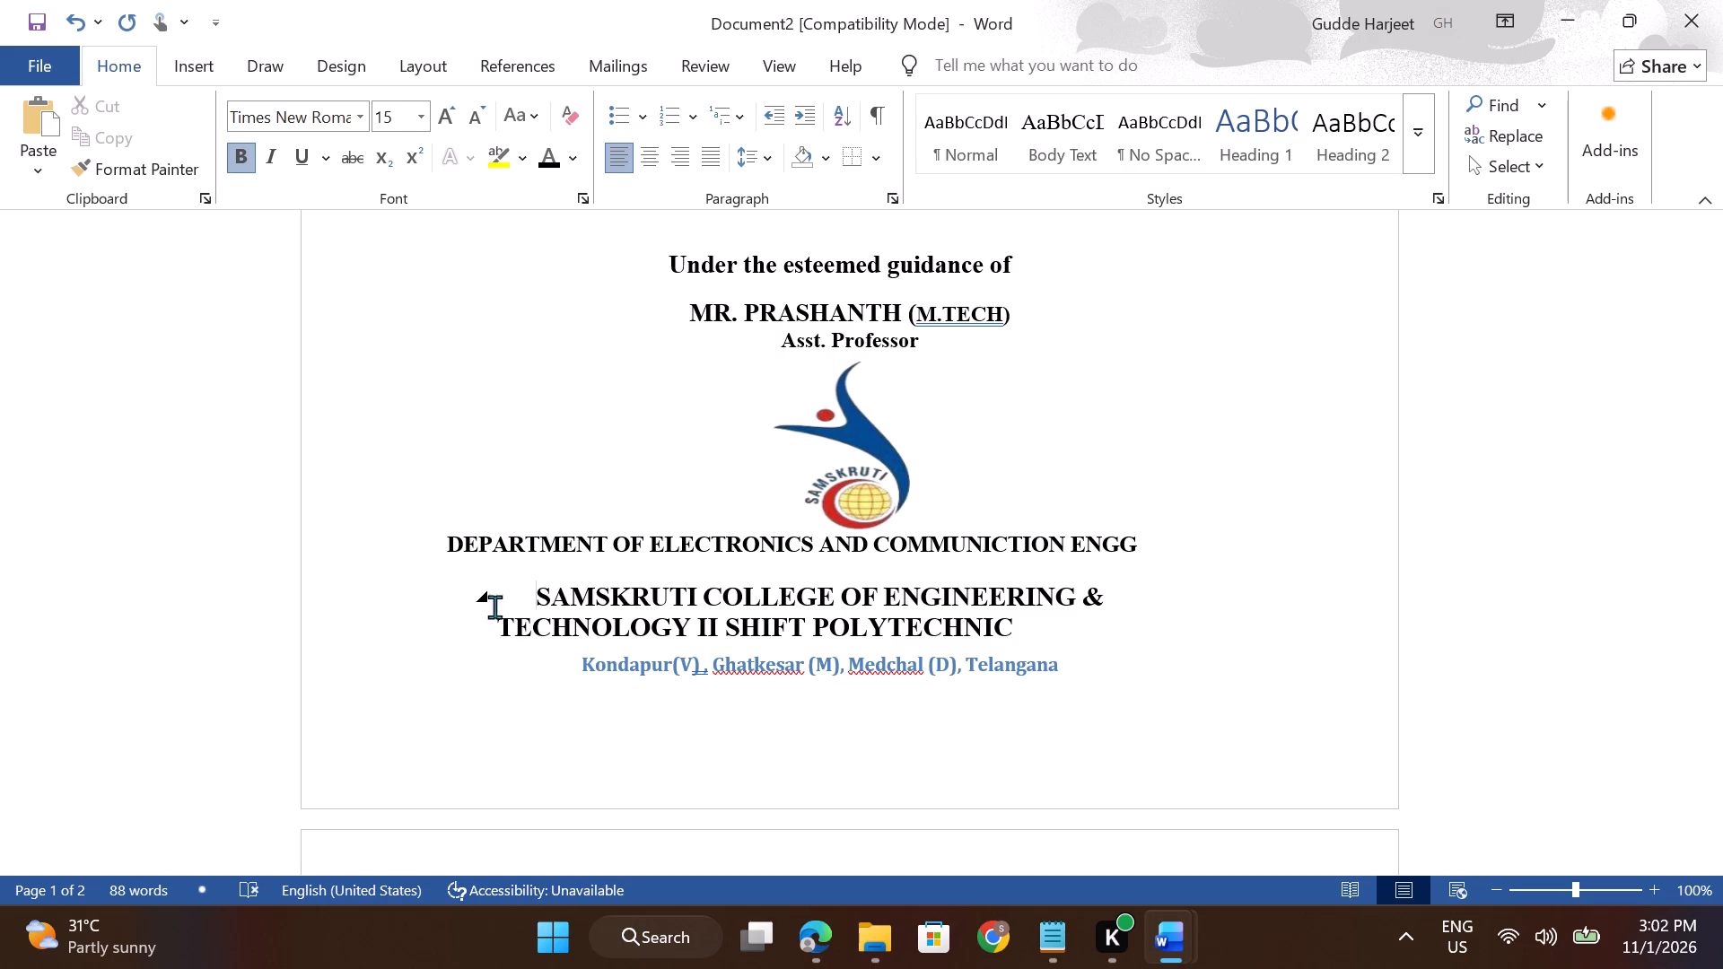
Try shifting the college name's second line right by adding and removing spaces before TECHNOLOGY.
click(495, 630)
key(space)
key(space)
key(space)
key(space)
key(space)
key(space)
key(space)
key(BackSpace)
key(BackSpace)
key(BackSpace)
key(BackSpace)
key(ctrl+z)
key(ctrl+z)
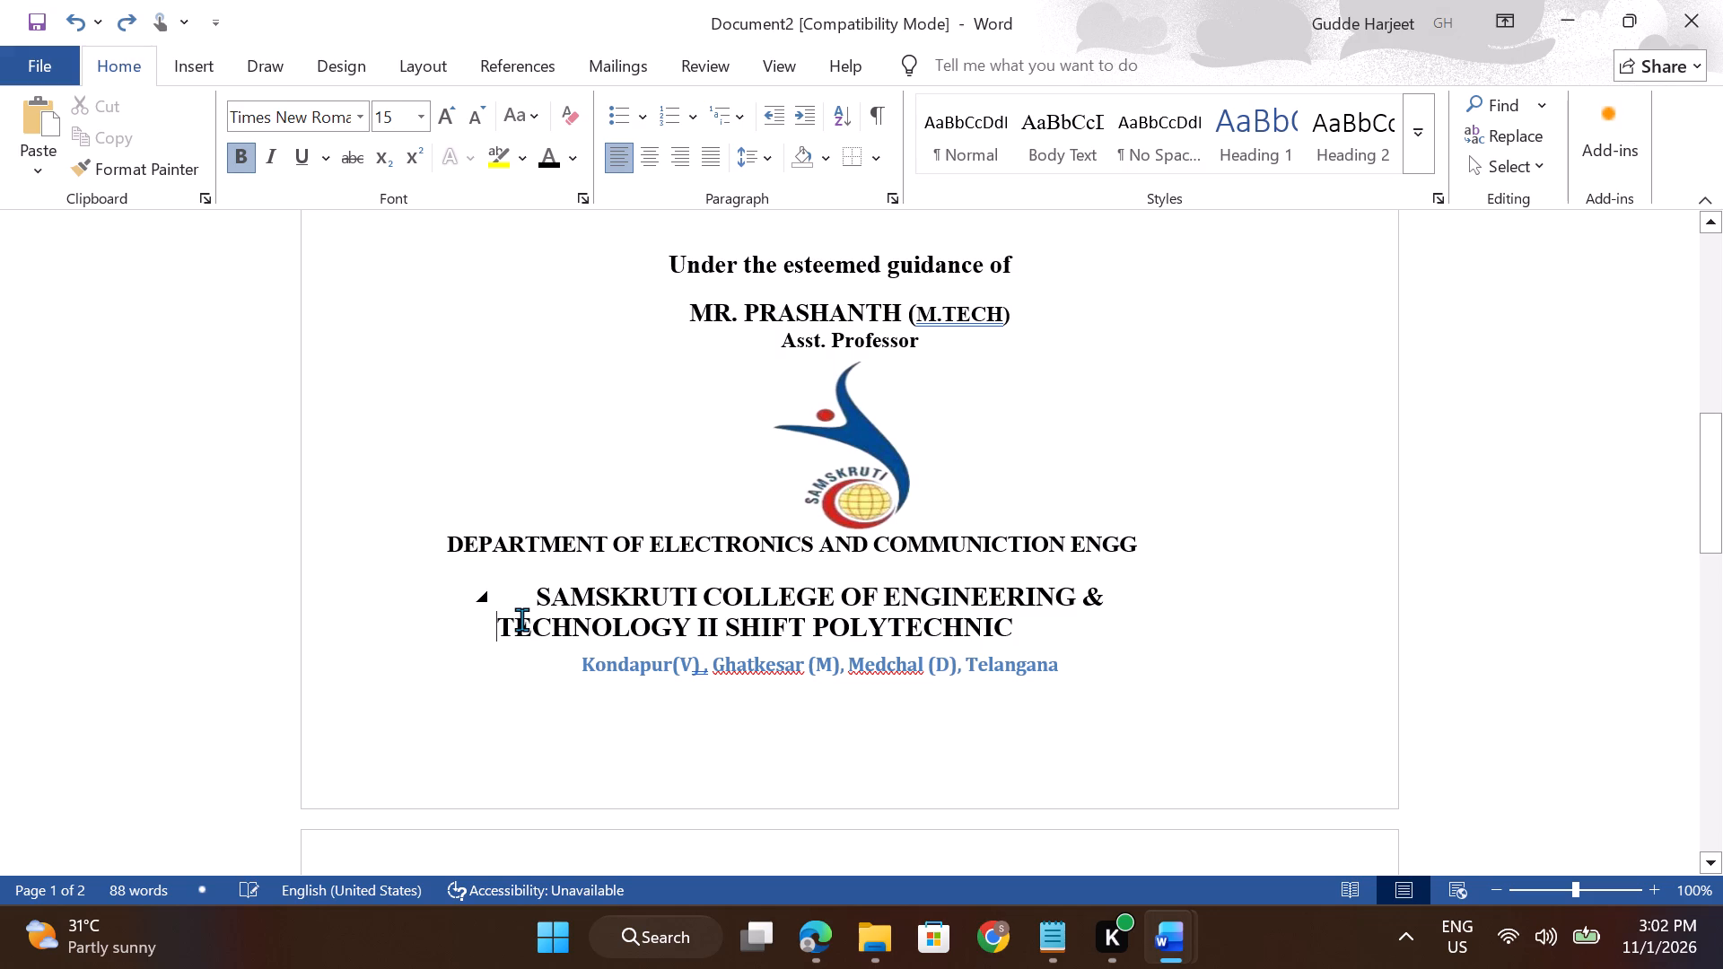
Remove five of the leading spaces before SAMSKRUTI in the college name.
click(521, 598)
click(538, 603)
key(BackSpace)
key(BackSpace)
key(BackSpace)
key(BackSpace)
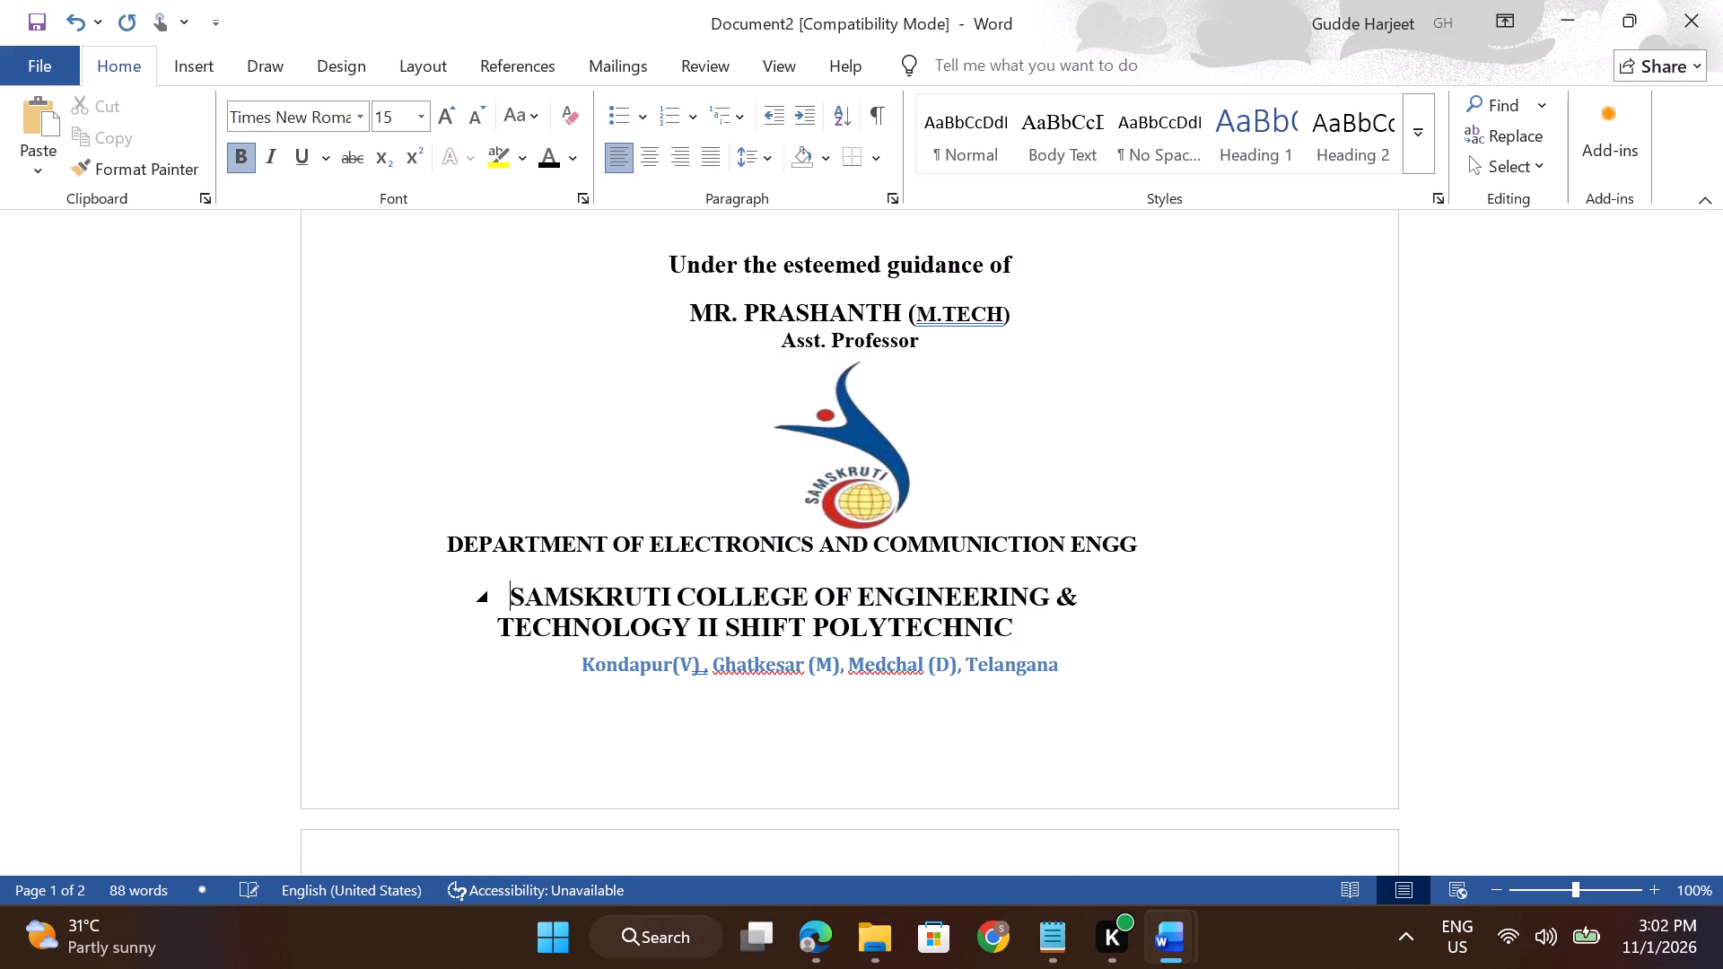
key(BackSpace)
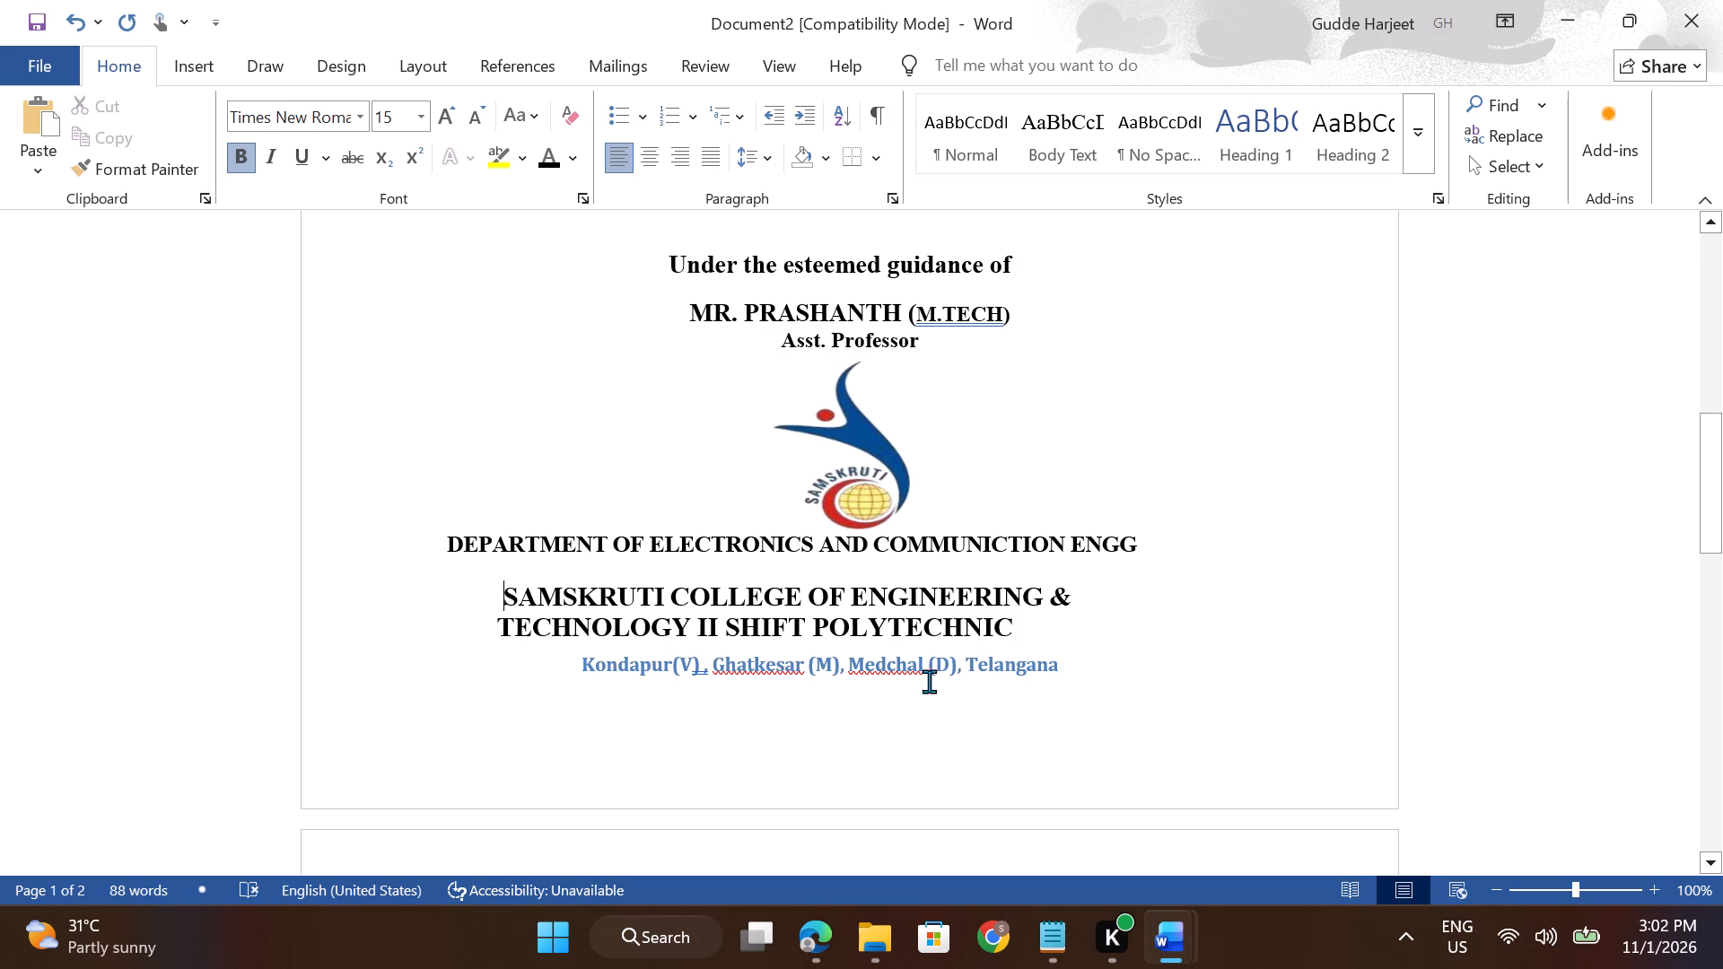
Copy the college name into Notepad over the existing text and leave only one space between & and TECHNOLOGY.
drag(1029, 629, 715, 602)
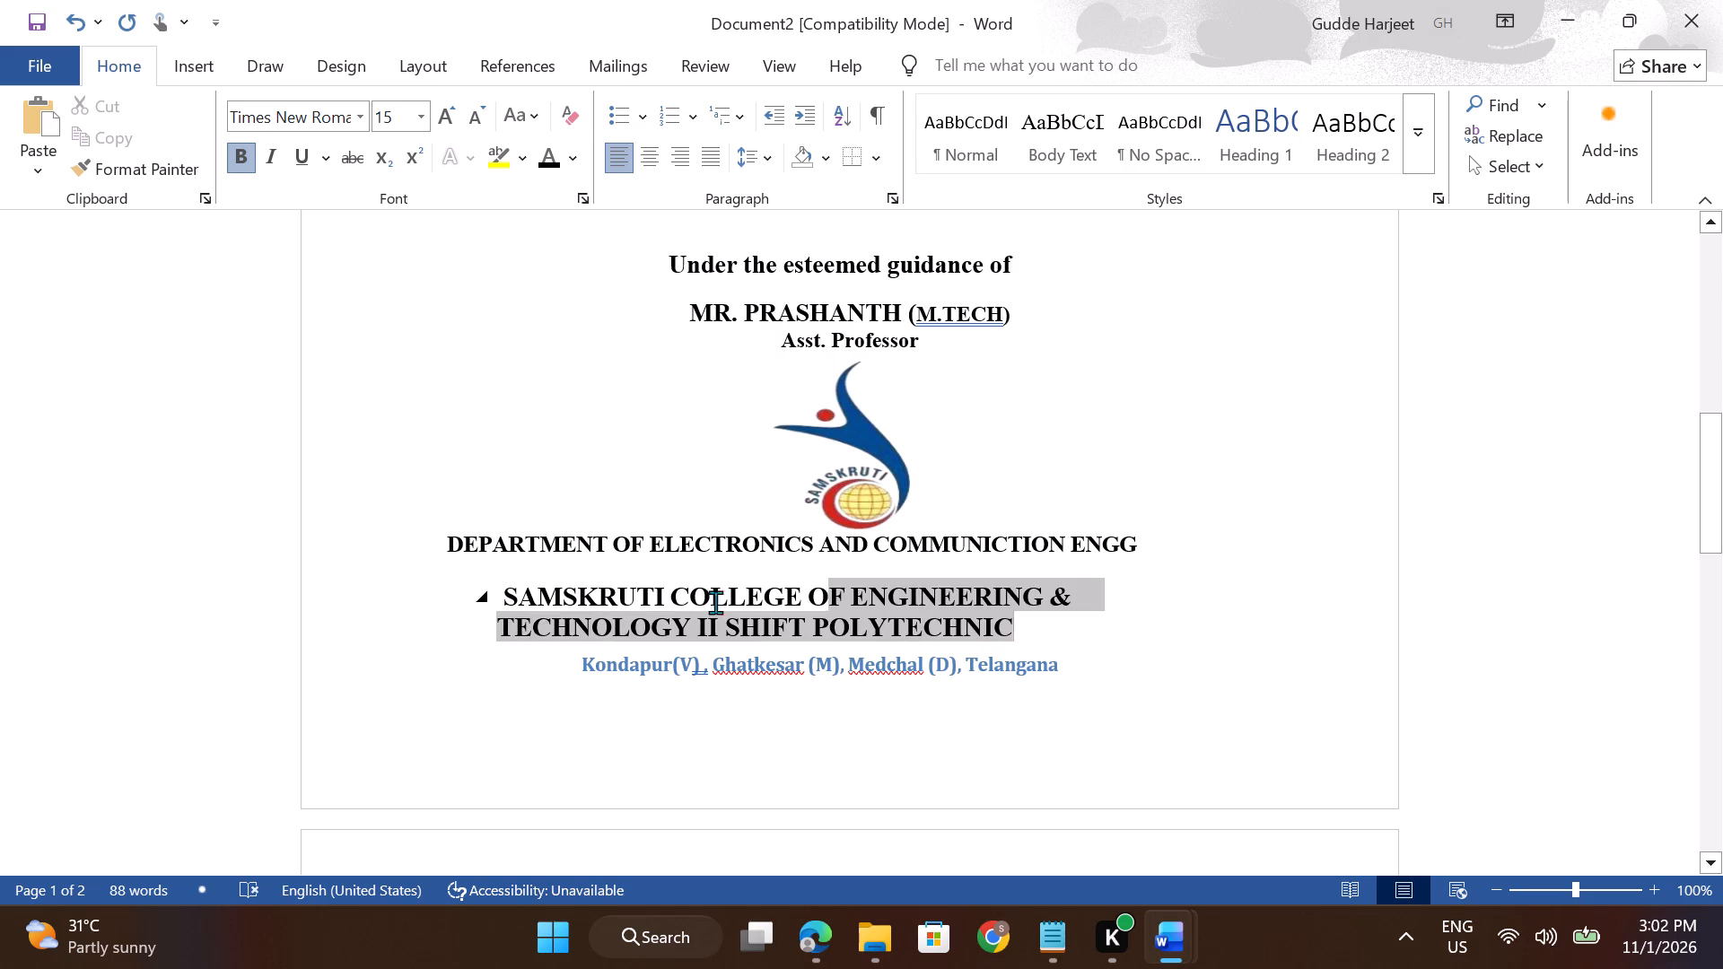
drag(715, 602, 513, 597)
key(ctrl+c)
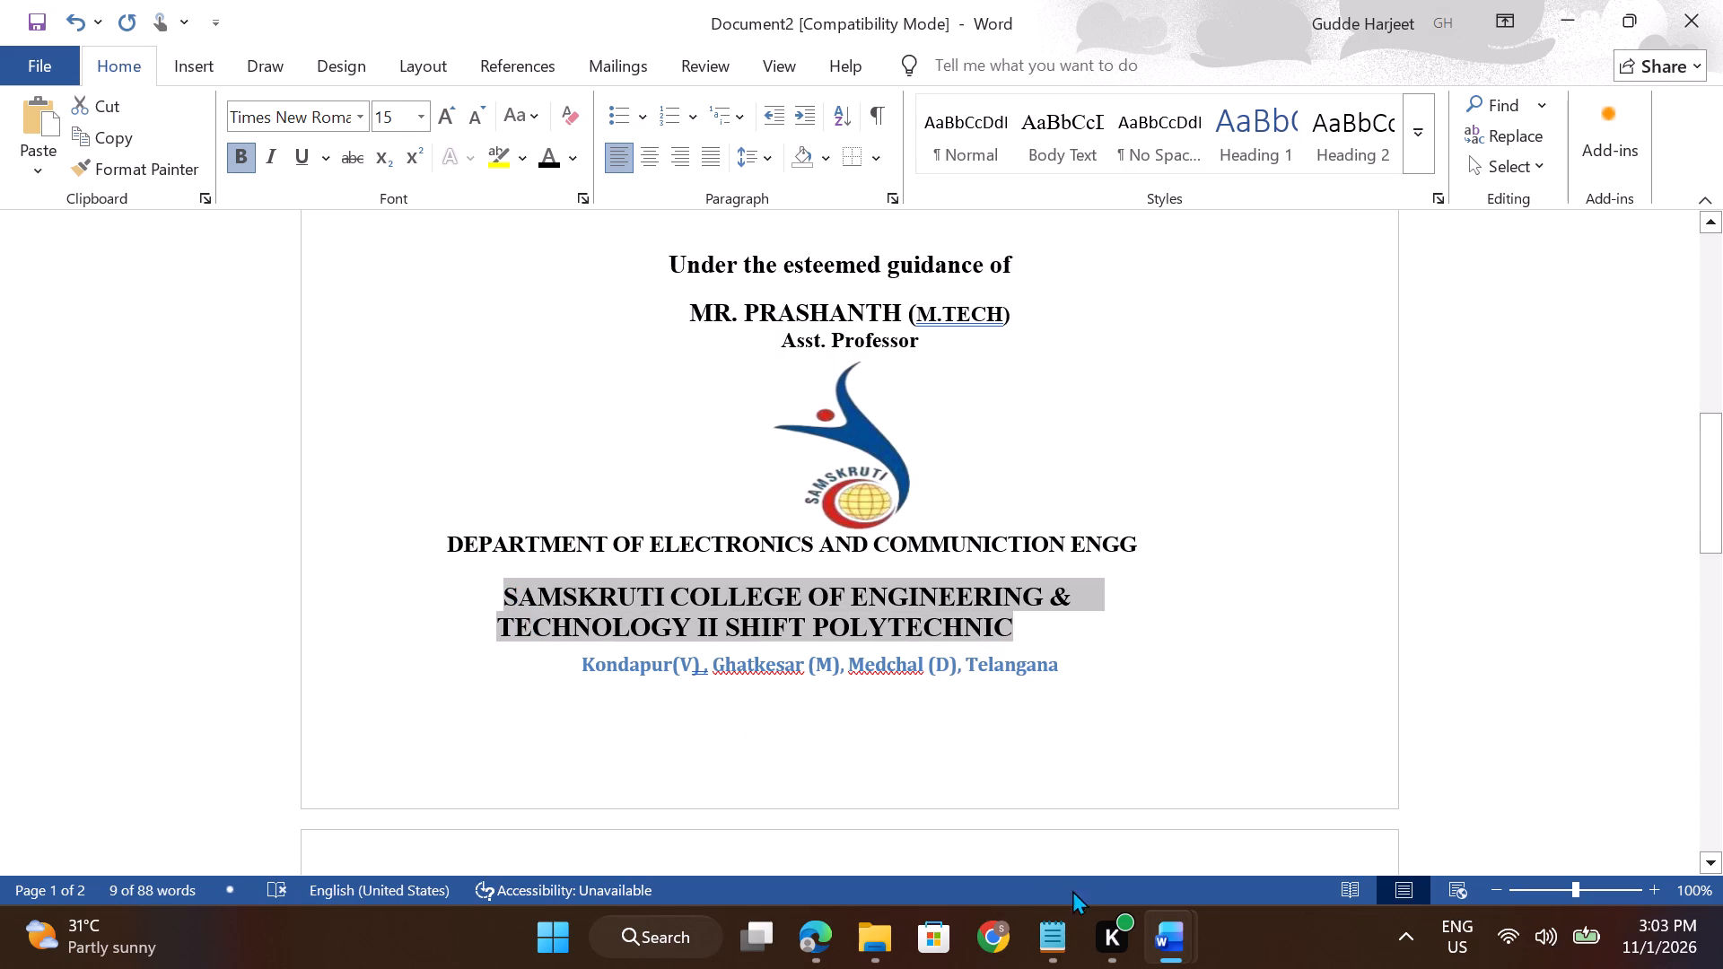
click(1038, 944)
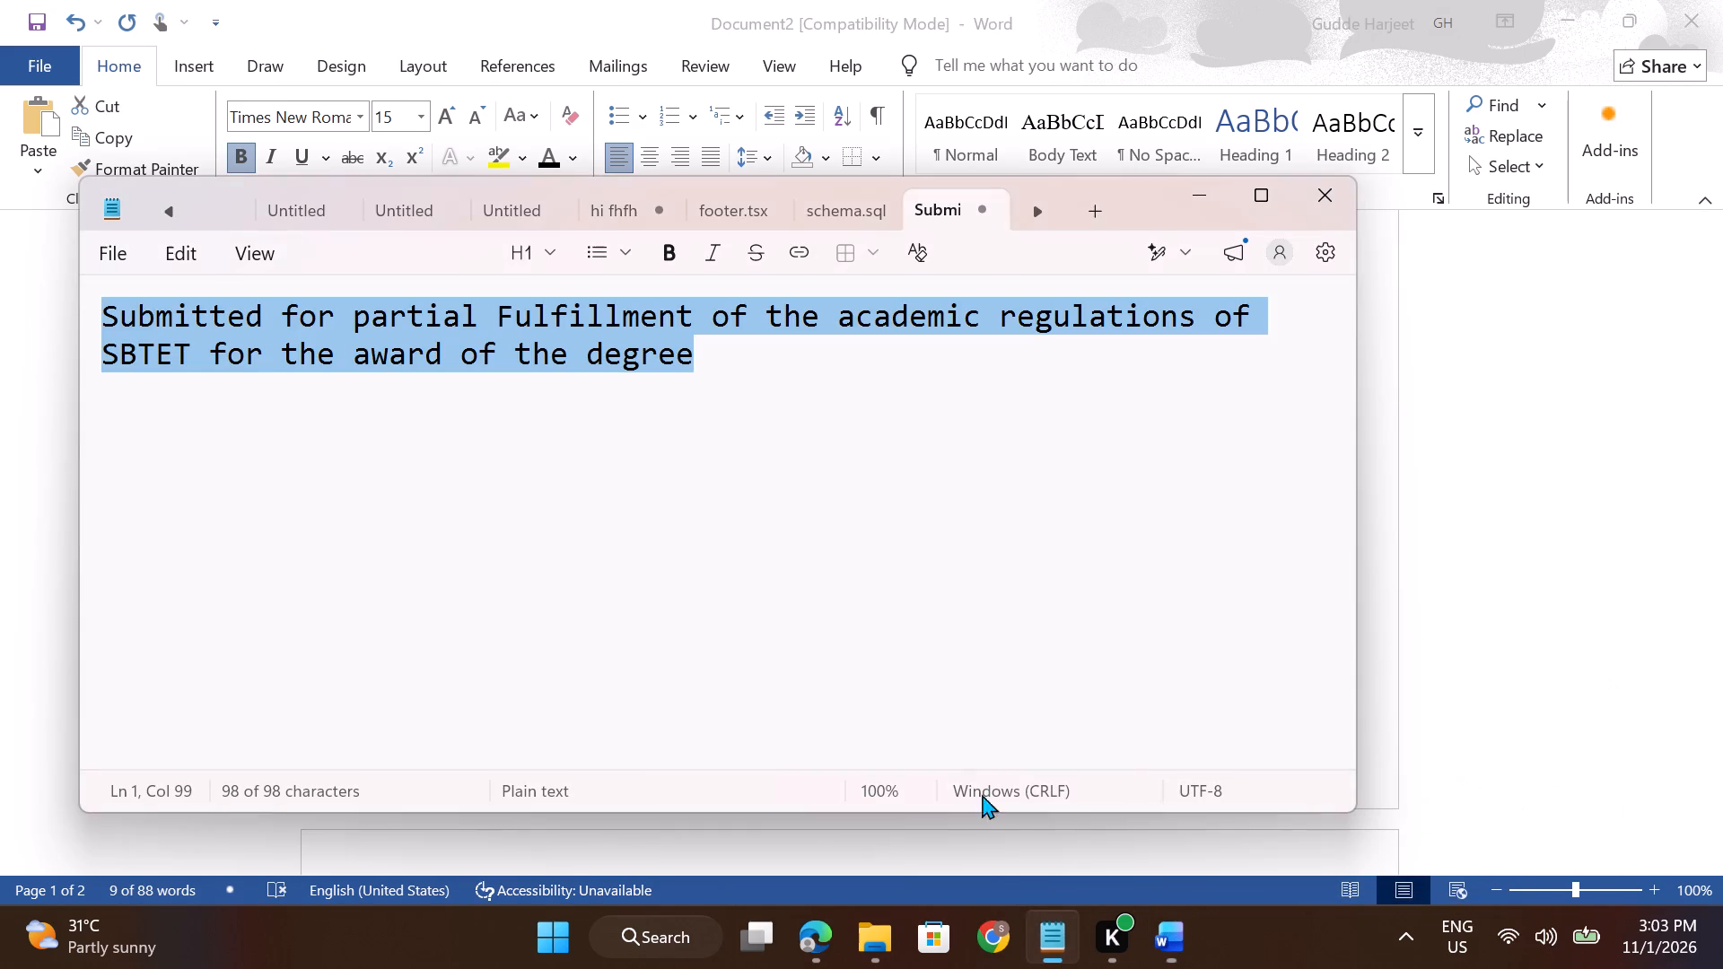
key(ctrl+v)
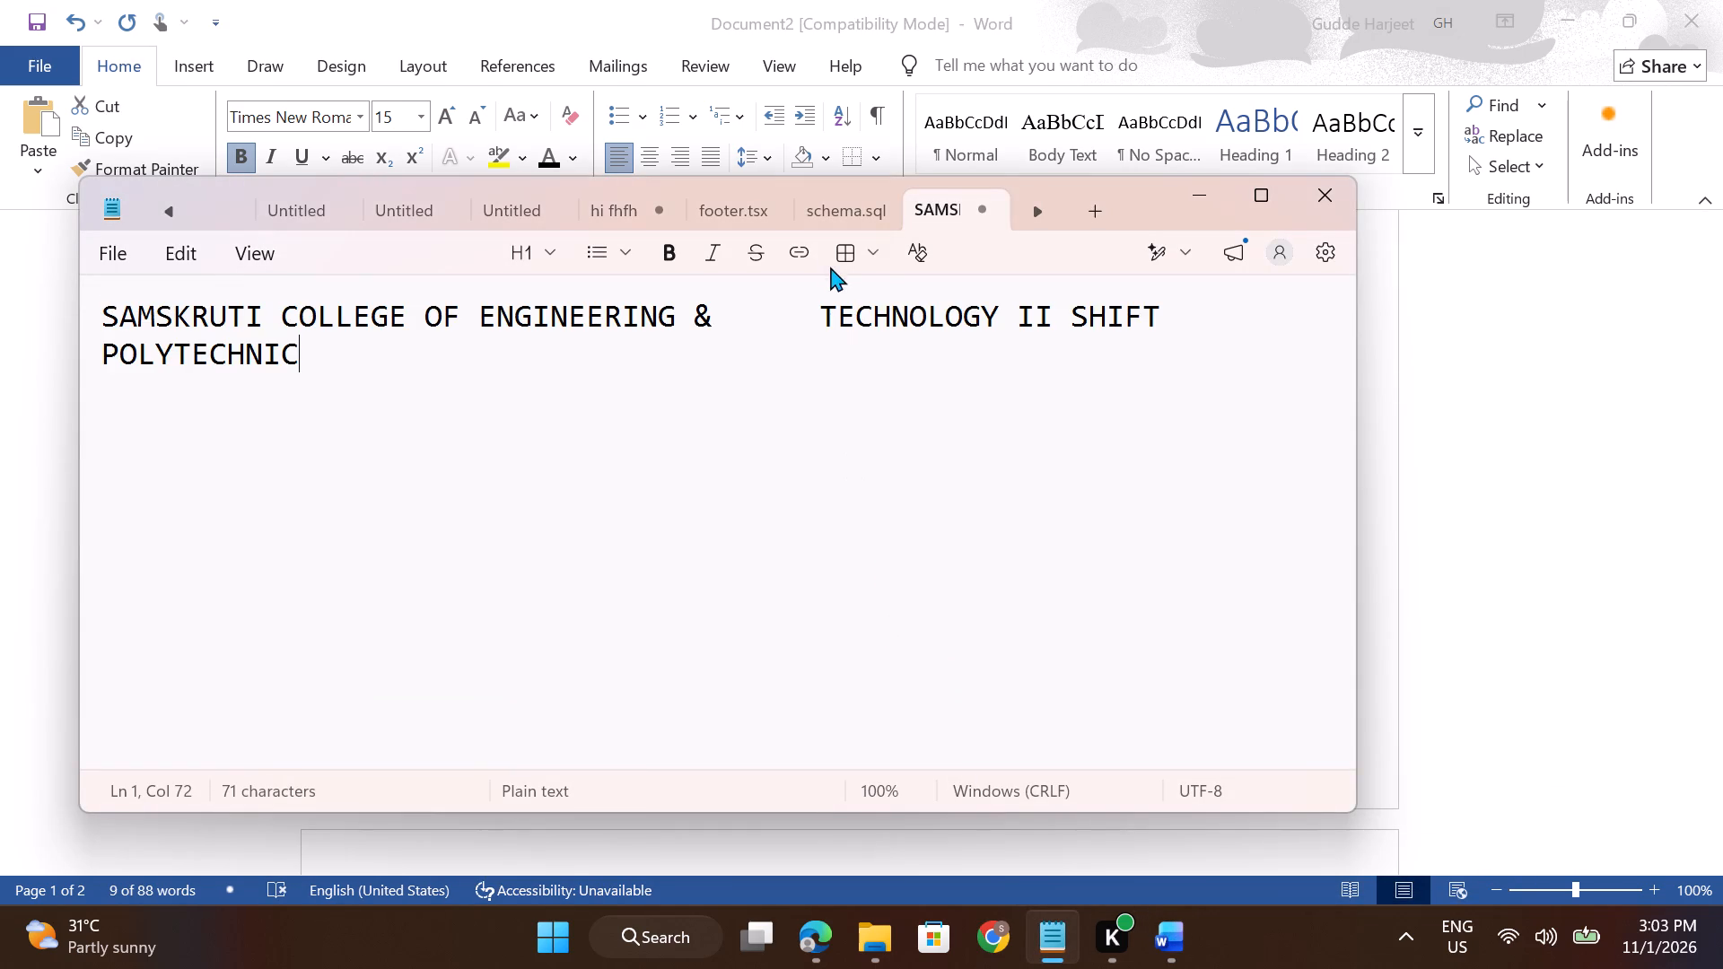
click(824, 312)
key(BackSpace)
key(BackSpace)
key(BackSpace)
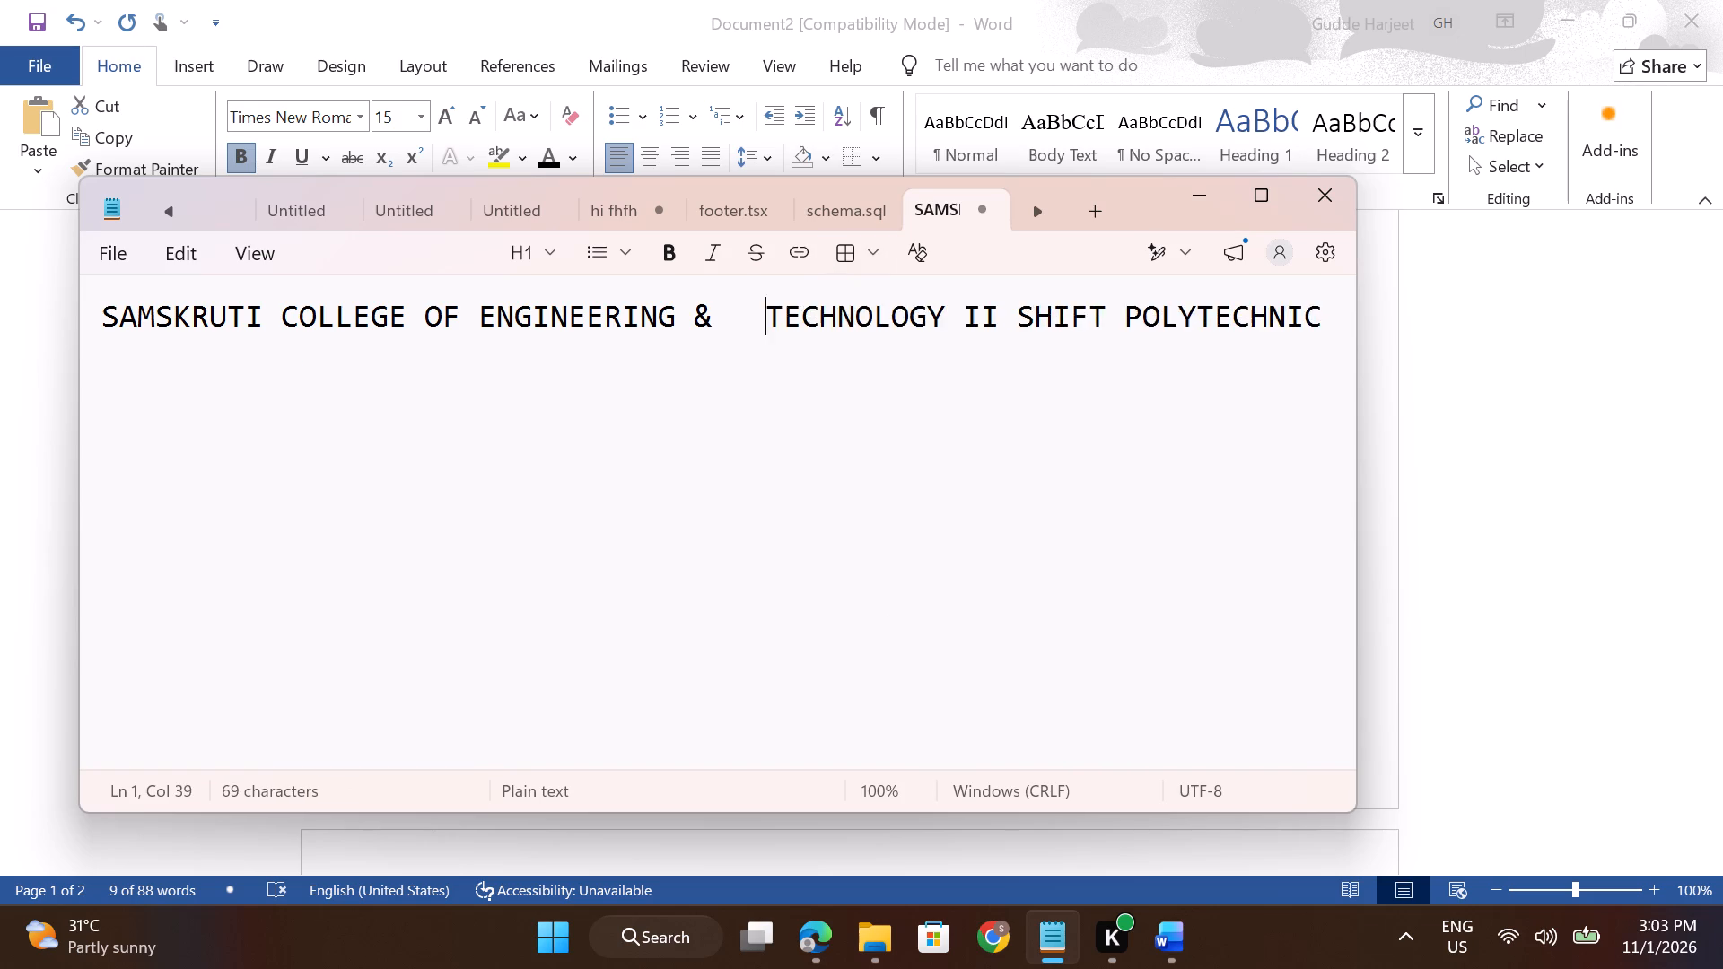
key(BackSpace)
key(BackSpace)
key(BackSpace)
key(space)
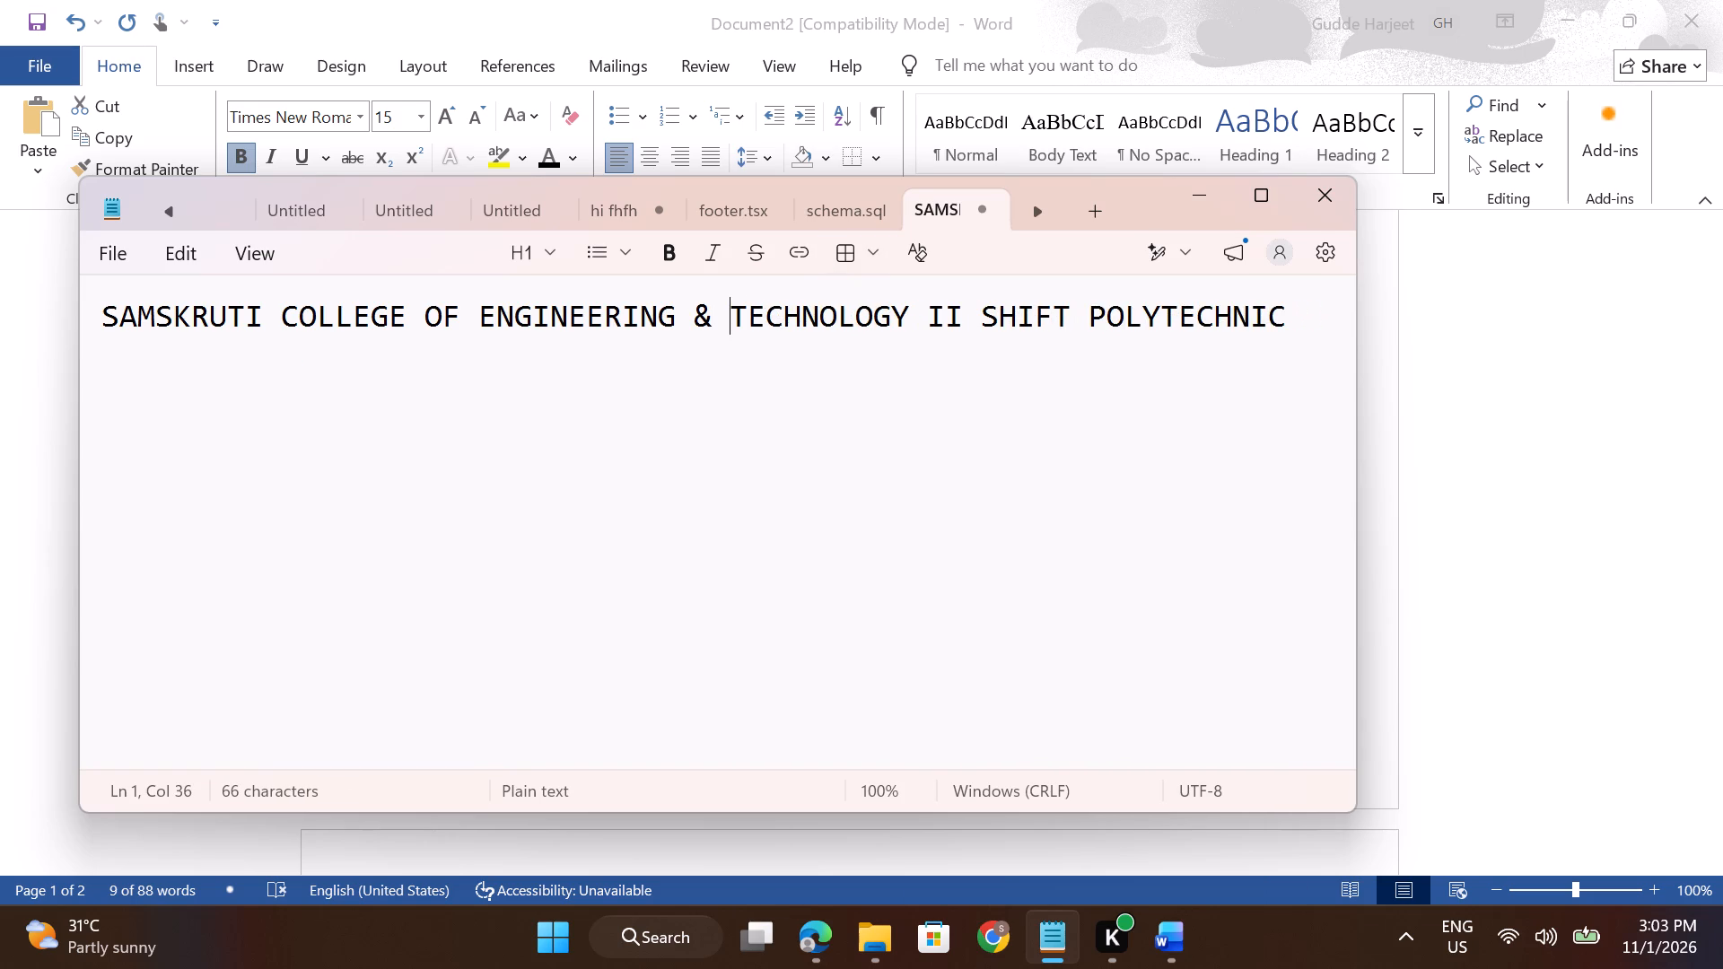
Replace the college name in Word's Document2 with the cleaned text from Notepad.
key(ctrl+a)
key(ctrl+c)
key(alt+Tab)
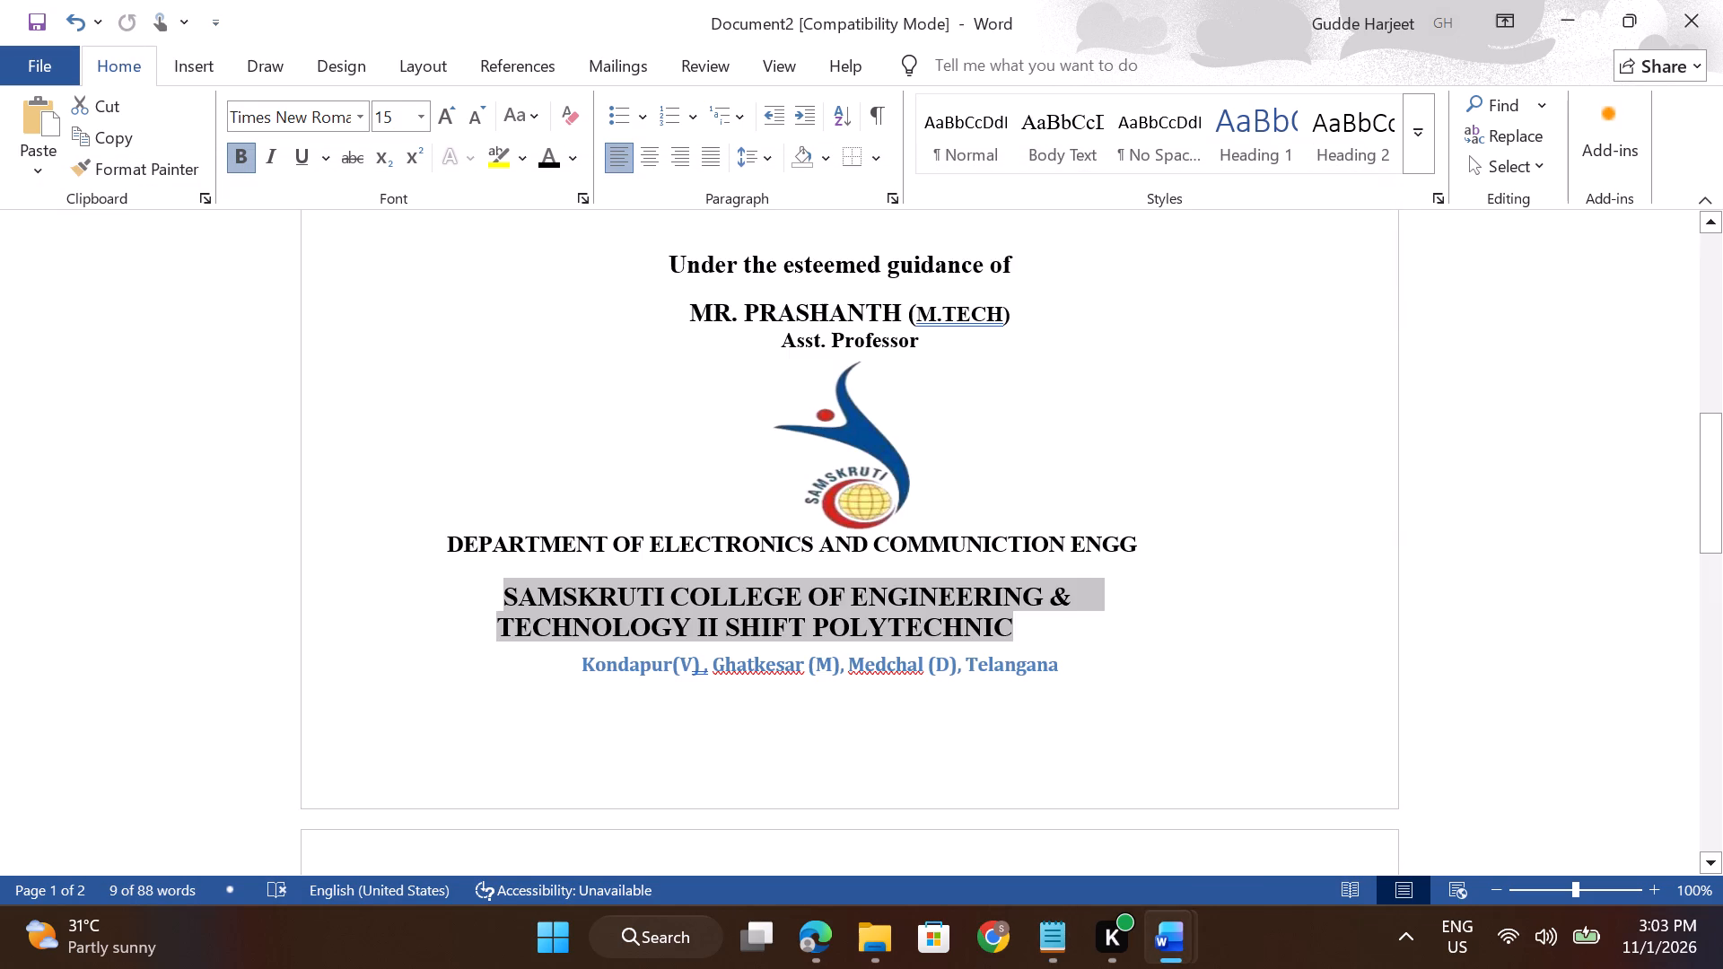
key(BackSpace)
key(ctrl+v)
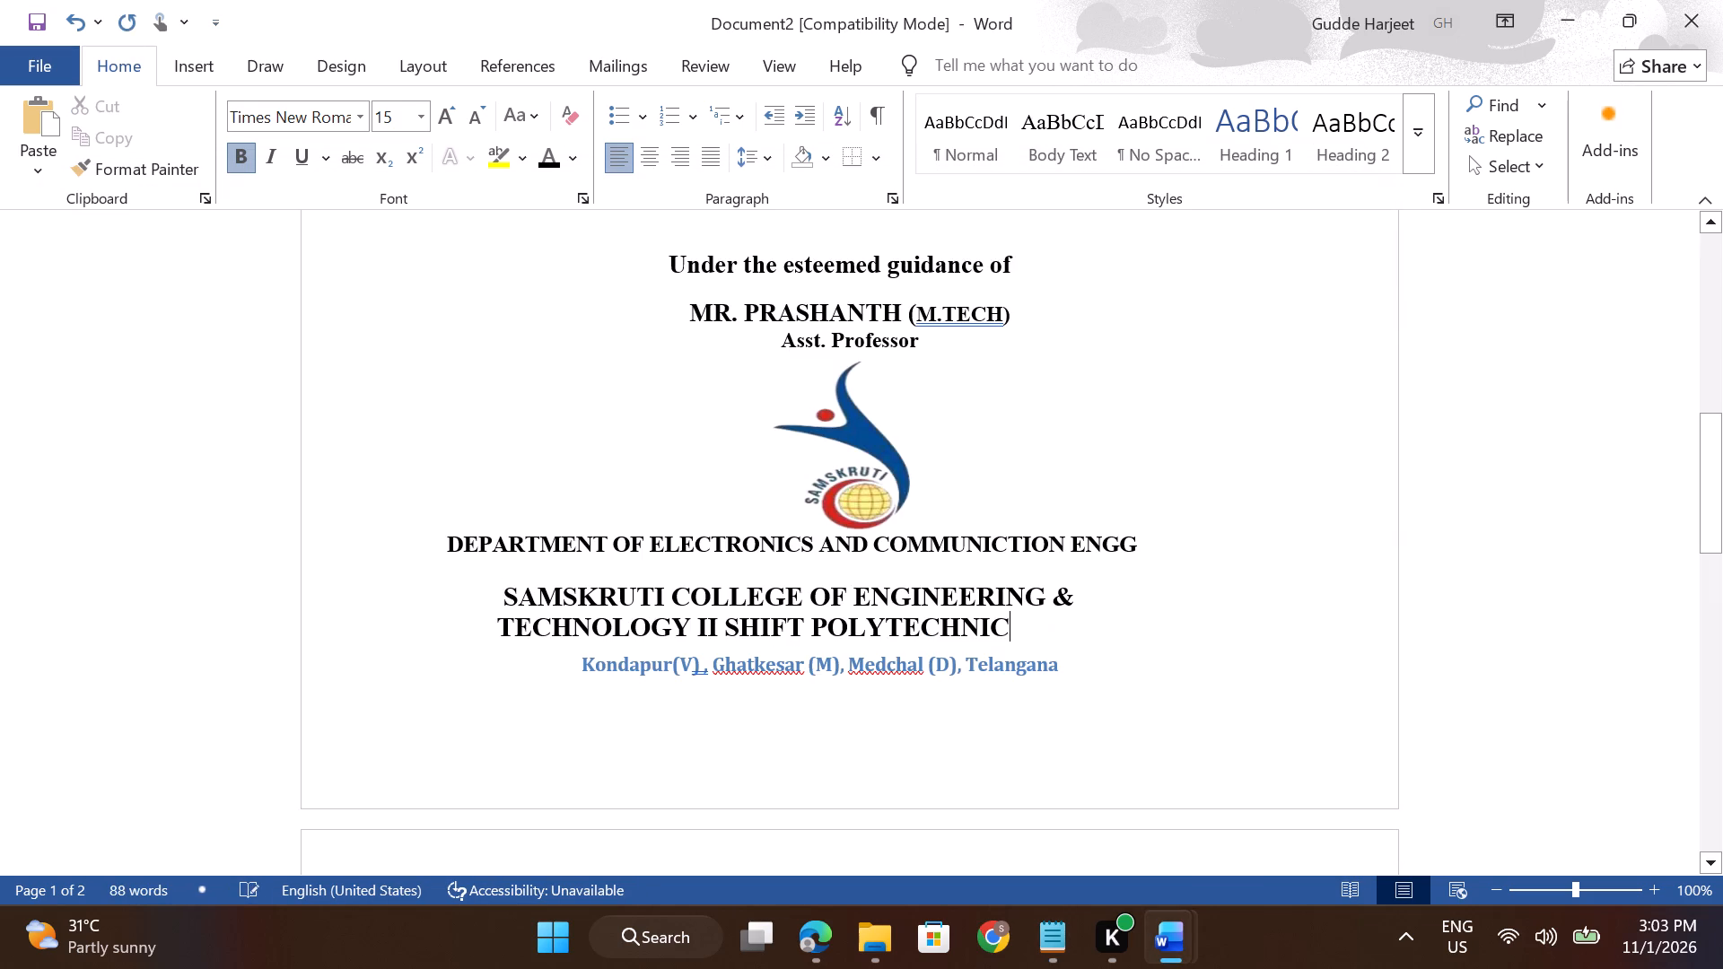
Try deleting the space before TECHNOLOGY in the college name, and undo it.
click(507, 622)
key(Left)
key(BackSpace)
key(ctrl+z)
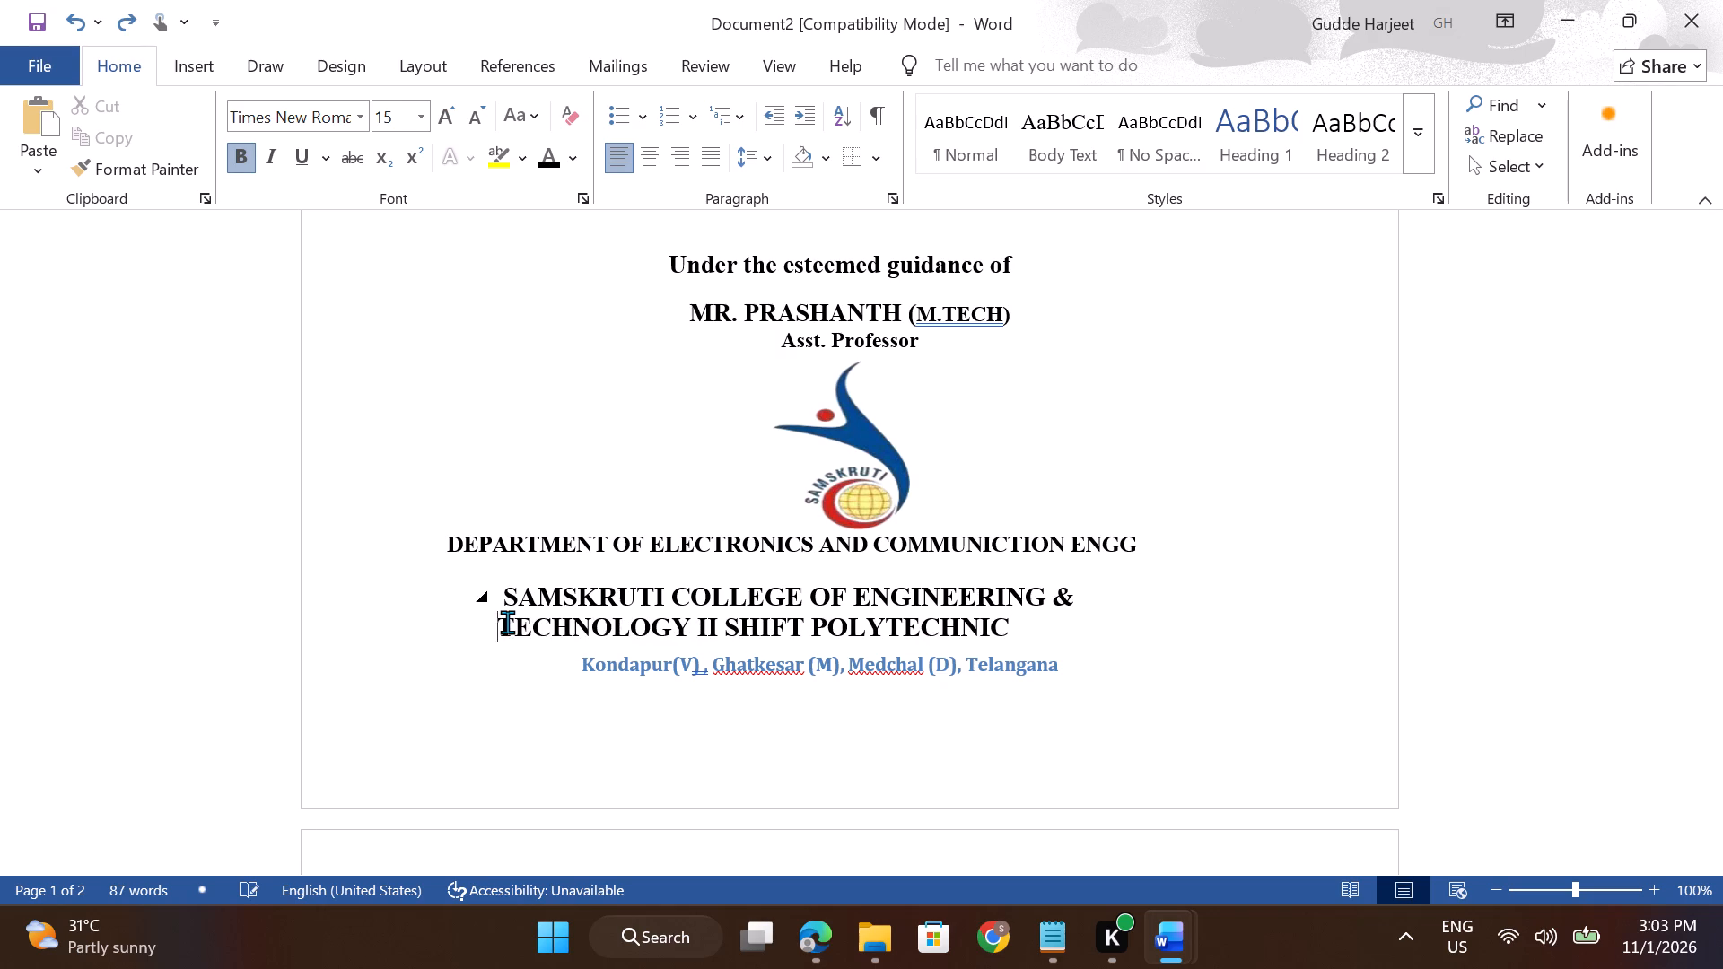
Centre the two-line college name below the department heading.
ctrl+click(584, 604)
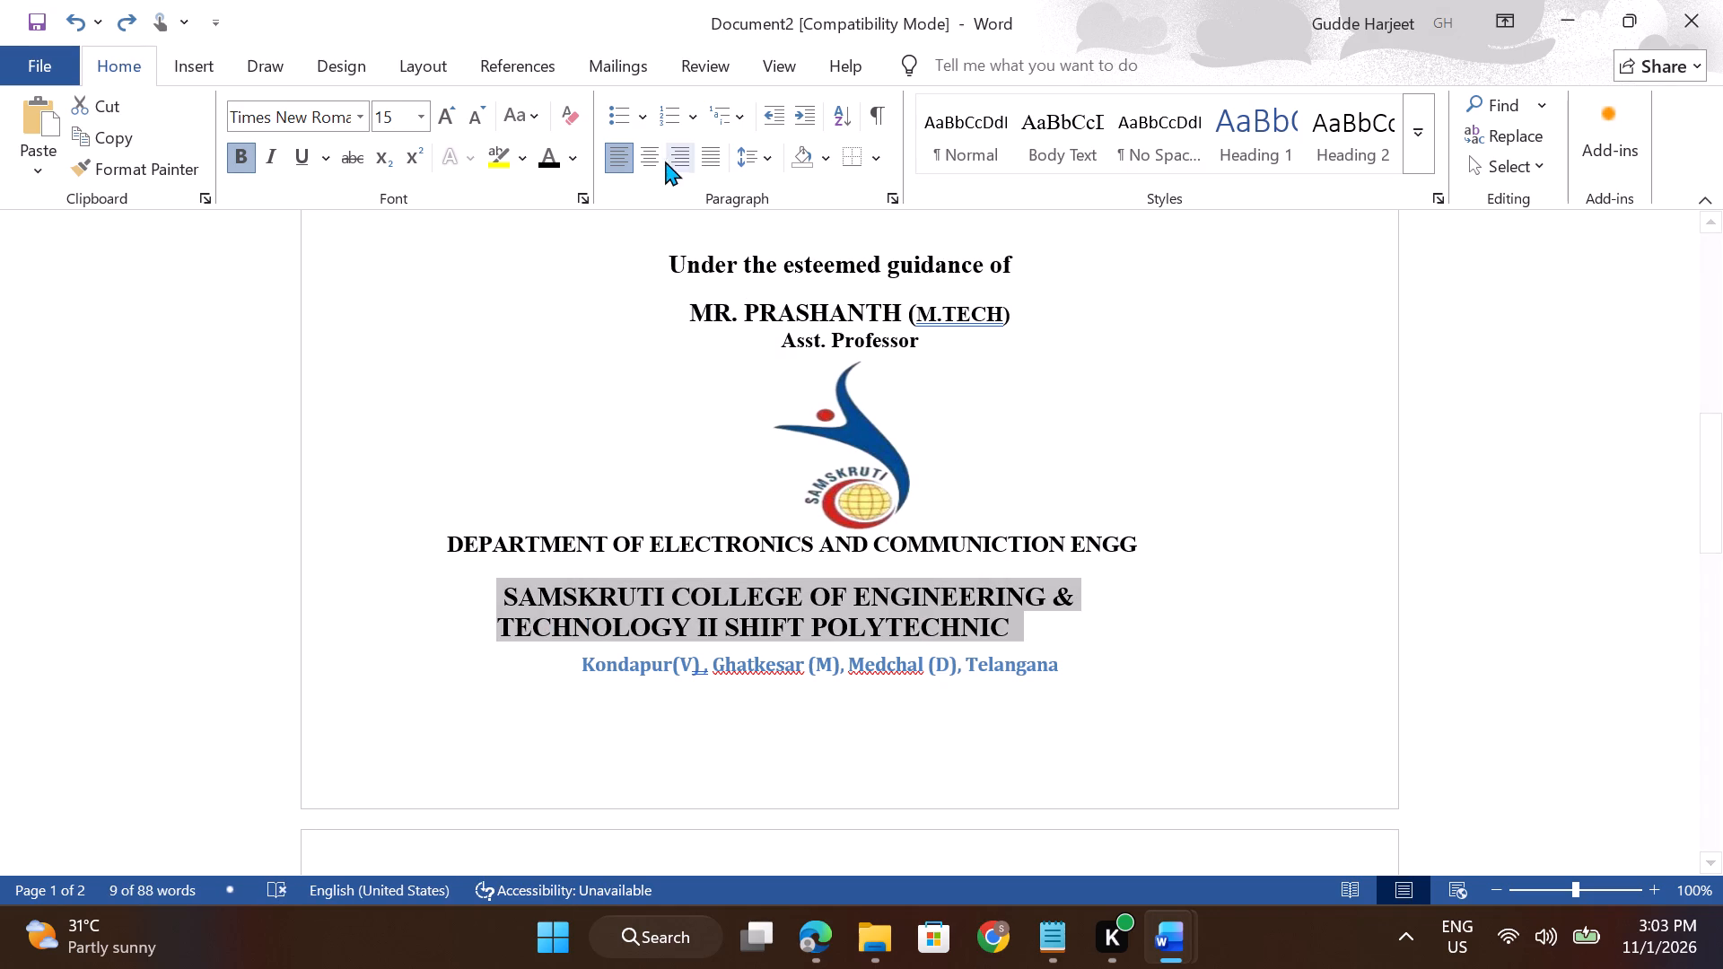
click(652, 168)
click(1207, 632)
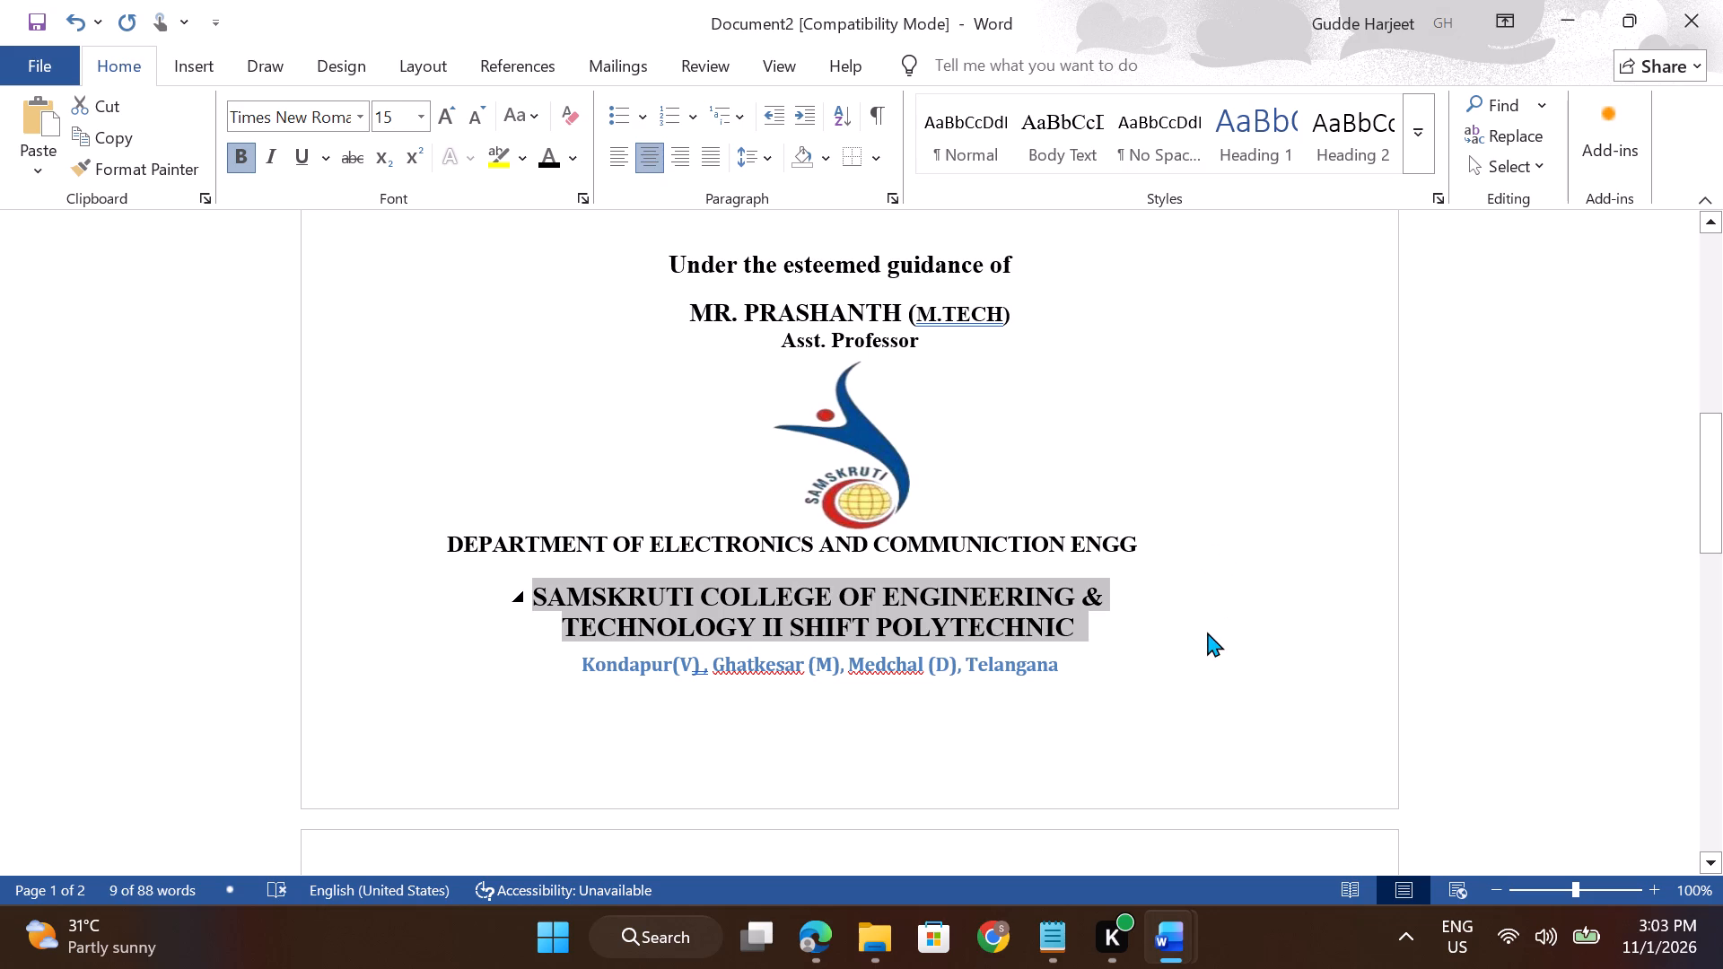
Turn off centring on the department heading so it is left-aligned.
ctrl+click(873, 551)
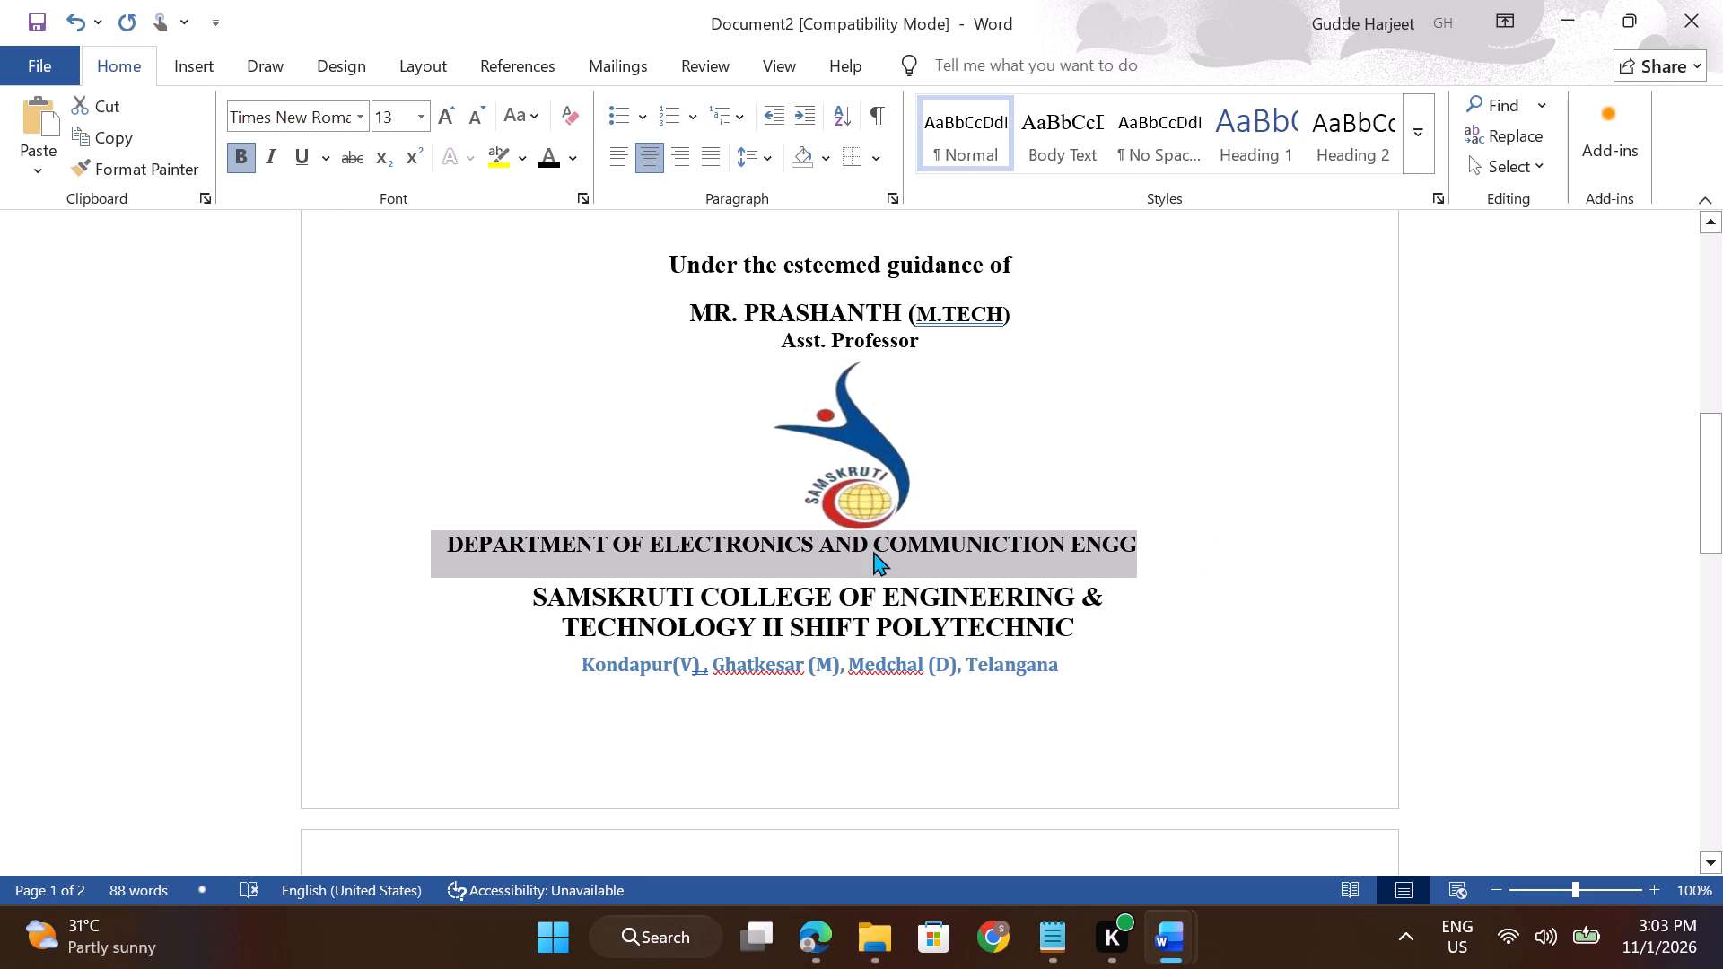
click(648, 154)
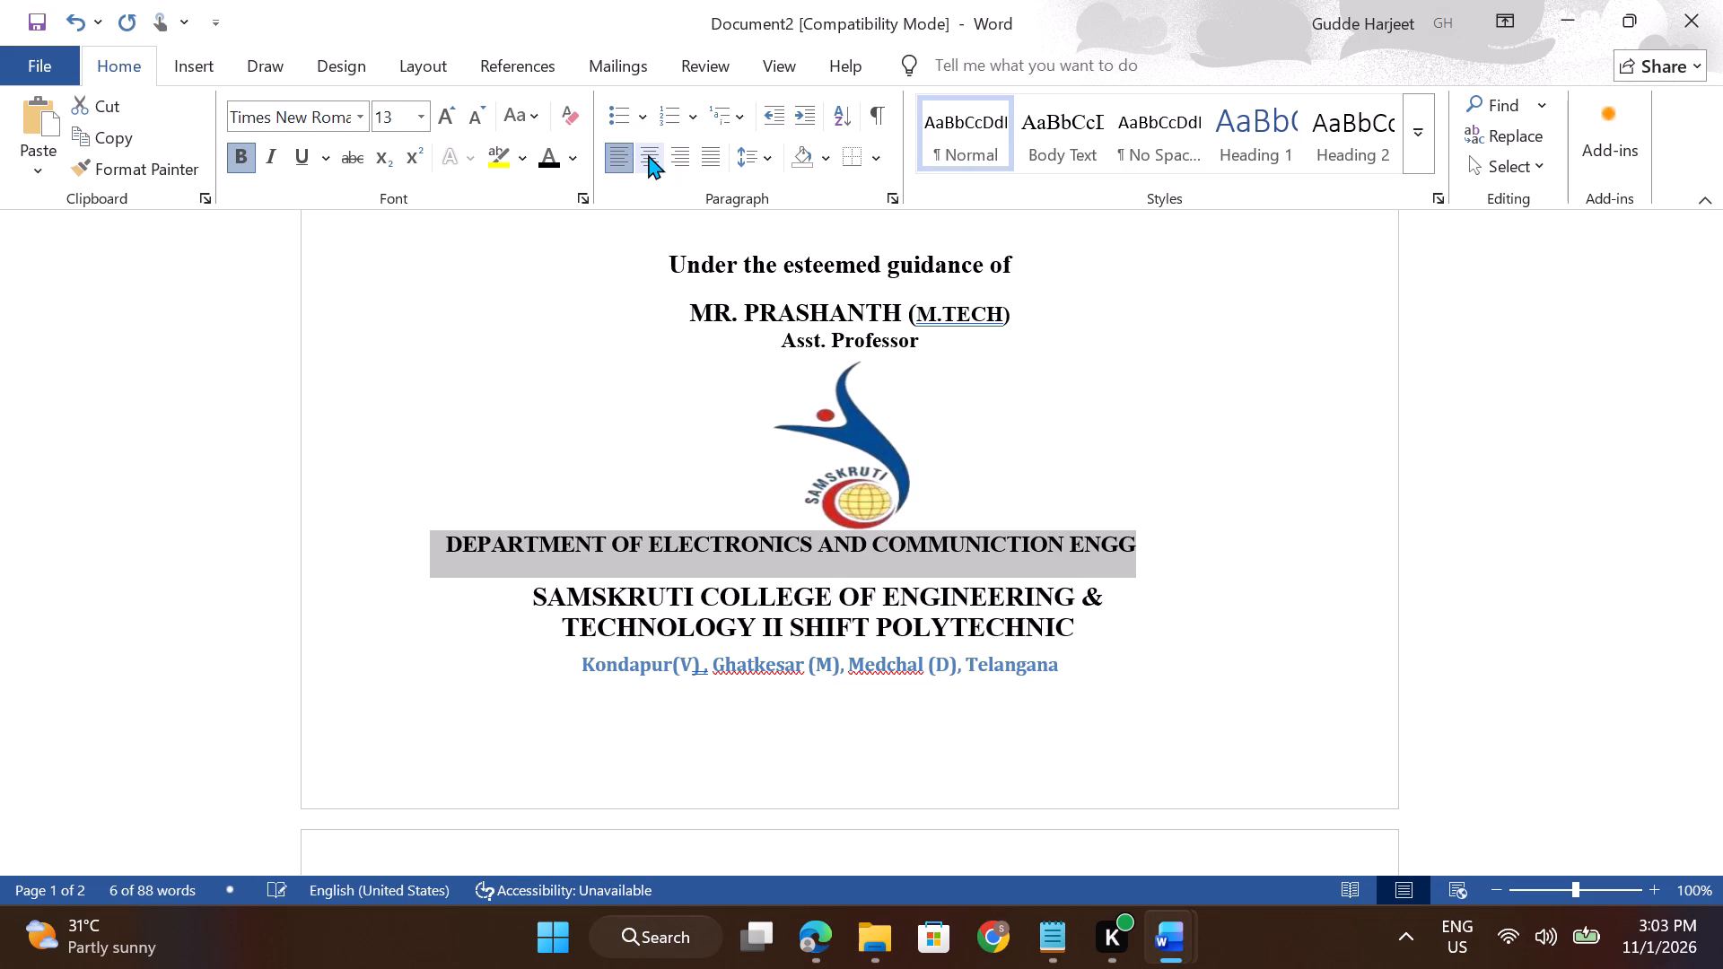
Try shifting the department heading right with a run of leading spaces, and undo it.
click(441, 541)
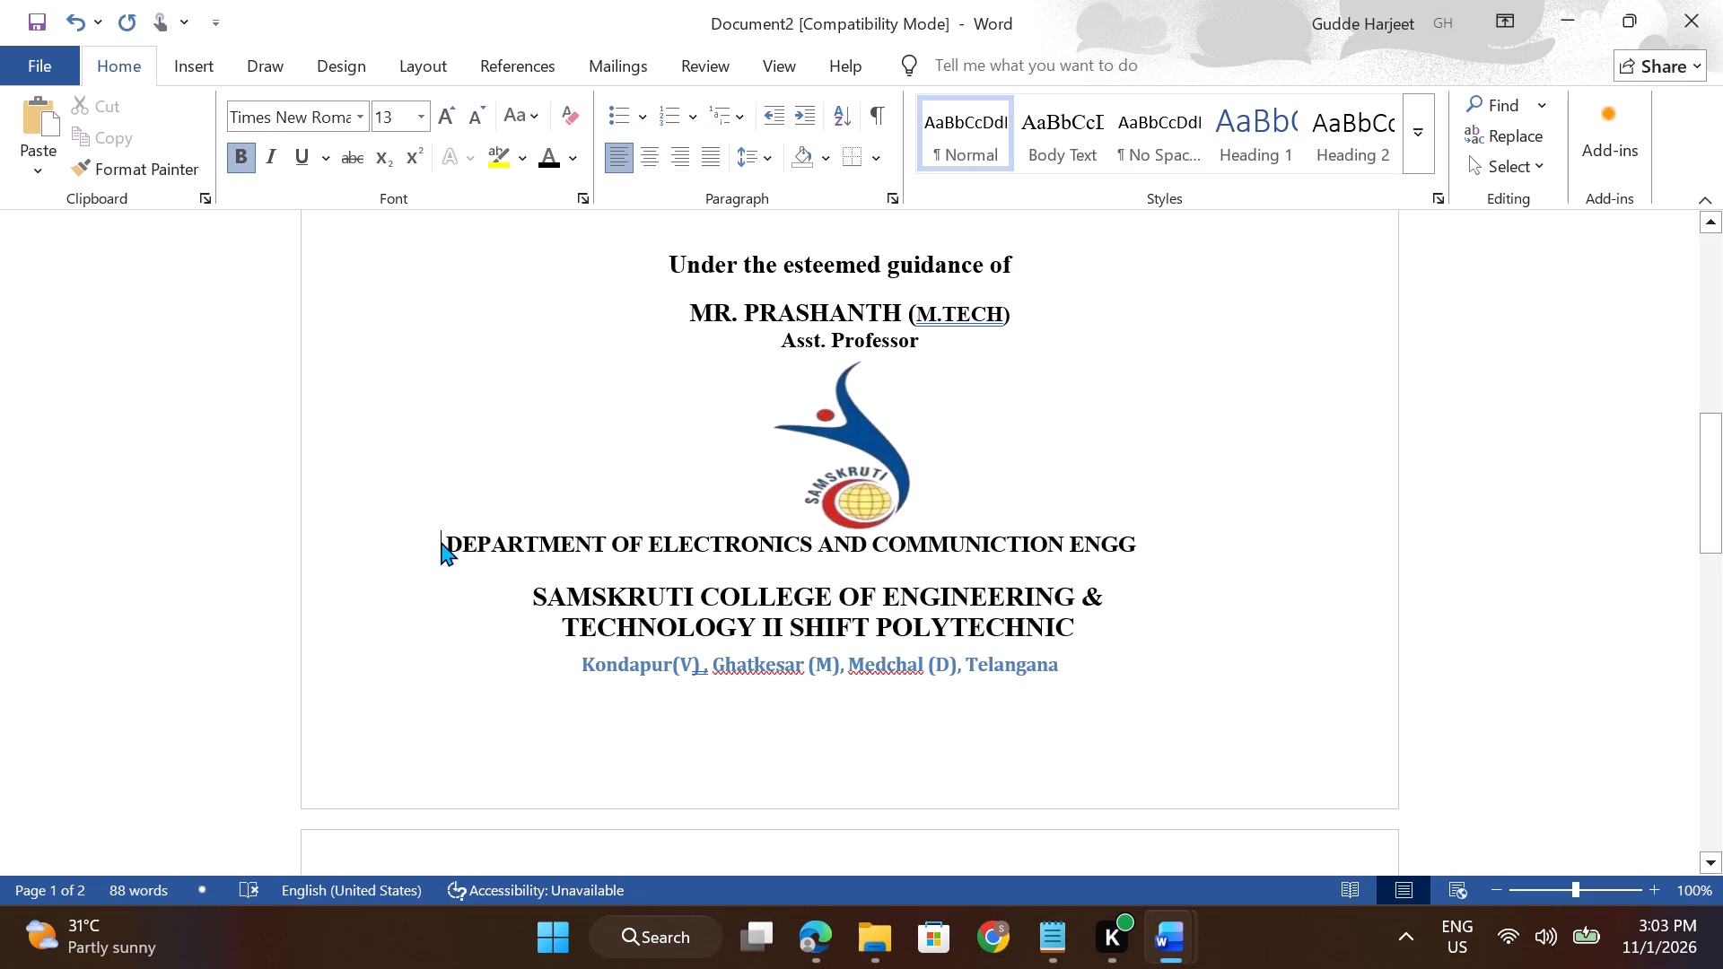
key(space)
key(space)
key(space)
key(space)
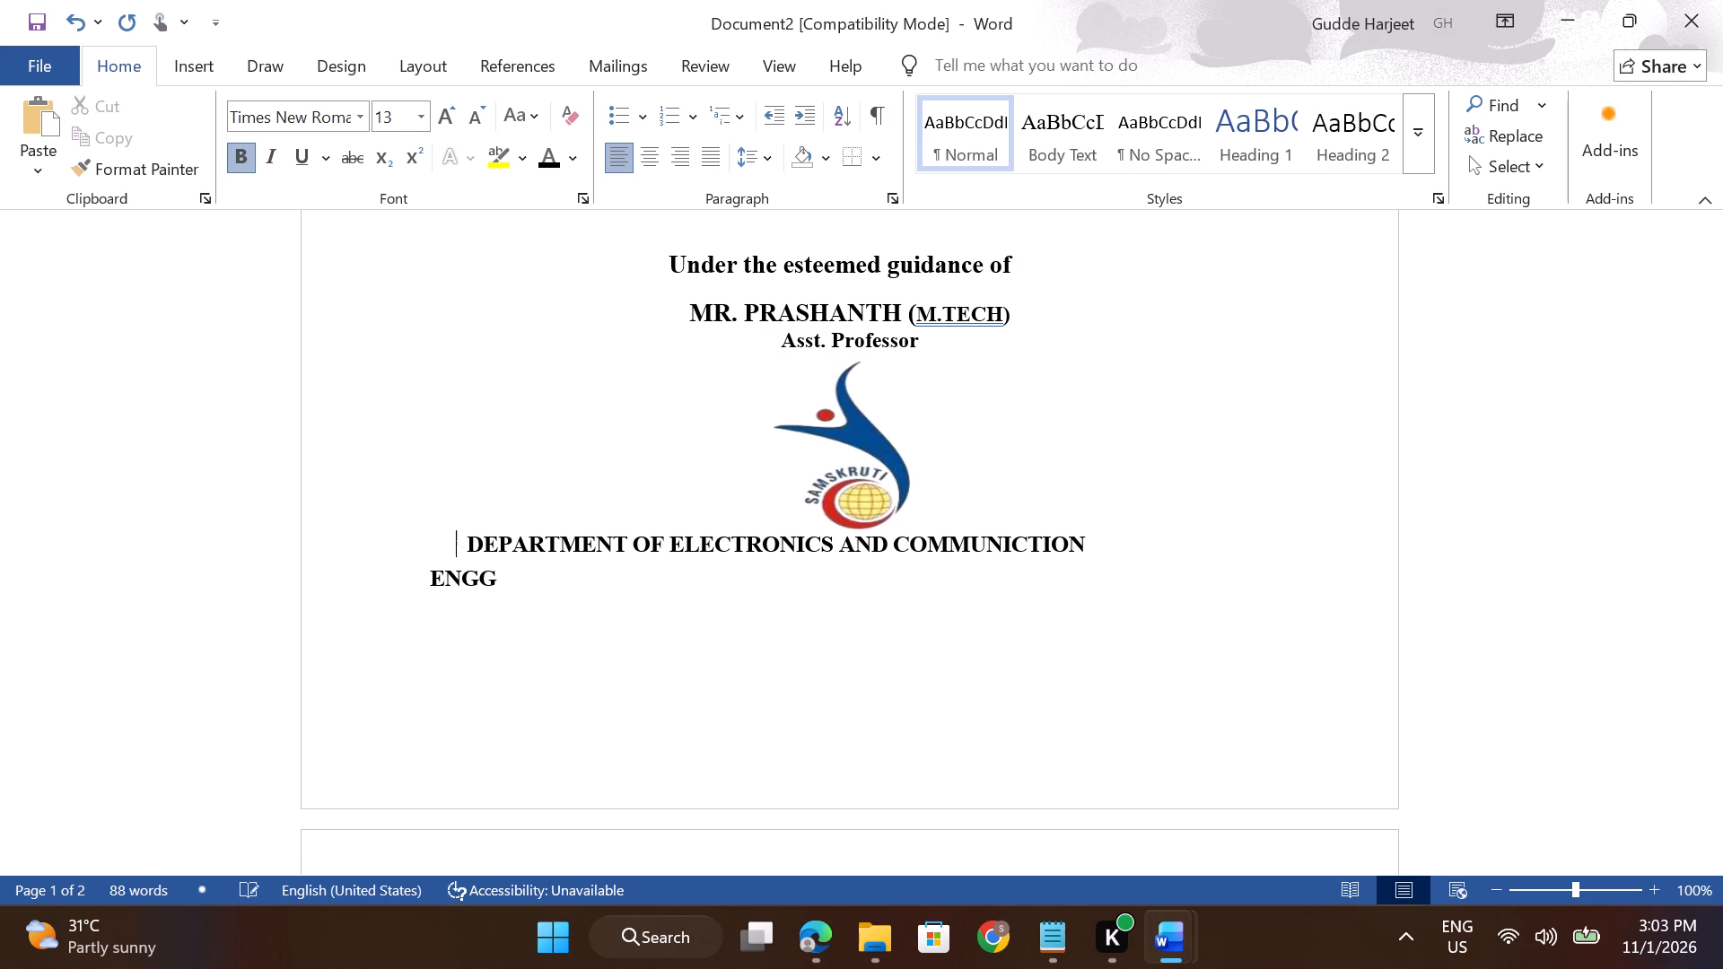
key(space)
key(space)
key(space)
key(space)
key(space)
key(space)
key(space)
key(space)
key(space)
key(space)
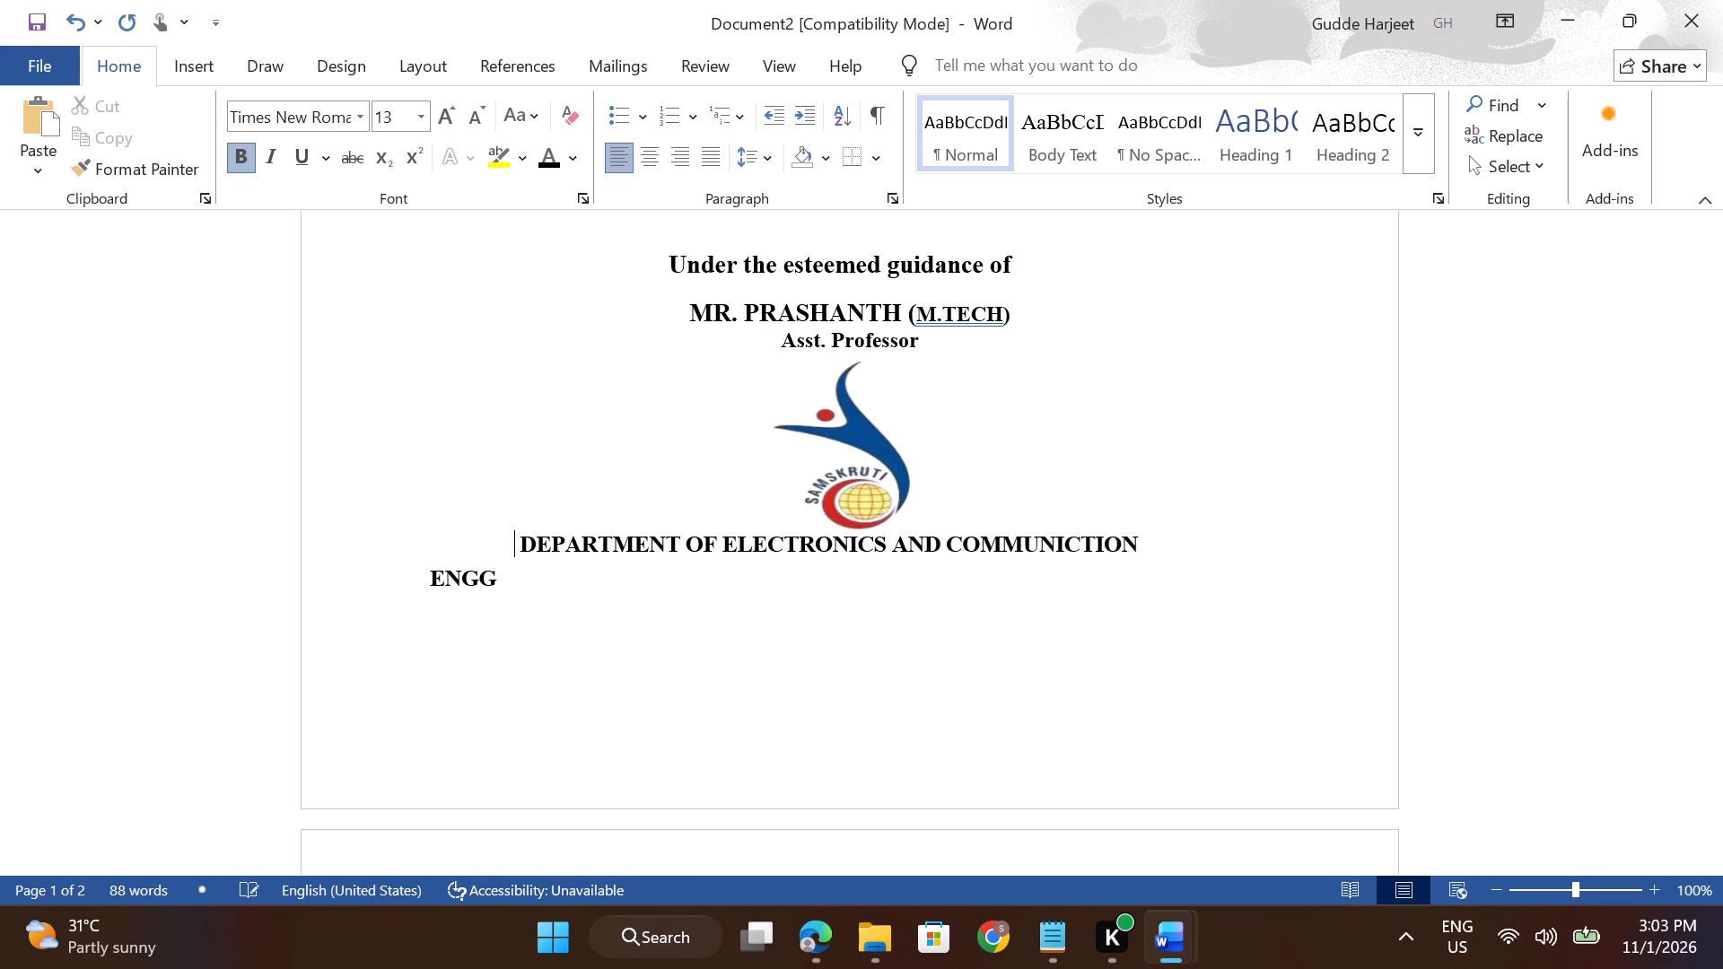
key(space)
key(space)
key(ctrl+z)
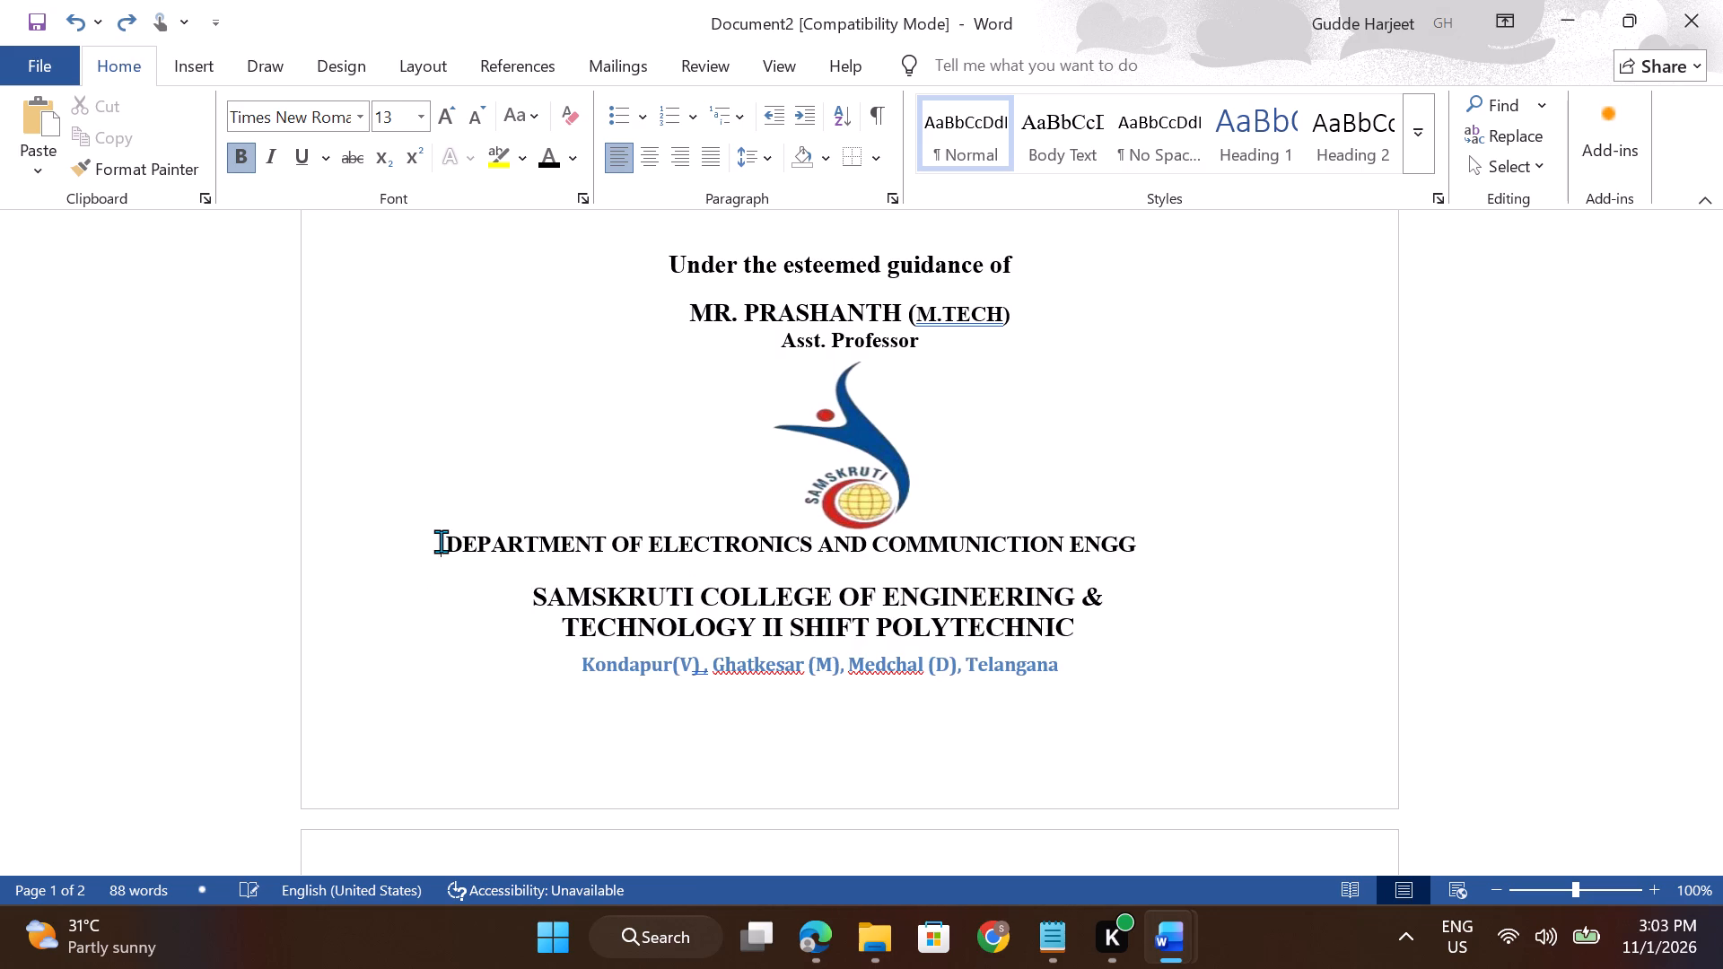
Shift the start of the department heading right with a run of leading spaces before DEPARTMENT.
key(space)
key(space)
key(space)
key(space)
key(space)
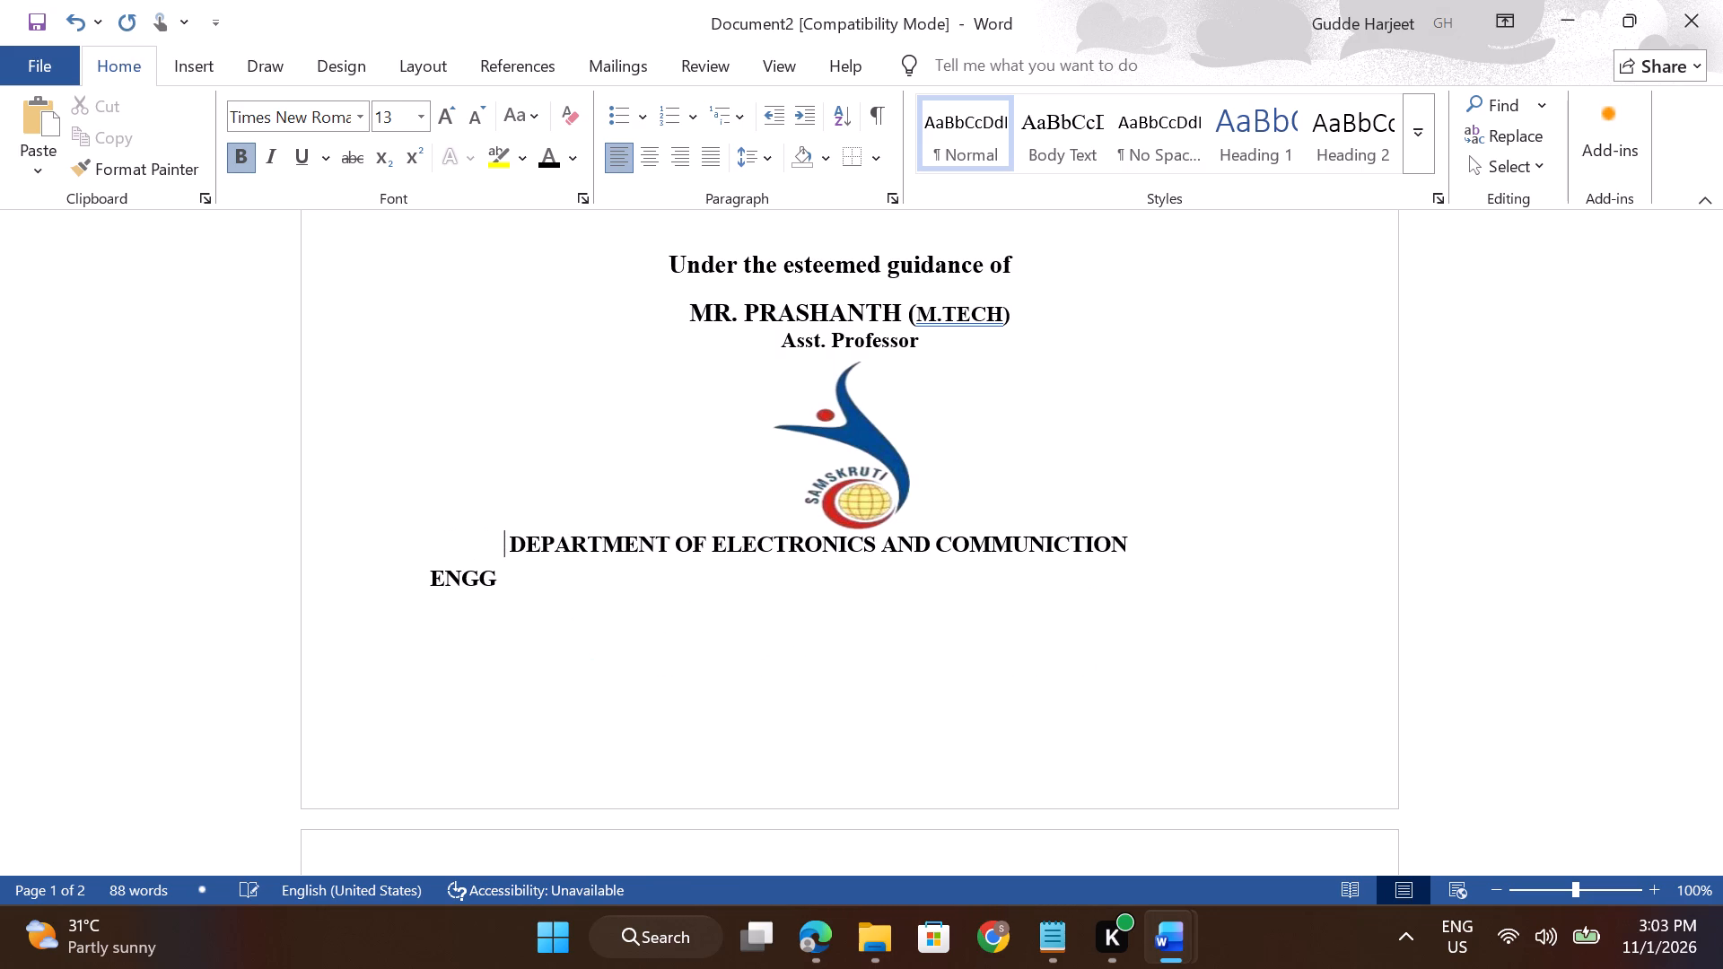
key(space)
key(space)
key(space)
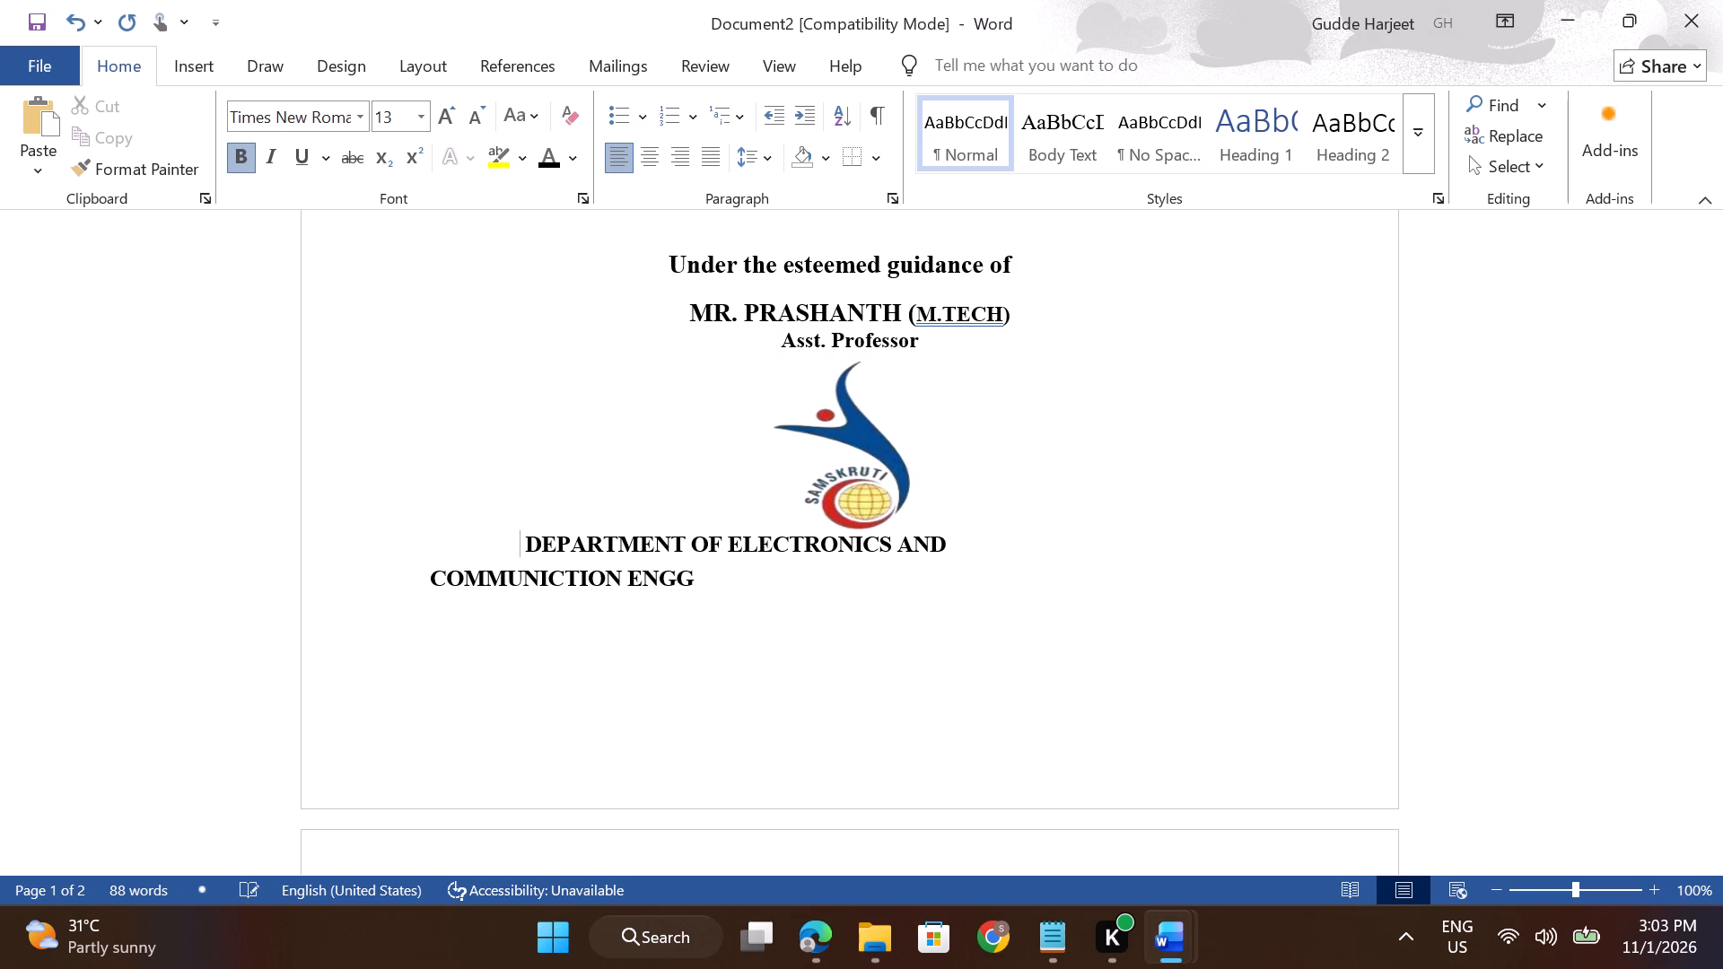
key(BackSpace)
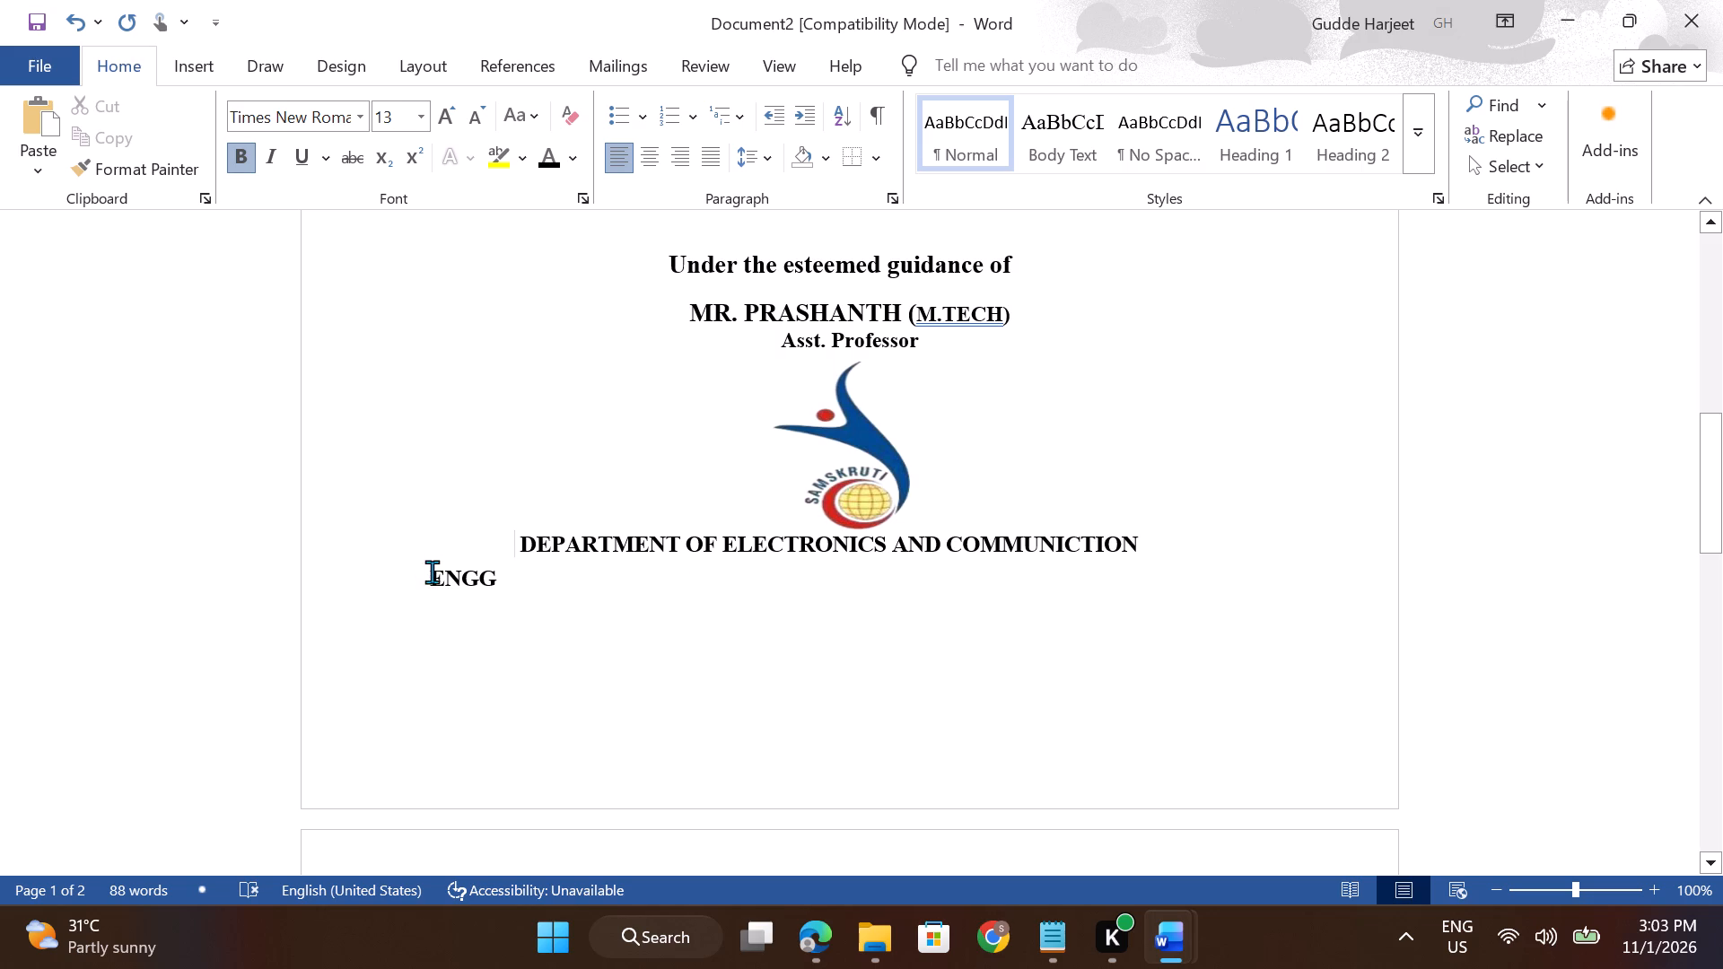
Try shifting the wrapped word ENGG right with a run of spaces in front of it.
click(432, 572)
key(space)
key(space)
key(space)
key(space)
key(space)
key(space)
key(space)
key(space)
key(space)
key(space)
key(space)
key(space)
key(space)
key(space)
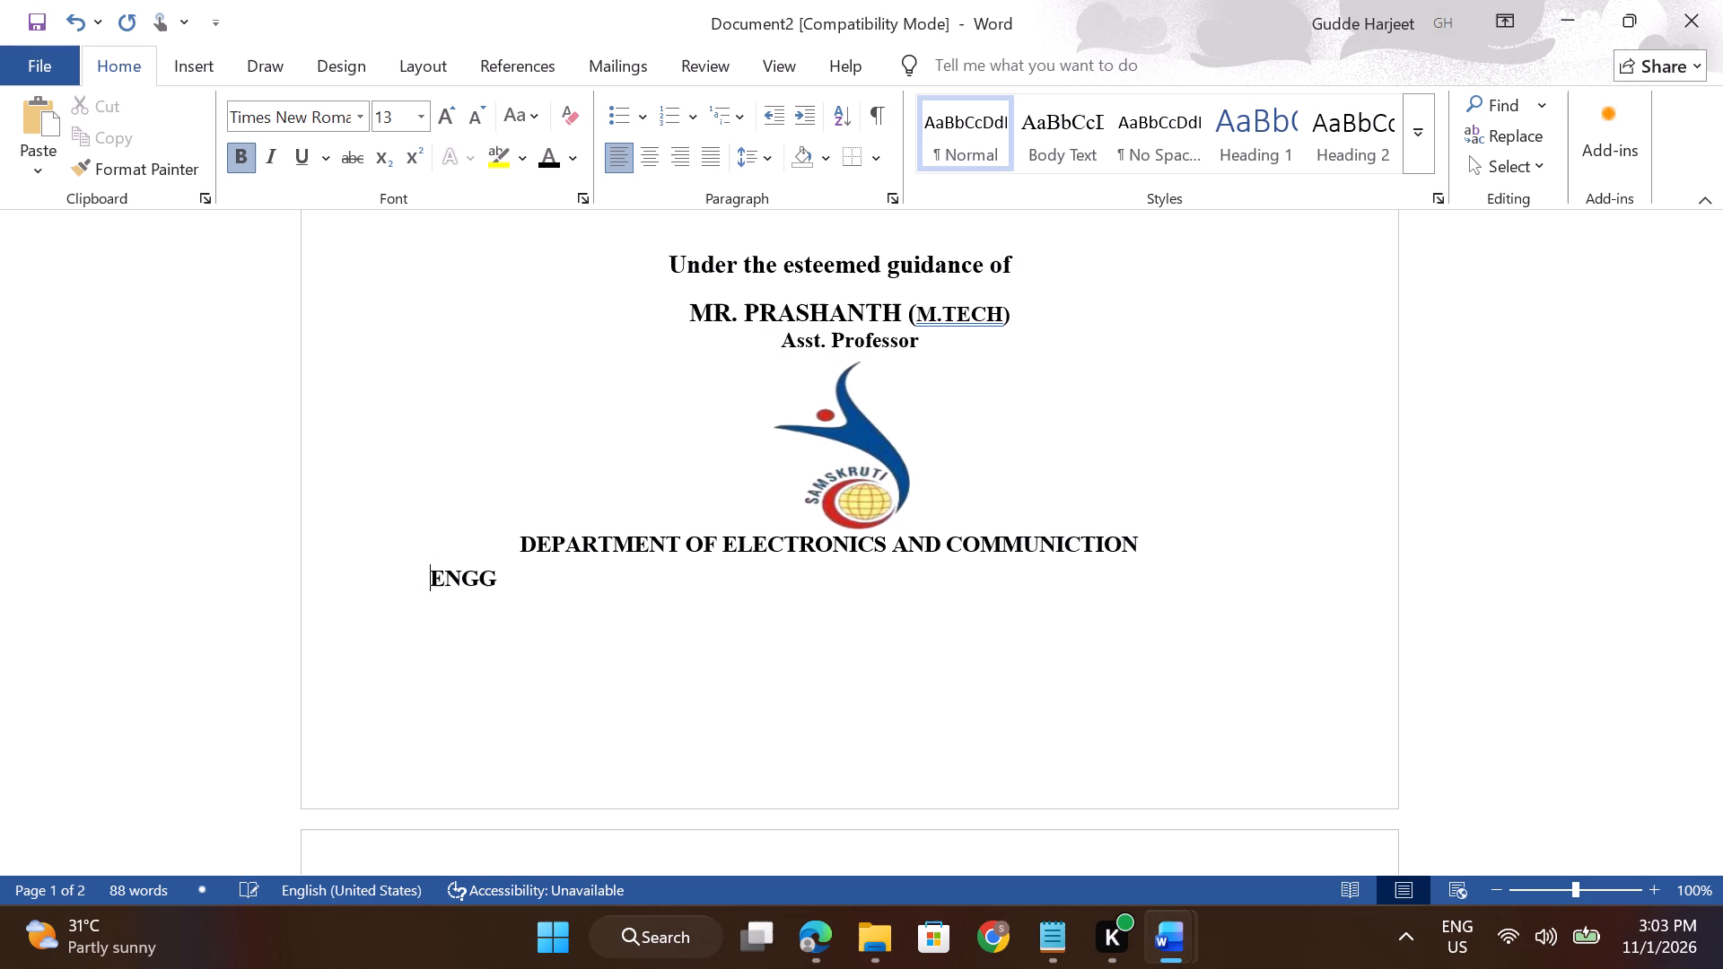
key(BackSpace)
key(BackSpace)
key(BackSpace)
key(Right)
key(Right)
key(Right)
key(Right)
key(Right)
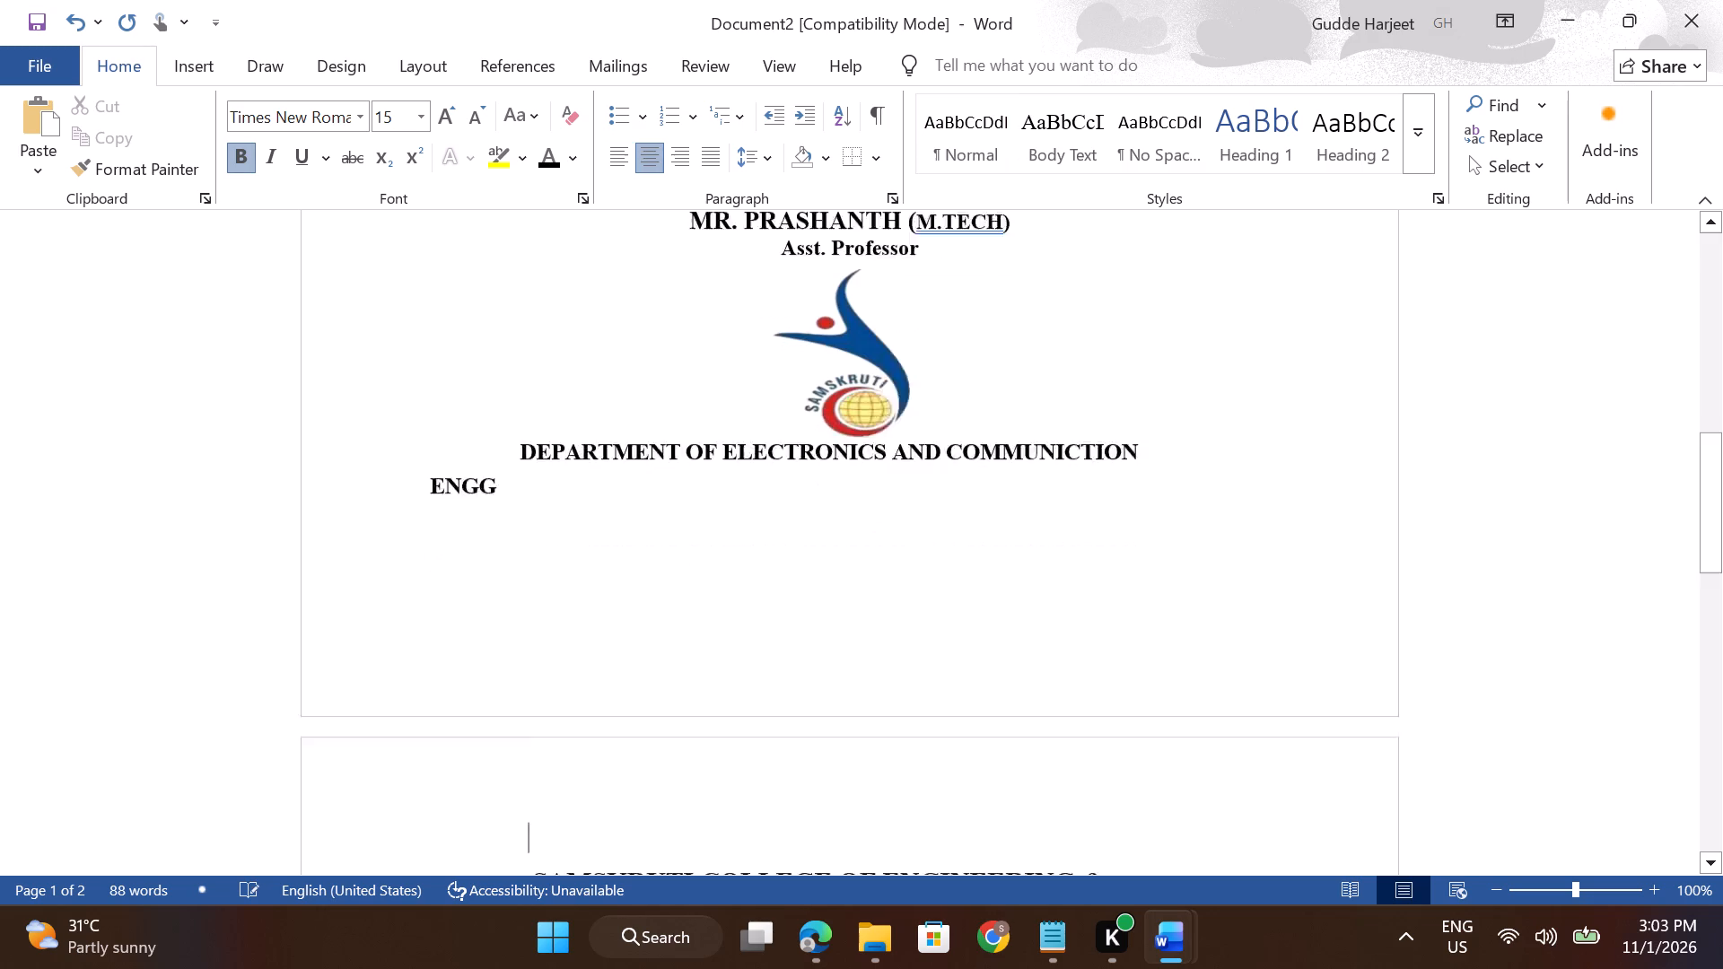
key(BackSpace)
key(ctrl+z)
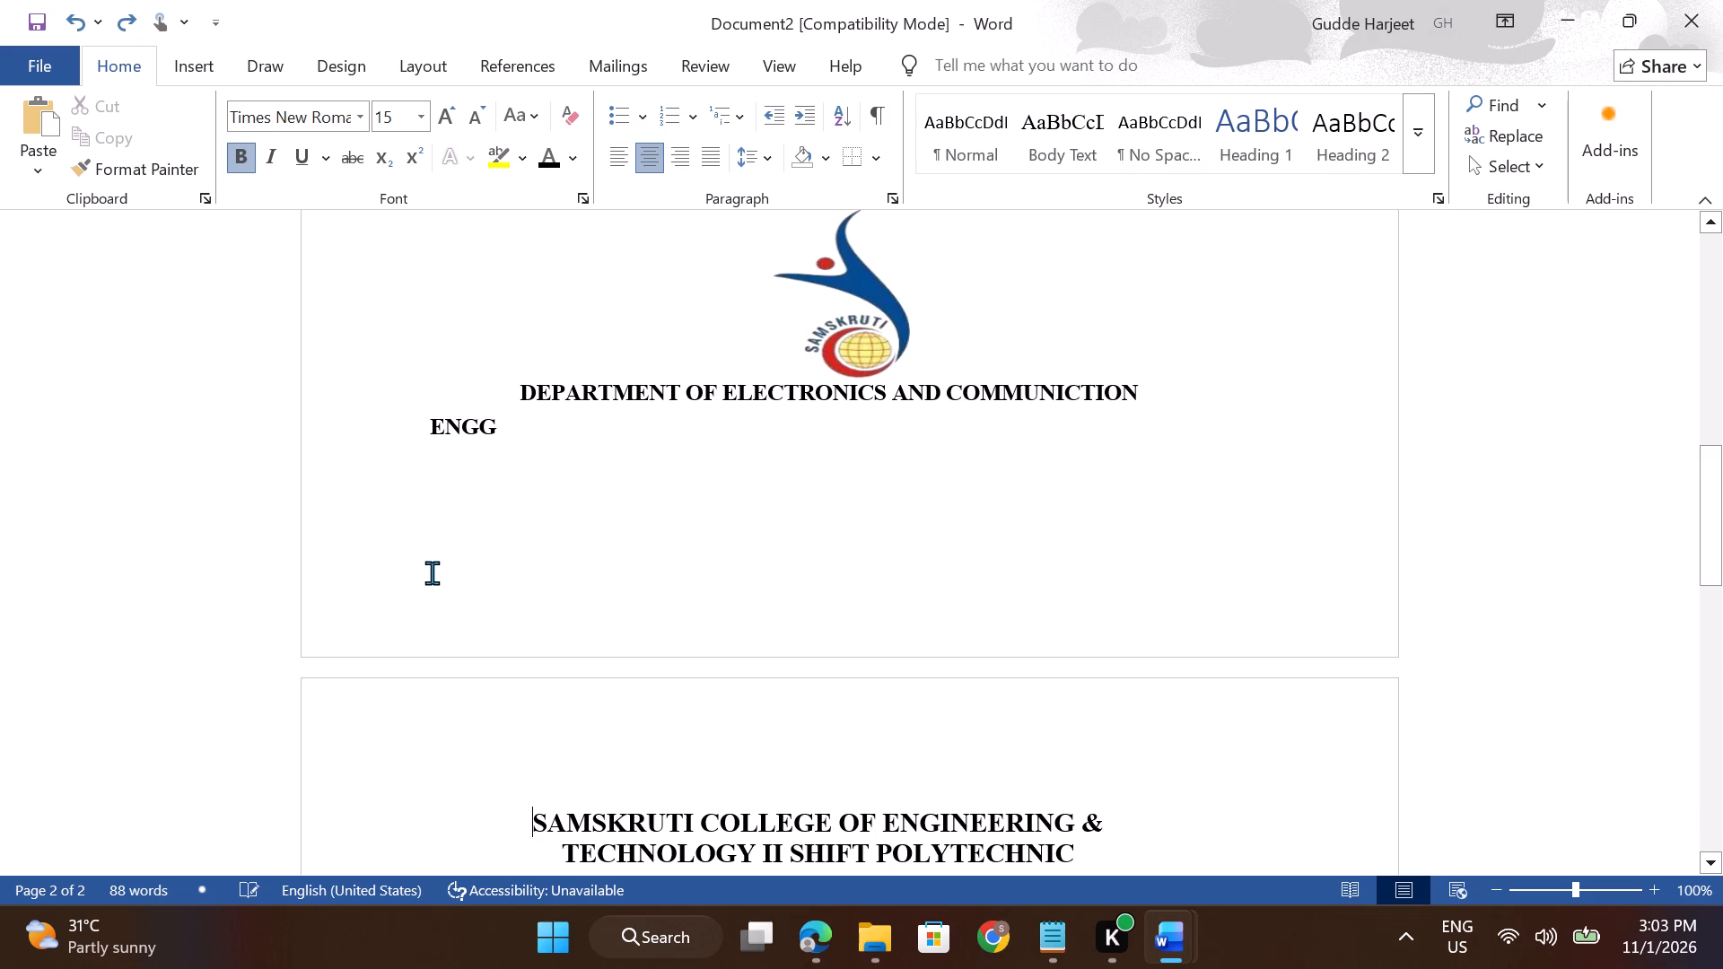
Delete ENGG and the spaces before it so the department heading ends at COMMUNICTION.
click(504, 419)
key(BackSpace)
key(BackSpace)
key(BackSpace)
key(BackSpace)
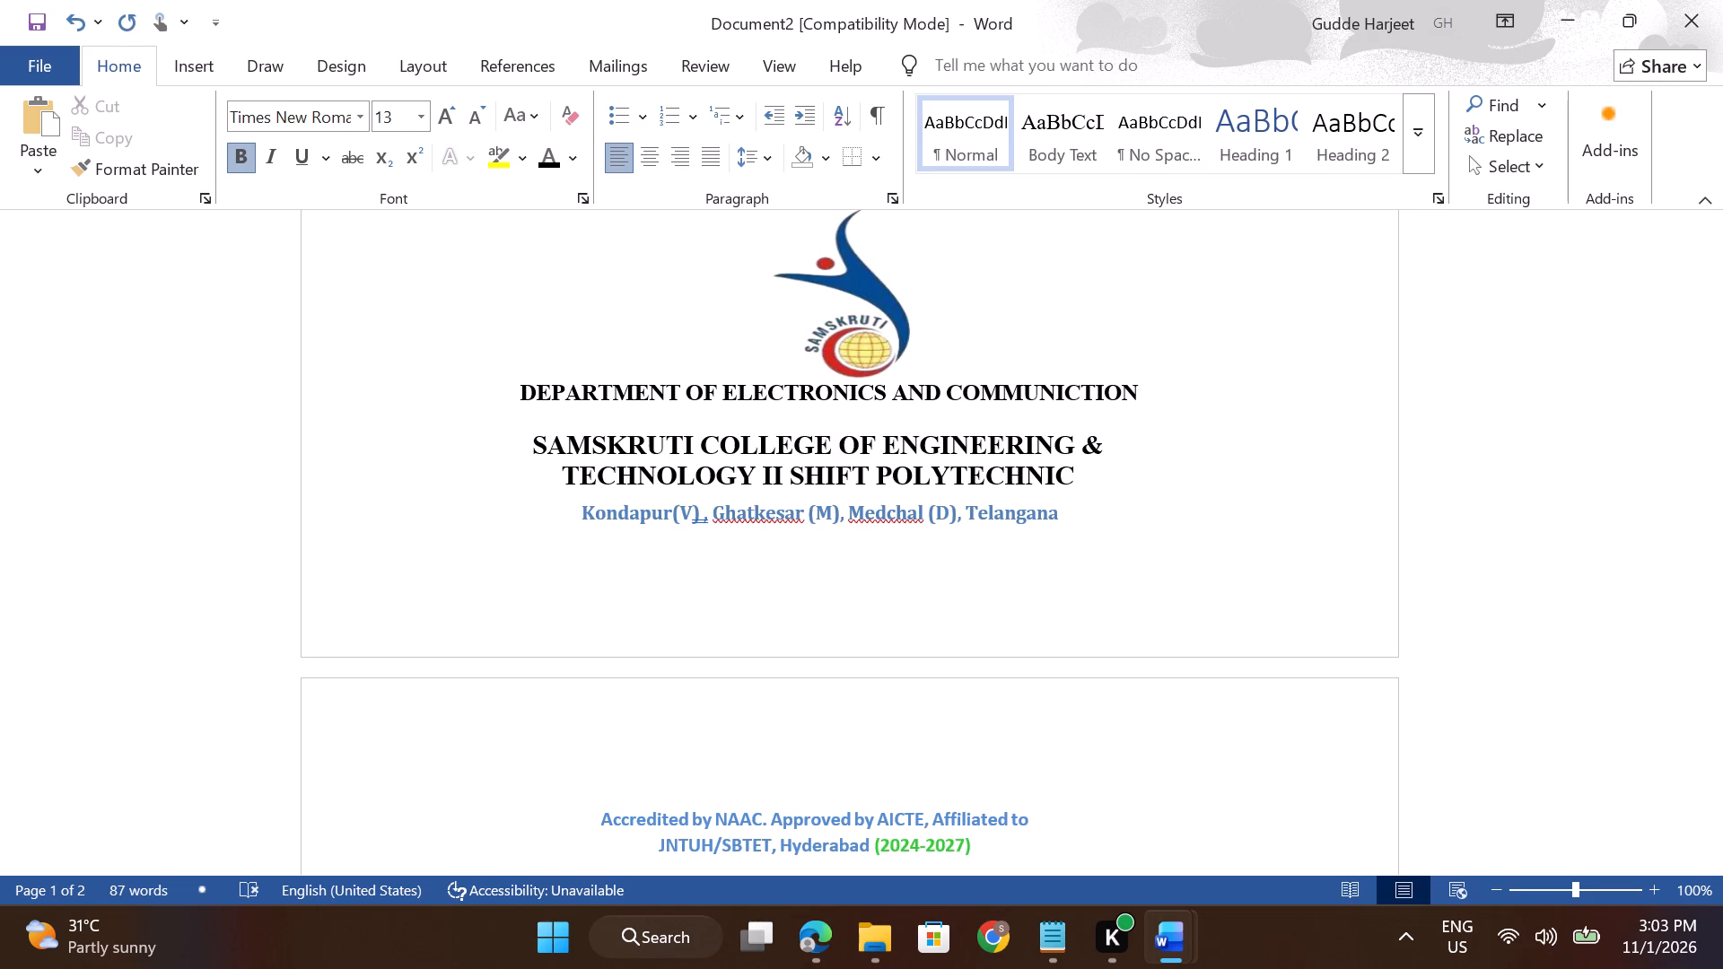
key(BackSpace)
key(BackSpace)
key(BackSpace)
key(BackSpace)
key(BackSpace)
key(BackSpace)
key(BackSpace)
key(BackSpace)
key(BackSpace)
key(BackSpace)
key(BackSpace)
key(BackSpace)
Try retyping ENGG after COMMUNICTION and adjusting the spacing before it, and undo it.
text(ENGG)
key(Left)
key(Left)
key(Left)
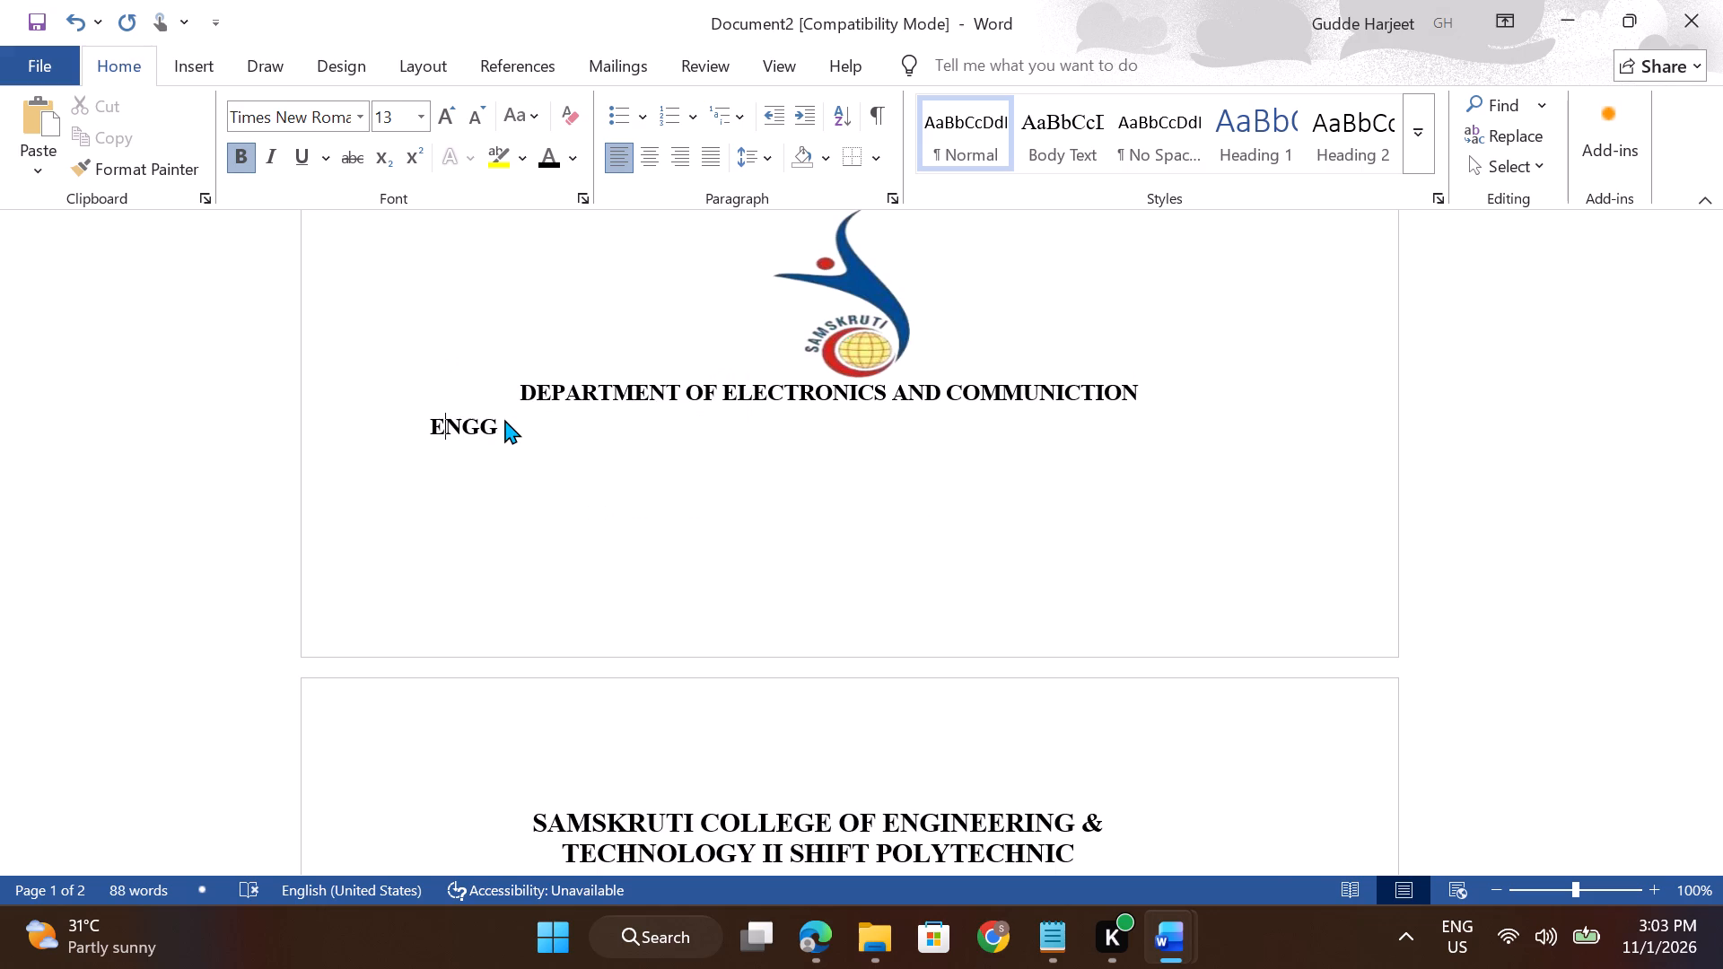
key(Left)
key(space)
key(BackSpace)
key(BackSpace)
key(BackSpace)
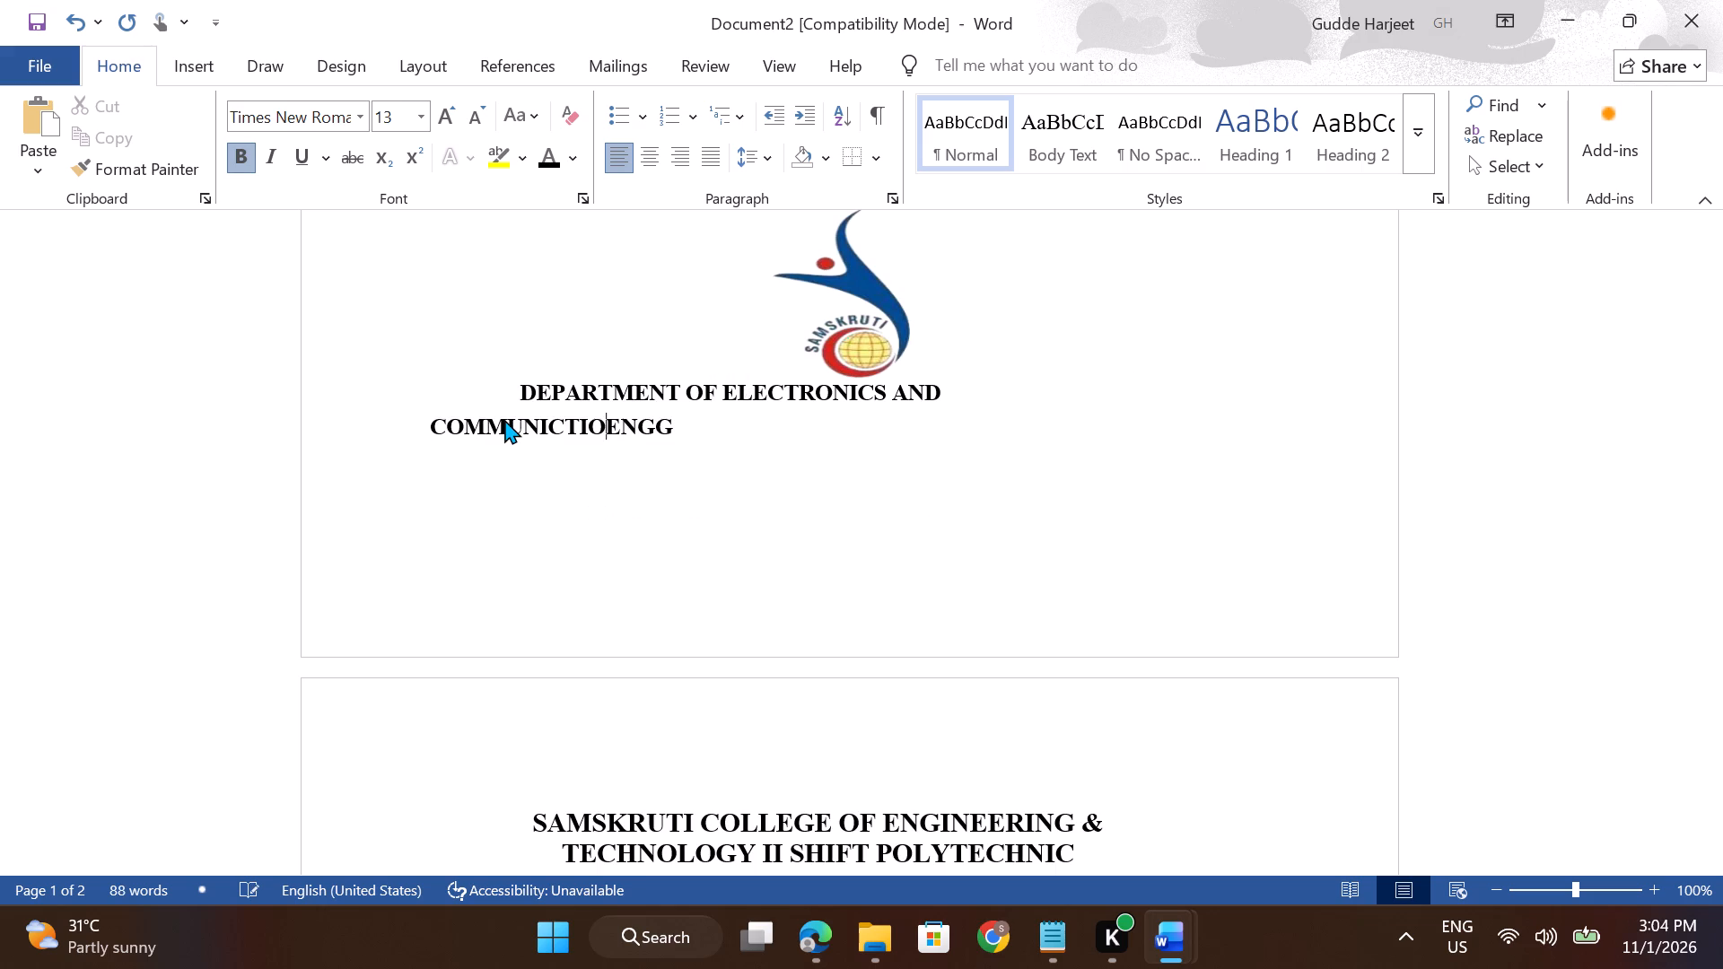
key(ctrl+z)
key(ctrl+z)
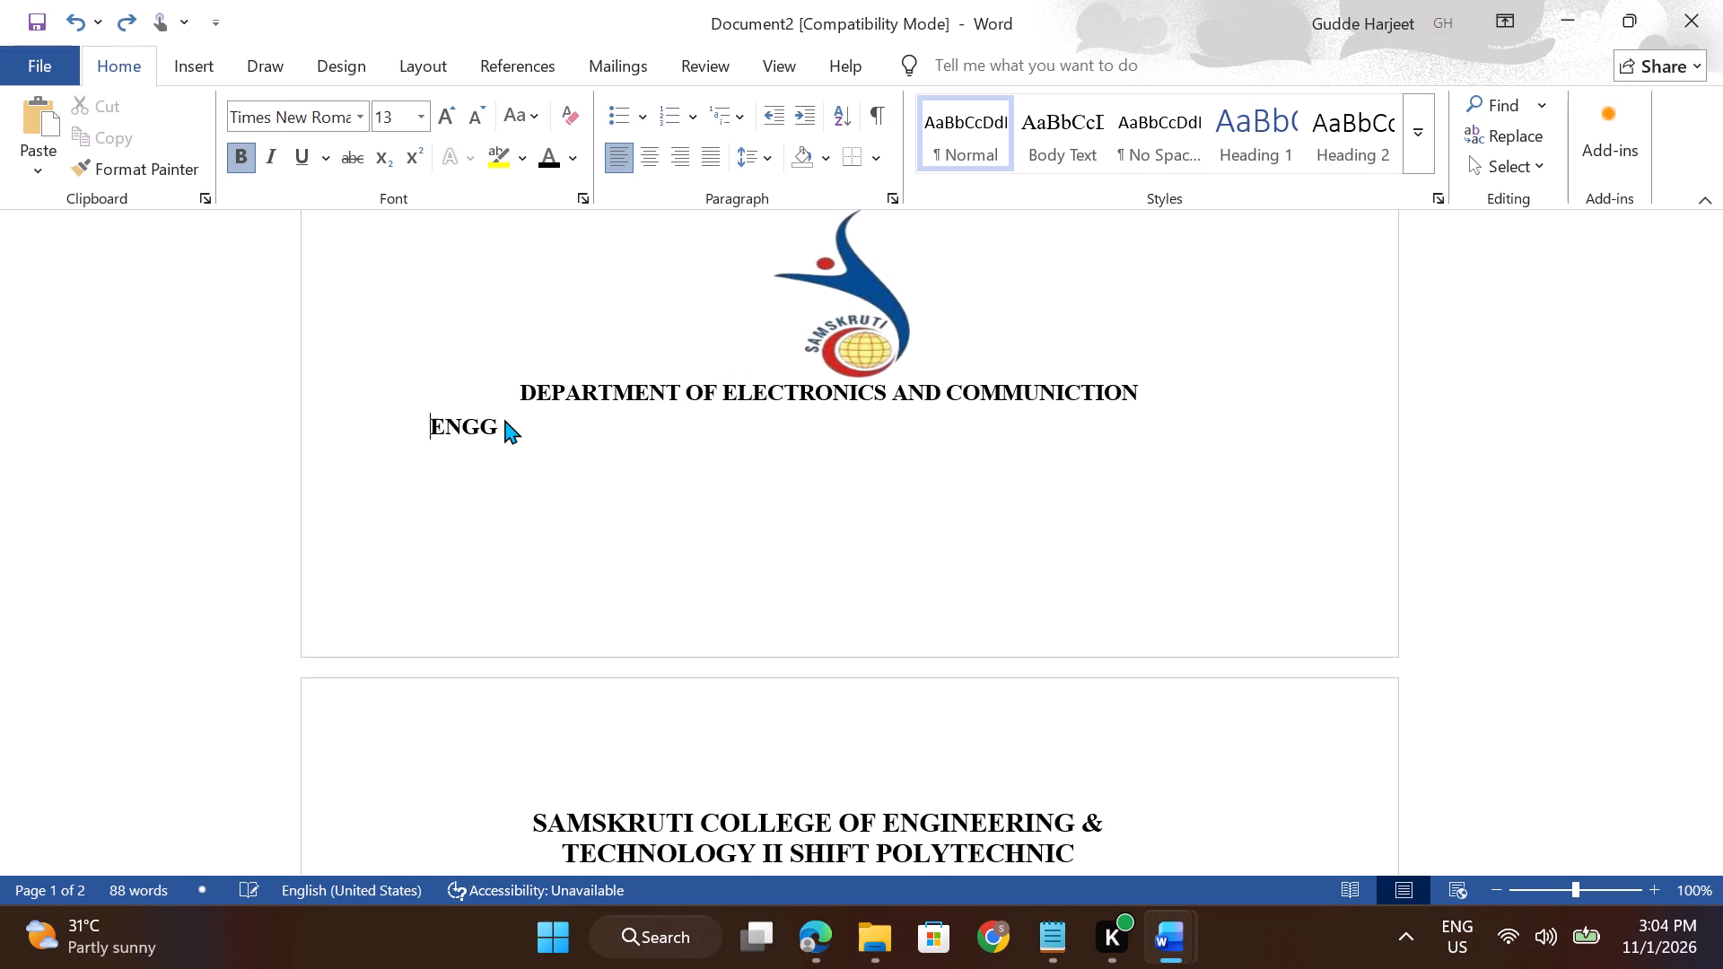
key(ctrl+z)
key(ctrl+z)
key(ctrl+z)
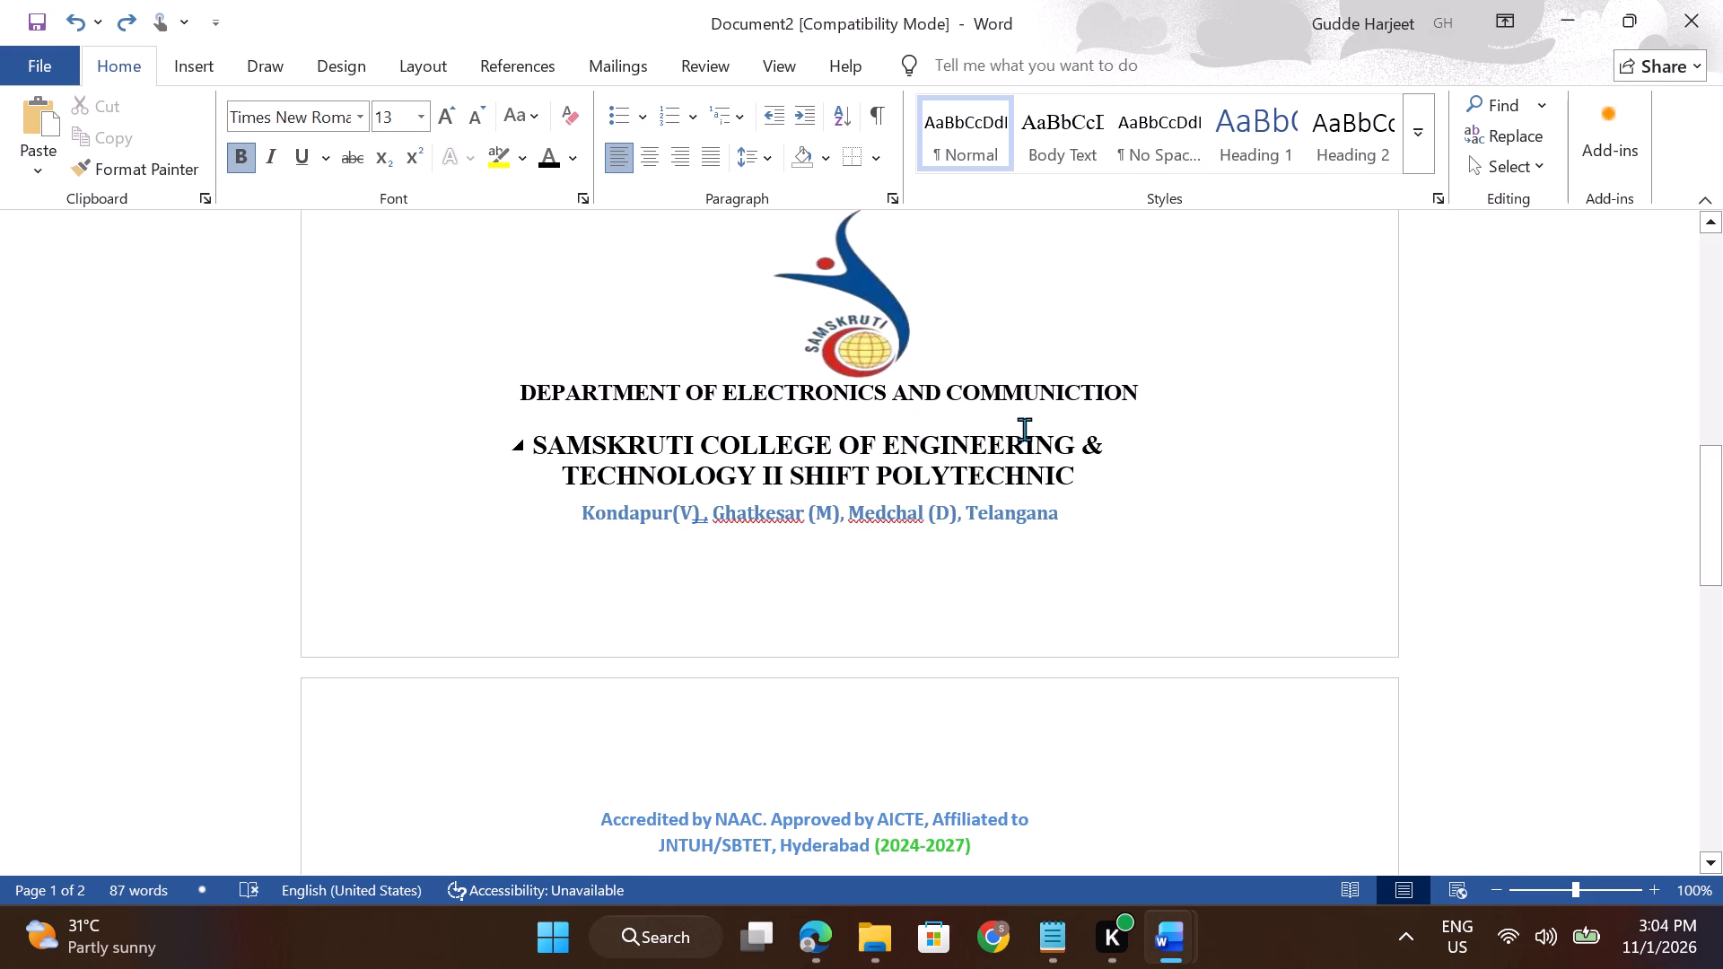
Insert a line break after COMMUNICTION and enter ENGG on its own line.
key(shift+Return)
text(ENGG)
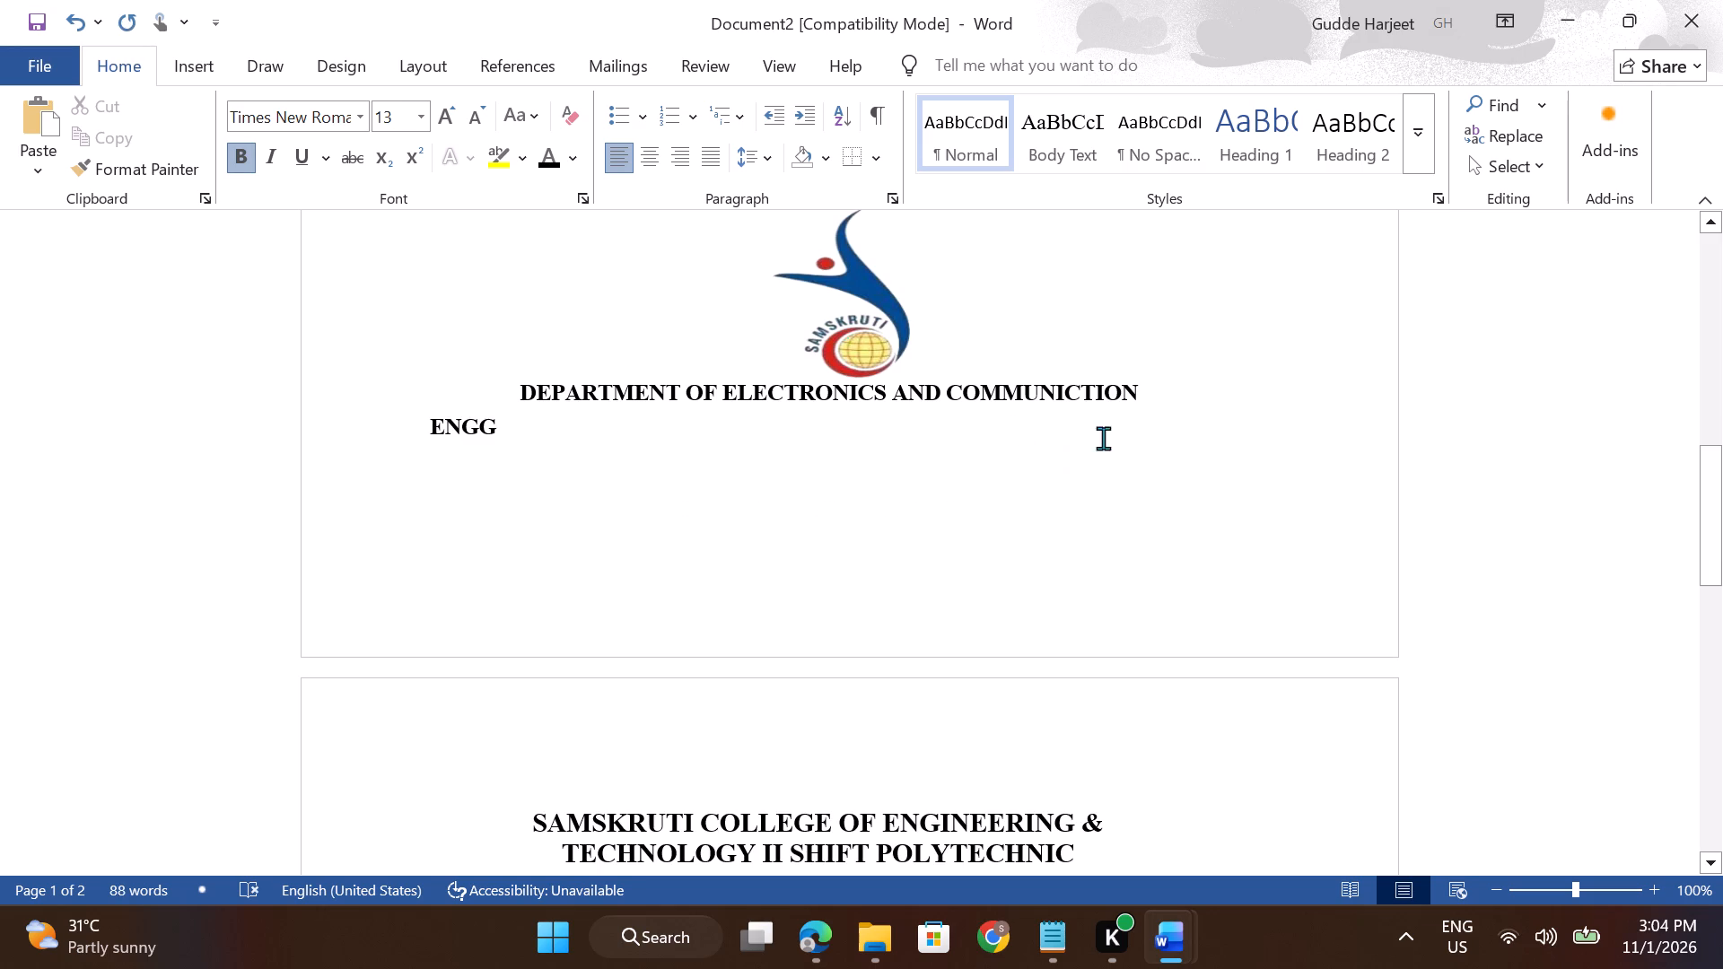
Centre the two-line department heading below the logo.
ctrl+click(482, 431)
ctrl+click(482, 431)
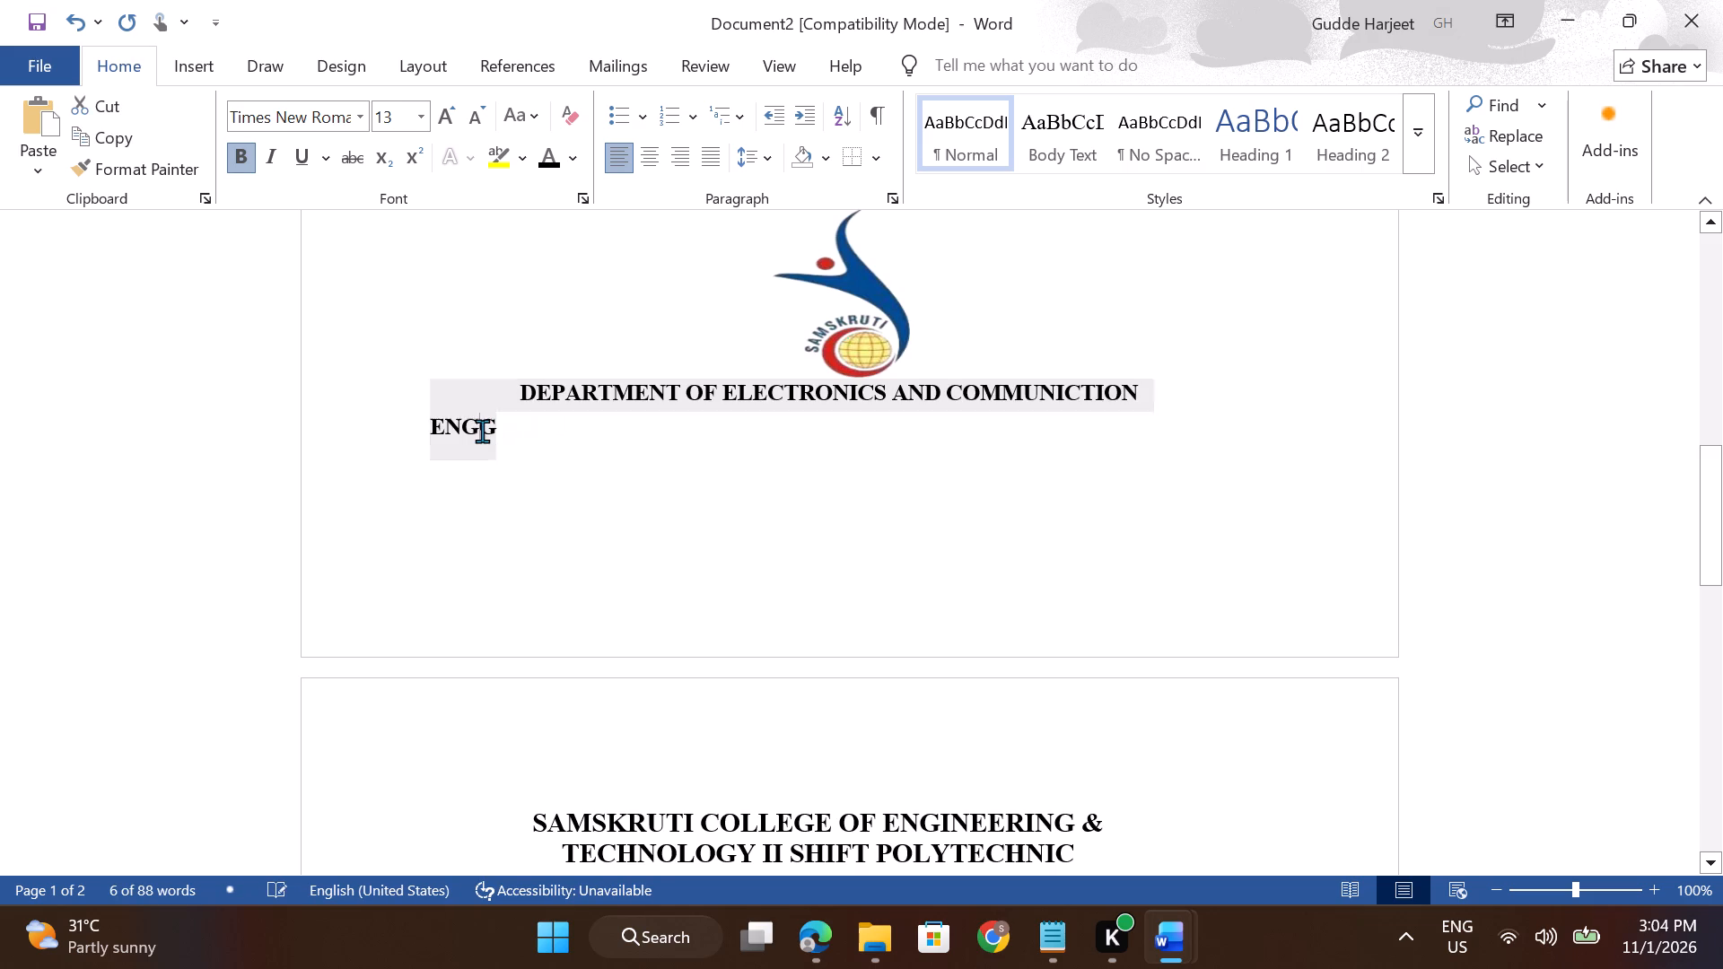
ctrl+double_click(482, 431)
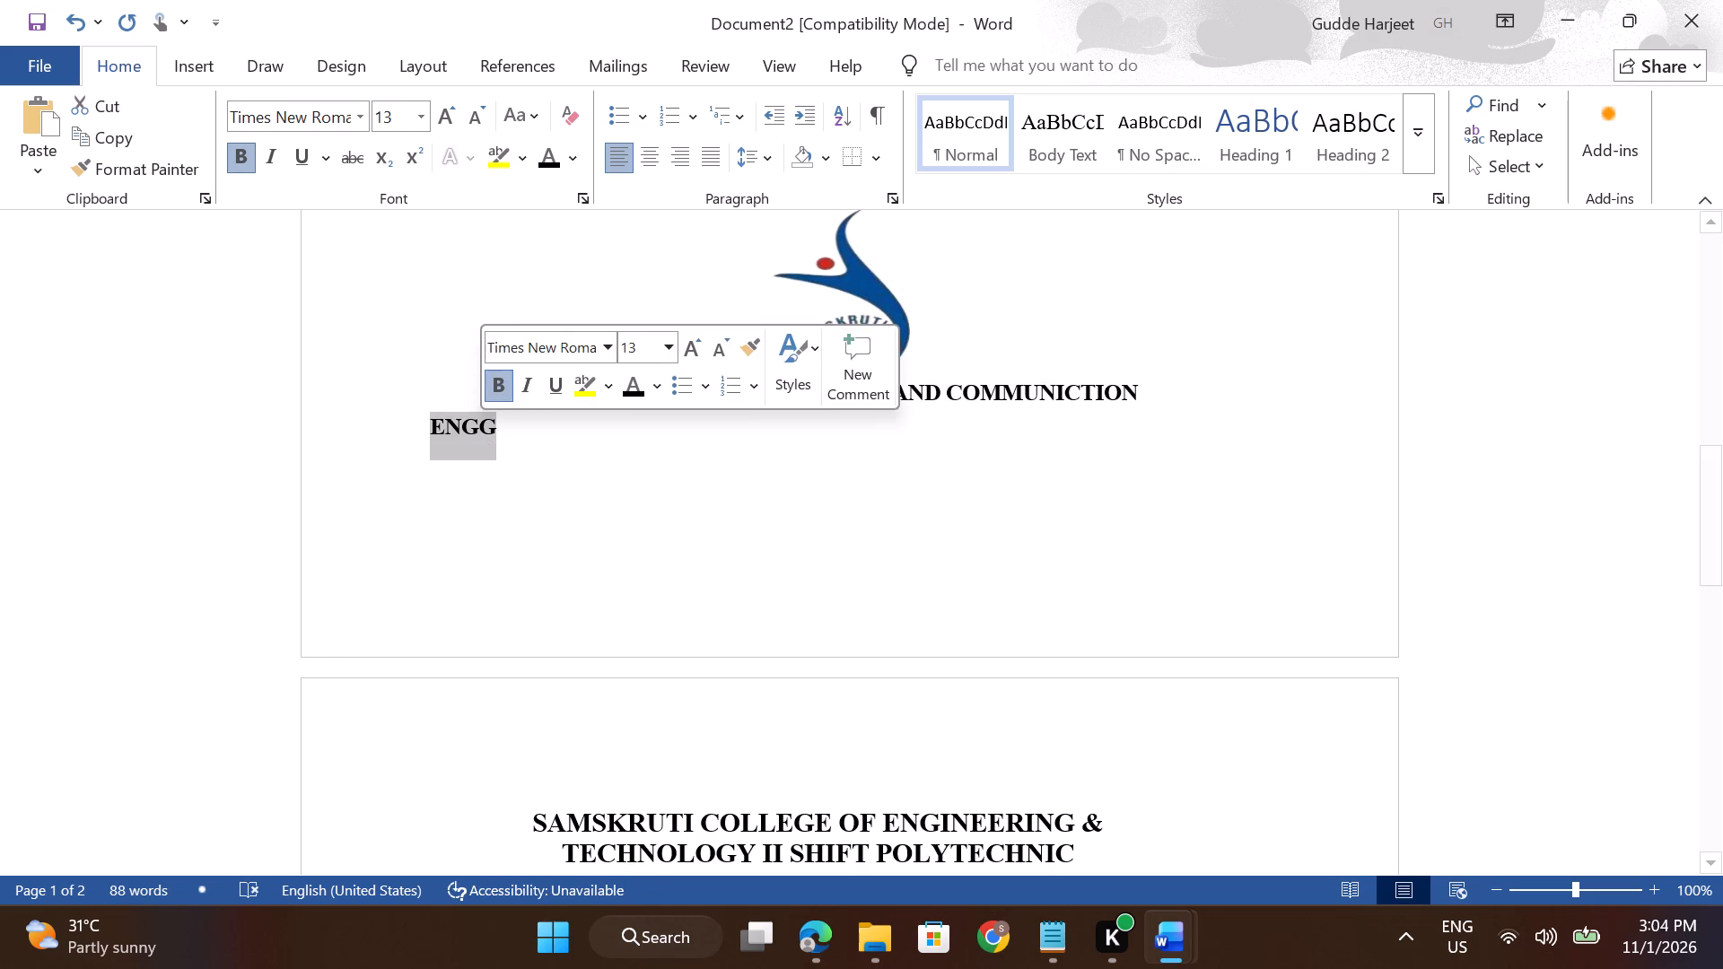
click(657, 161)
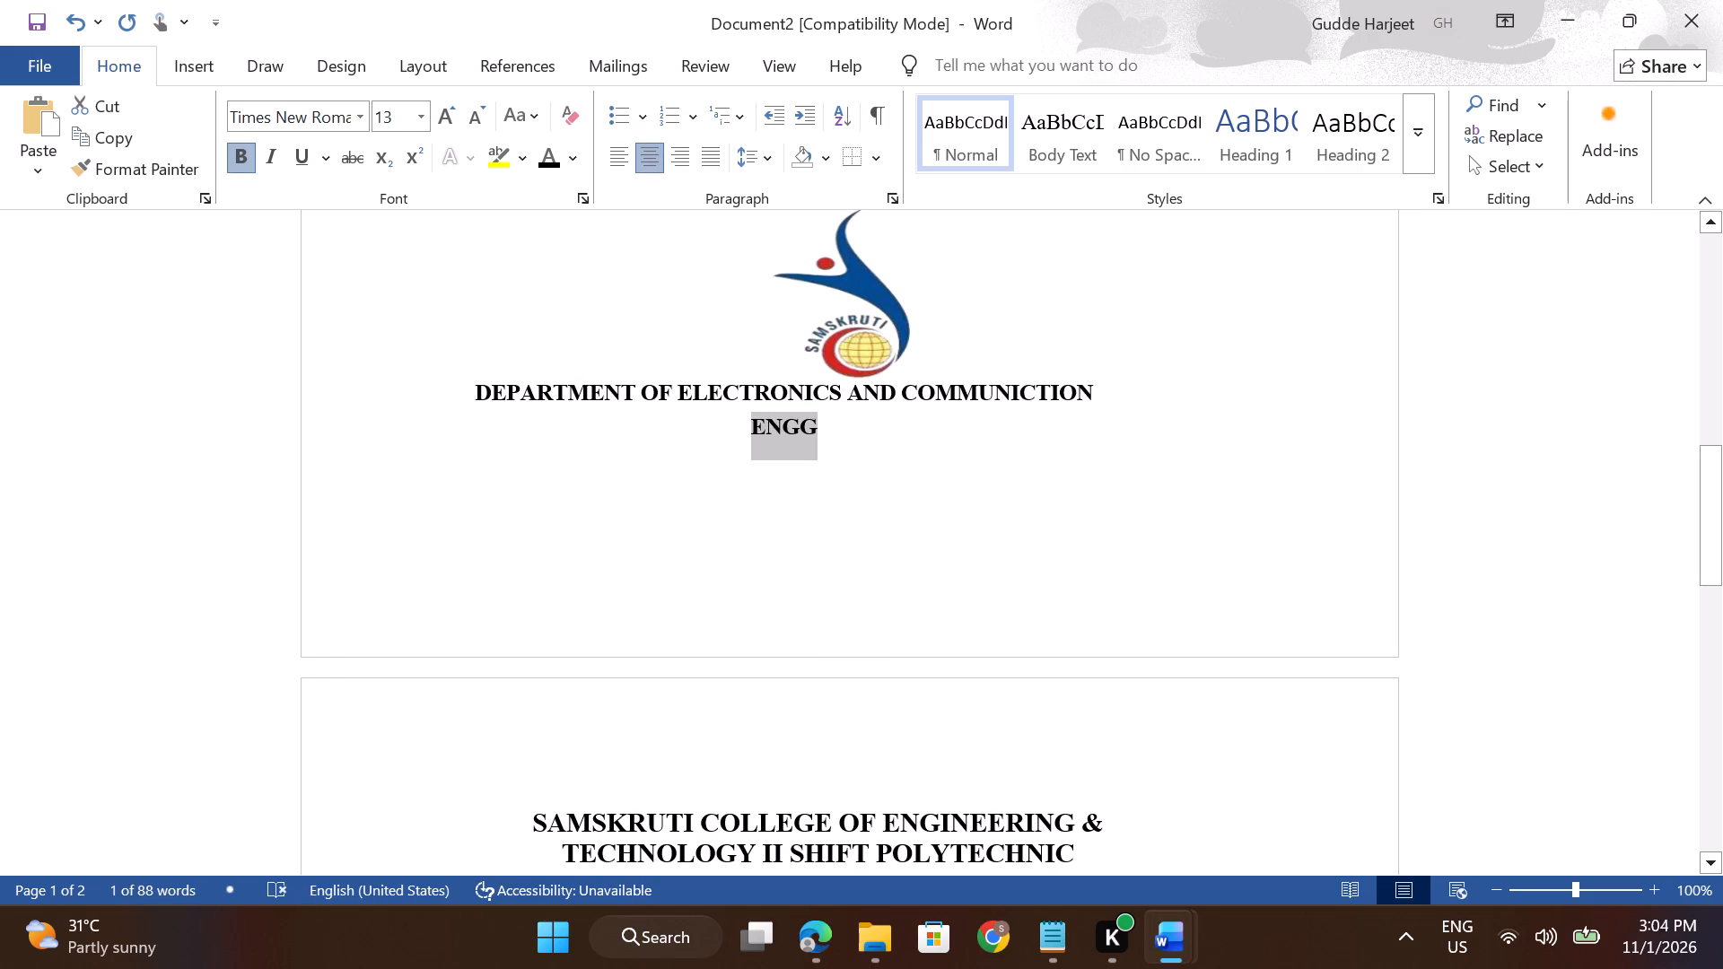
click(973, 490)
Shift the department heading's first line right under the logo with a run of spaces before DEPARTMENT.
click(473, 397)
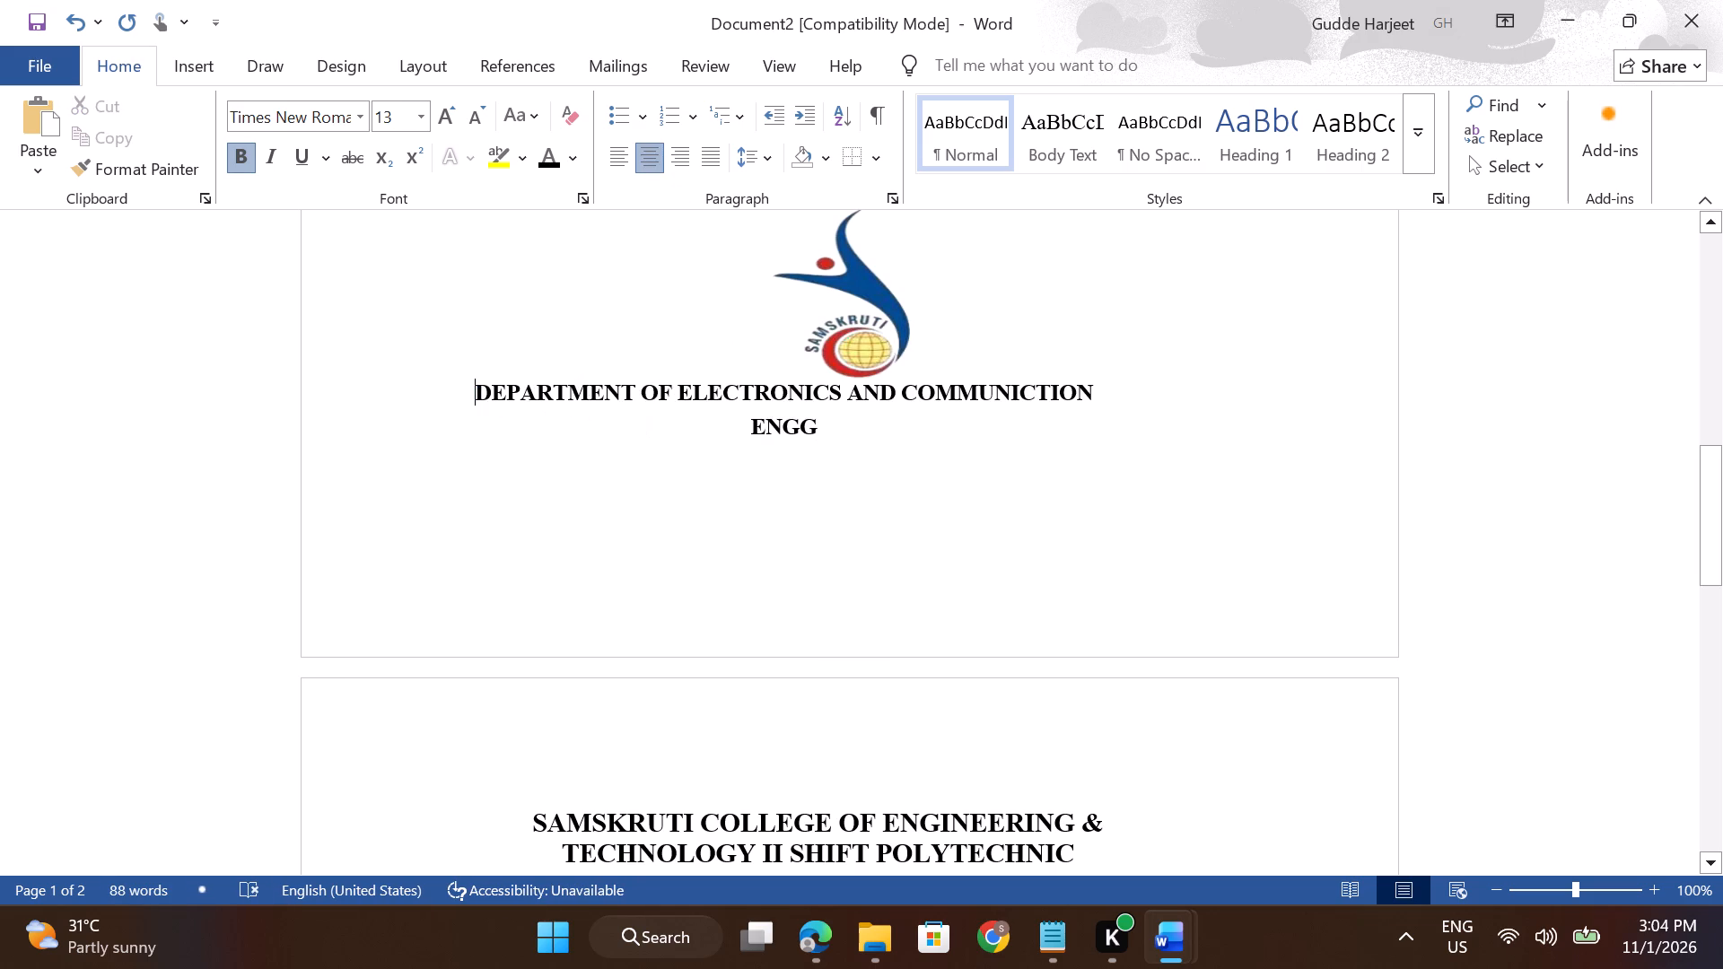
key(space)
key(space)
key(space)
key(space)
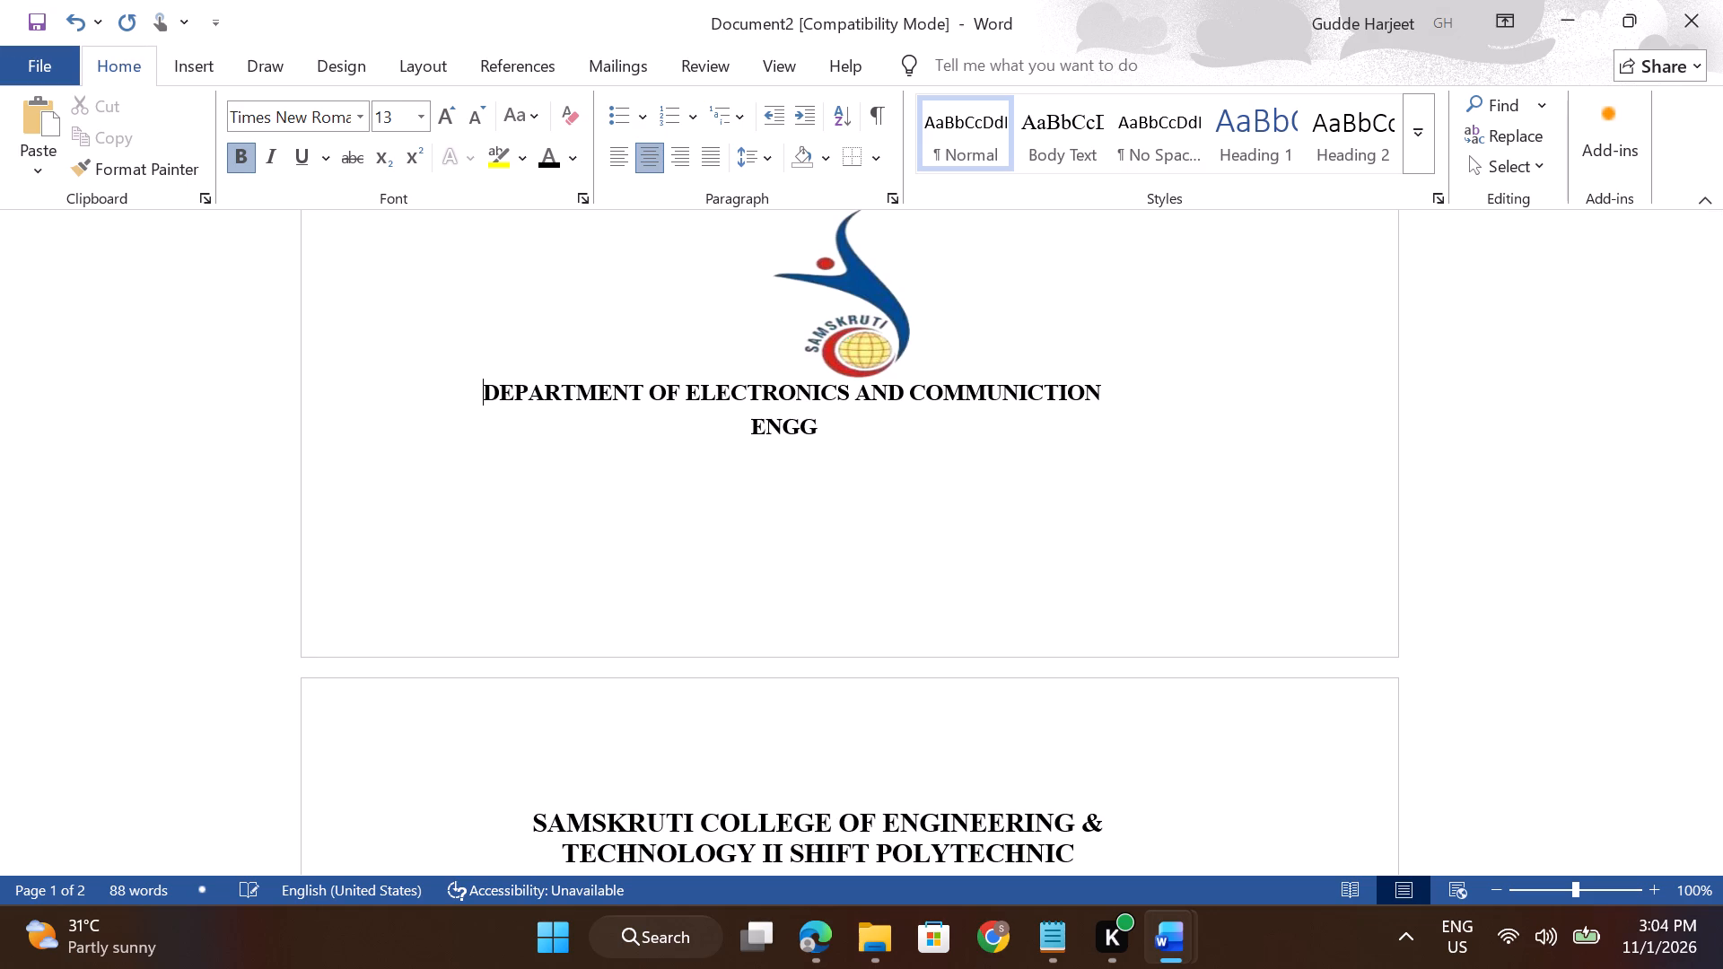
key(space)
key(space)
key(space)
key(space)
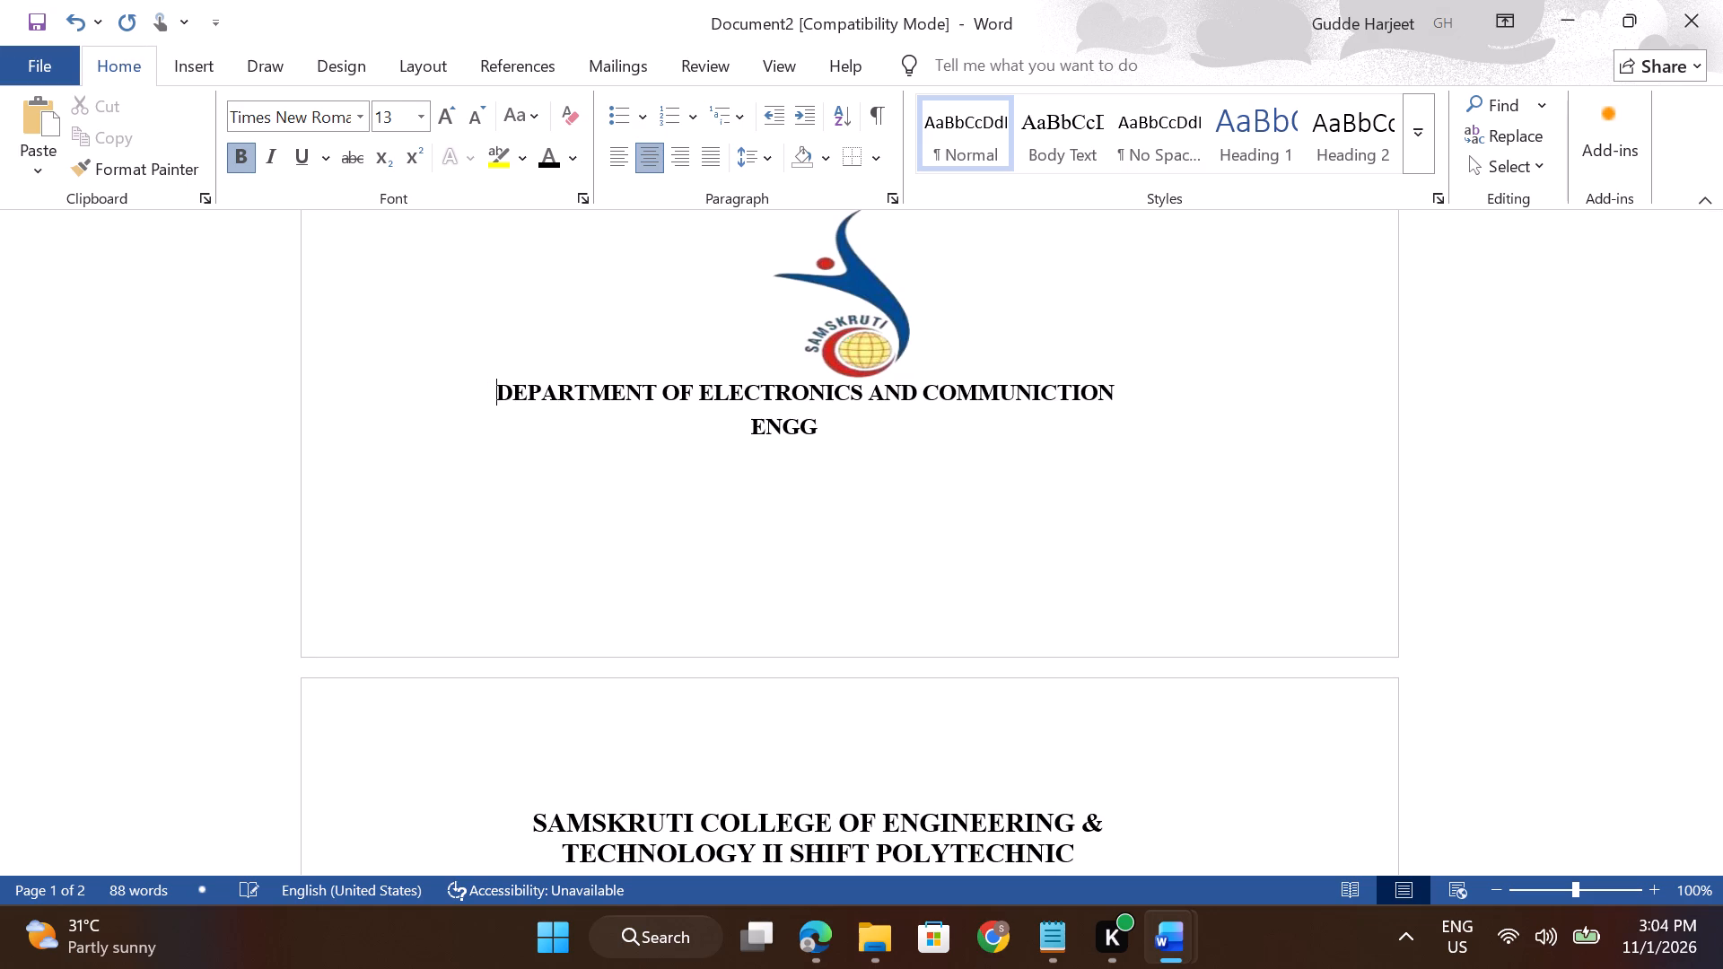
key(space)
key(space)
key(space)
key(space)
key(space)
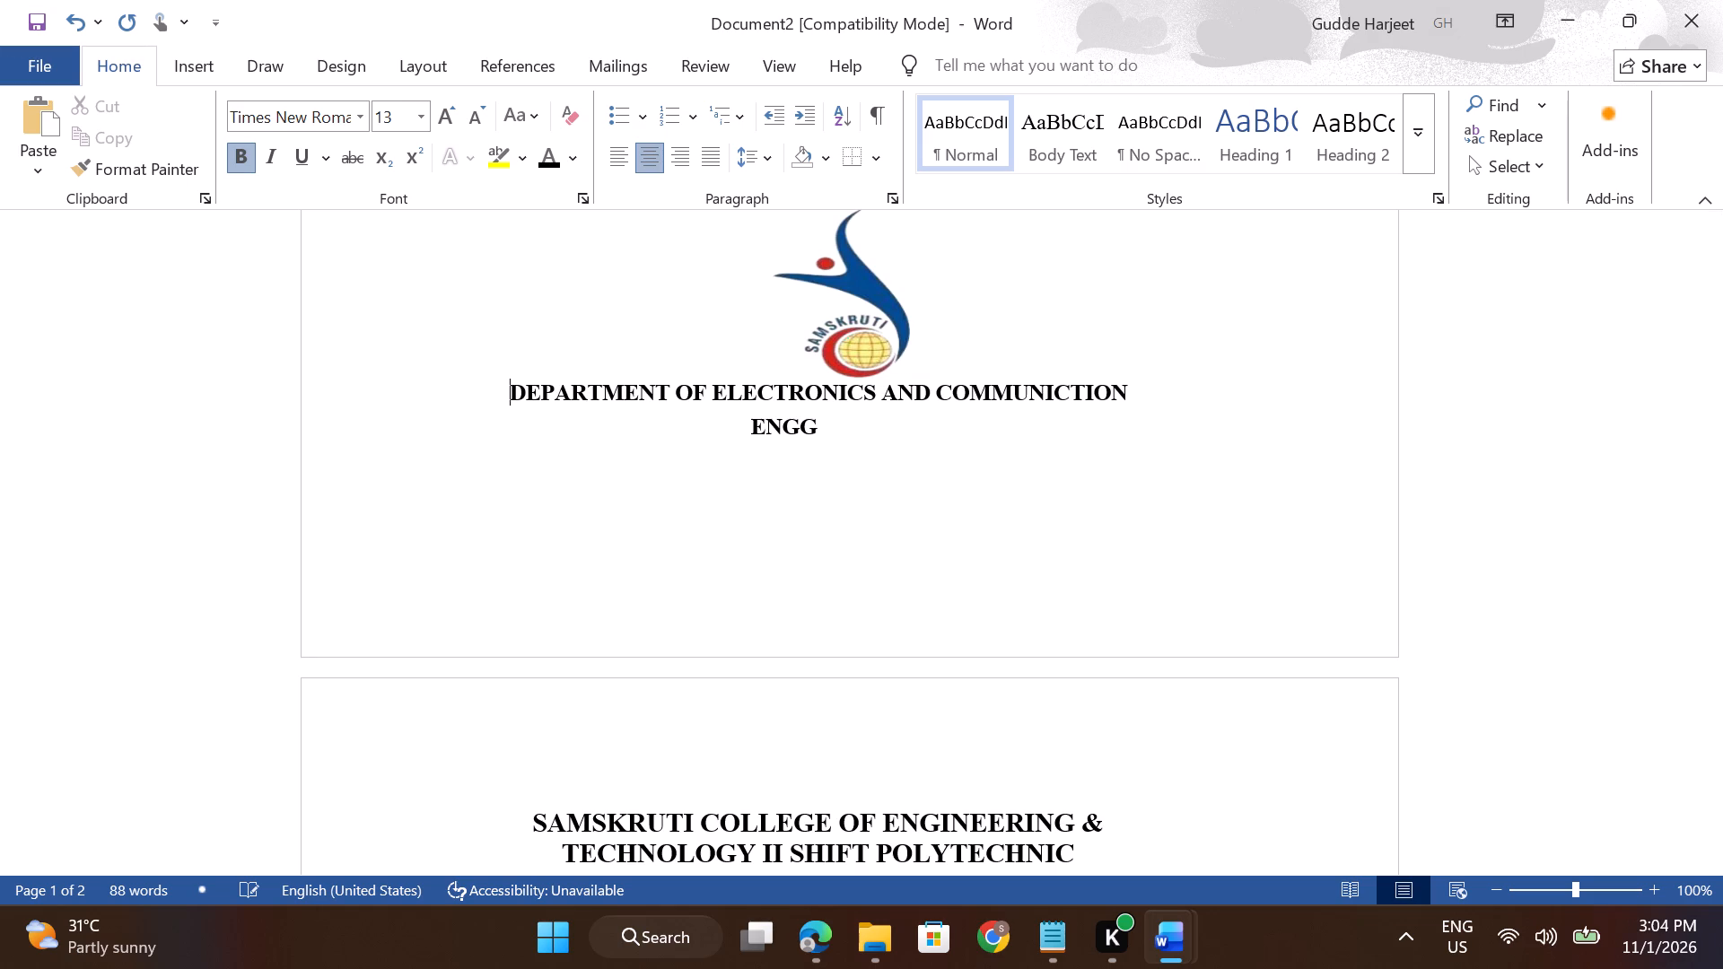
key(space)
key(space)
key(space)
key(space)
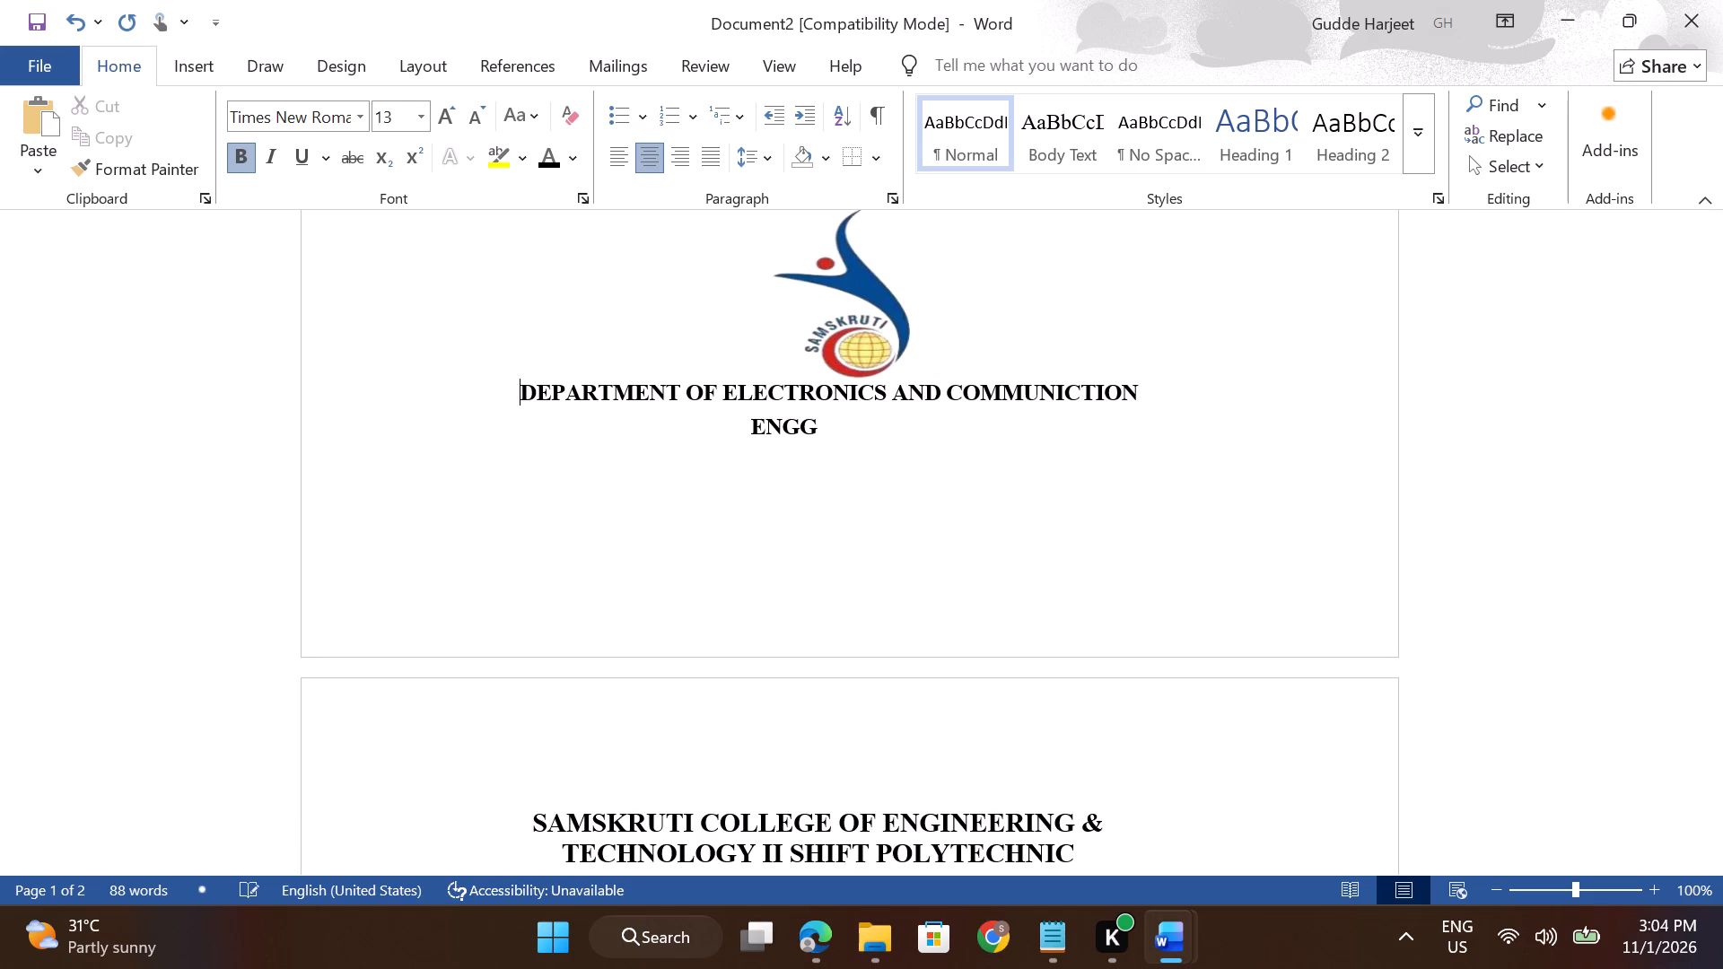
Shift ENGG right to sit centrally under the logo with a run of spaces before it.
click(748, 432)
key(space)
key(space)
key(space)
key(space)
key(space)
key(space)
key(space)
key(space)
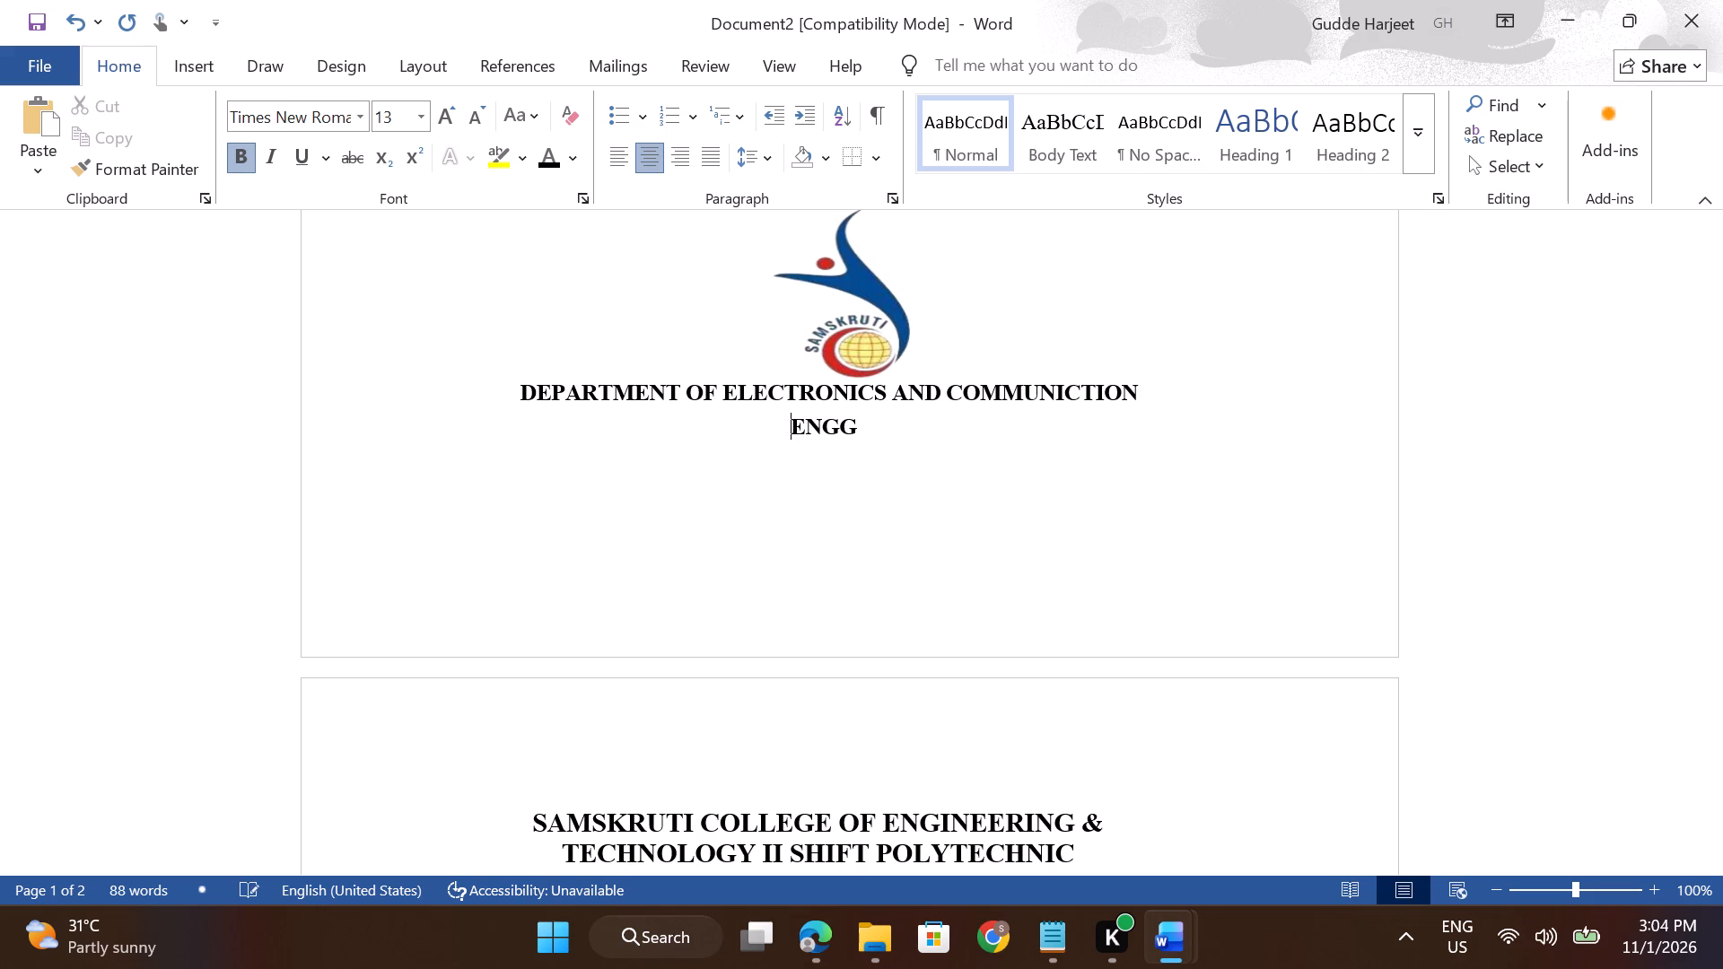
key(space)
key(space)
key(space)
key(space)
key(space)
key(space)
key(space)
key(space)
key(space)
key(space)
key(space)
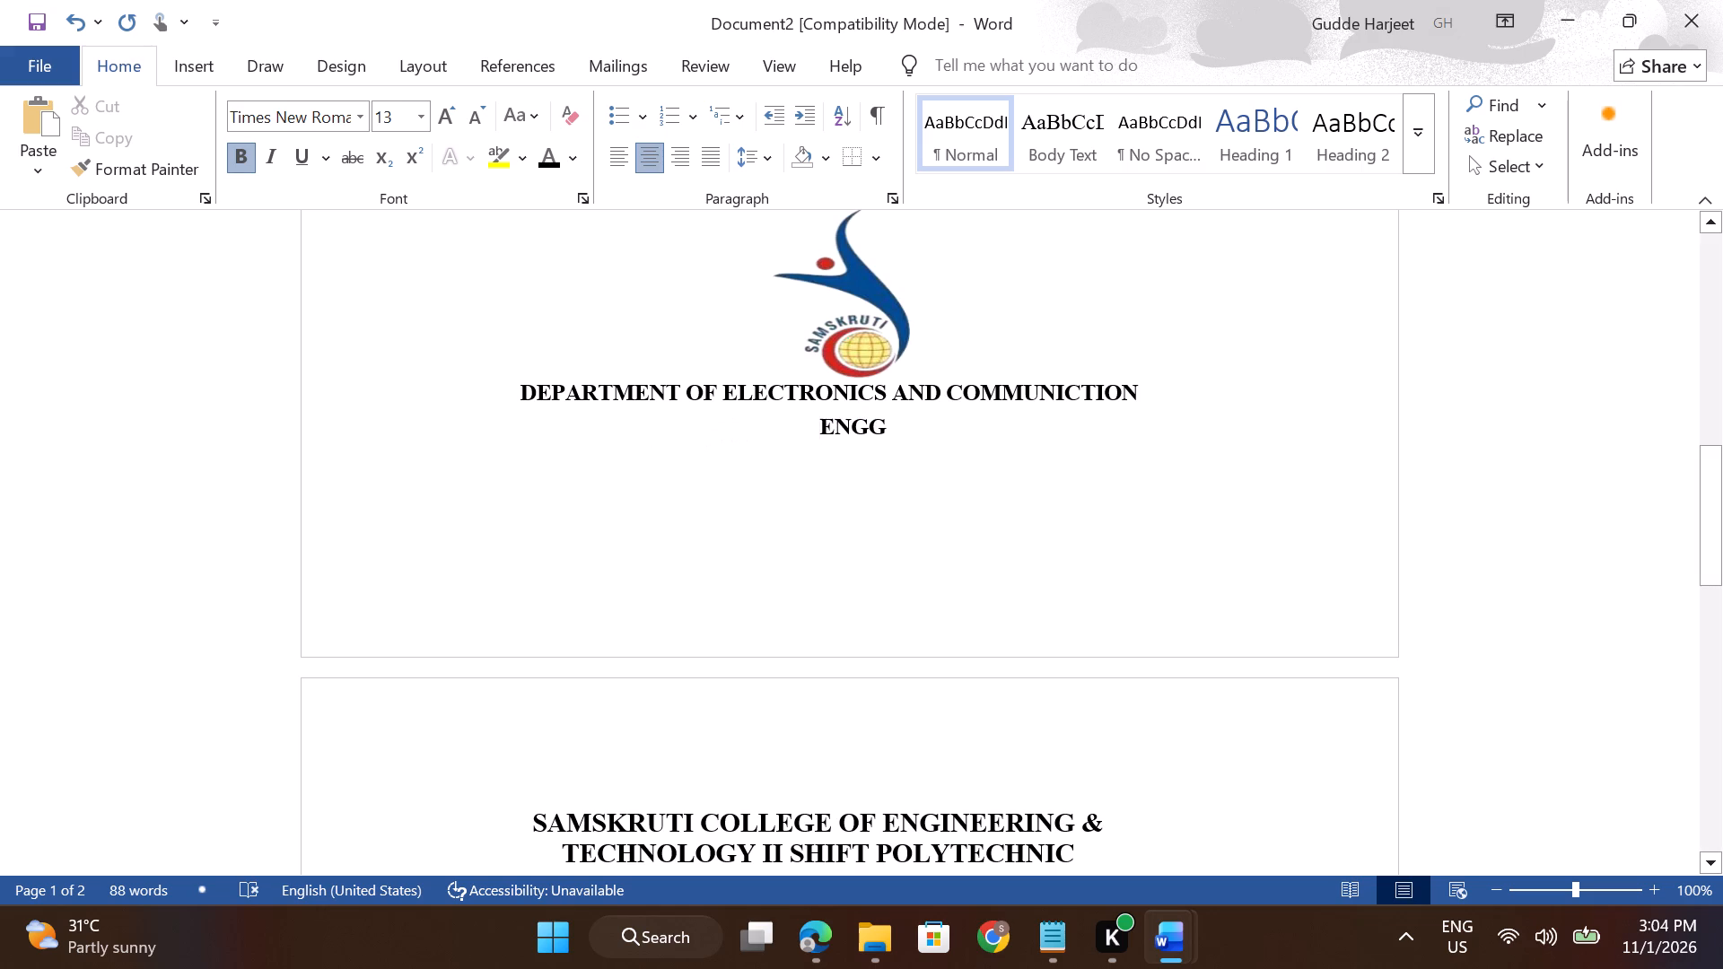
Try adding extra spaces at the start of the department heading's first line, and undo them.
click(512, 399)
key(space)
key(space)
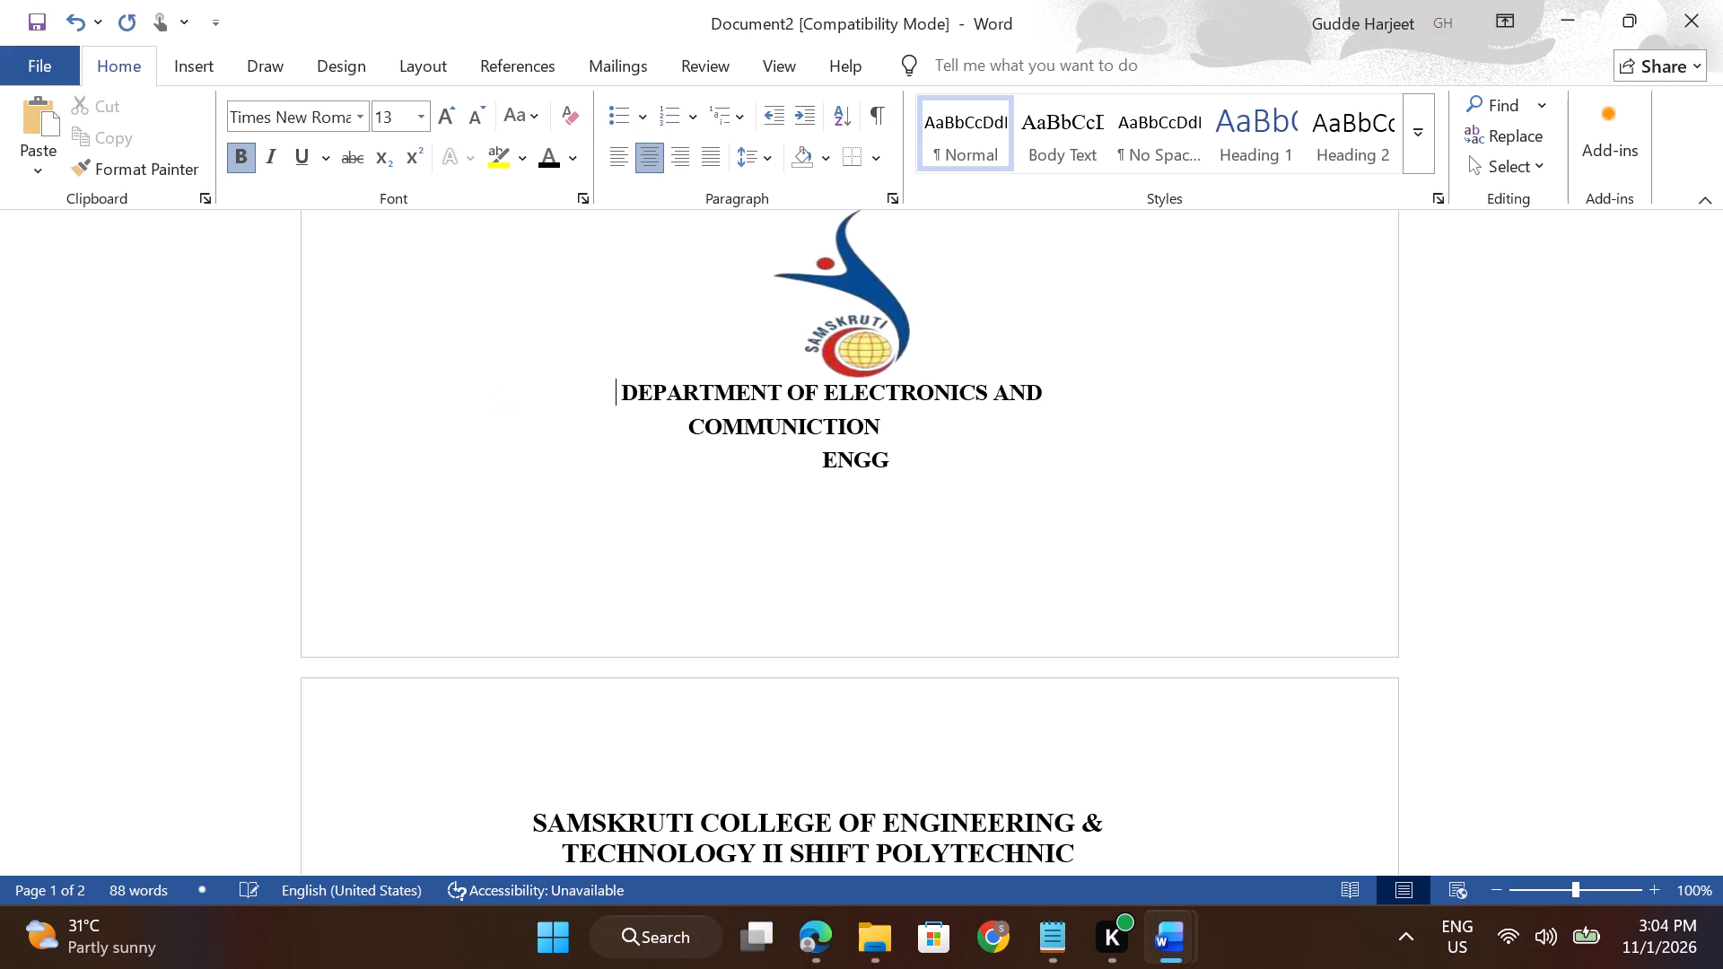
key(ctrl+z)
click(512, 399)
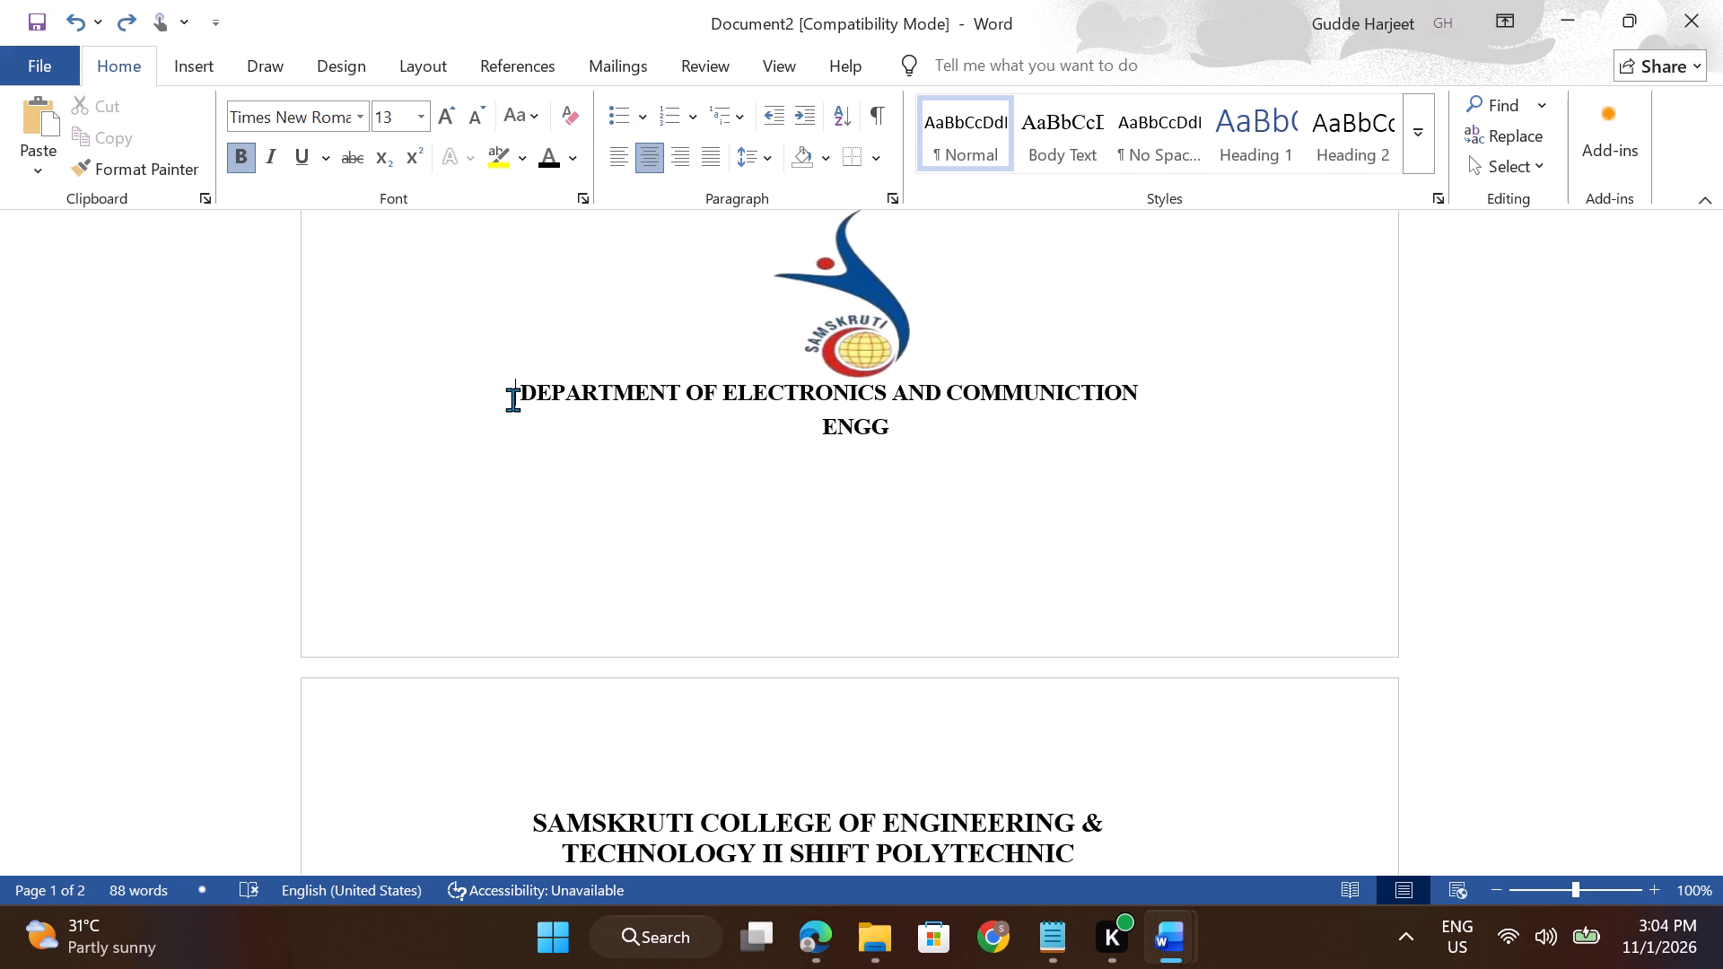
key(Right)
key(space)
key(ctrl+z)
Set the font colour of the Kondapur address line and the two accreditation lines, including (2024-2027), to black.
scroll(1093, 607, down, 1)
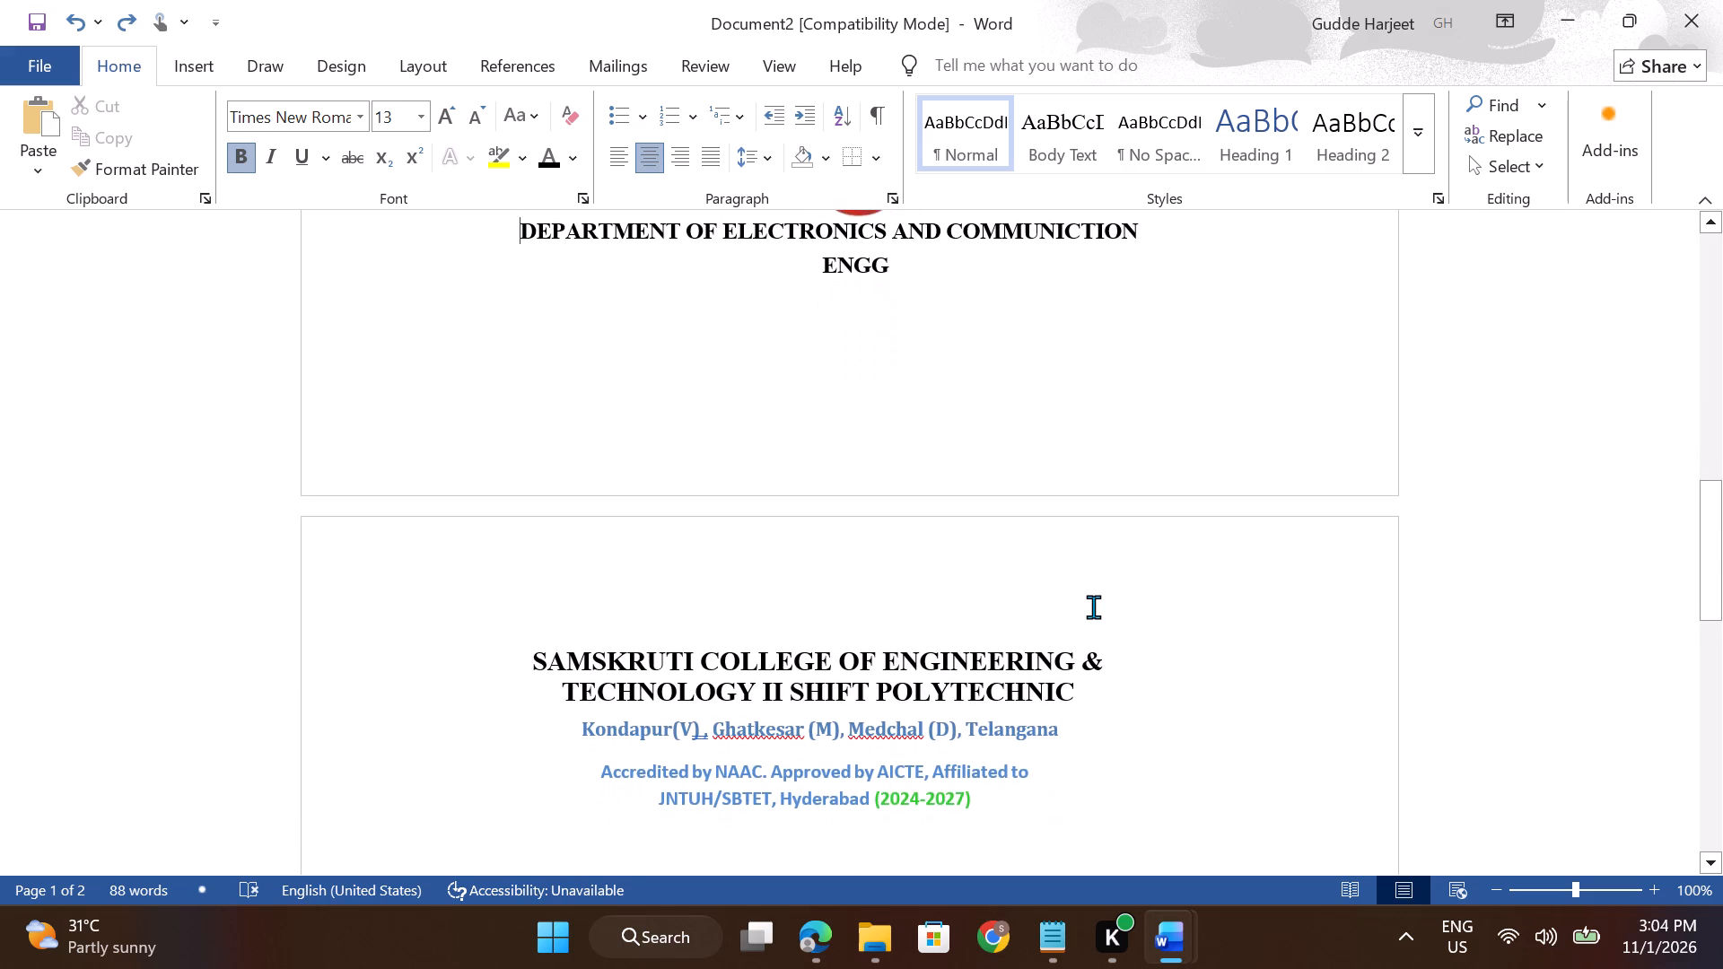
scroll(1093, 607, down, 1)
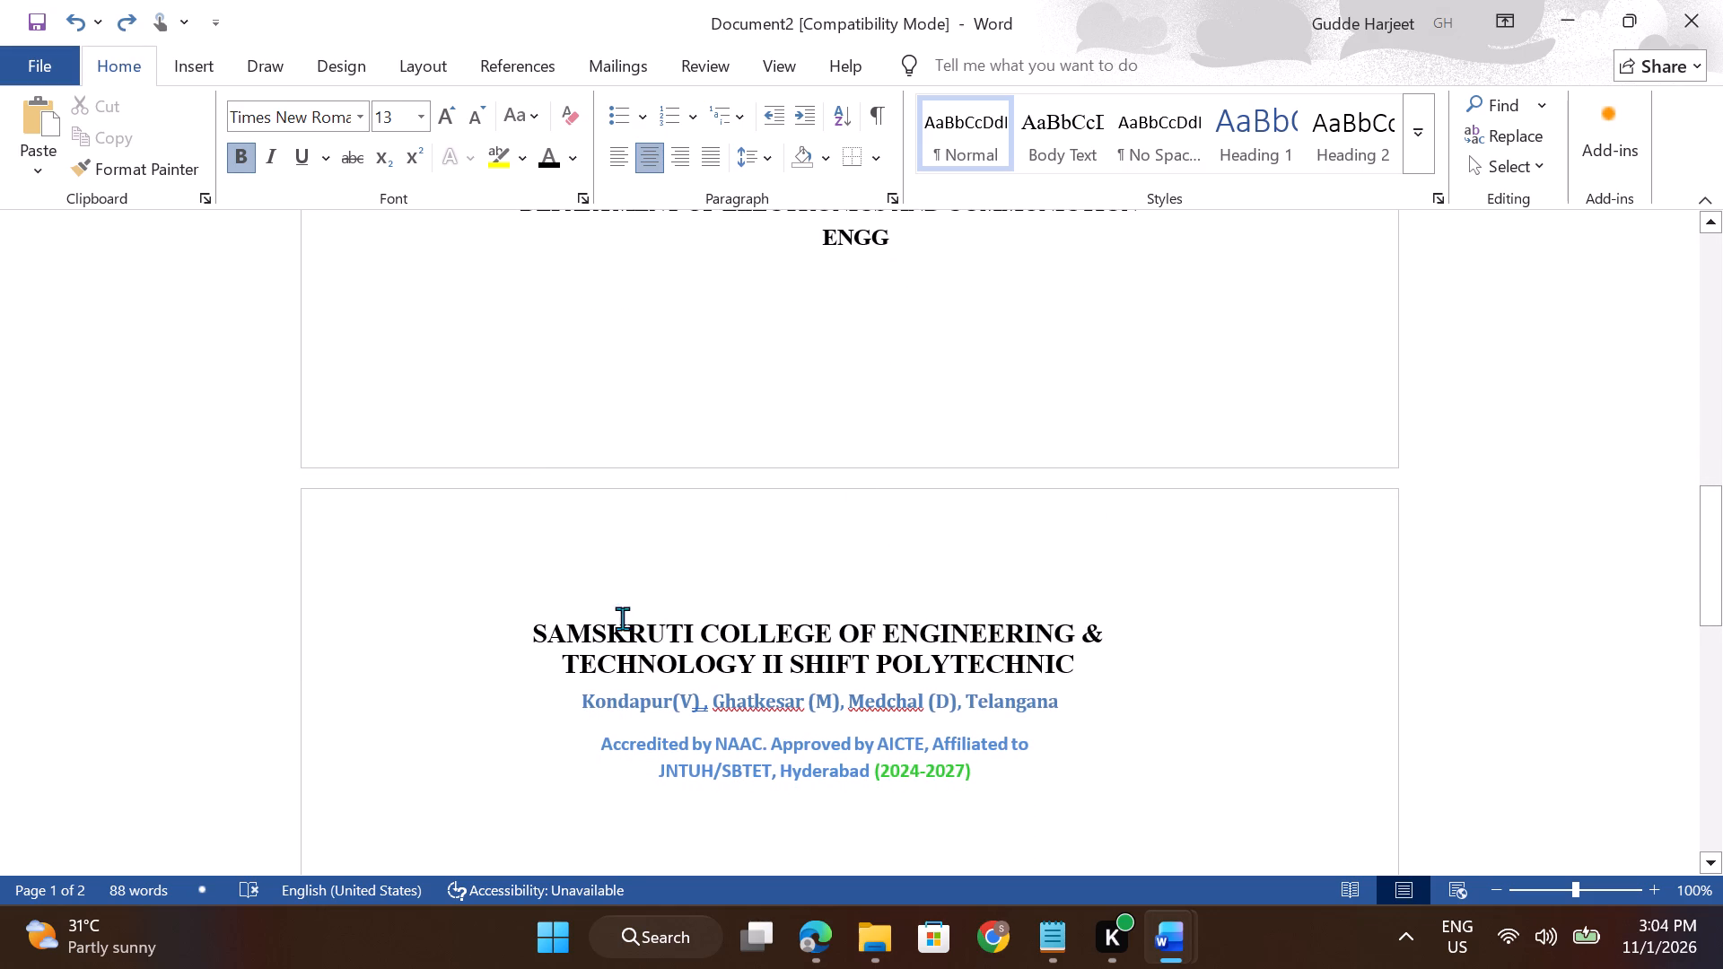
scroll(661, 613, down, 1)
drag(582, 563, 1032, 661)
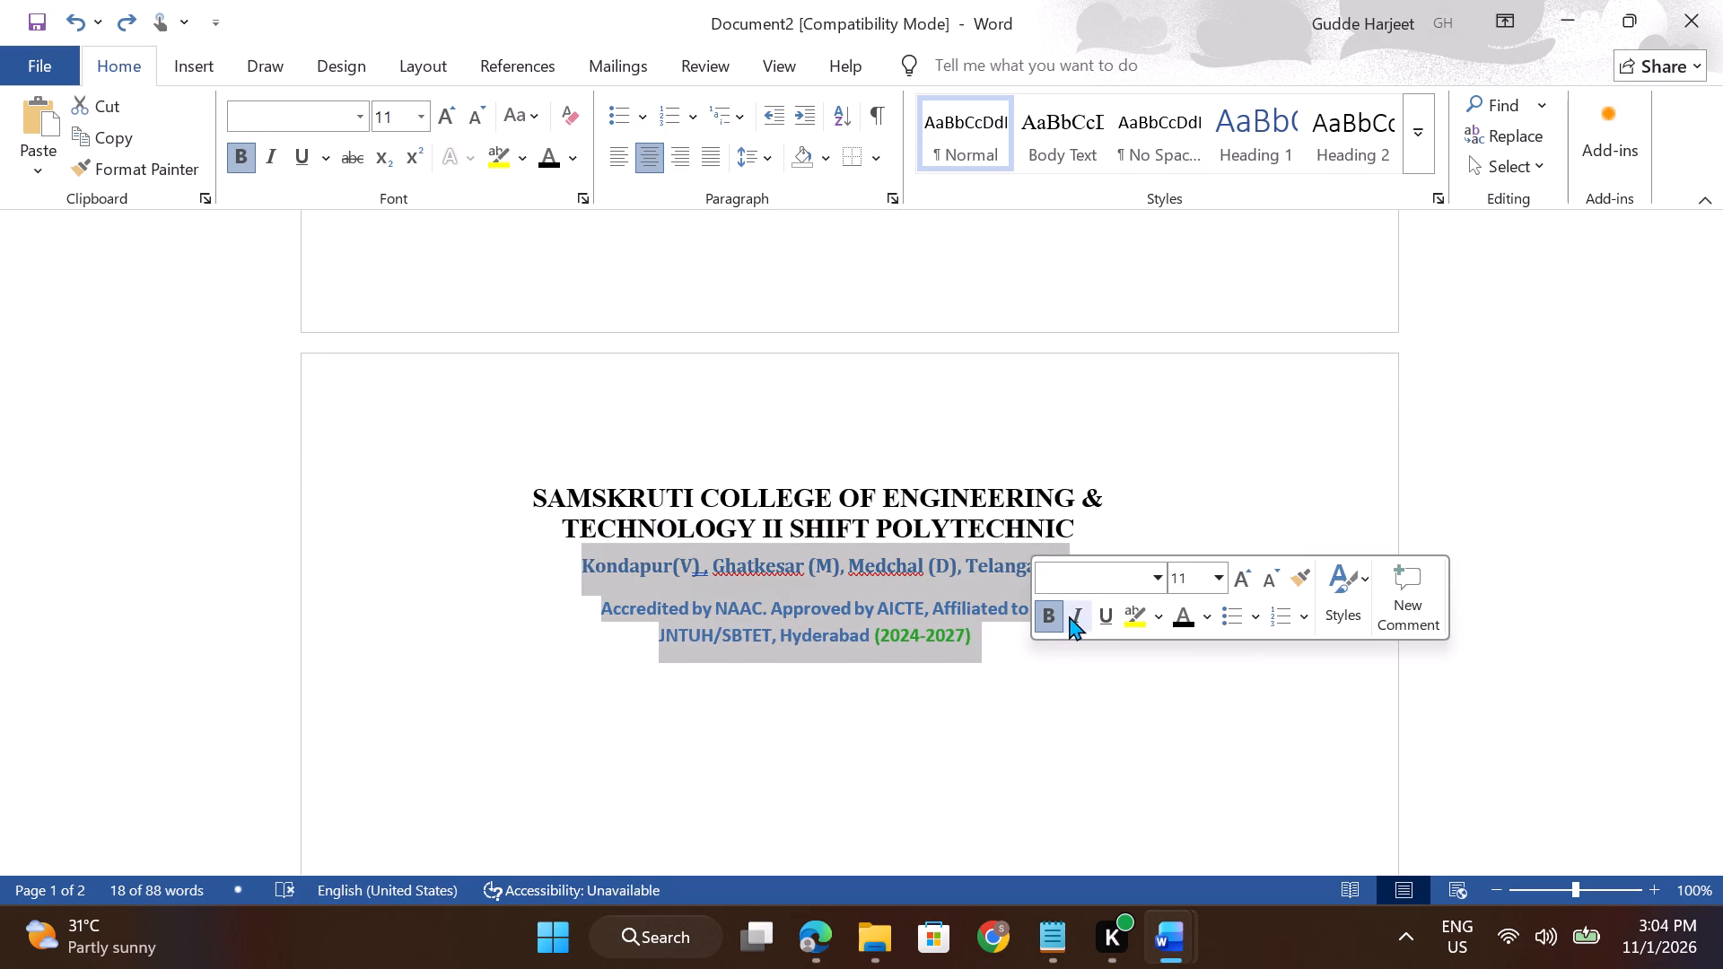
click(1177, 628)
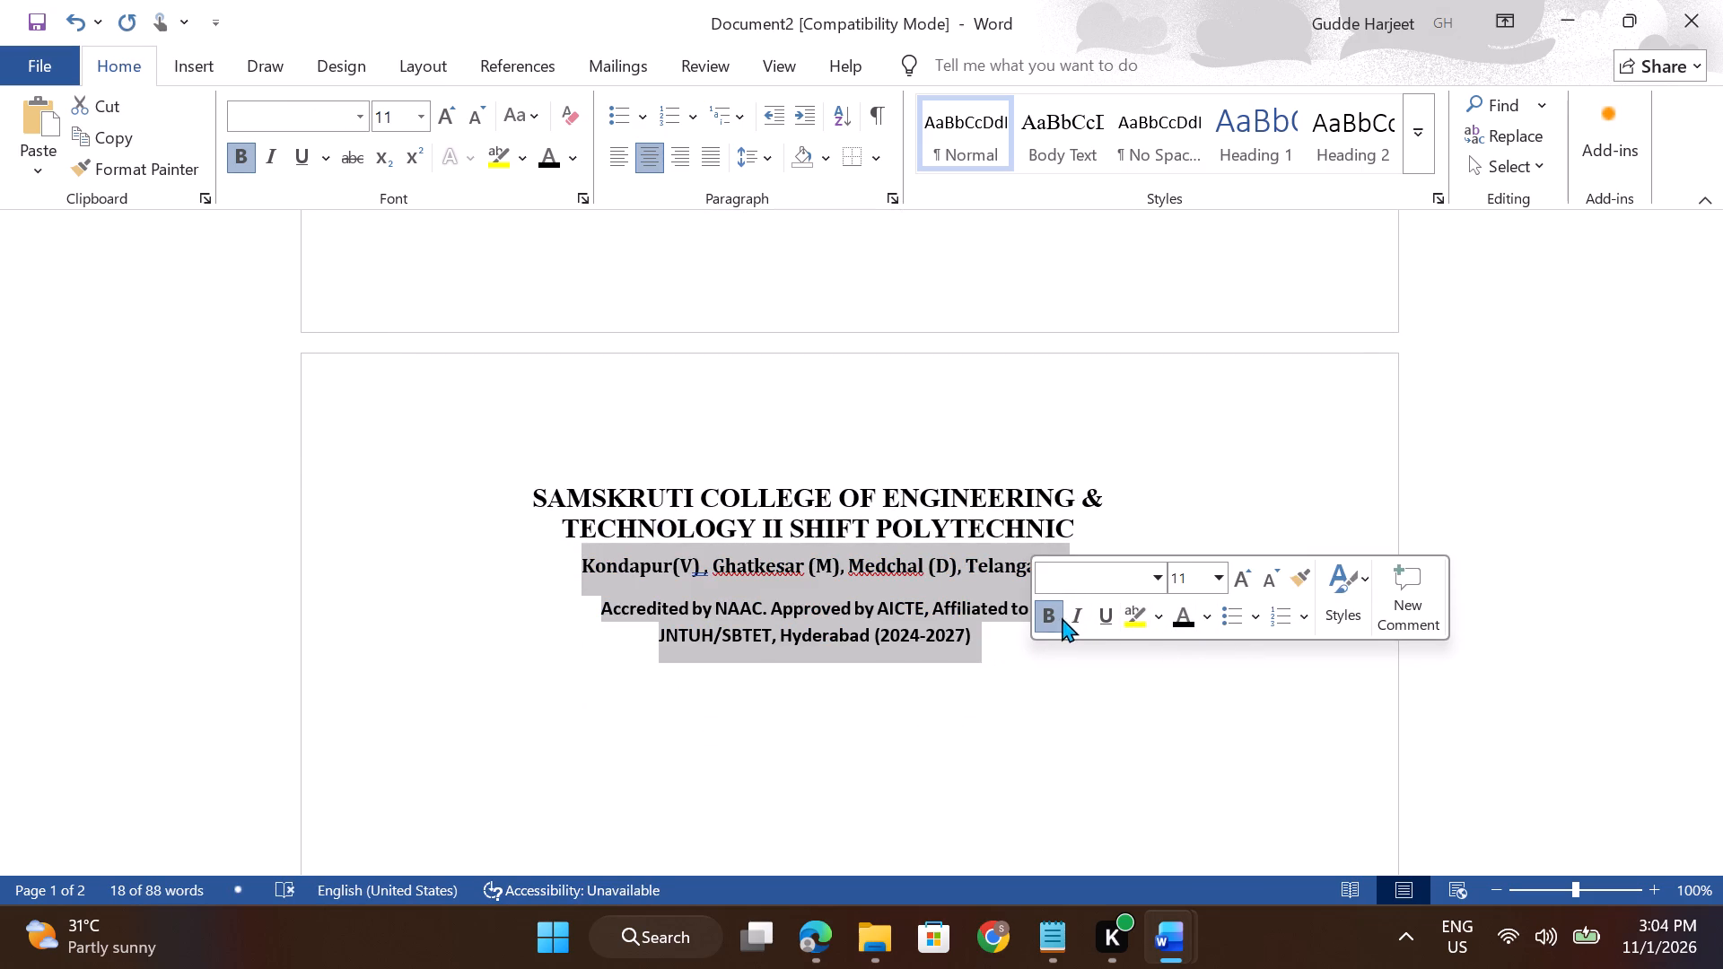
click(1038, 709)
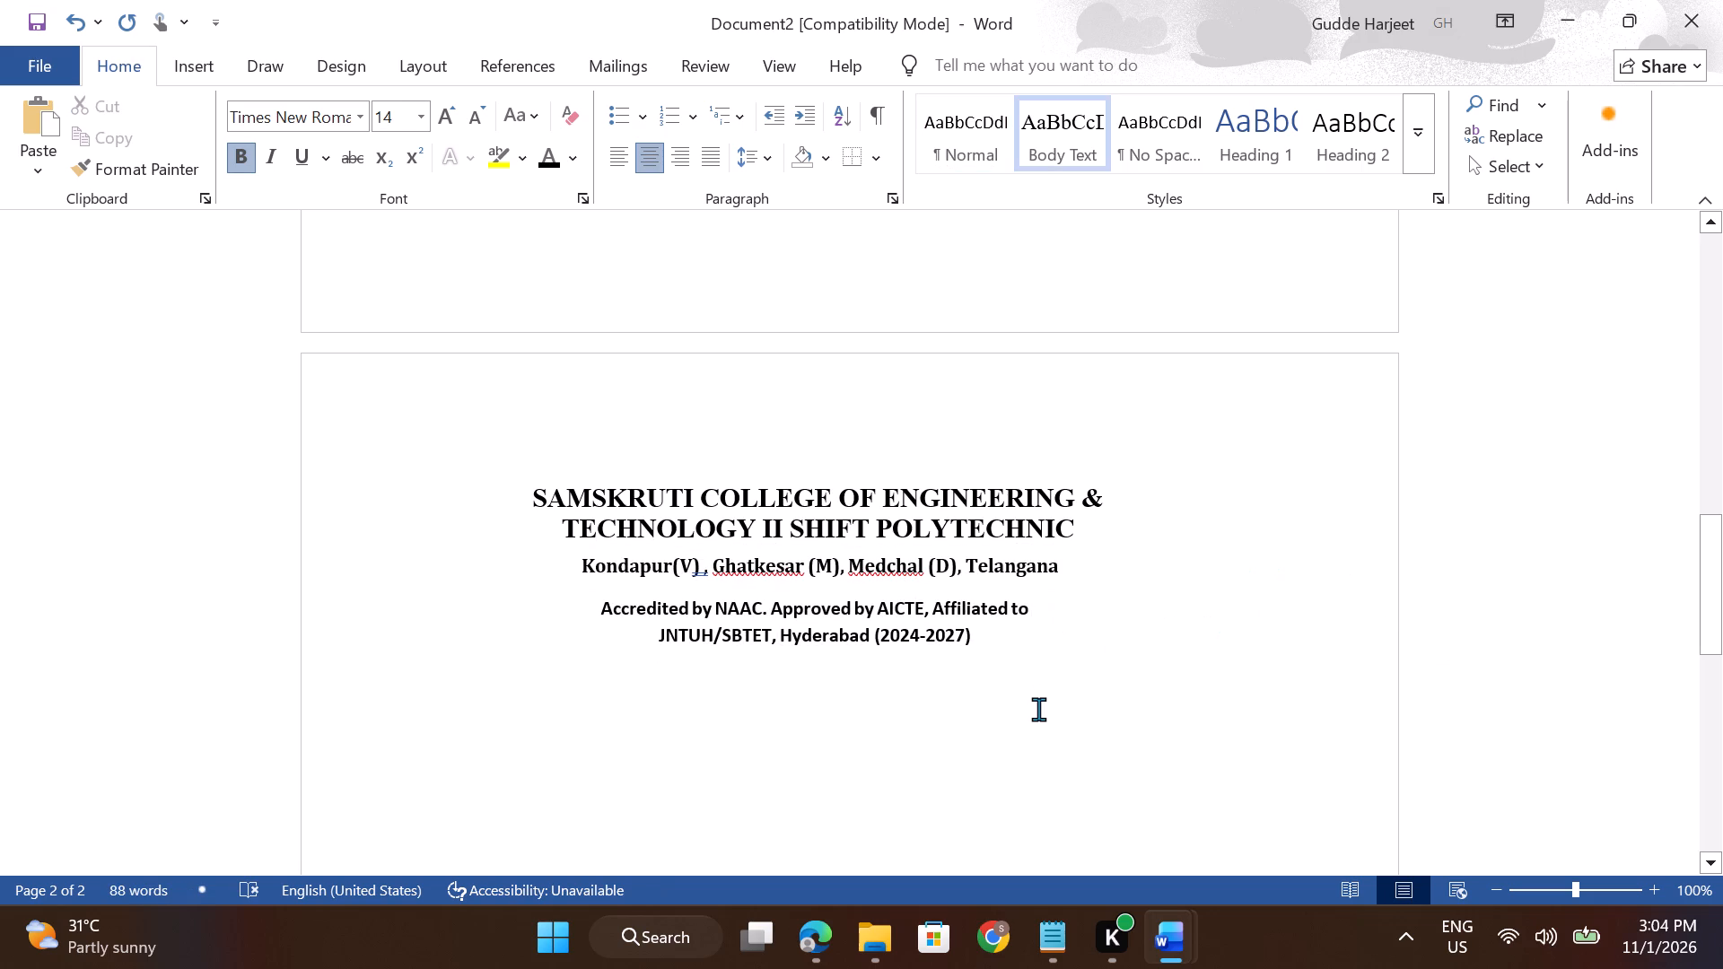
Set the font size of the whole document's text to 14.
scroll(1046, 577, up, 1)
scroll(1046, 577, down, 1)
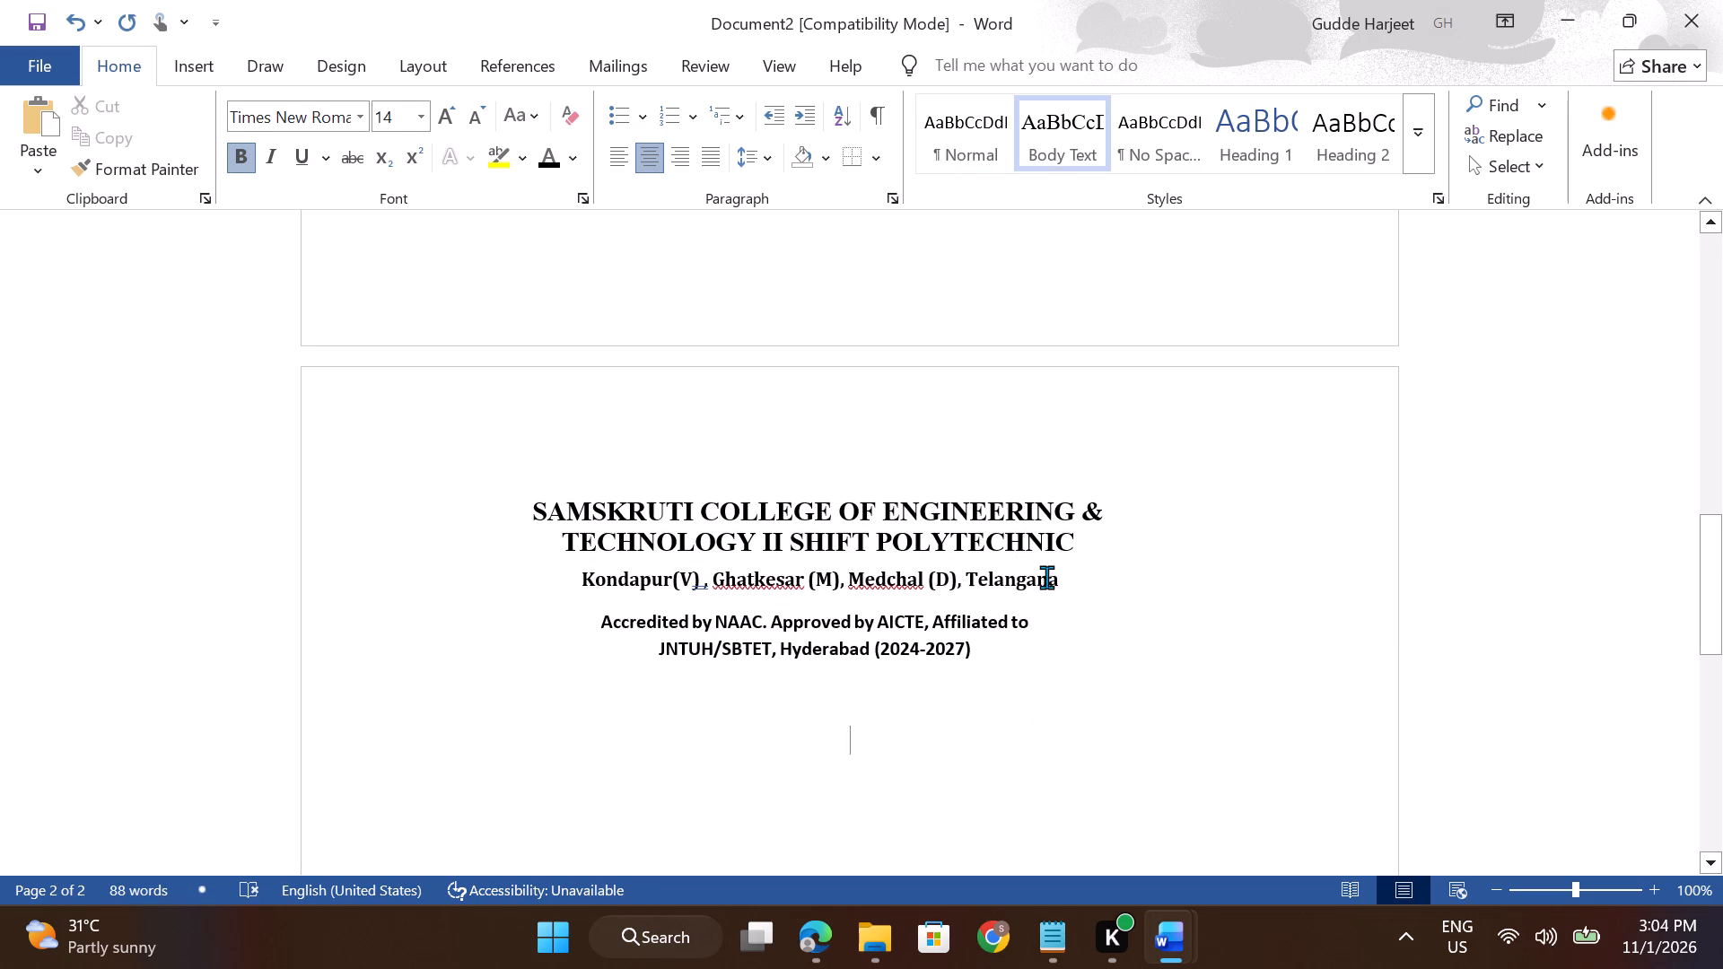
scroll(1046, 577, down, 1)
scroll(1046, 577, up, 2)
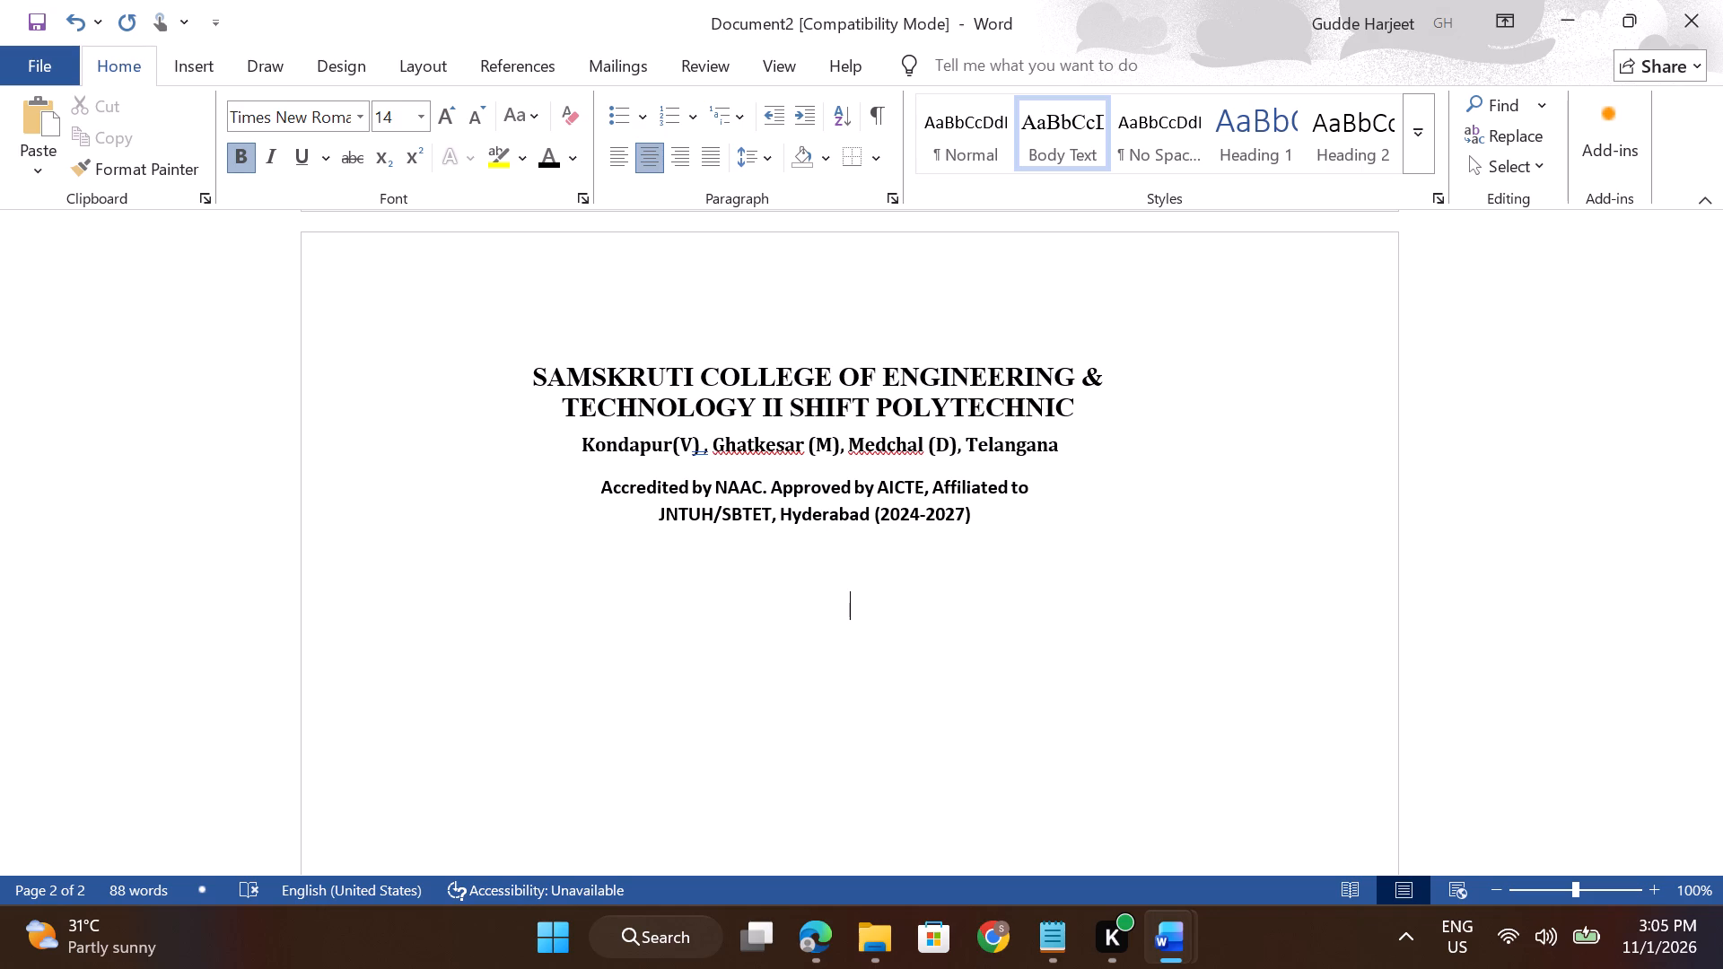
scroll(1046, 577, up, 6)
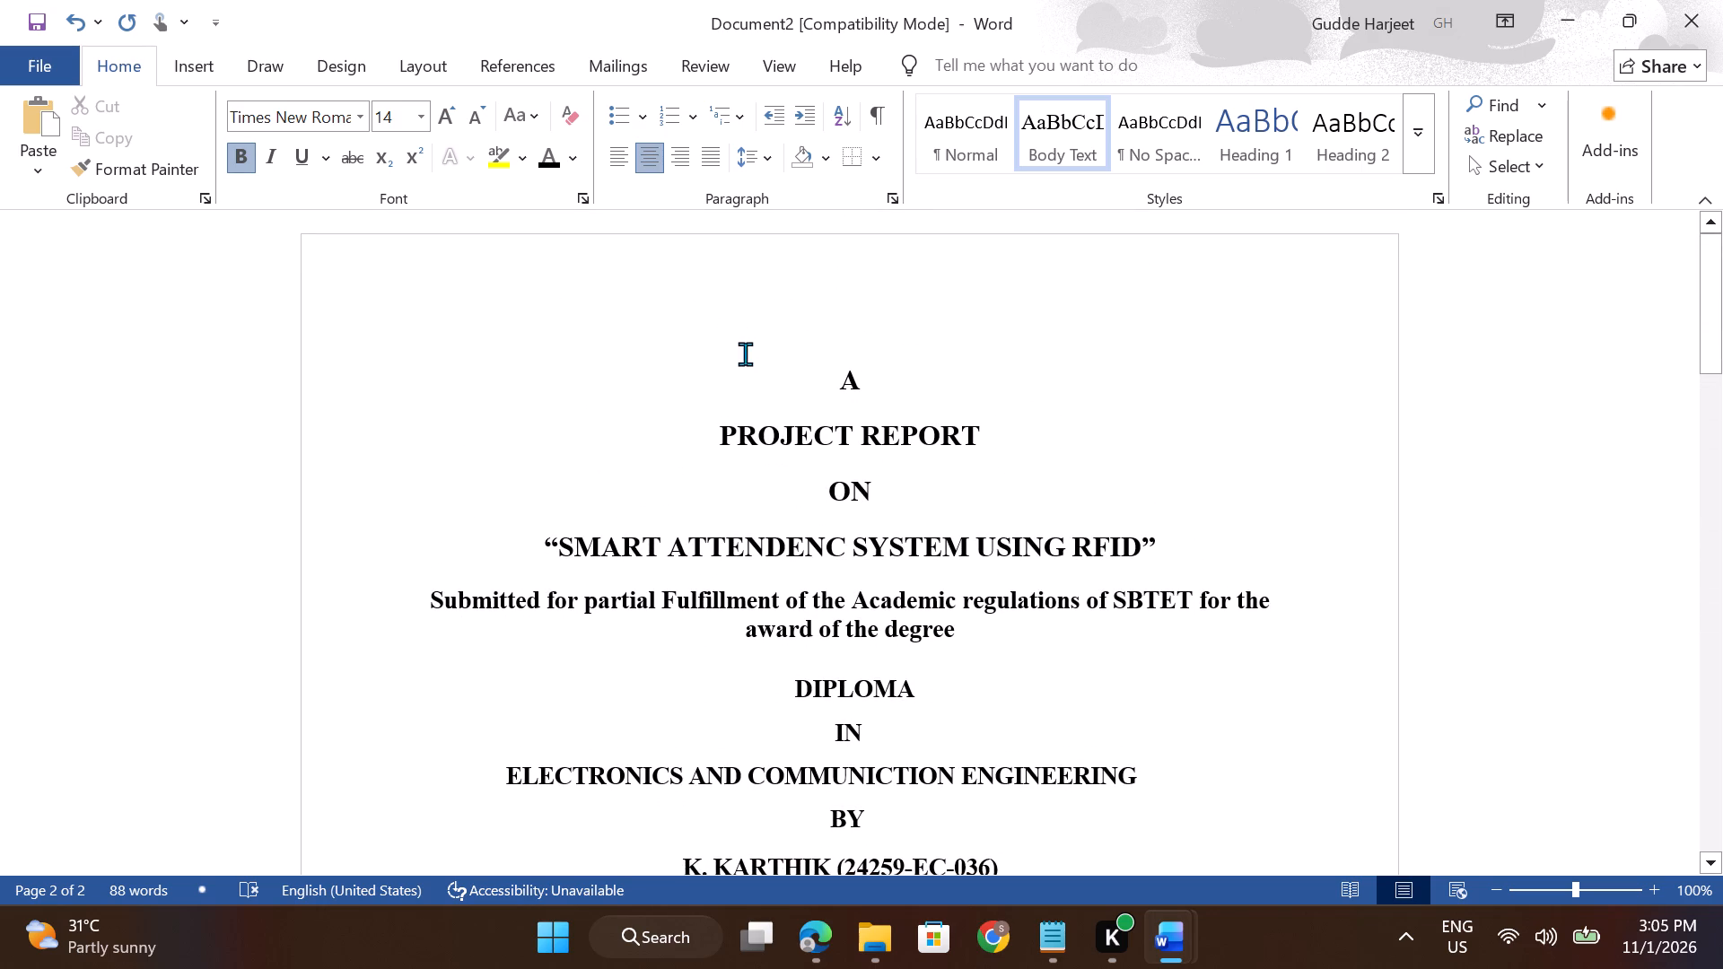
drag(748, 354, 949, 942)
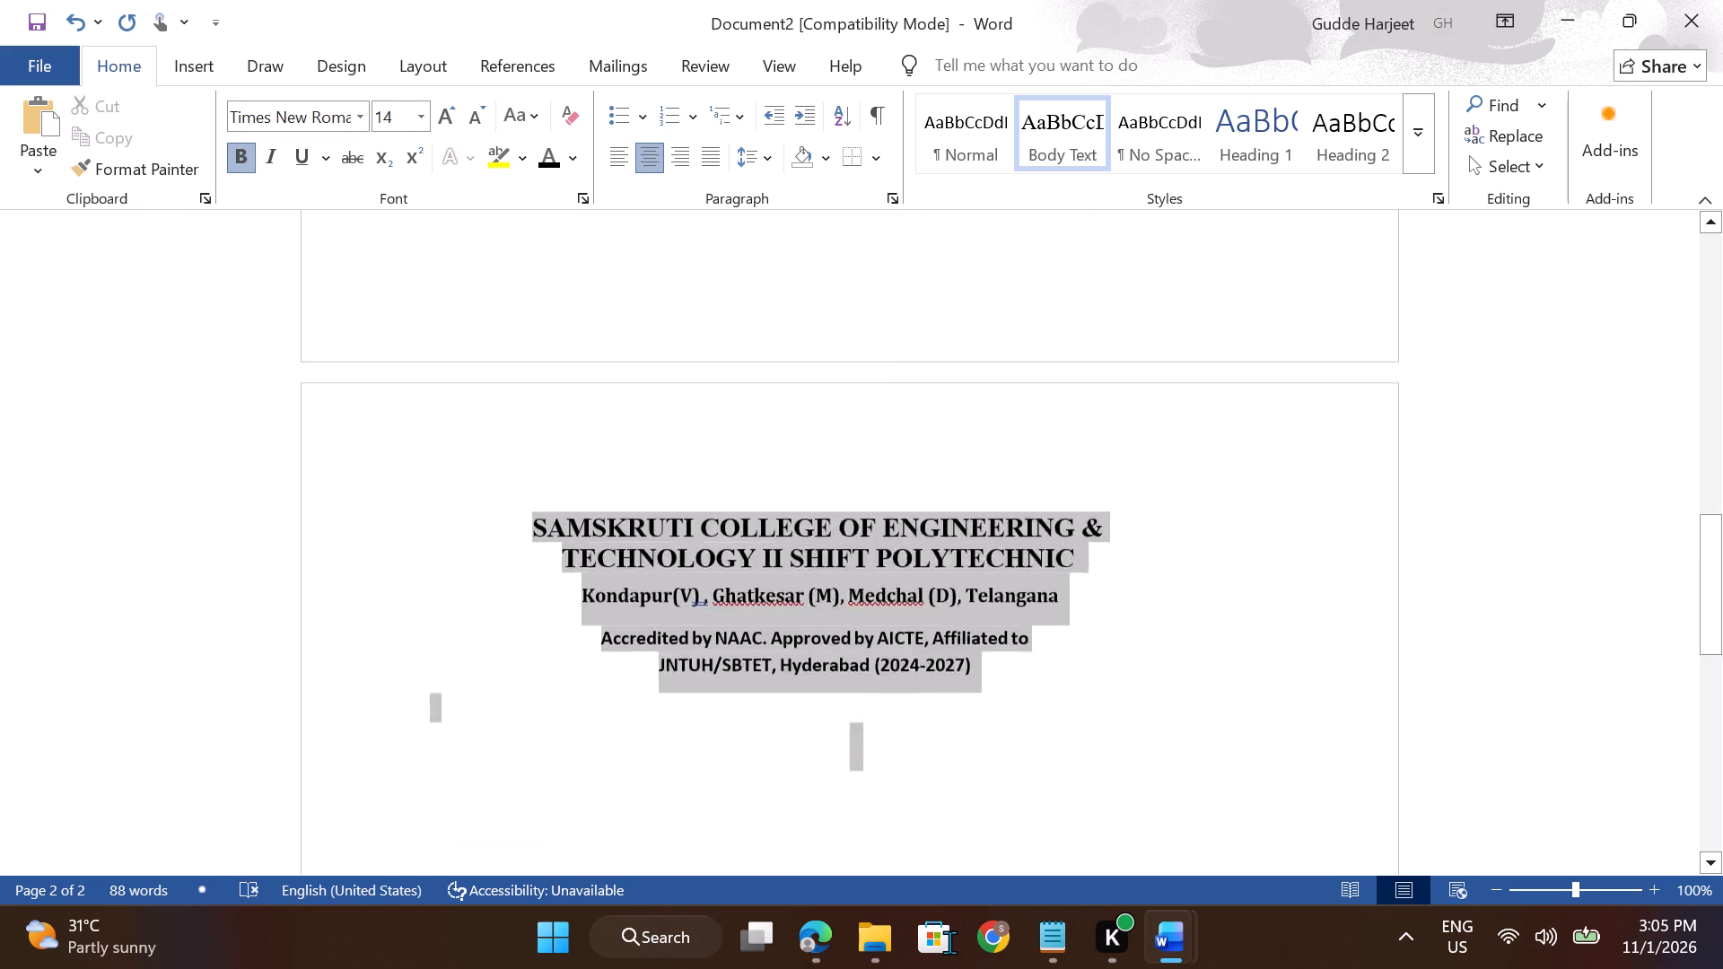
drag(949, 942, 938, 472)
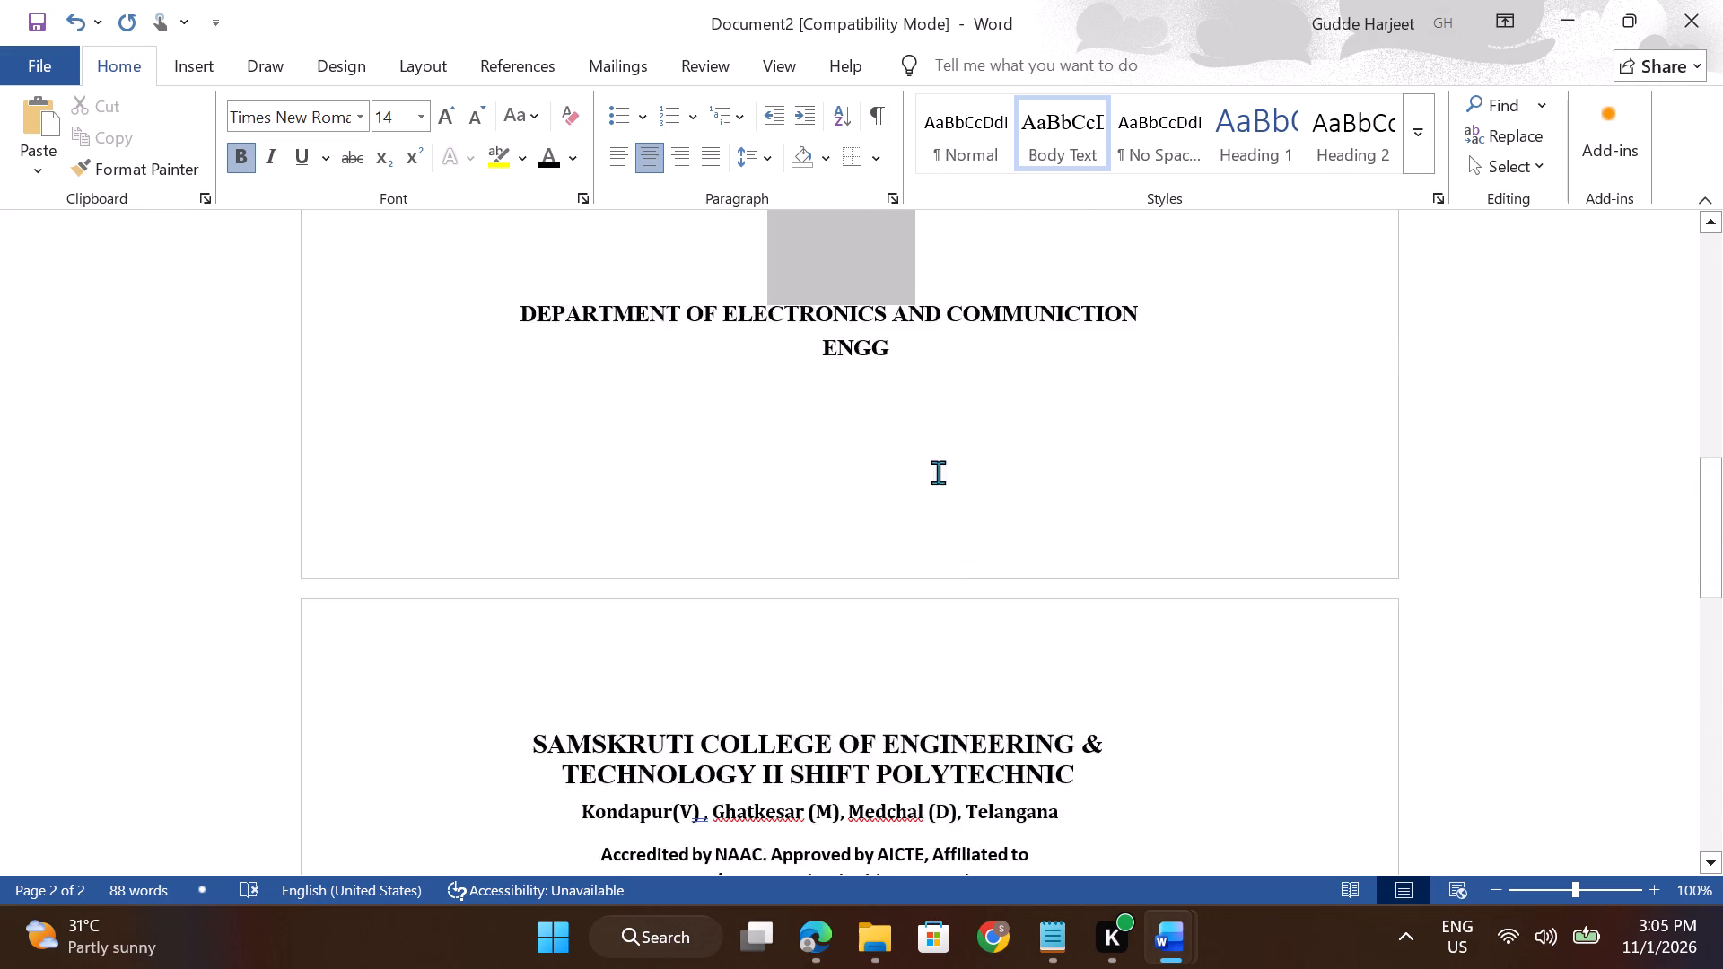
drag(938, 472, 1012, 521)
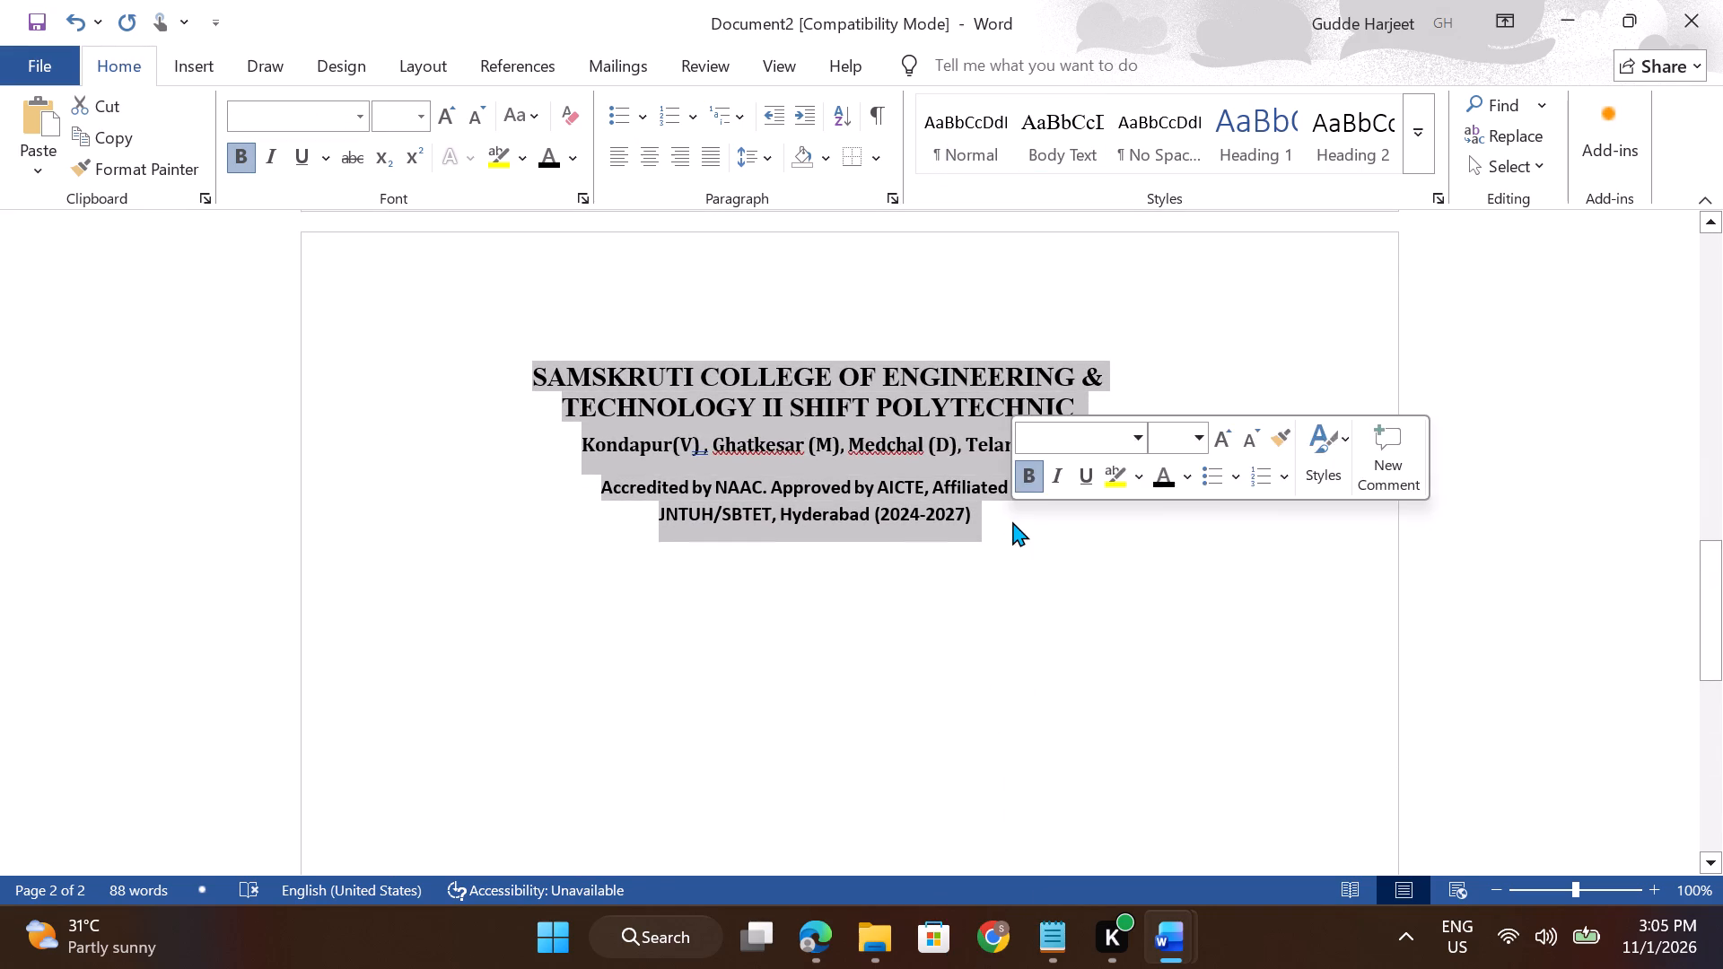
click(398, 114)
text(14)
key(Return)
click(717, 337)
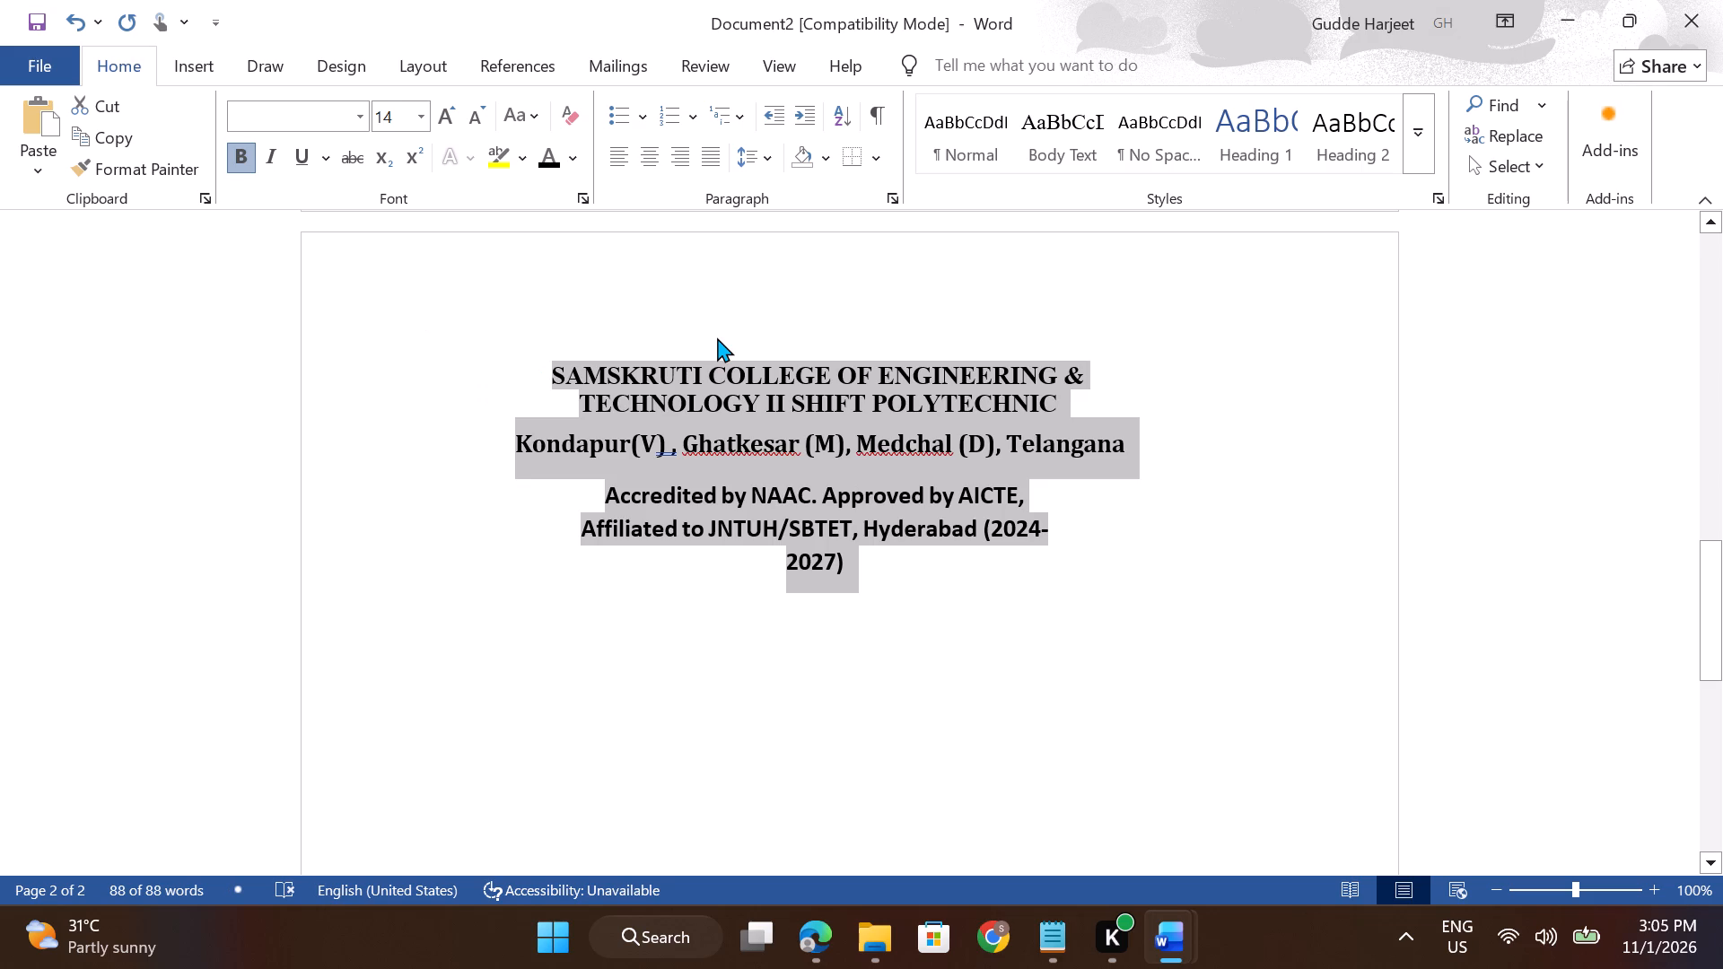
Set the line spacing of the whole document to 1.0.
scroll(717, 337, up, 6)
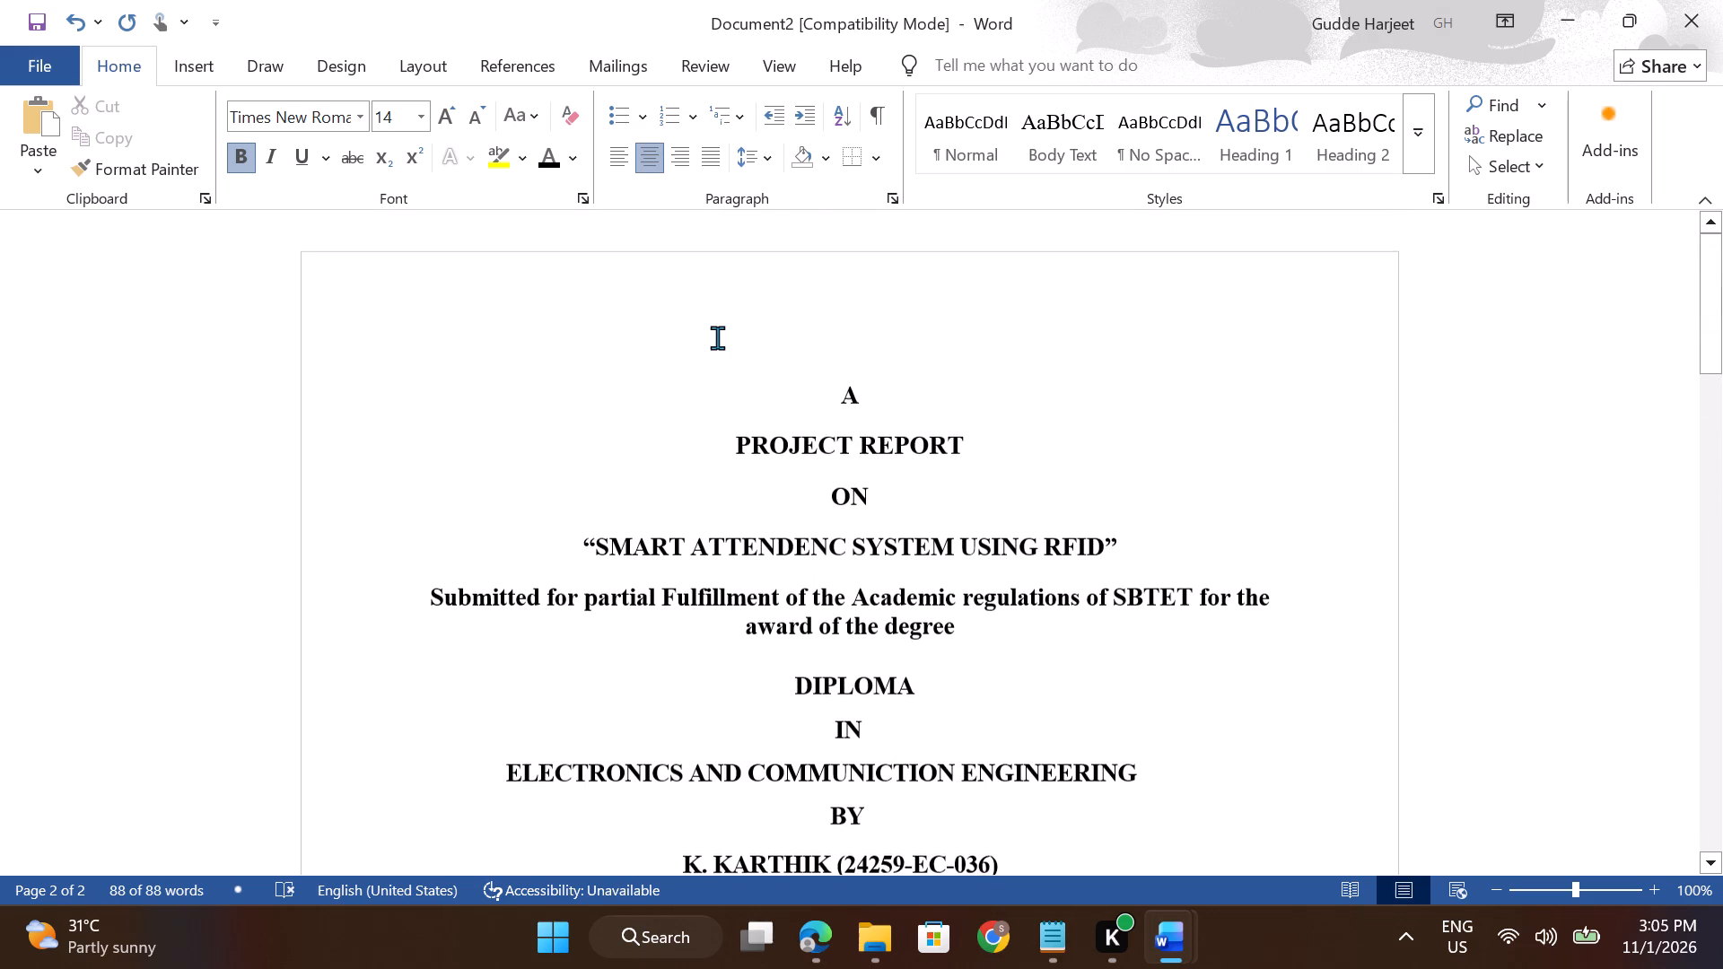
scroll(897, 487, down, 1)
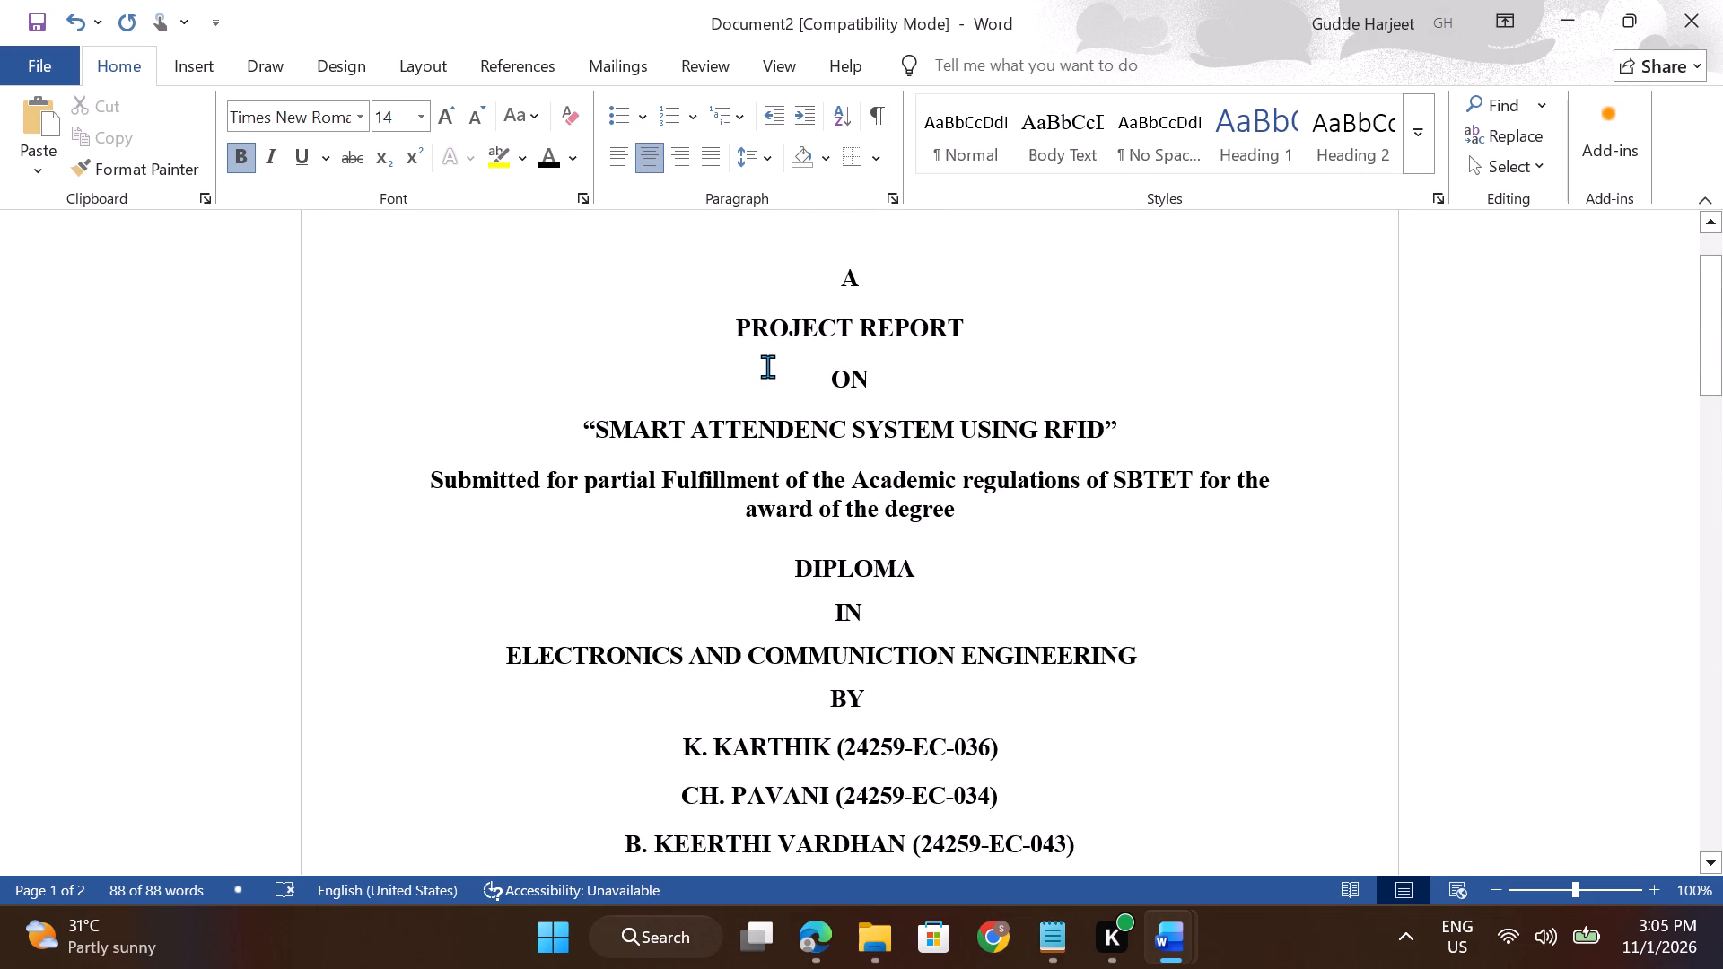
key(ctrl+a)
click(757, 156)
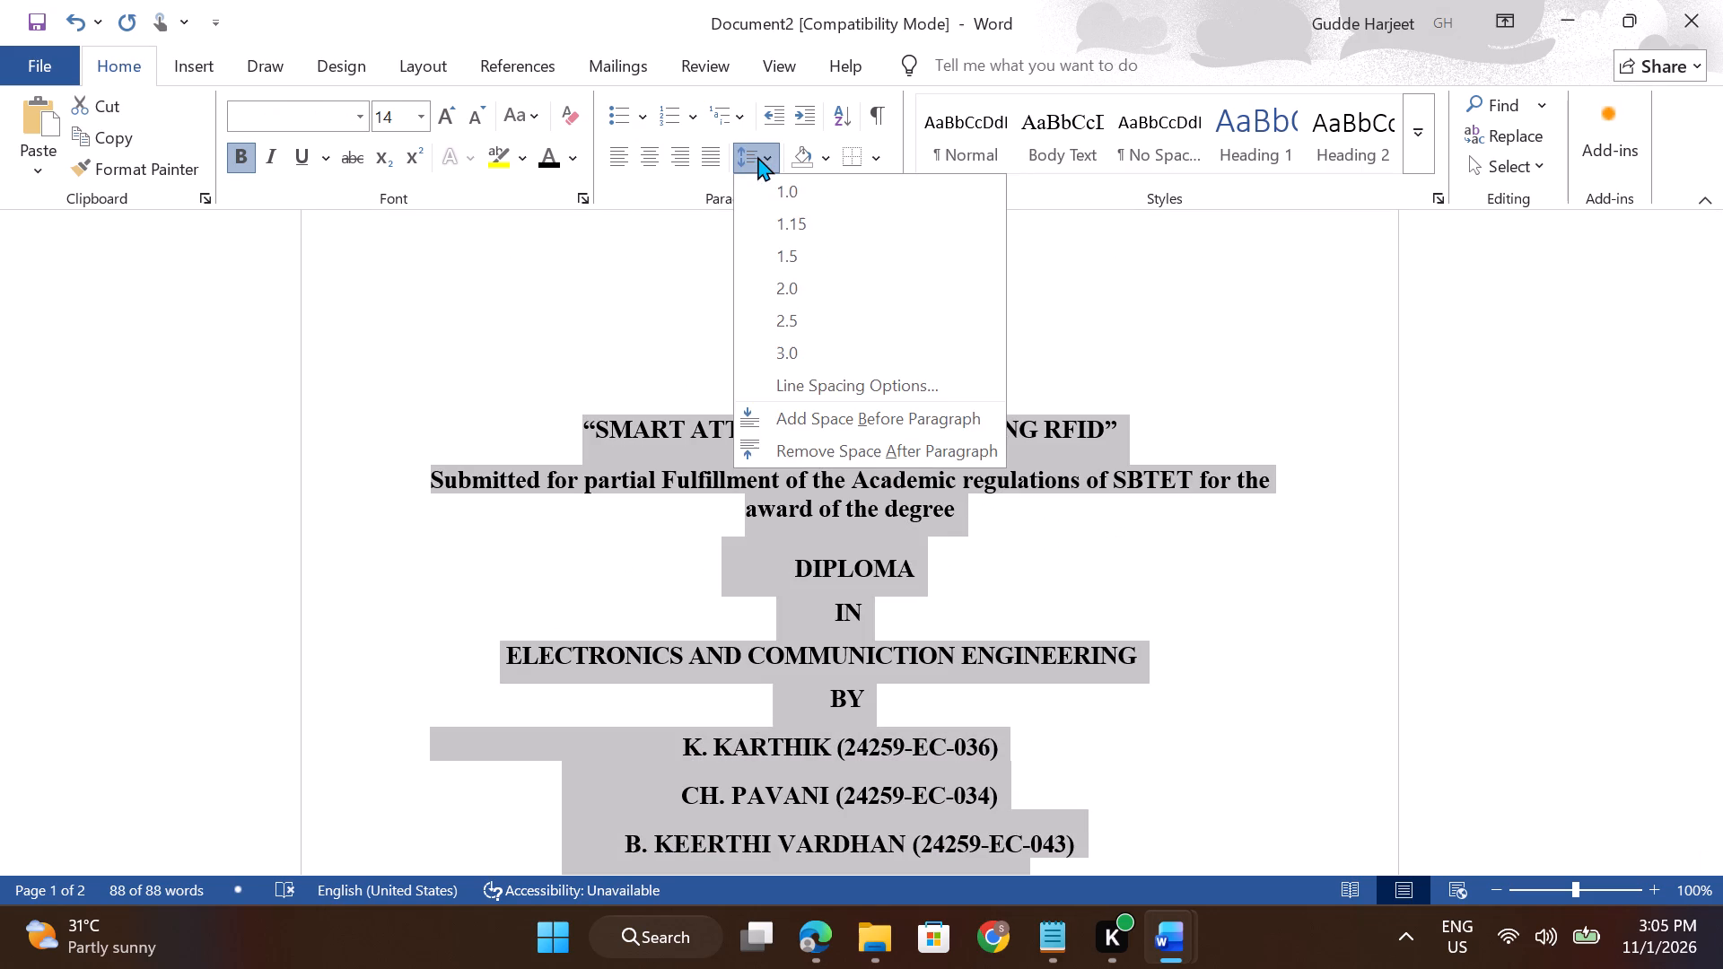
click(781, 184)
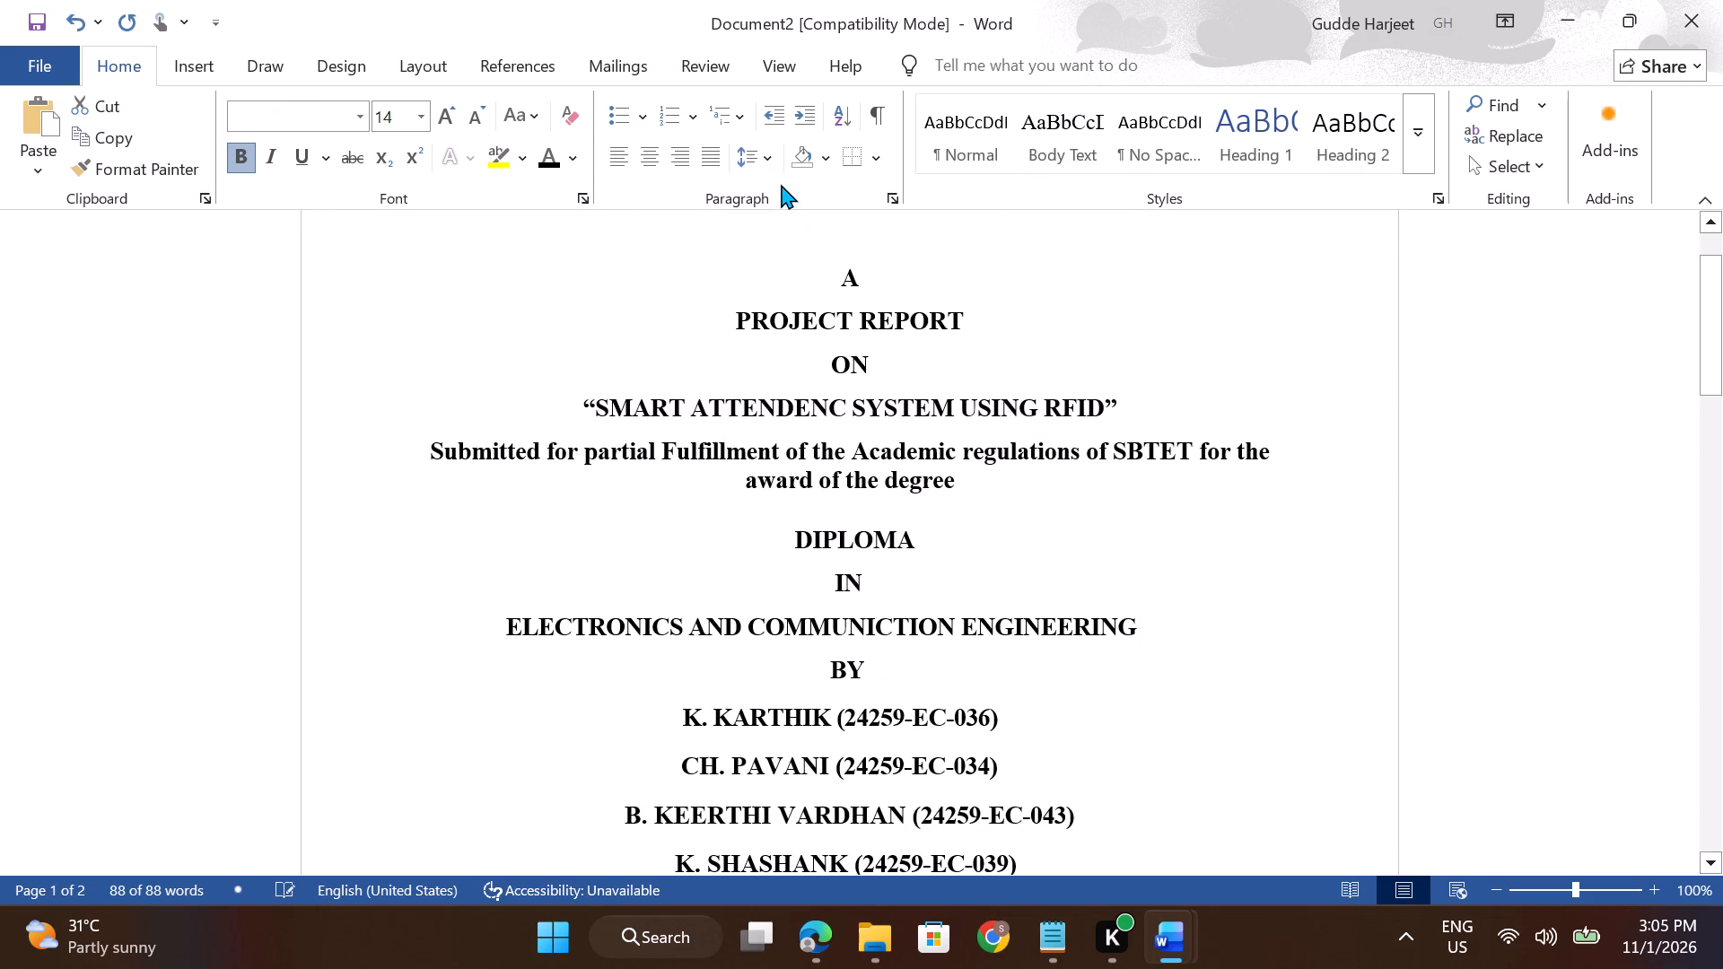
click(687, 358)
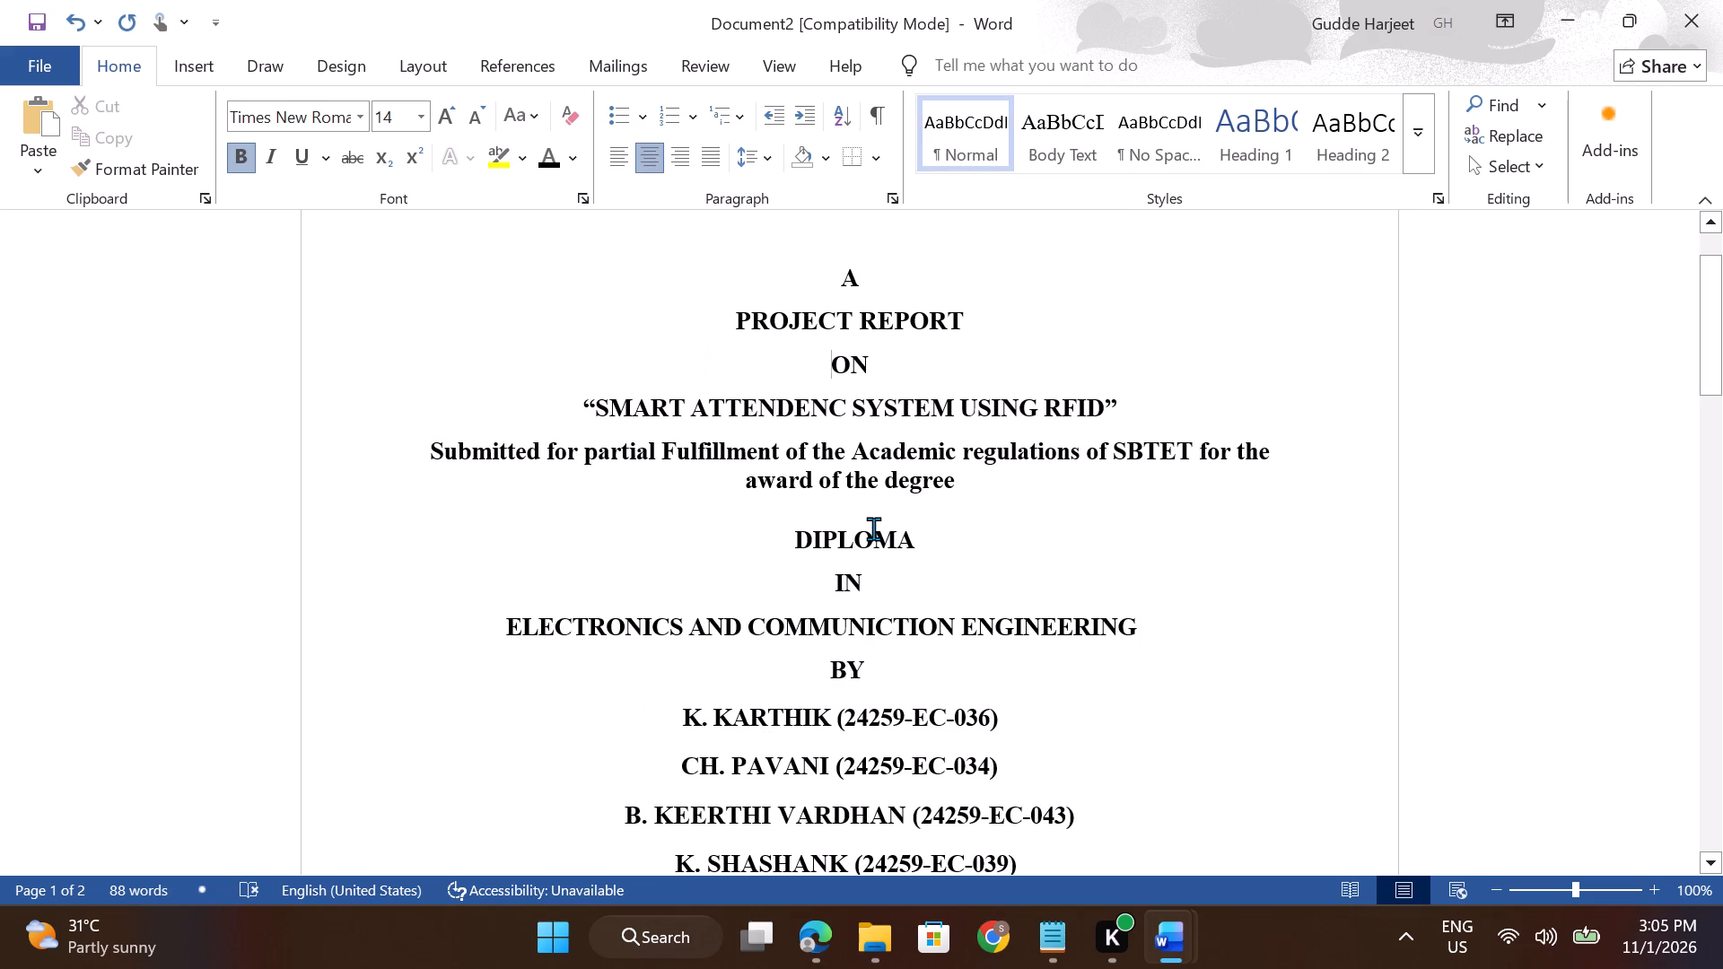
click(849, 523)
Set the font size of the lines from DIPLOMA down to the fourth student's entry to 12.
drag(1137, 627, 786, 546)
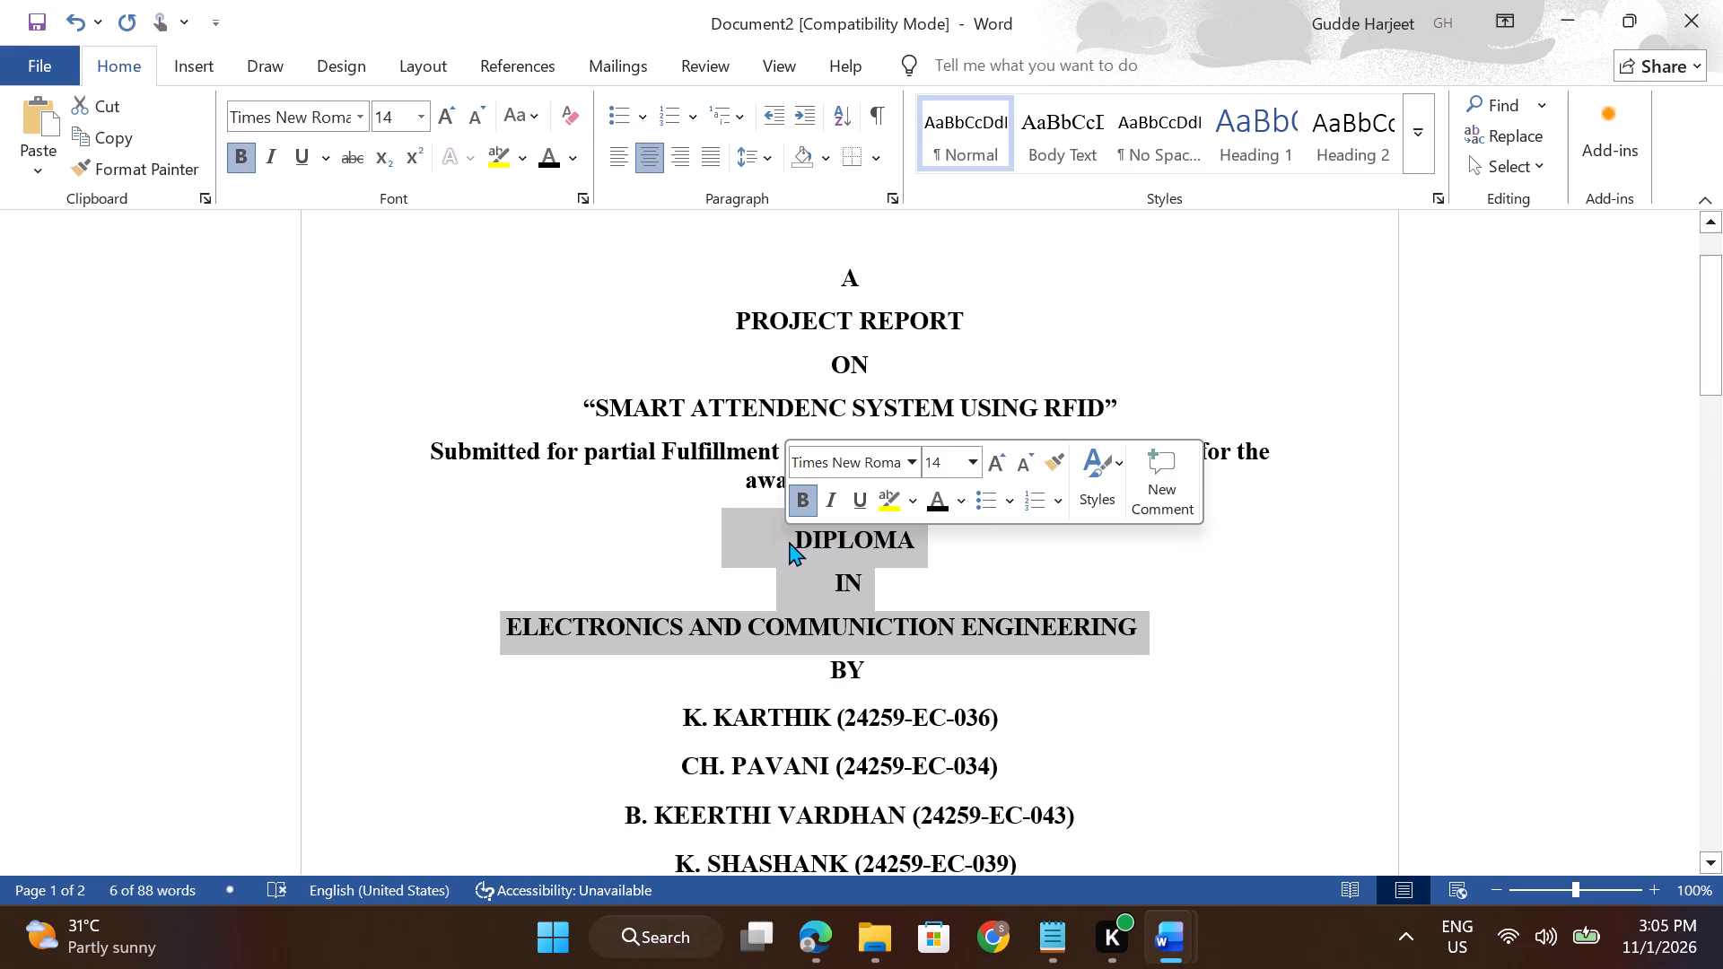
click(941, 460)
text(12)
key(Return)
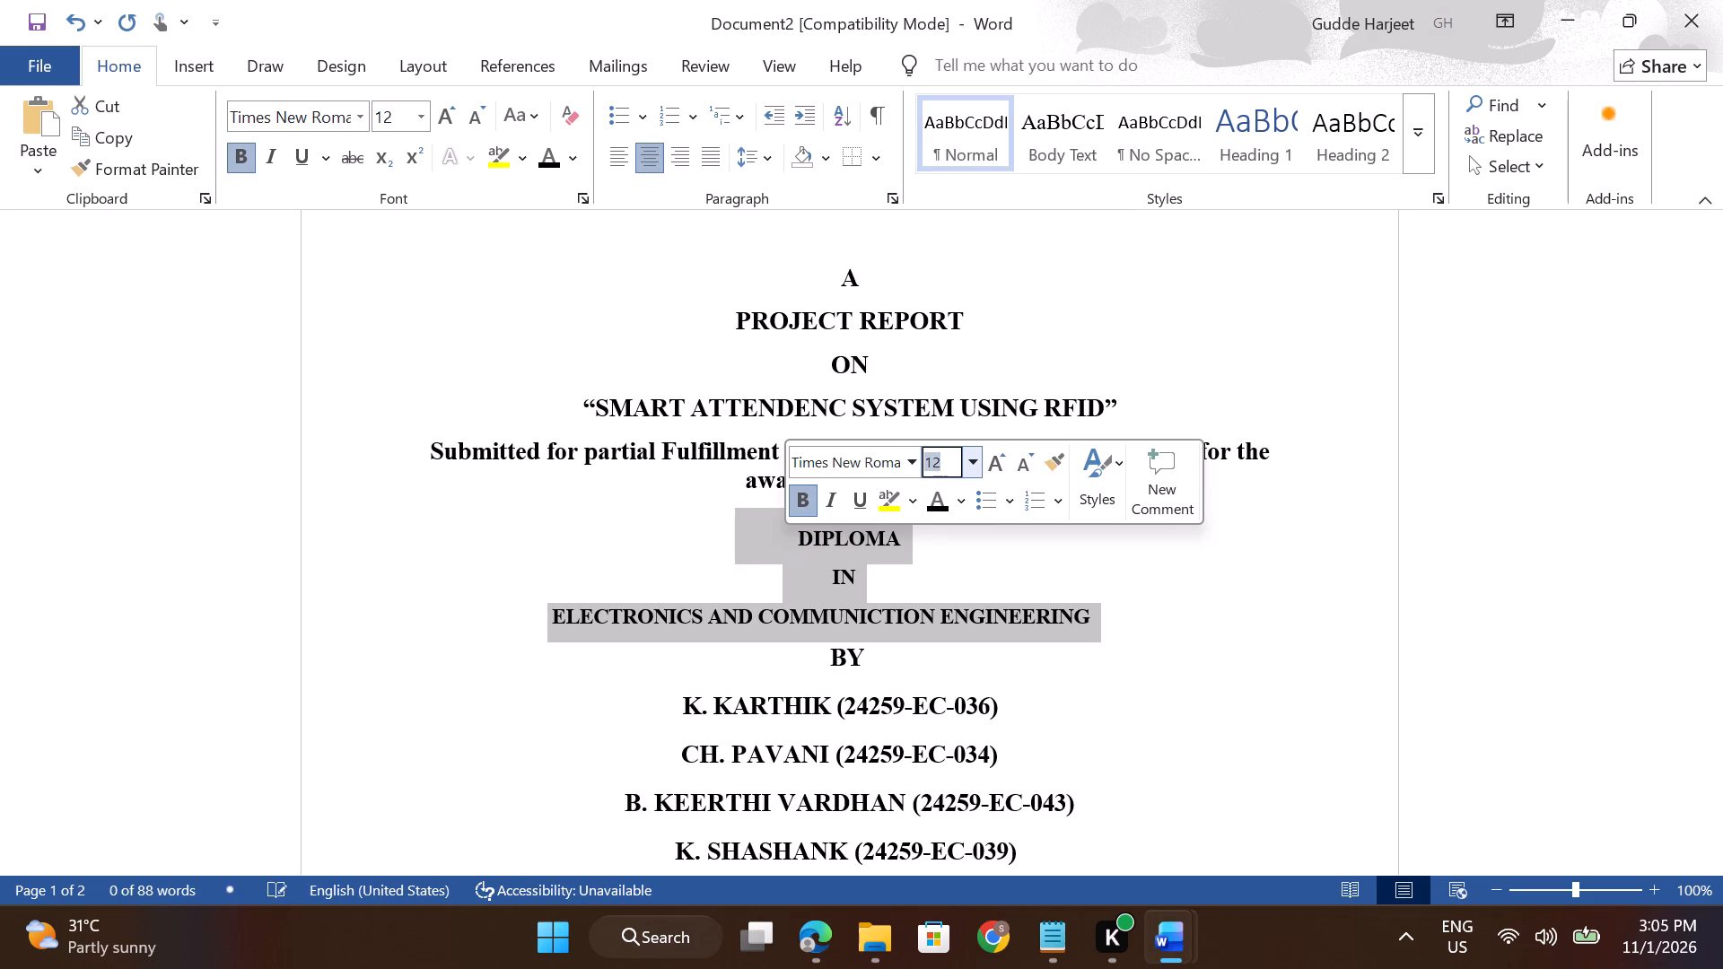
drag(829, 667, 1025, 851)
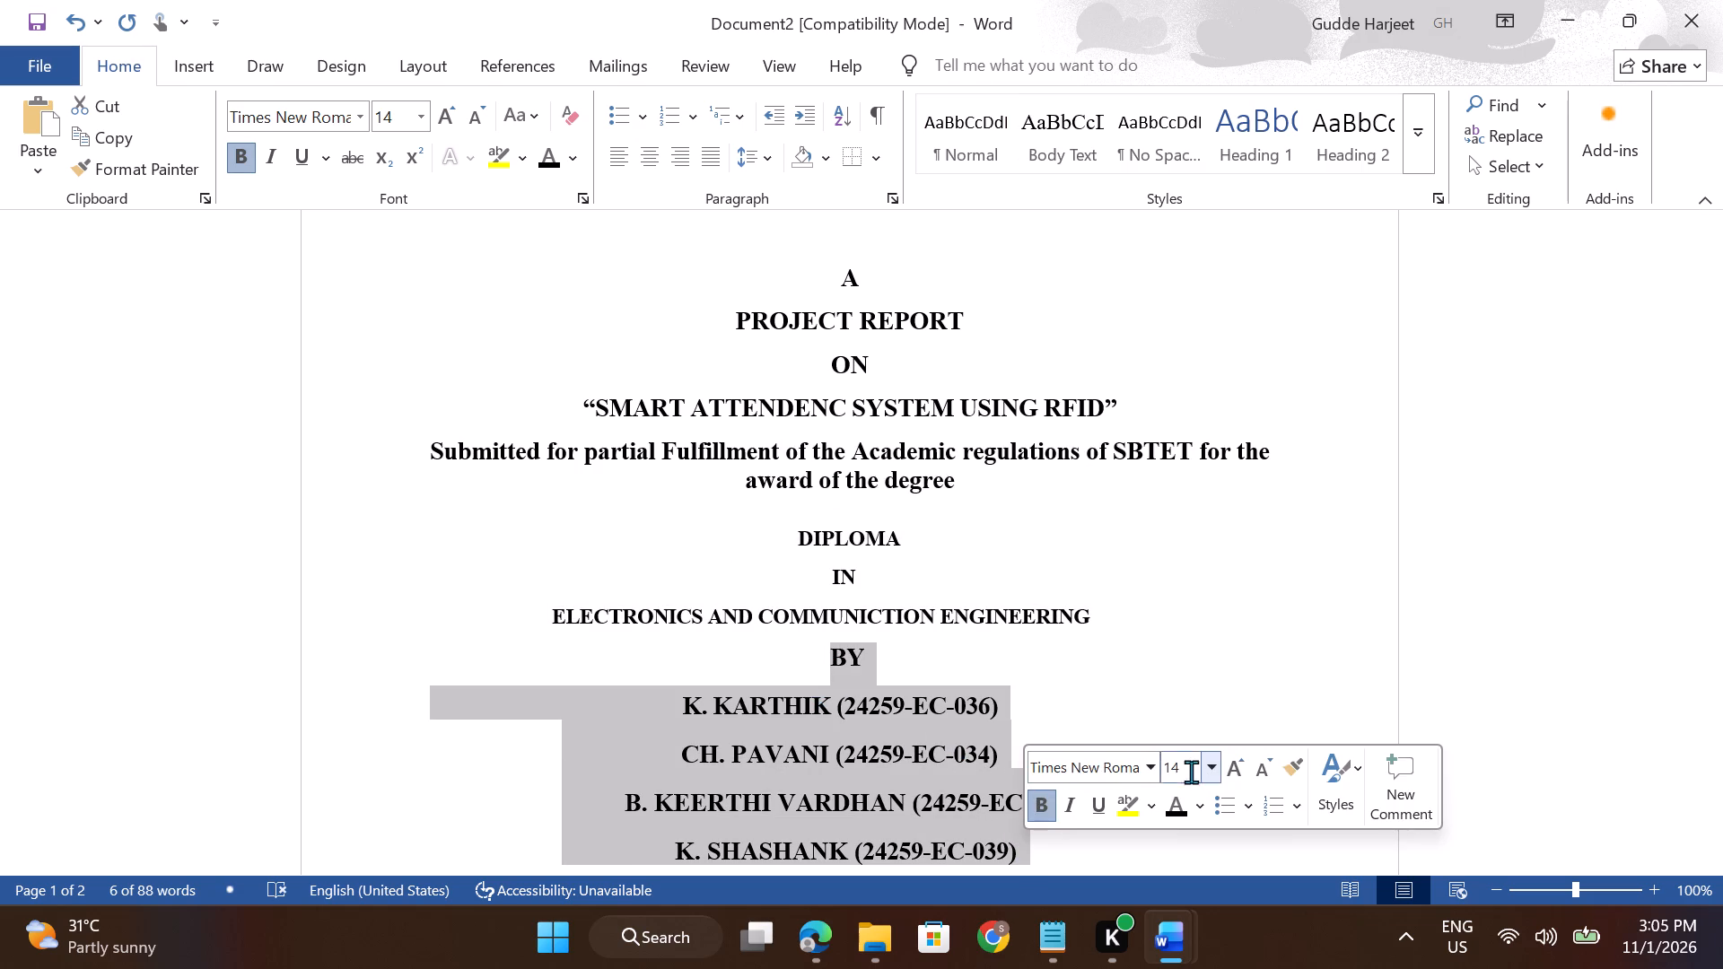
click(1180, 771)
text(12)
key(Return)
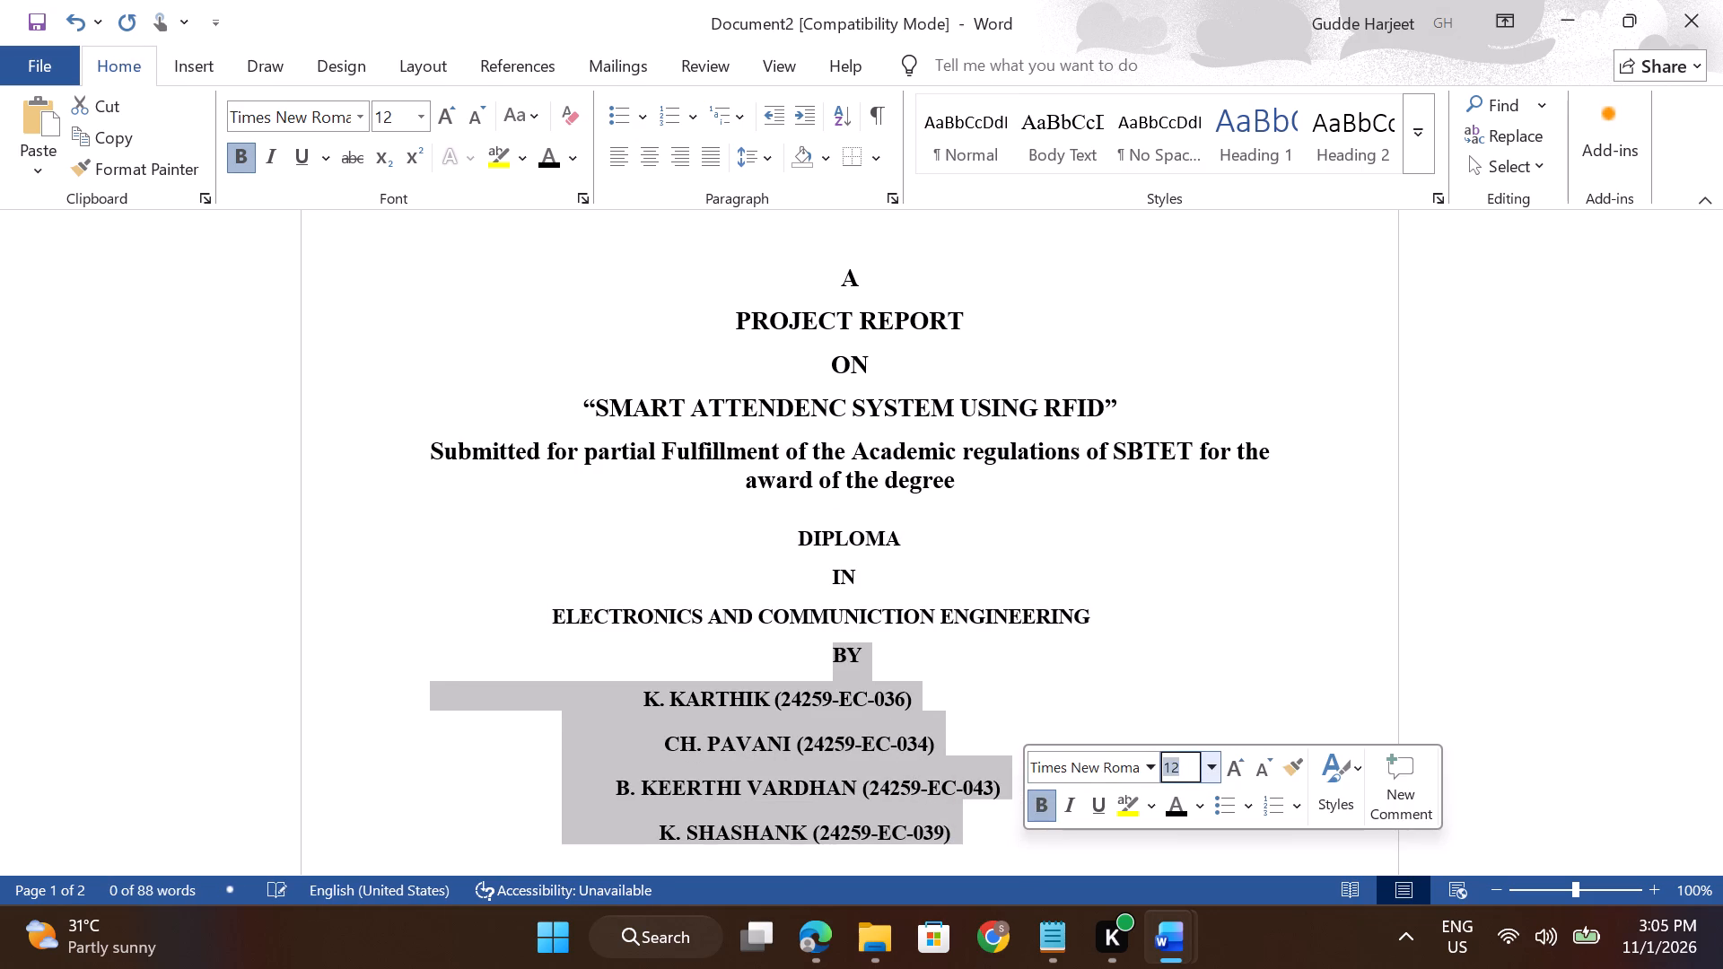
Set the font size of the "Under the esteemed guidance of" line and the guide's name line to 12.
scroll(1180, 771, down, 2)
scroll(1060, 707, down, 1)
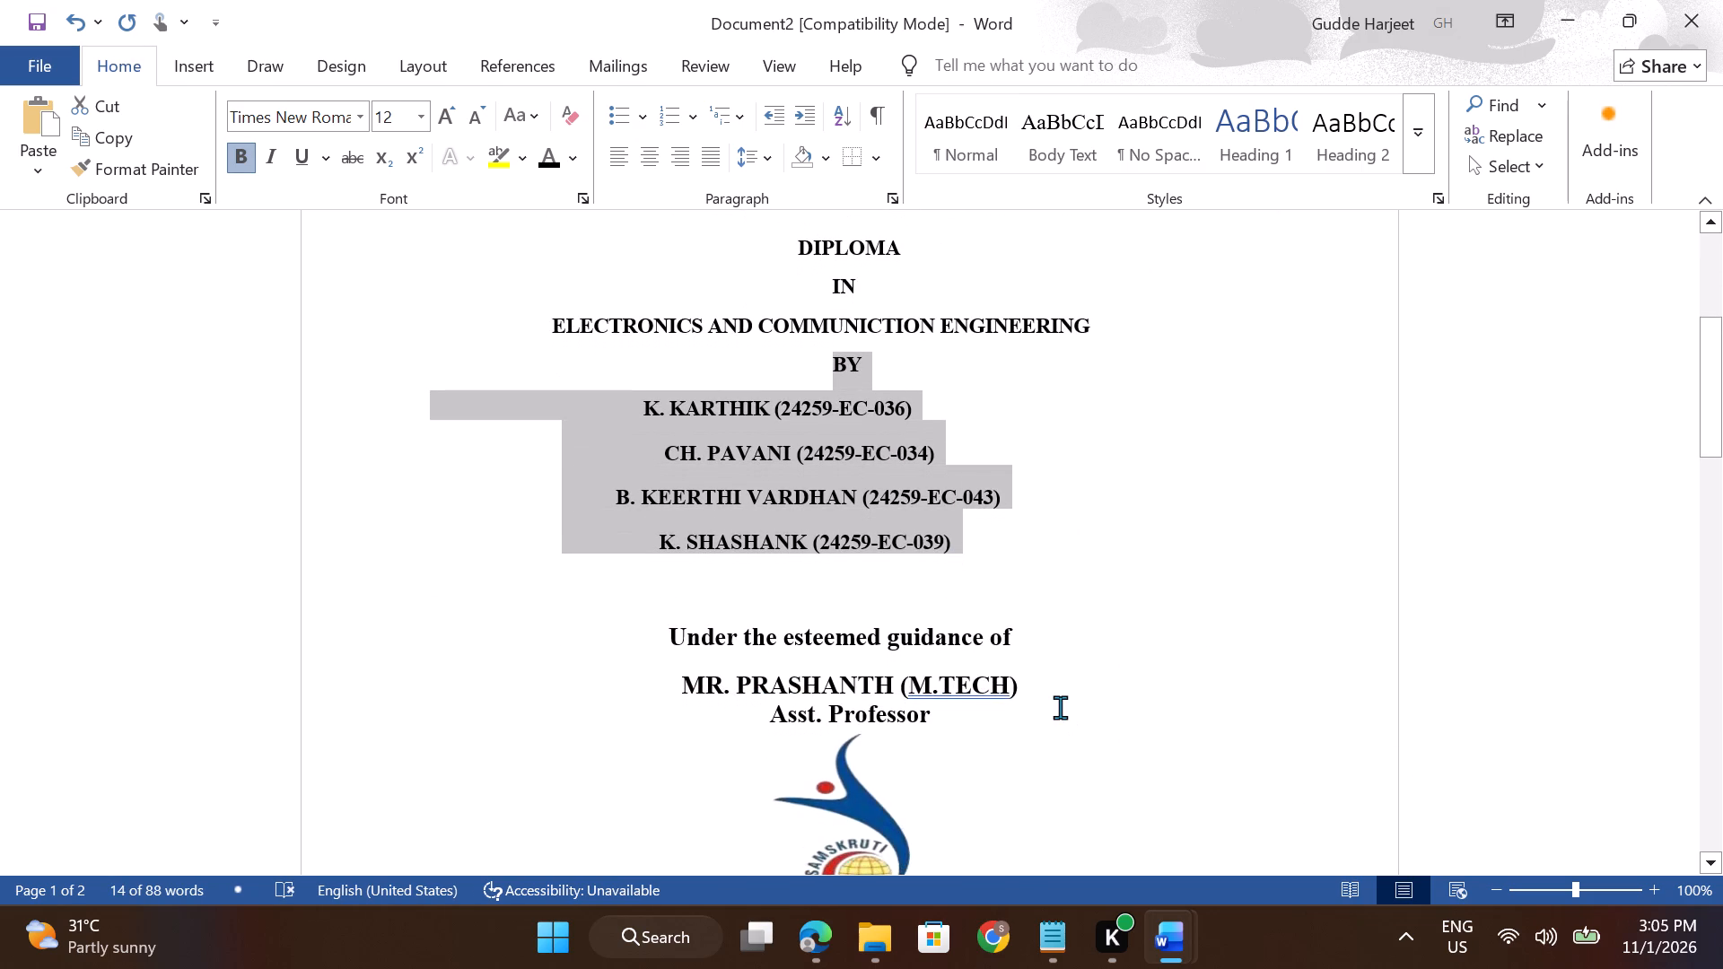
click(1010, 555)
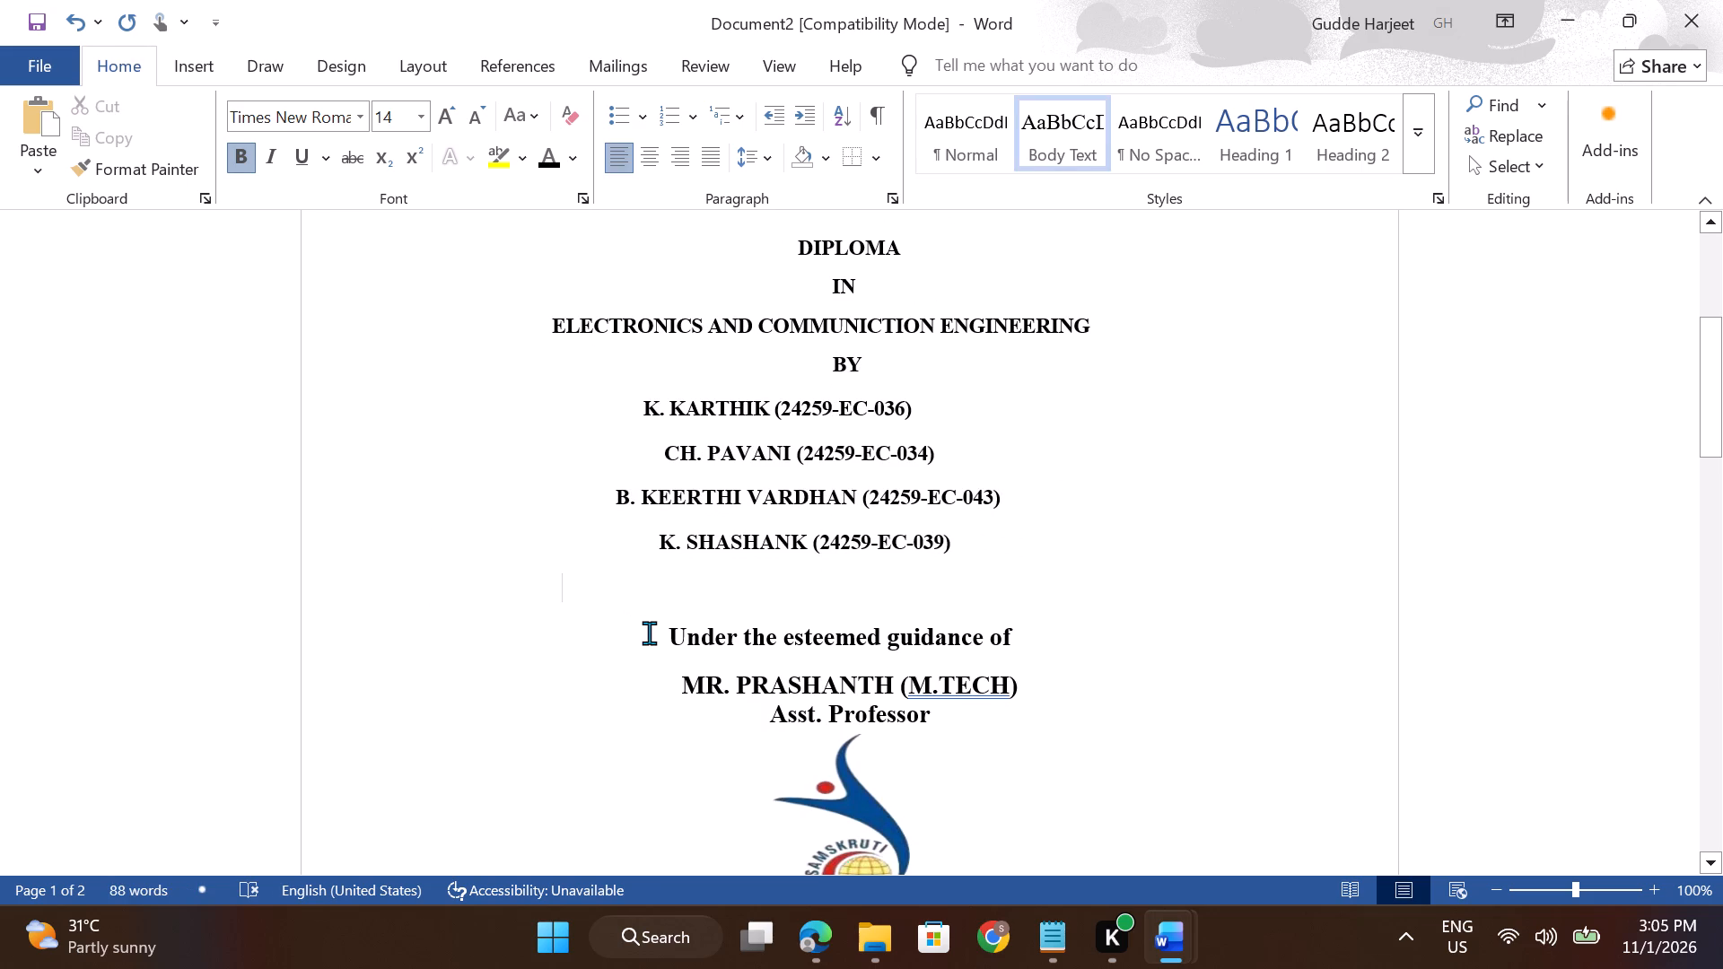
drag(658, 589, 1030, 707)
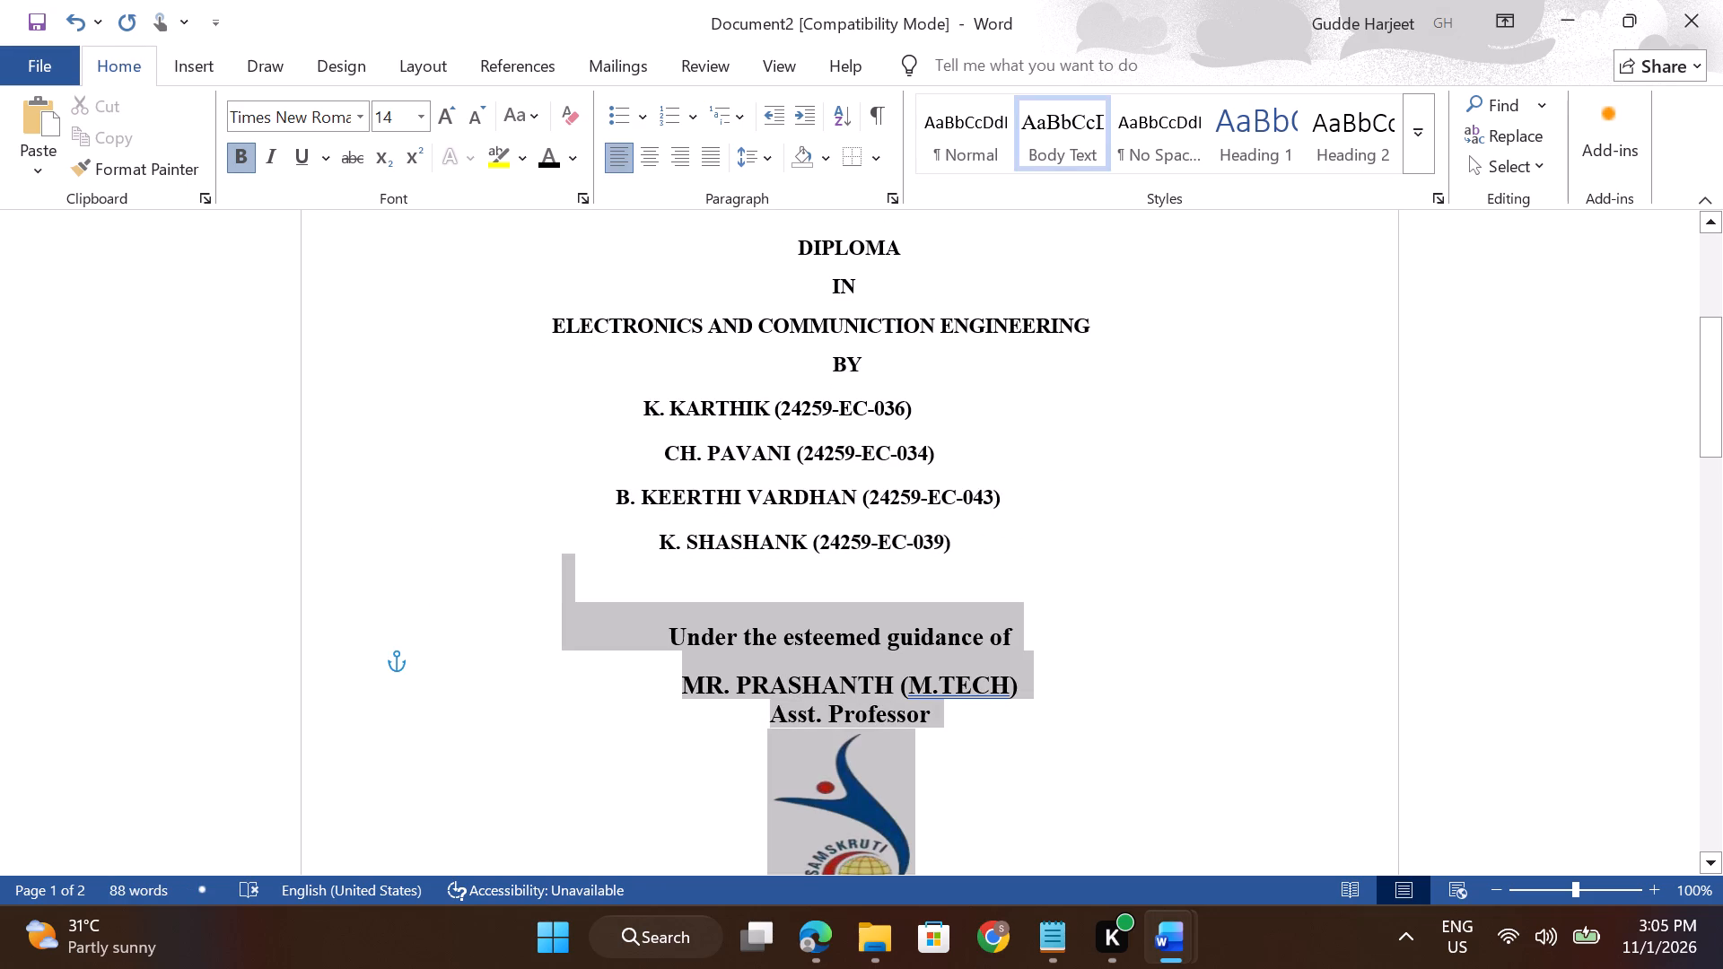
drag(1030, 707, 1038, 698)
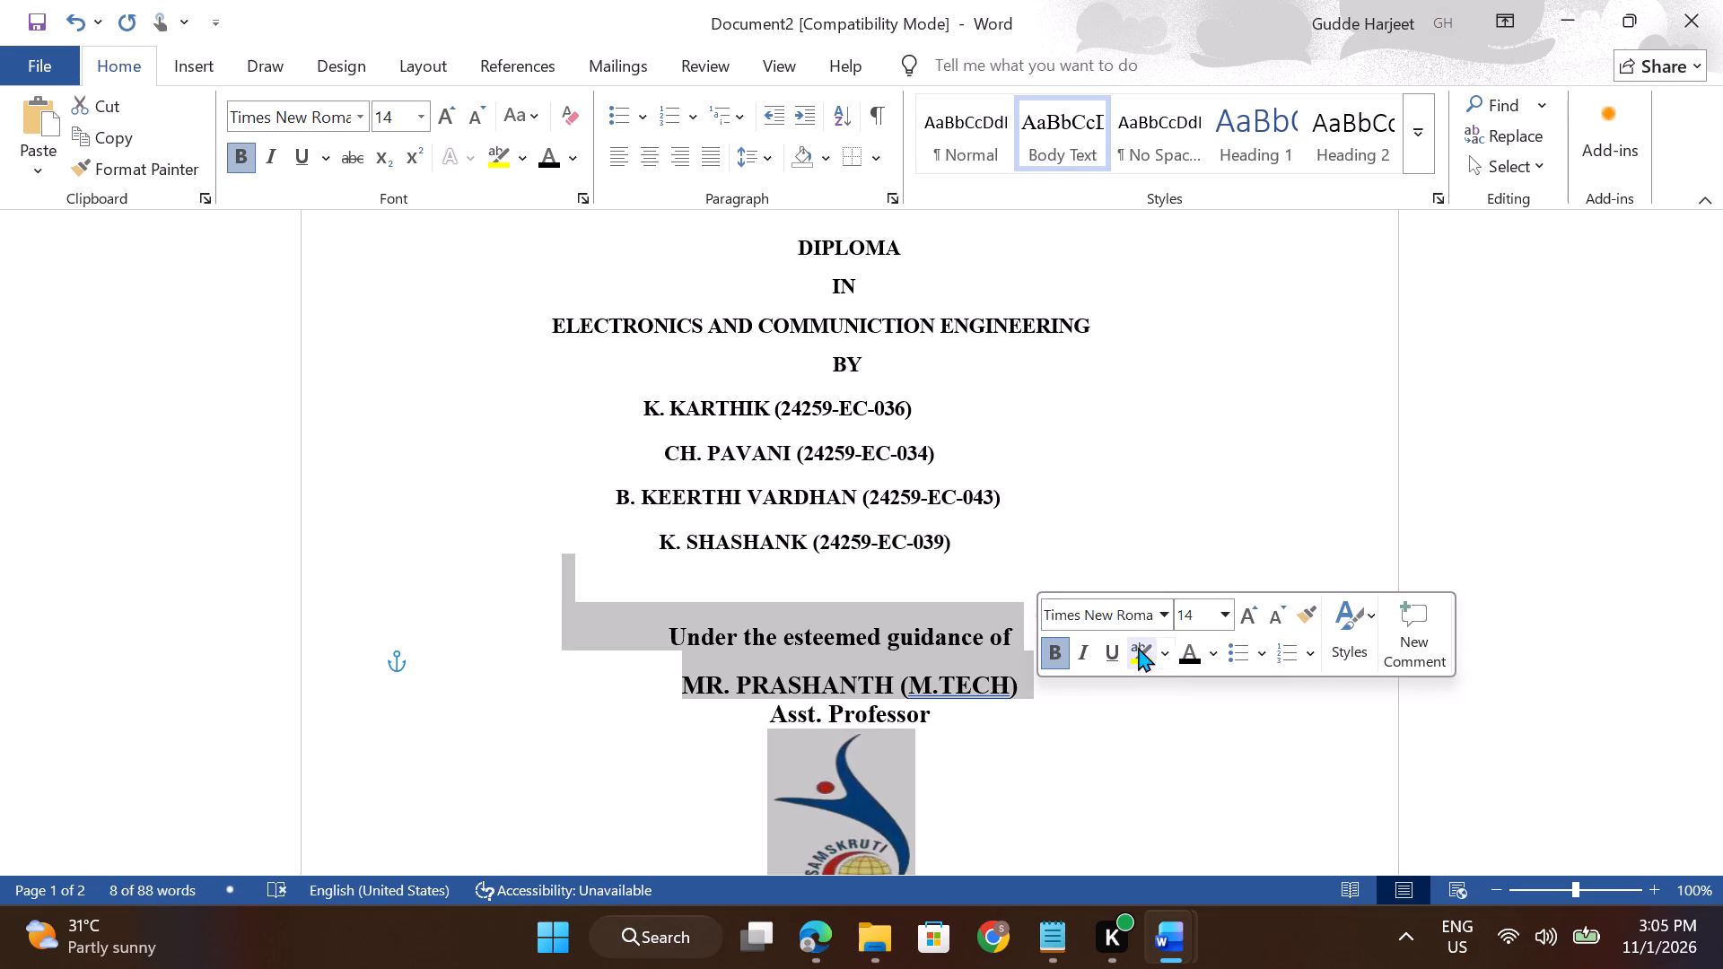
click(1194, 612)
text(12)
key(Return)
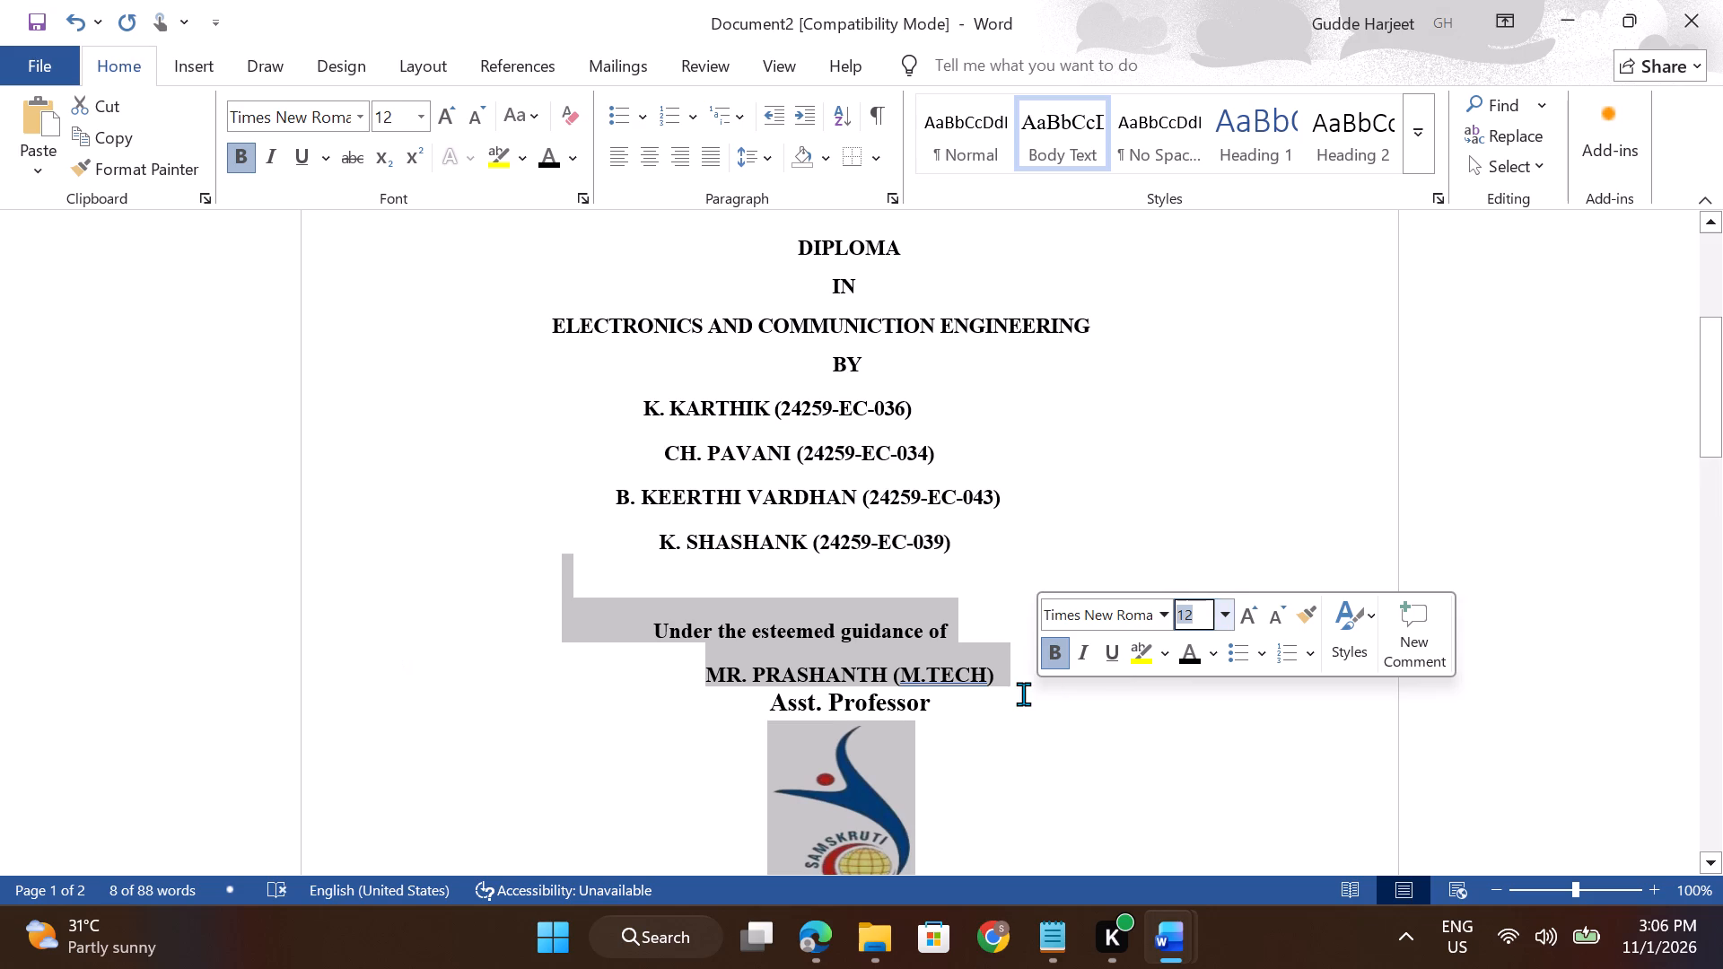
Set the font size of all text in the document to 12, including the department, college and accreditation lines.
scroll(1023, 694, down, 1)
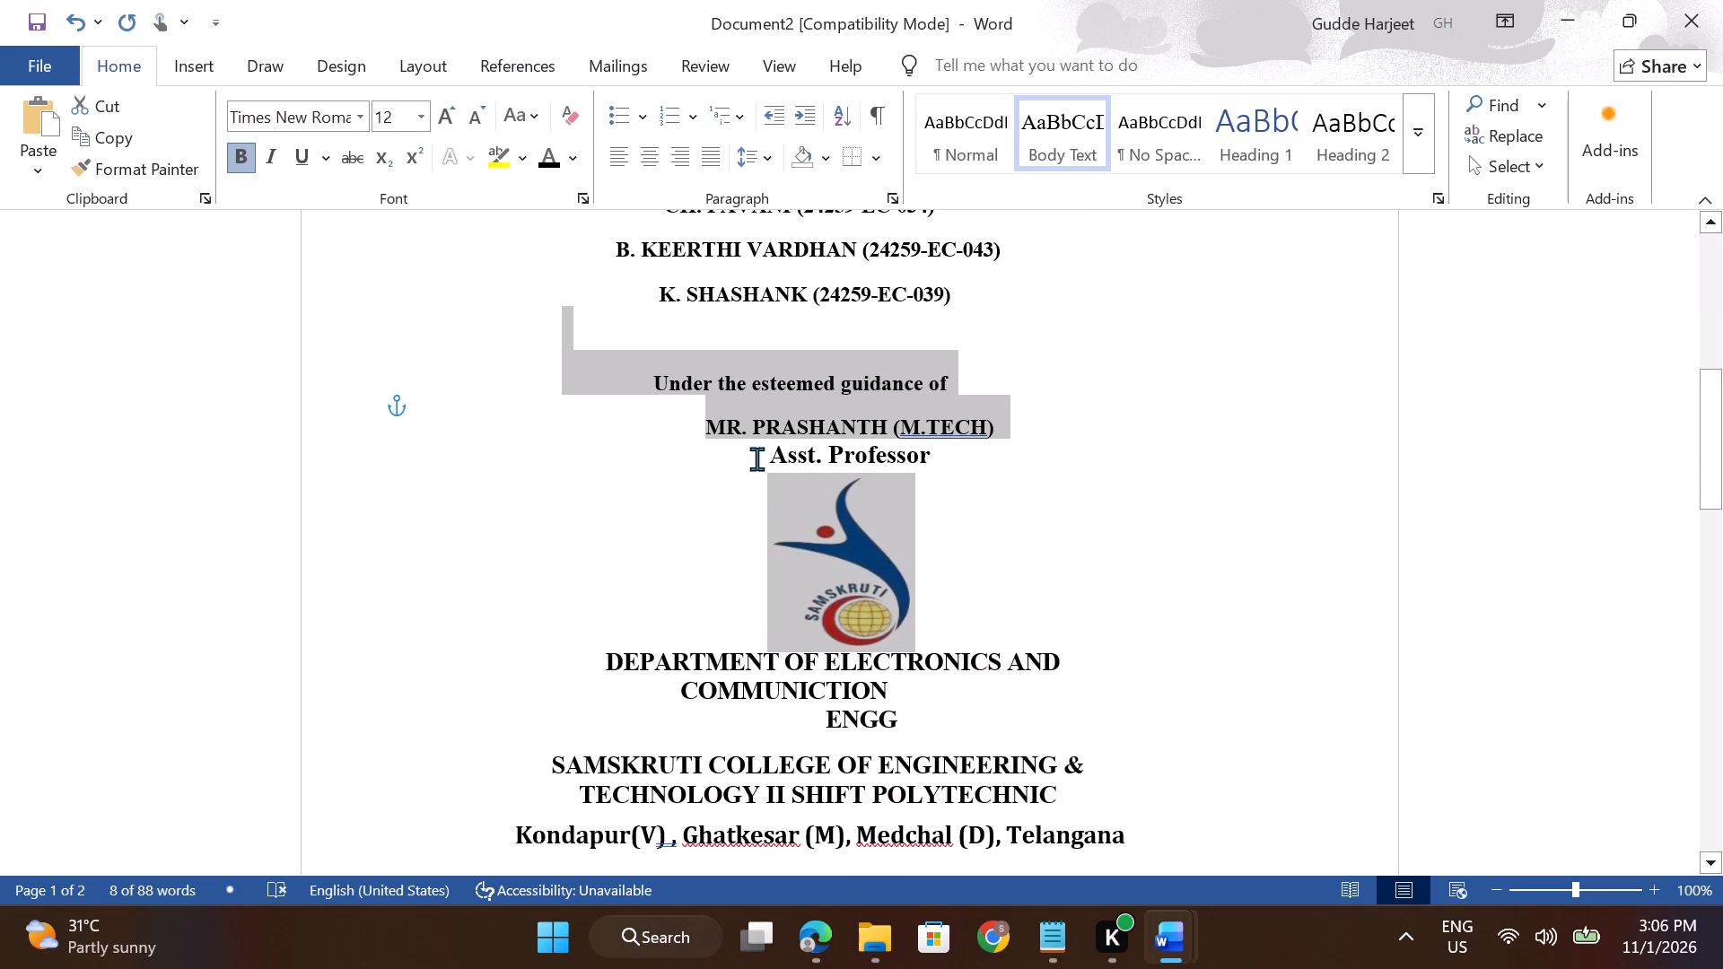
key(ctrl+a)
click(397, 108)
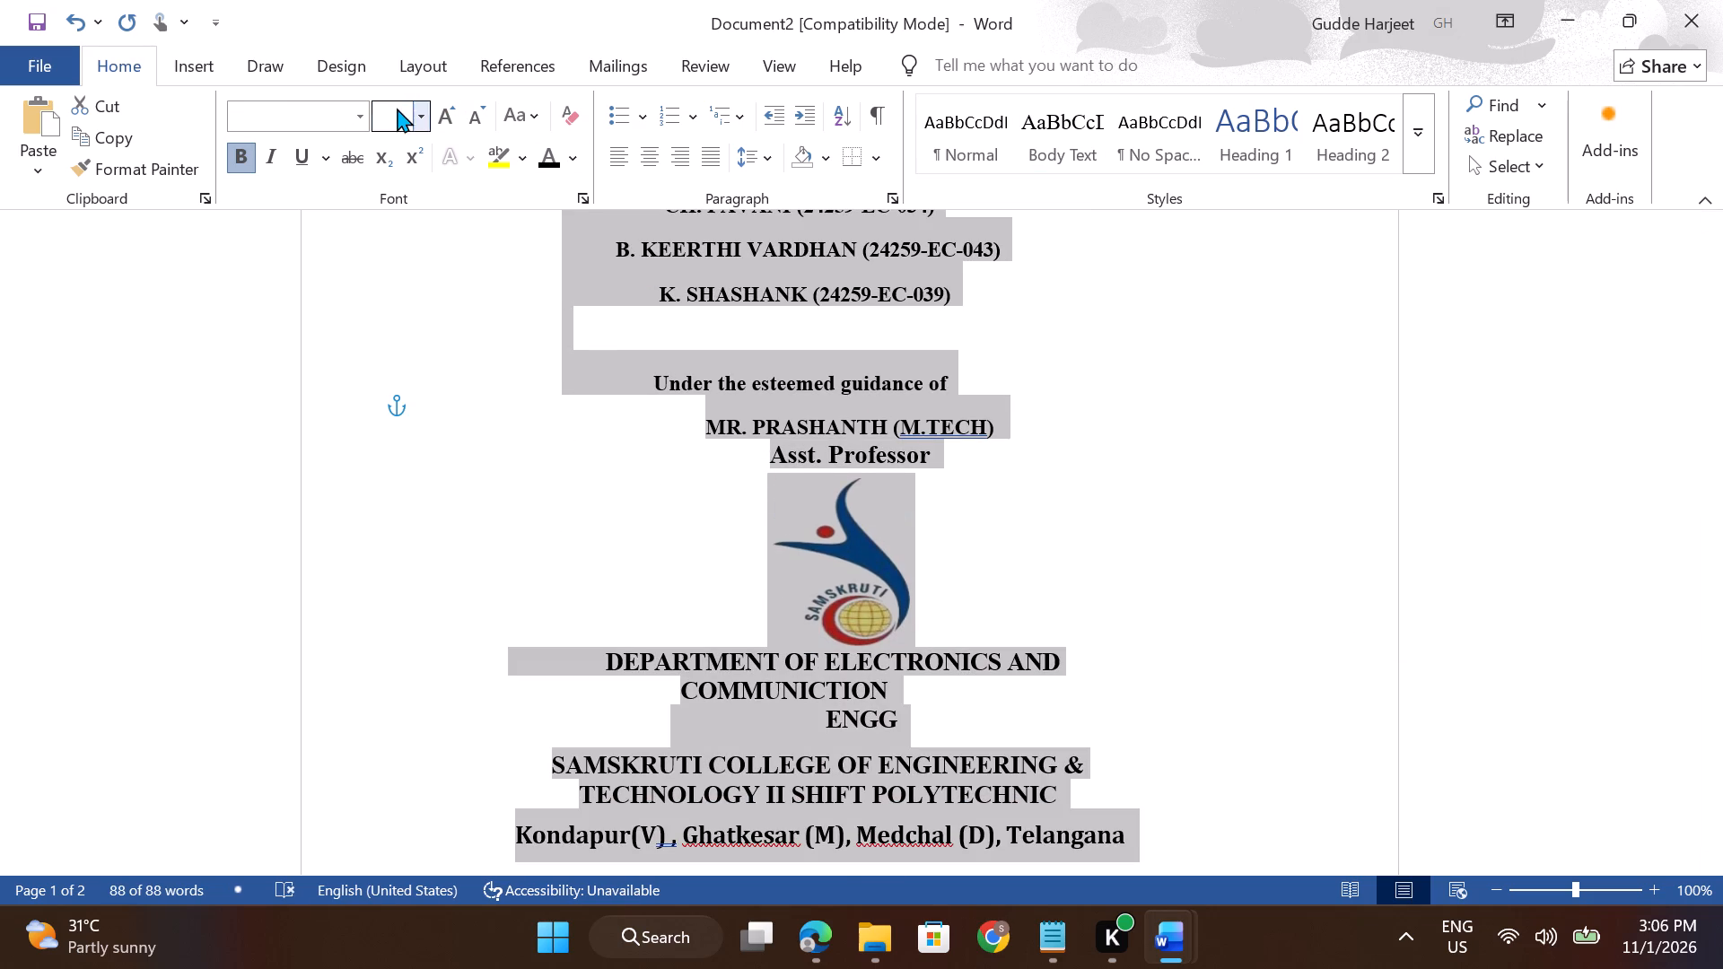
text(12)
key(Return)
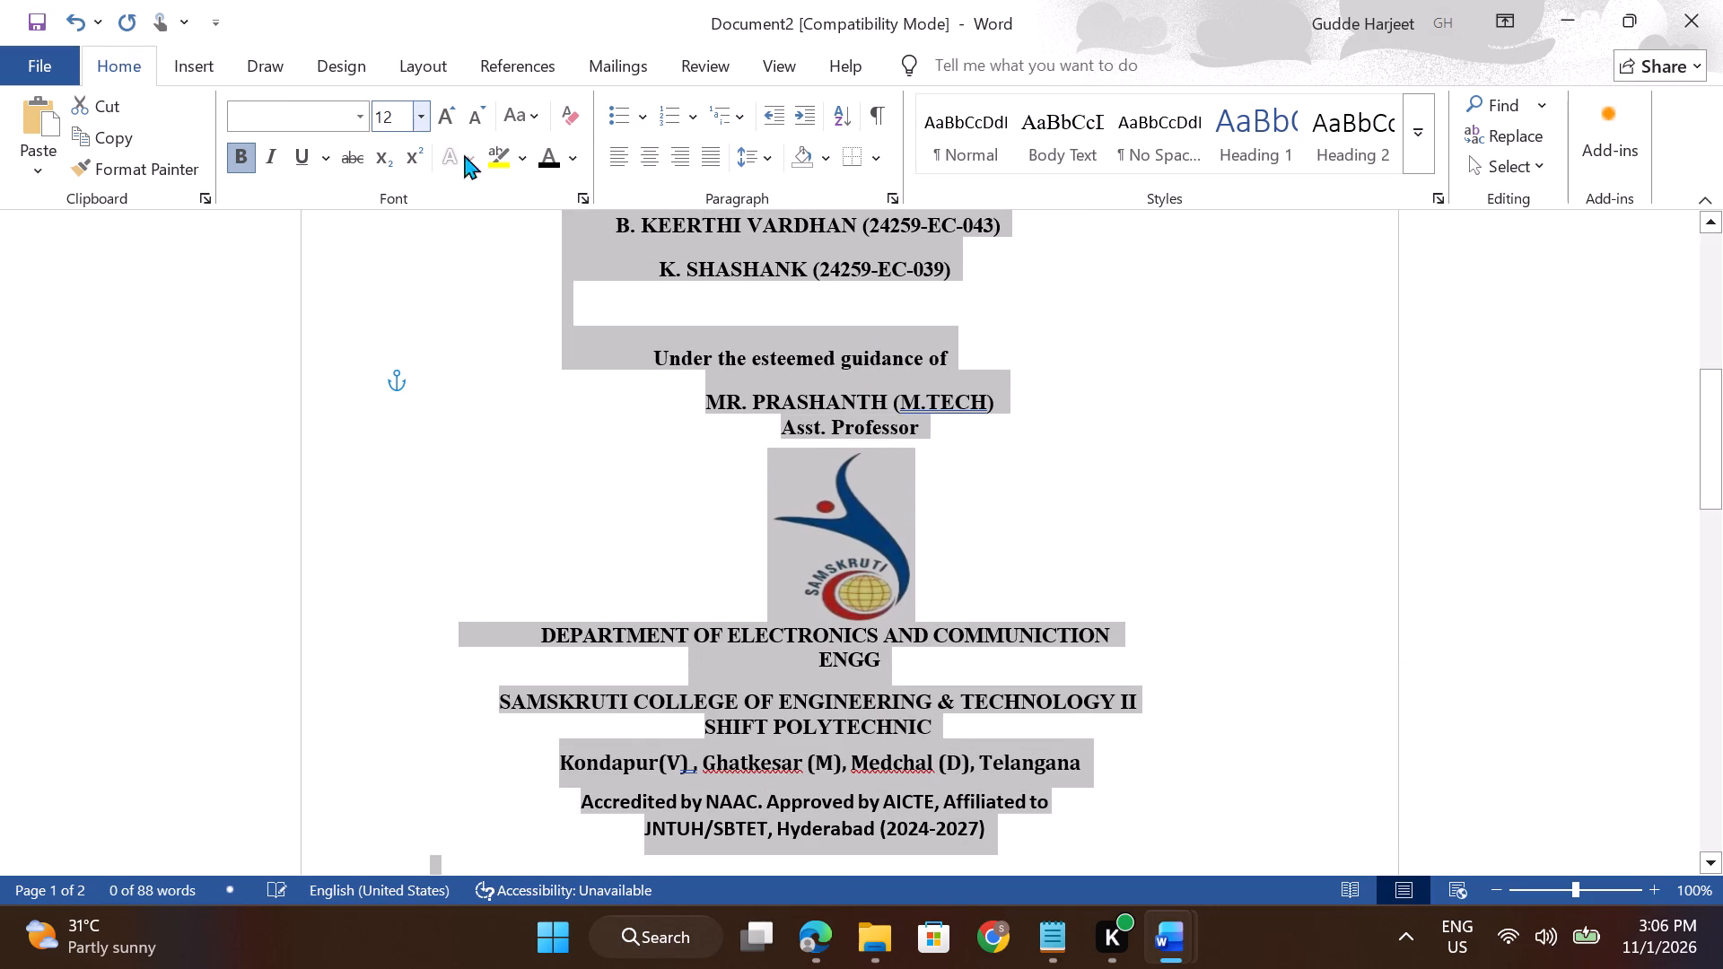
click(1001, 355)
Shift the first student's entry right to sit centrally under BY with a run of spaces before it.
scroll(1001, 355, right, 1)
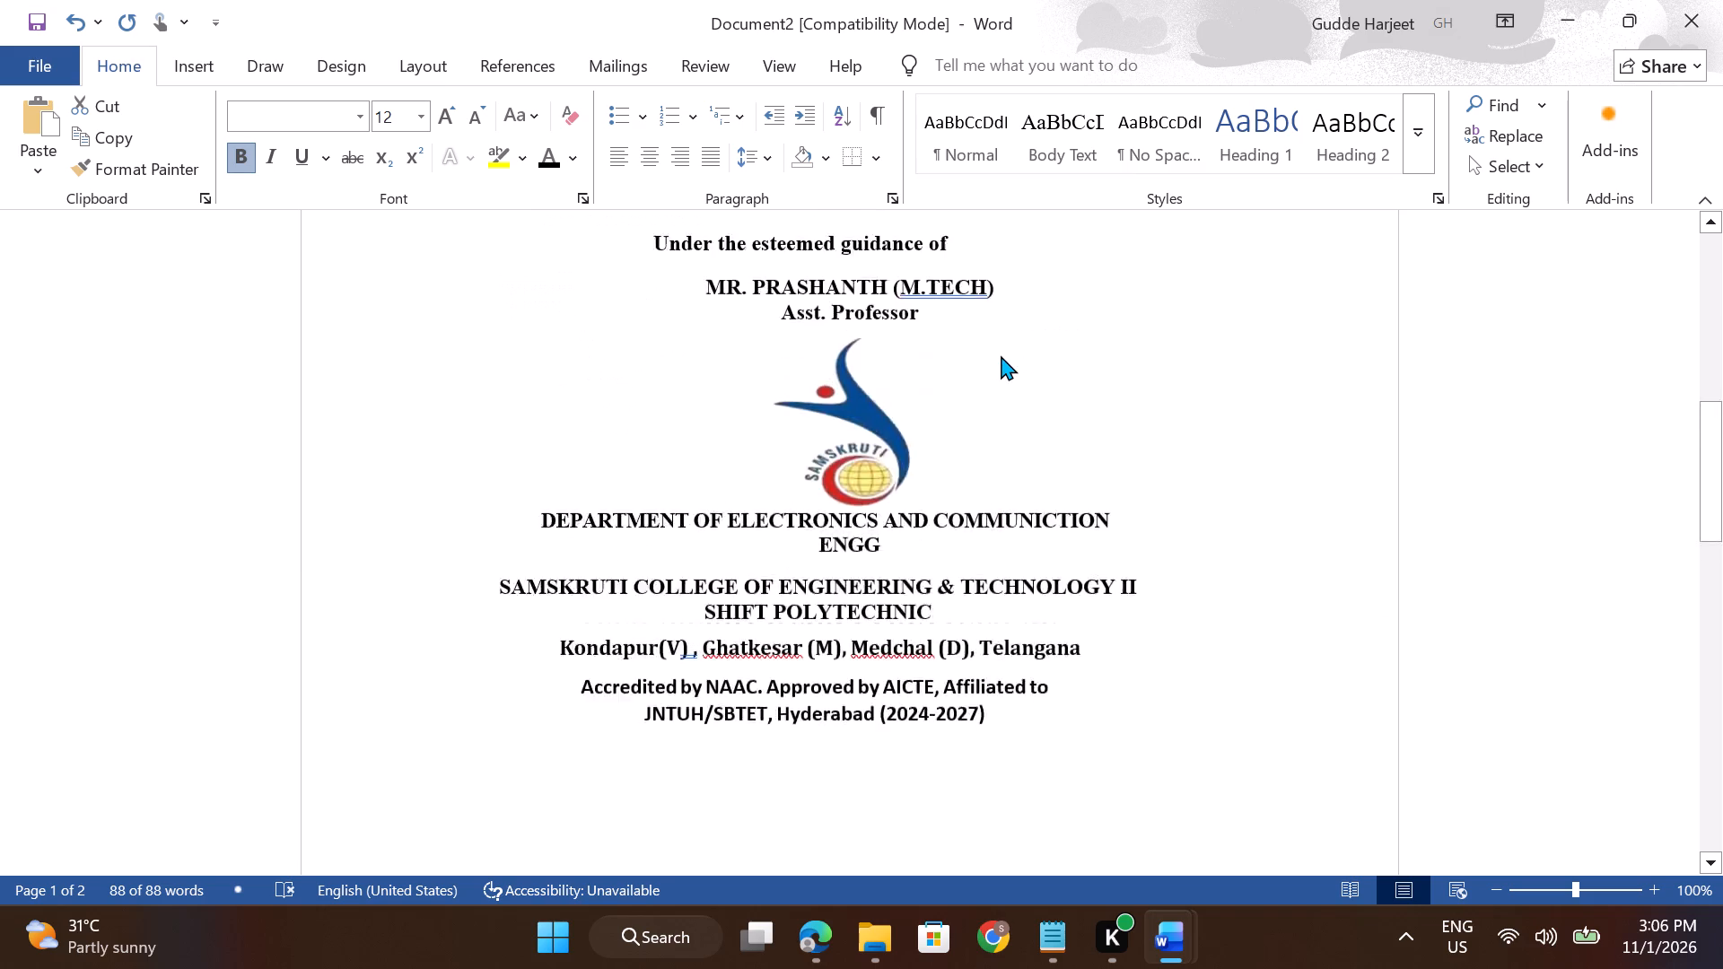
scroll(1001, 355, right, 1)
scroll(1001, 355, down, 3)
scroll(1001, 355, up, 6)
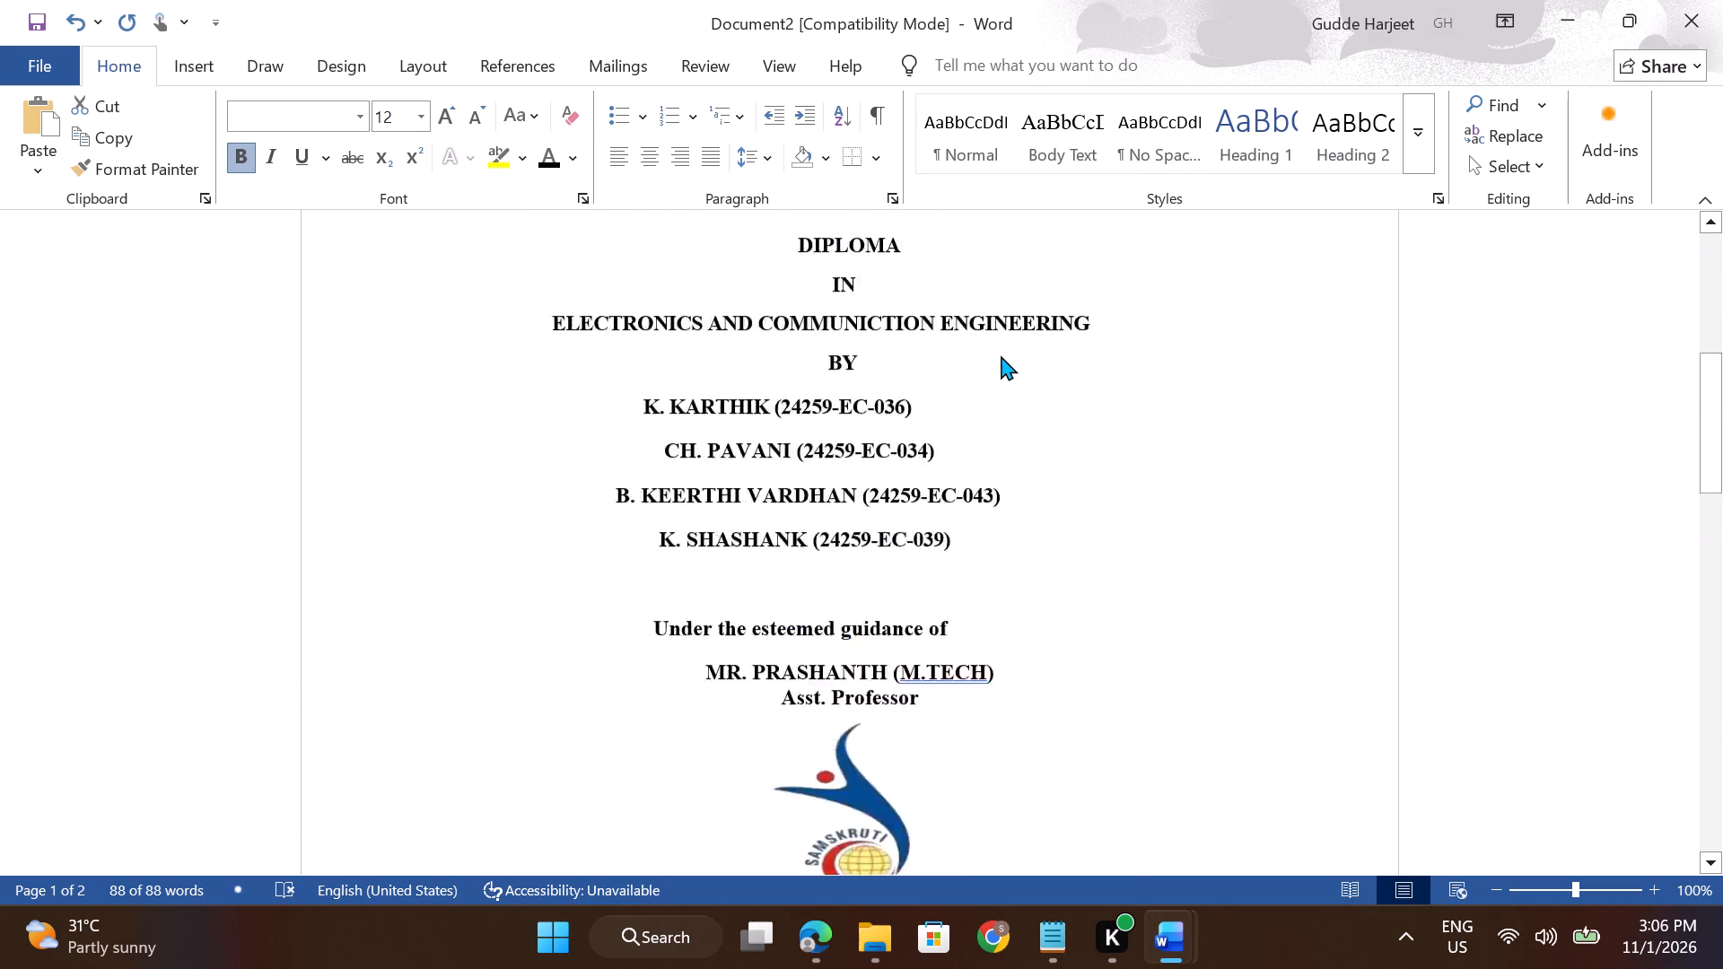
scroll(1001, 355, down, 1)
scroll(810, 582, down, 1)
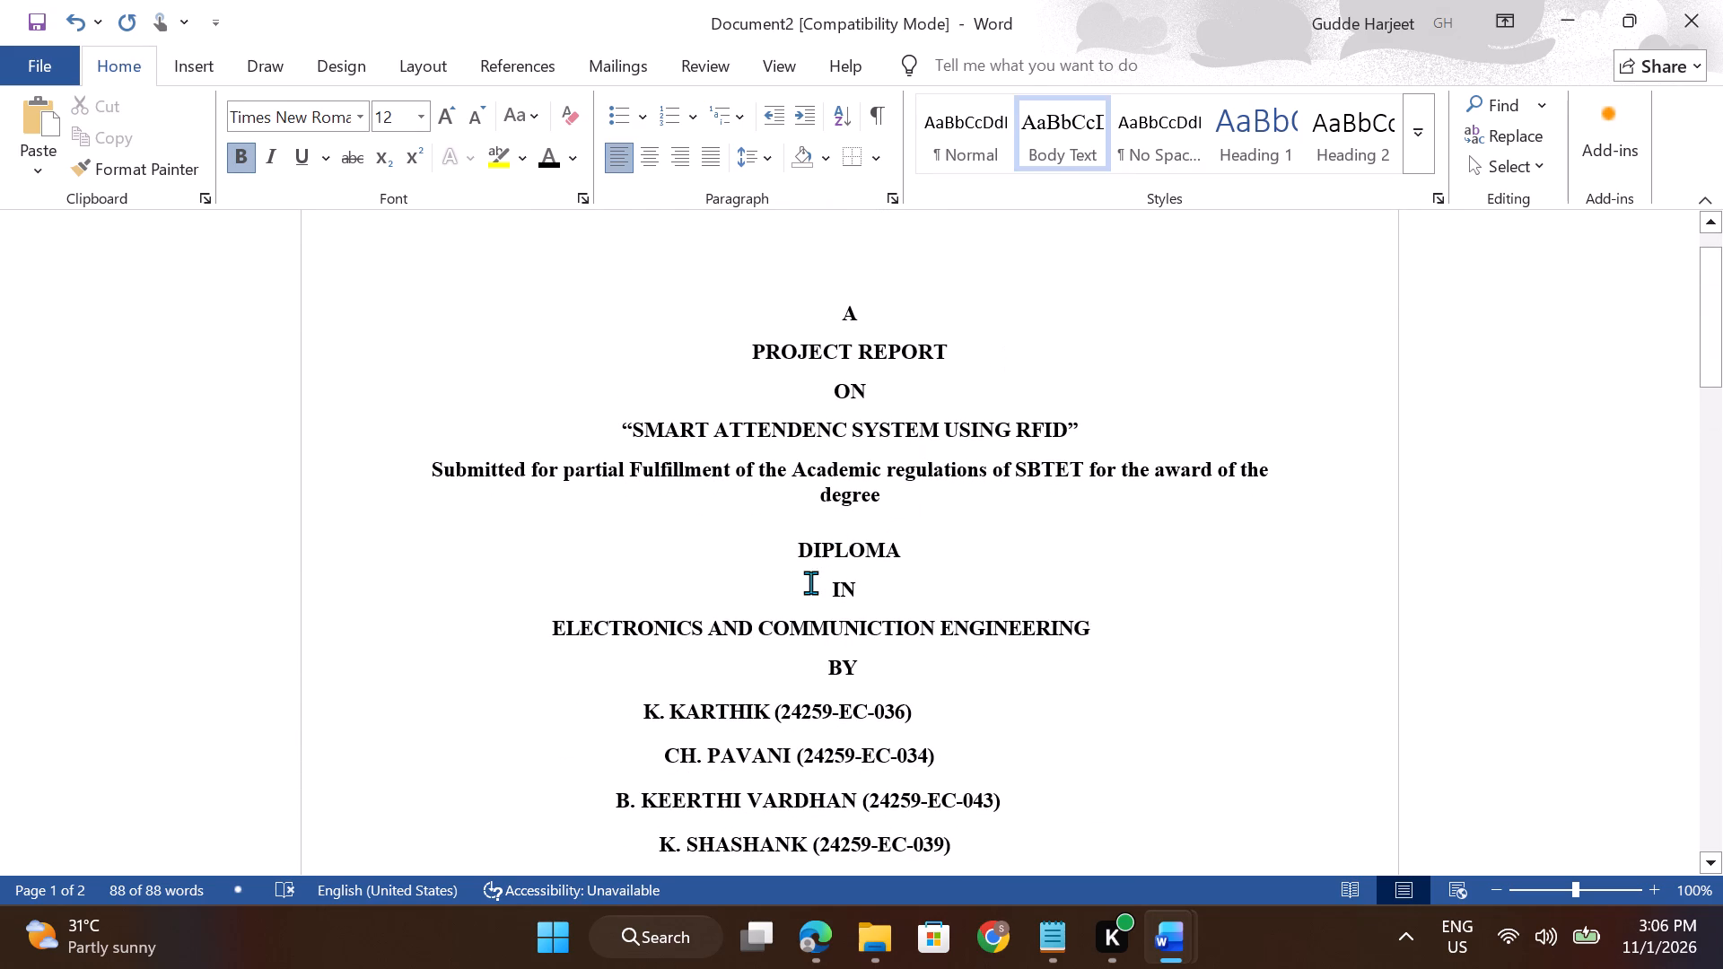
scroll(810, 582, down, 1)
click(638, 637)
key(space)
key(space)
key(space)
key(space)
key(space)
key(space)
key(space)
key(space)
key(space)
key(space)
key(space)
key(space)
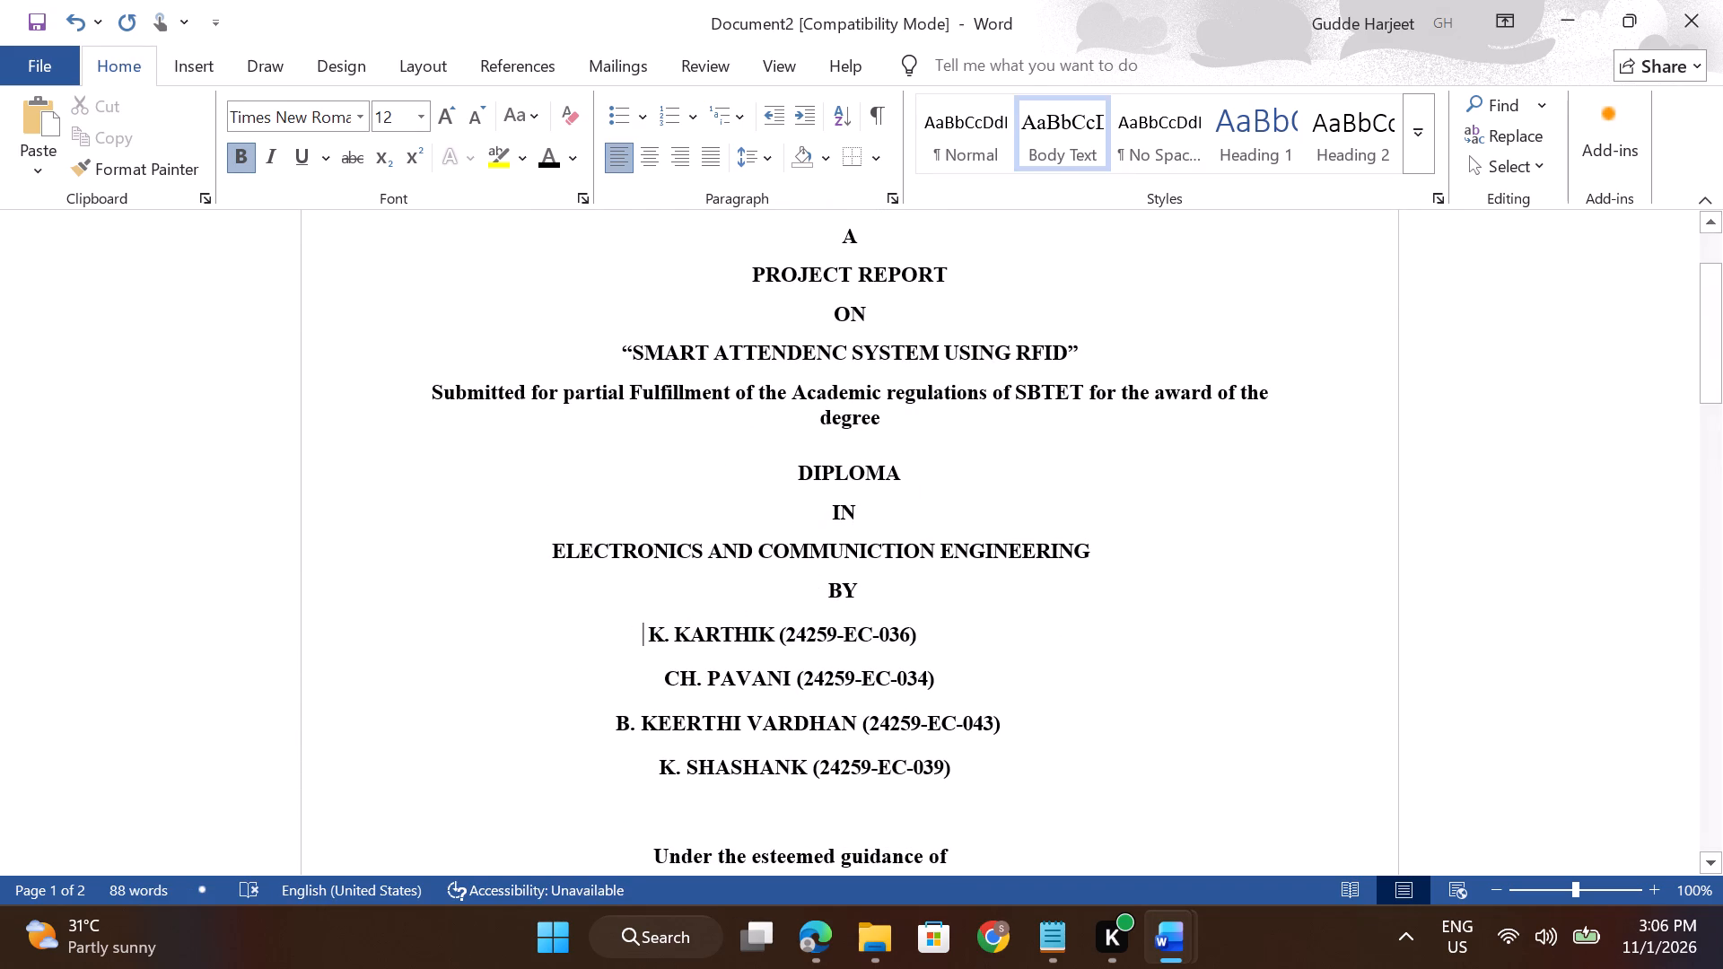
key(space)
key(space)
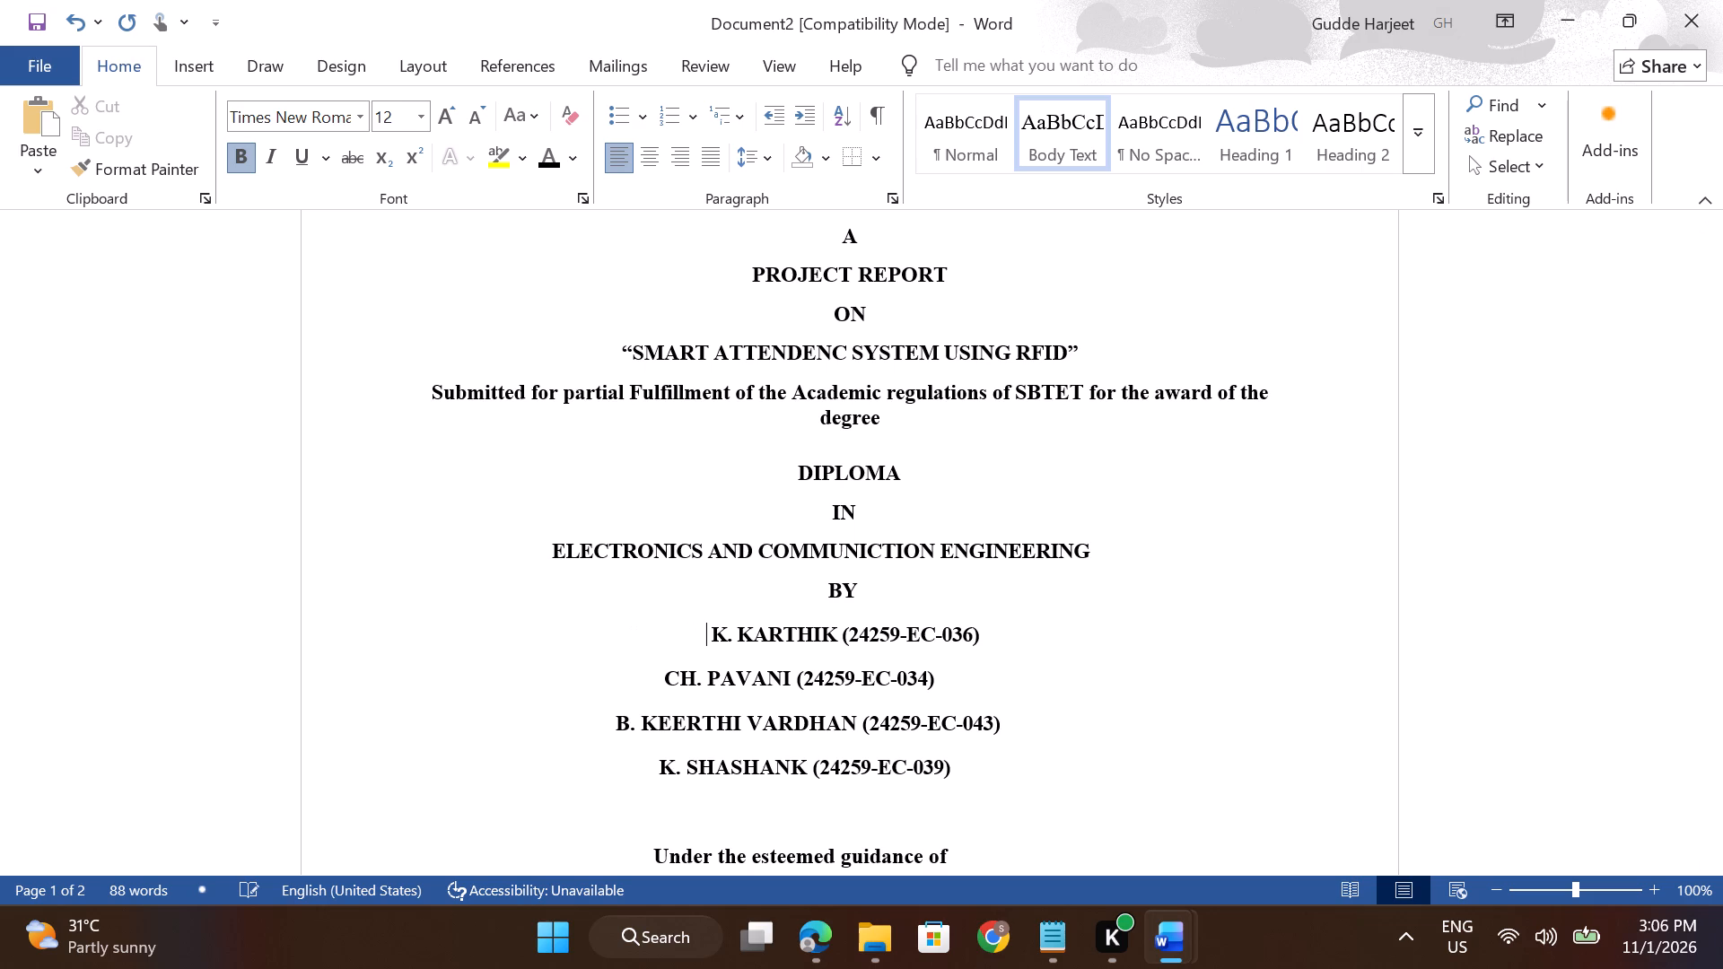
Shift the second student's entry right to sit centrally under the first with a few spaces before it.
click(655, 686)
key(space)
key(space)
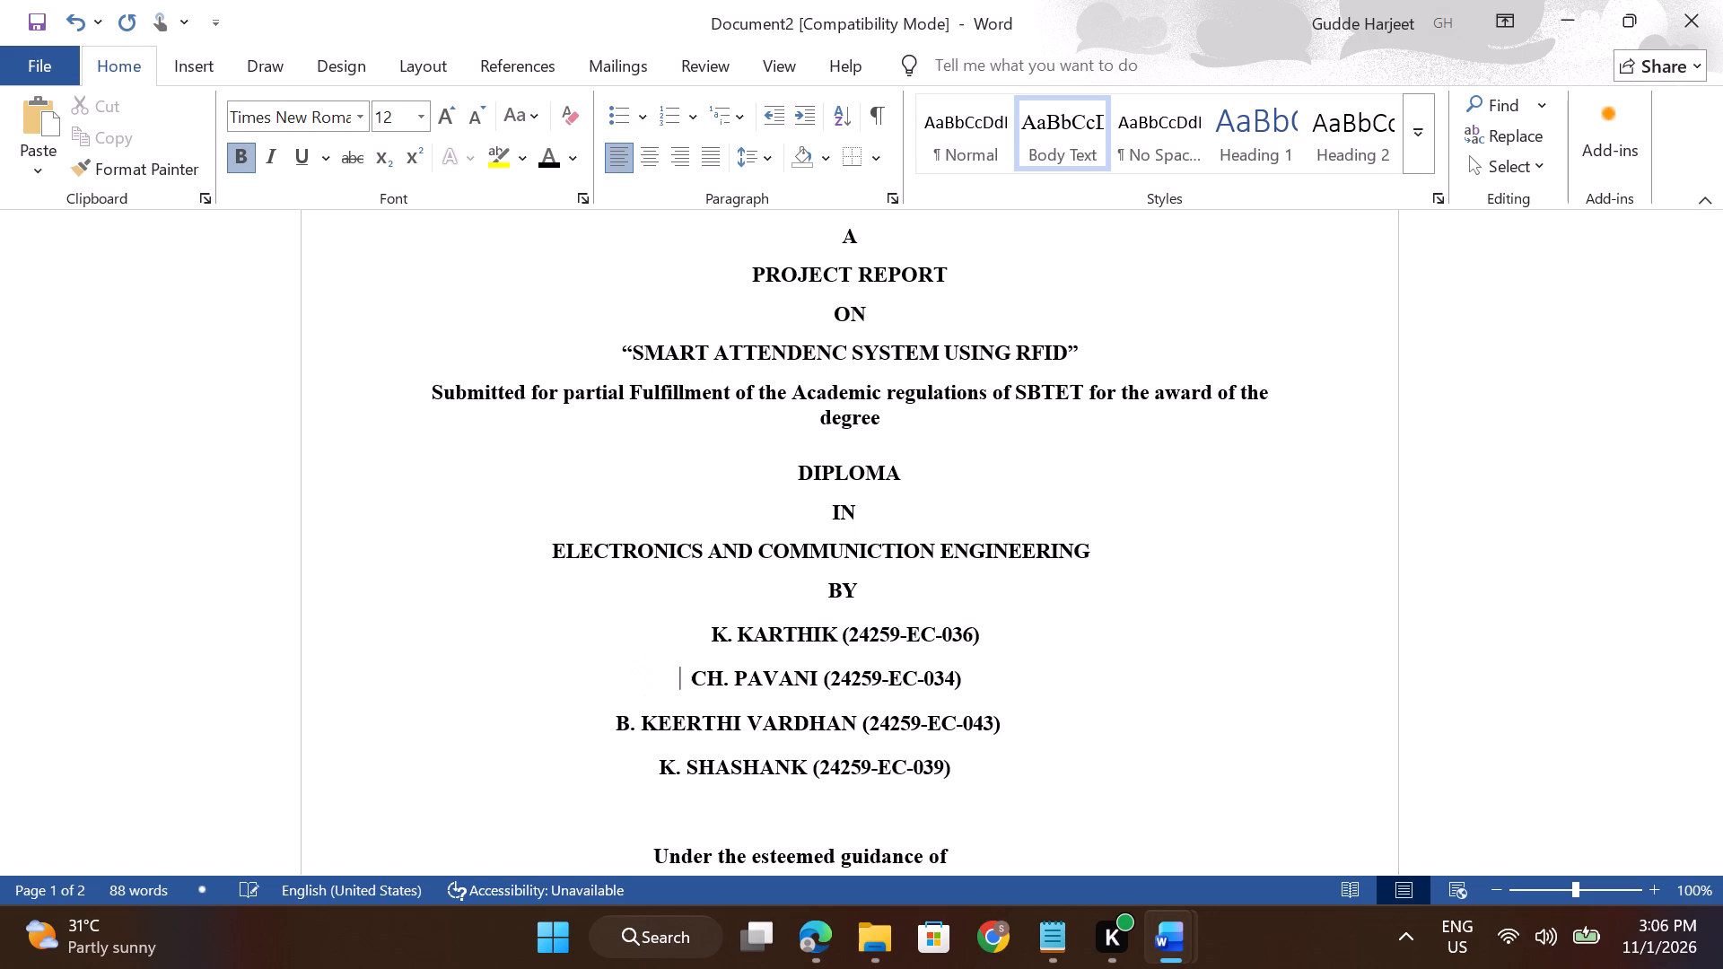
key(space)
key(space)
key(space)
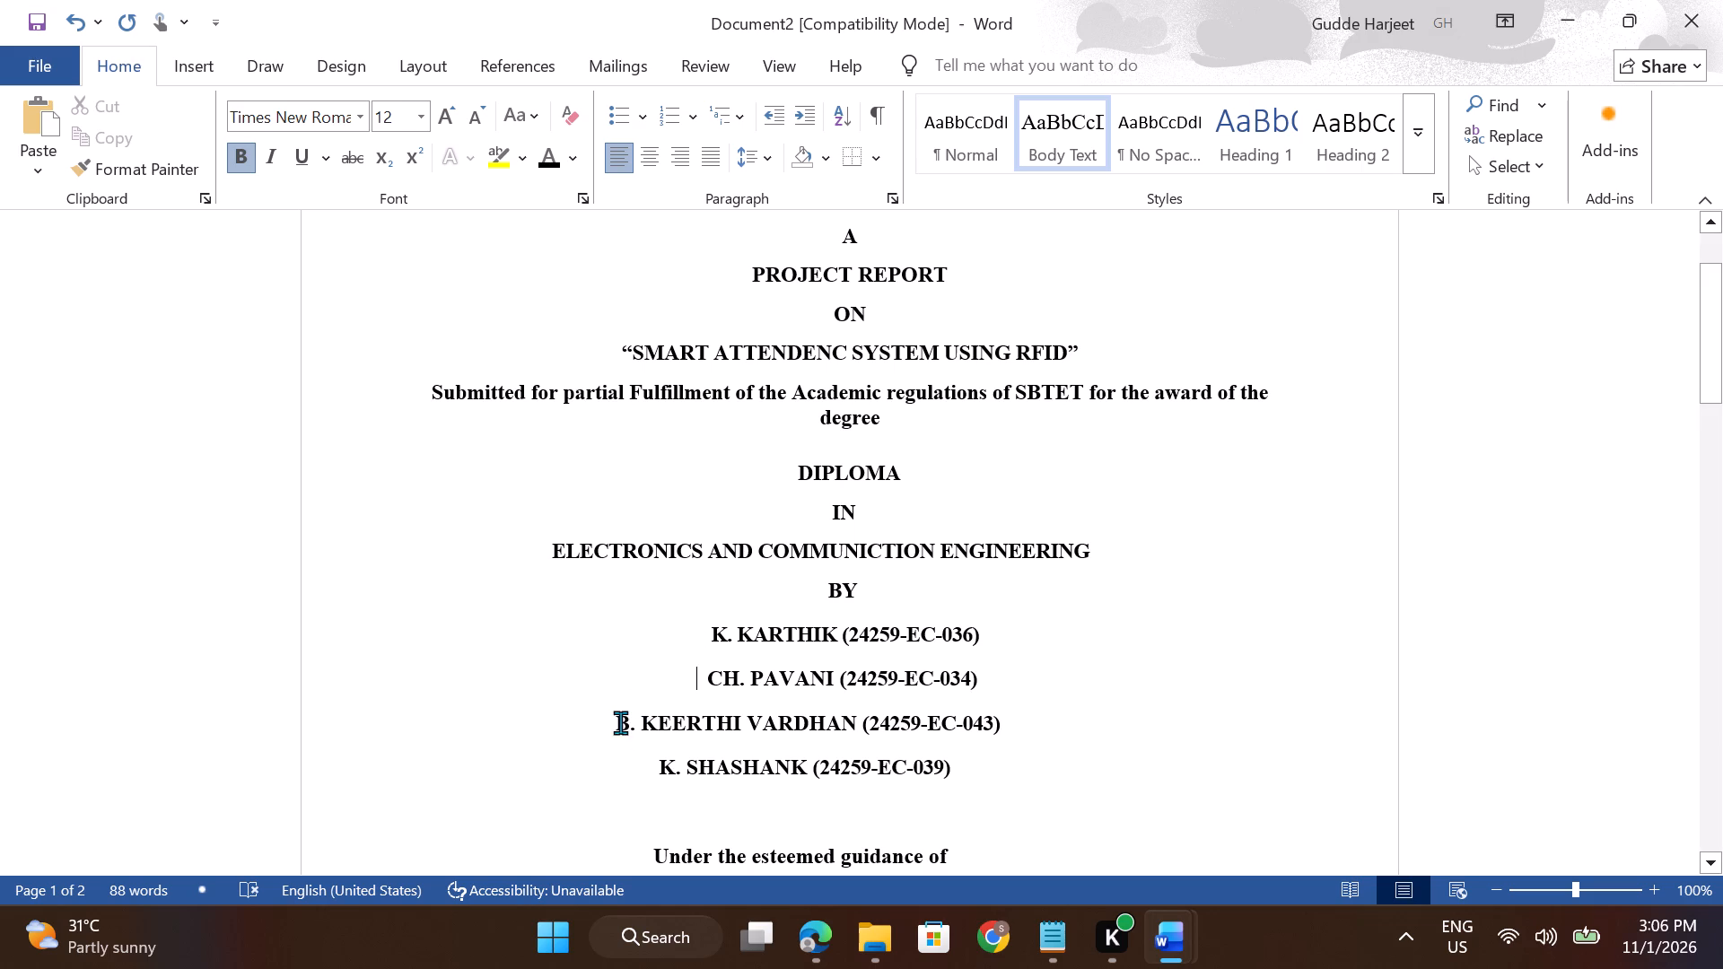
Shift the third student's entry right to centre it under the two above with a run of spaces, removing one surplus space.
click(619, 718)
key(space)
key(space)
key(space)
key(space)
key(space)
key(space)
key(space)
key(space)
key(space)
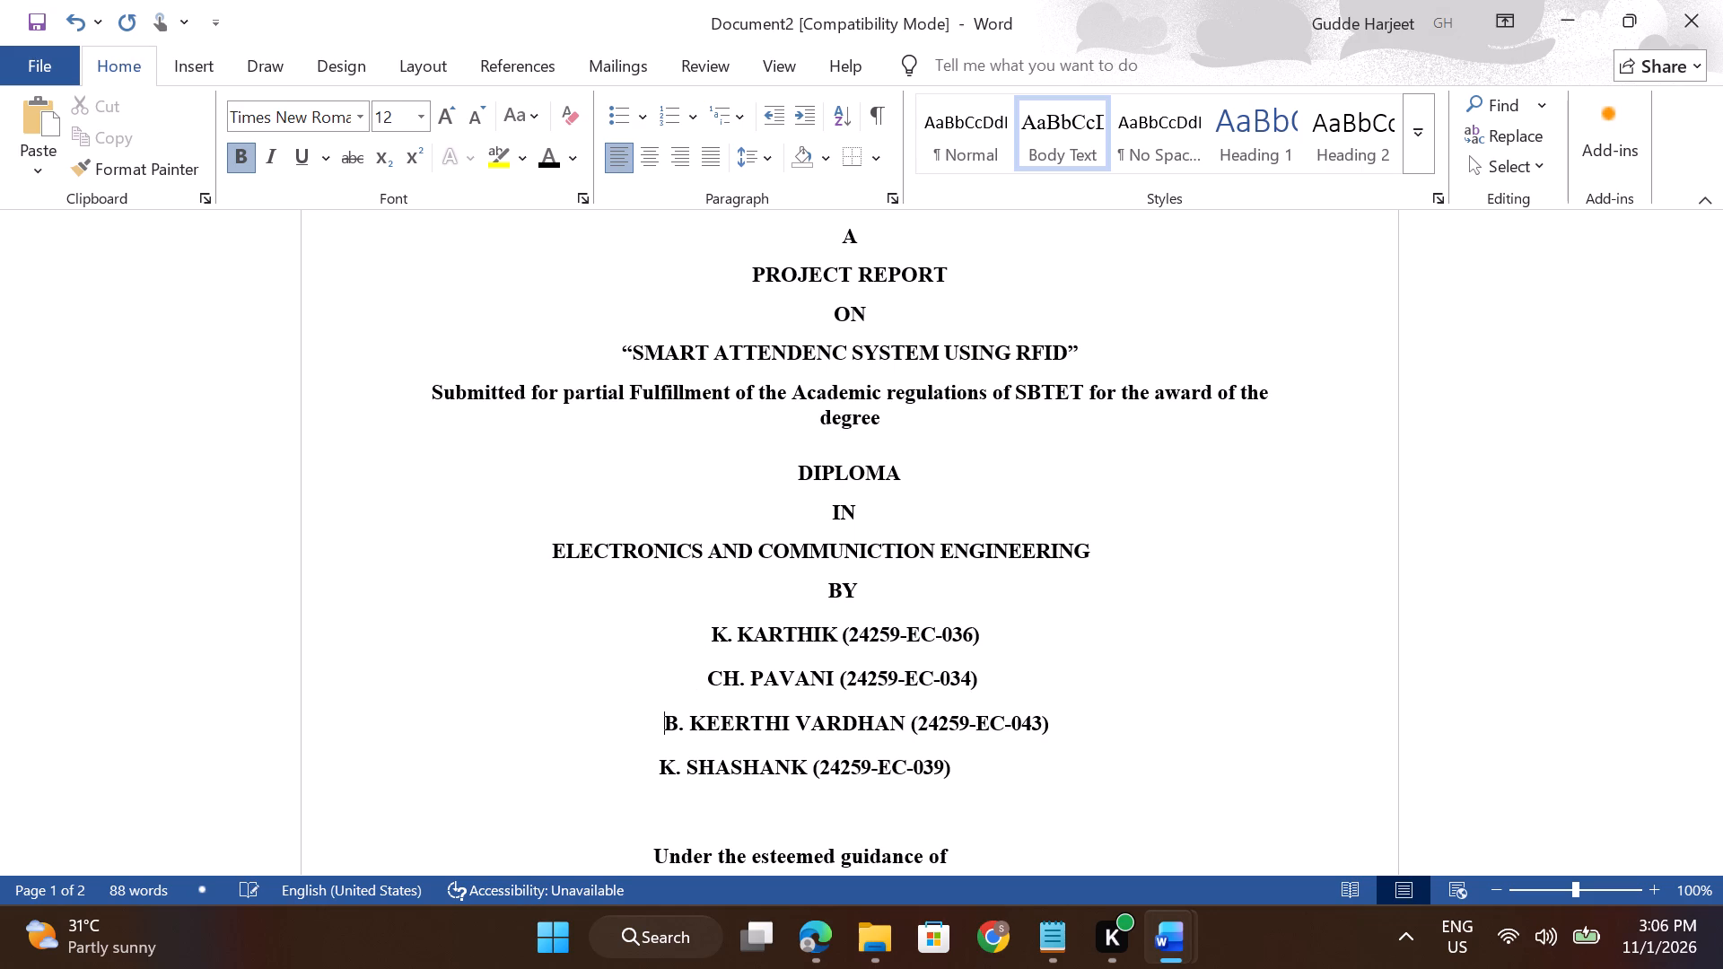
key(BackSpace)
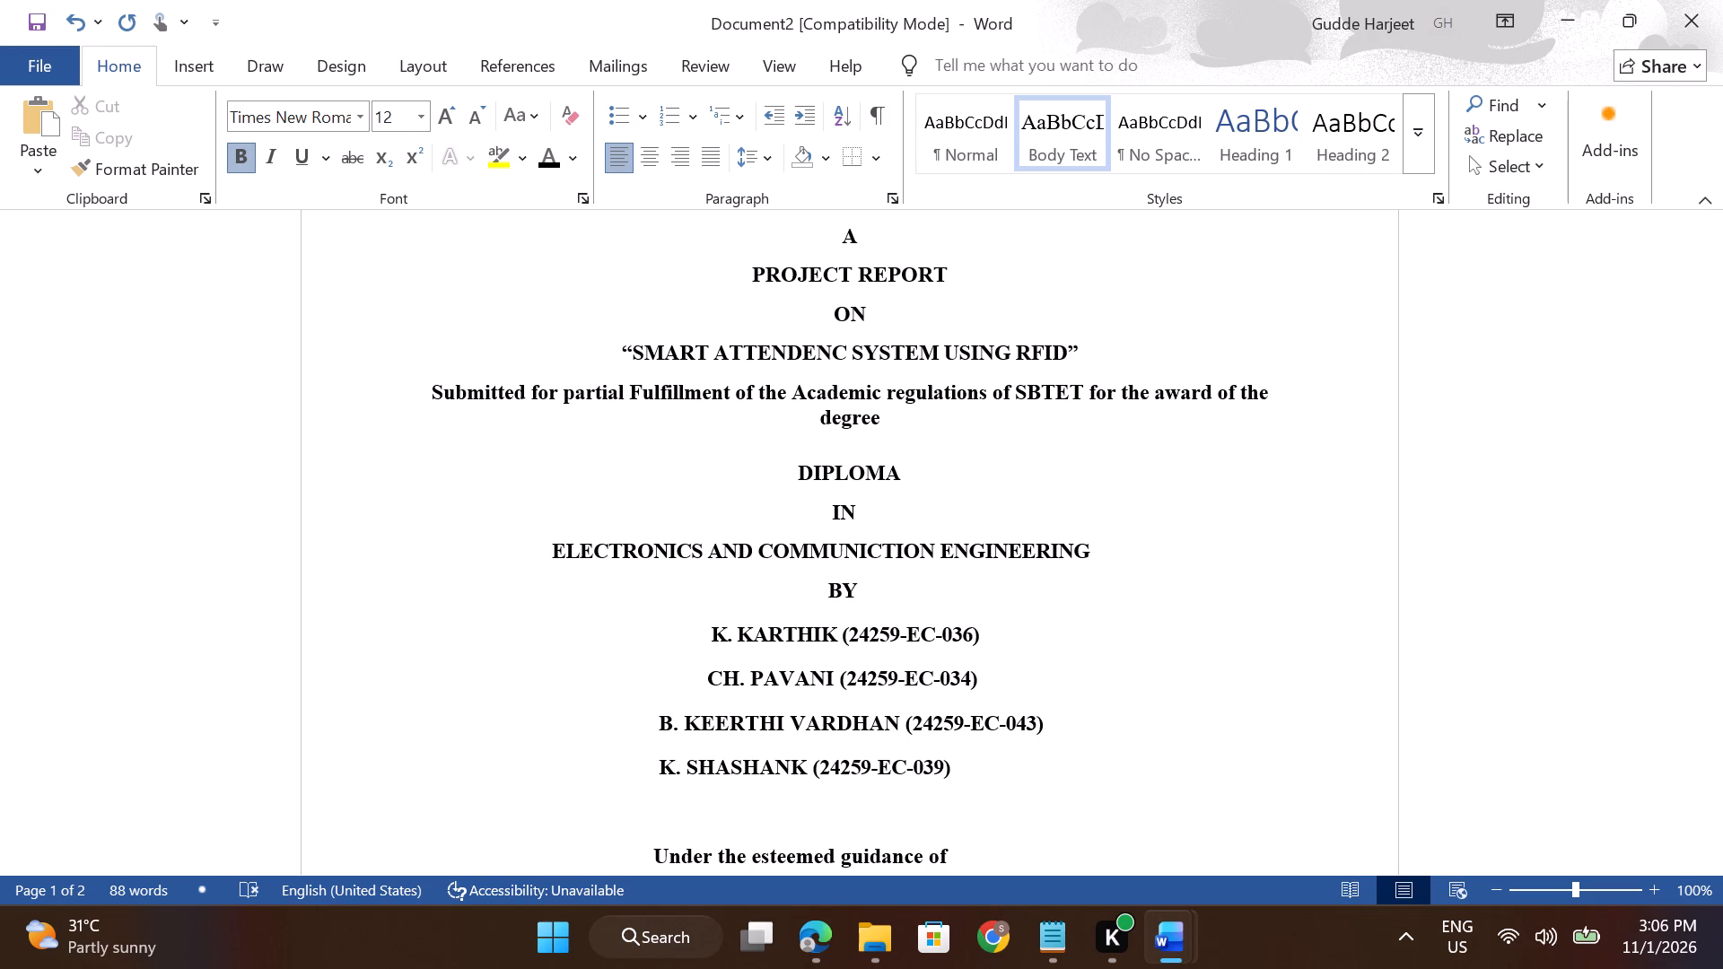
Shift the fourth student's entry right with a run of spaces before it to centre it under the other students.
click(667, 779)
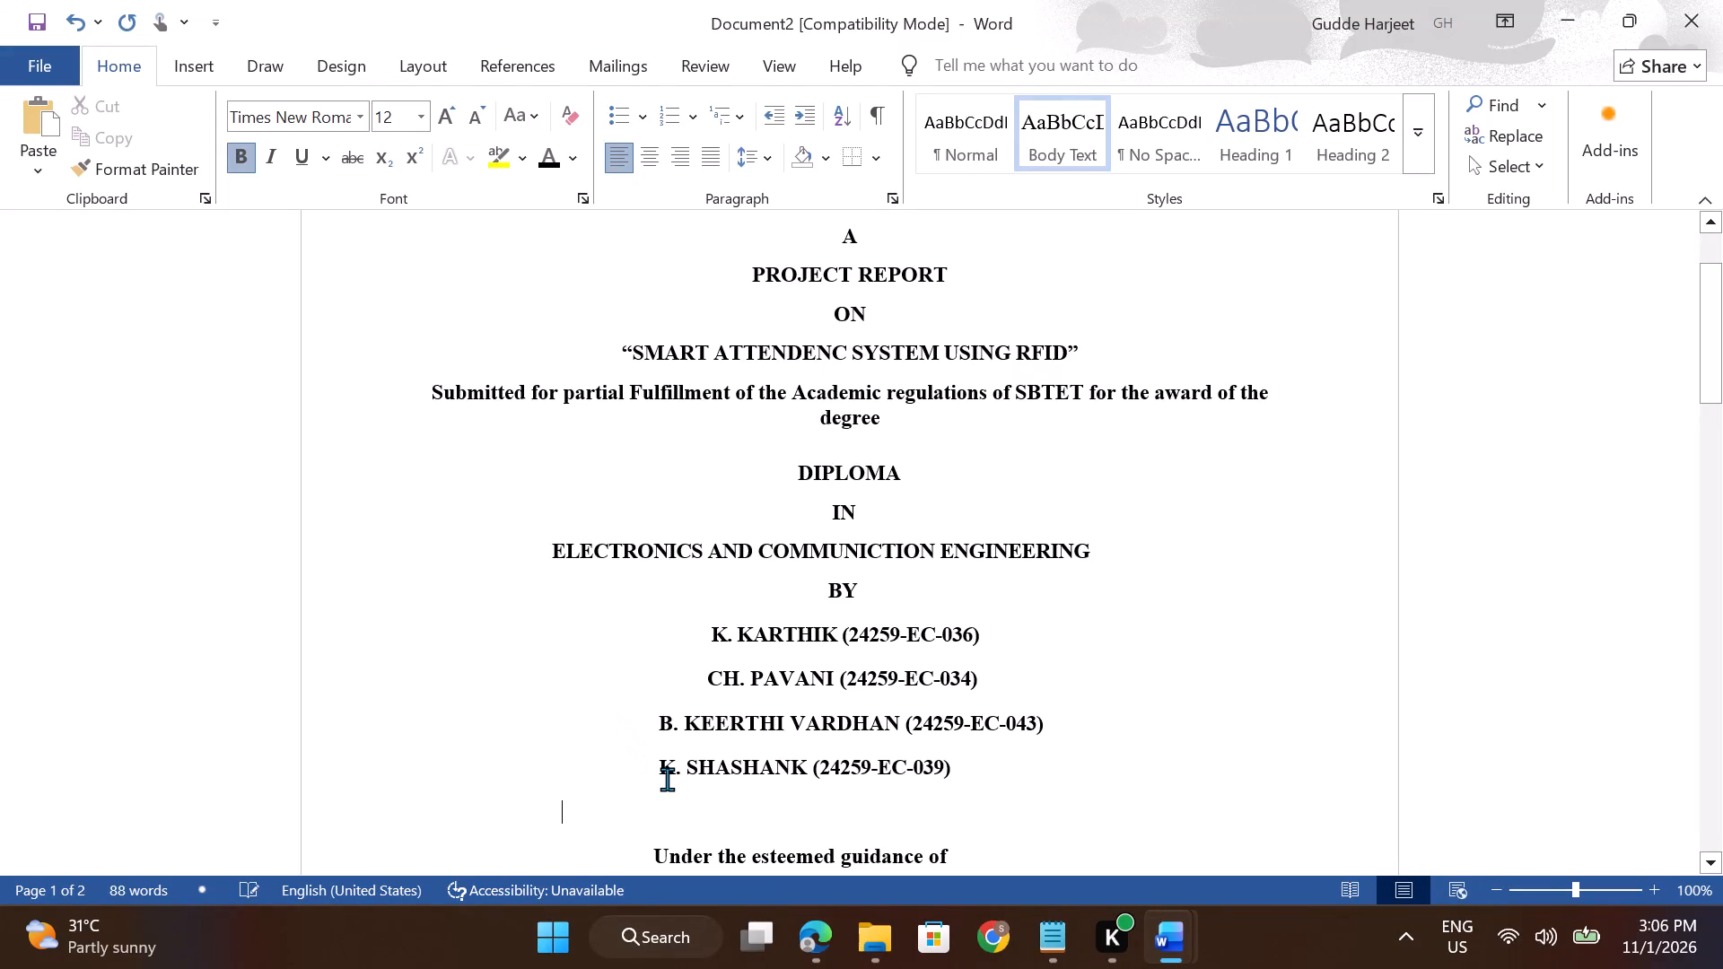
click(664, 773)
key(space)
key(space)
key(space)
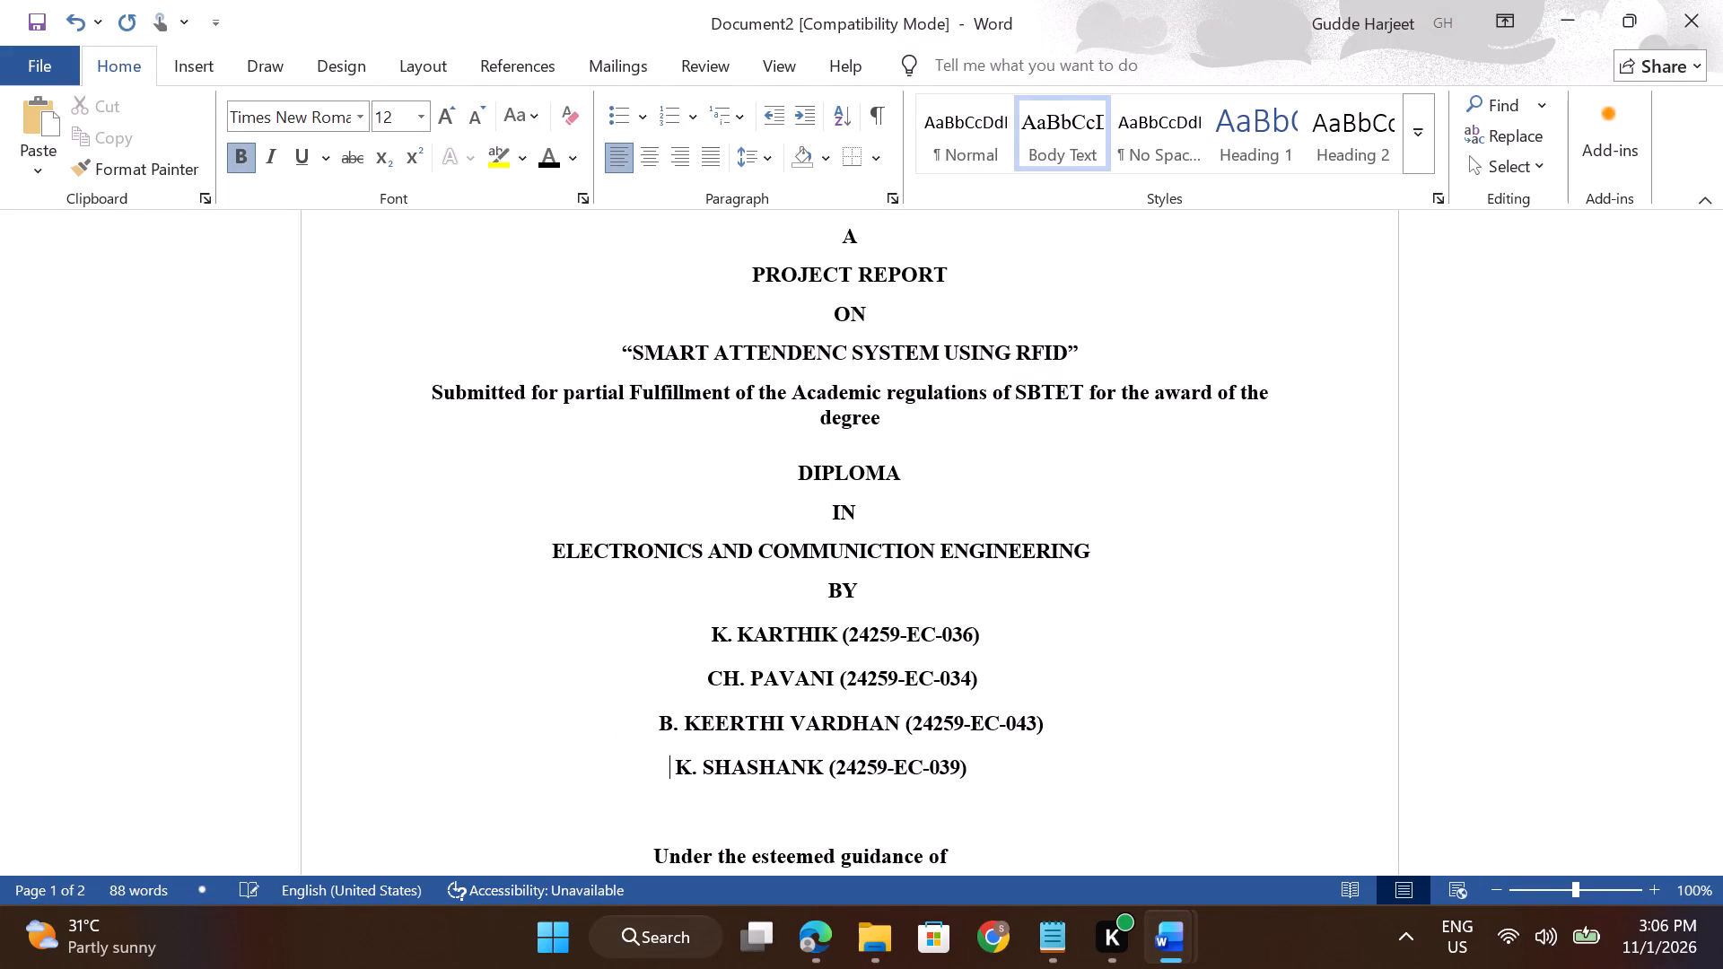
key(space)
key(space)
key(space)
scroll(664, 773, down, 2)
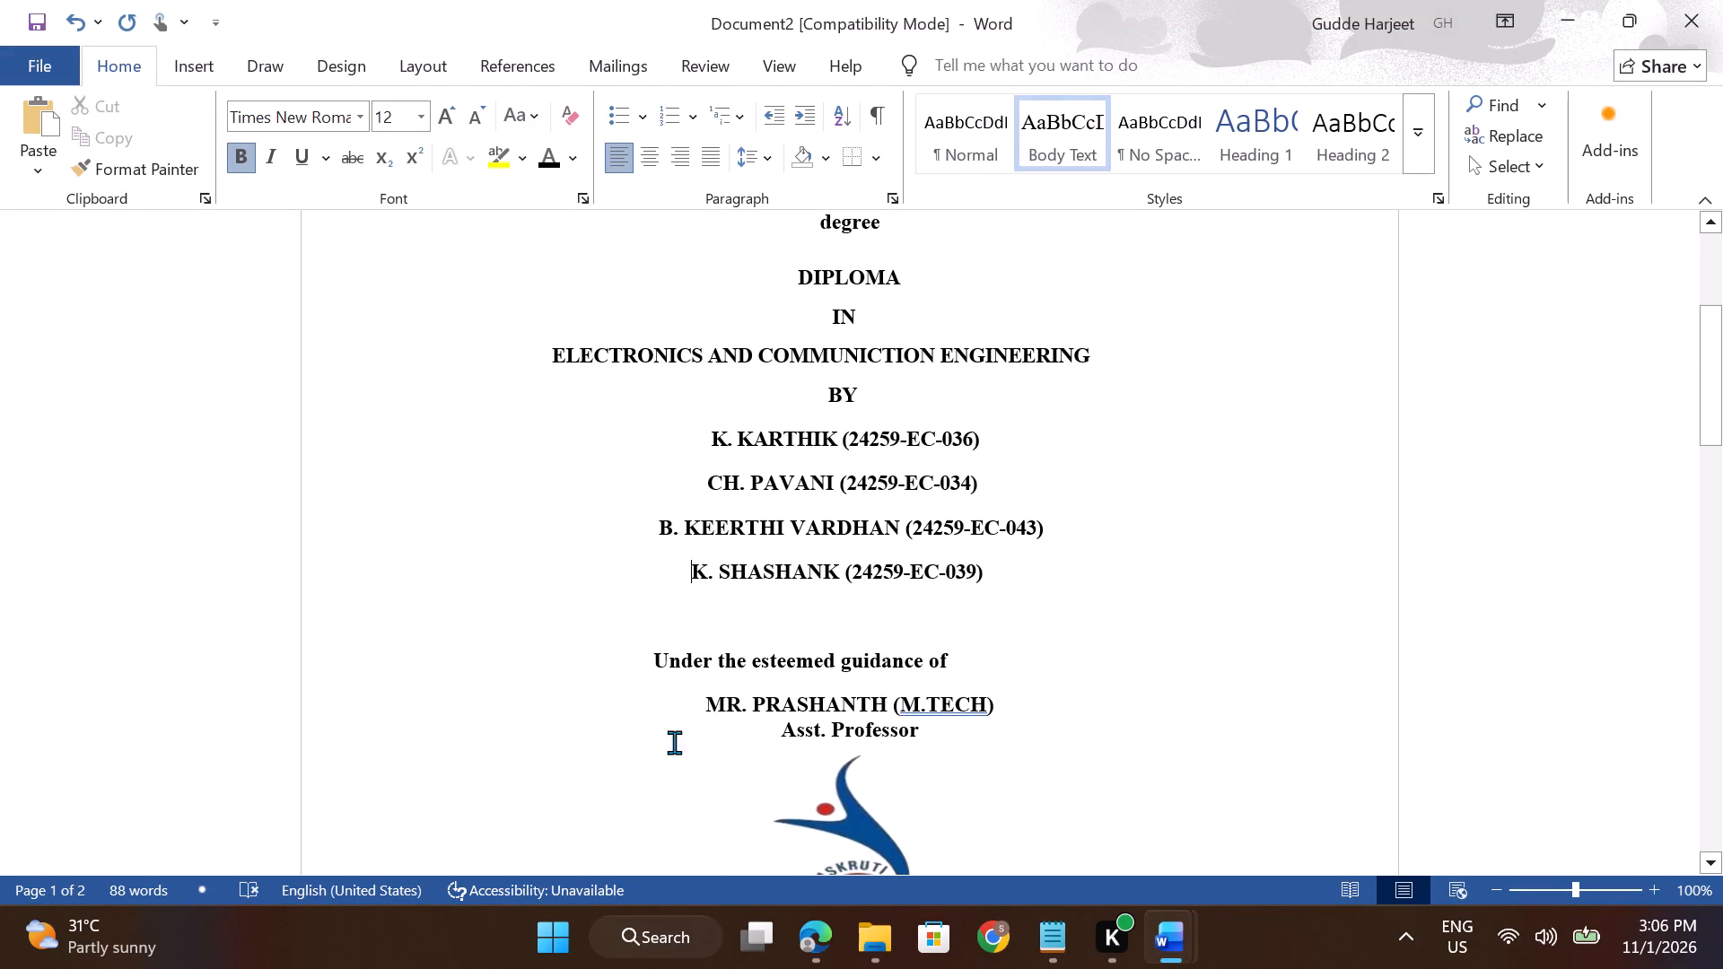
key(space)
key(space)
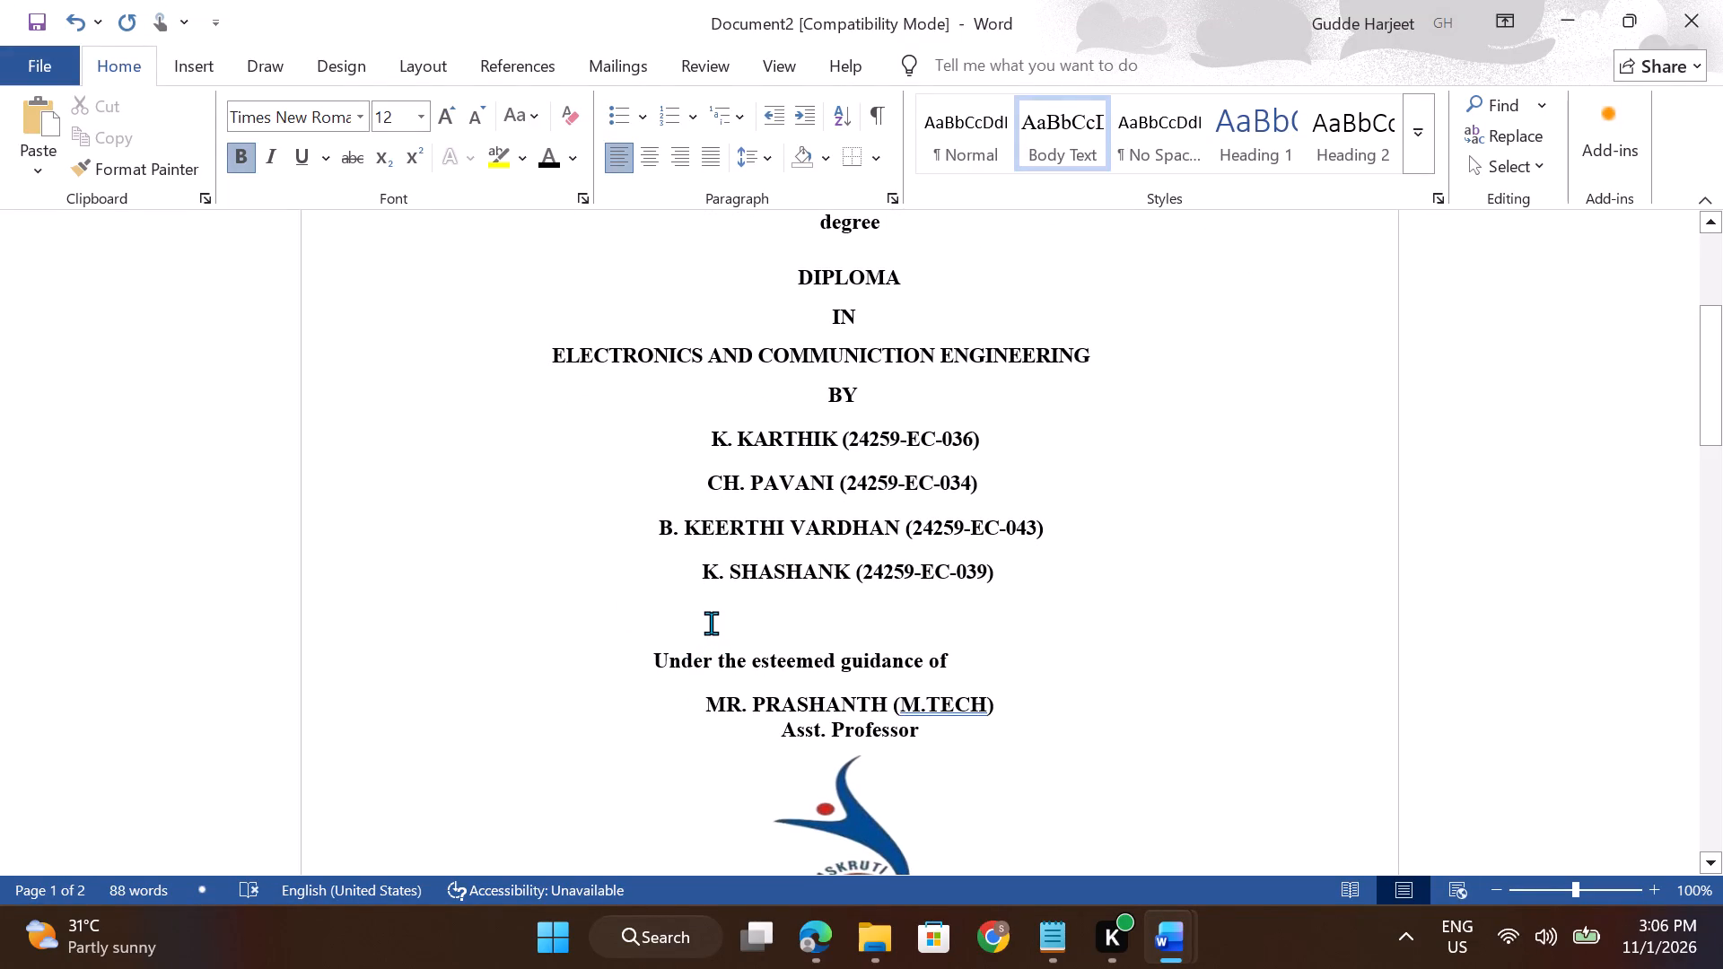
Remove the blank line between the last student's entry and "Under the esteemed guidance of".
click(711, 623)
key(BackSpace)
key(BackSpace)
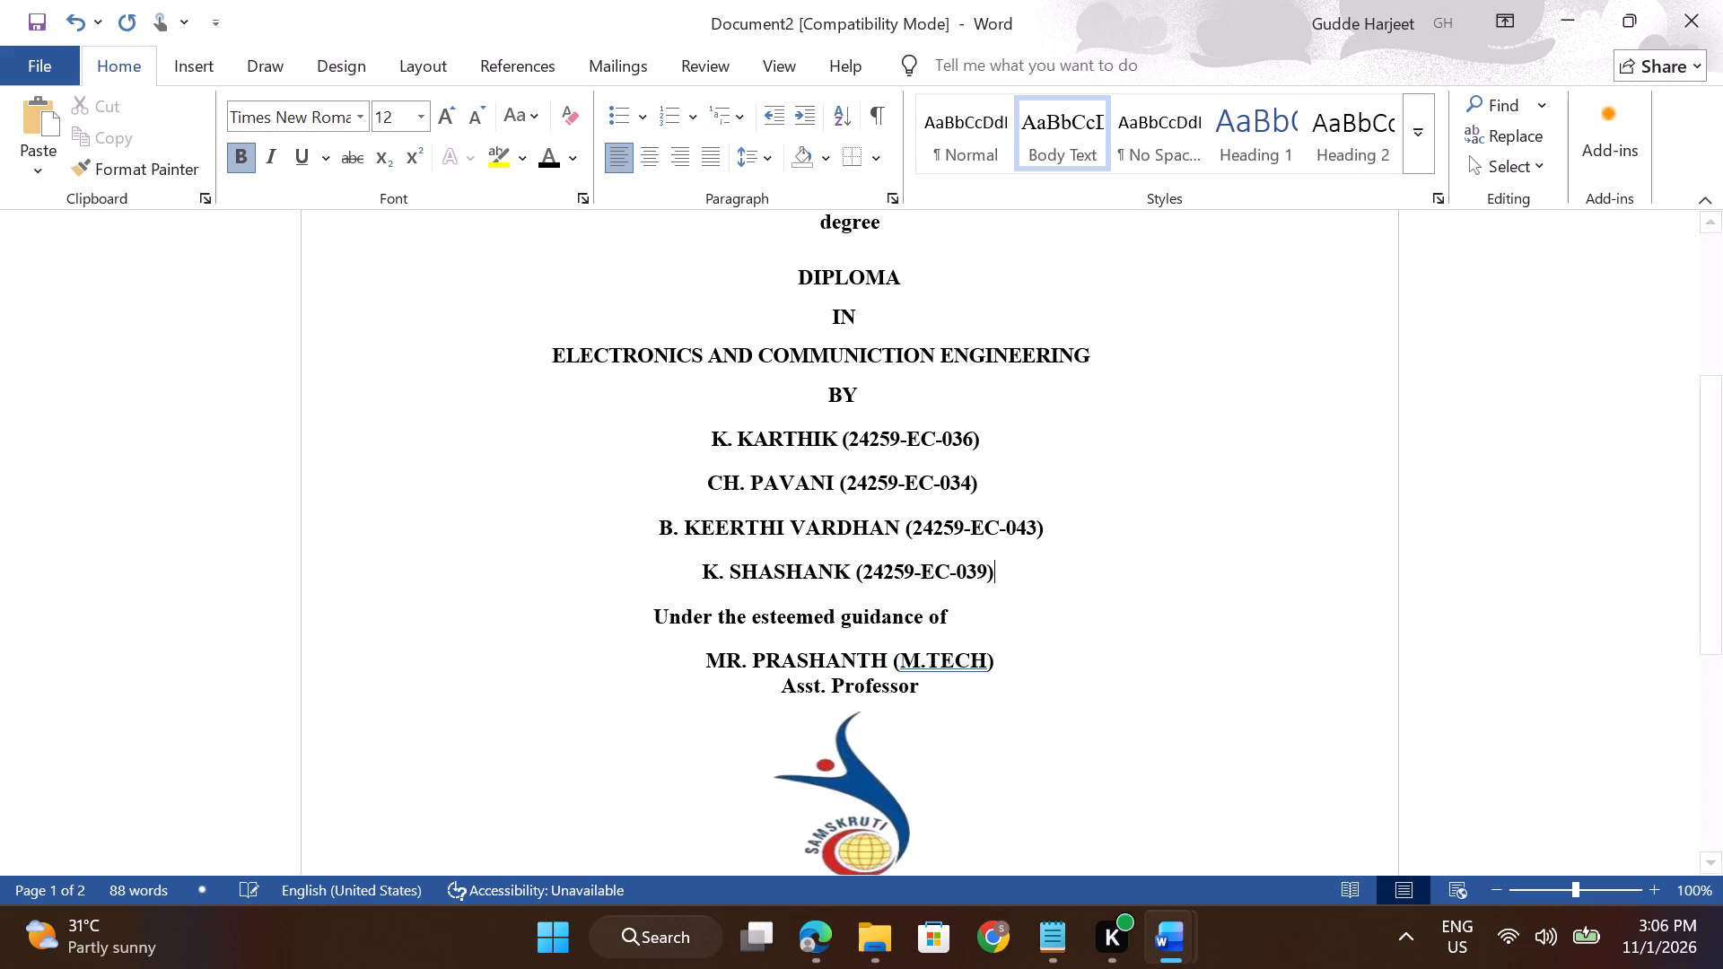
Shift the "Under the esteemed guidance of" line right with several spaces to centre it under the student entries.
click(645, 602)
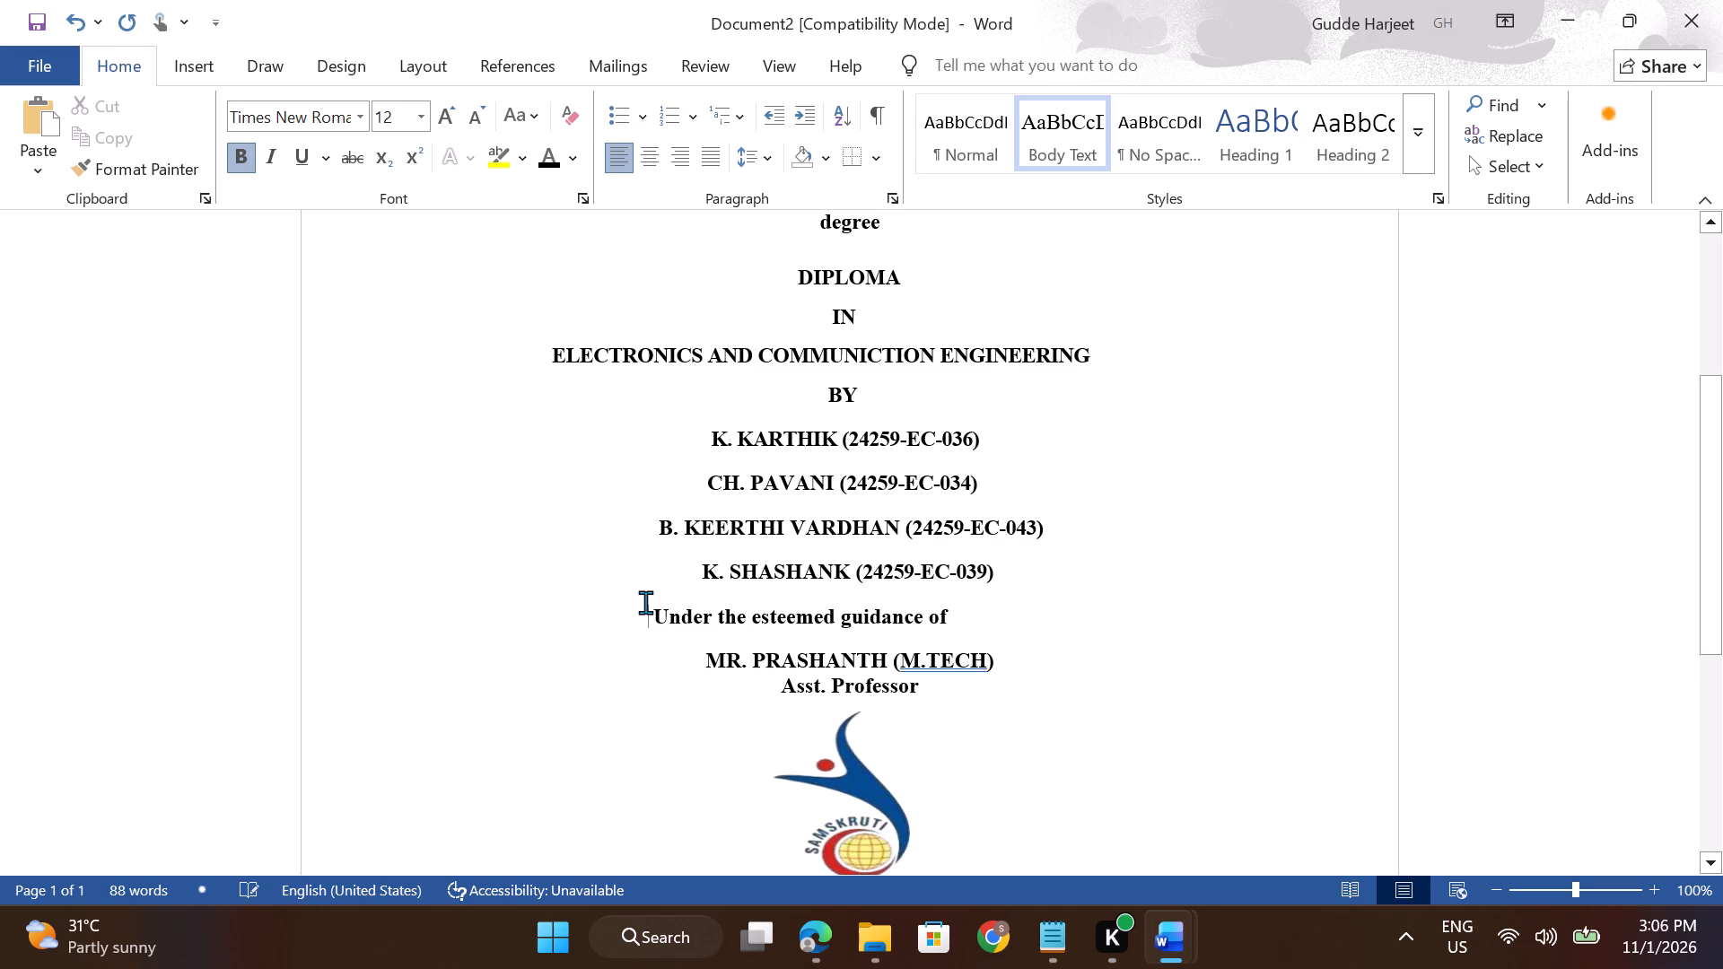
key(space)
key(space)
key(space)
key(space)
key(space)
key(space)
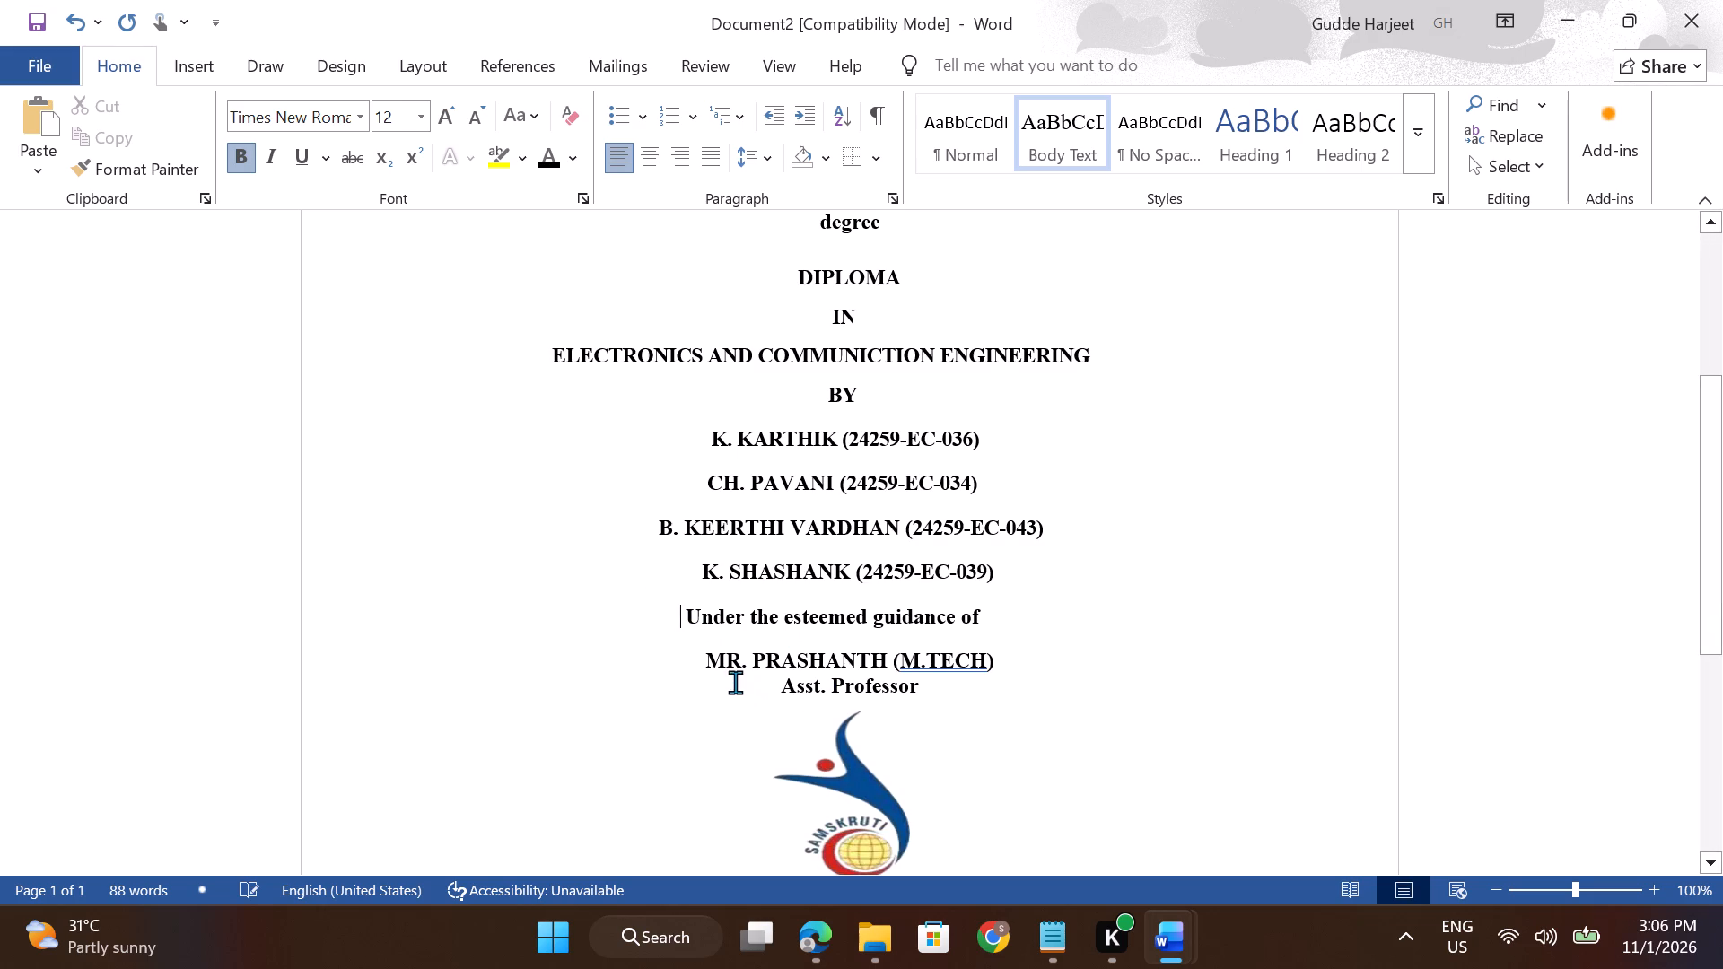
key(space)
Remove the guide paragraph's centre alignment and shift the guide's name with a run of spaces to sit centrally under the guidance line.
drag(705, 666, 1082, 661)
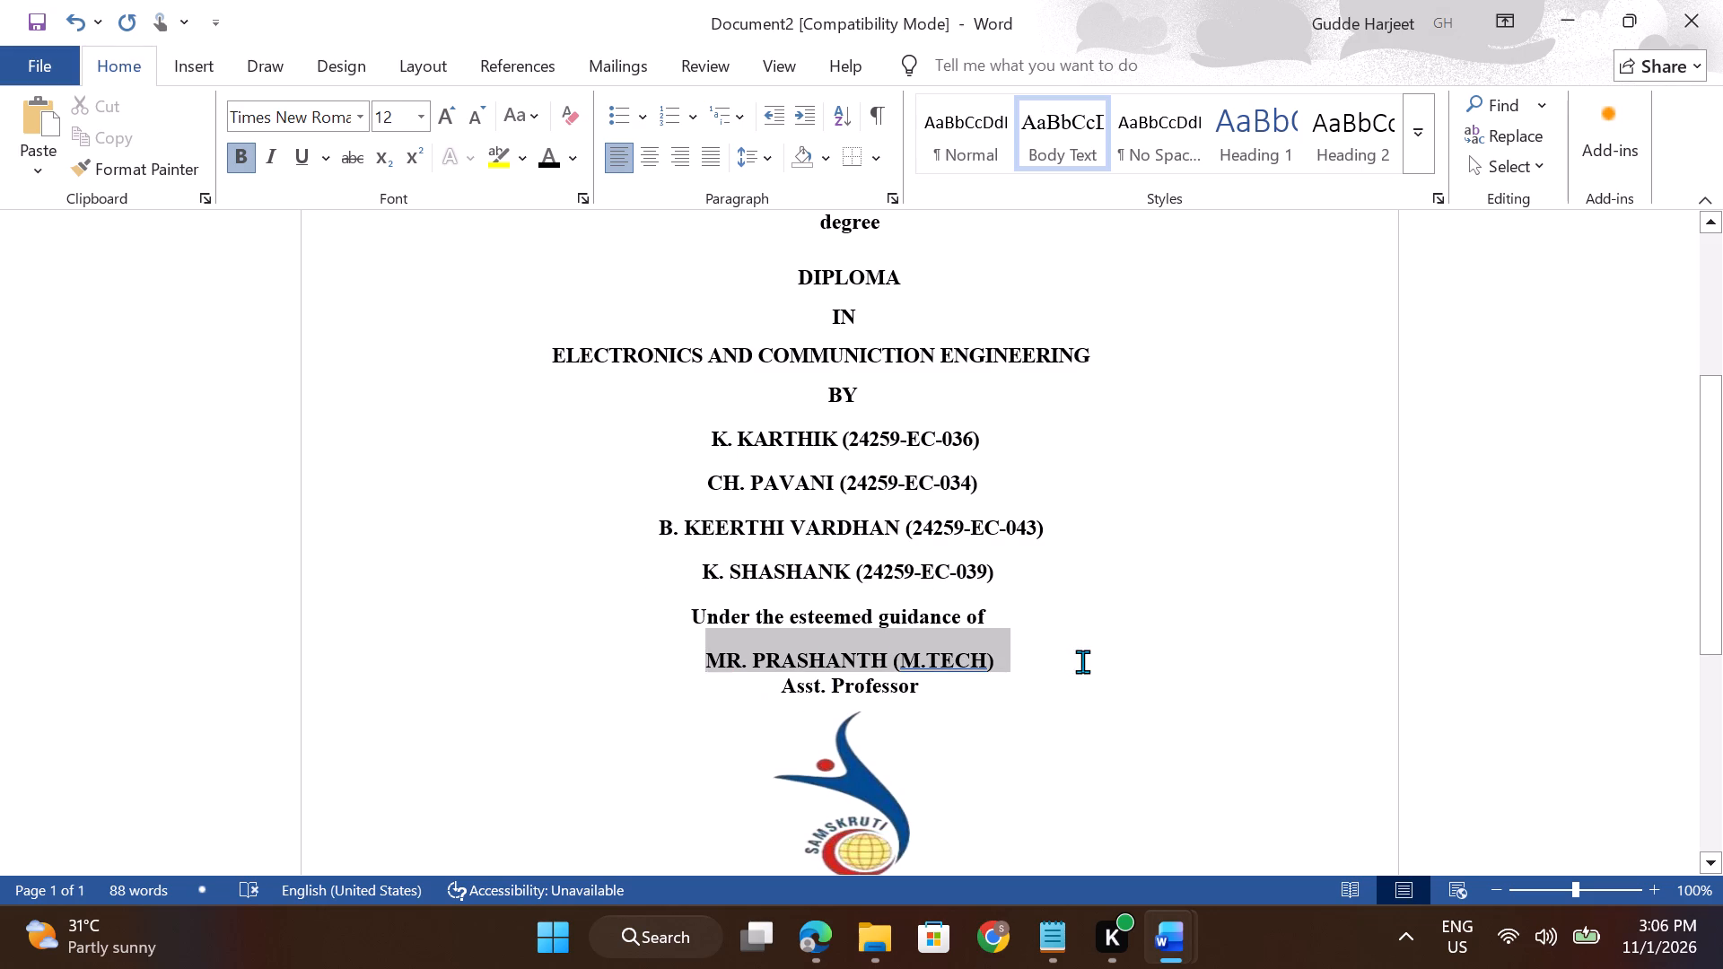
drag(1082, 661, 1083, 662)
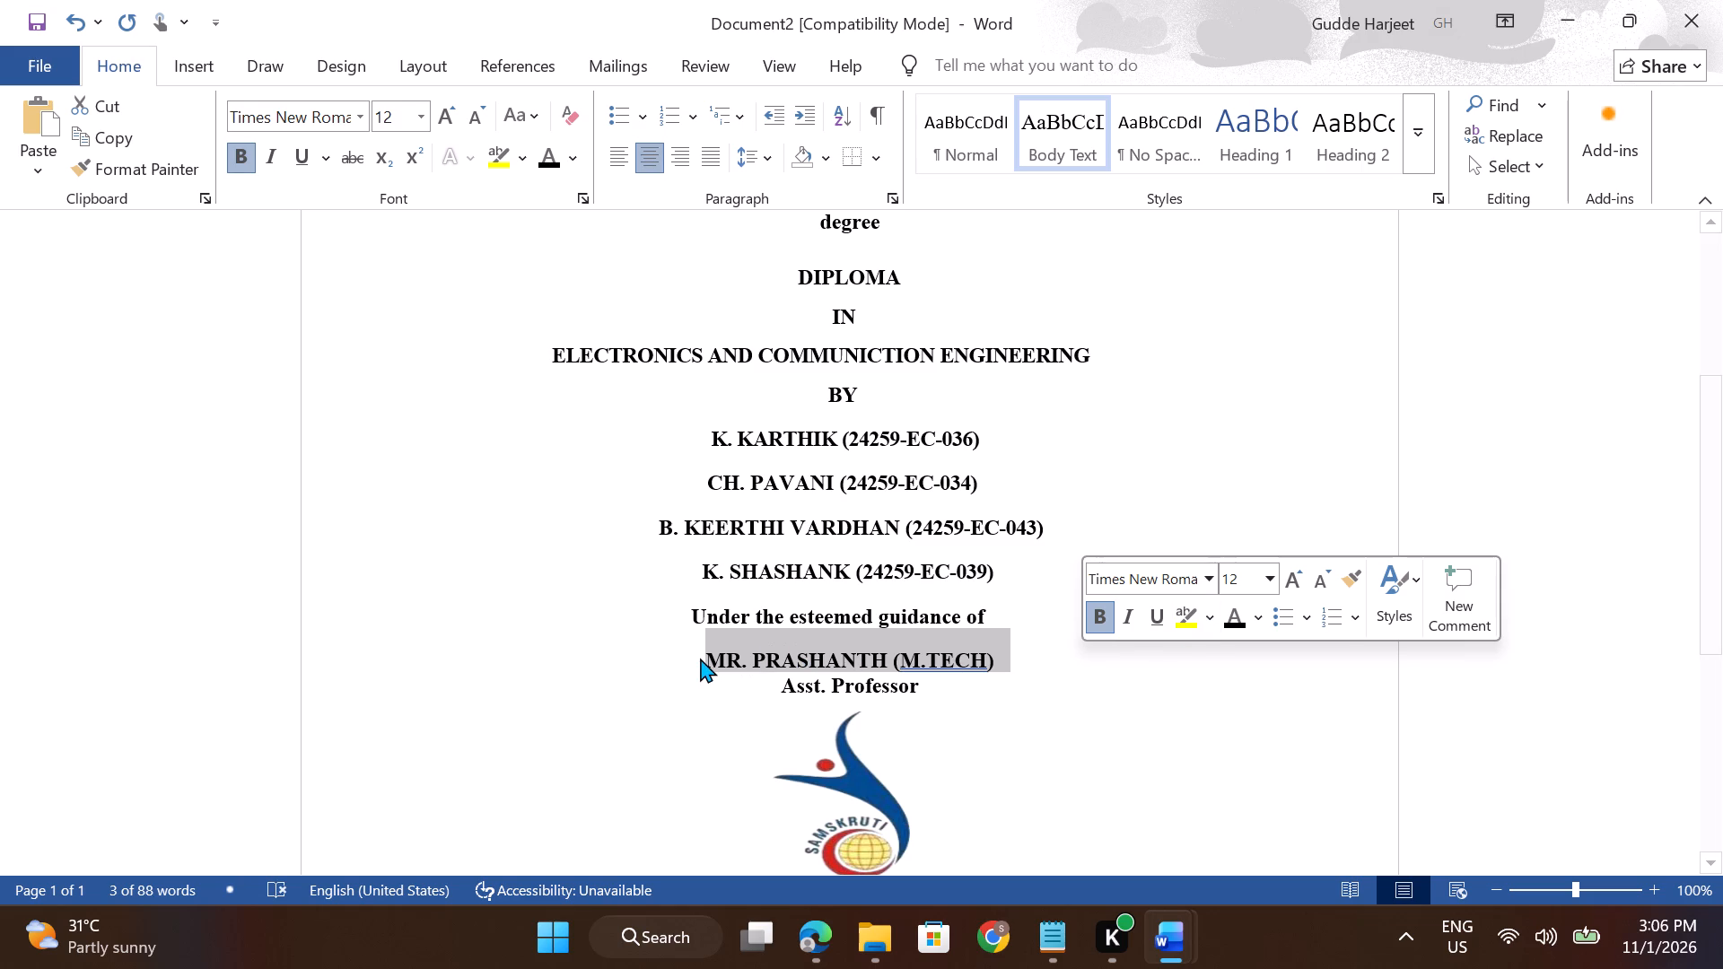
click(700, 658)
key(BackSpace)
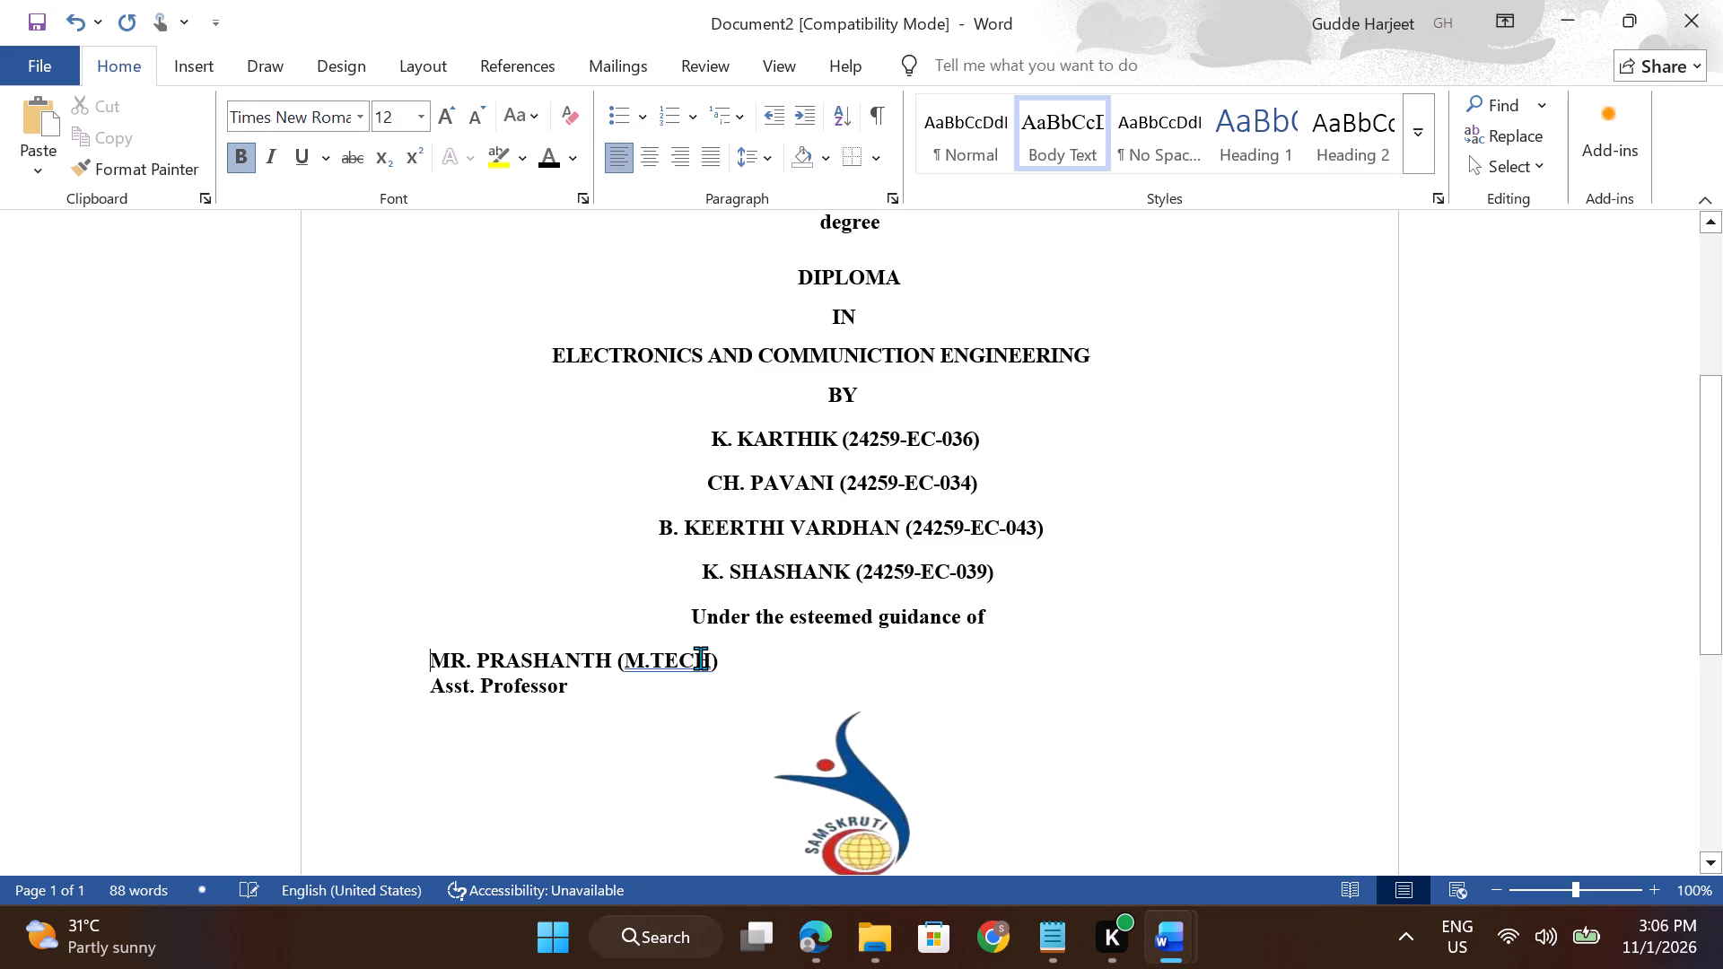
key(space)
key(space)
key(space)
key(space)
key(space)
key(space)
key(space)
key(space)
key(space)
key(space)
key(space)
key(space)
key(space)
key(space)
key(space)
key(space)
key(space)
key(space)
key(space)
key(space)
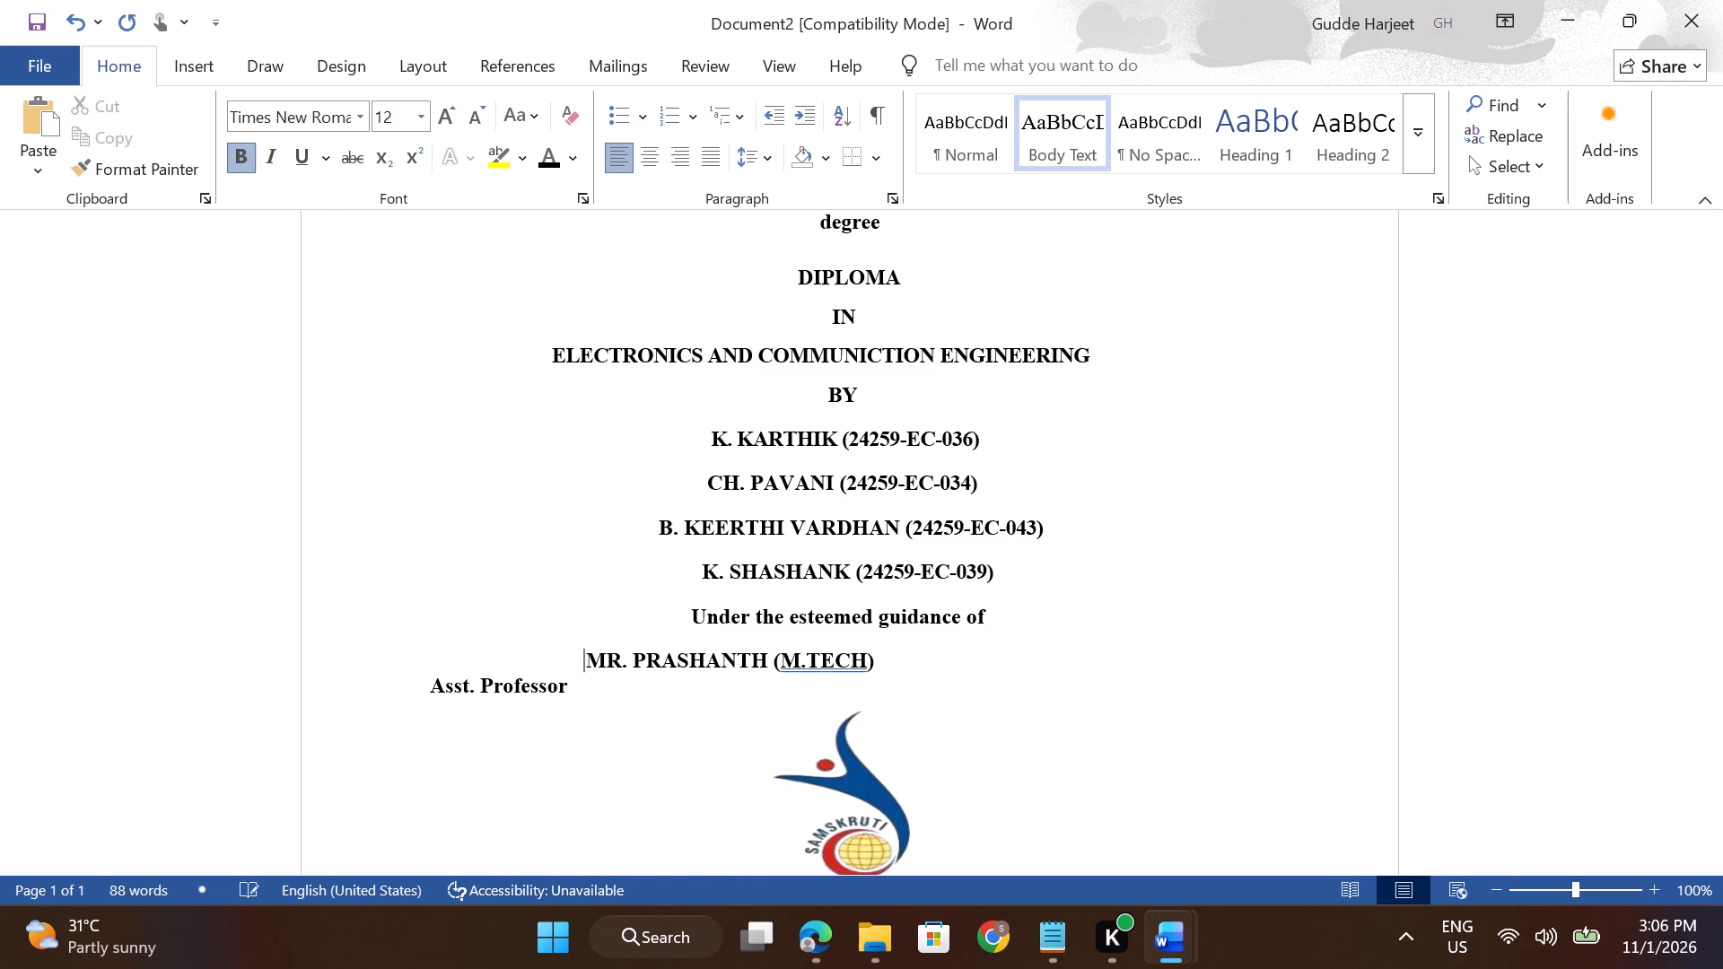
key(space)
key(space)
key(space)
key(space)
key(space)
key(space)
key(space)
key(space)
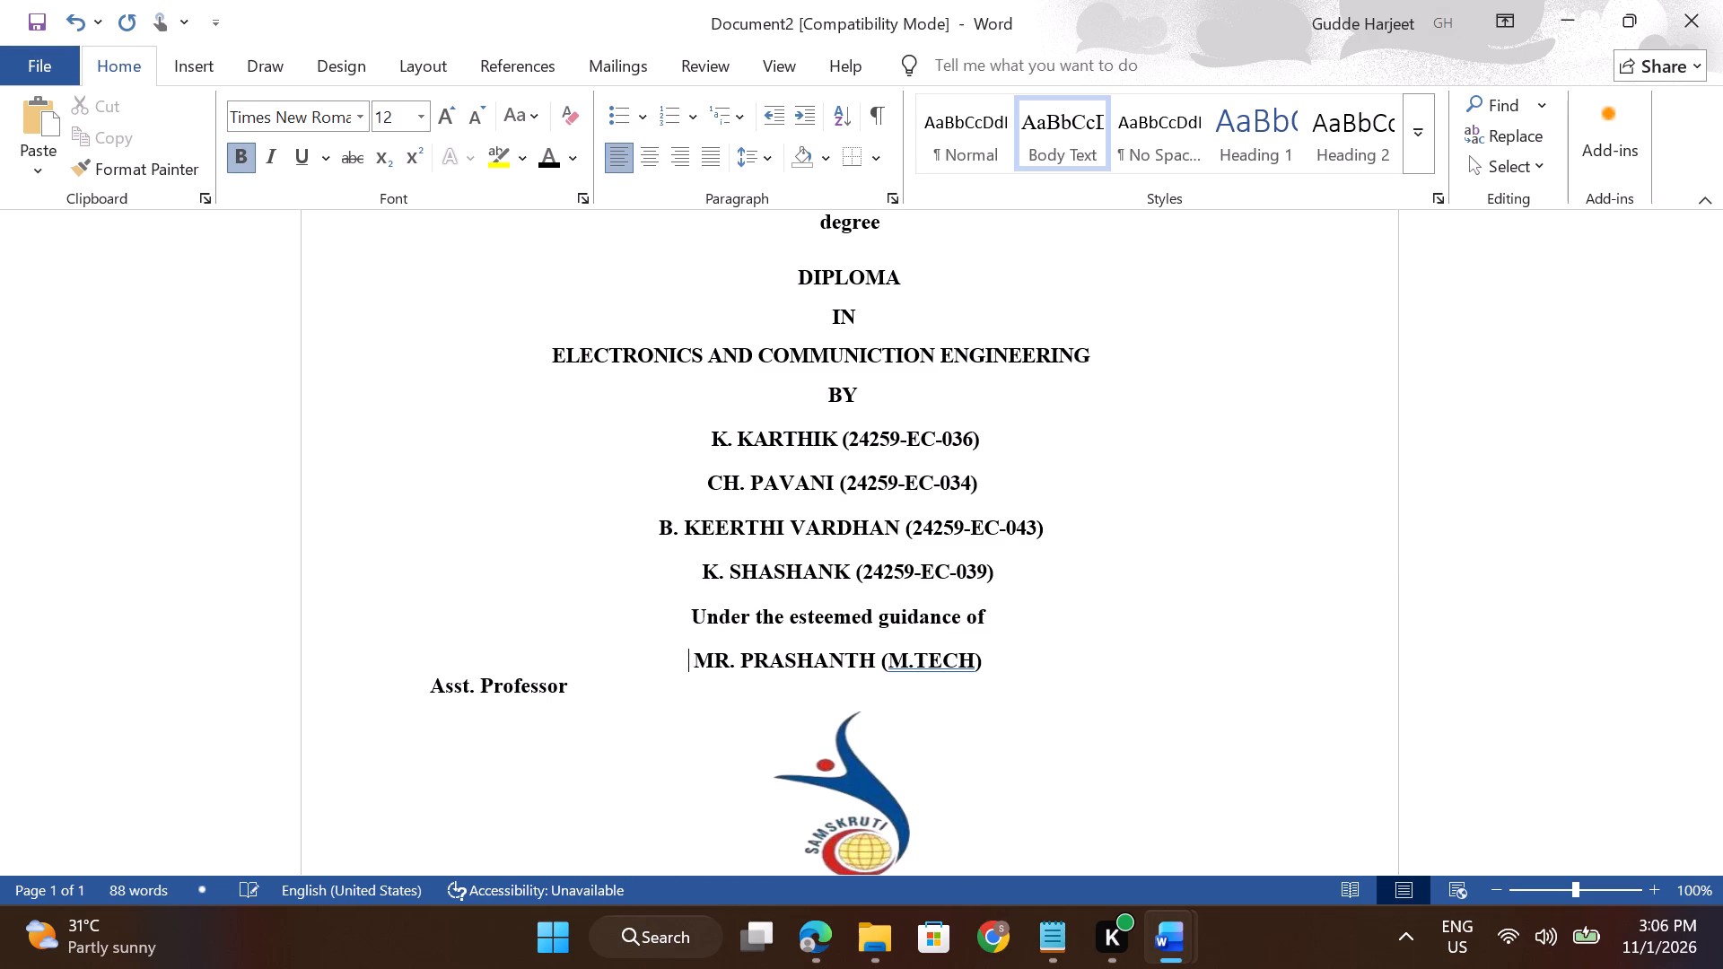
Shift "Asst. Professor" right with a run of spaces to centre it under the guide's name, removing one surplus space.
click(431, 683)
key(space)
key(space)
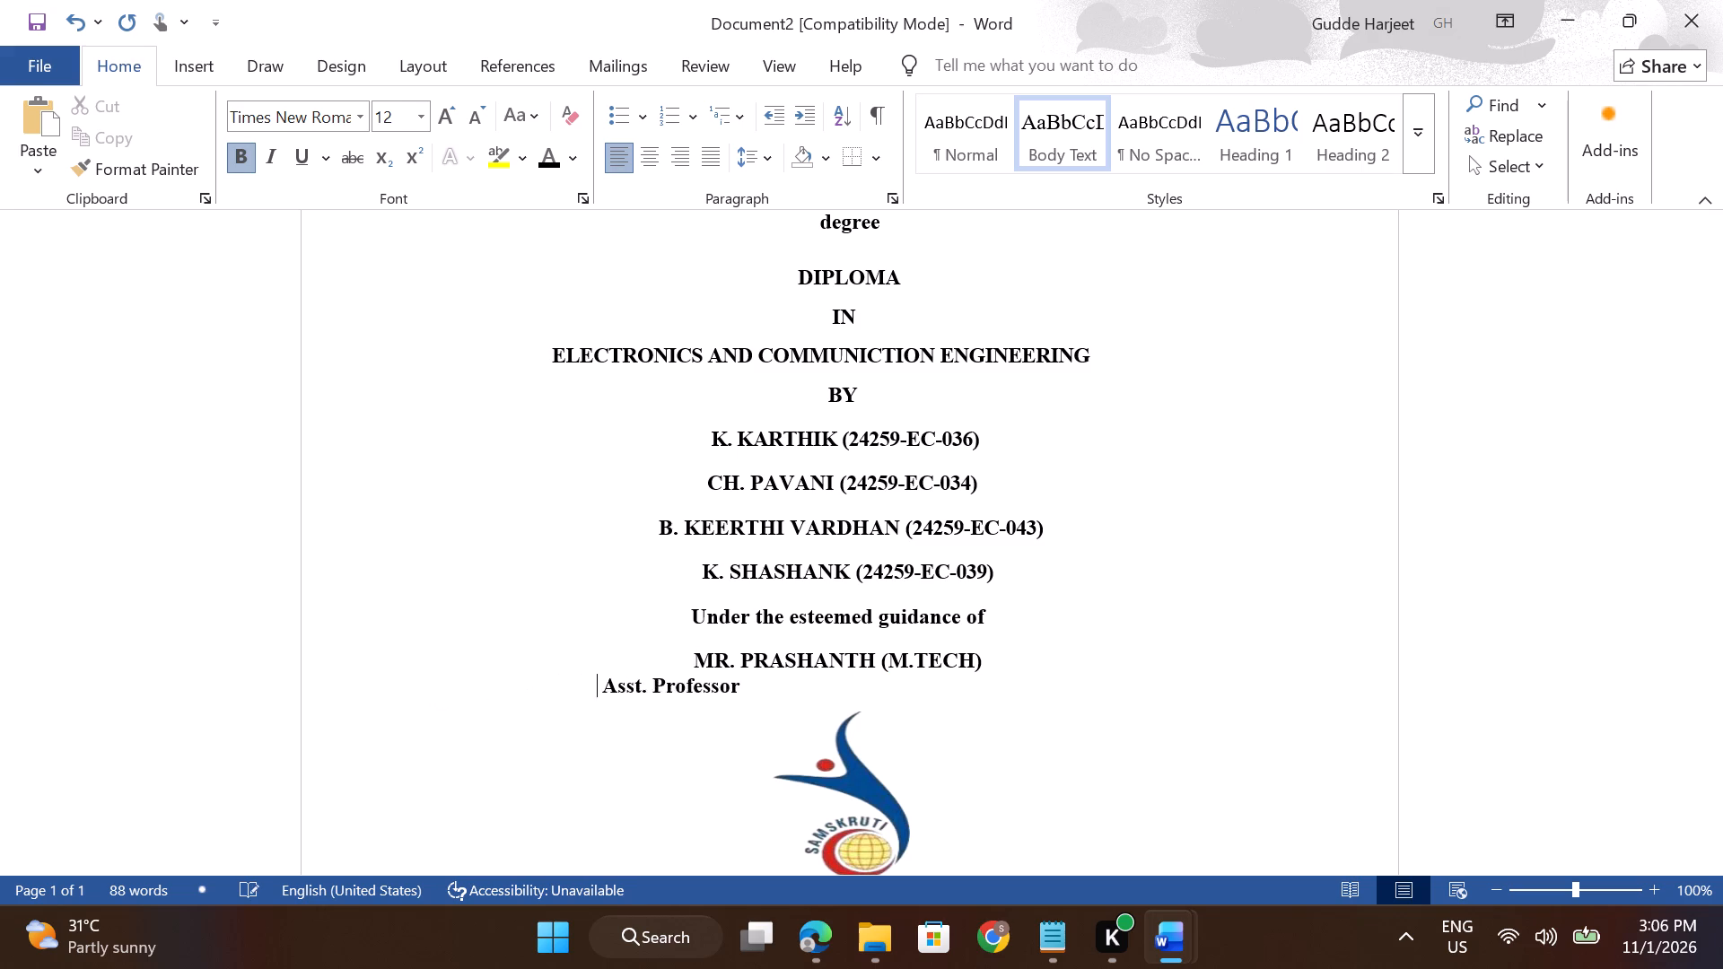
key(space)
key(space)
key(space)
key(space)
key(space)
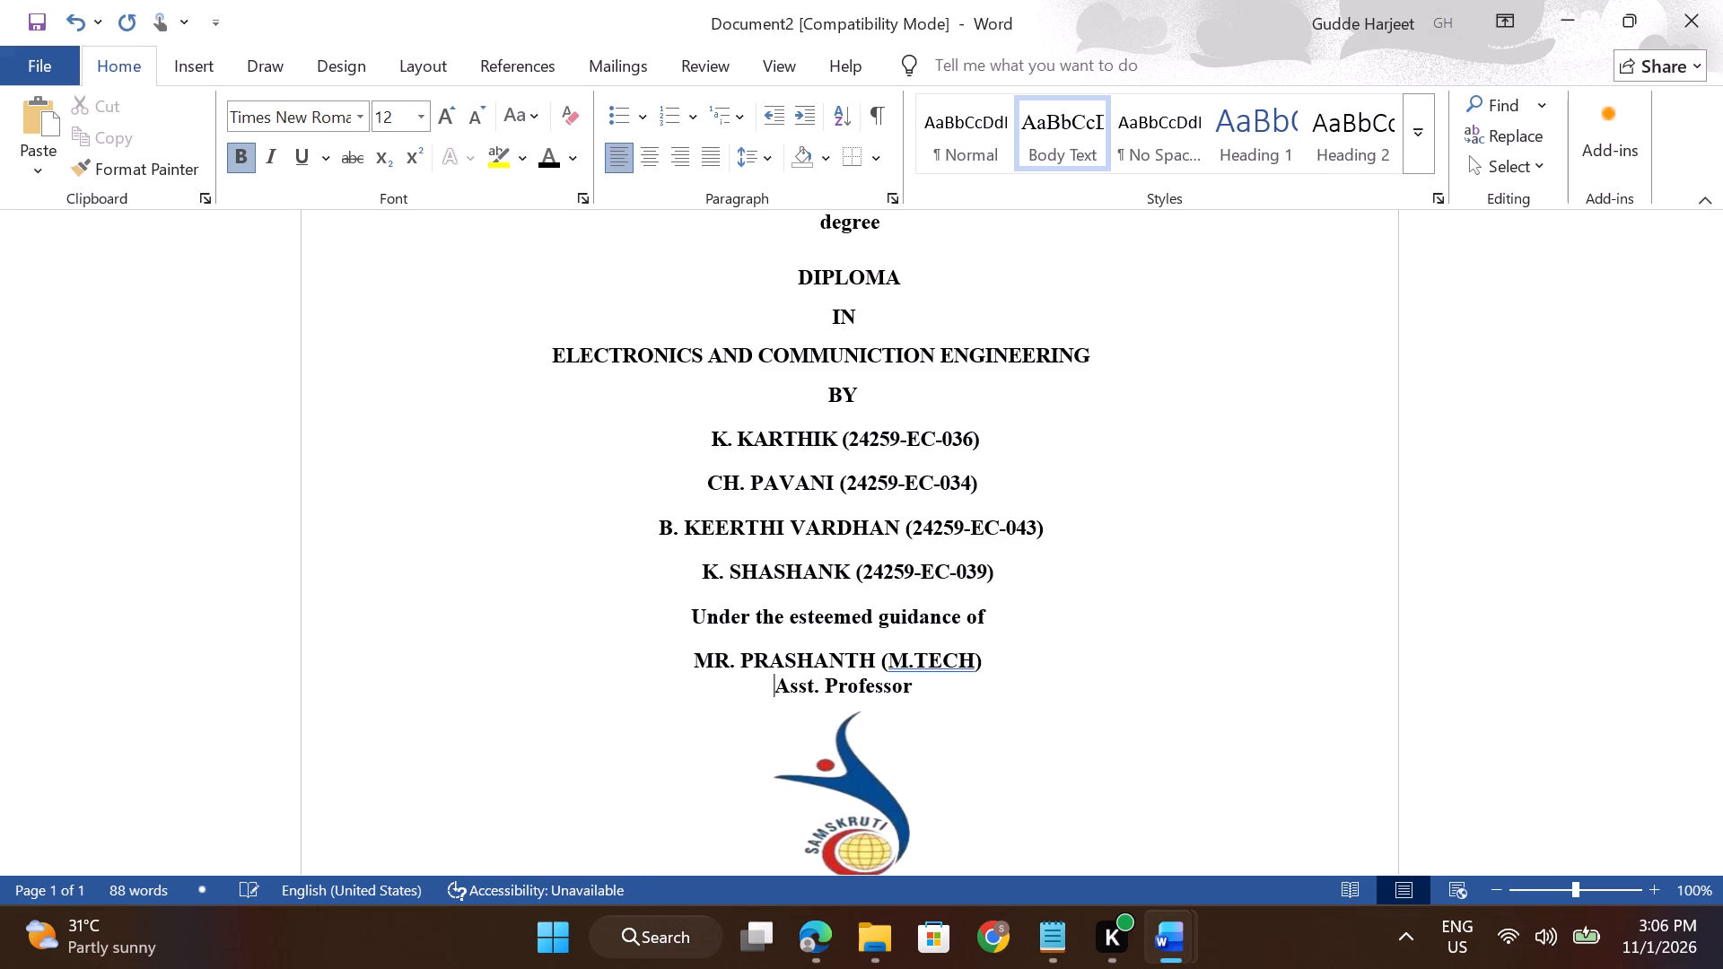
key(space)
key(BackSpace)
Set the font of all lines below the logo, from the department through the accreditation text, to Times New Roman.
scroll(431, 683, down, 3)
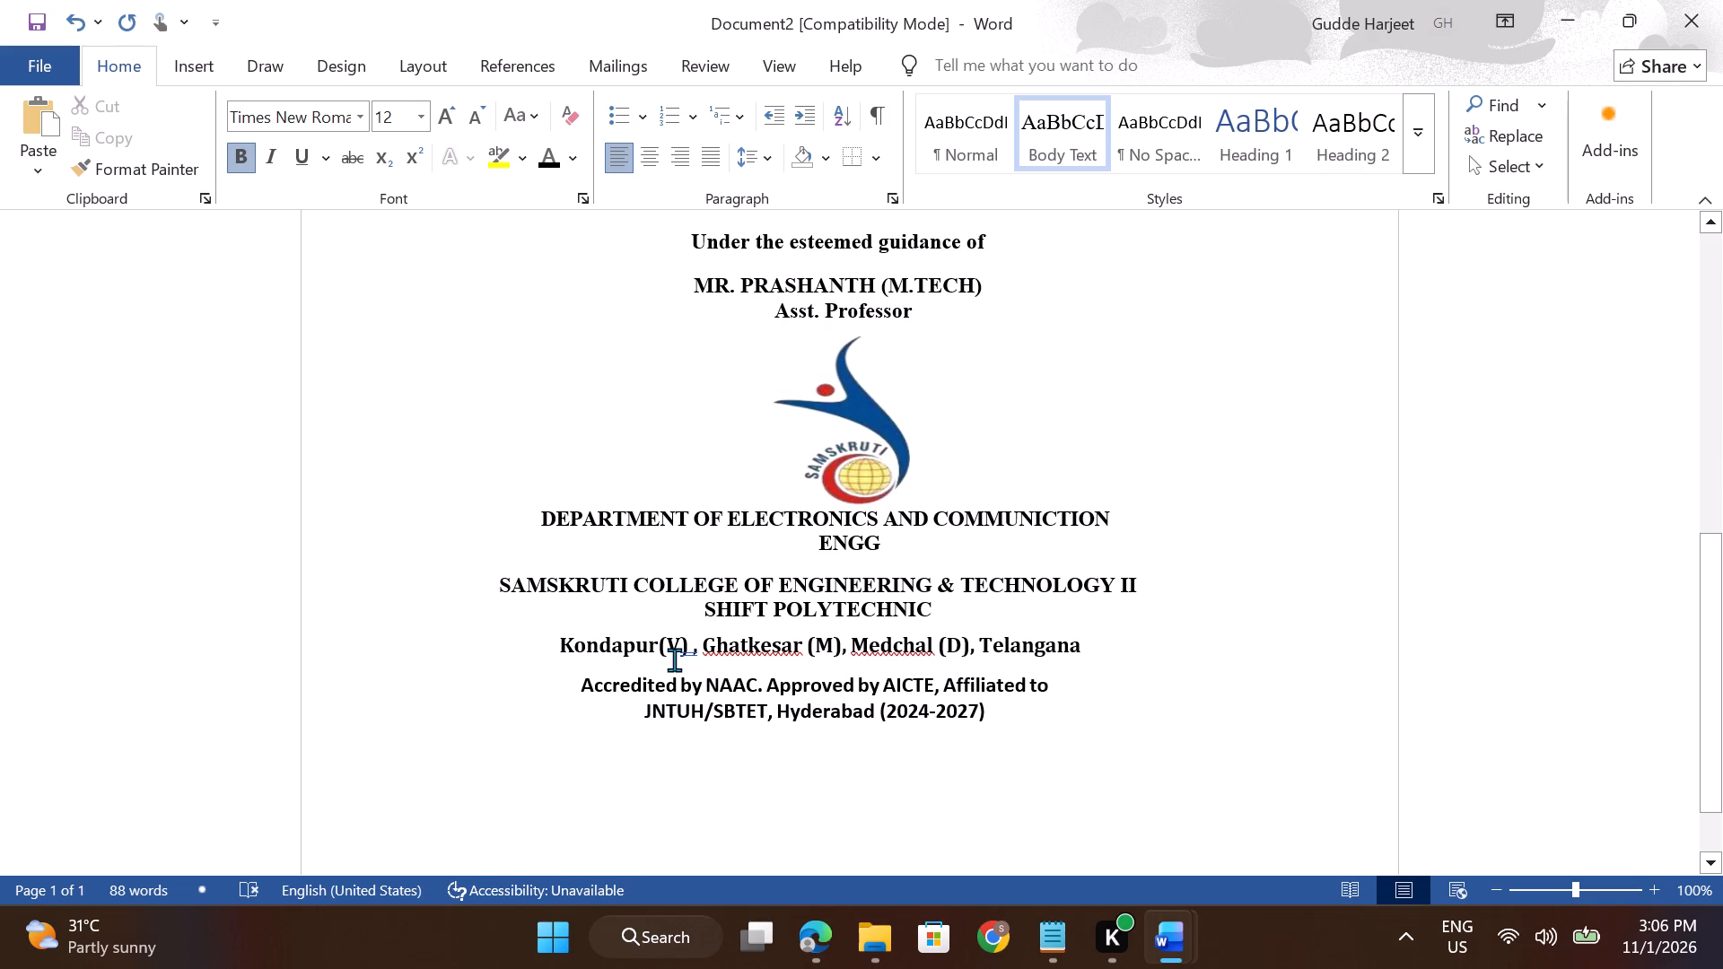
drag(533, 519, 1104, 821)
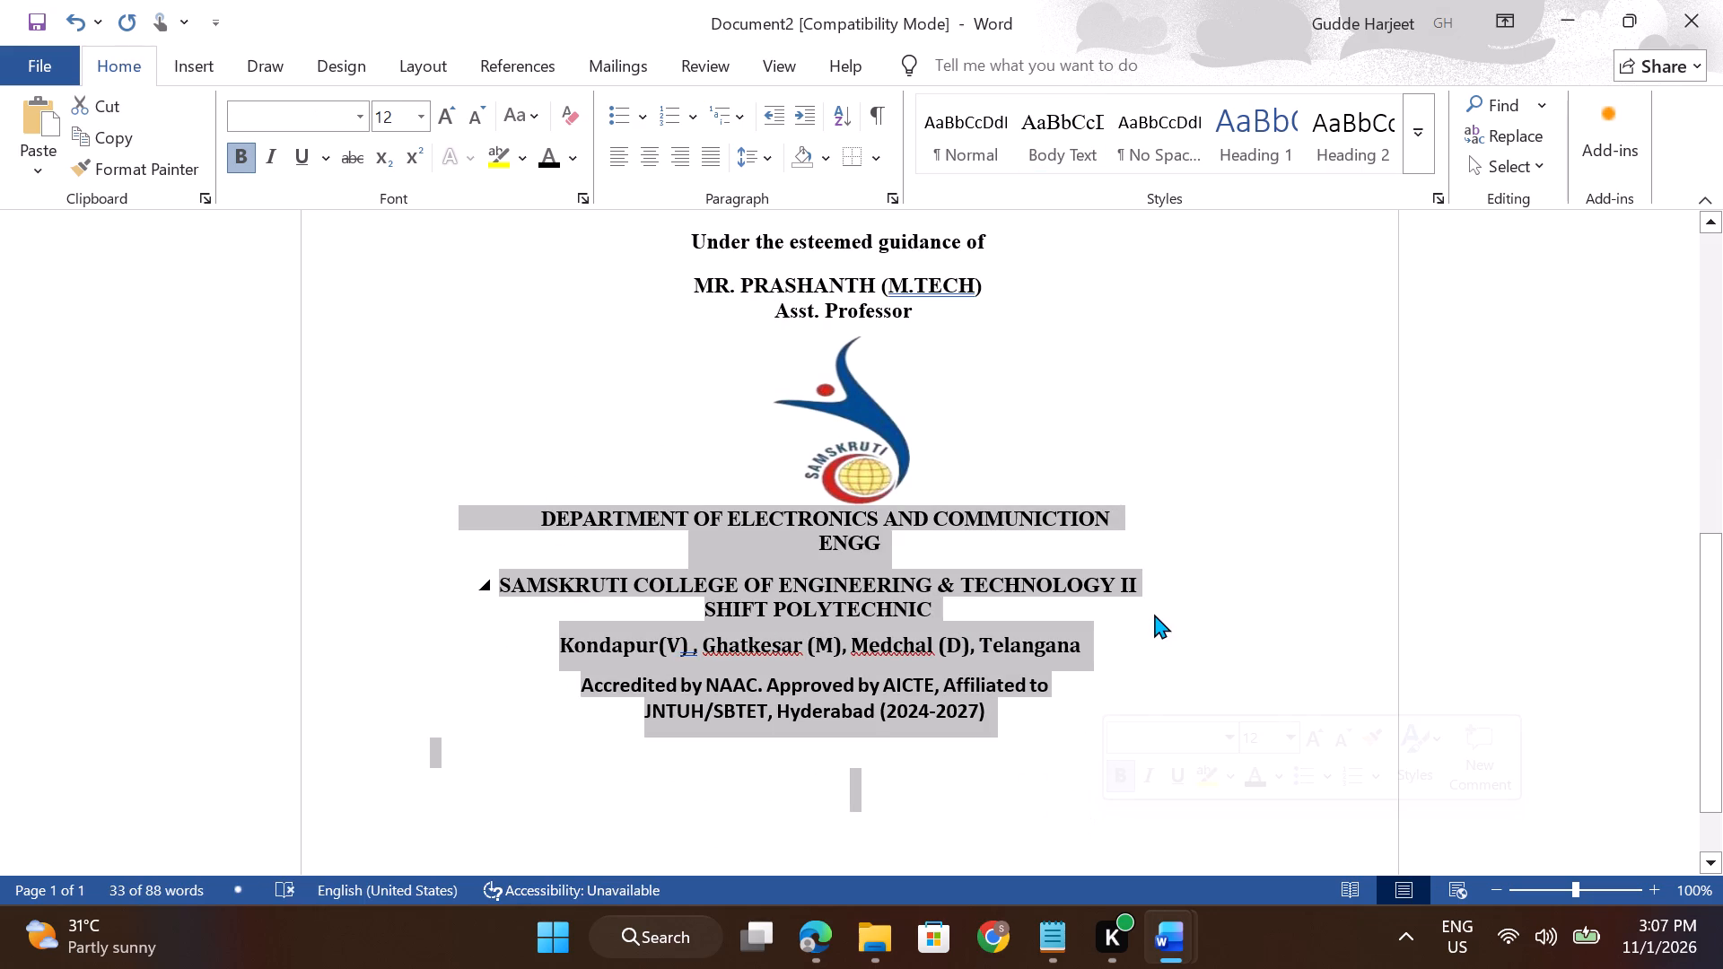
click(308, 118)
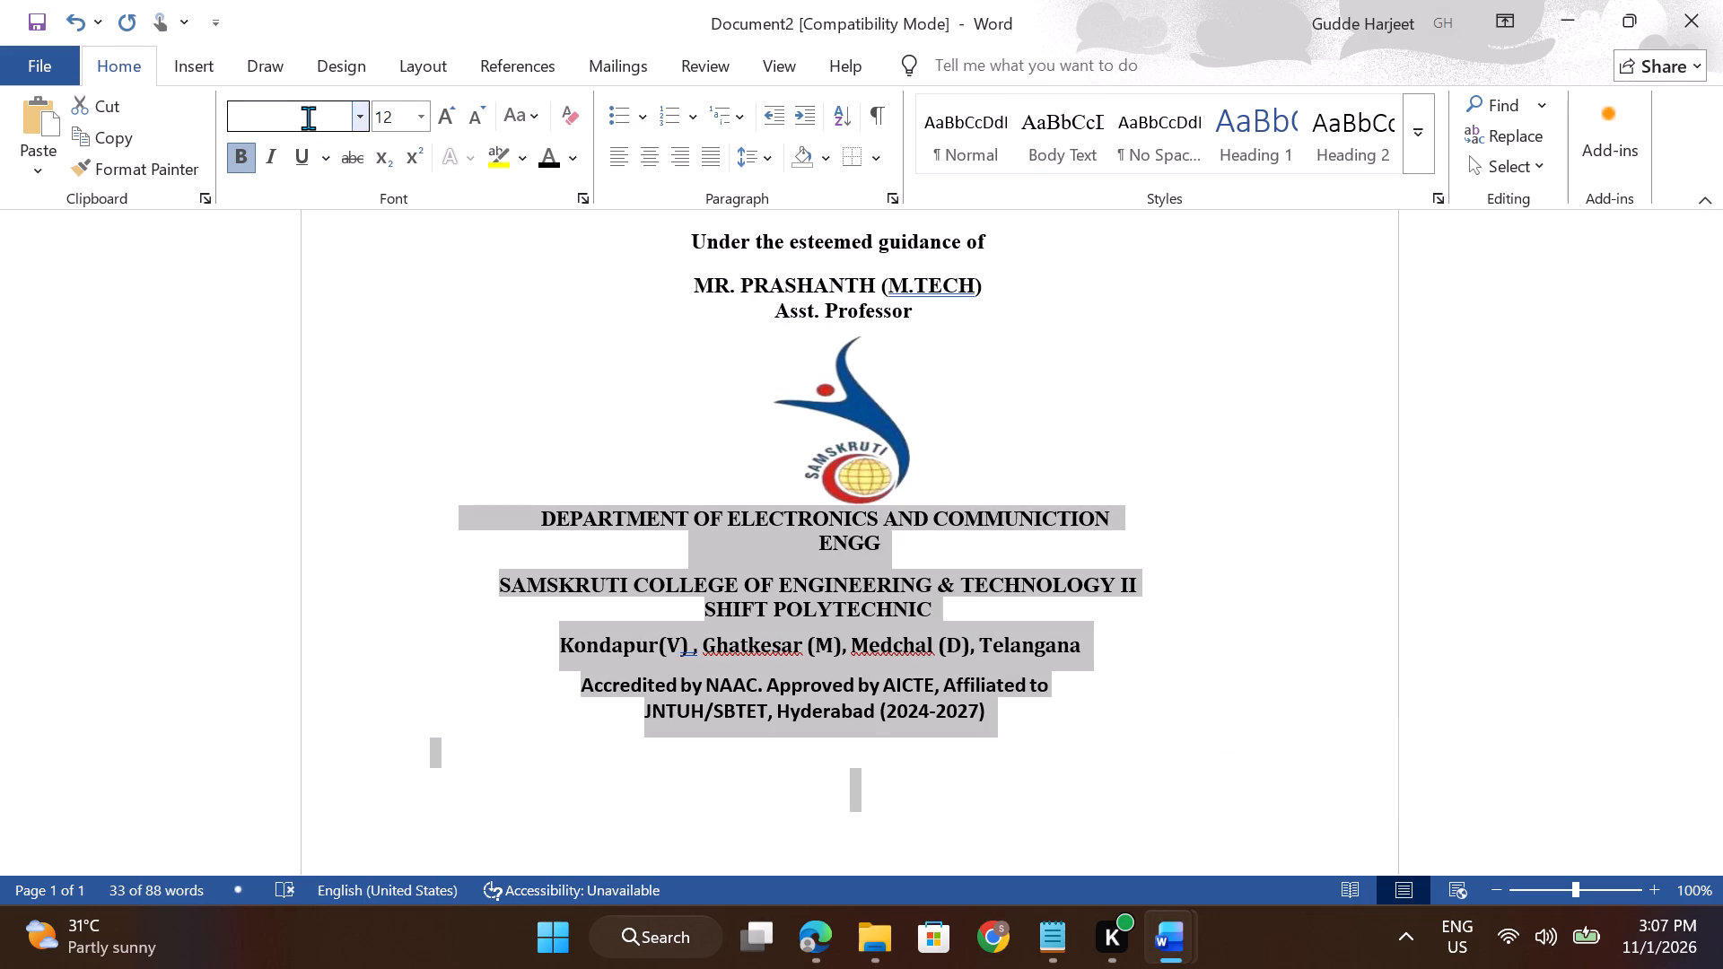
text(TIME)
key(Return)
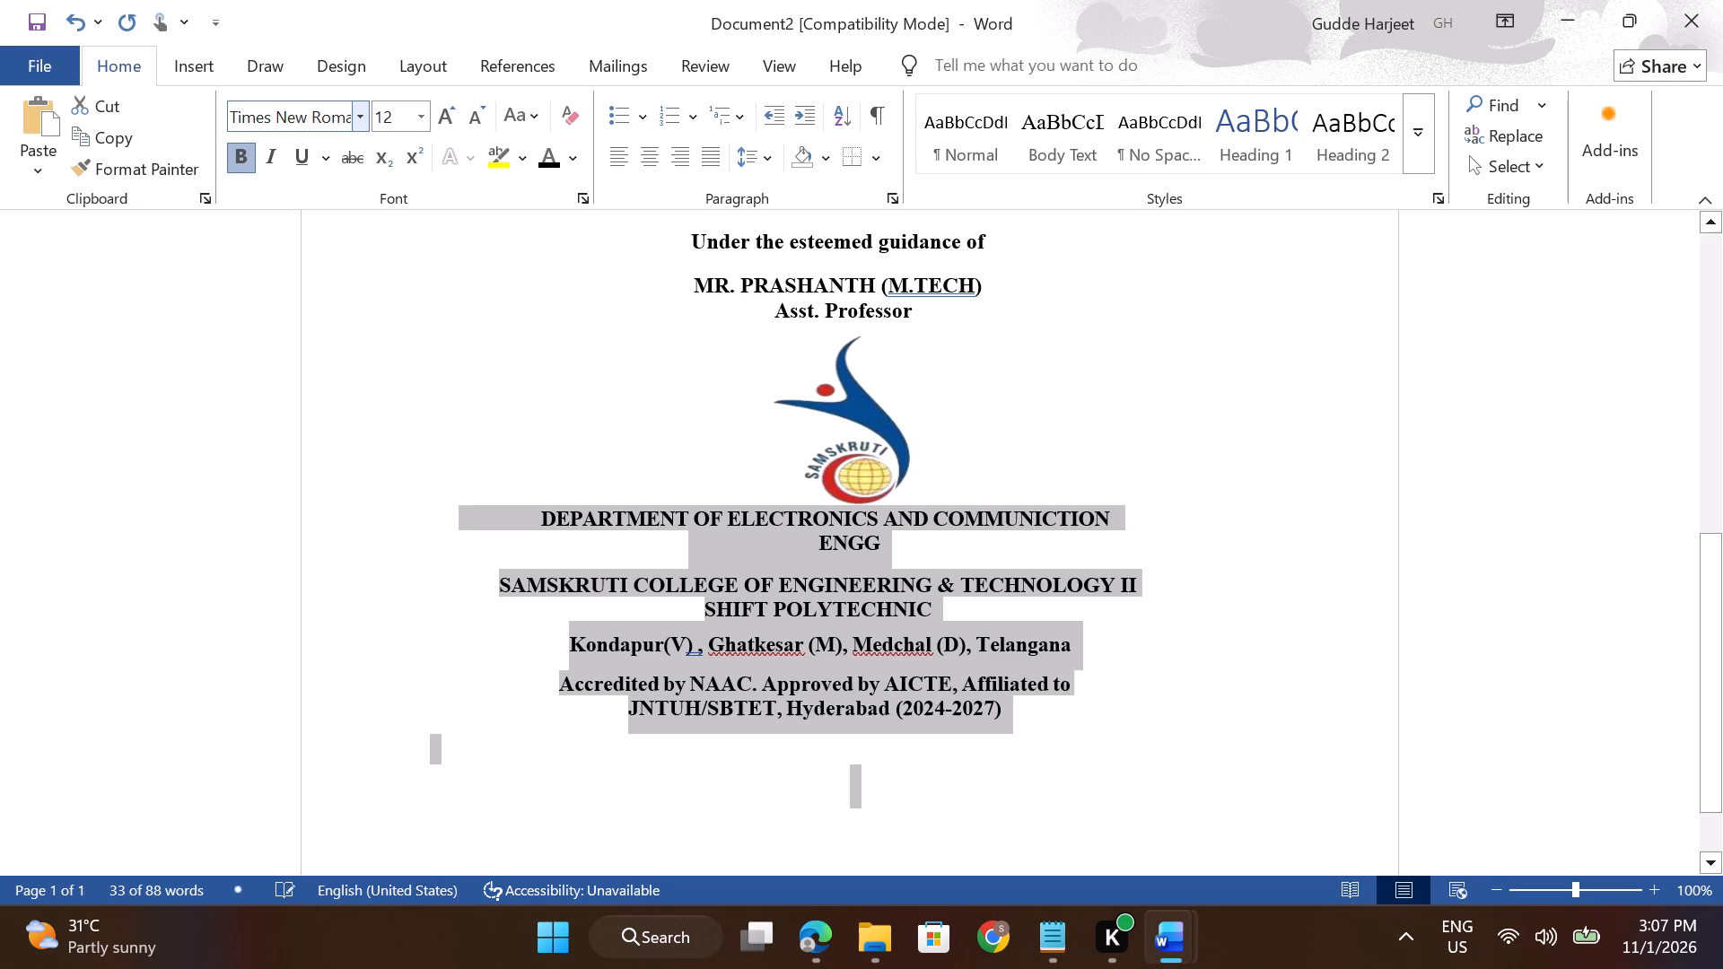
click(1137, 685)
Delete the surplus spaces before "ENGG" in the department heading to shift the word left.
scroll(1137, 685, up, 5)
scroll(1137, 685, down, 6)
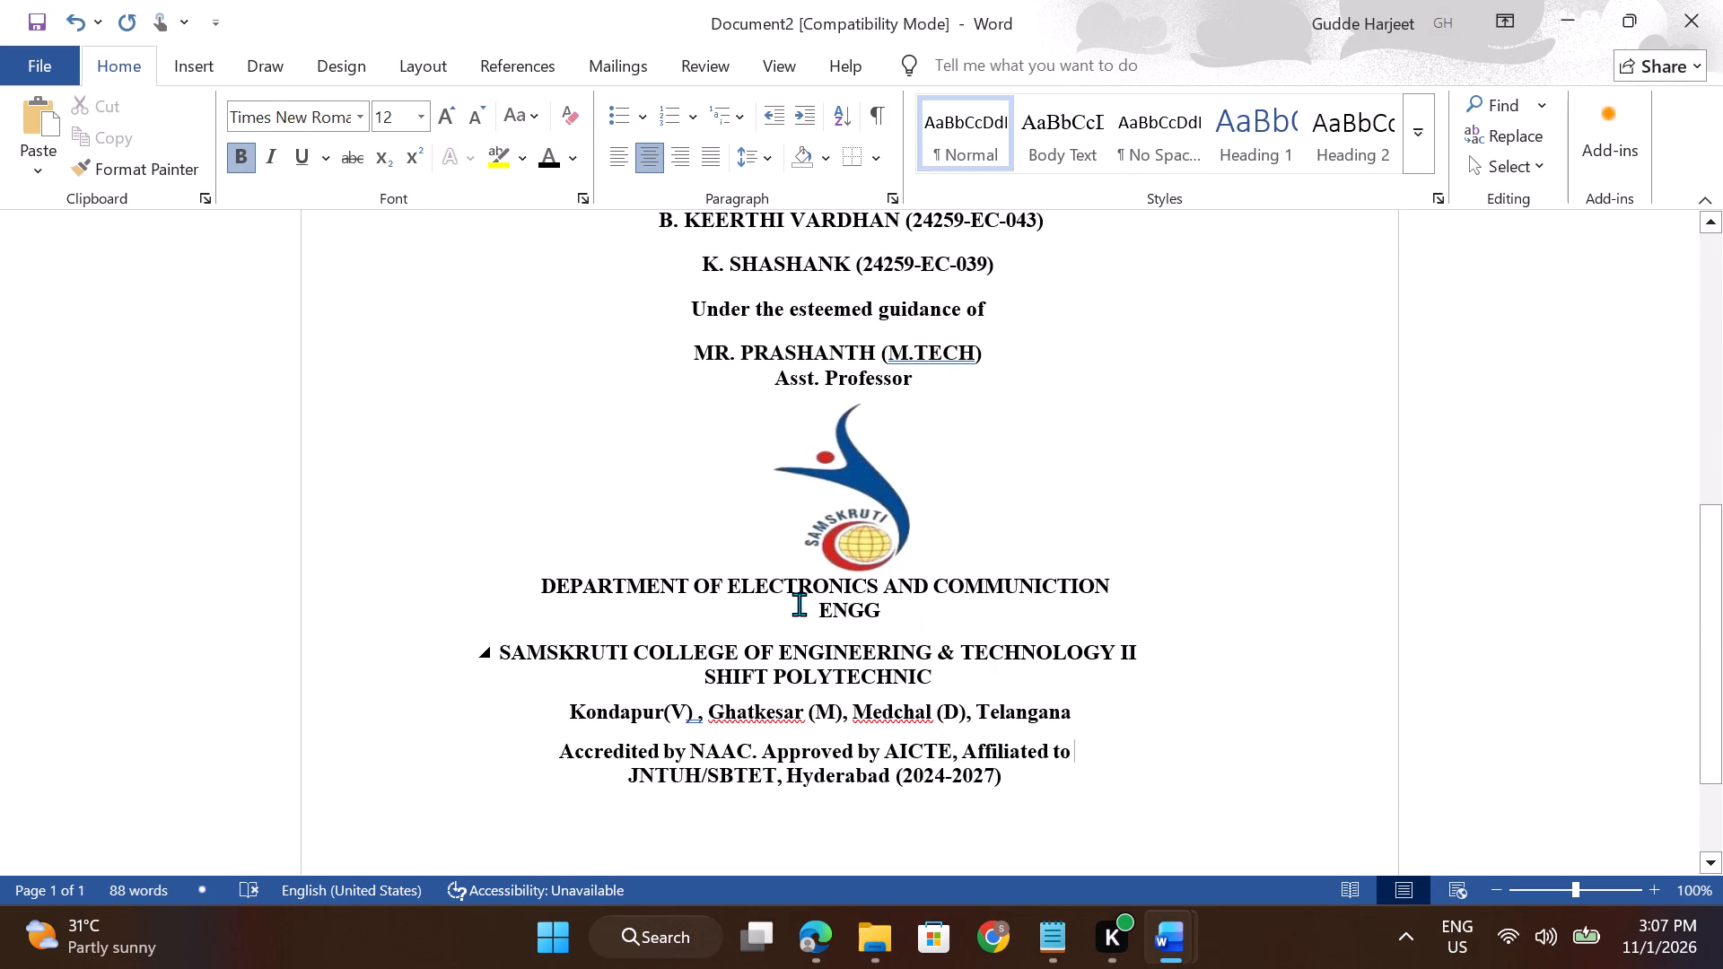
click(822, 615)
key(BackSpace)
key(BackSpace)
key(BackSpace)
key(BackSpace)
key(BackSpace)
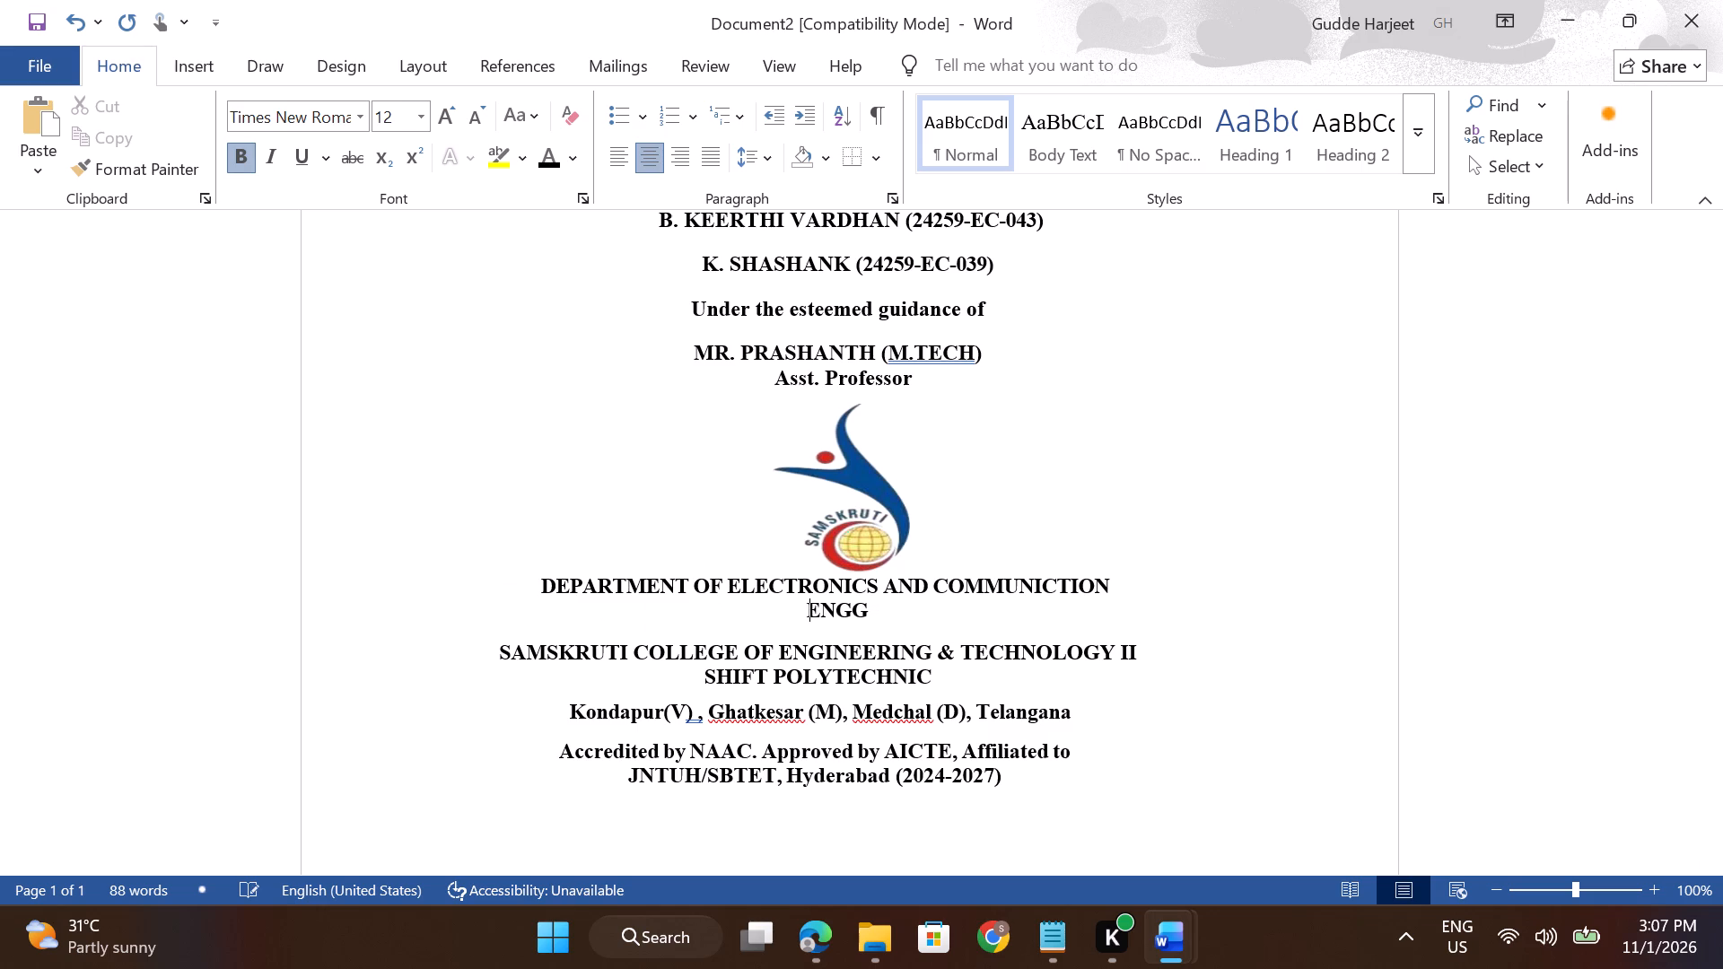
key(BackSpace)
key(BackSpace)
key(BackSpace)
key(BackSpace)
key(BackSpace)
key(BackSpace)
key(BackSpace)
key(BackSpace)
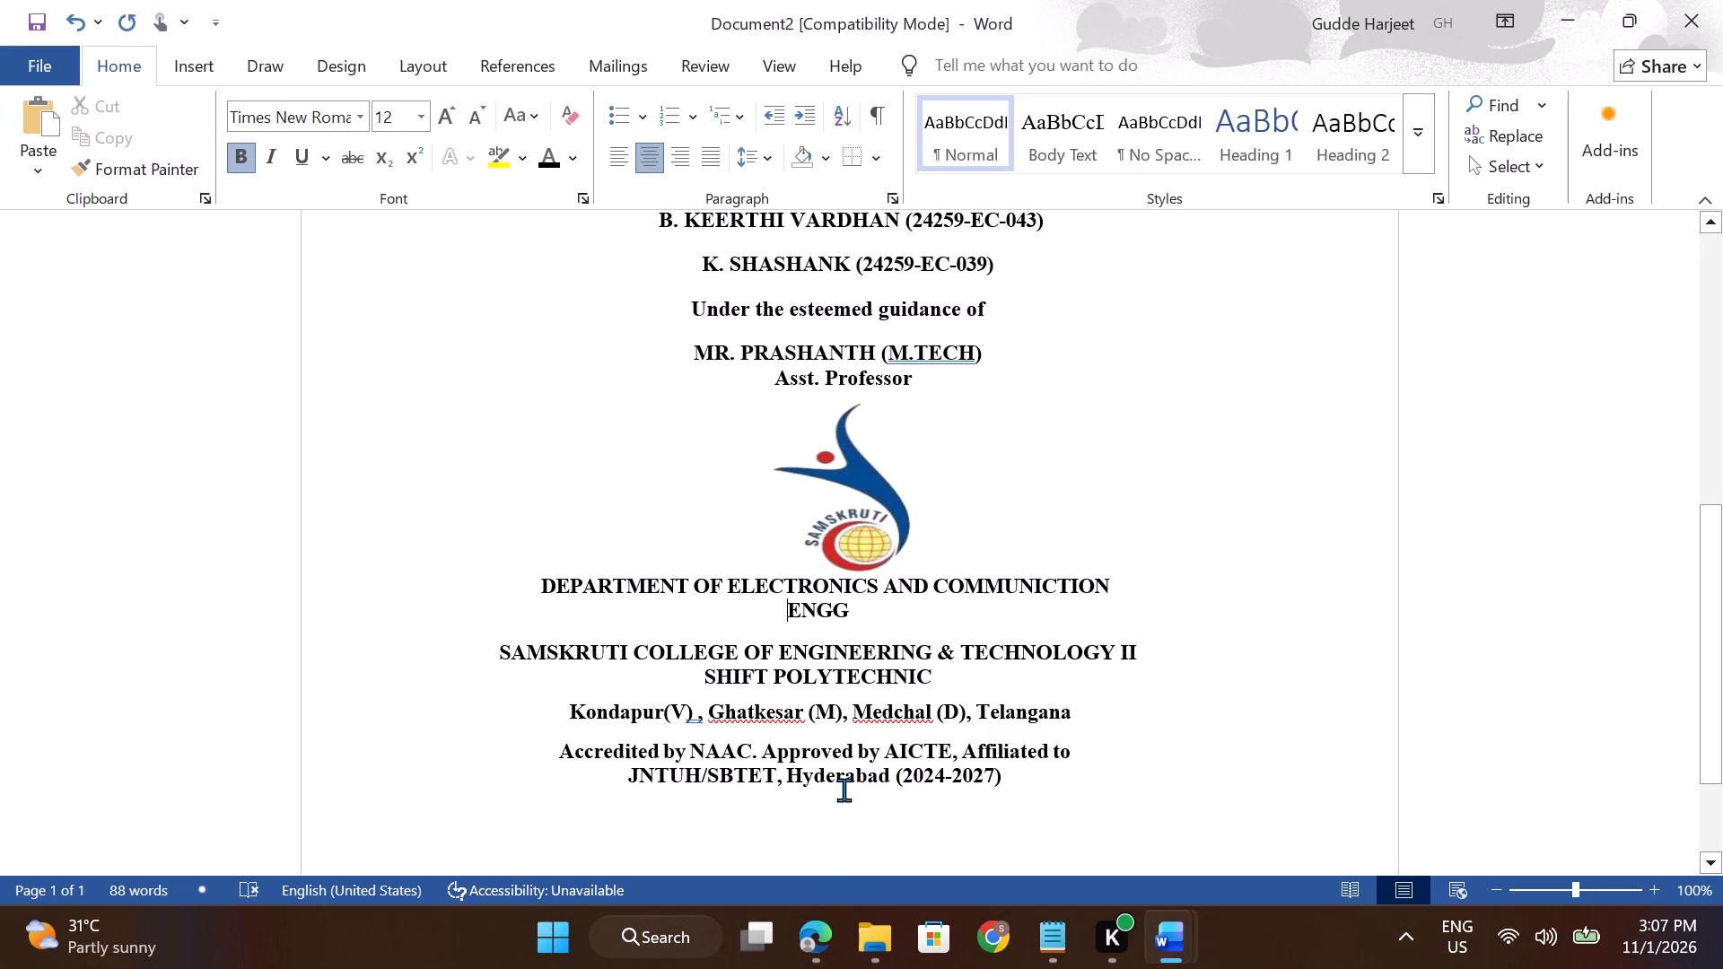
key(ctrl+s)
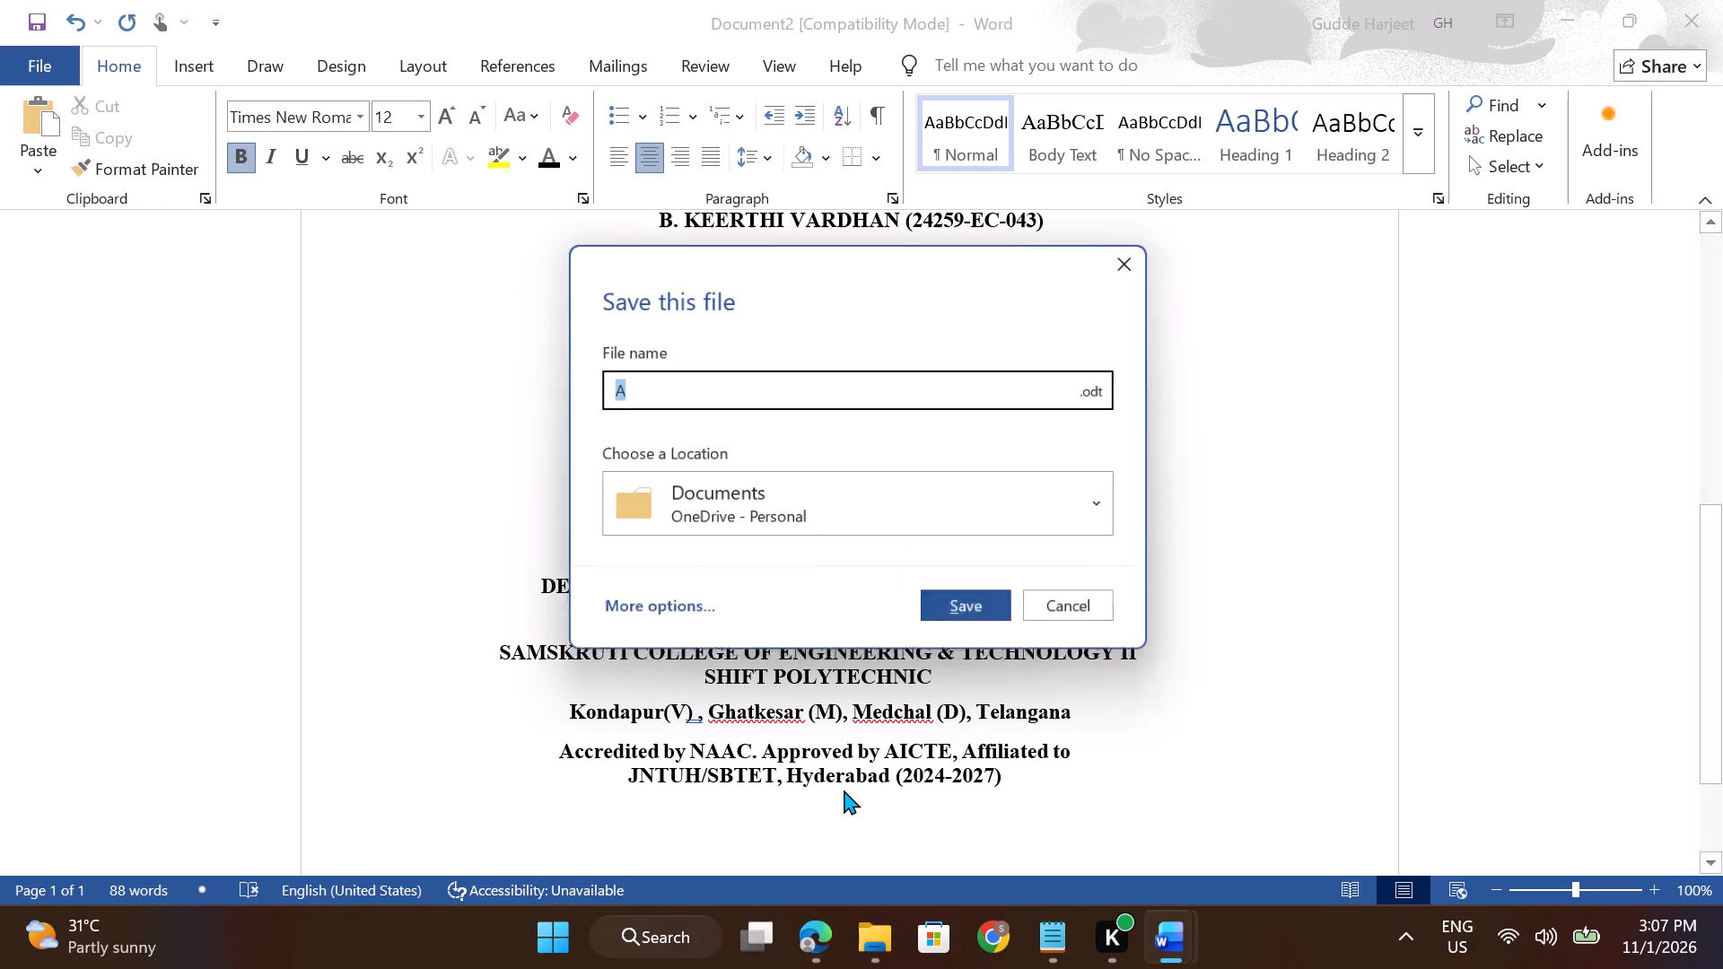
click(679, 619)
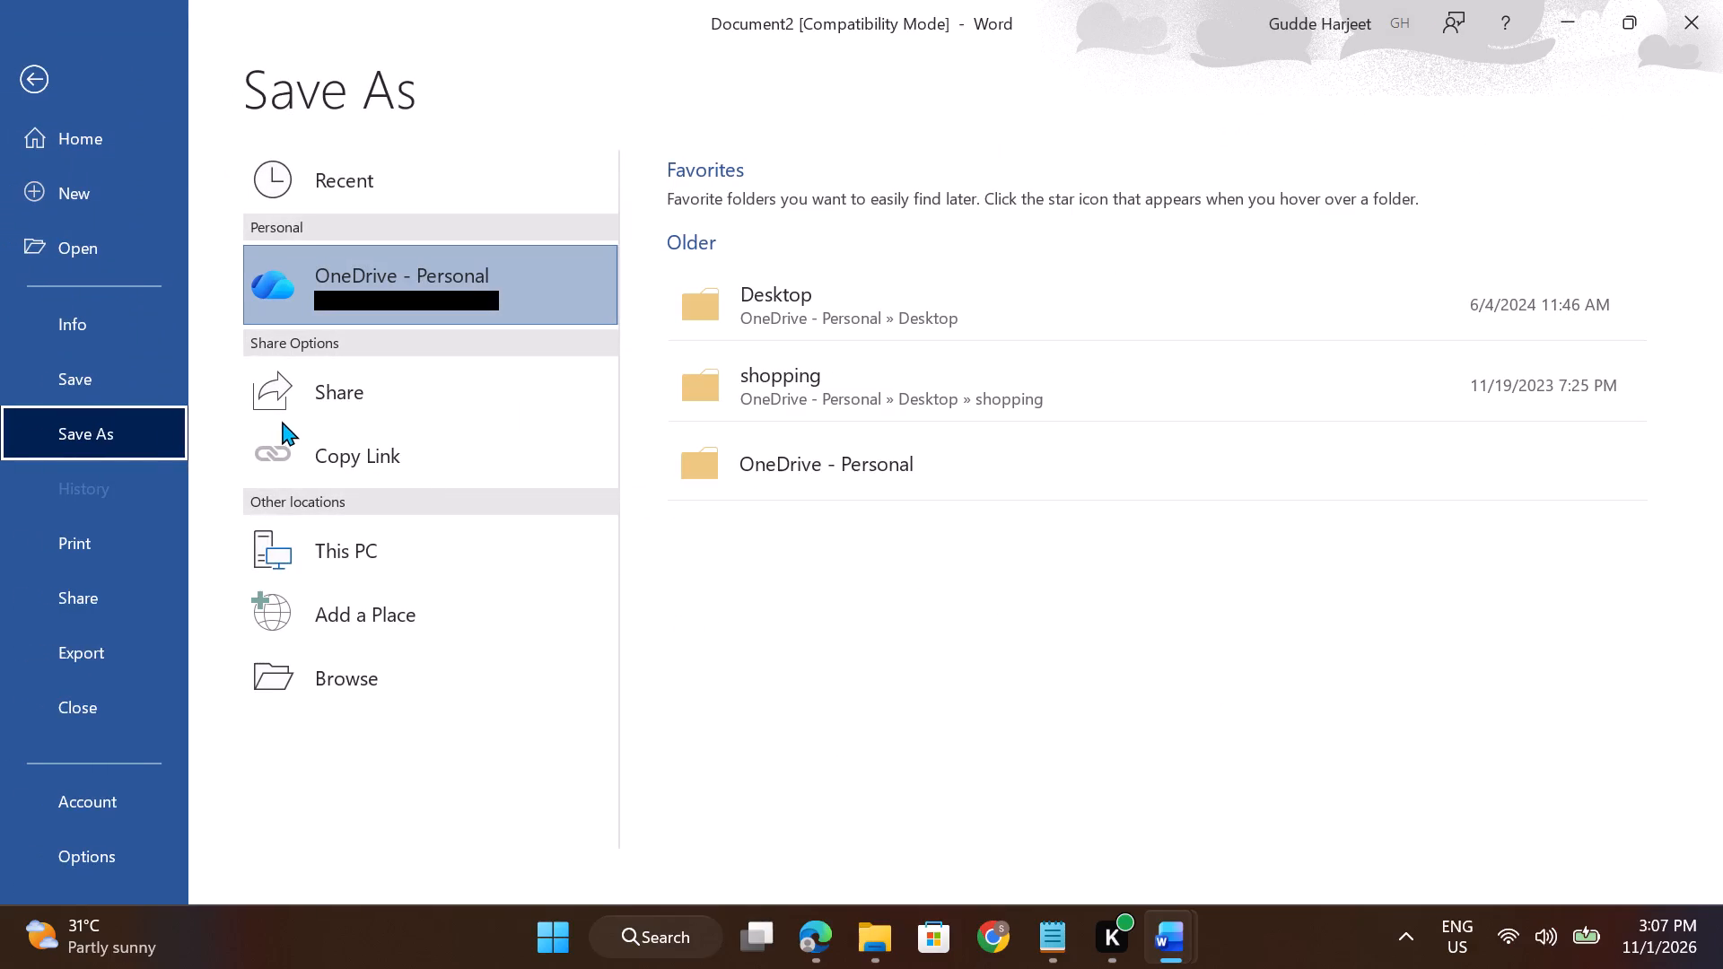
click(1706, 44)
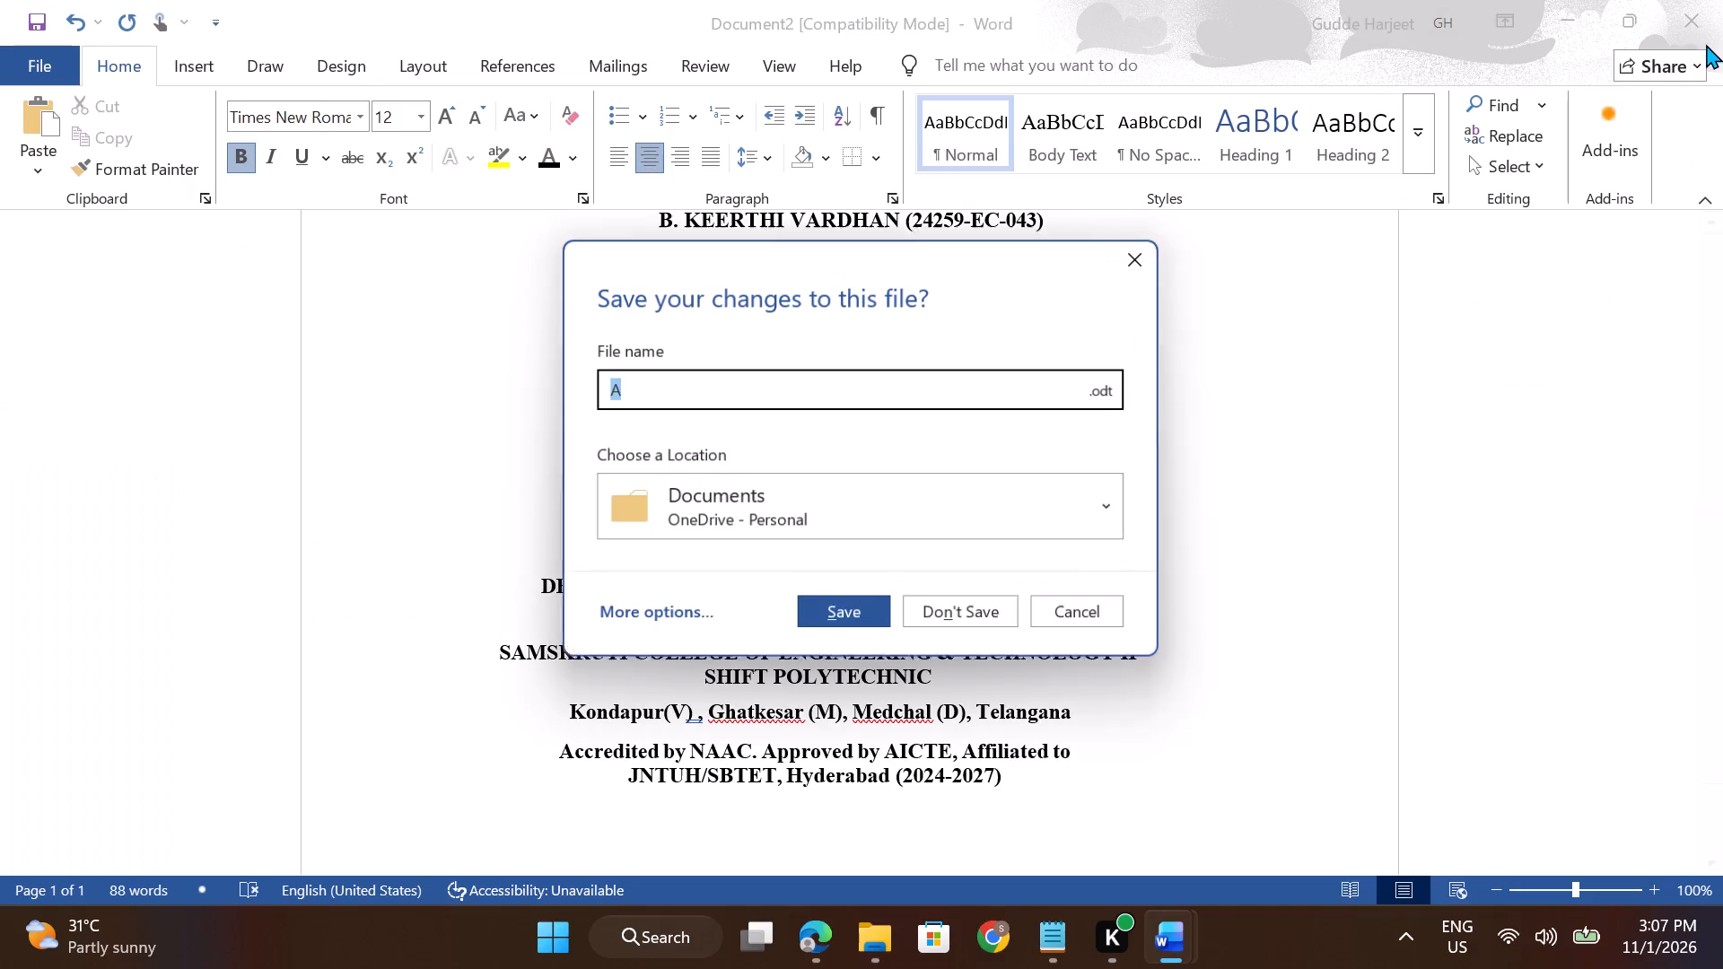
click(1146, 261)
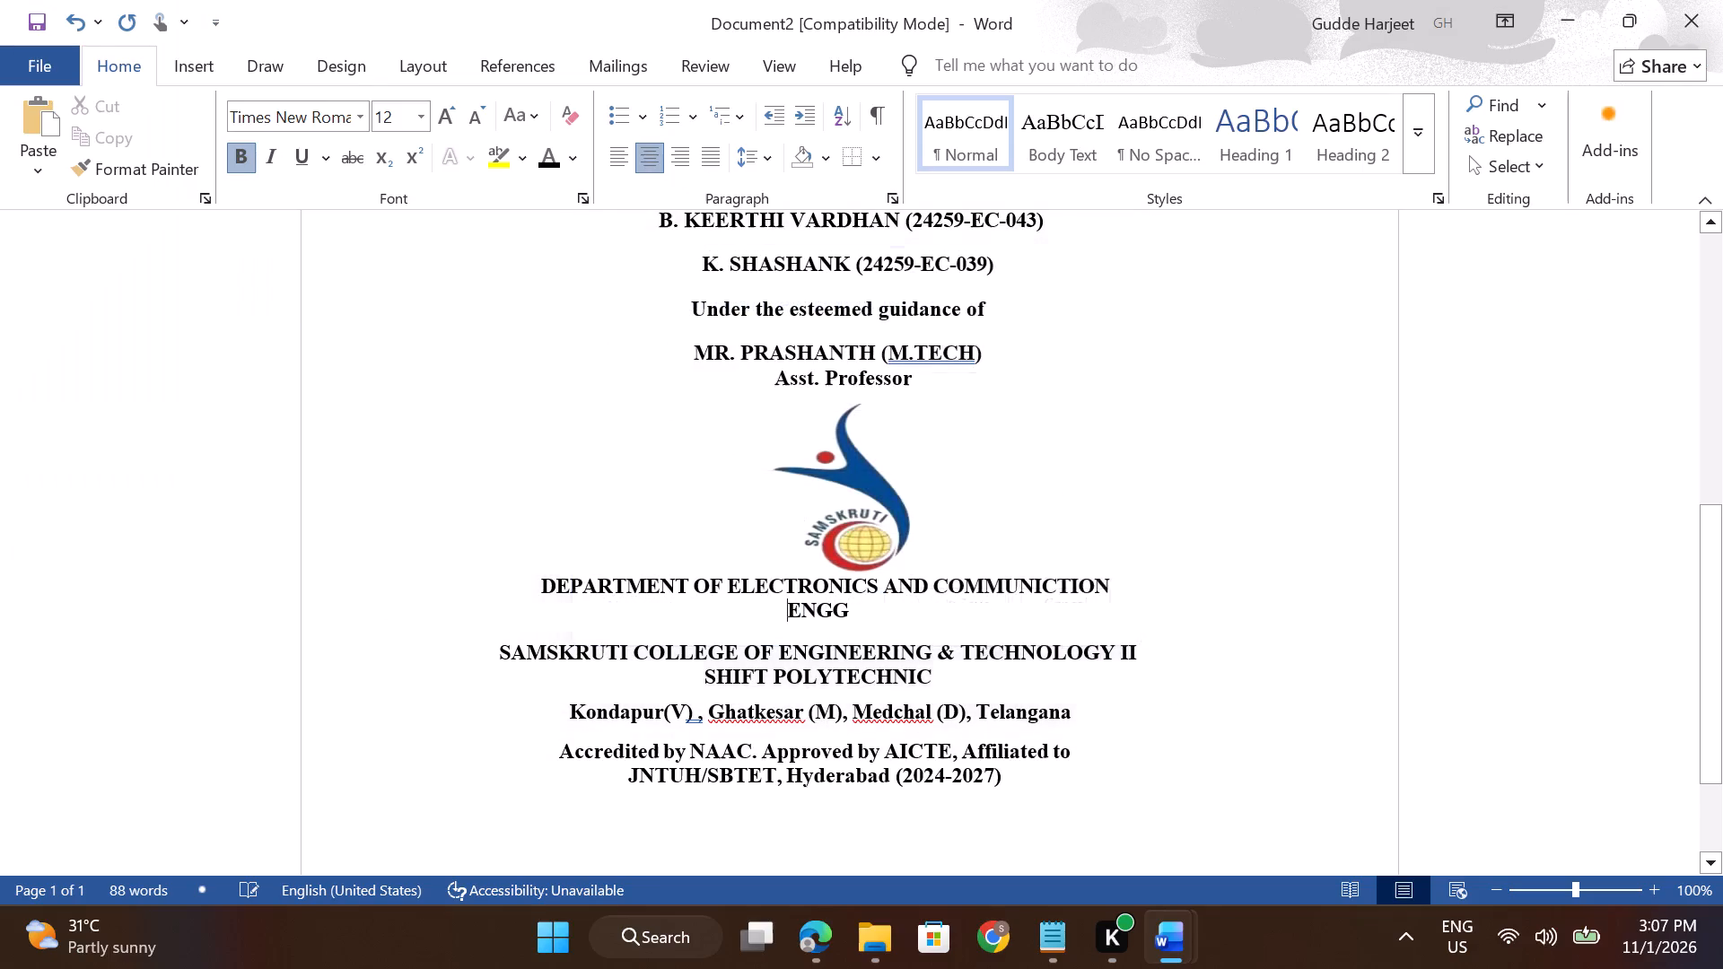
Save the finished cover page to the Desktop as a PDF named FIRST.
scroll(1217, 431, up, 6)
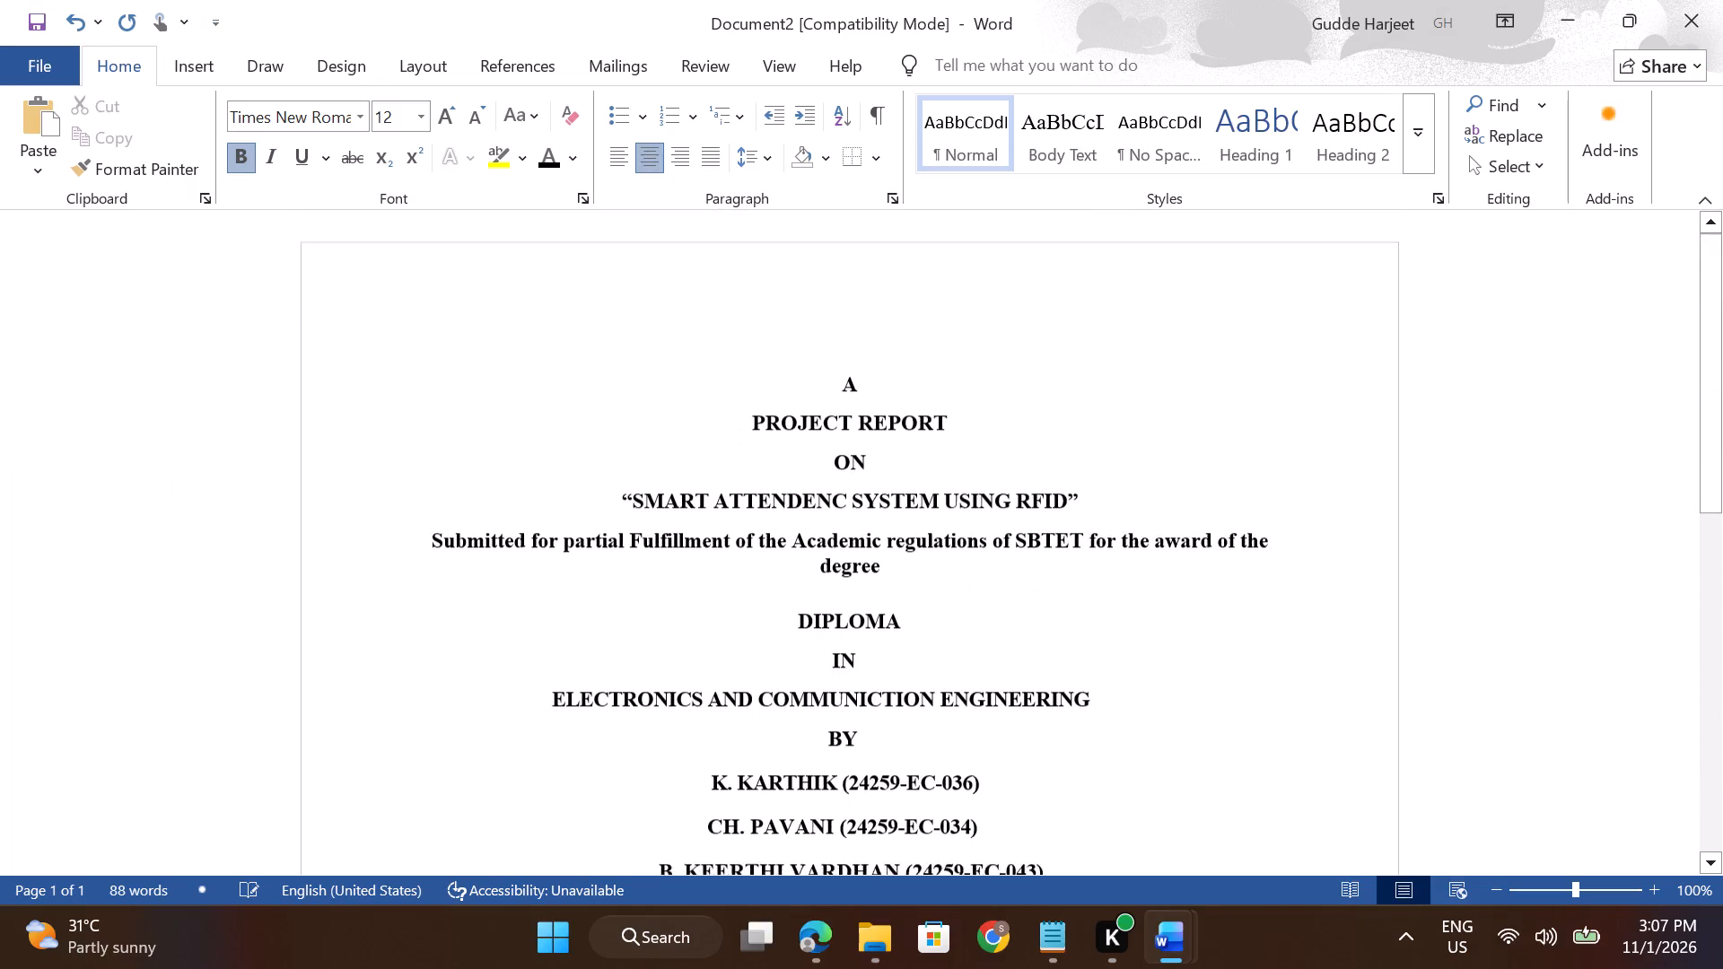
key(ctrl+s)
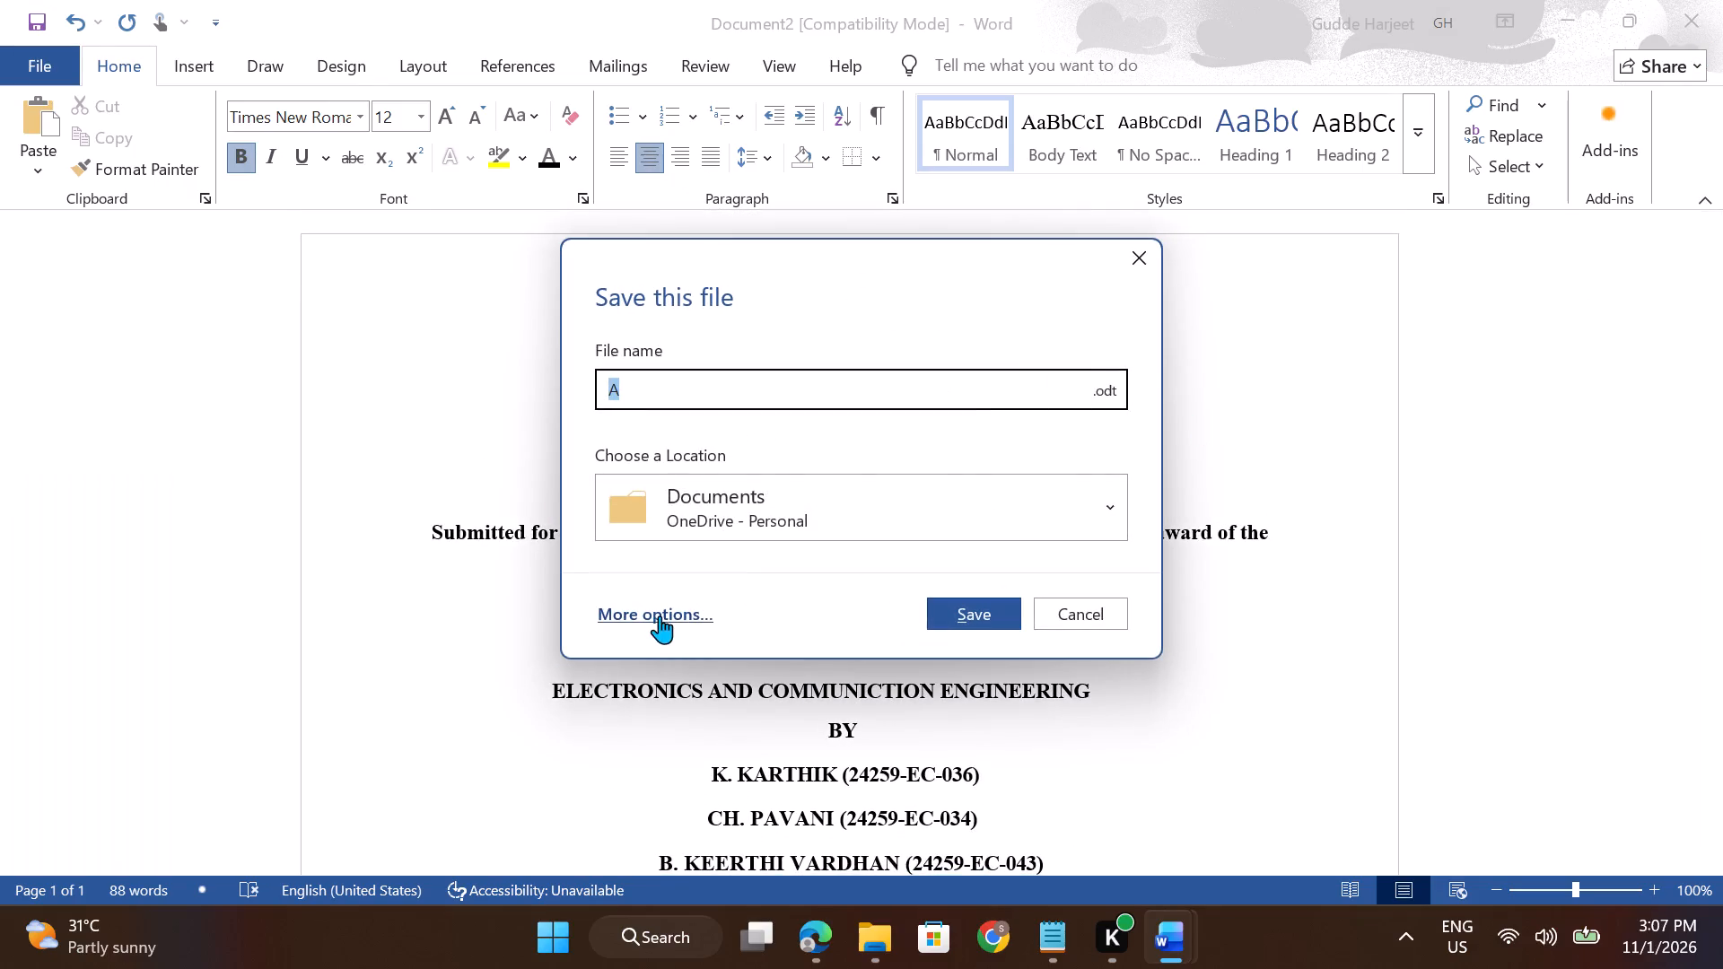
click(660, 615)
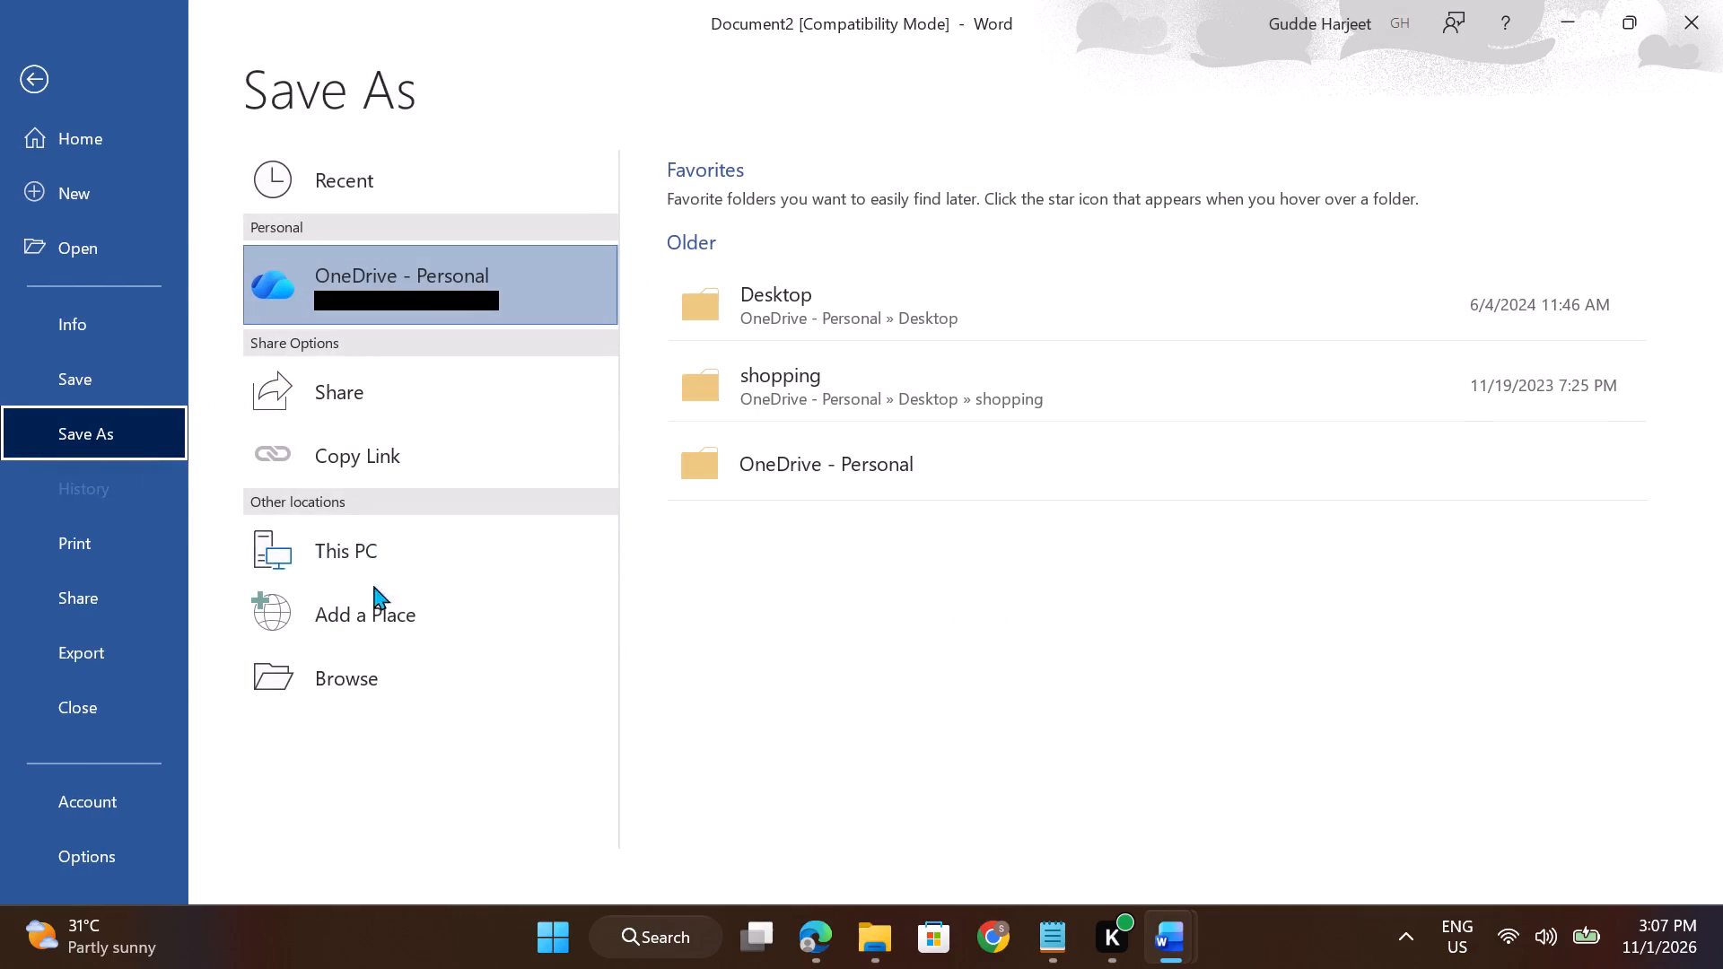
click(364, 675)
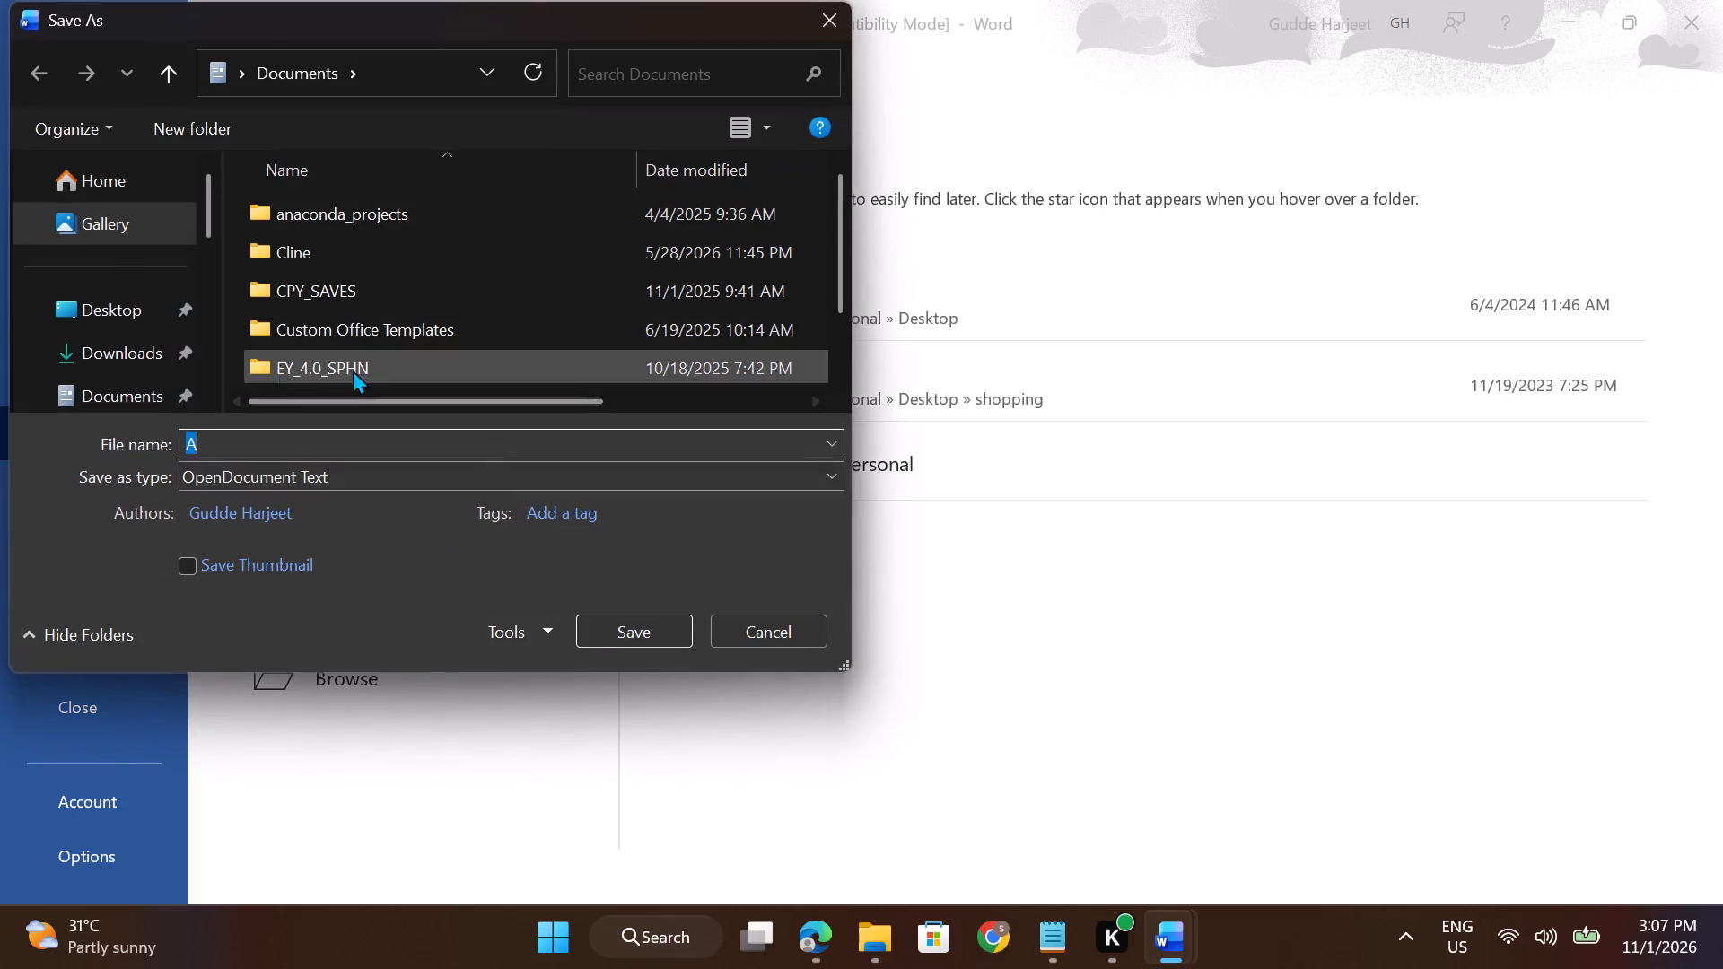
click(256, 432)
click(256, 432)
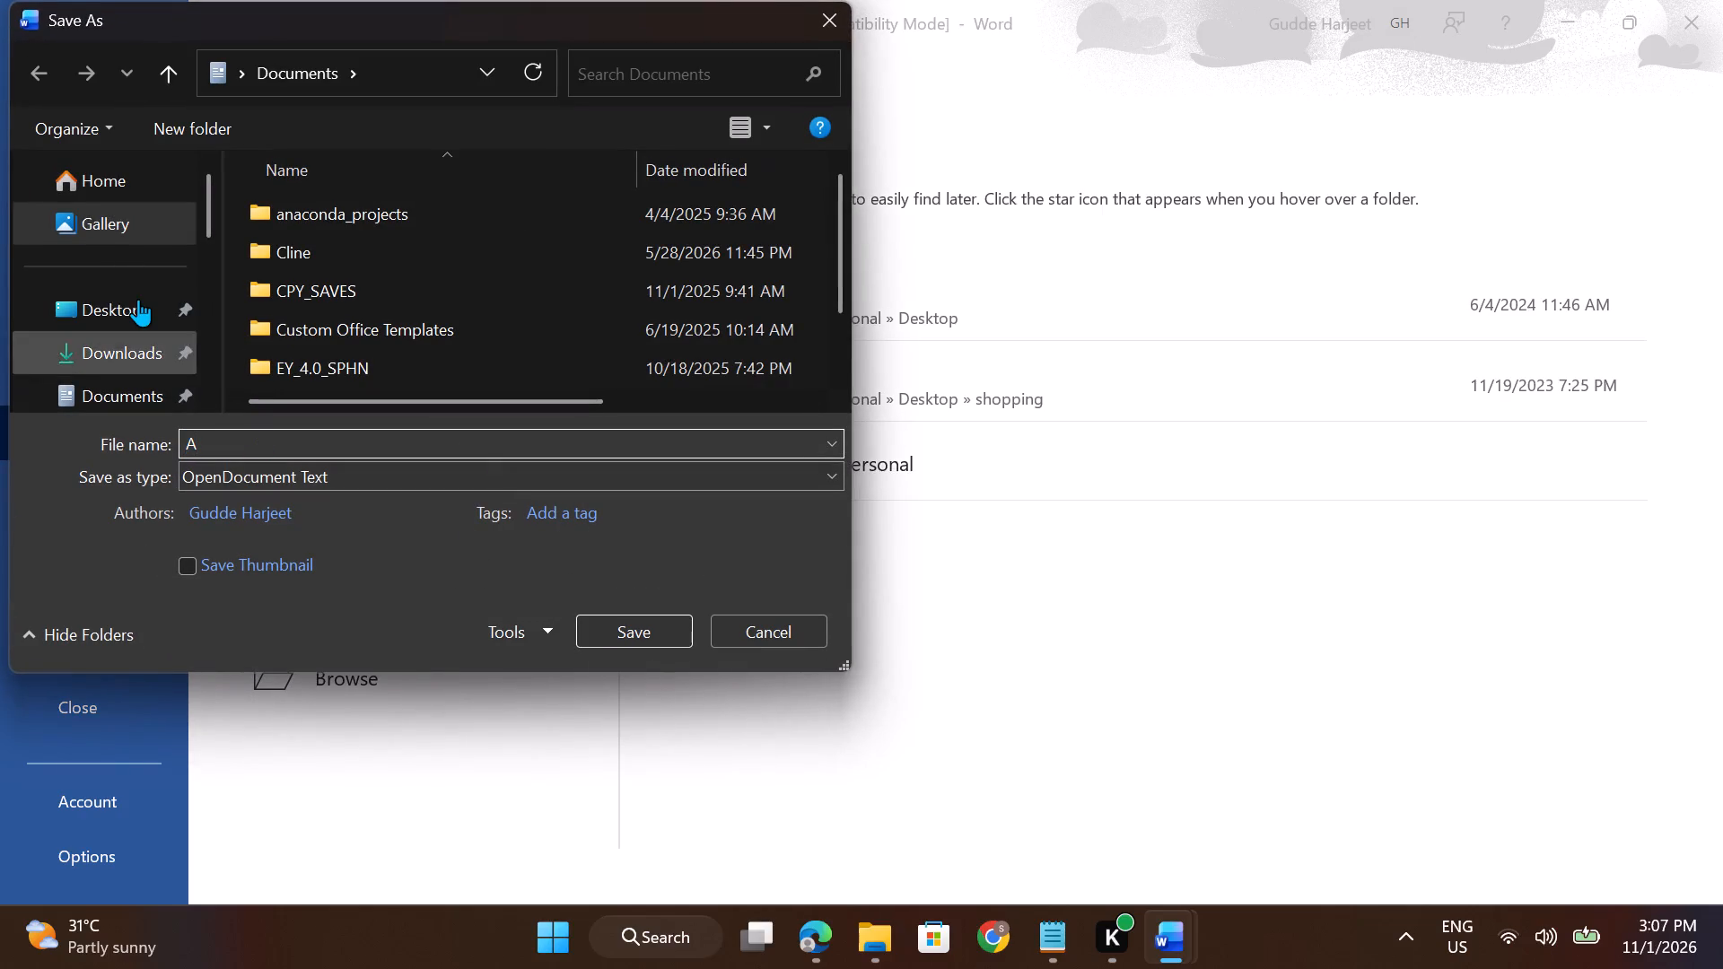
click(138, 299)
click(237, 451)
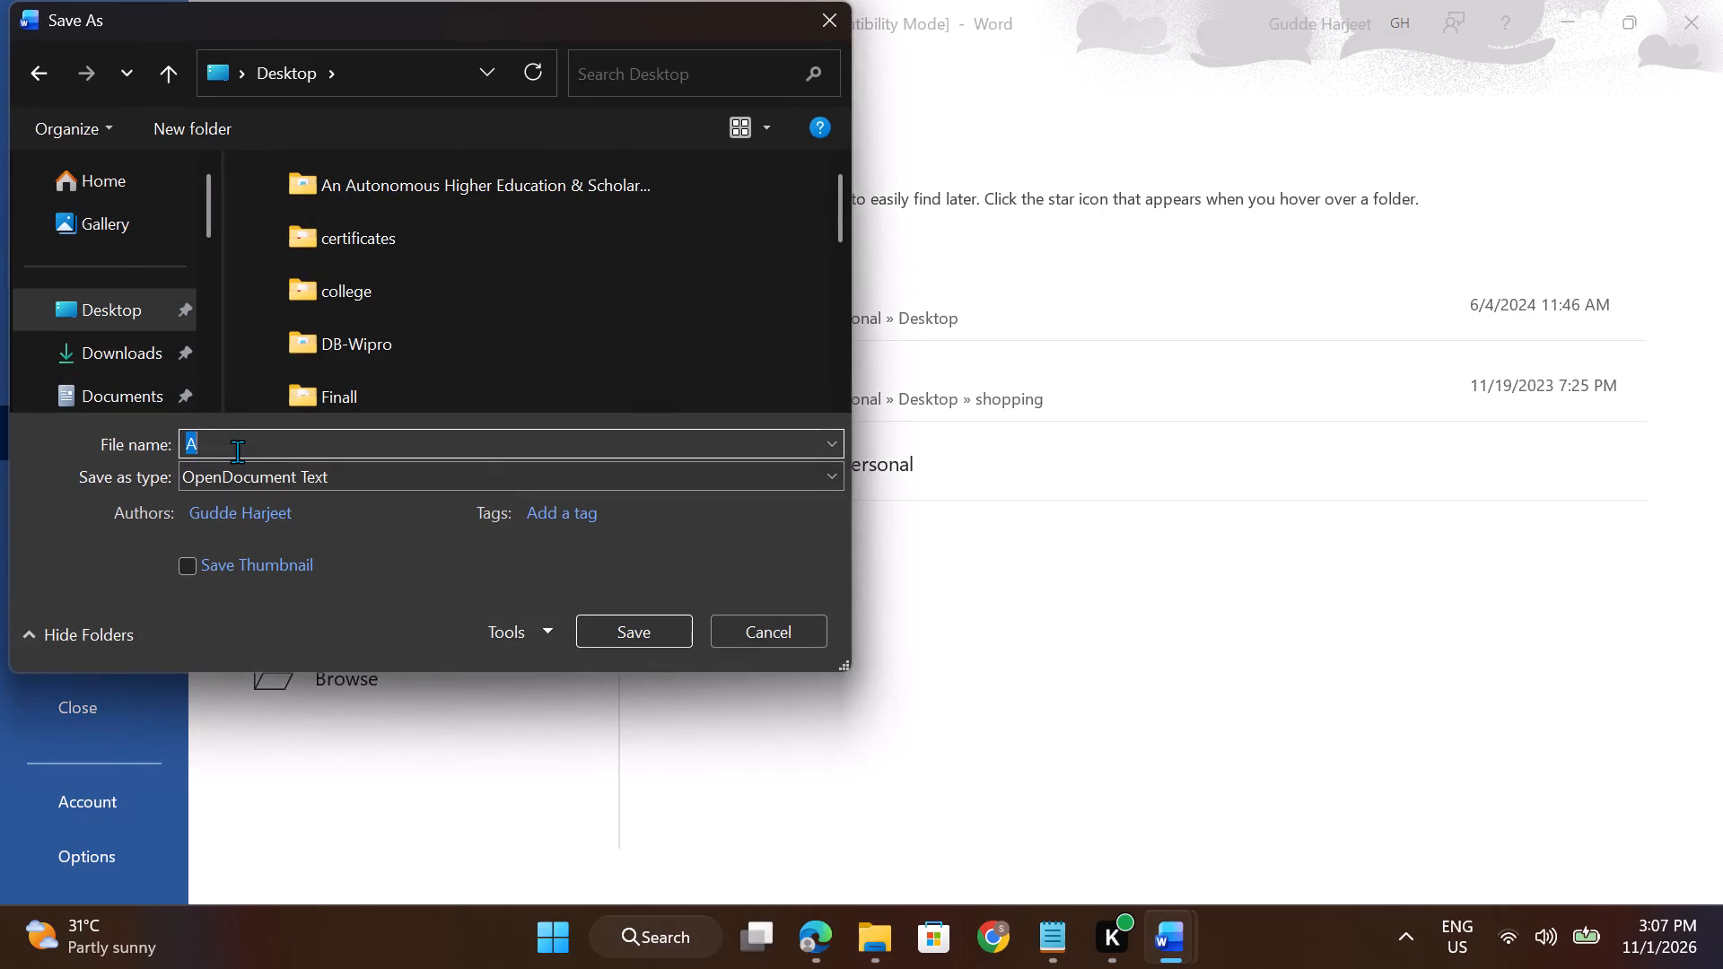
text(FIRST)
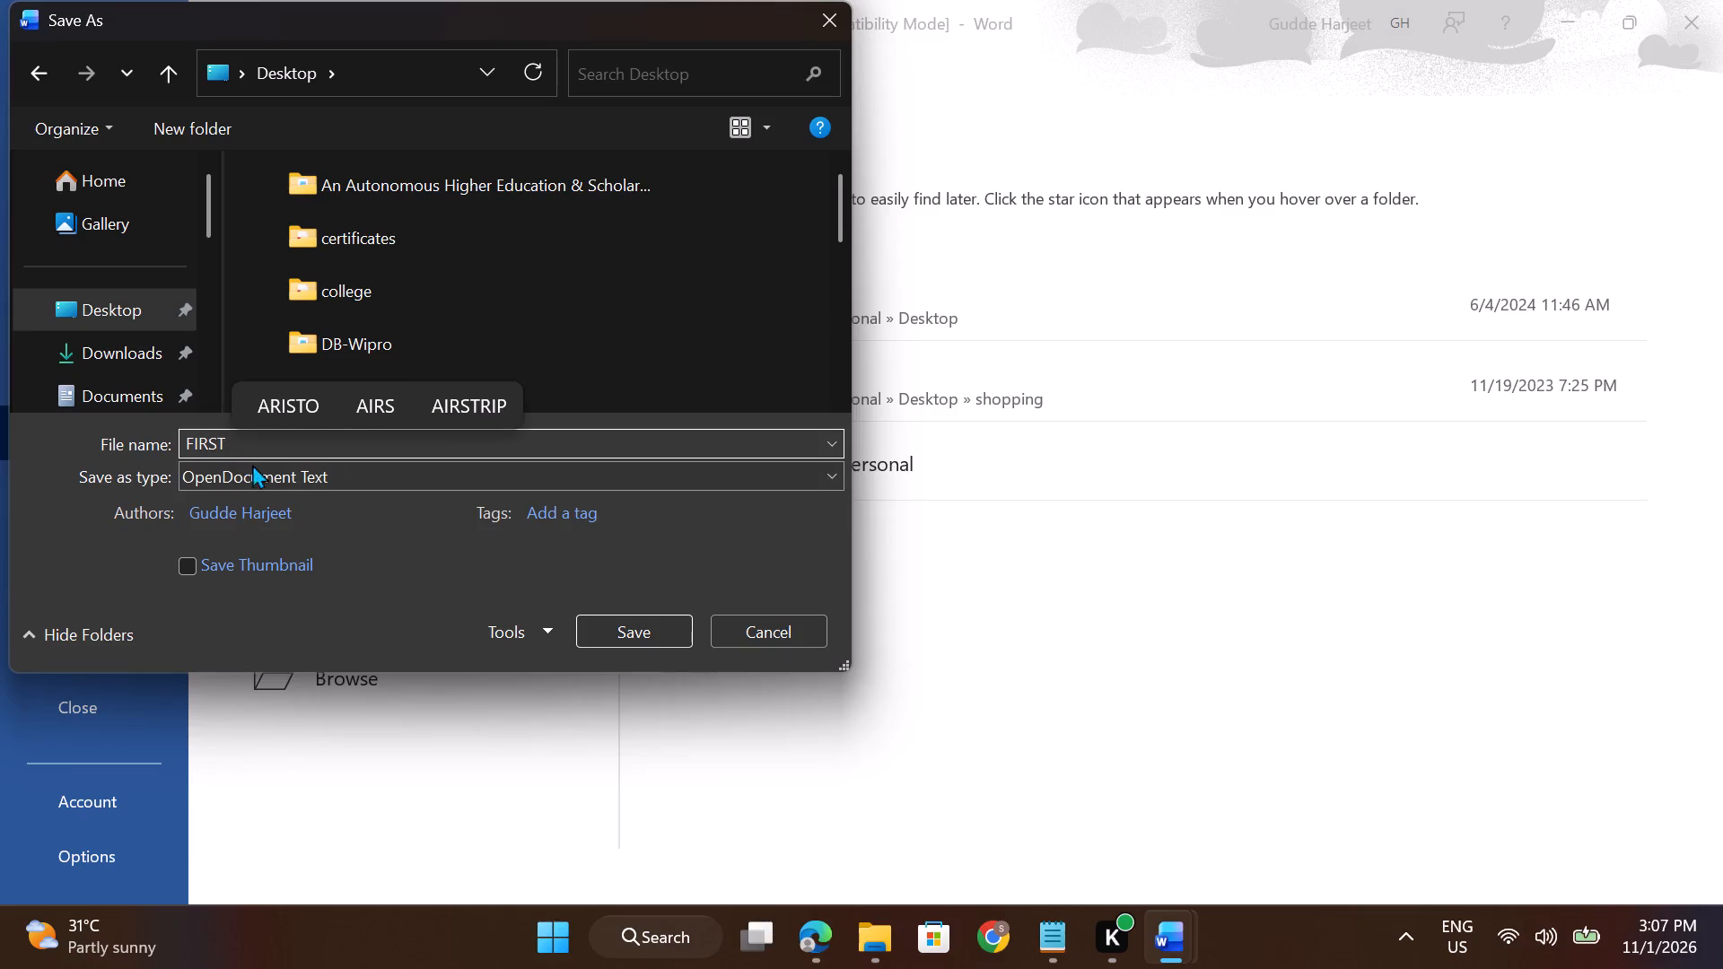
click(270, 480)
click(241, 647)
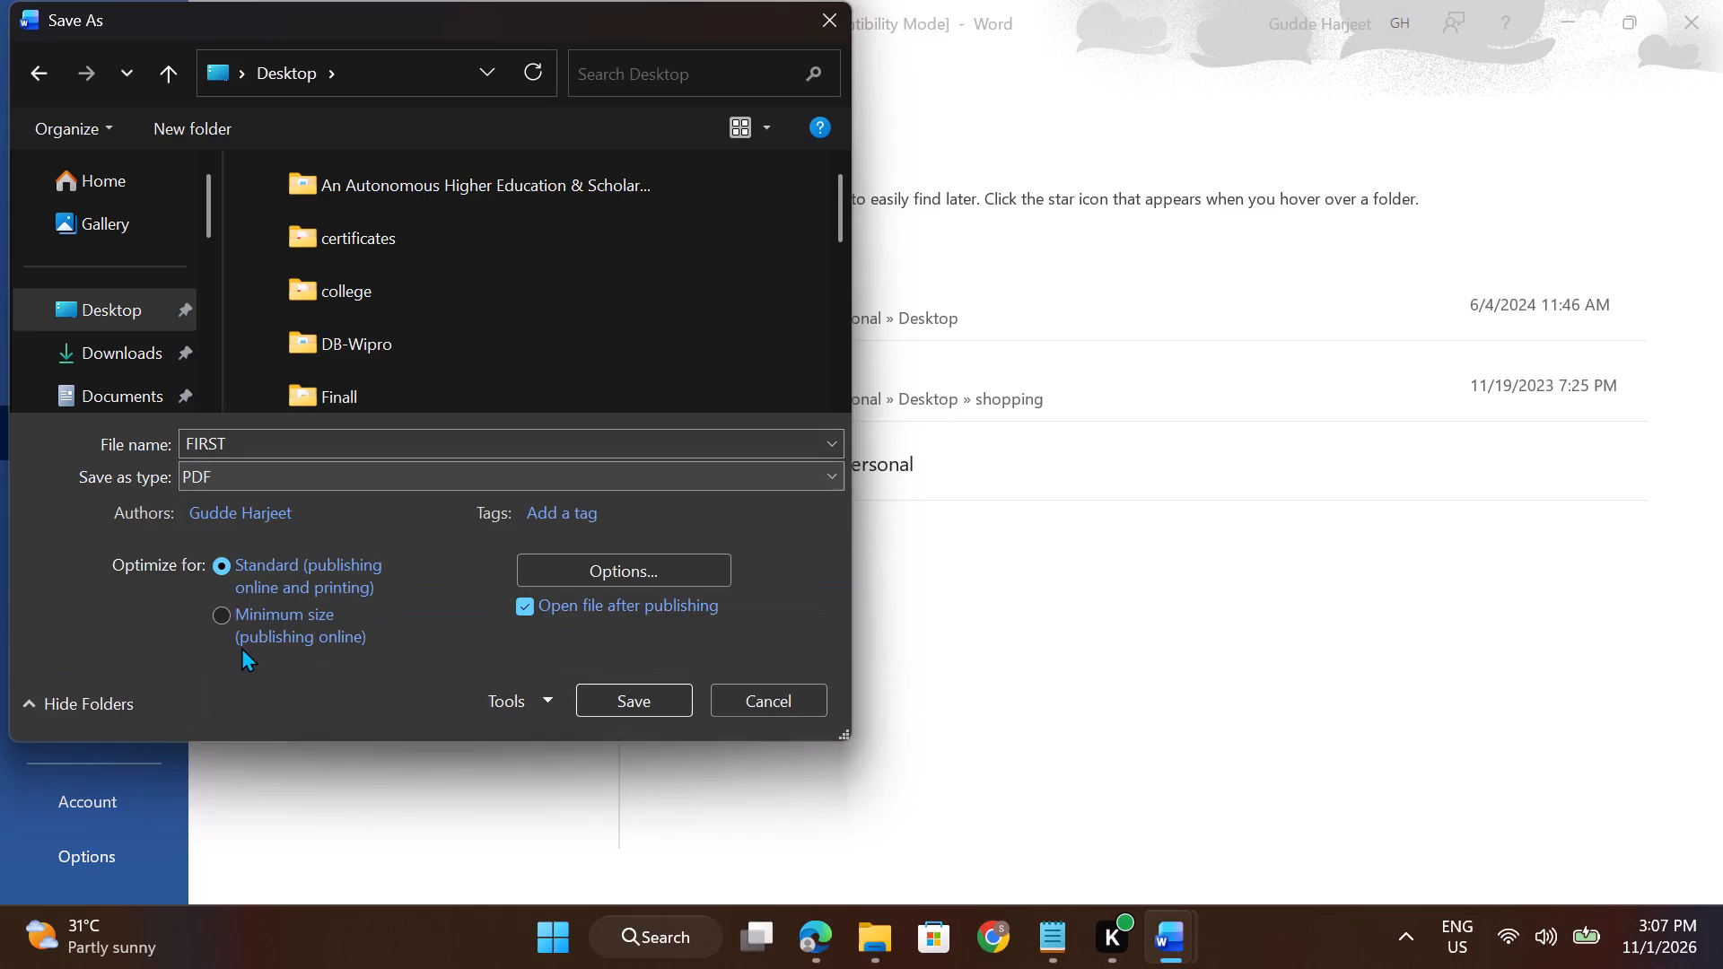
click(622, 697)
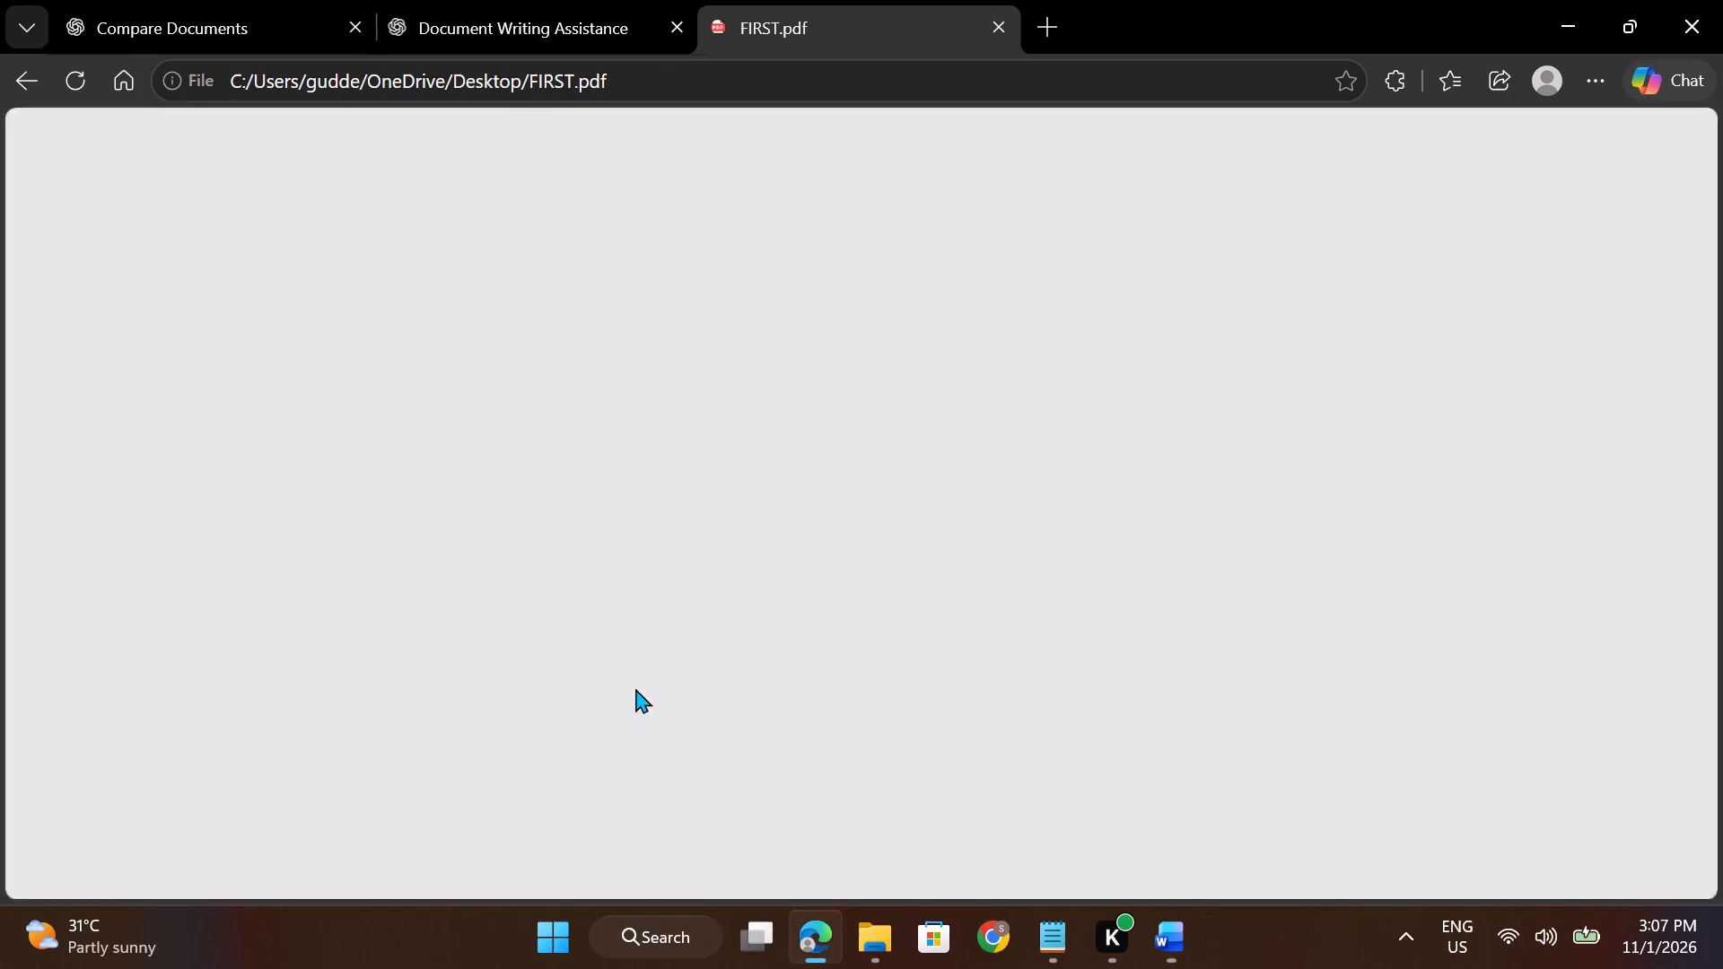
Look through the exported FIRST.pdf down to the accreditation lines and close it.
scroll(894, 561, down, 4)
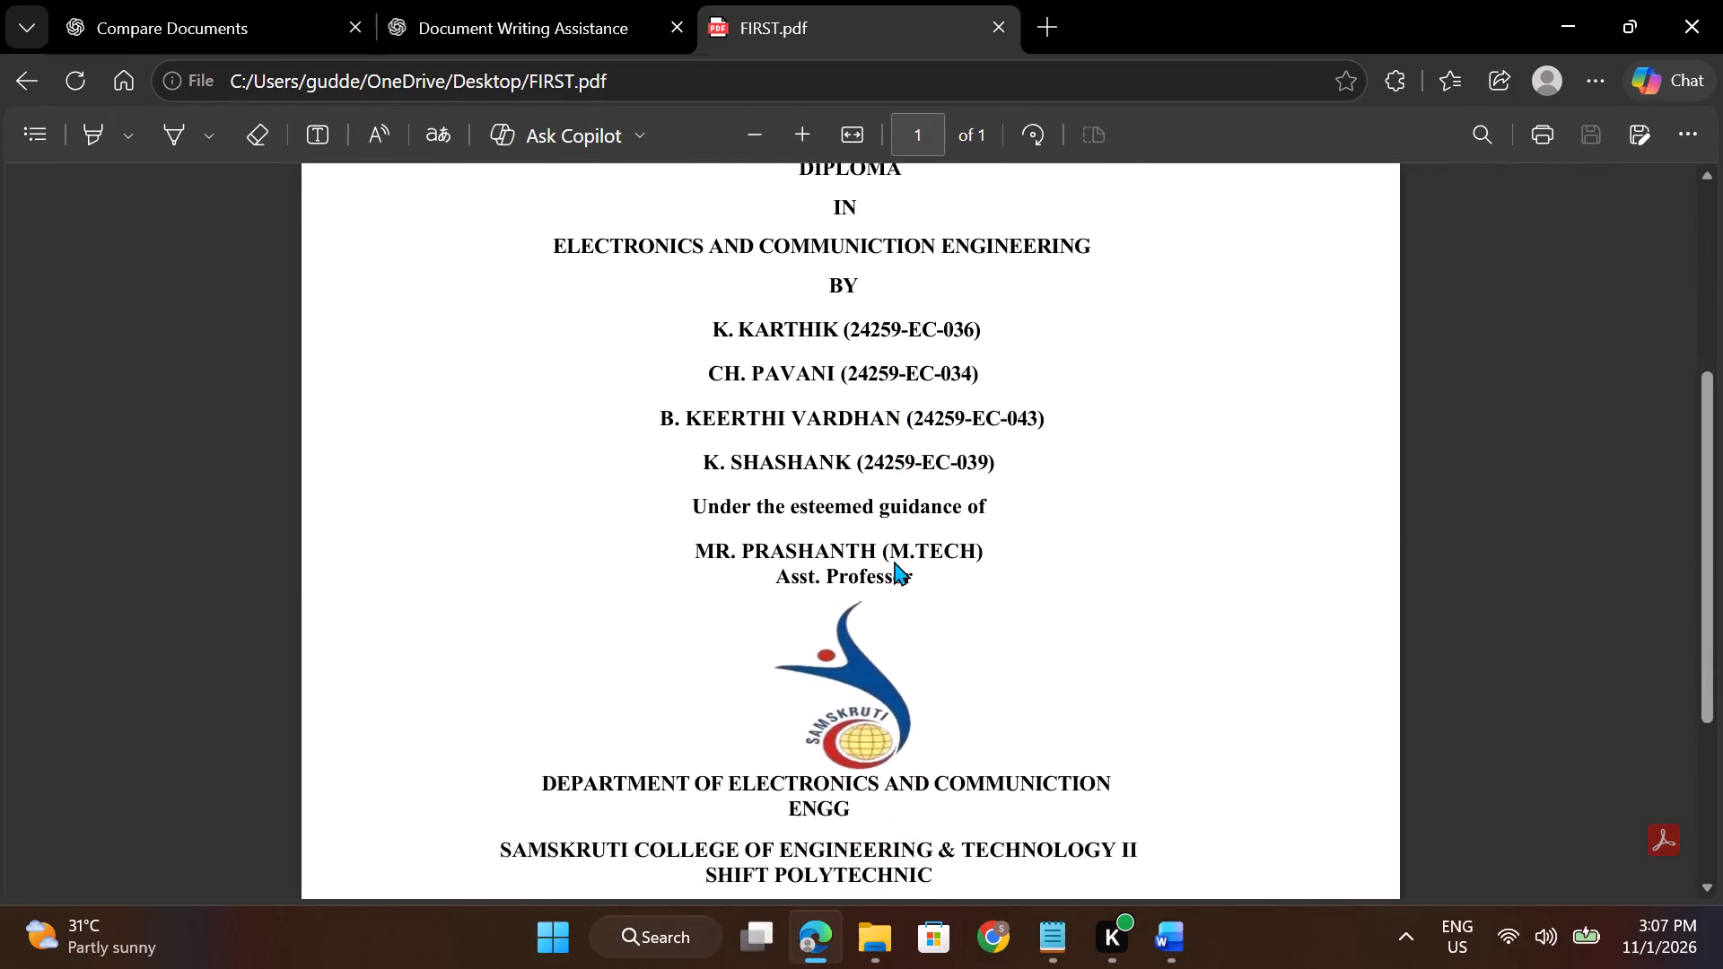
scroll(894, 561, down, 3)
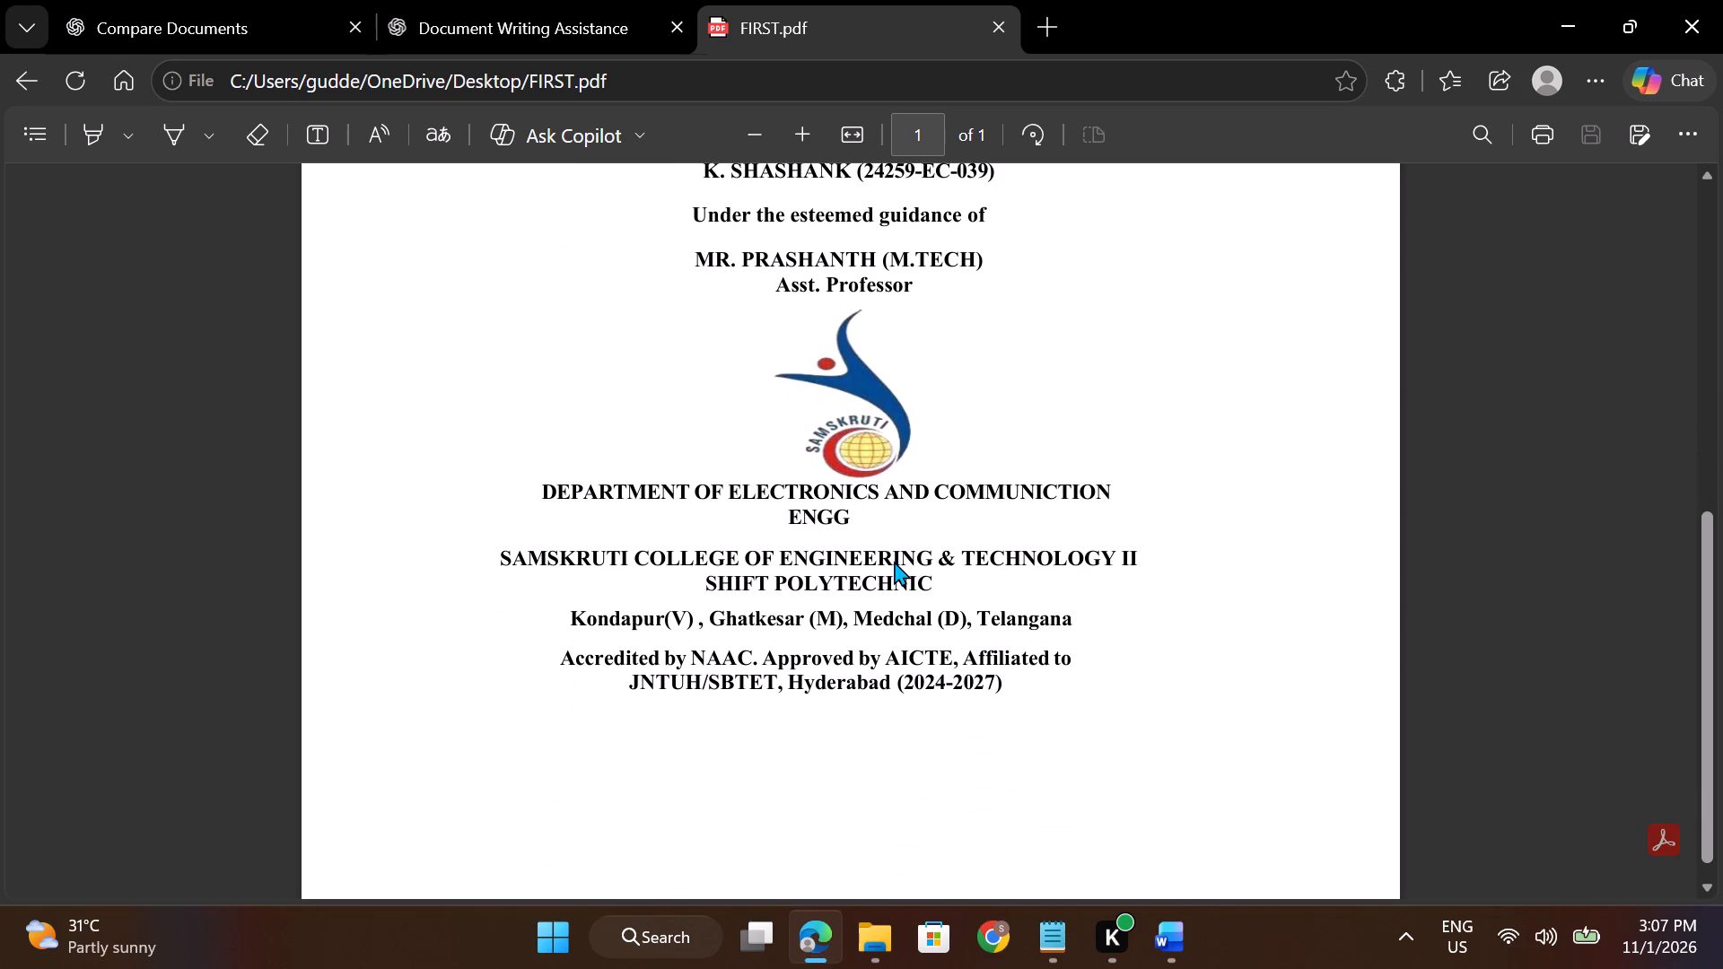
scroll(894, 561, down, 2)
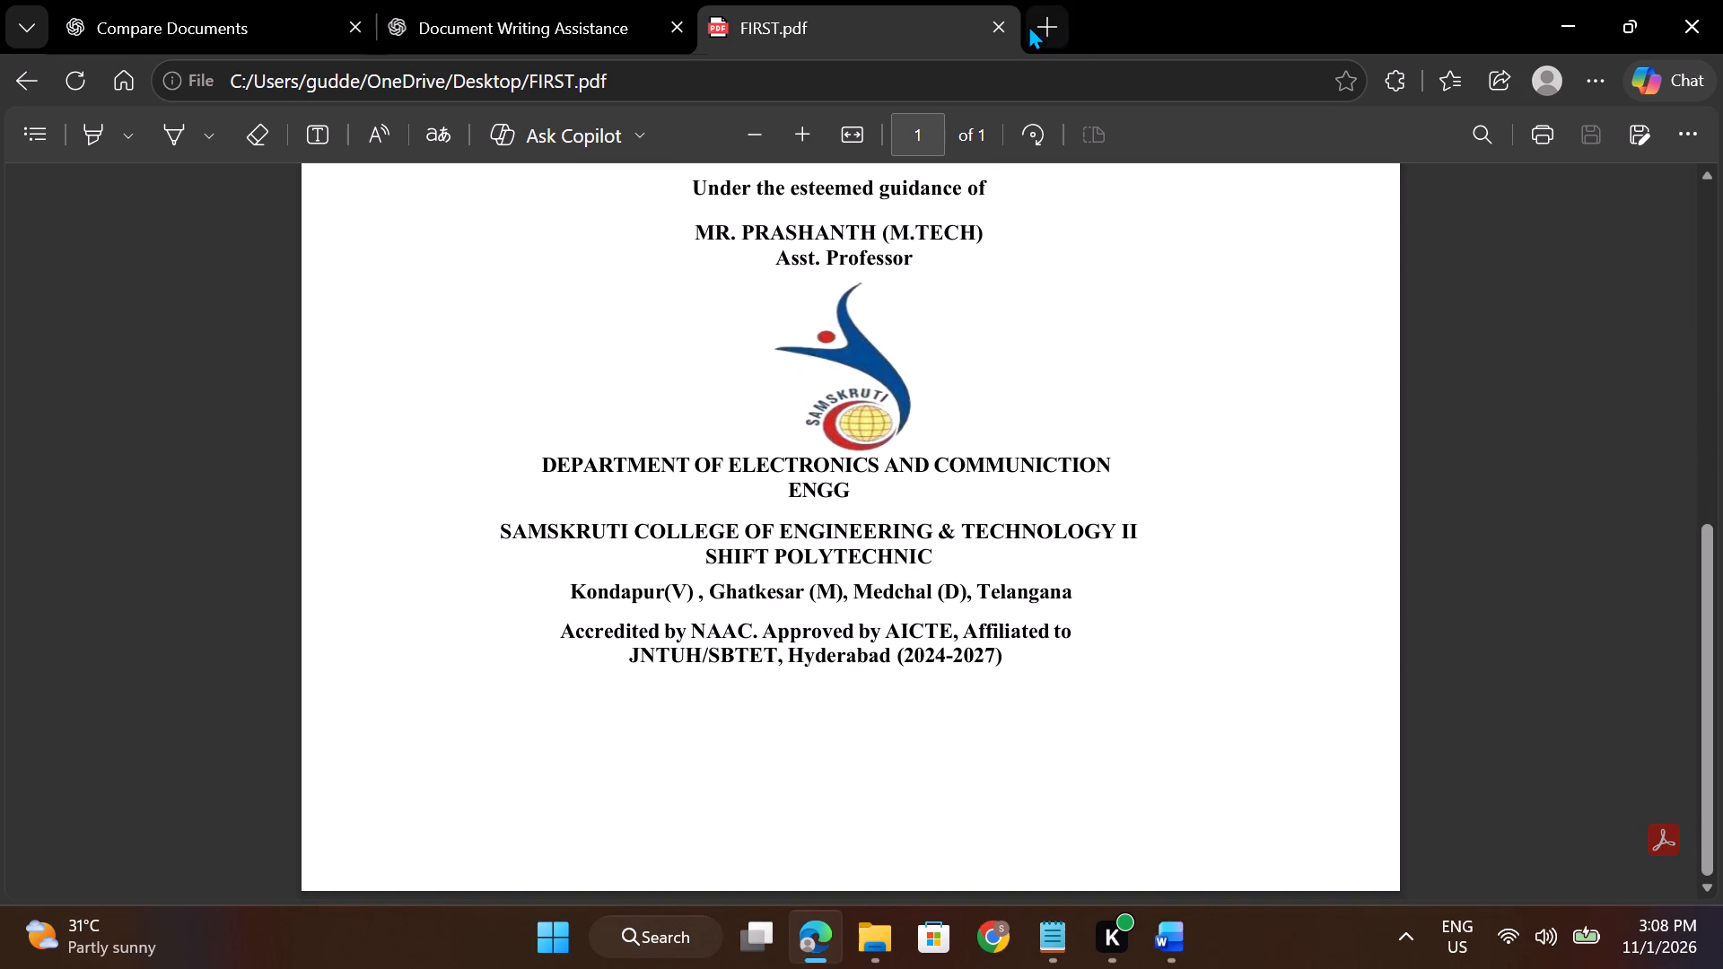
click(998, 23)
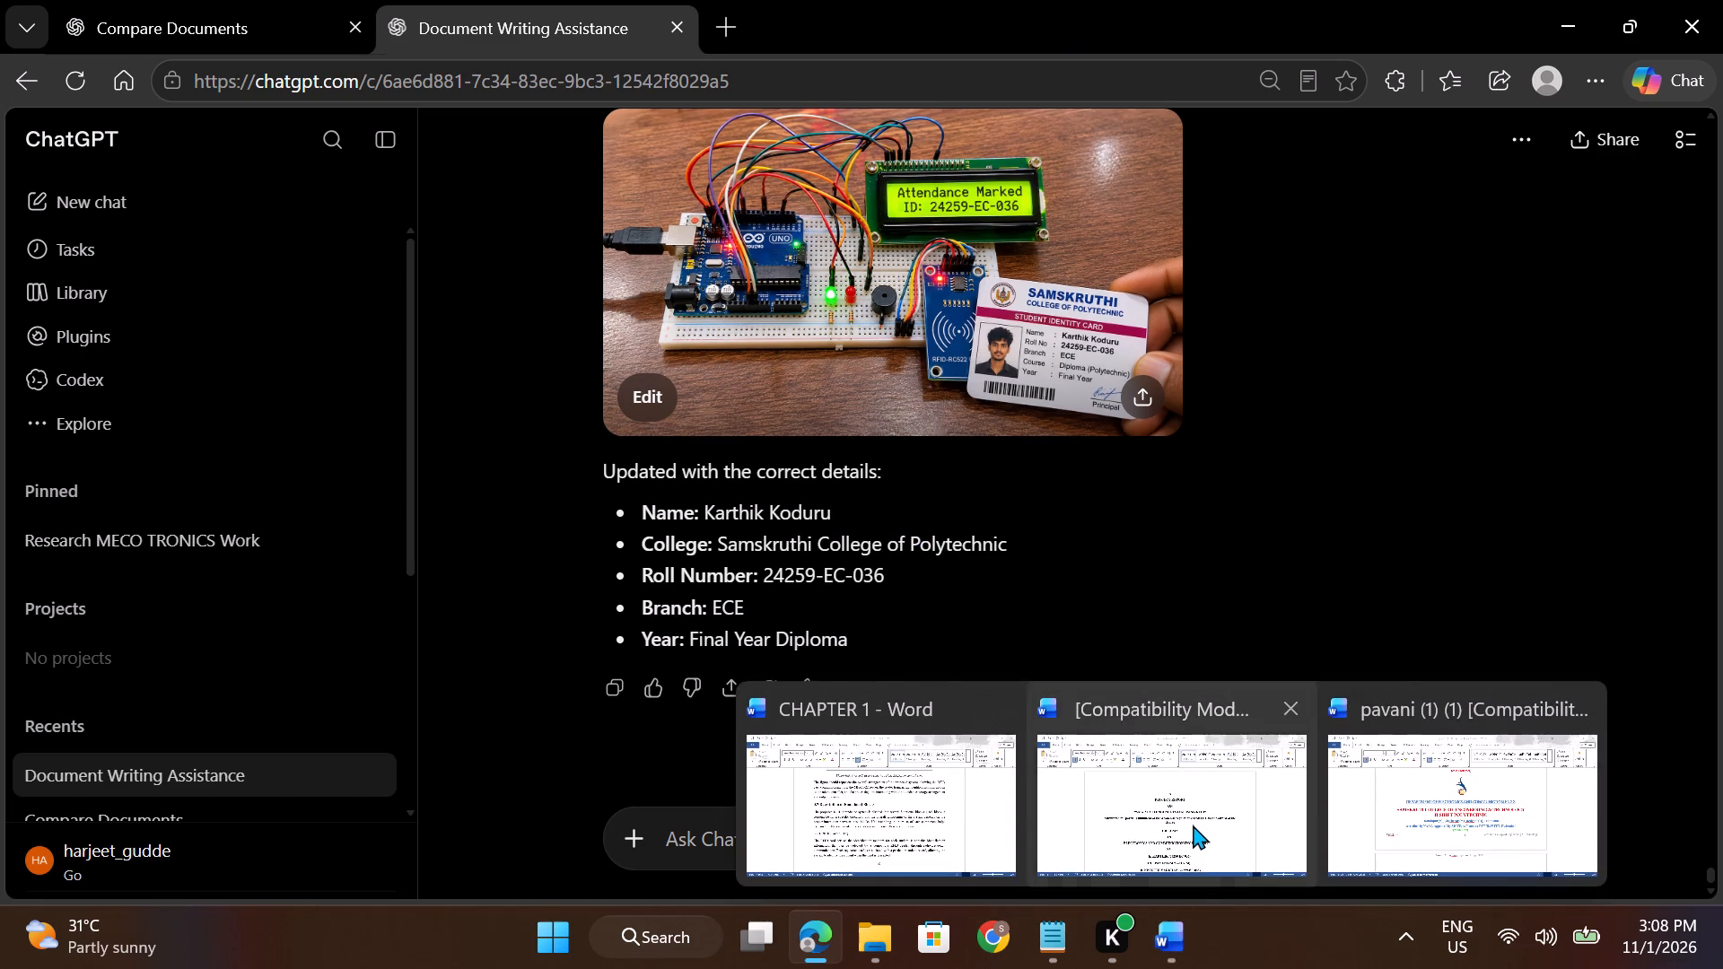
Delete the entire cover-page content from the working document.
click(1193, 824)
click(895, 608)
key(ctrl+a)
key(BackSpace)
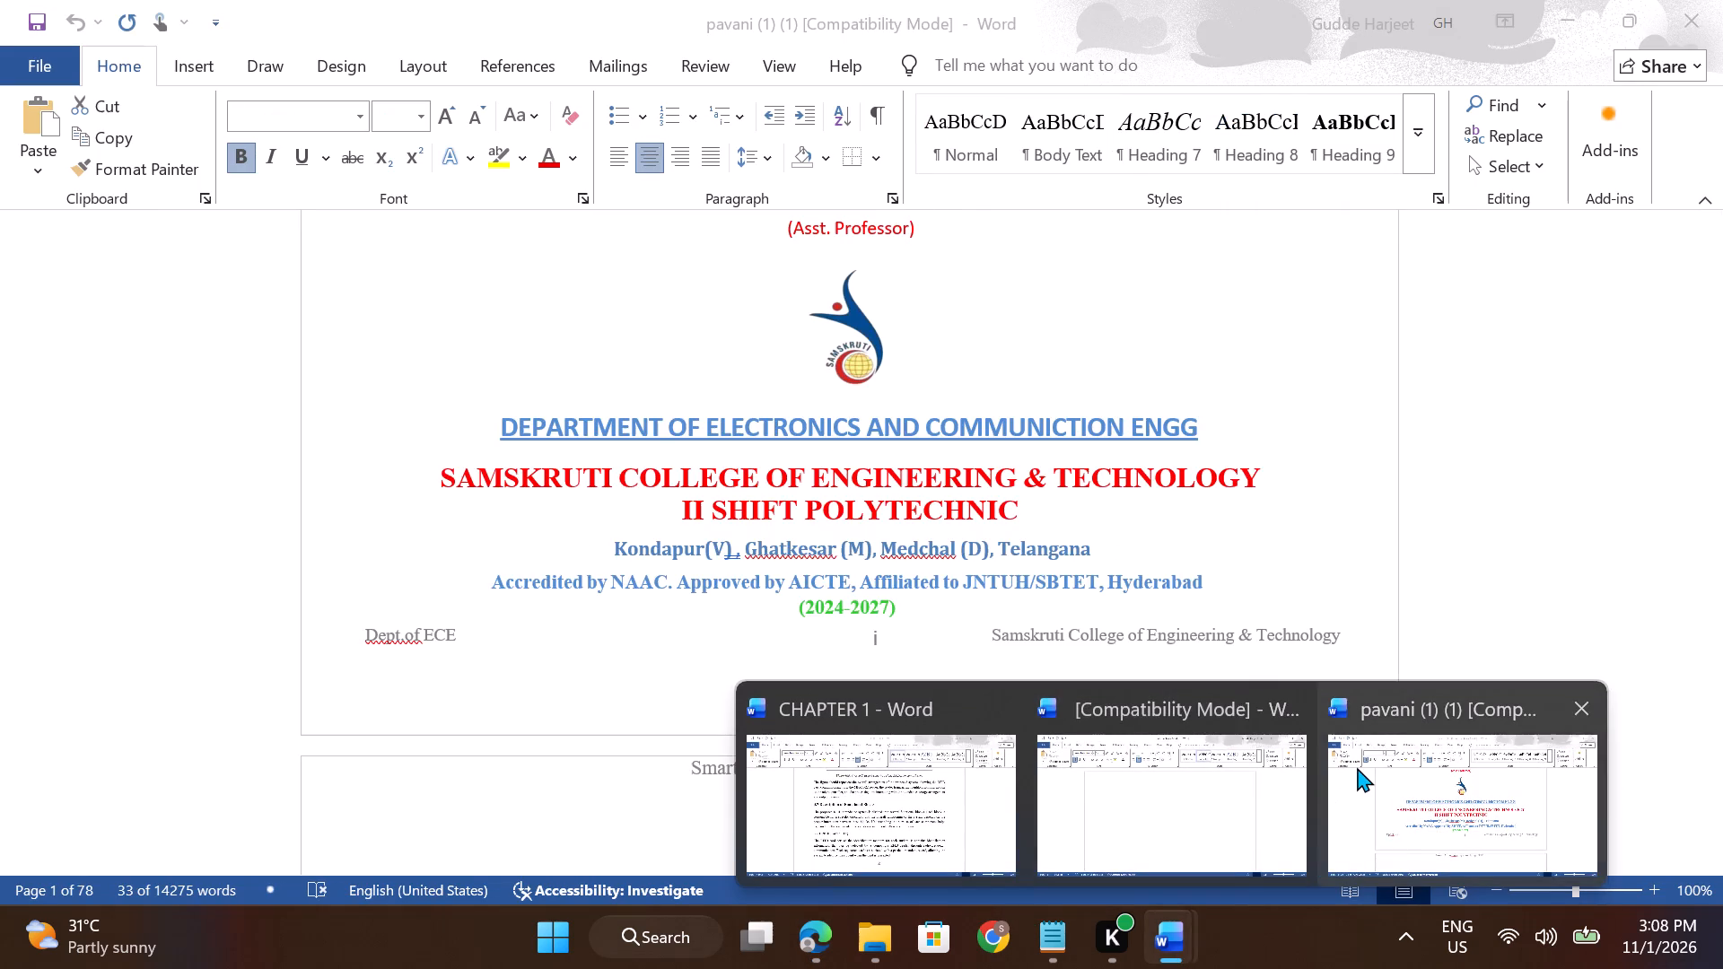
Copy everything from the certificate page up to the page before CONTENTS in pavani (1) (1) into the emptied document.
click(1357, 767)
scroll(945, 689, down, 3)
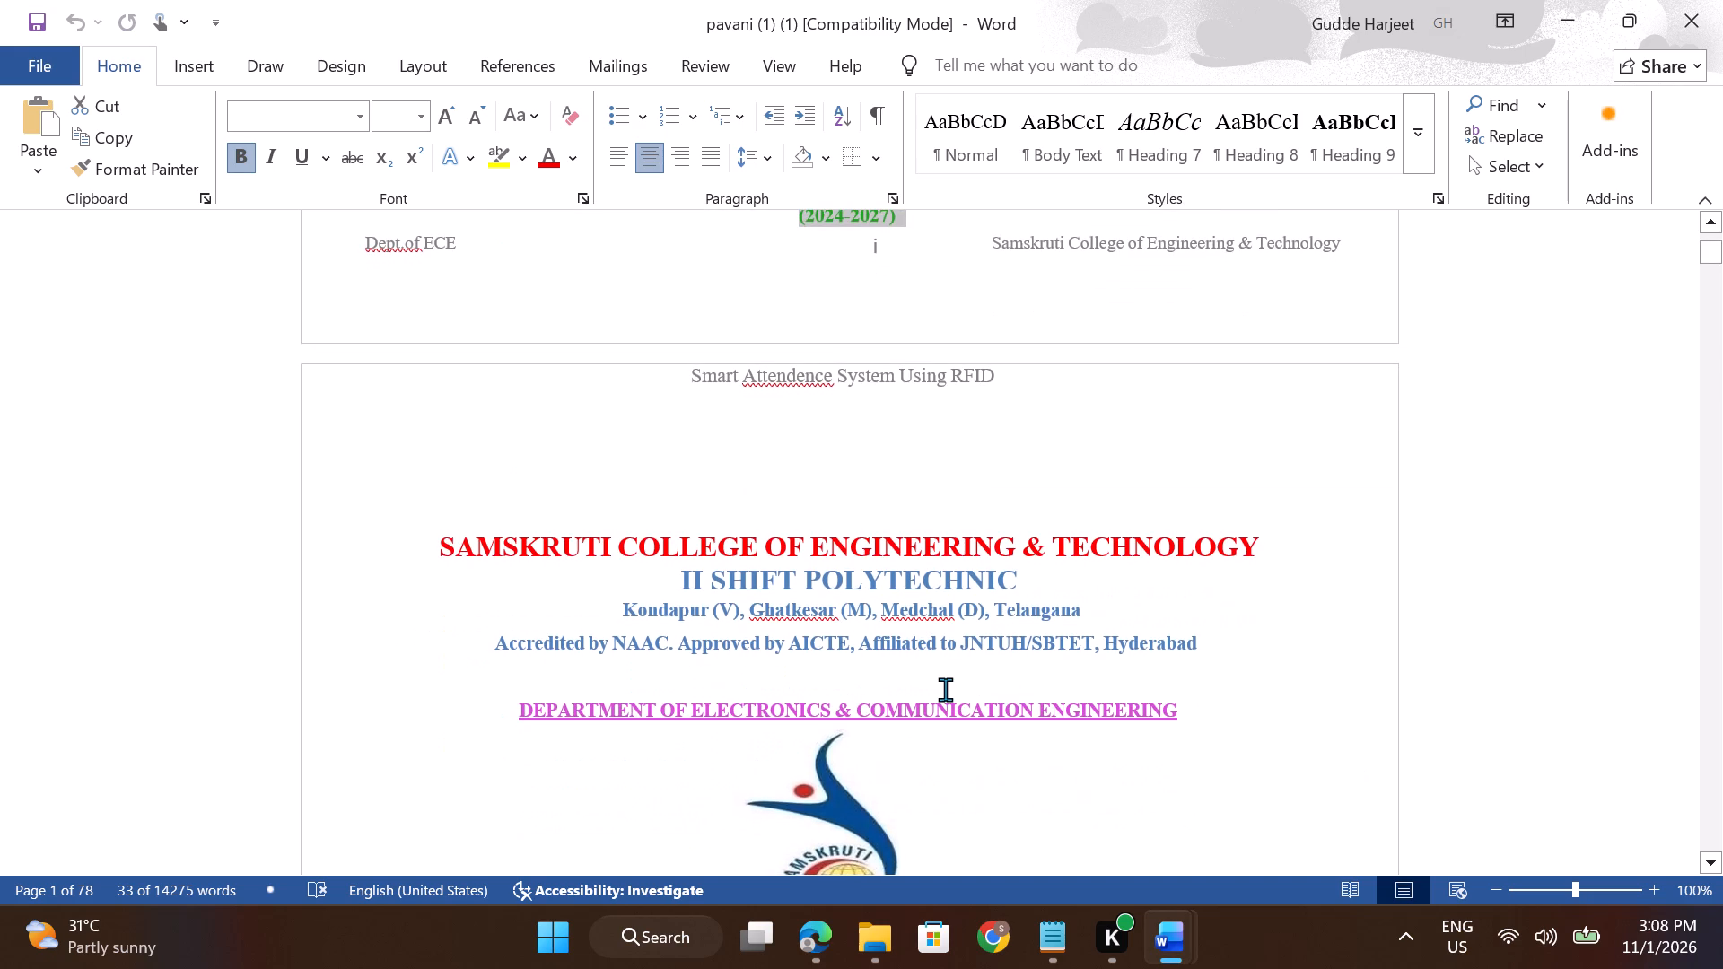
scroll(945, 689, down, 3)
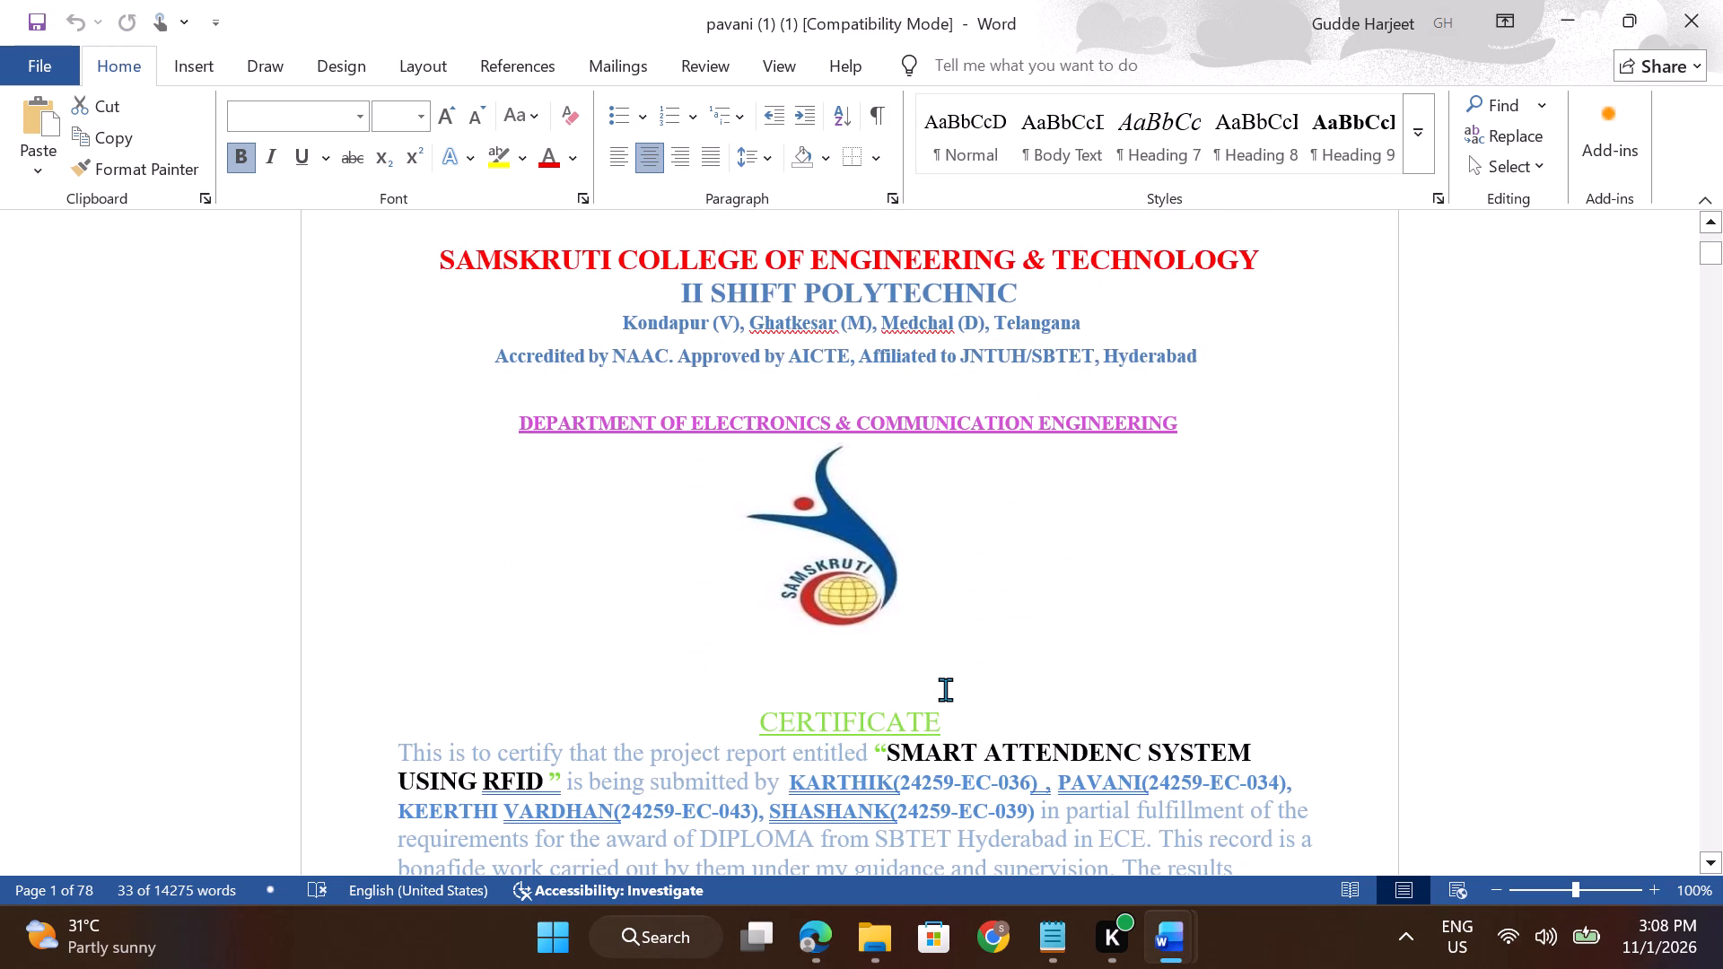
scroll(945, 689, down, 3)
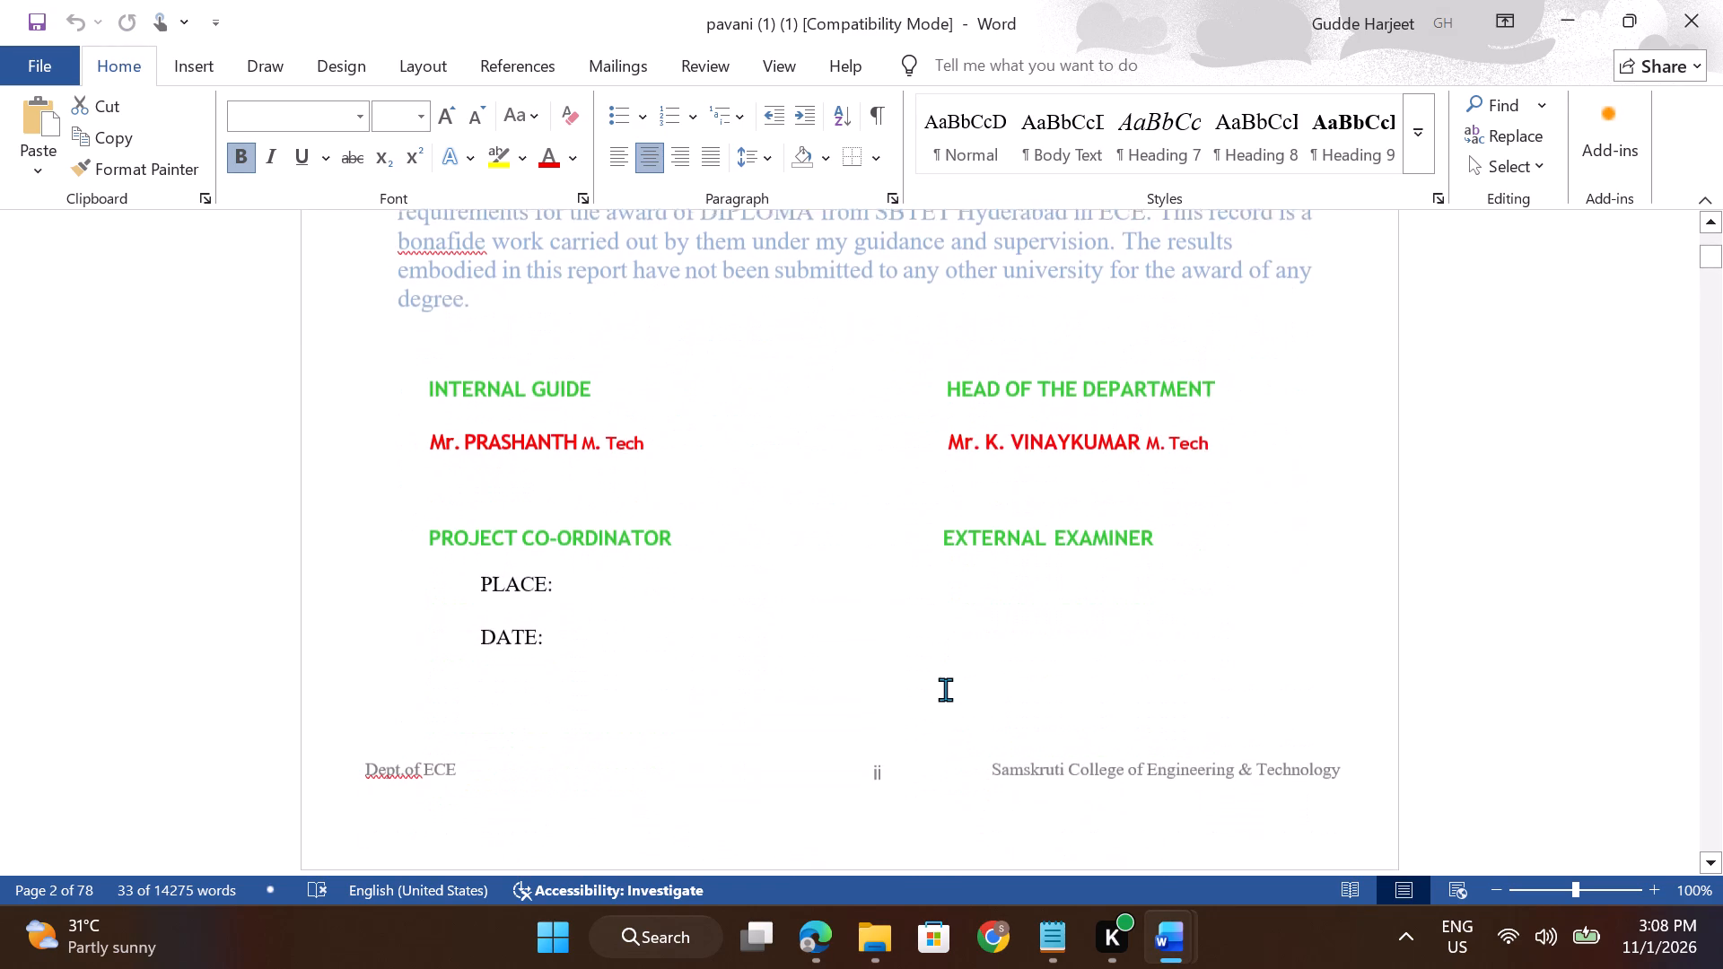
scroll(945, 689, up, 1)
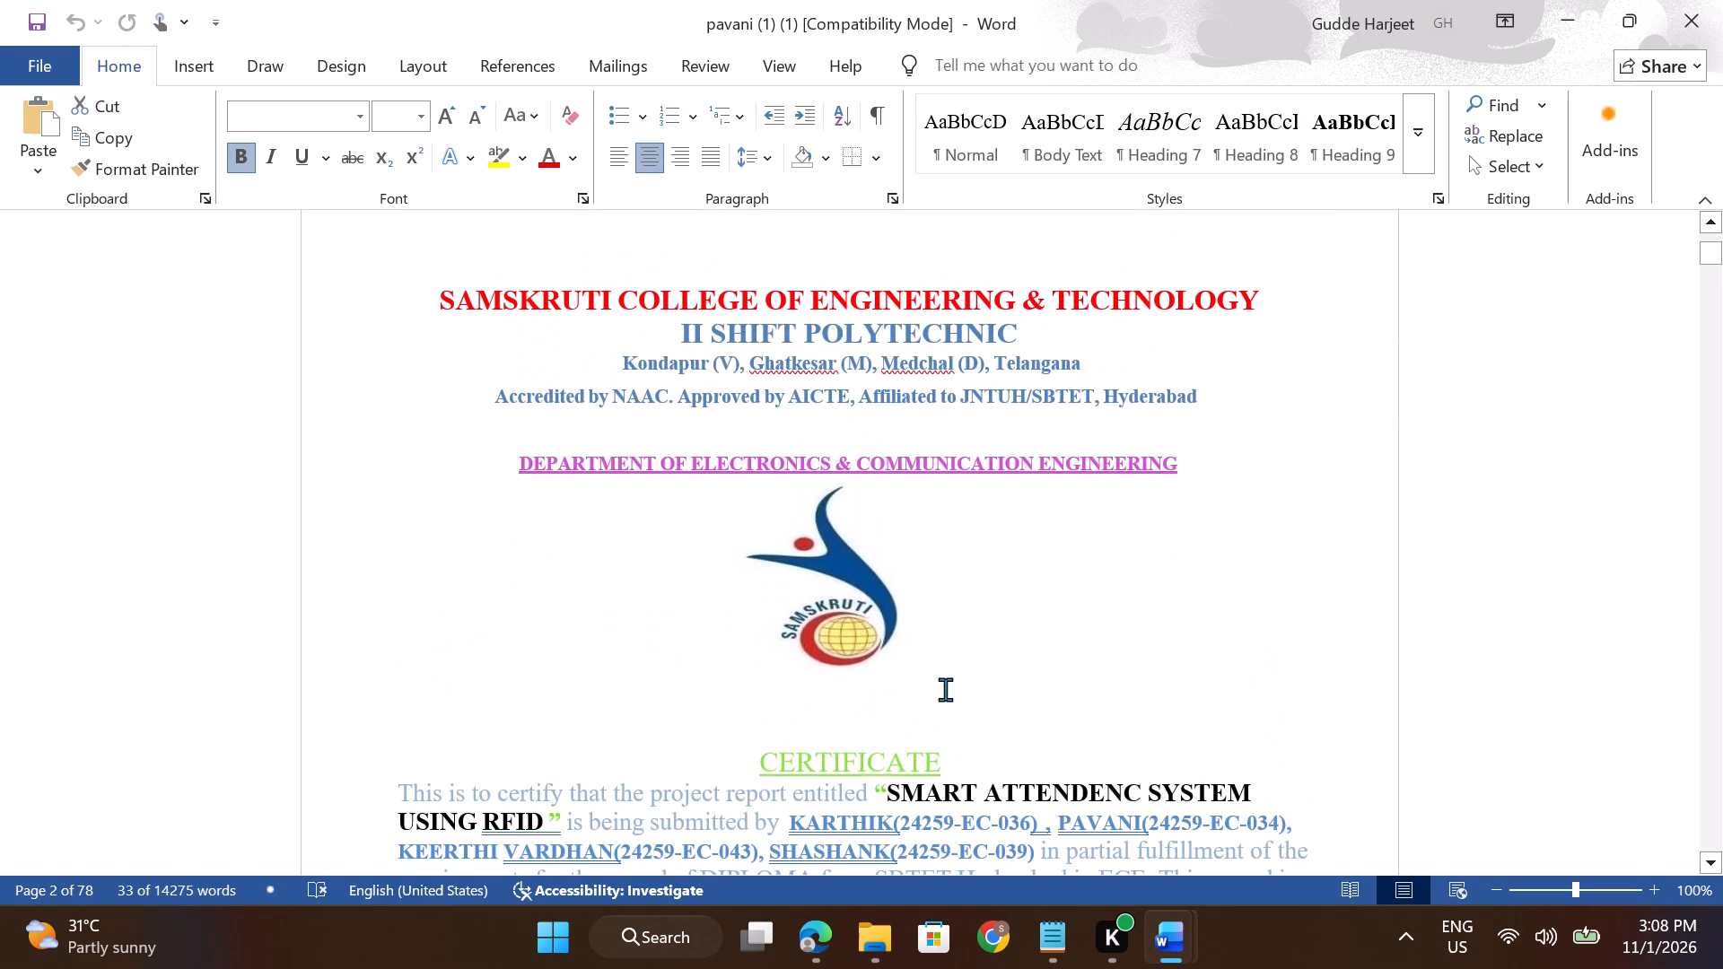
scroll(945, 689, up, 1)
drag(438, 299, 862, 807)
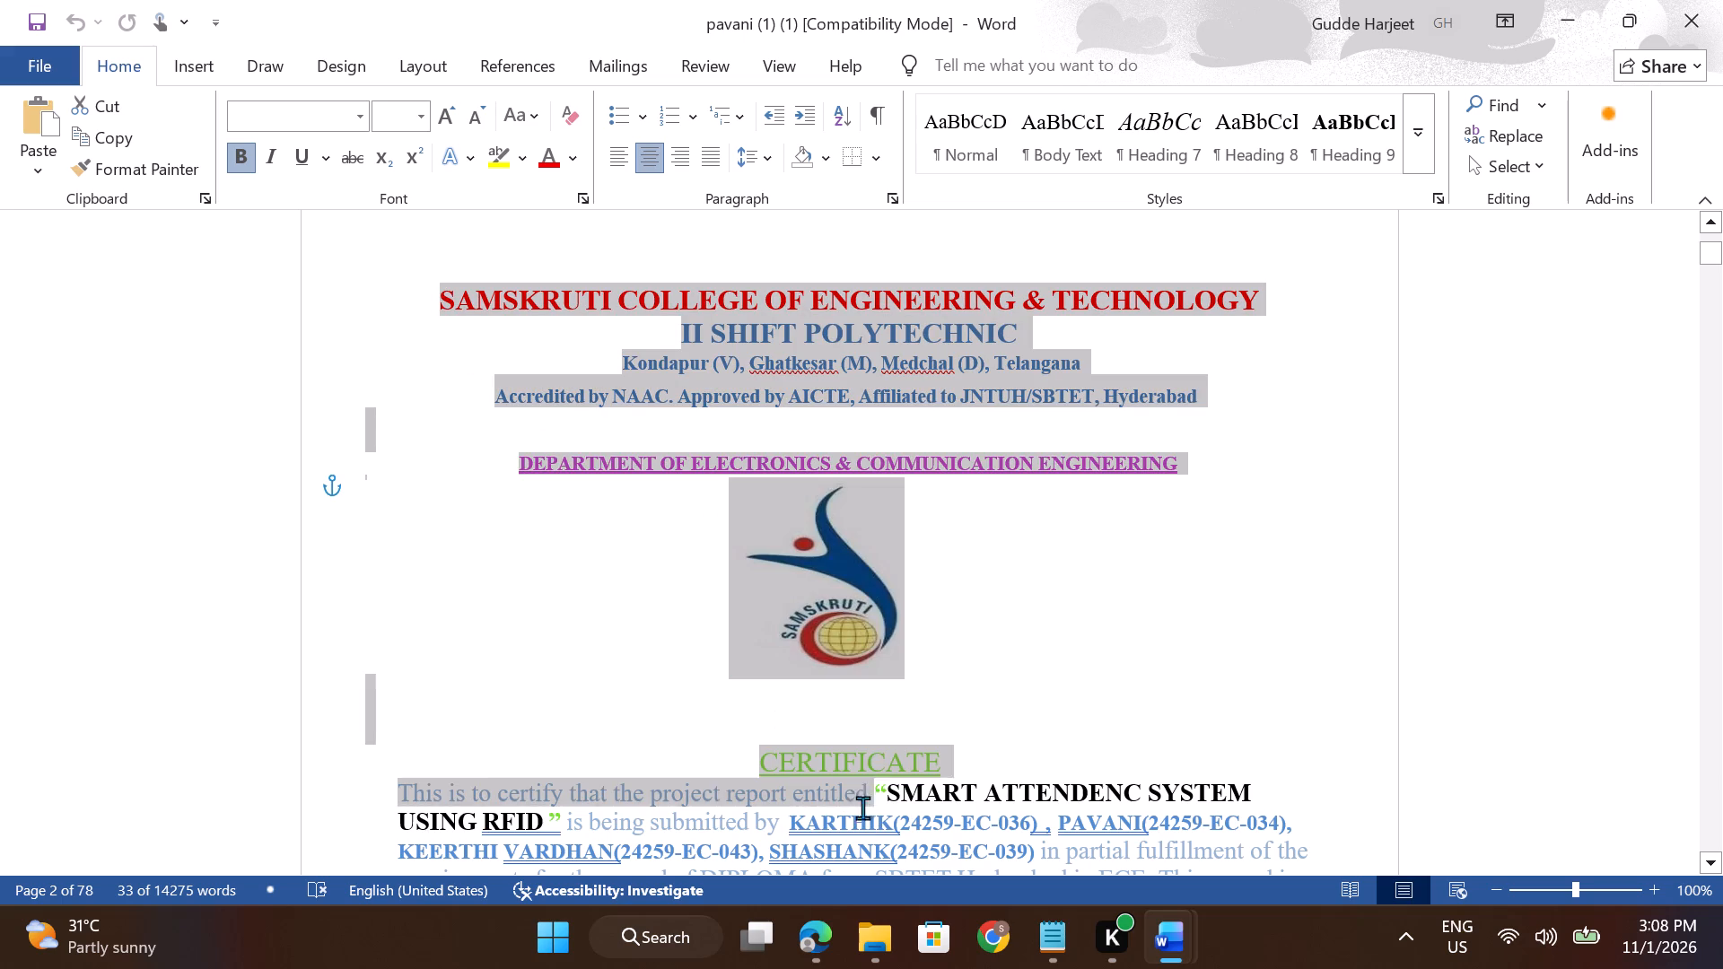
drag(862, 807, 914, 904)
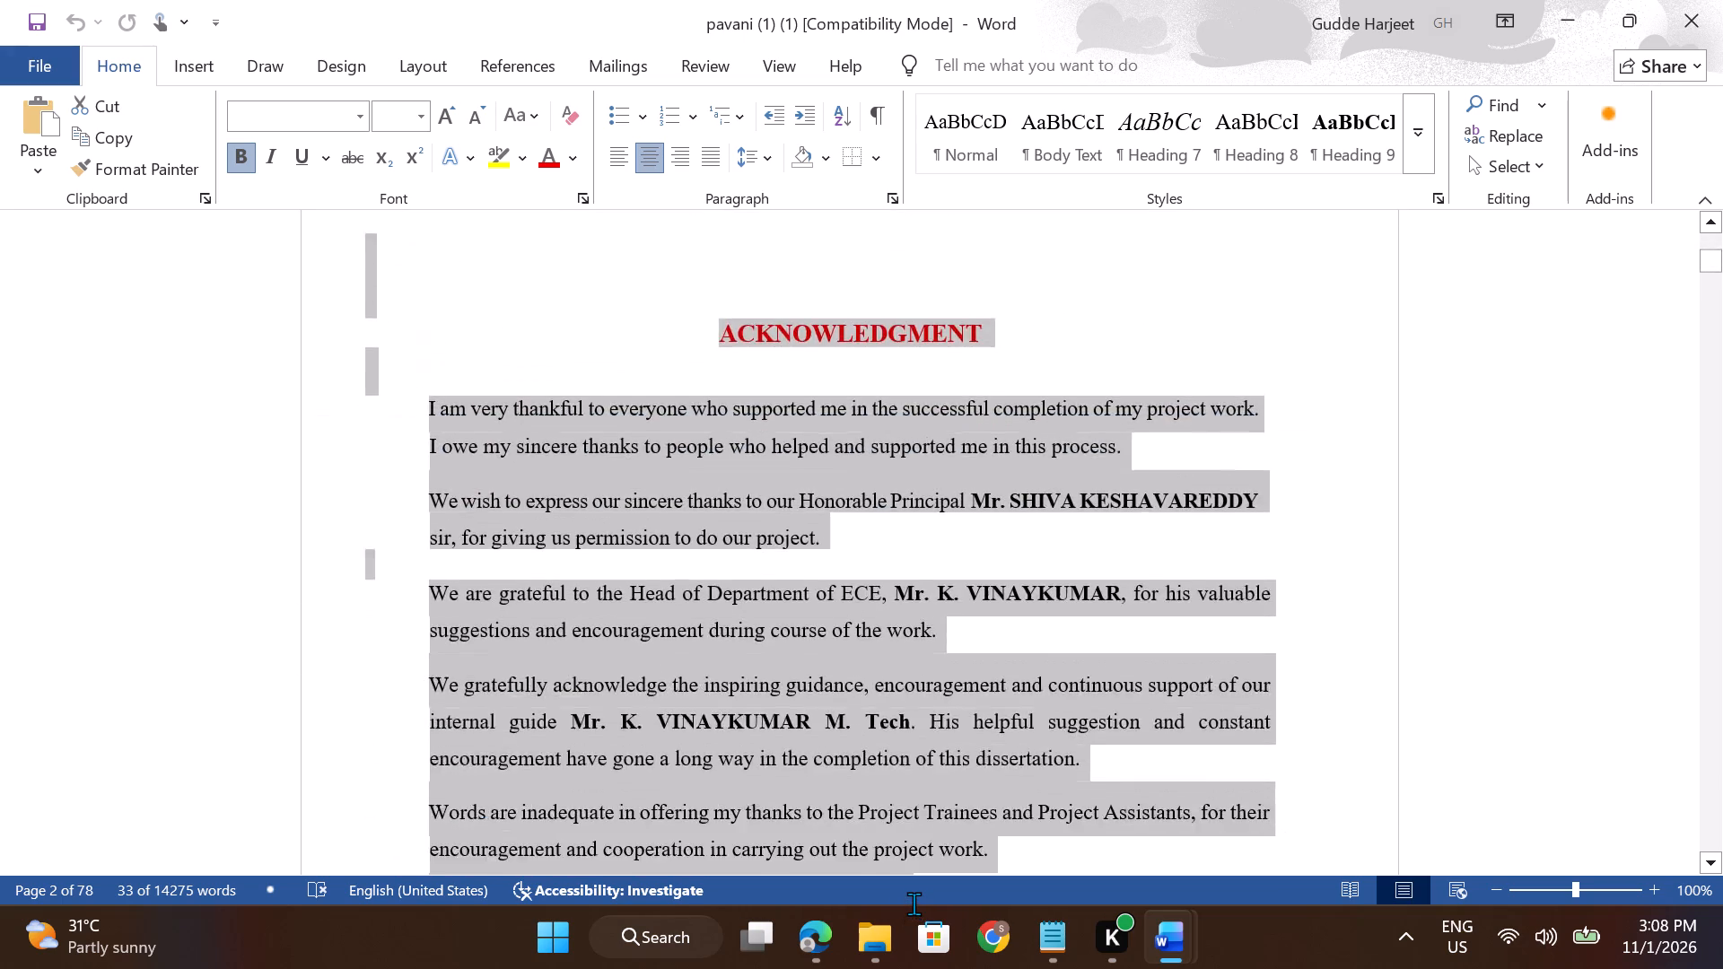
drag(914, 904, 954, 570)
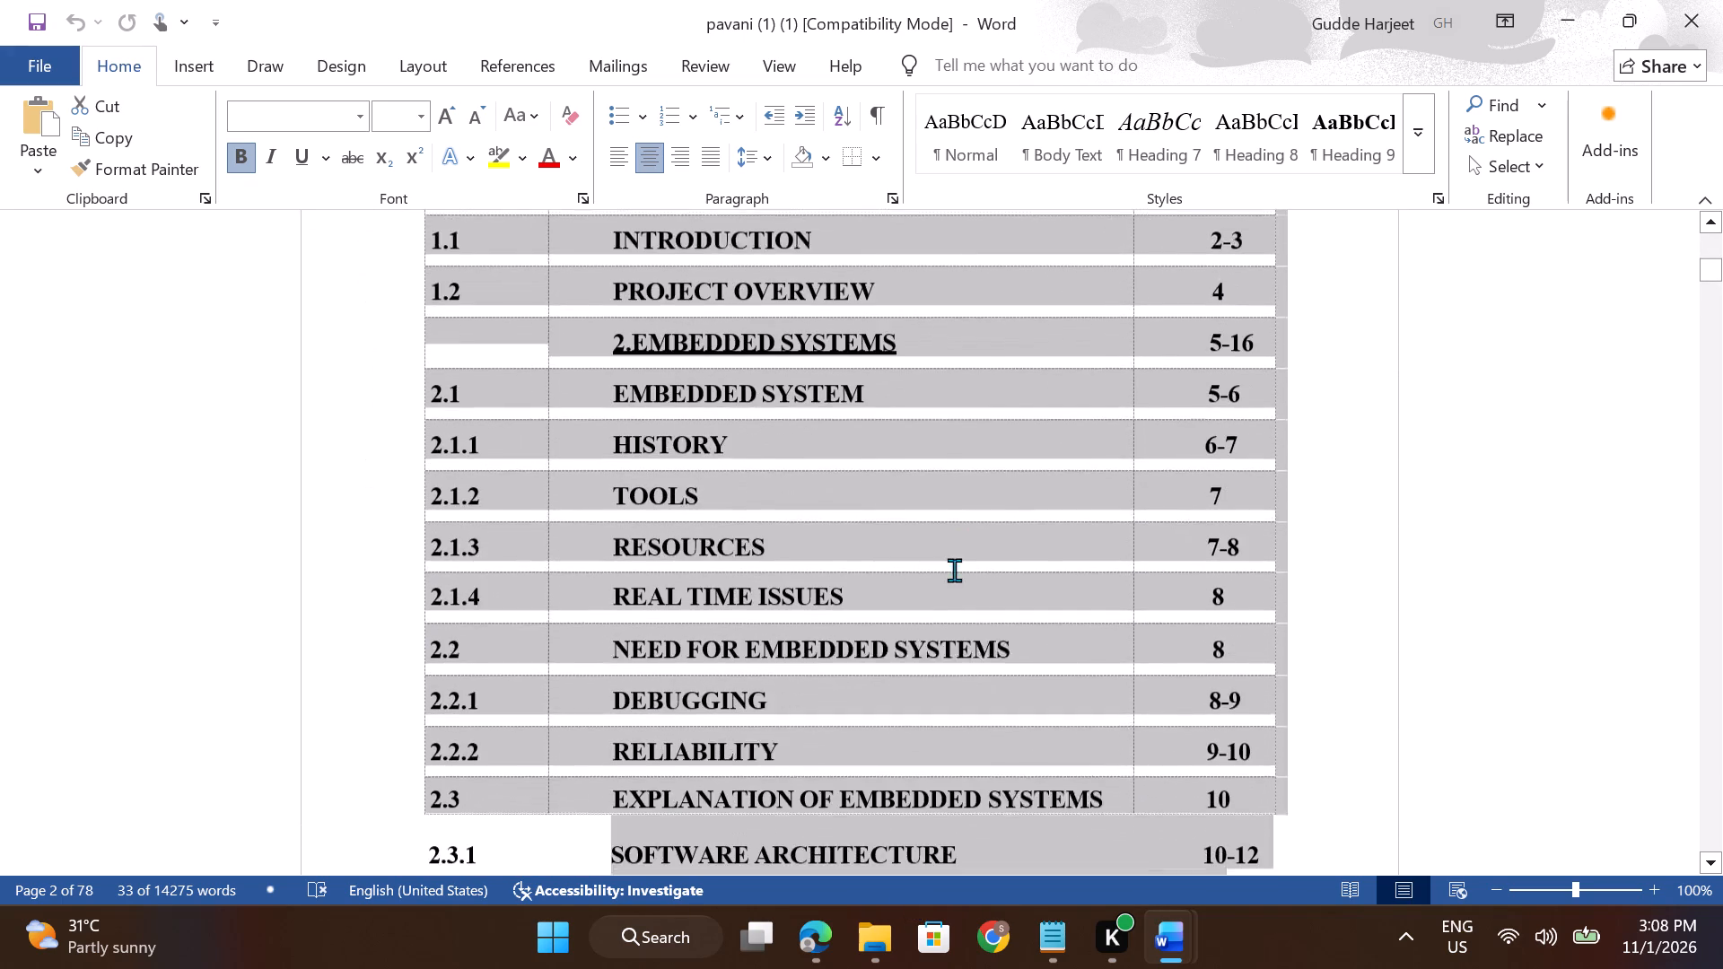
drag(954, 570, 973, 207)
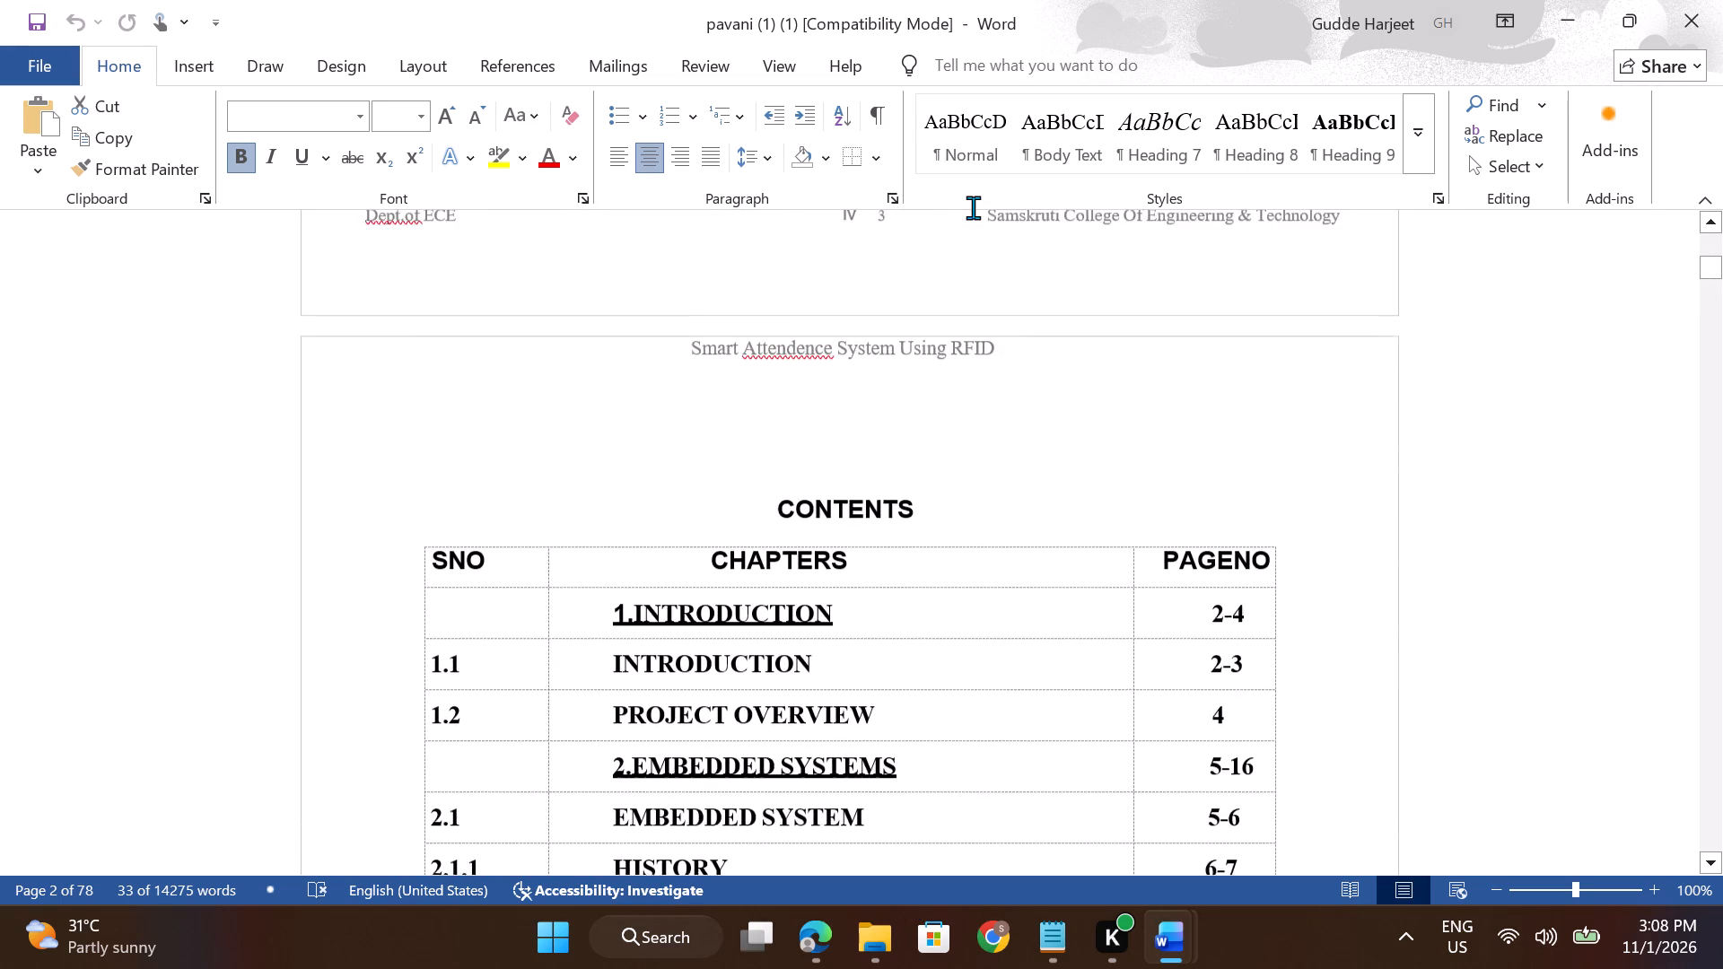
drag(973, 207, 1112, 350)
key(ctrl+c)
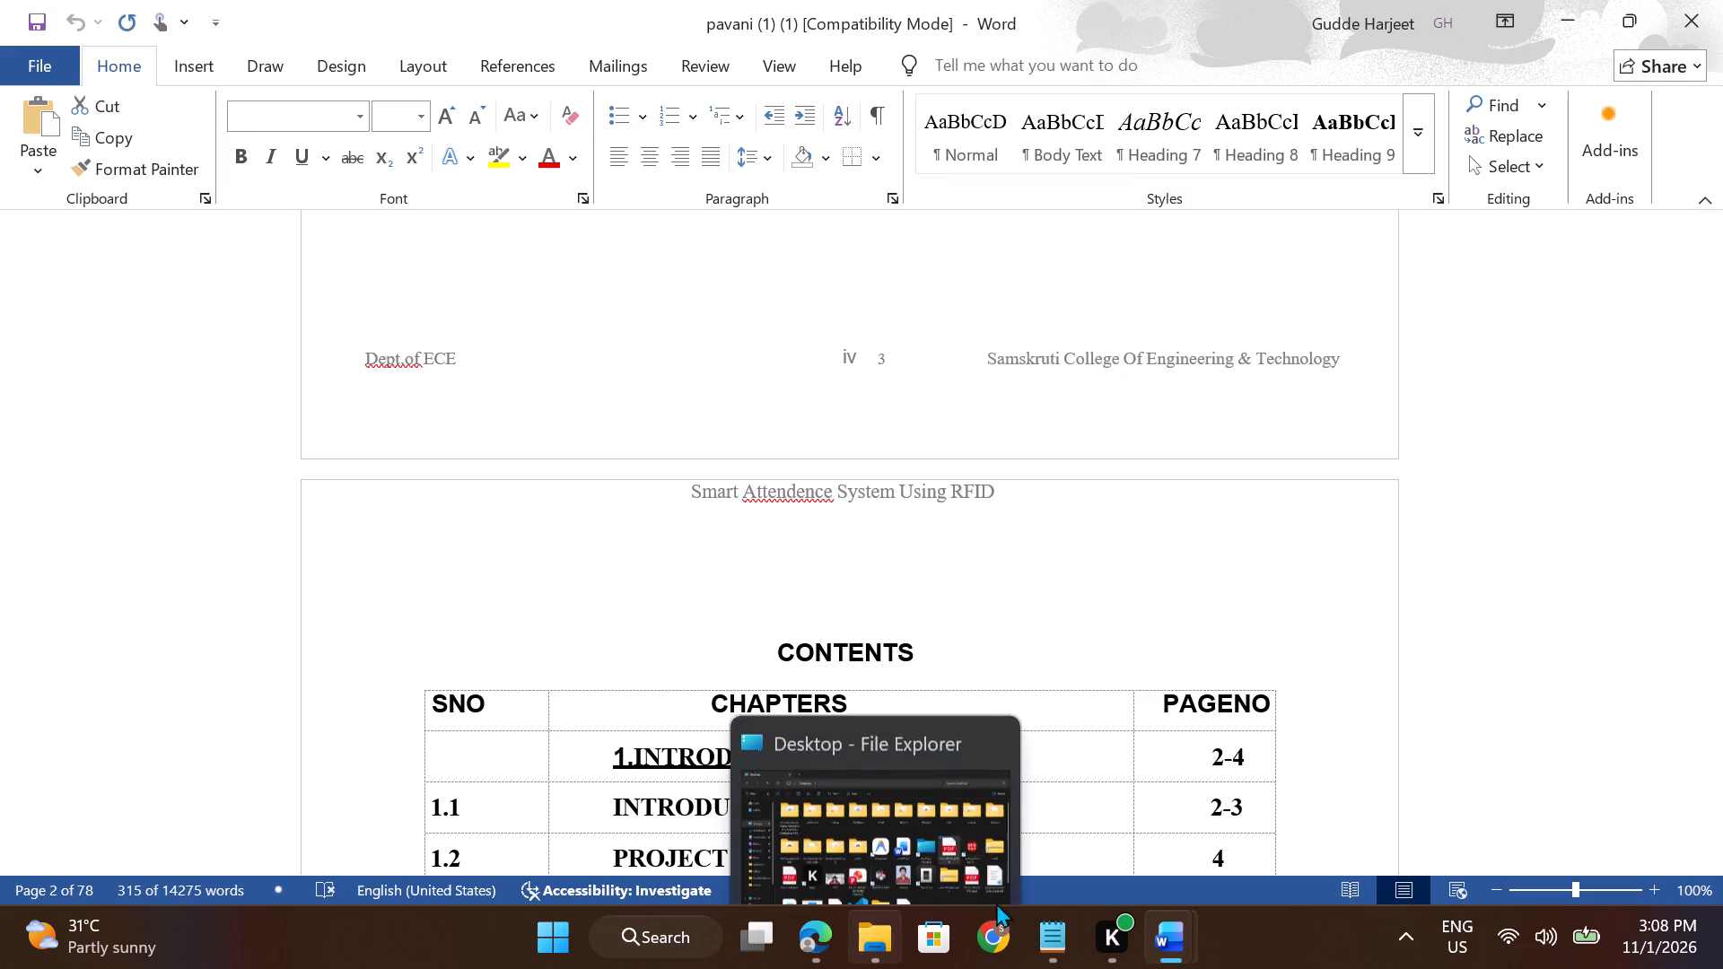
click(1124, 832)
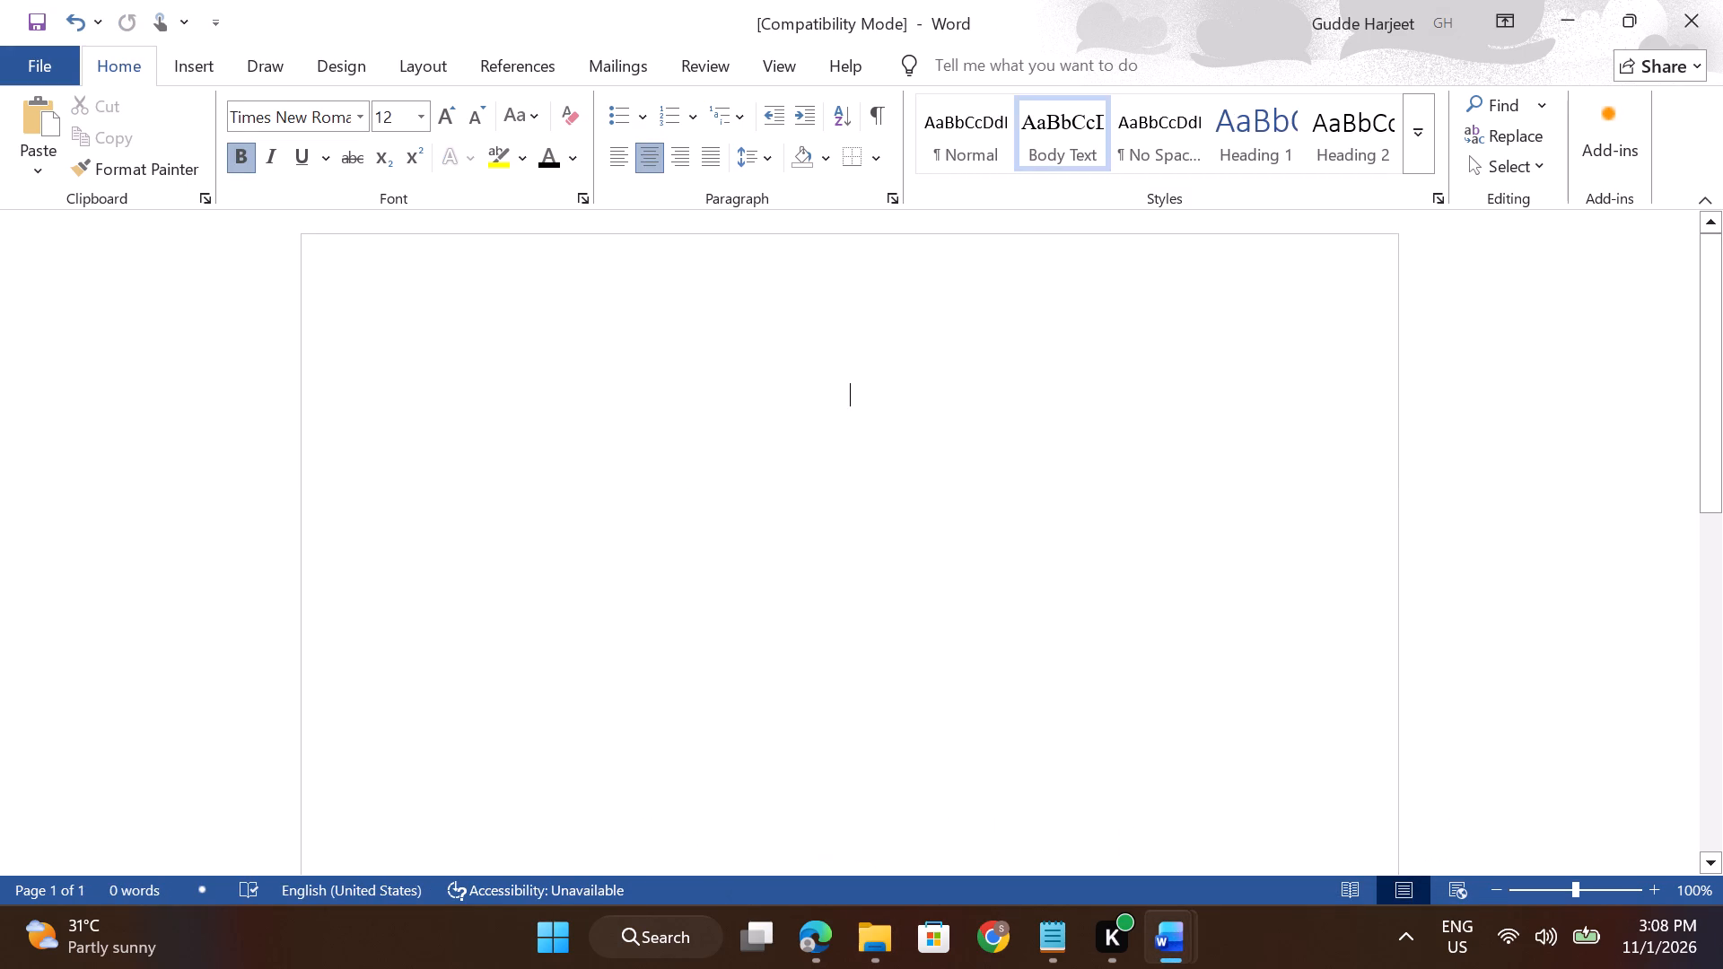
key(ctrl+v)
Set the certificate's header lines, from college name through department, to Times New Roman in black and remove the italics.
scroll(849, 612, up, 5)
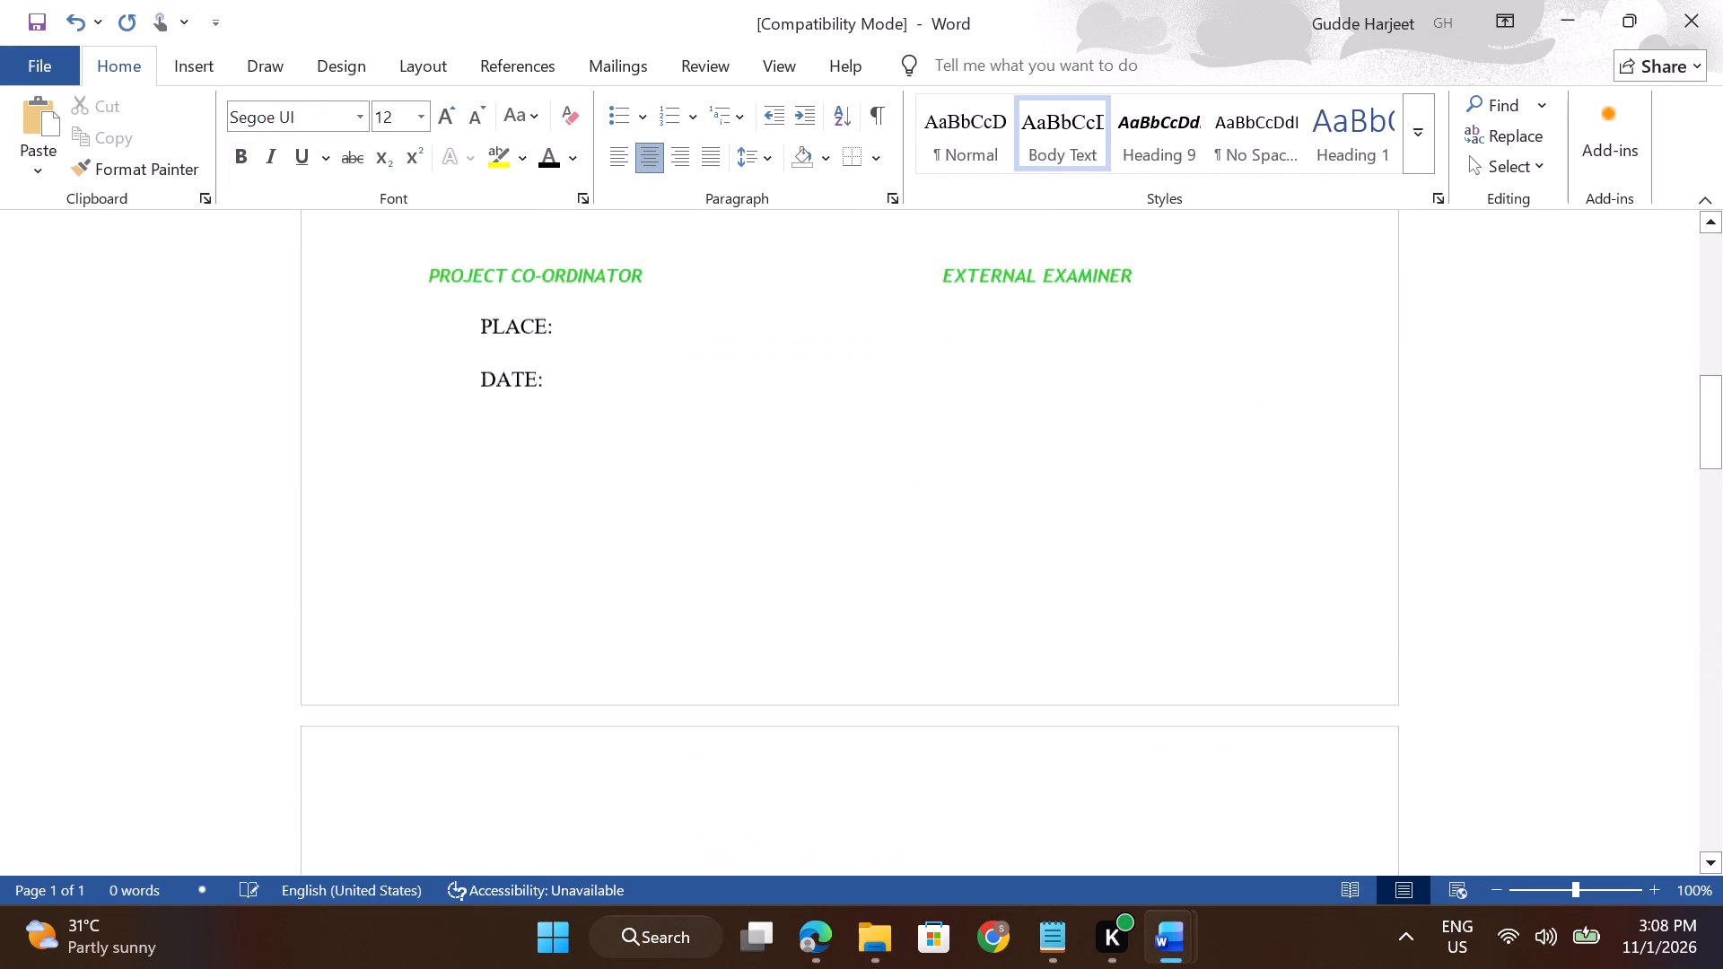
scroll(849, 612, up, 4)
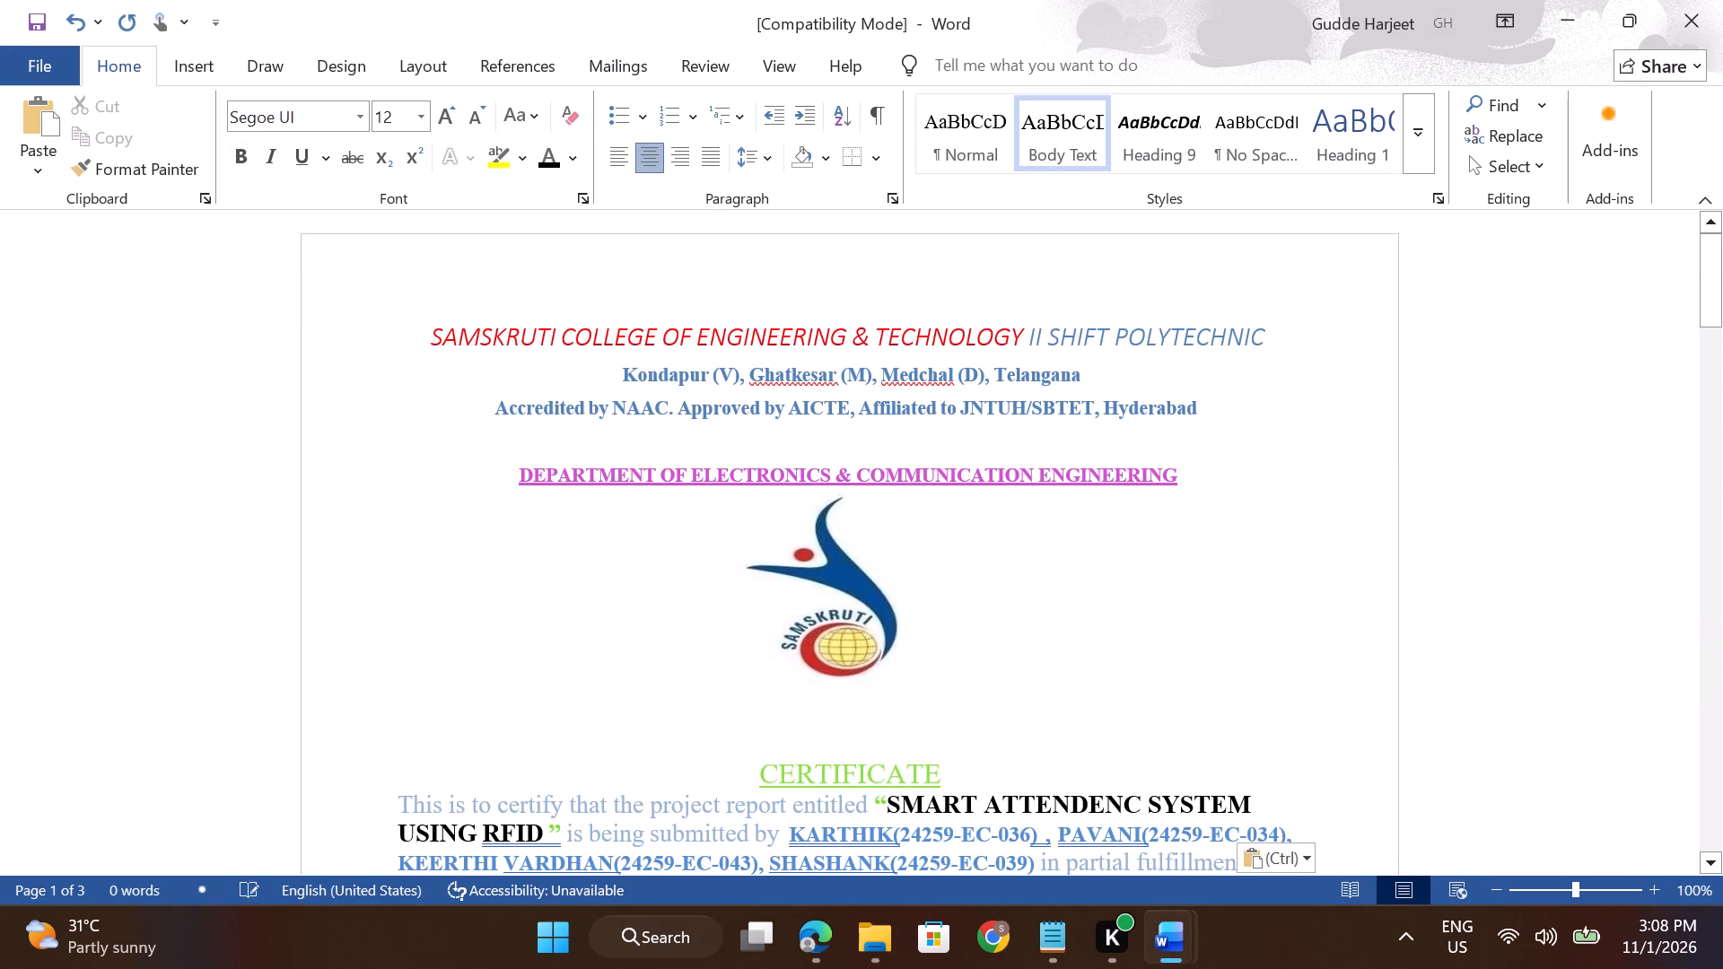
drag(433, 327, 1187, 473)
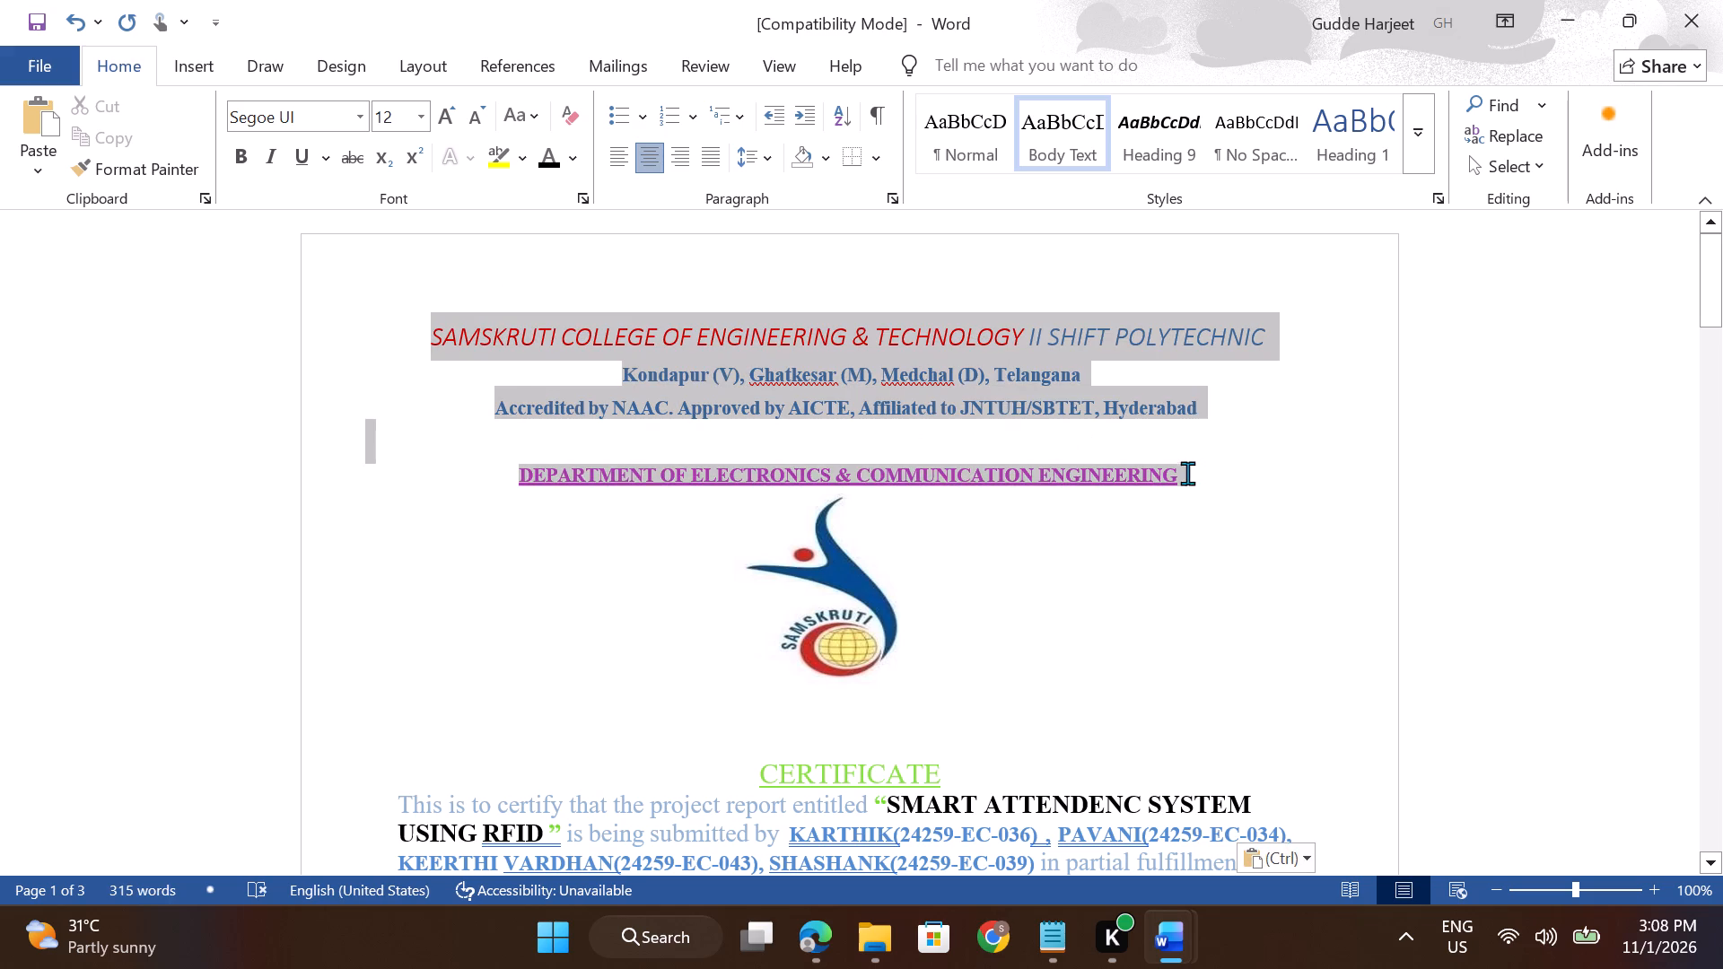
drag(1187, 473, 1201, 476)
click(1269, 397)
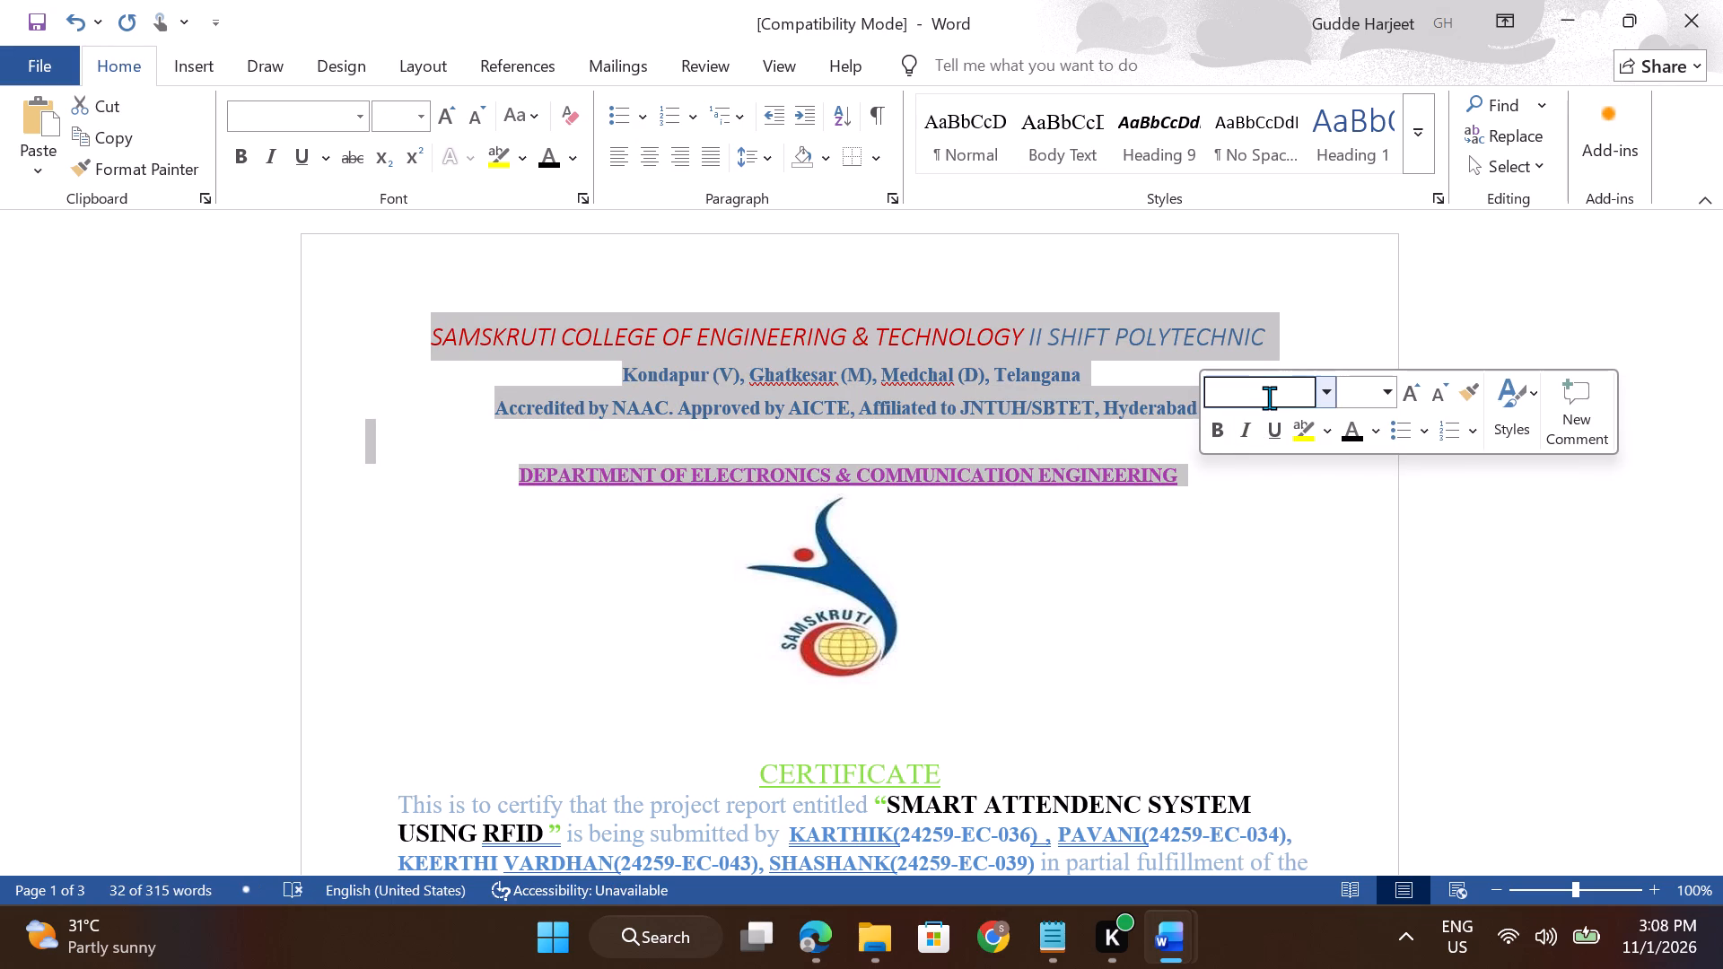
text(TIME)
key(Return)
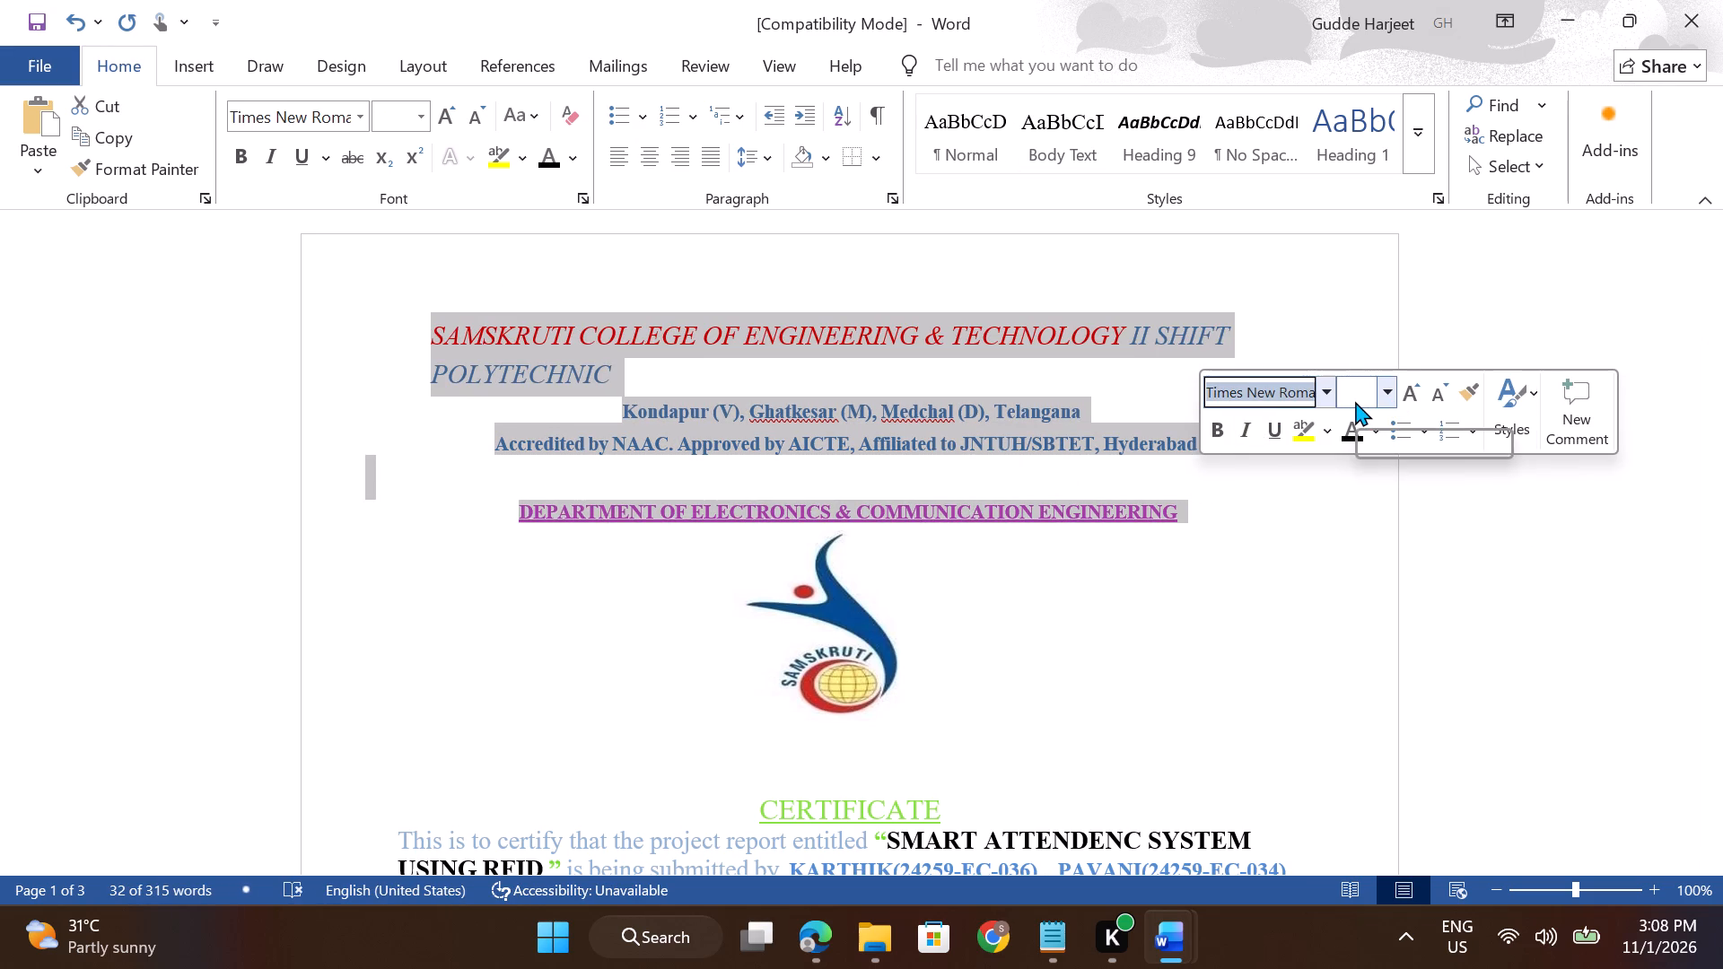
click(547, 162)
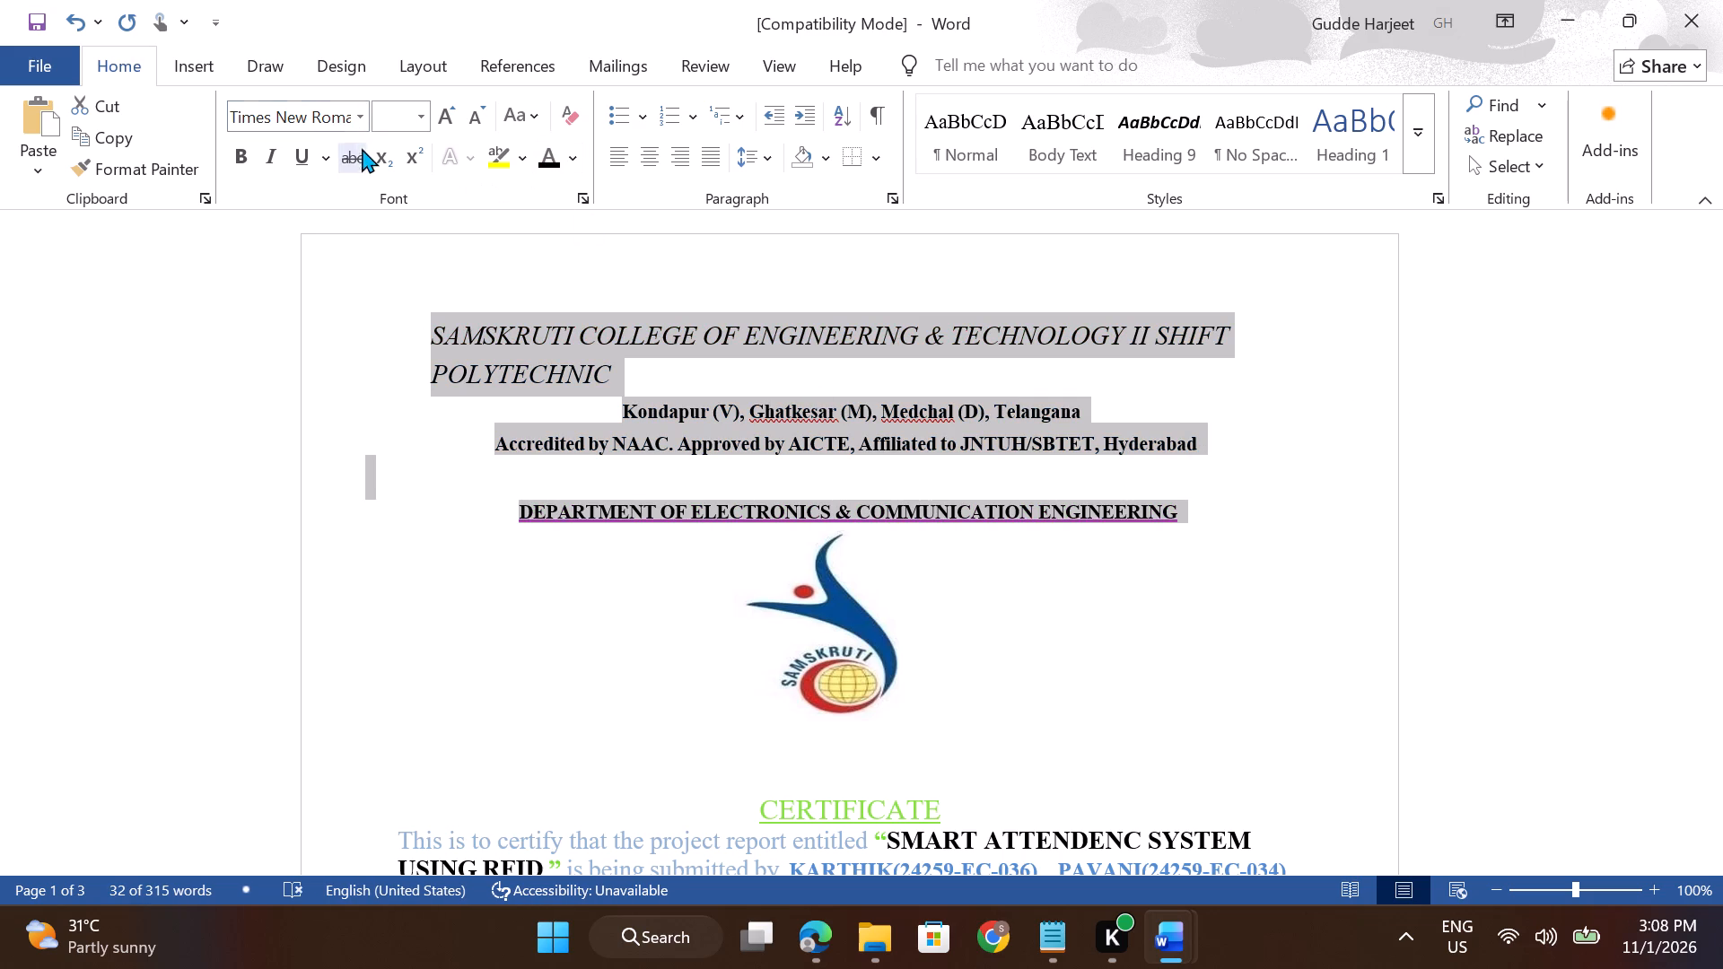
click(259, 153)
Set the font size of the college name and "II SHIFT POLYTECHNIC" heading to 12.
click(639, 369)
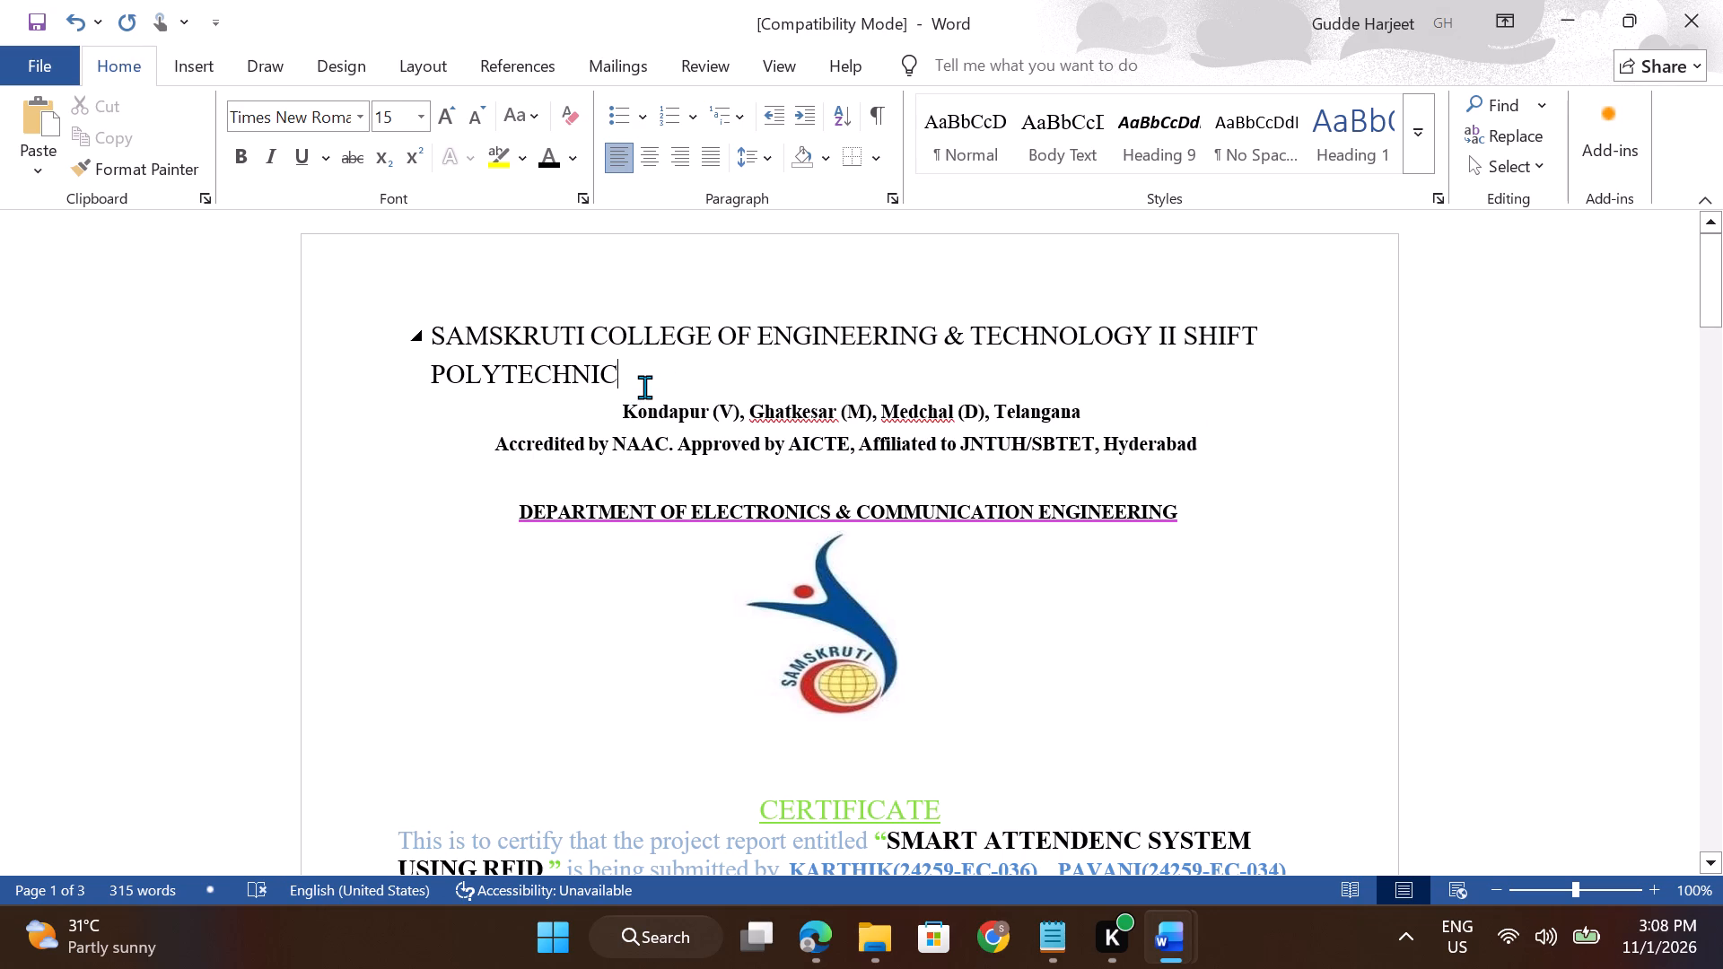
drag(644, 387, 434, 339)
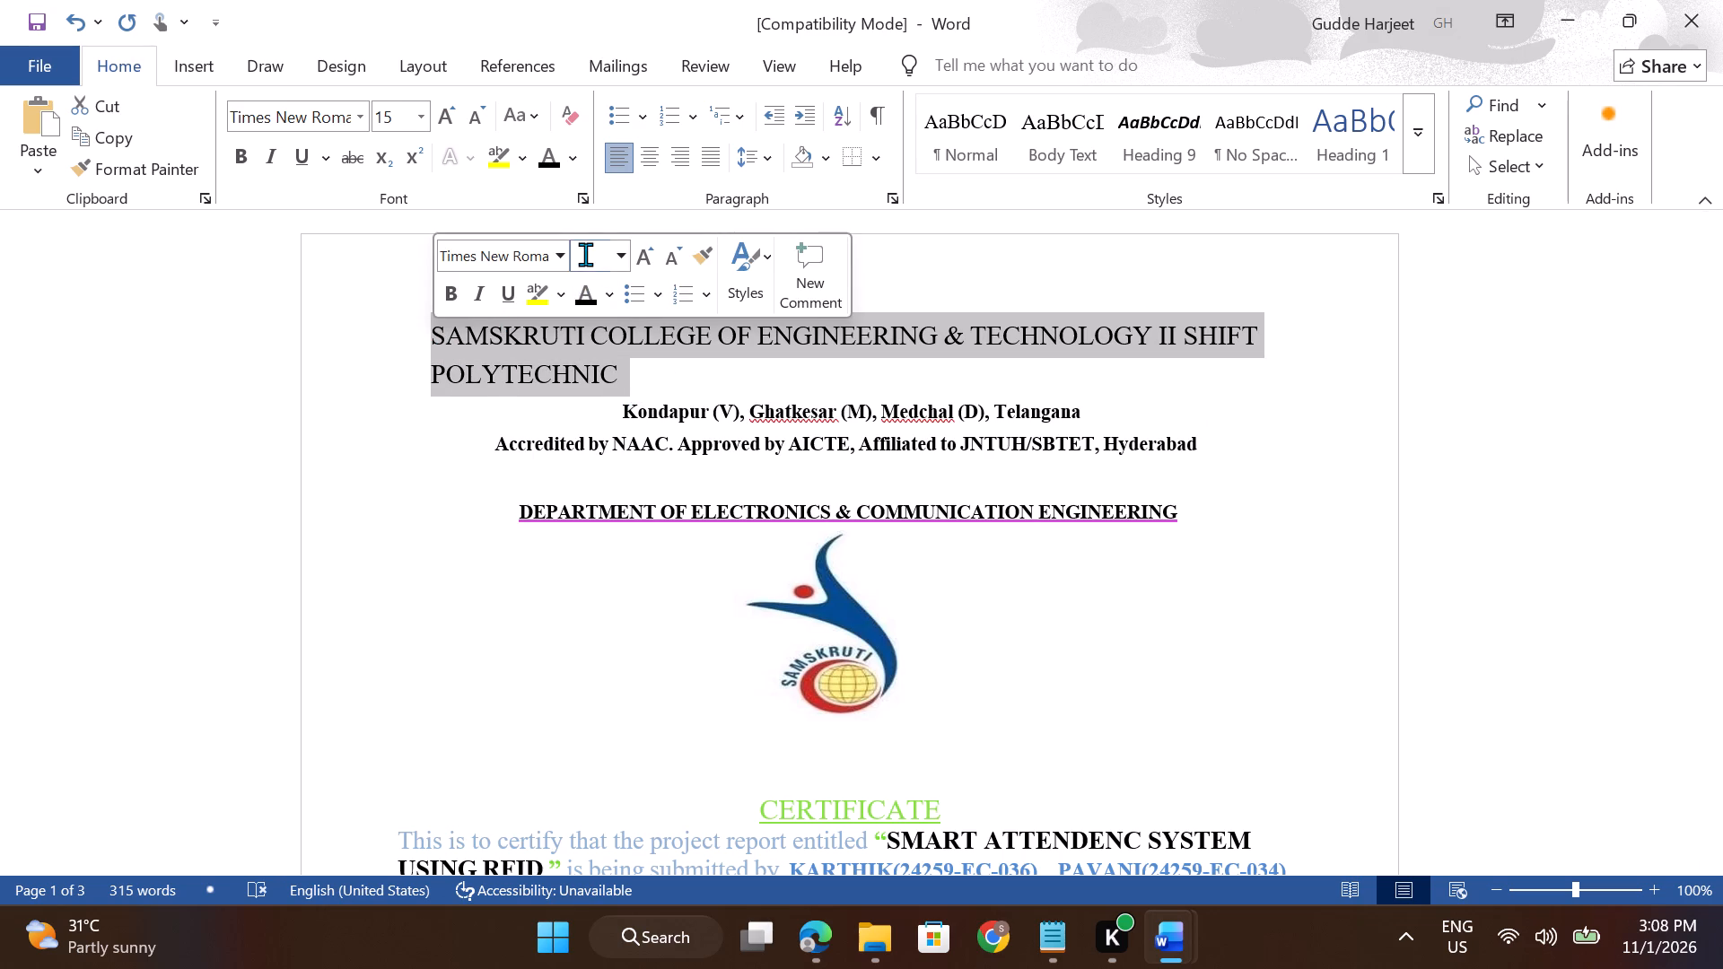
click(585, 254)
text(12)
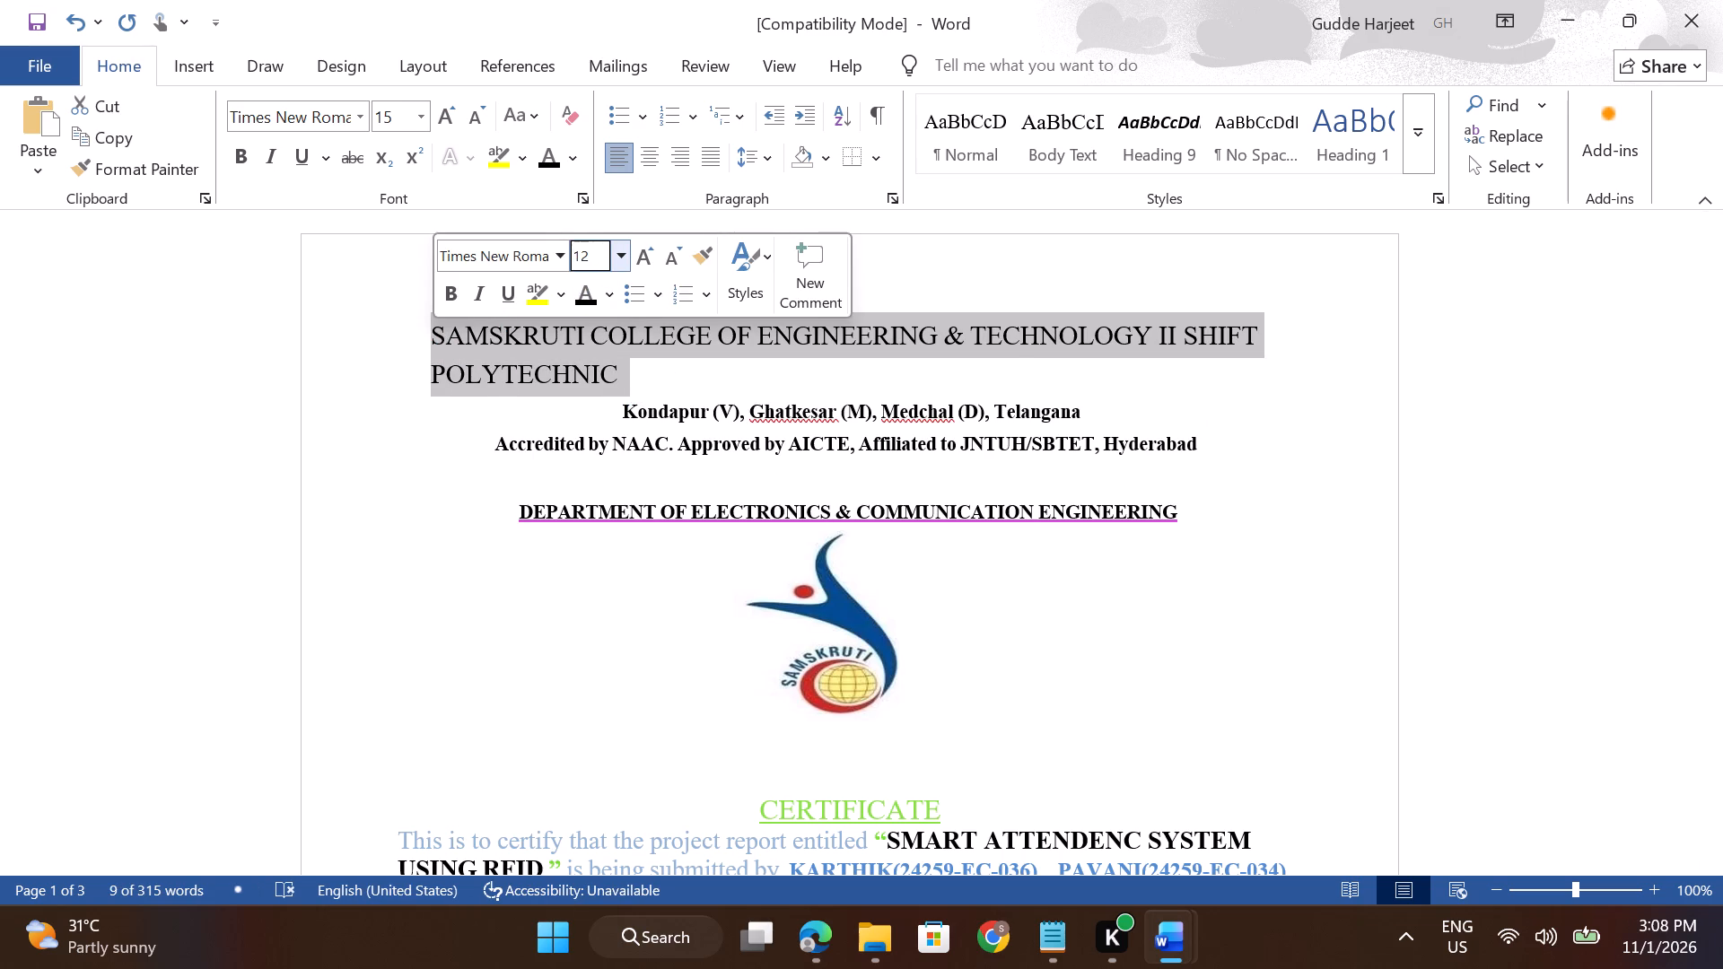
key(Return)
click(1157, 416)
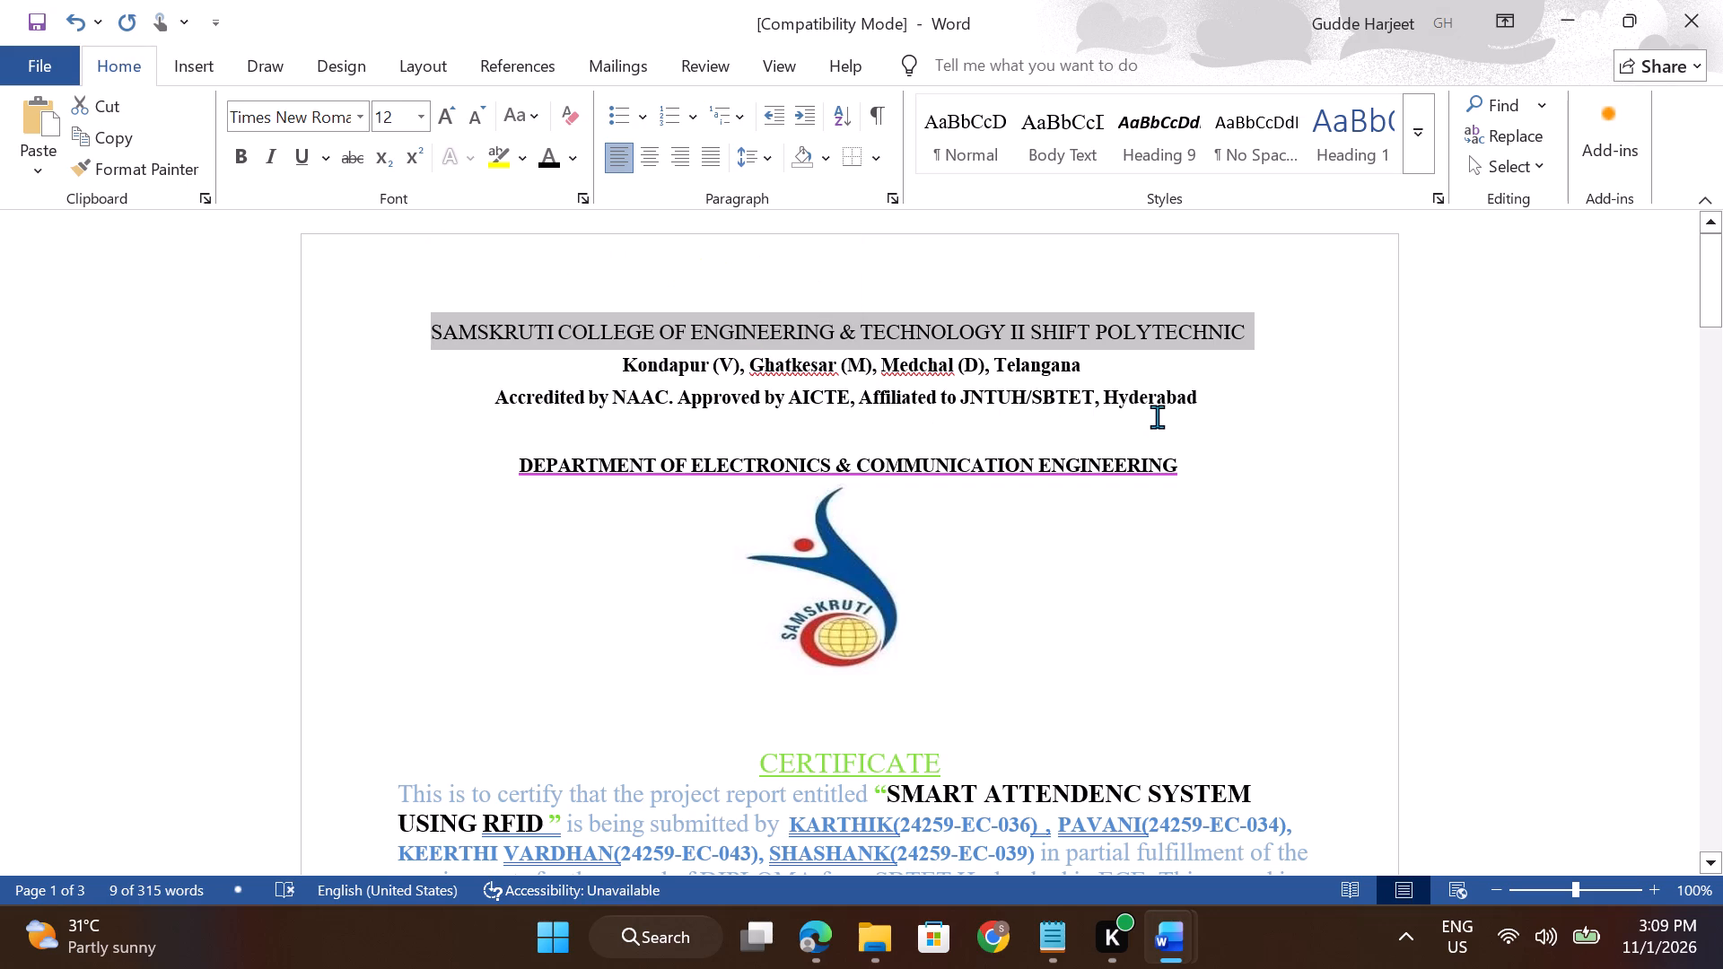
Make the combined college name and "II SHIFT POLYTECHNIC" heading line bold at font size 11.
ctrl+click(591, 333)
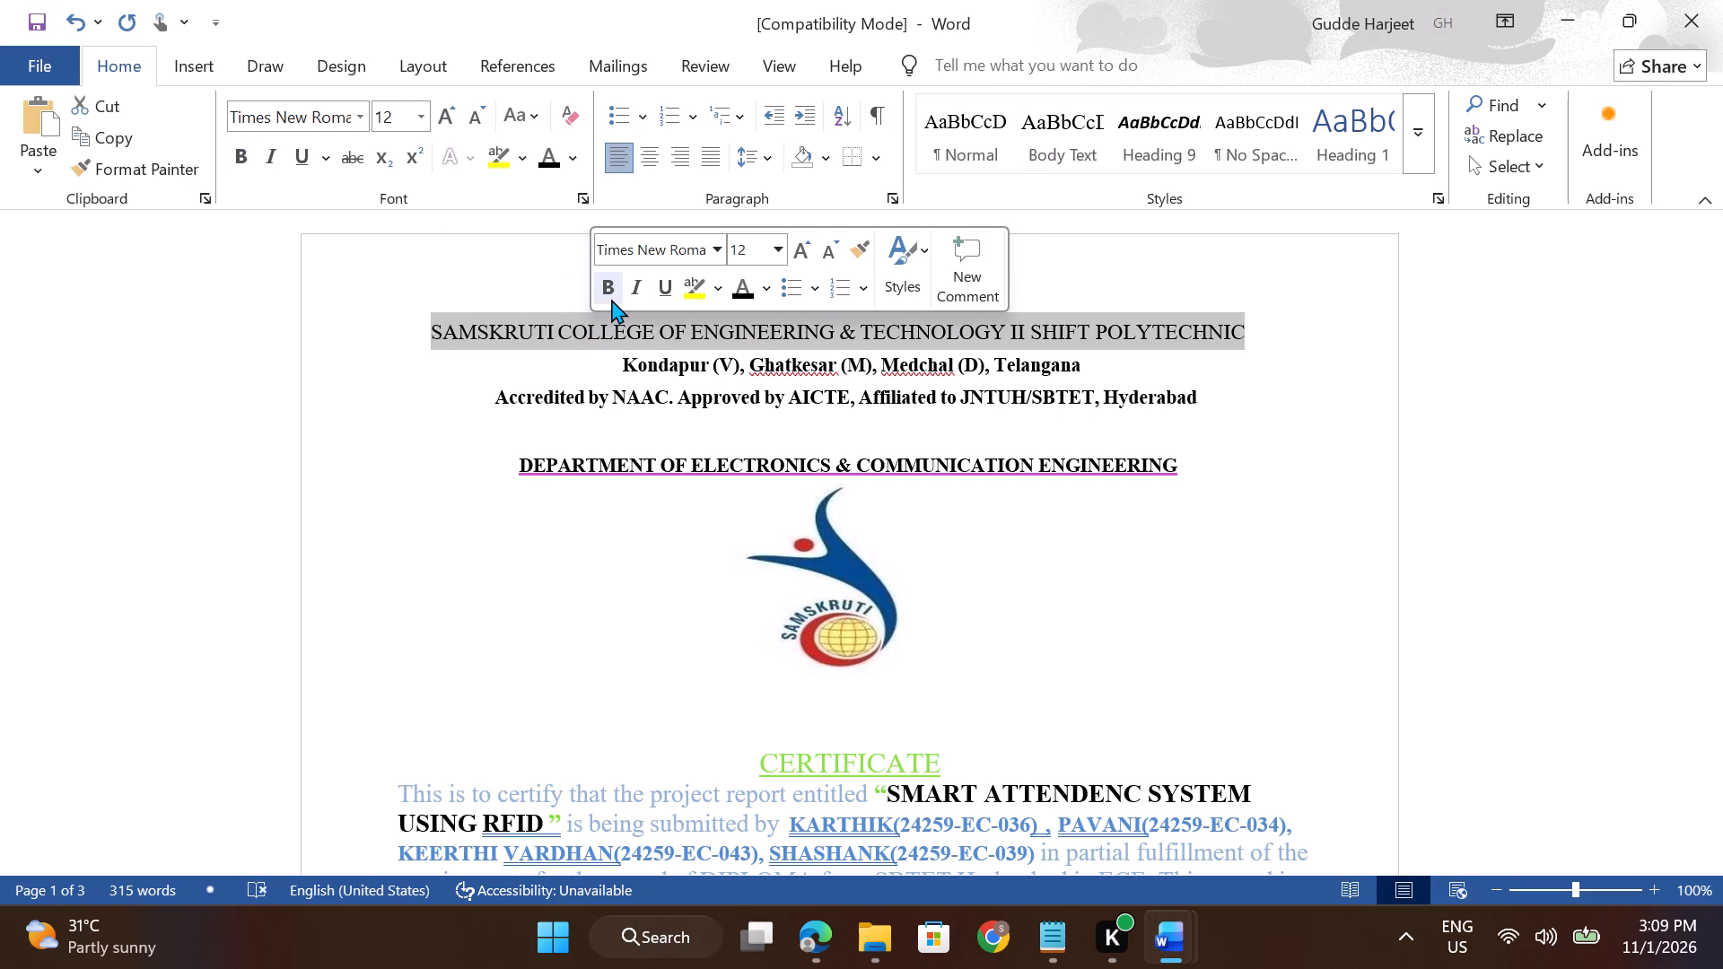
click(611, 299)
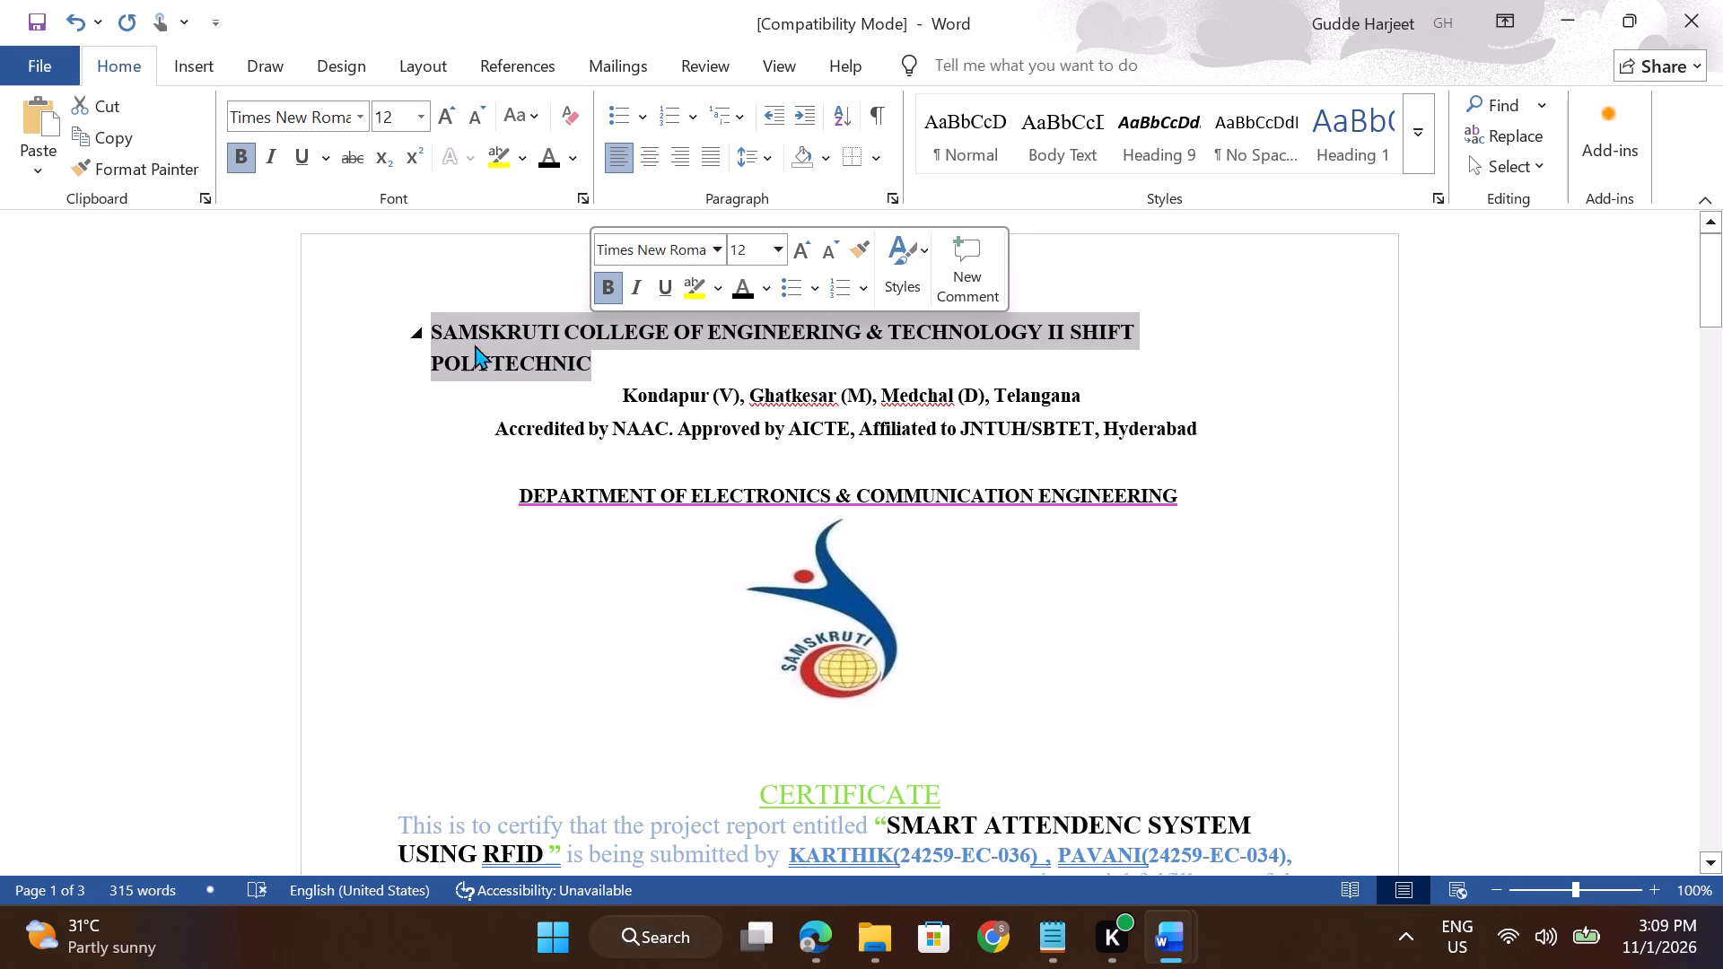
click(484, 324)
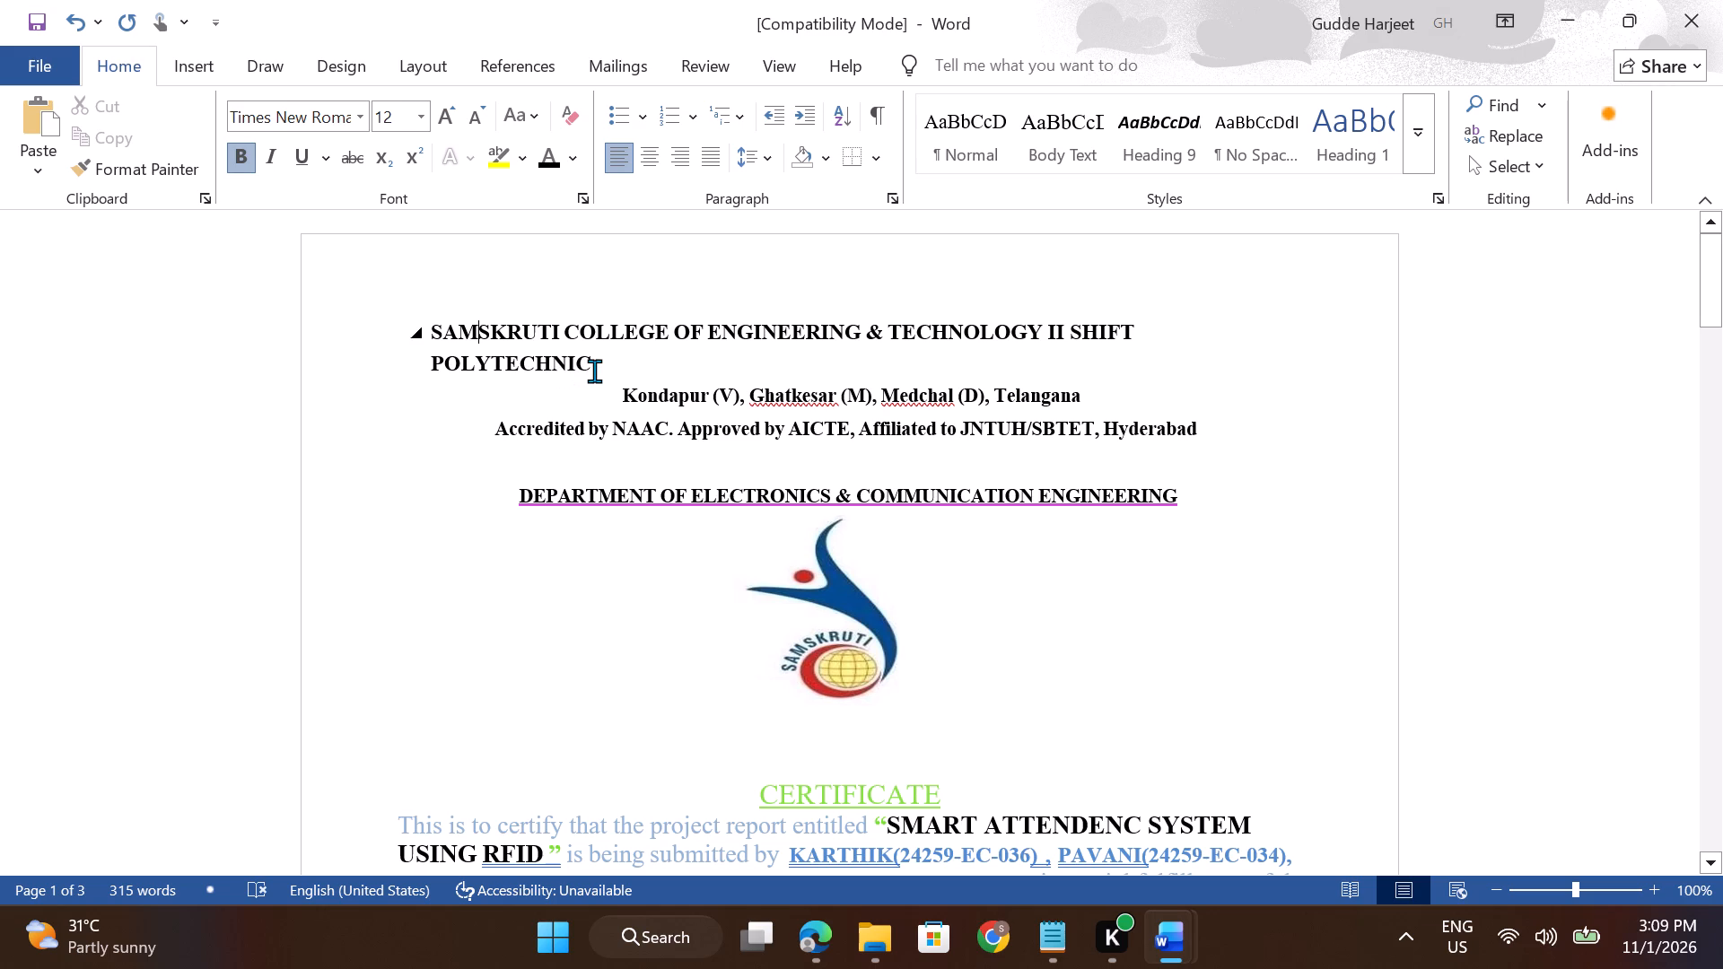
click(434, 361)
key(BackSpace)
key(ctrl+z)
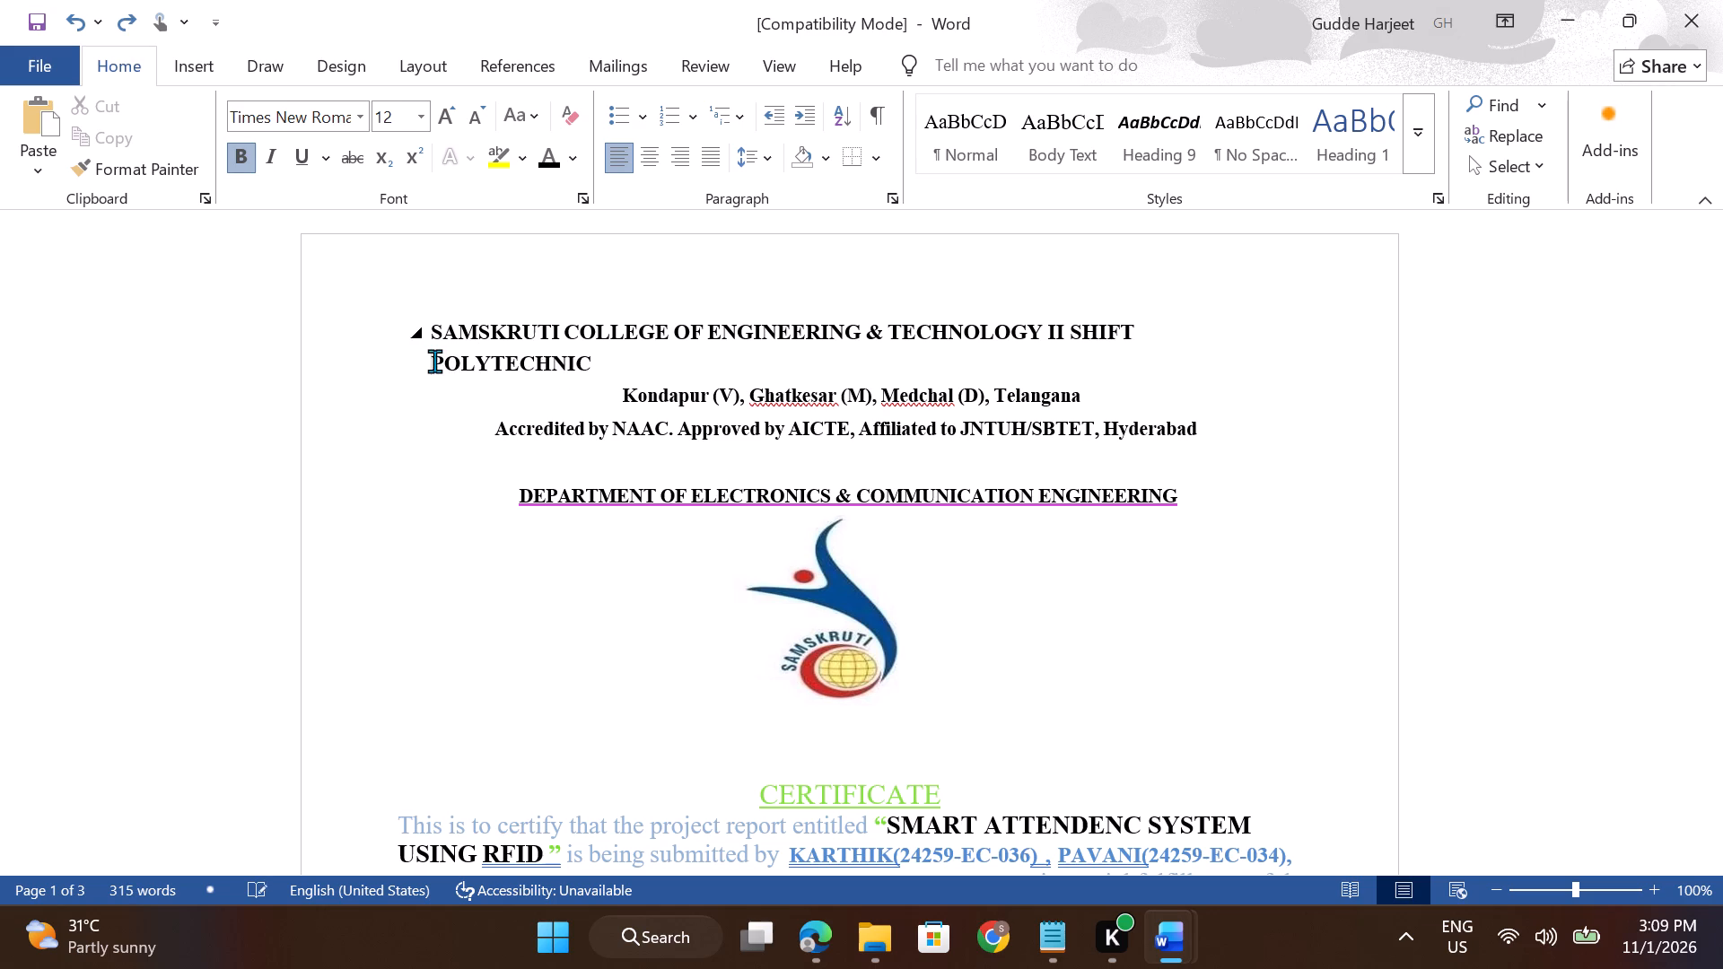
ctrl+click(444, 339)
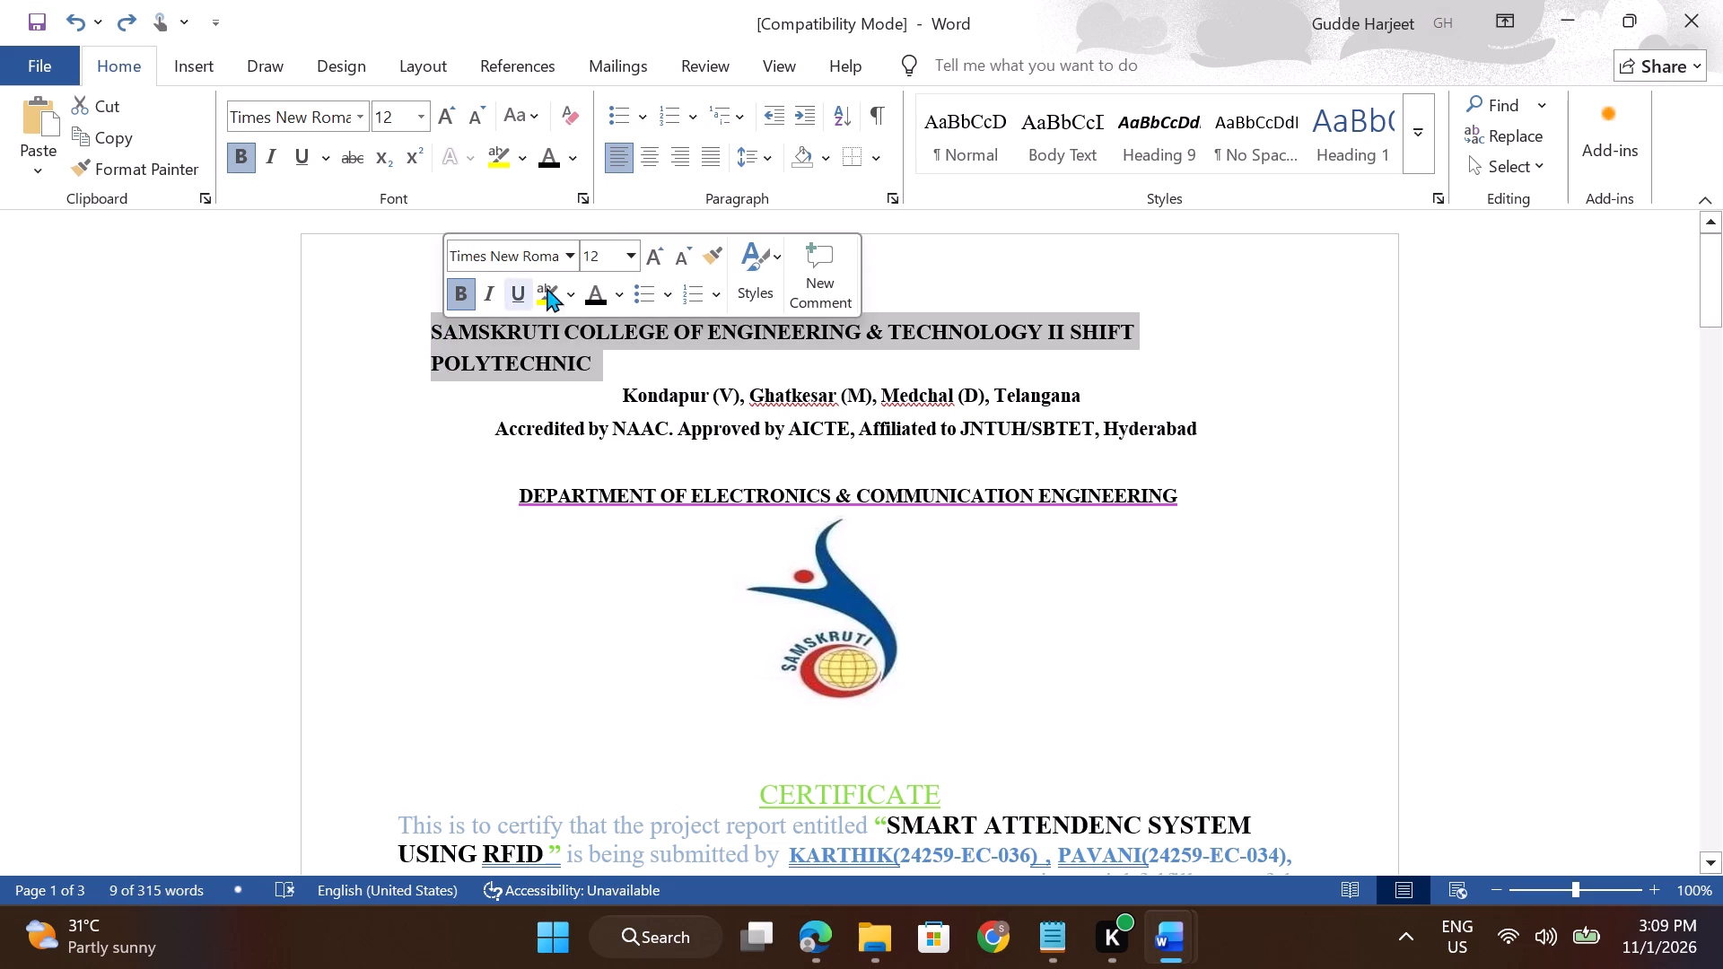
click(604, 259)
text(11)
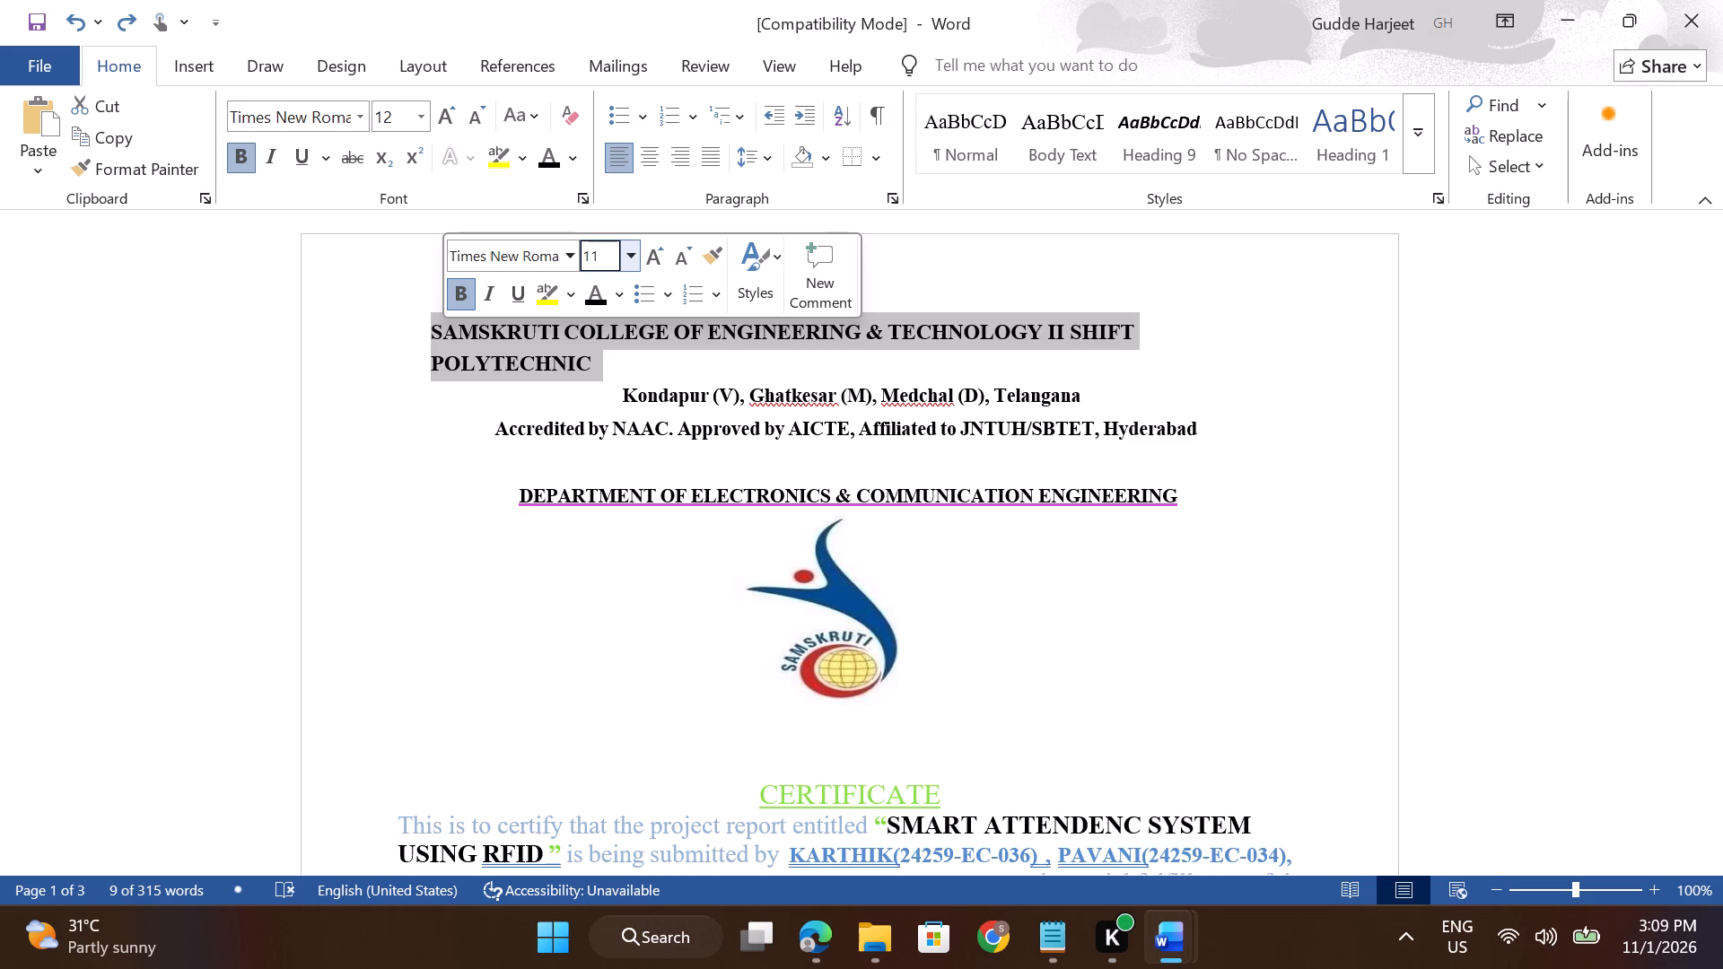
key(Return)
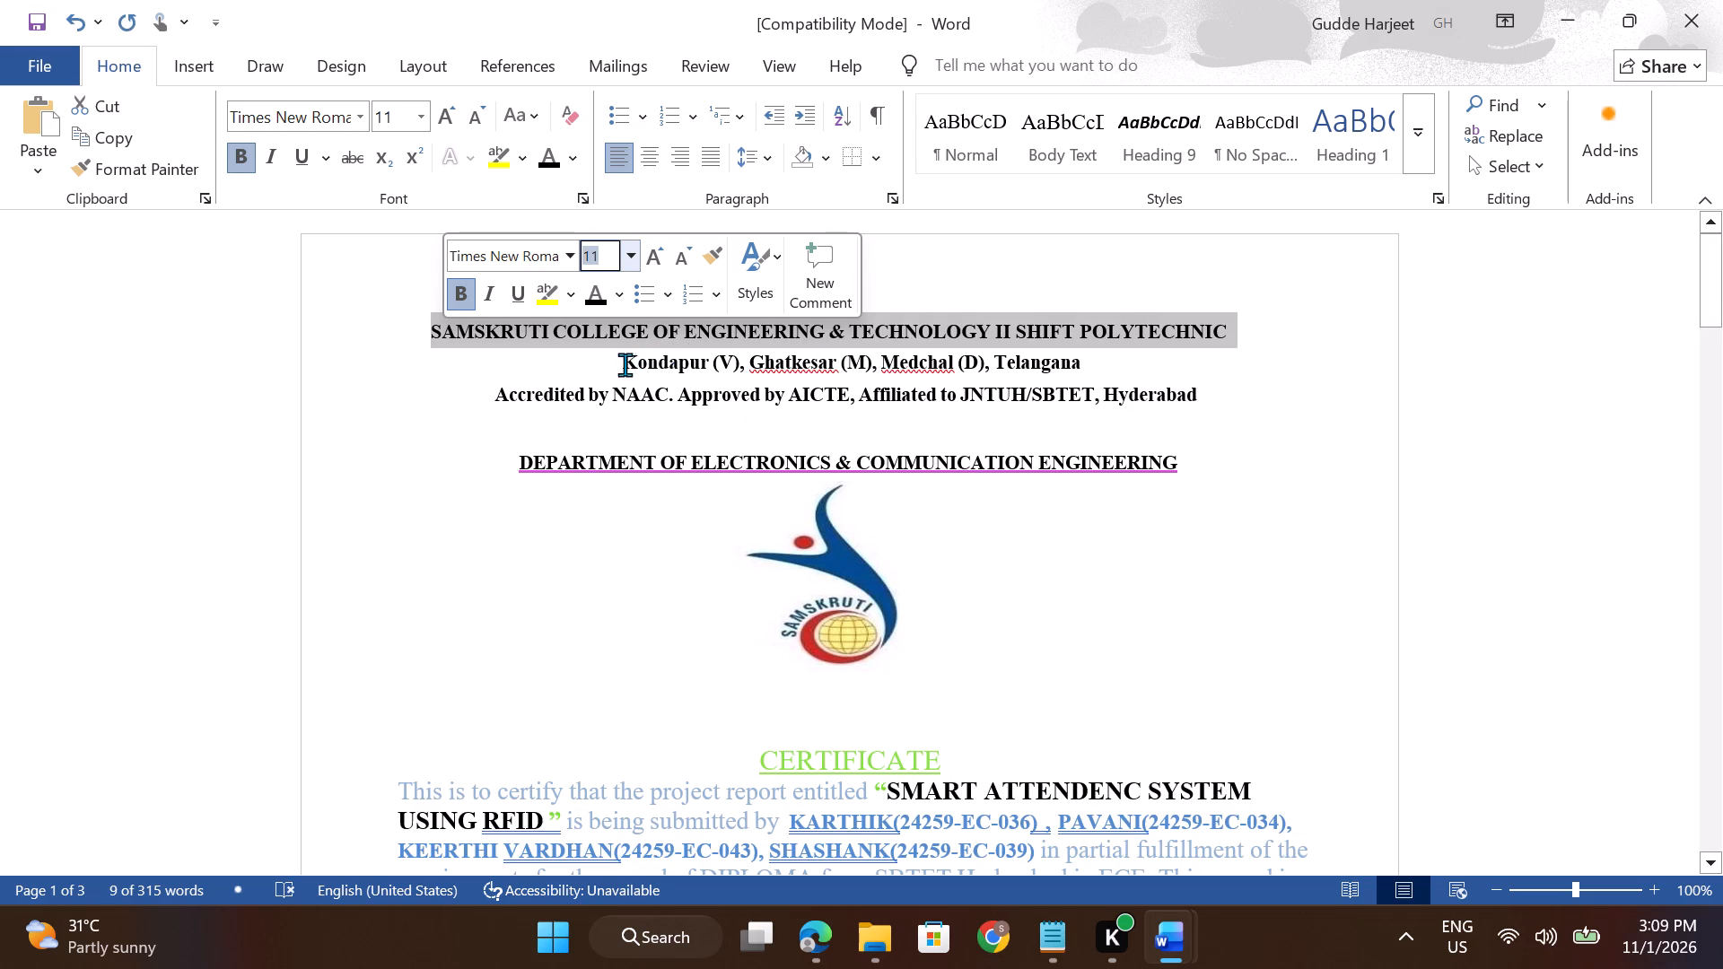
drag(625, 360, 1221, 408)
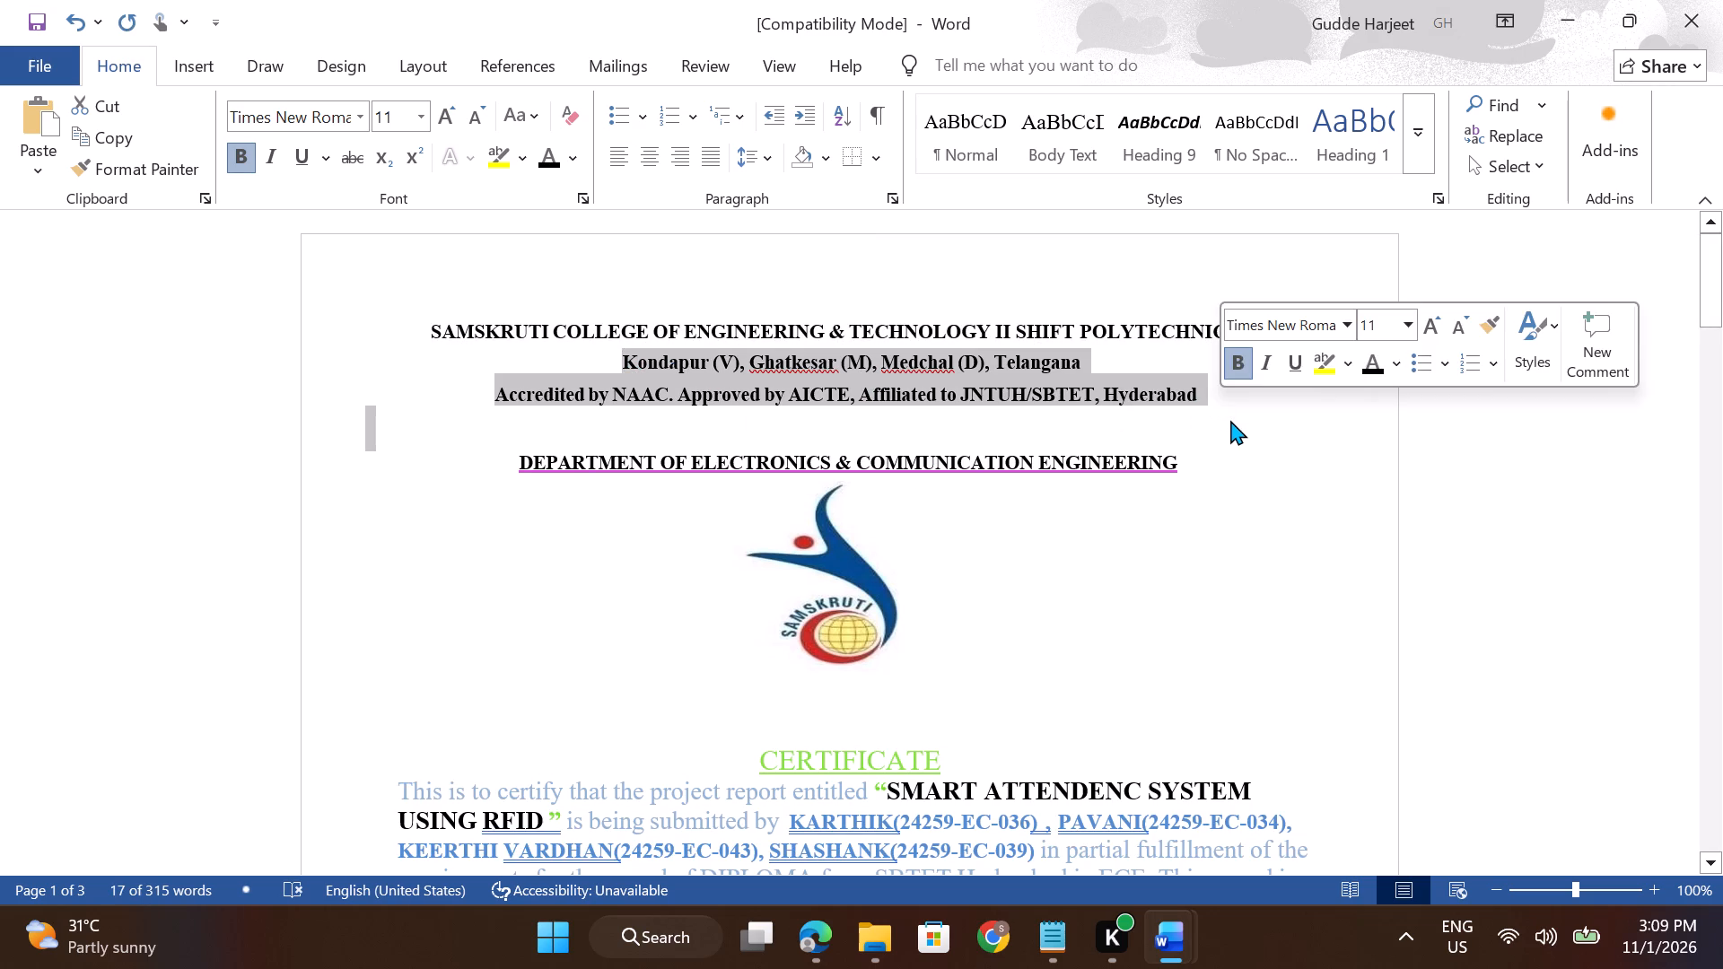
click(1186, 558)
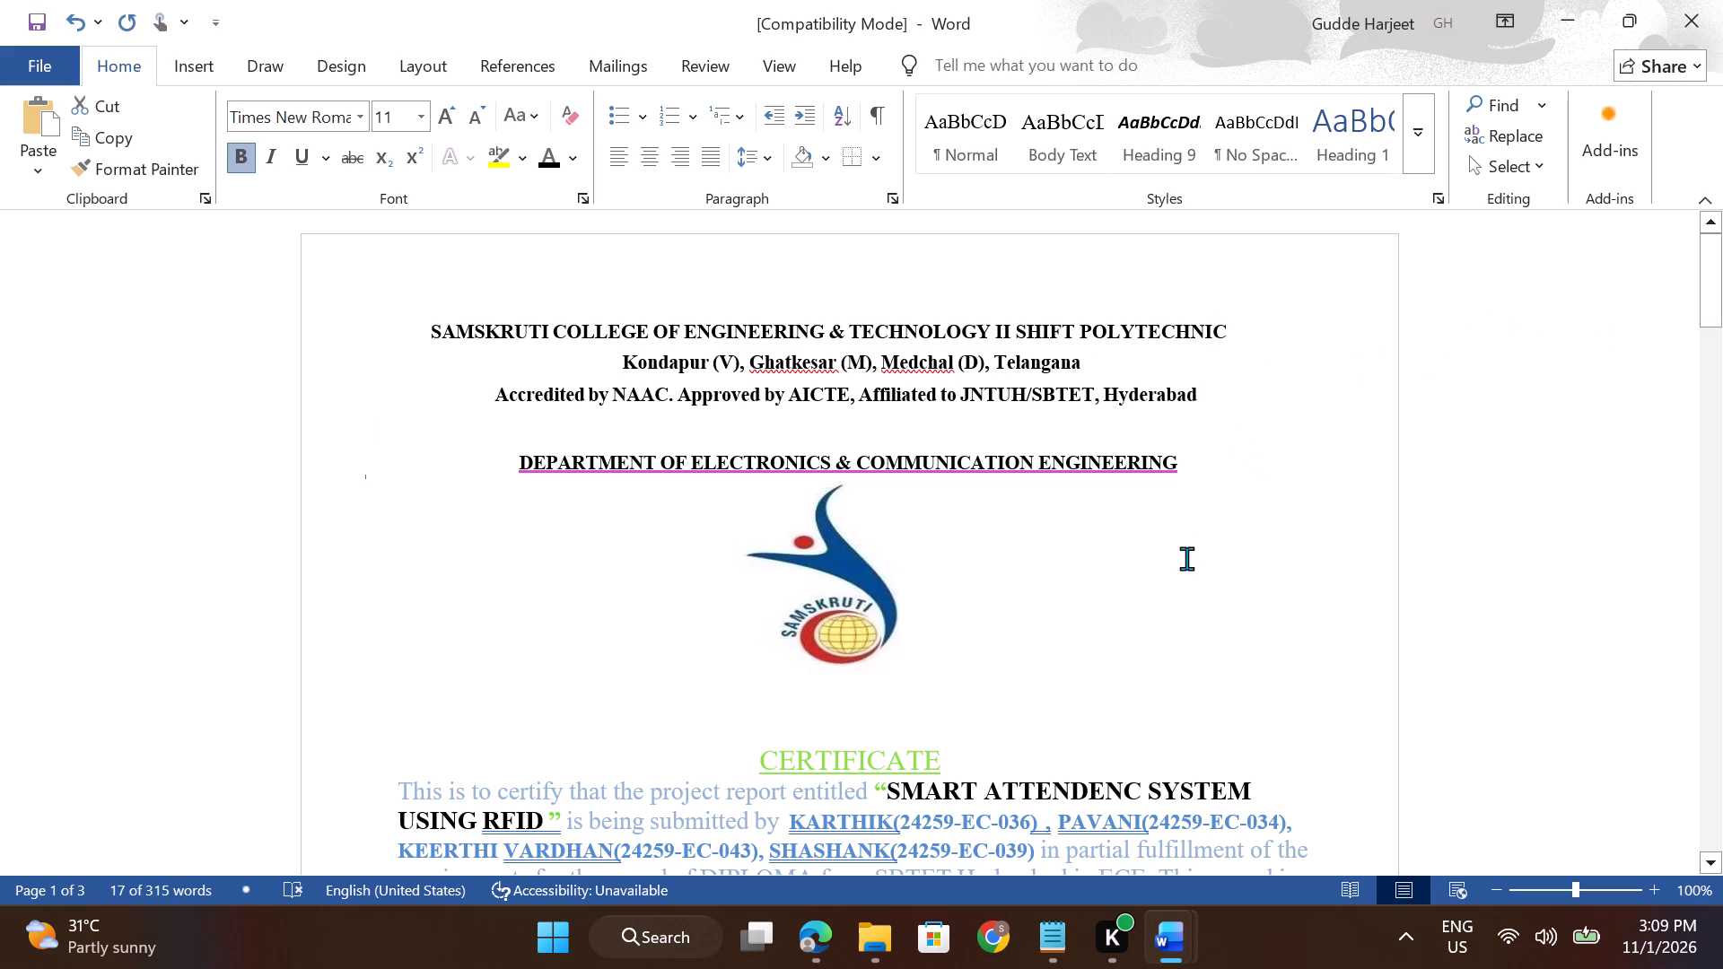
Remove the underline from the "DEPARTMENT OF ELECTRONICS & COMMUNICATION ENGINEERING" line.
drag(1186, 463, 539, 471)
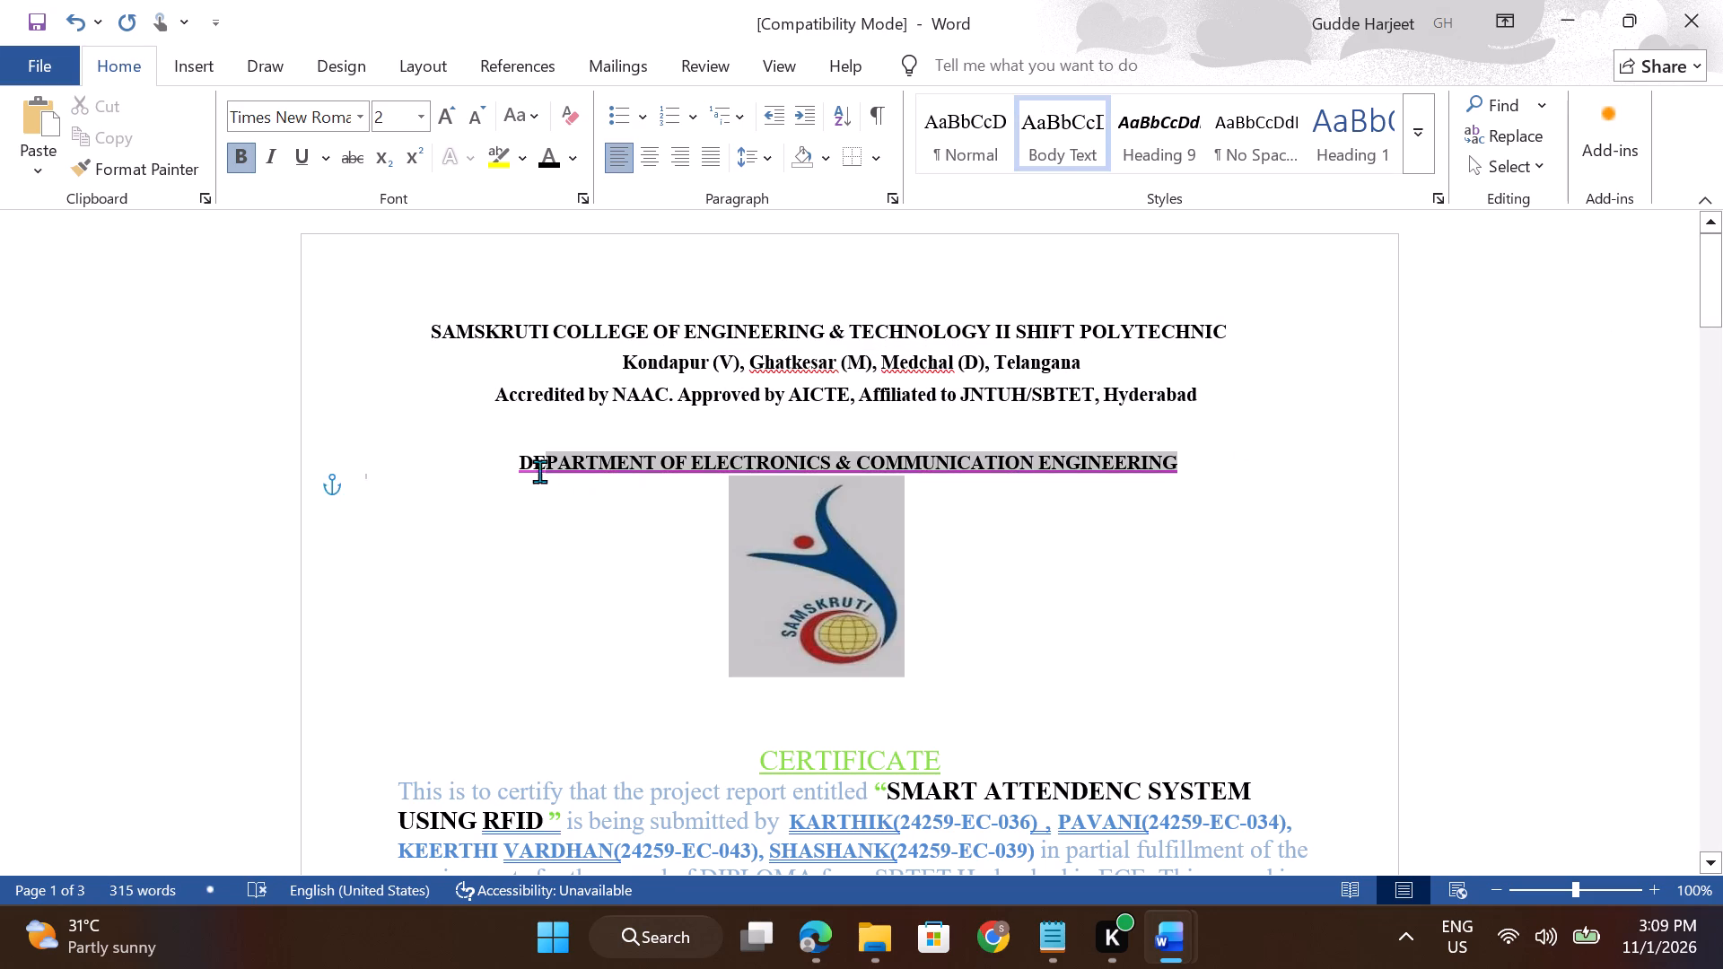
drag(539, 471, 510, 458)
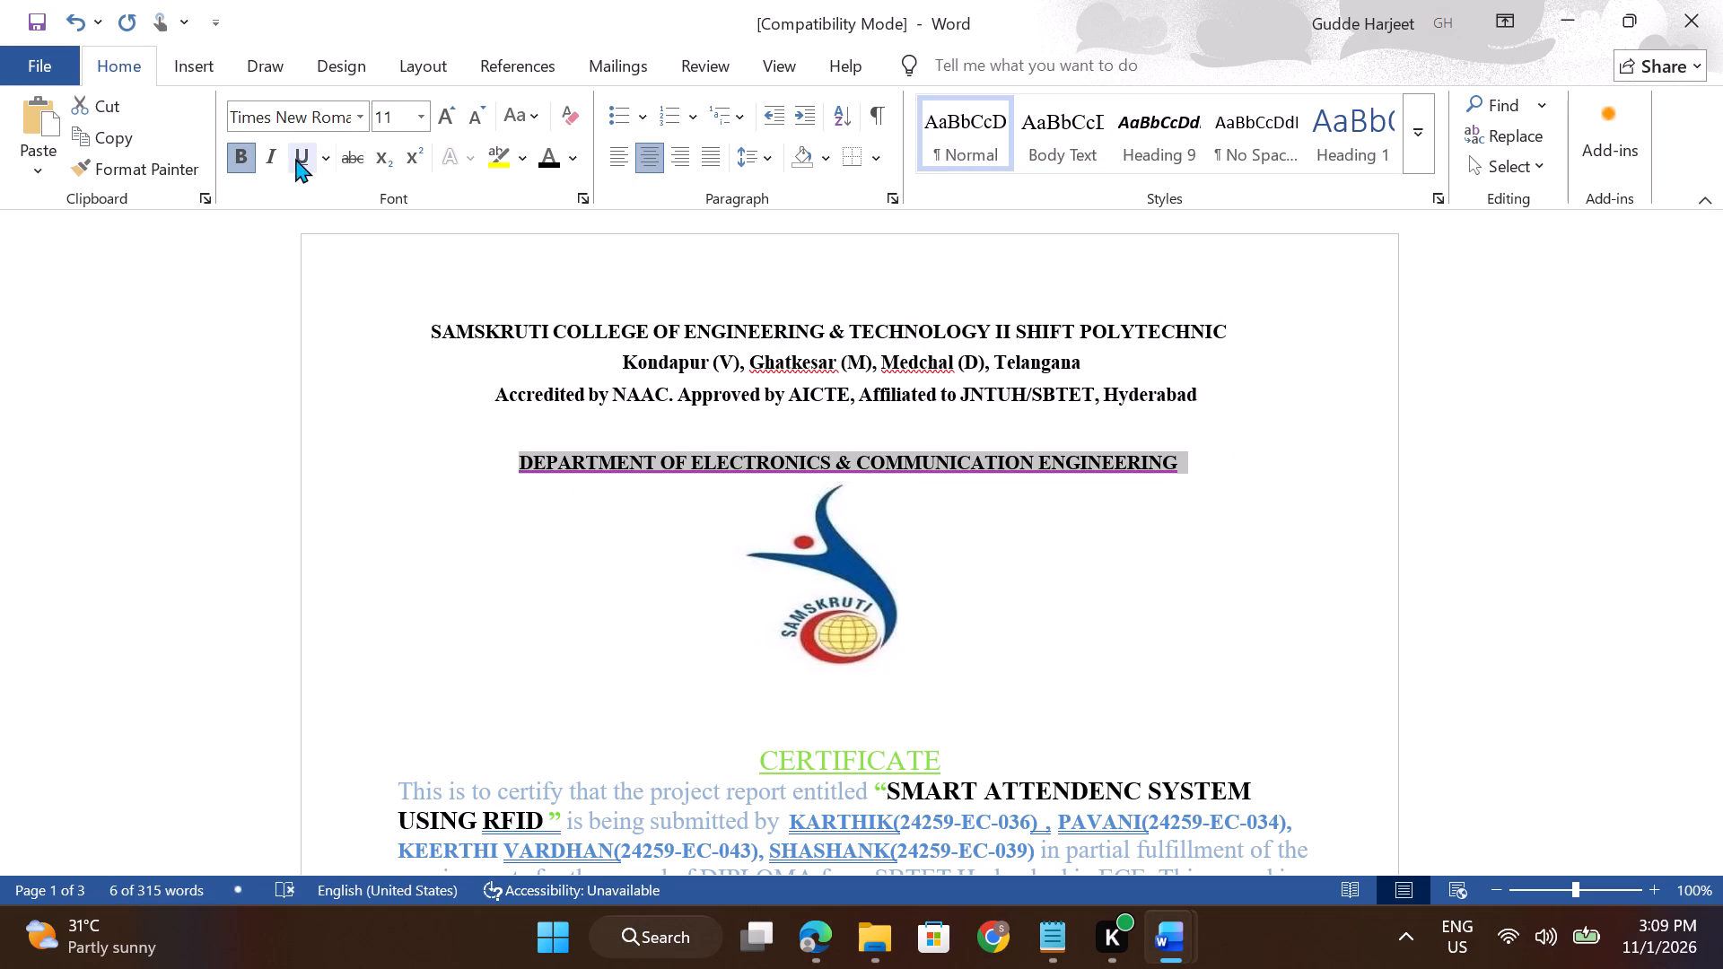
click(295, 158)
click(303, 151)
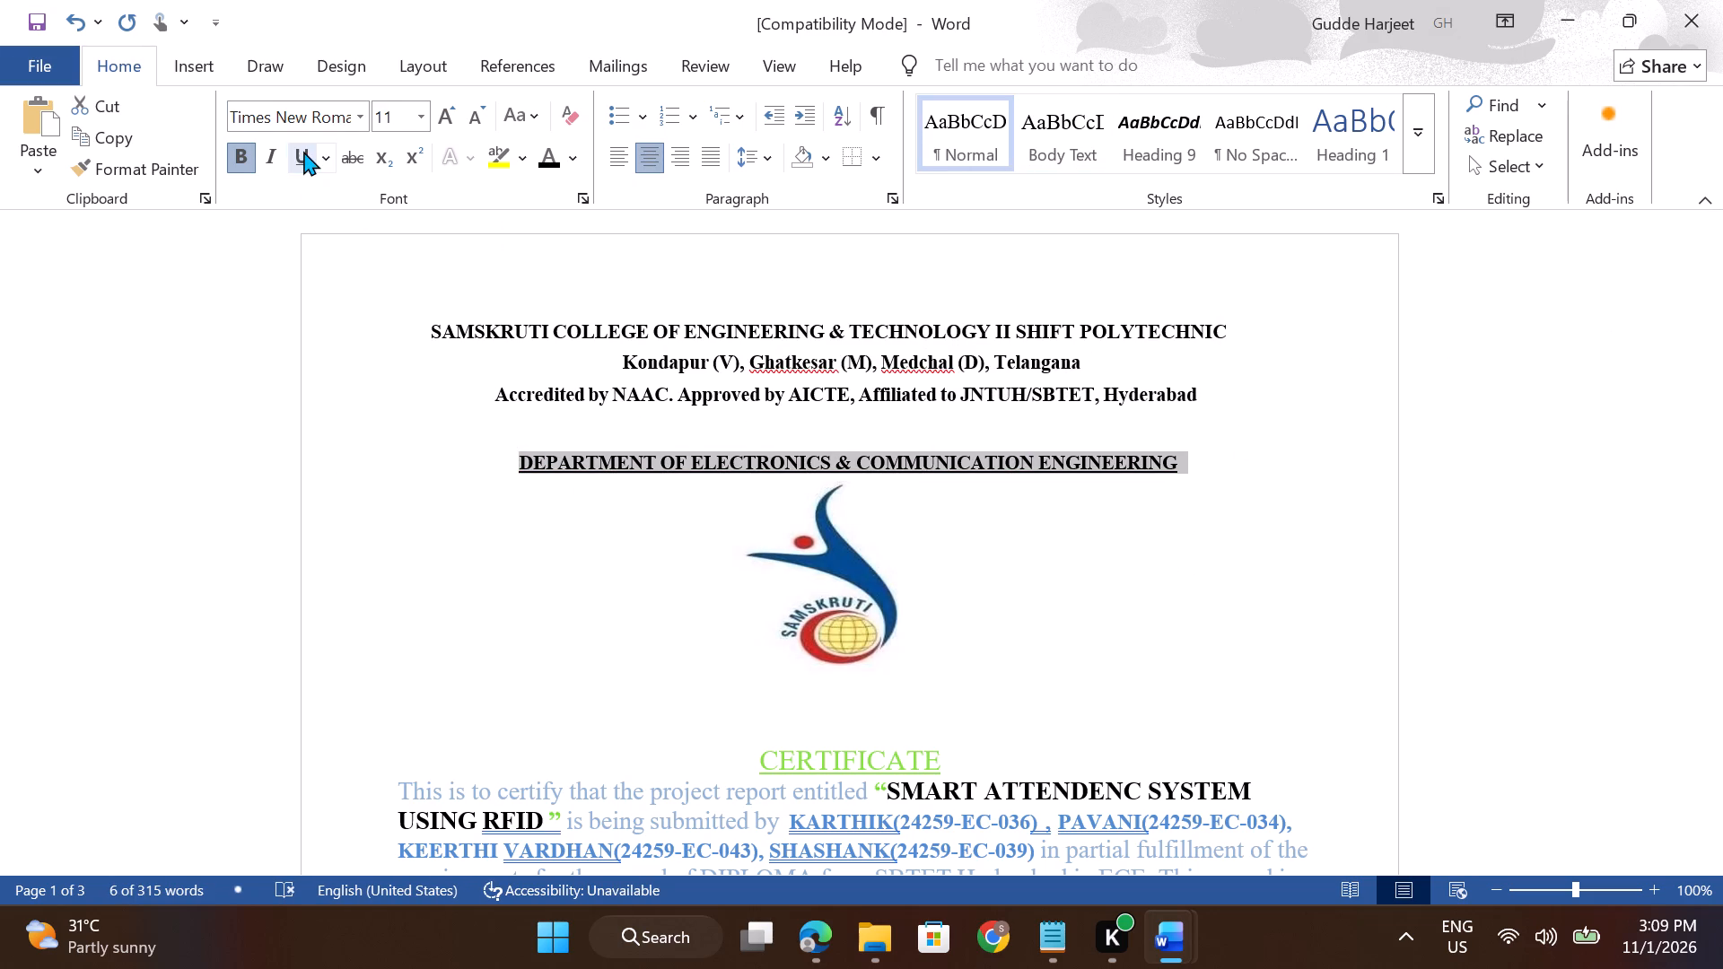
click(367, 477)
Delete the extra blank lines between the college logo and the CERTIFICATE heading.
scroll(975, 607, down, 1)
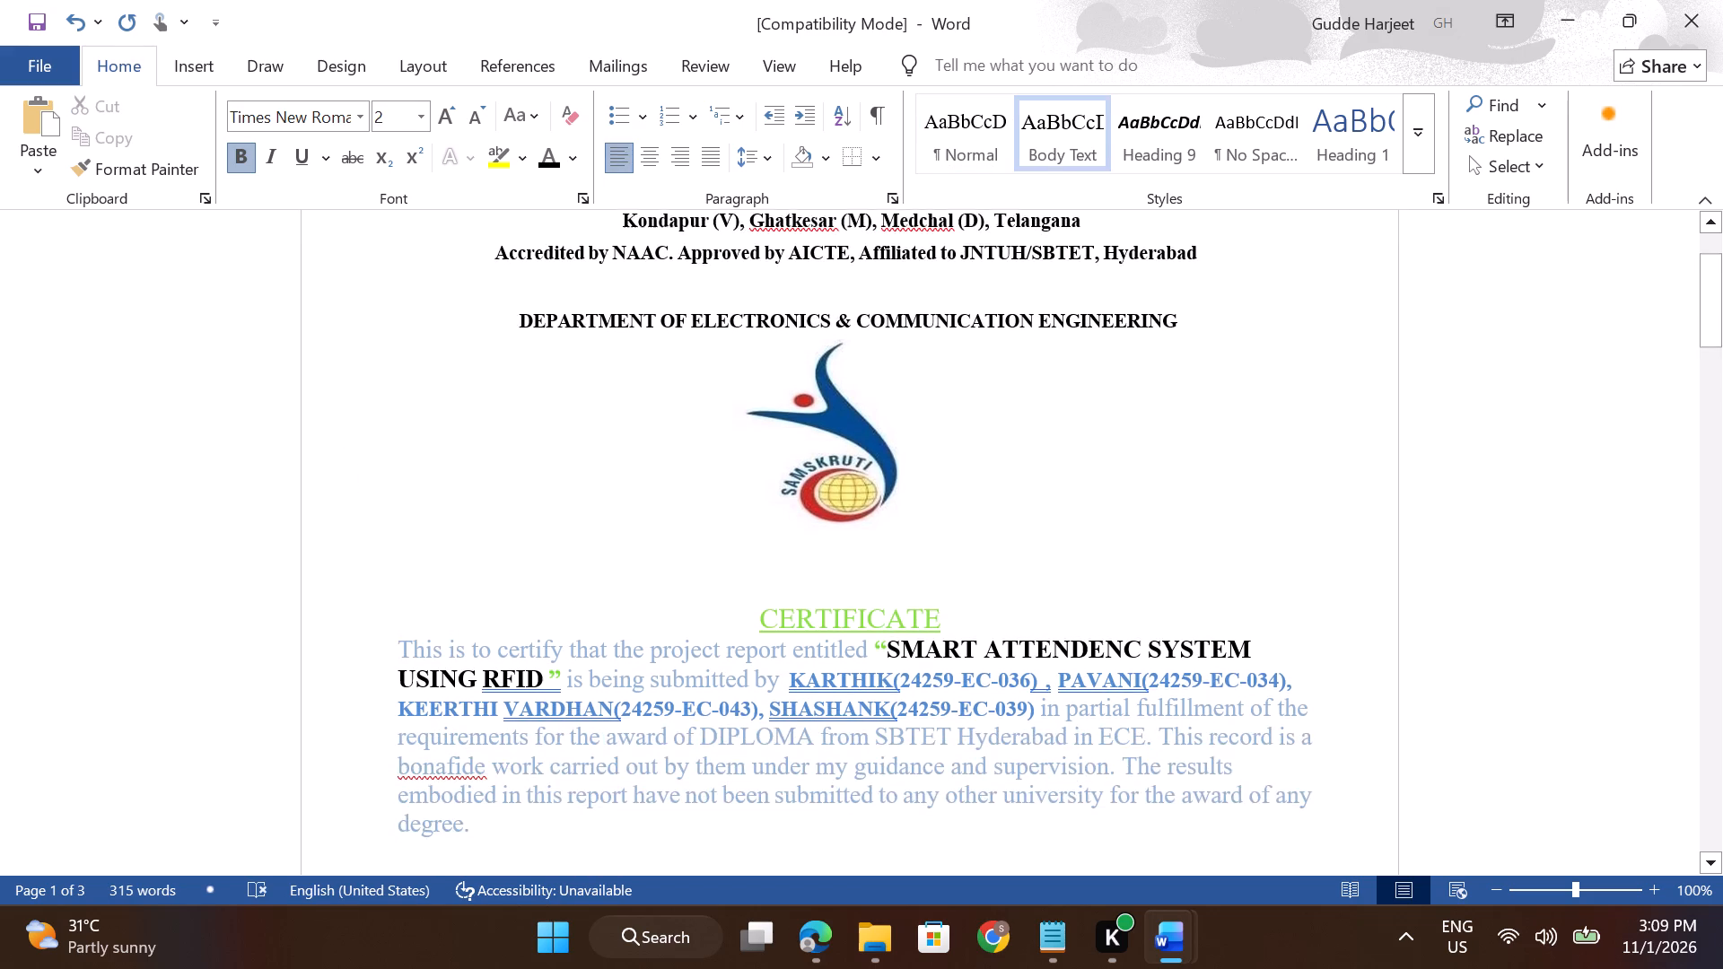
scroll(975, 607, down, 1)
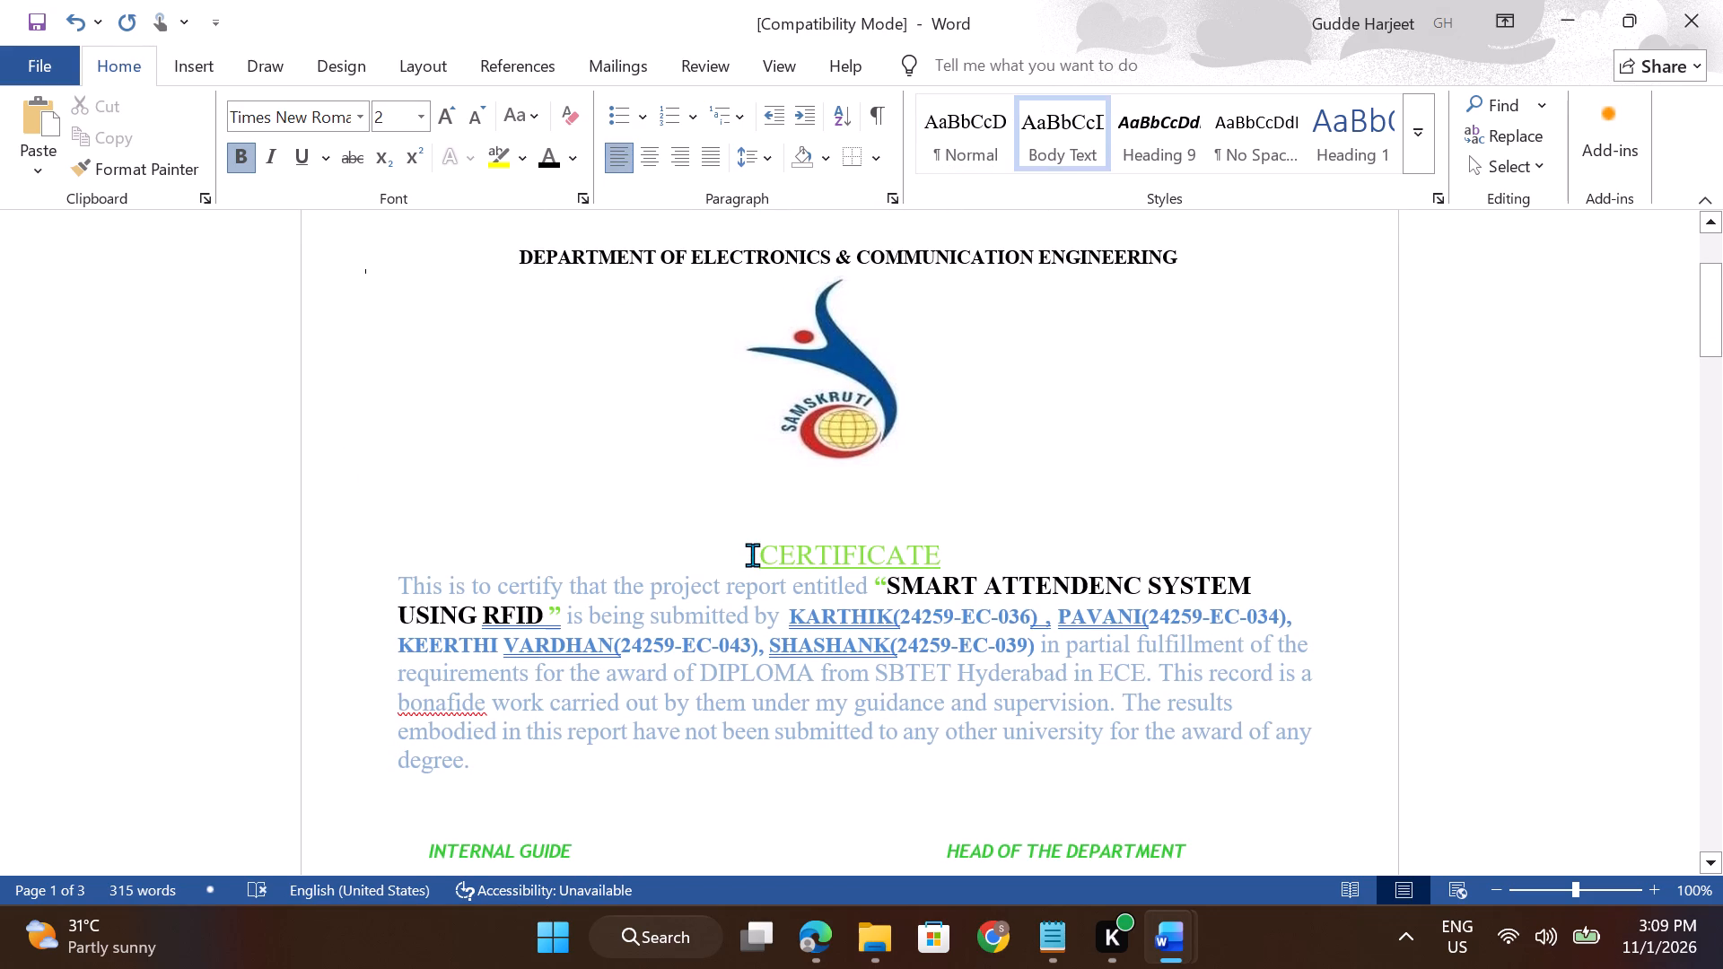
scroll(752, 554, down, 3)
scroll(774, 345, up, 1)
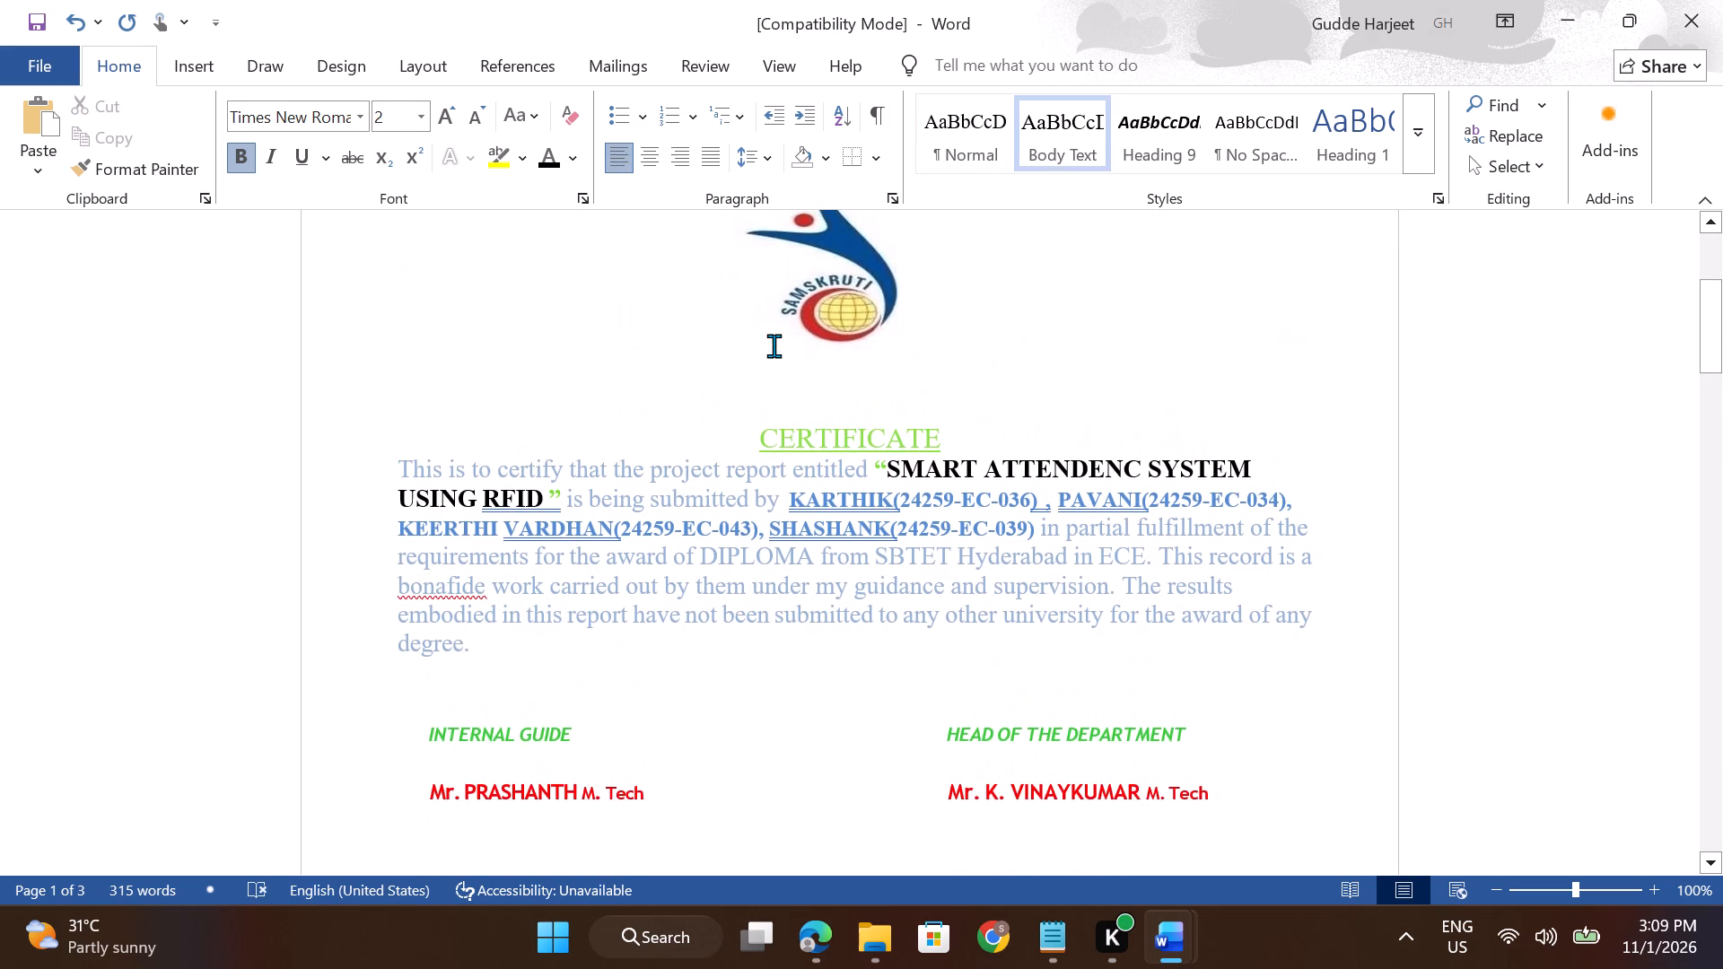
scroll(774, 345, up, 1)
click(767, 406)
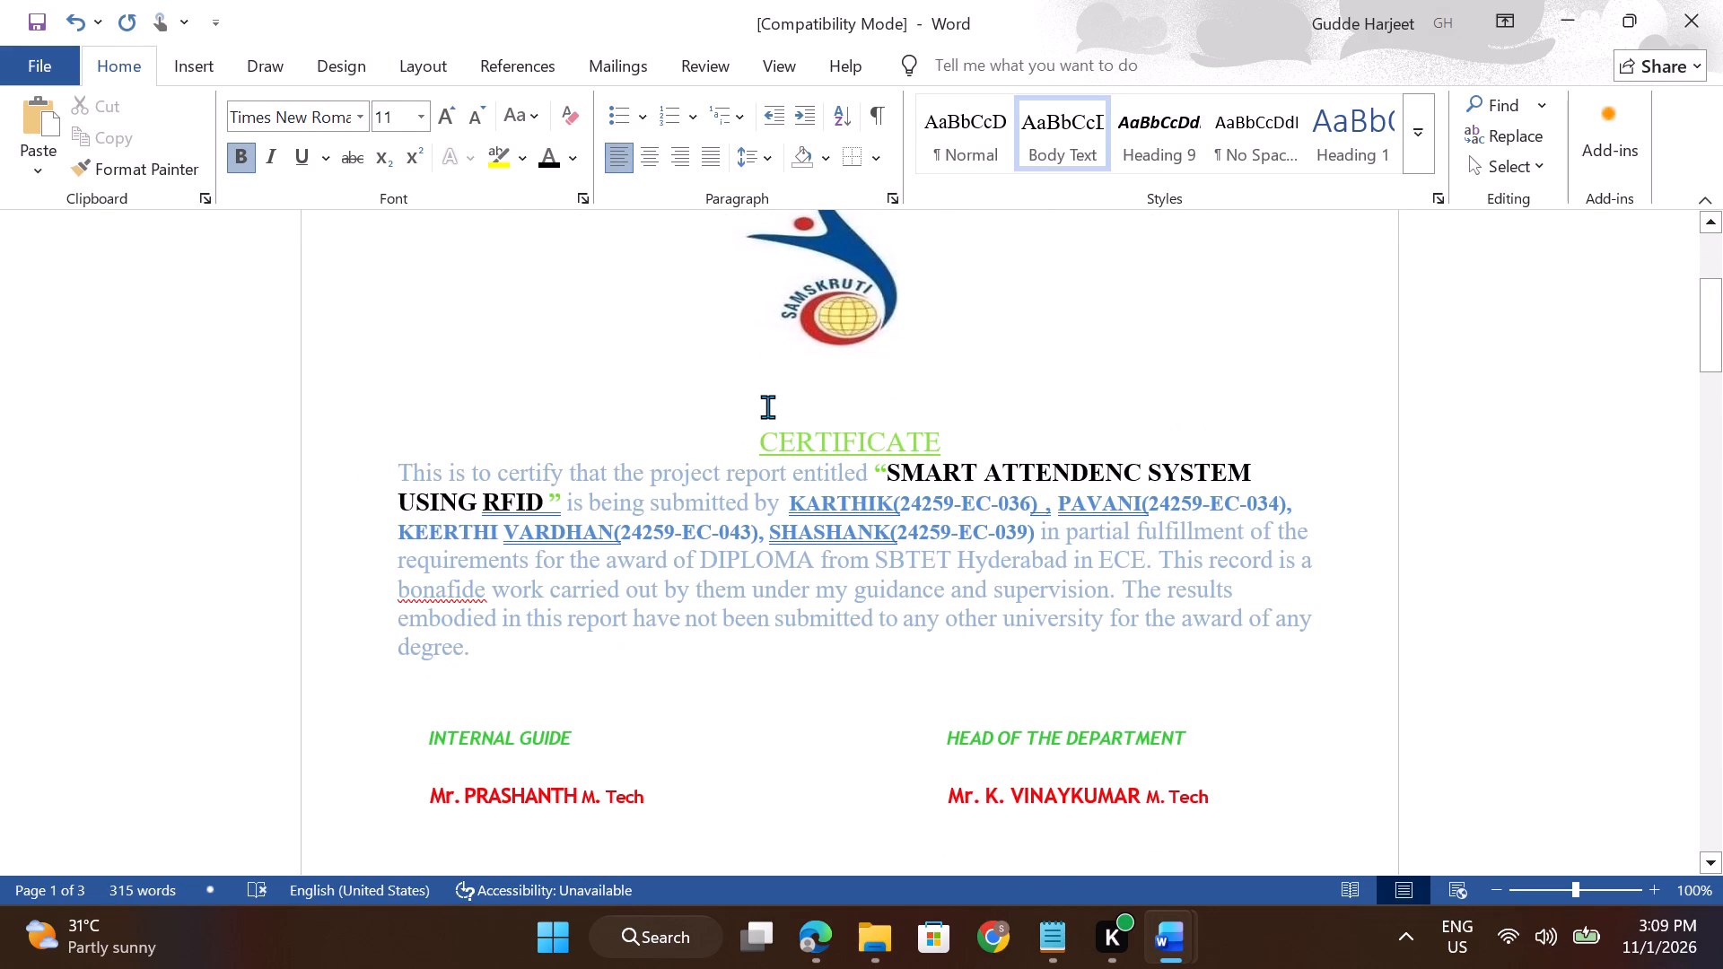
key(BackSpace)
key(BackSpace)
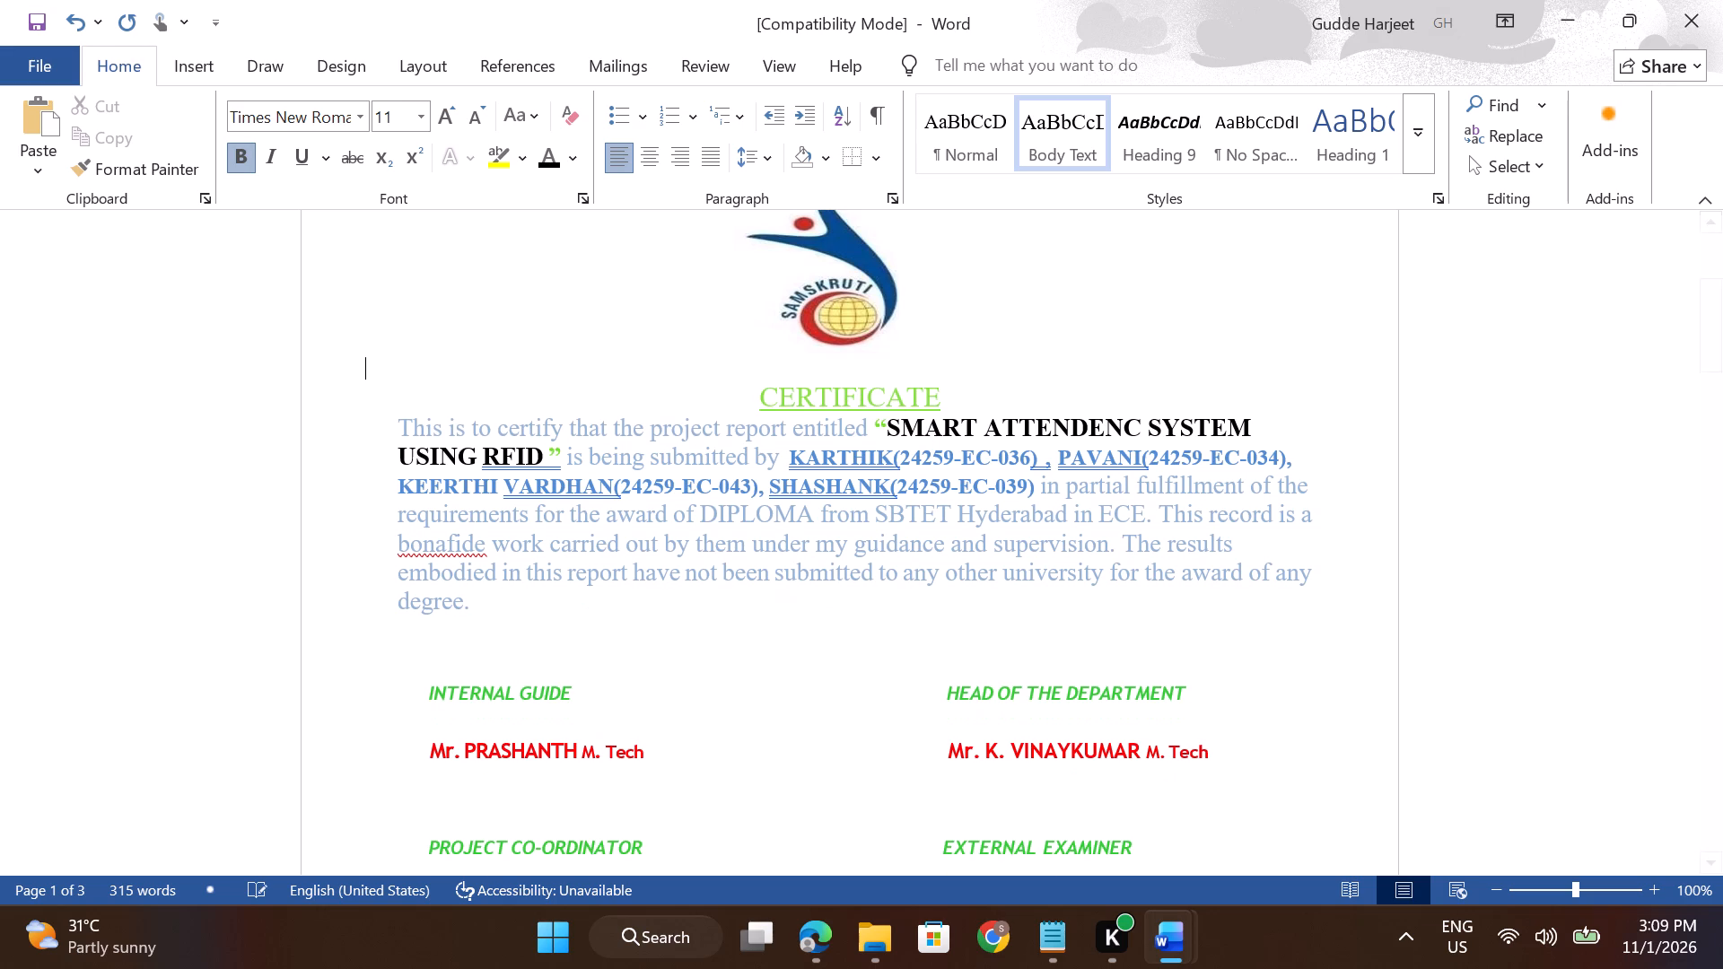
Format the text from the CERTIFICATE heading down to the DATE line as black, bold Times New Roman at size 12.
drag(763, 395, 1041, 781)
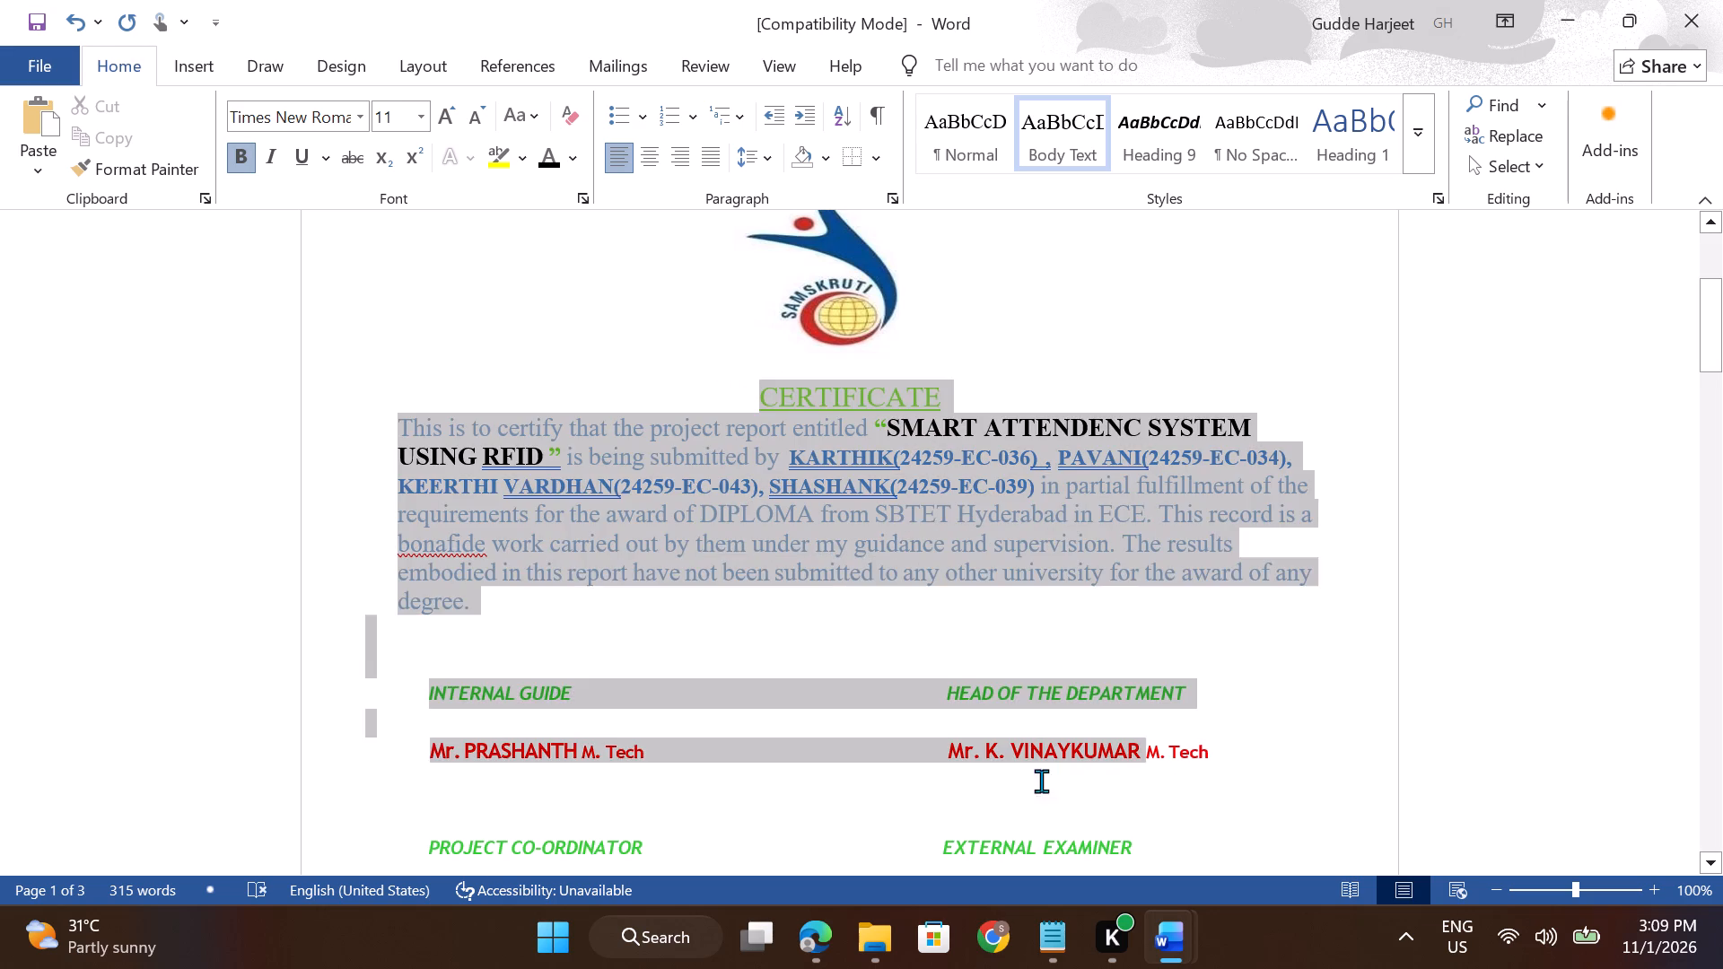
drag(1041, 781, 1152, 421)
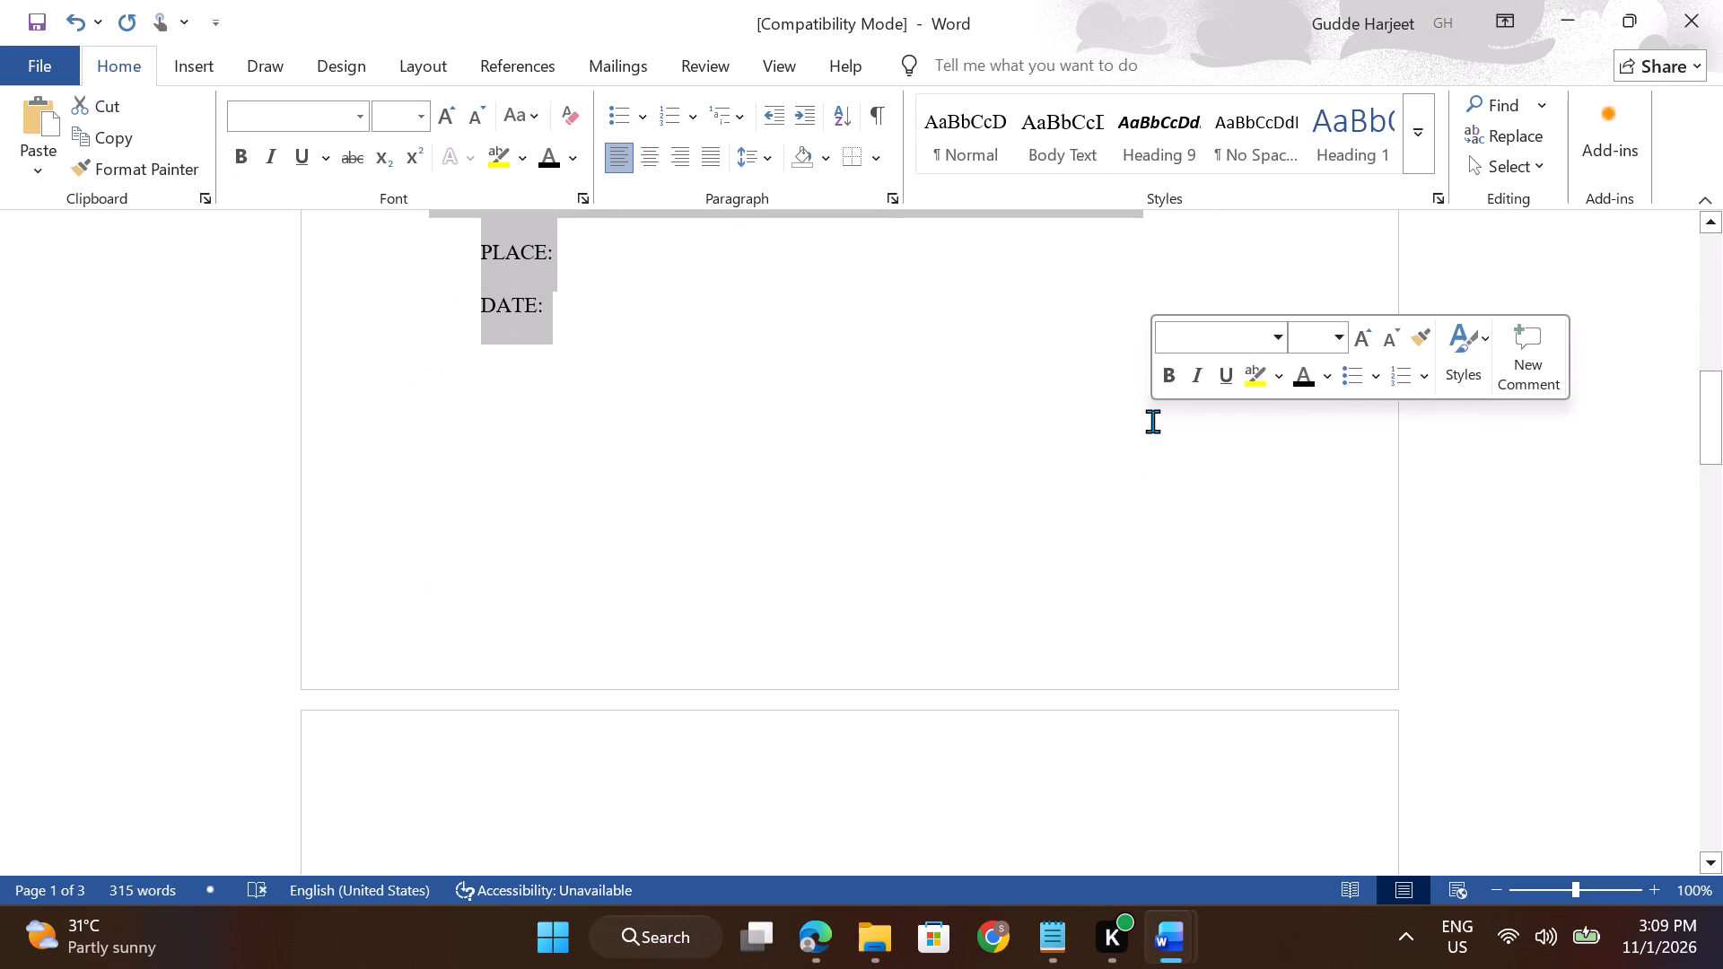
click(550, 167)
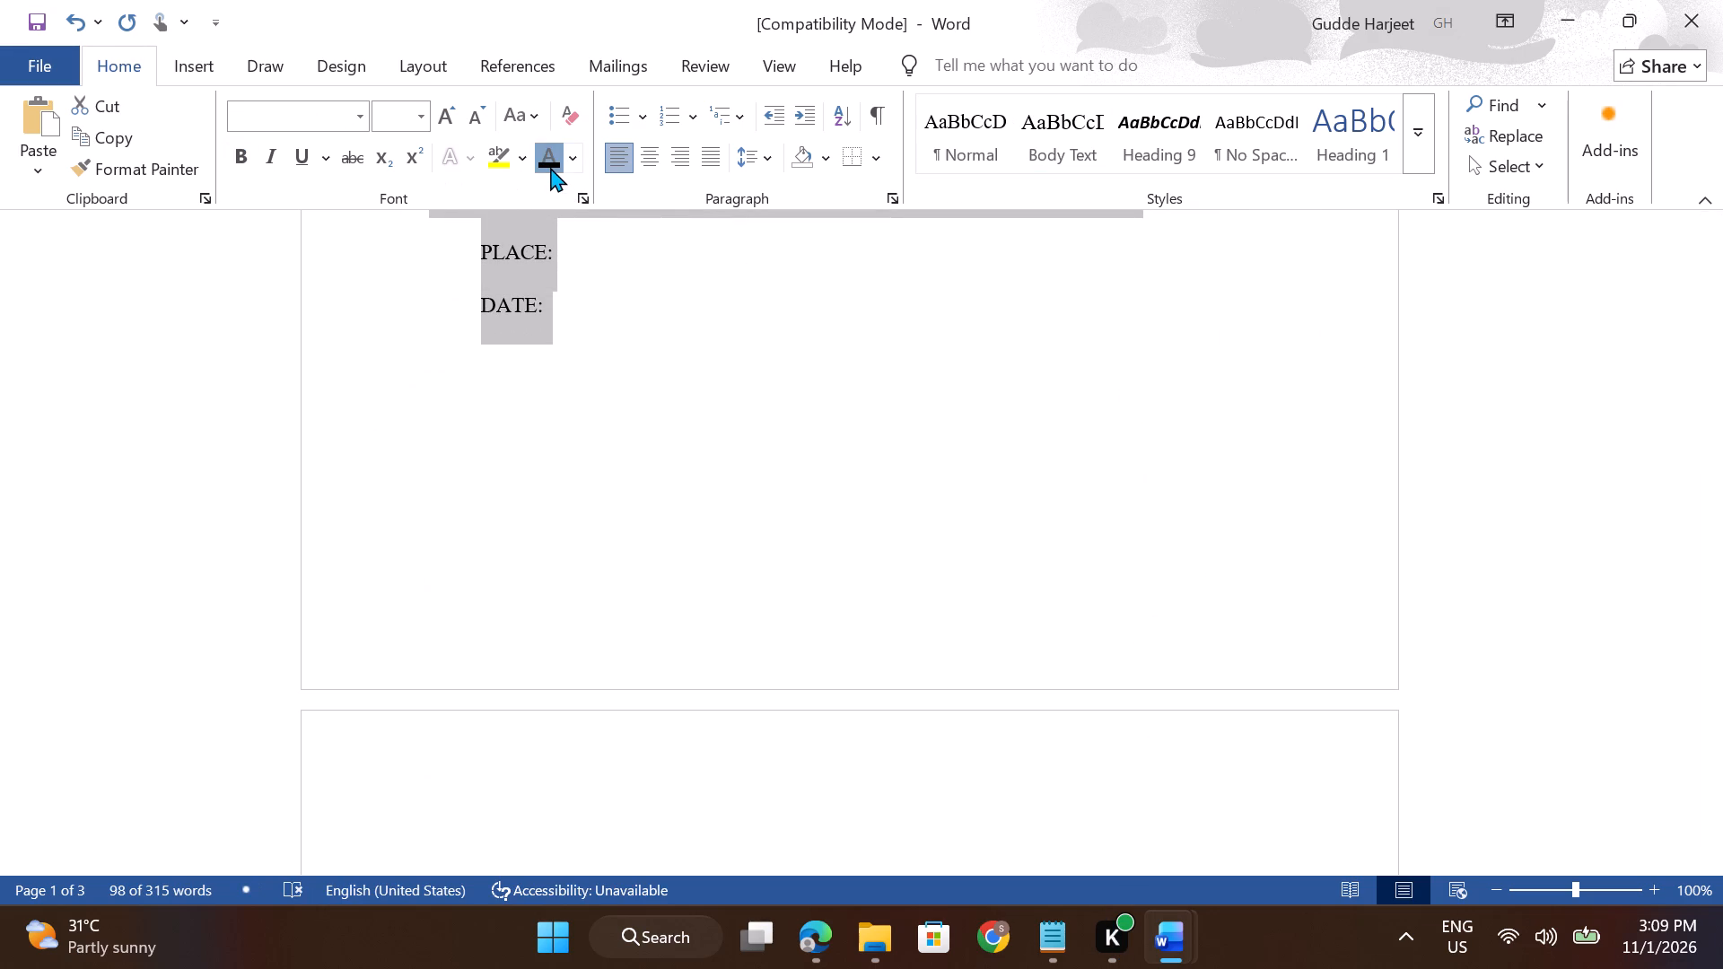
click(295, 118)
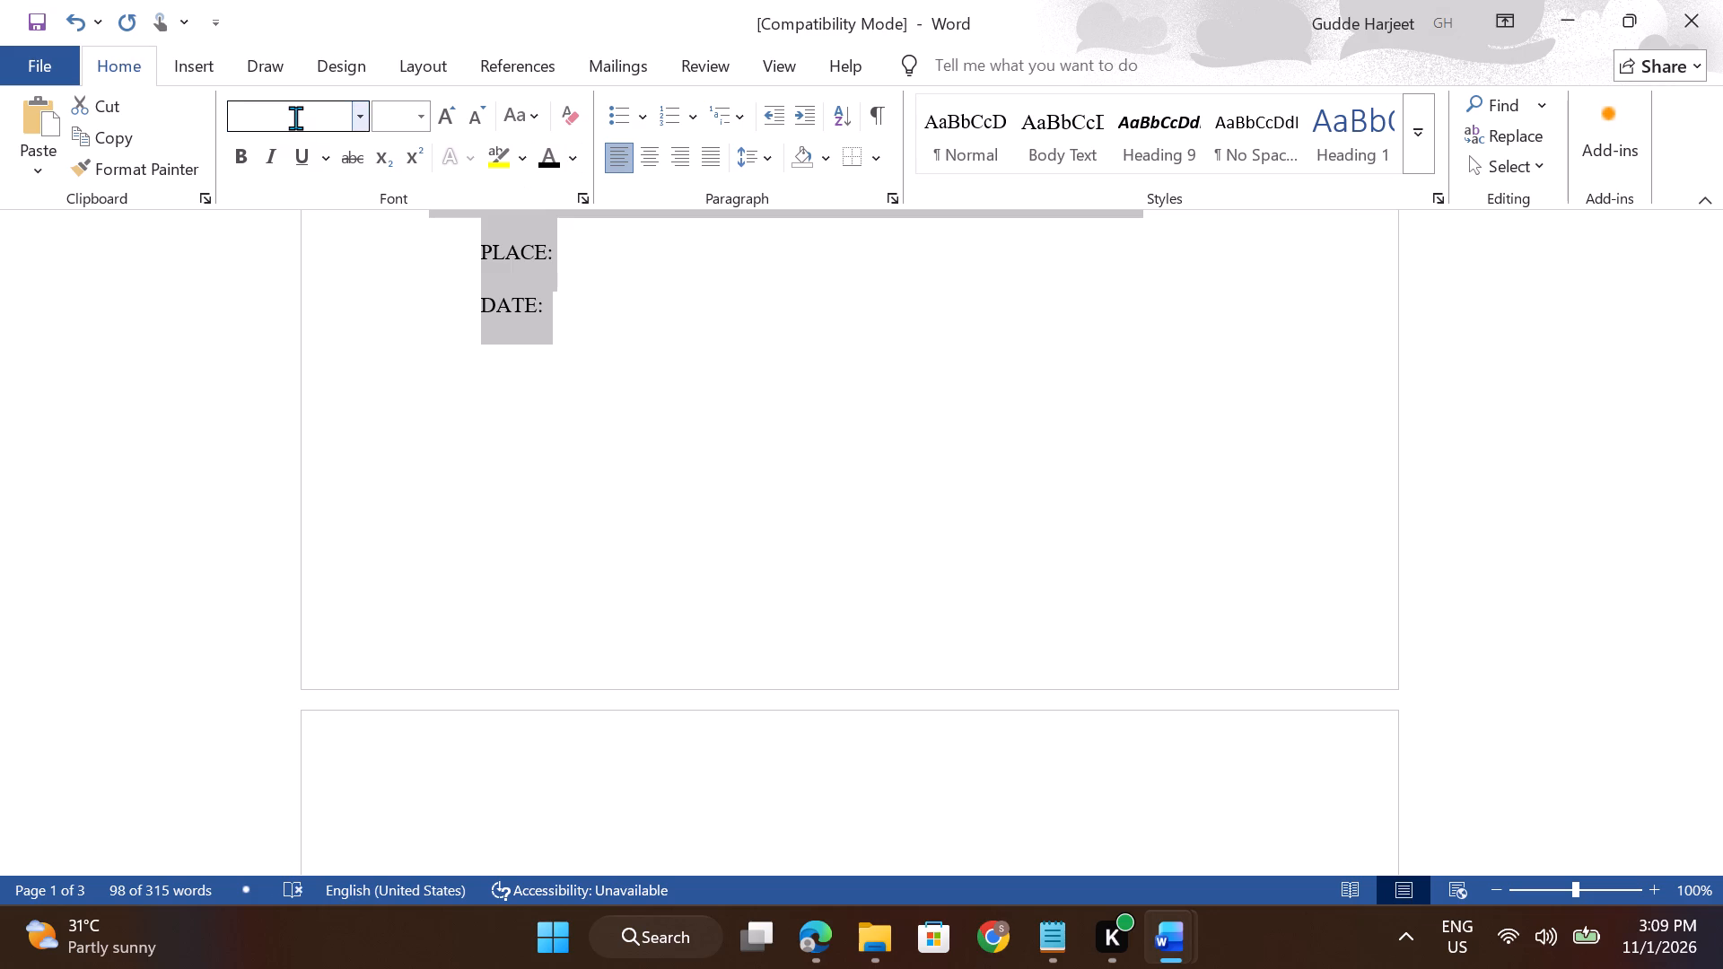
text(TIMES)
key(Return)
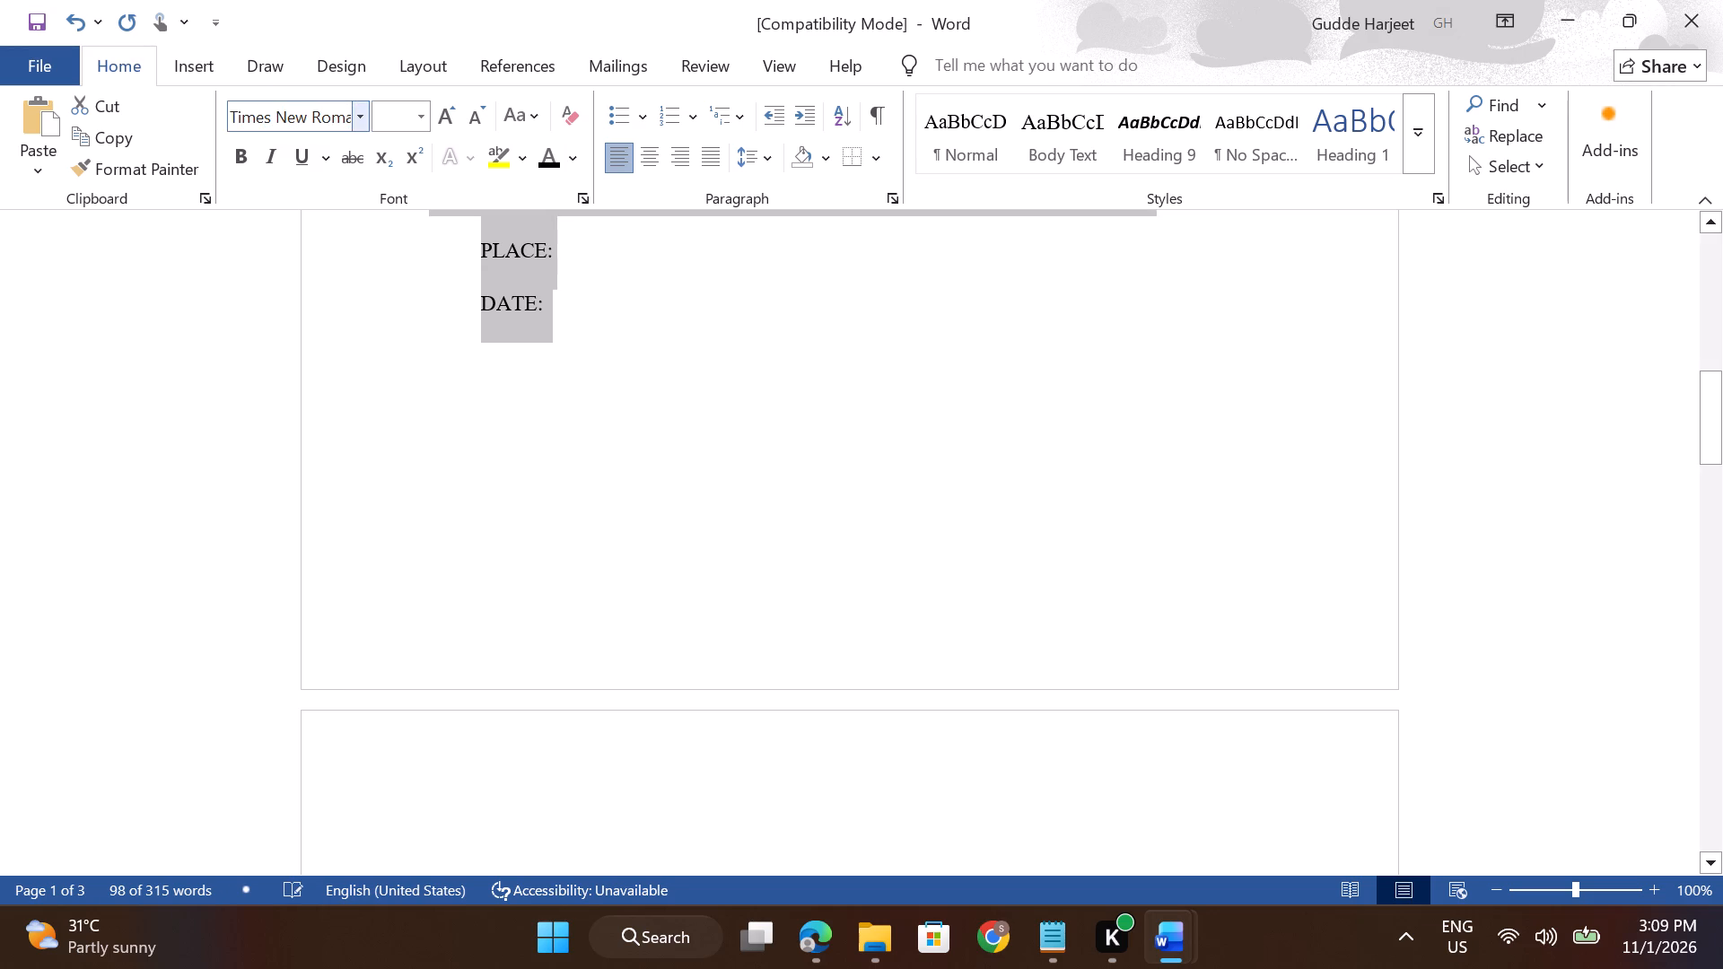
click(235, 153)
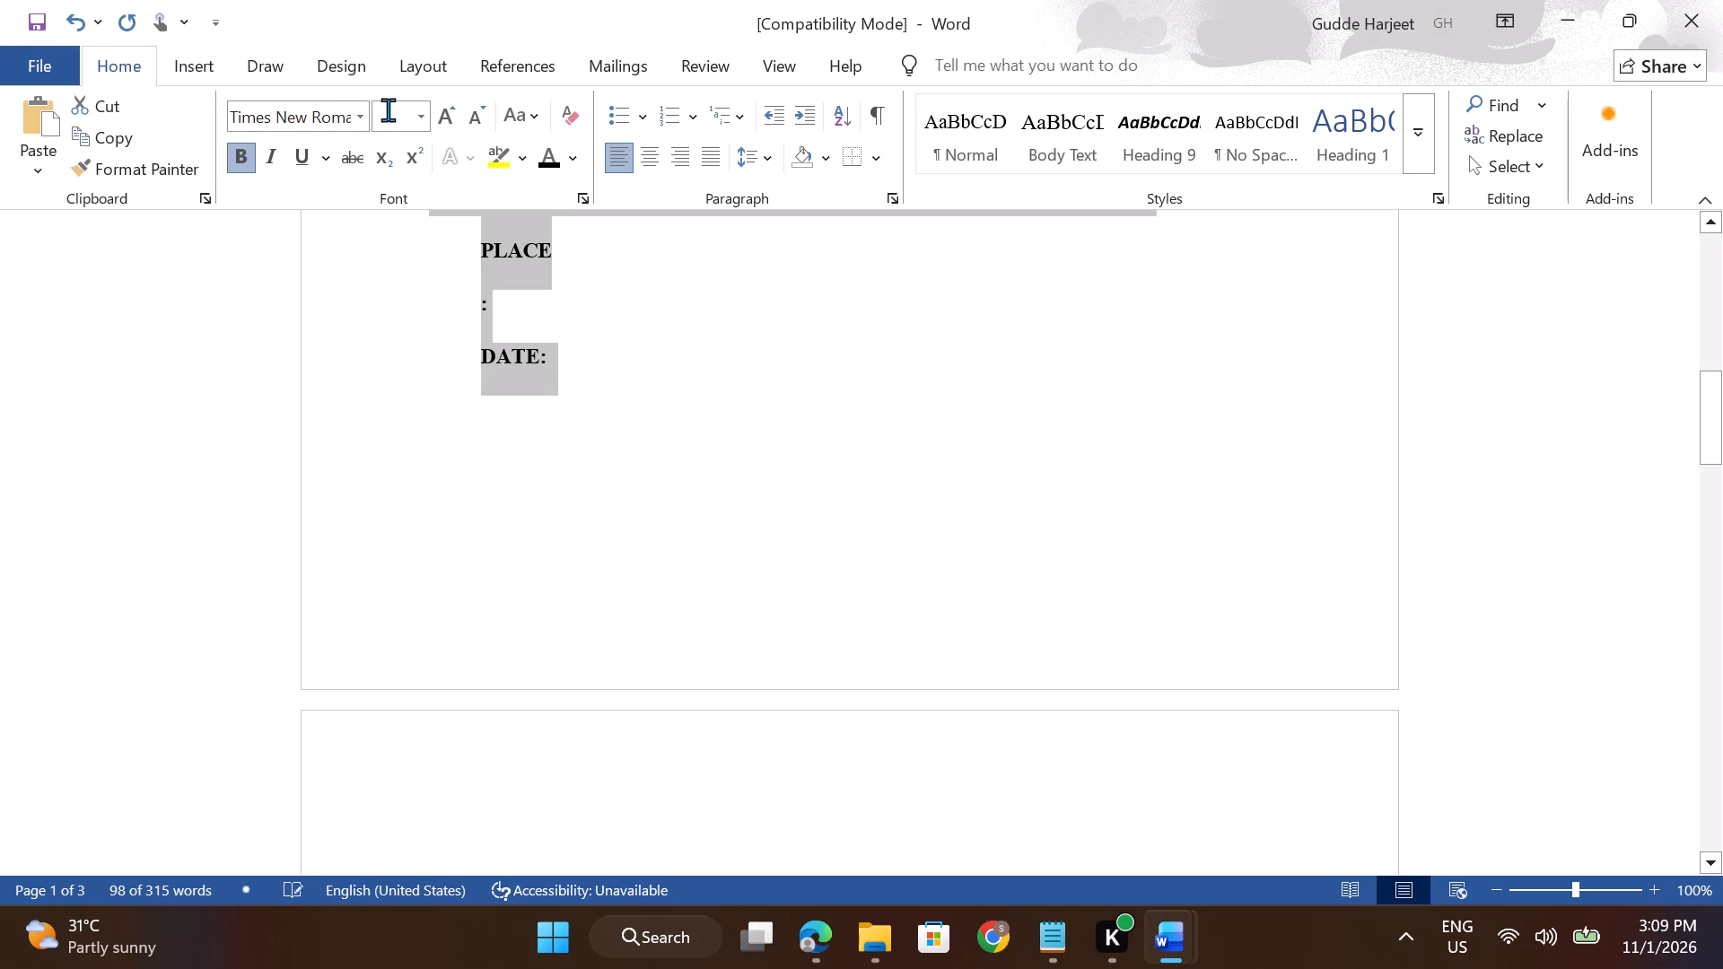
click(391, 112)
text(12)
key(Return)
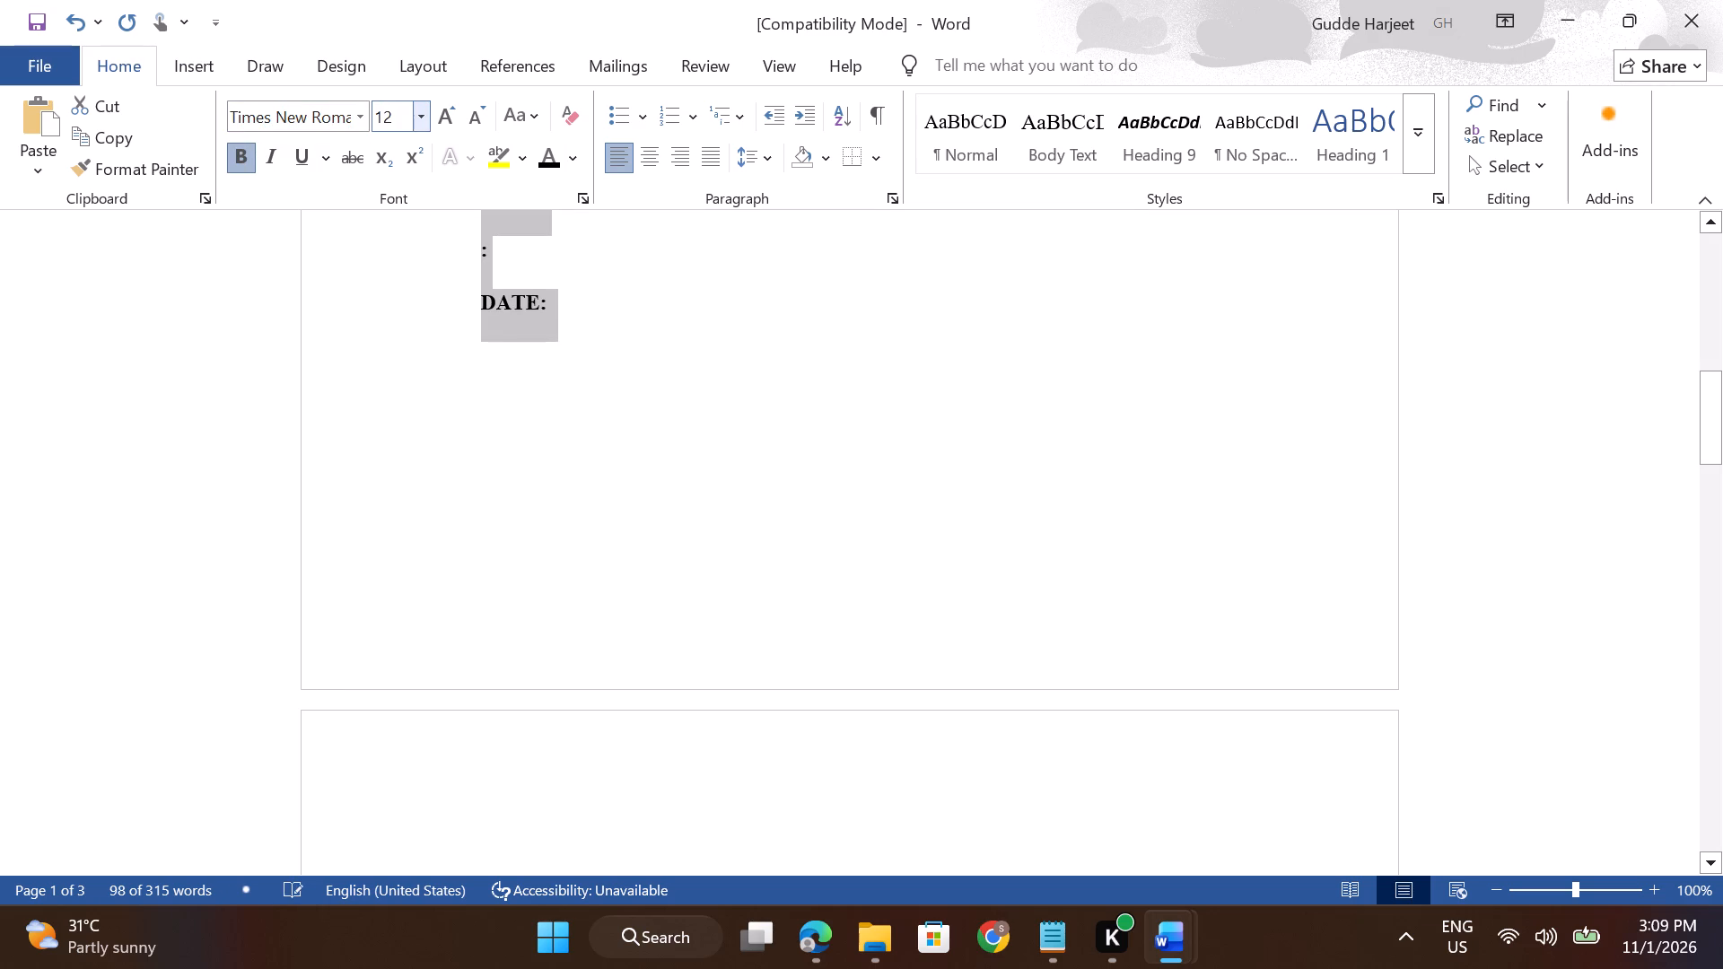
click(569, 384)
Remove the underline from the CERTIFICATE heading and add a blank line below it.
scroll(569, 384, up, 4)
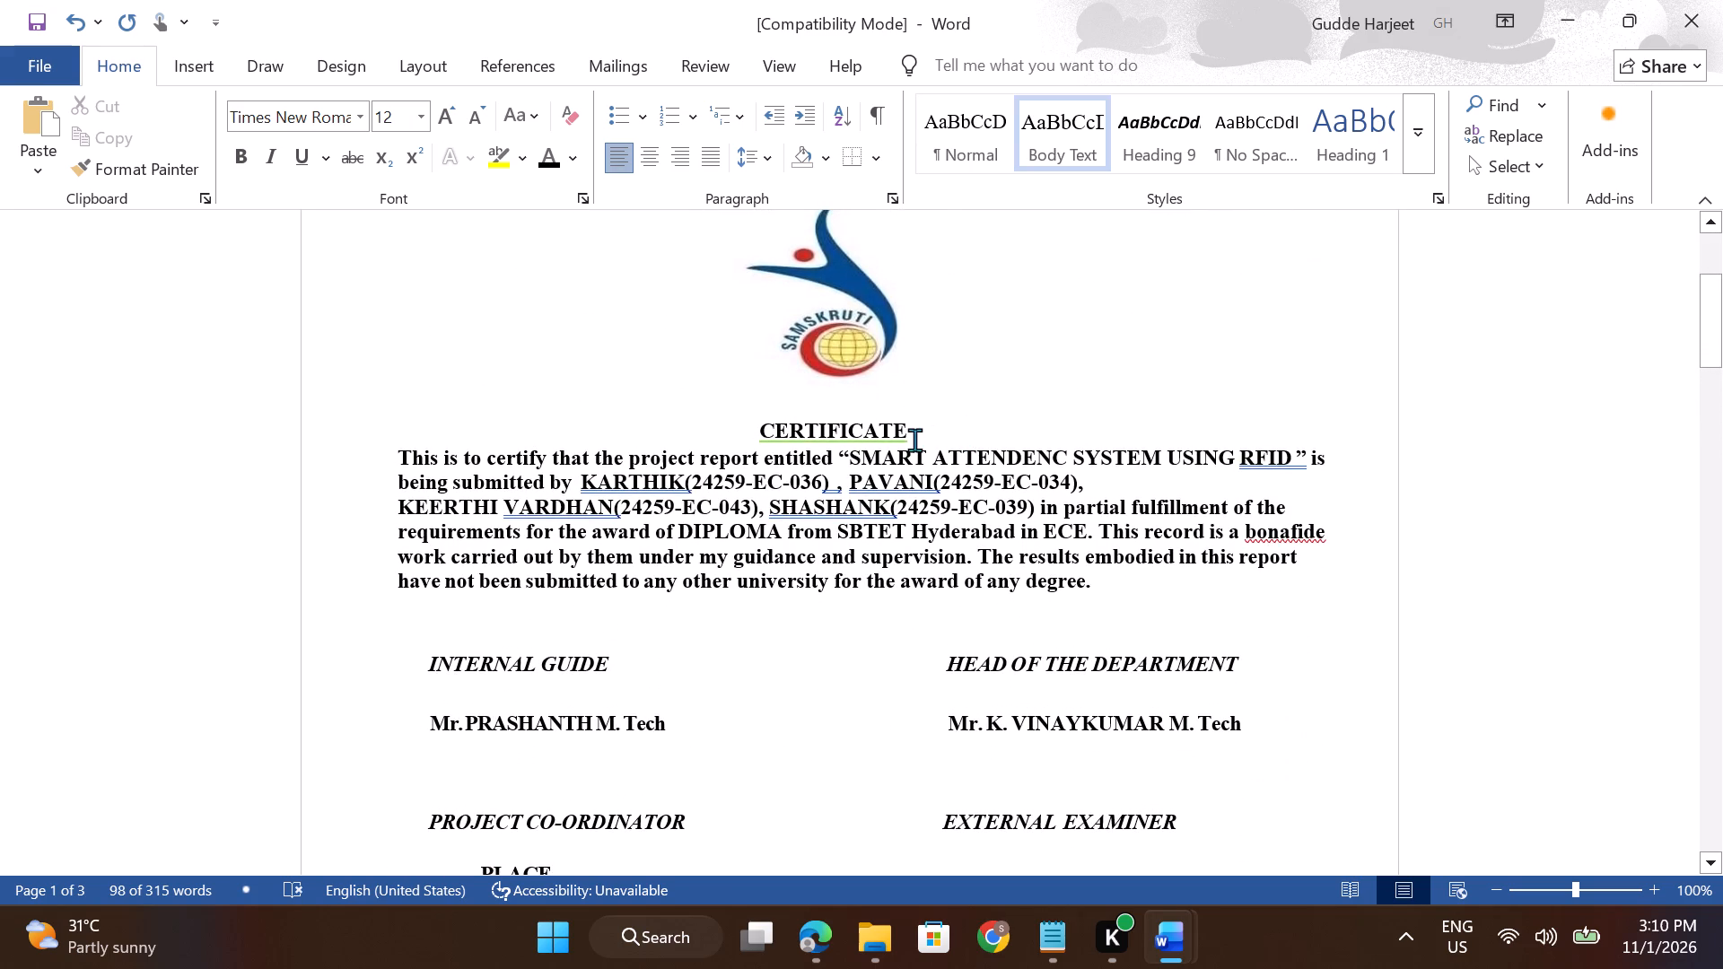
drag(911, 431, 765, 437)
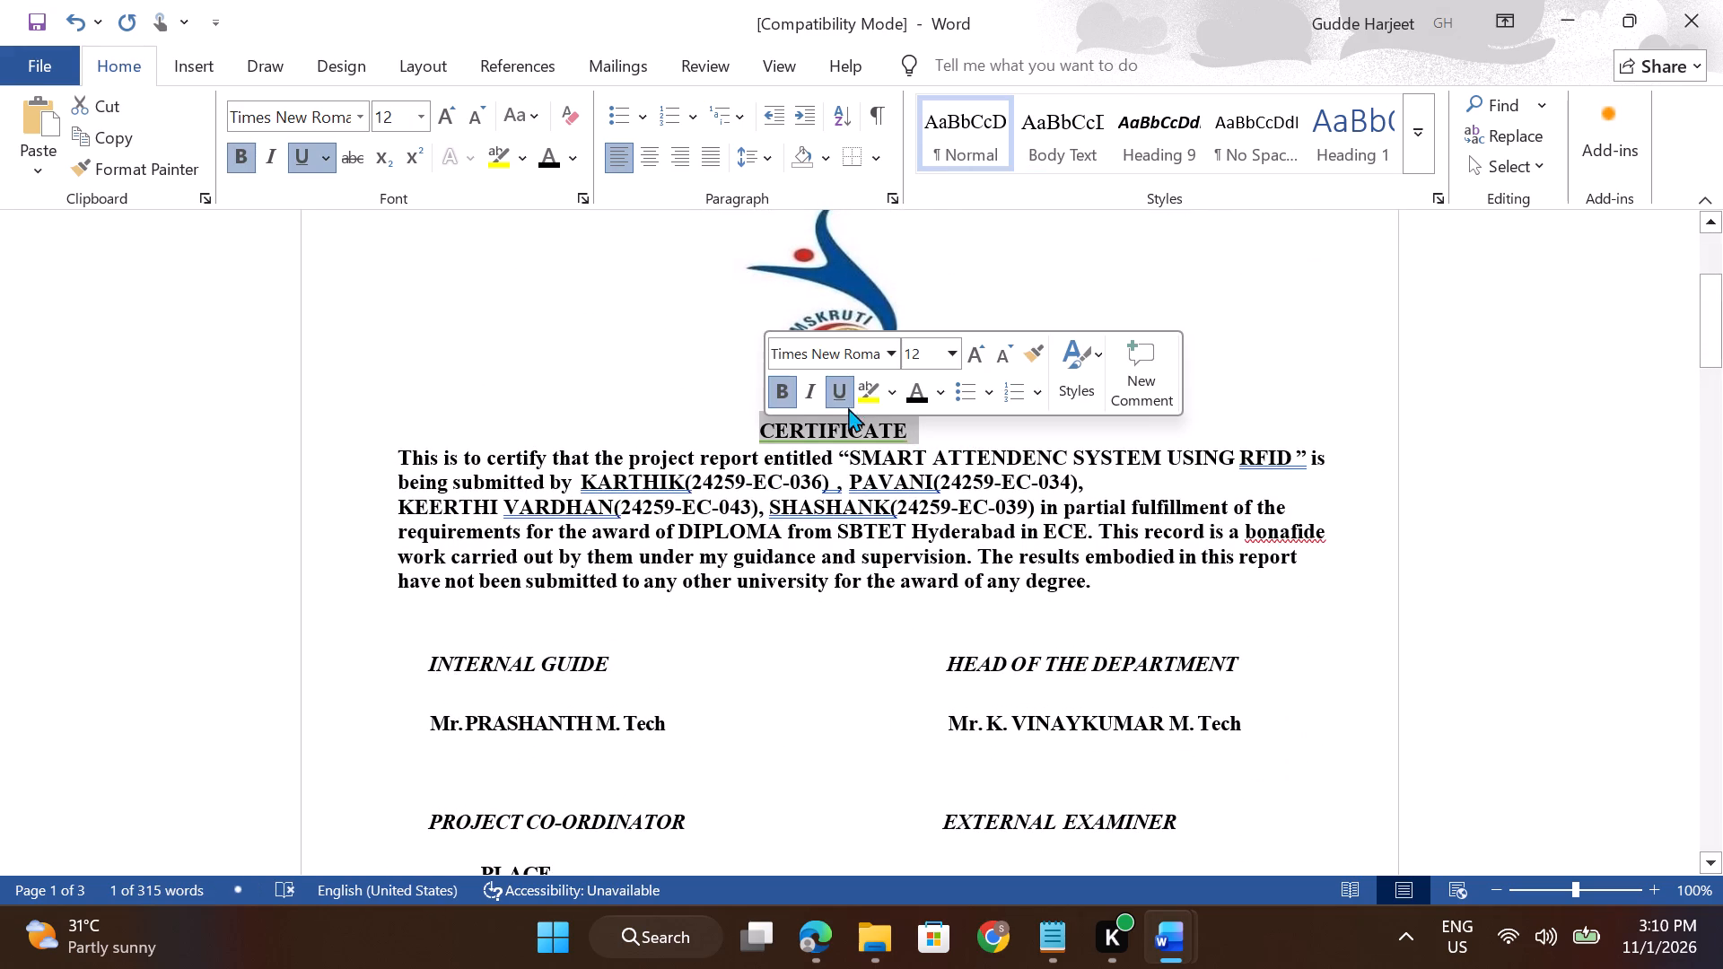
click(833, 391)
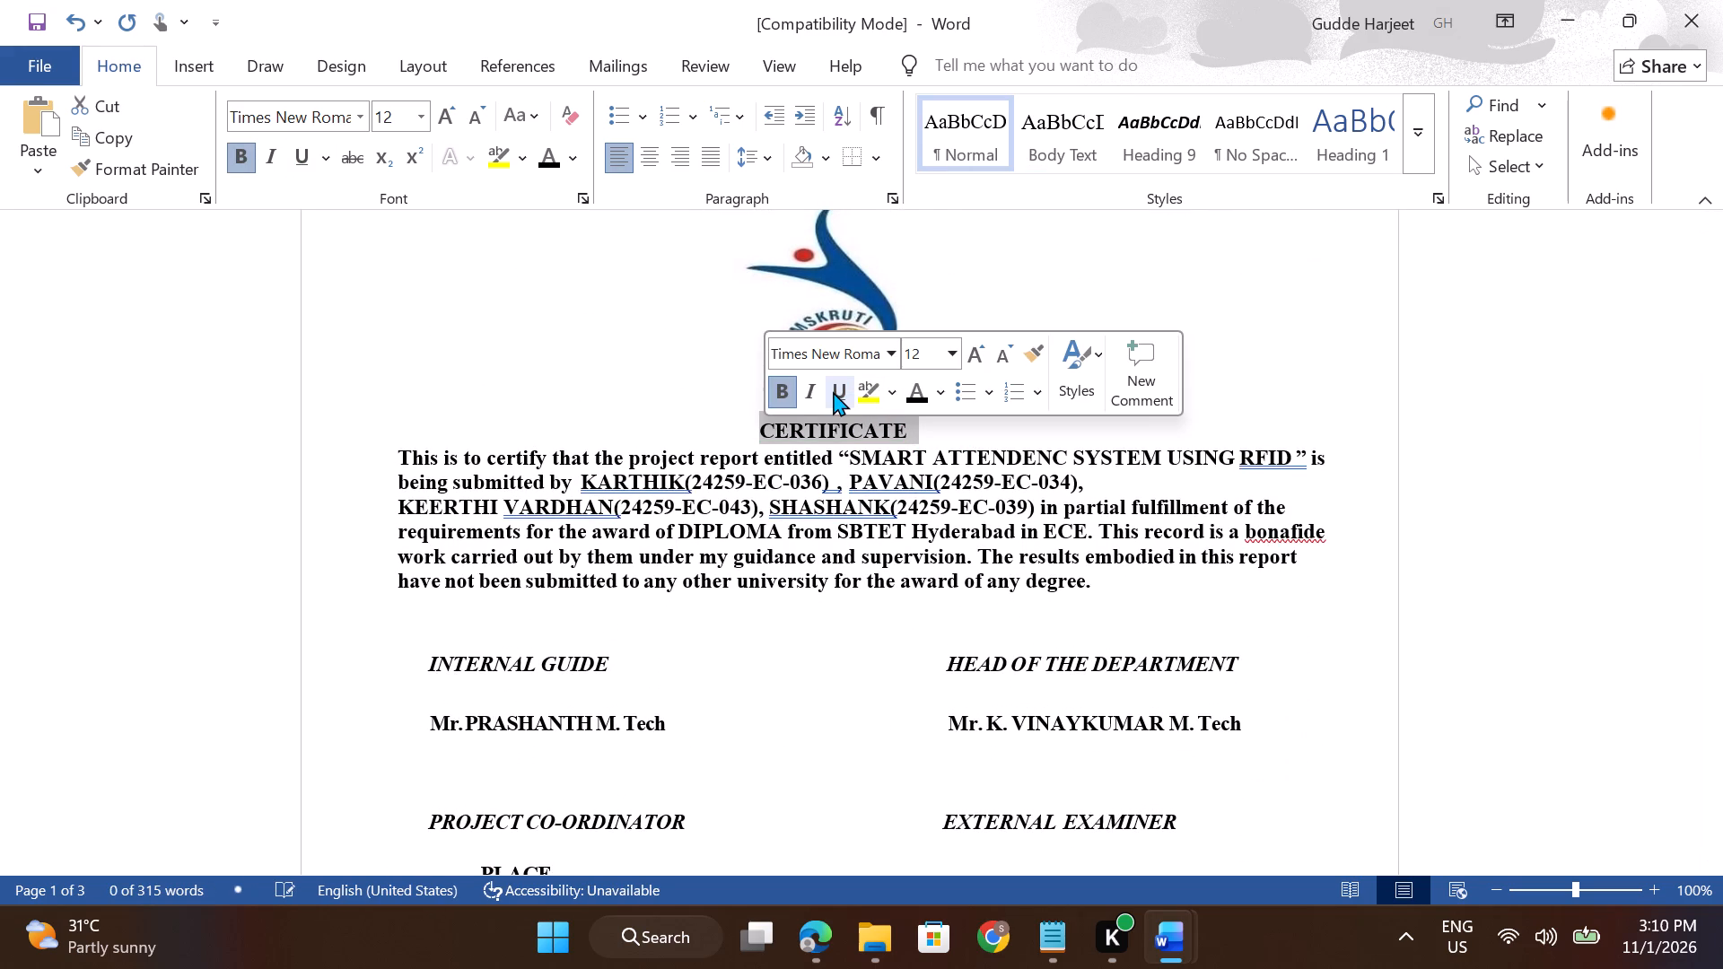
click(611, 444)
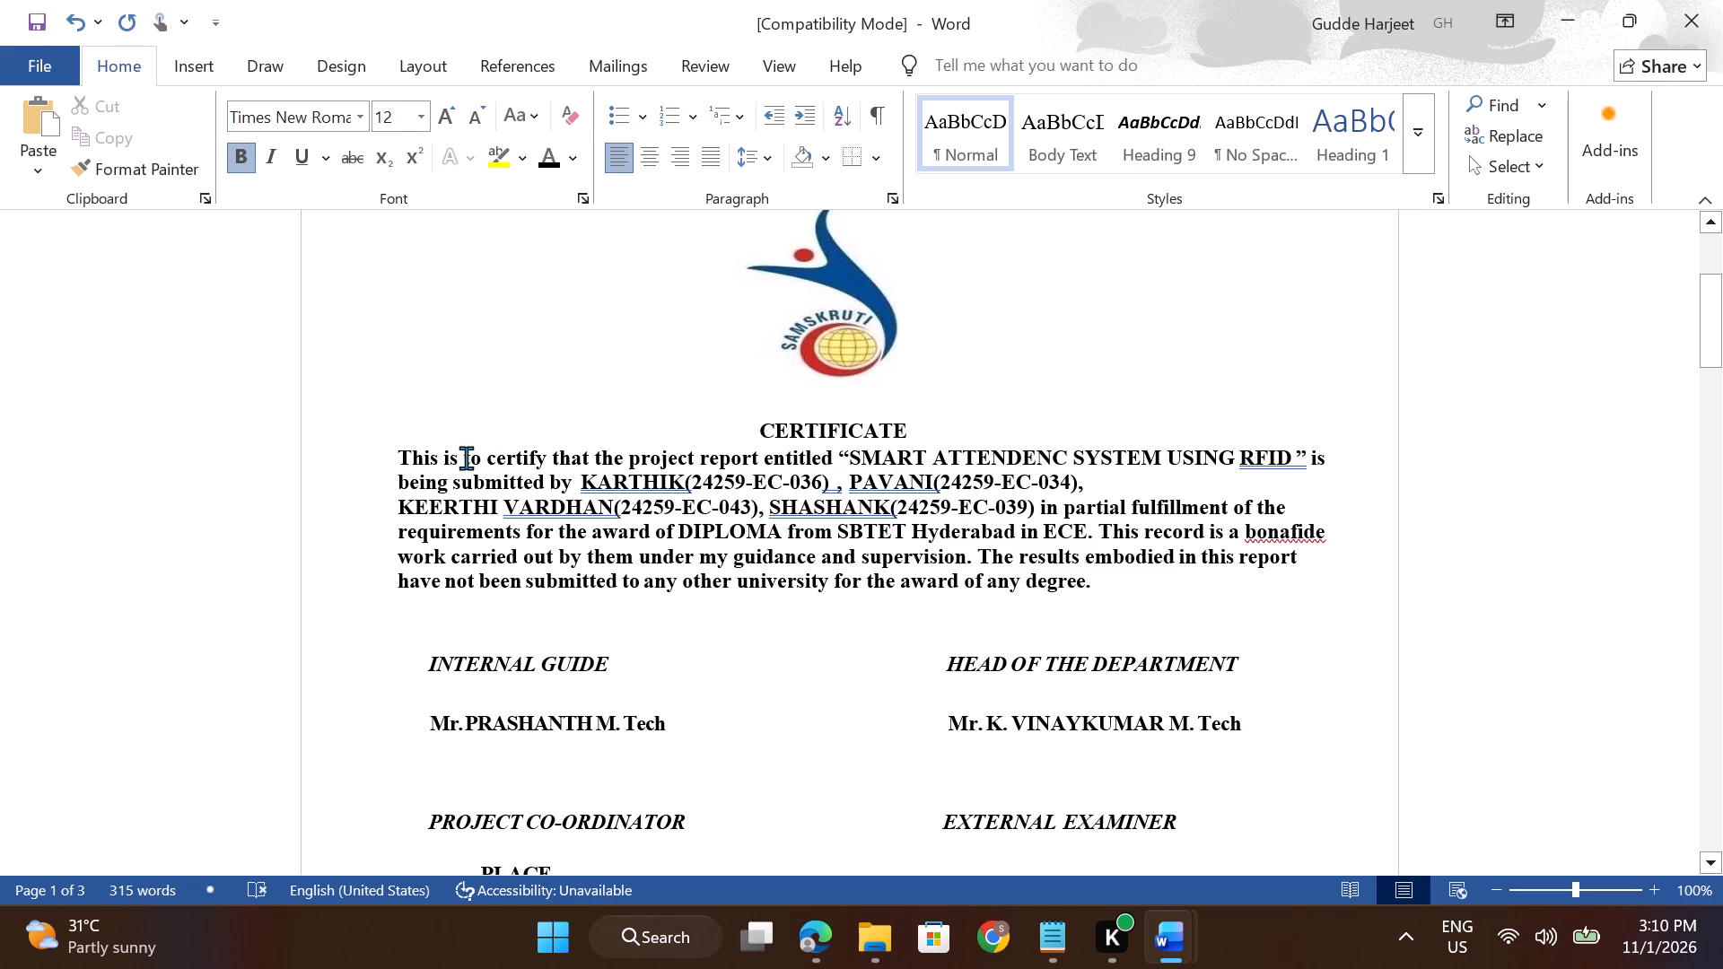
click(934, 429)
key(Return)
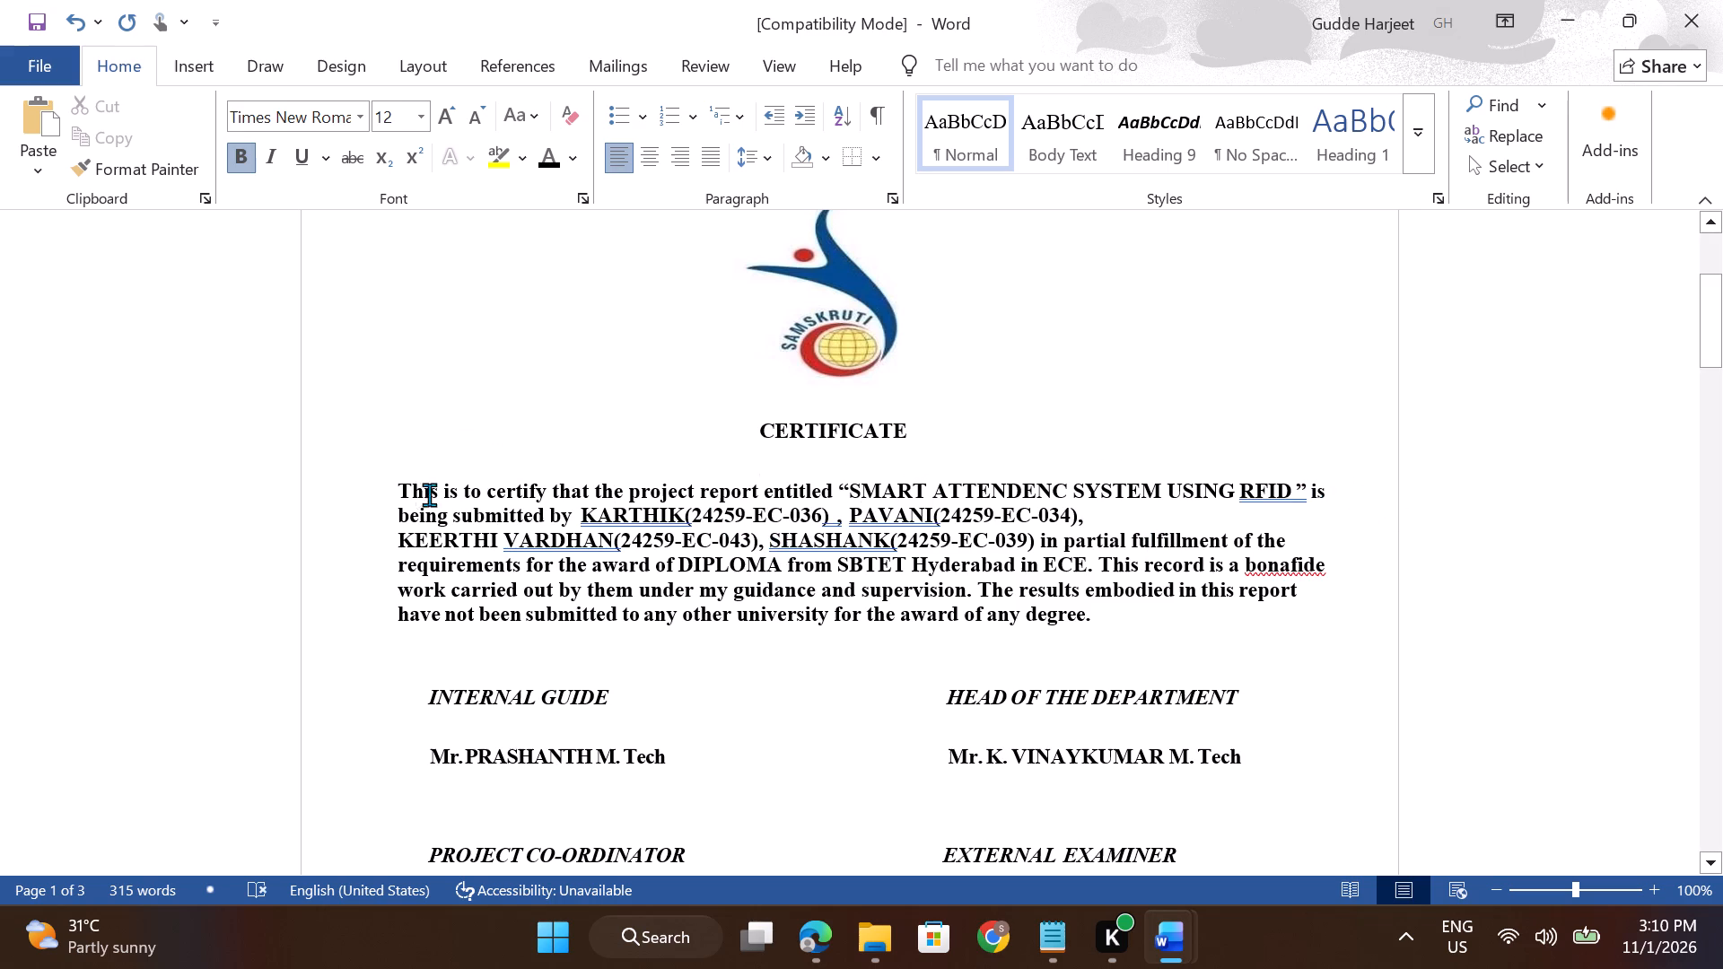
Set the certificate's body paragraph to 1.5 line spacing and font size 11.
drag(400, 487, 1087, 612)
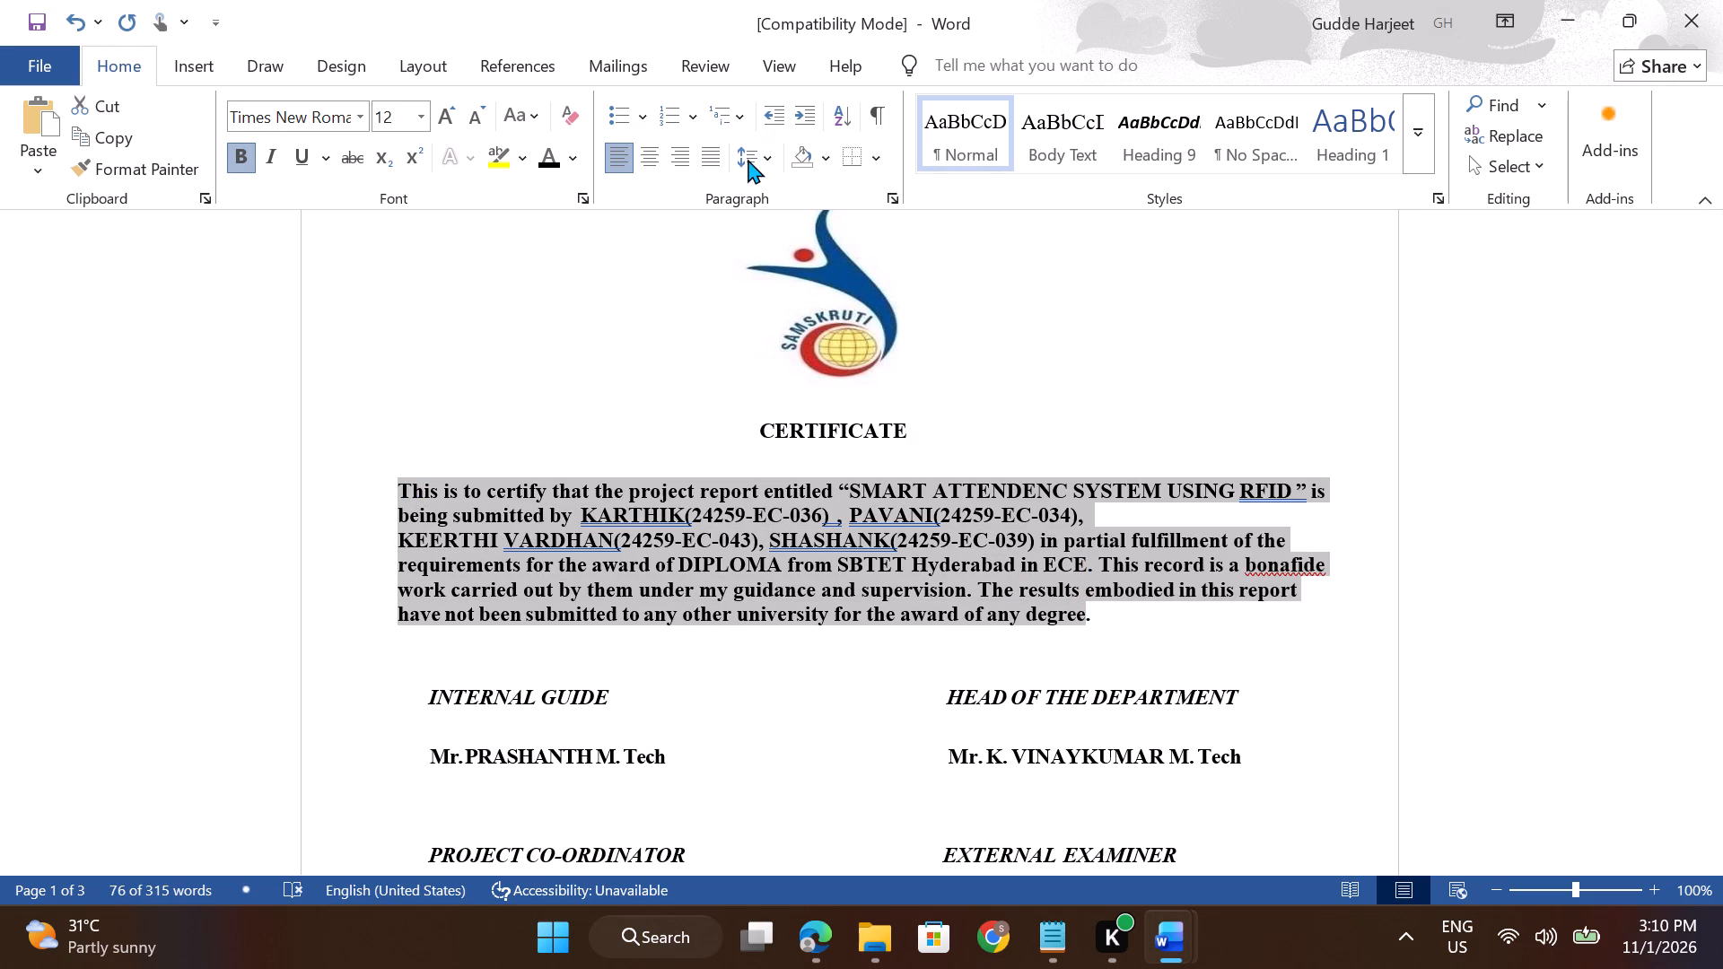
click(748, 159)
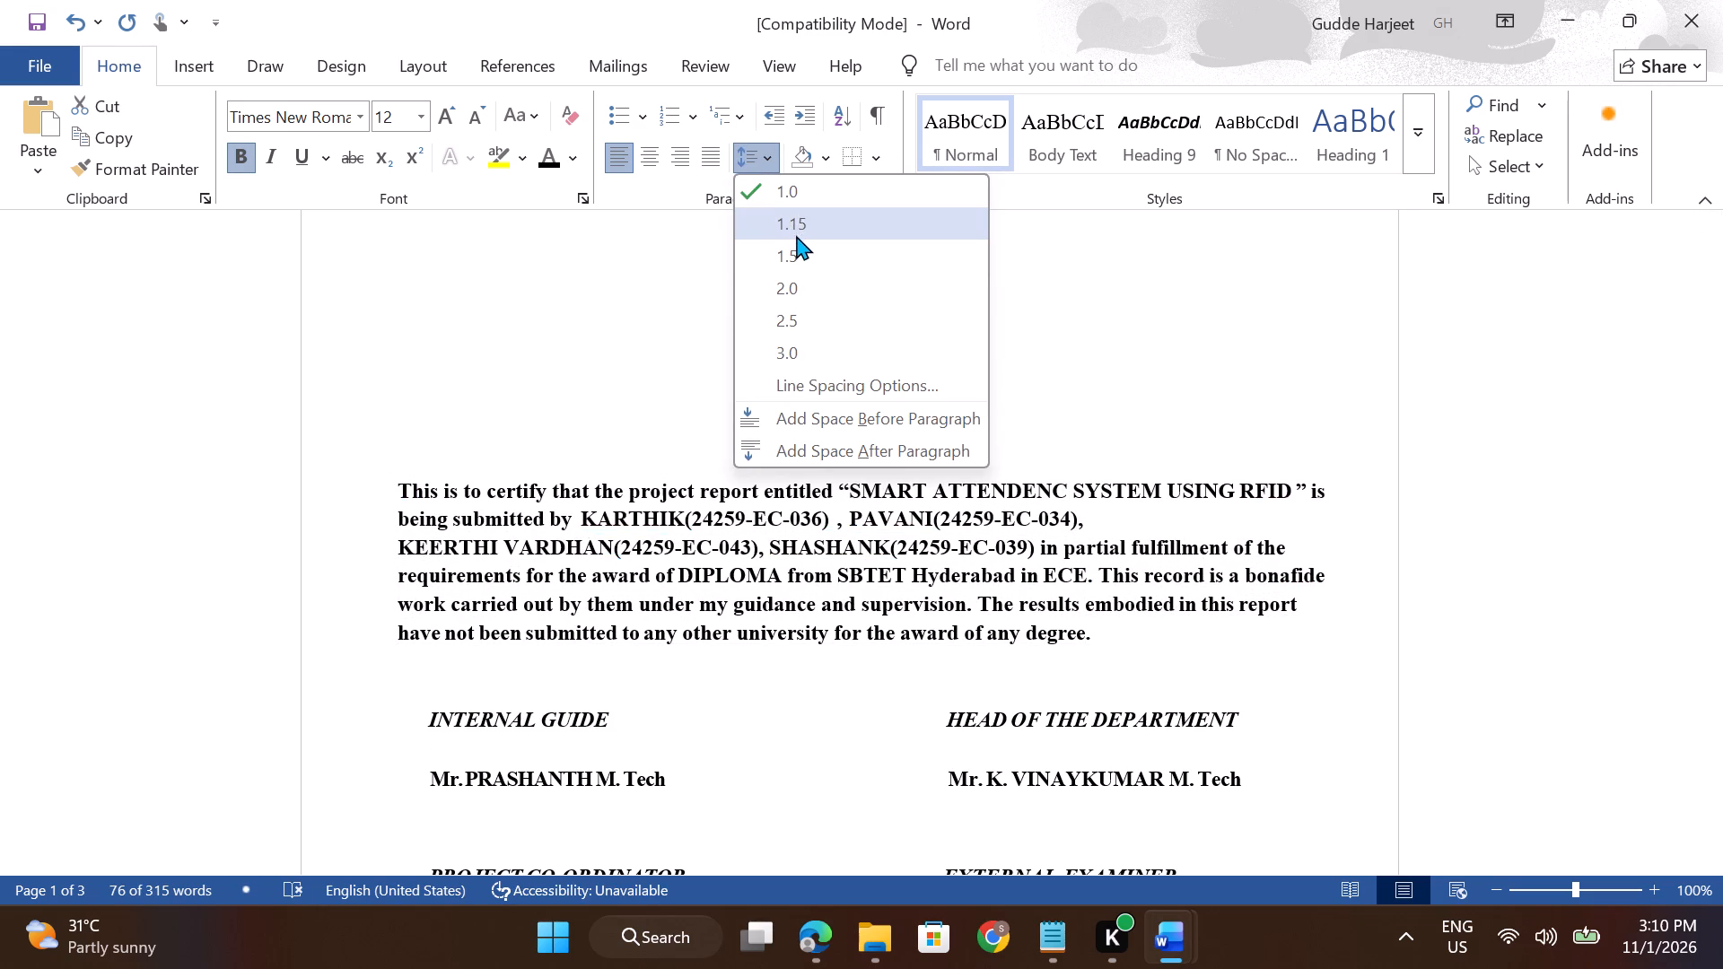
click(794, 256)
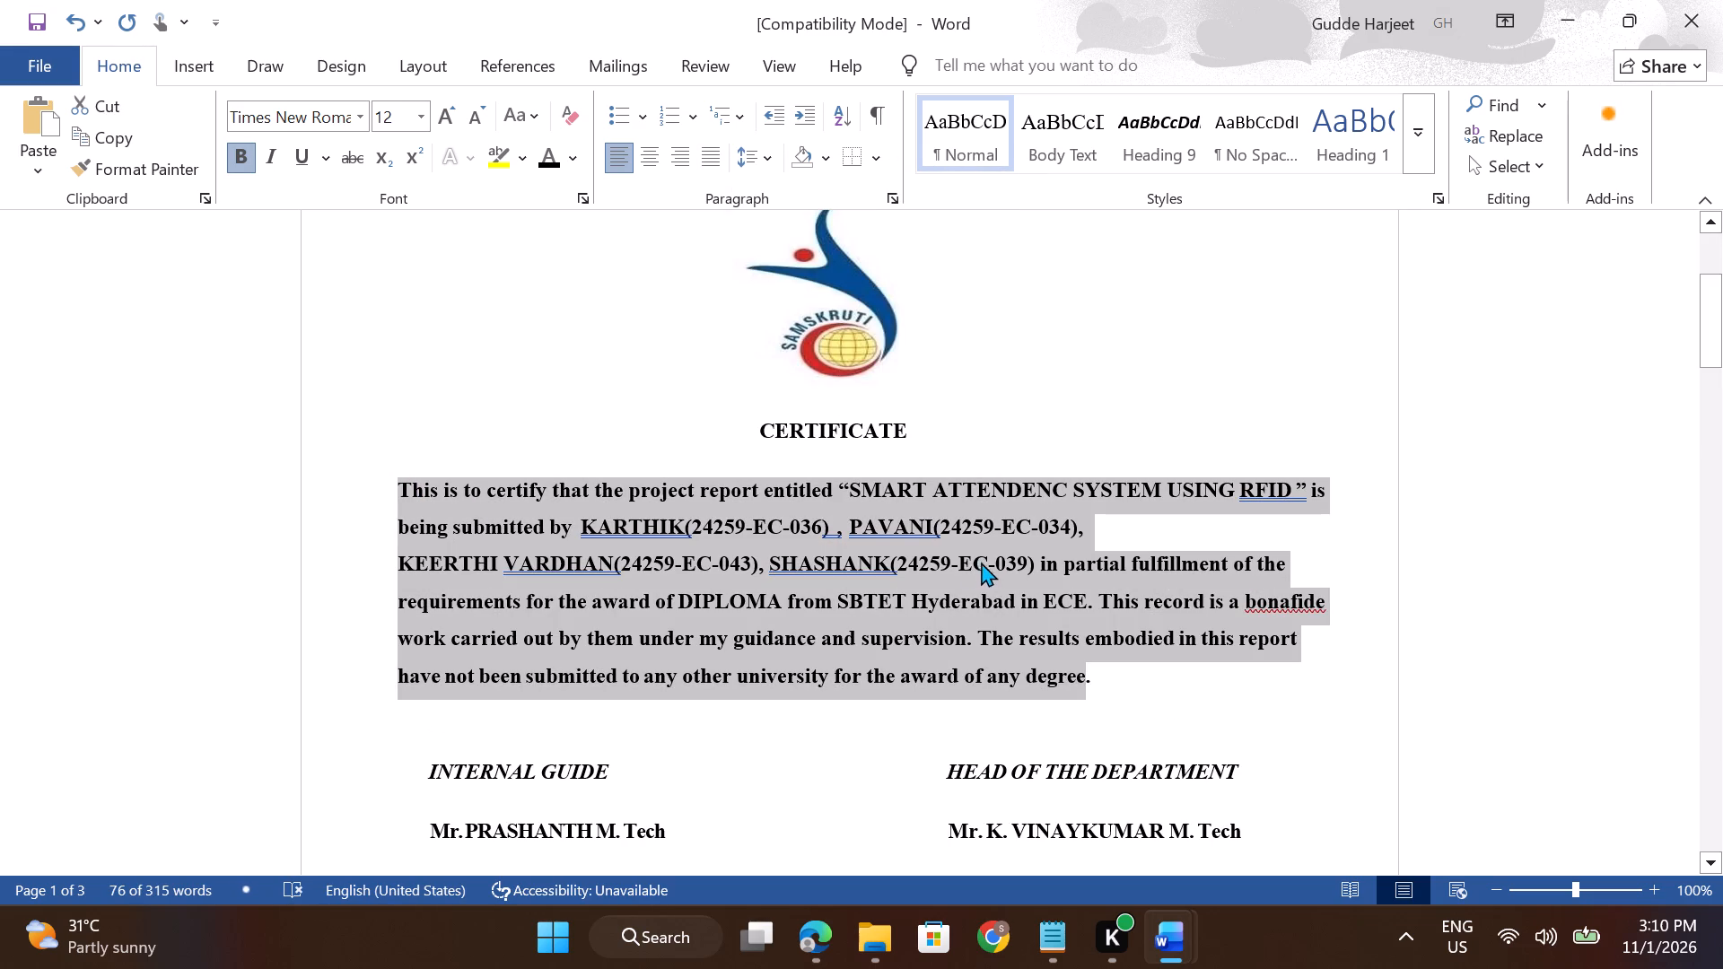
click(387, 106)
text(11)
key(Return)
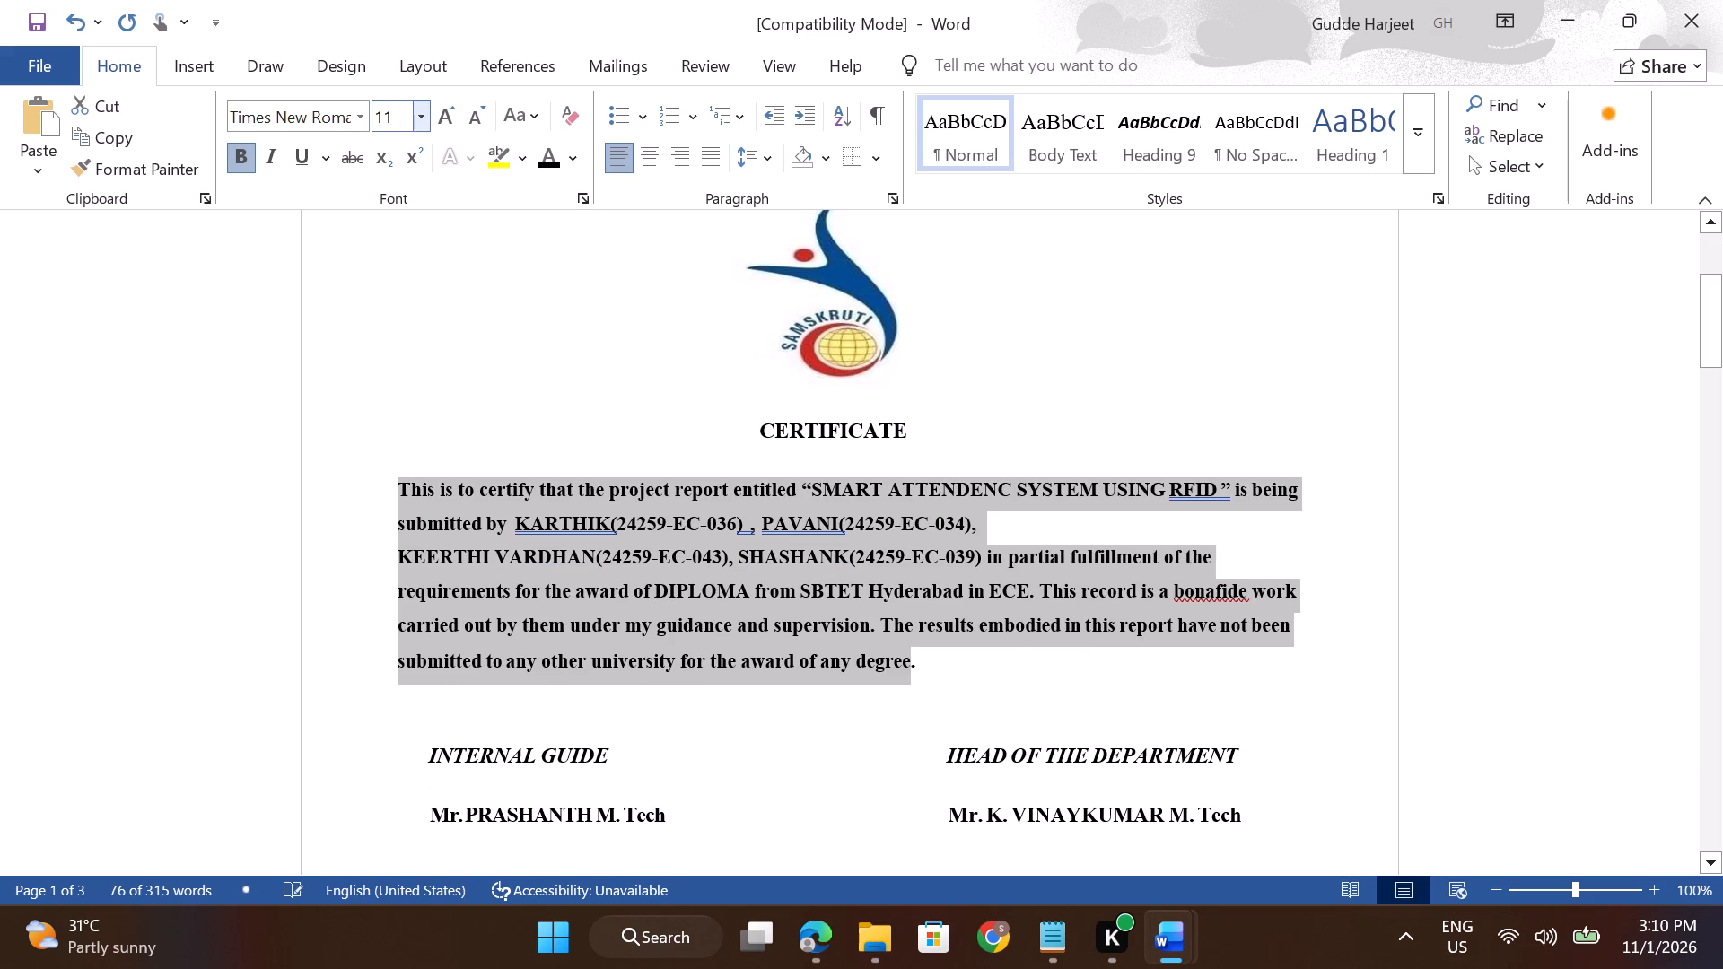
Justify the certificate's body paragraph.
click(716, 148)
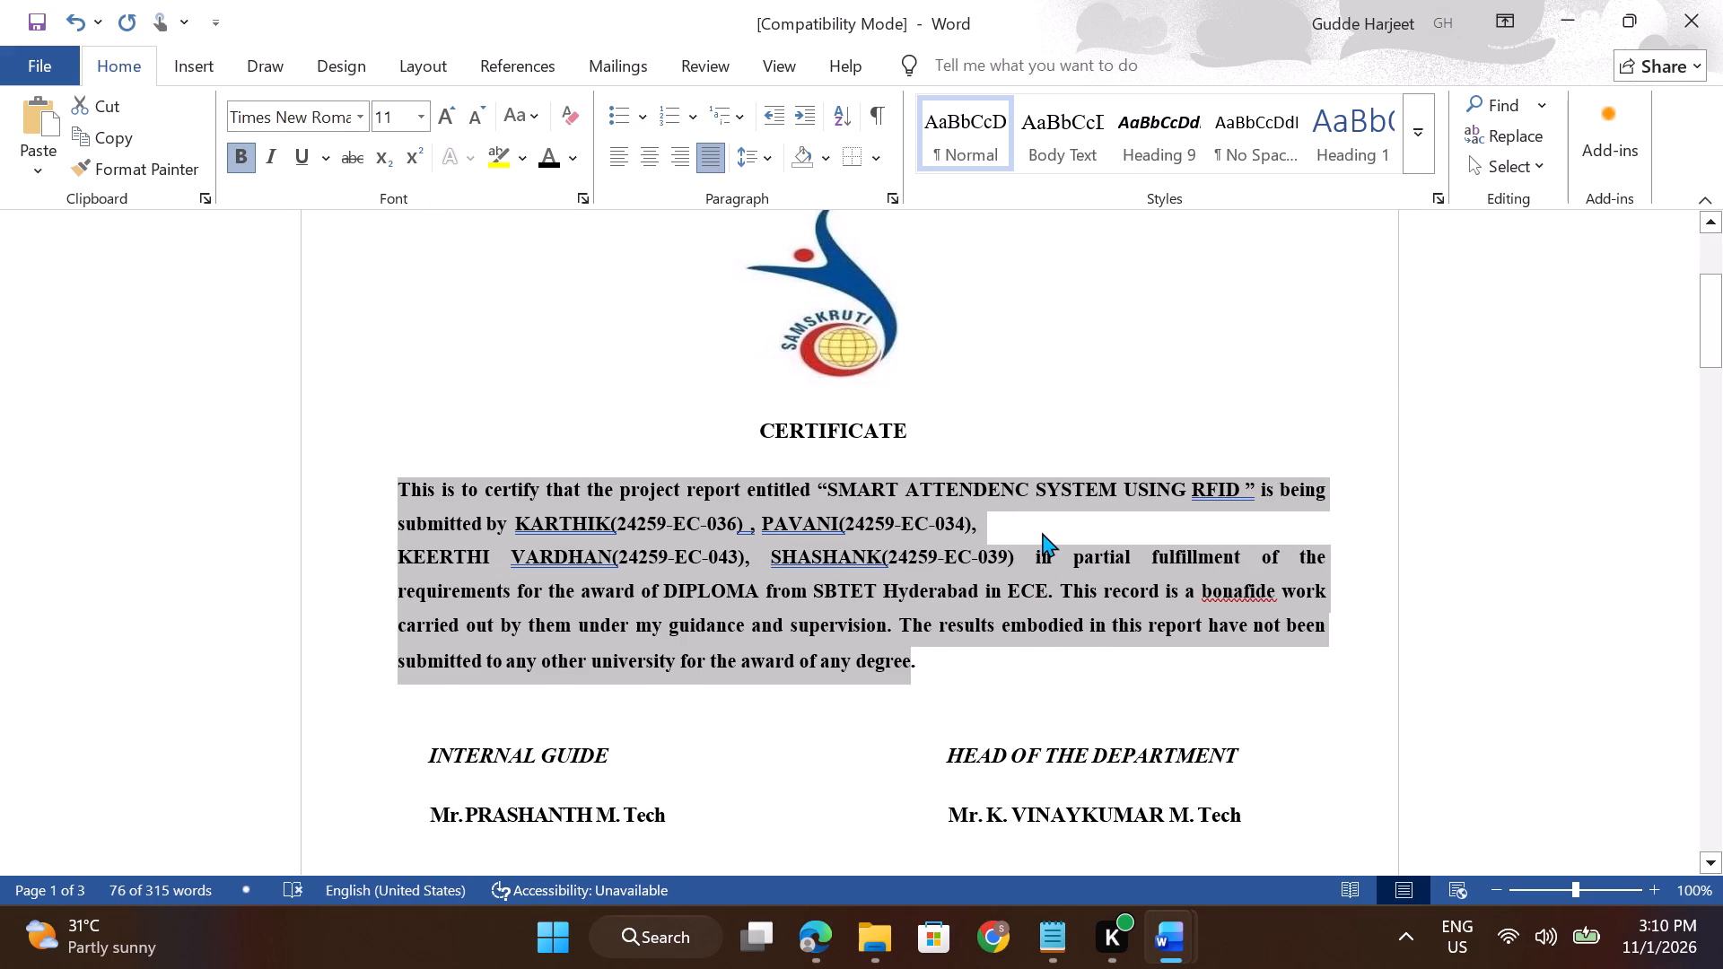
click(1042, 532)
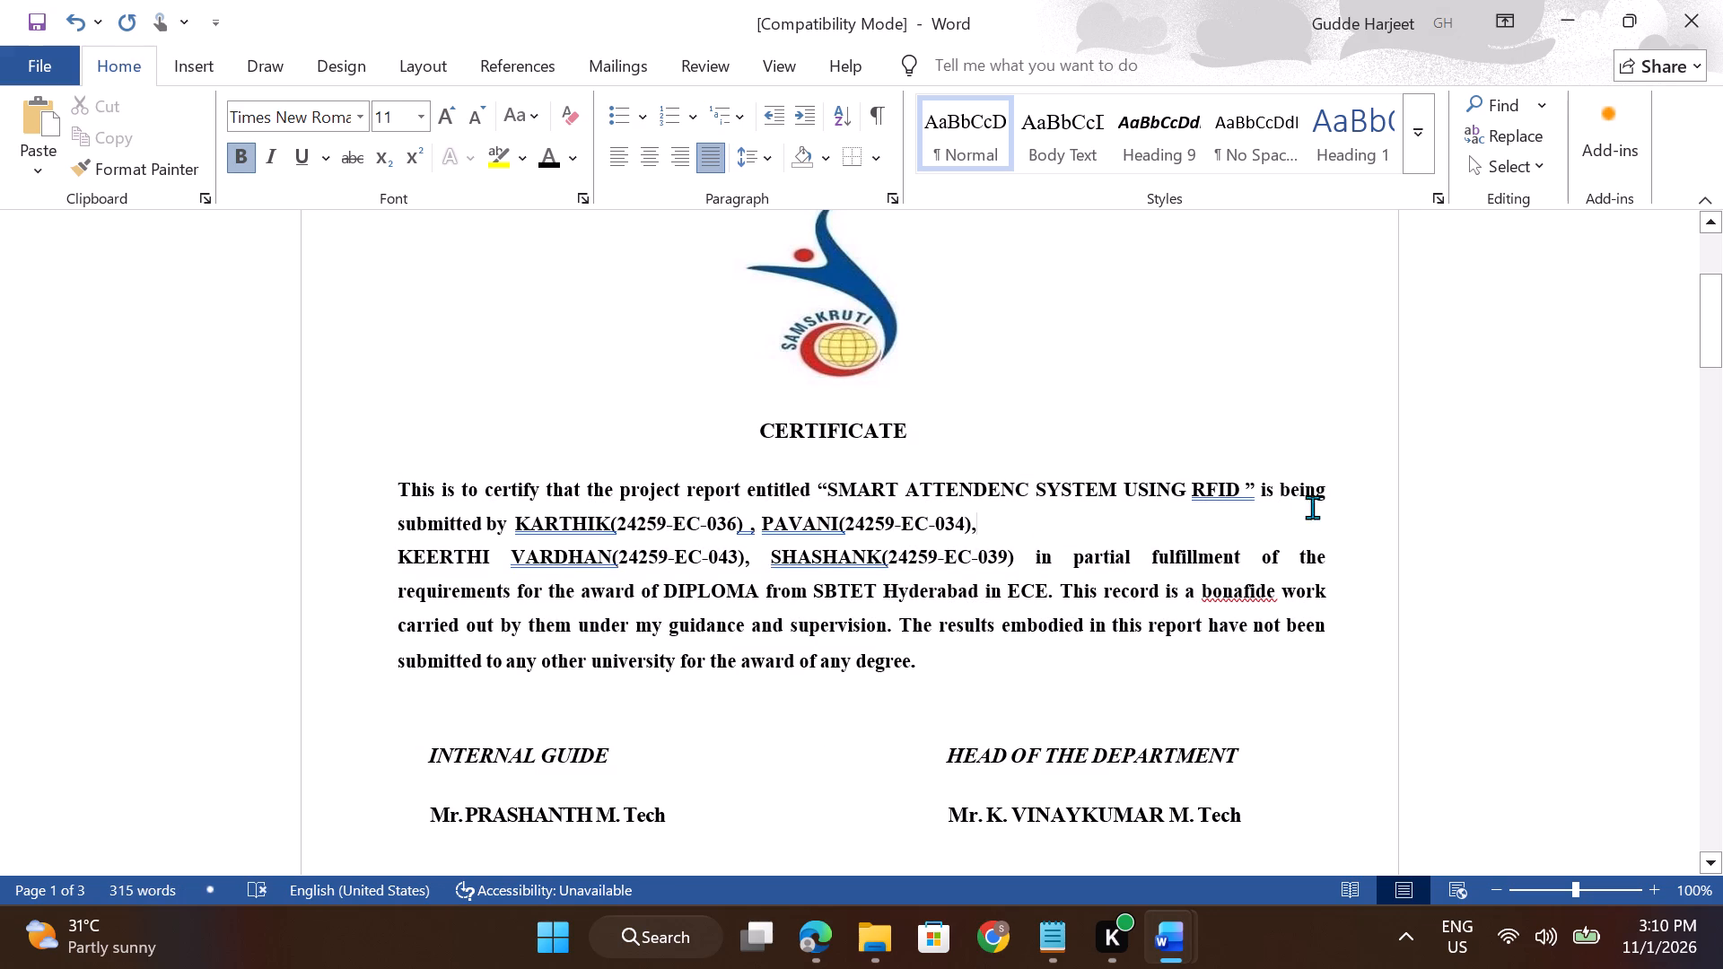
Join the certificate's broken body text into one paragraph by replacing the break before the third student's name with a space.
click(402, 565)
key(BackSpace)
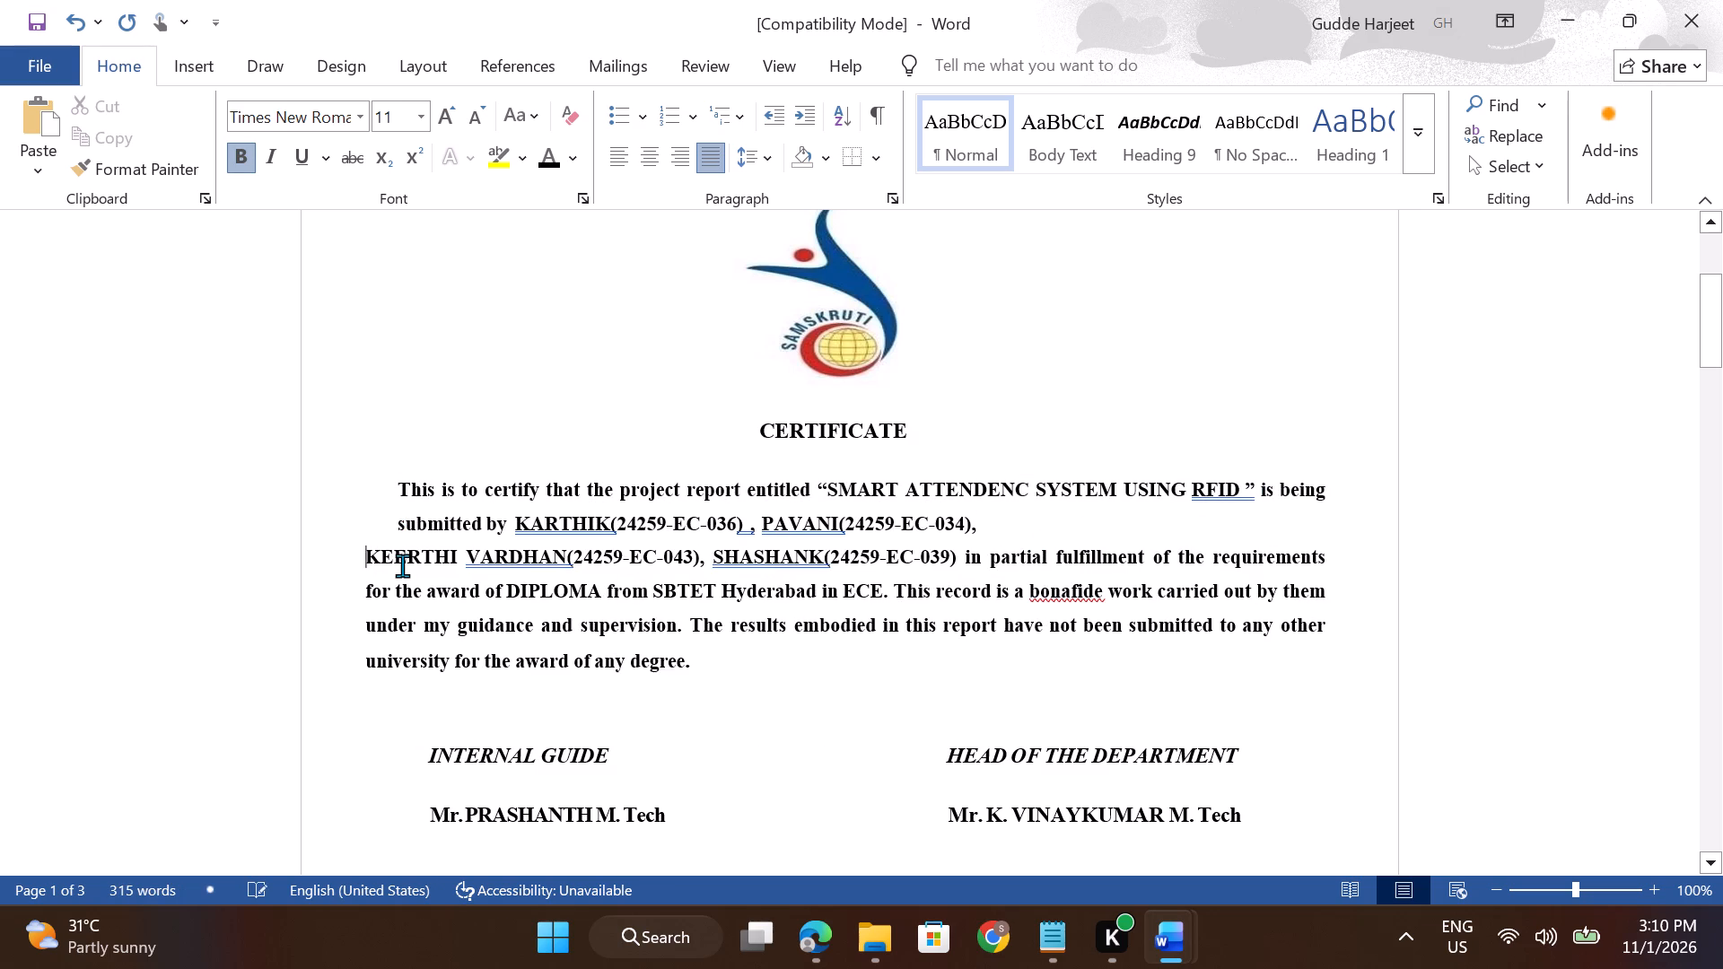
key(BackSpace)
key(space)
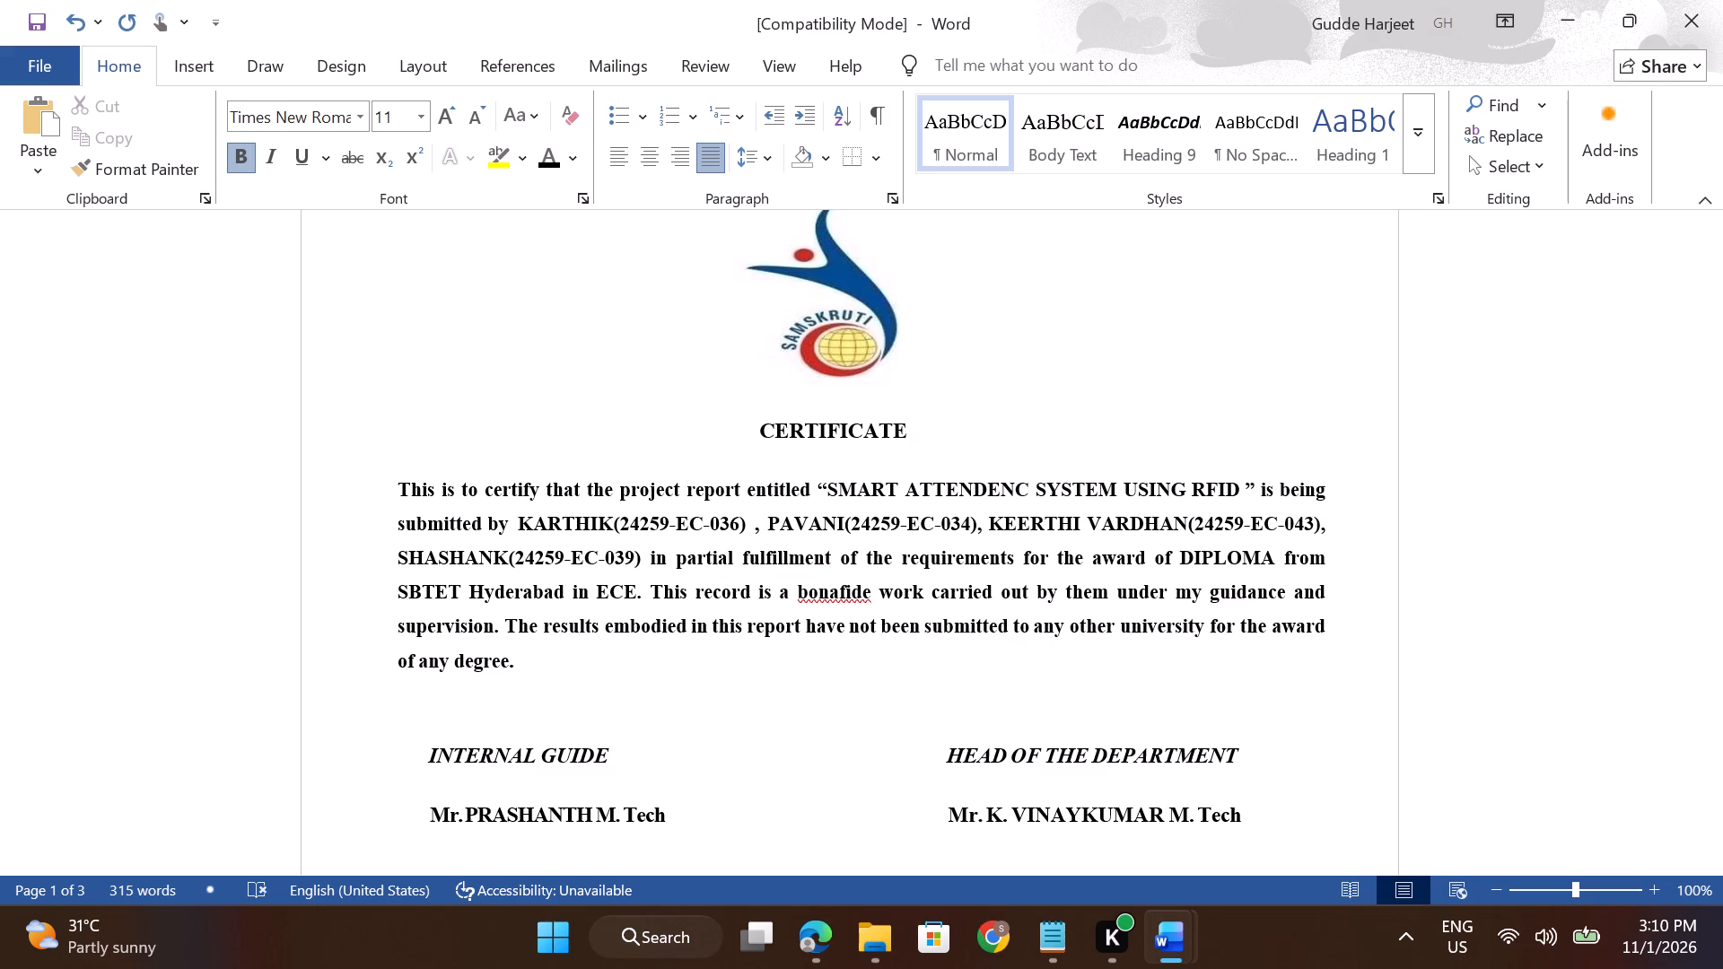
Check the students' initials in the original report, then add "B." before the third student's name and "K." before the first in the certificate.
key(alt+Tab)
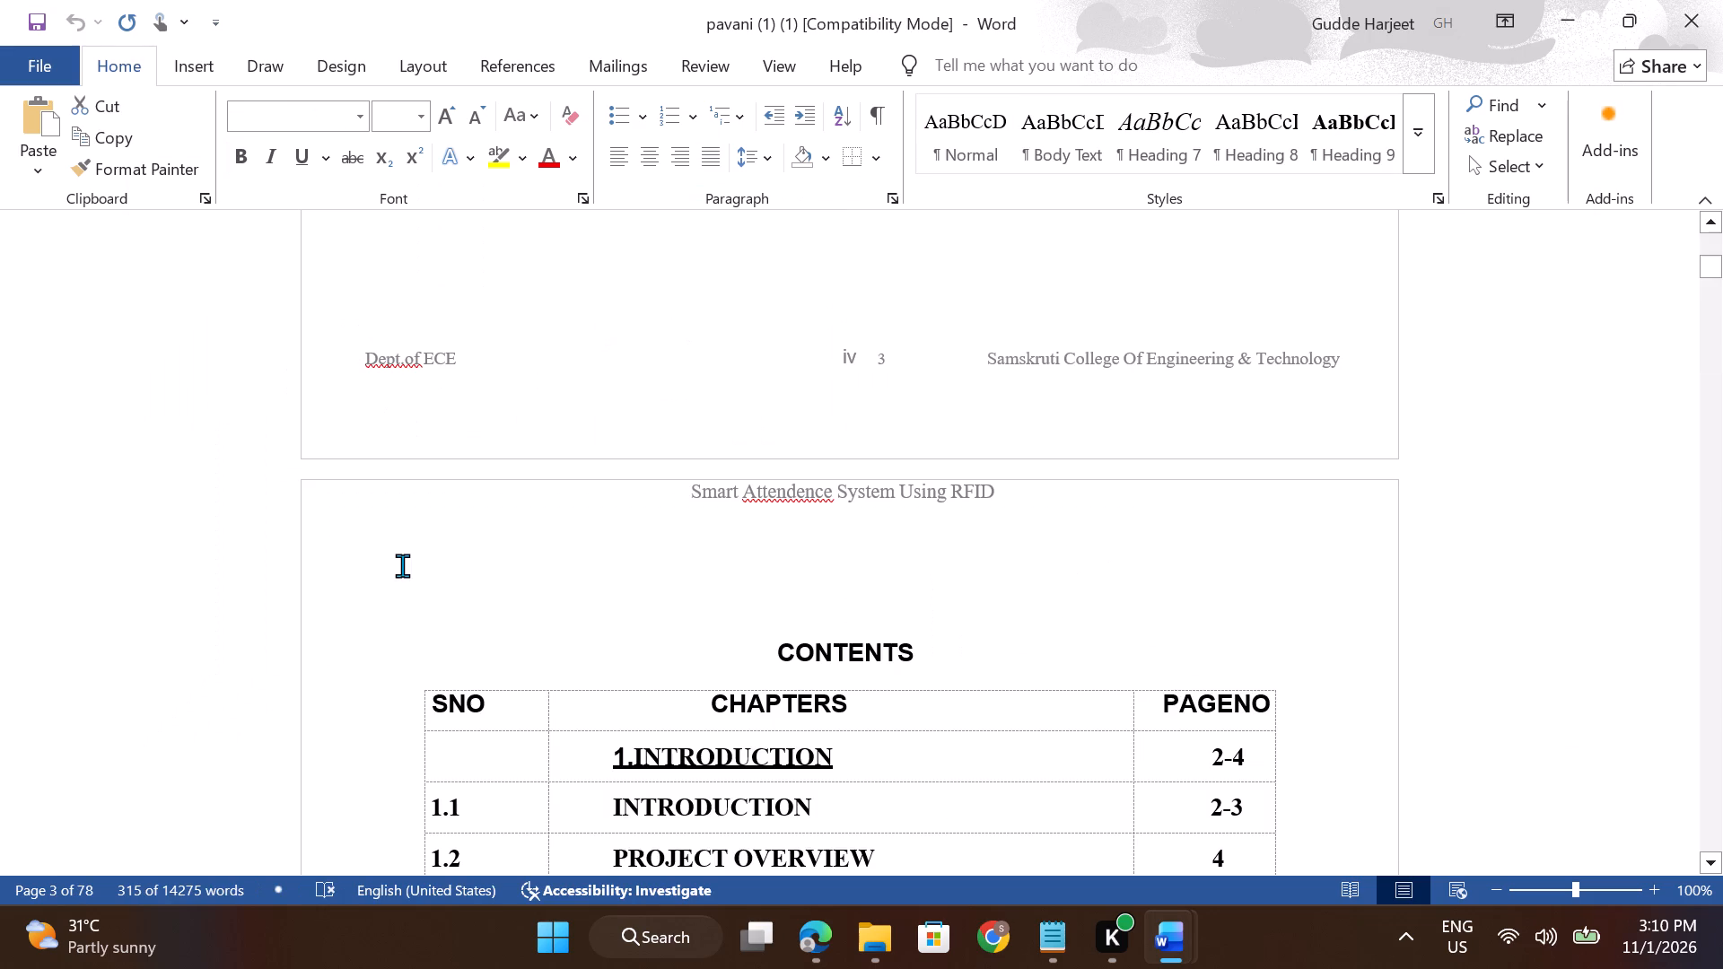
scroll(402, 565, up, 20)
scroll(402, 565, up, 9)
scroll(402, 565, down, 1)
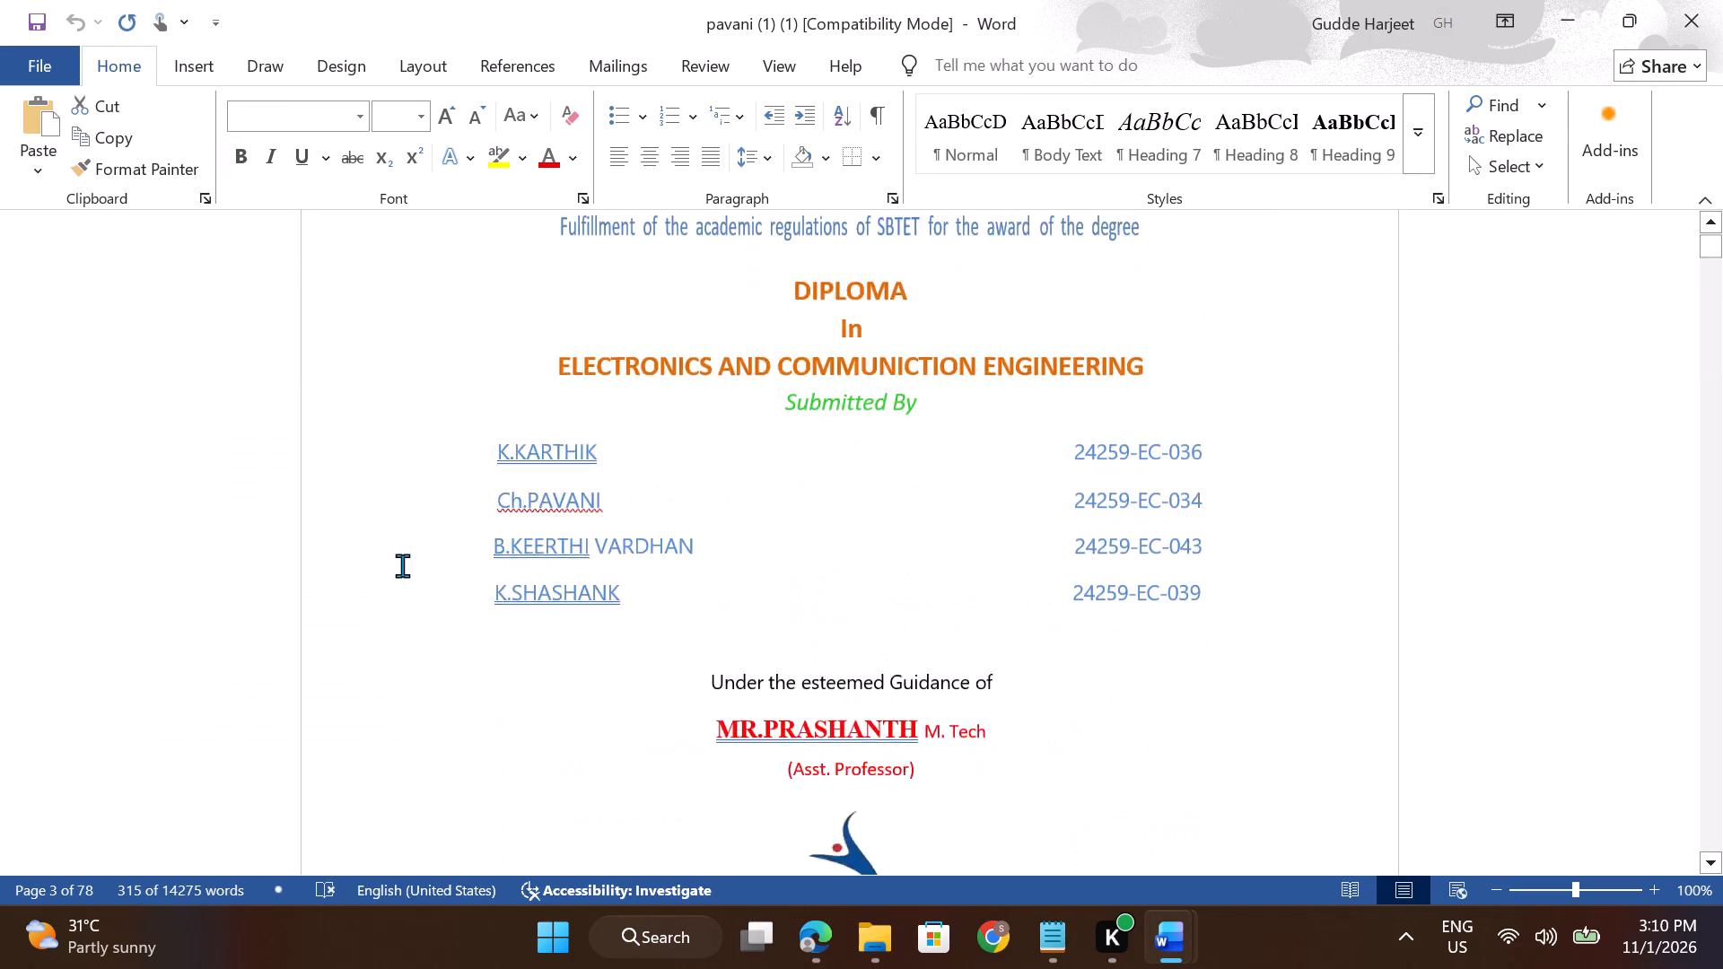
scroll(402, 565, down, 1)
key(alt+Tab)
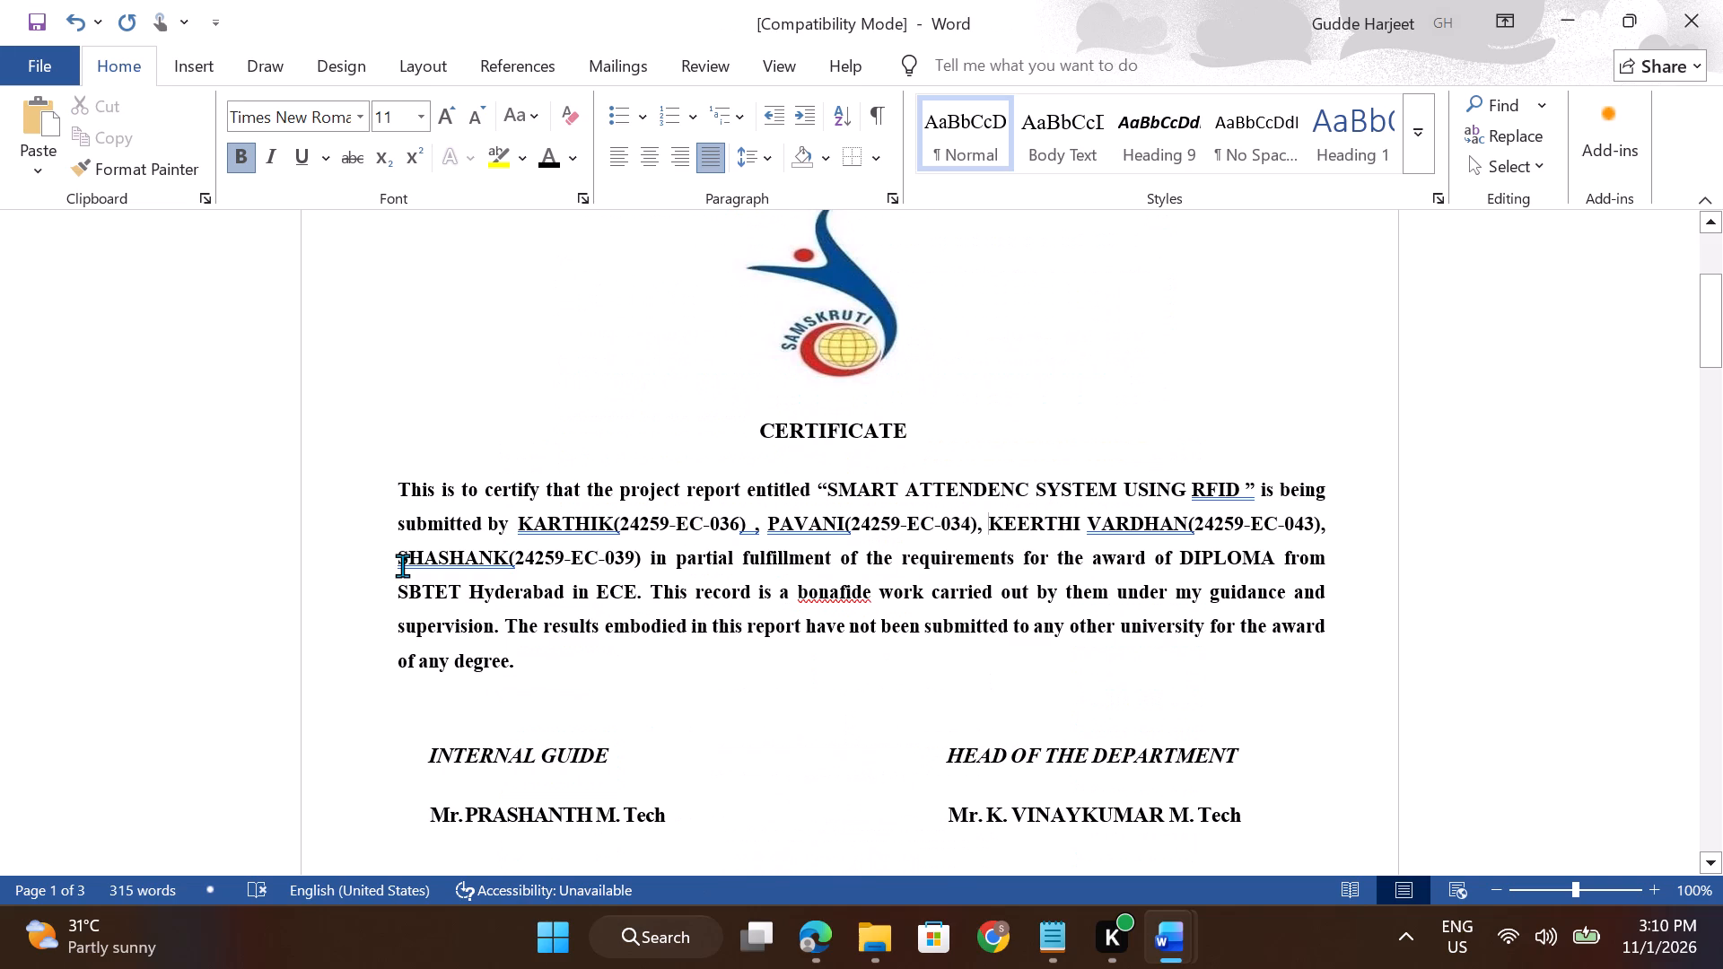
text(B.)
key(space)
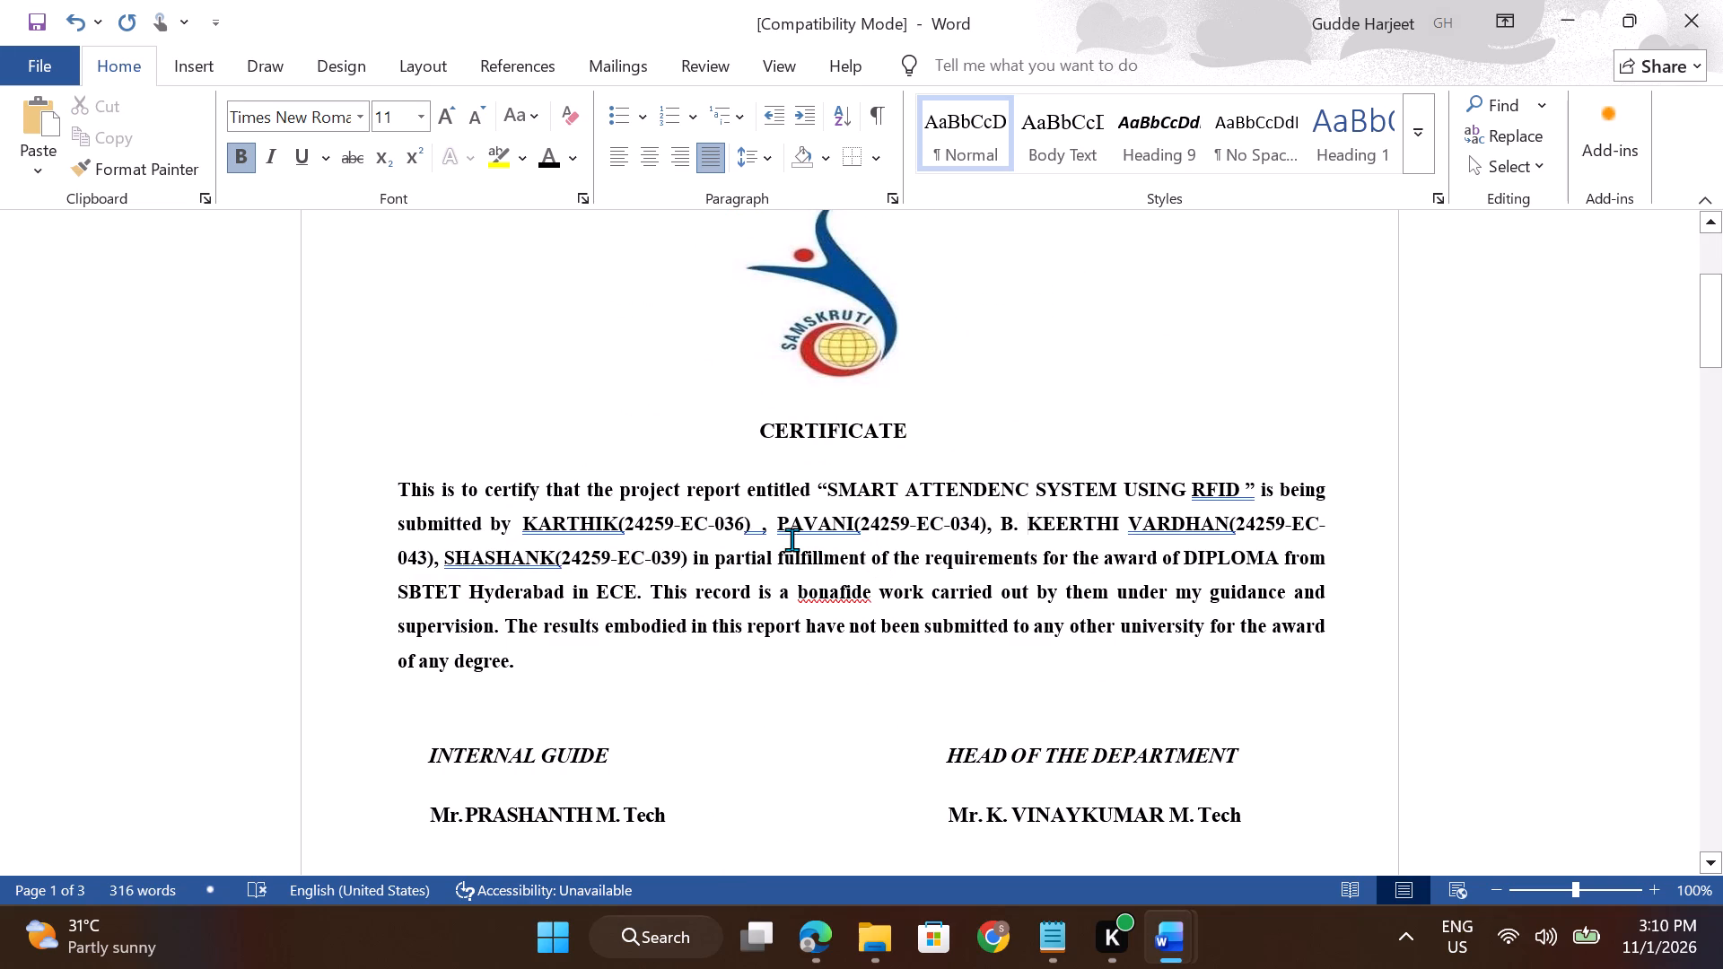
click(525, 528)
text(K.)
key(space)
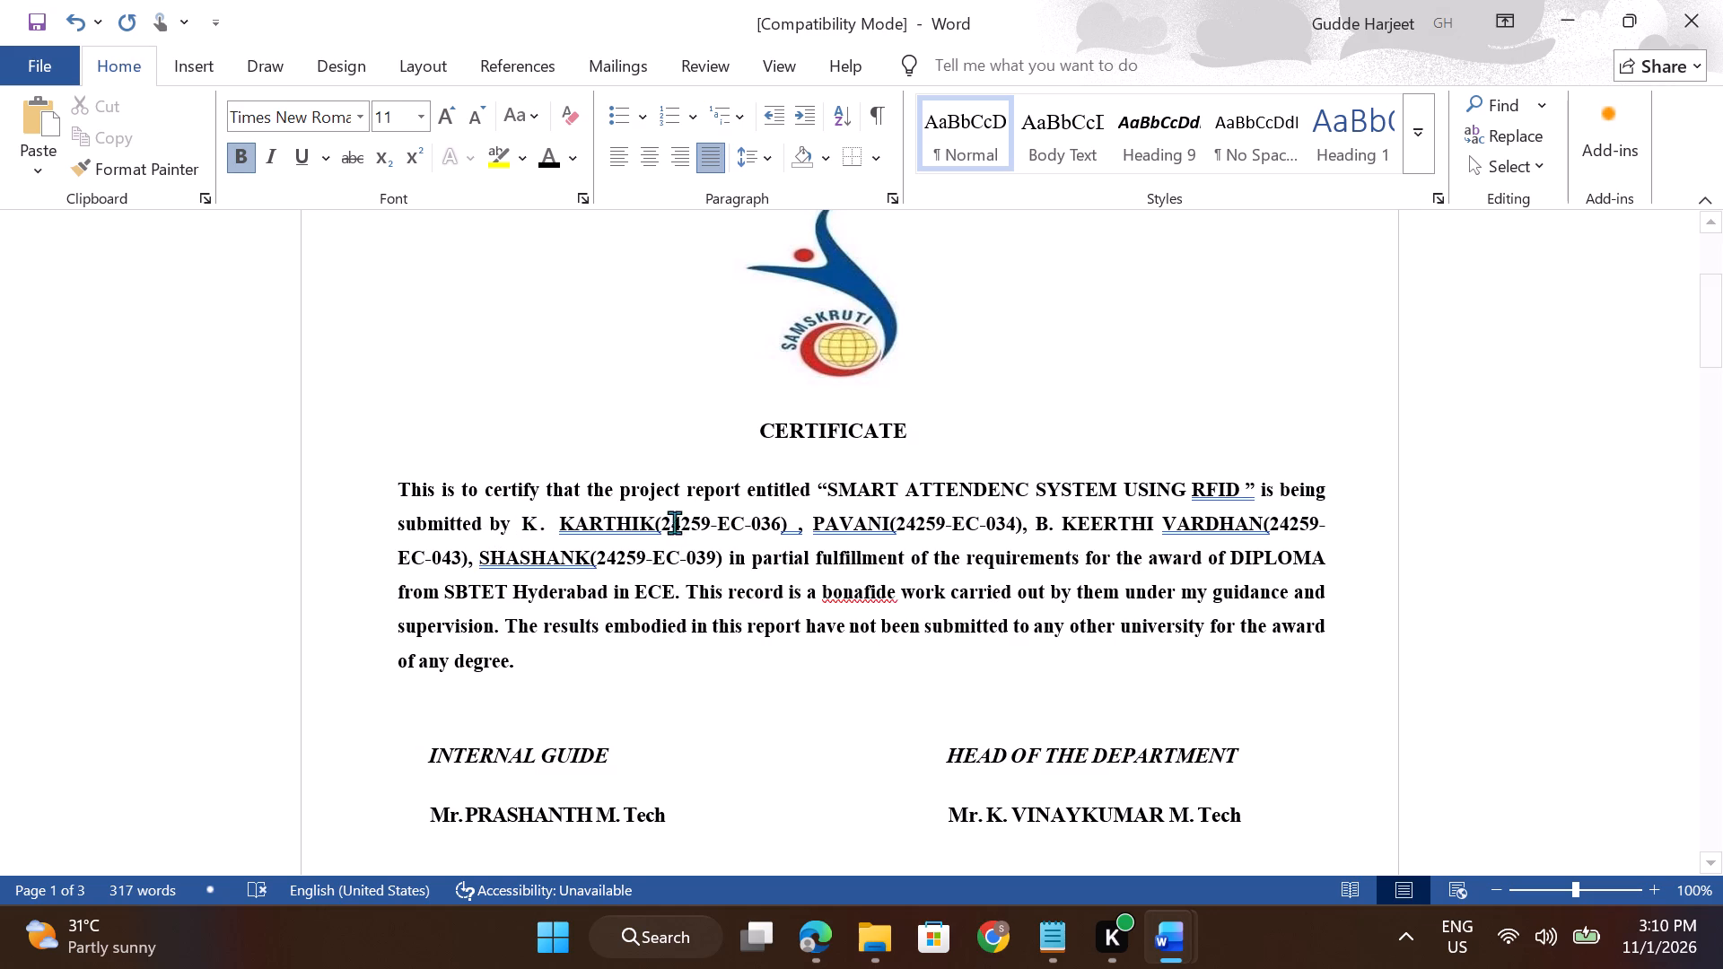
Check the original report again and add "CH." before the second student's name and "K." before the fourth in the certificate.
click(817, 524)
key(alt+Tab)
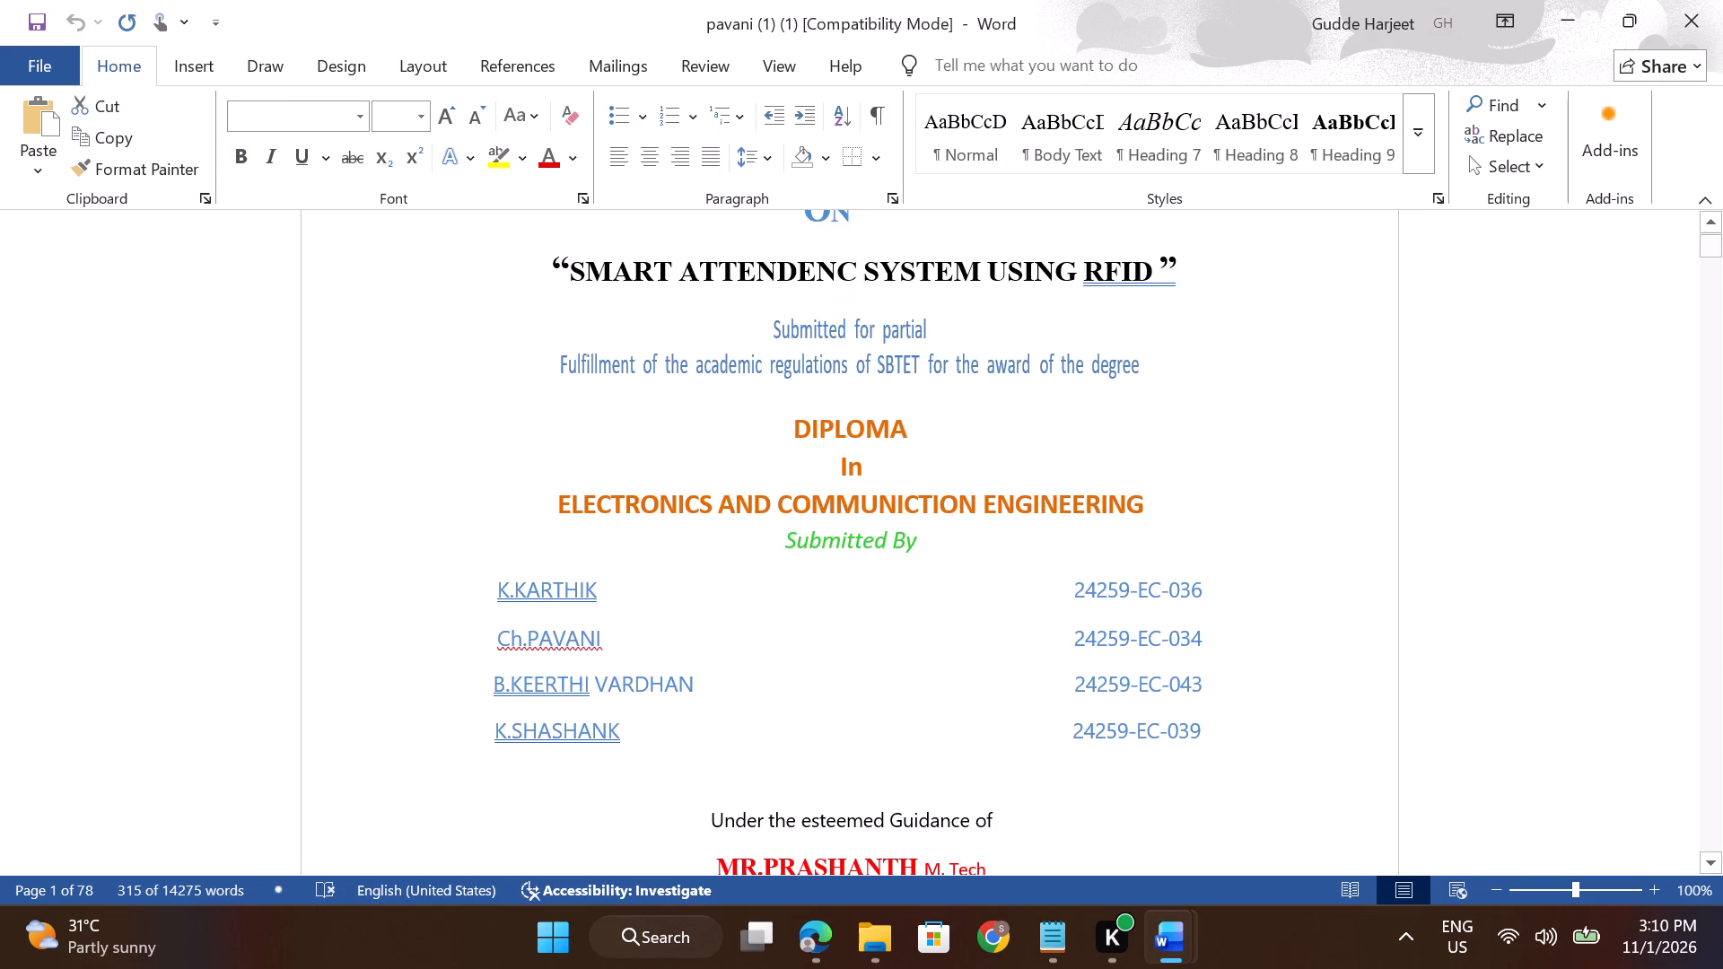
key(alt+Tab)
text(CH.)
key(space)
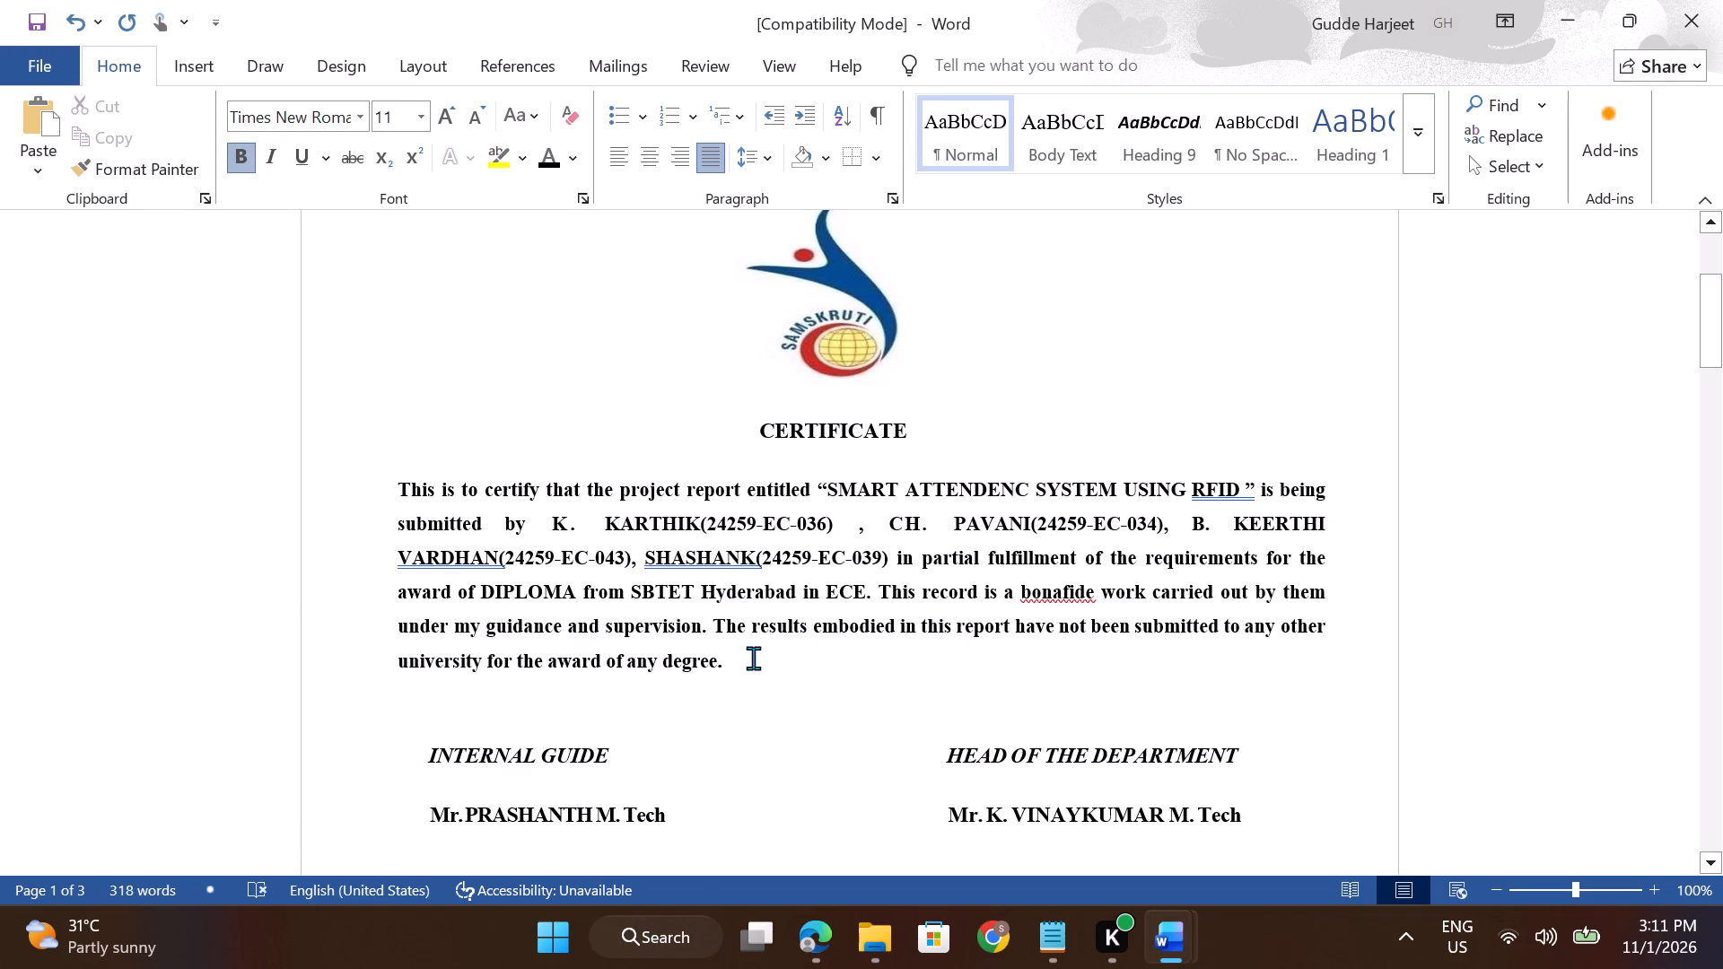
key(alt+Tab)
key(alt+Tab)
click(647, 563)
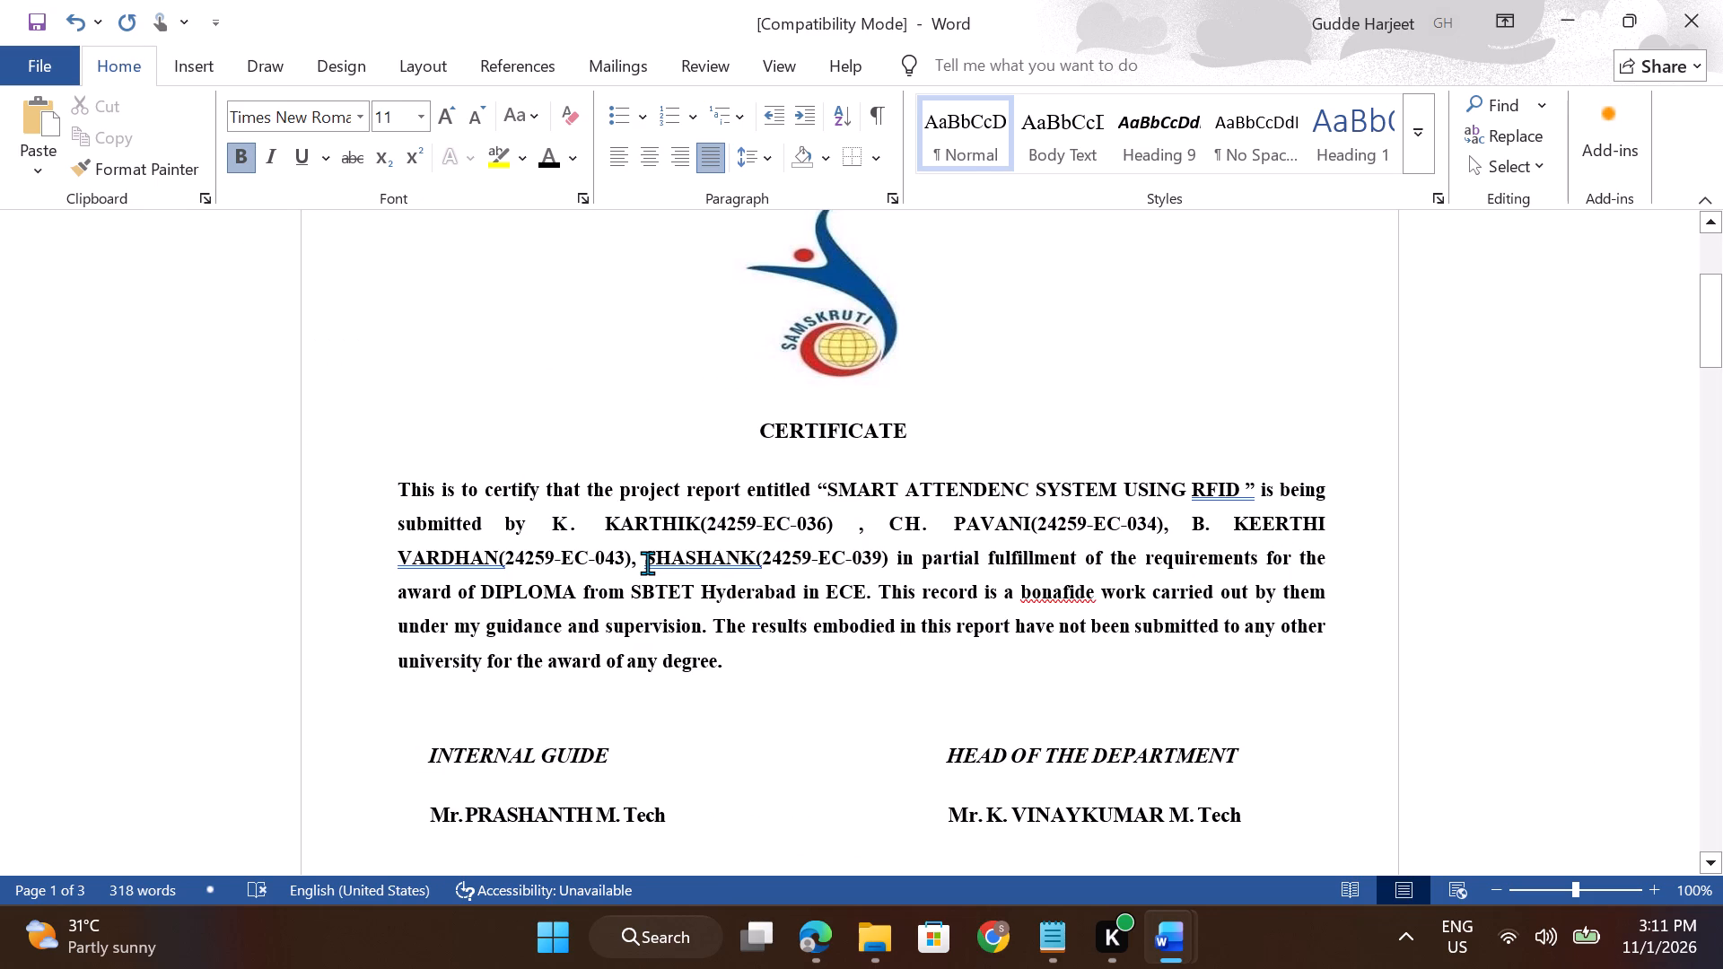
text(K.)
key(space)
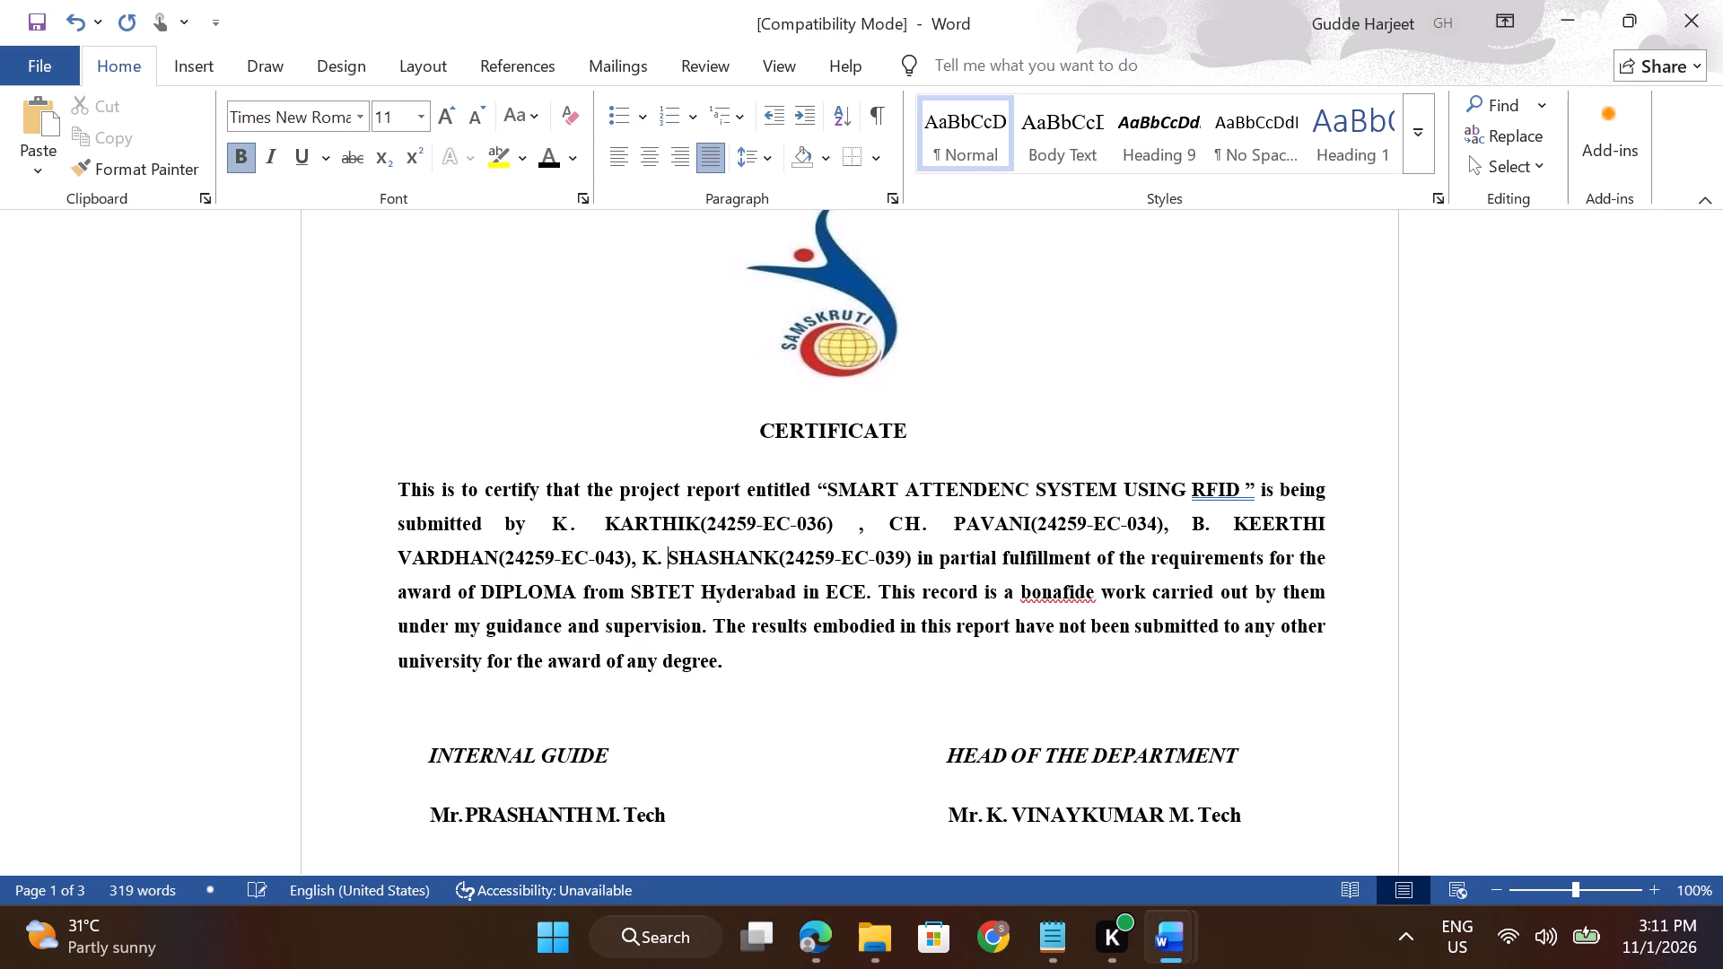
Copy the certificate's whole body paragraph into Notepad as plain text.
drag(747, 668, 431, 514)
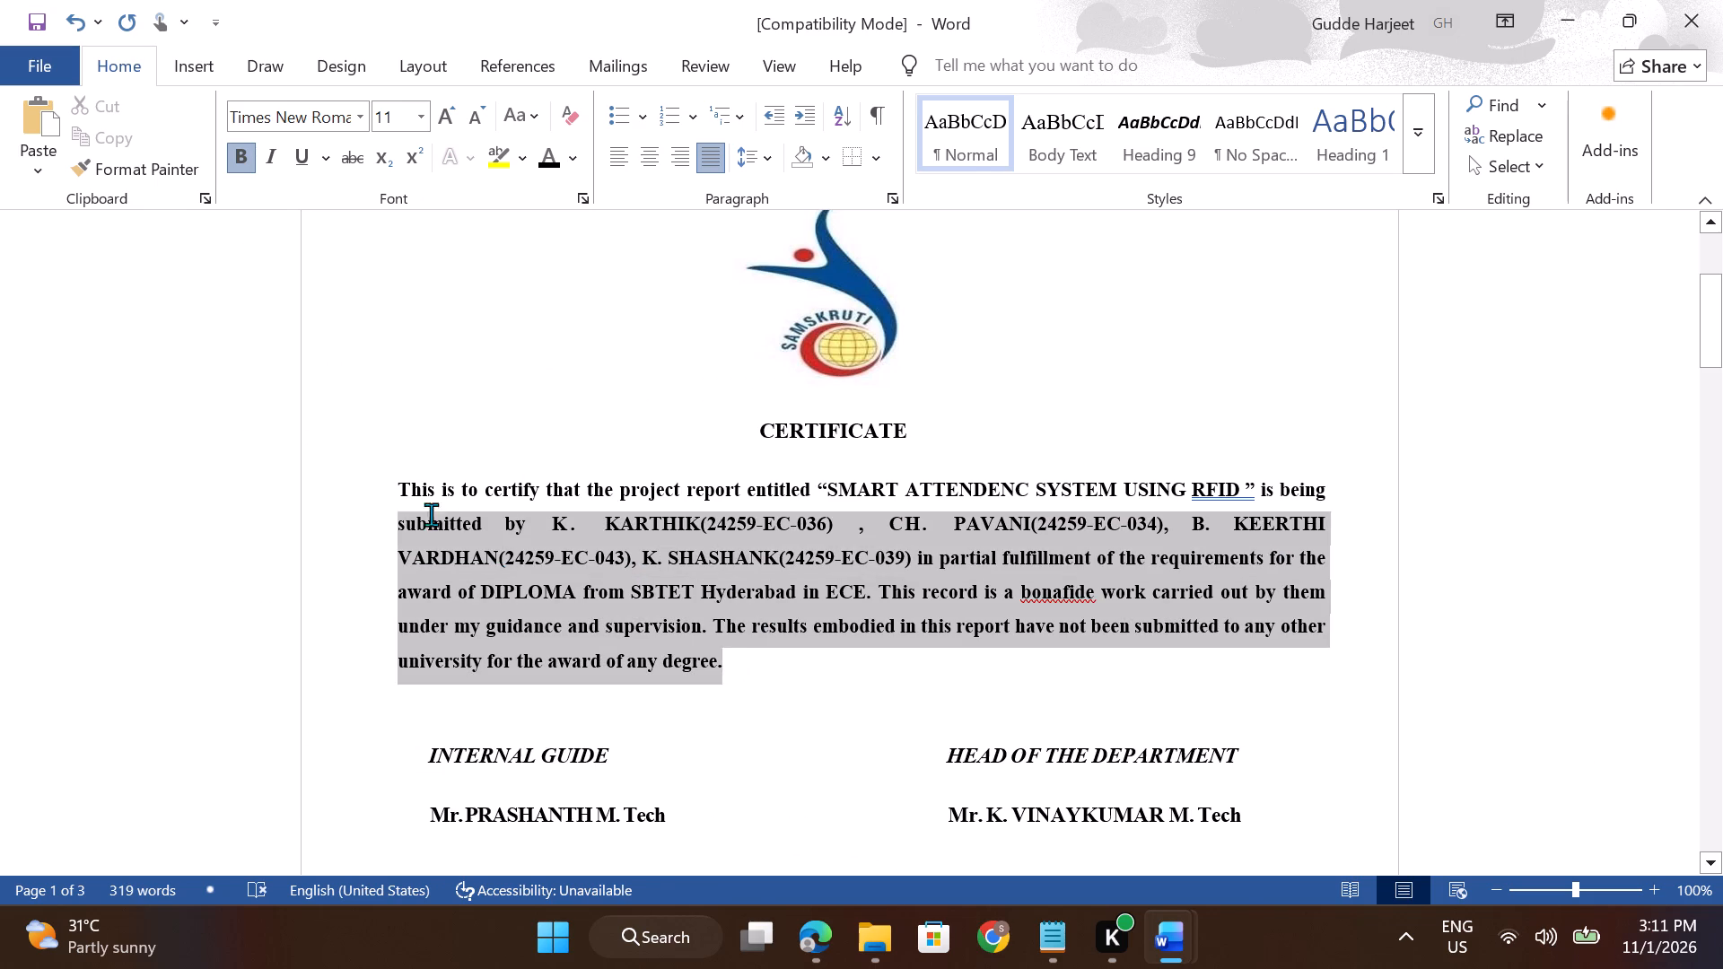
drag(431, 514, 391, 489)
key(ctrl+c)
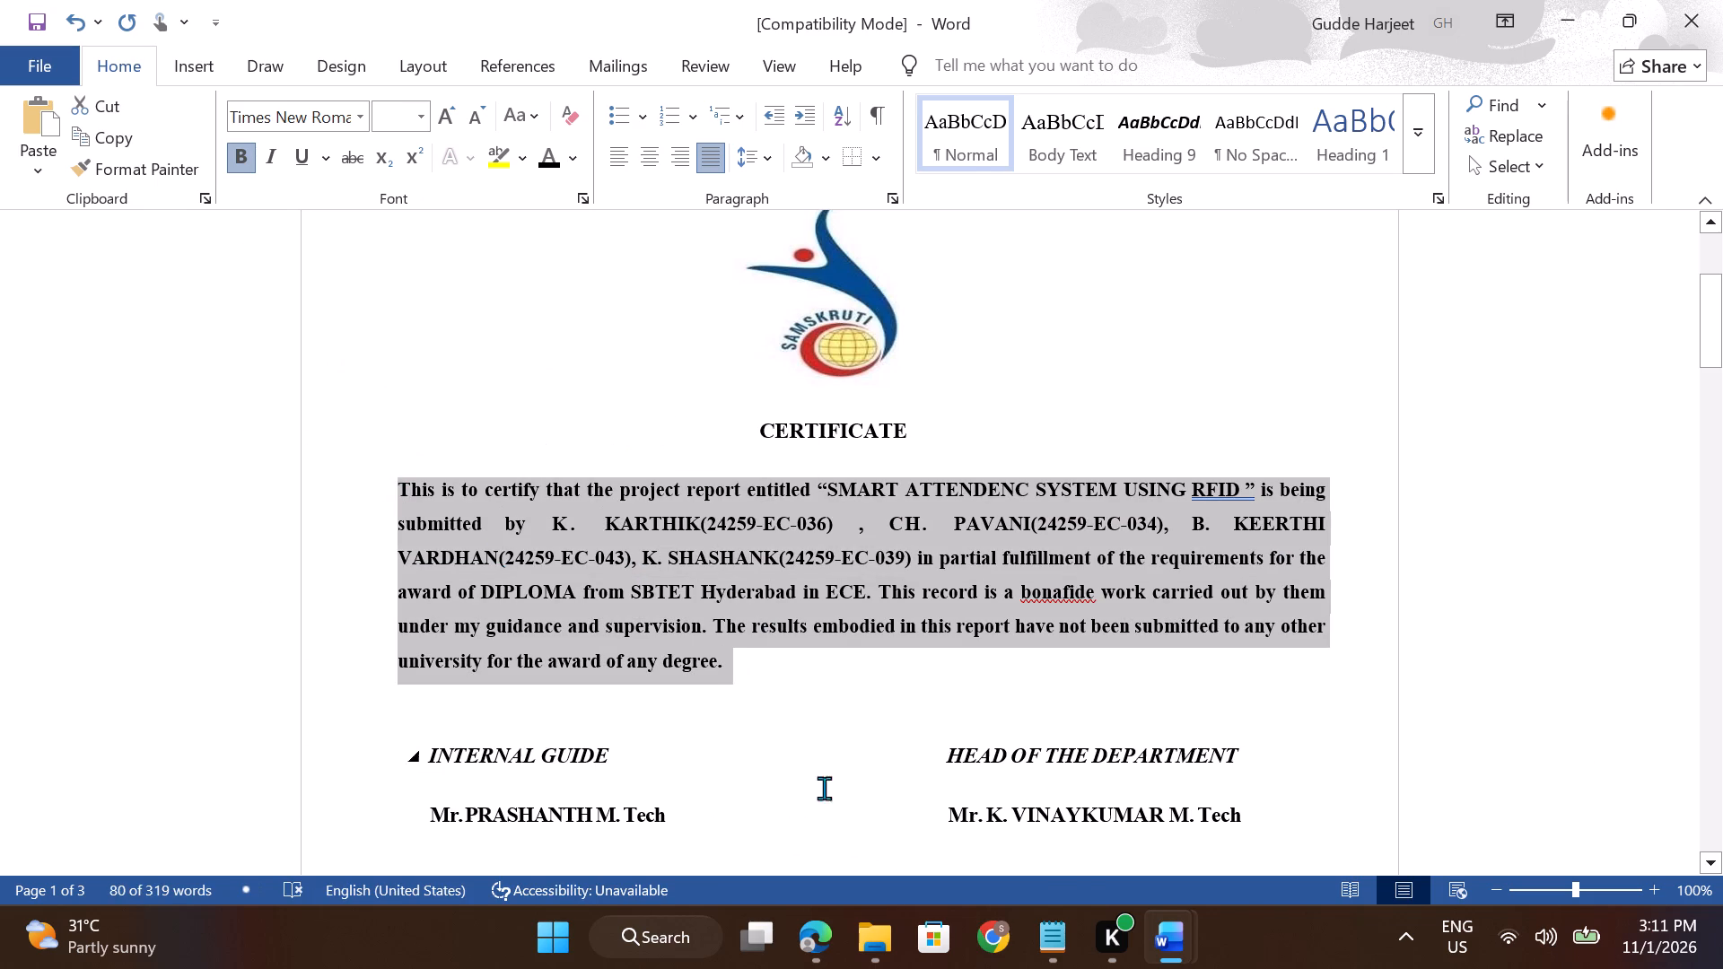
click(1047, 929)
key(ctrl+v)
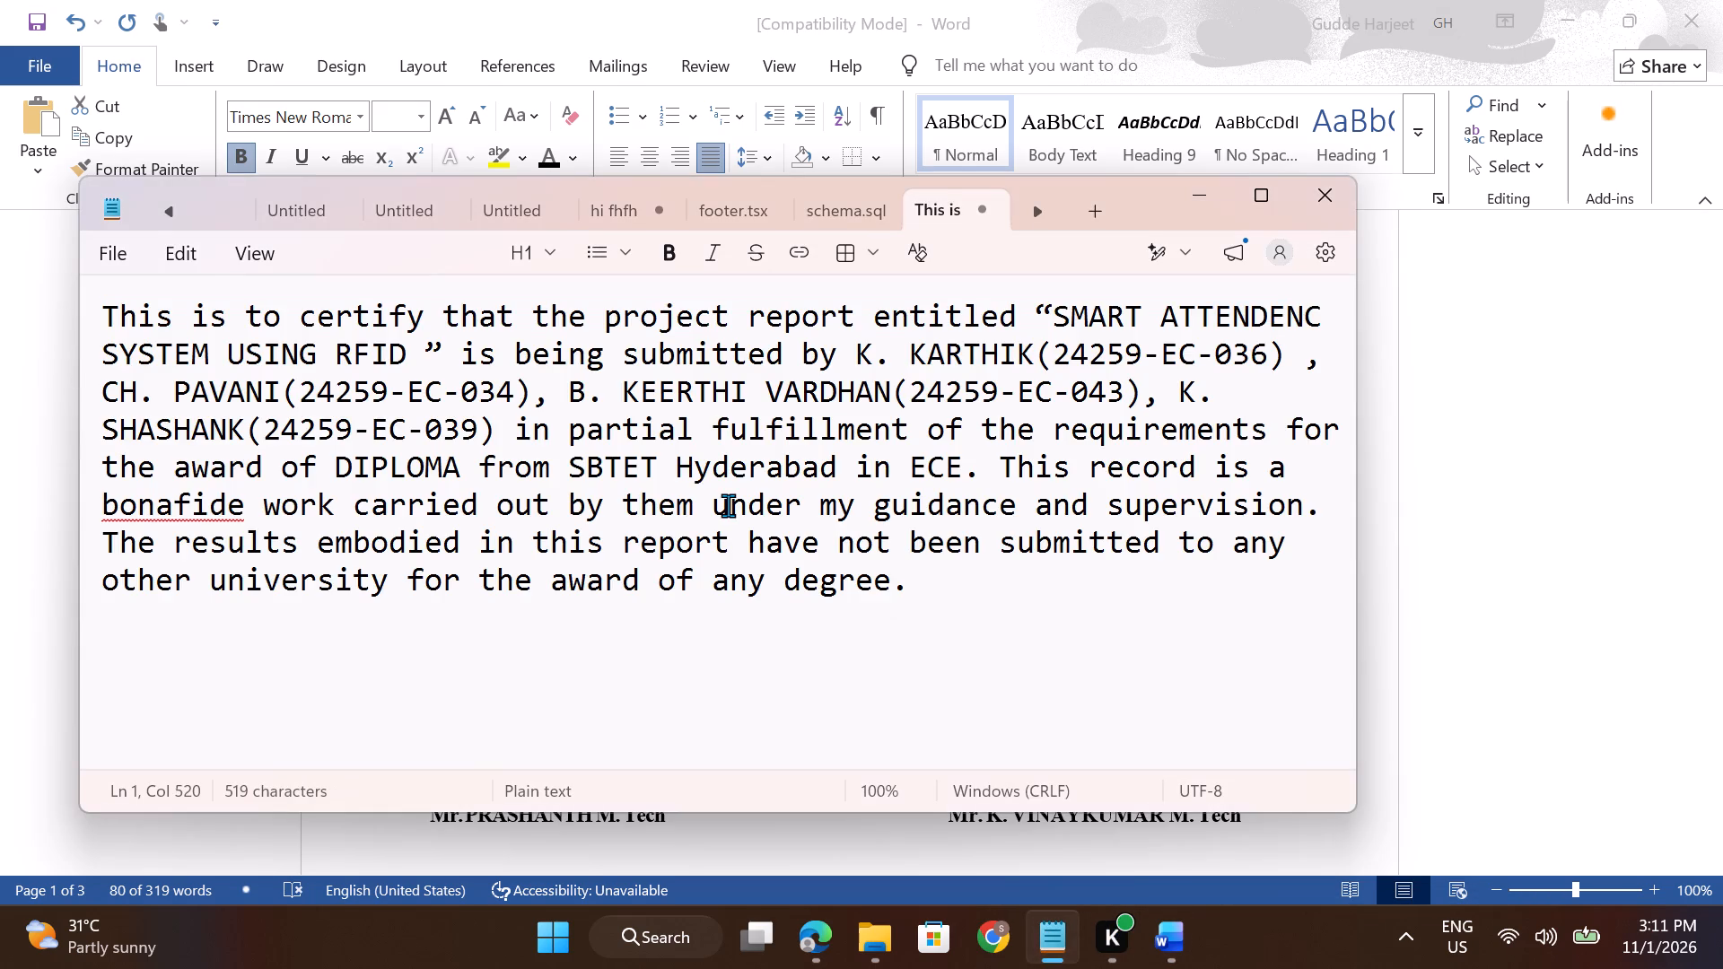
Replace the spaces after the second and fourth students' initials with fresh single spaces in the Notepad text.
click(728, 505)
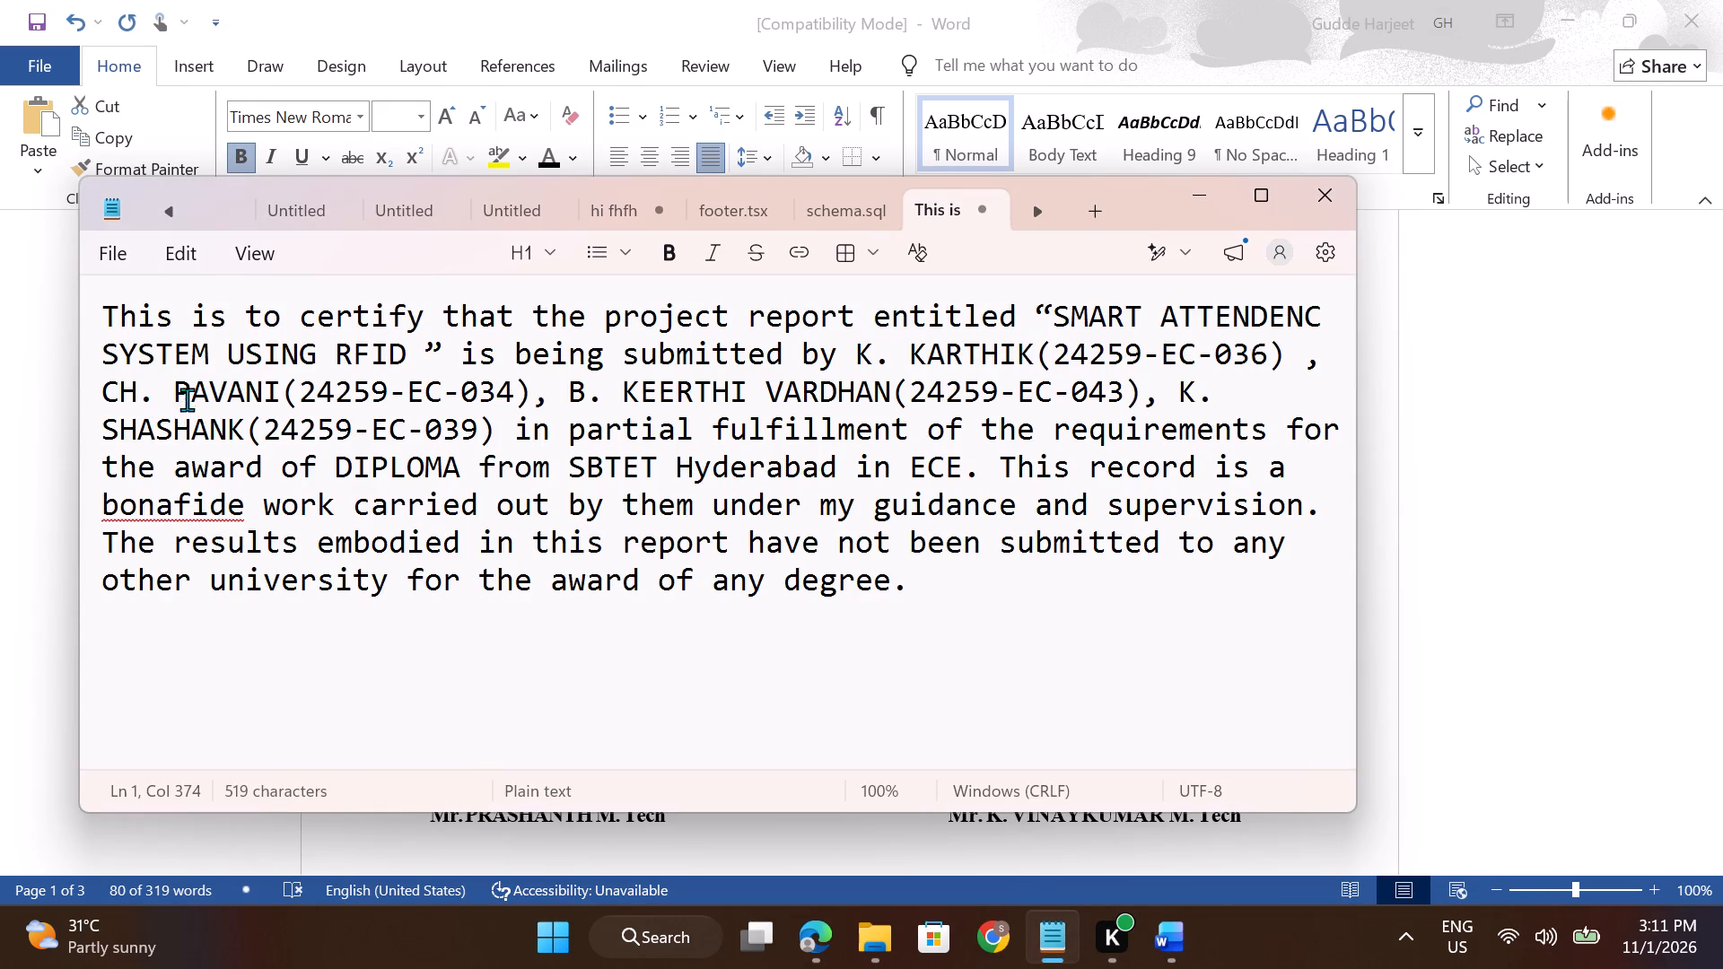
click(174, 393)
key(BackSpace)
key(space)
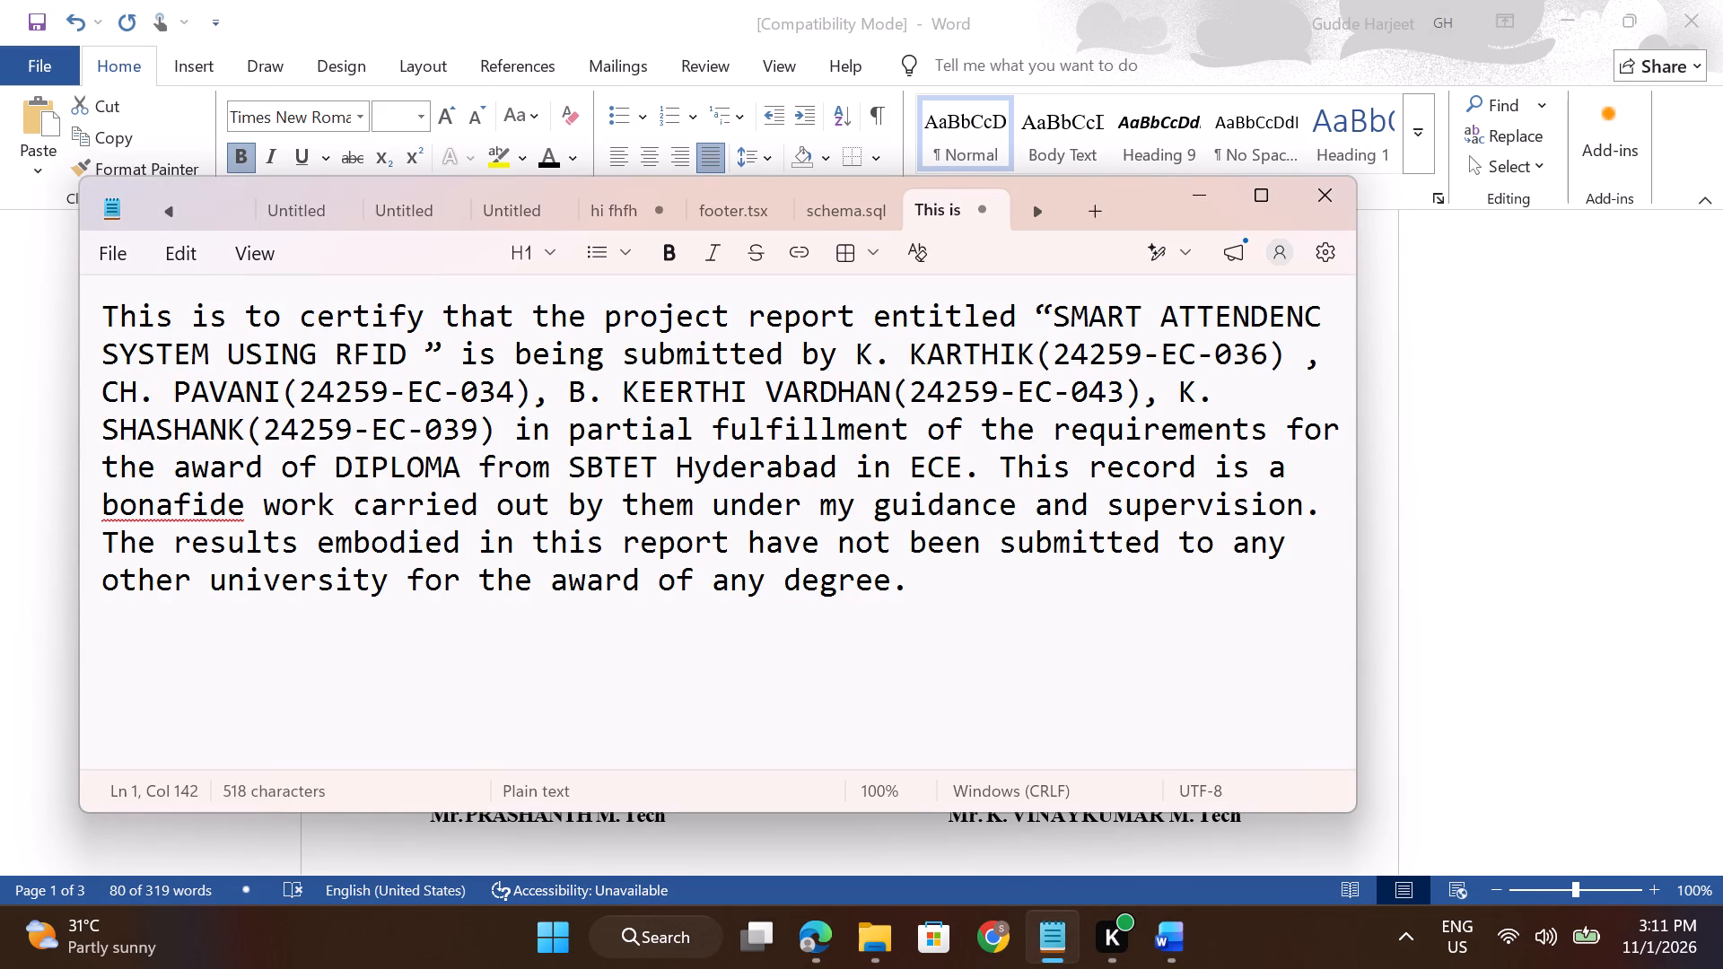
click(109, 427)
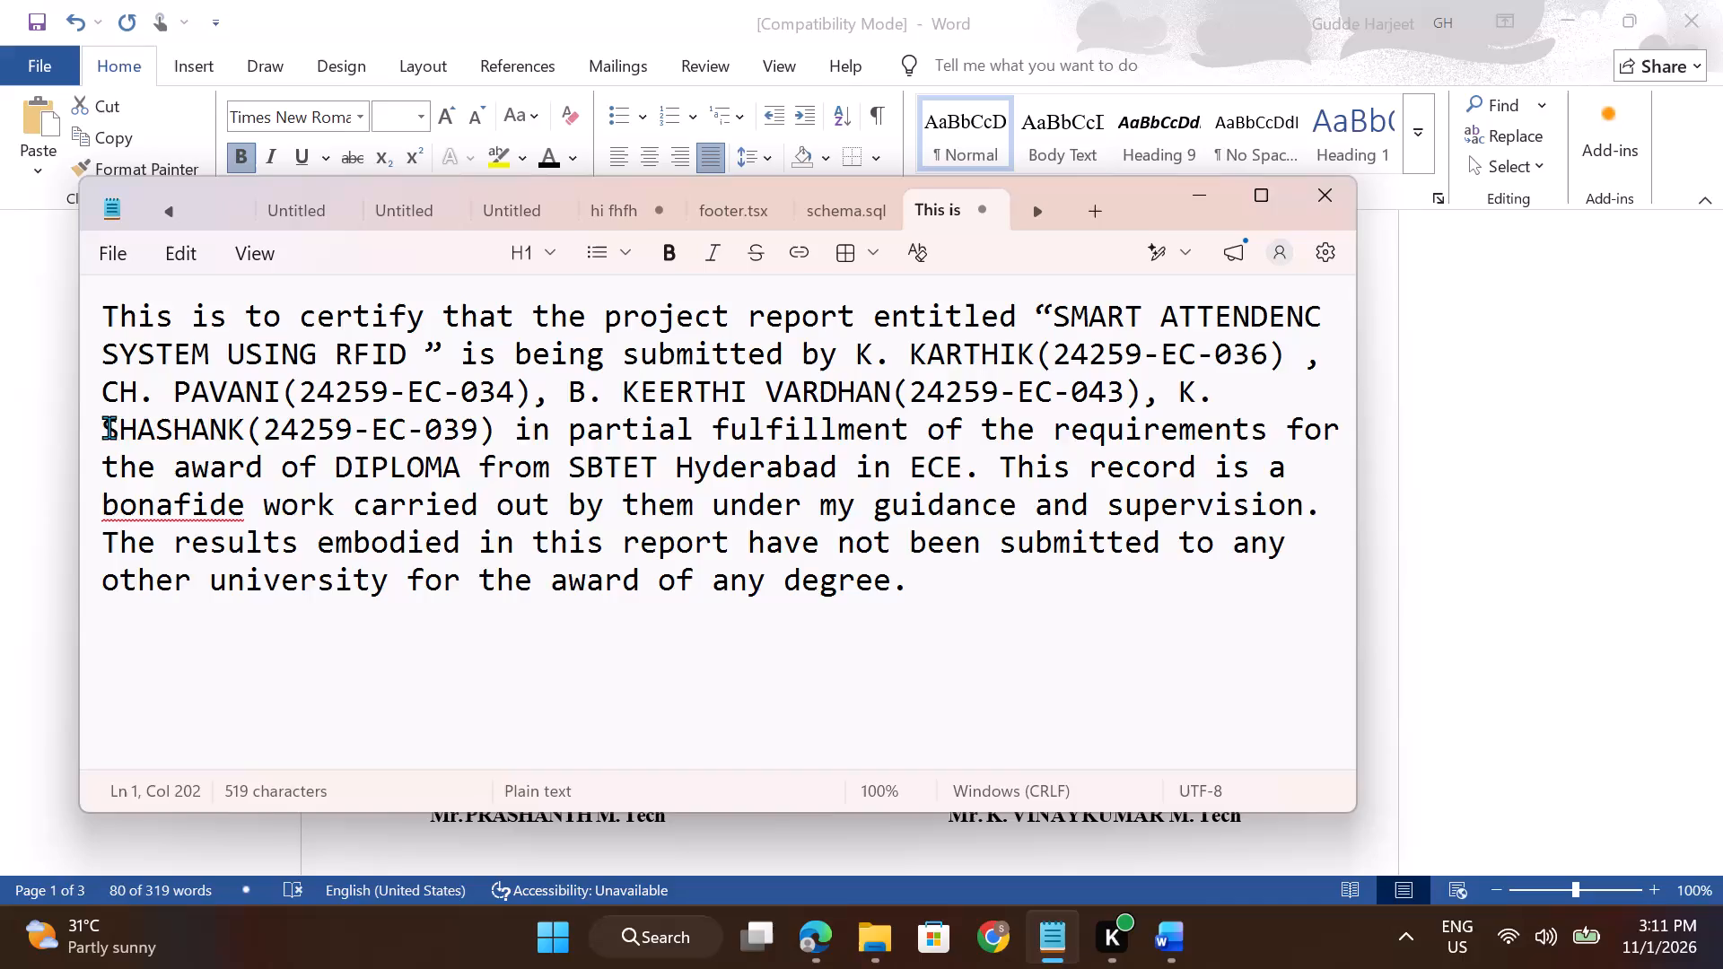
key(BackSpace)
key(space)
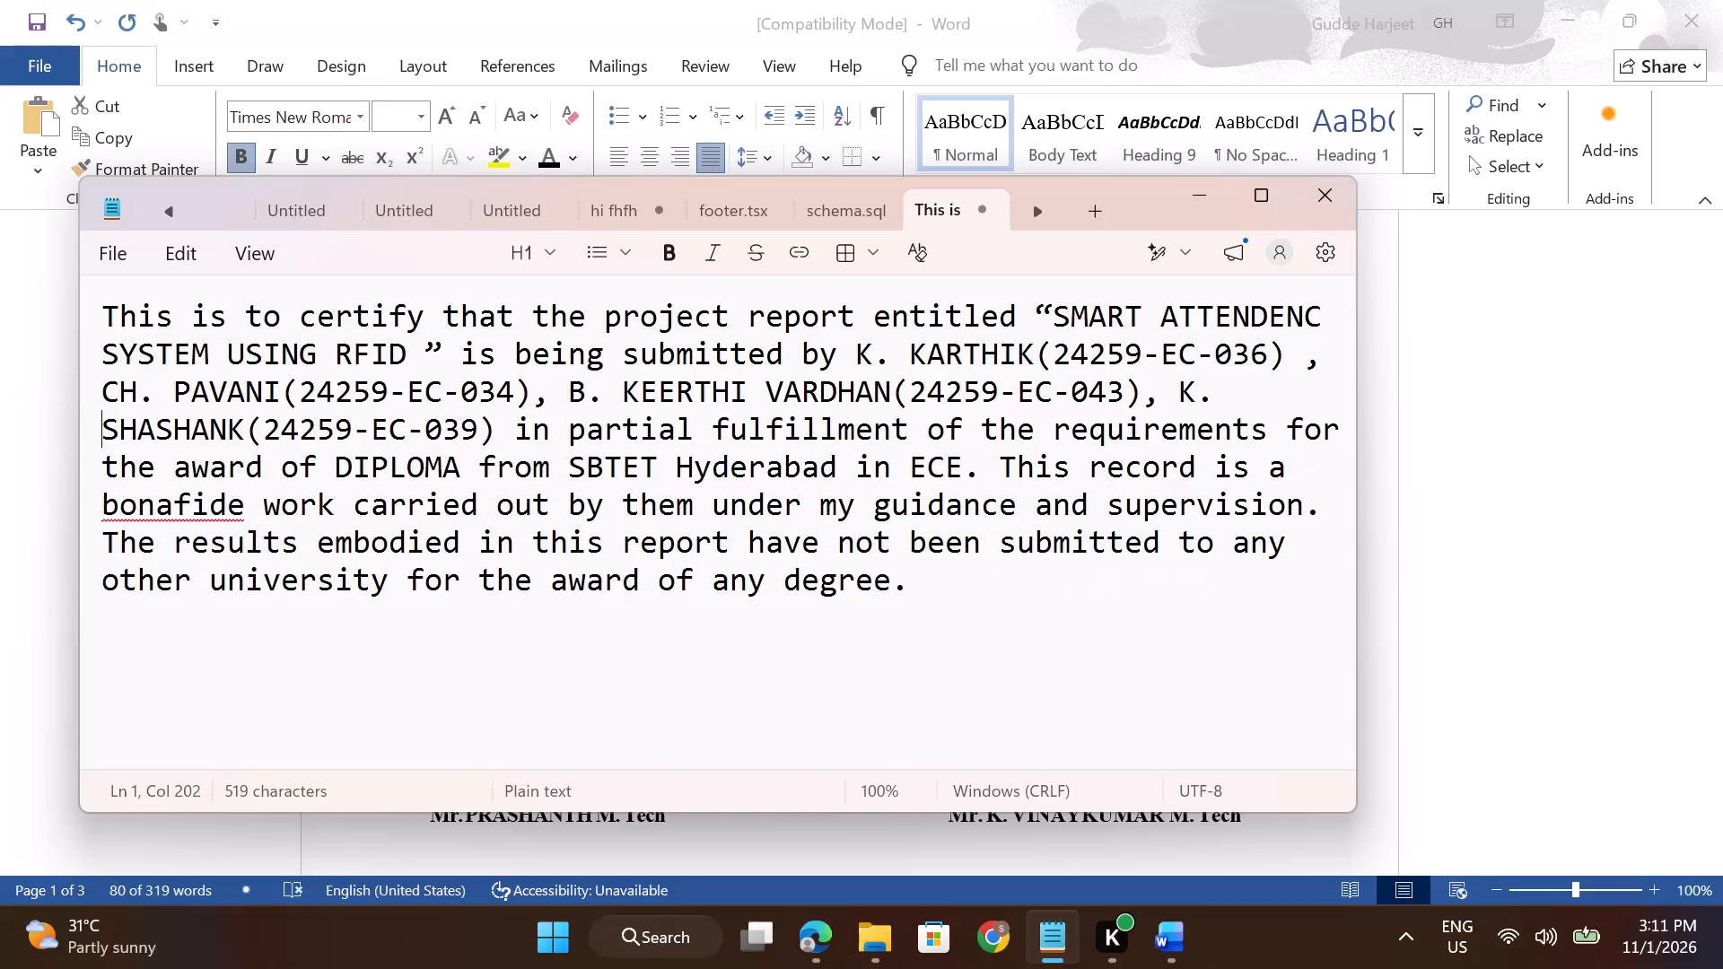
Replace the certificate's body paragraph in Word with the plain text copied from Notepad.
click(865, 466)
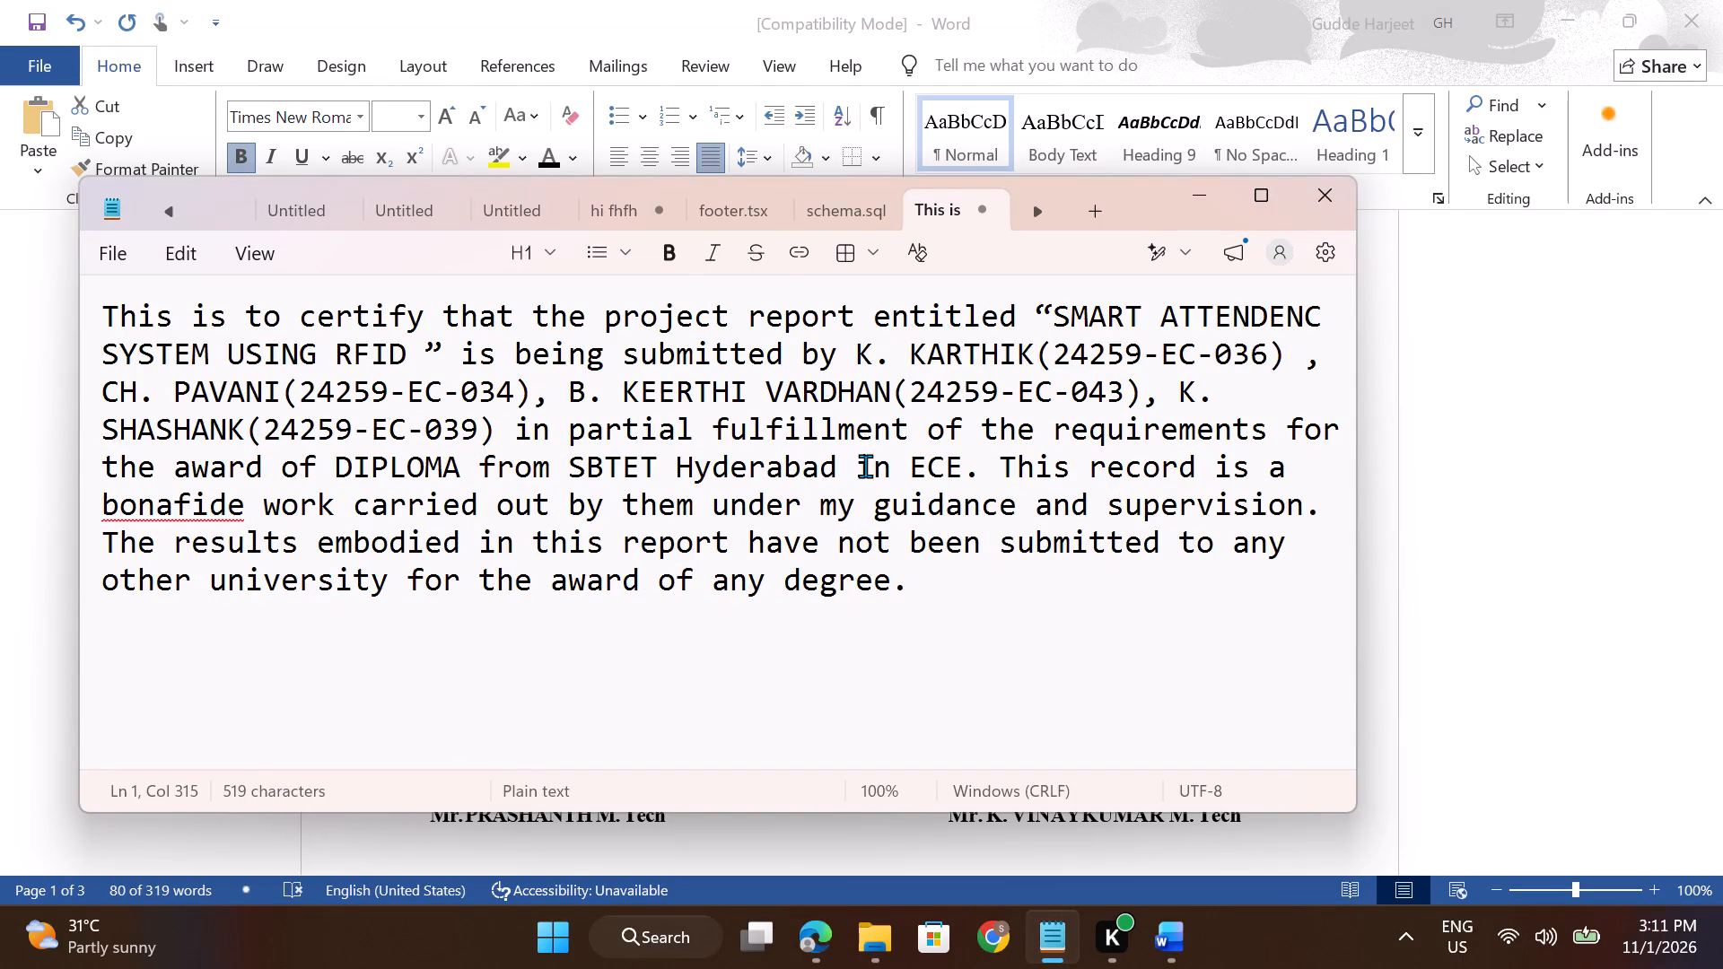
key(ctrl+a)
key(ctrl+c)
key(alt+Tab)
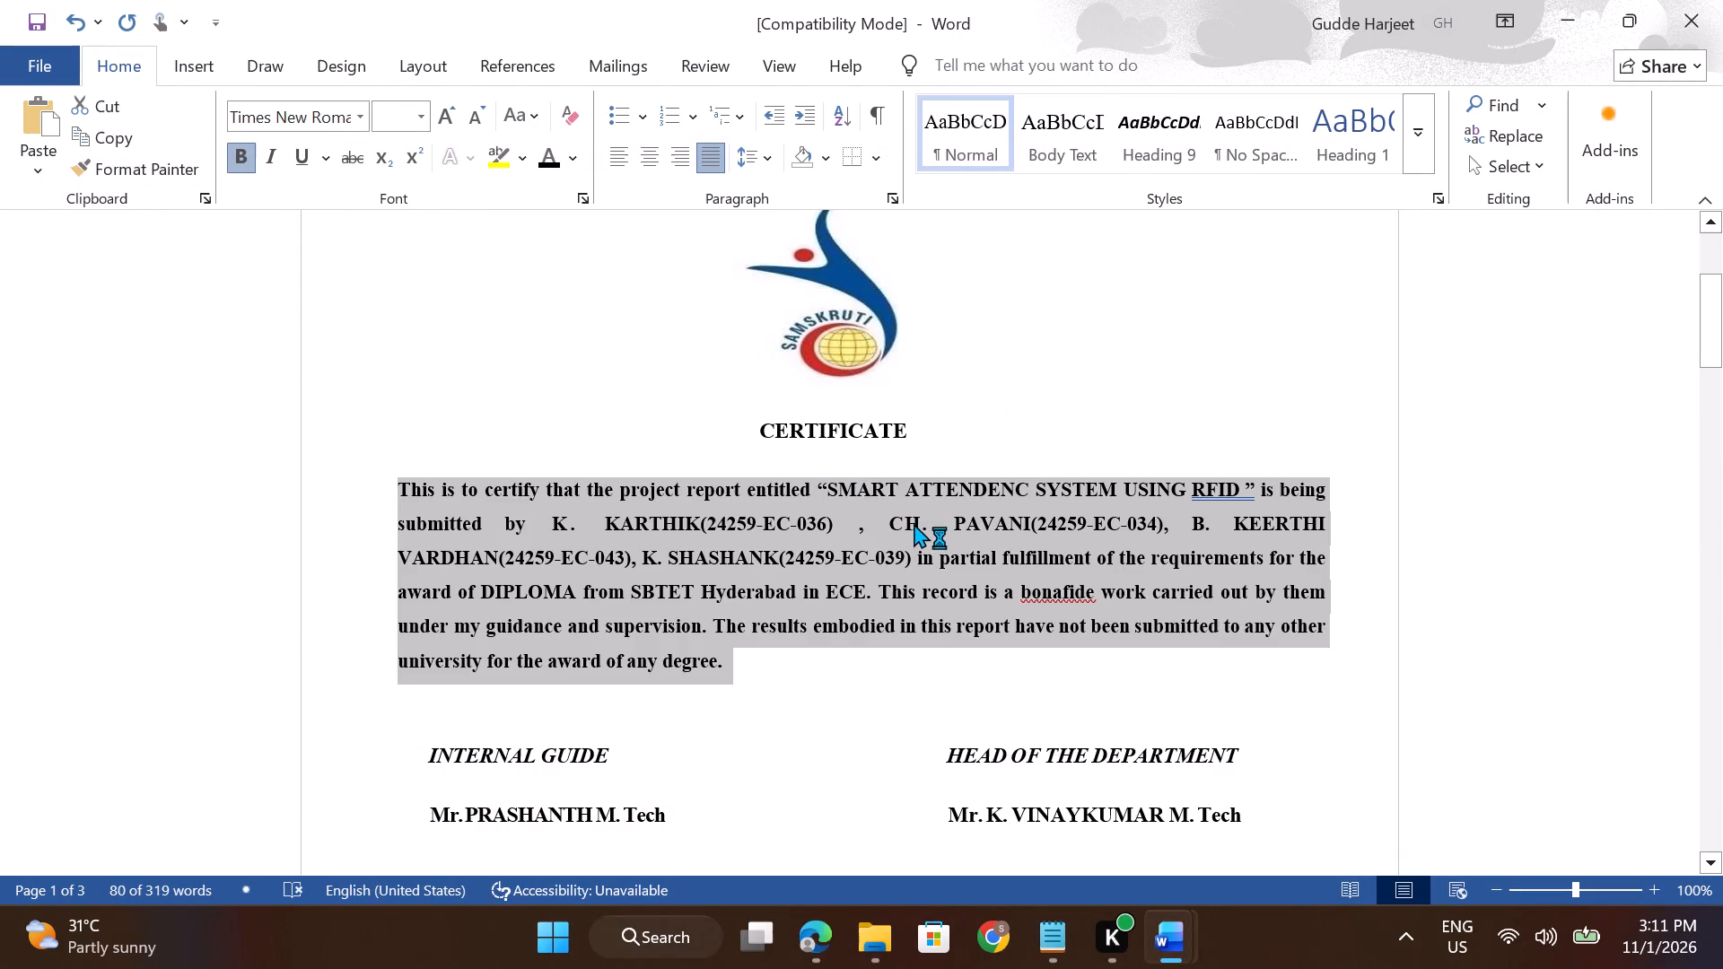
key(BackSpace)
key(ctrl+v)
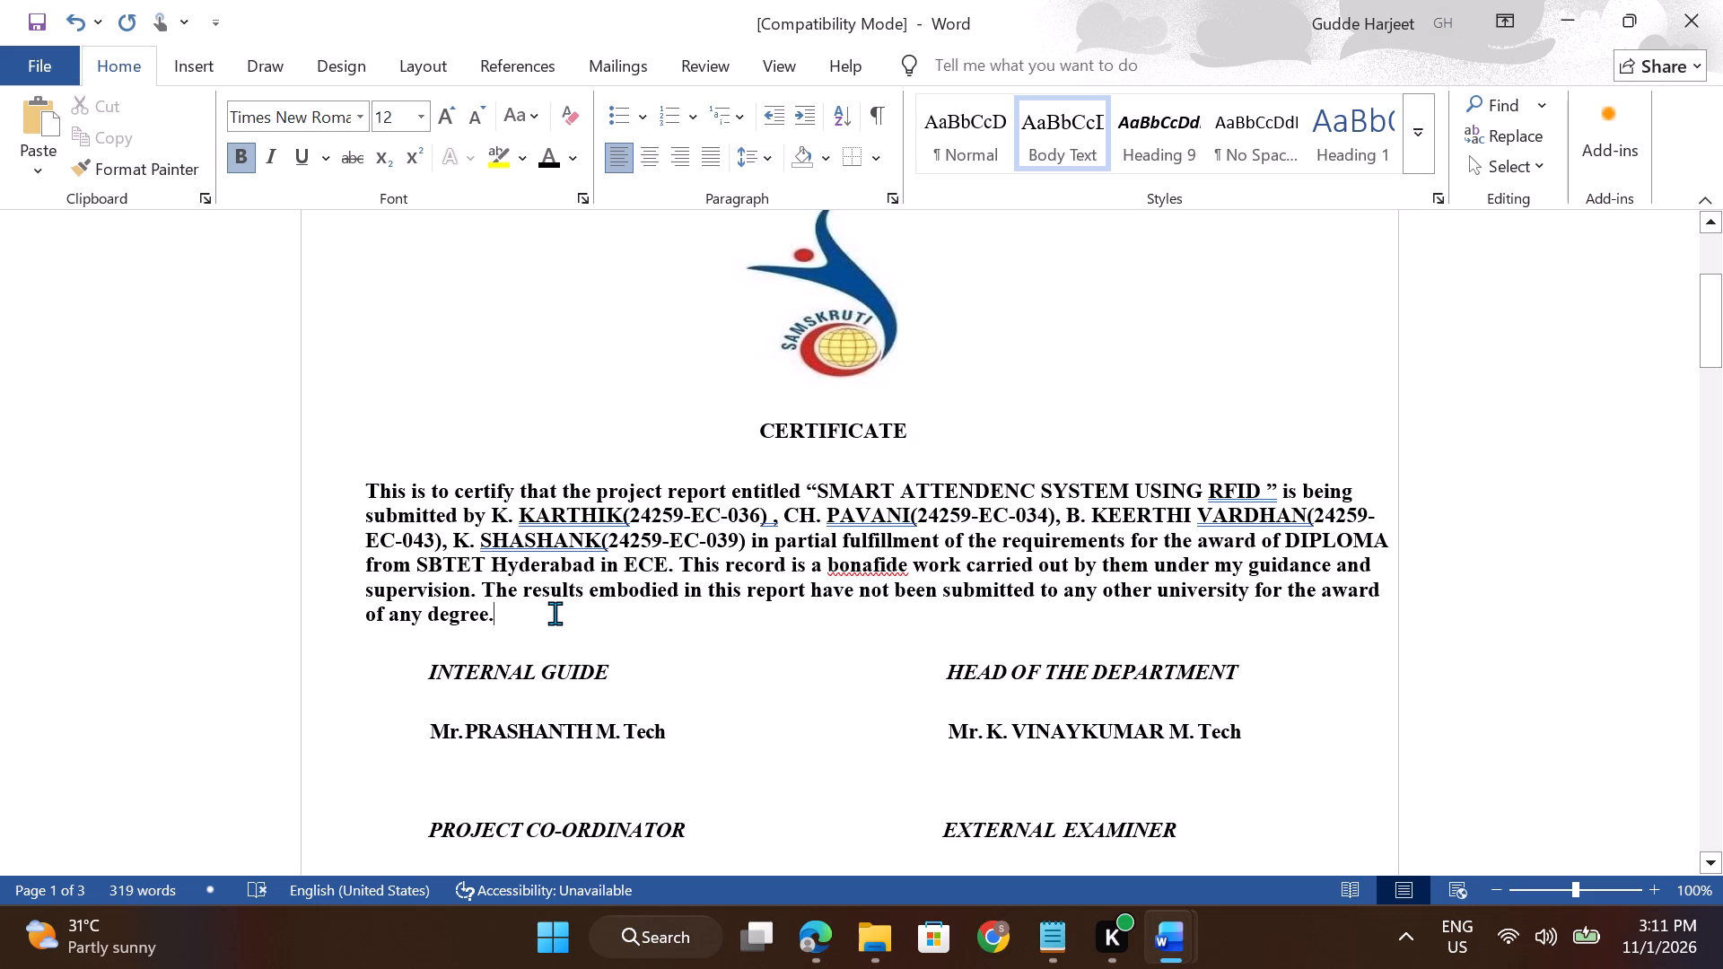
Set the pasted certificate paragraph to 1.5 line spacing.
drag(555, 613, 372, 486)
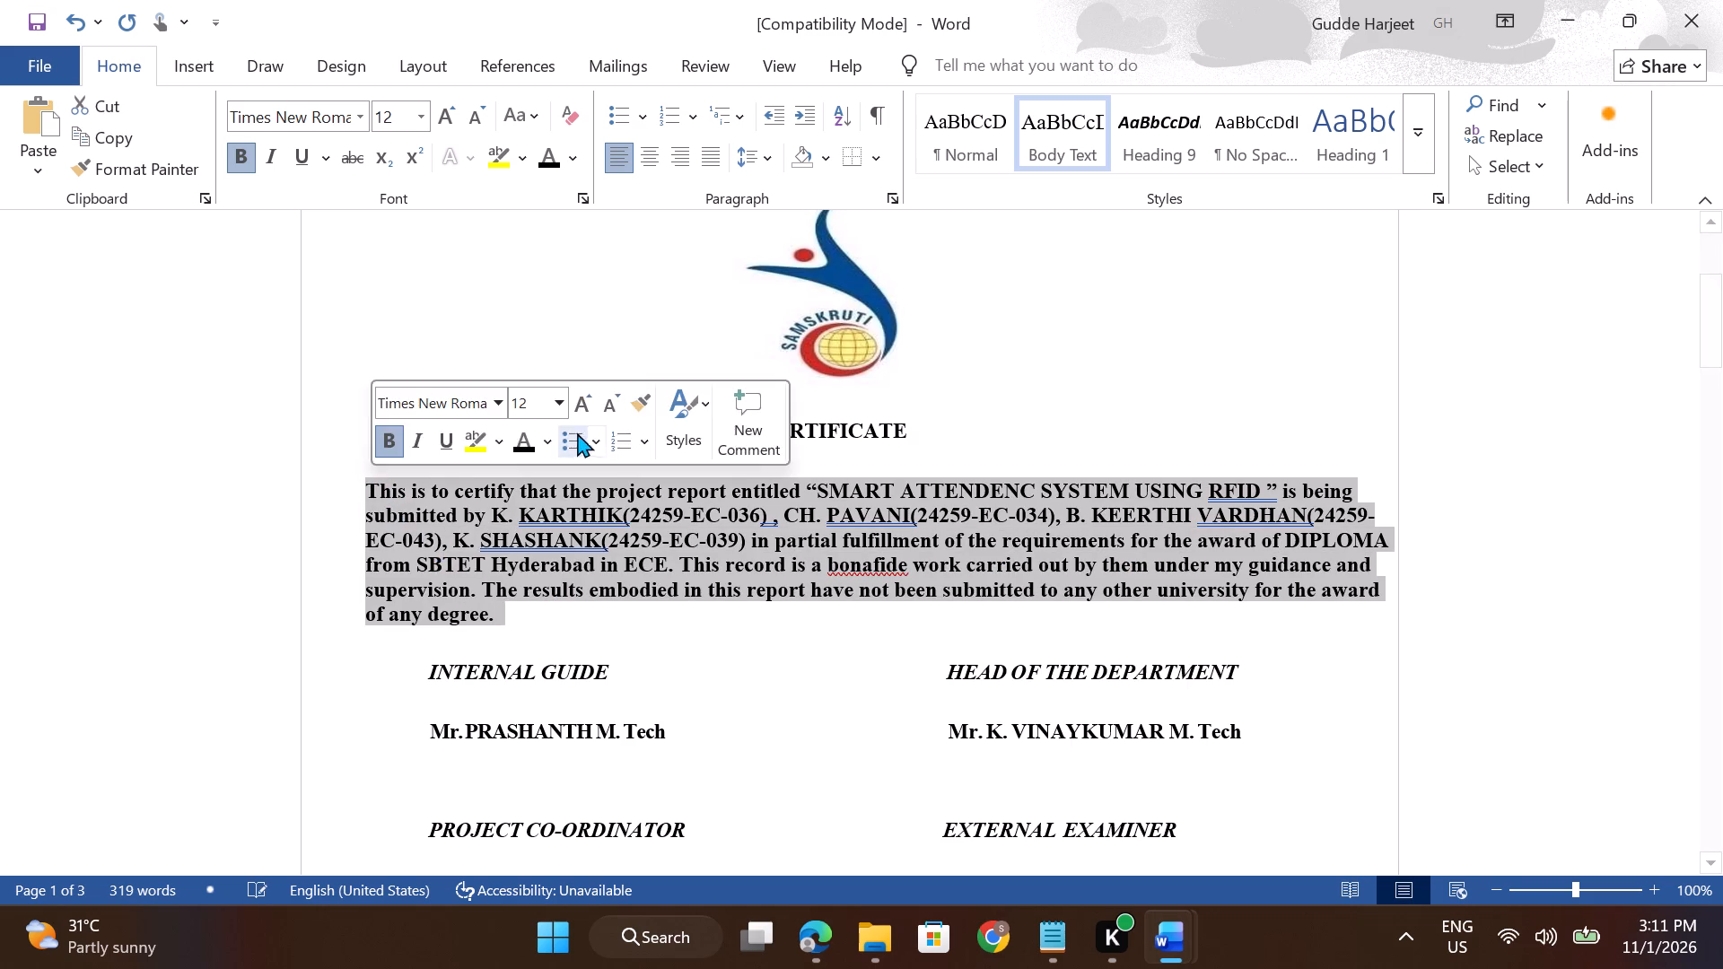
click(742, 154)
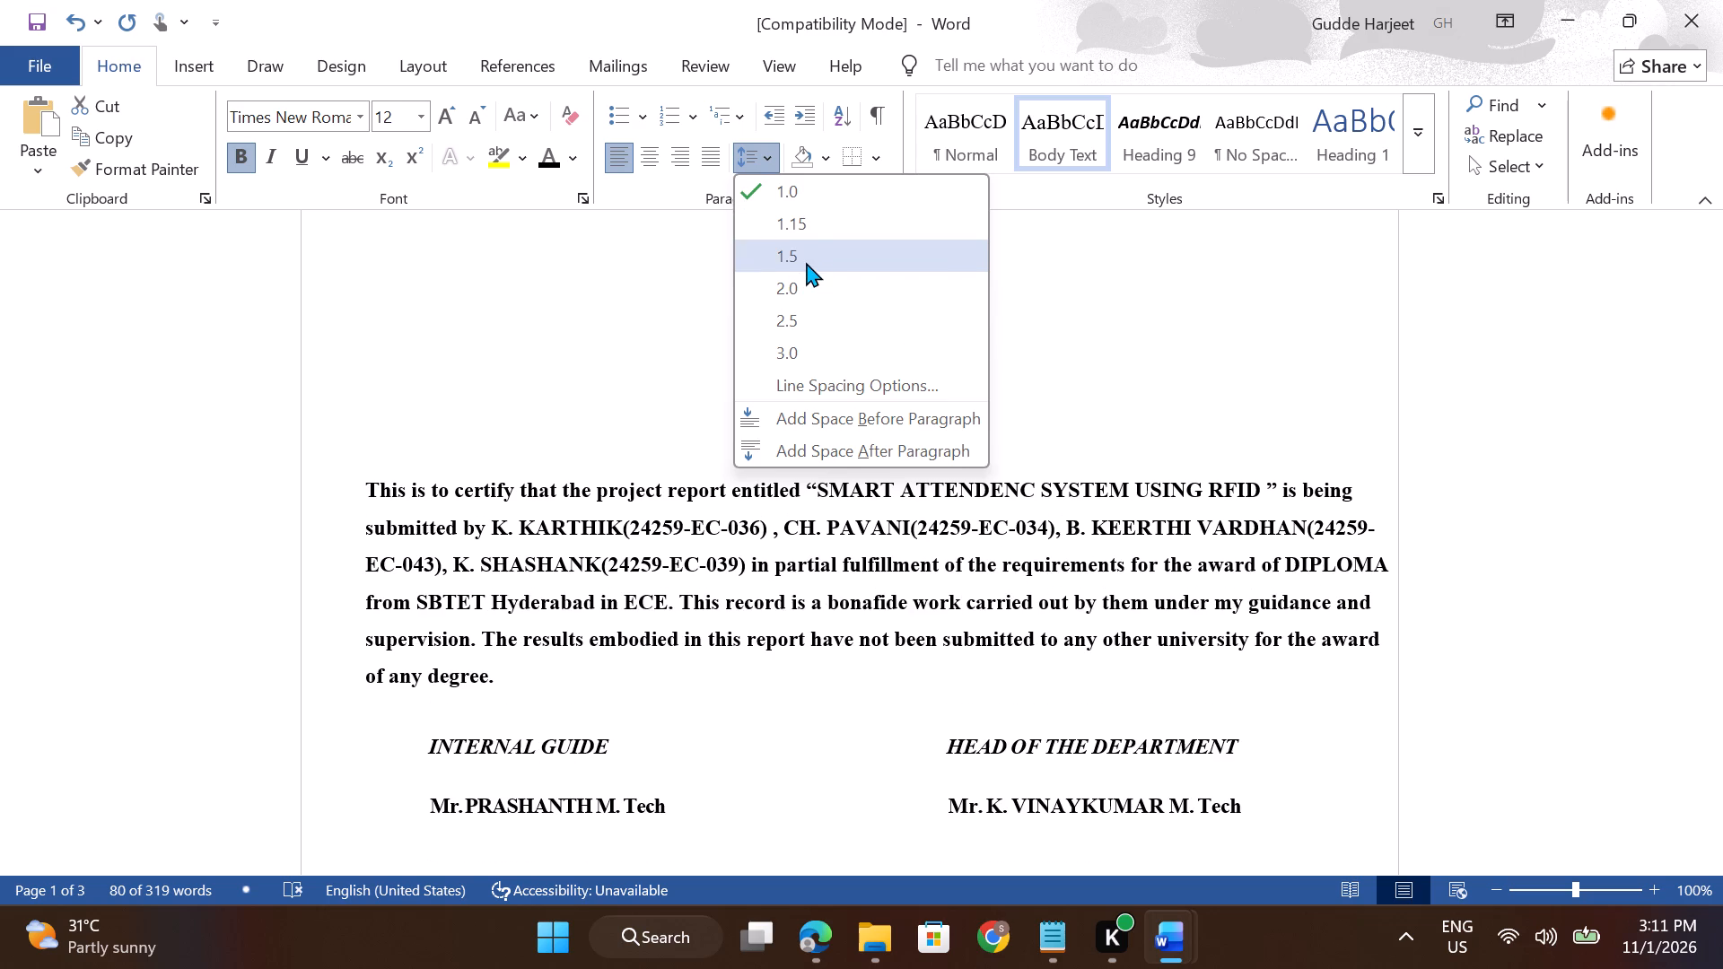
click(806, 259)
click(1194, 481)
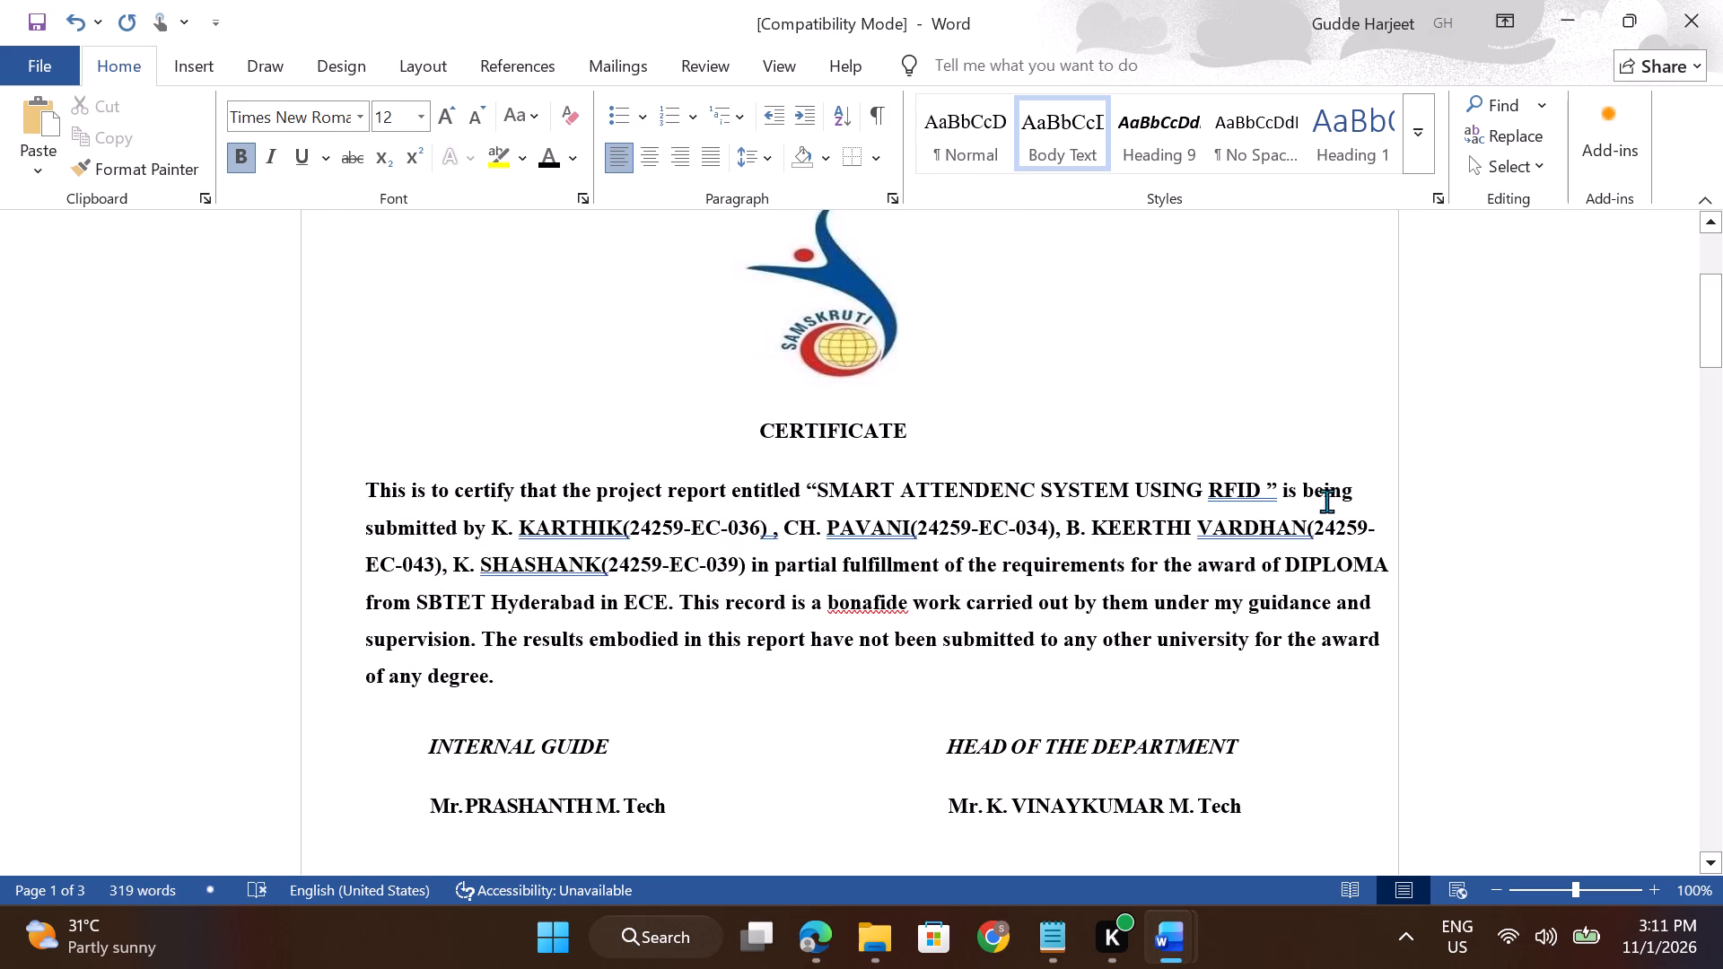
Delete the extra space before the comma that follows the first student's roll number.
click(774, 537)
key(BackSpace)
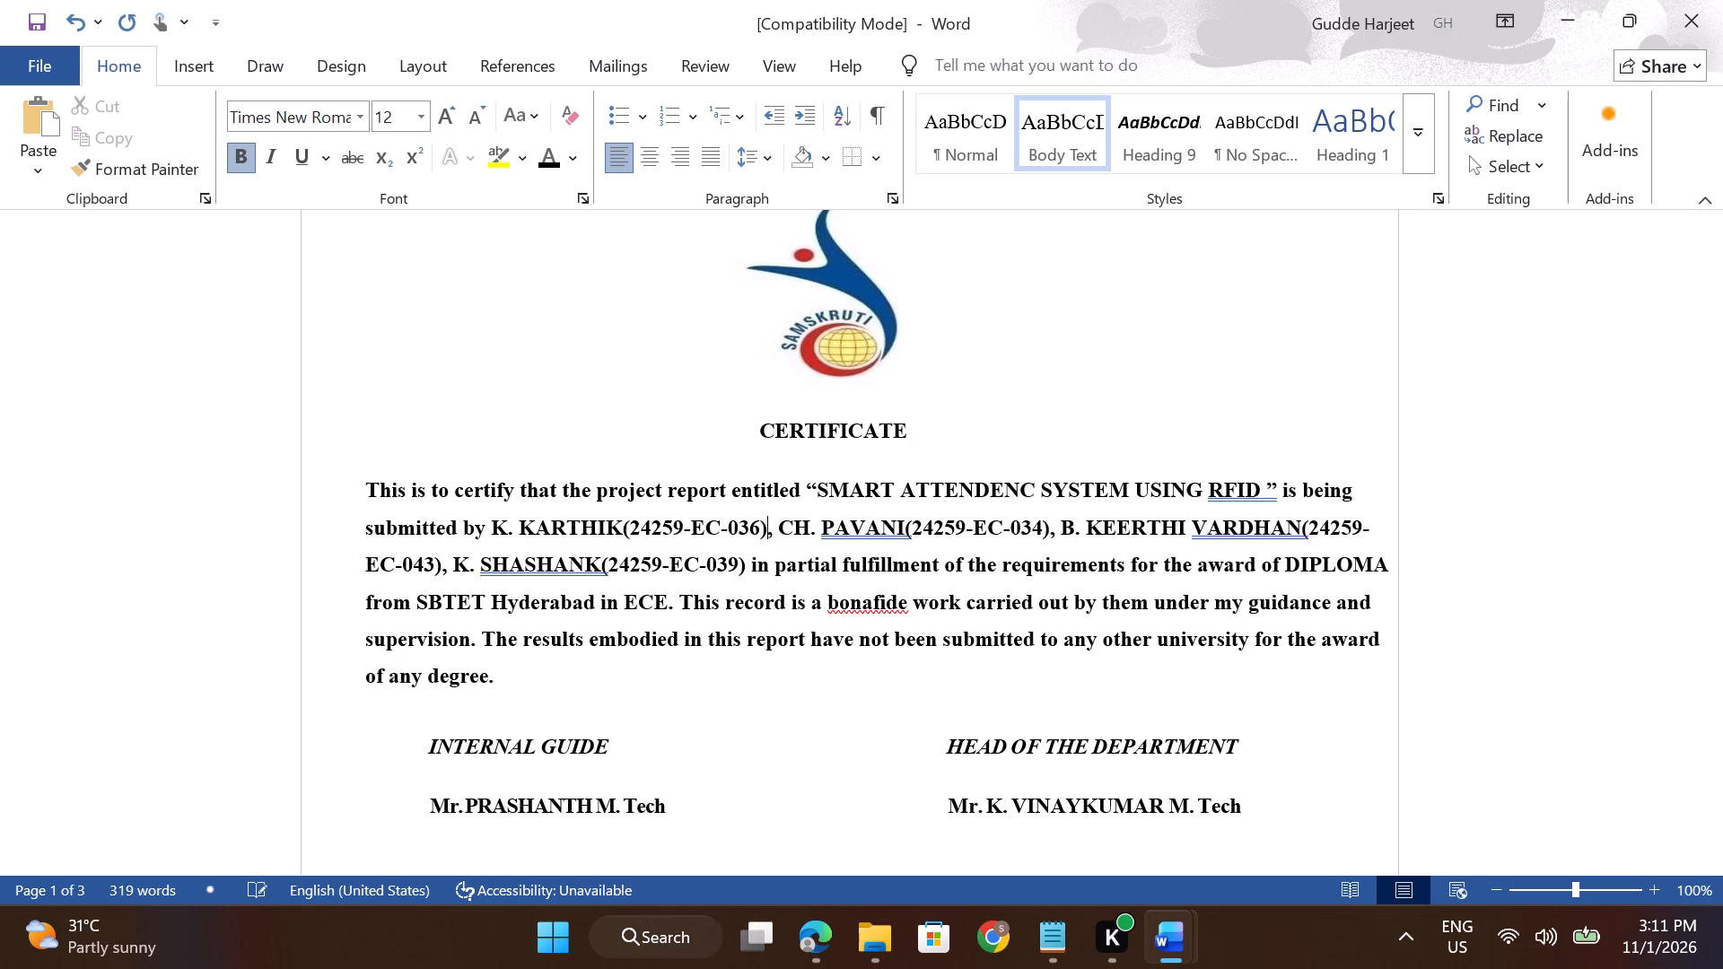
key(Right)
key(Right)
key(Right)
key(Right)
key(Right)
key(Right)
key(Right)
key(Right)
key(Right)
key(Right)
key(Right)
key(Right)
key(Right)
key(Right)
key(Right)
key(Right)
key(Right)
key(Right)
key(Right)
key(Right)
Insert a space between each of the four students' names and the bracketed roll number in the certificate paragraph.
click(621, 530)
key(space)
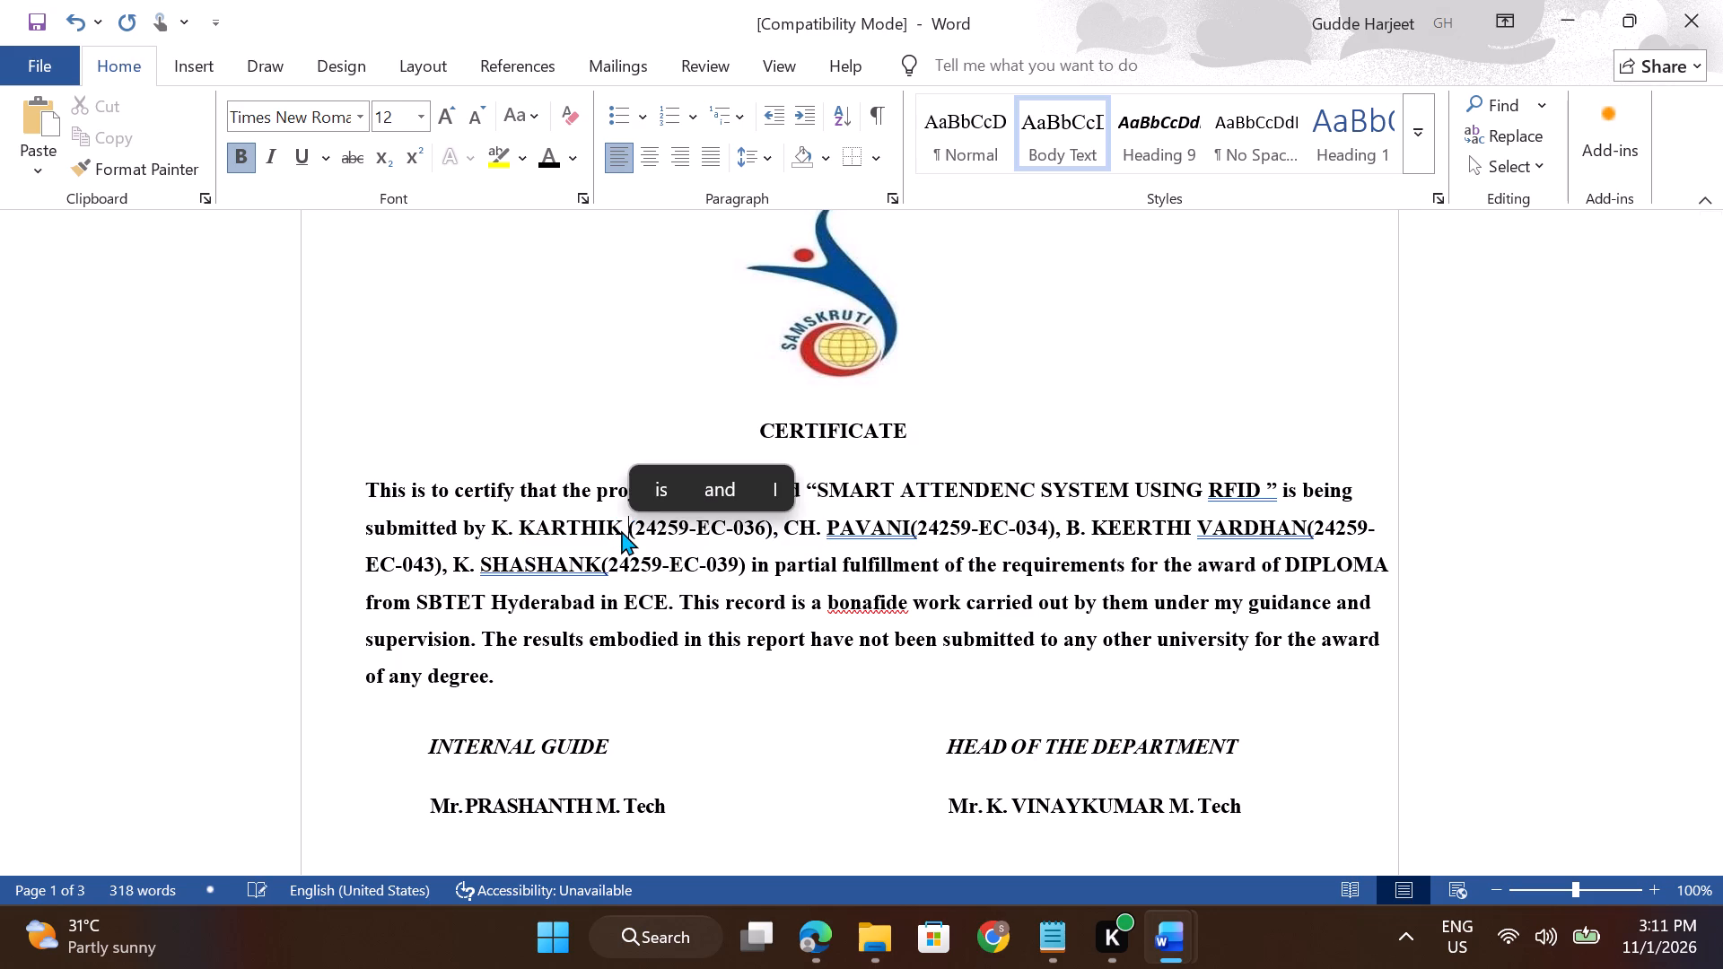
click(911, 533)
key(space)
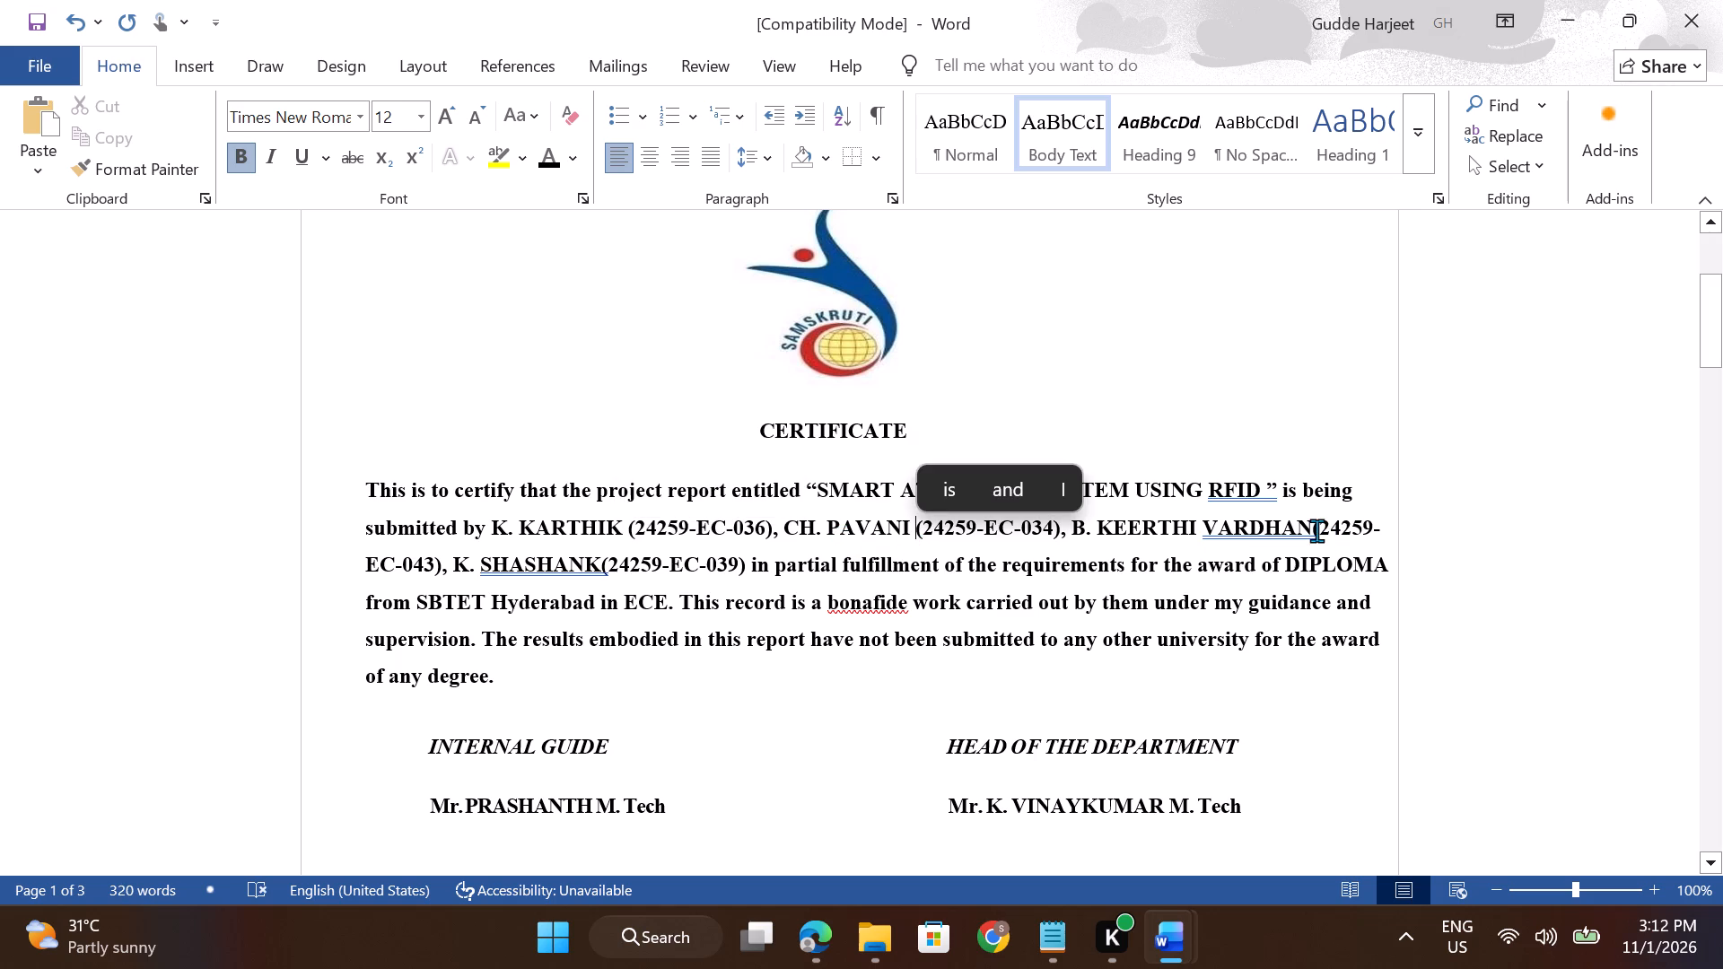
click(1313, 529)
key(space)
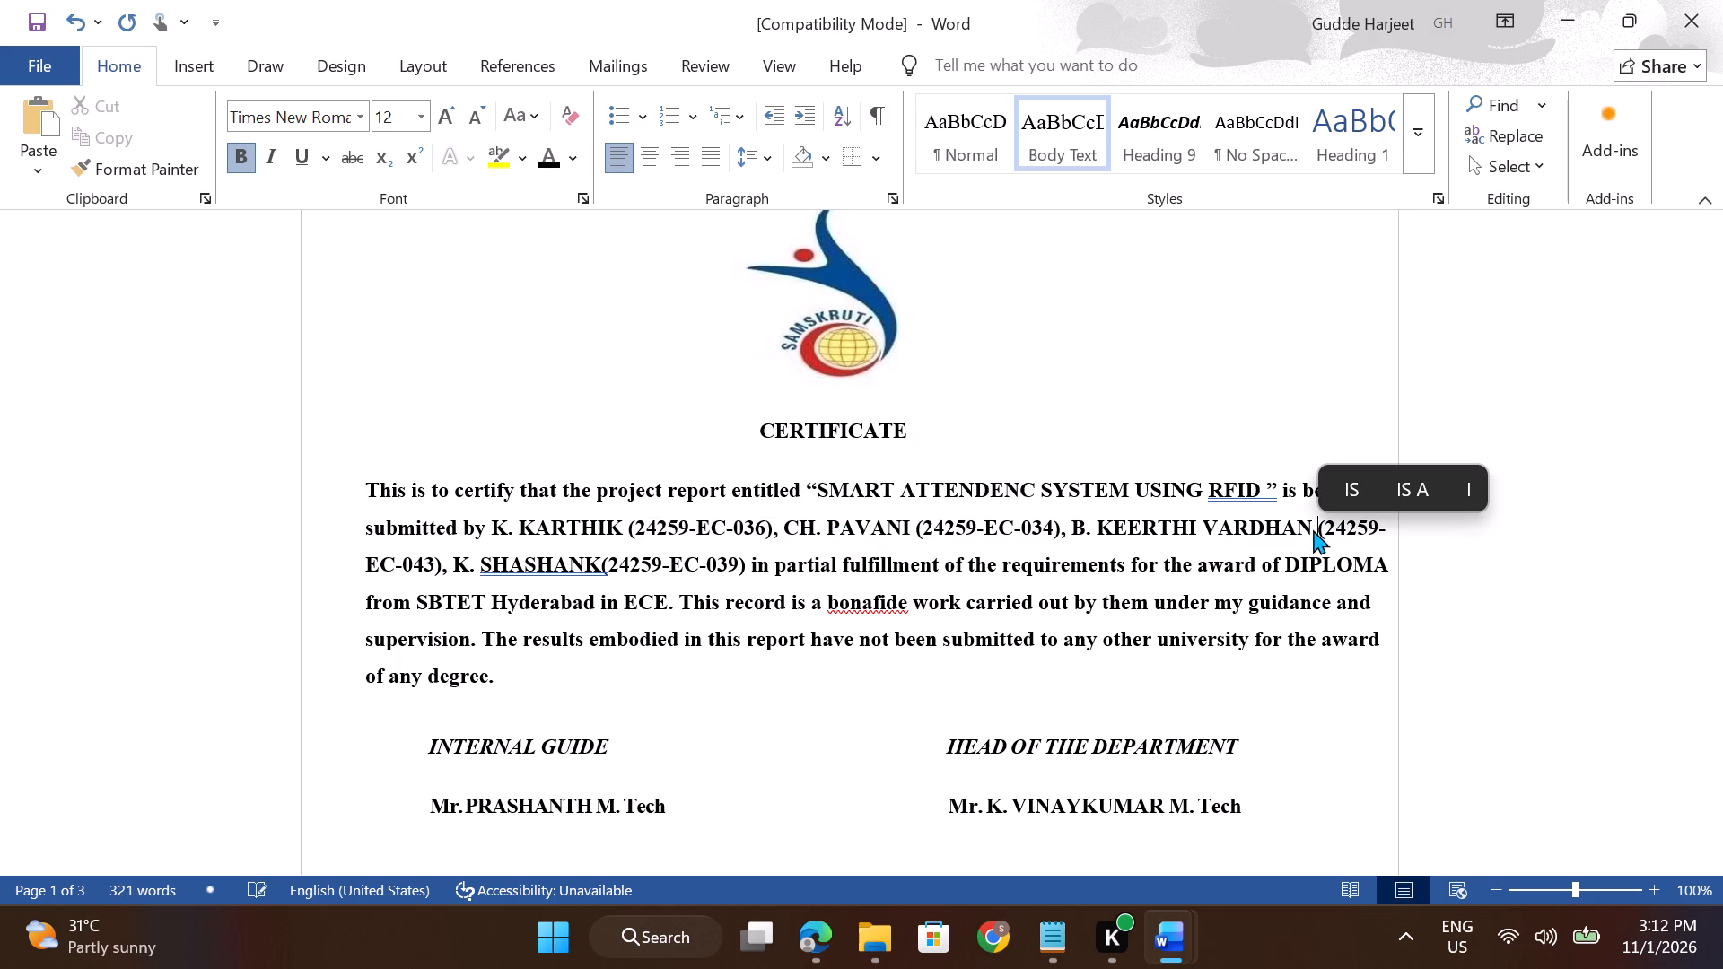
click(601, 568)
key(space)
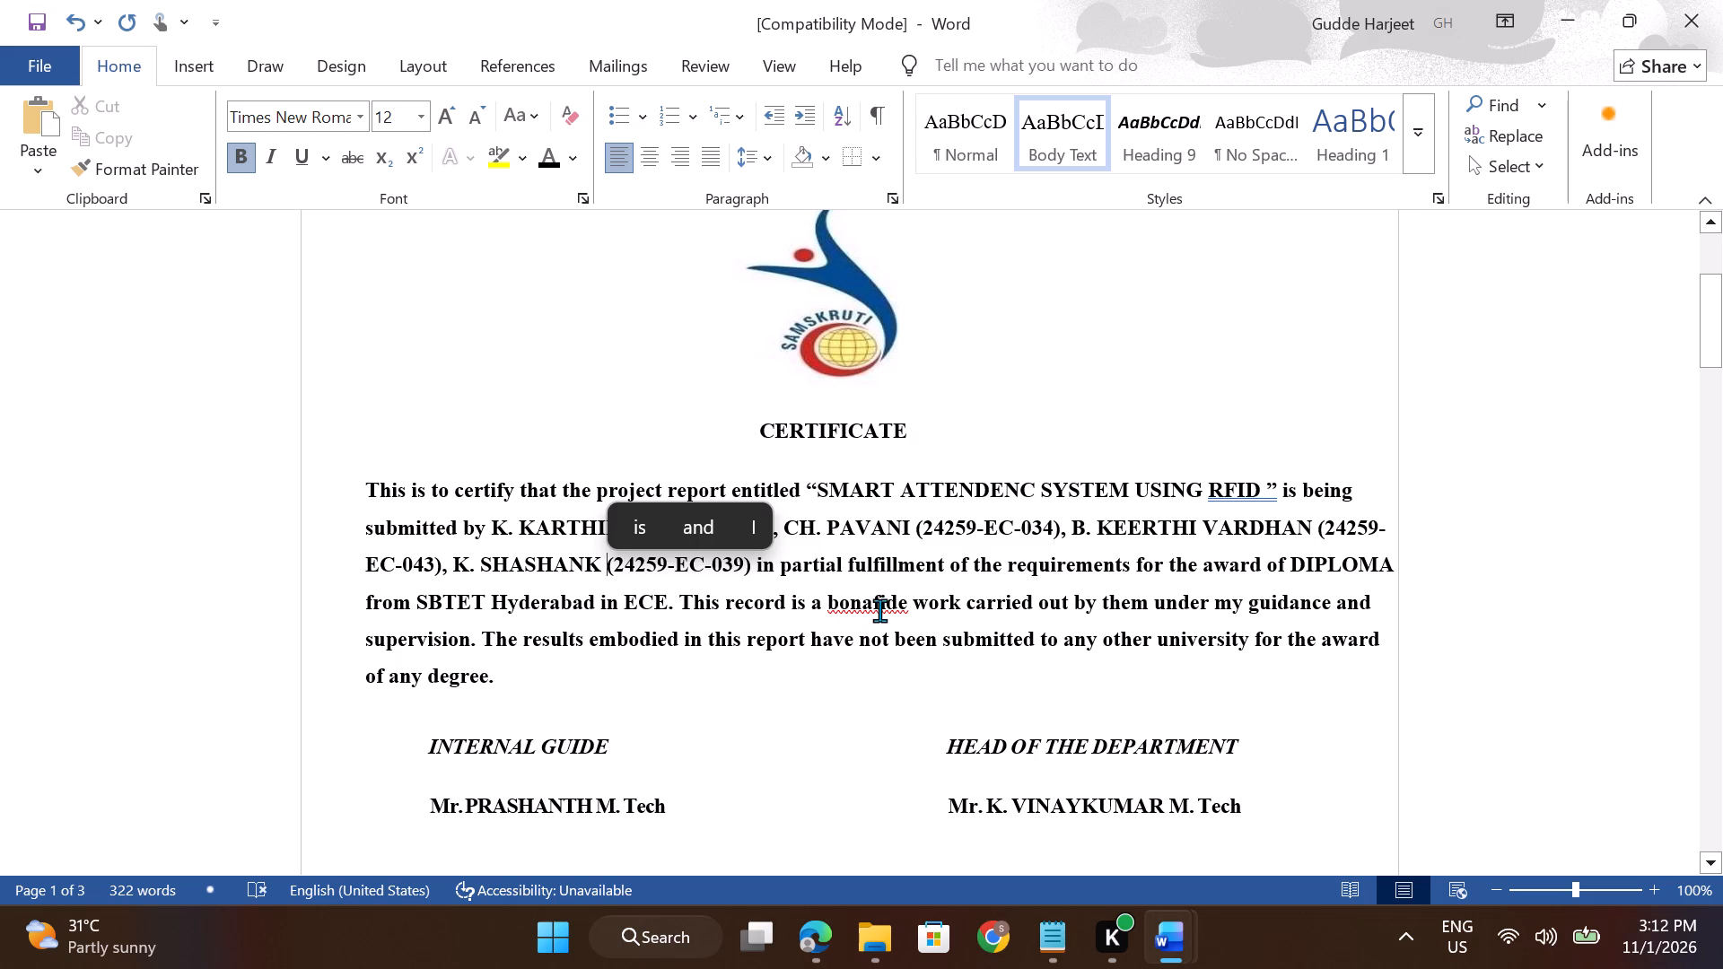
Correct the misspelled word "bonafide" in the certificate paragraph to the suggested spelling "Bonafide".
click(879, 610)
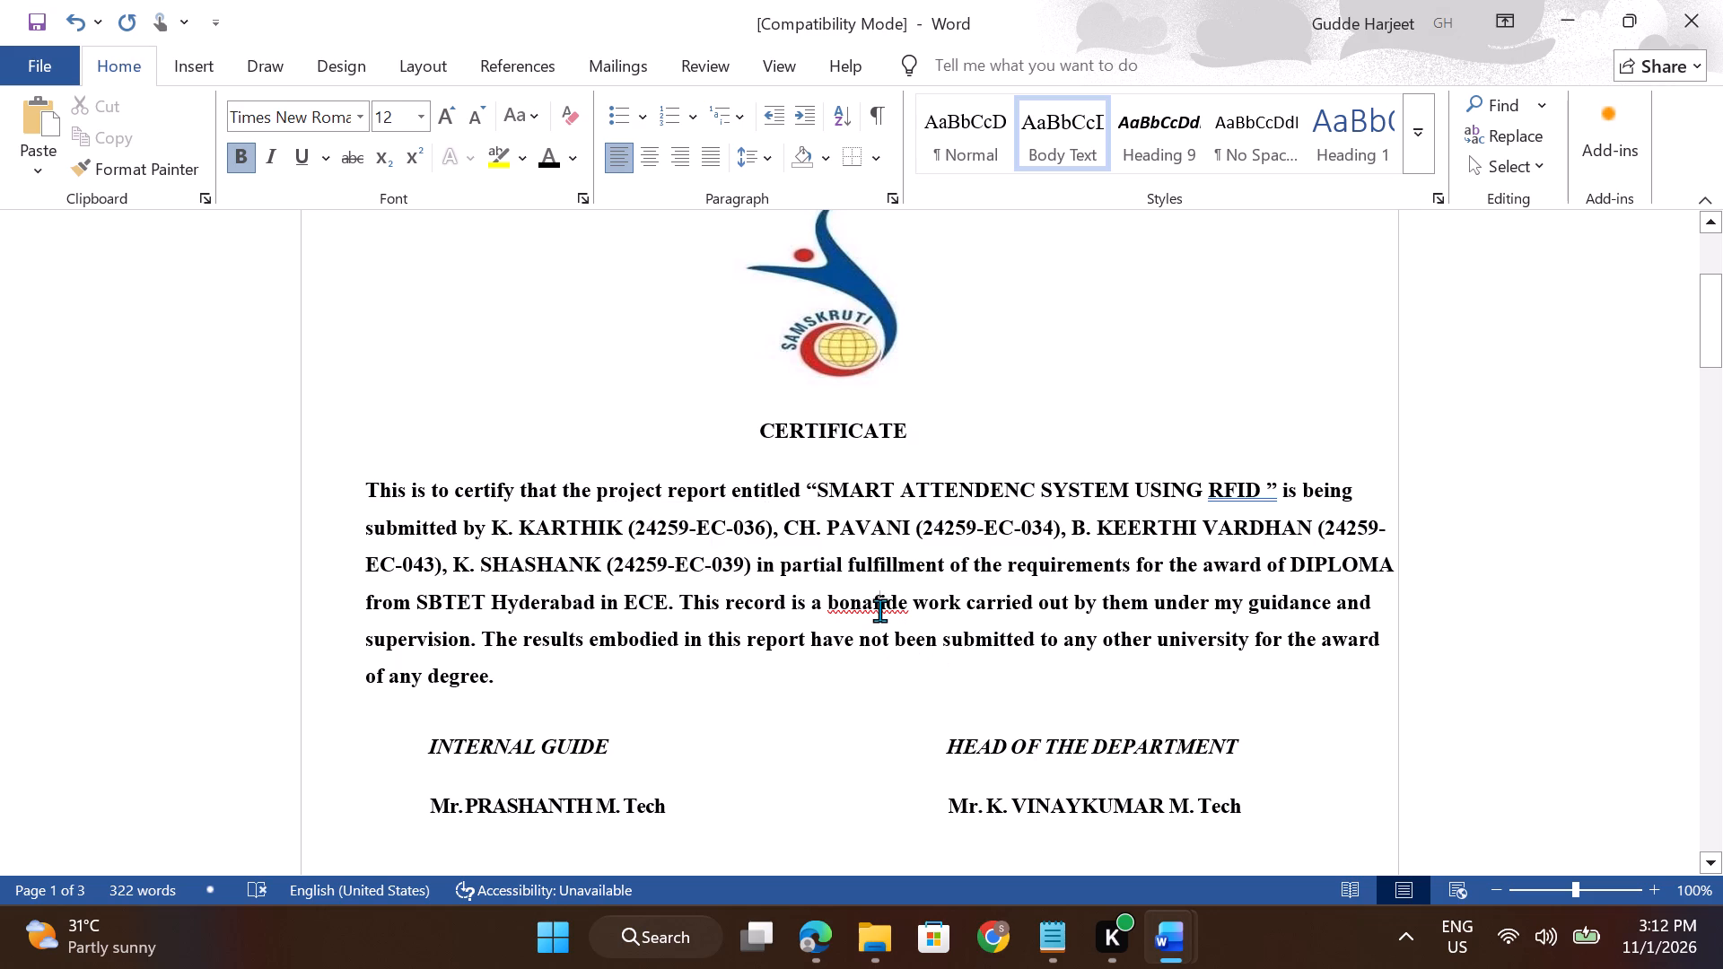
right_click(879, 610)
click(788, 150)
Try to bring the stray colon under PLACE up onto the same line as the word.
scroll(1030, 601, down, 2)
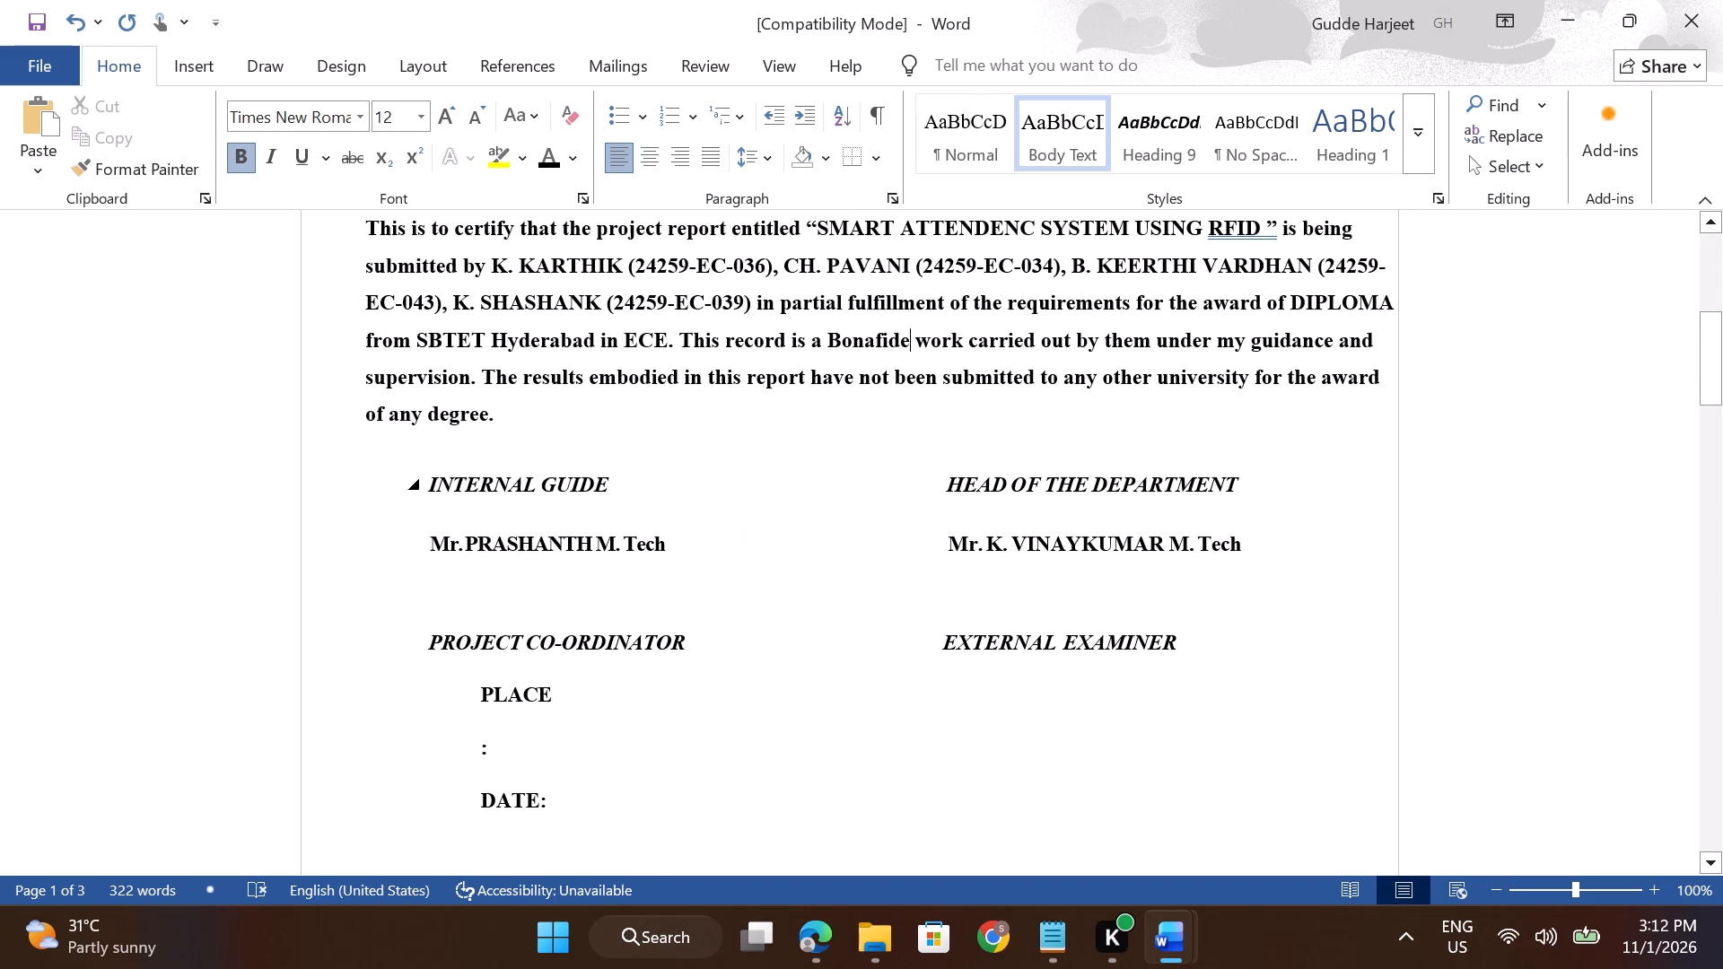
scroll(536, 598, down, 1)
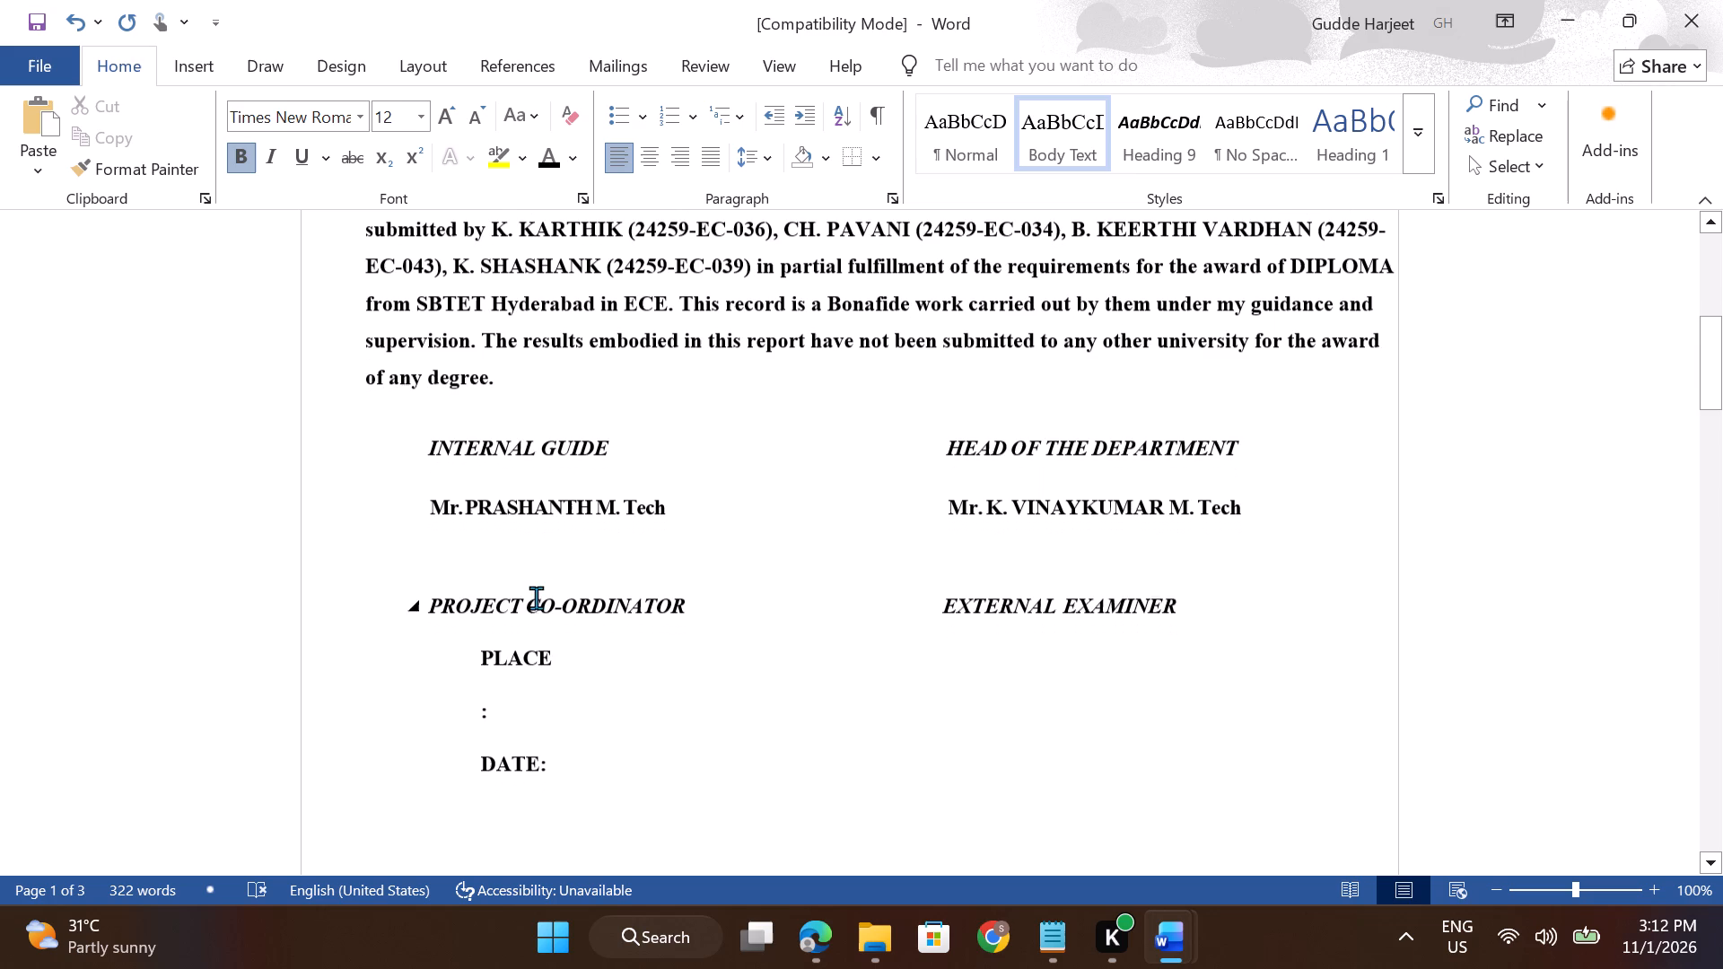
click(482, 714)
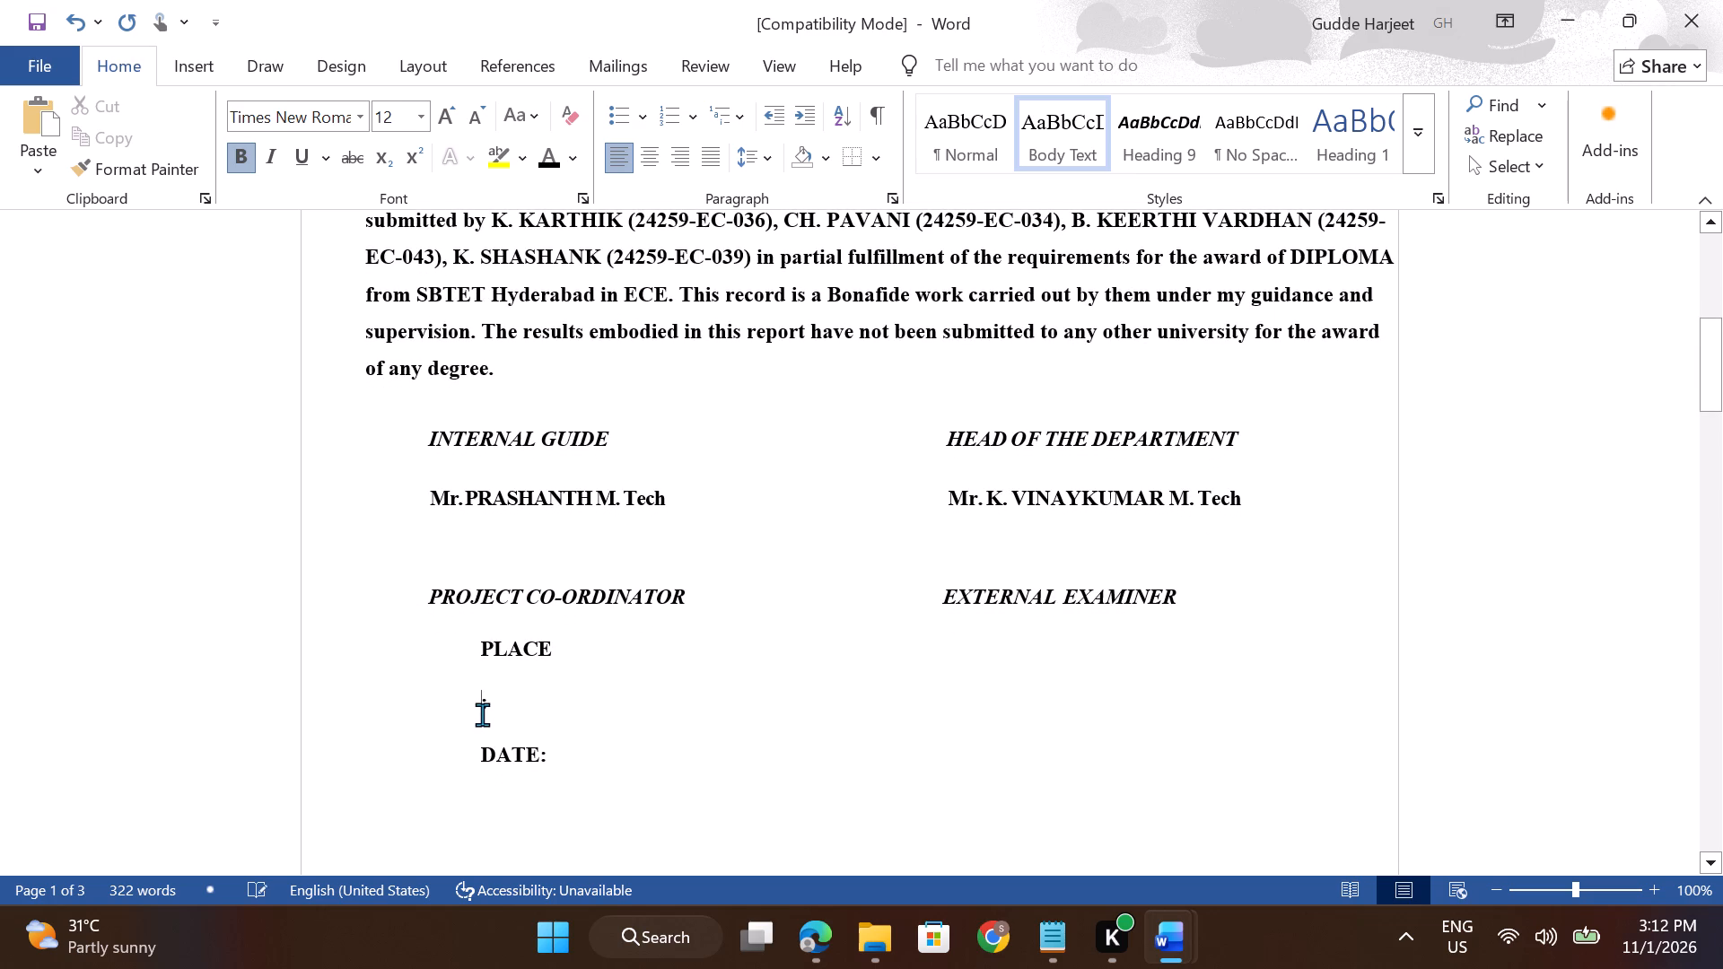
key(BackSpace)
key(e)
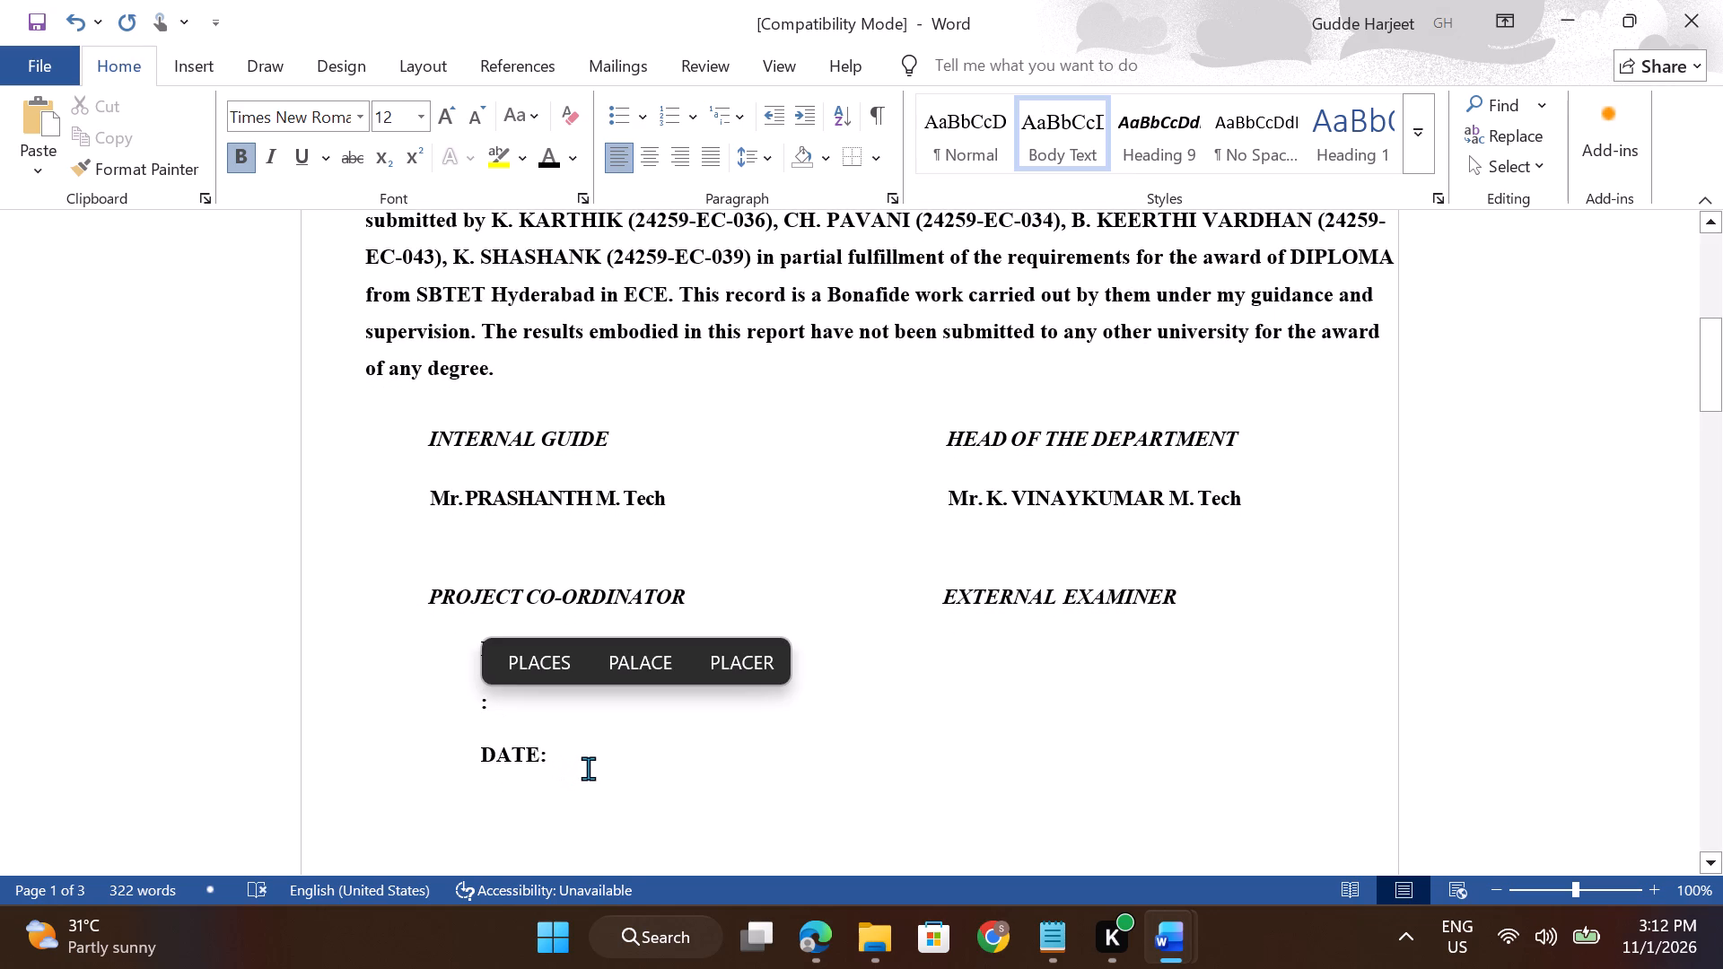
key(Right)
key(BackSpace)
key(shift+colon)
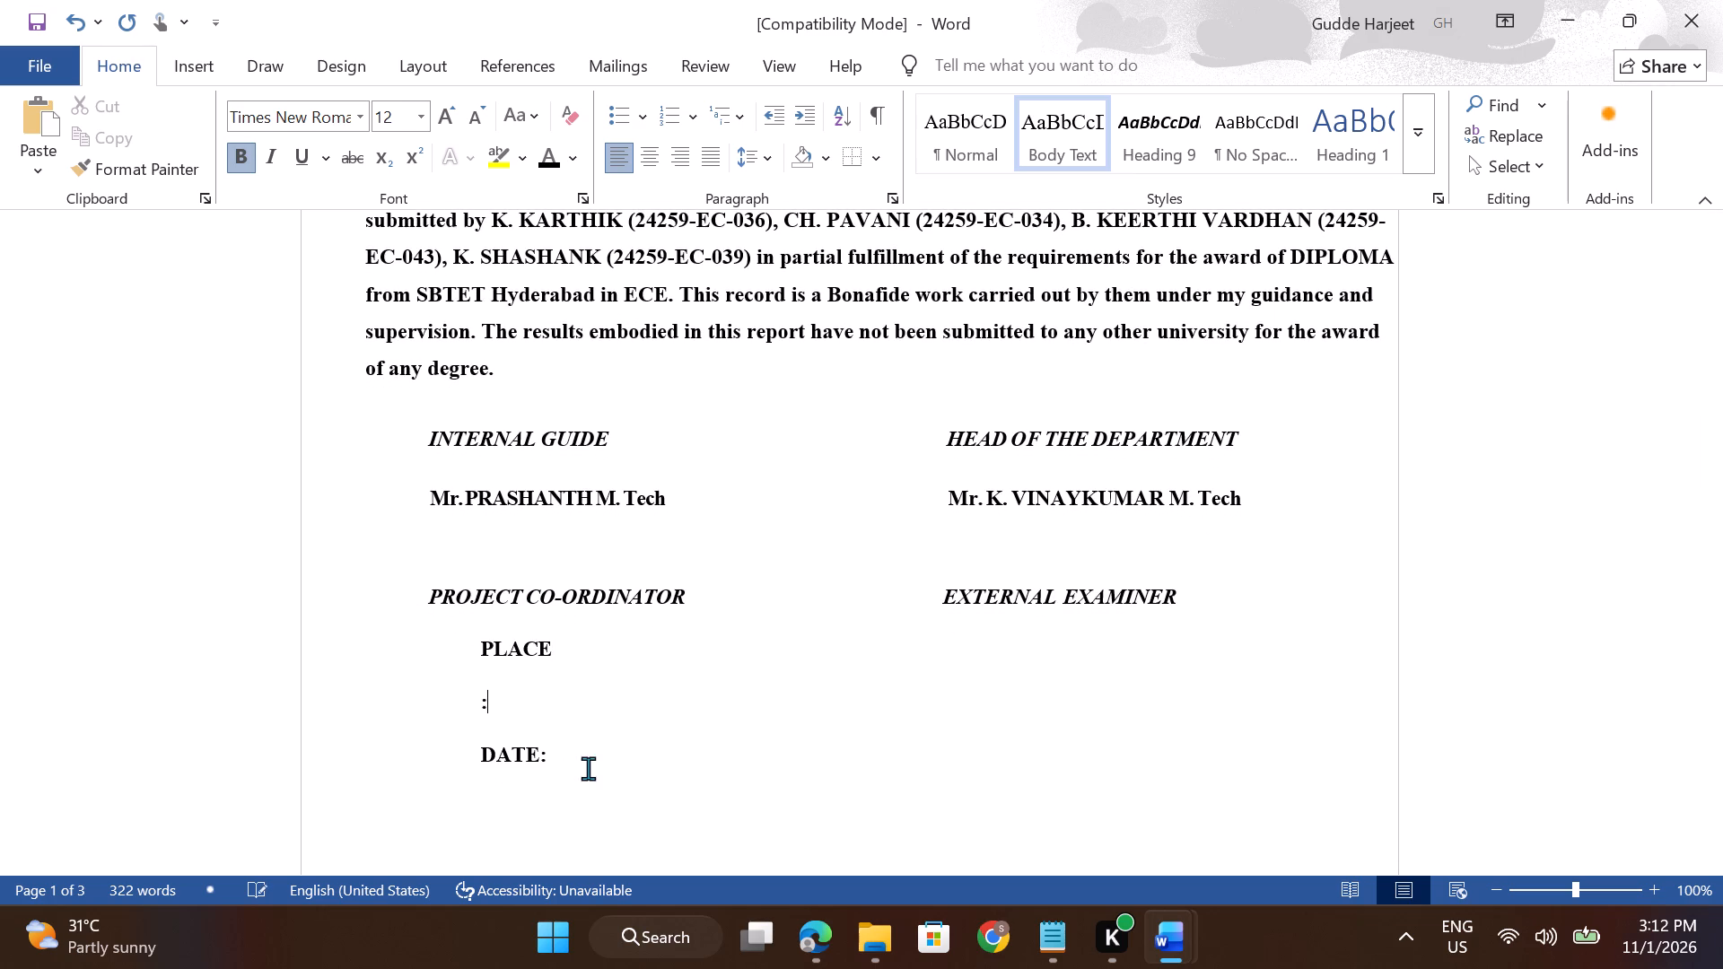
Remove the indent from the PLACE and DATE text so "PLACE:" sits on one line at the page margin and "DATE:" on its own line below.
click(485, 652)
key(BackSpace)
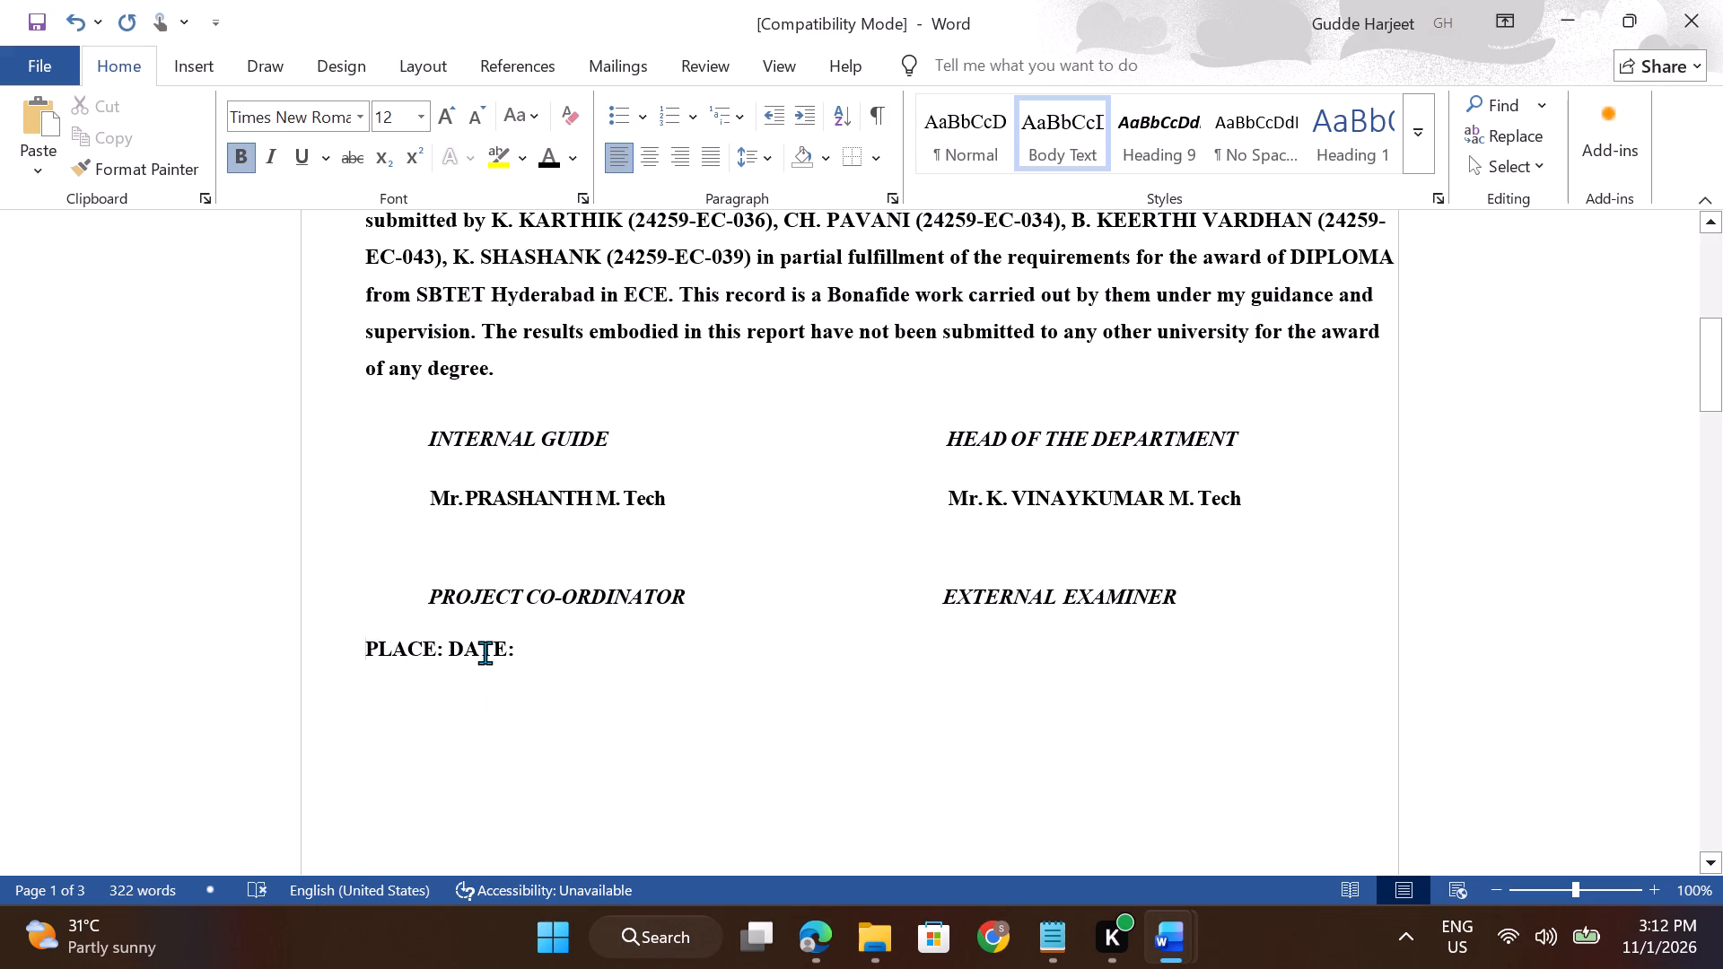
key(Right)
key(Right)
key(Right)
key(Right)
key(Right)
key(Right)
key(Right)
key(Return)
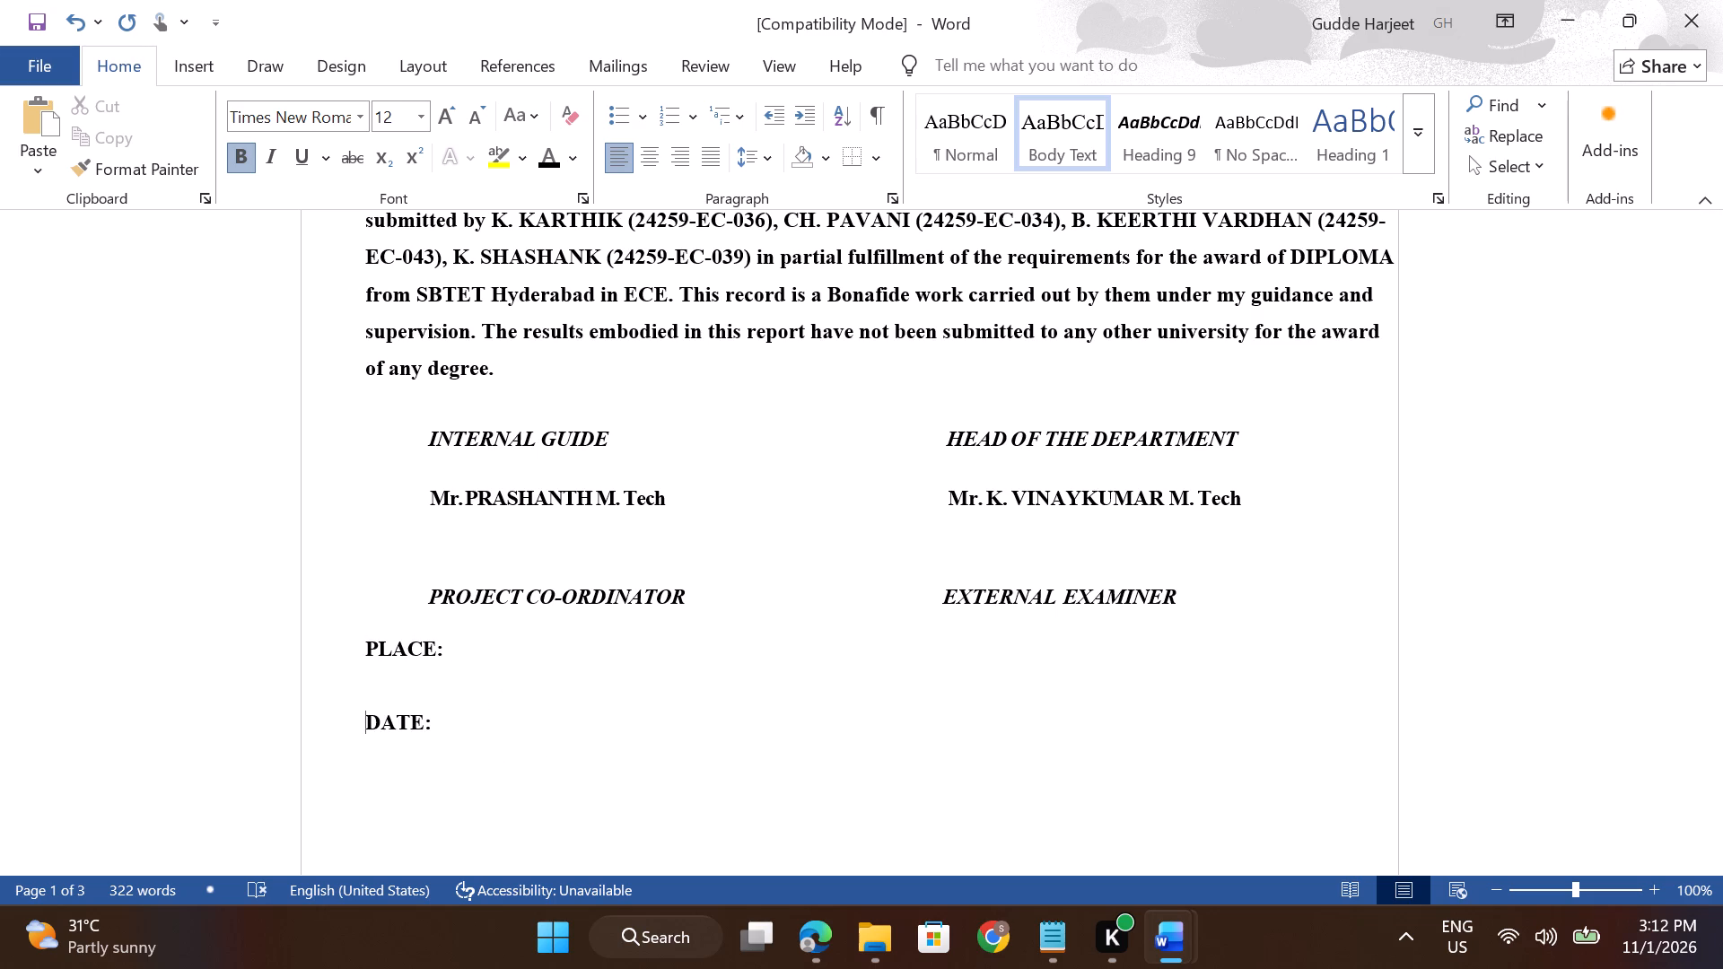
Redo the line break before INTERNAL GUIDE and insert two blank lines after the certificate paragraph to widen the gap above the signature block.
click(428, 440)
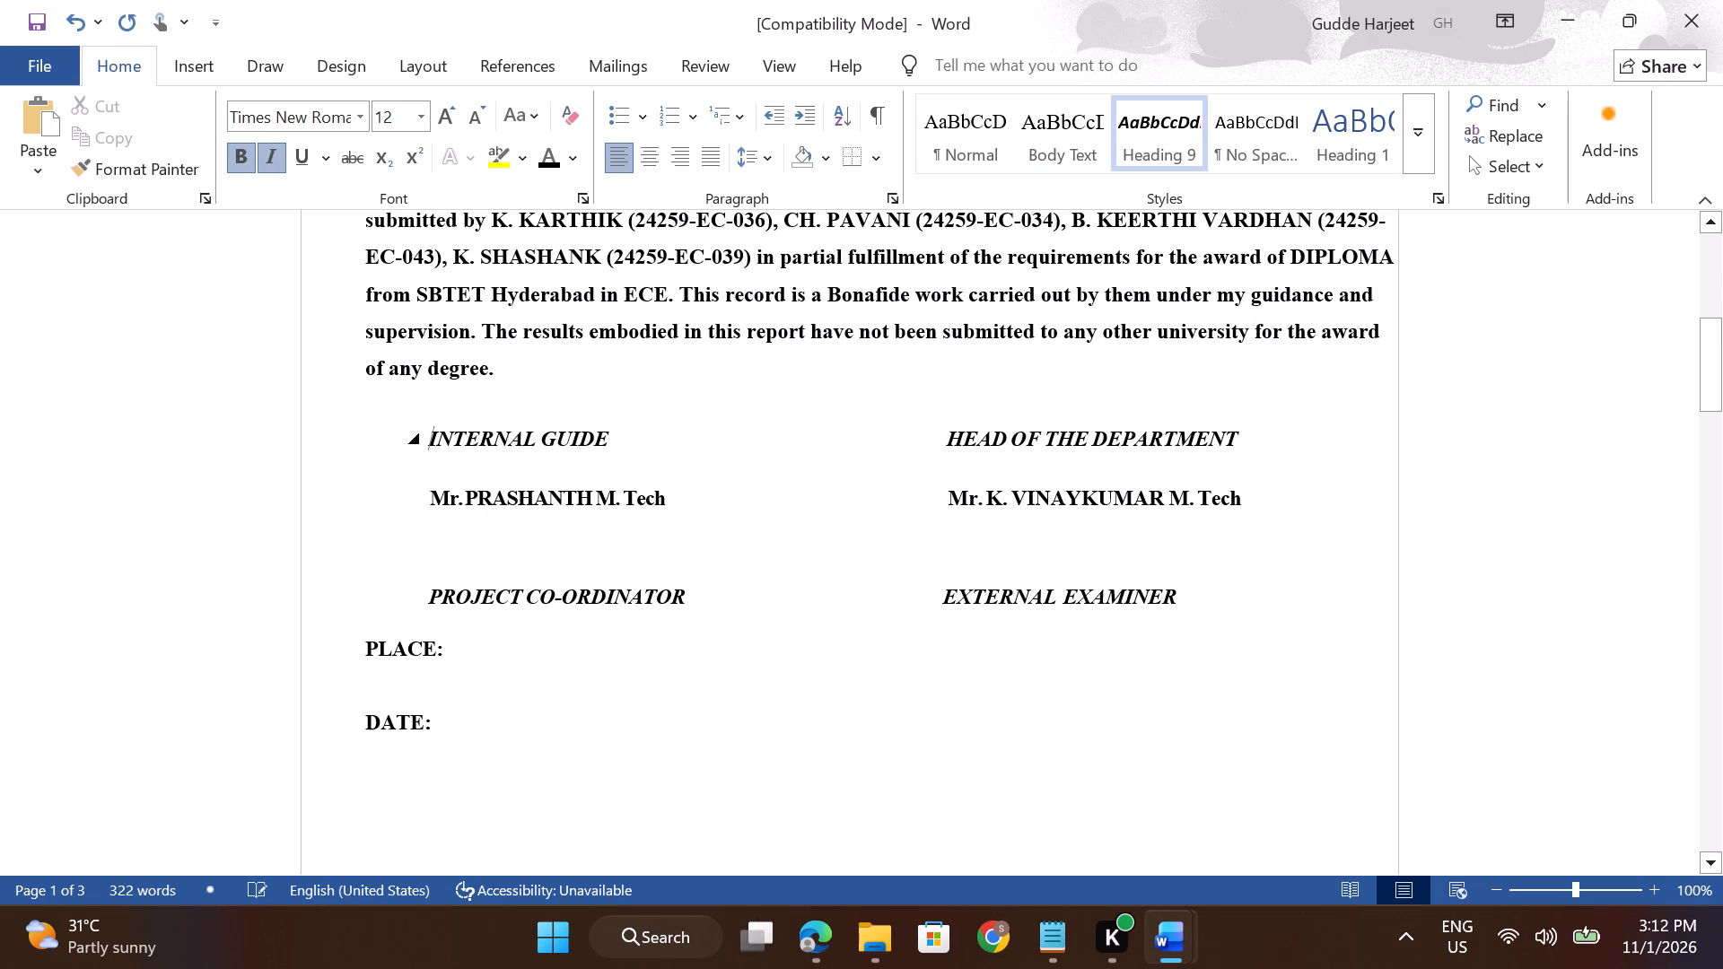
key(BackSpace)
key(Return)
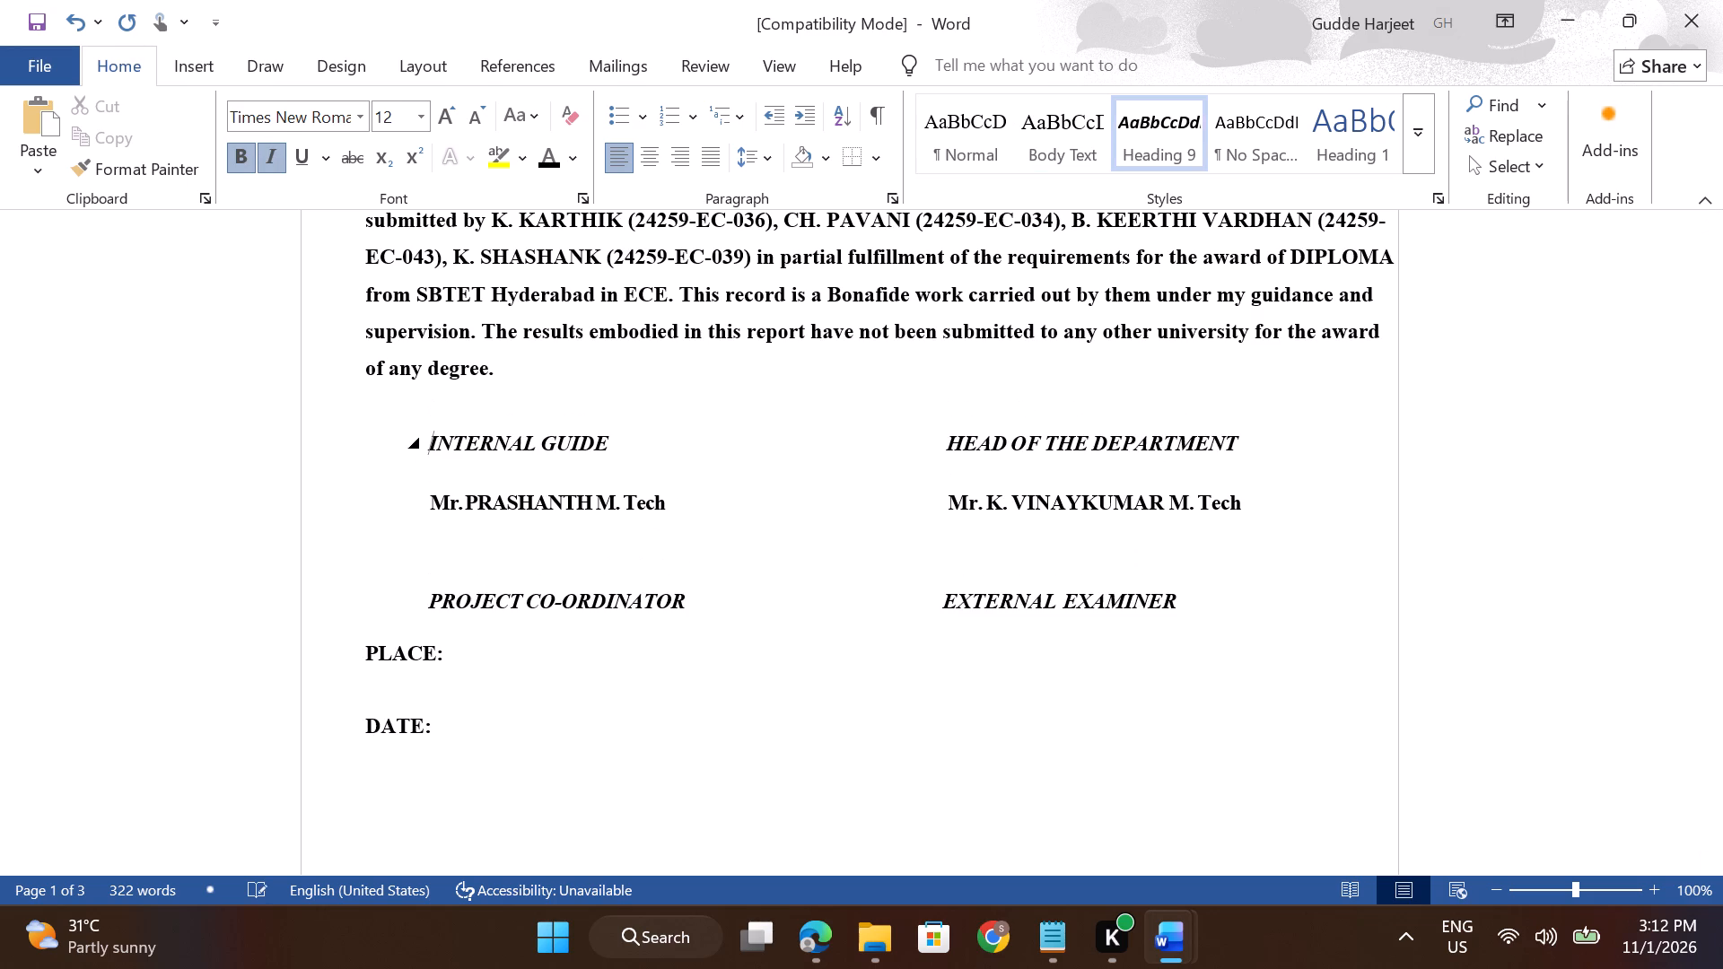
scroll(852, 711, up, 1)
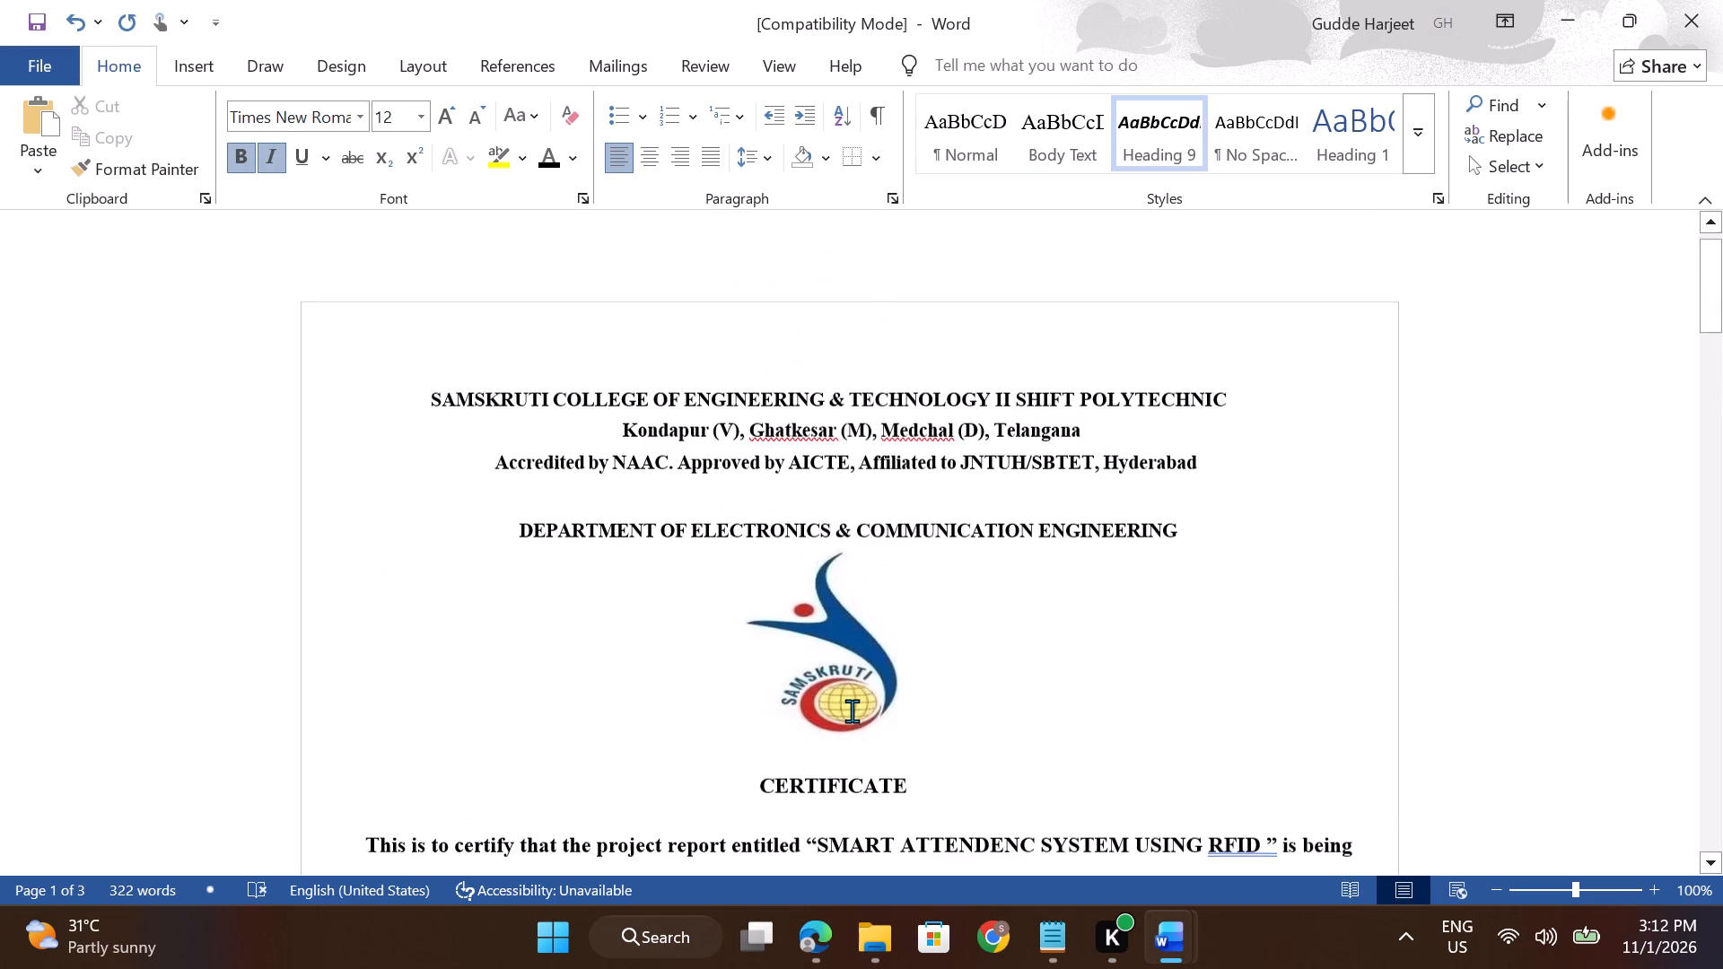
scroll(852, 711, up, 1)
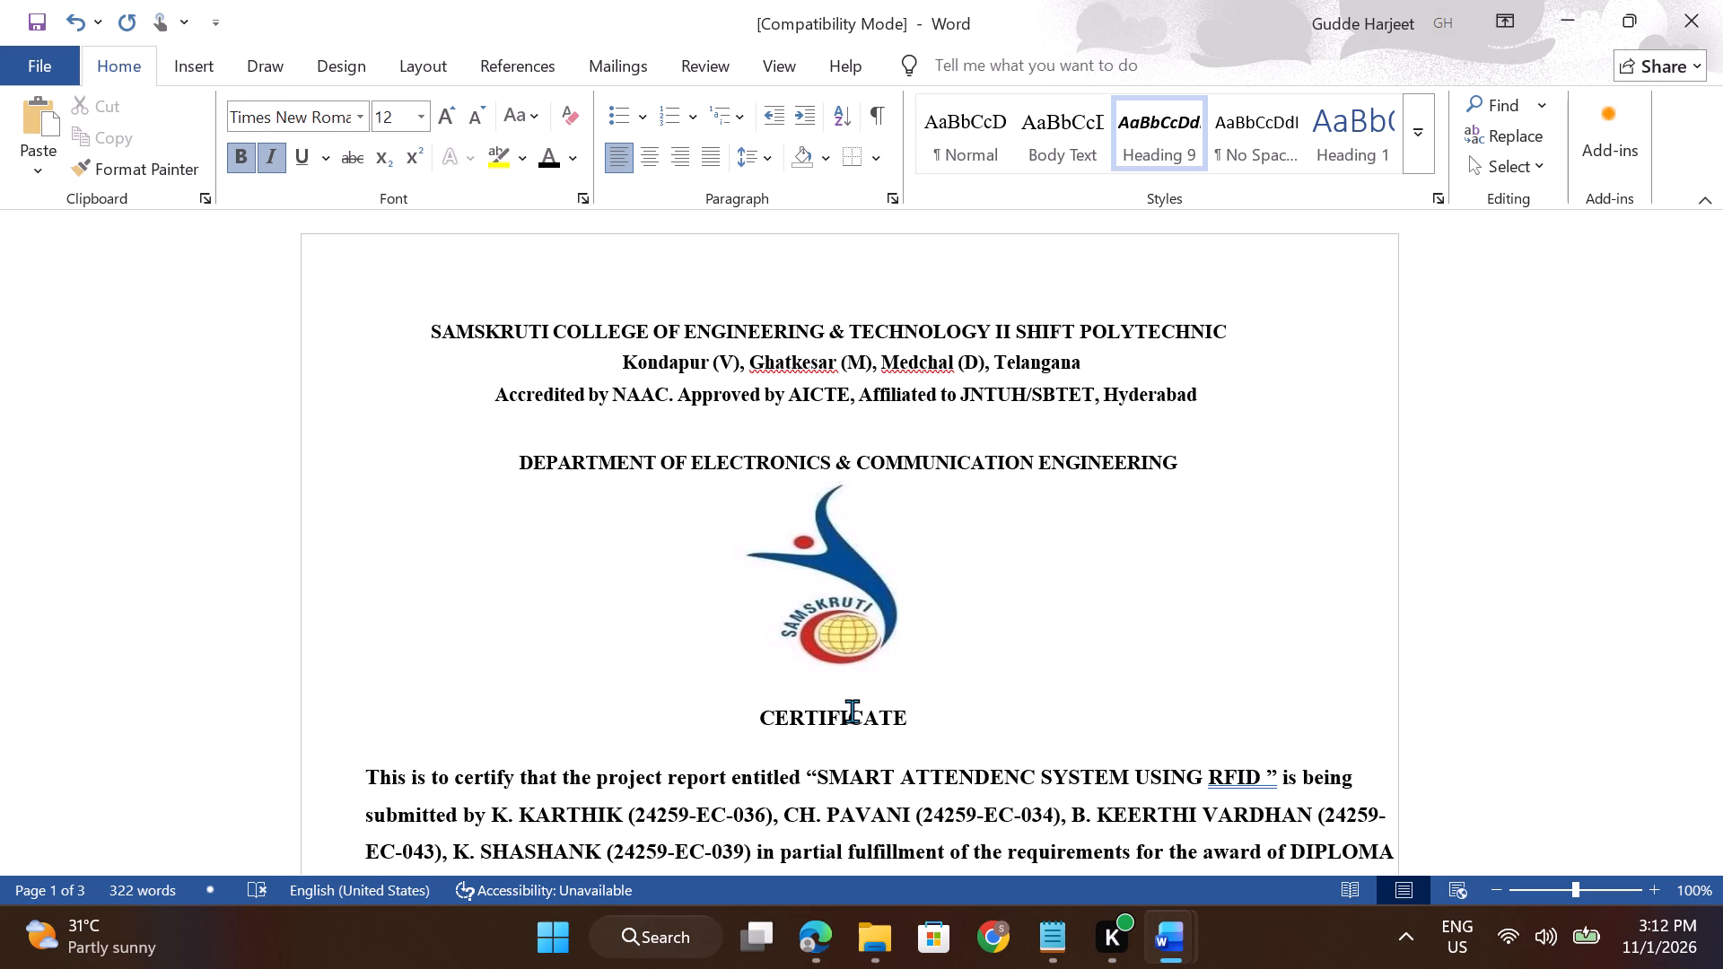
scroll(852, 711, down, 1)
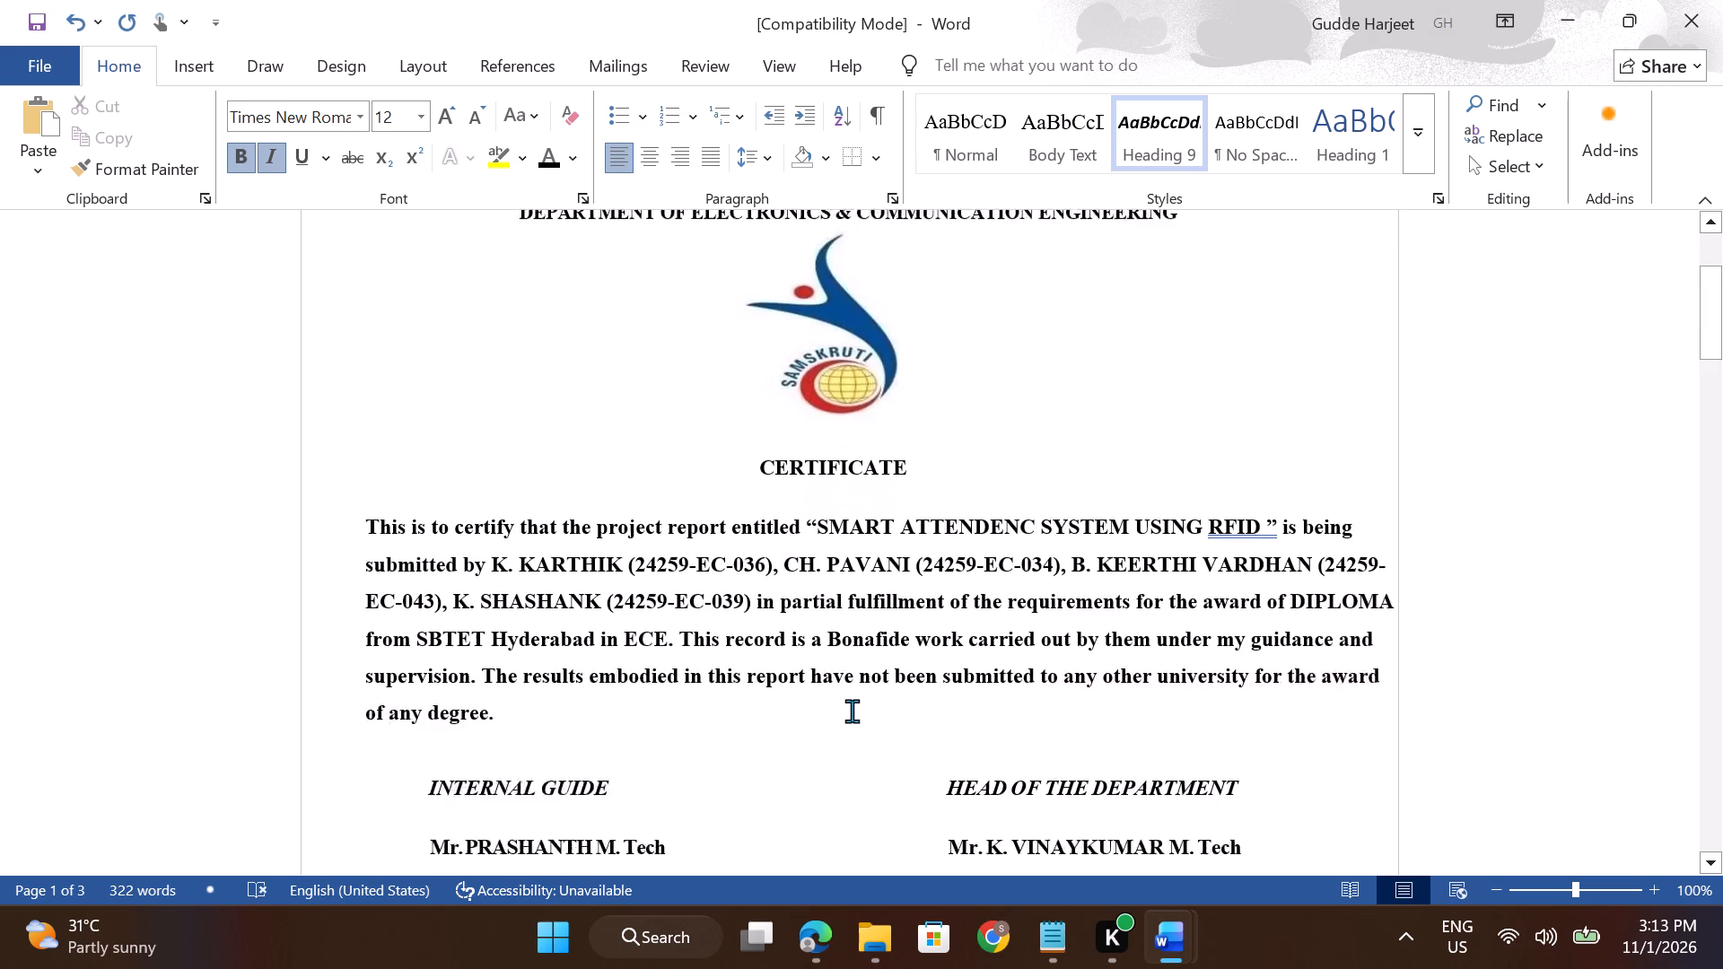
scroll(852, 711, down, 5)
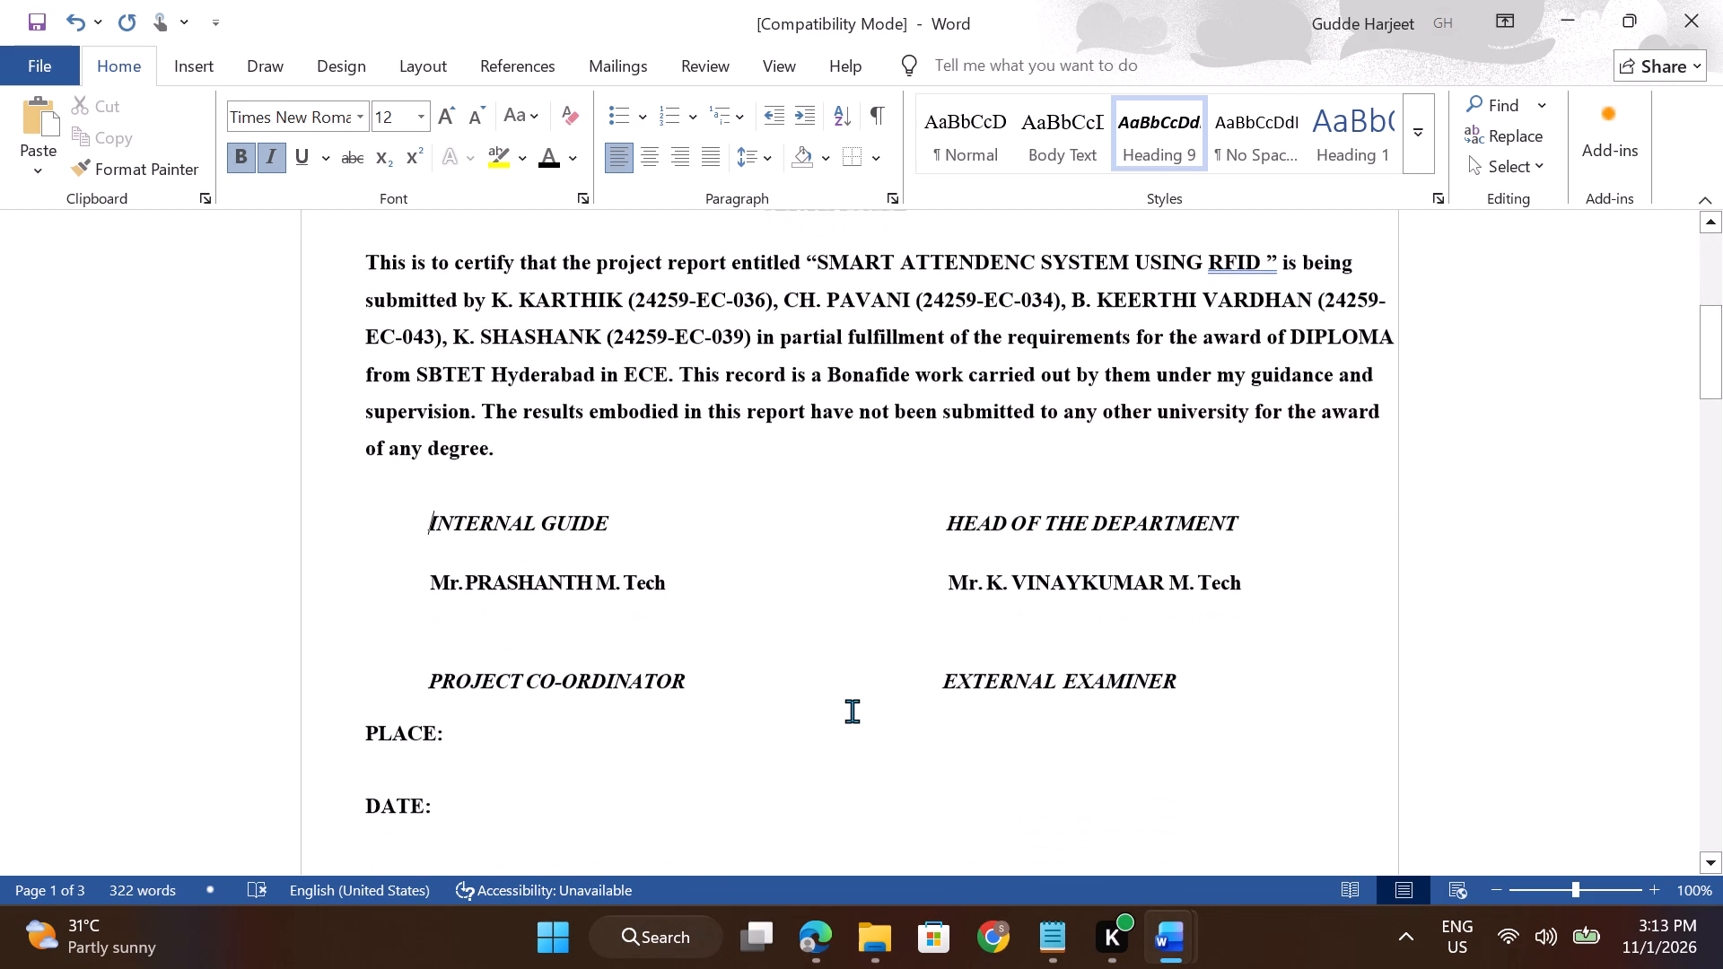
scroll(852, 711, down, 1)
click(601, 433)
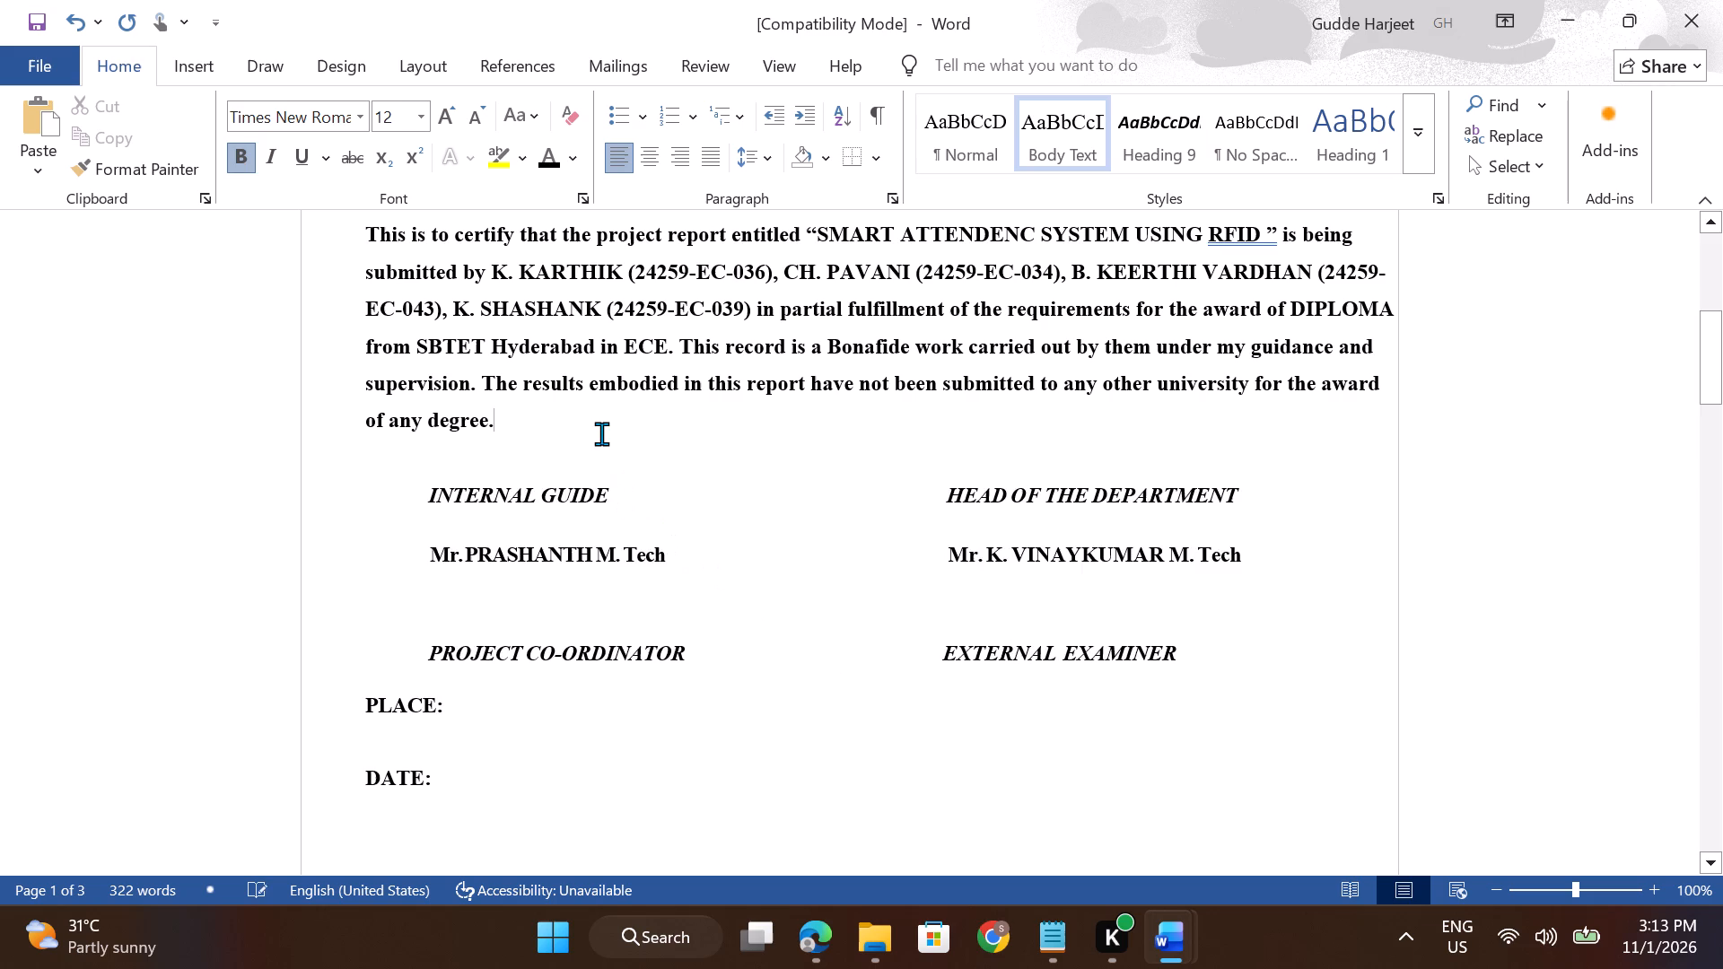
key(Return)
key(Return)
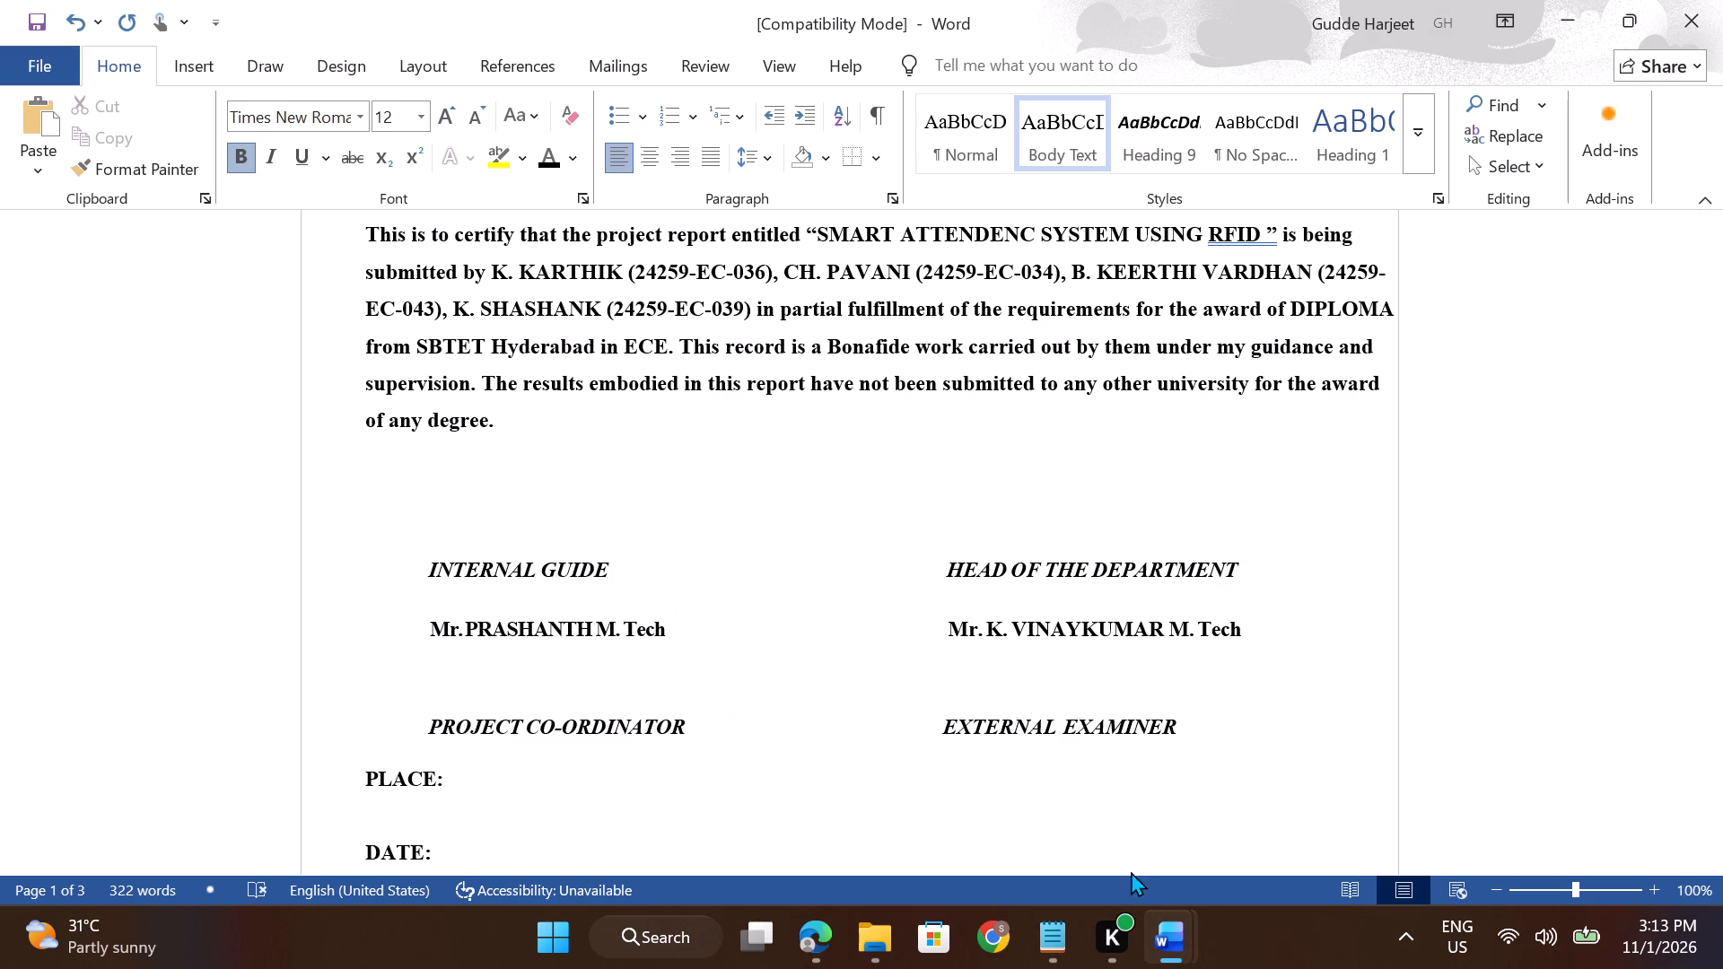
Reduce the gap between the guide names row and the PROJECT CO-ORDINATOR row to a single blank line.
click(593, 686)
key(BackSpace)
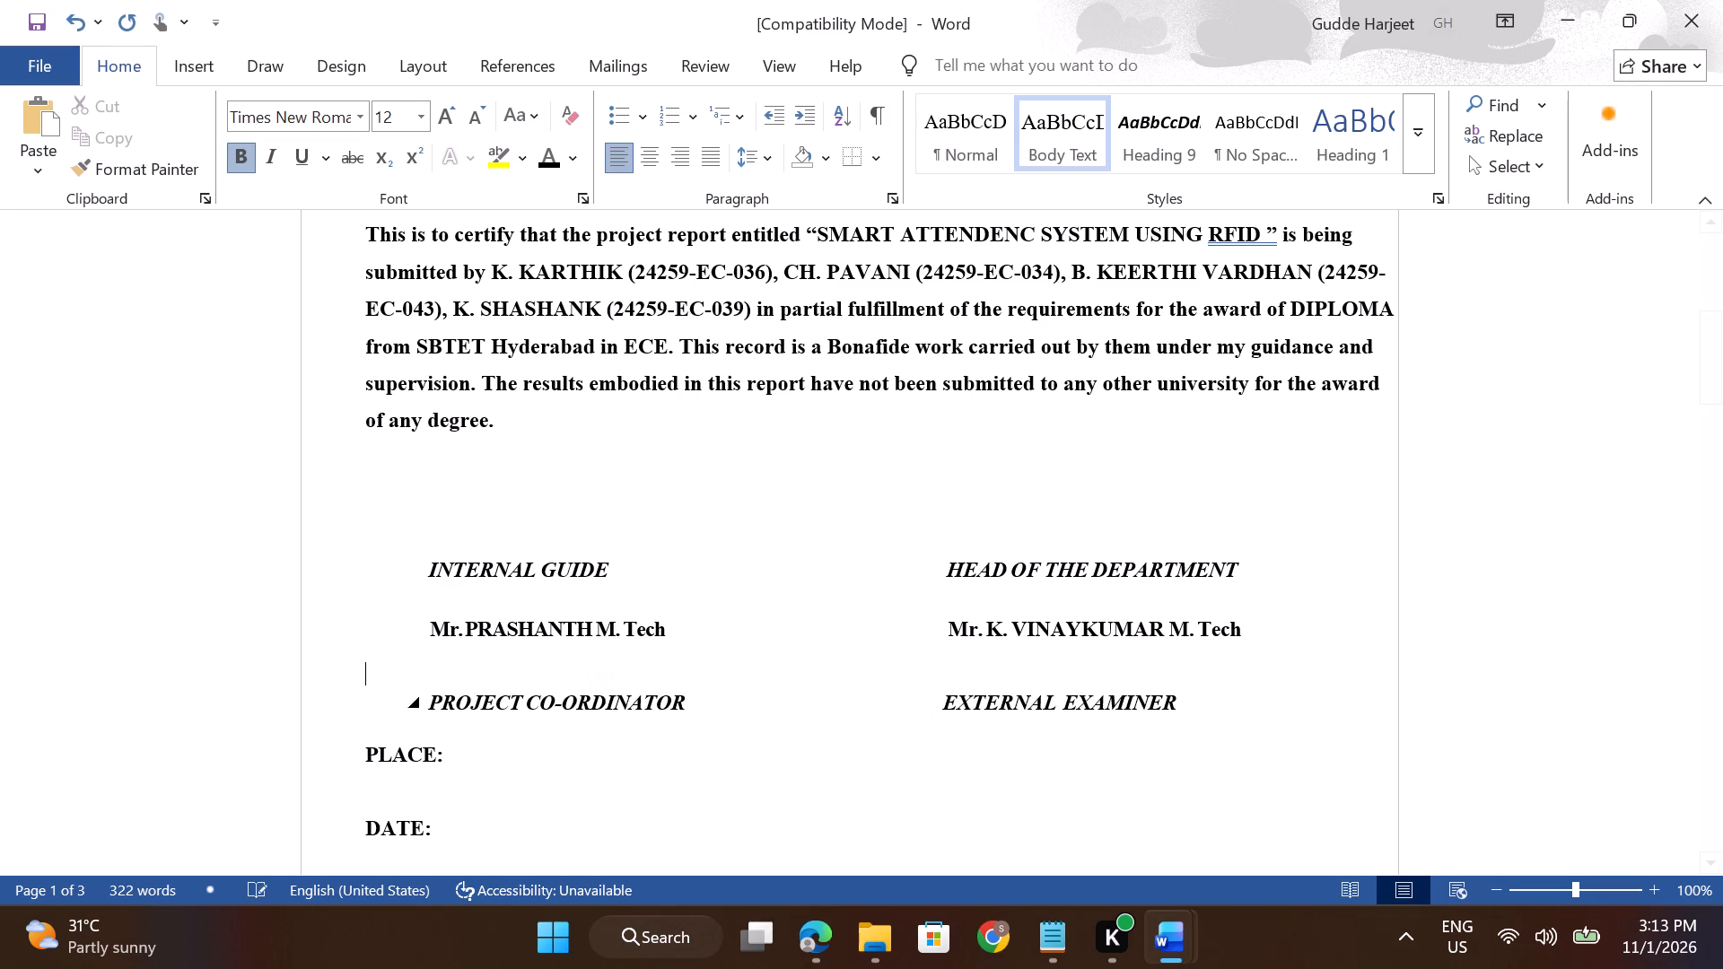
key(BackSpace)
key(Return)
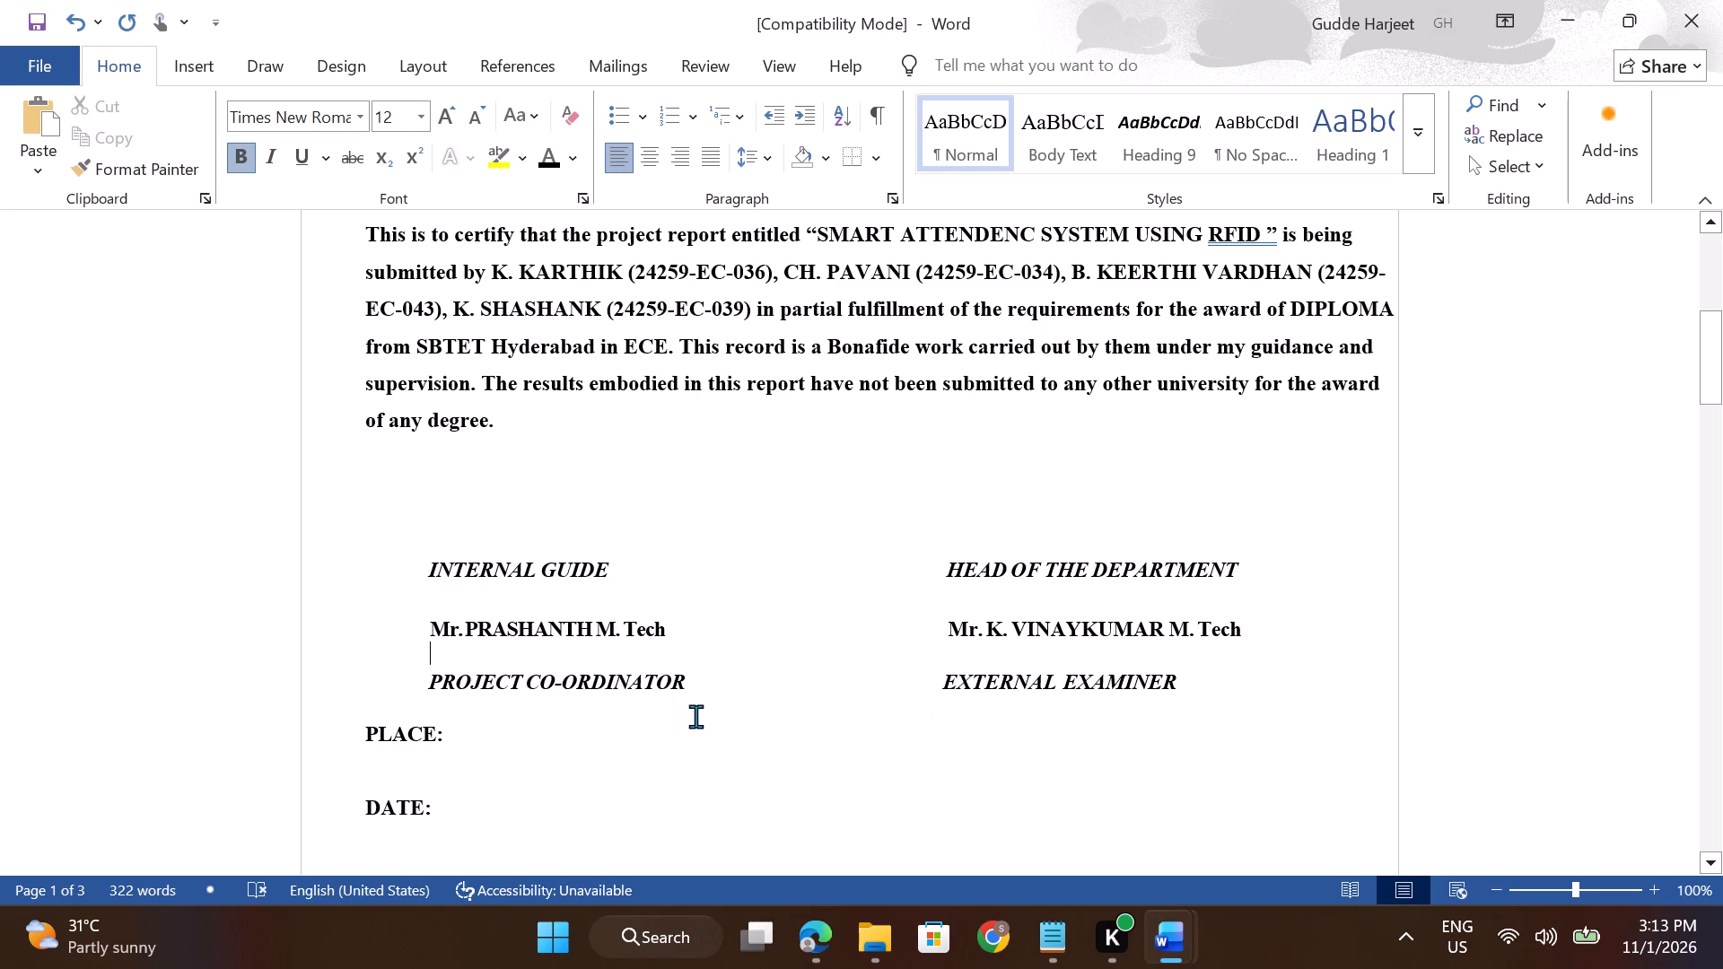
Set the PLACE and DATE lines at the bottom of the certificate to 1.0 line spacing.
scroll(657, 778, down, 2)
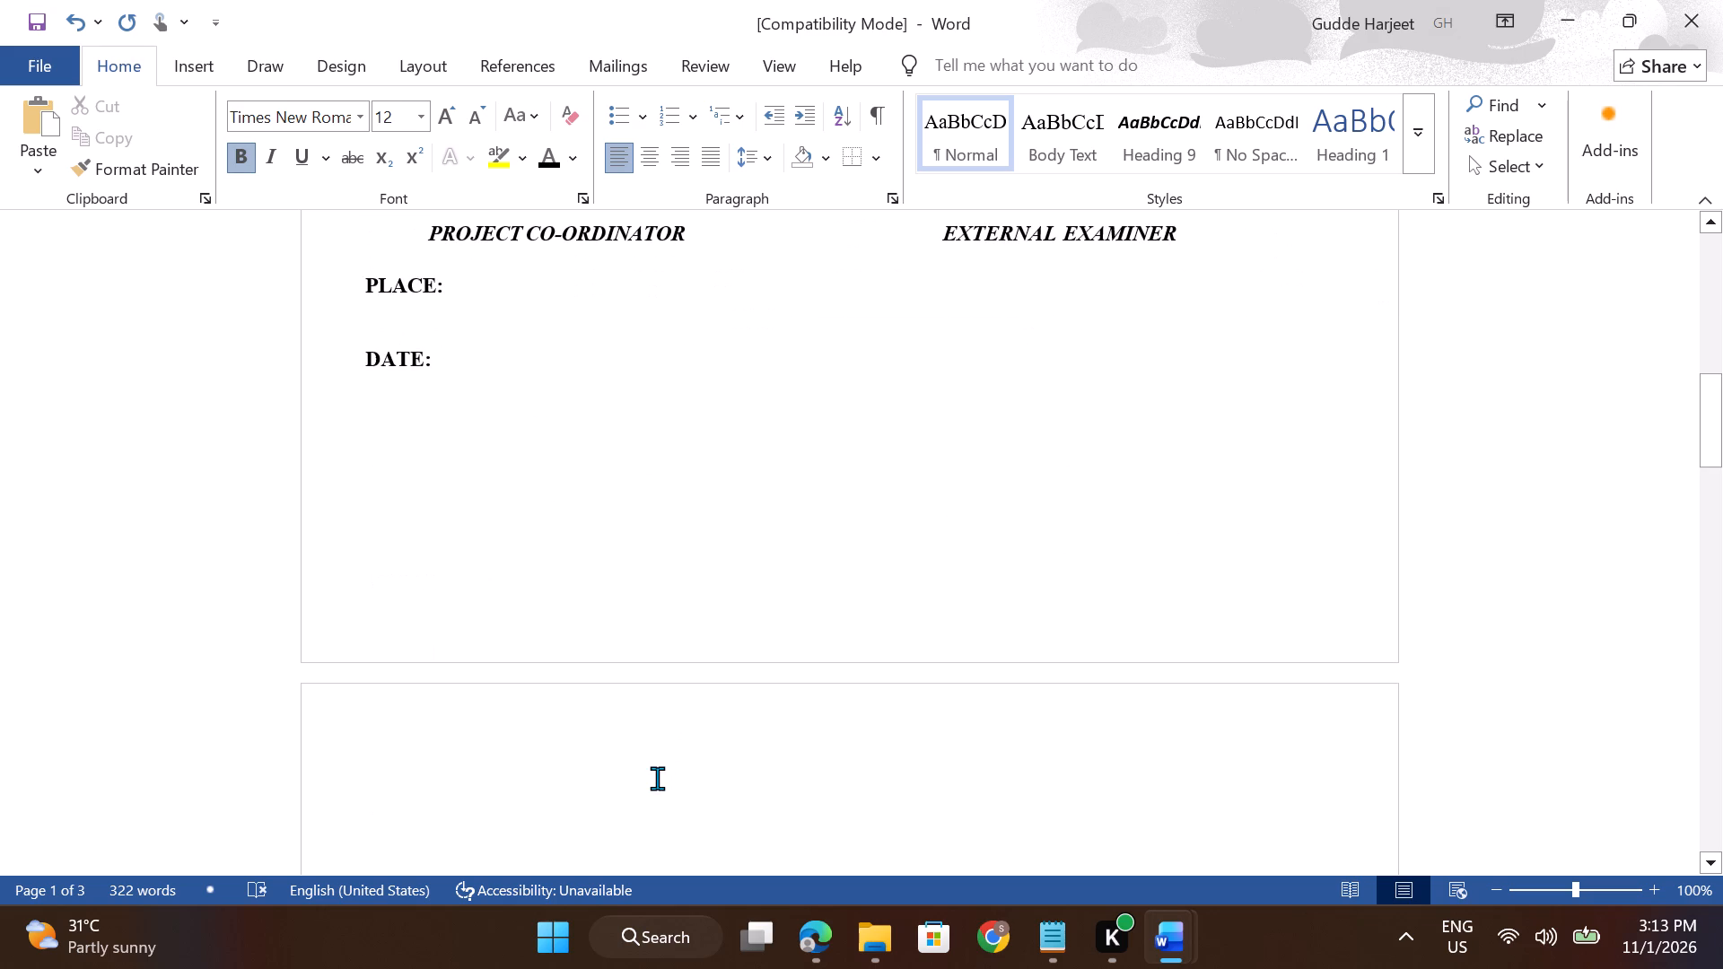
scroll(657, 778, down, 1)
key(alt+Tab)
key(alt+Tab)
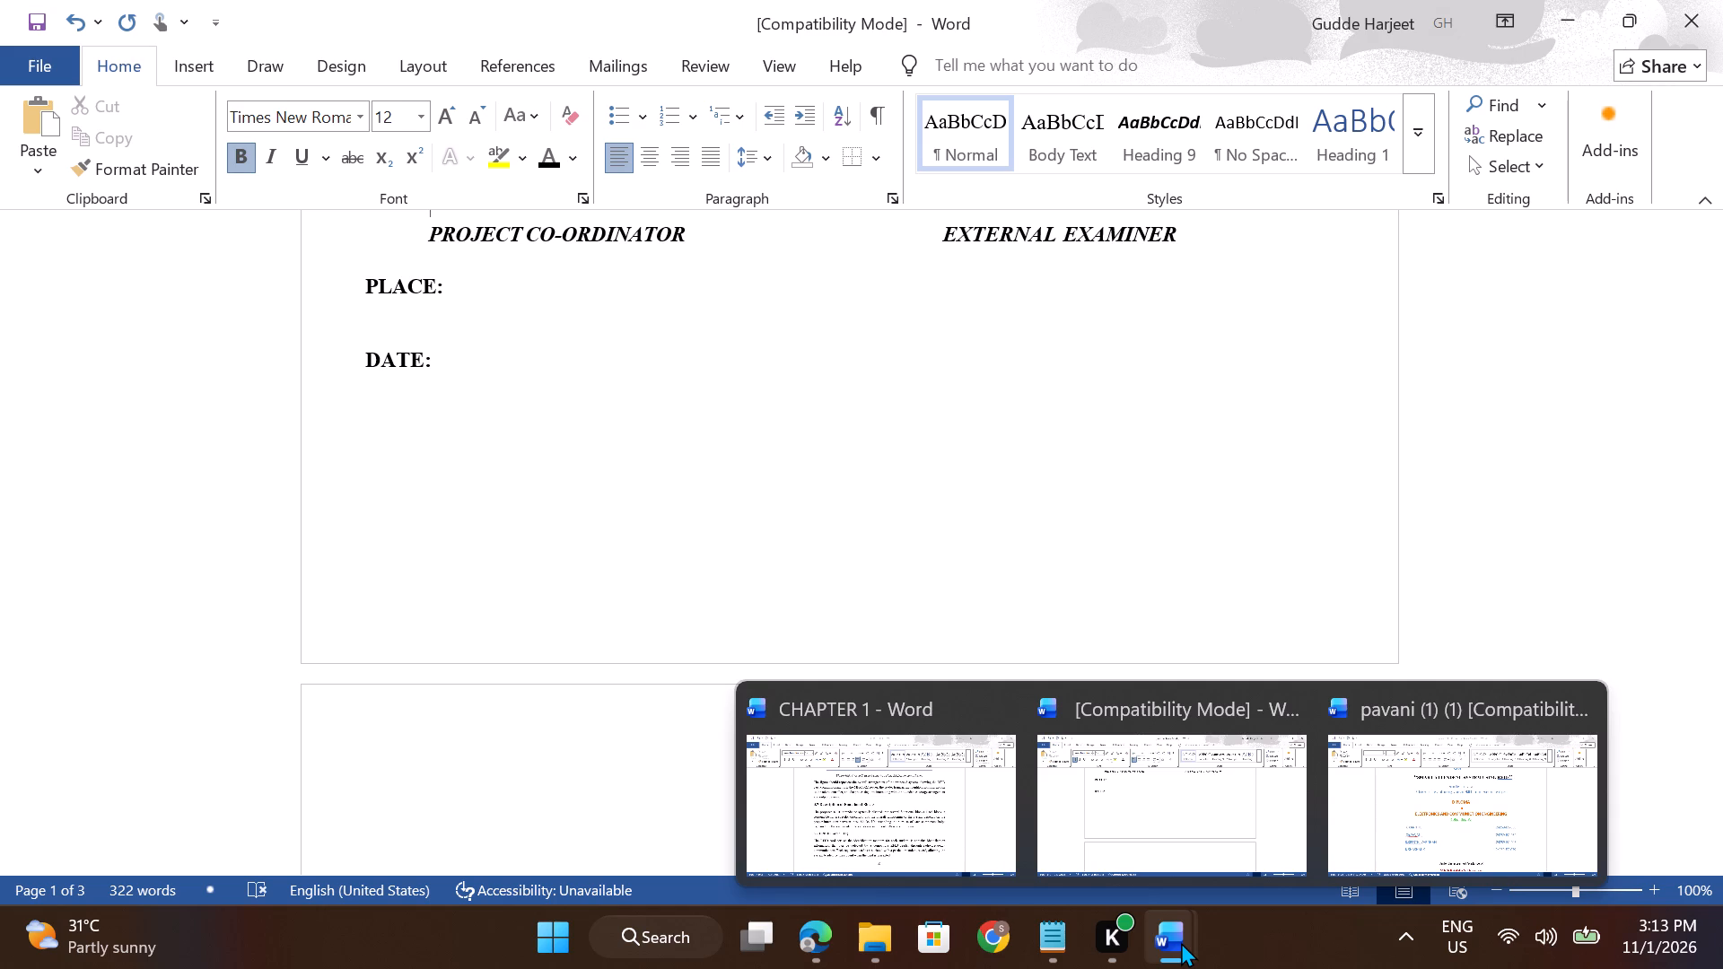
click(958, 565)
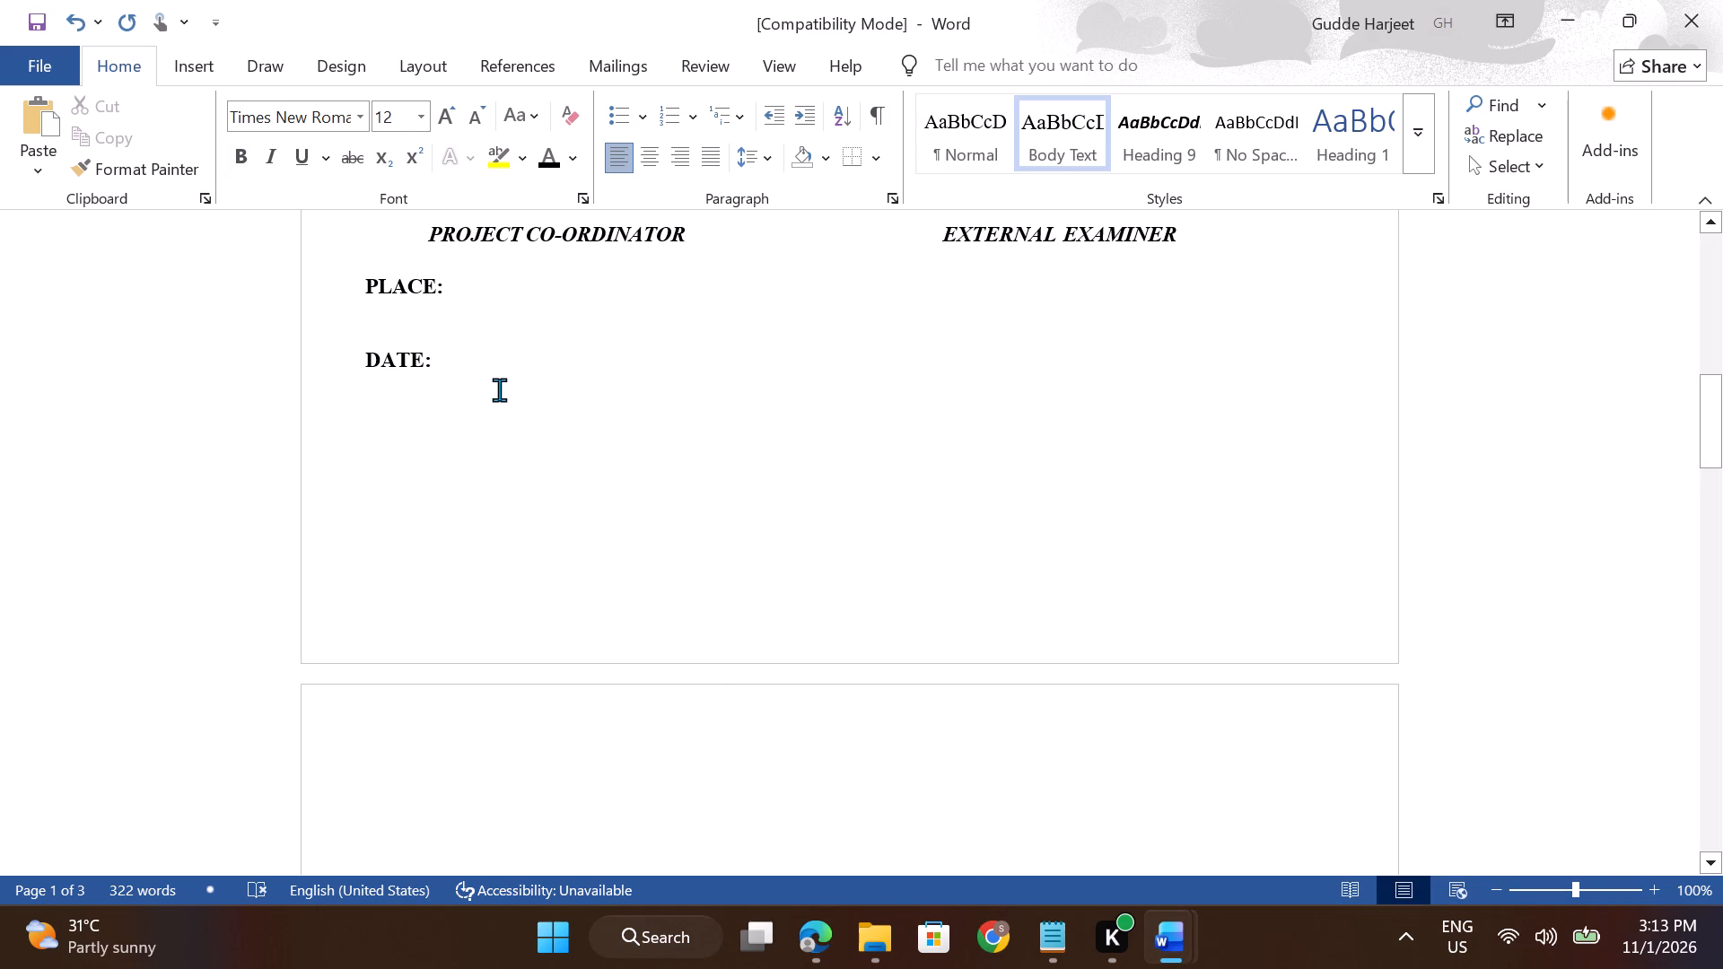
drag(499, 389, 367, 292)
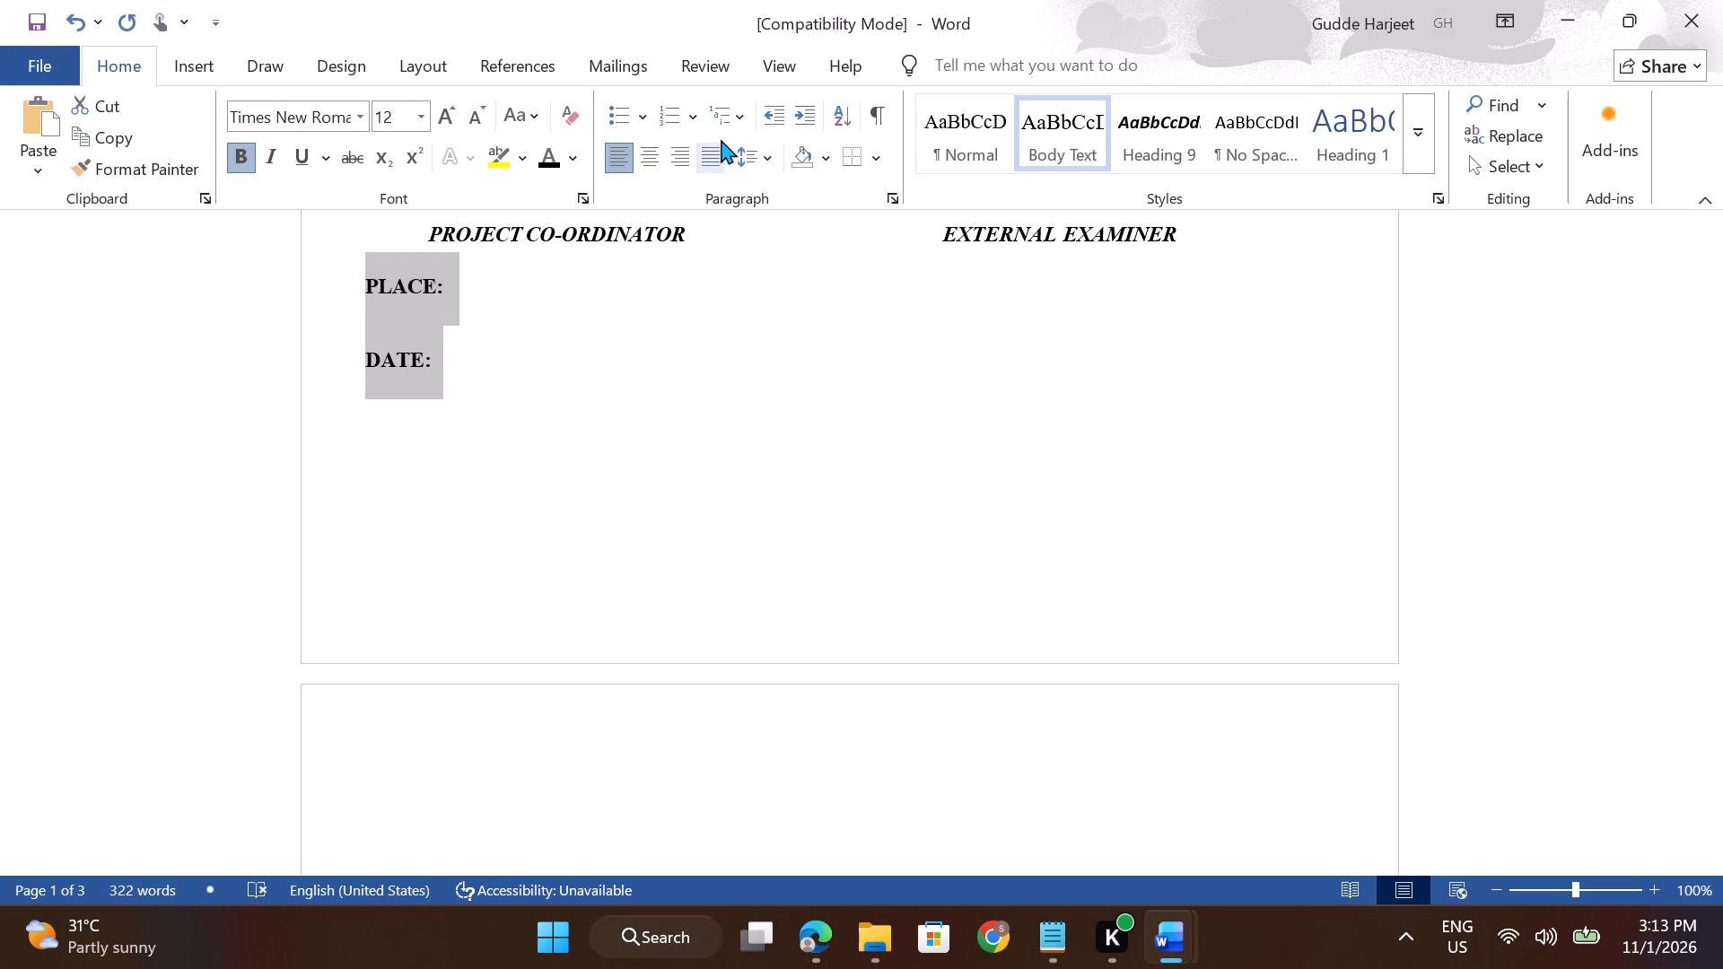
click(746, 155)
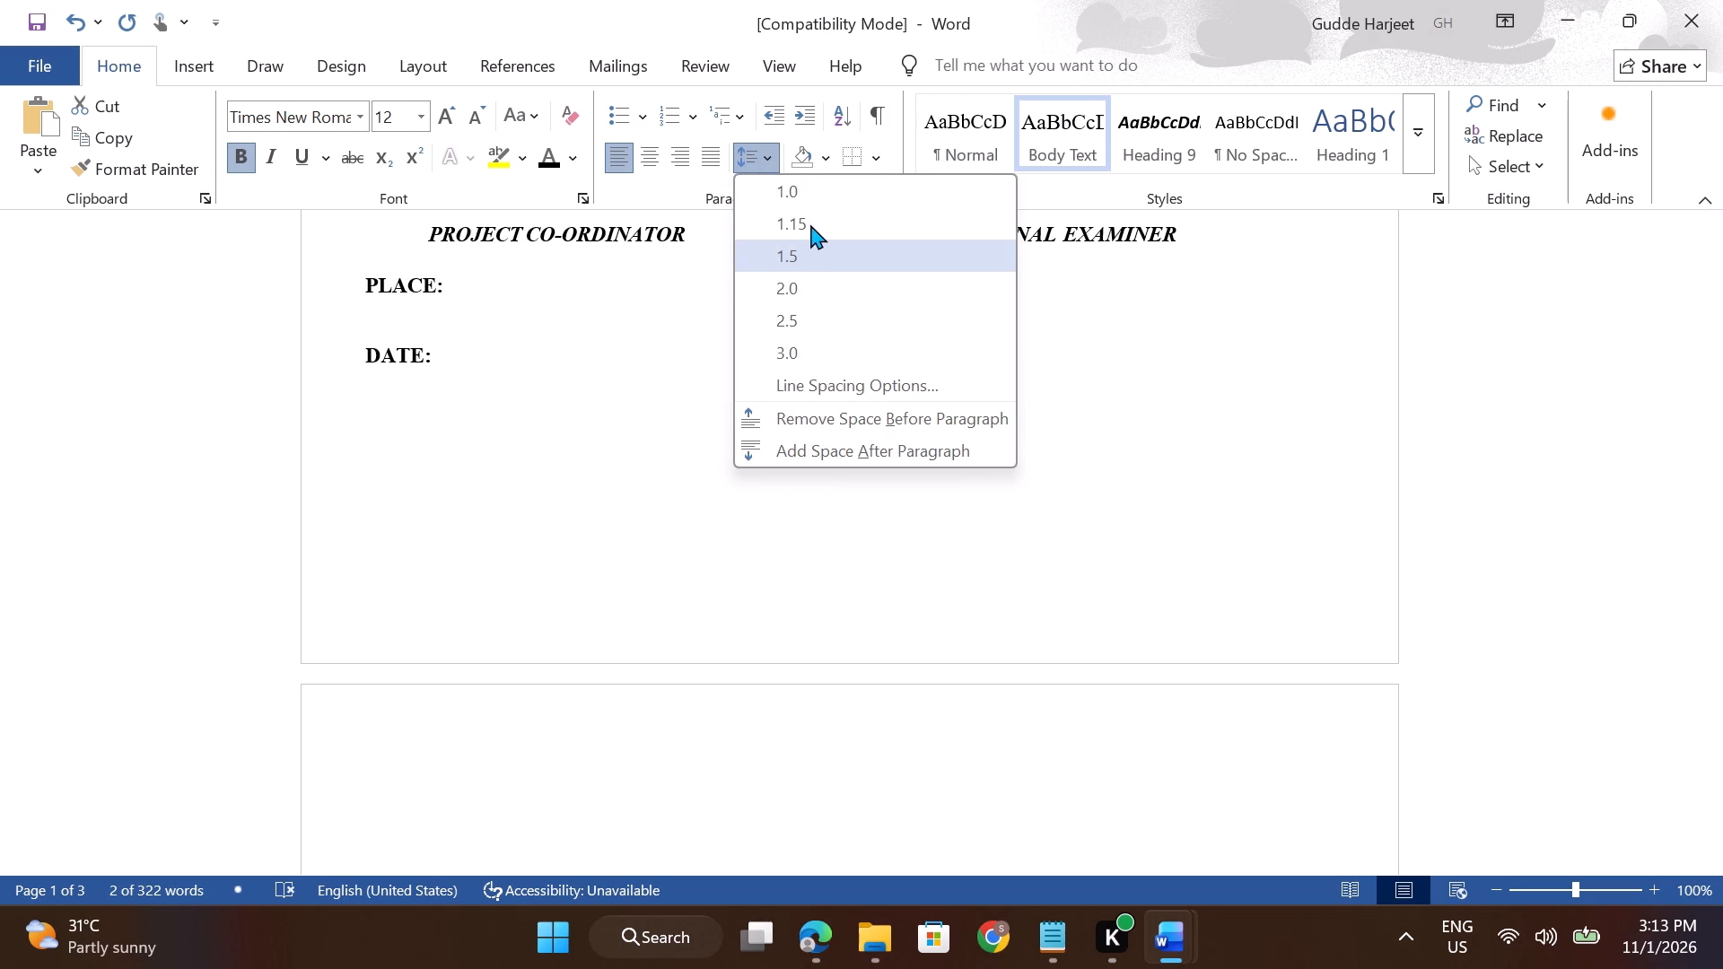
click(809, 188)
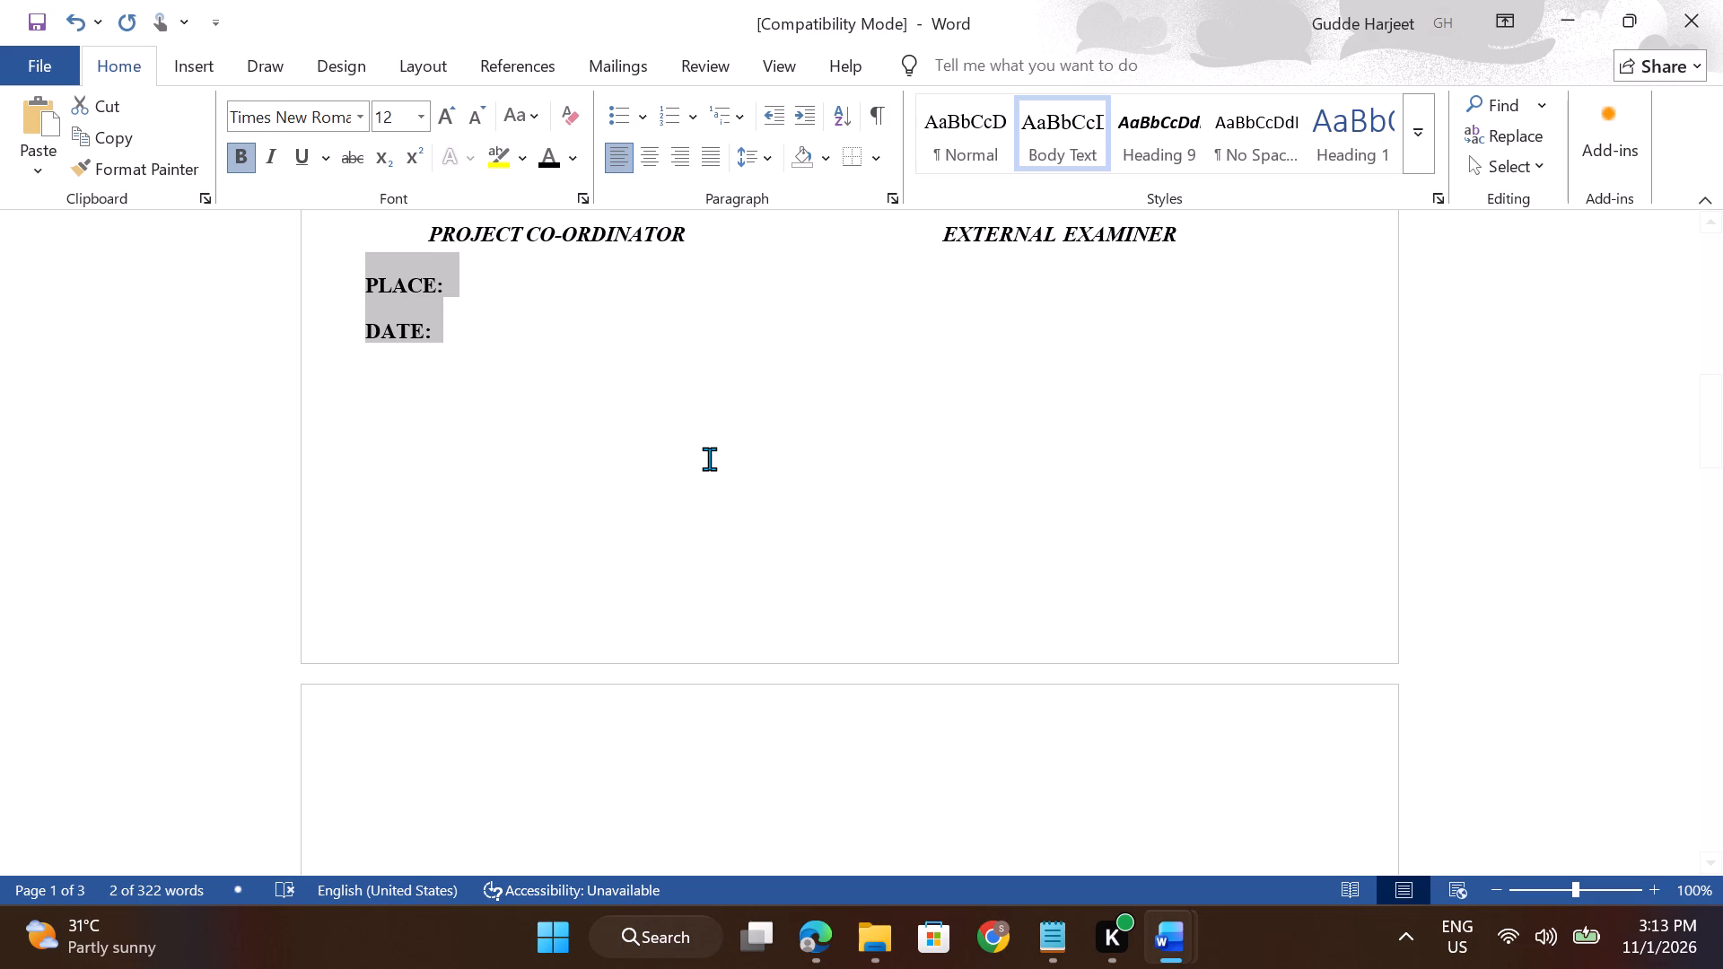
Review the layout of the certificate page and the acknowledgment page that follows it.
scroll(709, 458, up, 5)
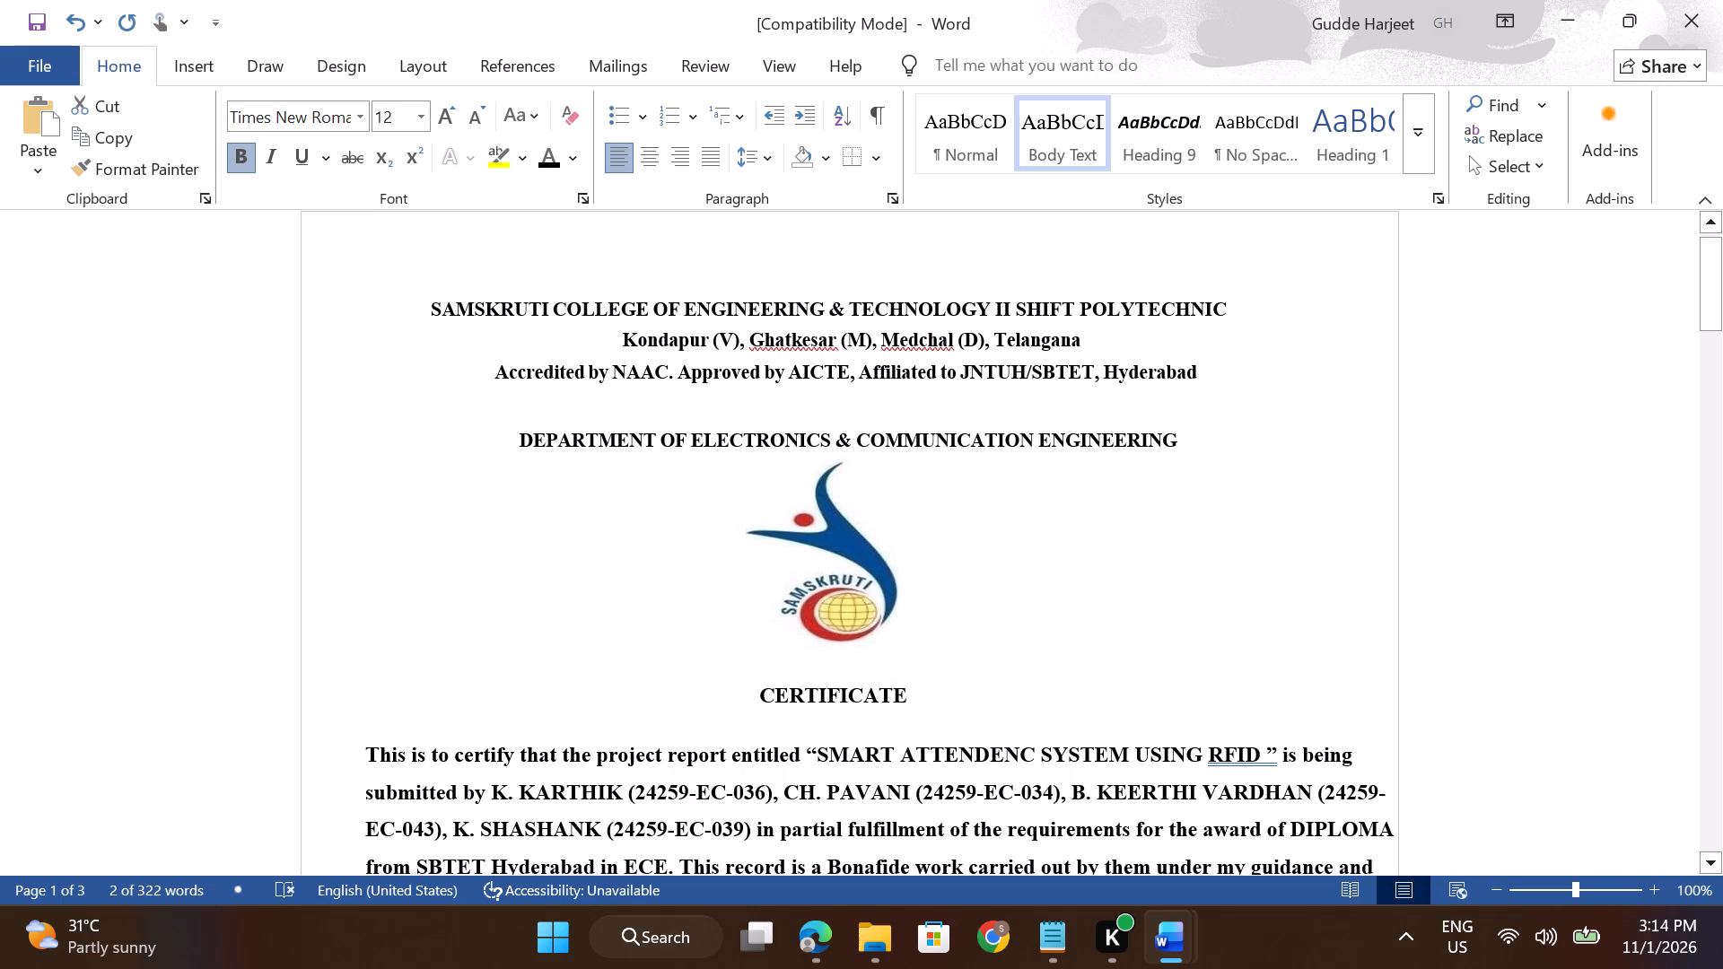
scroll(709, 458, down, 9)
scroll(709, 458, up, 3)
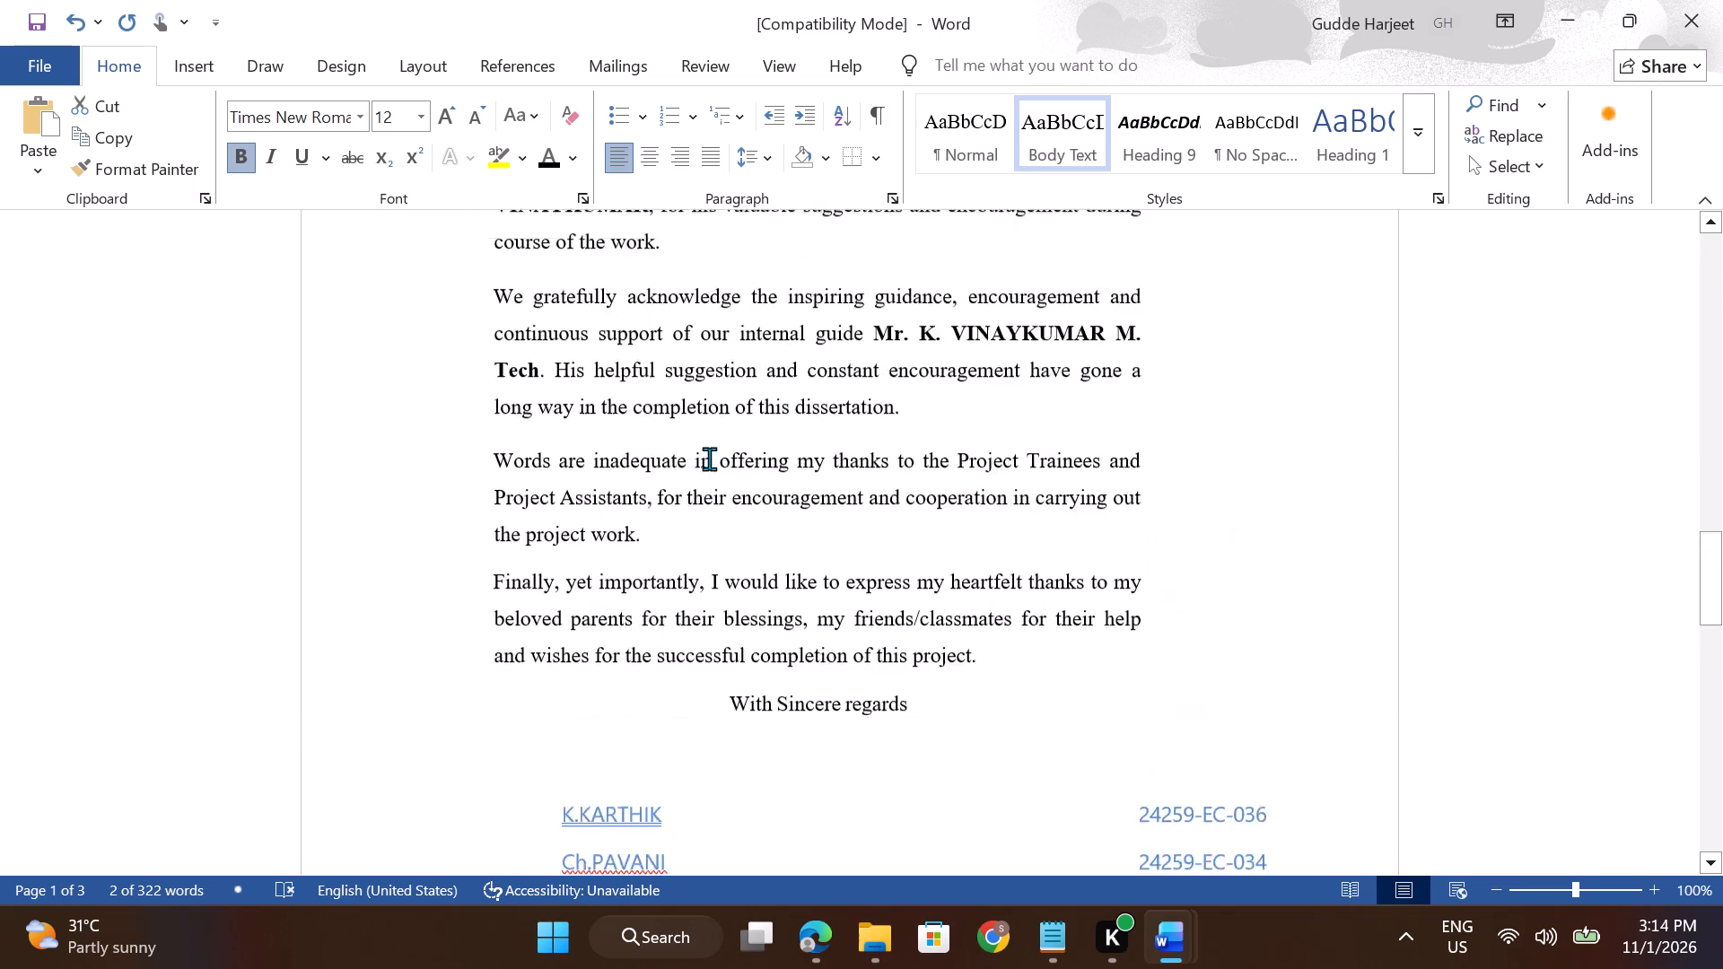
scroll(709, 458, up, 1)
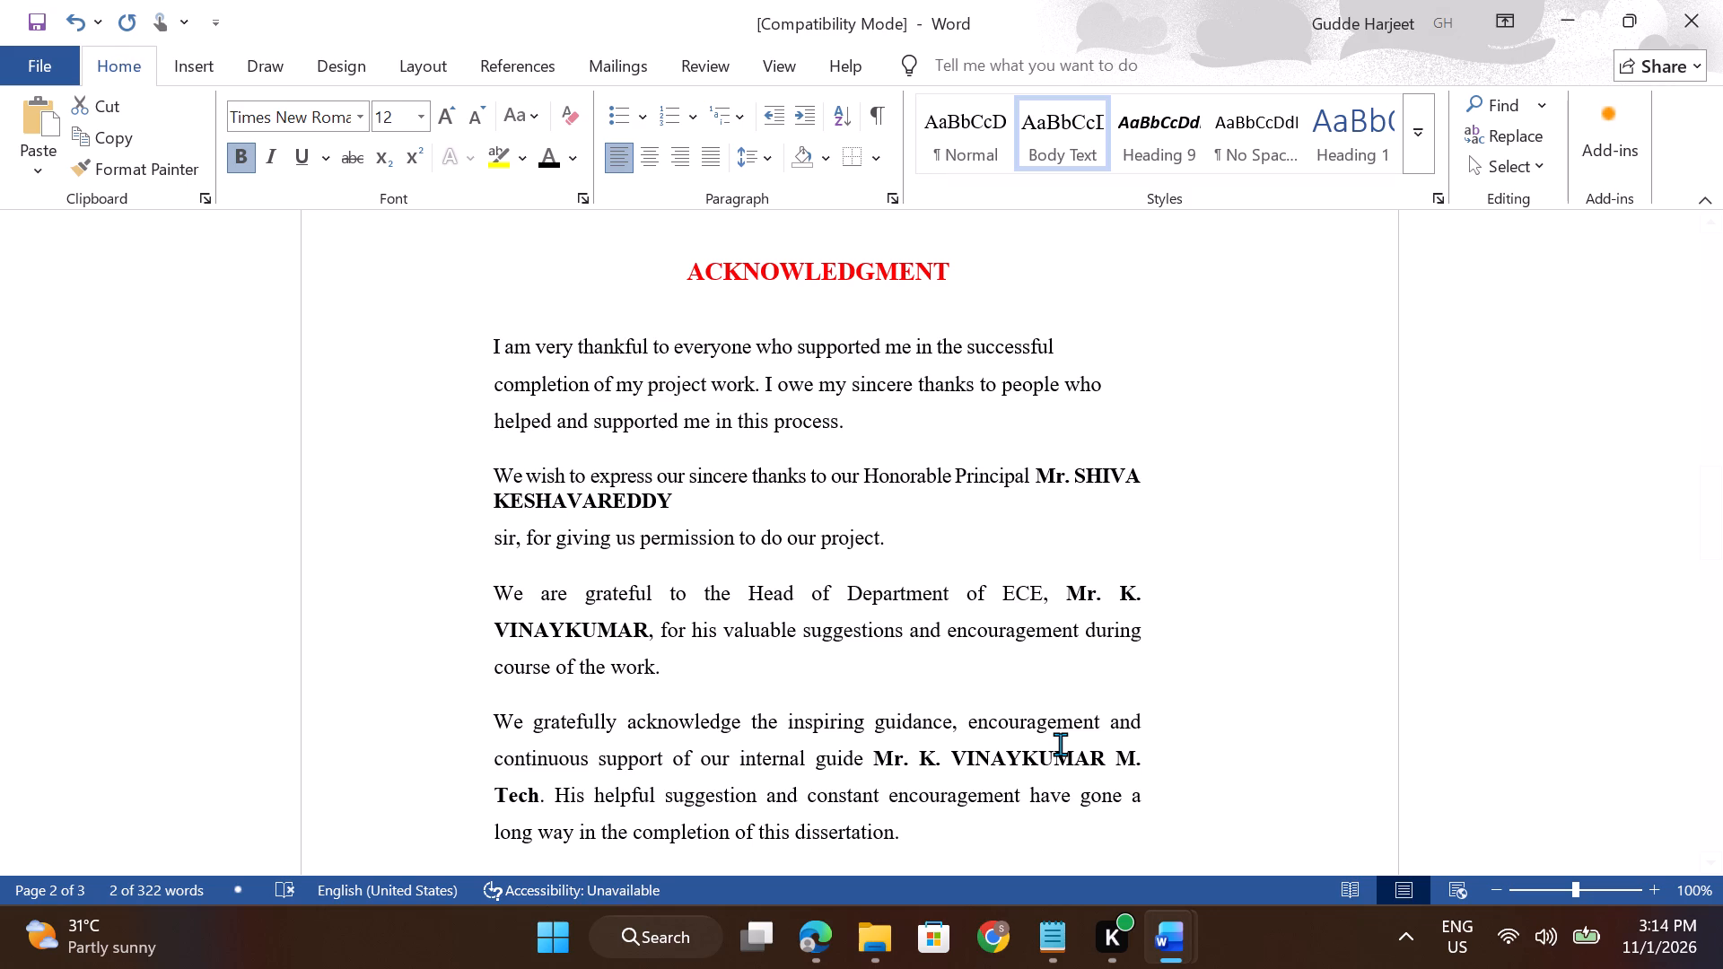
scroll(1060, 744, up, 4)
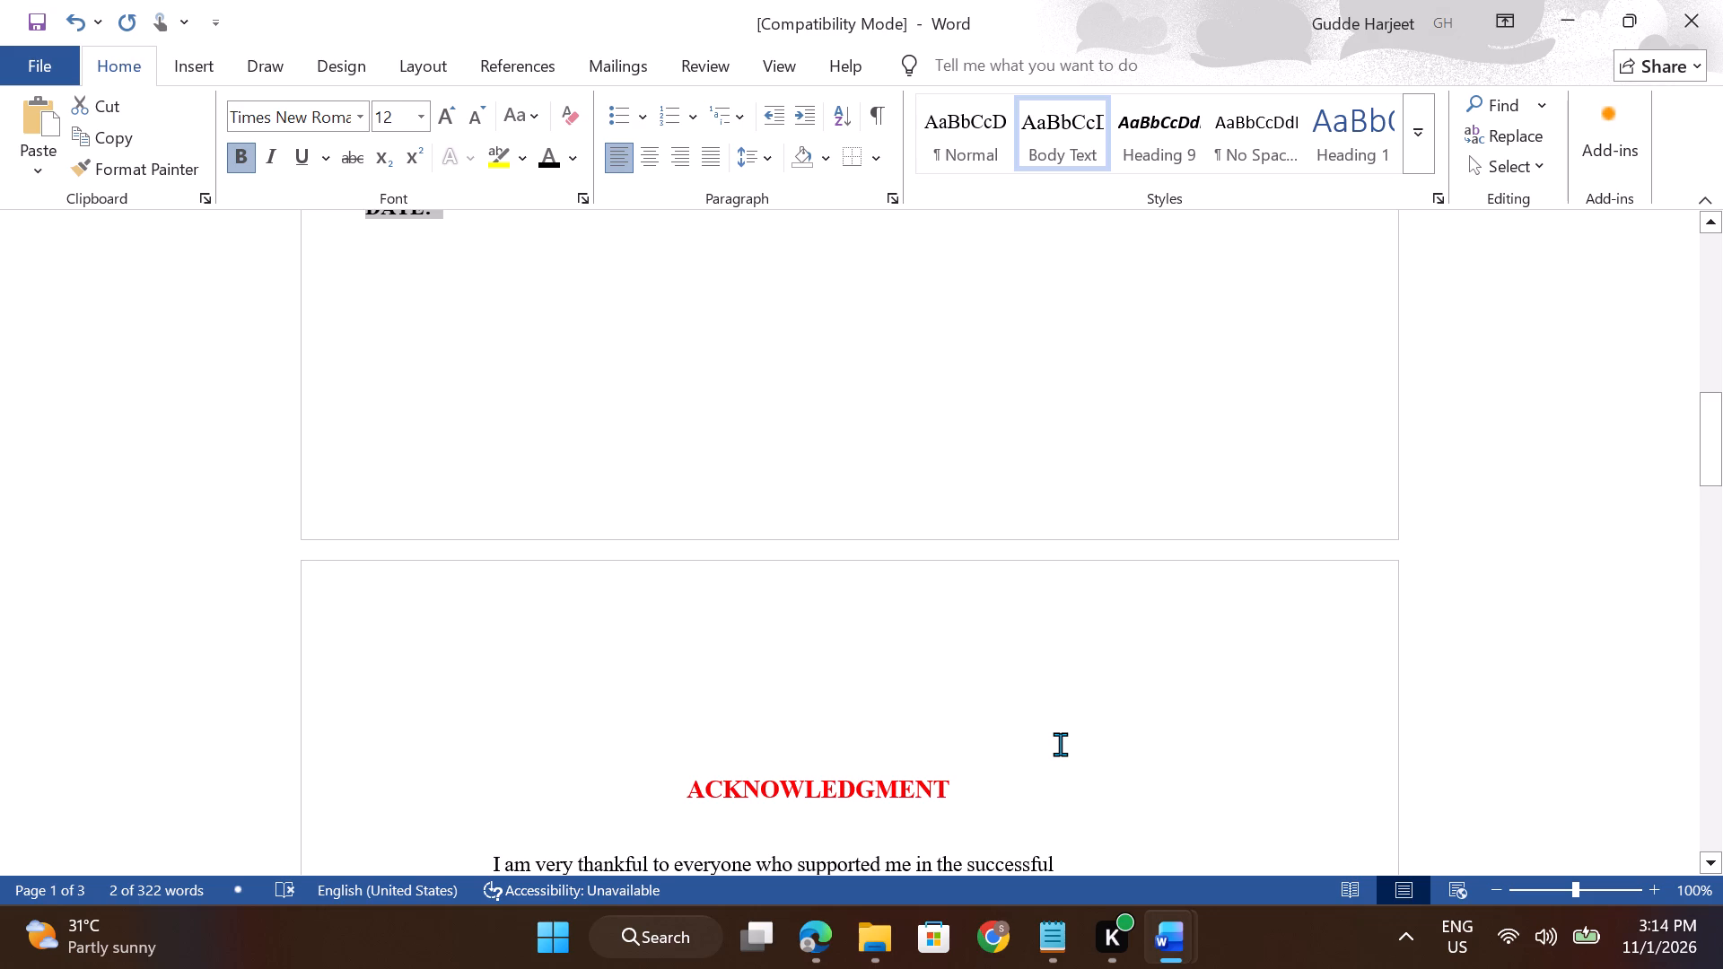
scroll(1060, 744, up, 4)
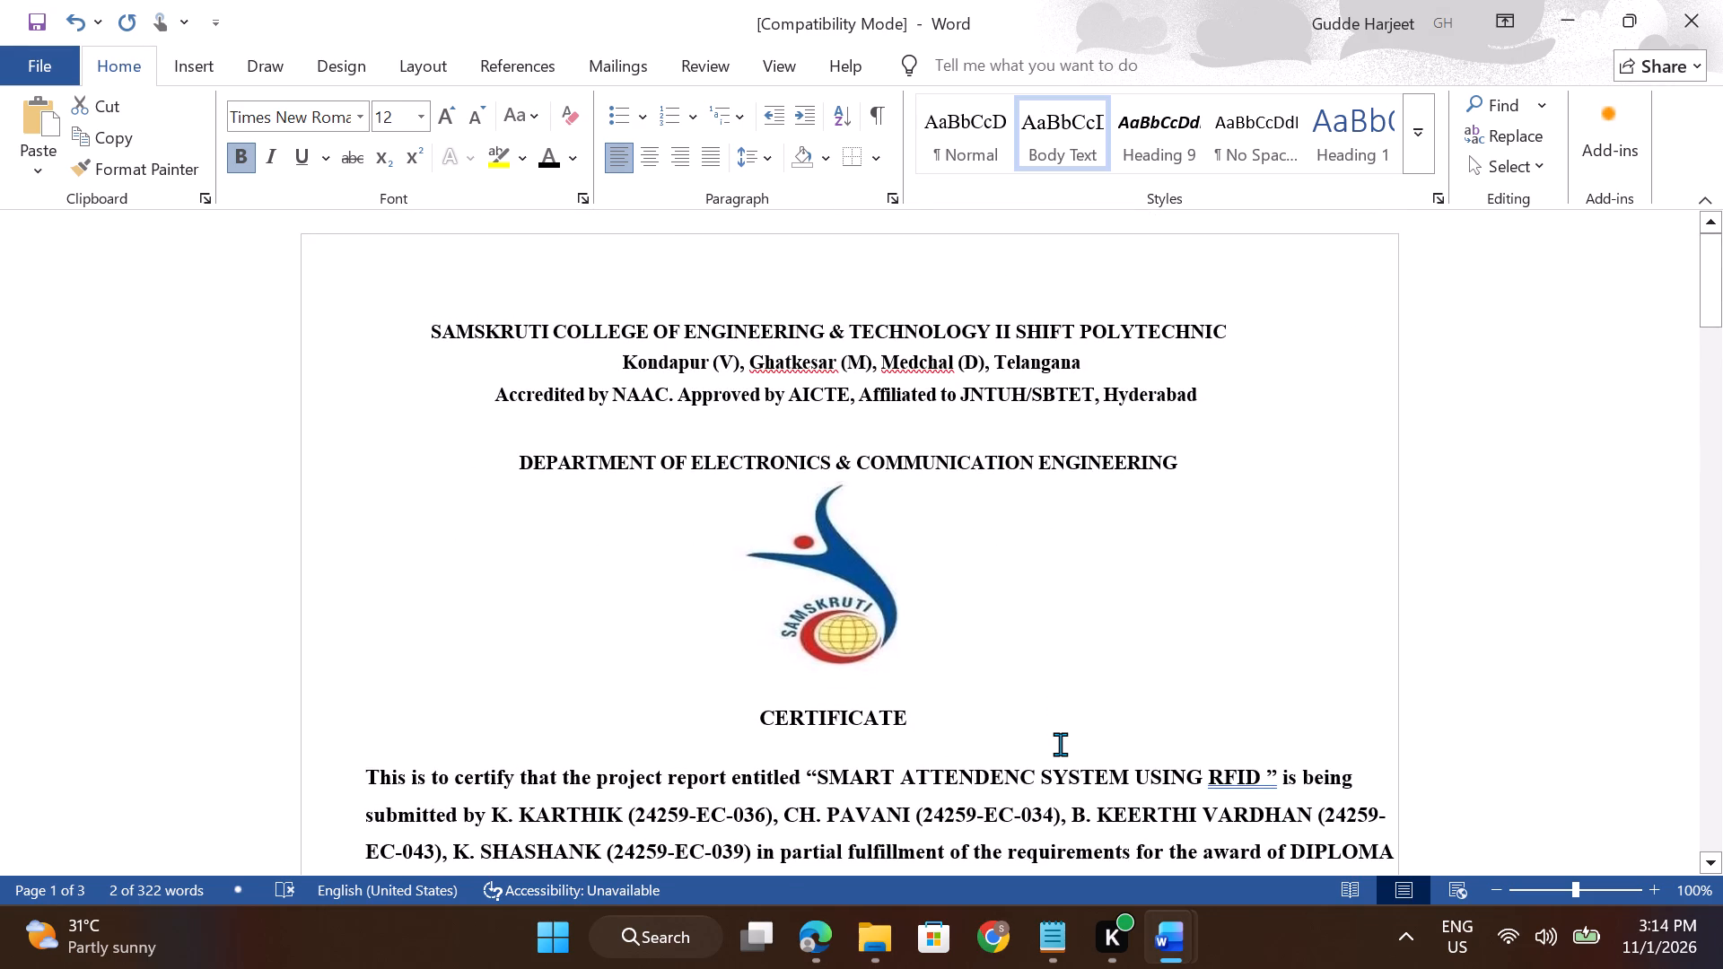
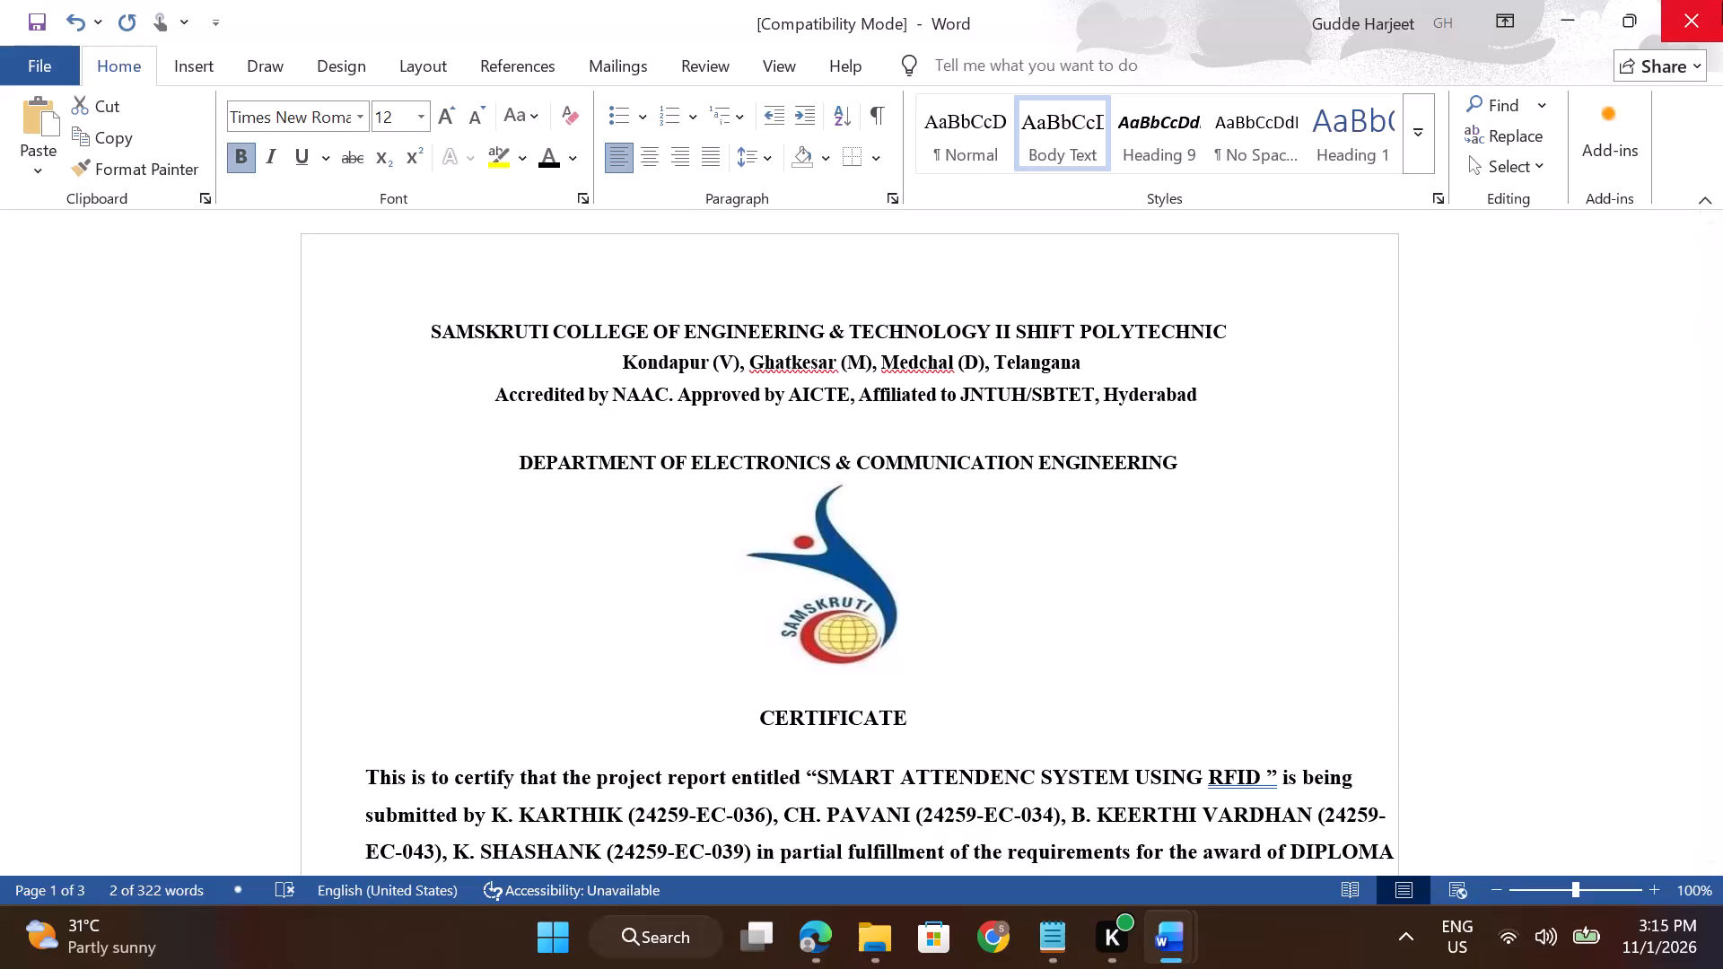
Close the unsaved Samskruti college certificate document, discarding its changes.
click(1722, 1)
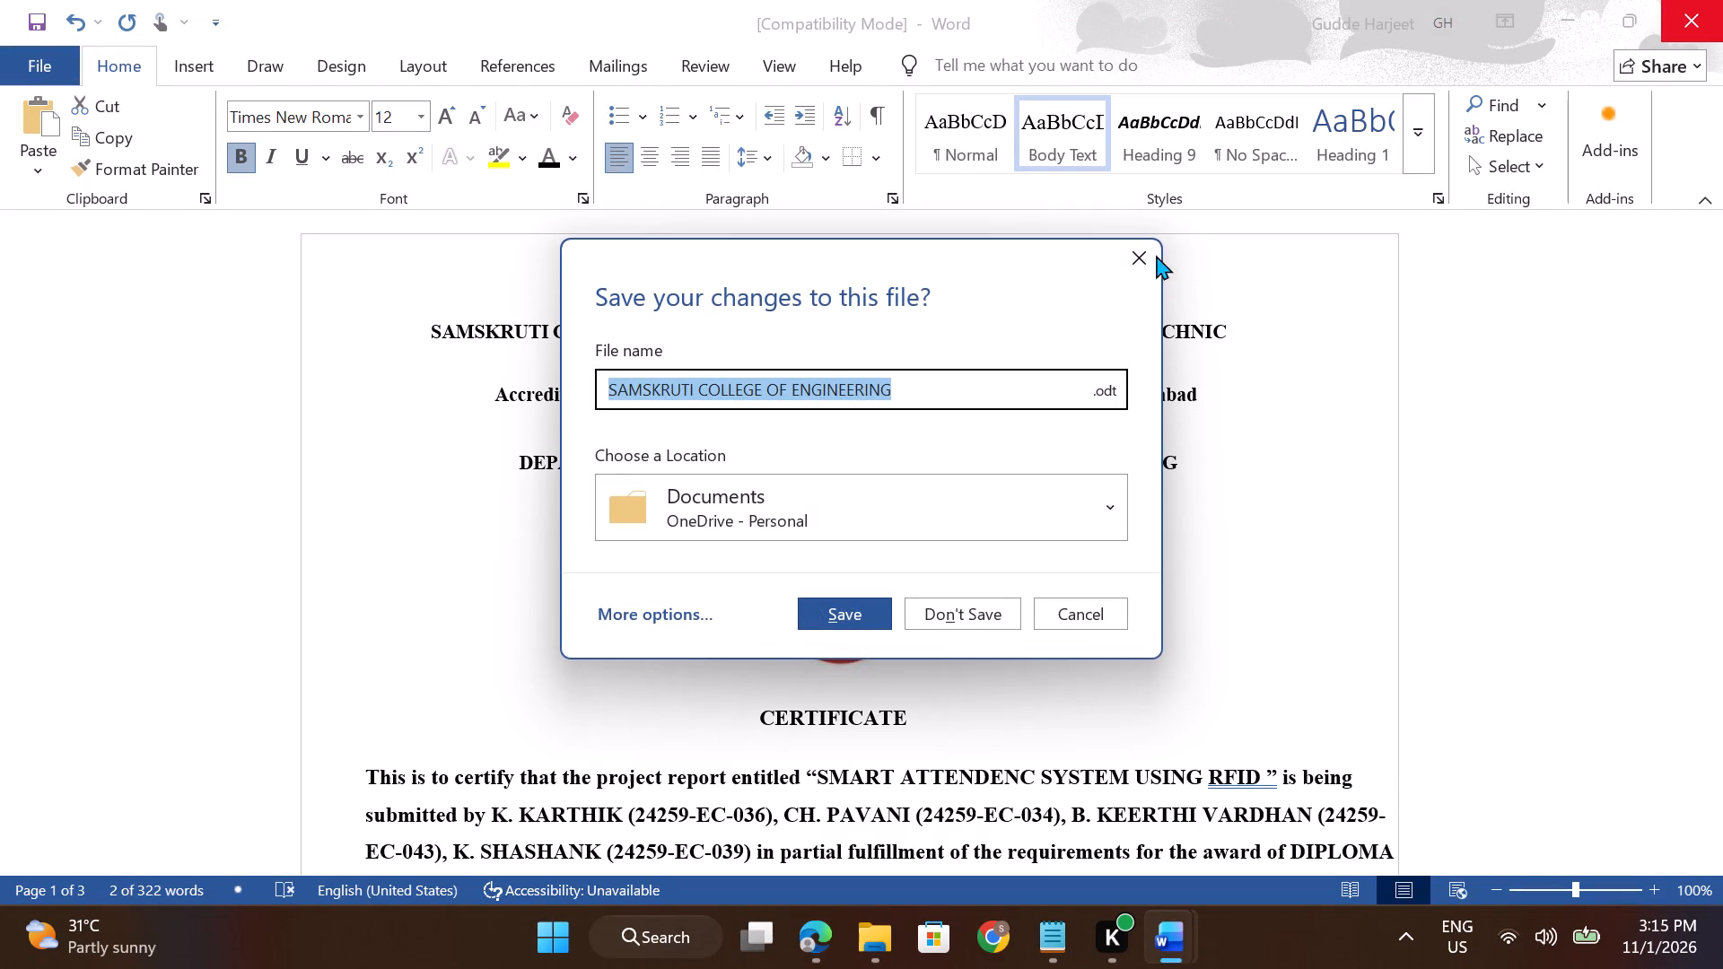
click(1148, 255)
click(1722, 0)
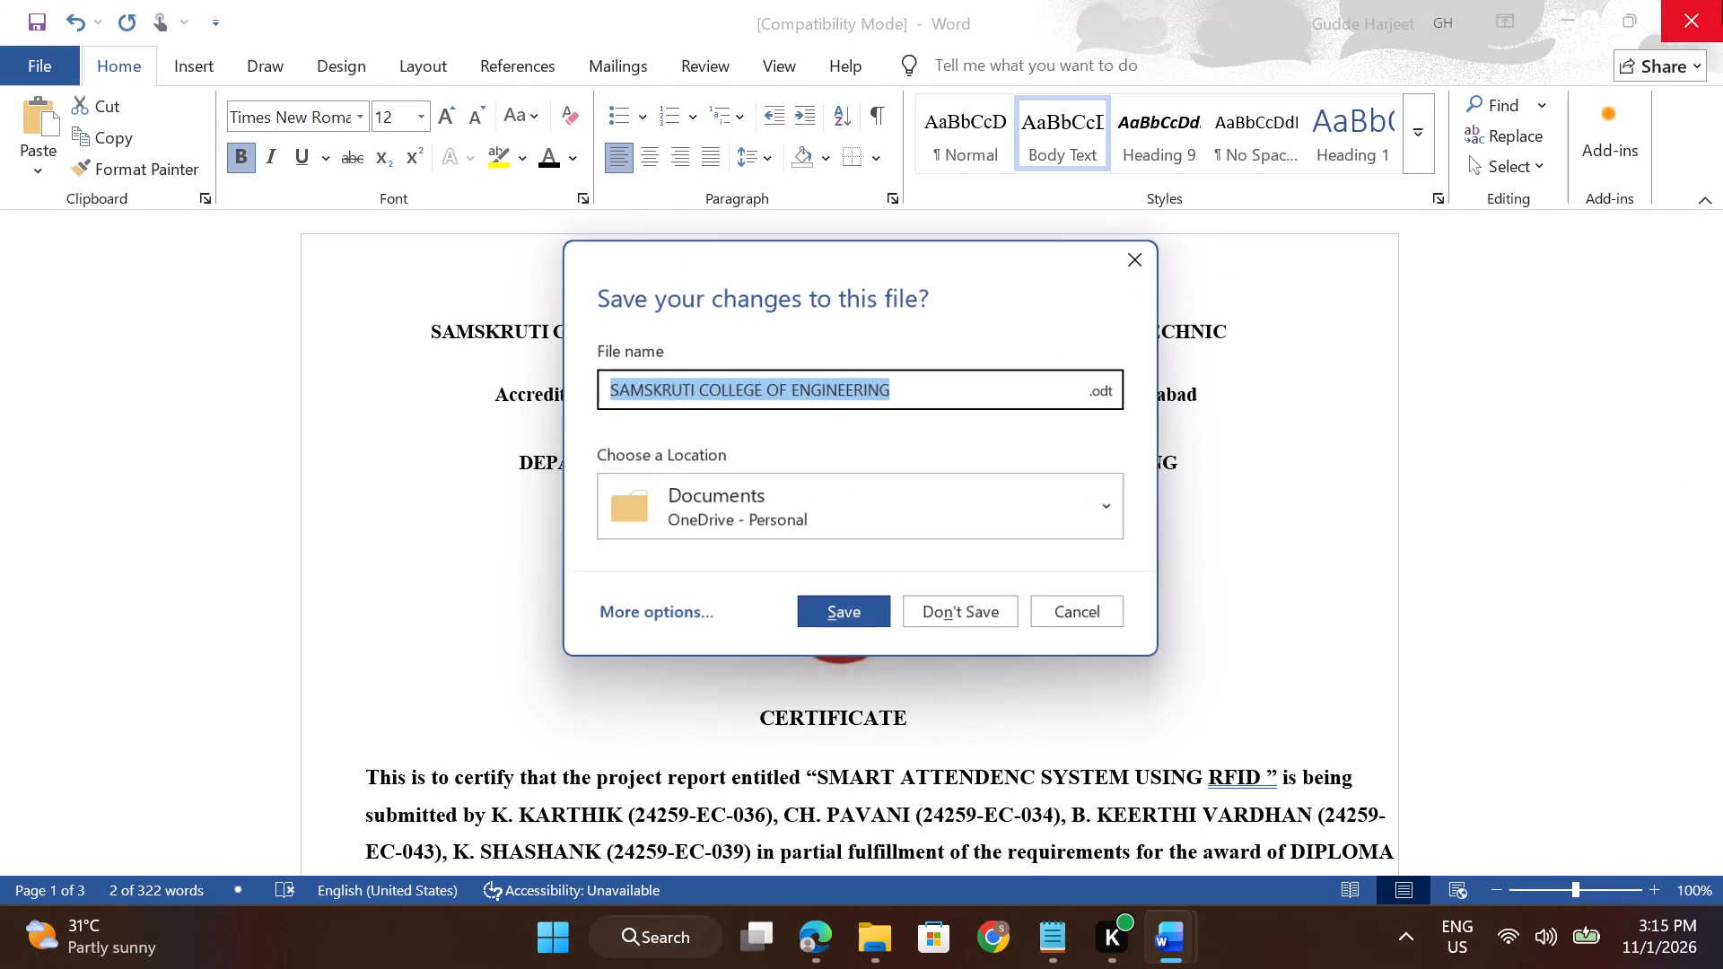
click(984, 605)
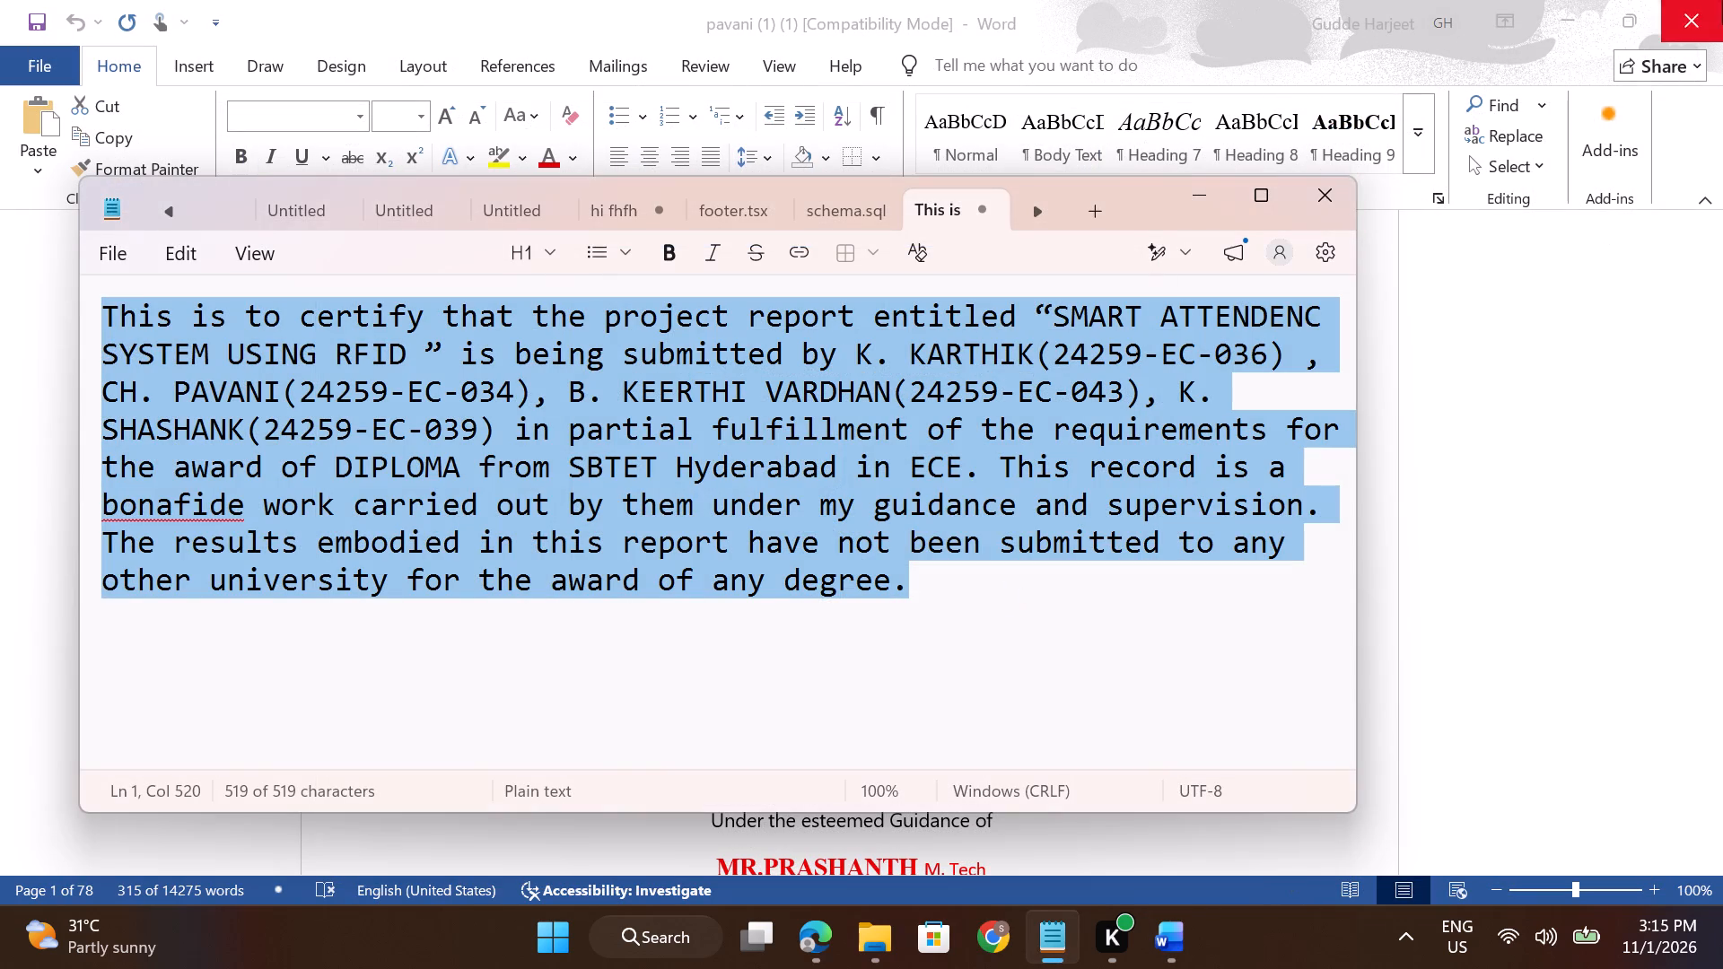
Close the Notepad window holding the certificate text.
click(1338, 201)
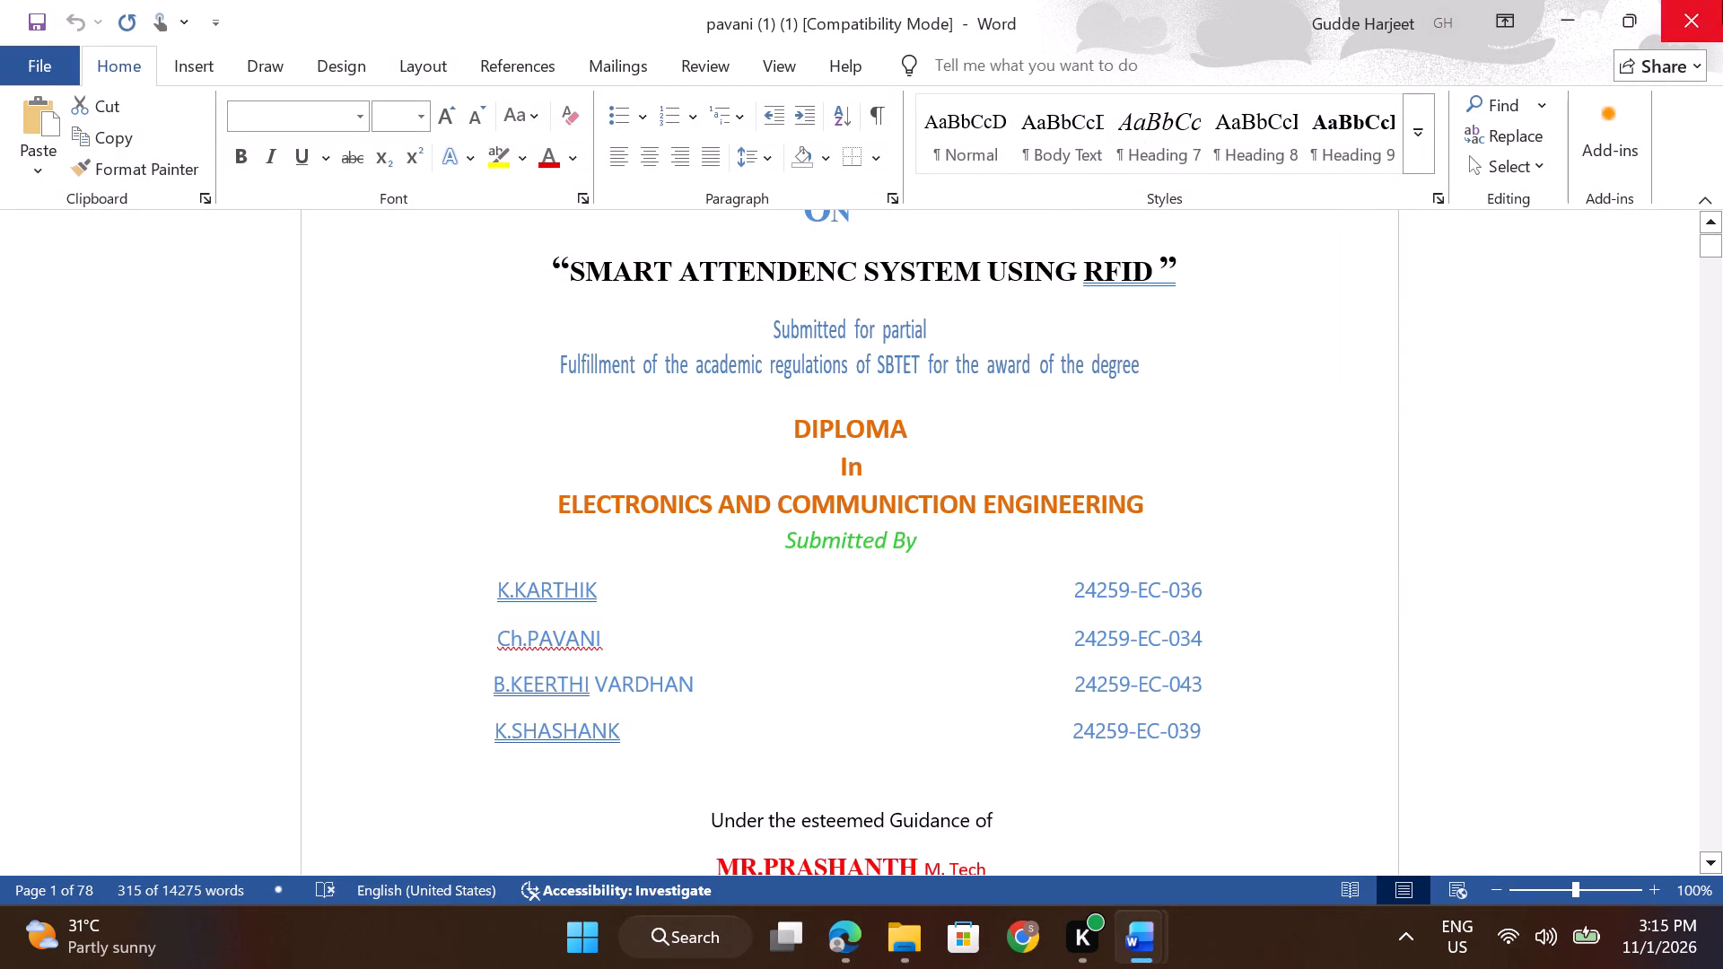
Close the "SMART ATTENDENC SYSTEM USING RFID" project report document.
click(1722, 0)
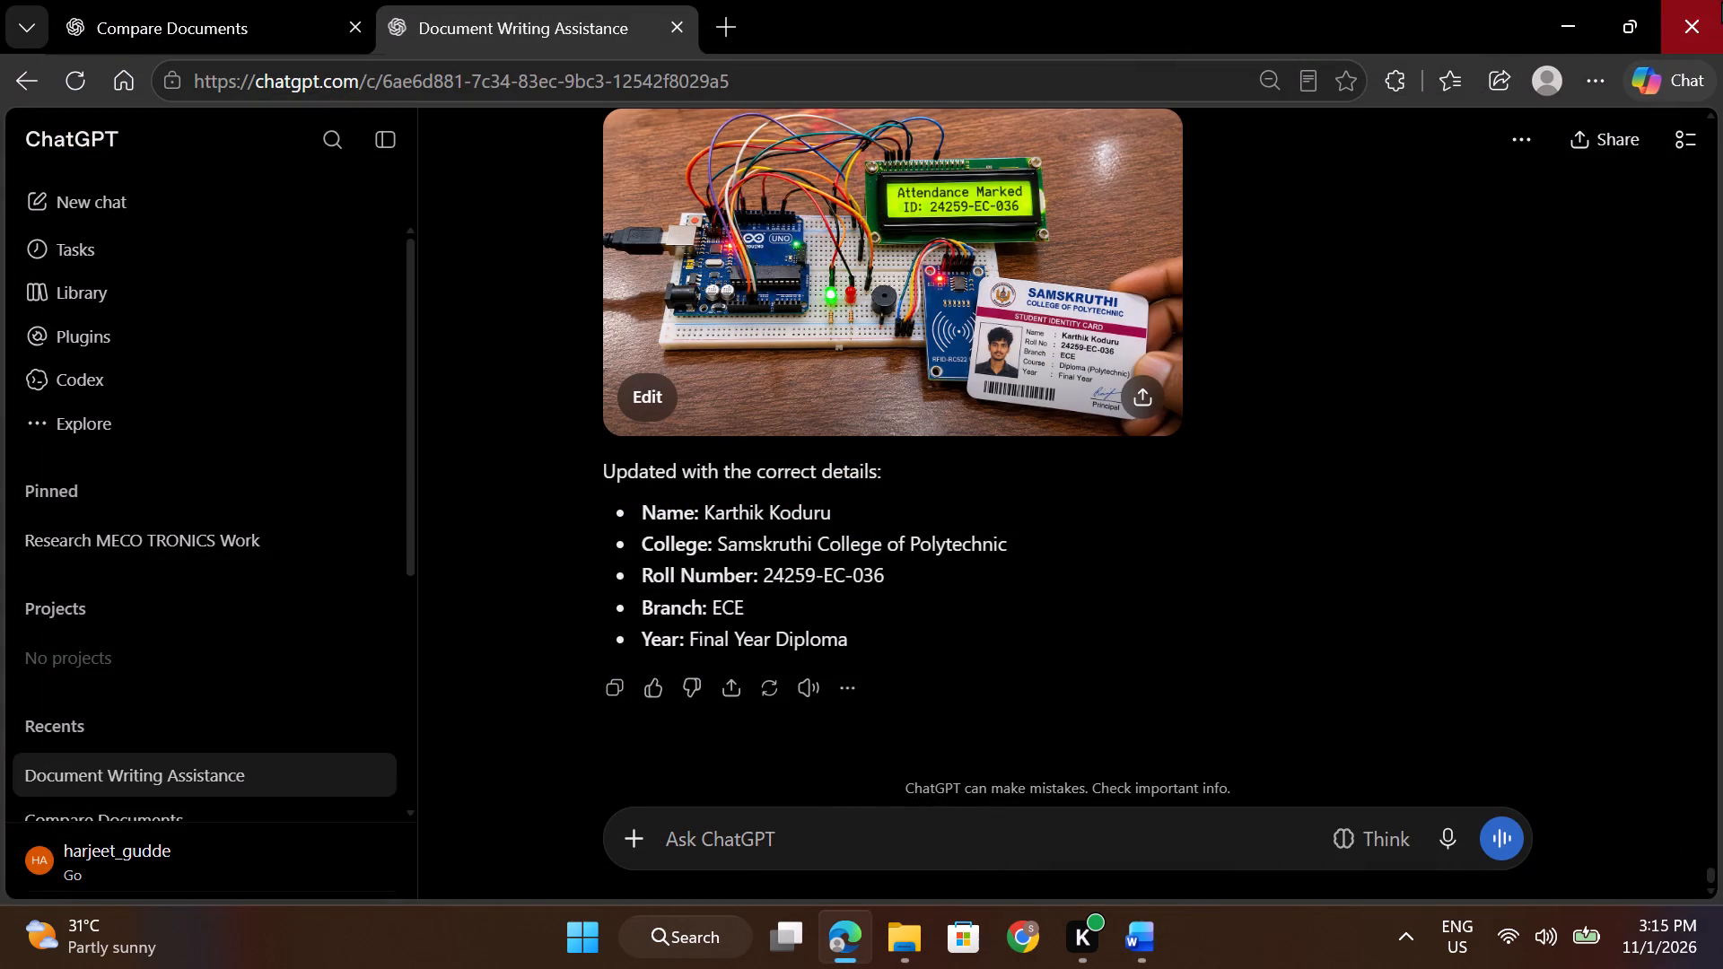
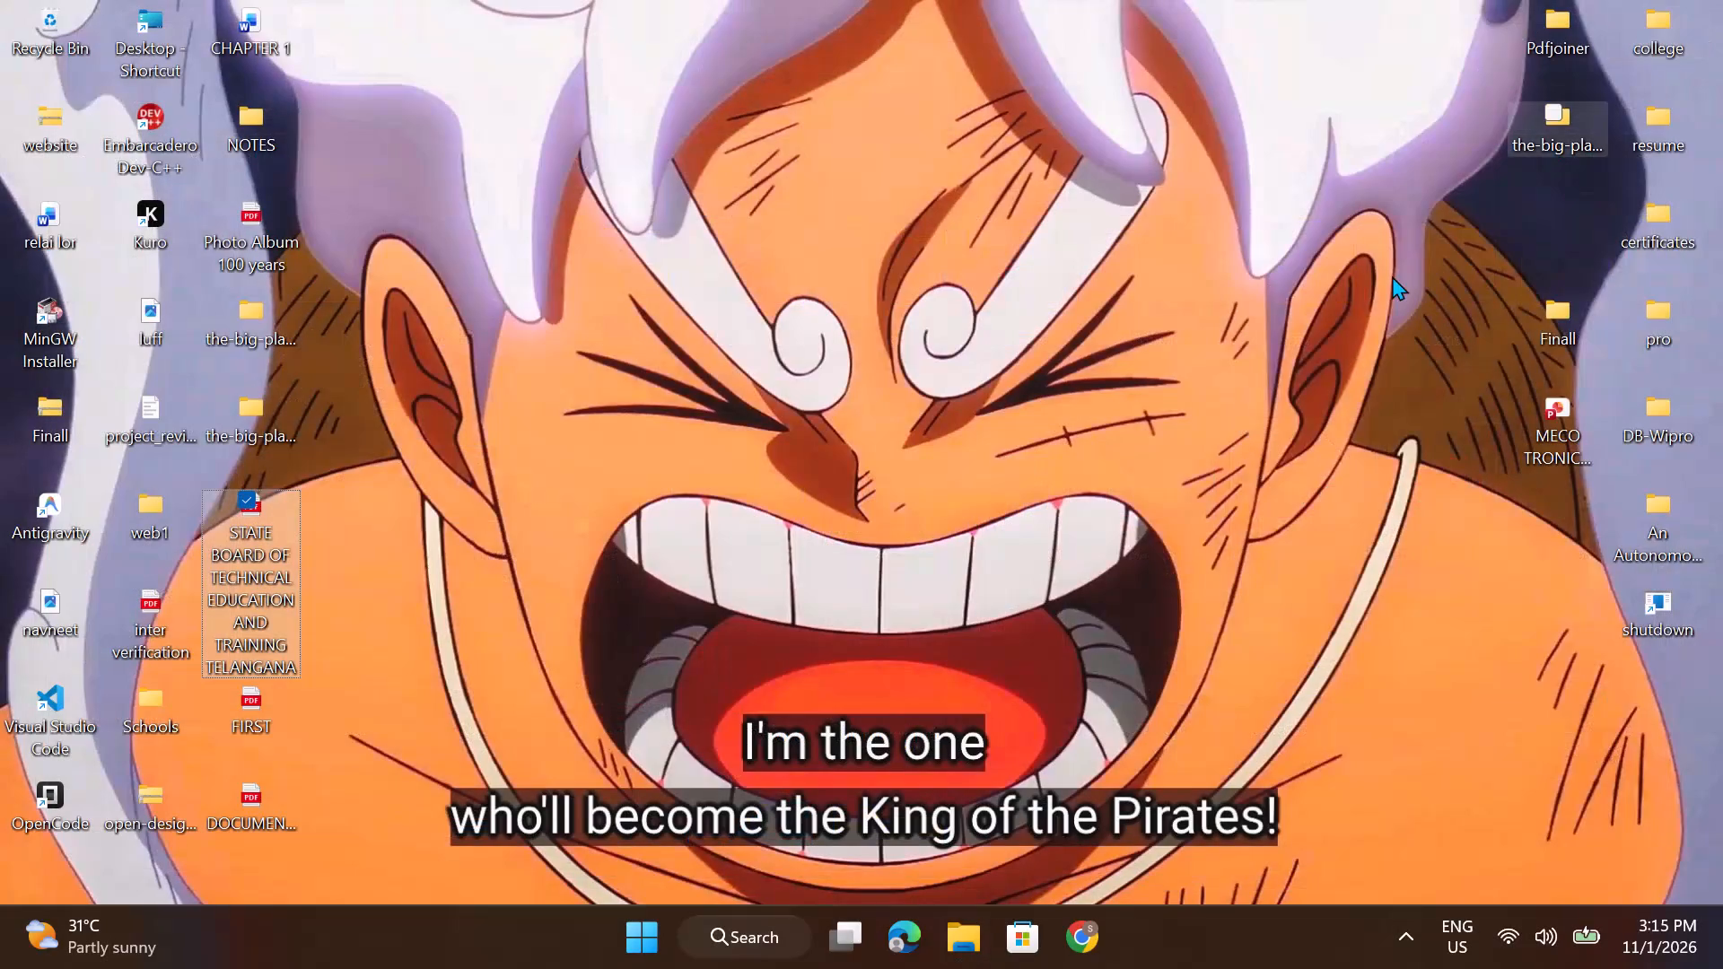
Delete the "STATE BOARD OF TECHNICAL EDUCATION AND TRAINING TELANGANA" PDF from the desktop.
click(1128, 524)
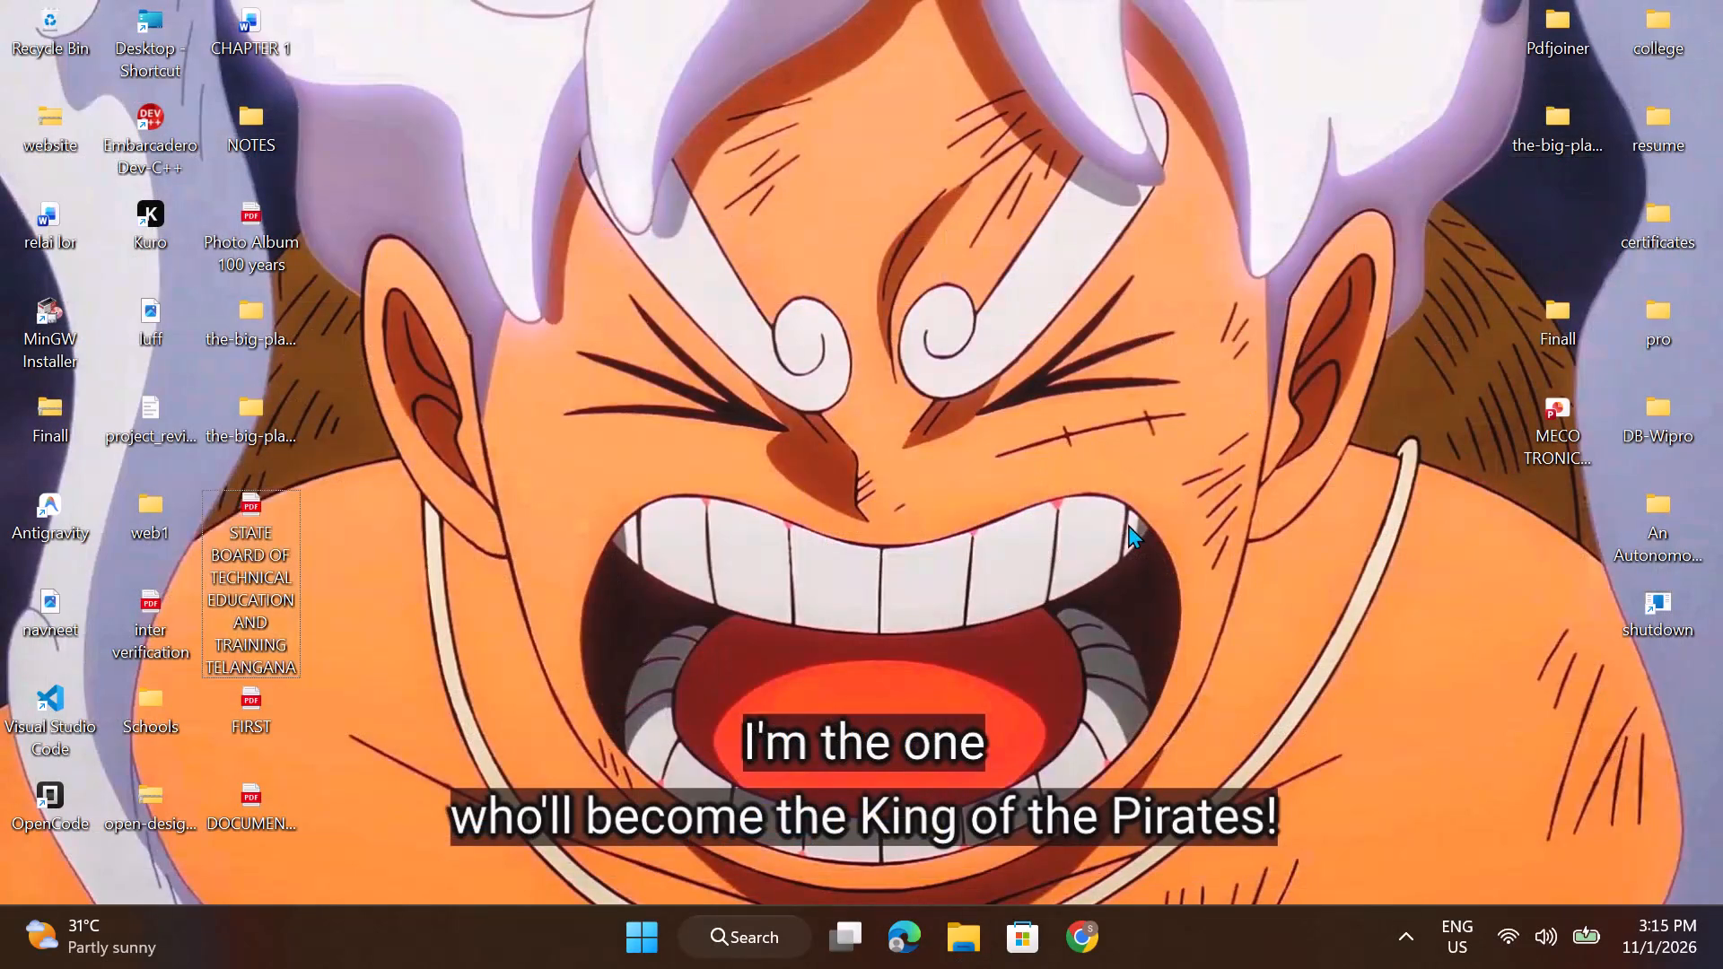
click(280, 615)
key(Delete)
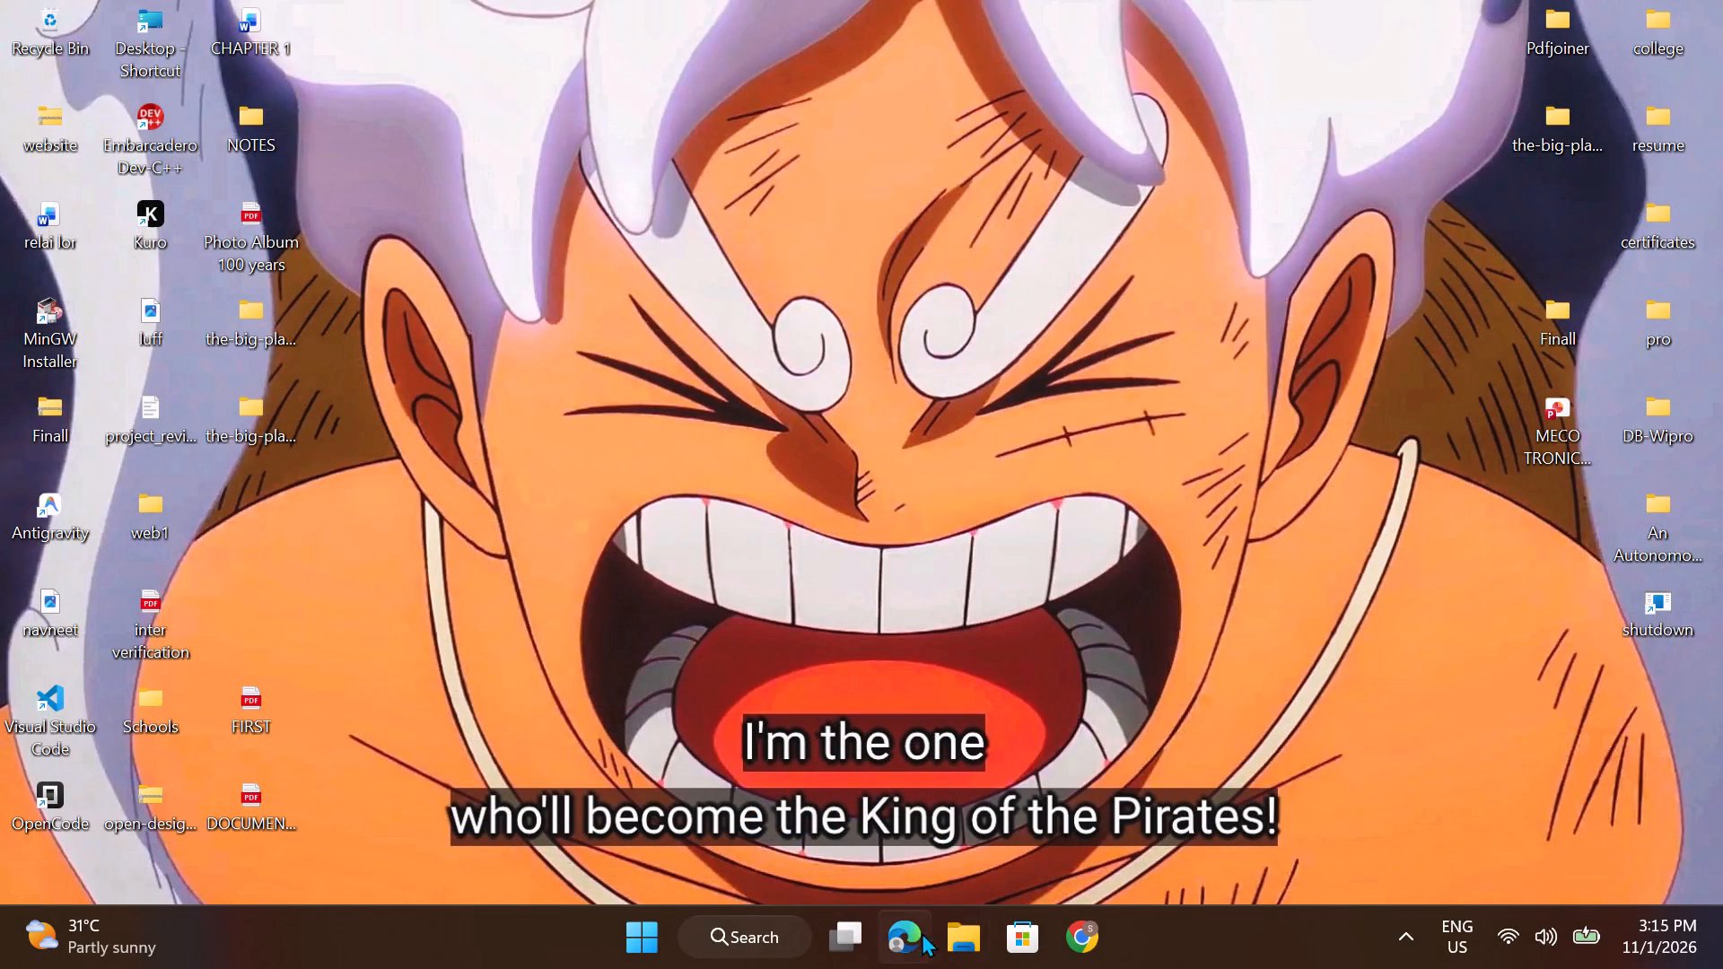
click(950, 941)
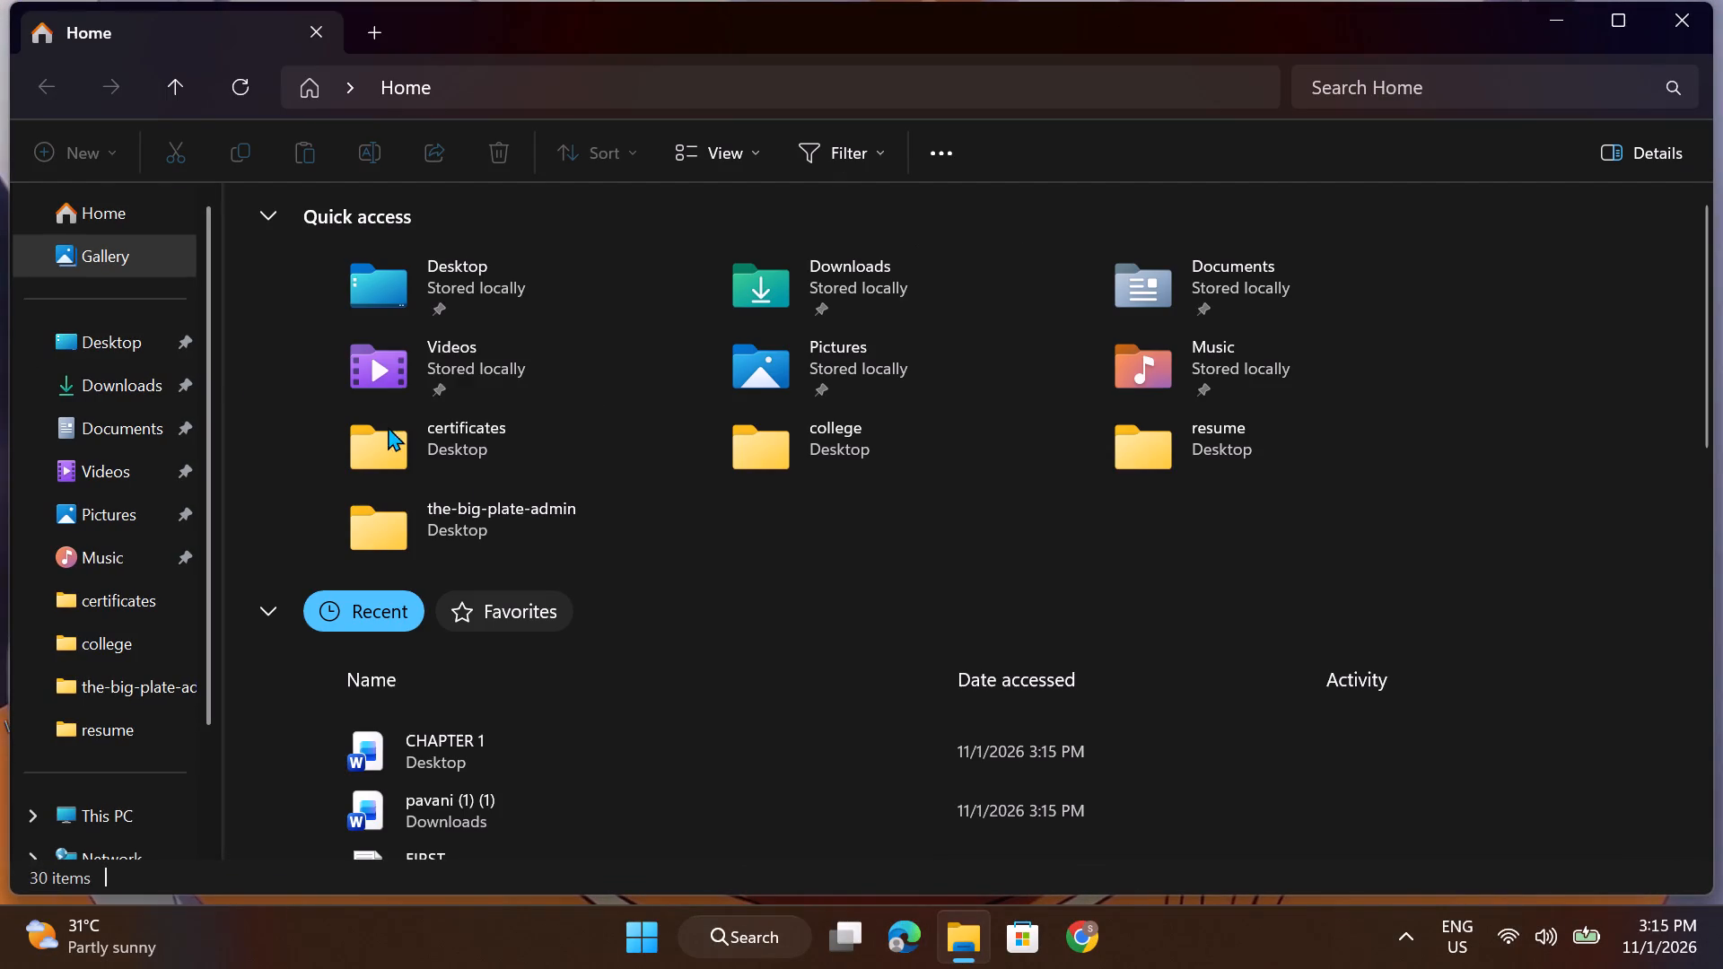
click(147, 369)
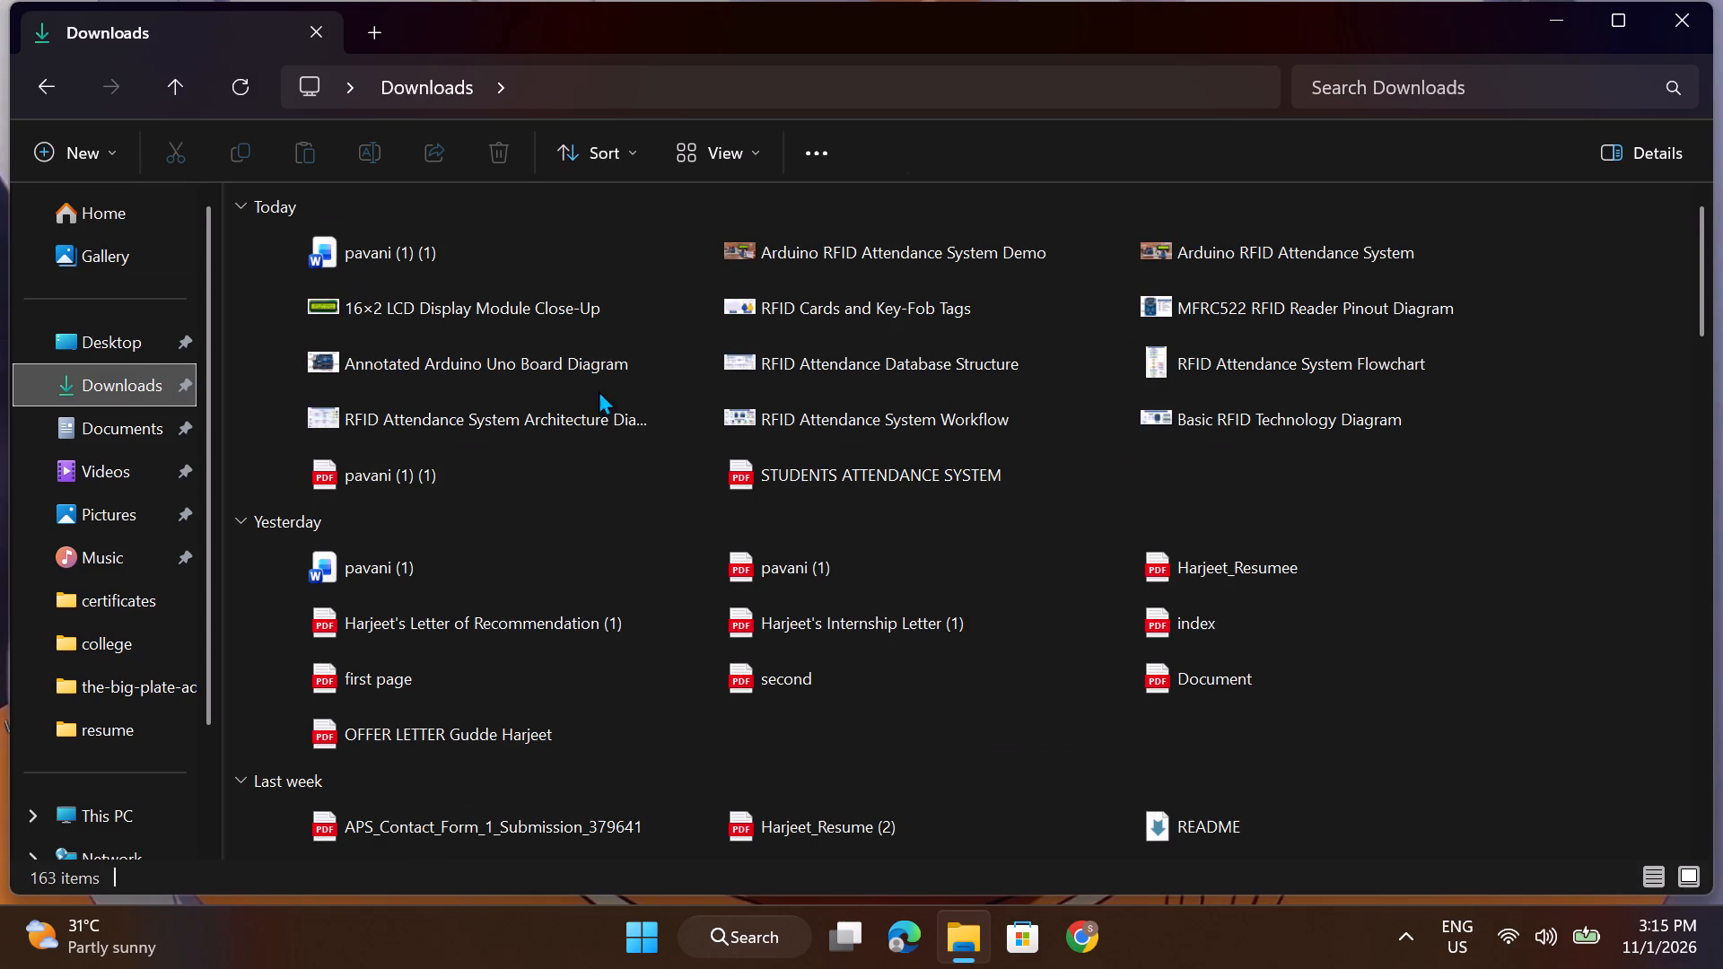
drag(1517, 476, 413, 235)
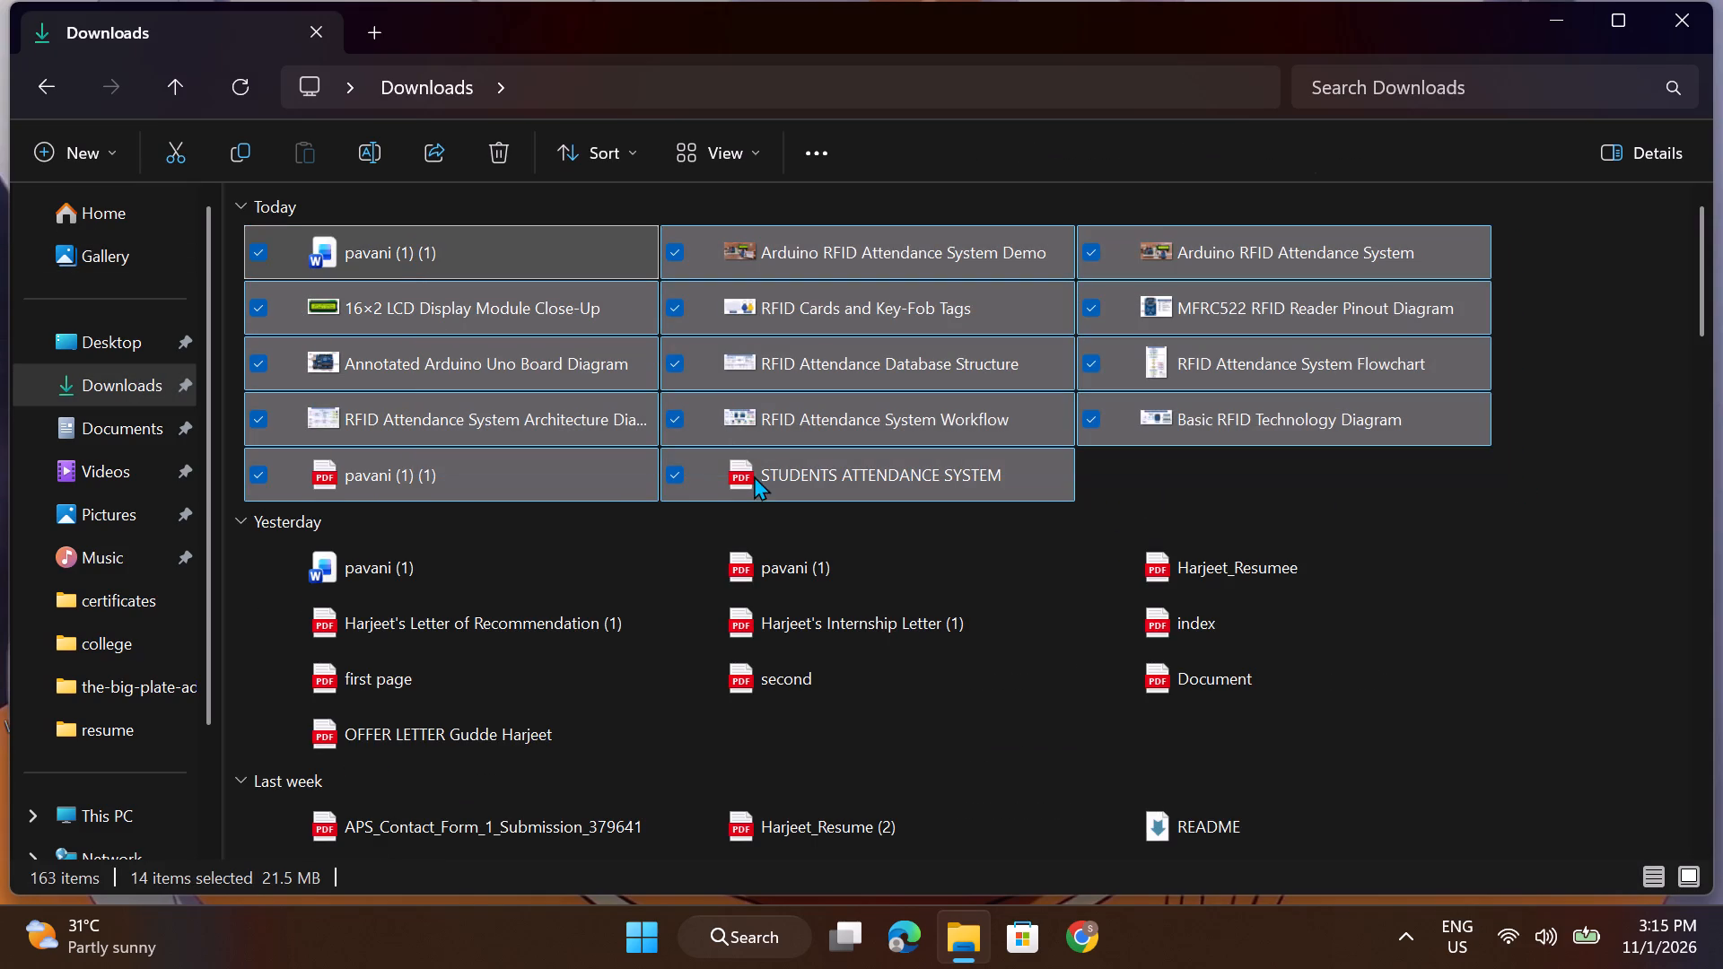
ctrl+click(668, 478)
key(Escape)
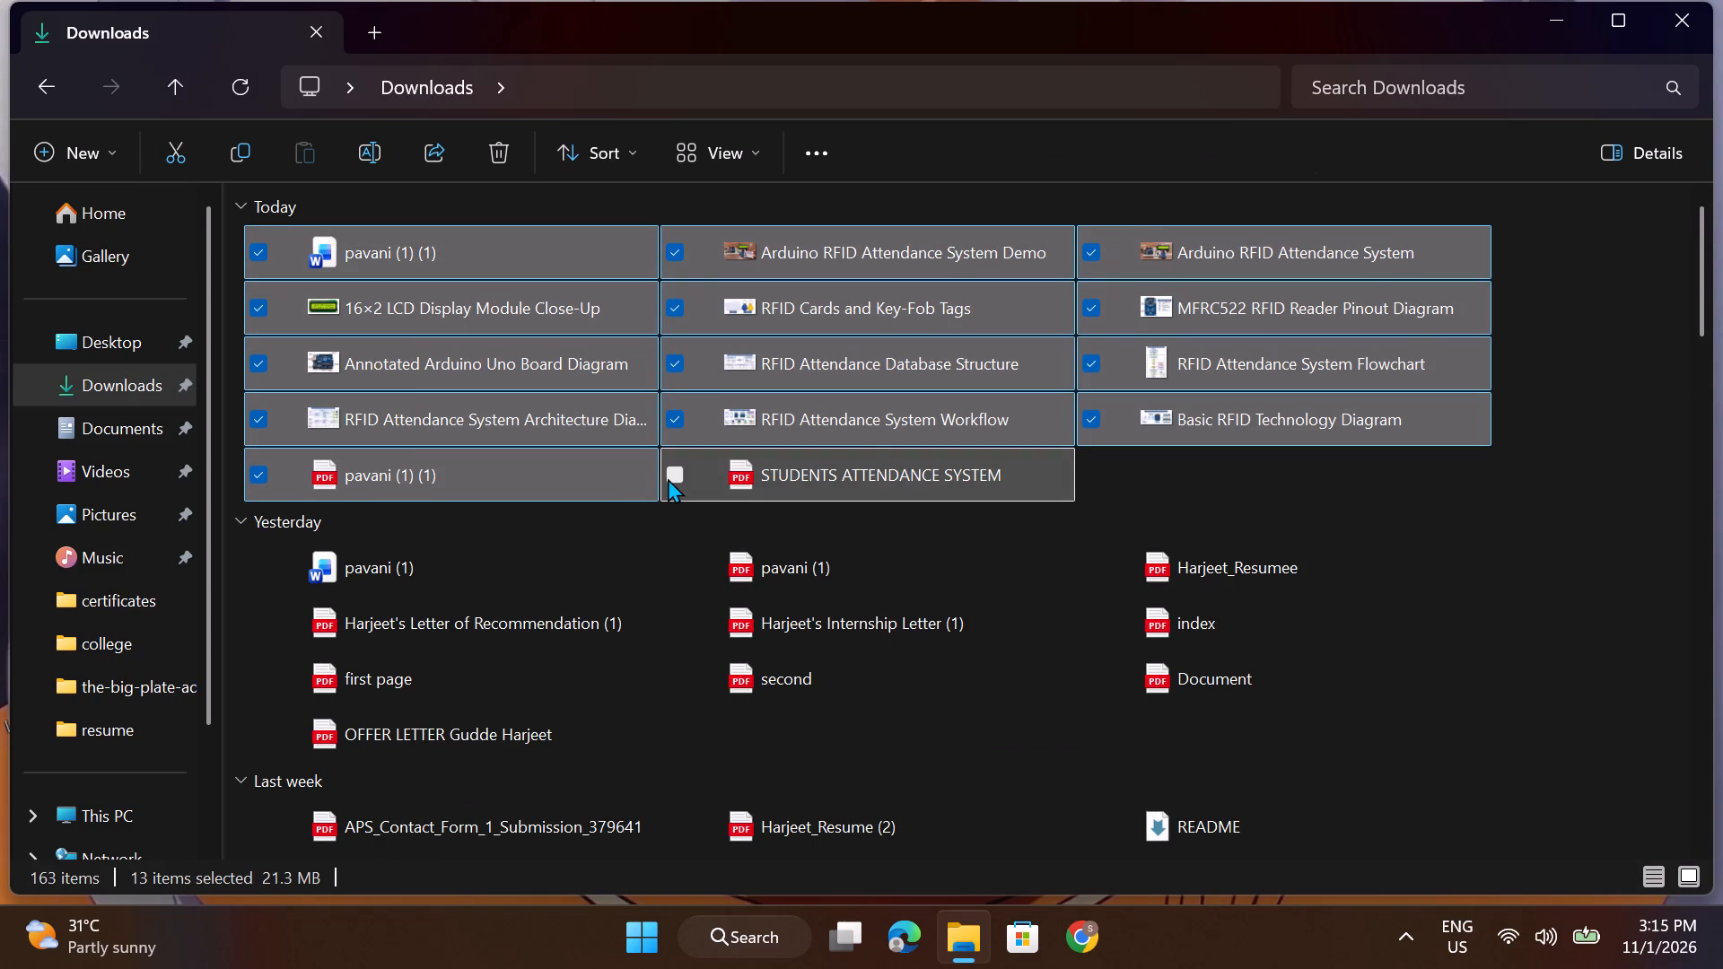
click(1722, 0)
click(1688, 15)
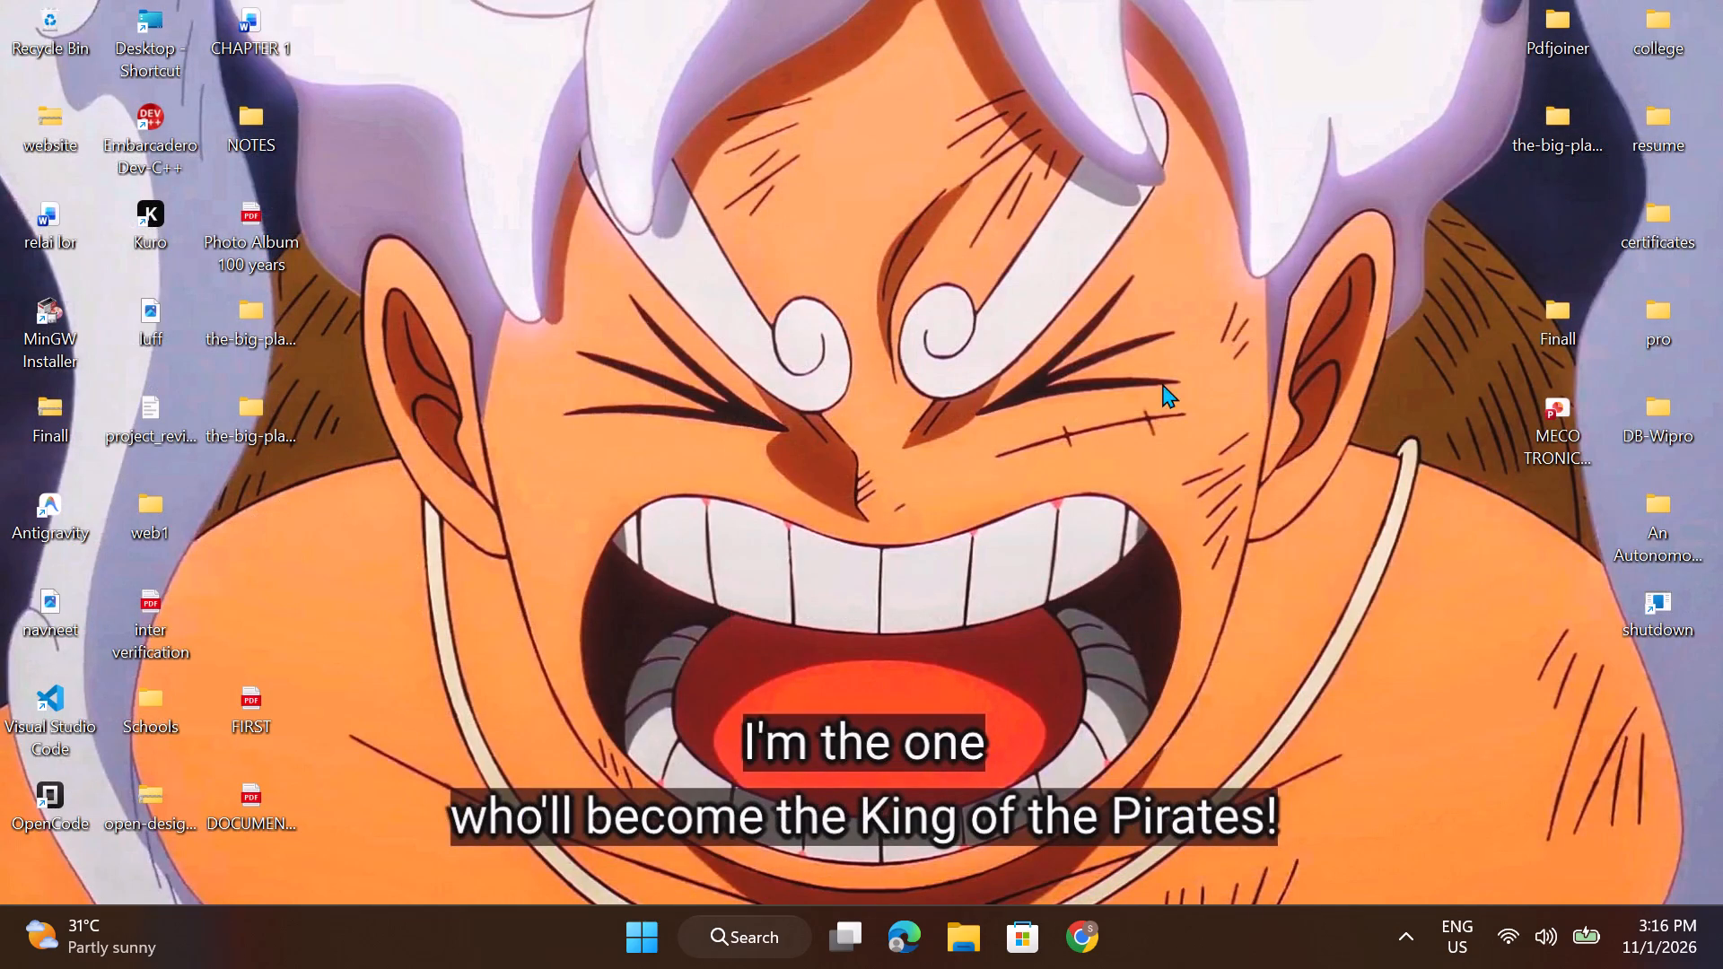
Bring up the Shut Down Windows dialog from the desktop.
click(1148, 418)
key(alt+F4)
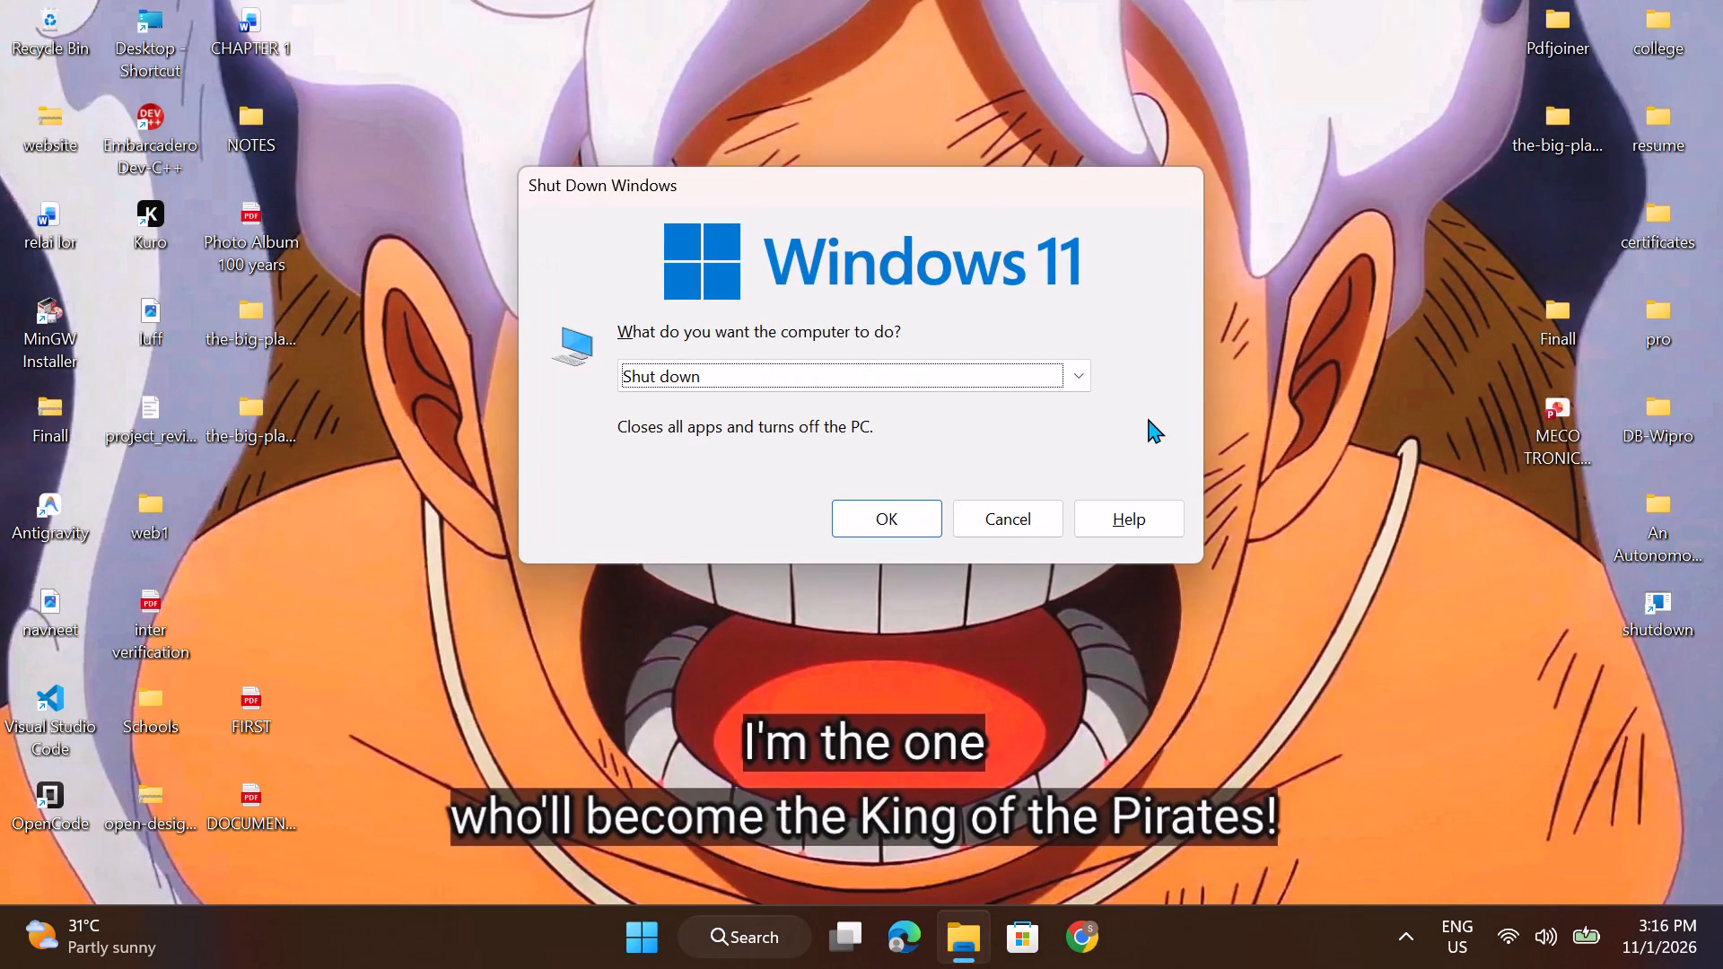